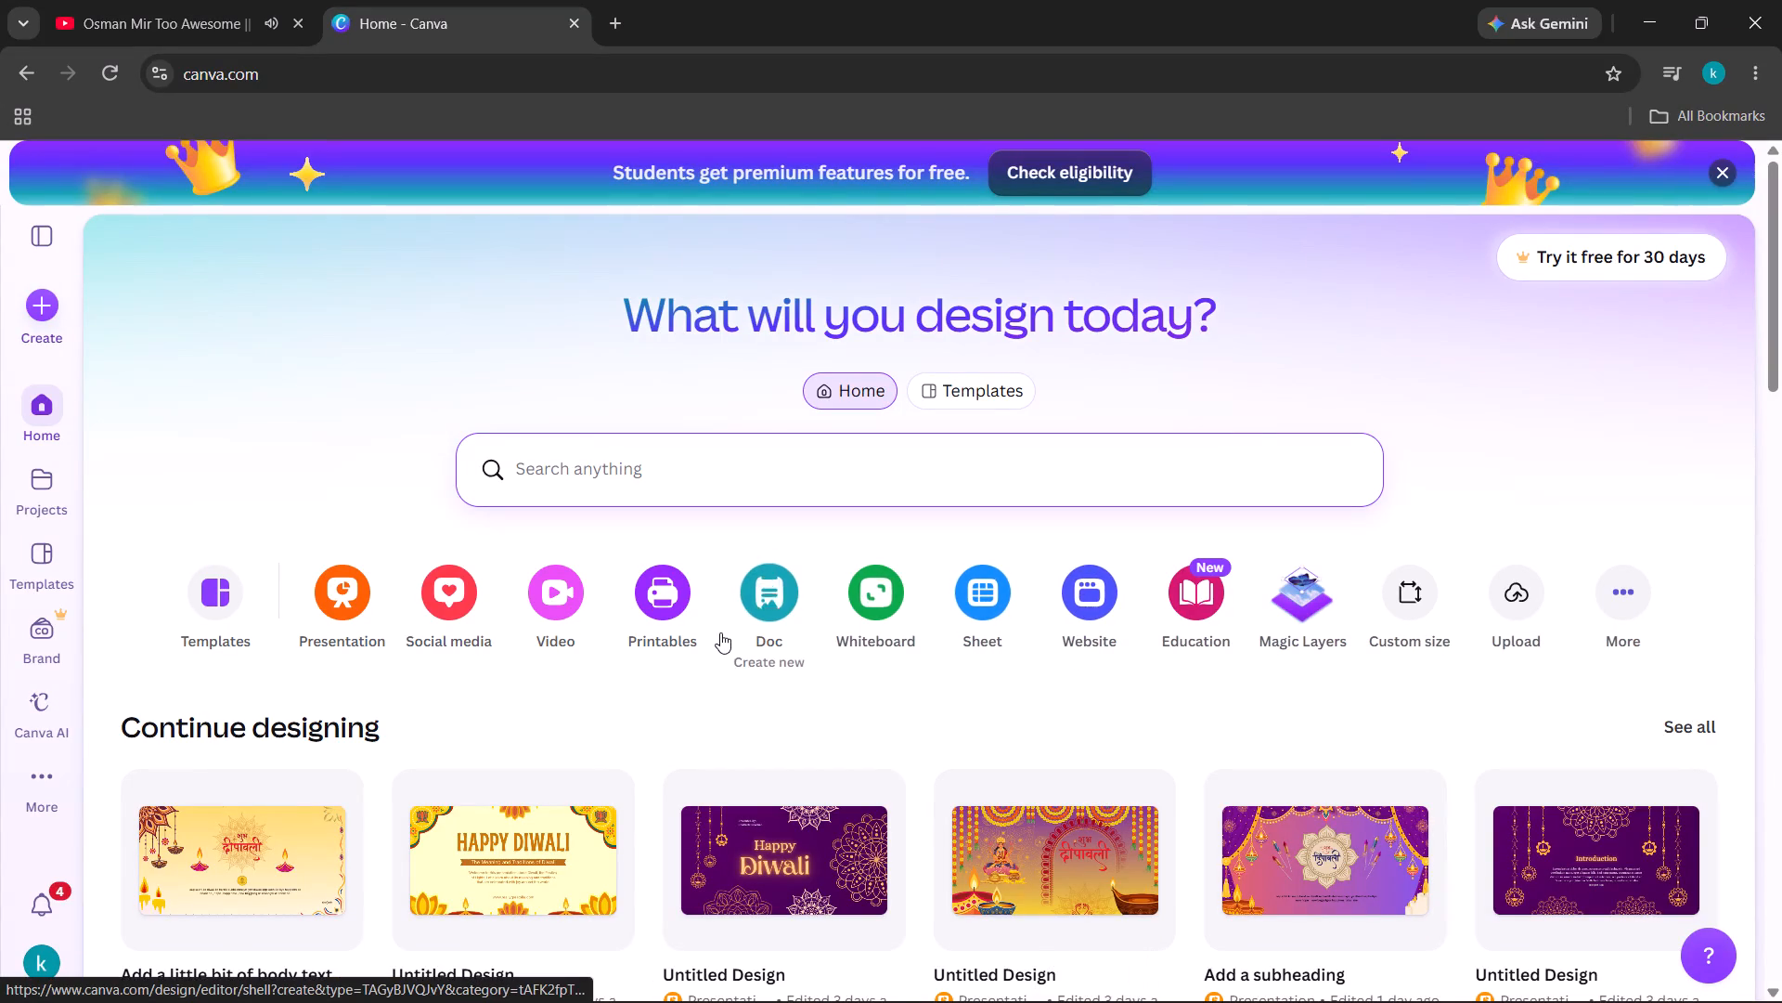
# Create a new blank presentation design.
pyautogui.click(224, 603)
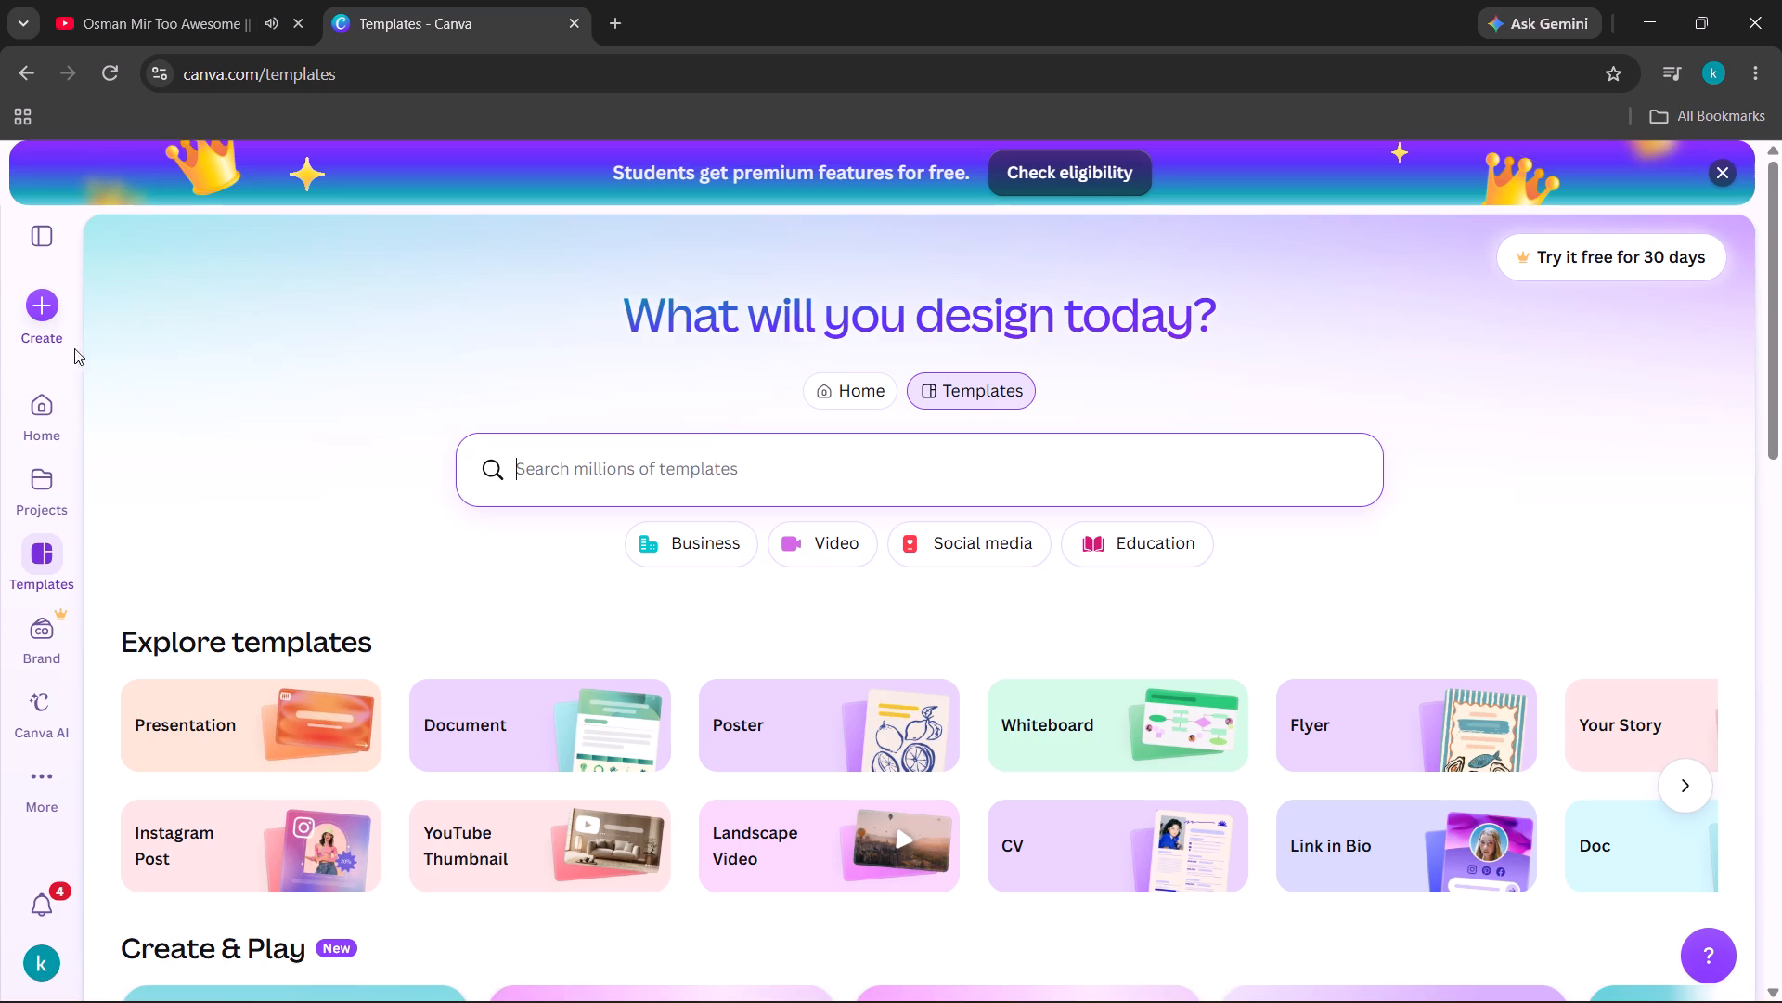
pyautogui.click(50, 323)
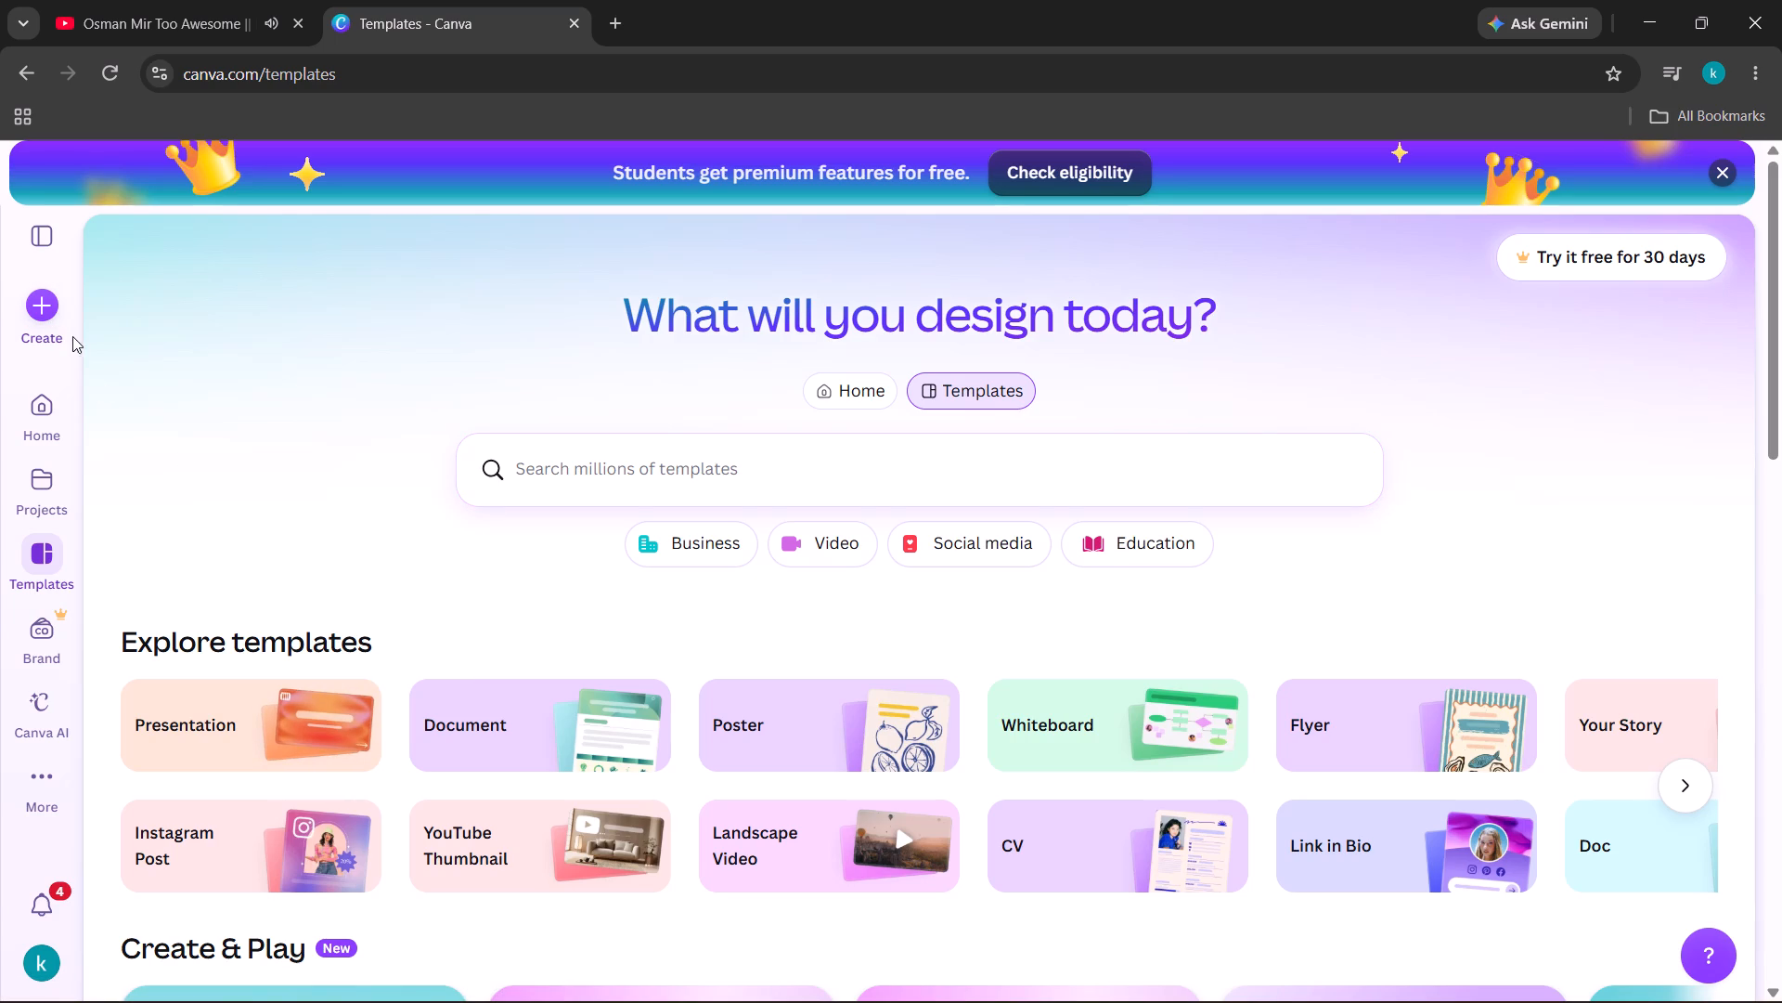
pyautogui.click(58, 306)
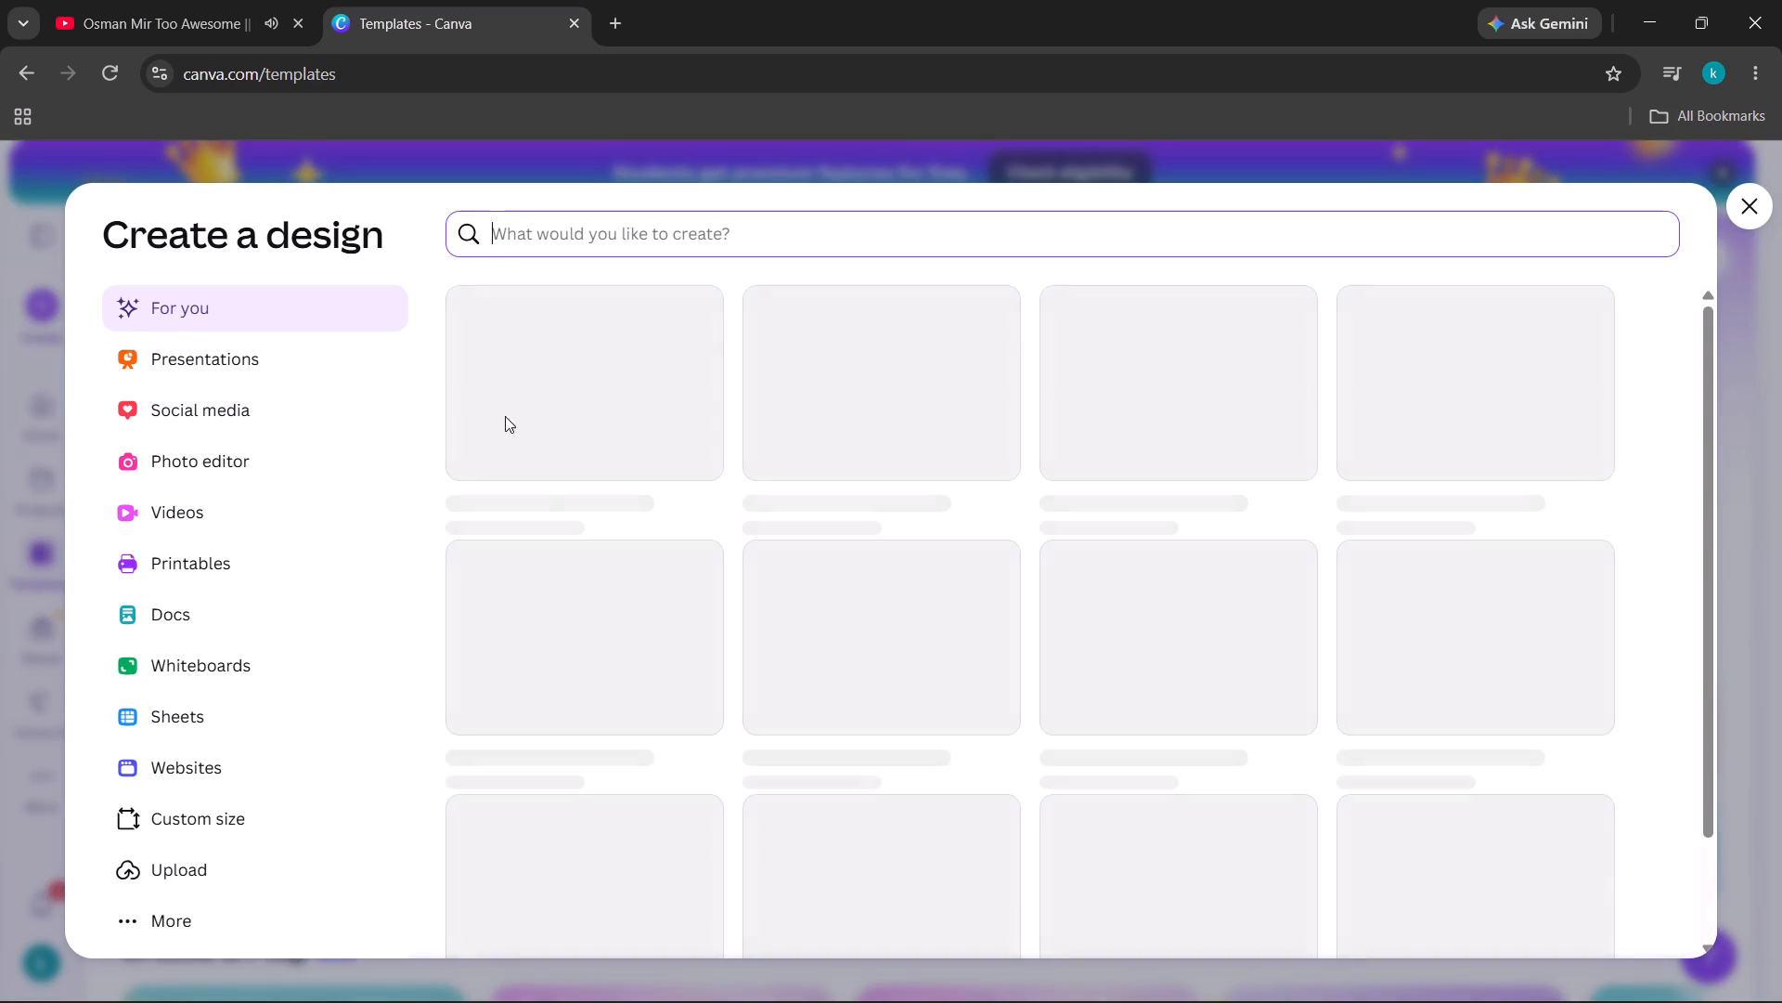
pyautogui.click(604, 608)
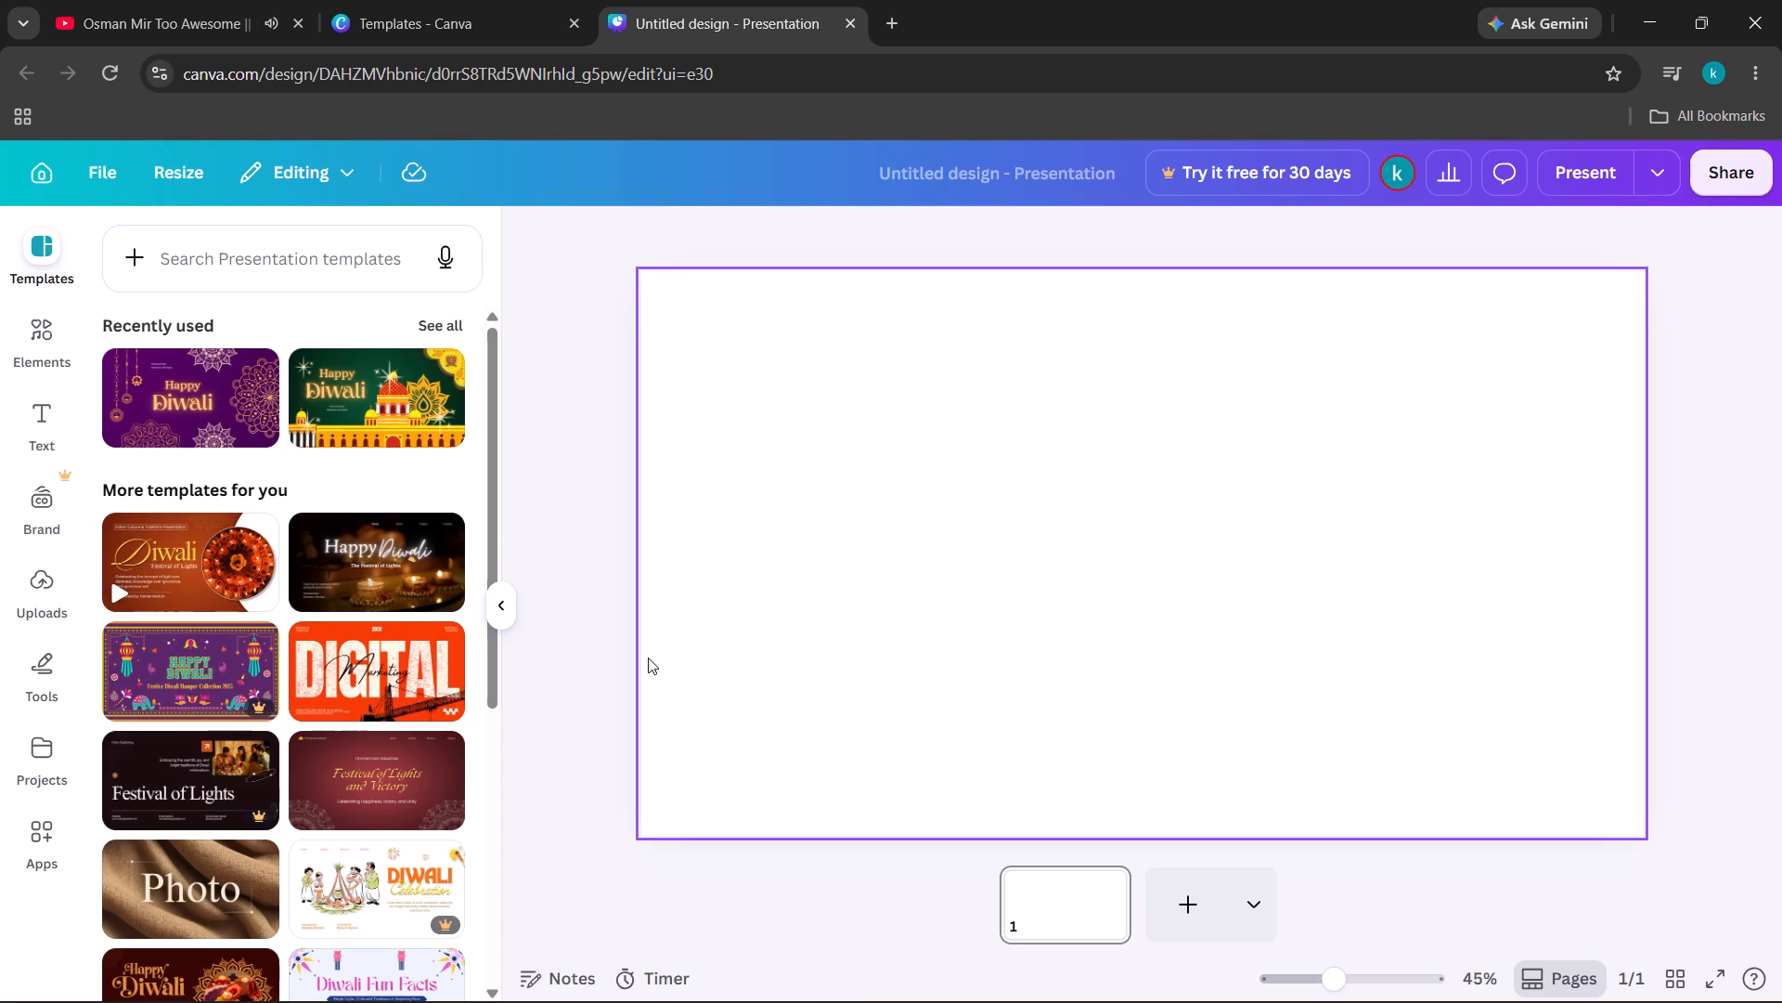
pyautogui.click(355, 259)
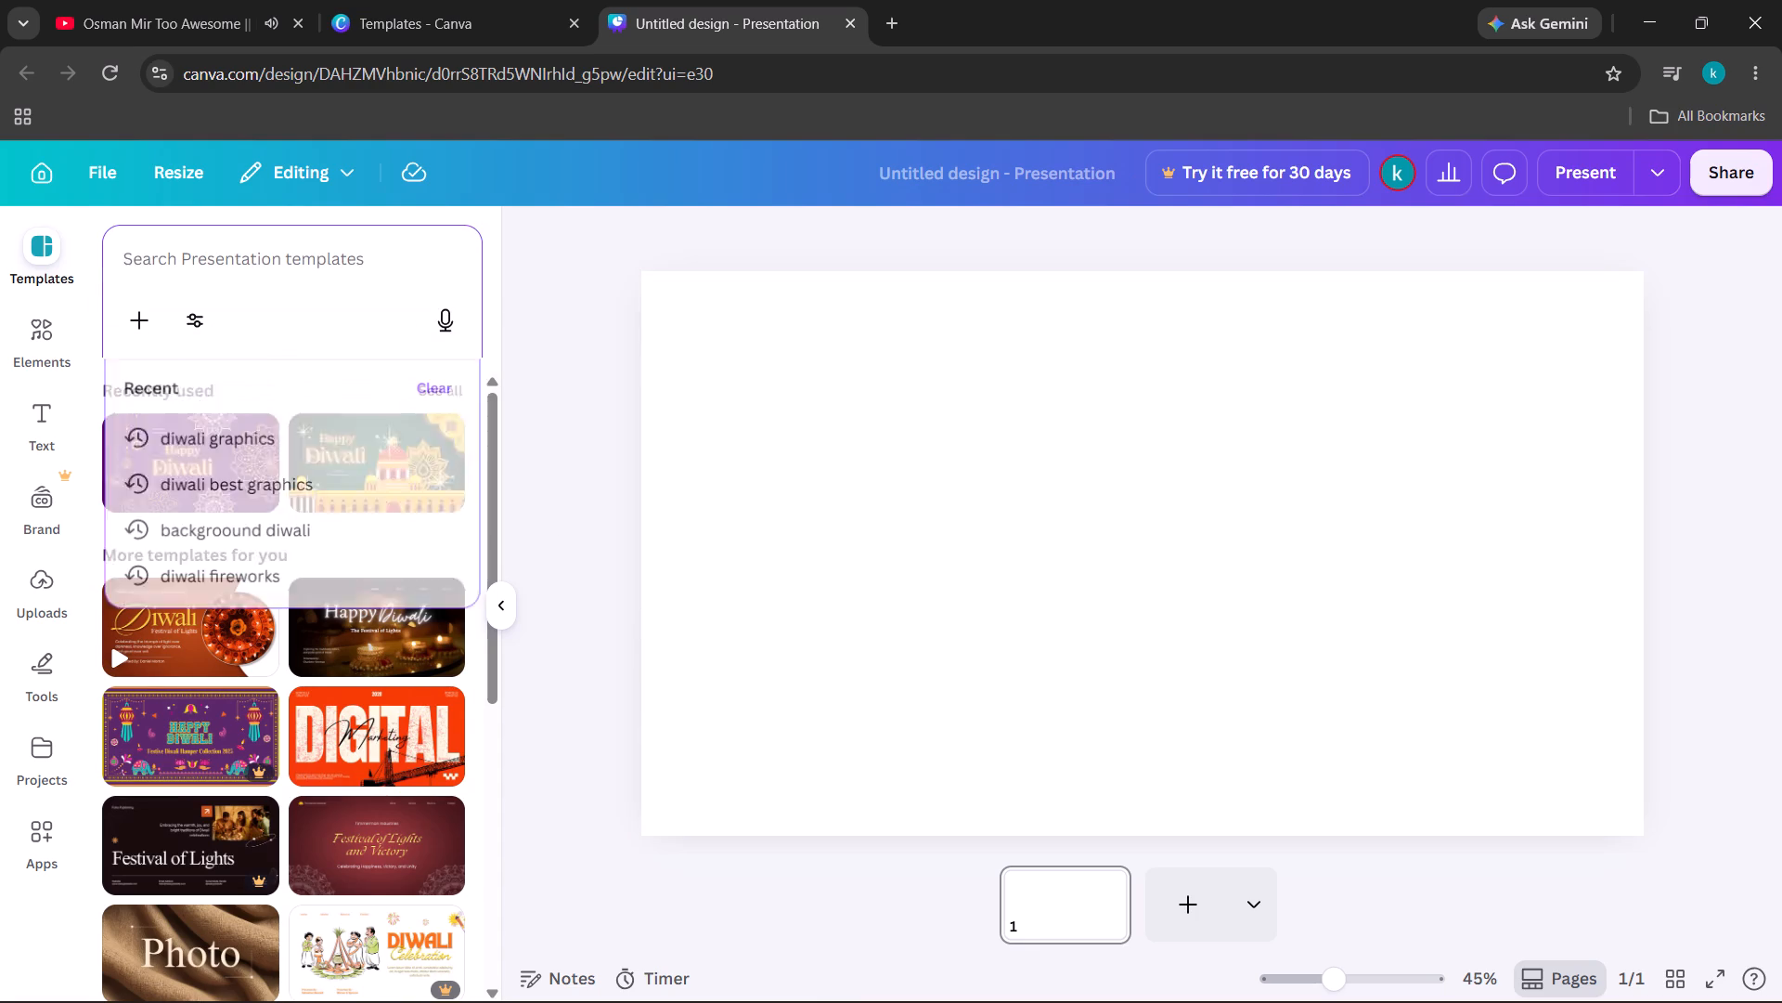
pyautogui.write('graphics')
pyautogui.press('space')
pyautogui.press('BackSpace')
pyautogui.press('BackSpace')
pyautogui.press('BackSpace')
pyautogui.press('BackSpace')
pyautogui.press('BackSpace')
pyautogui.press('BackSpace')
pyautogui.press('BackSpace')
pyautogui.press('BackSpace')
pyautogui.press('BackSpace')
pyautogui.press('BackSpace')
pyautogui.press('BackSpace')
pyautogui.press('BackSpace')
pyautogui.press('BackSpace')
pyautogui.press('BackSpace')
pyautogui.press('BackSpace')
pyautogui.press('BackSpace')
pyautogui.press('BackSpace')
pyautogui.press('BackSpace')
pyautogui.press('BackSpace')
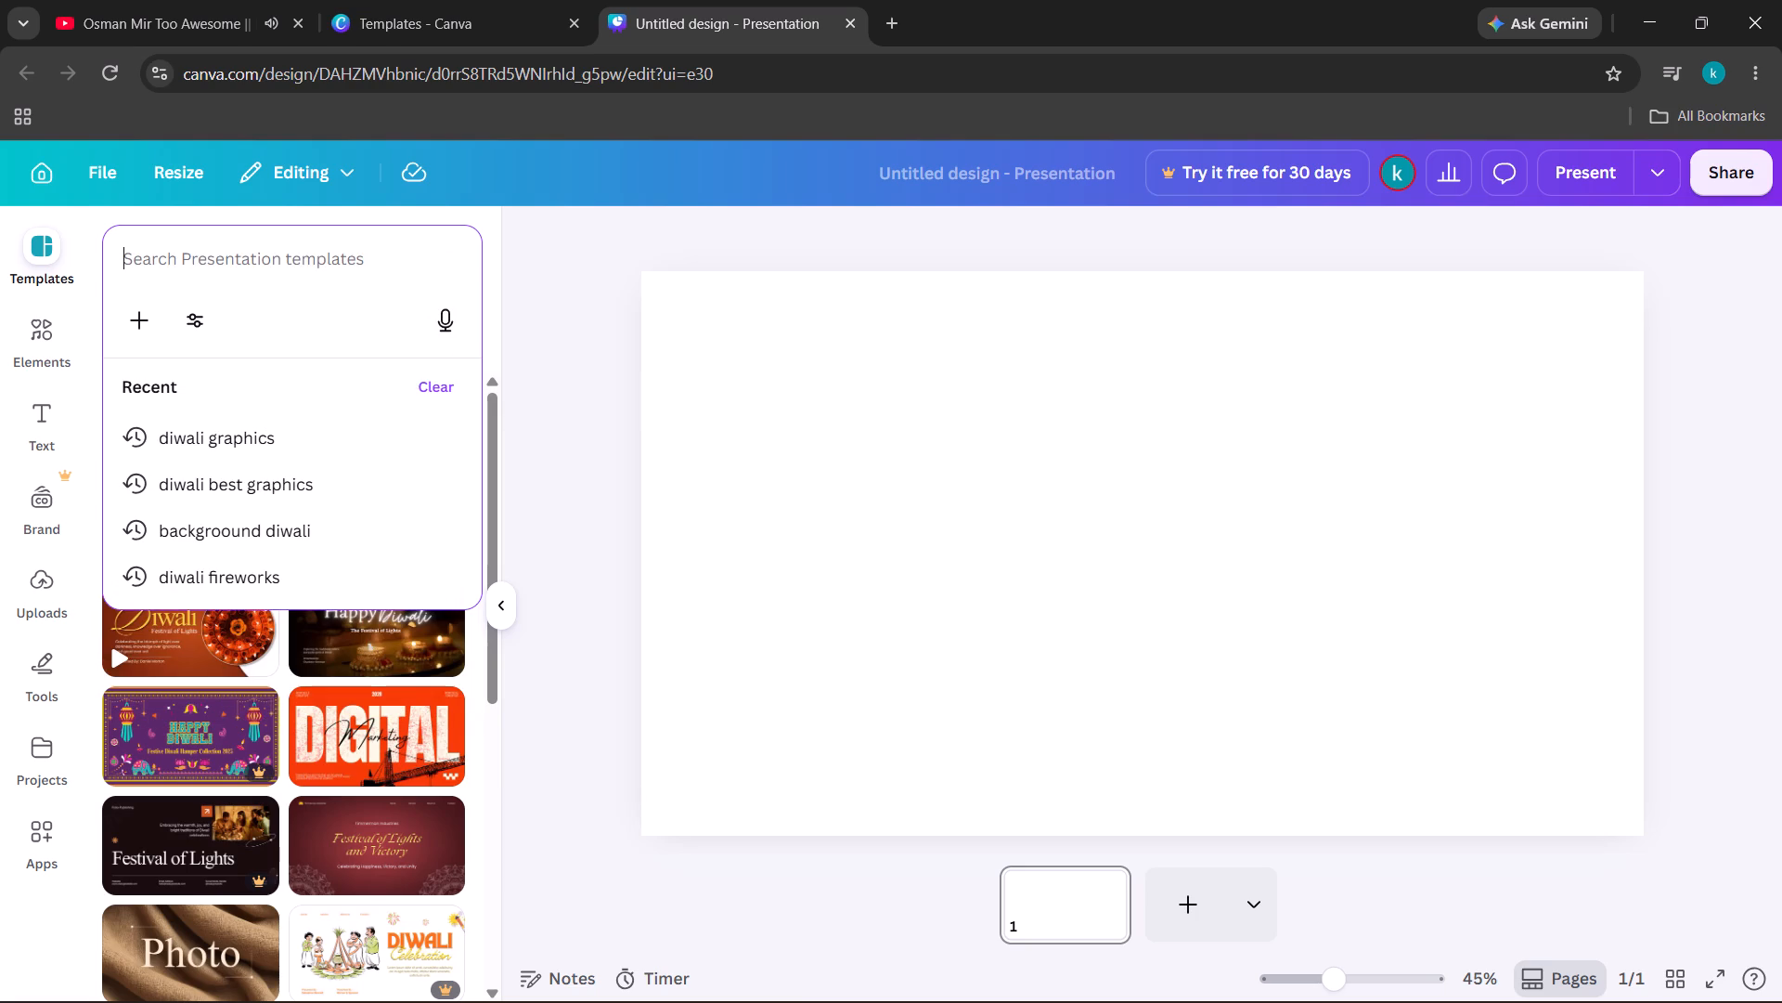
# Search the presentation templates for "background".
pyautogui.write('backgra')
pyautogui.press('BackSpace')
pyautogui.write('ound')
pyautogui.press('space')
pyautogui.press('Return')
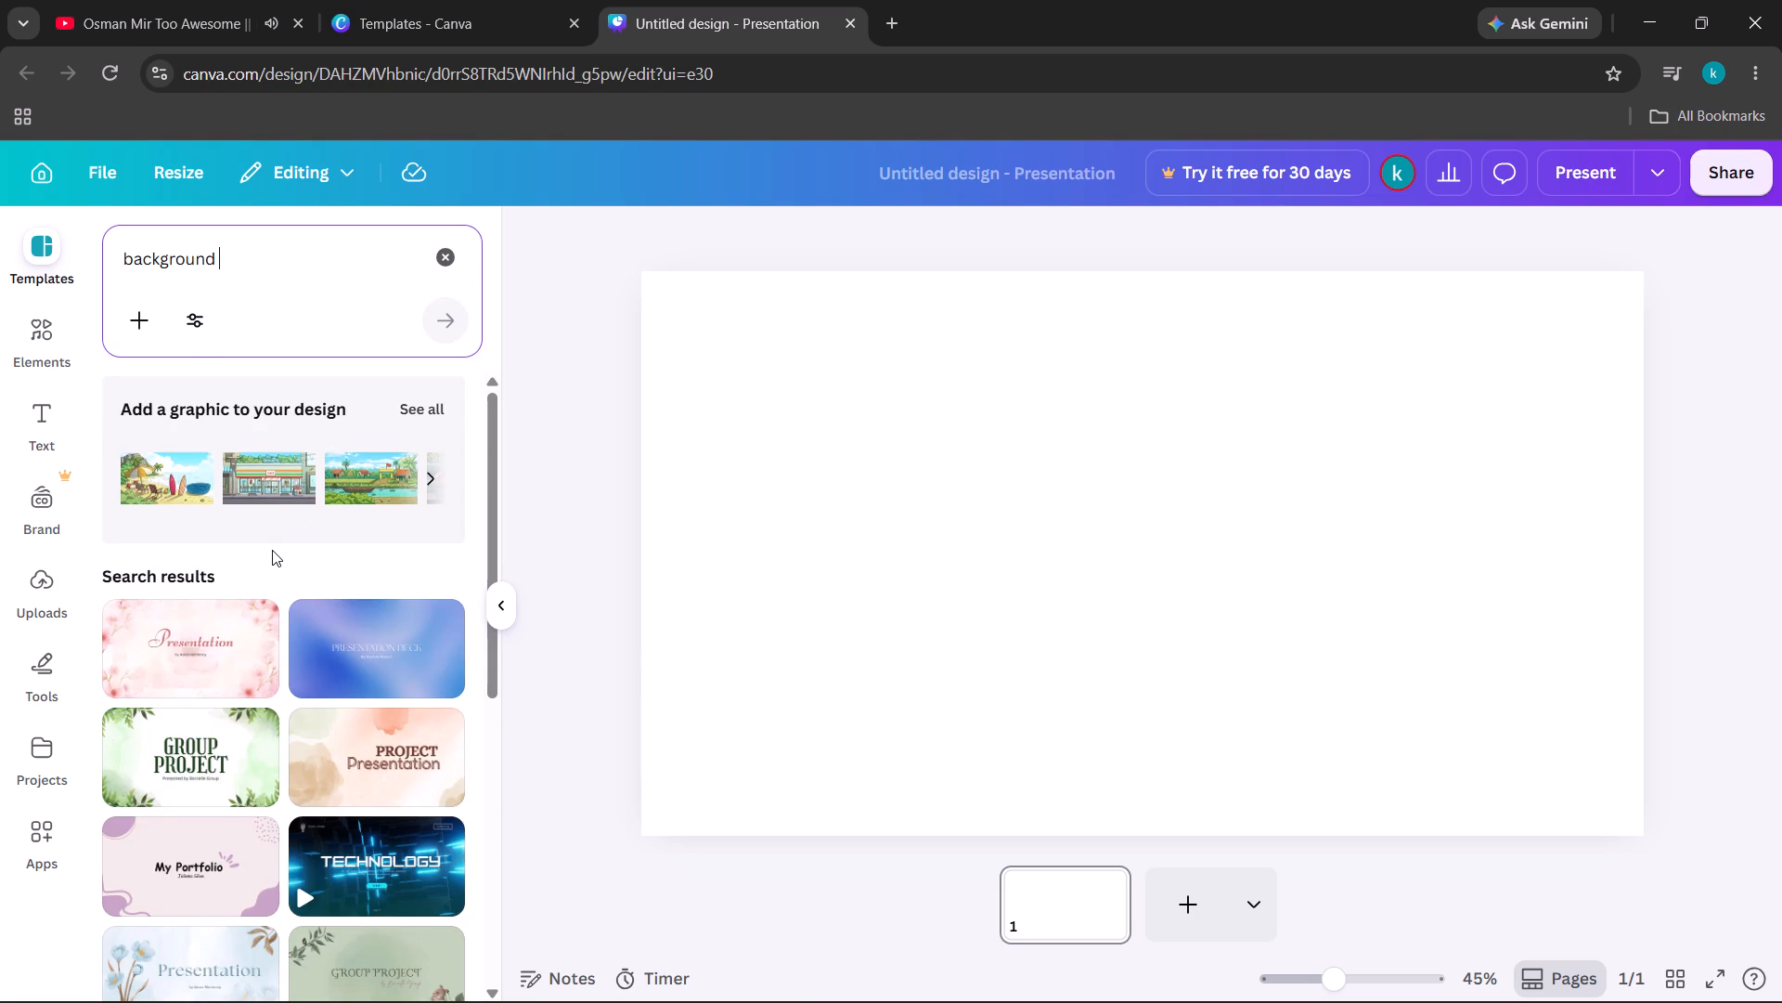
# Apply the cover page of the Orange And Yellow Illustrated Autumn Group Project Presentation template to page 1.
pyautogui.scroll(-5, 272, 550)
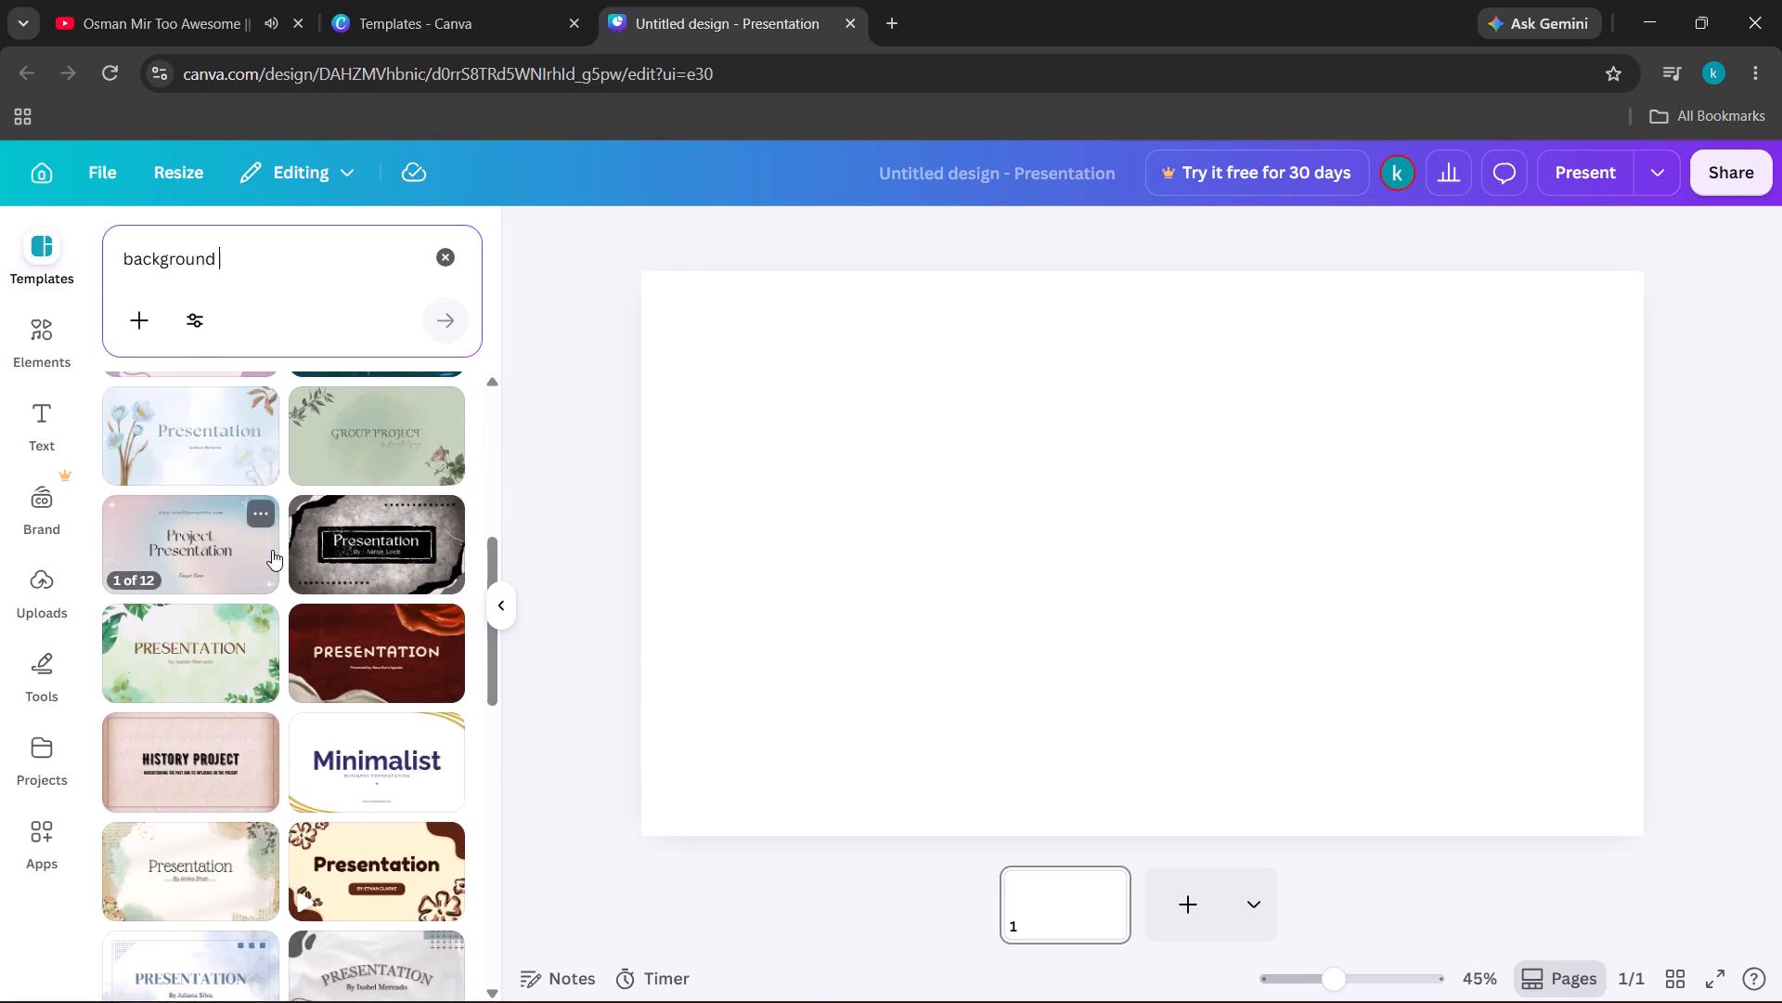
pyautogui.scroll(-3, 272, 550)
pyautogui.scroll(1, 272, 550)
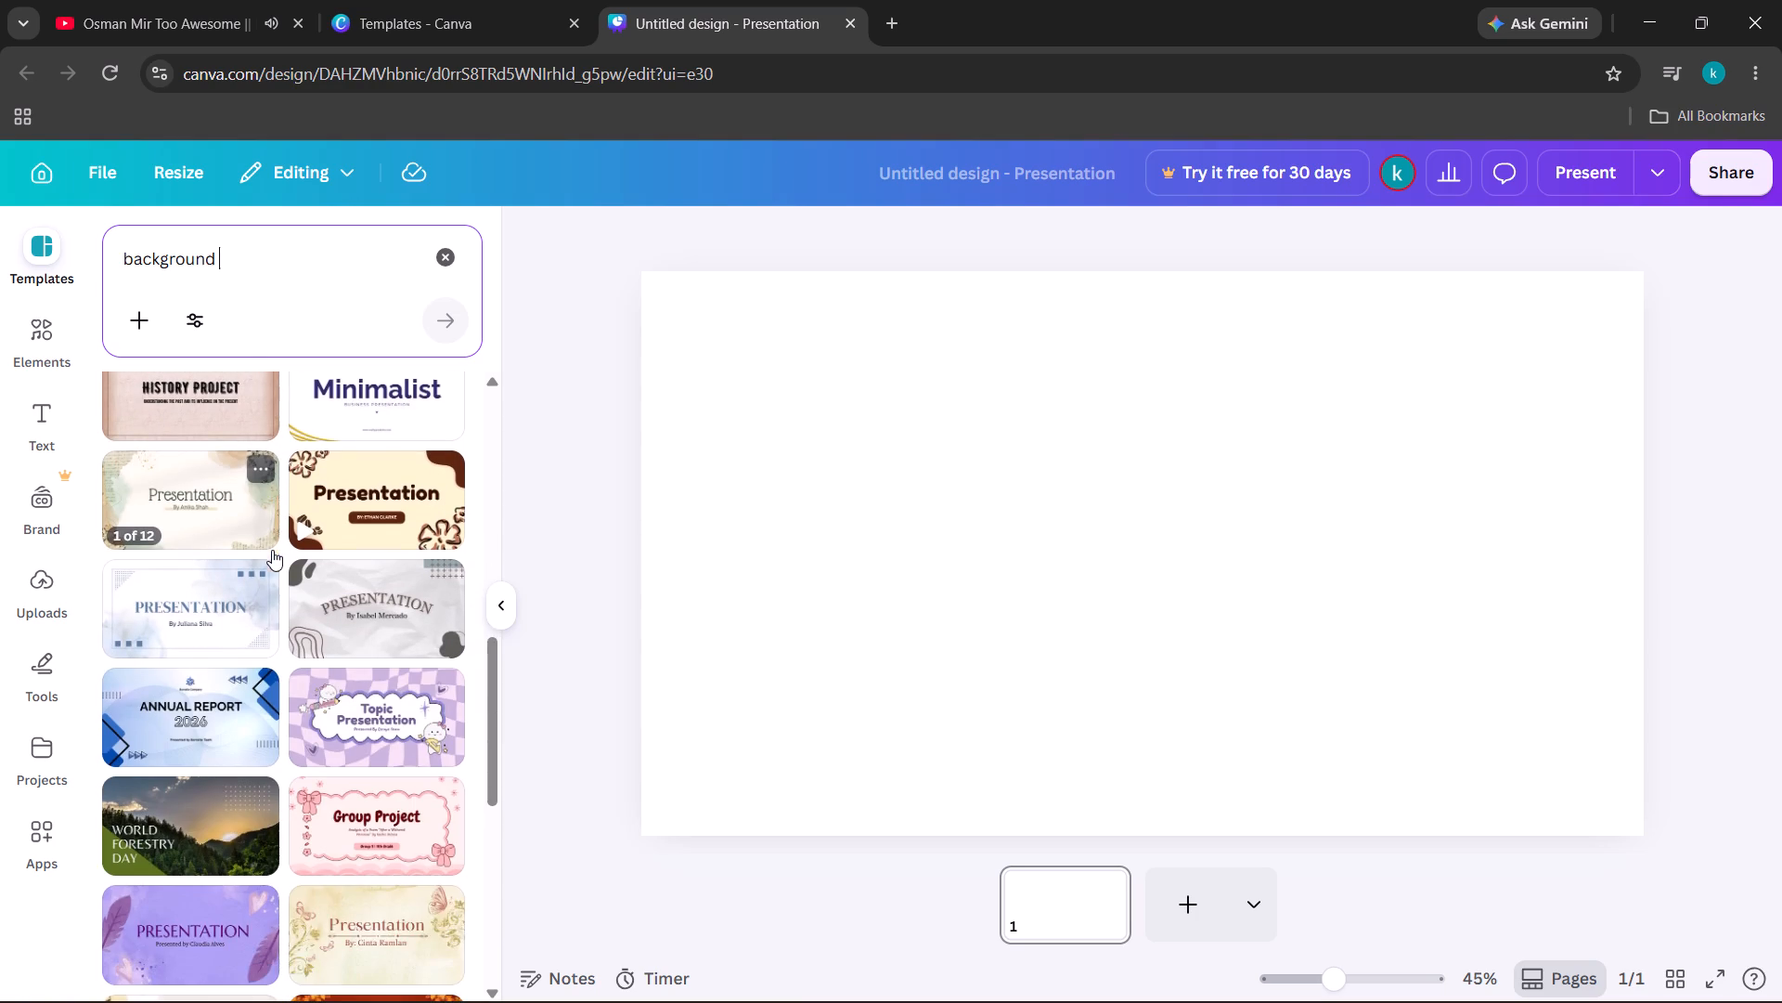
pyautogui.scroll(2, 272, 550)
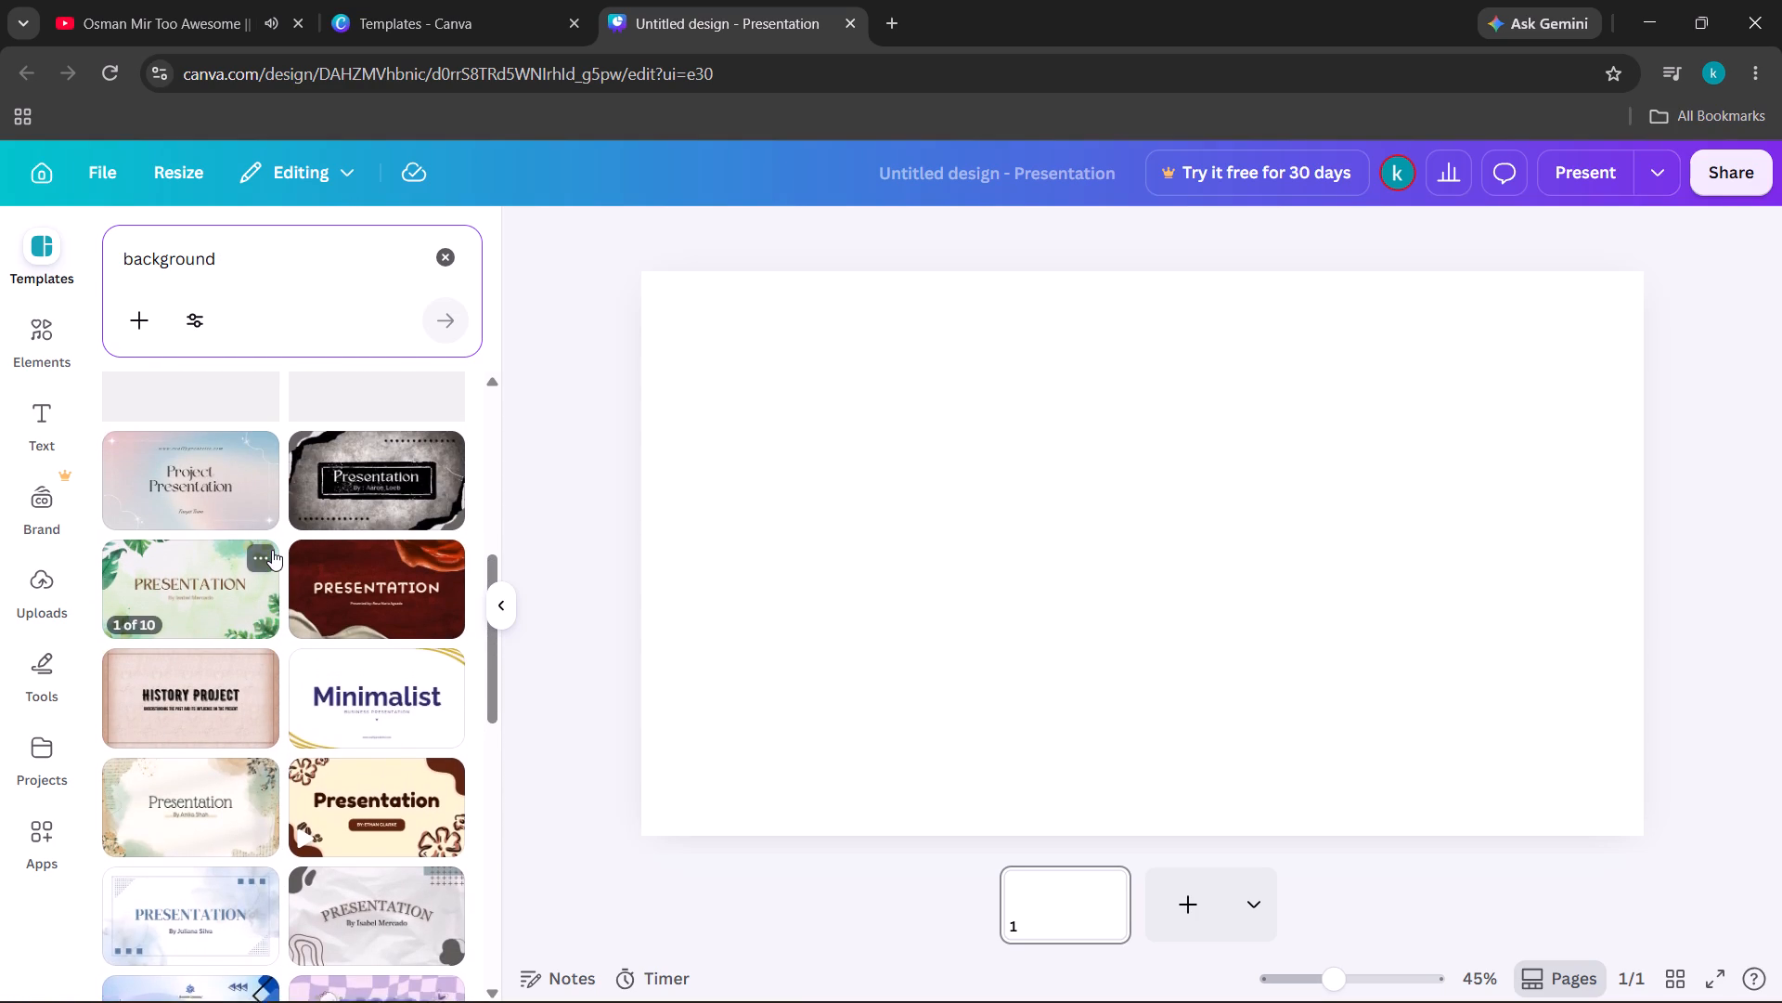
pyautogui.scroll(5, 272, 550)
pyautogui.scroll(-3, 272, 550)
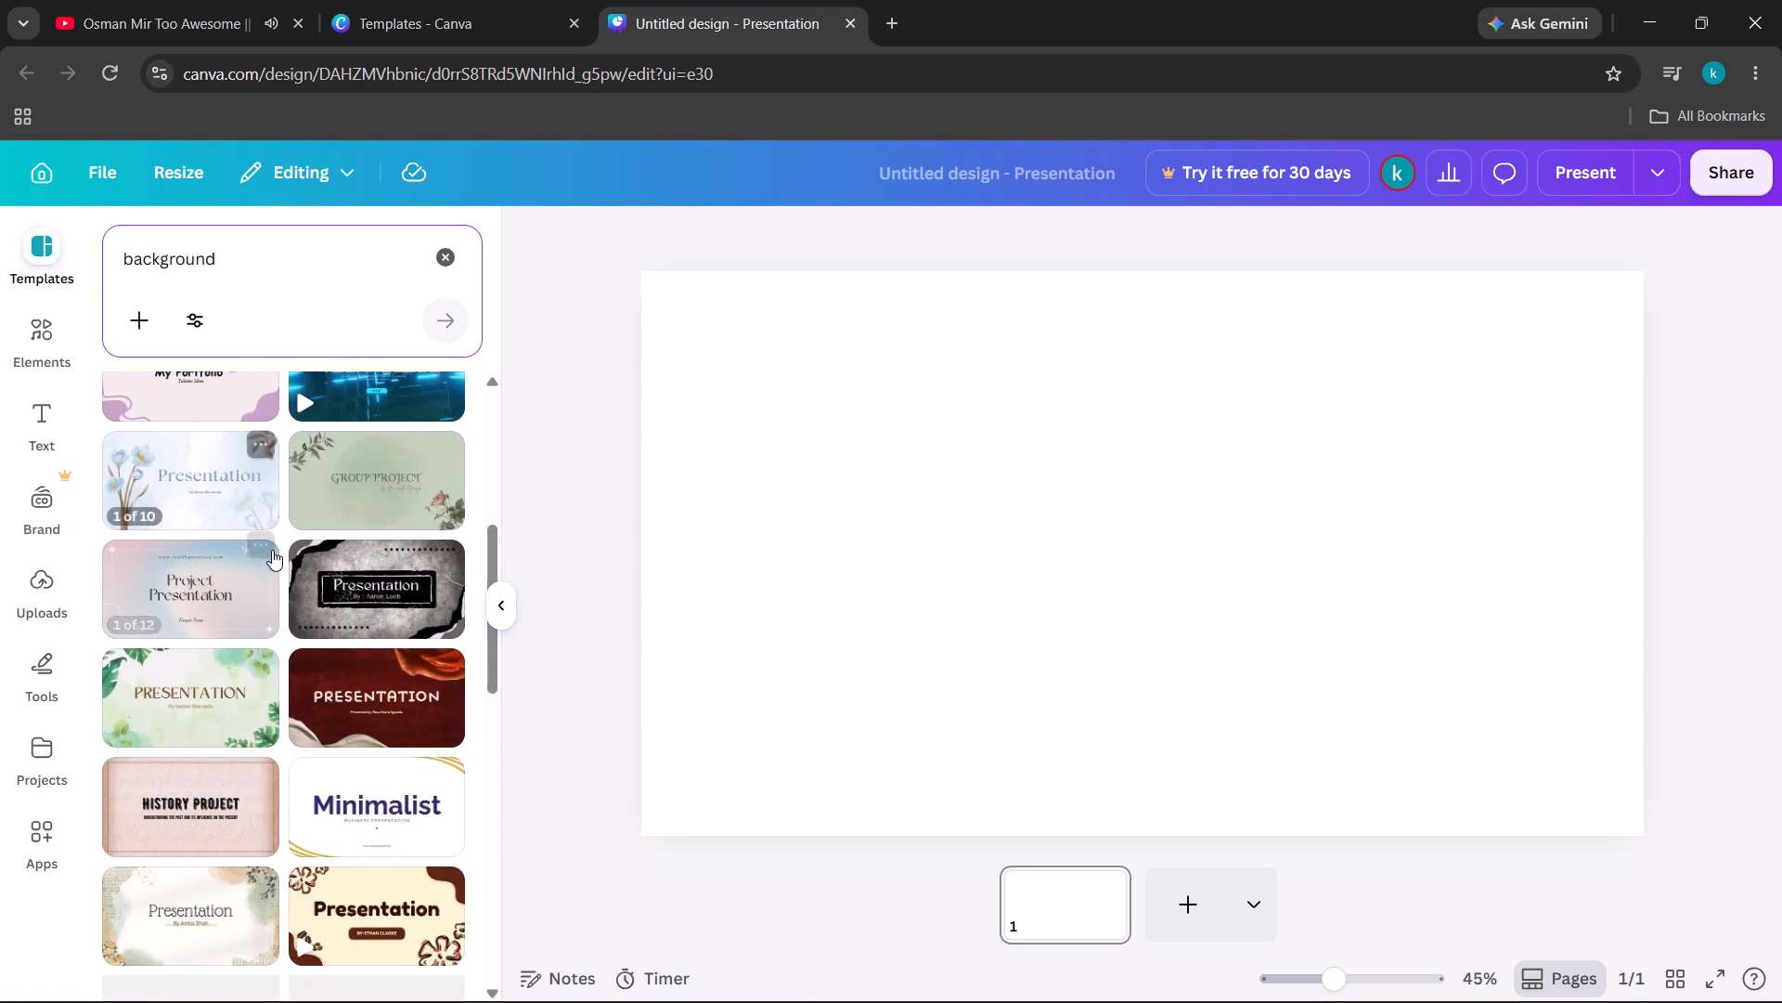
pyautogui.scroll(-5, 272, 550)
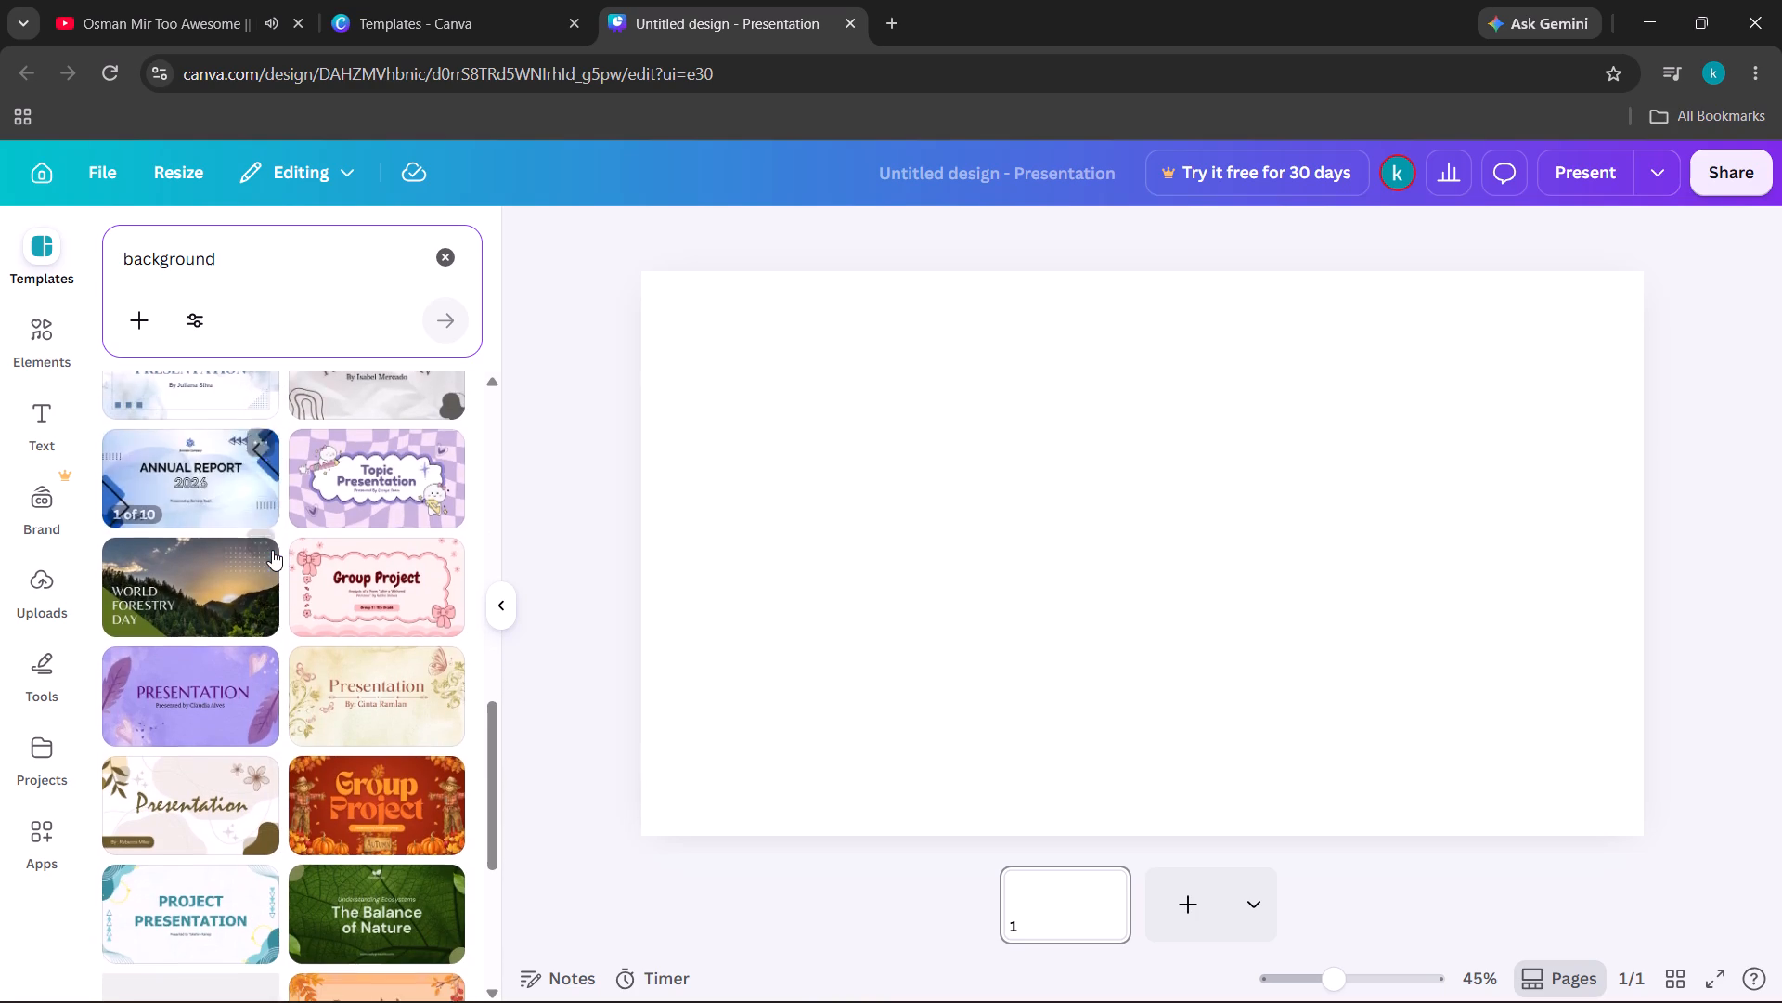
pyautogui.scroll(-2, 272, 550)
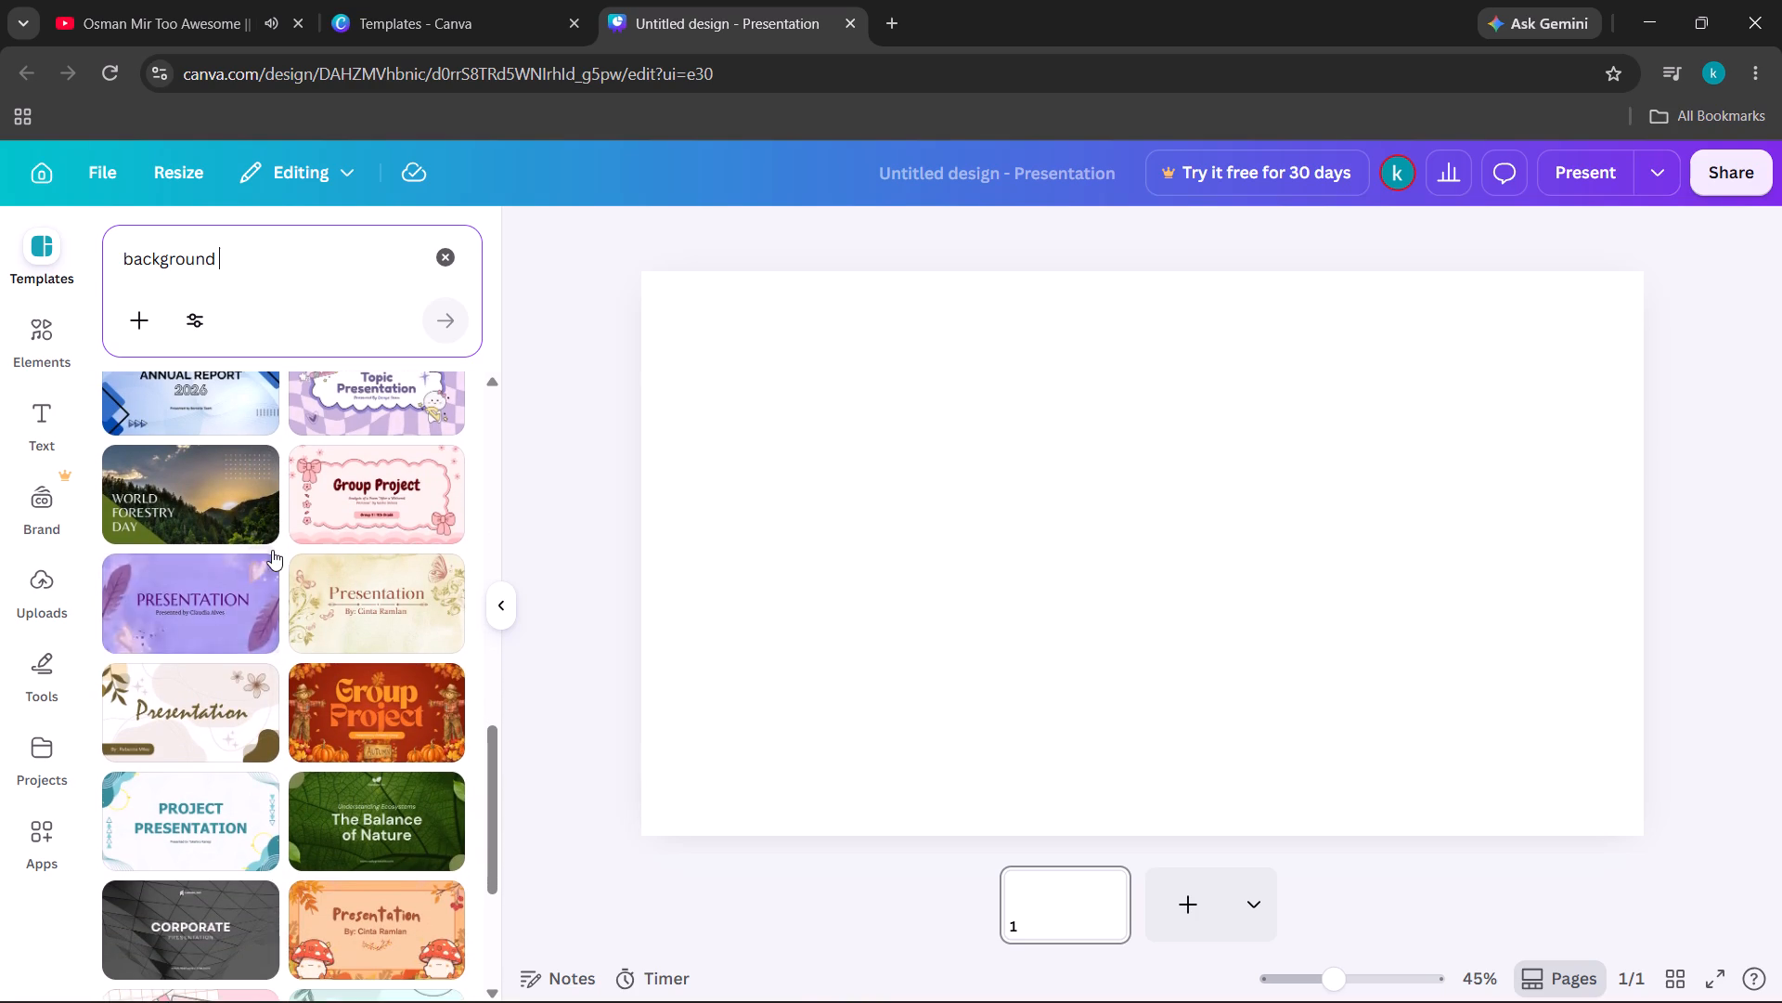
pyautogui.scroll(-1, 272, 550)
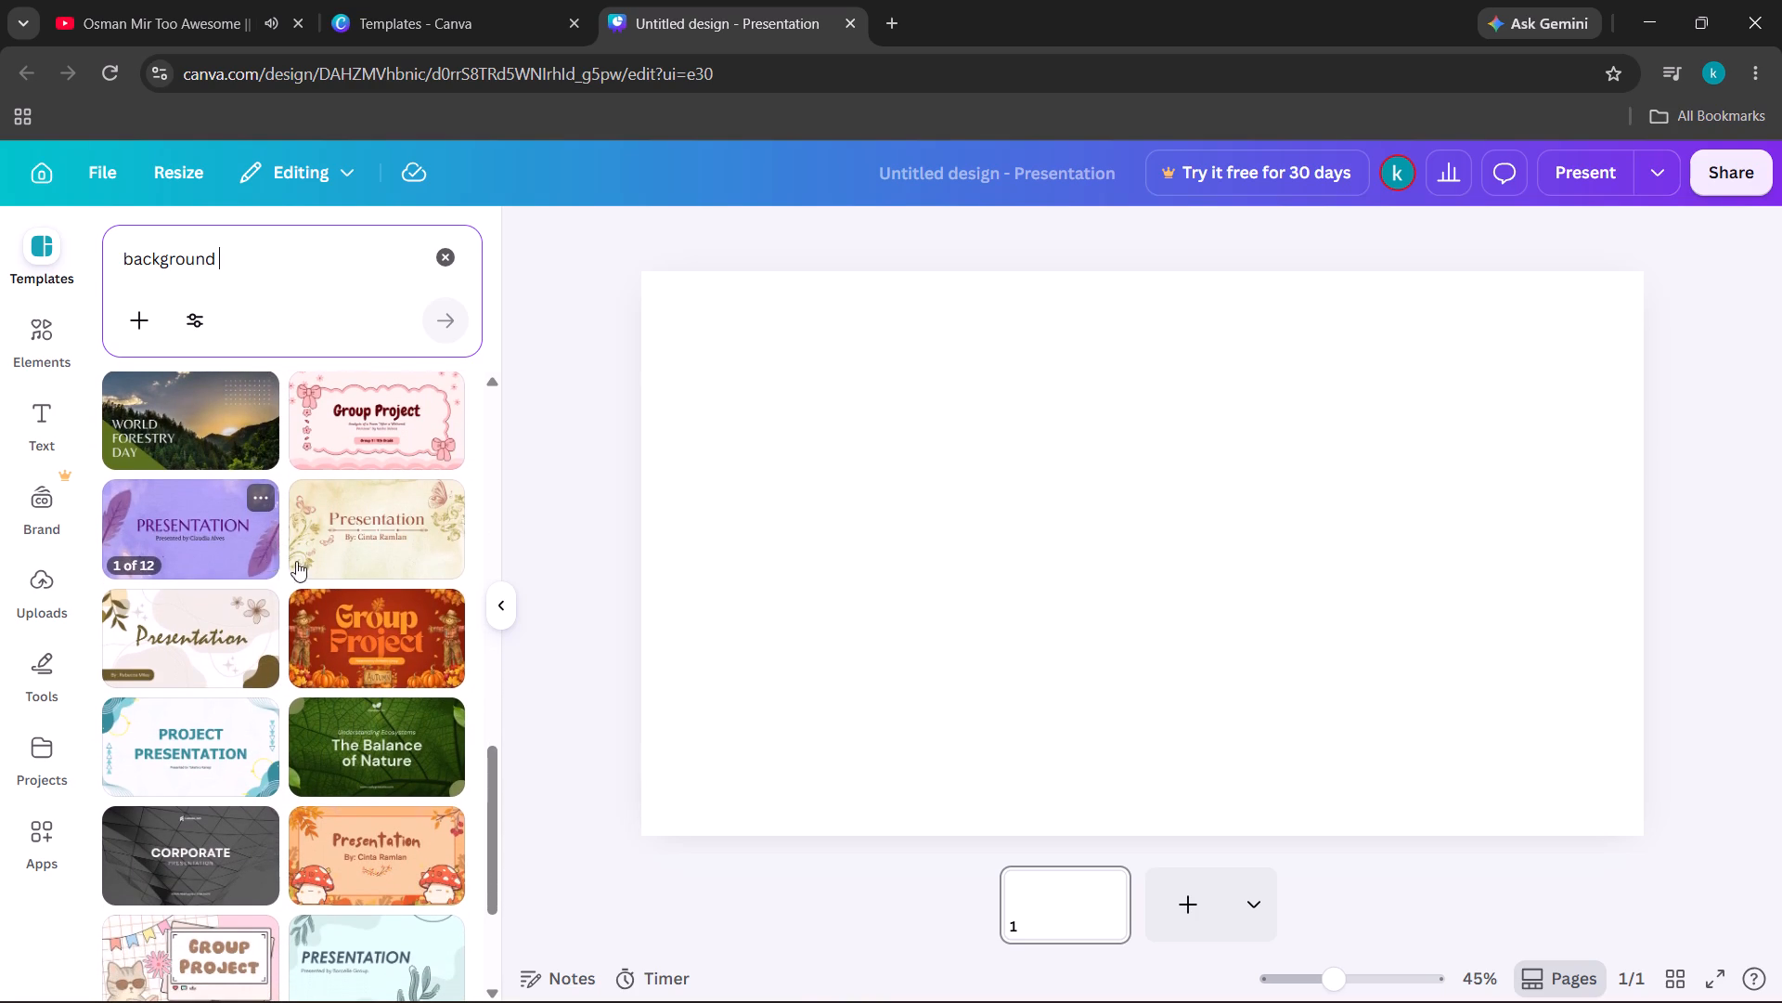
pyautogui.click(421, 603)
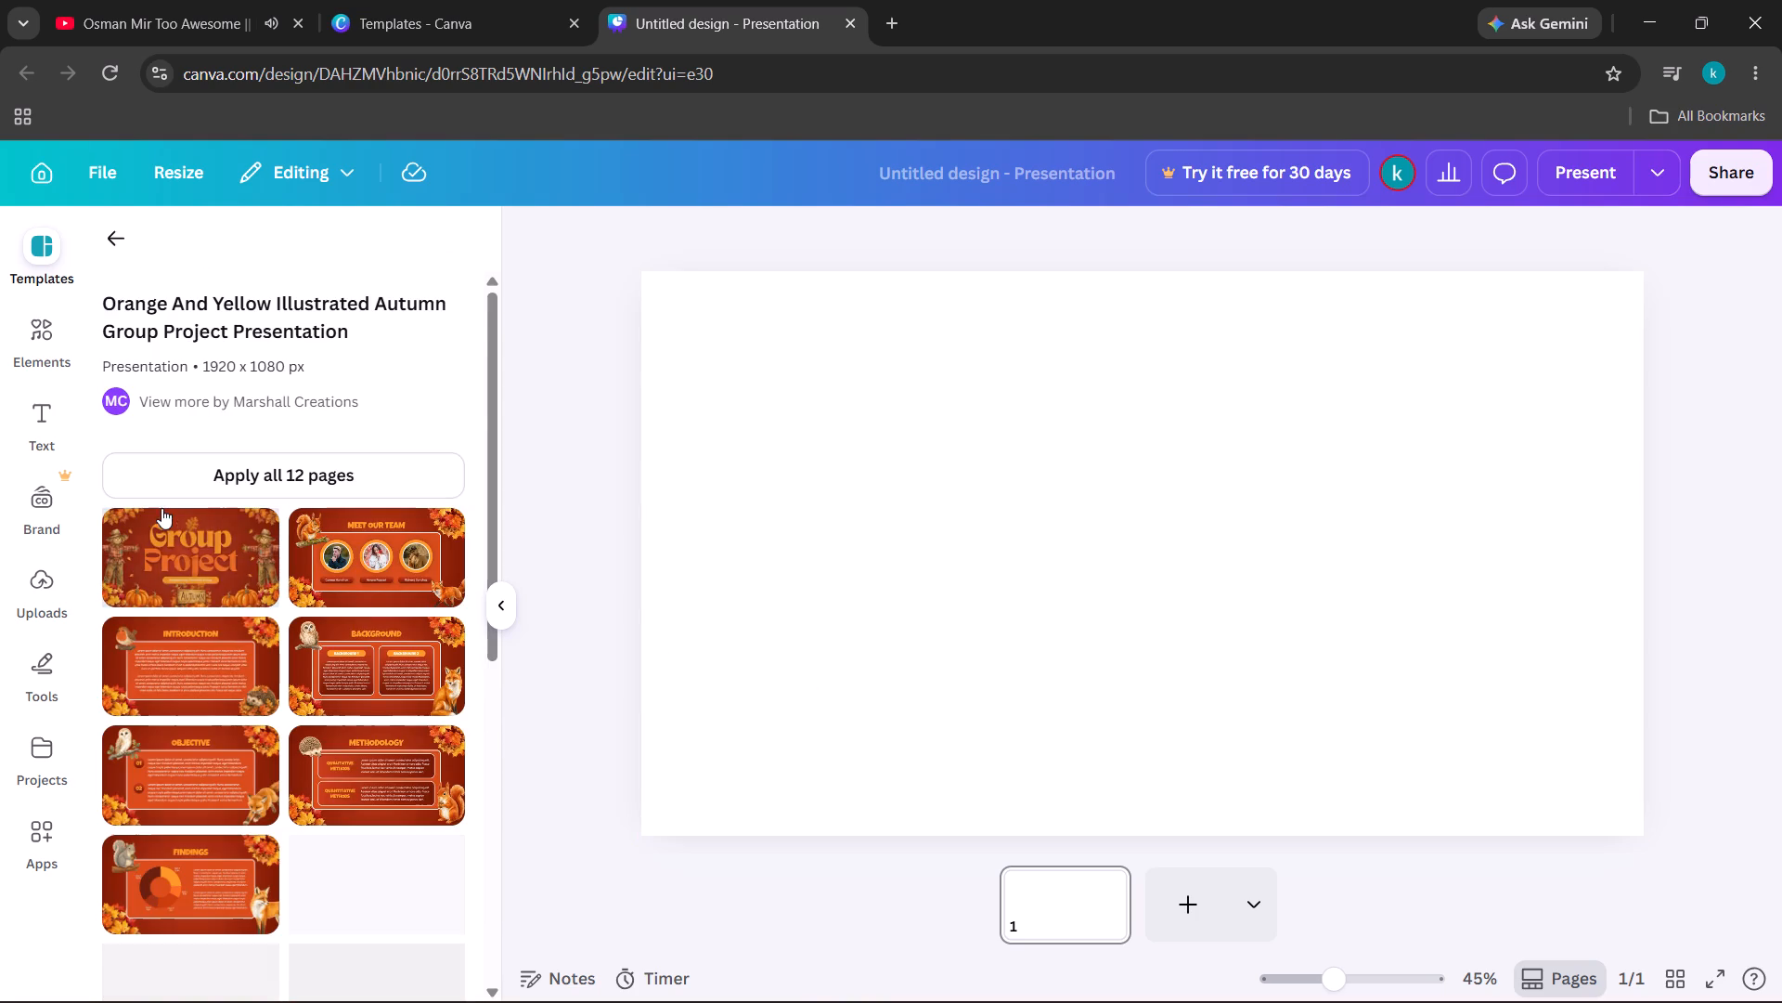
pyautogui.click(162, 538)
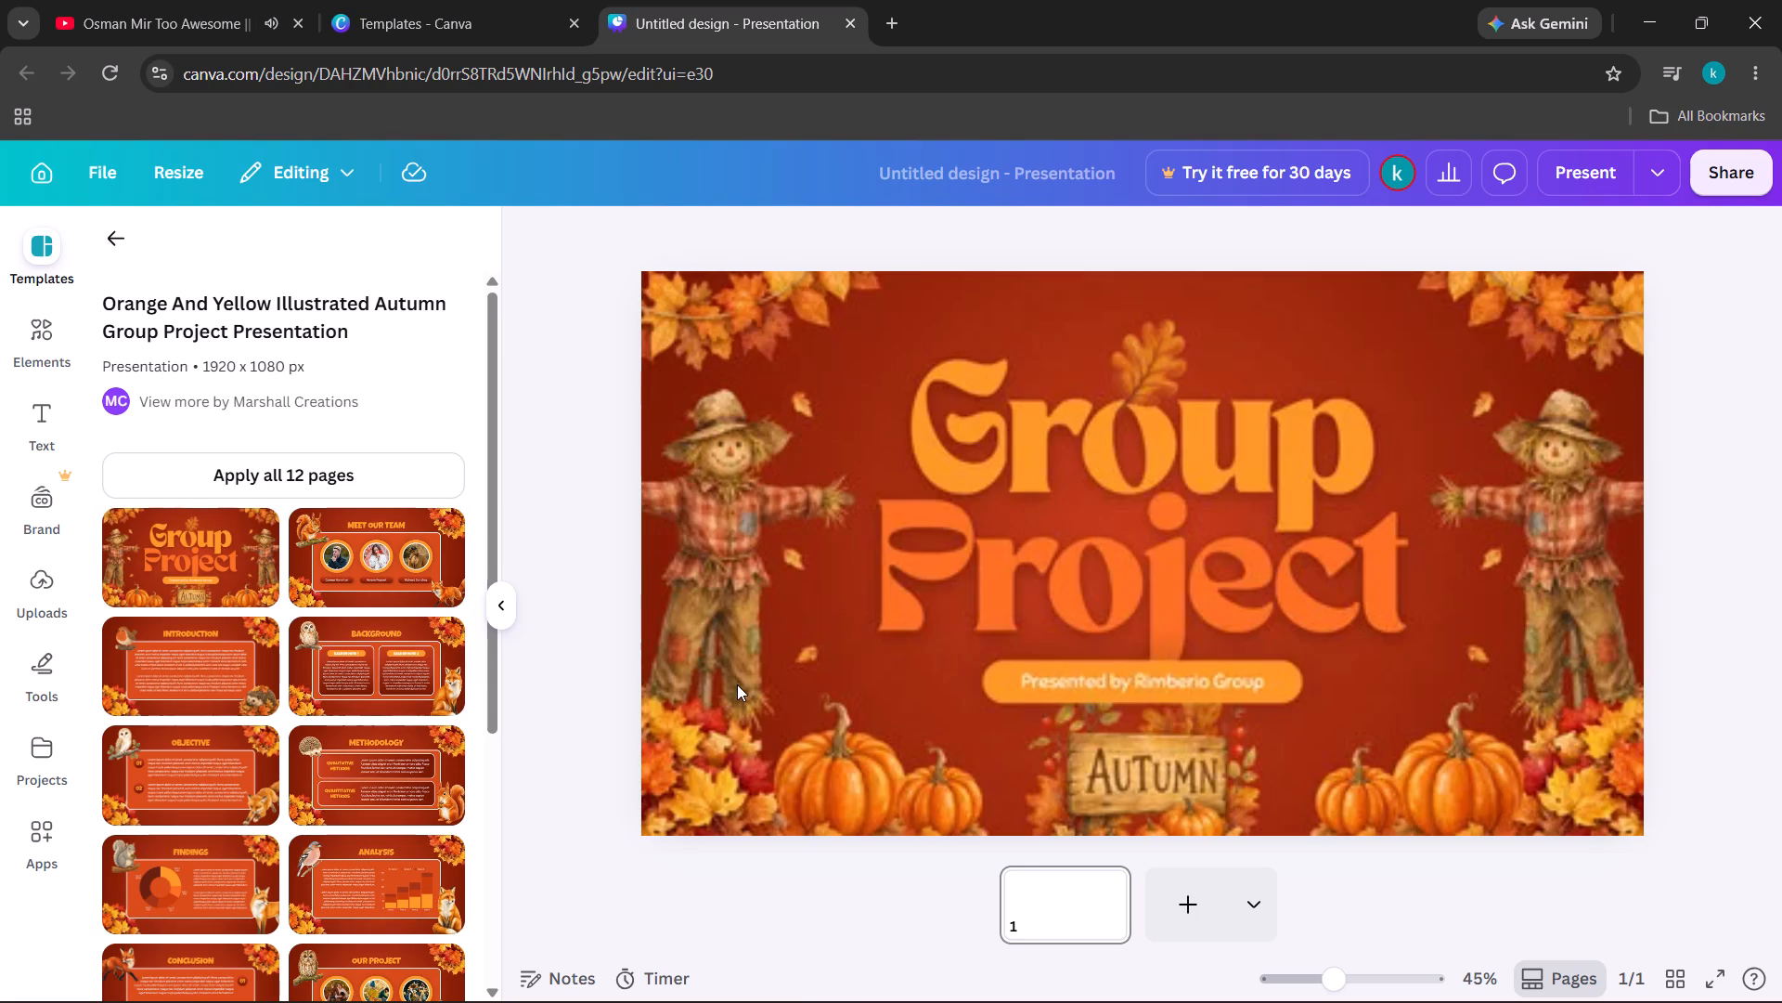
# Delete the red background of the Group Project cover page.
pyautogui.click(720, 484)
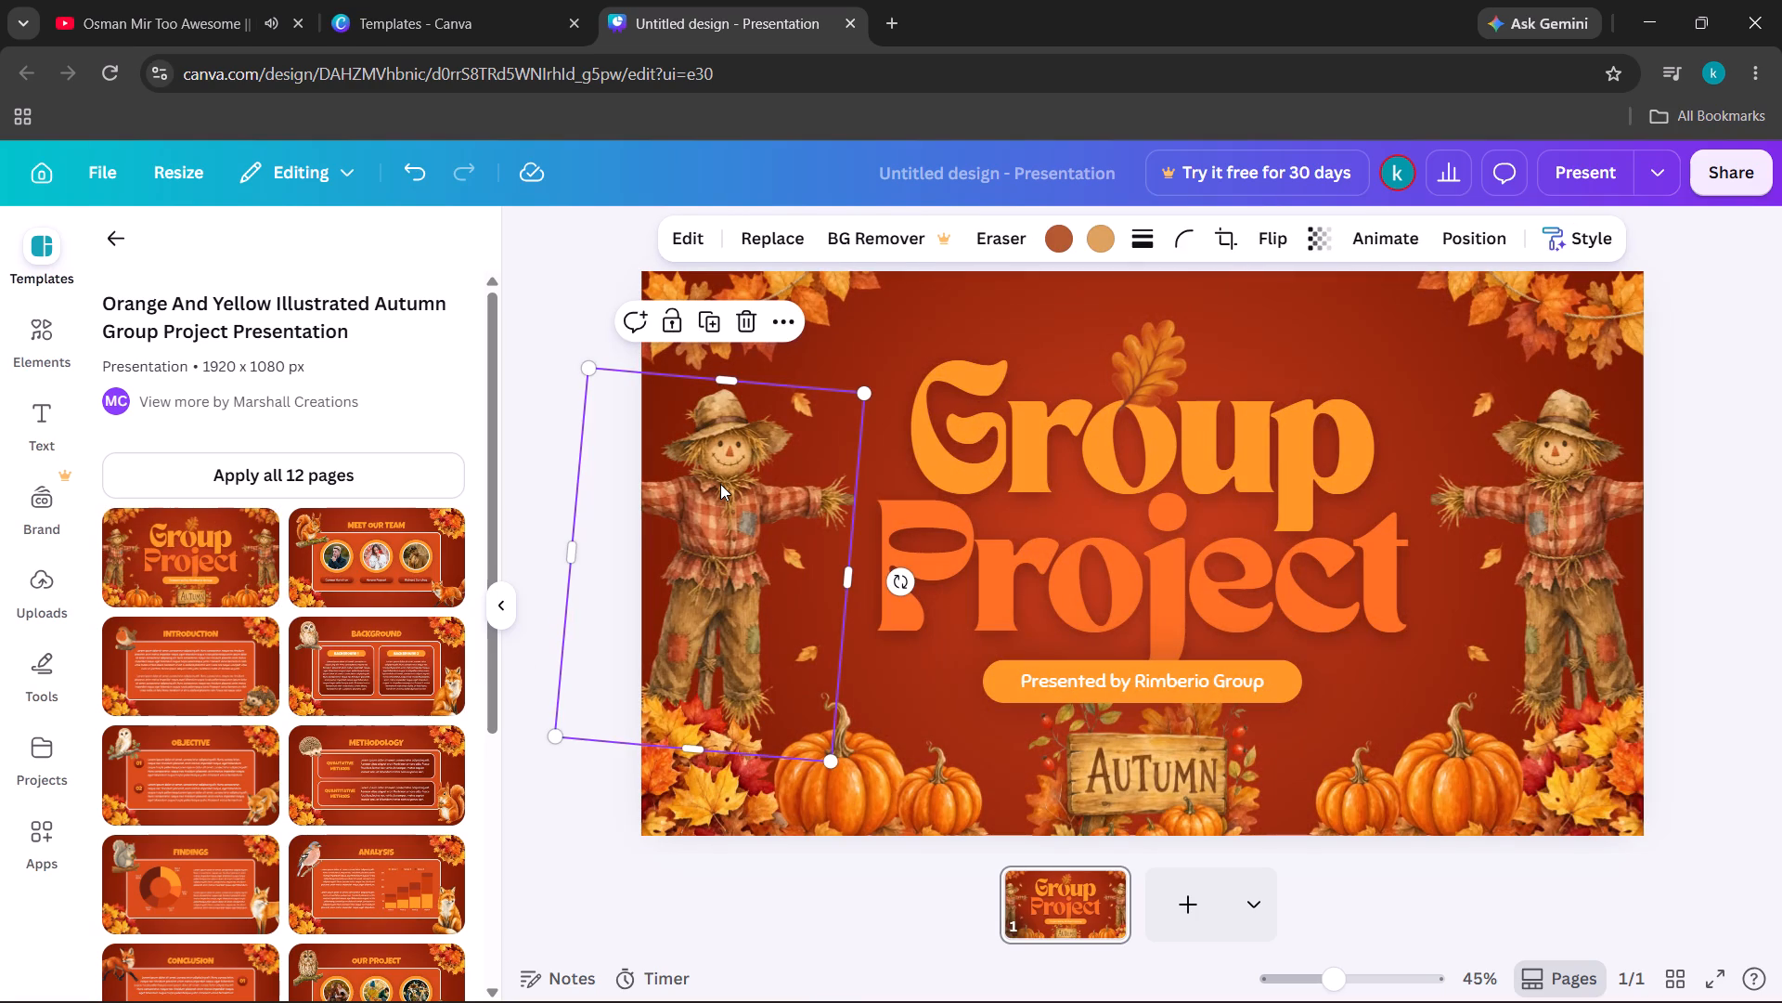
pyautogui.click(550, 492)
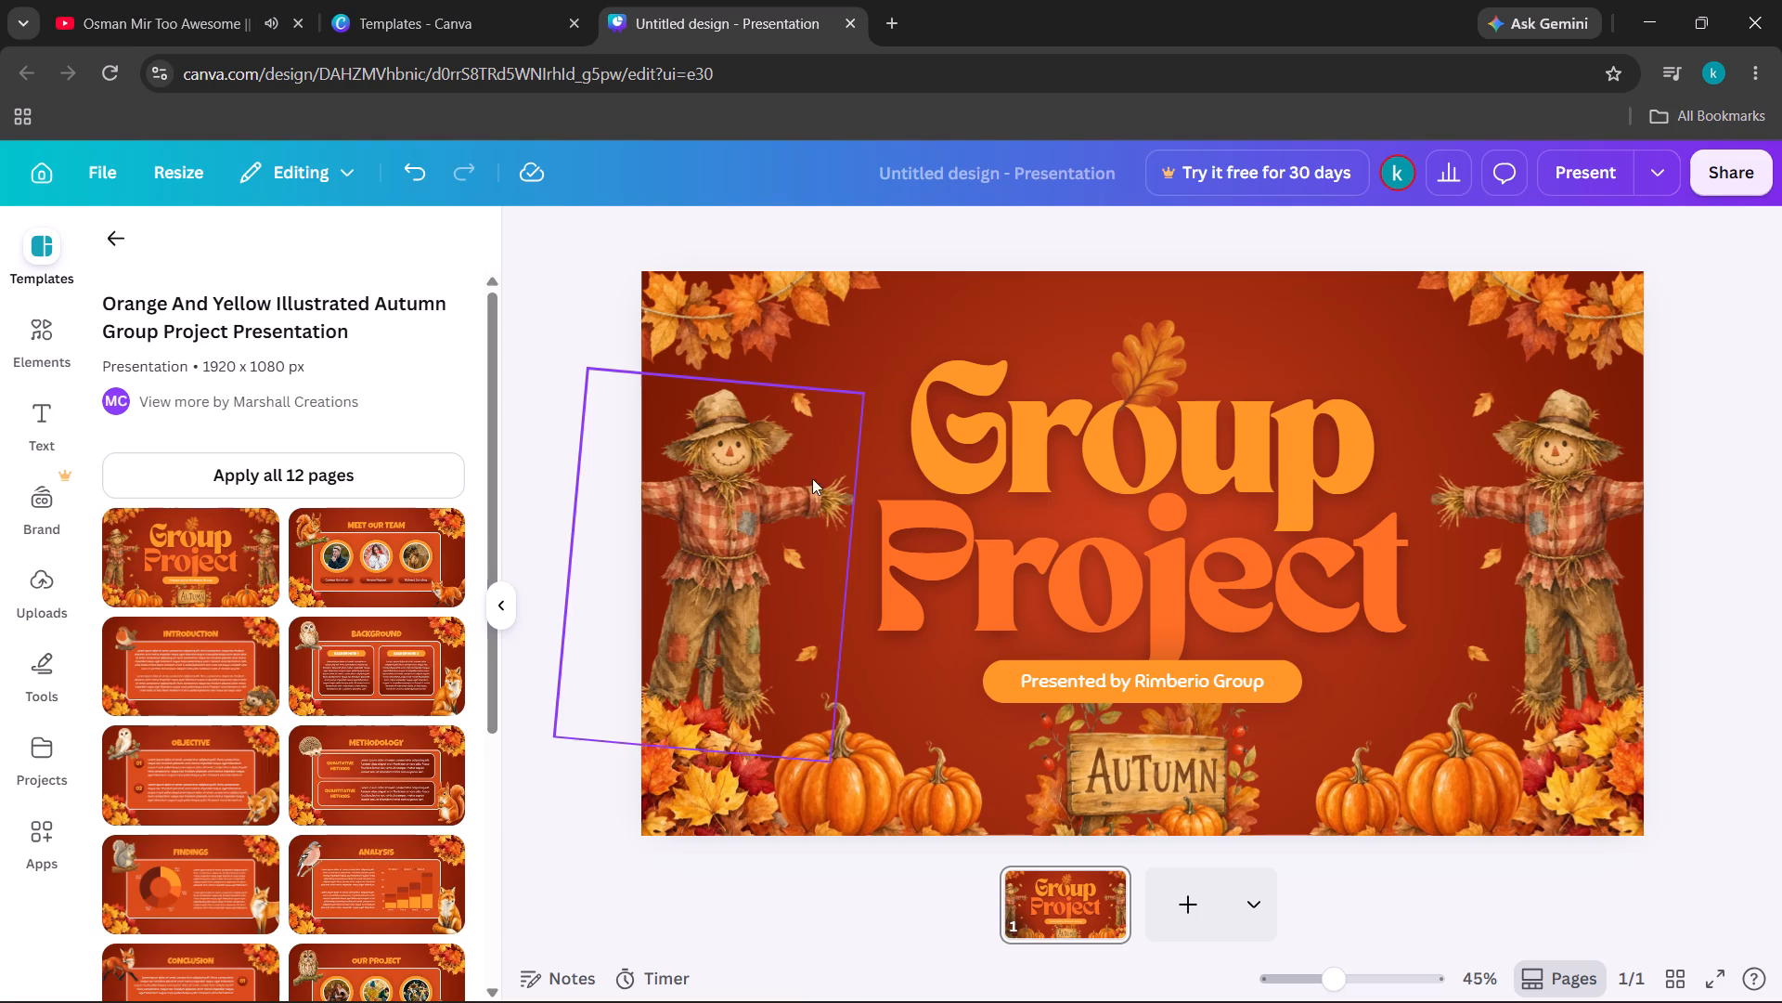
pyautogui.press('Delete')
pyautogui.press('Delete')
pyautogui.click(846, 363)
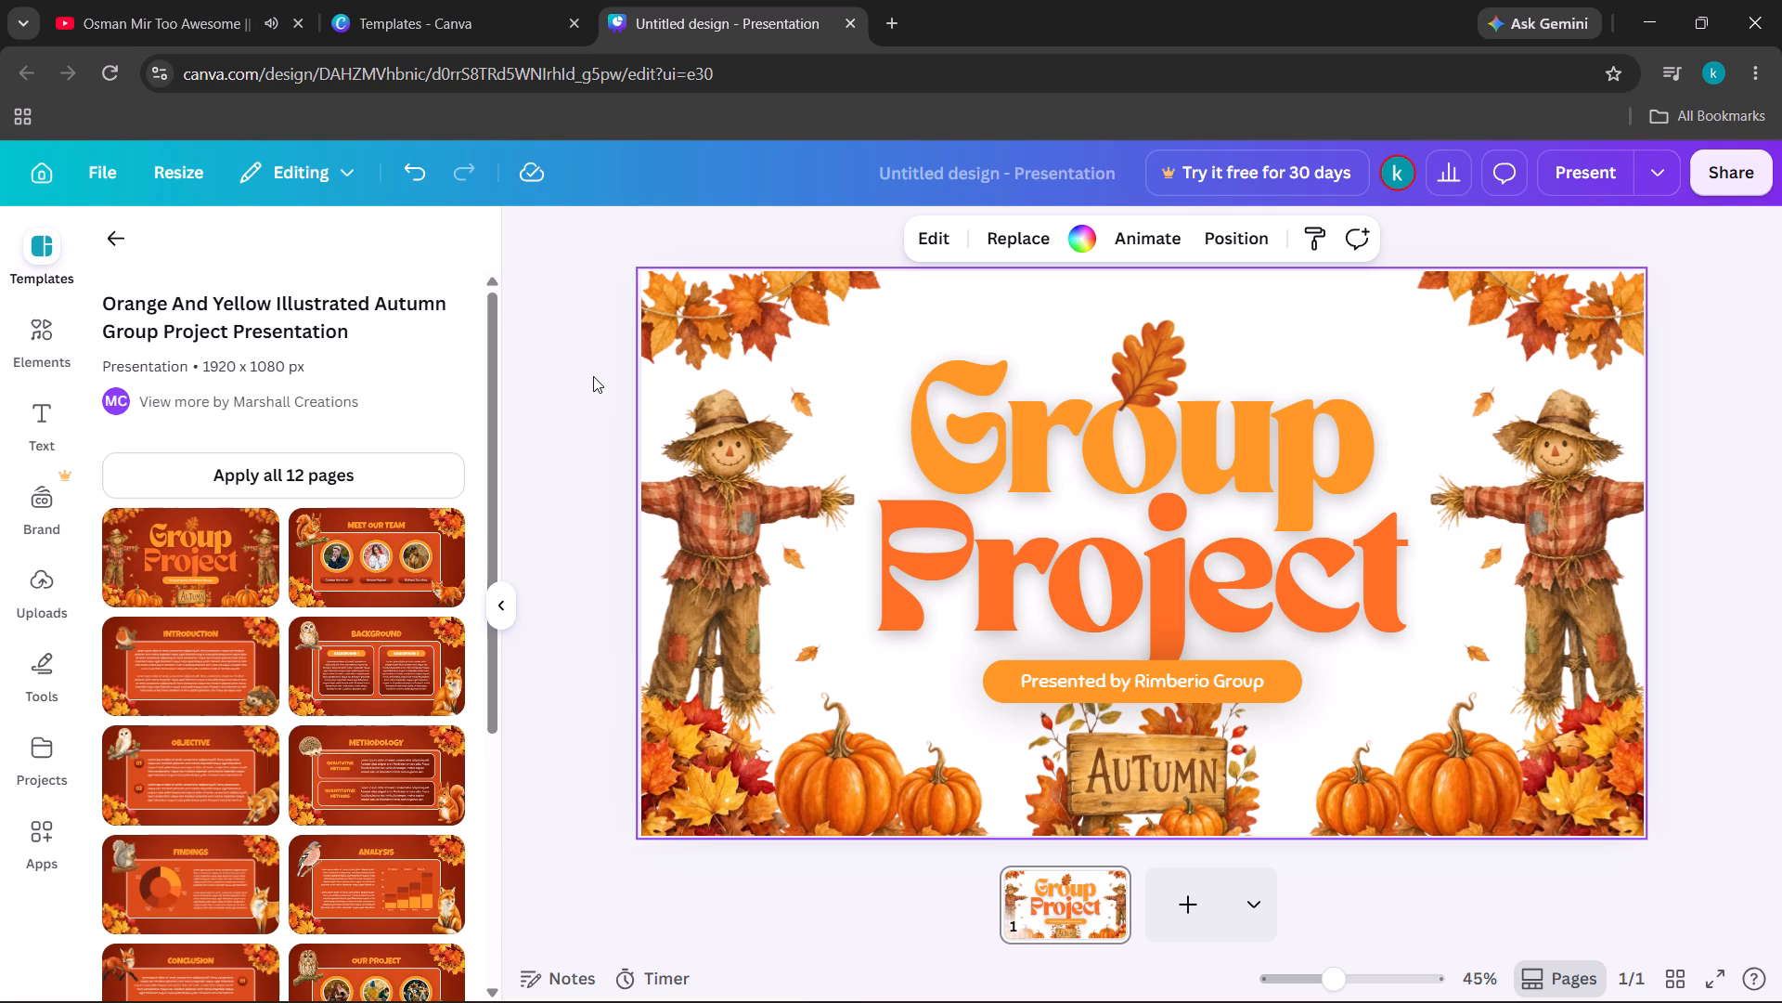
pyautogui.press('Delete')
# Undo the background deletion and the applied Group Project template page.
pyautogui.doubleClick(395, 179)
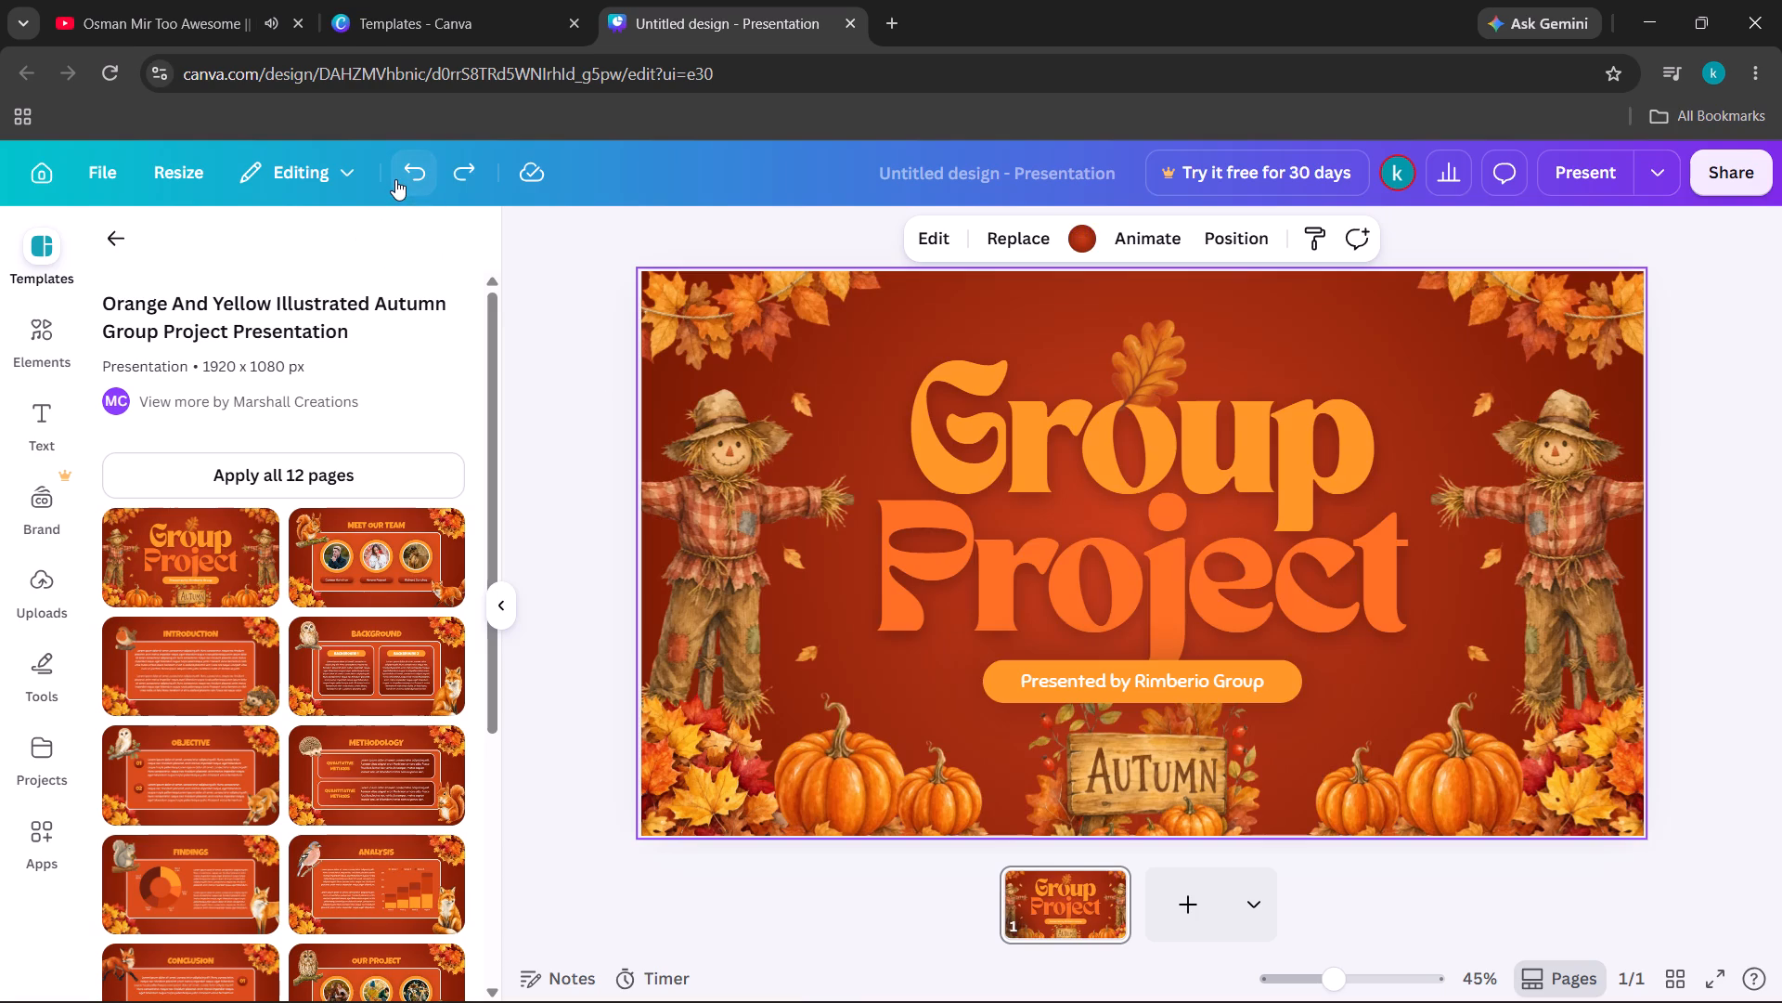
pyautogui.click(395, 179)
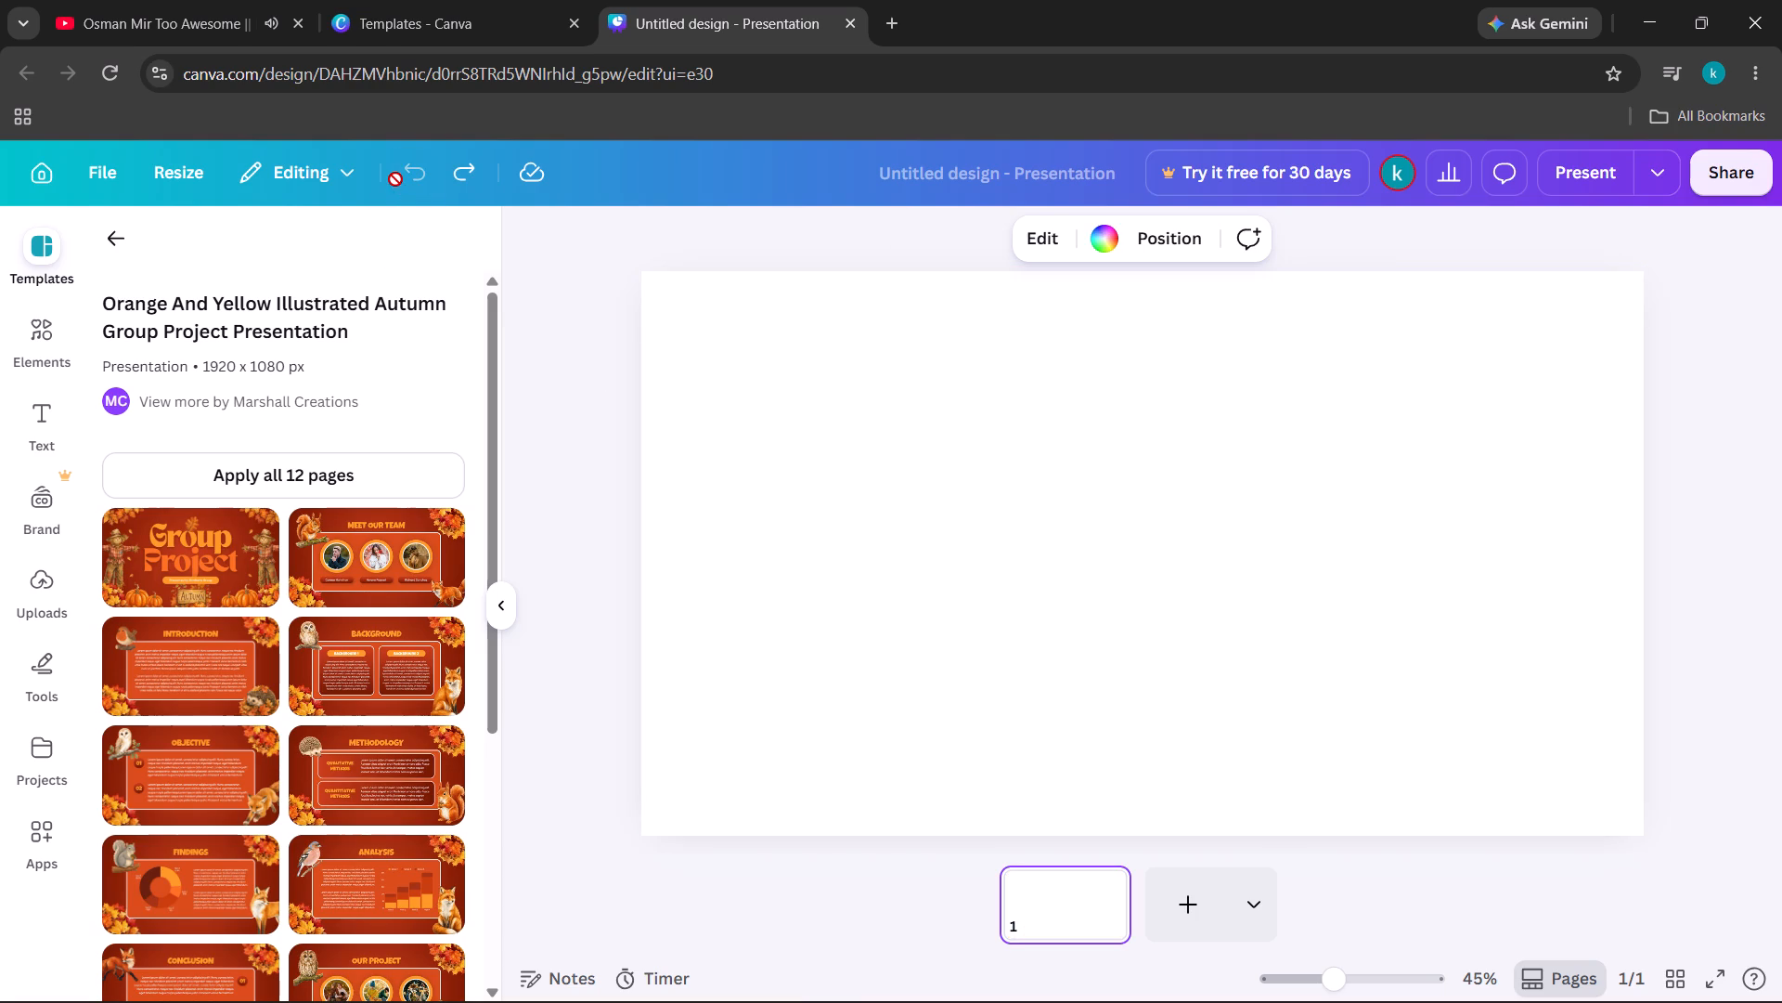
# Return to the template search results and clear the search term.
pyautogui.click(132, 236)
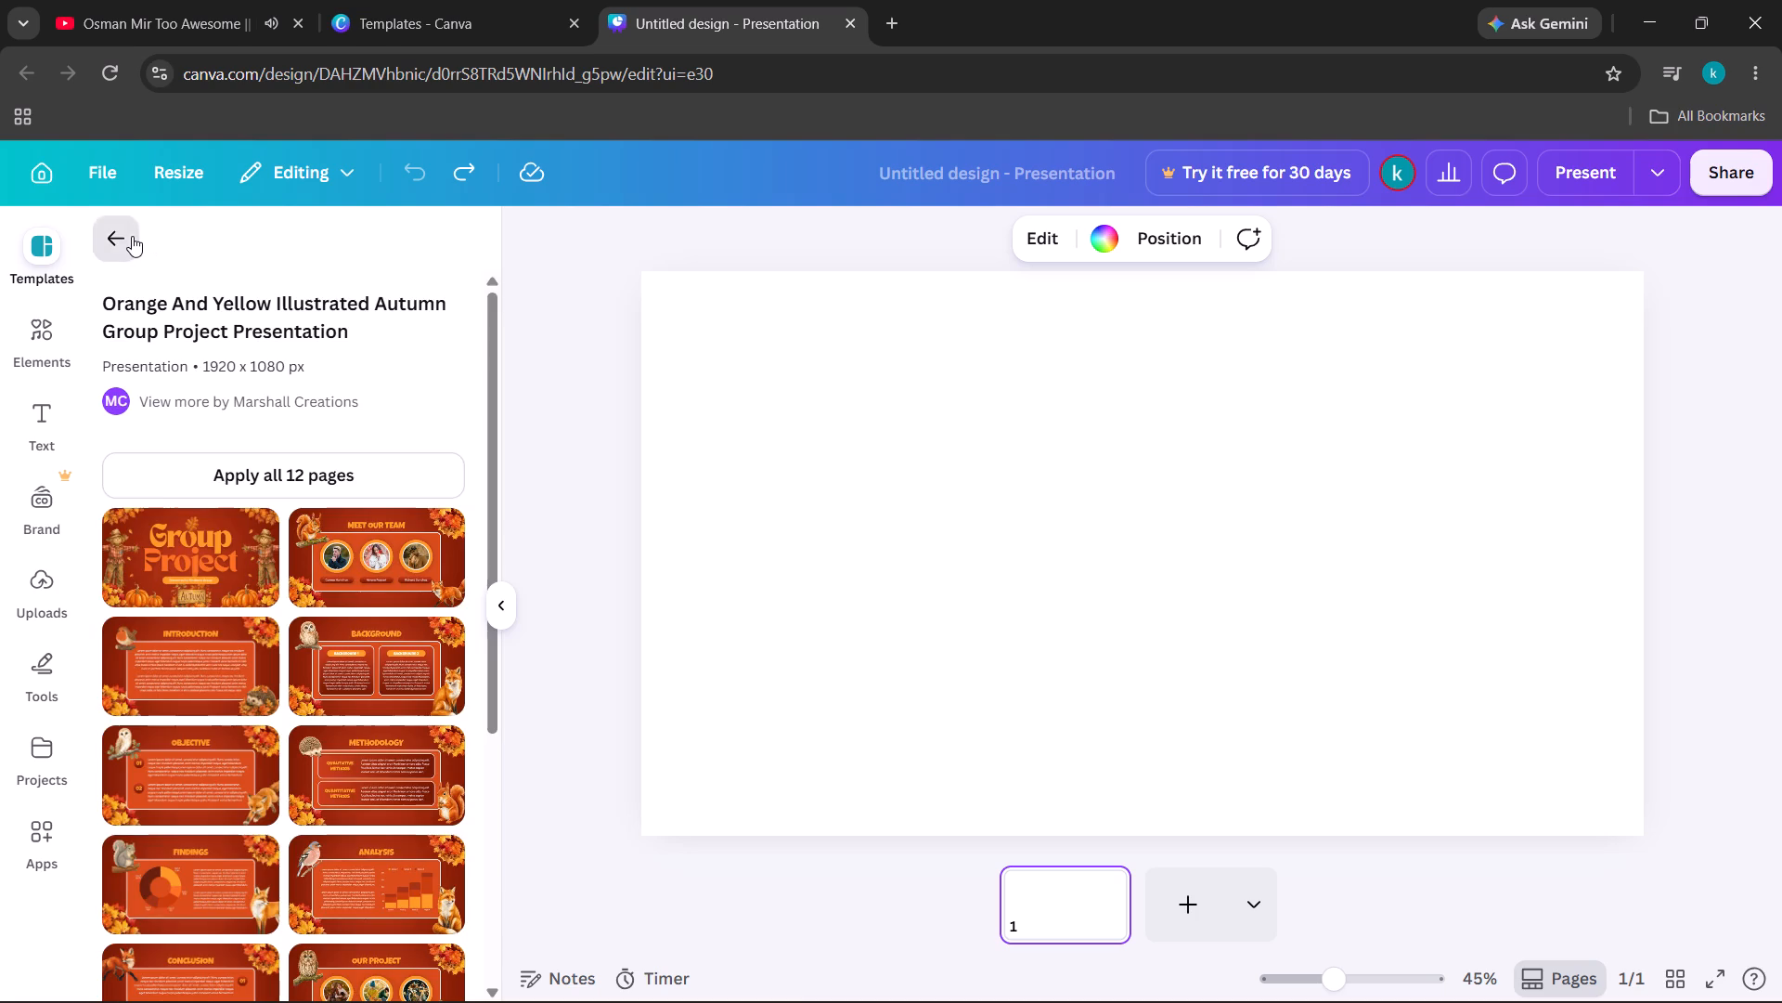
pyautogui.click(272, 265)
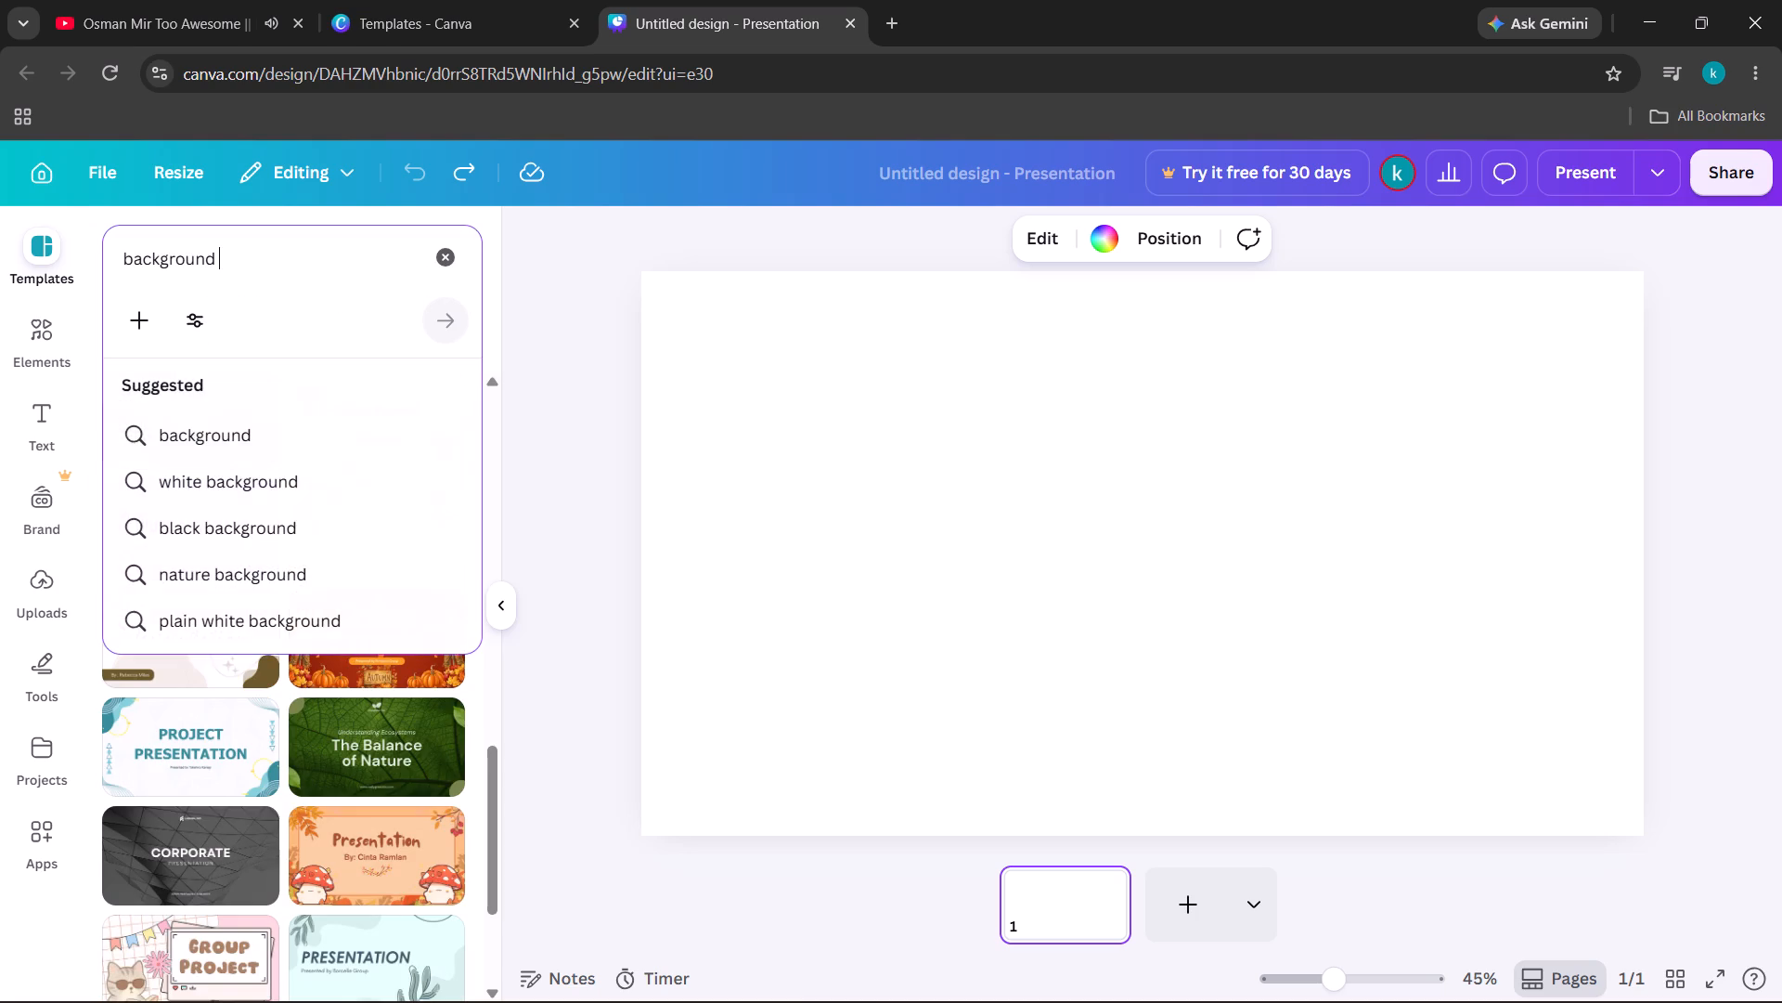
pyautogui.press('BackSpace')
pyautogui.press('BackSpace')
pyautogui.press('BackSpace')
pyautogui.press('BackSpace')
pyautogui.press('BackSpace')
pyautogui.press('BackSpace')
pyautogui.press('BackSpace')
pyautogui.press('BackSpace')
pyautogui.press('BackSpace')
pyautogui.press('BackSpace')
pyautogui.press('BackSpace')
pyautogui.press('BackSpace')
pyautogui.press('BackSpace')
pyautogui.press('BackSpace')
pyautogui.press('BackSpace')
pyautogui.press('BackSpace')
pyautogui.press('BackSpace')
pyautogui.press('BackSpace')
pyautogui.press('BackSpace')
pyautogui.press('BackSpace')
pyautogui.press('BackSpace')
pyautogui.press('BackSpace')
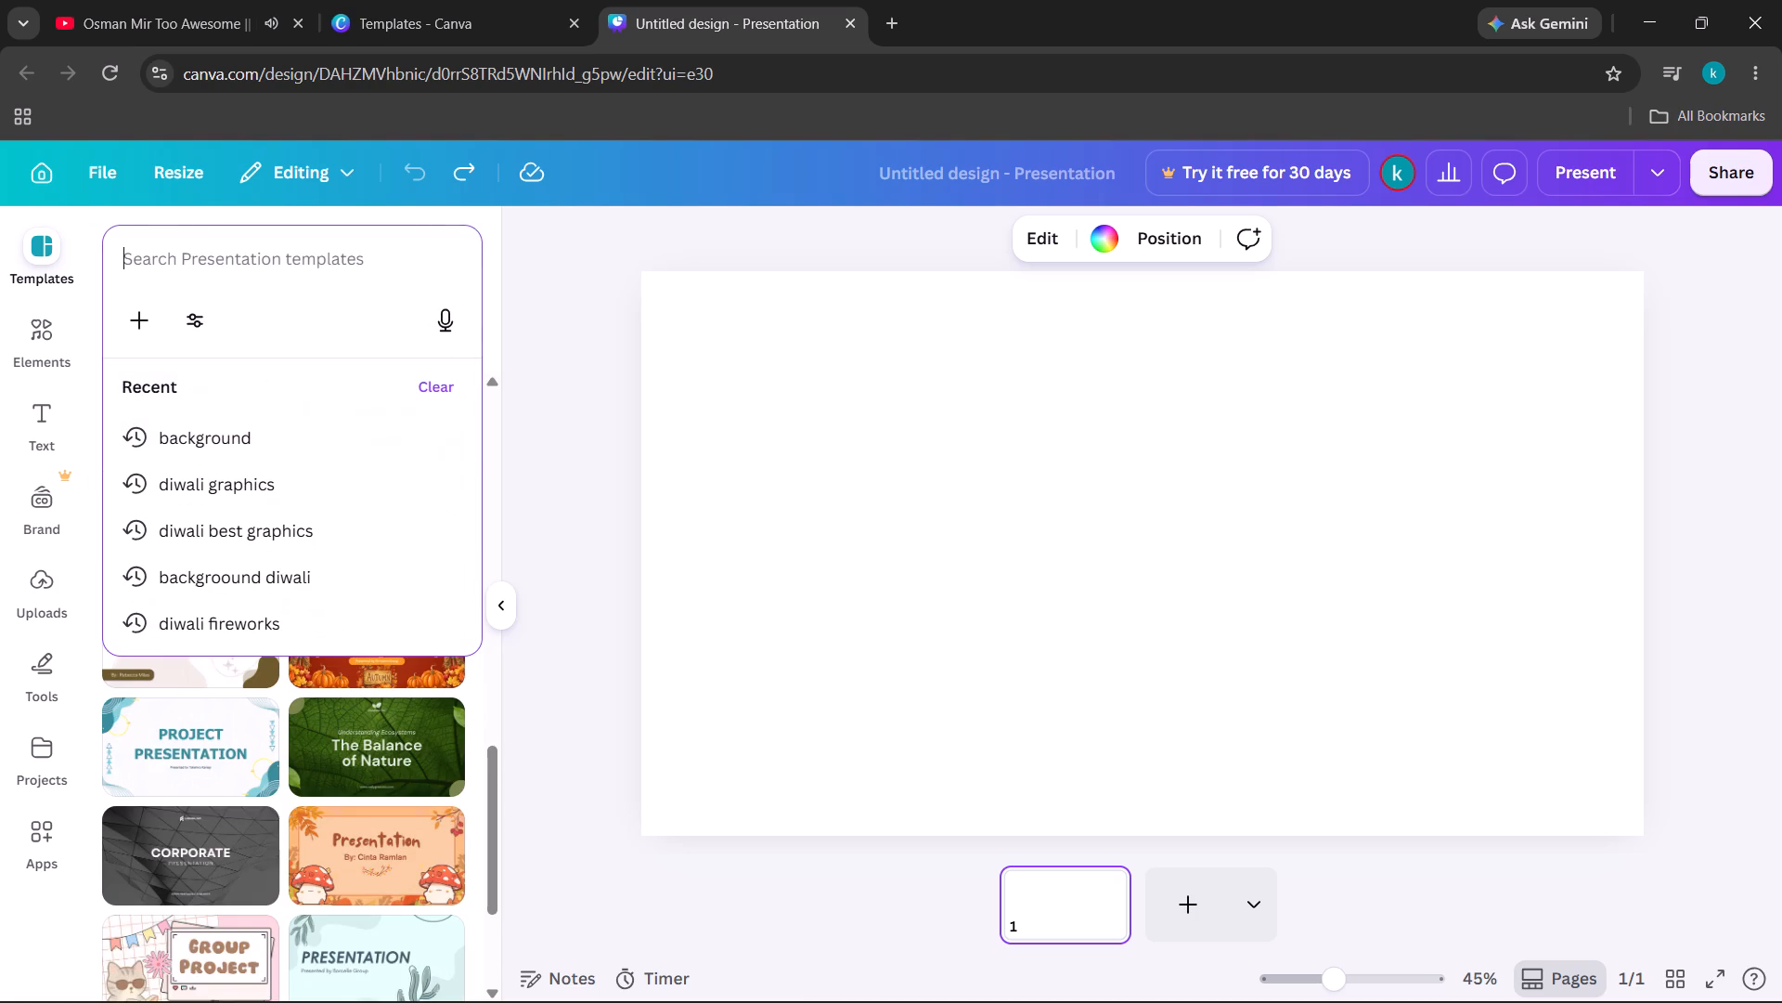
# Try copper, sunset, red-to-purple and red-to-orange default gradients on the blank page's background, then apply the purple-to-light-blue one.
pyautogui.click(771, 517)
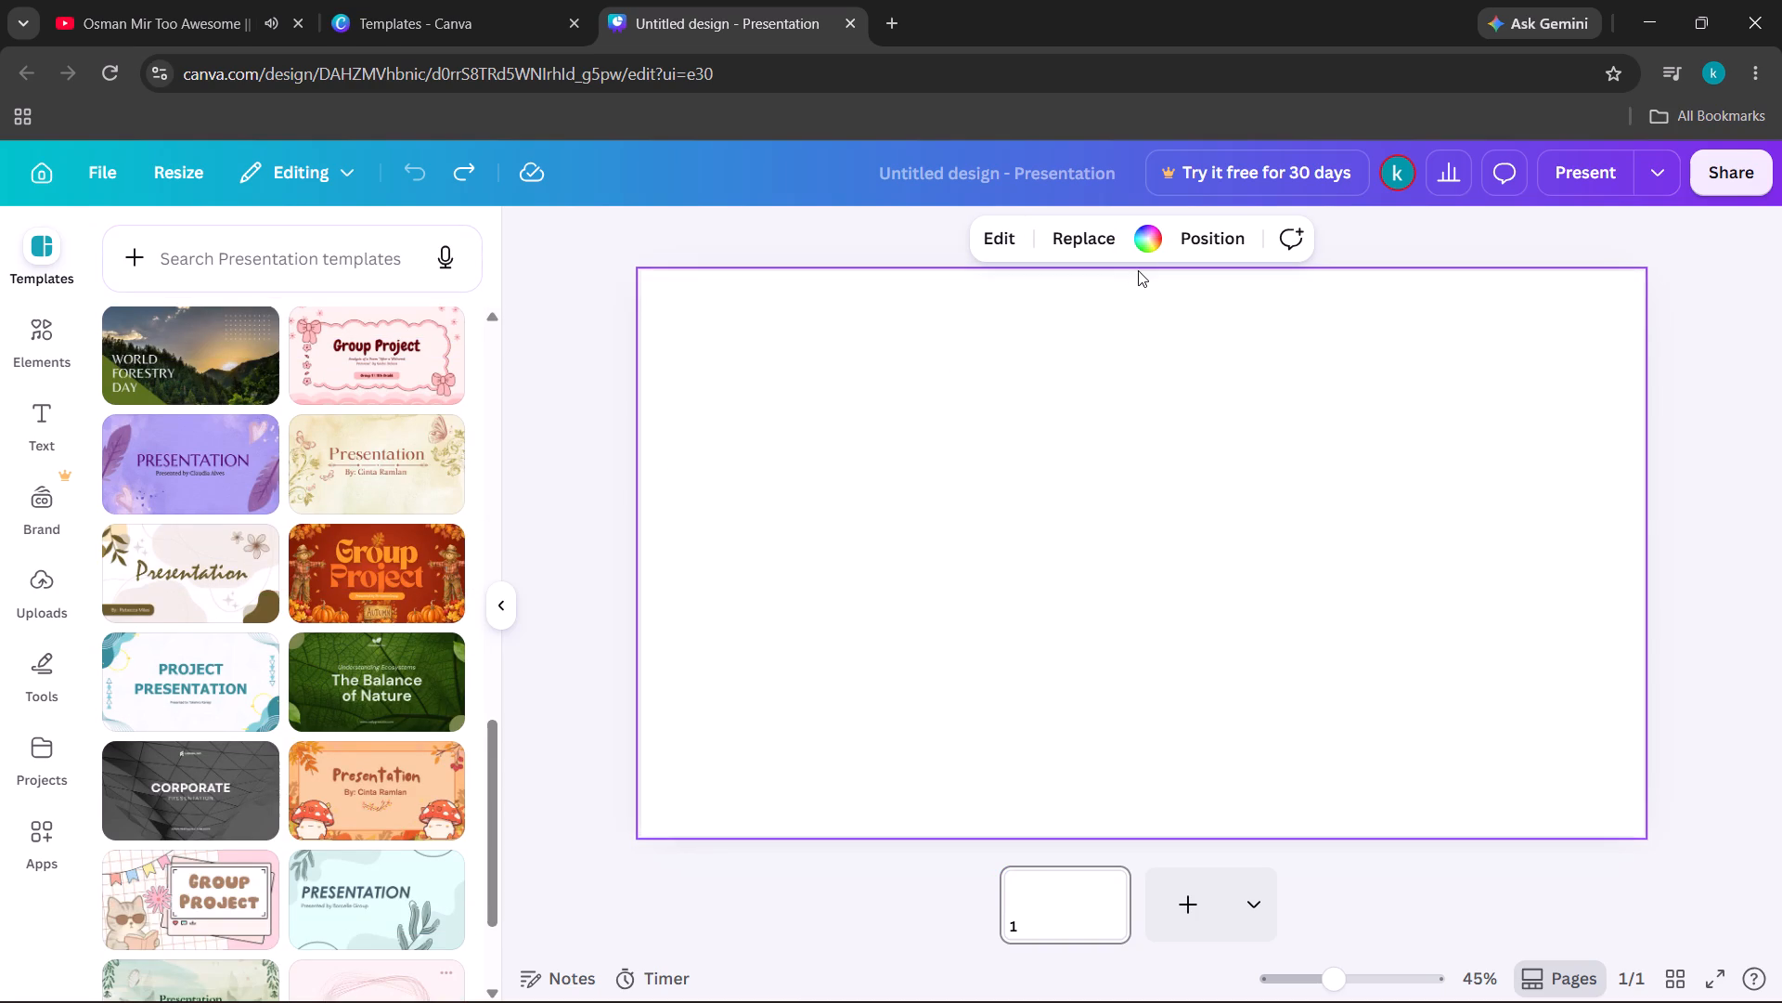
pyautogui.click(1146, 240)
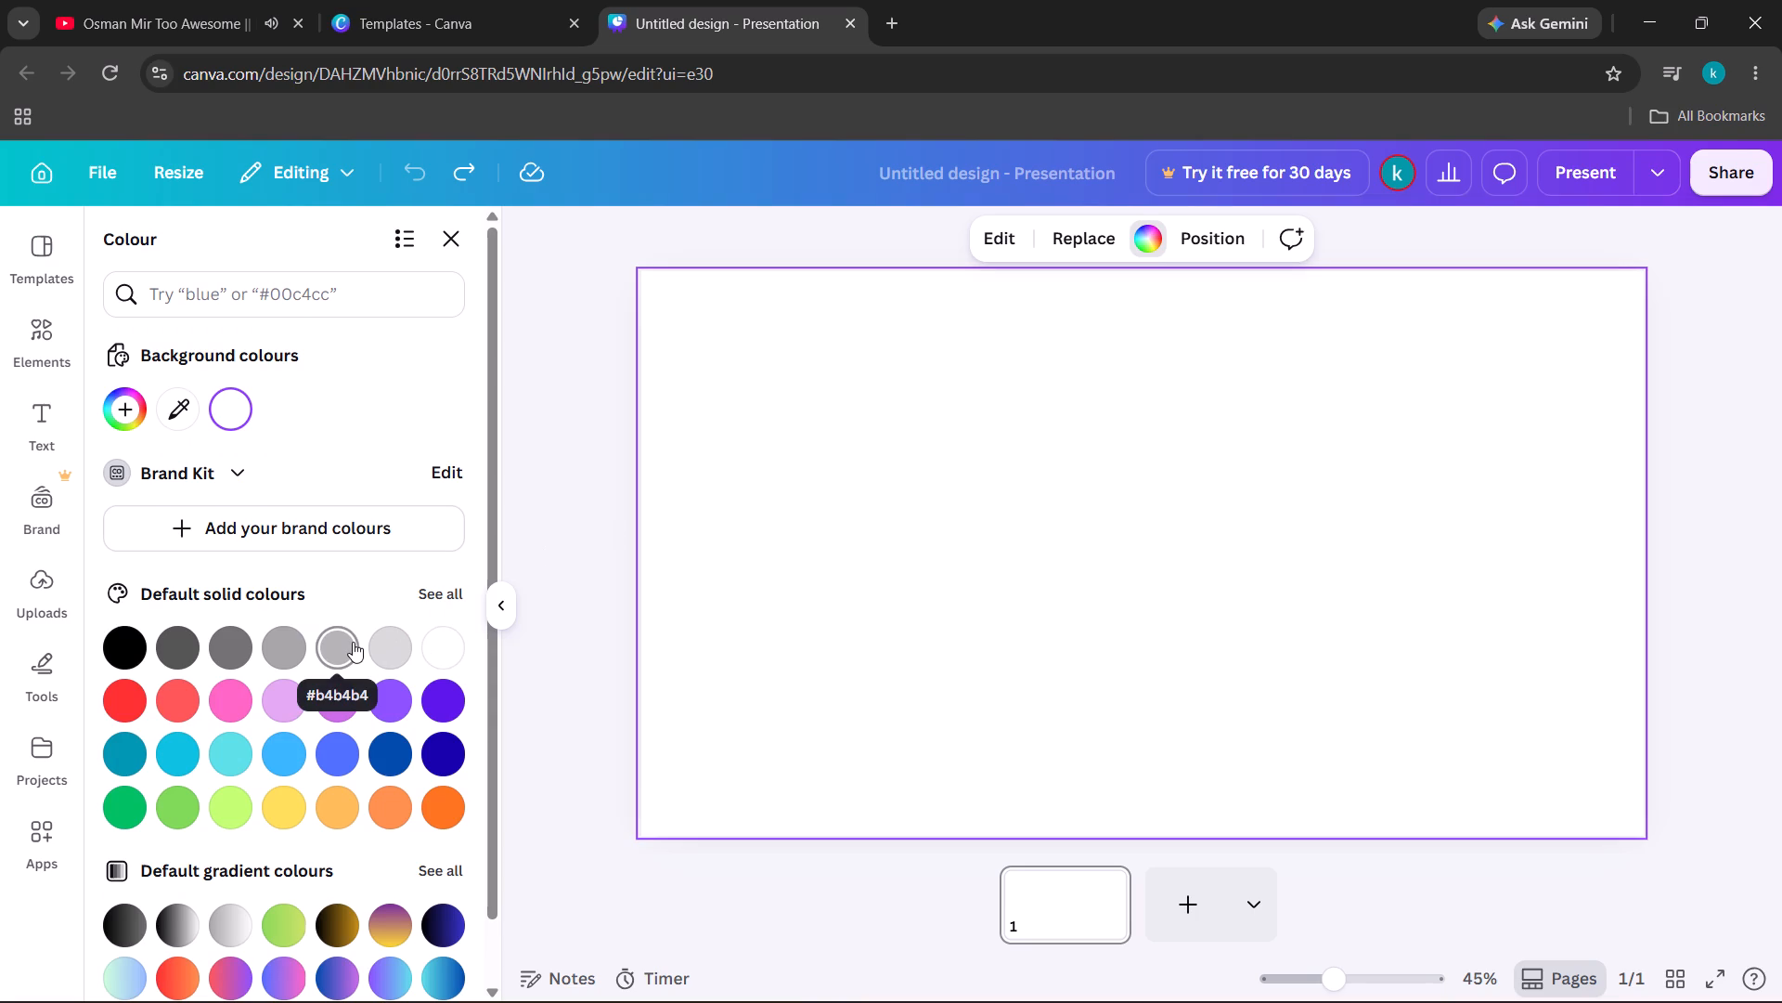
pyautogui.scroll(-3, 353, 642)
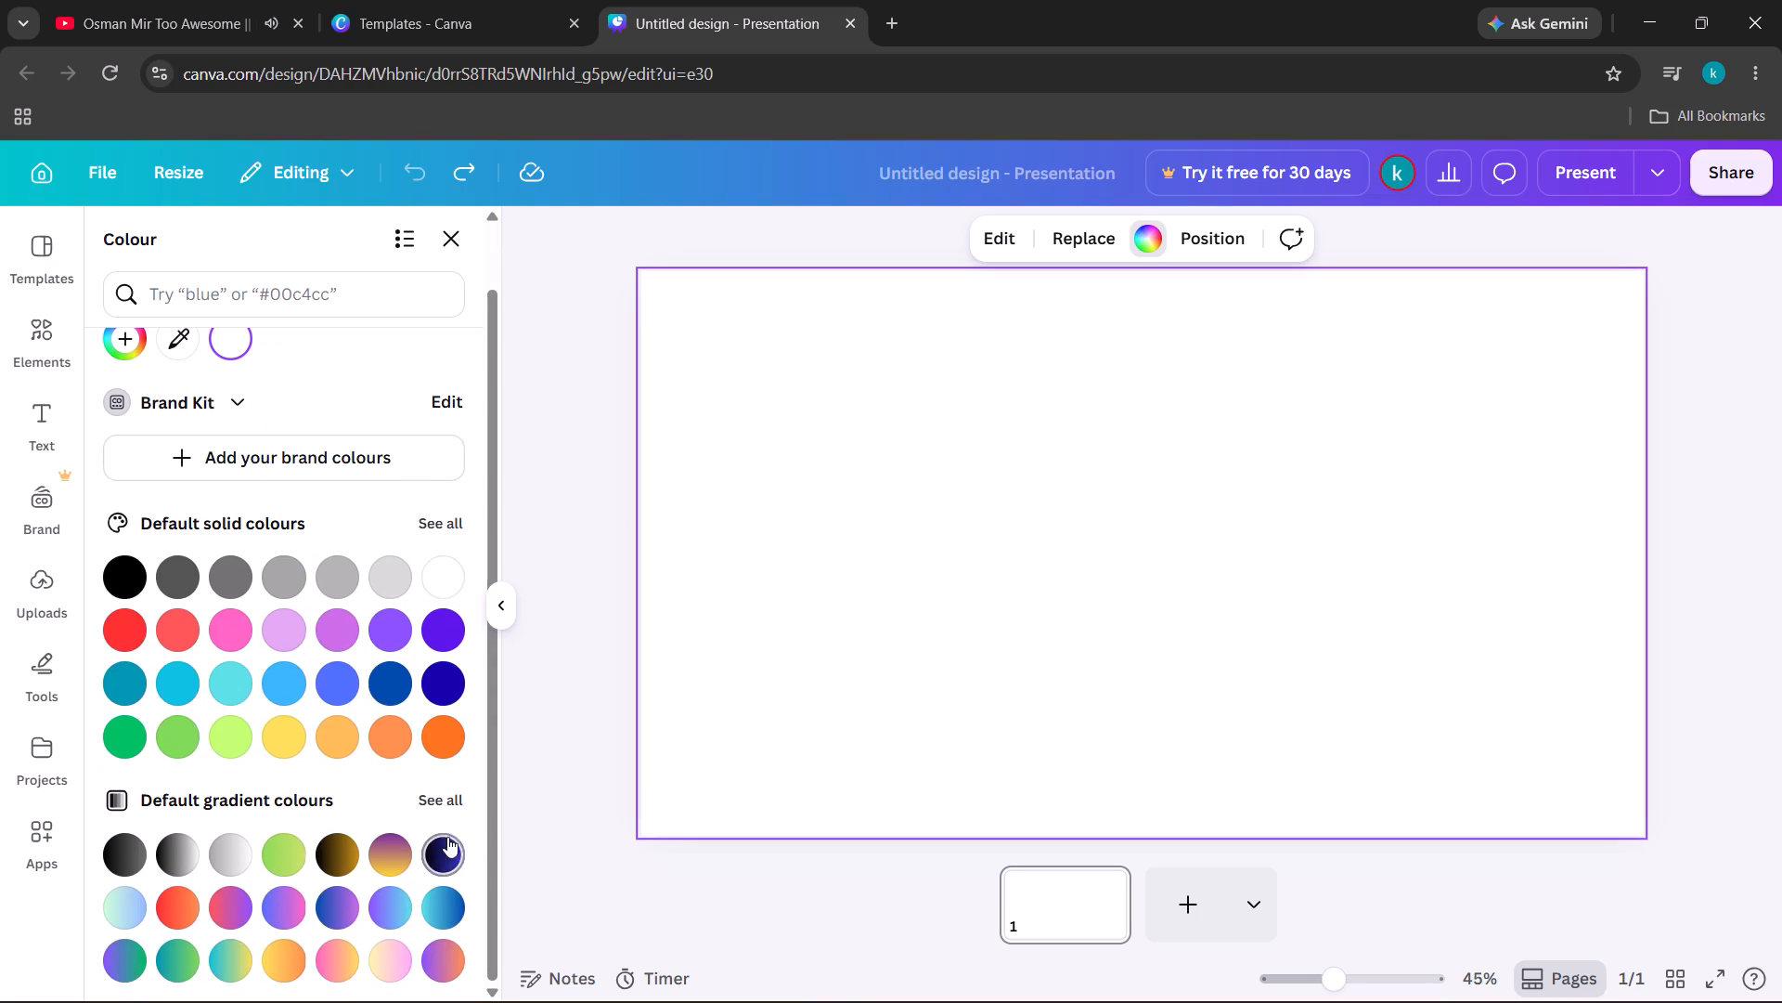
pyautogui.click(451, 804)
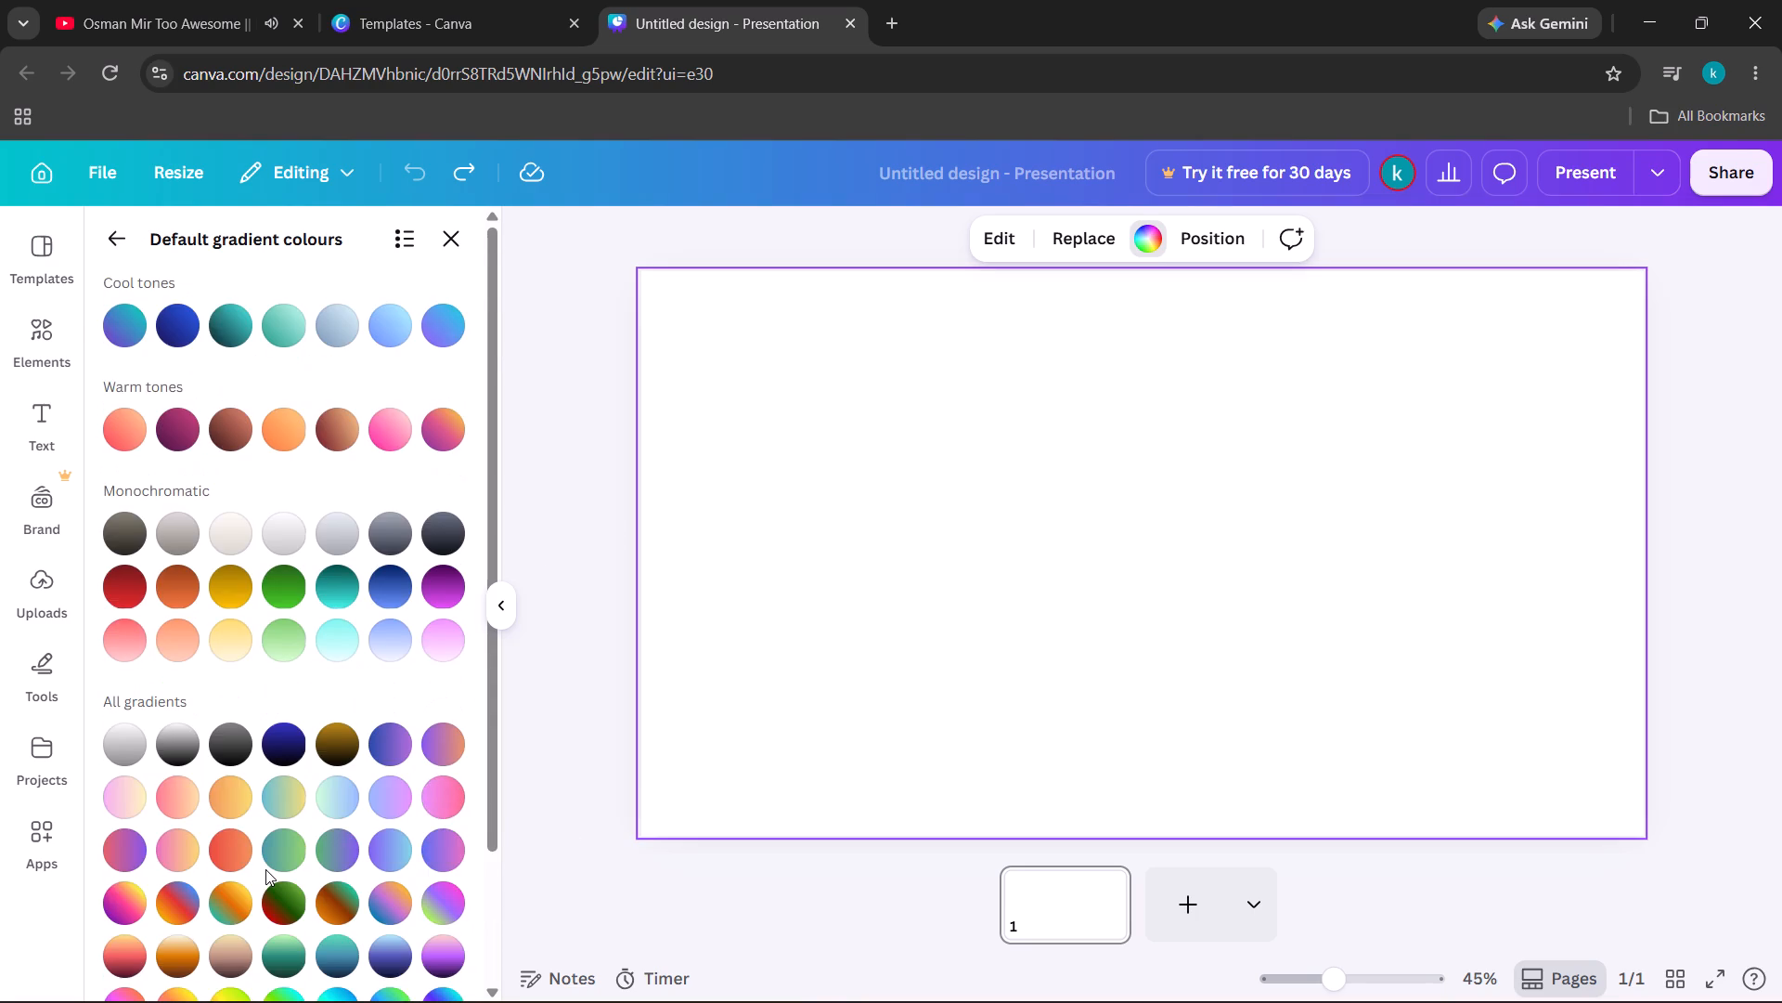
pyautogui.scroll(-5, 265, 869)
pyautogui.click(187, 965)
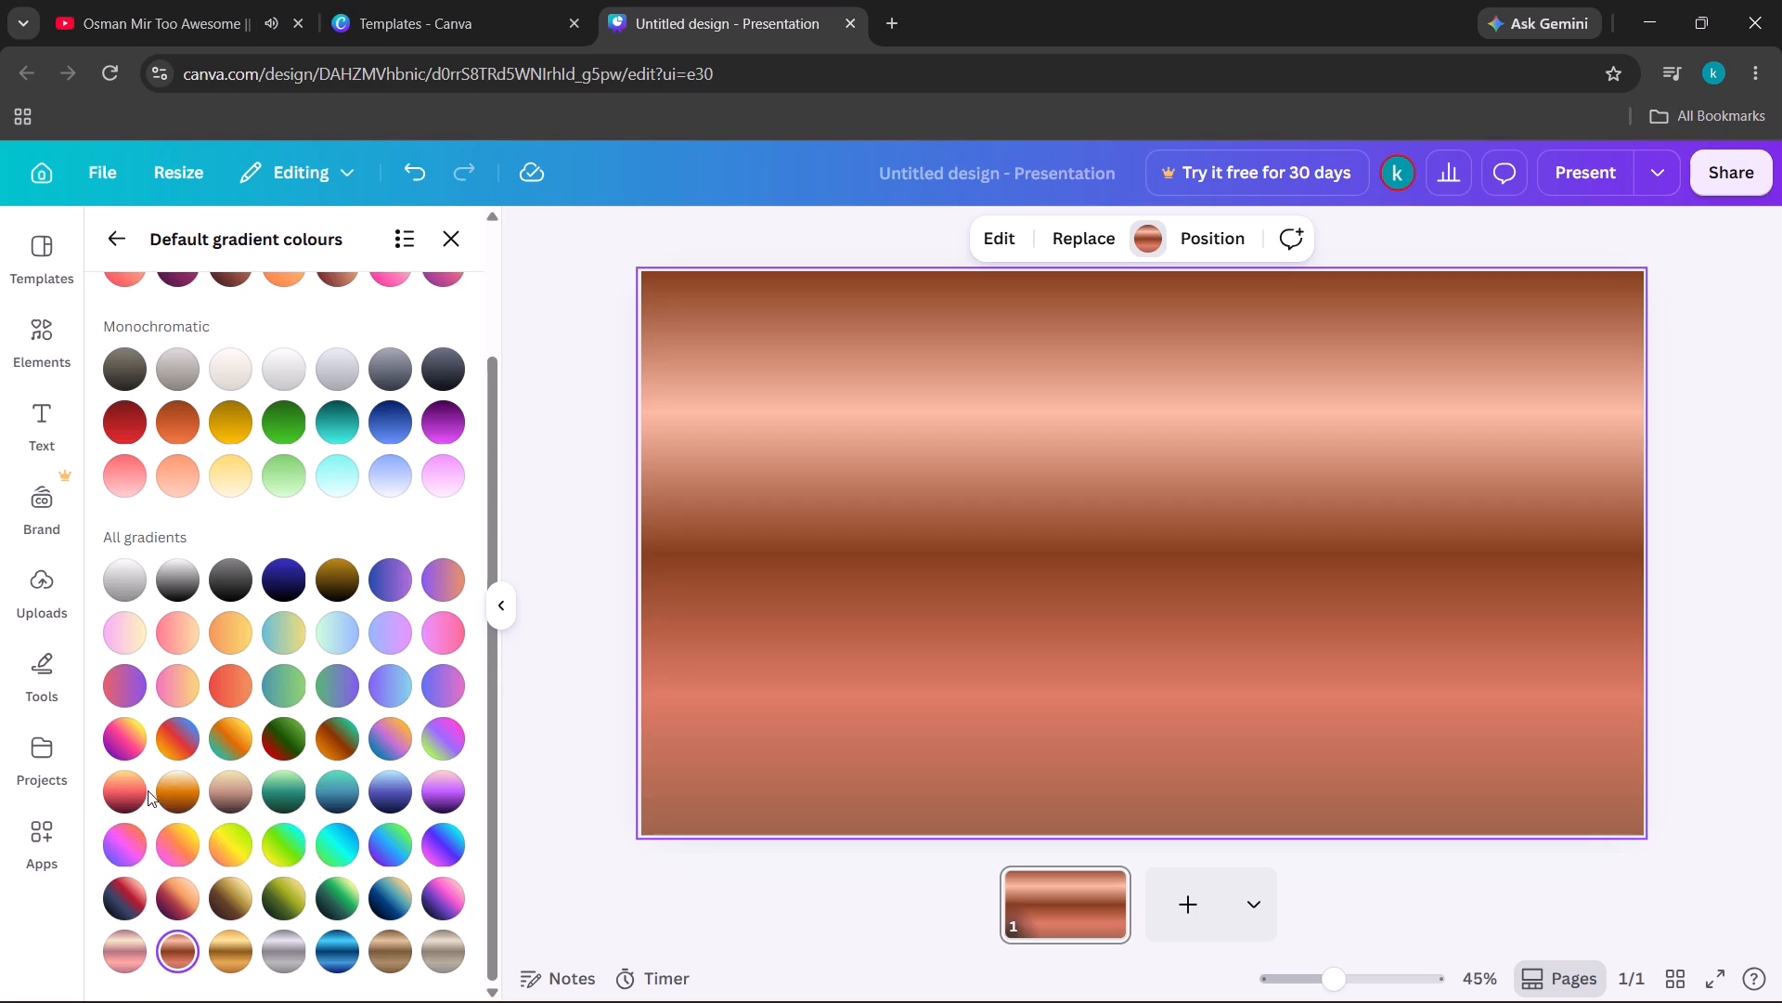
pyautogui.click(124, 797)
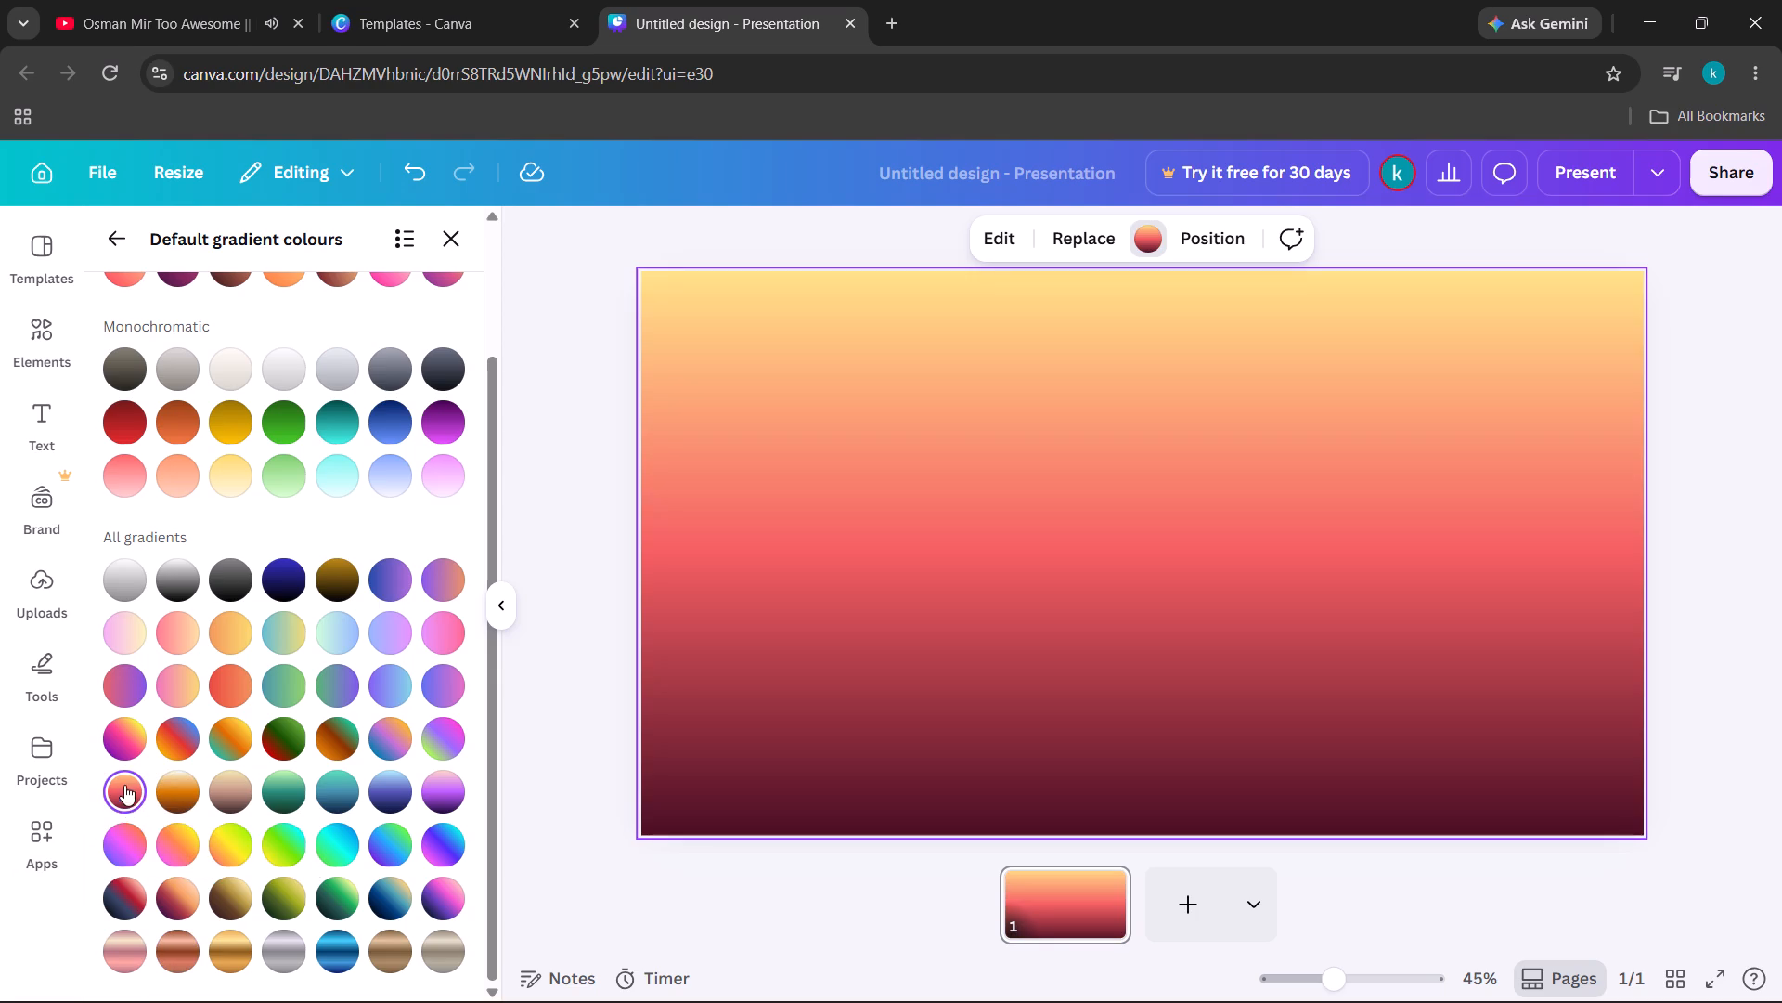
pyautogui.click(124, 671)
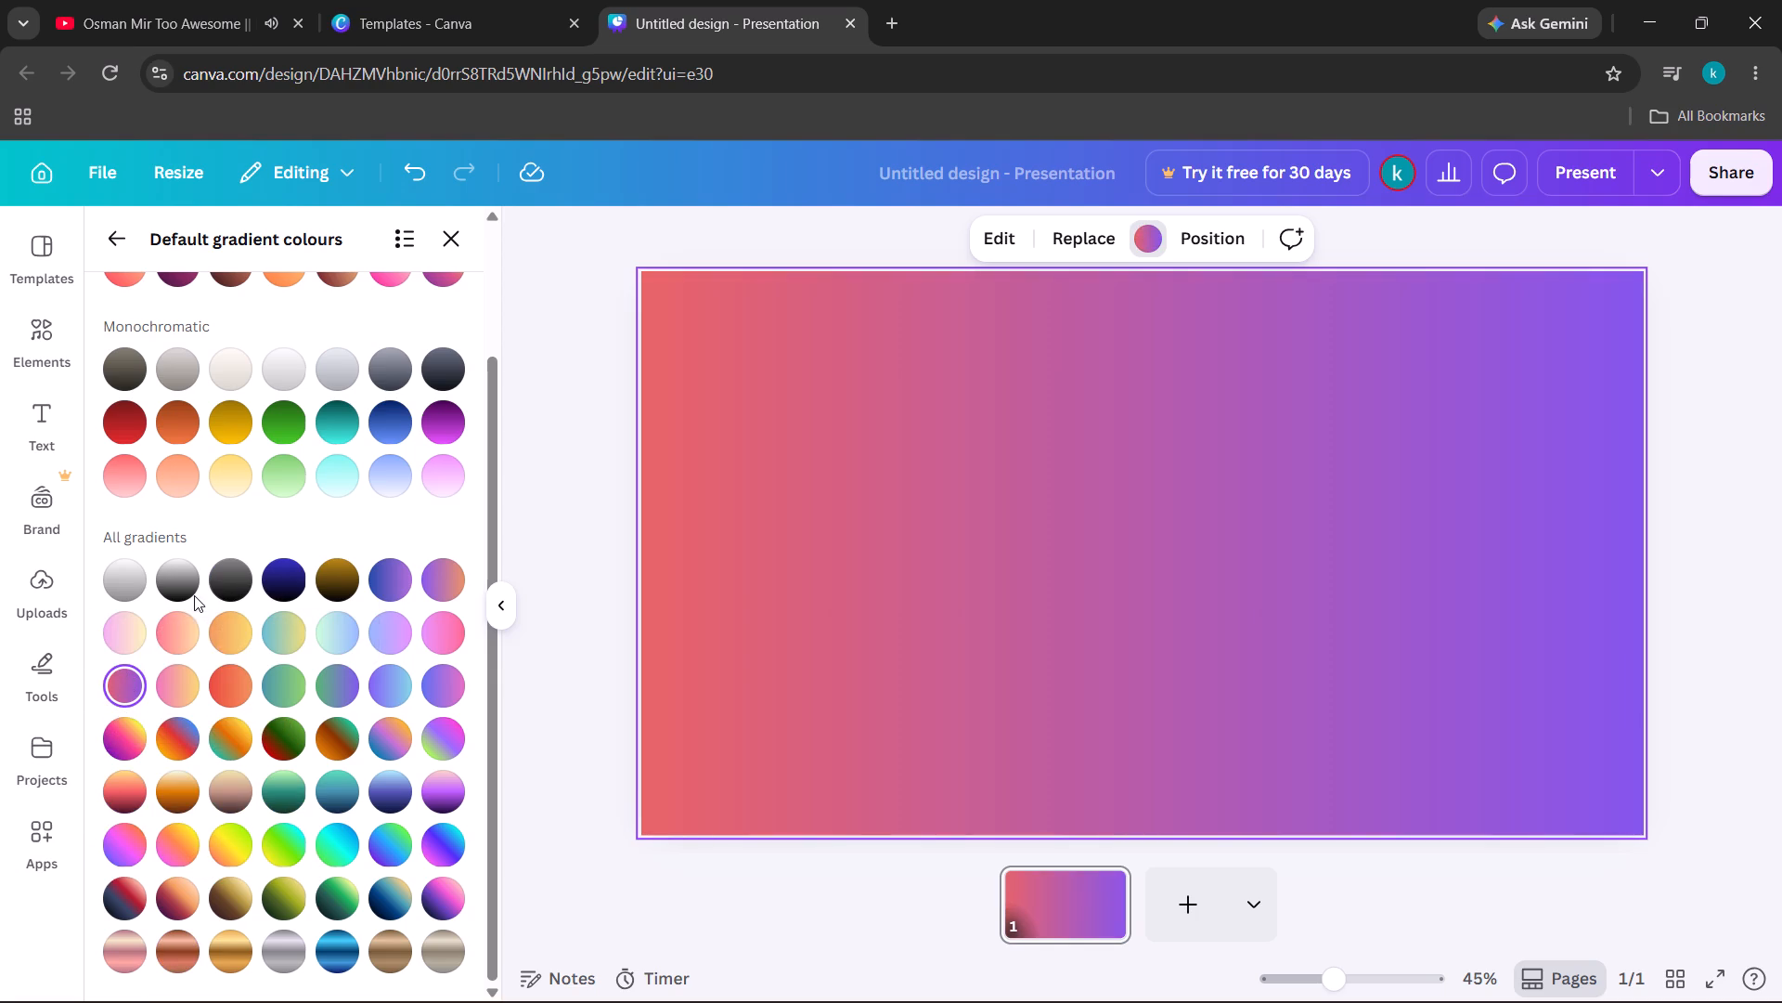
pyautogui.click(213, 690)
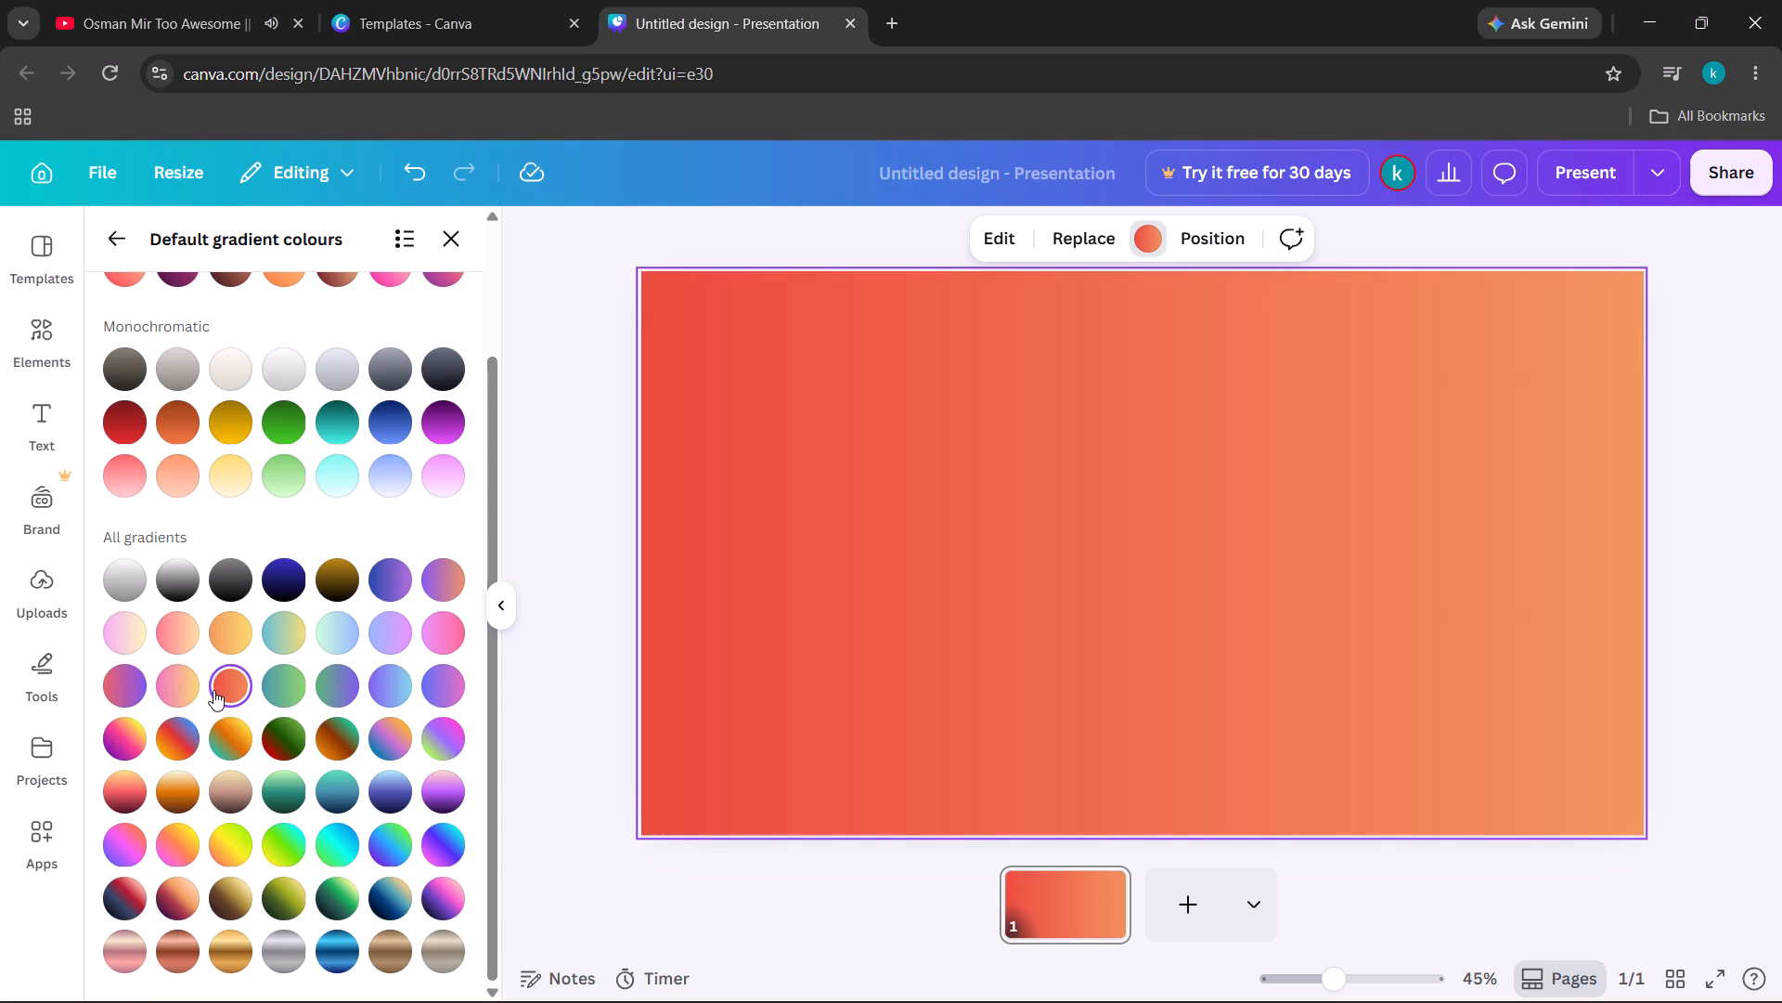
pyautogui.click(376, 682)
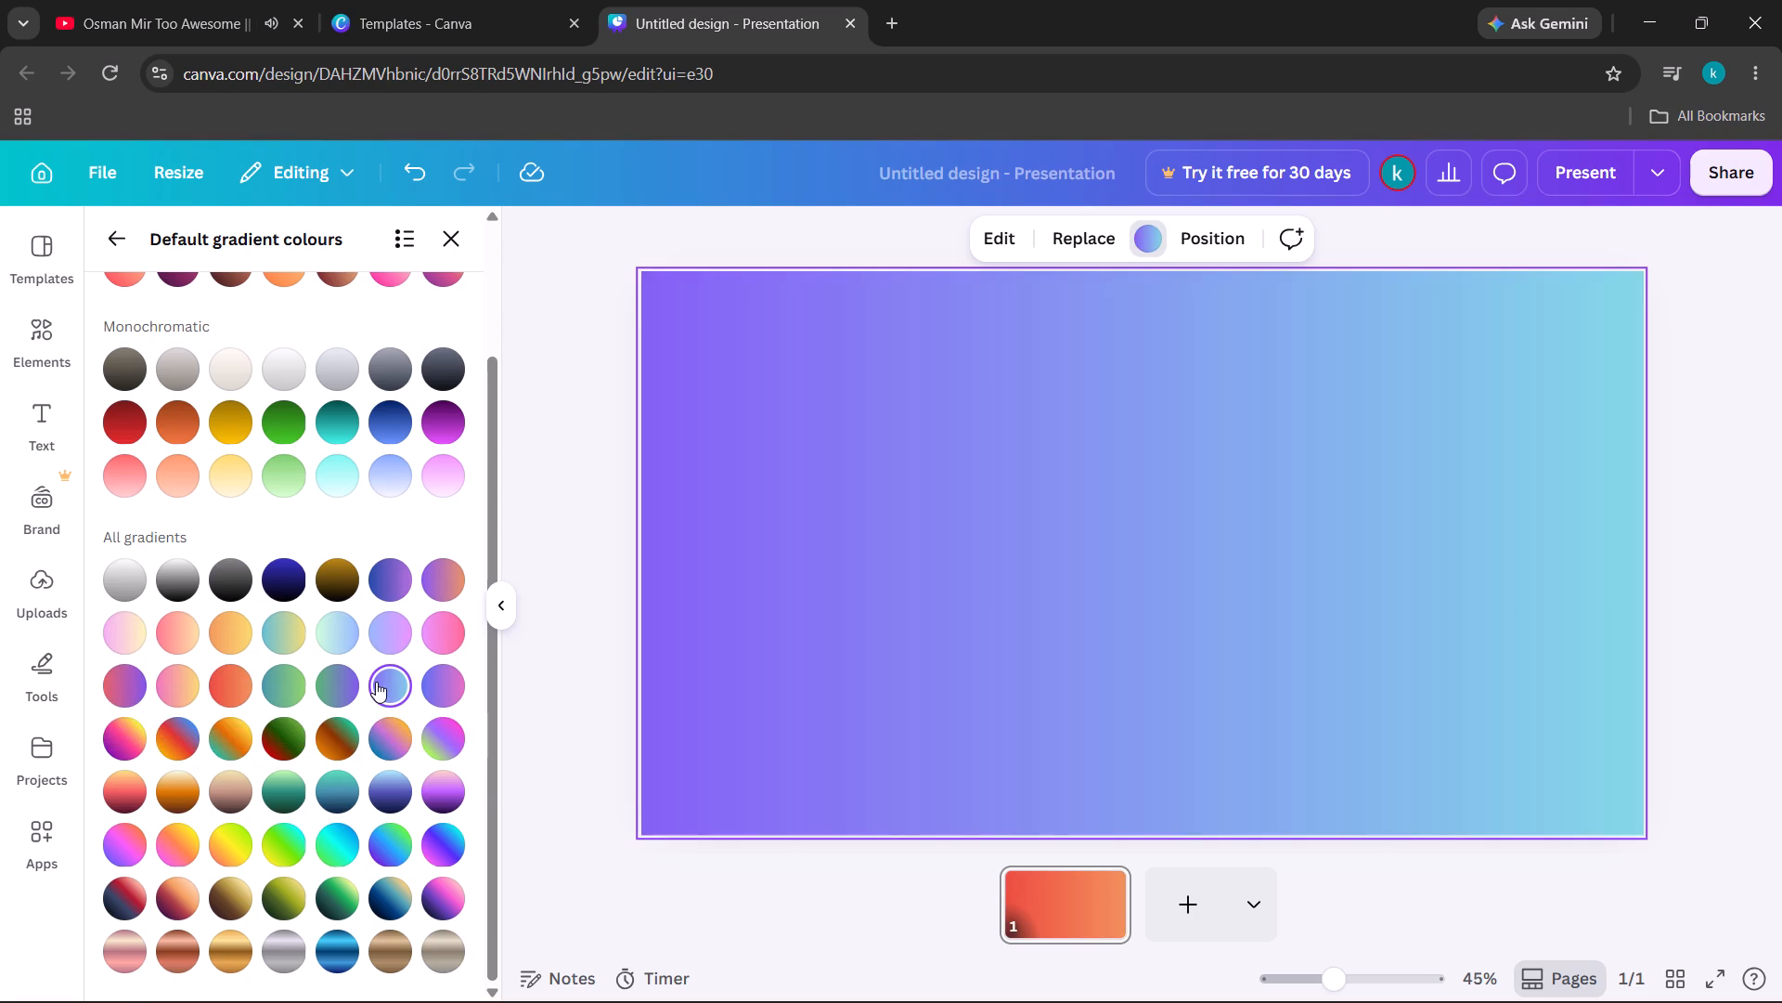
# Try the green-to-purple and teal-to-green default gradients on the page background, then apply the red-to-purple one and close the gradient choices.
pyautogui.click(349, 690)
pyautogui.click(302, 694)
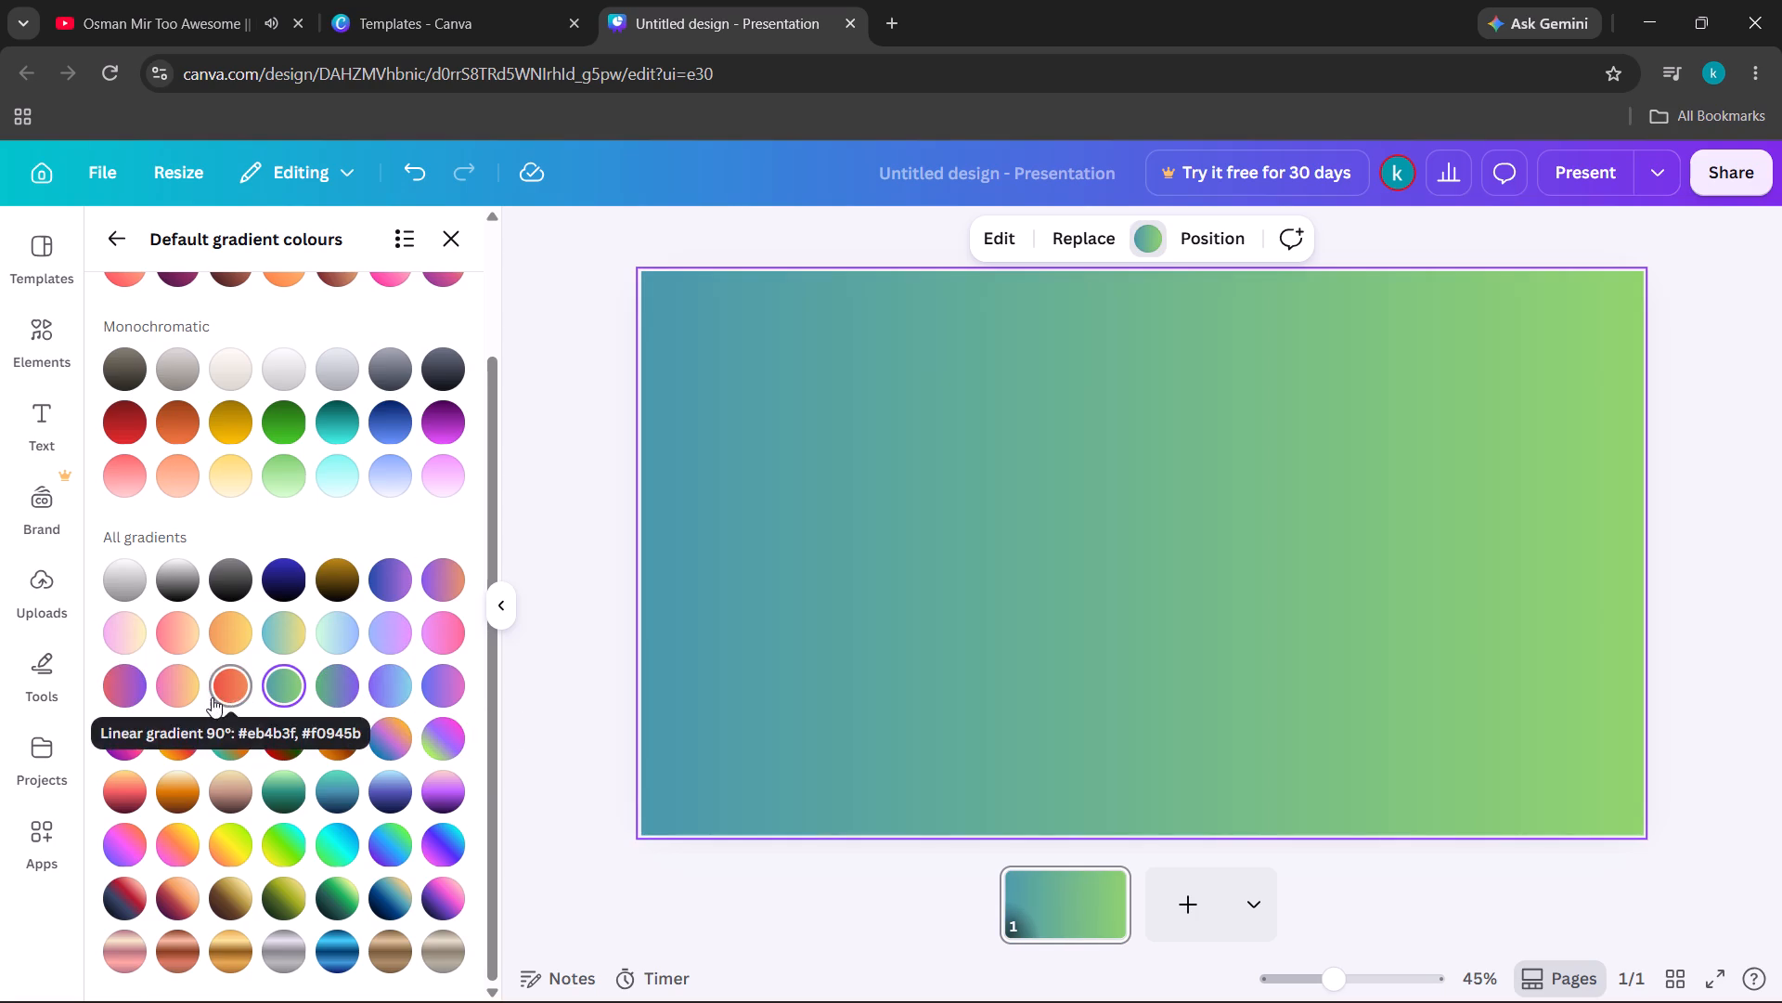
pyautogui.click(138, 693)
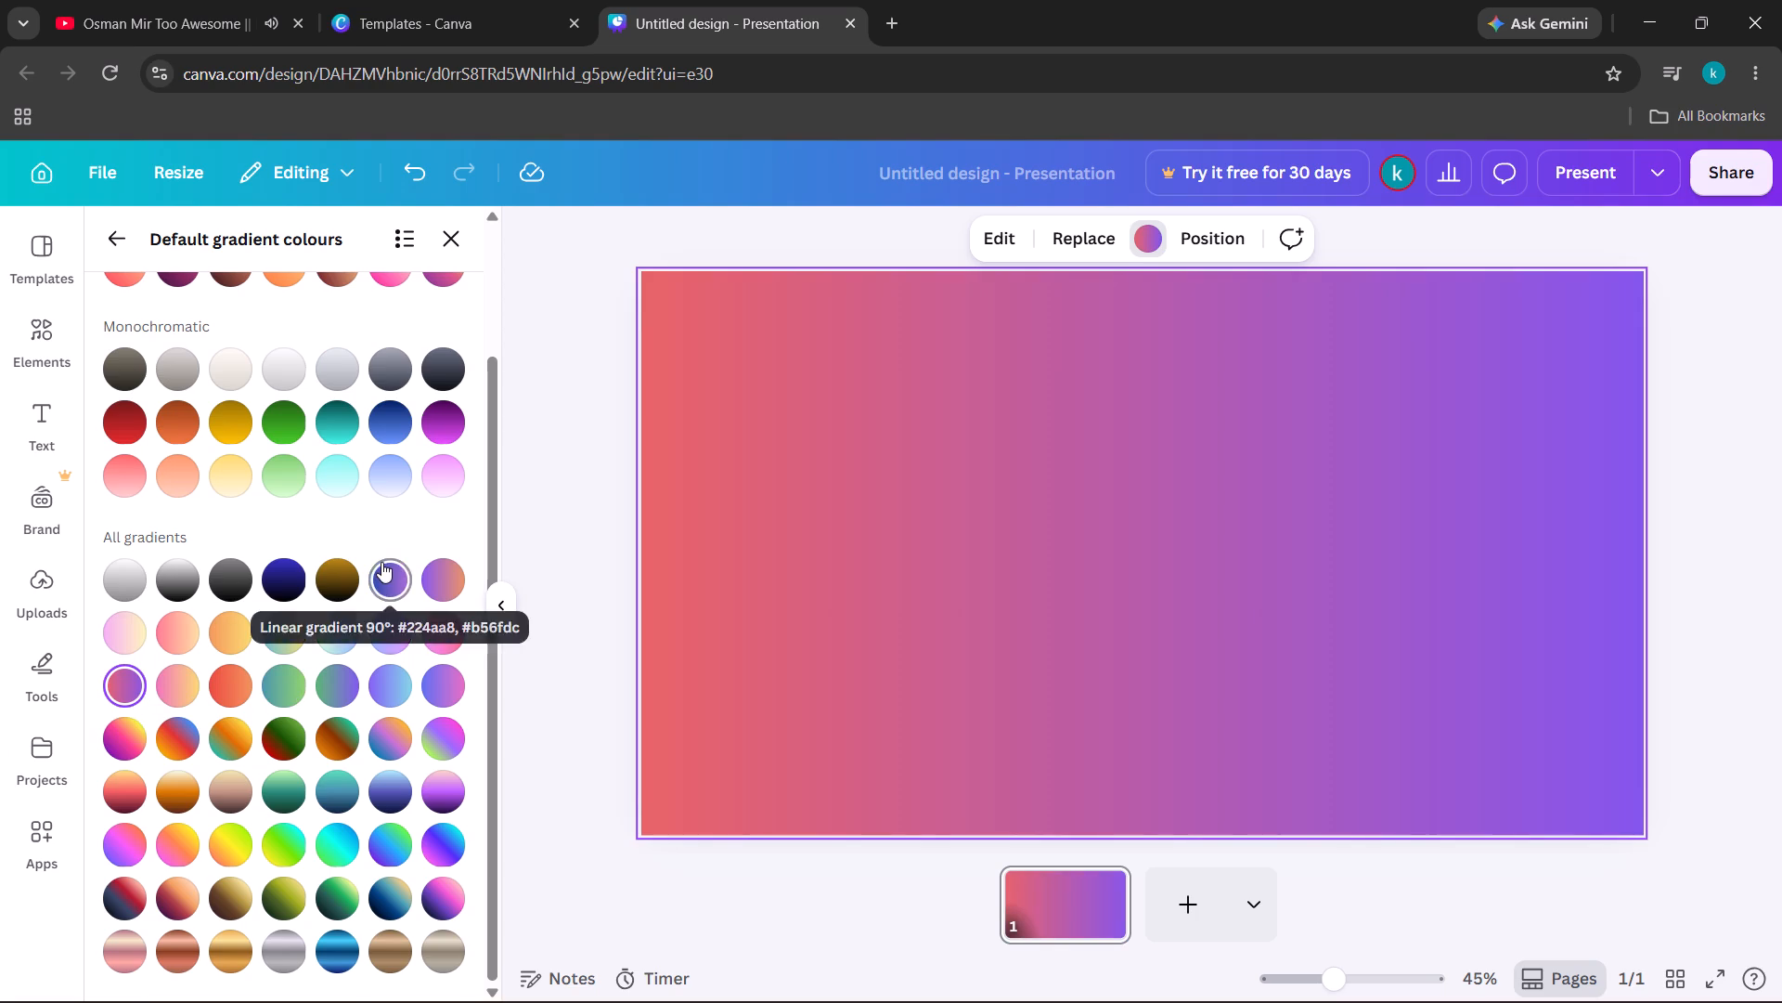
pyautogui.scroll(6, 417, 422)
pyautogui.click(449, 227)
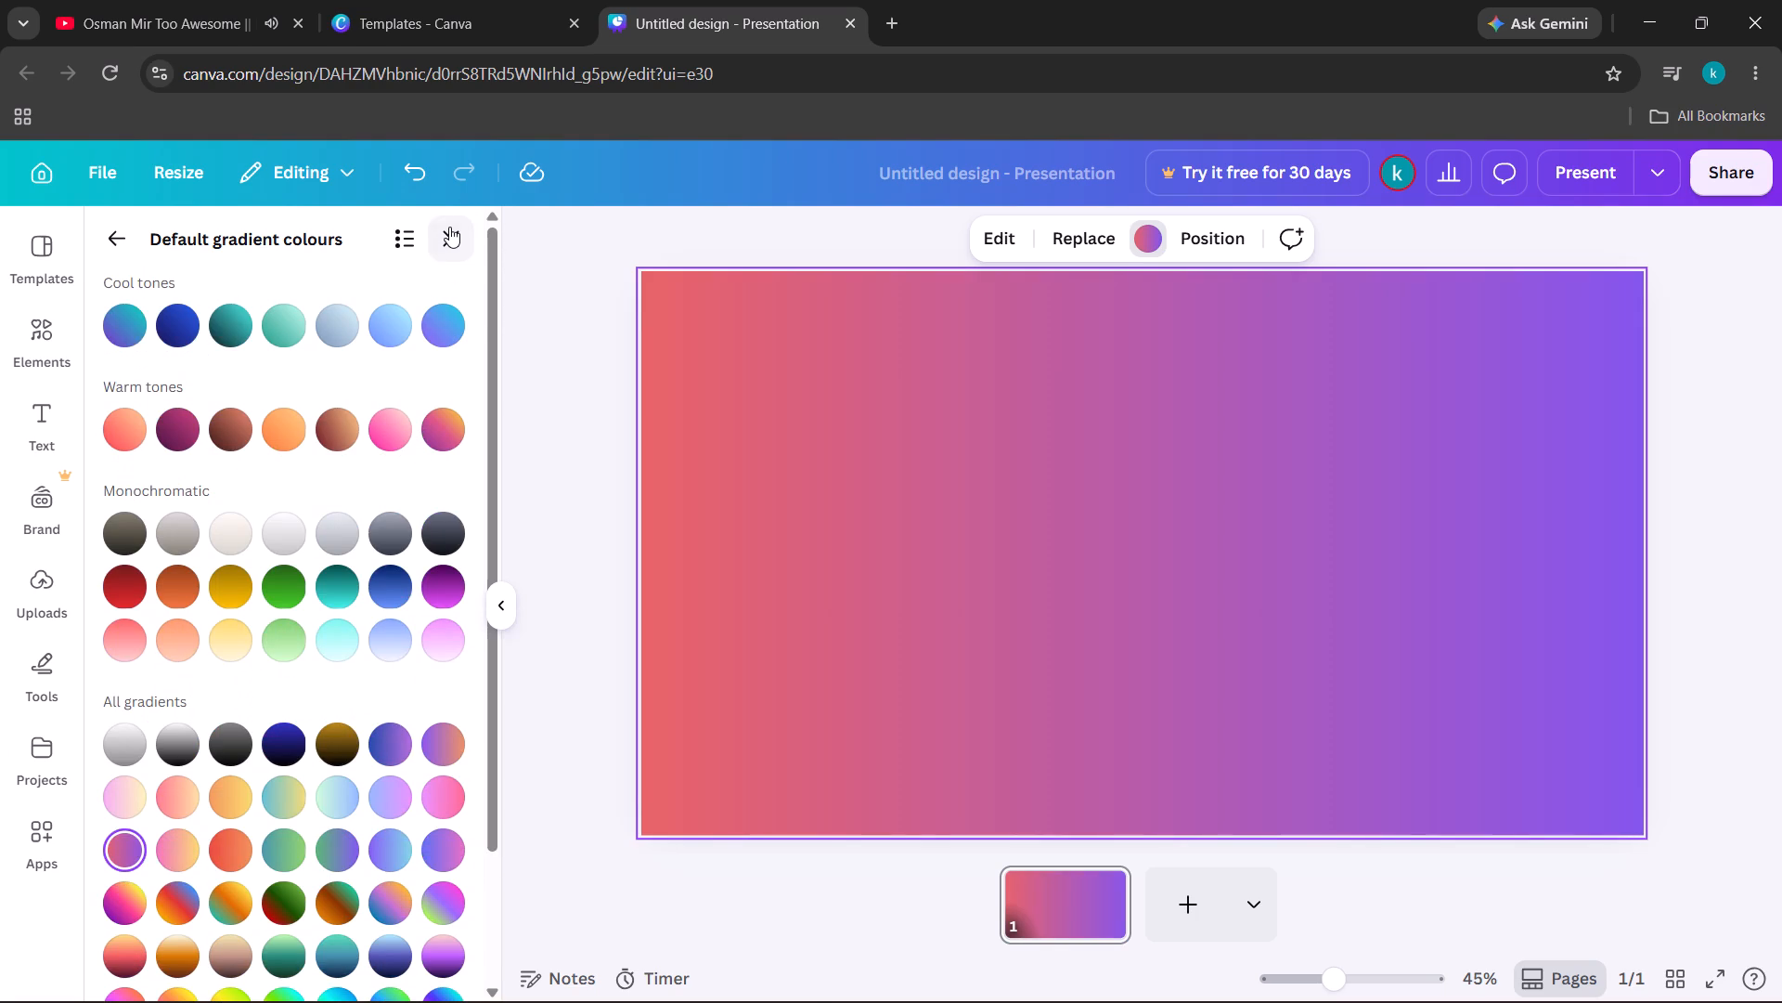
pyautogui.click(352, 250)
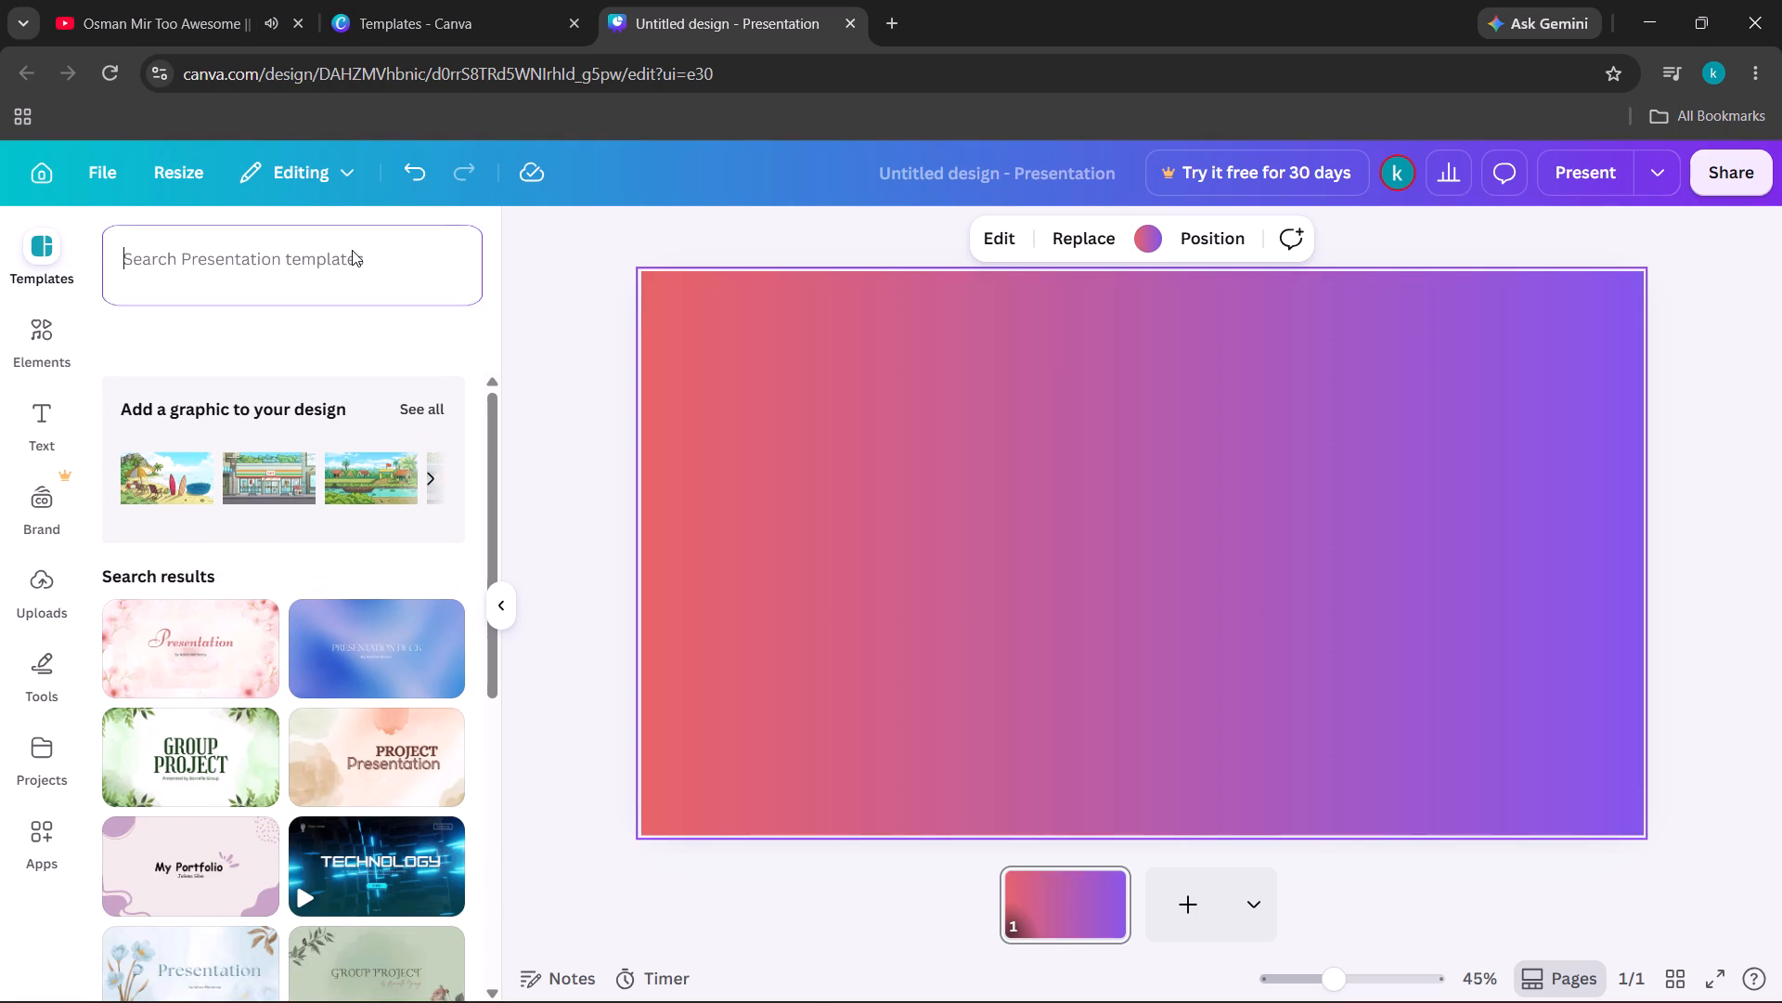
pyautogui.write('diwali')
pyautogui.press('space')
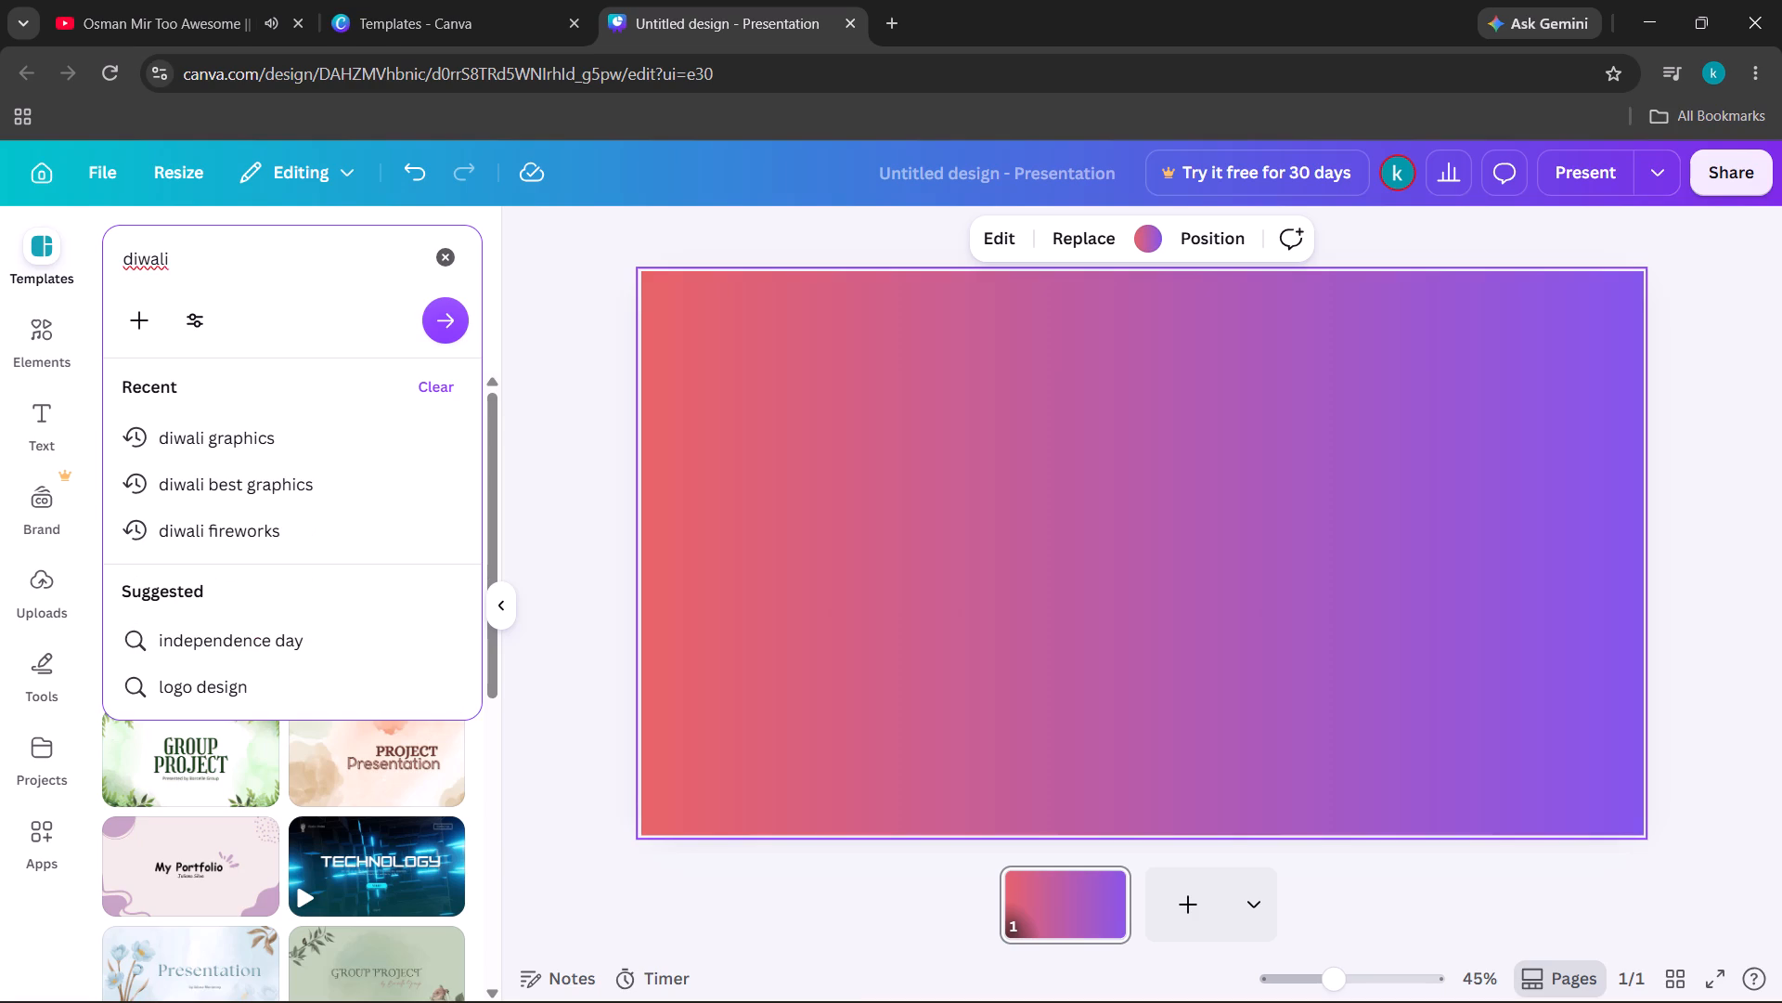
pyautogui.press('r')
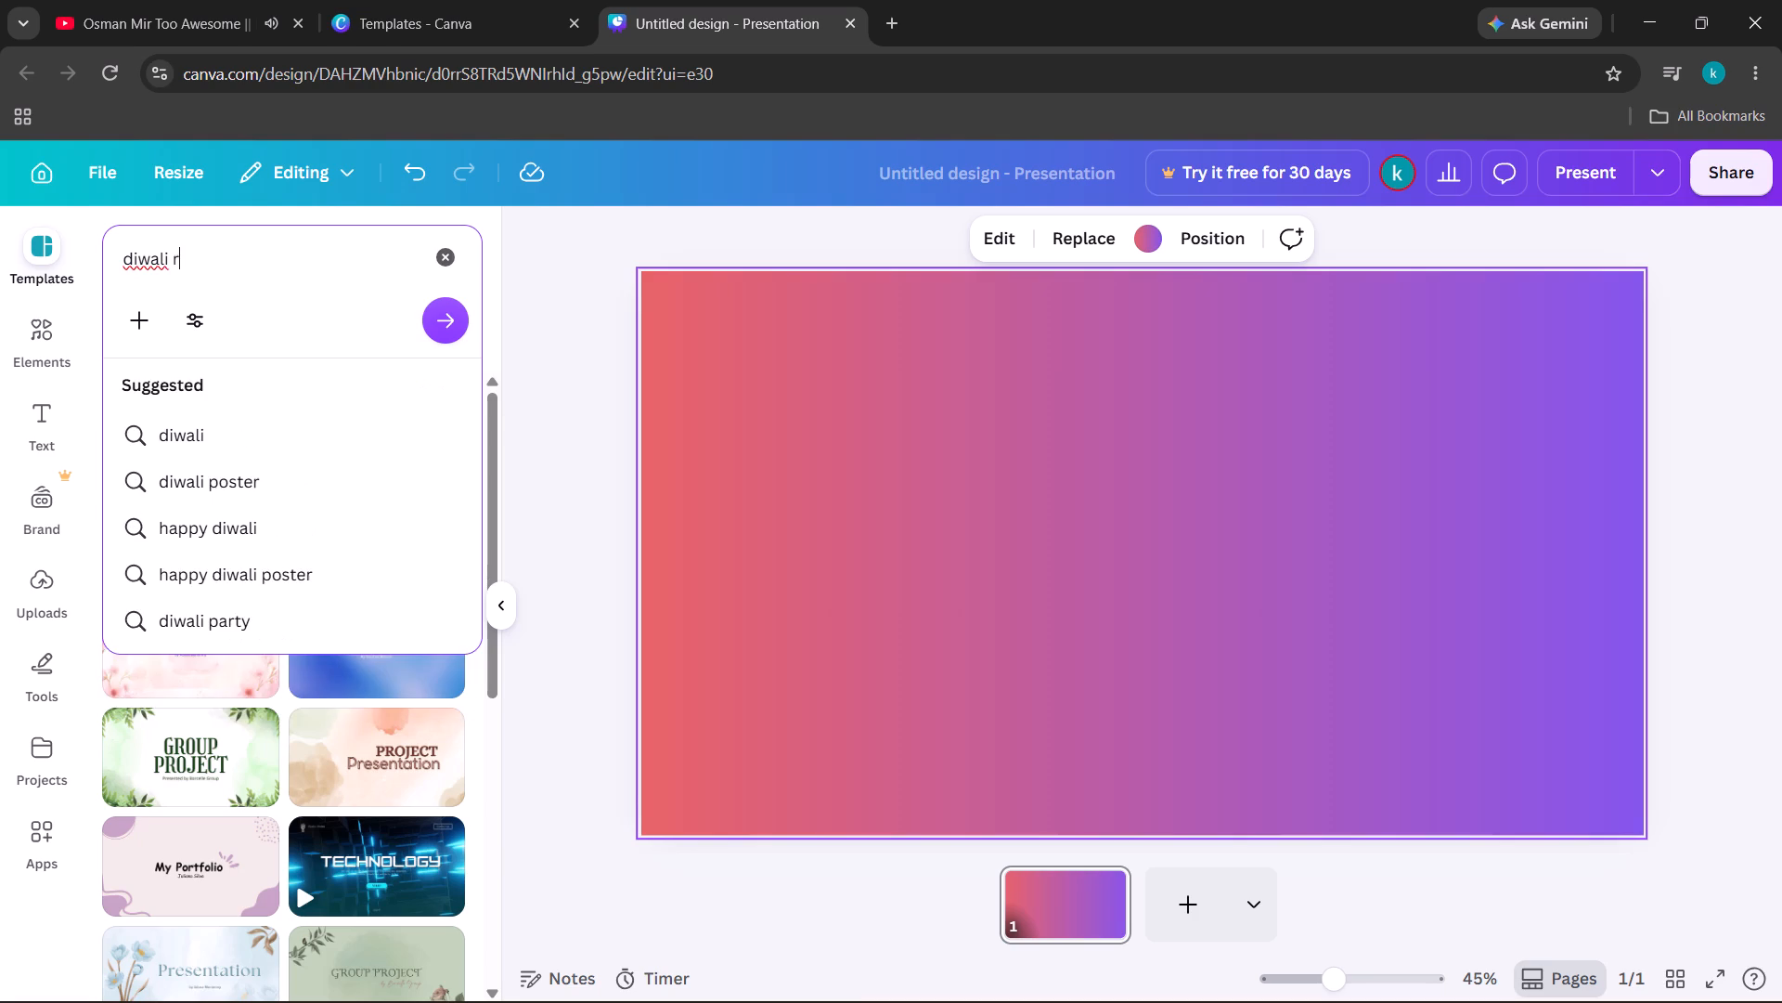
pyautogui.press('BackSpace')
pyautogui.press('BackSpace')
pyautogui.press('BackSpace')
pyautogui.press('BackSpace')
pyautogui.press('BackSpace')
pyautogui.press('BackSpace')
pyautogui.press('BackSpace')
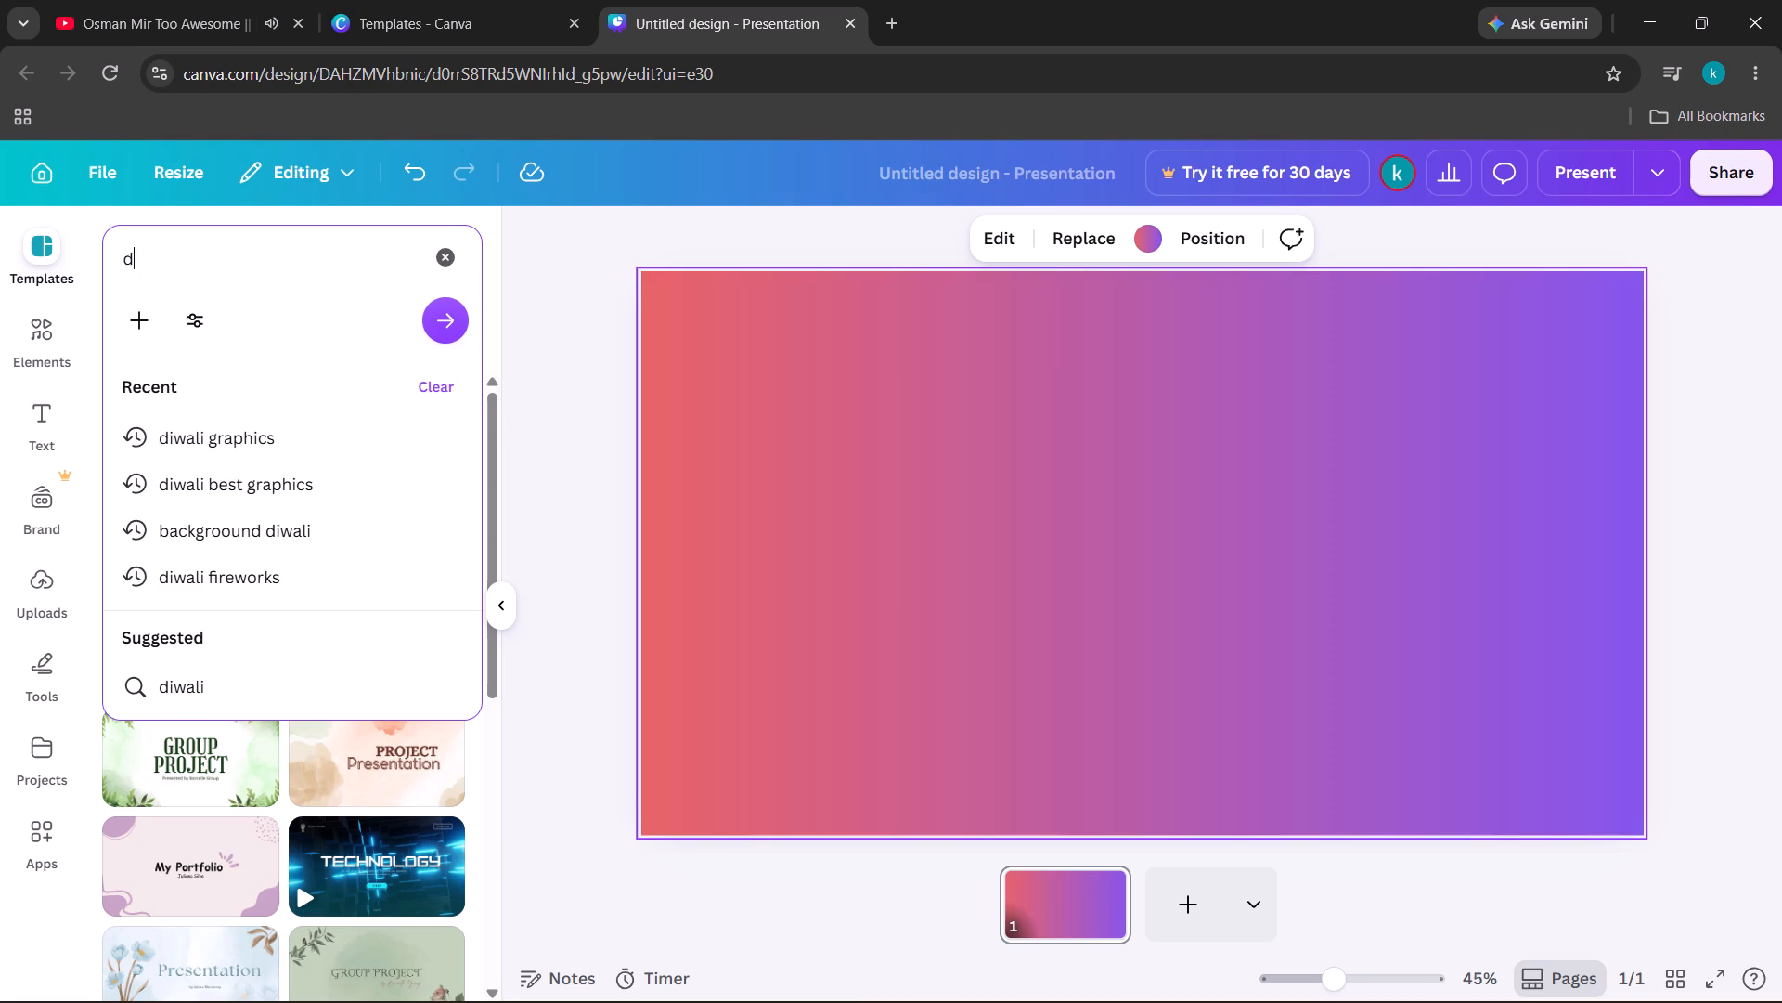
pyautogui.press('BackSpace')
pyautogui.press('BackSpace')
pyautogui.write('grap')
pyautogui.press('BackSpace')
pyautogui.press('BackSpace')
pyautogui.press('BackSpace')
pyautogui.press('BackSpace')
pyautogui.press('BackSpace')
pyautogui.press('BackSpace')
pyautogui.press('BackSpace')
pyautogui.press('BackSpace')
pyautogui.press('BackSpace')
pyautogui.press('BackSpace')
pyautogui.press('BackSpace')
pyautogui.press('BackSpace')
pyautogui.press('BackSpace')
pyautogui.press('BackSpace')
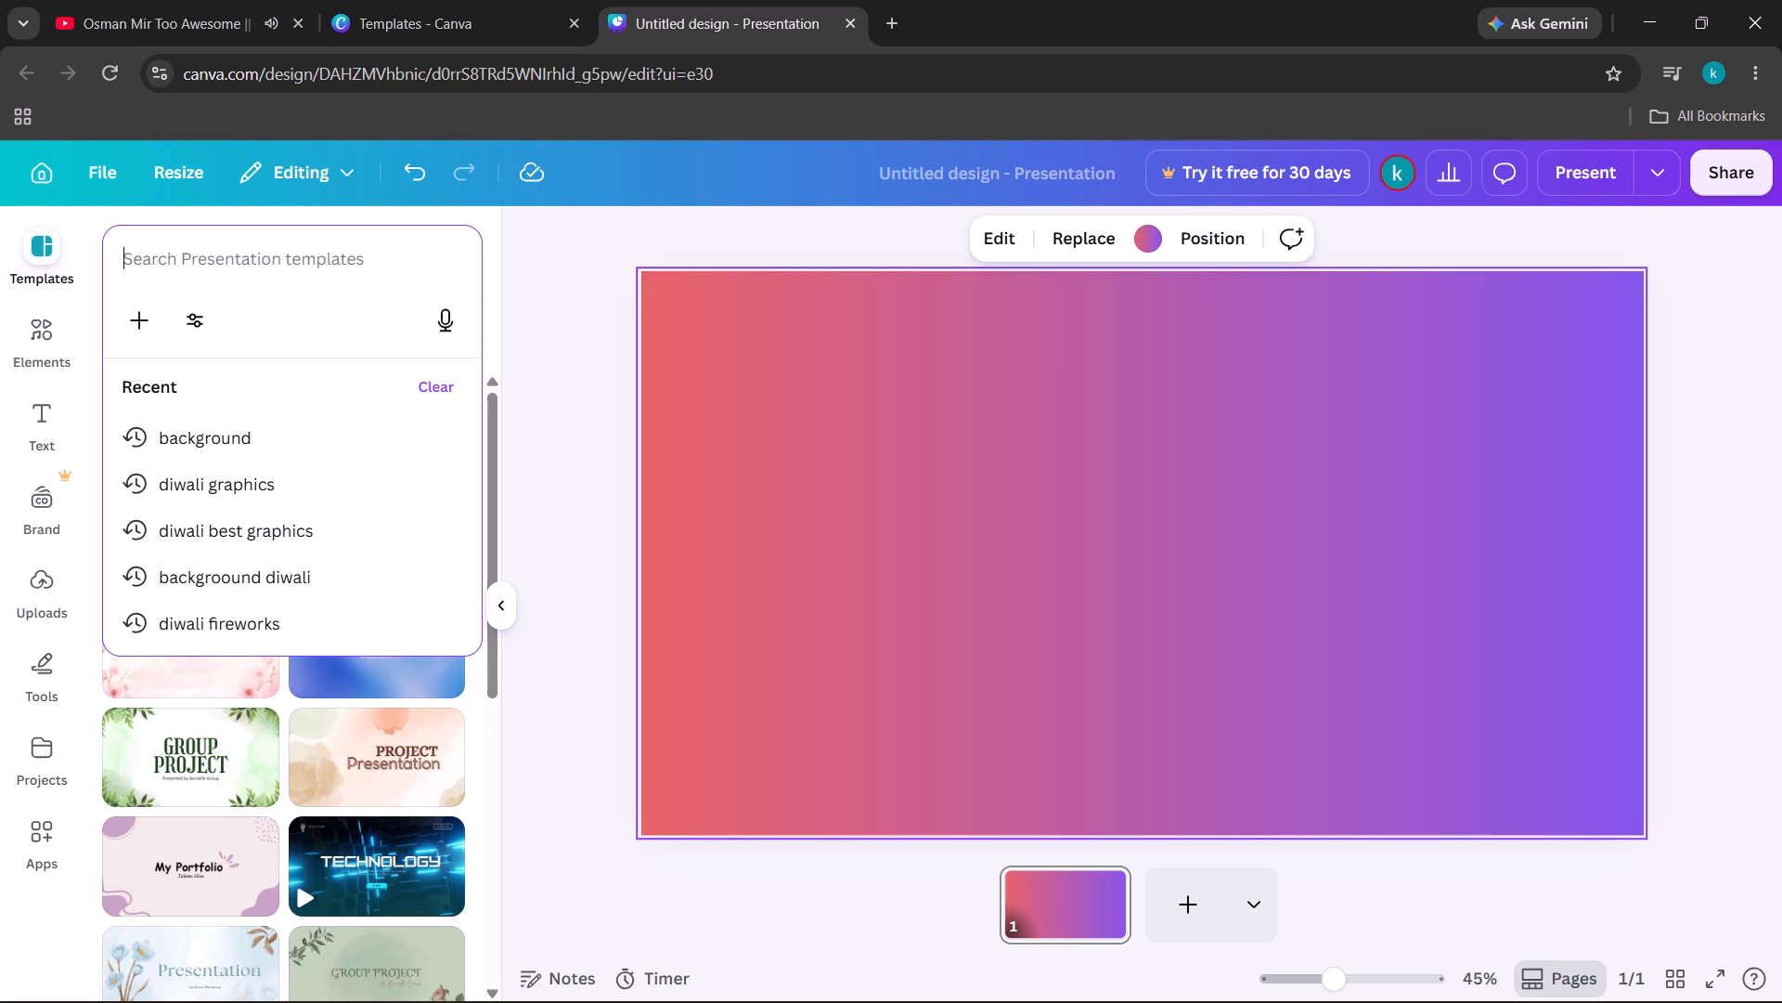
# Search for "diwali graphics", show all matching elements, and add the orange concentric star-circle graphic to the page.
pyautogui.write('diwali graphics')
pyautogui.press('space')
pyautogui.press('Return')
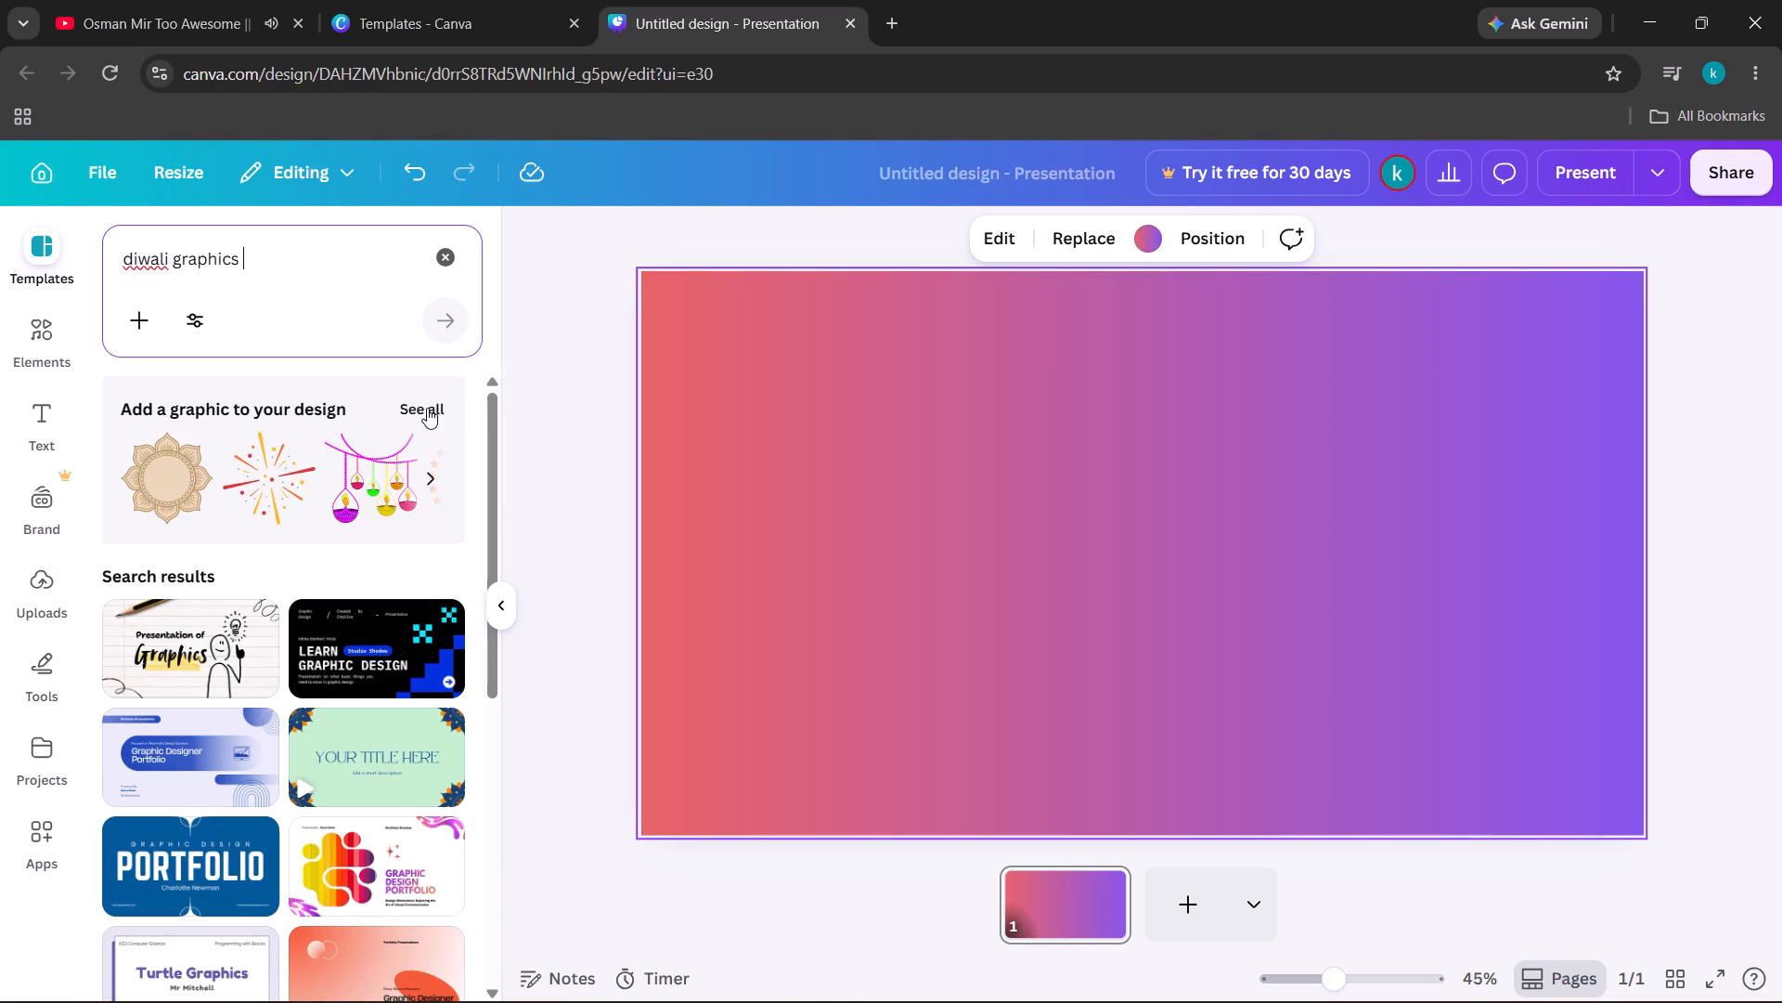
pyautogui.click(427, 408)
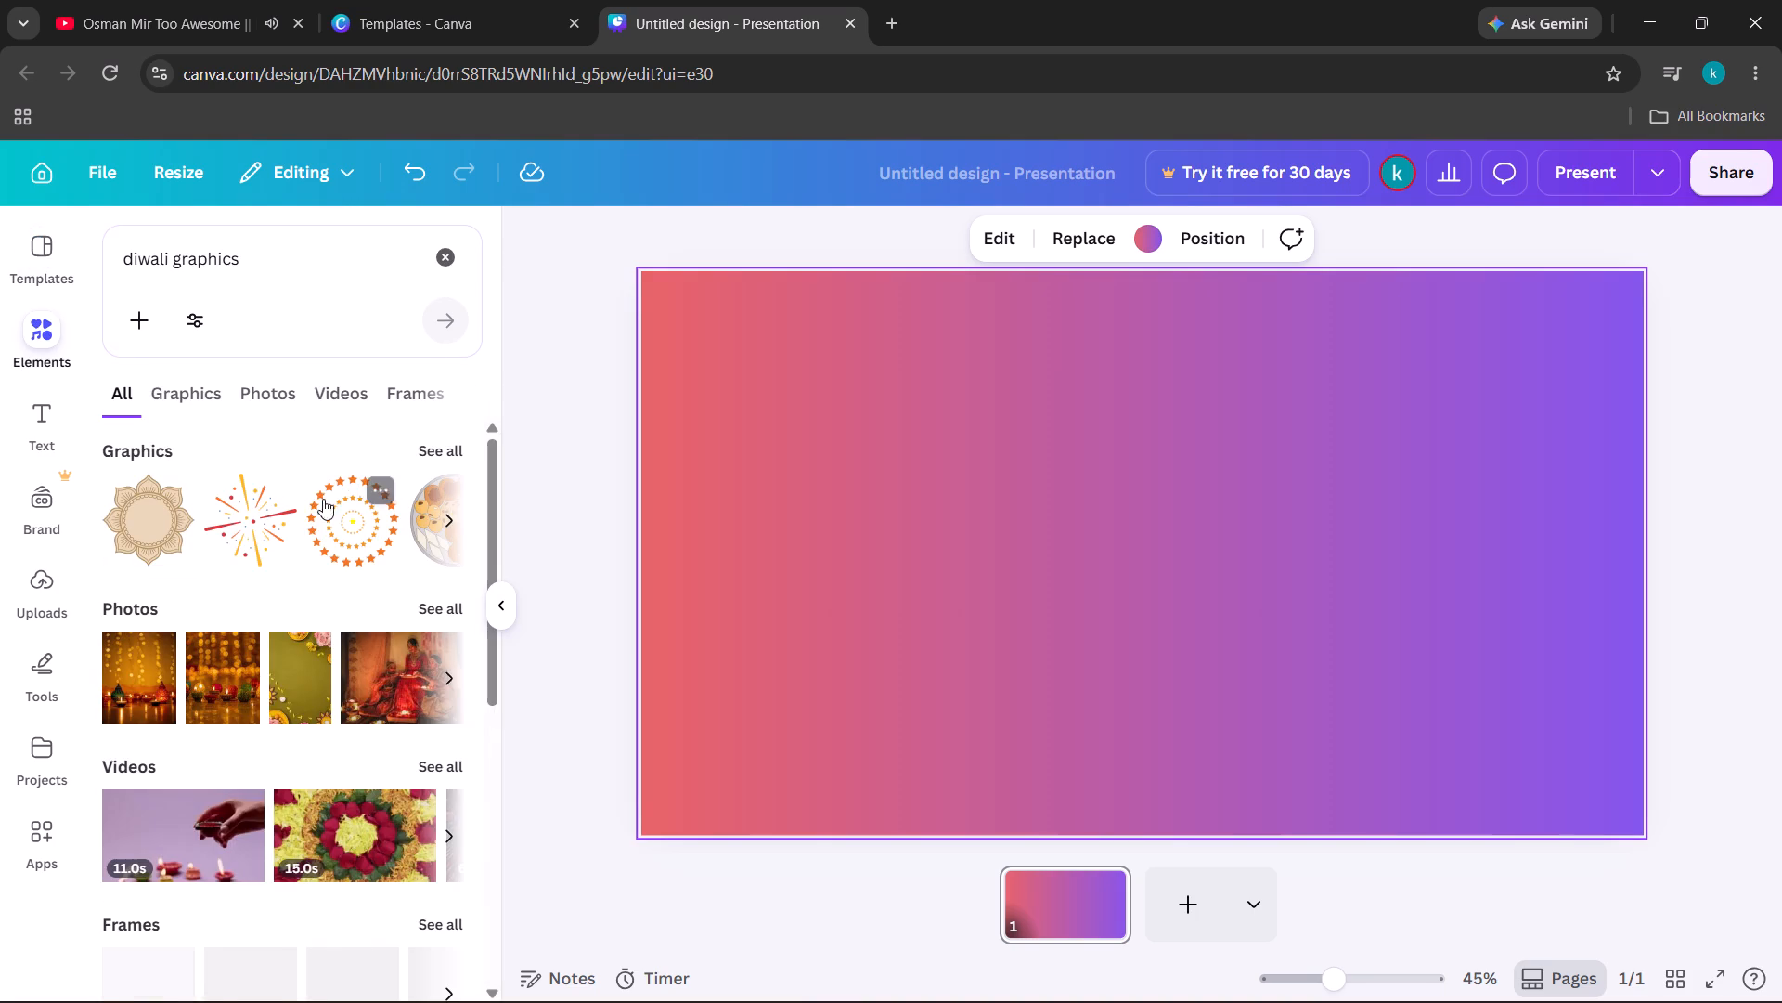
pyautogui.click(349, 539)
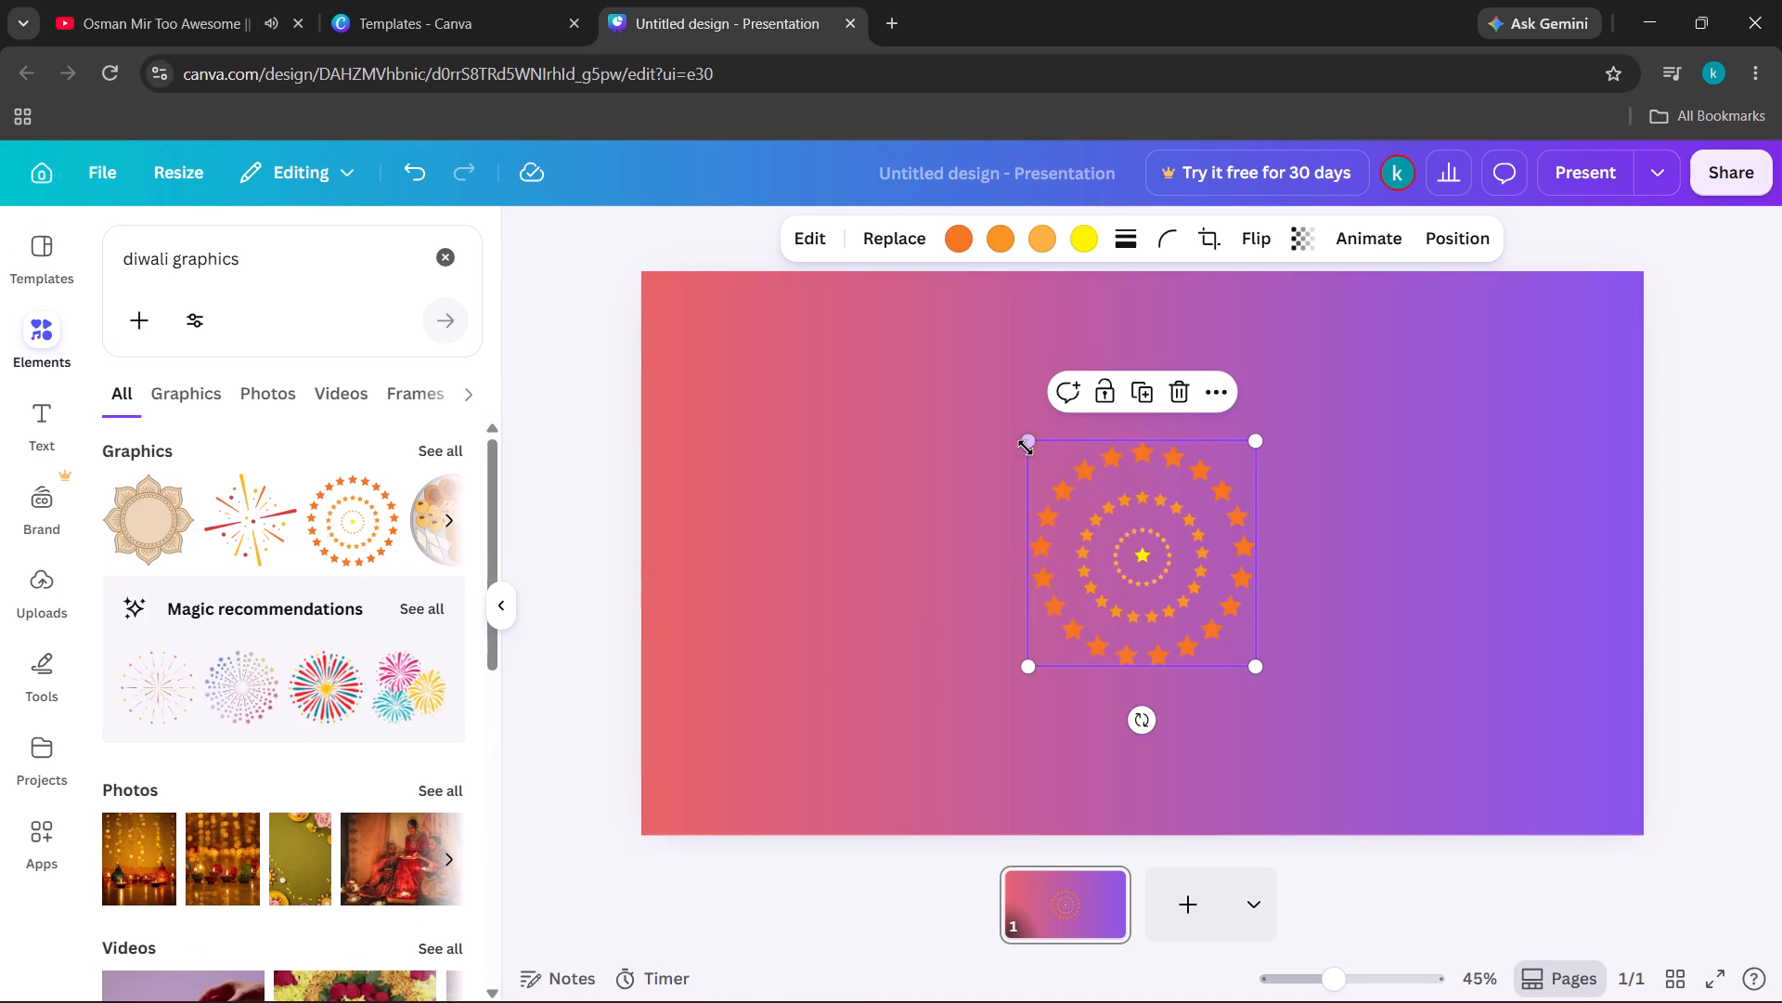
# Enlarge the orange star-circle graphic and place it in the right half of the page.
pyautogui.moveTo(1026, 448); pyautogui.dragTo(992, 358)
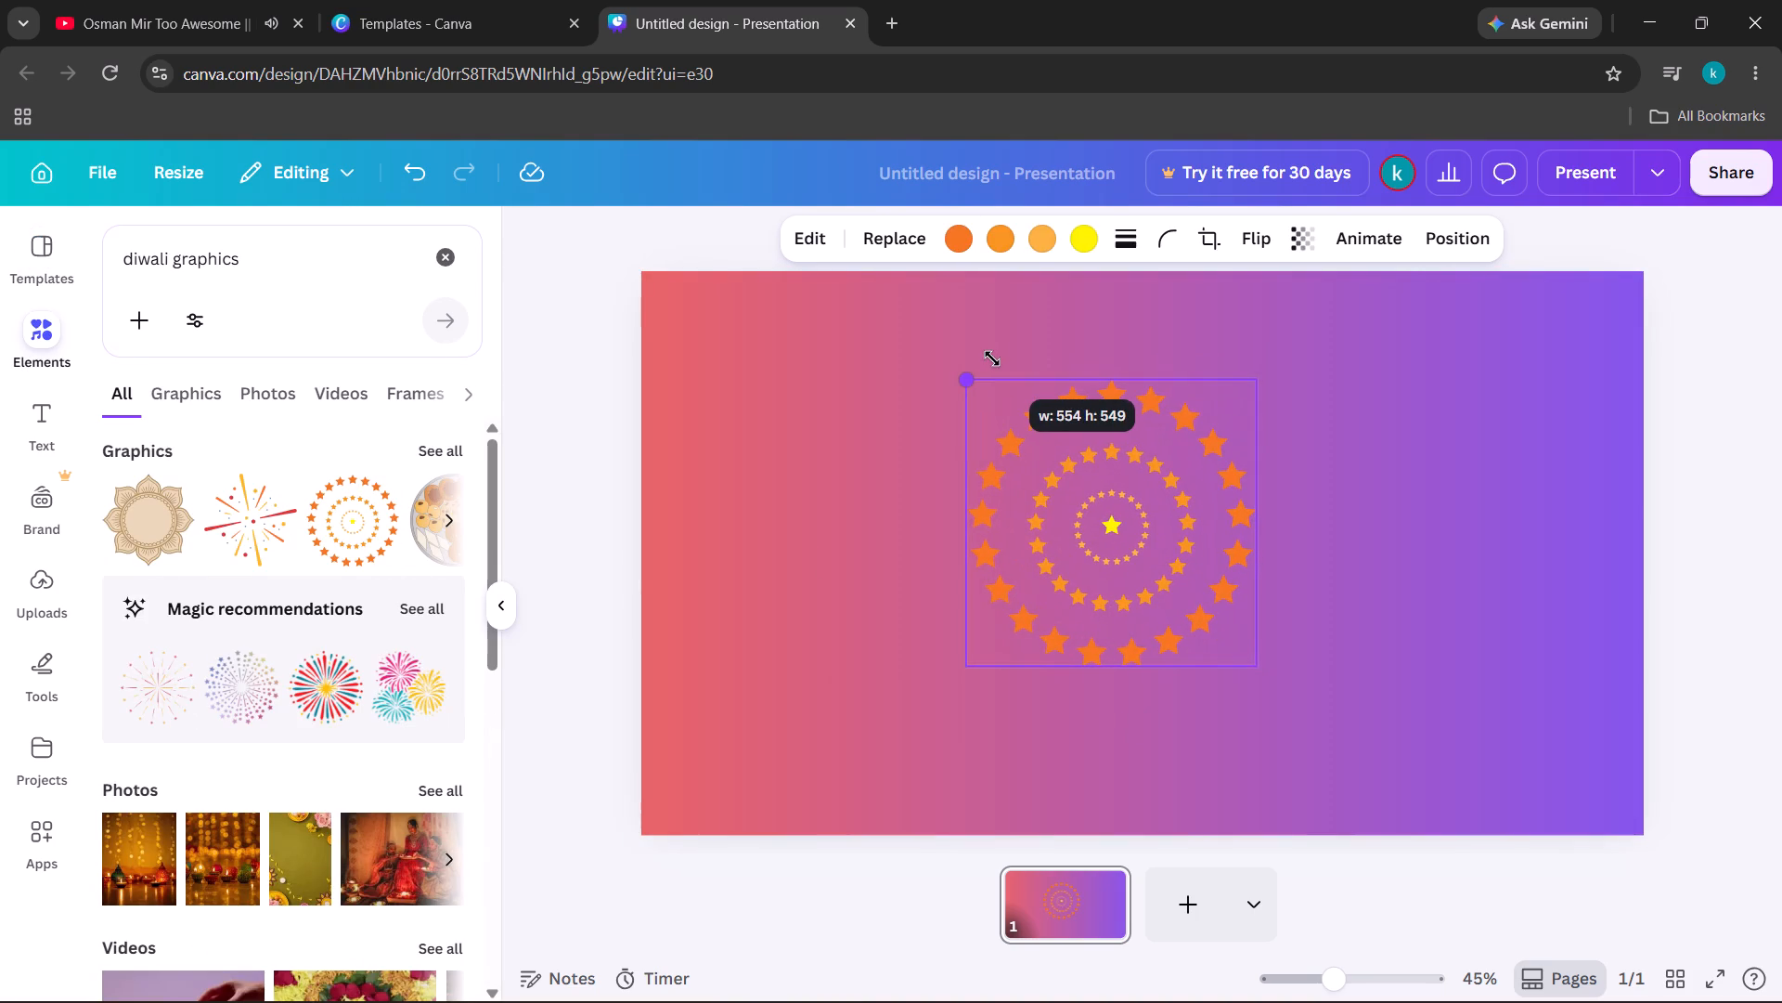
pyautogui.moveTo(992, 358); pyautogui.dragTo(984, 345)
pyautogui.moveTo(1063, 456); pyautogui.dragTo(1322, 451)
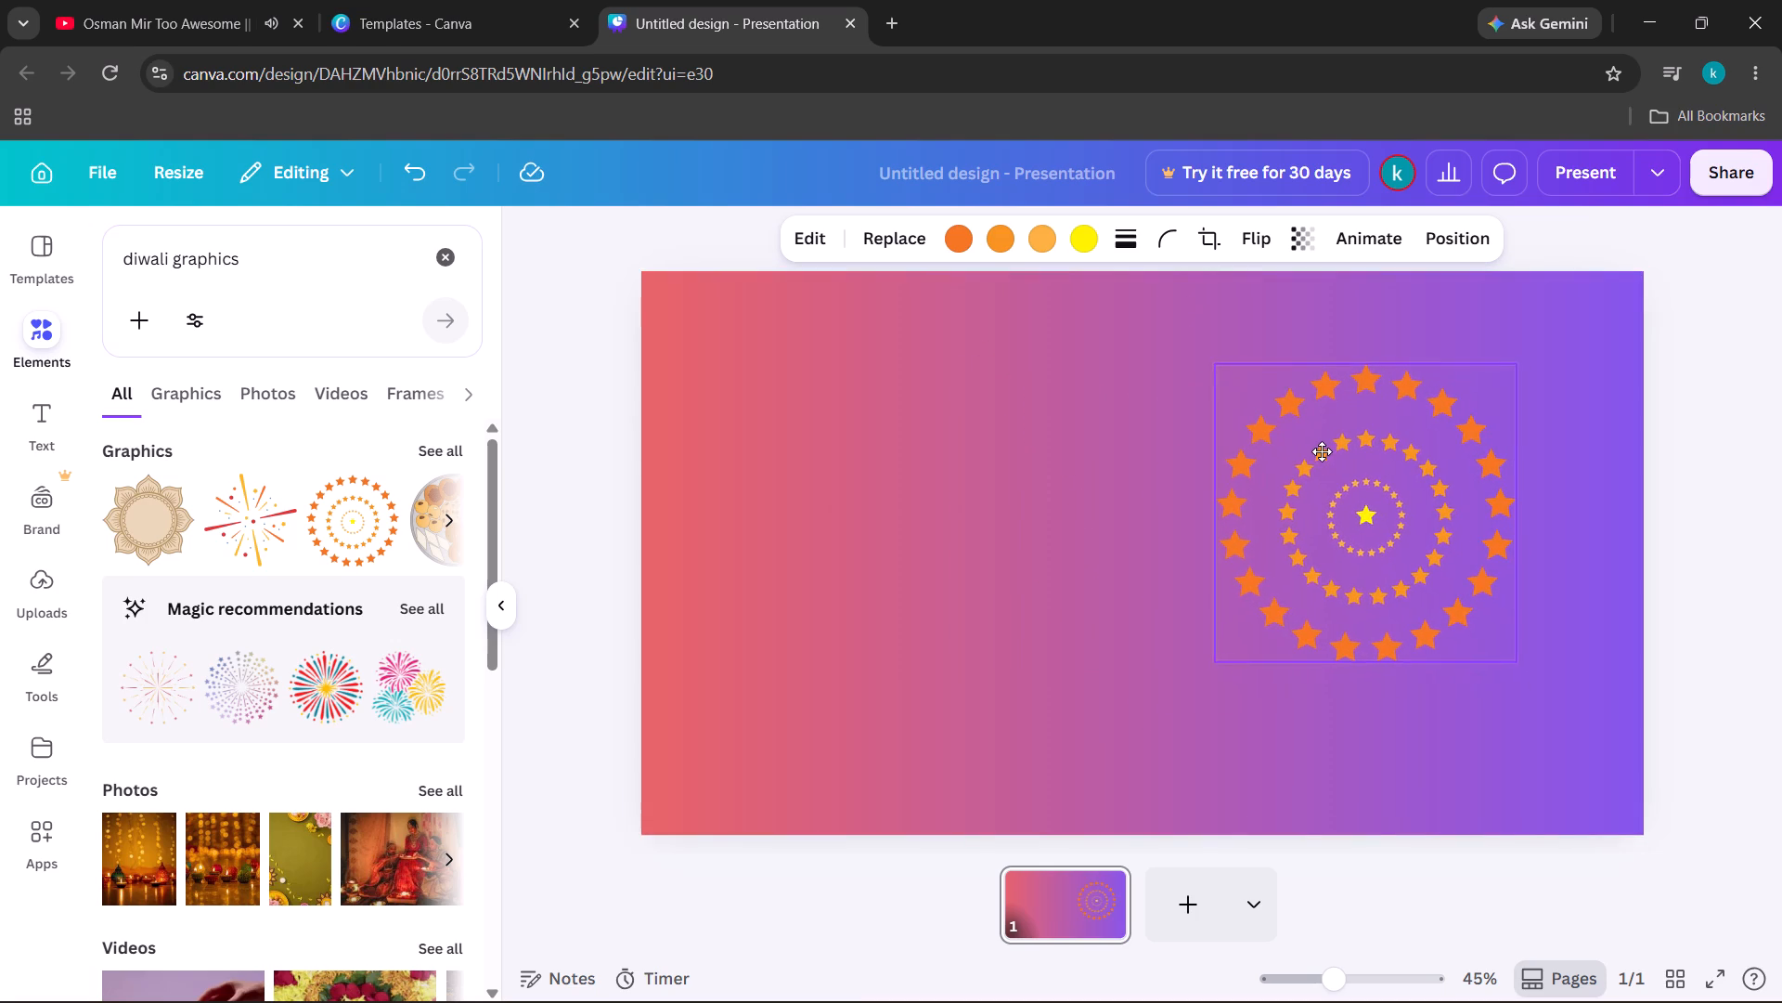
pyautogui.moveTo(1322, 451); pyautogui.dragTo(1301, 436)
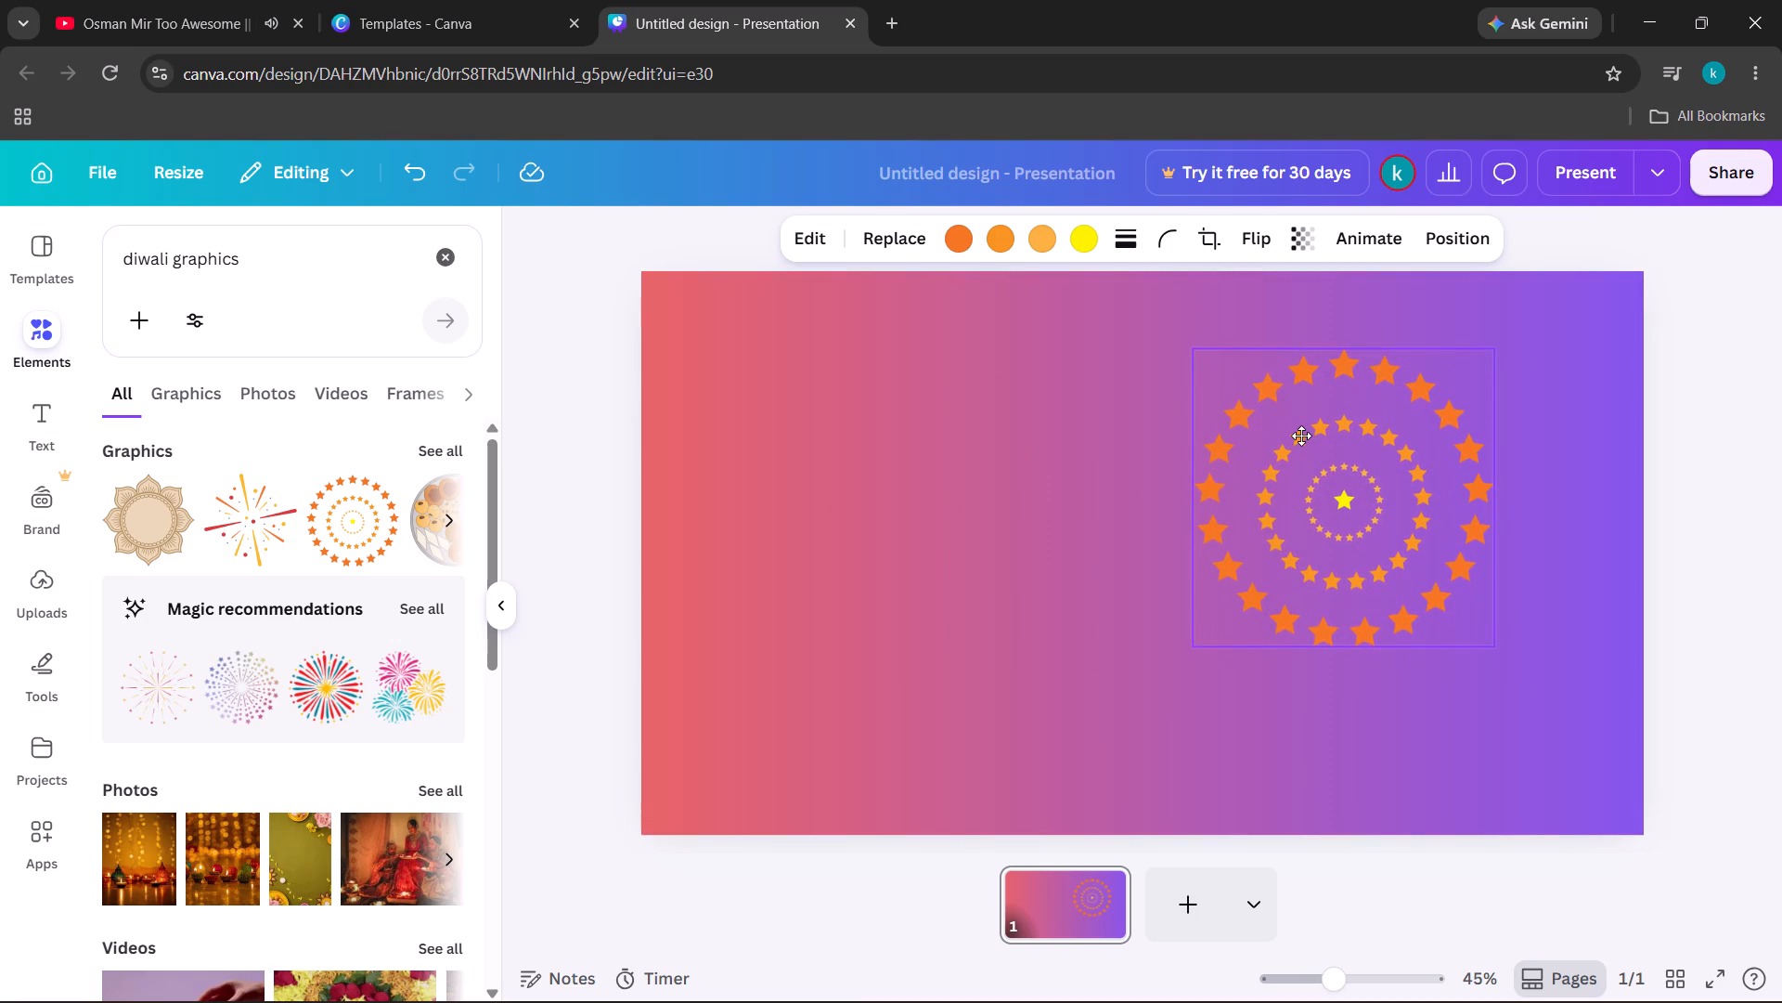
pyautogui.moveTo(1301, 436); pyautogui.dragTo(1328, 434)
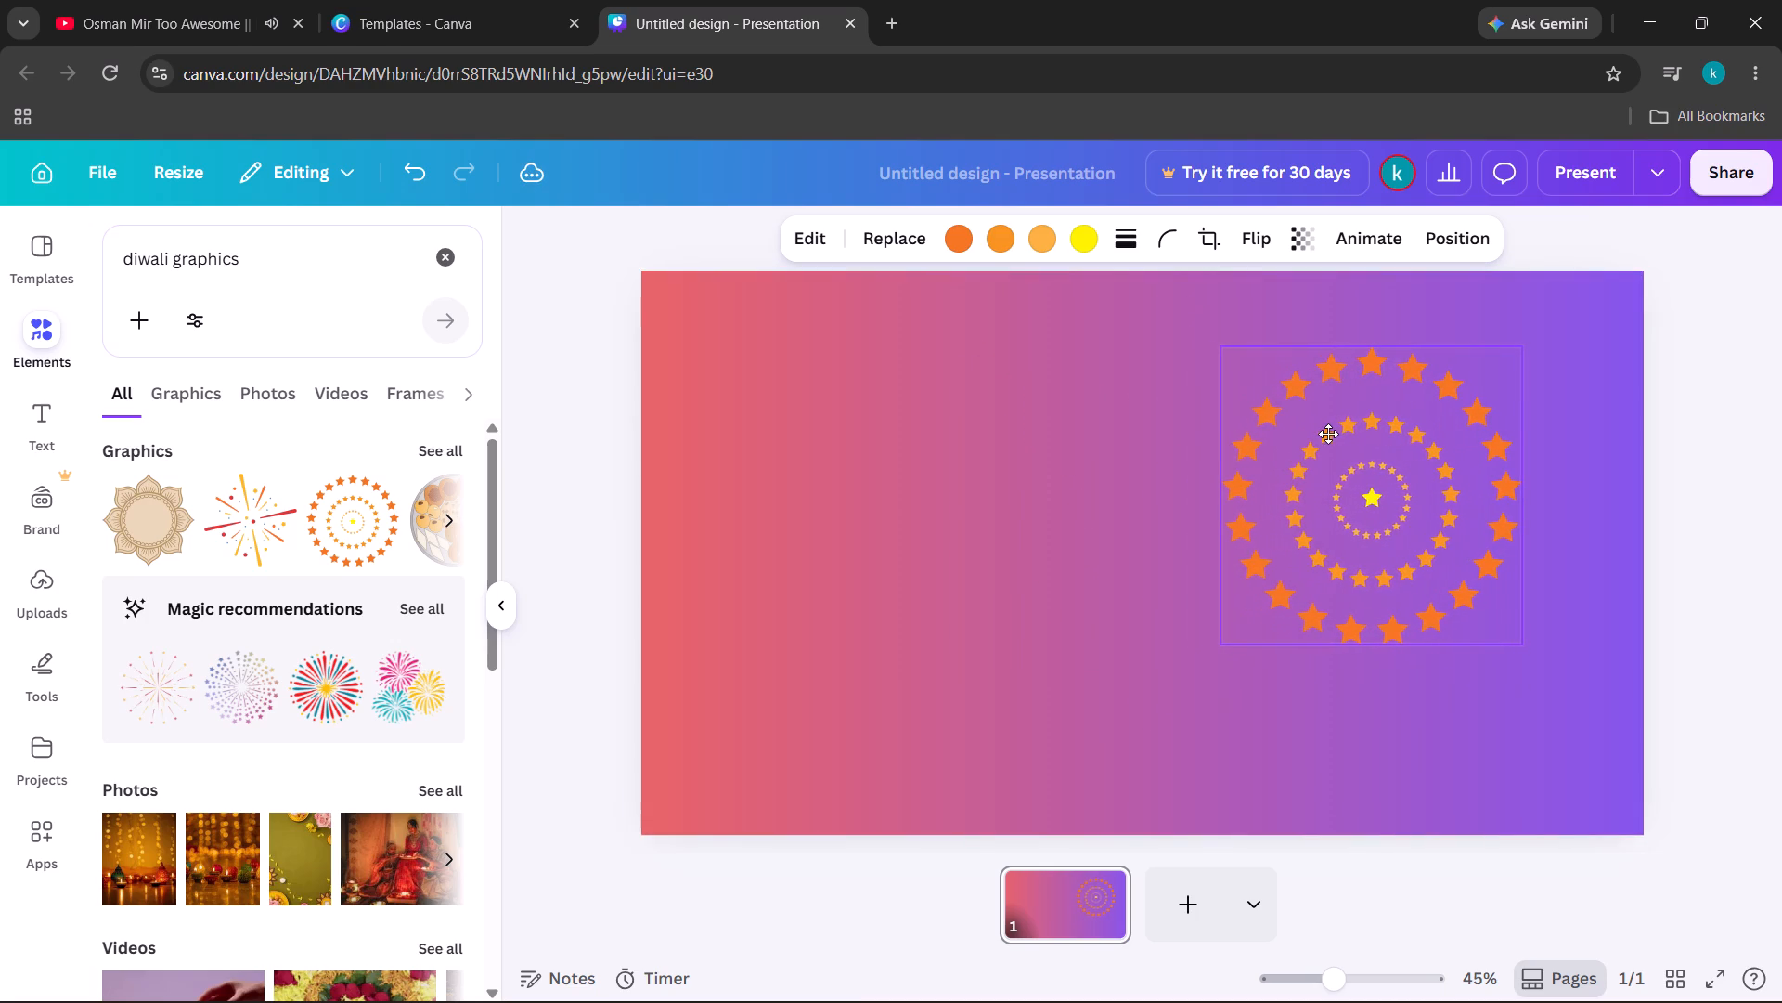
pyautogui.moveTo(1328, 434); pyautogui.dragTo(1322, 444)
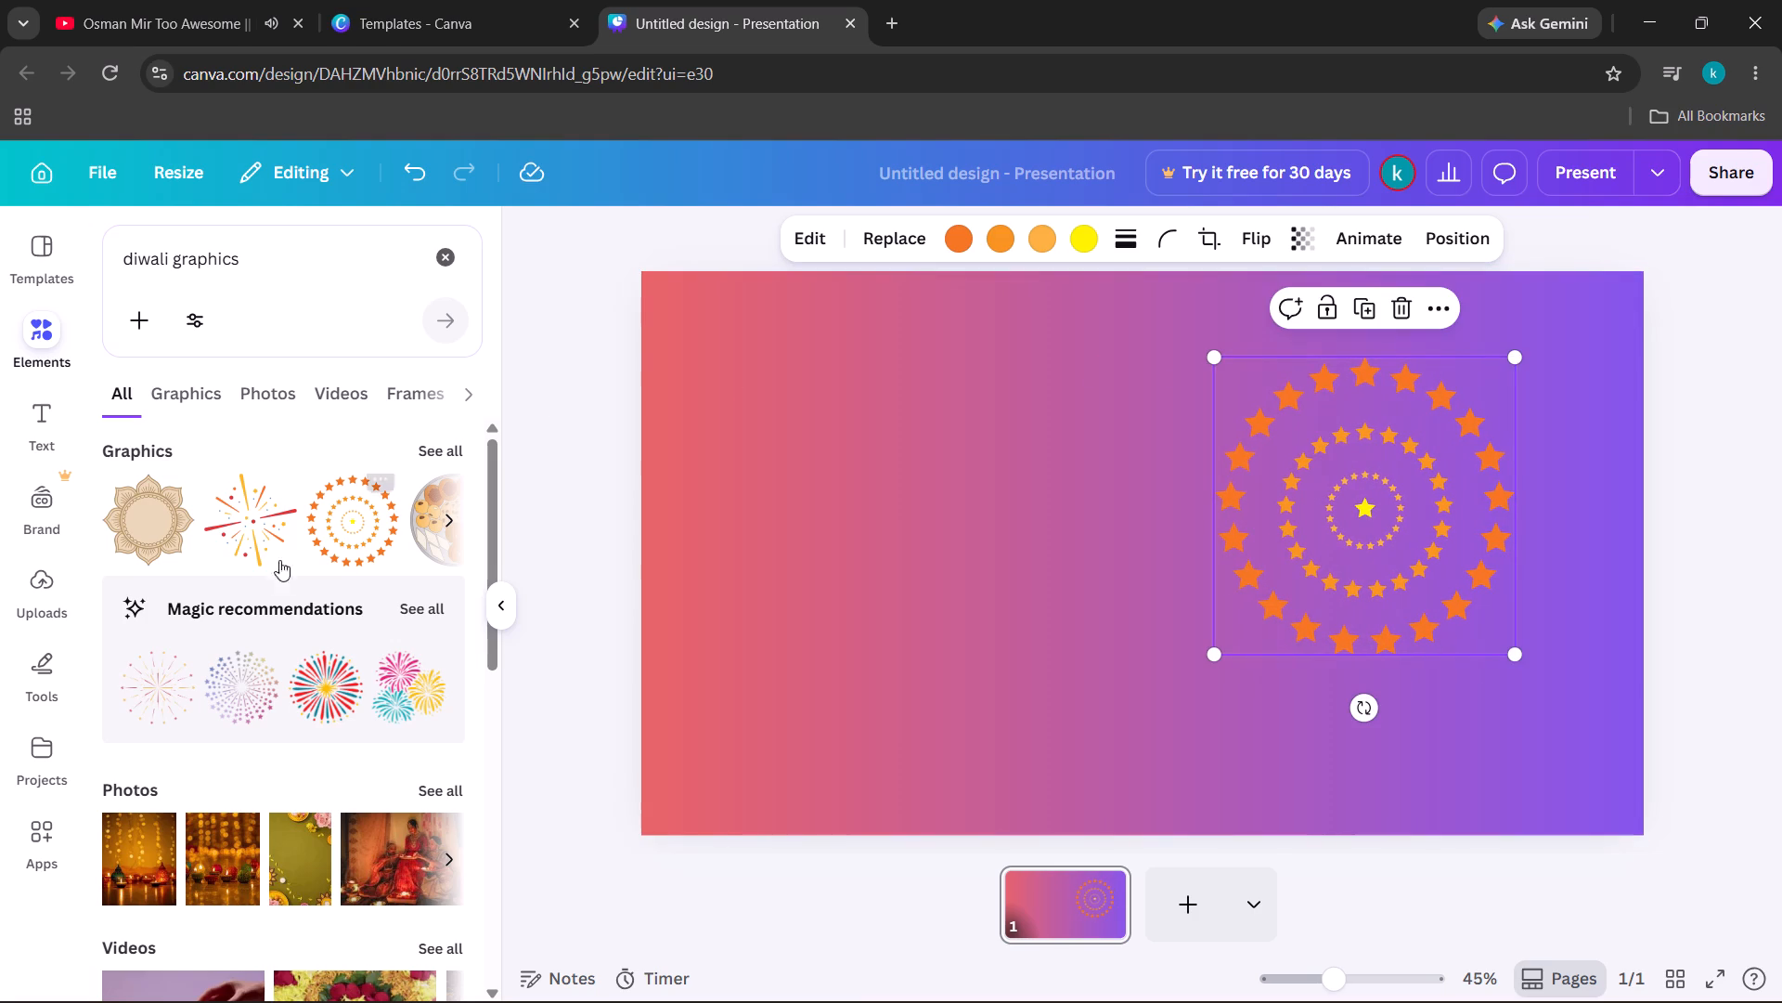
# Browse the full set of Diwali graphics for further decorations that suit the page.
pyautogui.scroll(-2, 233, 663)
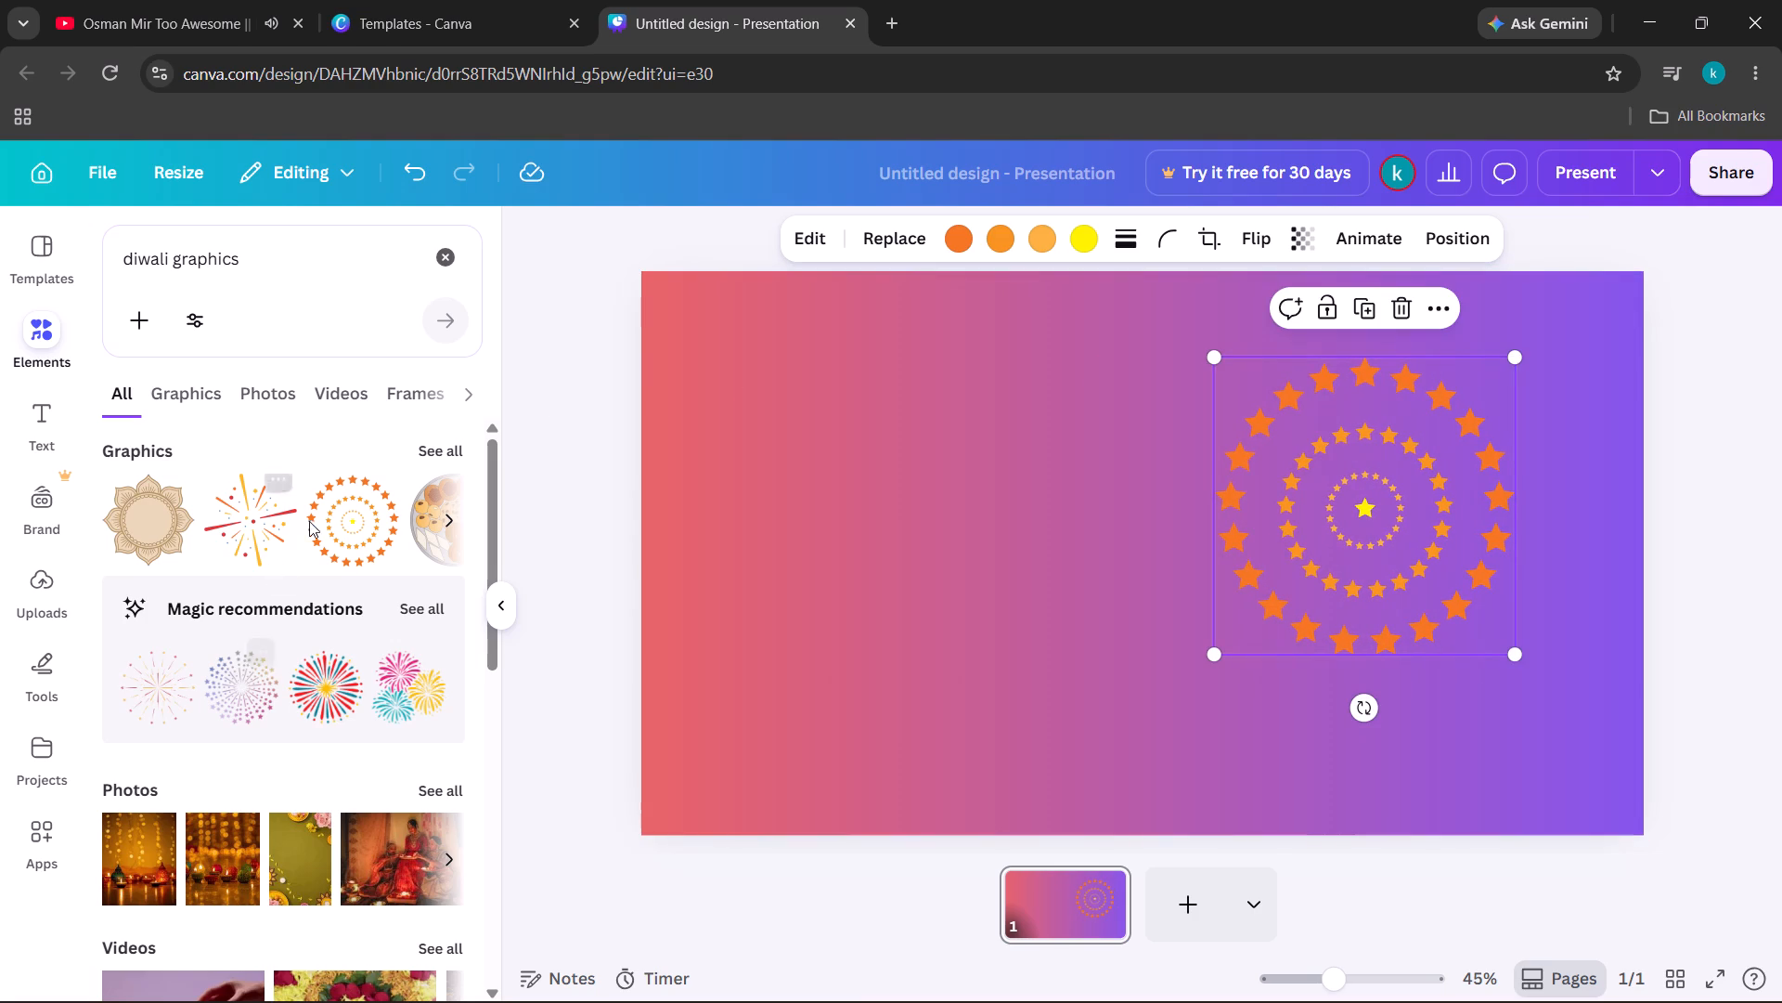
pyautogui.click(434, 446)
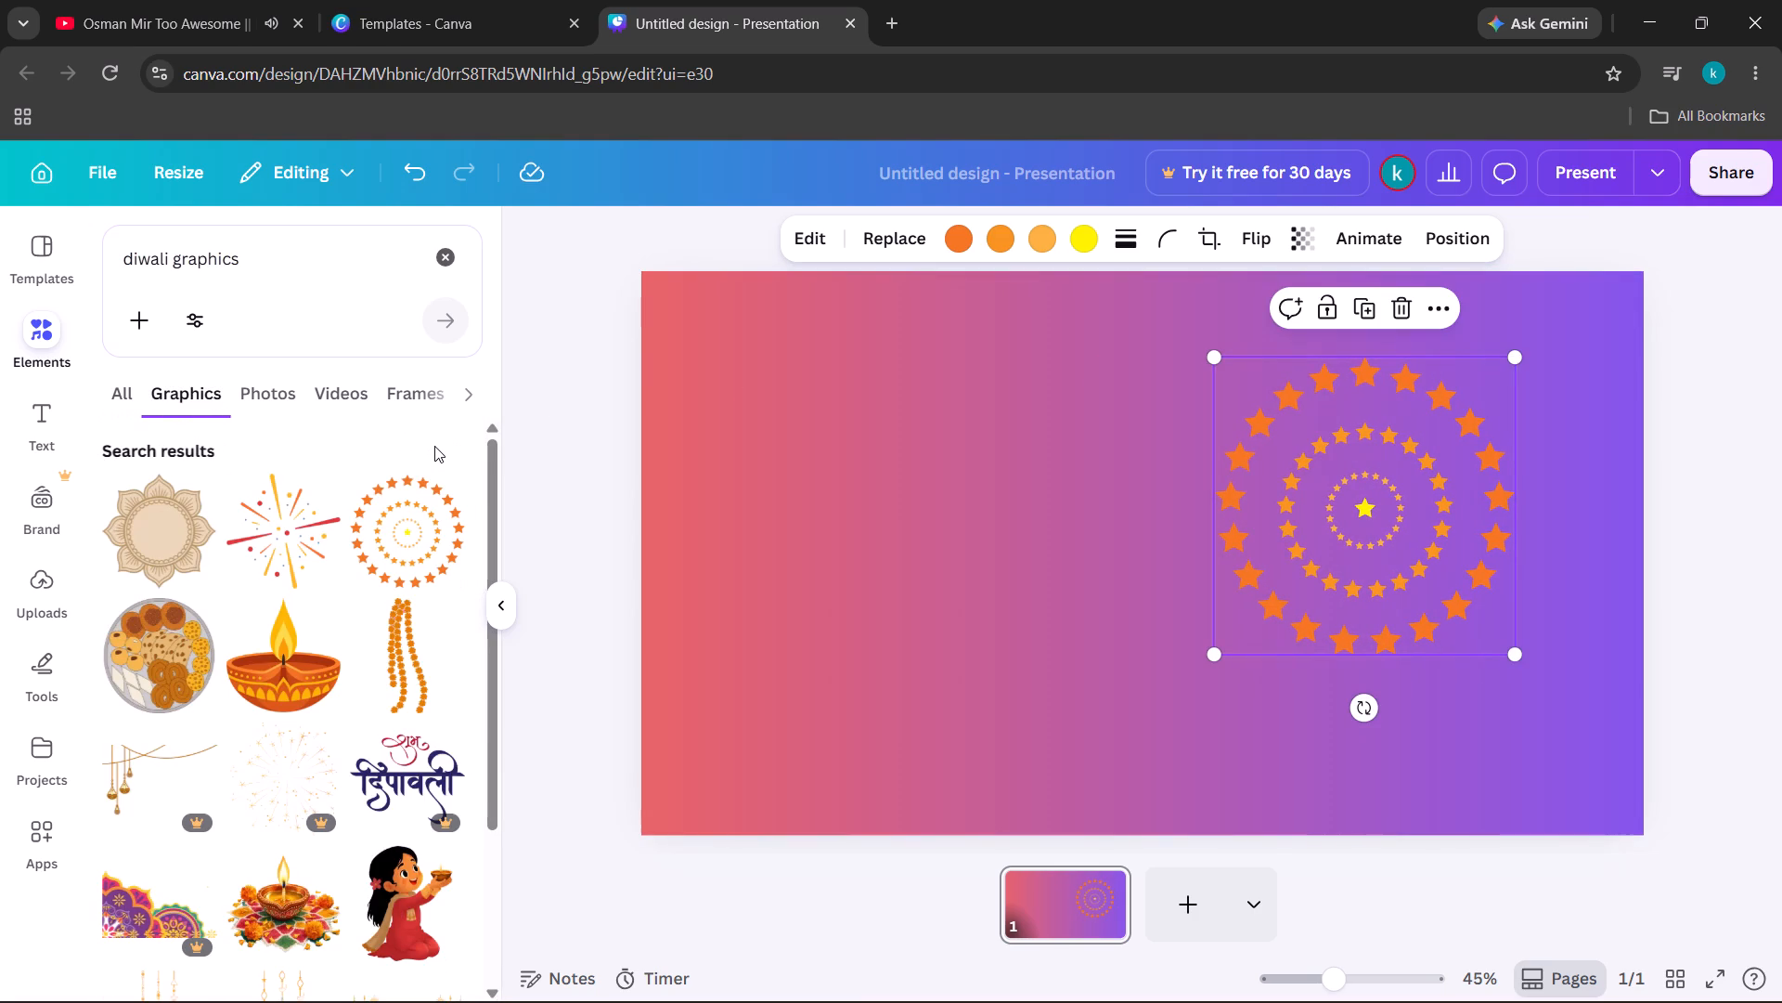
pyautogui.scroll(-1, 290, 688)
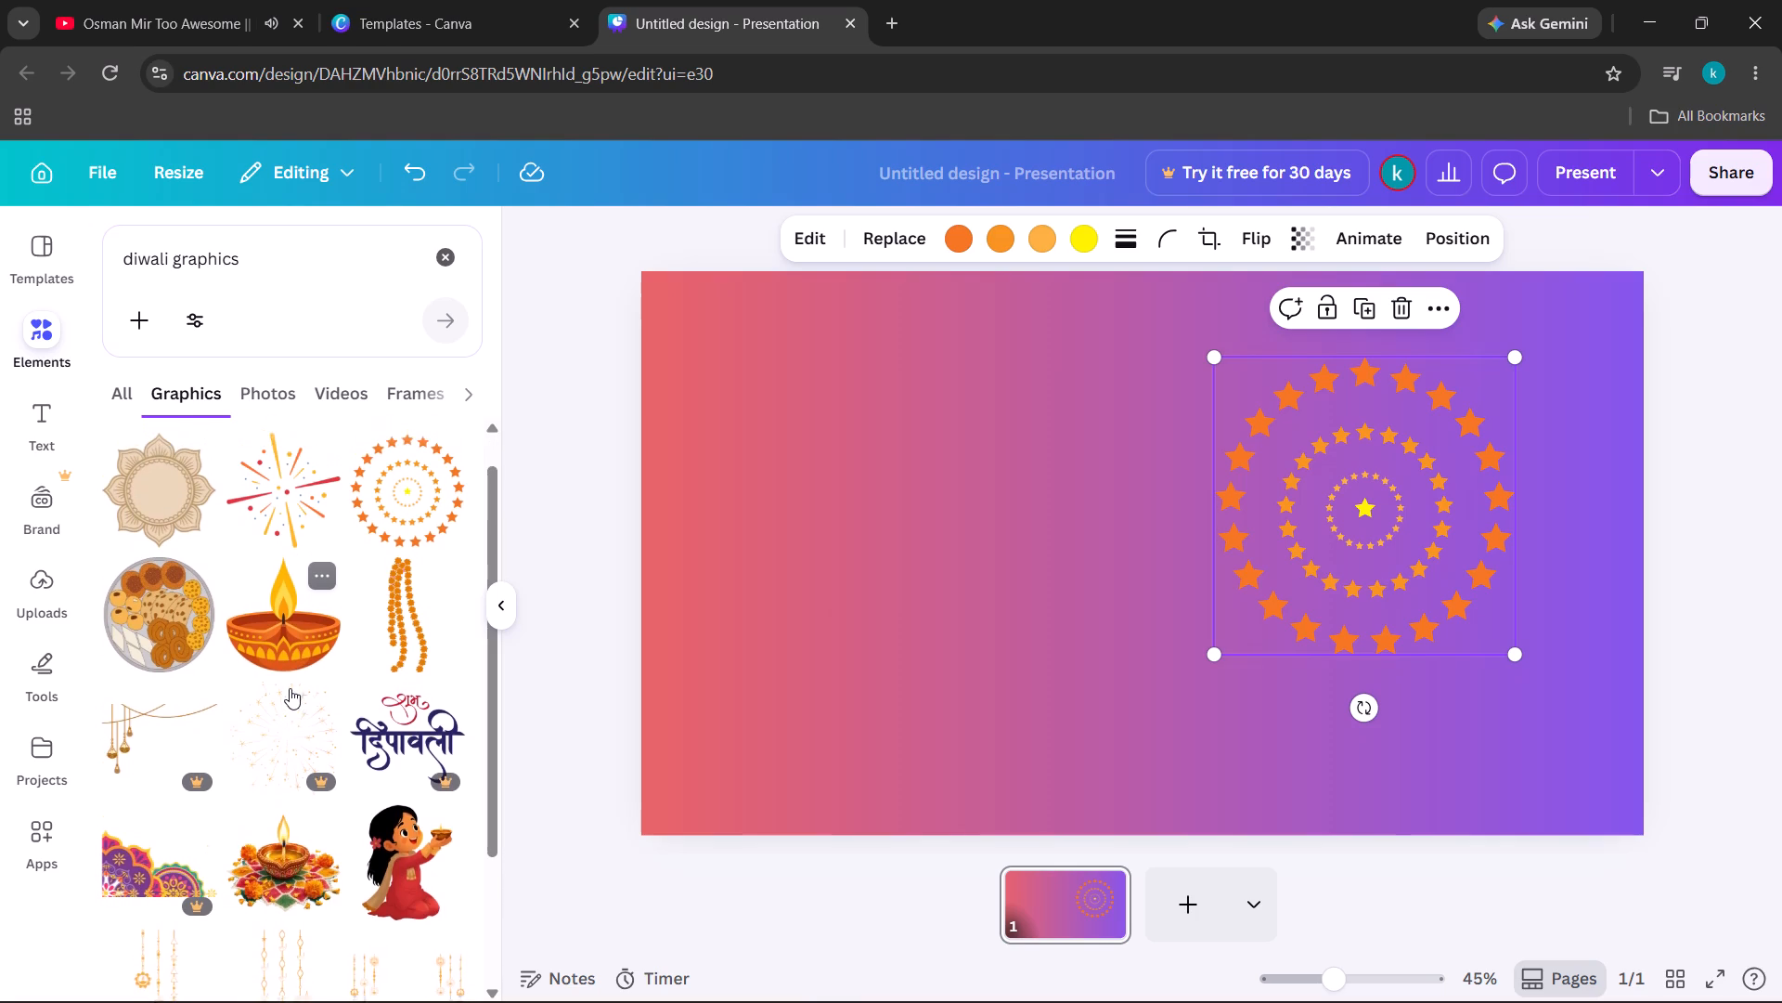
pyautogui.scroll(-1, 290, 688)
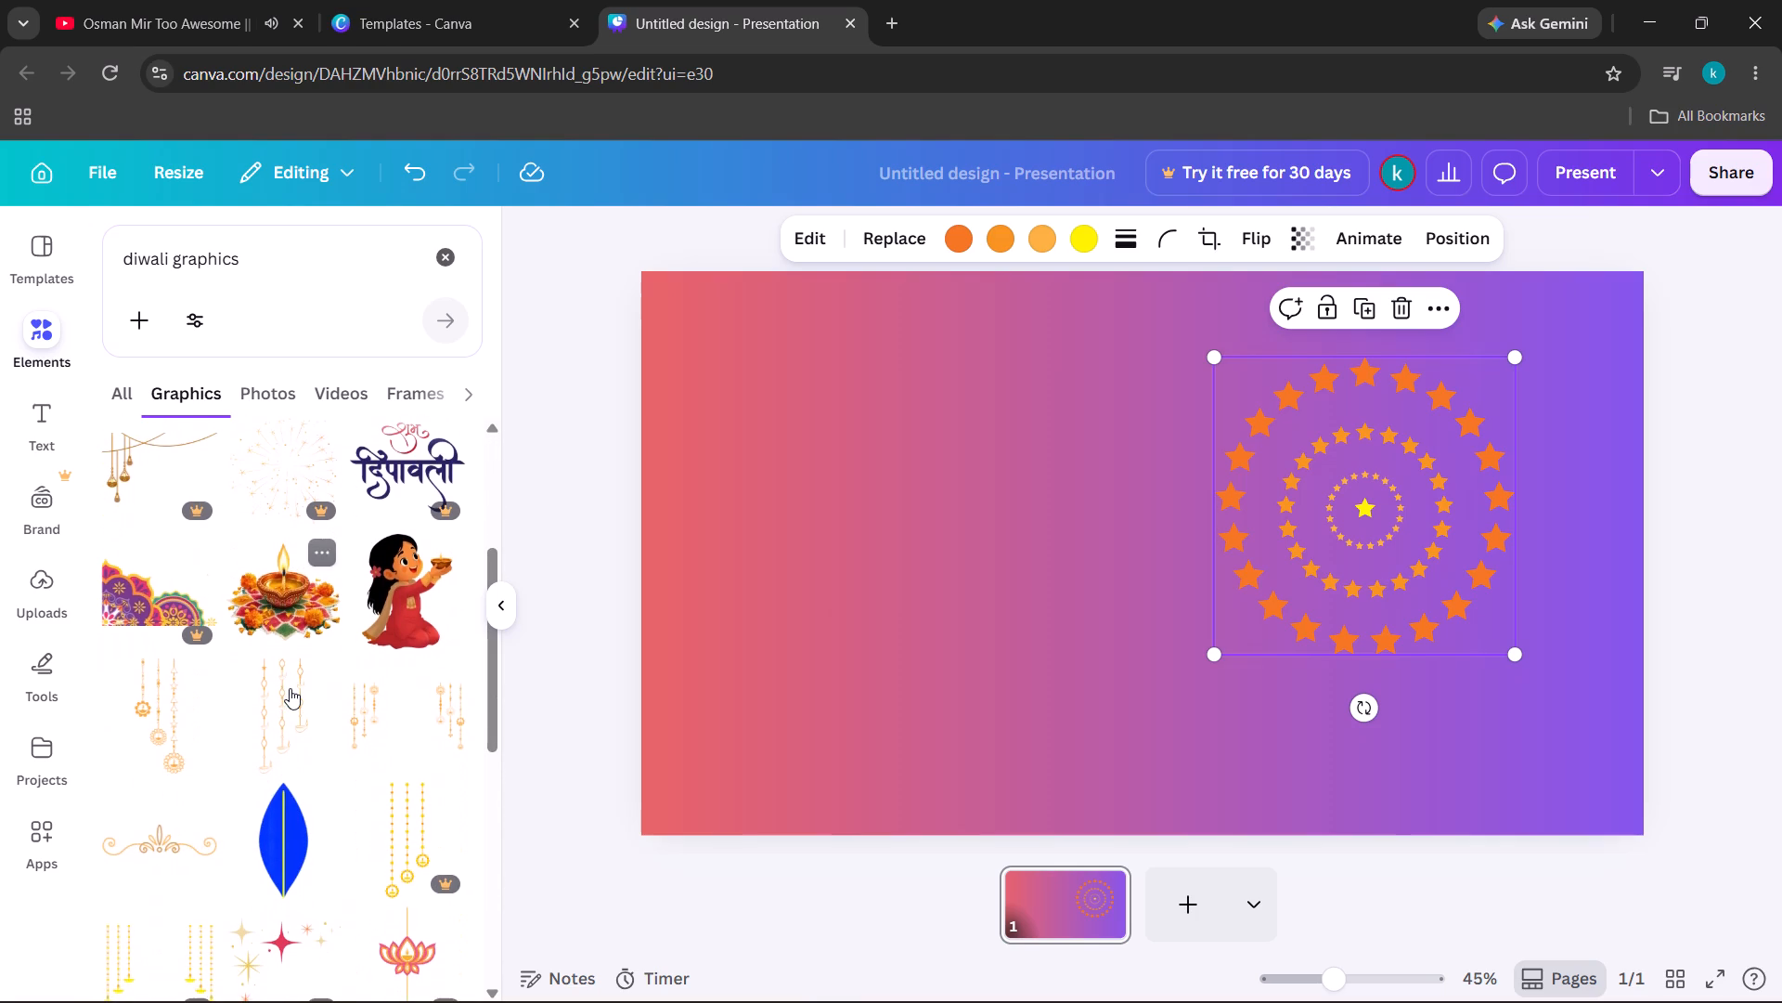
pyautogui.scroll(-1, 290, 688)
pyautogui.scroll(-3, 275, 792)
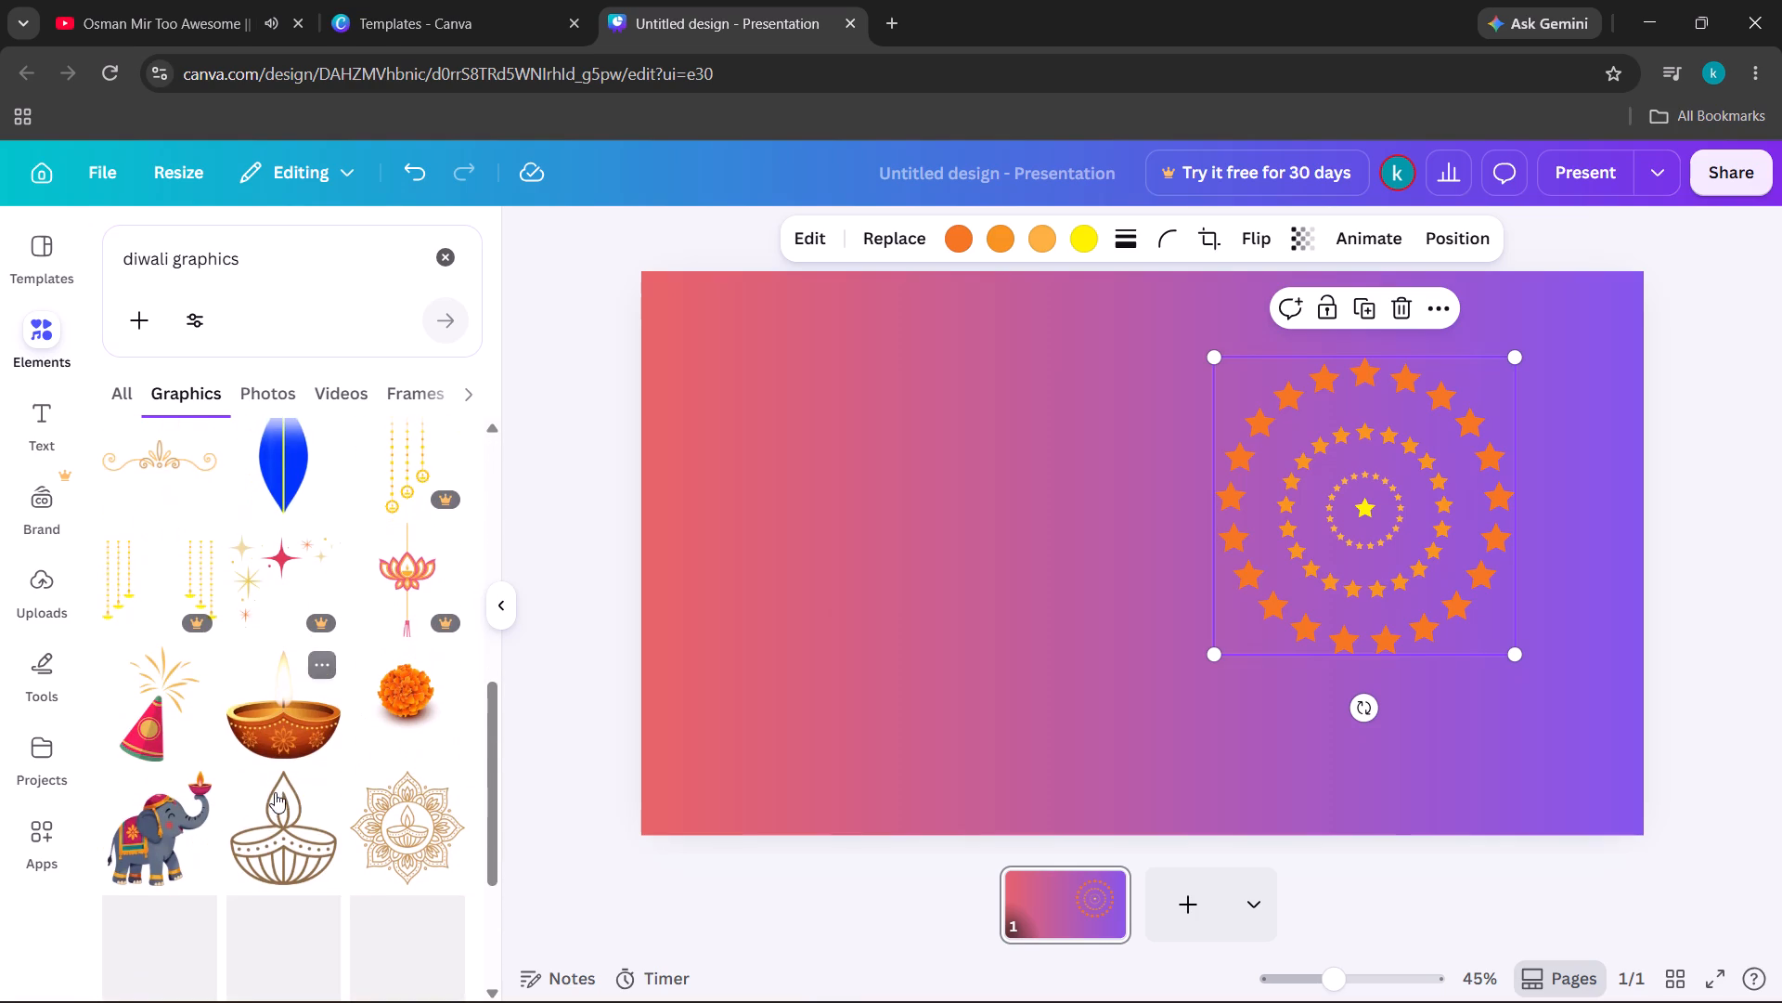
pyautogui.scroll(-3, 275, 792)
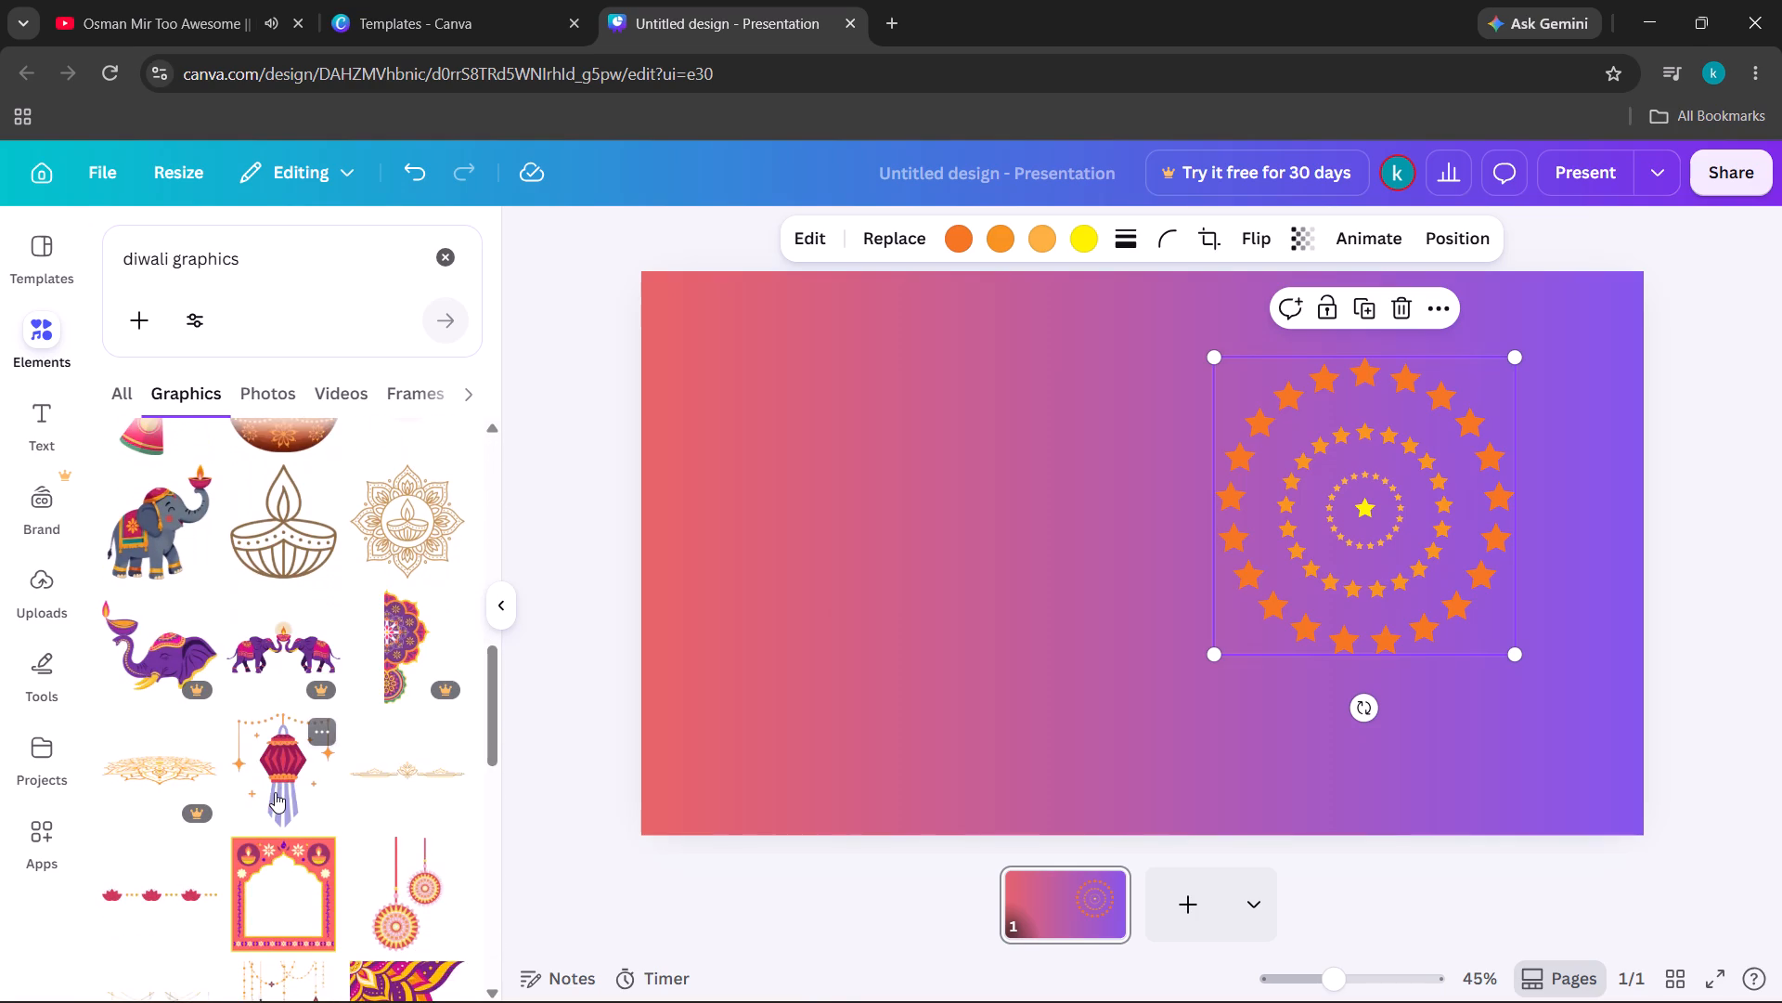
pyautogui.scroll(-3, 275, 792)
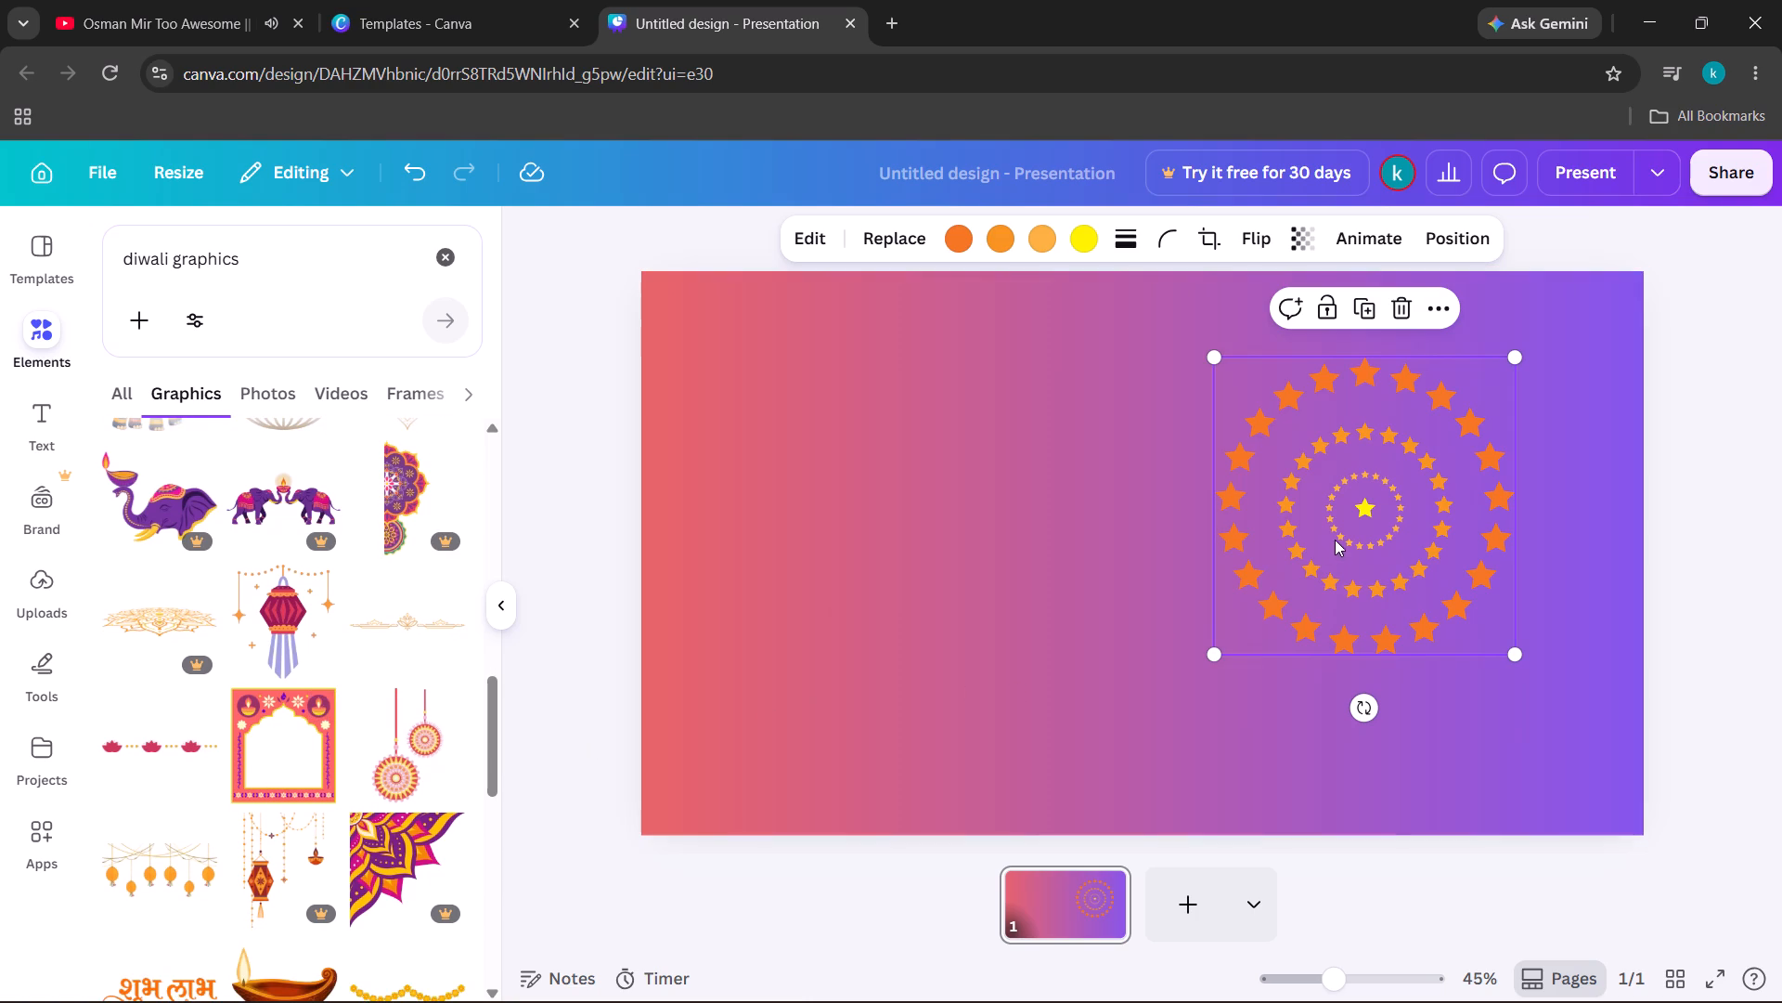
# Move the orange star-circle graphic to the upper middle of the page.
pyautogui.moveTo(1334, 541); pyautogui.dragTo(1197, 560)
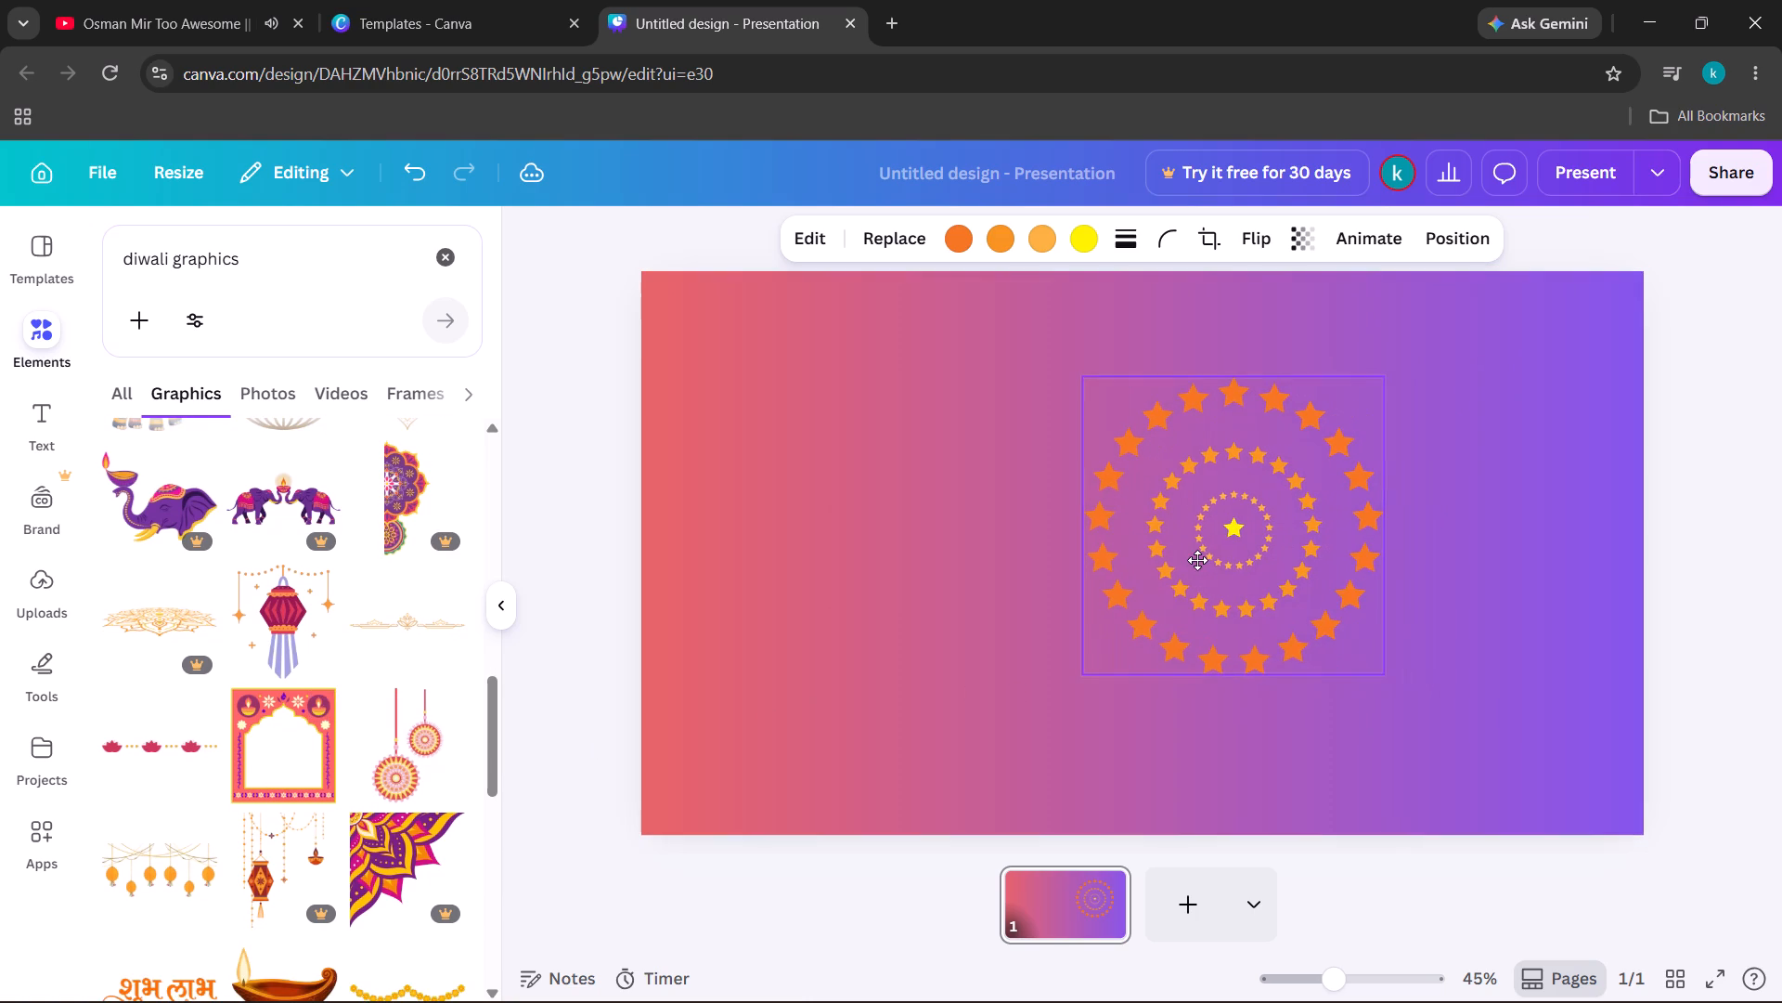
pyautogui.moveTo(1197, 560); pyautogui.dragTo(1199, 566)
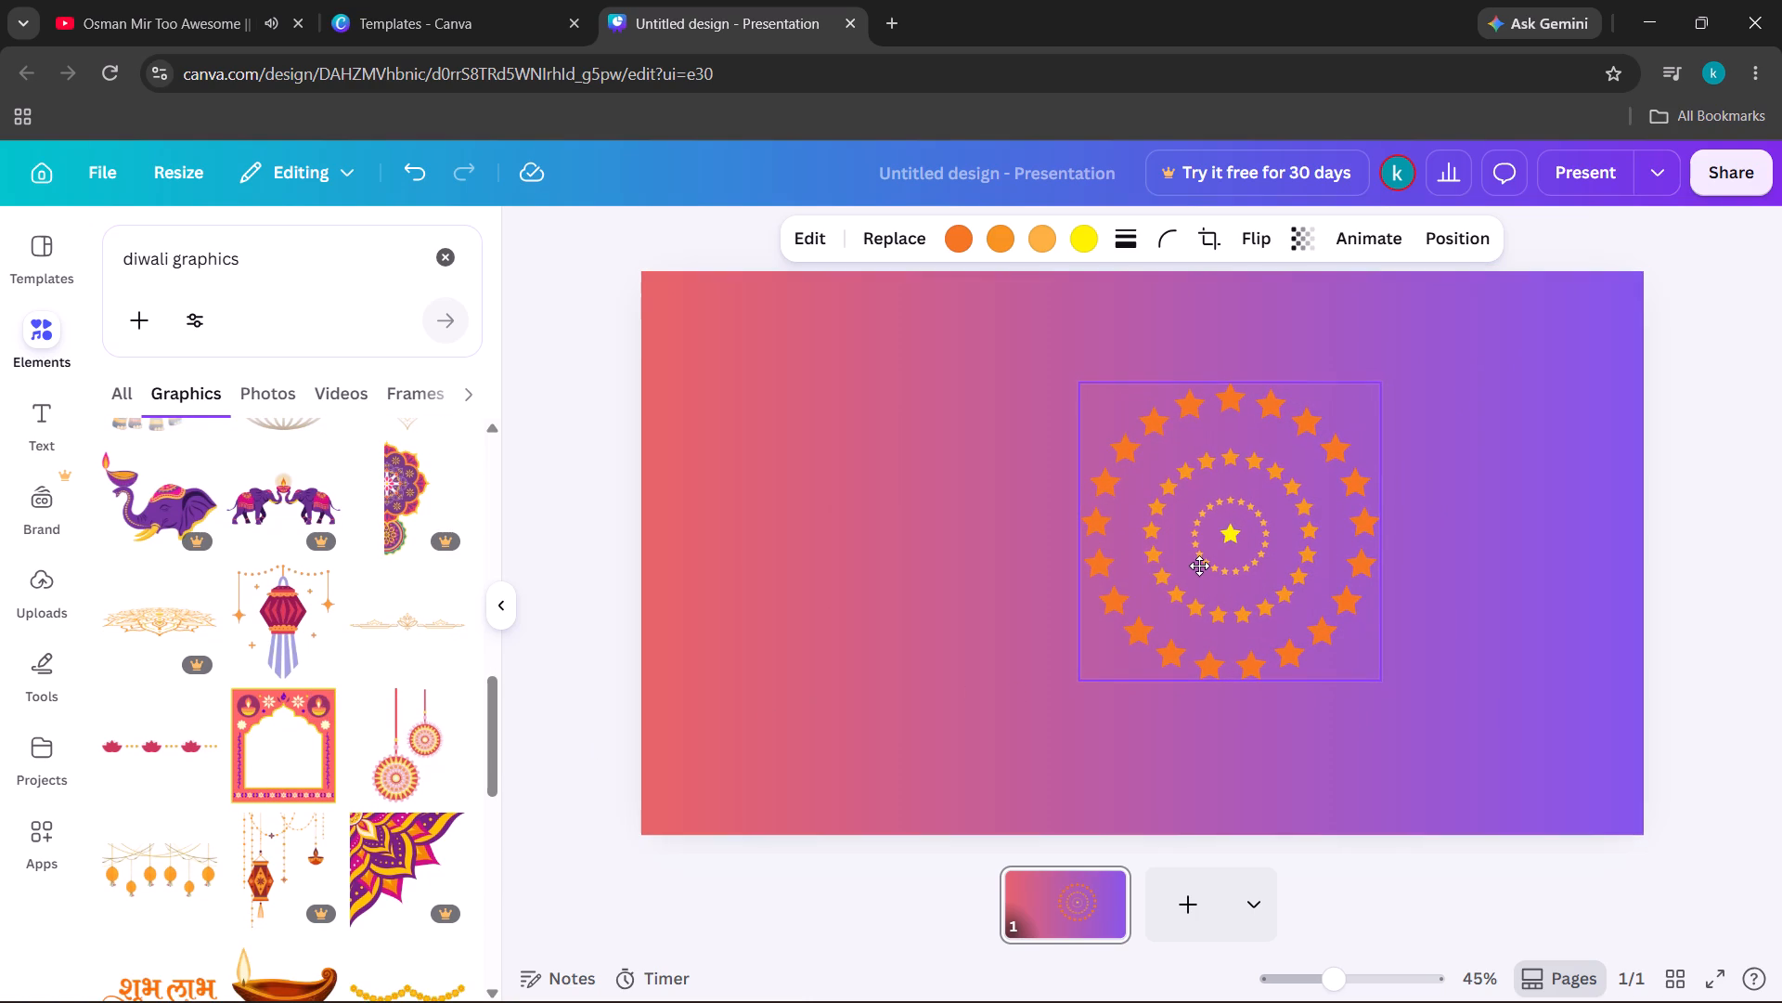
pyautogui.moveTo(1199, 566); pyautogui.dragTo(1079, 549)
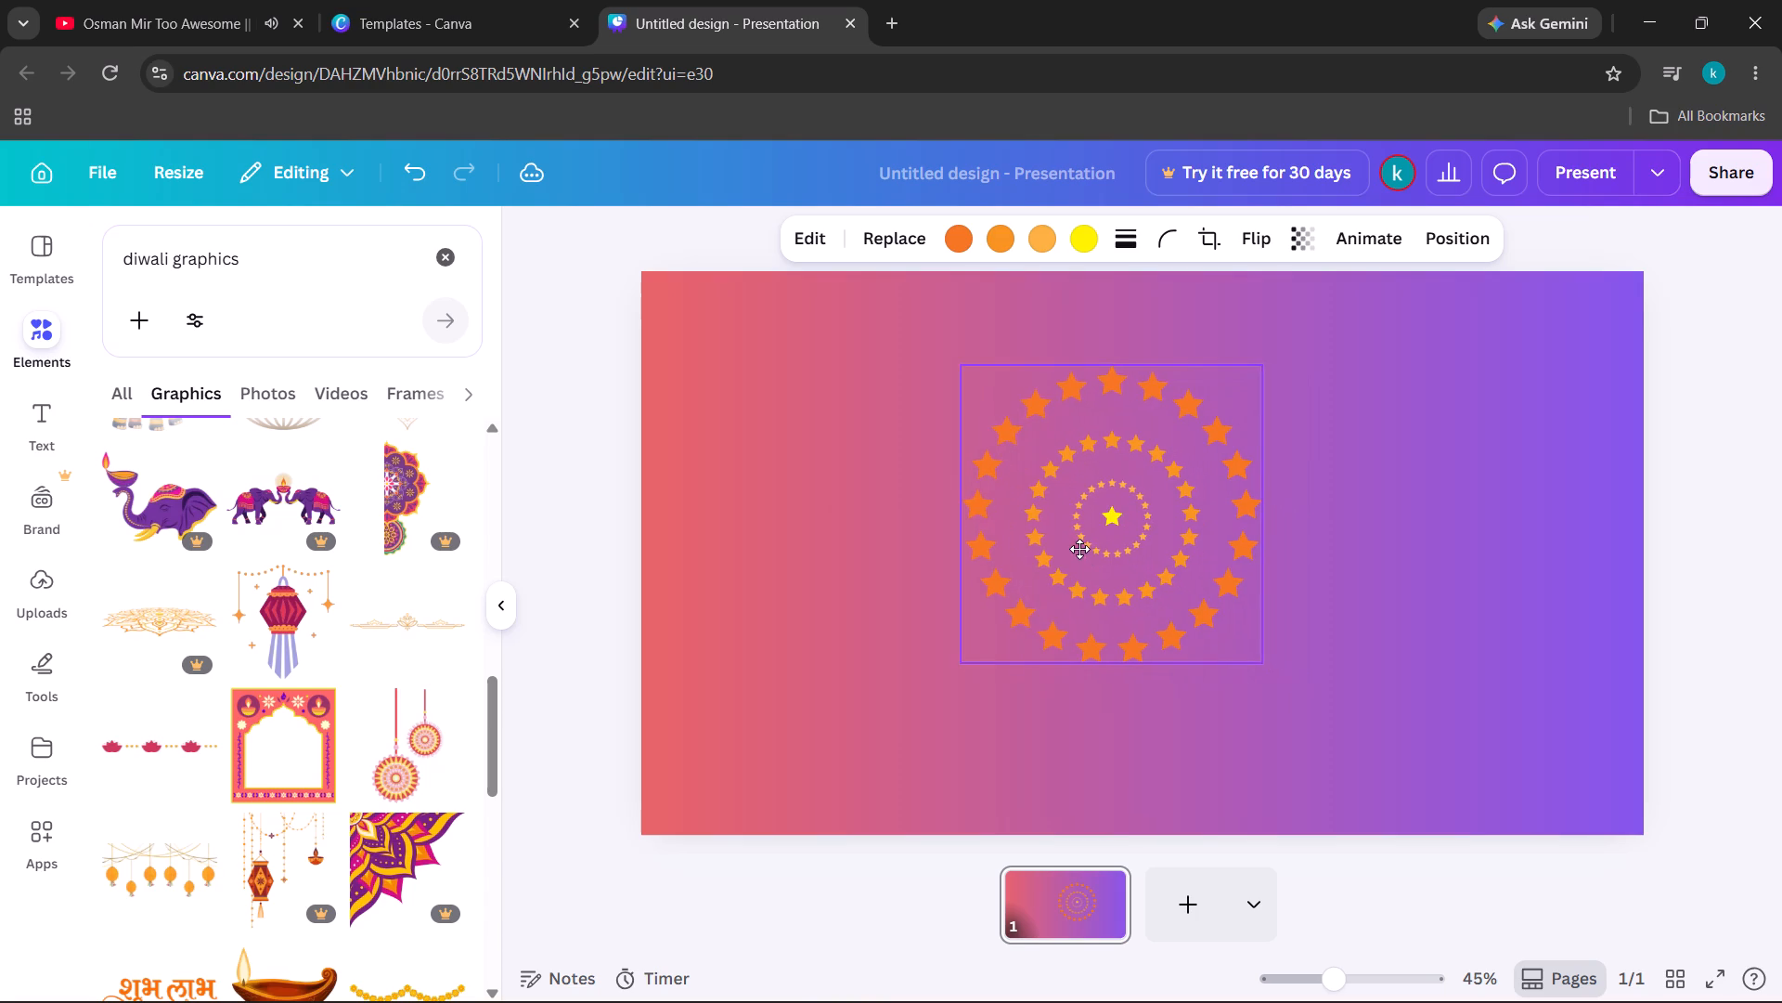
pyautogui.moveTo(1079, 549); pyautogui.dragTo(1090, 496)
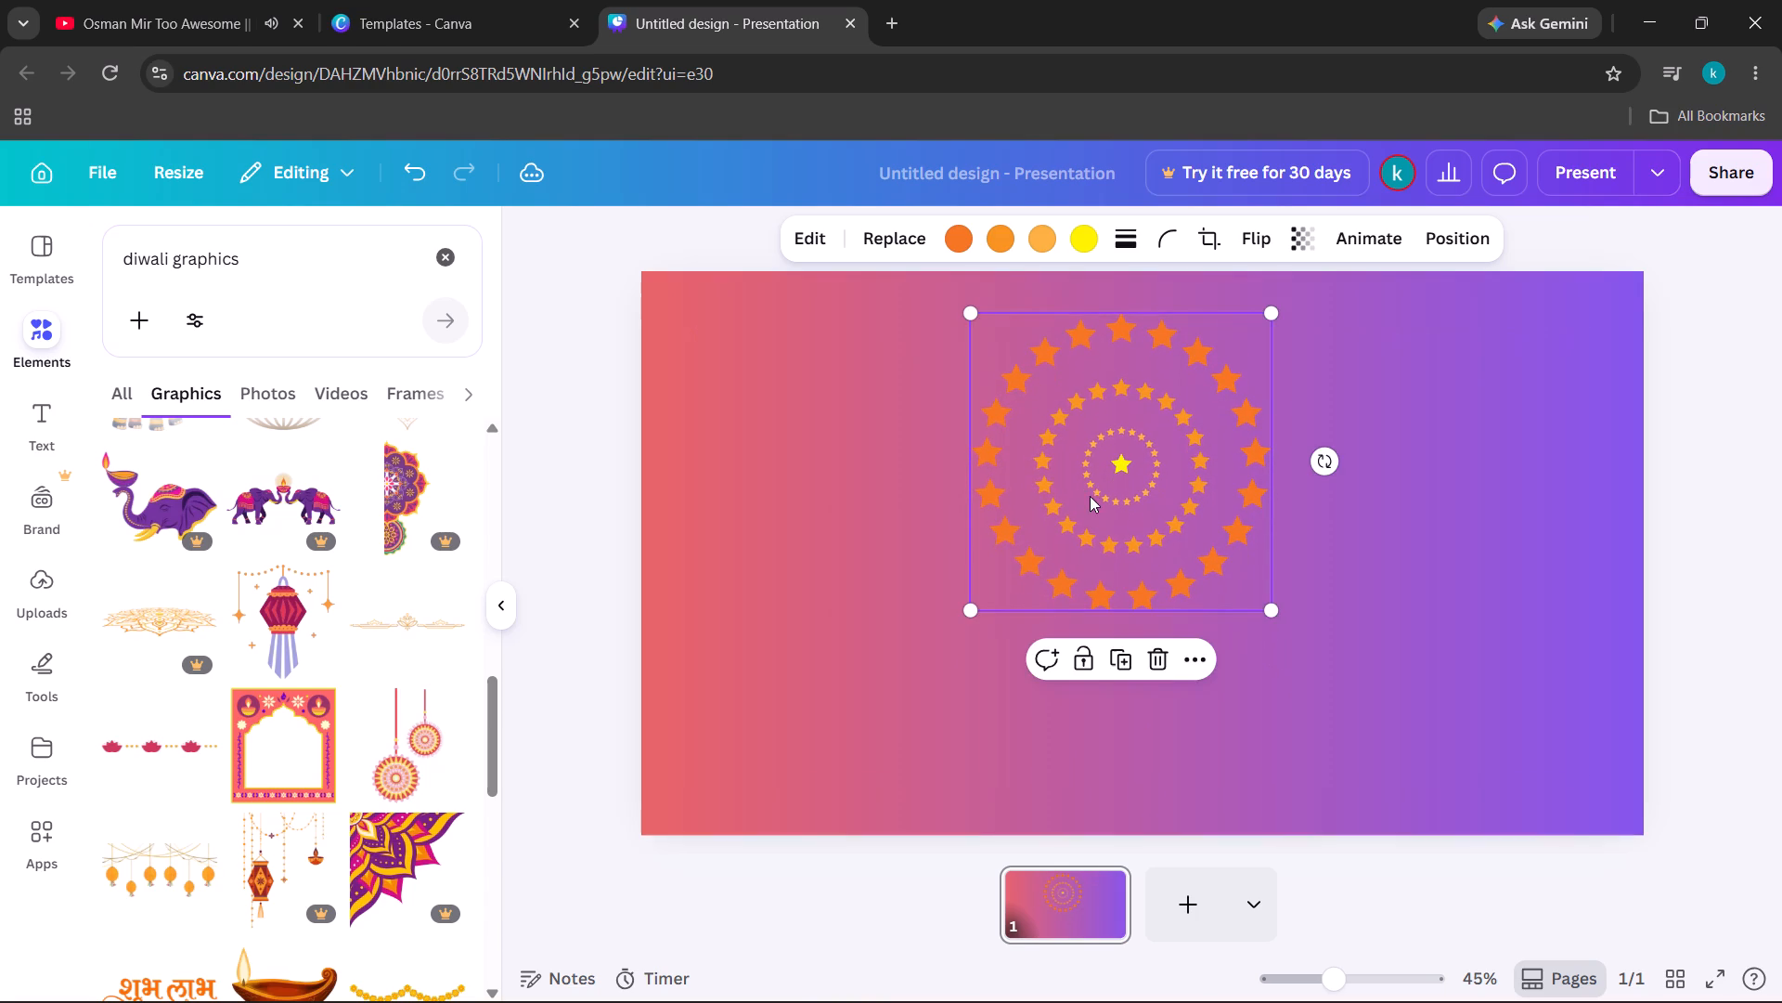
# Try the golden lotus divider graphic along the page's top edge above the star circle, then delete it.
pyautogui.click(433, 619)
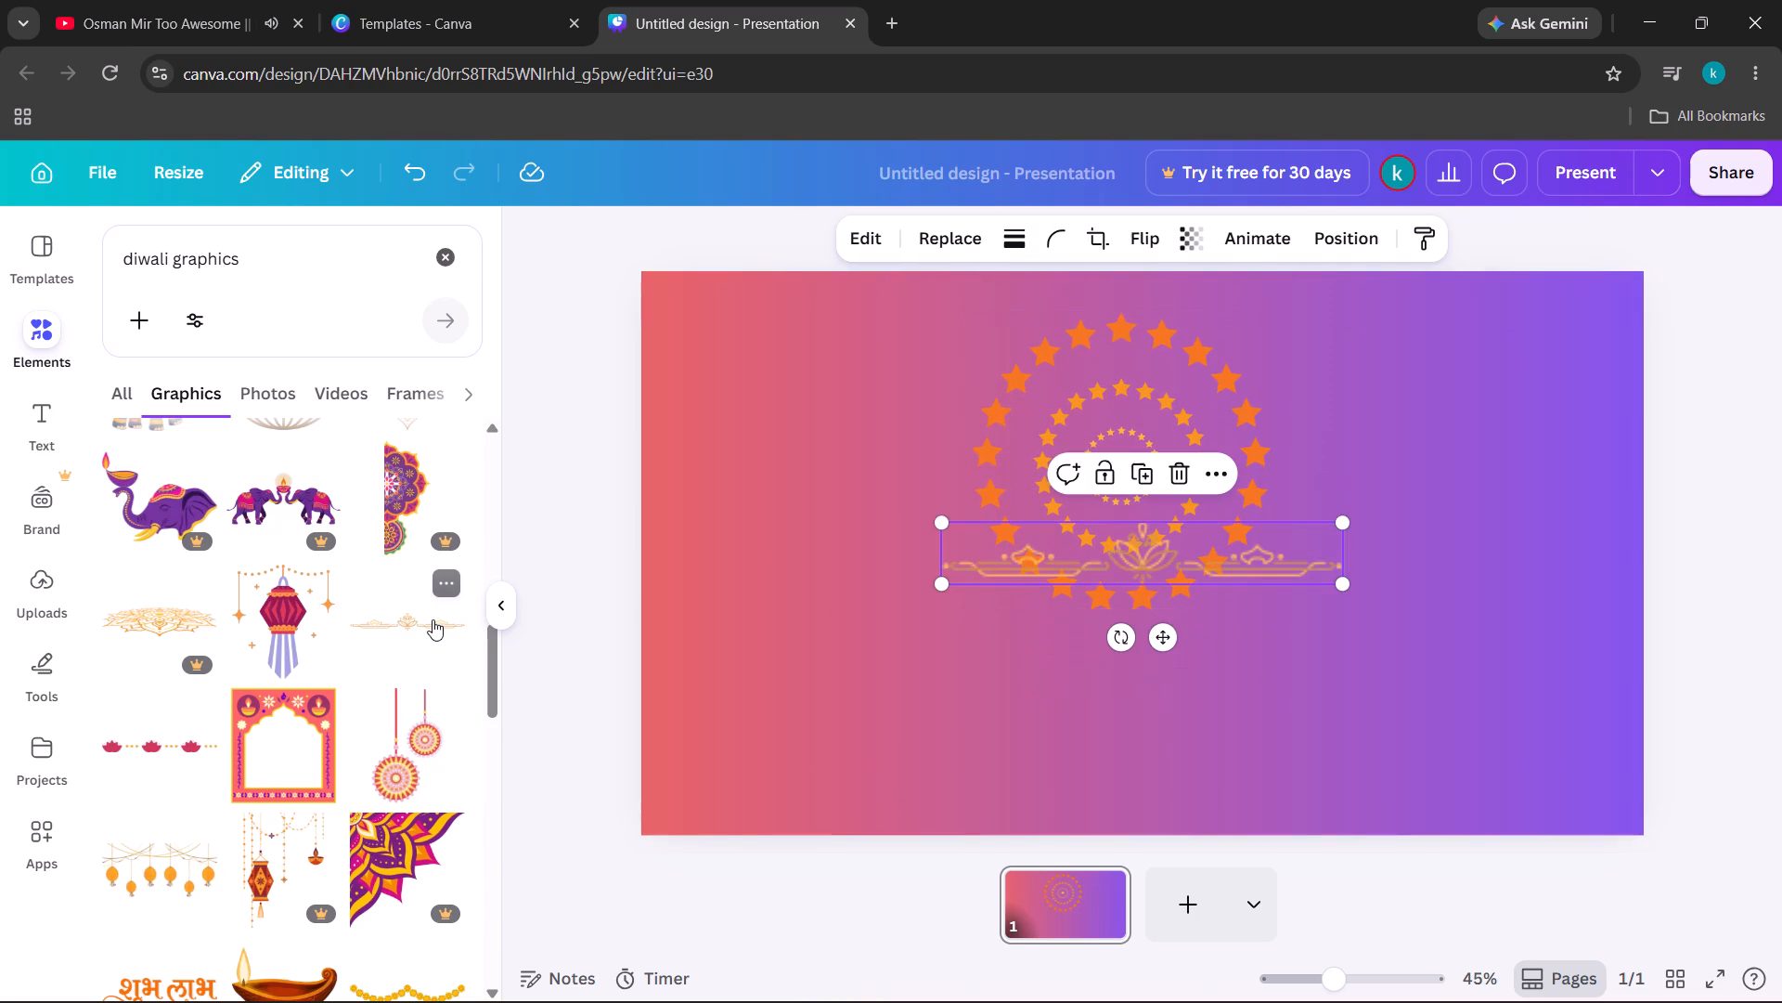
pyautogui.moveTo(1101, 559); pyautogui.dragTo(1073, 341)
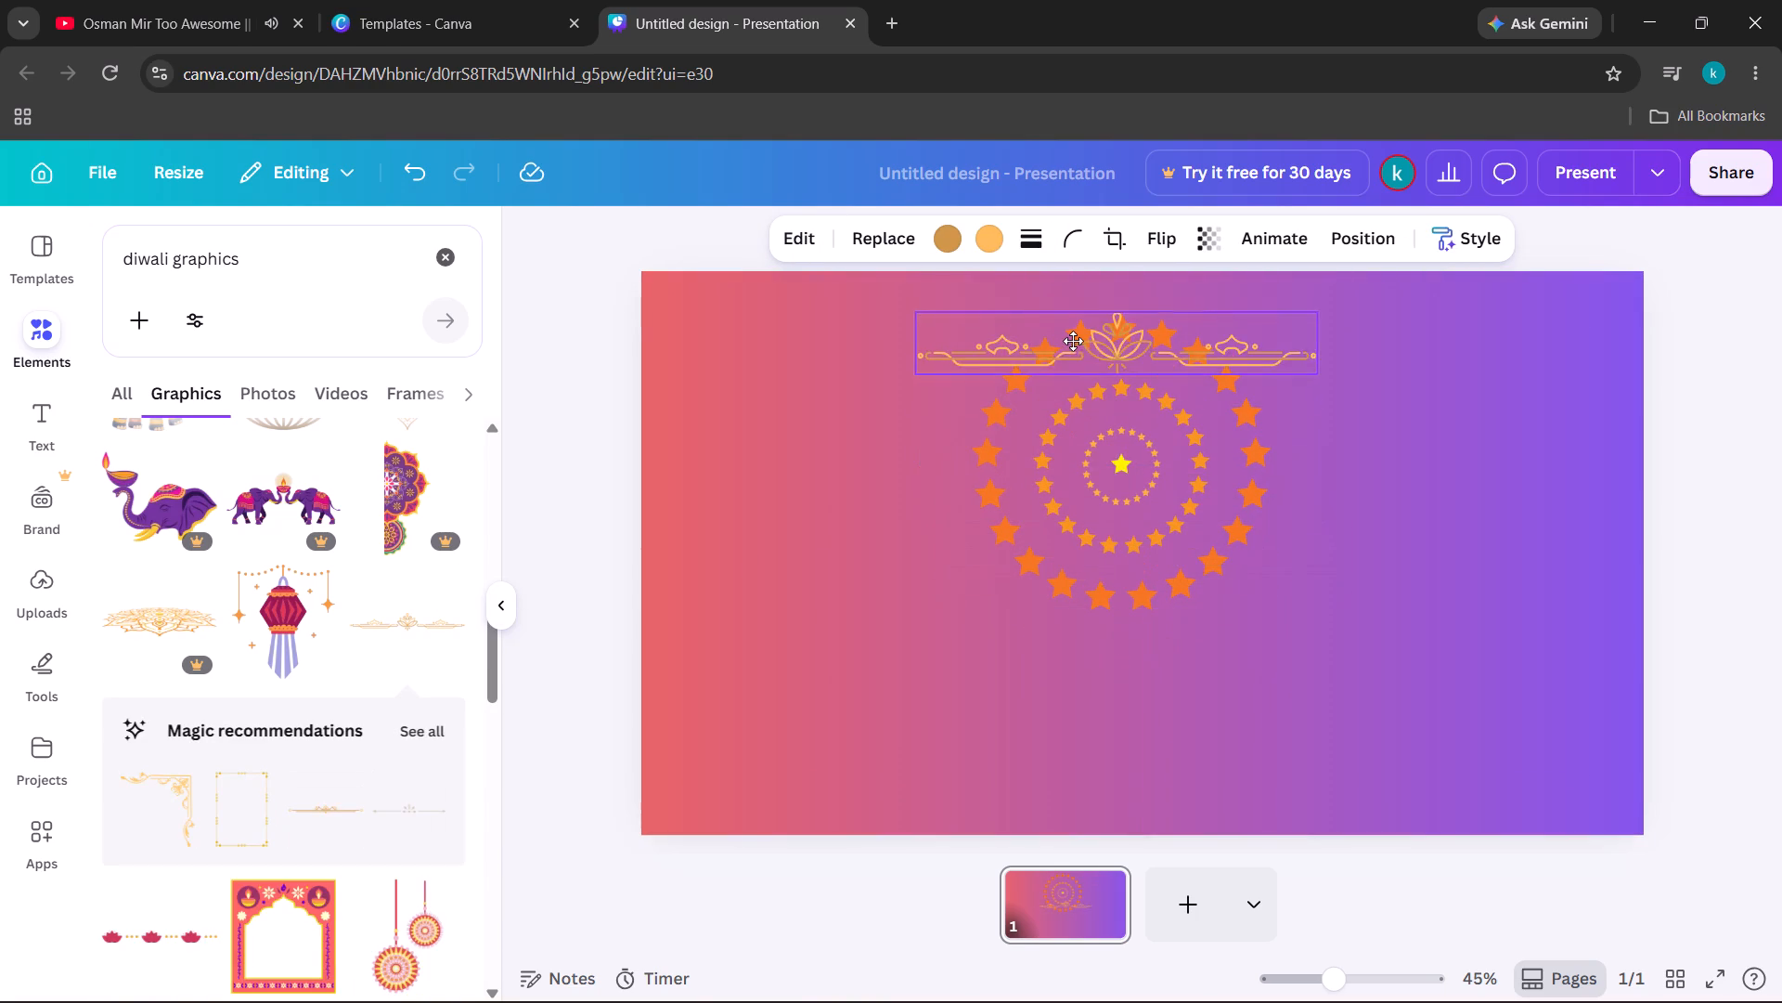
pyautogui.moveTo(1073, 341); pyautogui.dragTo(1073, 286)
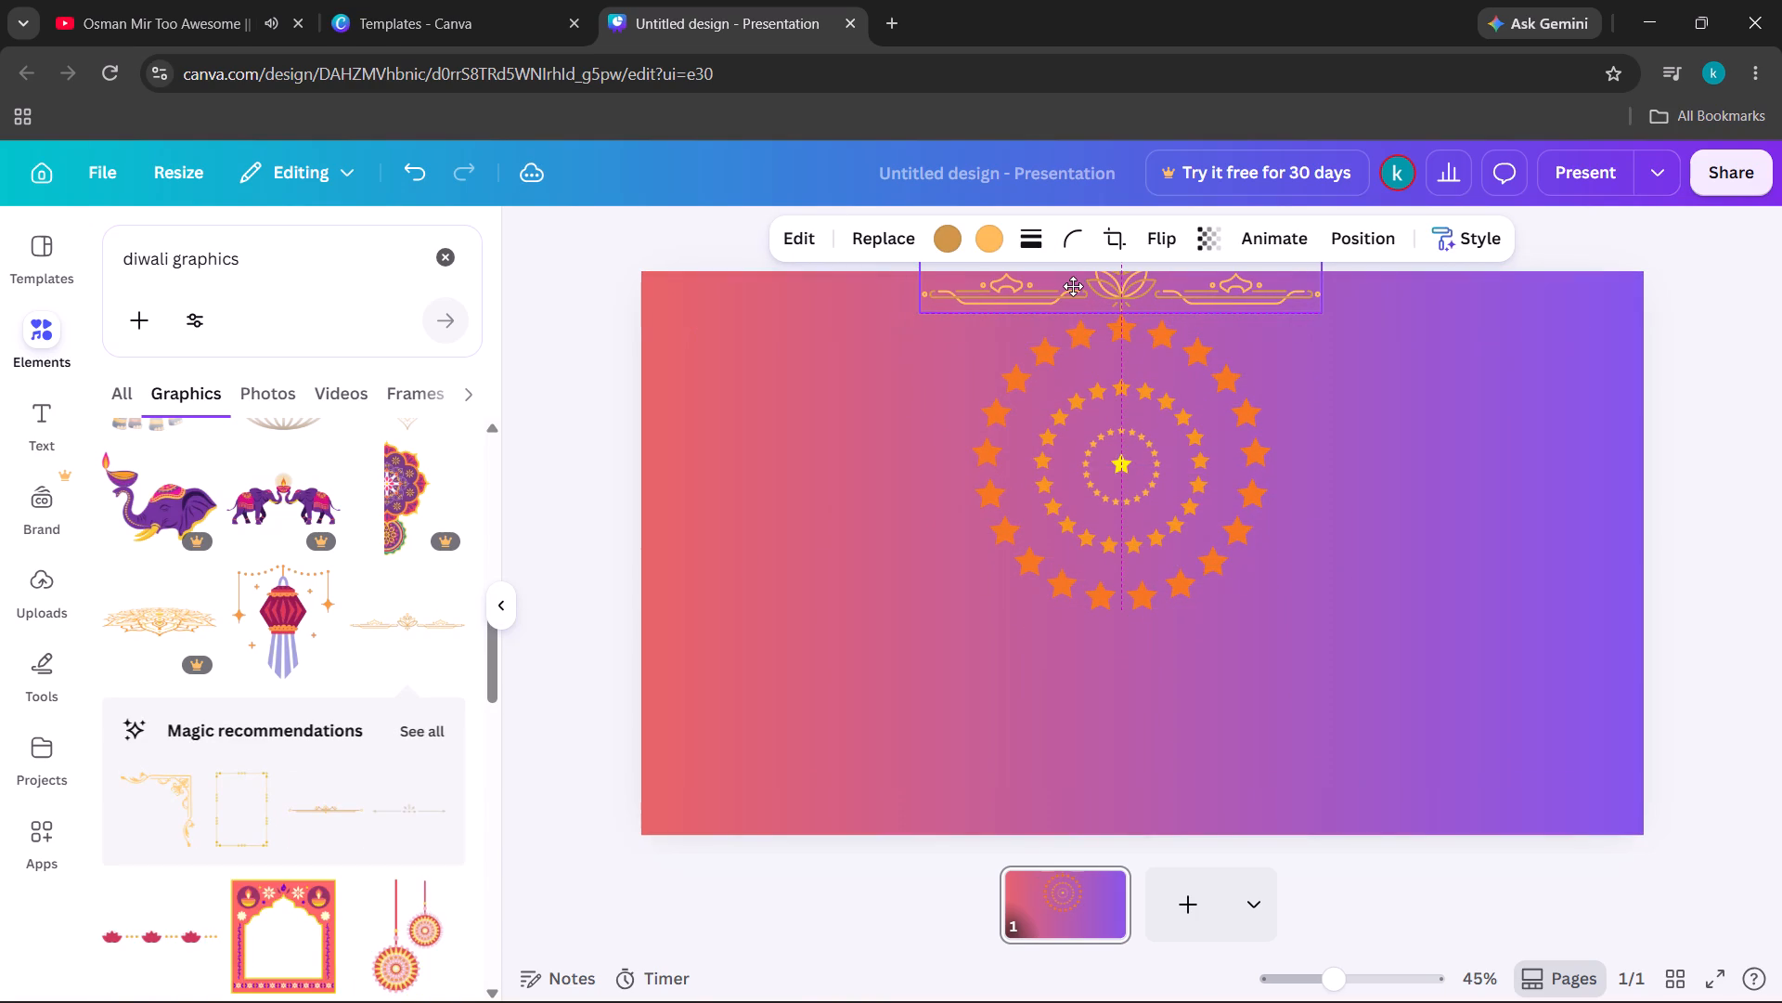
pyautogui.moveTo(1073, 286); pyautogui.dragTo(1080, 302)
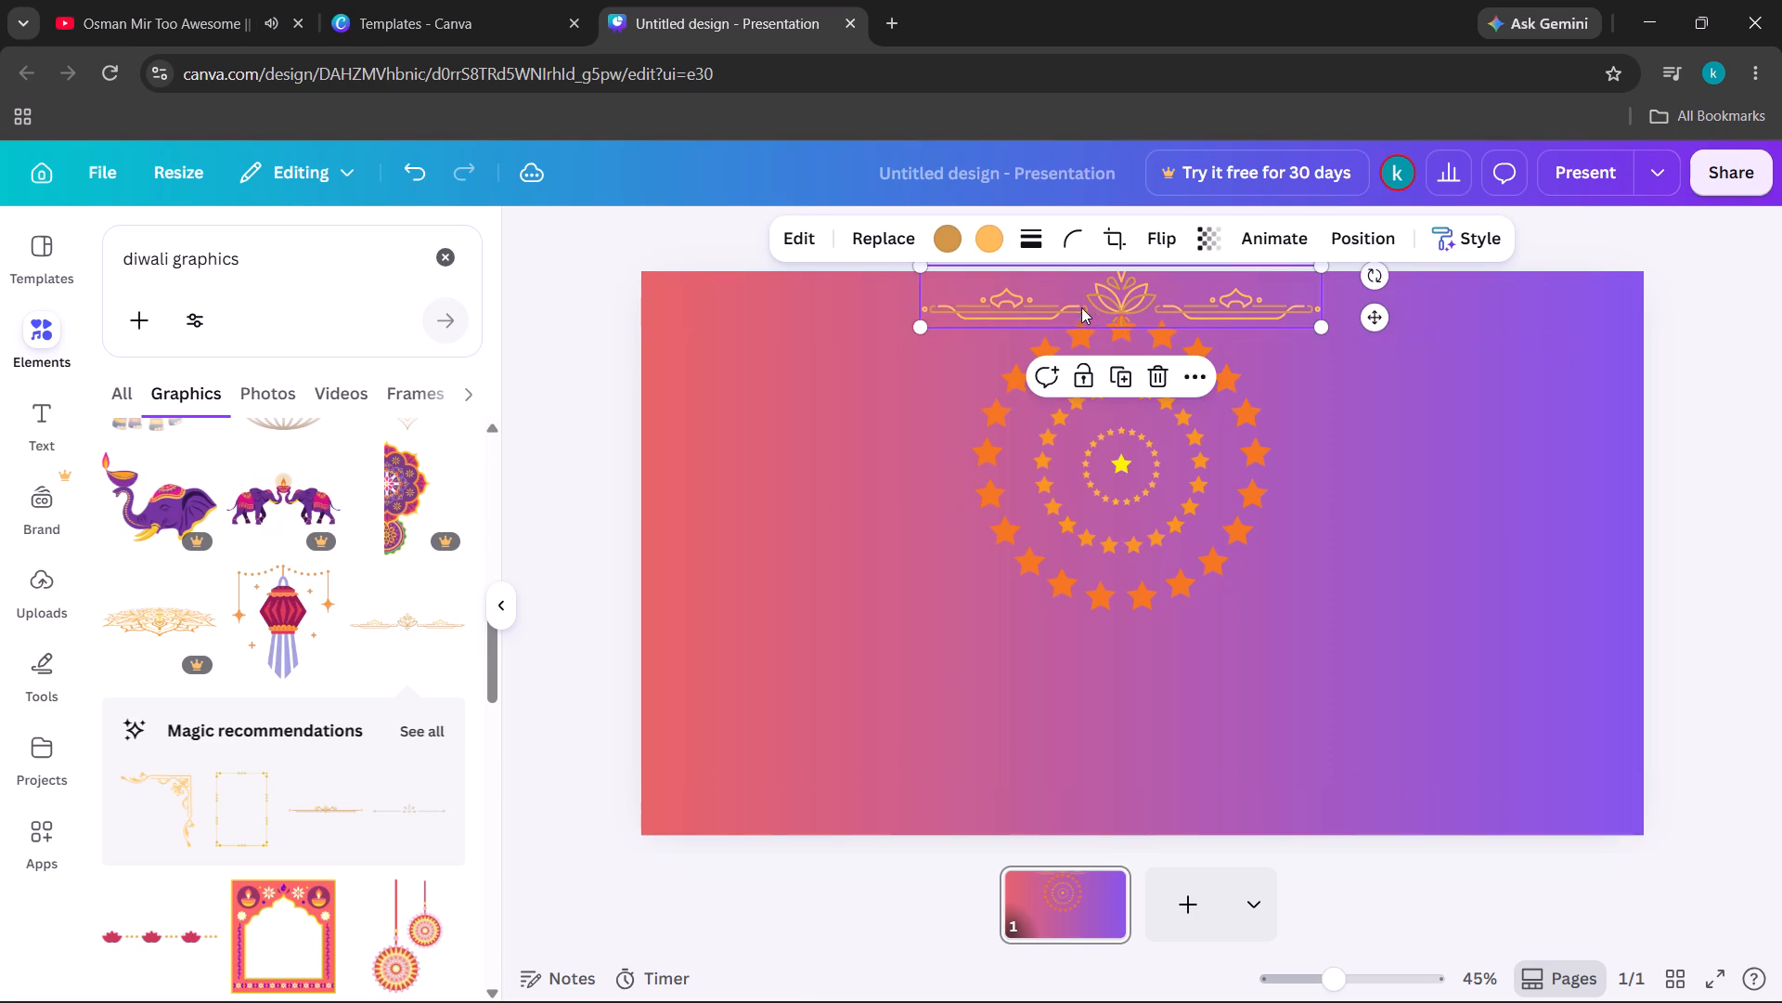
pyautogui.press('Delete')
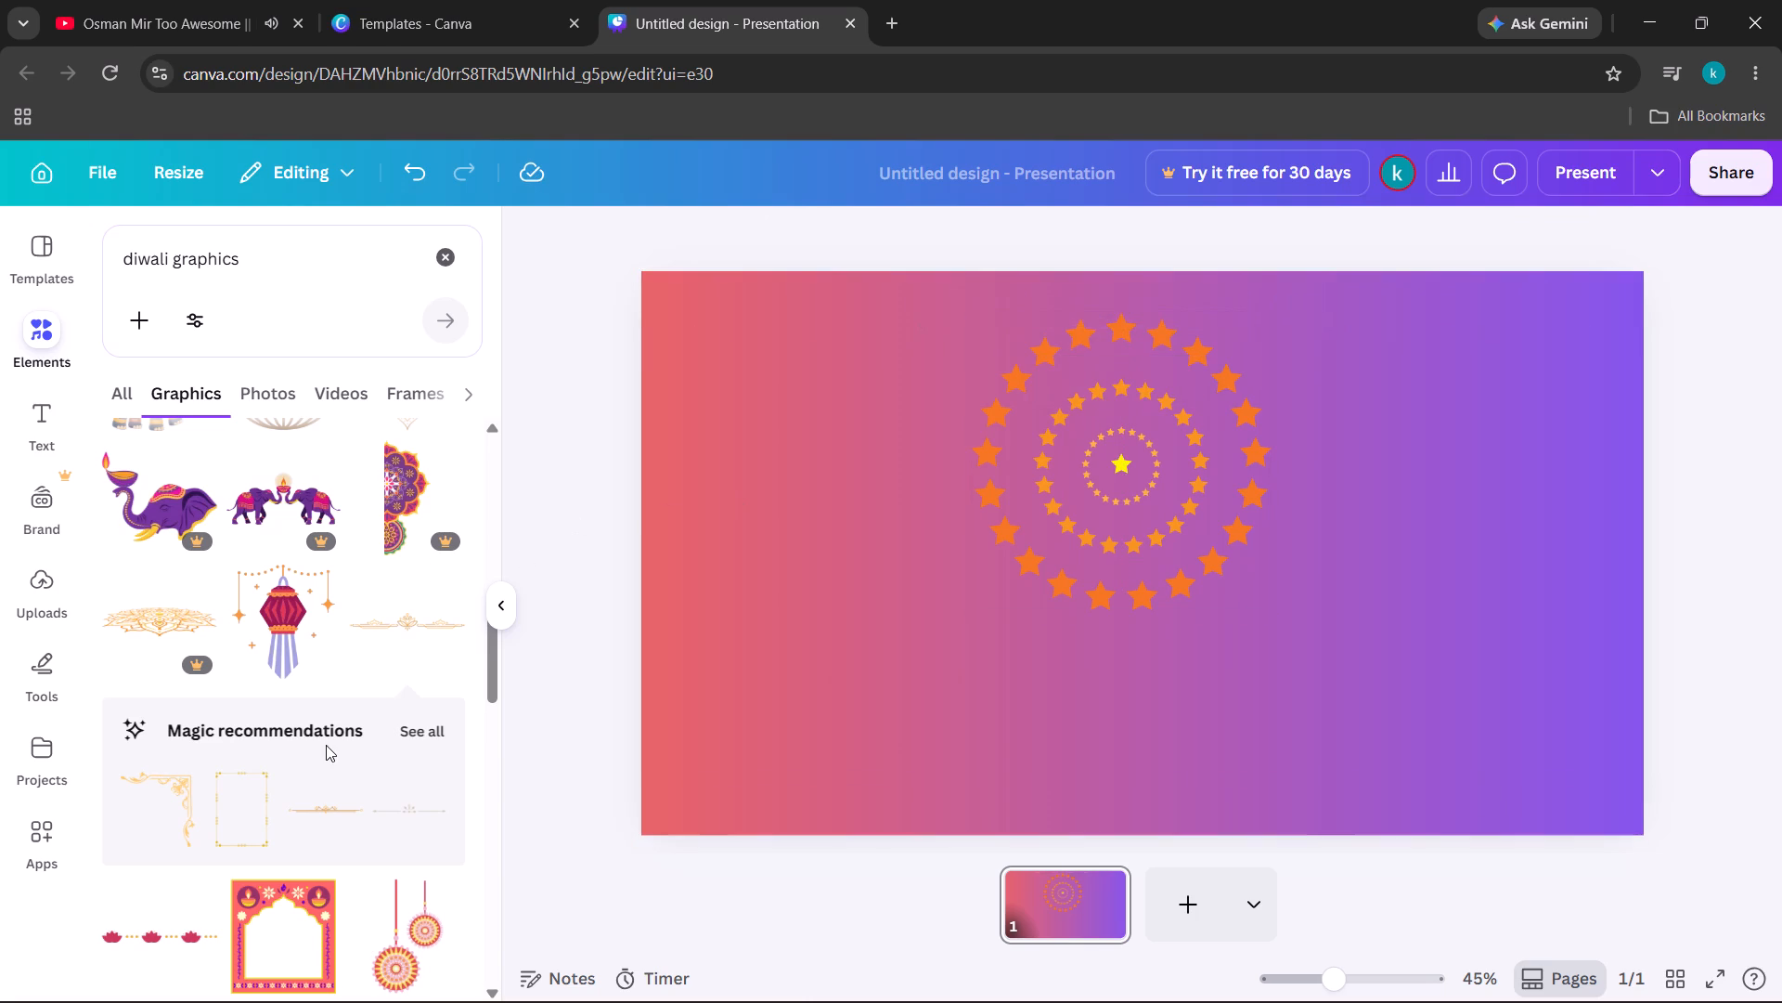
# Add the orange marigold garland border from the Diwali graphics and place it along the page's top edge above the star circle.
pyautogui.moveTo(326, 745); pyautogui.dragTo(327, 582)
pyautogui.scroll(-1, 288, 760)
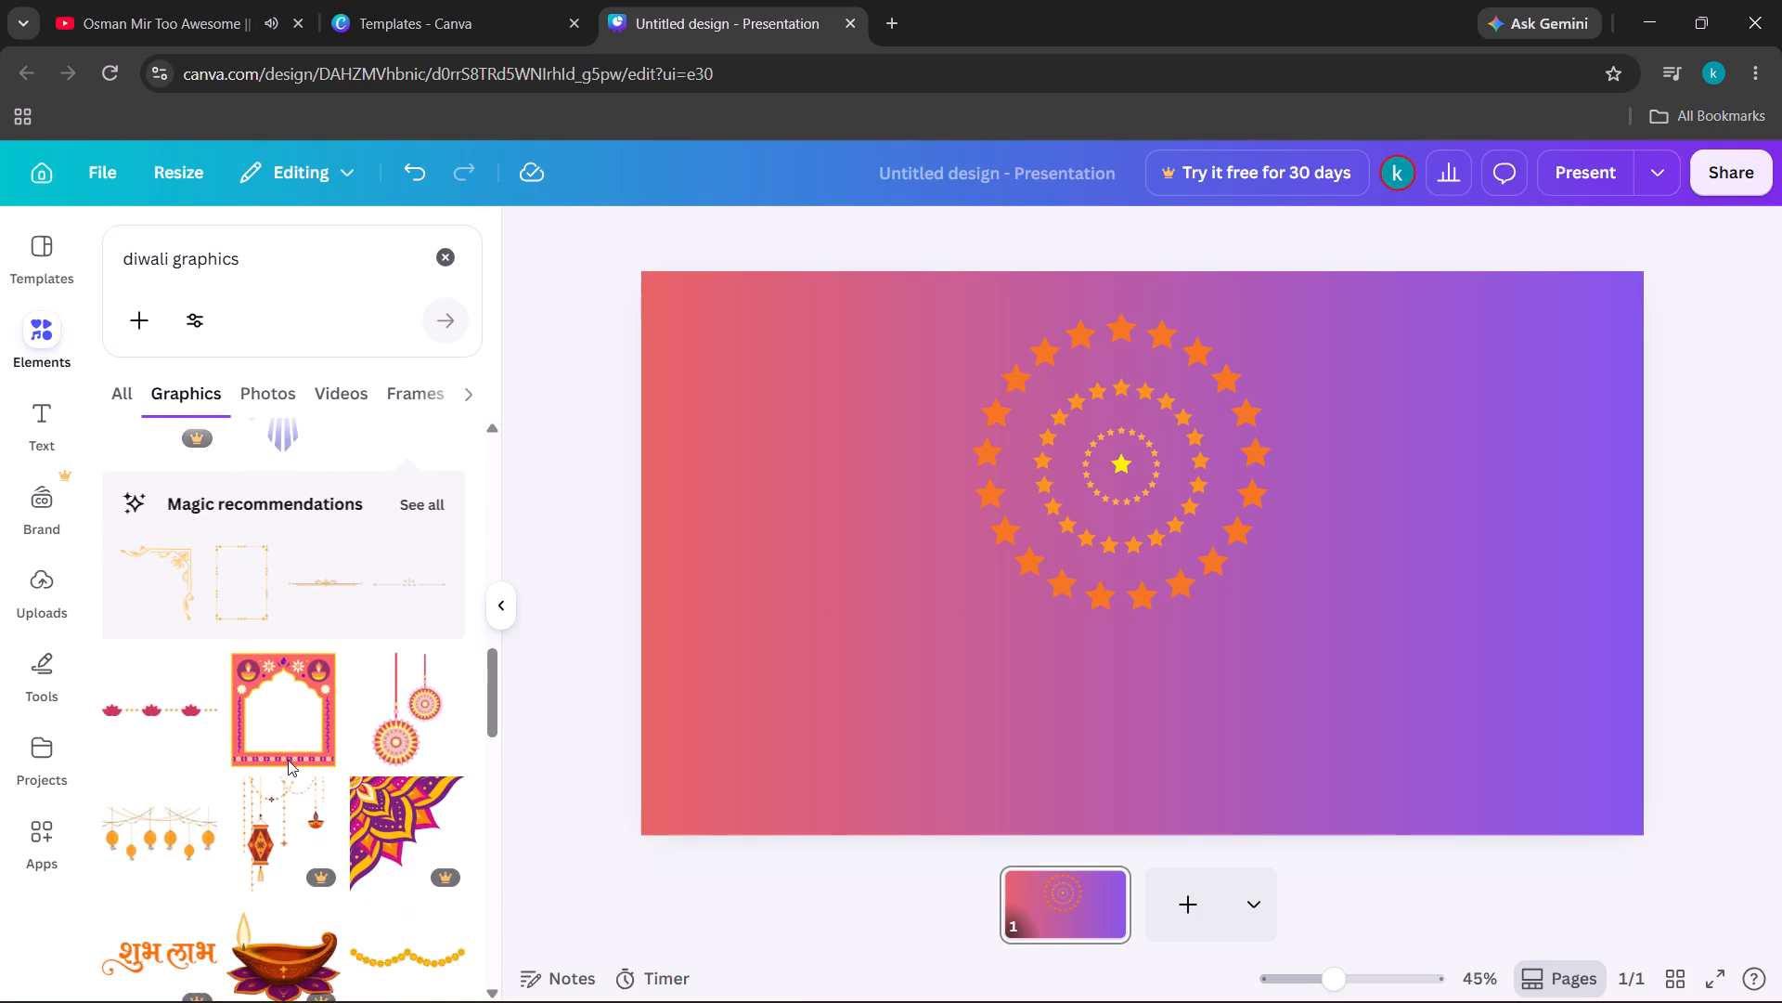
pyautogui.scroll(-3, 288, 760)
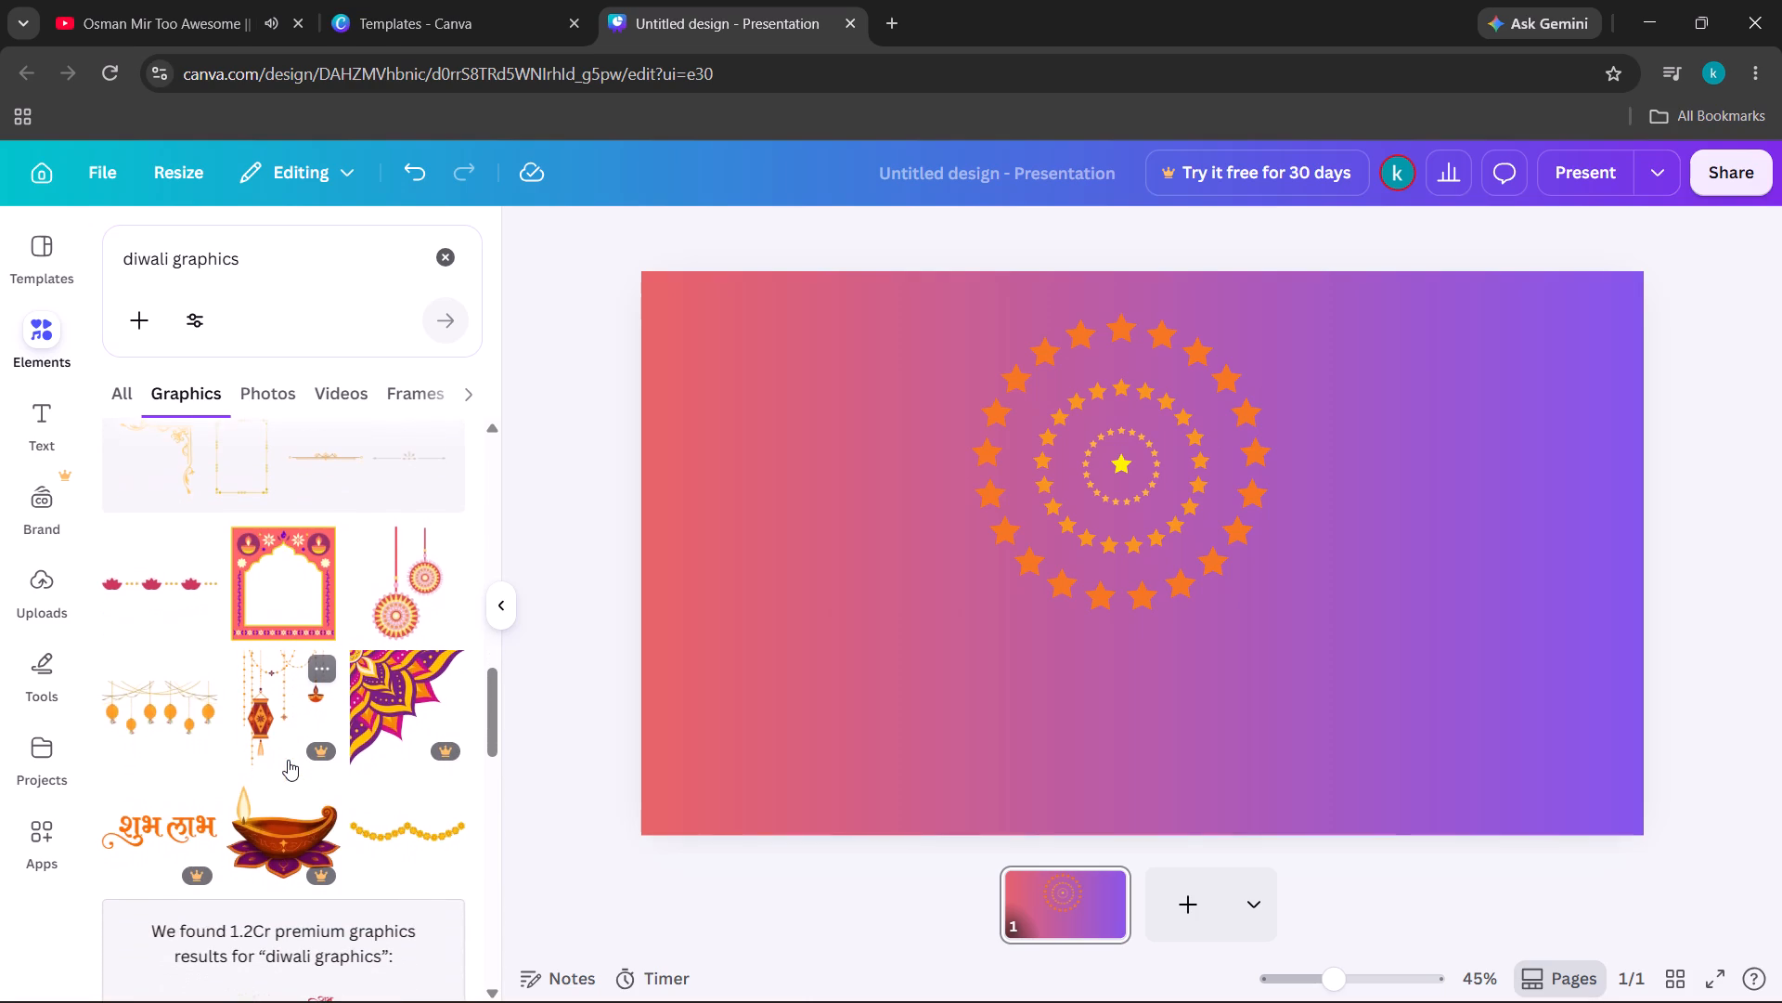
pyautogui.scroll(-3, 288, 760)
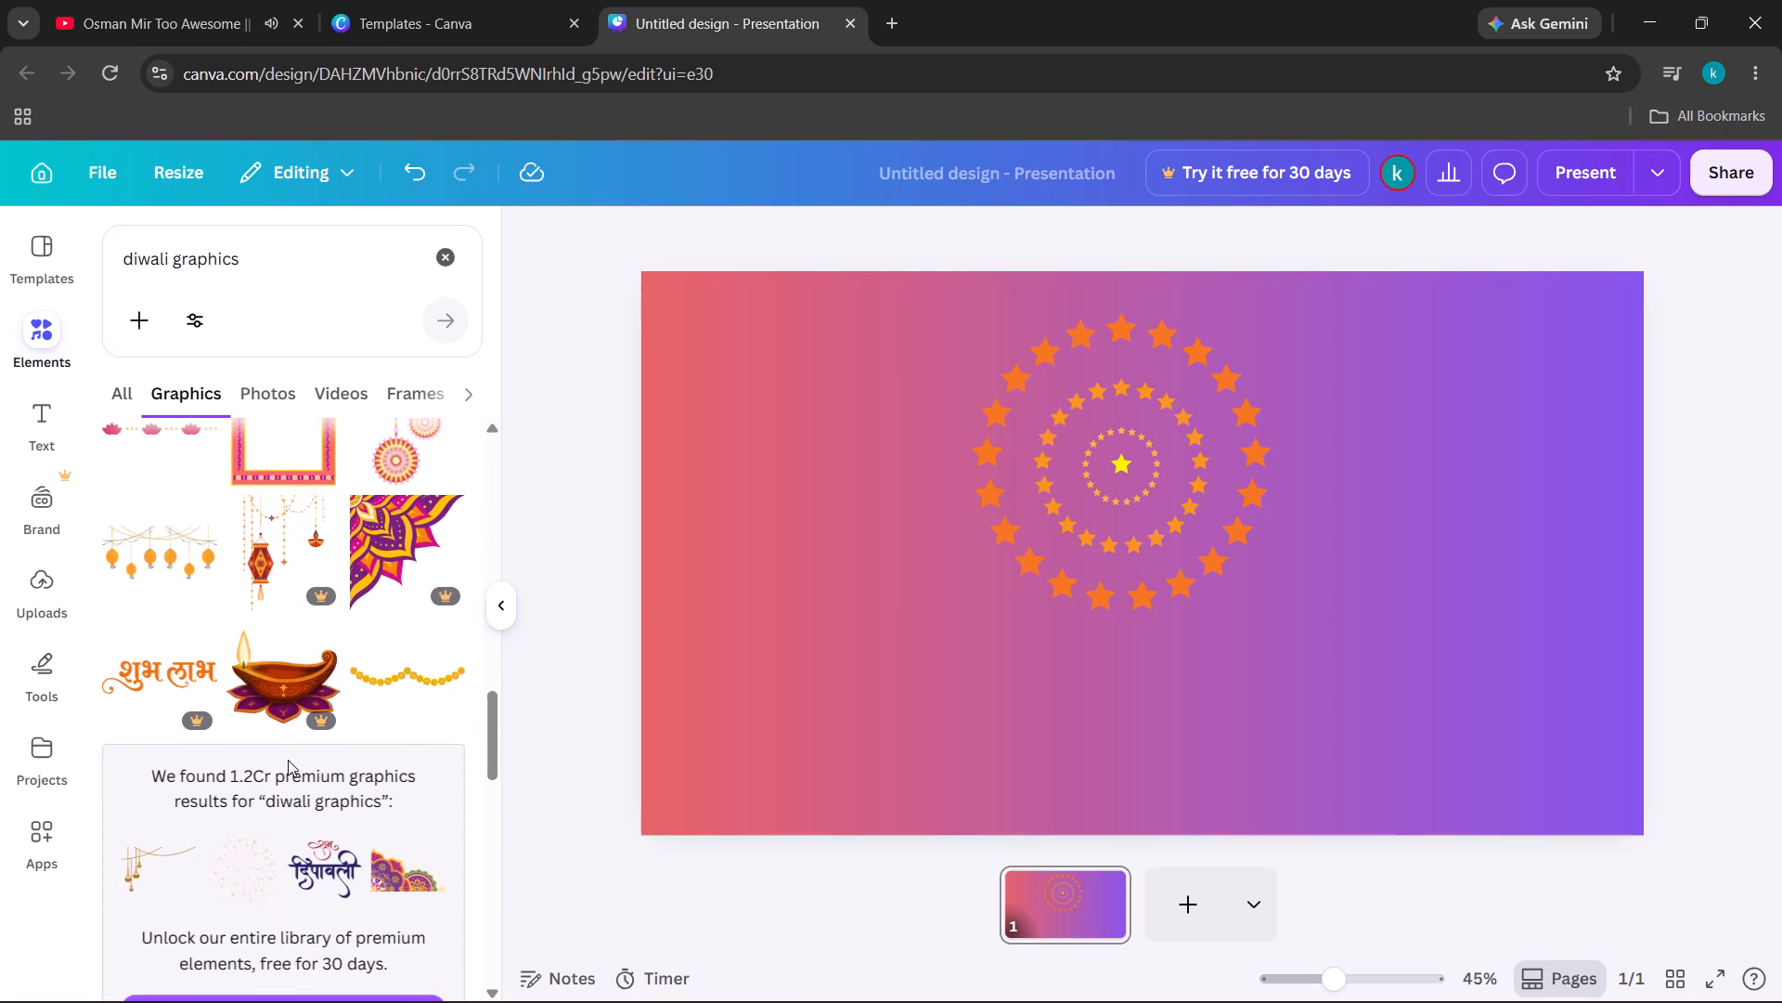
pyautogui.scroll(-1, 288, 760)
pyautogui.scroll(-1, 373, 638)
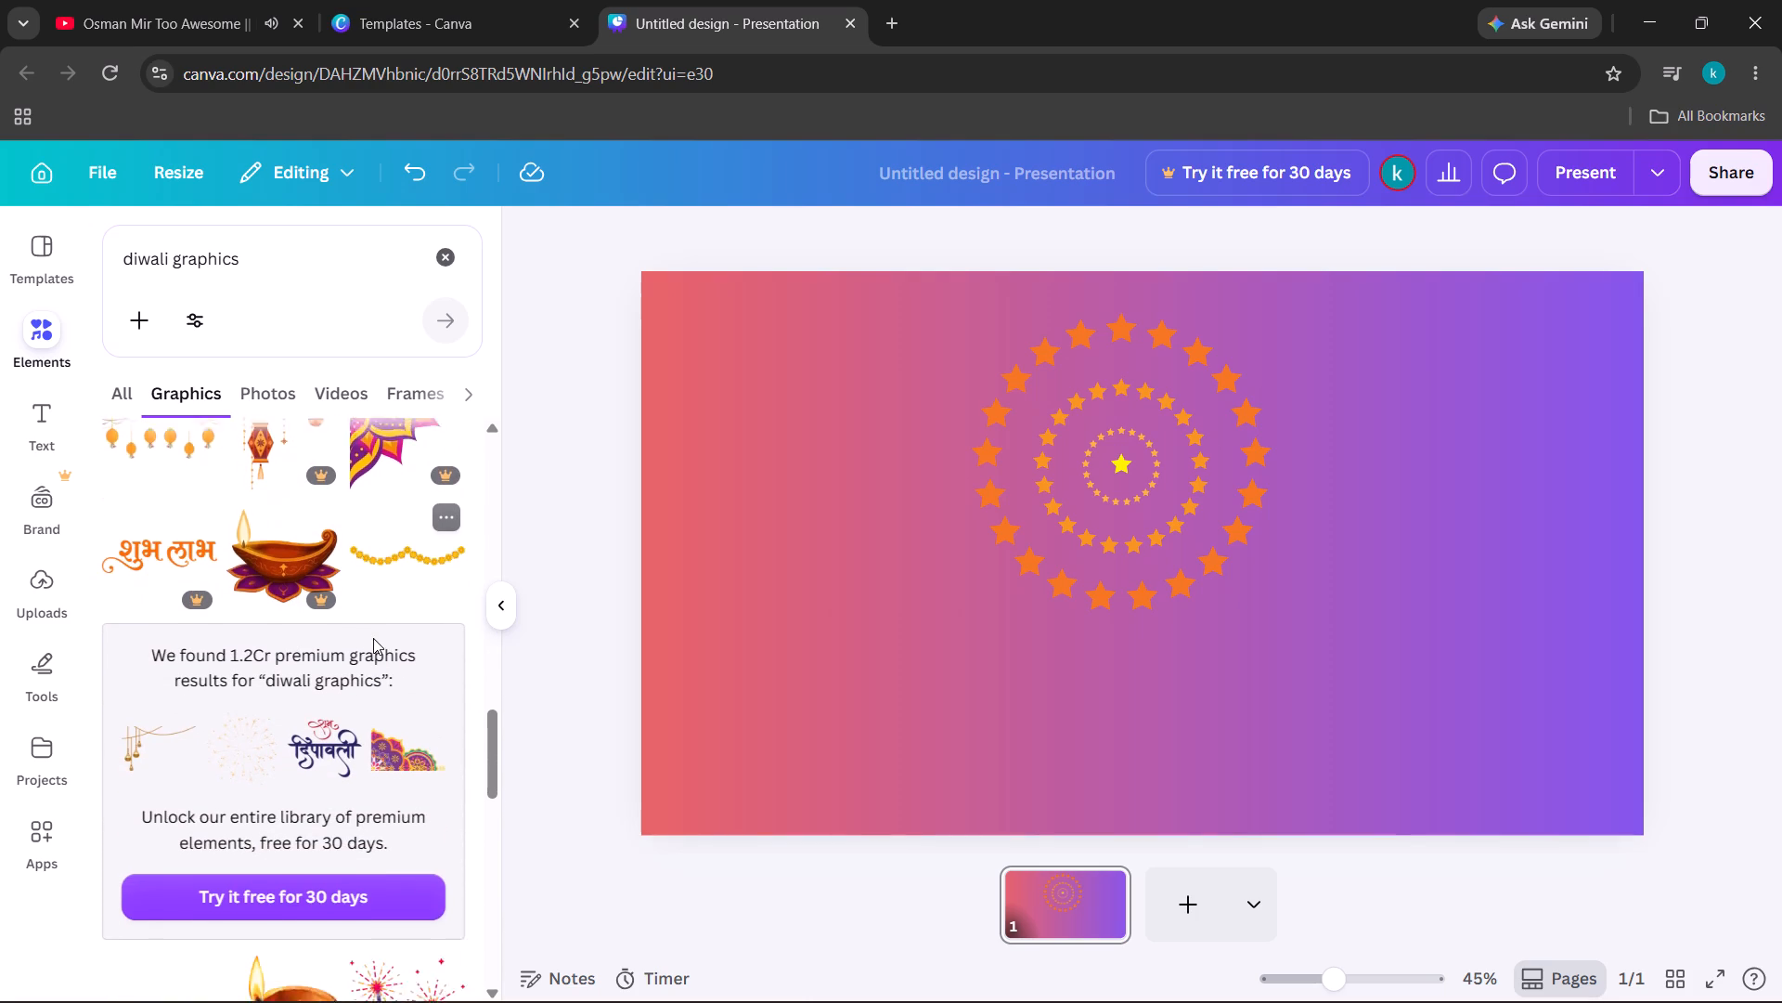
pyautogui.scroll(-4, 373, 638)
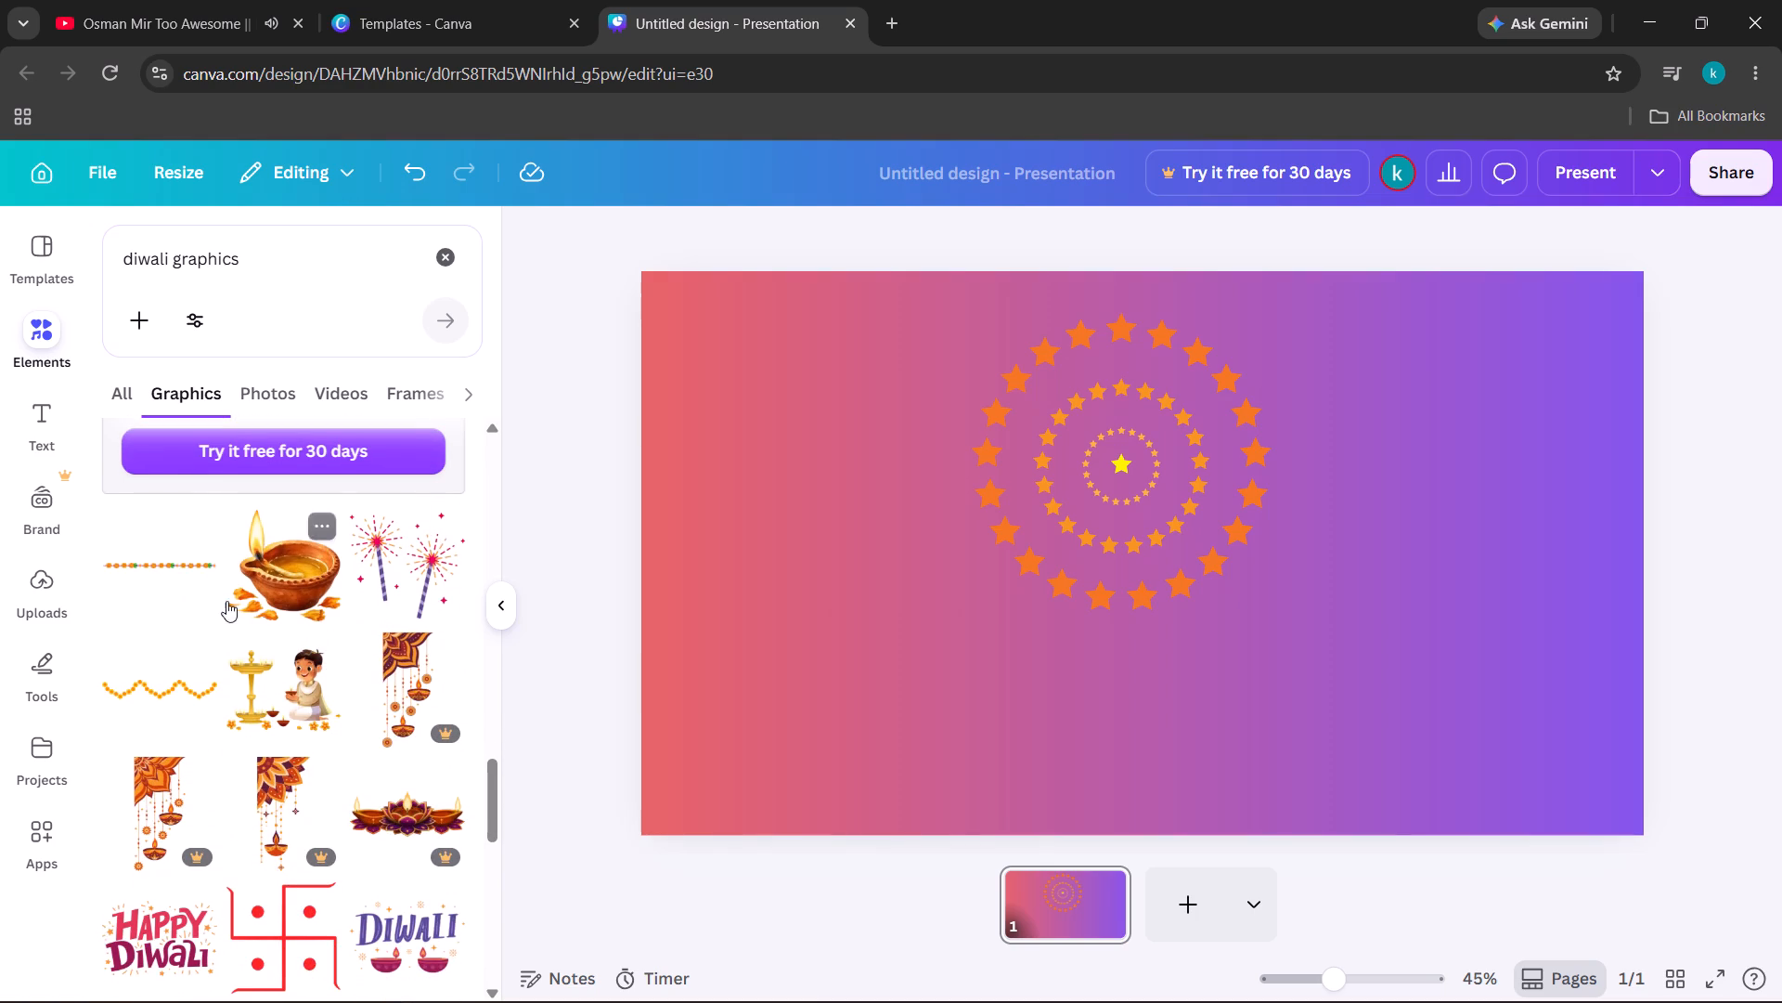
pyautogui.click(191, 594)
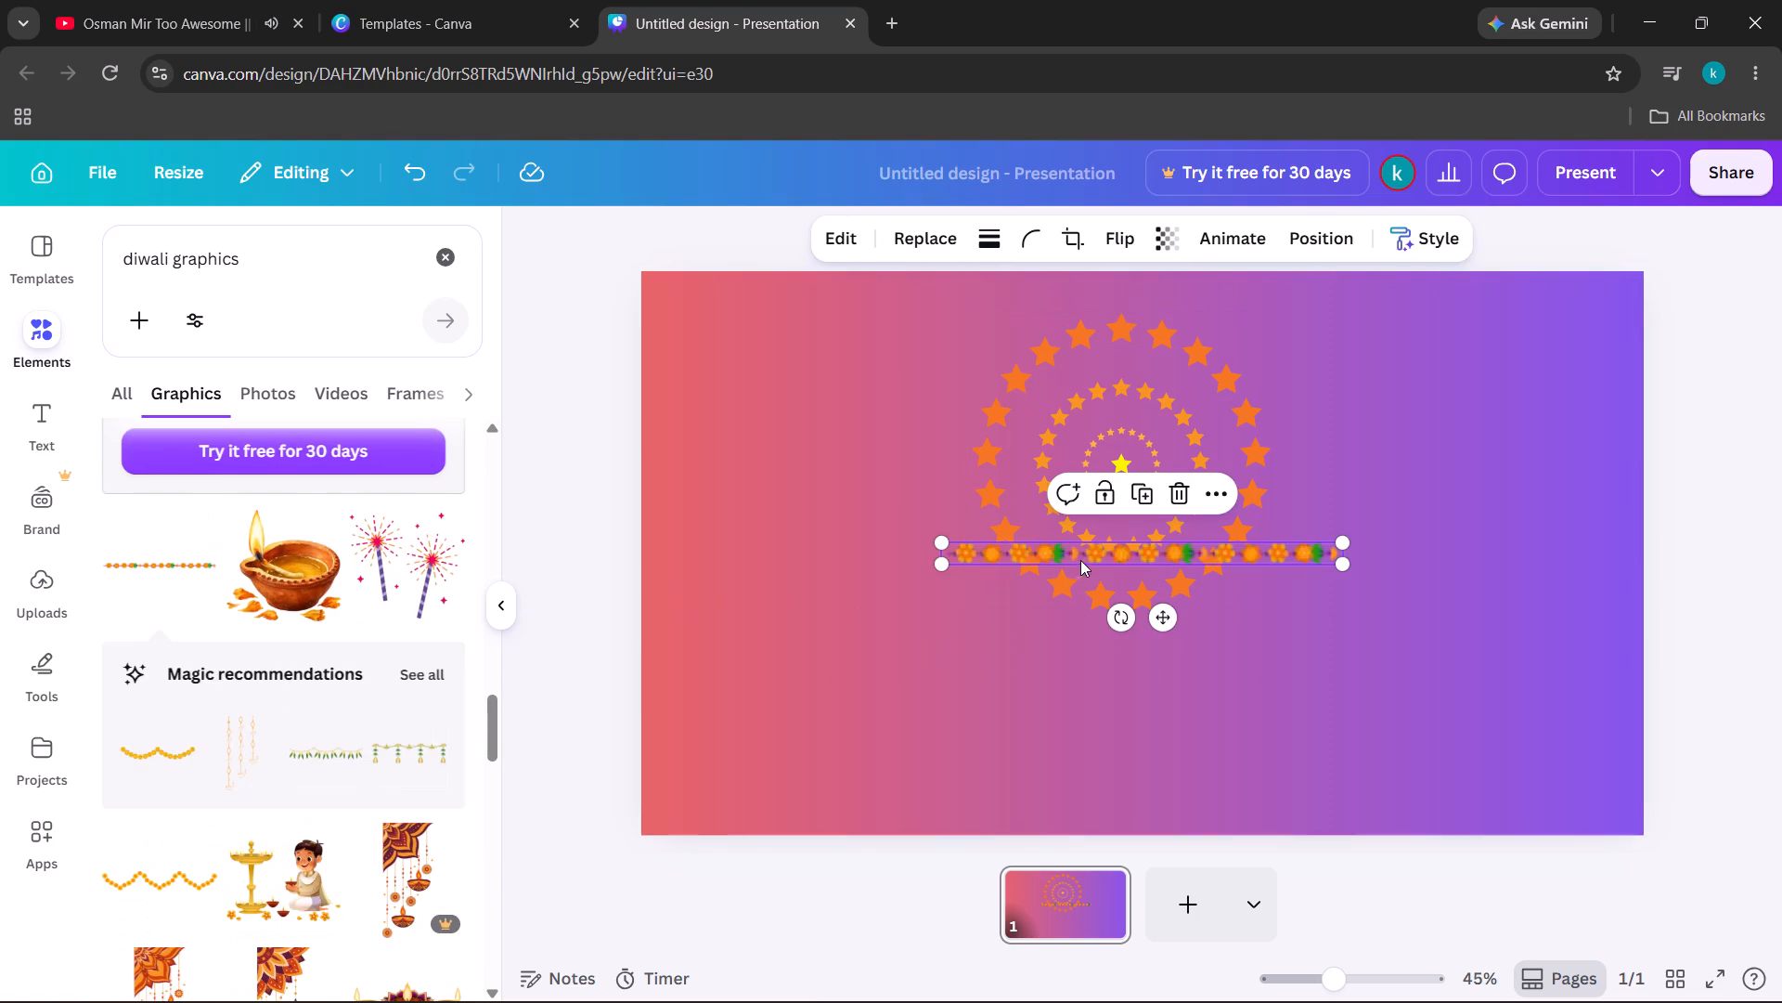
pyautogui.moveTo(1089, 550); pyautogui.dragTo(1063, 289)
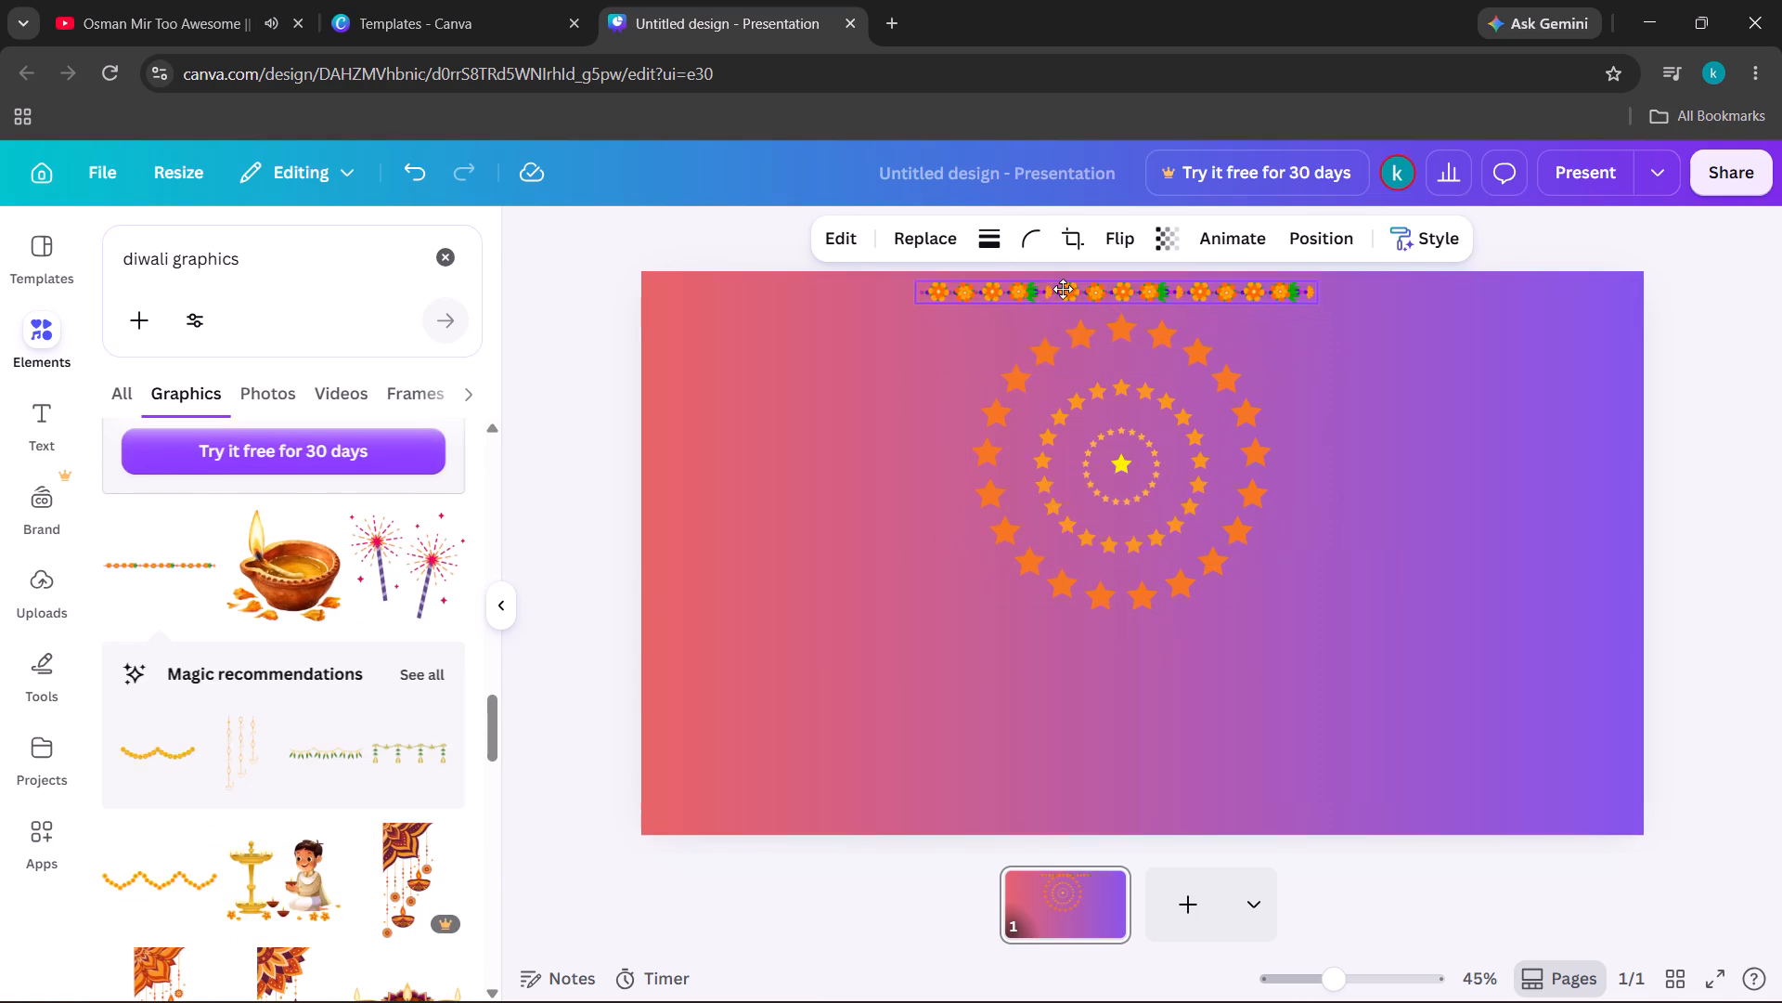
pyautogui.moveTo(1063, 289); pyautogui.dragTo(1063, 278)
pyautogui.click(951, 347)
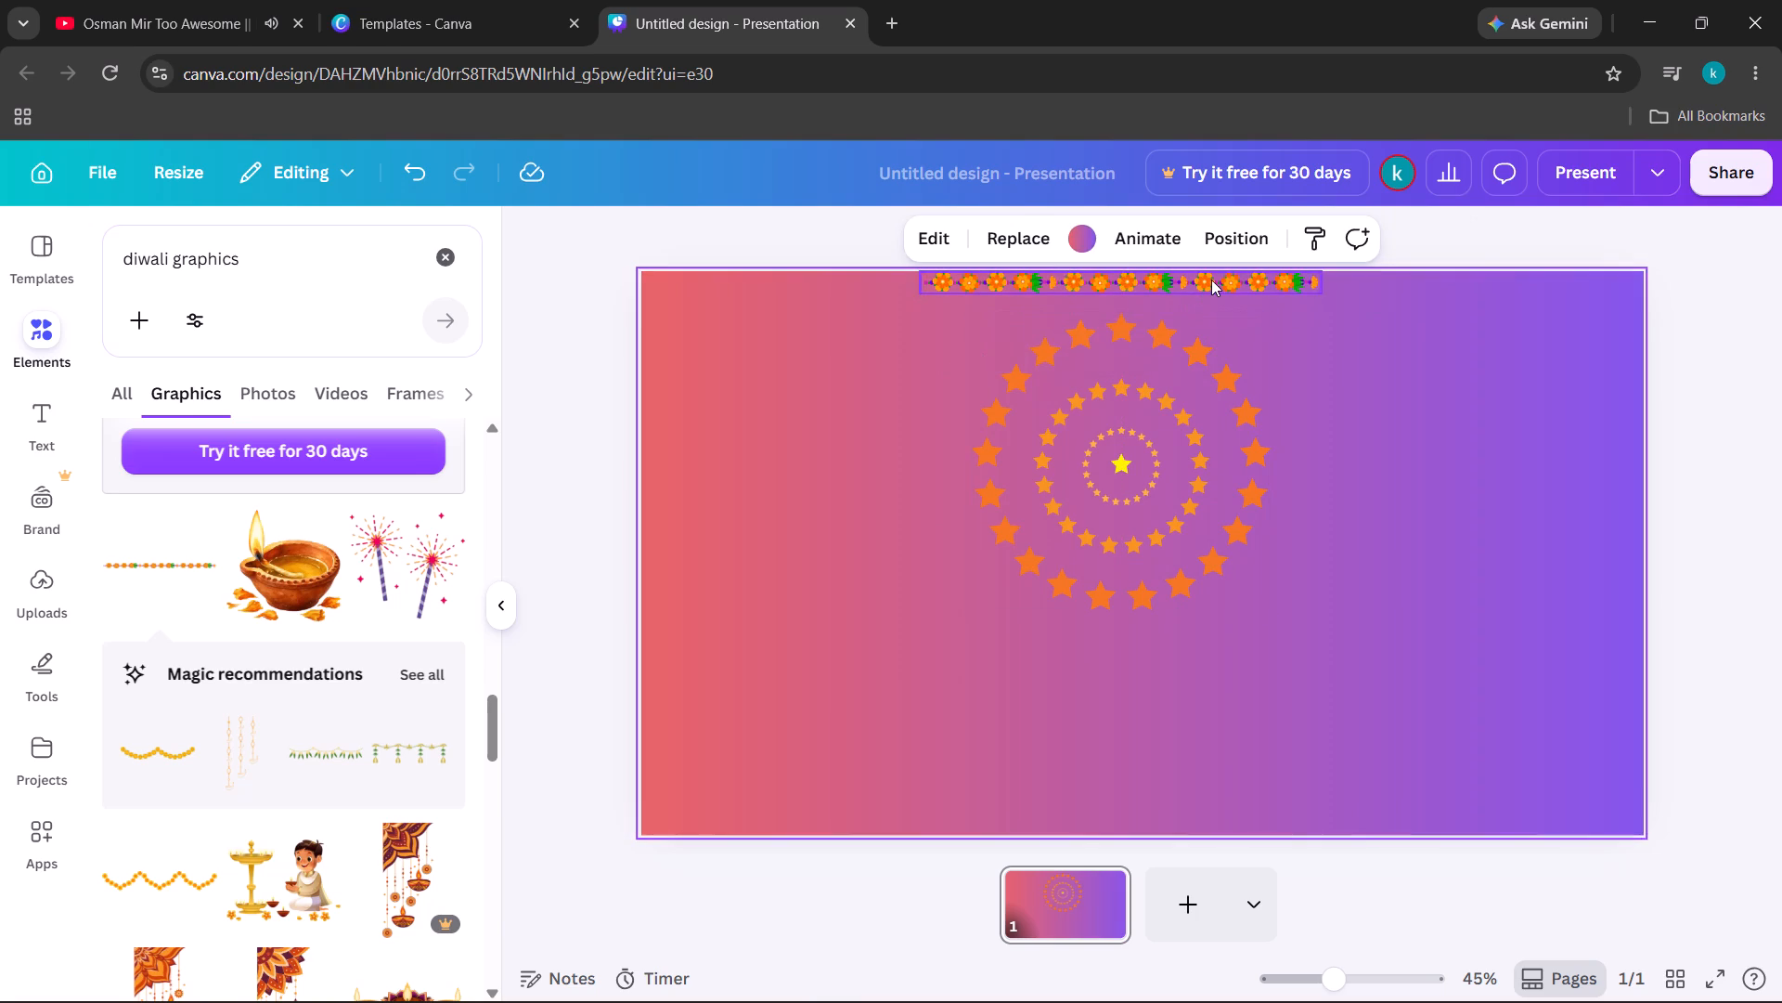
pyautogui.click(1211, 280)
pyautogui.click(1113, 352)
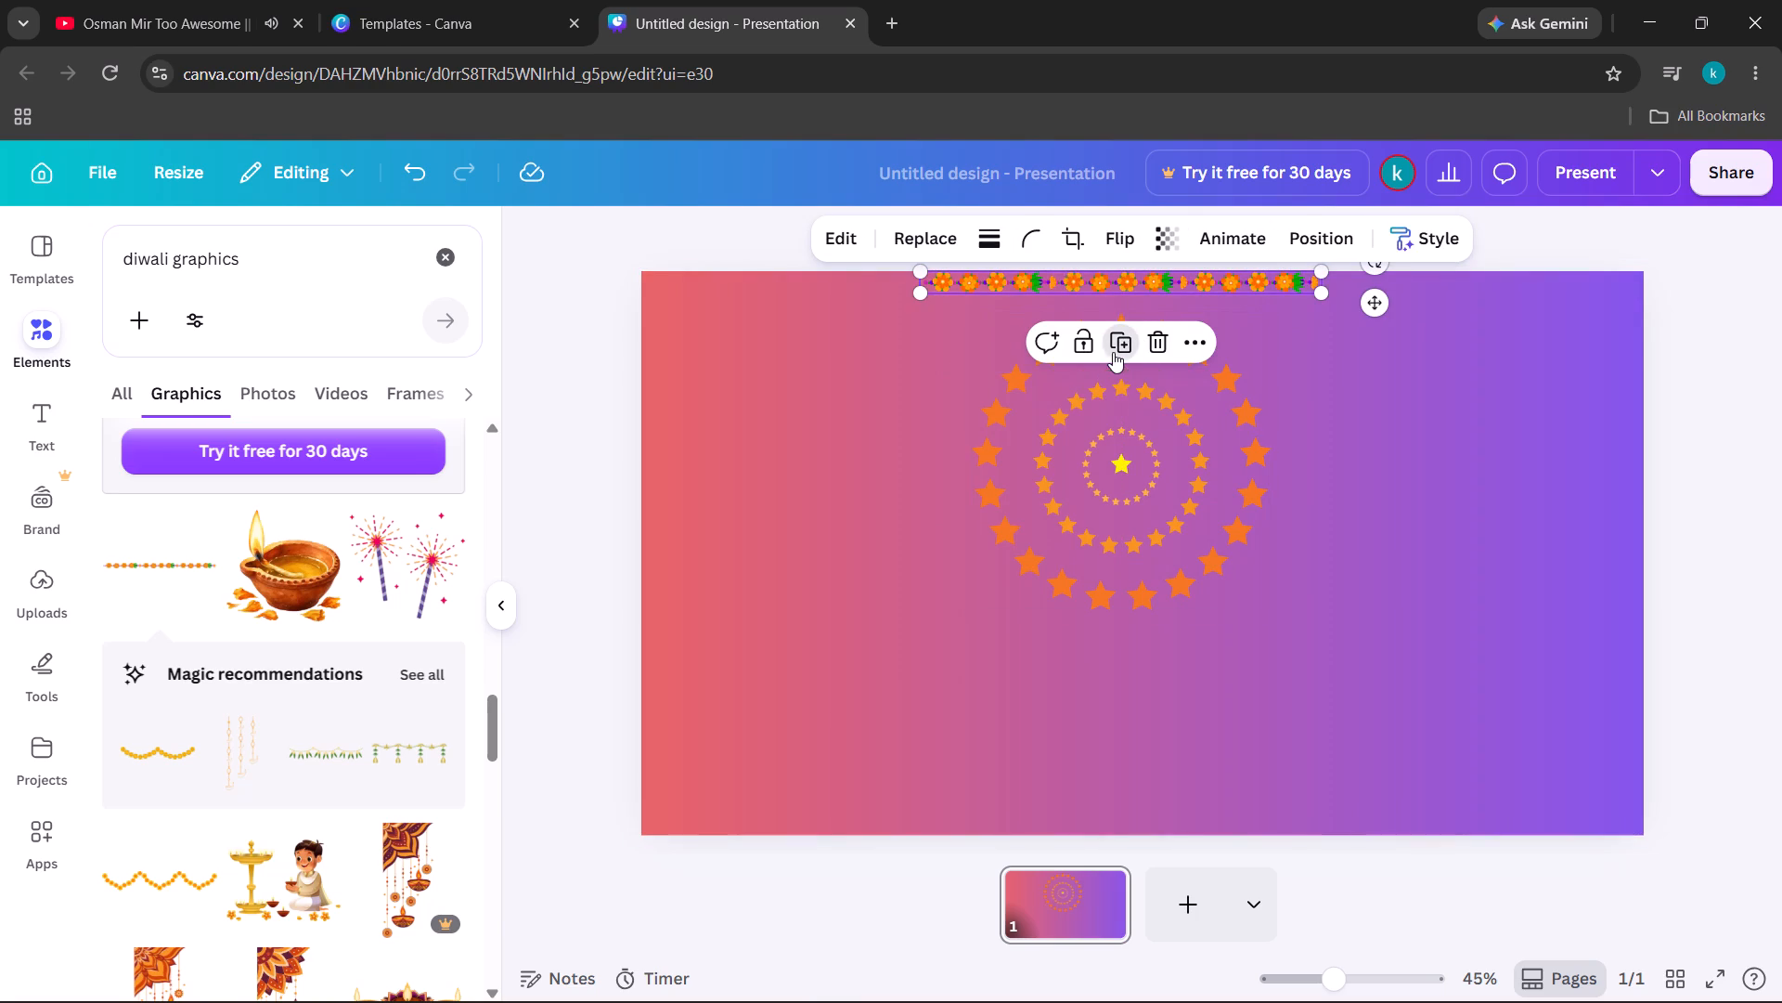
pyautogui.moveTo(1204, 283); pyautogui.dragTo(1360, 284)
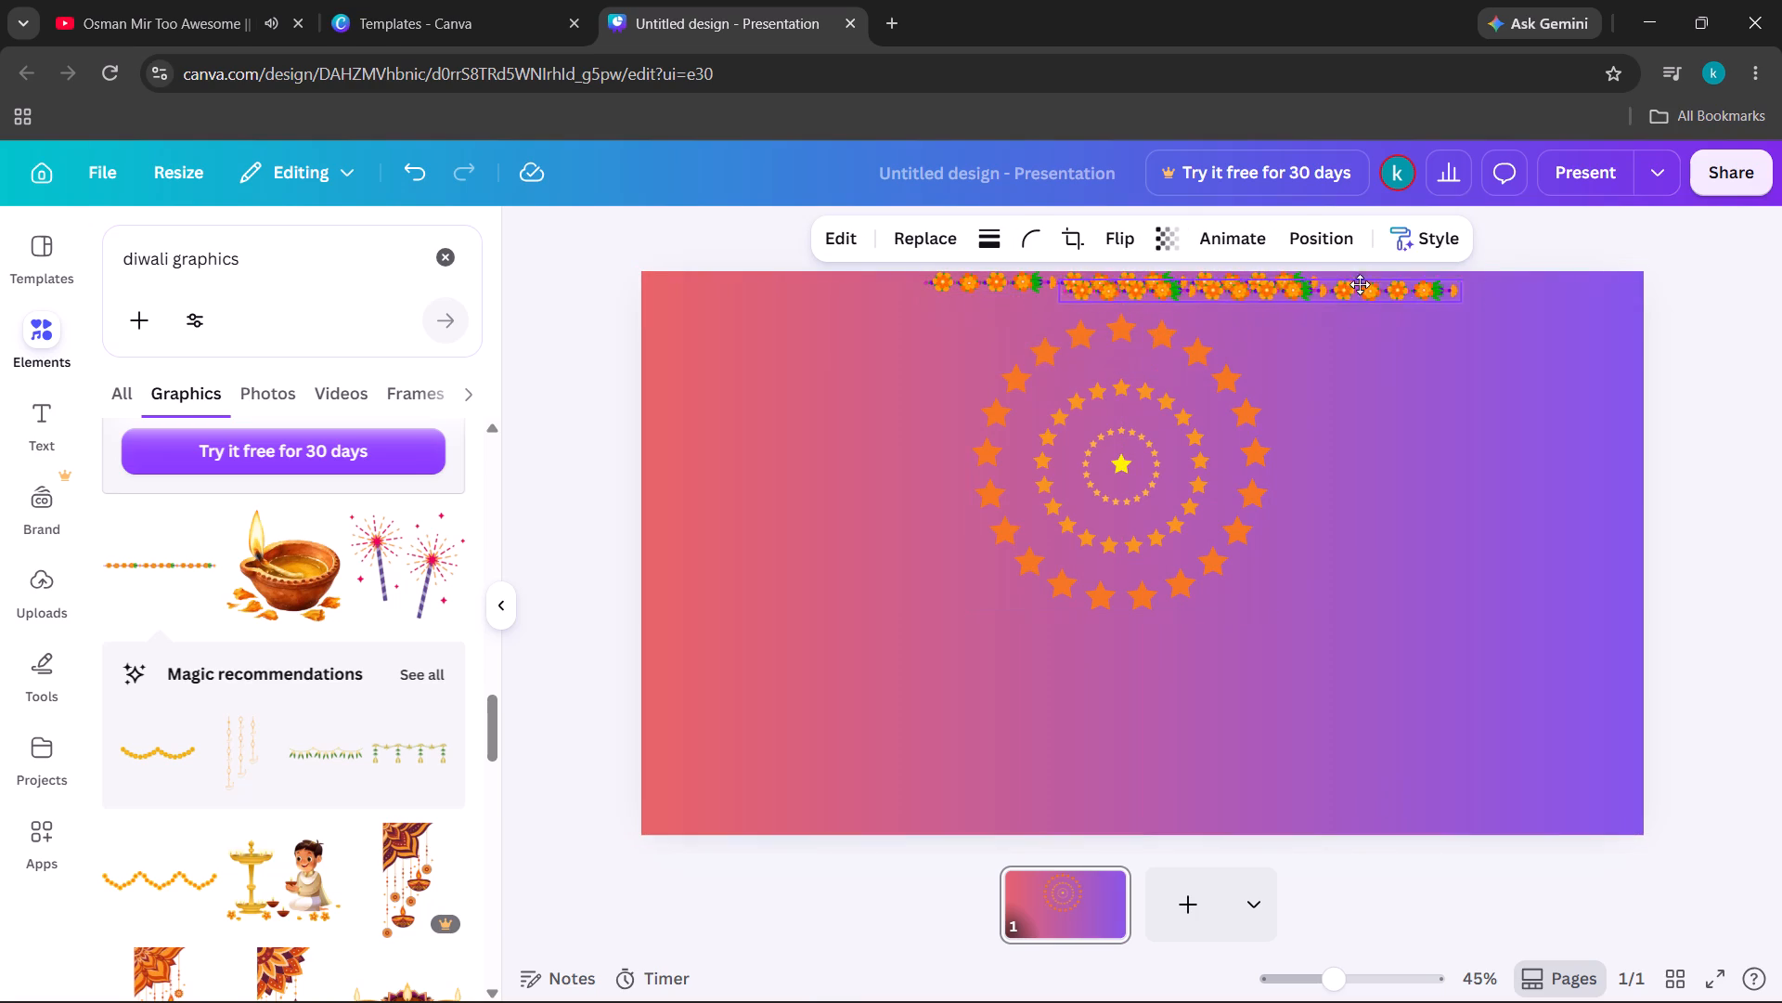
pyautogui.moveTo(1360, 284); pyautogui.dragTo(1566, 269)
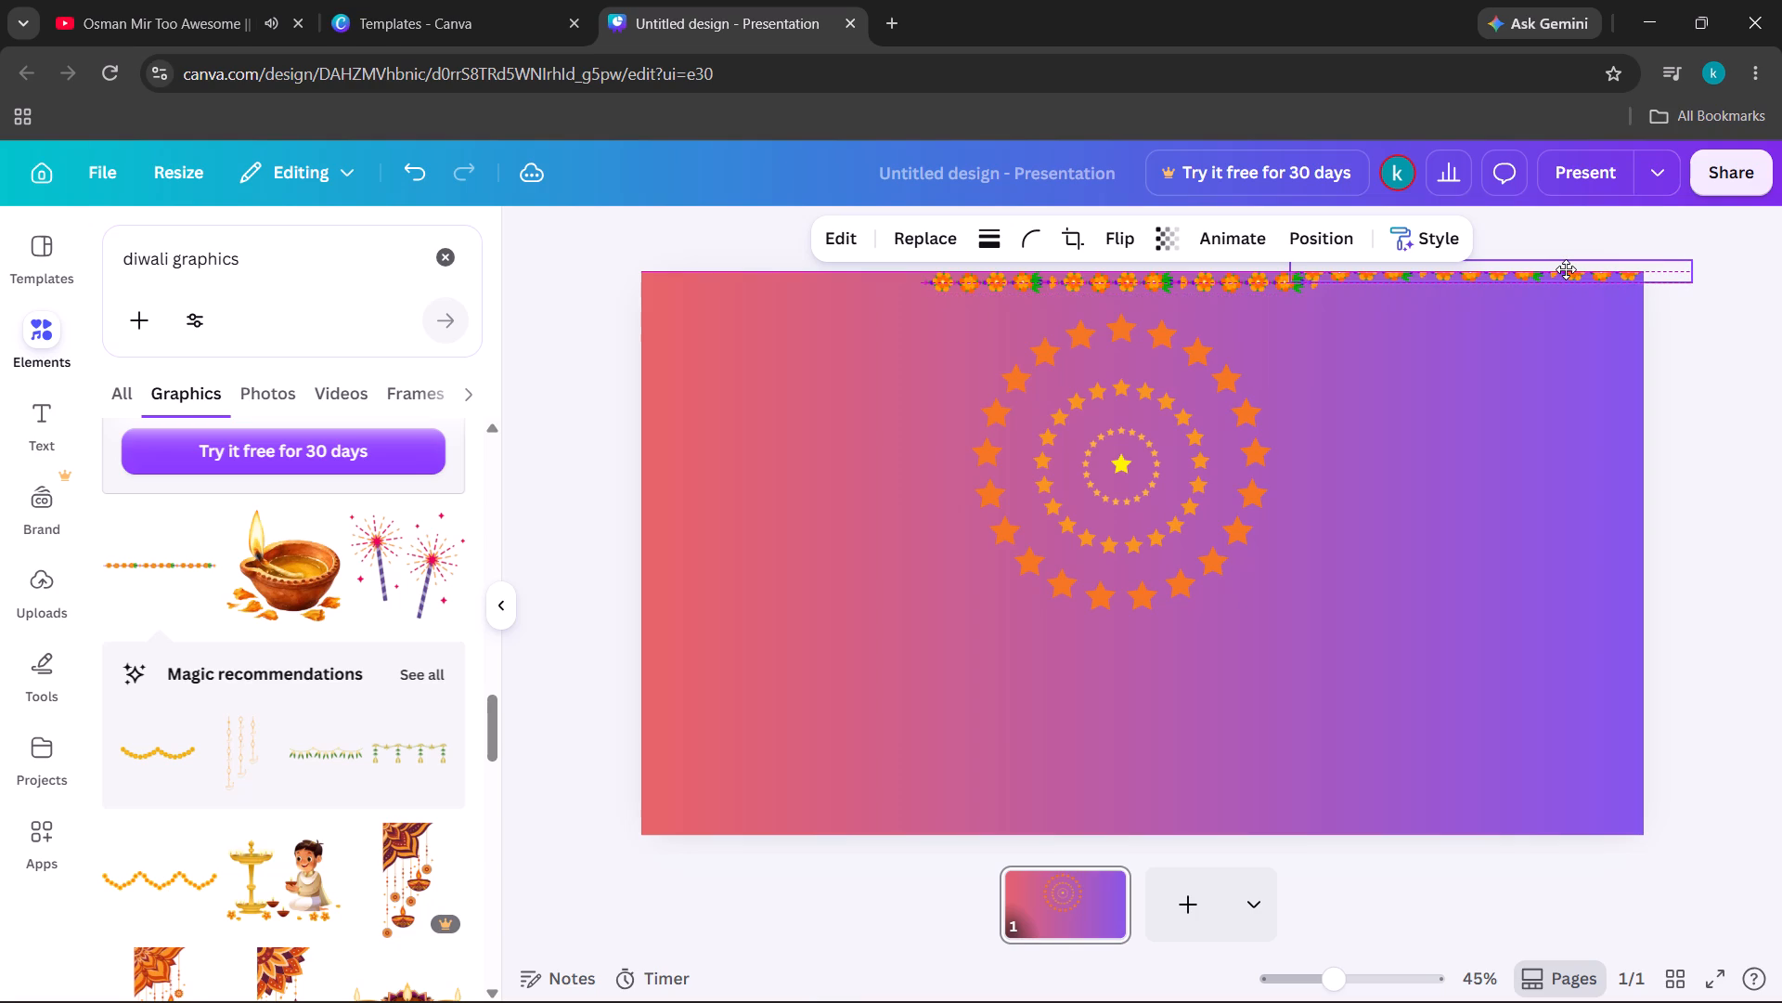
pyautogui.moveTo(1566, 269); pyautogui.dragTo(1576, 280)
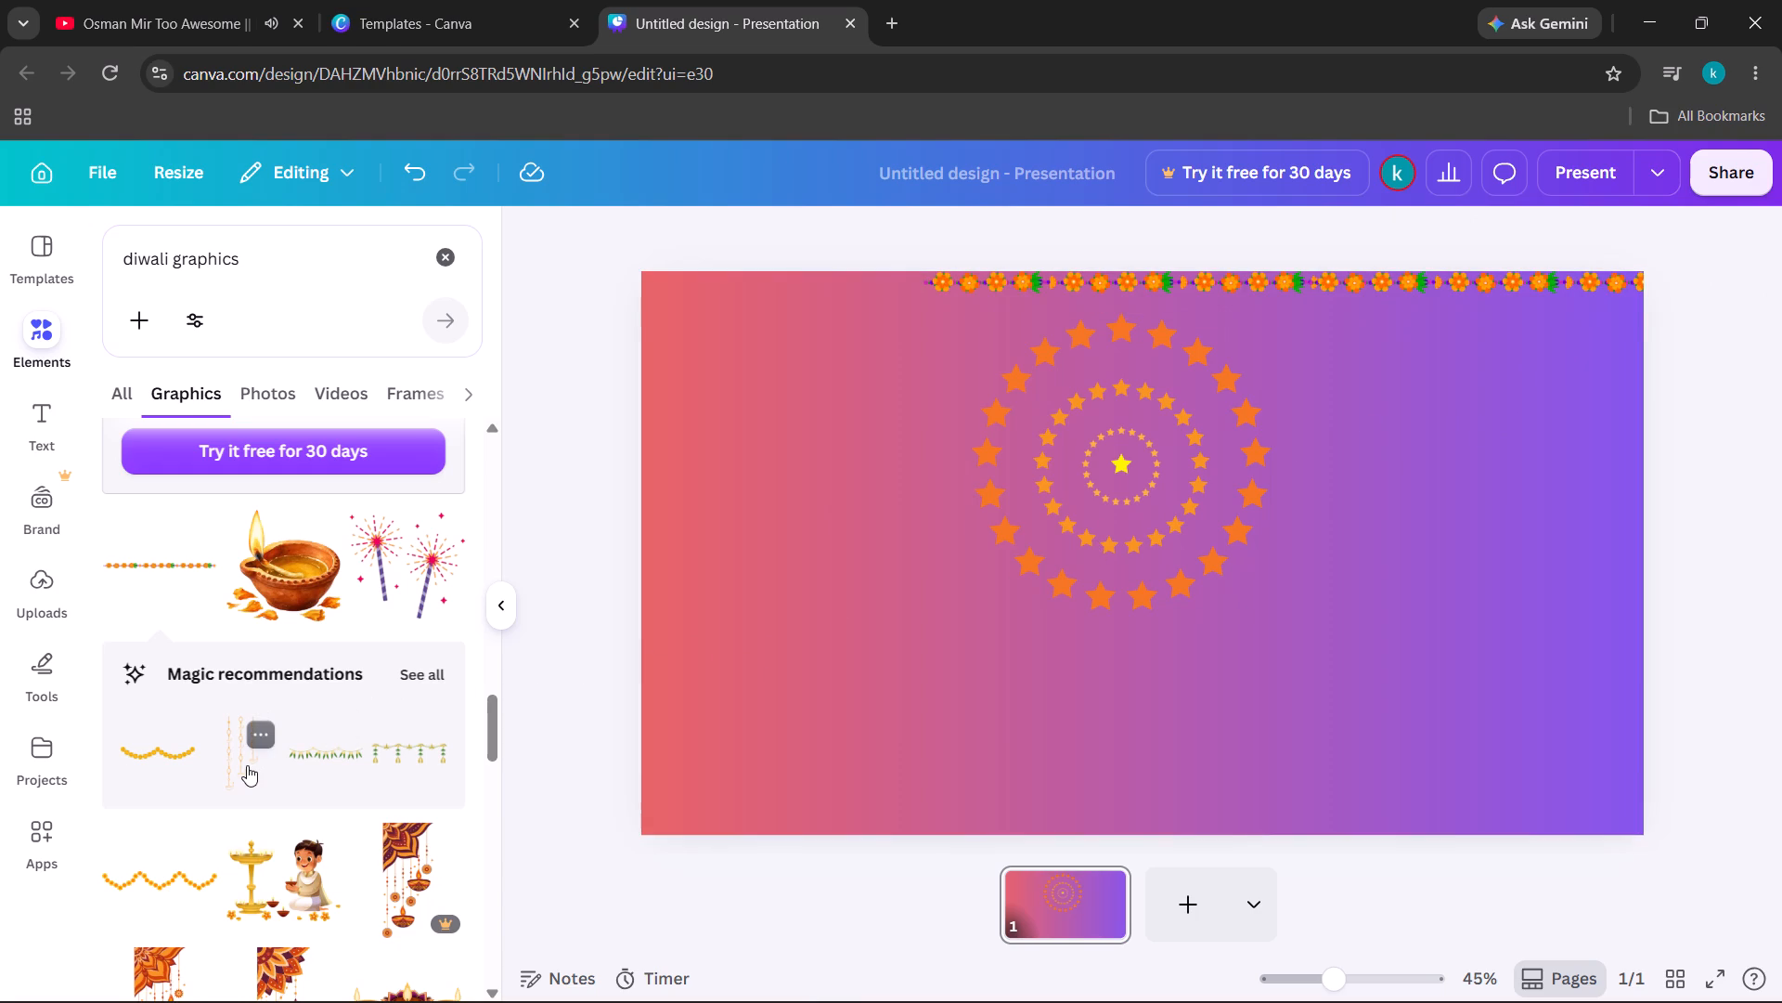
# Add the goddess-on-lotus graphic from the Diwali graphics and center it inside the orange star circle.
pyautogui.scroll(-4, 247, 765)
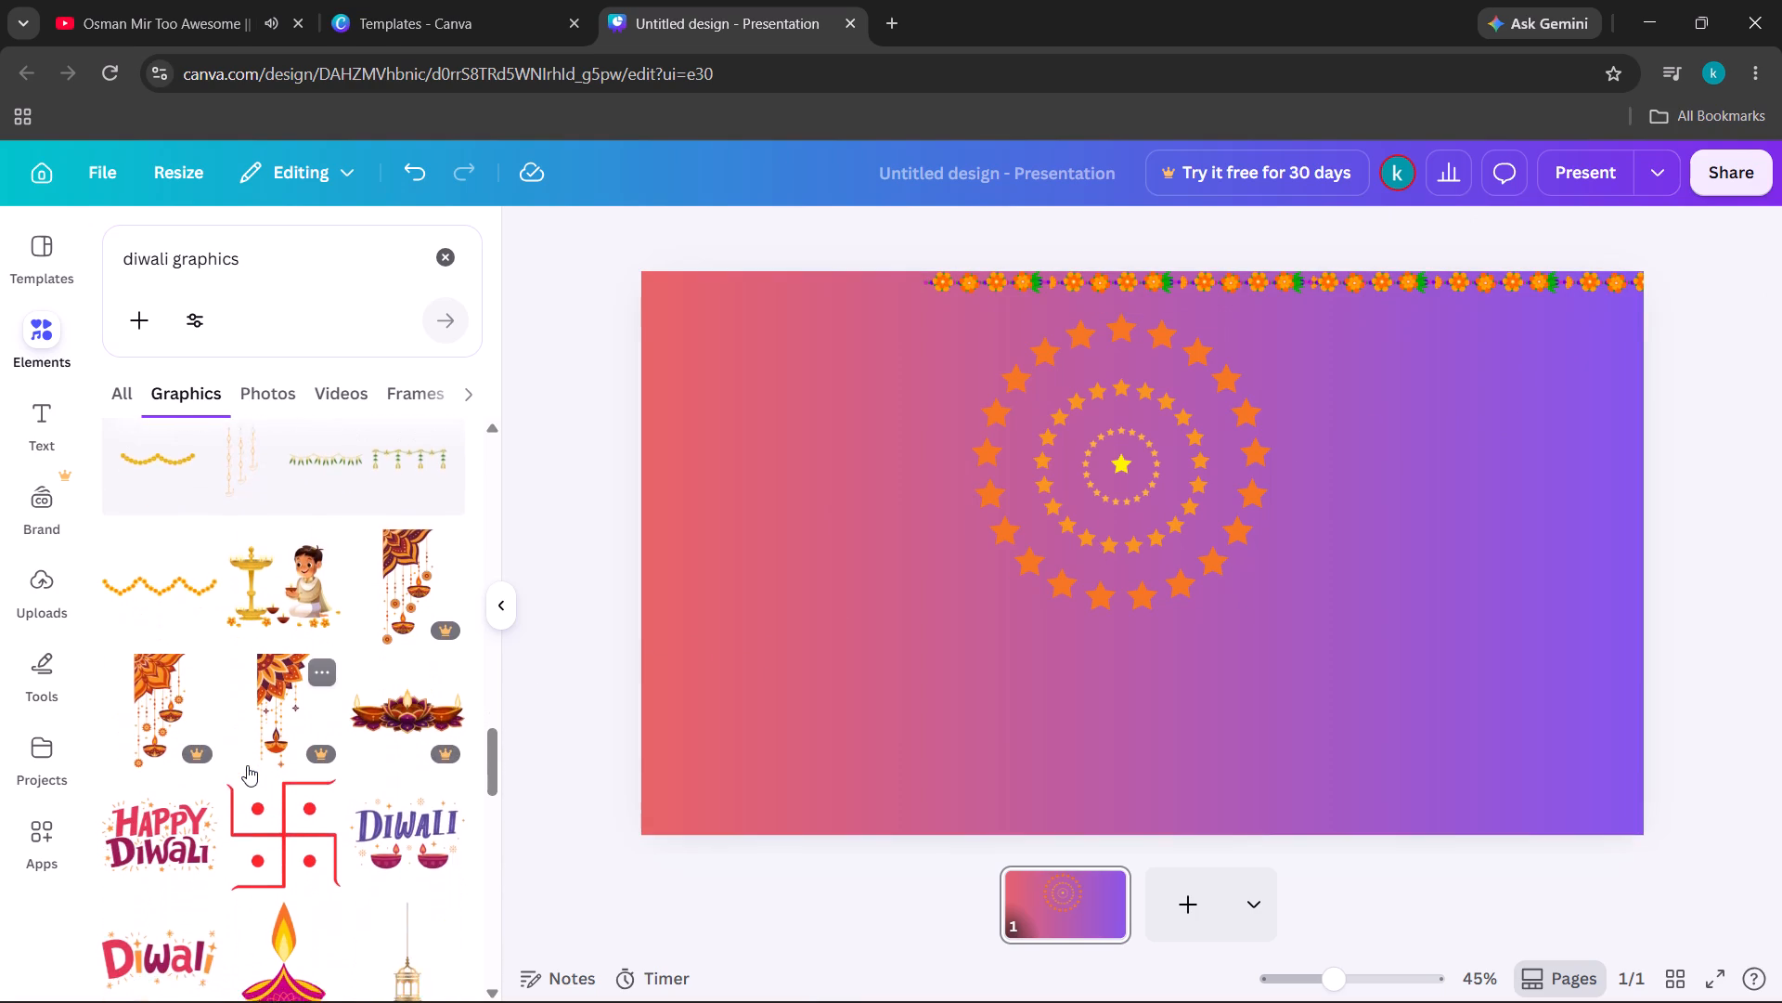
pyautogui.scroll(-3, 247, 765)
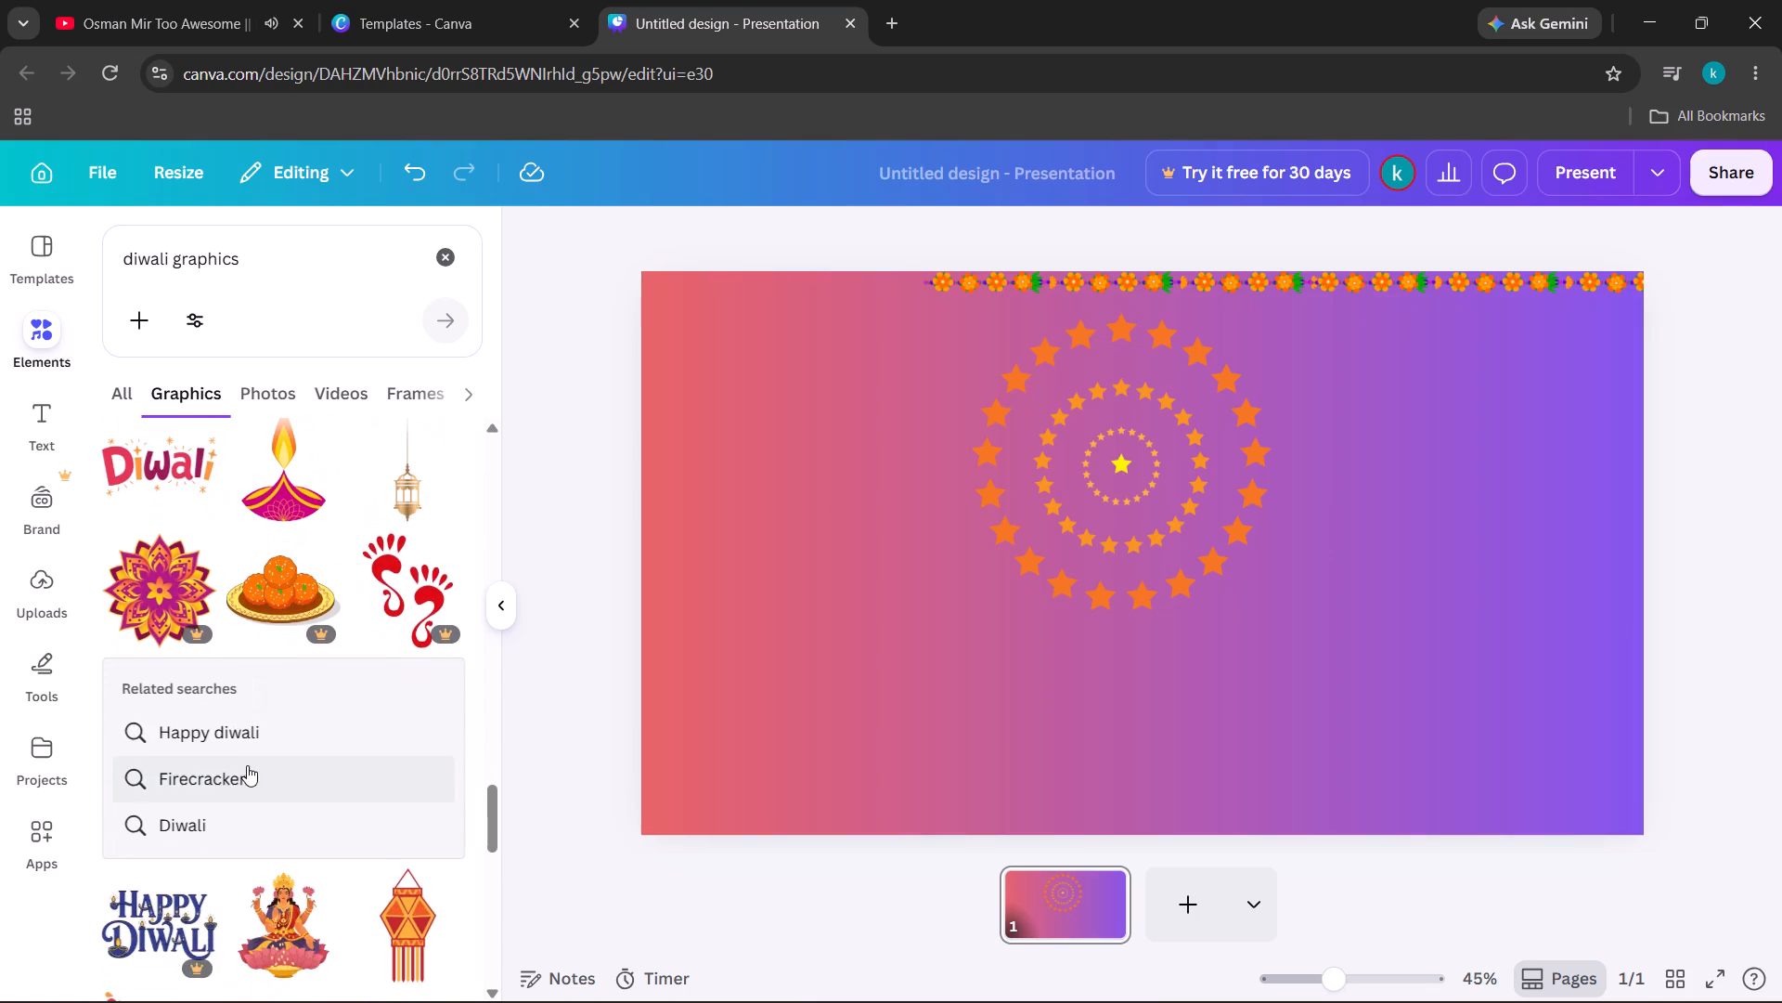
pyautogui.scroll(-2, 247, 765)
pyautogui.moveTo(277, 770); pyautogui.dragTo(1068, 449)
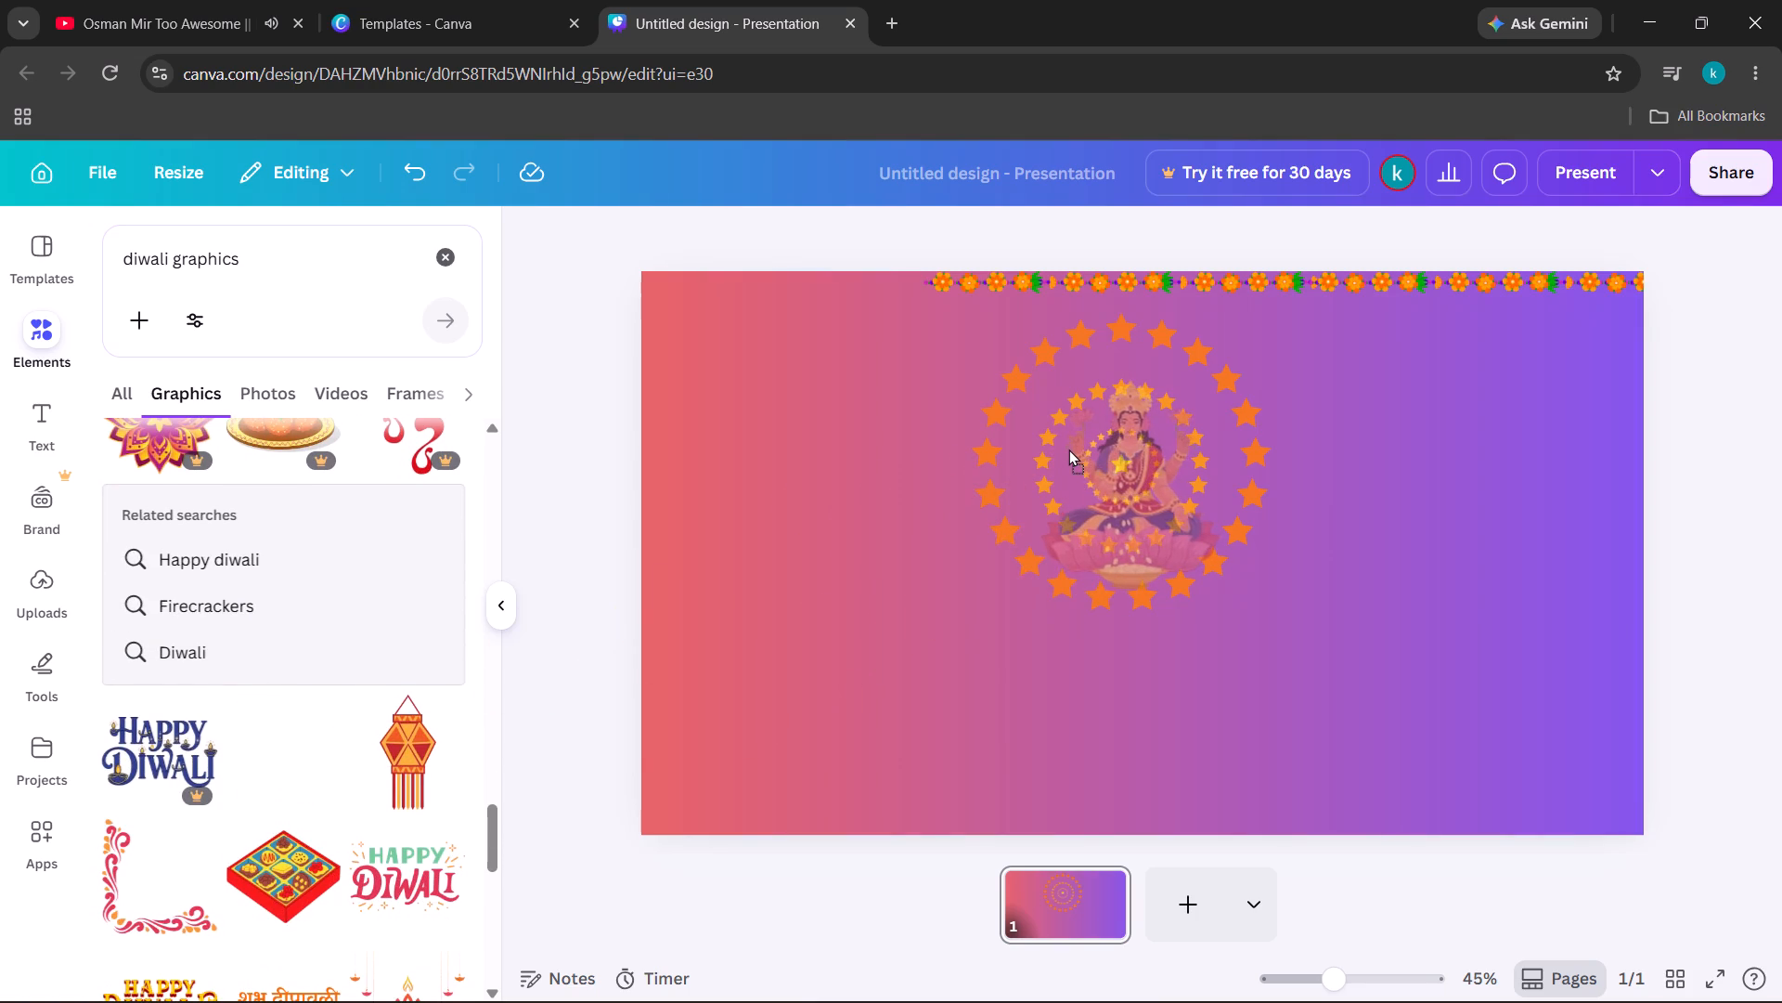
pyautogui.moveTo(1068, 449); pyautogui.dragTo(1052, 414)
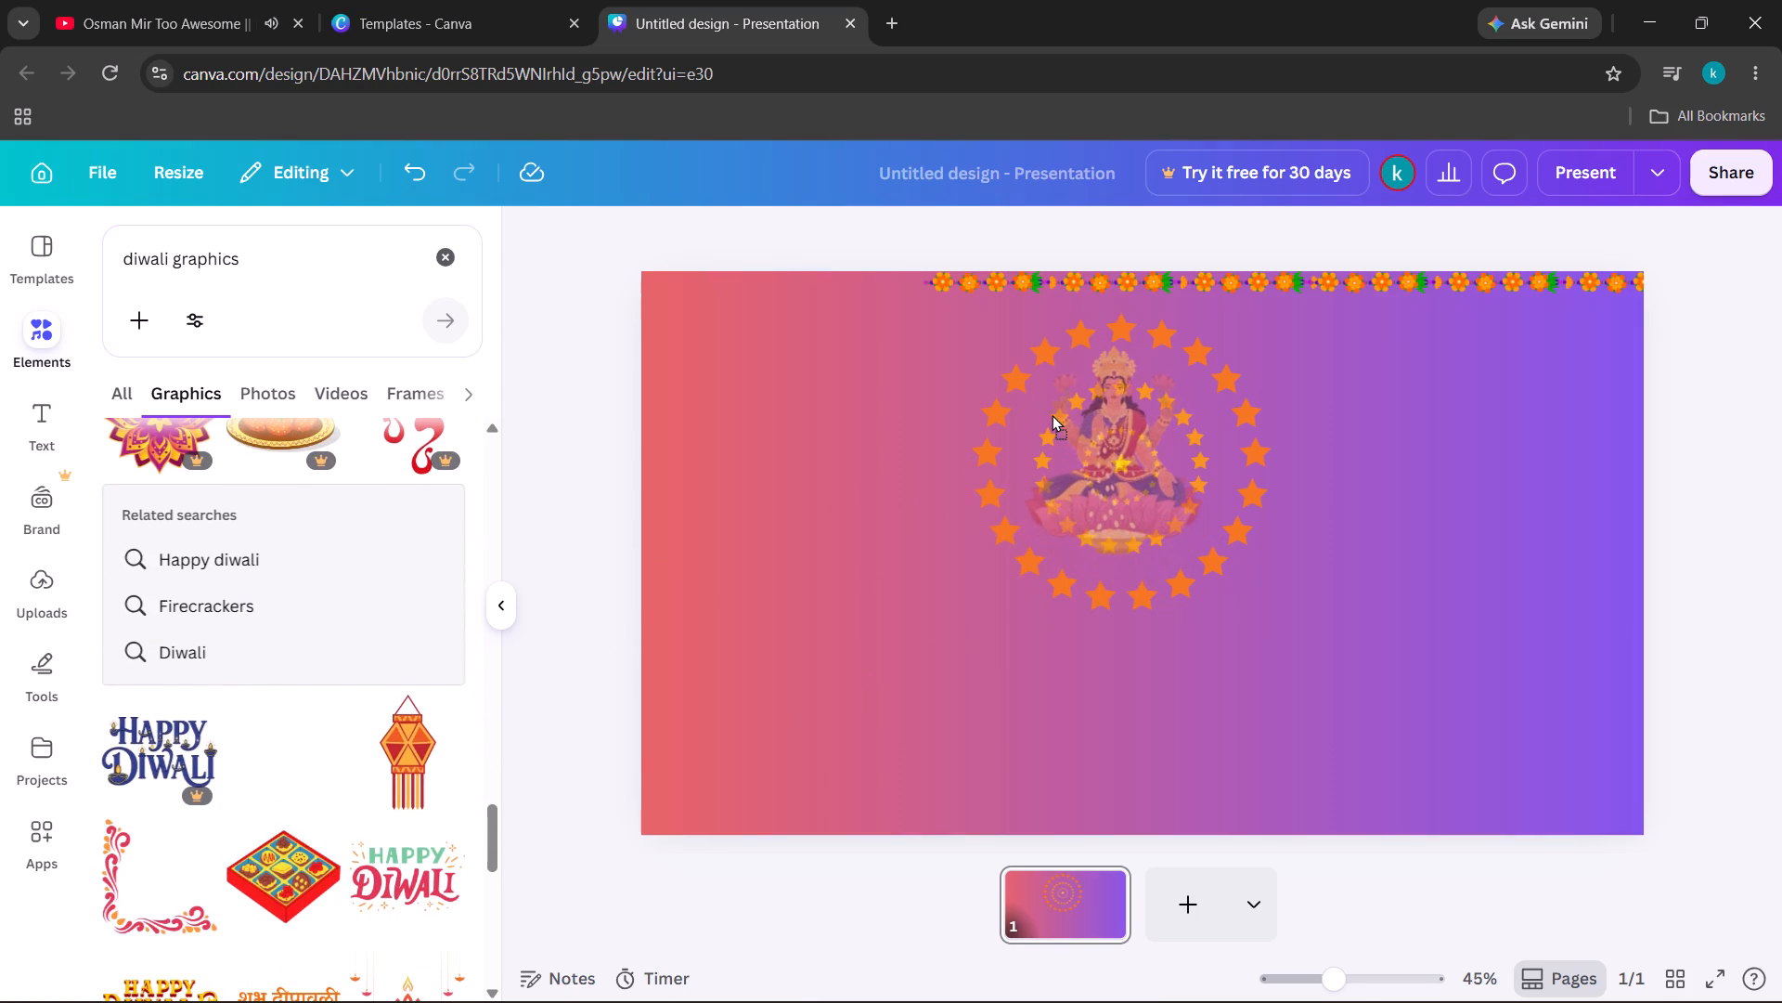
pyautogui.moveTo(1052, 414); pyautogui.dragTo(1063, 425)
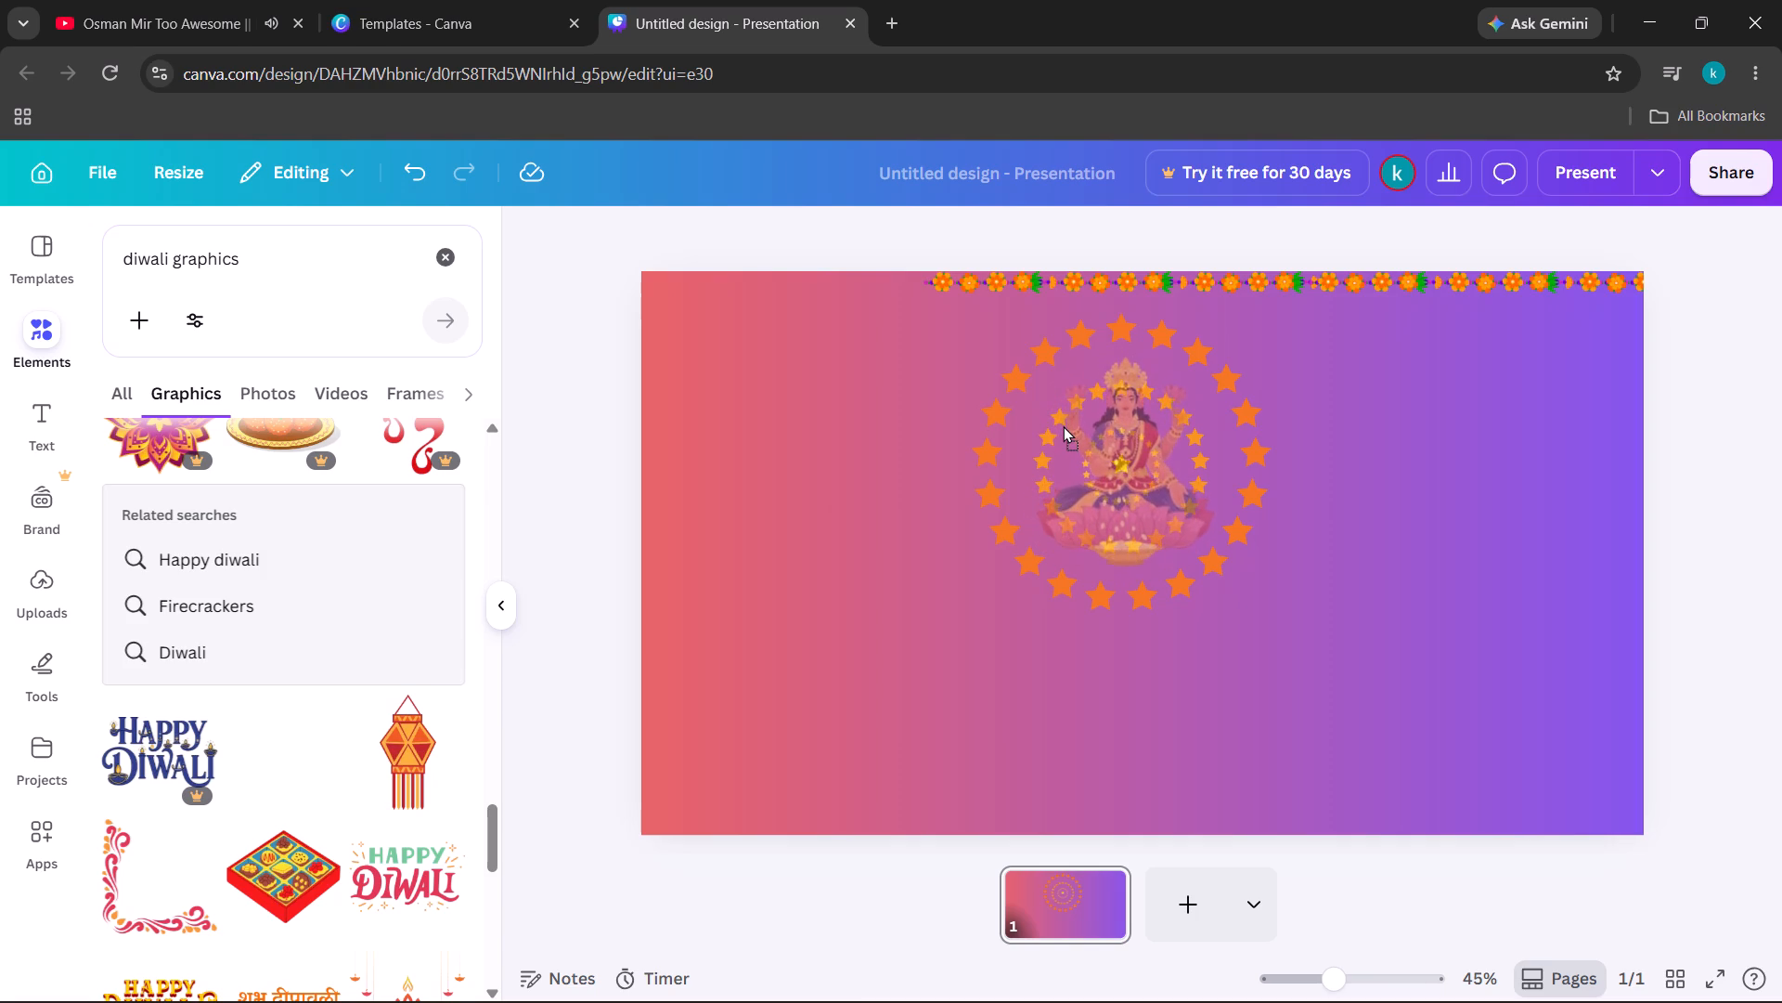
pyautogui.moveTo(1063, 425); pyautogui.dragTo(1060, 428)
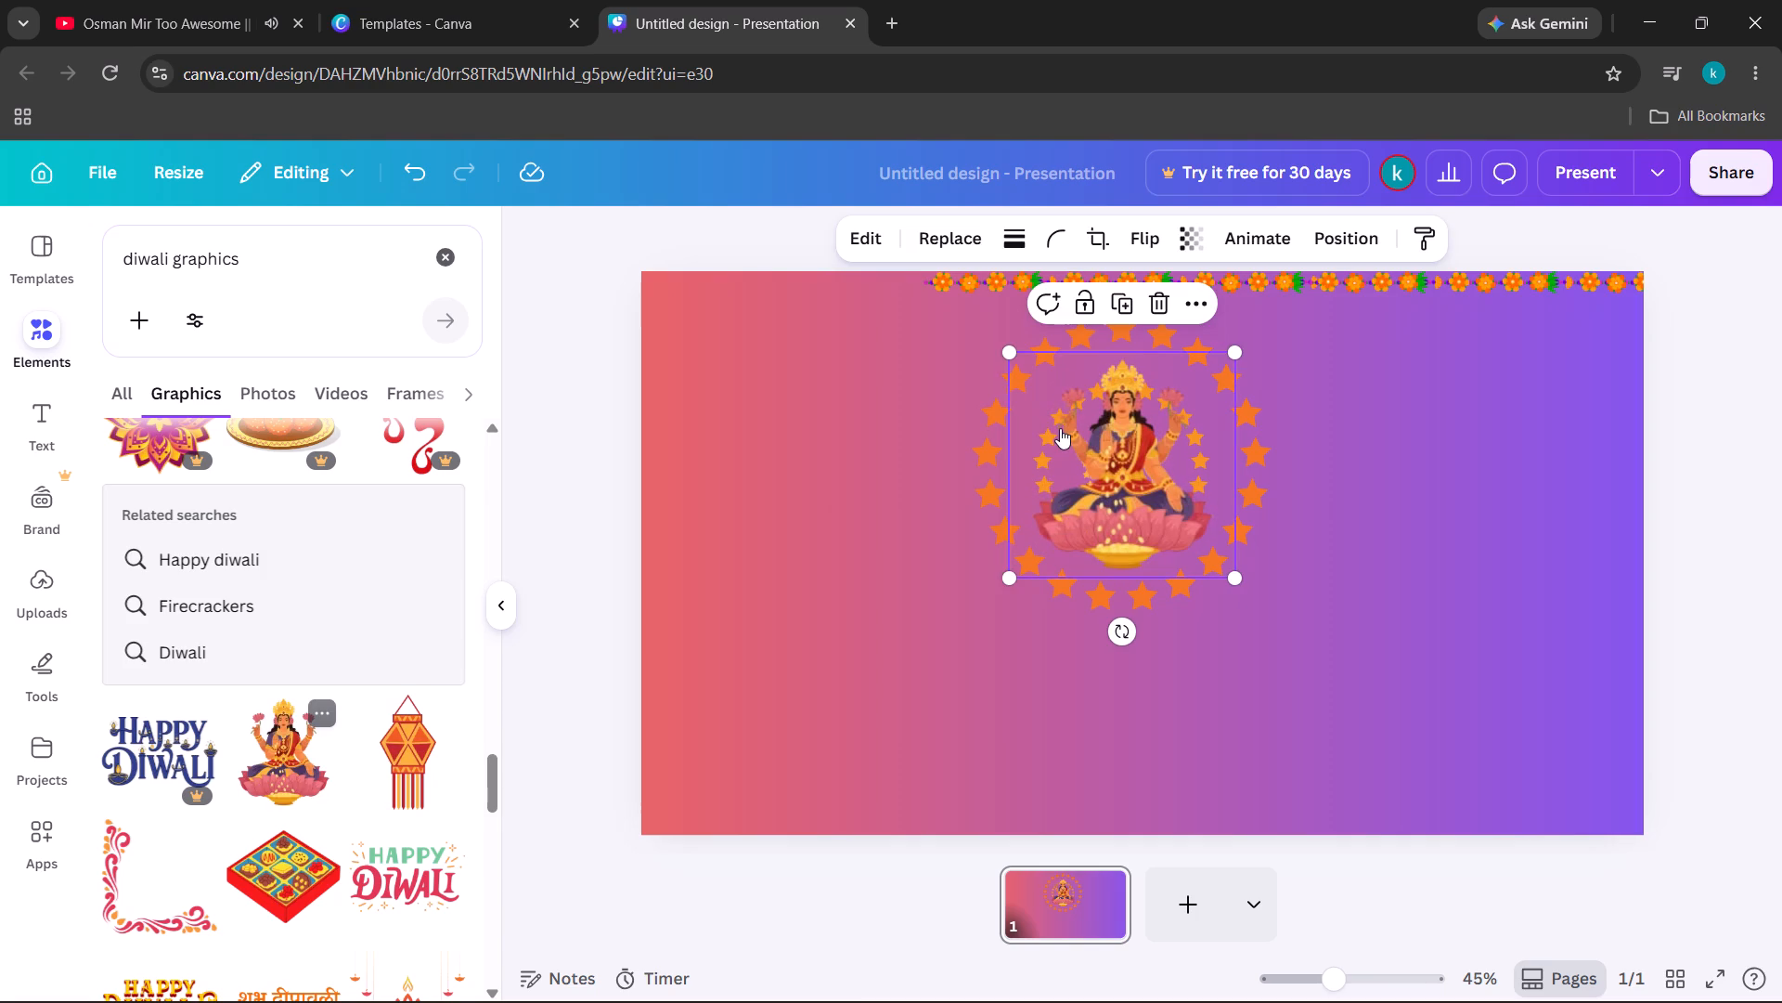
pyautogui.click(1341, 519)
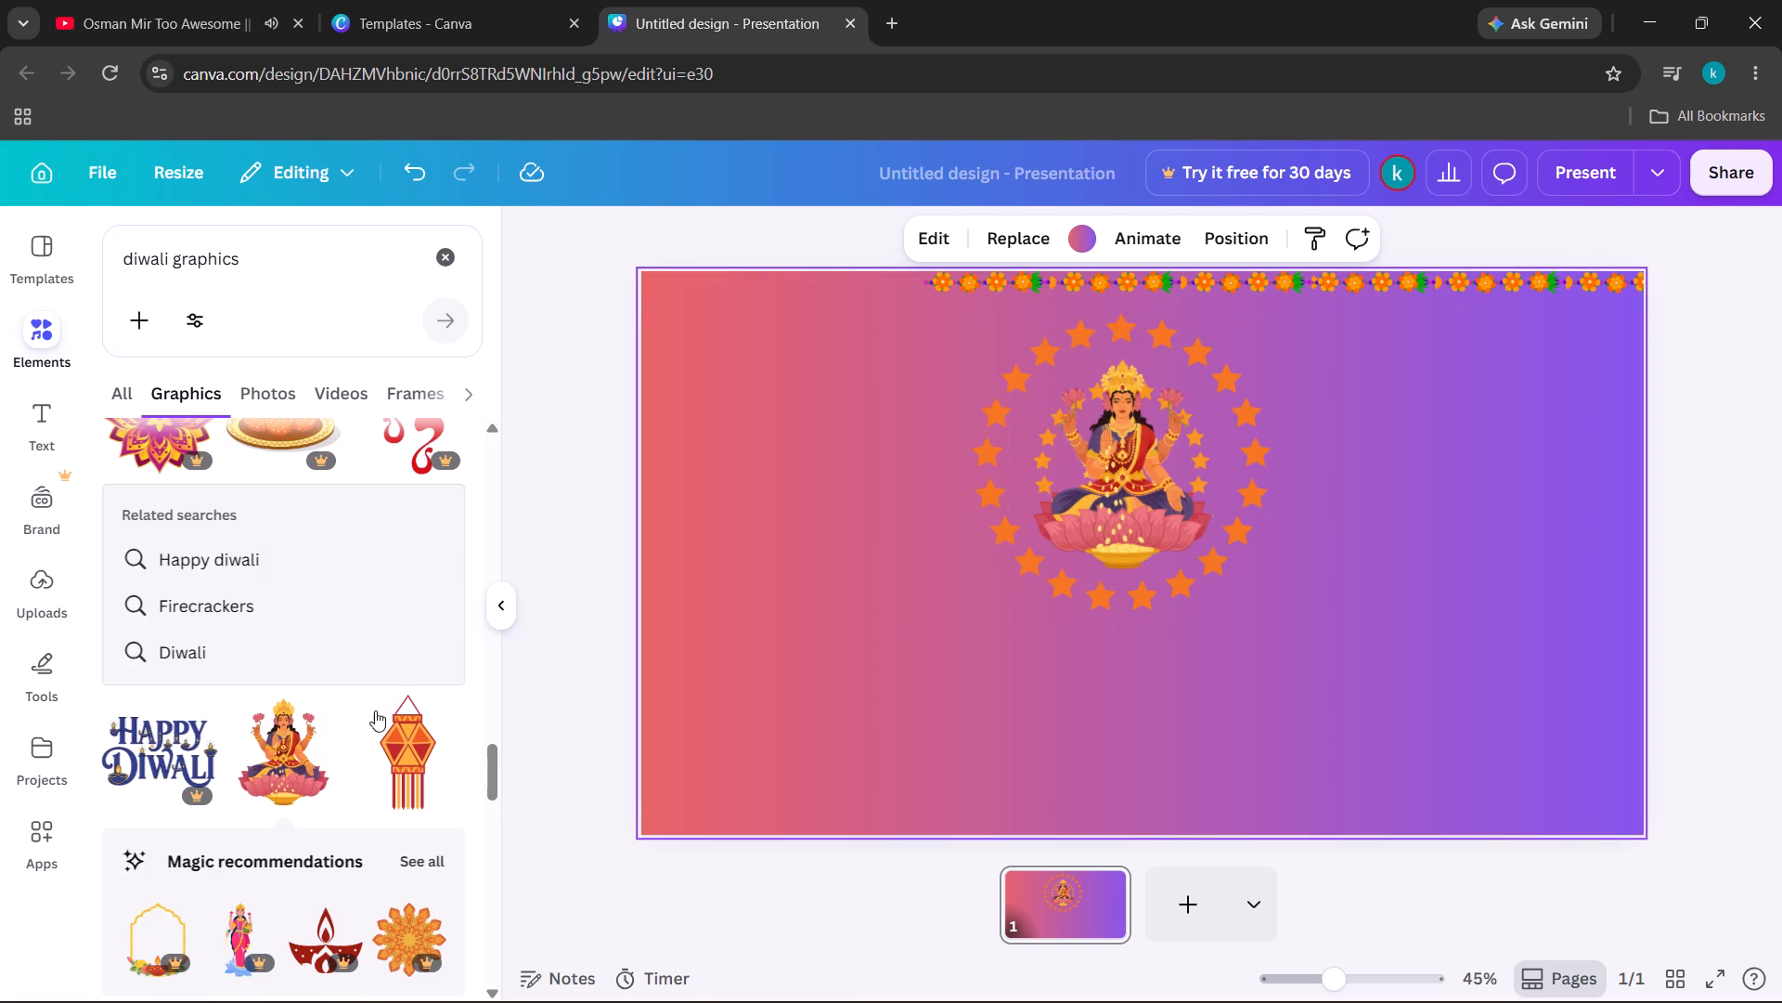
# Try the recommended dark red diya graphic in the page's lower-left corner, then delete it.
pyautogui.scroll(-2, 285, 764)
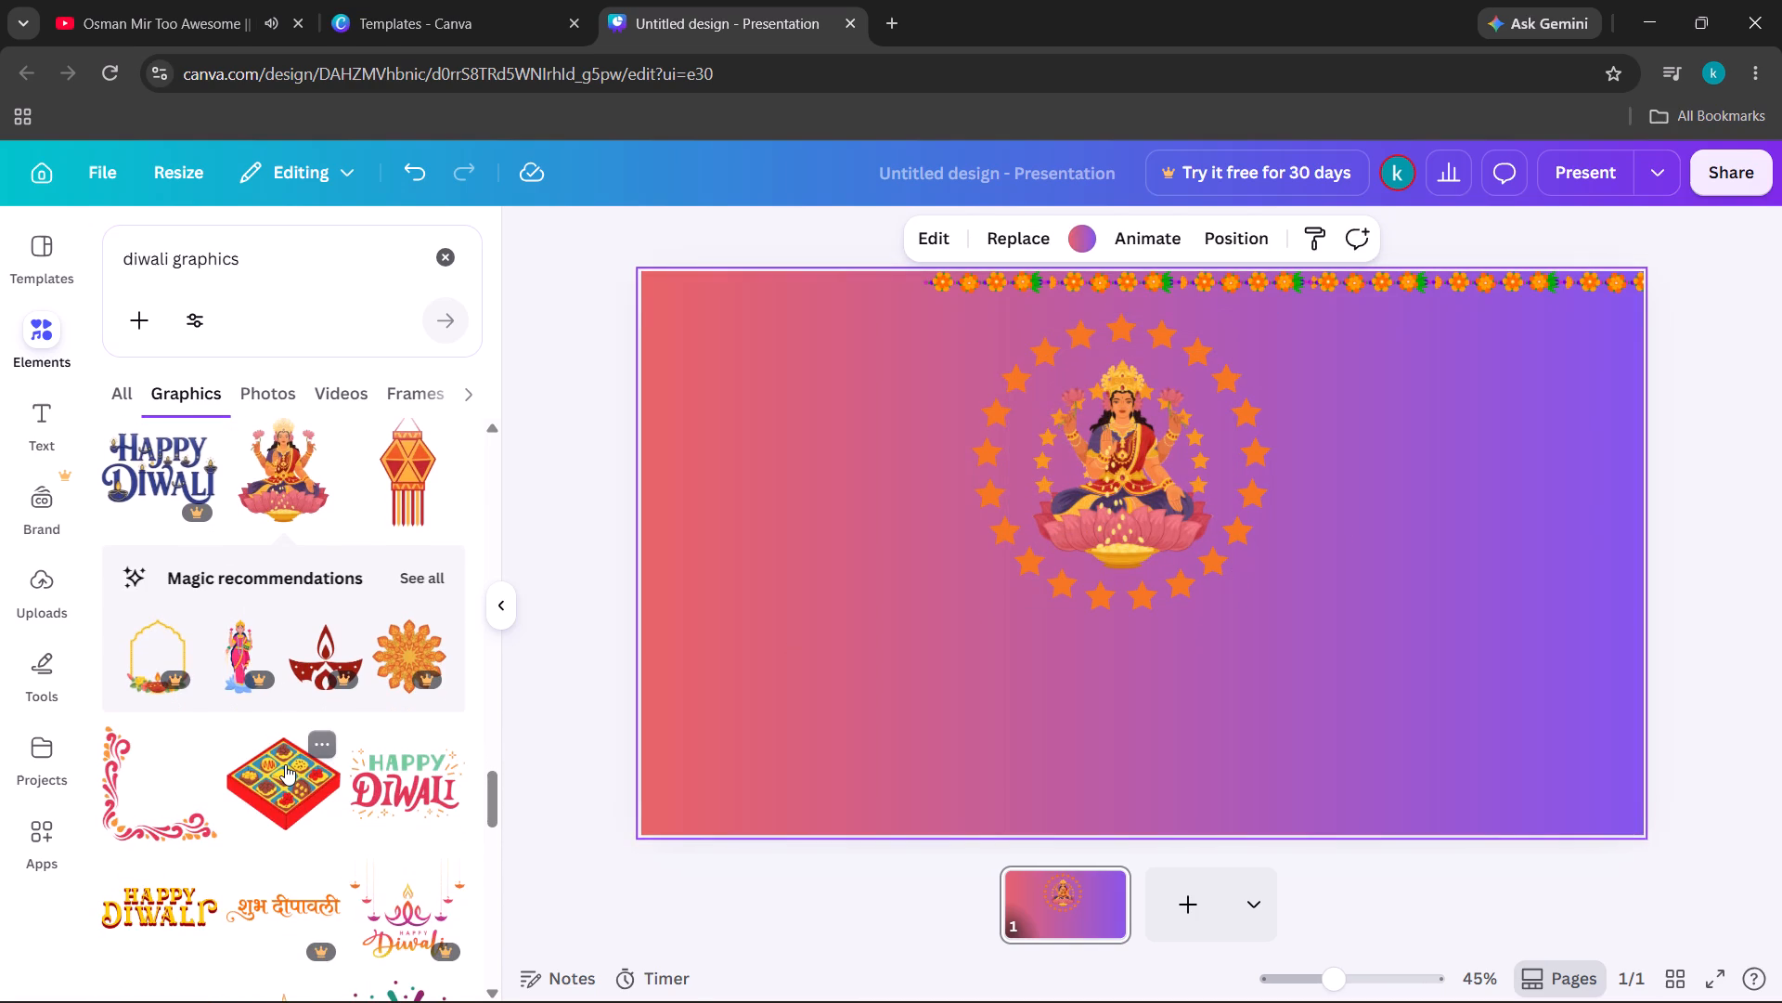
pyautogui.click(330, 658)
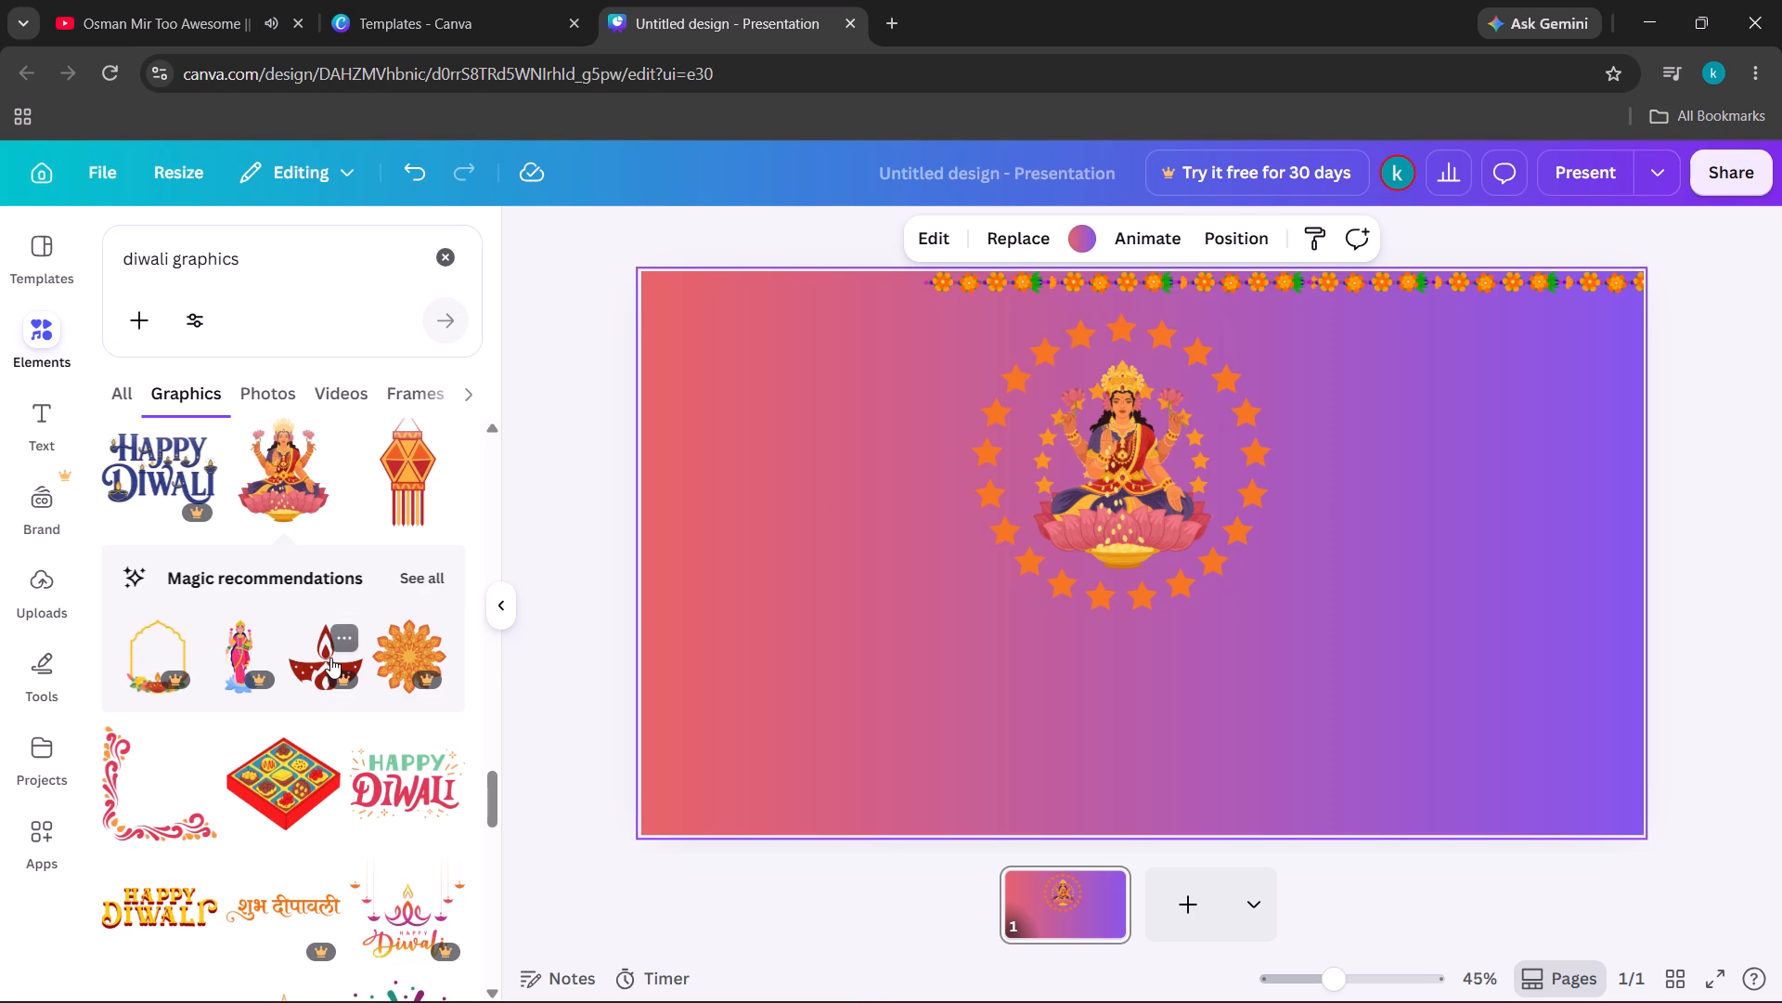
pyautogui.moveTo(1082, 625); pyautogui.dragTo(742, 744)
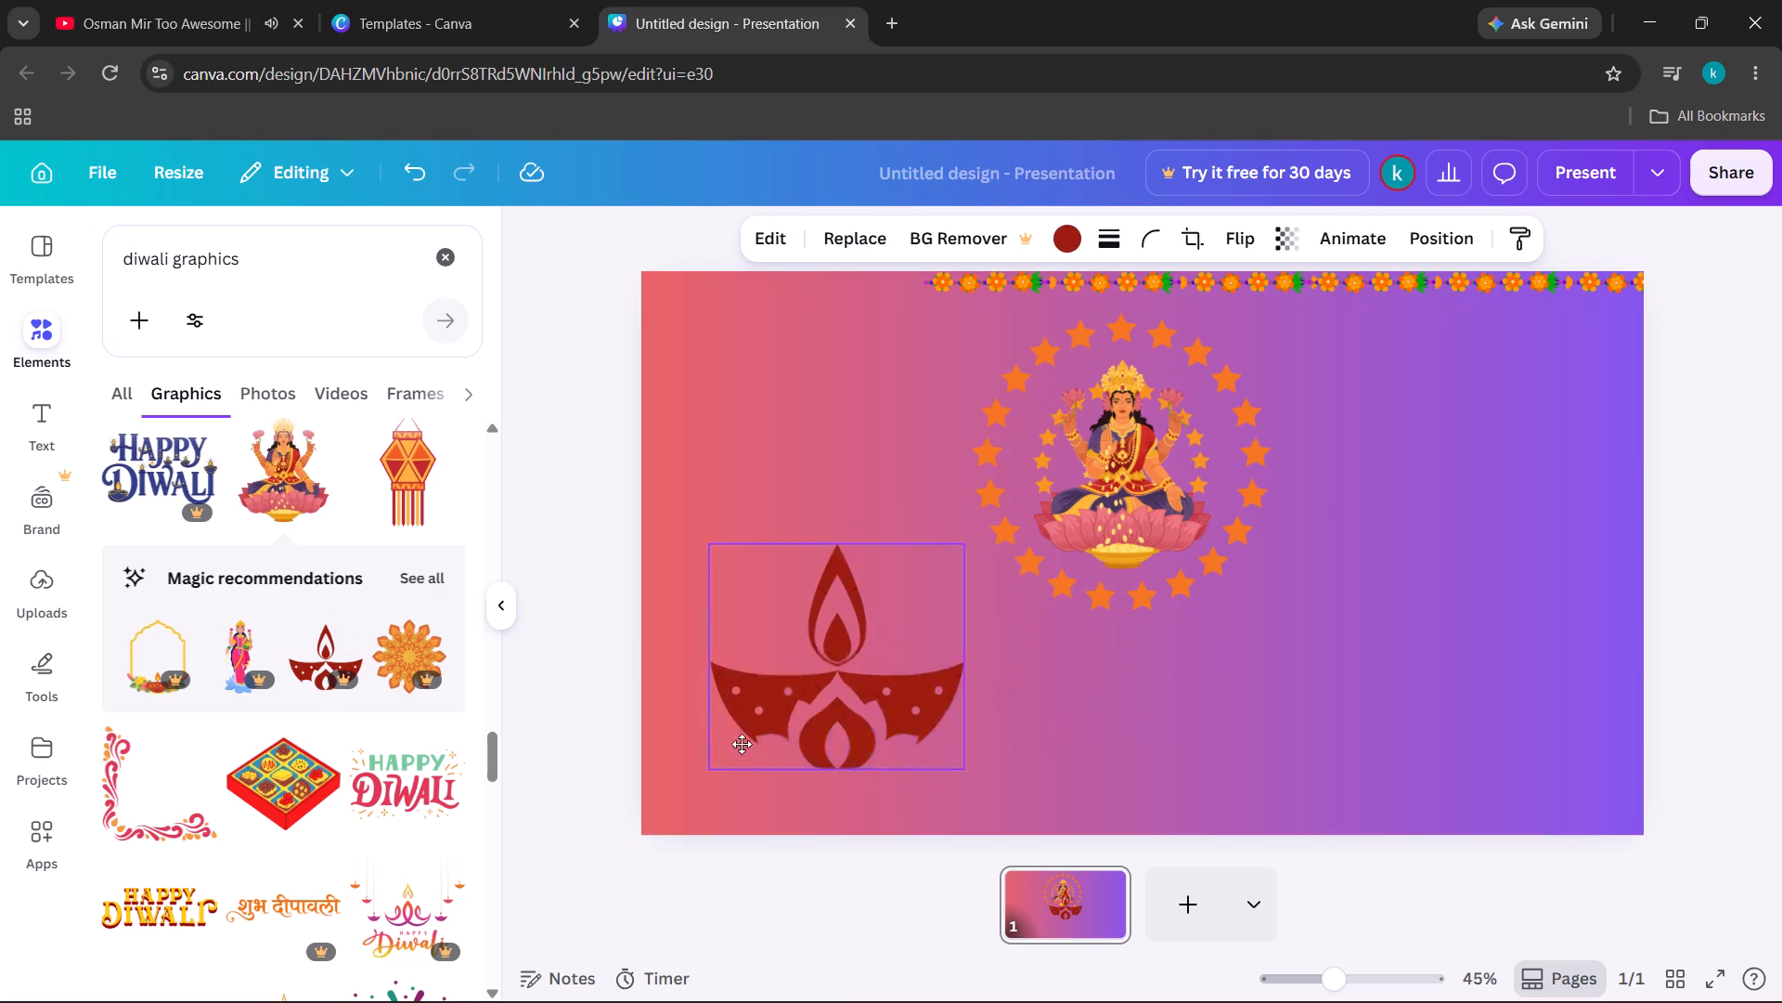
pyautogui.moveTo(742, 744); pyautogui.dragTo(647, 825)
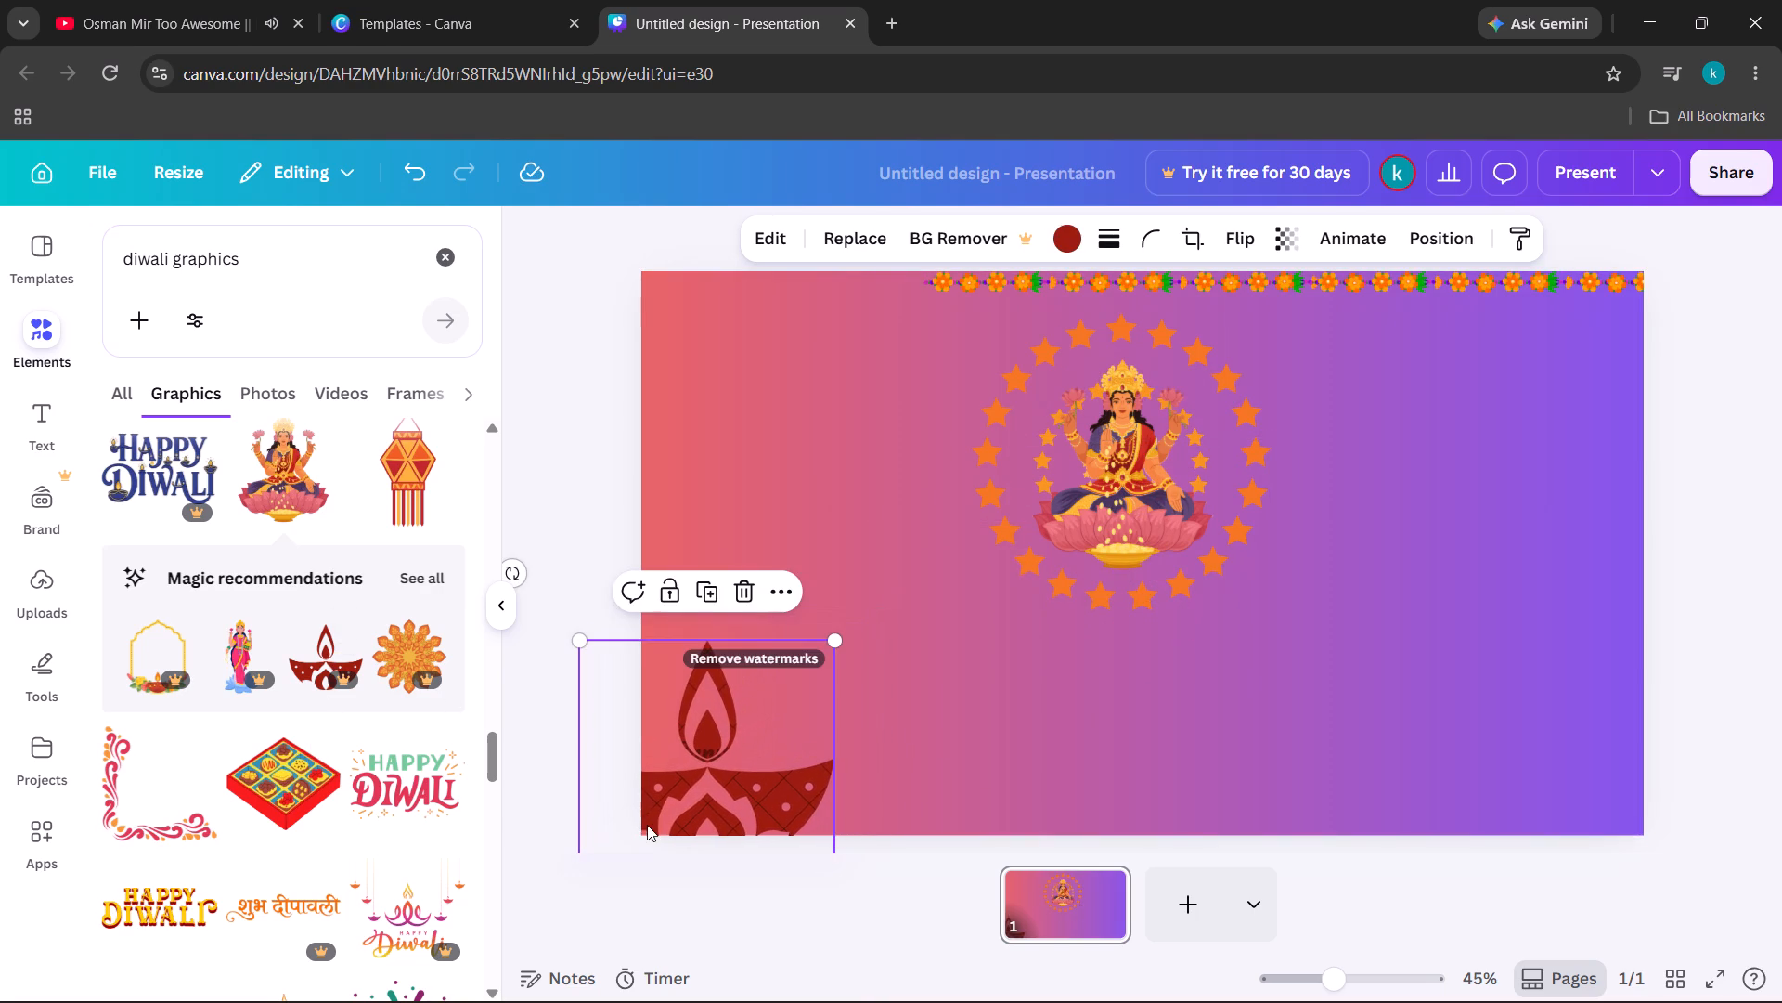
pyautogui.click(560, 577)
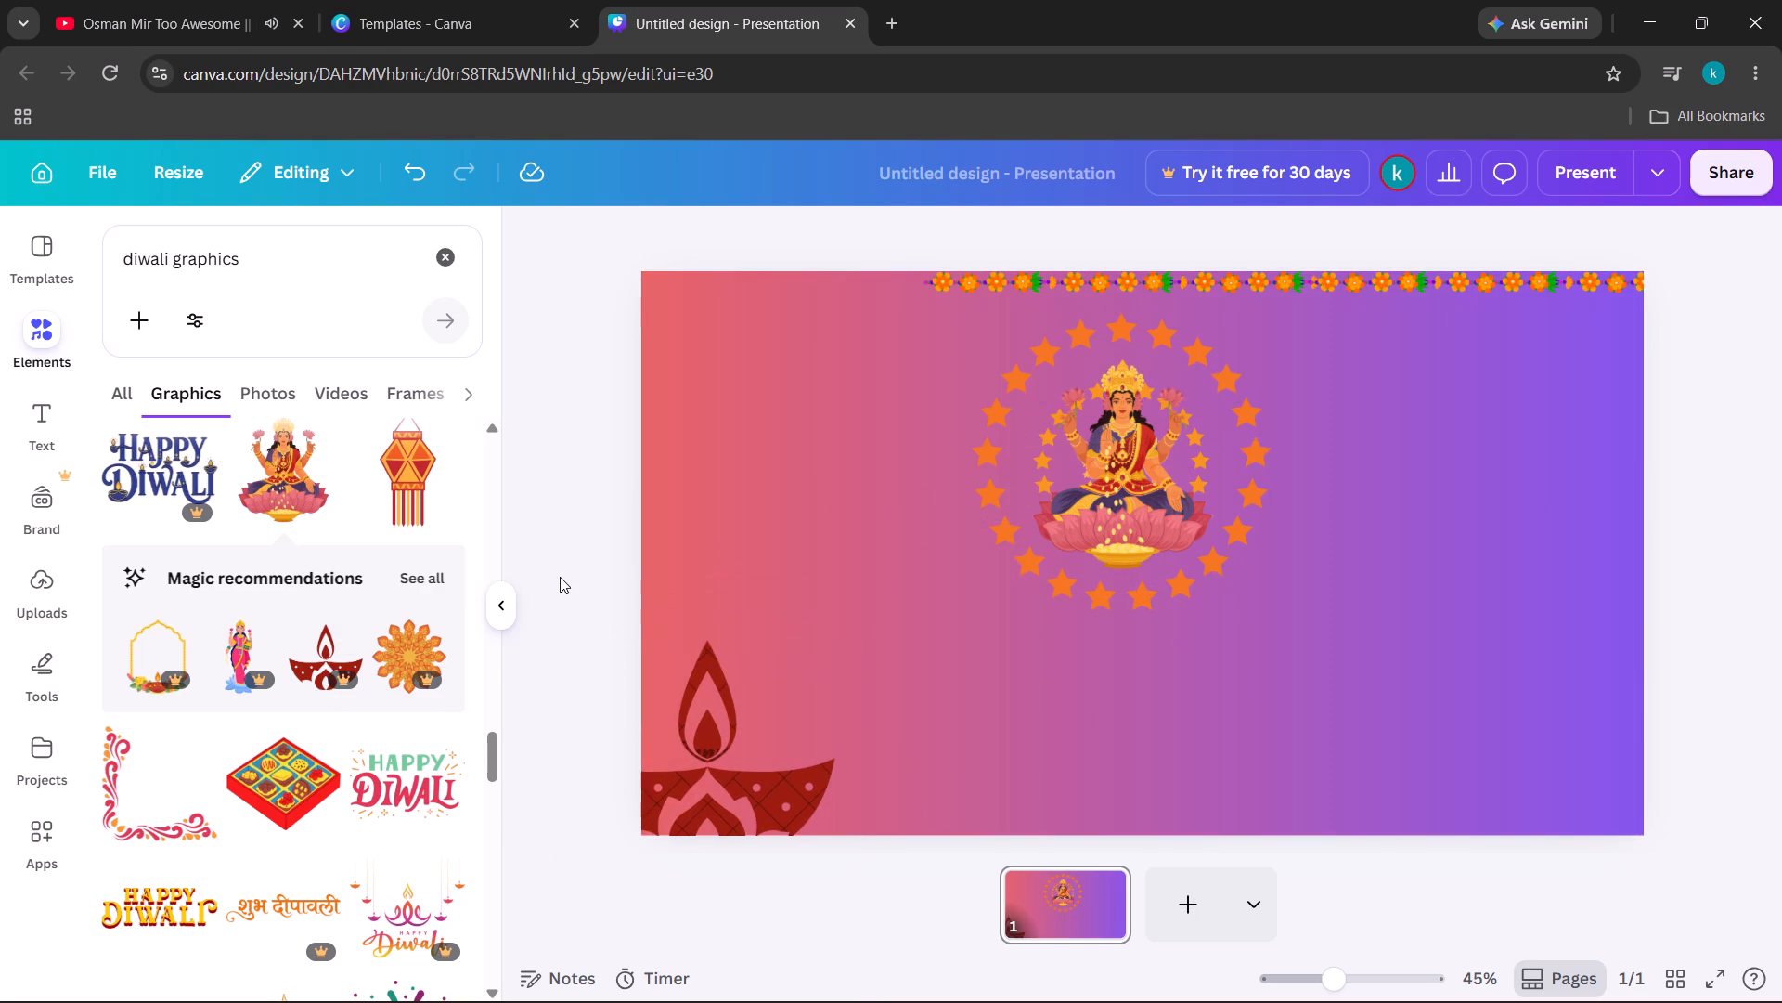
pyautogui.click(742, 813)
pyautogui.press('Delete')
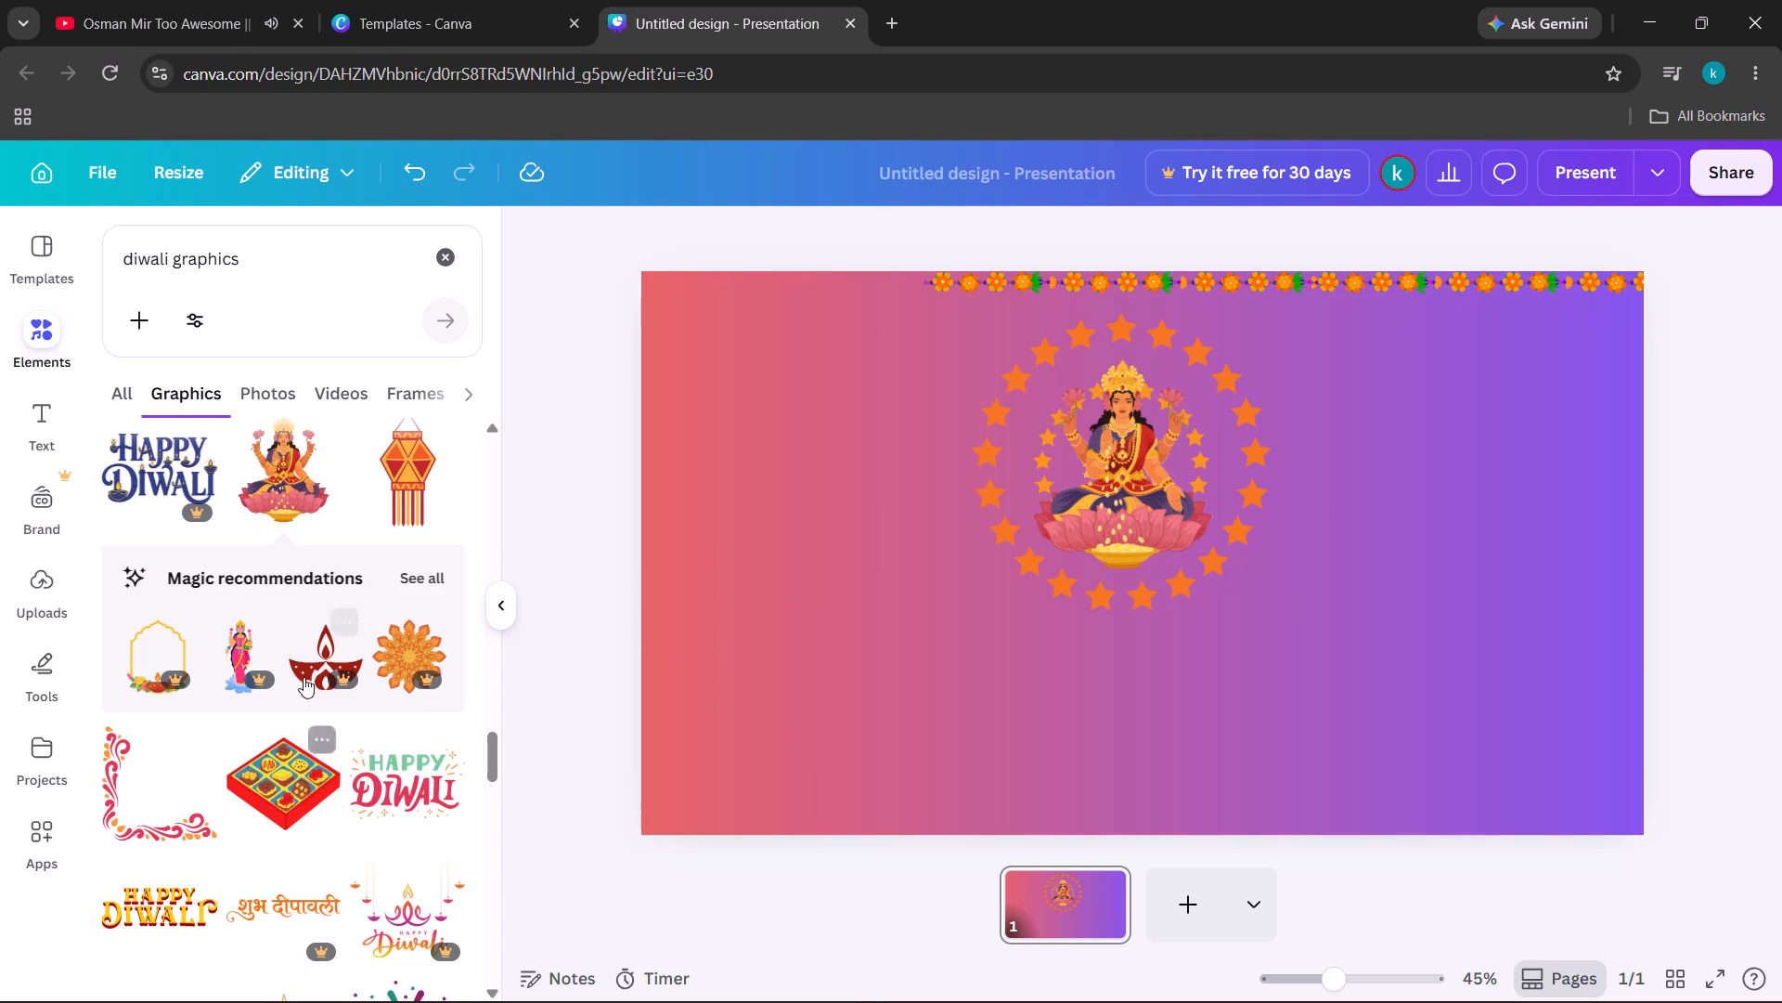
# Add the red and orange hanging lantern graphic and place it near the page's upper-right corner, just below the garland.
pyautogui.scroll(2, 308, 668)
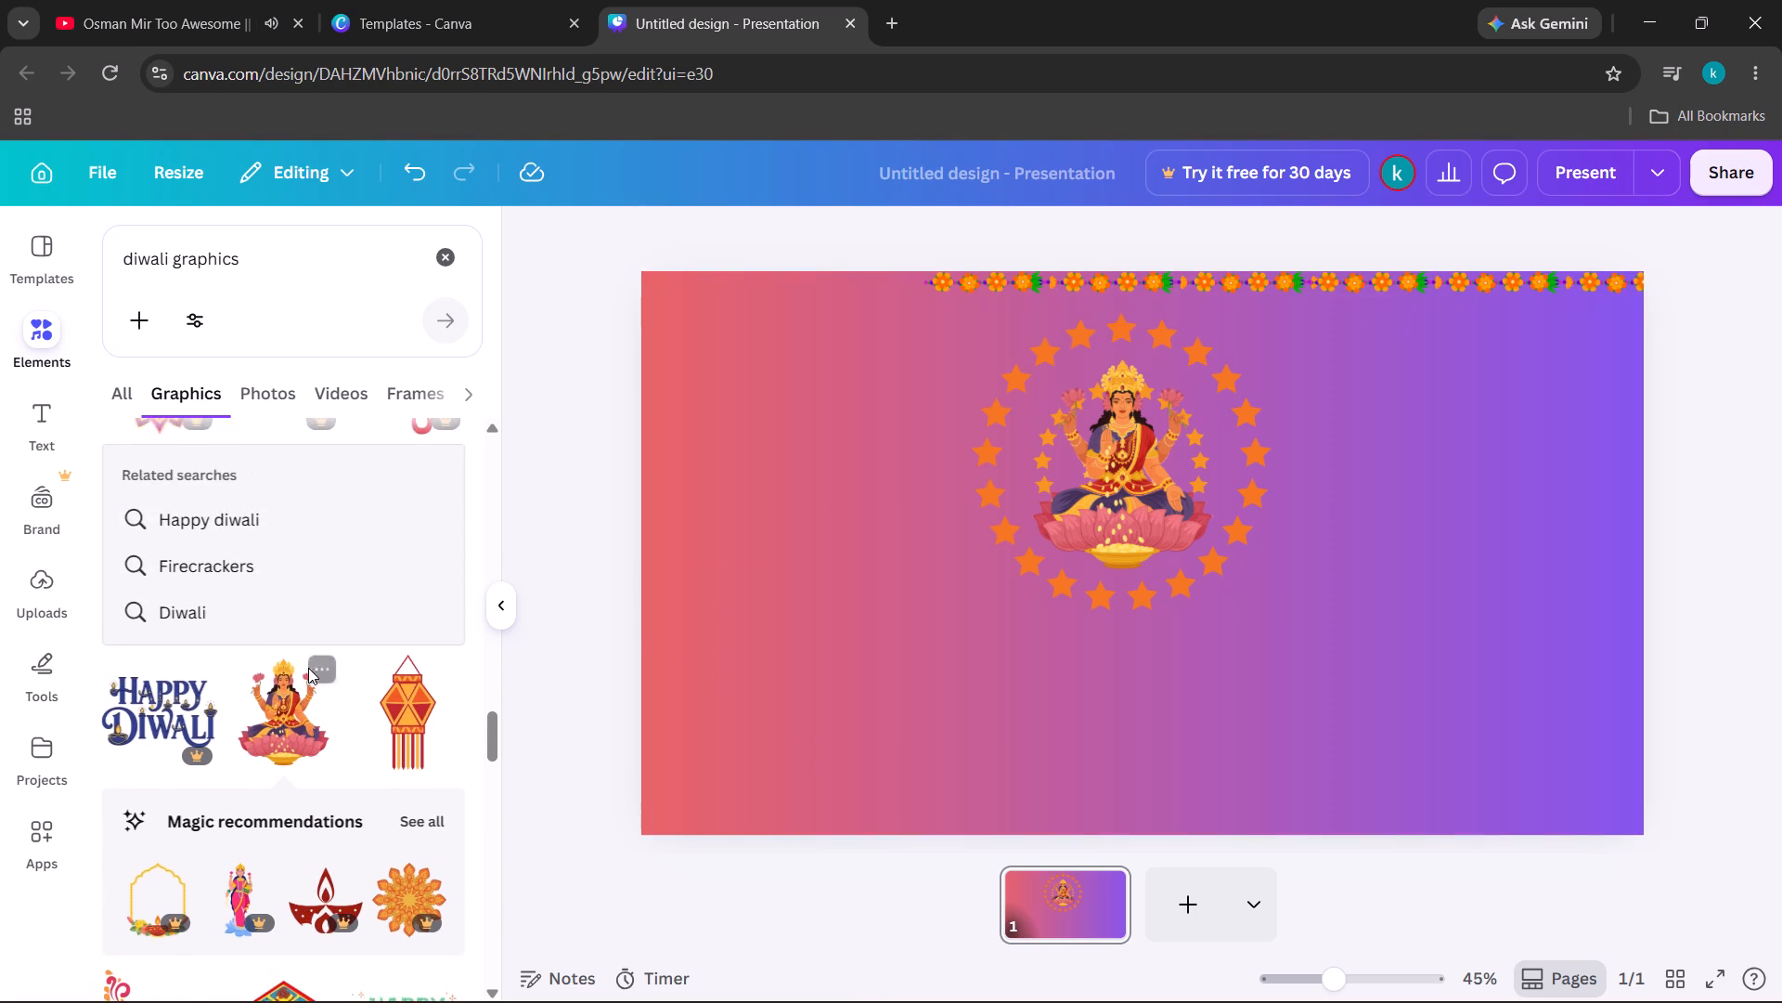
pyautogui.scroll(2, 308, 668)
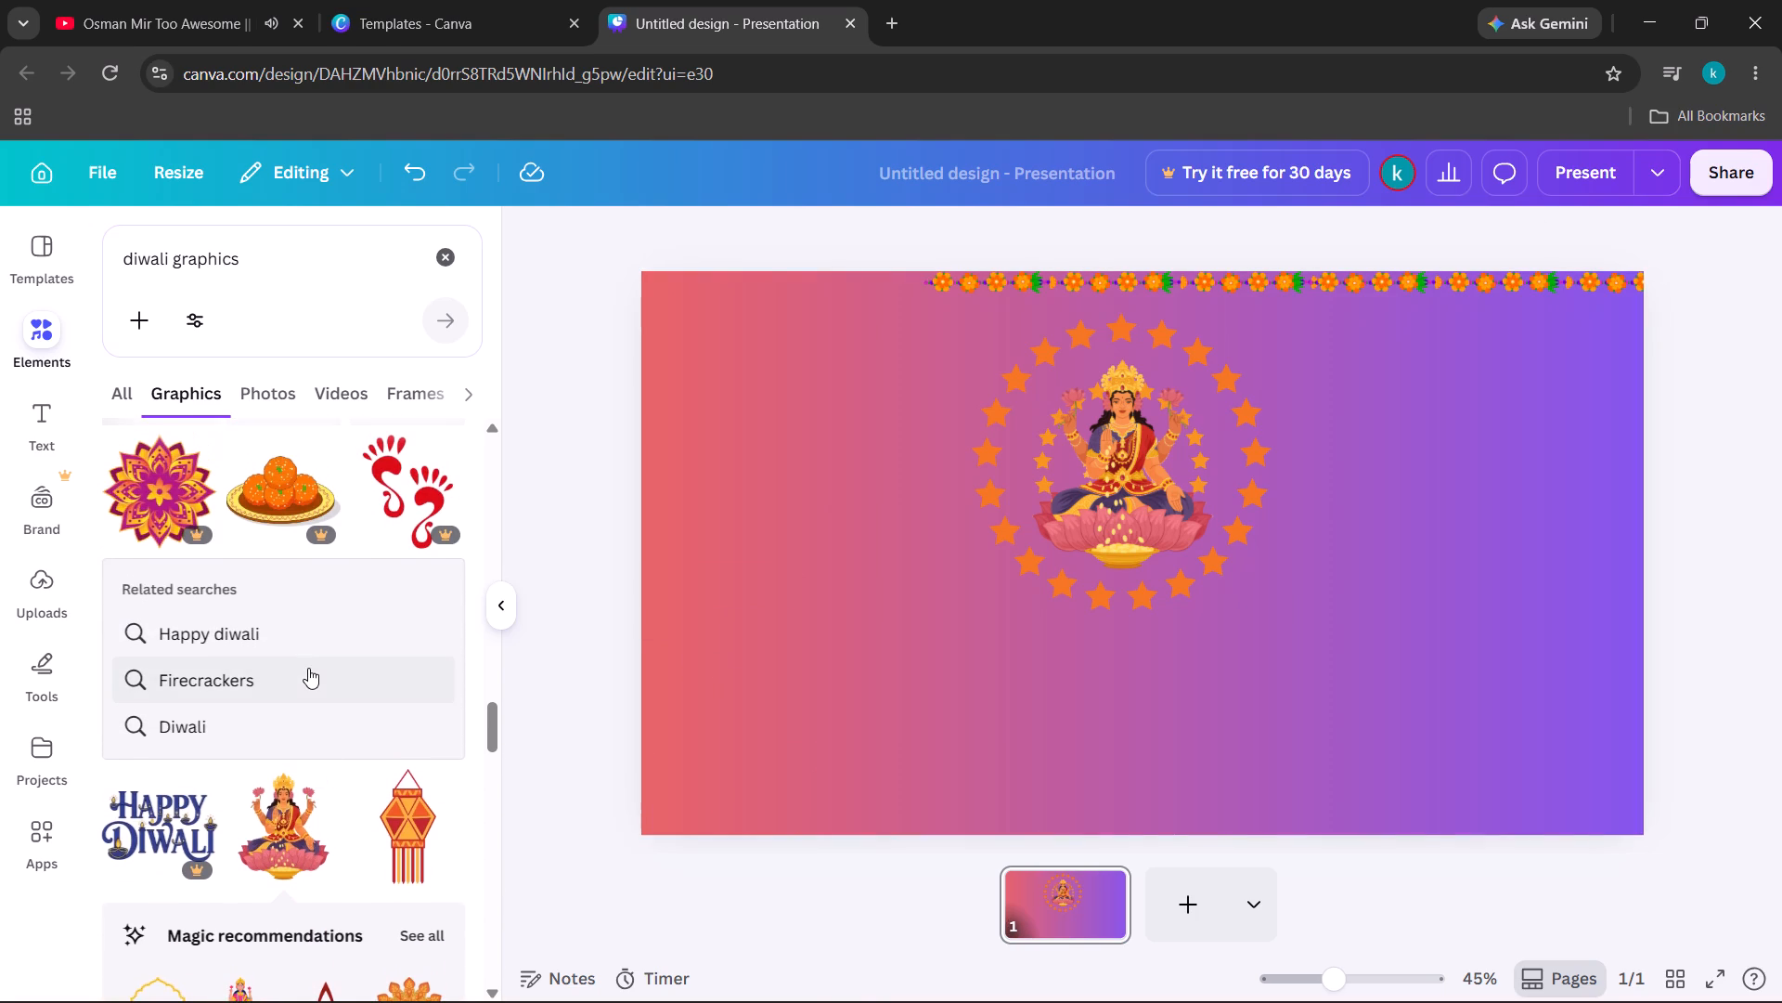
pyautogui.scroll(1, 308, 668)
pyautogui.click(412, 866)
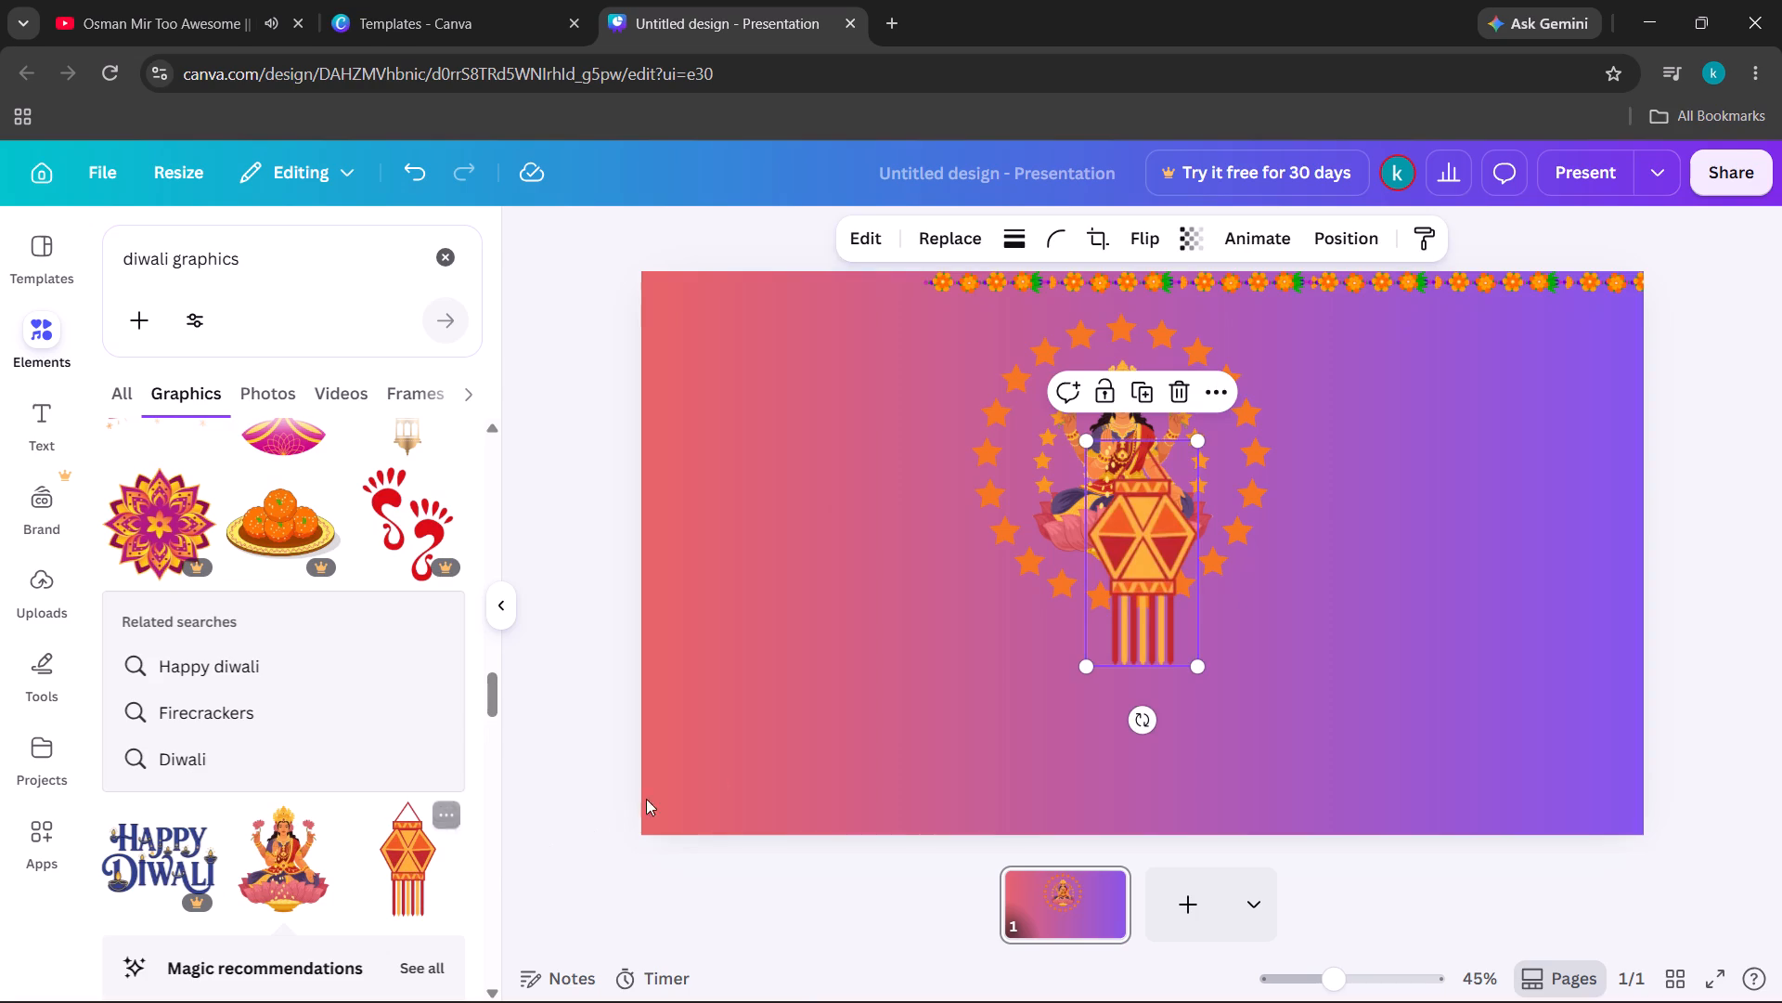
pyautogui.moveTo(1119, 589); pyautogui.dragTo(1492, 427)
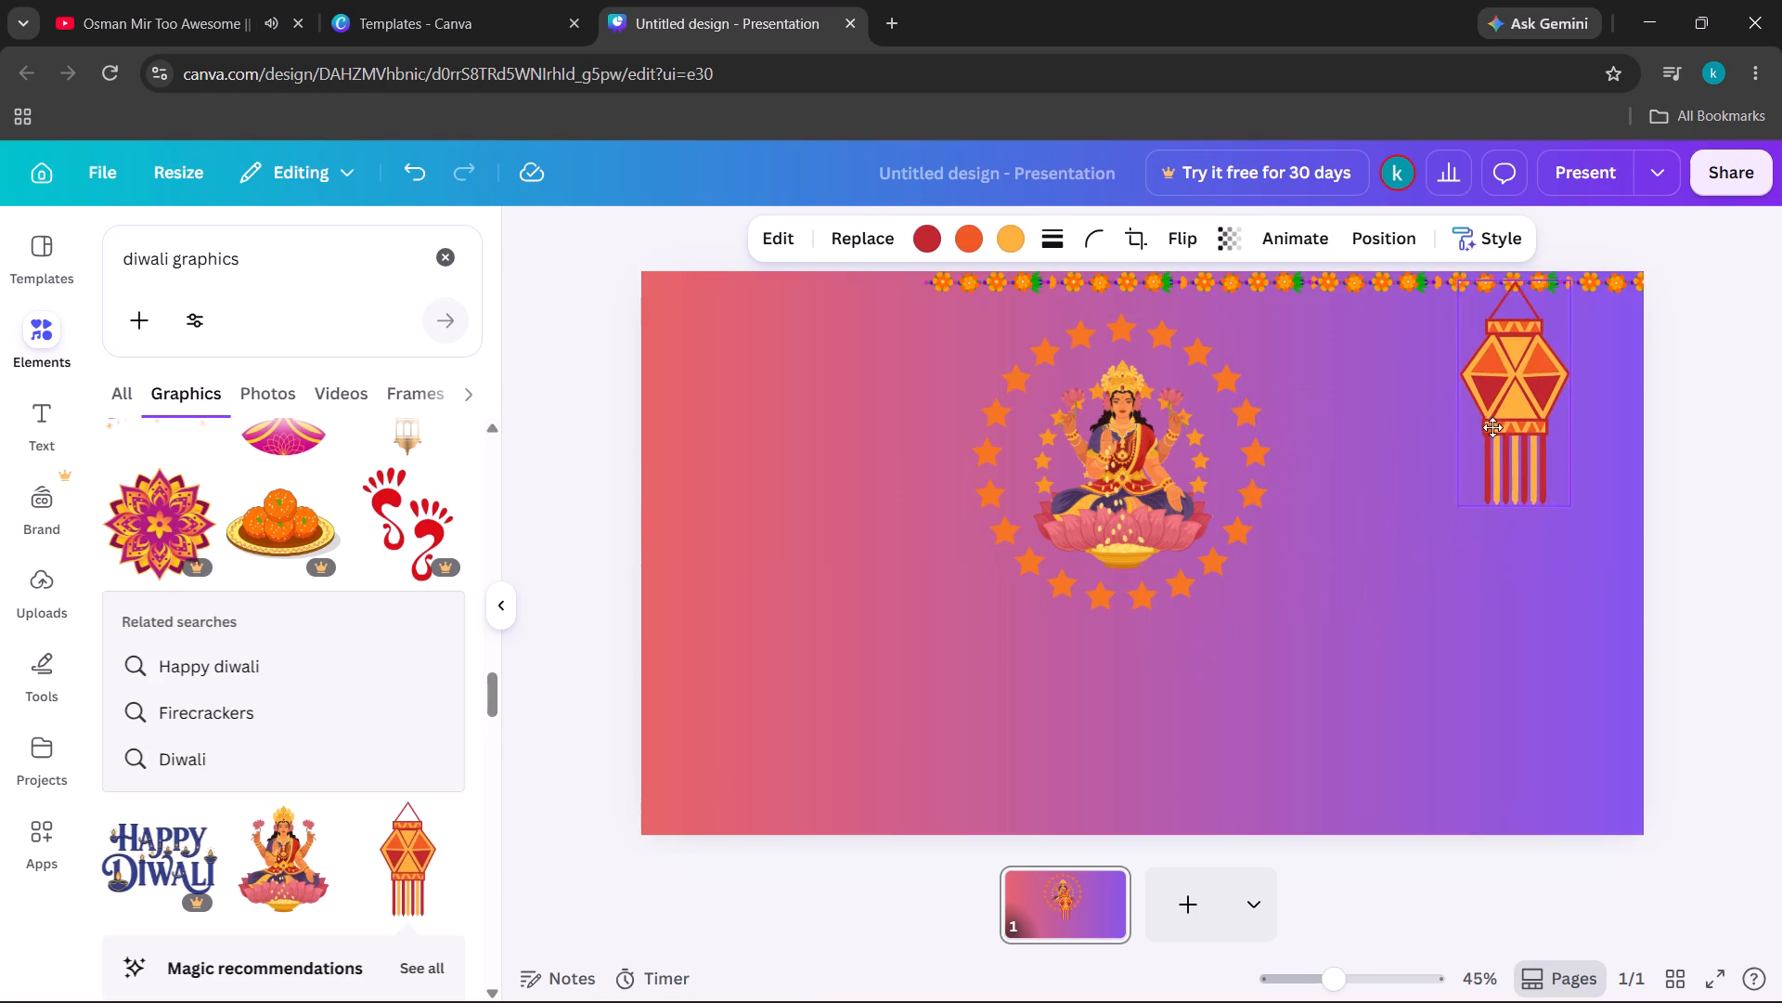
pyautogui.moveTo(1492, 427); pyautogui.dragTo(1503, 436)
pyautogui.click(1331, 571)
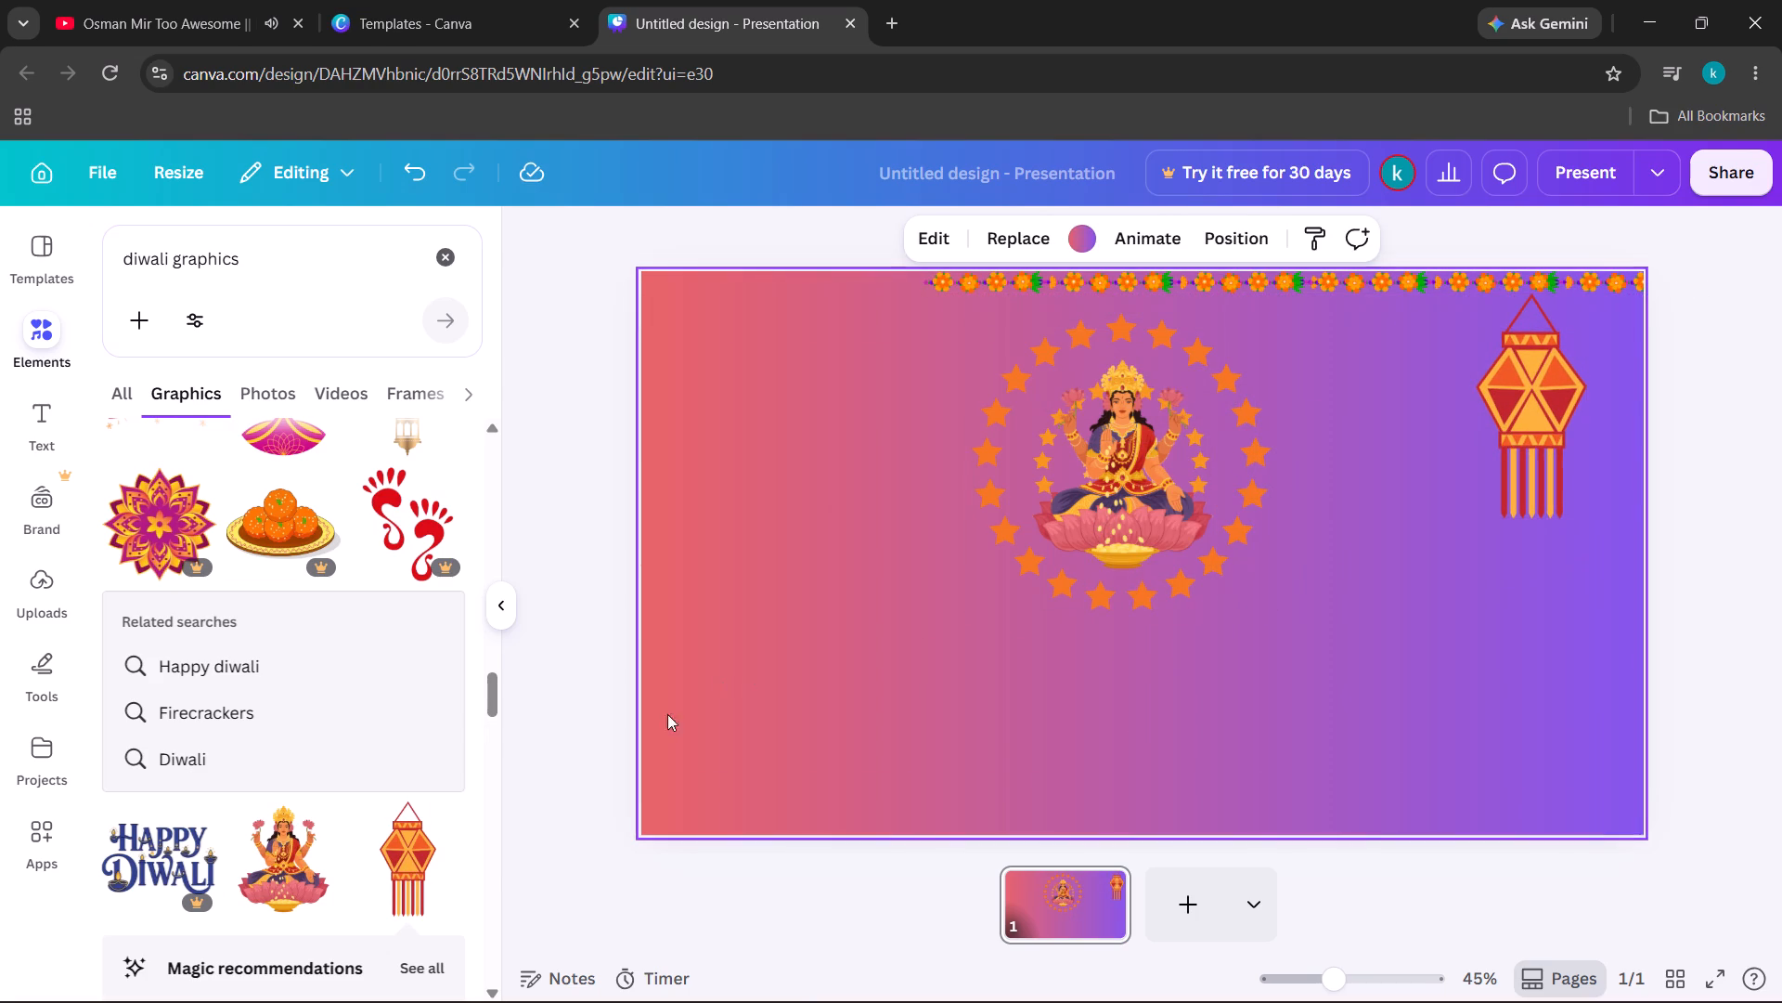
# Add a second, smaller red and orange lantern beside the large one, shifting the large lantern inward and hanging the small one just below the garland.
pyautogui.click(434, 857)
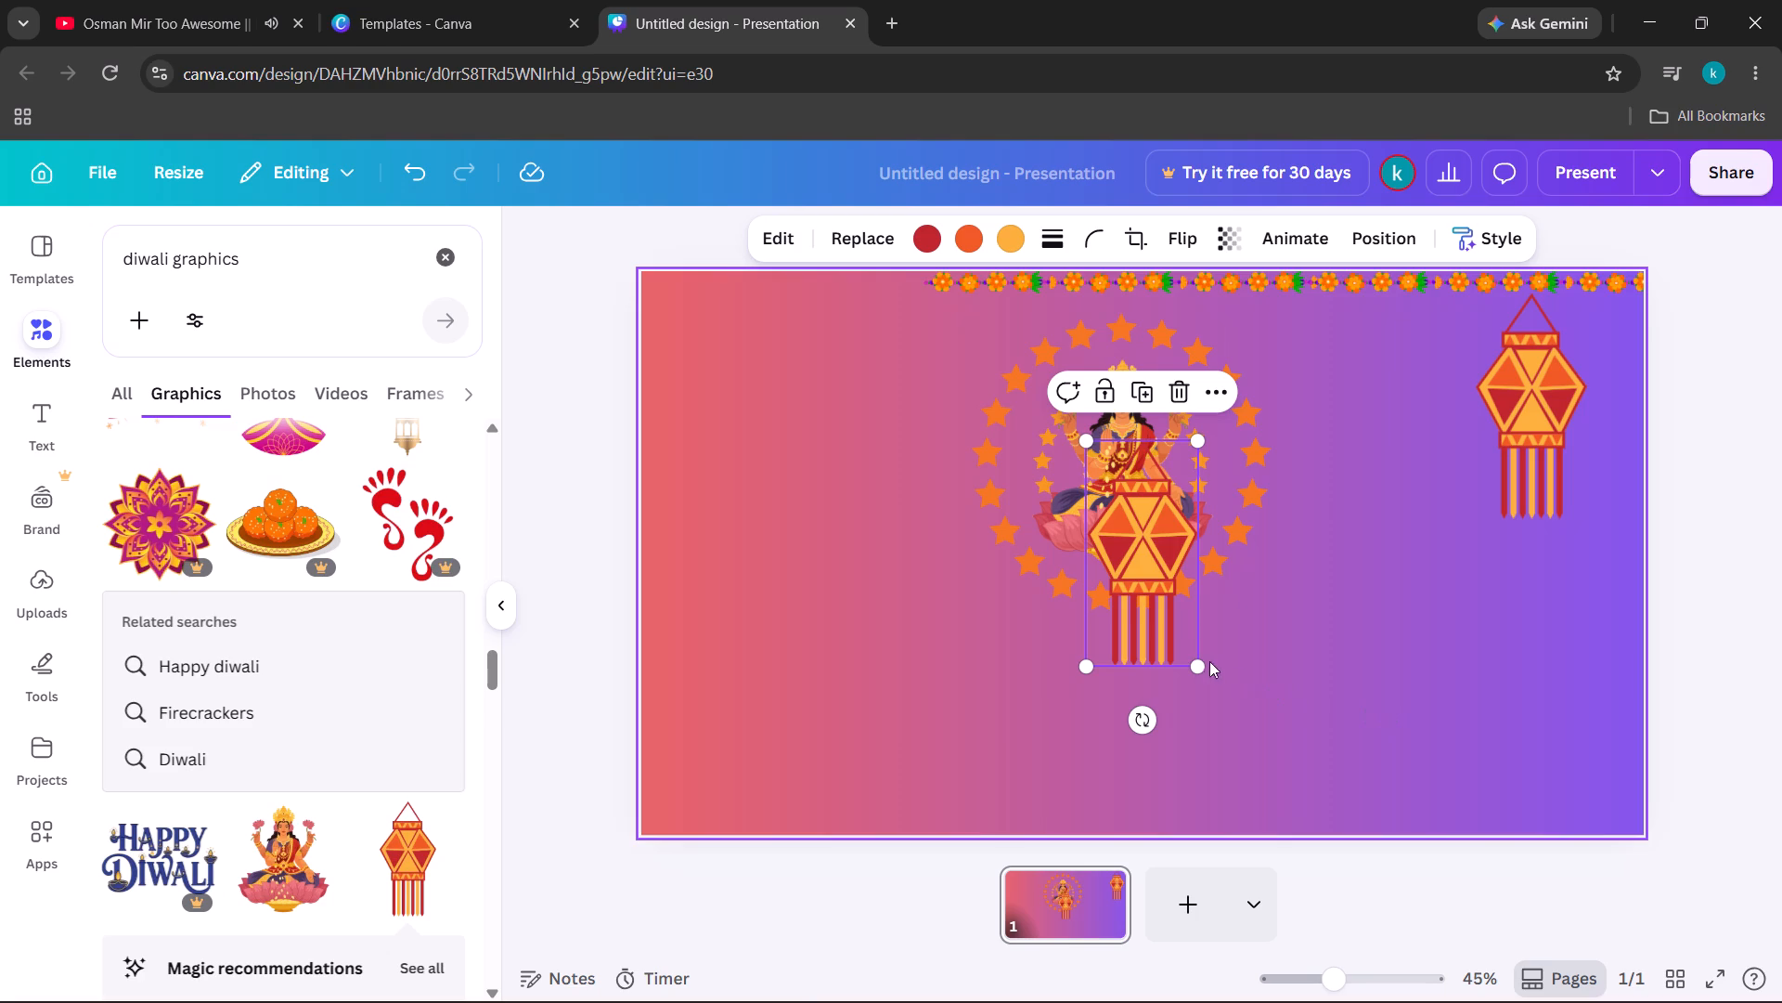
pyautogui.moveTo(1195, 661); pyautogui.dragTo(1144, 583)
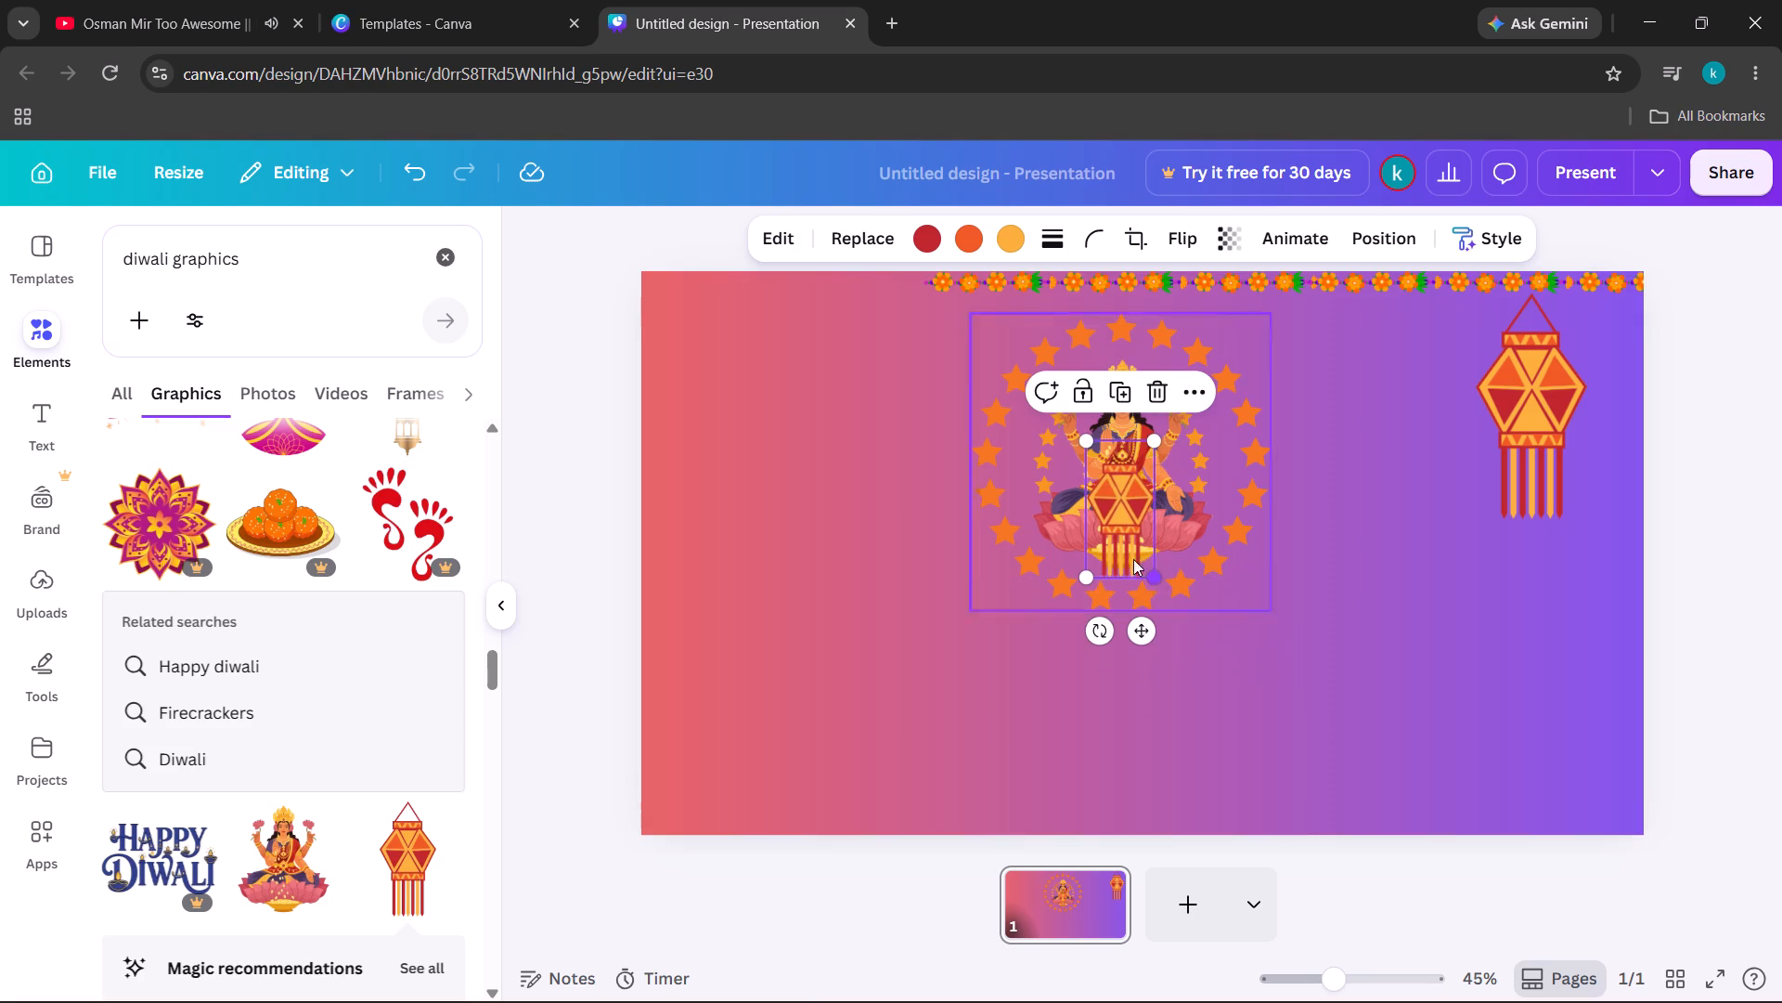
pyautogui.moveTo(1106, 522); pyautogui.dragTo(1419, 397)
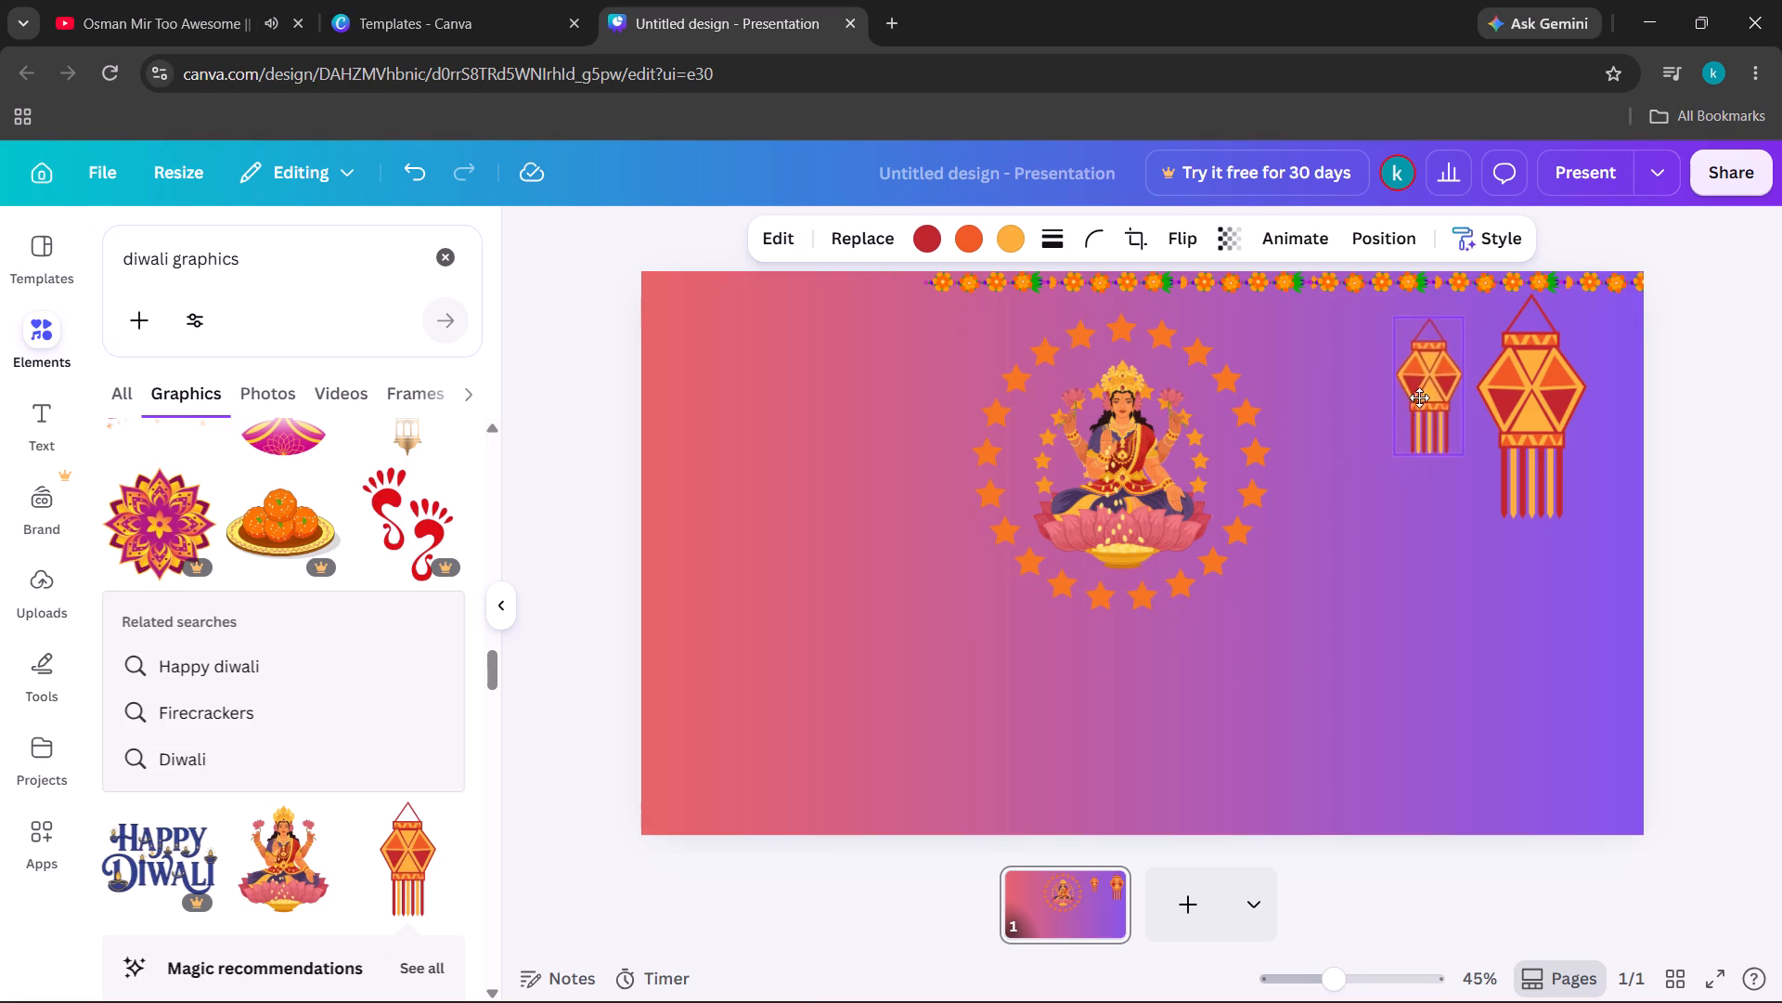
pyautogui.moveTo(1419, 397); pyautogui.dragTo(1413, 392)
pyautogui.moveTo(1413, 392); pyautogui.dragTo(1363, 384)
pyautogui.moveTo(1526, 407); pyautogui.dragTo(1471, 406)
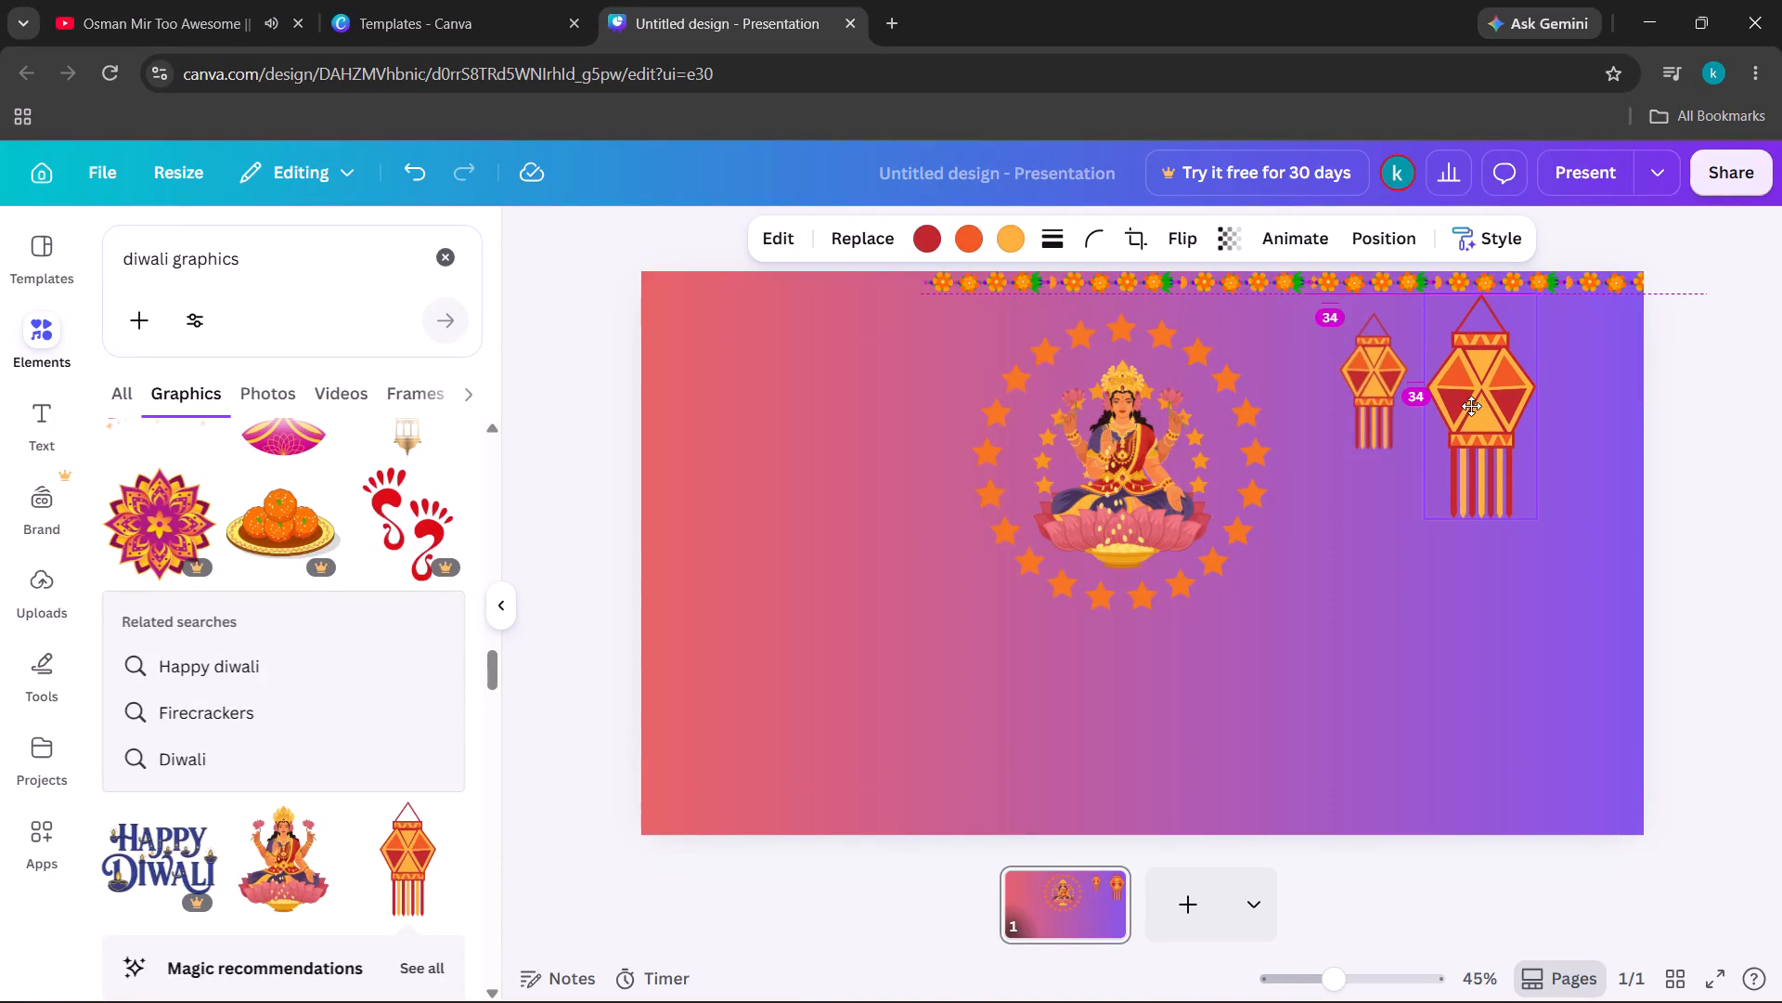
pyautogui.moveTo(1471, 406); pyautogui.dragTo(1453, 407)
pyautogui.moveTo(1393, 399); pyautogui.dragTo(1386, 387)
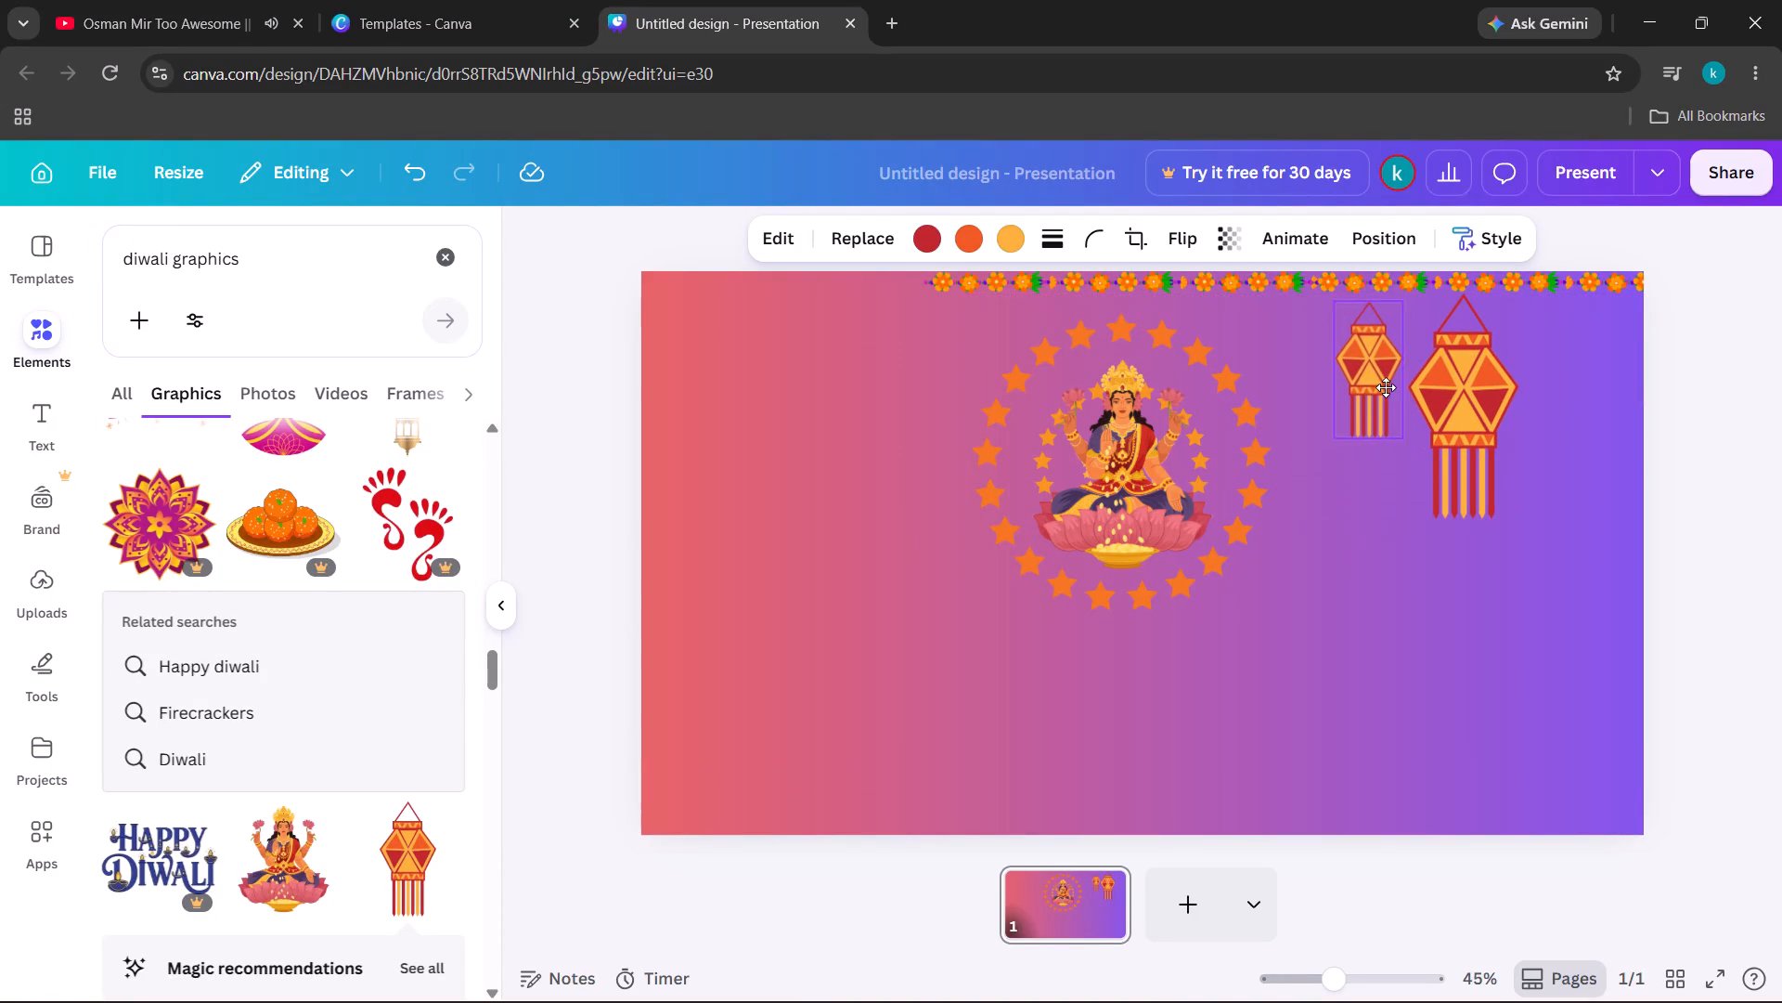
pyautogui.moveTo(1386, 387); pyautogui.dragTo(1385, 387)
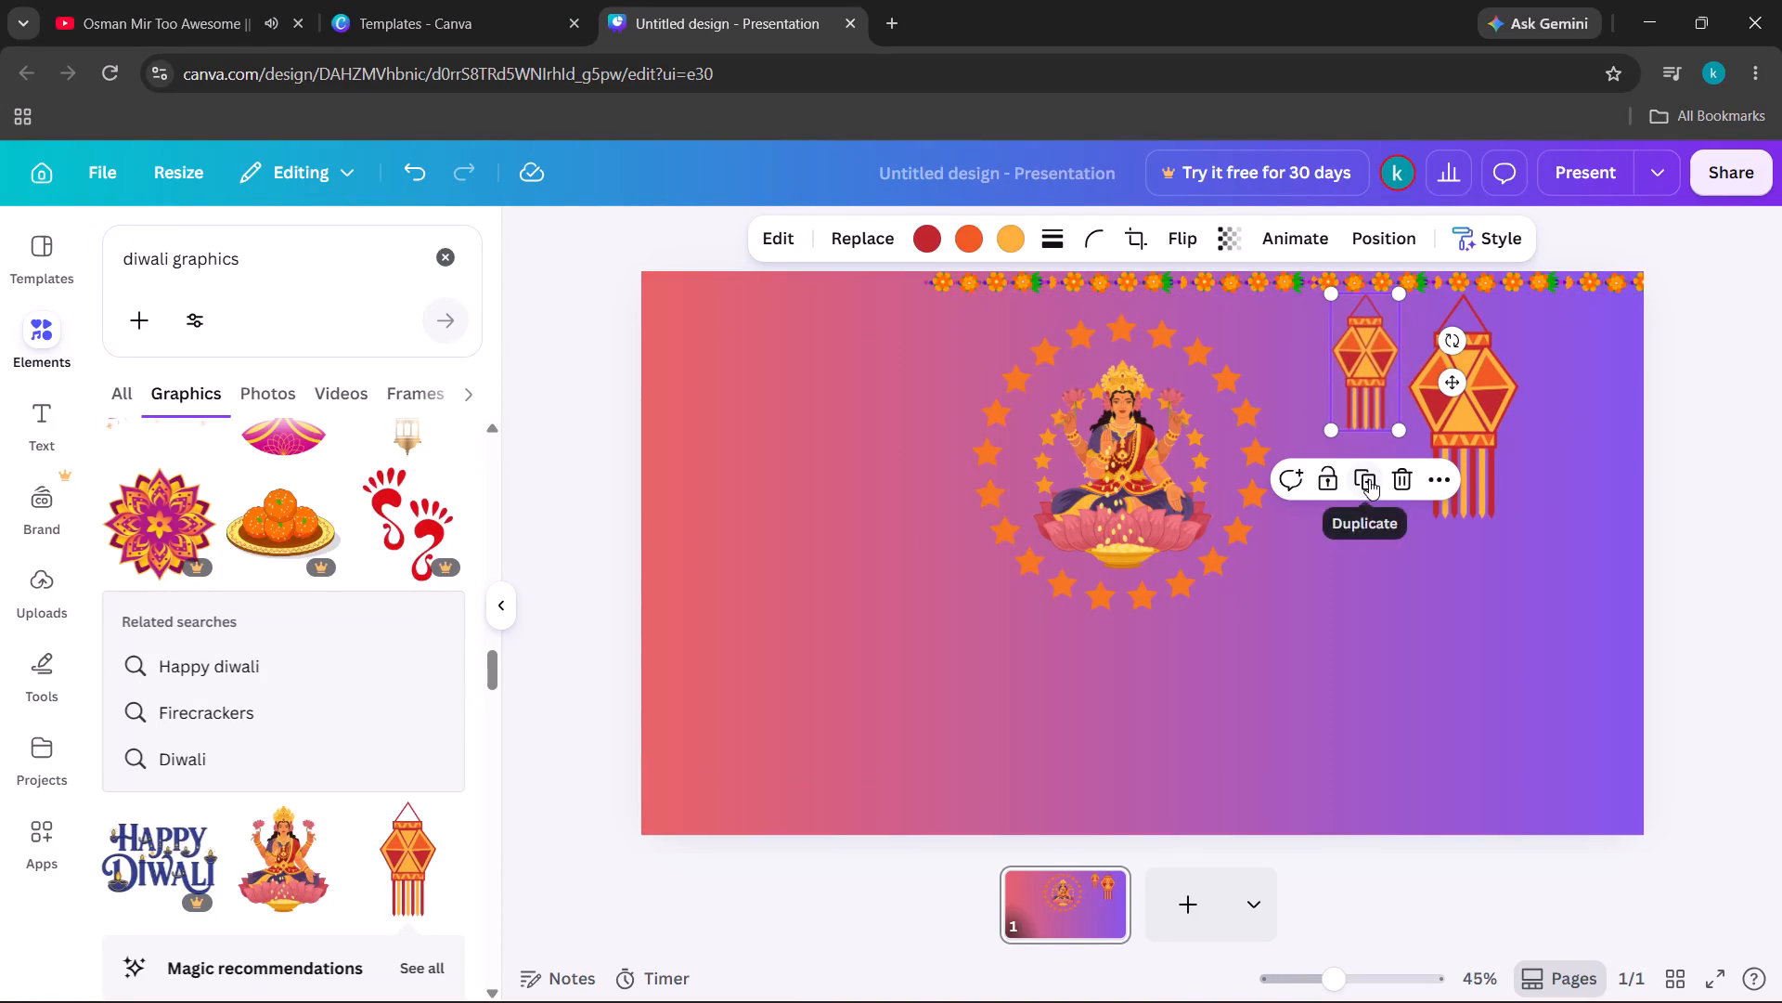
# Duplicate the small lantern and place the copy on the other side of the large lantern, near the page's right edge.
pyautogui.click(1369, 479)
pyautogui.moveTo(1358, 378); pyautogui.dragTo(1577, 387)
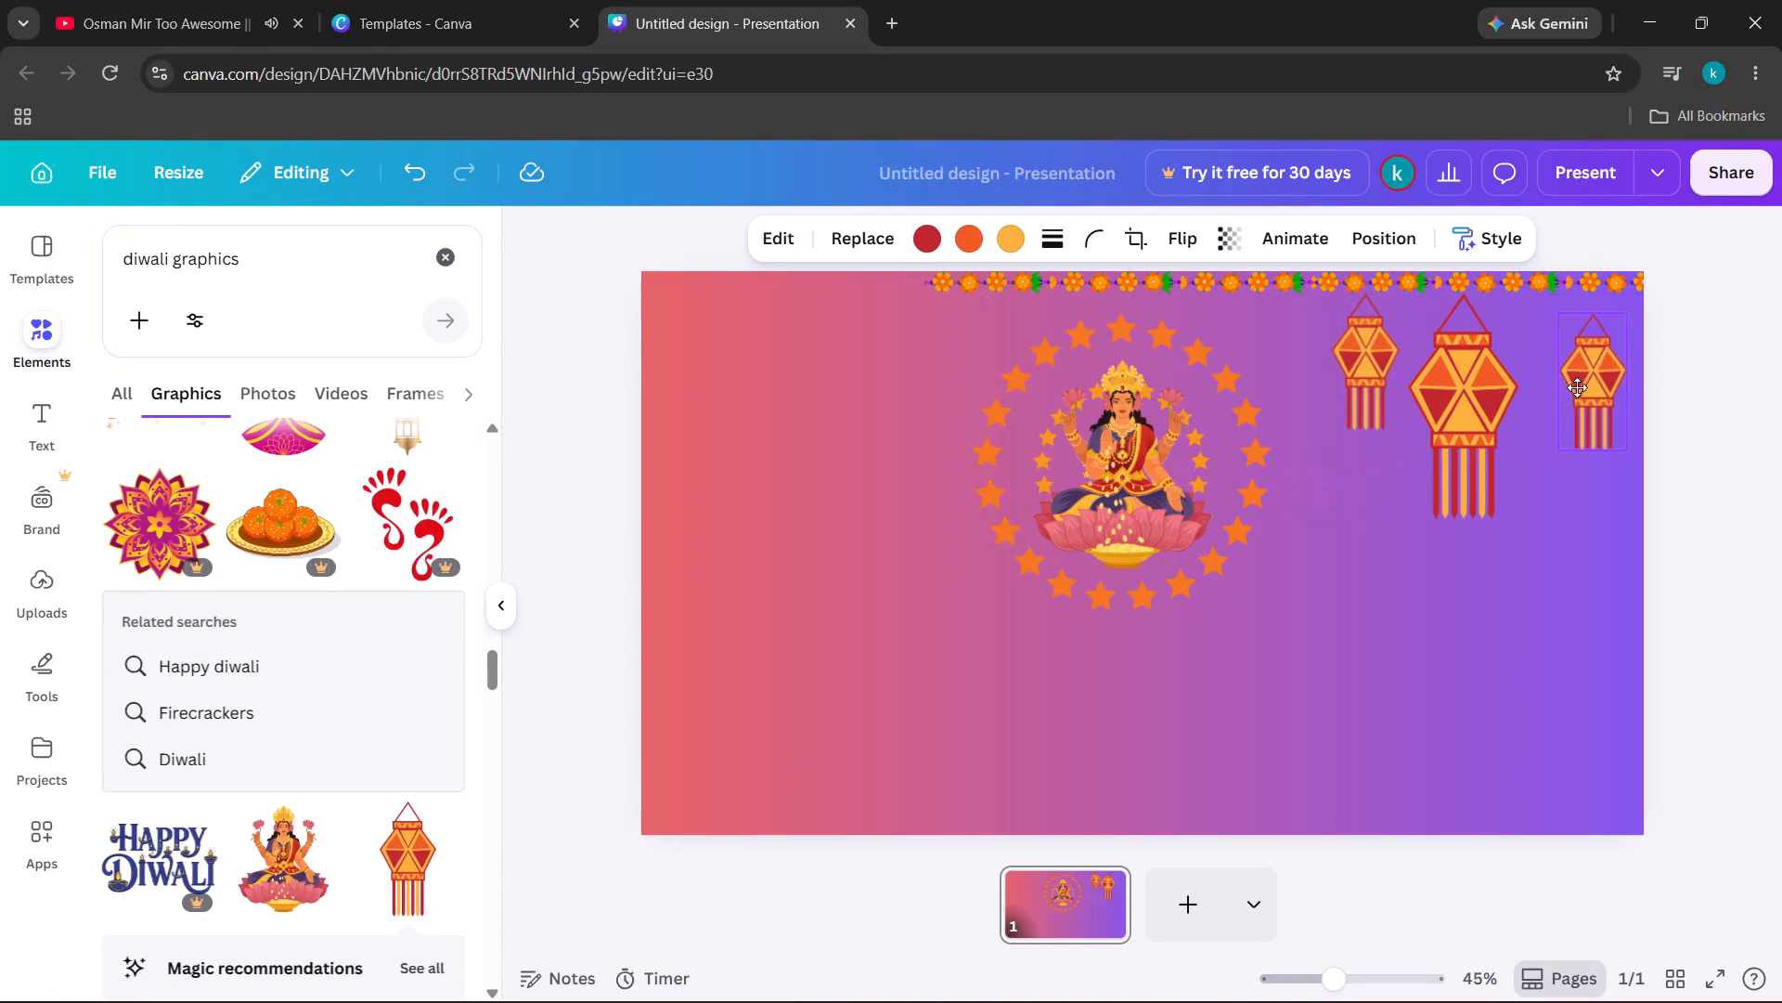
pyautogui.moveTo(1577, 387); pyautogui.dragTo(1550, 376)
pyautogui.click(1677, 441)
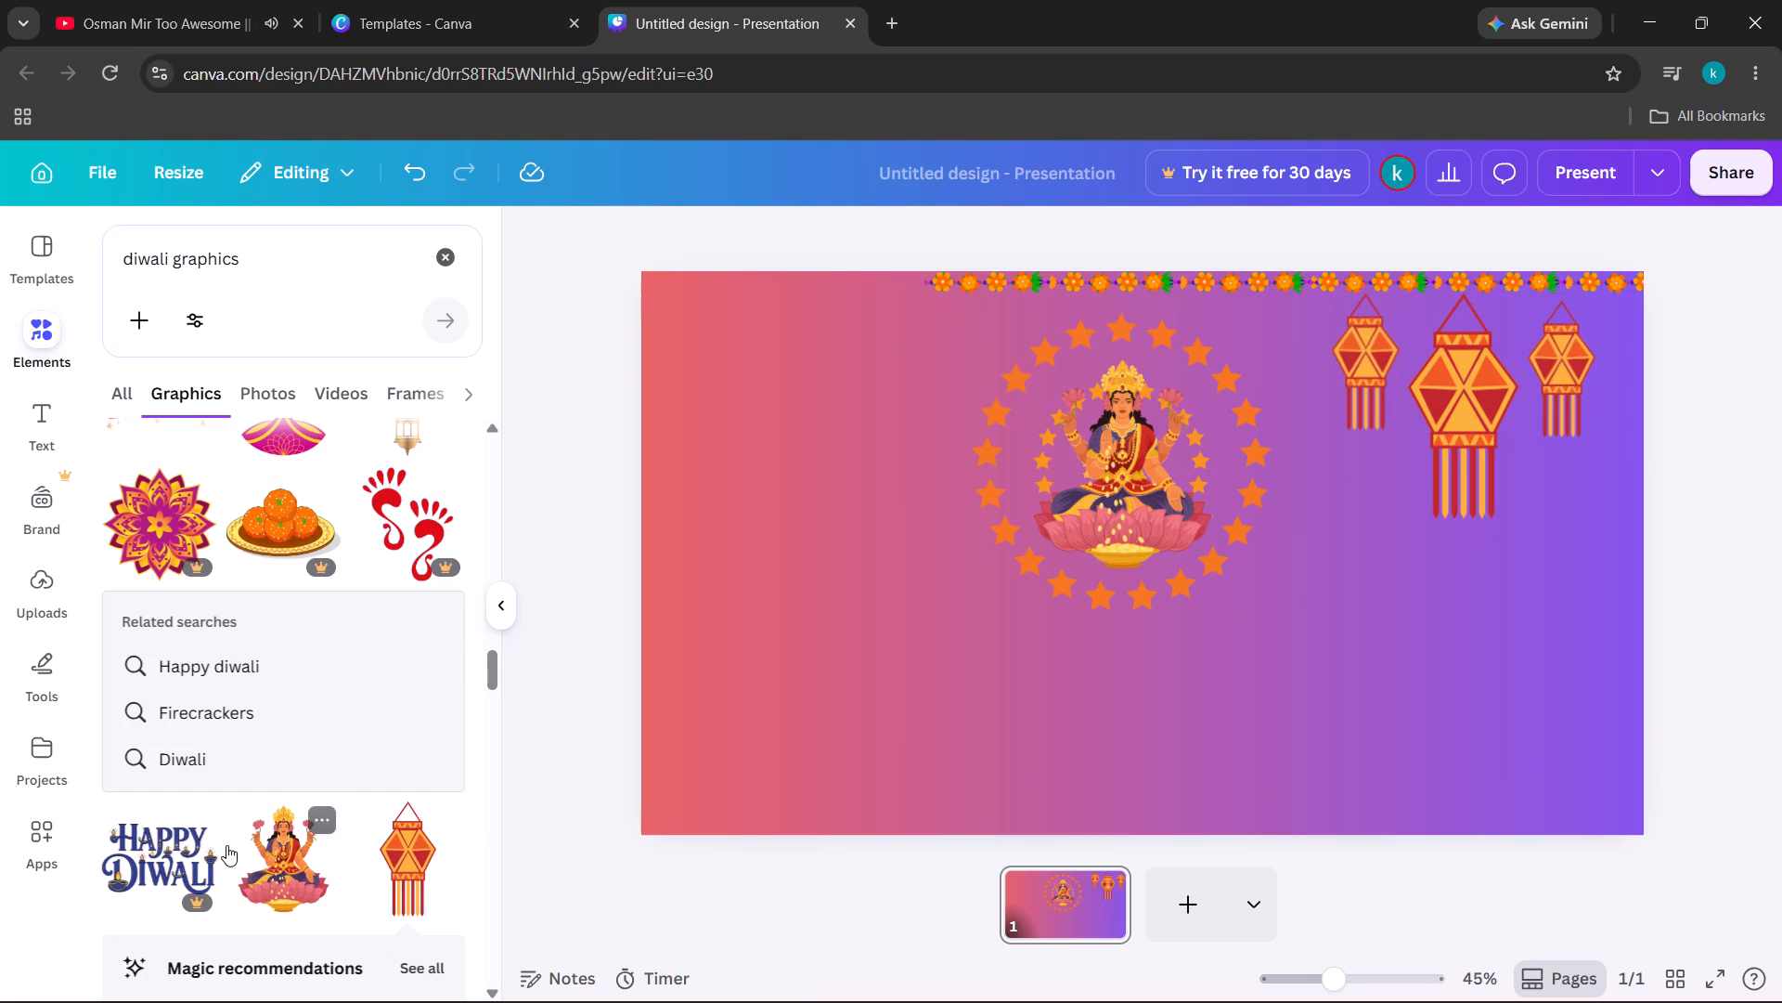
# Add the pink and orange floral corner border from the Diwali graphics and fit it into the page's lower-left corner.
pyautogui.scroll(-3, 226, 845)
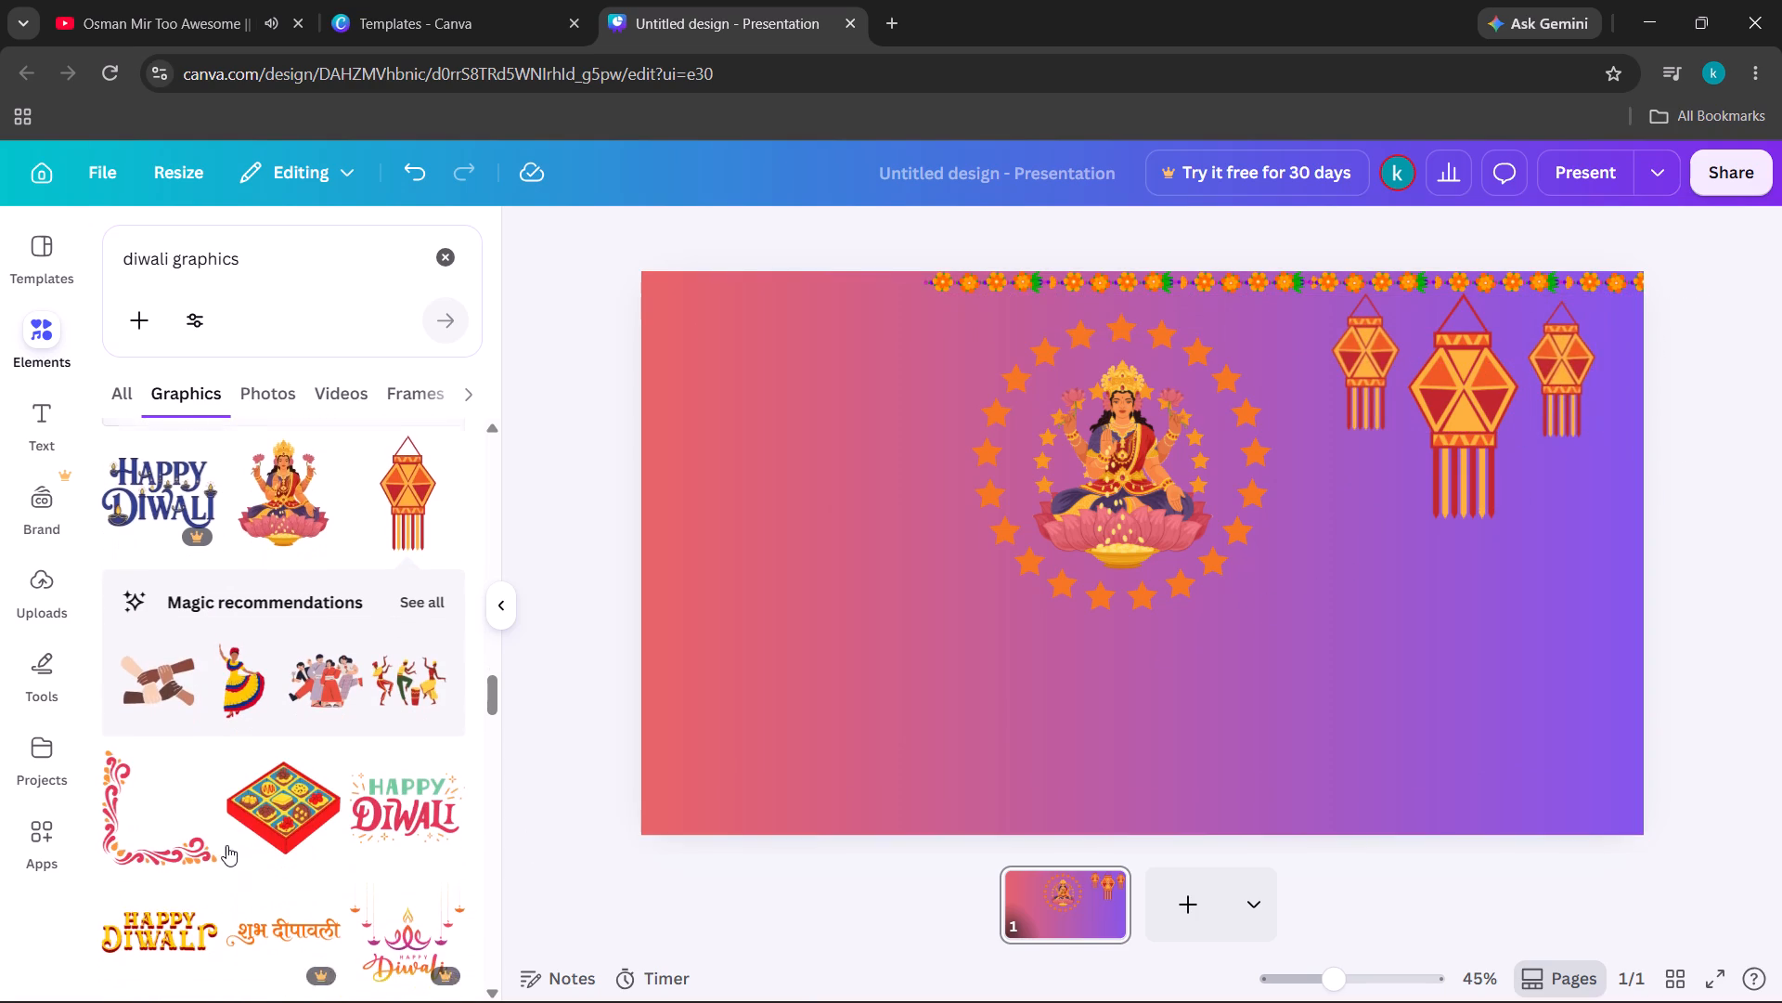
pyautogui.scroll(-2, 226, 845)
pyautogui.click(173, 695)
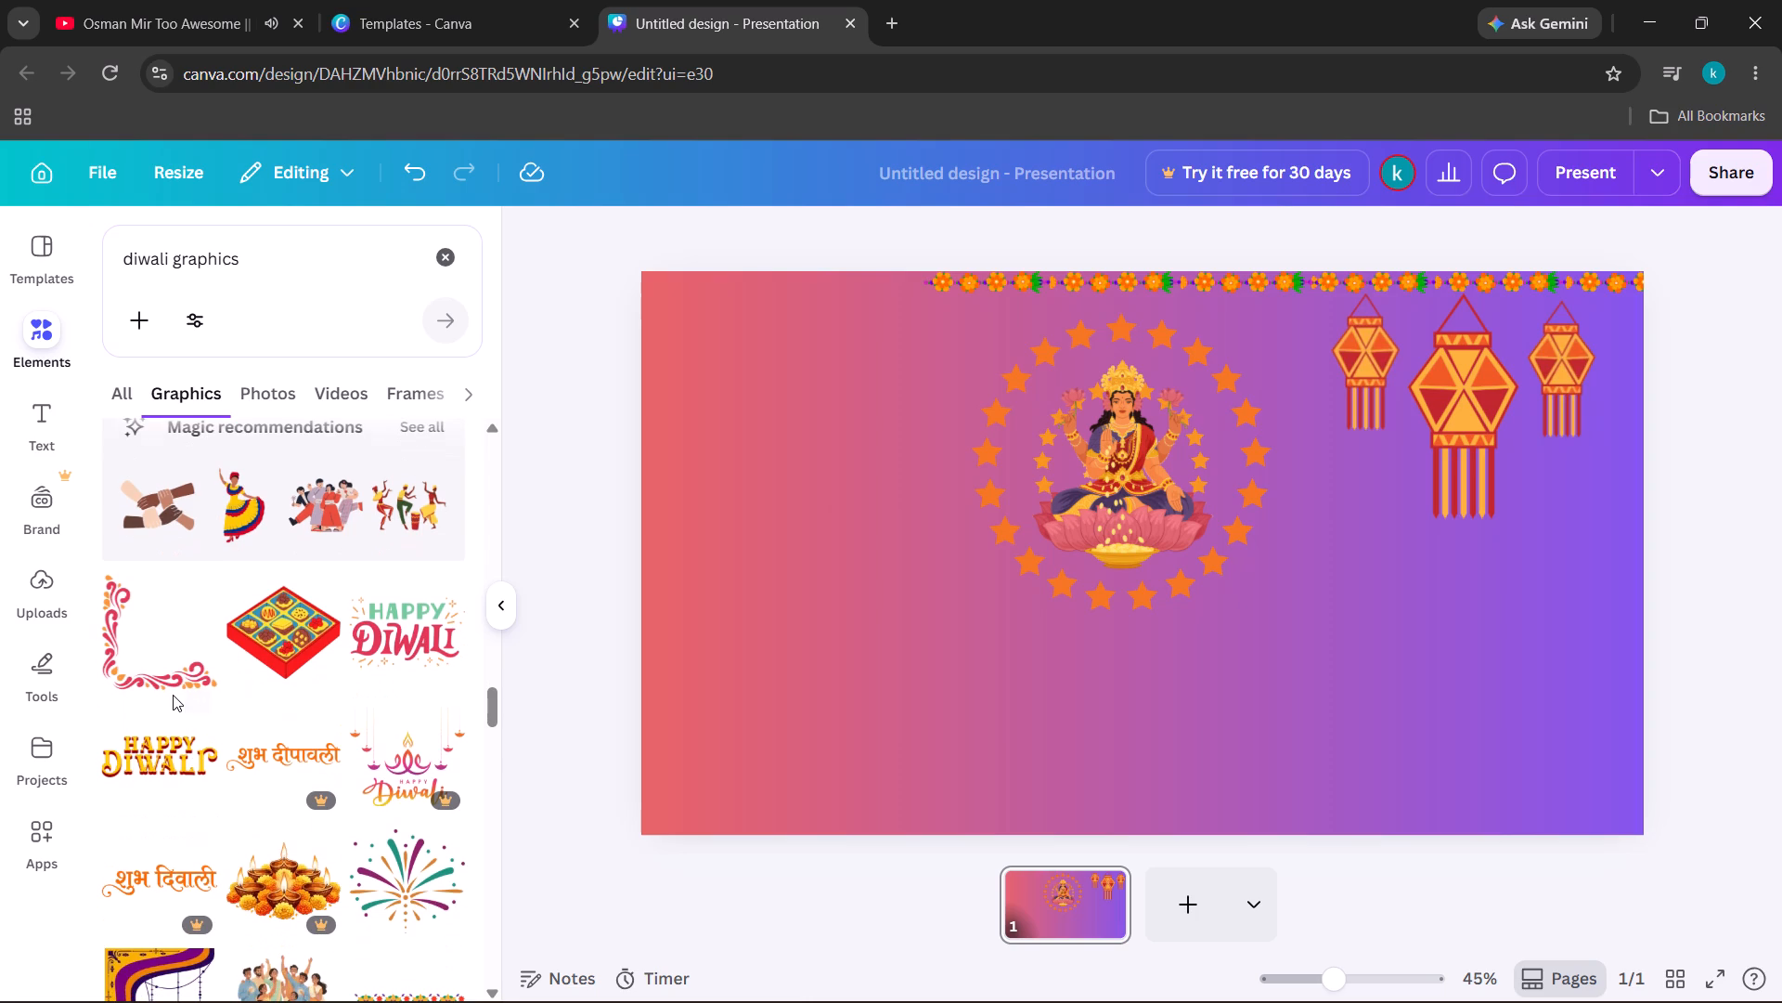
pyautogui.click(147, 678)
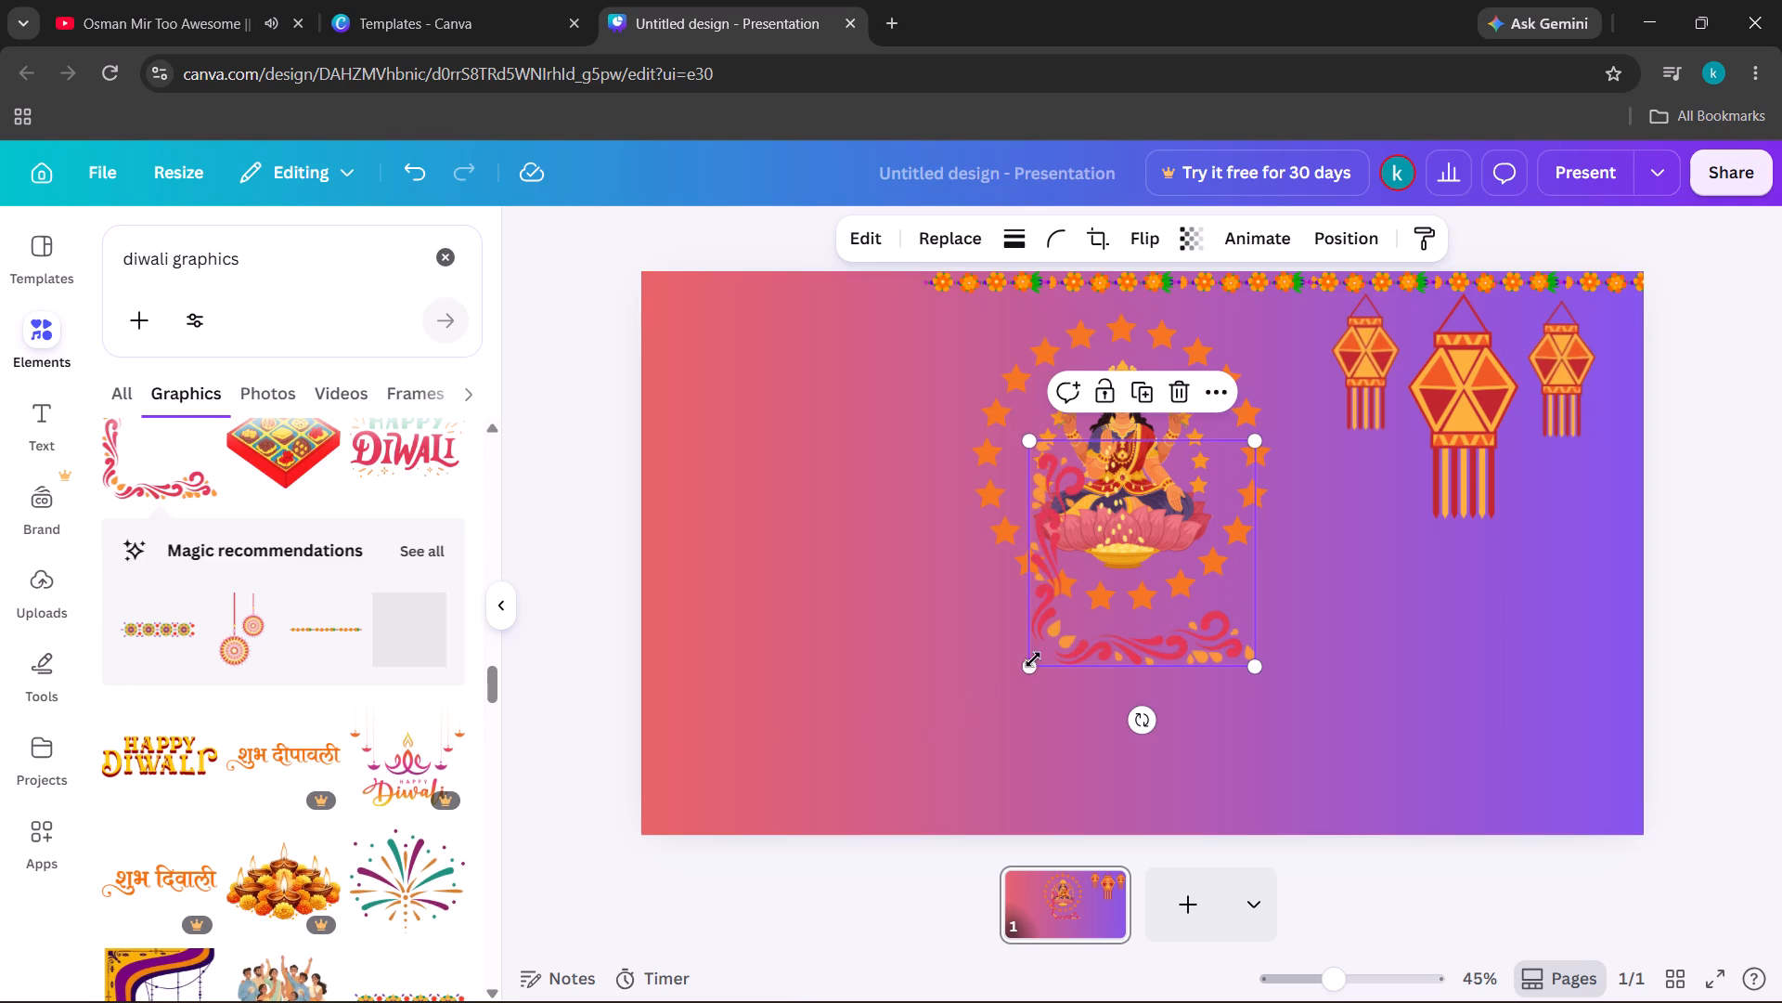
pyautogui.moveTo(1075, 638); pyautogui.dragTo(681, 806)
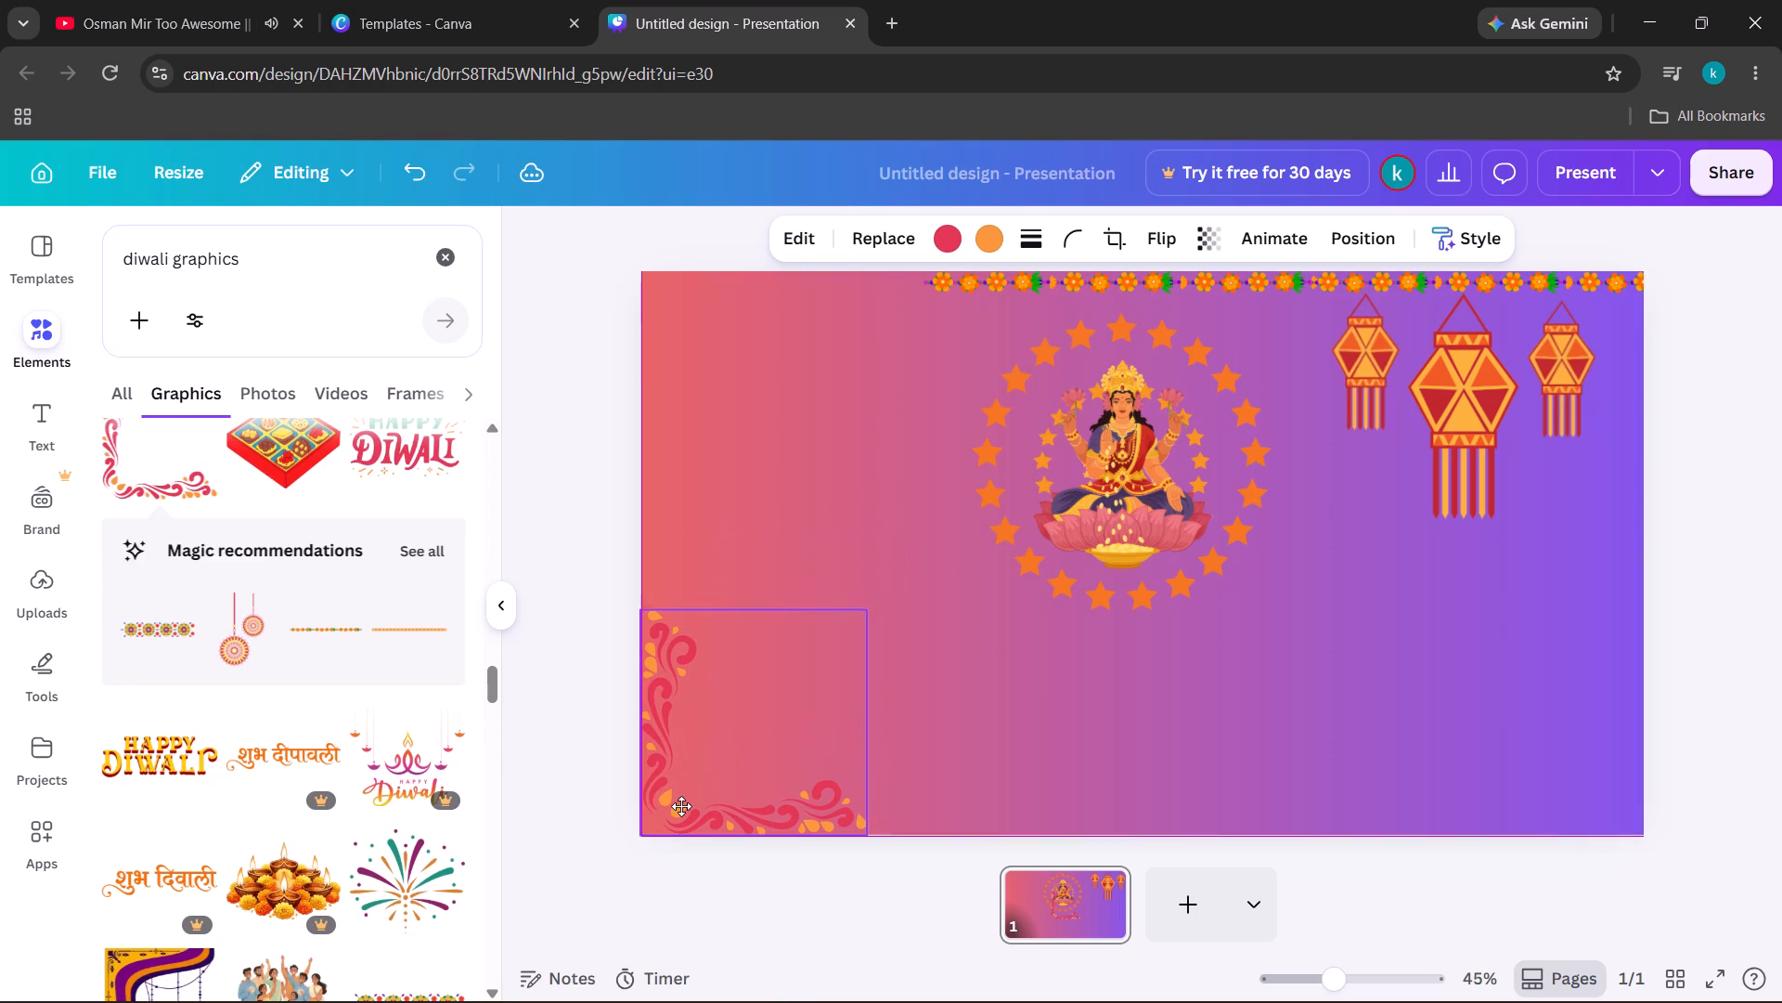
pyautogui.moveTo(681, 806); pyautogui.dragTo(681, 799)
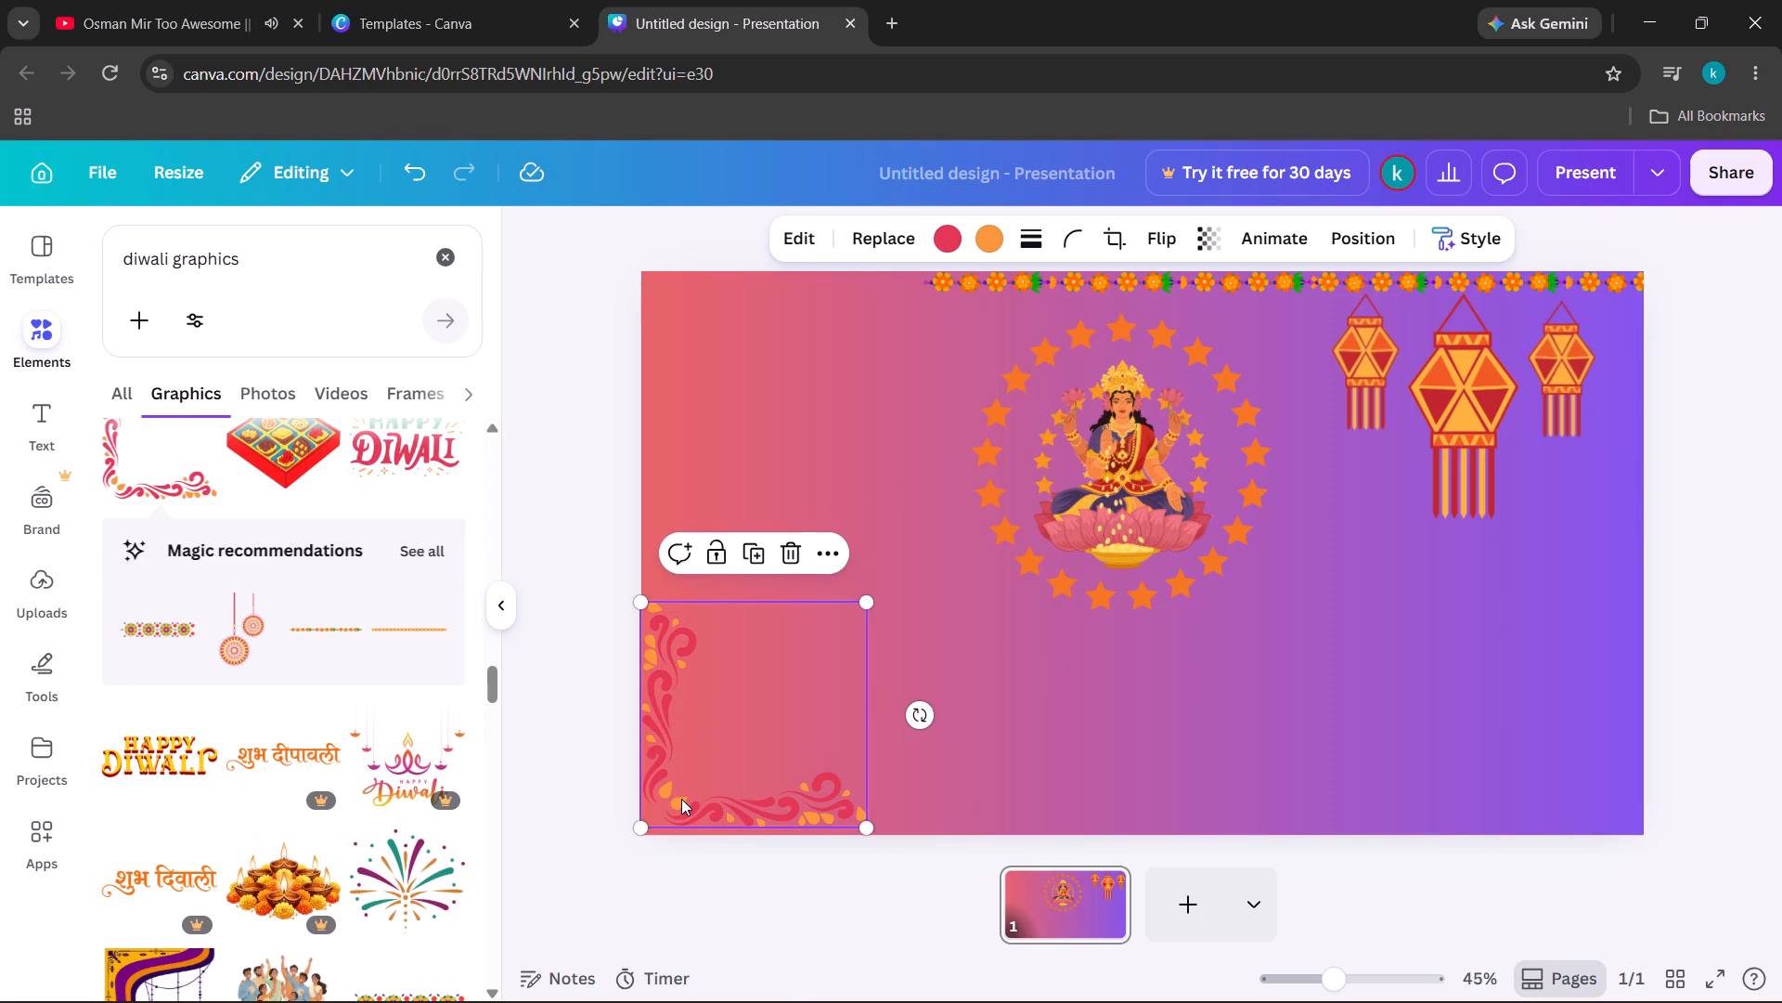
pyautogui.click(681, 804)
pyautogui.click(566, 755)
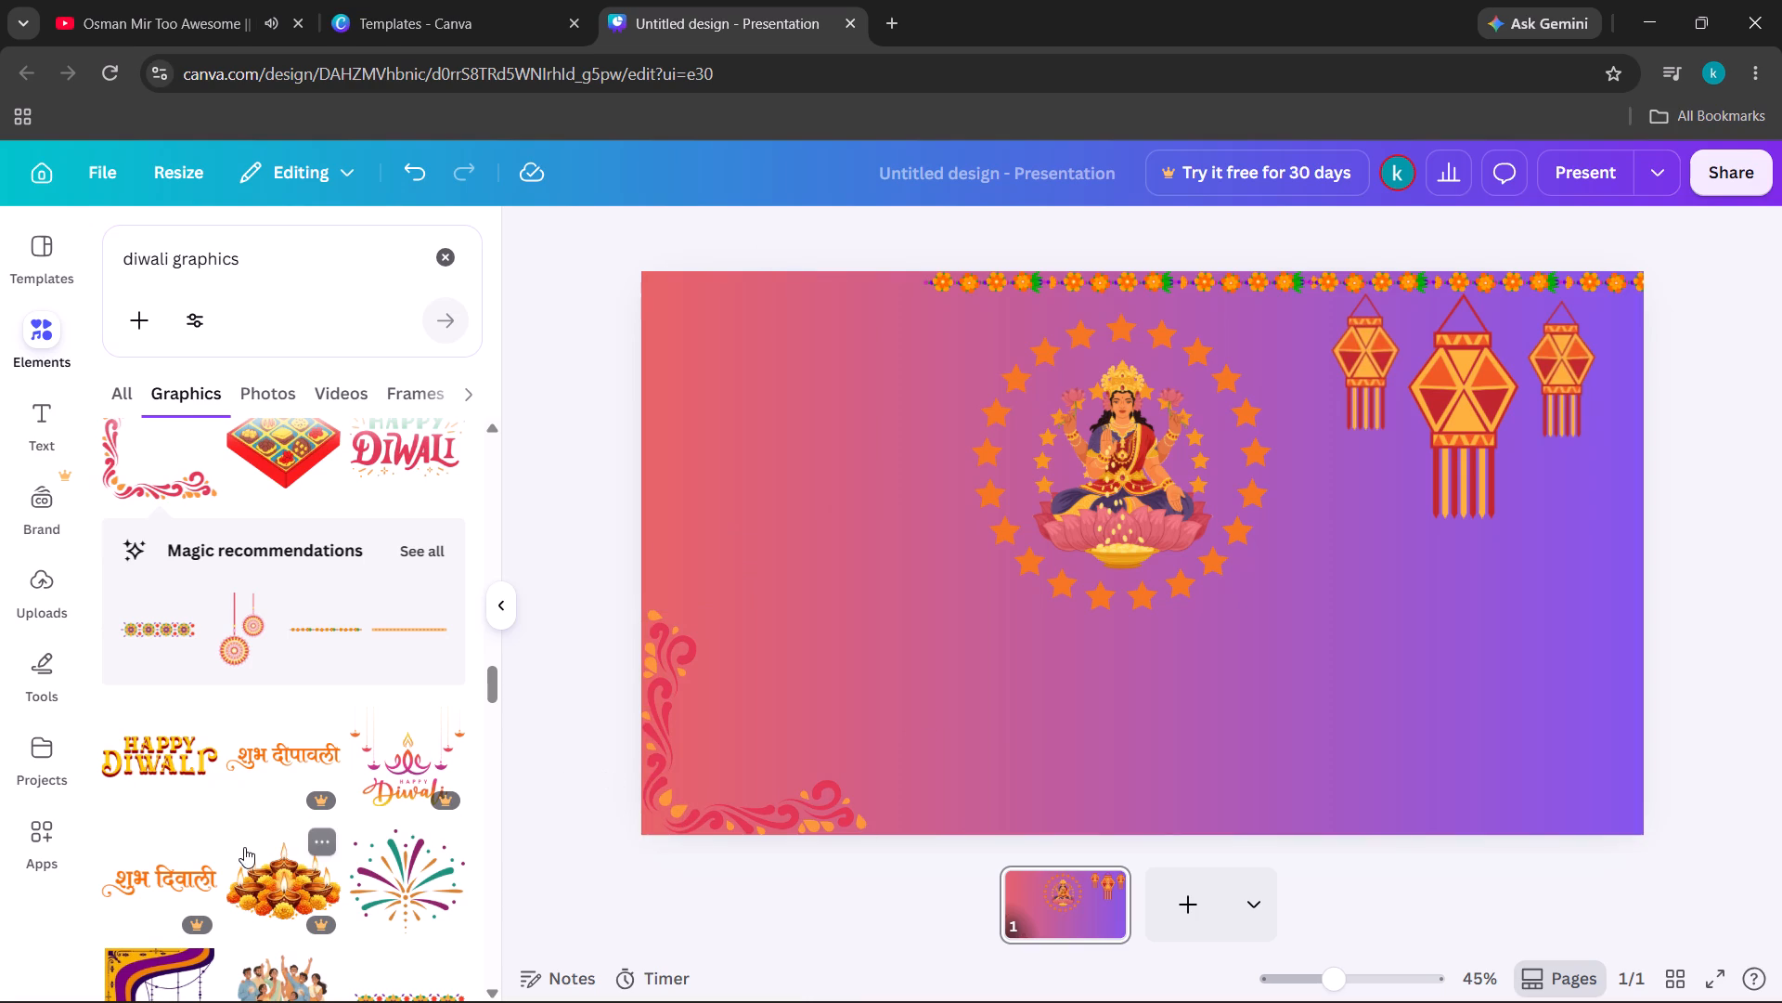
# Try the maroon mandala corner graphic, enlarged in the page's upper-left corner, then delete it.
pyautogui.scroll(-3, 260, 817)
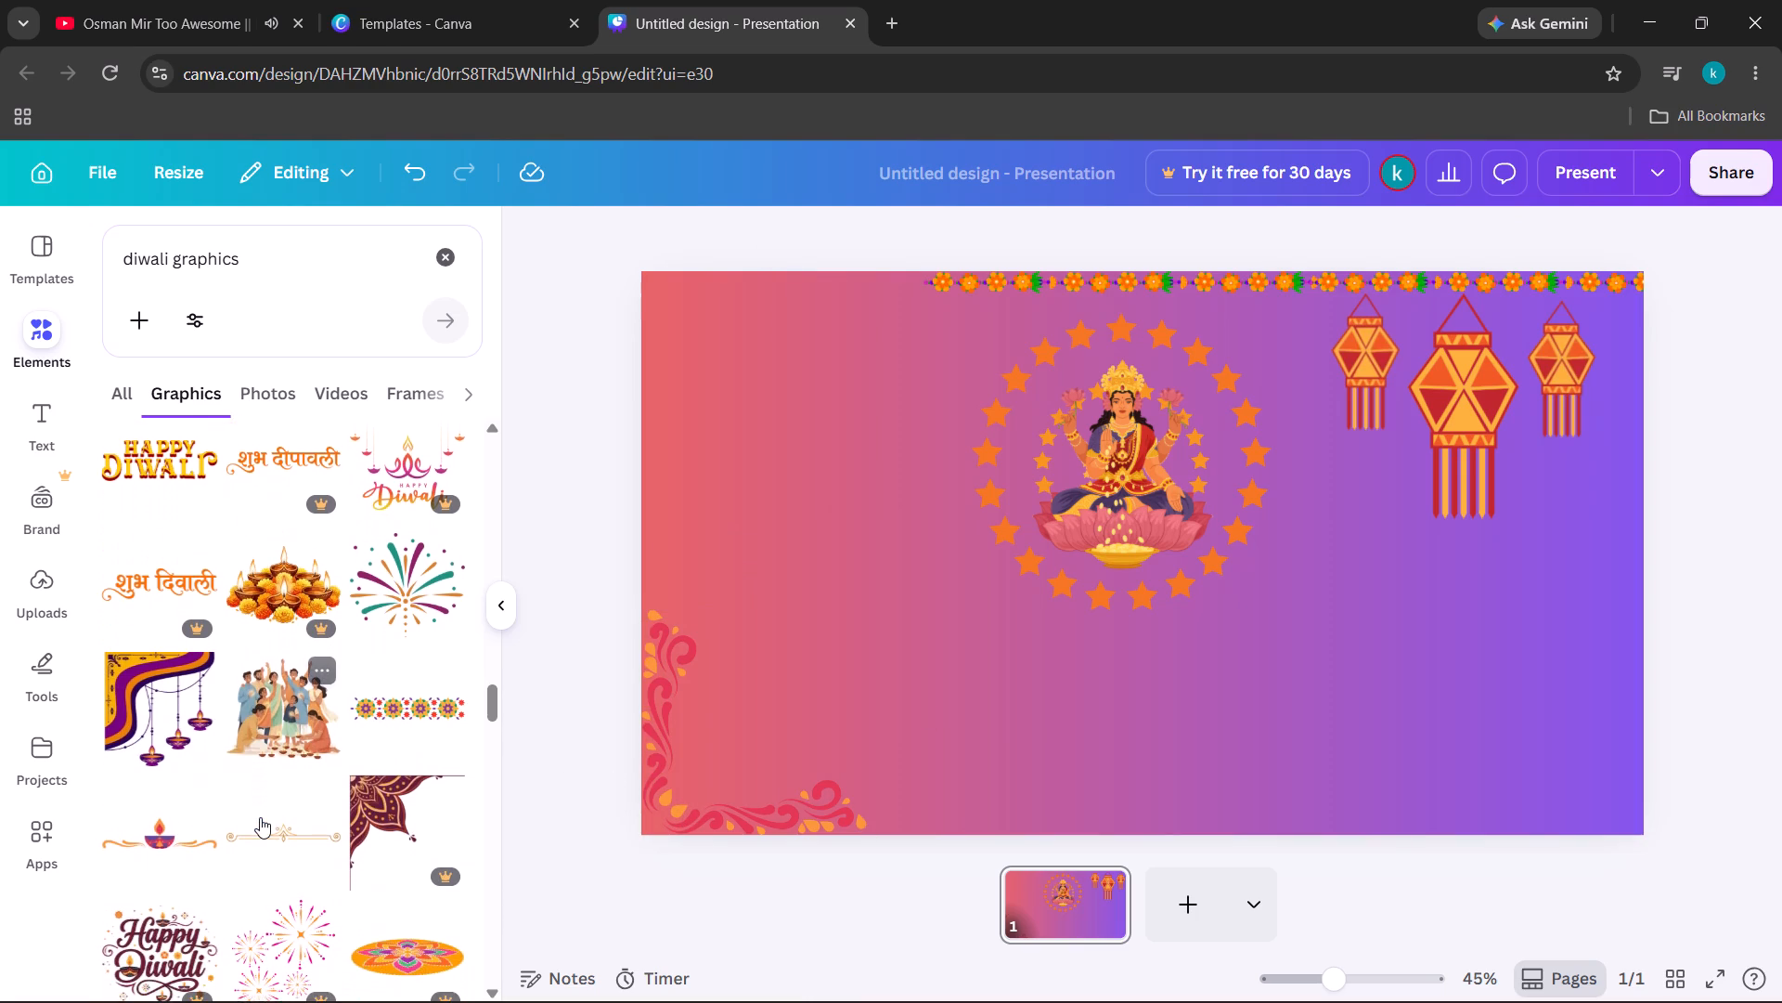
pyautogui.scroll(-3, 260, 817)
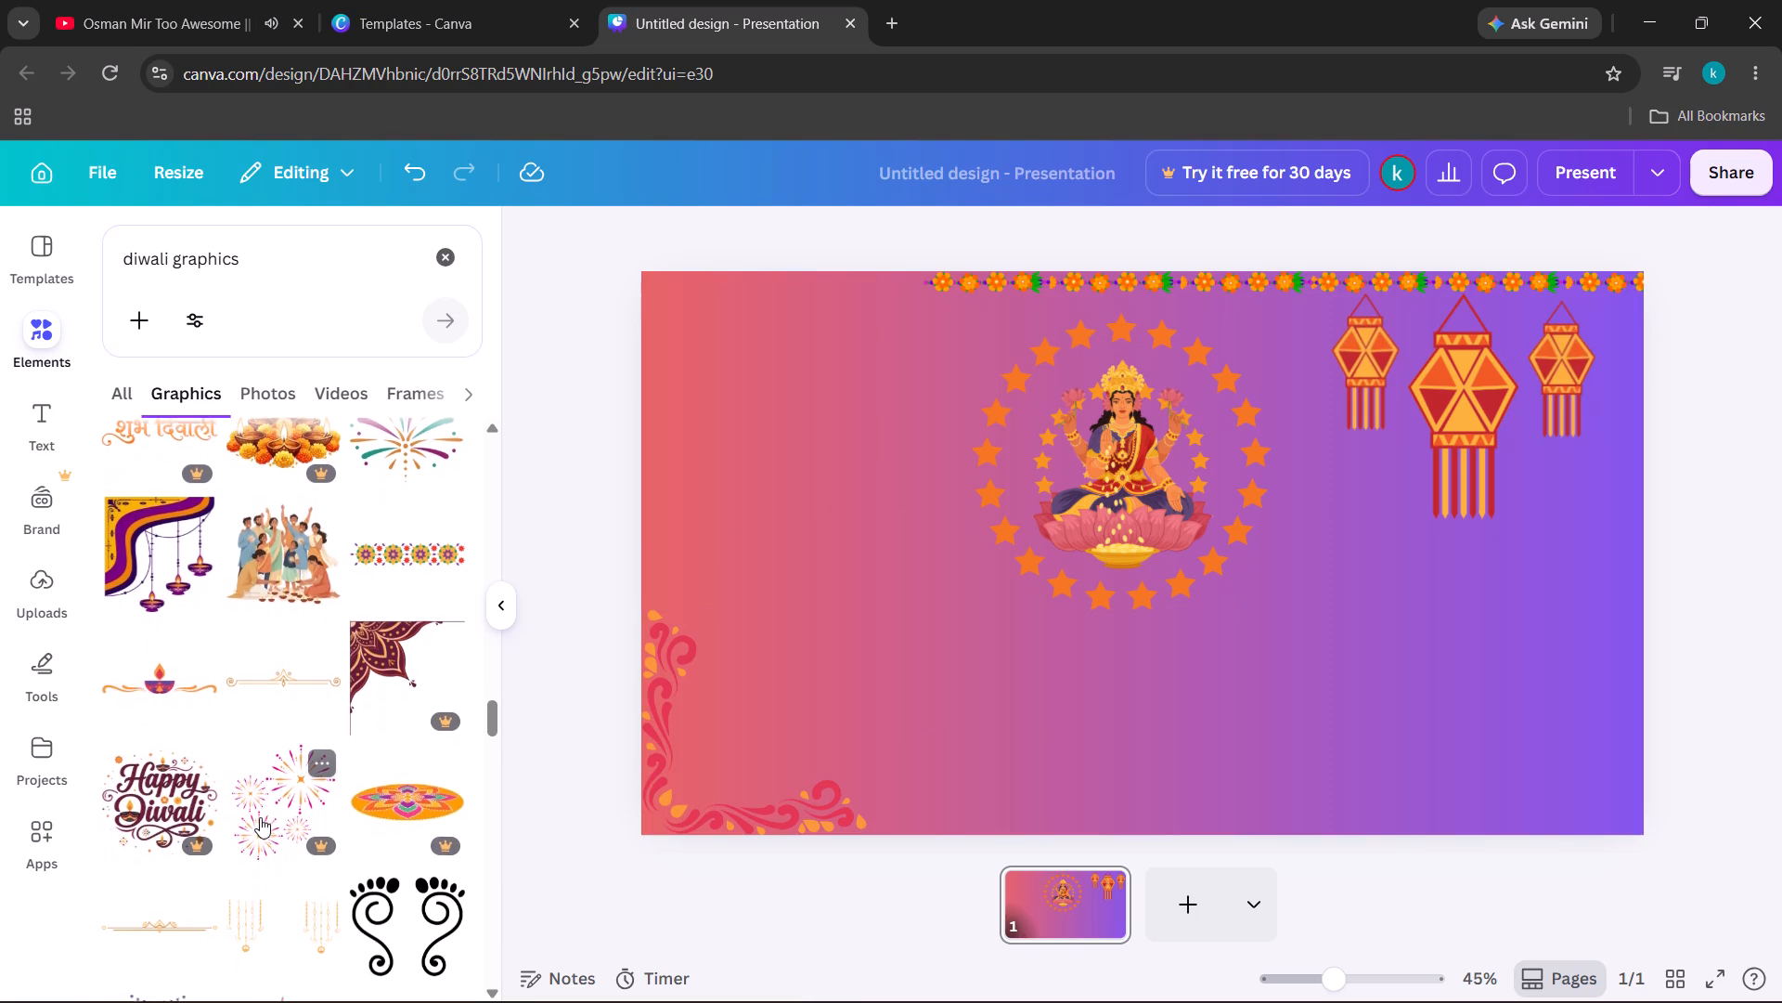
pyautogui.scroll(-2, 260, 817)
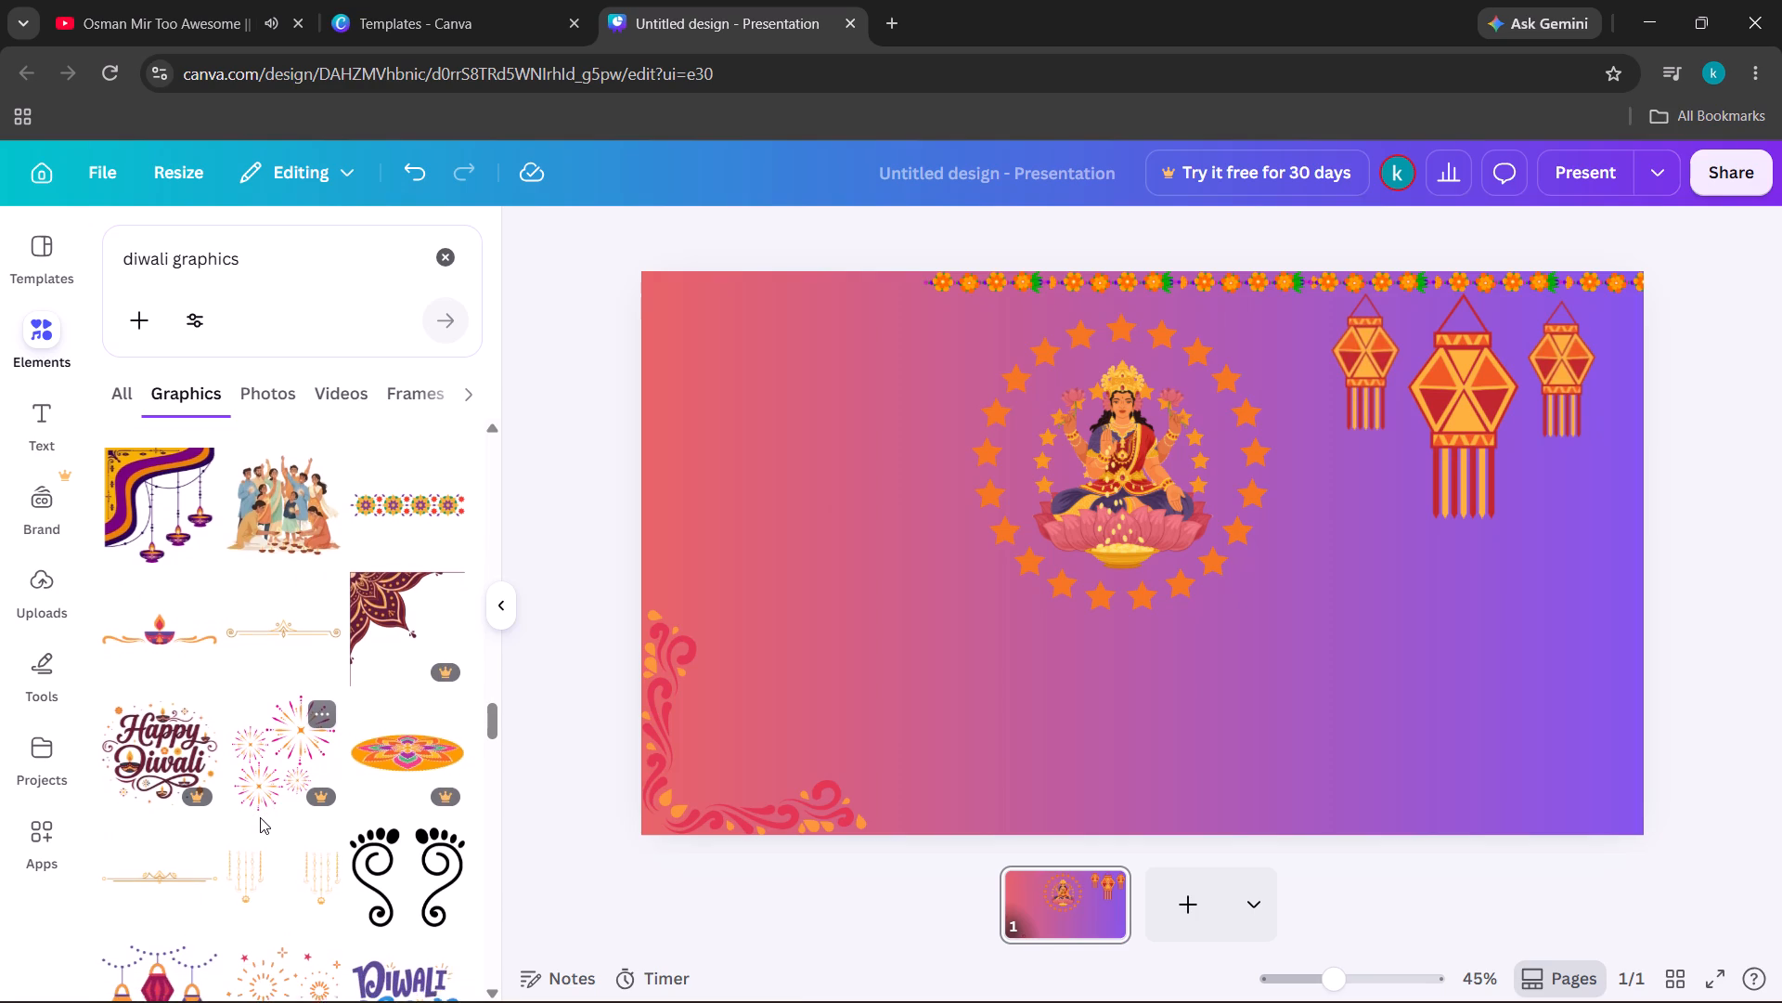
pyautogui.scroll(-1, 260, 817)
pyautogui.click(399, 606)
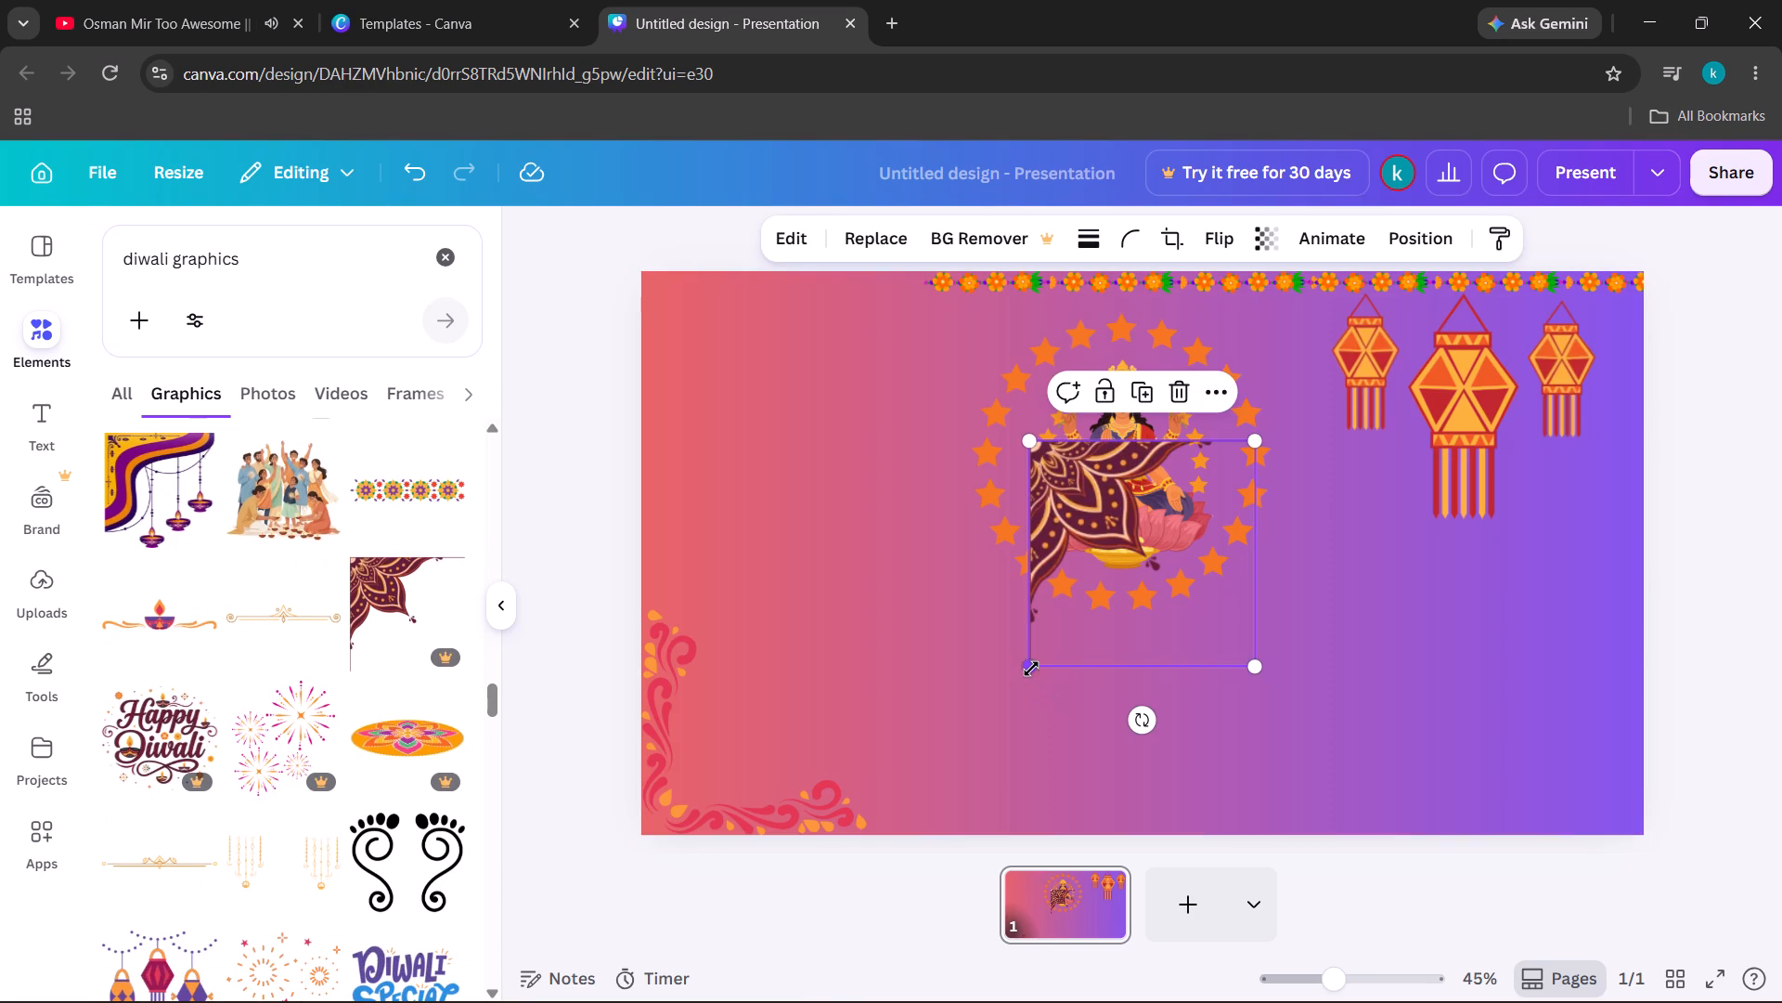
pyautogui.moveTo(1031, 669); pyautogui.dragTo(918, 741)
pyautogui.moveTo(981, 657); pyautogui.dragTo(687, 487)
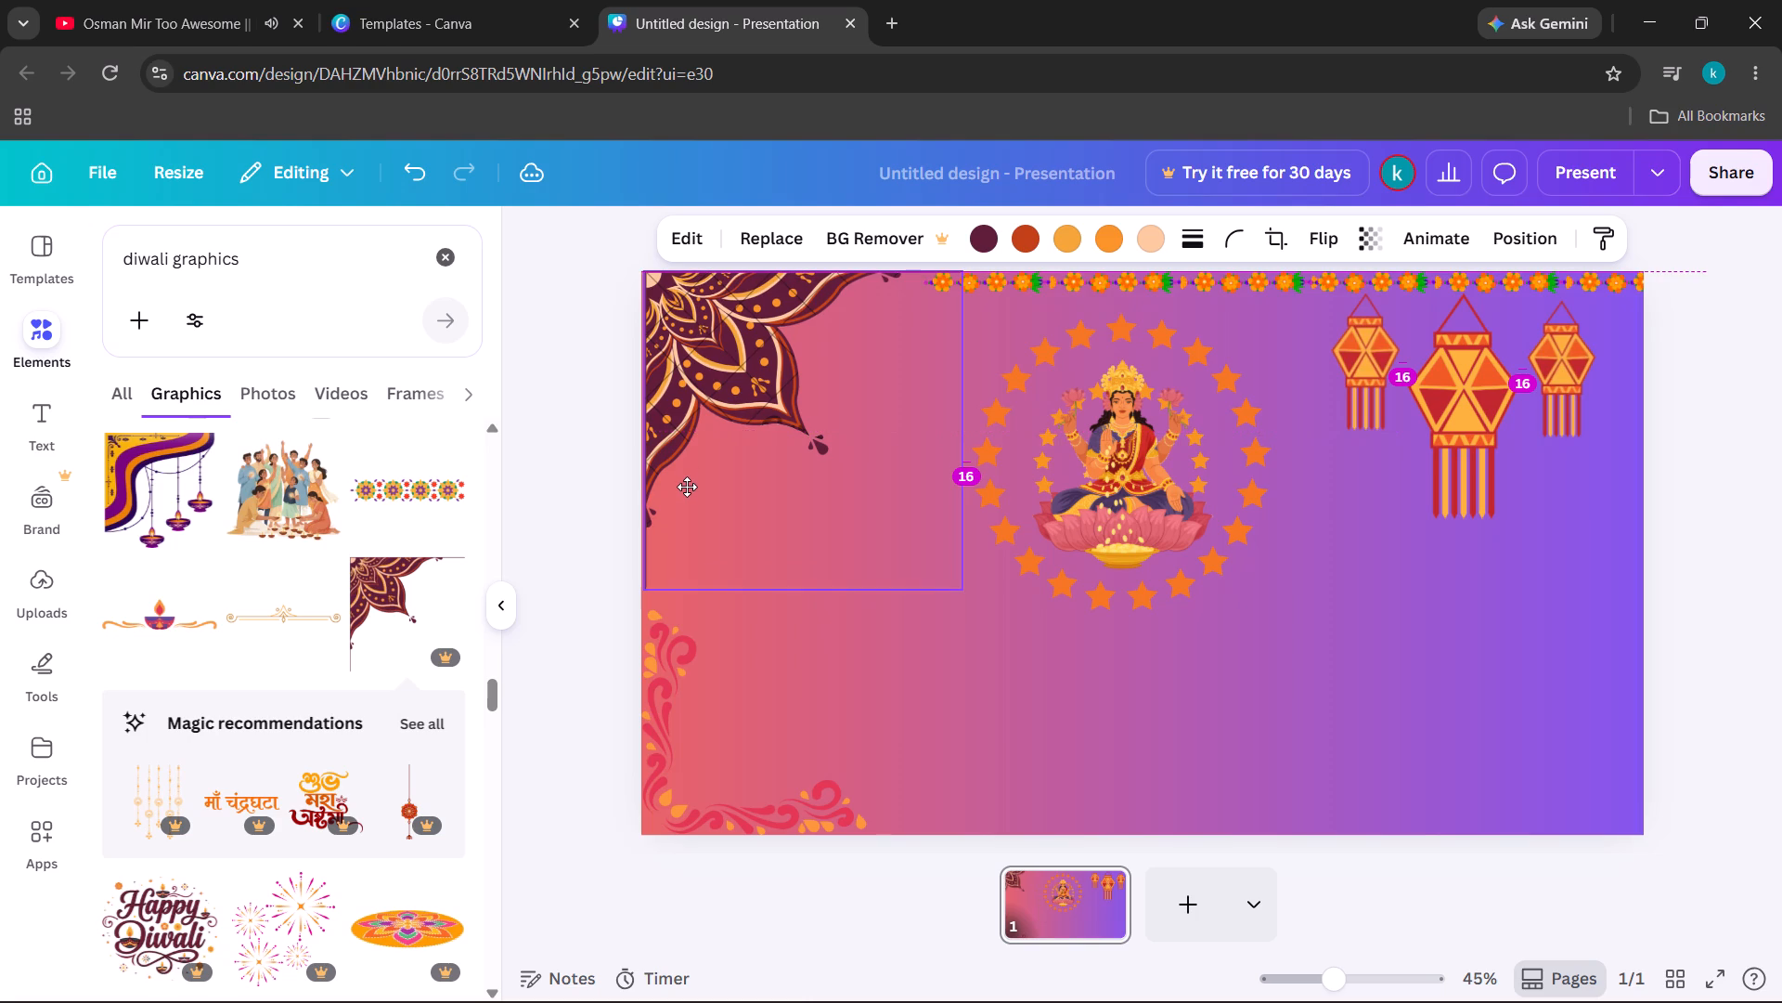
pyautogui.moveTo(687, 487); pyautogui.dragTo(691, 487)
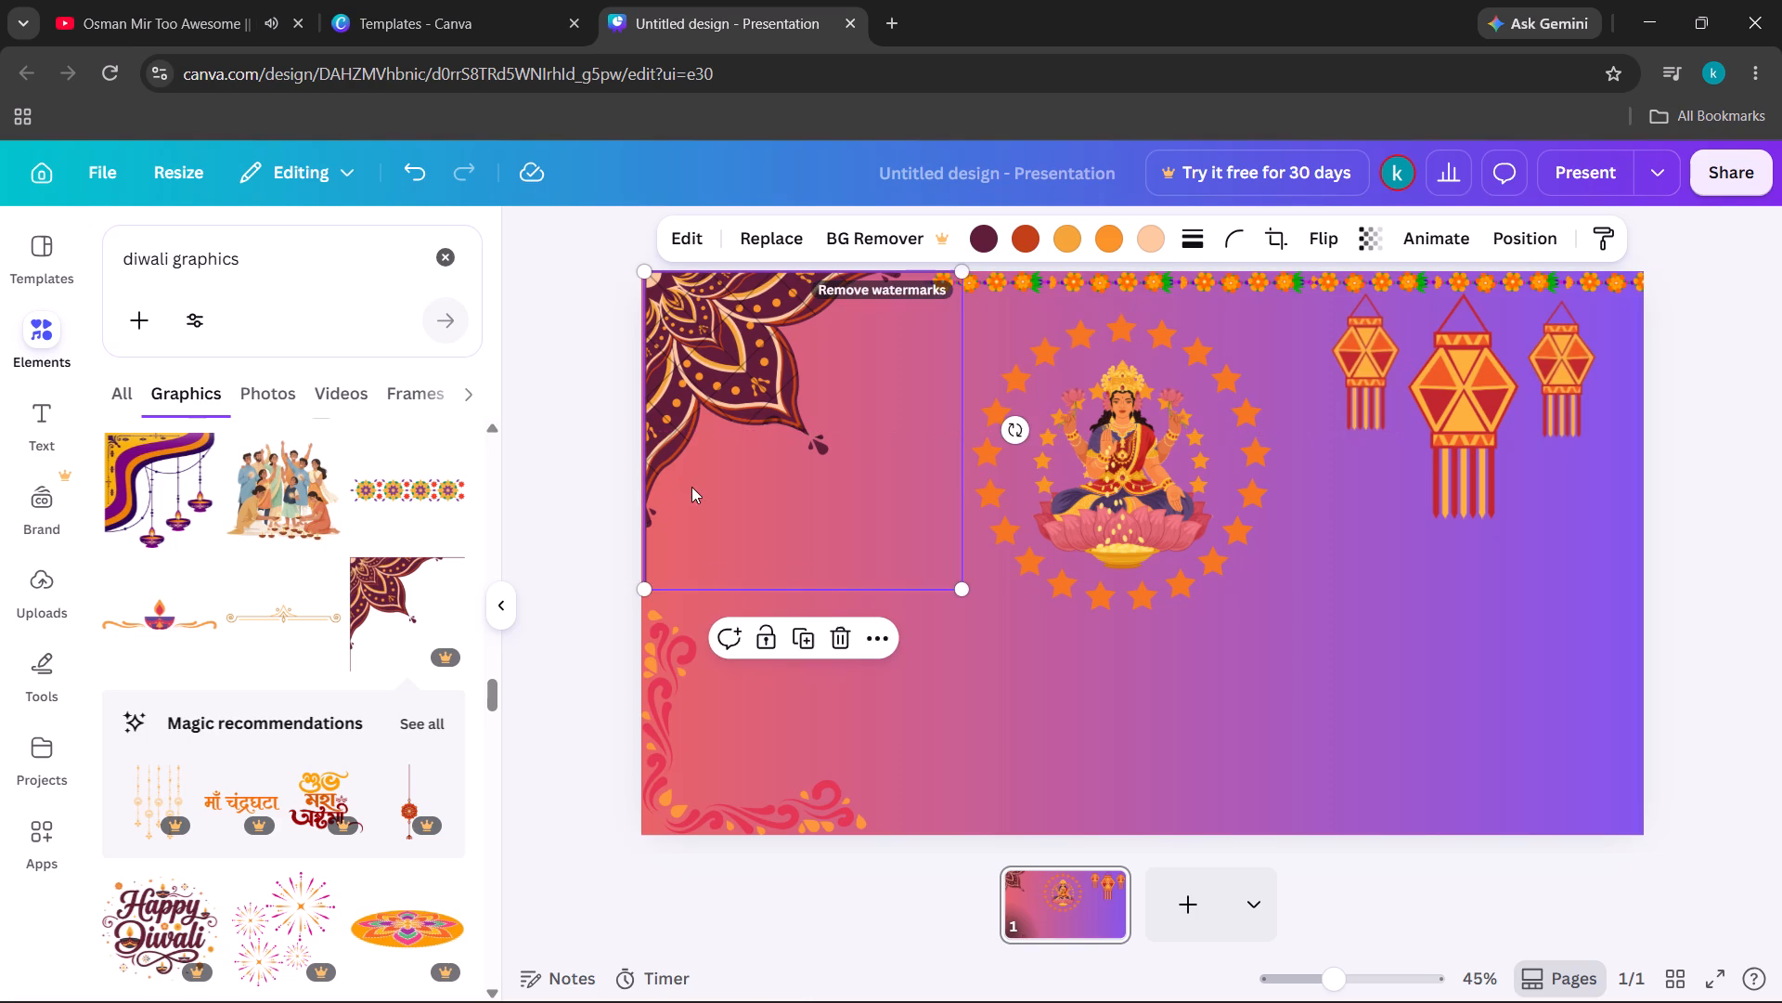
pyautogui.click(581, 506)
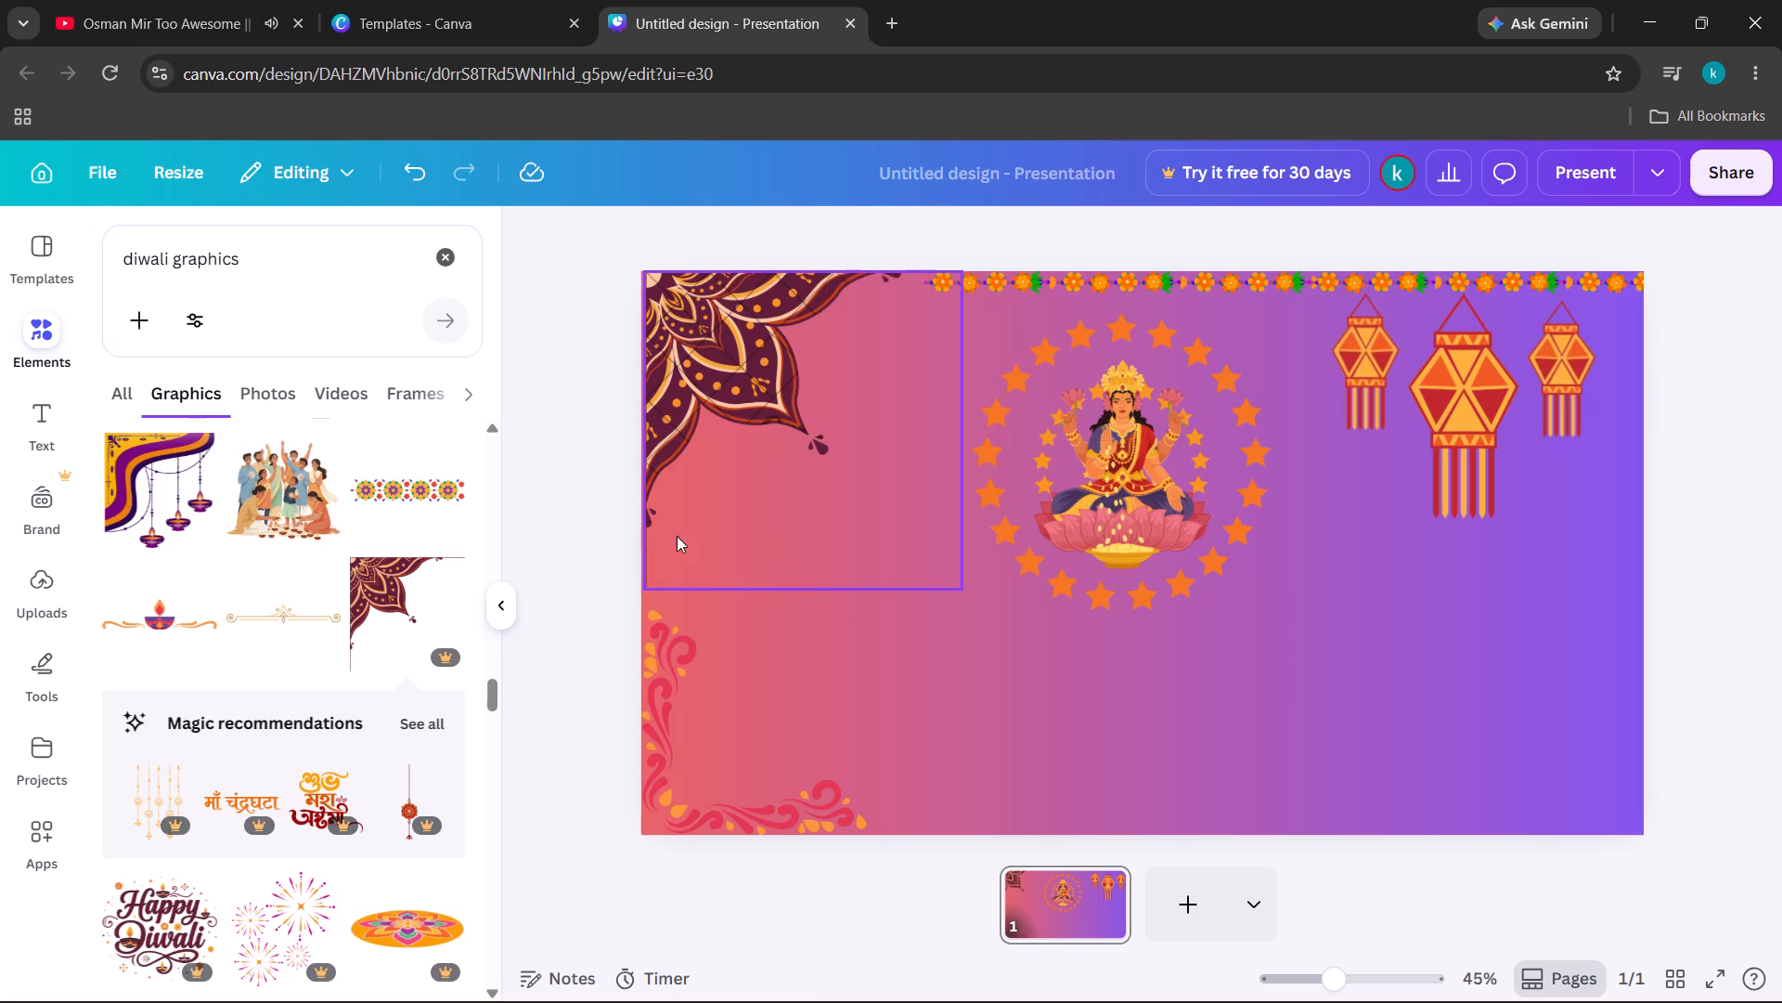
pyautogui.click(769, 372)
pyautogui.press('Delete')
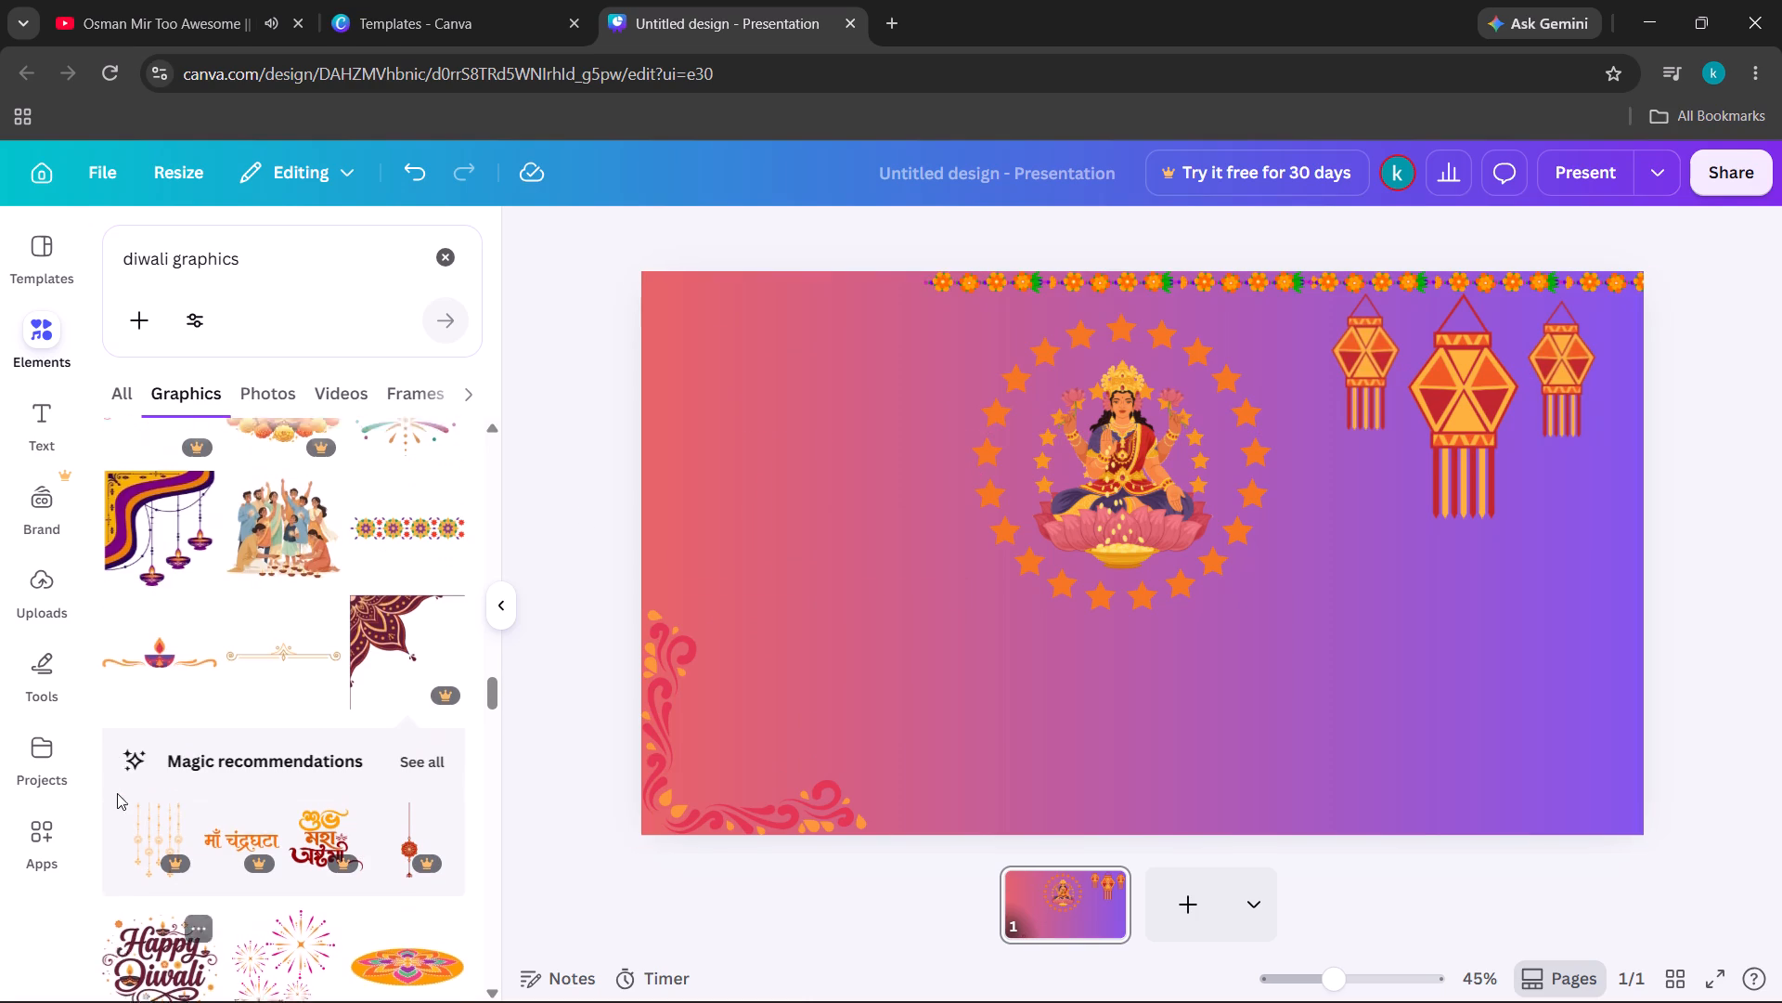
# Add the yellow and purple drape graphic with hanging diyas, enlarge it and fit it into the page's upper-left corner.
pyautogui.click(133, 612)
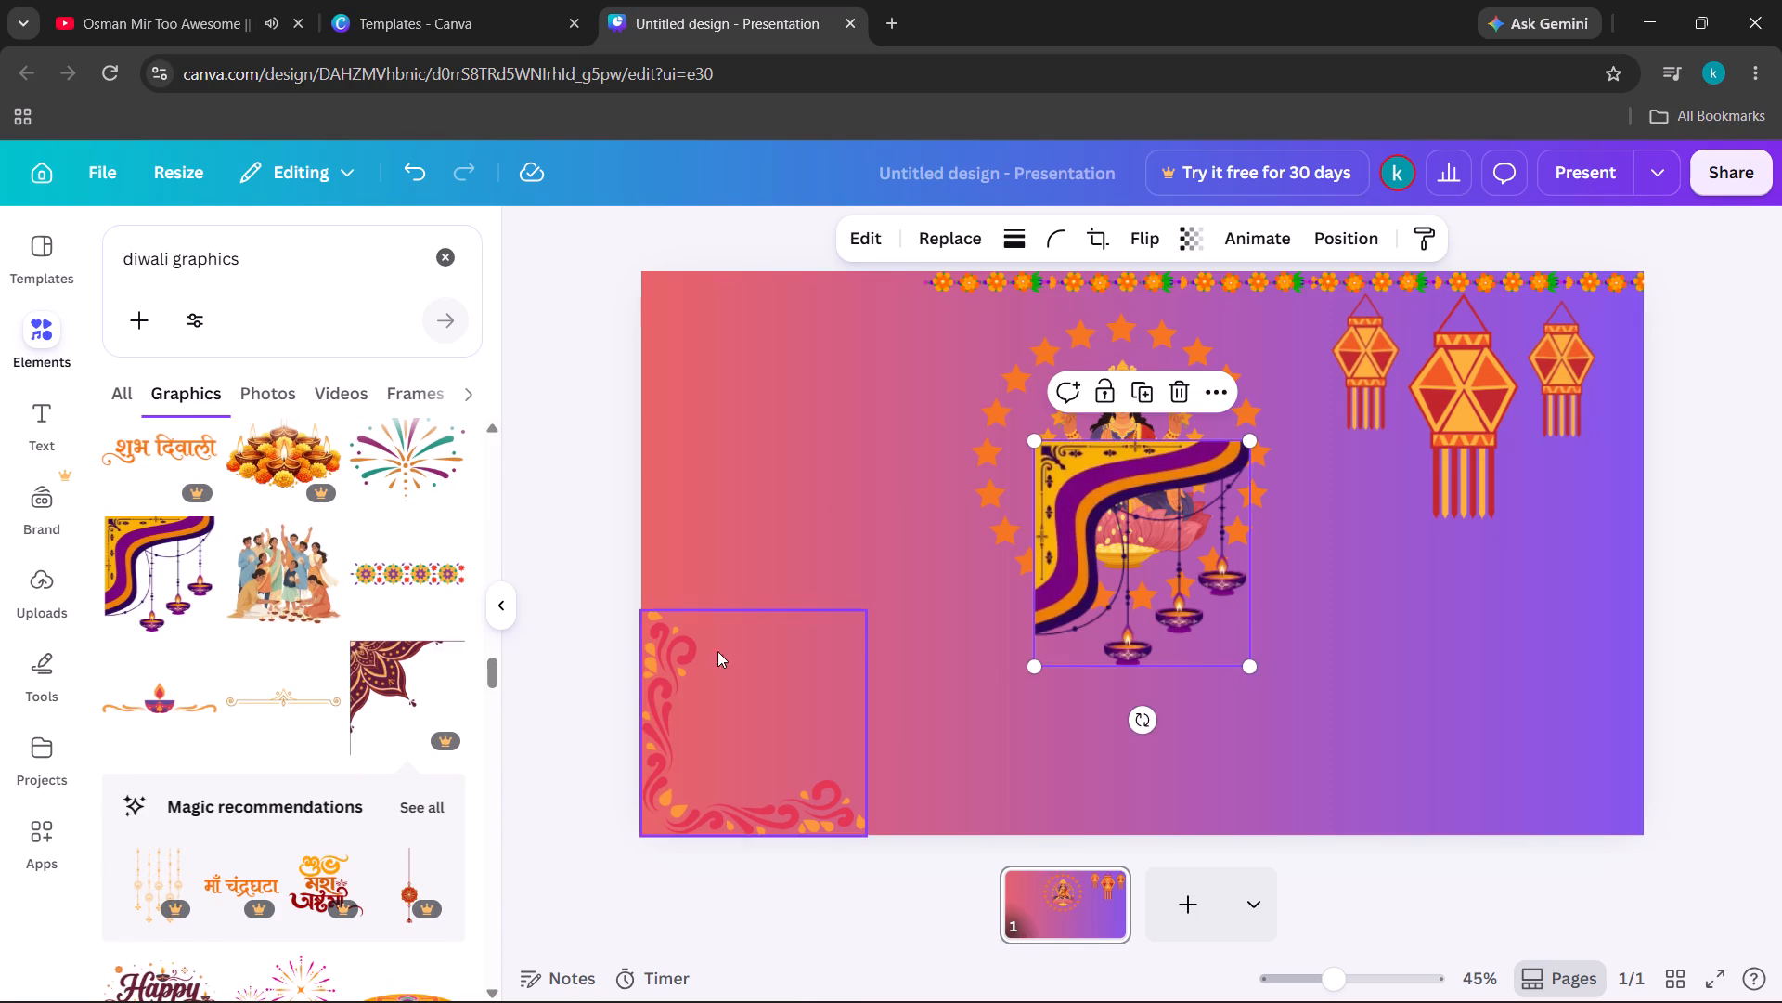
pyautogui.moveTo(1035, 665); pyautogui.dragTo(1007, 684)
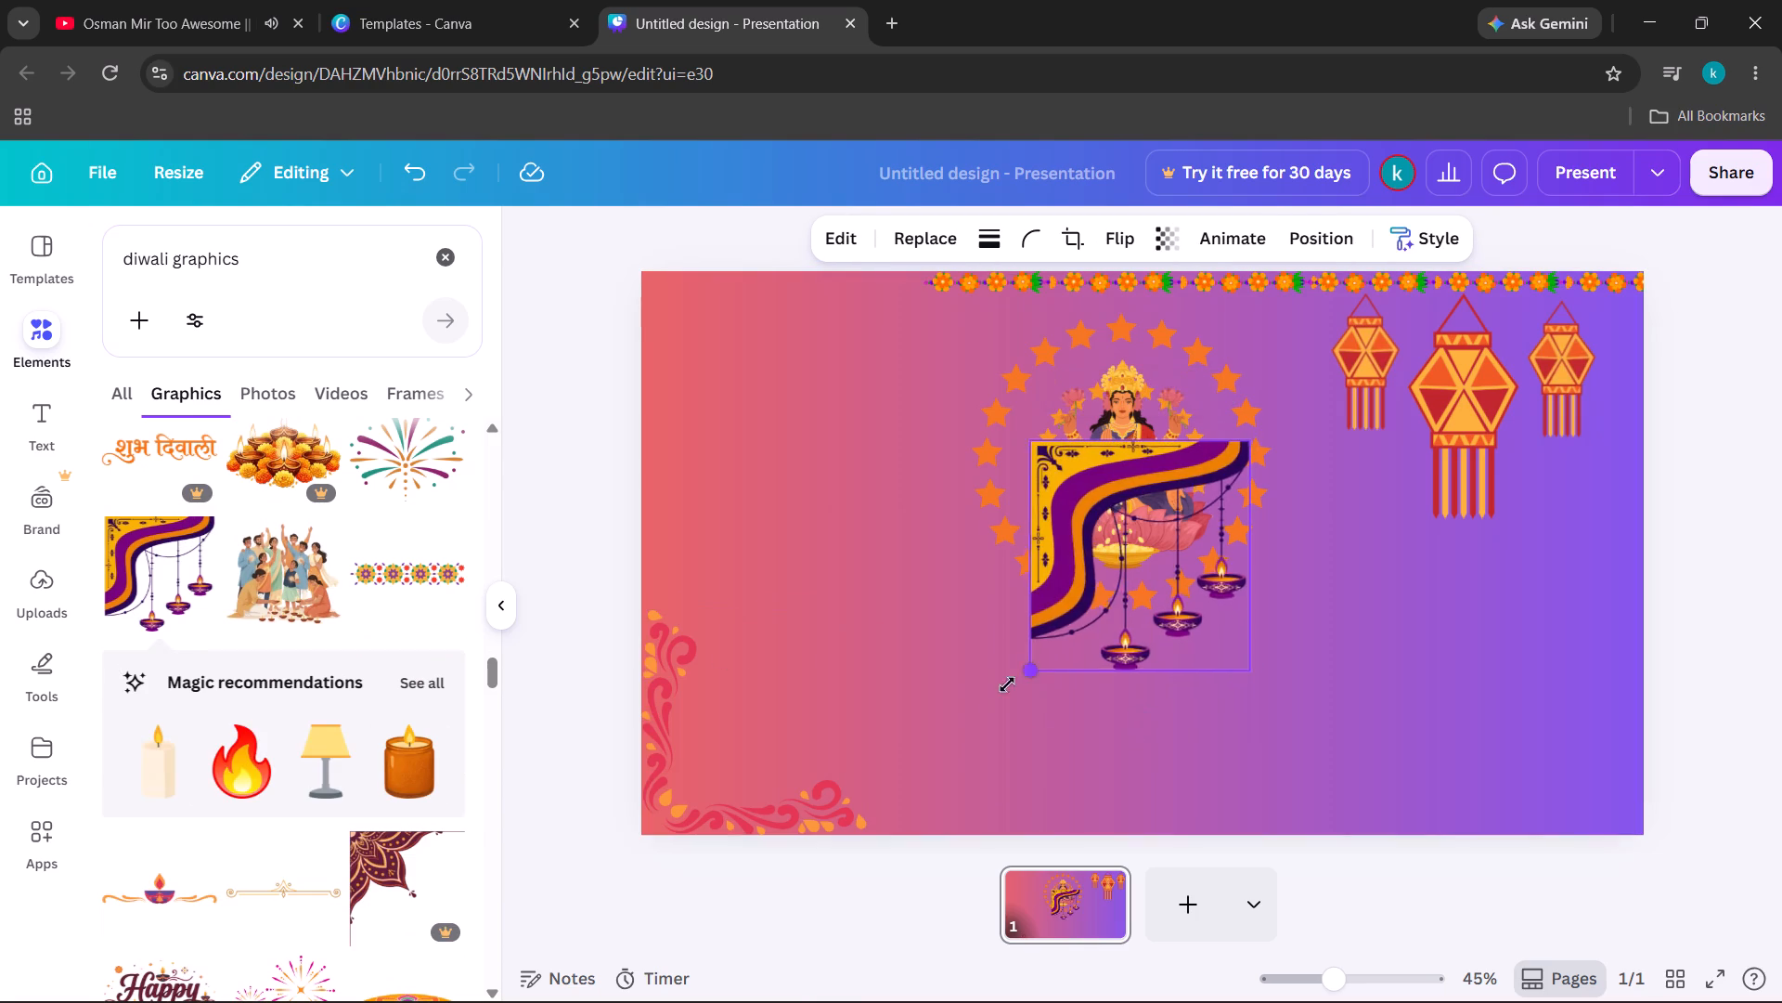
pyautogui.moveTo(1007, 684); pyautogui.dragTo(937, 727)
pyautogui.moveTo(1055, 653); pyautogui.dragTo(774, 503)
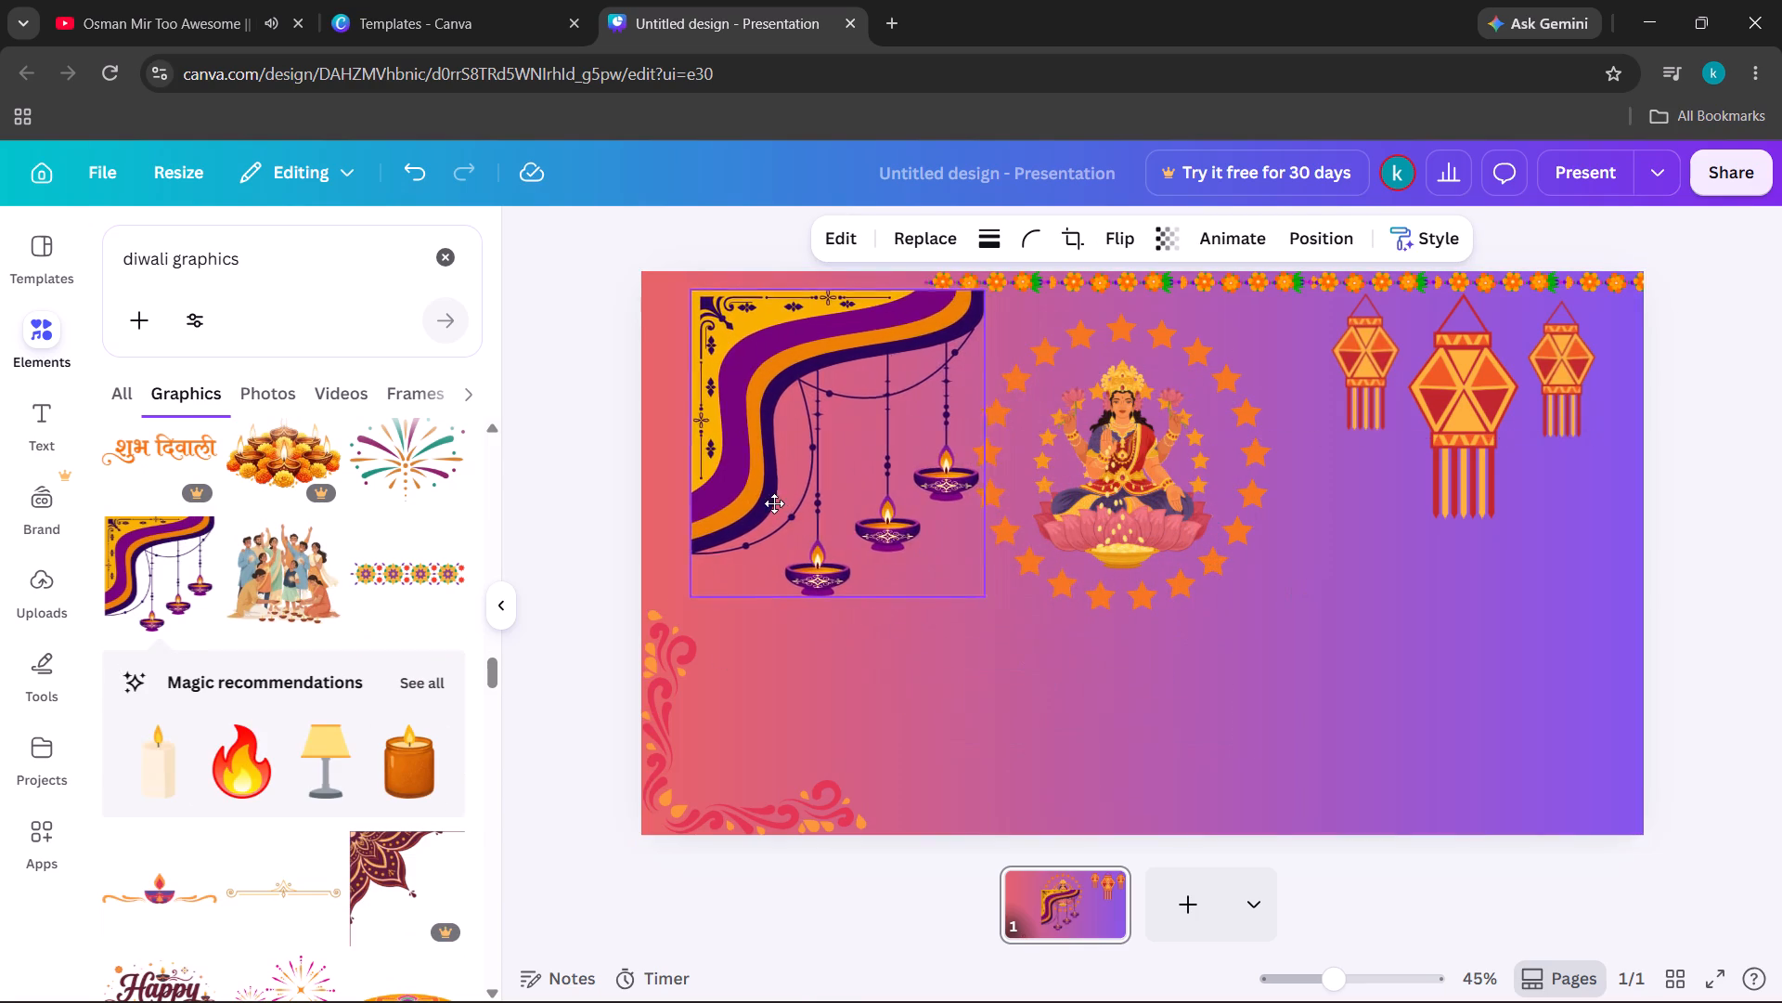
pyautogui.moveTo(774, 503); pyautogui.dragTo(744, 488)
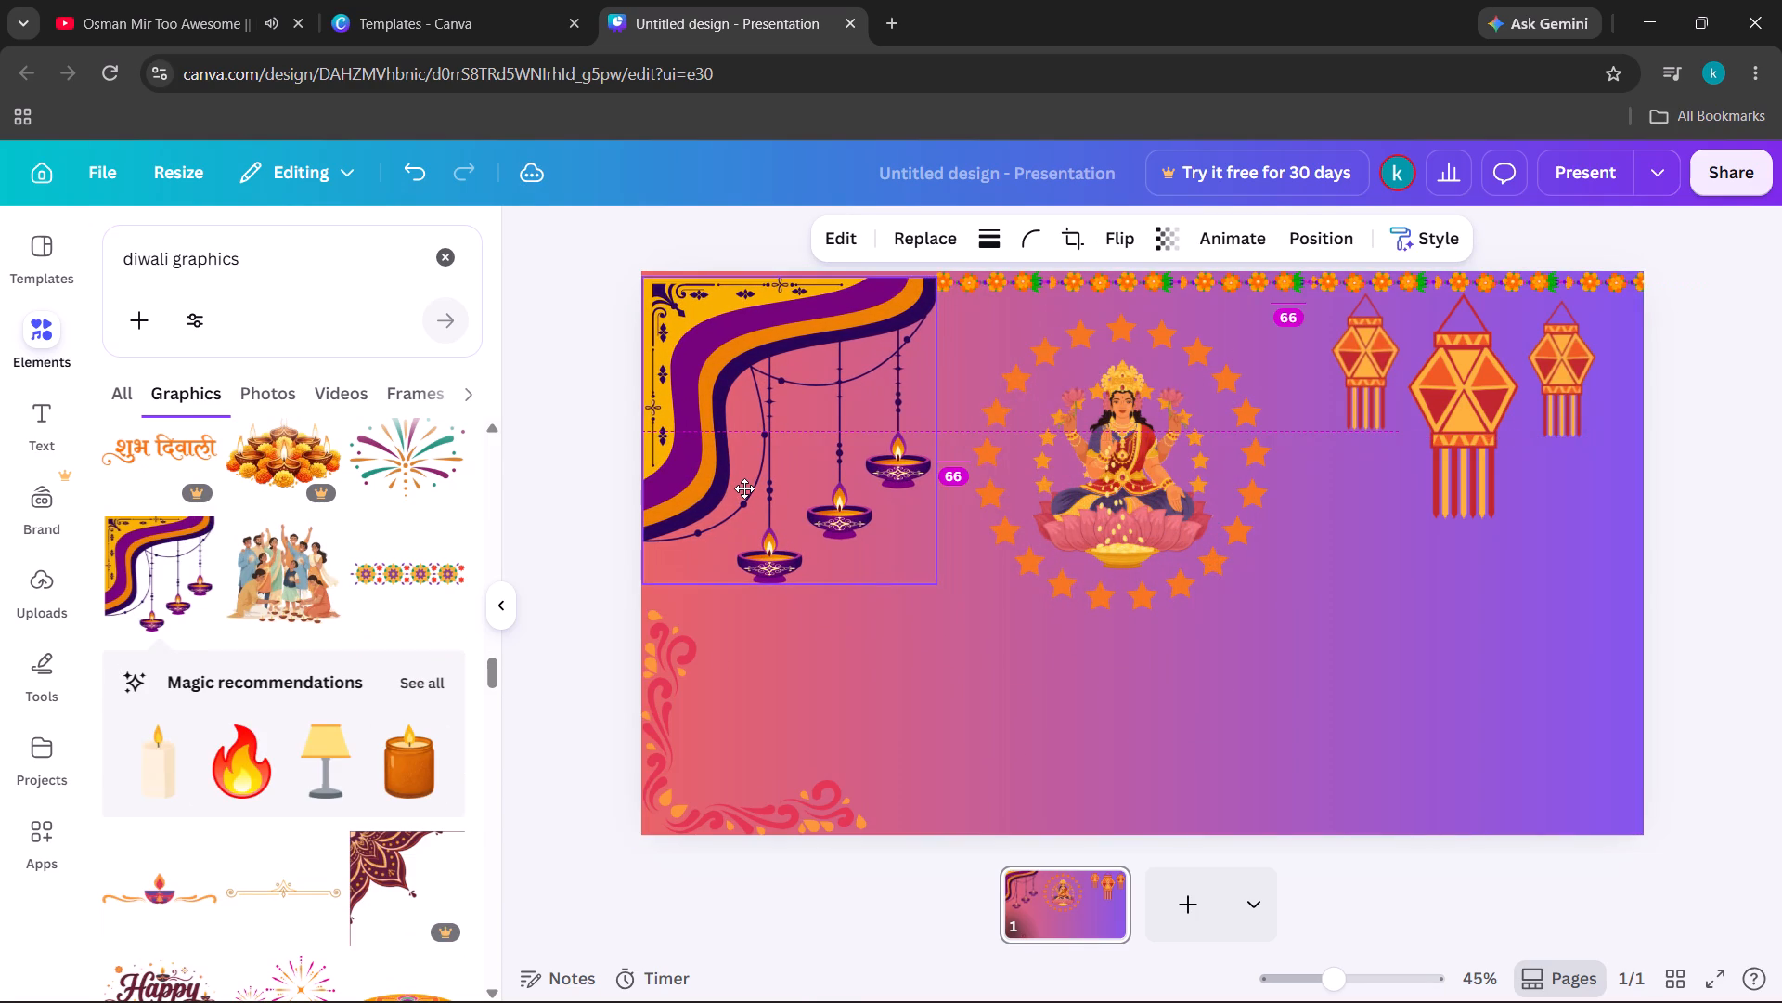
pyautogui.moveTo(744, 488); pyautogui.dragTo(744, 483)
pyautogui.click(596, 462)
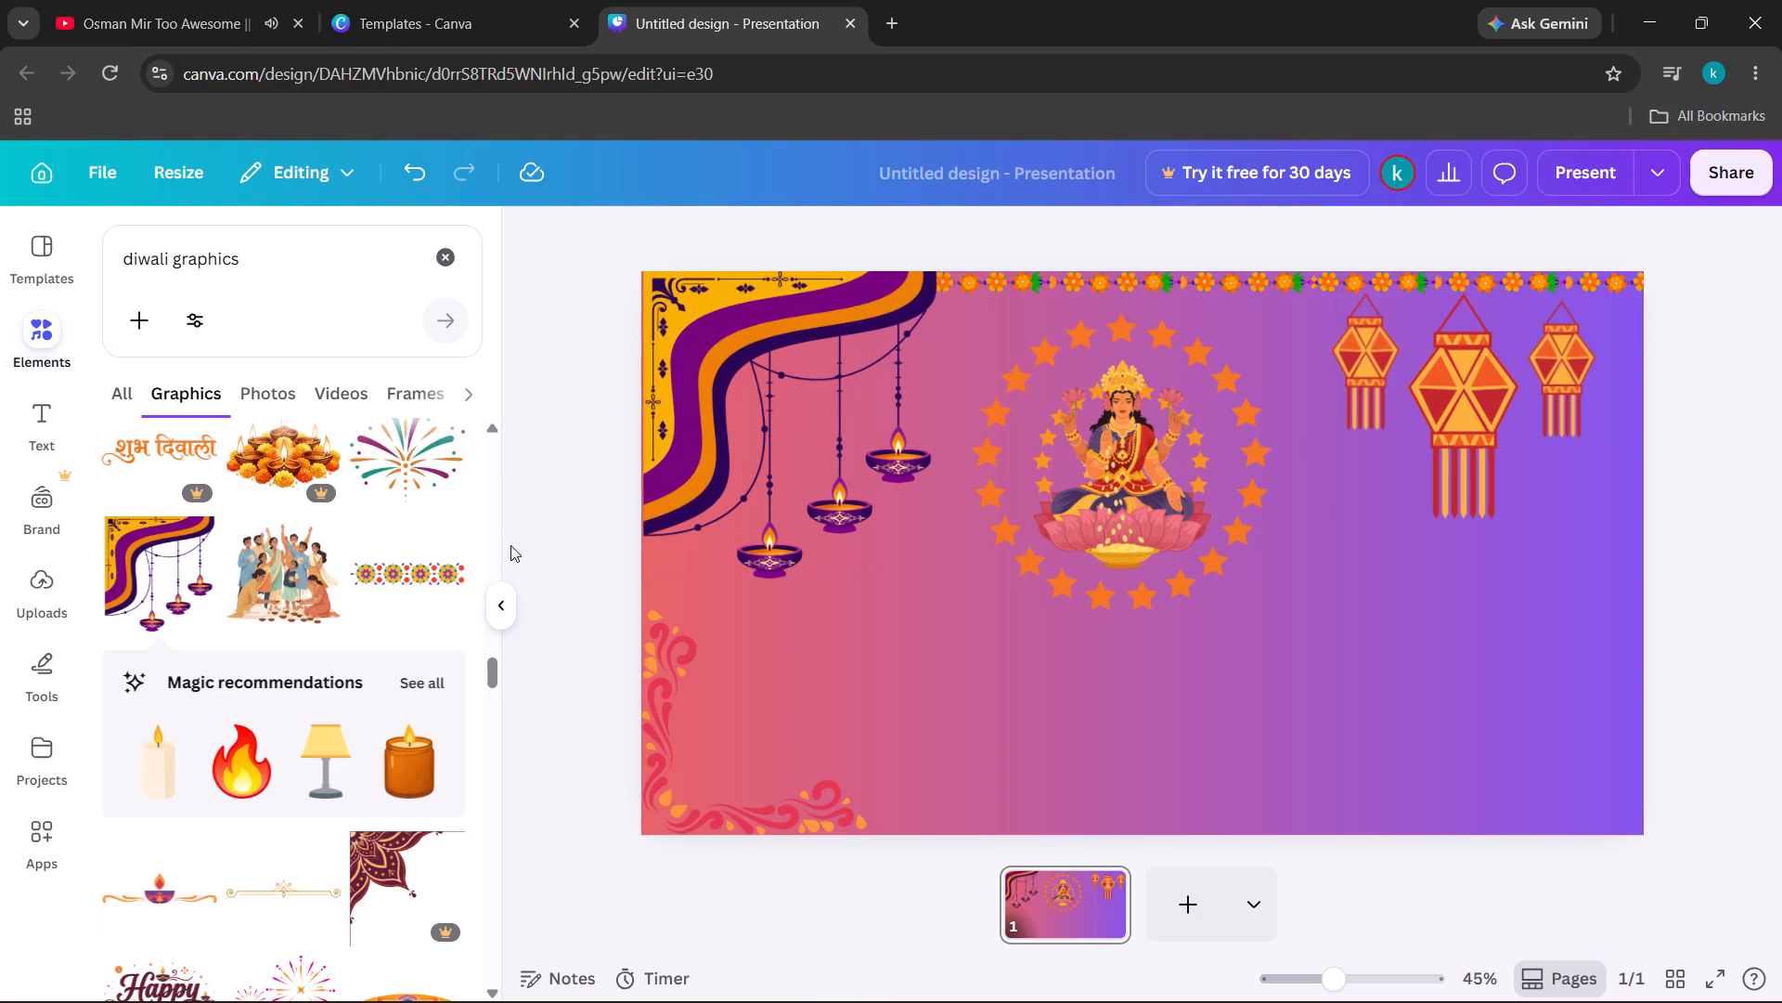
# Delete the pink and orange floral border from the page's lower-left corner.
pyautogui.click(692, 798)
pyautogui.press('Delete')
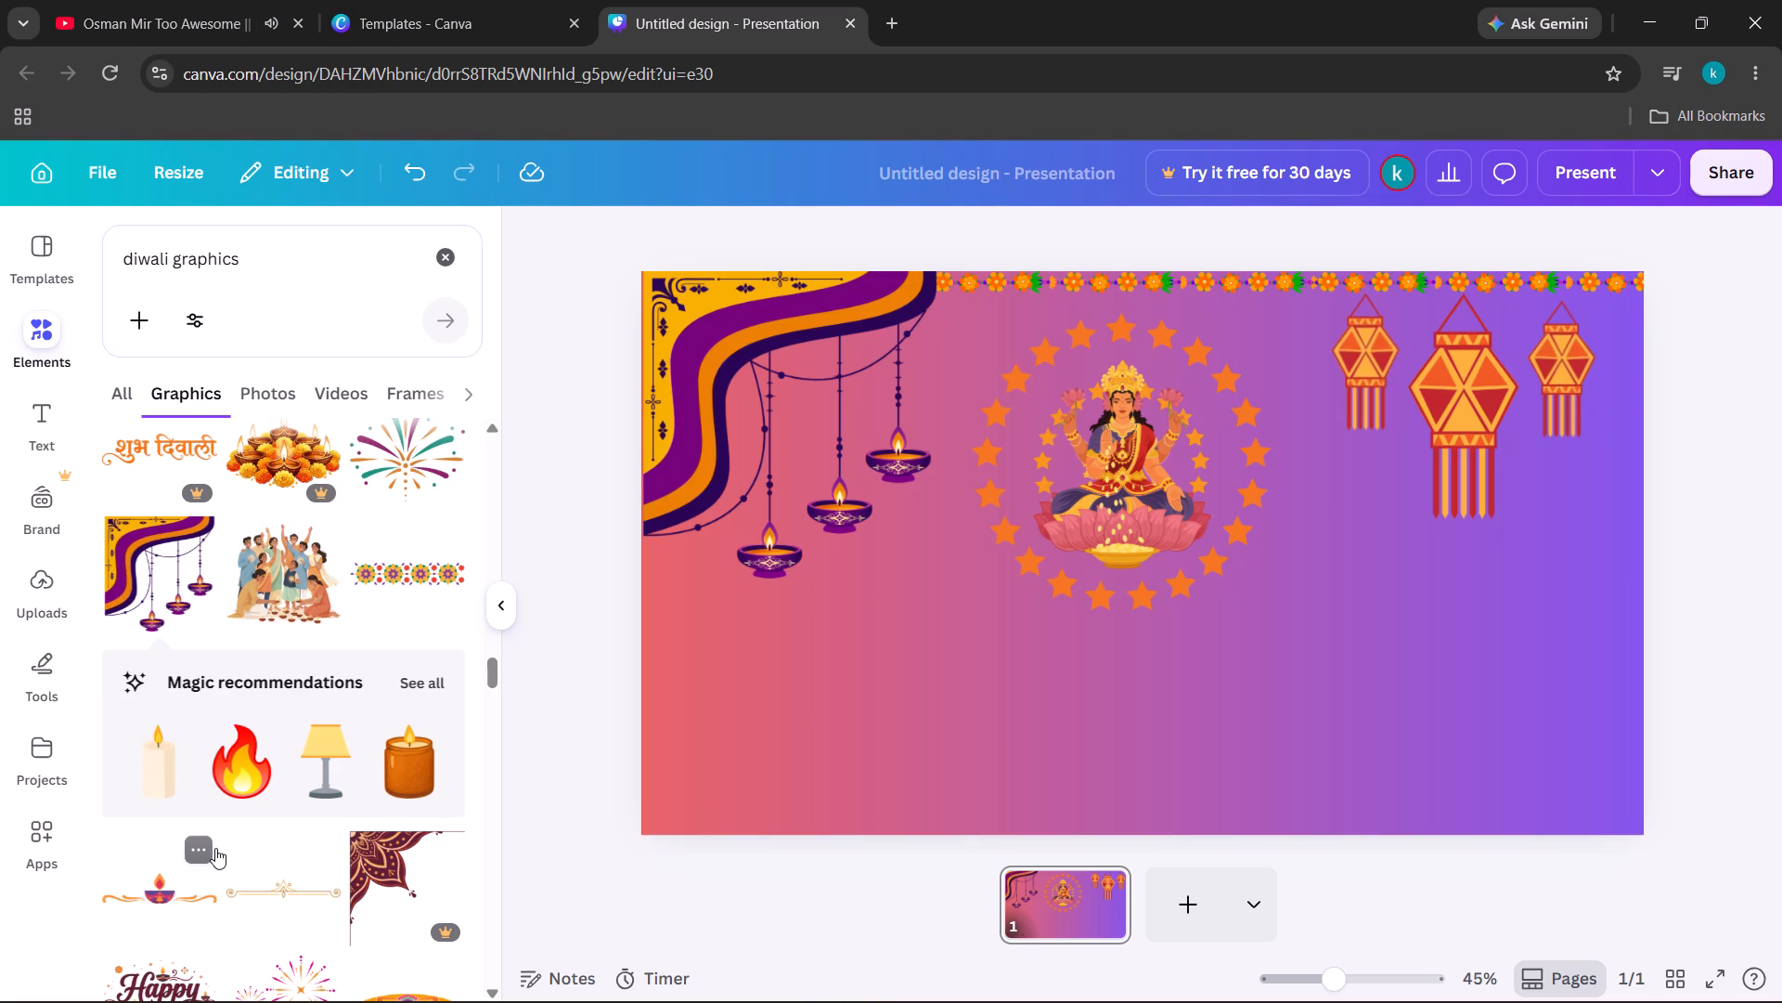
# Browse further through the Diwali graphics for more decorations to use on the page.
pyautogui.scroll(-3, 215, 848)
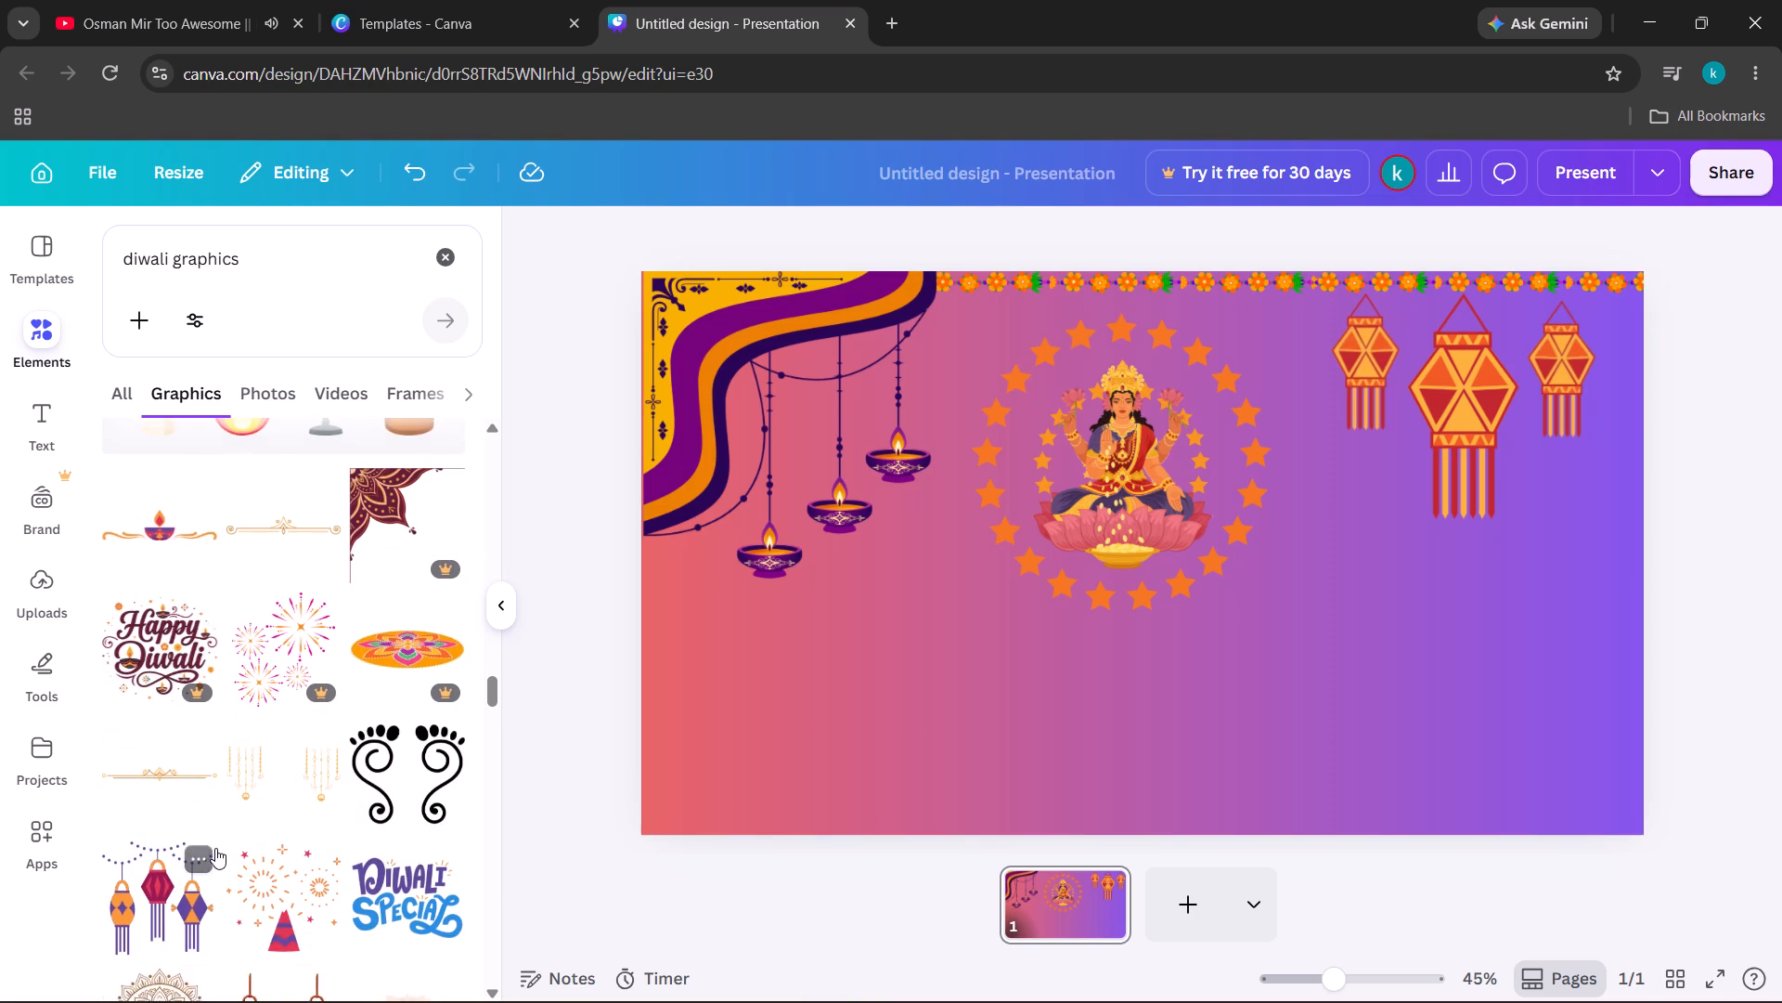
pyautogui.scroll(-3, 215, 848)
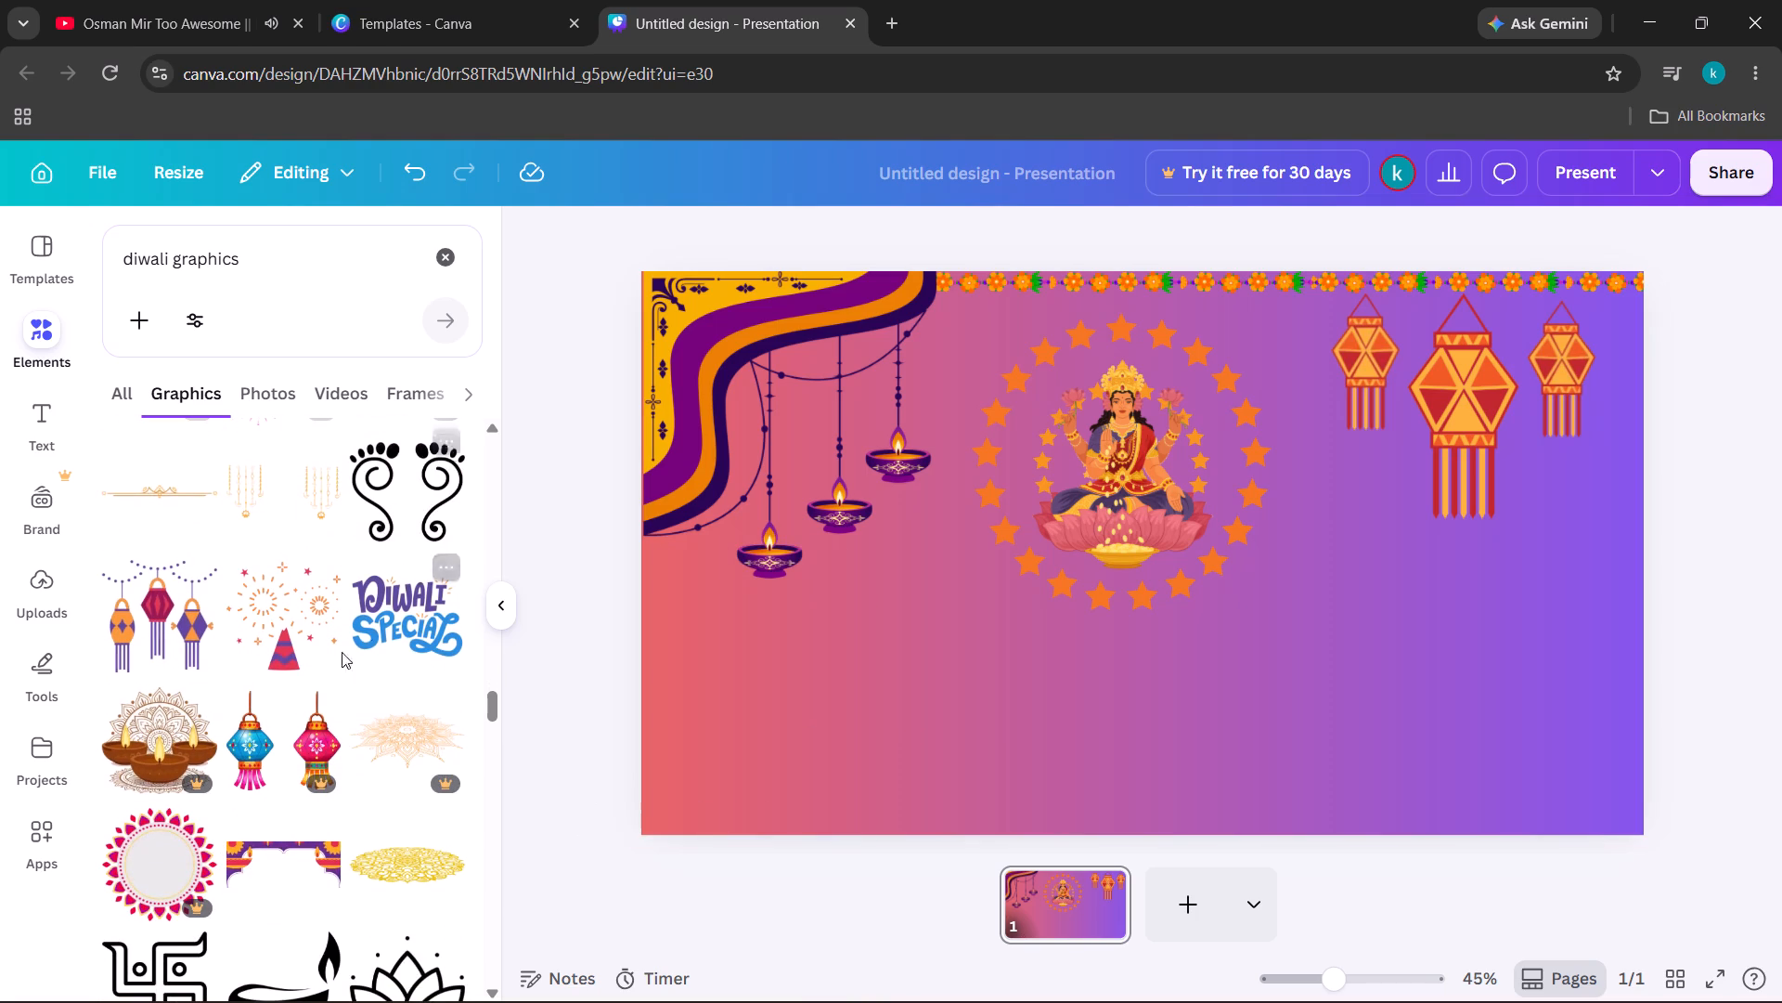
pyautogui.scroll(-2, 304, 726)
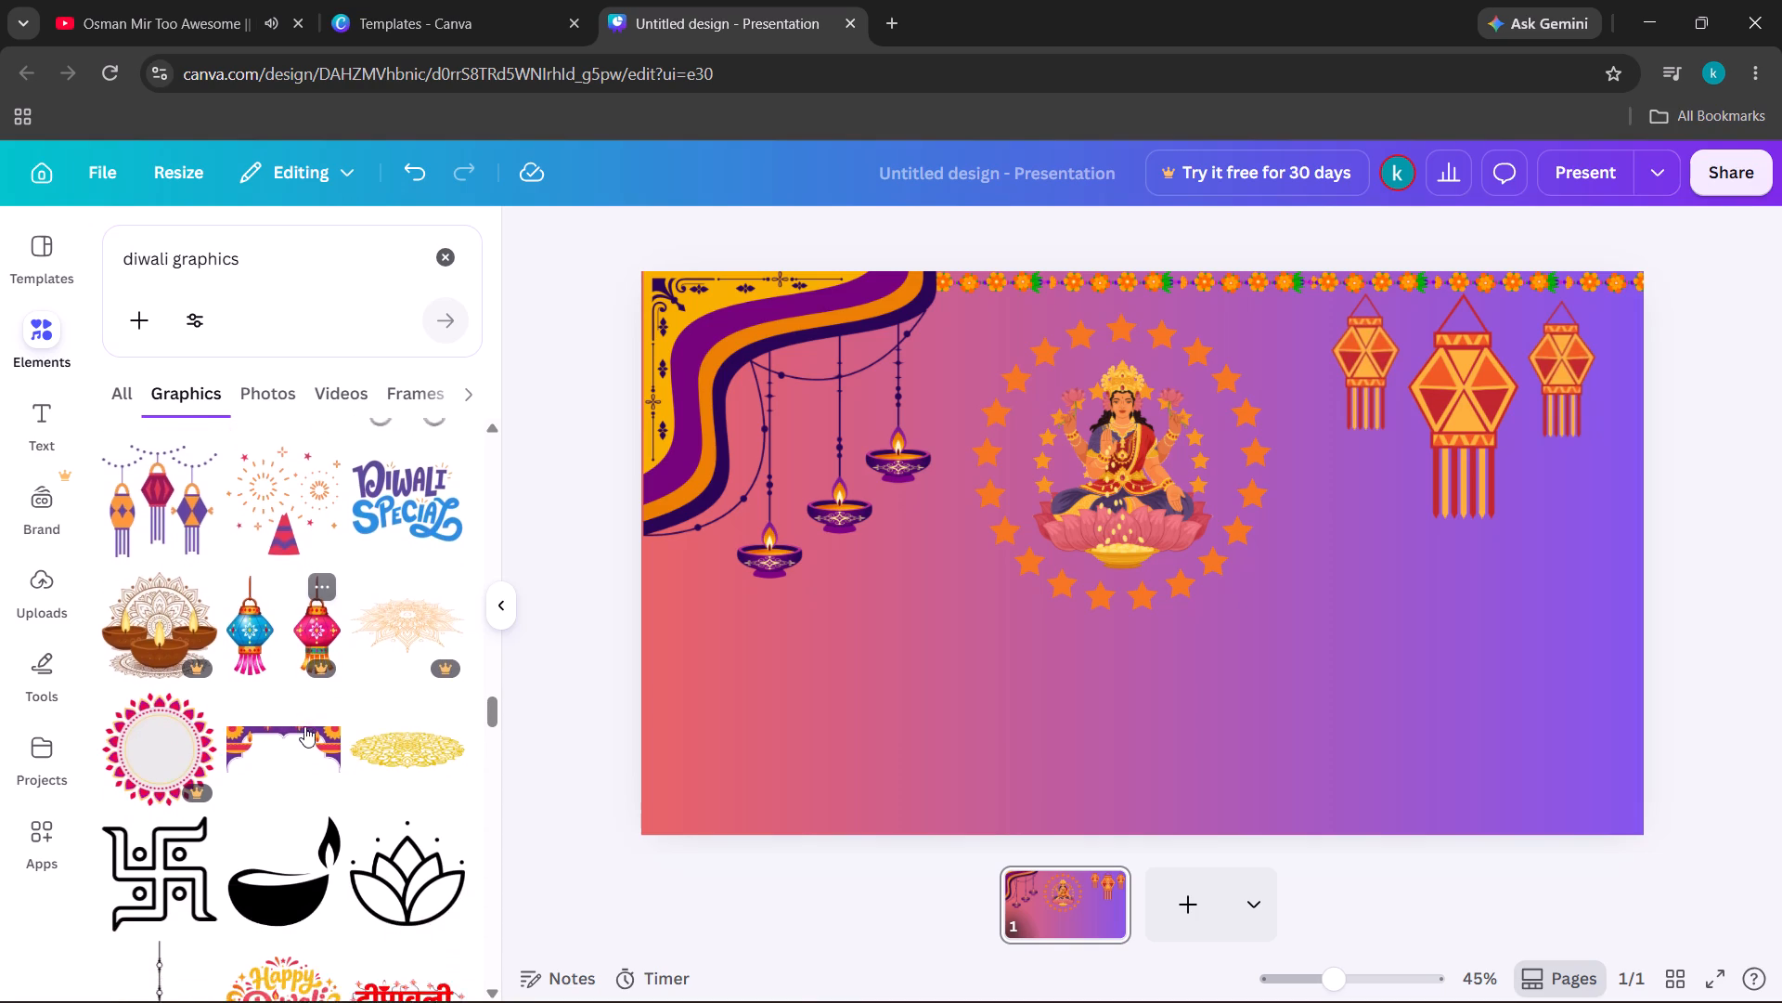
pyautogui.scroll(-5, 304, 726)
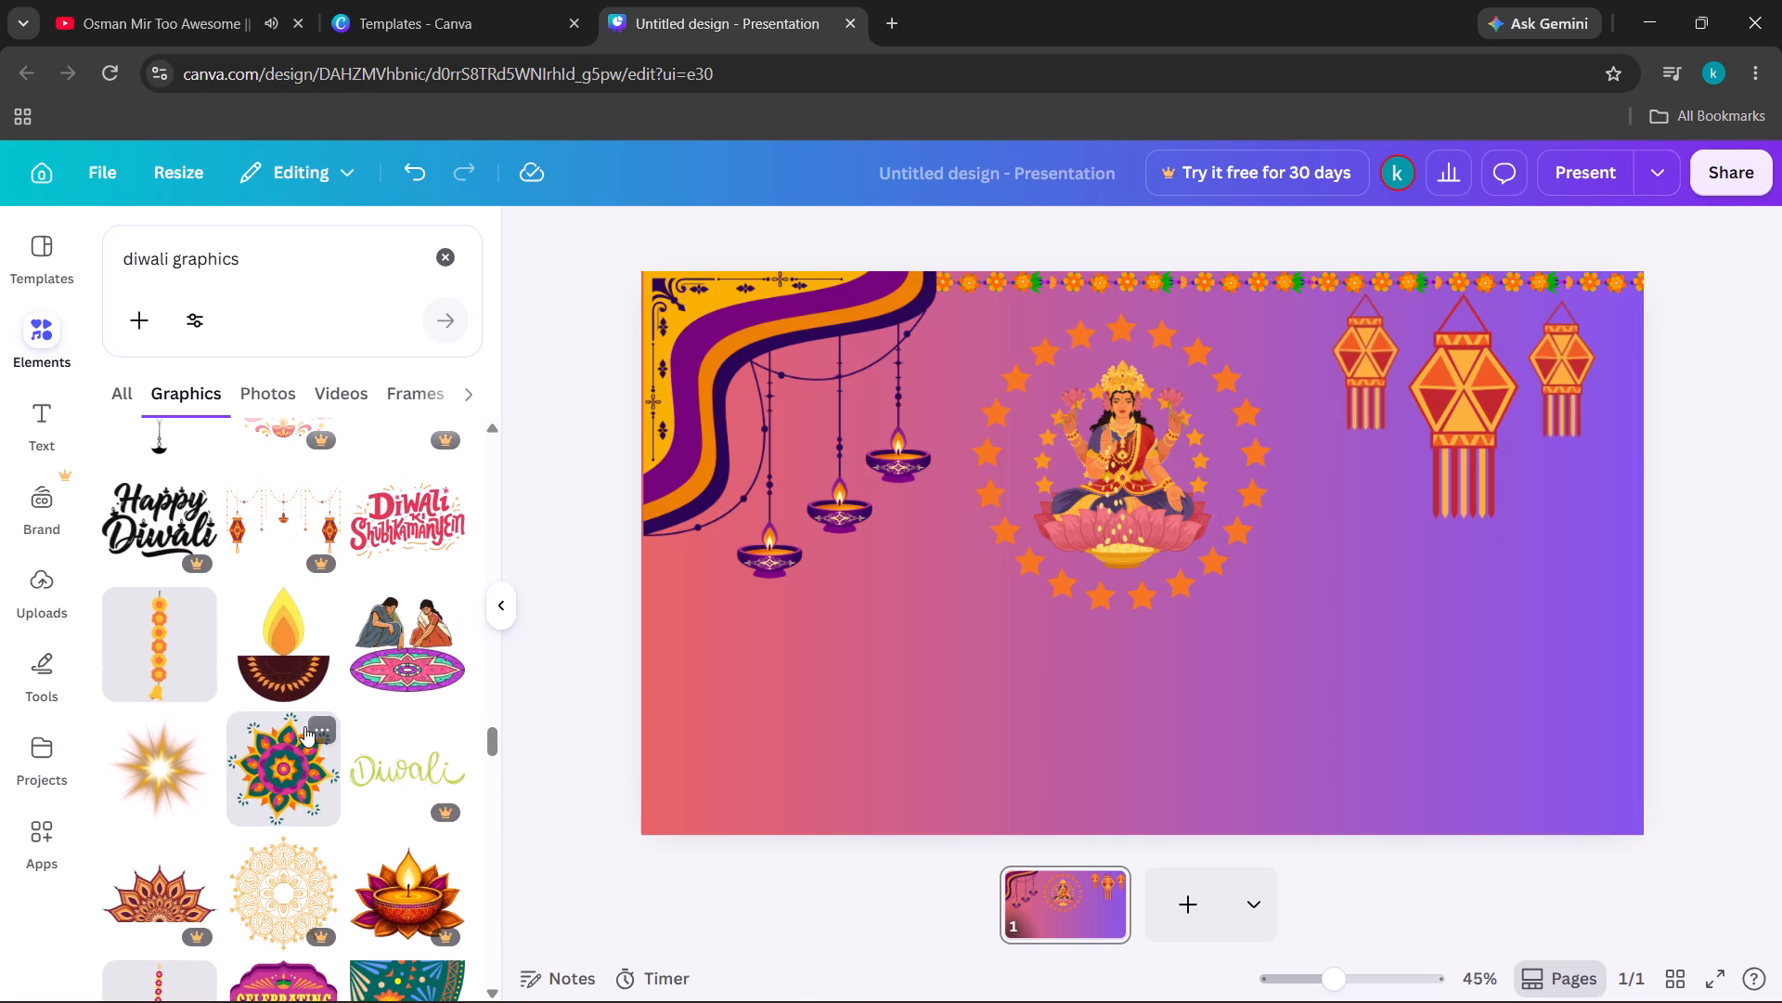
pyautogui.scroll(-1, 304, 726)
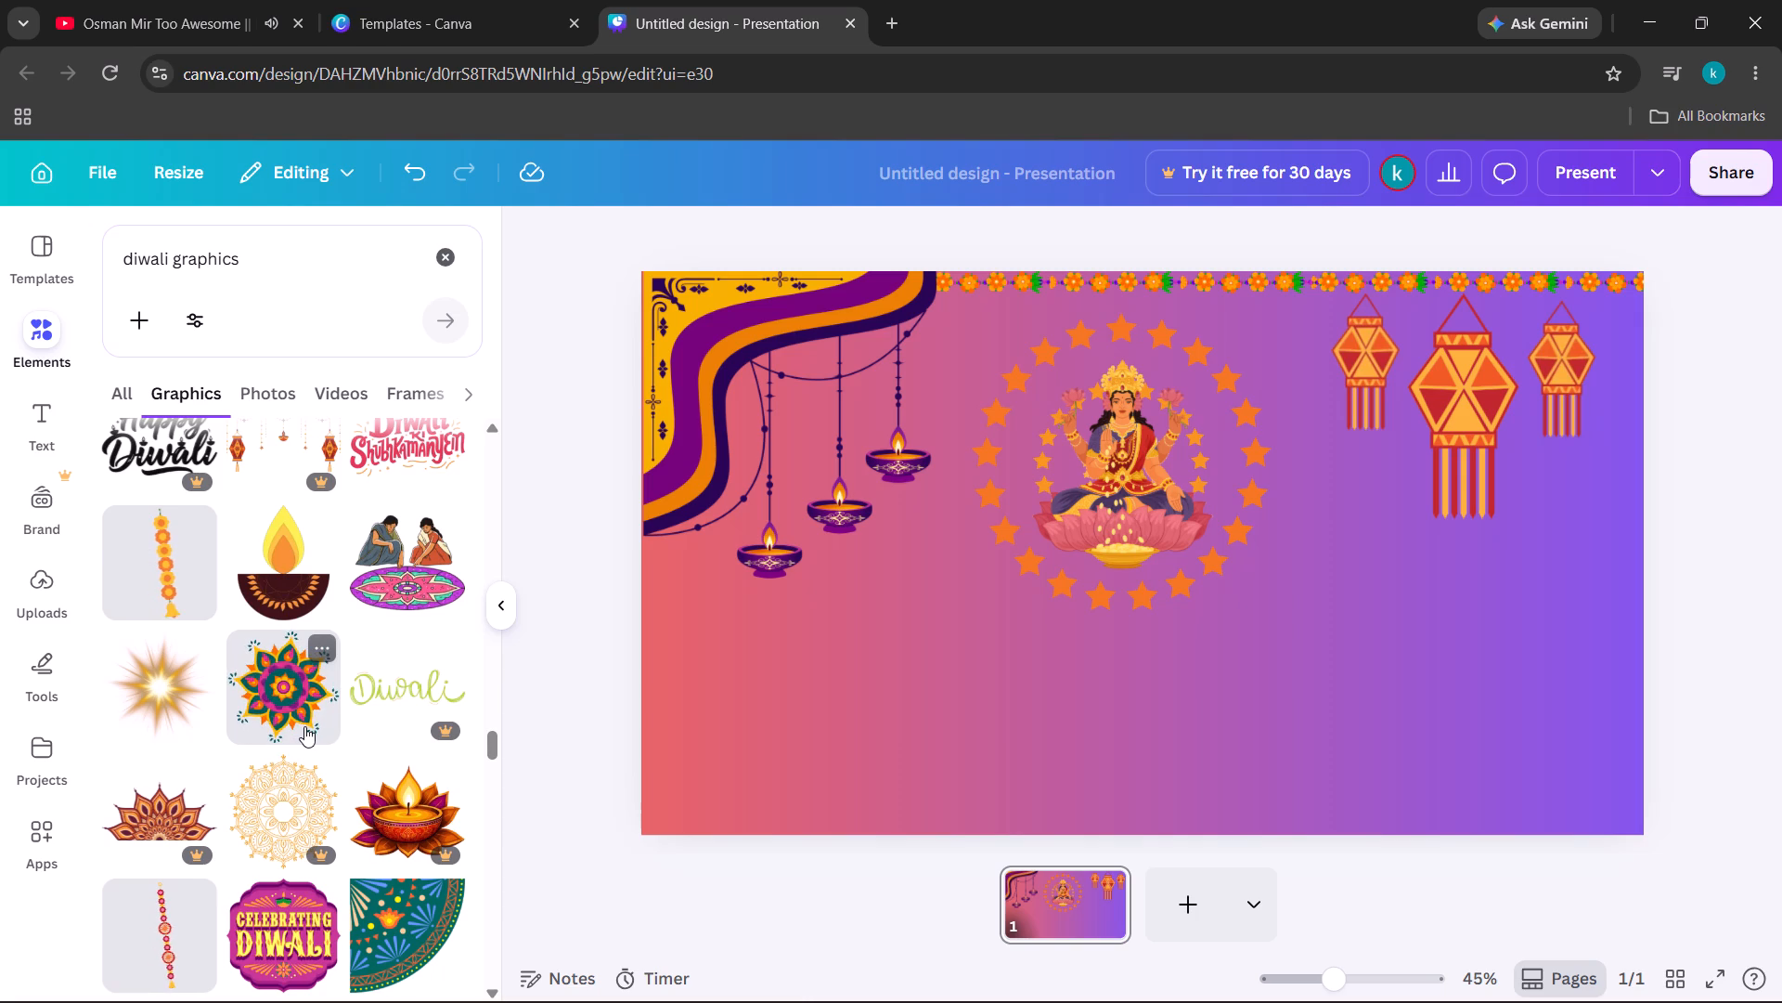
pyautogui.scroll(-2, 304, 726)
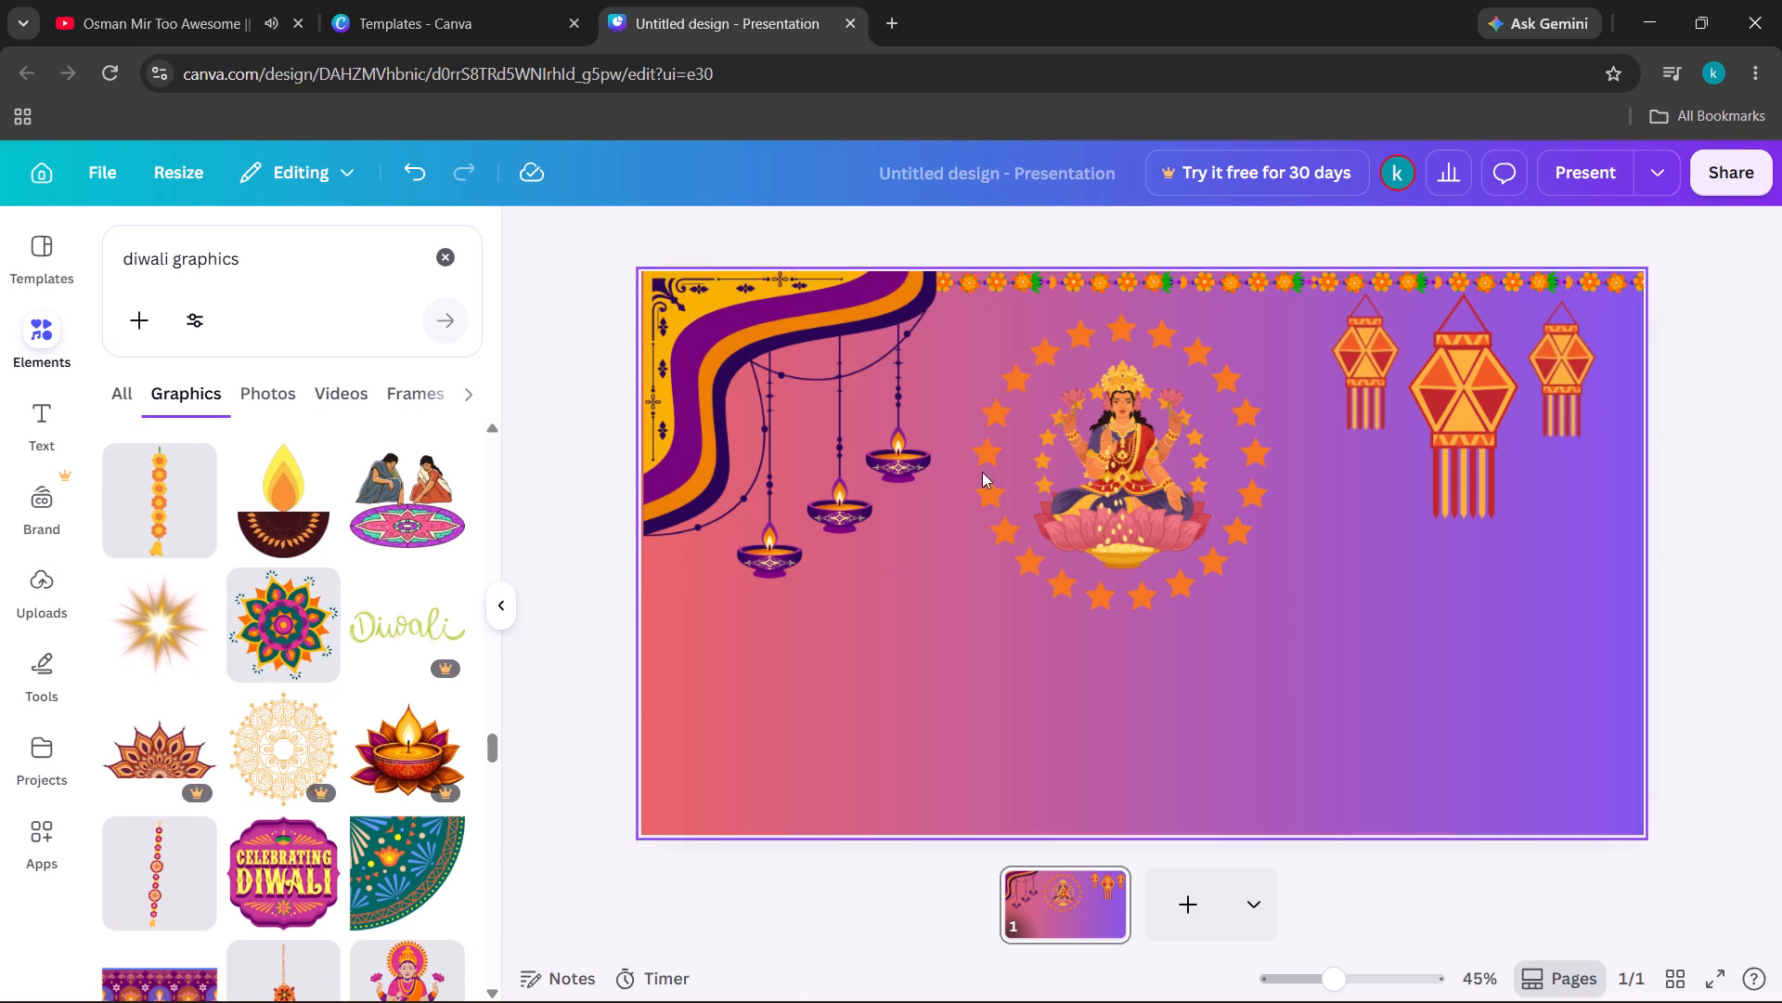
# Move the goddess below the hanging lanterns and delete the orange star circle from the page.
pyautogui.moveTo(1101, 526); pyautogui.dragTo(1459, 708)
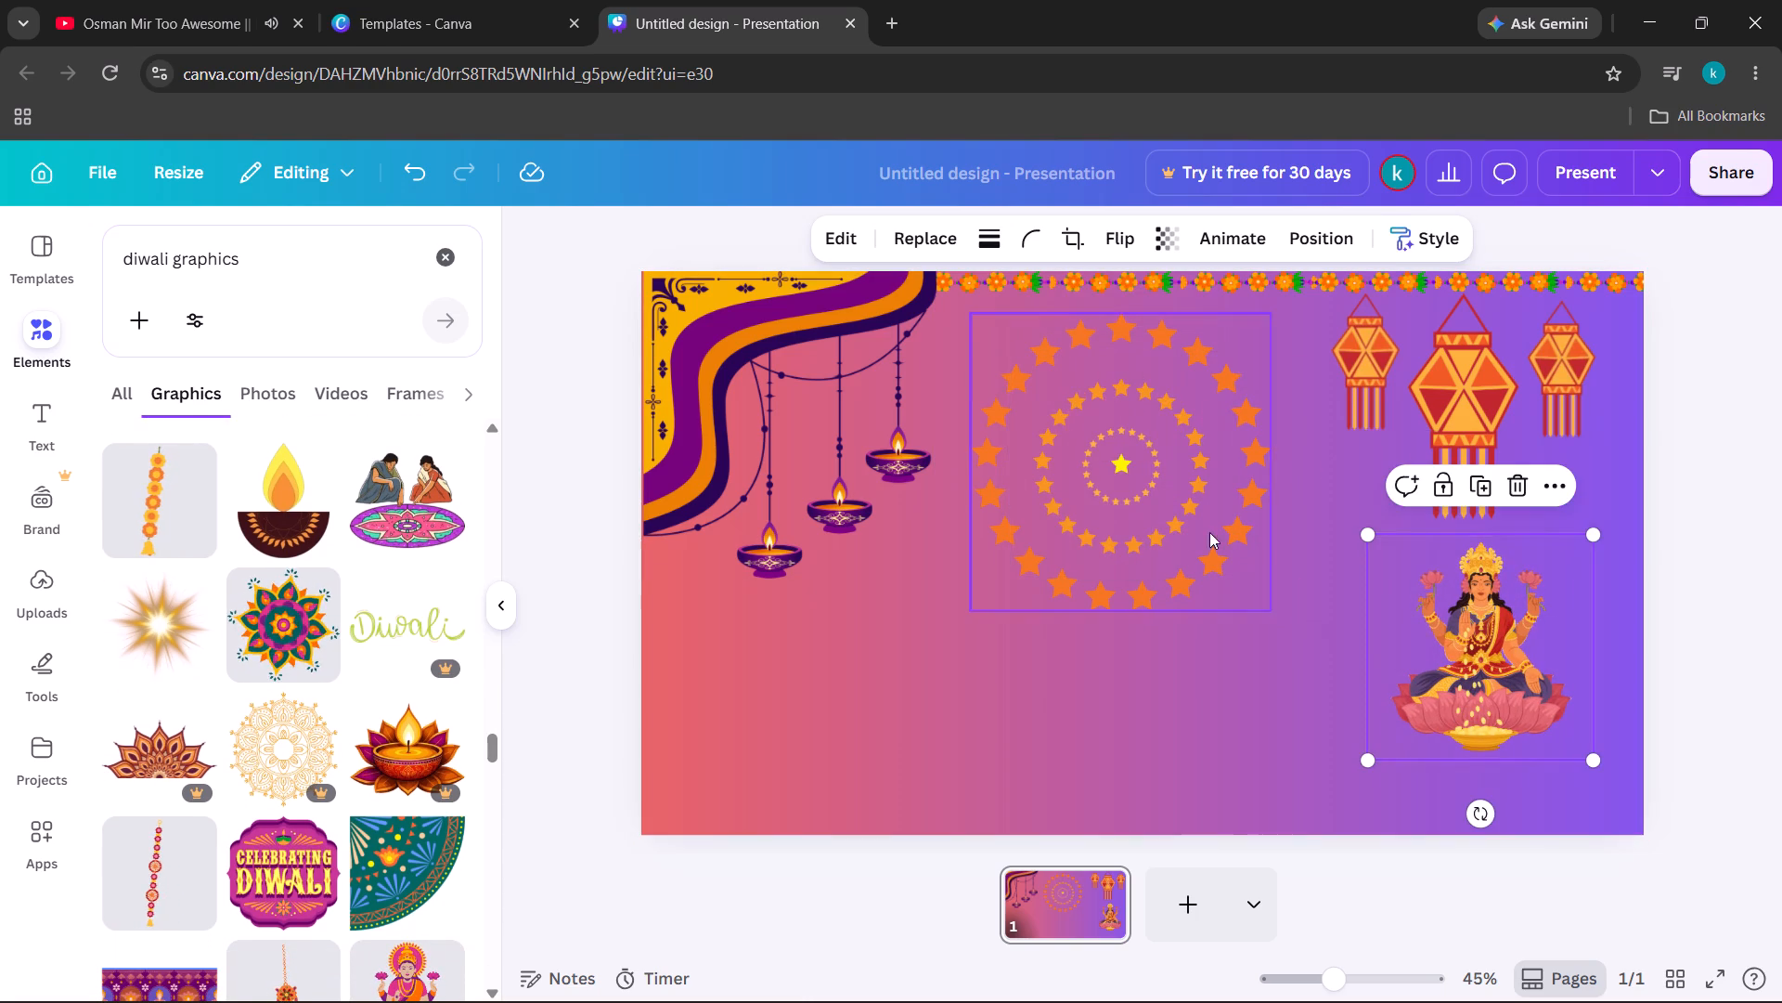
pyautogui.click(1188, 518)
pyautogui.press('Delete')
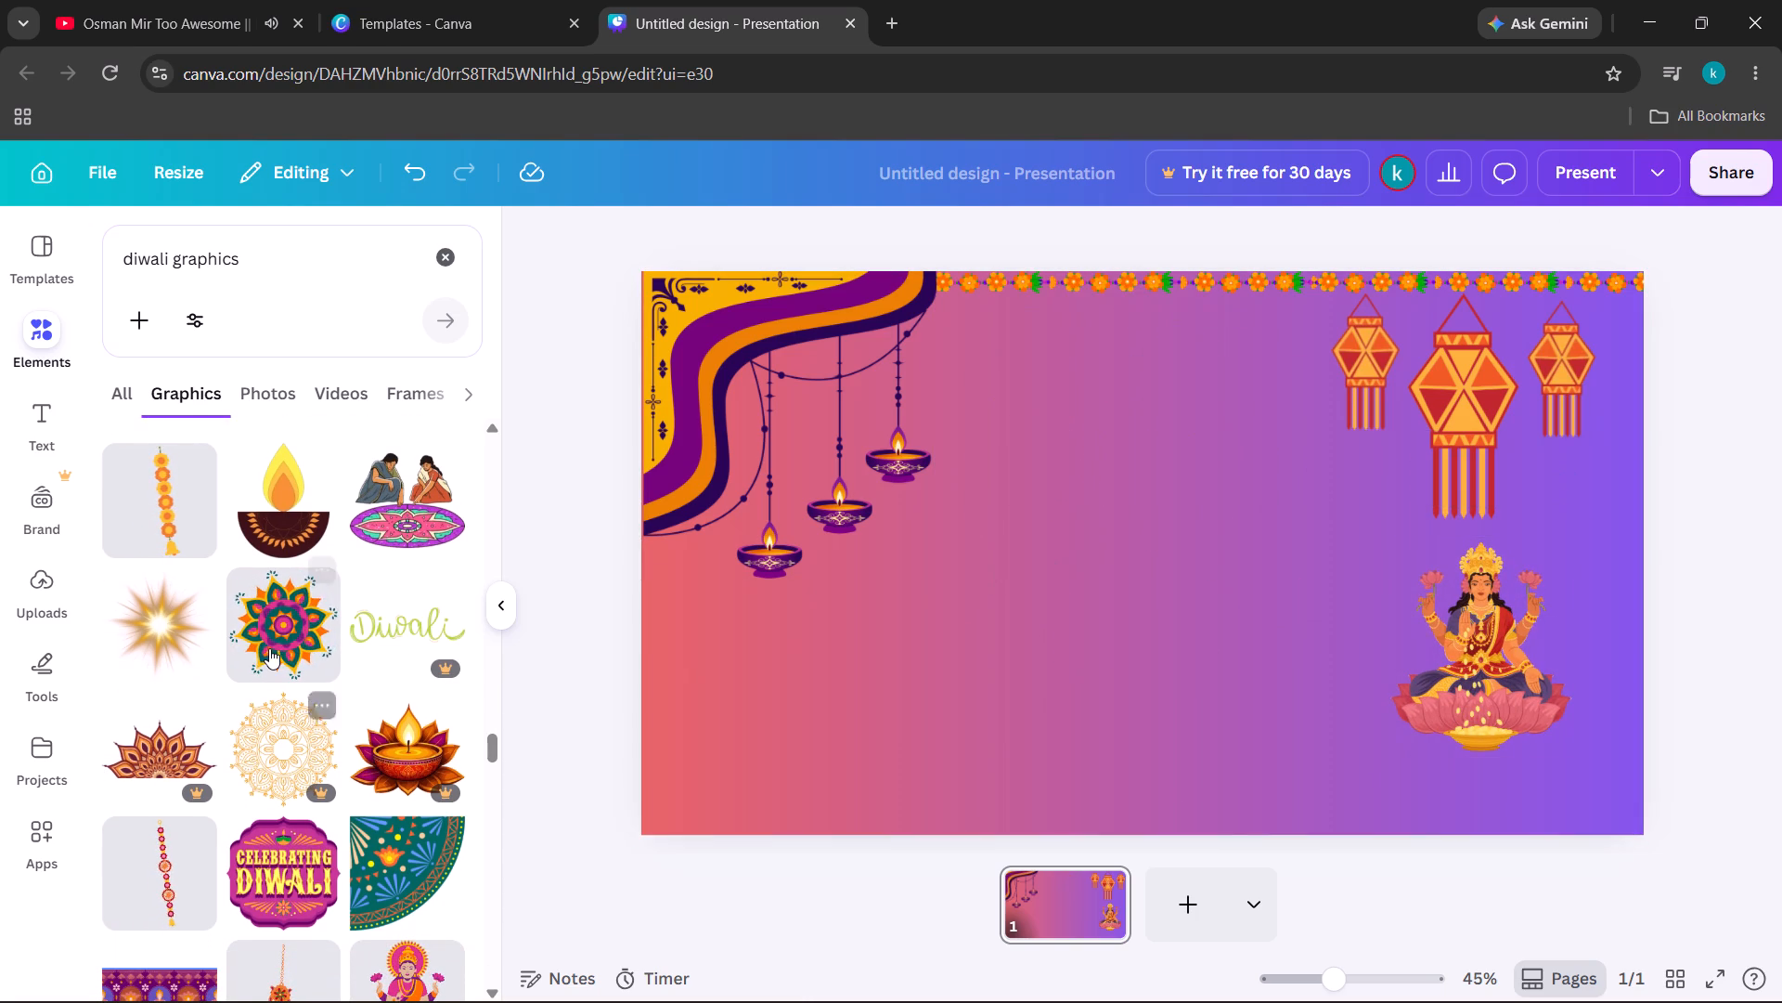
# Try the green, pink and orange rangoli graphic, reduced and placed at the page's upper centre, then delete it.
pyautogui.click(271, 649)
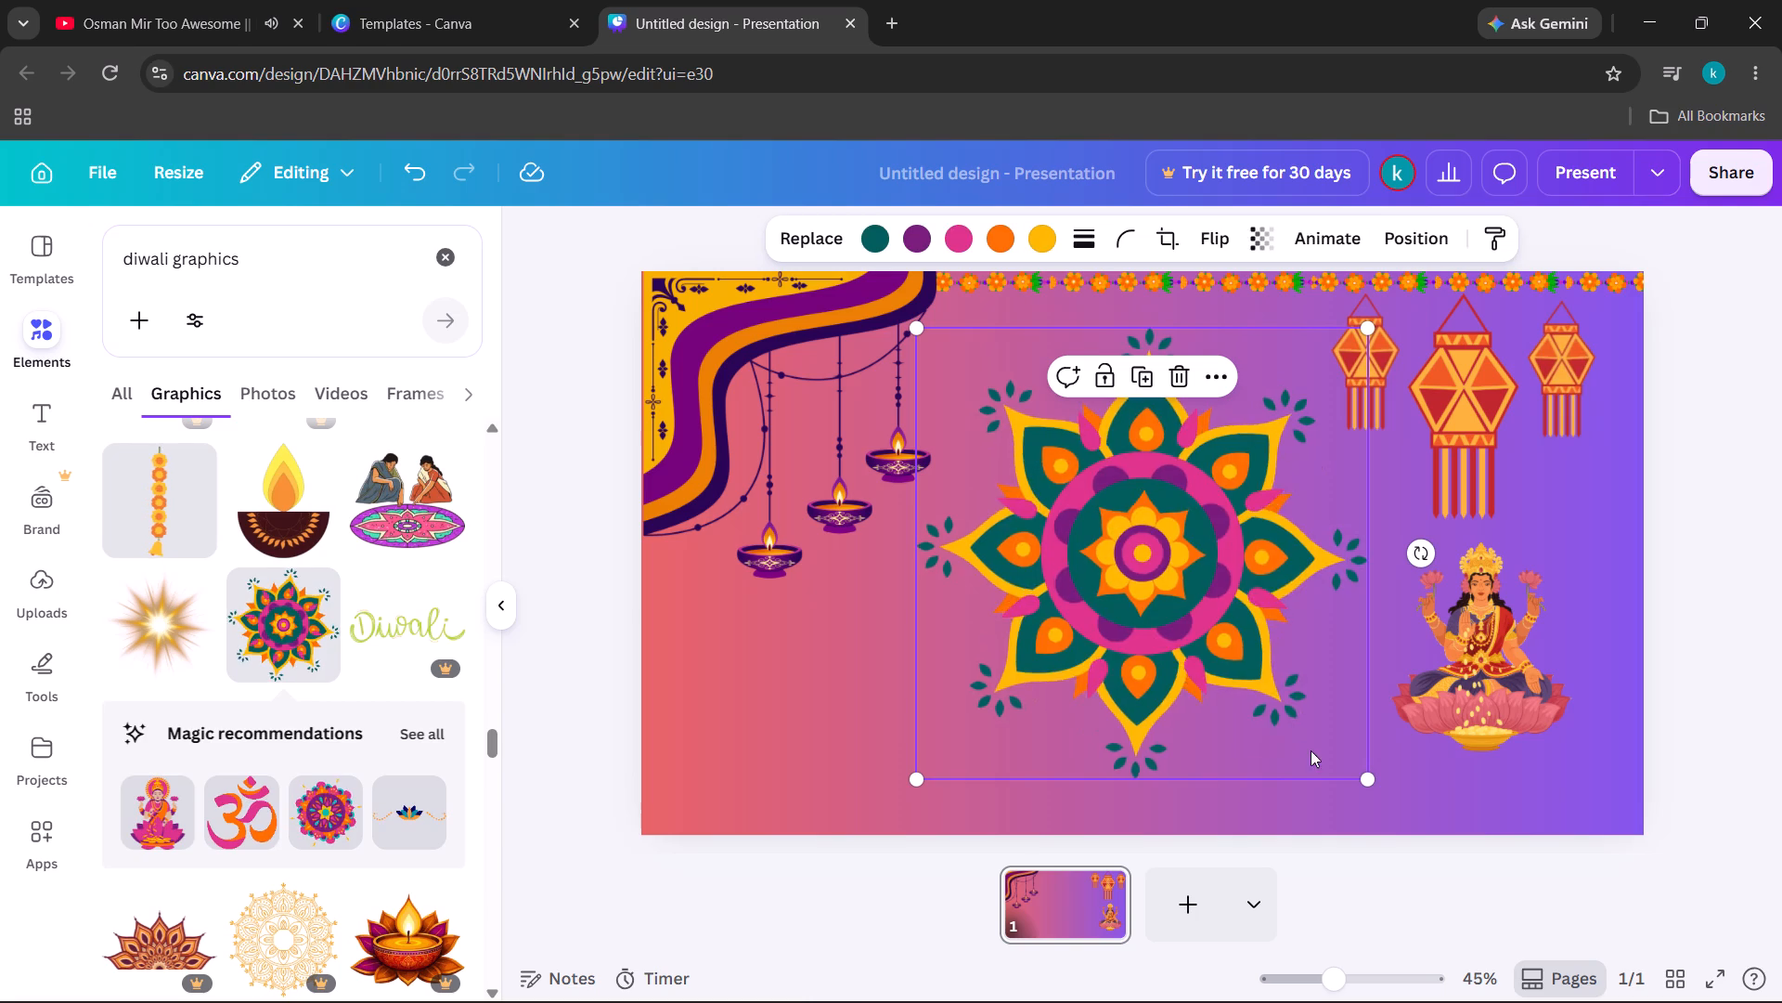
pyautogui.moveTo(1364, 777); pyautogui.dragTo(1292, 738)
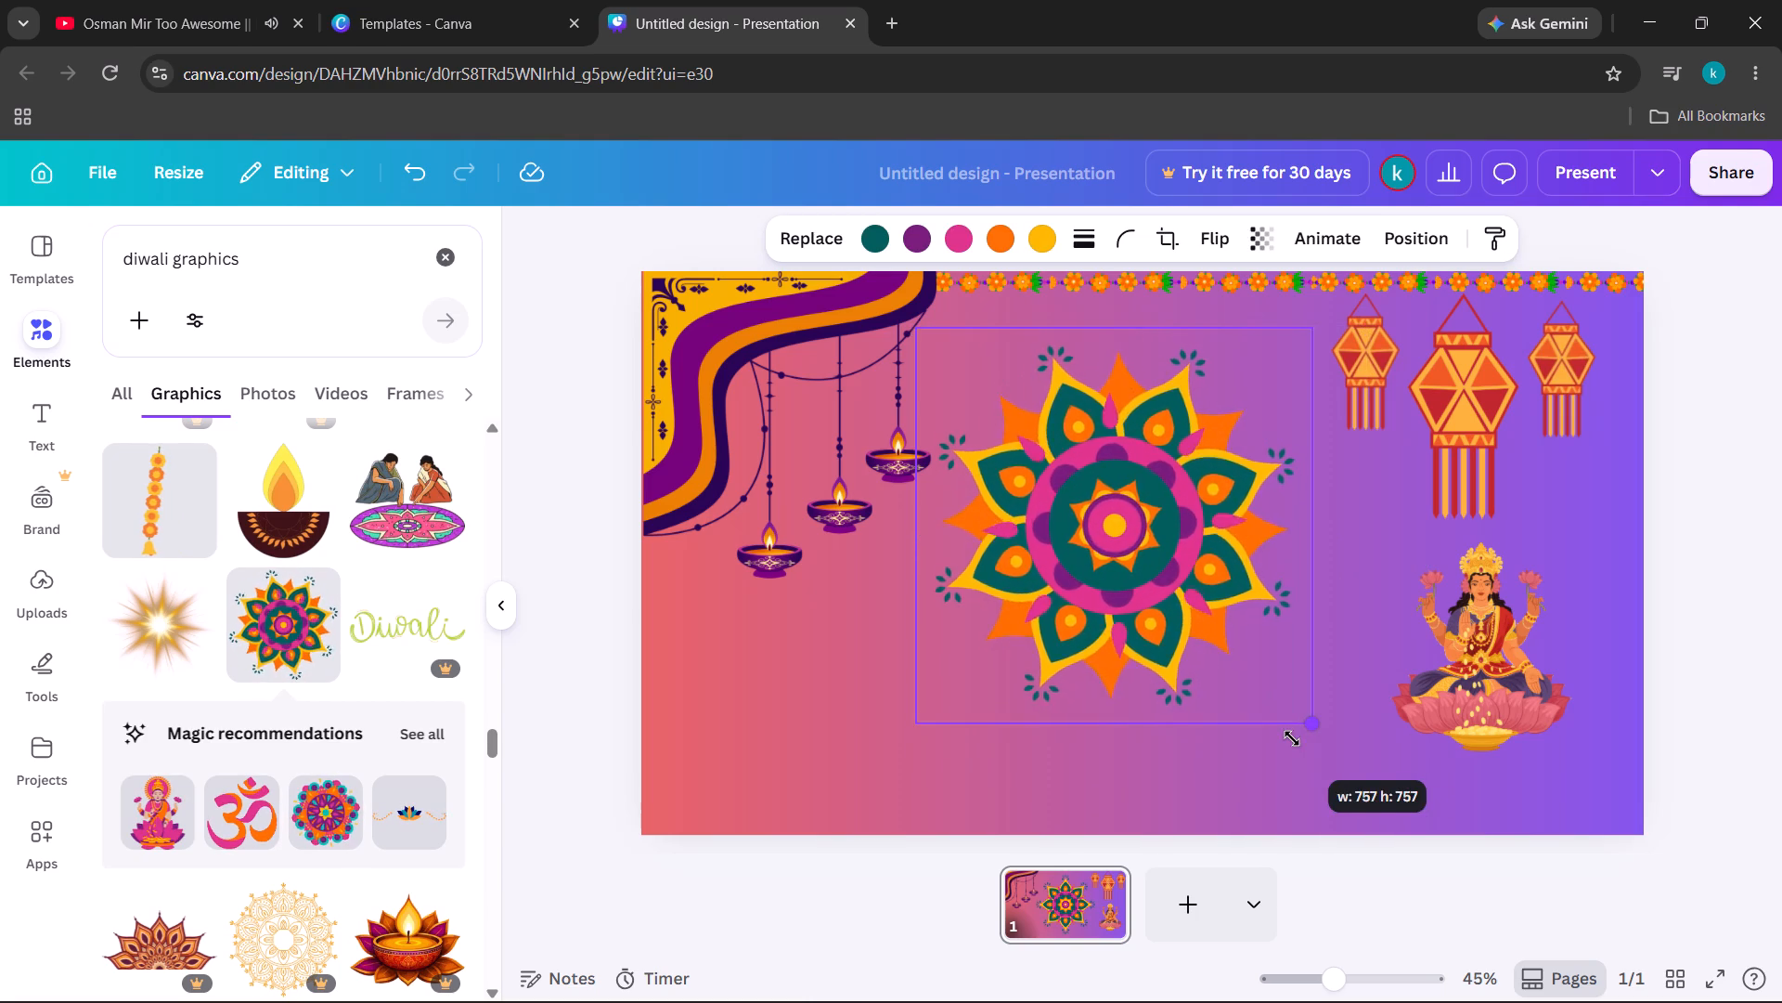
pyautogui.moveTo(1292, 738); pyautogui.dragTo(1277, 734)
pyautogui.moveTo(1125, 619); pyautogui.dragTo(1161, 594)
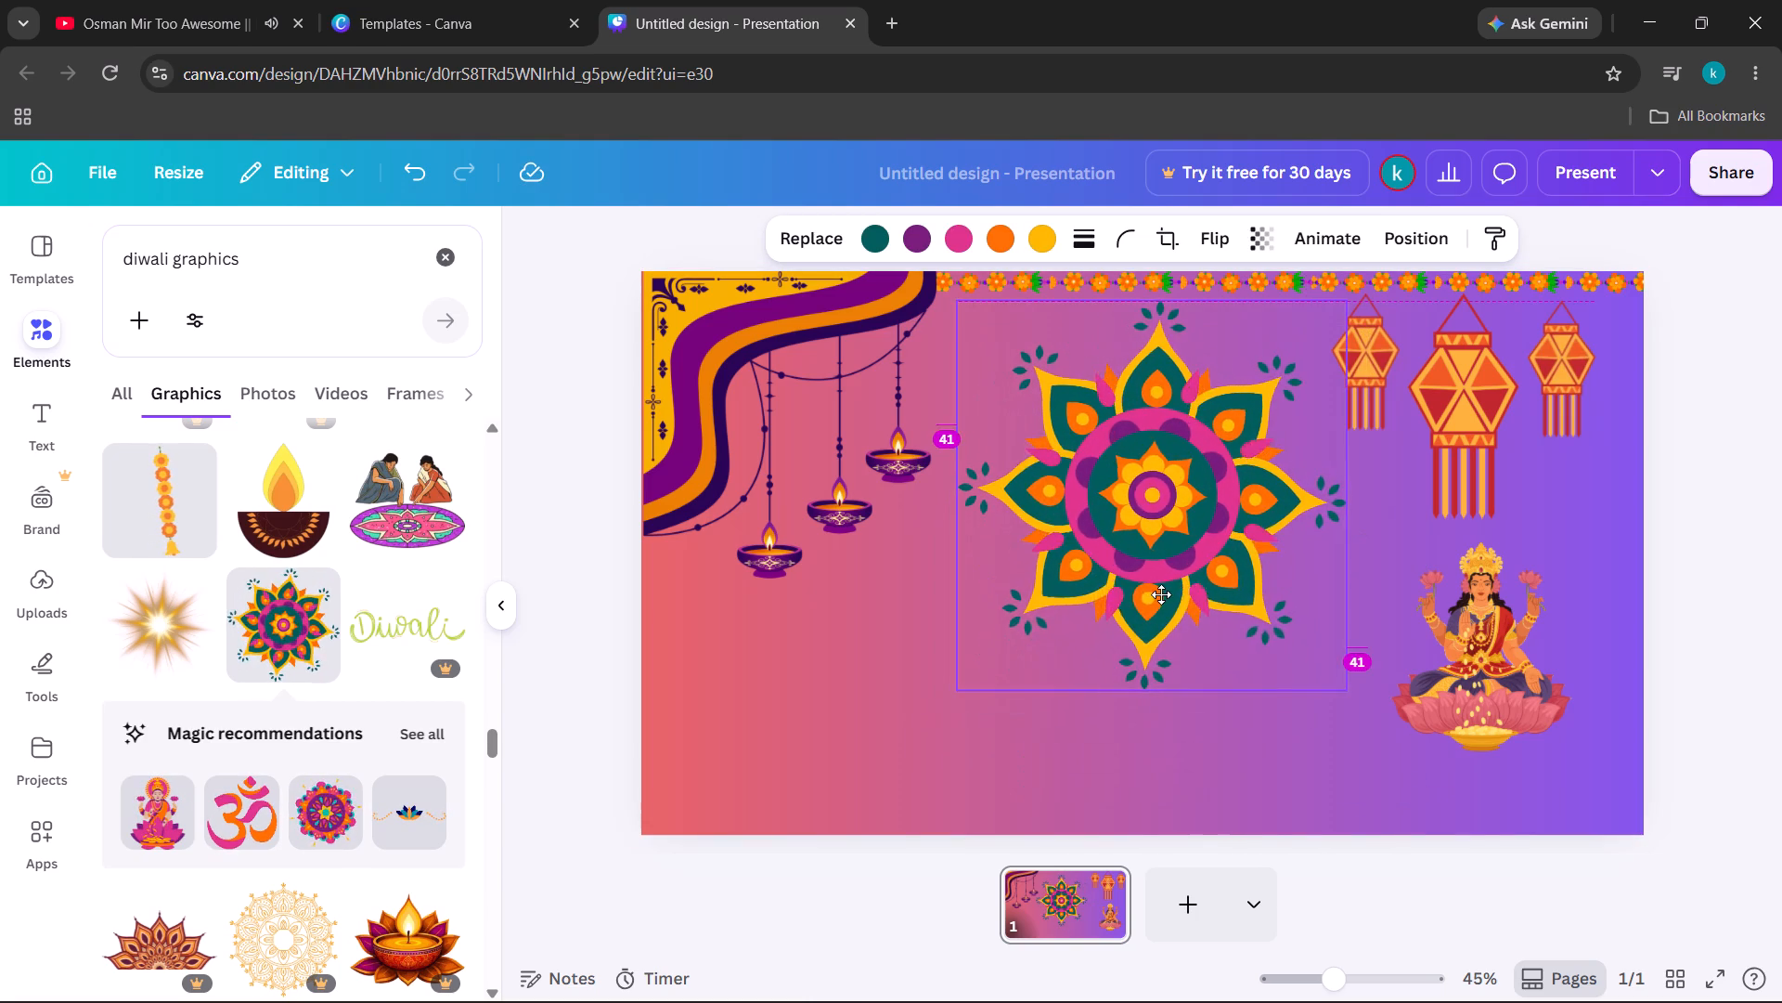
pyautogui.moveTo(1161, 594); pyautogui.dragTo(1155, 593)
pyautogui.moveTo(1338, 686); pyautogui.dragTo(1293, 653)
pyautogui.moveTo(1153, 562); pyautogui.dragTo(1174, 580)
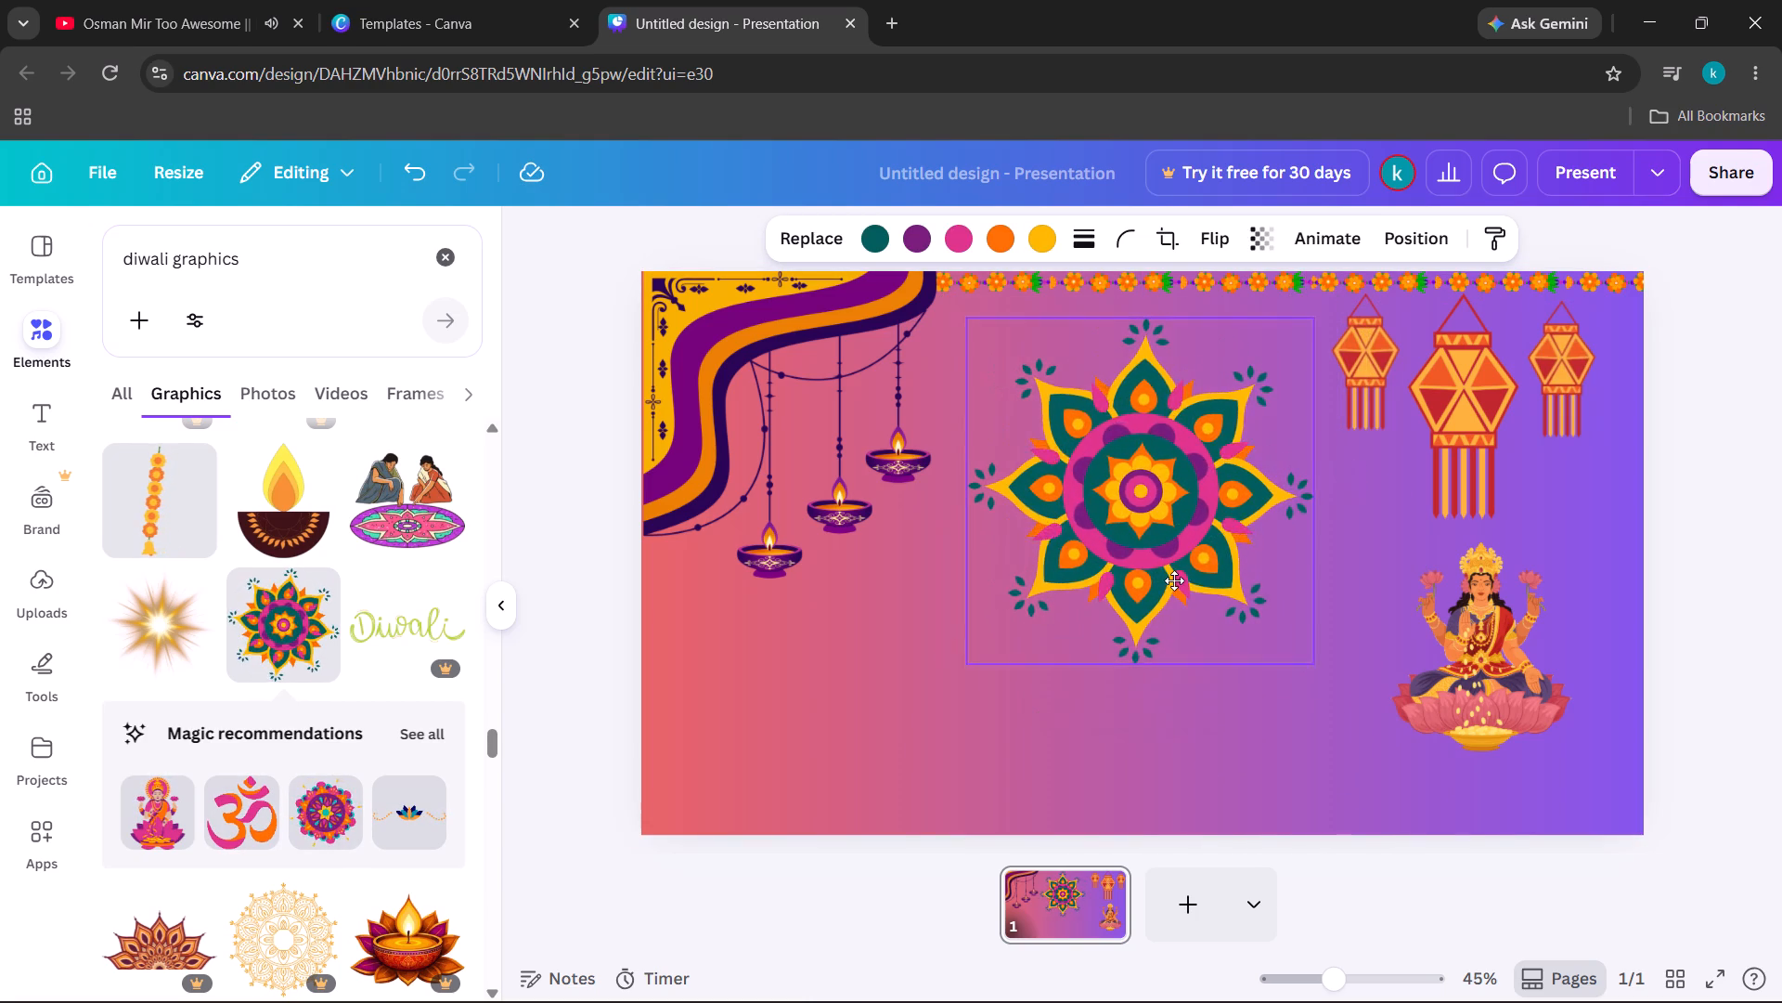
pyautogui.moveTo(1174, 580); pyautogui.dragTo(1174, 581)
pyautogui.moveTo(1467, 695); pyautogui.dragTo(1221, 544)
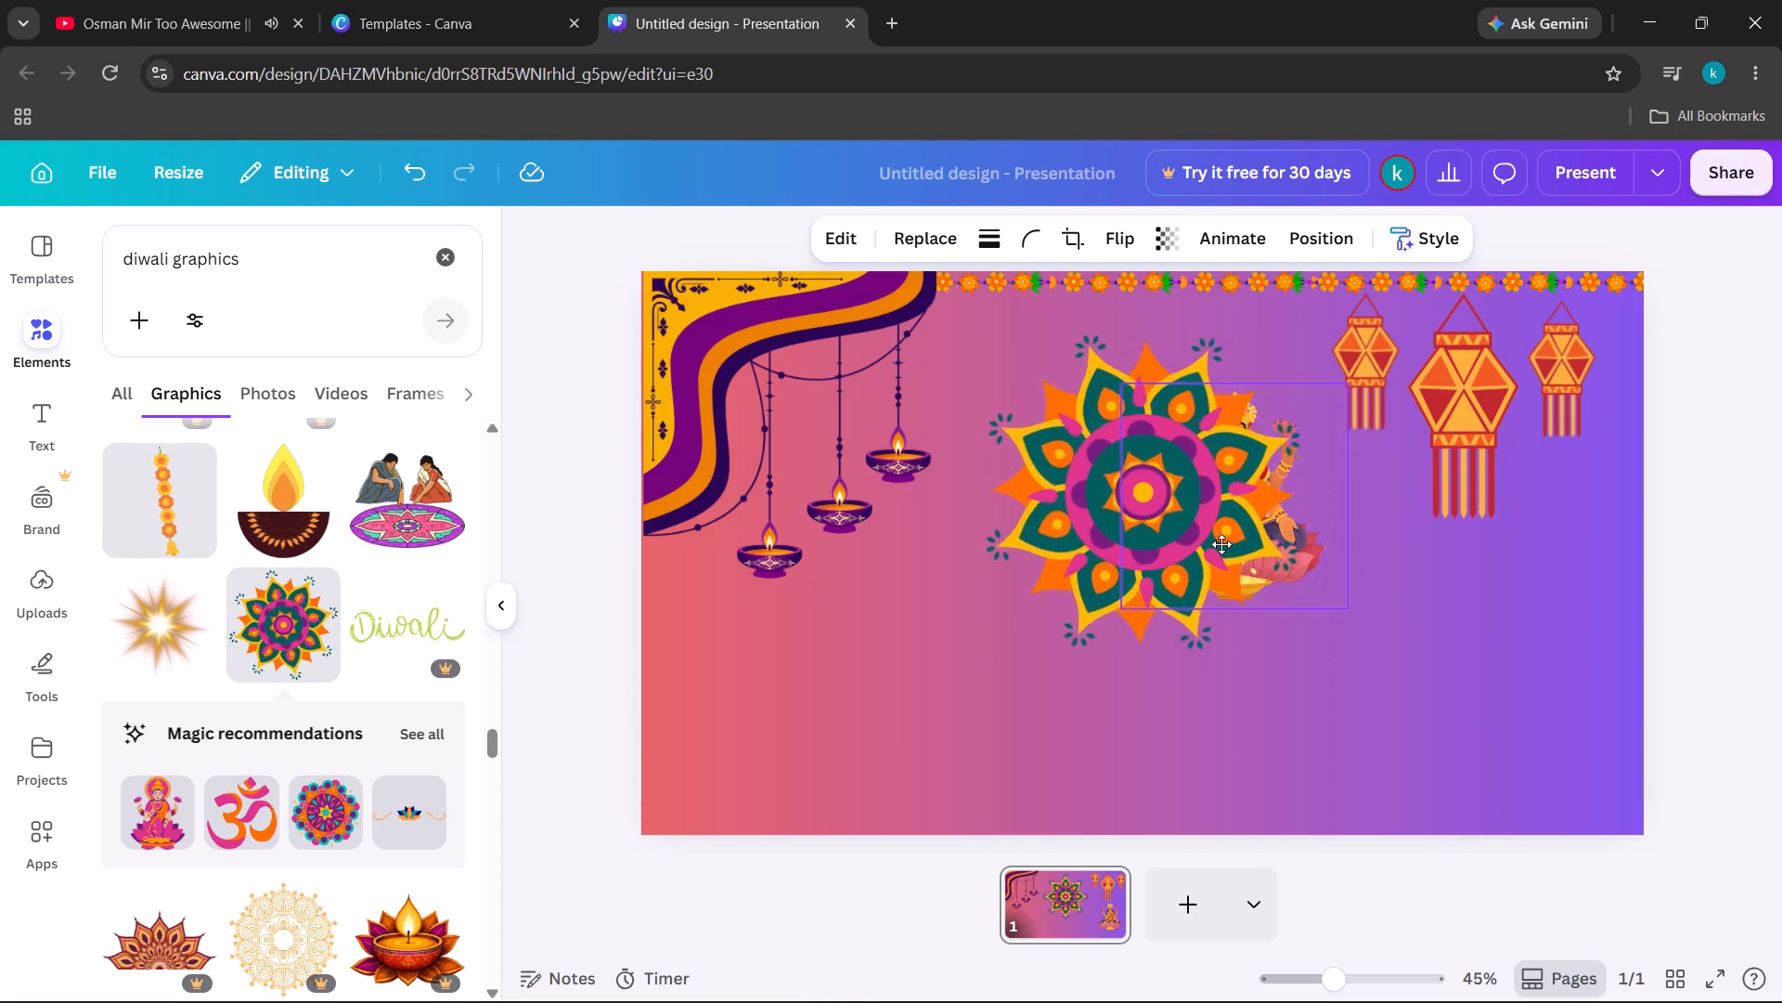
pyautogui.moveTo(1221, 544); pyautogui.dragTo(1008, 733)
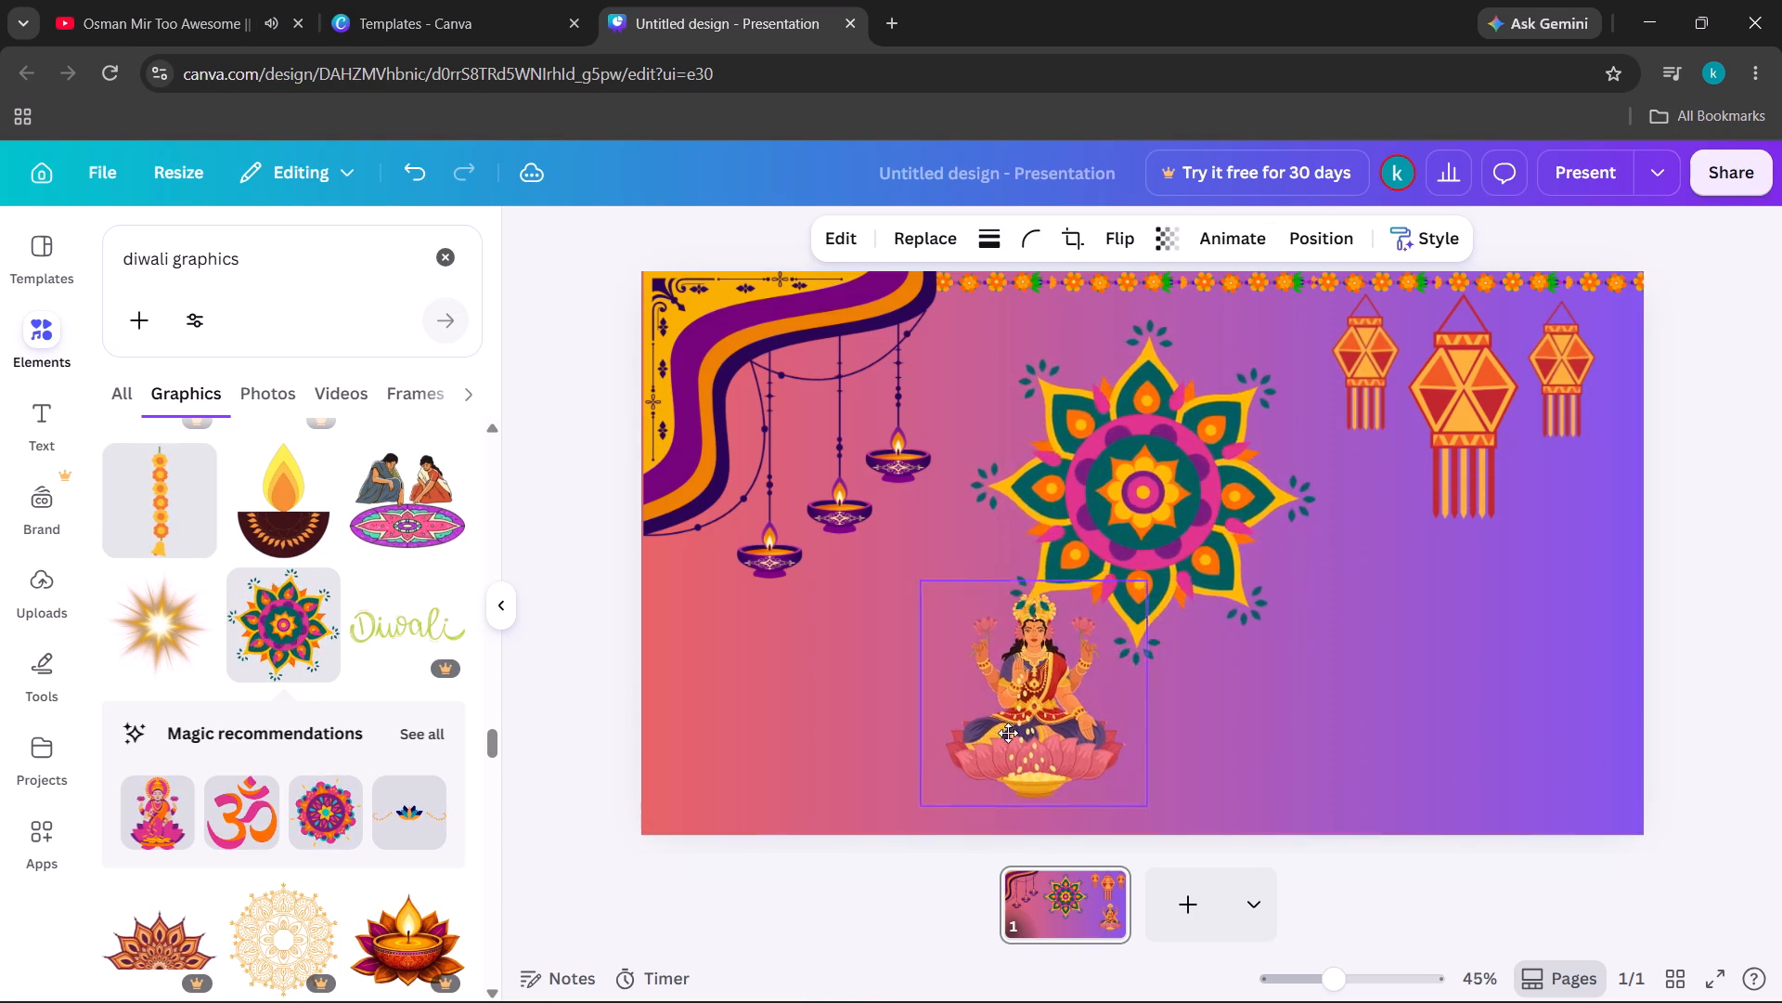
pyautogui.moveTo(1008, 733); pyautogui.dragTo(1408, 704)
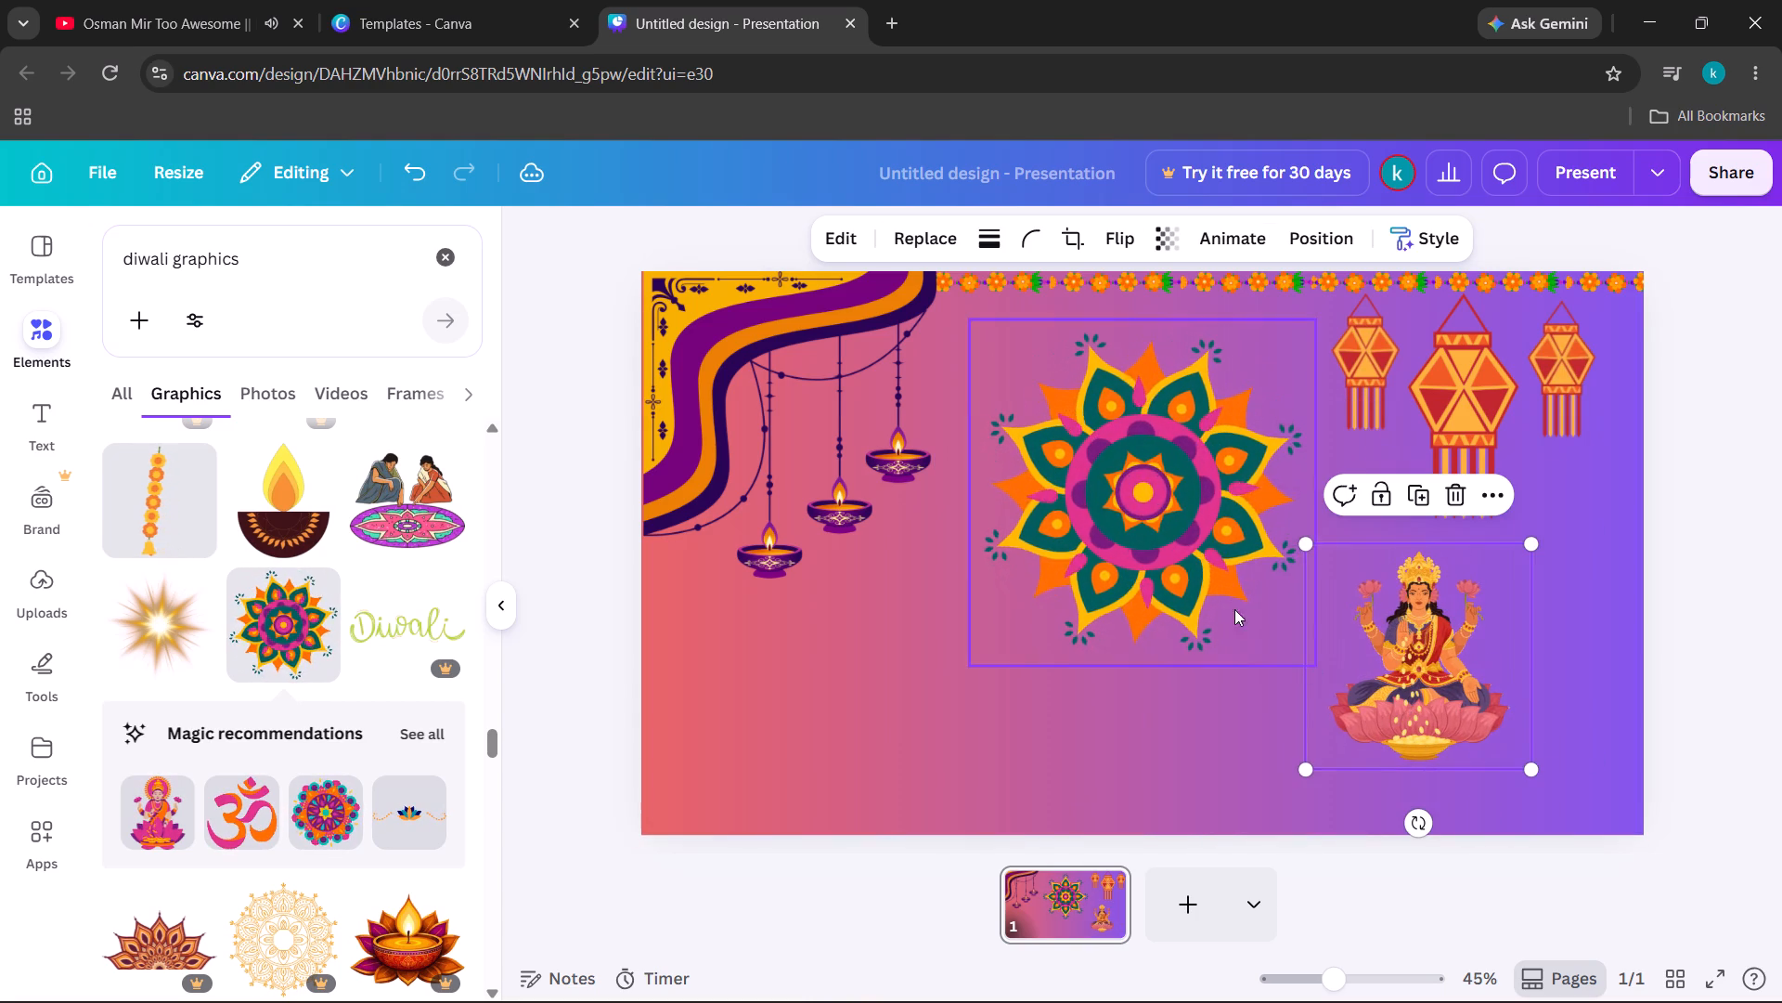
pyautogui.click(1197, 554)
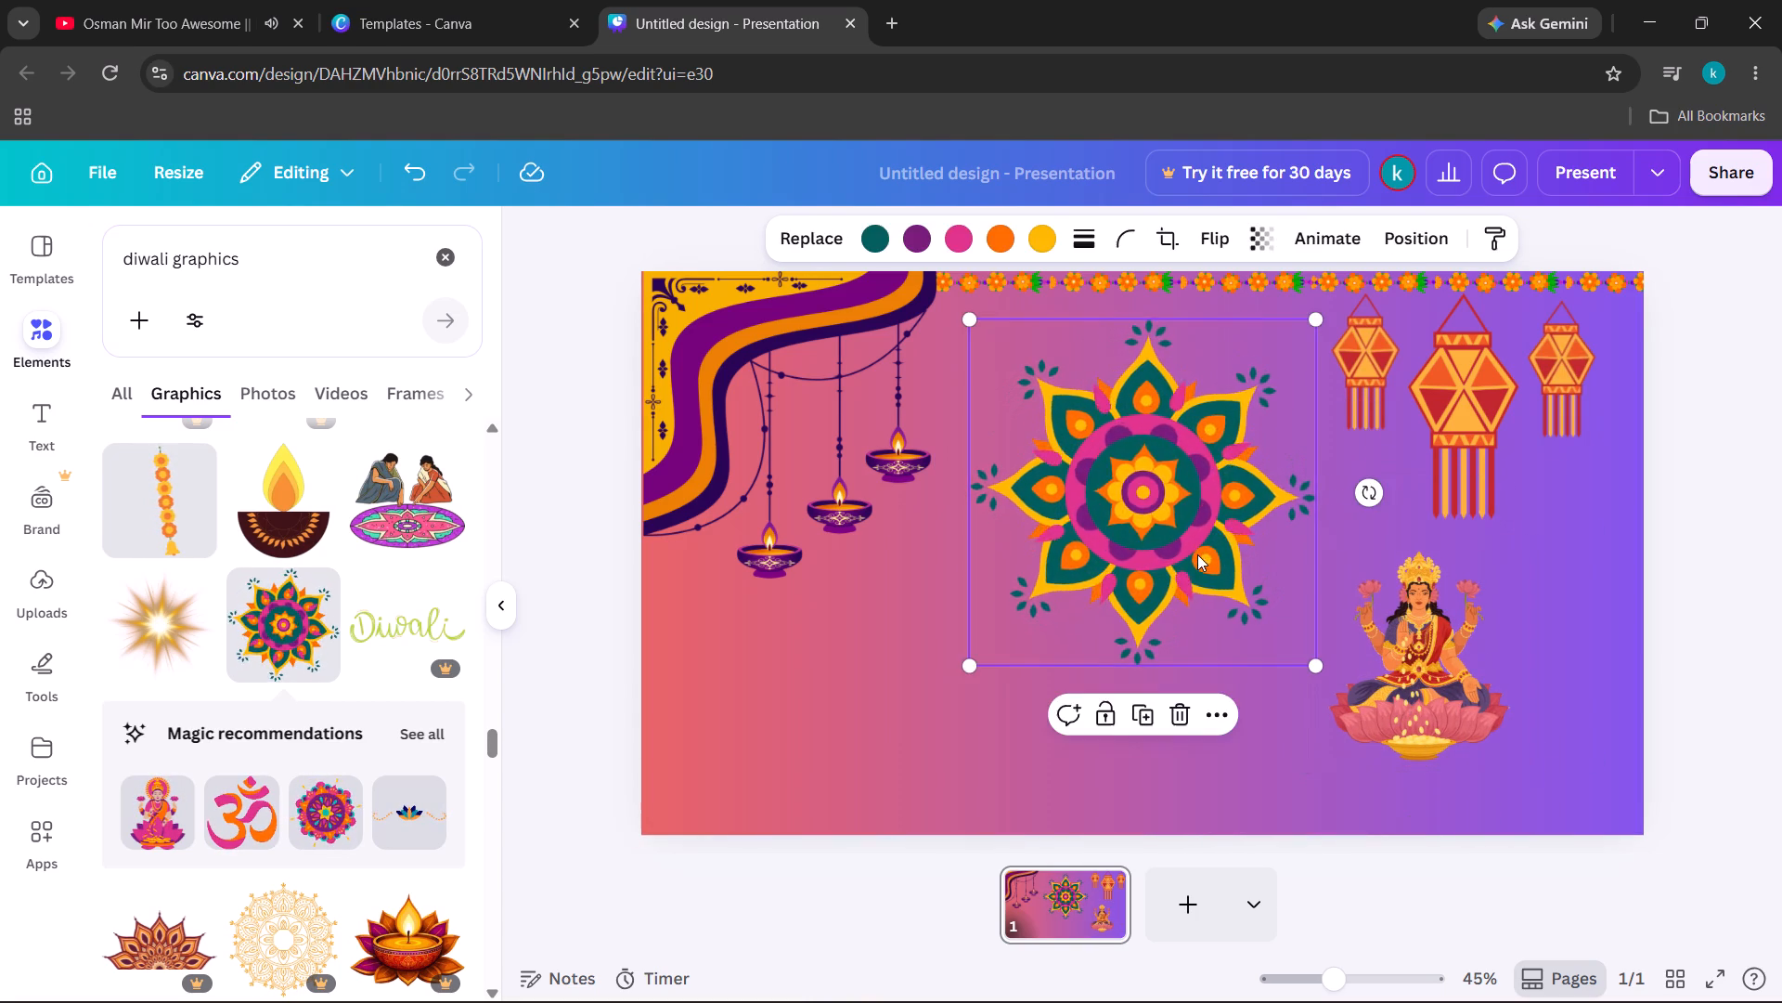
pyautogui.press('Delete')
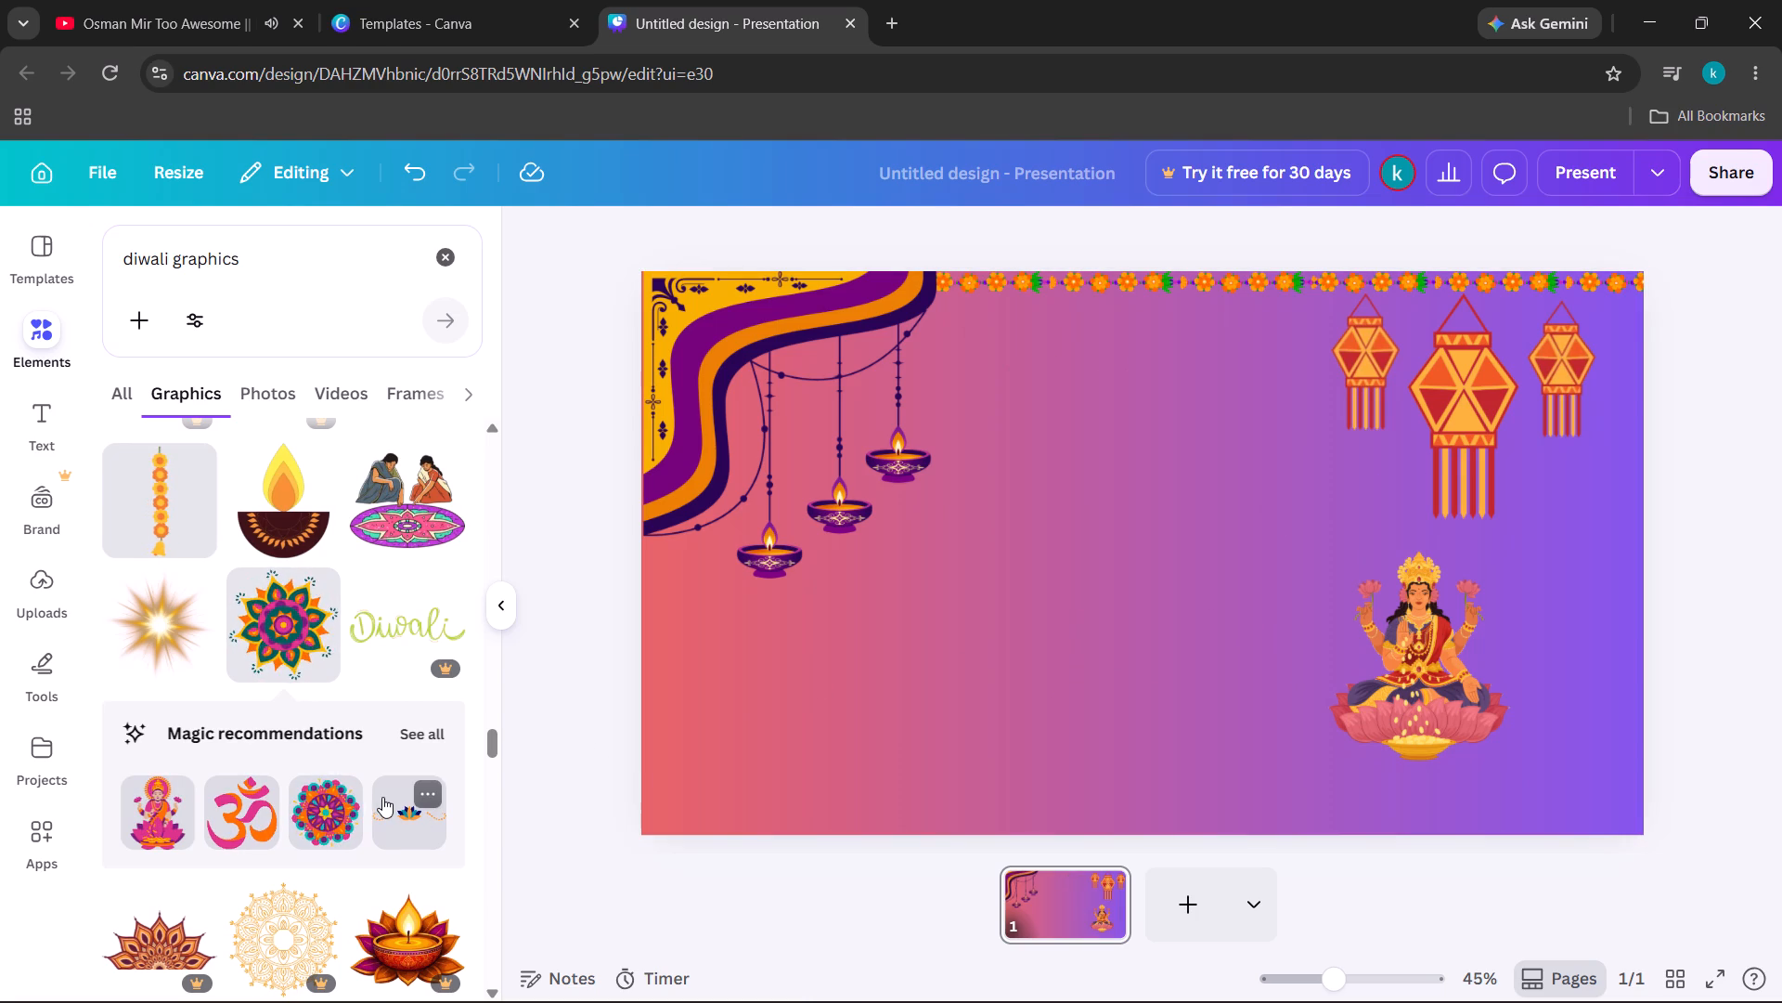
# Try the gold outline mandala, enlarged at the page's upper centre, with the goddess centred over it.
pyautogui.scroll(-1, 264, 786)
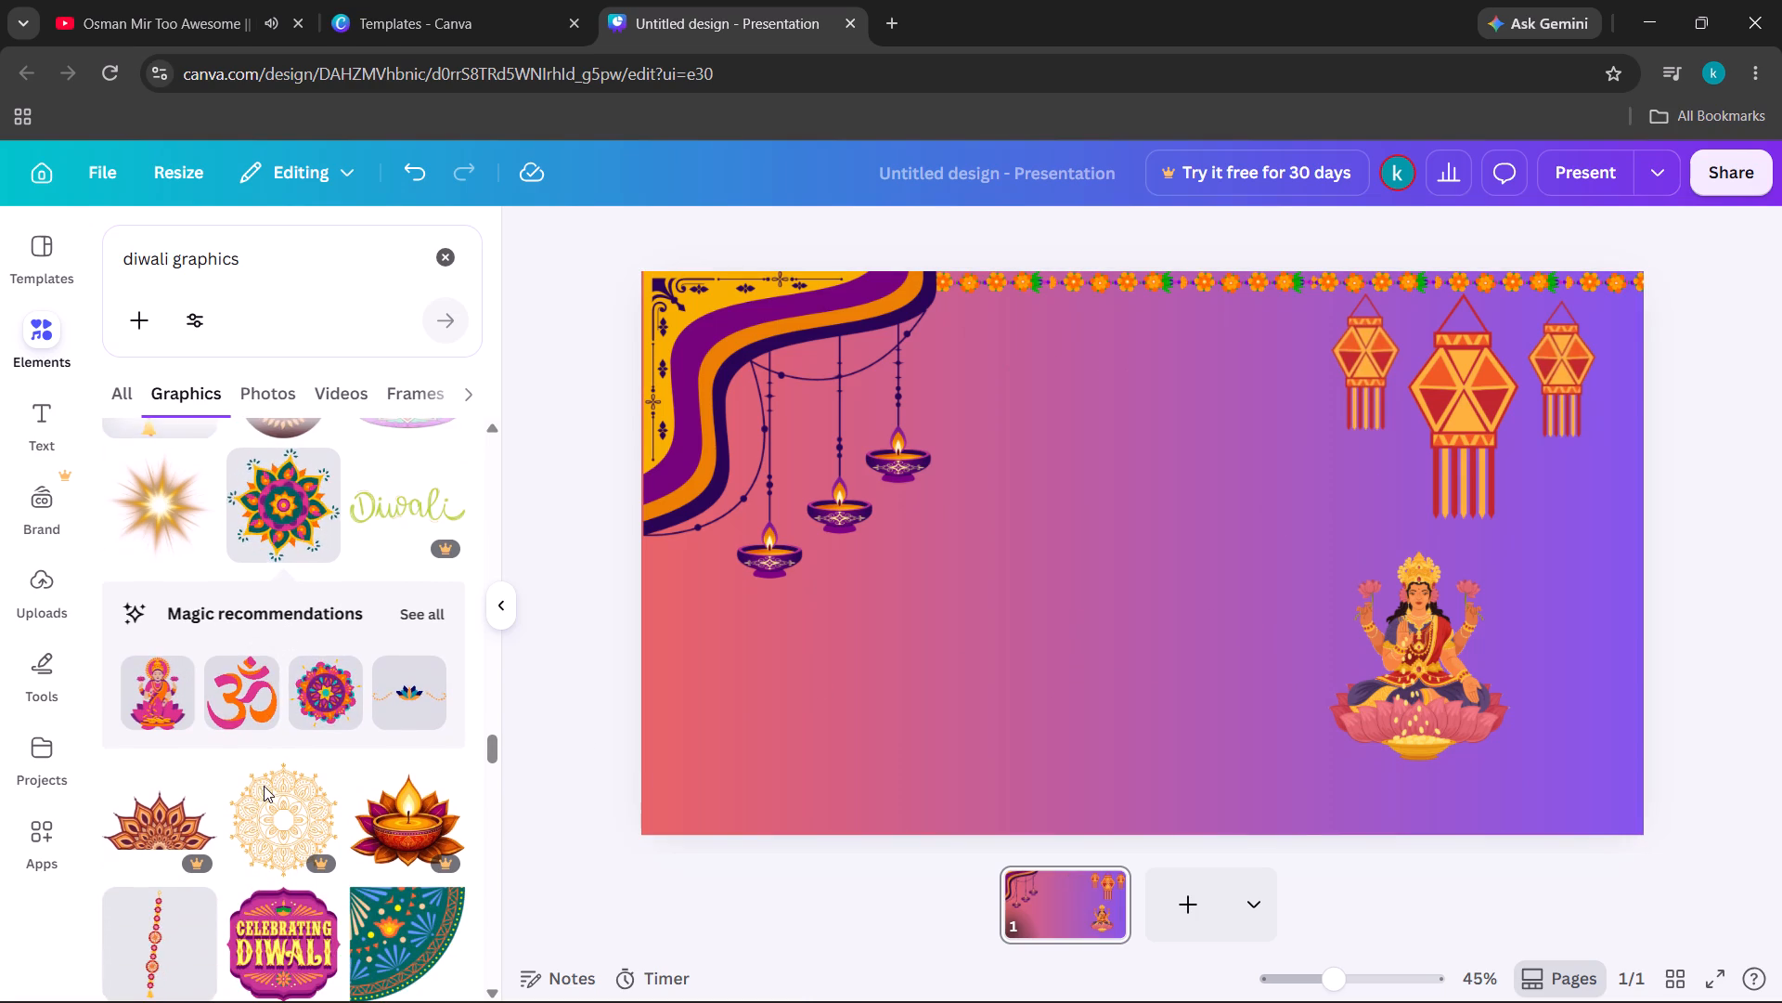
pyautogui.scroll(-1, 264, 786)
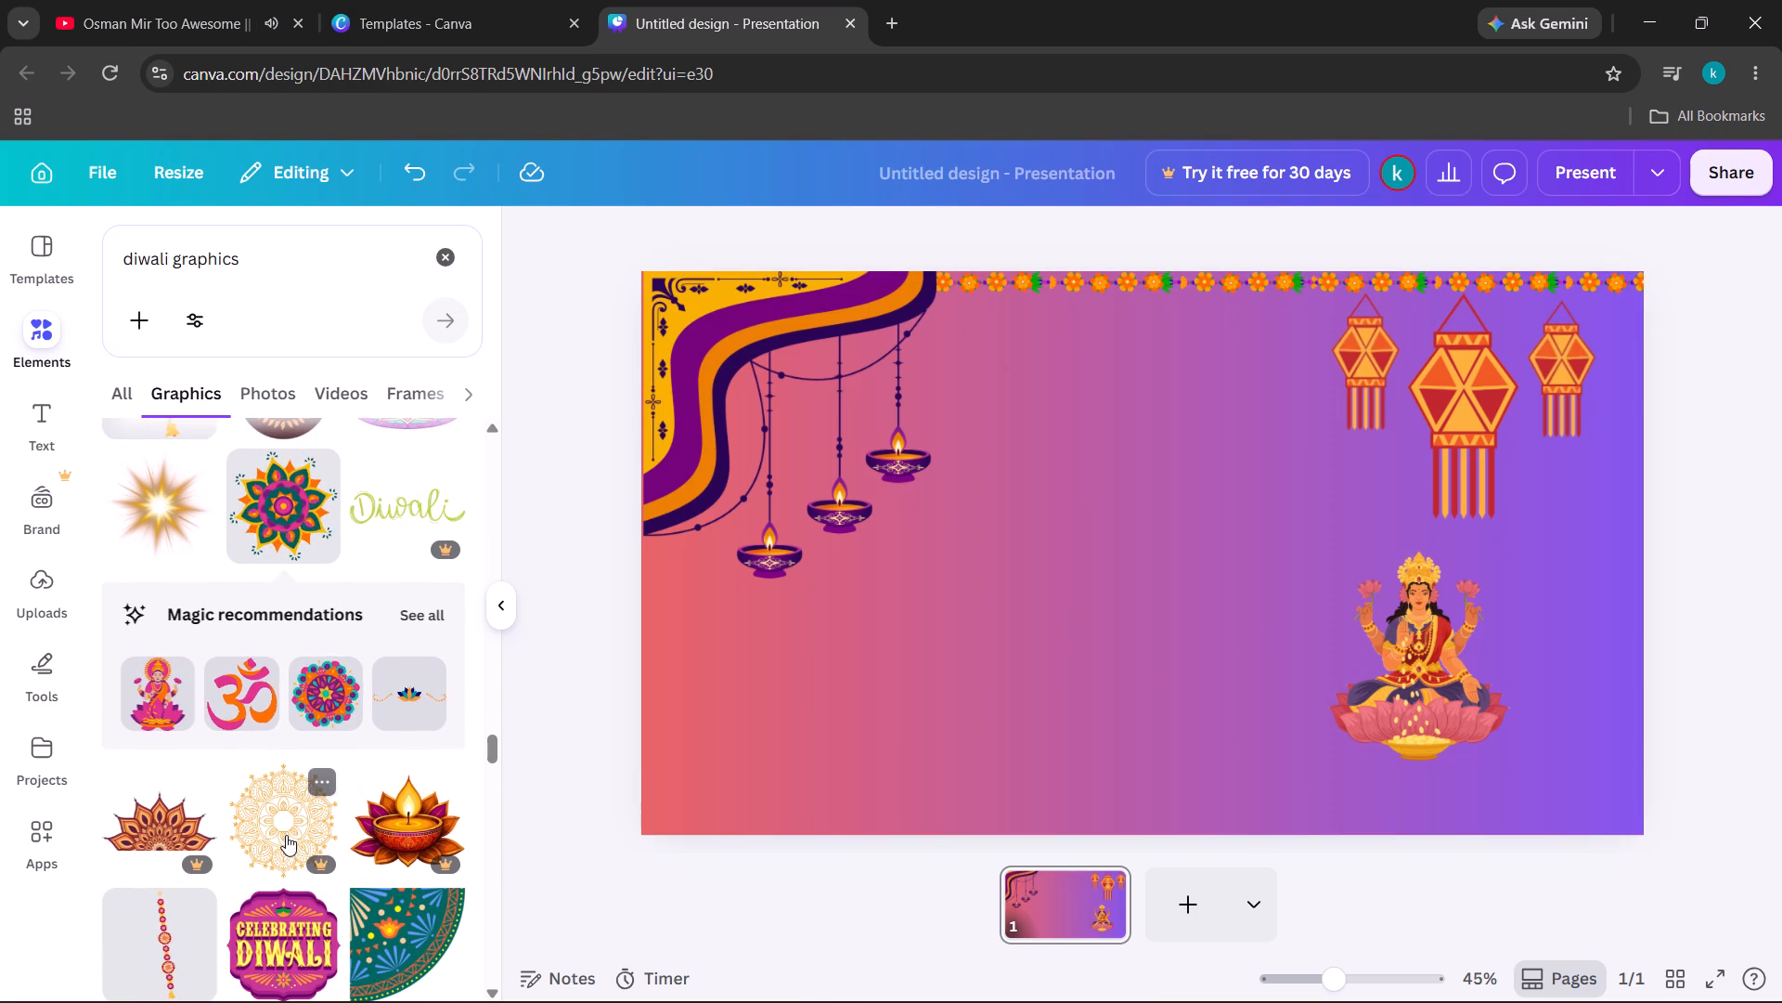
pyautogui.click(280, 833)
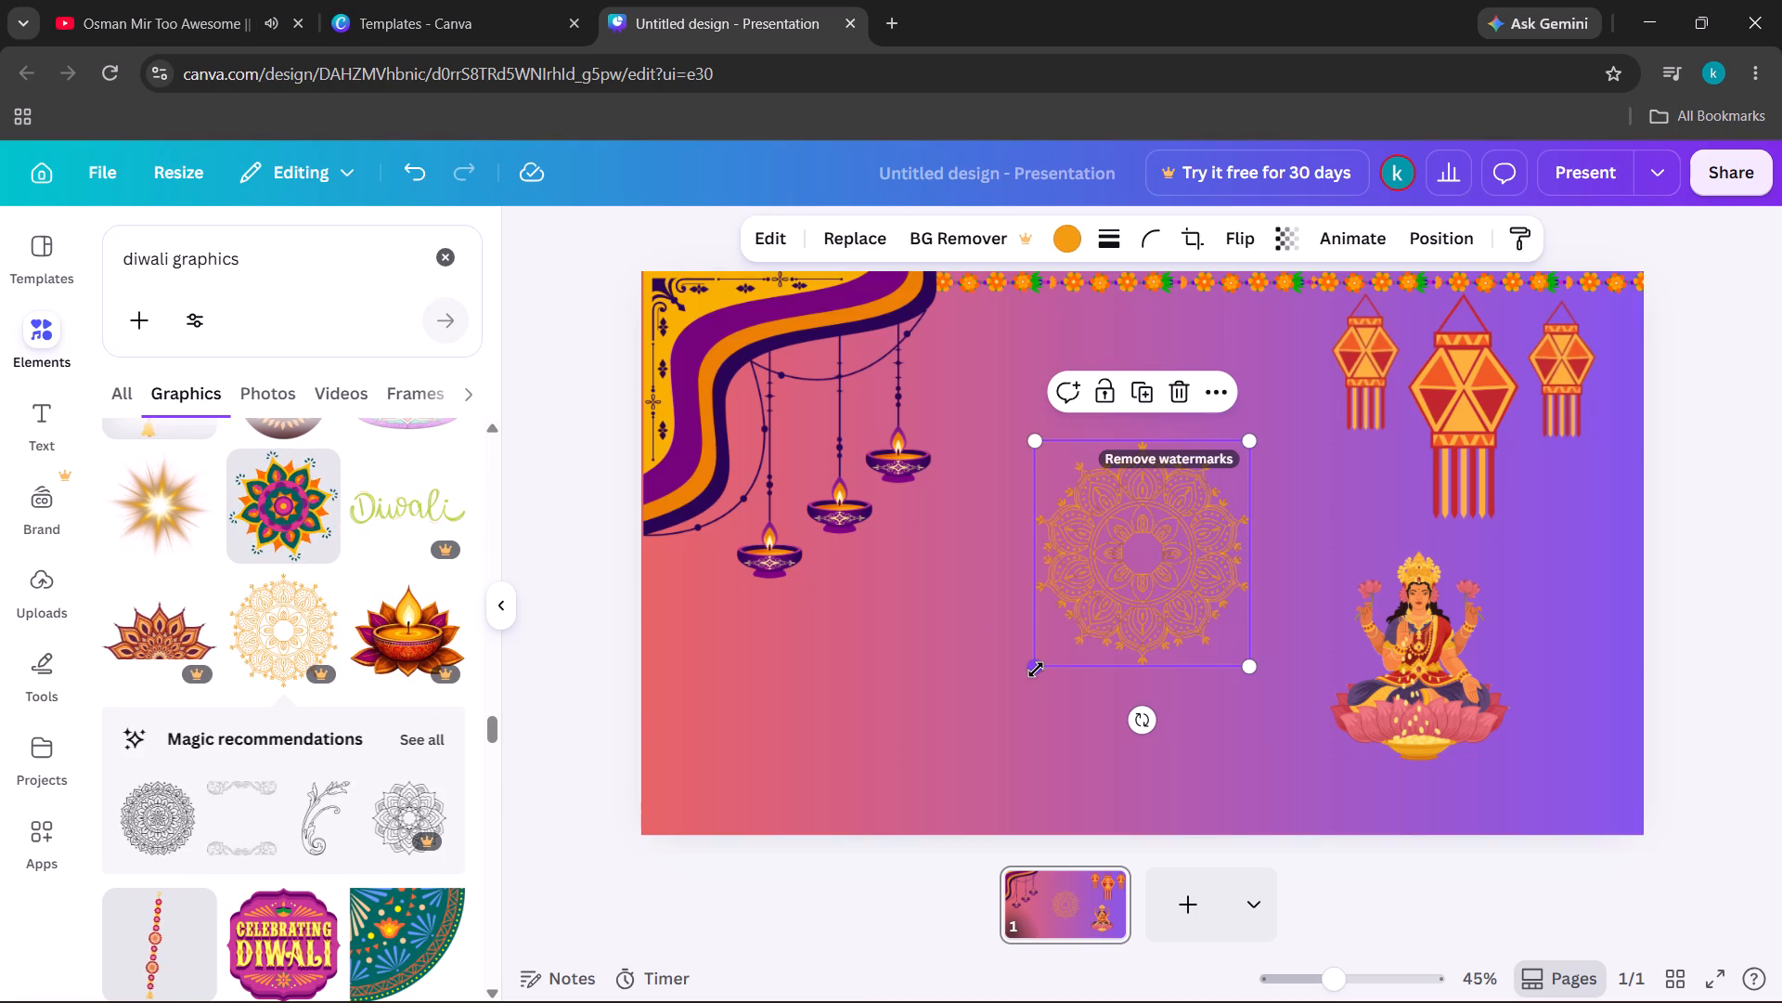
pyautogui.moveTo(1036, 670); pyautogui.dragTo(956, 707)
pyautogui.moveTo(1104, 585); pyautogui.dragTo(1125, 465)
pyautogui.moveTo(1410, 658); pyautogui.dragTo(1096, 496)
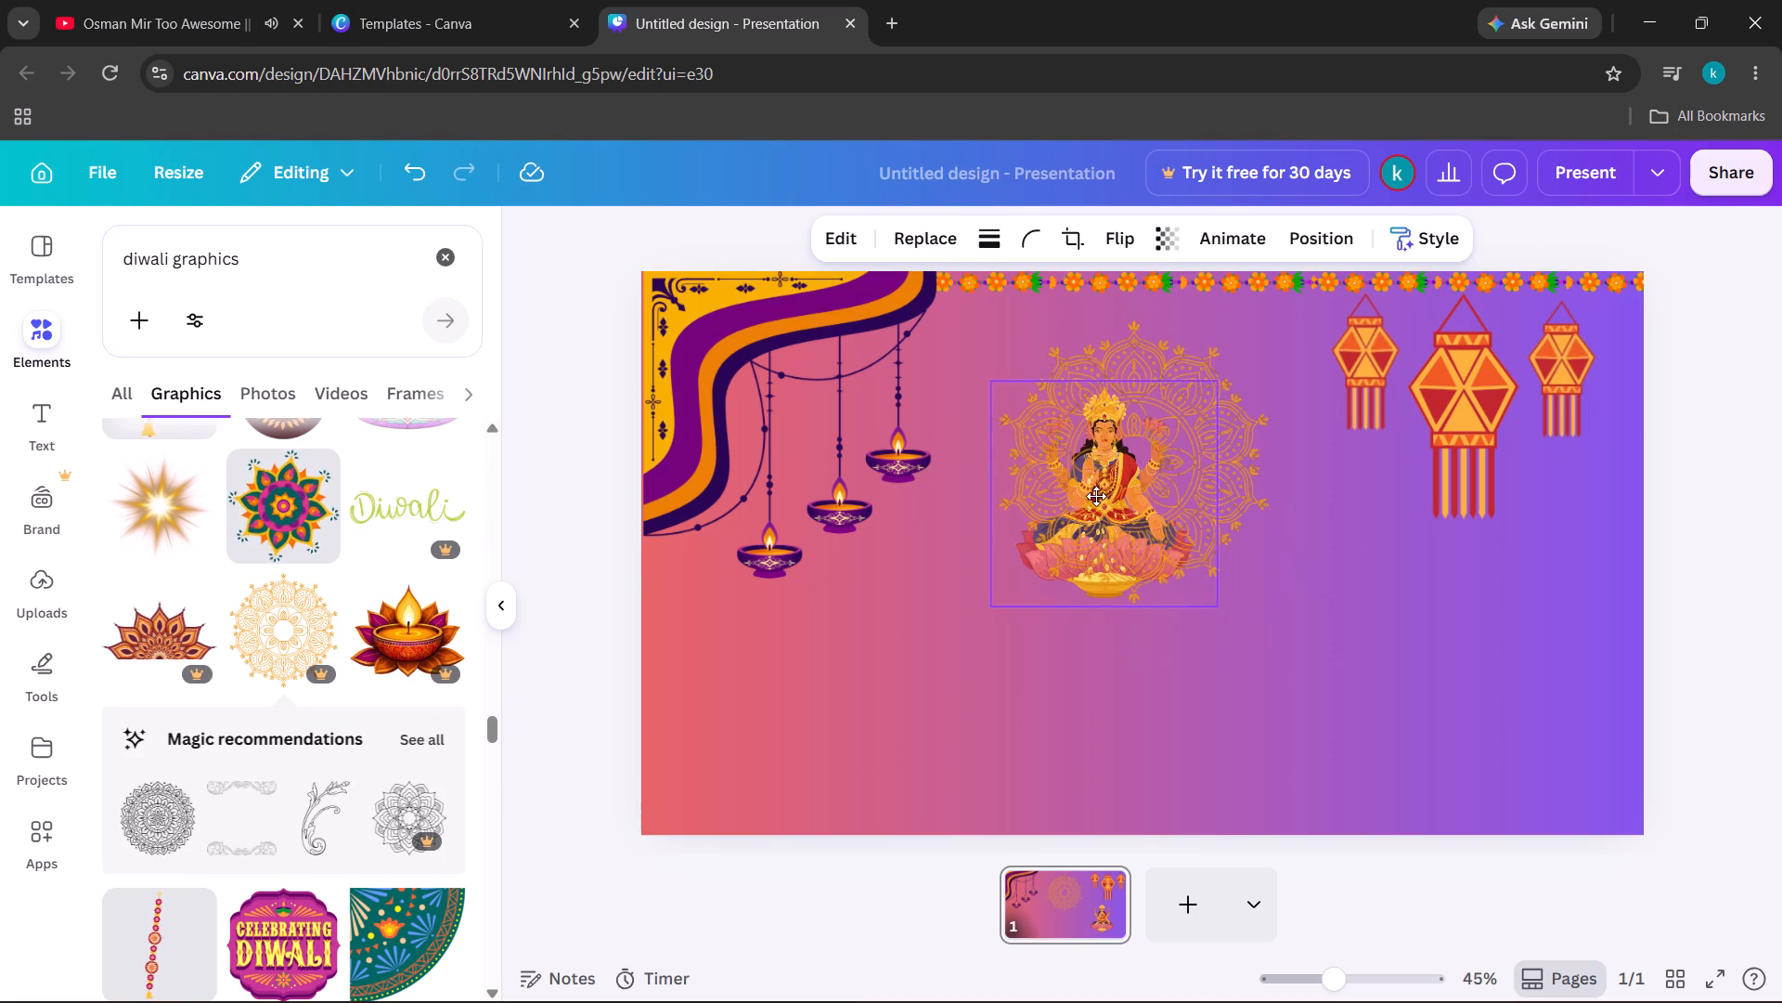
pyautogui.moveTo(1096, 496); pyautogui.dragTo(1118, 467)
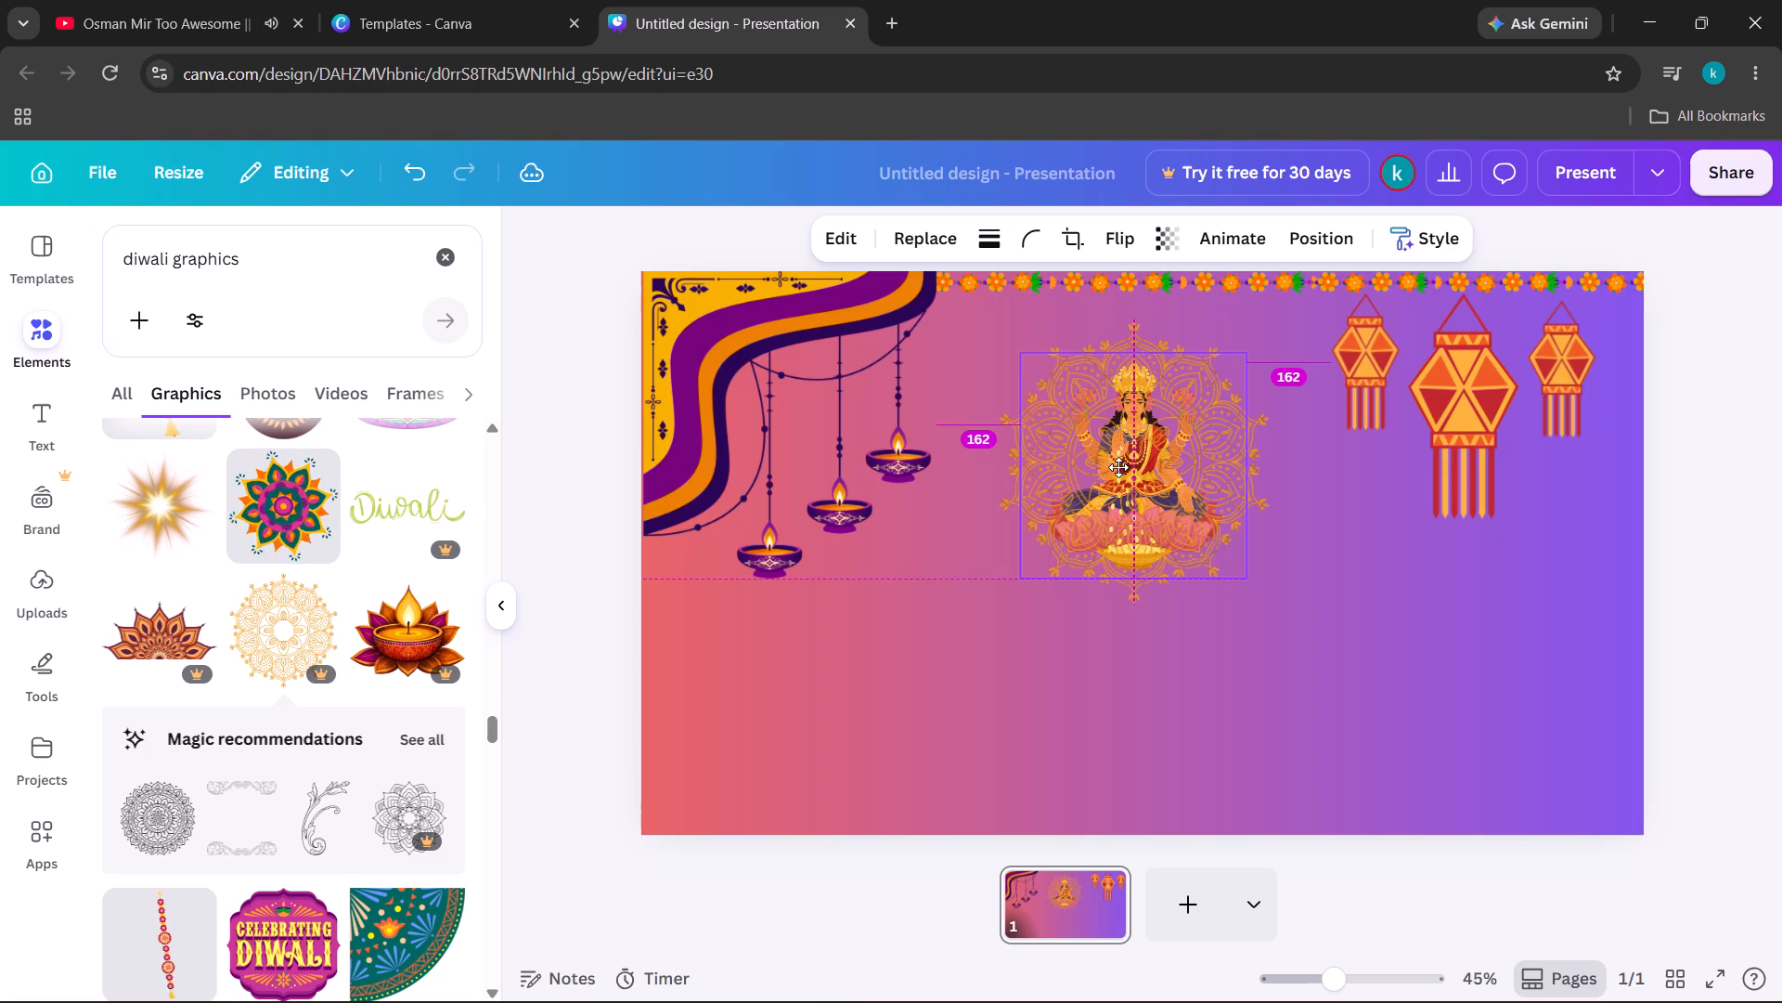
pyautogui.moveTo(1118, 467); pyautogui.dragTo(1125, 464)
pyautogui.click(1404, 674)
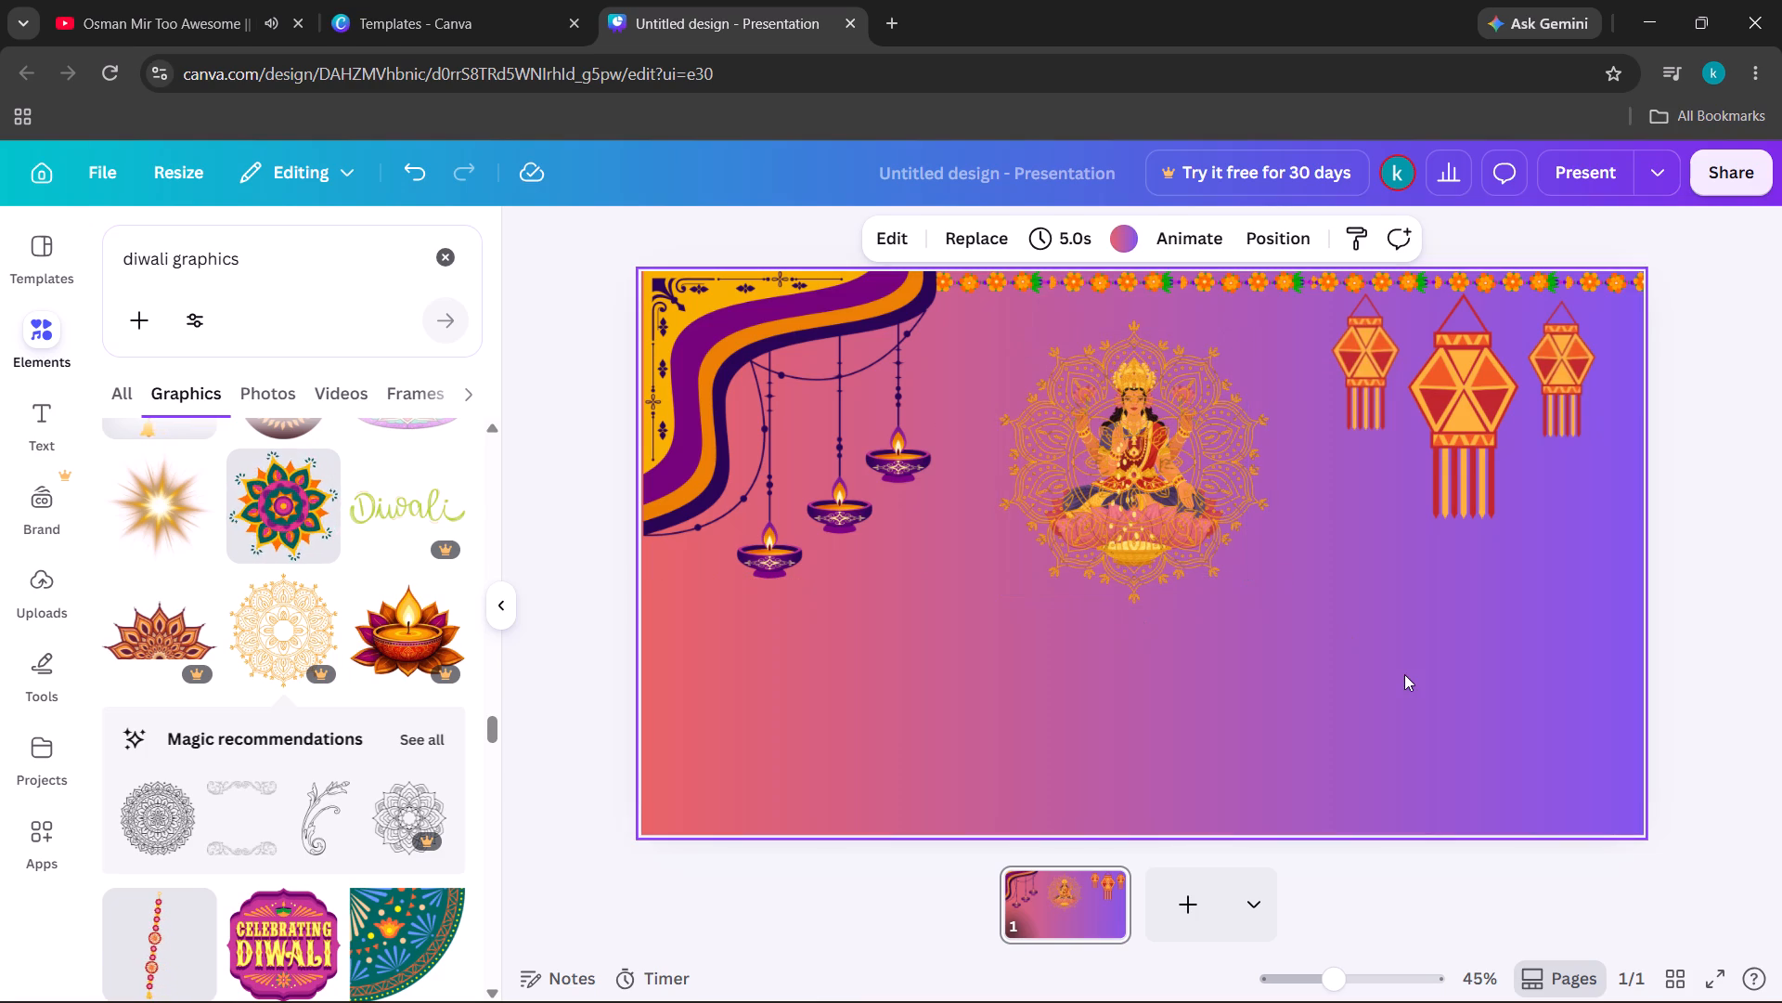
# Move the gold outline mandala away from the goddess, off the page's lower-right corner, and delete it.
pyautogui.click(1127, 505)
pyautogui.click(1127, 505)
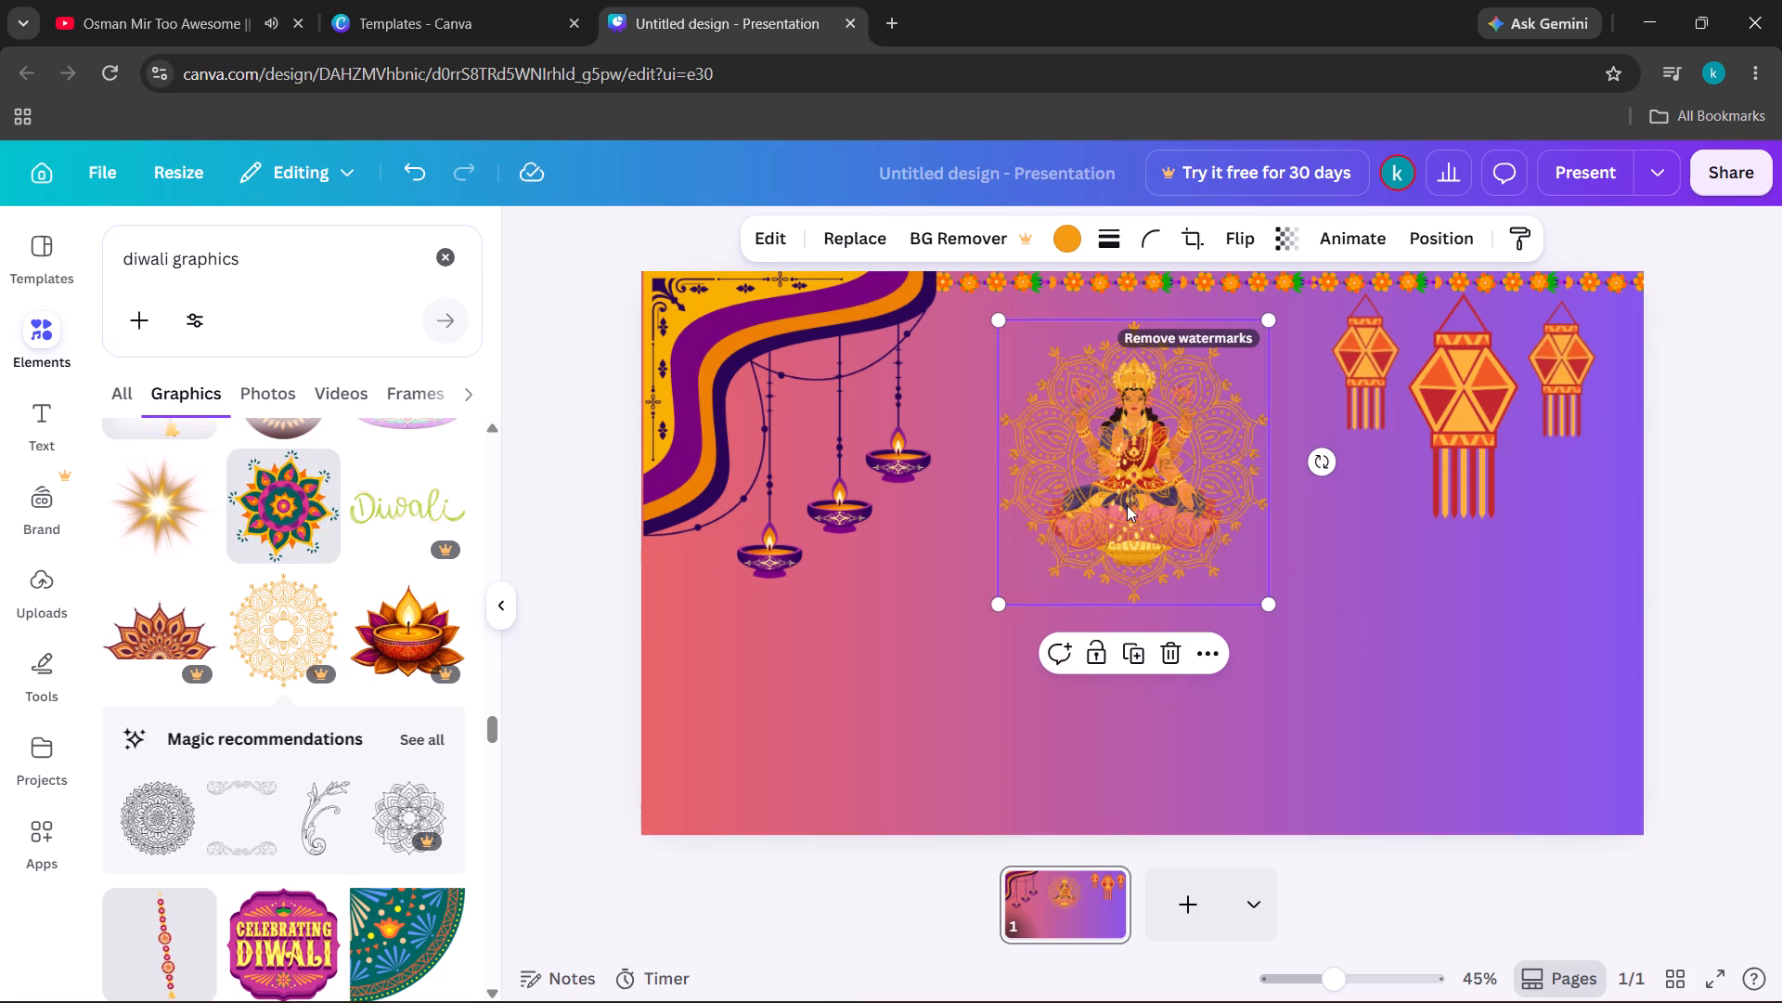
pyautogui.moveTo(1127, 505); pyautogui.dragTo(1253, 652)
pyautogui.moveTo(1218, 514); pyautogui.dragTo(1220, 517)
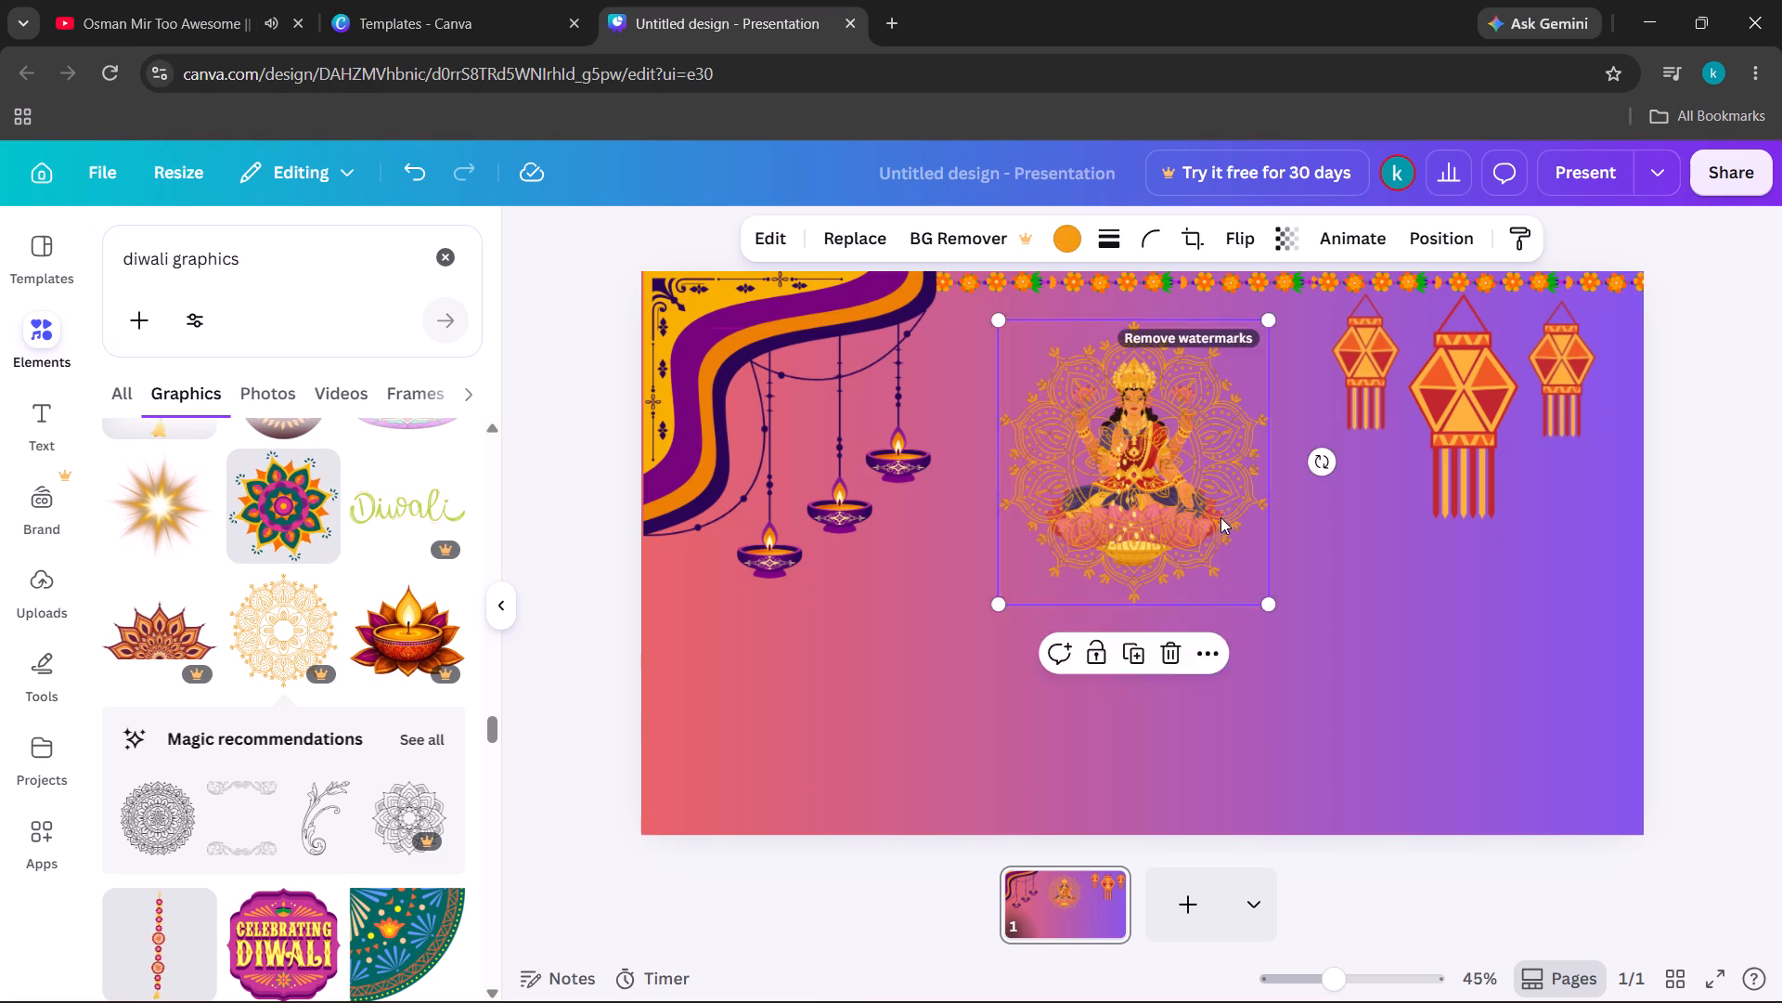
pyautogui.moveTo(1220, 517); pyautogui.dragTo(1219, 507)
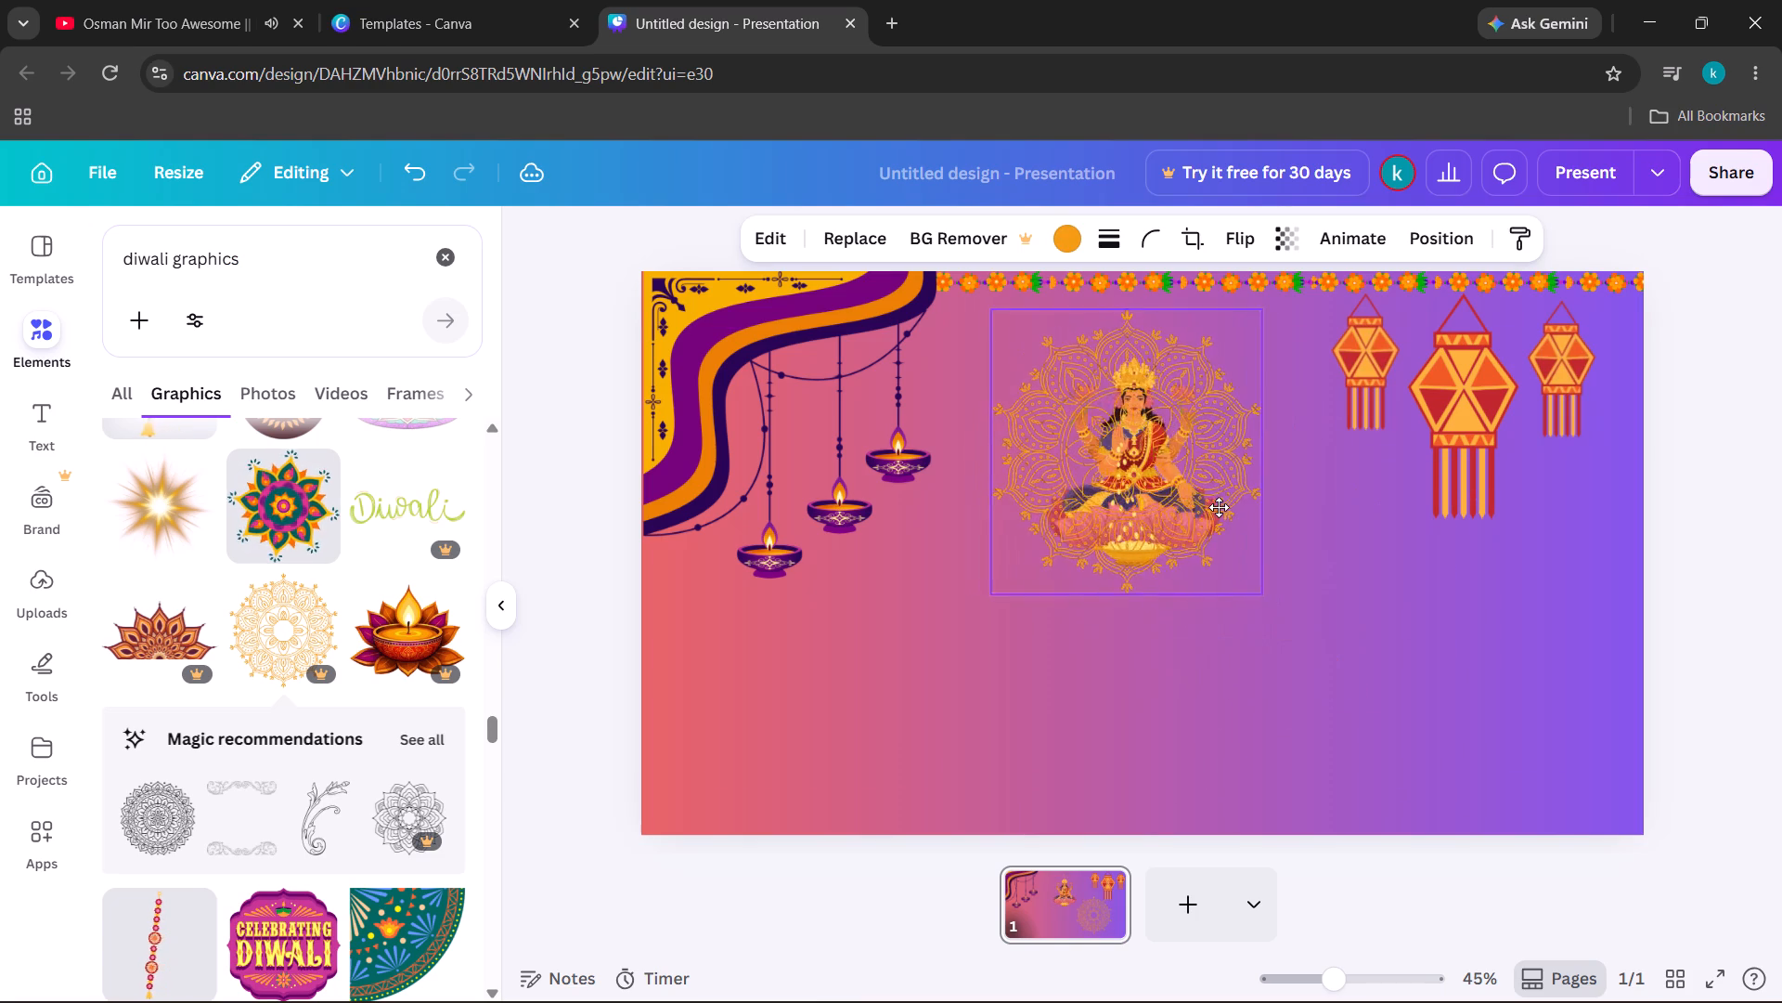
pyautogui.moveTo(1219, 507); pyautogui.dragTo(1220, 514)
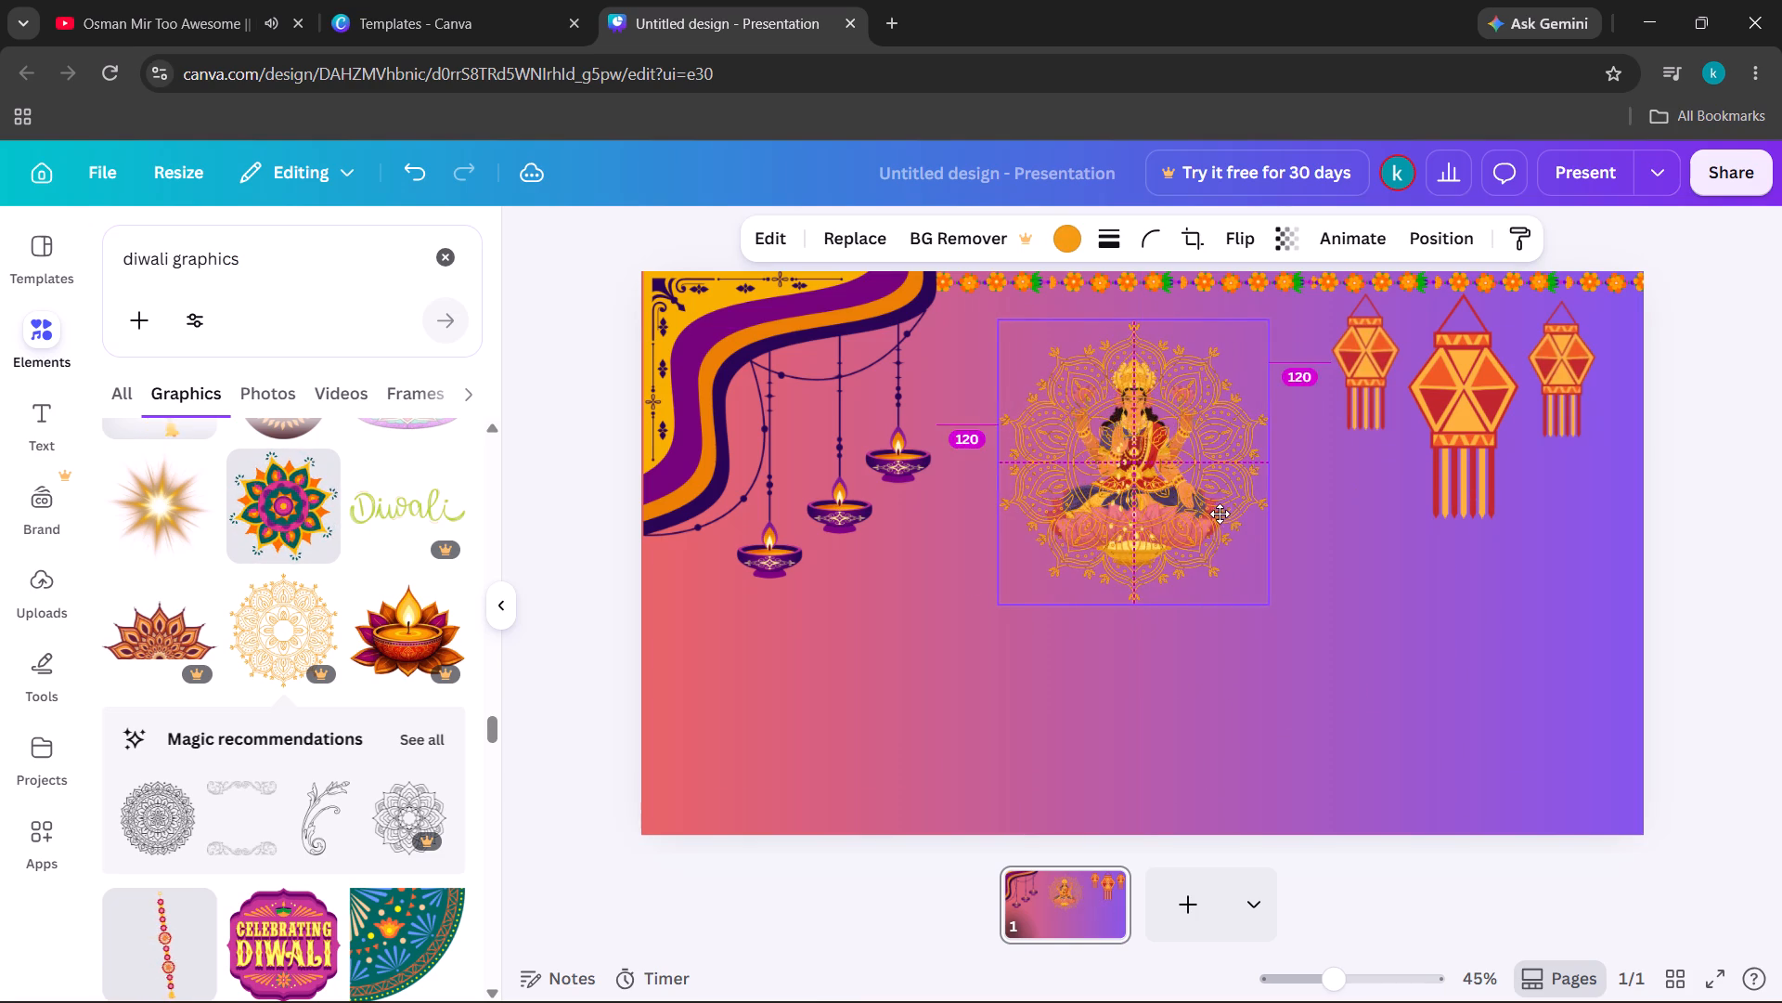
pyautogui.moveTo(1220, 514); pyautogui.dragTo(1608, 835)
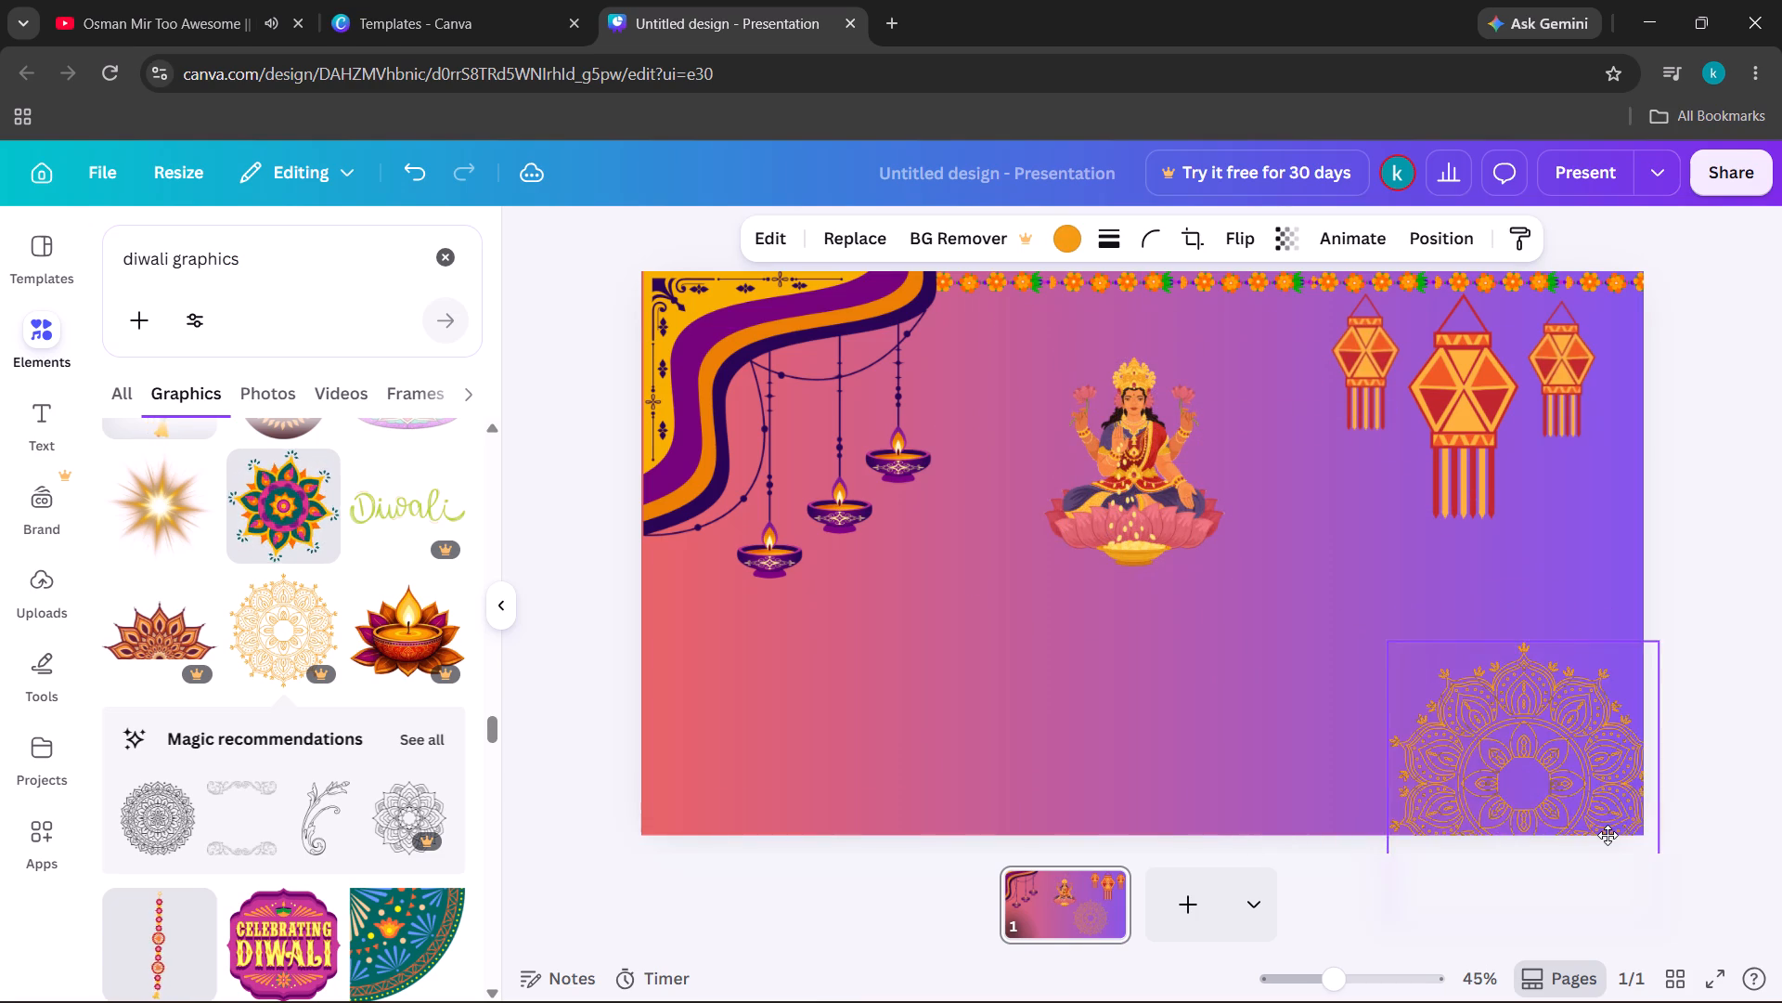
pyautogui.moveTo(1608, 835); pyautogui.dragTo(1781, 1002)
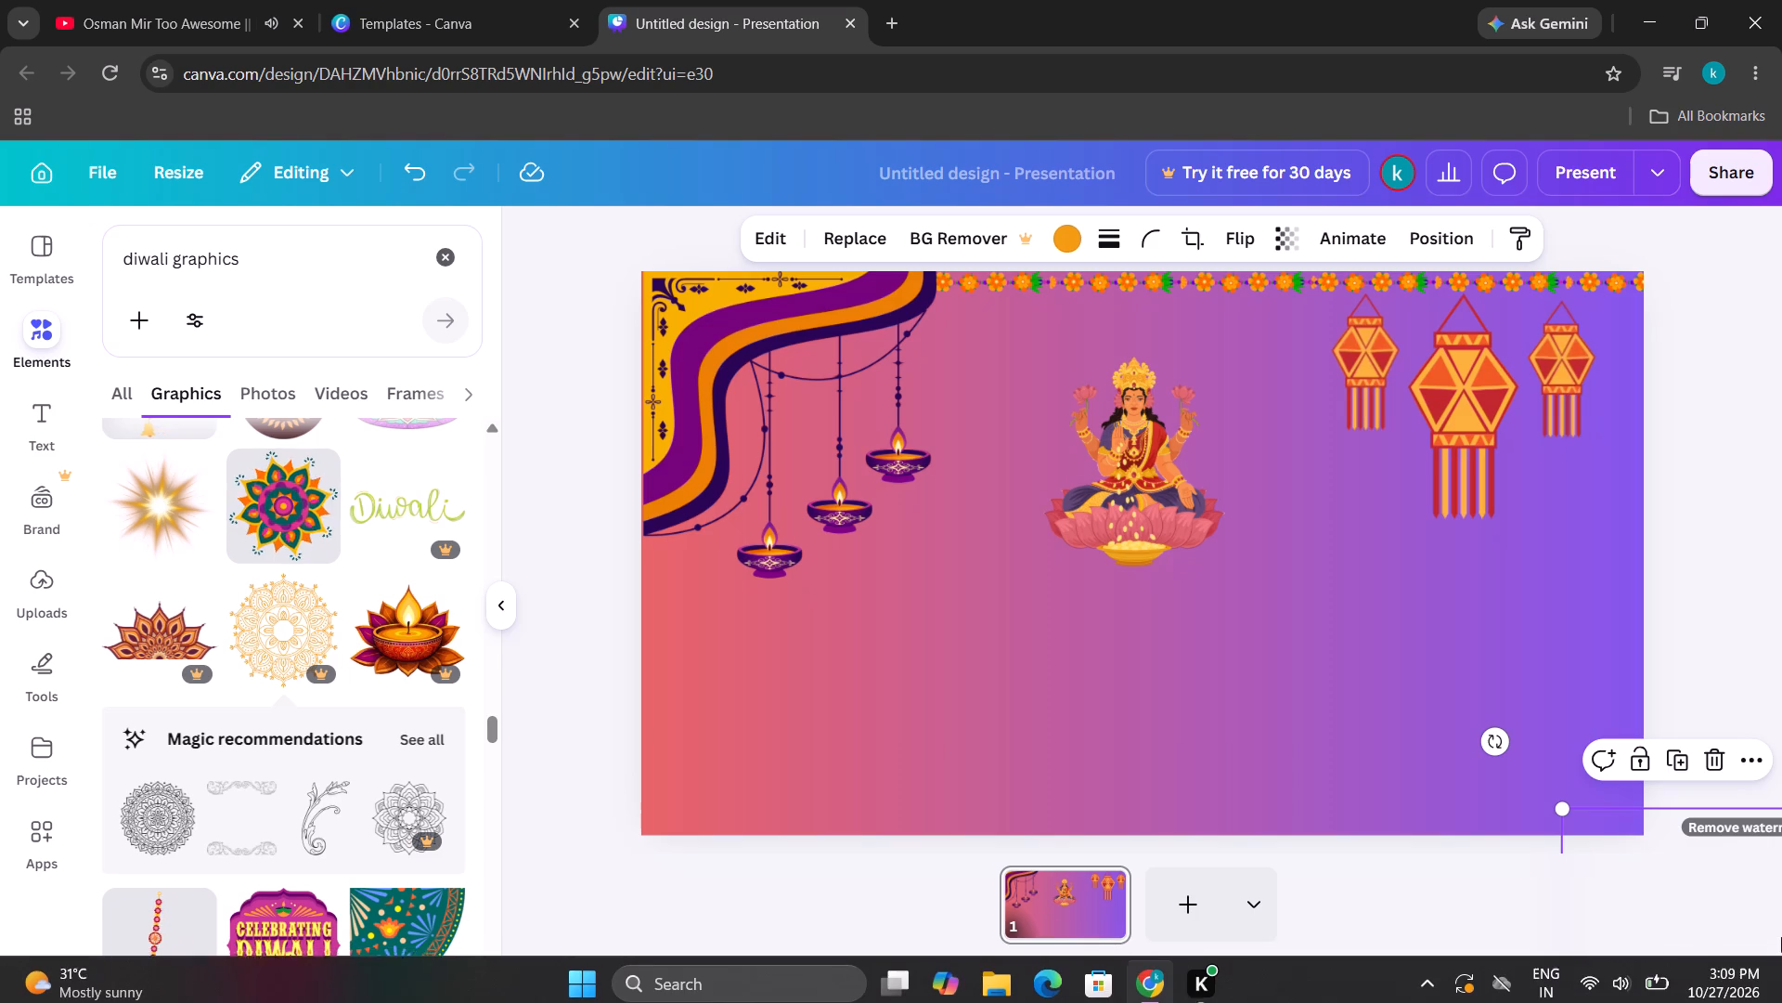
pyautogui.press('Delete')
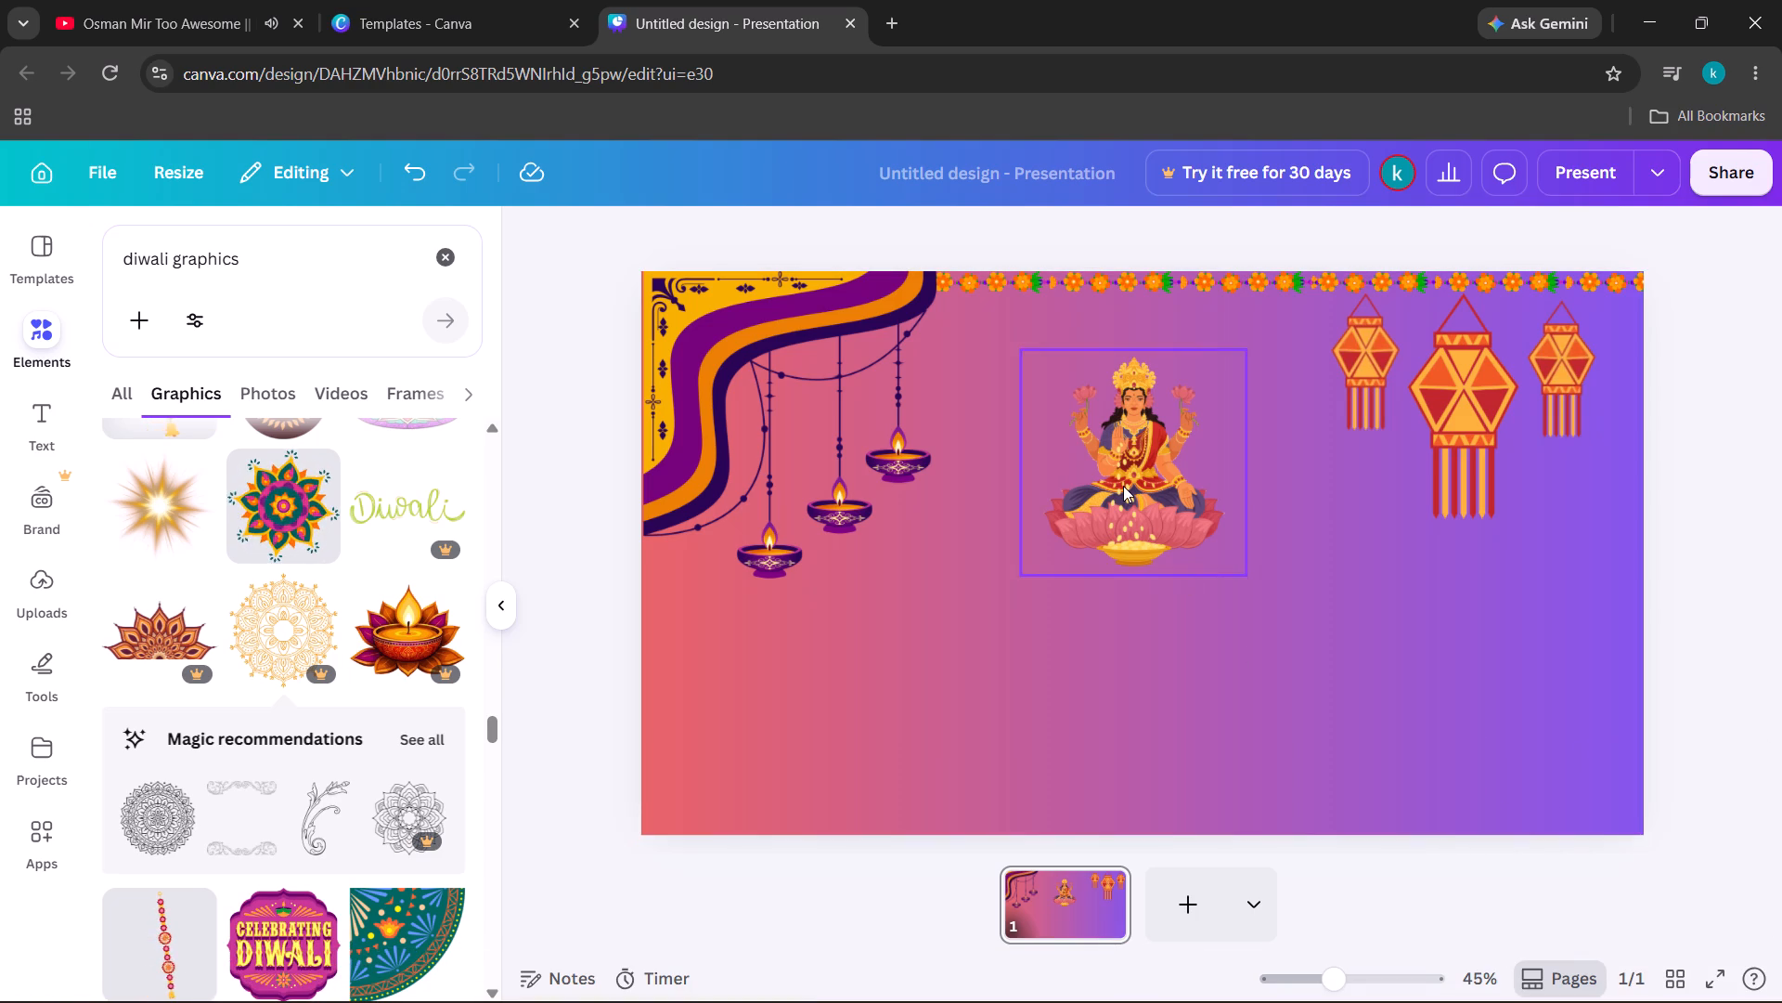
# Delete the goddess figure from the page.
pyautogui.click(1123, 486)
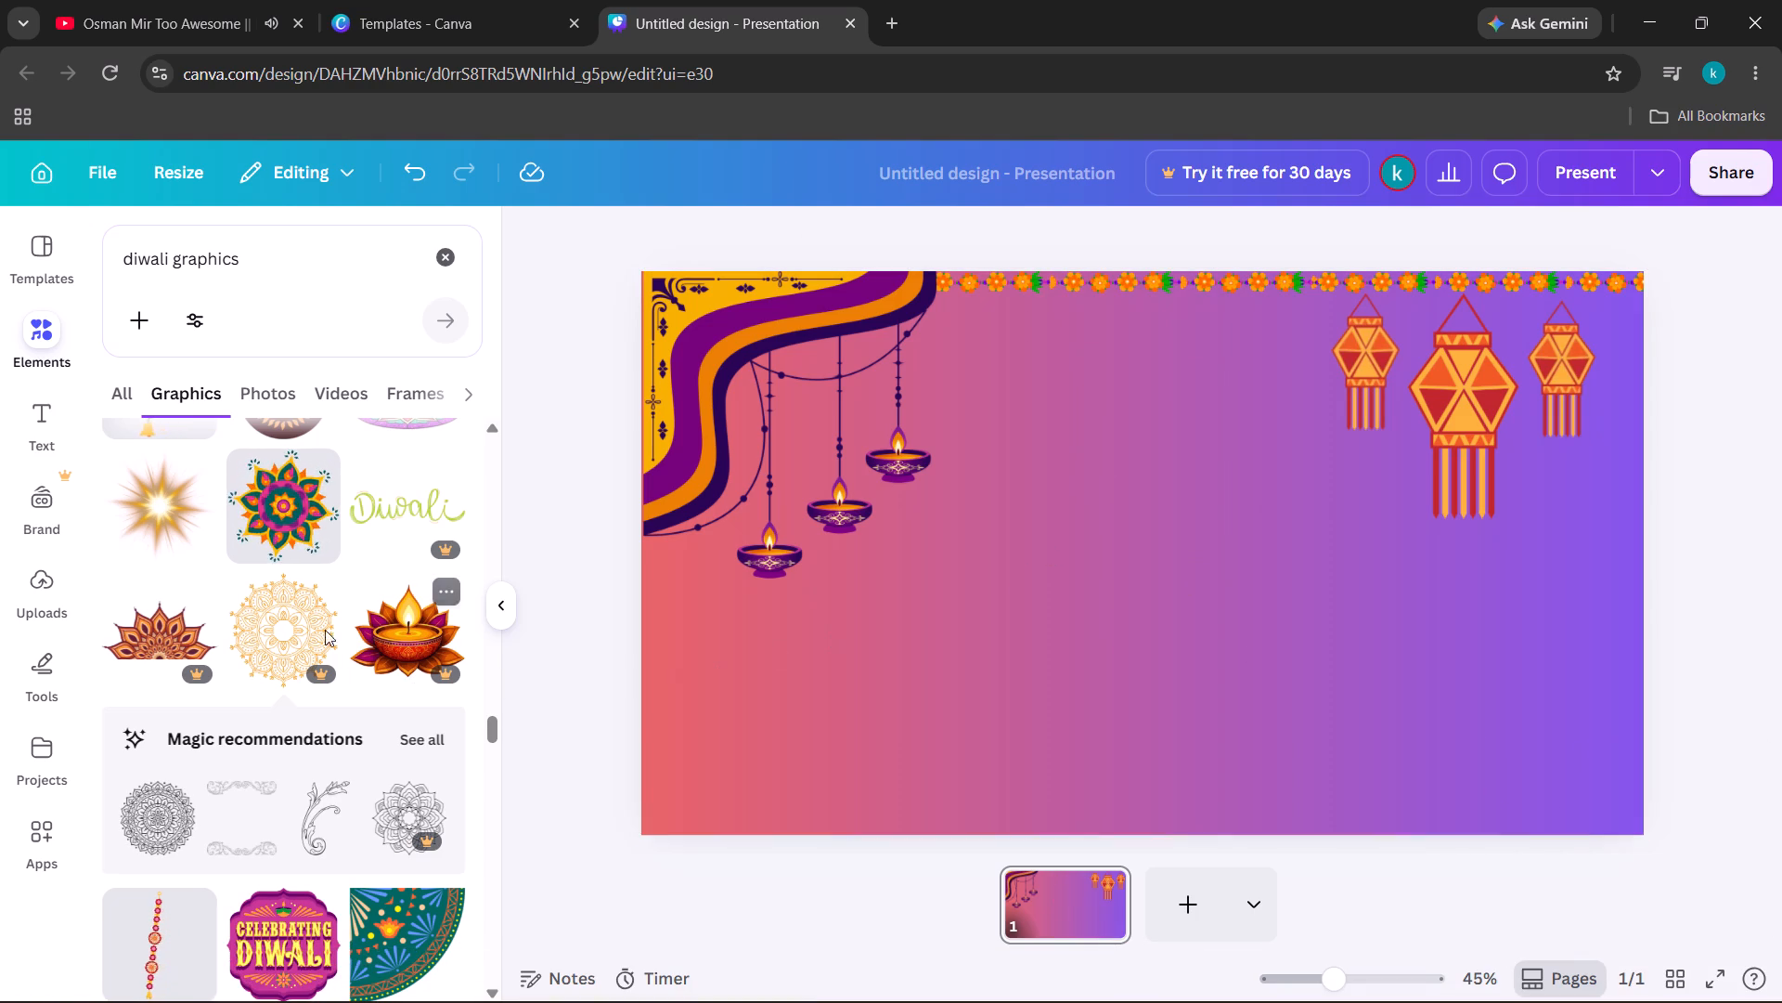
# Add the beige flower-shaped mandala from the Diwali graphics, enlarge it and place it at the page's upper centre.
pyautogui.scroll(-6, 291, 615)
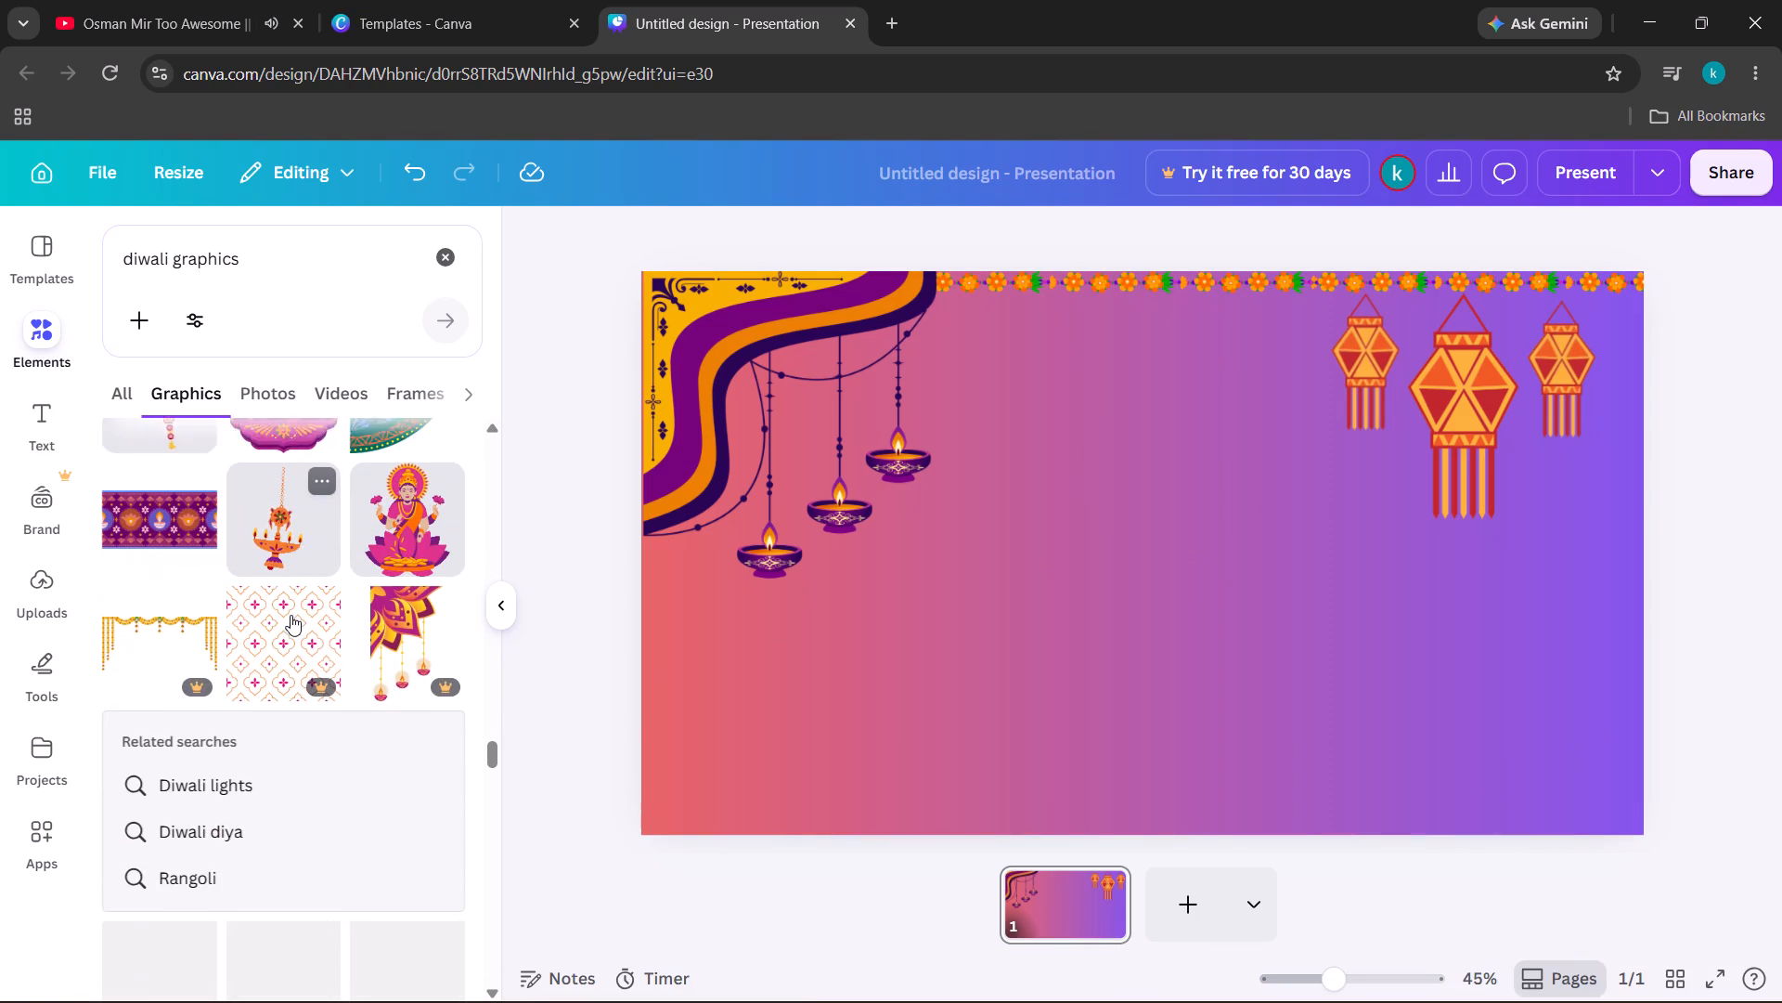
pyautogui.scroll(-3, 291, 615)
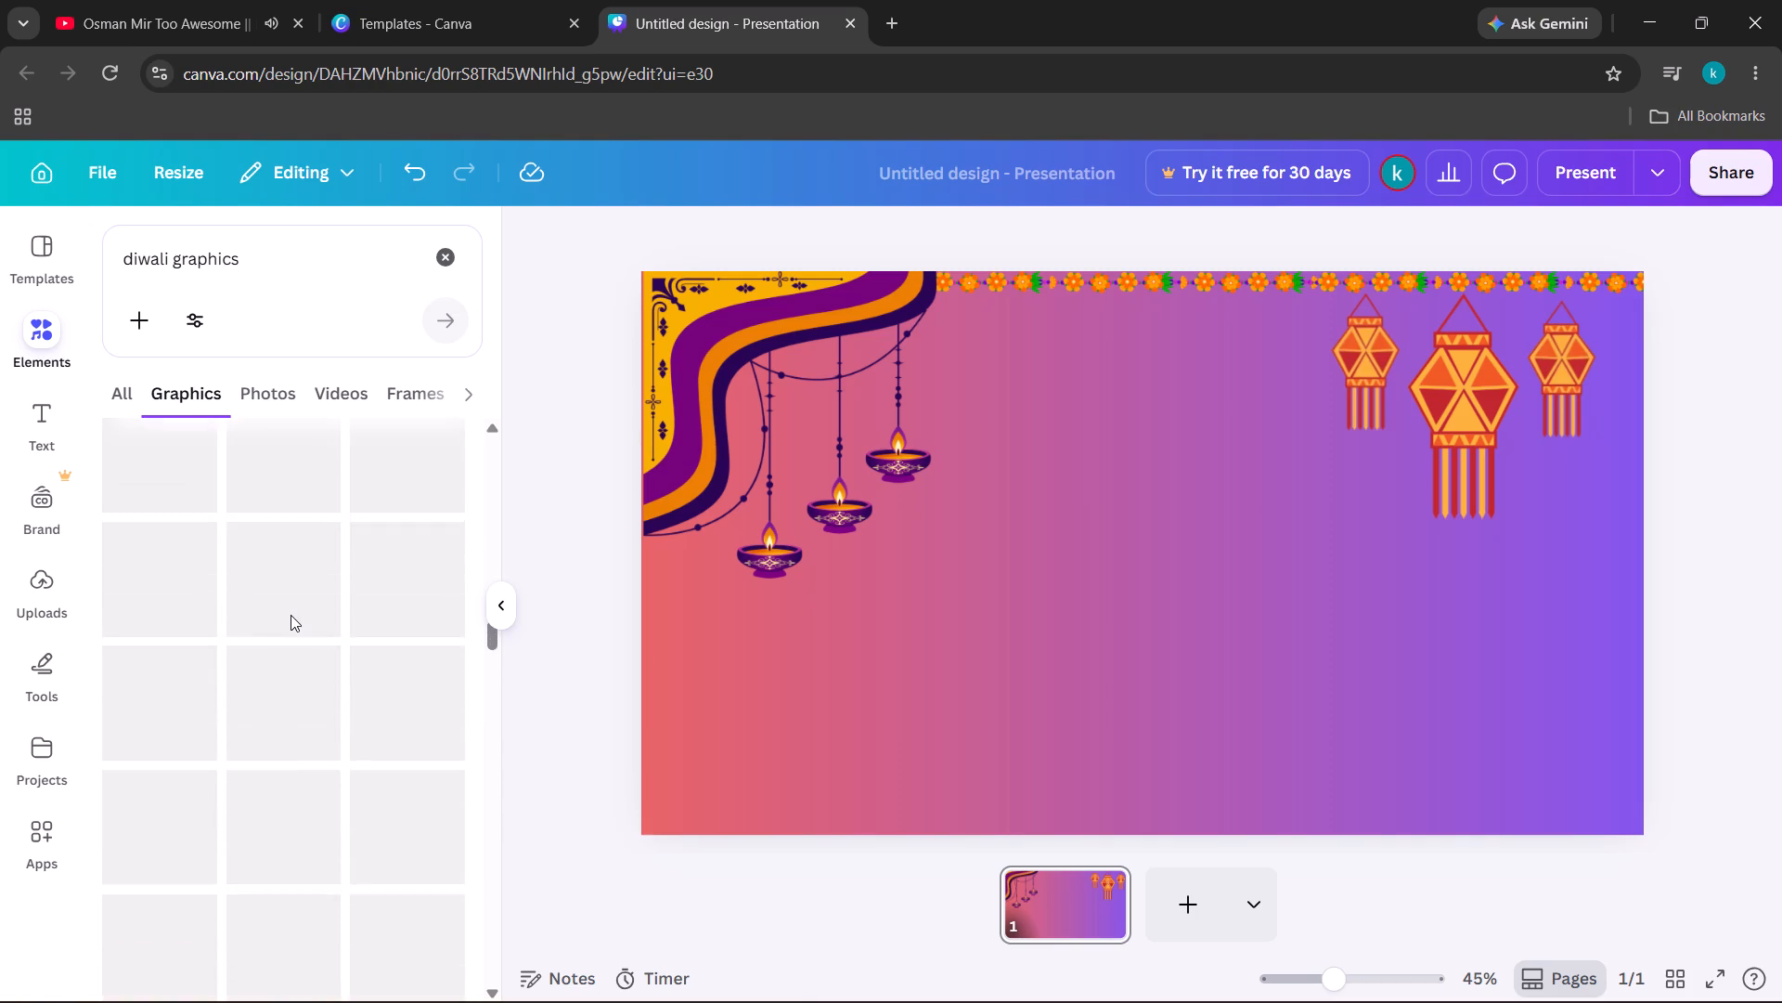
pyautogui.scroll(12, 291, 615)
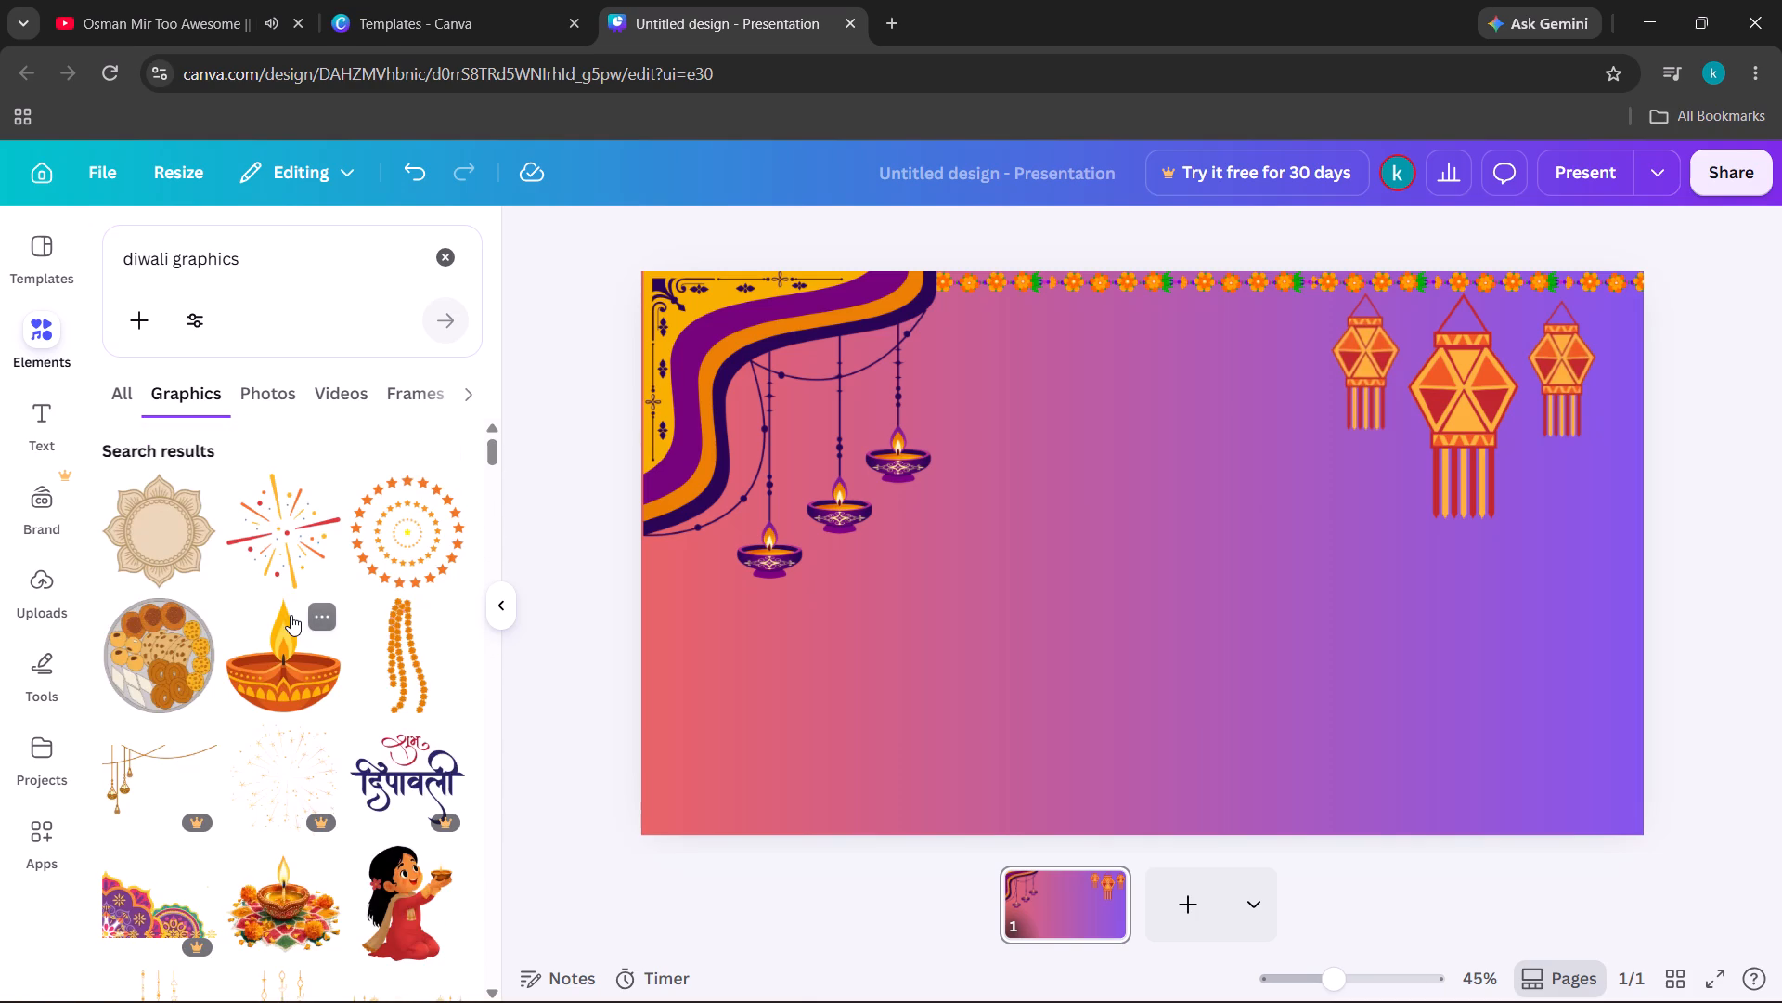
pyautogui.click(184, 555)
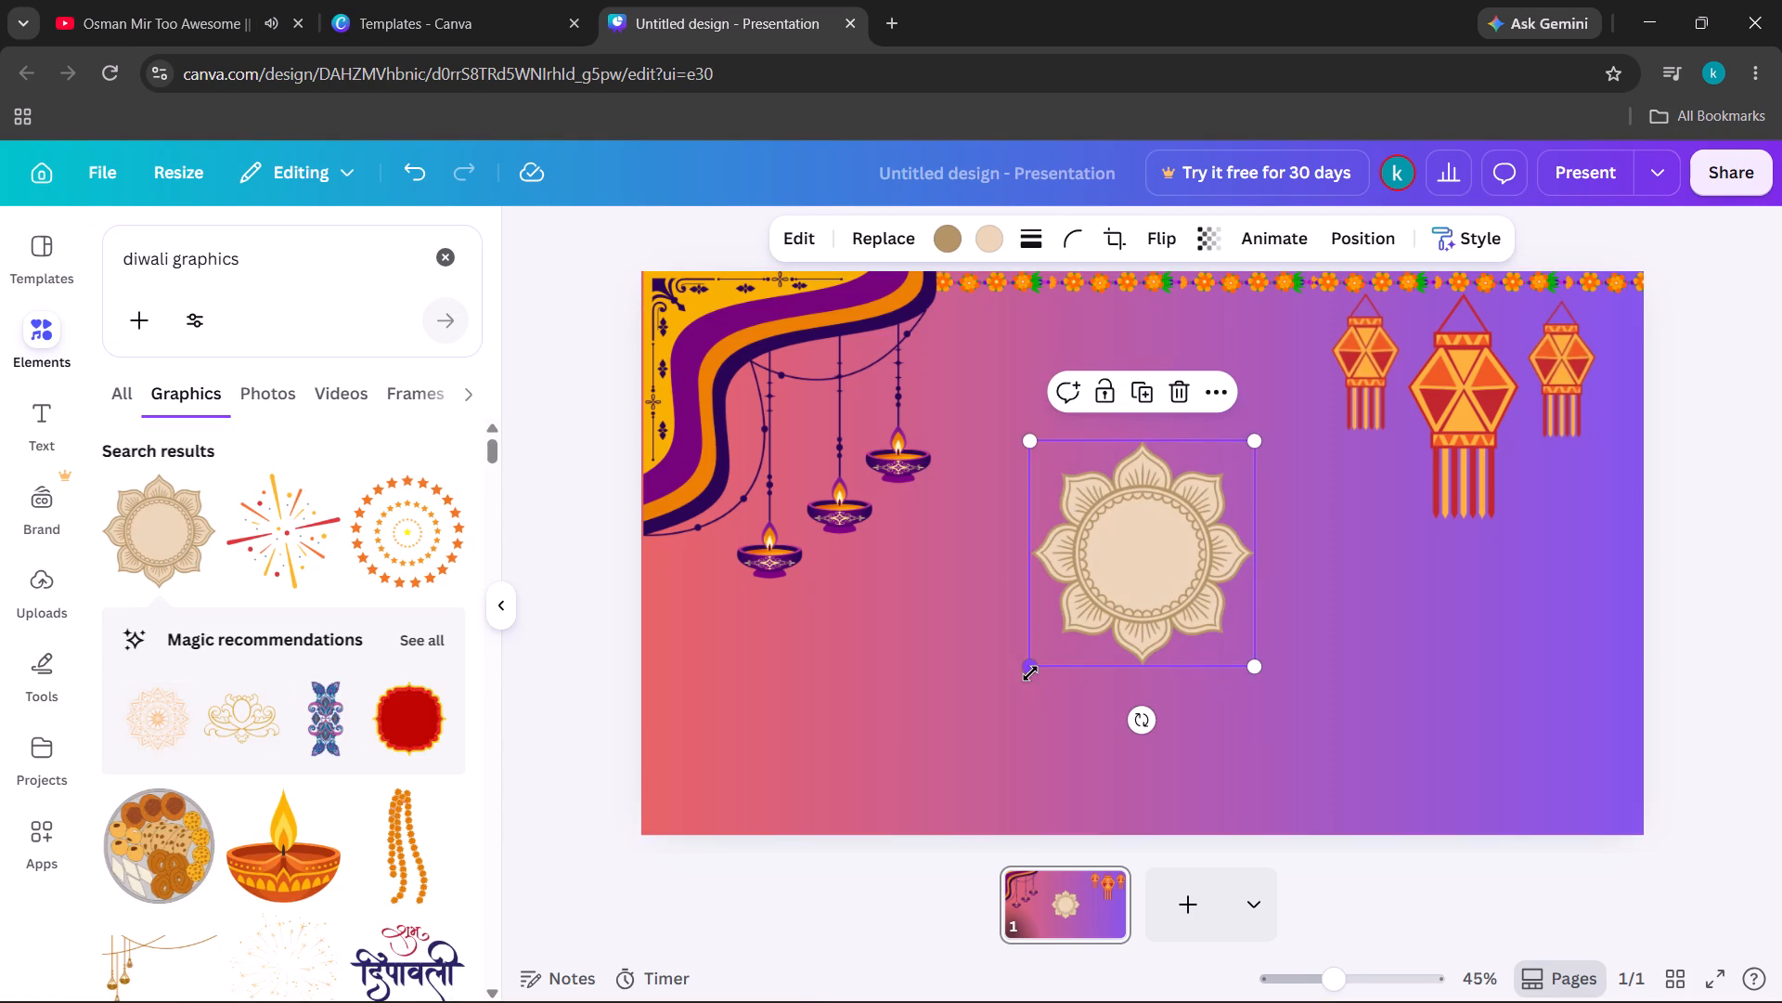
pyautogui.moveTo(1030, 673); pyautogui.dragTo(936, 719)
pyautogui.moveTo(1016, 649); pyautogui.dragTo(1051, 516)
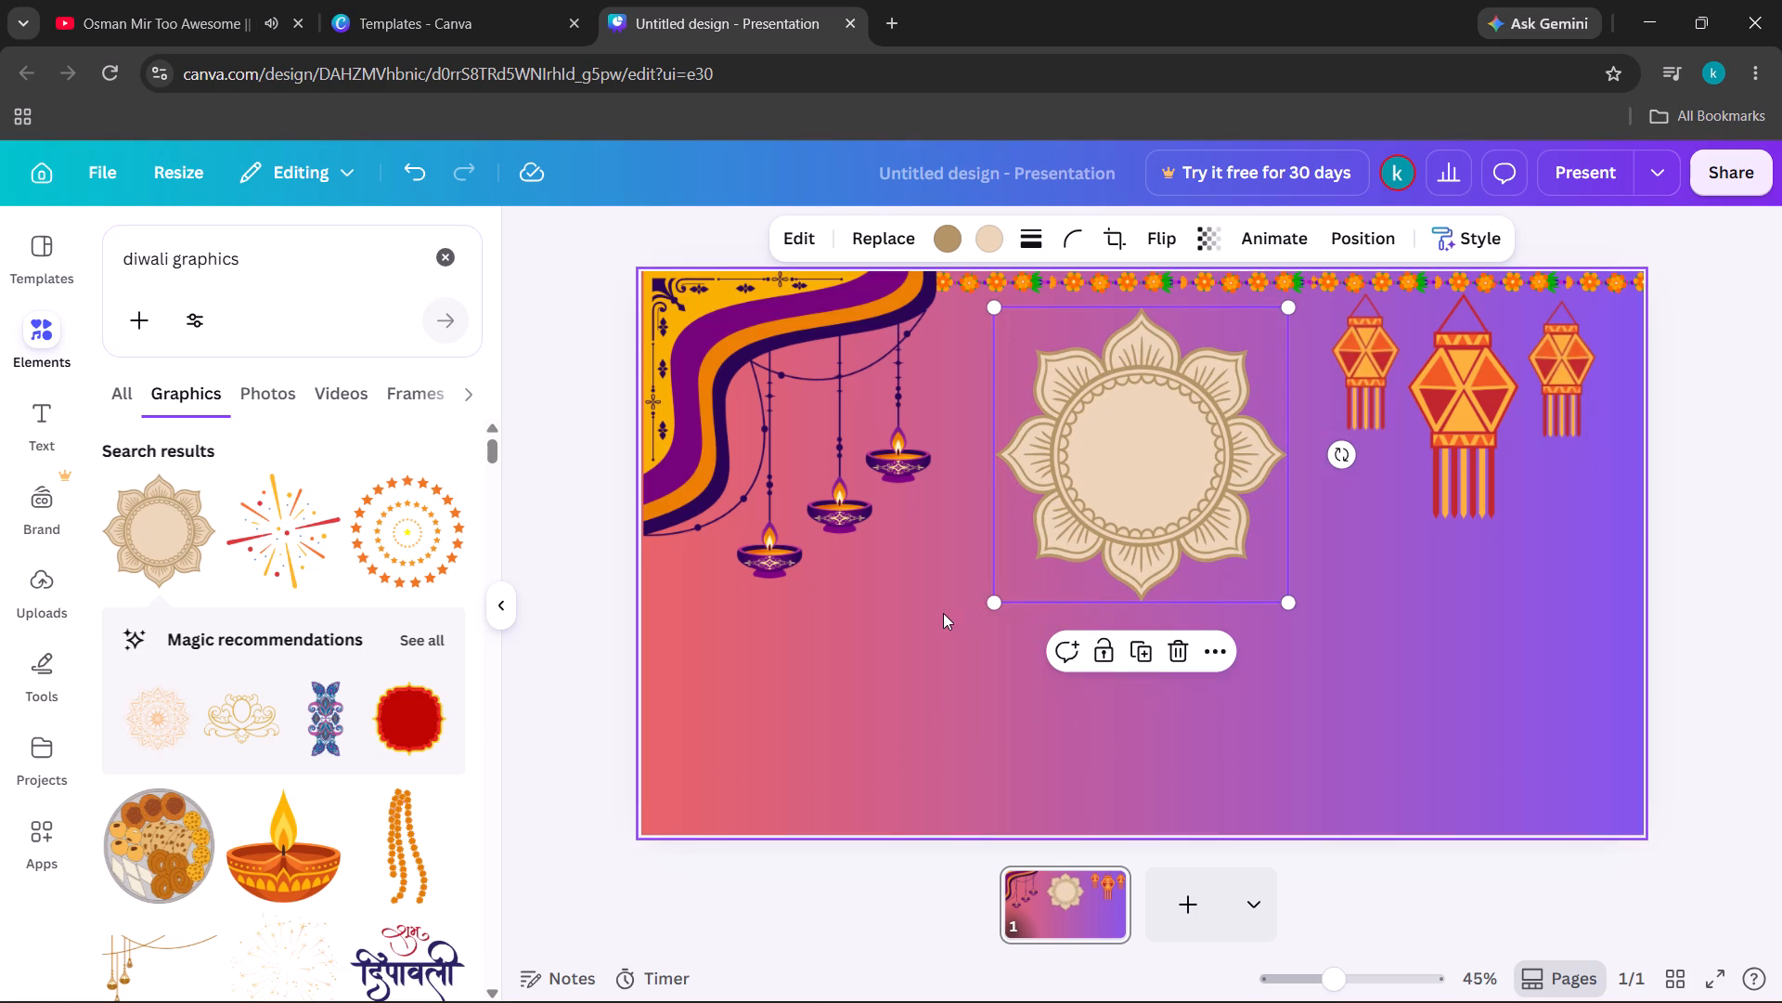
pyautogui.click(943, 613)
# Add the magenta diya with the tall orange flame from the Diwali graphics to the page.
pyautogui.scroll(-1, 303, 781)
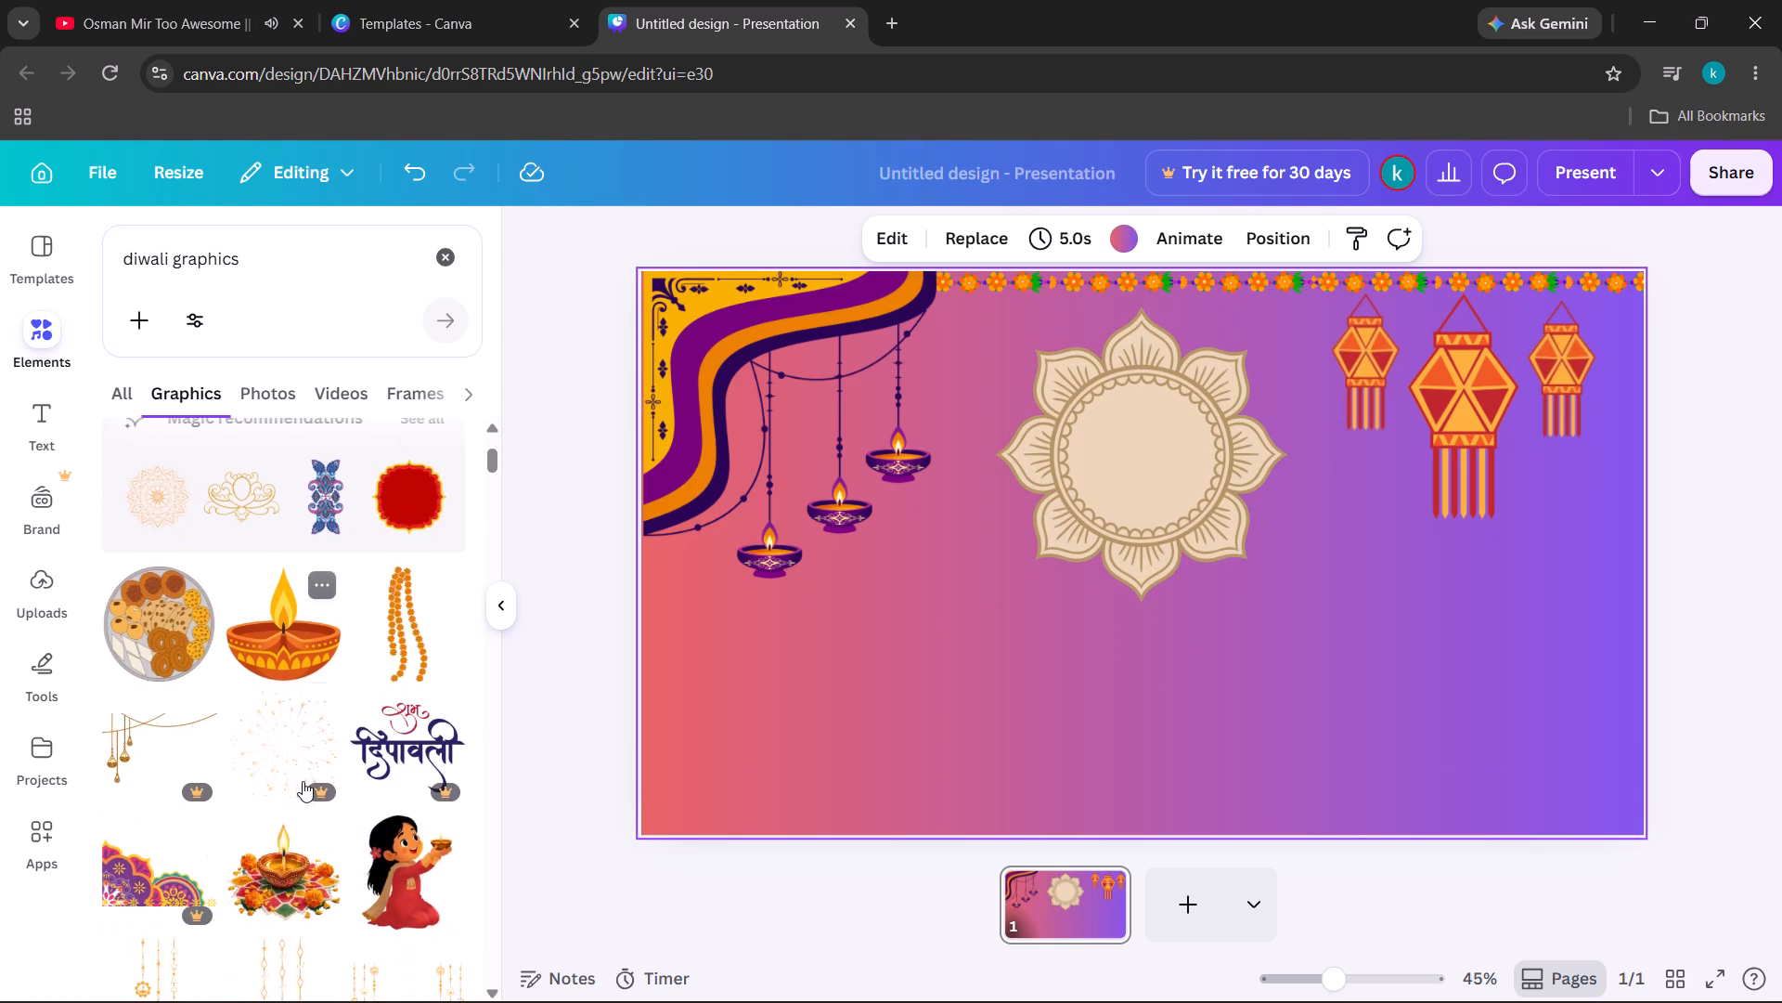
pyautogui.scroll(-4, 303, 781)
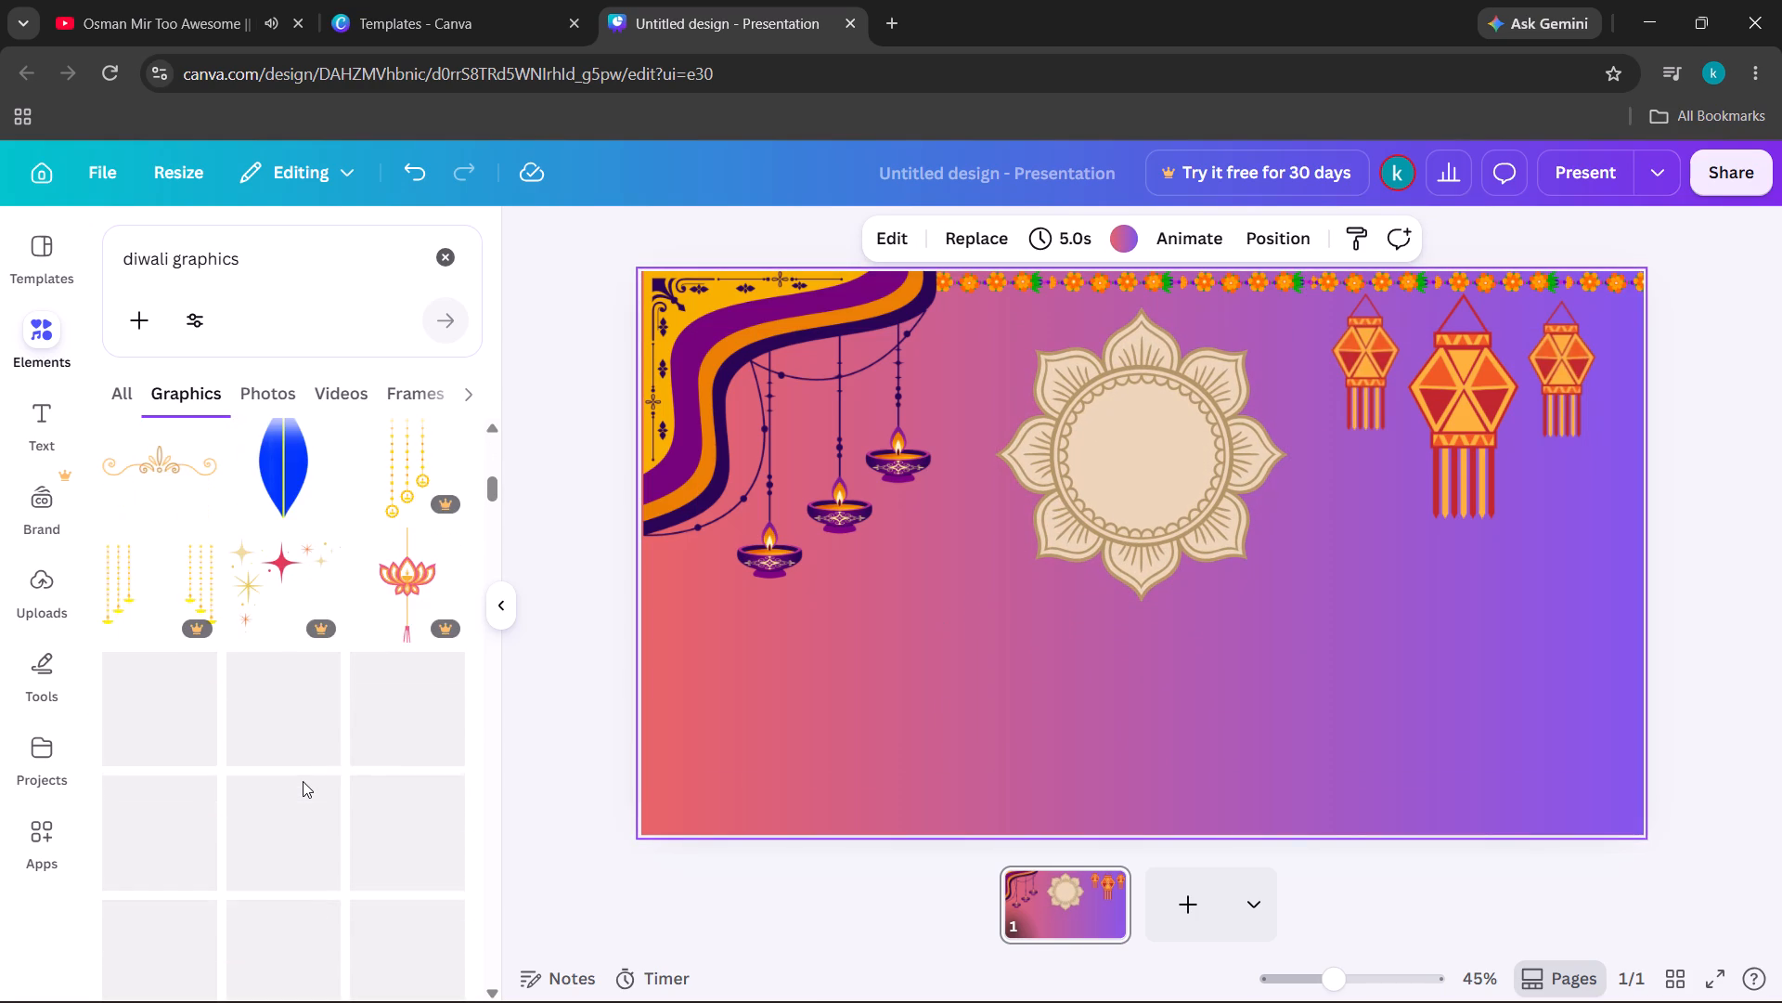
pyautogui.scroll(-4, 303, 781)
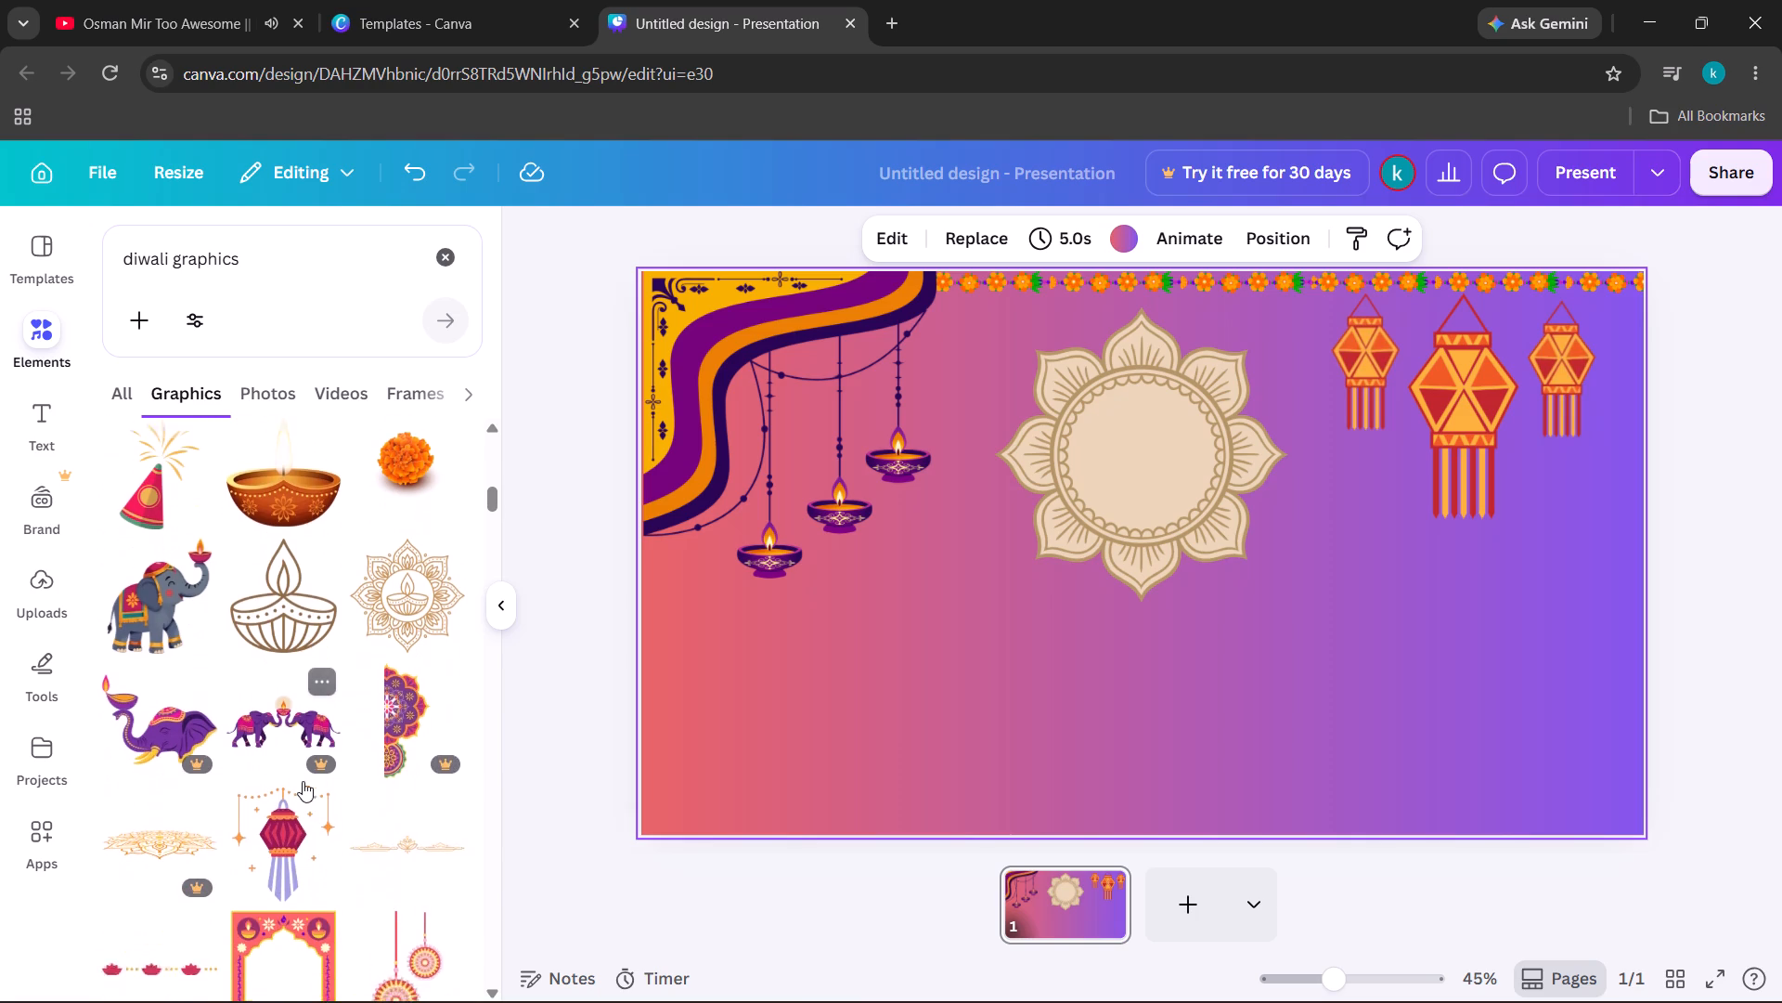
pyautogui.scroll(-3, 303, 781)
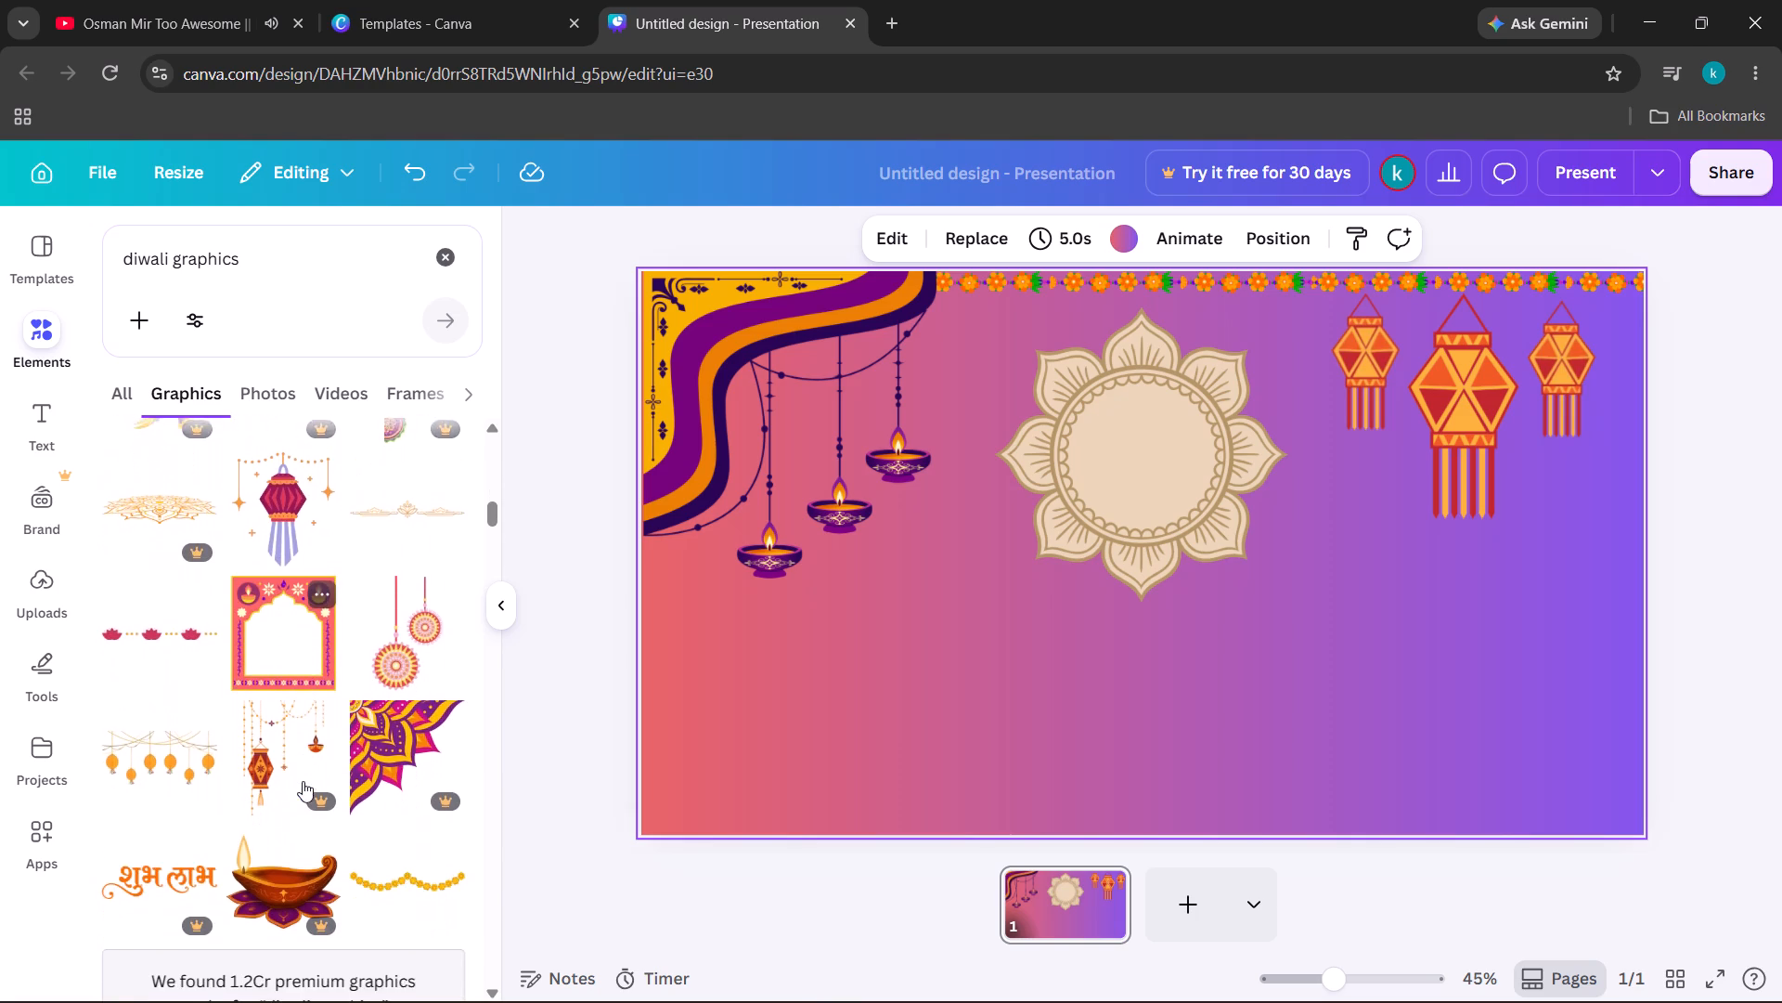
pyautogui.scroll(-3, 303, 781)
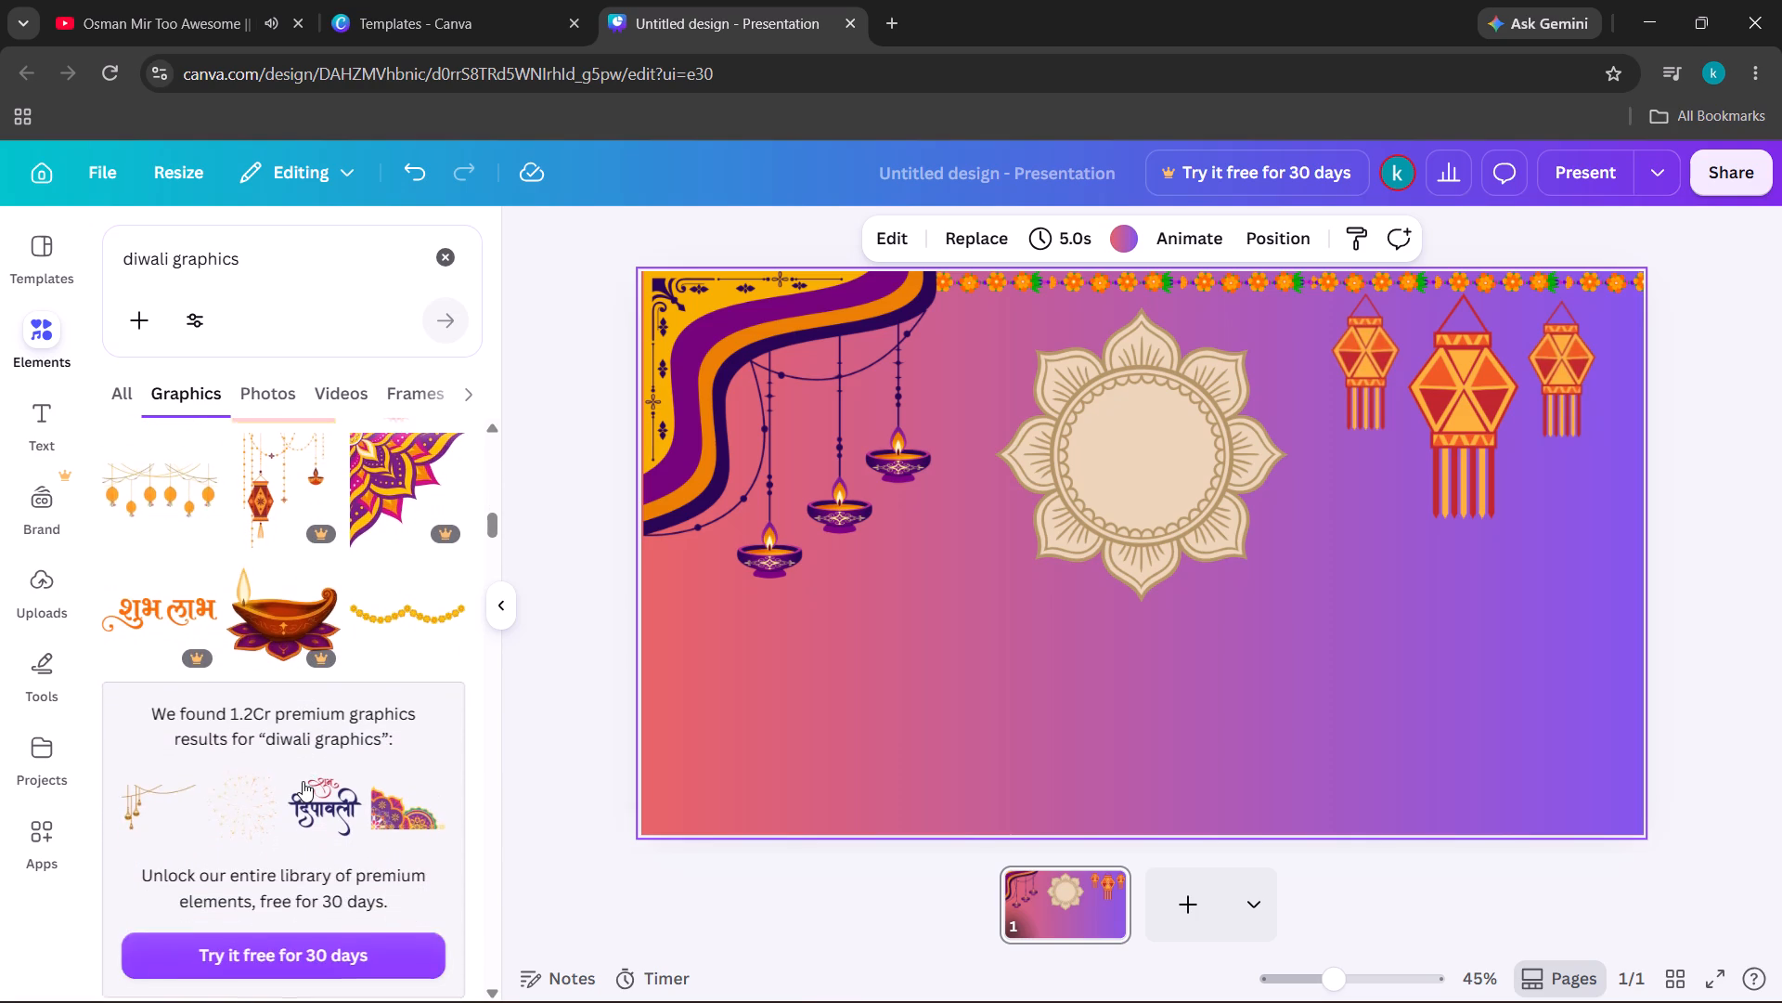
pyautogui.scroll(-4, 303, 781)
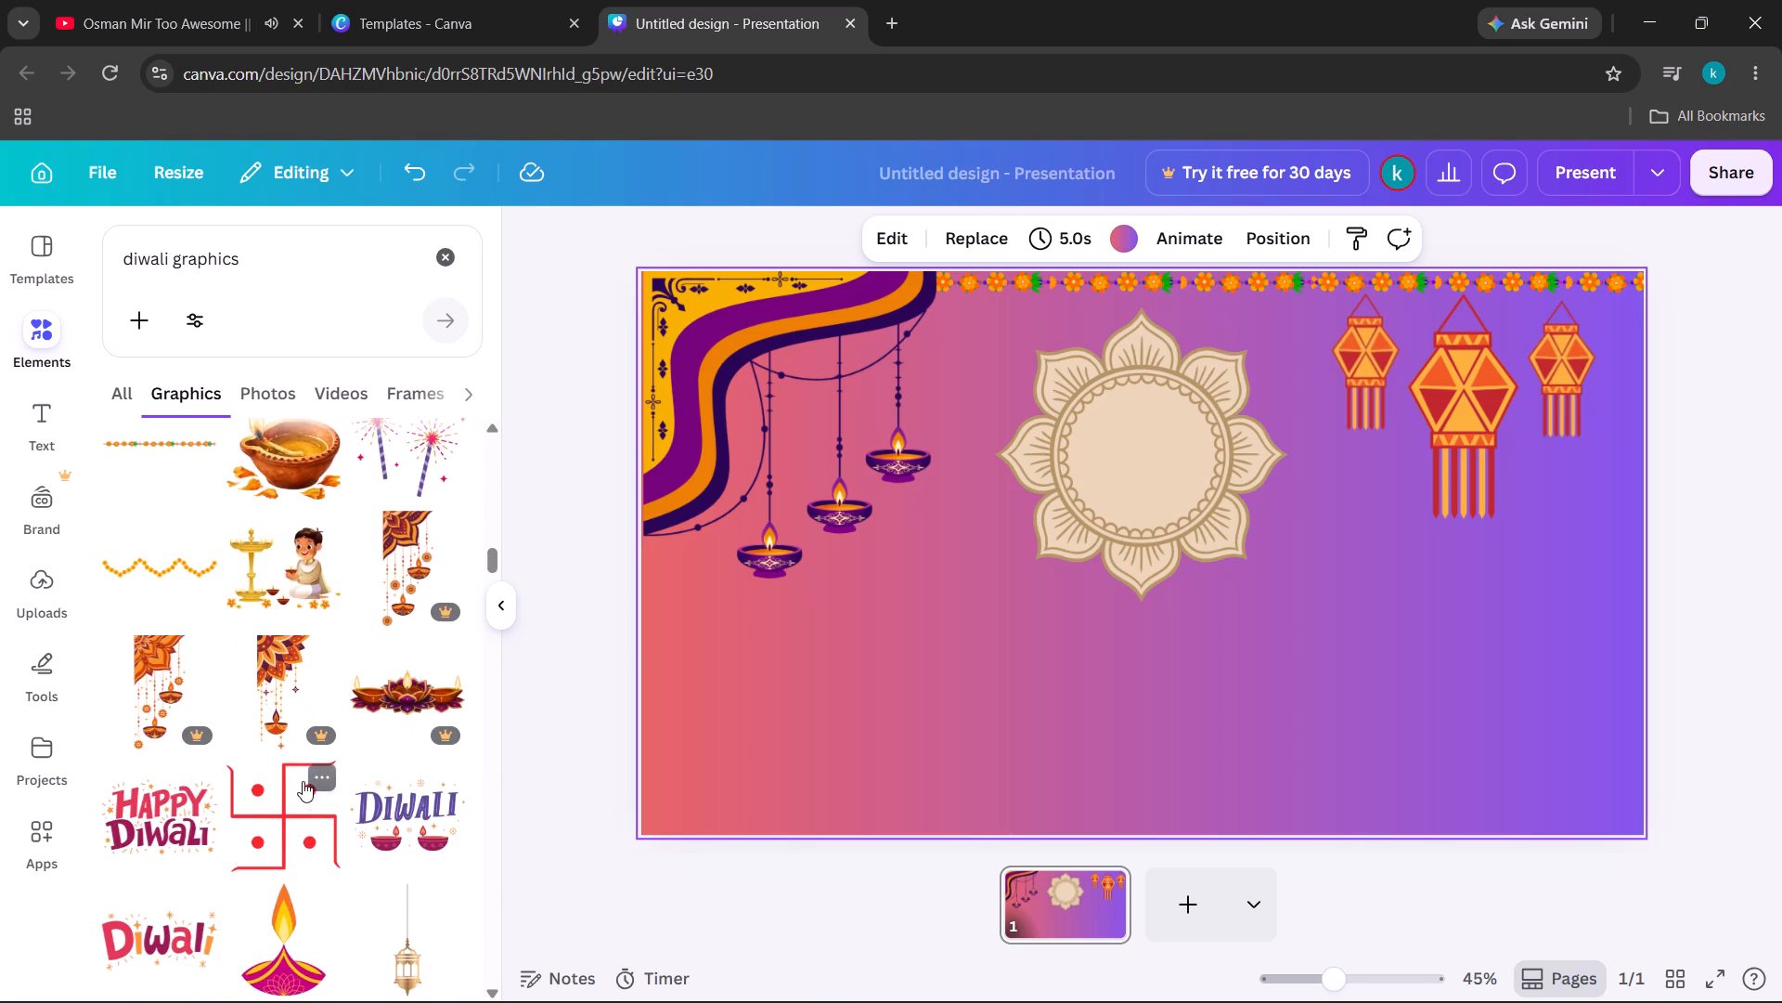
pyautogui.scroll(-2, 303, 781)
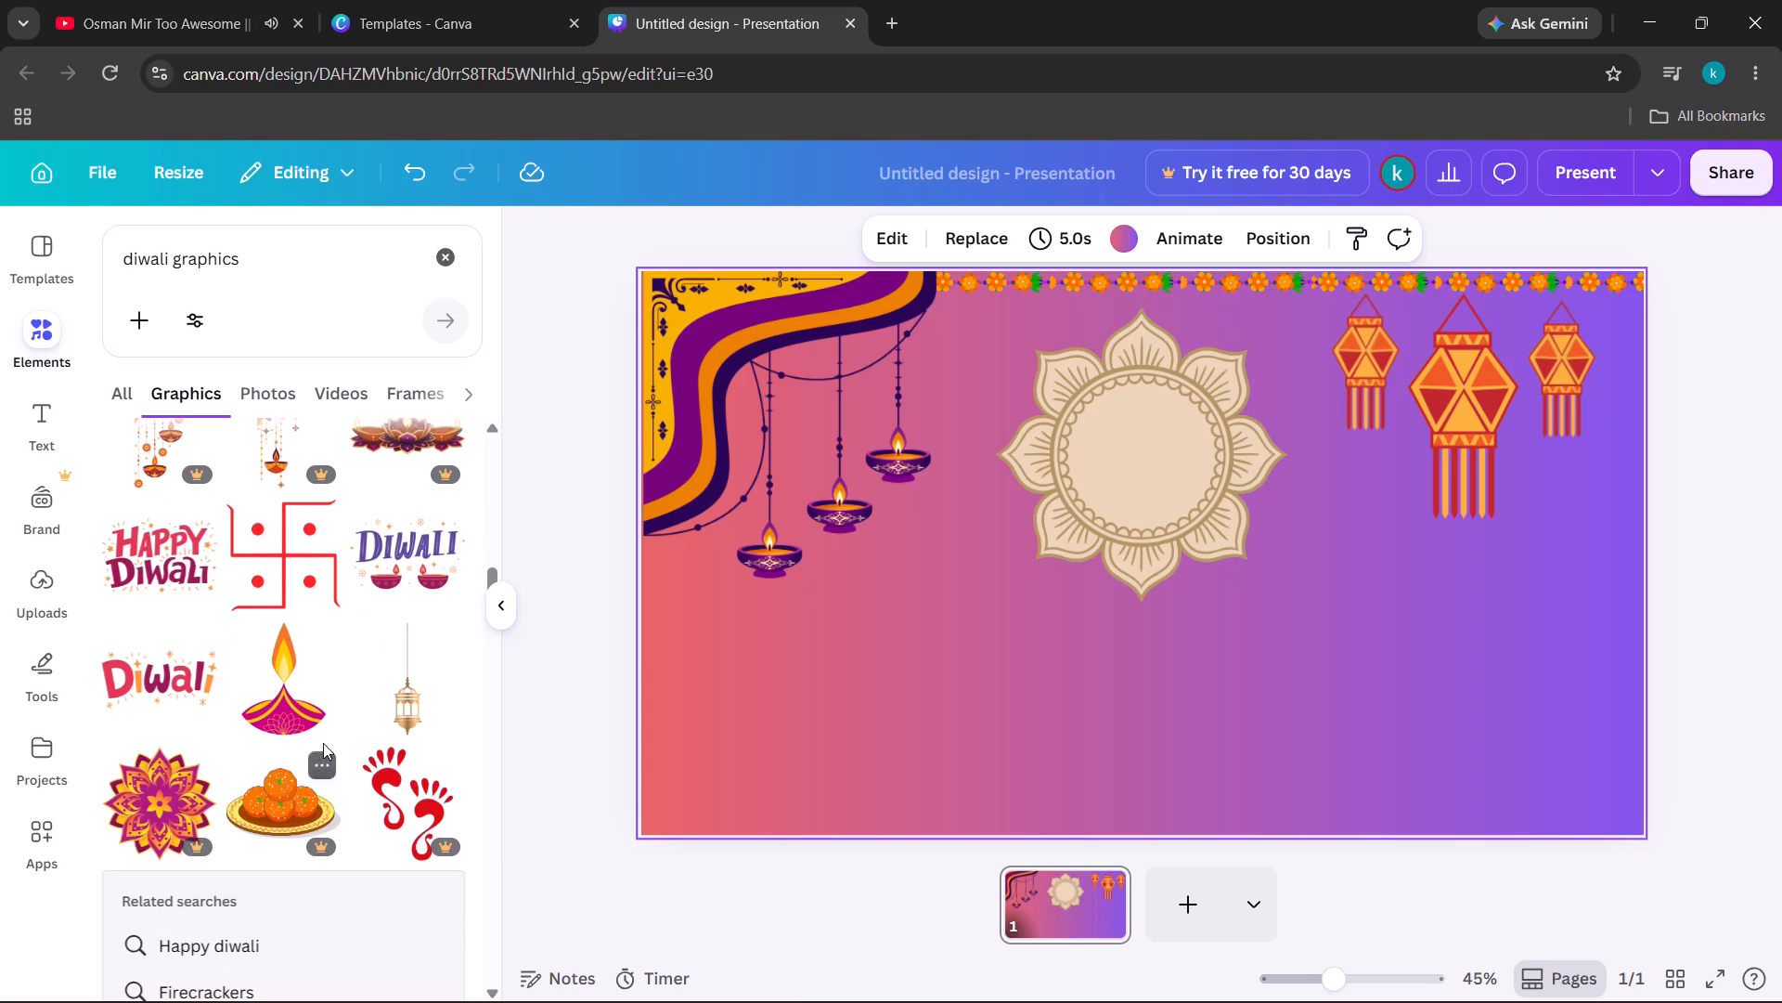
pyautogui.click(306, 710)
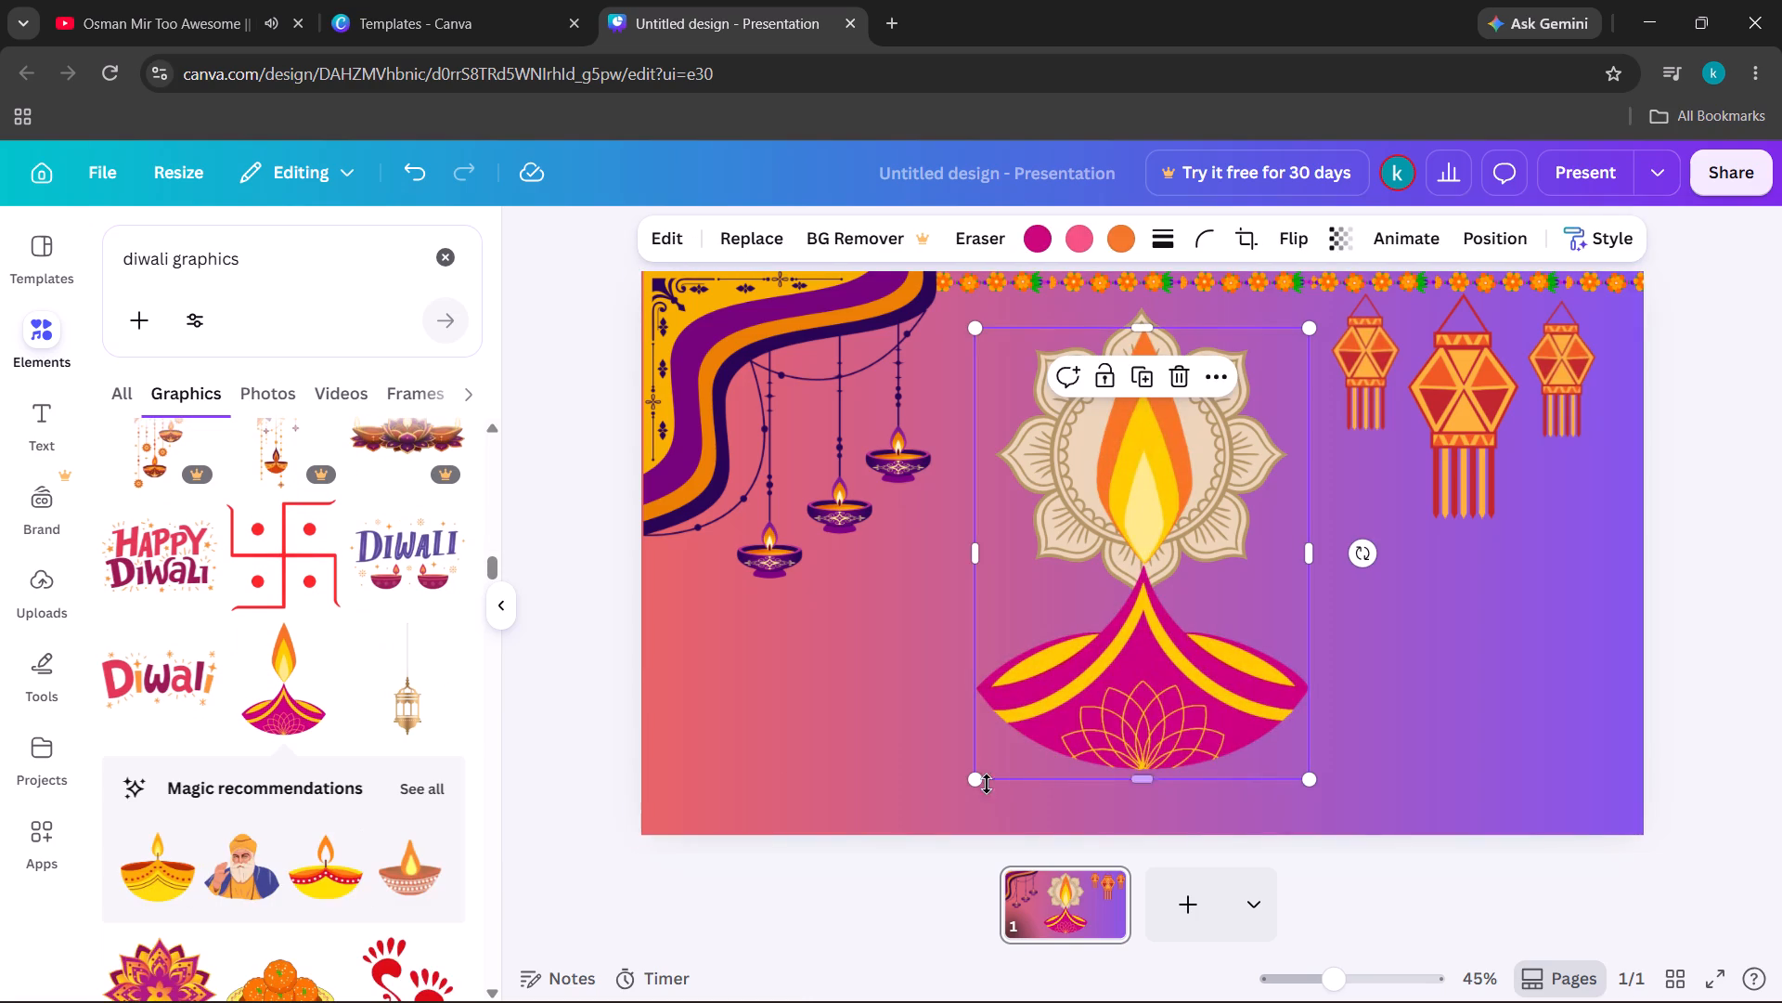
# Shrink the magenta diya to about half size and place it in the page's lower-right corner.
pyautogui.moveTo(975, 781); pyautogui.dragTo(1112, 610)
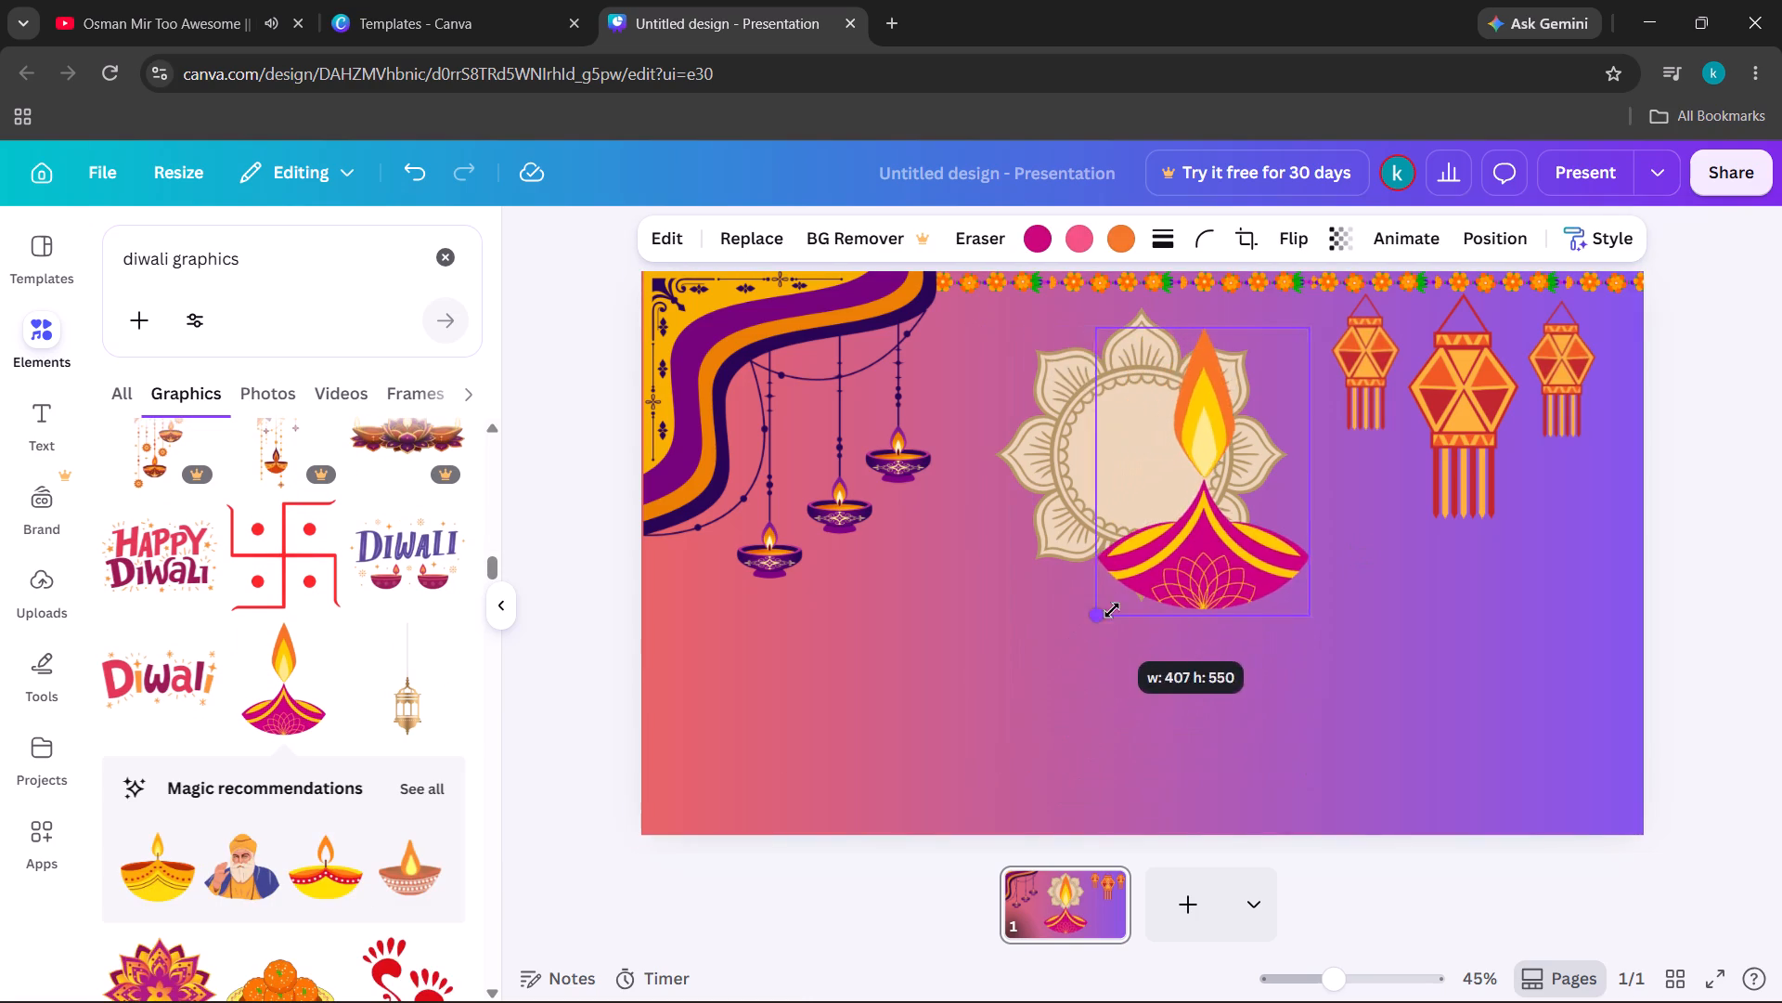
pyautogui.moveTo(1112, 610); pyautogui.dragTo(1156, 575)
pyautogui.moveTo(1239, 430); pyautogui.dragTo(1097, 528)
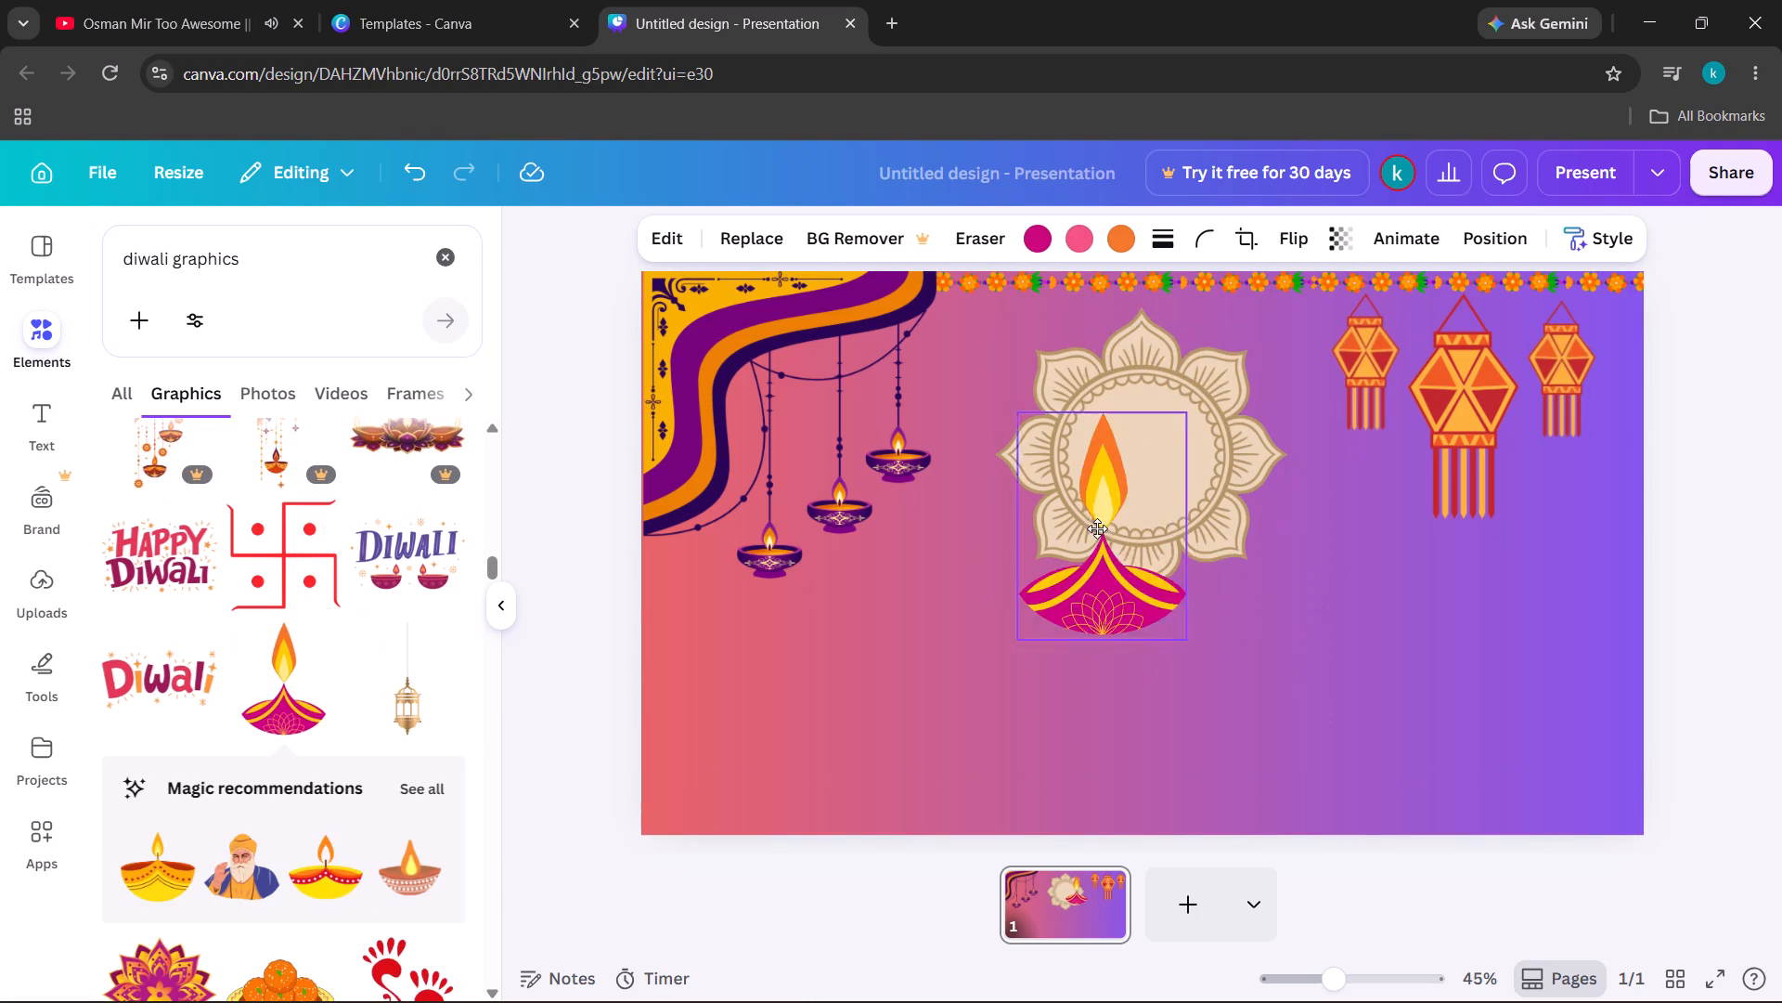
pyautogui.moveTo(1097, 528); pyautogui.dragTo(1596, 732)
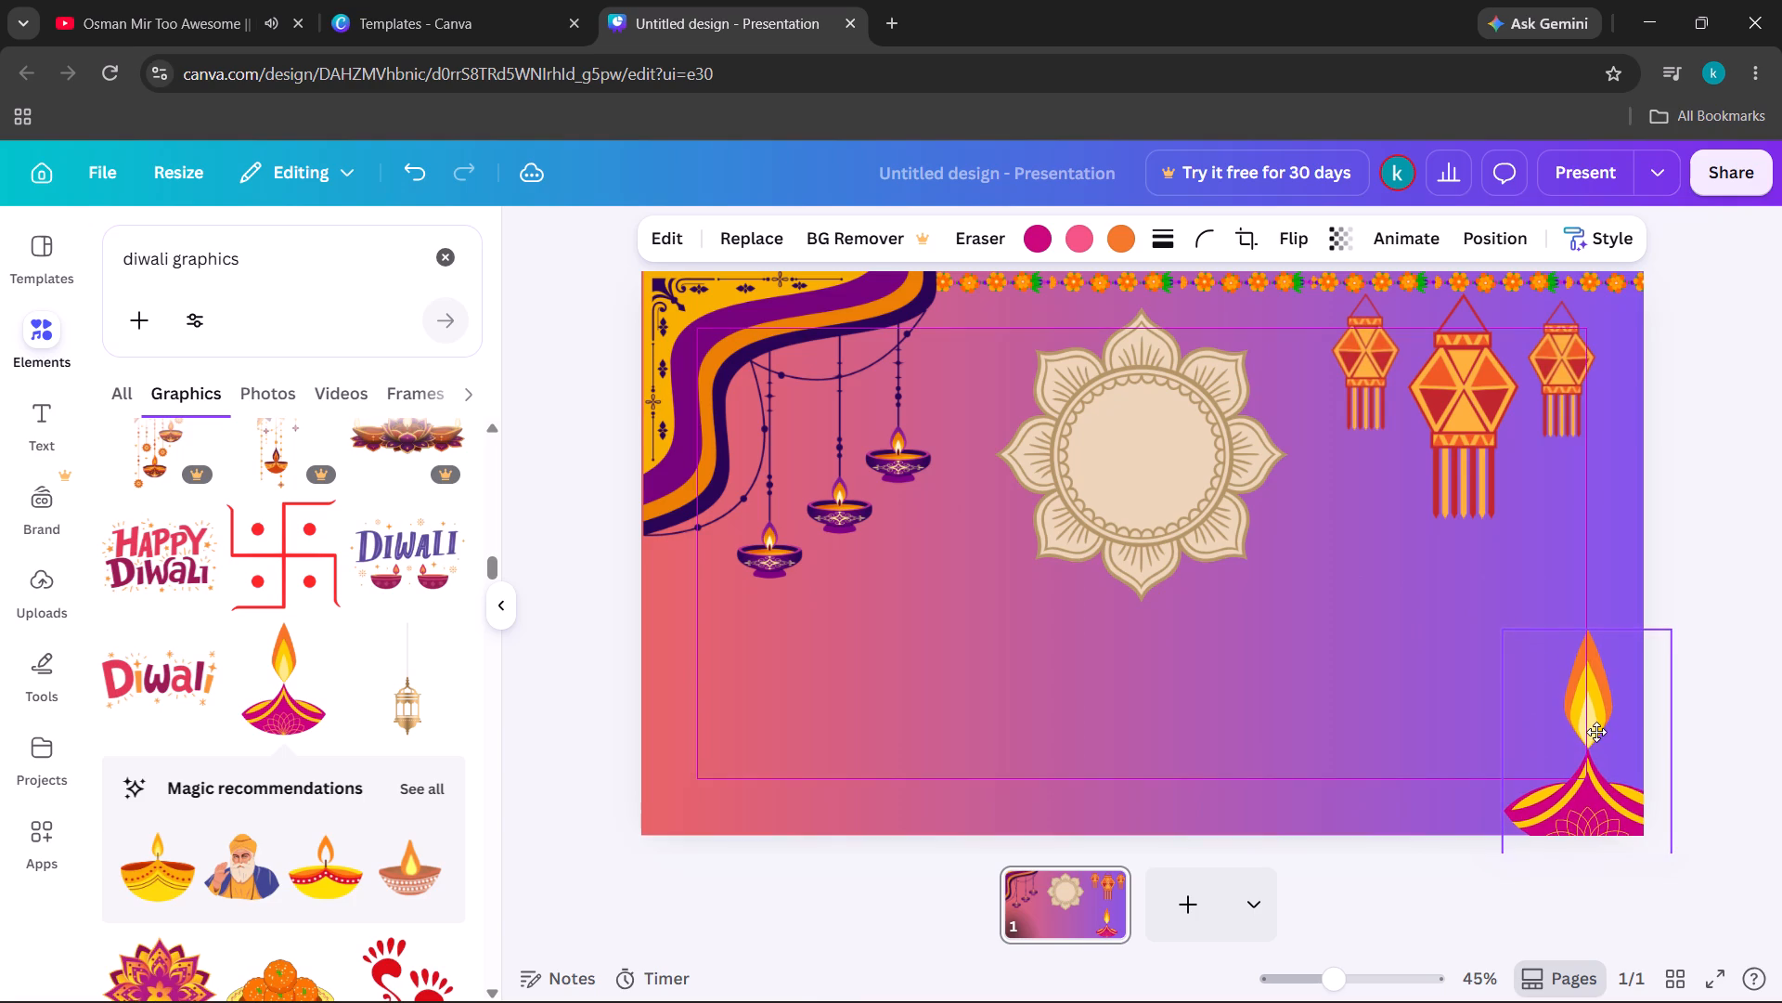
pyautogui.moveTo(1596, 732); pyautogui.dragTo(1582, 723)
# Duplicate the corner diya, shrink the copy and place it just left of the large one.
pyautogui.click(1568, 578)
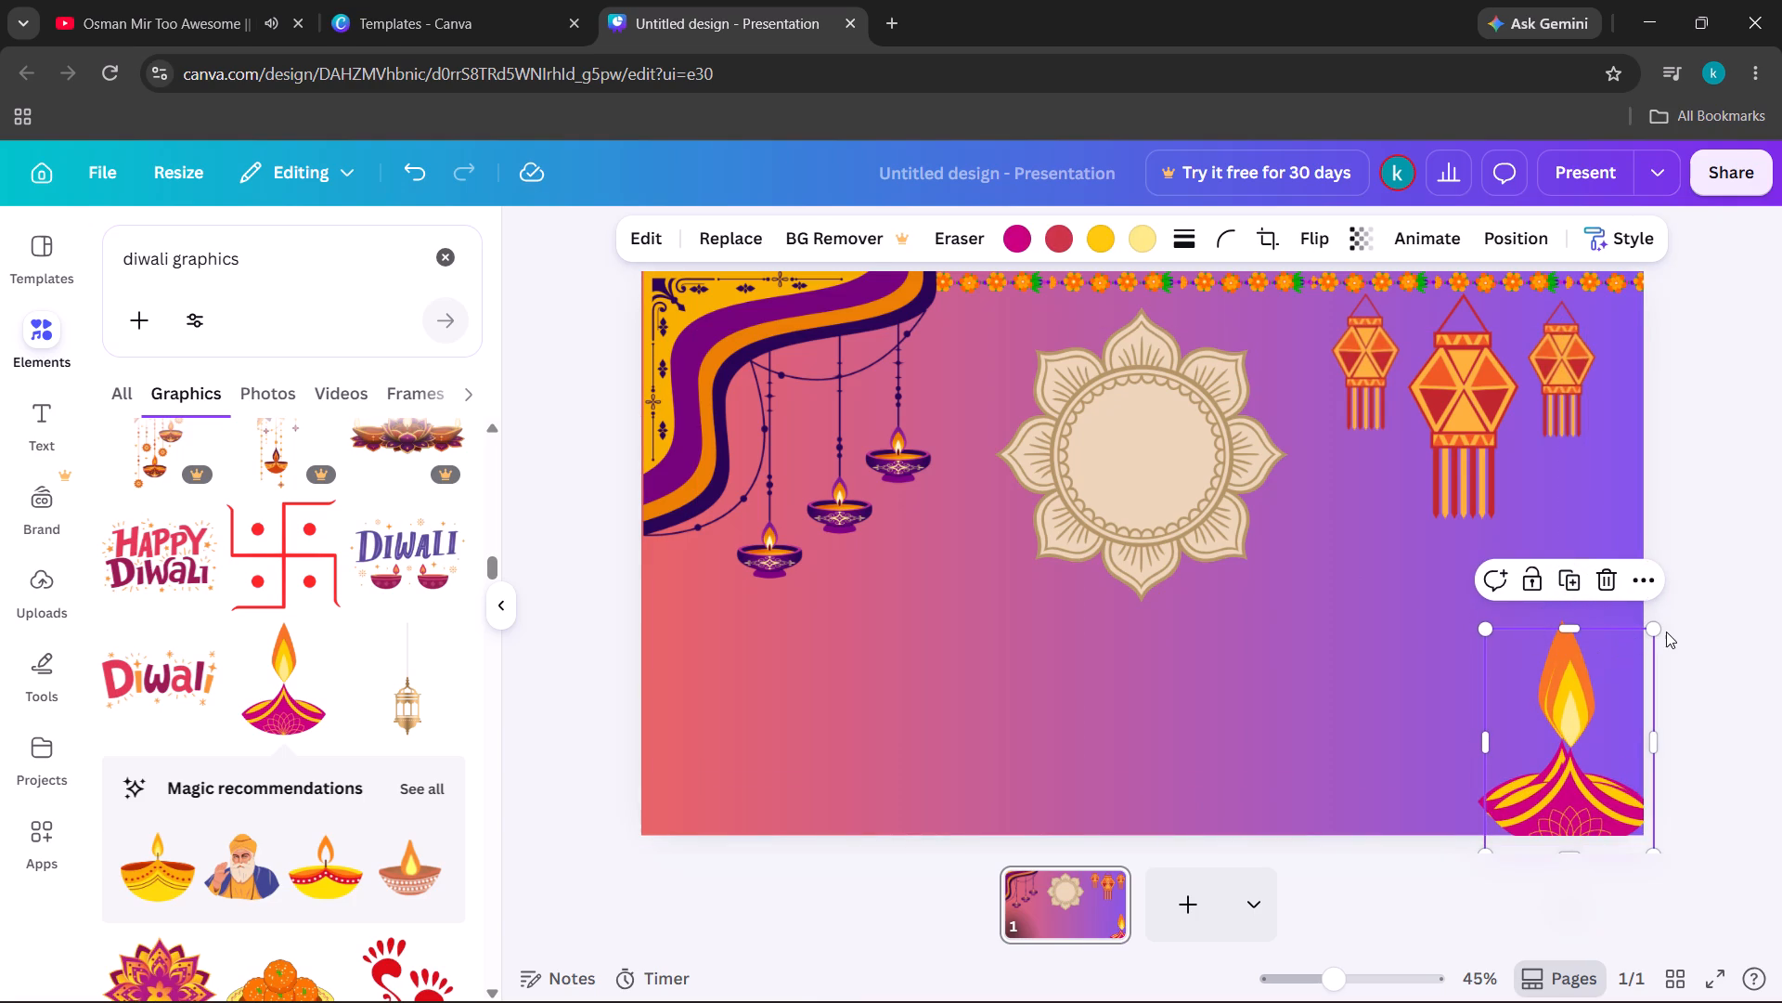
pyautogui.moveTo(1655, 632); pyautogui.dragTo(1568, 684)
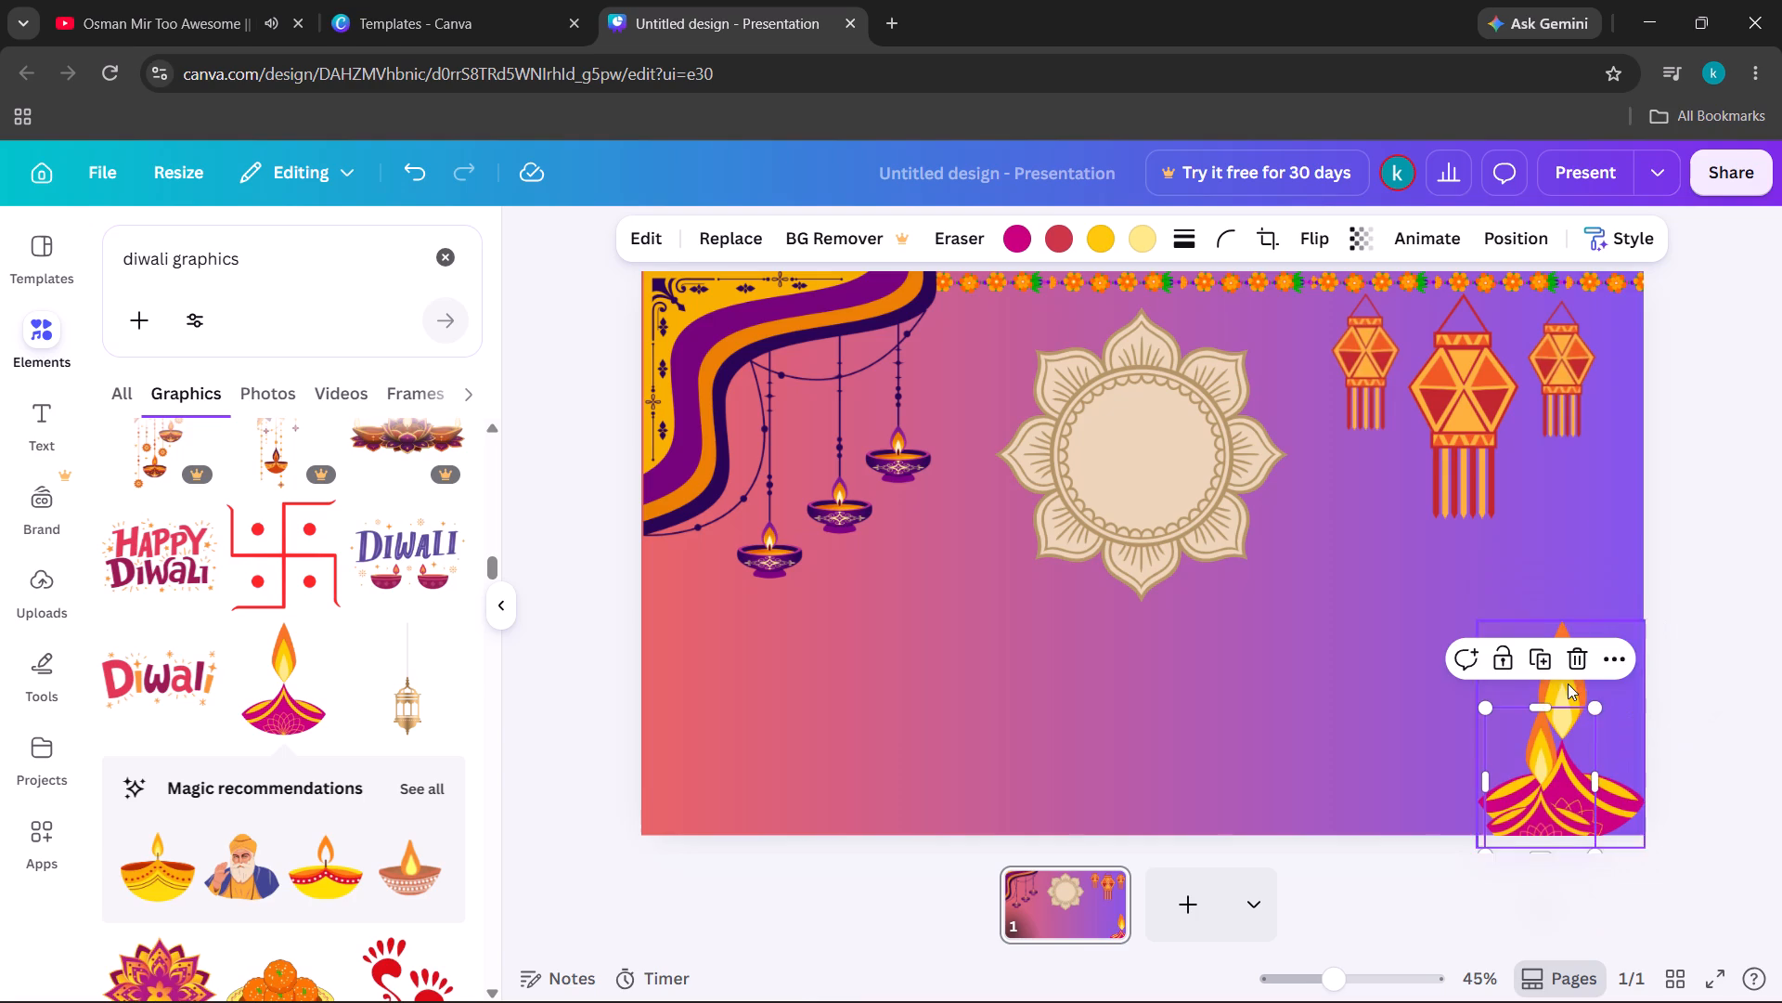
pyautogui.moveTo(1541, 755); pyautogui.dragTo(1461, 748)
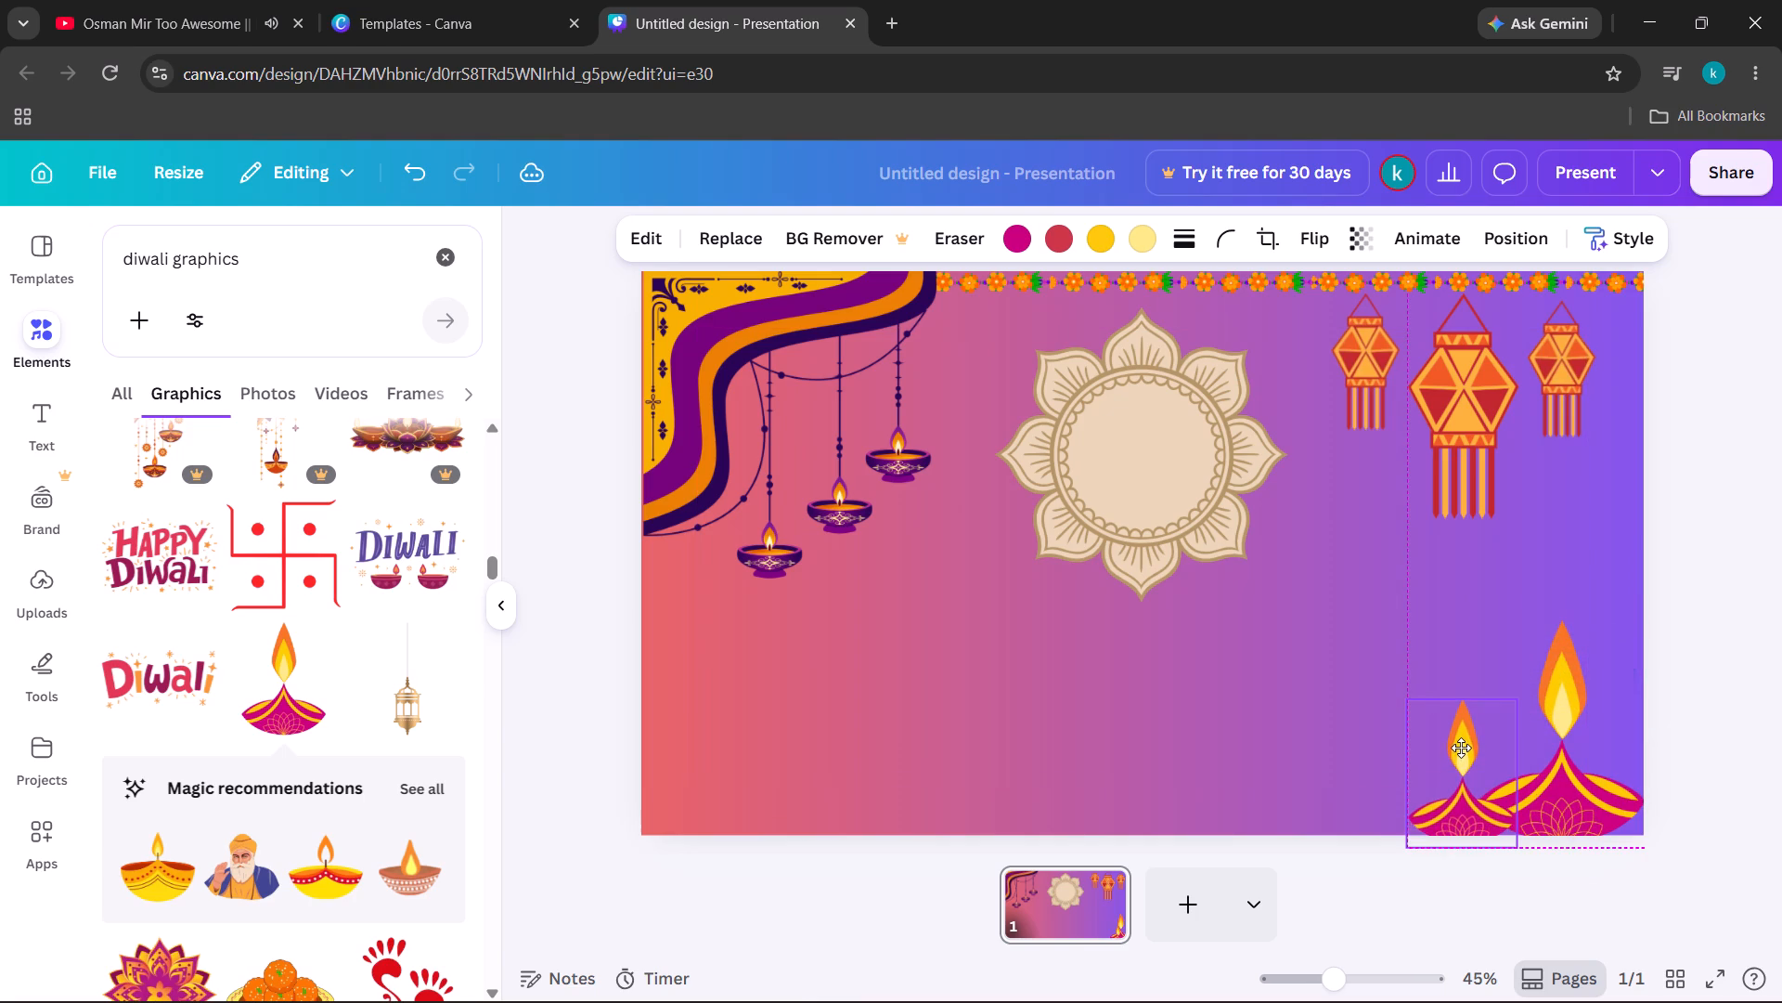
pyautogui.moveTo(1461, 748); pyautogui.dragTo(1471, 733)
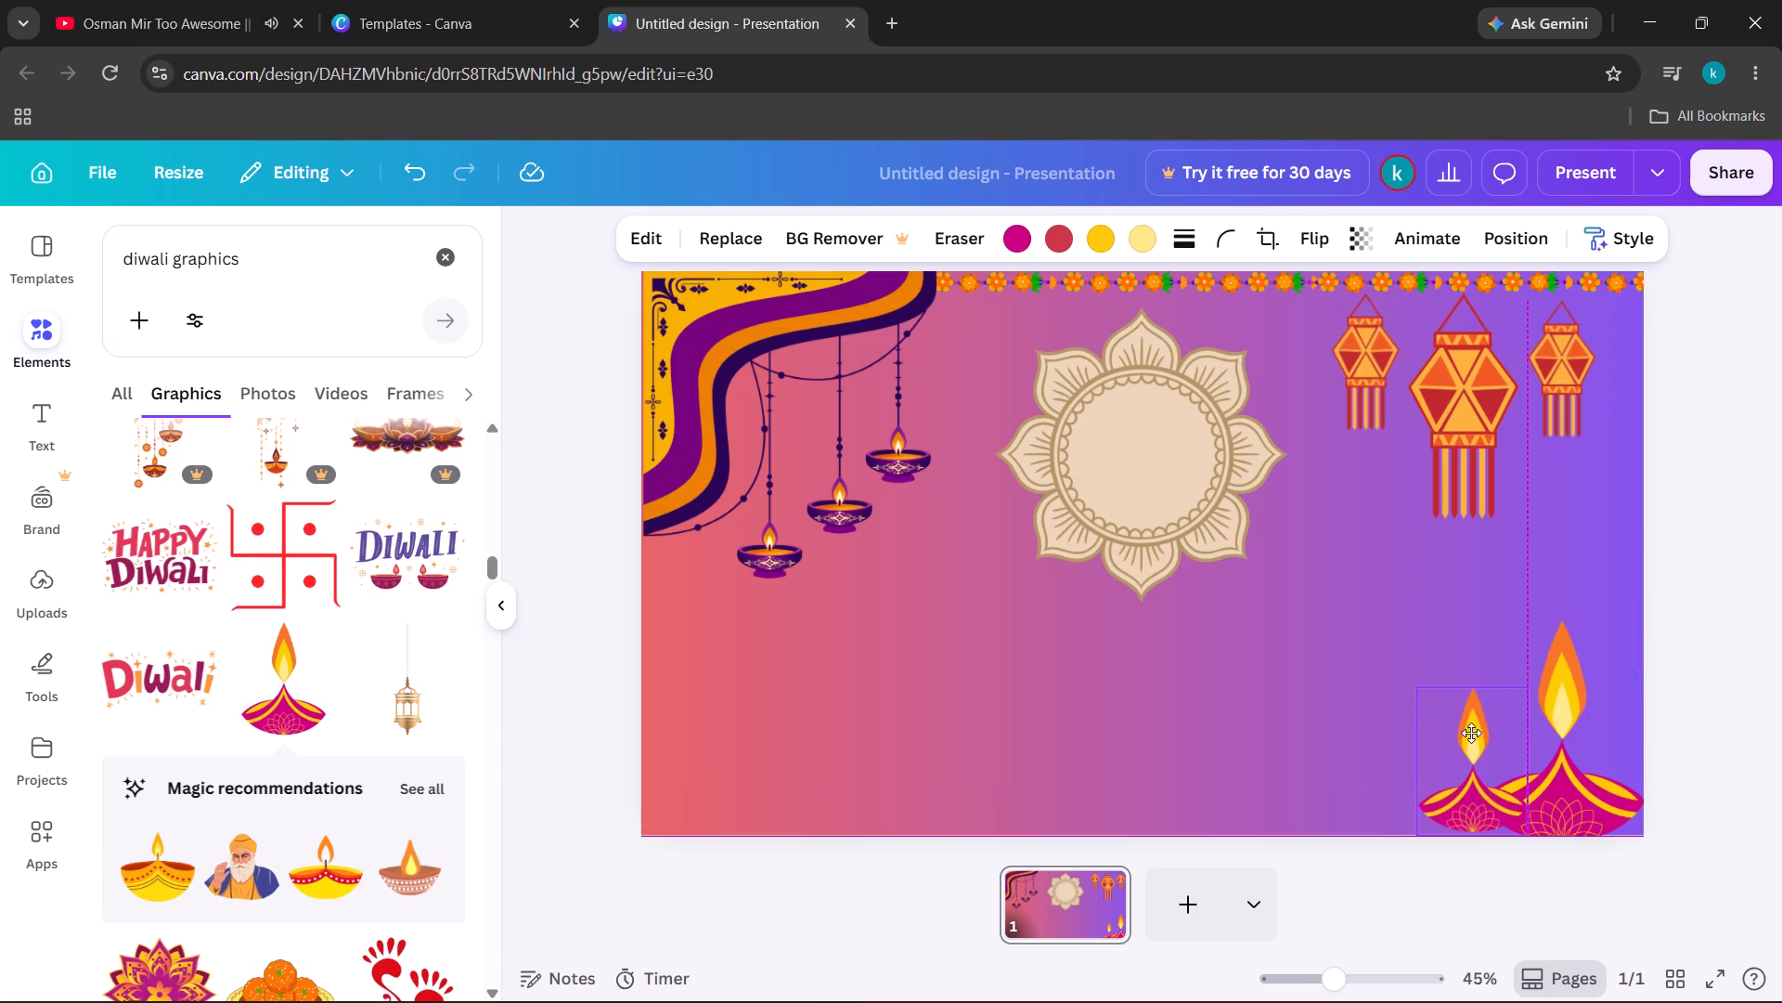
pyautogui.moveTo(1471, 733); pyautogui.dragTo(1491, 710)
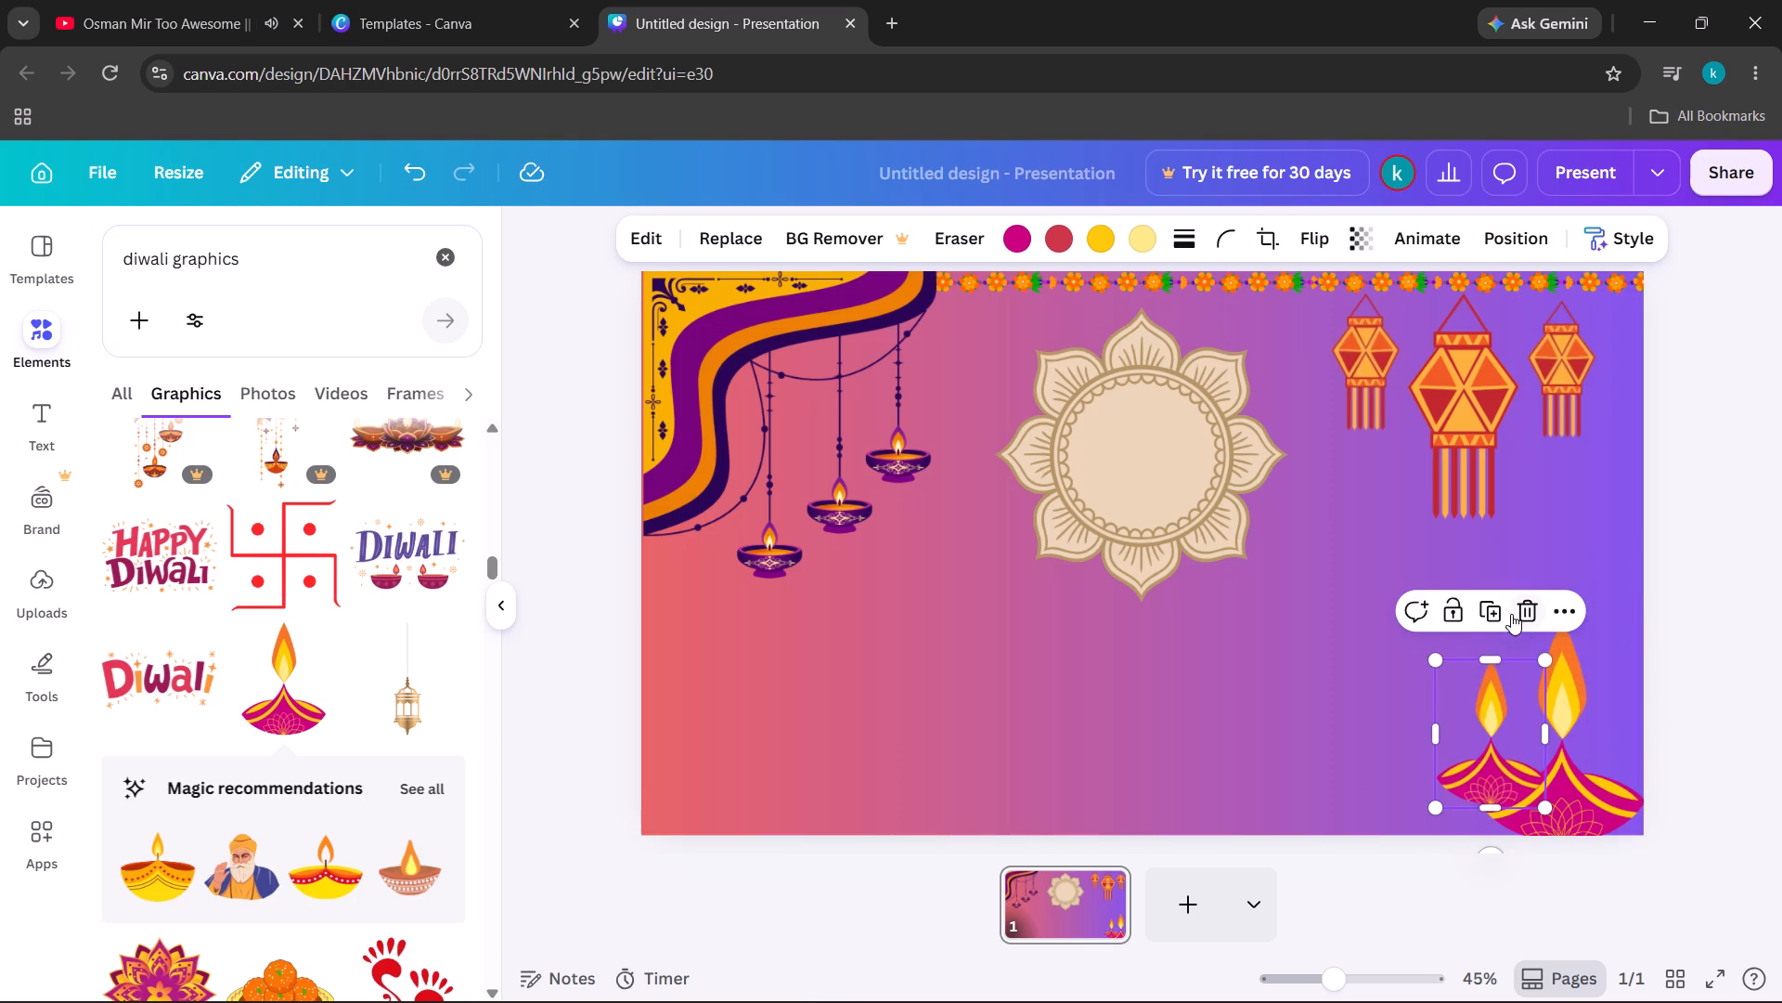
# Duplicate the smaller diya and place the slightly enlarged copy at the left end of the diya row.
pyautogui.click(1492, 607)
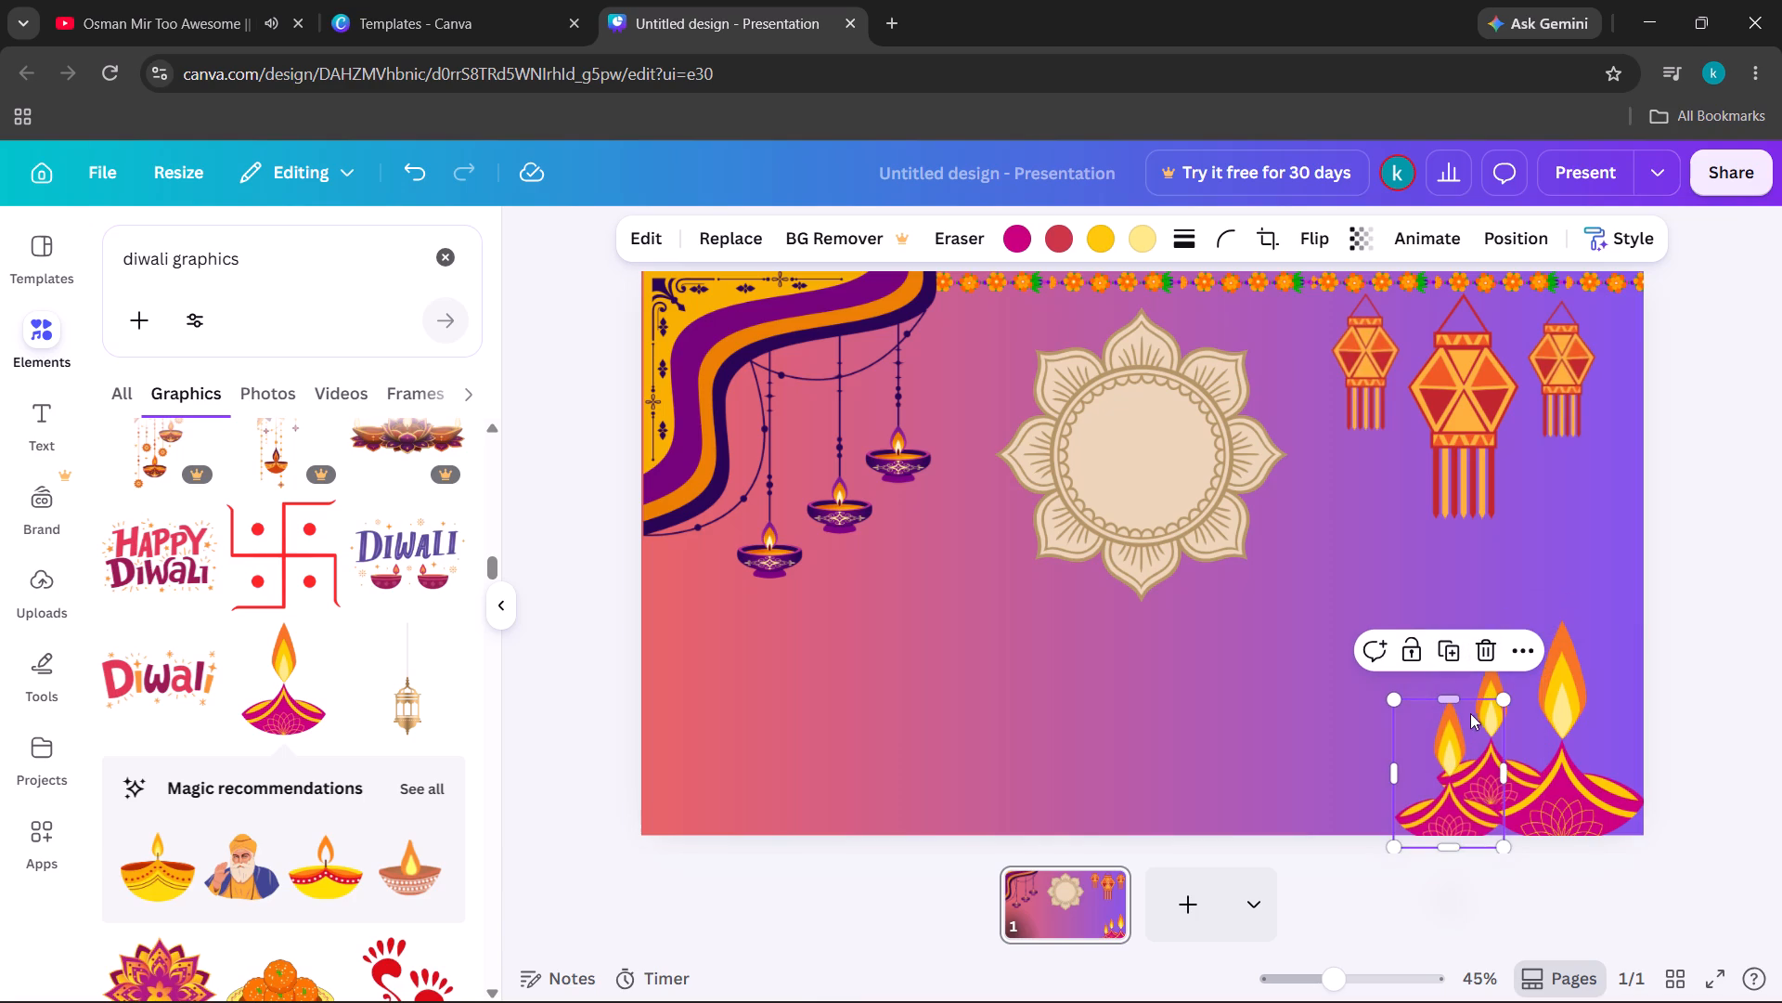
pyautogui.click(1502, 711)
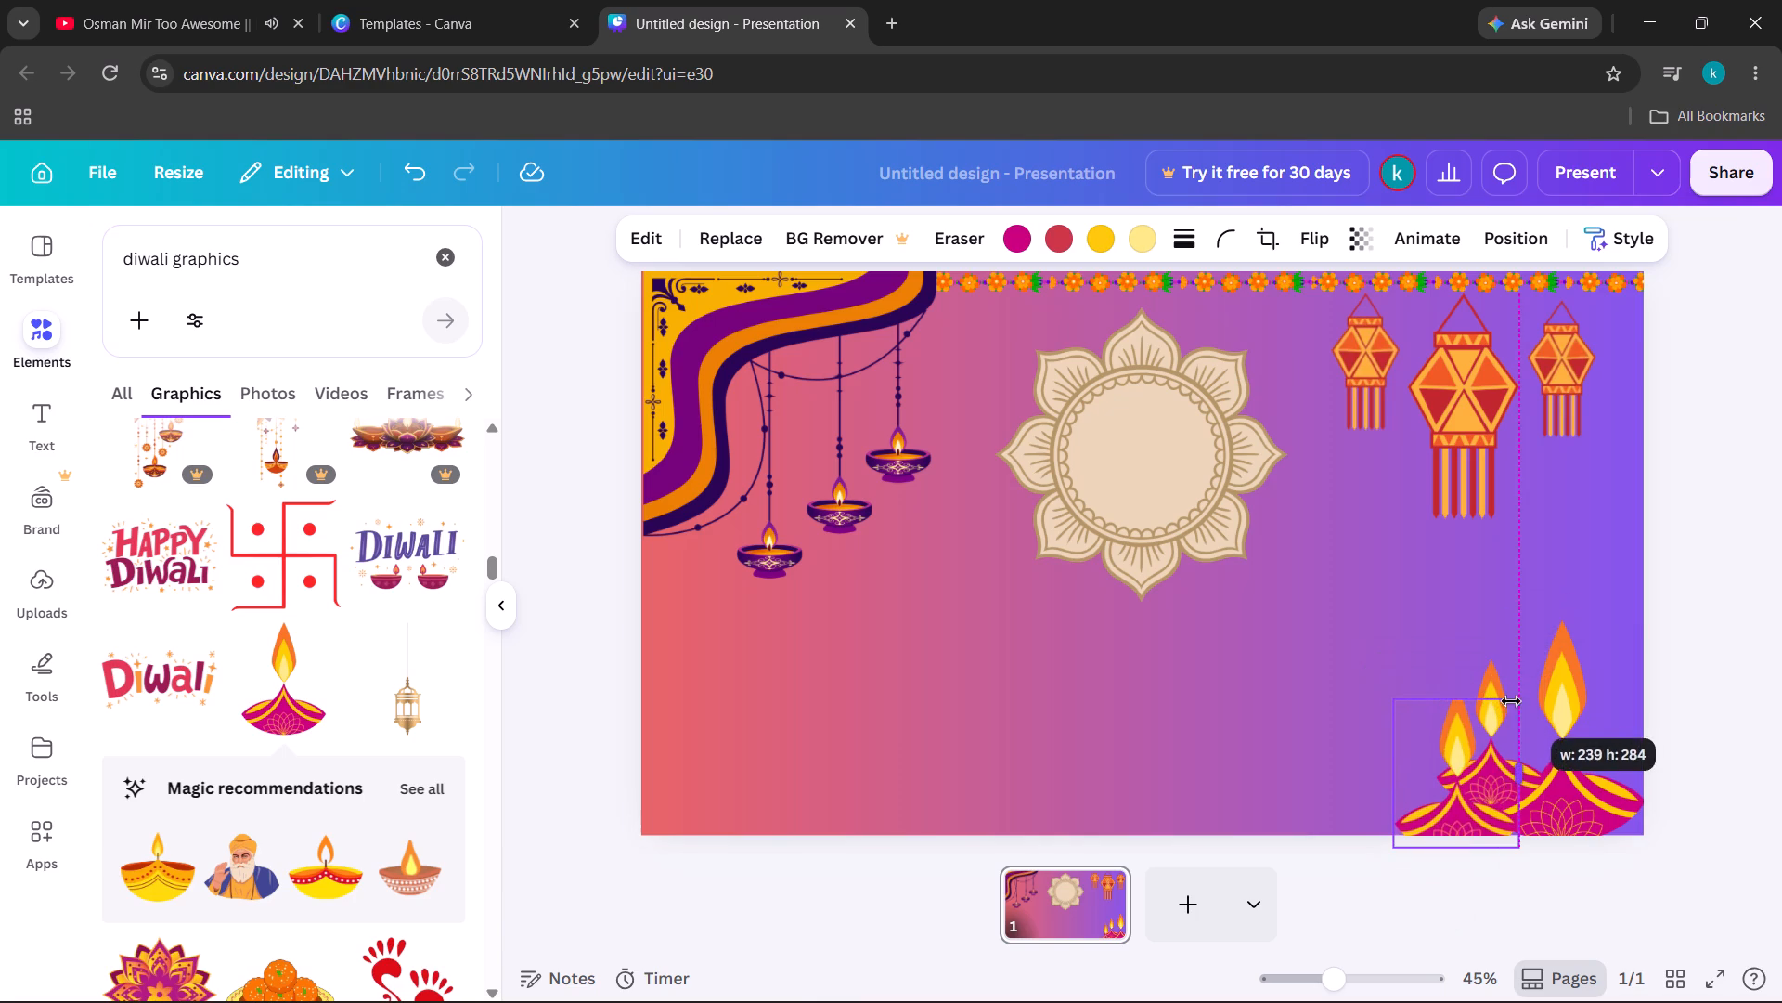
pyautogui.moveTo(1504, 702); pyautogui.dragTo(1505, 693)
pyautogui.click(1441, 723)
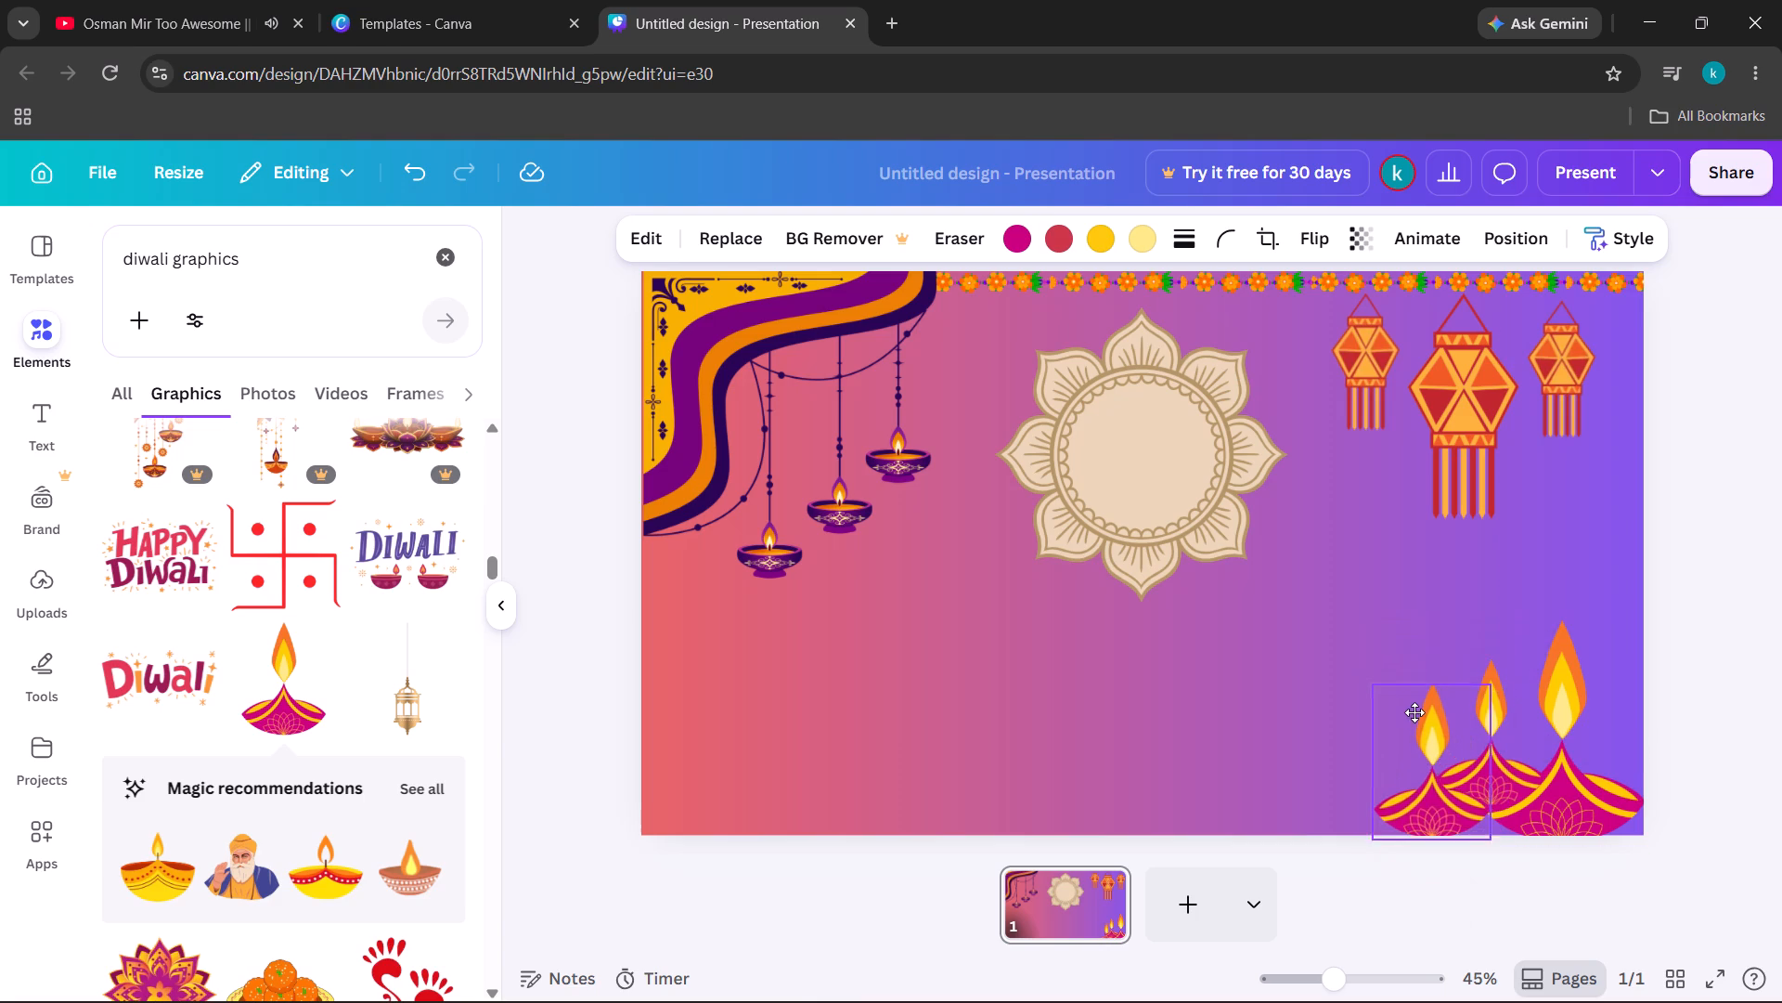
# Move the middle diya slightly down and closer to the large diya.
pyautogui.click(1475, 774)
pyautogui.moveTo(1515, 779); pyautogui.dragTo(1515, 781)
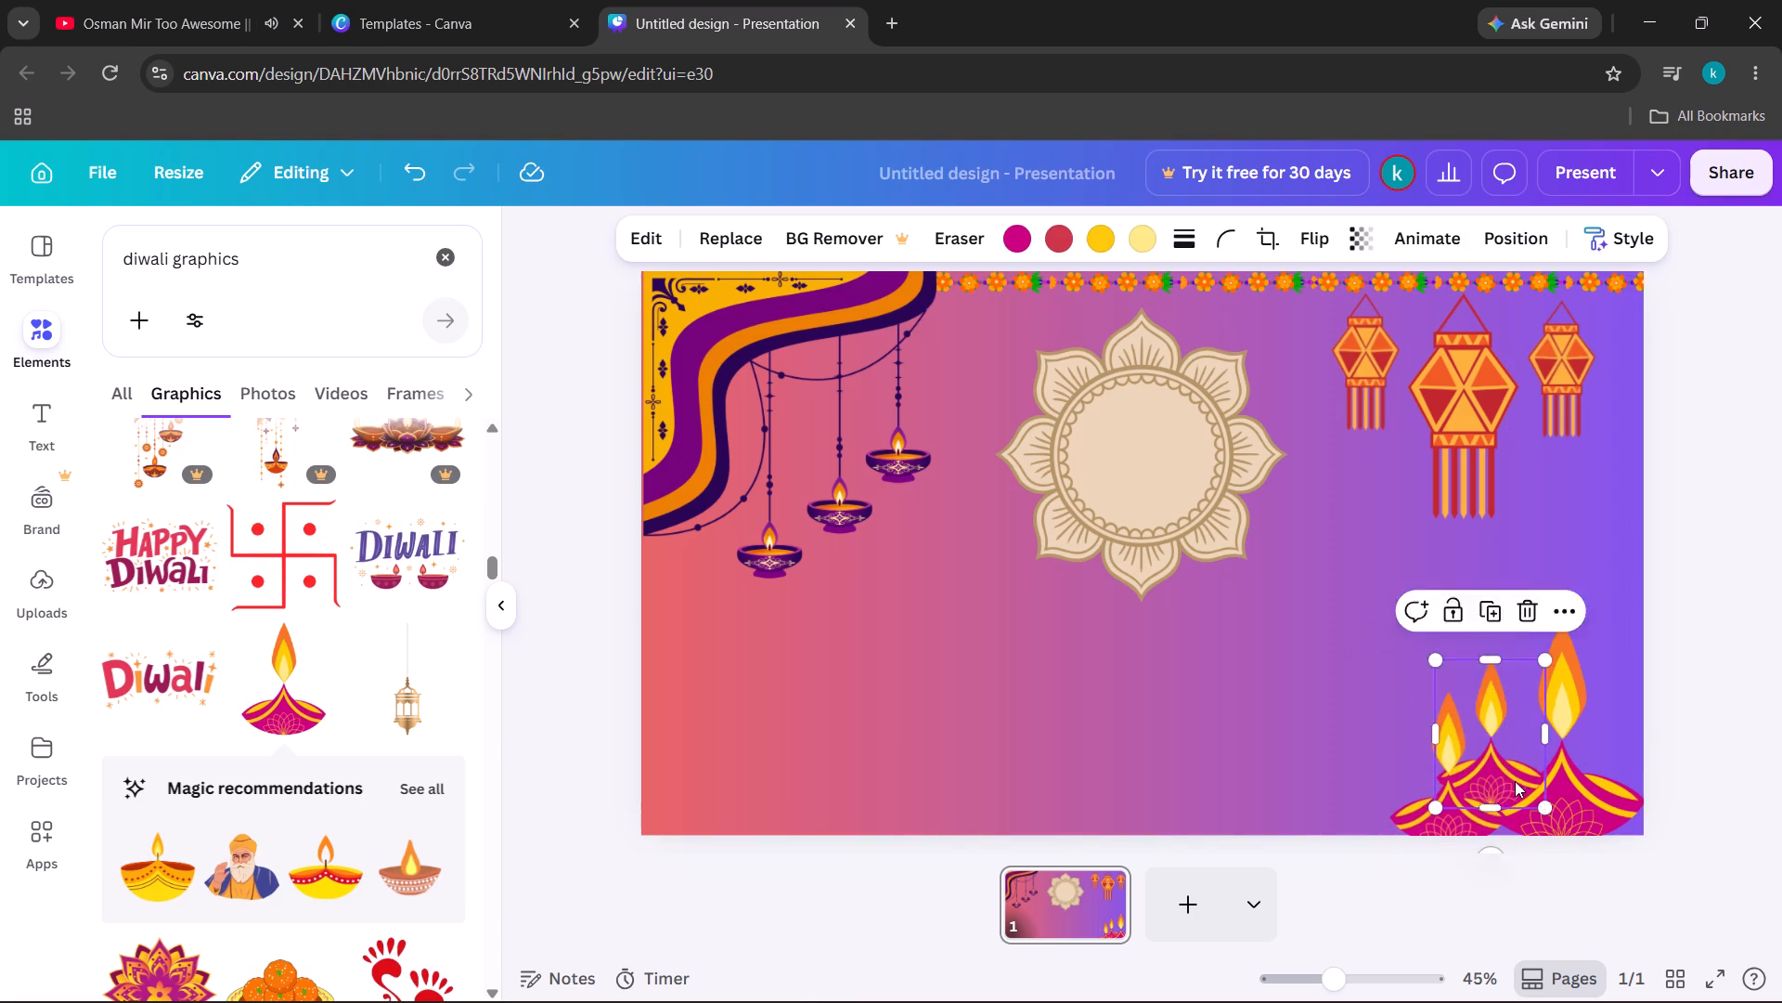
pyautogui.moveTo(1515, 781); pyautogui.dragTo(1525, 796)
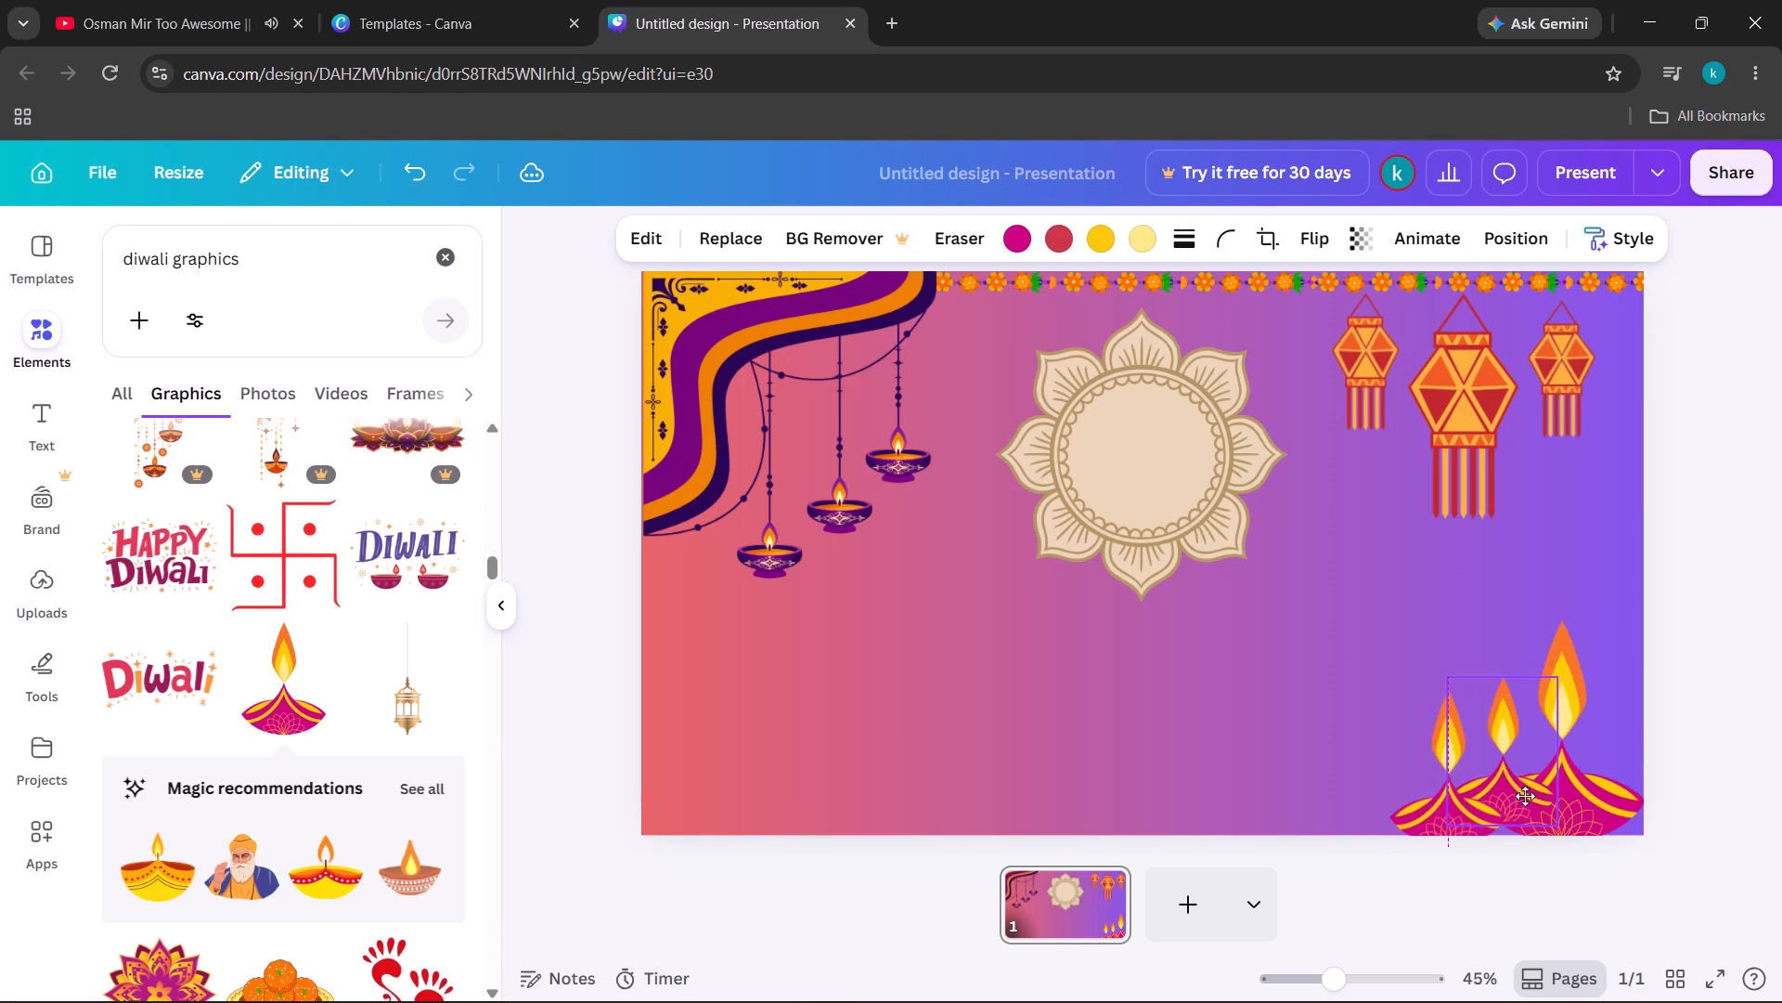
pyautogui.moveTo(1525, 796); pyautogui.dragTo(1524, 799)
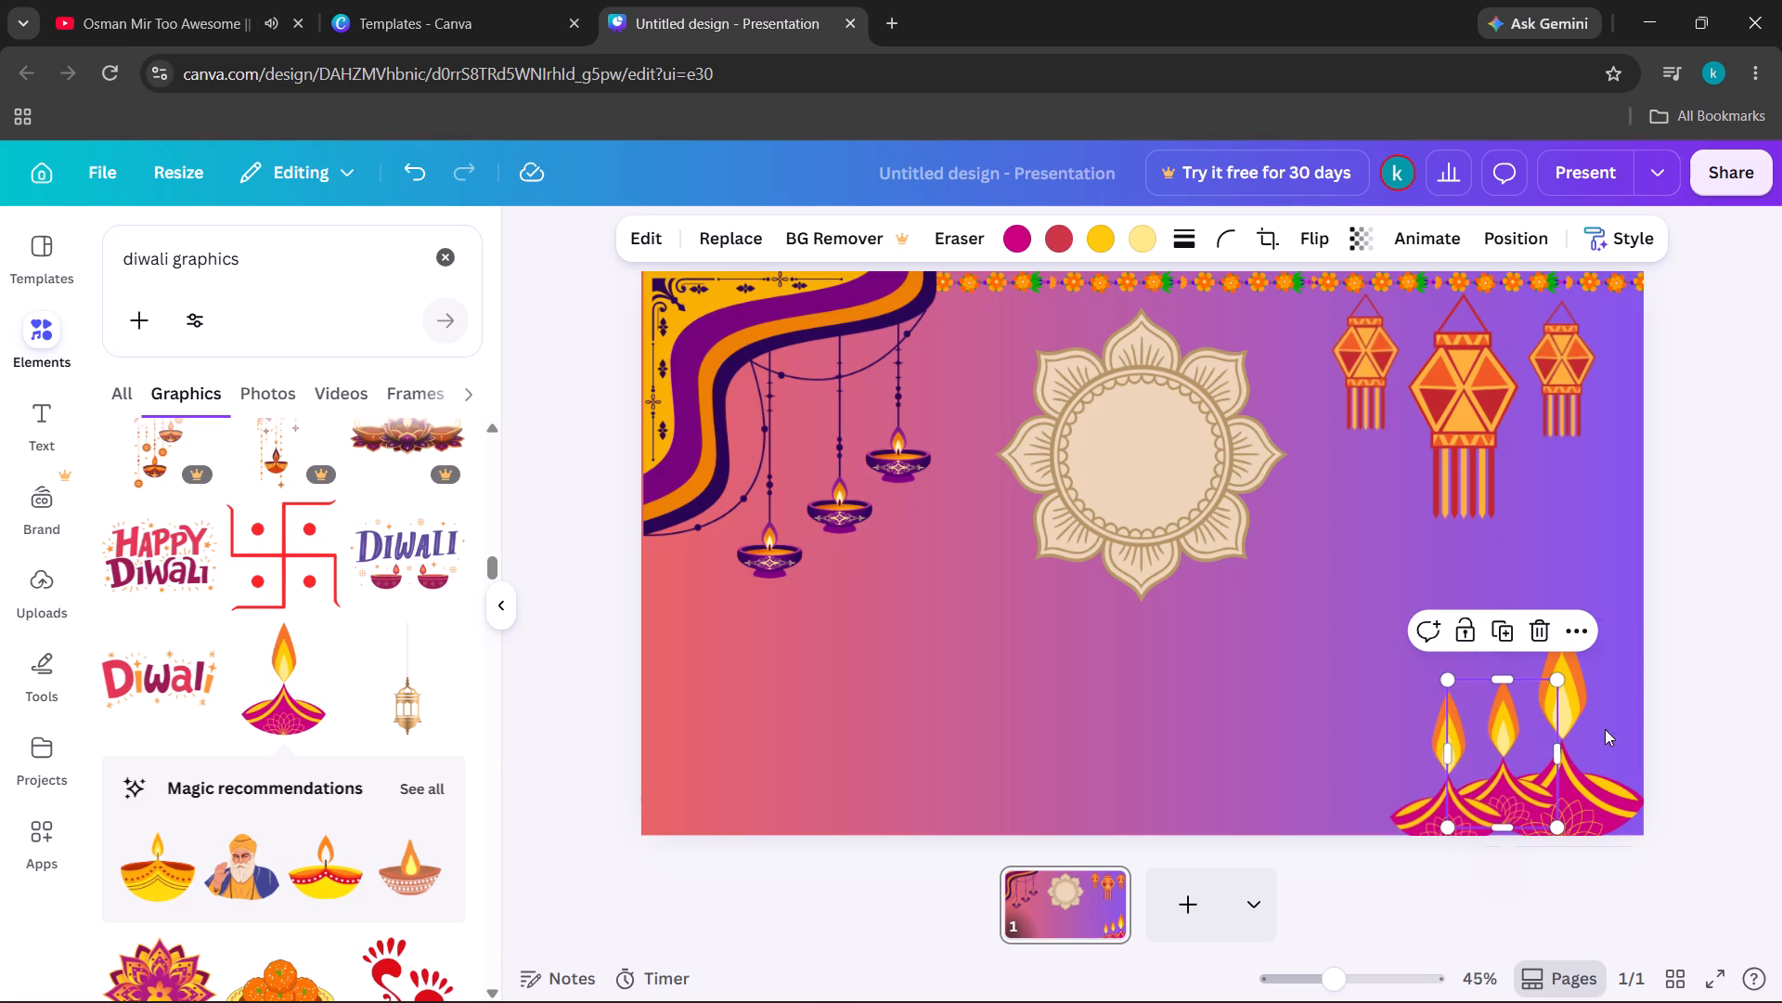
pyautogui.click(1732, 645)
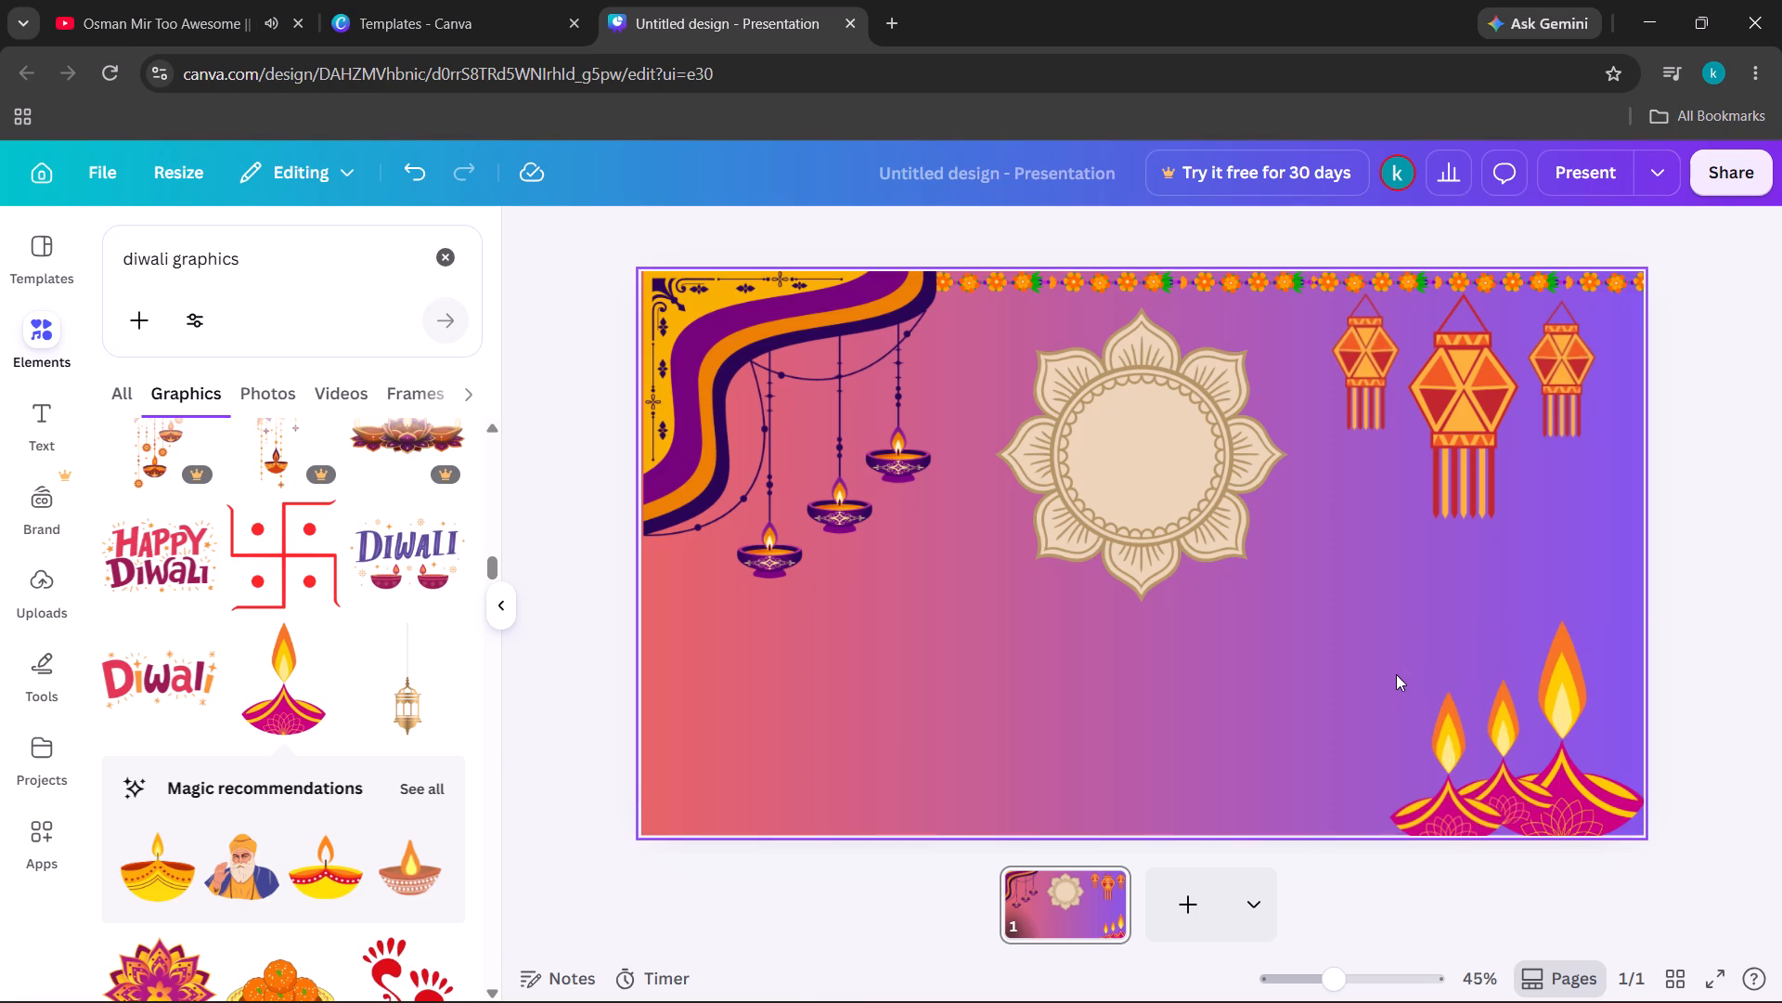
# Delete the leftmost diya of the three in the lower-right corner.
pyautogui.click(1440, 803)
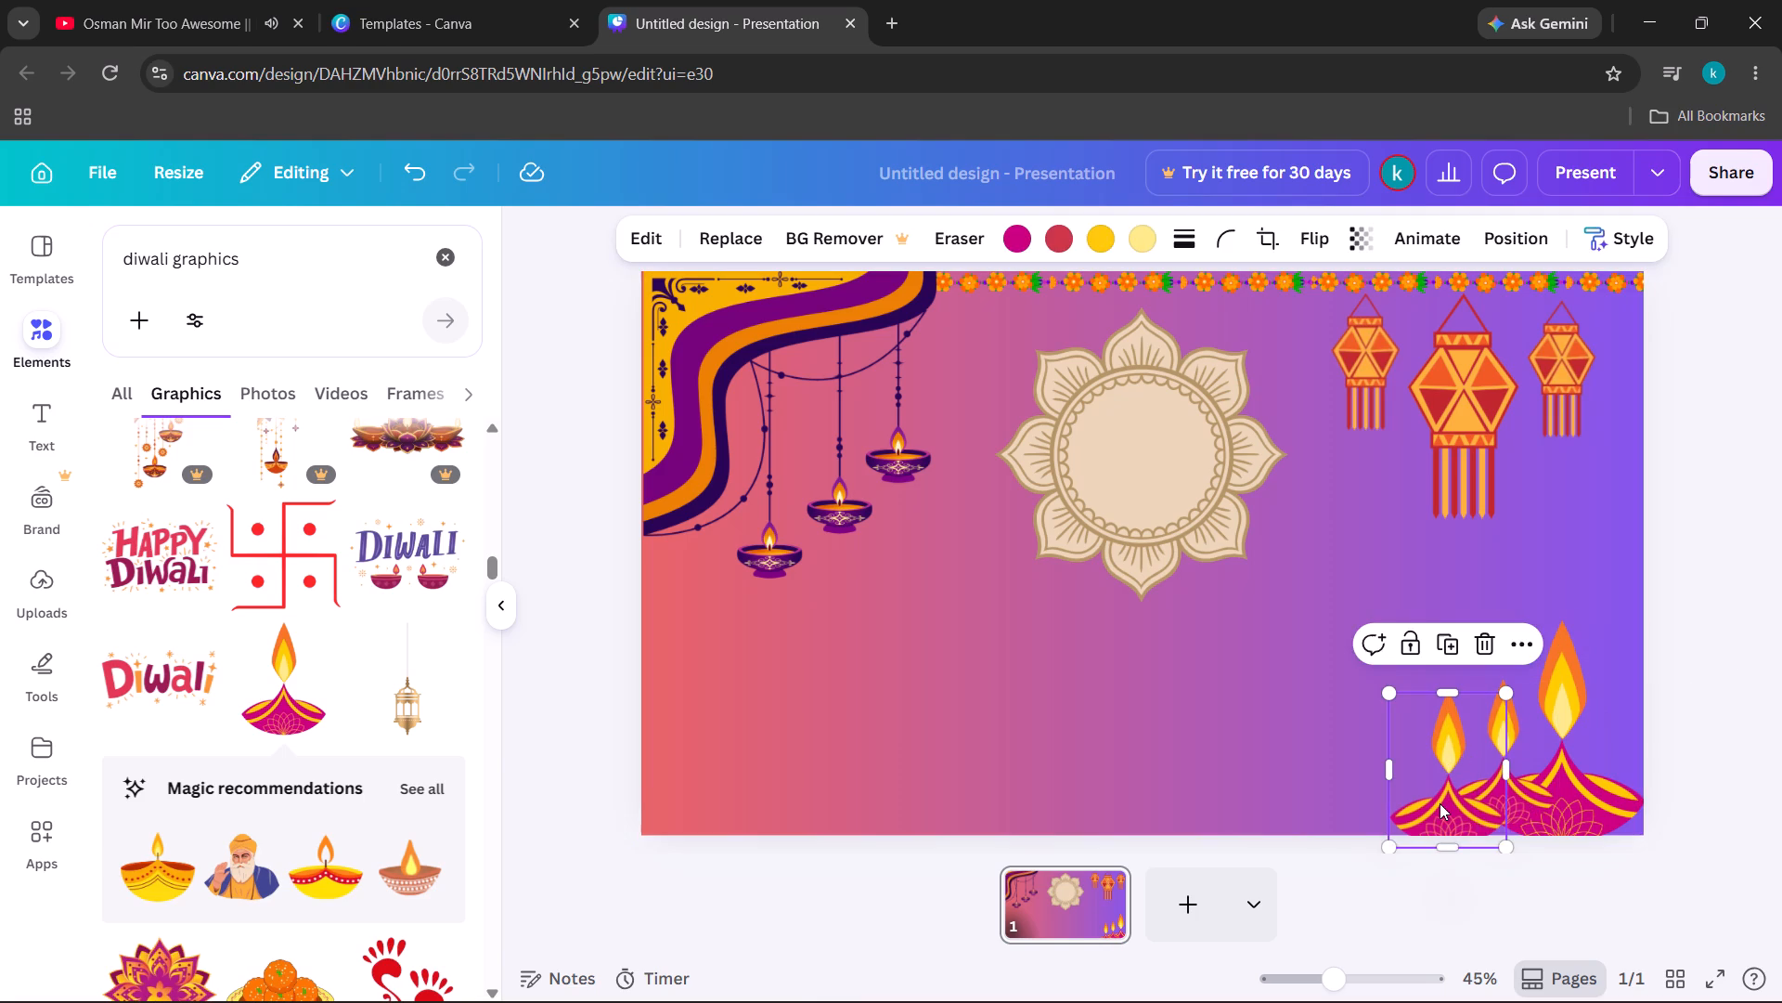
# Shift the large diya further into the lower-right corner and lower the small diya to the page's bottom edge.
pyautogui.moveTo(1603, 790); pyautogui.dragTo(1633, 799)
pyautogui.click(1520, 800)
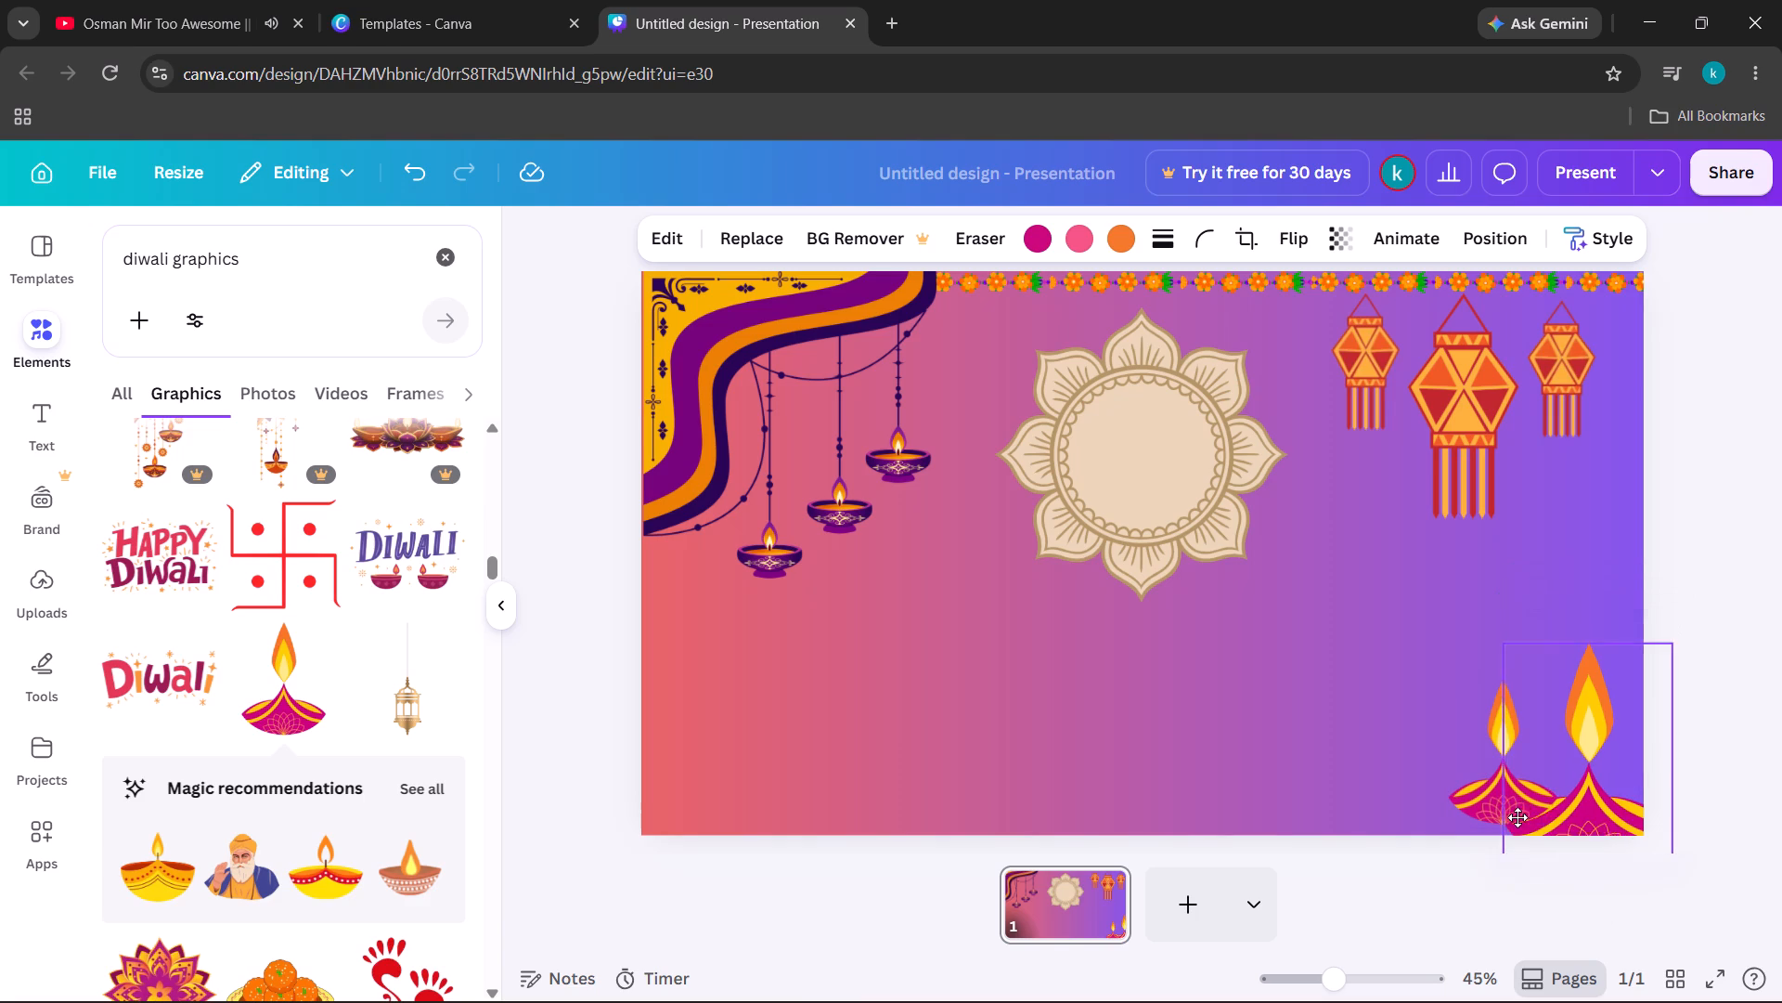
pyautogui.moveTo(1476, 789); pyautogui.dragTo(1473, 811)
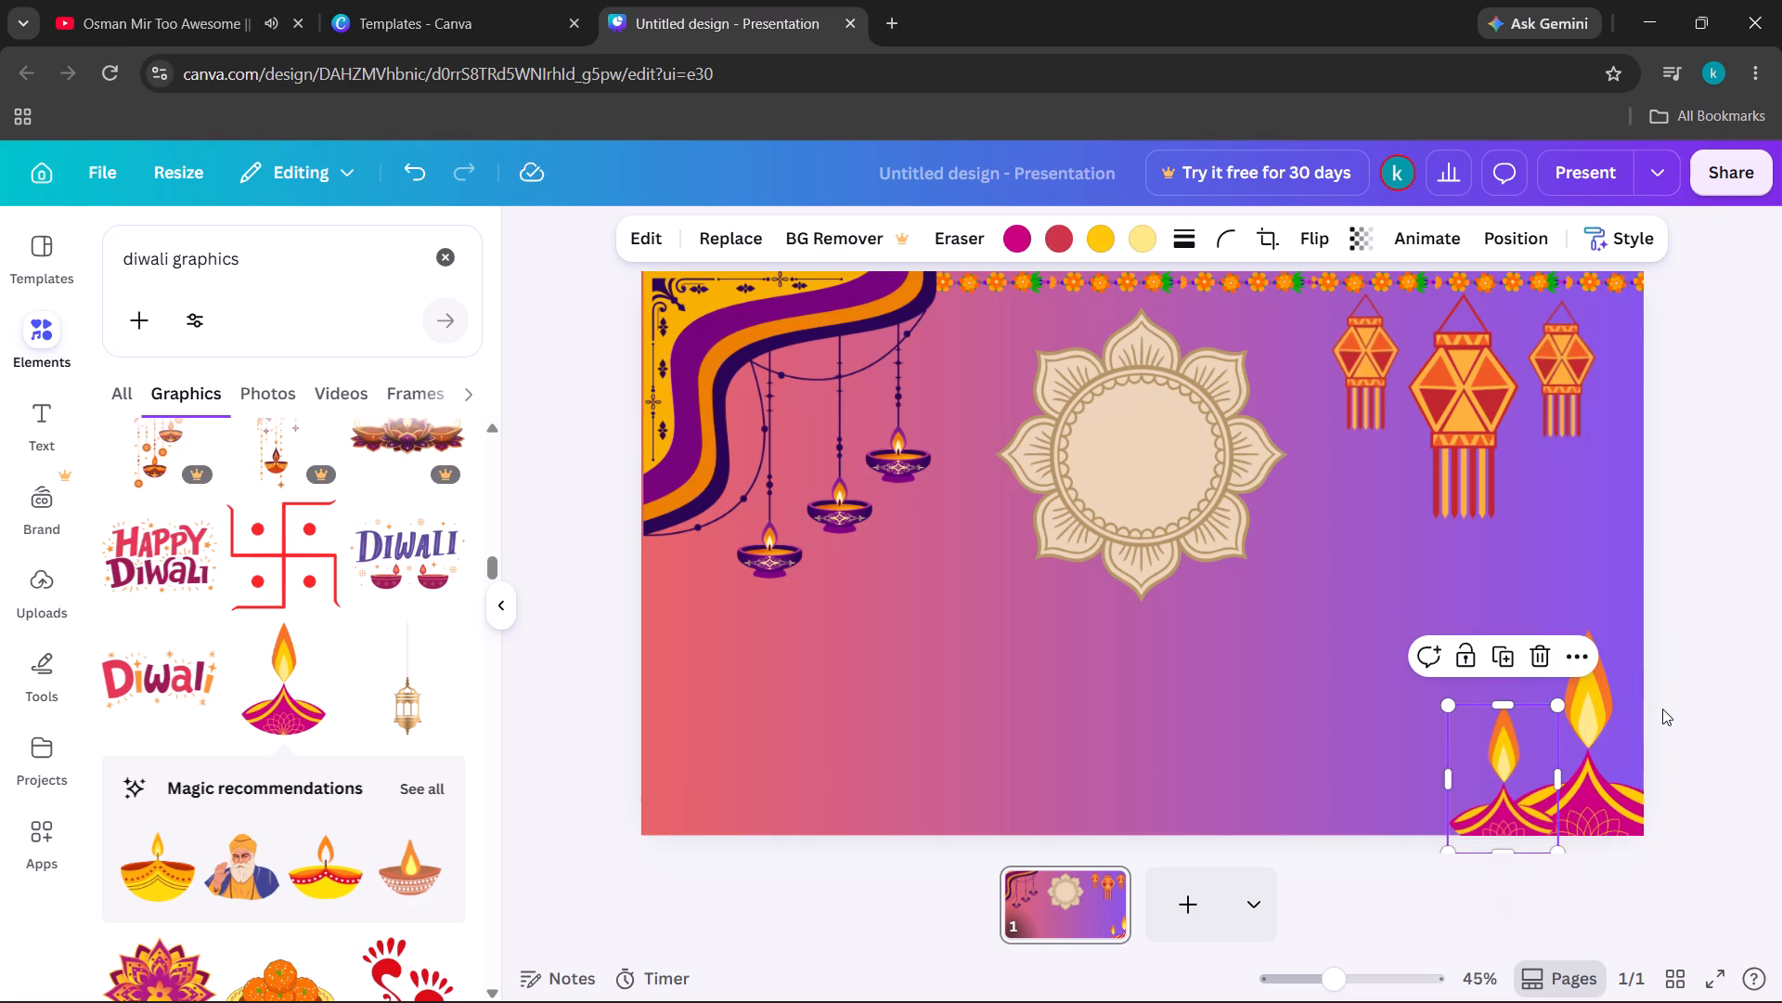
pyautogui.click(1662, 709)
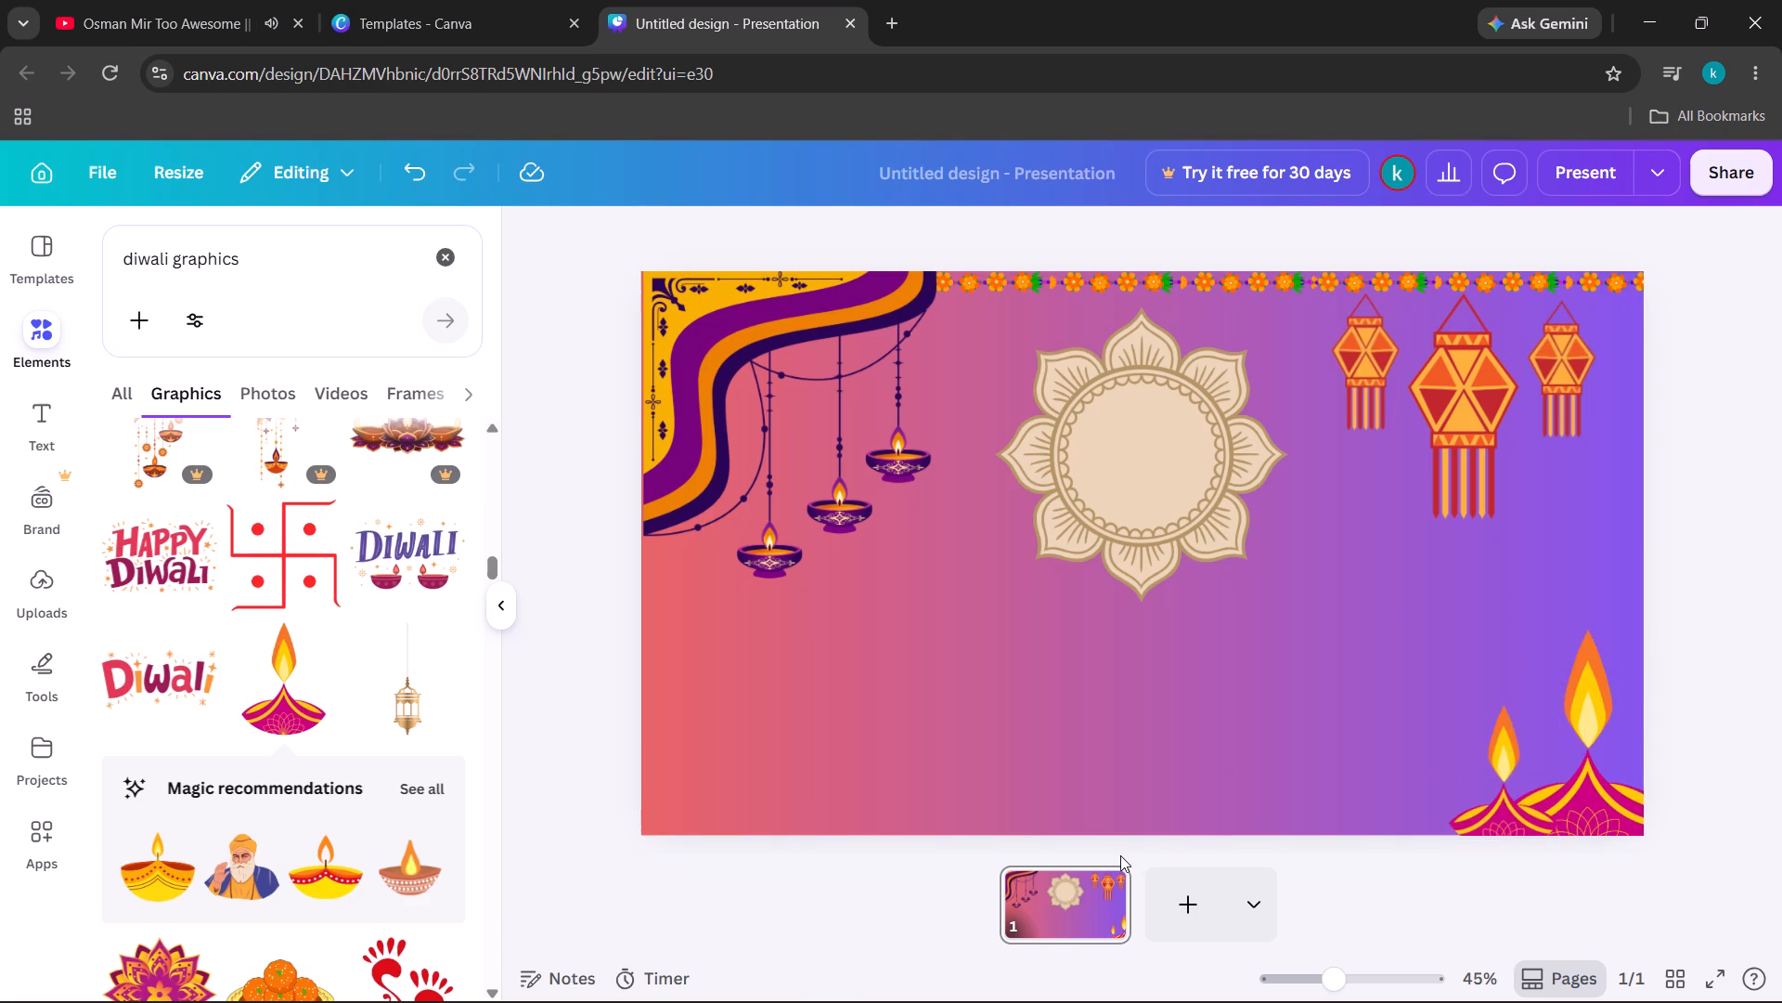
# Add the goddess seated on a pink lotus from the Diwali graphics and centre her over the beige mandala.
pyautogui.scroll(-4, 355, 844)
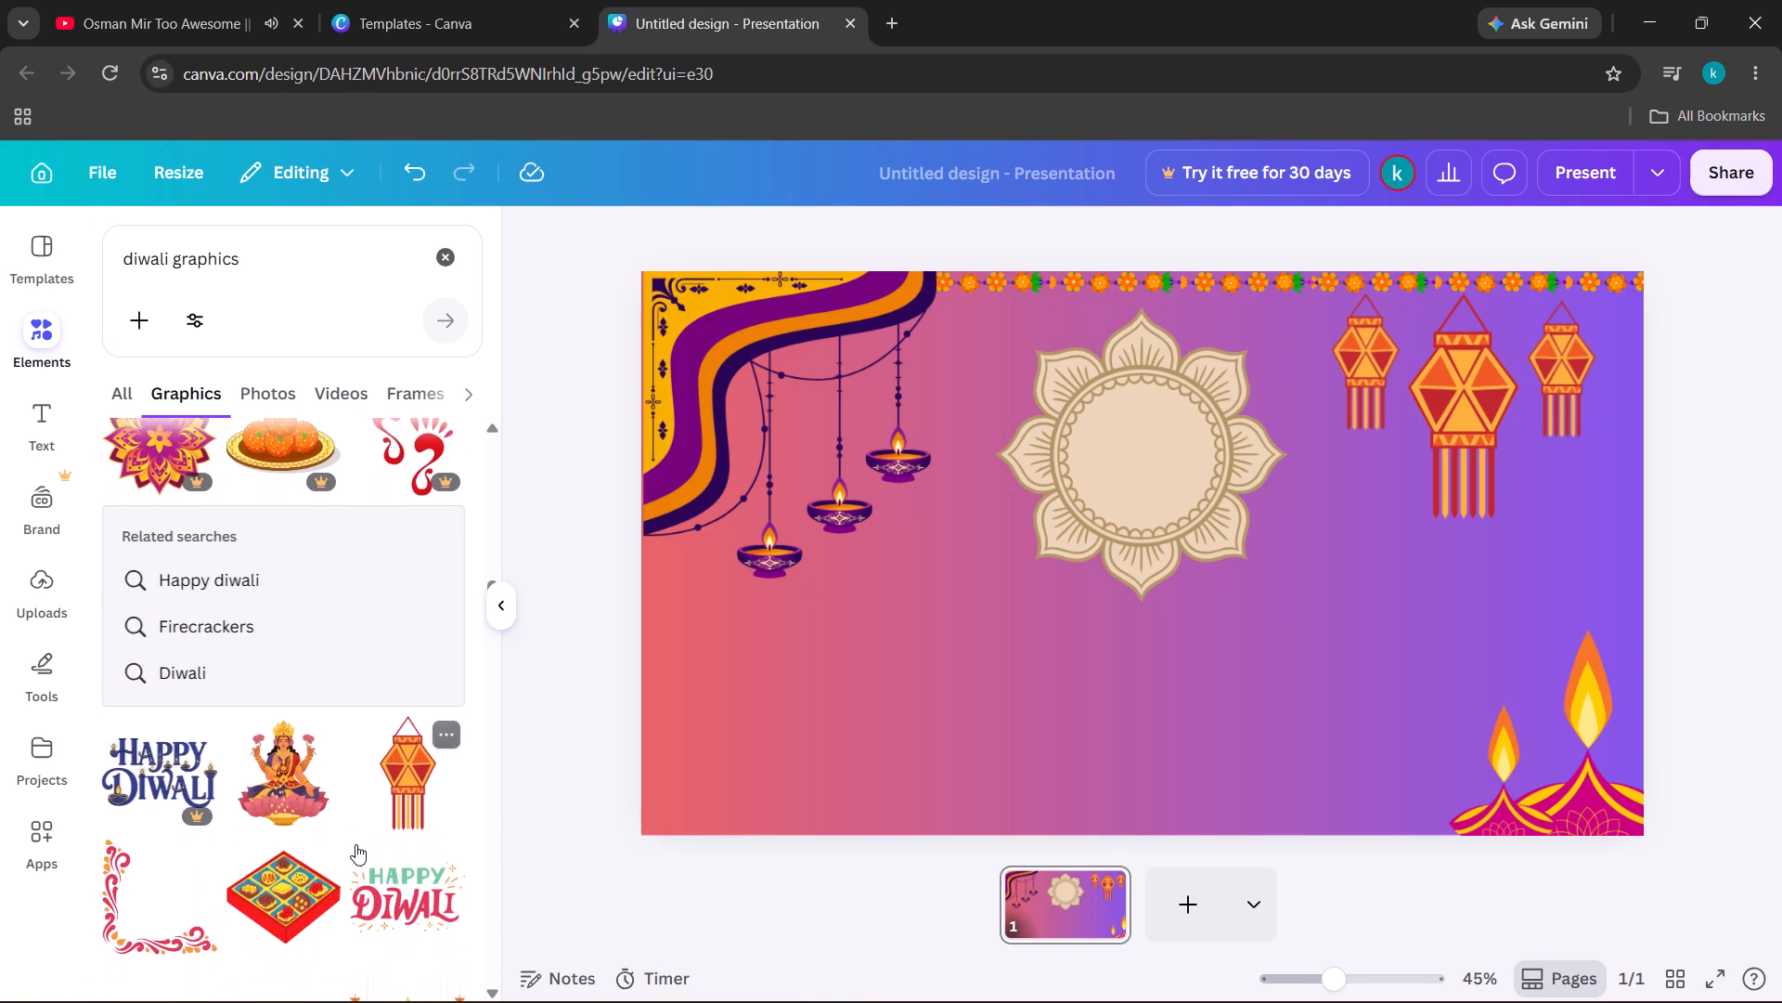
pyautogui.click(273, 797)
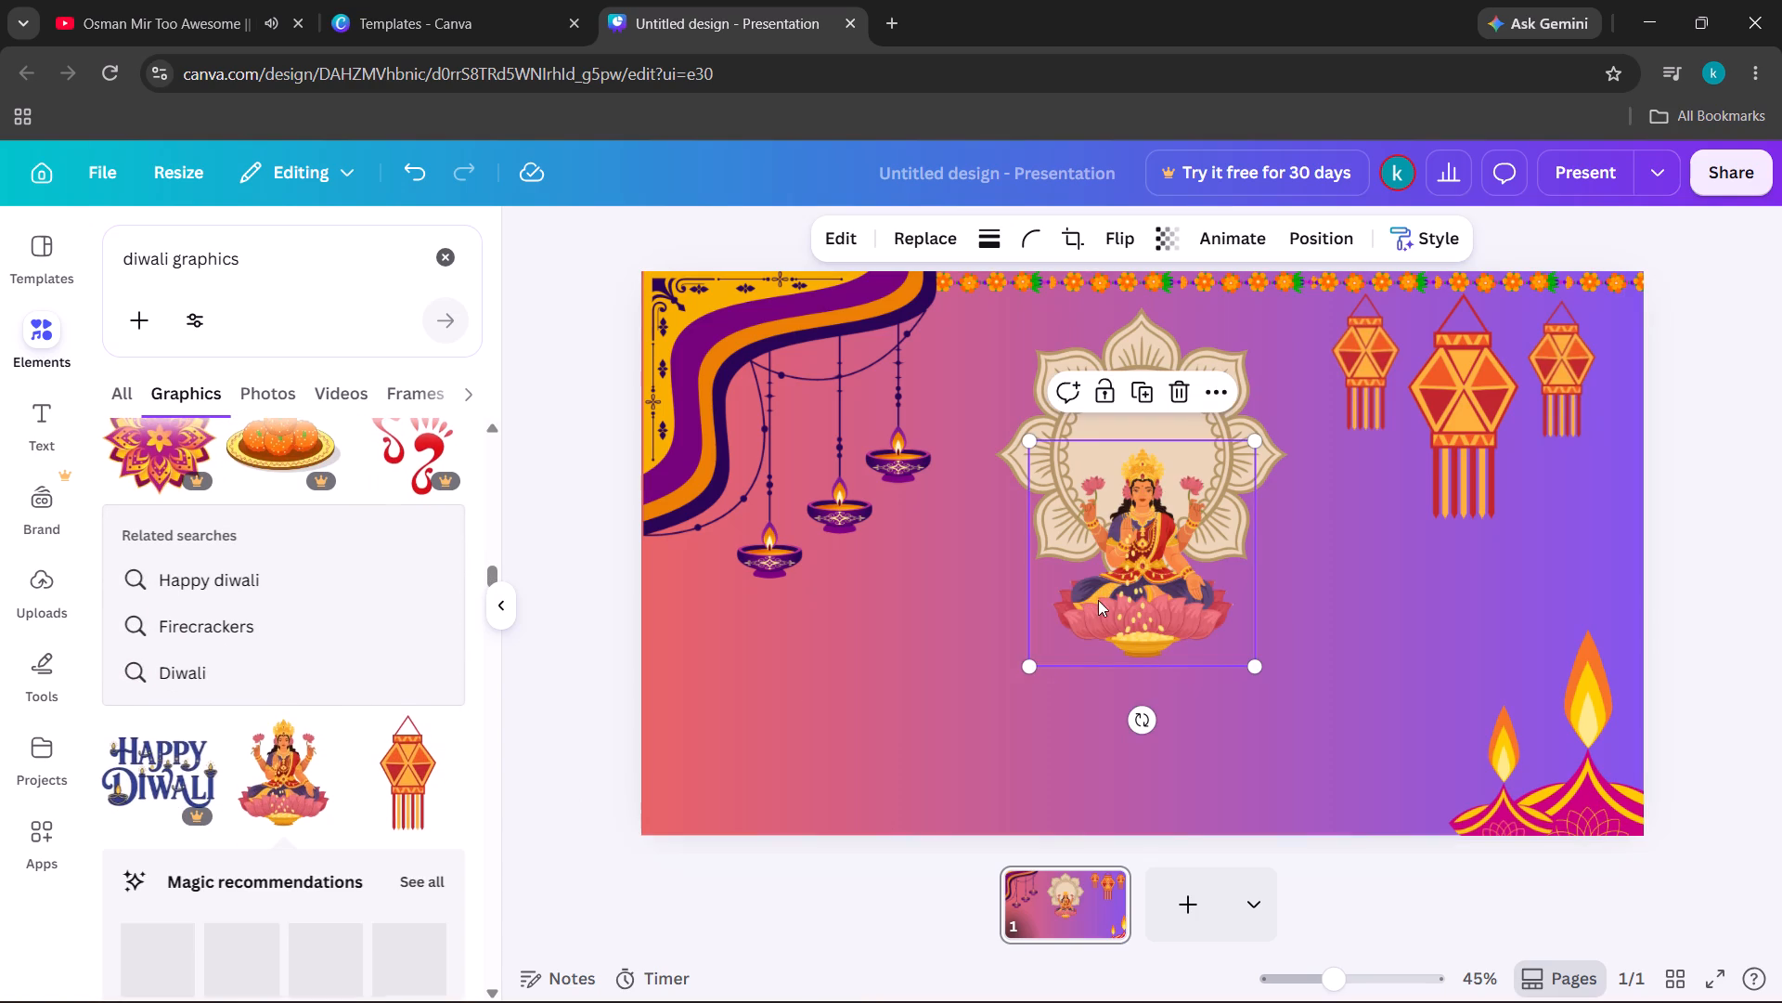
pyautogui.moveTo(1104, 597); pyautogui.dragTo(1104, 503)
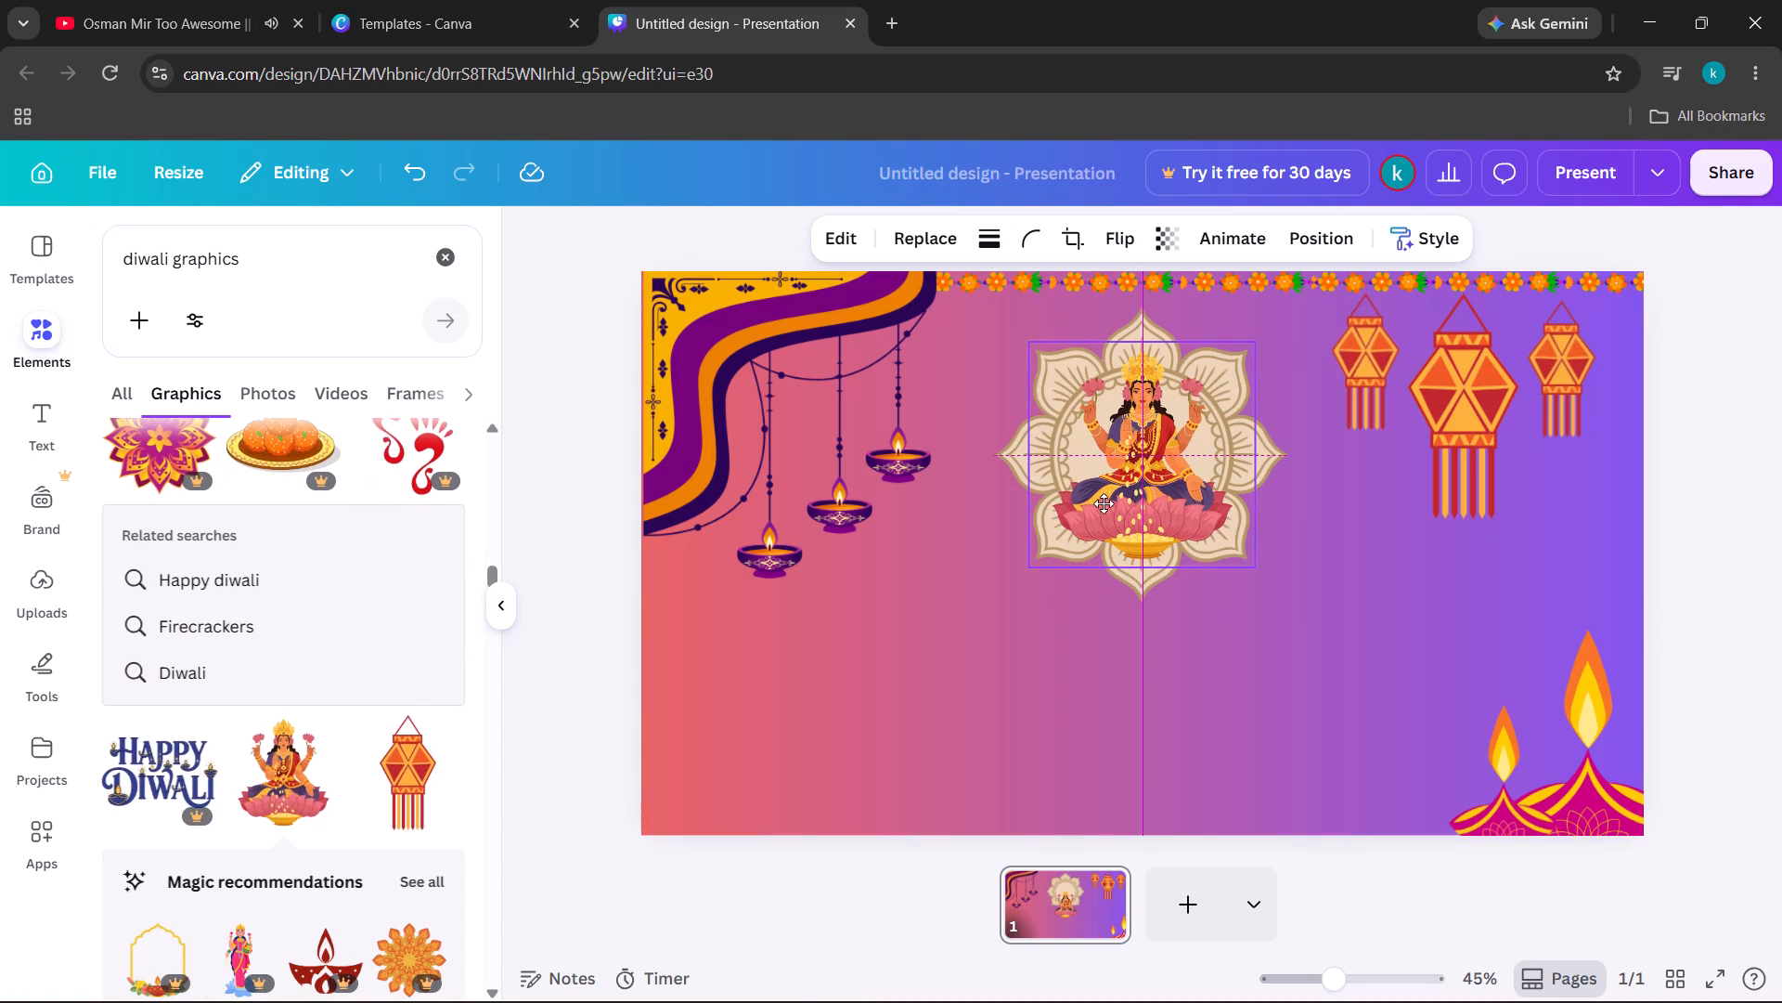
pyautogui.moveTo(1104, 503); pyautogui.dragTo(1104, 511)
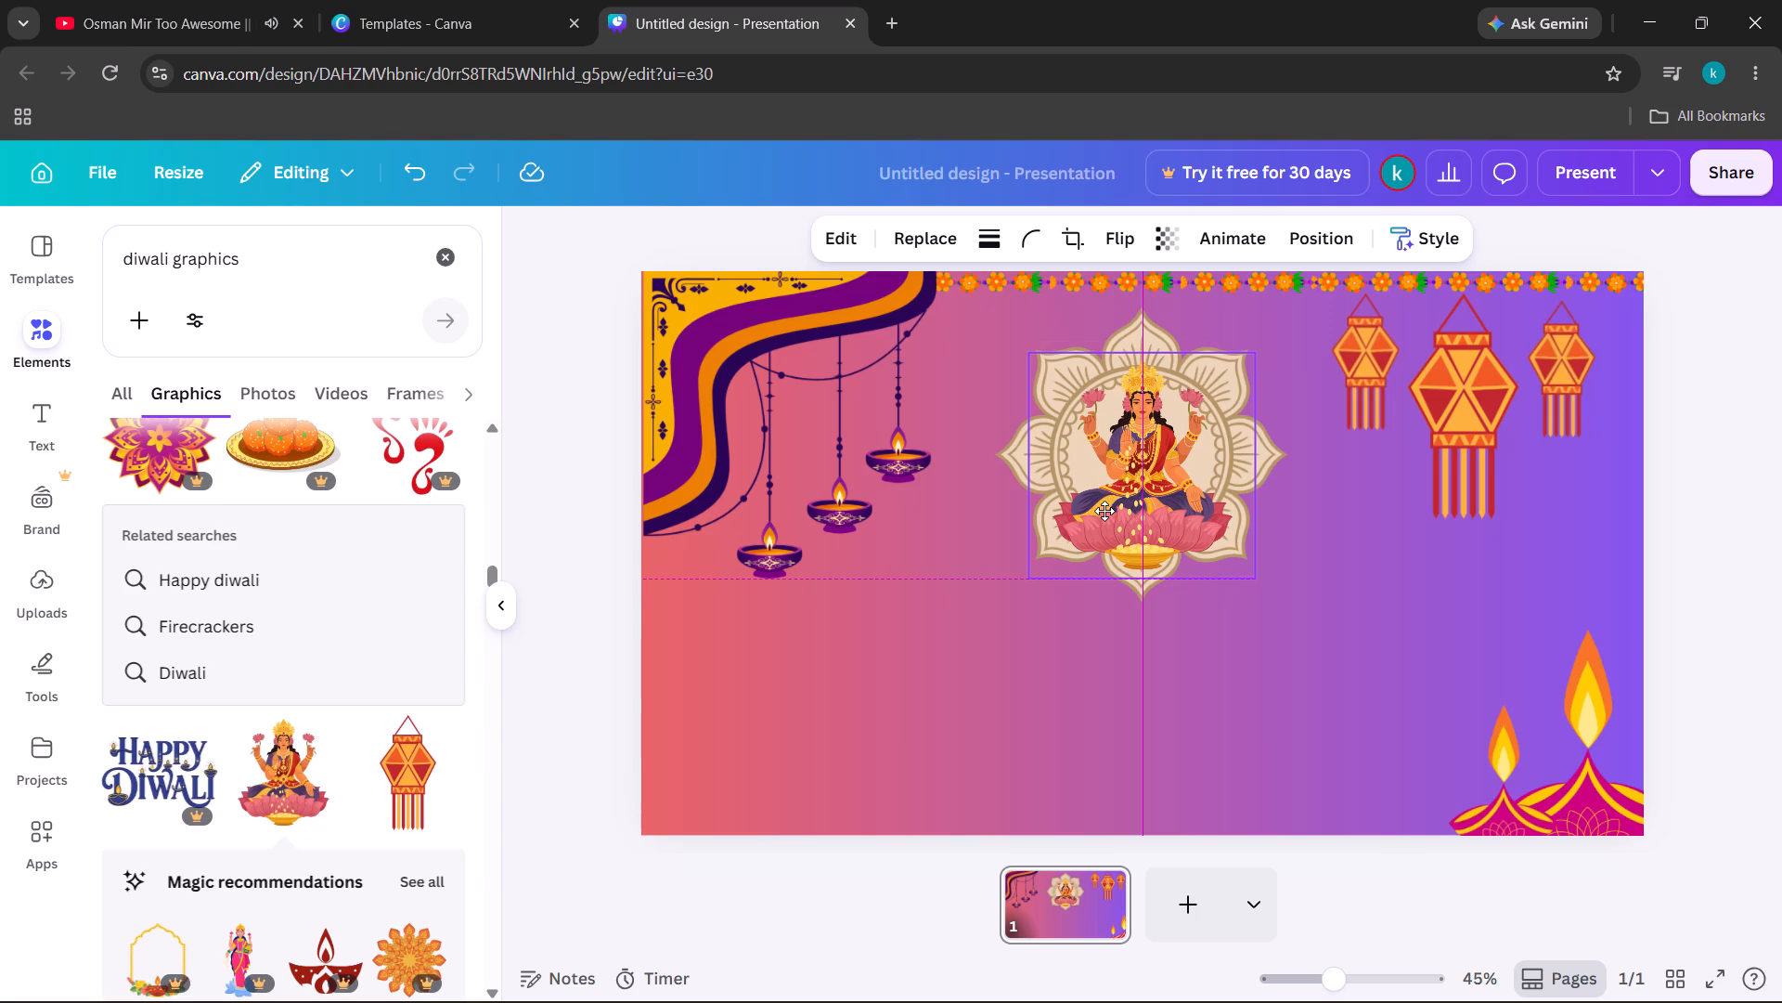
pyautogui.moveTo(1104, 511); pyautogui.dragTo(1103, 514)
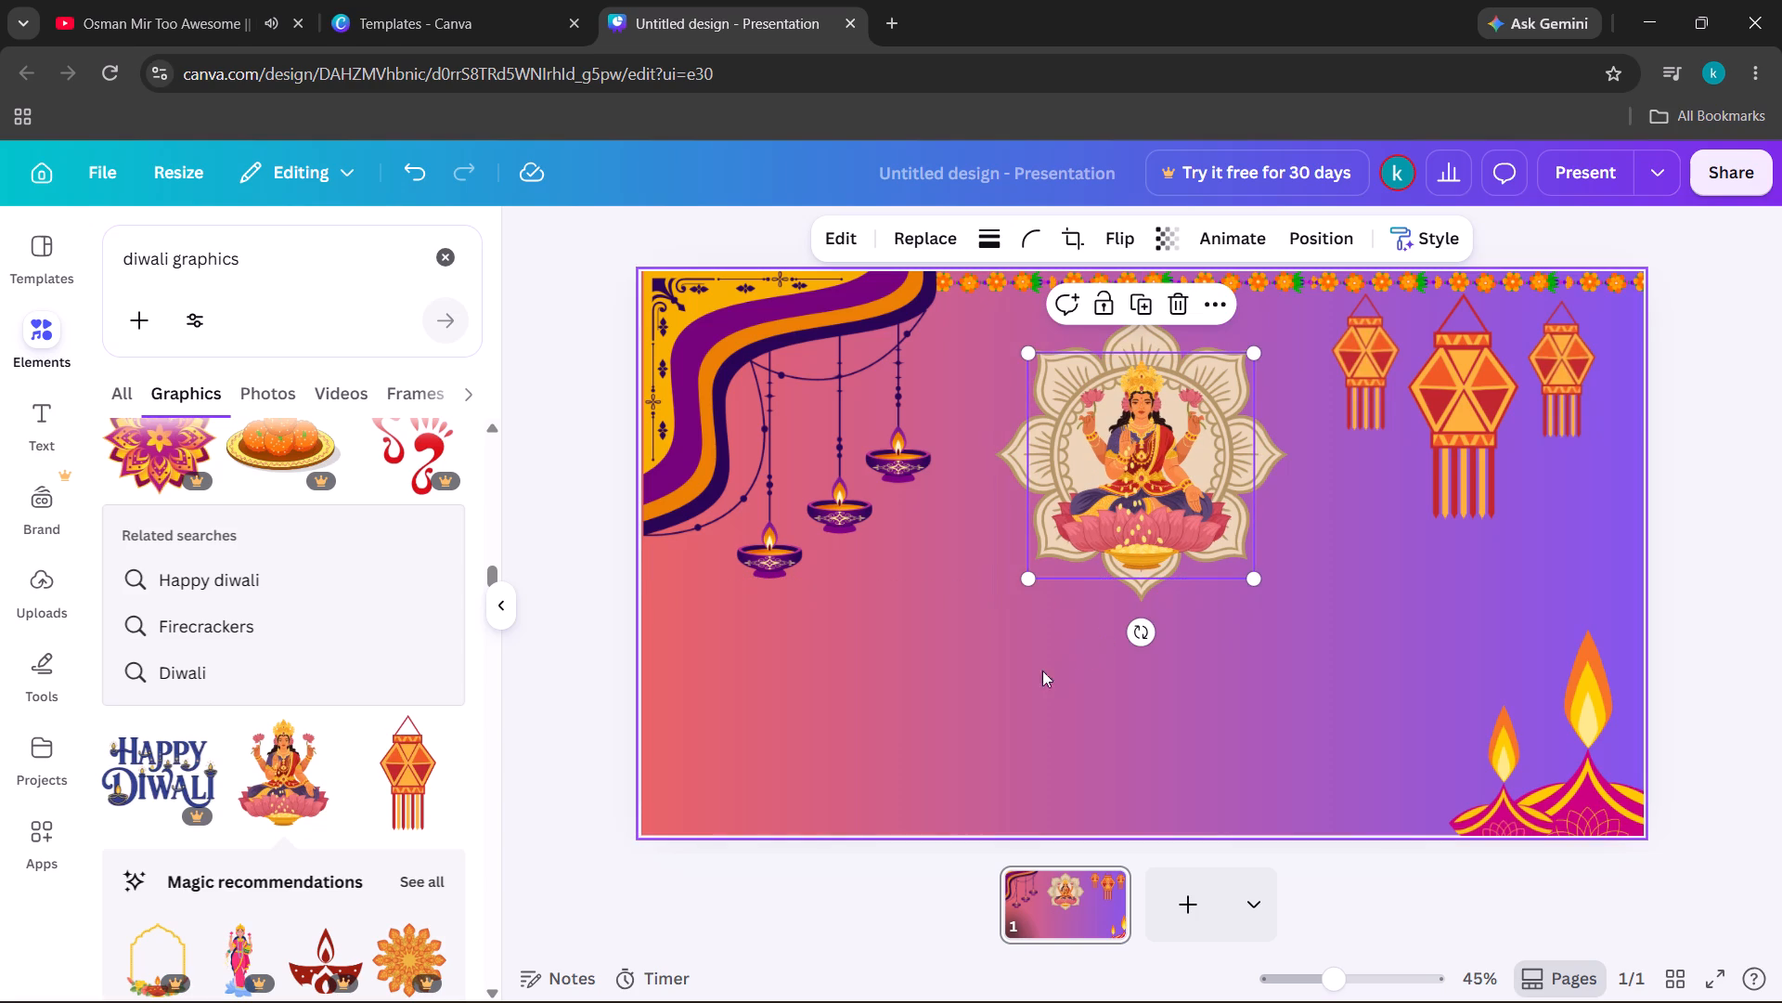
pyautogui.click(1029, 673)
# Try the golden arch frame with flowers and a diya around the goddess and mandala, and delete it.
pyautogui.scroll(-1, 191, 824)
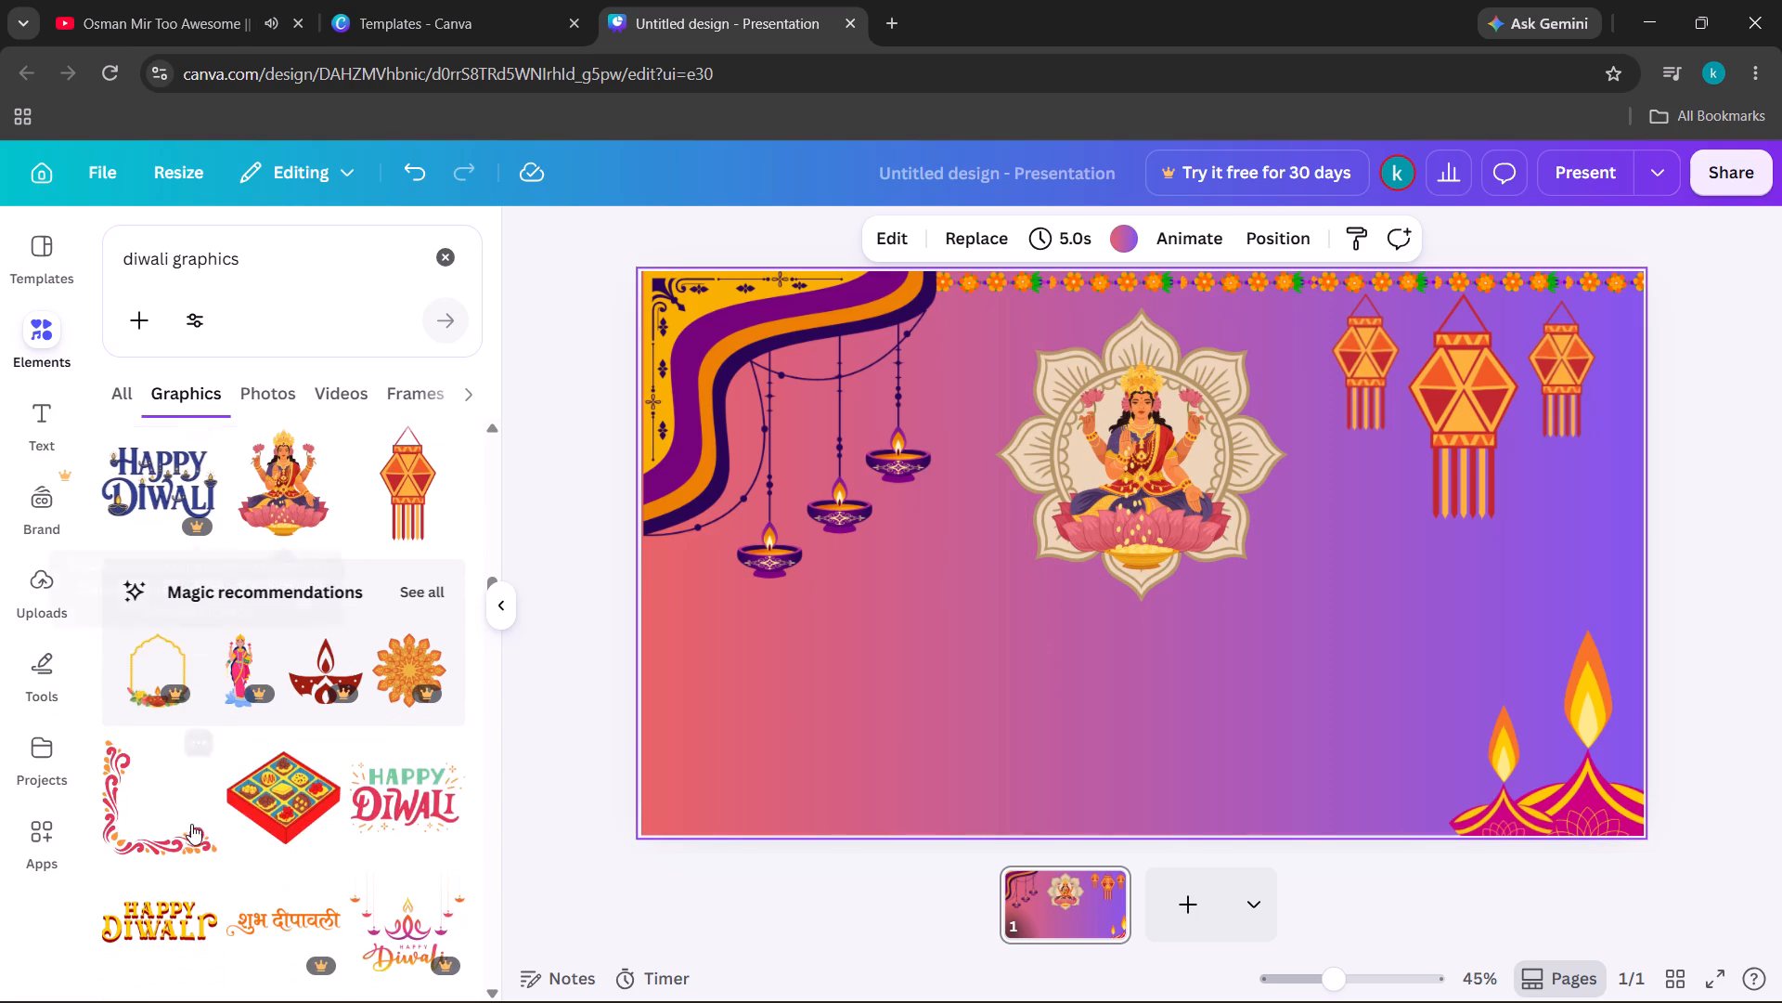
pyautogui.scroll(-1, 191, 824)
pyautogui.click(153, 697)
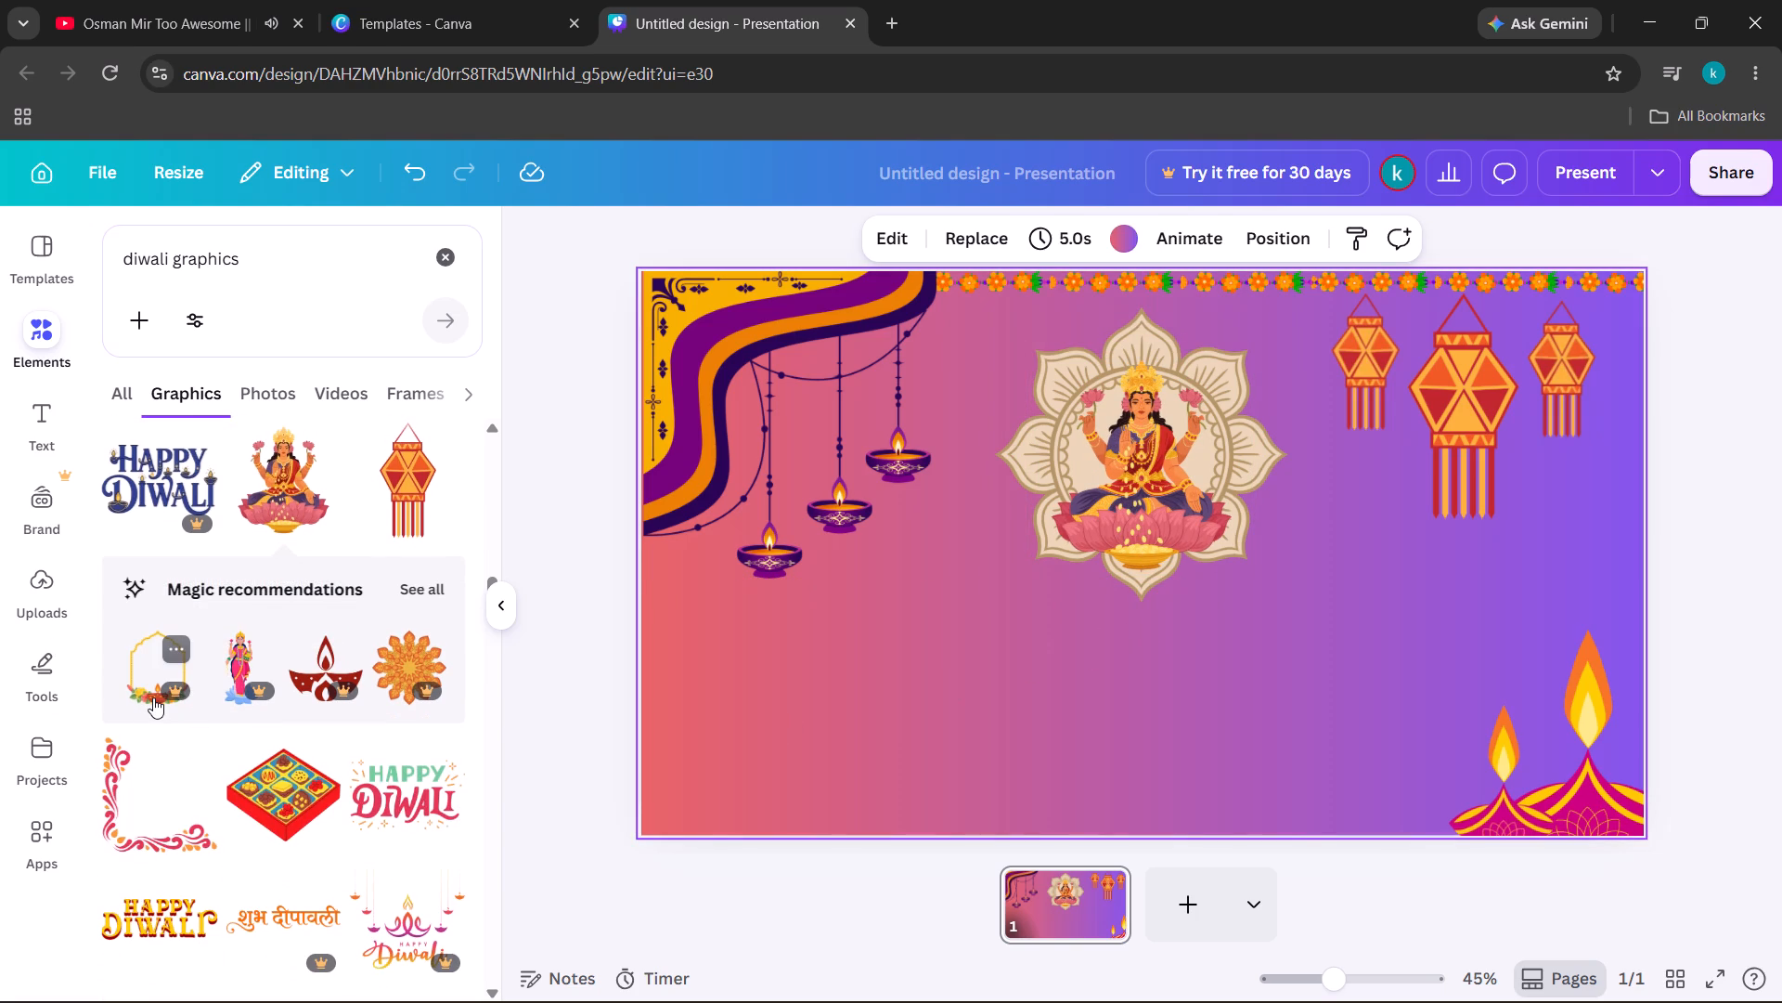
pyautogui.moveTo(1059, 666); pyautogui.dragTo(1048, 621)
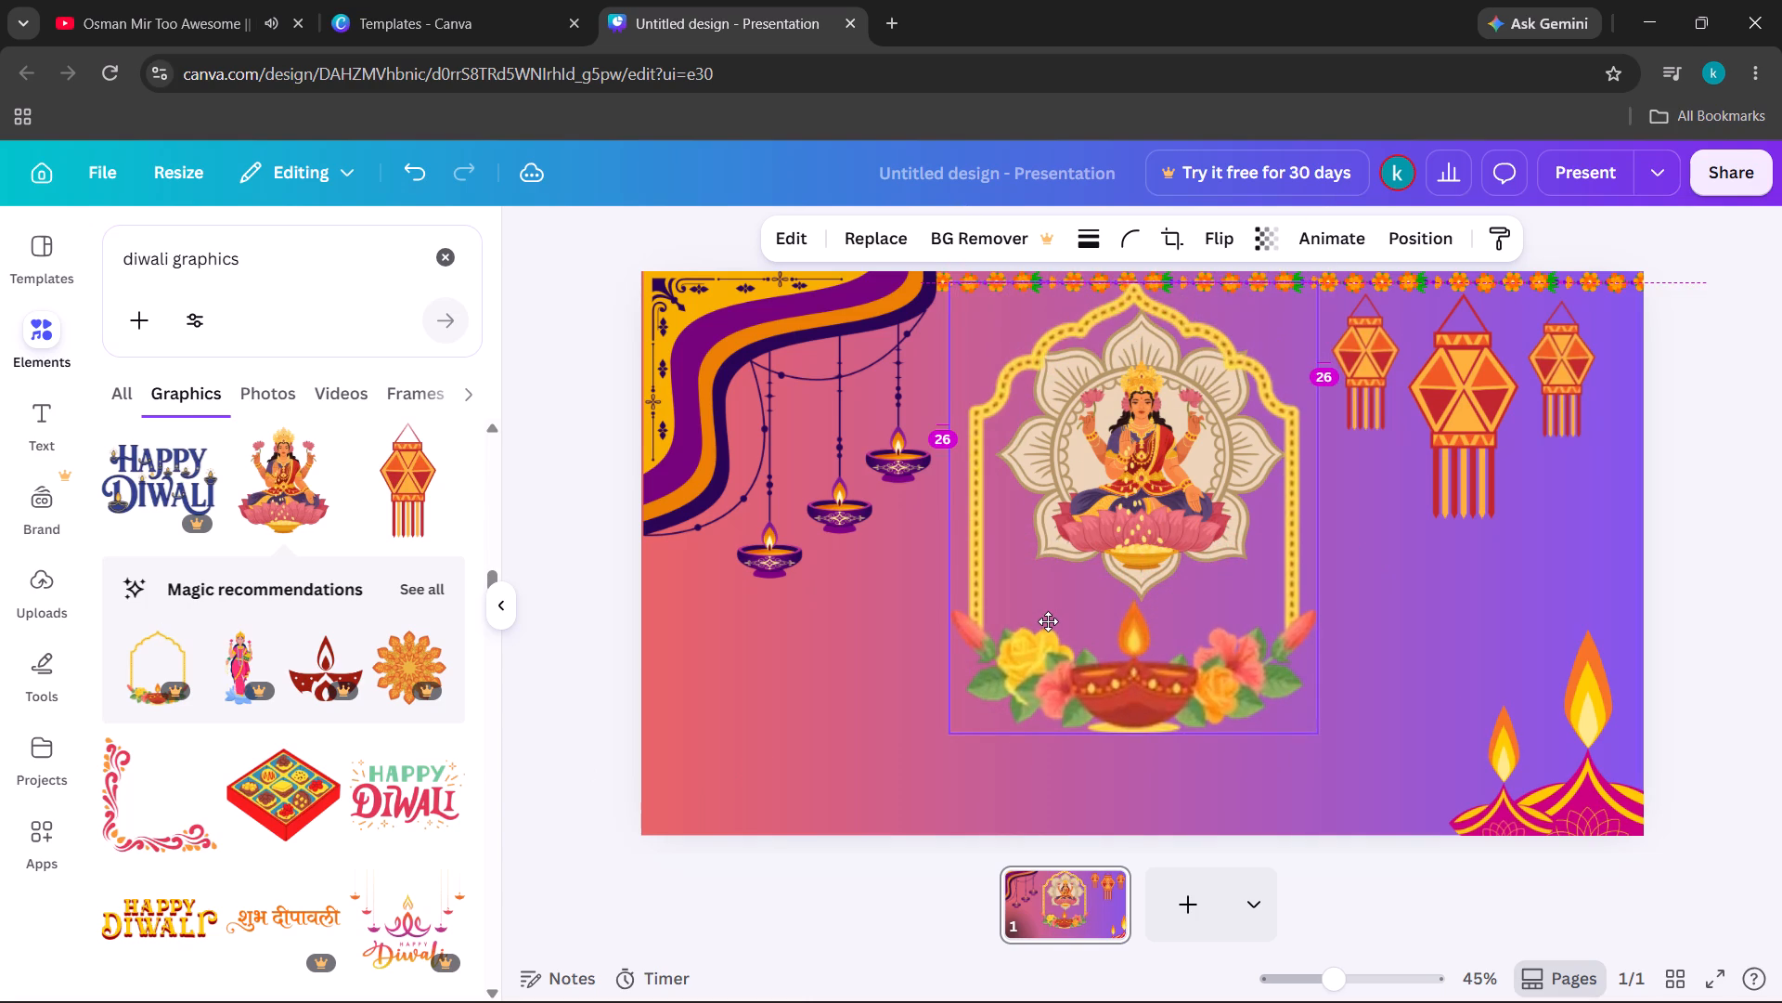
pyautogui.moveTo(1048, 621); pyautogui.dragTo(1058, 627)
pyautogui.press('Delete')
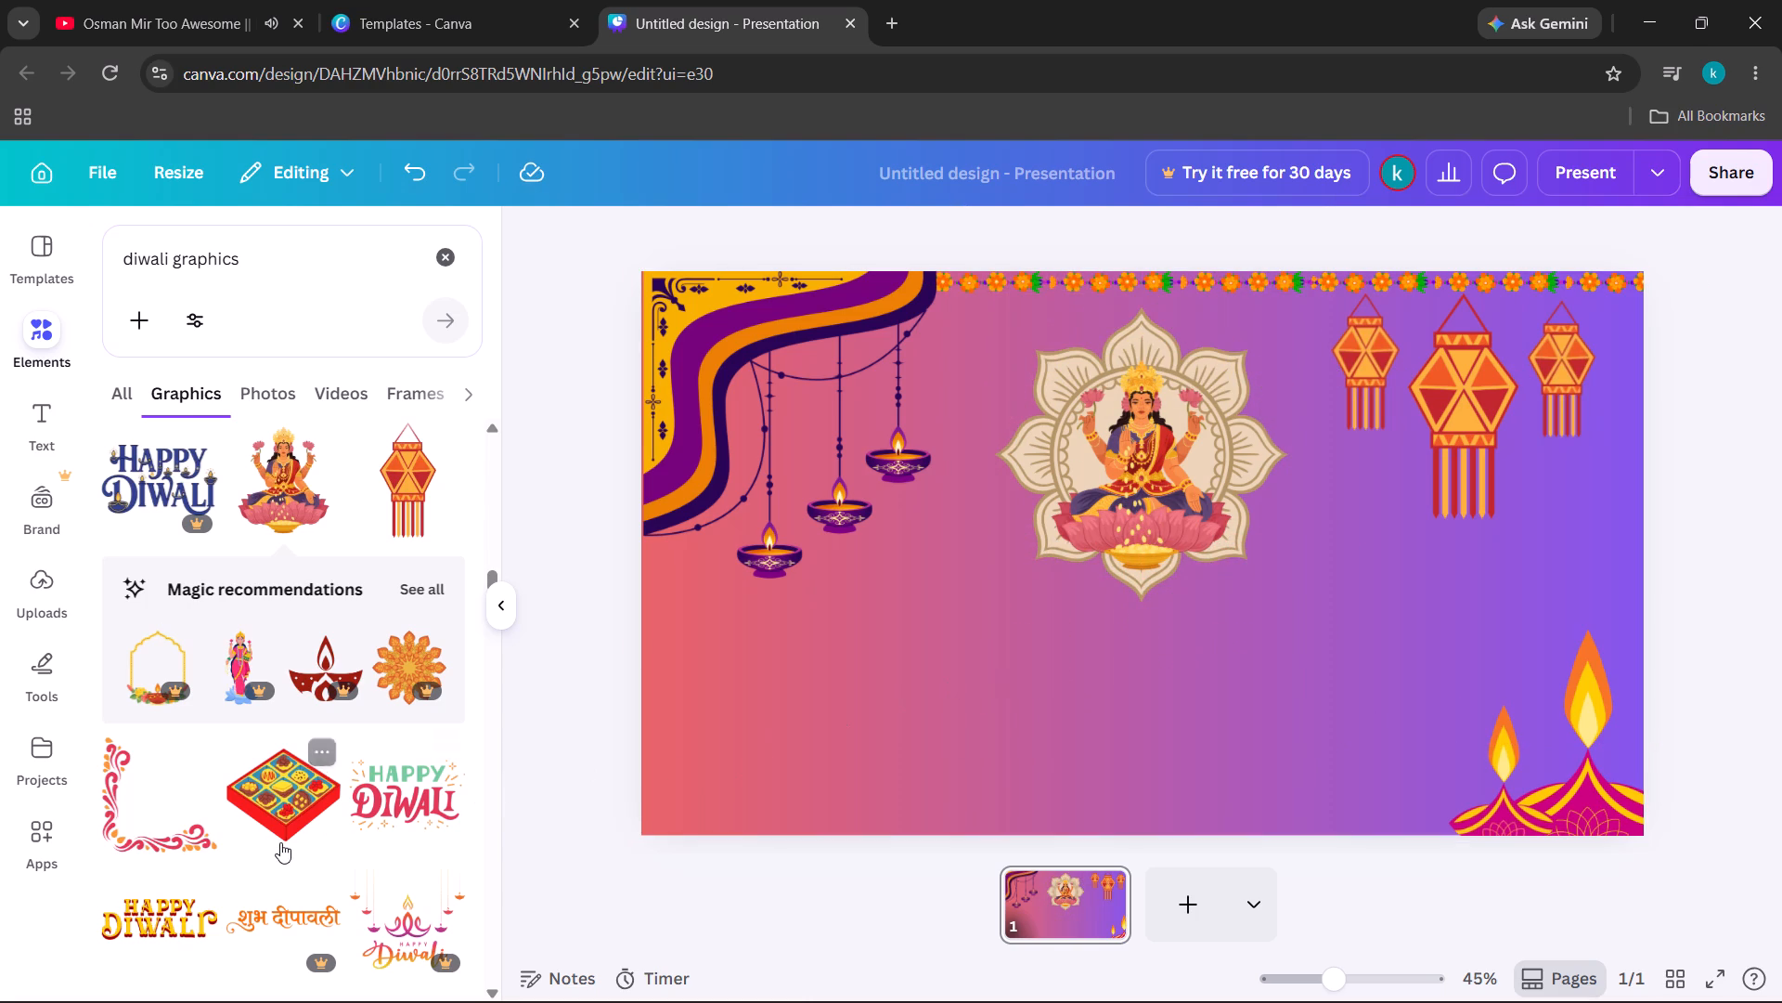
# Add the diya divider with orange scrolls from the Diwali graphics and place it at the middle of the page's bottom edge.
pyautogui.scroll(-4, 280, 842)
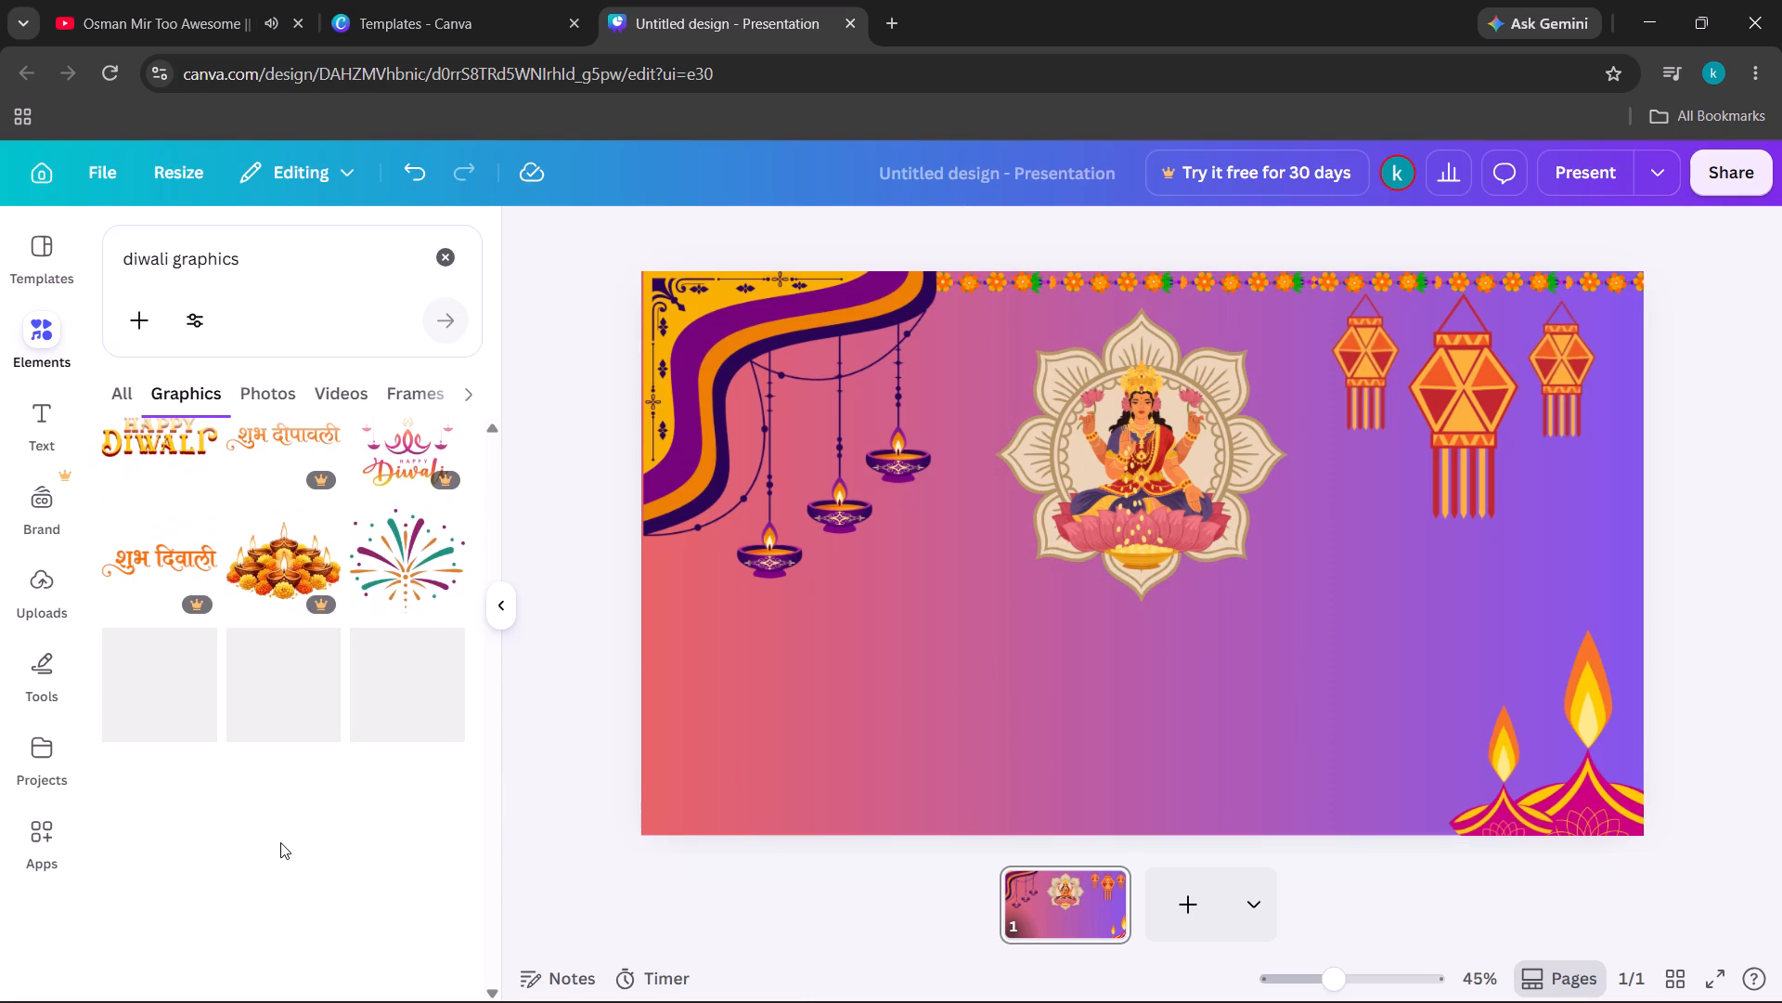
pyautogui.scroll(-2, 280, 842)
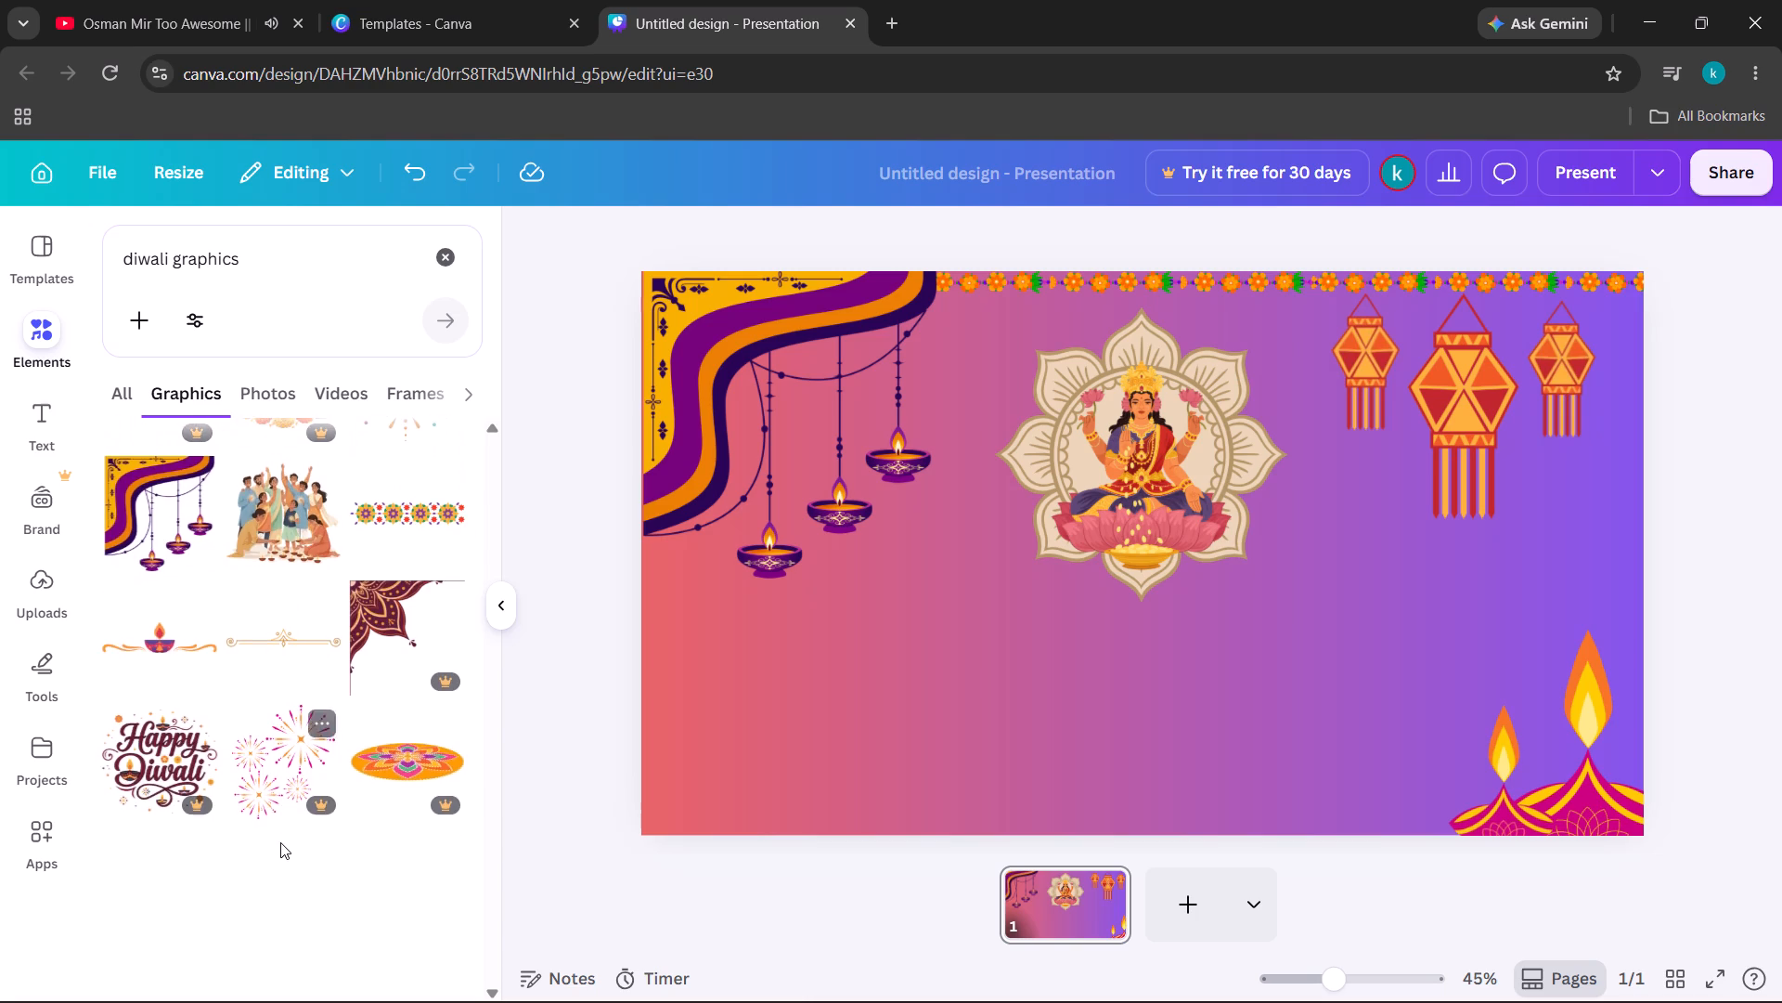
pyautogui.scroll(-1, 280, 842)
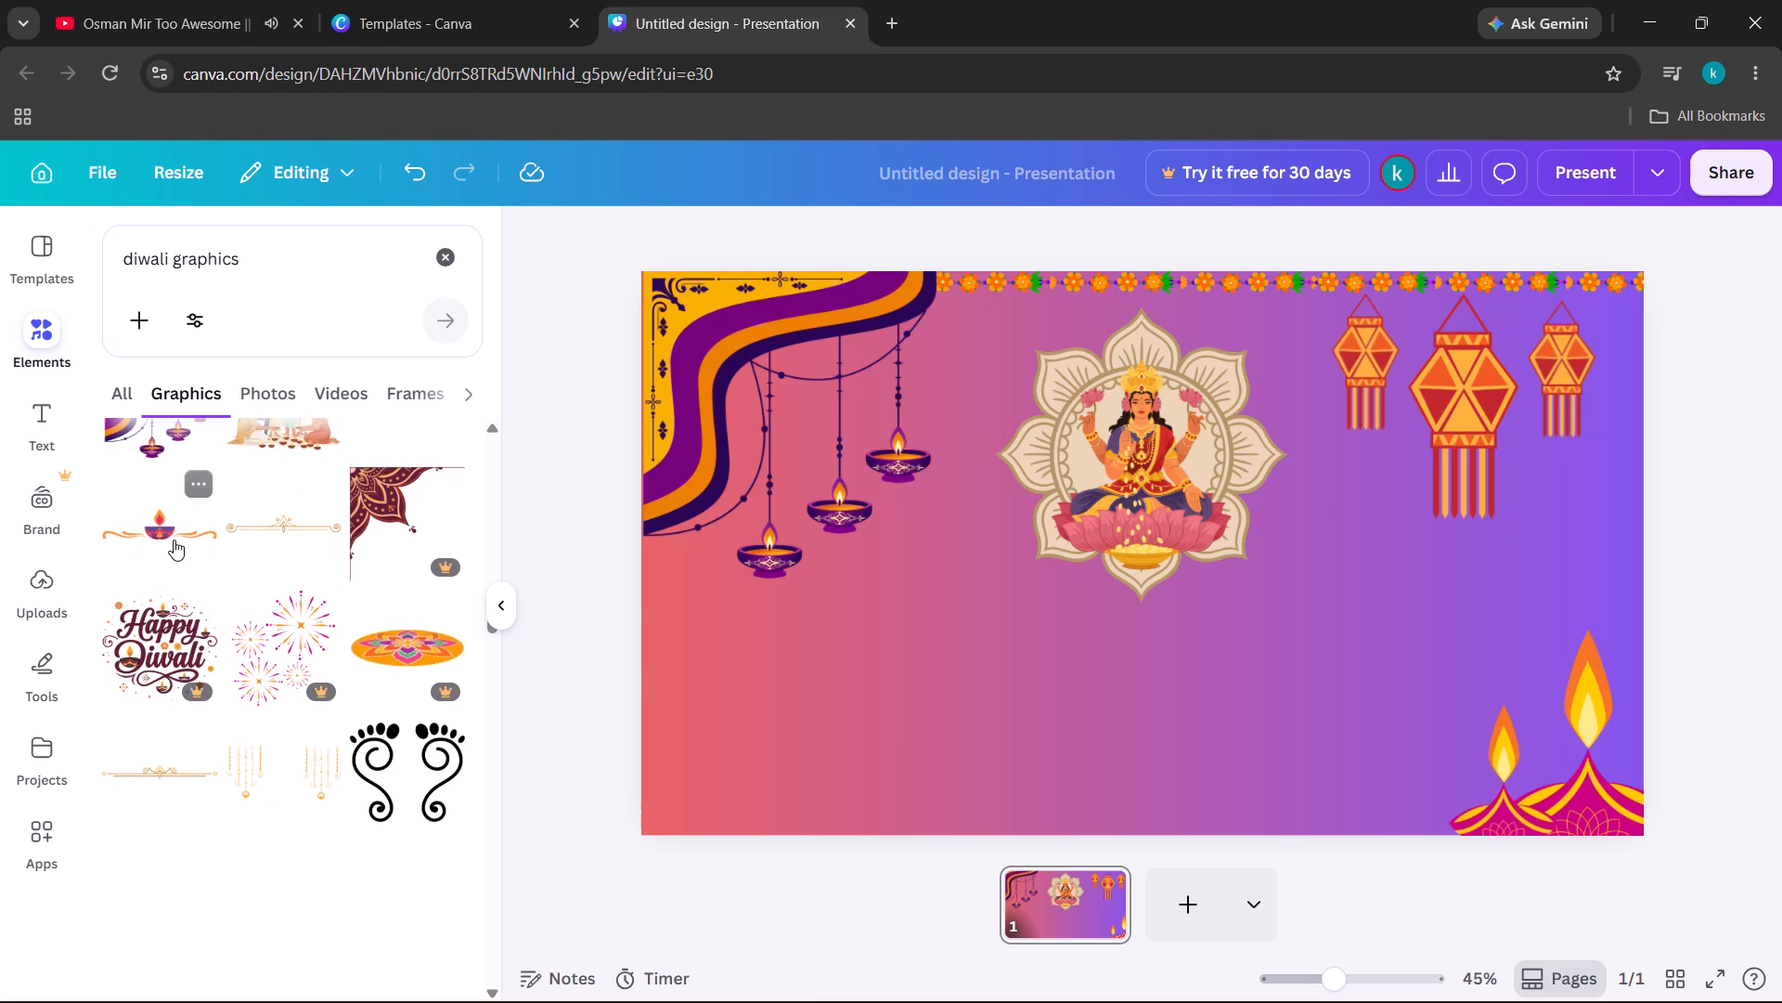
pyautogui.click(174, 540)
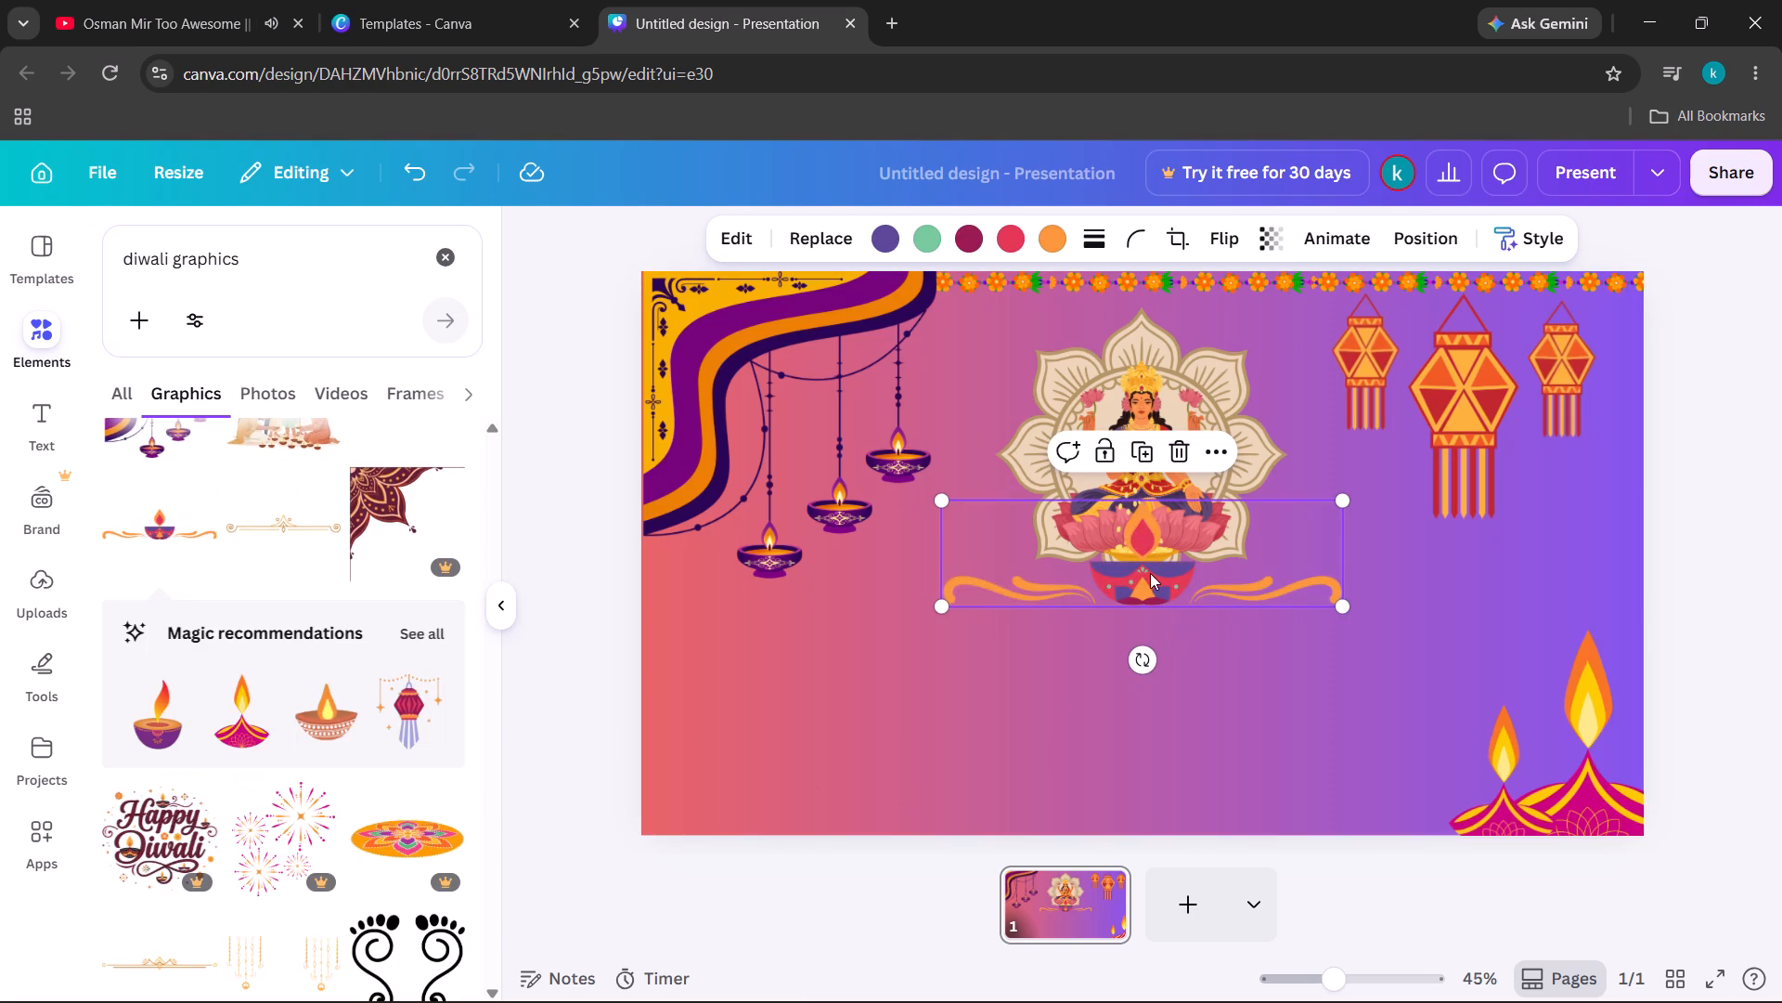
pyautogui.moveTo(1150, 573); pyautogui.dragTo(1168, 804)
pyautogui.click(1351, 909)
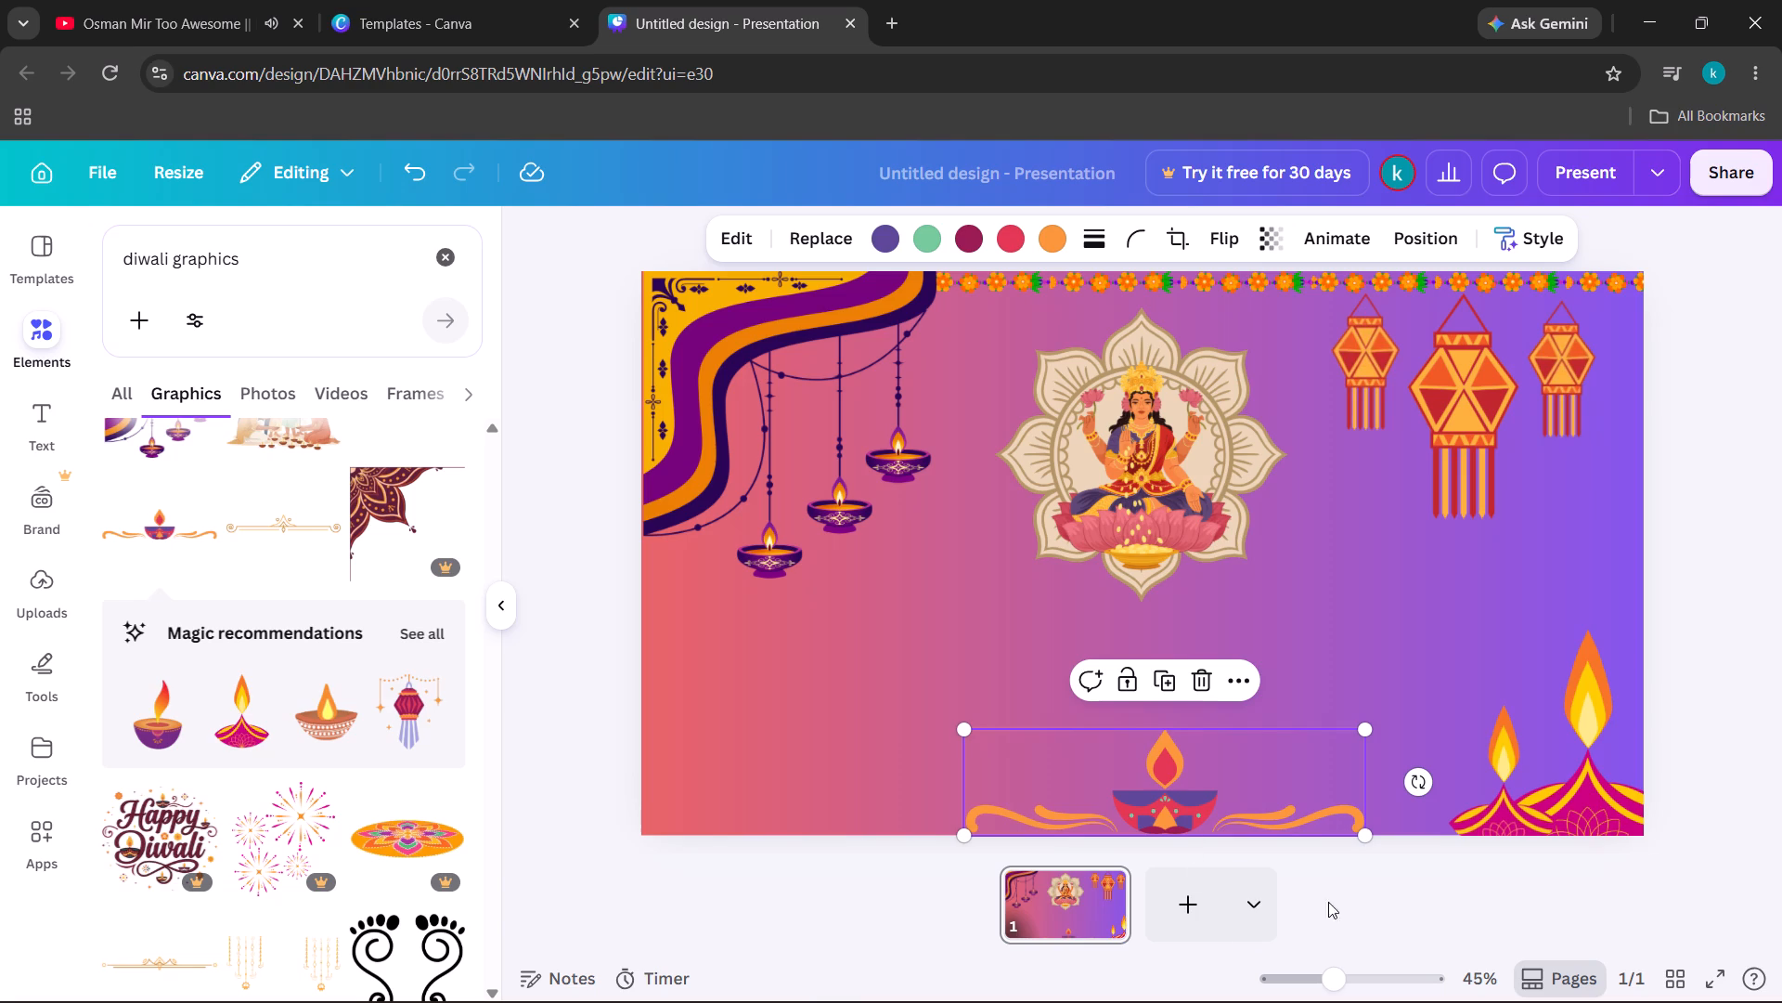
pyautogui.click(941, 903)
pyautogui.click(815, 853)
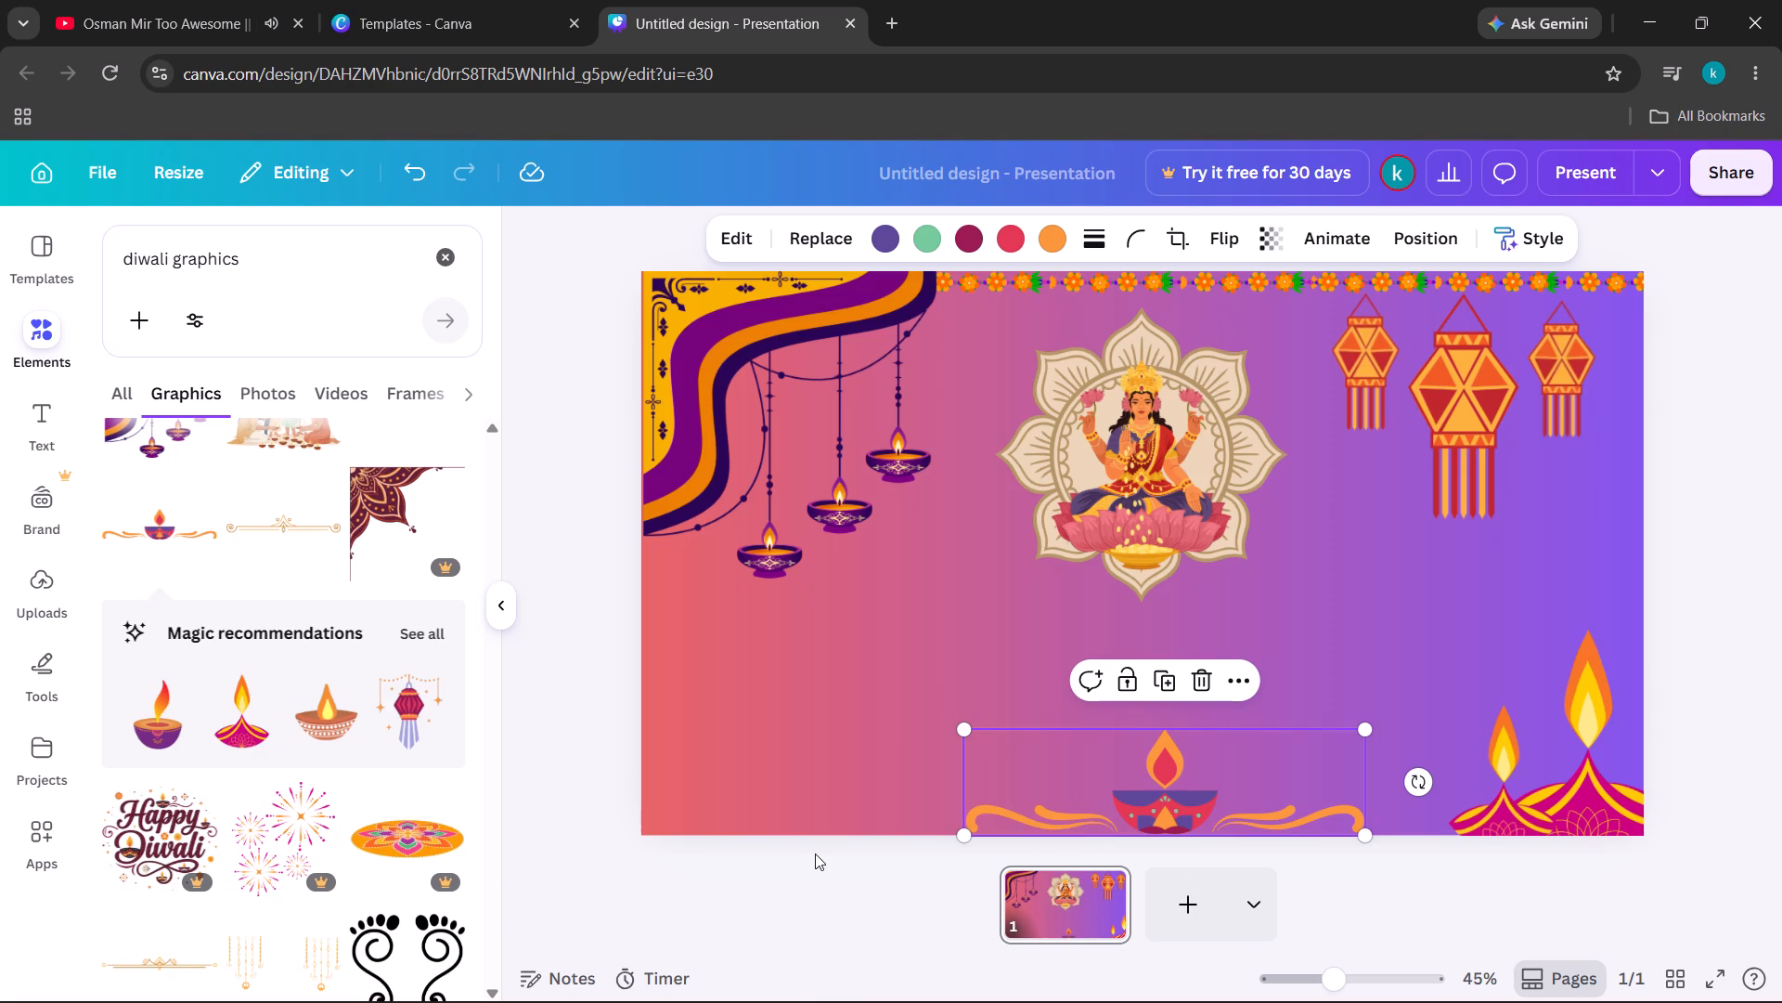
pyautogui.click(815, 853)
pyautogui.moveTo(815, 853); pyautogui.dragTo(851, 754)
pyautogui.click(851, 754)
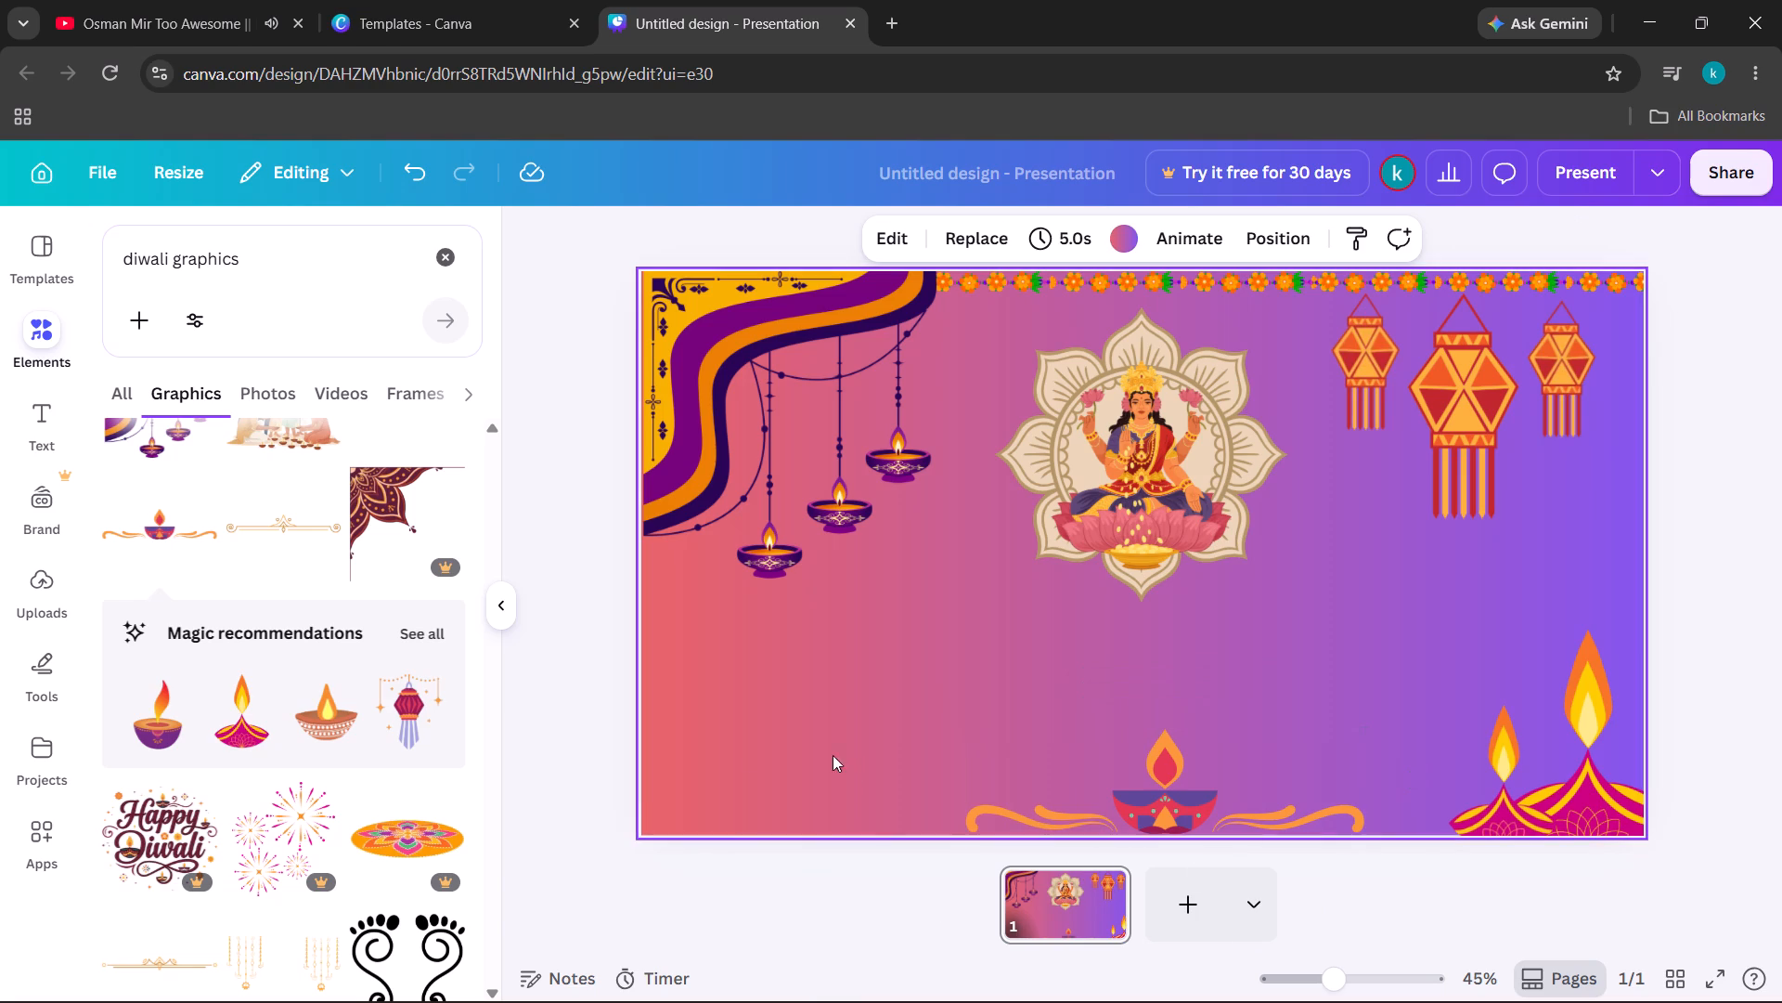
# Add the purple-and-orange diya from the recommended graphics and place it in the page's lower-left corner.
pyautogui.click(161, 735)
pyautogui.moveTo(1152, 601); pyautogui.dragTo(691, 794)
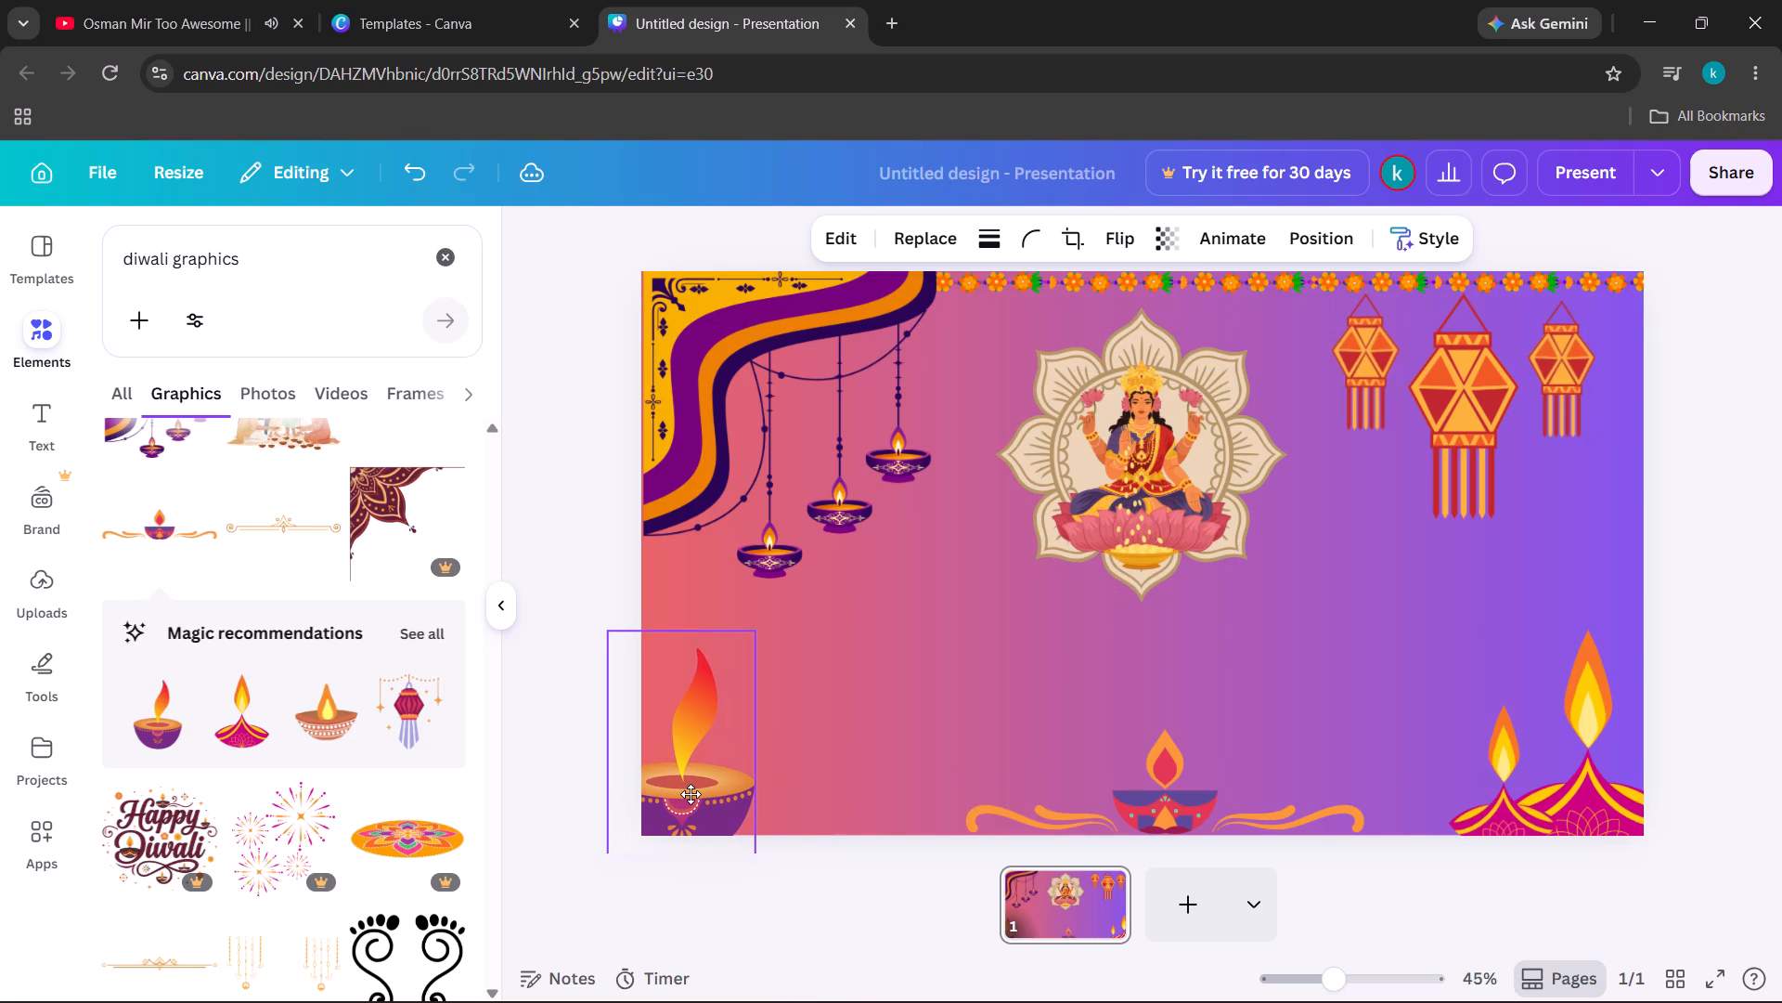
pyautogui.moveTo(691, 794); pyautogui.dragTo(709, 775)
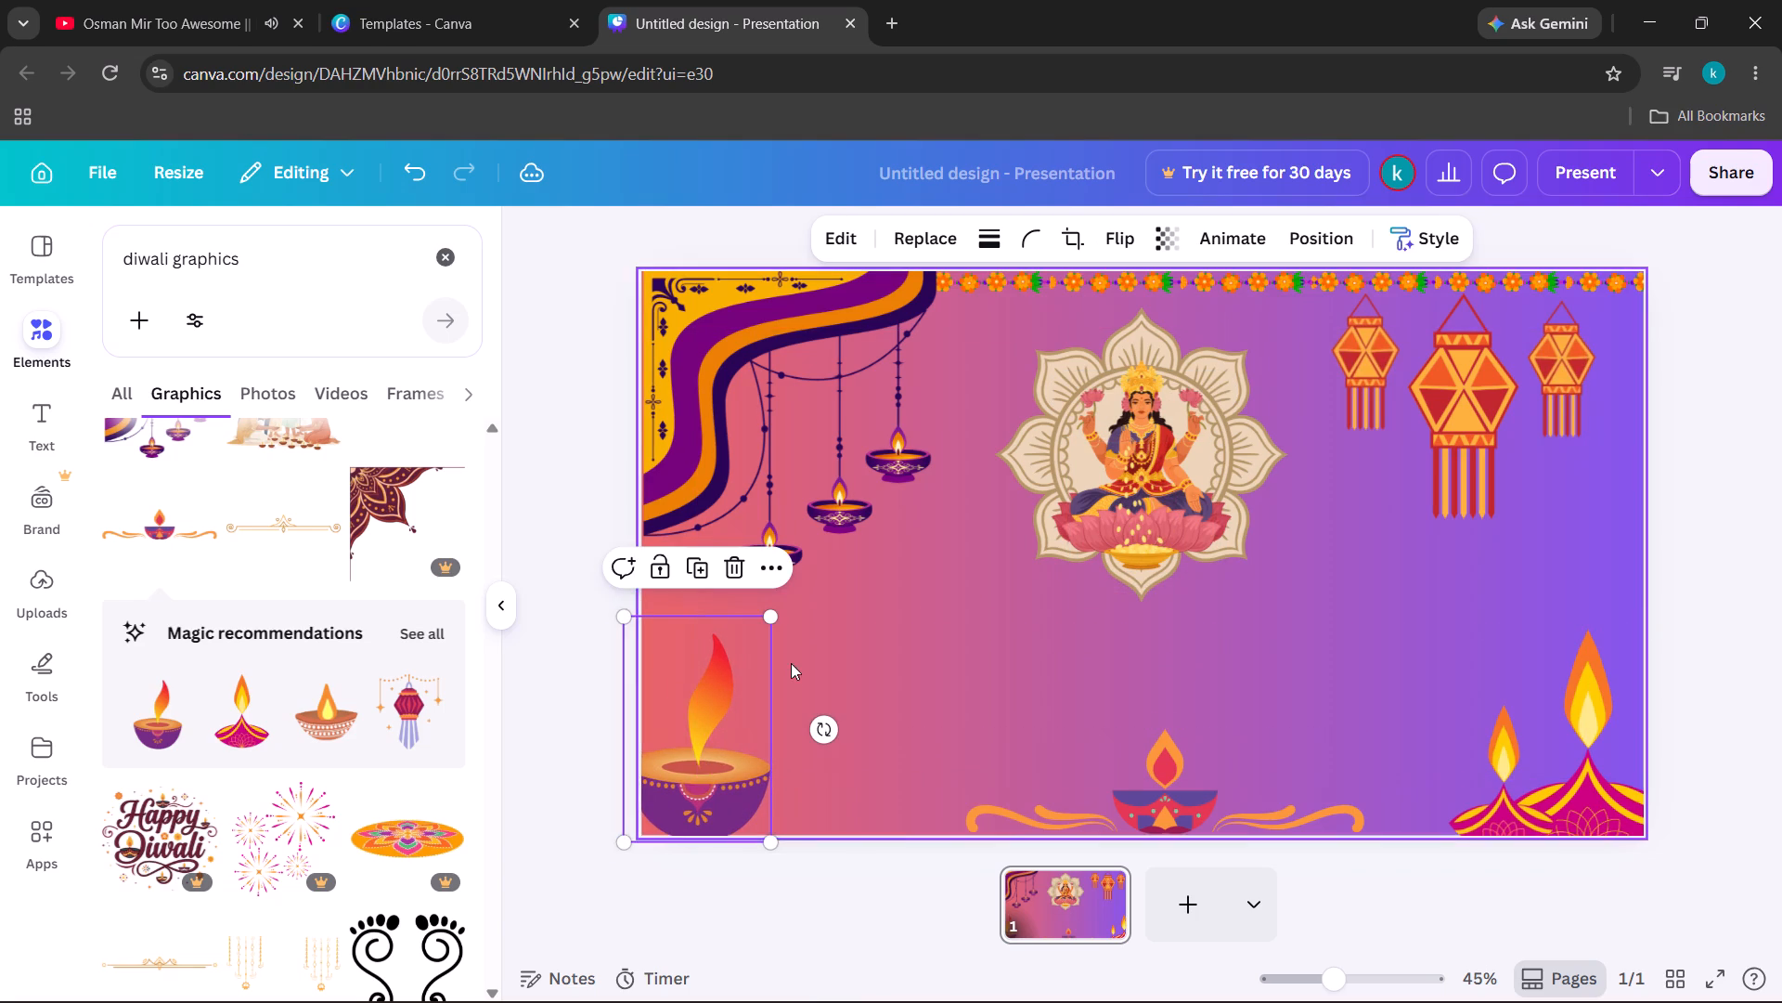
# Duplicate the purple diya, shrink the copy and set it just right of the original along the bottom edge.
pyautogui.click(689, 578)
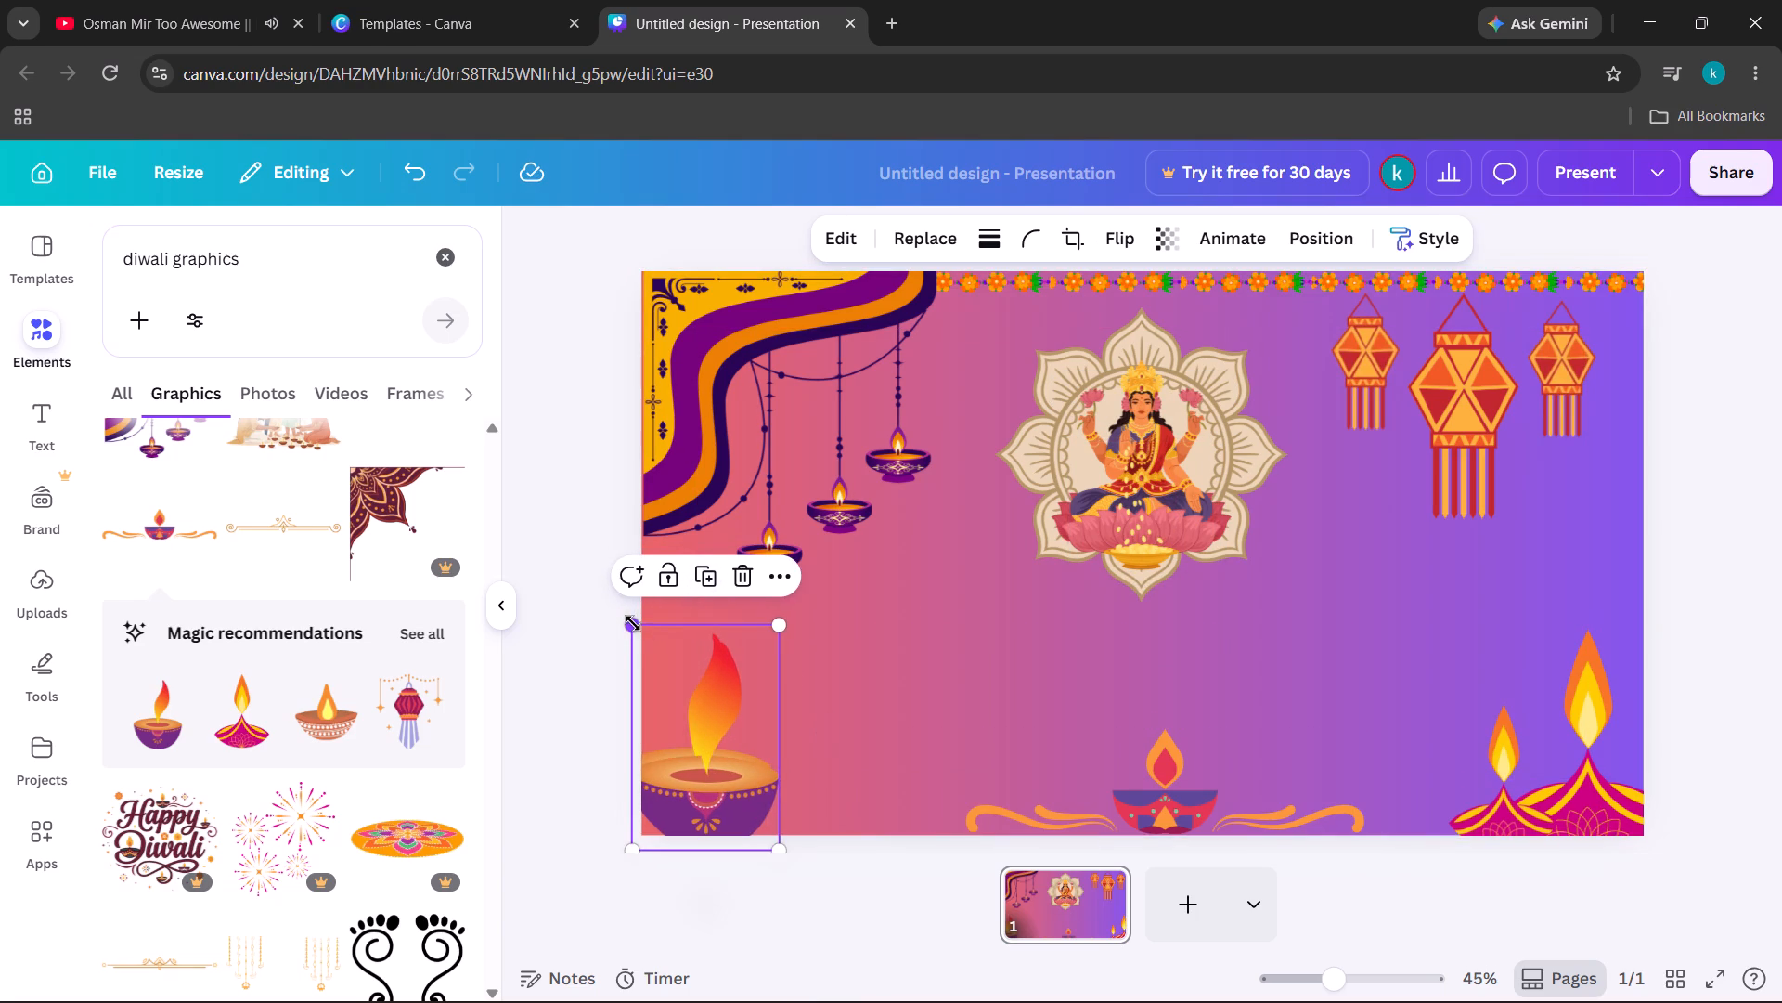
pyautogui.moveTo(633, 623); pyautogui.dragTo(705, 673)
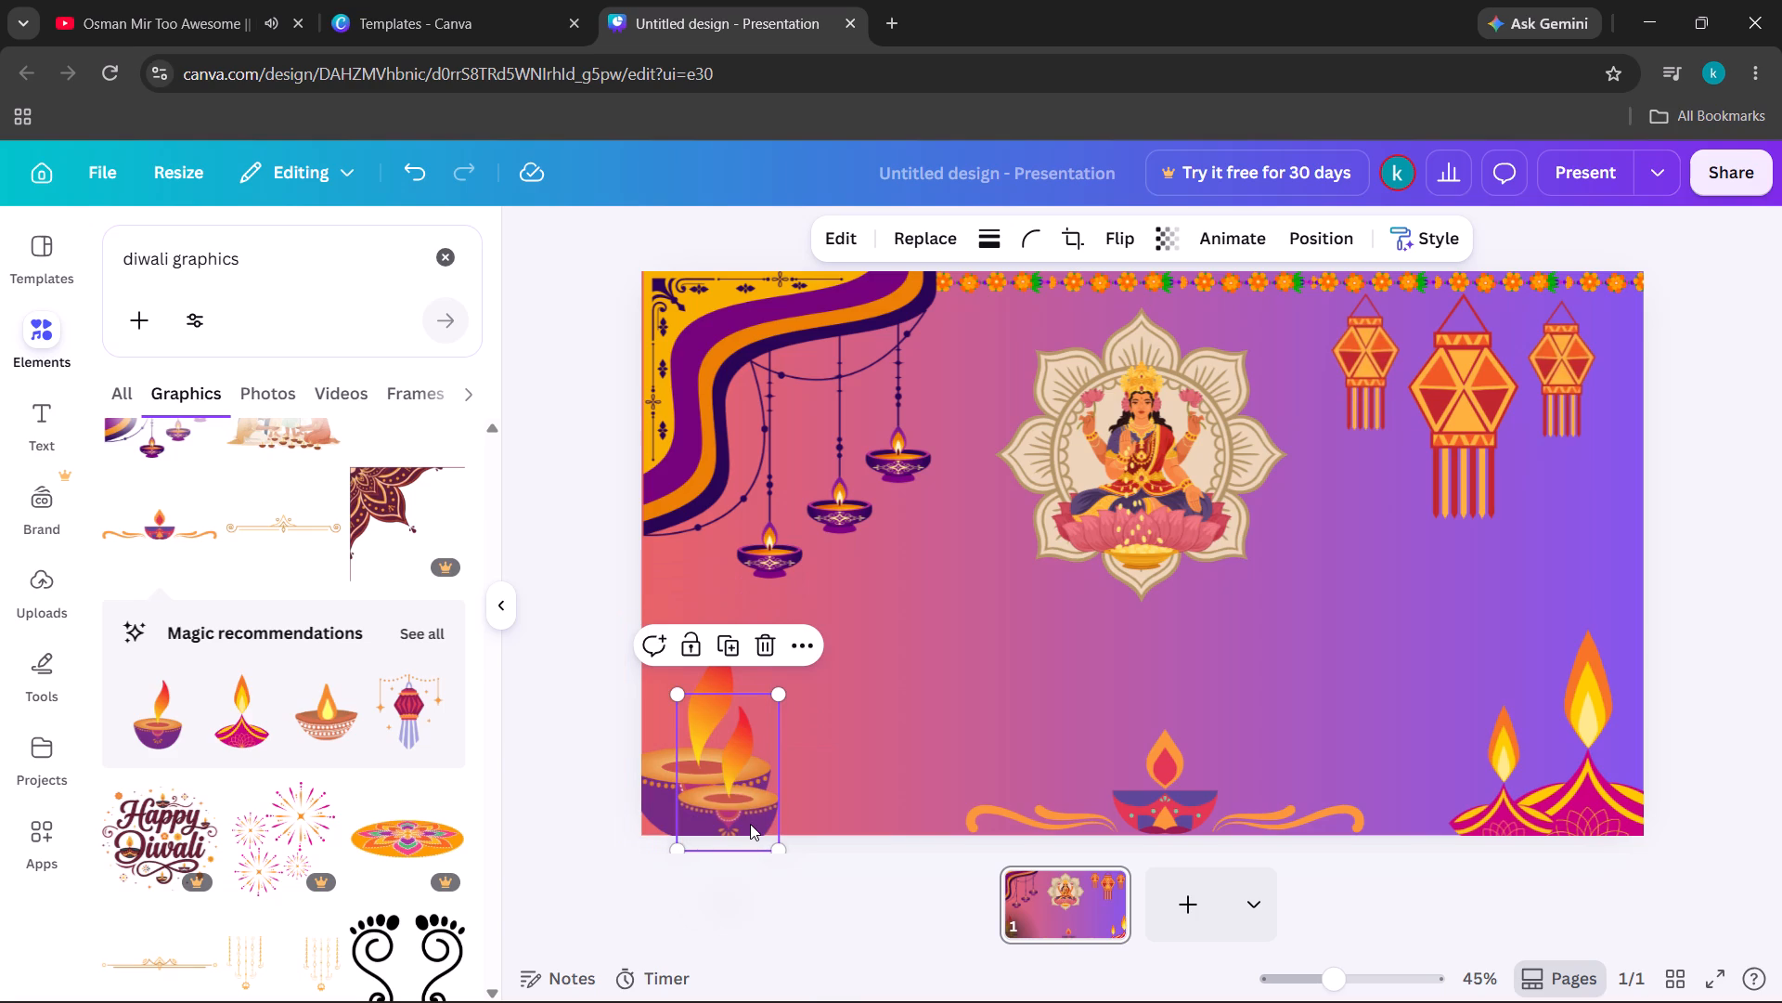
pyautogui.moveTo(750, 824); pyautogui.dragTo(786, 817)
pyautogui.click(794, 902)
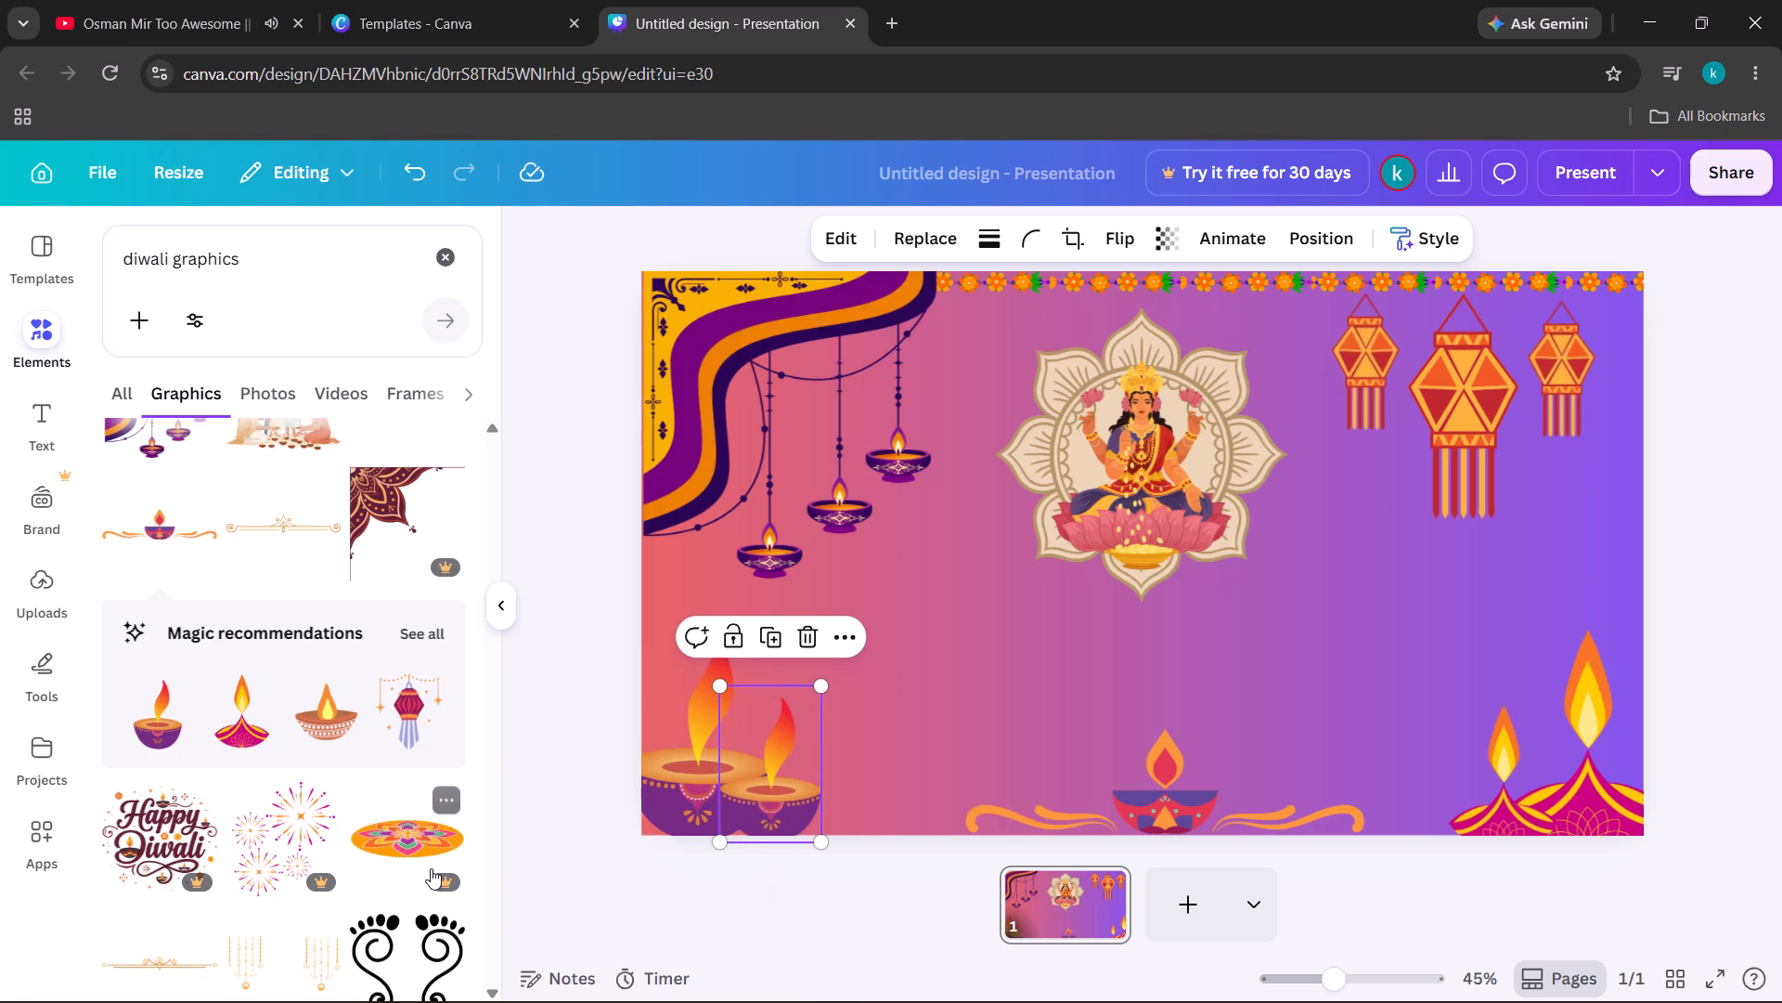
pyautogui.click(607, 827)
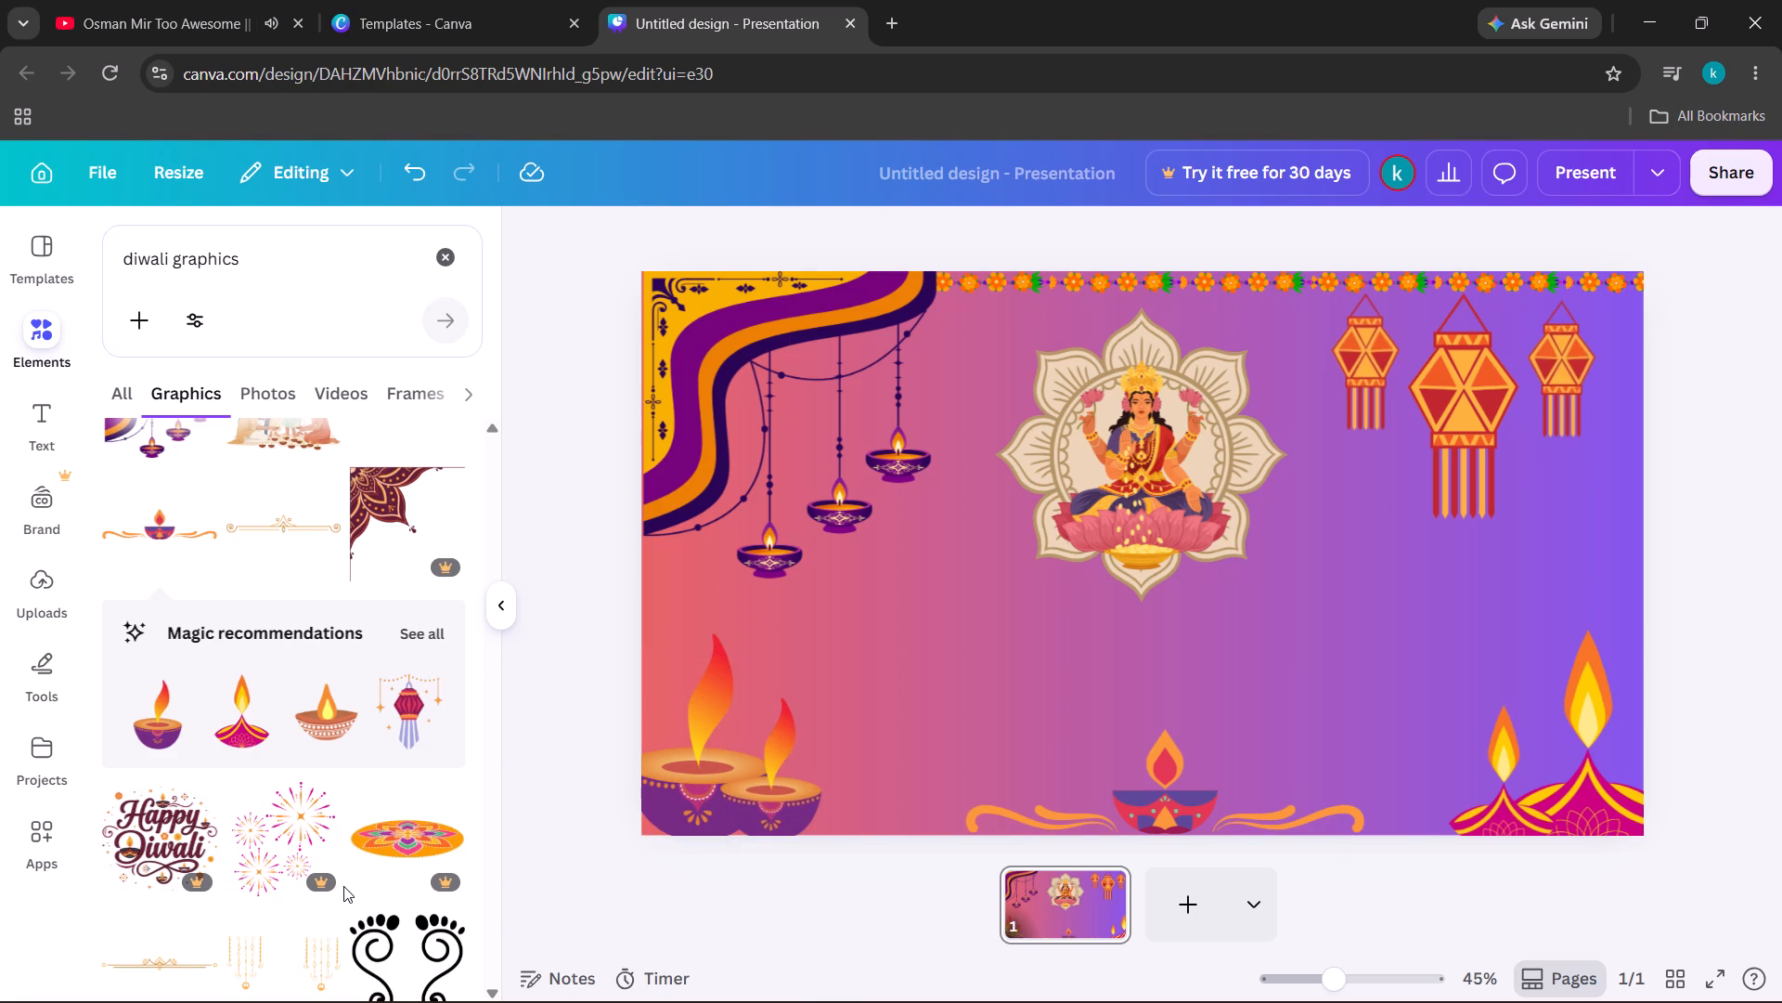
# Look through more of the Diwali graphics results for further elements to add to the page.
pyautogui.hscroll(1, 343, 886)
pyautogui.scroll(-1, 343, 886)
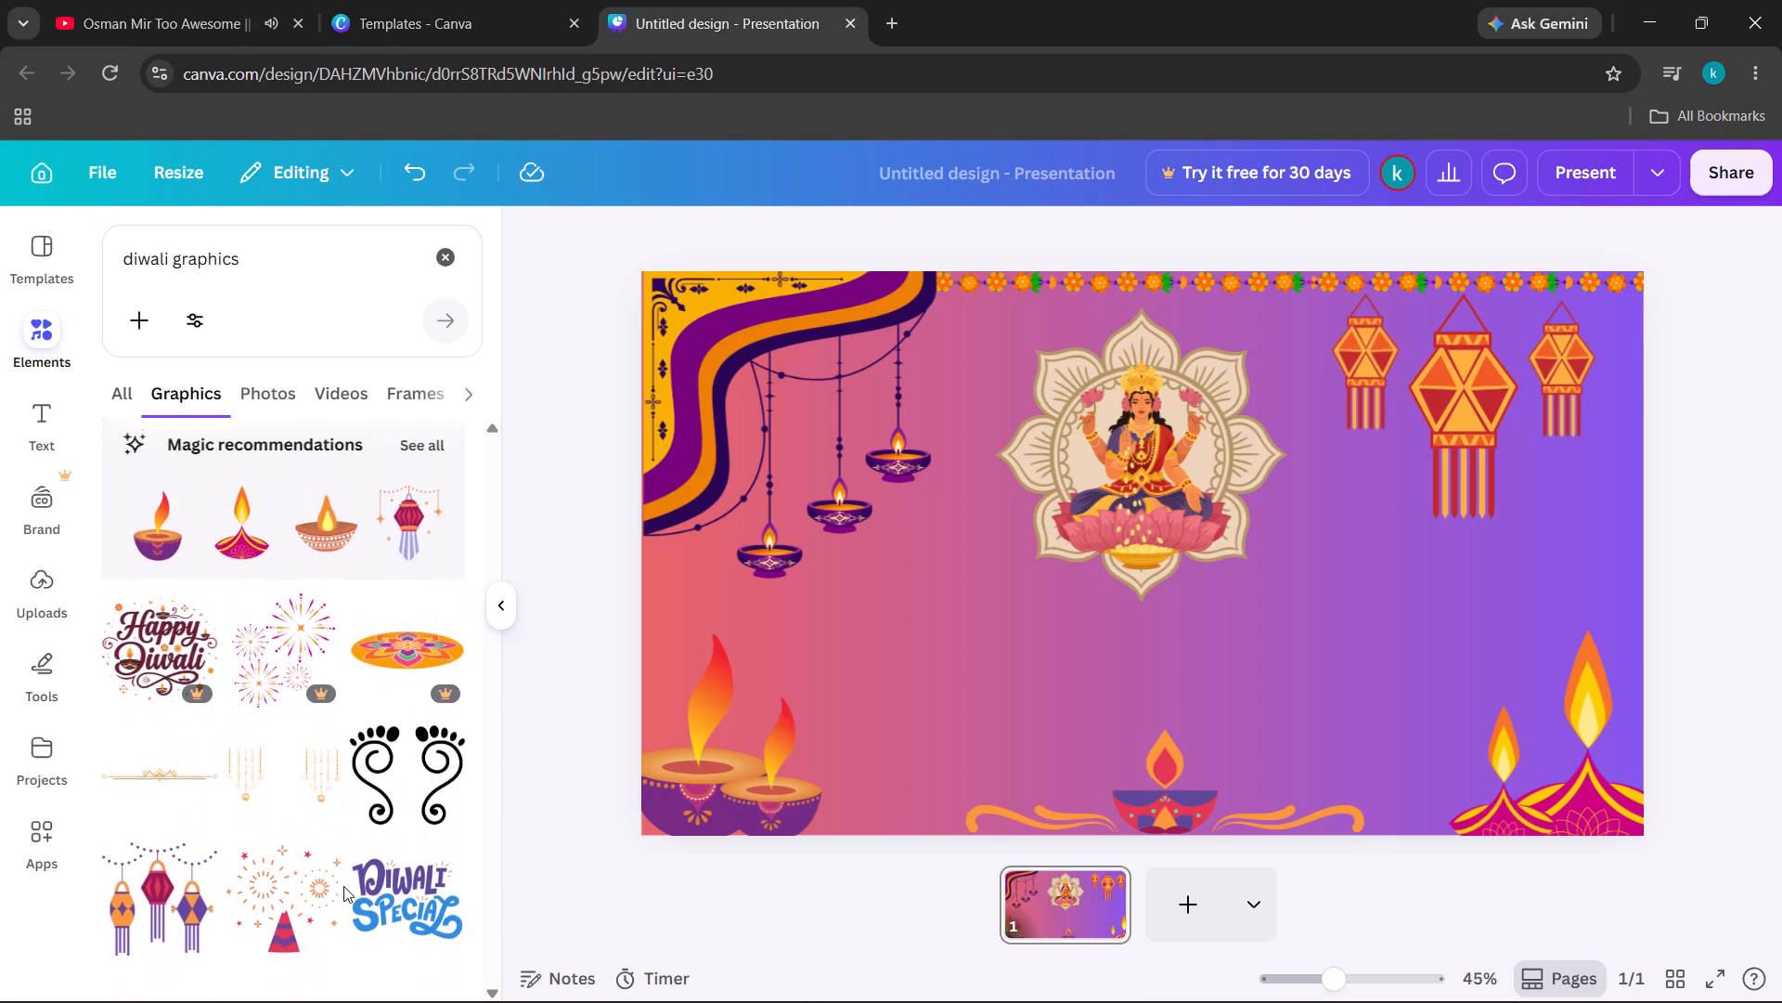
pyautogui.scroll(-2, 343, 886)
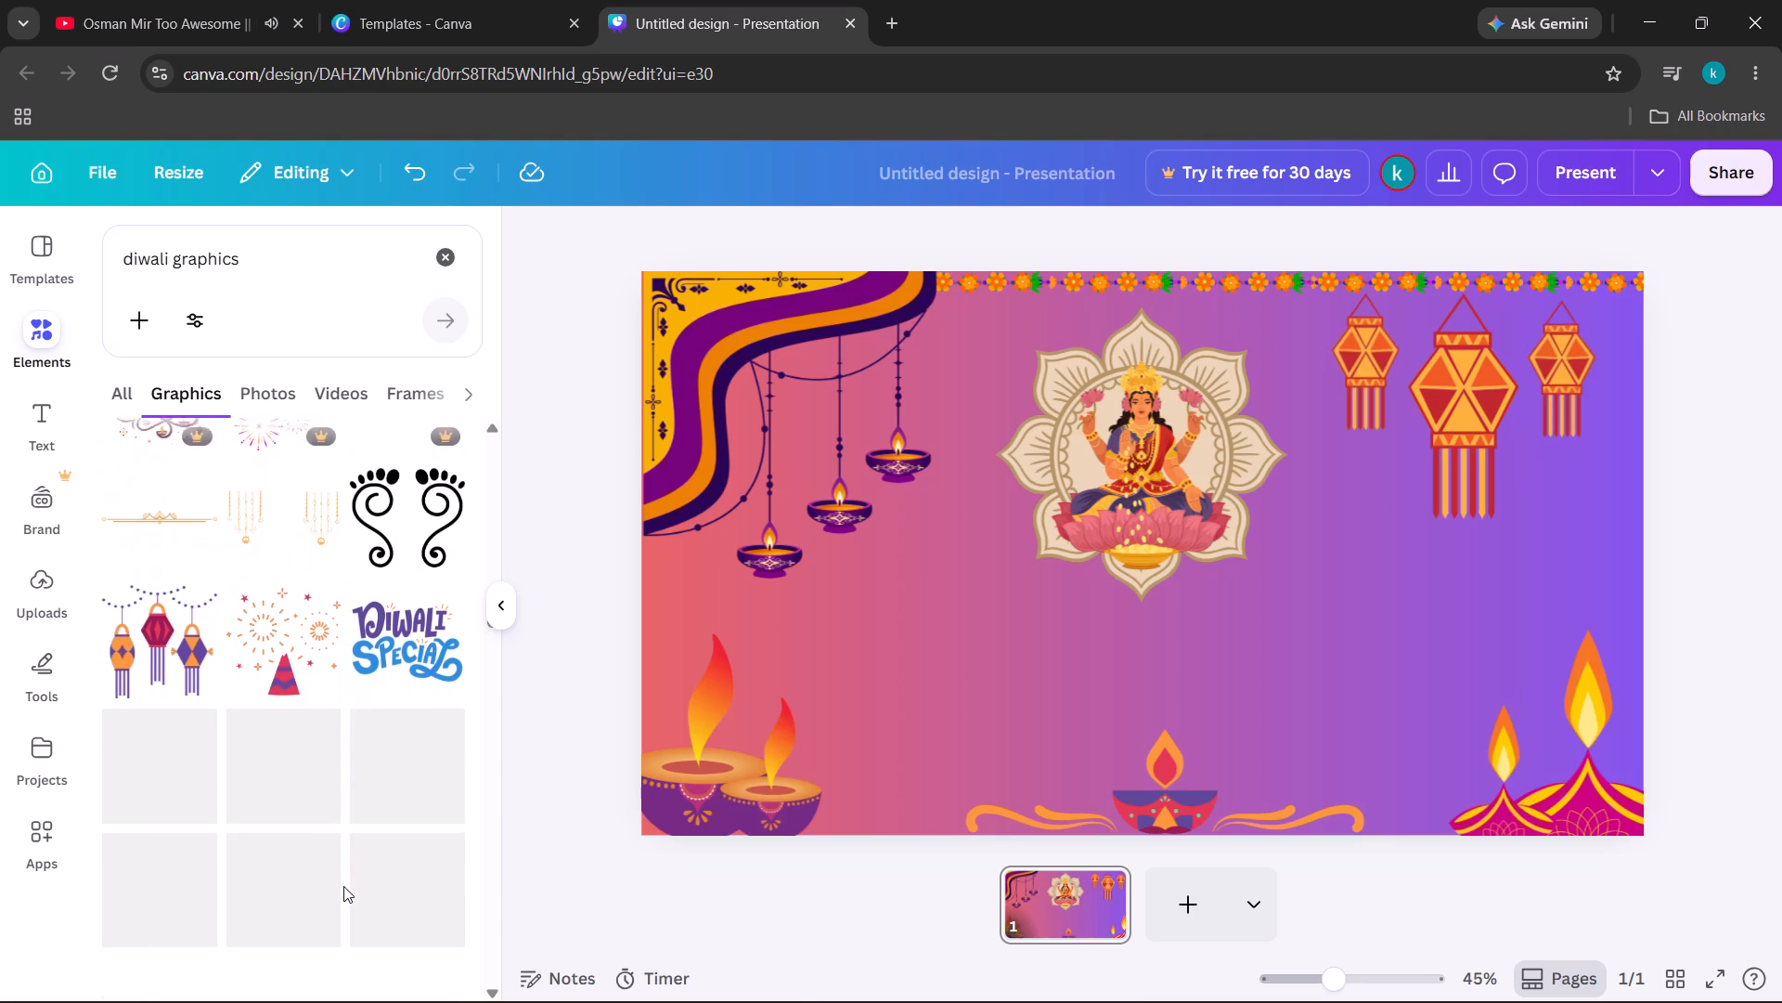
pyautogui.scroll(-3, 343, 886)
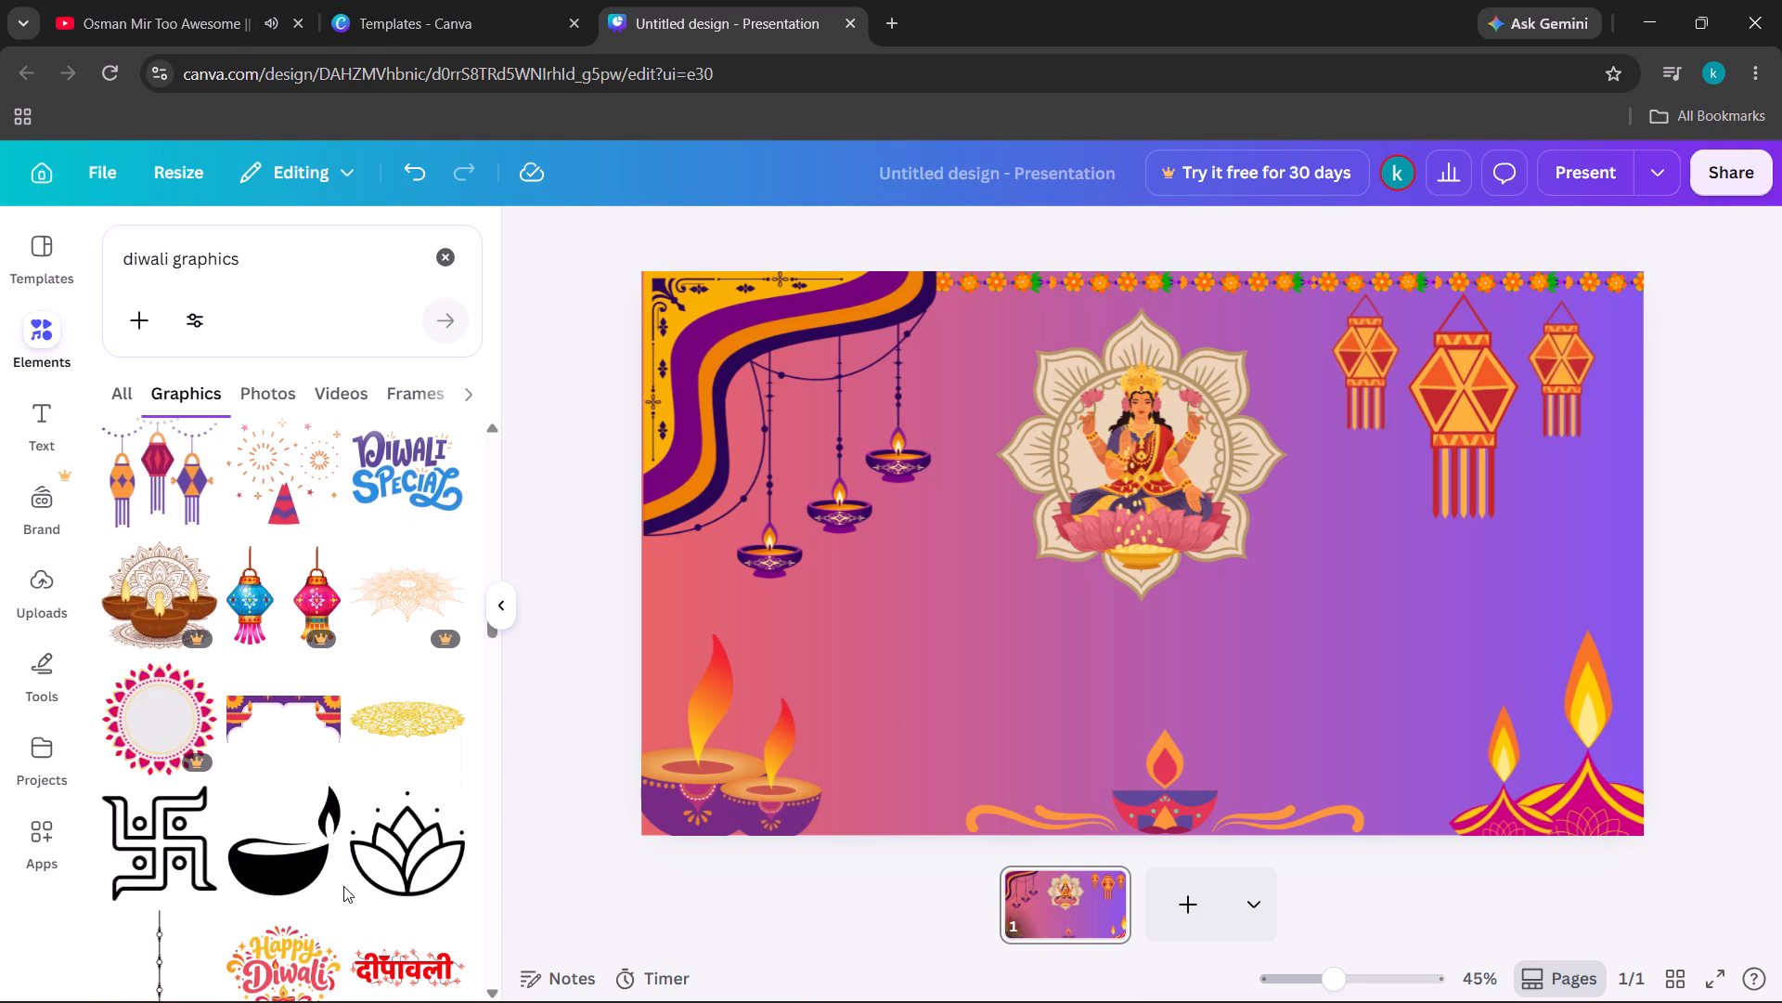
pyautogui.scroll(-2, 343, 886)
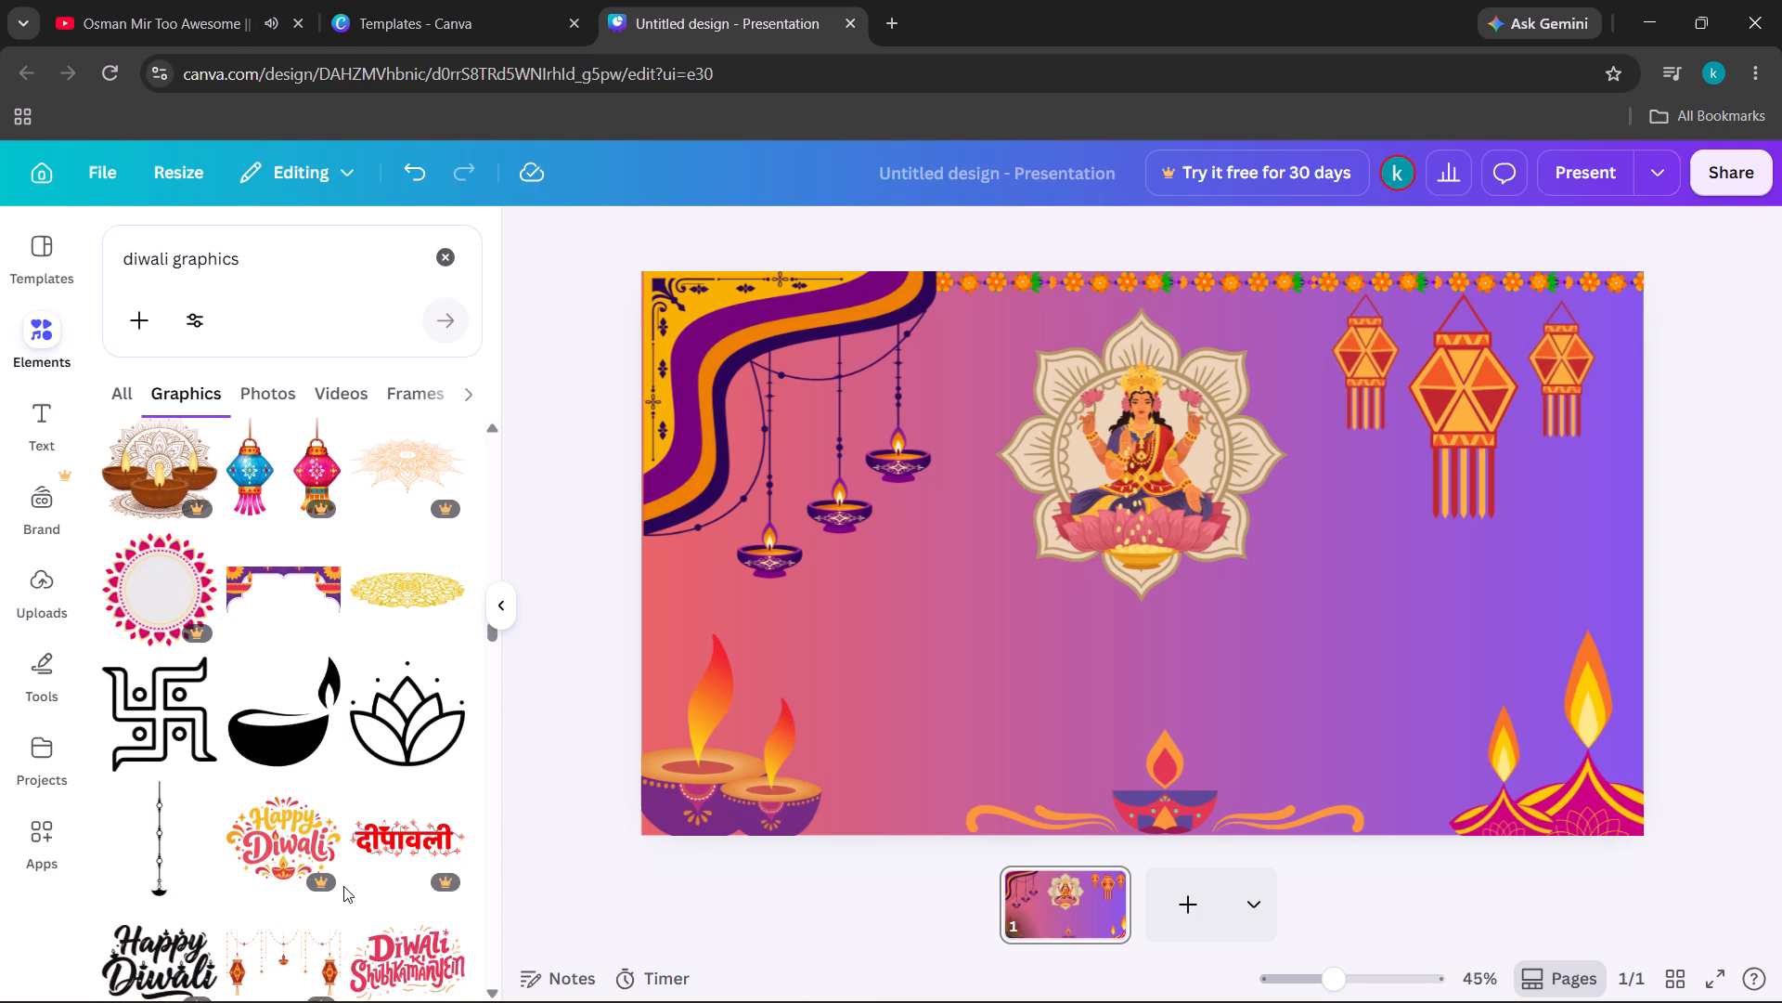
pyautogui.scroll(-2, 343, 886)
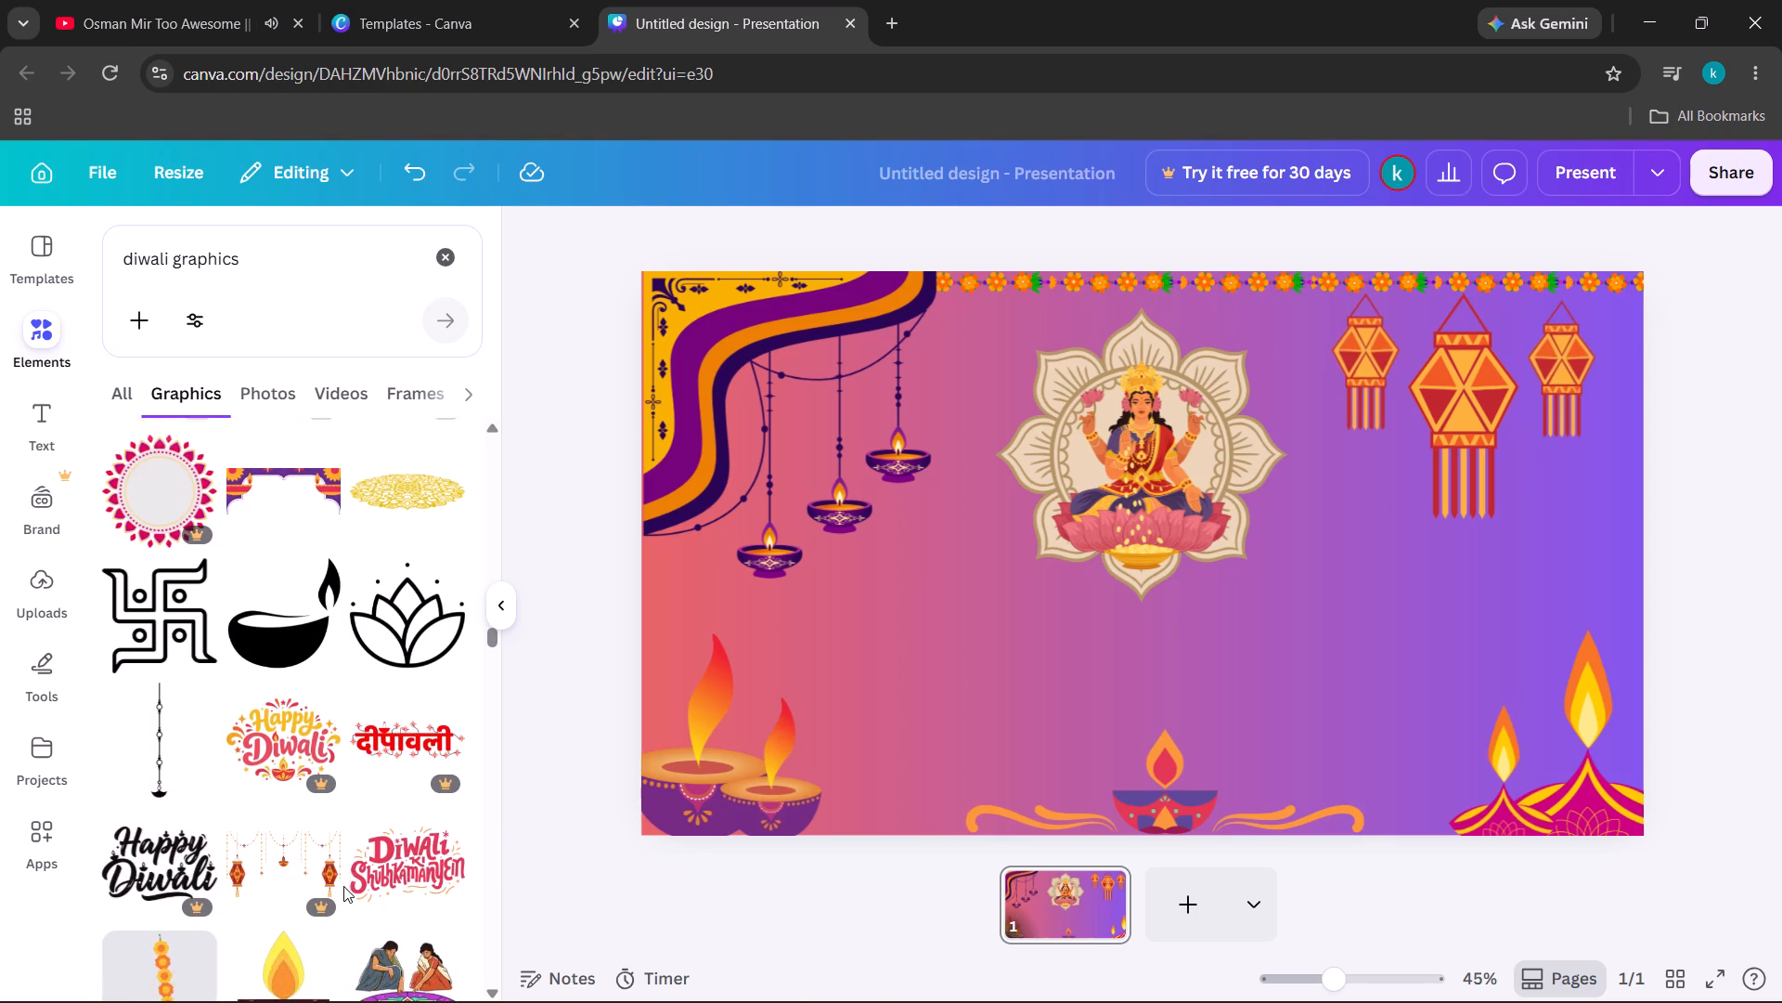
pyautogui.scroll(-3, 343, 886)
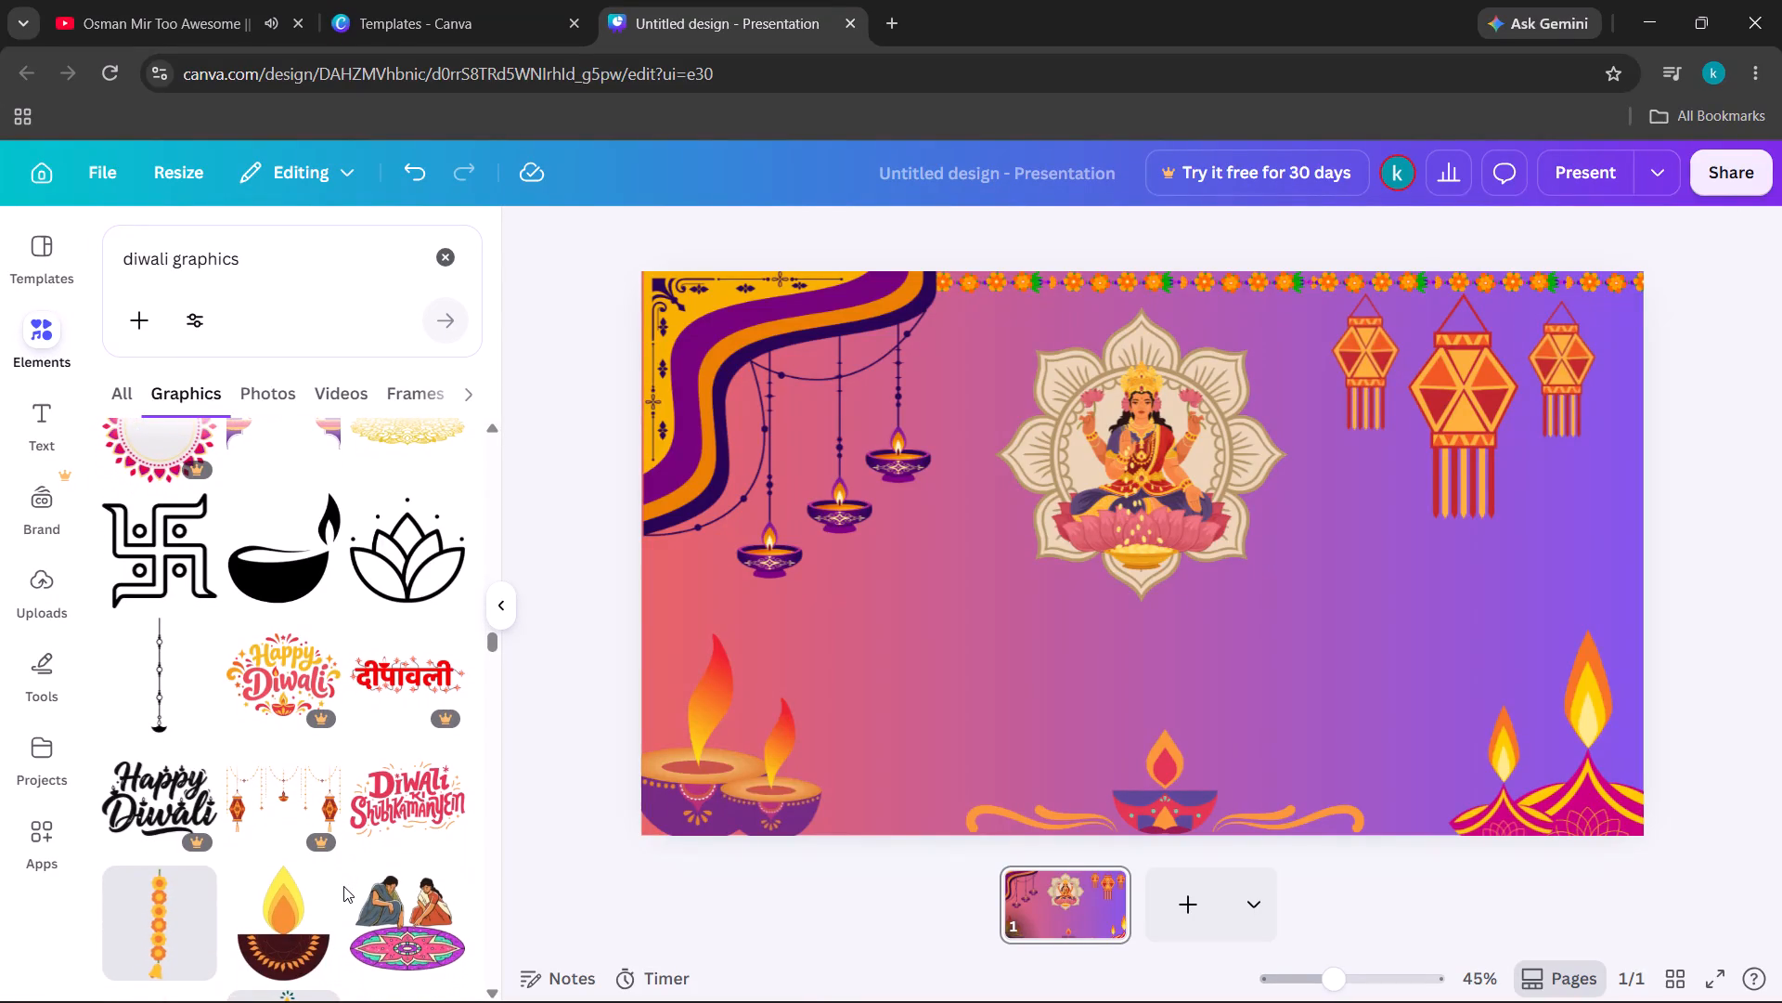
pyautogui.scroll(-3, 343, 886)
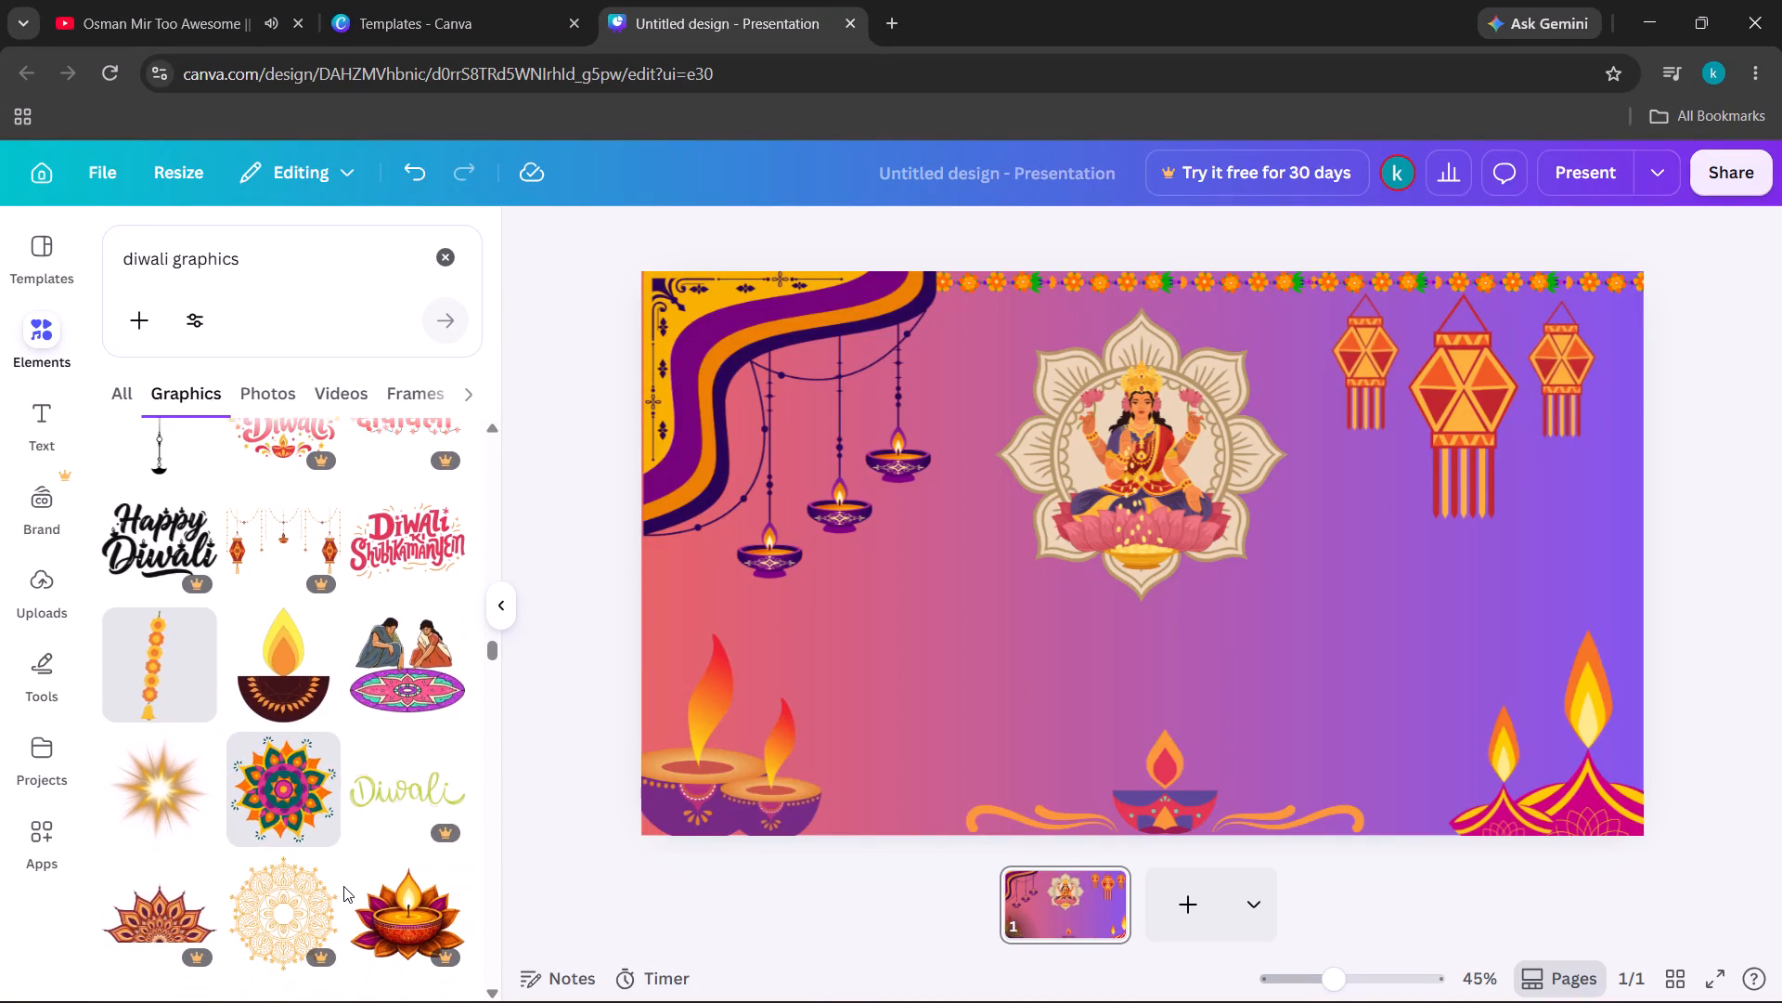
pyautogui.scroll(-2, 343, 886)
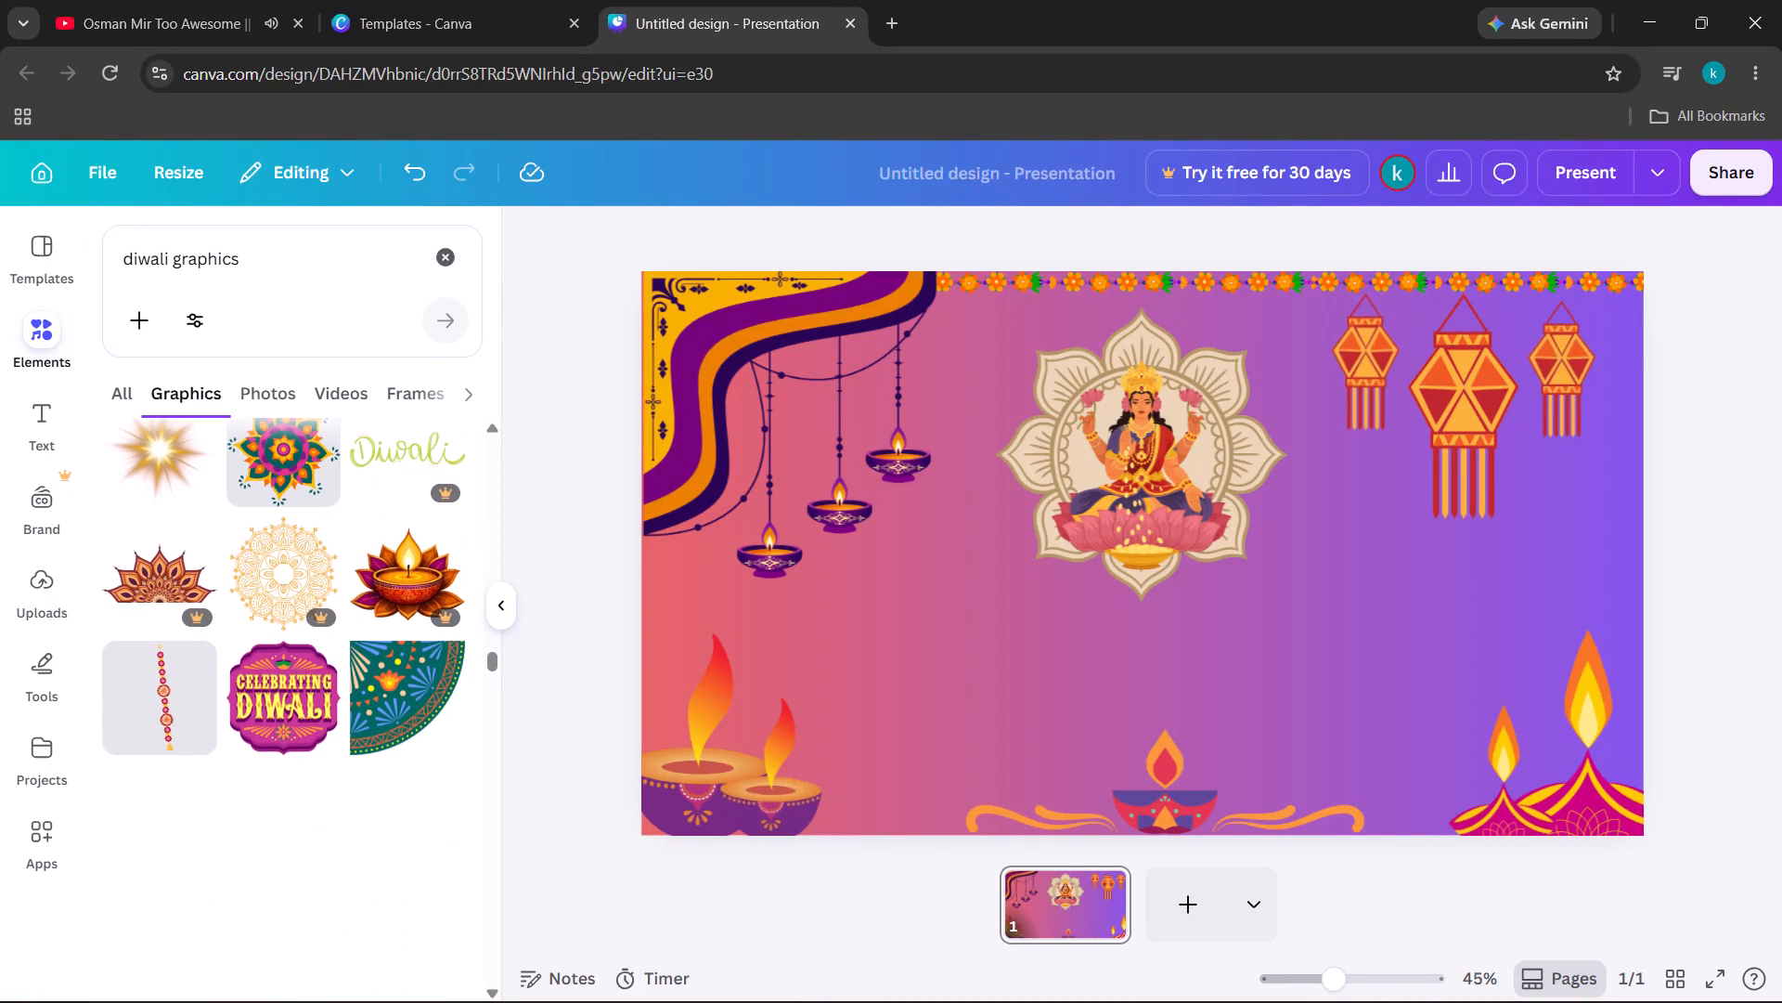
# Replace the graphics search with the suggested term "happy dhanteras".
pyautogui.click(326, 266)
pyautogui.press('Delete')
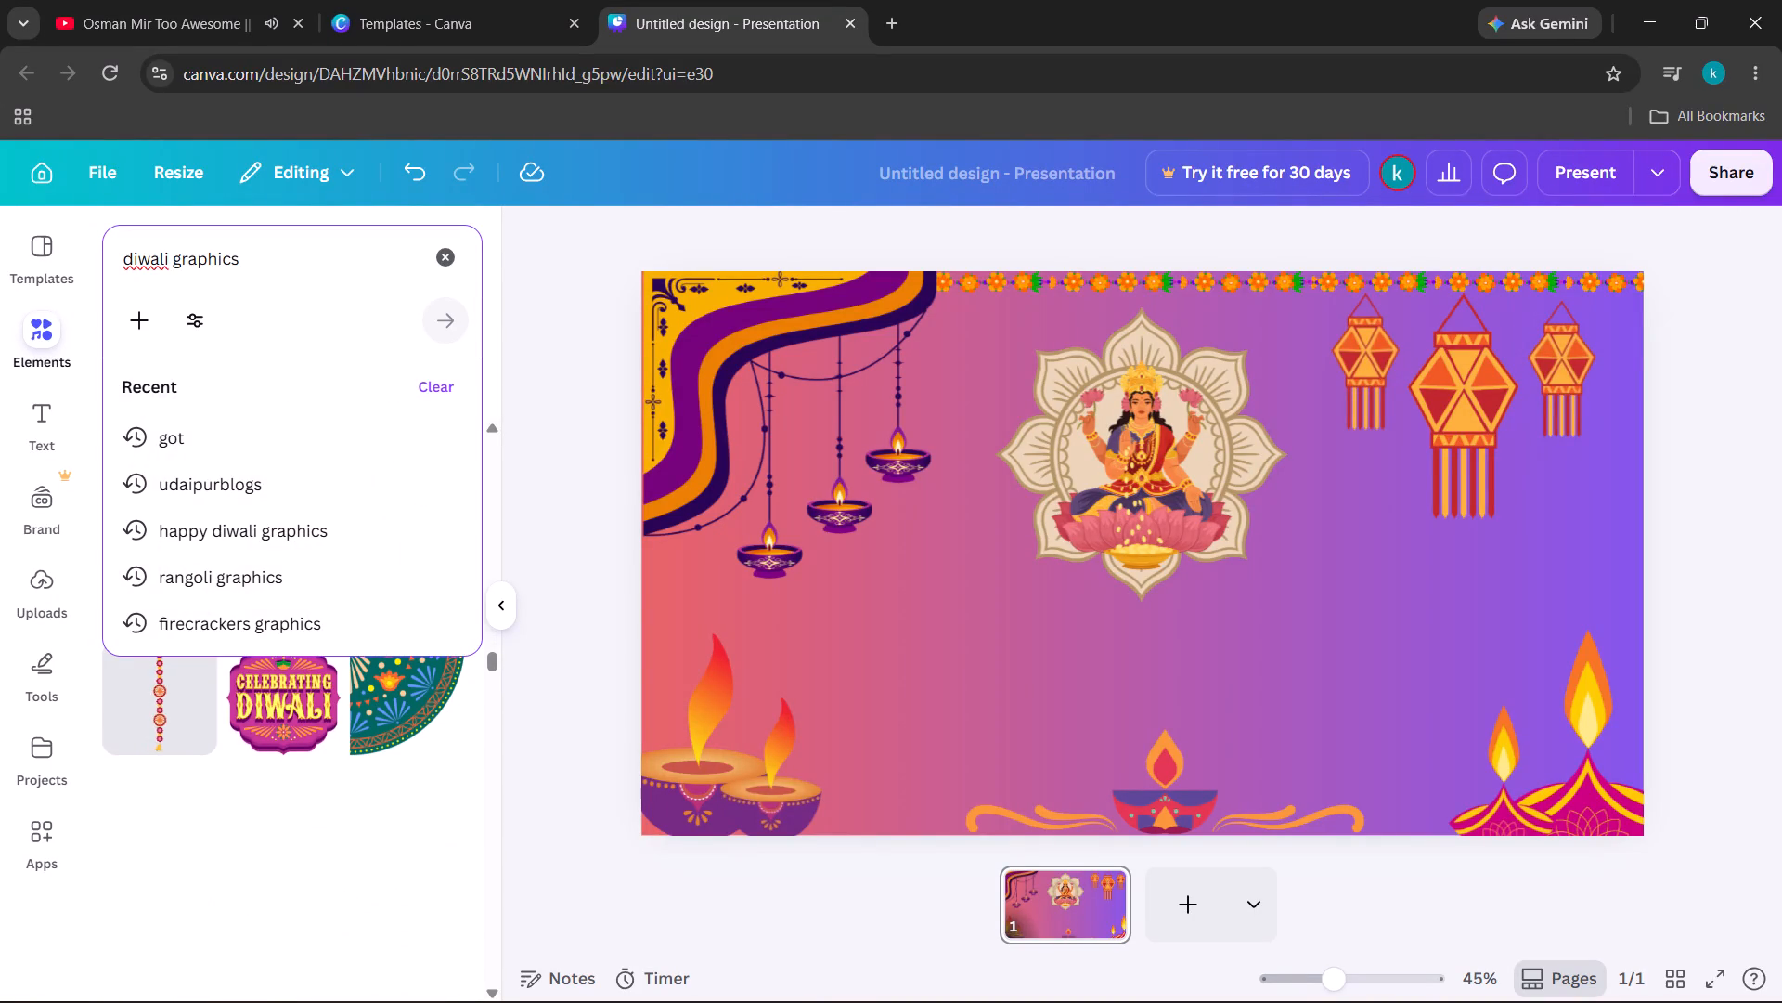
pyautogui.press('BackSpace')
pyautogui.press('BackSpace')
pyautogui.press('BackSpace')
pyautogui.press('BackSpace')
pyautogui.press('BackSpace')
pyautogui.press('BackSpace')
pyautogui.press('BackSpace')
pyautogui.press('BackSpace')
pyautogui.press('BackSpace')
pyautogui.press('BackSpace')
pyautogui.press('BackSpace')
pyautogui.press('BackSpace')
pyautogui.press('BackSpace')
pyautogui.press('BackSpace')
pyautogui.press('BackSpace')
pyautogui.press('BackSpace')
pyautogui.press('BackSpace')
pyautogui.press('BackSpace')
pyautogui.press('BackSpace')
pyautogui.press('BackSpace')
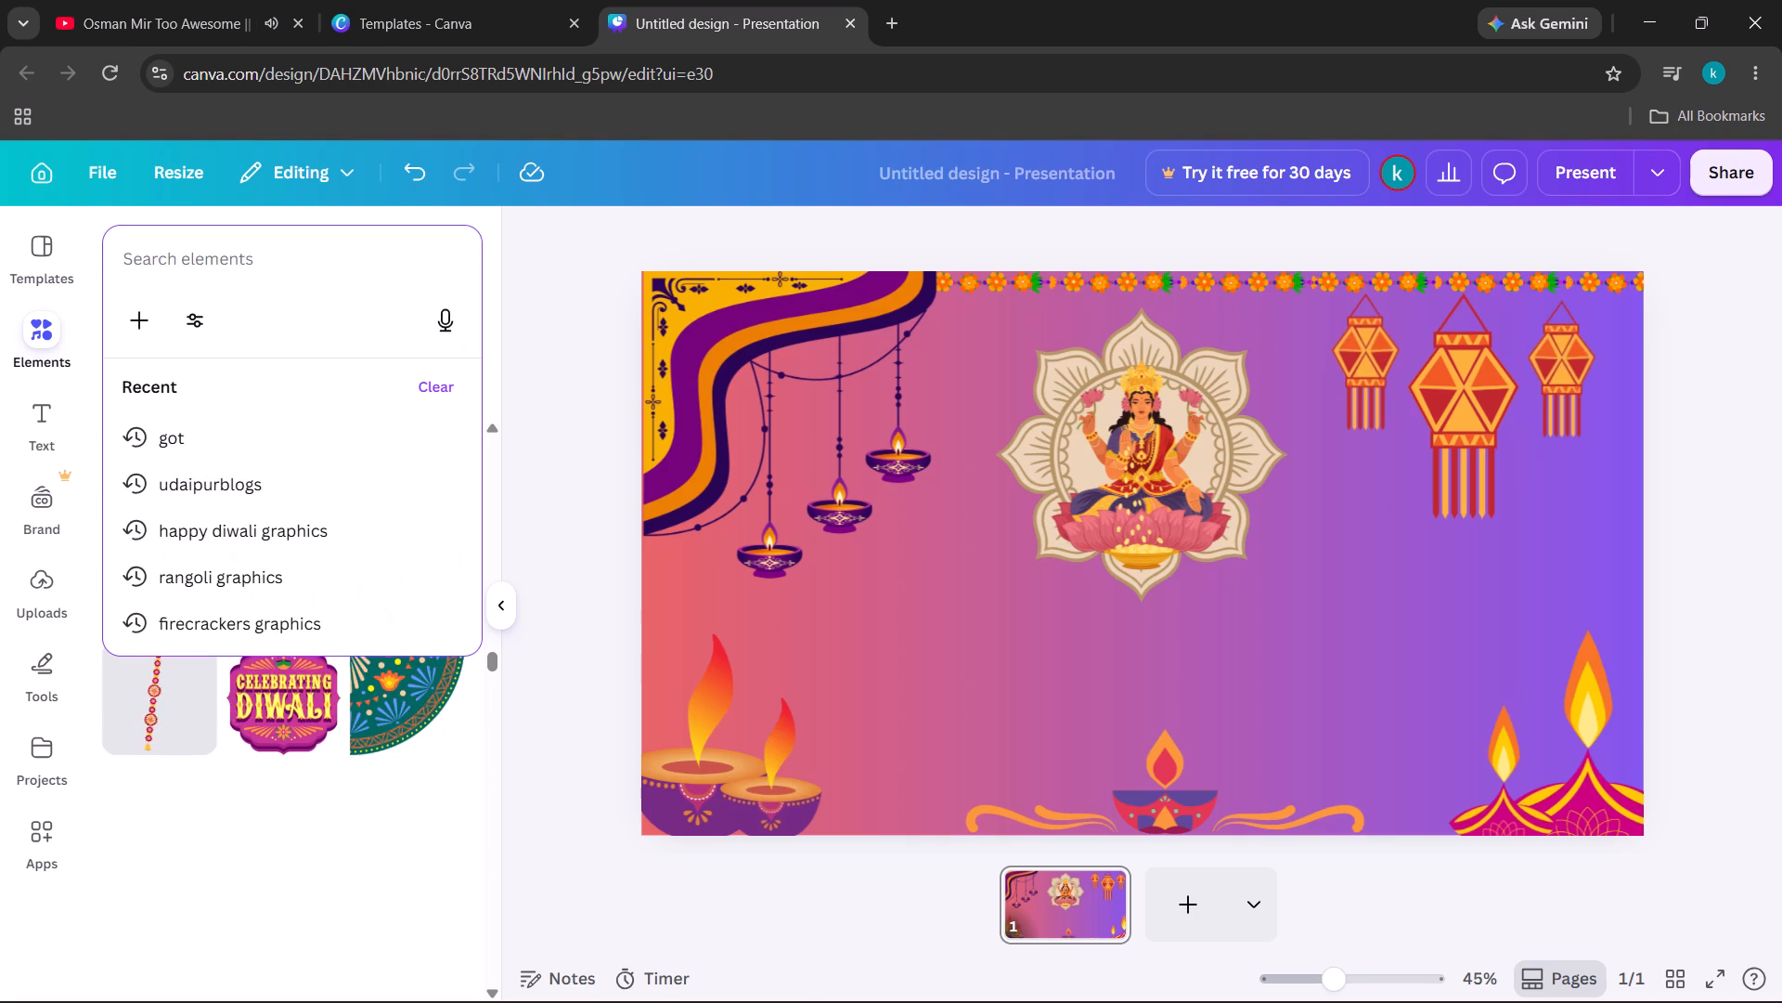
pyautogui.write('happy dh')
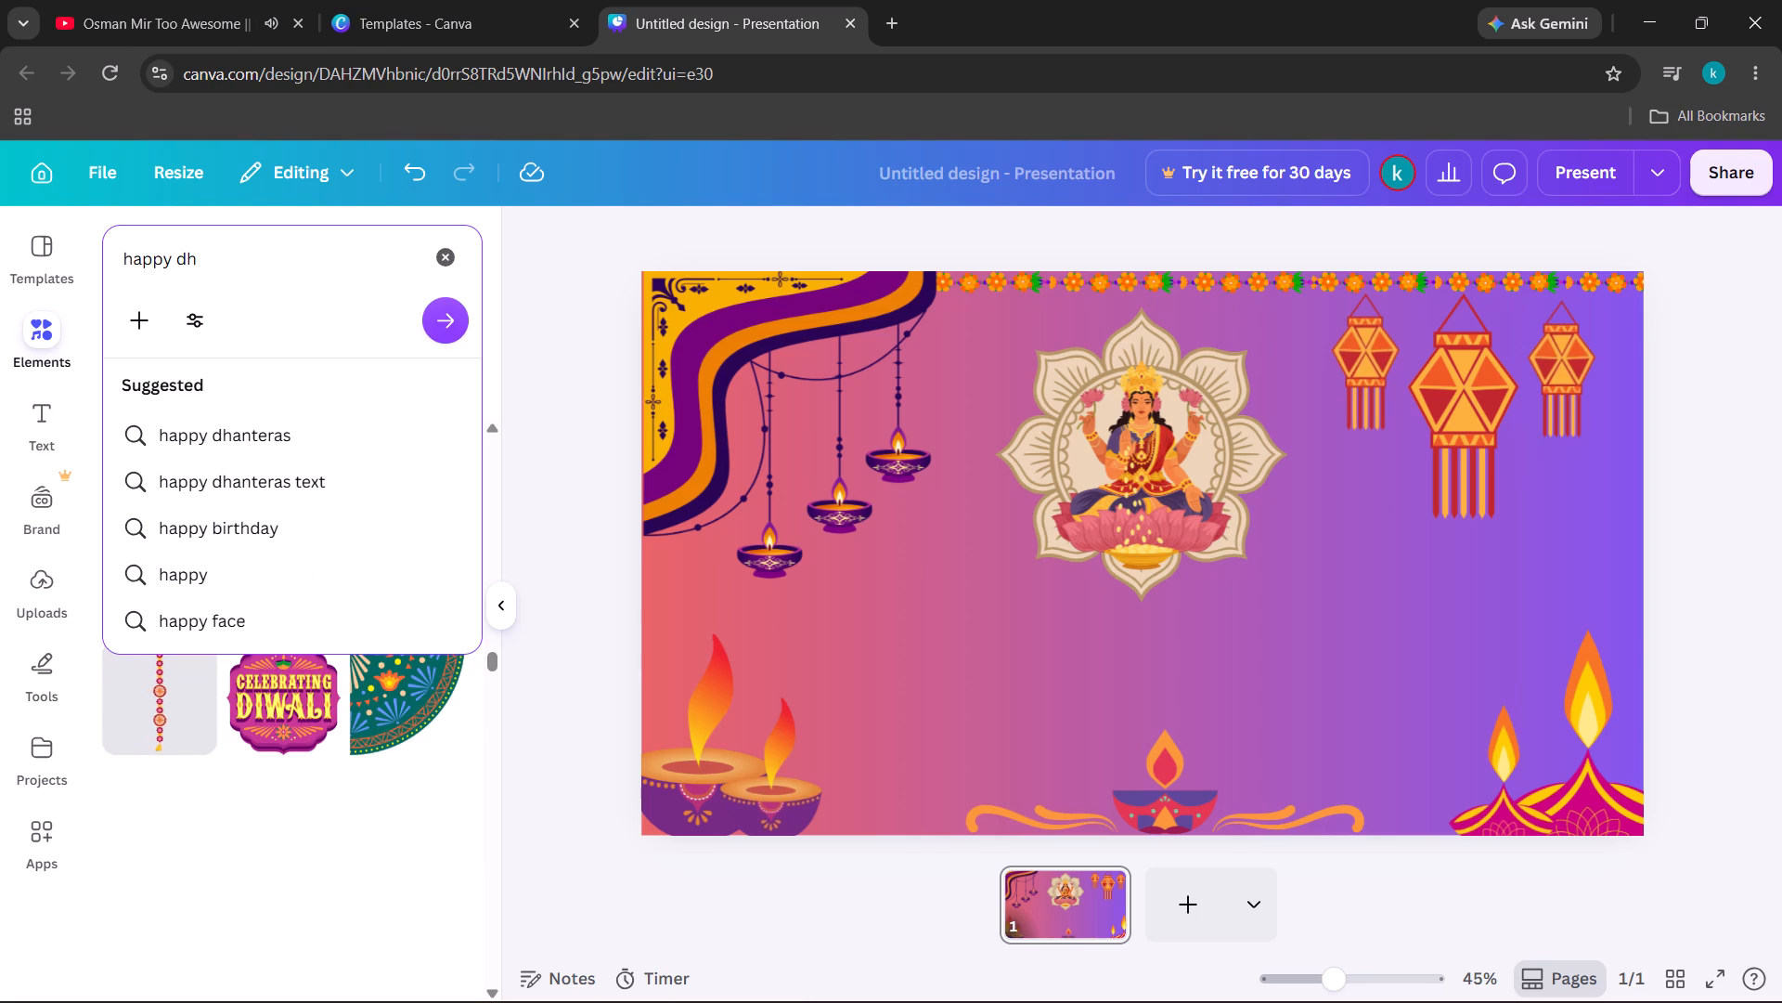
pyautogui.click(259, 439)
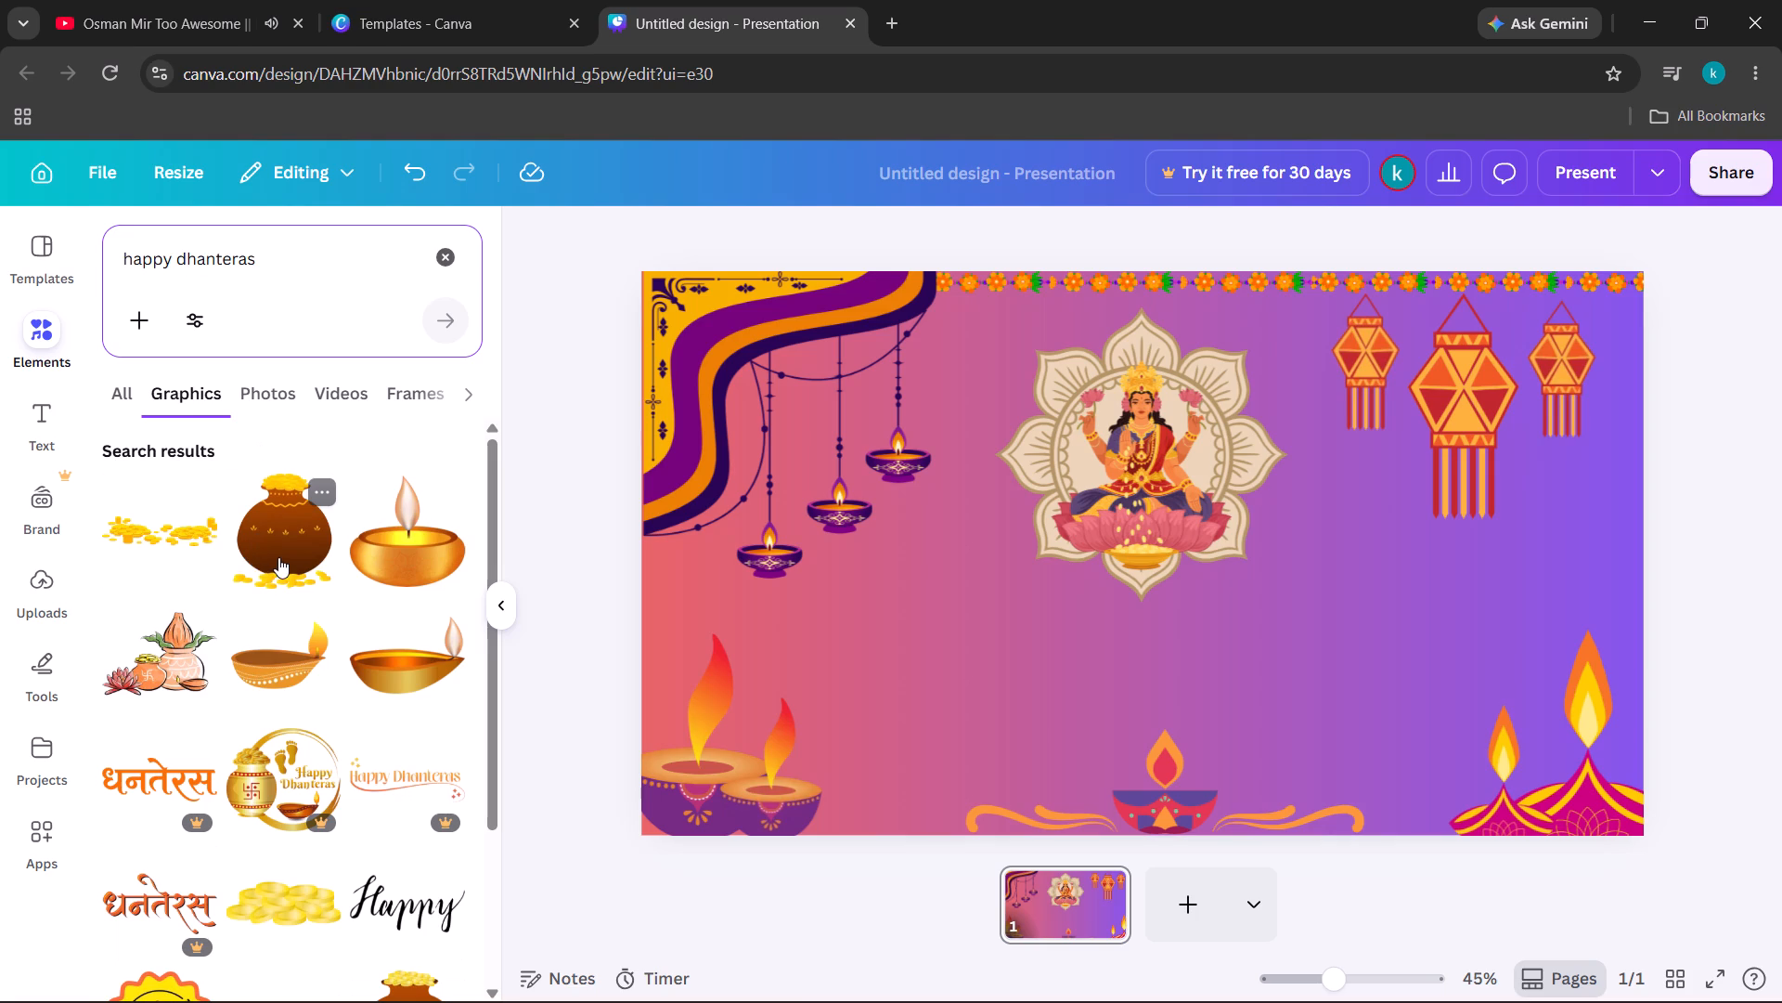
# Add the golden "Happy Dhanteras" lettering with sparkles from the search results to the page and shrink it to a small greeting.
pyautogui.scroll(-1, 278, 557)
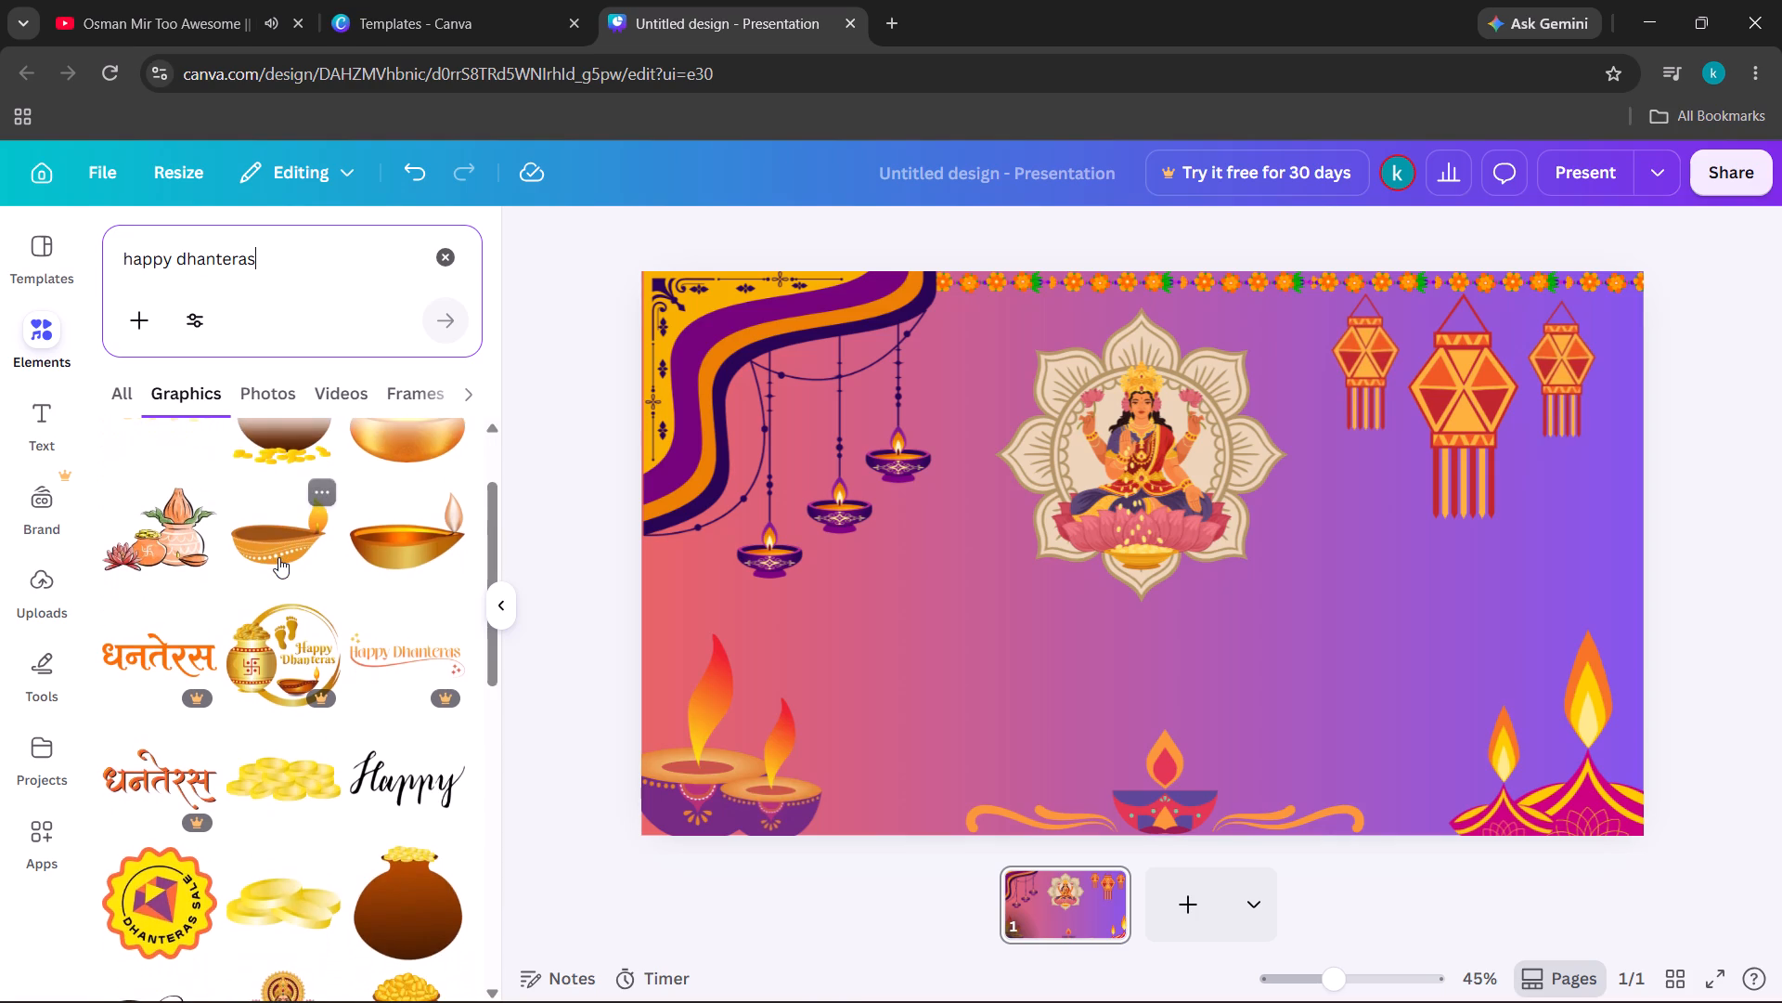
pyautogui.scroll(-2, 278, 557)
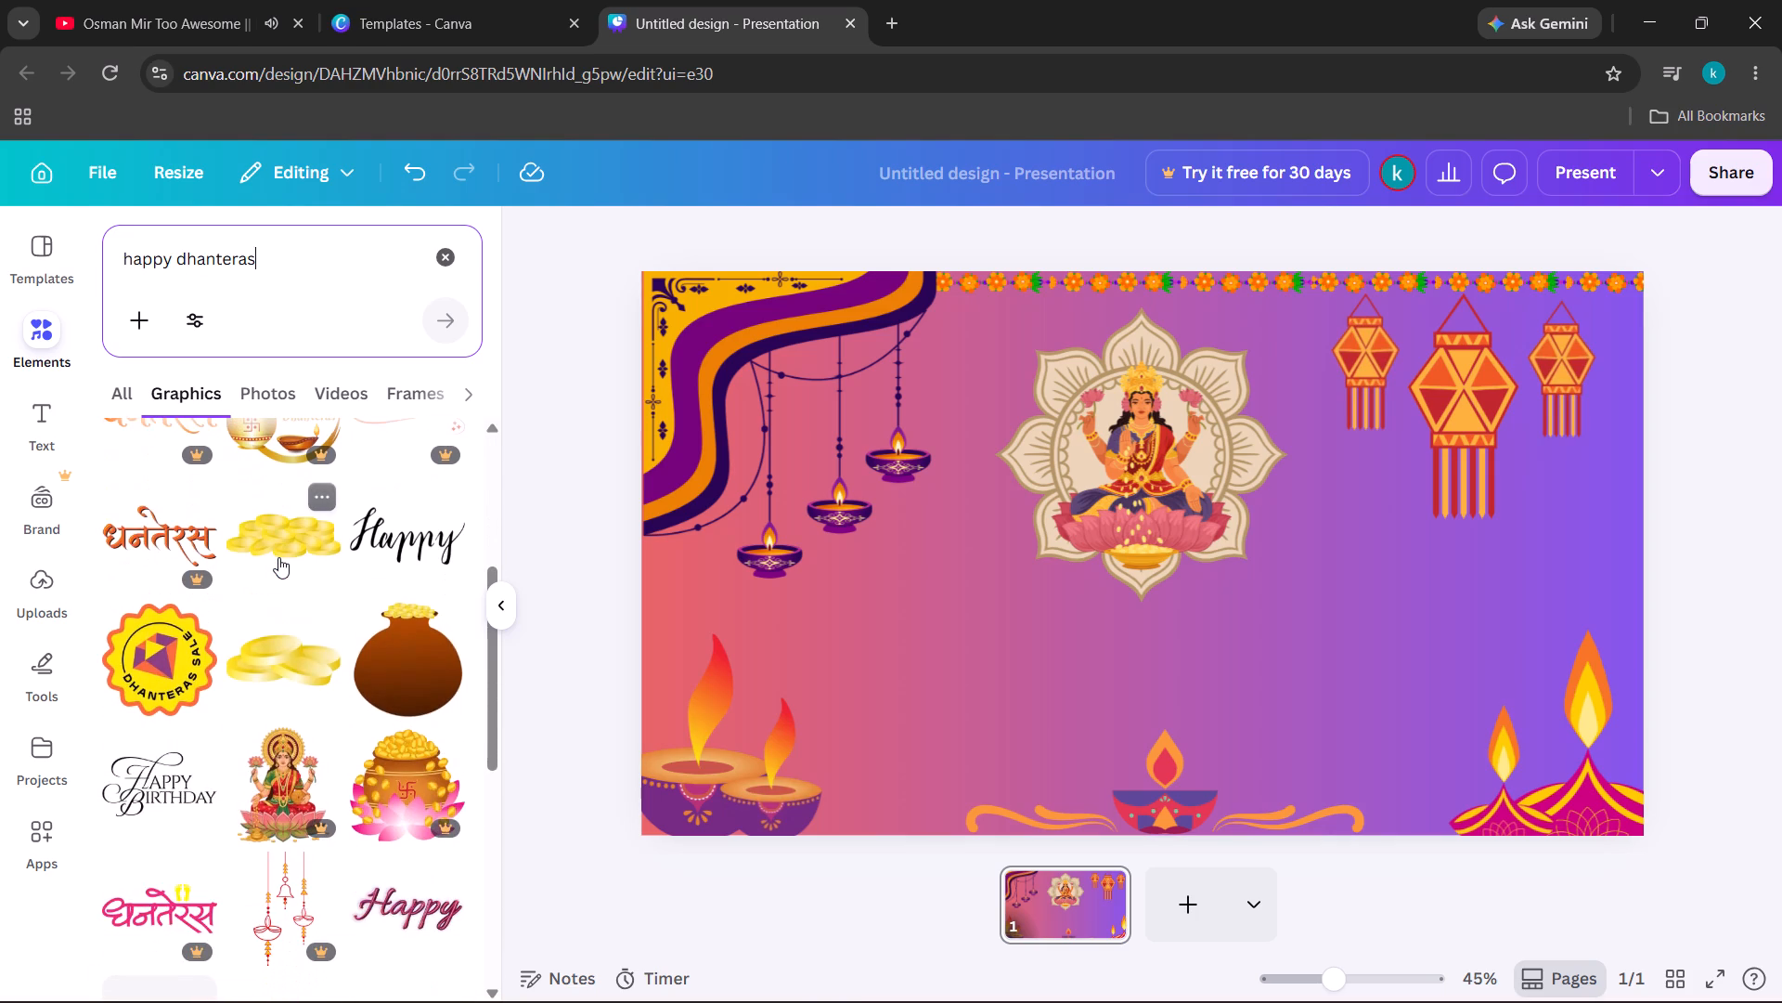
pyautogui.scroll(-3, 278, 557)
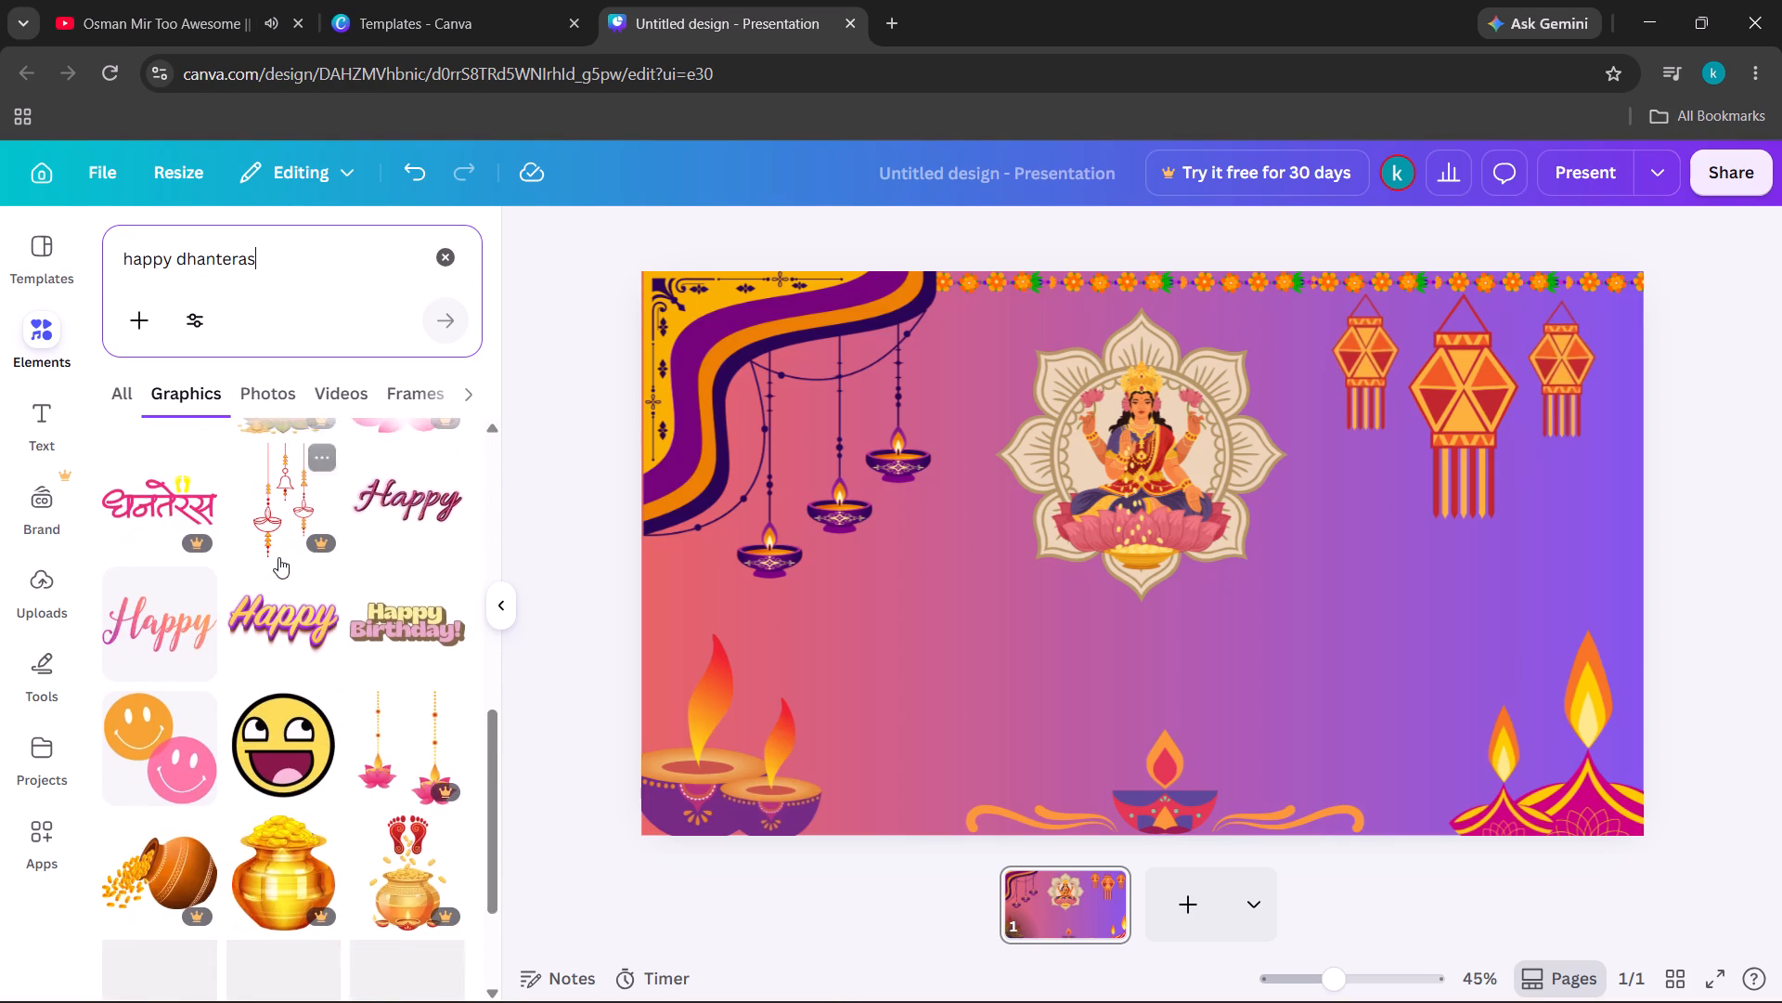
pyautogui.scroll(-5, 278, 557)
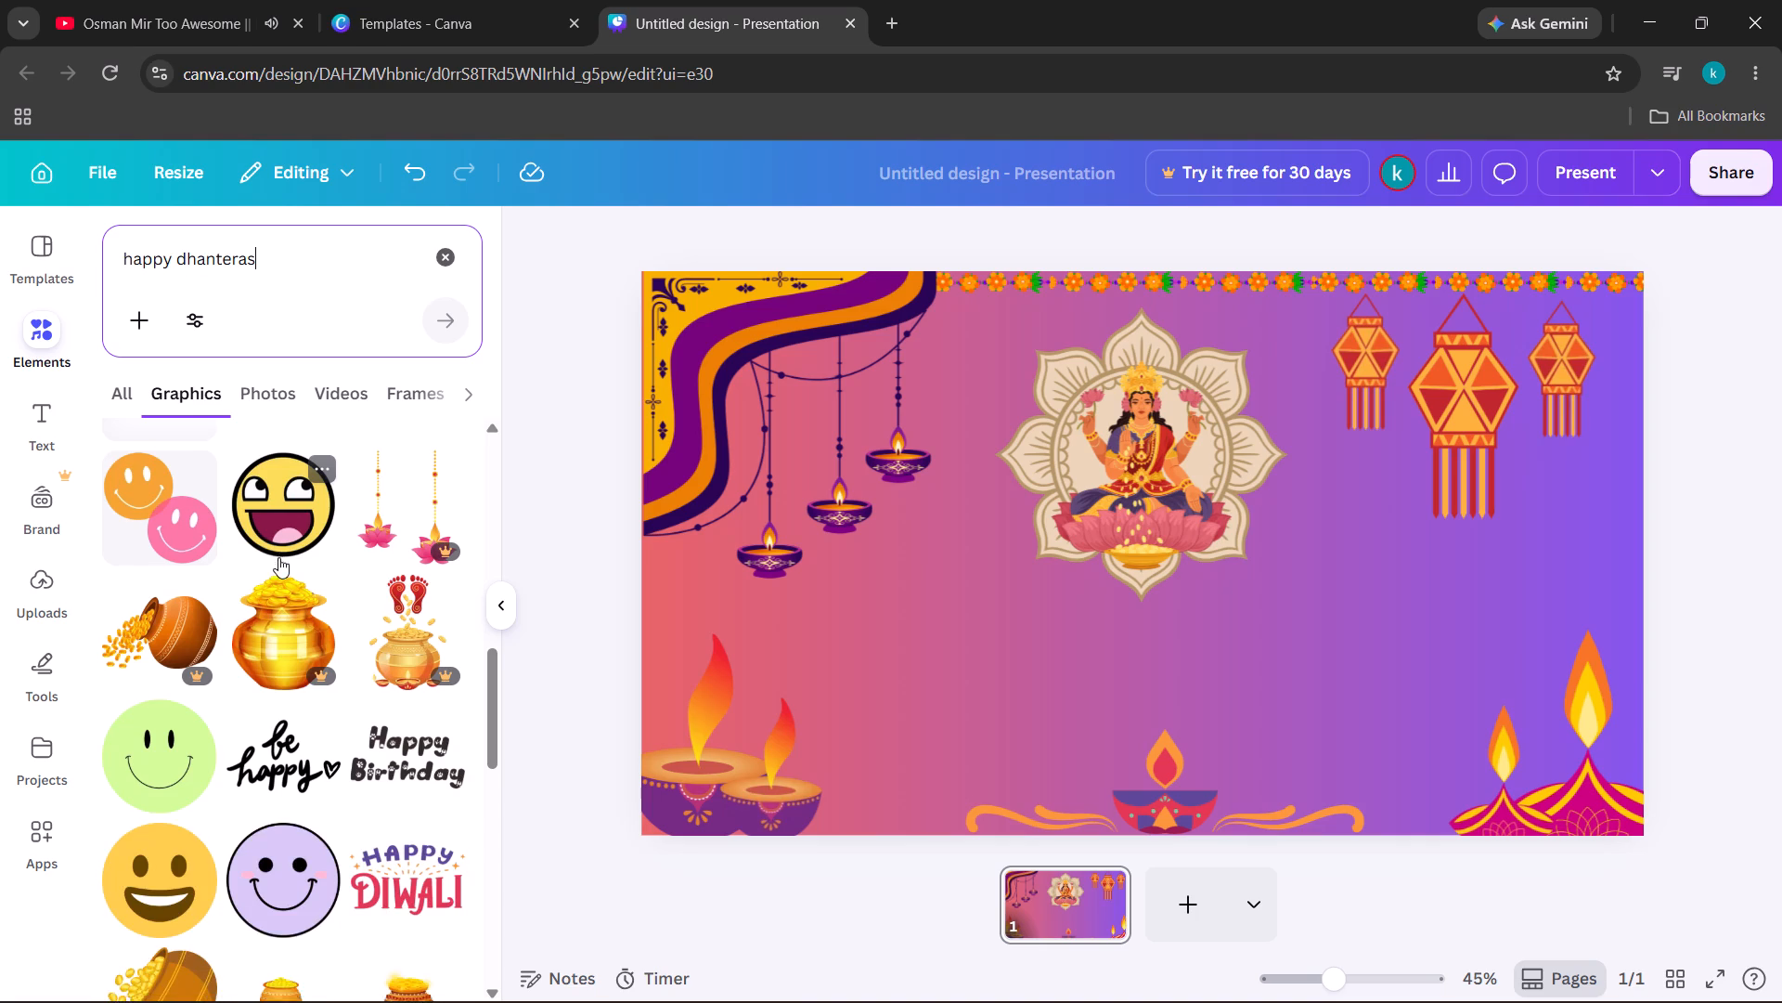
pyautogui.scroll(-1, 278, 557)
pyautogui.scroll(10, 278, 557)
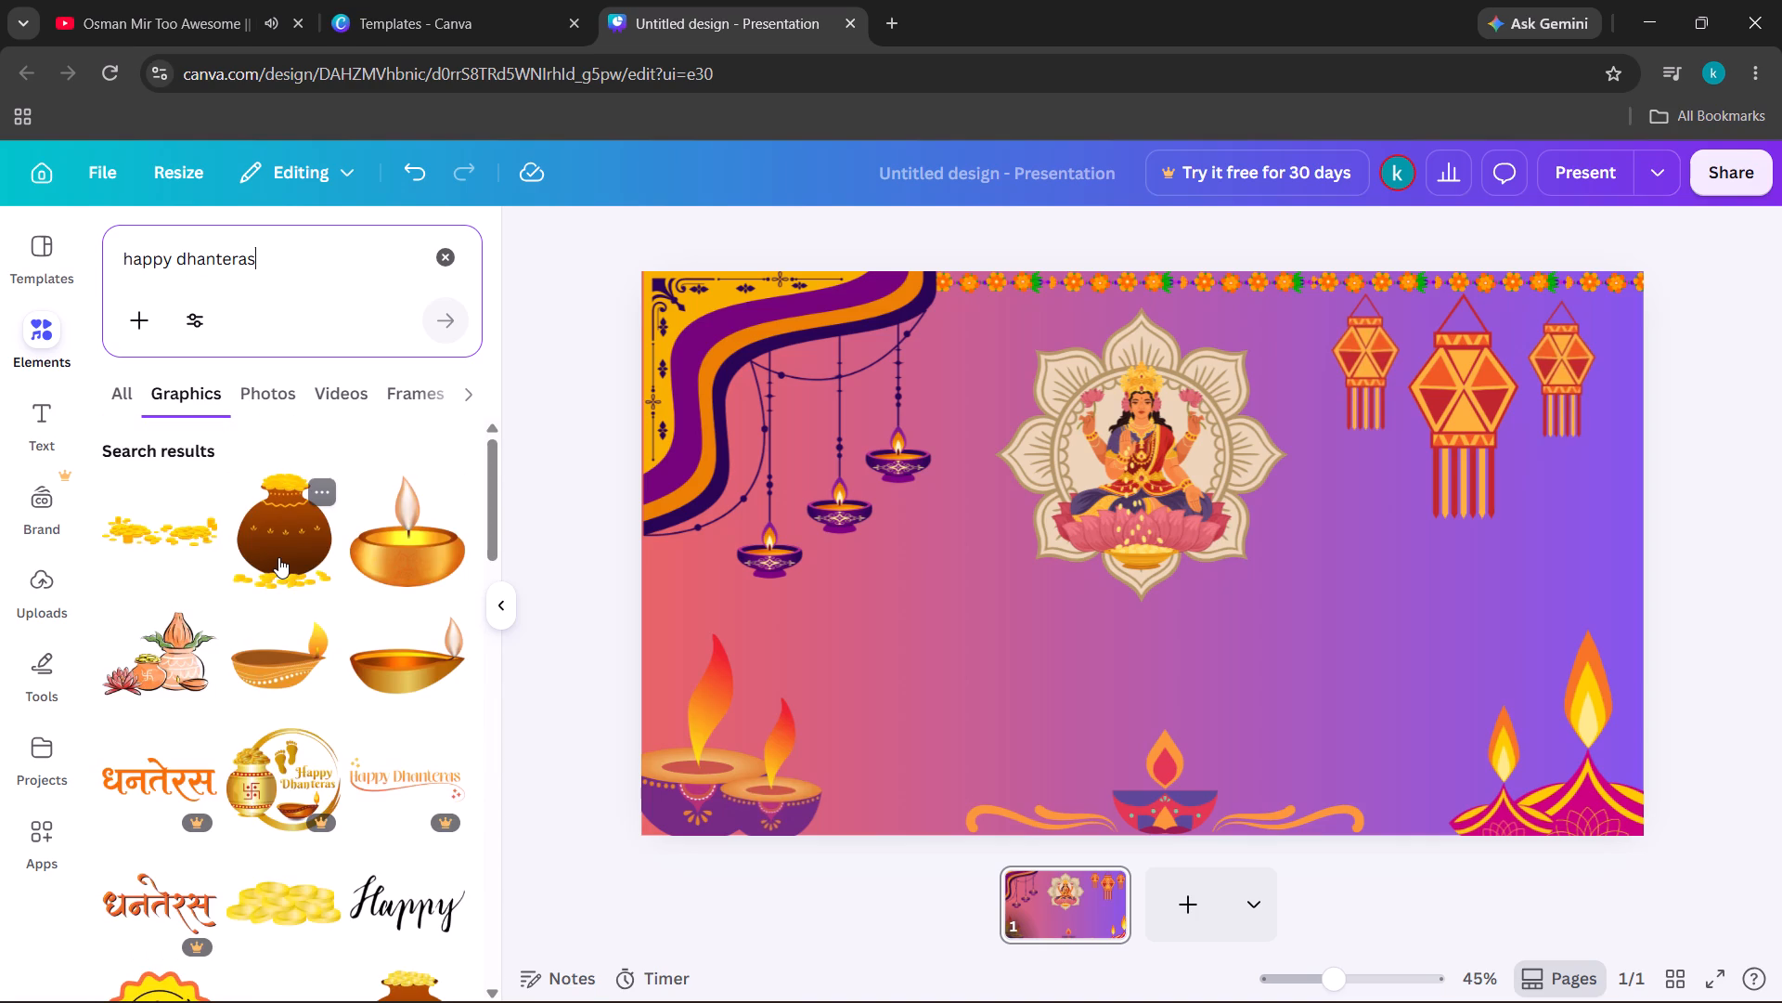
pyautogui.scroll(-1, 278, 557)
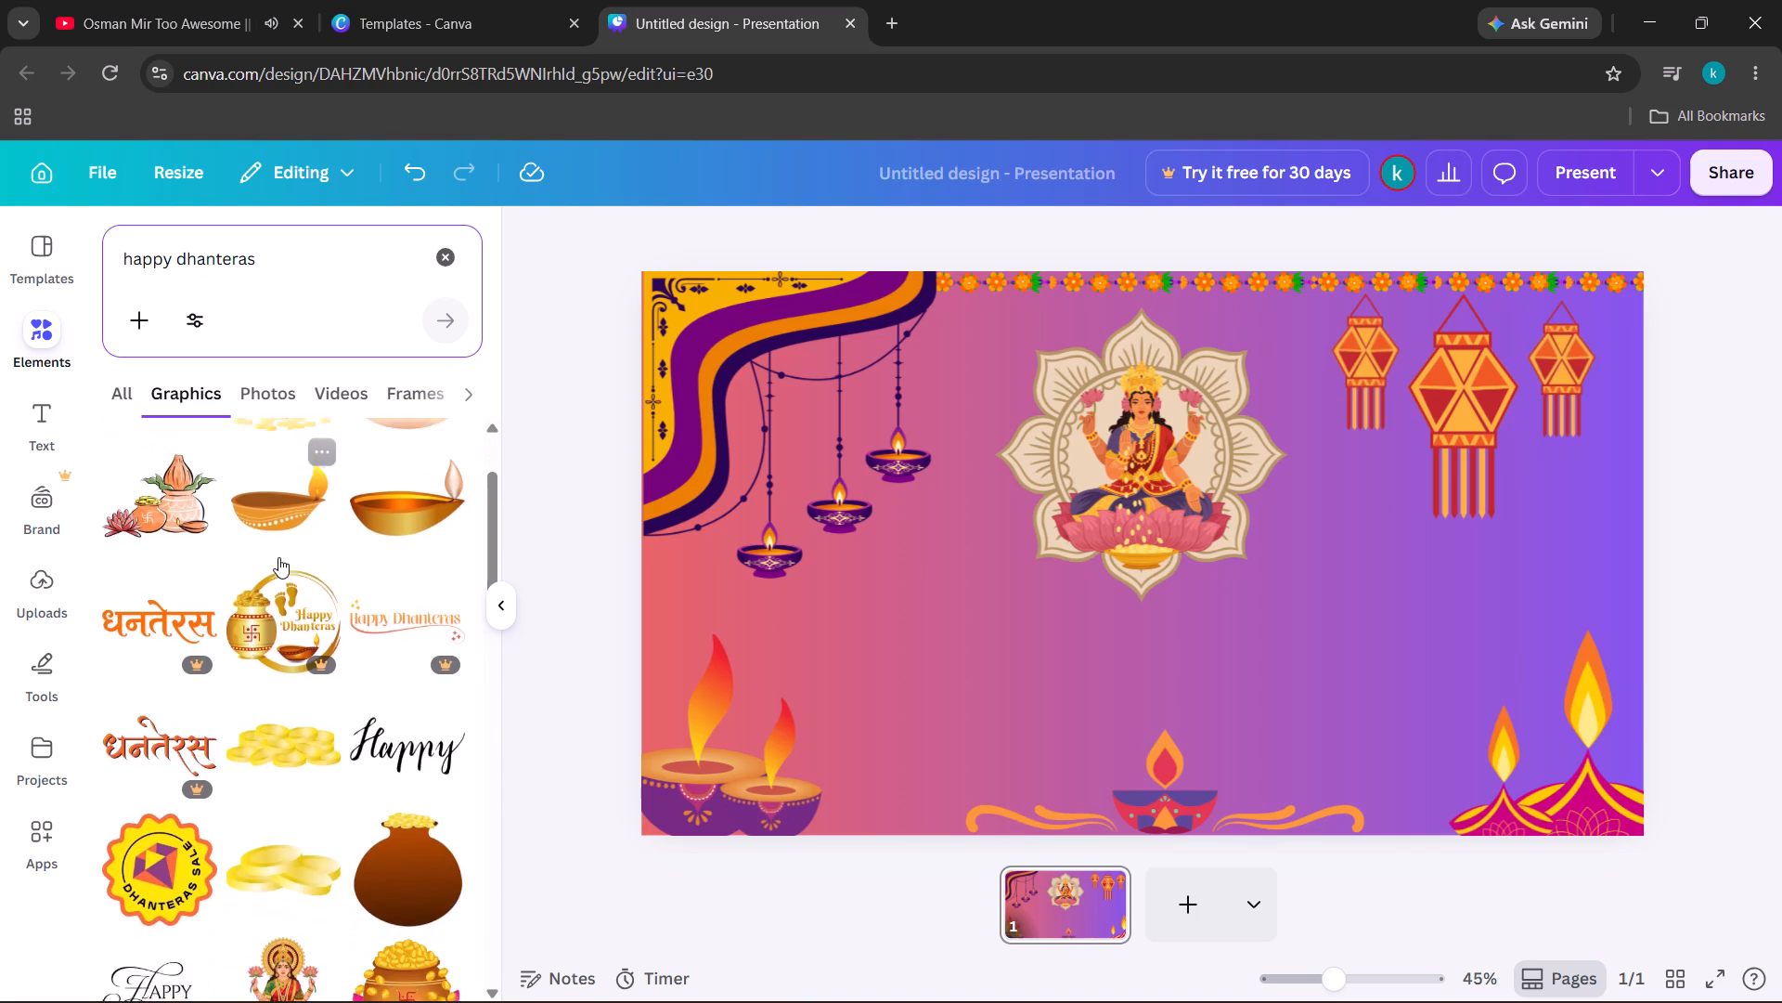
pyautogui.scroll(-1, 278, 557)
pyautogui.scroll(1, 278, 557)
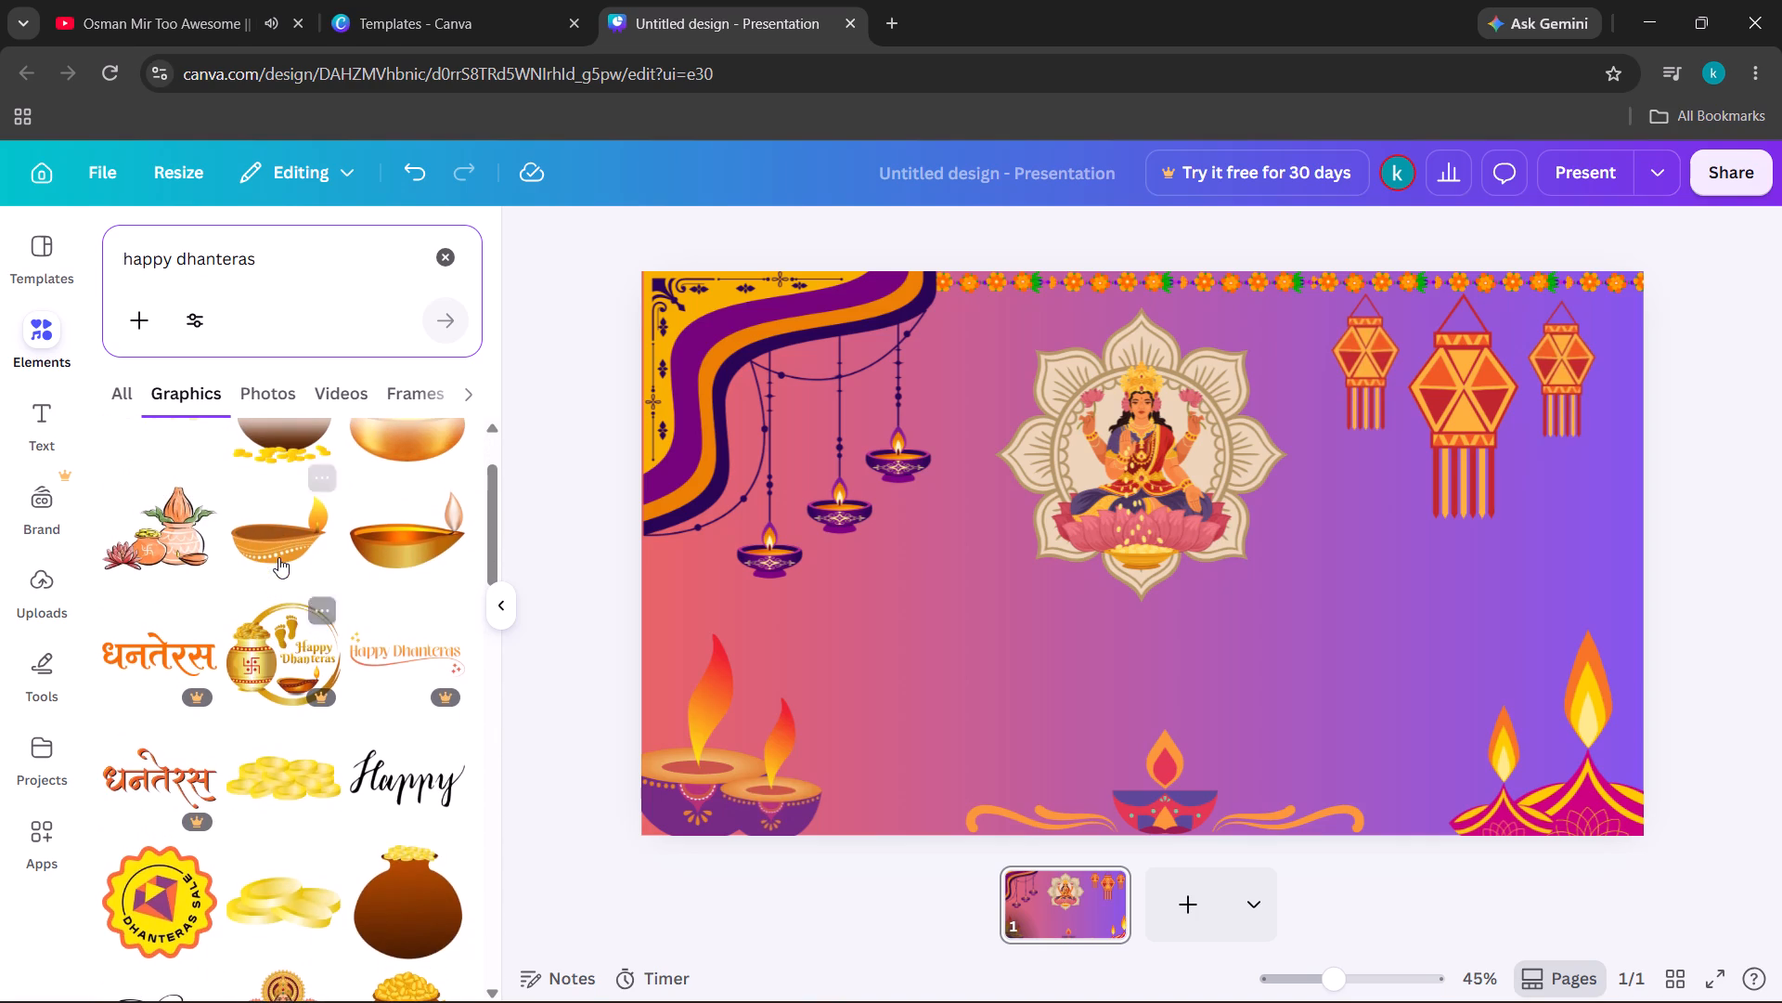
pyautogui.click(374, 652)
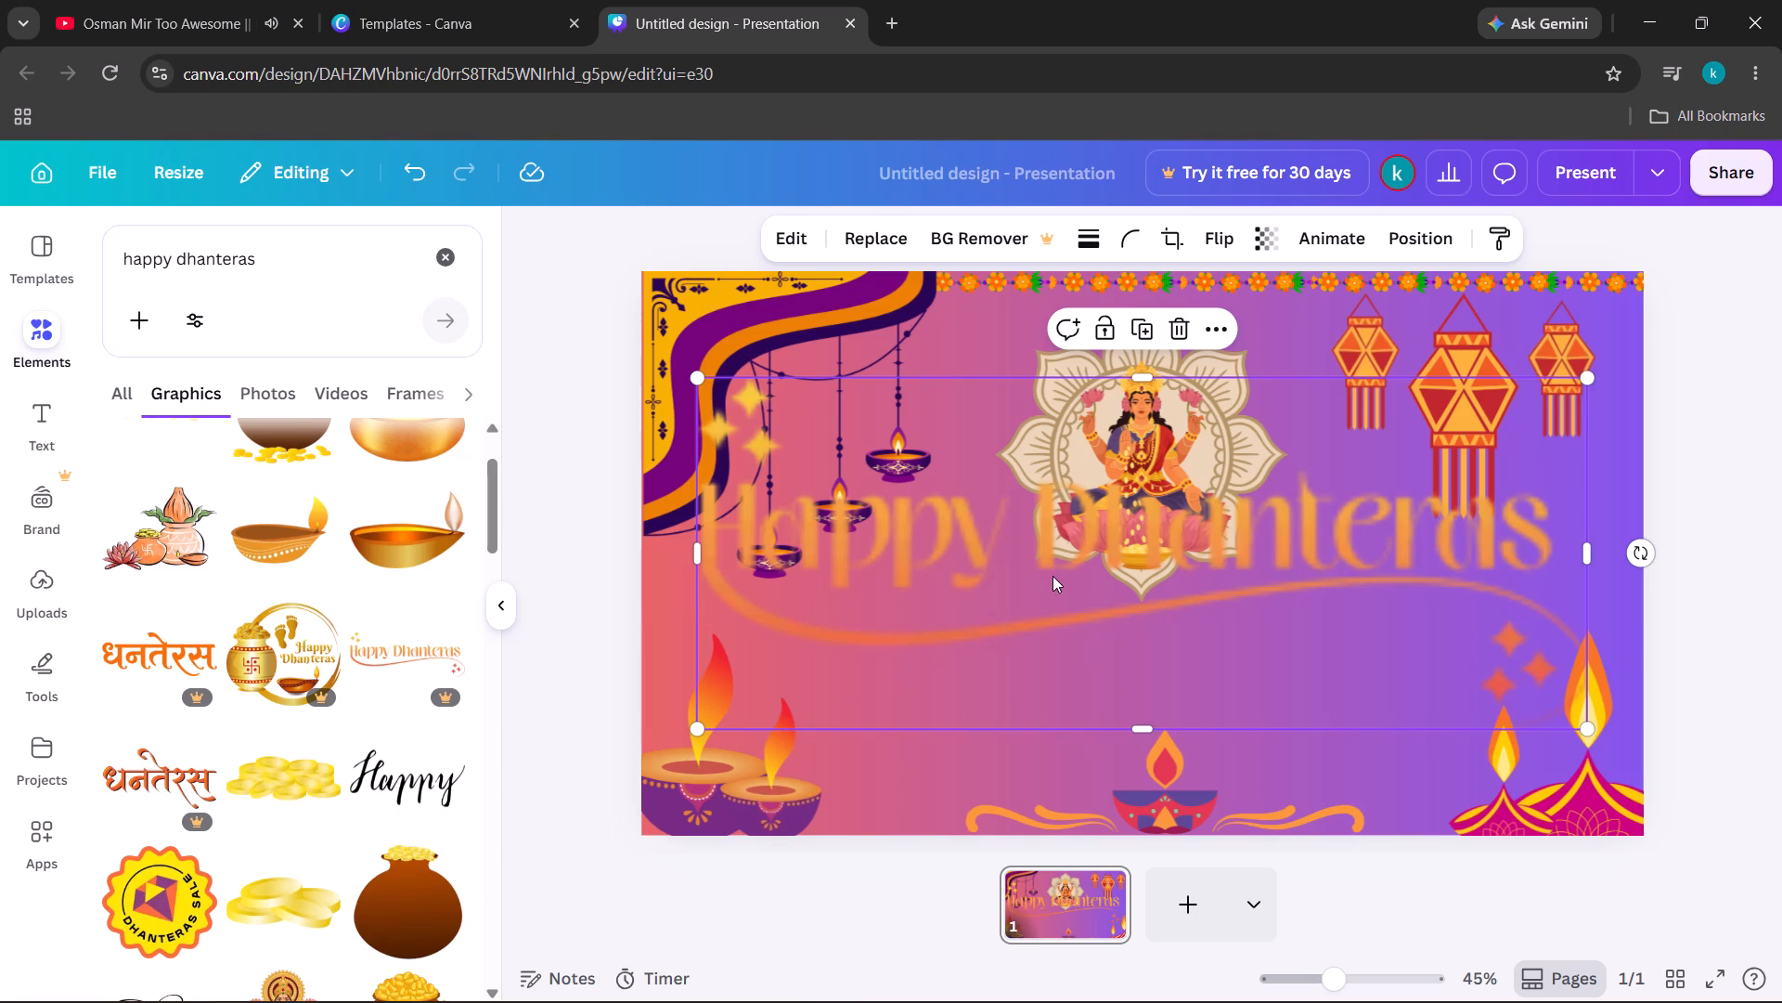
pyautogui.moveTo(691, 372); pyautogui.dragTo(1241, 727)
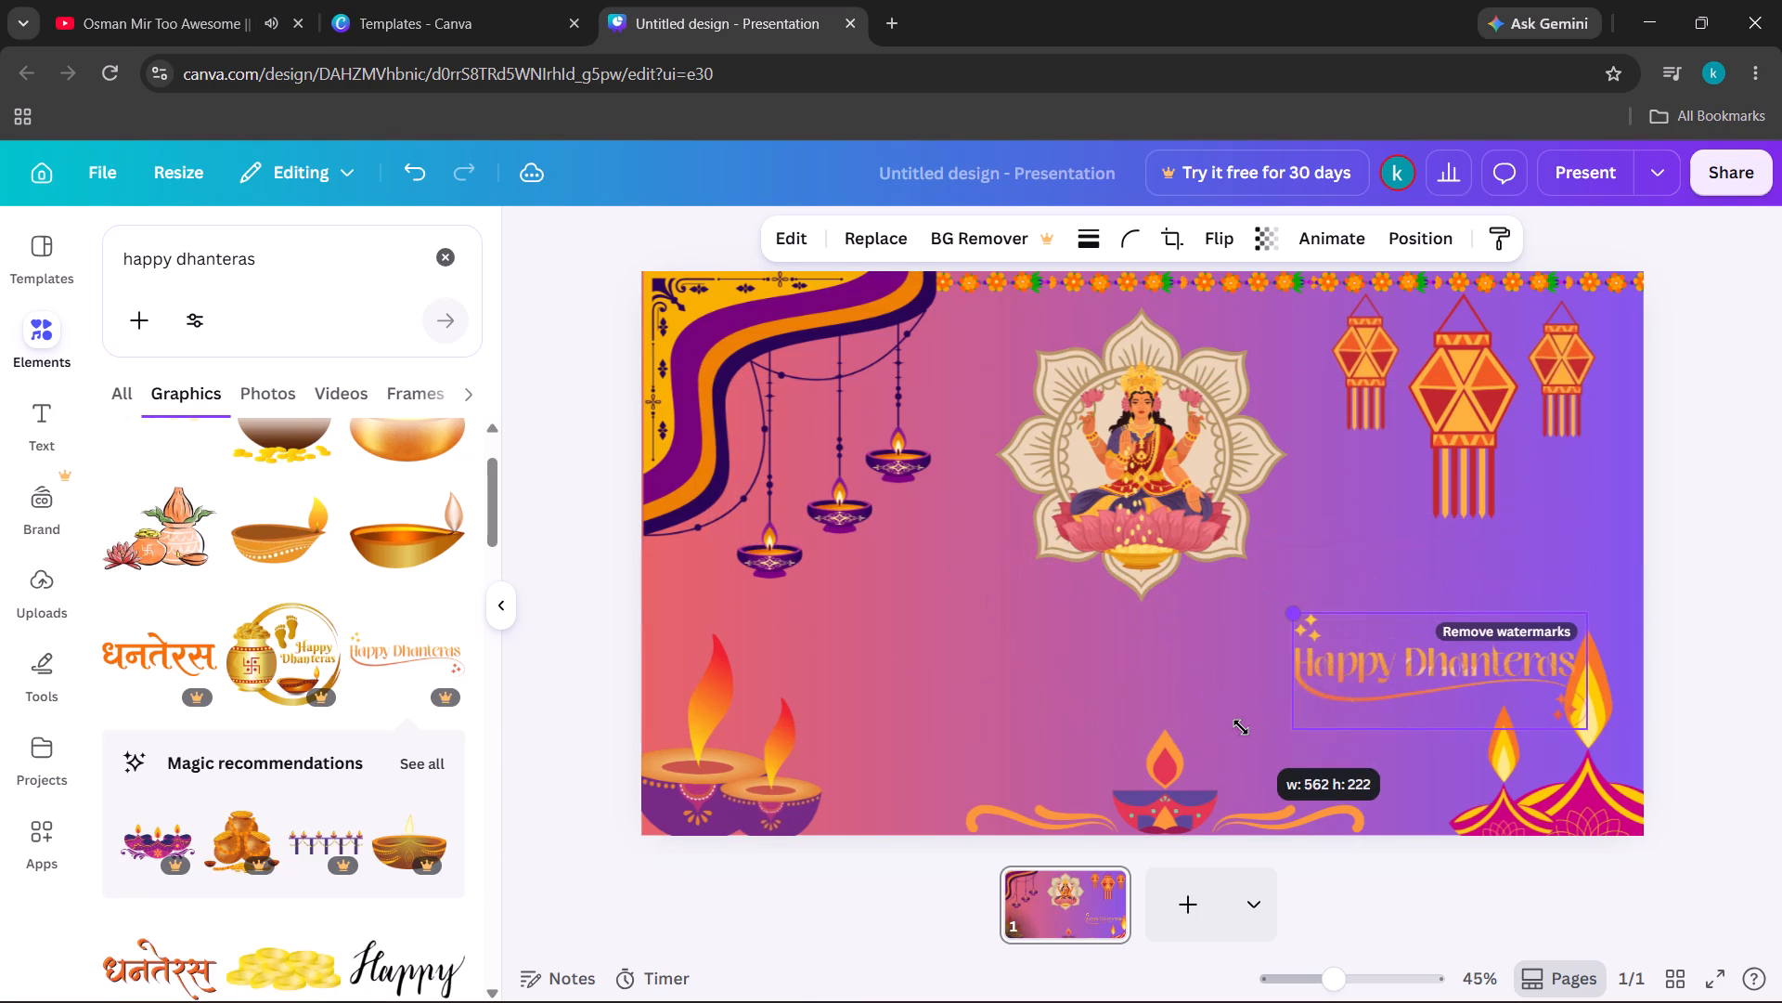
pyautogui.moveTo(1241, 727); pyautogui.dragTo(1301, 719)
# Centre the "Happy Dhanteras" lettering directly below the goddess mandala, above the middle diya.
pyautogui.moveTo(1402, 691); pyautogui.dragTo(1071, 673)
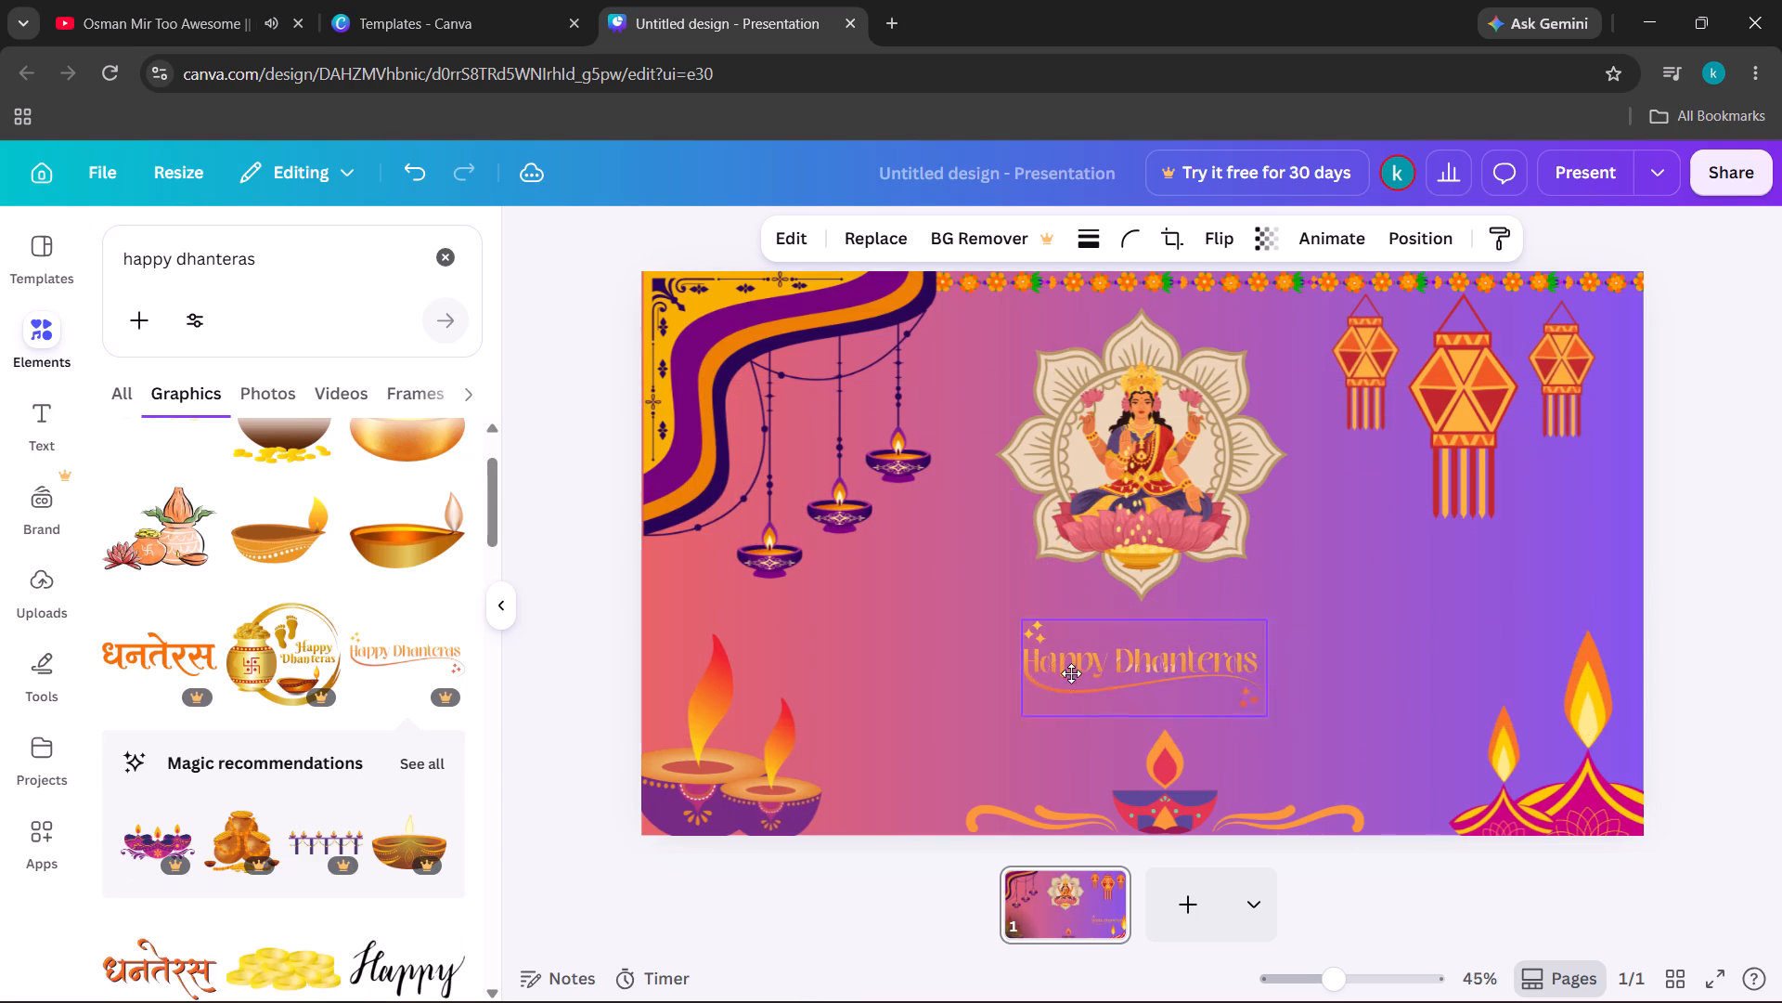
pyautogui.moveTo(1071, 673); pyautogui.dragTo(1103, 651)
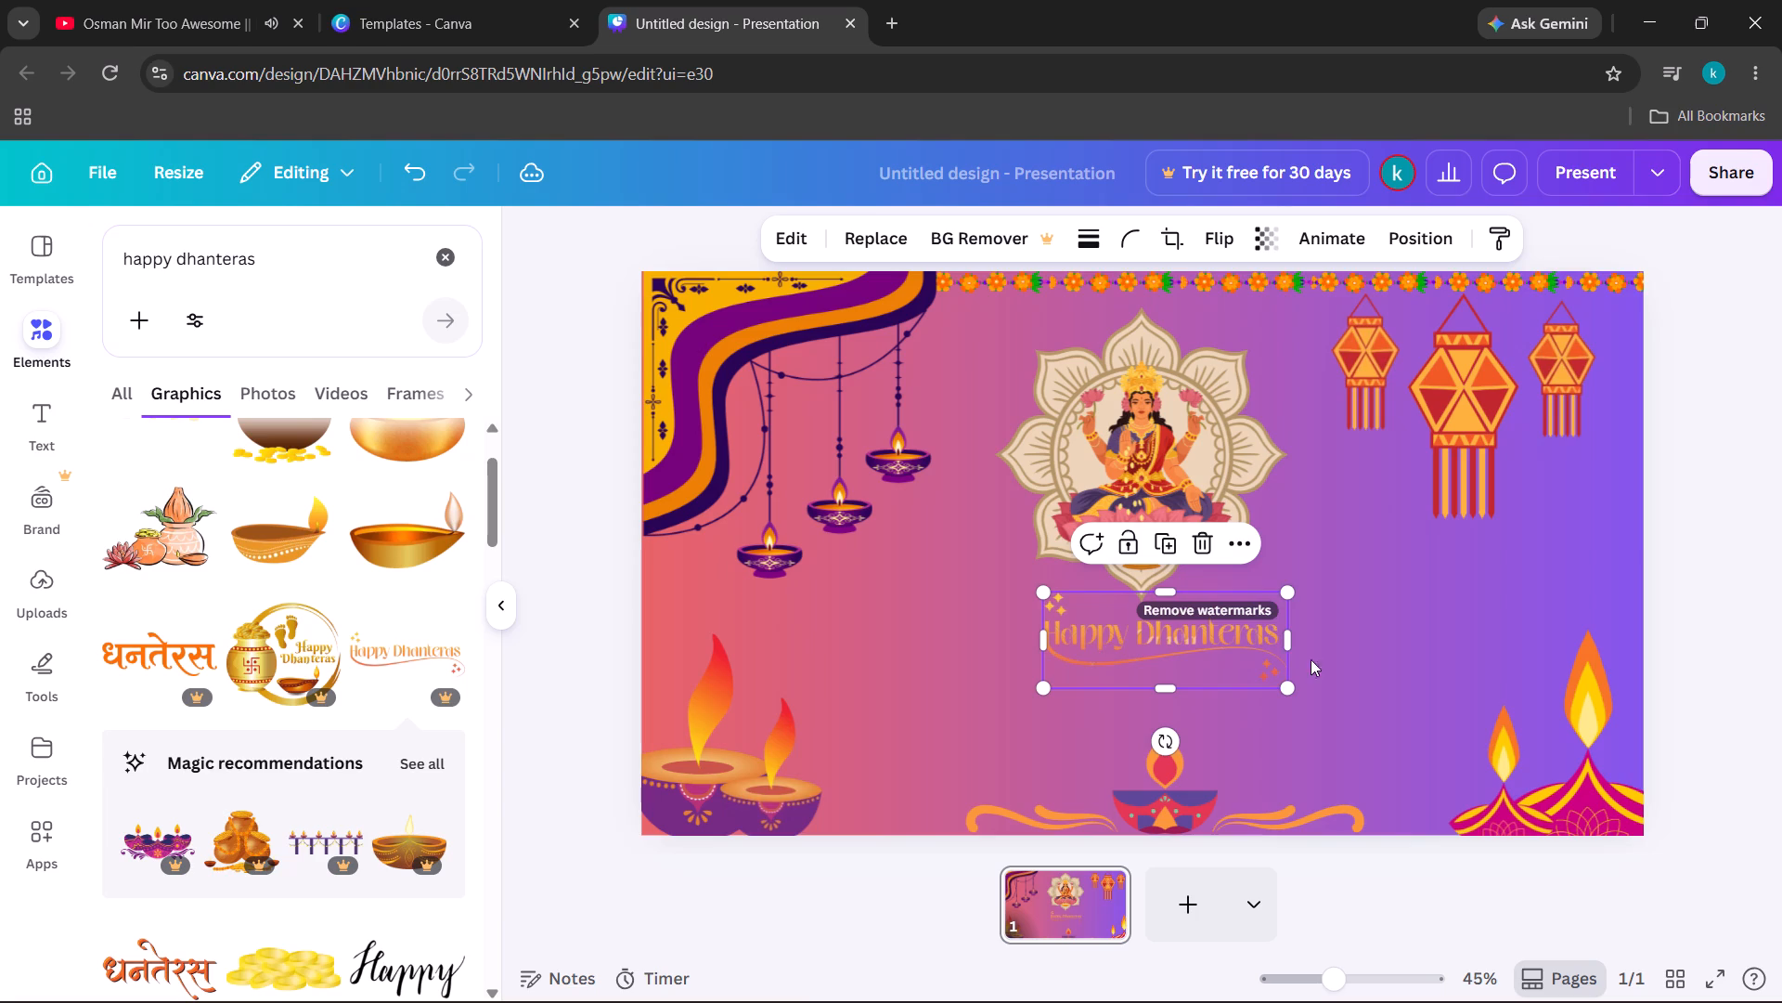
pyautogui.click(1433, 641)
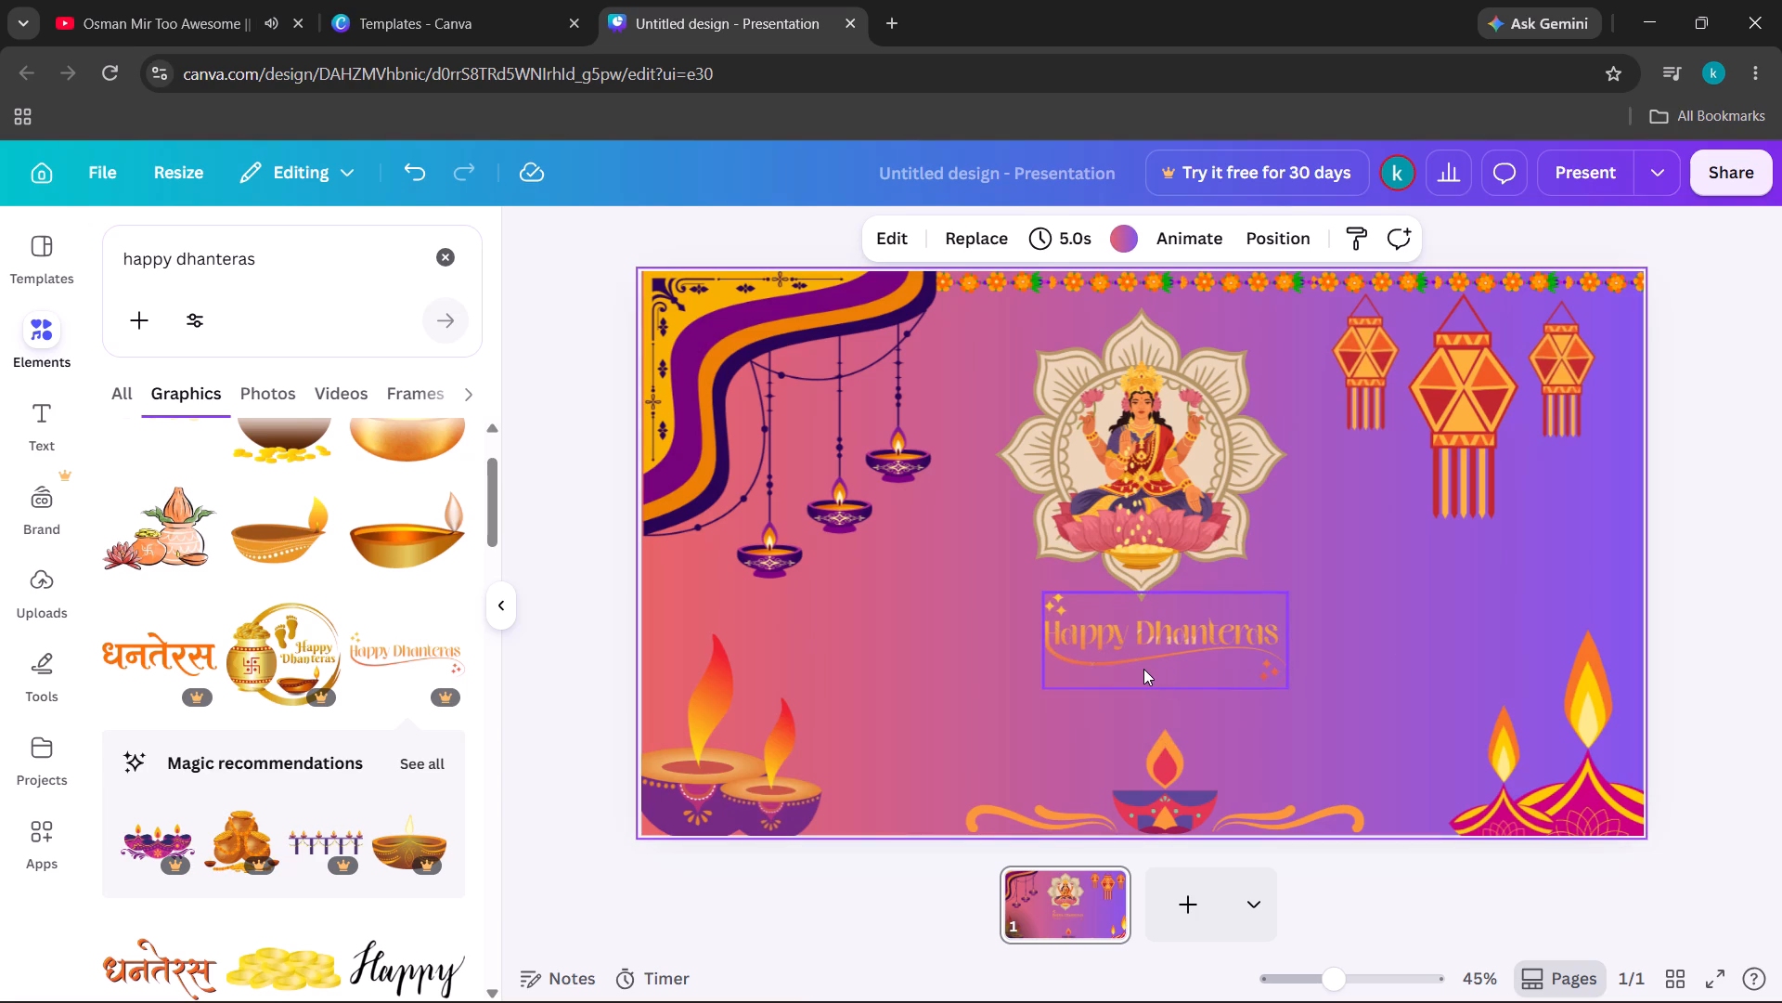
pyautogui.moveTo(1143, 669); pyautogui.dragTo(1130, 670)
pyautogui.click(1362, 632)
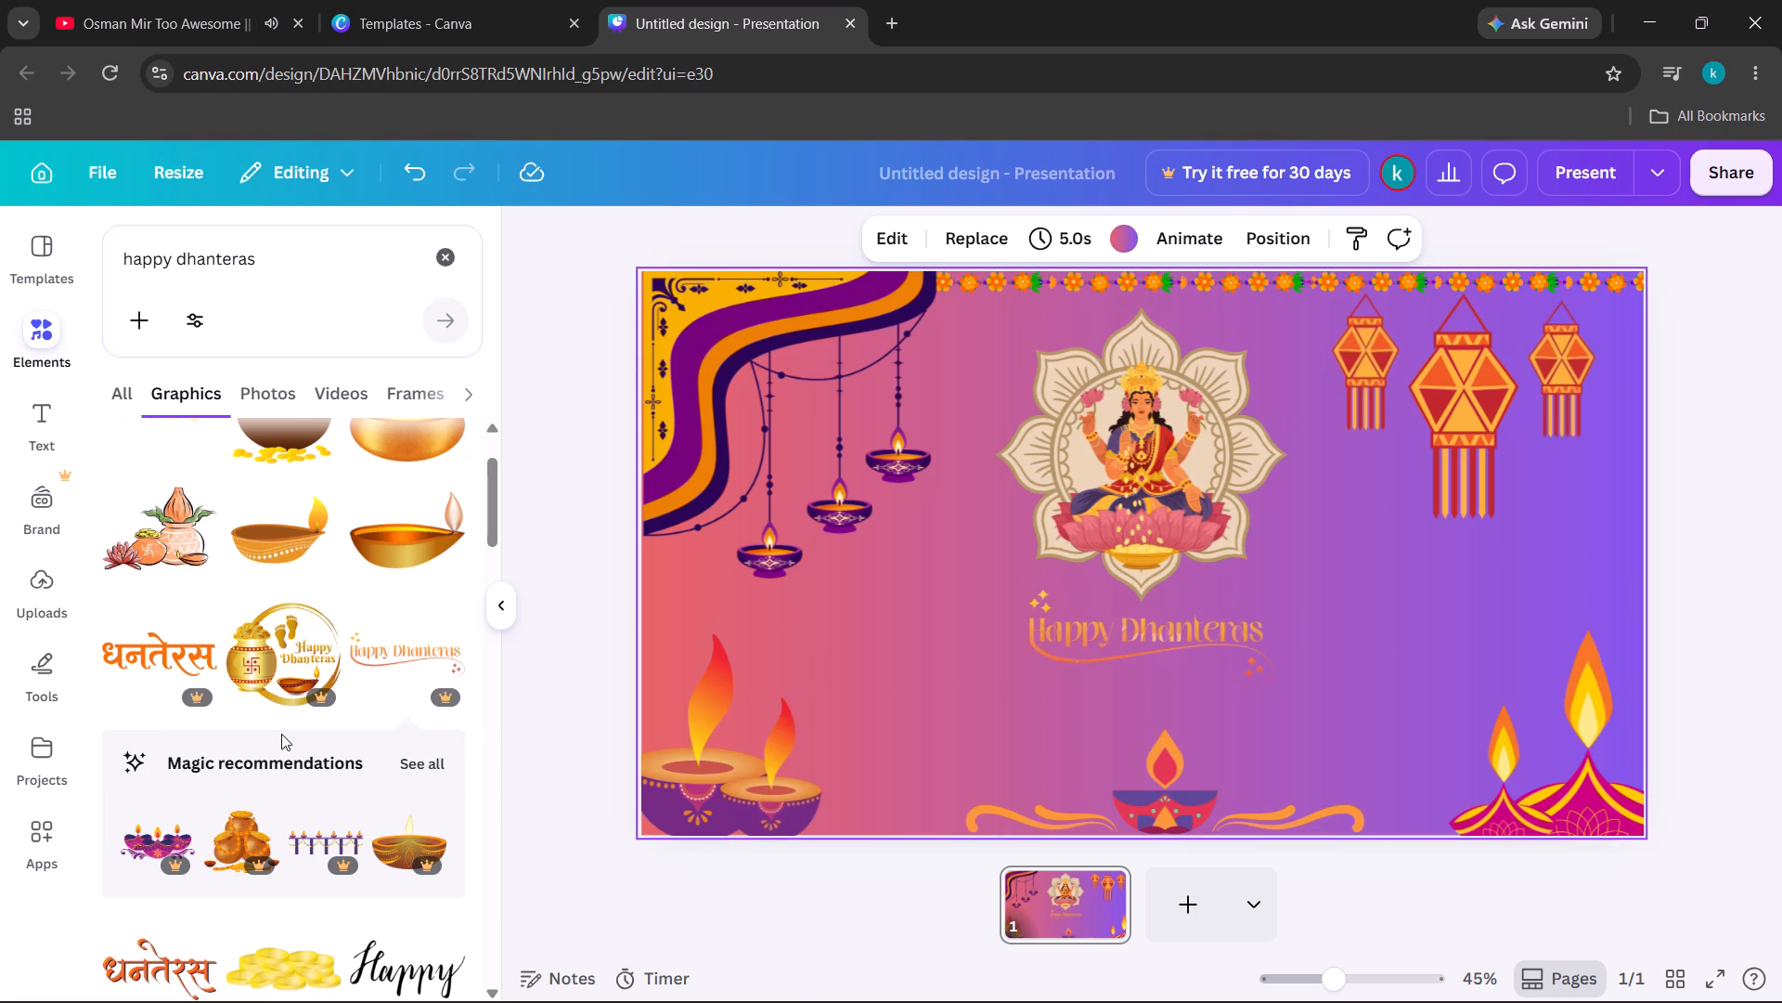
# Replace the graphics search with "kuber ji".
pyautogui.scroll(3, 281, 734)
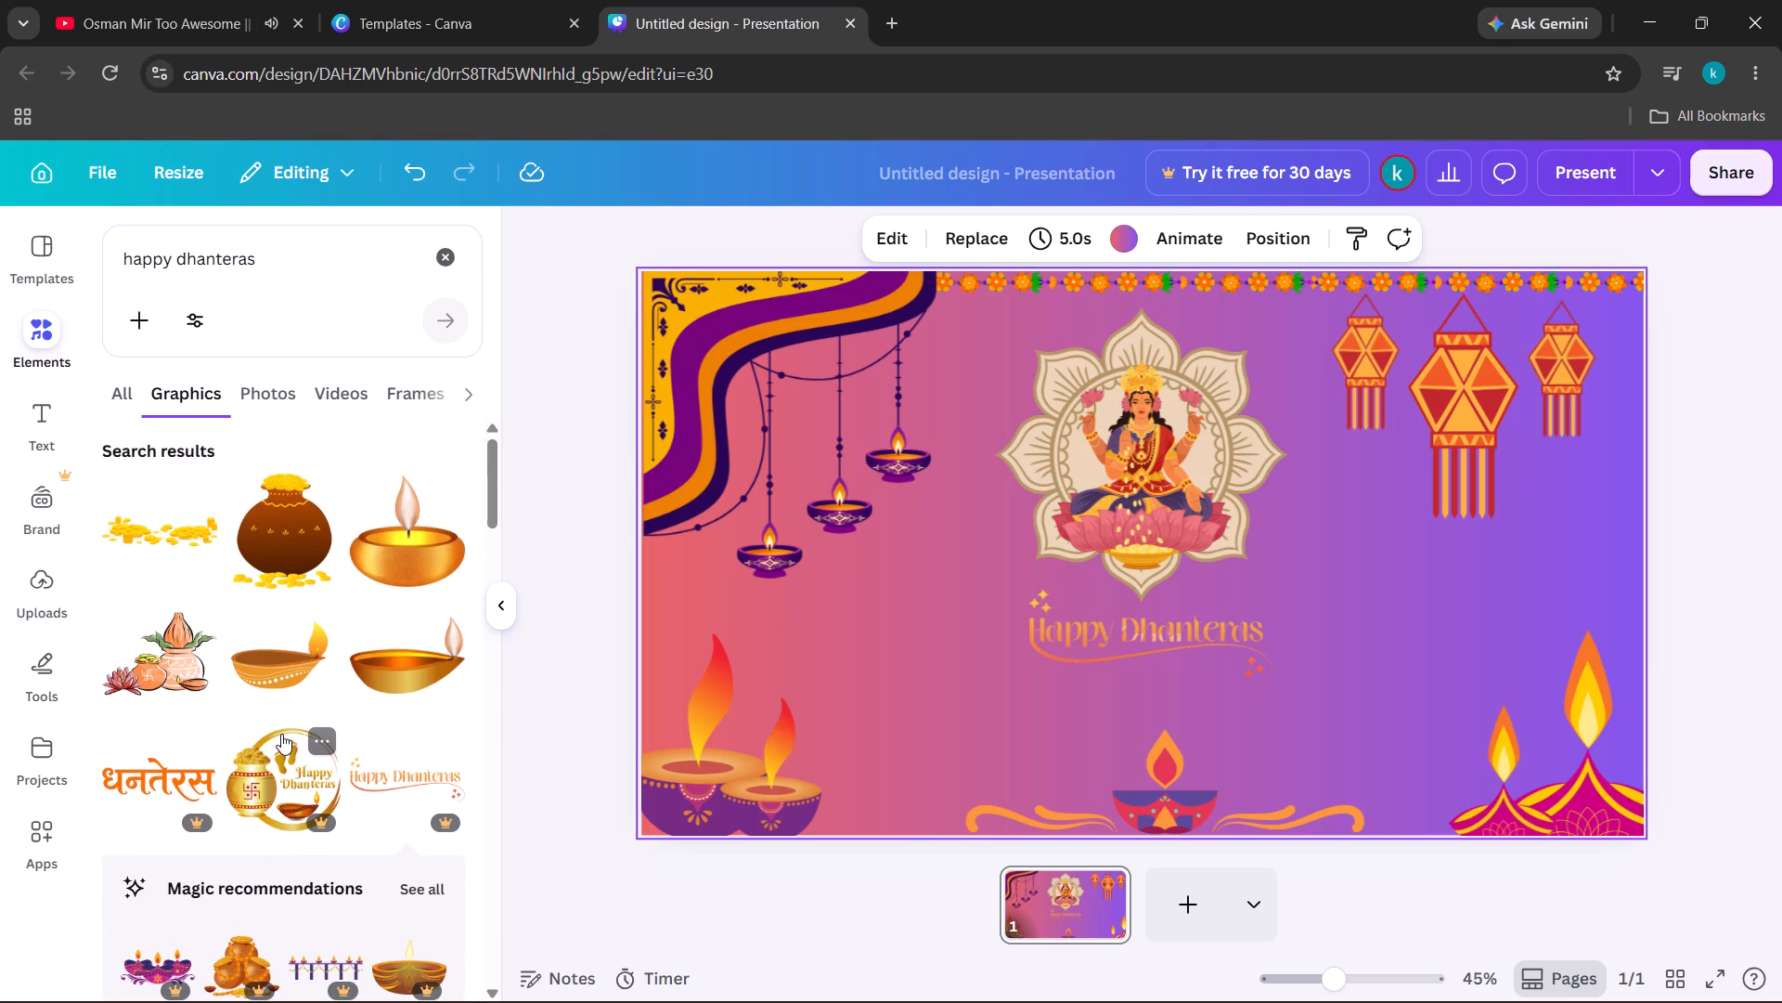
pyautogui.scroll(-3, 281, 734)
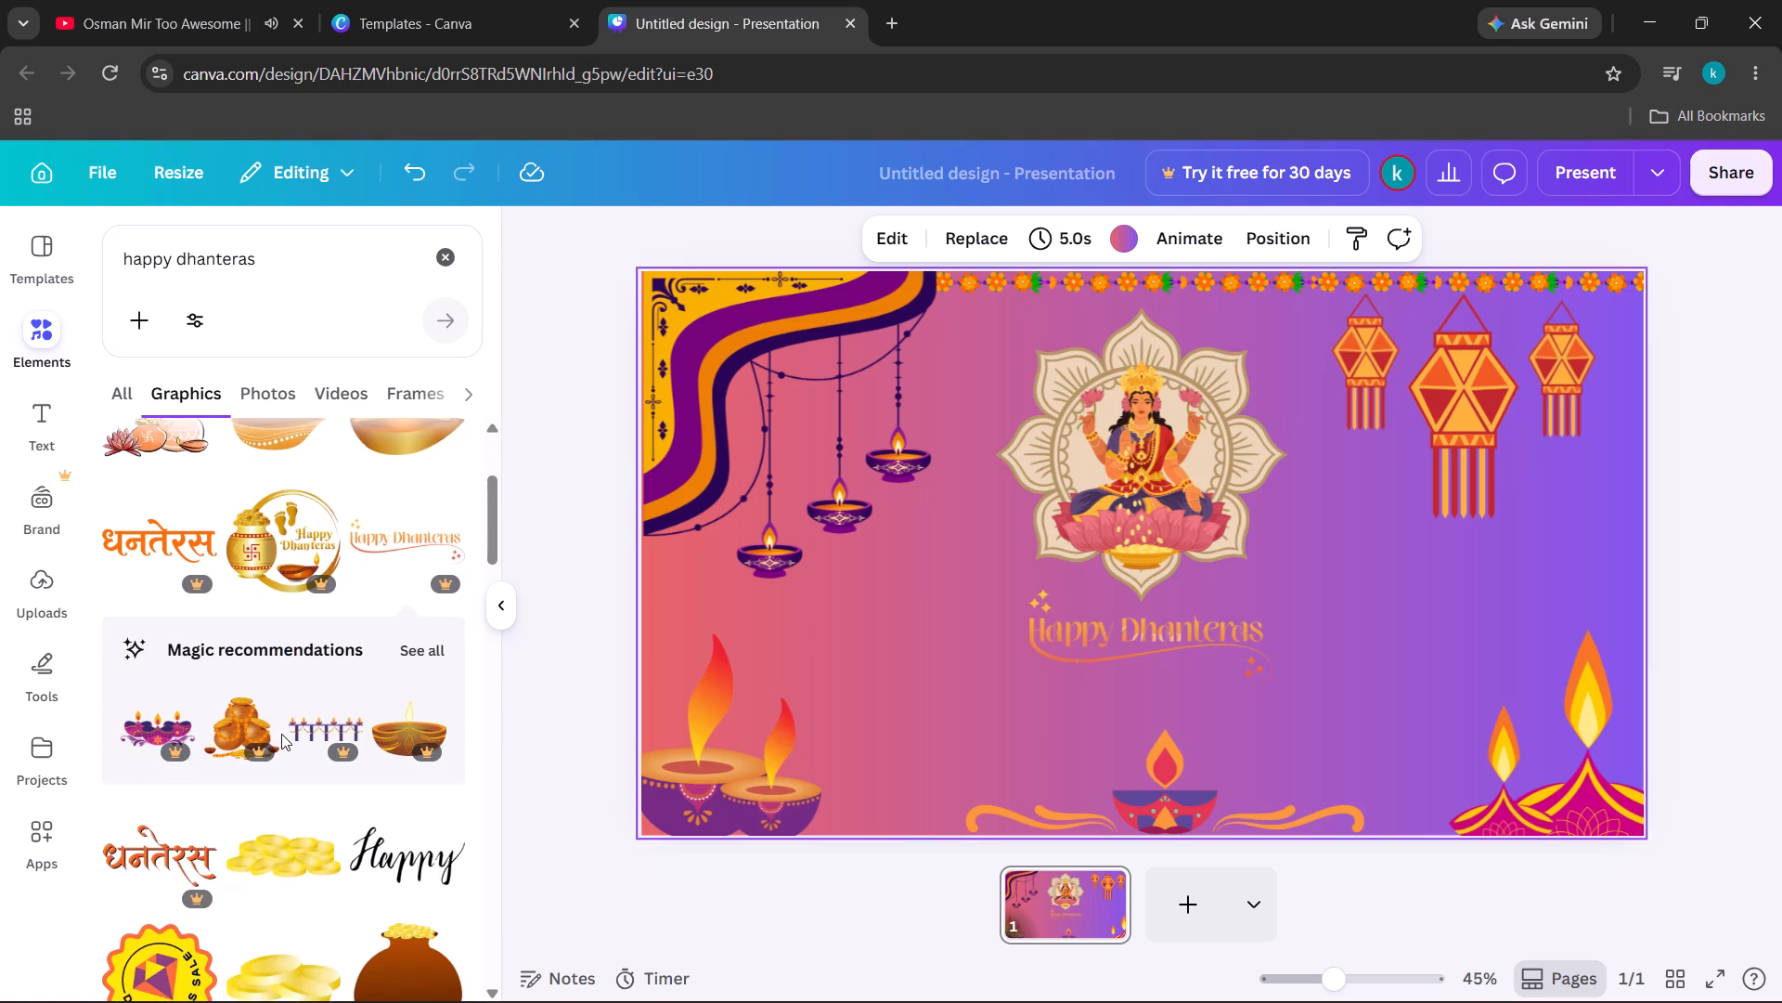
pyautogui.scroll(-2, 281, 734)
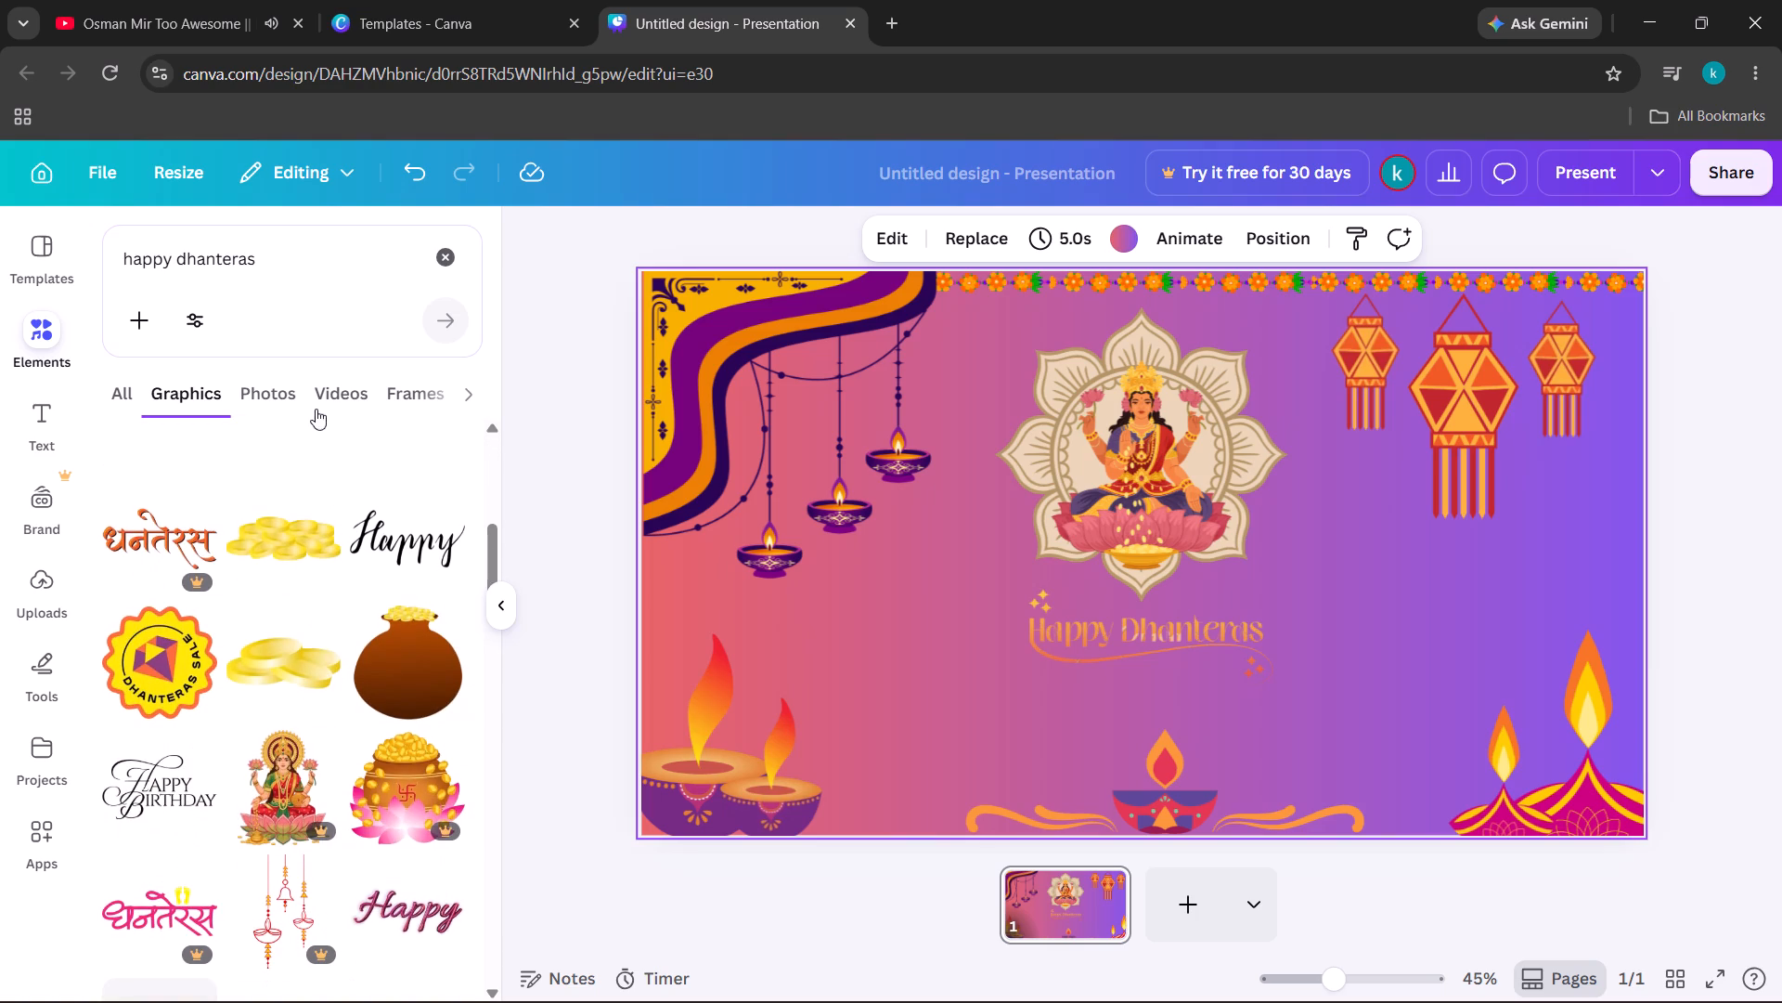
pyautogui.click(338, 261)
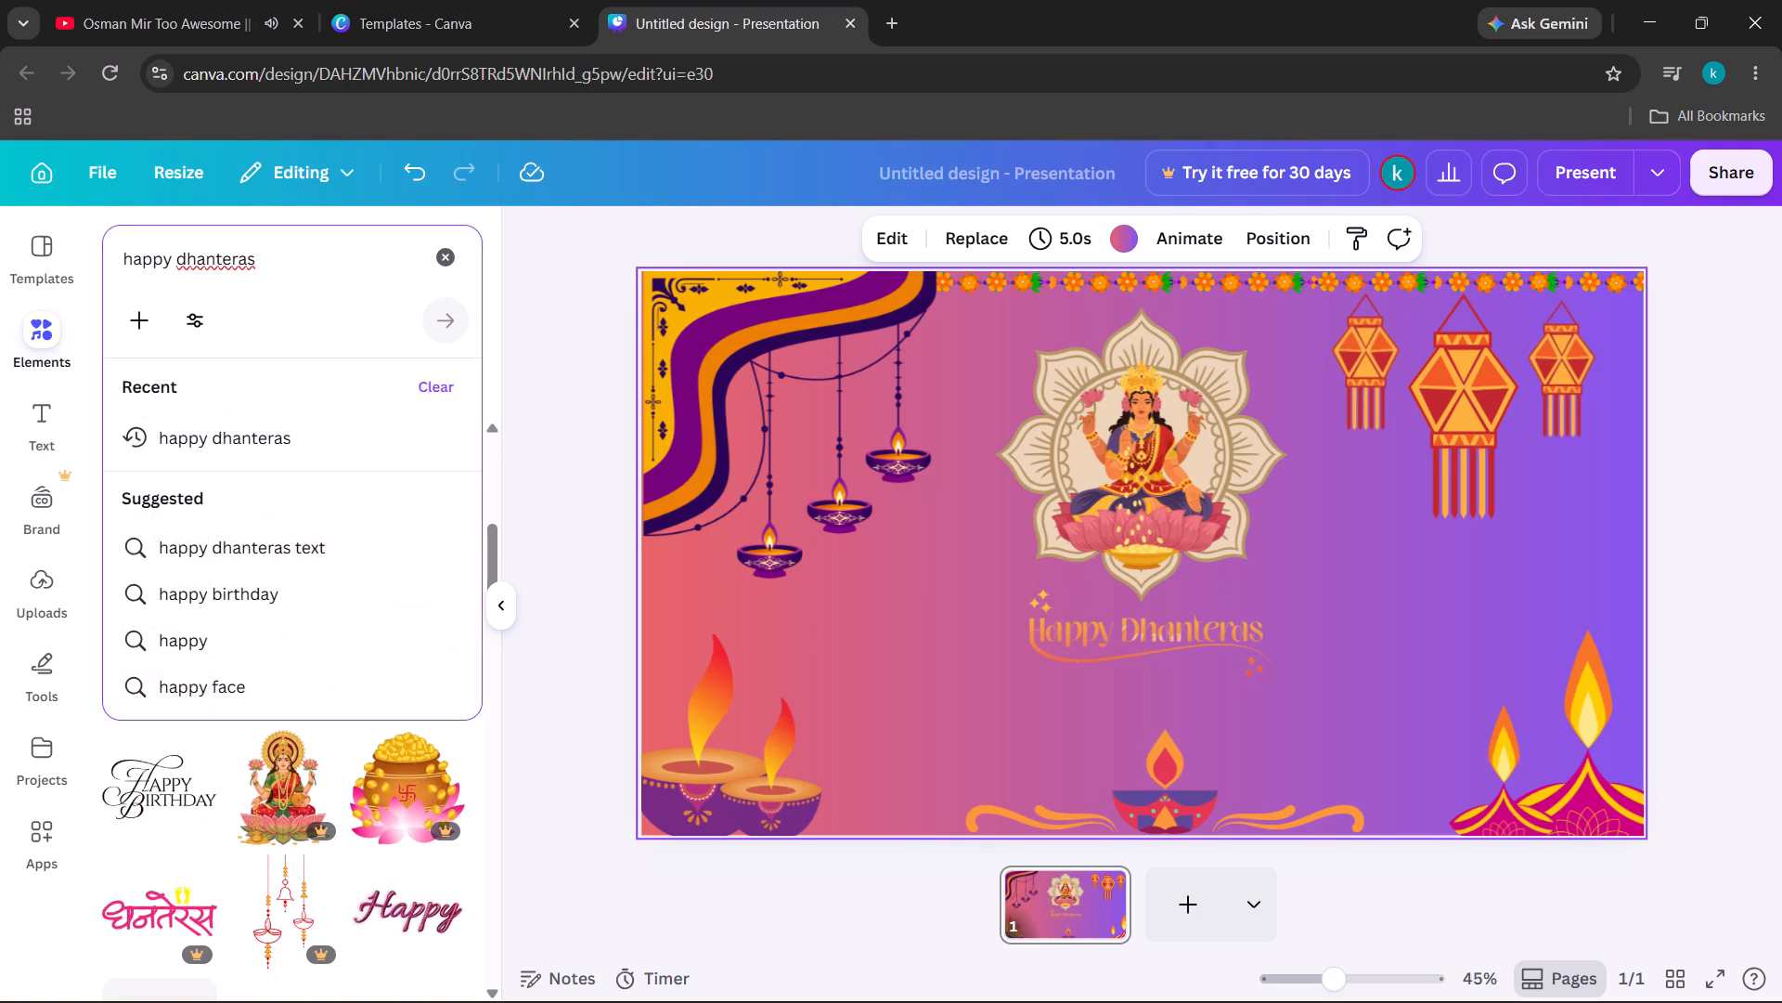
pyautogui.press('BackSpace')
pyautogui.press('BackSpace')
pyautogui.press('BackSpace')
pyautogui.press('BackSpace')
pyautogui.press('BackSpace')
pyautogui.press('BackSpace')
pyautogui.press('BackSpace')
pyautogui.press('BackSpace')
pyautogui.press('BackSpace')
pyautogui.press('BackSpace')
pyautogui.press('BackSpace')
pyautogui.press('BackSpace')
pyautogui.press('BackSpace')
pyautogui.press('BackSpace')
pyautogui.press('BackSpace')
pyautogui.press('BackSpace')
pyautogui.press('BackSpace')
pyautogui.press('BackSpace')
pyautogui.press('BackSpace')
pyautogui.press('BackSpace')
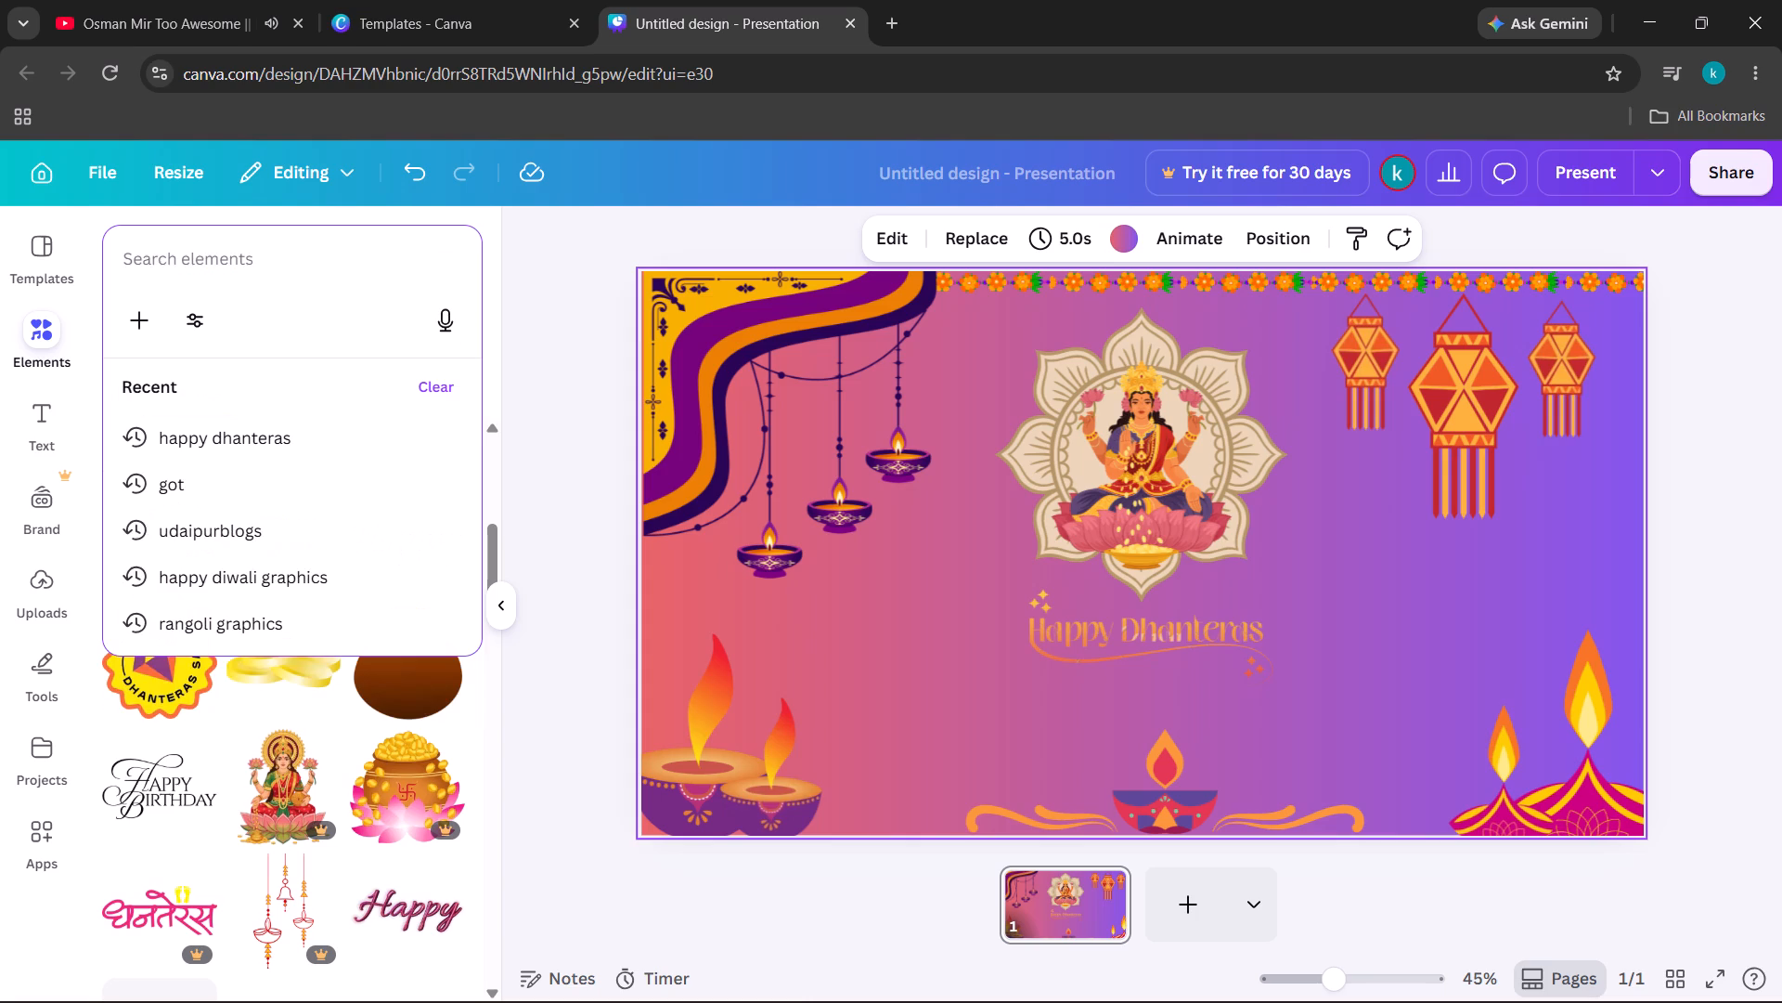
pyautogui.write('kuber')
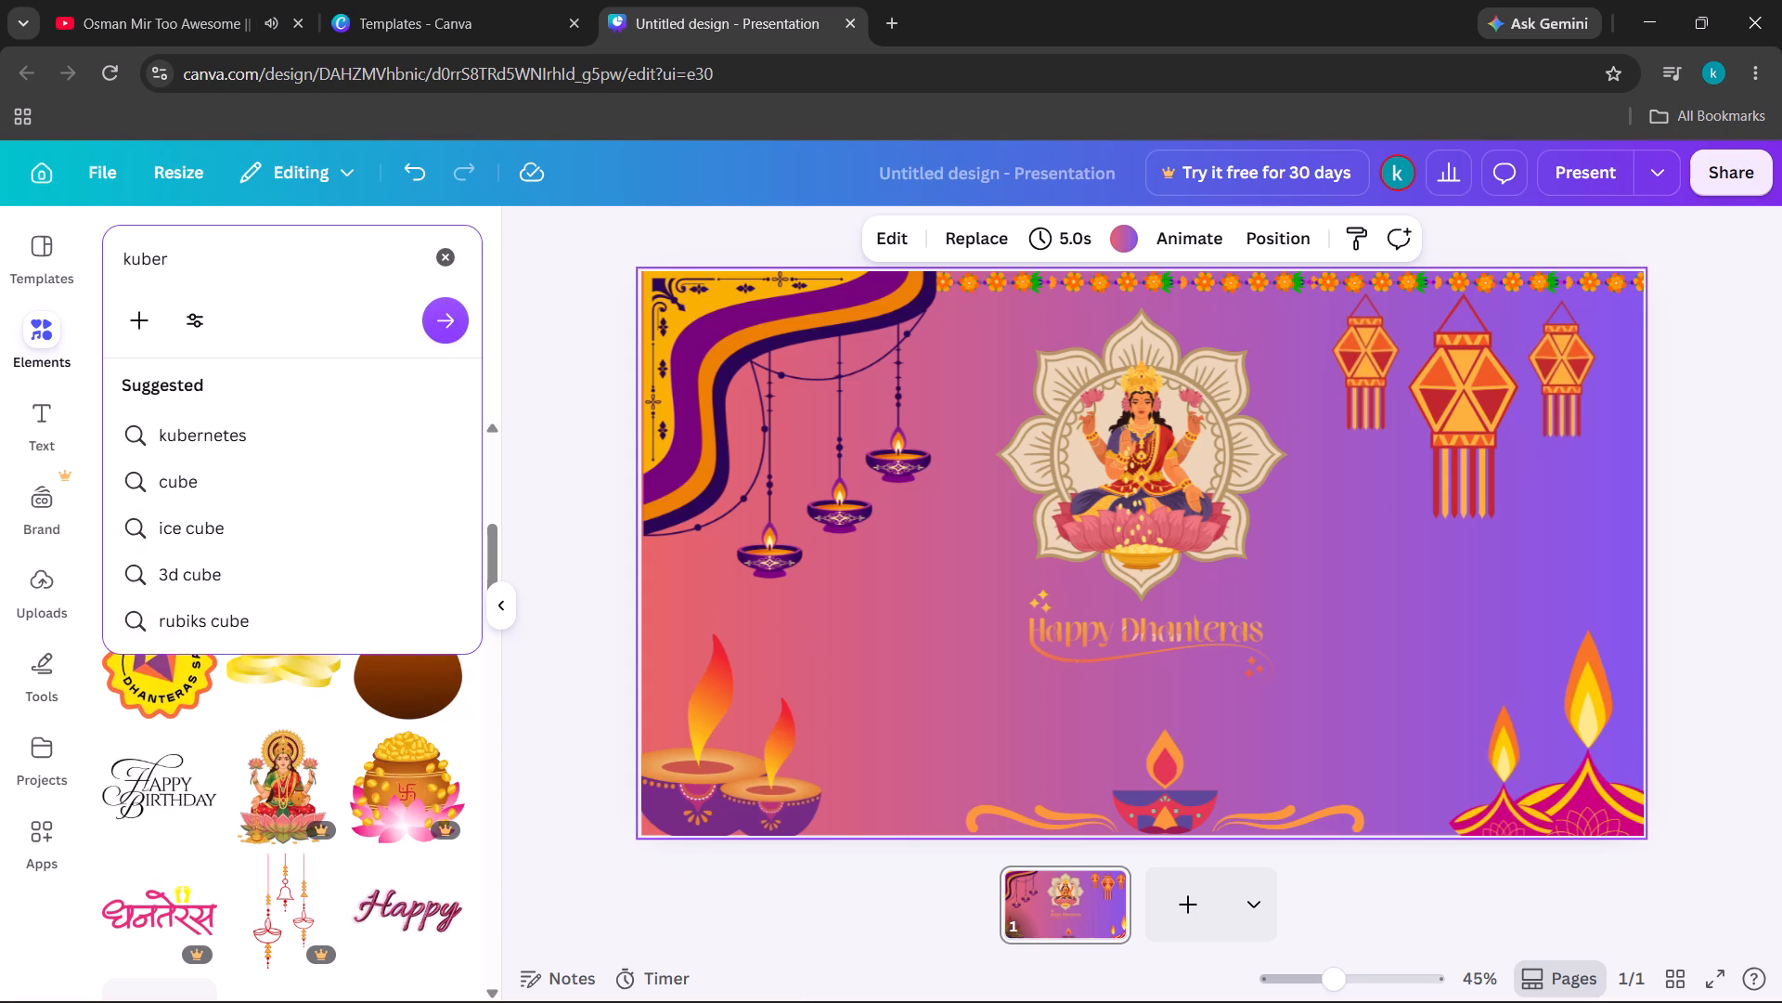
pyautogui.press('space')
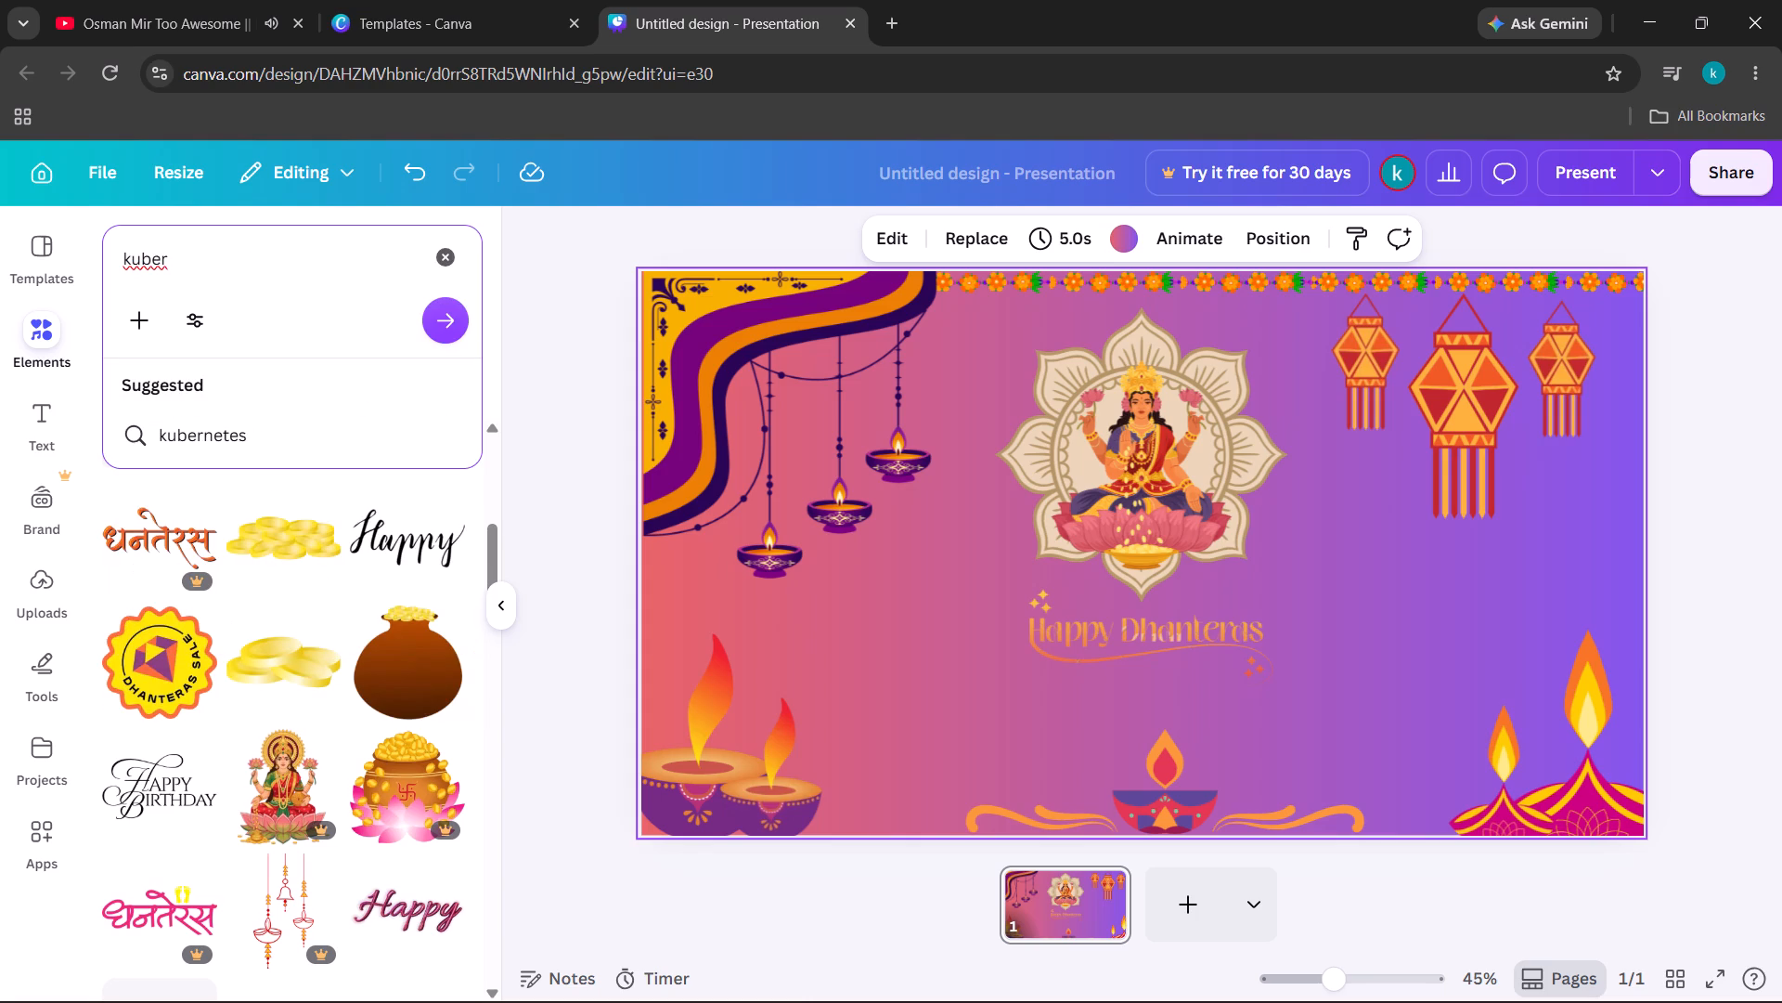
pyautogui.write('ji')
pyautogui.press('space')
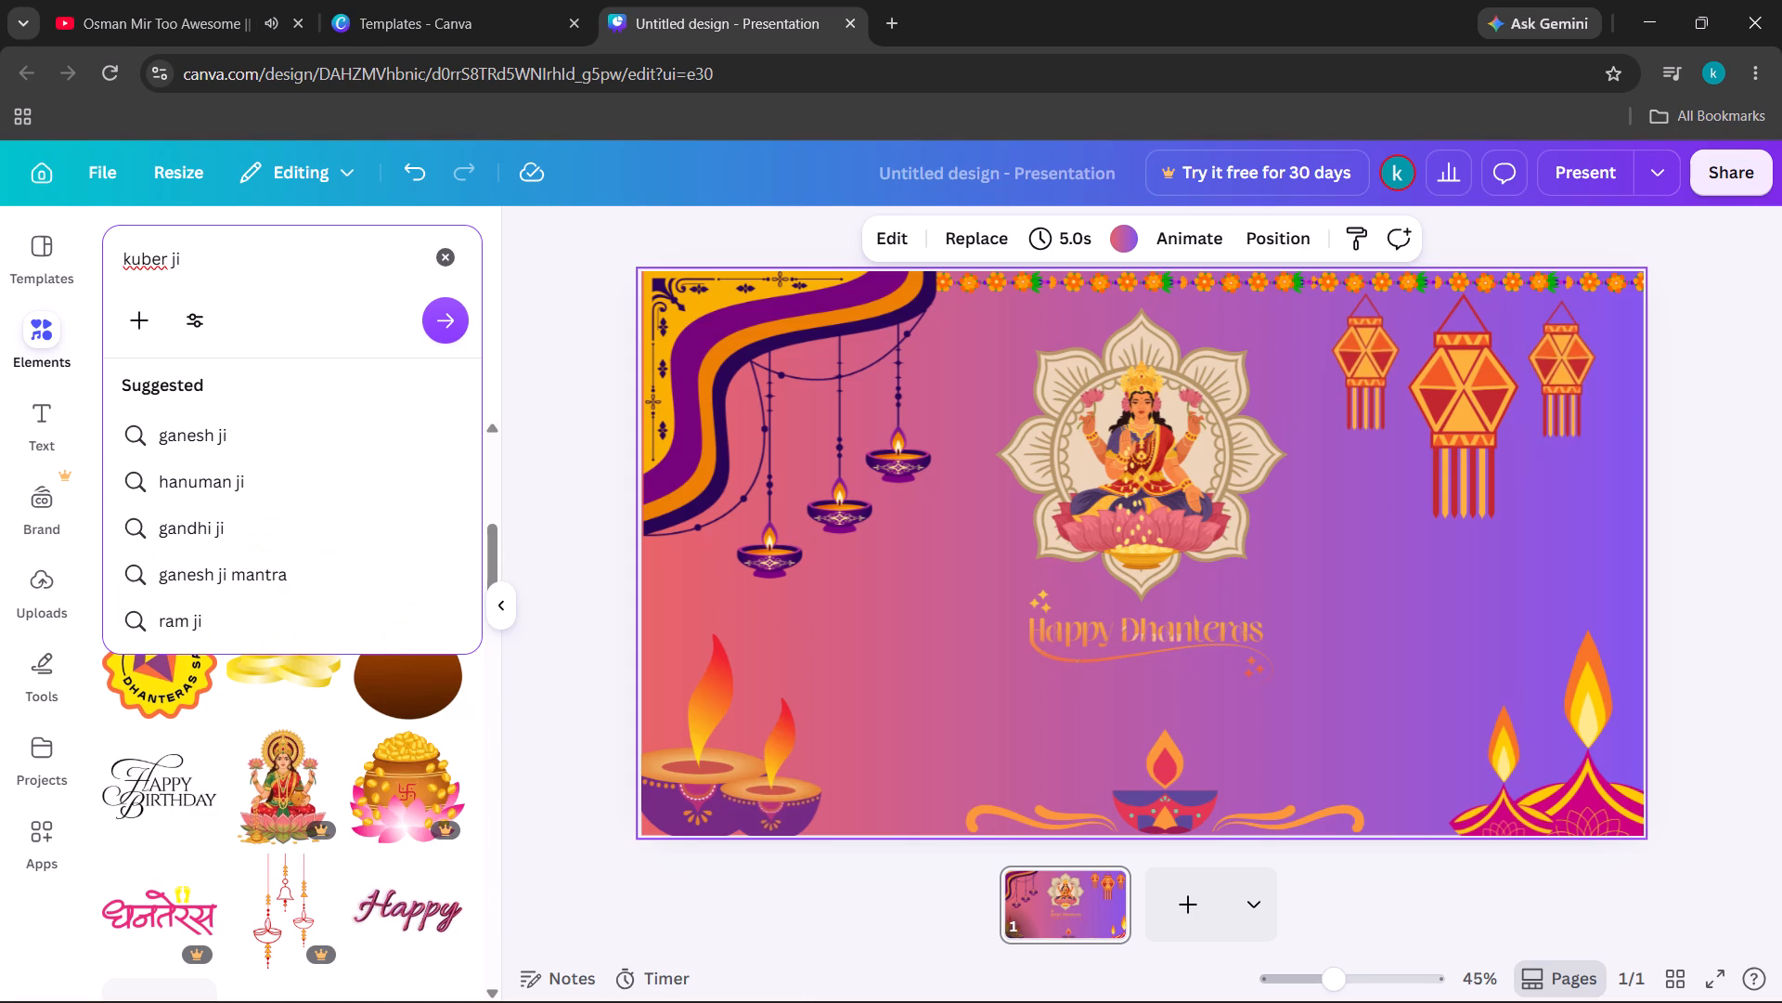
pyautogui.press('Return')
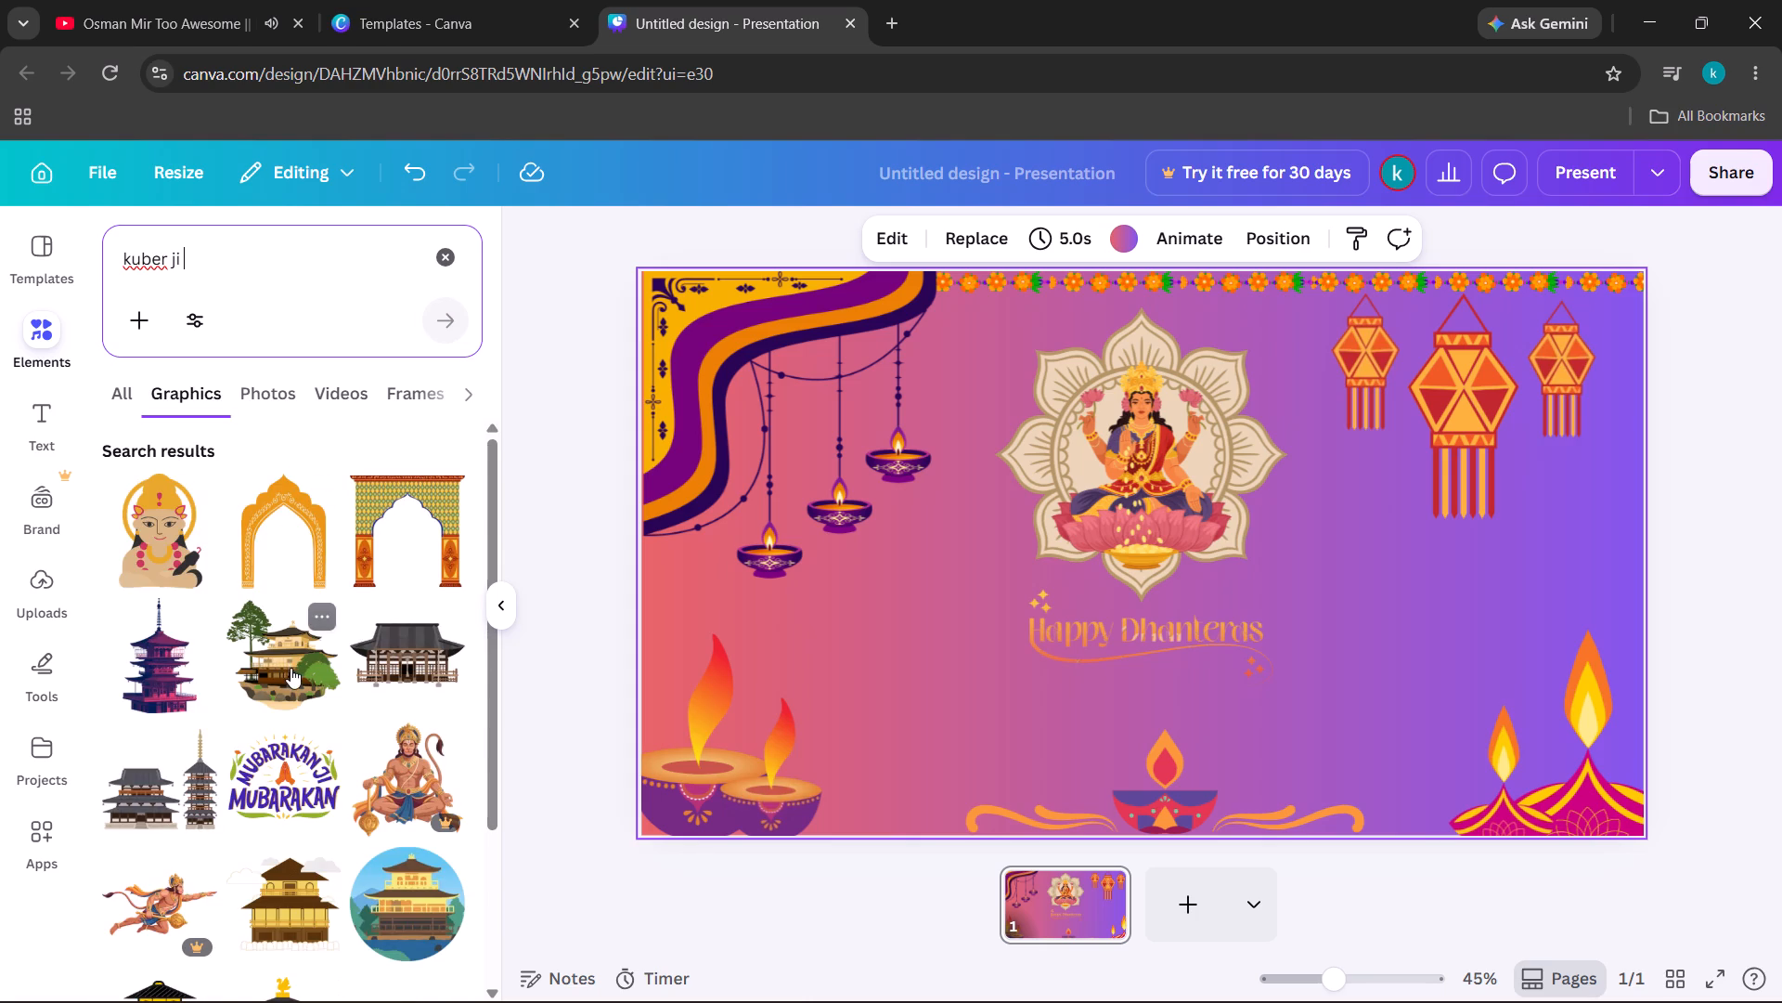
# Look through the "kuber ji" graphics results for a Kuber figure suitable for the page.
pyautogui.scroll(-3, 291, 668)
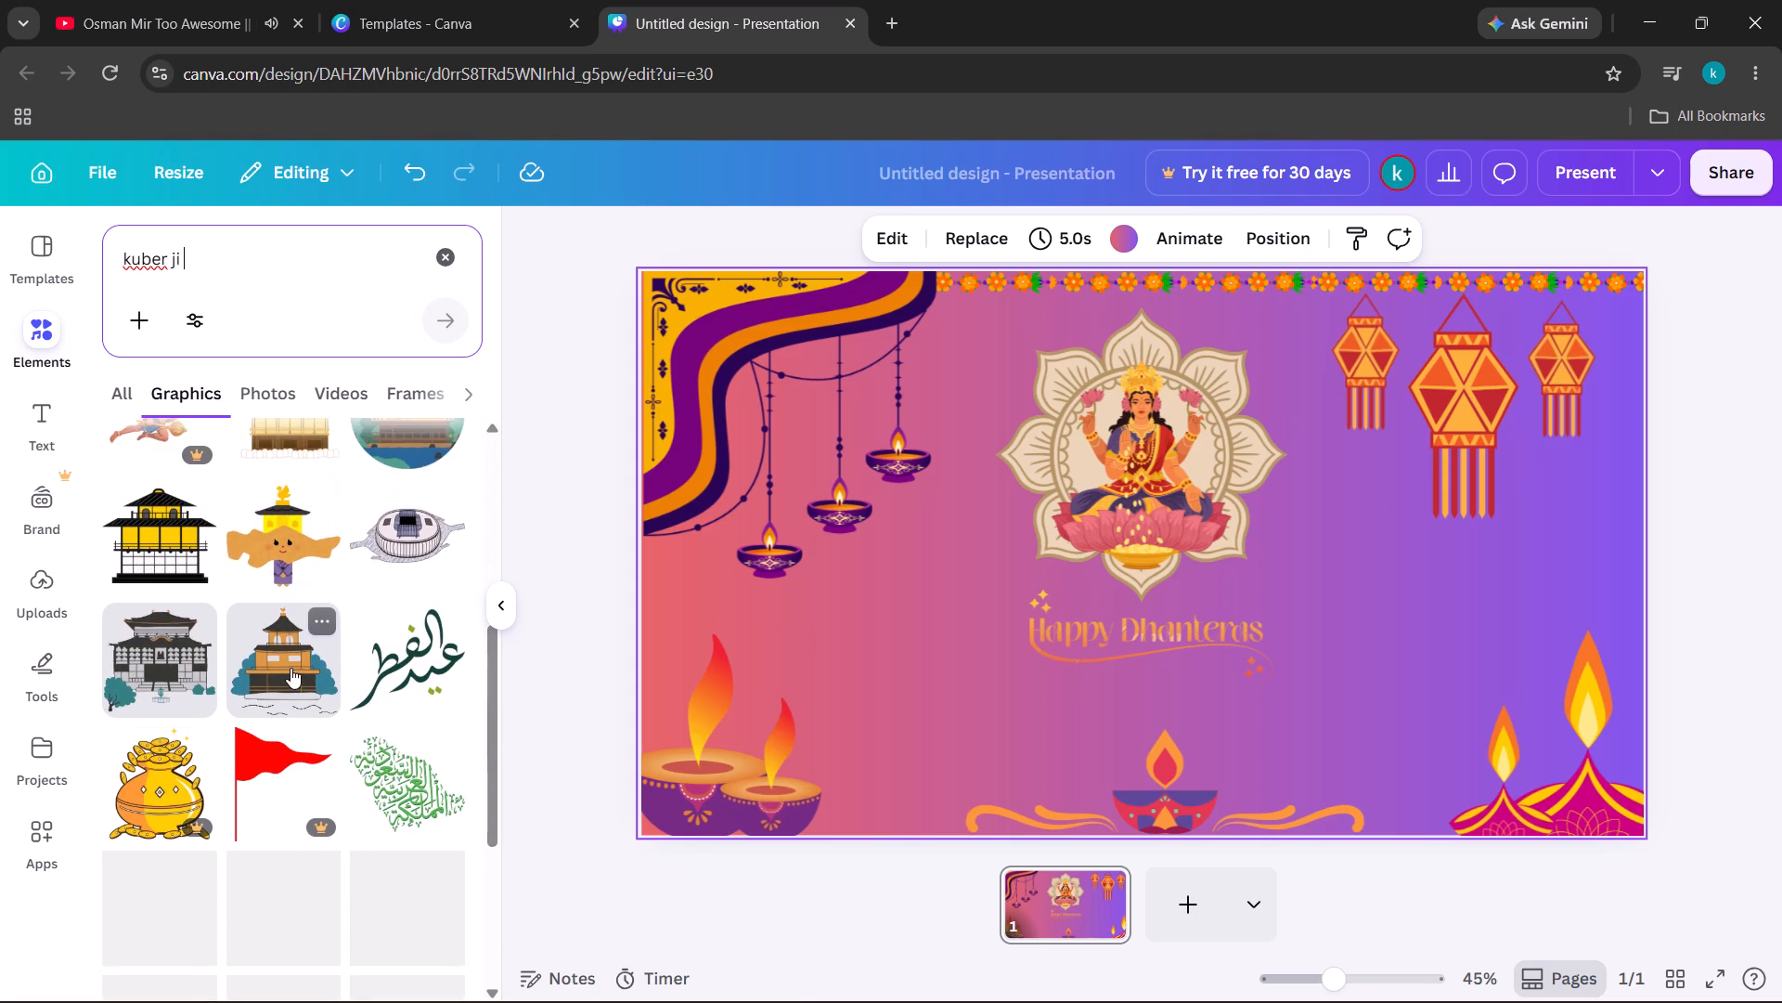
pyautogui.scroll(-3, 291, 668)
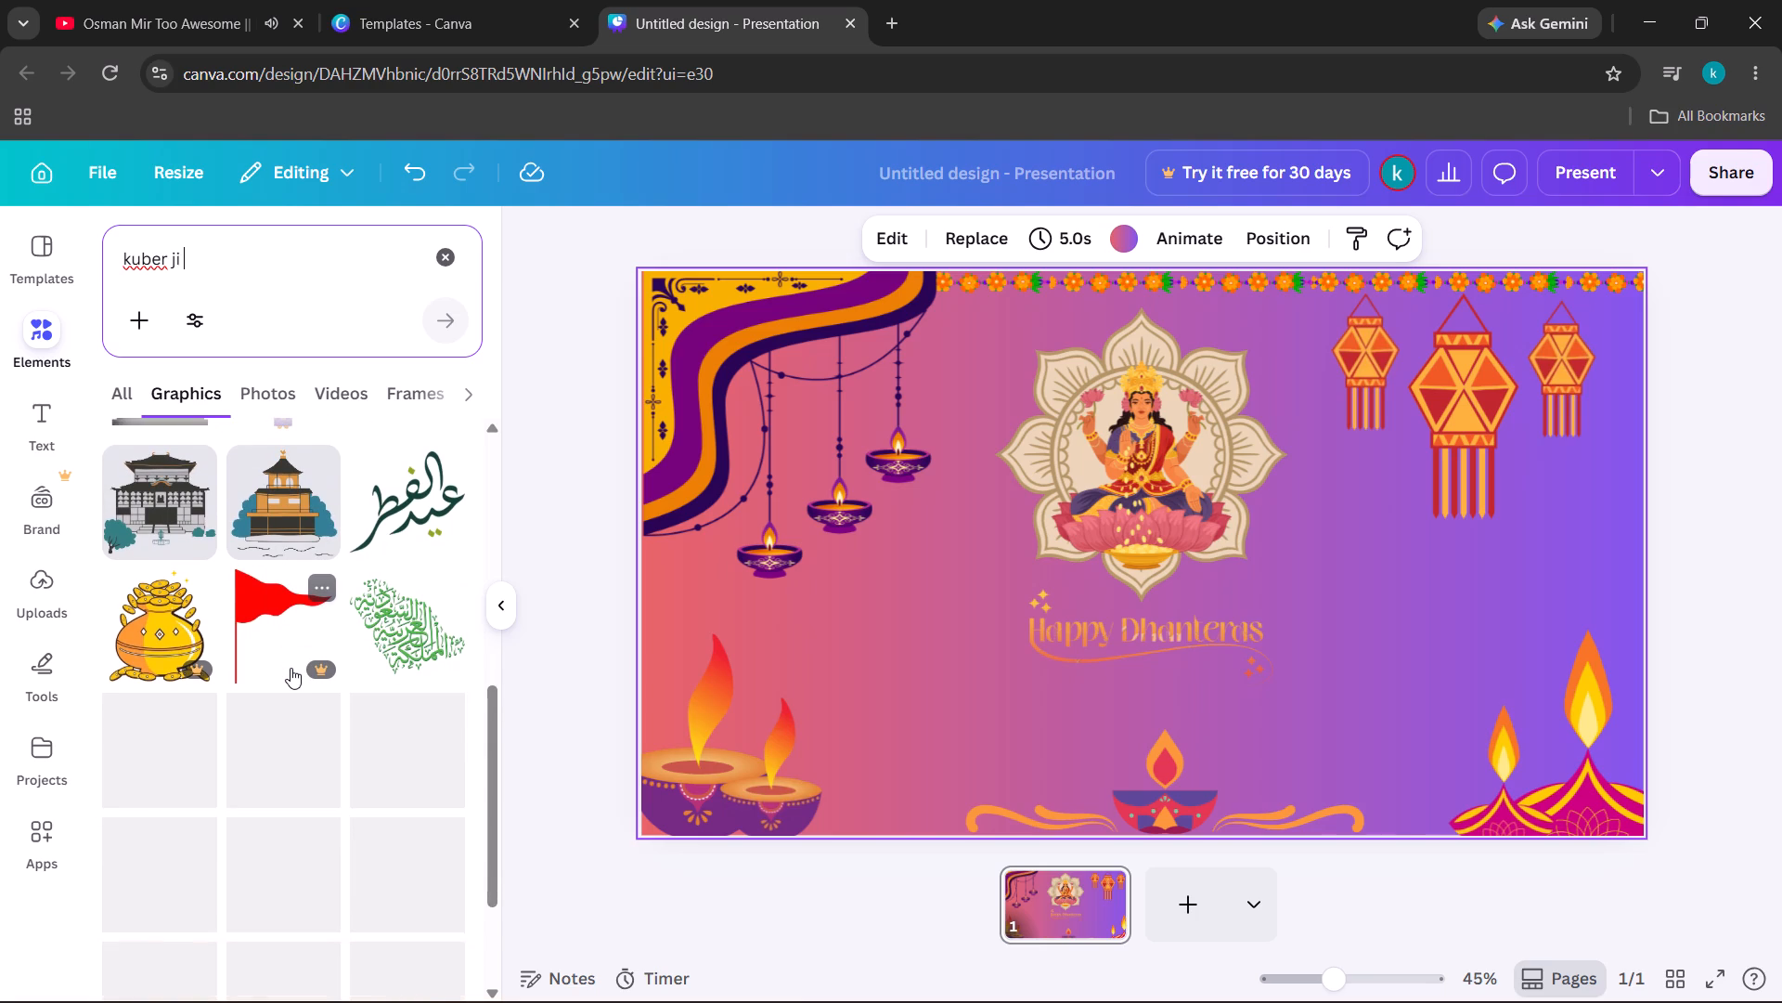
pyautogui.scroll(-4, 291, 668)
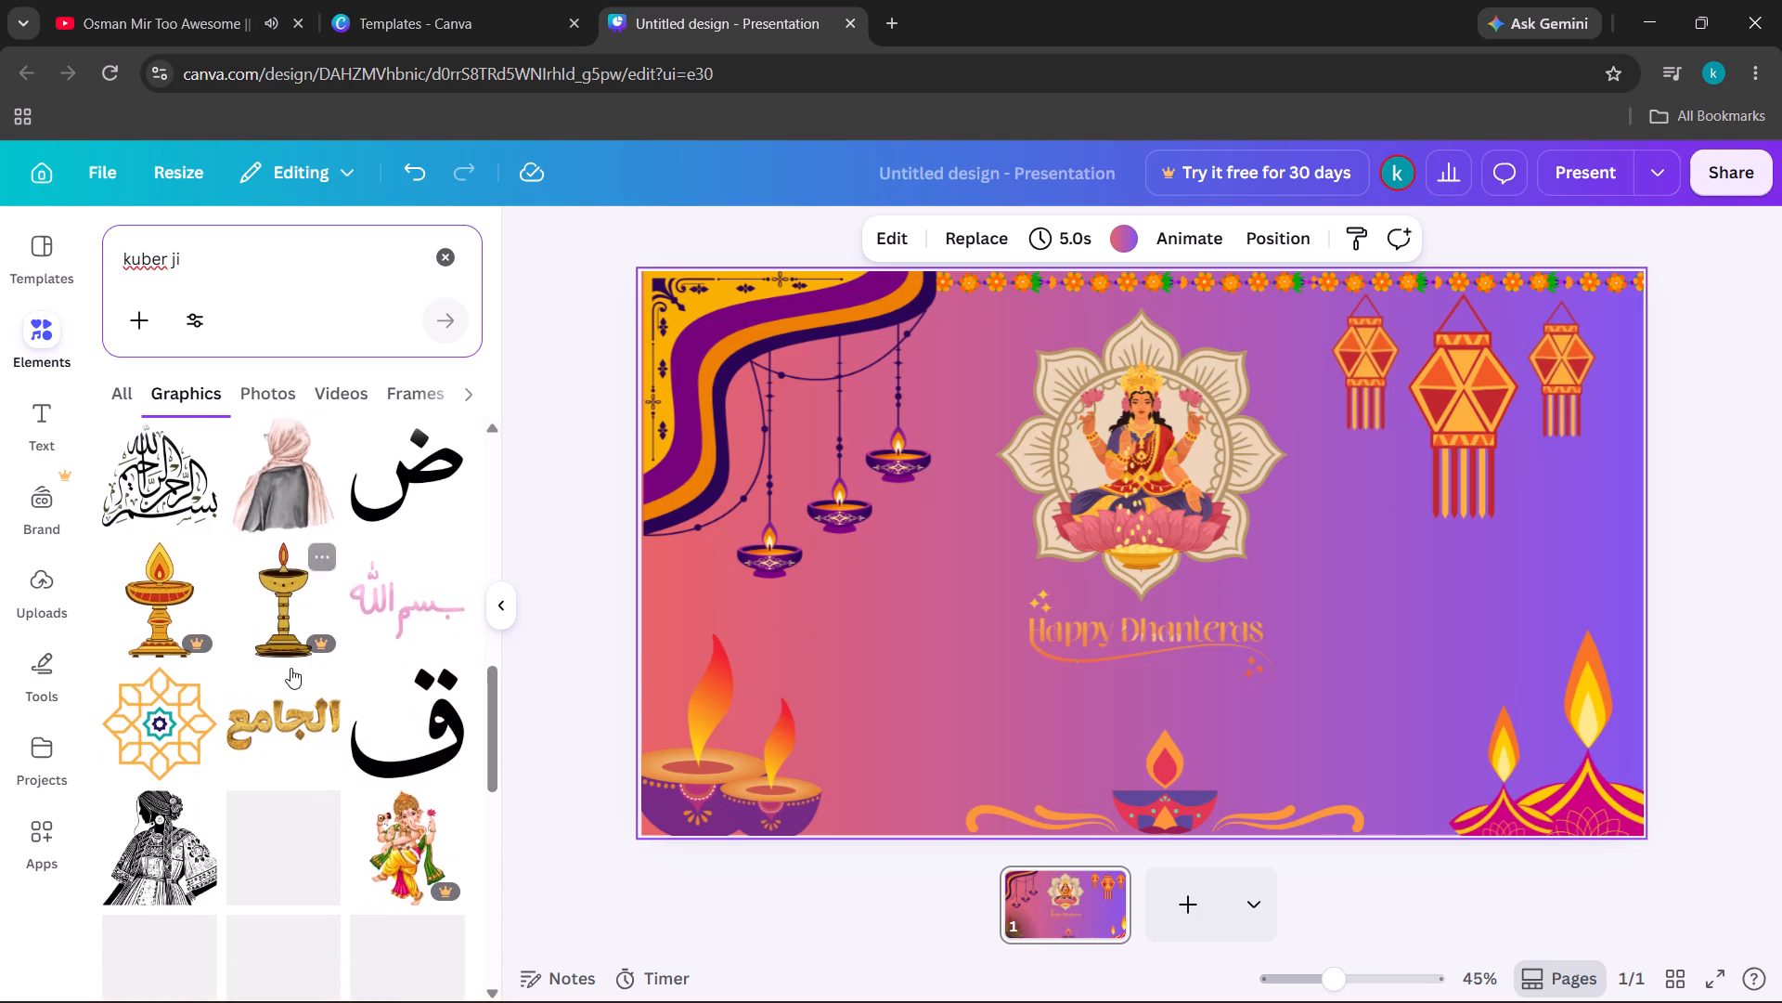
pyautogui.scroll(-3, 291, 668)
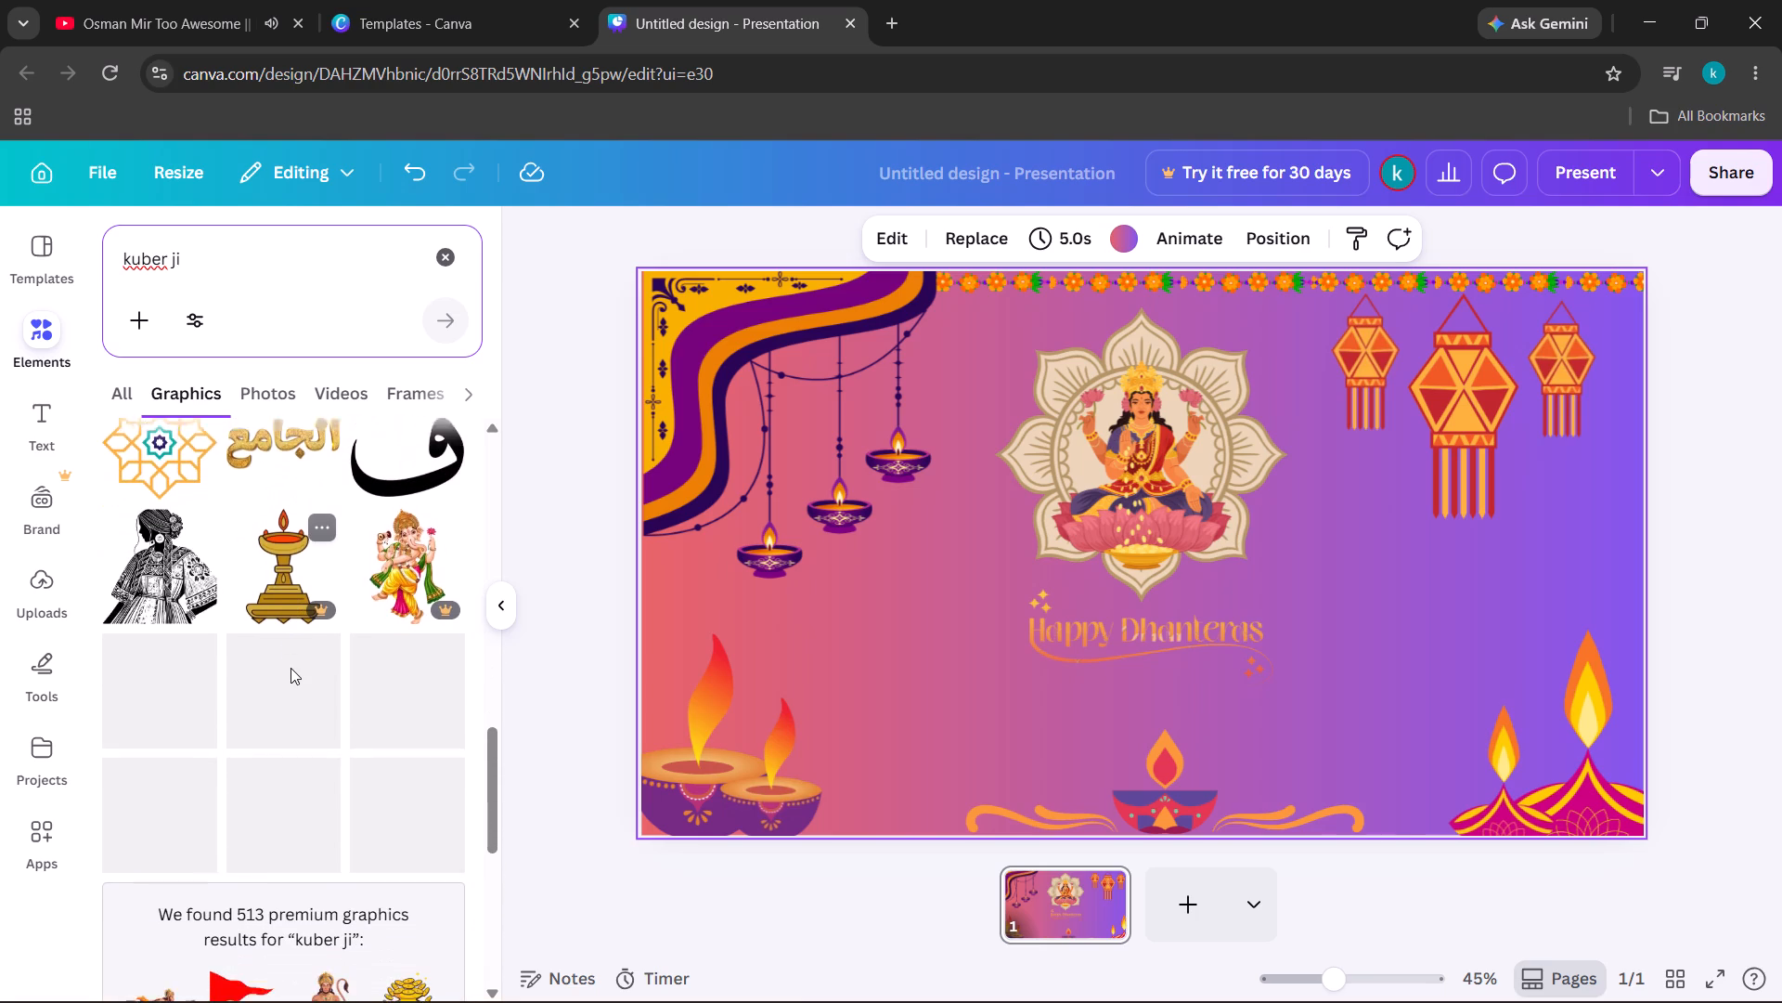
pyautogui.scroll(-4, 291, 668)
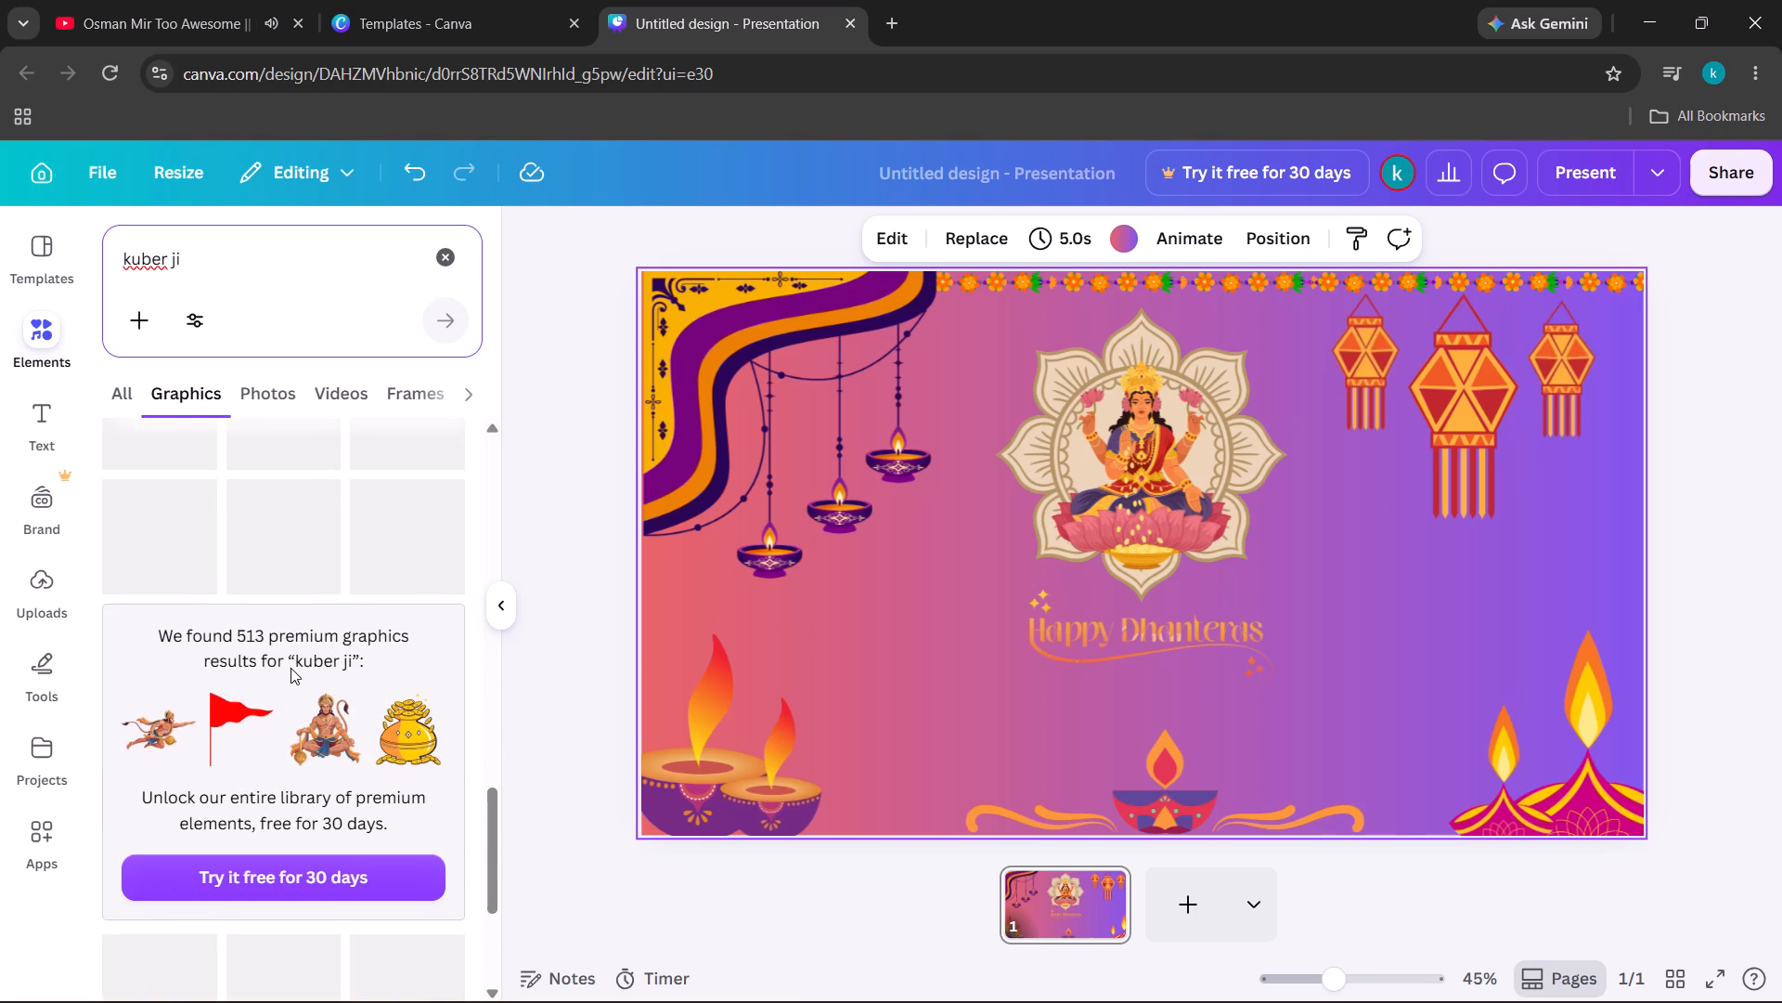
pyautogui.scroll(-7, 291, 668)
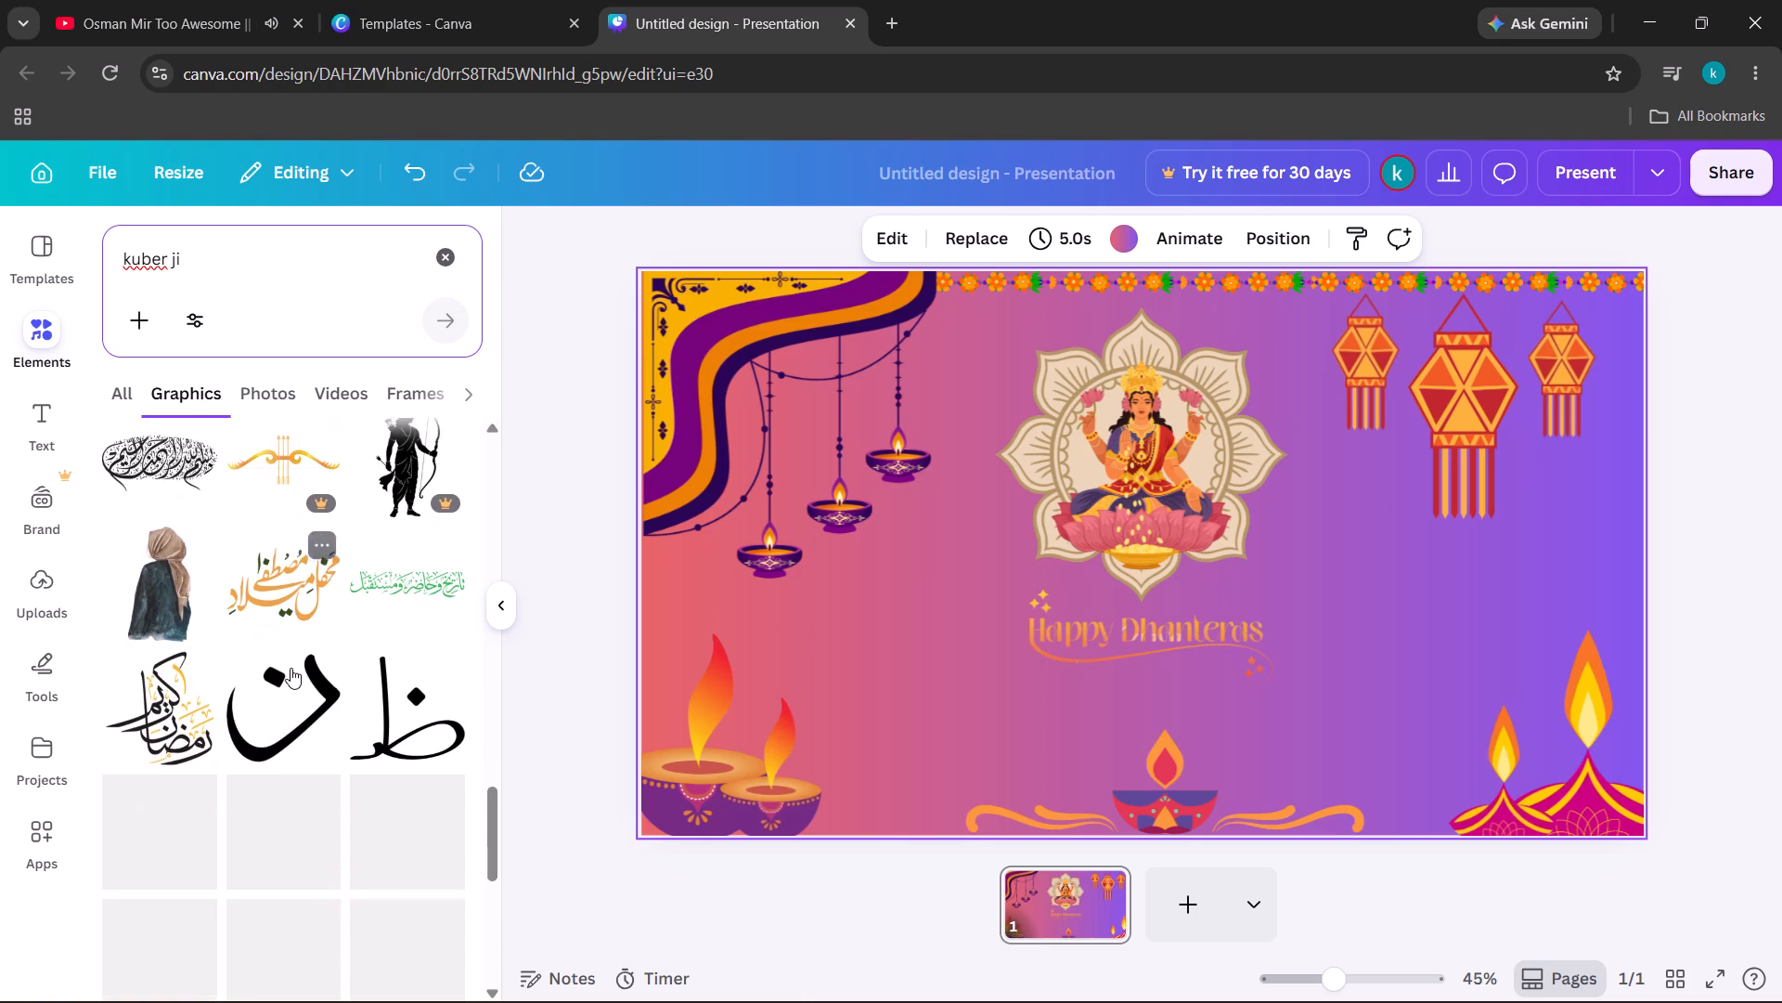
# Search the elements for "diwali graphics" and look over the result categories.
pyautogui.click(447, 266)
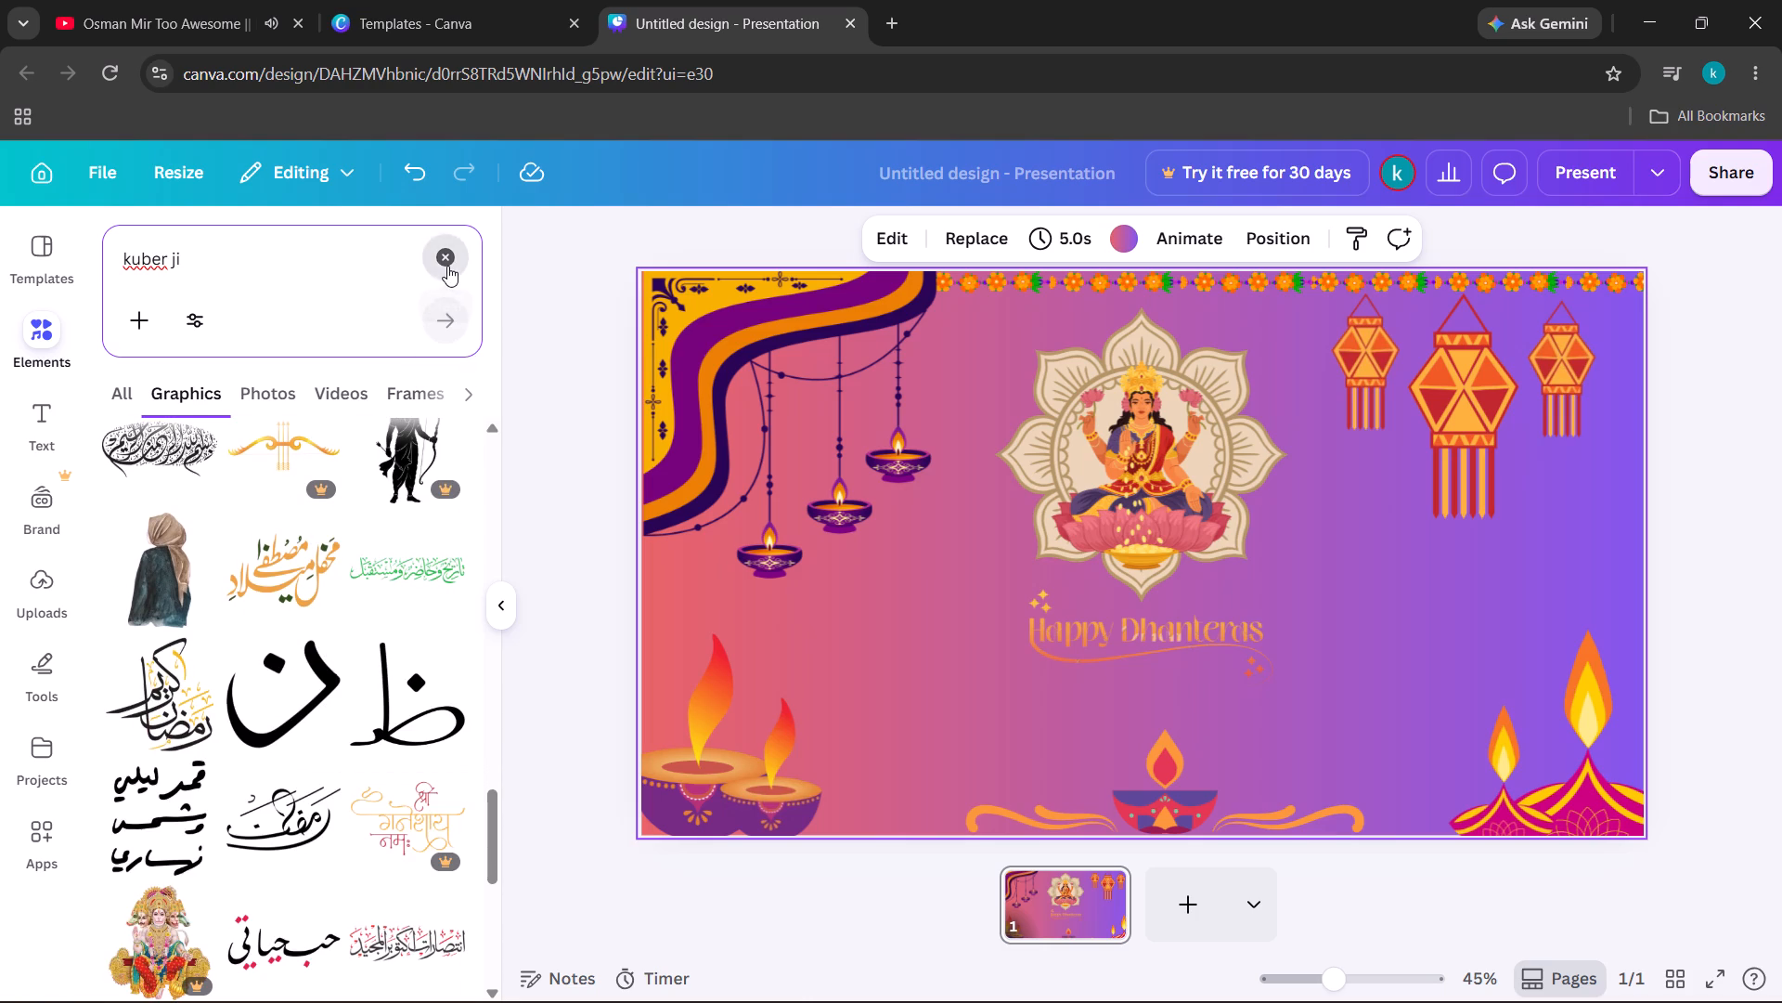
pyautogui.click(398, 253)
pyautogui.write('diwali graphi')
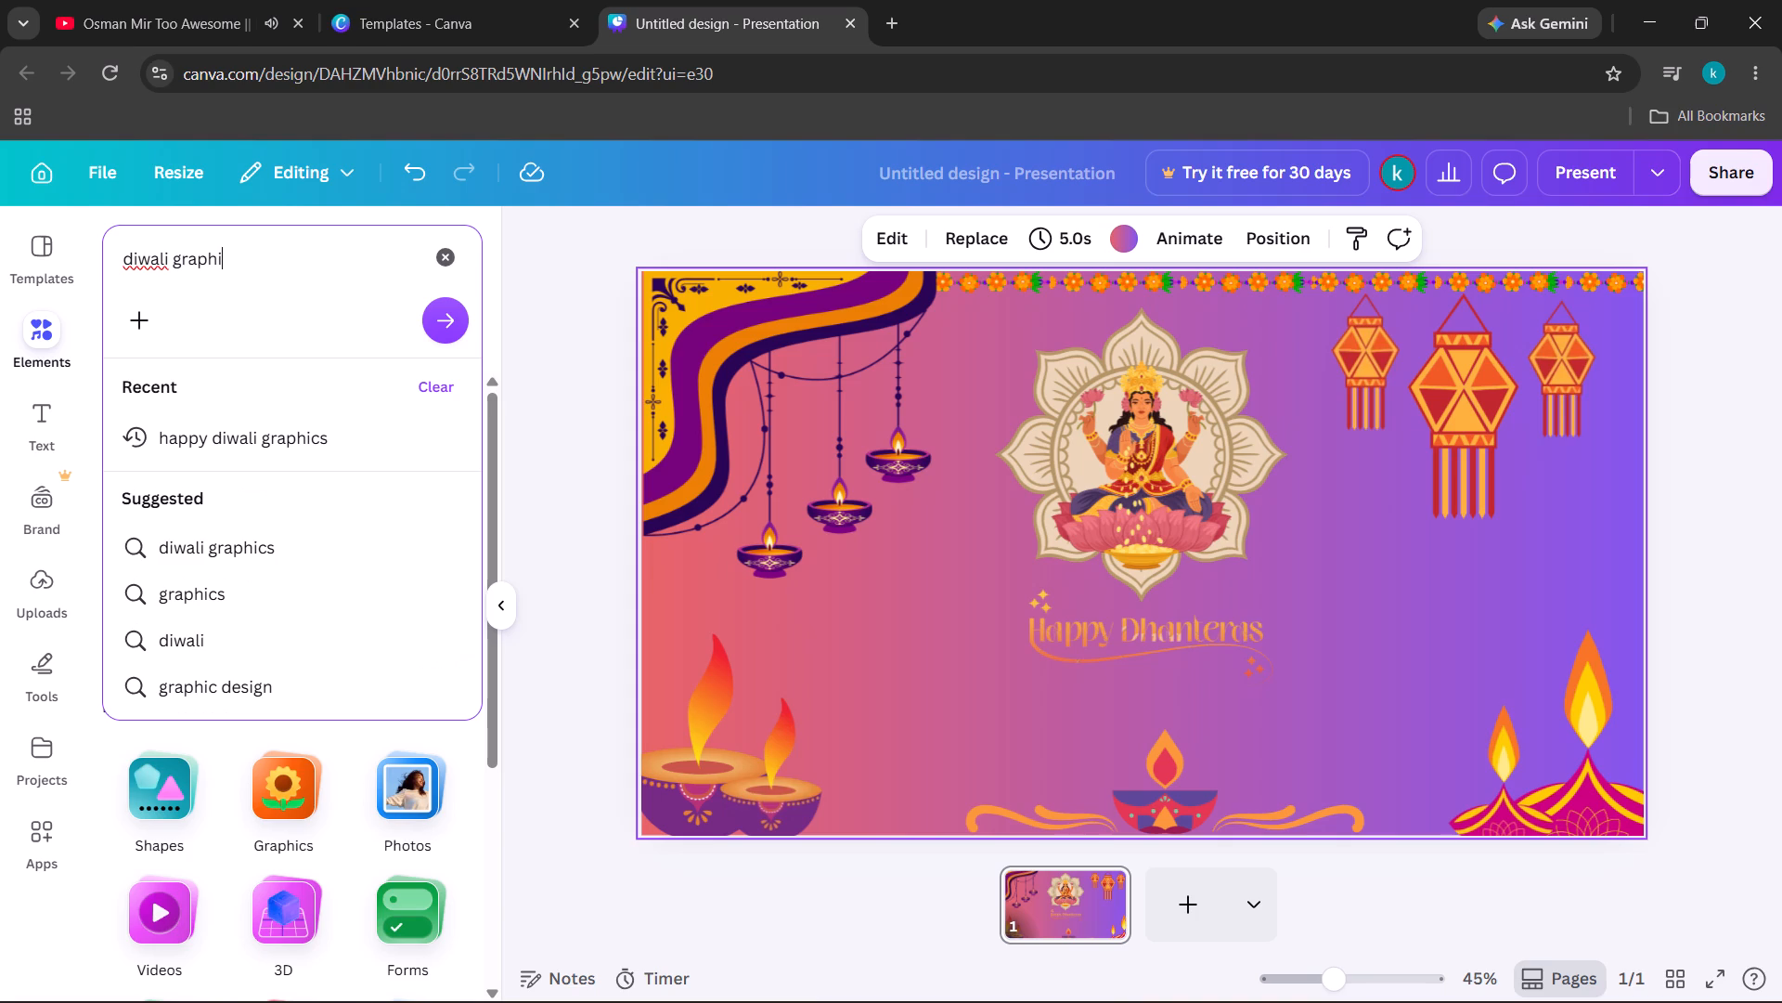
pyautogui.write('cs')
pyautogui.press('space')
pyautogui.press('Return')
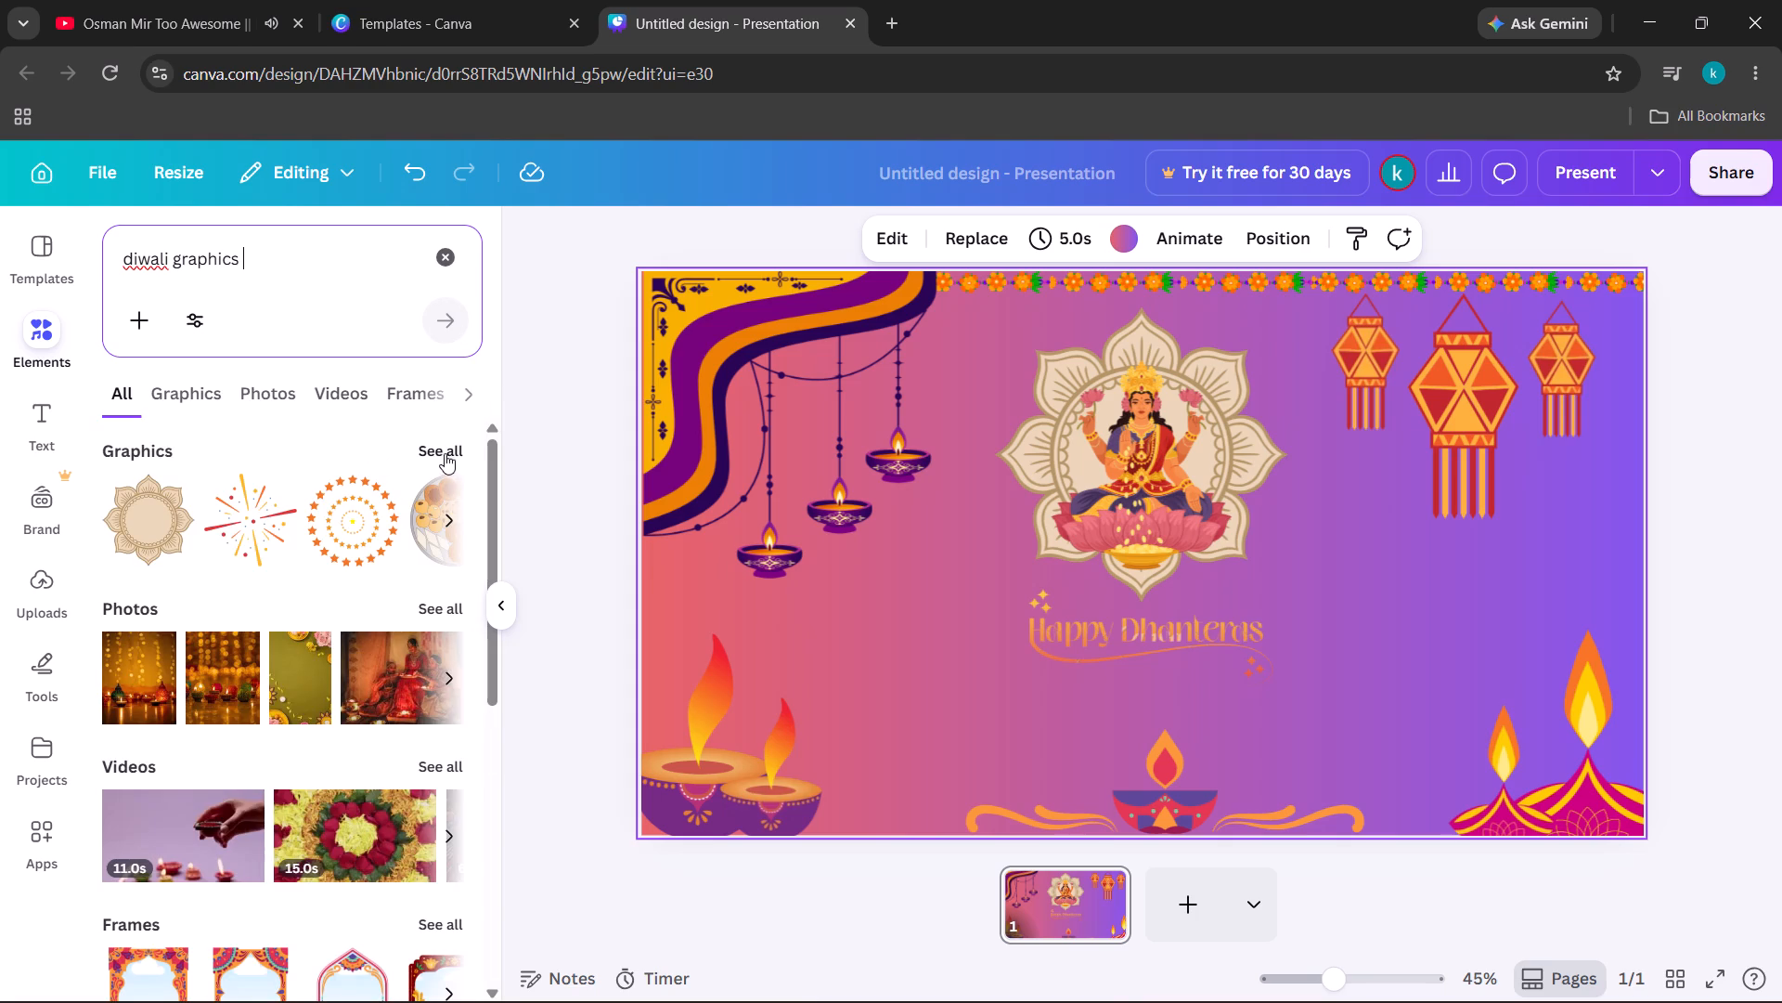
pyautogui.scroll(-2, 365, 562)
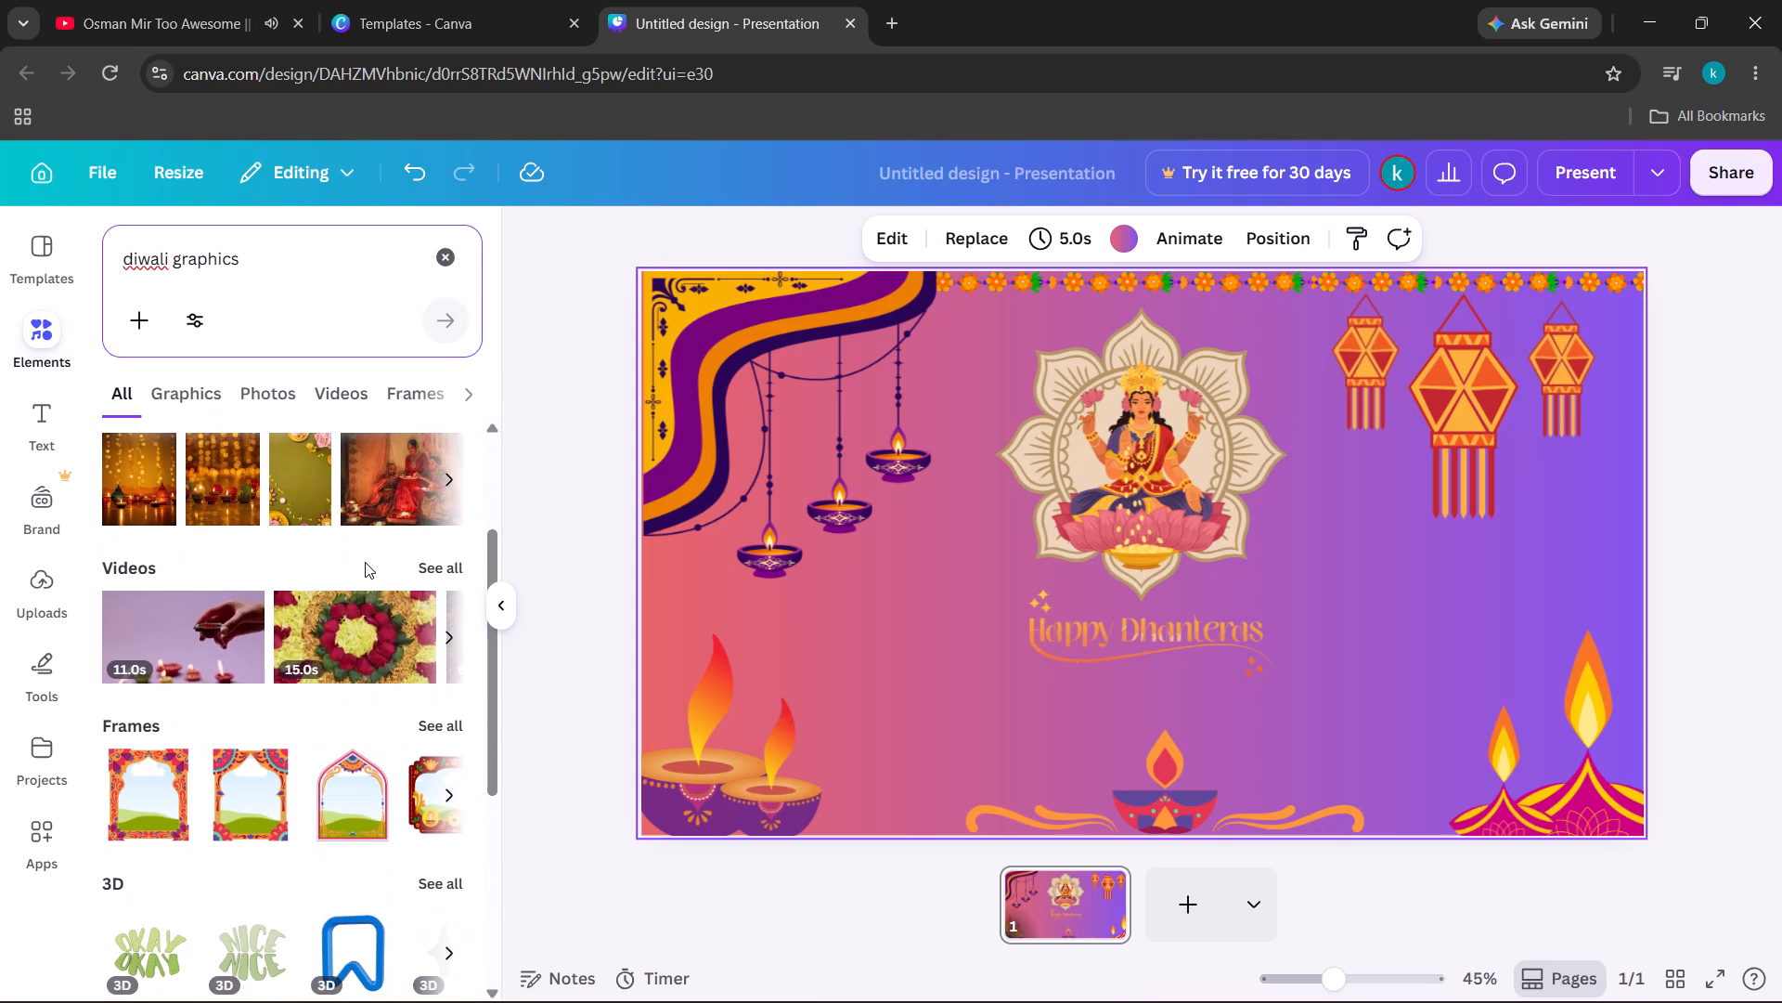
pyautogui.scroll(-6, 365, 562)
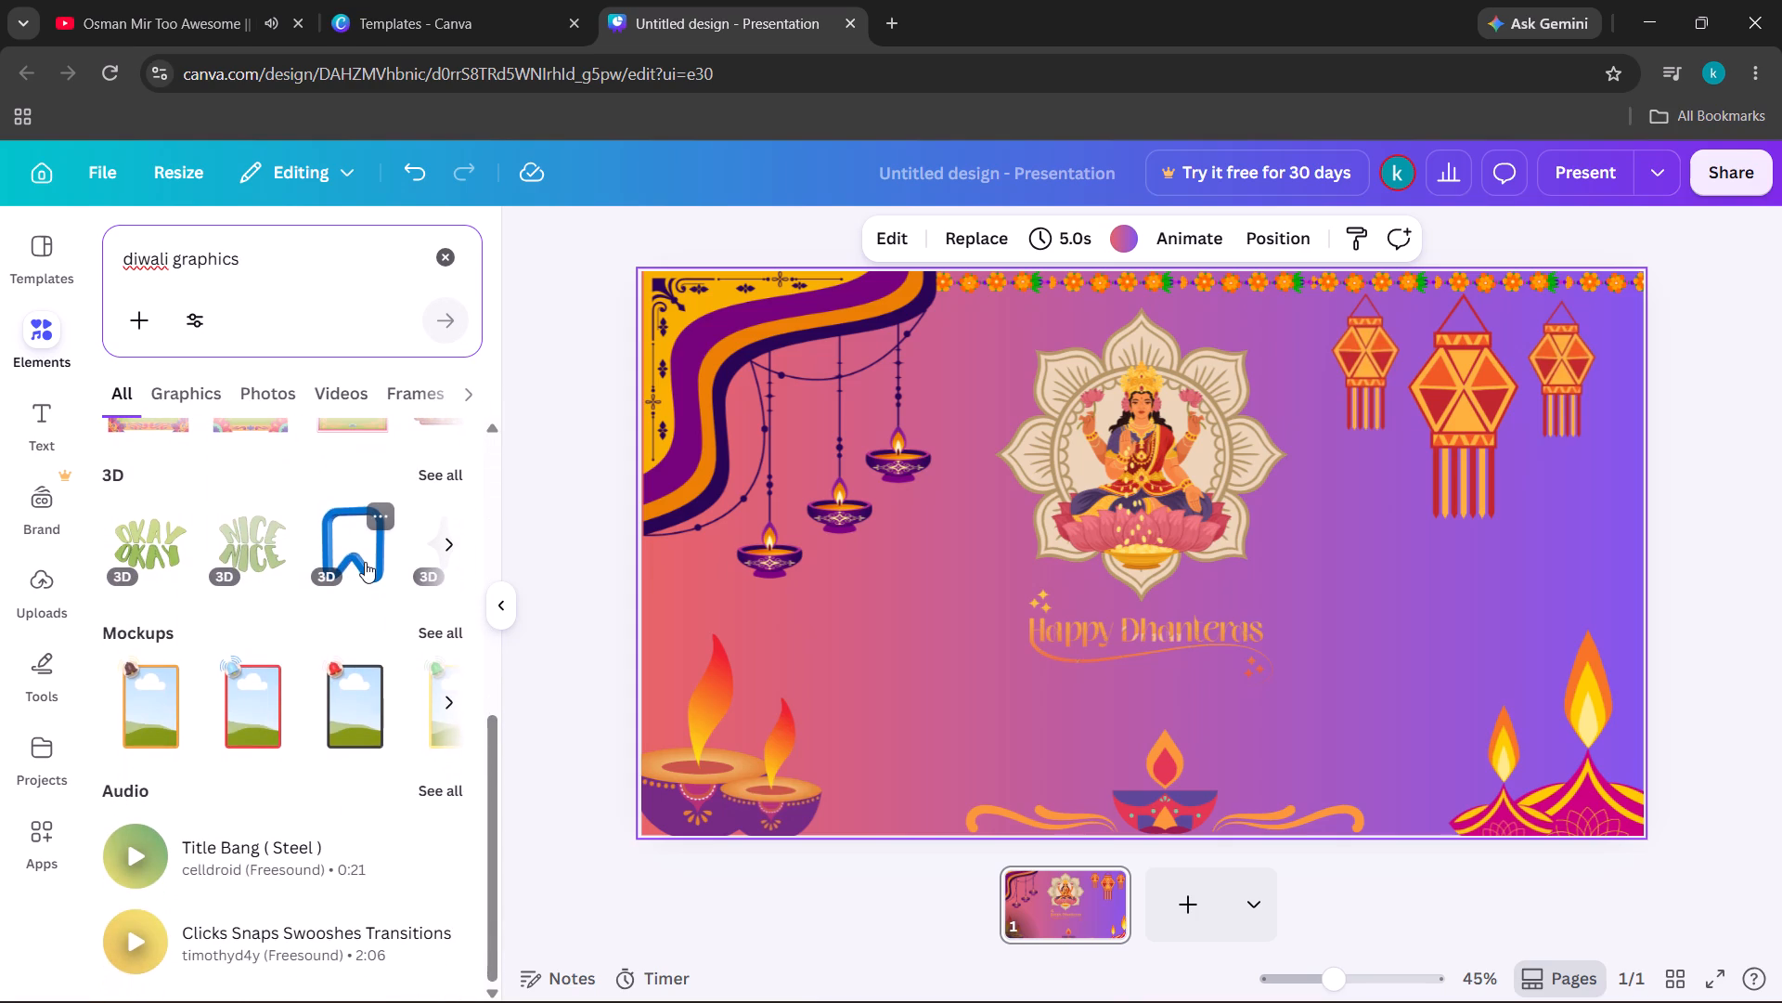
pyautogui.scroll(9, 365, 562)
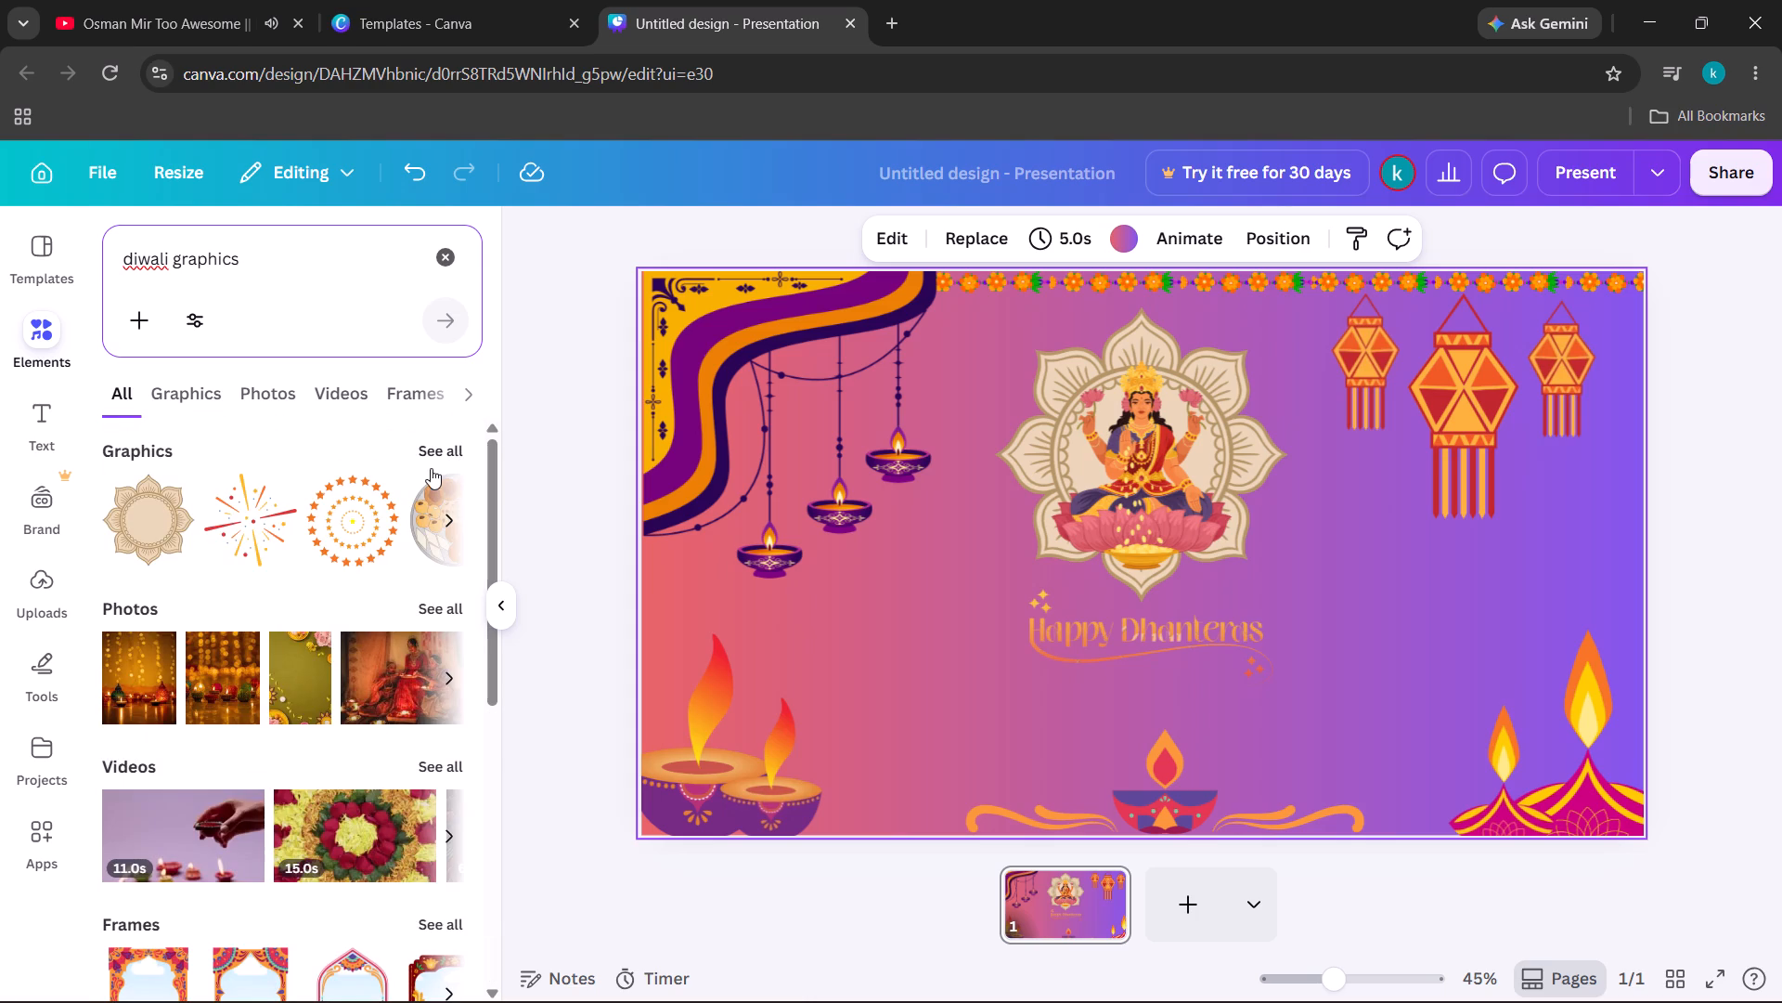
# Look through all "diwali graphics" graphics results and add the orange marigold flower to the page.
pyautogui.click(446, 449)
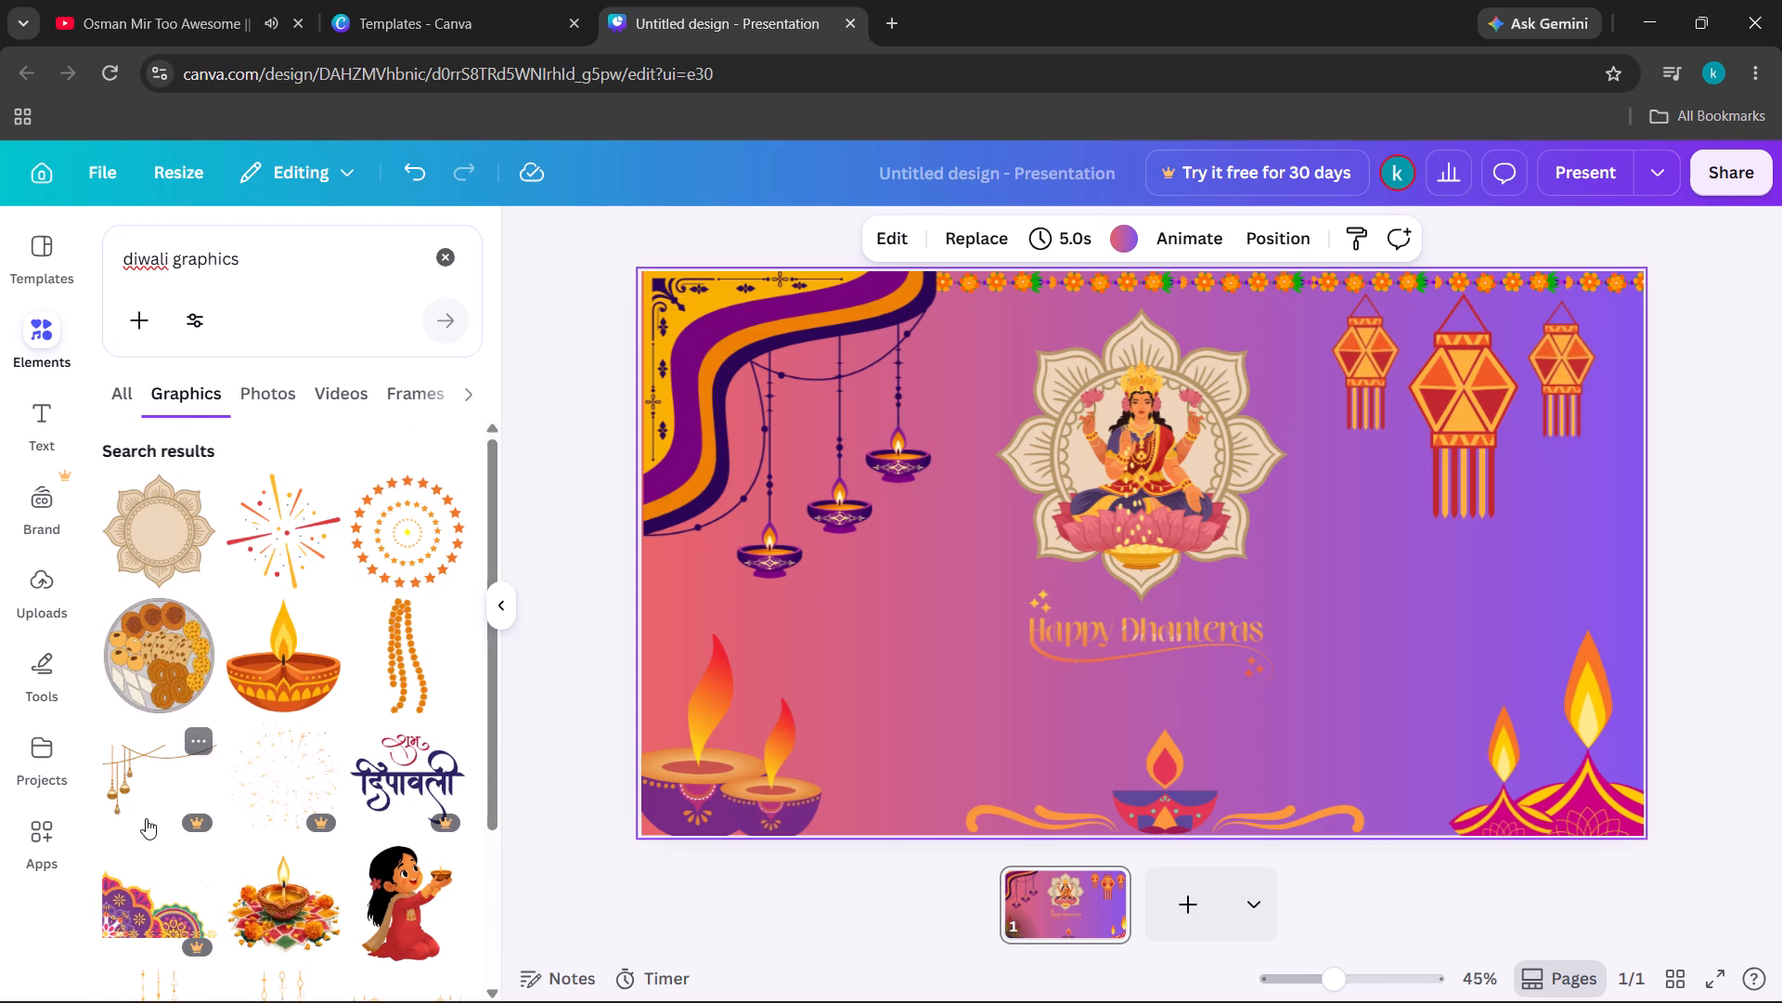
pyautogui.scroll(-3, 146, 818)
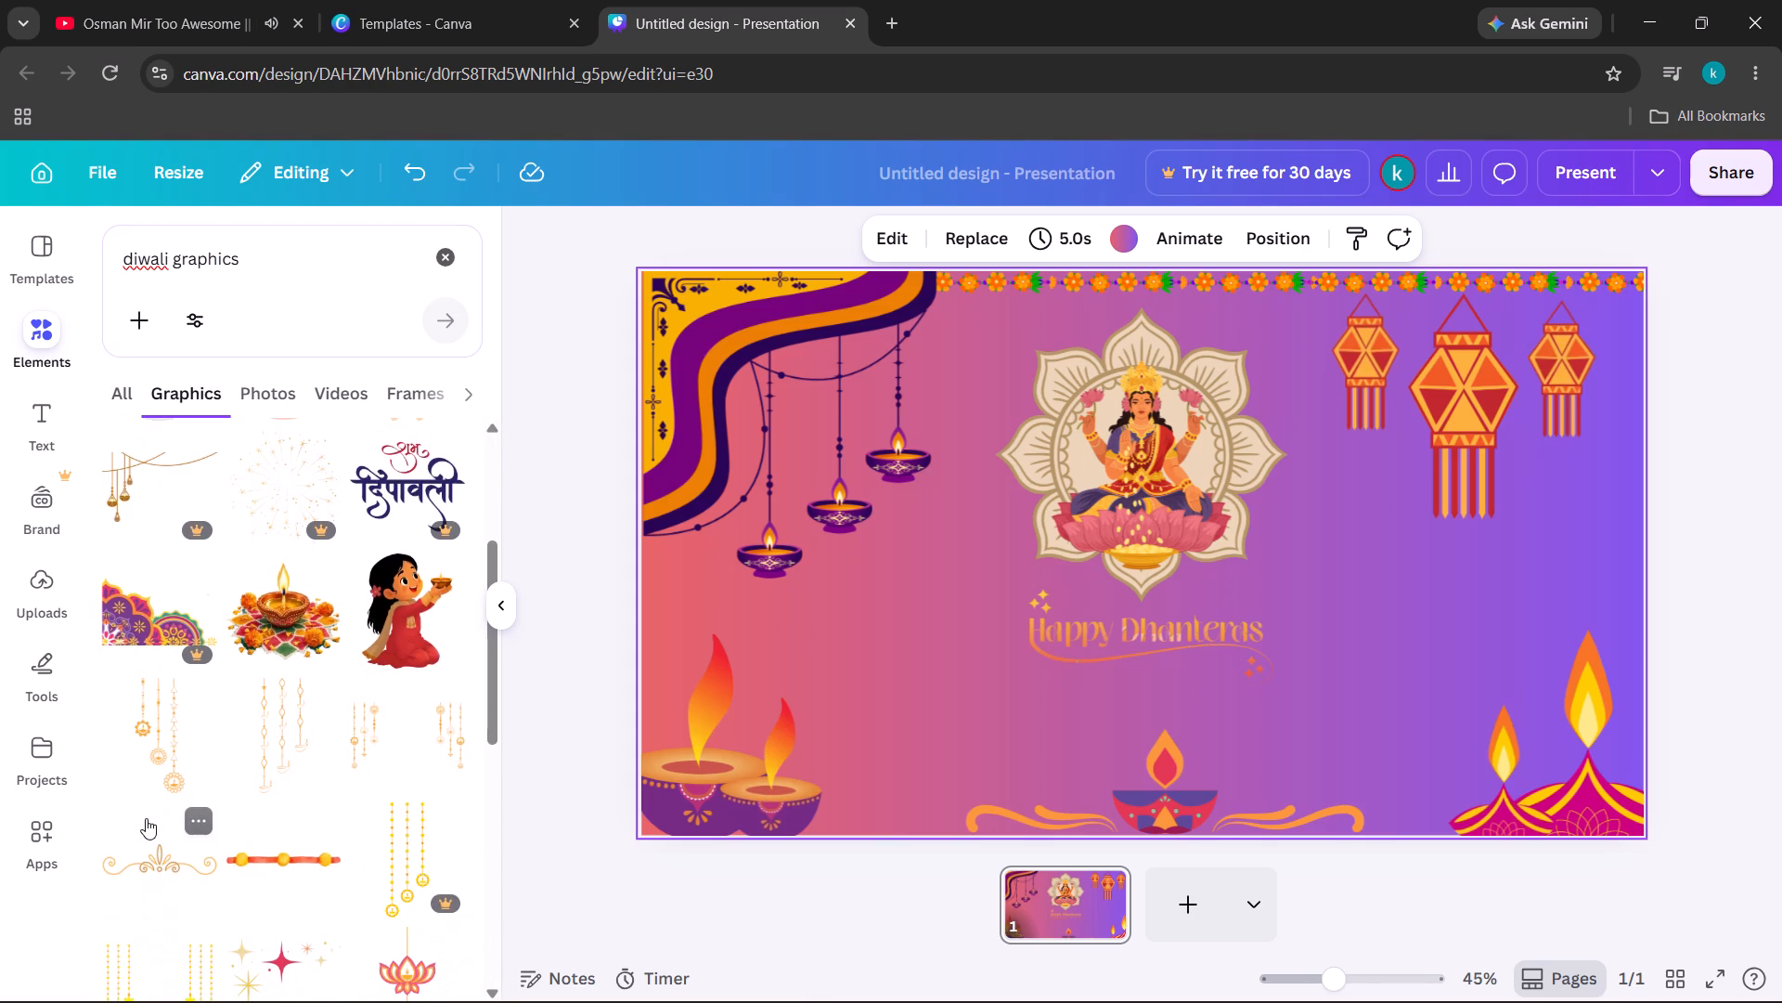
pyautogui.hscroll(1, 146, 818)
pyautogui.scroll(-1, 146, 818)
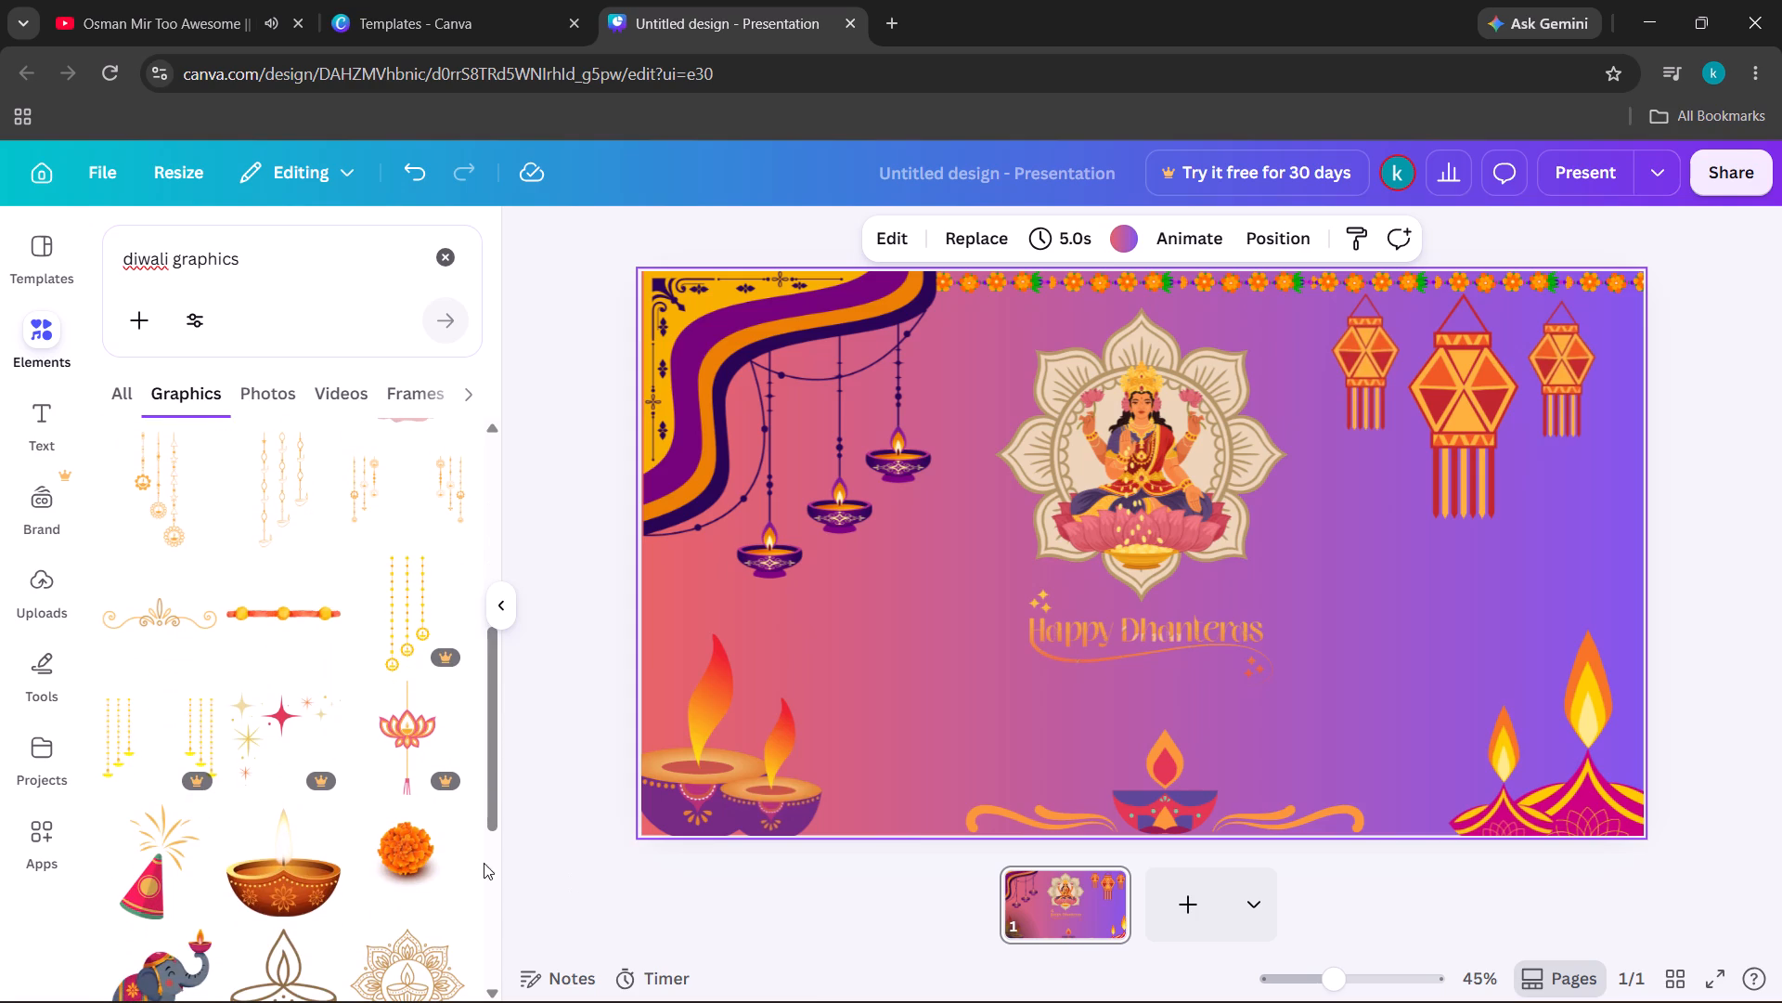
pyautogui.click(413, 864)
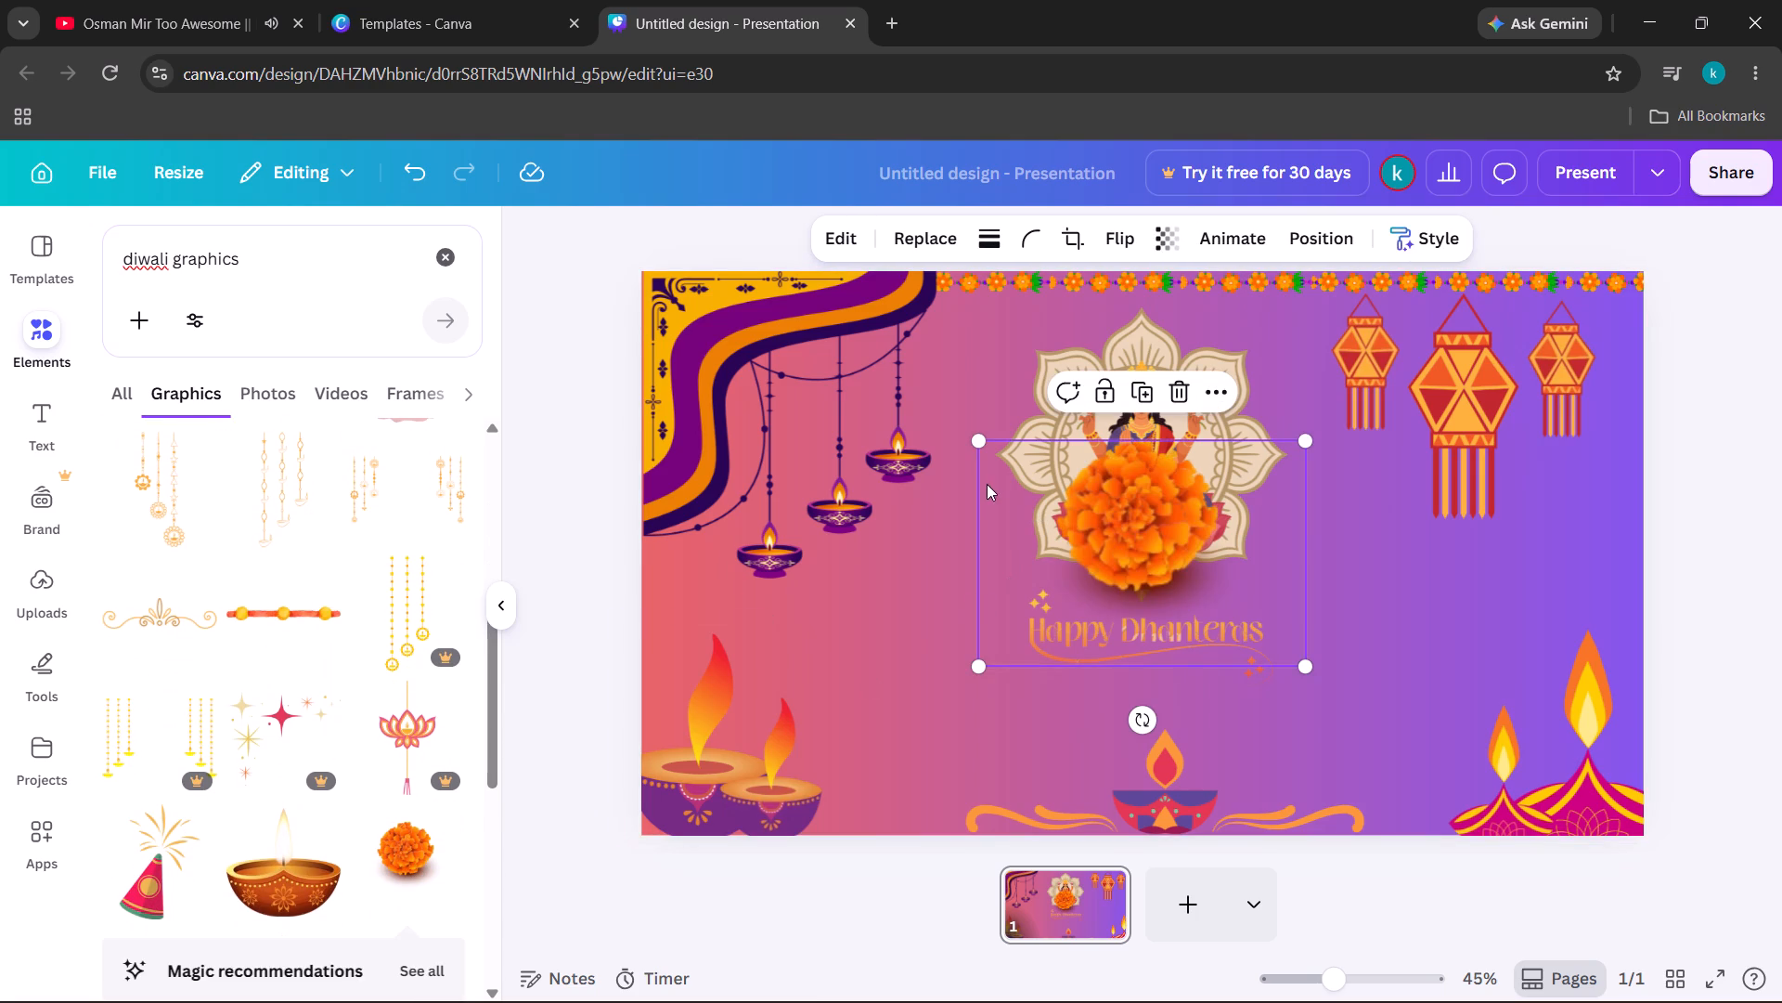
# Shrink the marigold and place it in the page's top-right corner at the end of the flower garland.
pyautogui.moveTo(979, 443); pyautogui.dragTo(1104, 587)
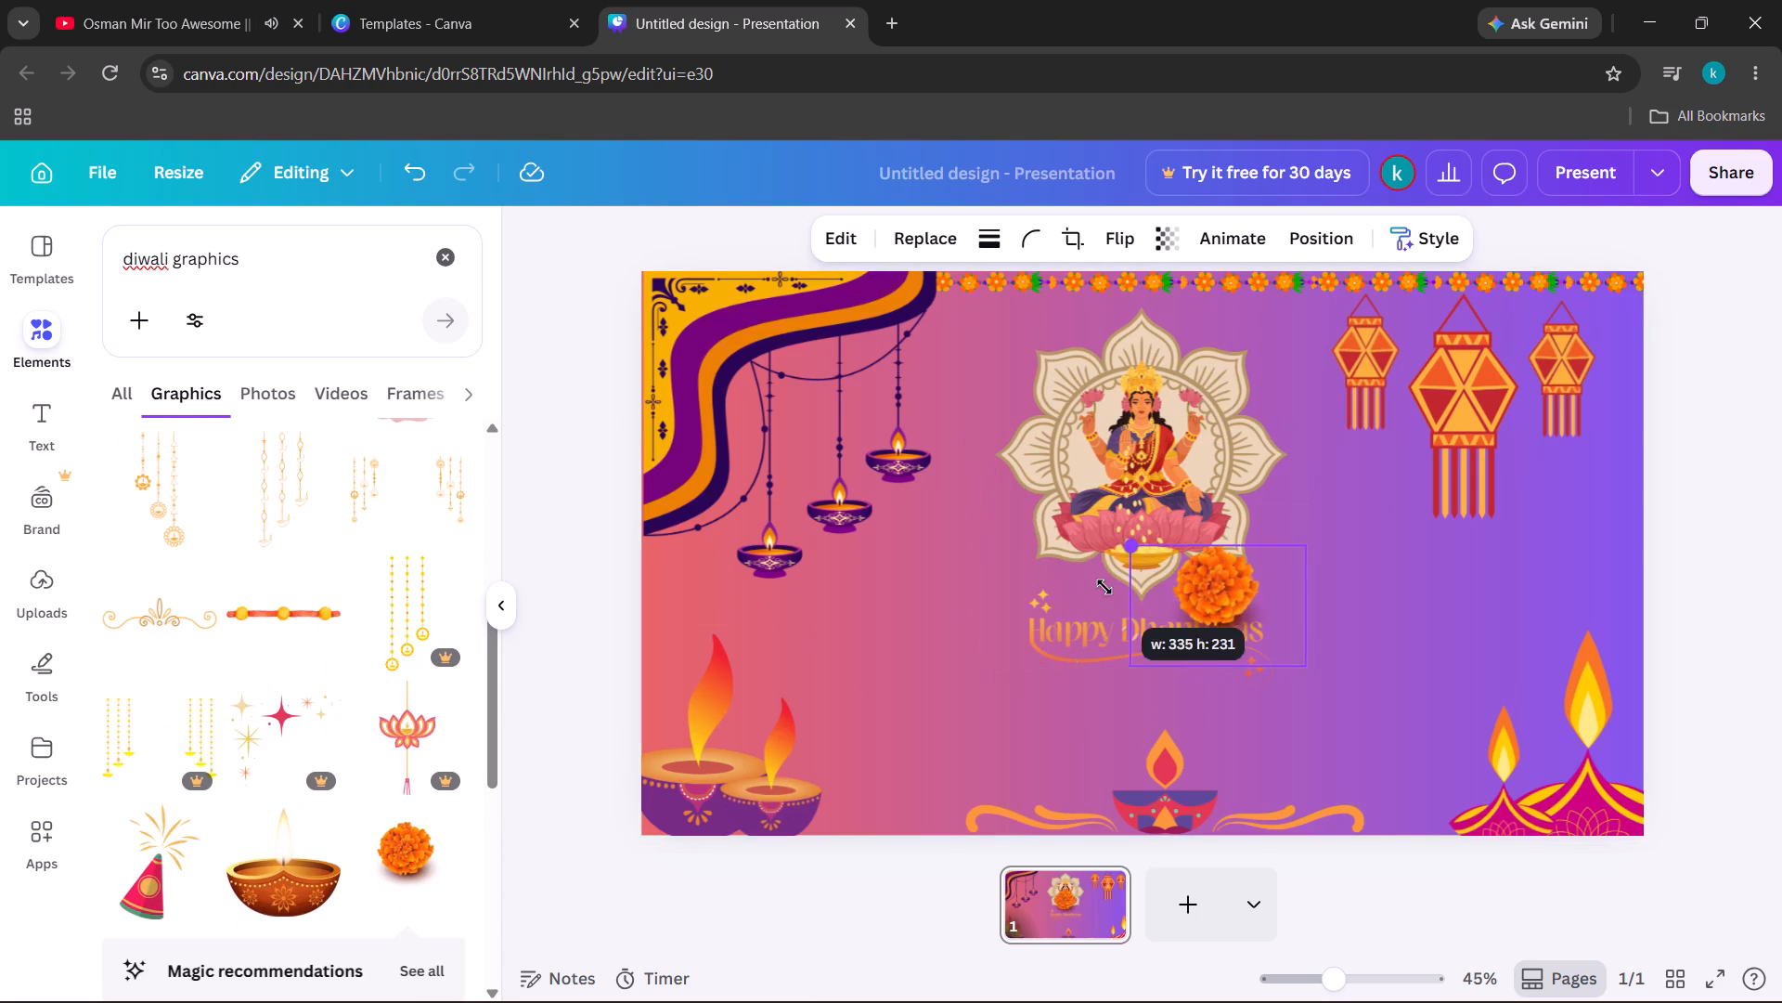
pyautogui.moveTo(1104, 587); pyautogui.dragTo(1150, 649)
pyautogui.moveTo(1259, 633); pyautogui.dragTo(1335, 671)
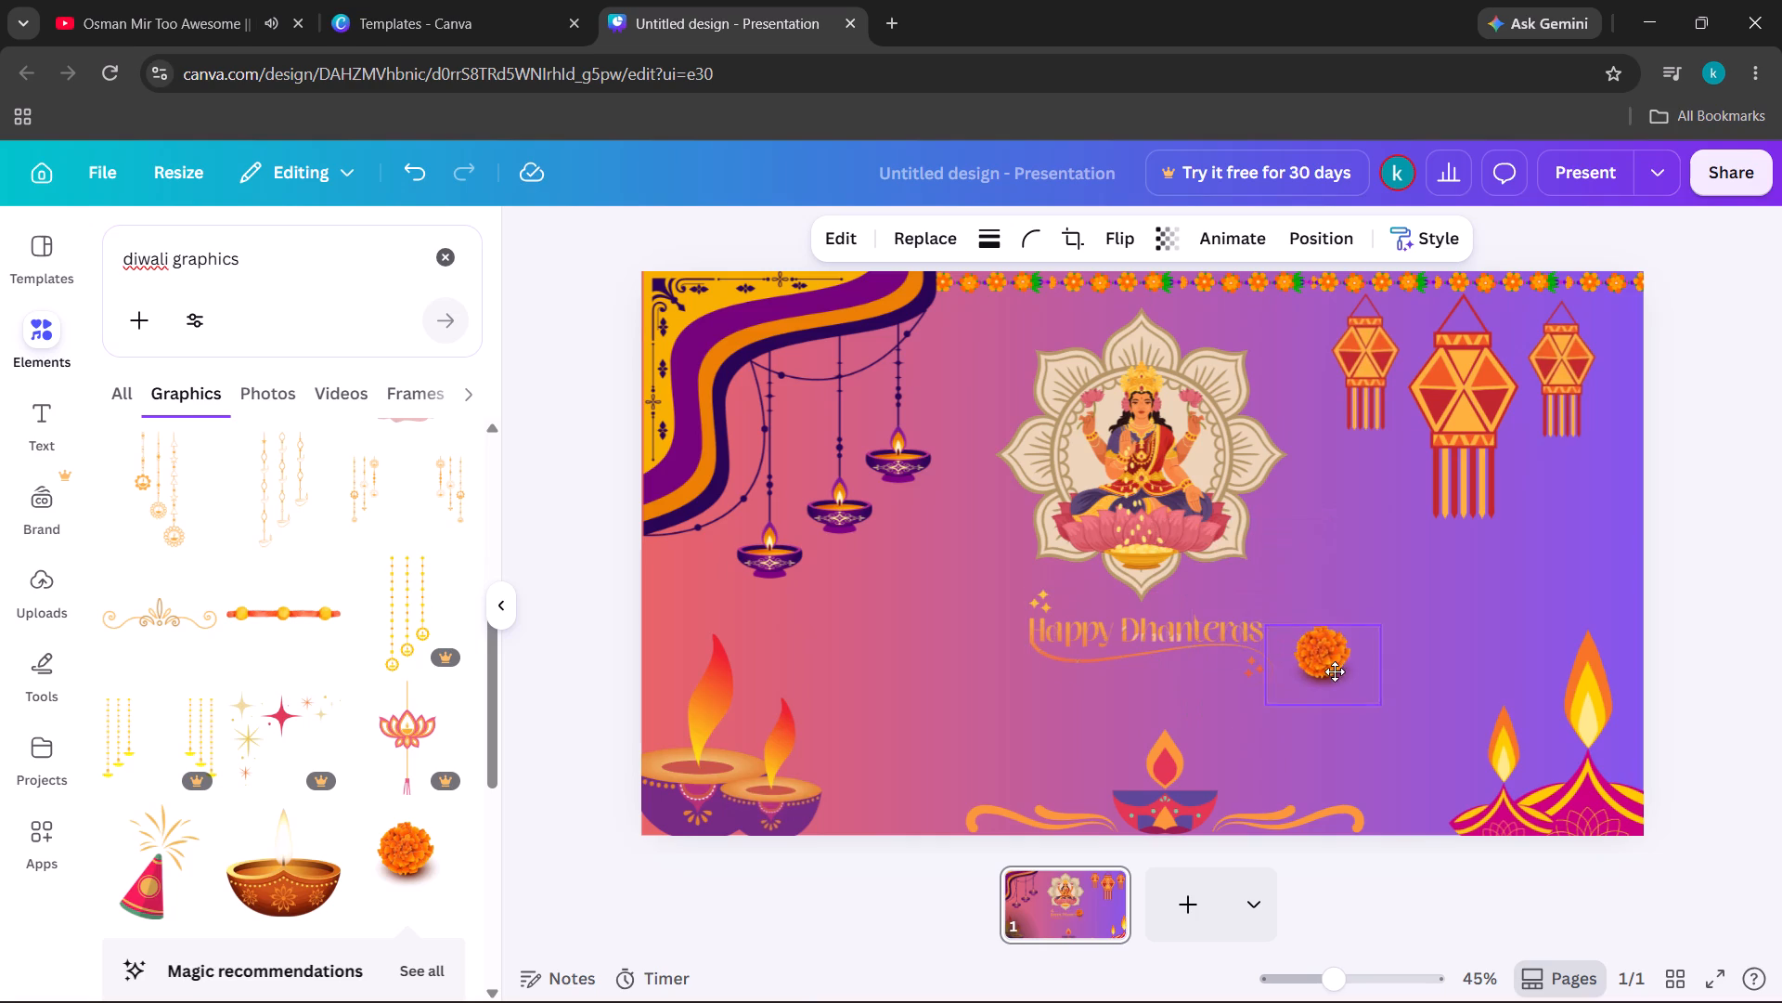
pyautogui.moveTo(1335, 671); pyautogui.dragTo(1331, 654)
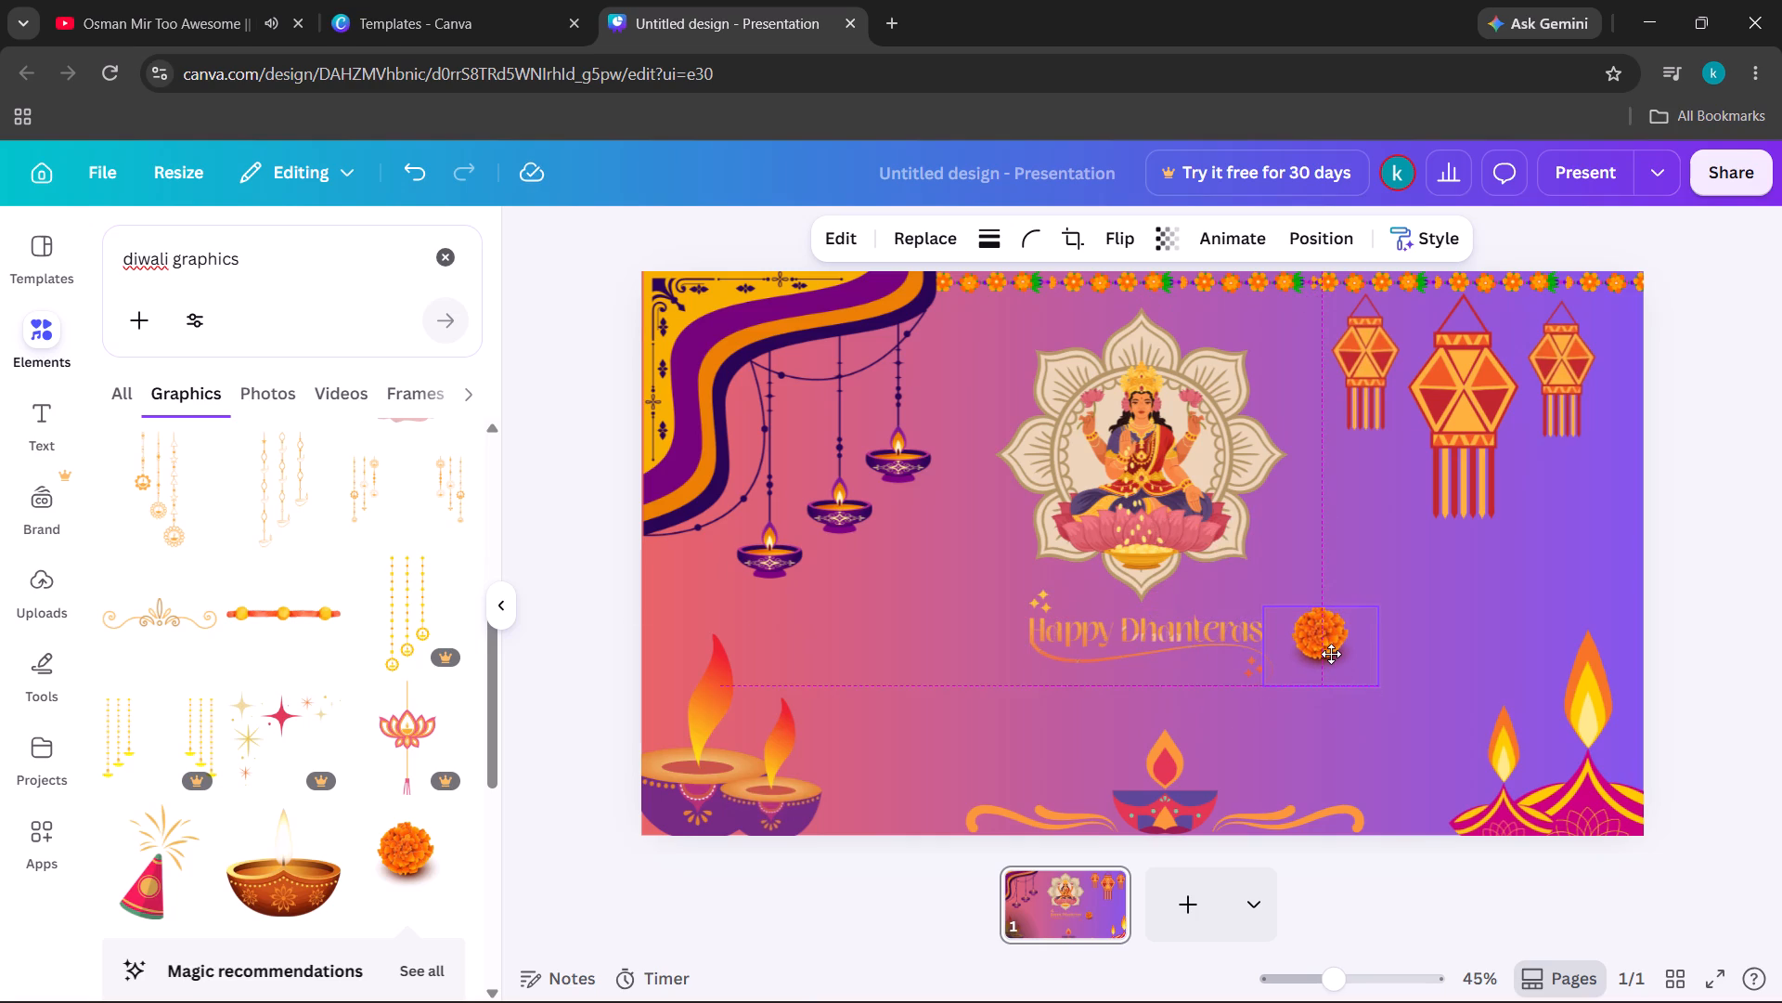
pyautogui.moveTo(1331, 654); pyautogui.dragTo(1632, 328)
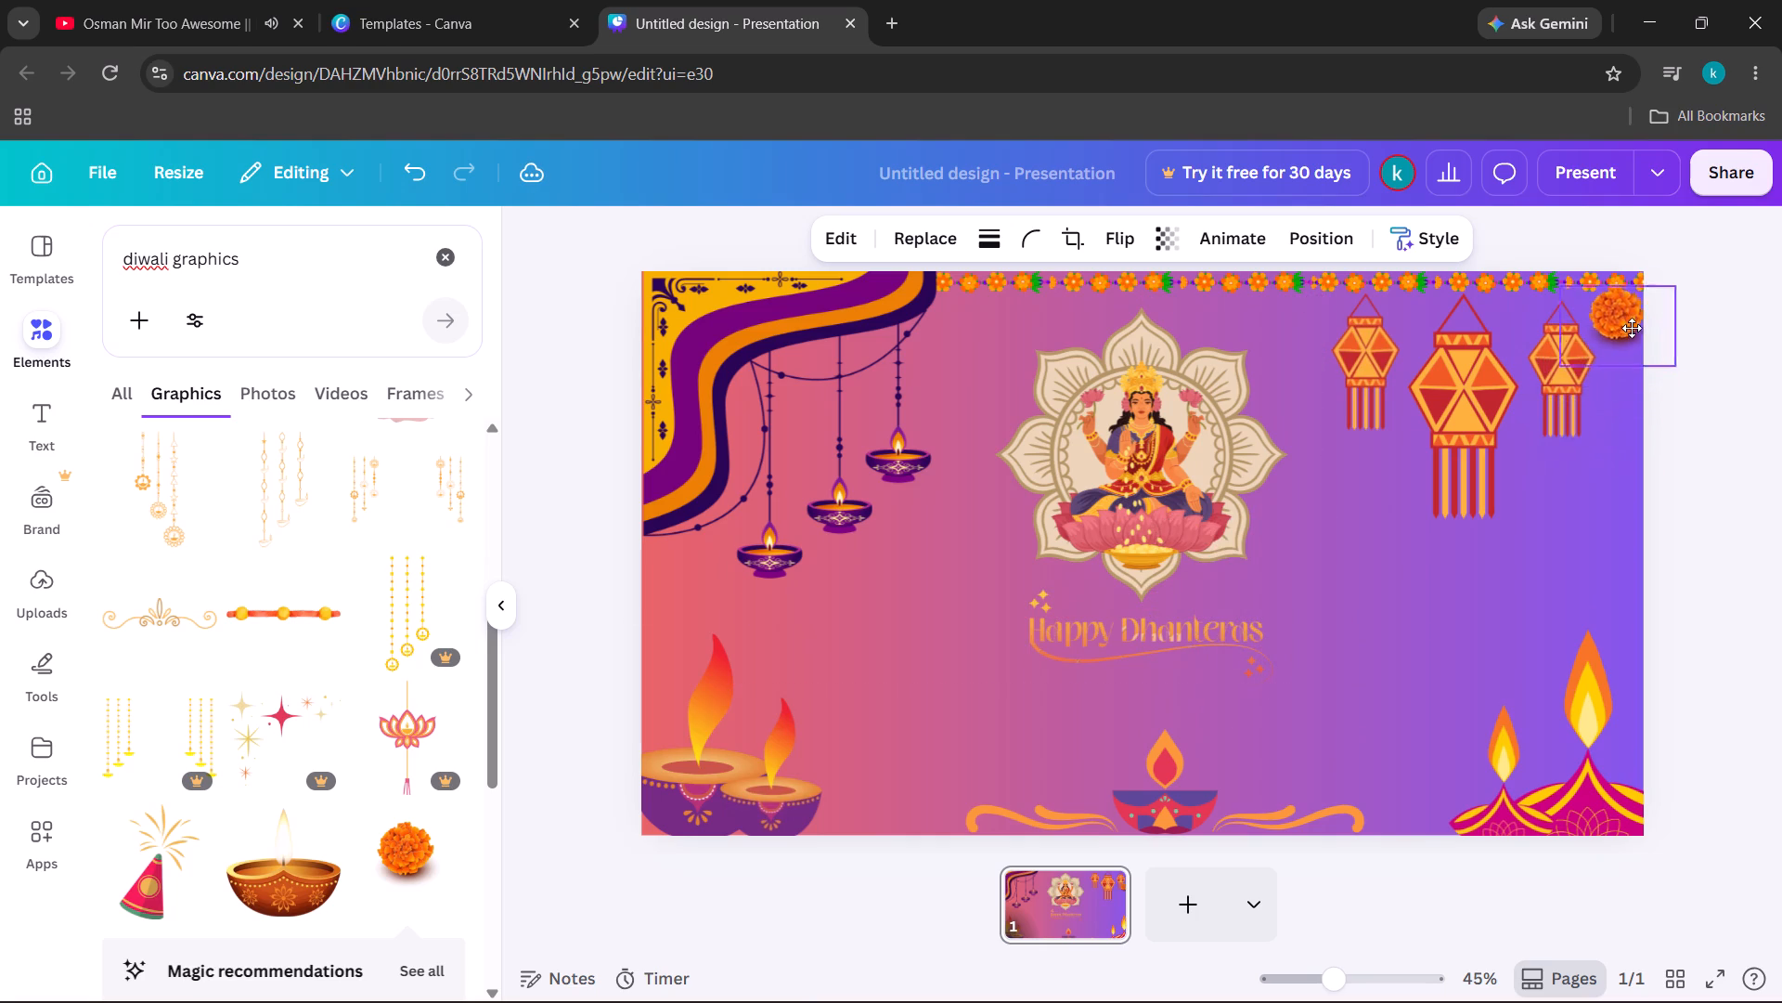
pyautogui.moveTo(1632, 328); pyautogui.dragTo(1635, 309)
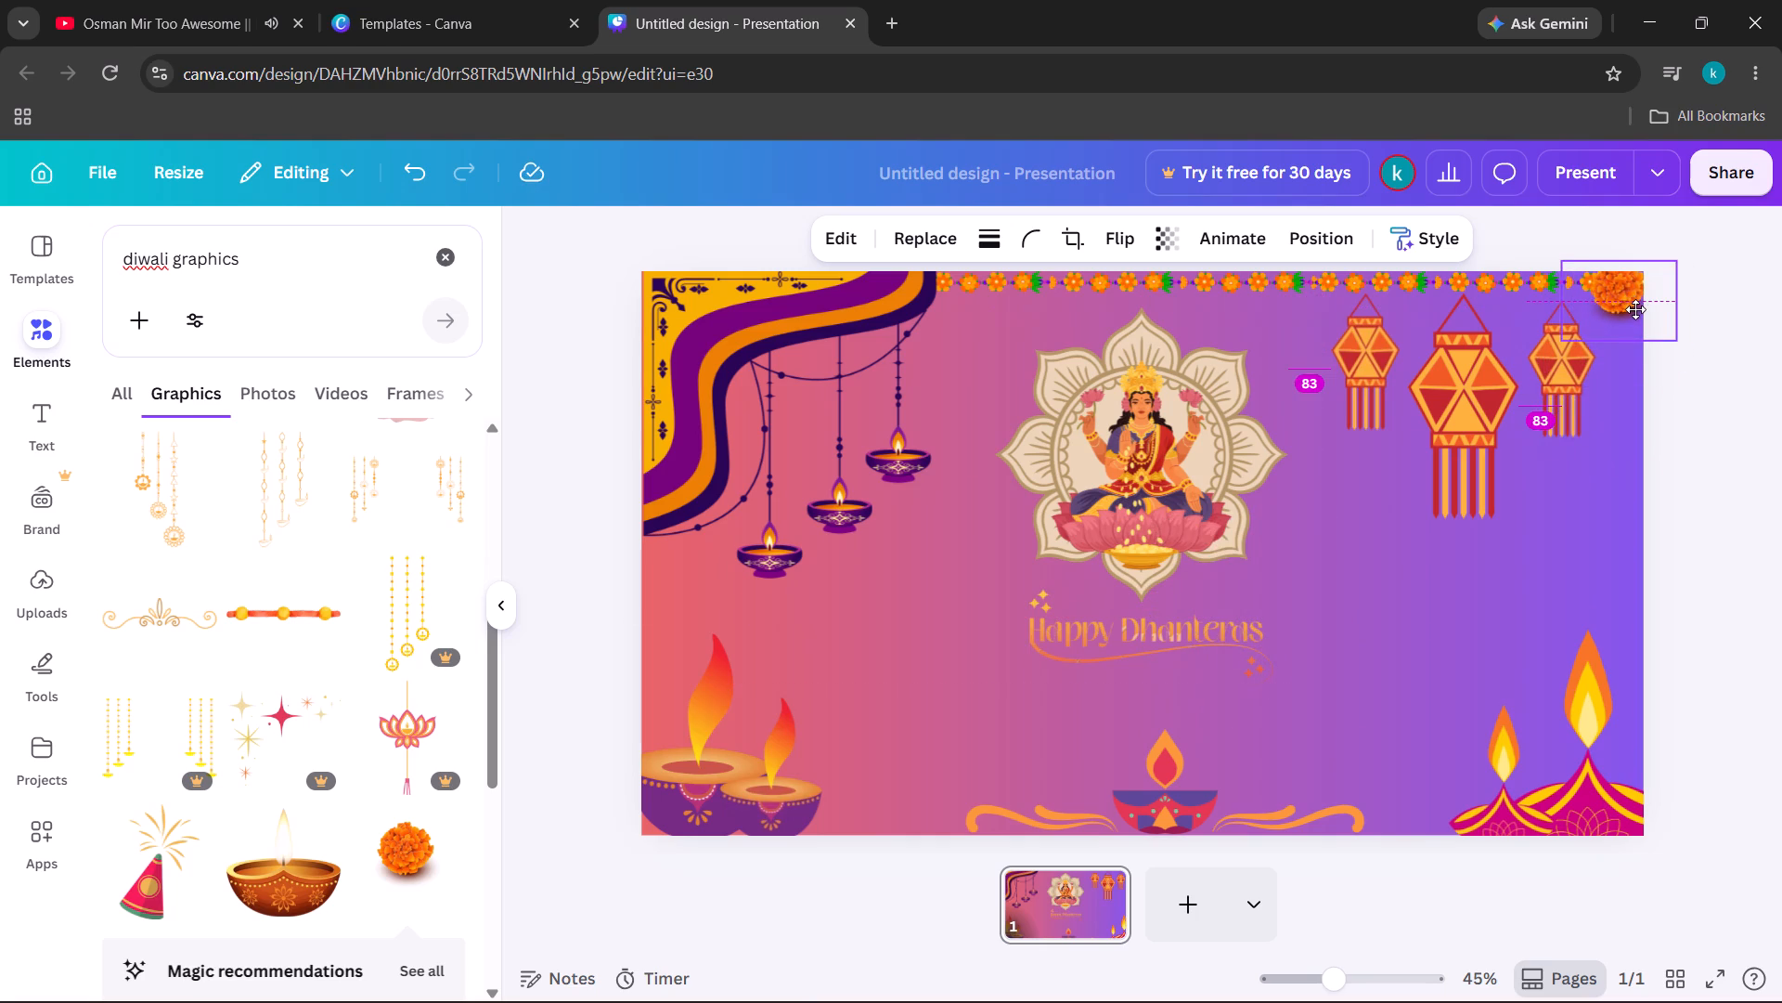
pyautogui.moveTo(1635, 309); pyautogui.dragTo(1639, 304)
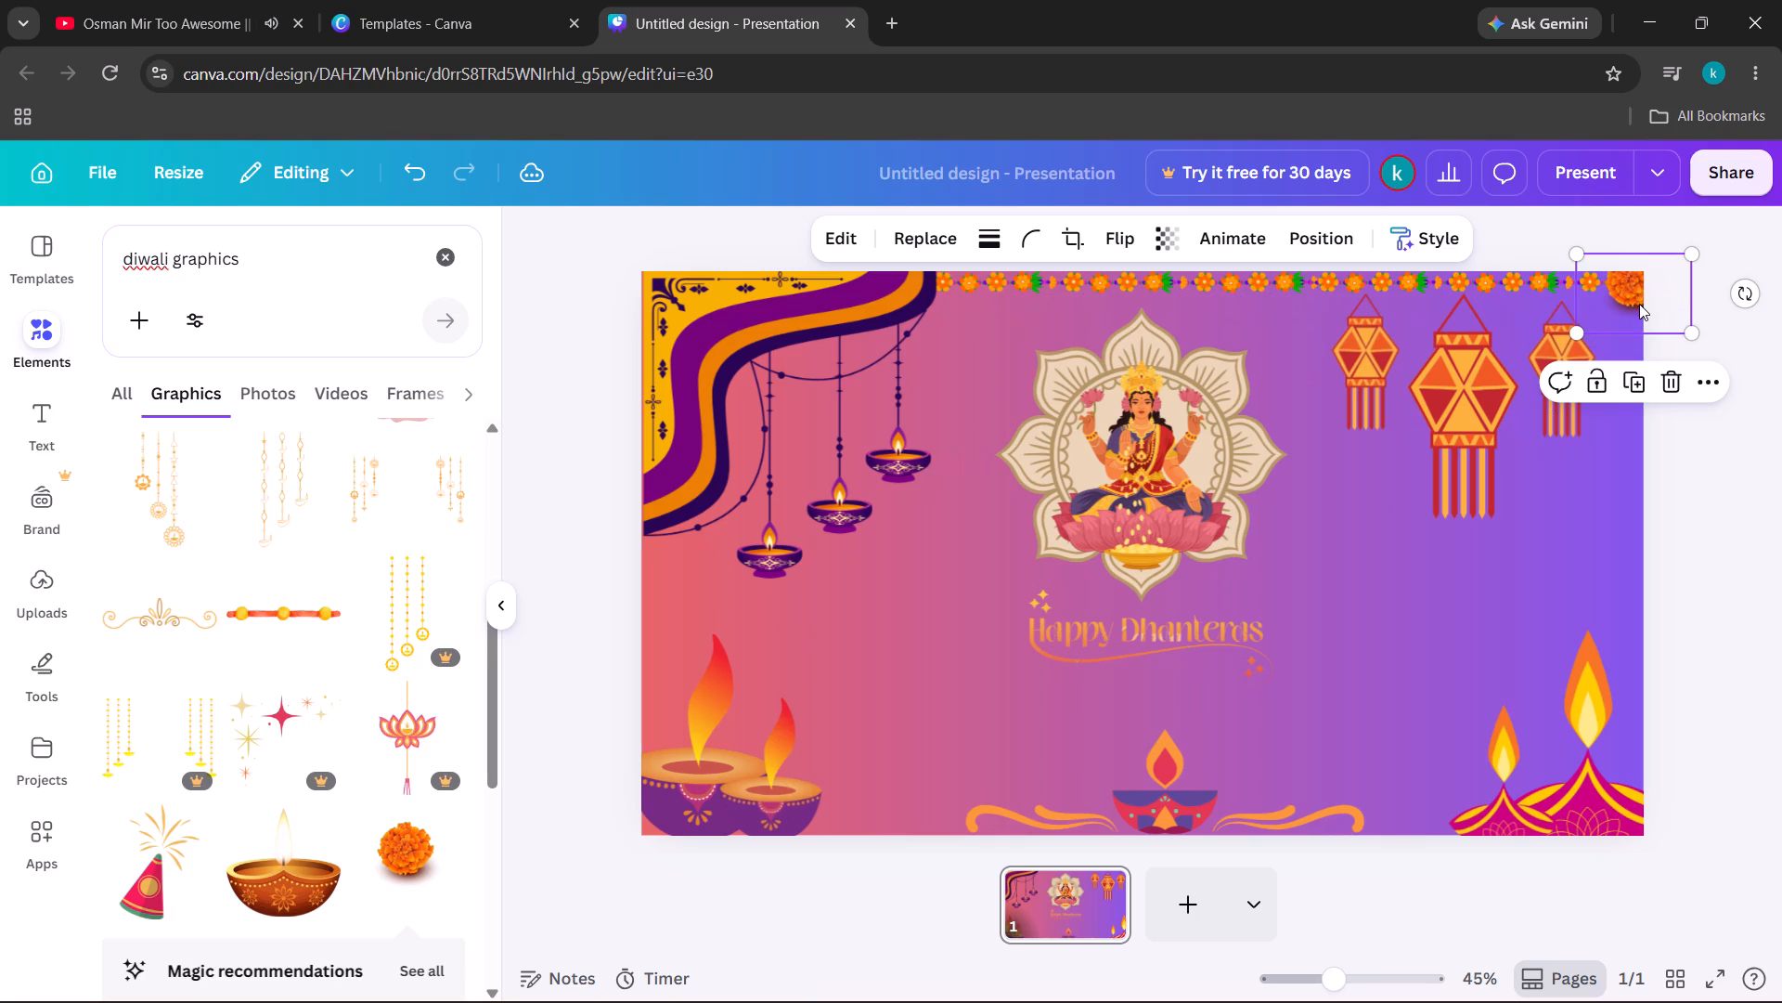
pyautogui.click(1695, 435)
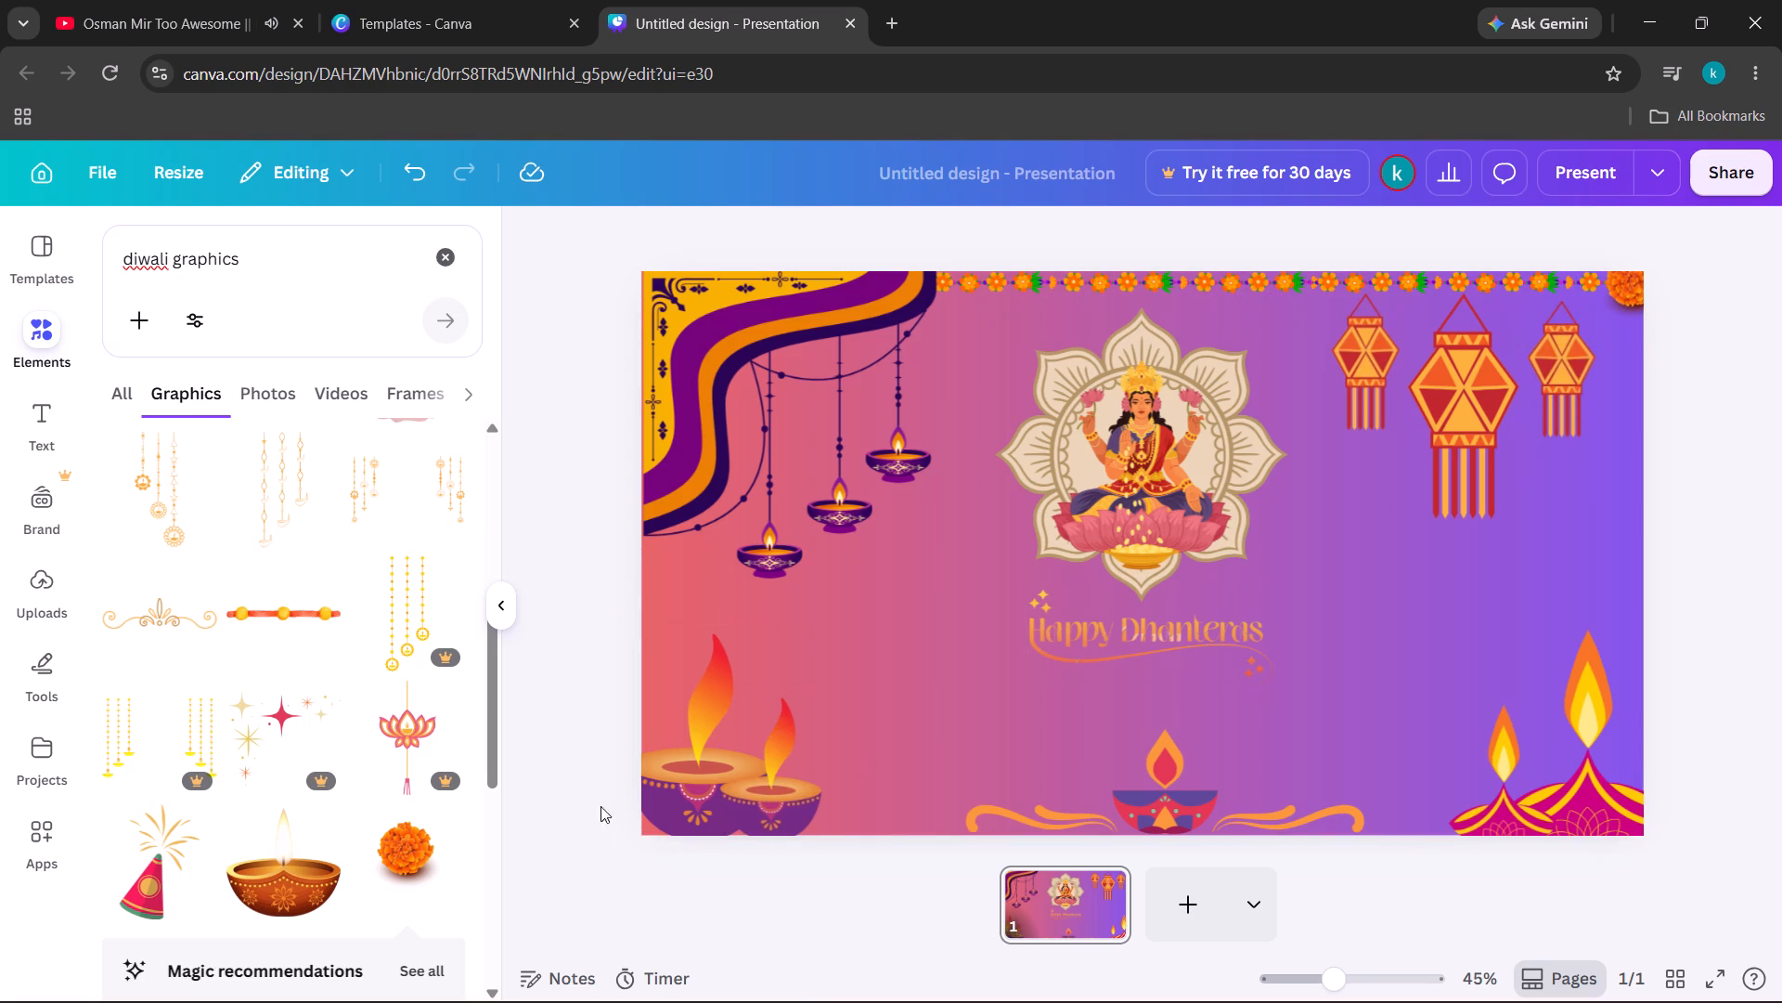
# Add a second, smaller marigold and place it on the page's bottom edge beside the purple diyas.
pyautogui.click(412, 844)
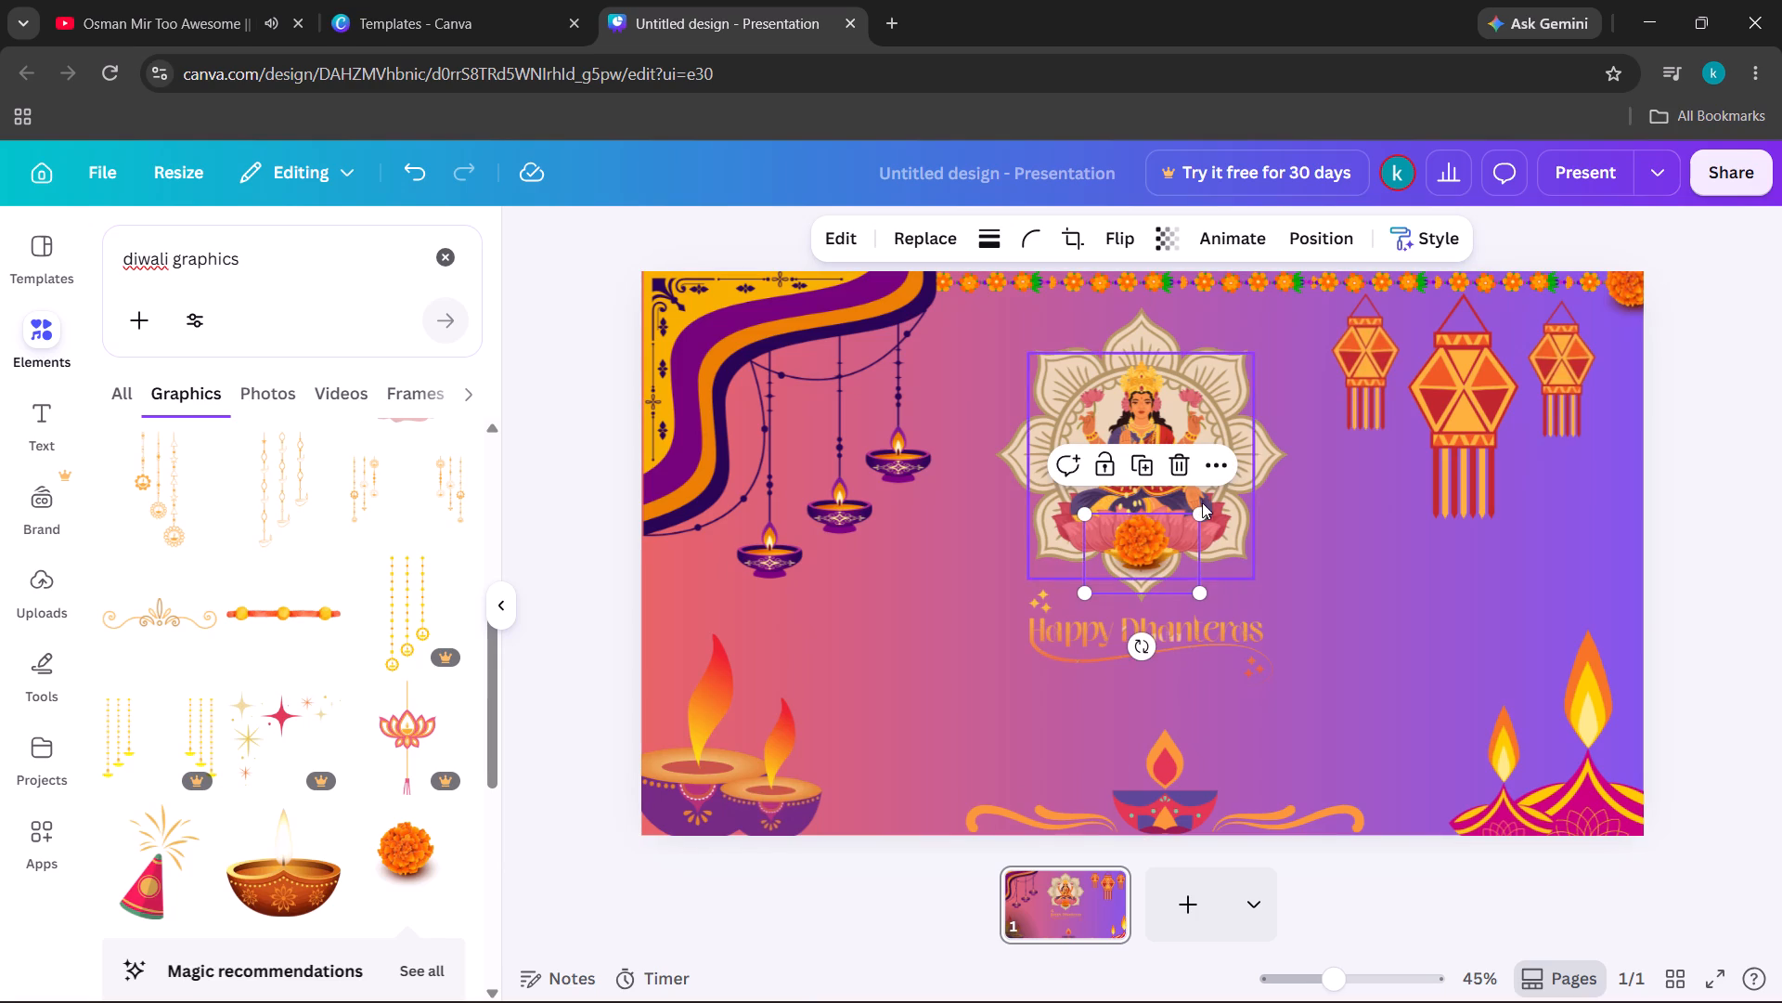
pyautogui.moveTo(1199, 511); pyautogui.dragTo(1176, 533)
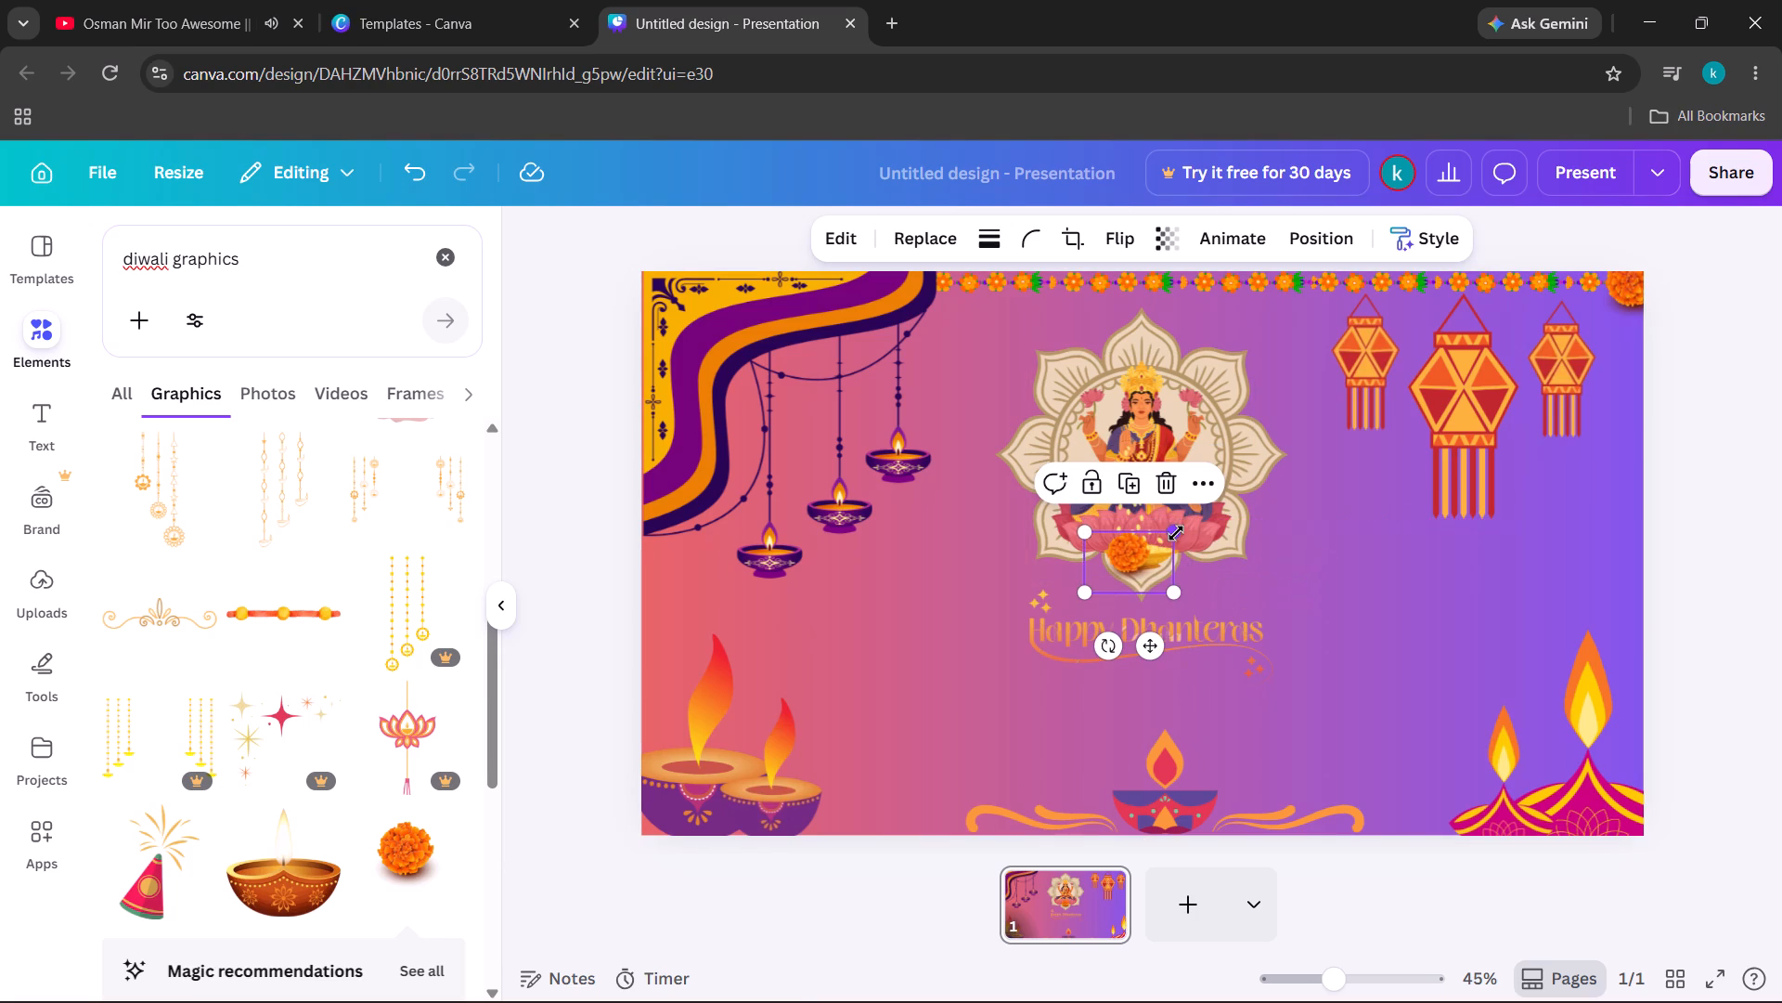
pyautogui.moveTo(1126, 557); pyautogui.dragTo(833, 827)
pyautogui.click(833, 825)
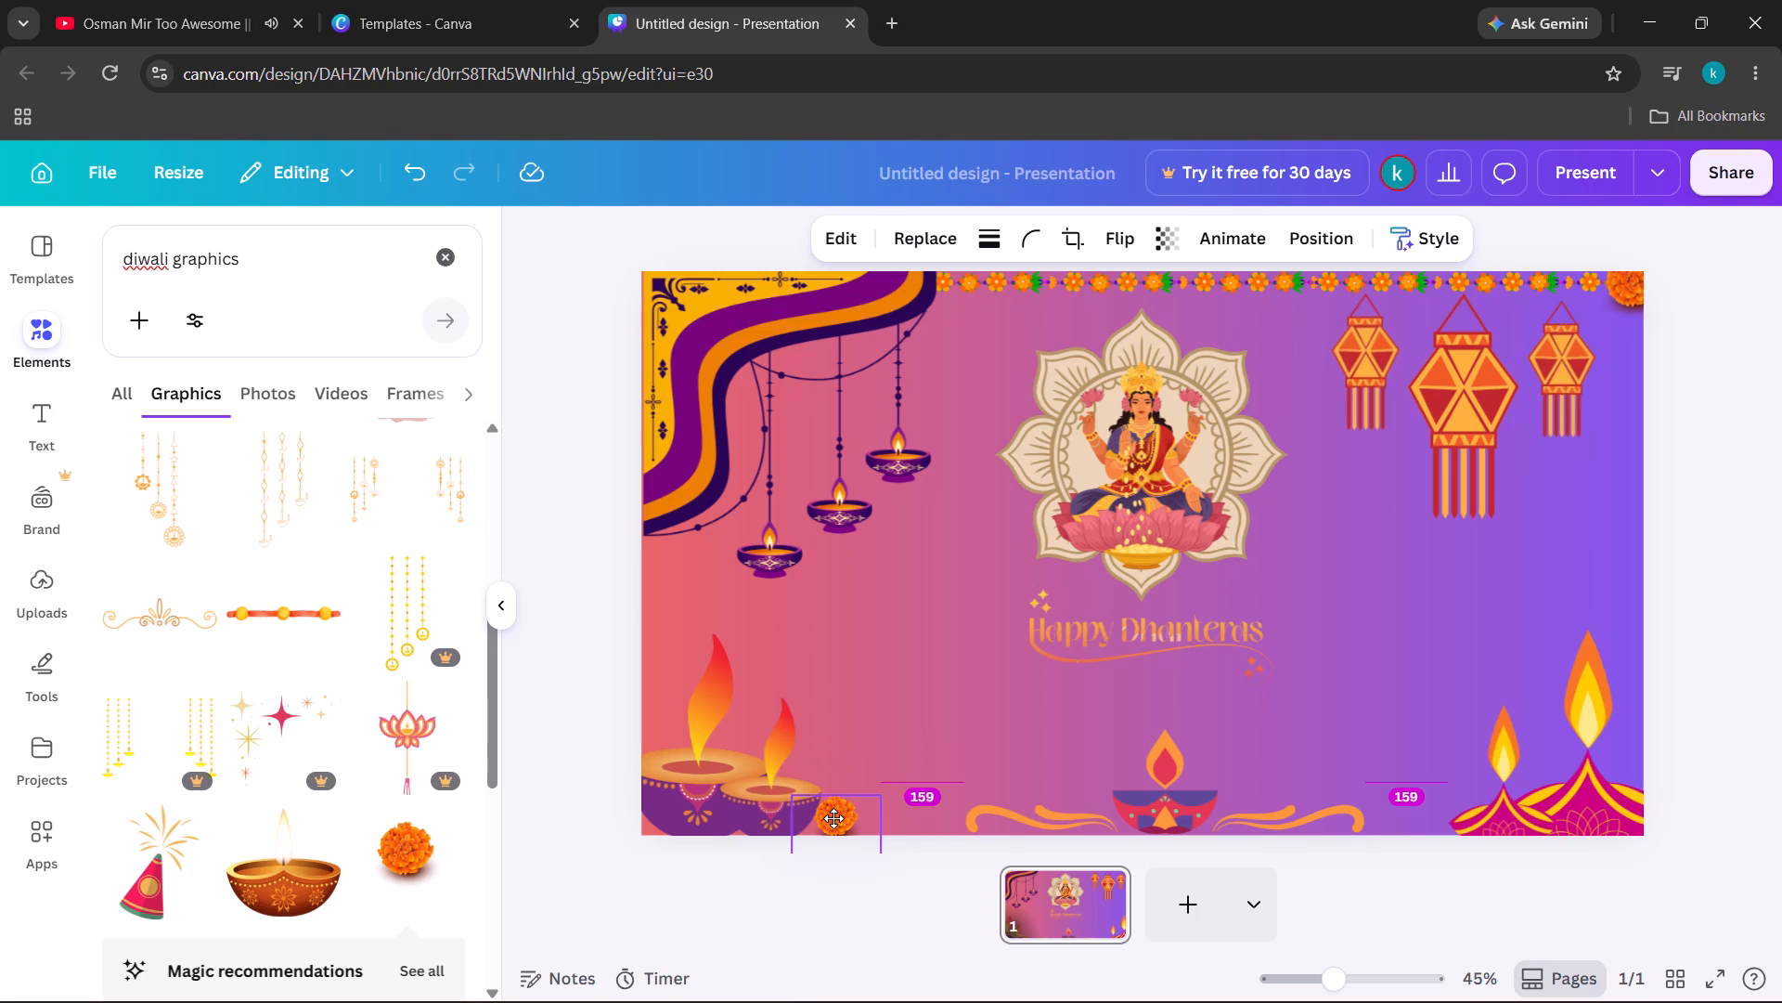
# Duplicate the small marigold into a row of four along the bottom edge, between the purple diyas and the scroll ornament.
pyautogui.click(843, 747)
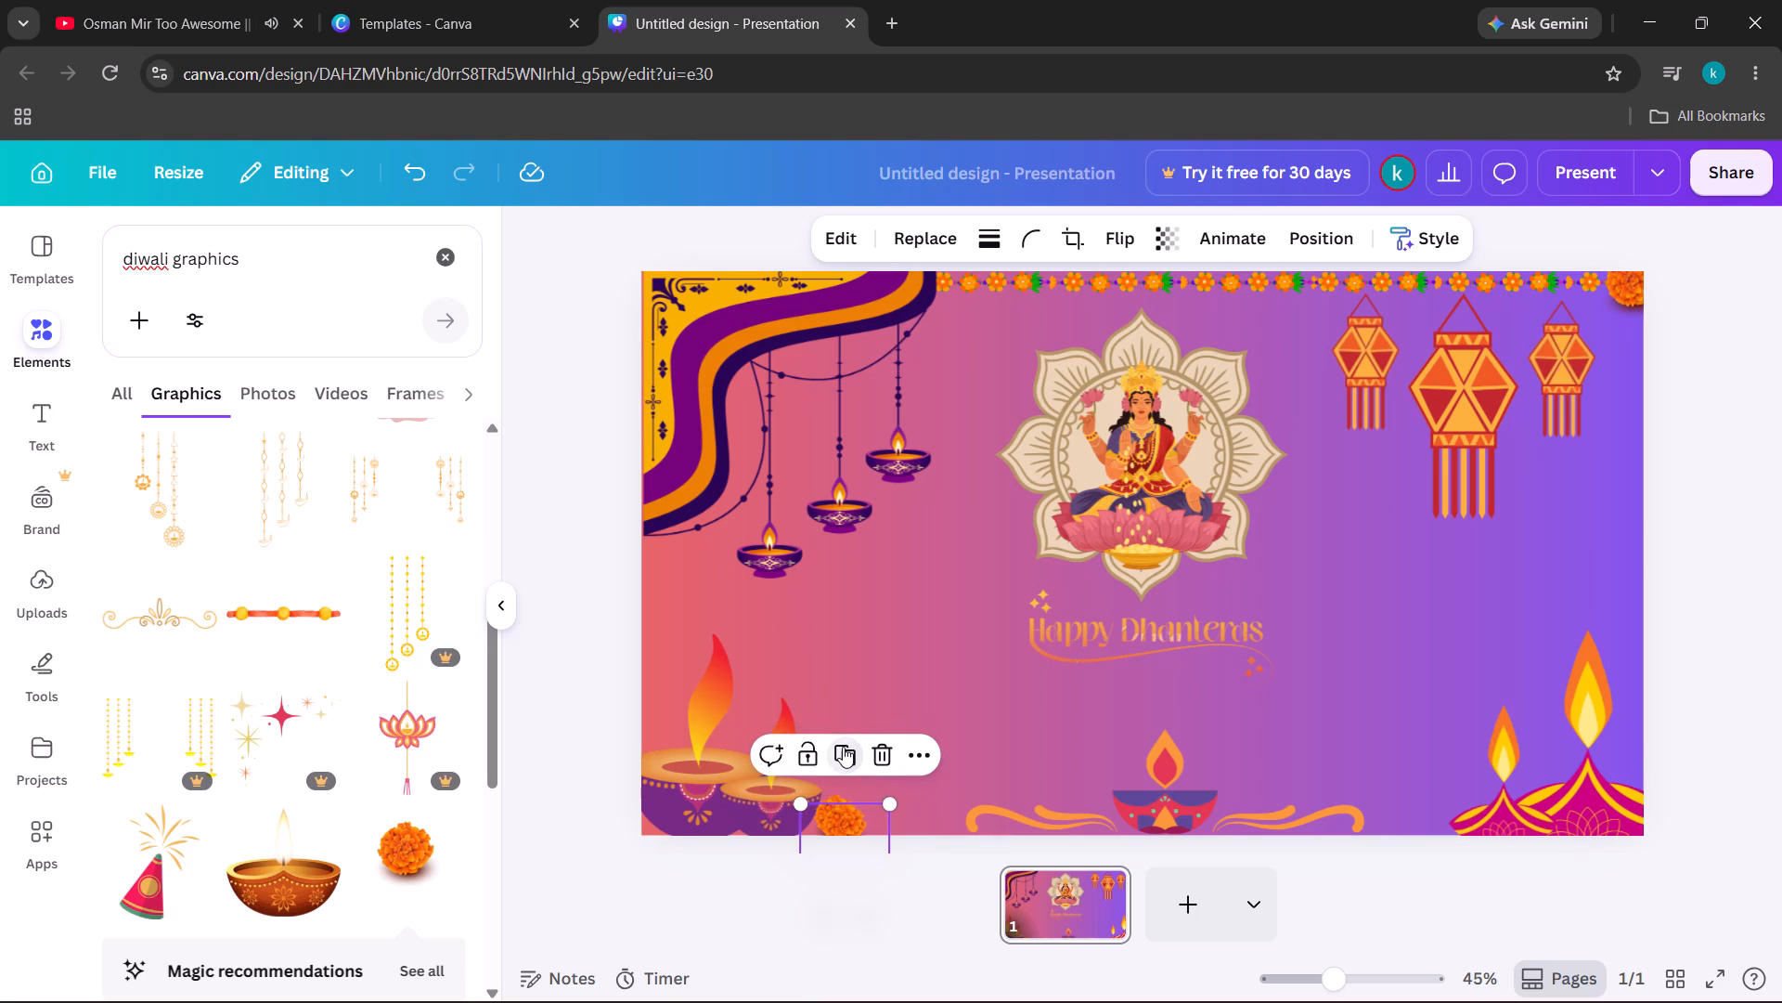
pyautogui.click(843, 748)
pyautogui.moveTo(838, 827); pyautogui.dragTo(897, 817)
pyautogui.moveTo(846, 814); pyautogui.dragTo(872, 807)
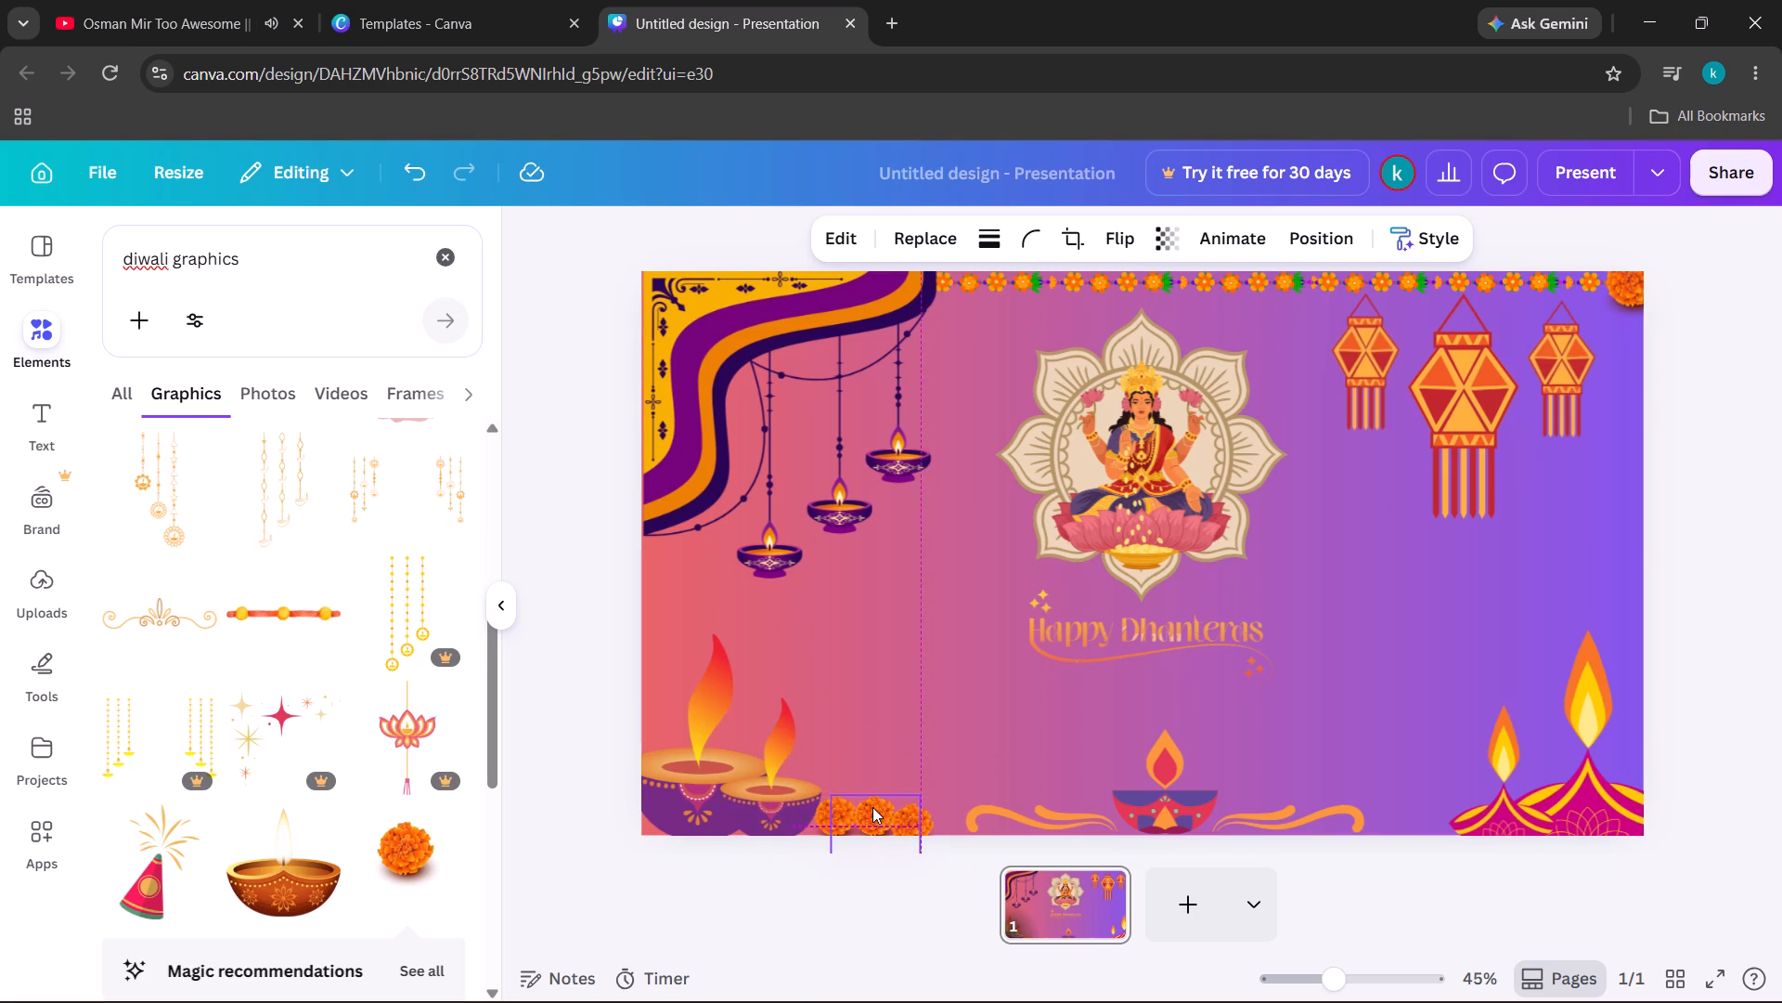
pyautogui.click(904, 817)
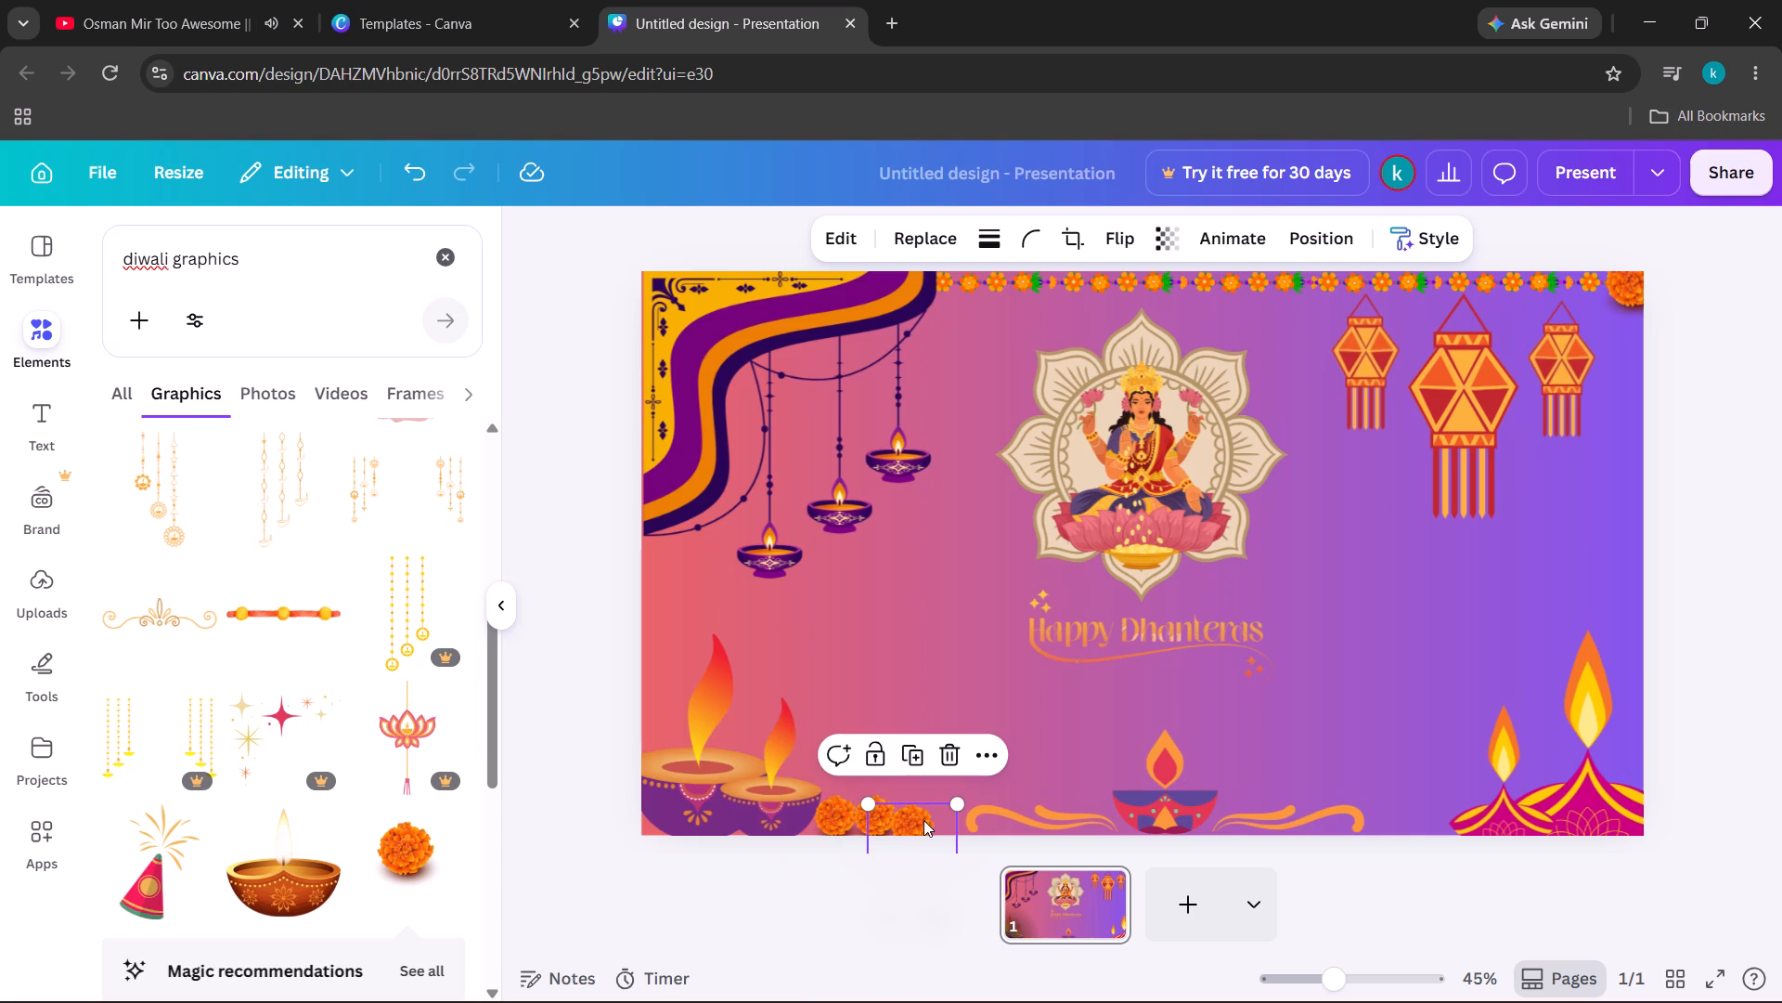
pyautogui.moveTo(923, 820); pyautogui.dragTo(923, 812)
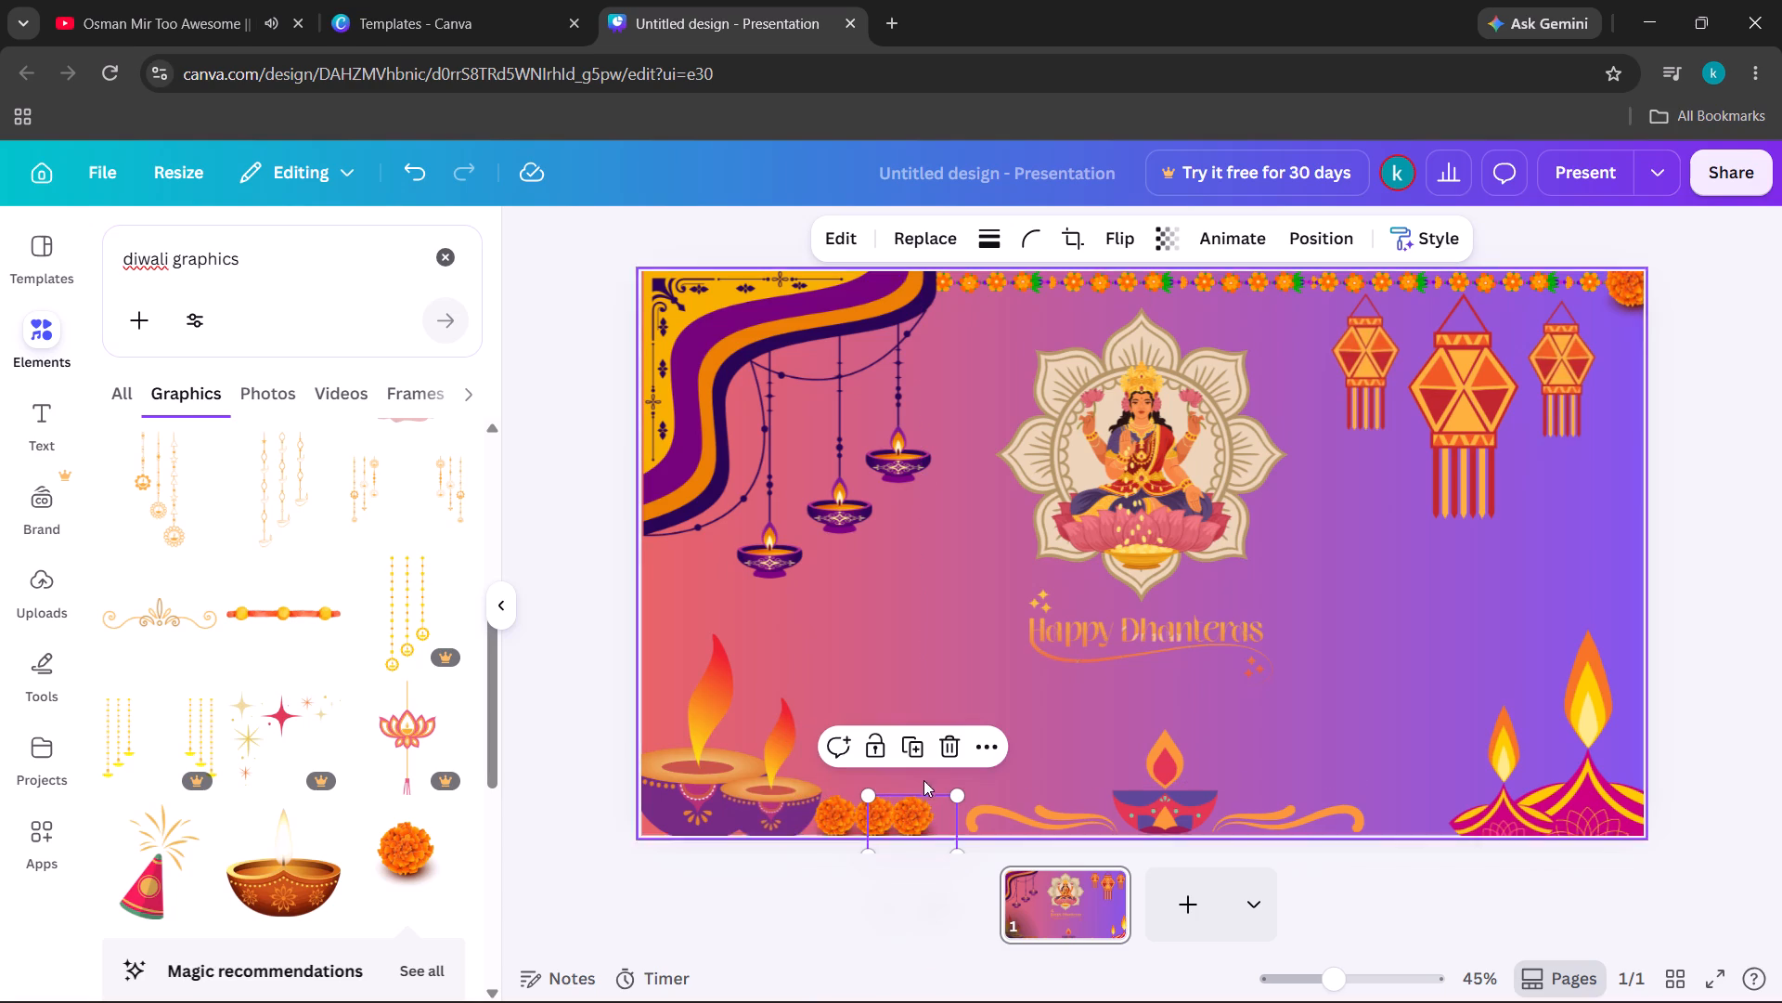
pyautogui.click(906, 737)
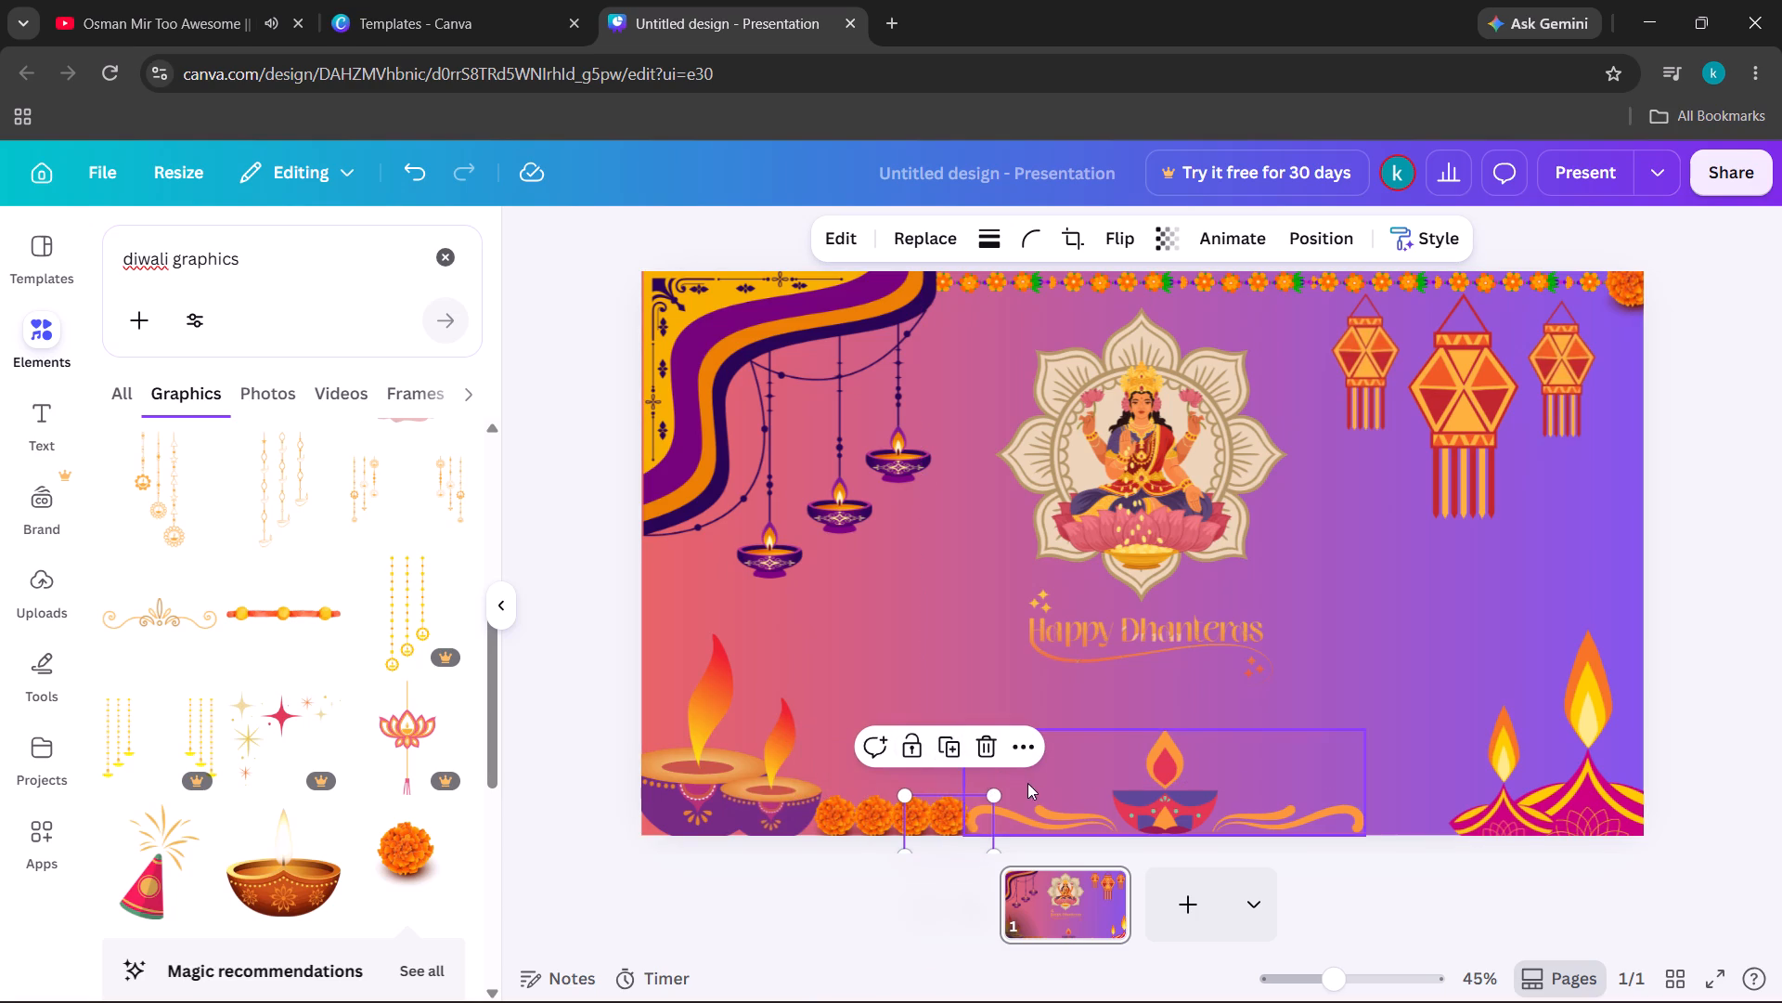
# Duplicate the last marigold in the row and place the copy at the right end of the scroll ornament.
pyautogui.click(957, 749)
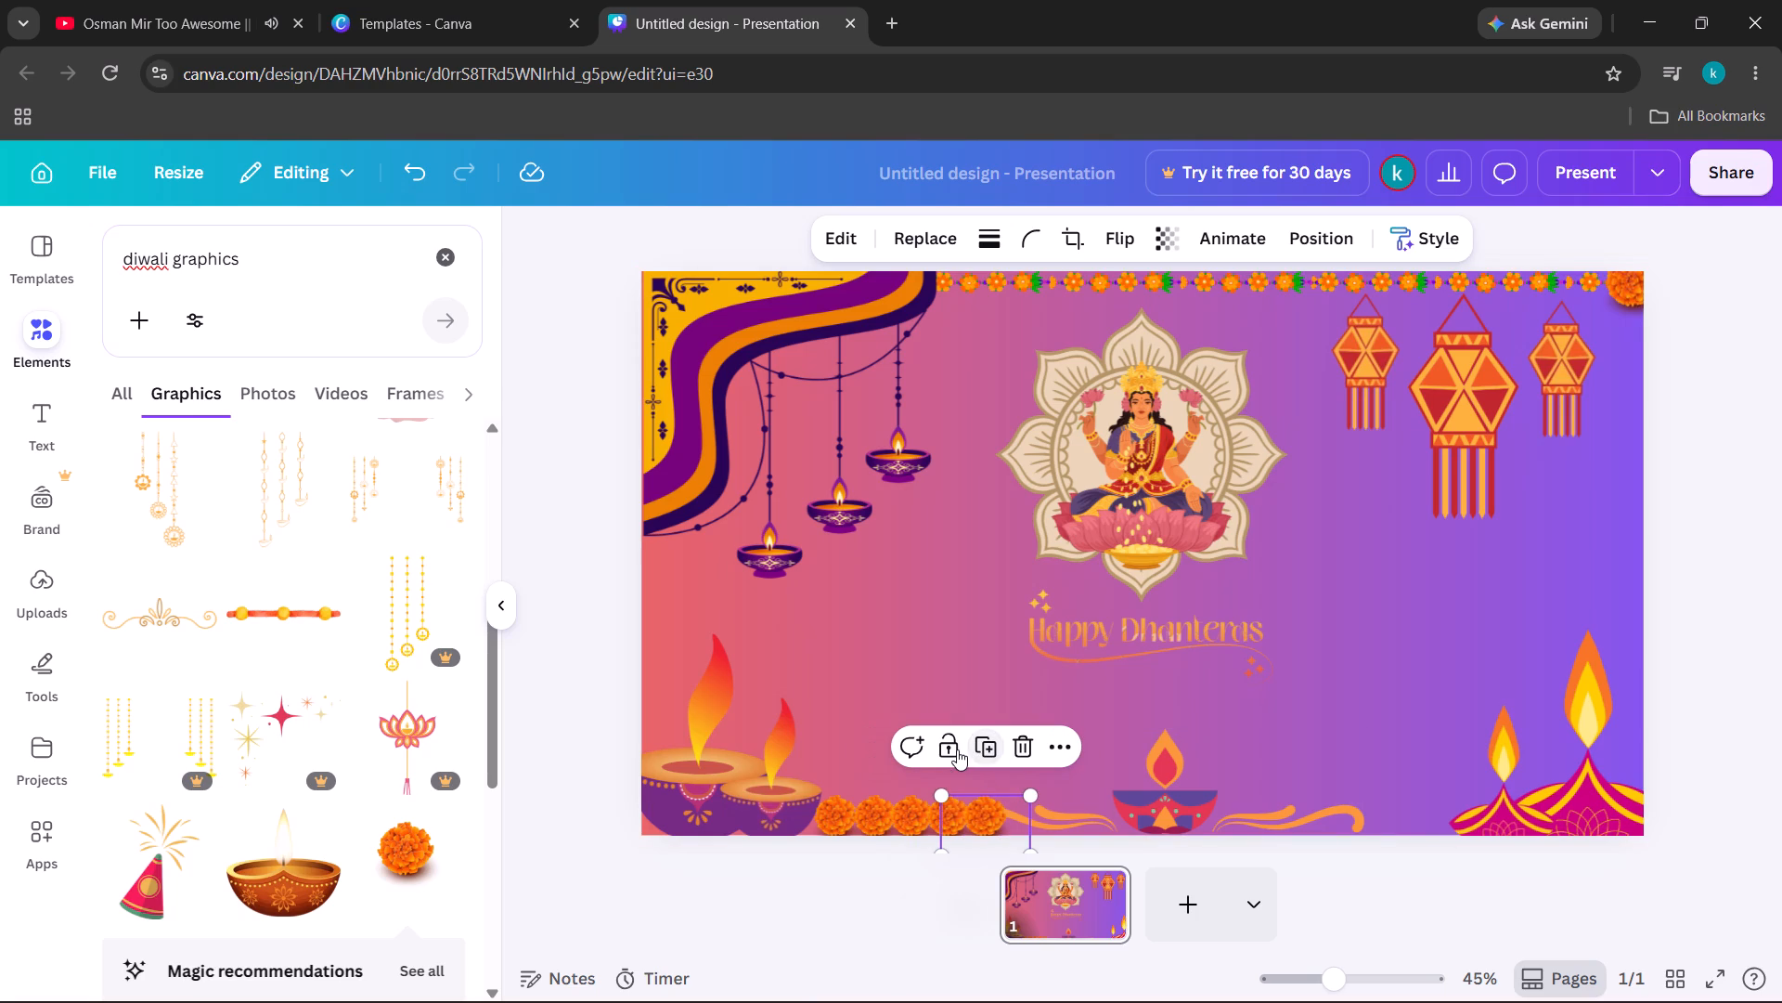
pyautogui.moveTo(992, 797); pyautogui.dragTo(1064, 792)
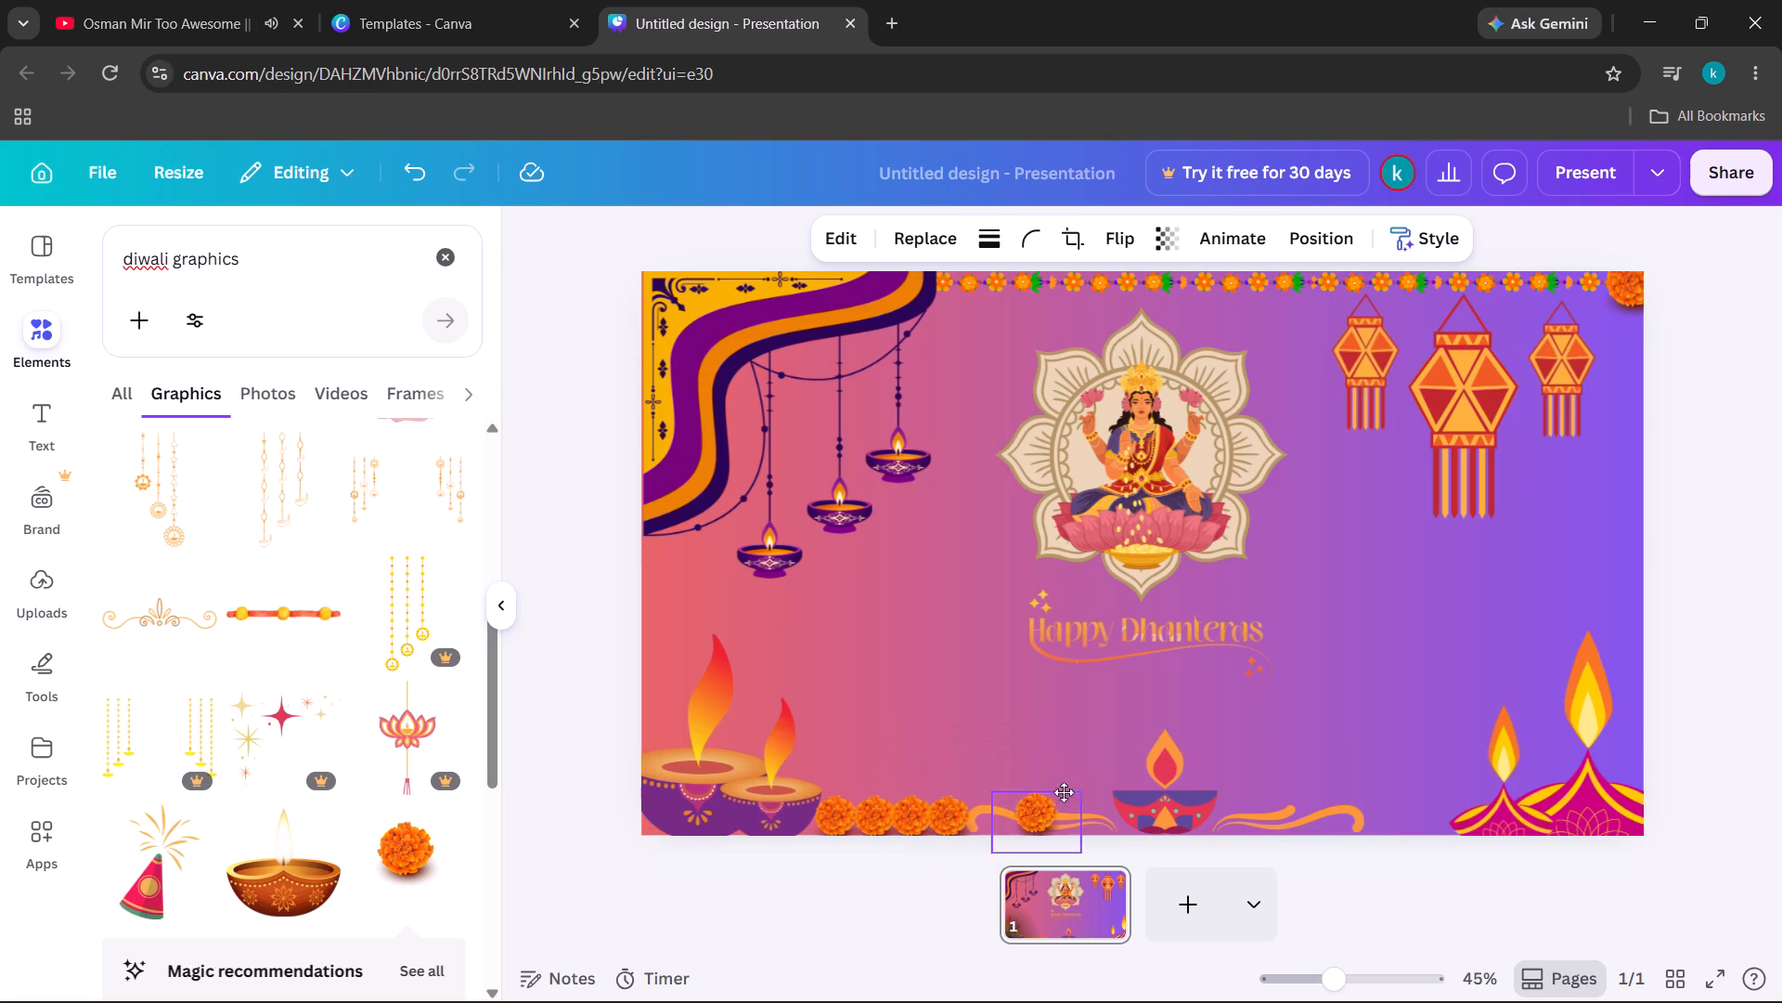
pyautogui.moveTo(1064, 792); pyautogui.dragTo(1384, 794)
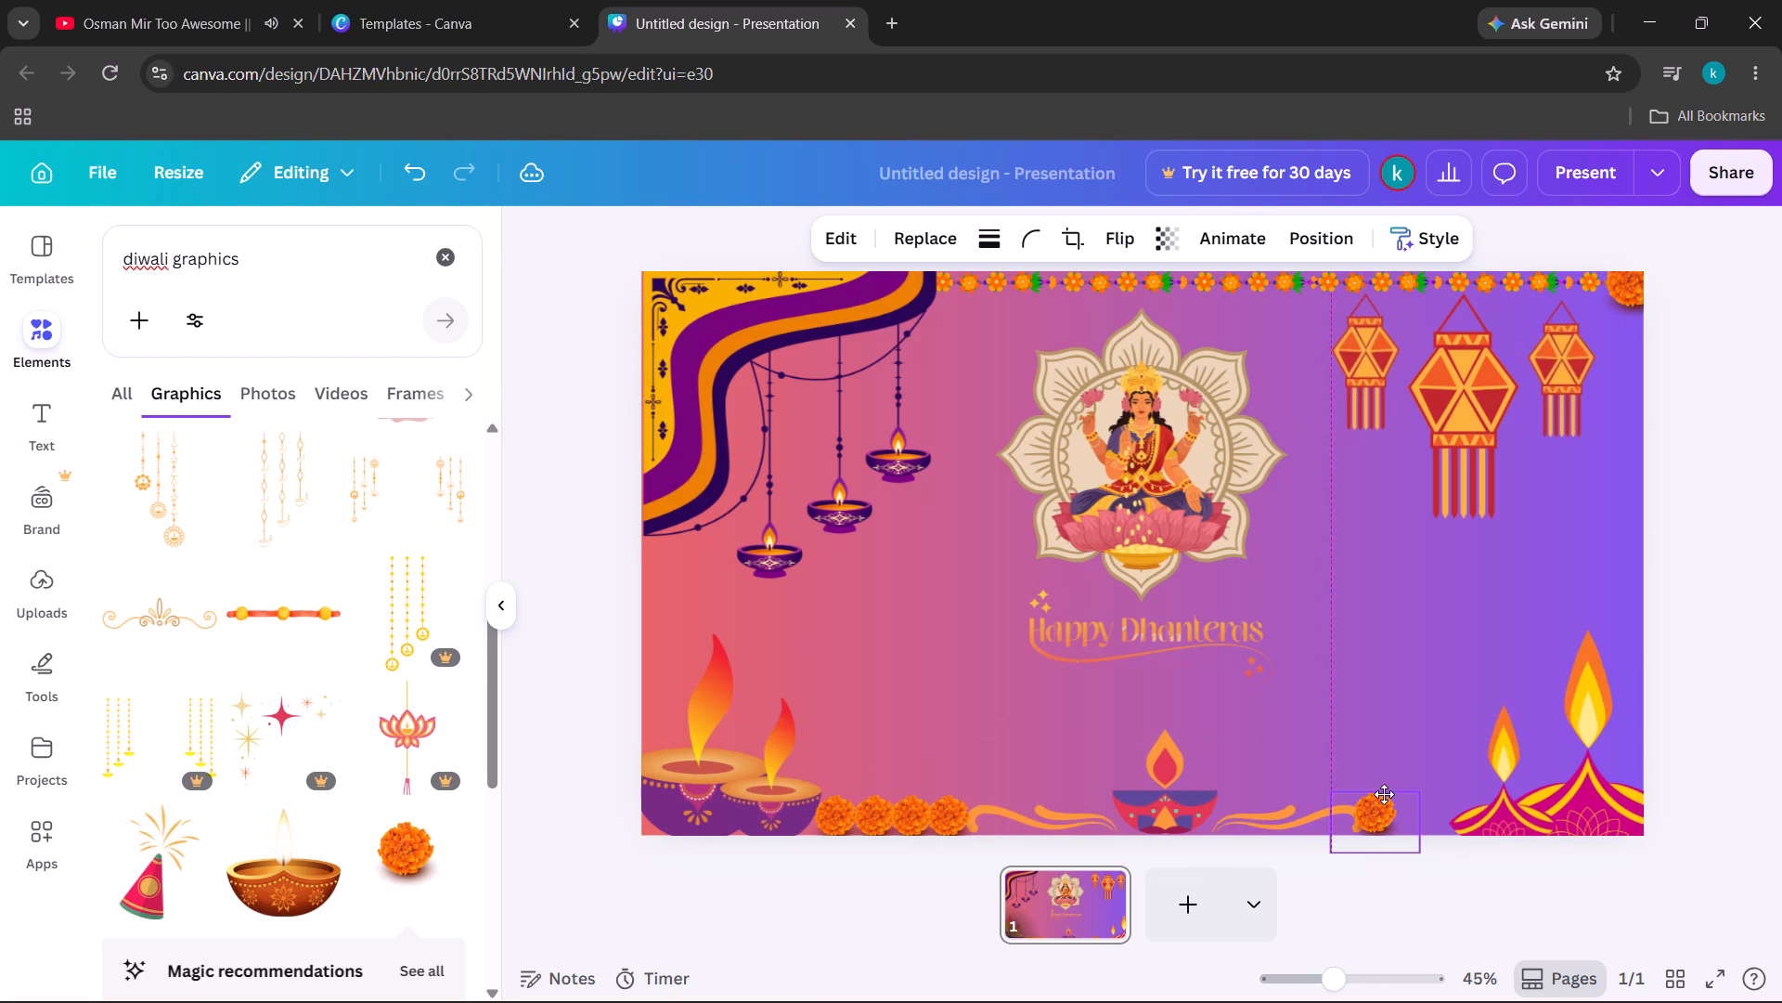
pyautogui.moveTo(1384, 794); pyautogui.dragTo(1385, 797)
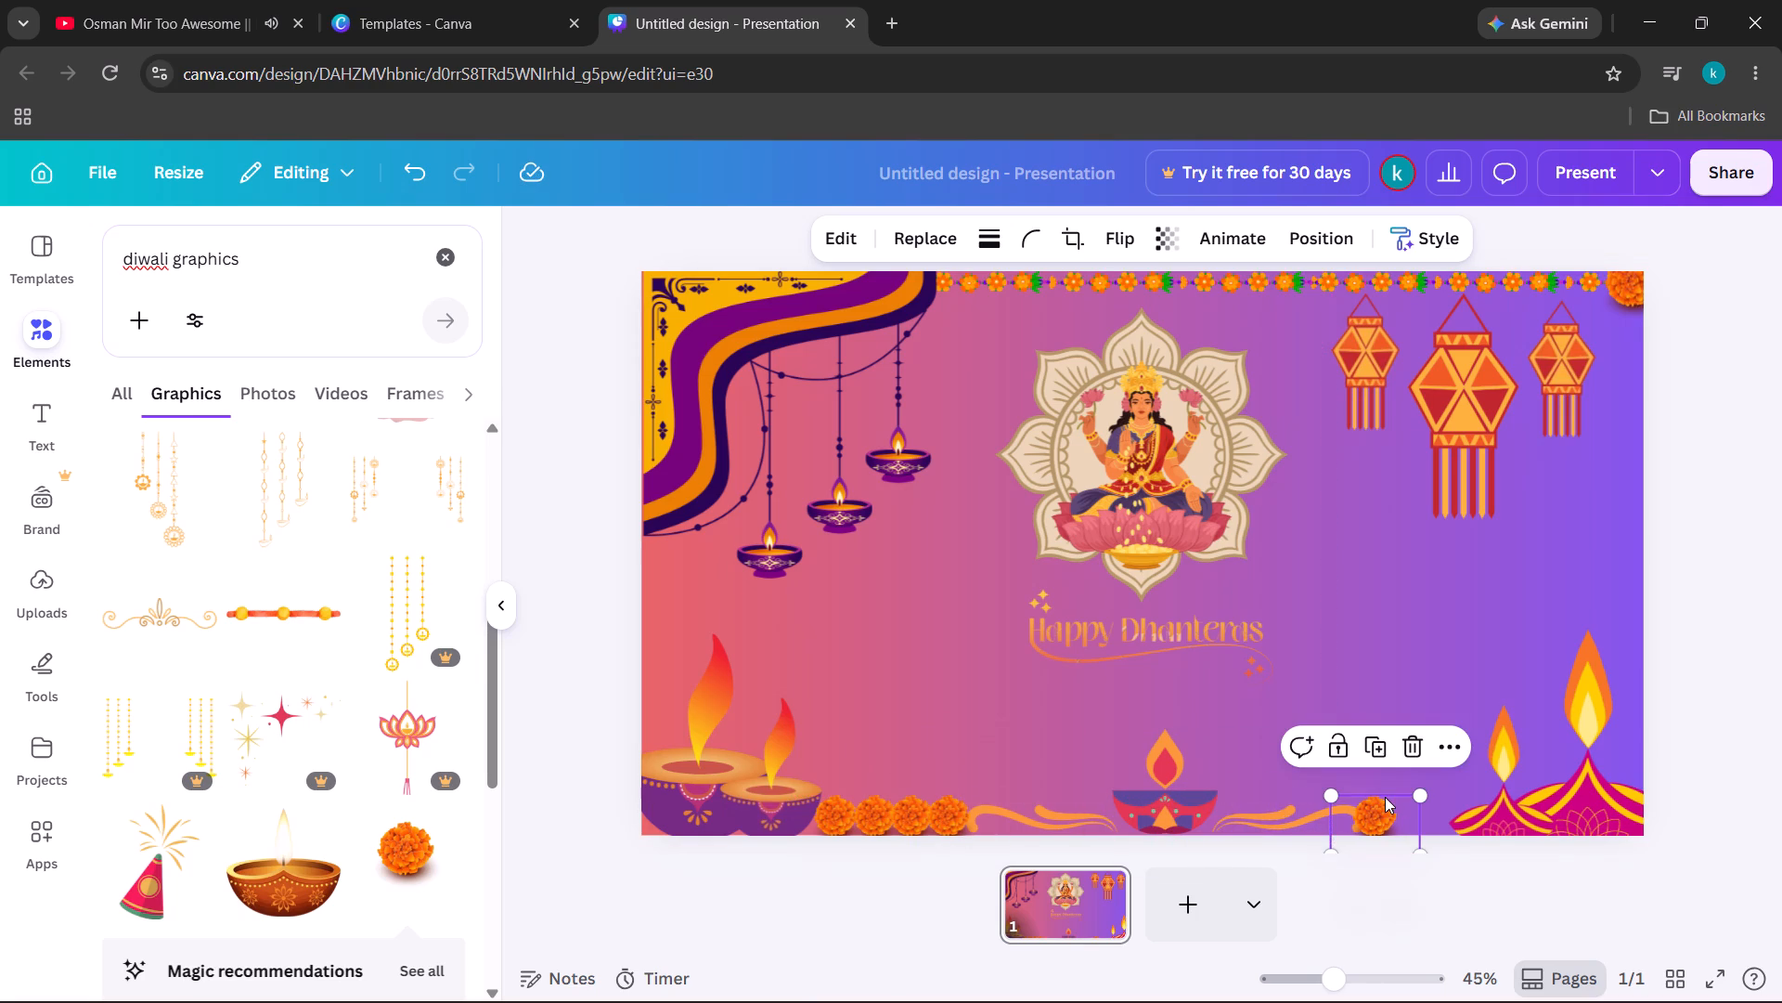
# Duplicate that marigold and arrange the two side by side between the scroll ornament and the pink diyas, deleting any extra copy.
pyautogui.click(1376, 748)
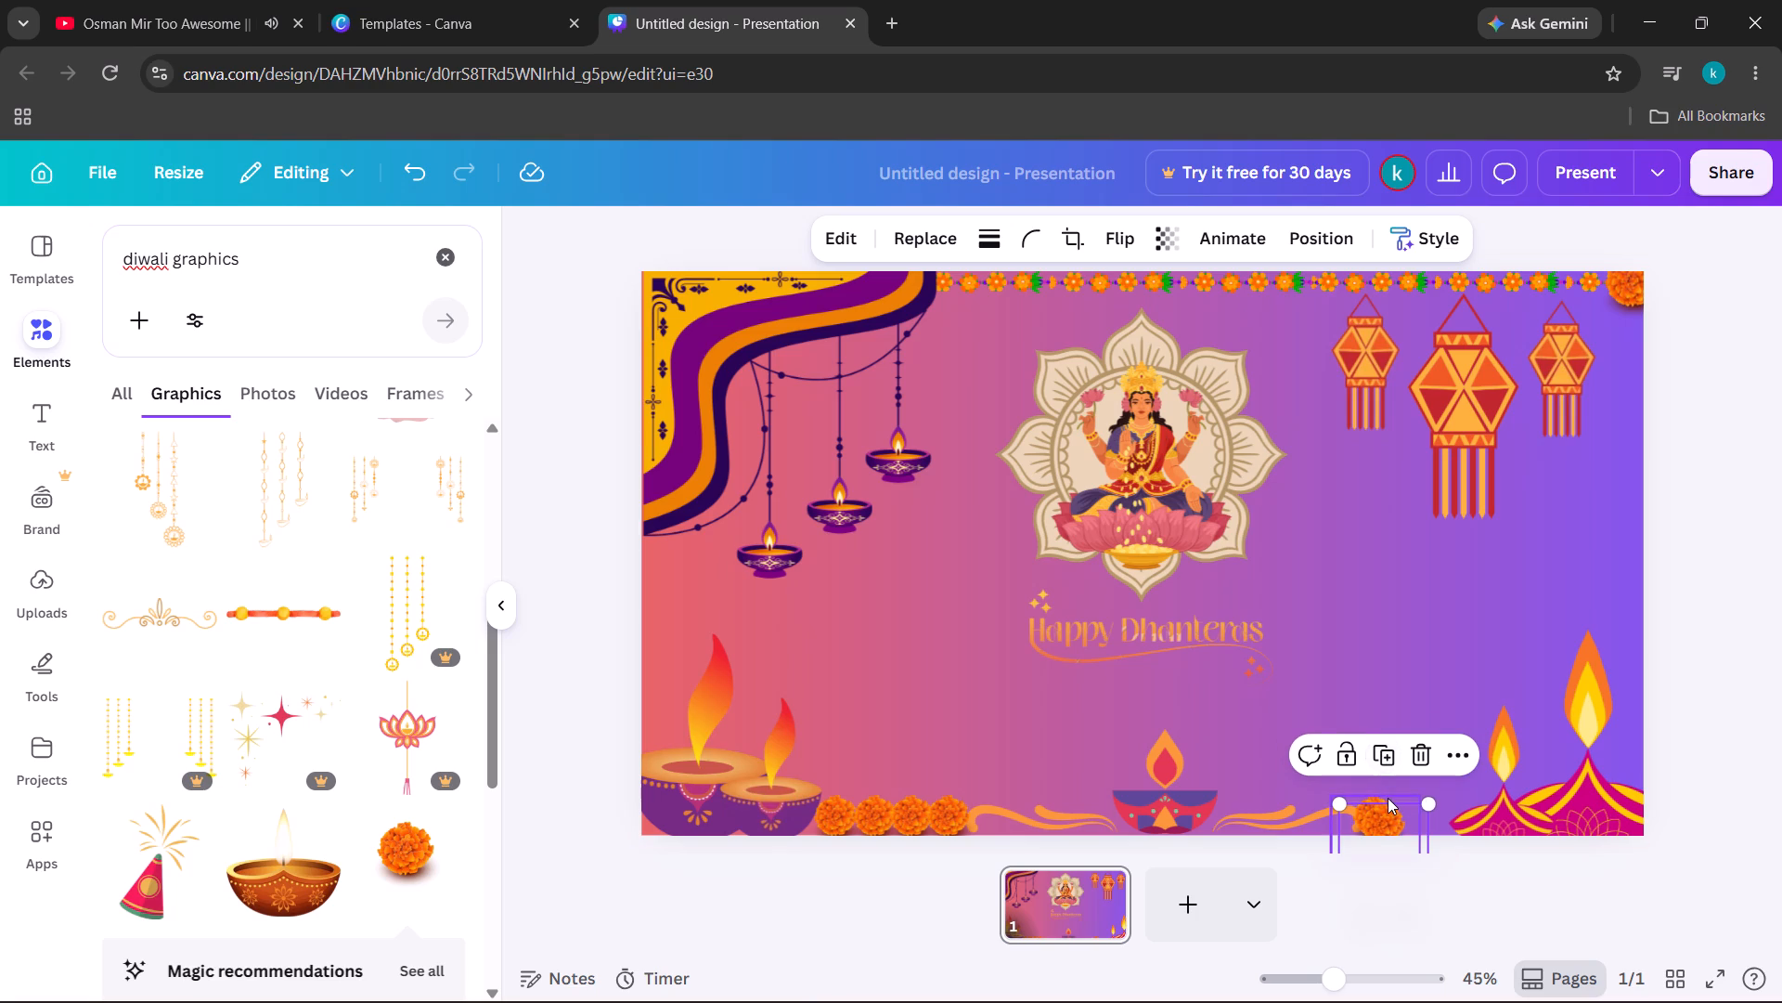
pyautogui.moveTo(1387, 802); pyautogui.dragTo(1428, 803)
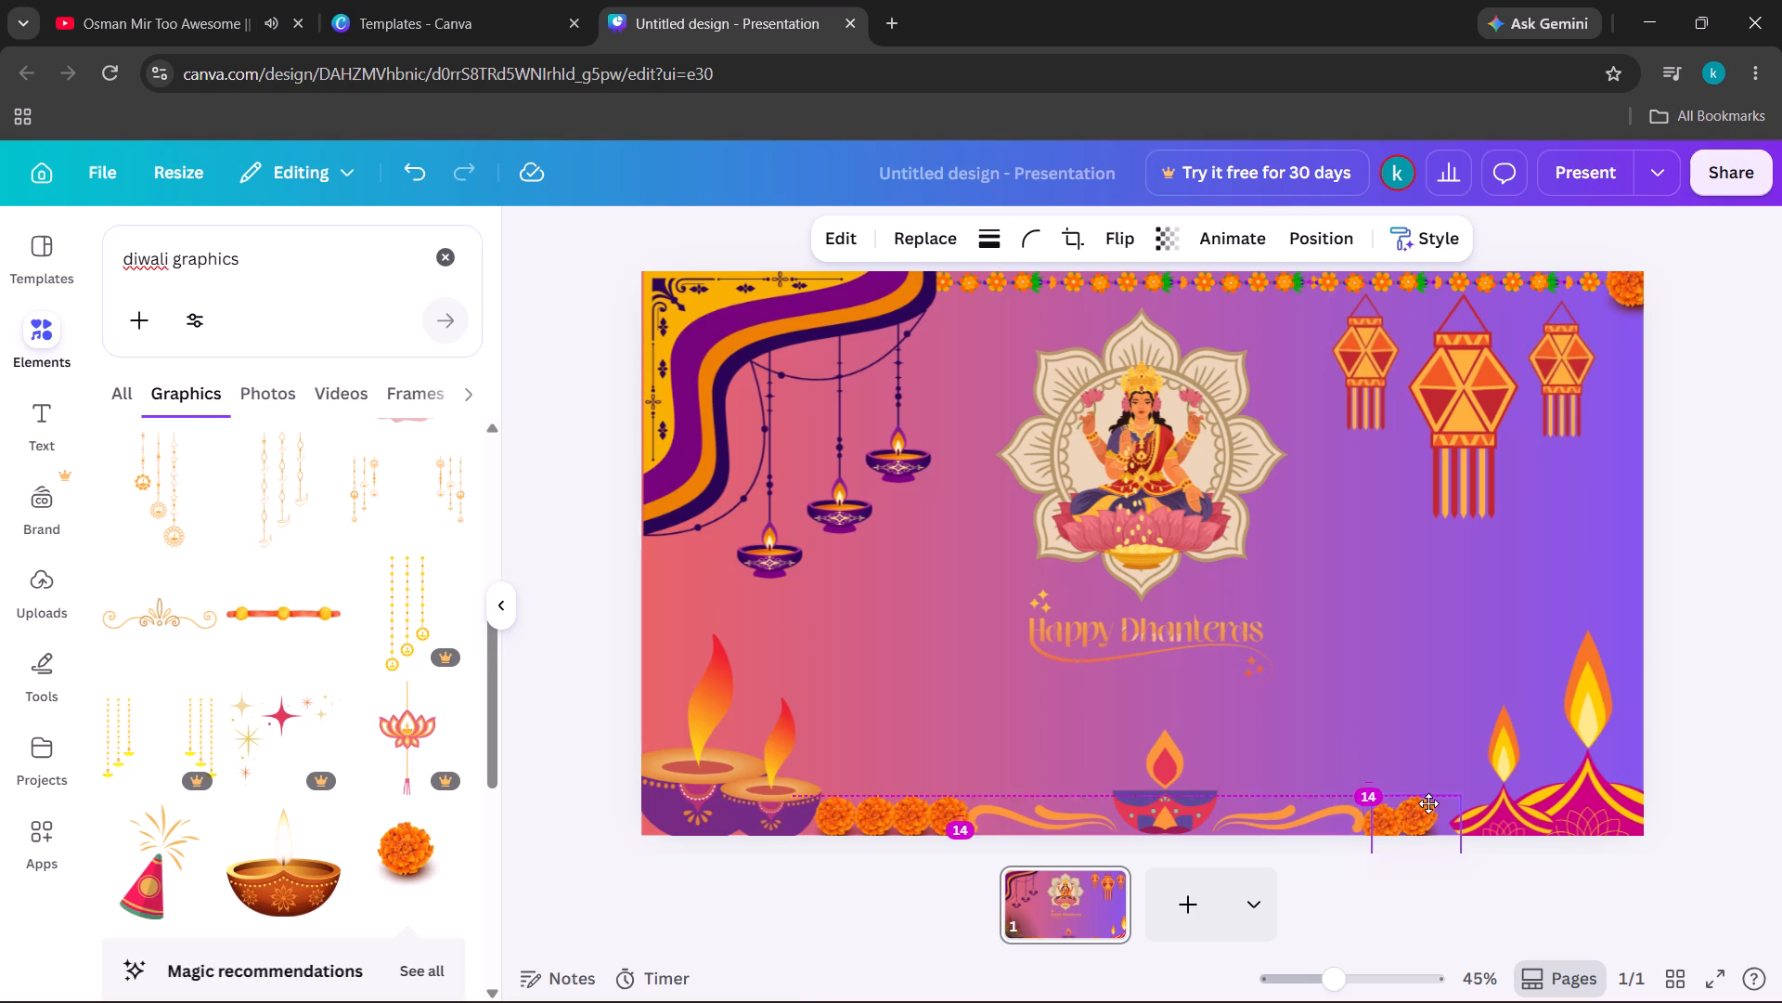
pyautogui.moveTo(1428, 803); pyautogui.dragTo(1428, 812)
pyautogui.moveTo(1384, 810); pyautogui.dragTo(1366, 811)
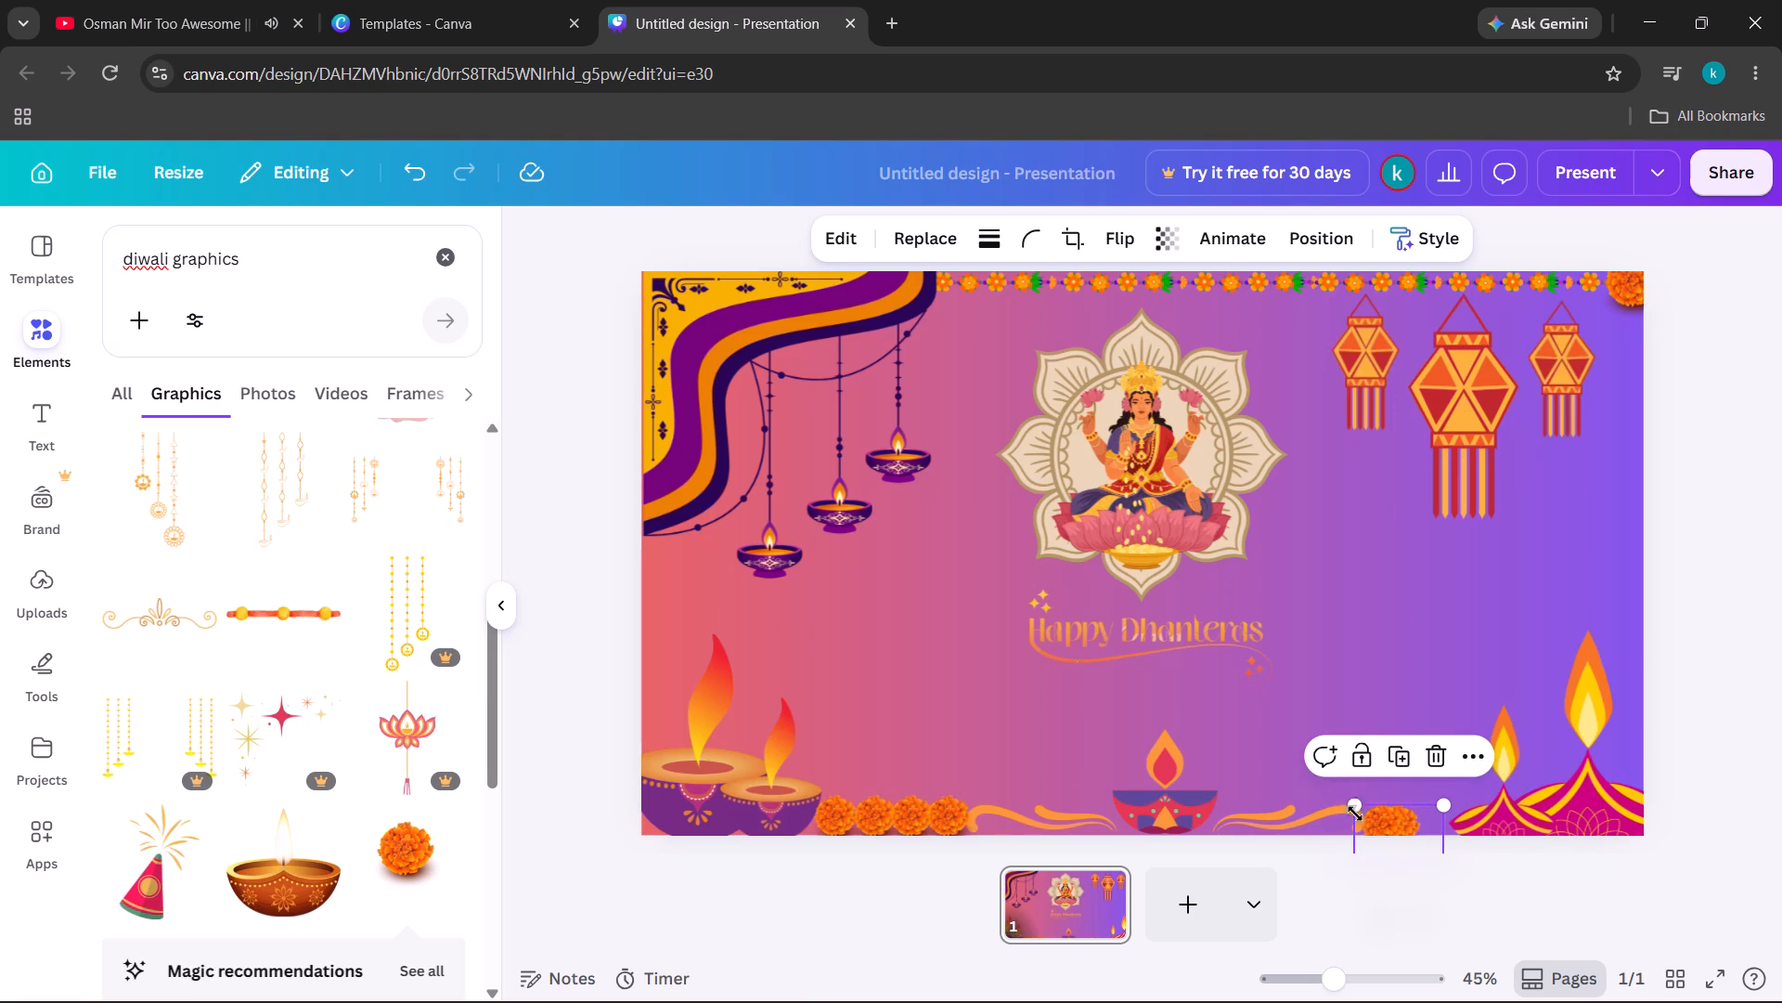
pyautogui.click(1341, 814)
pyautogui.click(1341, 814)
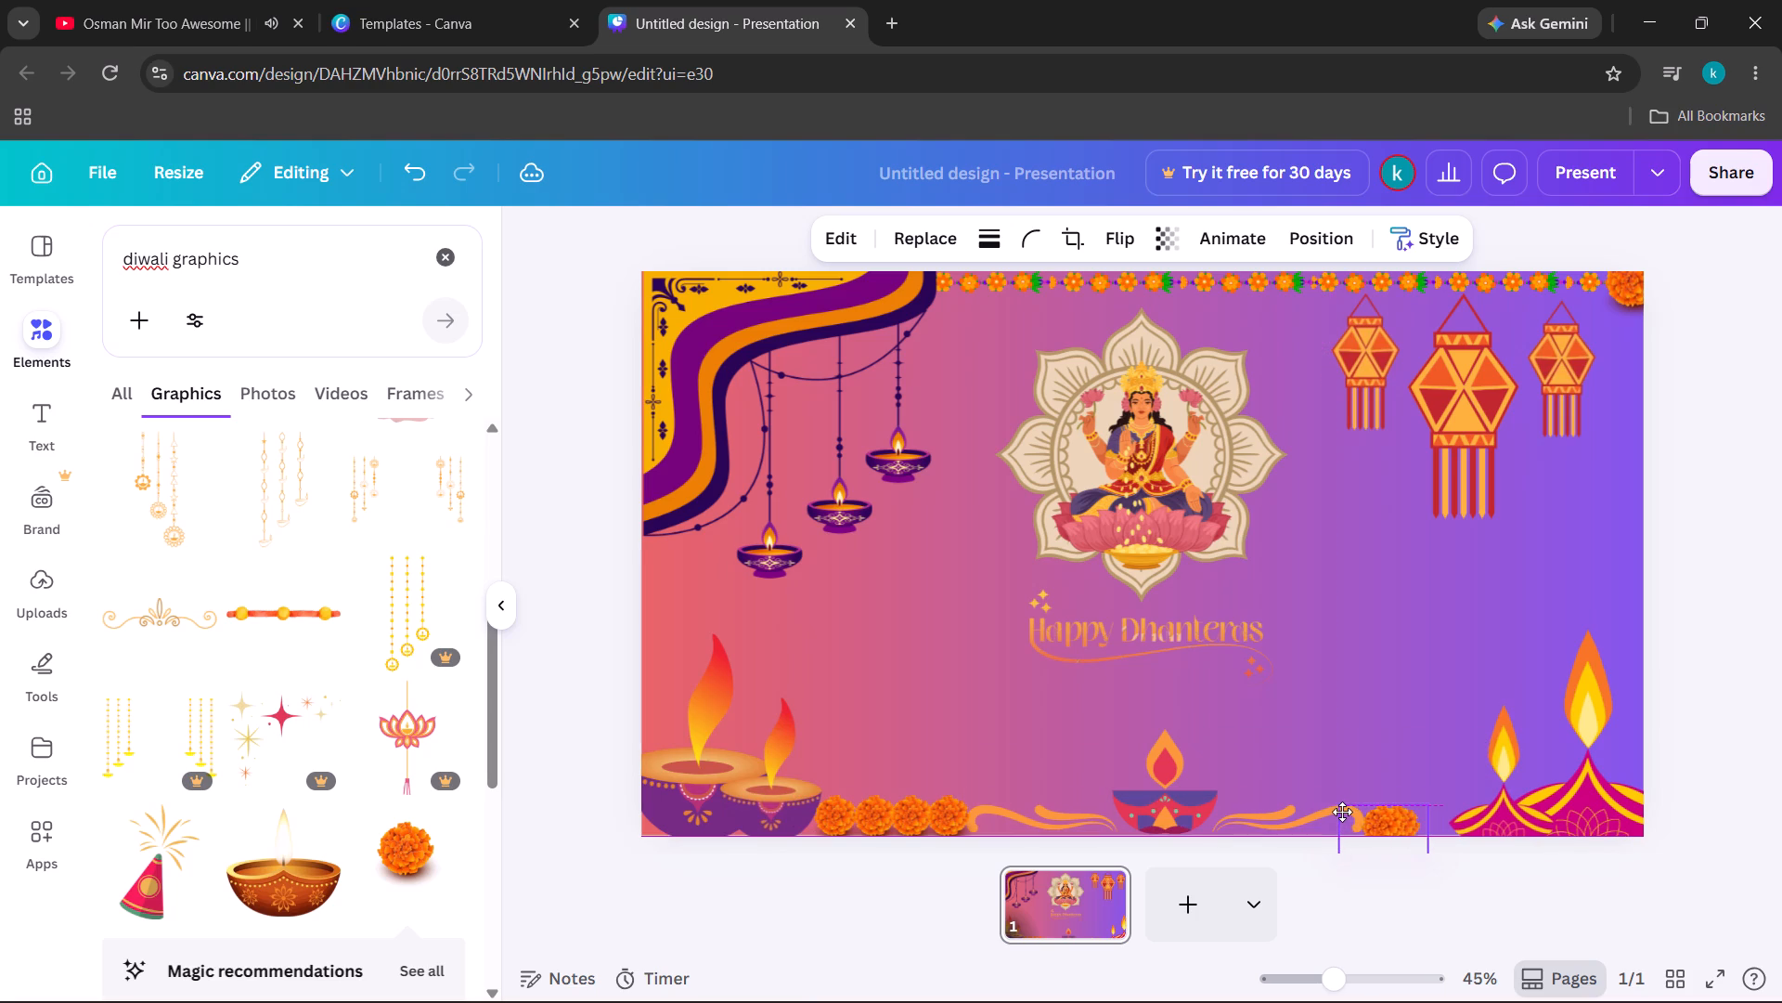
pyautogui.click(1432, 816)
pyautogui.moveTo(1432, 816); pyautogui.dragTo(1443, 807)
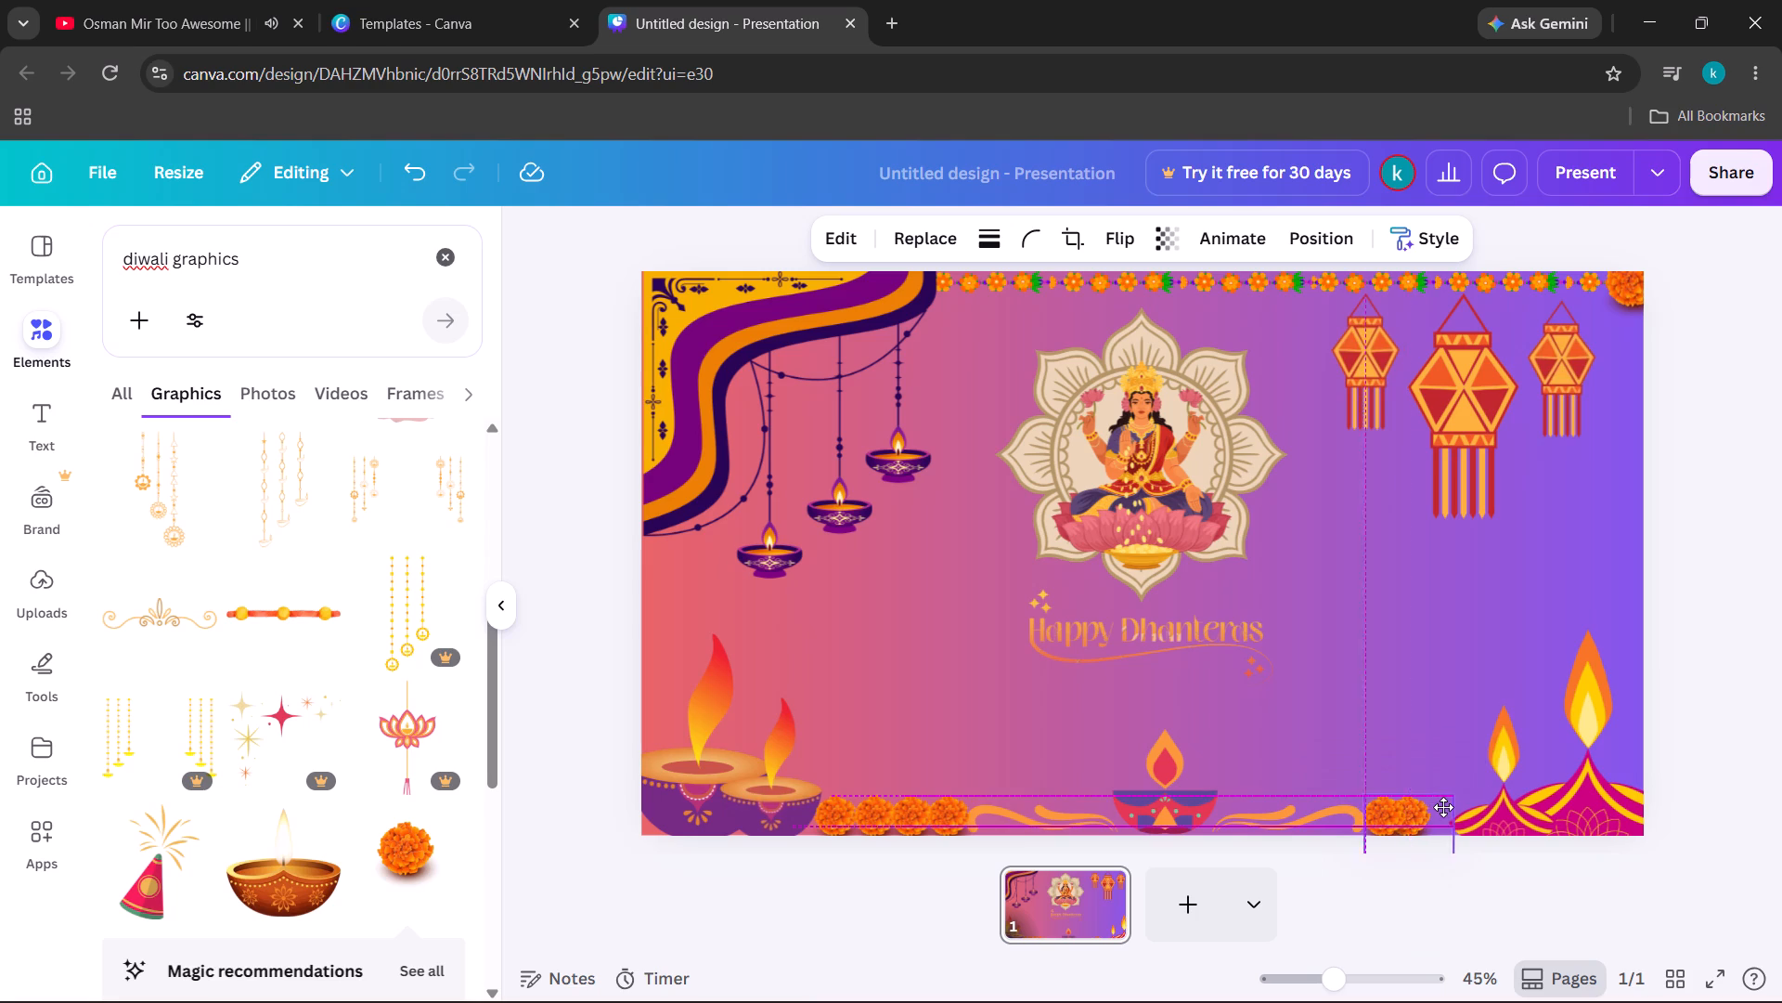
pyautogui.moveTo(1443, 807); pyautogui.dragTo(1464, 809)
pyautogui.click(1428, 753)
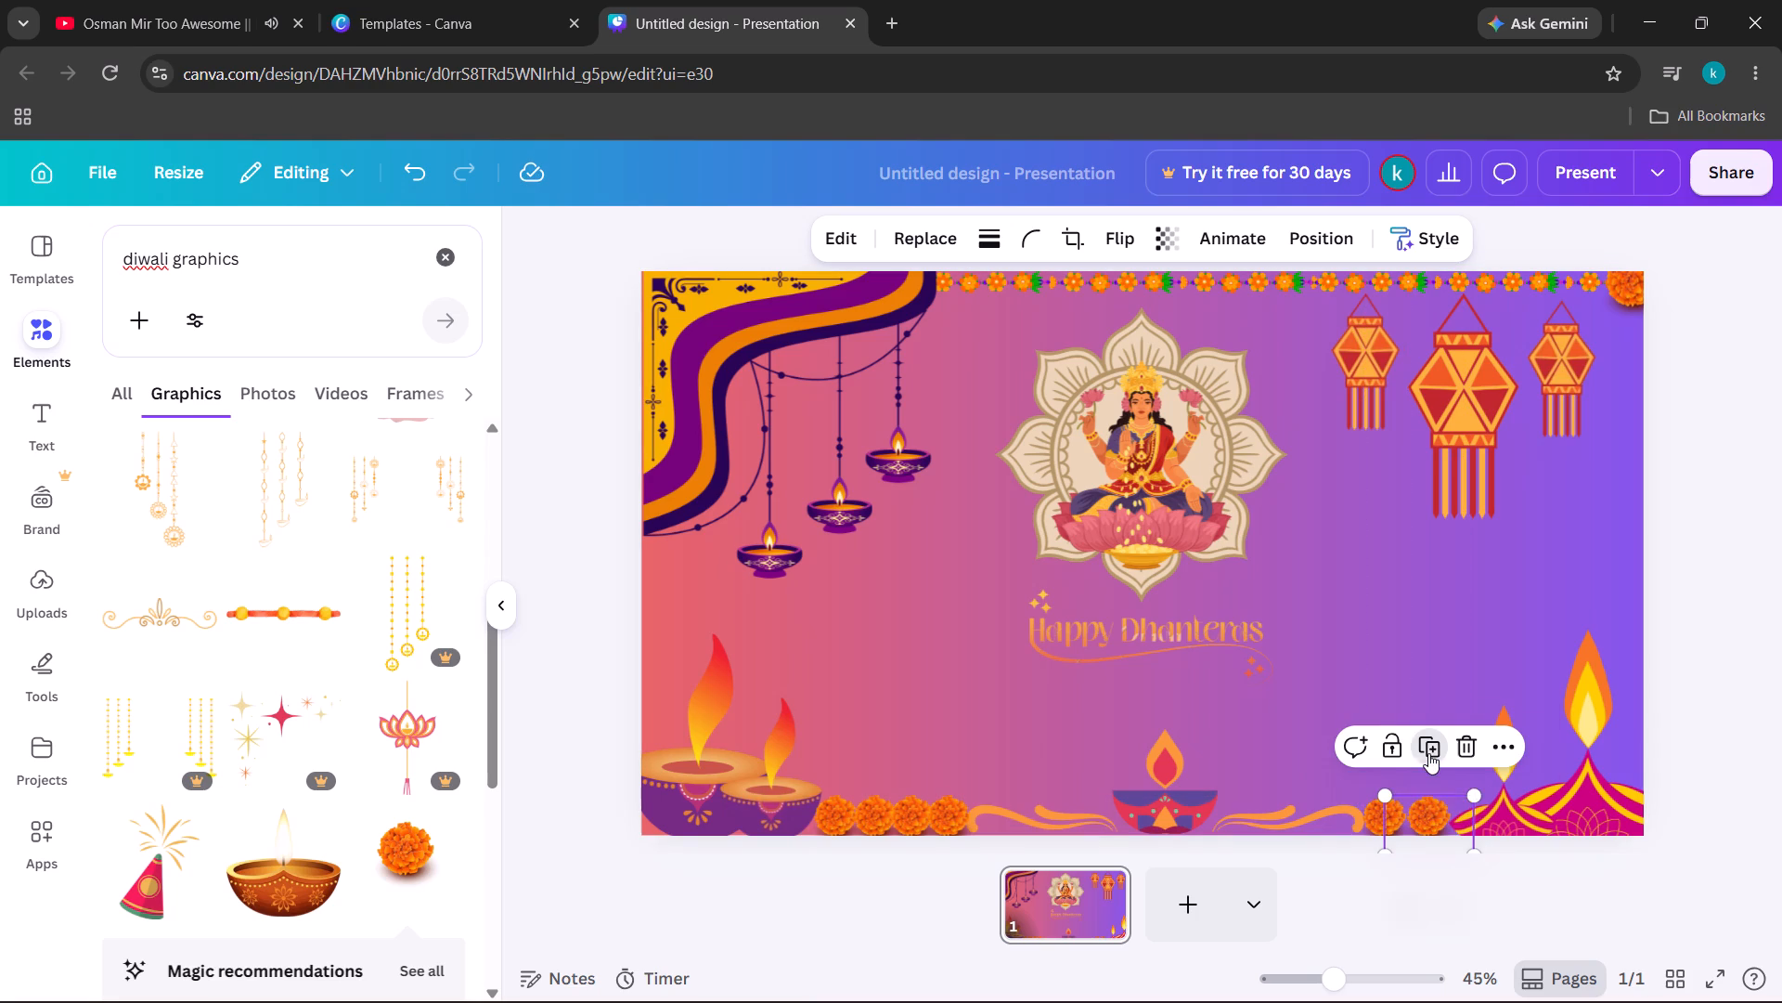
pyautogui.press('Delete')
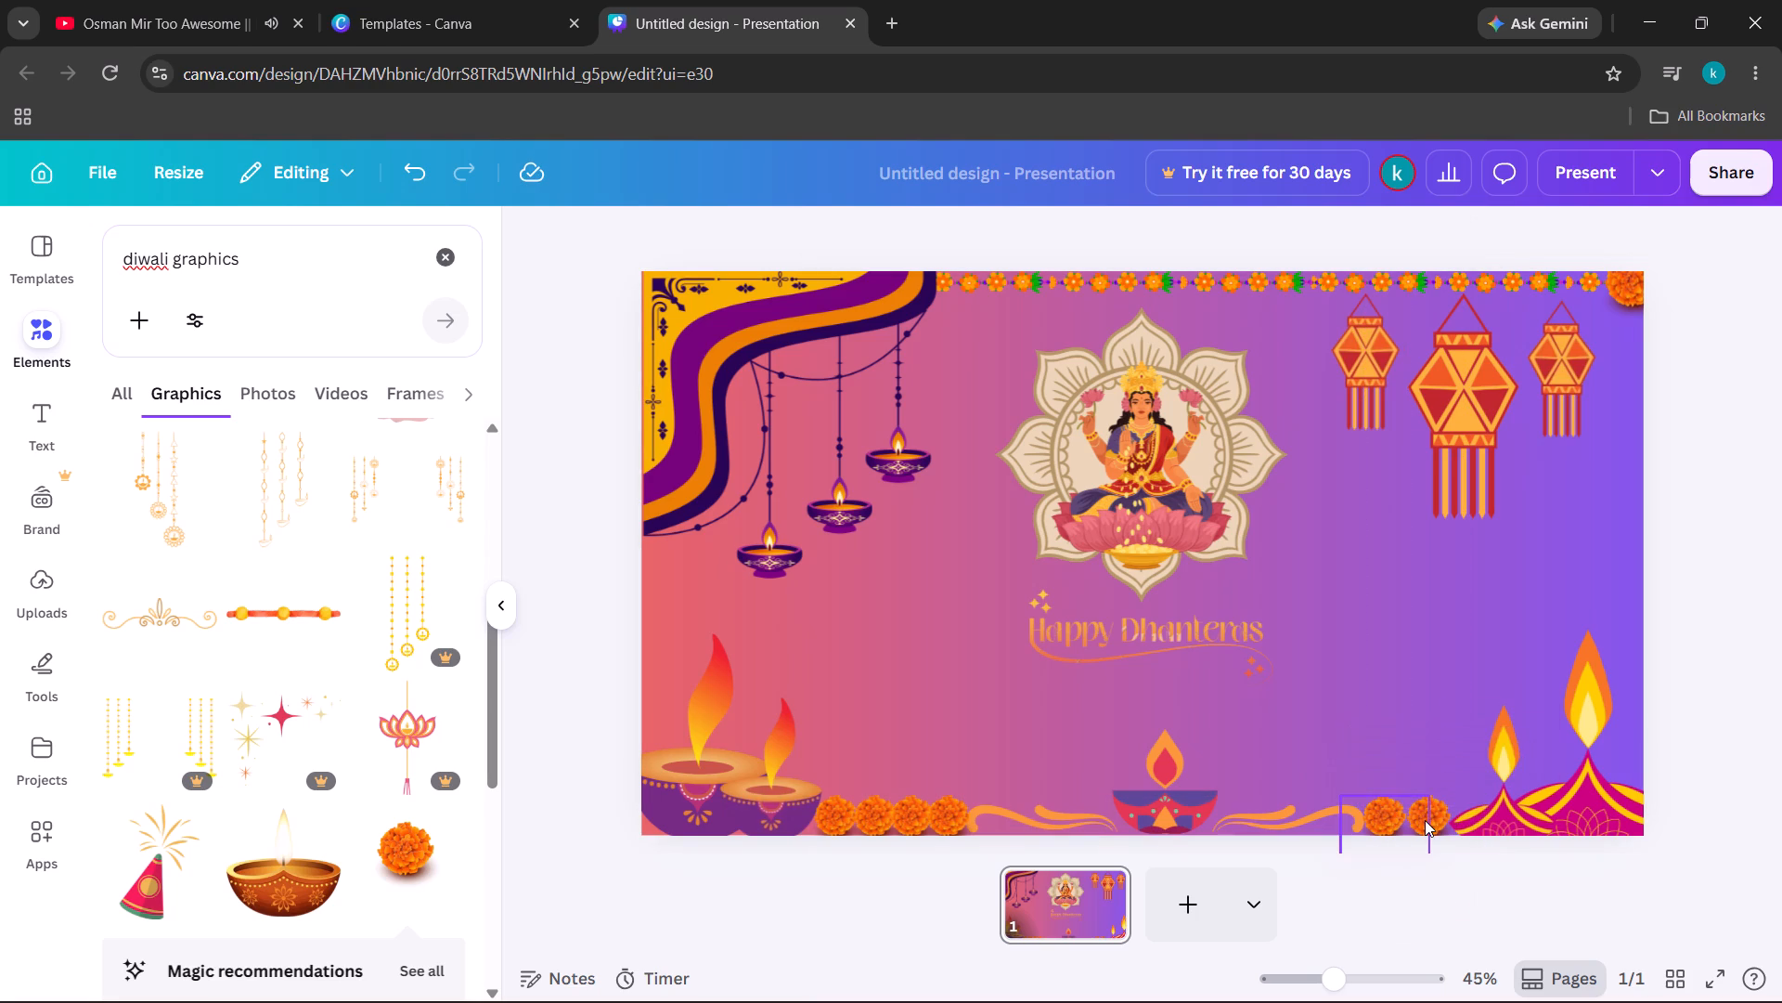
pyautogui.click(1483, 907)
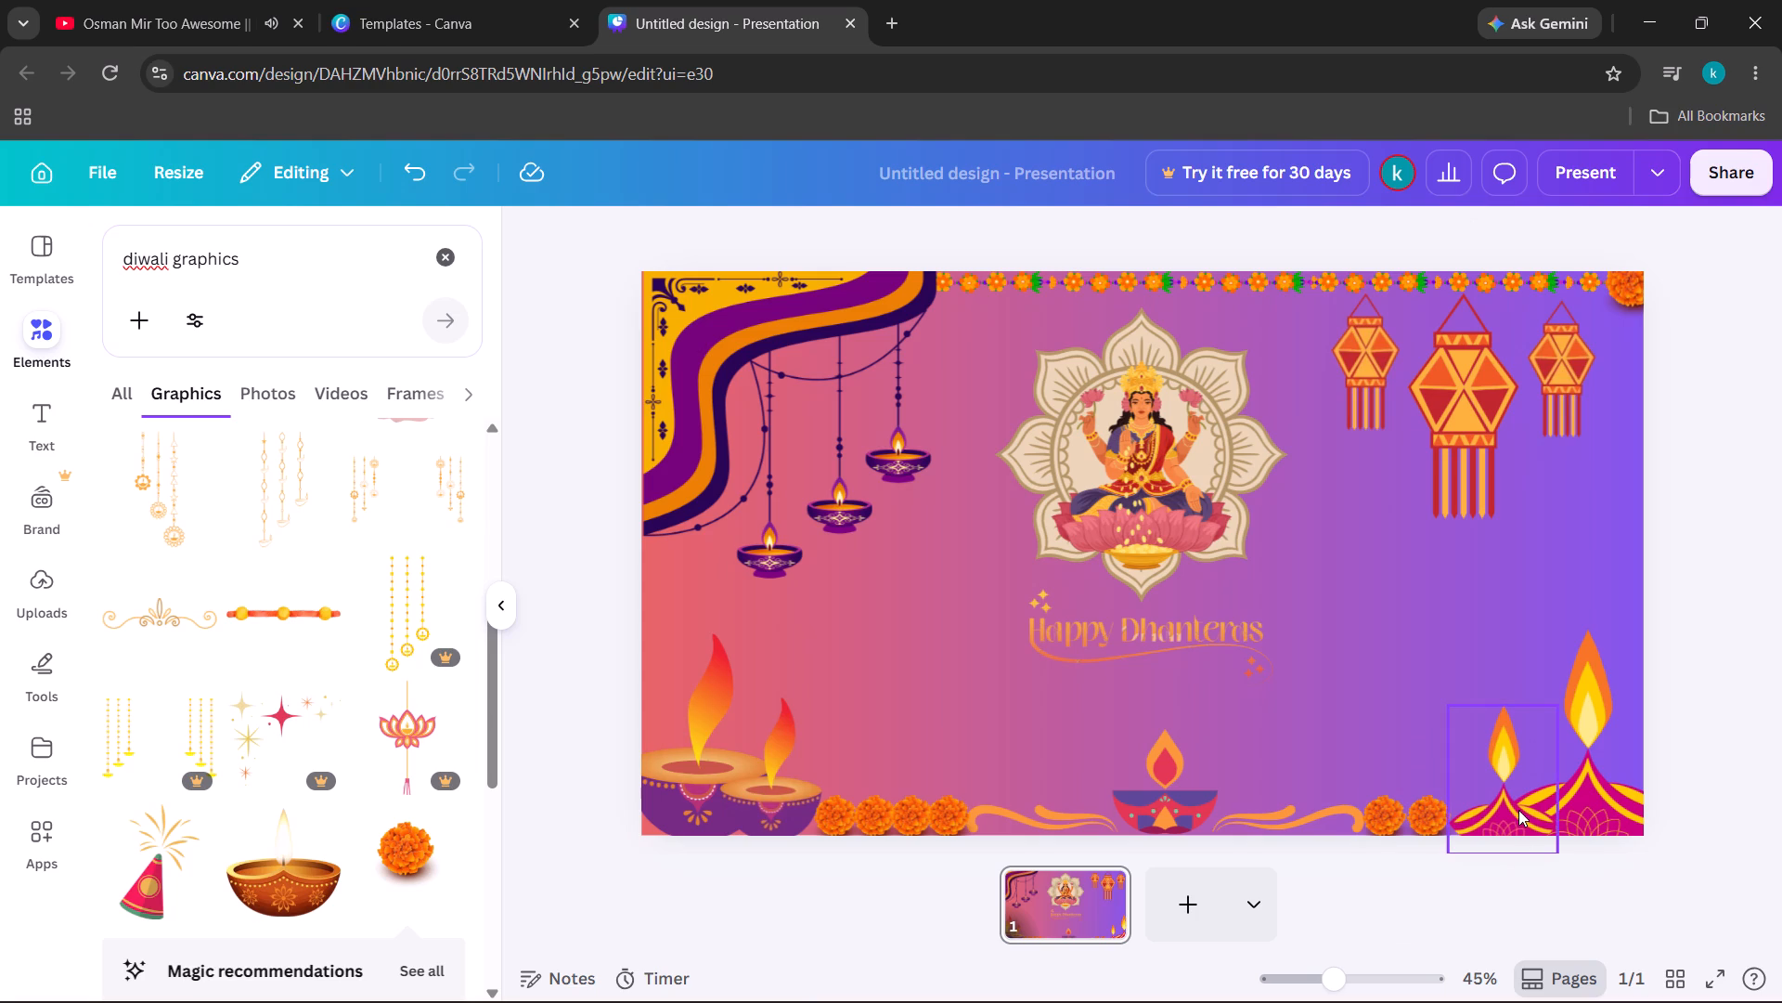
# Move the smaller pink diya right and slightly up so it overlaps the larger pink diya.
pyautogui.moveTo(1518, 810); pyautogui.dragTo(1567, 802, button='right')
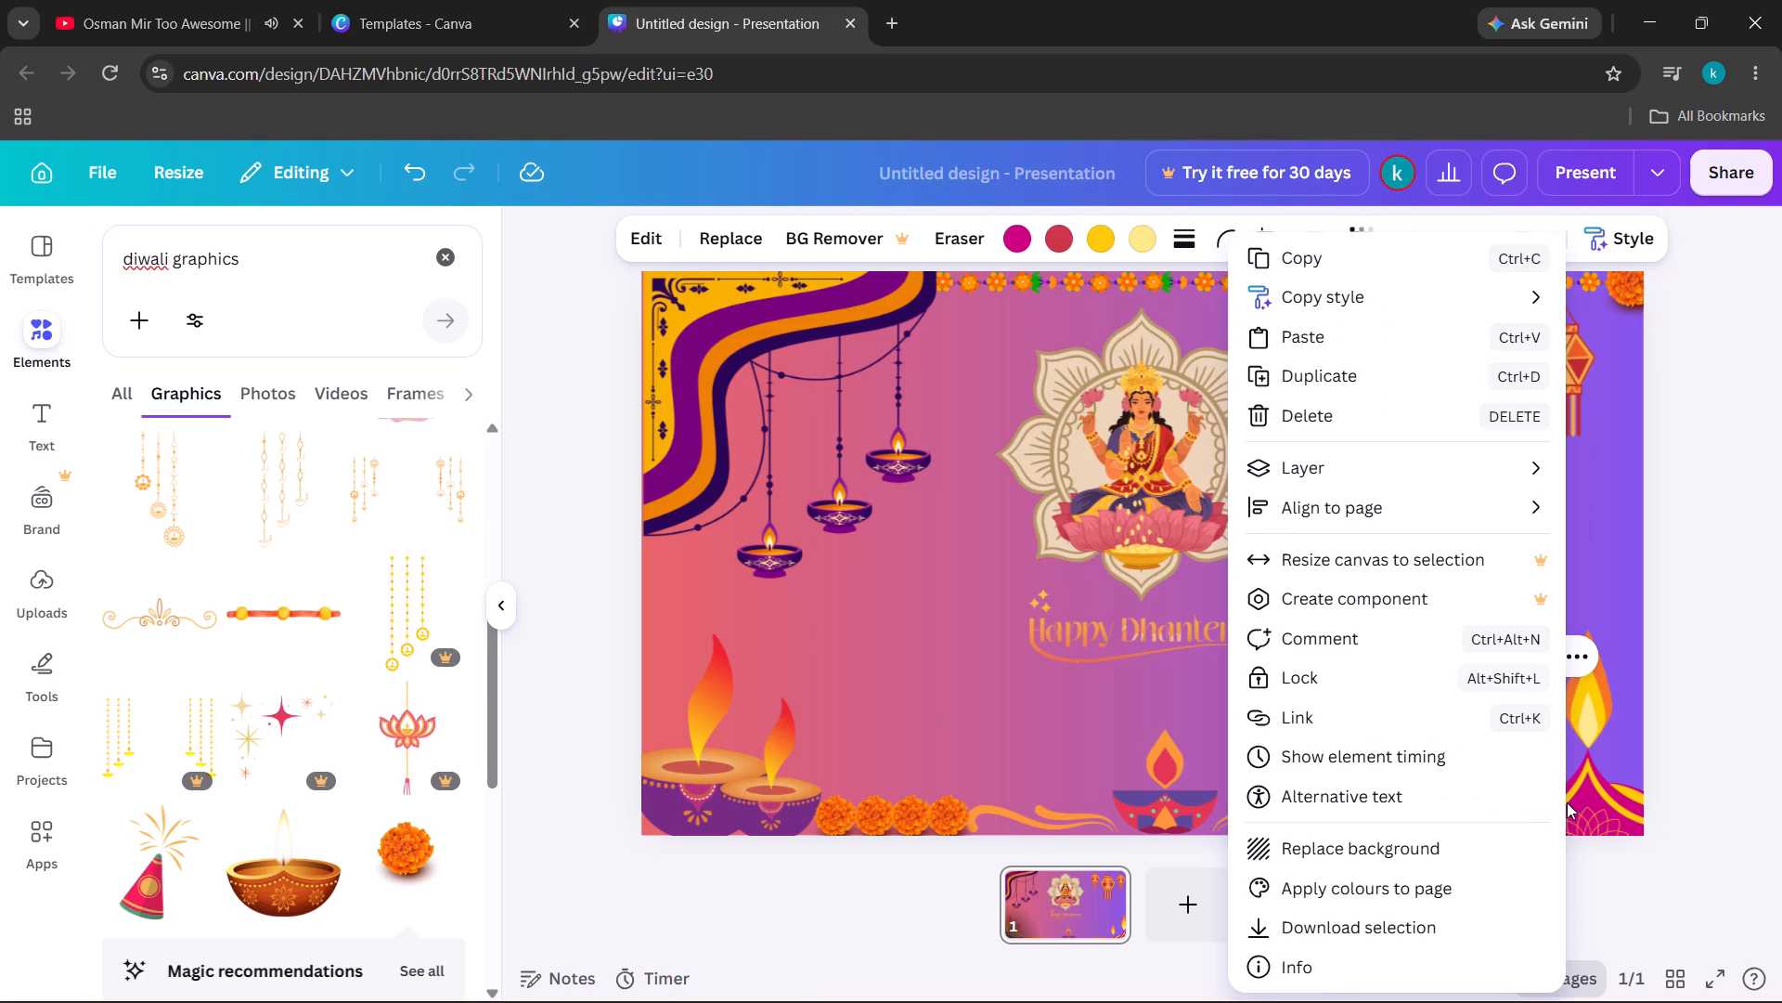
pyautogui.click(1608, 856)
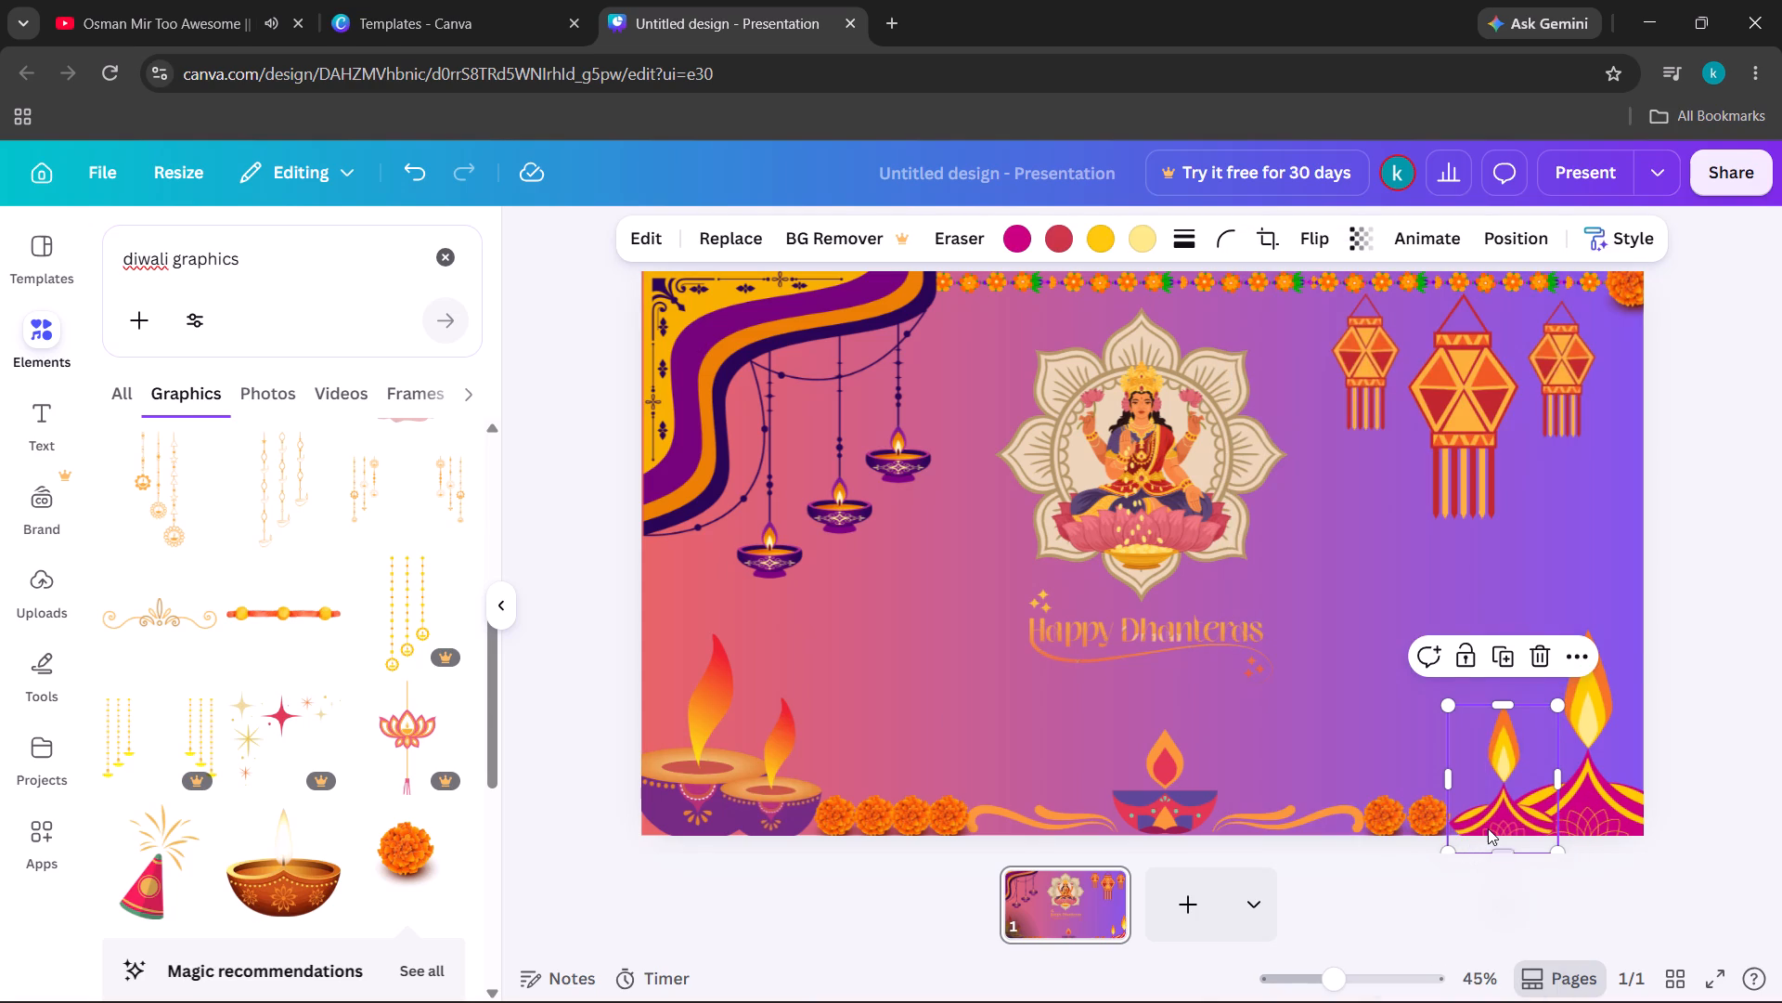
pyautogui.moveTo(1488, 828); pyautogui.dragTo(1521, 820)
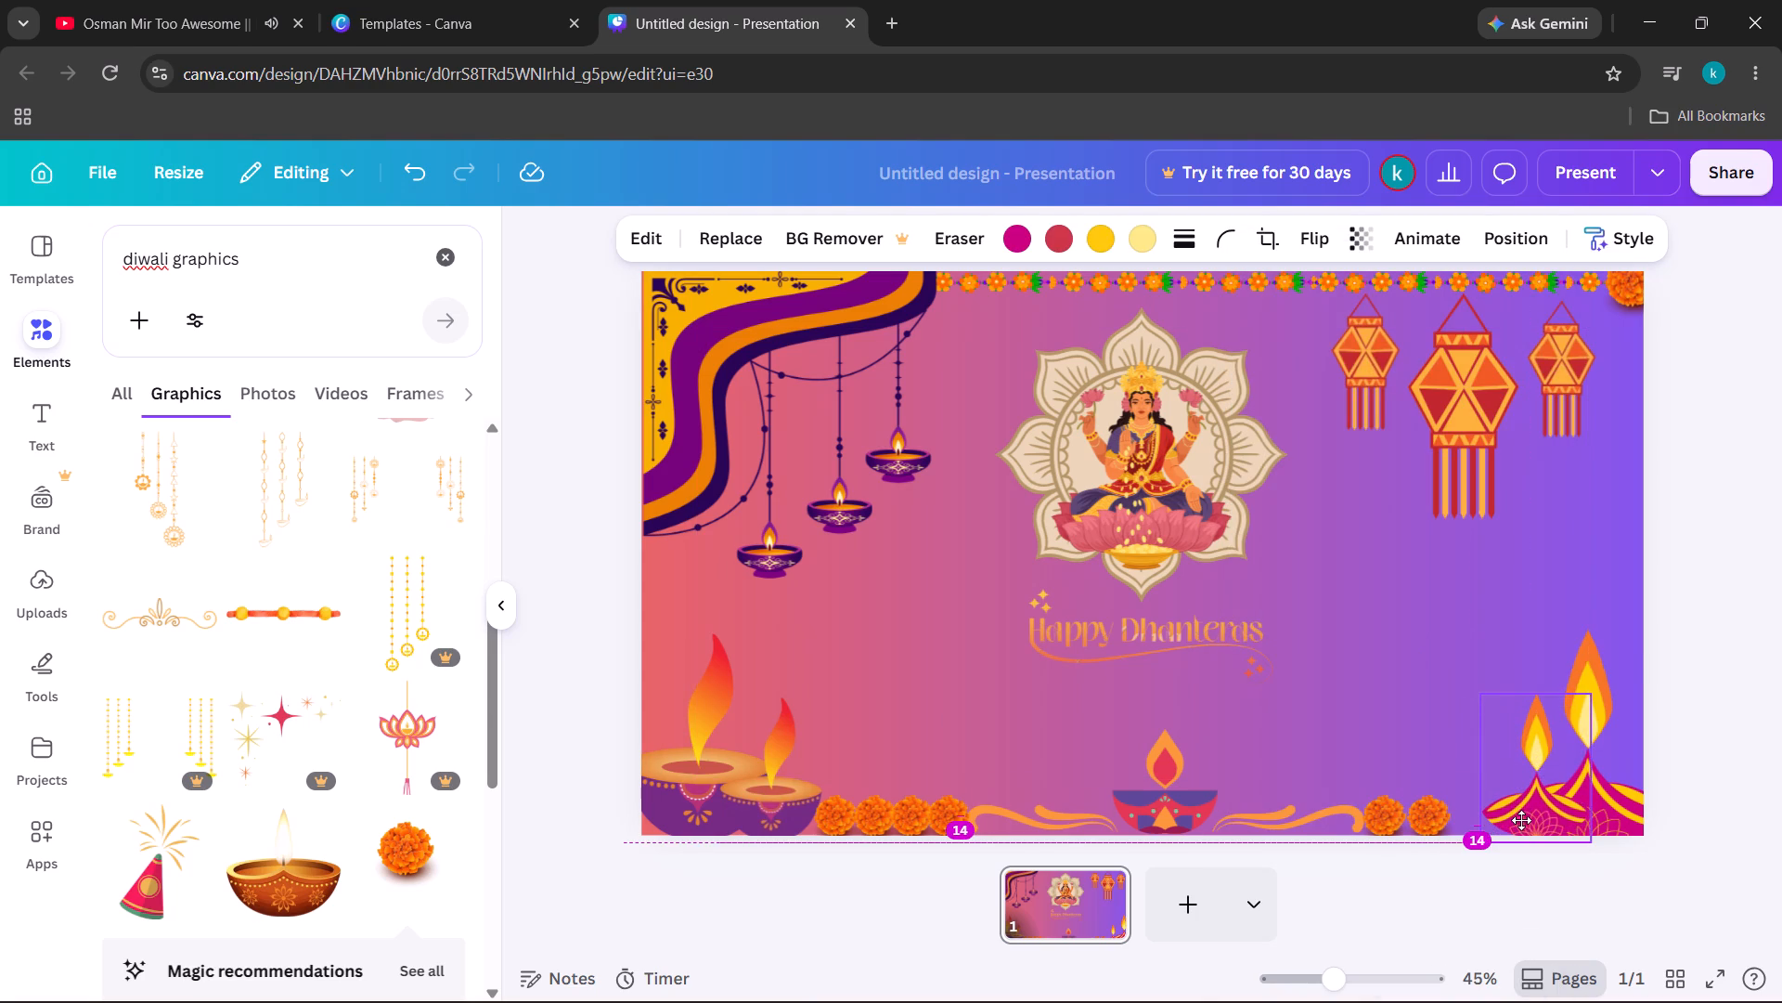
pyautogui.moveTo(1521, 820); pyautogui.dragTo(1535, 817)
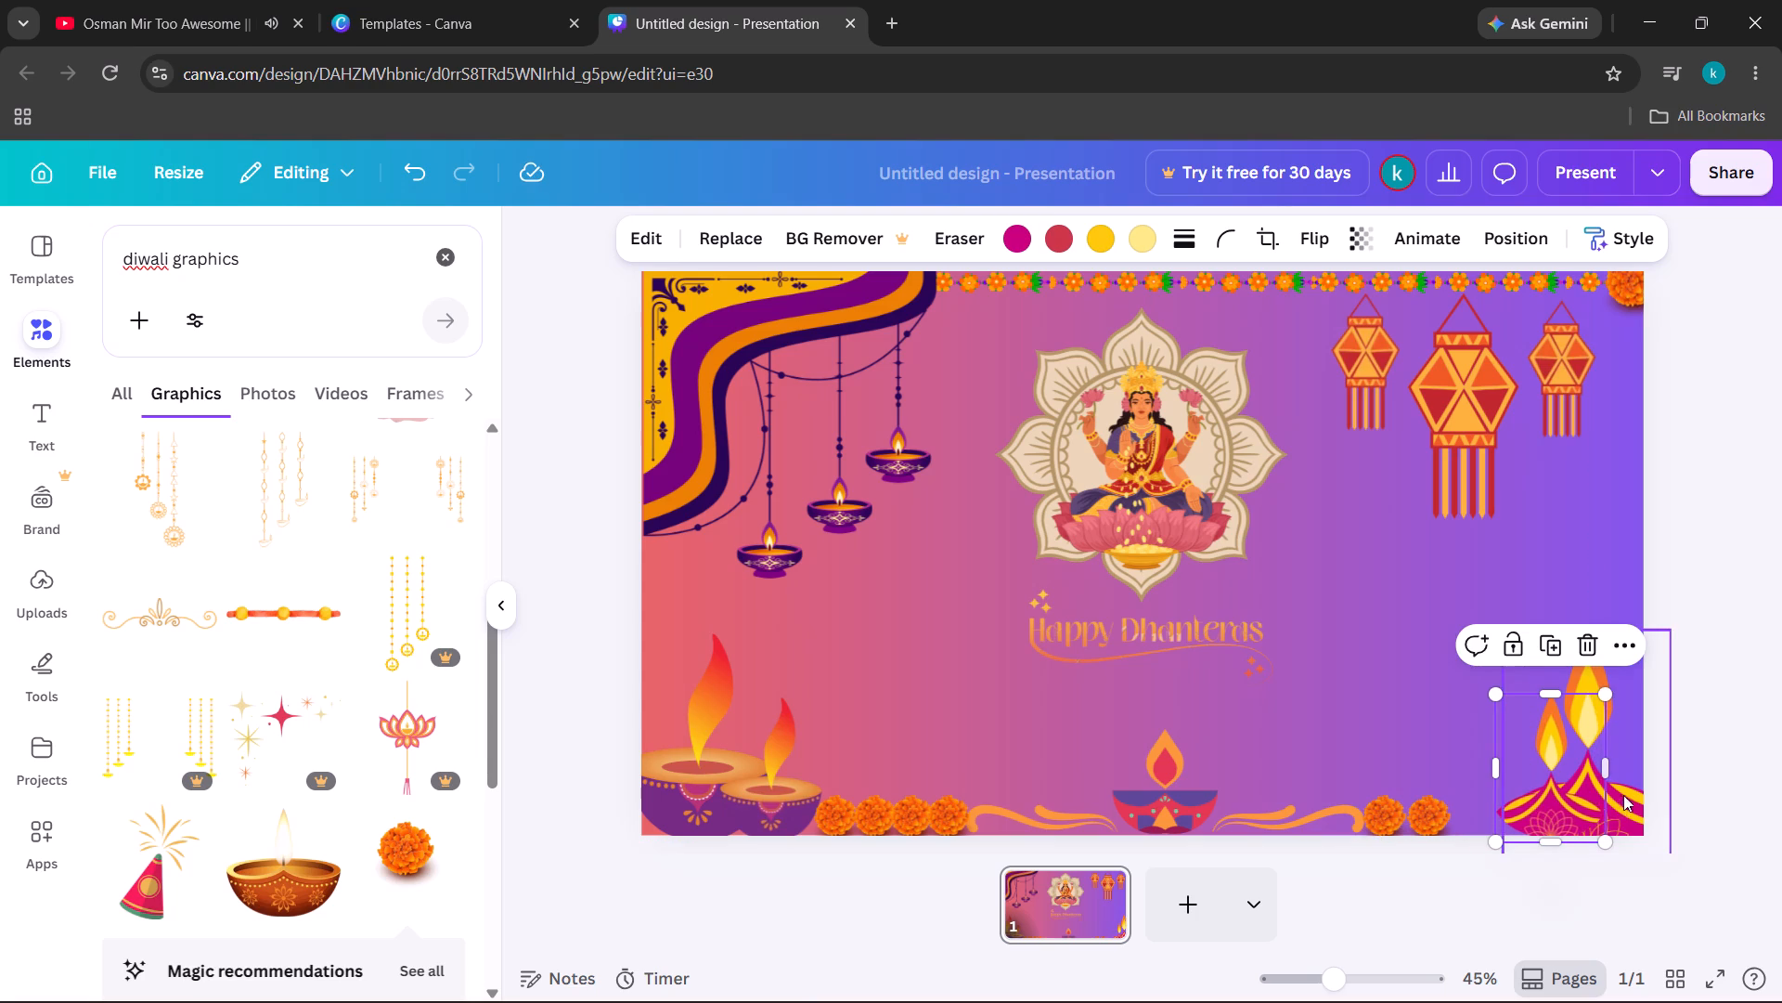
# Shift both pink diyas further toward the page's bottom-right corner, with the larger one running past the page edge and the smaller one slightly lower.
pyautogui.moveTo(1625, 794); pyautogui.dragTo(1656, 789)
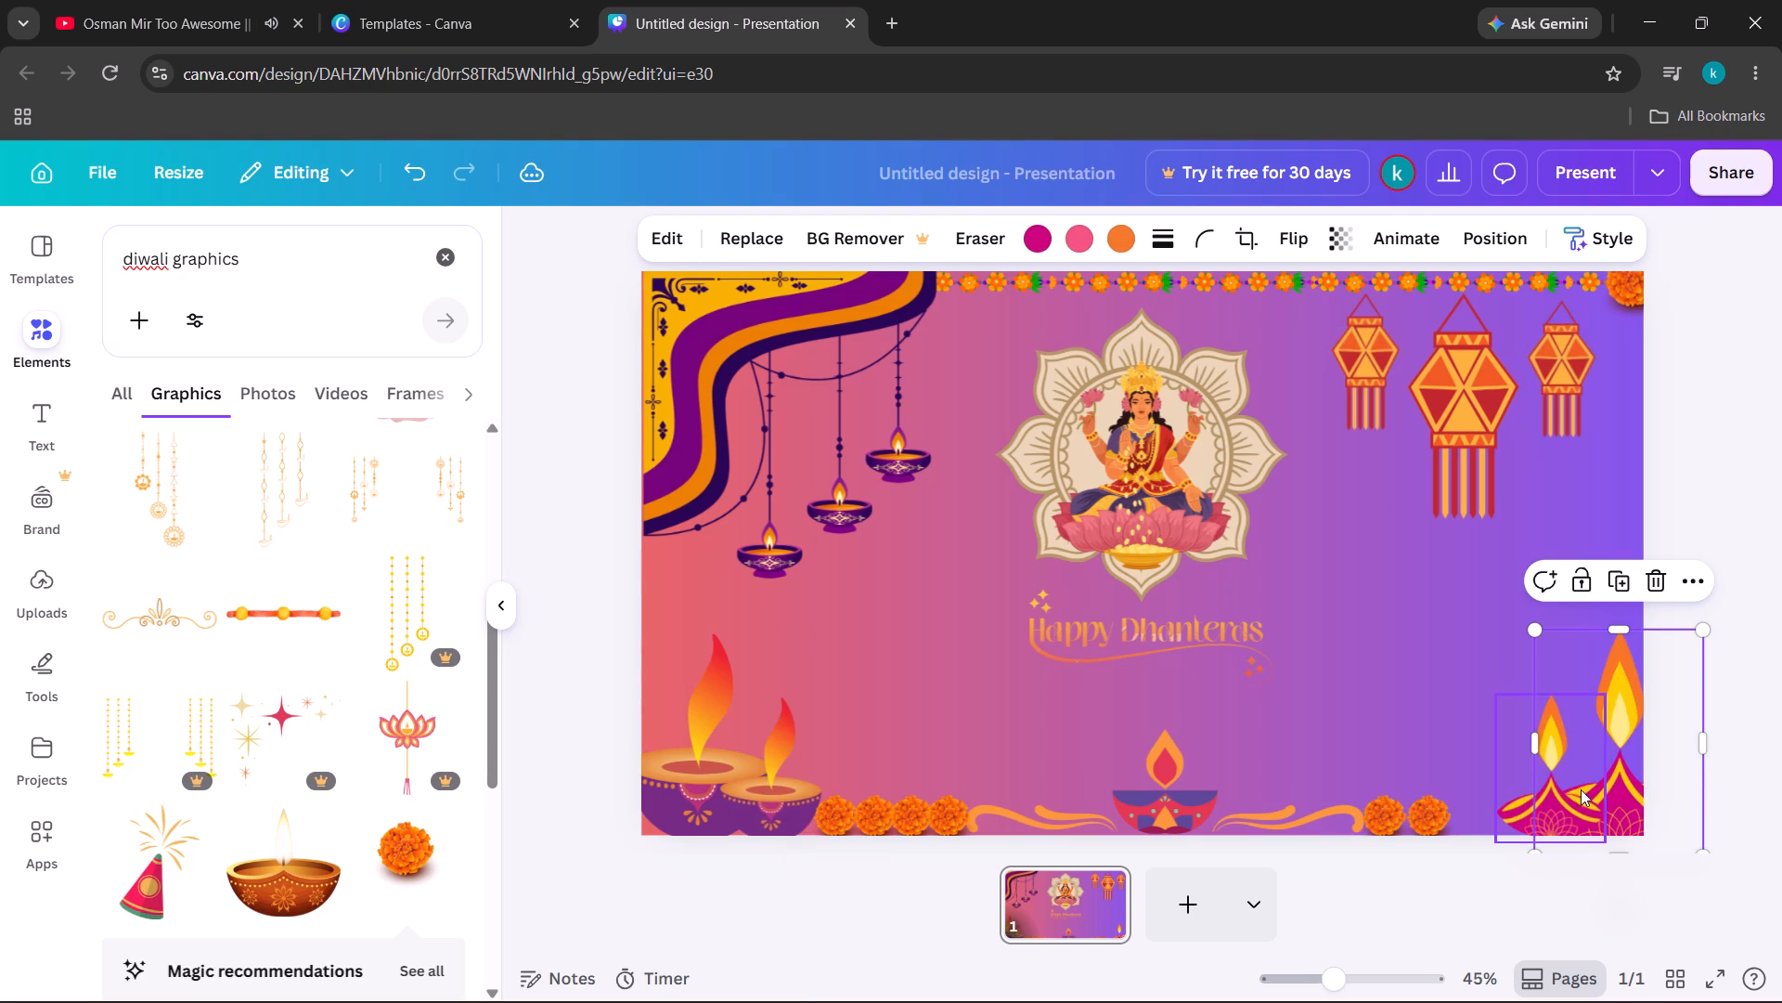
pyautogui.moveTo(1562, 801); pyautogui.dragTo(1573, 805)
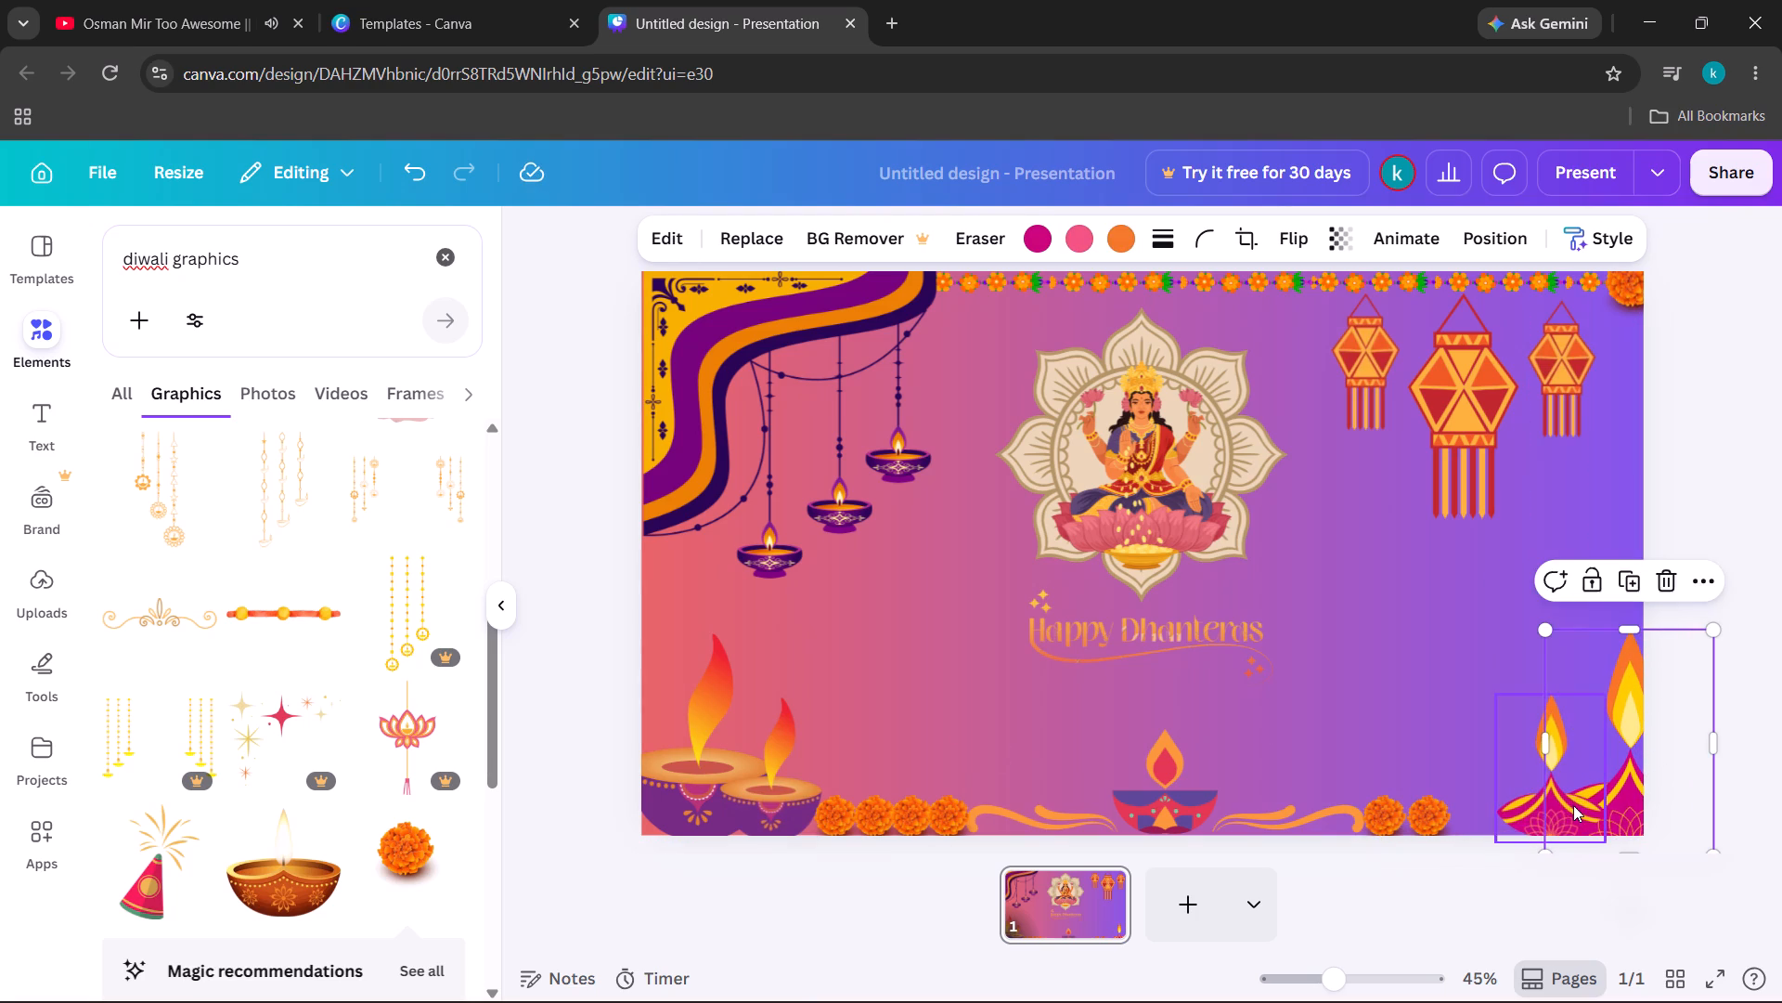
pyautogui.moveTo(1556, 802); pyautogui.dragTo(1559, 812)
pyautogui.moveTo(1517, 807); pyautogui.dragTo(1531, 811)
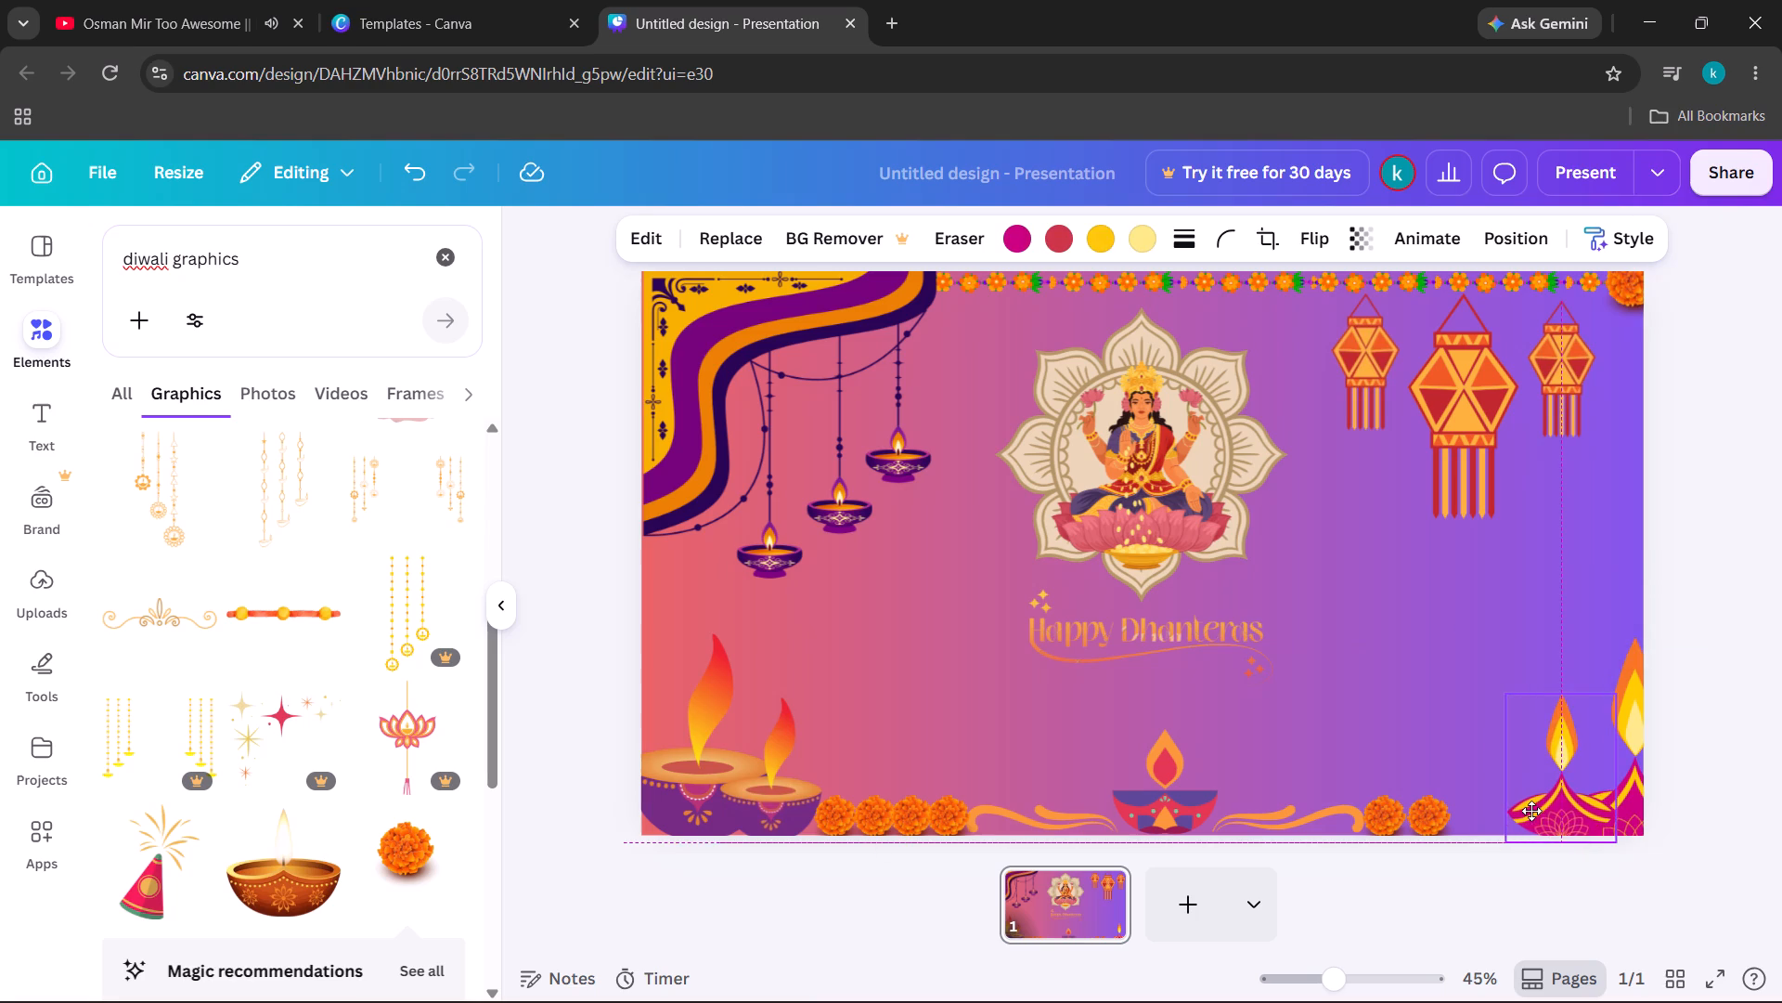
pyautogui.moveTo(1531, 811); pyautogui.dragTo(1531, 814)
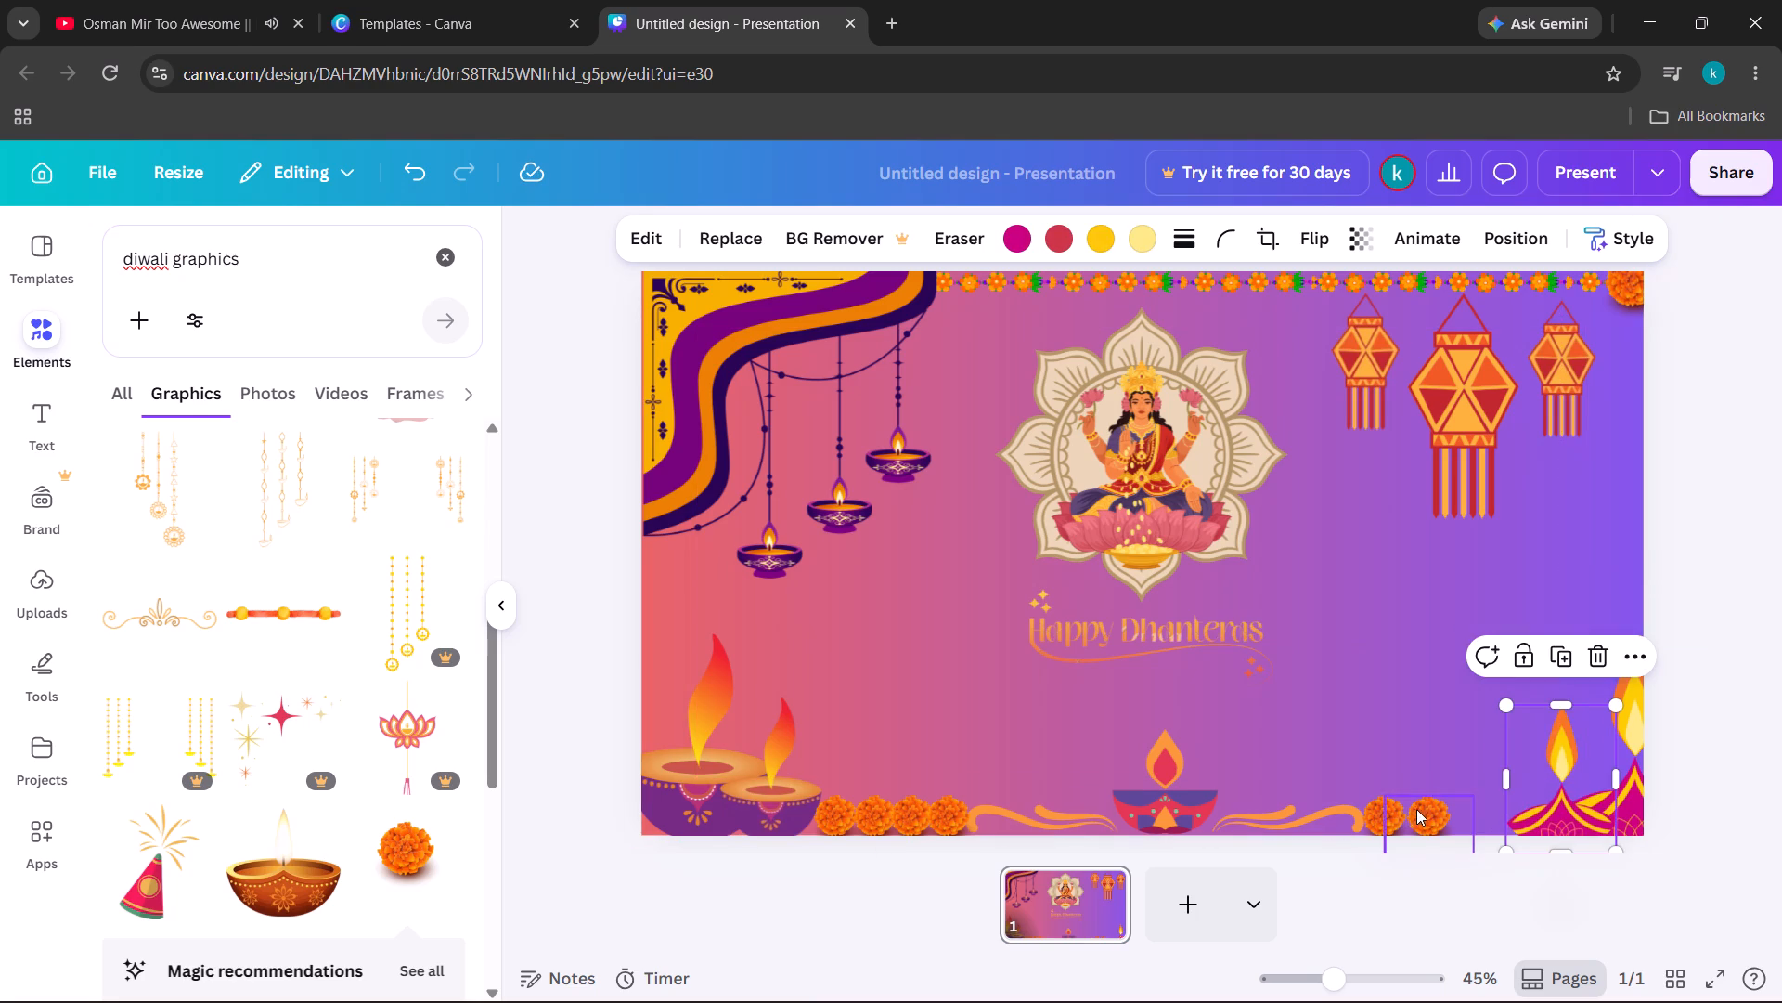
# Duplicate the two marigolds beside the scroll ornament and move the copied pair toward the pink diyas.
pyautogui.click(1432, 809)
pyautogui.click(1432, 809)
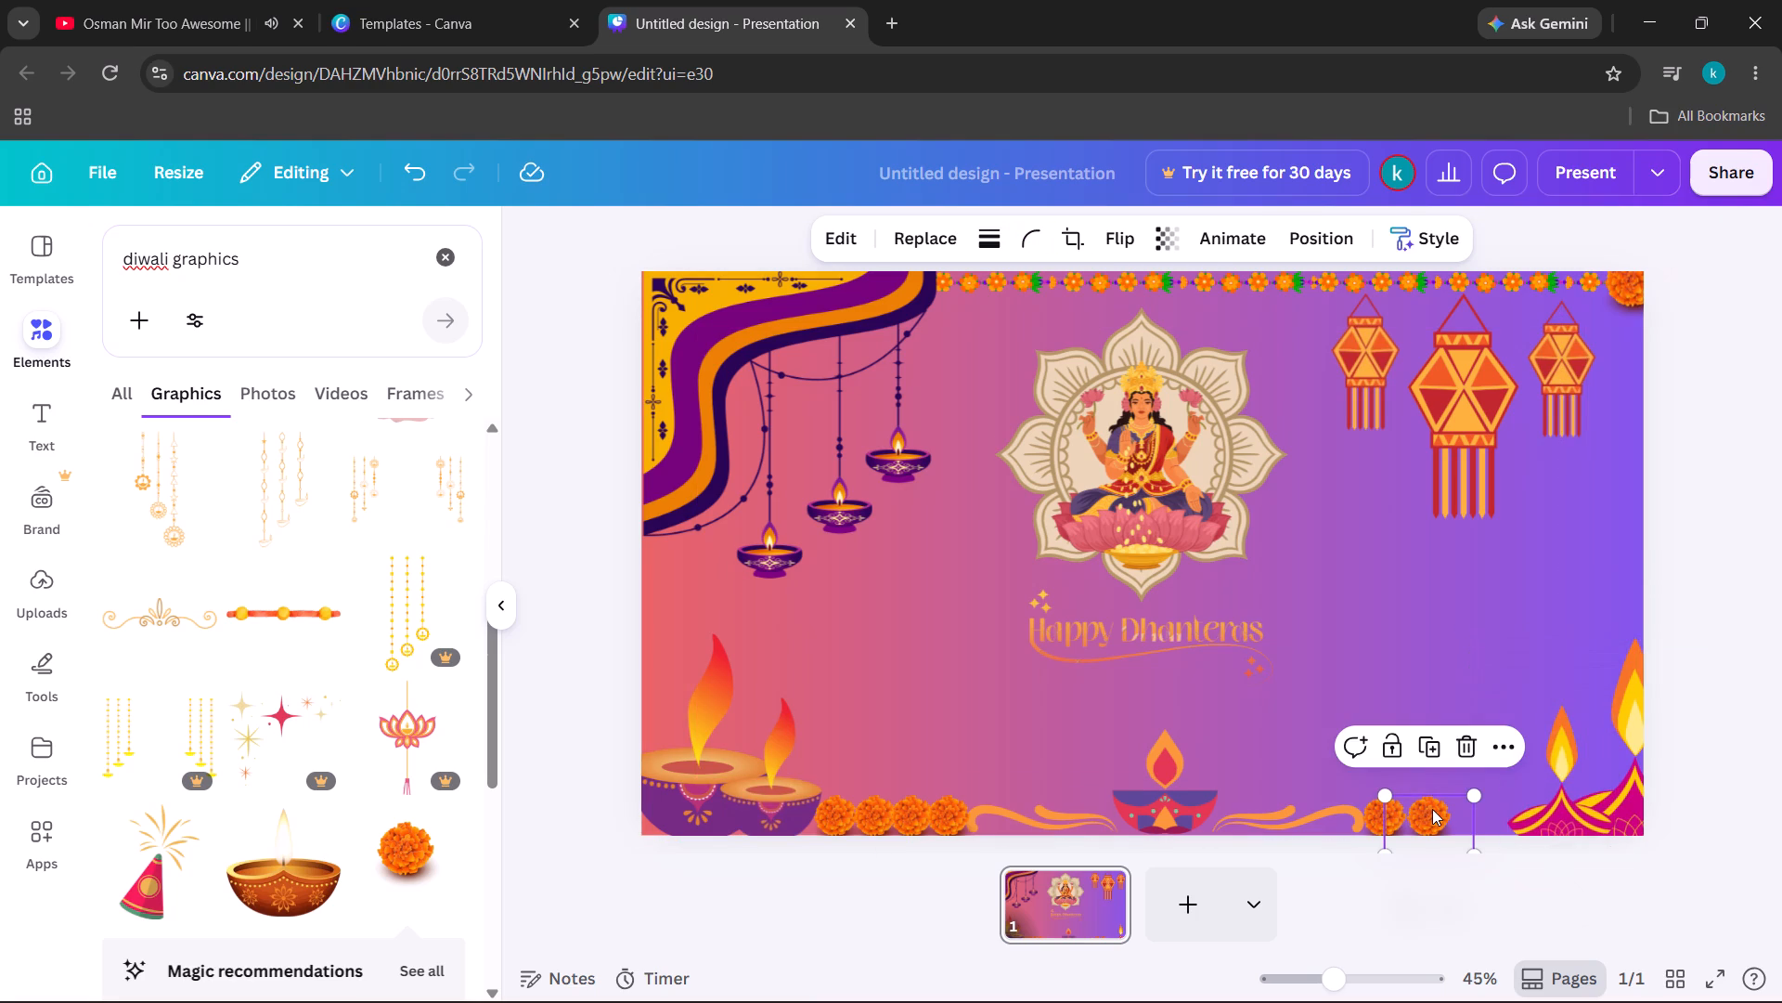
pyautogui.click(1427, 785)
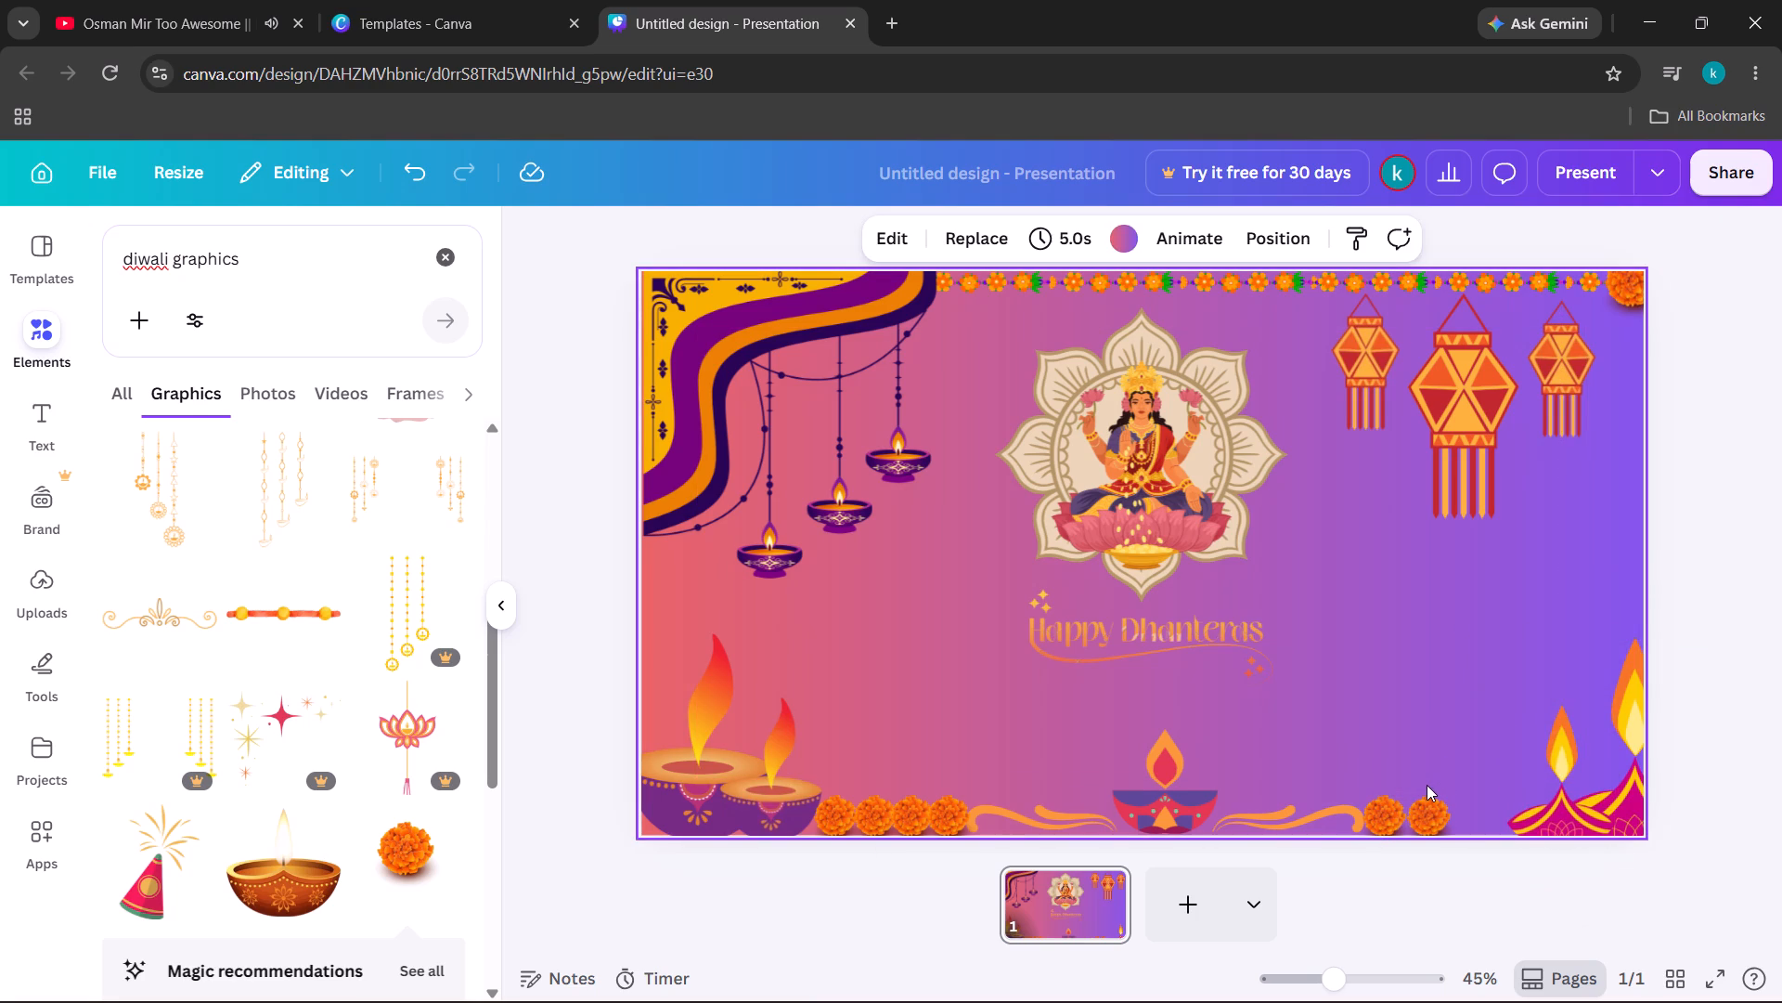
pyautogui.moveTo(1426, 786); pyautogui.dragTo(1426, 805)
pyautogui.click(1426, 805)
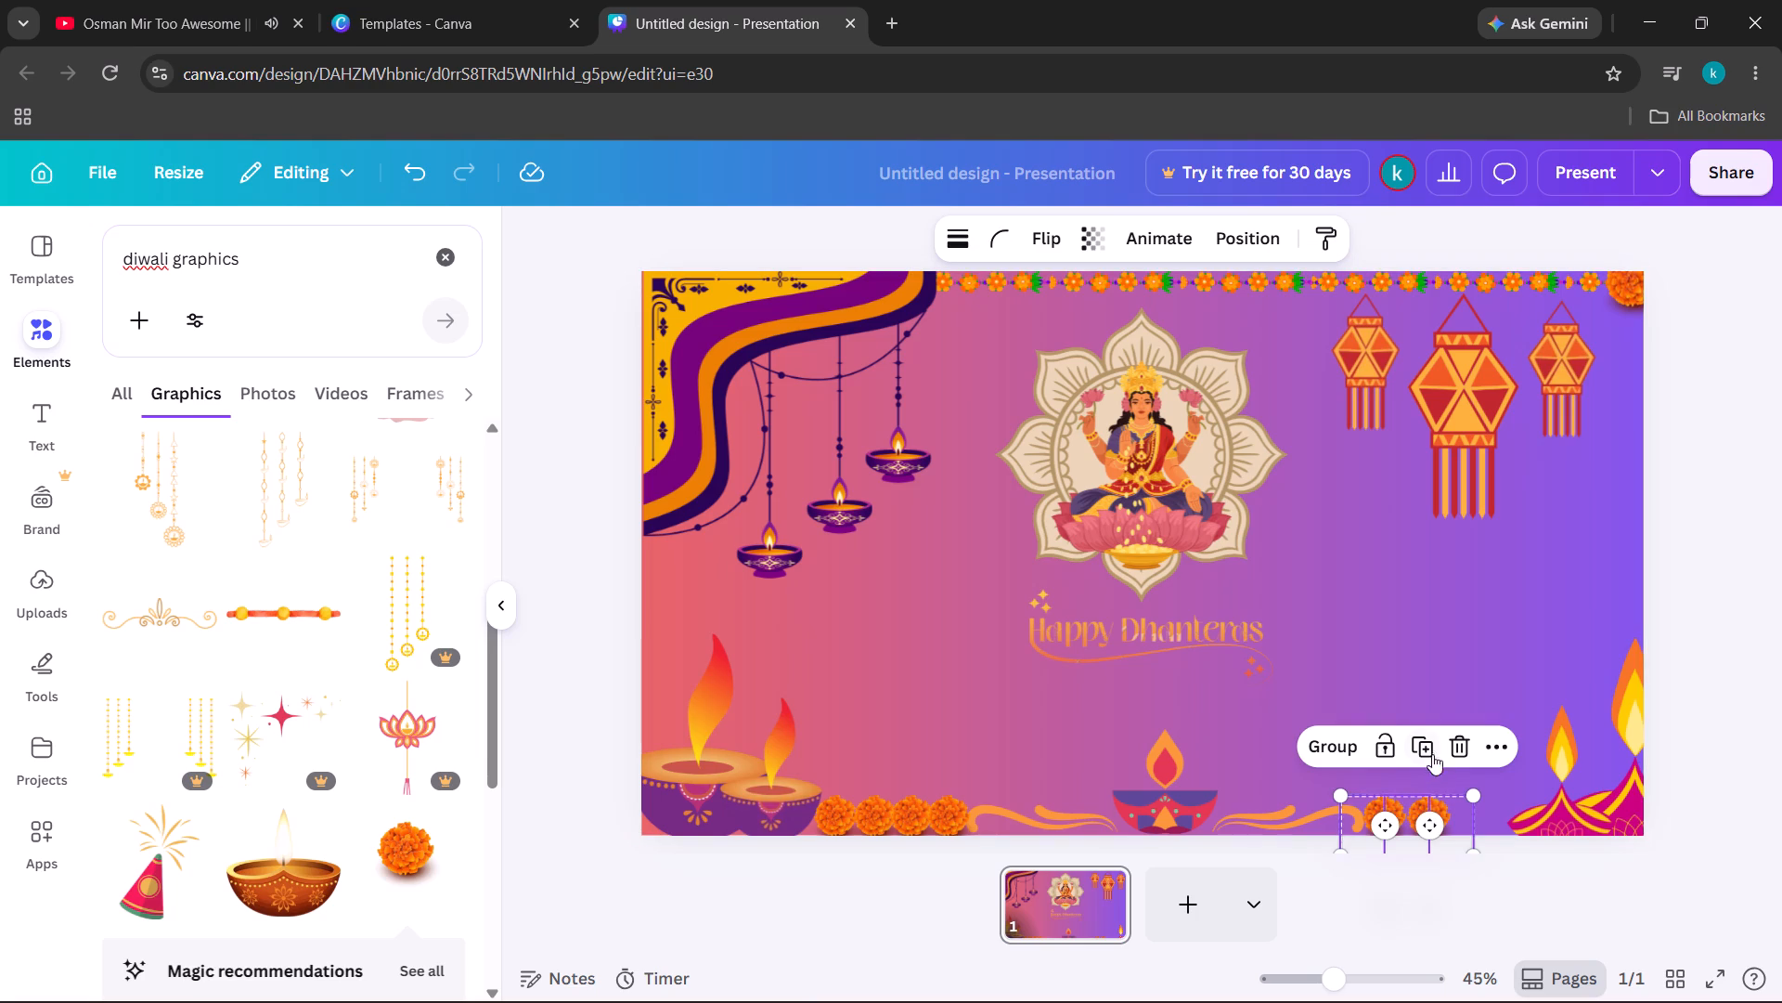
pyautogui.click(1423, 735)
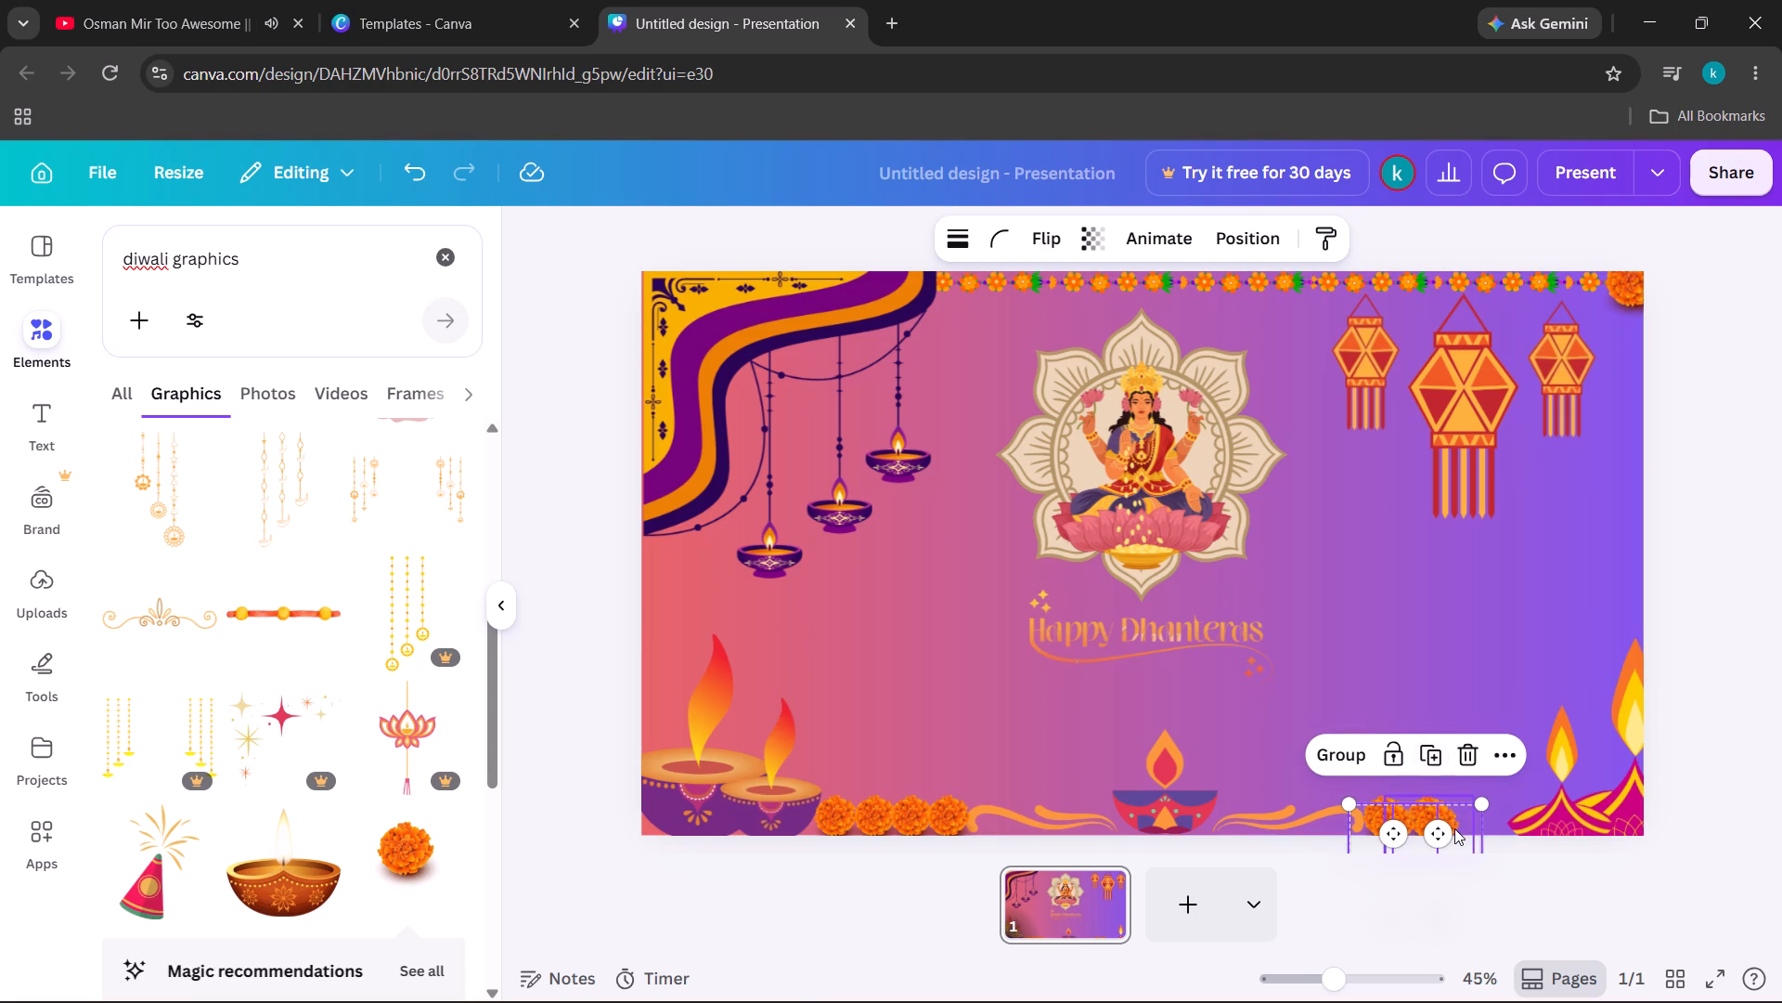
pyautogui.moveTo(1454, 828); pyautogui.dragTo(1487, 821, button='right')
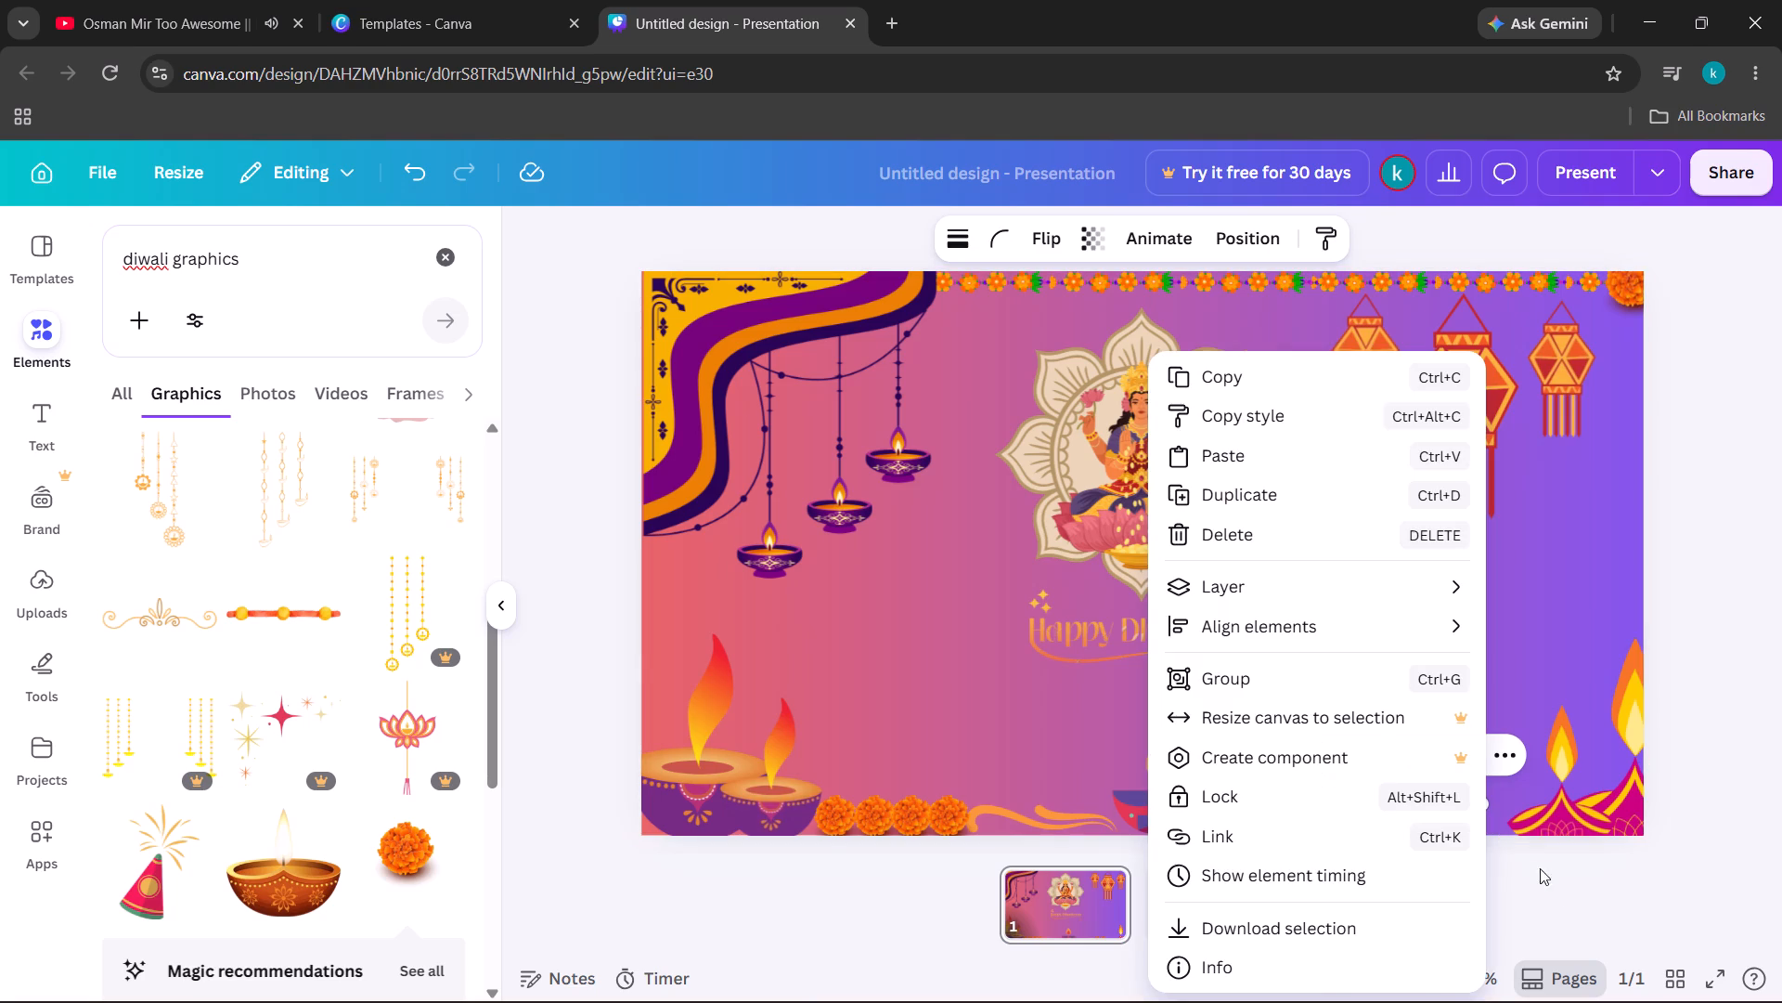
pyautogui.click(1555, 887)
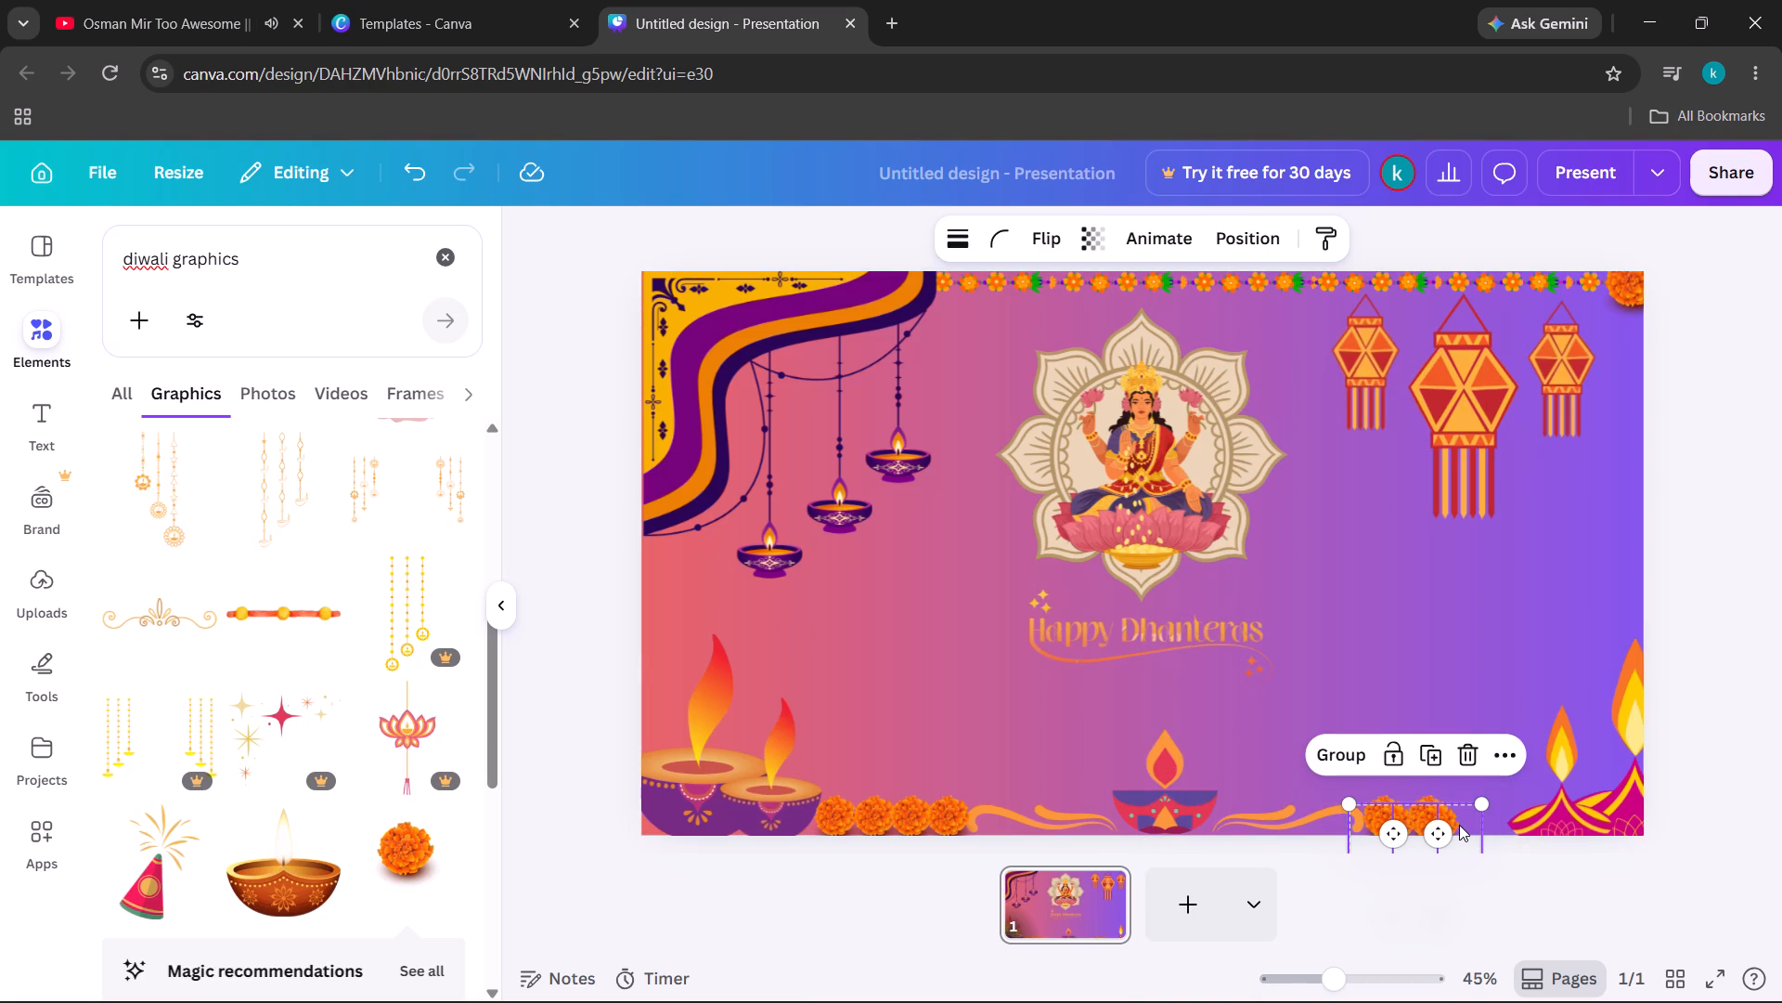
pyautogui.moveTo(1459, 825); pyautogui.dragTo(1490, 816)
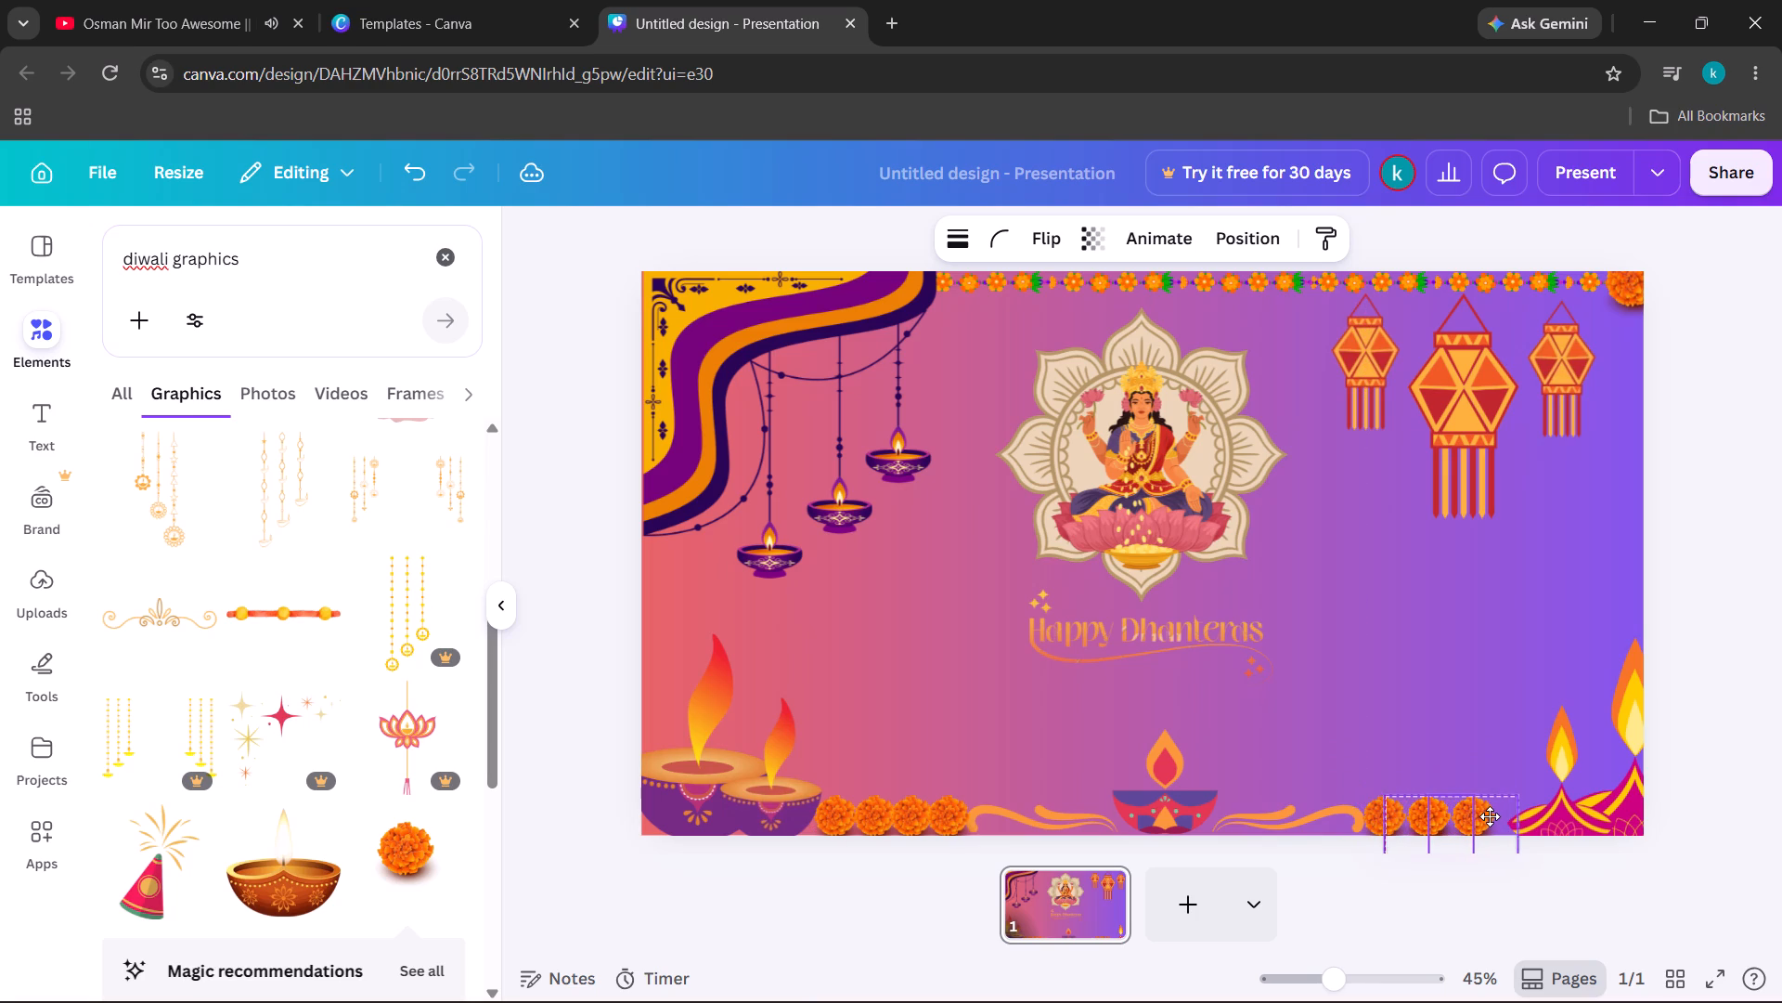
pyautogui.moveTo(1490, 816); pyautogui.dragTo(1487, 816)
# Spread the marigolds into an even row of four between the scroll ornament and the pink diyas.
pyautogui.click(1530, 873)
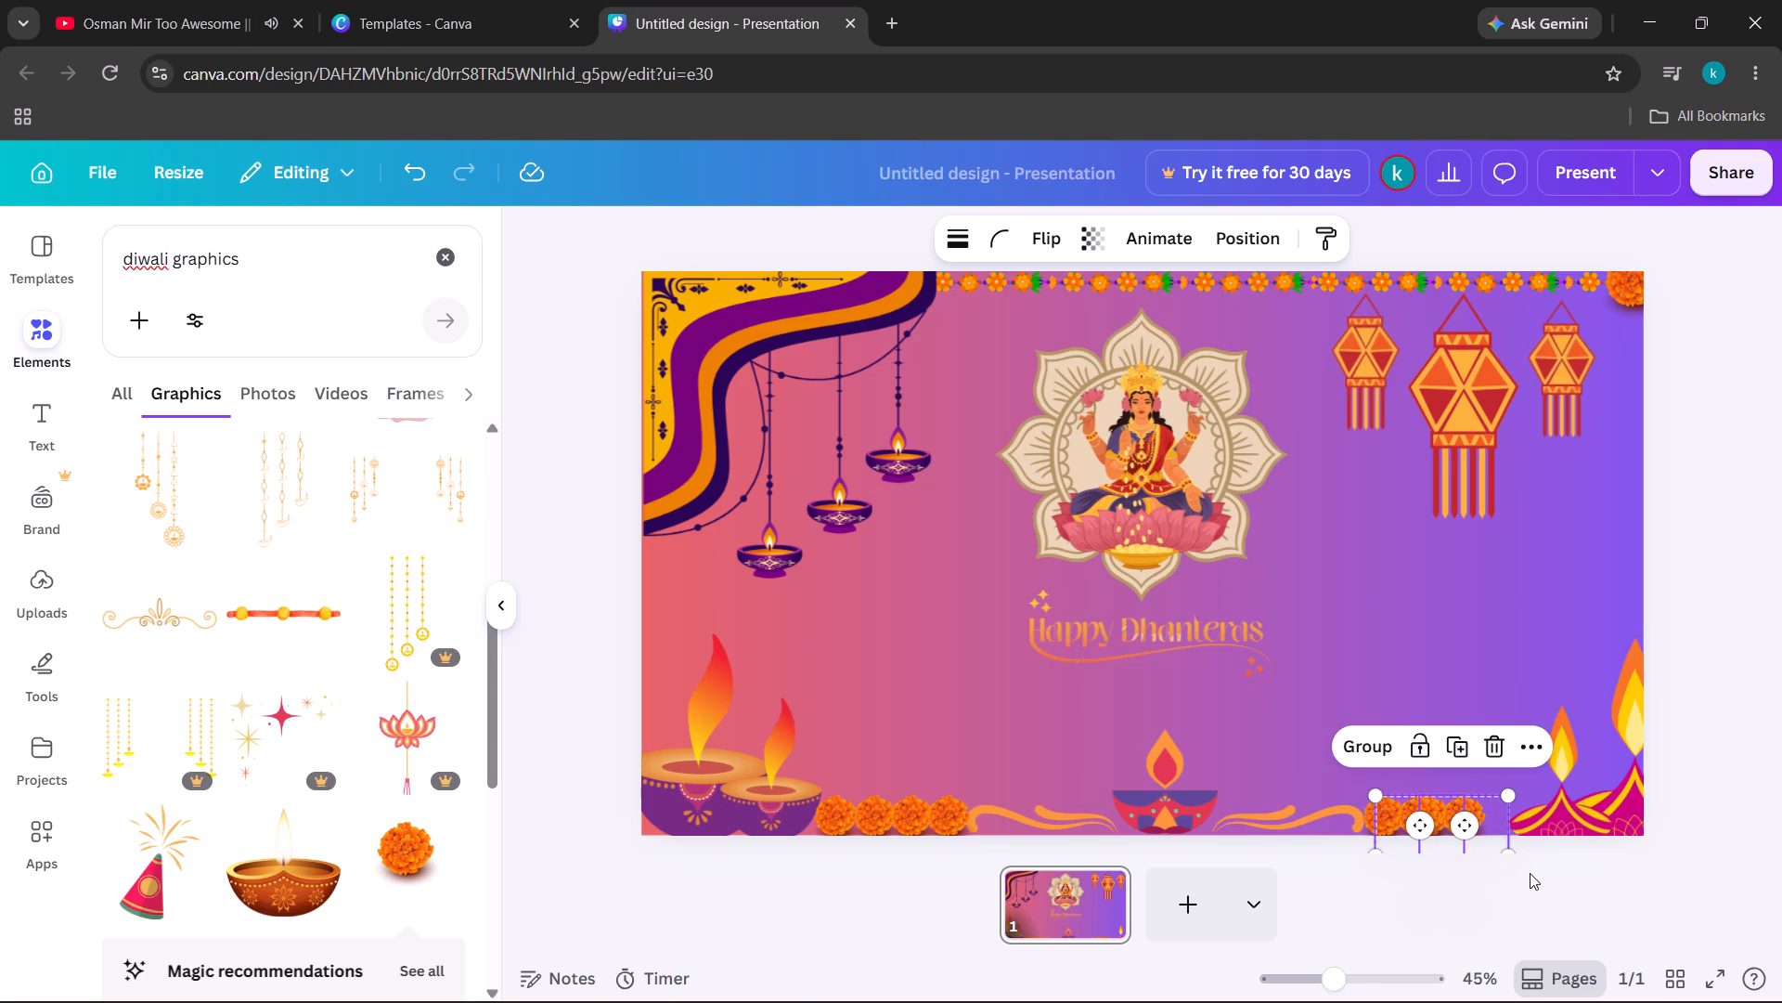
pyautogui.click(1530, 873)
pyautogui.moveTo(1554, 874); pyautogui.dragTo(1489, 691)
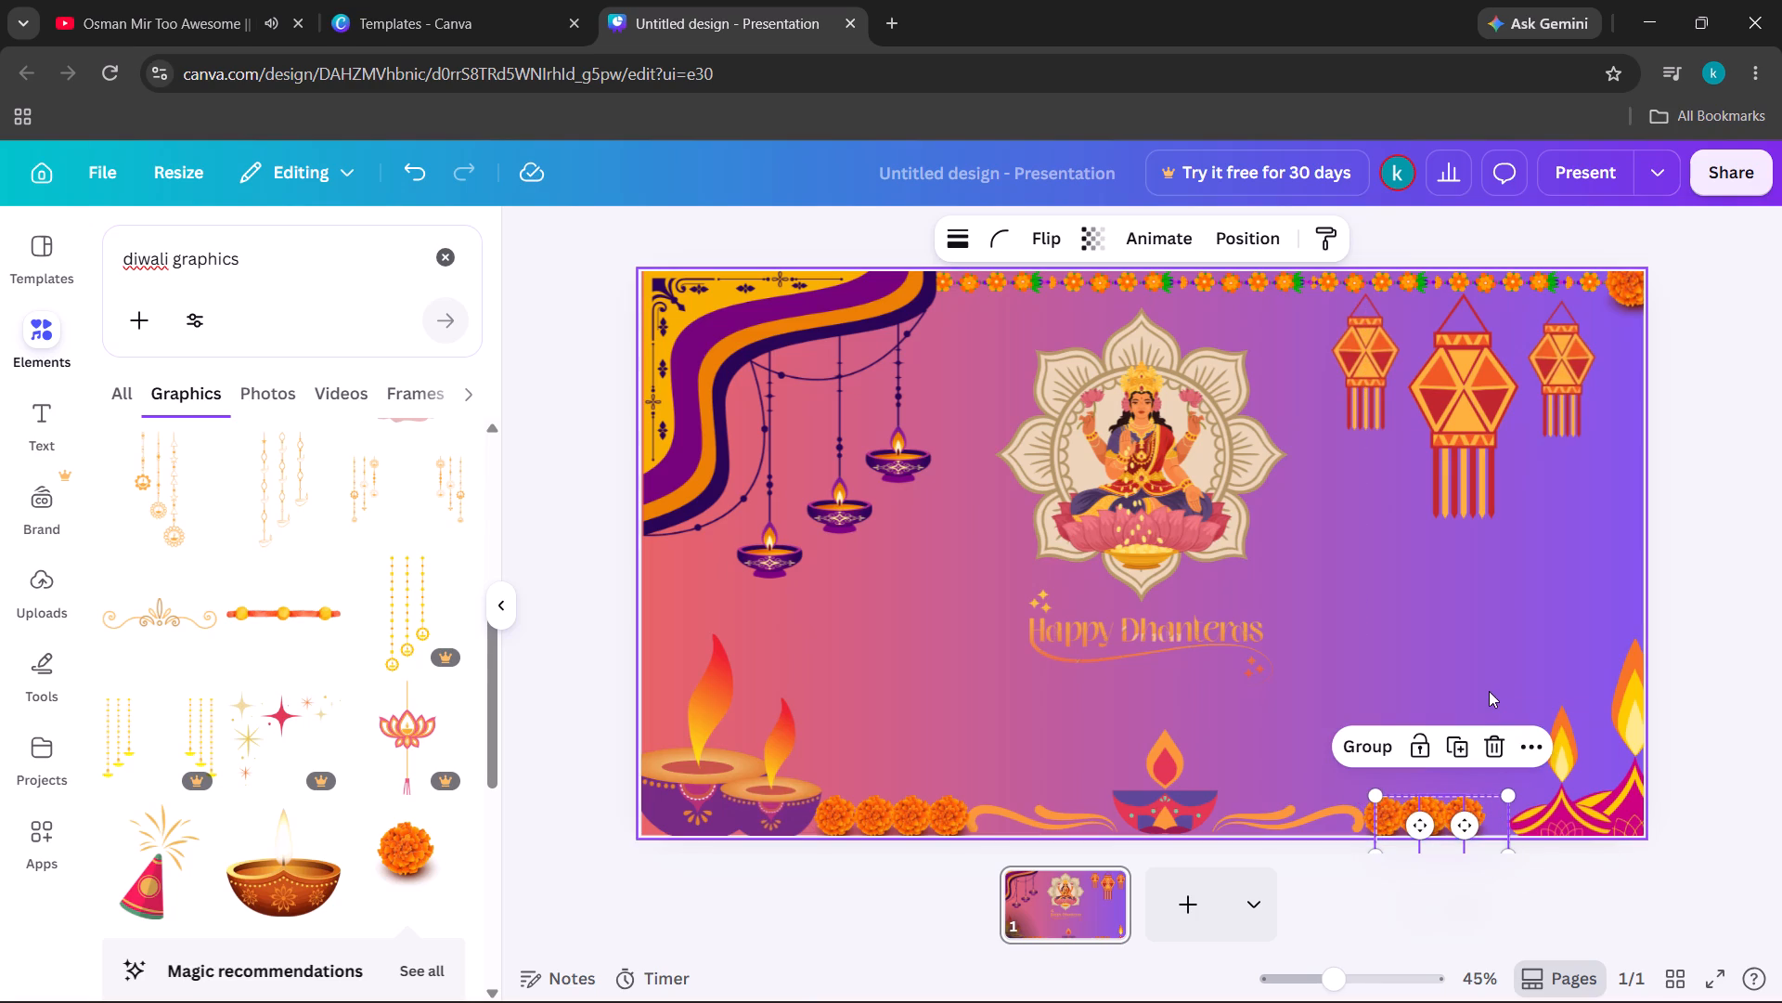
pyautogui.click(1489, 691)
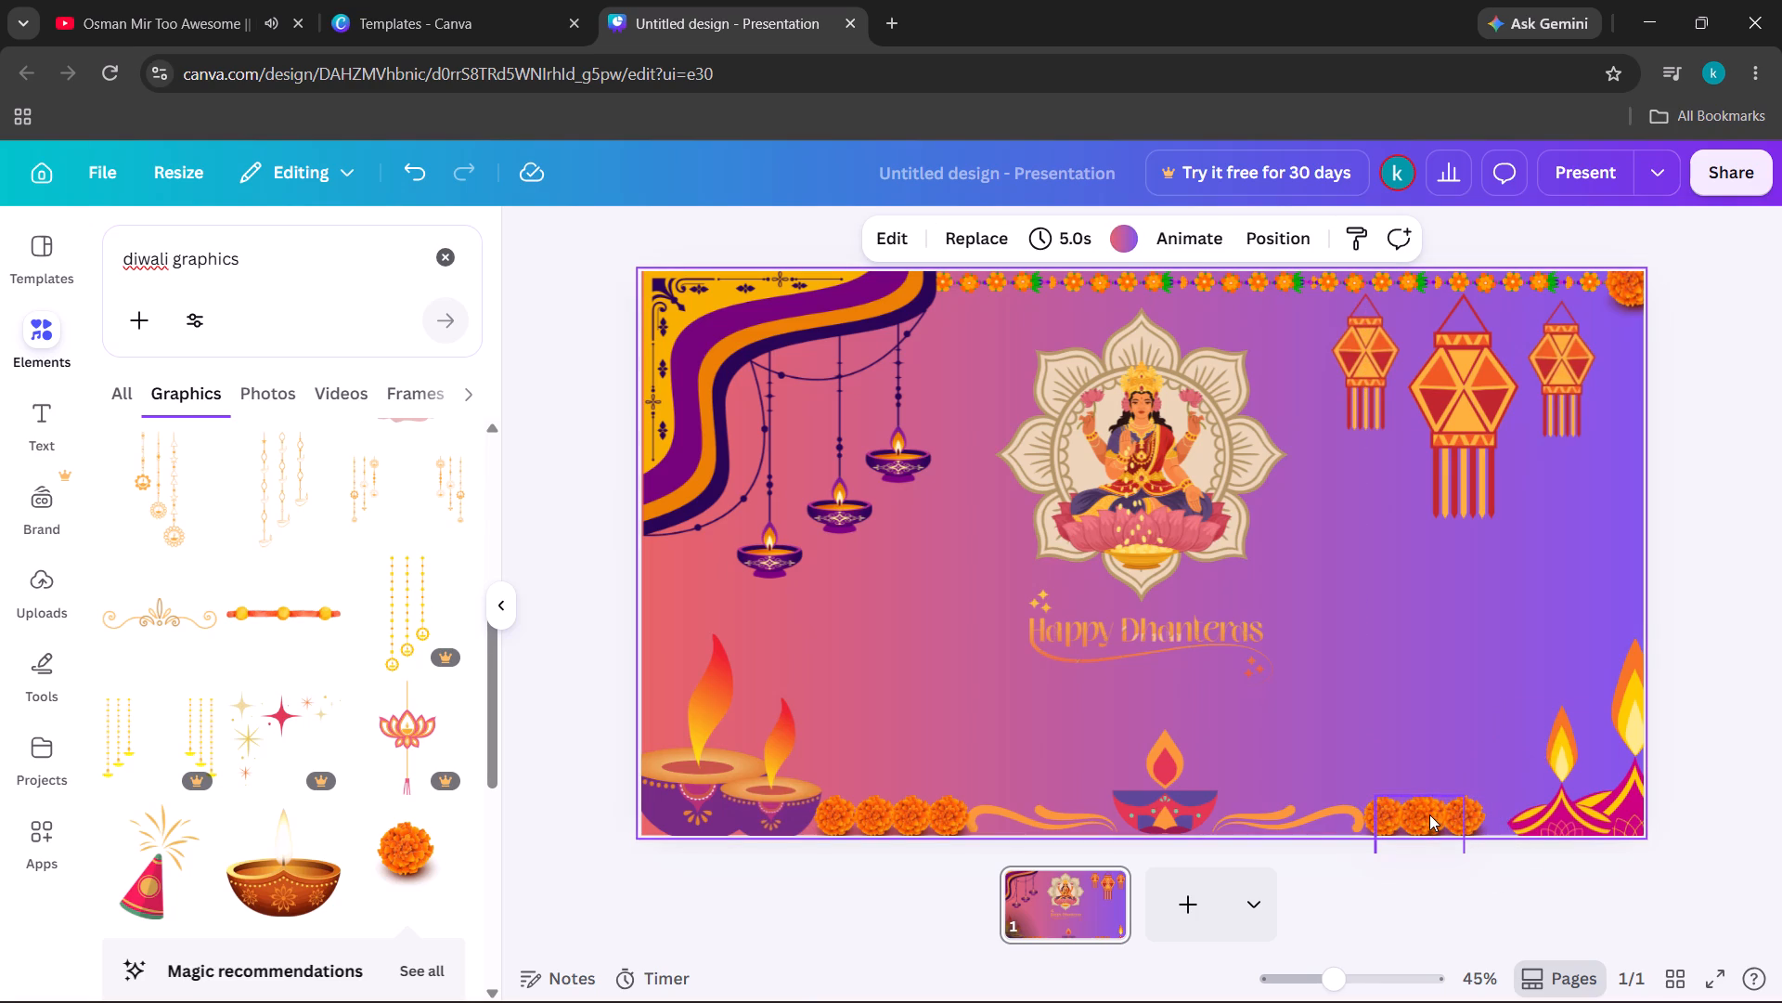
pyautogui.moveTo(1429, 814); pyautogui.dragTo(1510, 818)
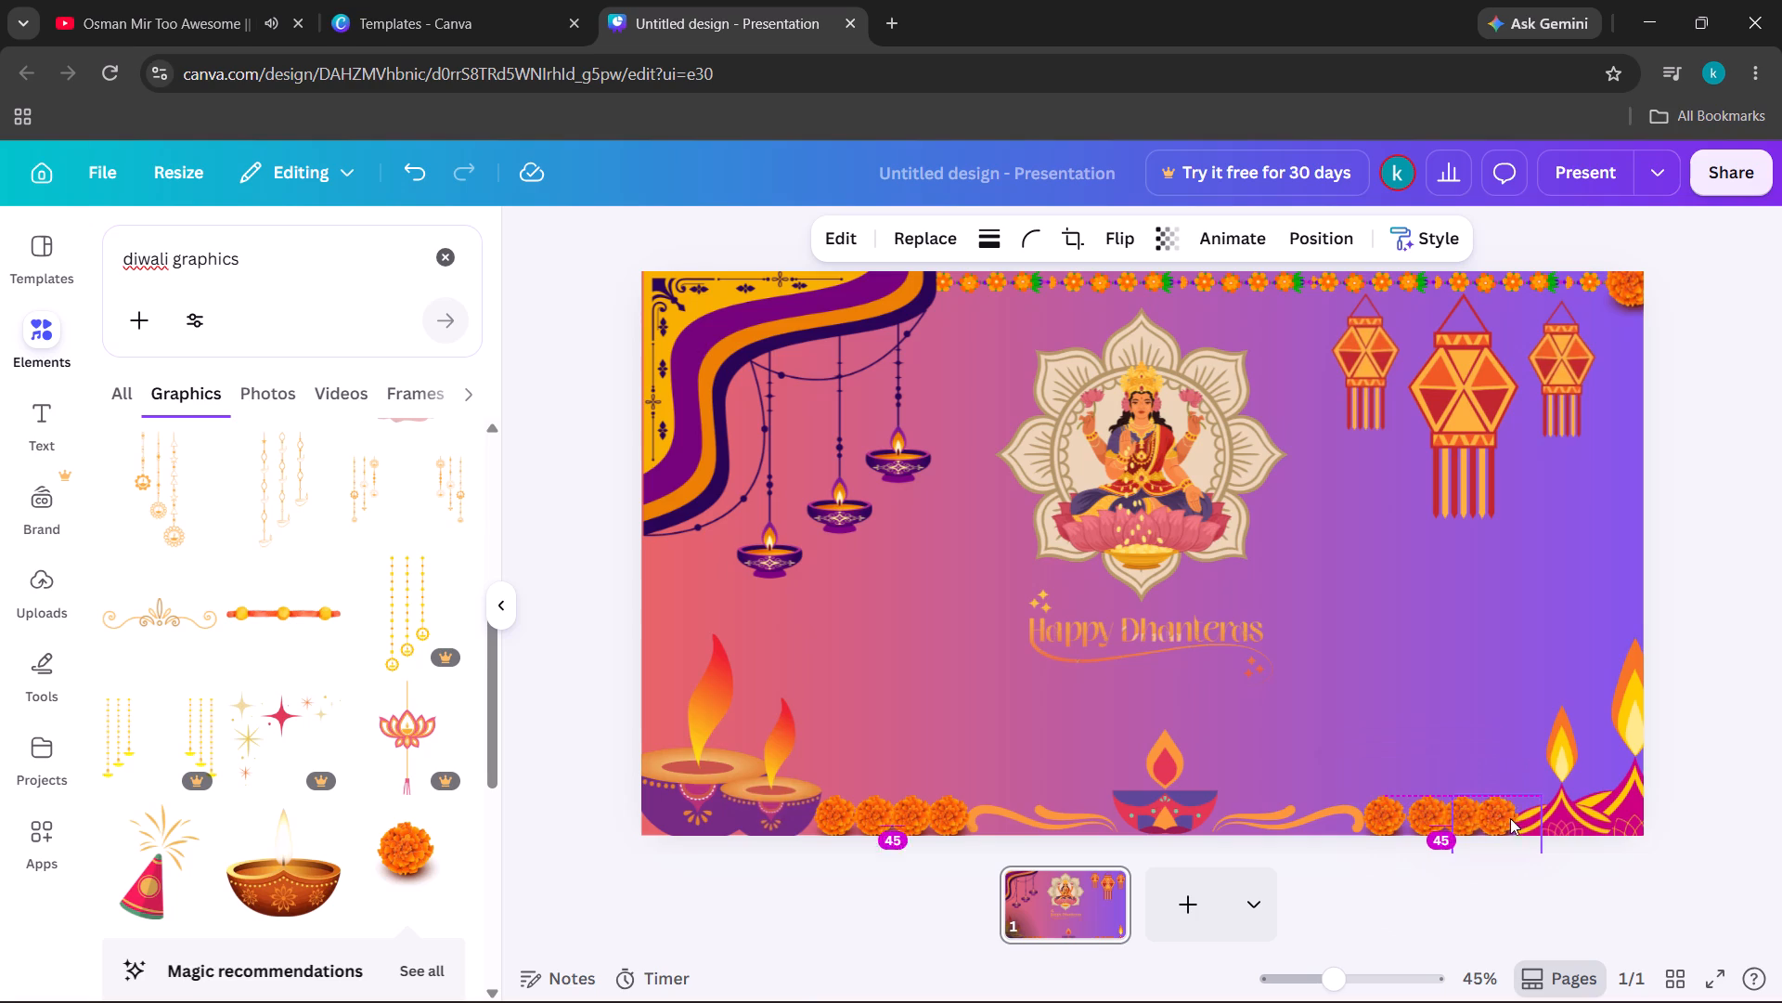
pyautogui.moveTo(1510, 818); pyautogui.dragTo(1515, 816)
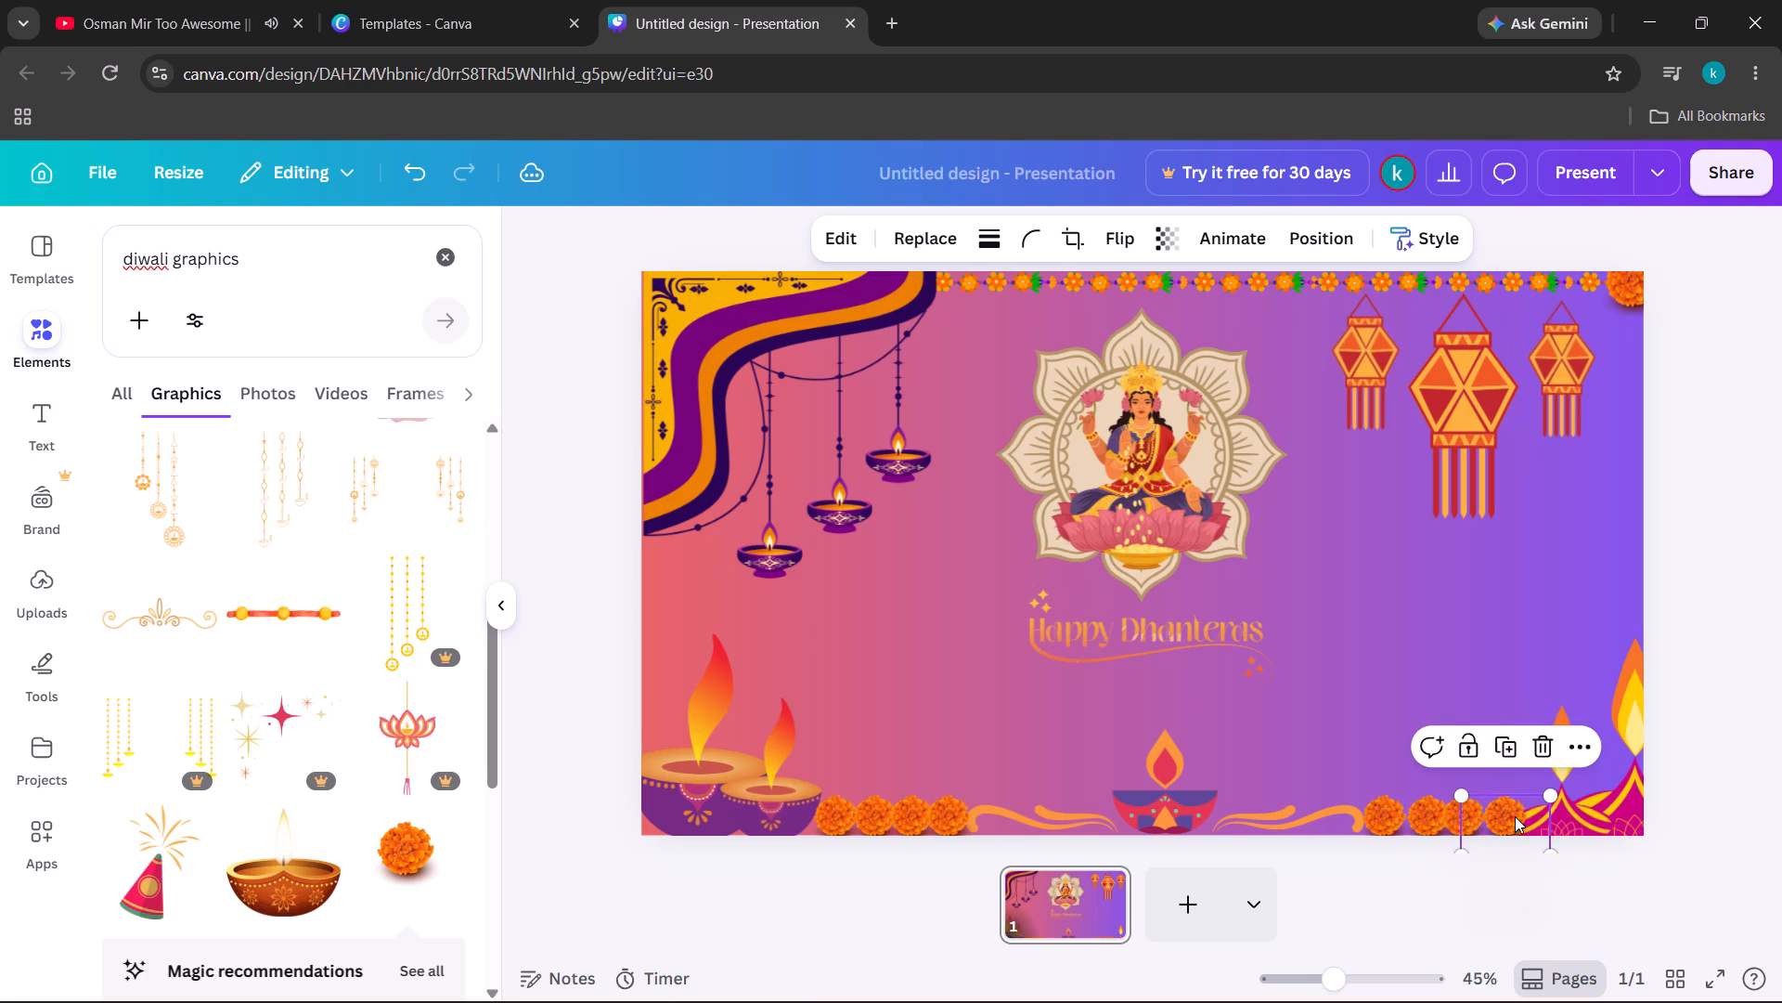
pyautogui.click(1443, 706)
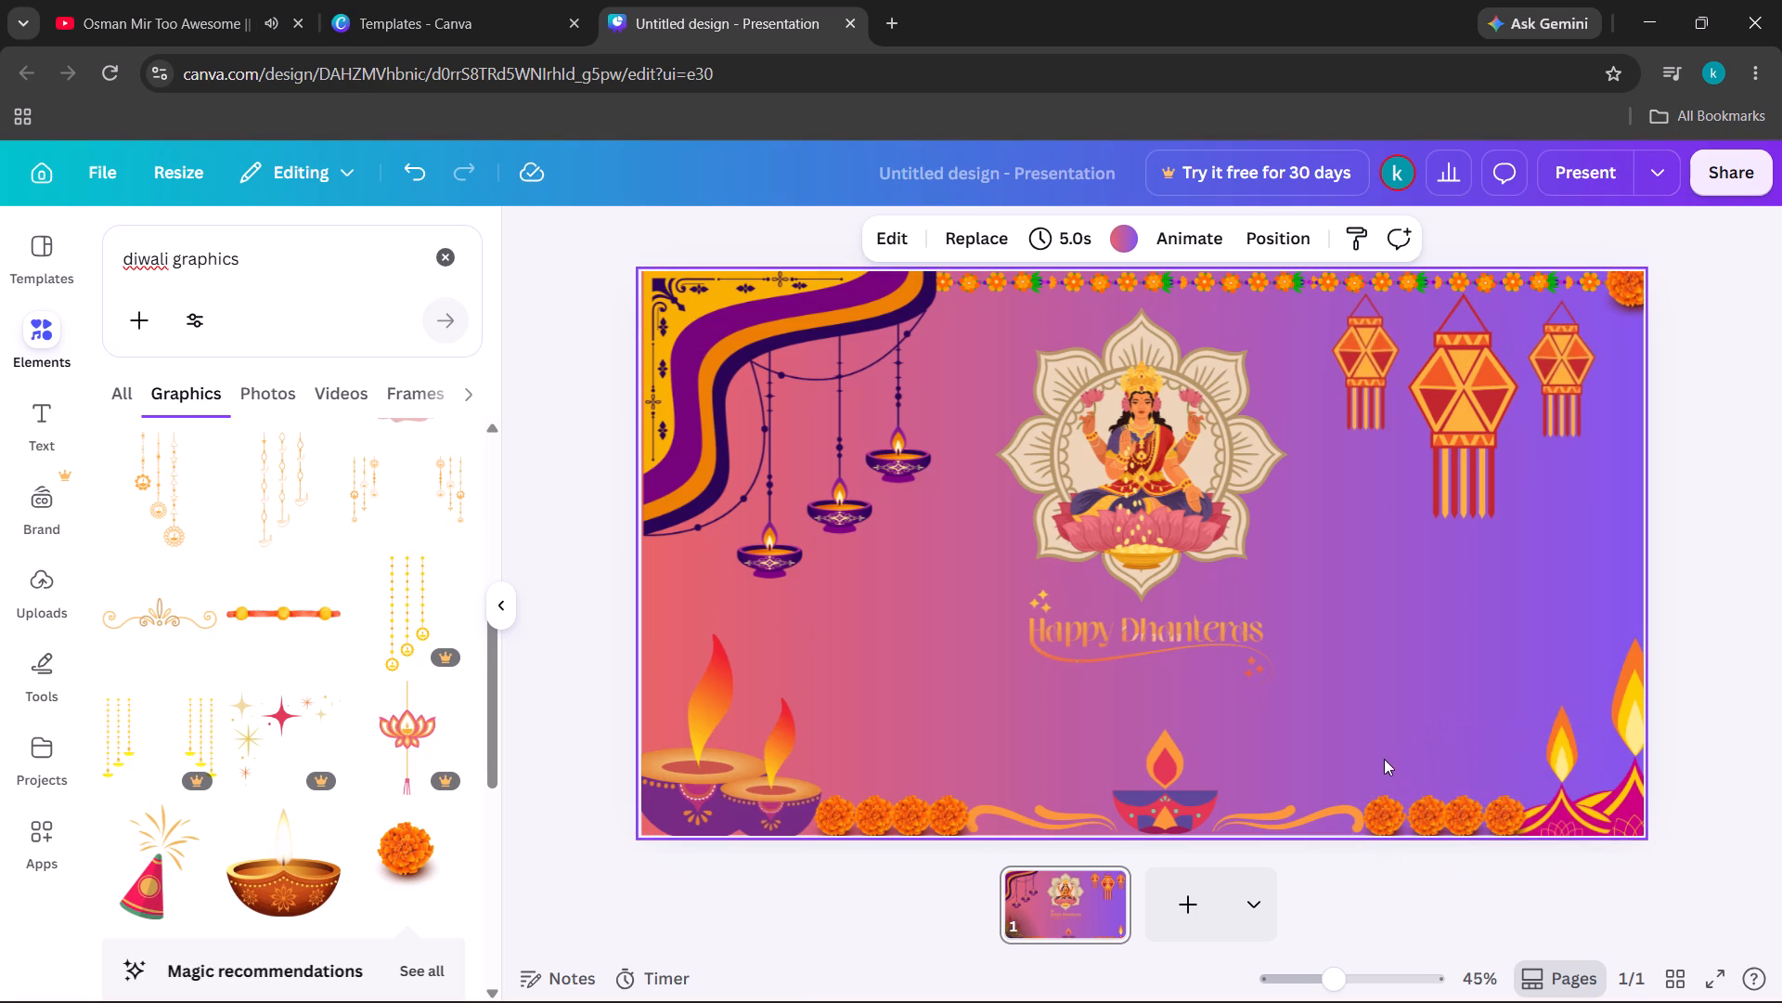
pyautogui.click(1425, 813)
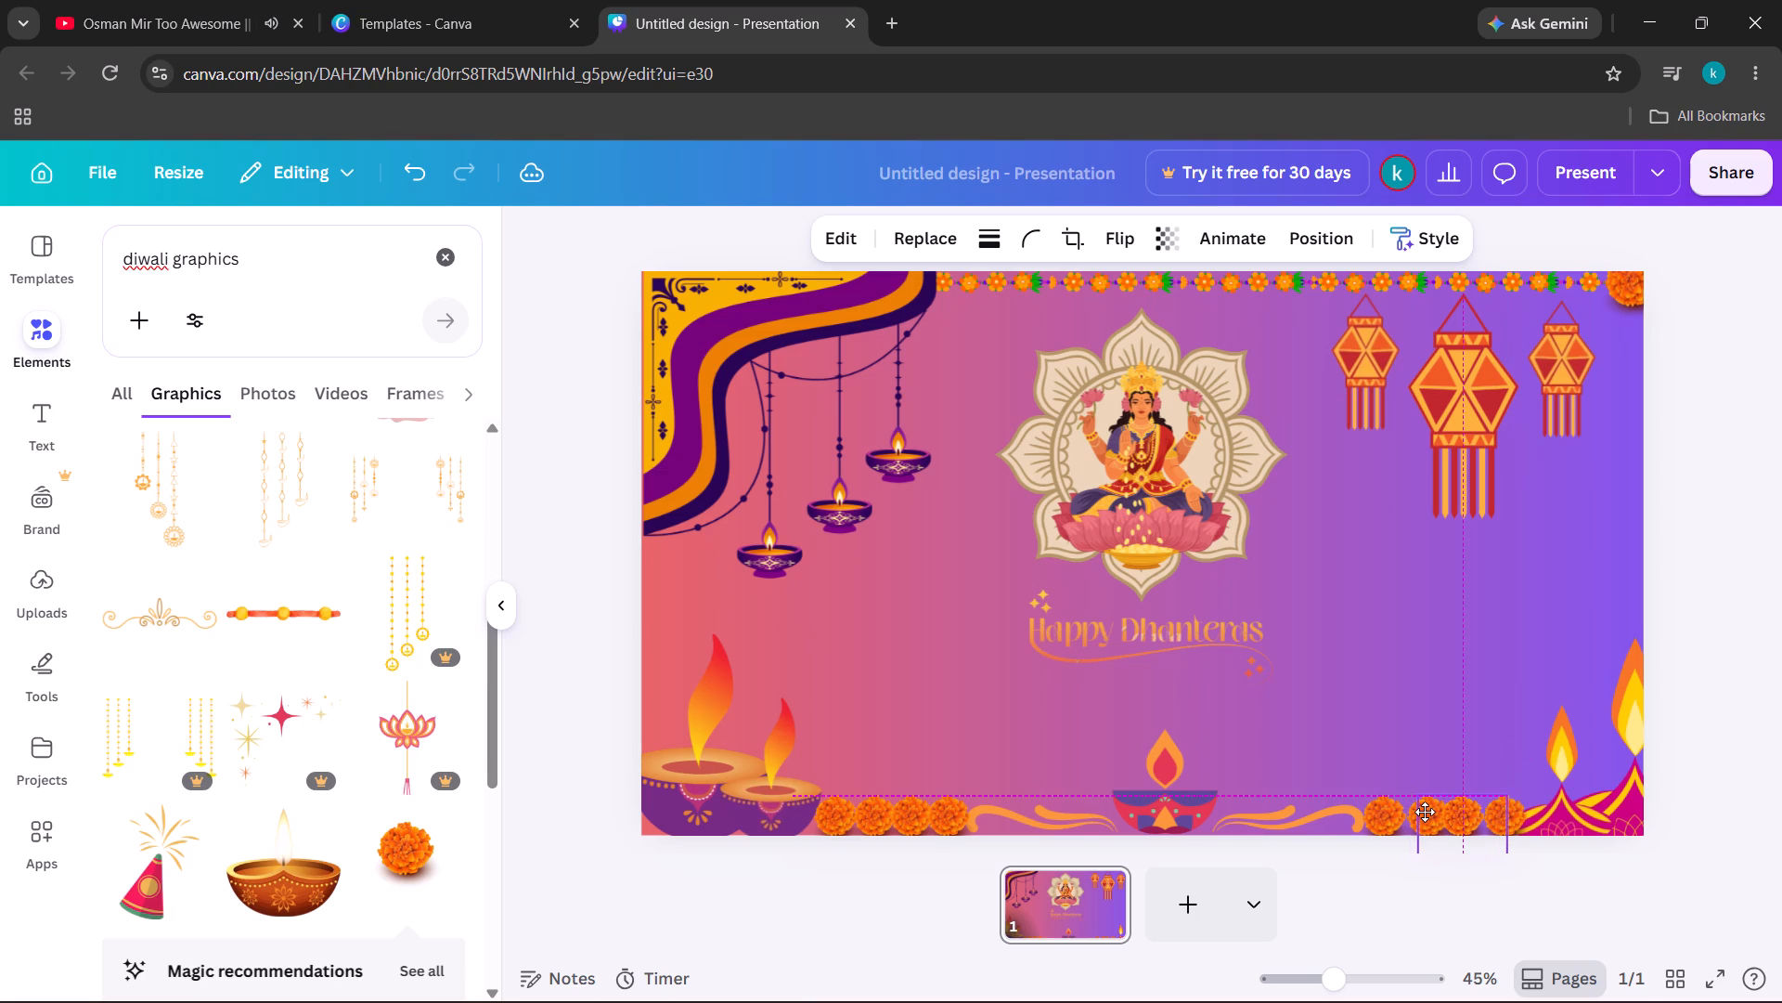
pyautogui.click(1455, 664)
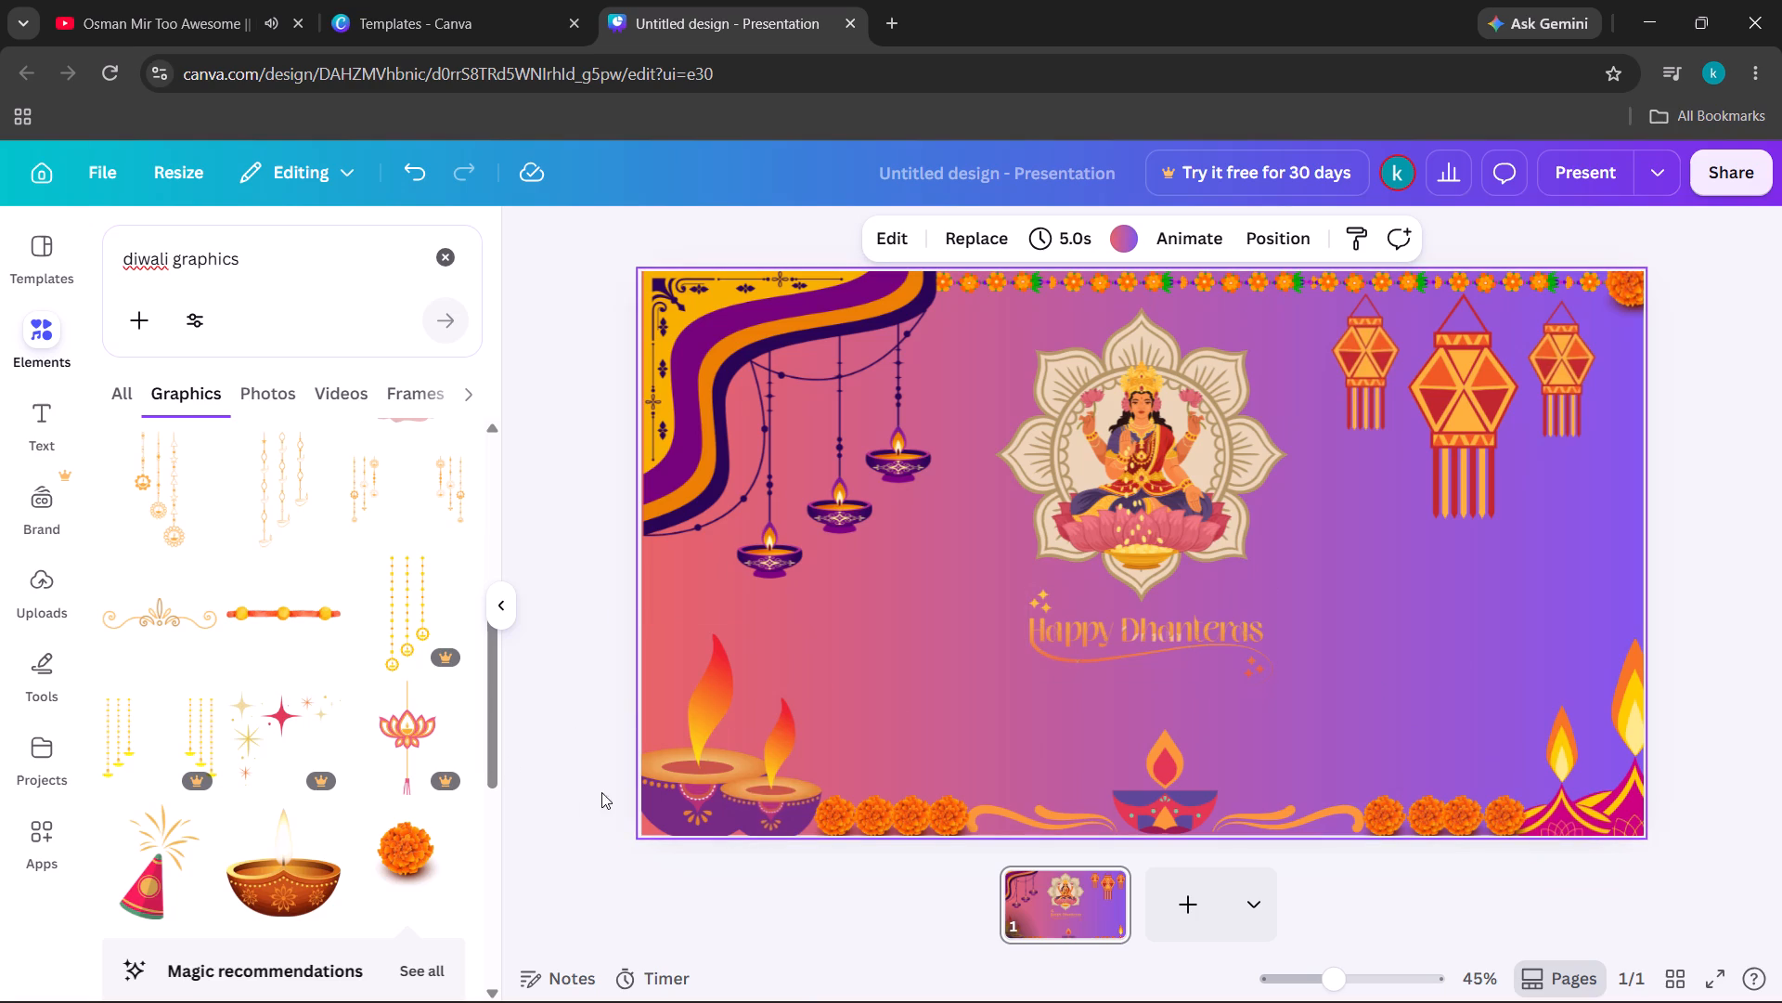
# Browse the Diwali graphics results for further decorations to add to the page.
pyautogui.scroll(-3, 396, 836)
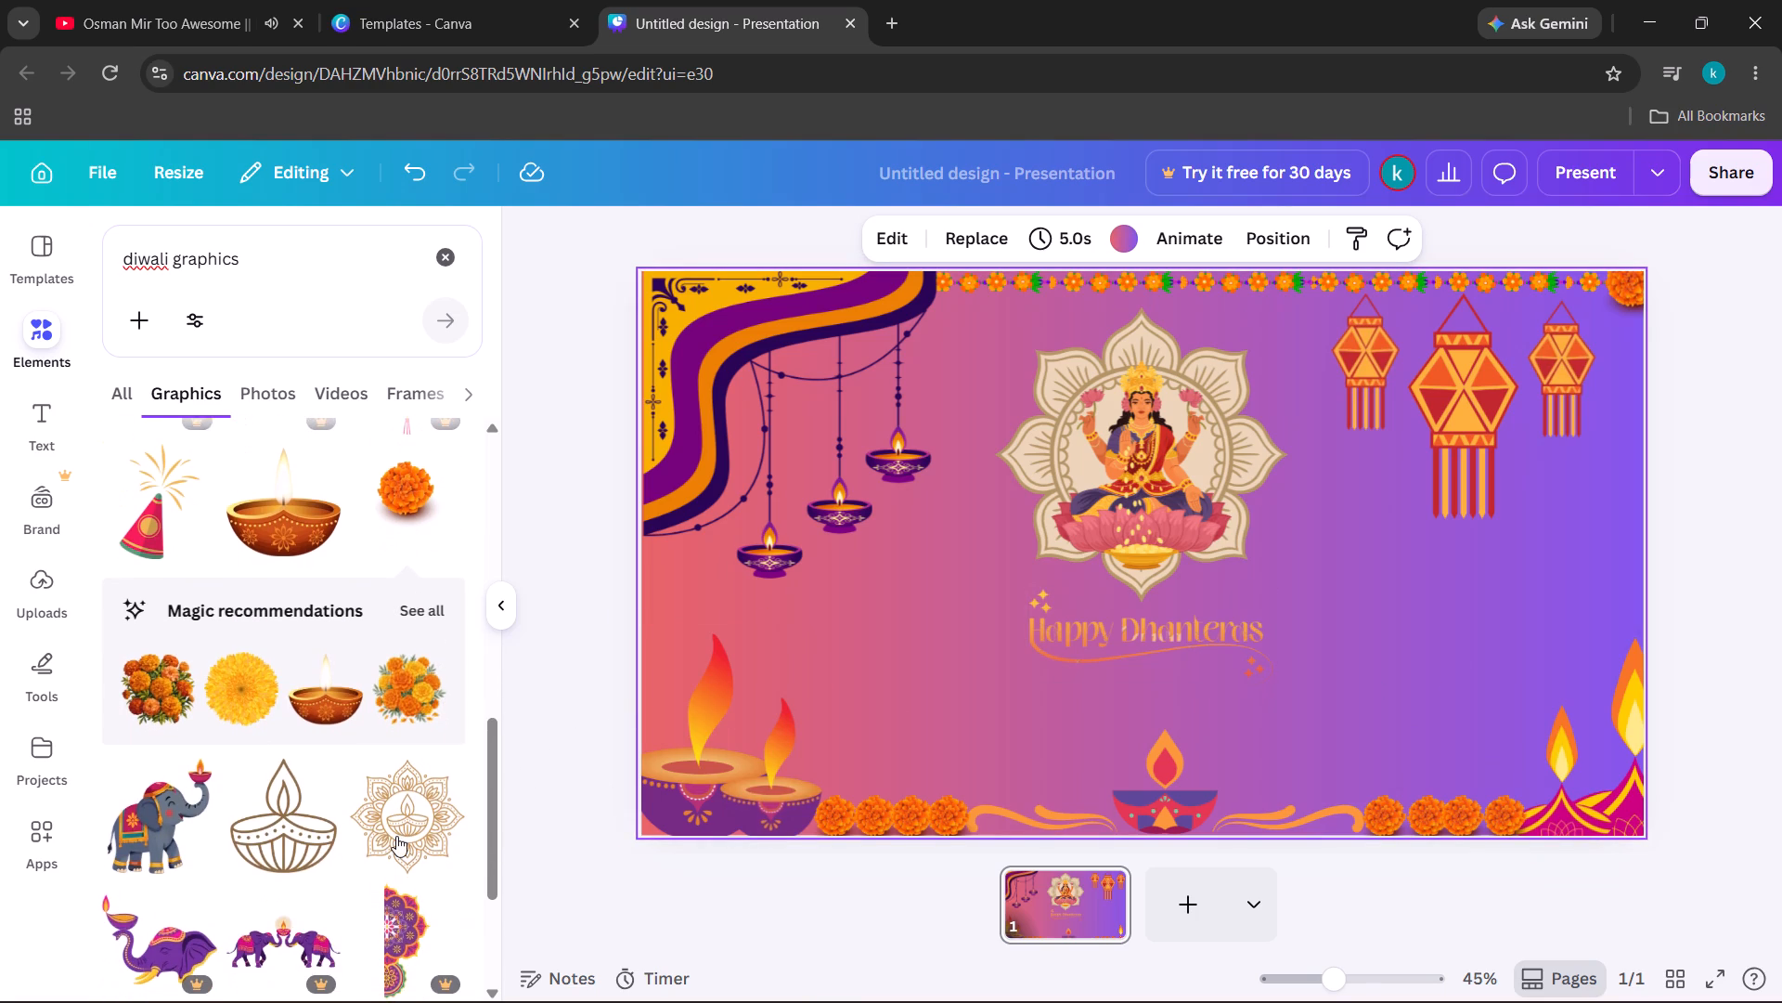
pyautogui.scroll(-2, 396, 836)
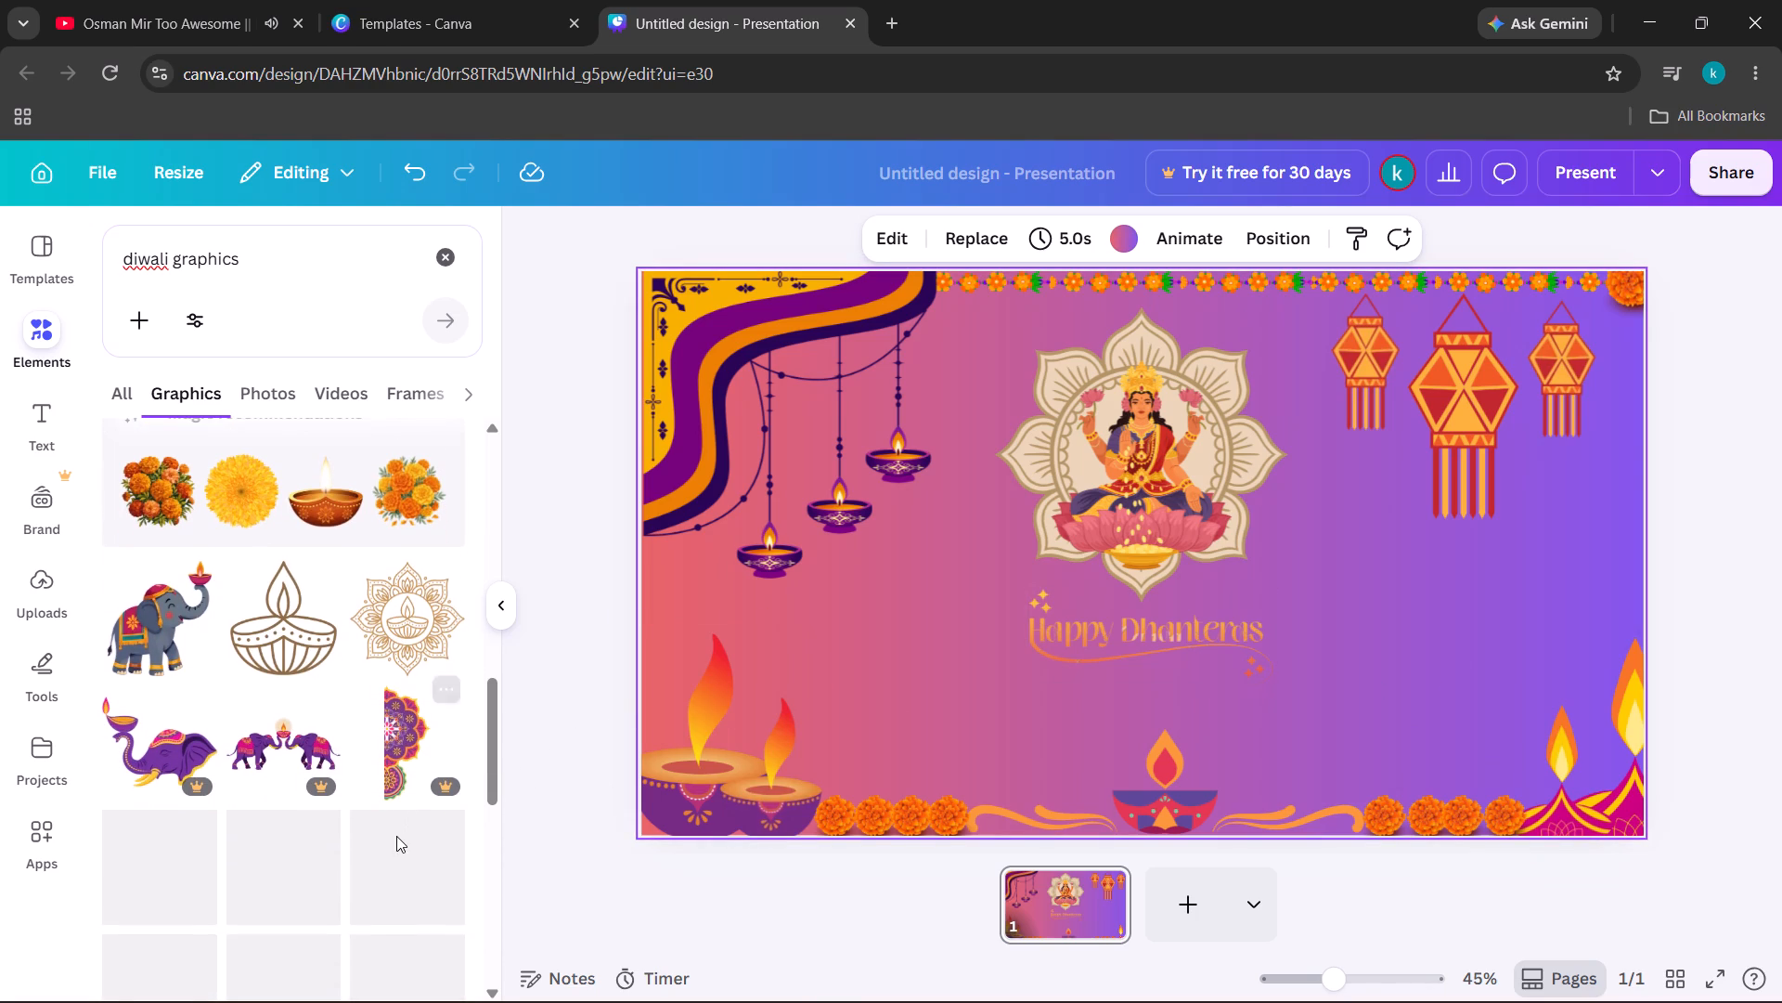
pyautogui.hscroll(1, 396, 836)
pyautogui.scroll(-1, 396, 836)
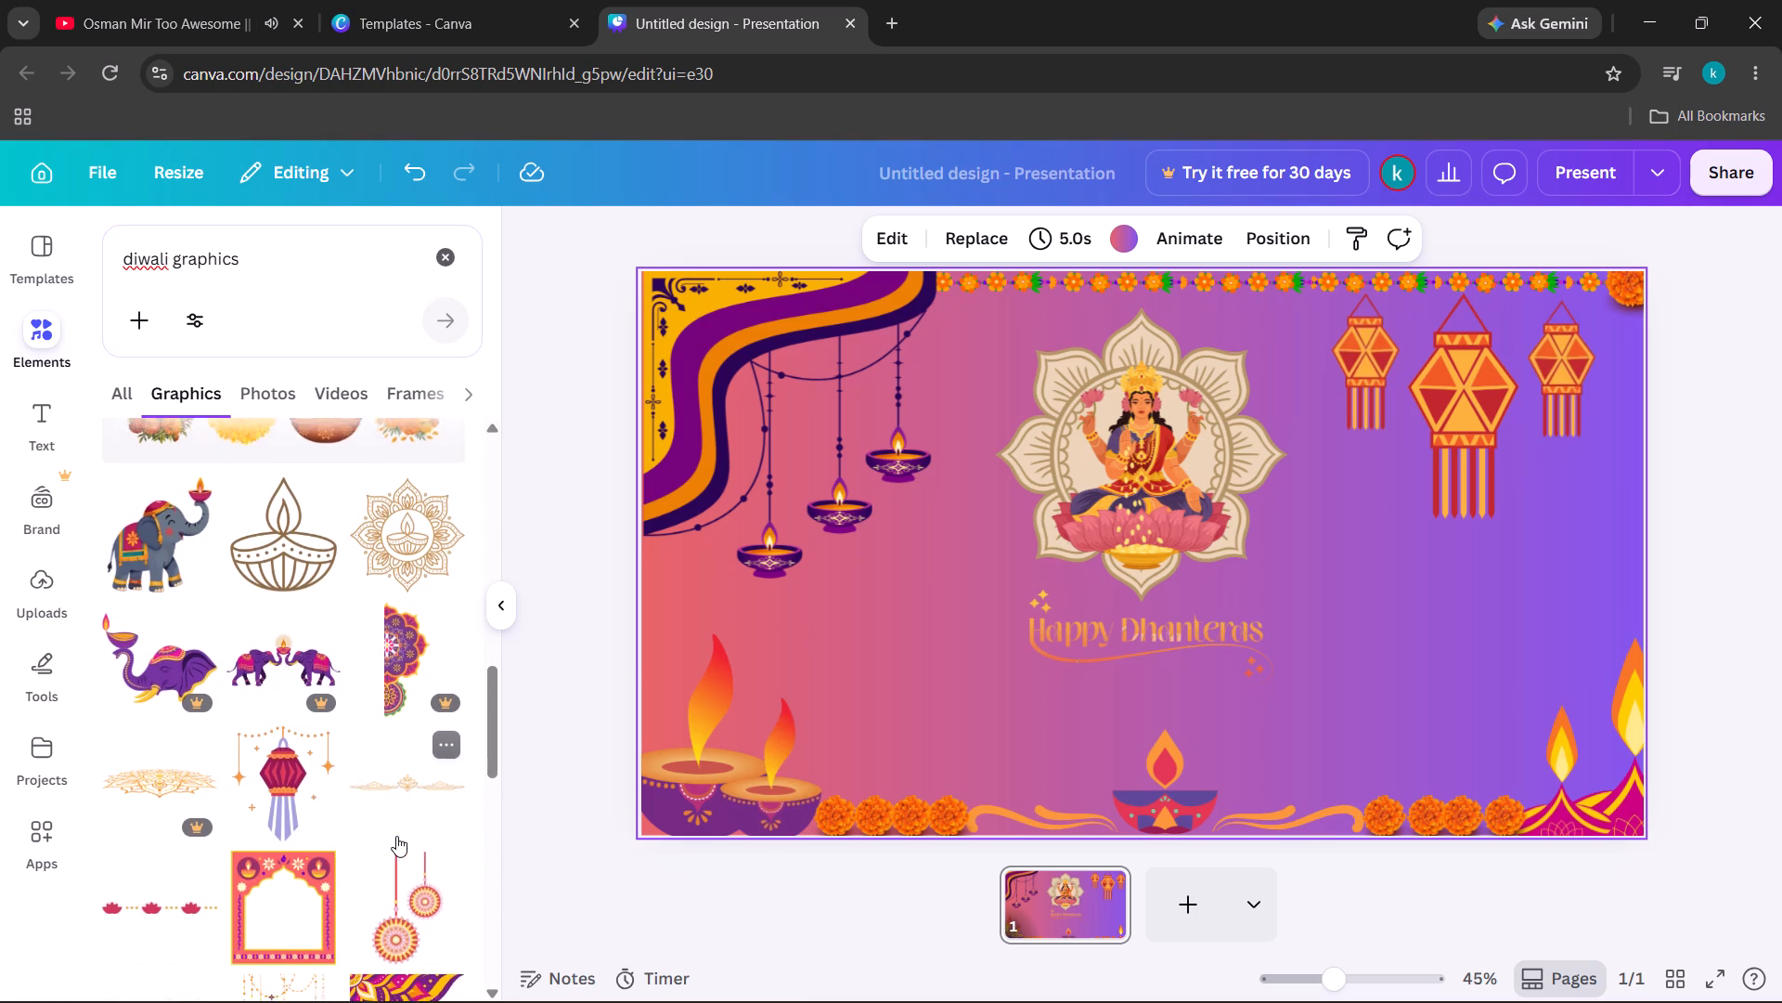
pyautogui.scroll(-1, 396, 836)
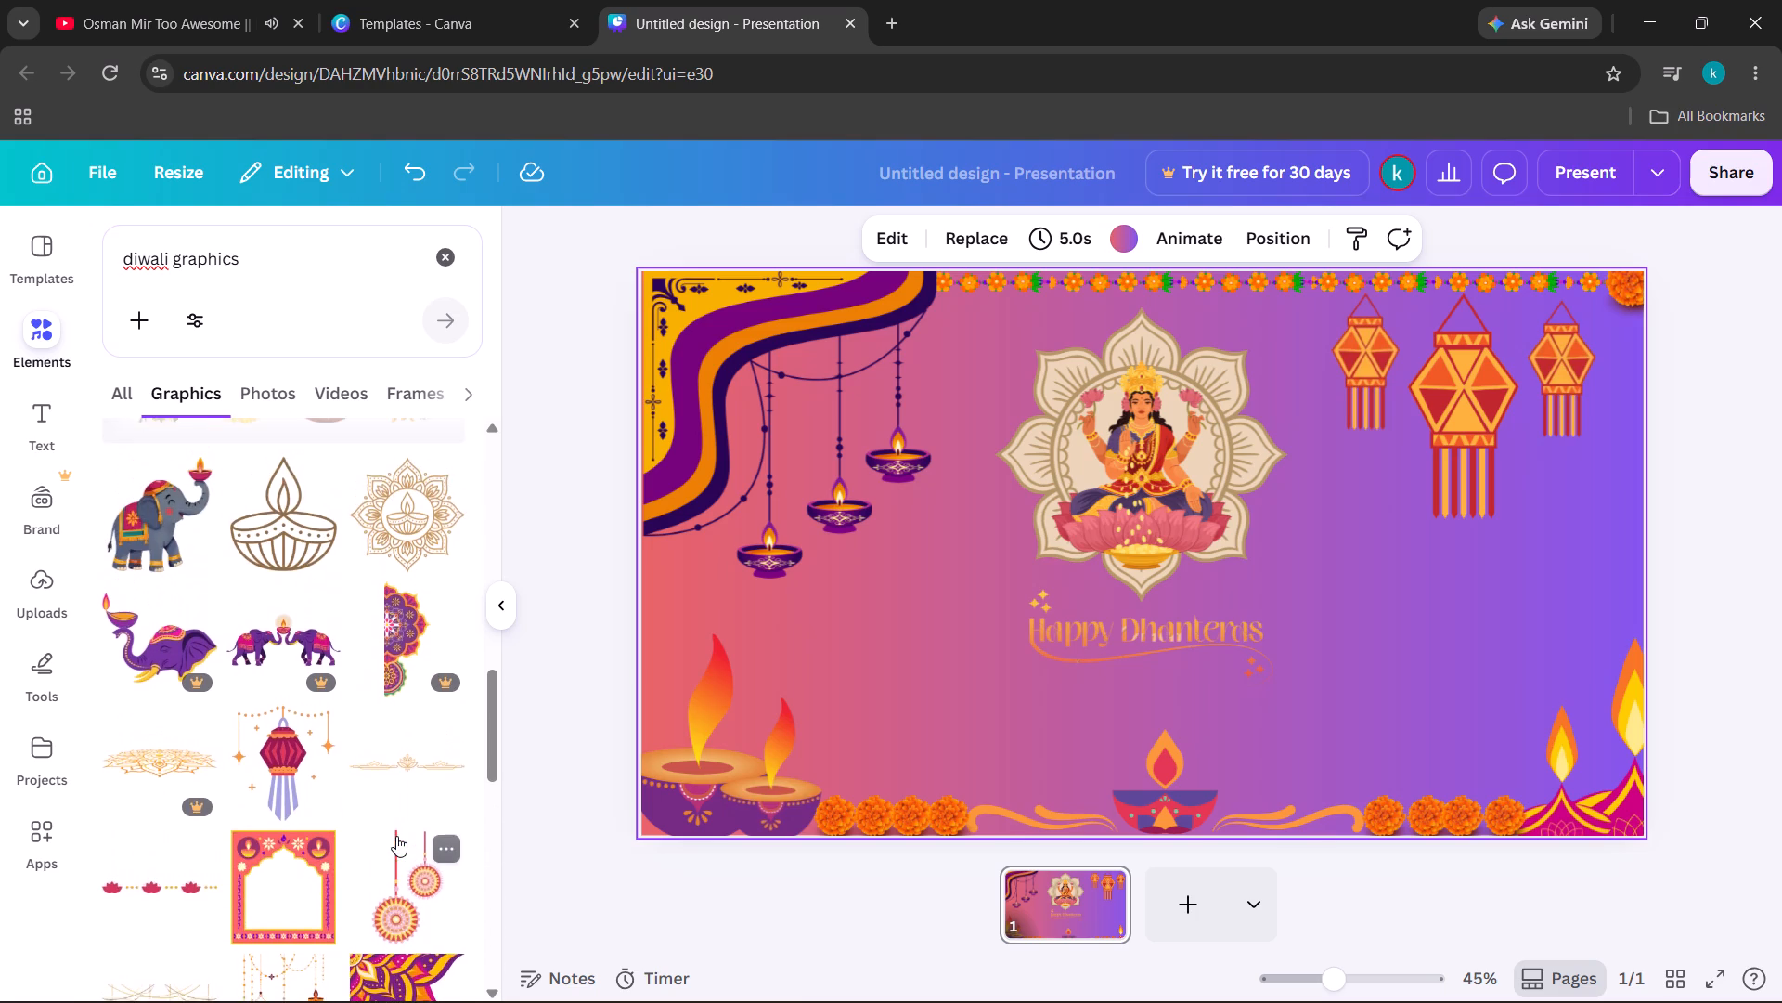
pyautogui.scroll(-5, 396, 836)
pyautogui.scroll(10, 396, 836)
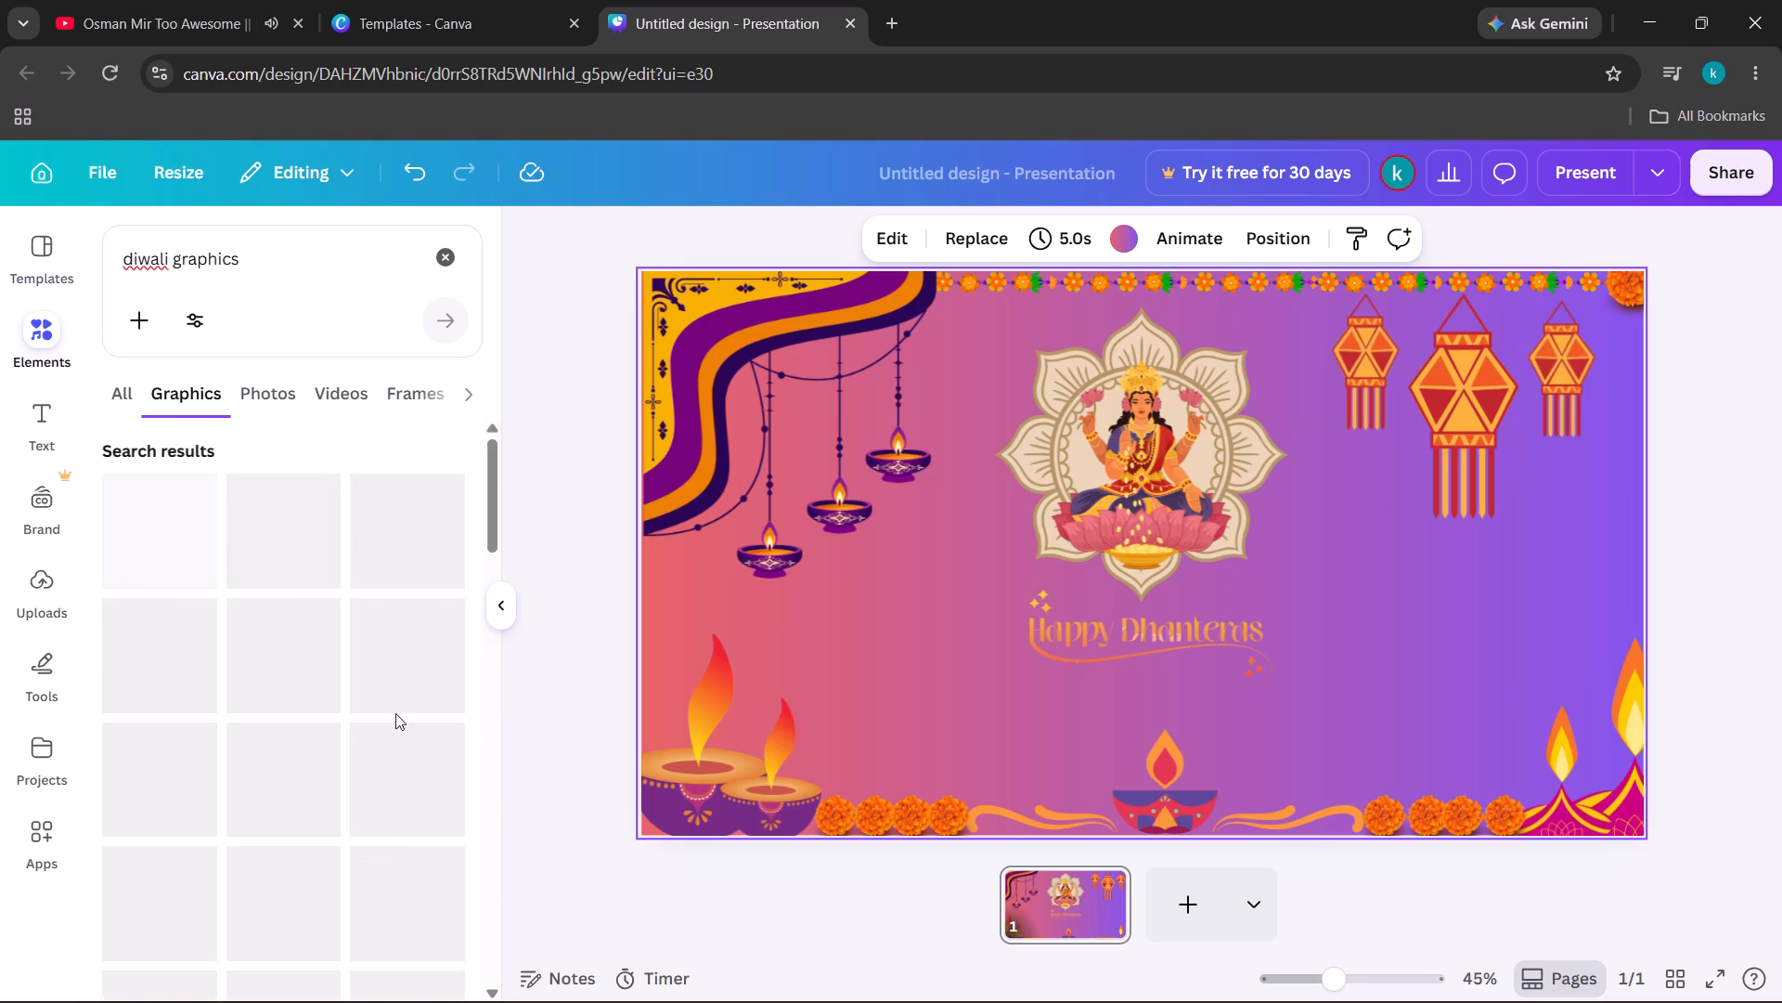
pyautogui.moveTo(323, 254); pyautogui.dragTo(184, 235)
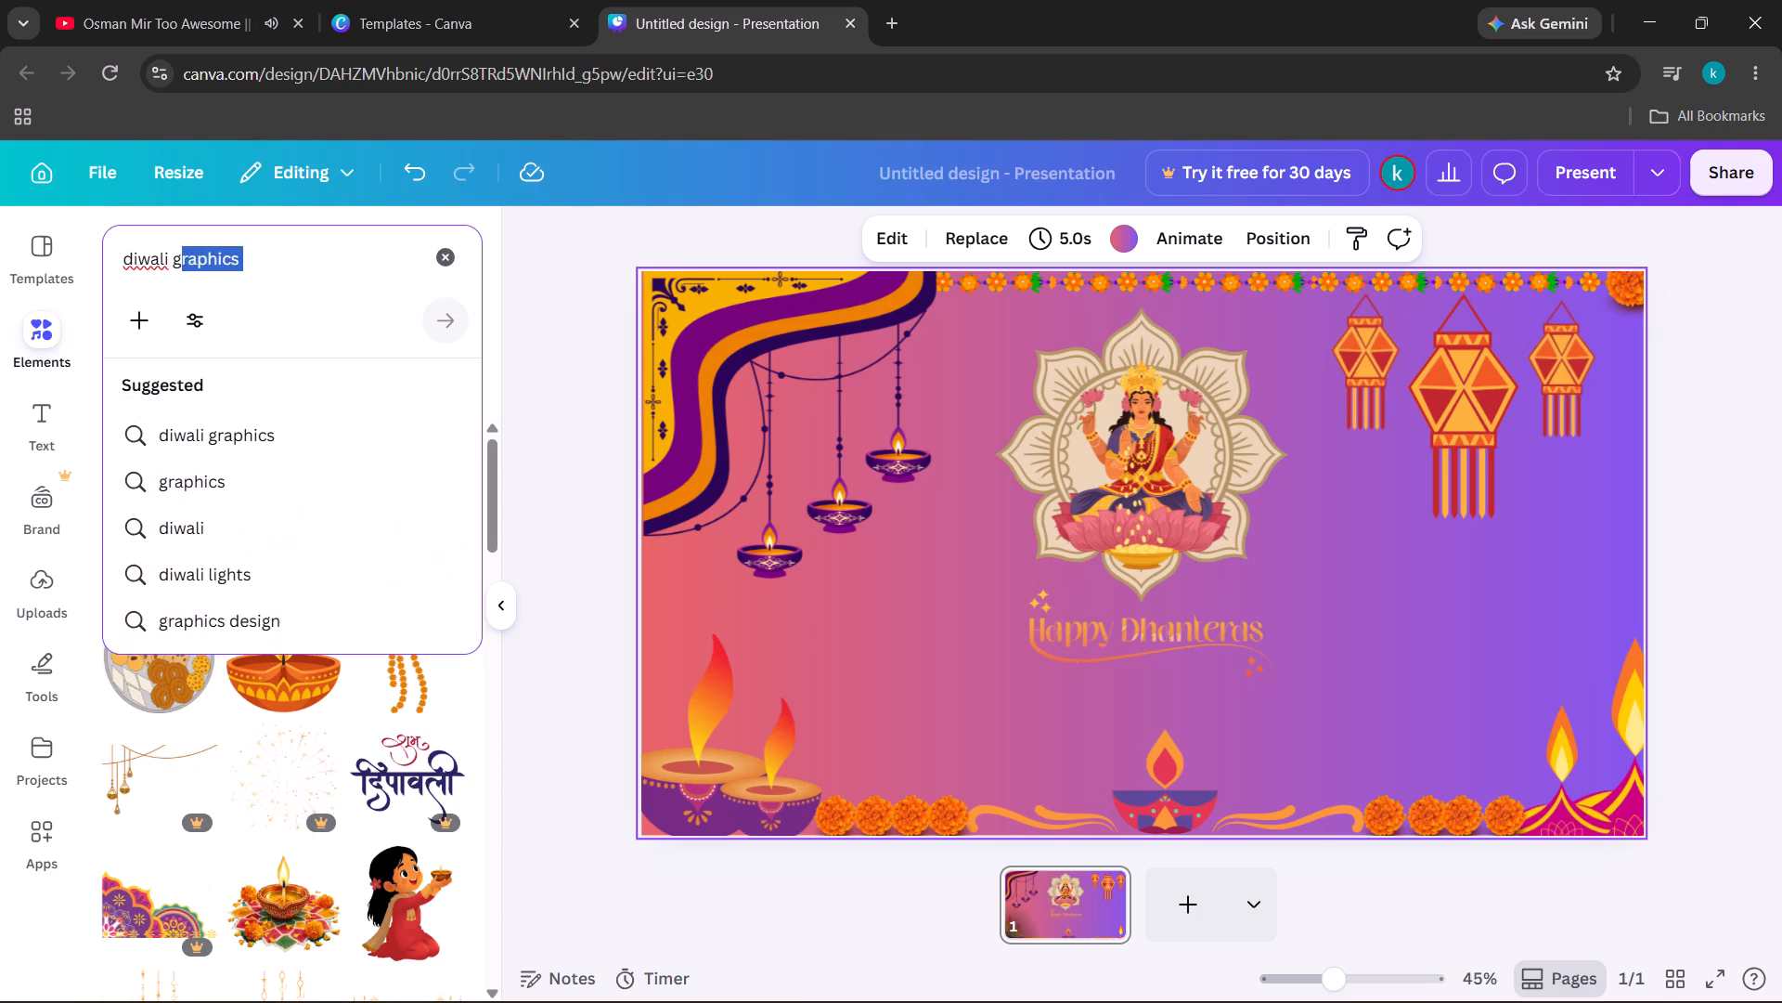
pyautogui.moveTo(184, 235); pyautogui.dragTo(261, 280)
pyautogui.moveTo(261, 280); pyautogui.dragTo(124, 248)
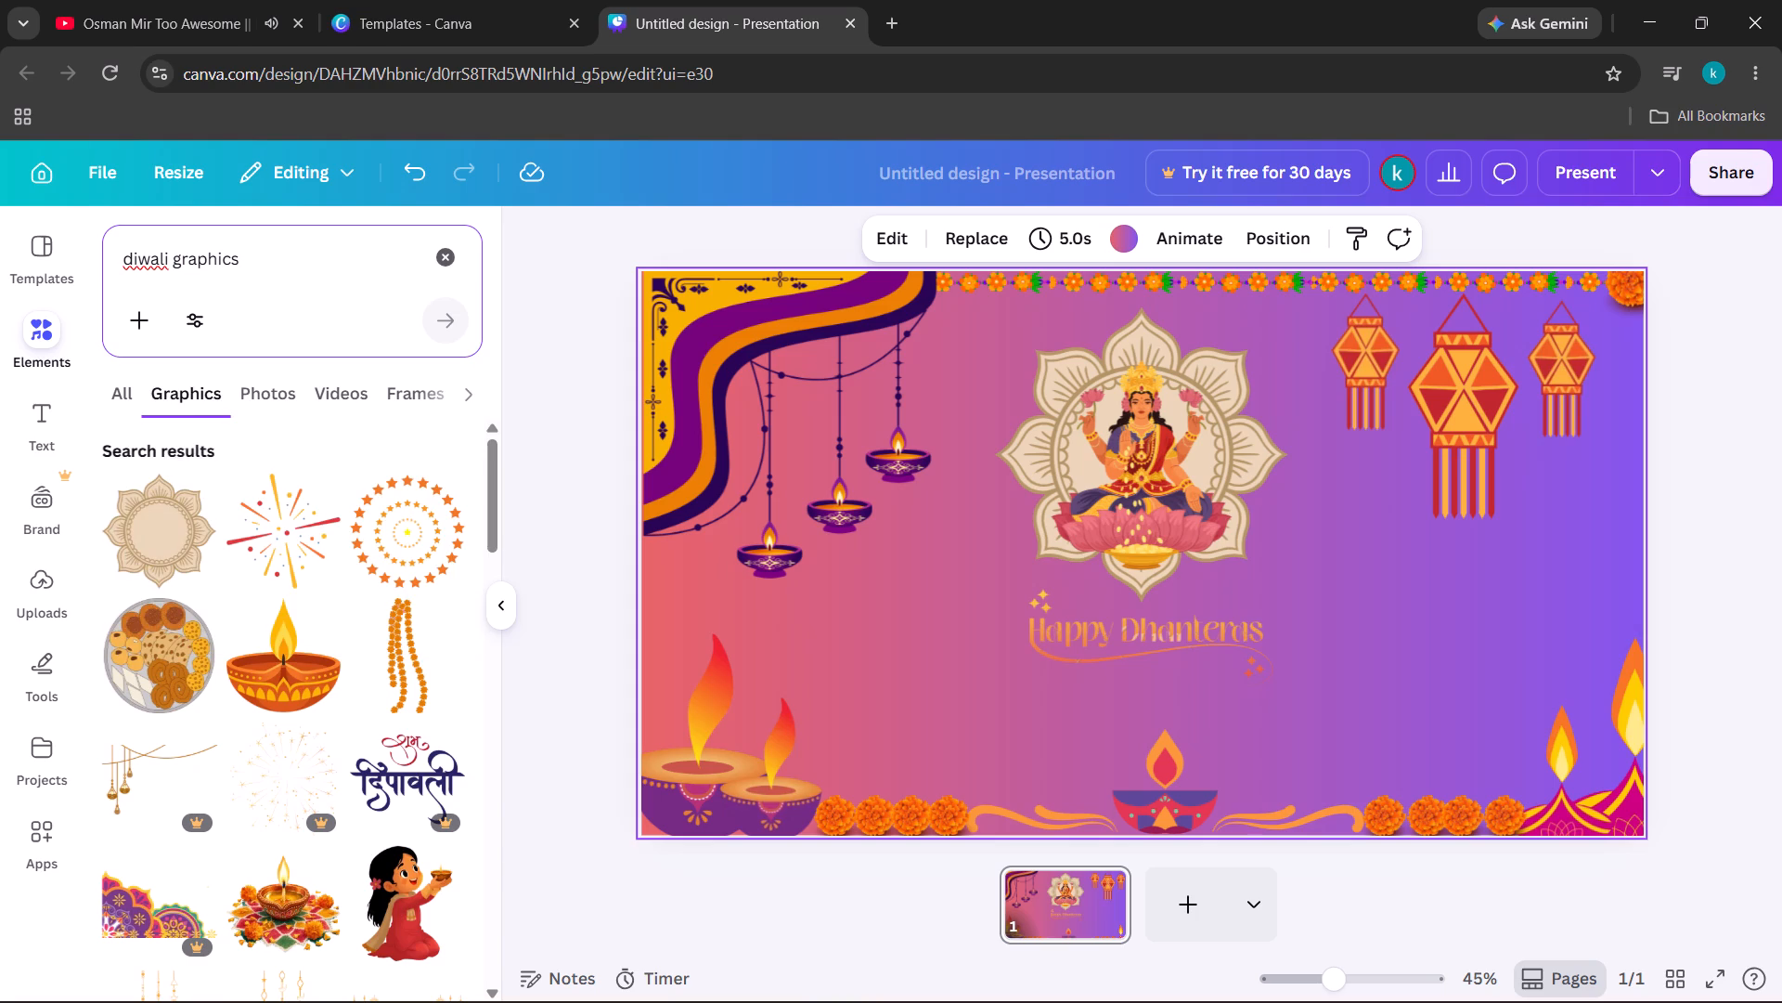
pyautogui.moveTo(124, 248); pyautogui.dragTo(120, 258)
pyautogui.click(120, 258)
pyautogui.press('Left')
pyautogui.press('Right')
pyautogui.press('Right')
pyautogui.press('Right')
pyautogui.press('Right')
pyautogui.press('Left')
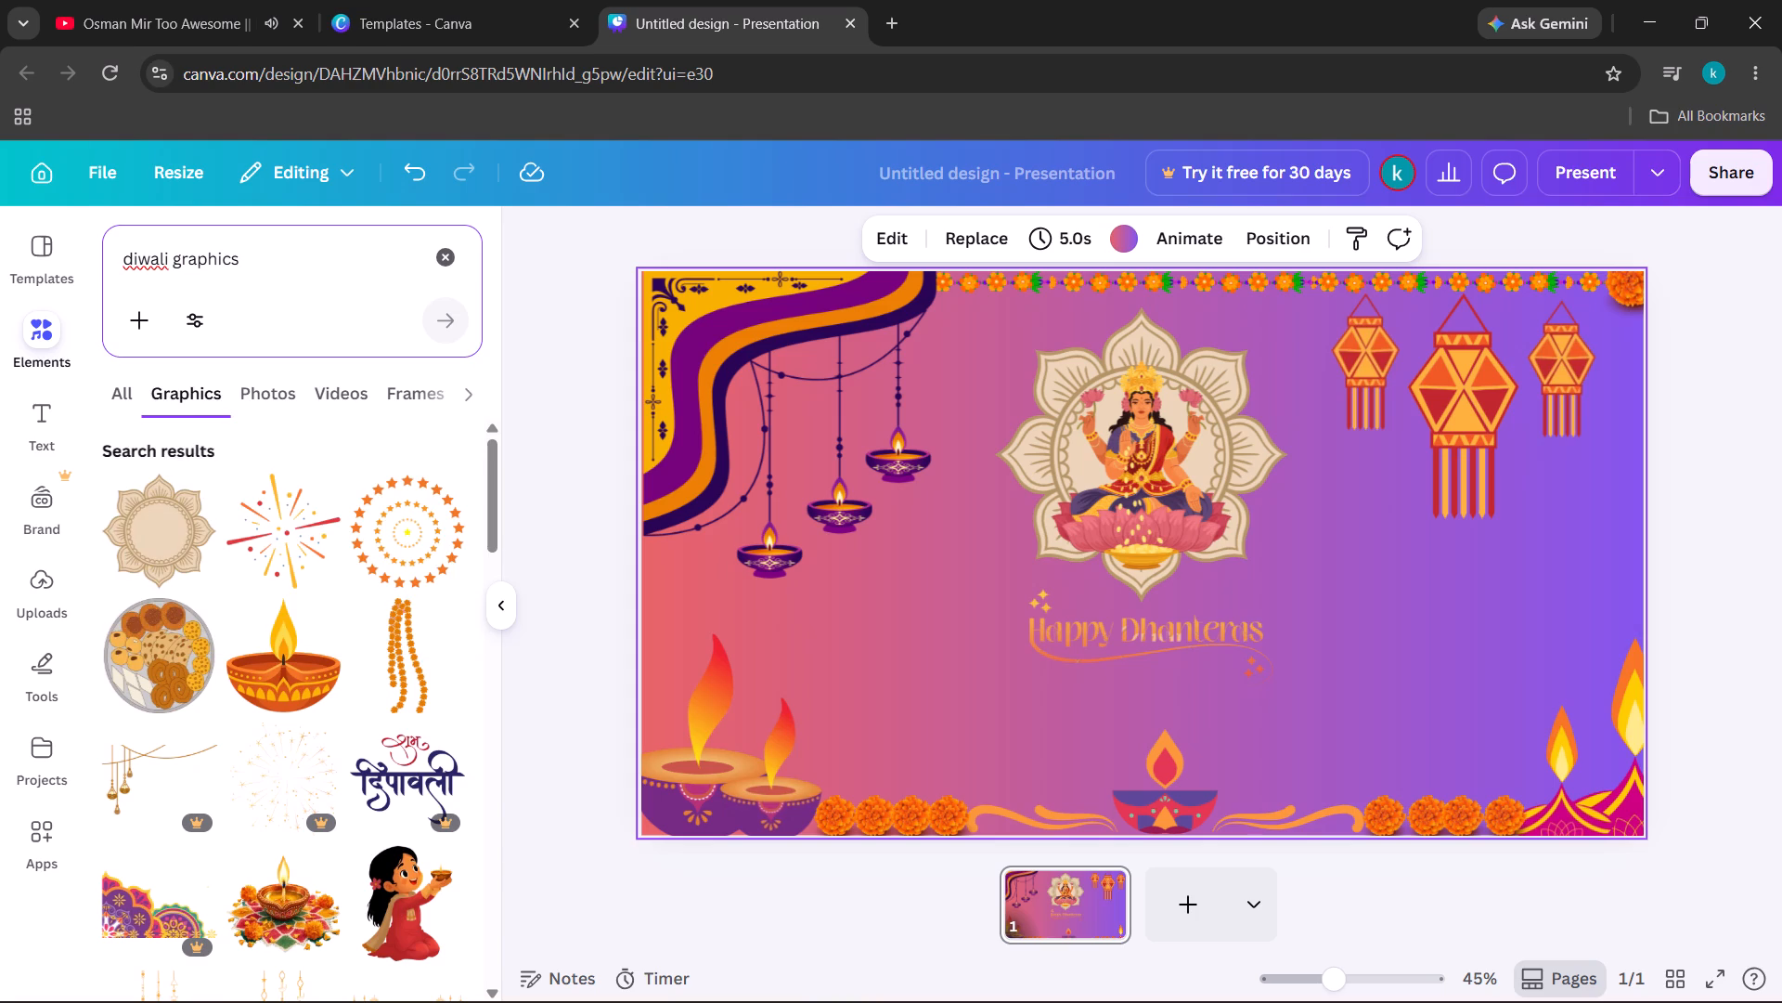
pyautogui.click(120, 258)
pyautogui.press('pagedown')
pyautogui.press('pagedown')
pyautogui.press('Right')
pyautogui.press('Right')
# Search the graphics for "diwali elephants graphics".
pyautogui.click(267, 249)
pyautogui.press('Left')
pyautogui.press('Left')
pyautogui.press('Left')
pyautogui.press('Left')
pyautogui.press('Left')
pyautogui.press('Left')
pyautogui.press('Left')
pyautogui.press('Left')
pyautogui.press('Left')
pyautogui.press('Left')
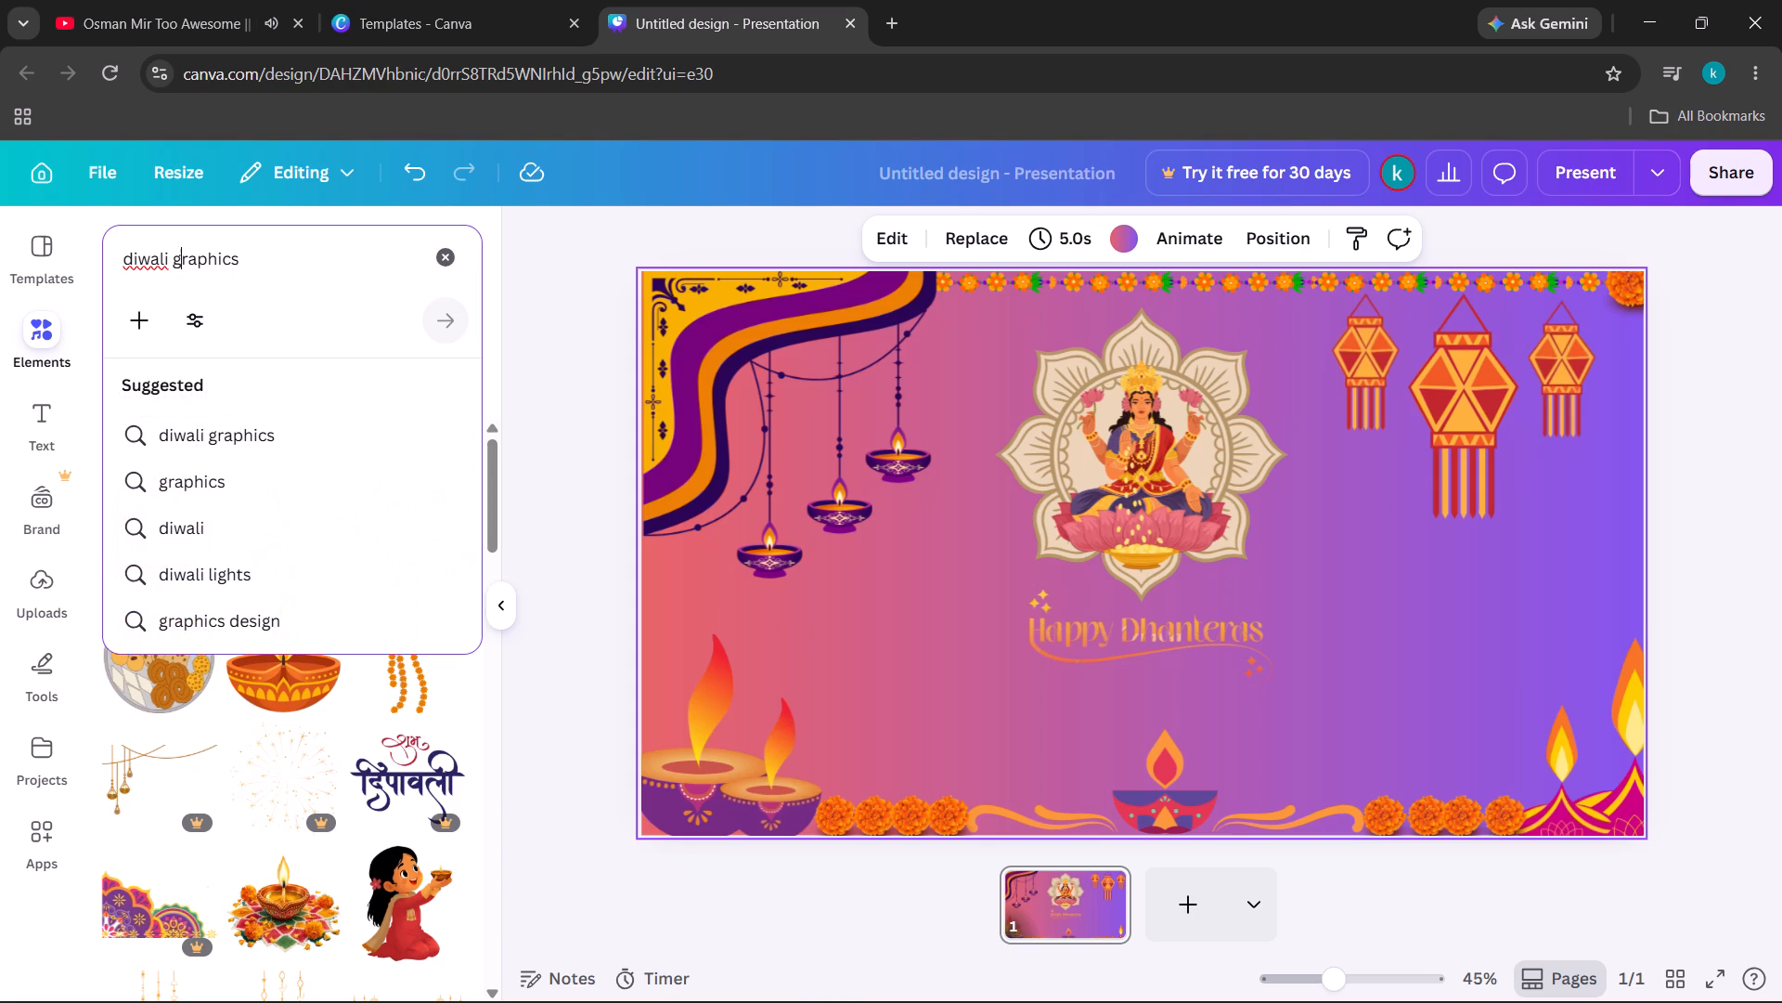
pyautogui.press('Right')
pyautogui.press('e')
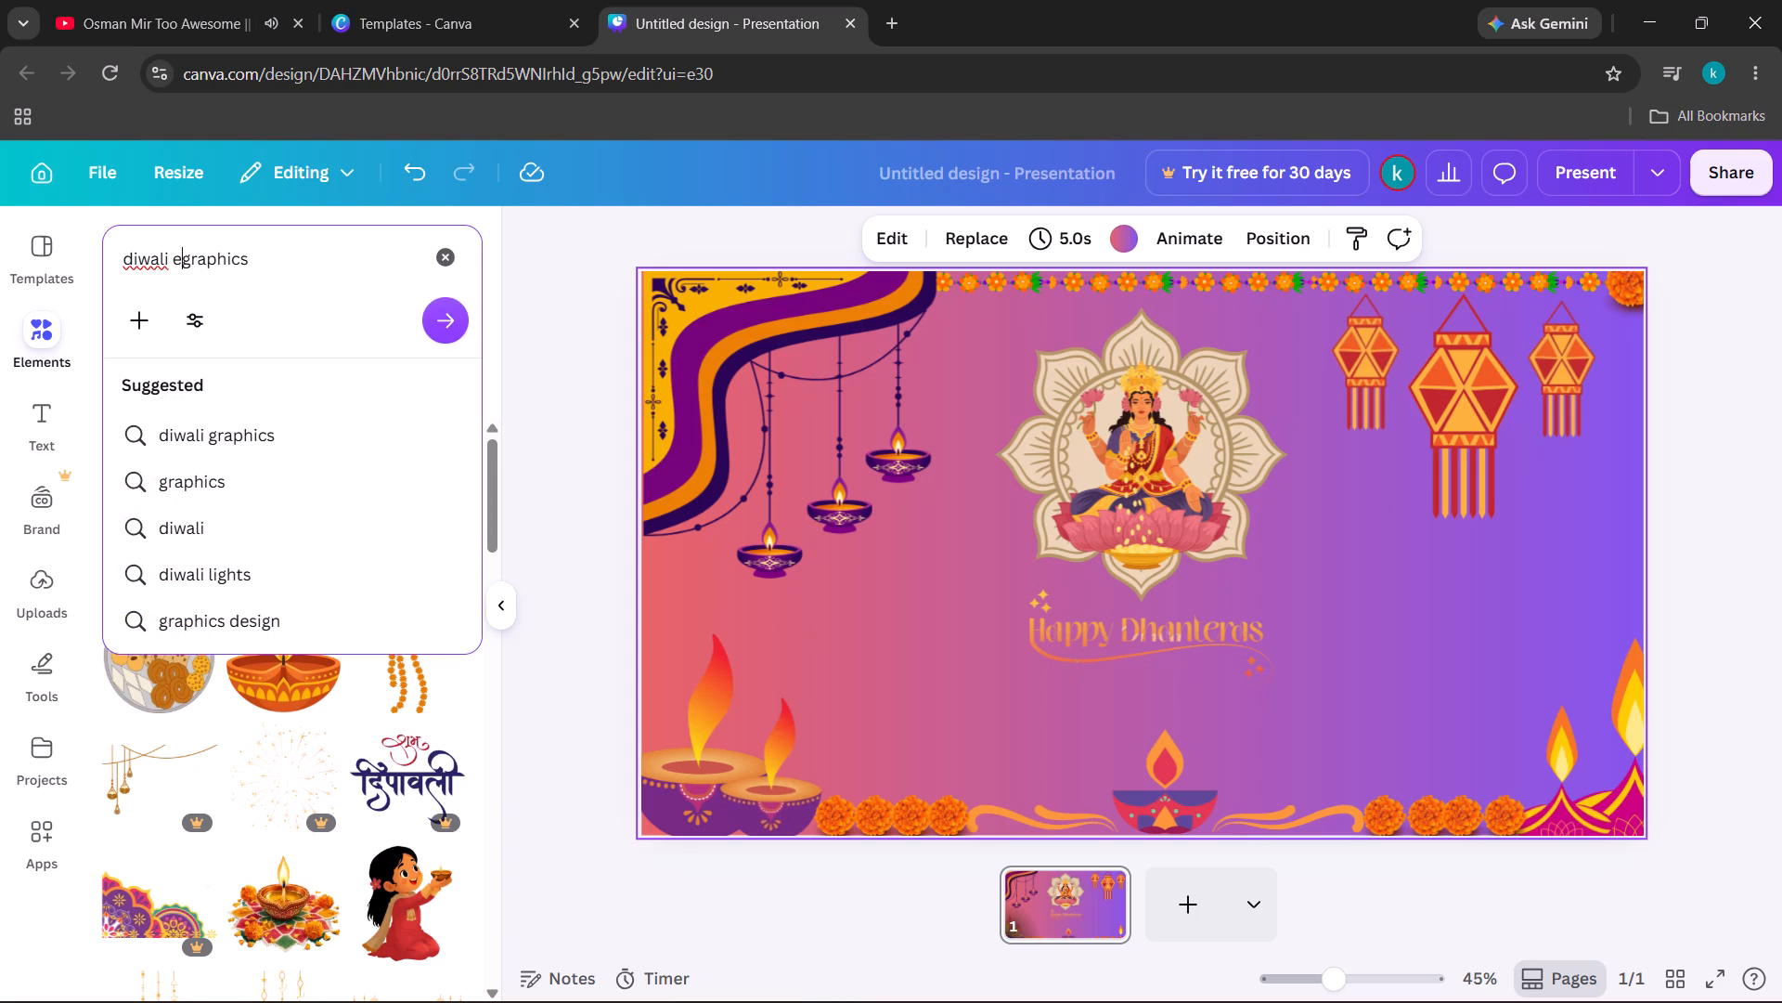
pyautogui.write('leph')
pyautogui.write('ants')
pyautogui.press('space')
pyautogui.press('Return')
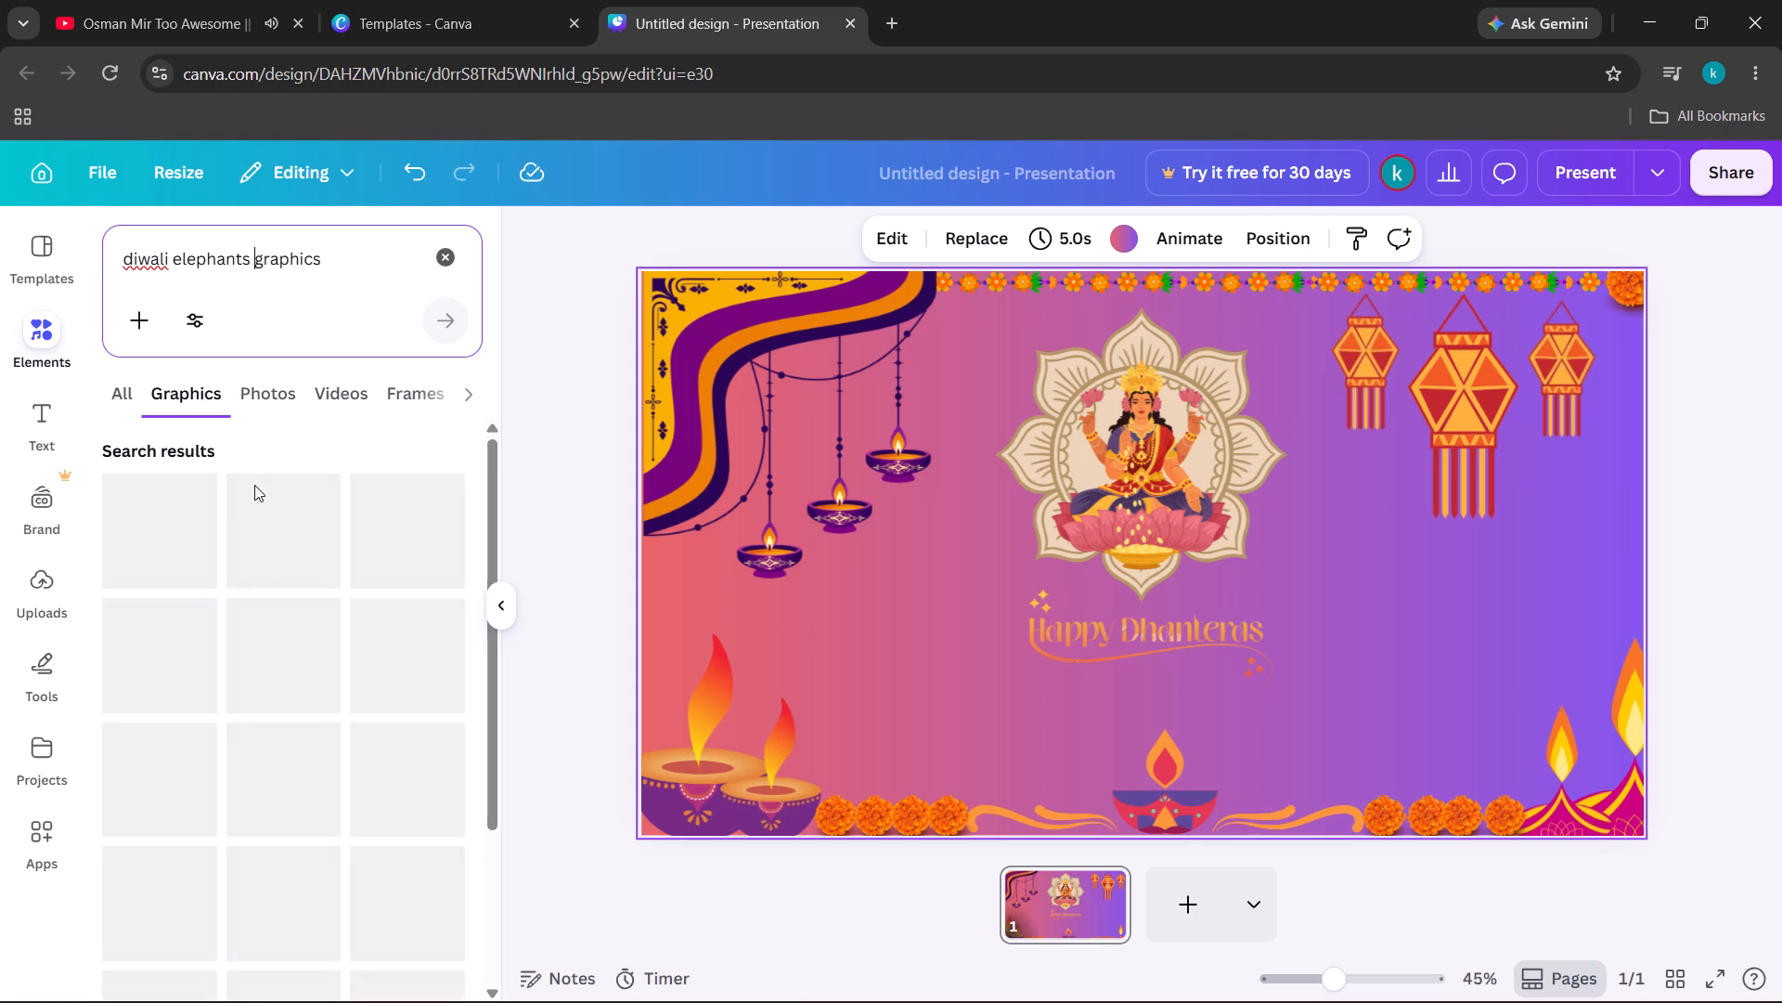
pyautogui.scroll(1, 254, 485)
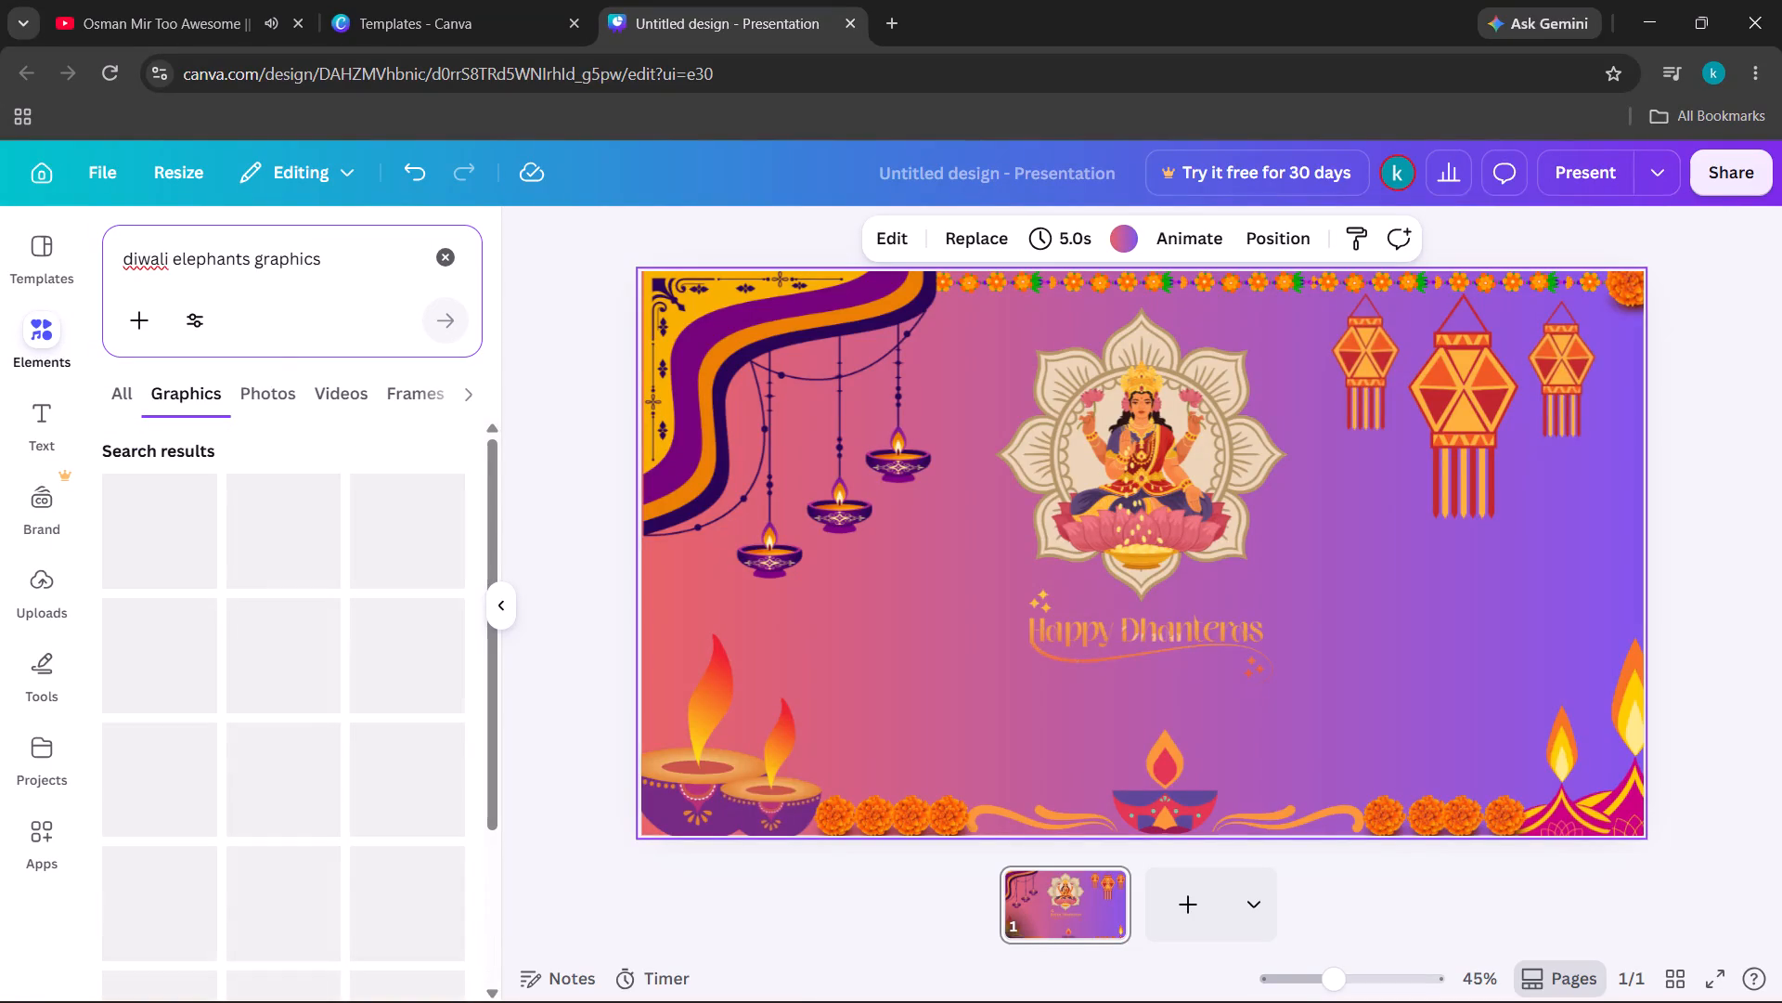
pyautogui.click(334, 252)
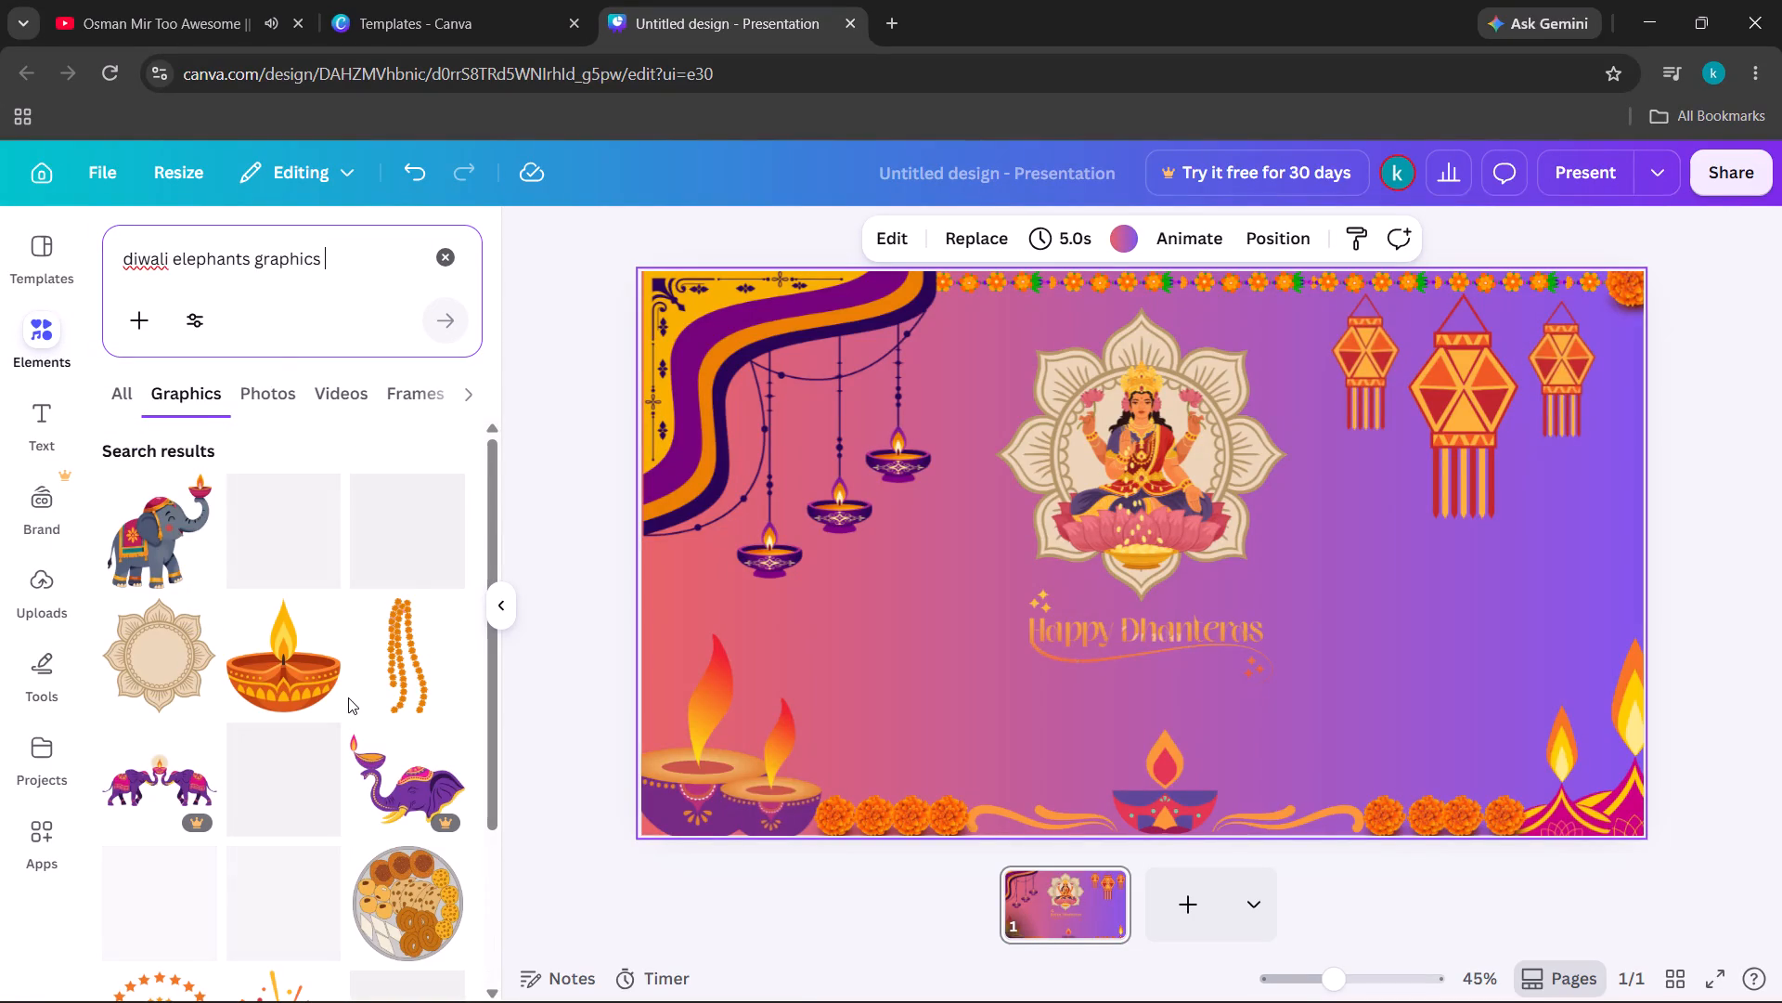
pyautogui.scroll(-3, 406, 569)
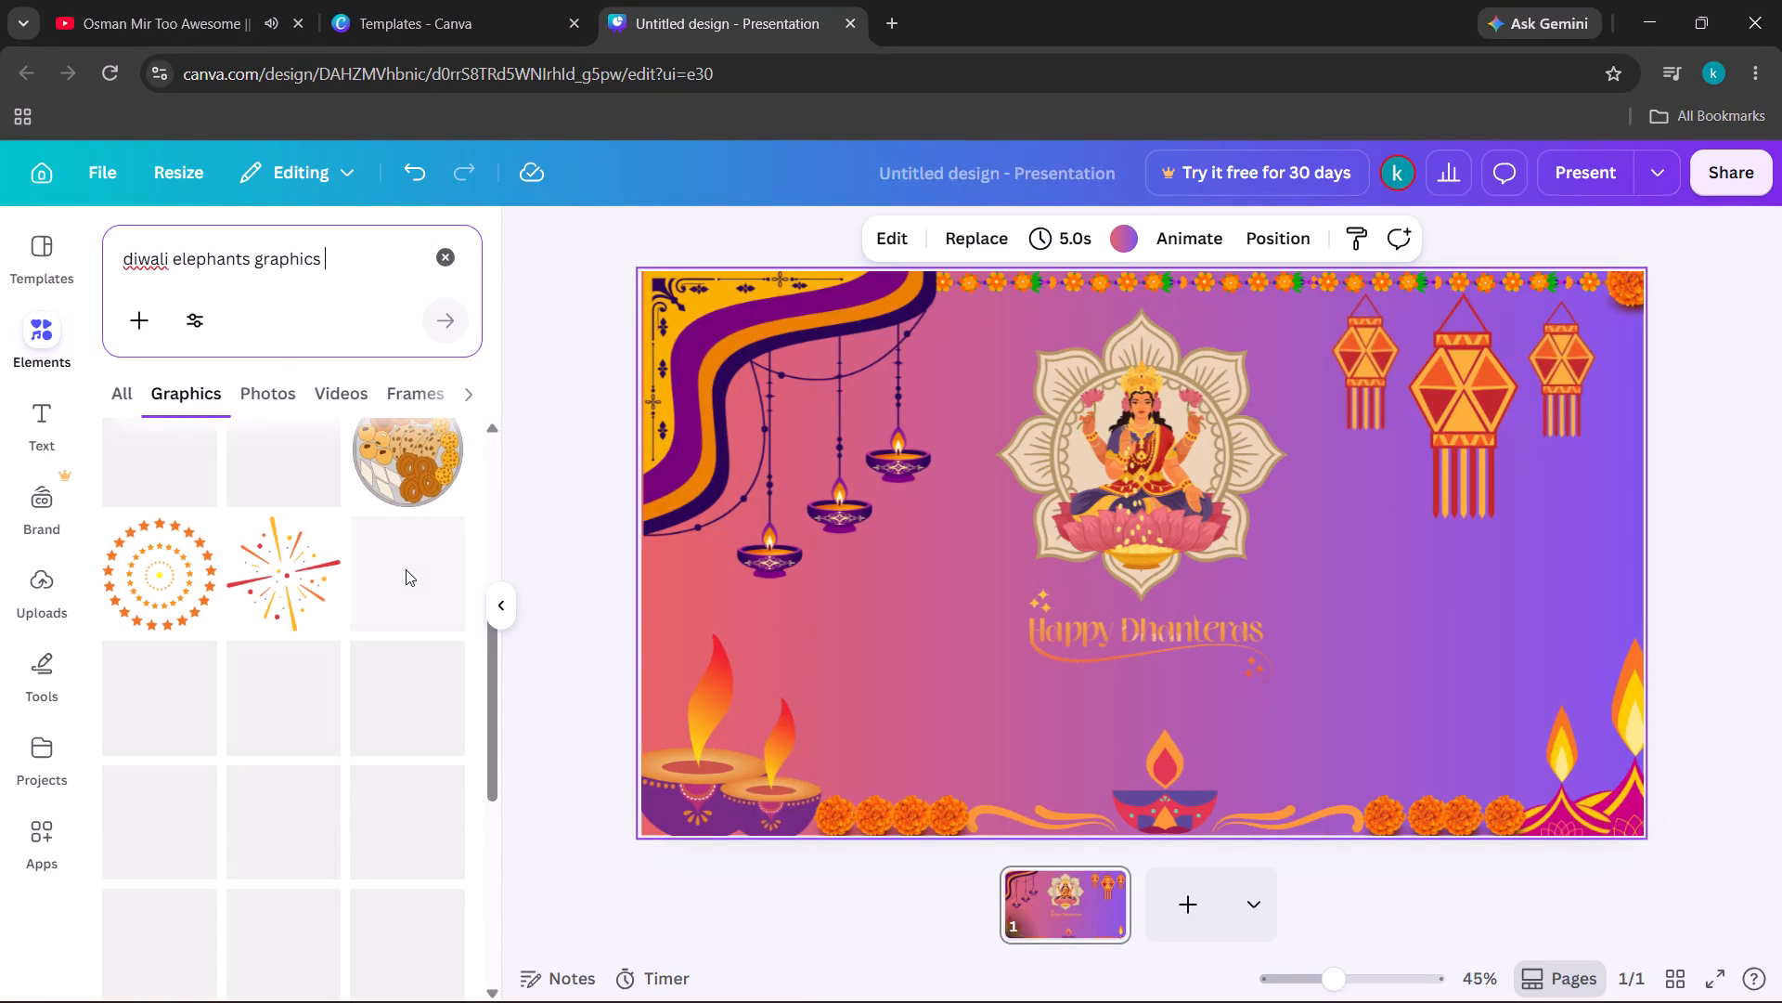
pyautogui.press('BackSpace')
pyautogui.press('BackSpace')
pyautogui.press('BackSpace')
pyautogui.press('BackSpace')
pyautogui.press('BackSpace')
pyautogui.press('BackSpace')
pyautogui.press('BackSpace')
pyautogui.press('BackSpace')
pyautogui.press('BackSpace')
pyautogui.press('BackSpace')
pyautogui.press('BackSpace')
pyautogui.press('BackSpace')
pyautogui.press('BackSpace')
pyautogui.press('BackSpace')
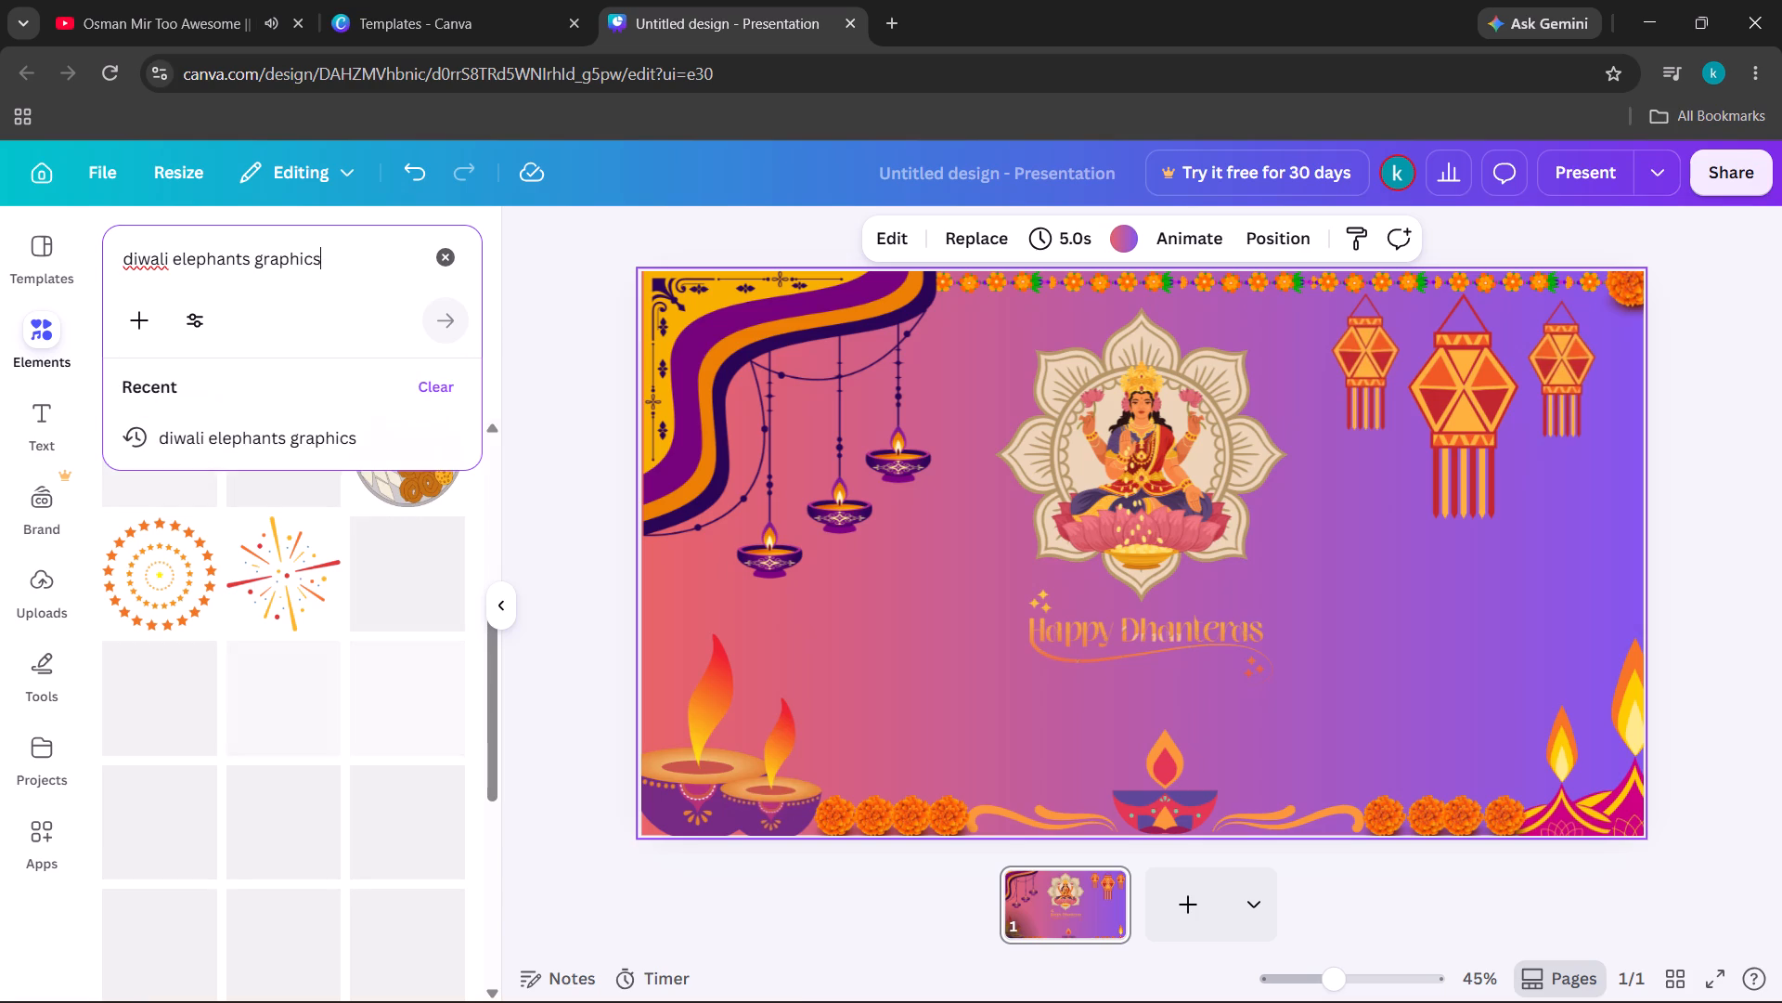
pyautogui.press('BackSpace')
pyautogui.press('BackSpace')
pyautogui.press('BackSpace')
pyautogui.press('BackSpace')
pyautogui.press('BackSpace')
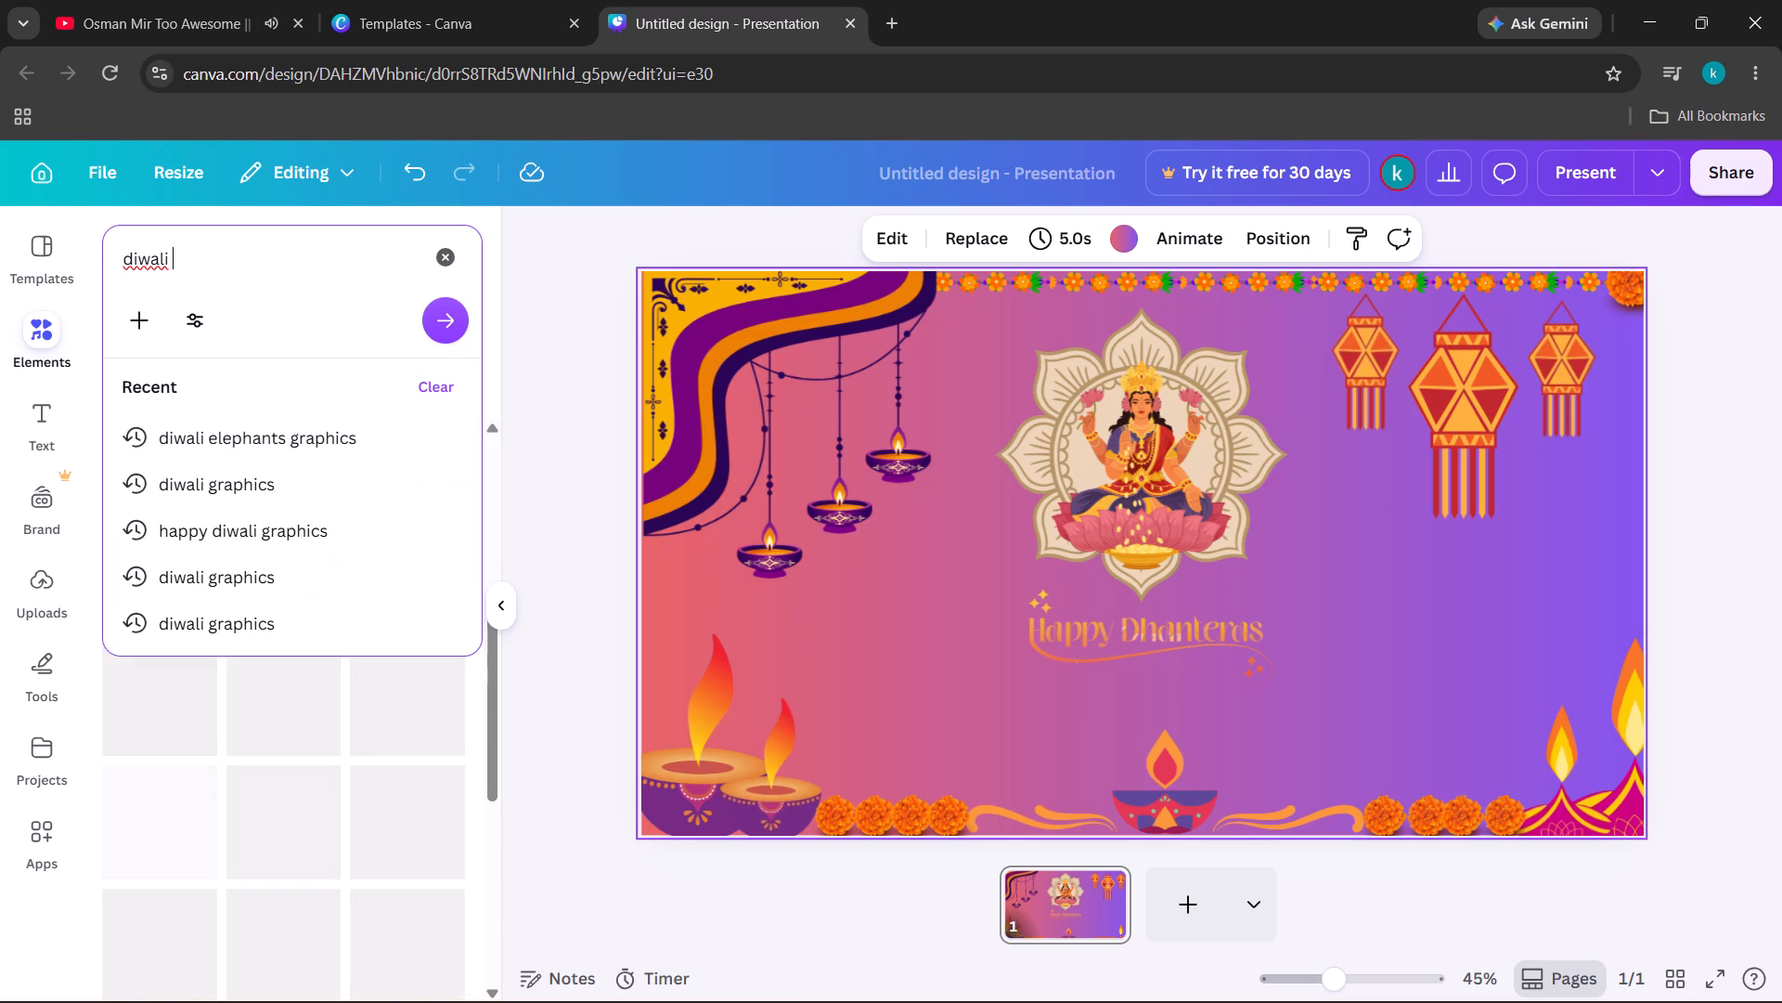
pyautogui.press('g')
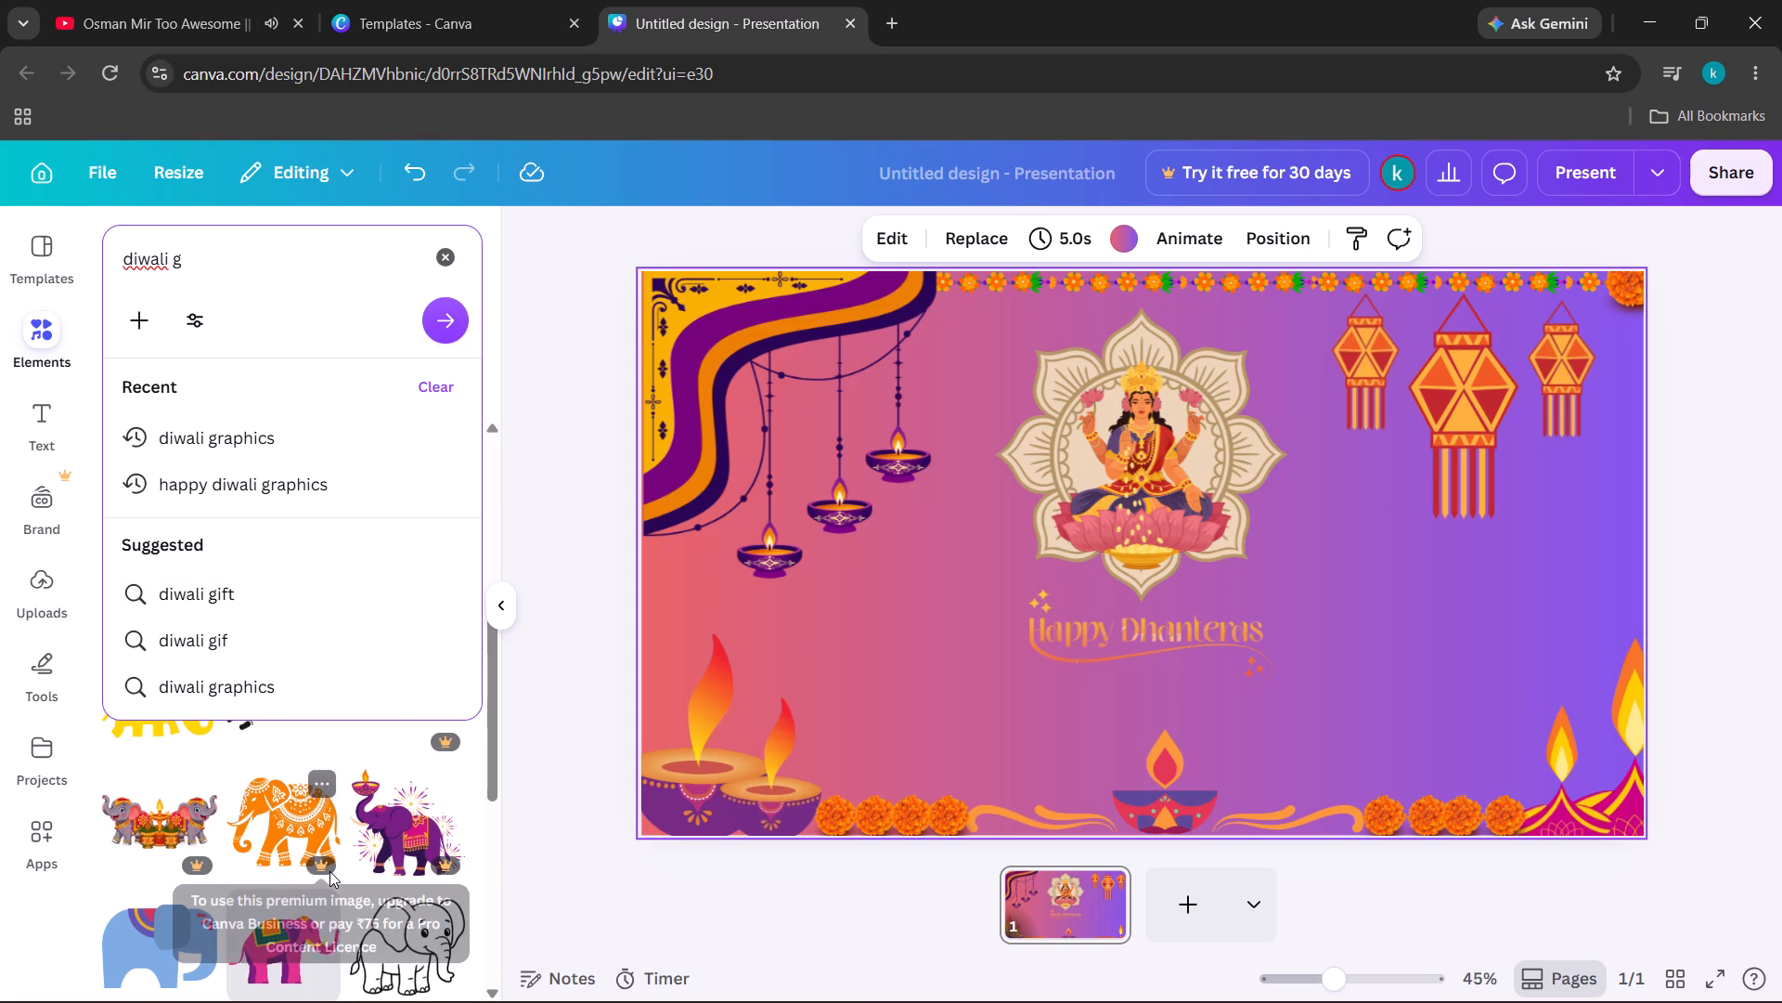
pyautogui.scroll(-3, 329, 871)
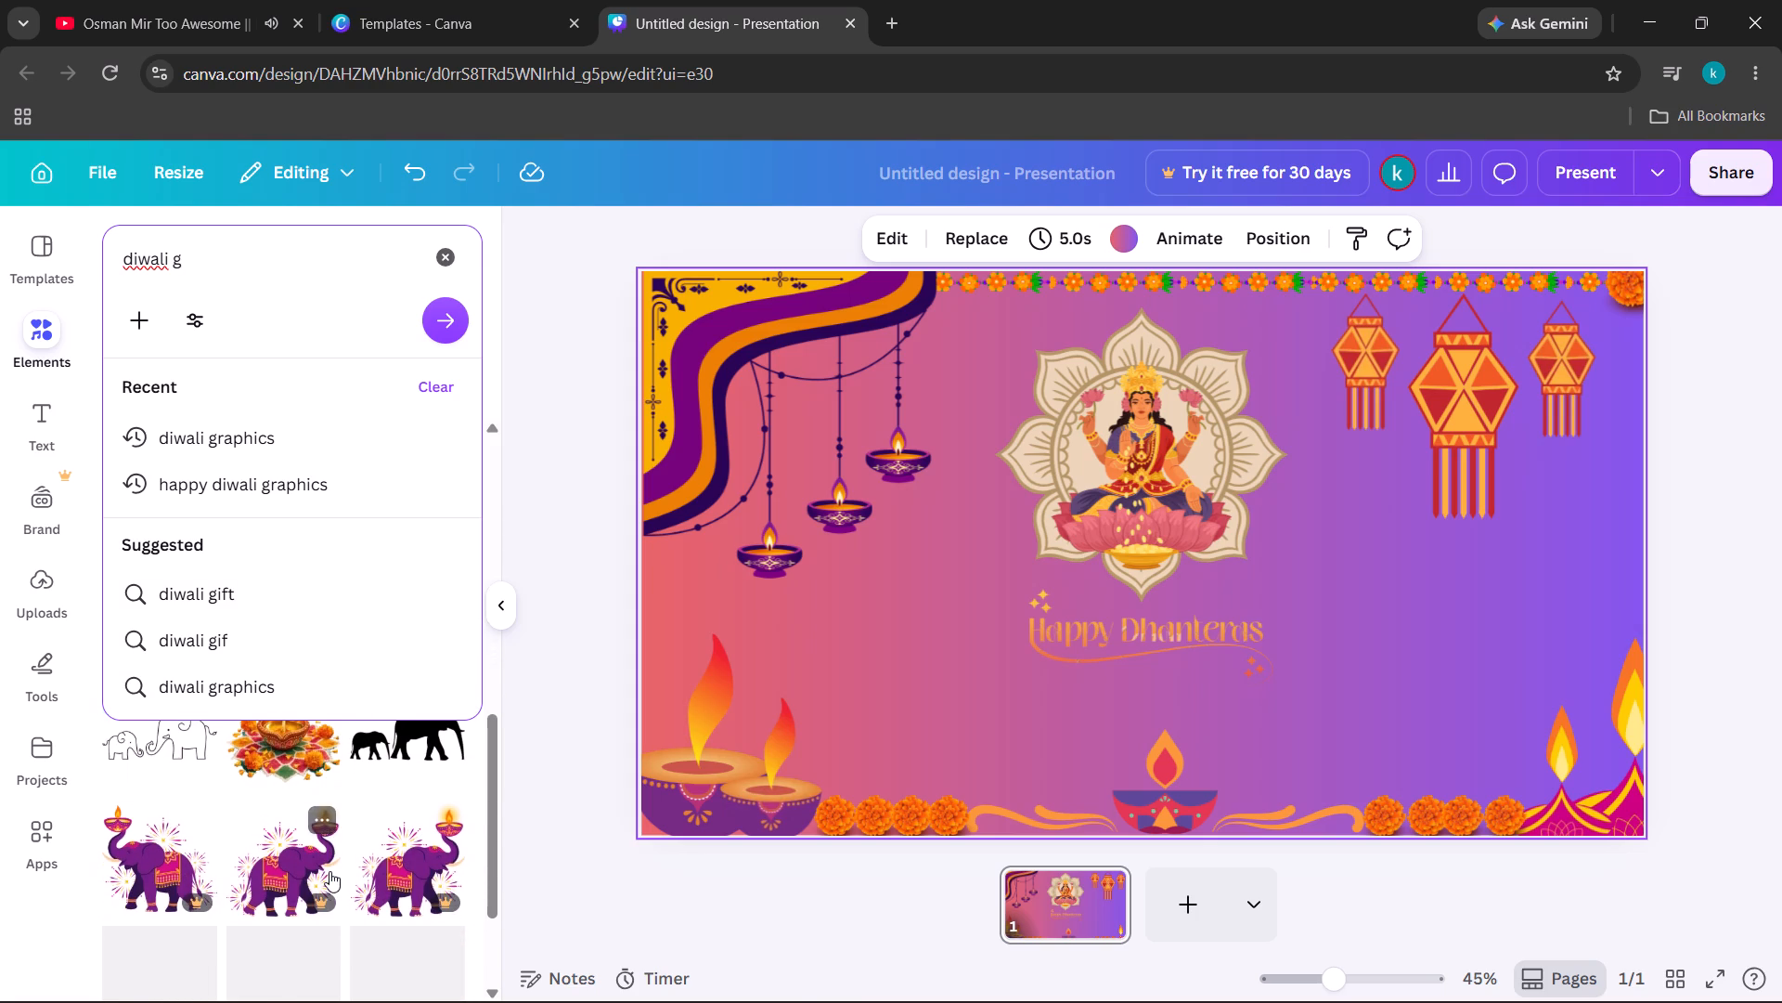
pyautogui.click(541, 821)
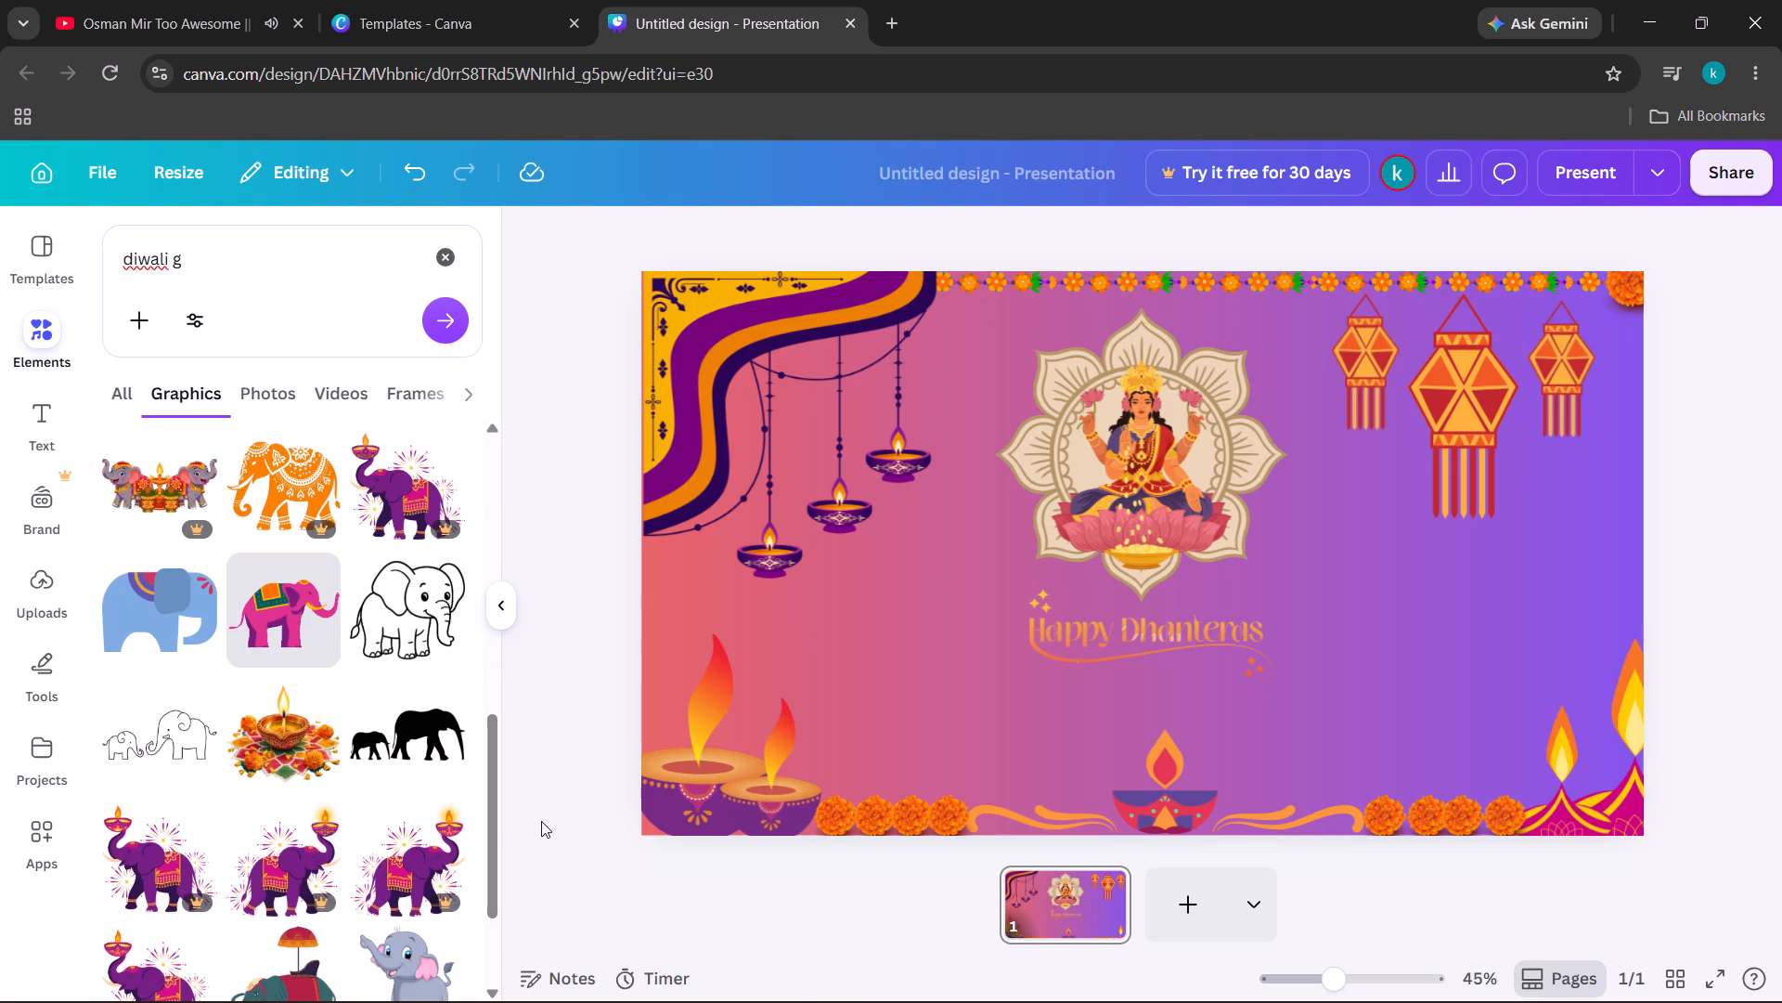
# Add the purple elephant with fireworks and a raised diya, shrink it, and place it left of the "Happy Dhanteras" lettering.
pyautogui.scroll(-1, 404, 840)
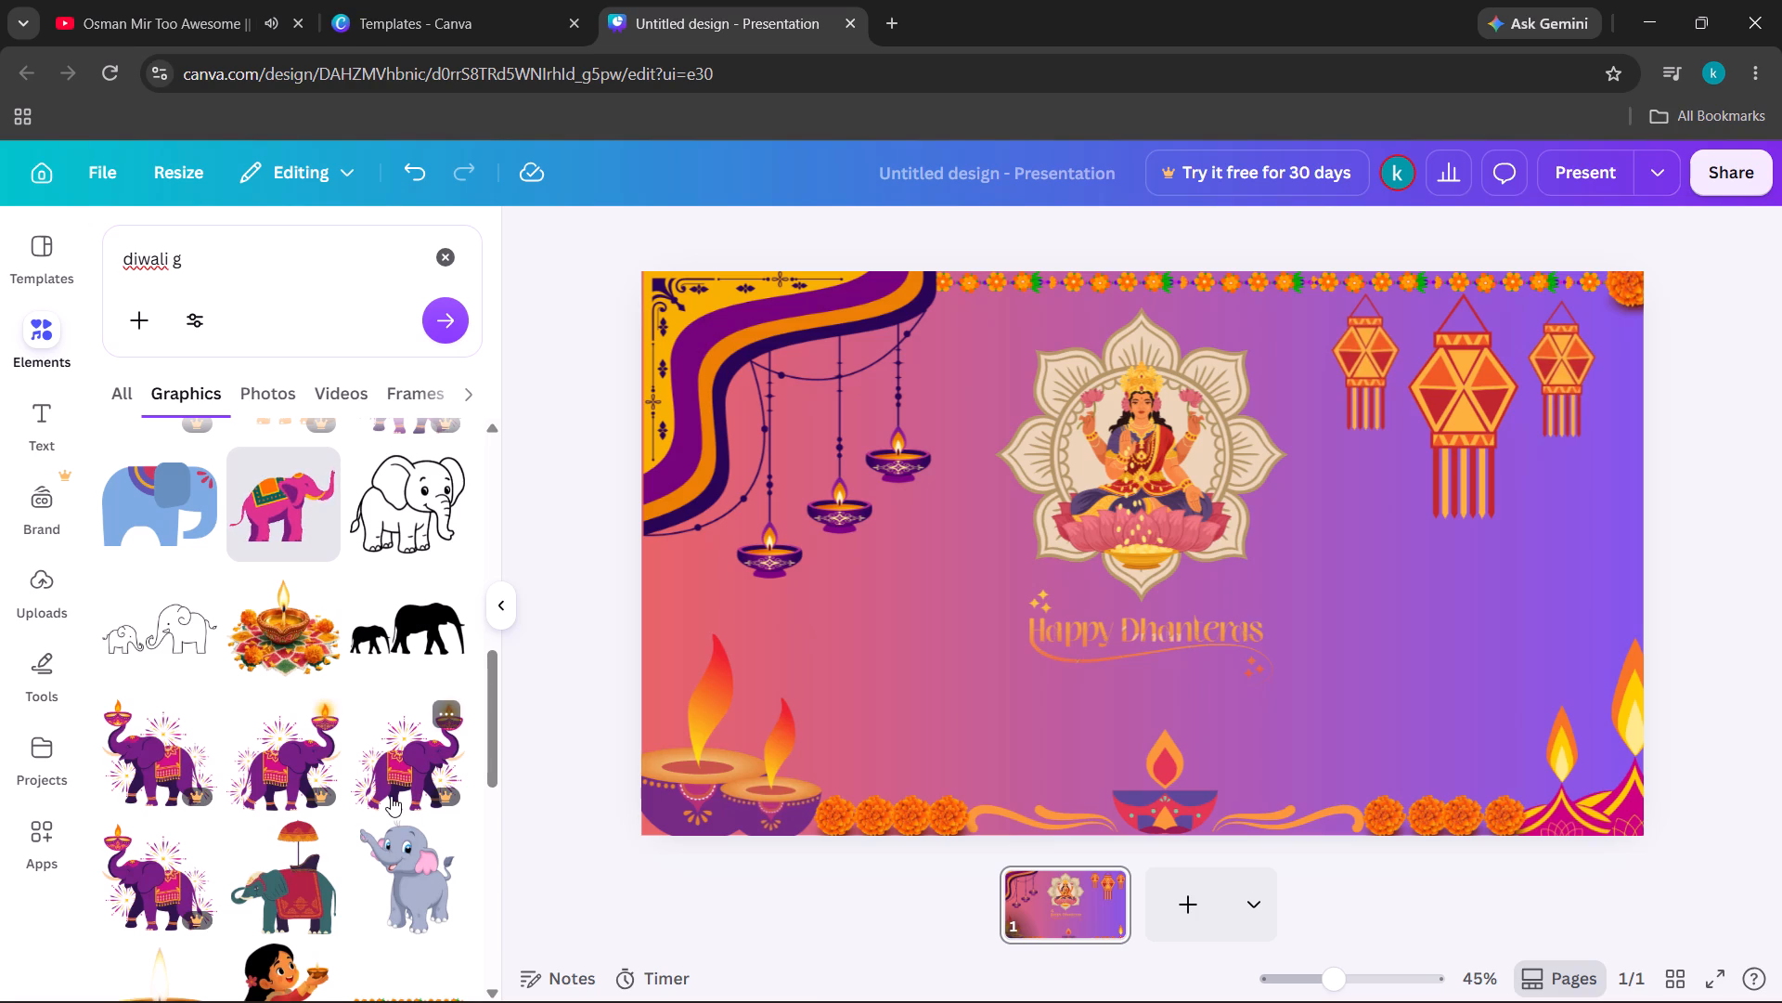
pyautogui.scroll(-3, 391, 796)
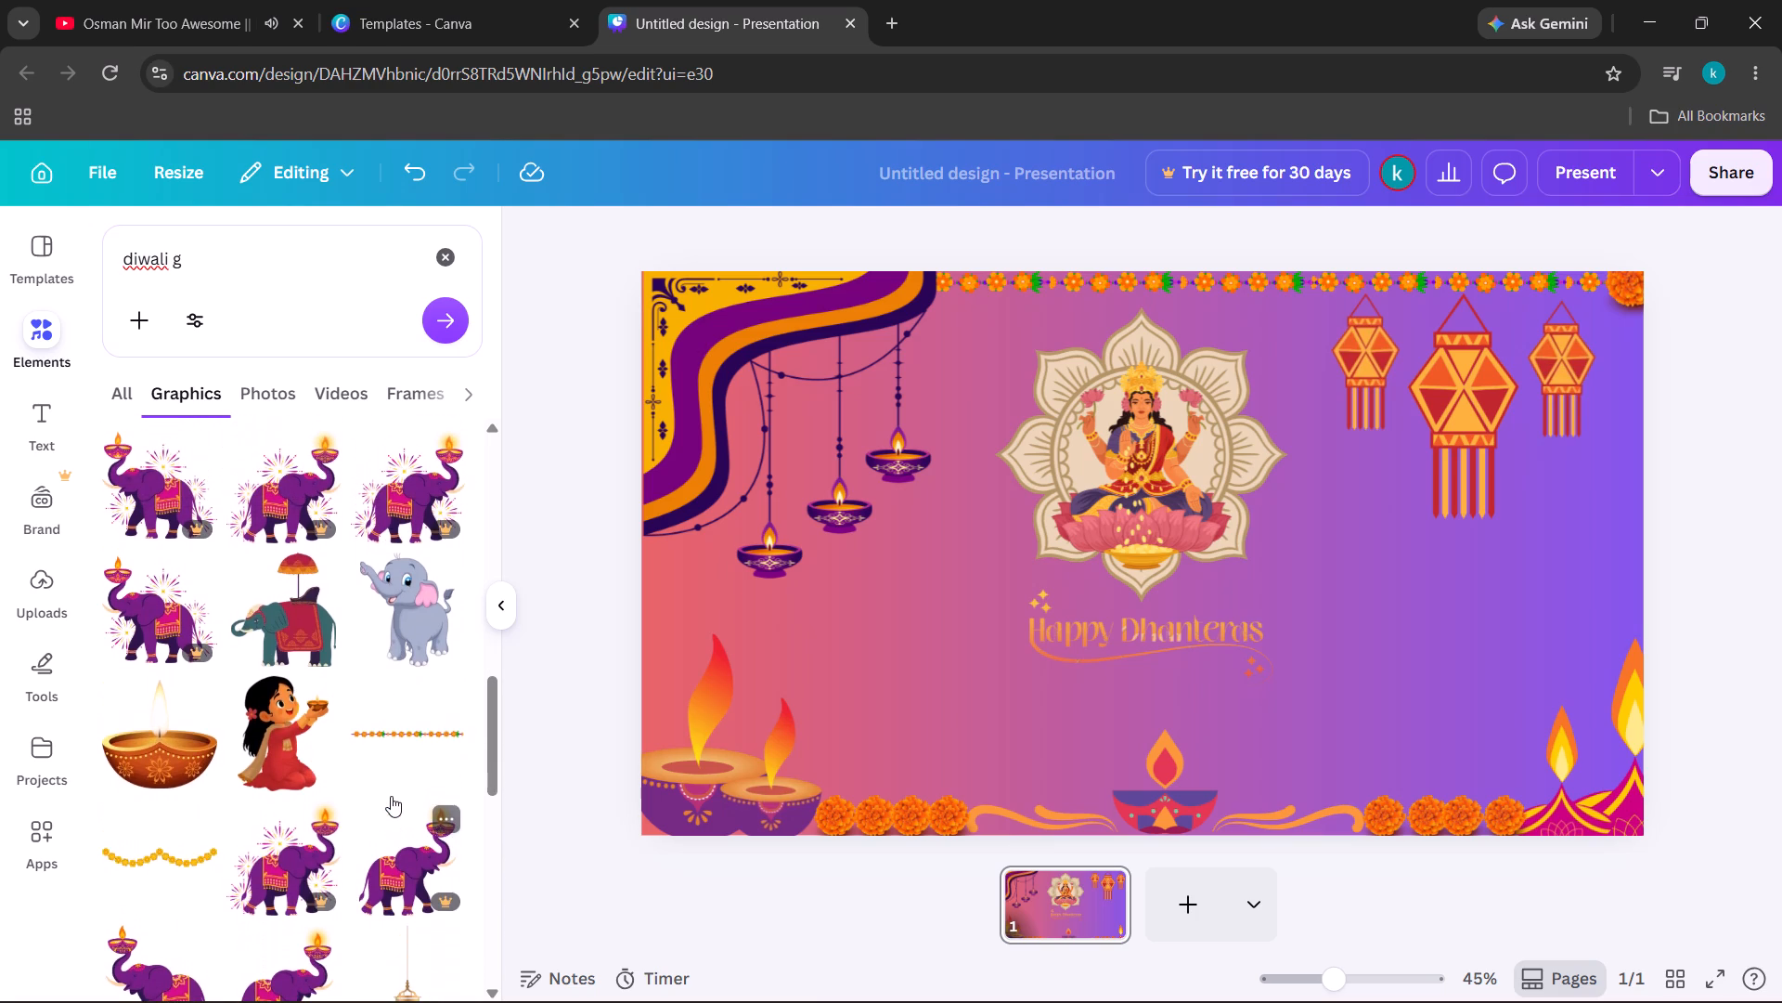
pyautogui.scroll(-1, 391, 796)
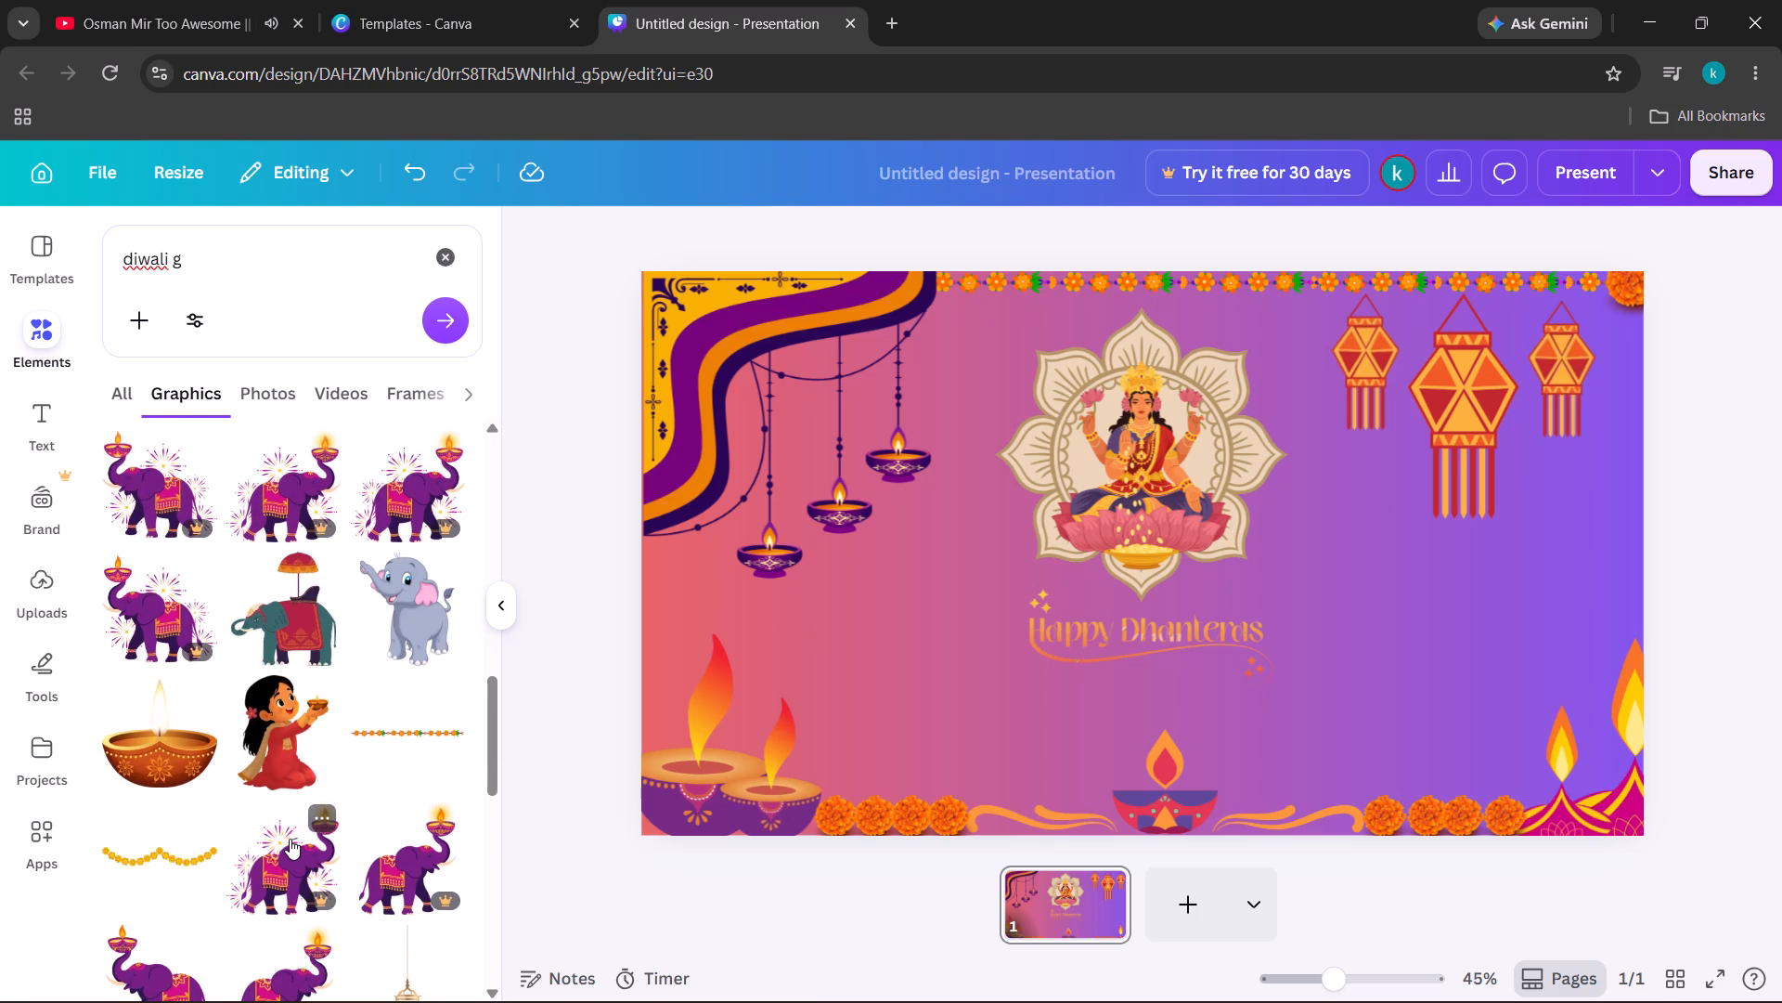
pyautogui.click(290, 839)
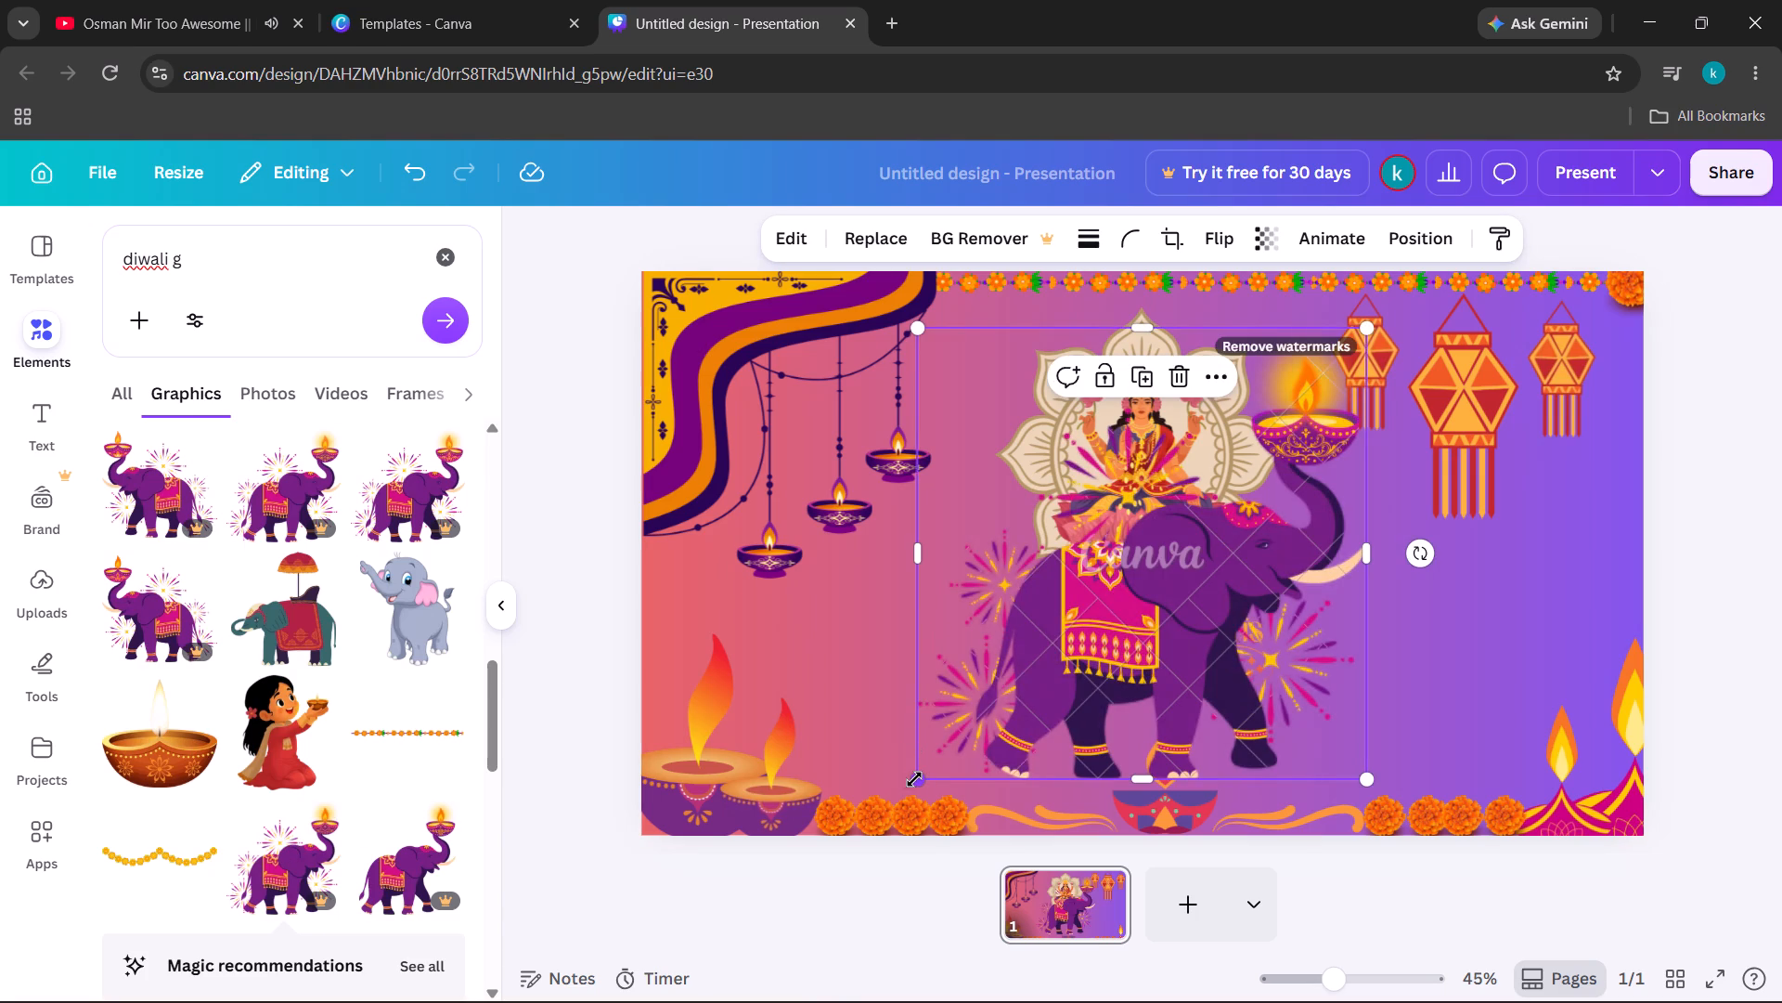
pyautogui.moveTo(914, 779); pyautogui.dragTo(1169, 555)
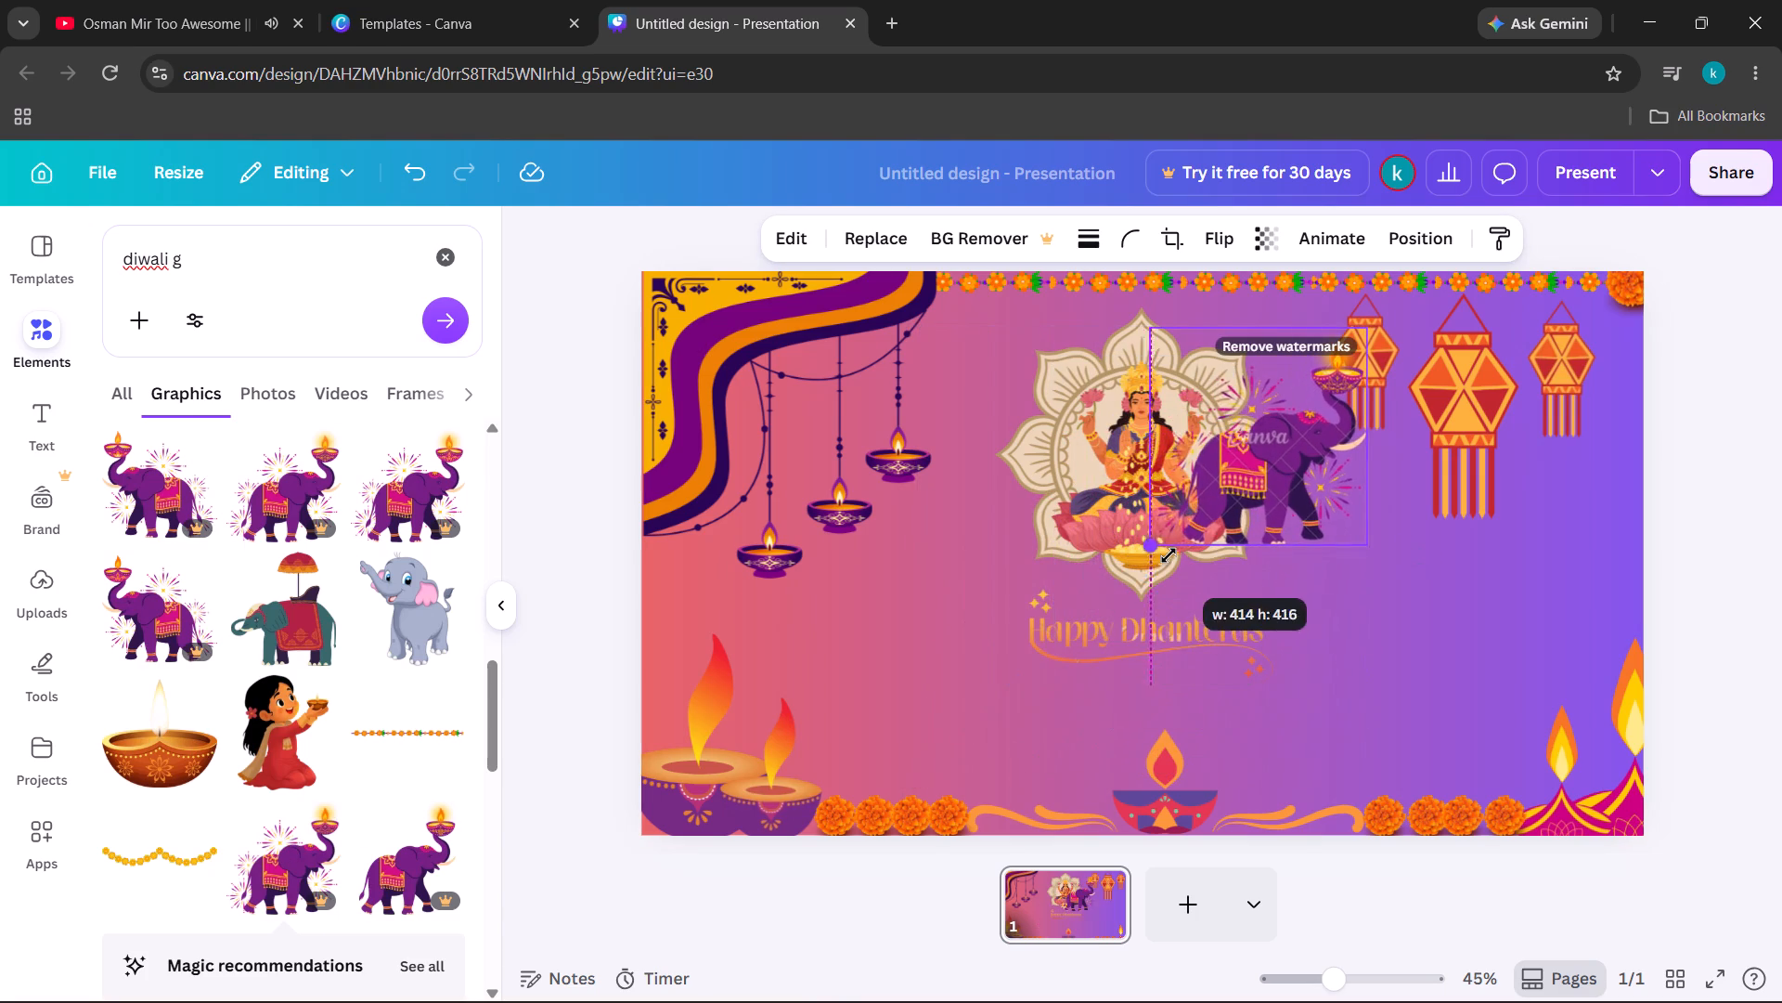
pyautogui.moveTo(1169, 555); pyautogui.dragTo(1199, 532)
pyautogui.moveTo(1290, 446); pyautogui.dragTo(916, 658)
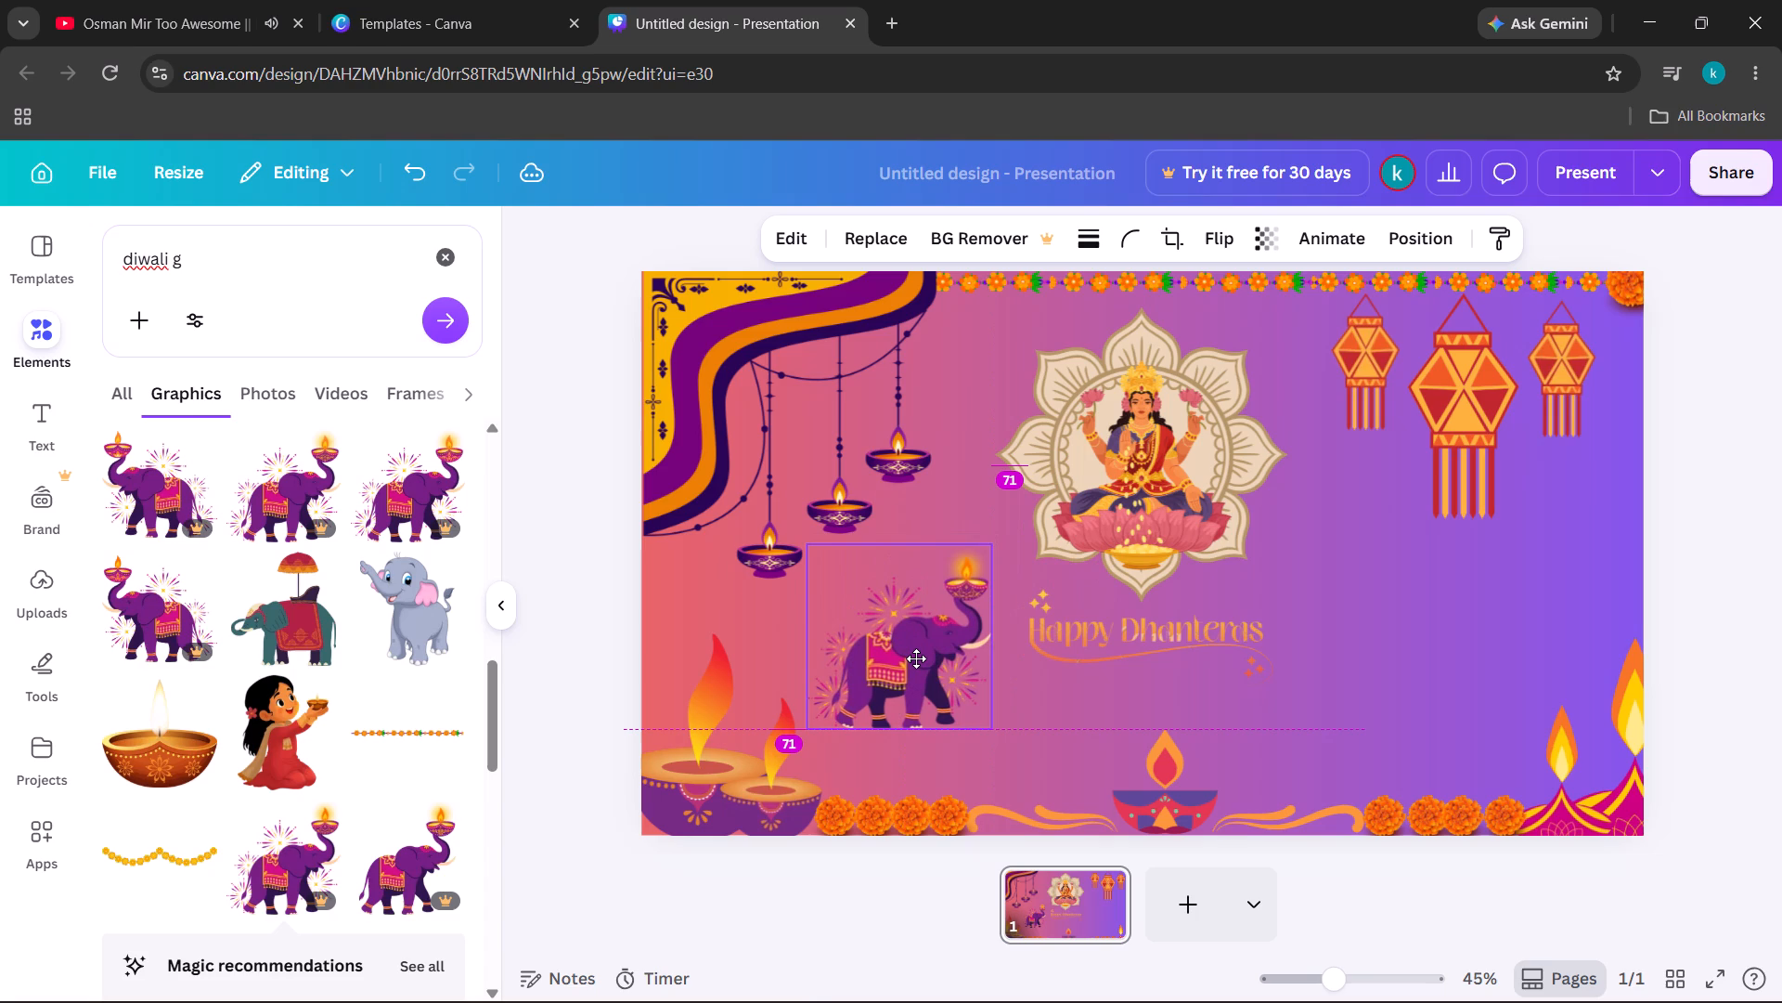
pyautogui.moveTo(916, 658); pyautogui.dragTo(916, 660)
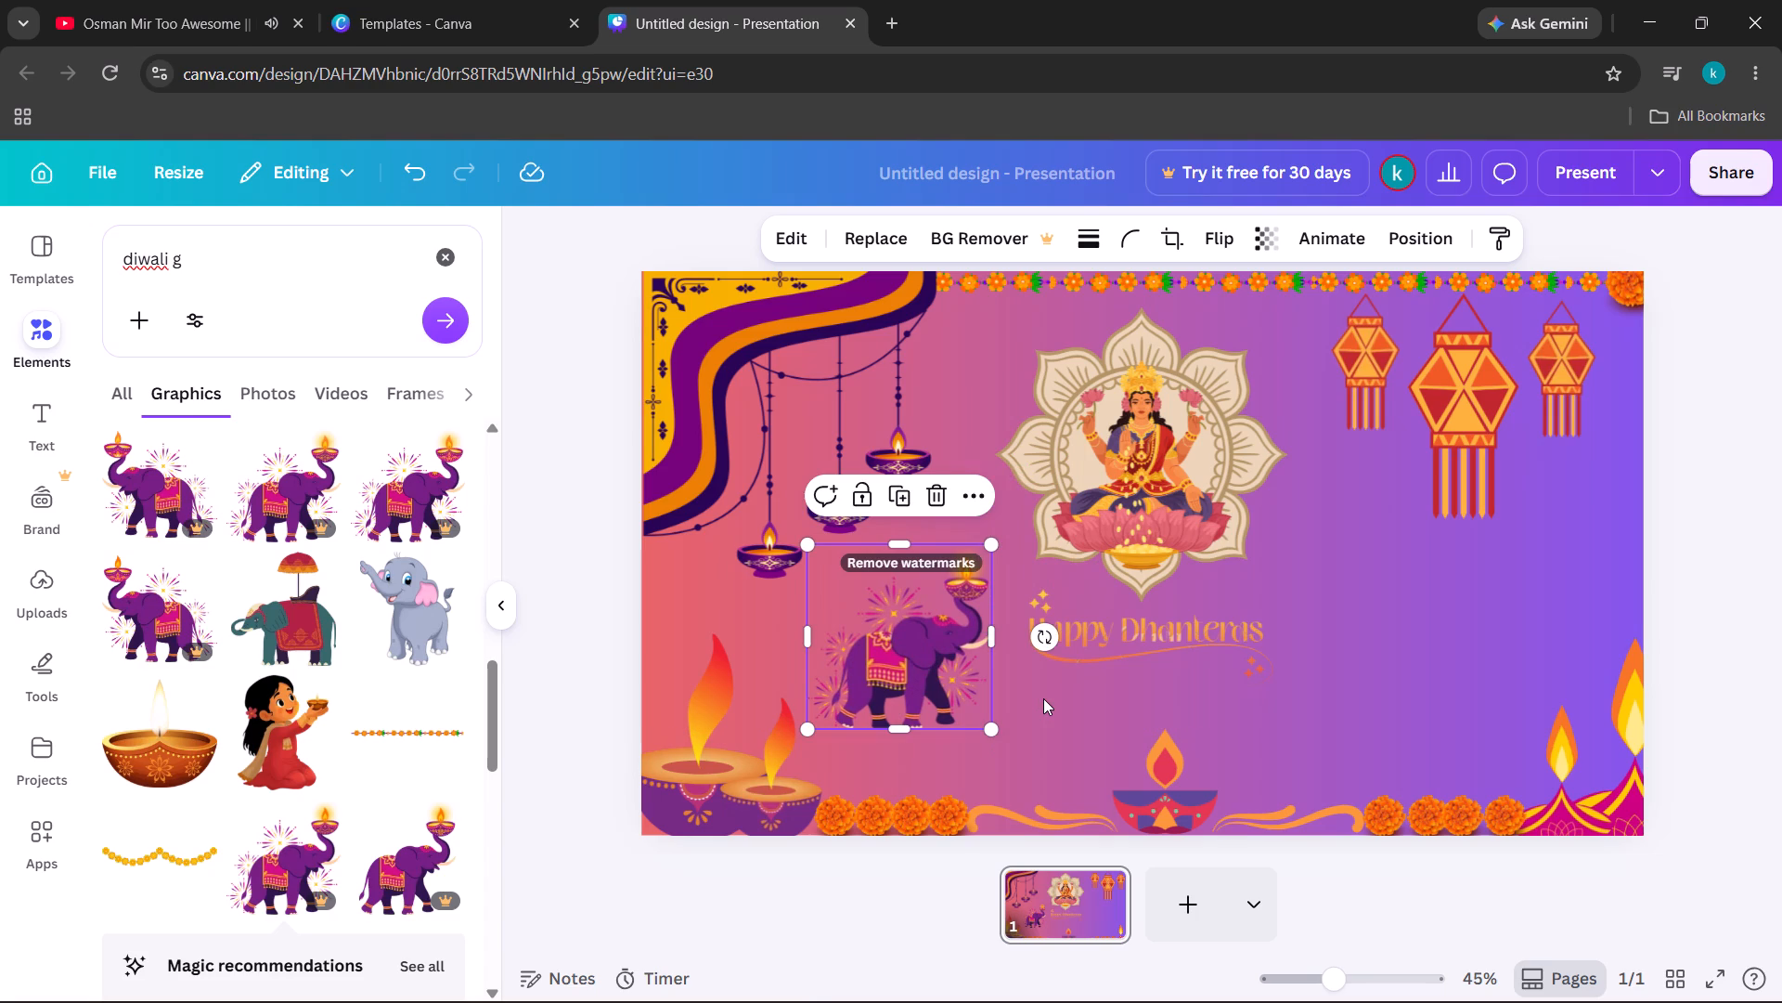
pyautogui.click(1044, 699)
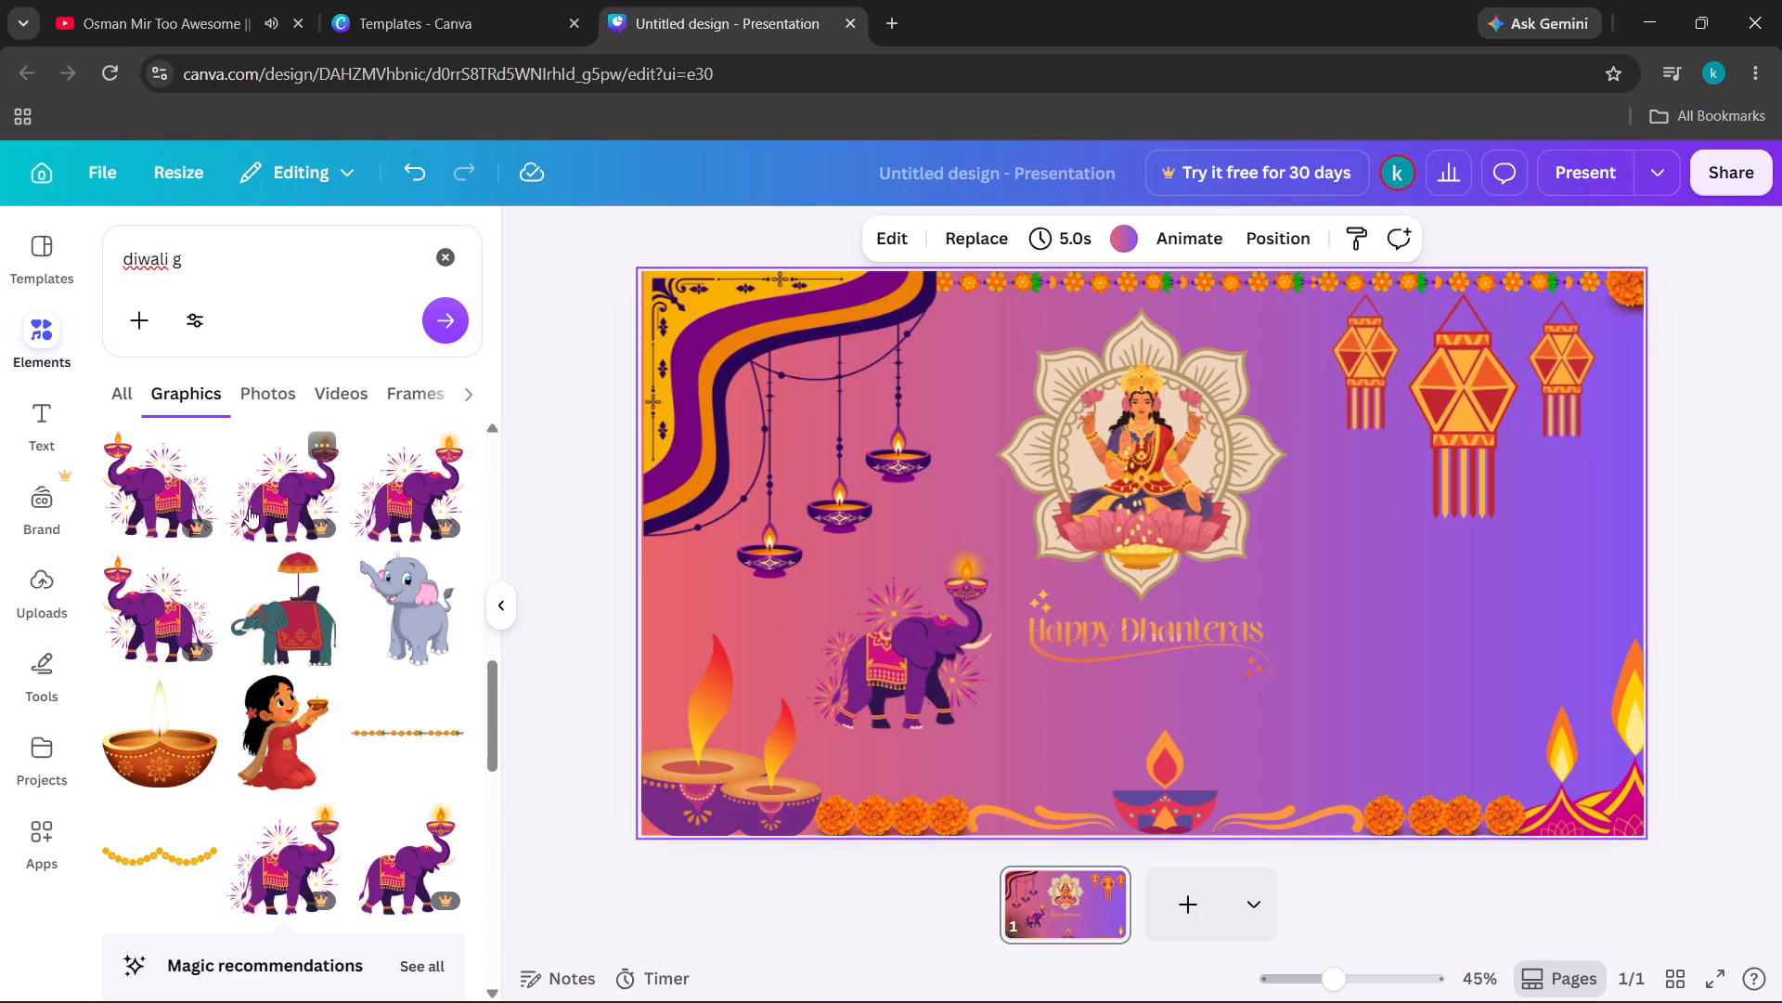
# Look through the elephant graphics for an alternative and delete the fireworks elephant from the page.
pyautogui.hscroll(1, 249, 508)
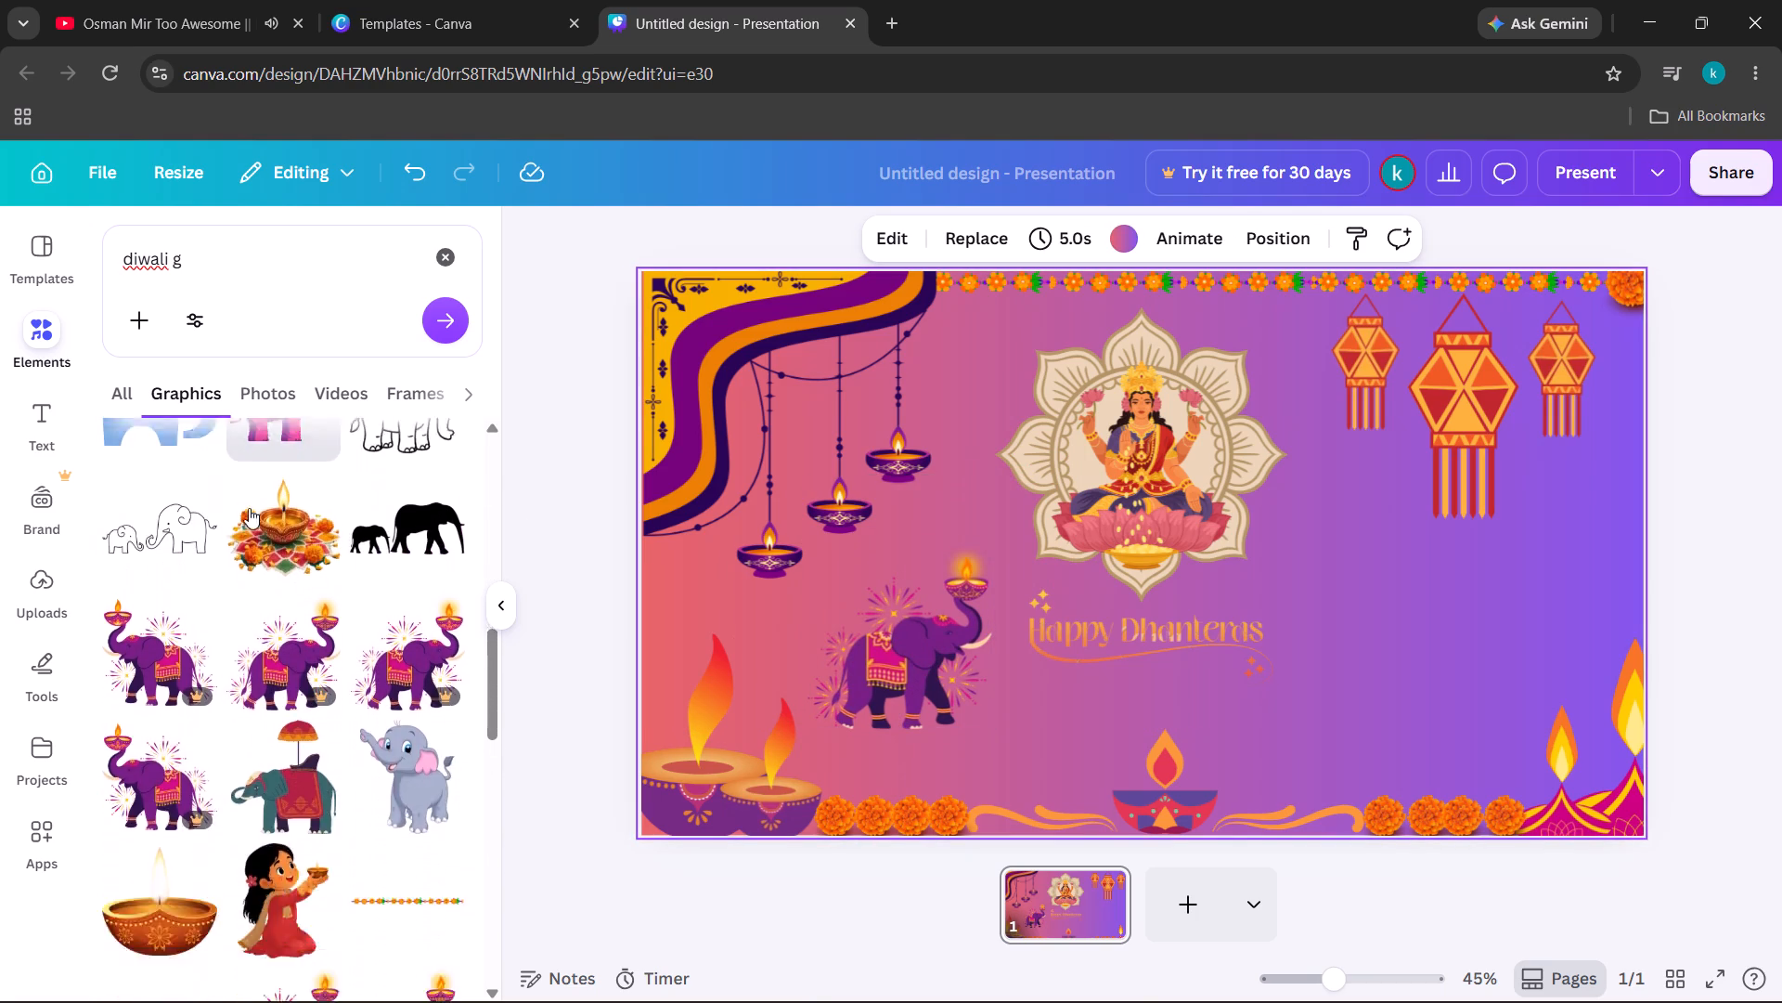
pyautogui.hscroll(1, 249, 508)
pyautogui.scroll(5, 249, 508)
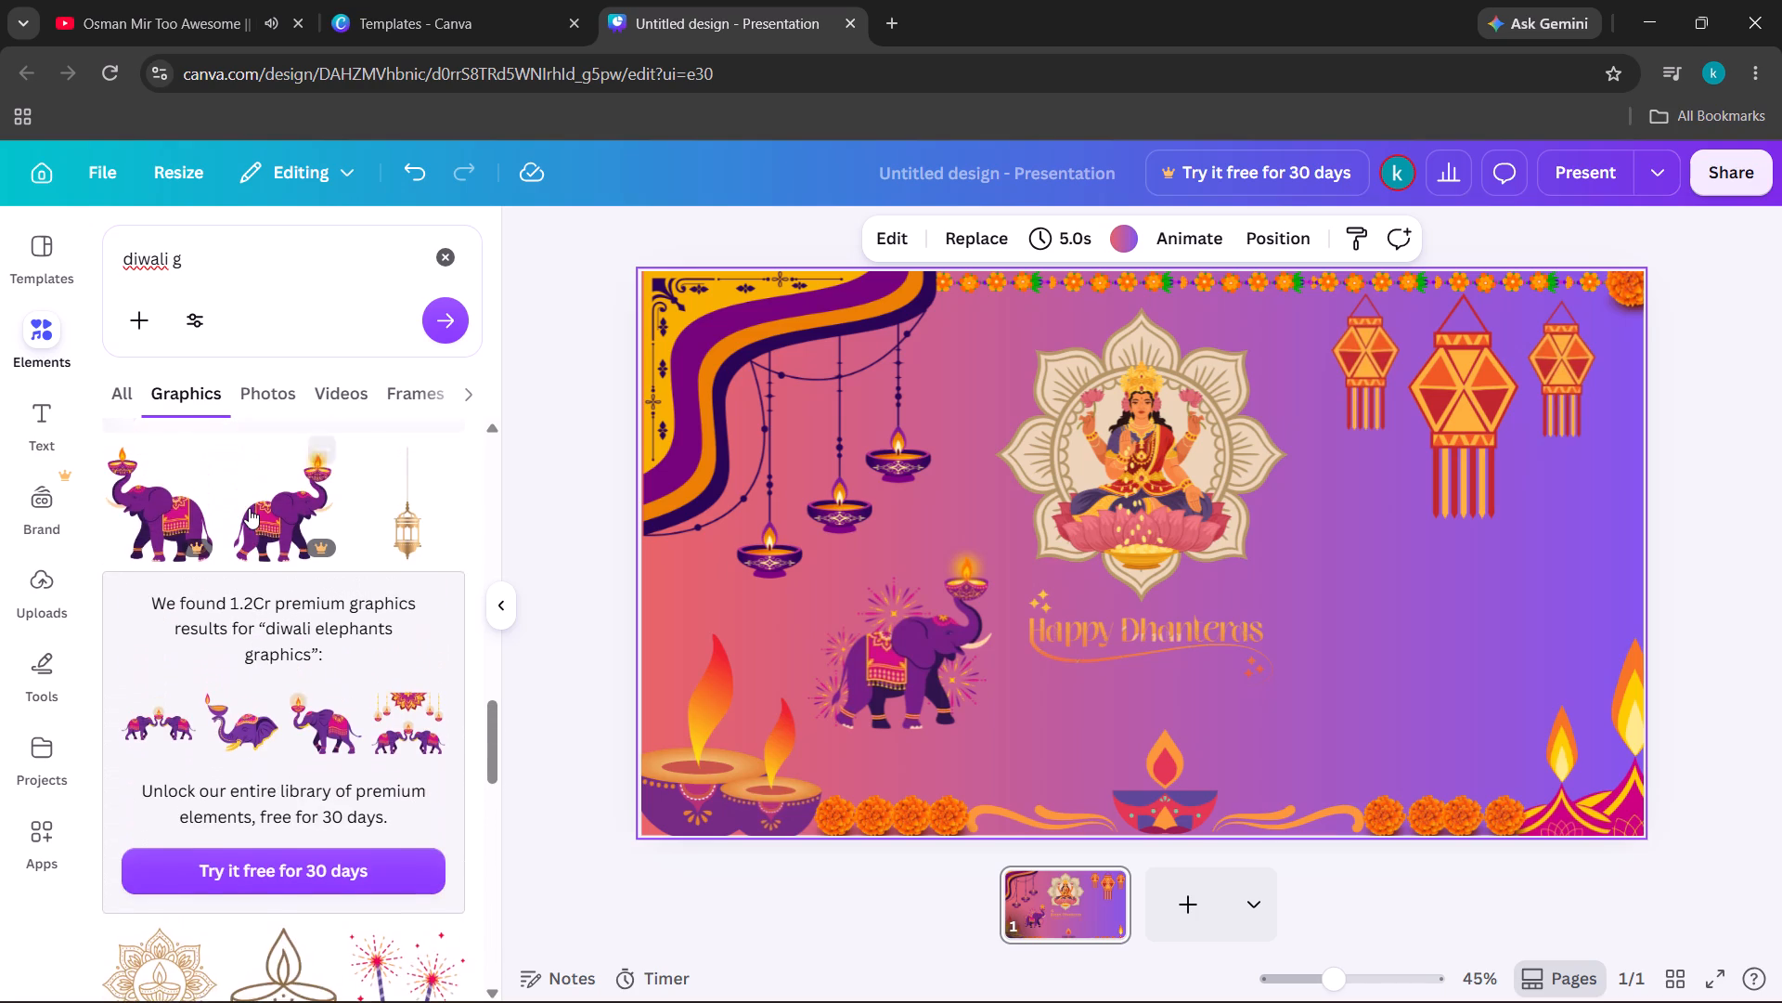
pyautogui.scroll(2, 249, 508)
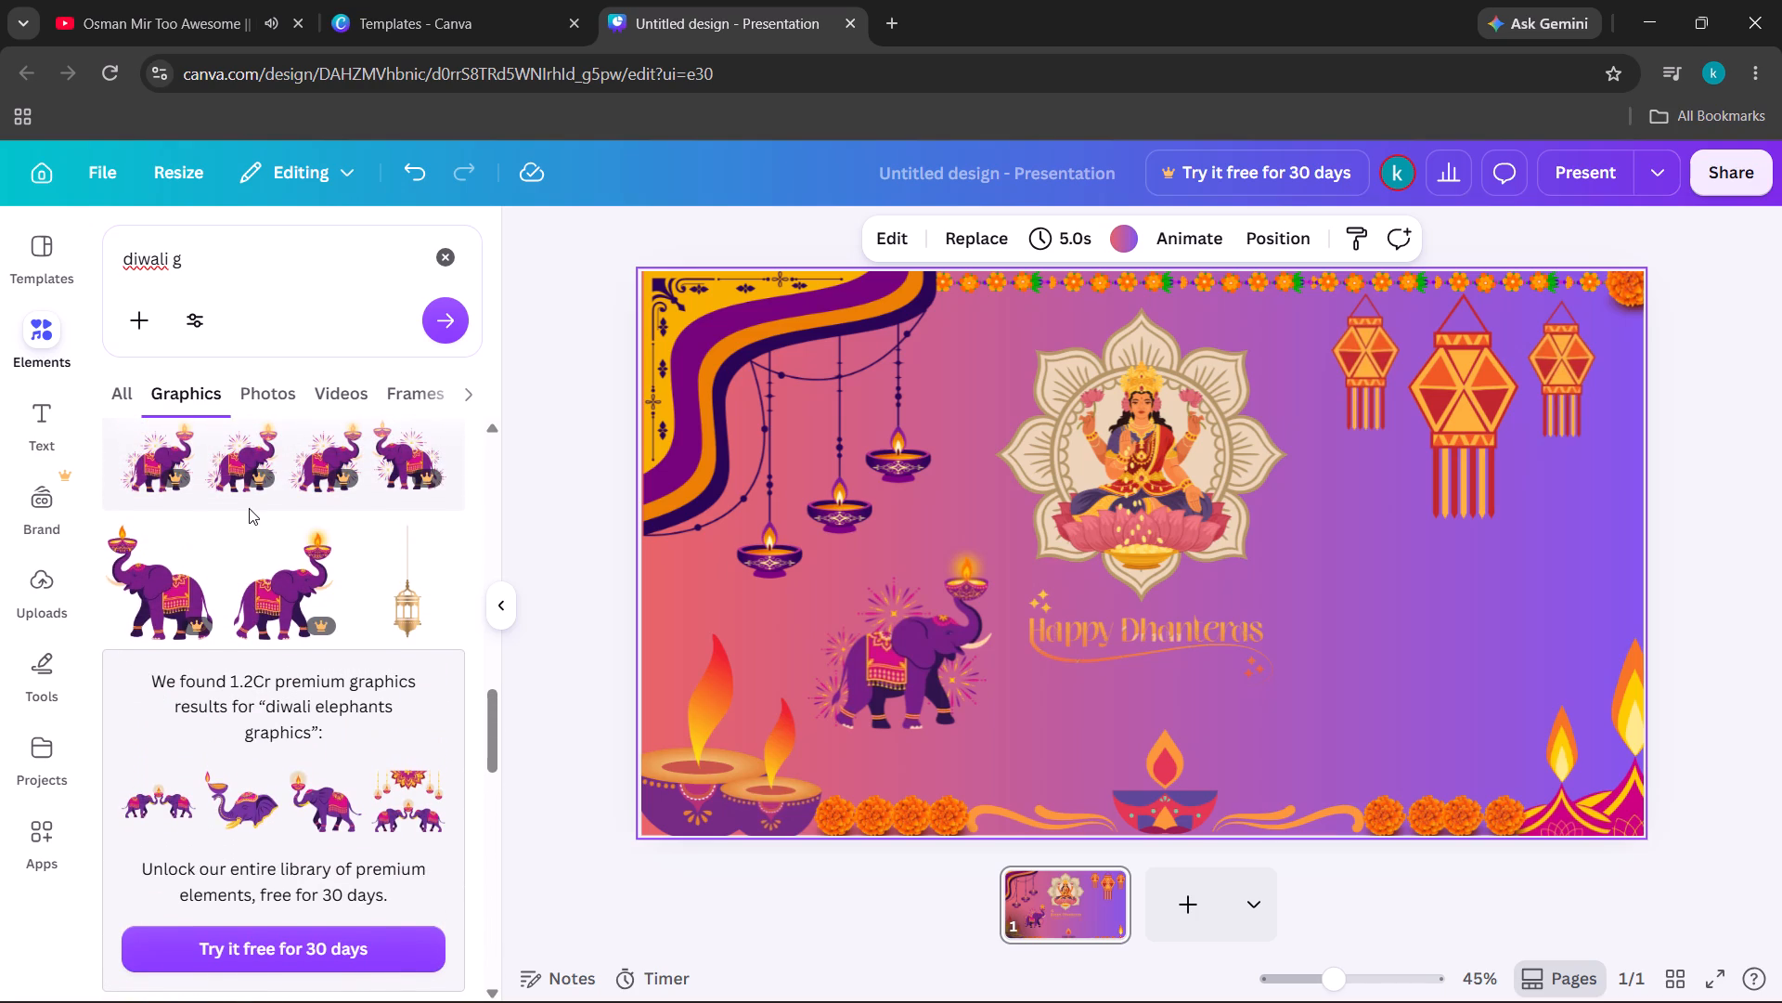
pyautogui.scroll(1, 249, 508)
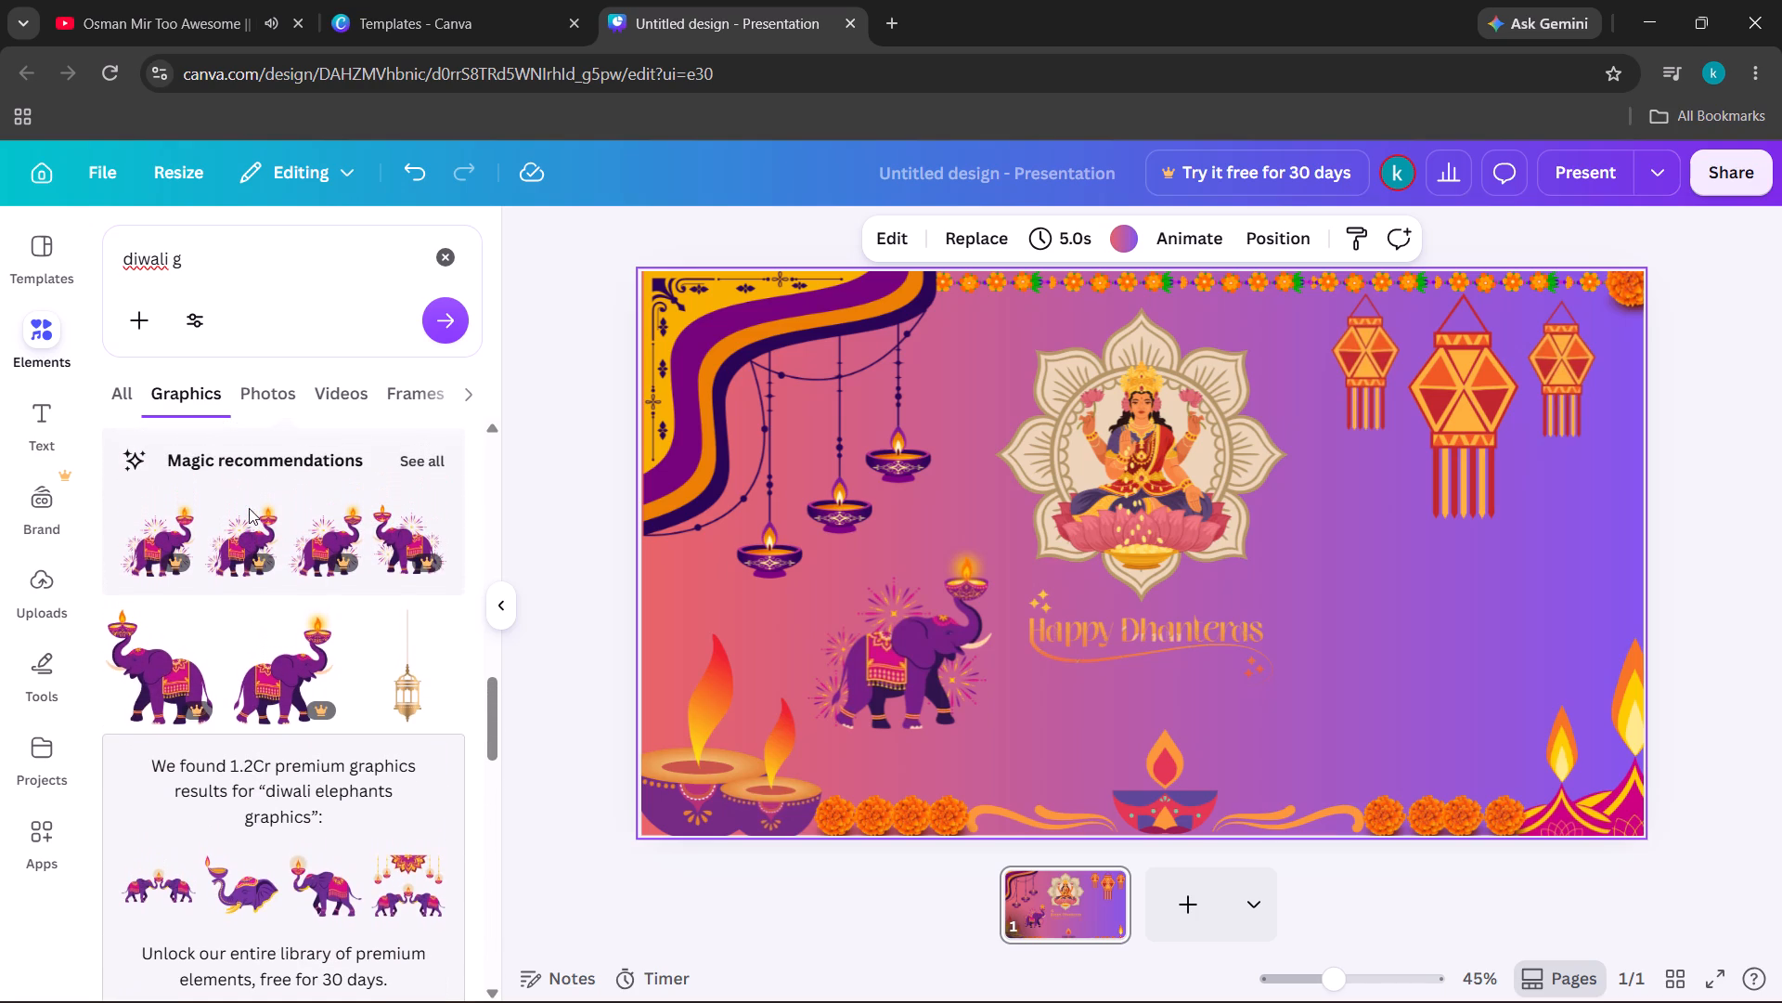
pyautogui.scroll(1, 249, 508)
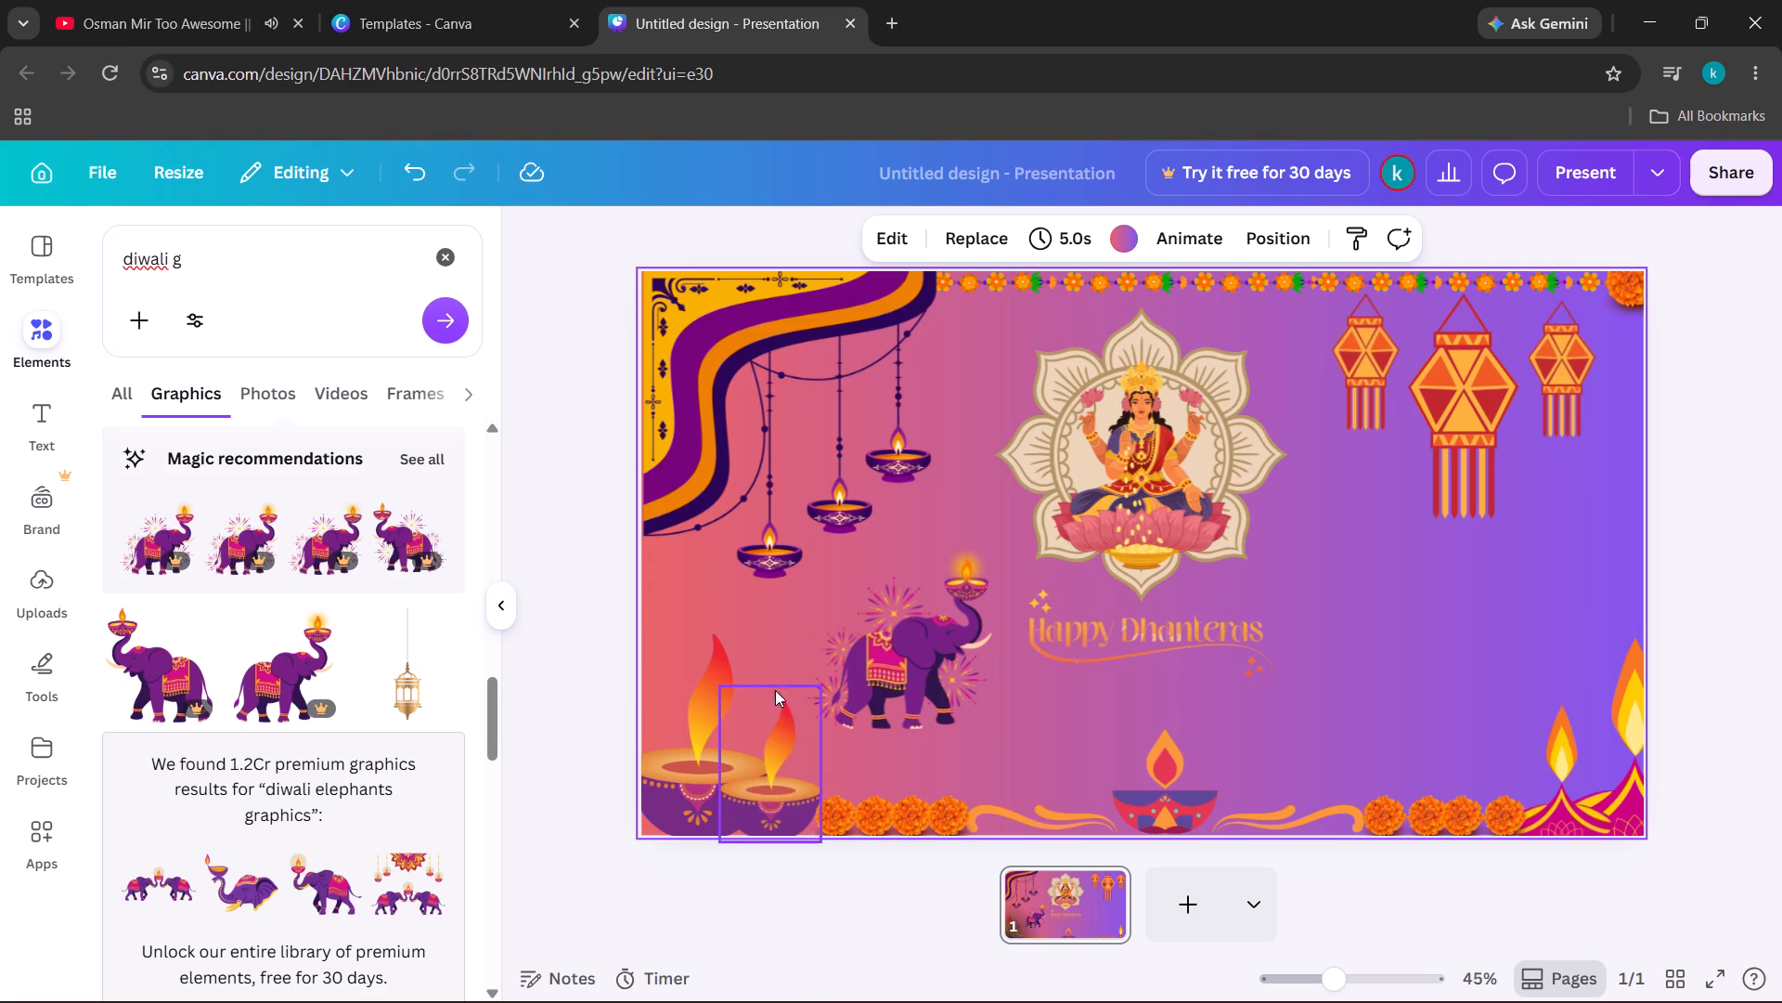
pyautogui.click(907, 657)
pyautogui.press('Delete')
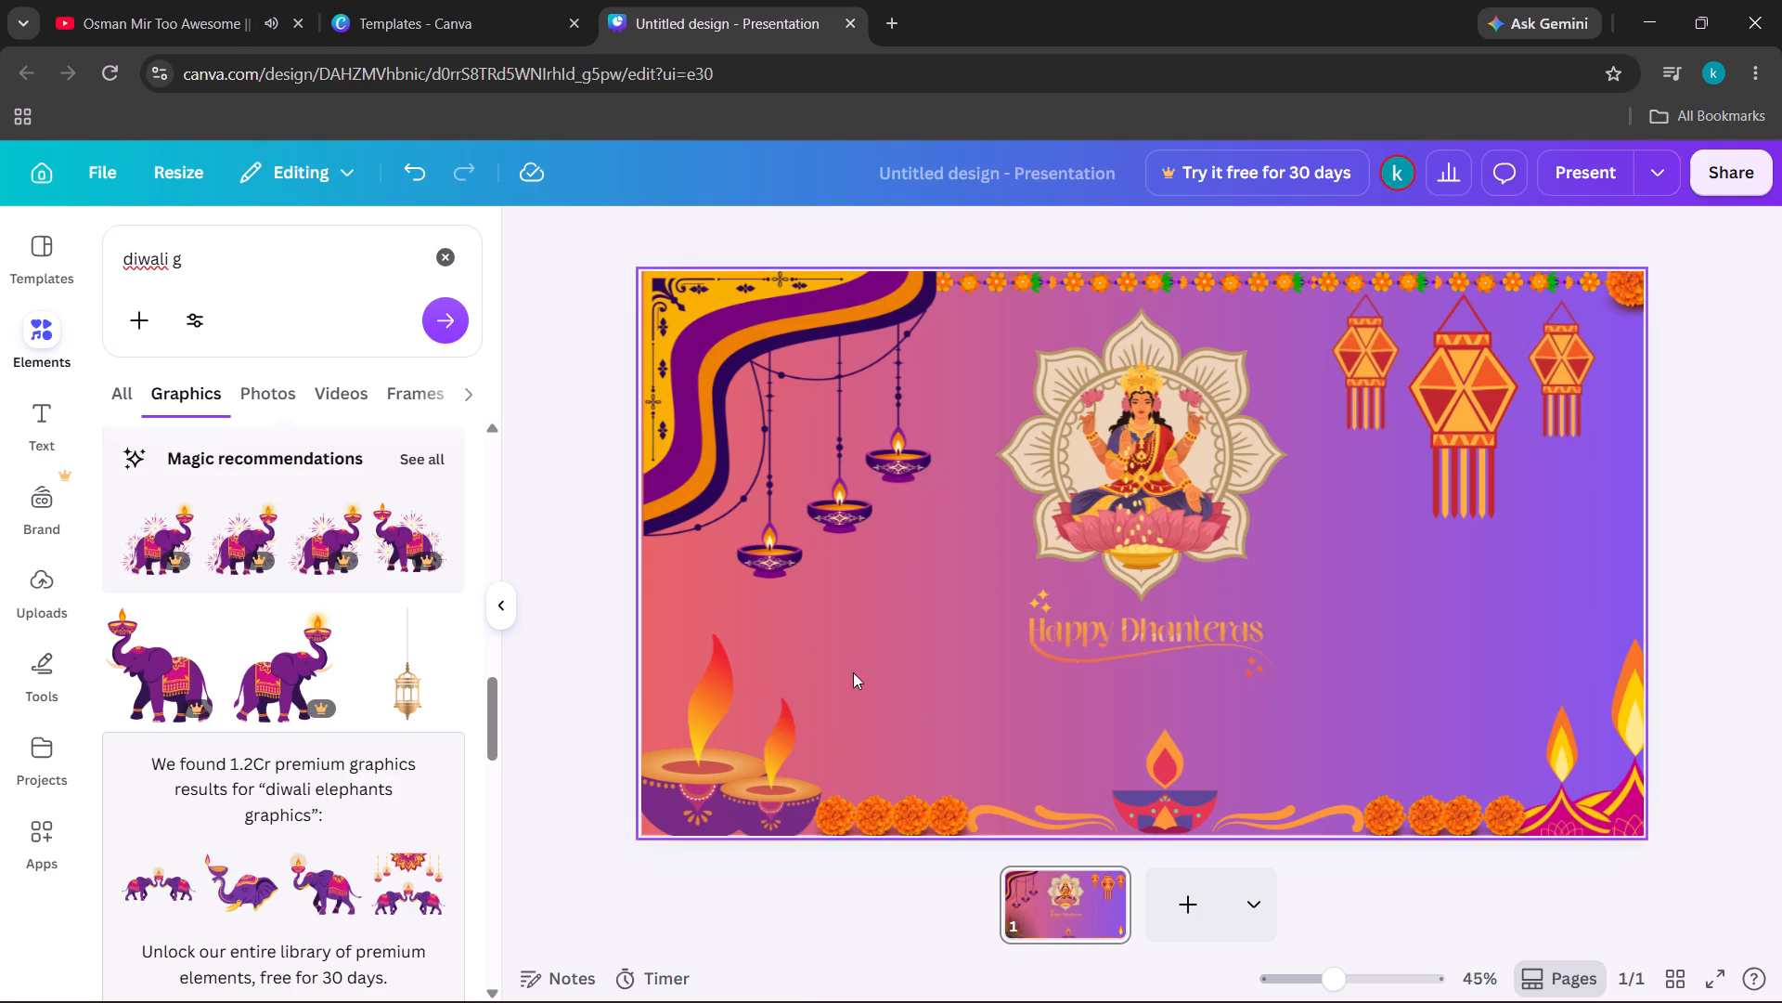
# Add the purple elephant without fireworks, shrink it, and place it left of the "Happy Dhanteras" lettering, facing it.
pyautogui.click(296, 690)
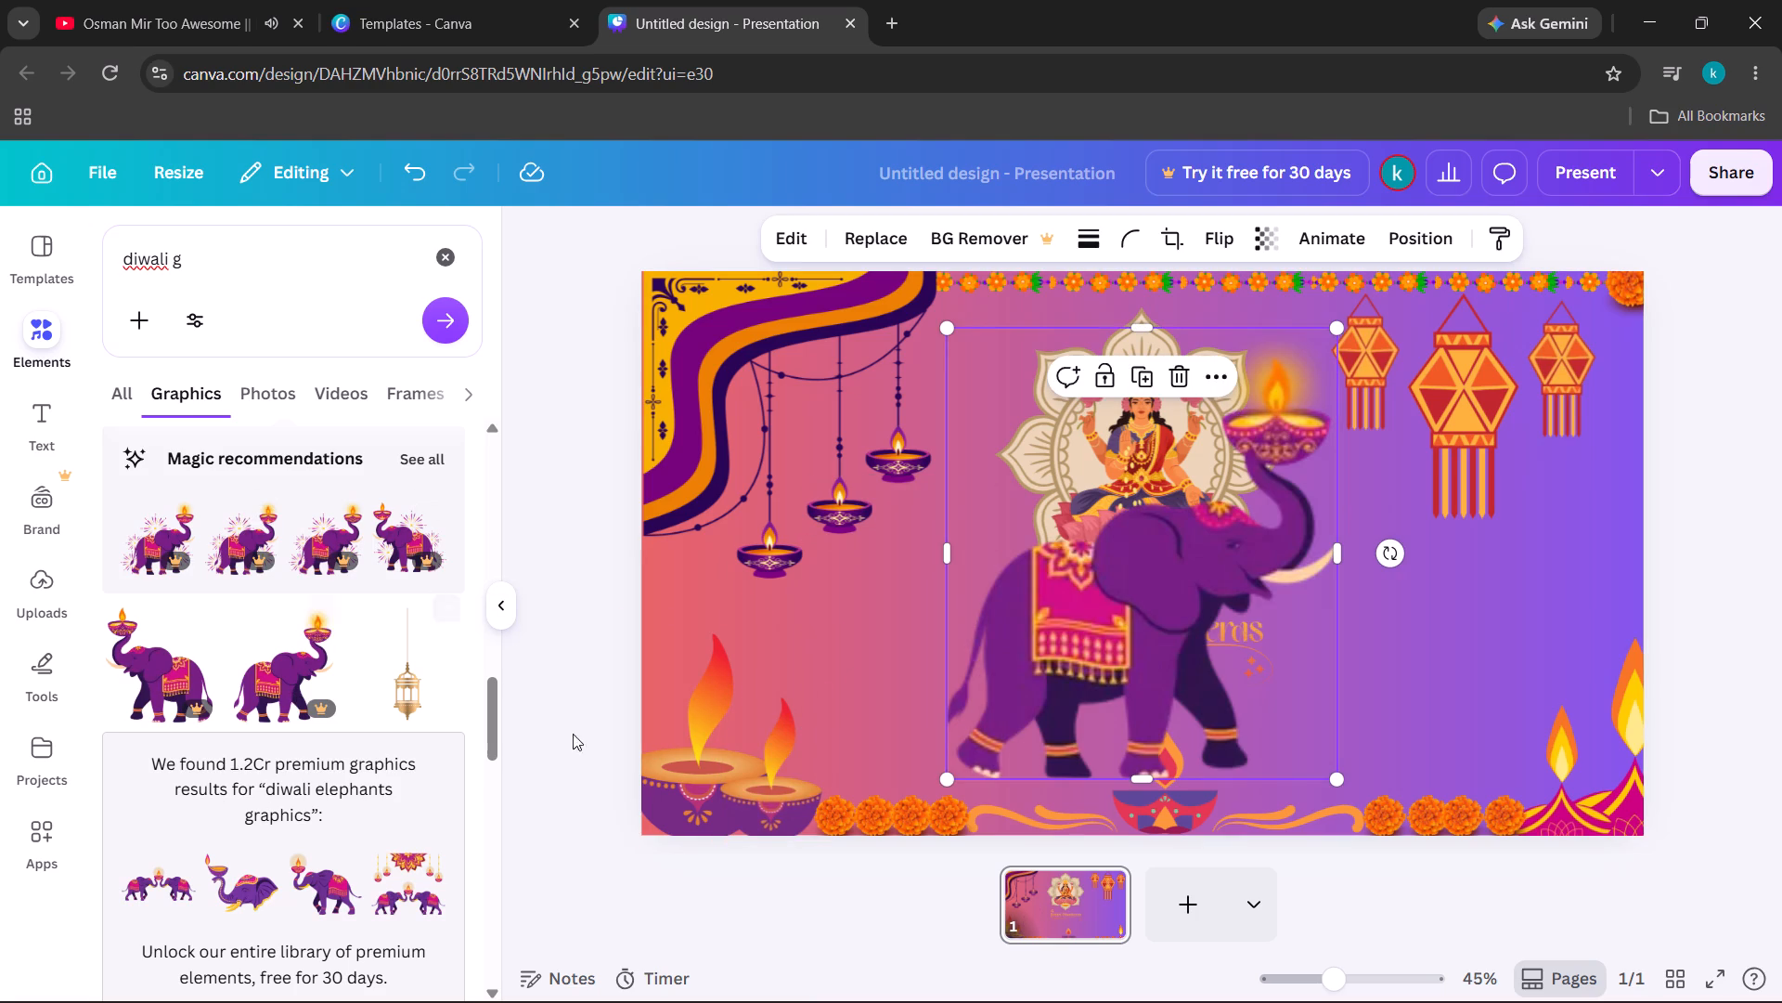
pyautogui.moveTo(944, 776); pyautogui.dragTo(1118, 558)
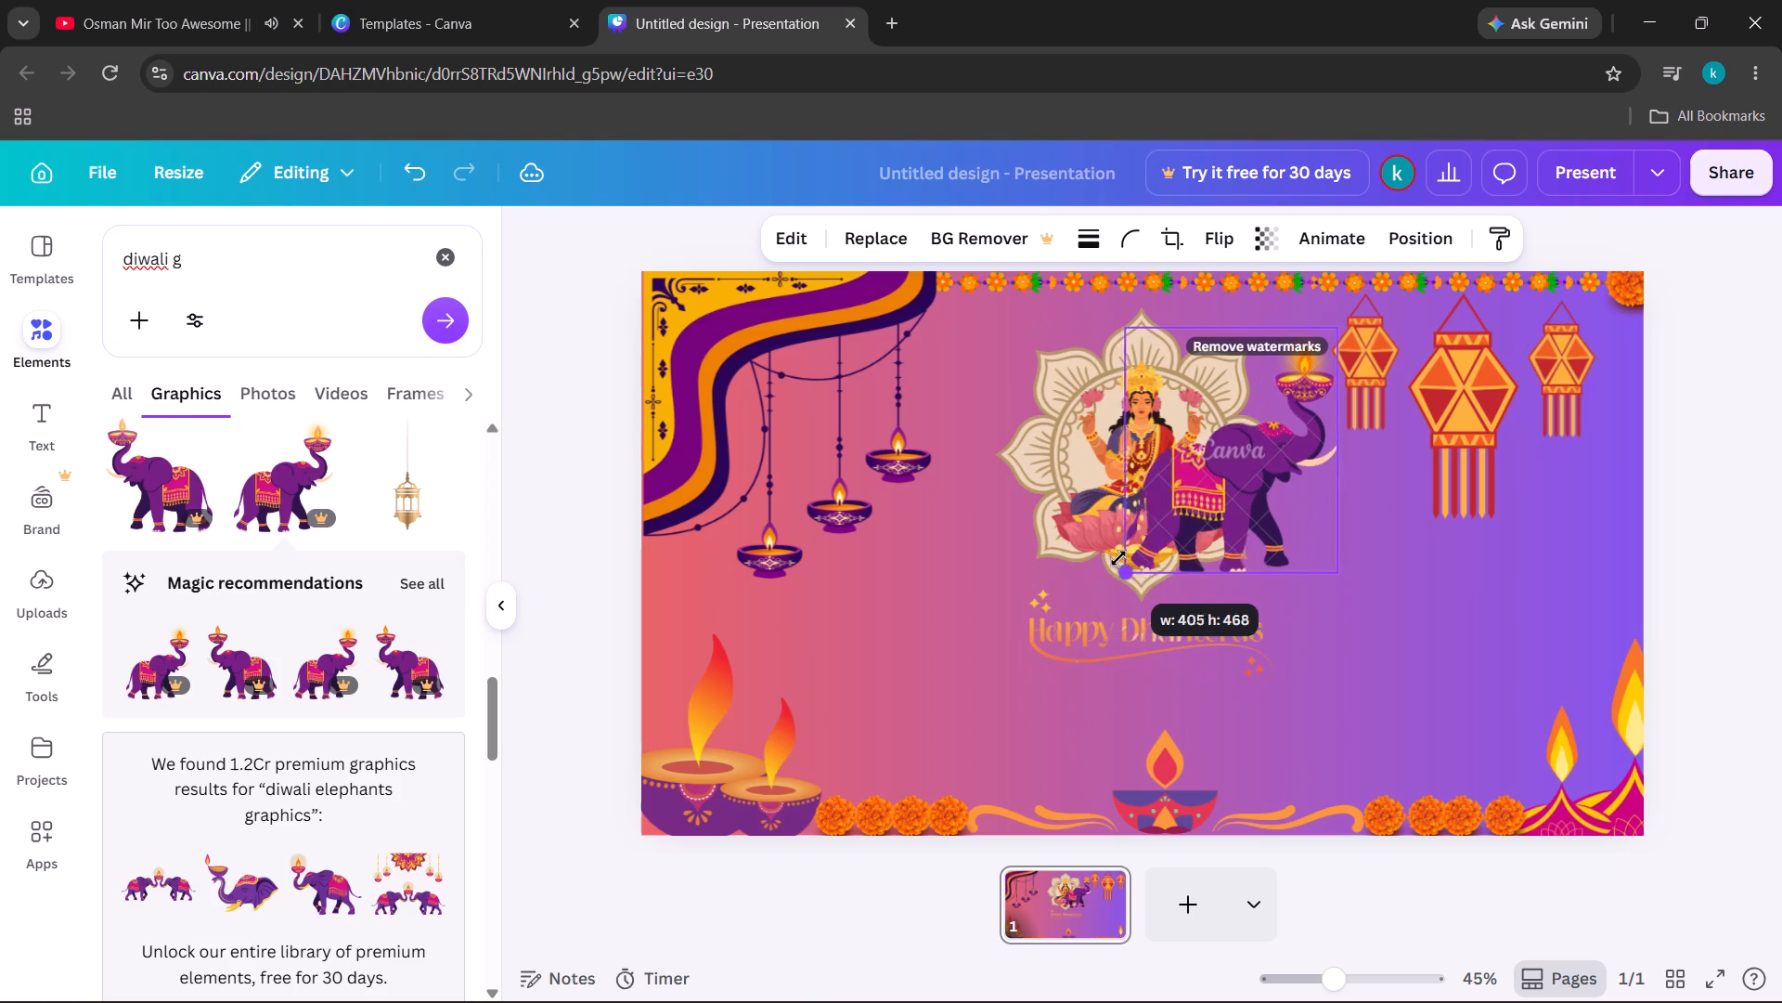
pyautogui.moveTo(1118, 558); pyautogui.dragTo(1144, 535)
pyautogui.moveTo(1225, 448); pyautogui.dragTo(936, 624)
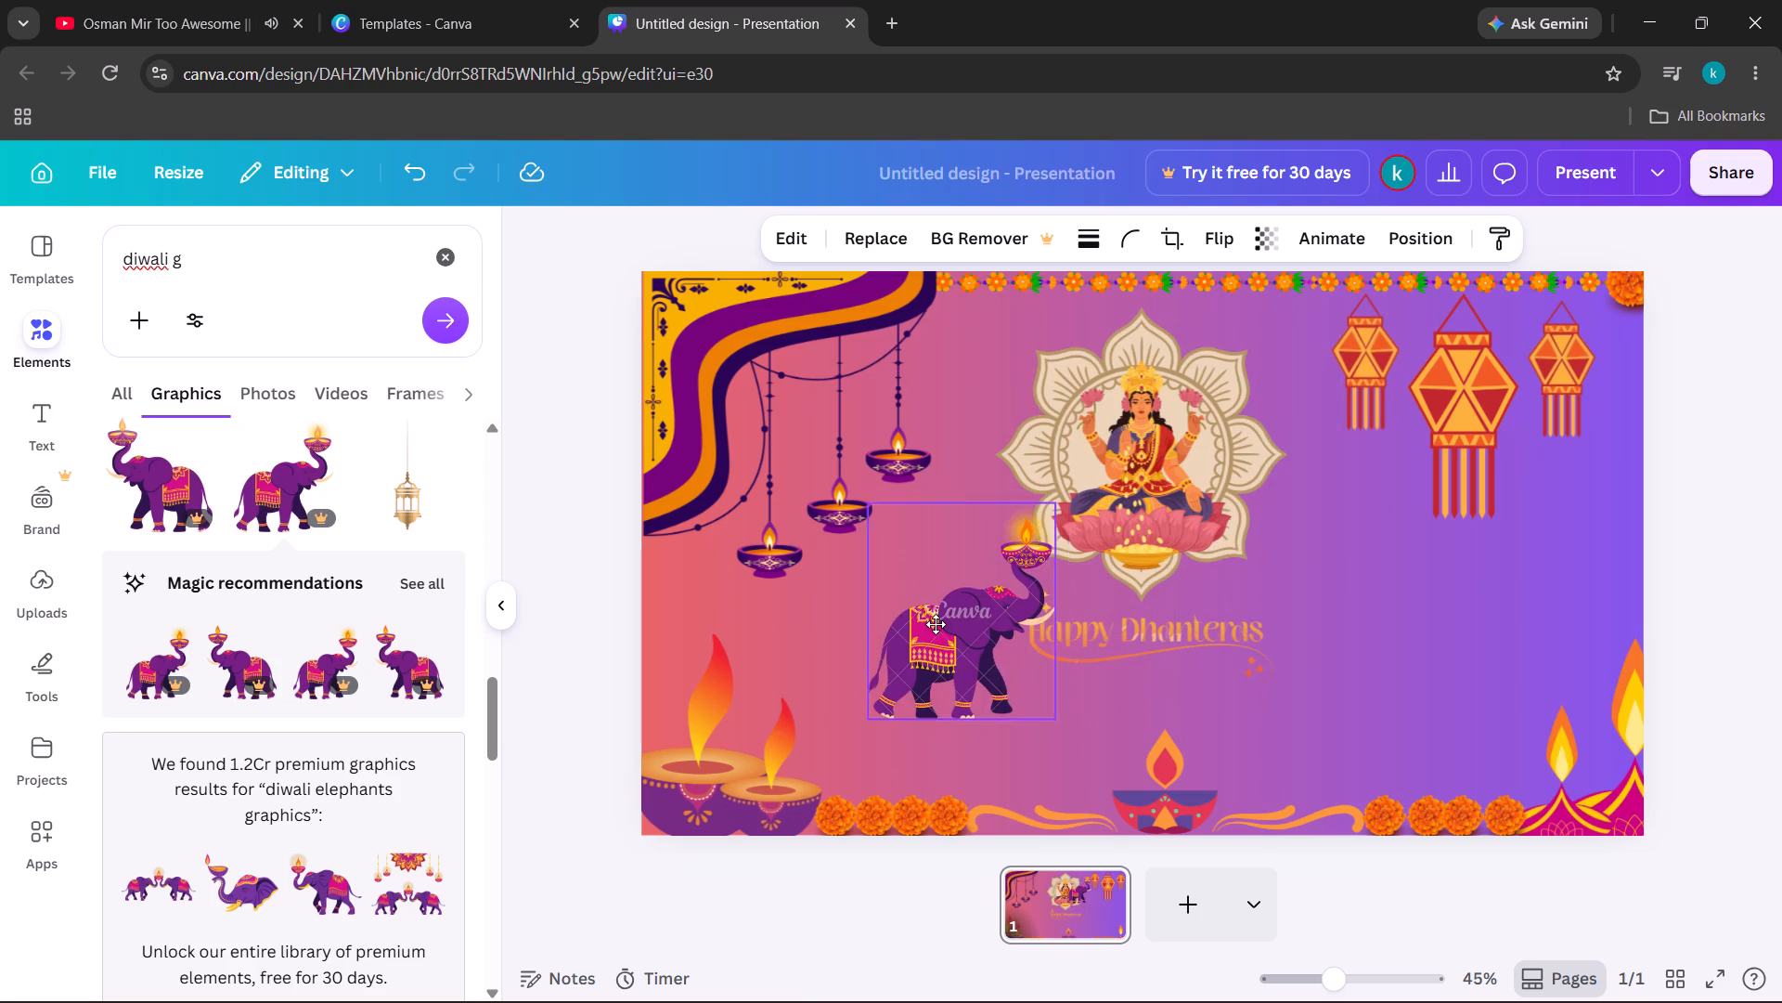
pyautogui.moveTo(936, 624); pyautogui.dragTo(906, 628)
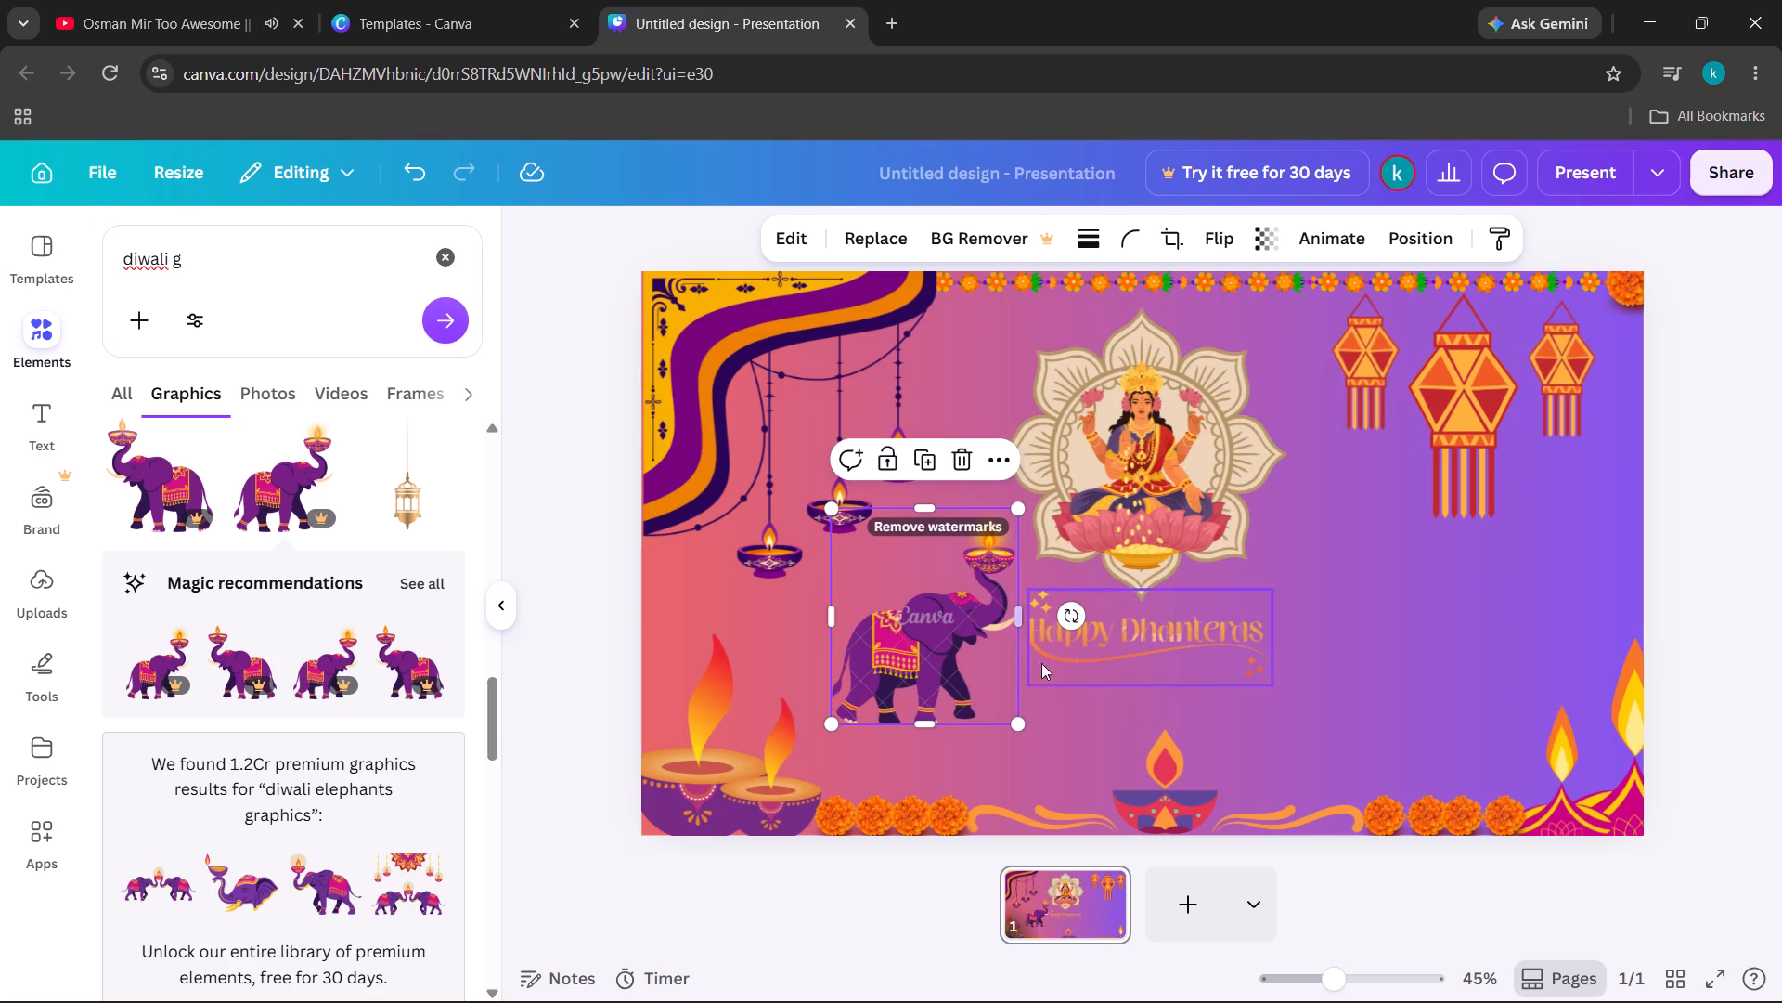
pyautogui.click(1089, 702)
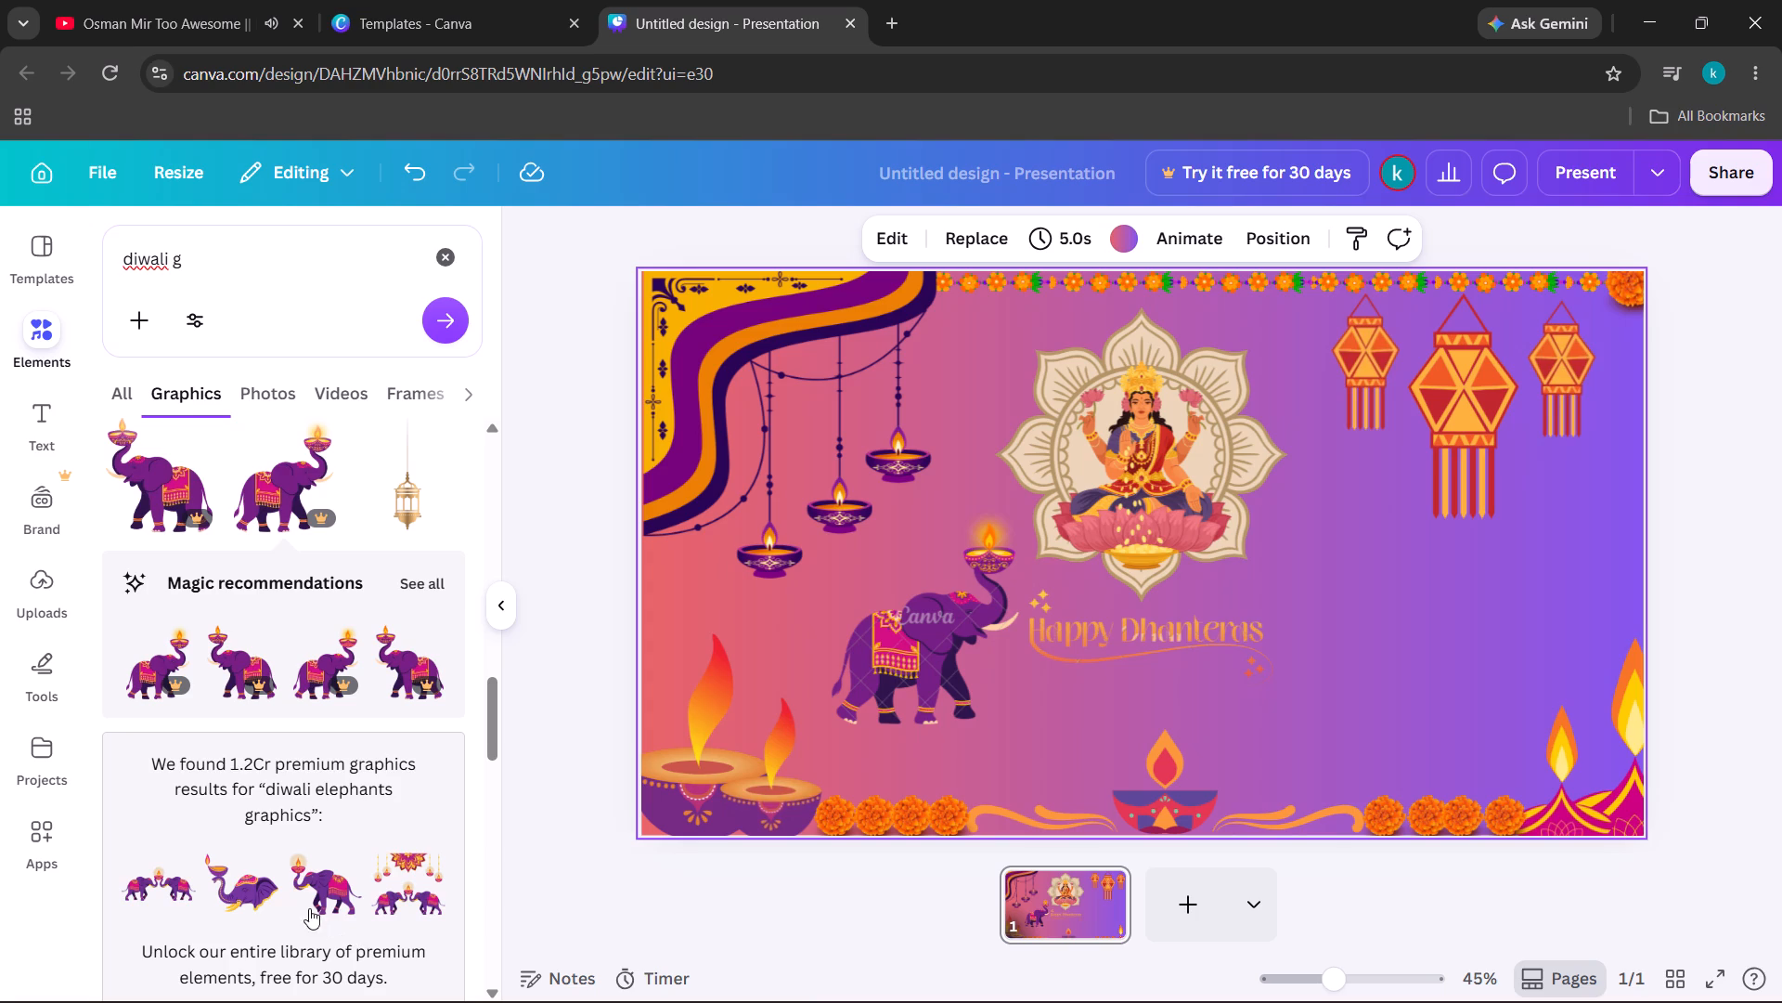
# Add the matching purple elephant facing the opposite way and place it right of the lettering, mirroring the first elephant.
pyautogui.click(392, 659)
pyautogui.moveTo(1118, 588); pyautogui.dragTo(1357, 659)
pyautogui.moveTo(1353, 659); pyautogui.dragTo(1348, 658)
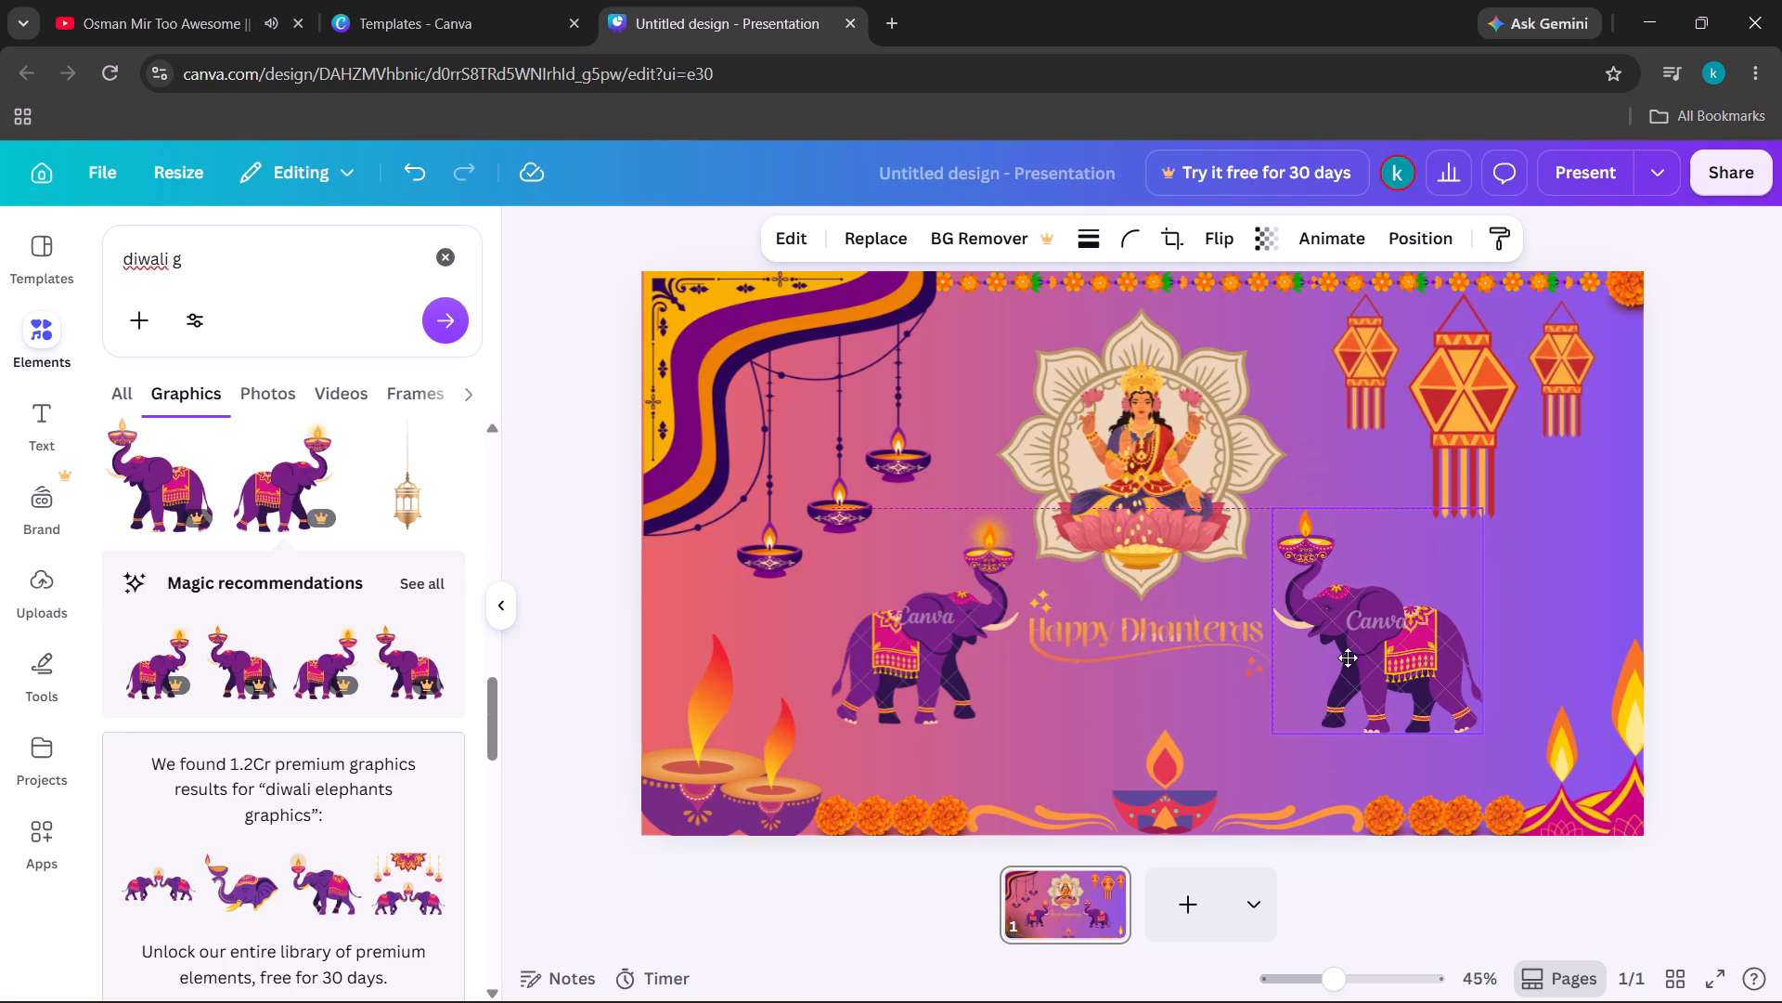
pyautogui.moveTo(1348, 658); pyautogui.dragTo(1344, 658)
pyautogui.click(1580, 583)
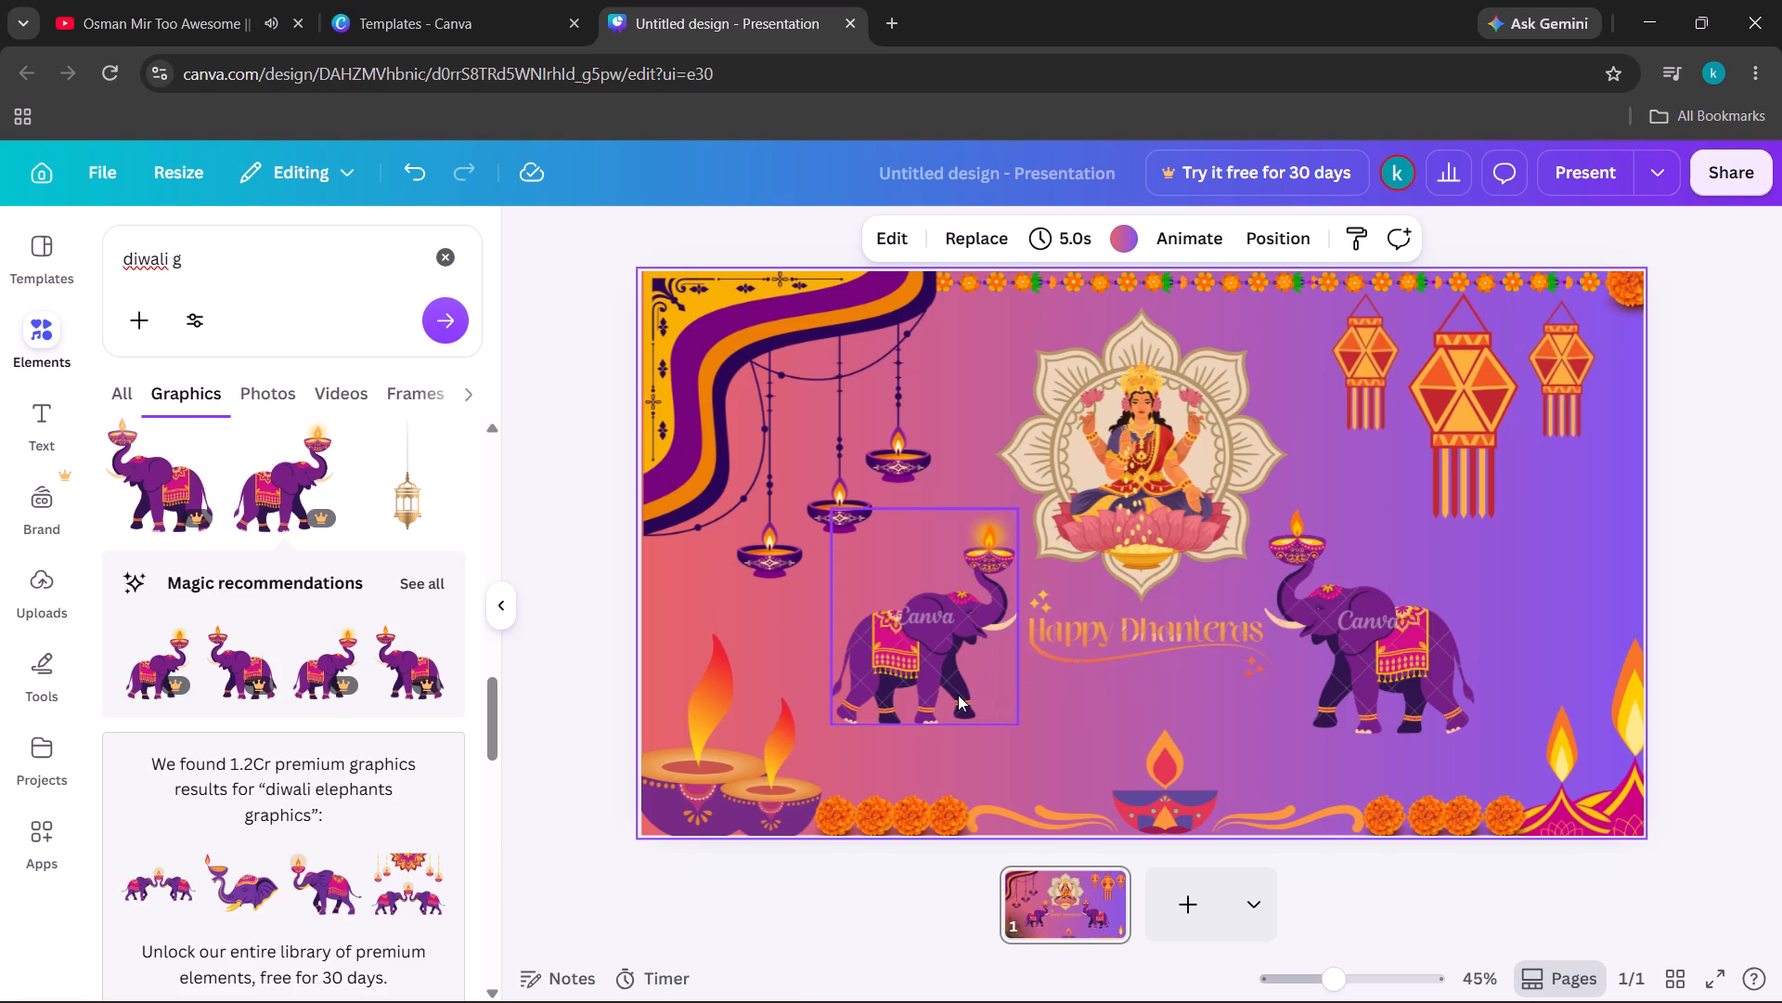
# Browse the Diwali elephant graphics for an alternative to the elephant right of the "Happy Dhanteras" lettering.
pyautogui.scroll(-7, 302, 736)
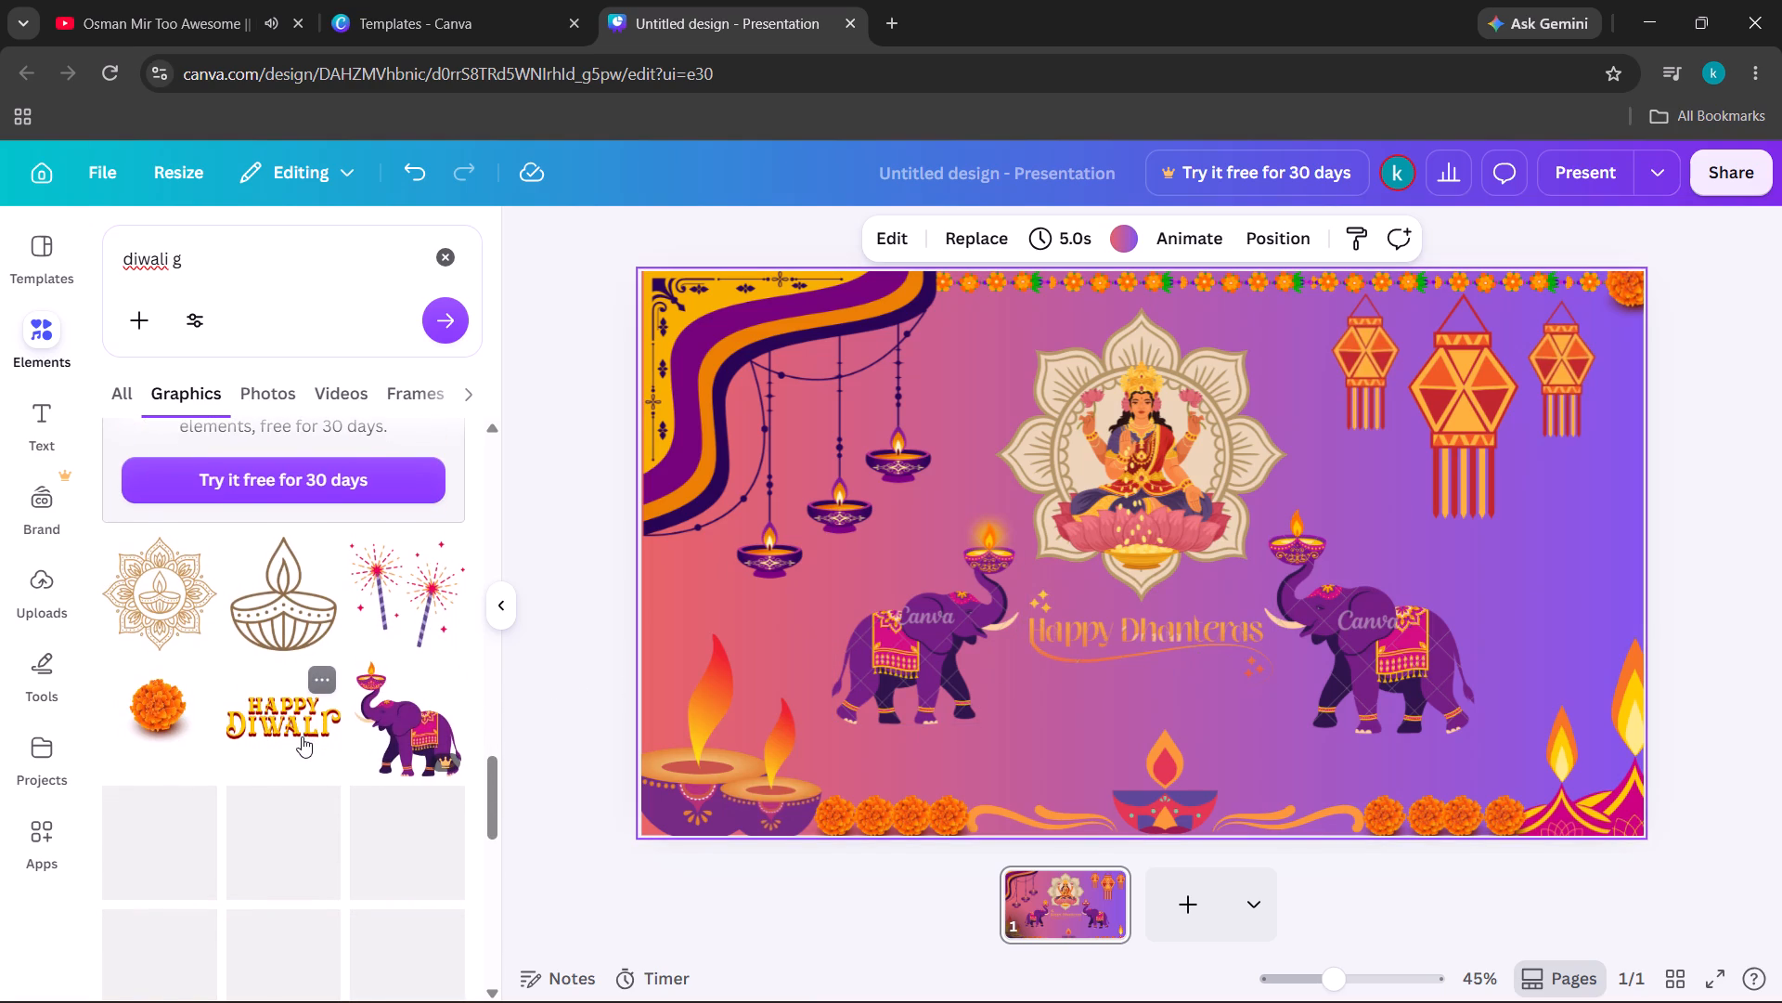
pyautogui.scroll(-1, 302, 736)
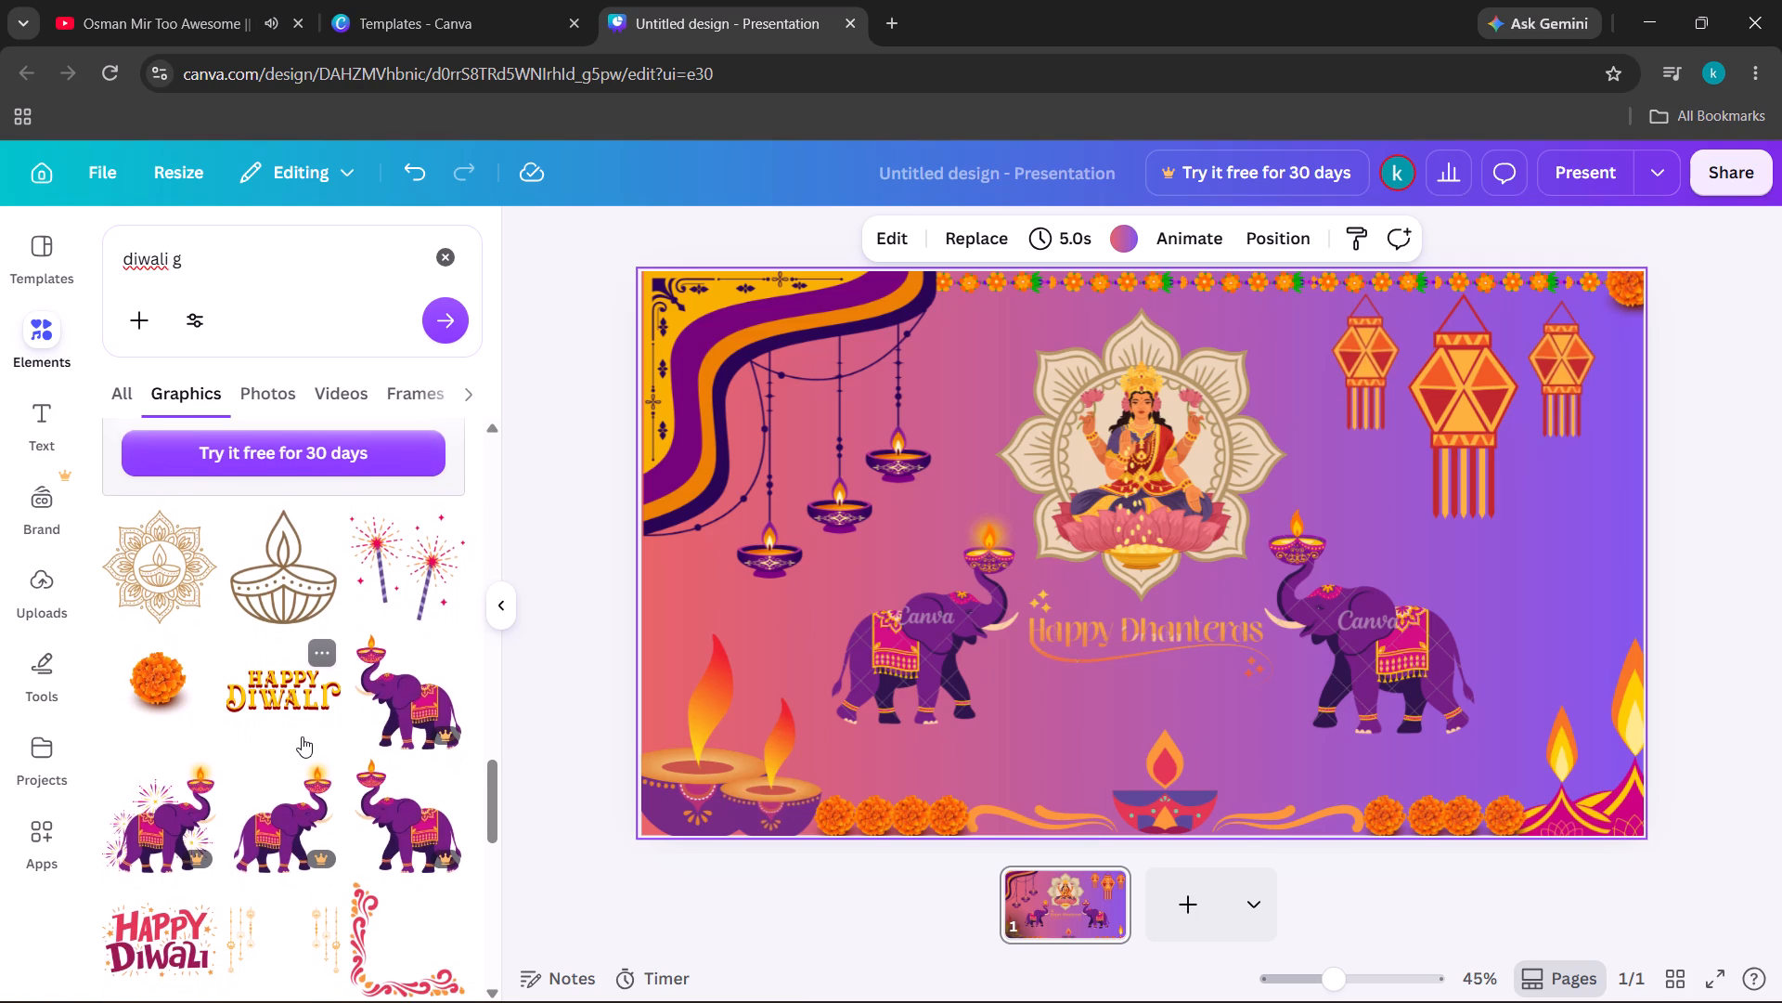
pyautogui.scroll(-7, 302, 736)
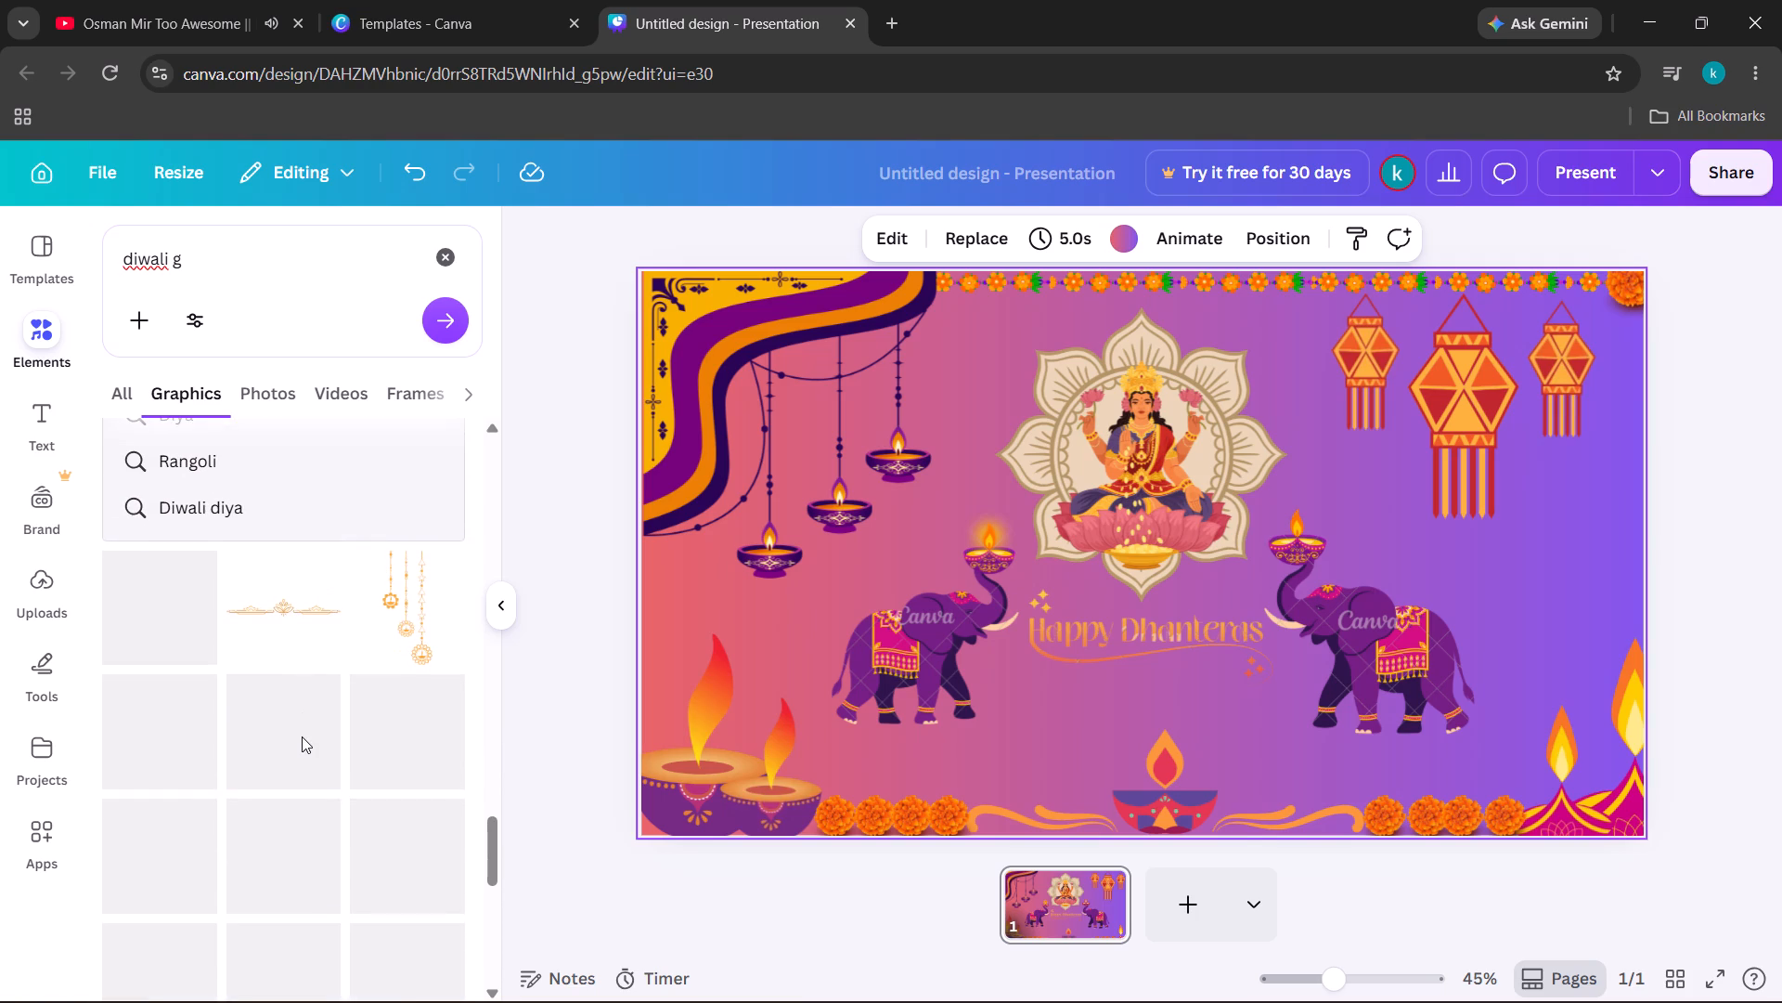
pyautogui.scroll(-3, 302, 736)
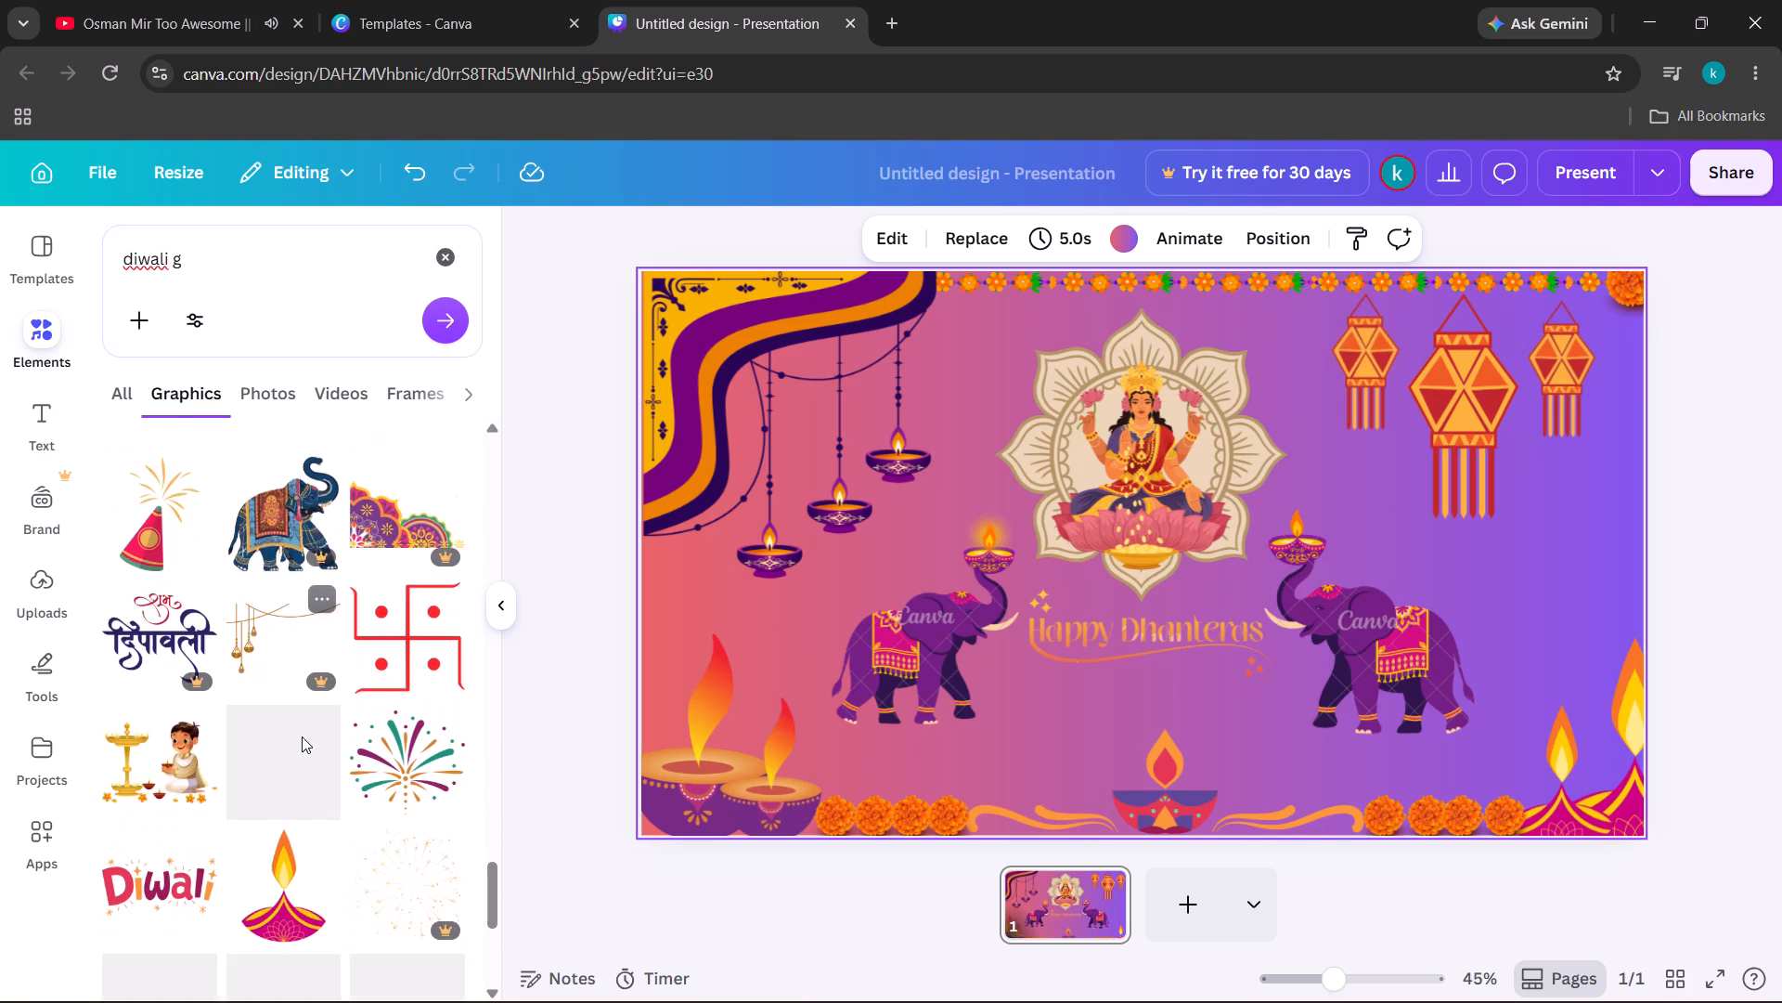
pyautogui.scroll(-2, 302, 736)
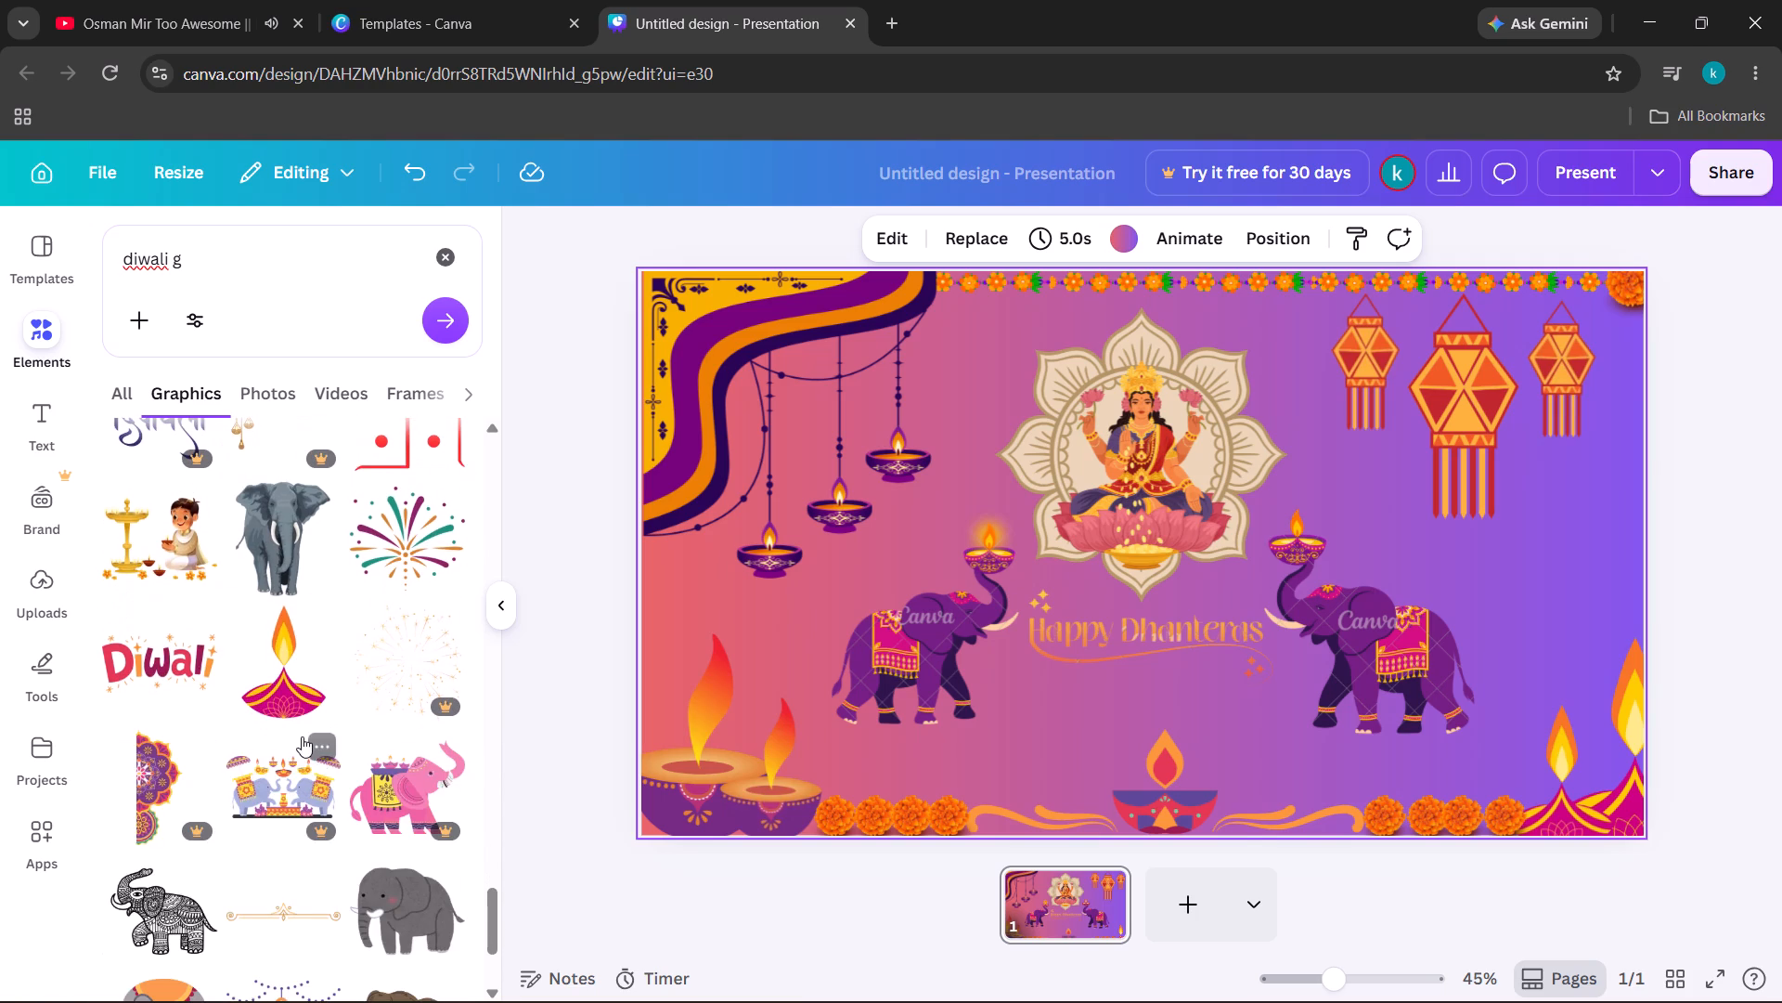
pyautogui.scroll(-5, 302, 736)
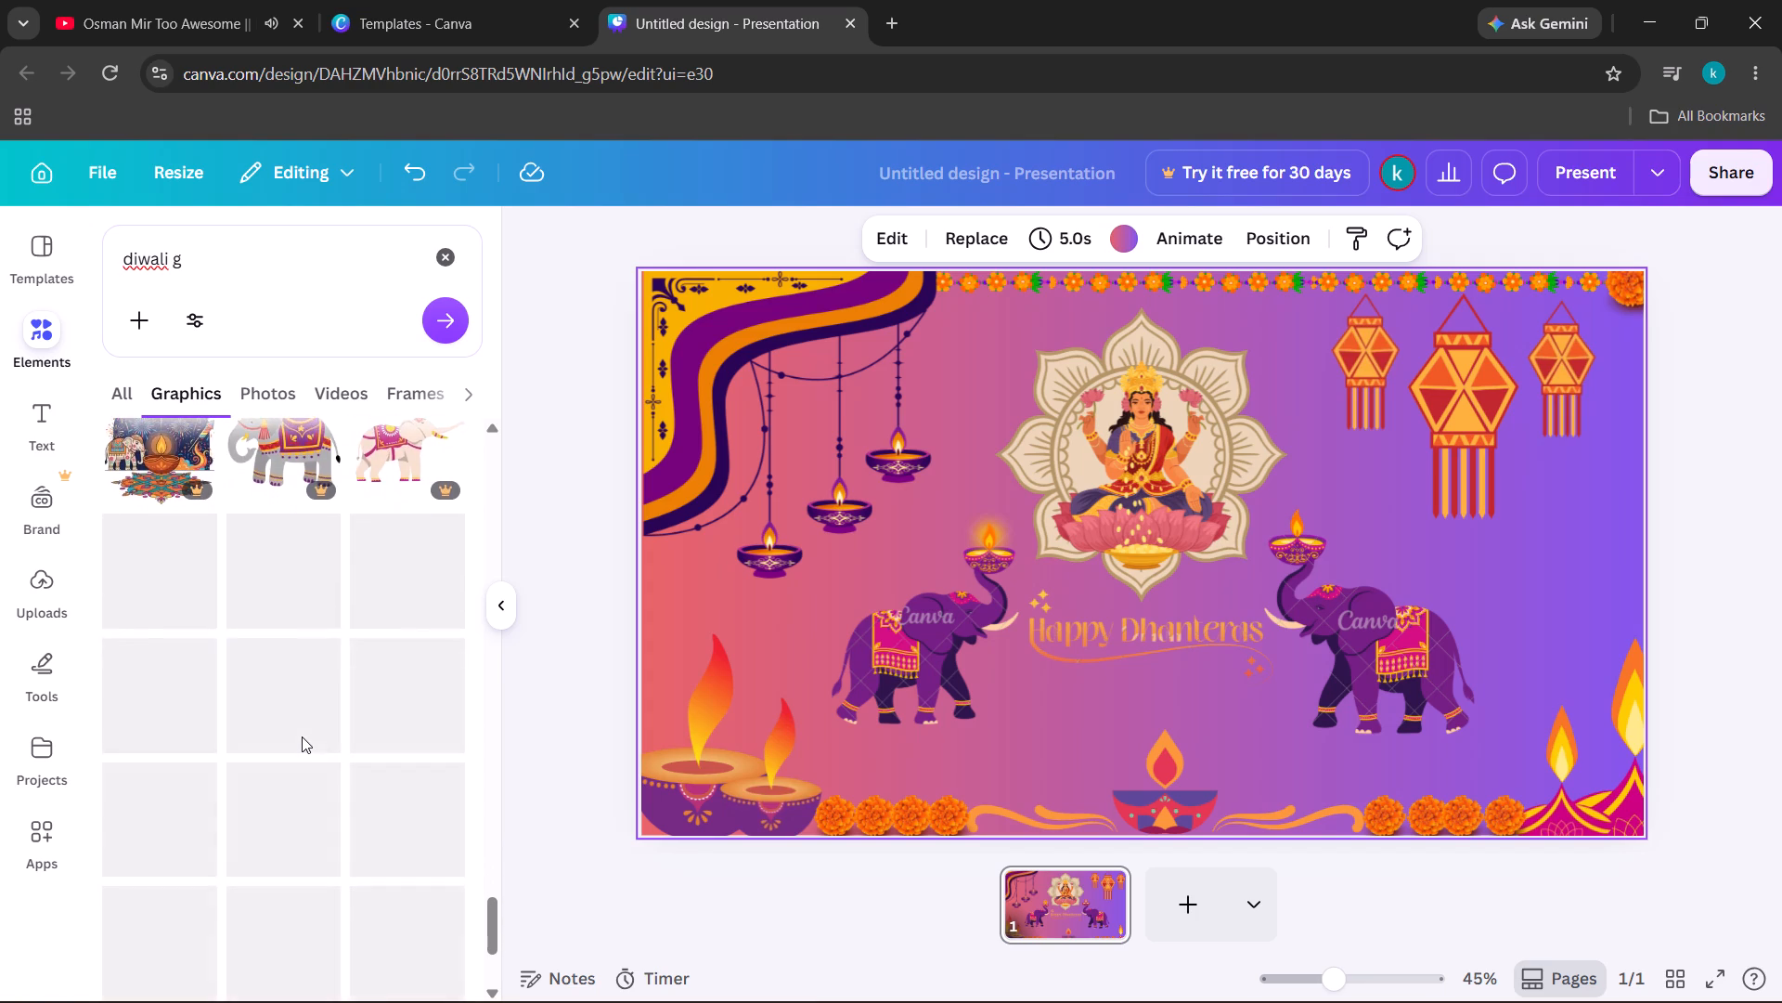
pyautogui.scroll(8, 302, 736)
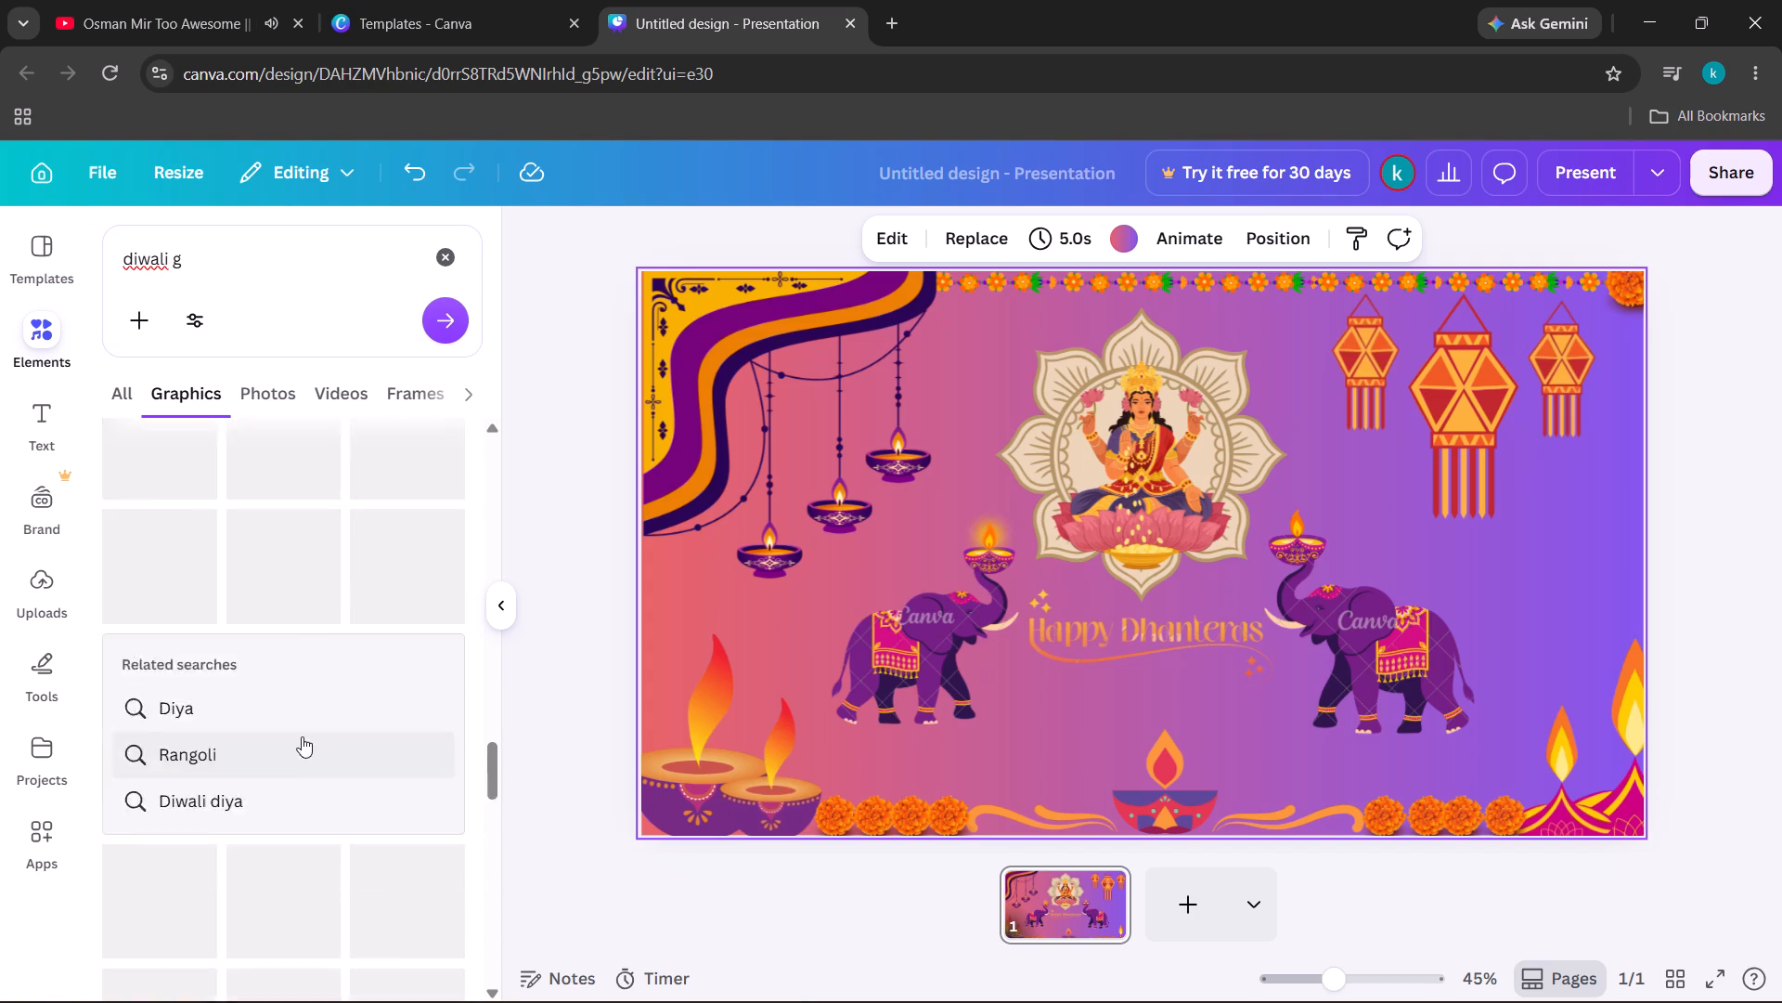
pyautogui.scroll(5, 302, 736)
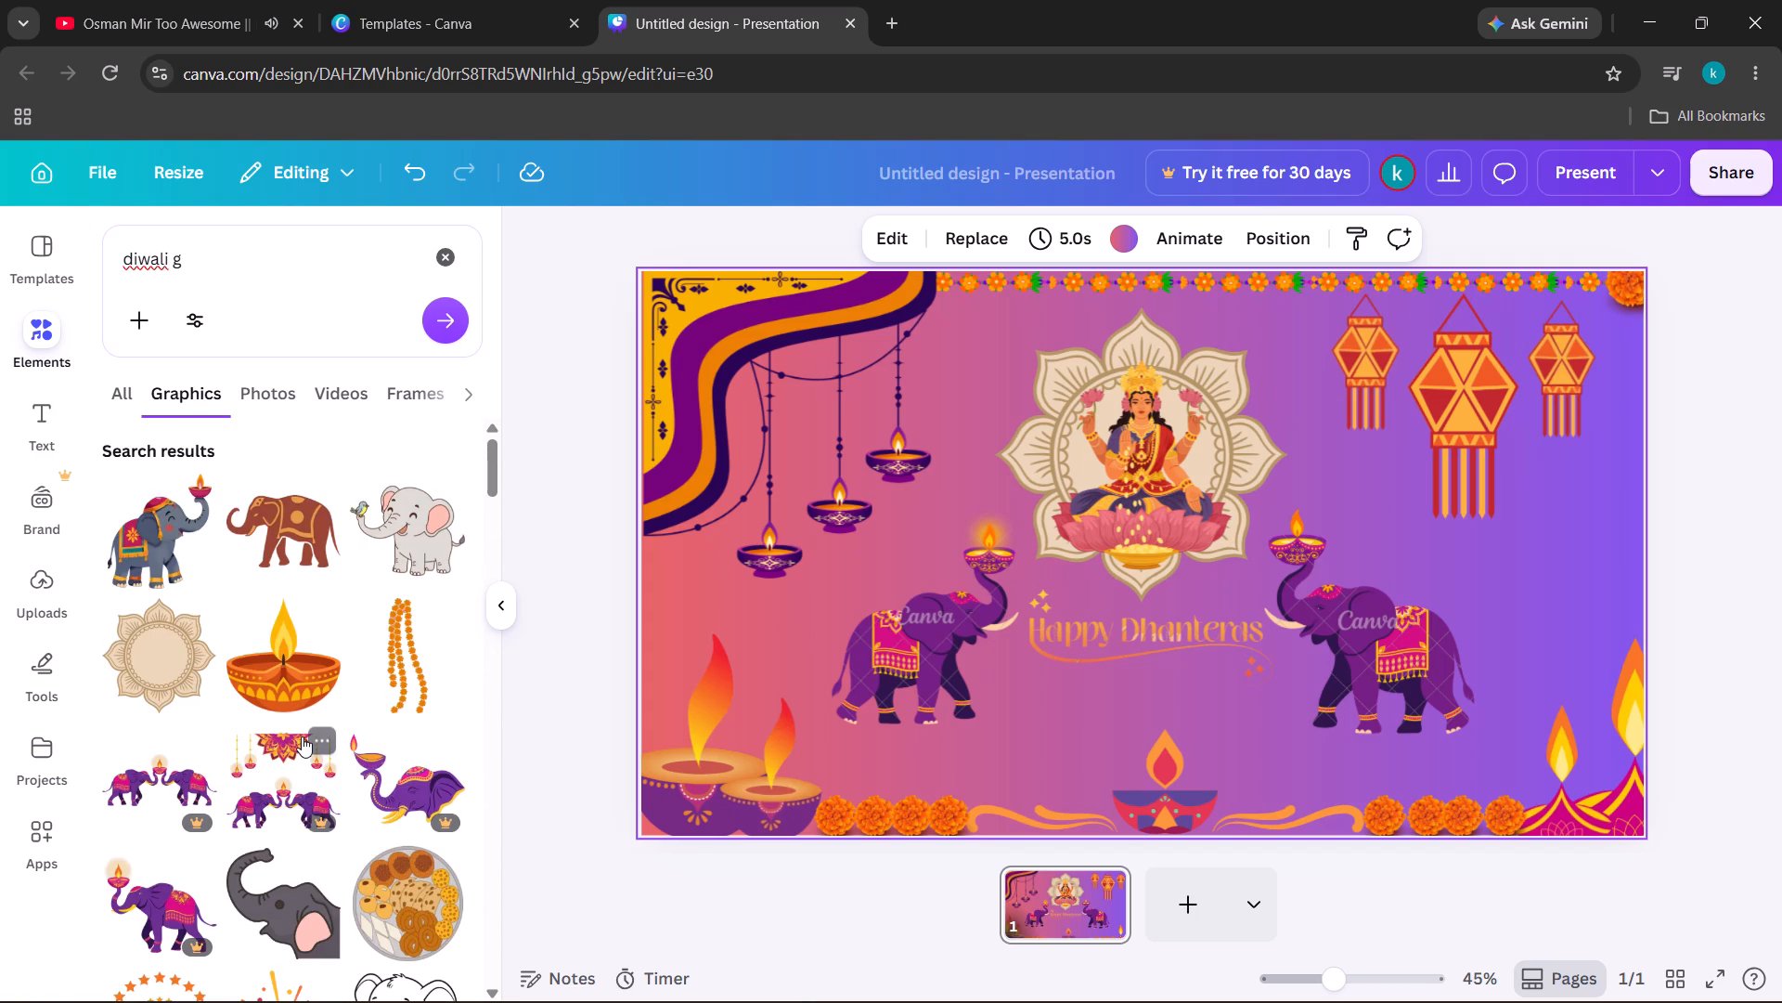
pyautogui.scroll(-2, 302, 736)
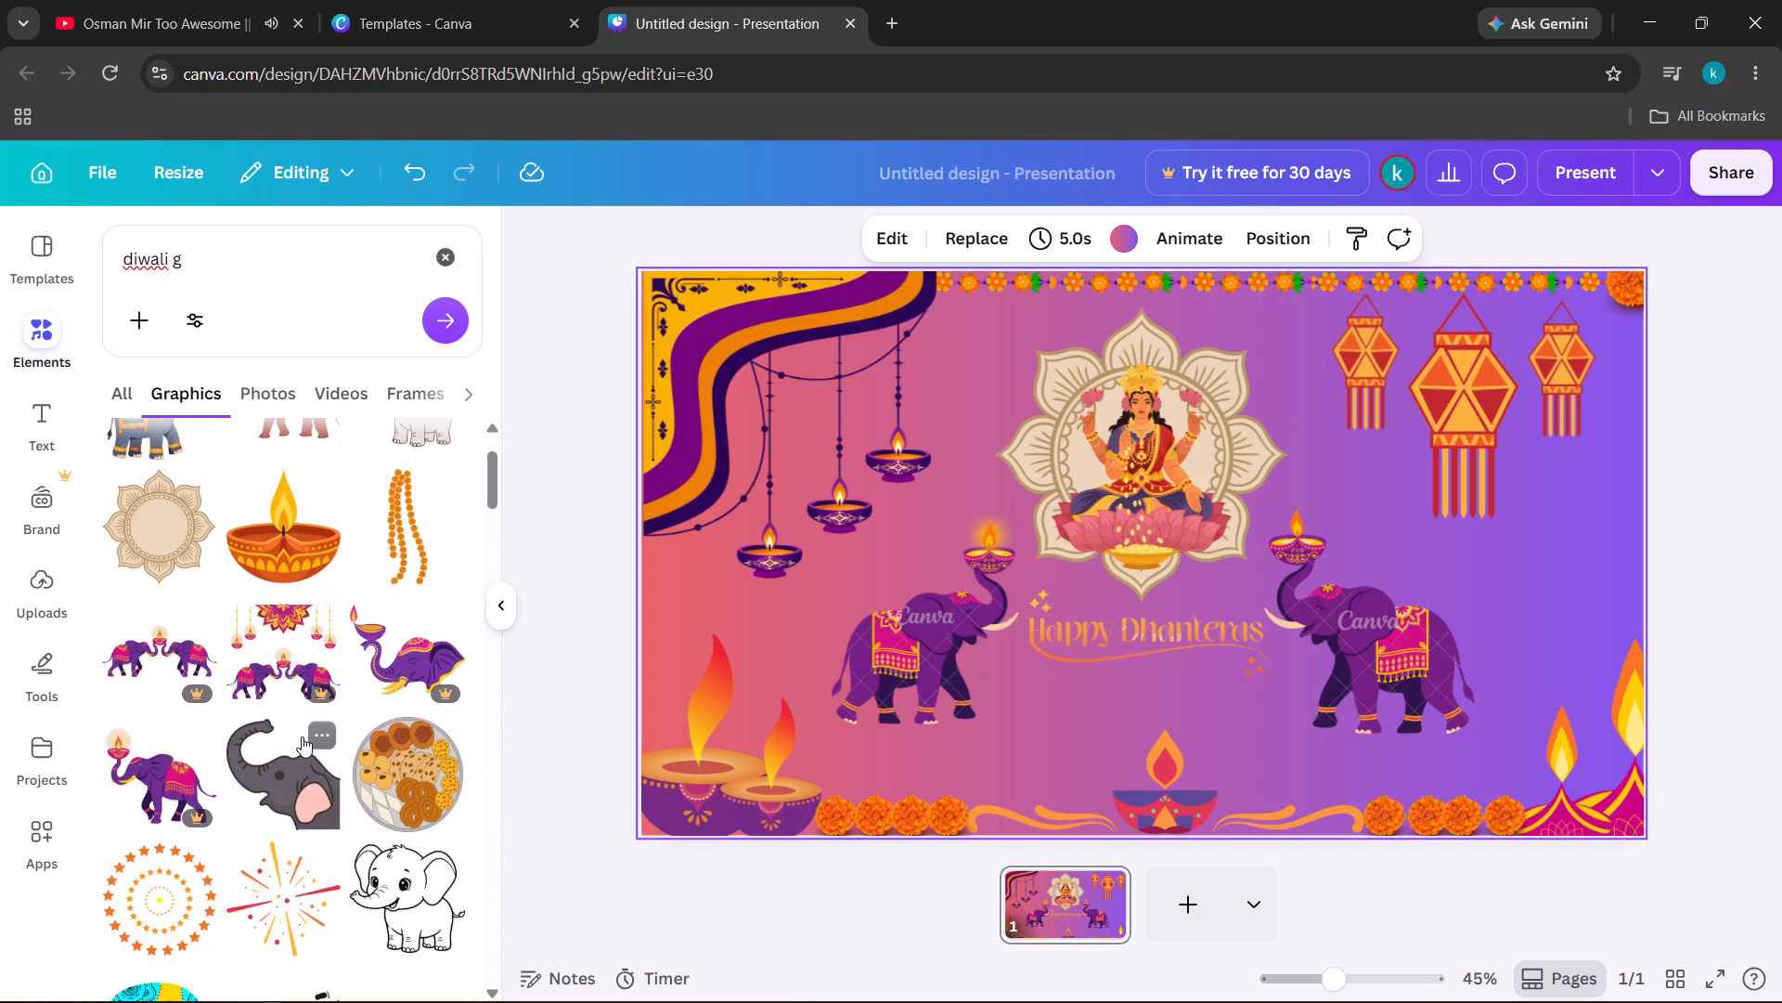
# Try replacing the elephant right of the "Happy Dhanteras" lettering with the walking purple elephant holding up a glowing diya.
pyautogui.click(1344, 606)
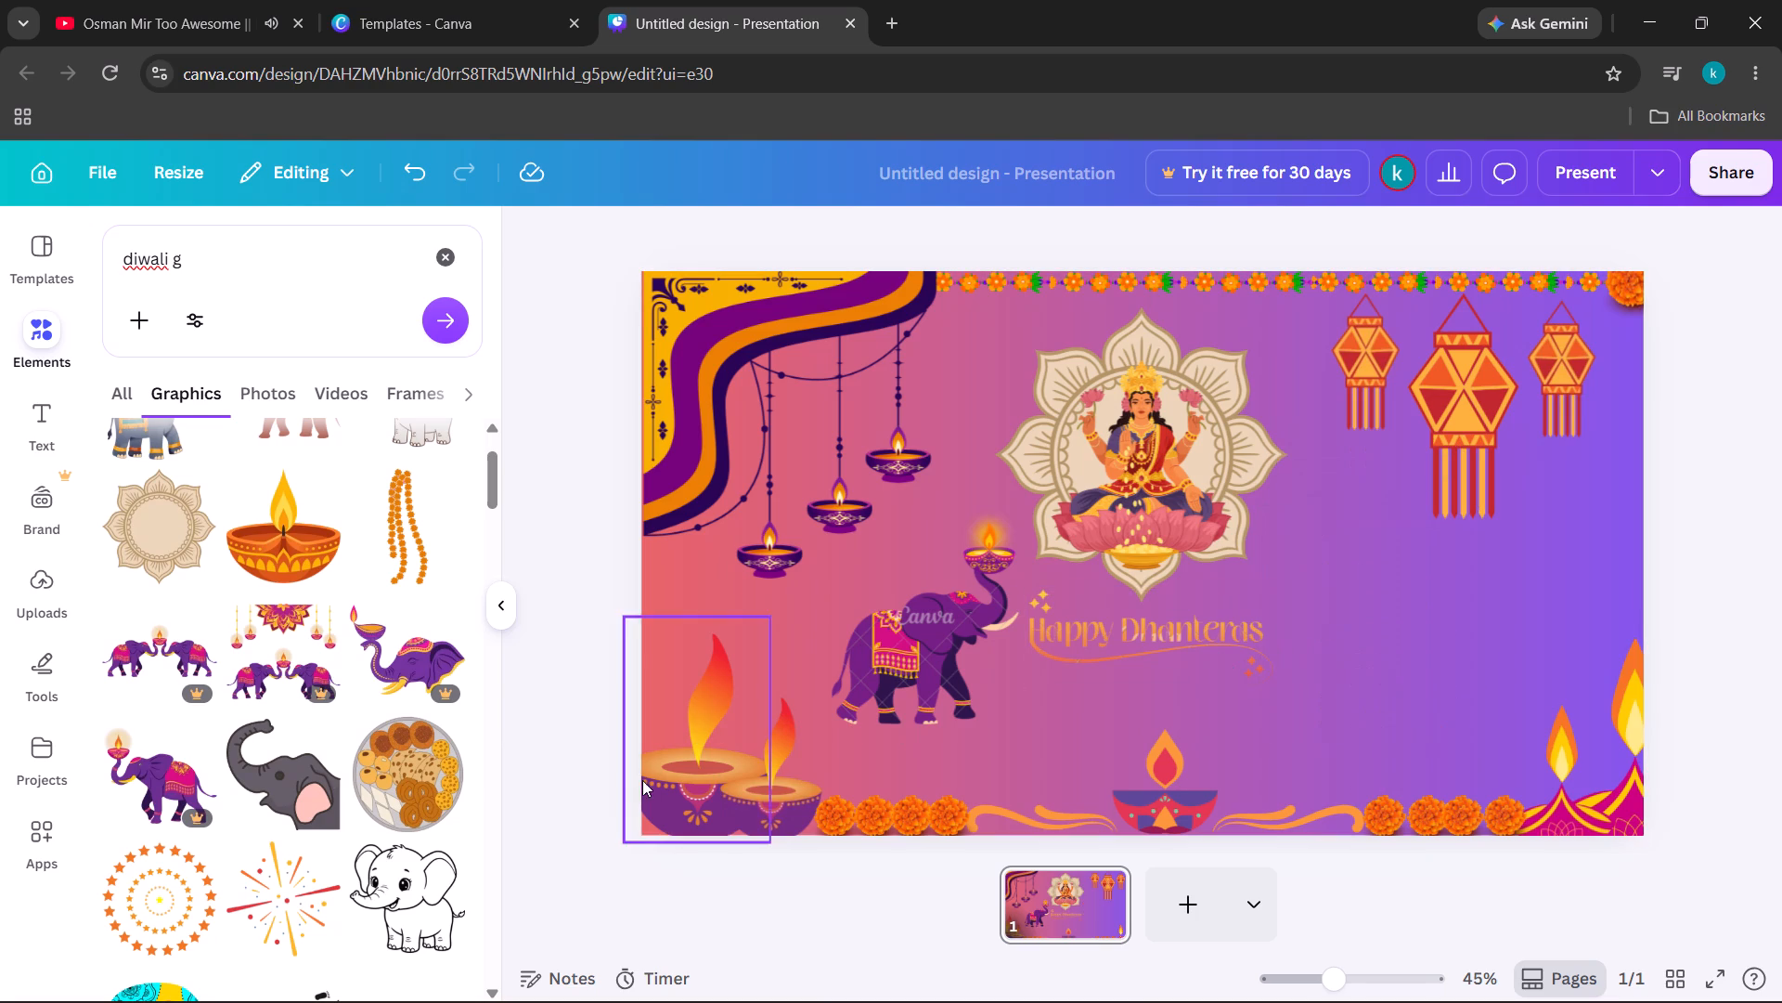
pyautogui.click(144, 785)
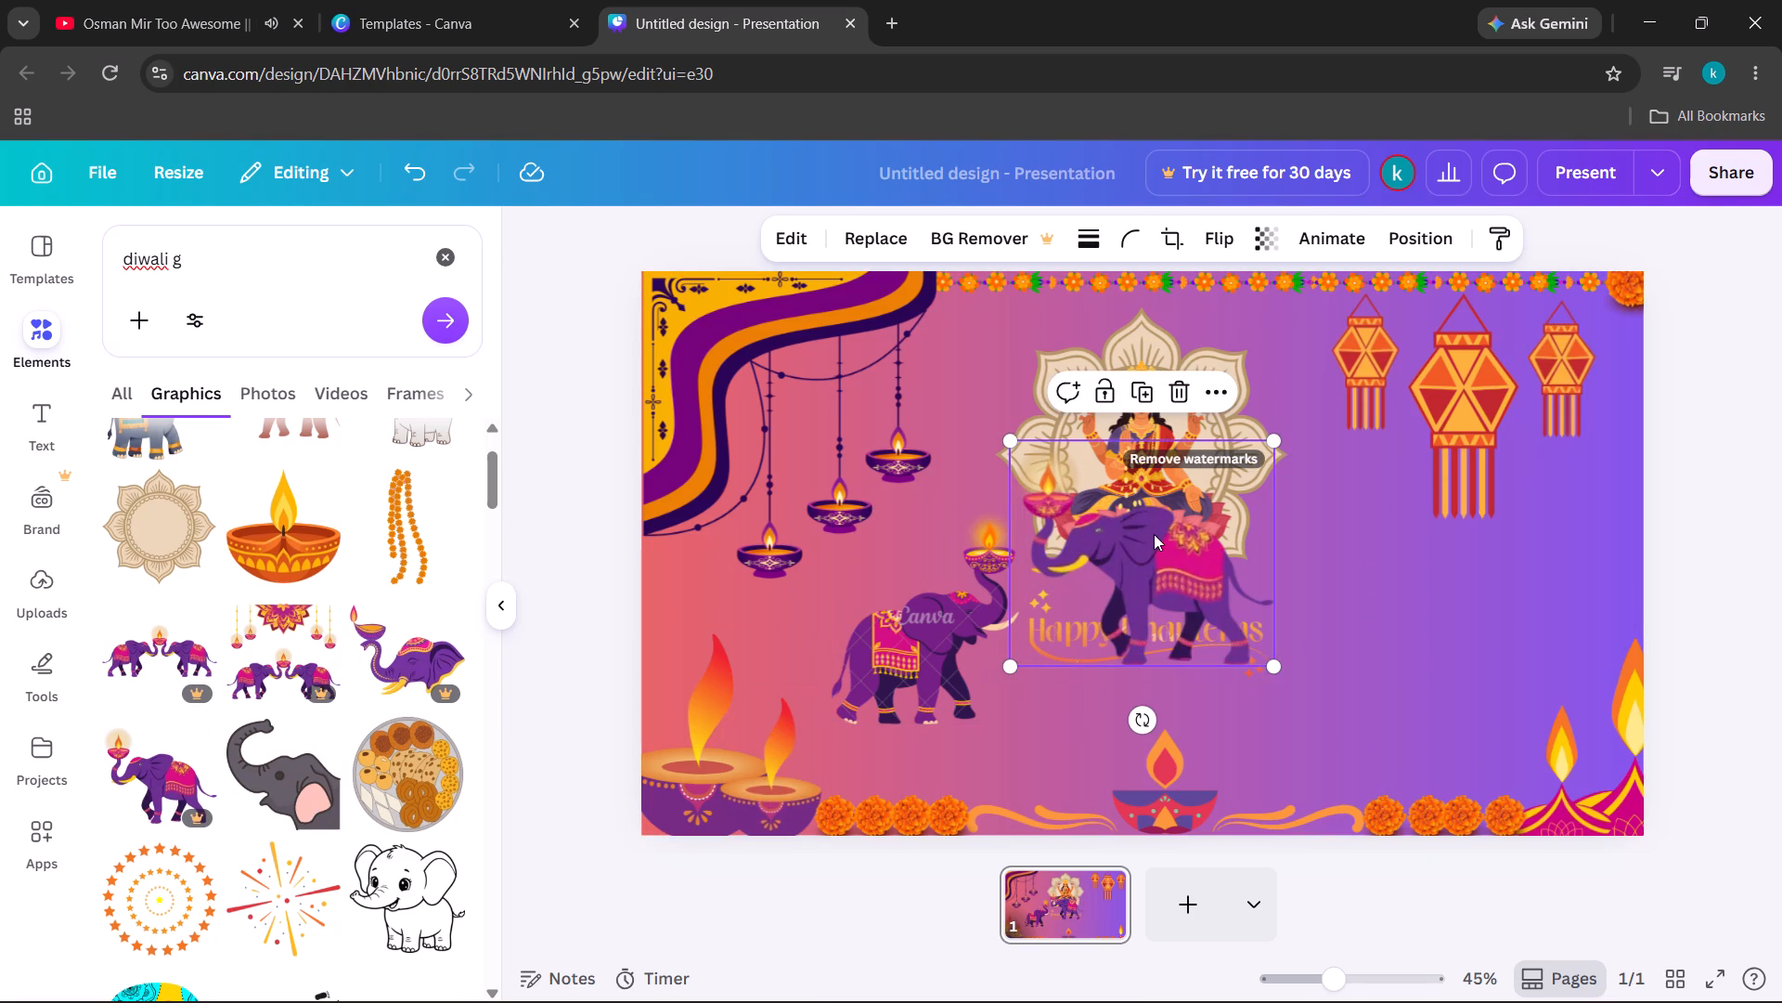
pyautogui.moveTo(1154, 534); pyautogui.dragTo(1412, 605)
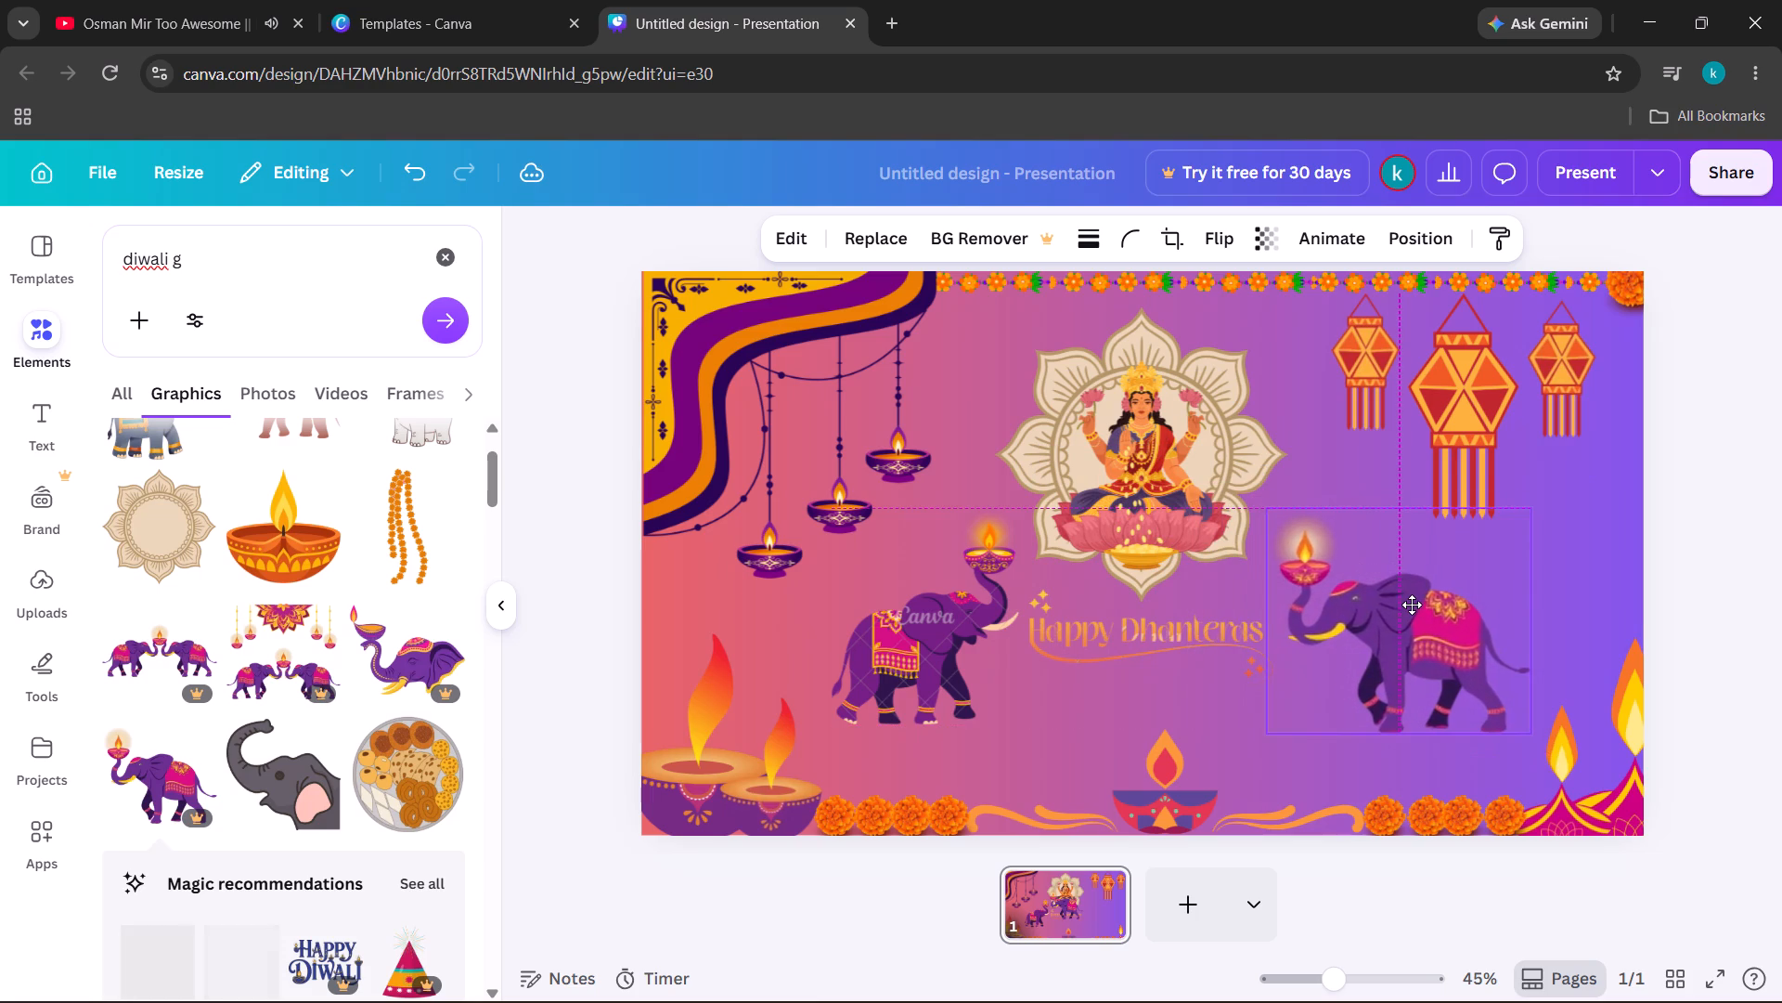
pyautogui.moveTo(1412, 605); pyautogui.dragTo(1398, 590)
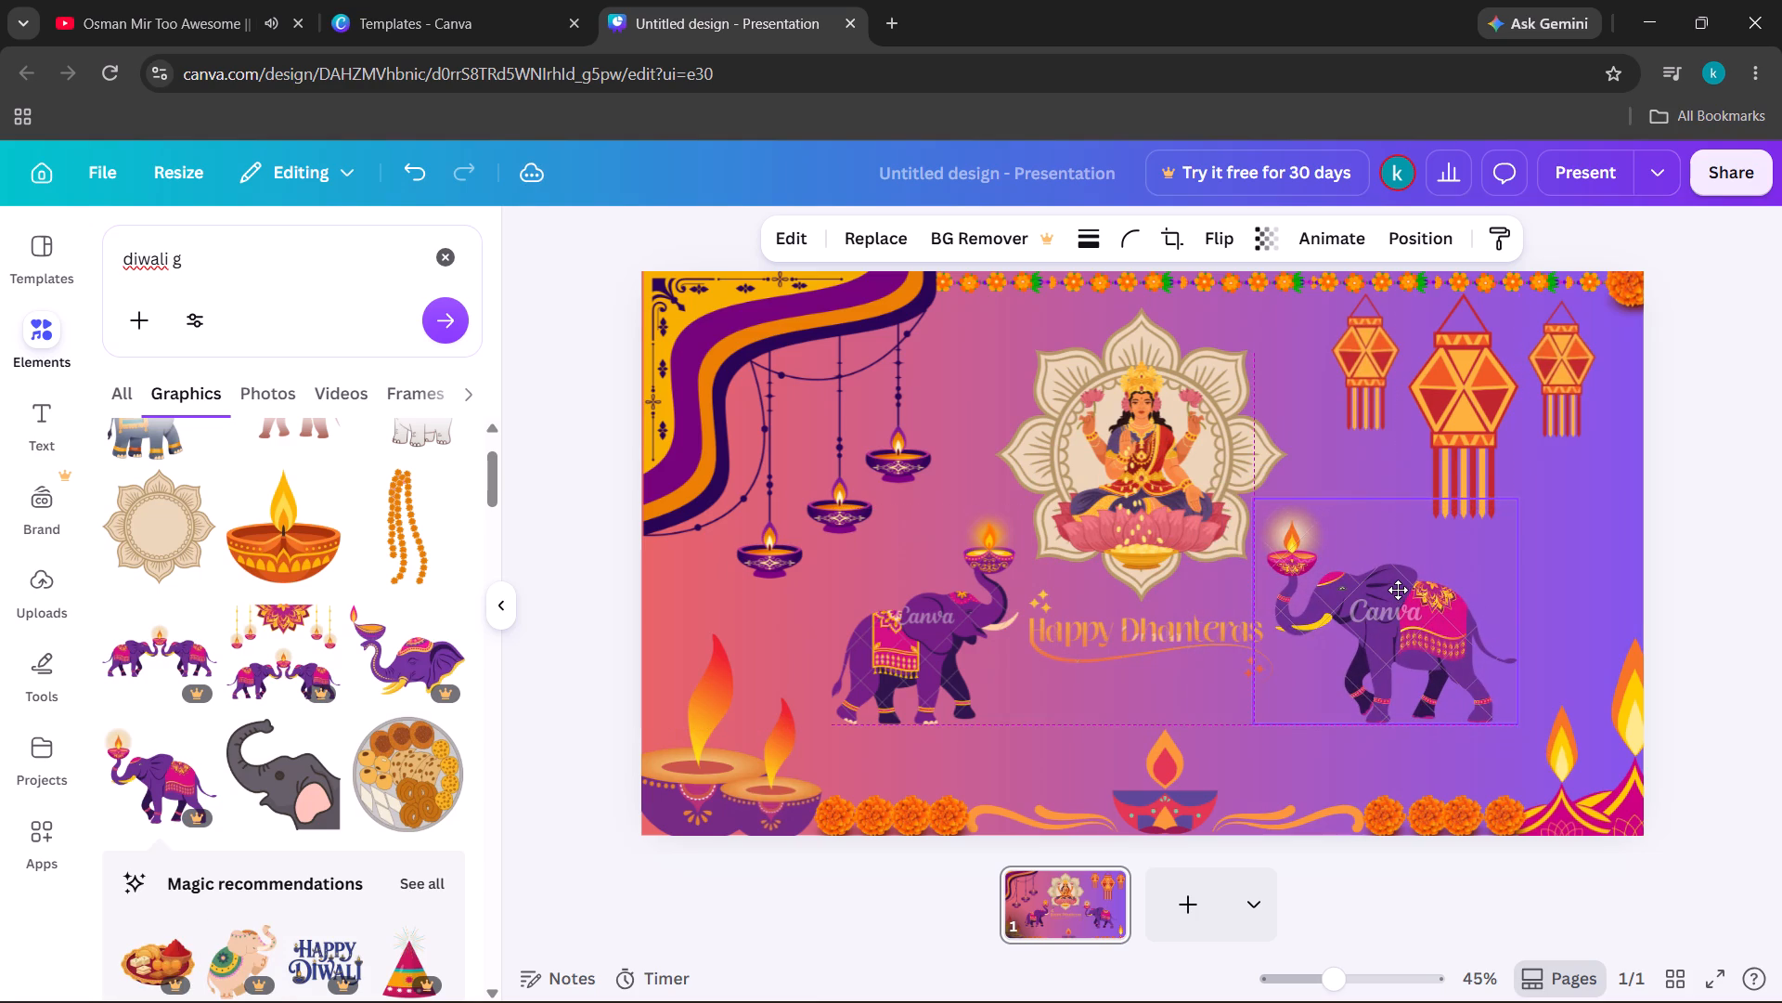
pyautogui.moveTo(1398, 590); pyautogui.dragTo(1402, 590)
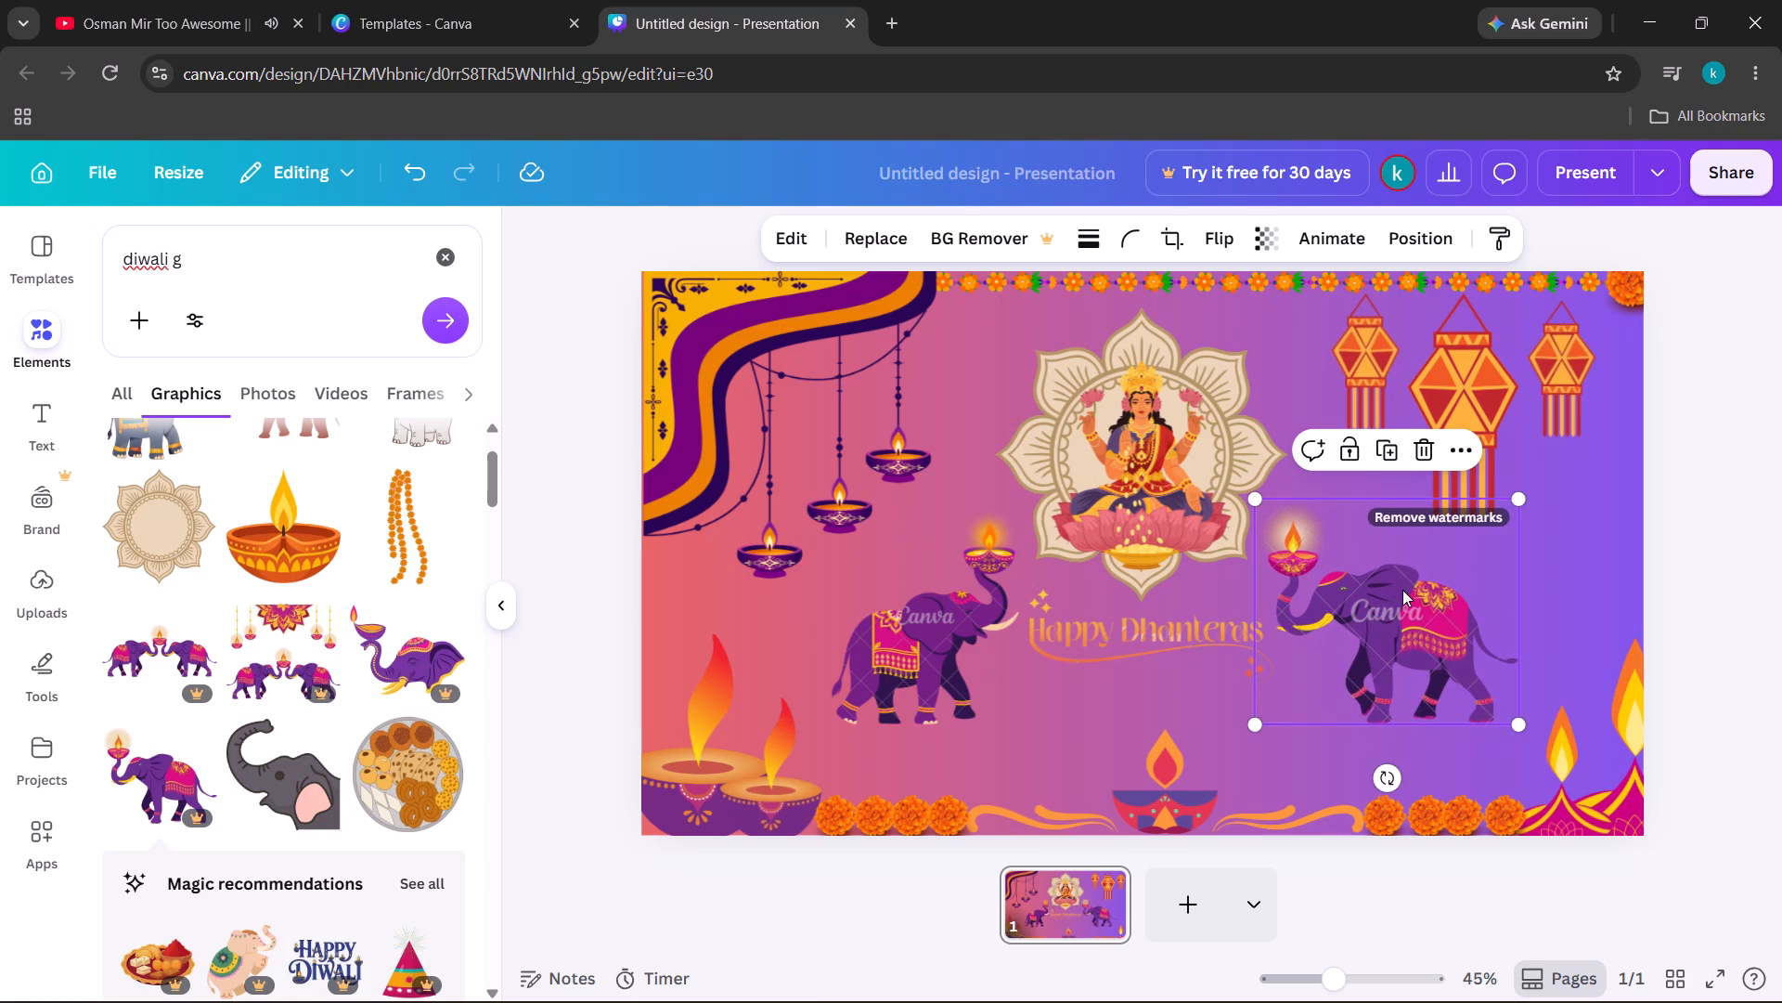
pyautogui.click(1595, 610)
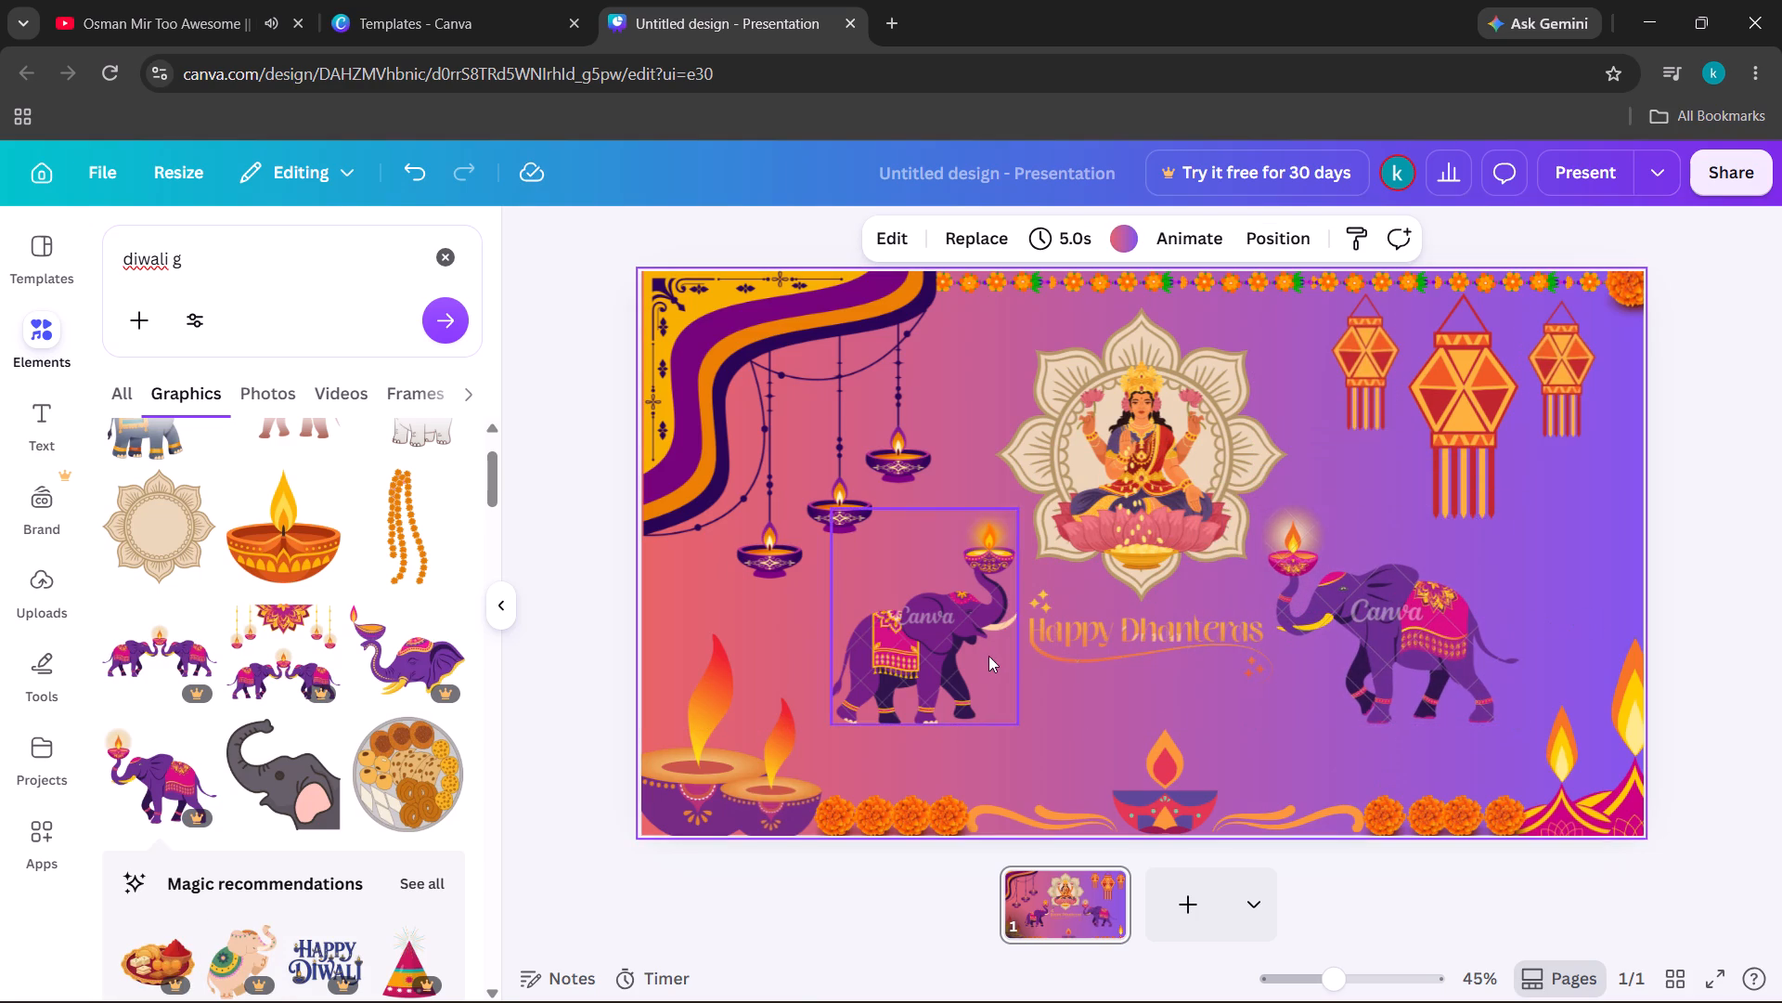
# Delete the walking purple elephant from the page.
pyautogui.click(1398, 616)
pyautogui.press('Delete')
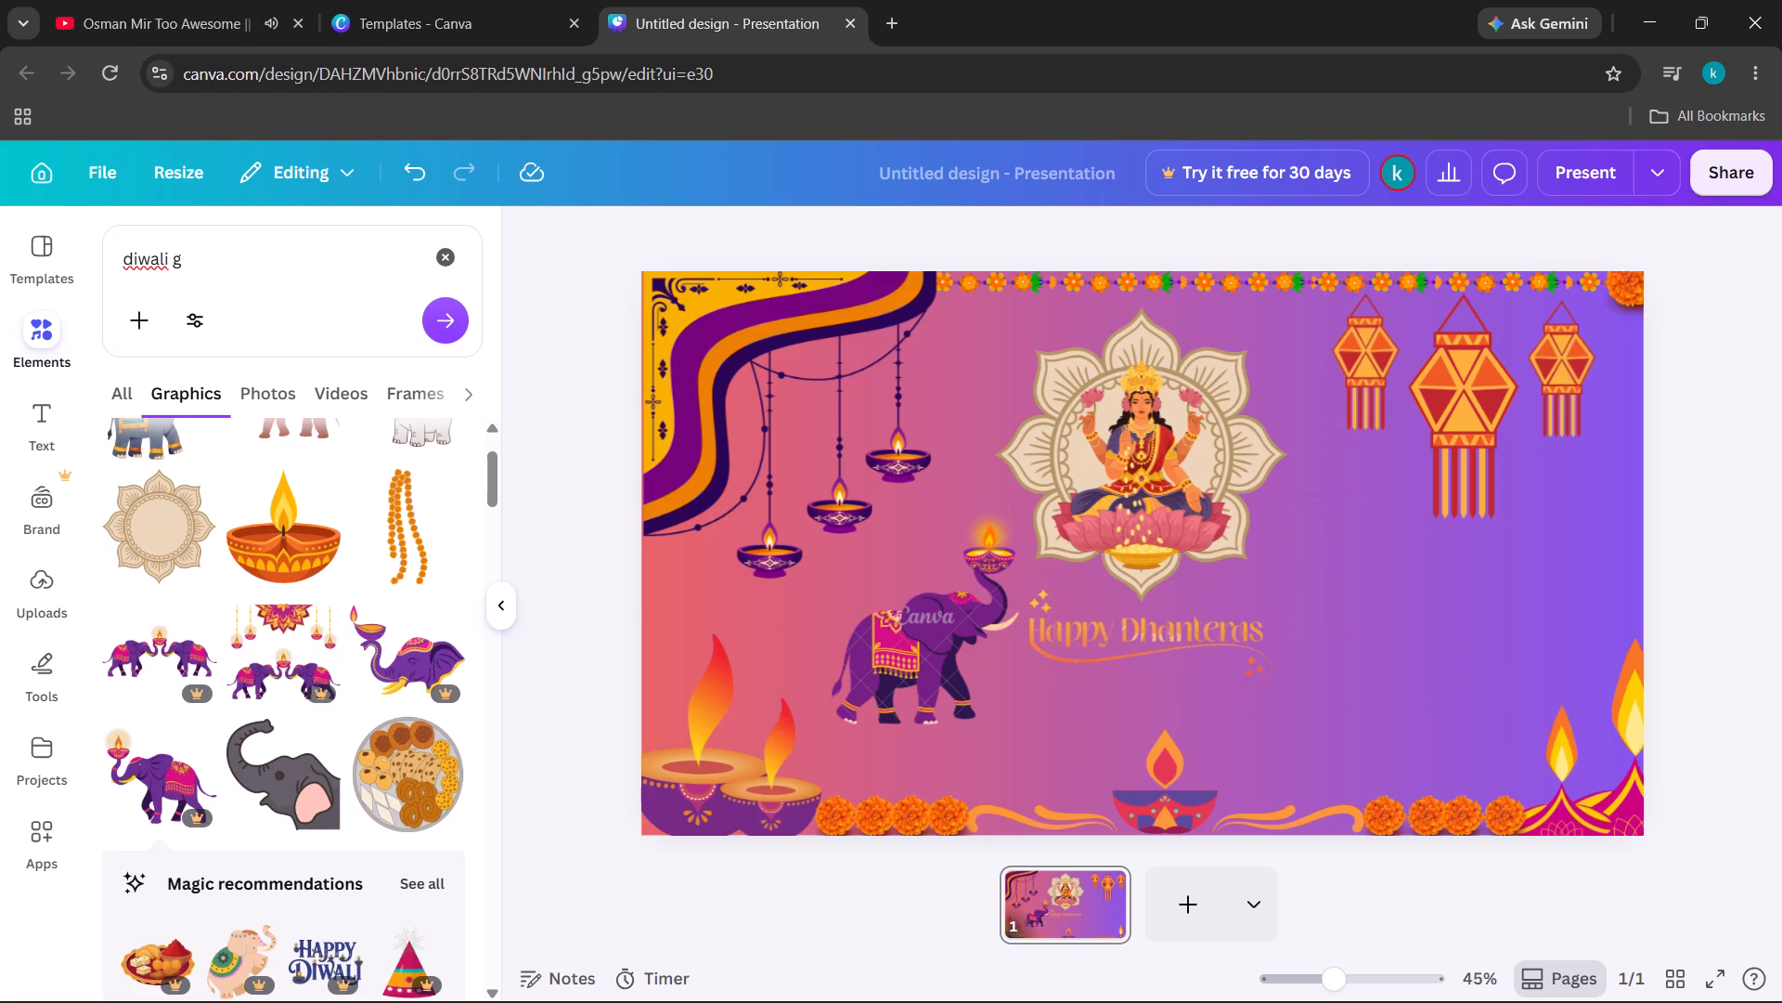
# Add the standing left-facing purple elephant with a raised diya and place it right of the "Happy Dhanteras" lettering, level with the first elephant.
pyautogui.scroll(-5, 287, 866)
pyautogui.scroll(1, 287, 866)
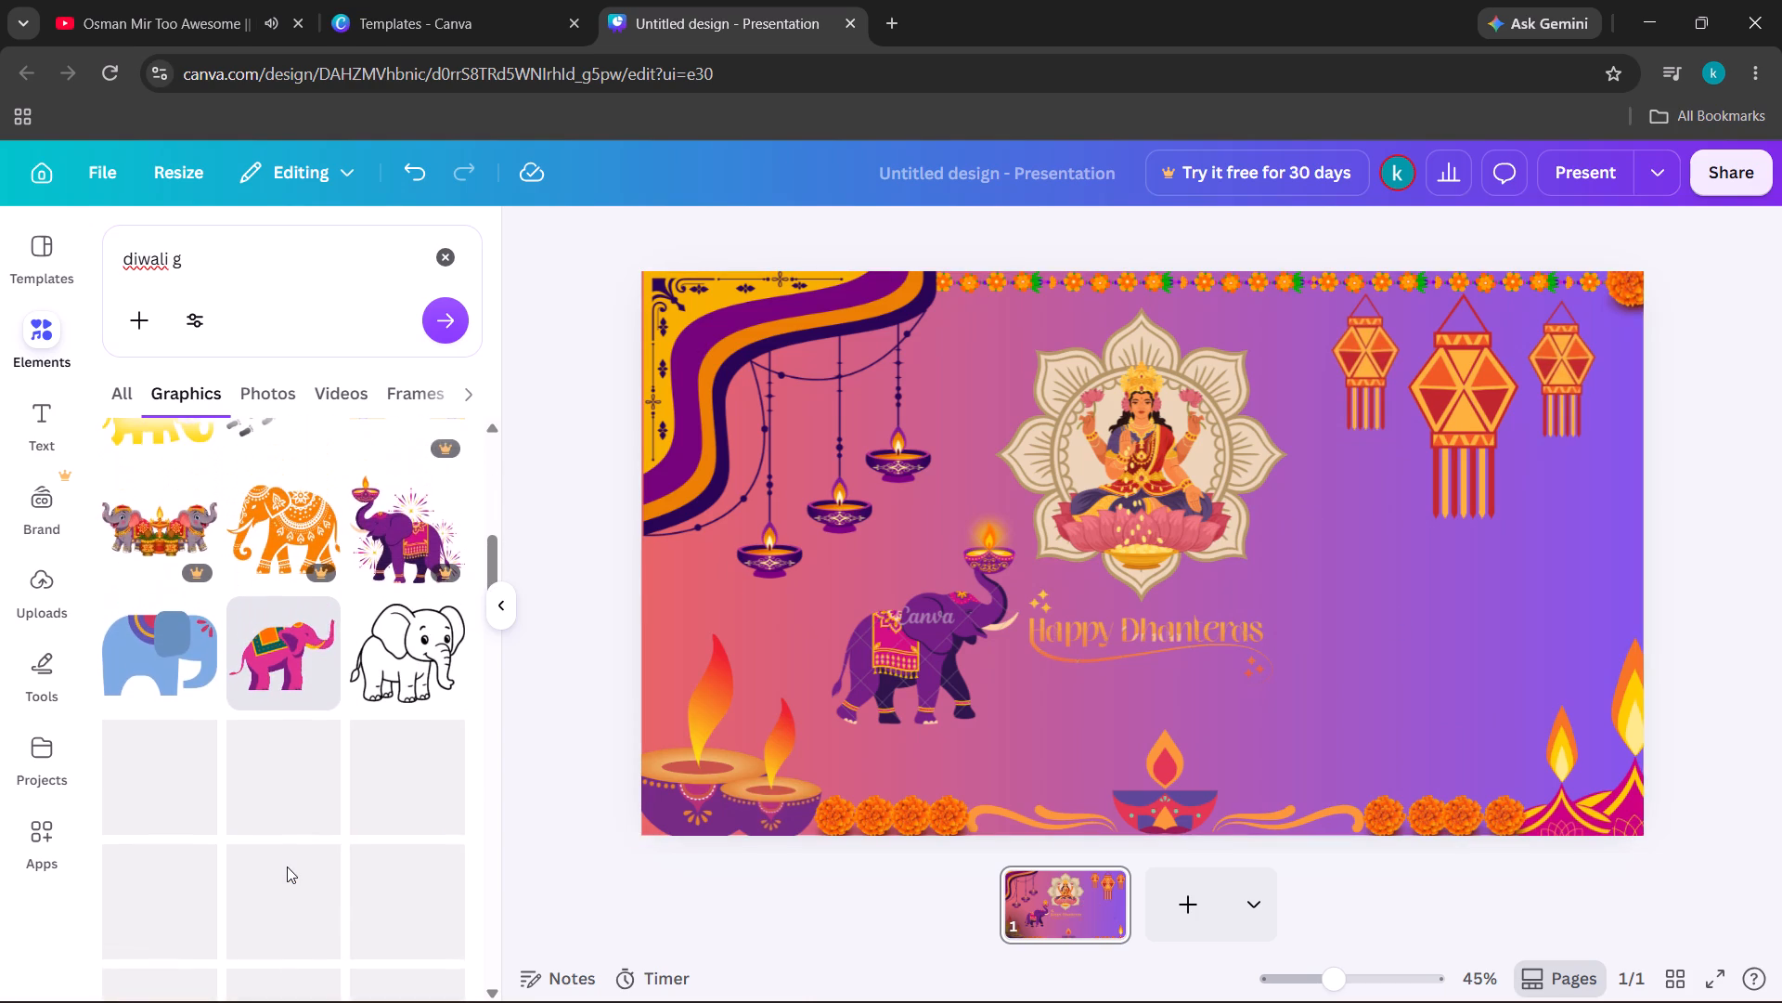
pyautogui.scroll(1, 287, 866)
pyautogui.scroll(-3, 287, 866)
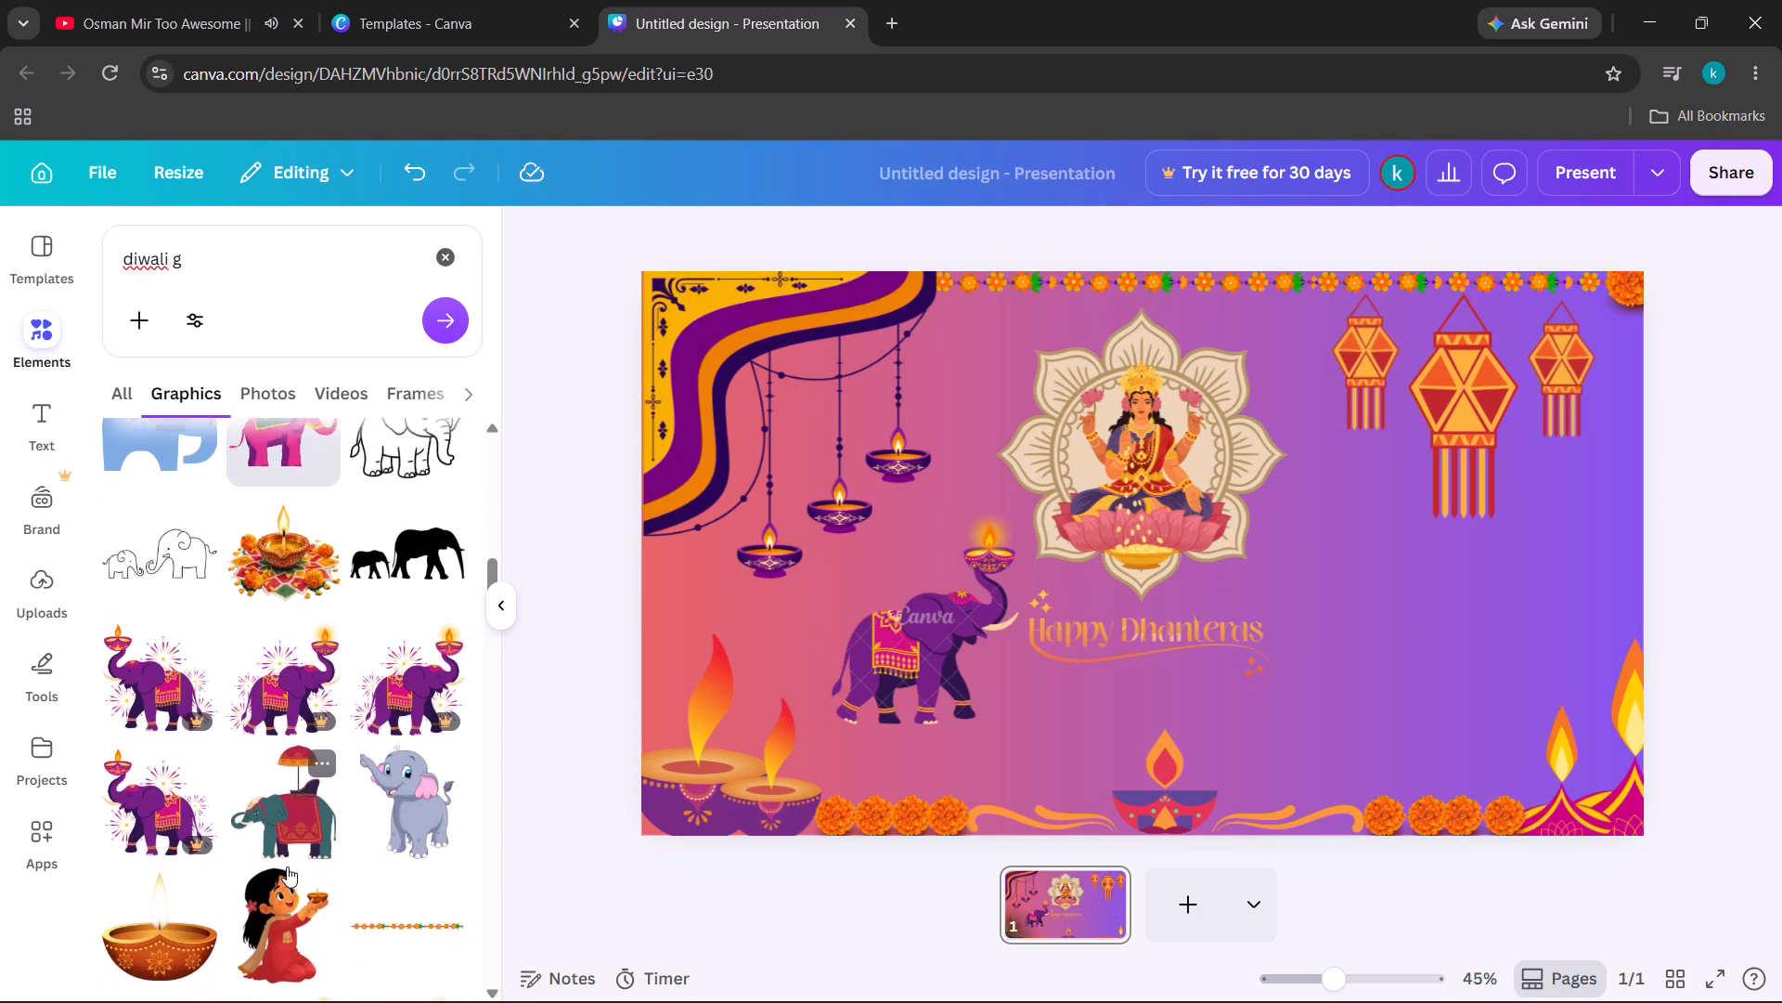
pyautogui.scroll(-3, 287, 866)
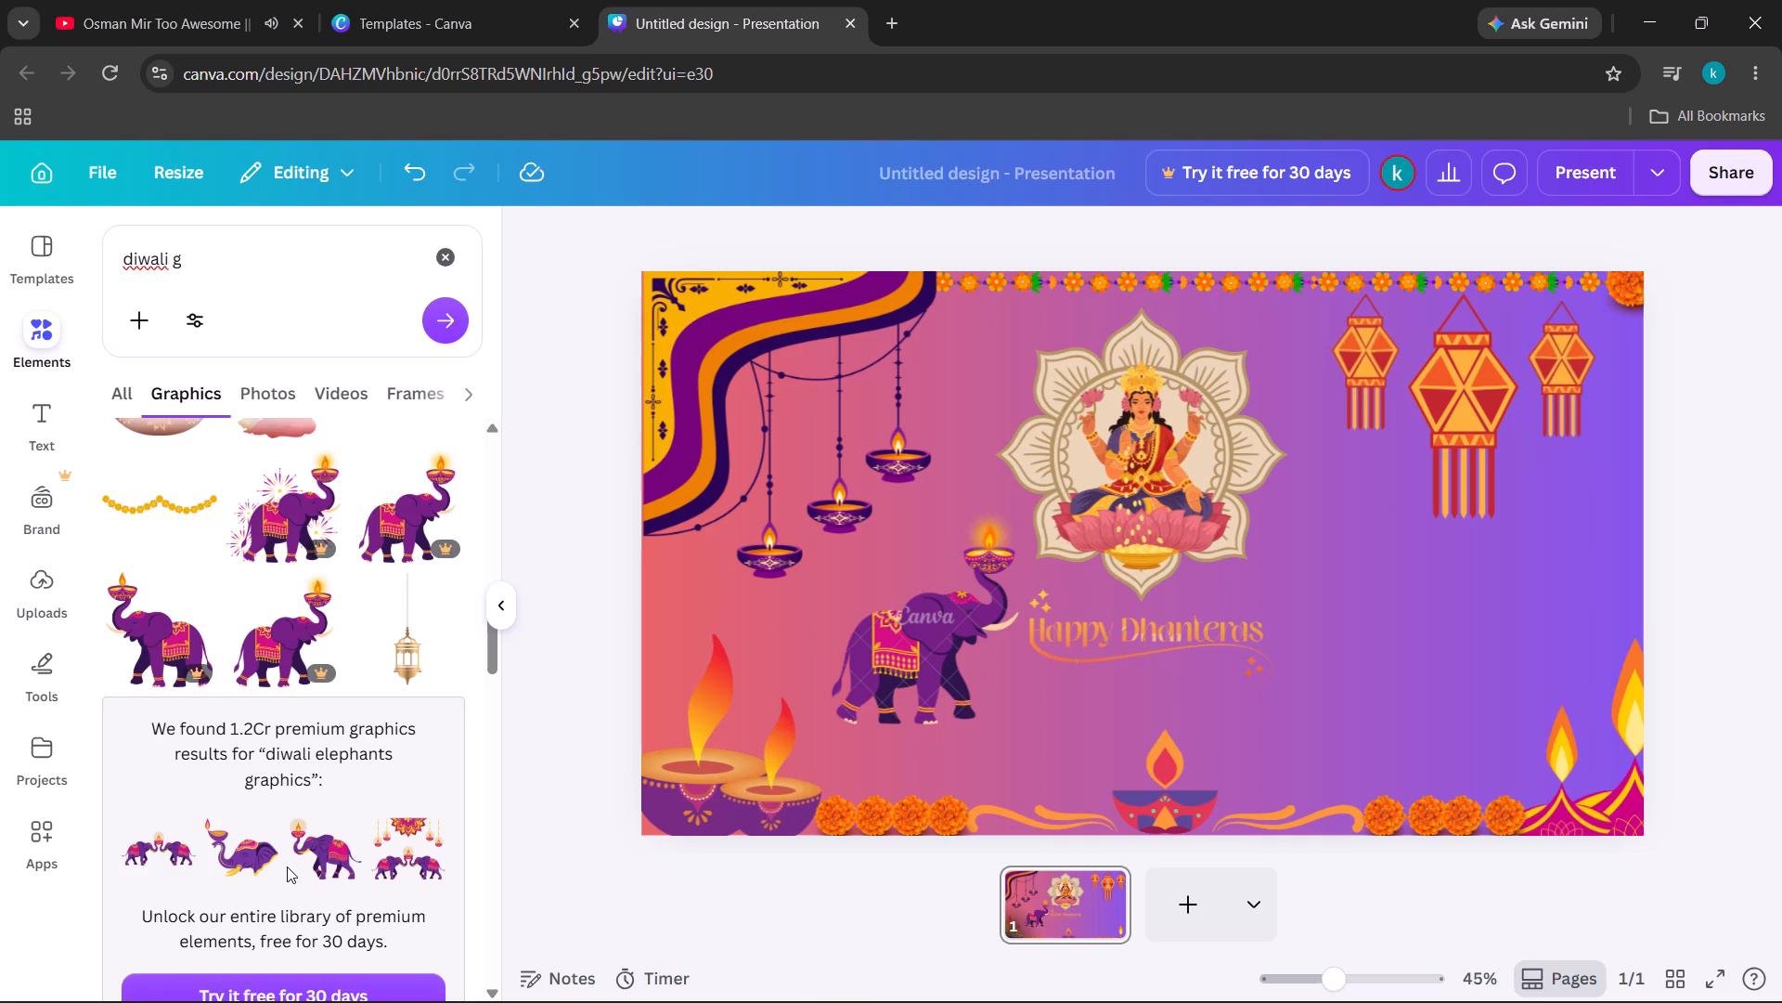
pyautogui.scroll(-5, 287, 866)
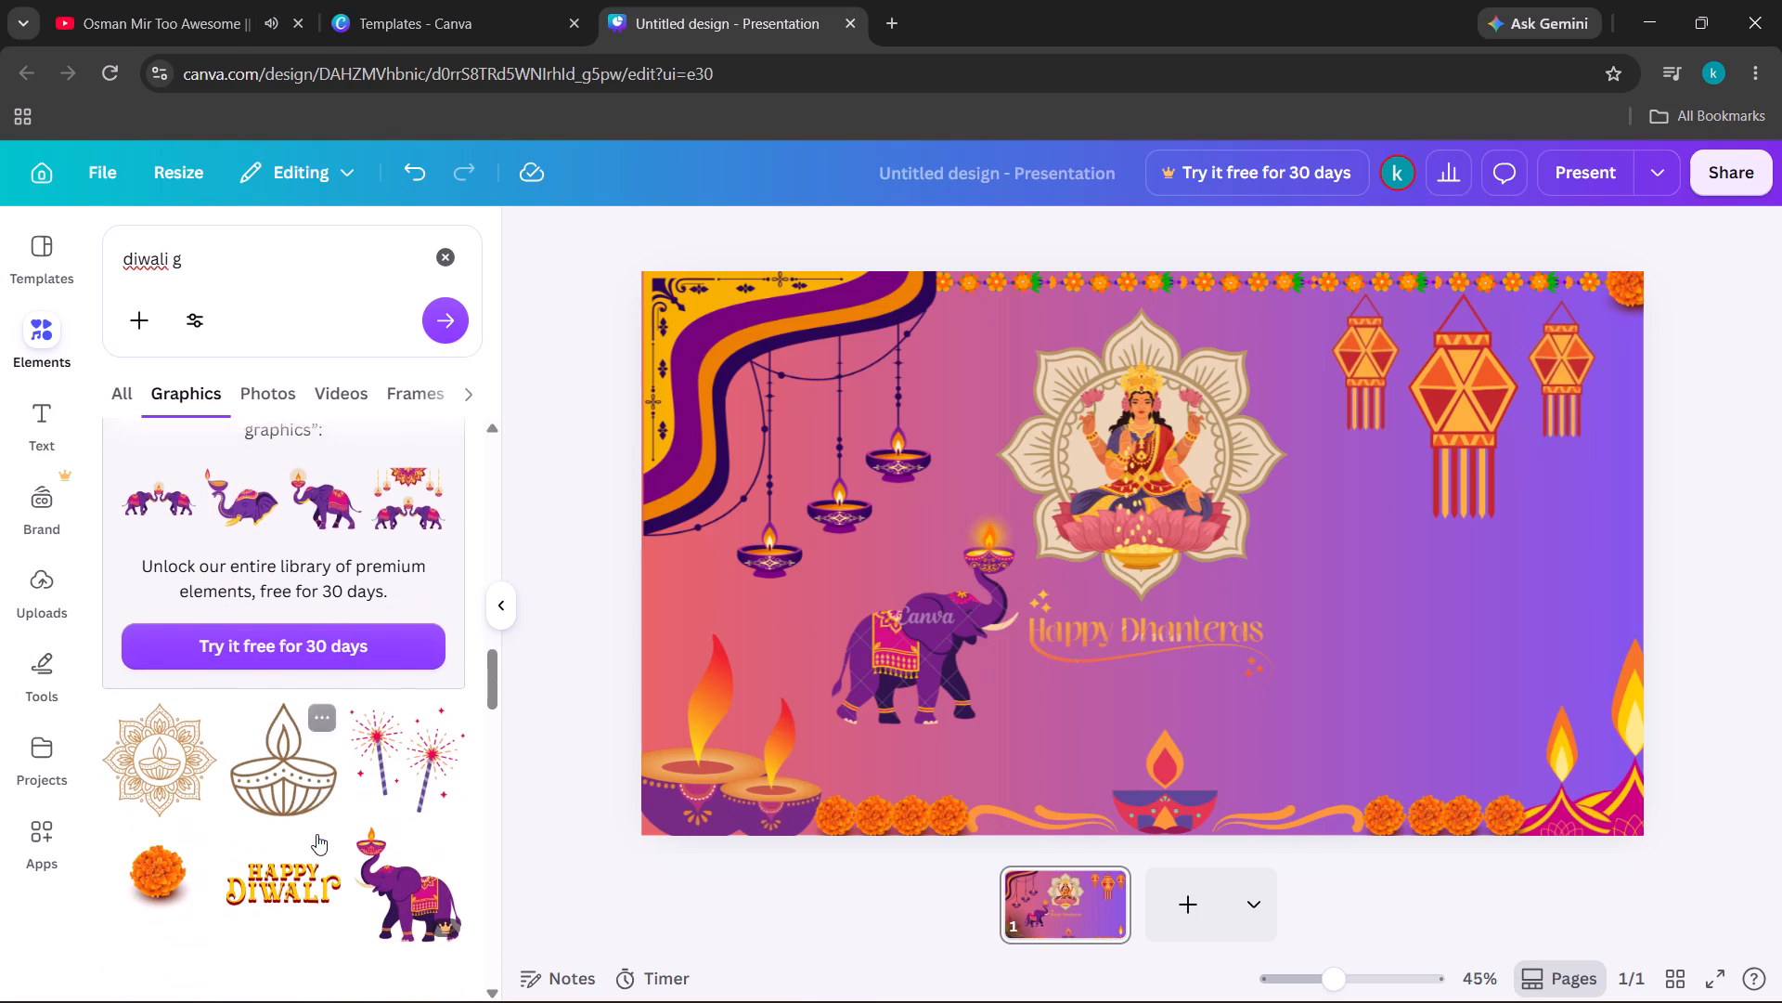
pyautogui.scroll(-1, 316, 834)
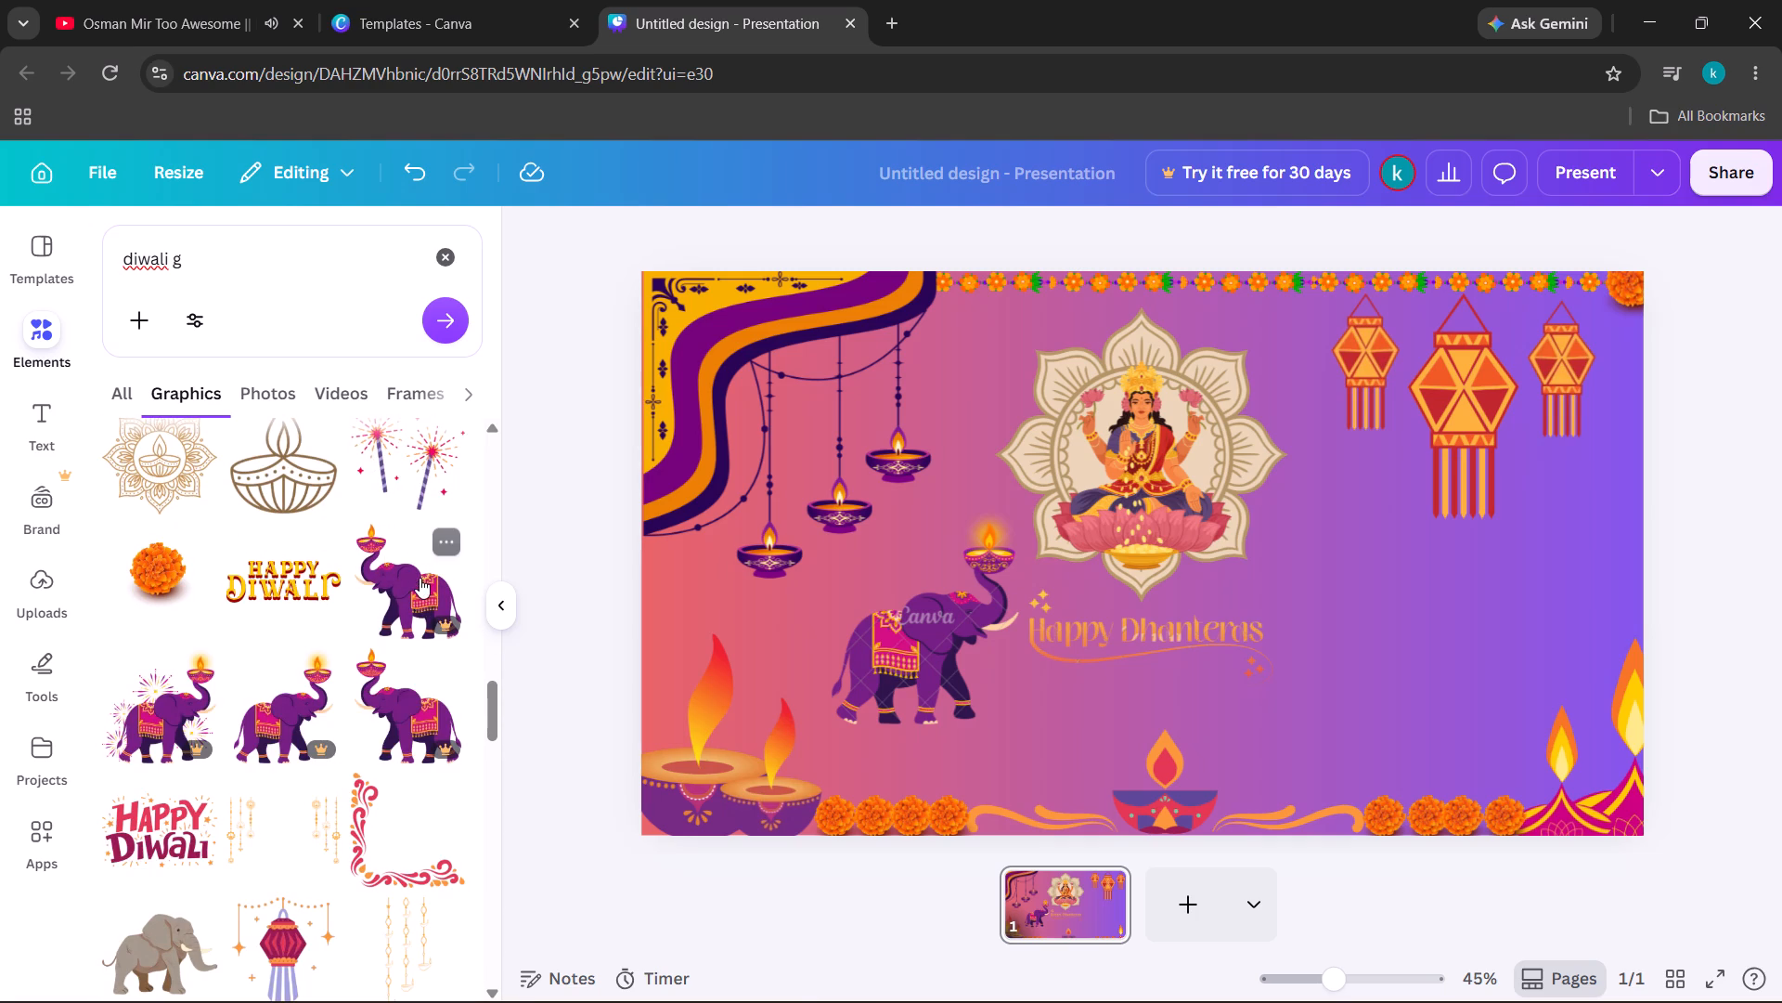
pyautogui.click(383, 710)
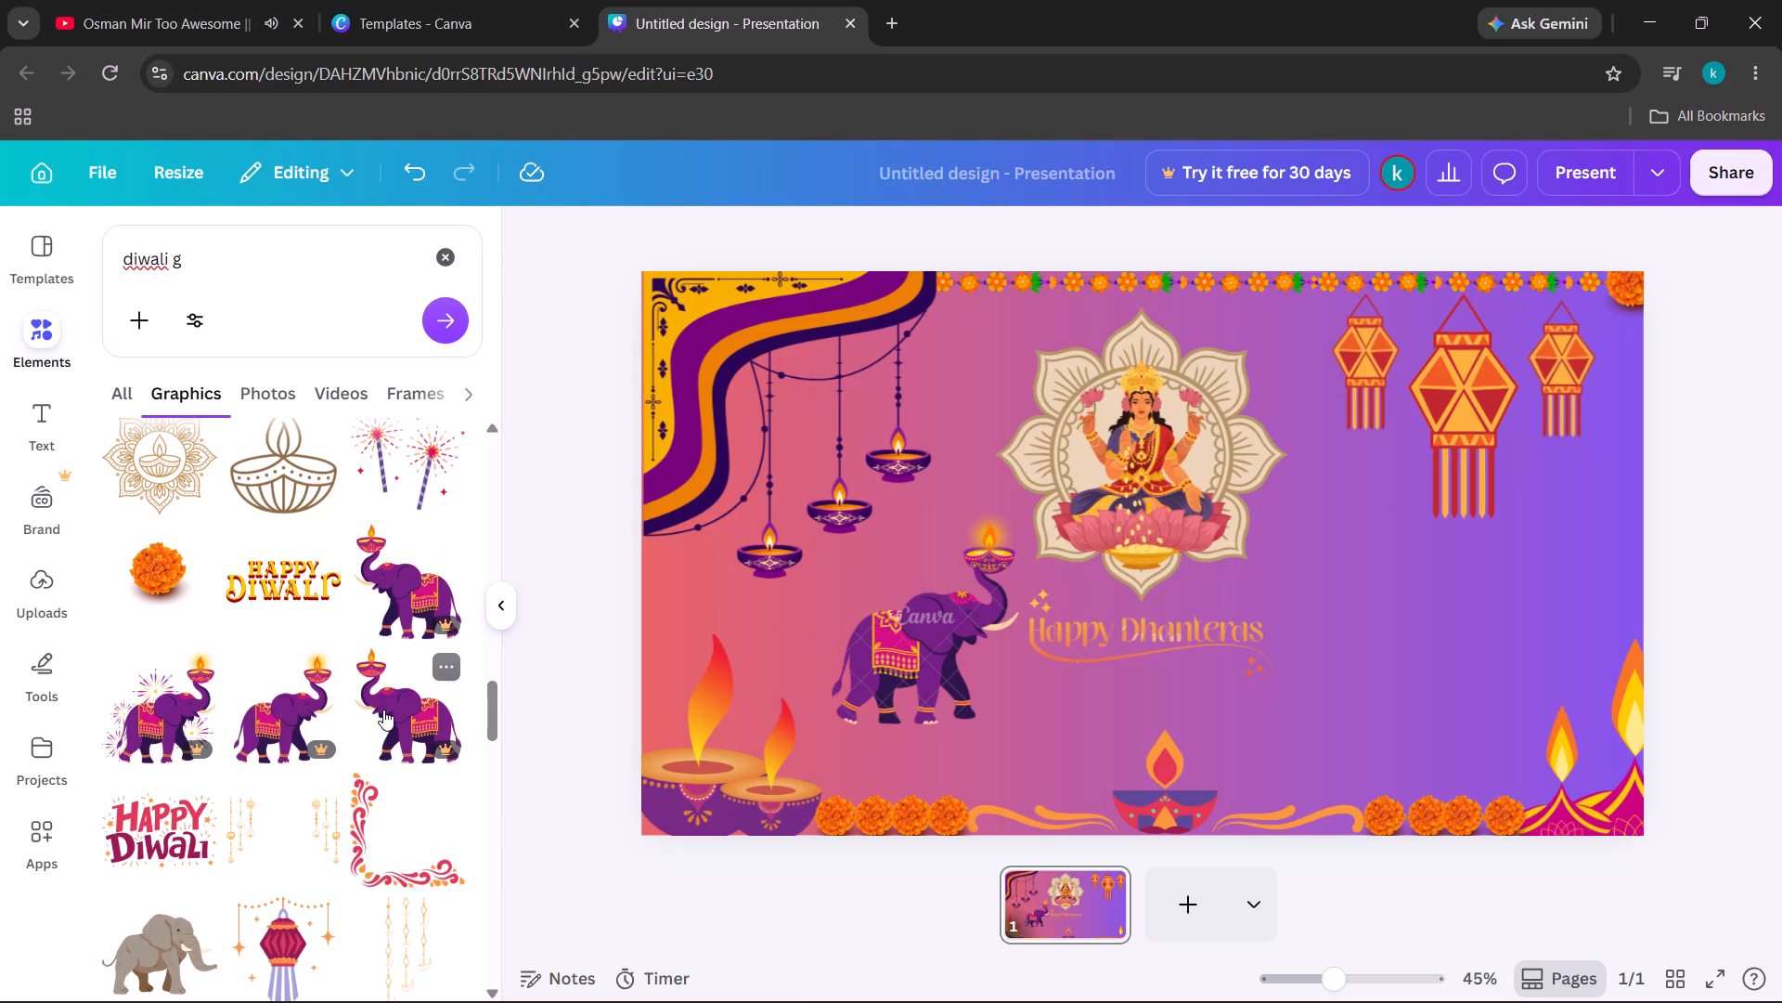
pyautogui.moveTo(1112, 543); pyautogui.dragTo(1112, 544)
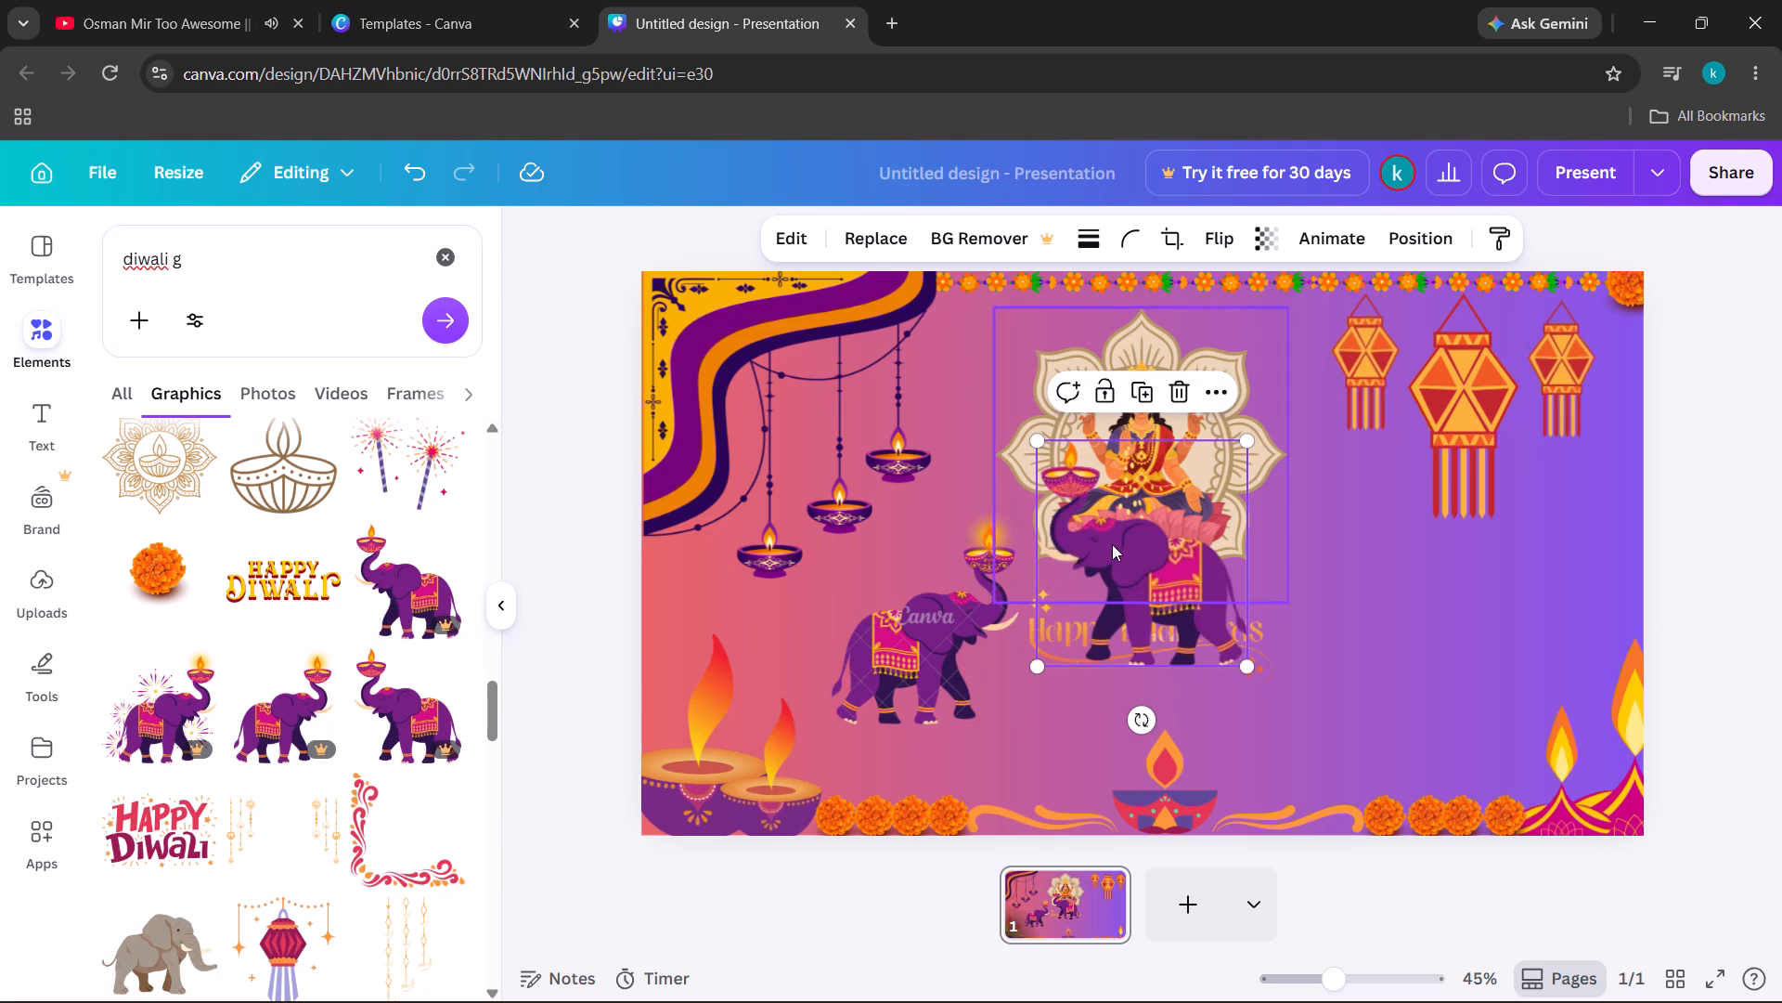
pyautogui.moveTo(1112, 544); pyautogui.dragTo(1338, 600)
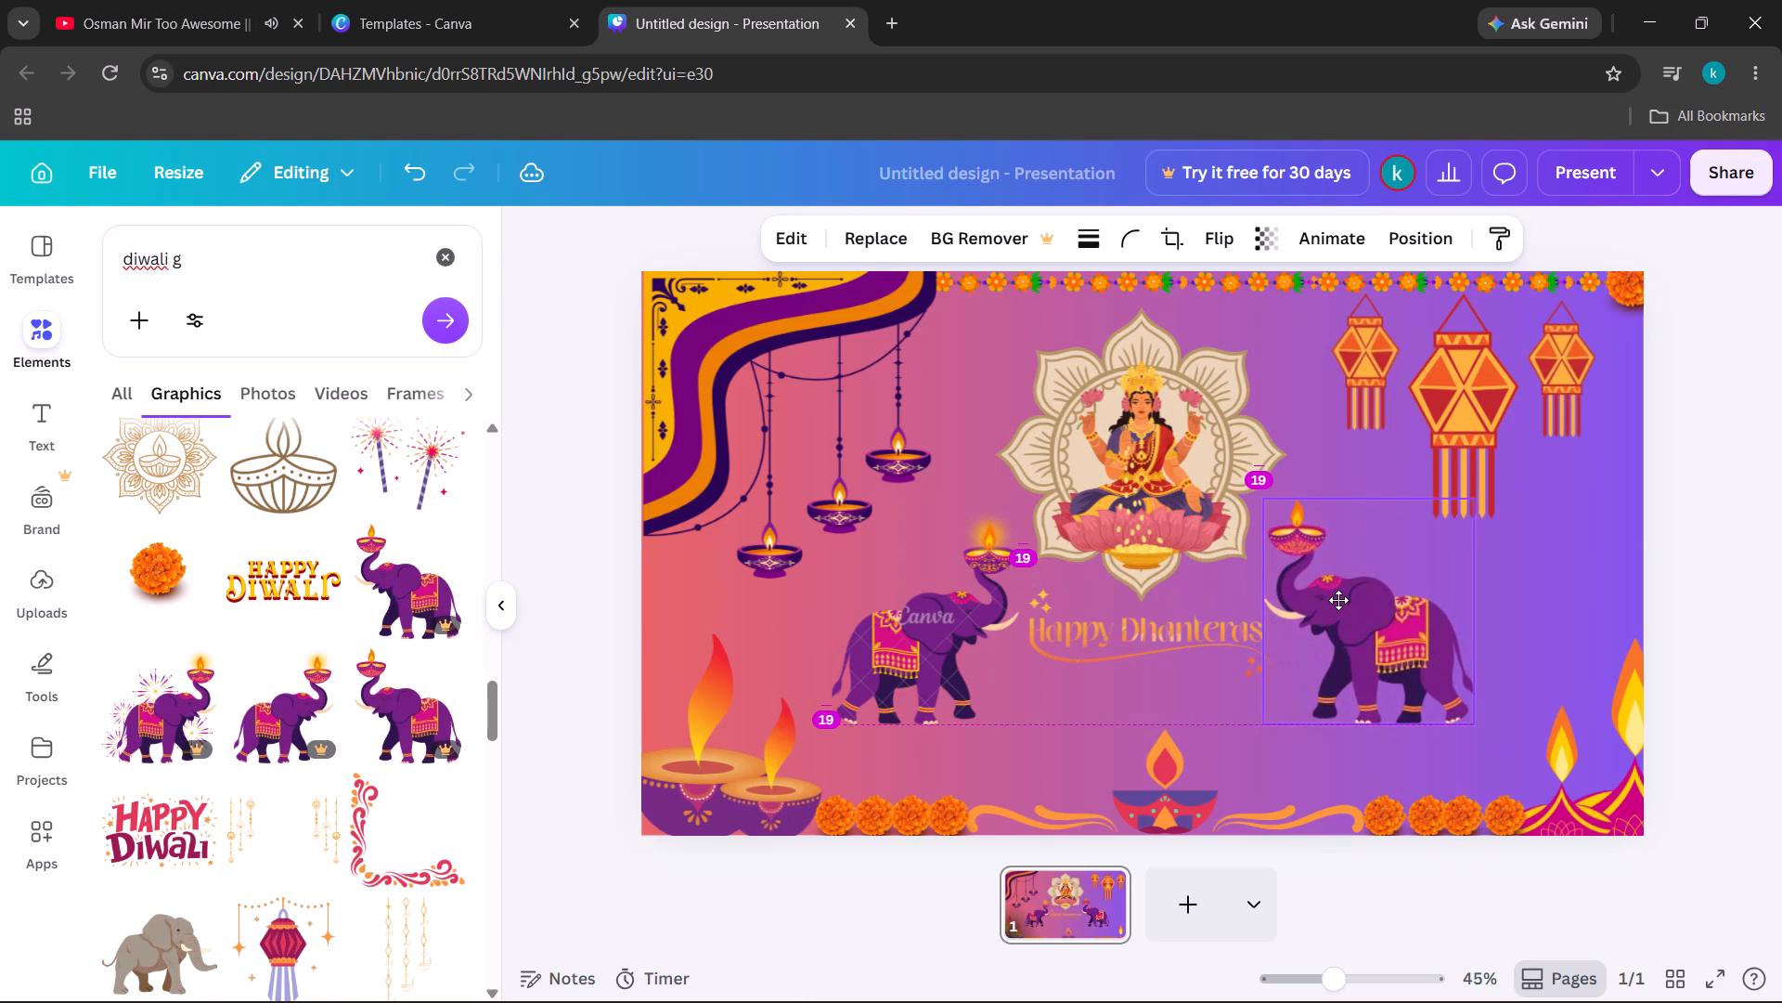
pyautogui.moveTo(1338, 600); pyautogui.dragTo(1339, 609)
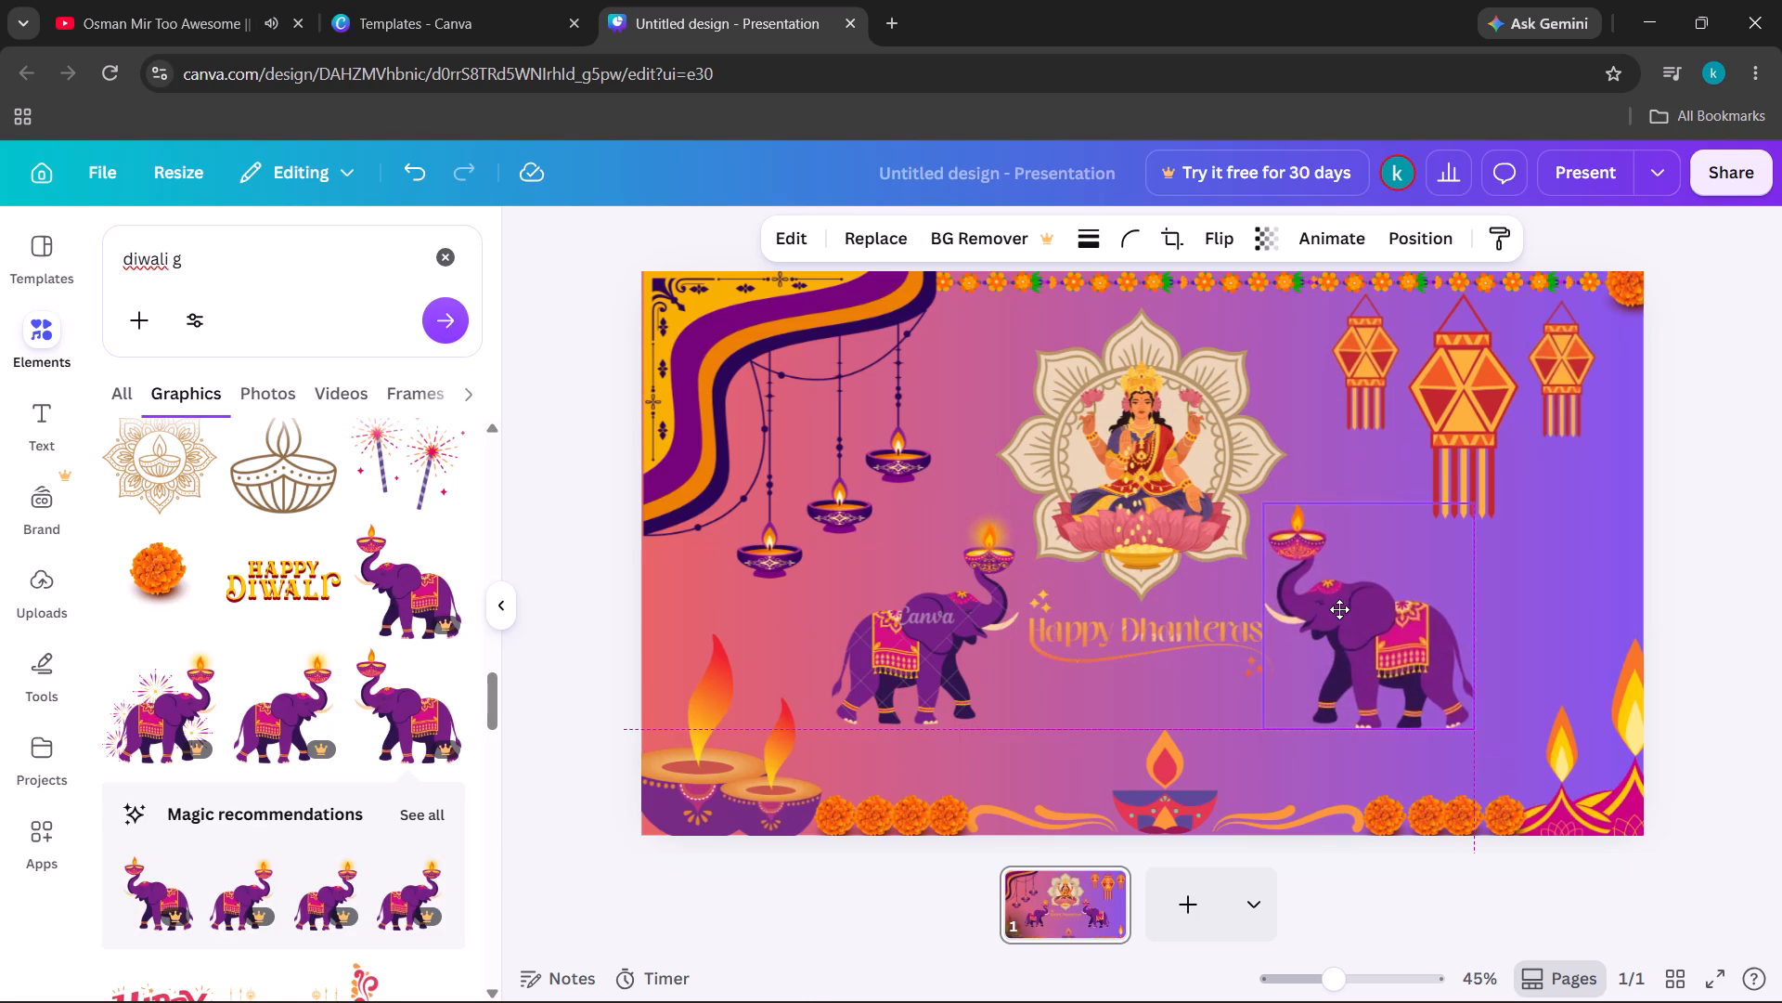
pyautogui.moveTo(1339, 609); pyautogui.dragTo(1333, 609)
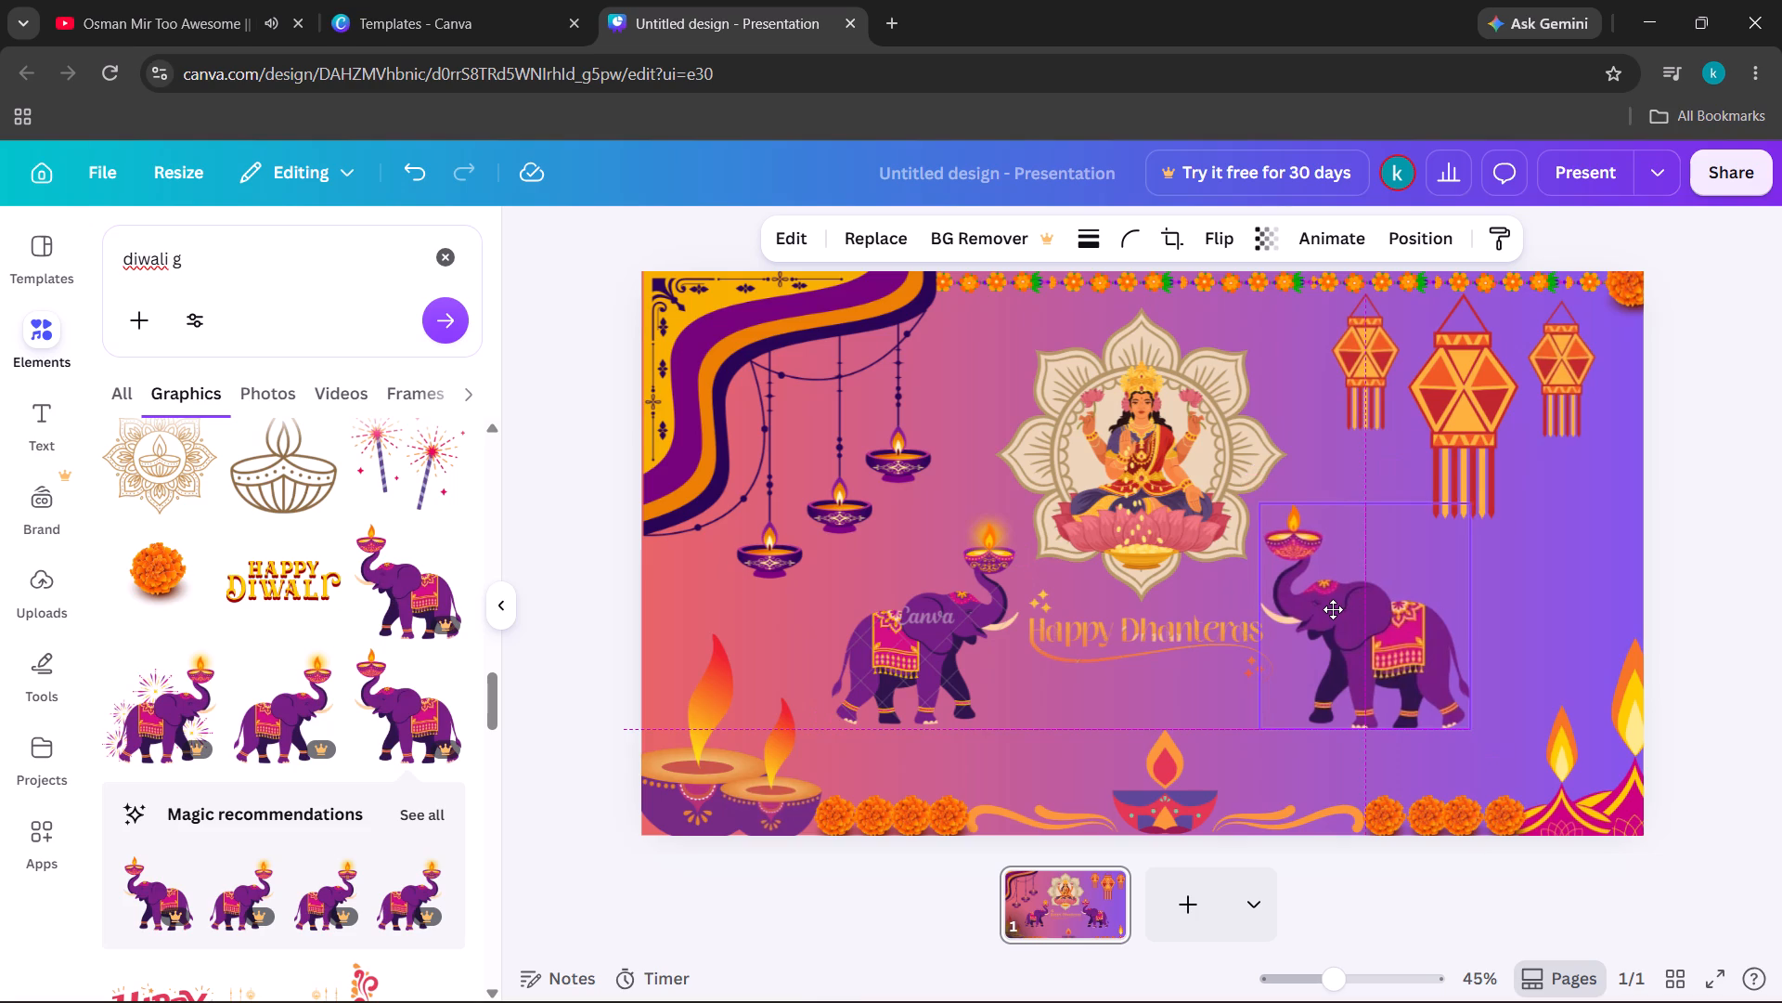
pyautogui.moveTo(1333, 609); pyautogui.dragTo(1329, 609)
pyautogui.click(1564, 584)
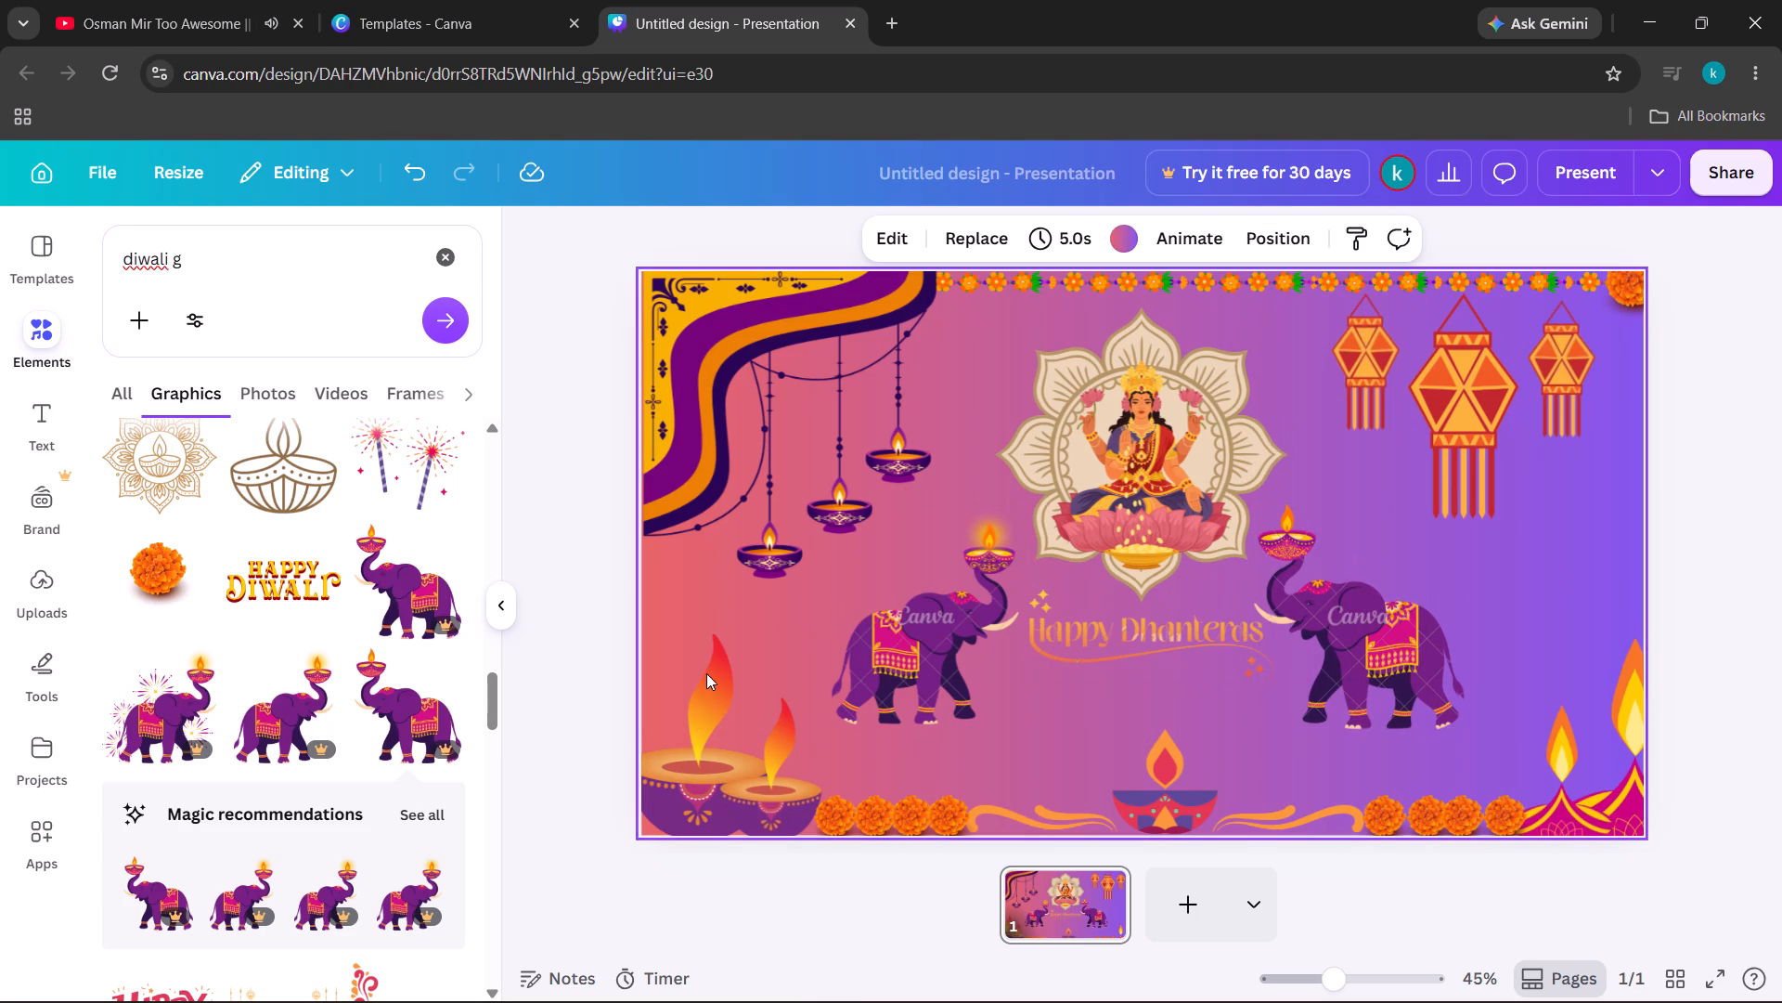
# Browse the existing Diwali graphics results for further decorations to add to the page.
pyautogui.scroll(-3, 339, 809)
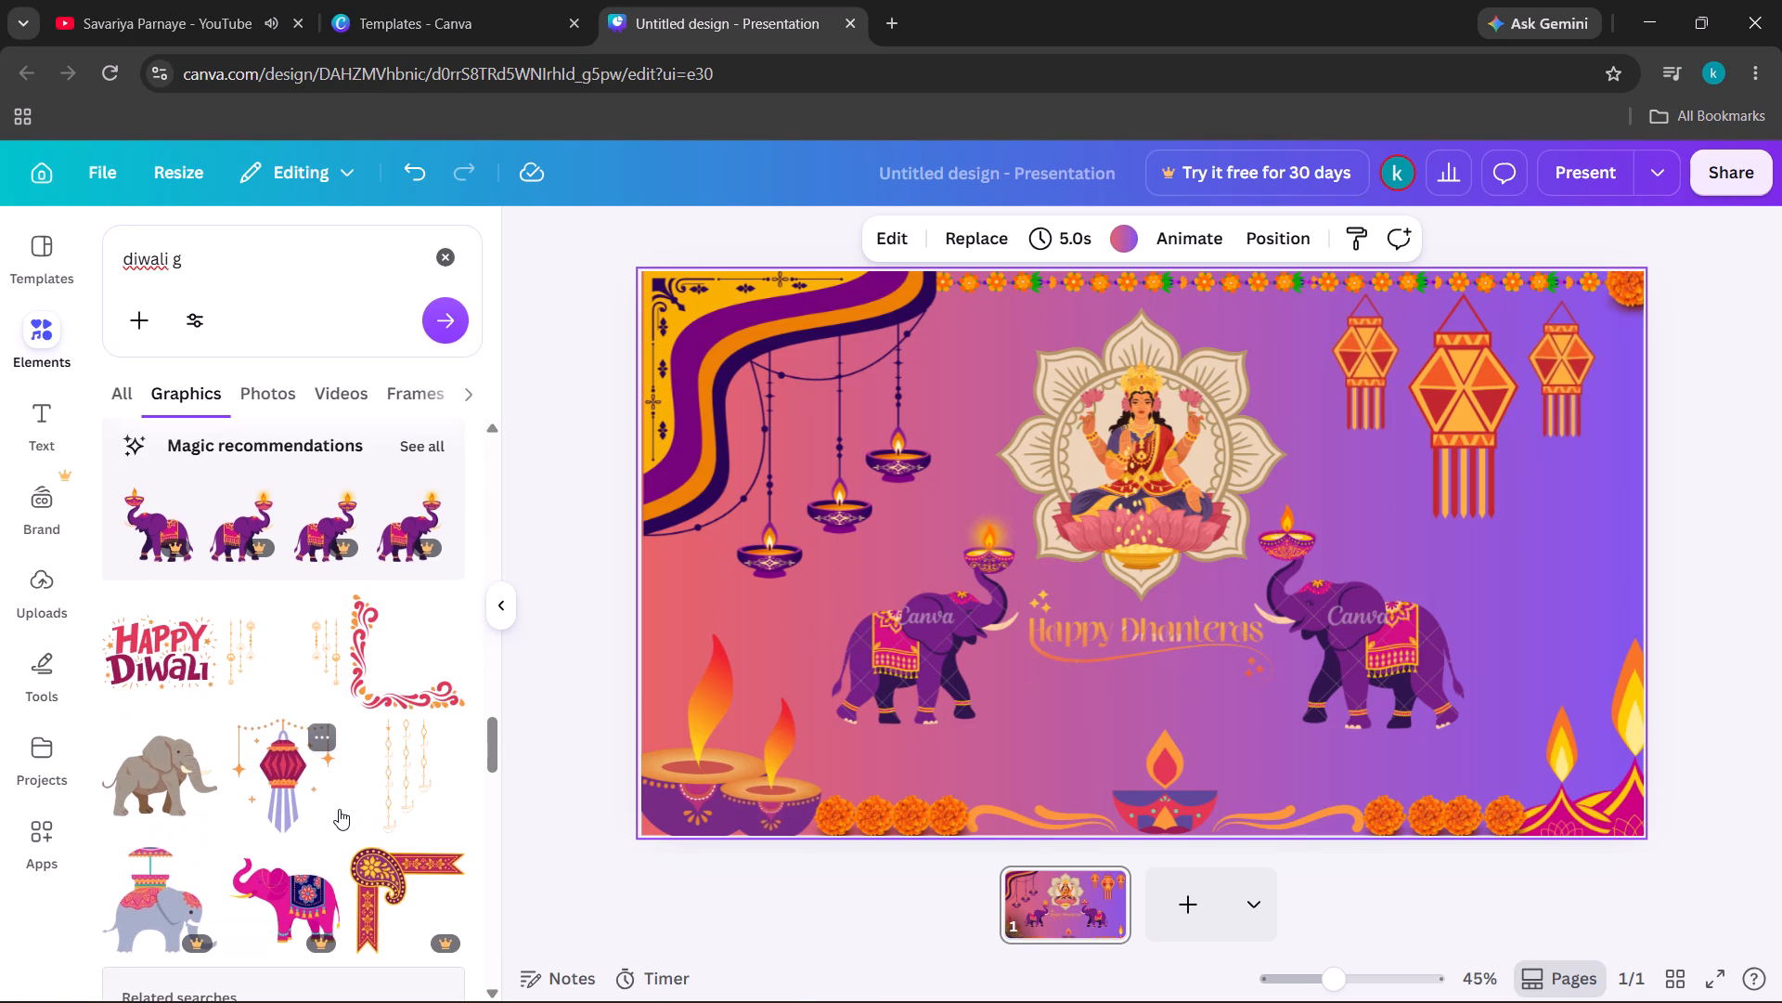
pyautogui.scroll(-5, 339, 809)
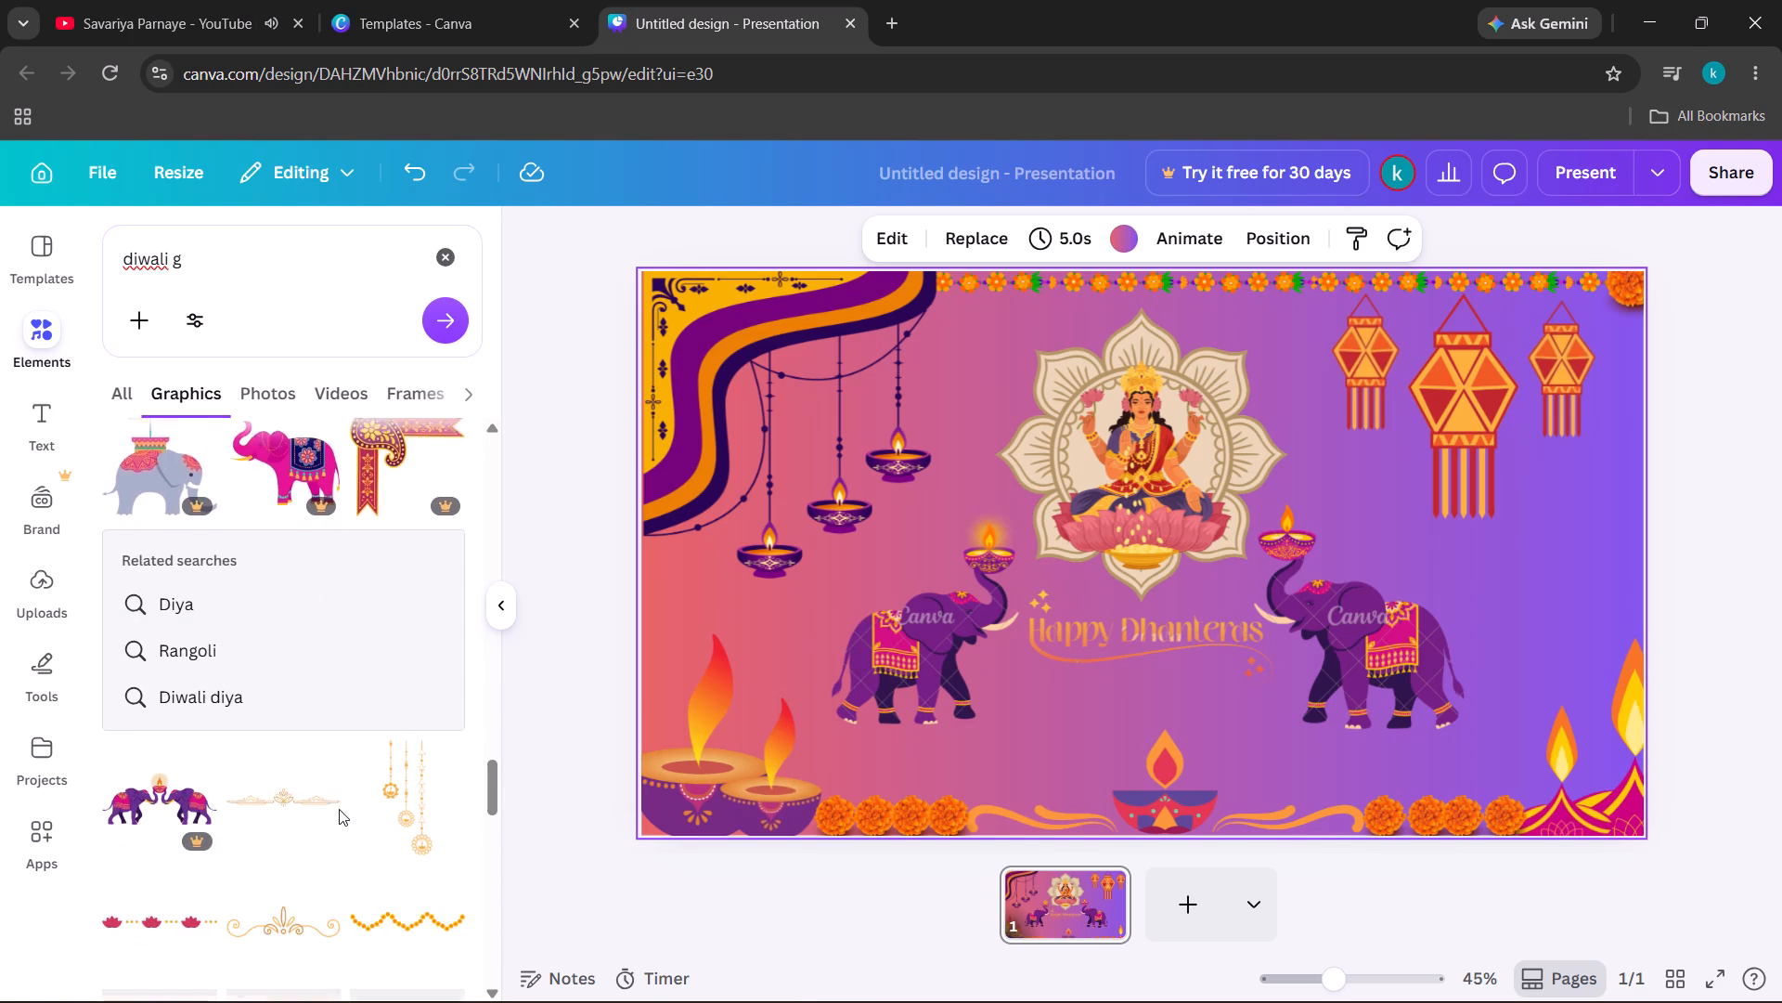
pyautogui.scroll(-3, 339, 809)
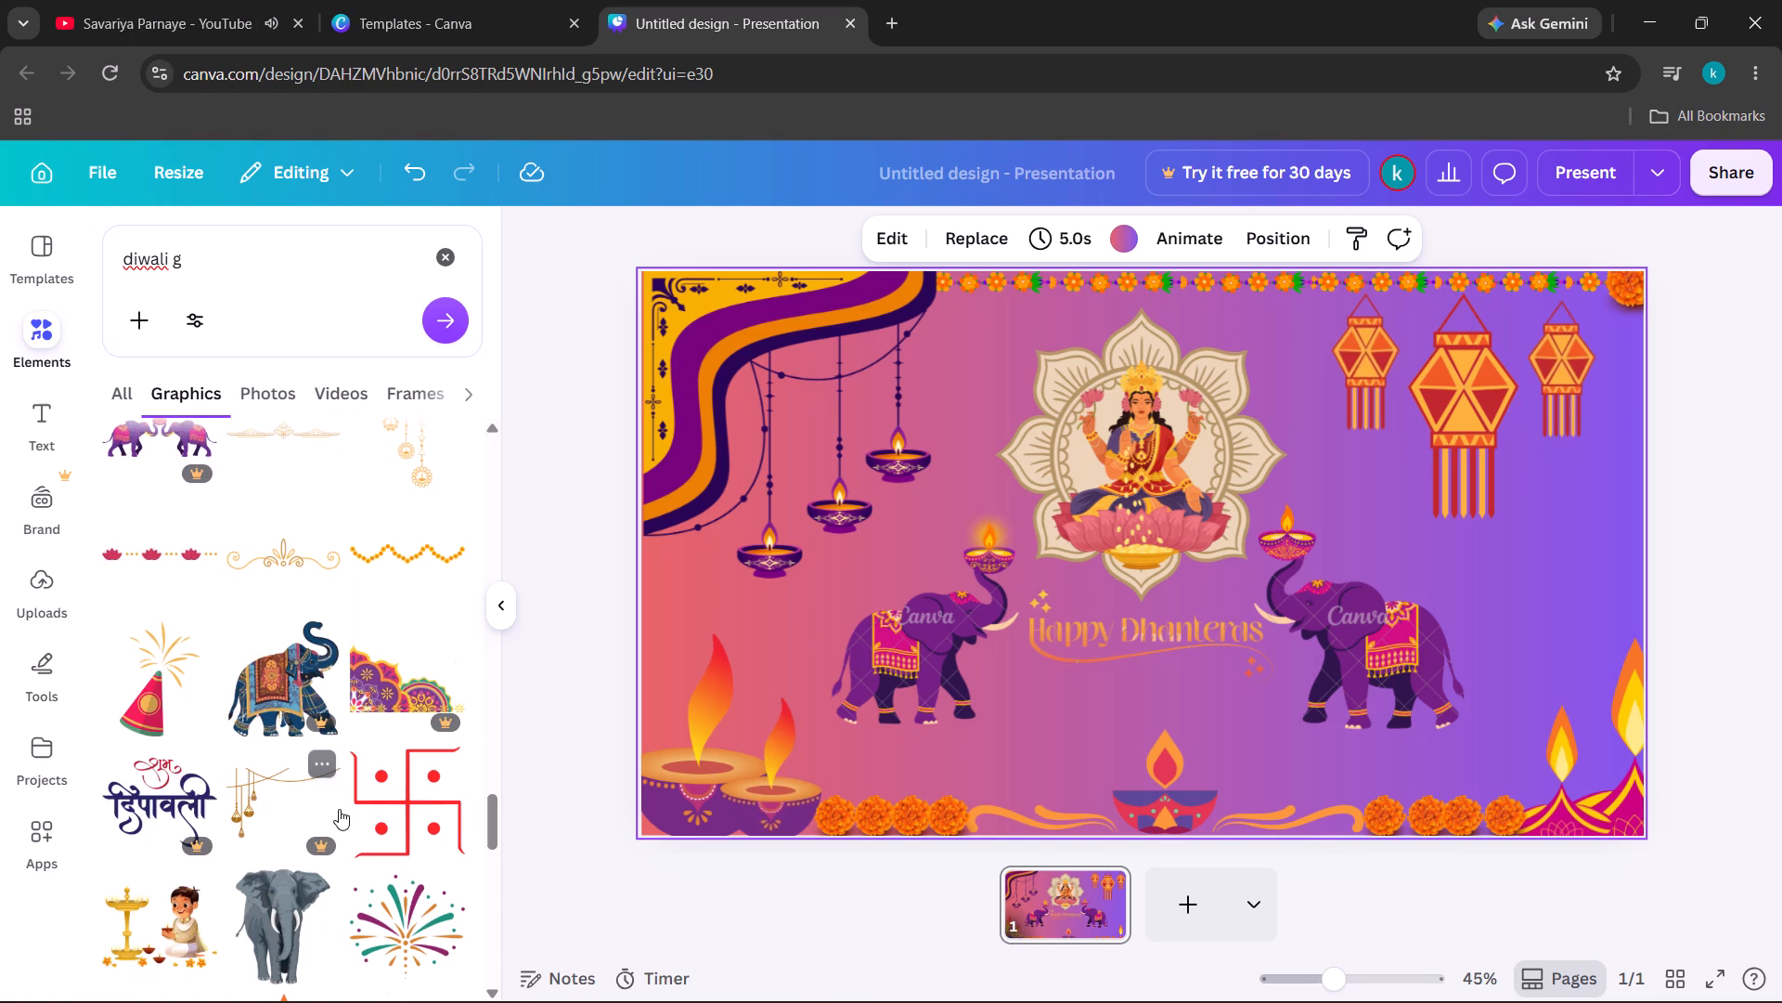
pyautogui.scroll(-1, 339, 809)
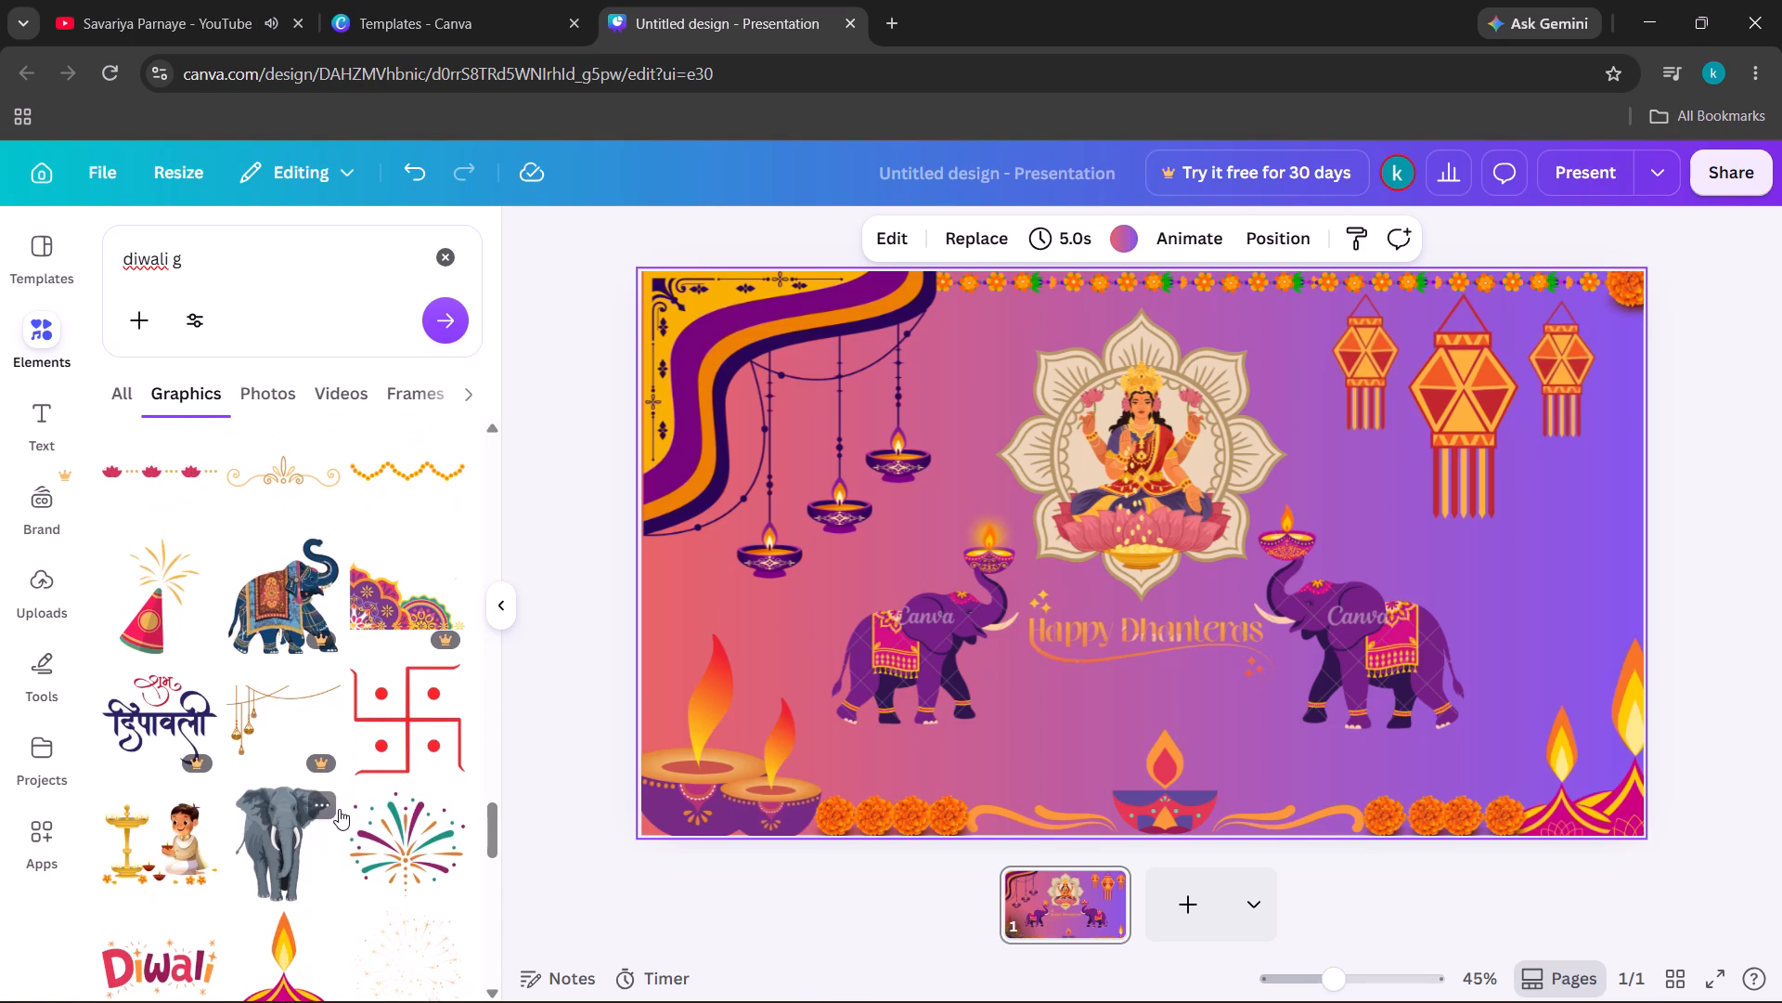
pyautogui.scroll(-5, 339, 809)
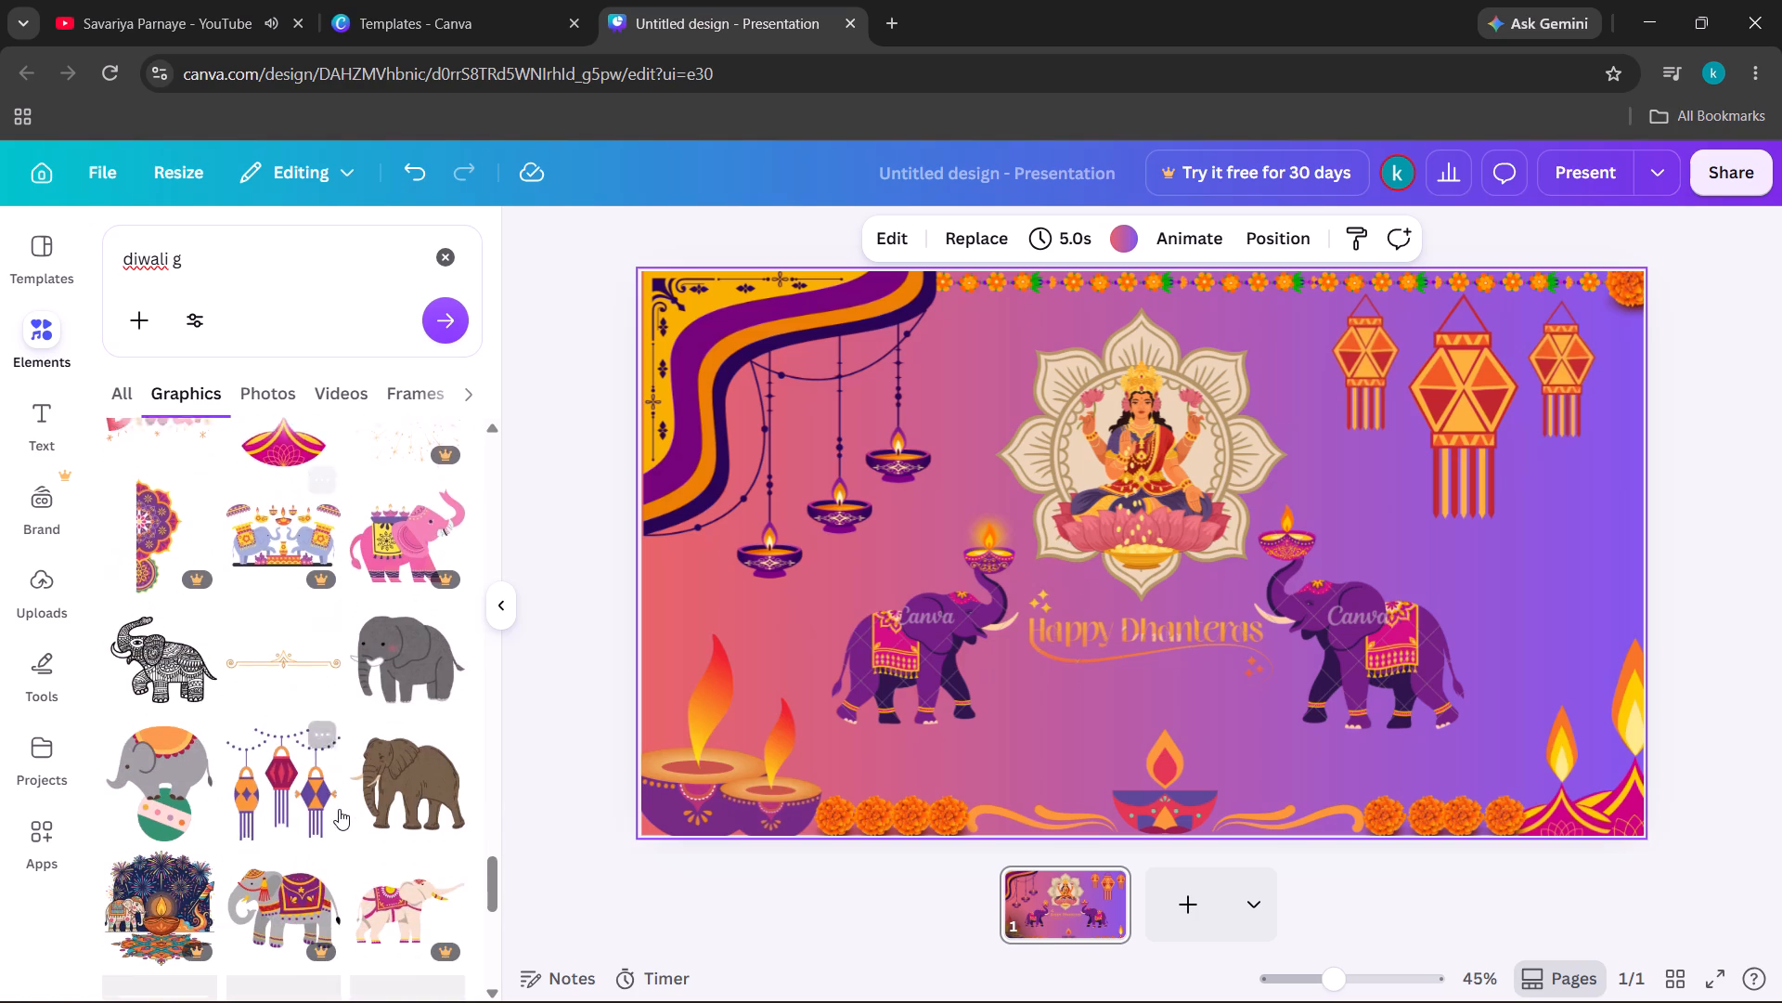
pyautogui.scroll(-3, 339, 809)
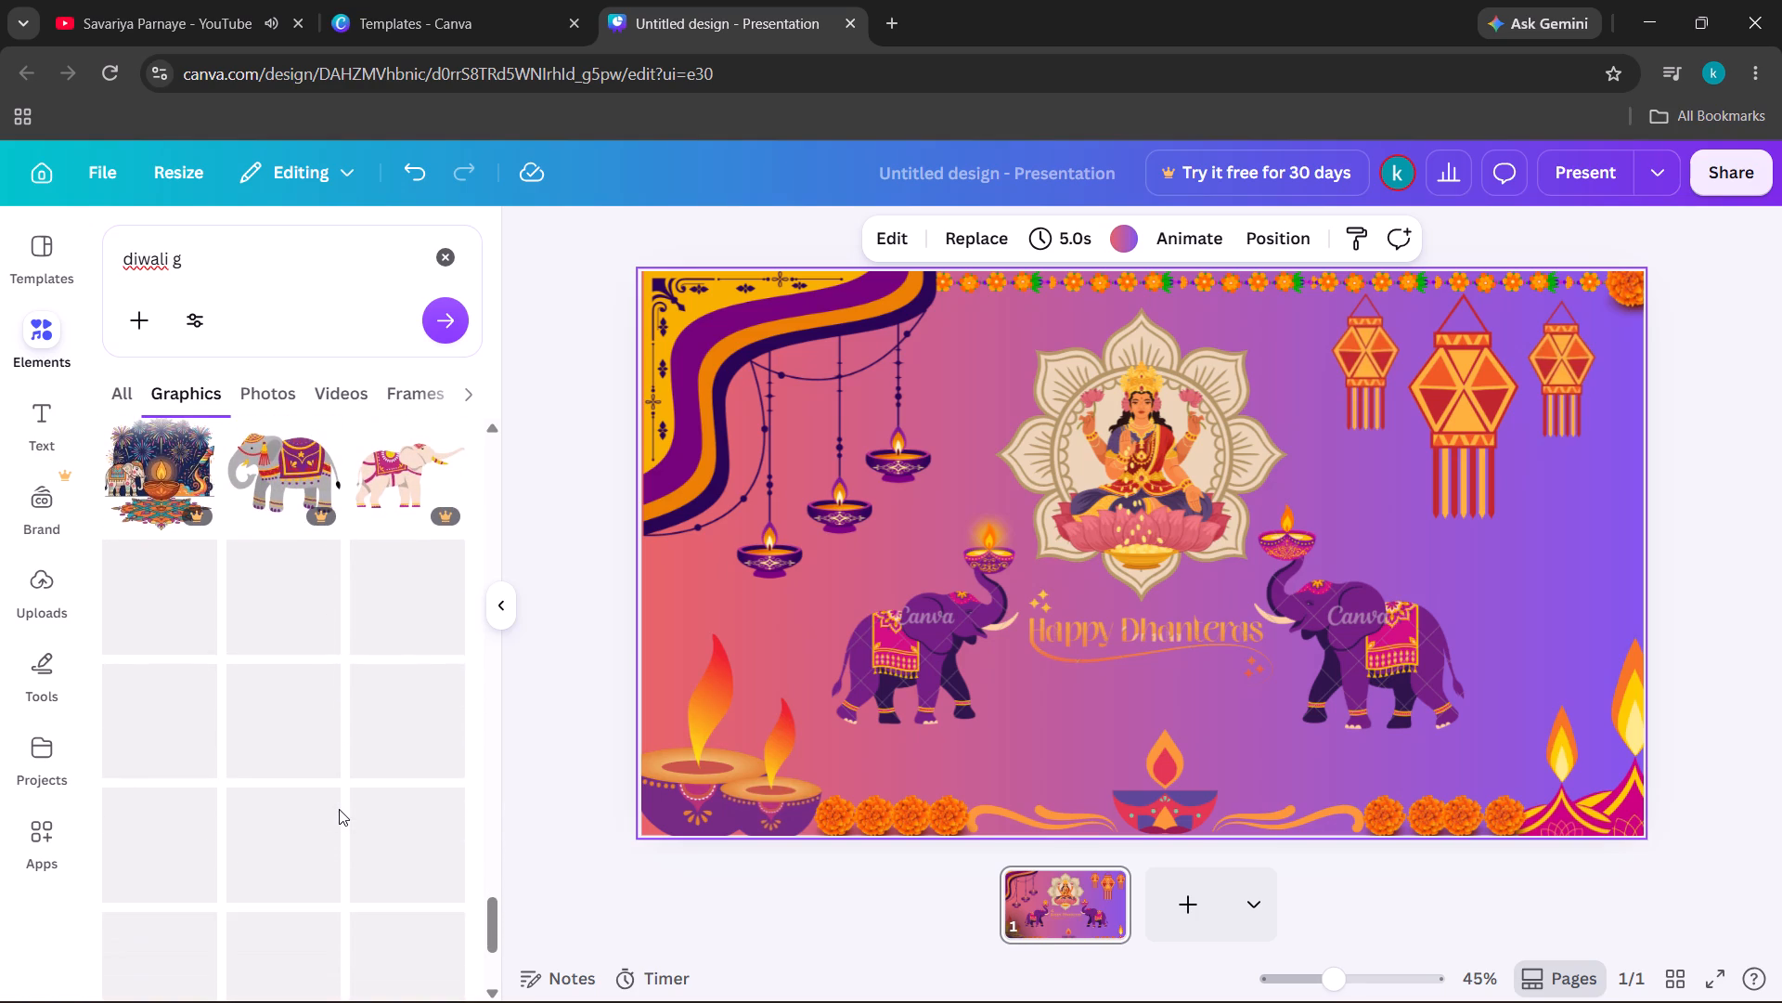
pyautogui.scroll(-3, 339, 809)
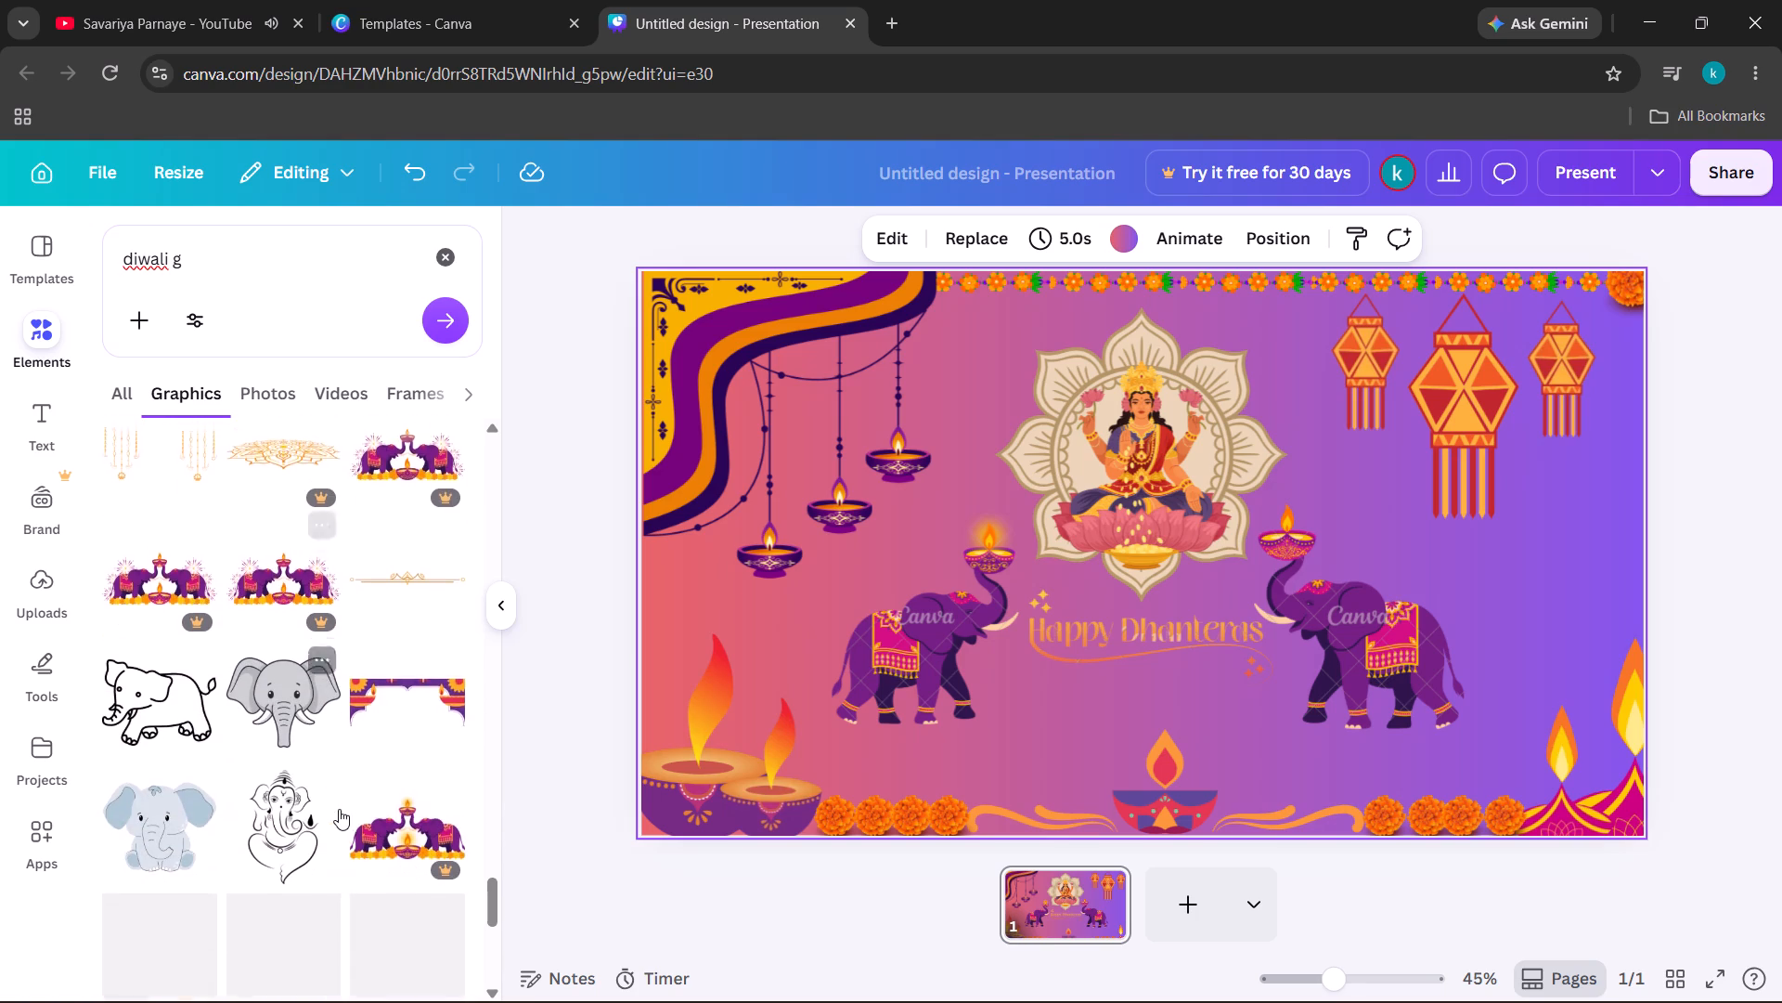
pyautogui.scroll(-6, 339, 809)
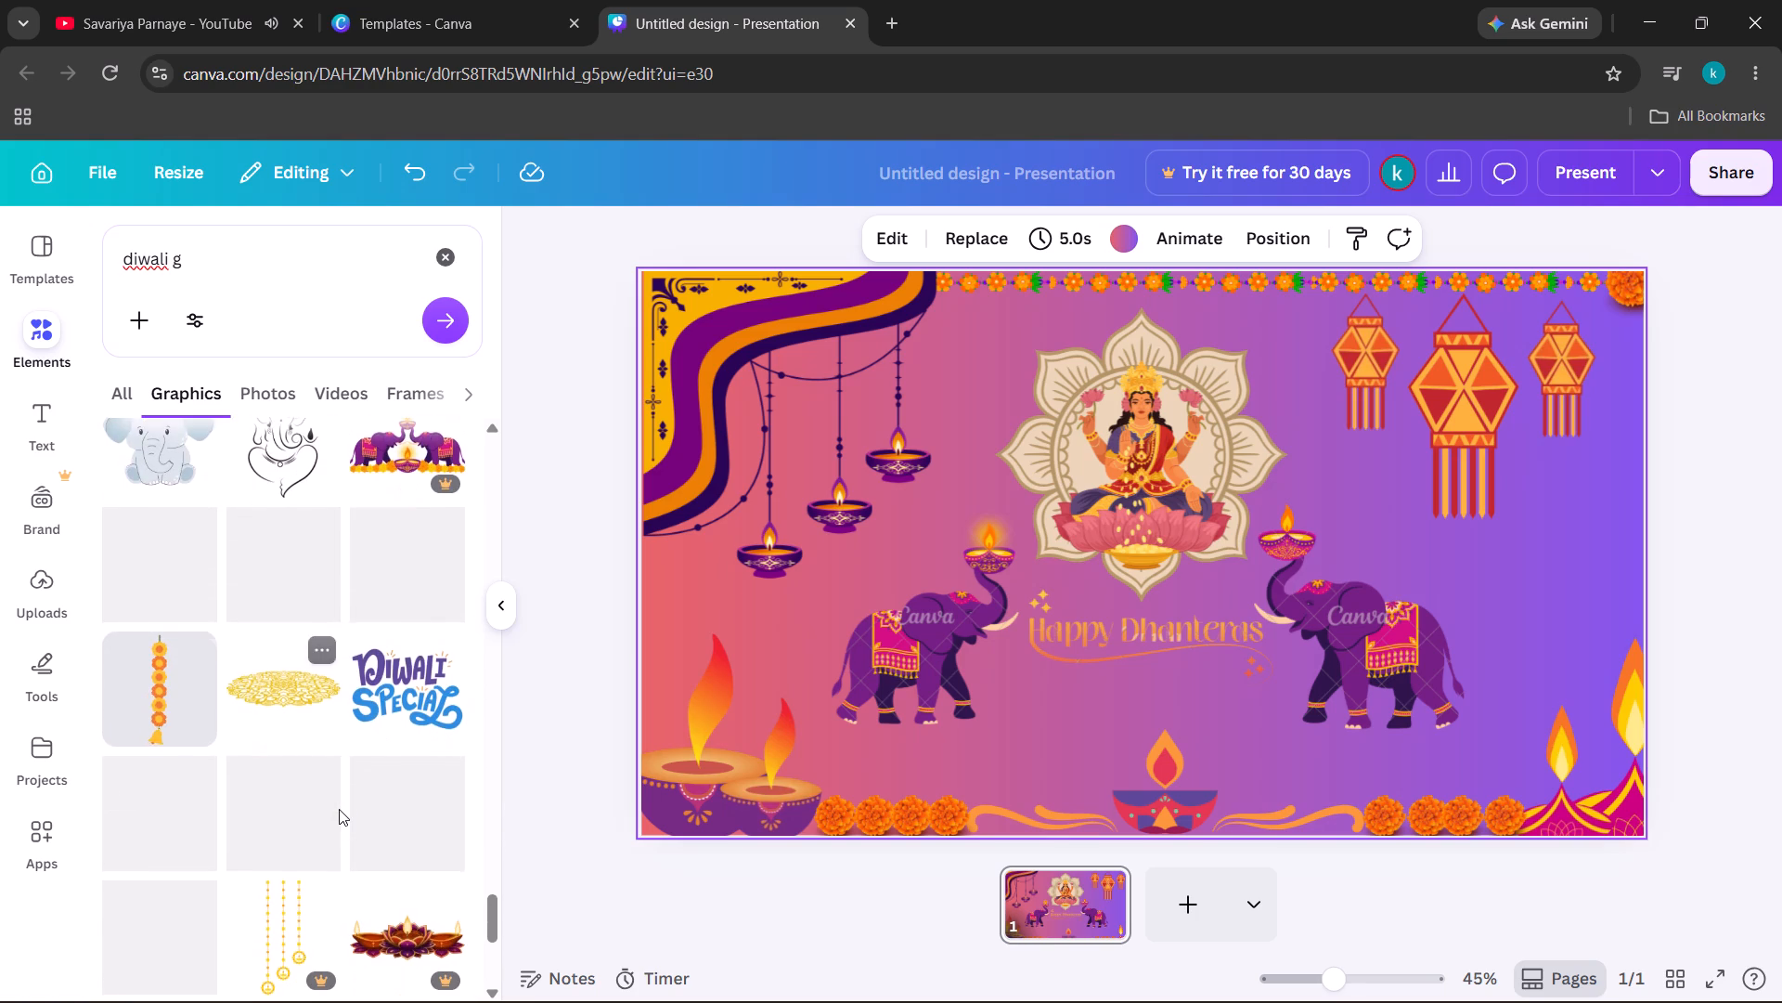
pyautogui.scroll(-3, 339, 809)
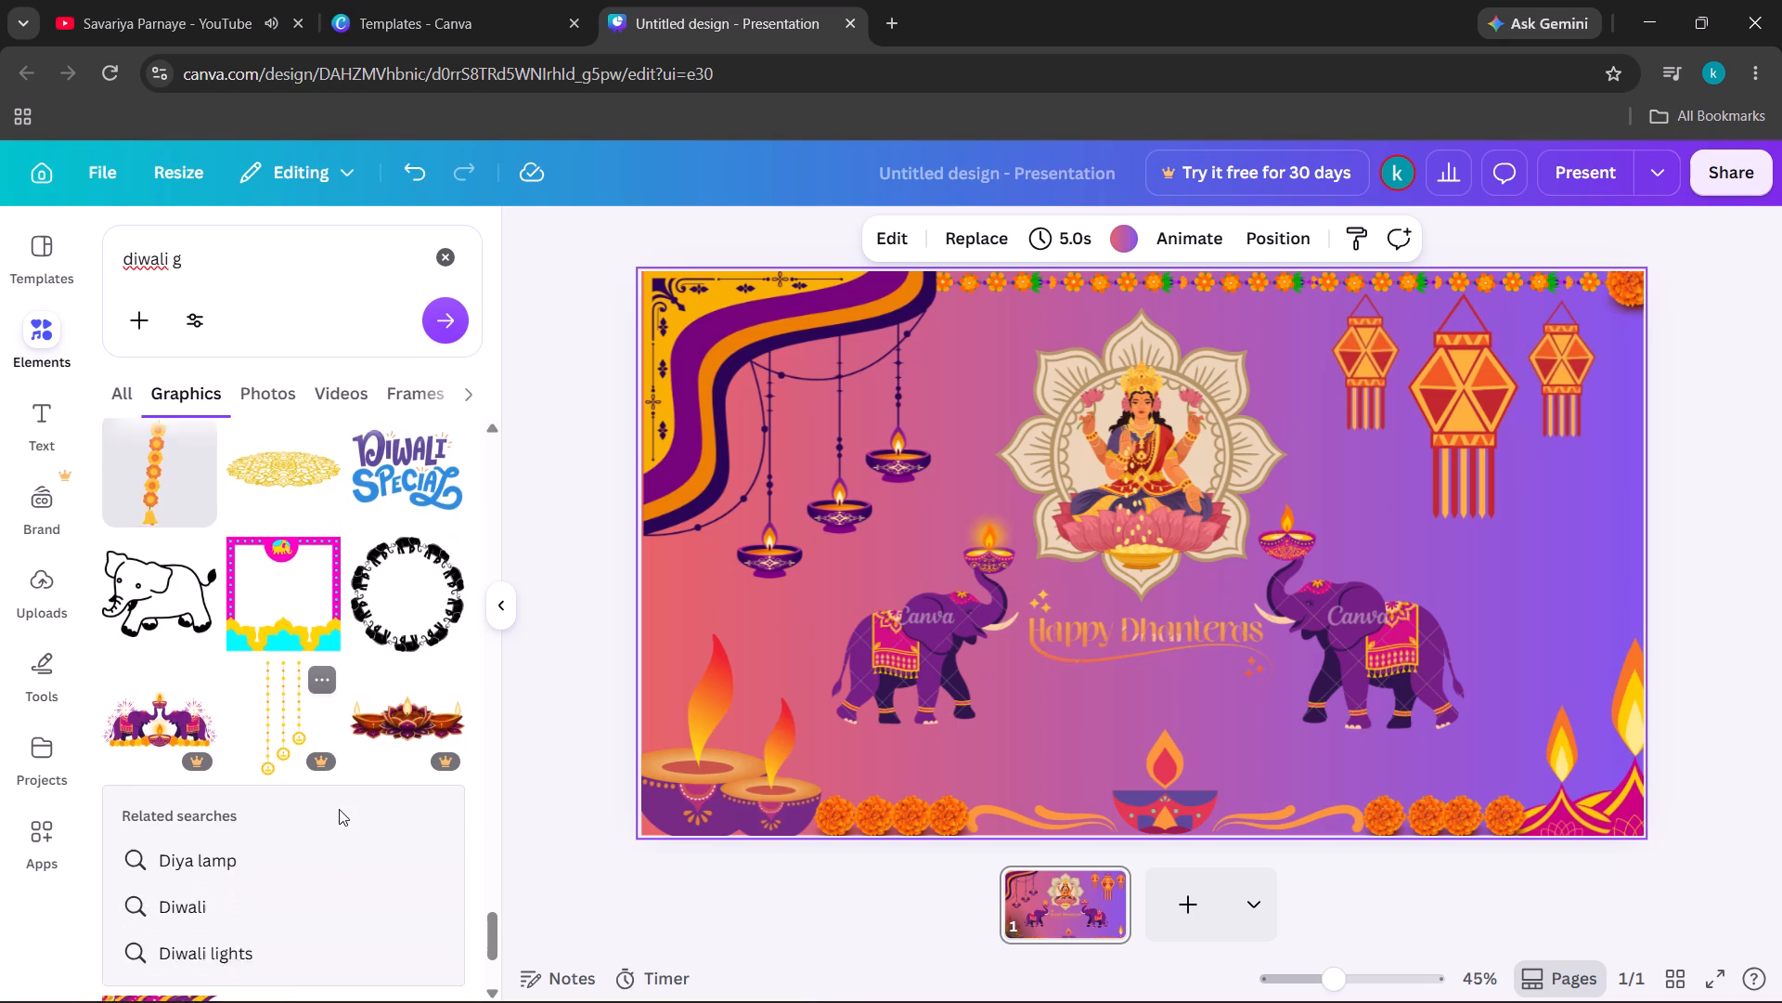
pyautogui.scroll(-5, 339, 809)
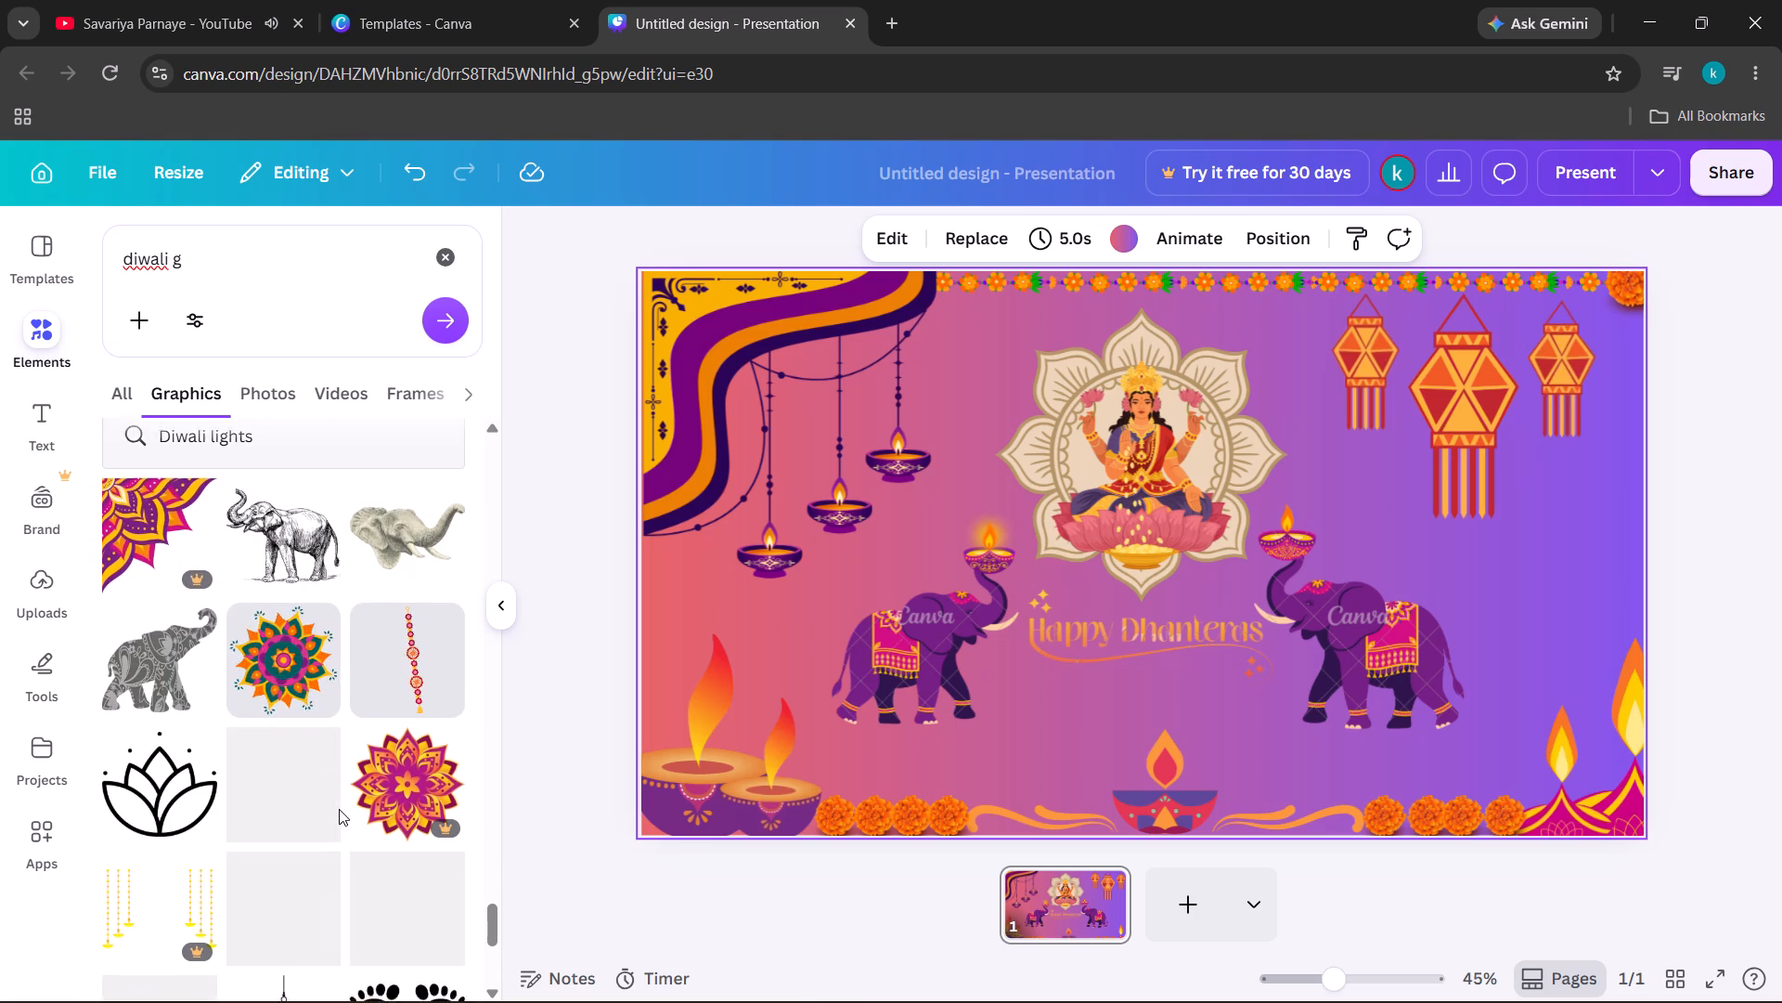
pyautogui.scroll(-3, 339, 809)
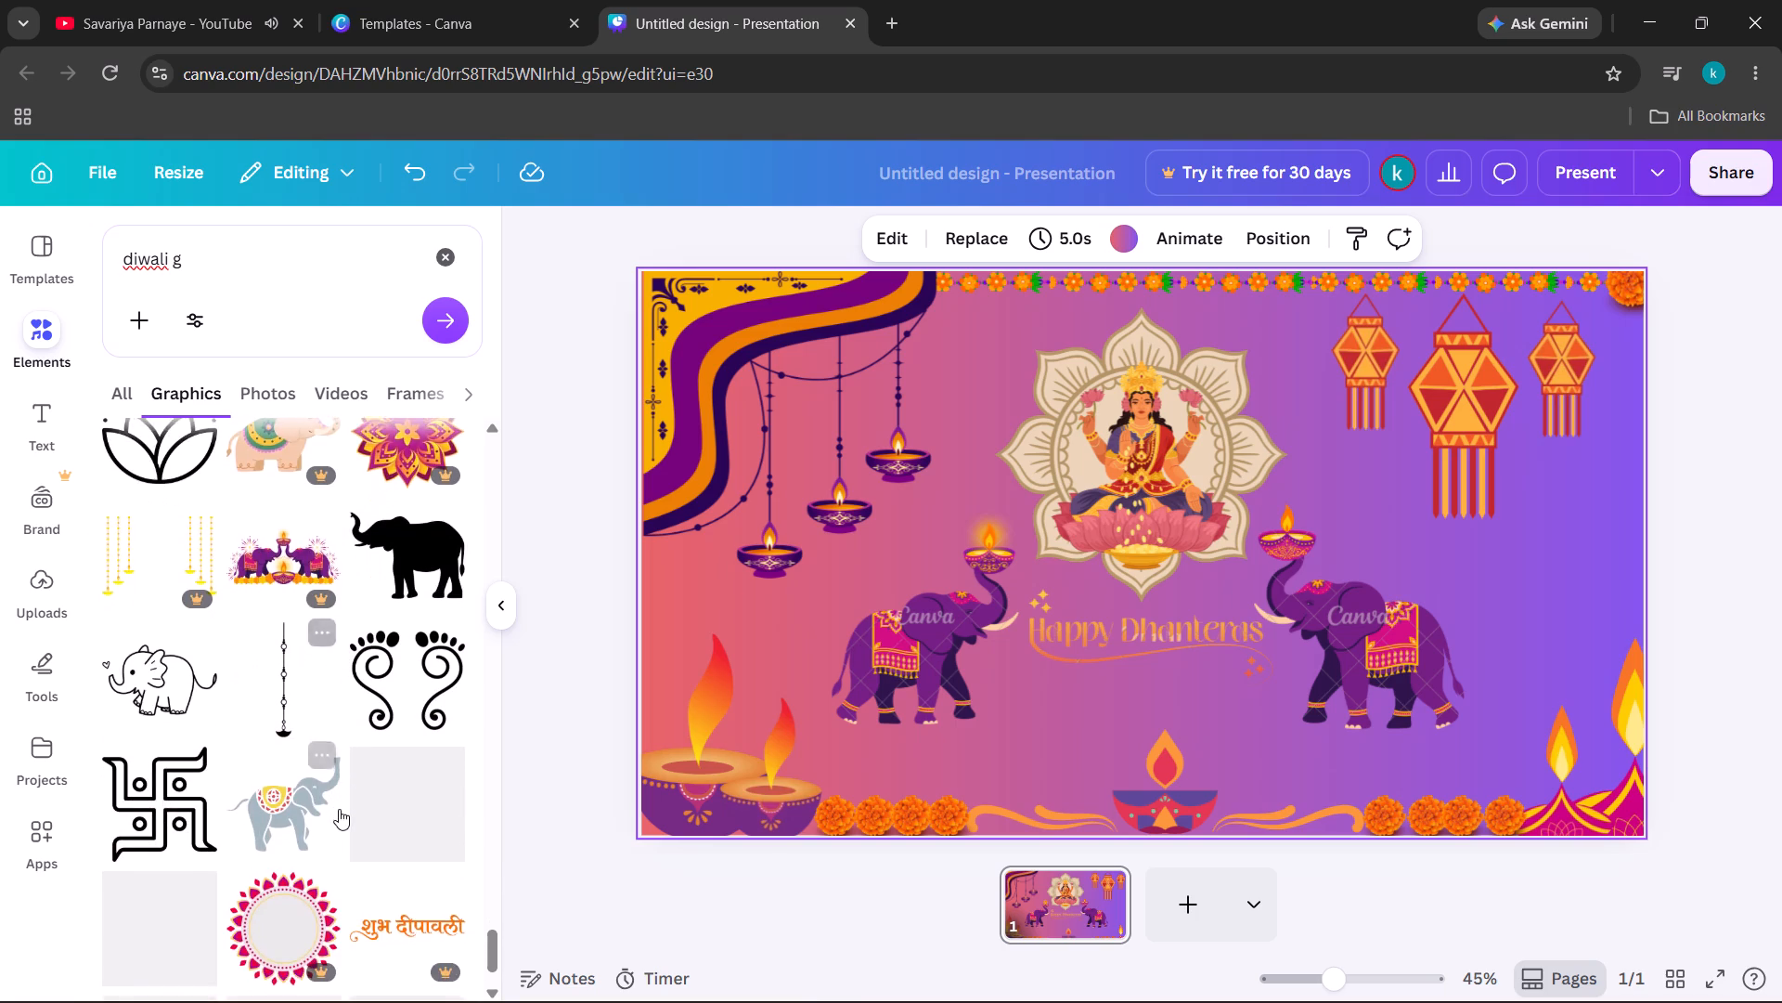
pyautogui.scroll(-3, 339, 809)
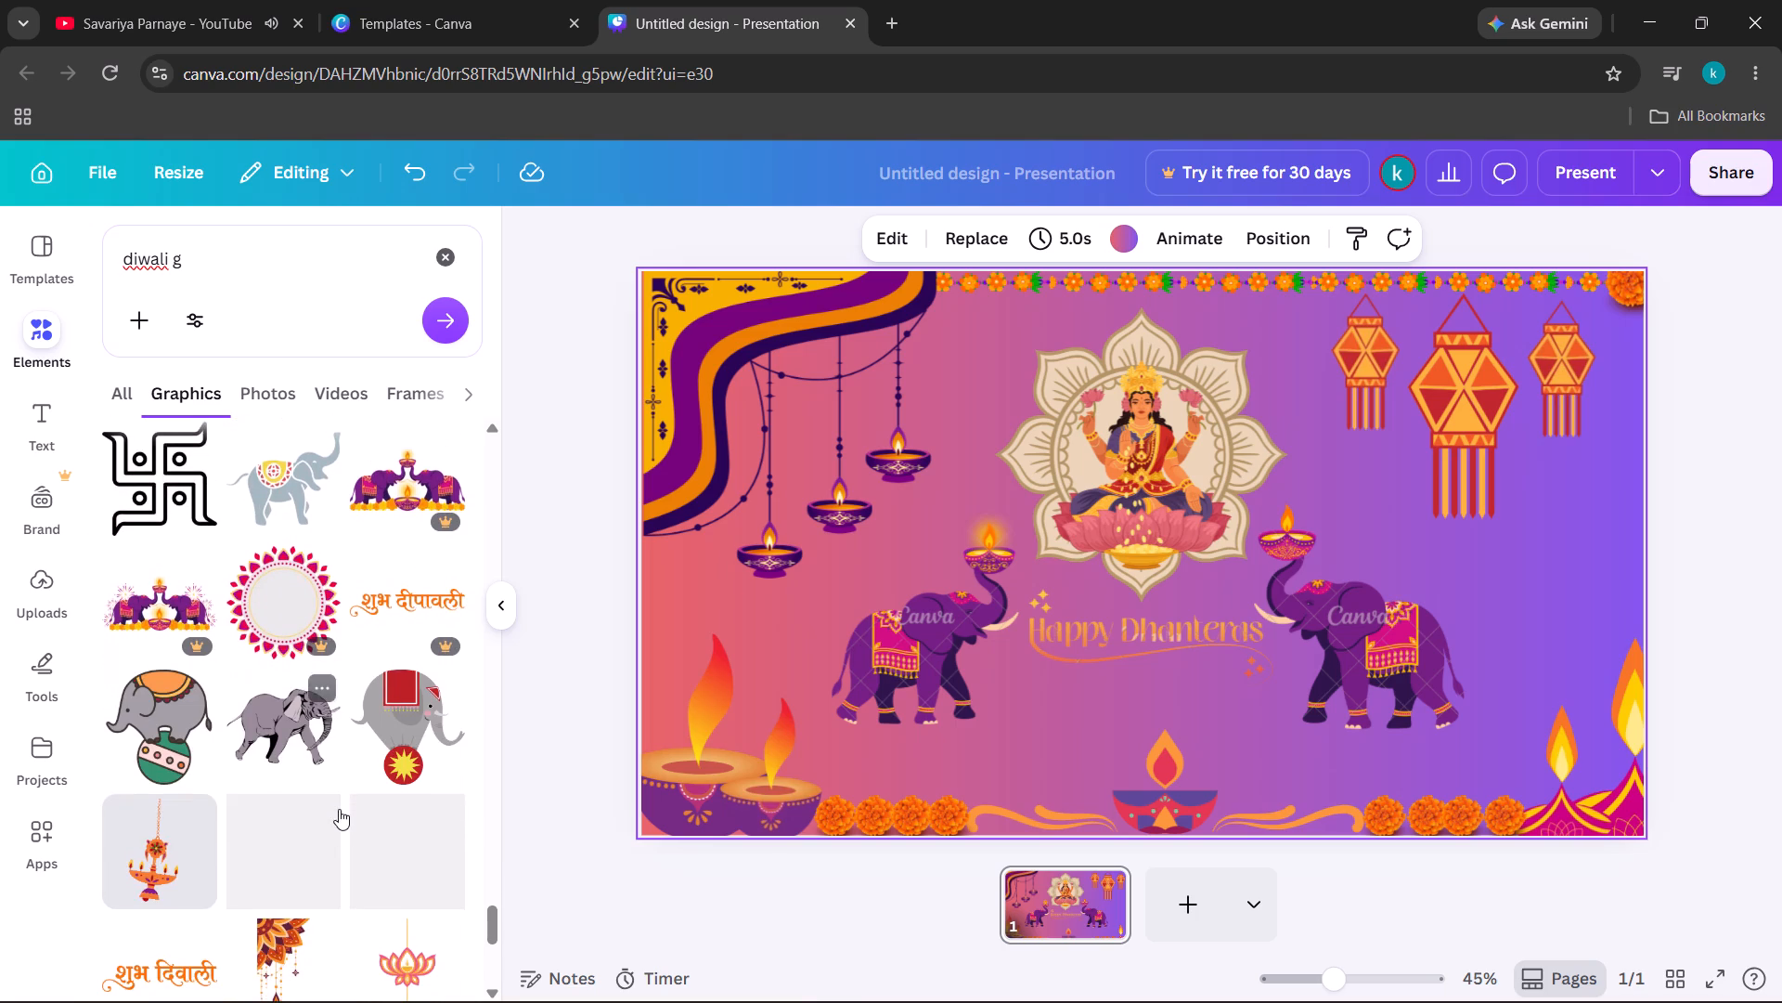
pyautogui.scroll(-3, 339, 809)
pyautogui.scroll(1, 339, 809)
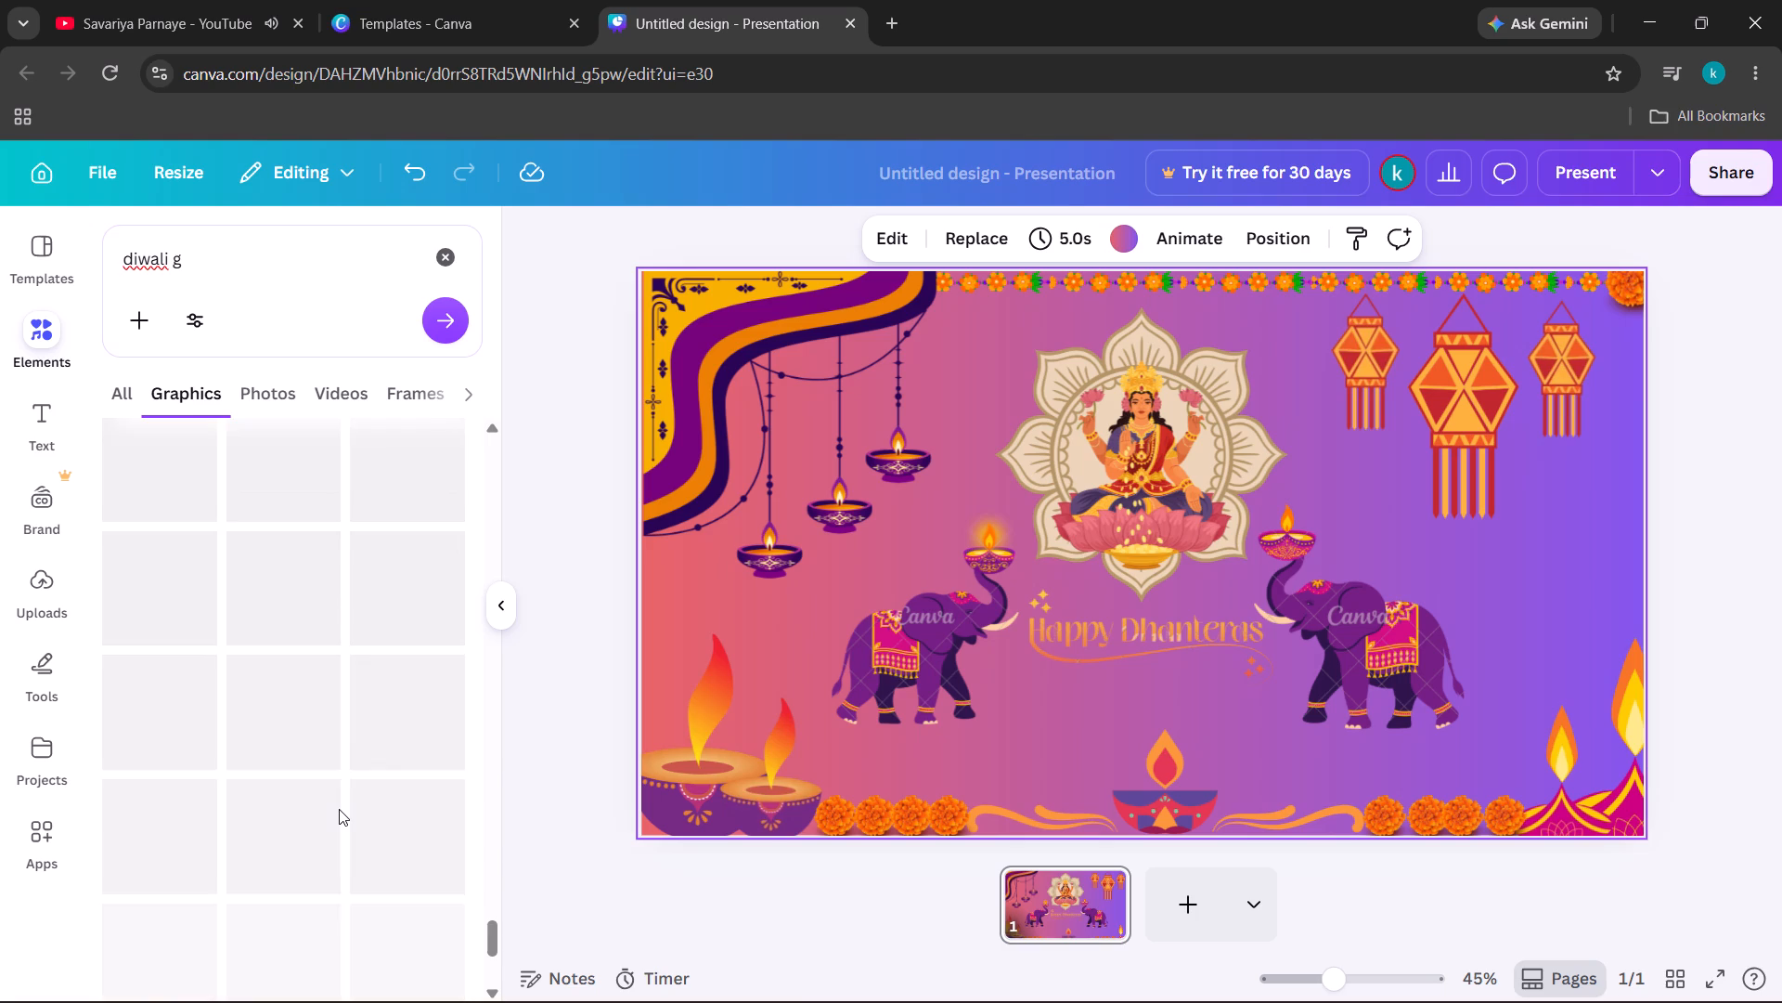
pyautogui.scroll(1, 339, 809)
pyautogui.hscroll(1, 339, 809)
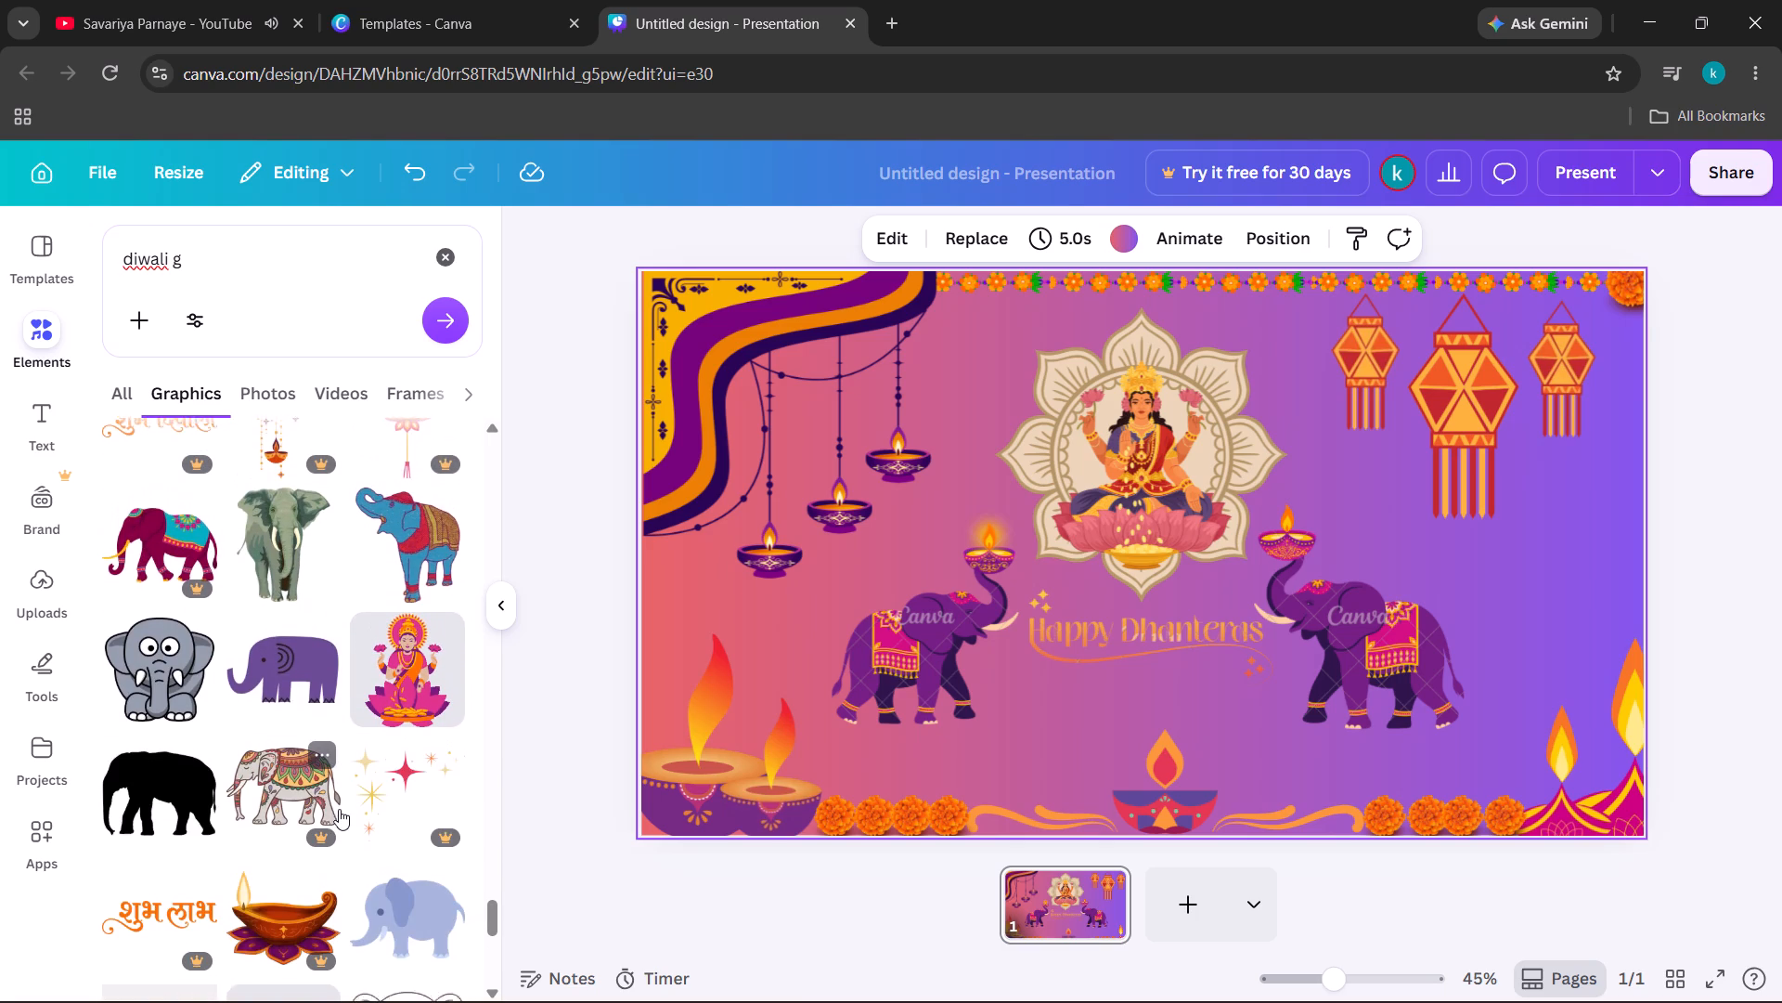
pyautogui.hscroll(1, 339, 809)
pyautogui.scroll(-1, 339, 809)
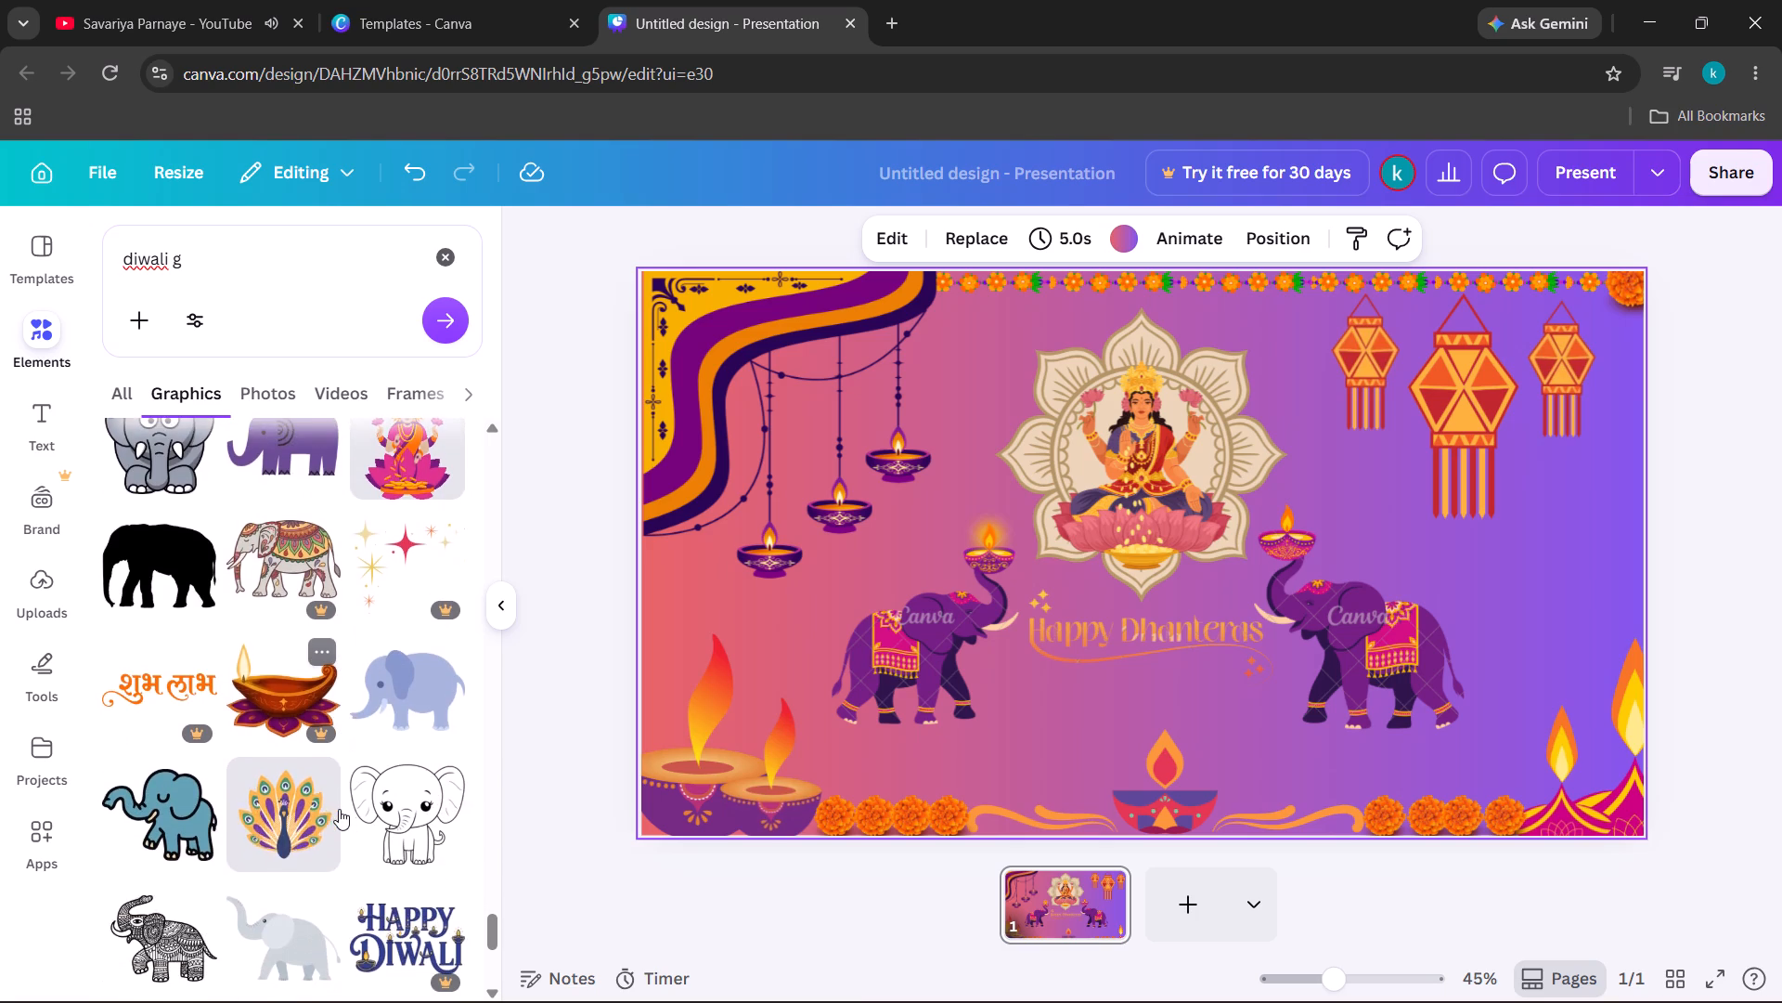
pyautogui.scroll(-6, 339, 809)
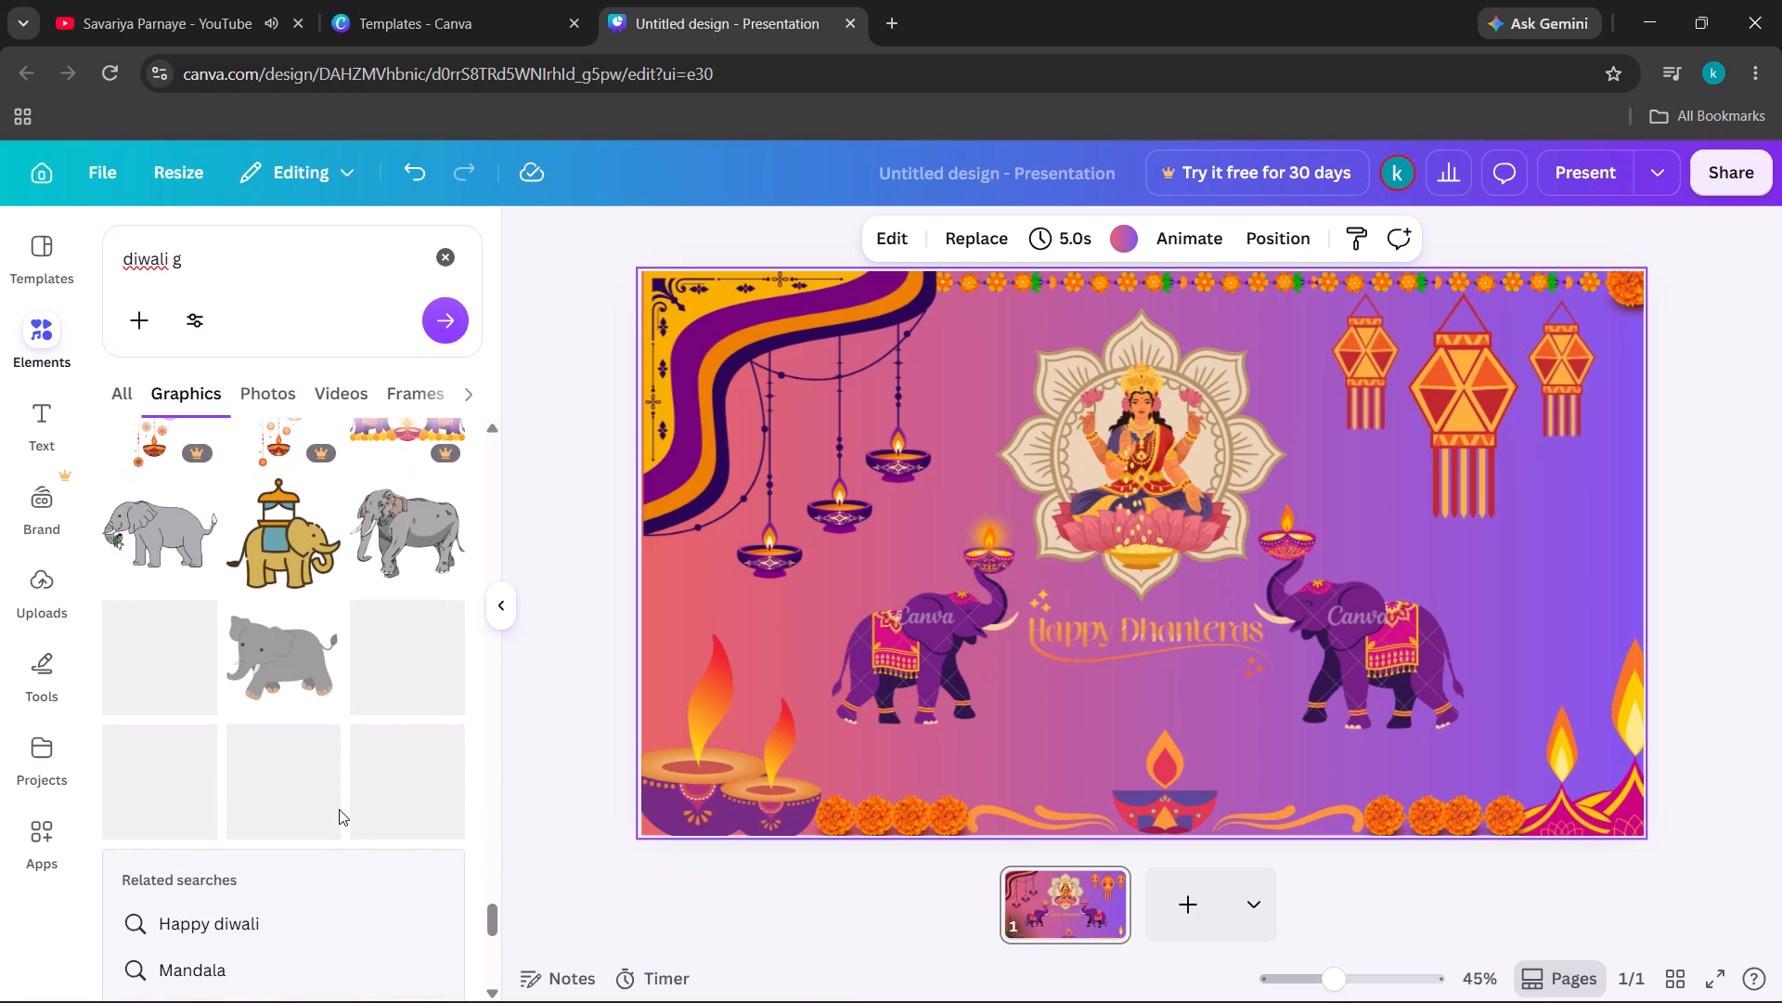
pyautogui.scroll(-7, 339, 809)
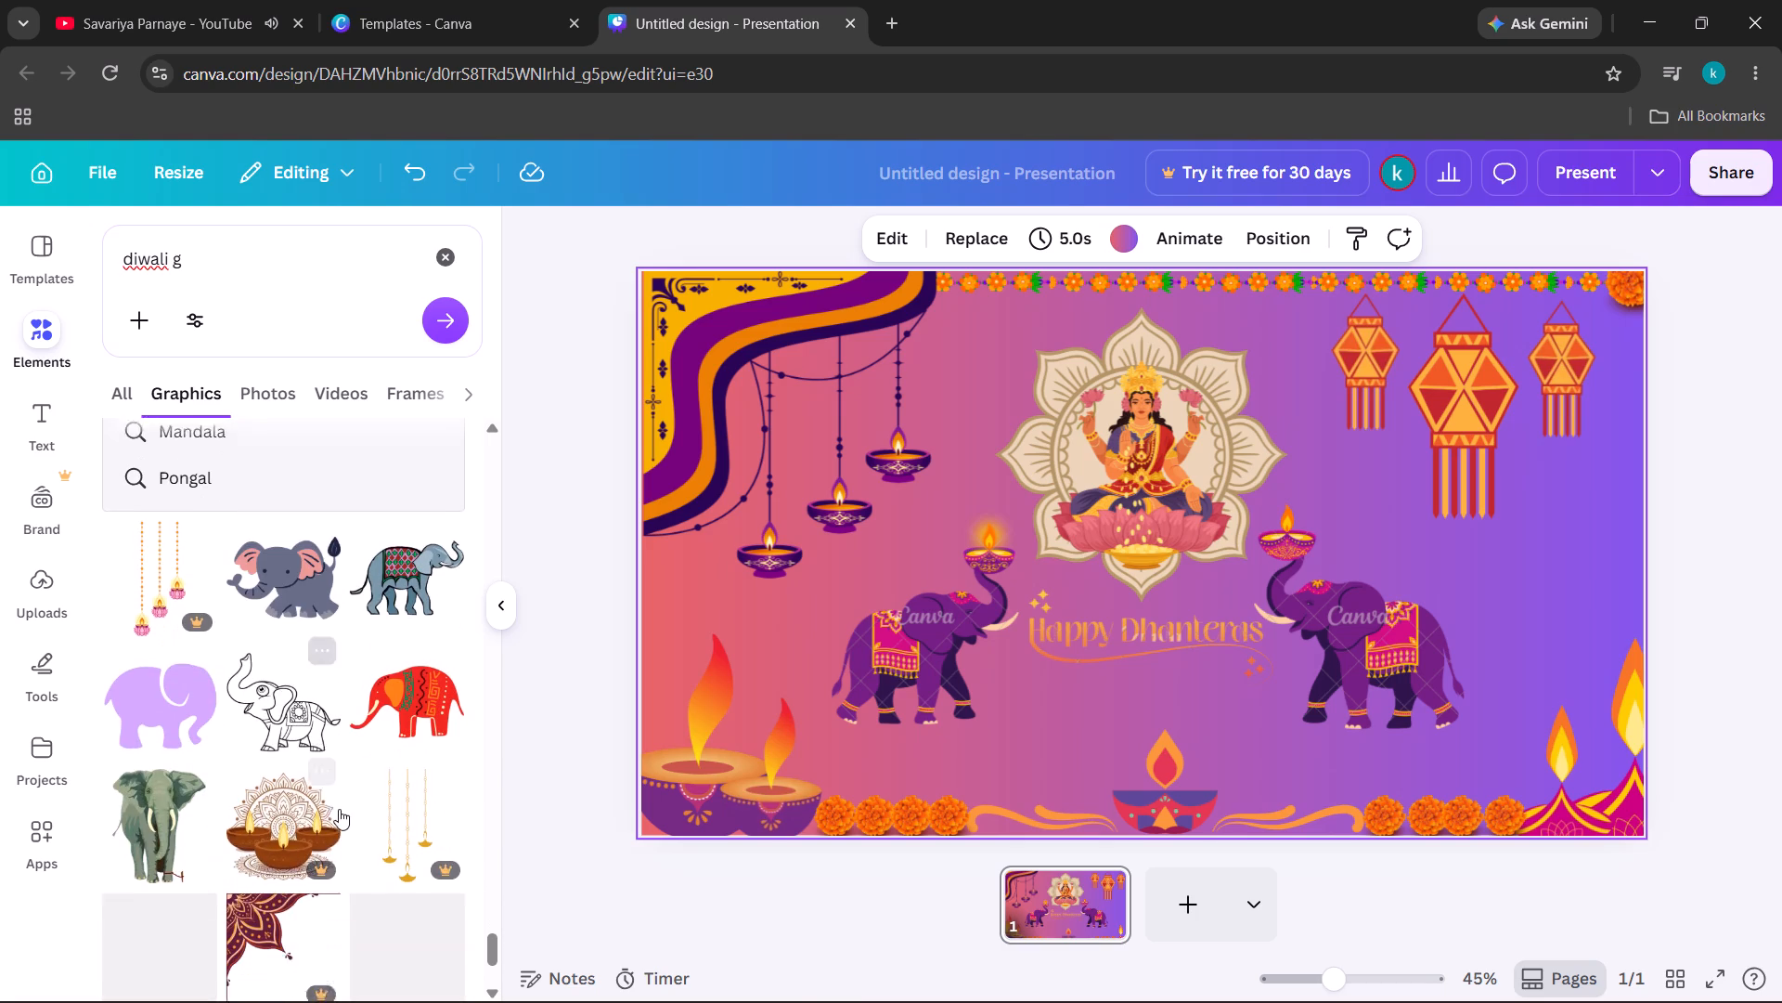
pyautogui.scroll(-1, 339, 809)
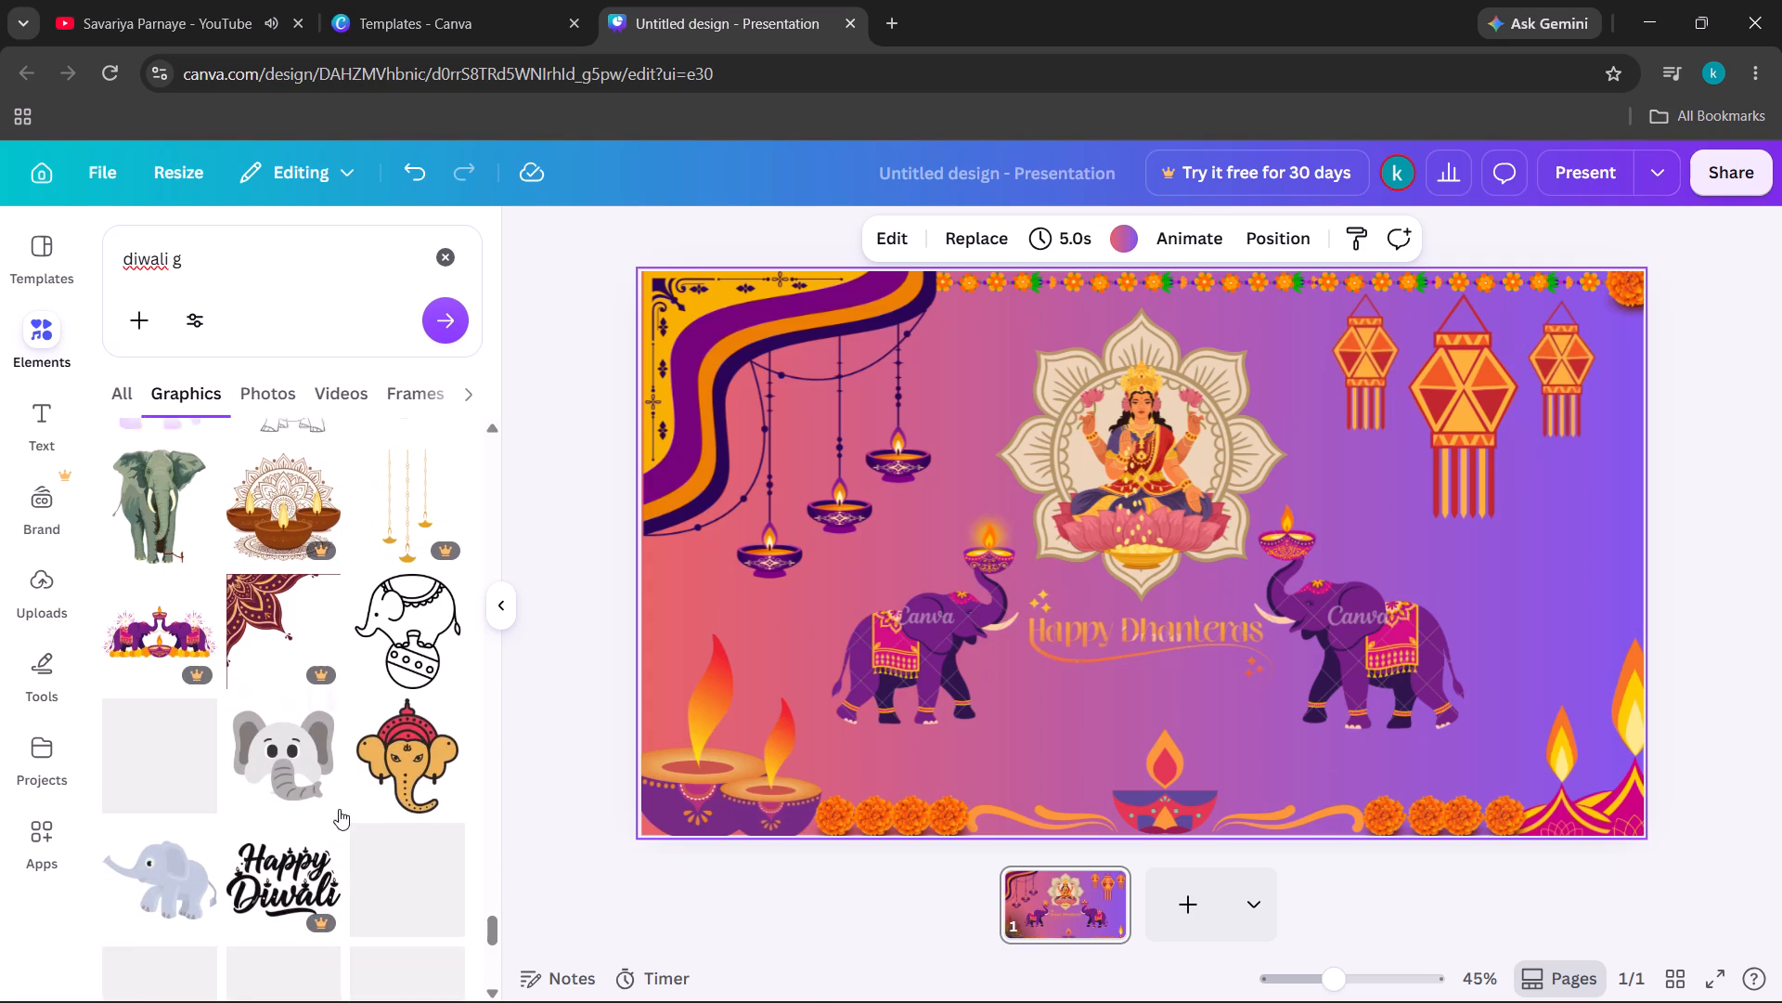
pyautogui.scroll(-4, 339, 809)
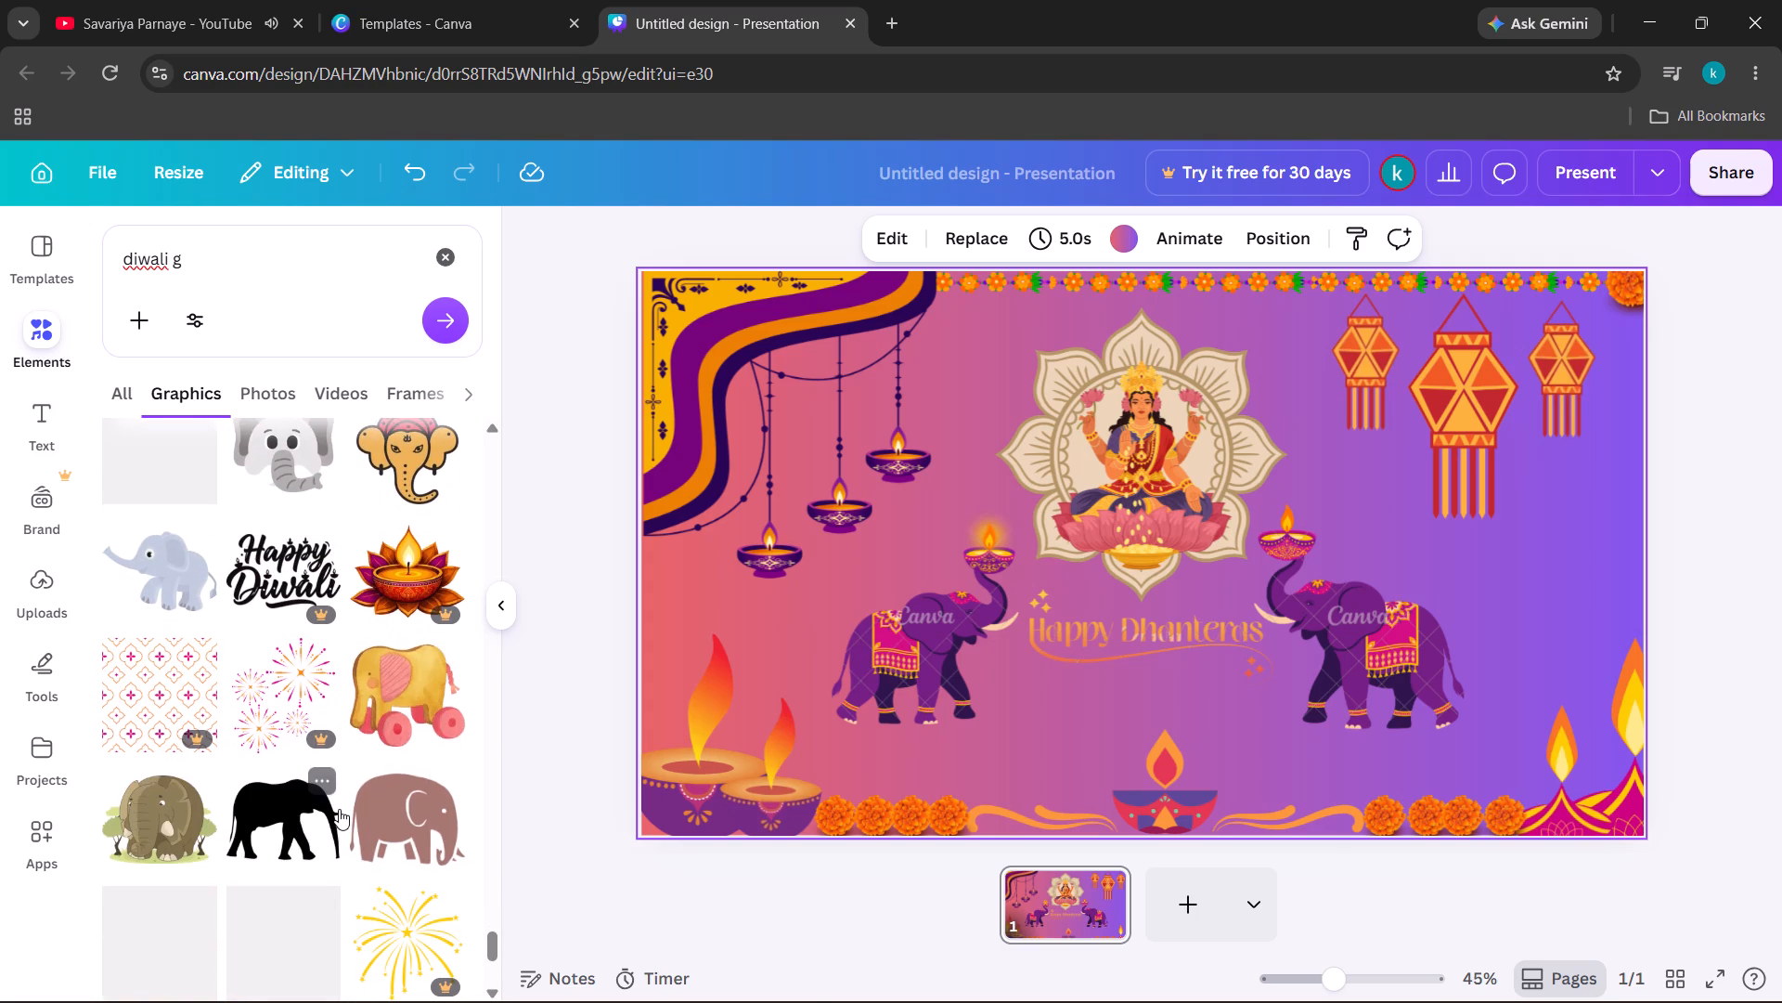
pyautogui.scroll(-5, 339, 809)
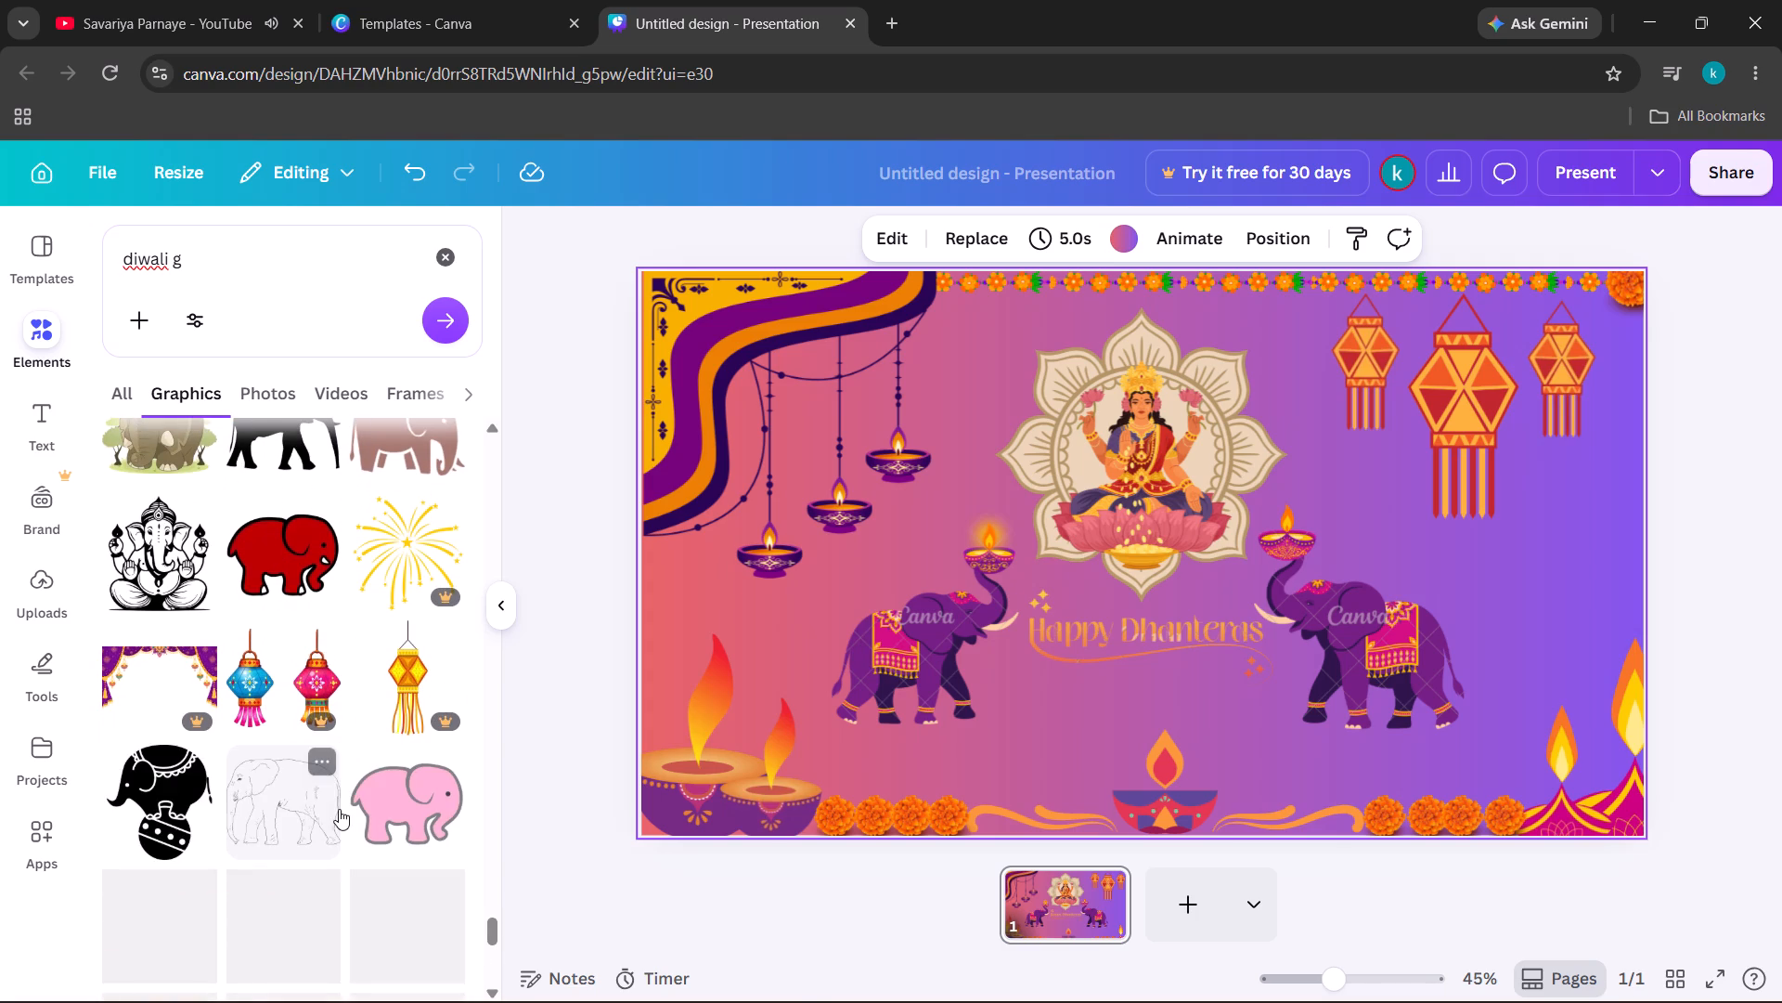
pyautogui.scroll(-1, 339, 809)
pyautogui.scroll(20, 339, 809)
pyautogui.scroll(1, 339, 809)
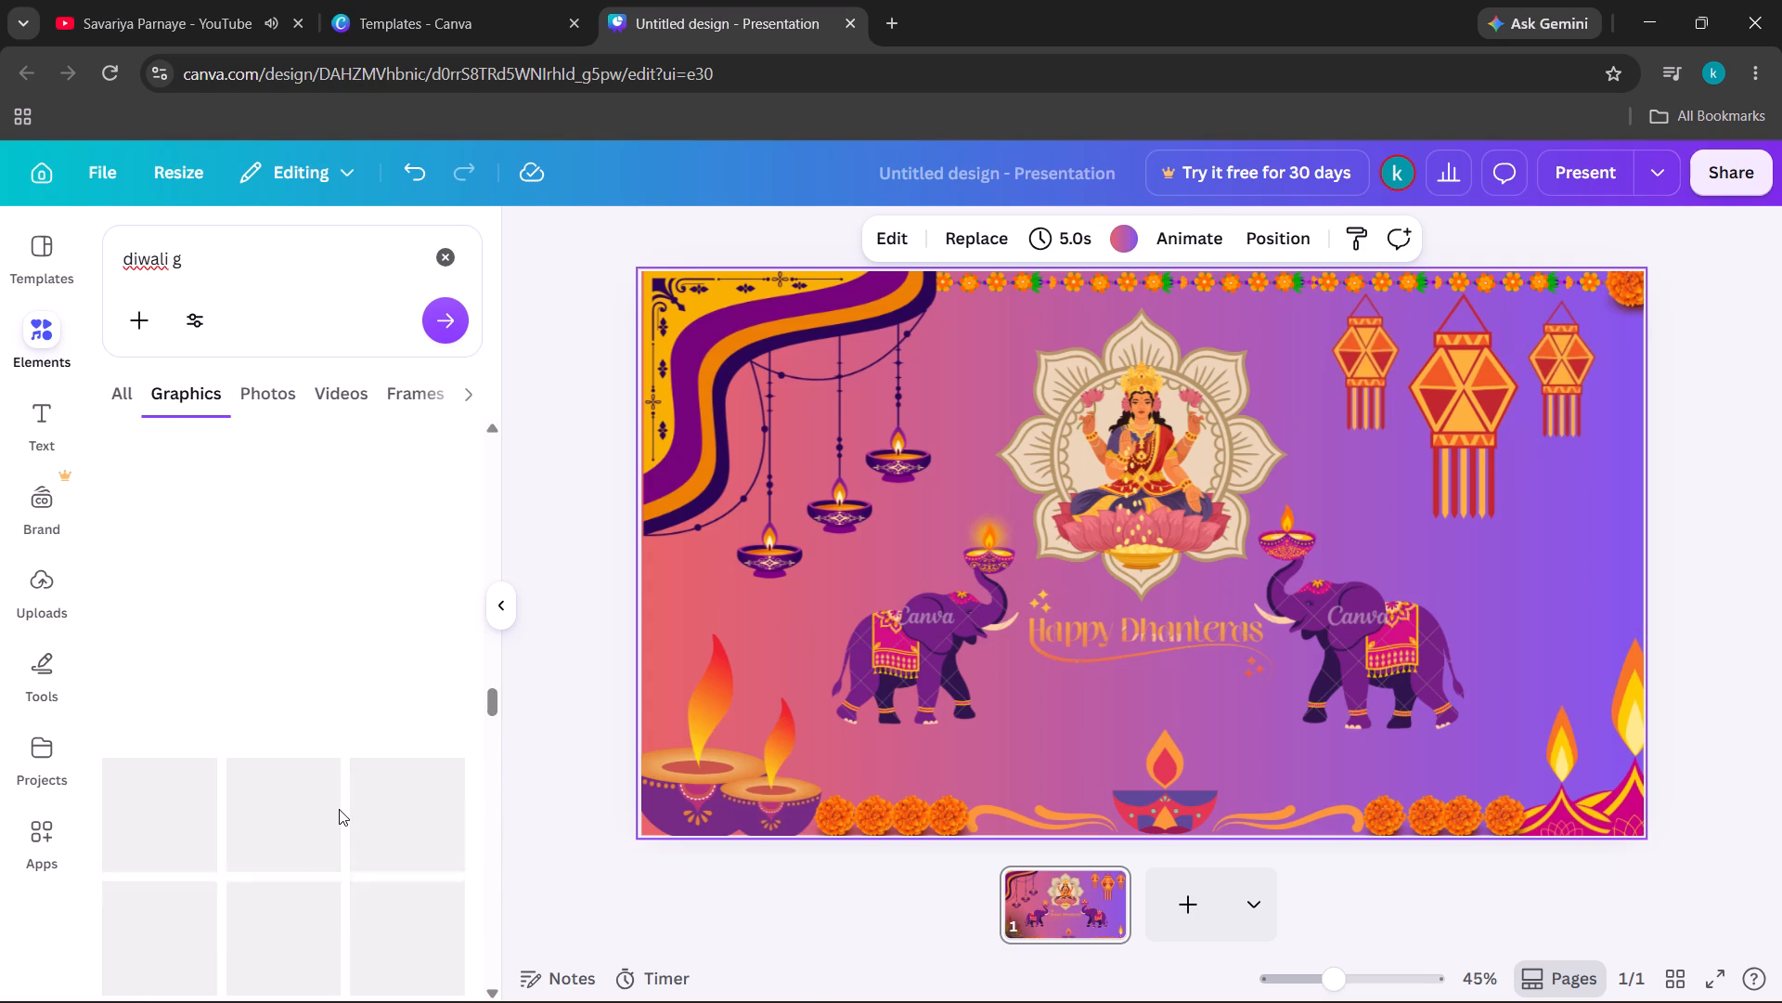
pyautogui.scroll(12, 339, 809)
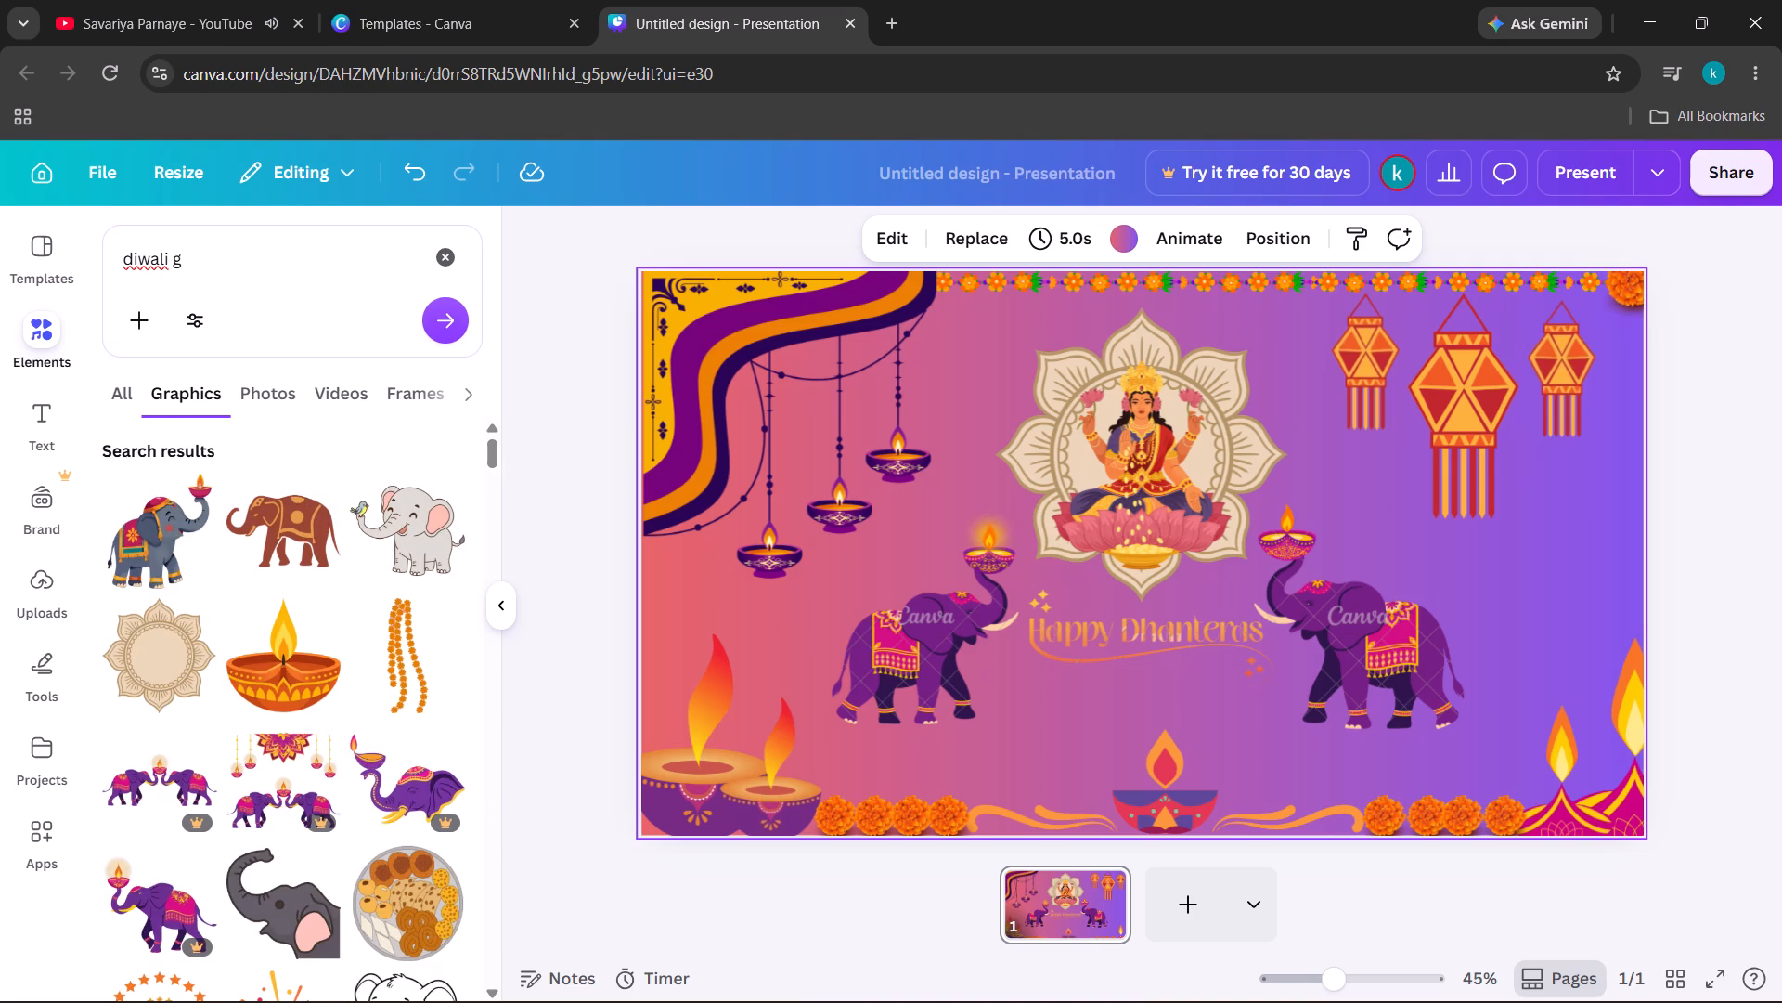
# Search the graphics library for "diwali graphics".
pyautogui.click(273, 263)
pyautogui.write('ra')
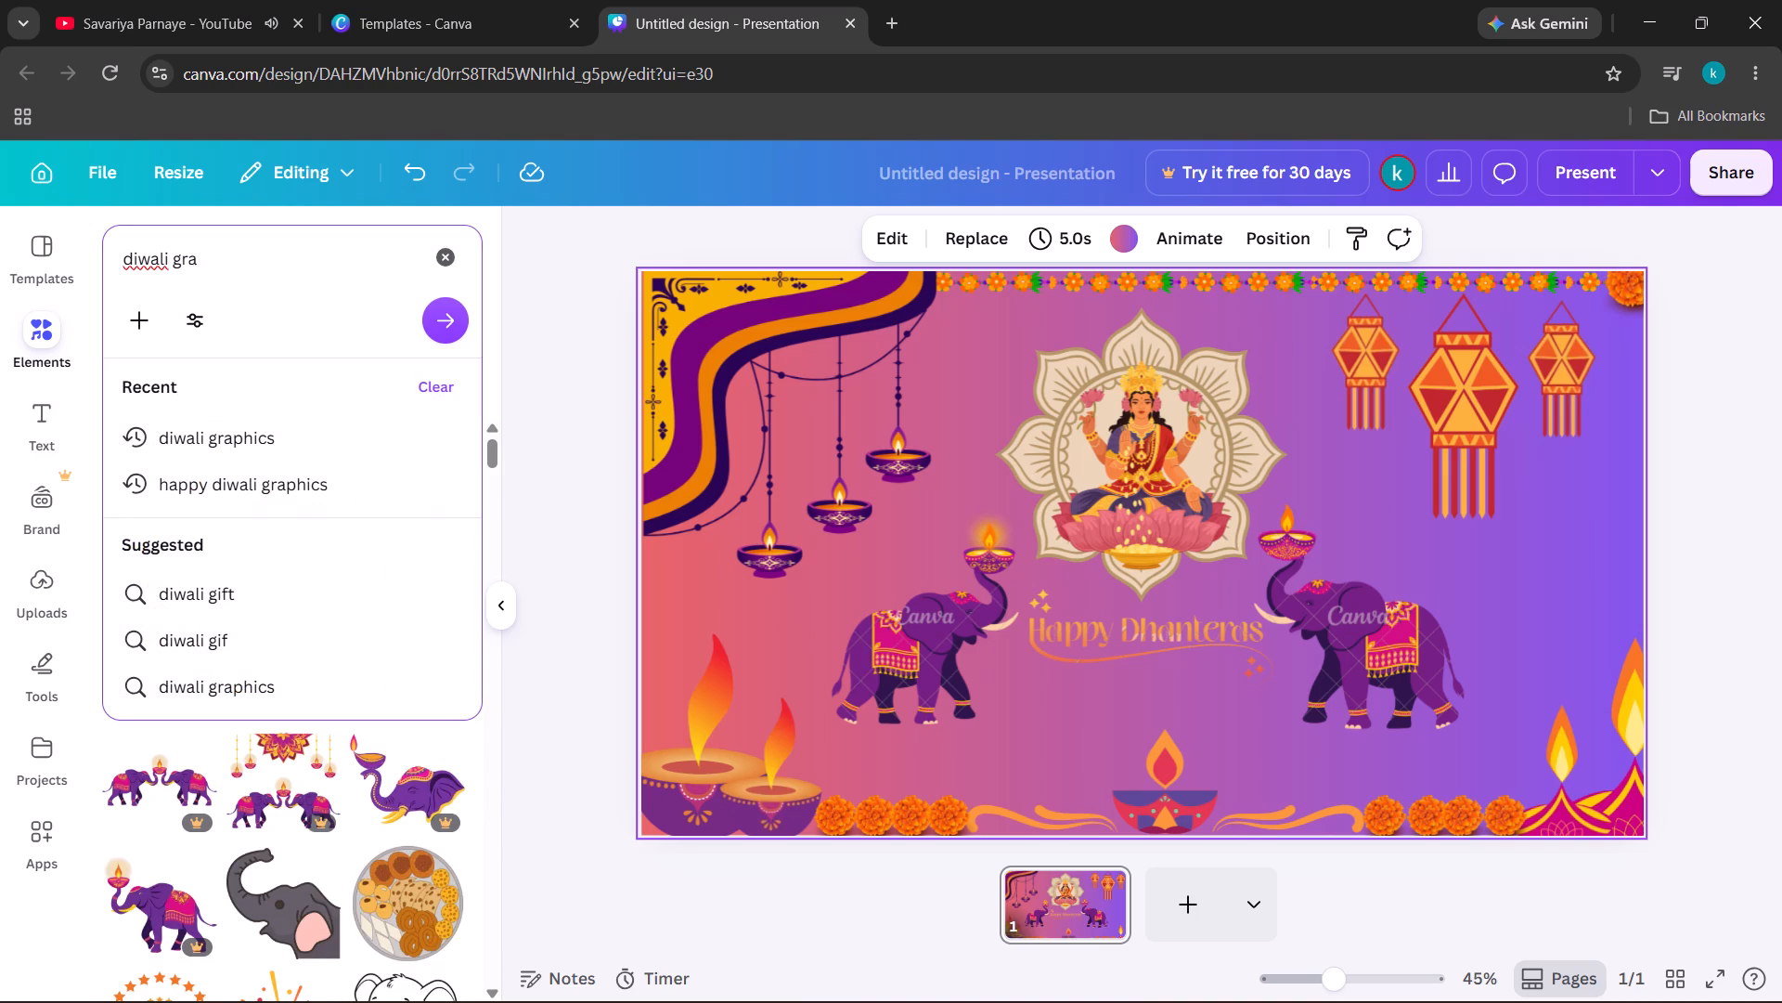
pyautogui.write('phics')
pyautogui.press('space')
pyautogui.press('Return')
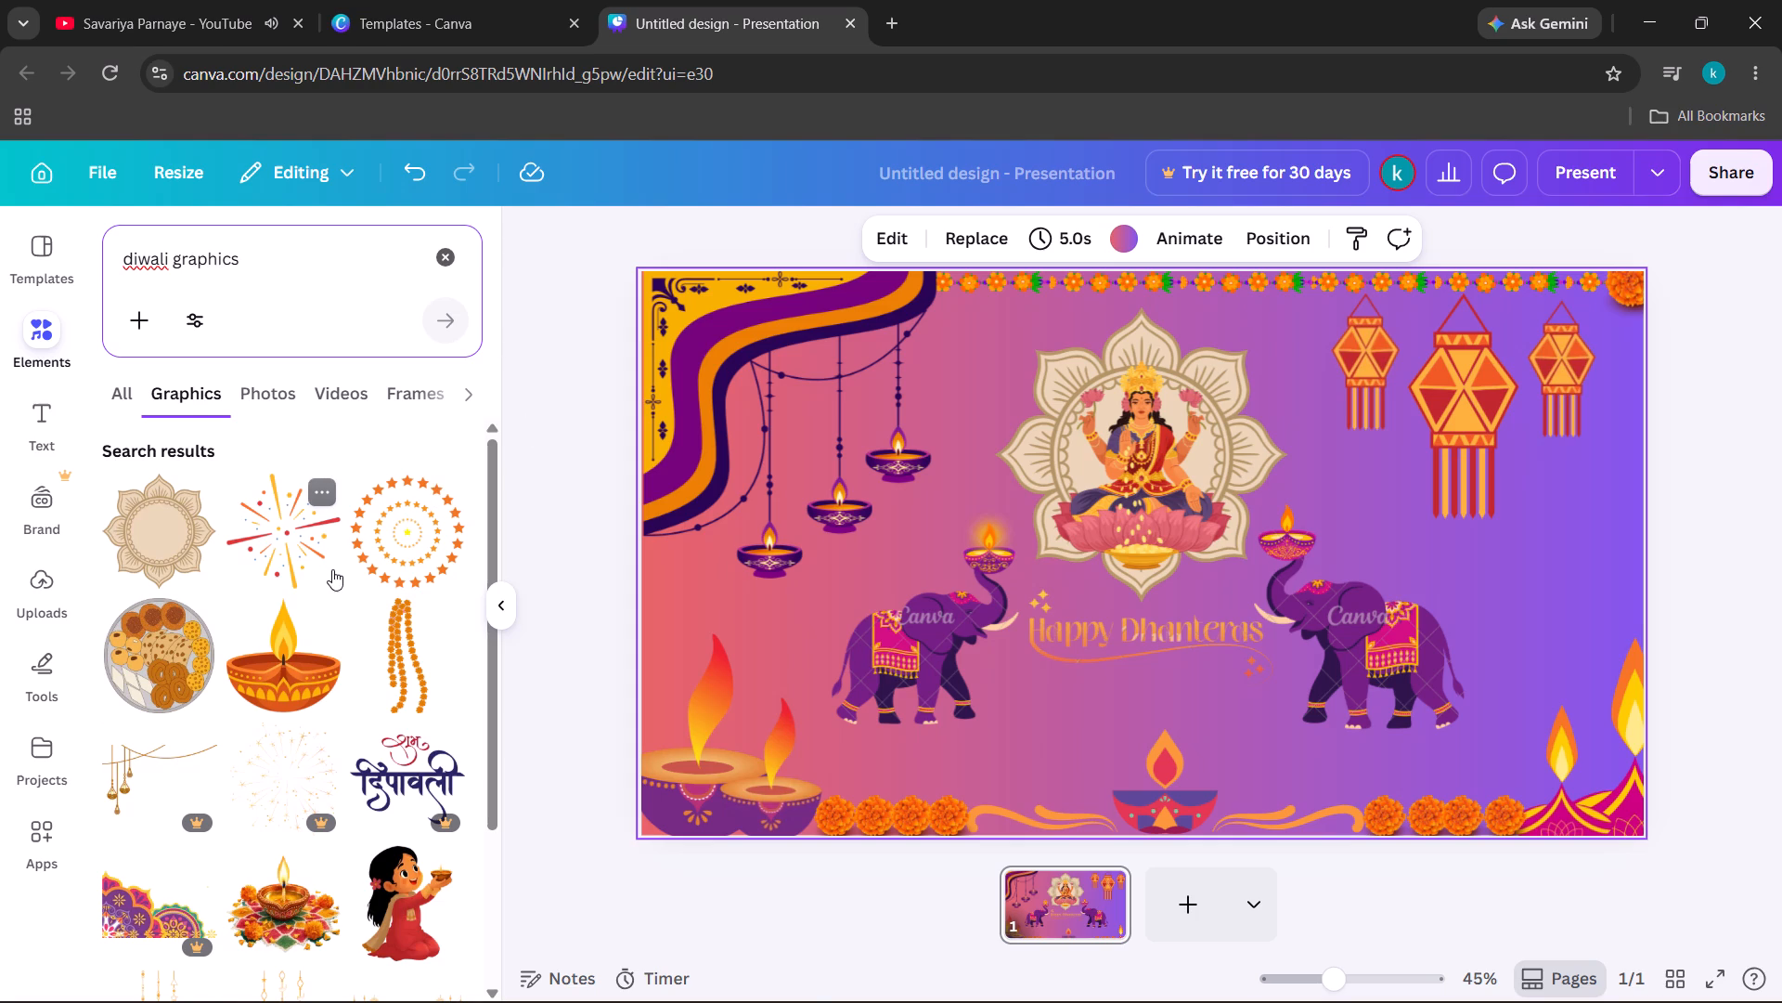
# Look through the "diwali graphics" results for more decorations suited to the Dhanteras page.
pyautogui.scroll(-2, 330, 580)
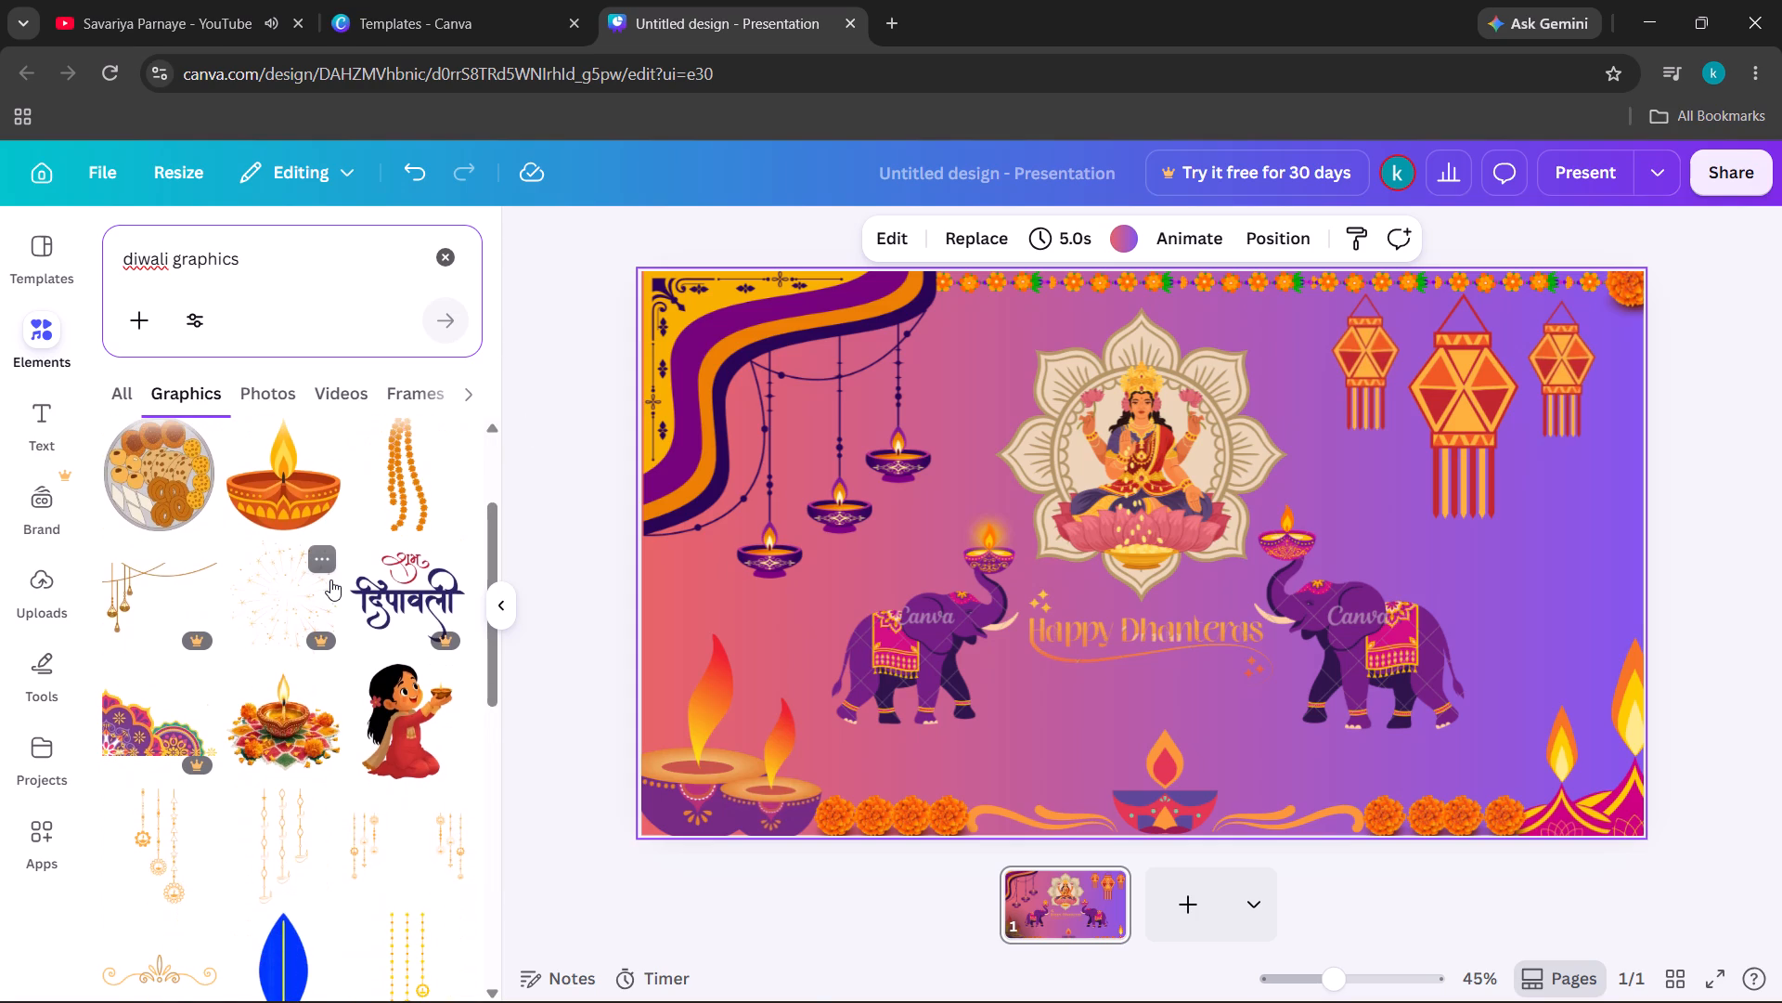
pyautogui.scroll(-2, 330, 580)
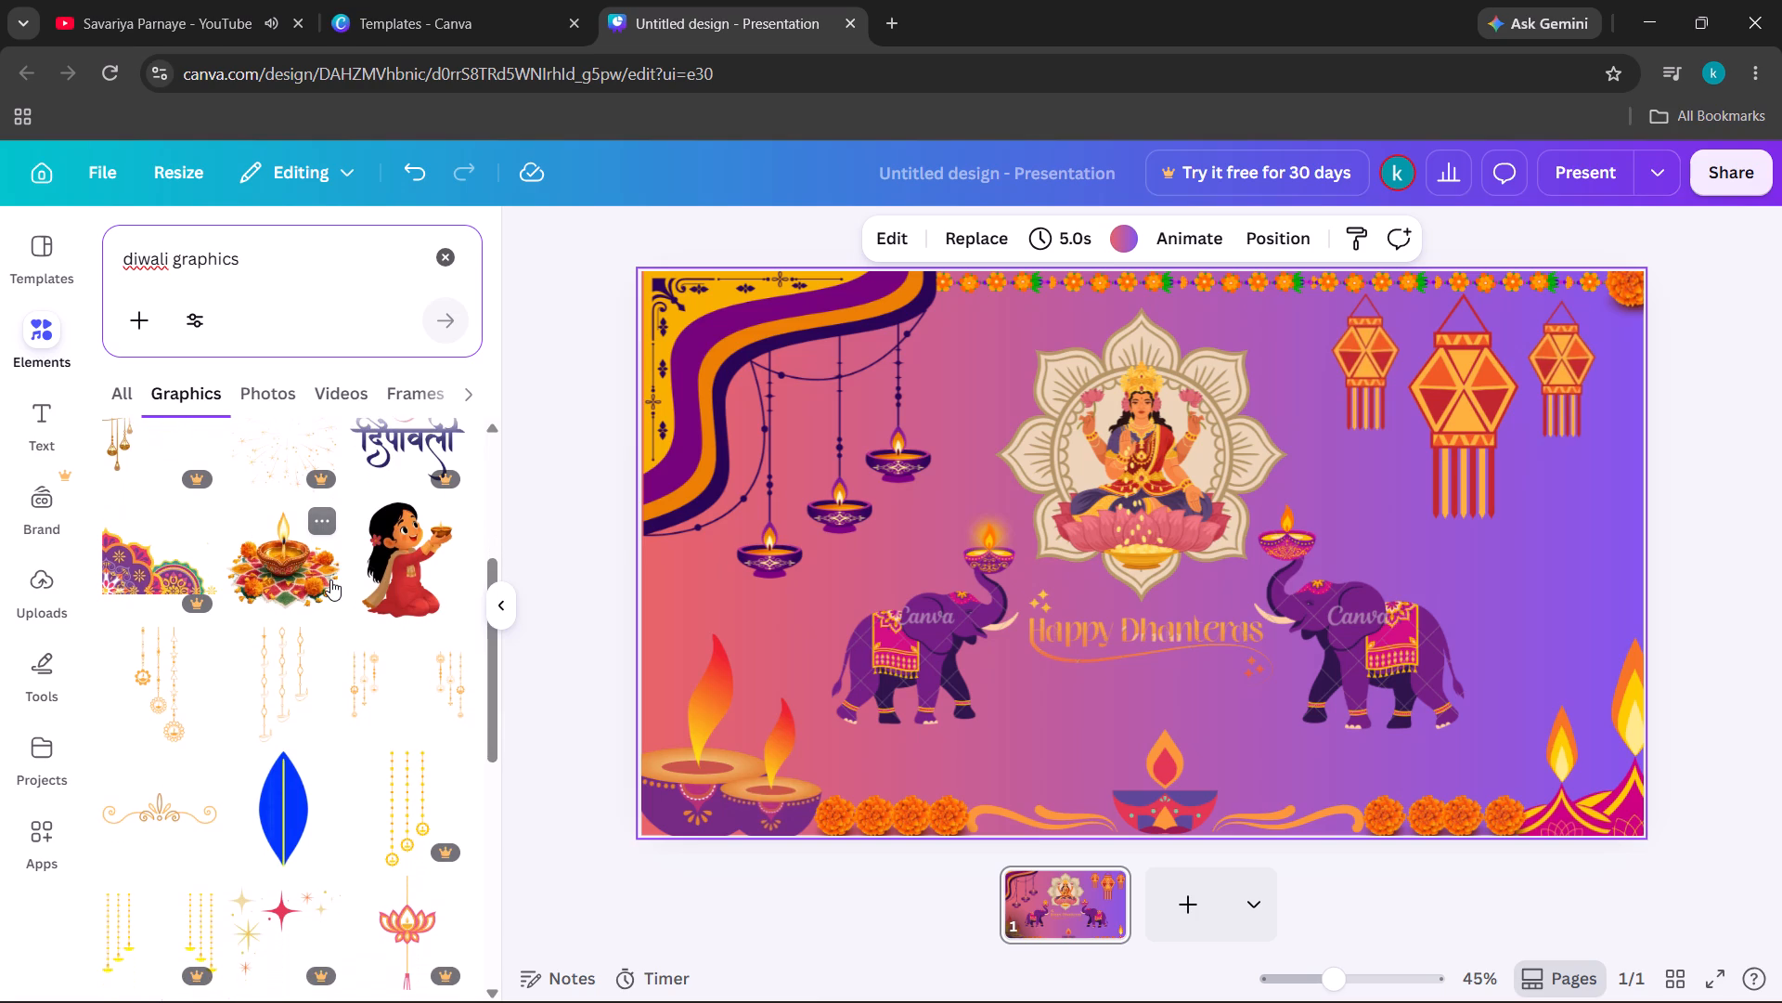
pyautogui.scroll(-1, 385, 478)
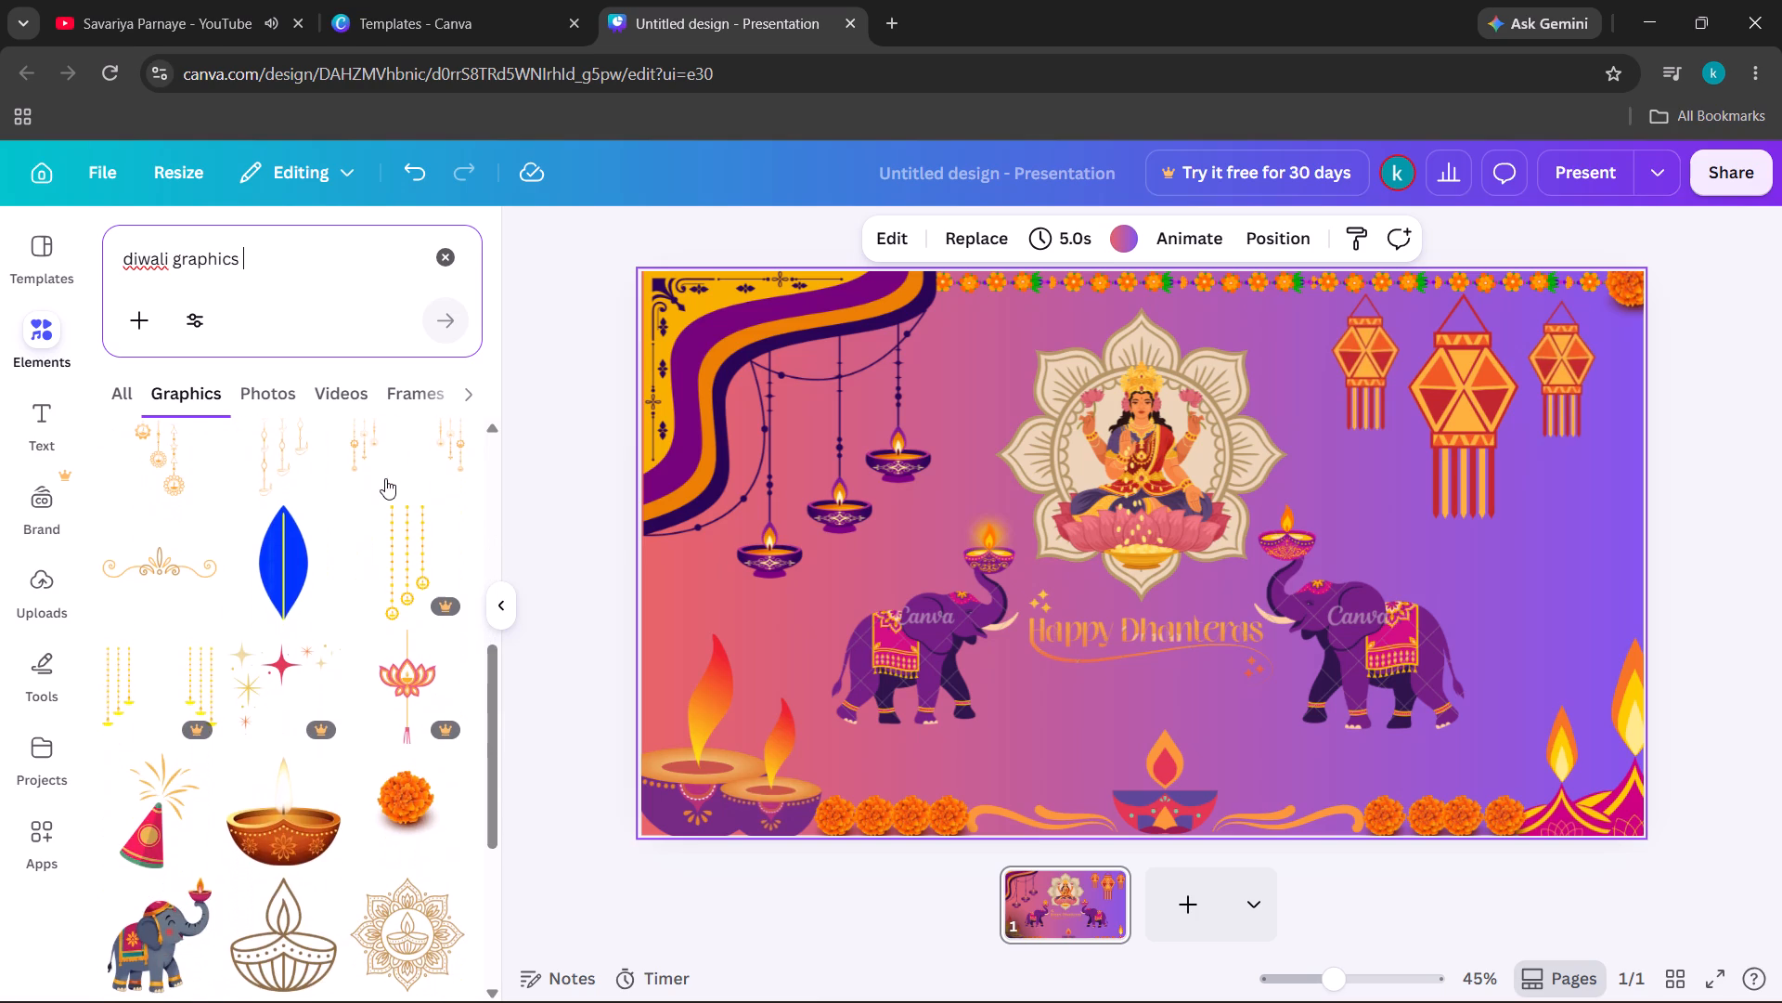
pyautogui.scroll(-3, 385, 478)
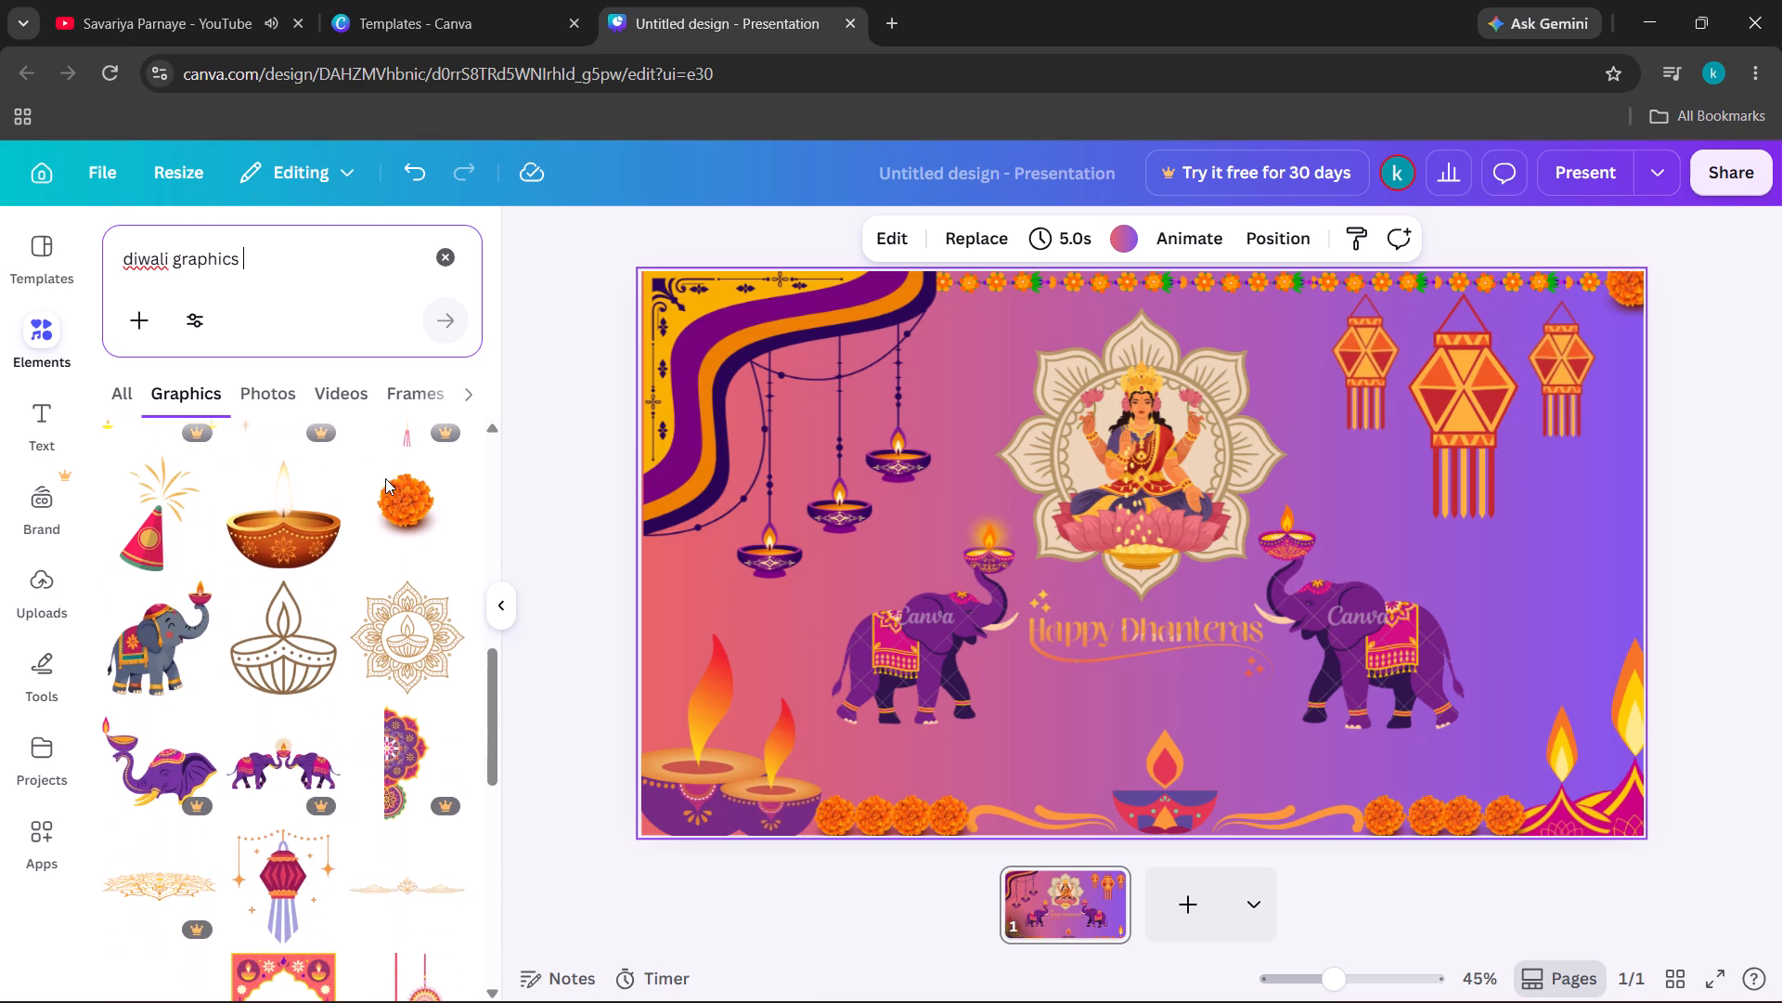
pyautogui.scroll(-5, 385, 478)
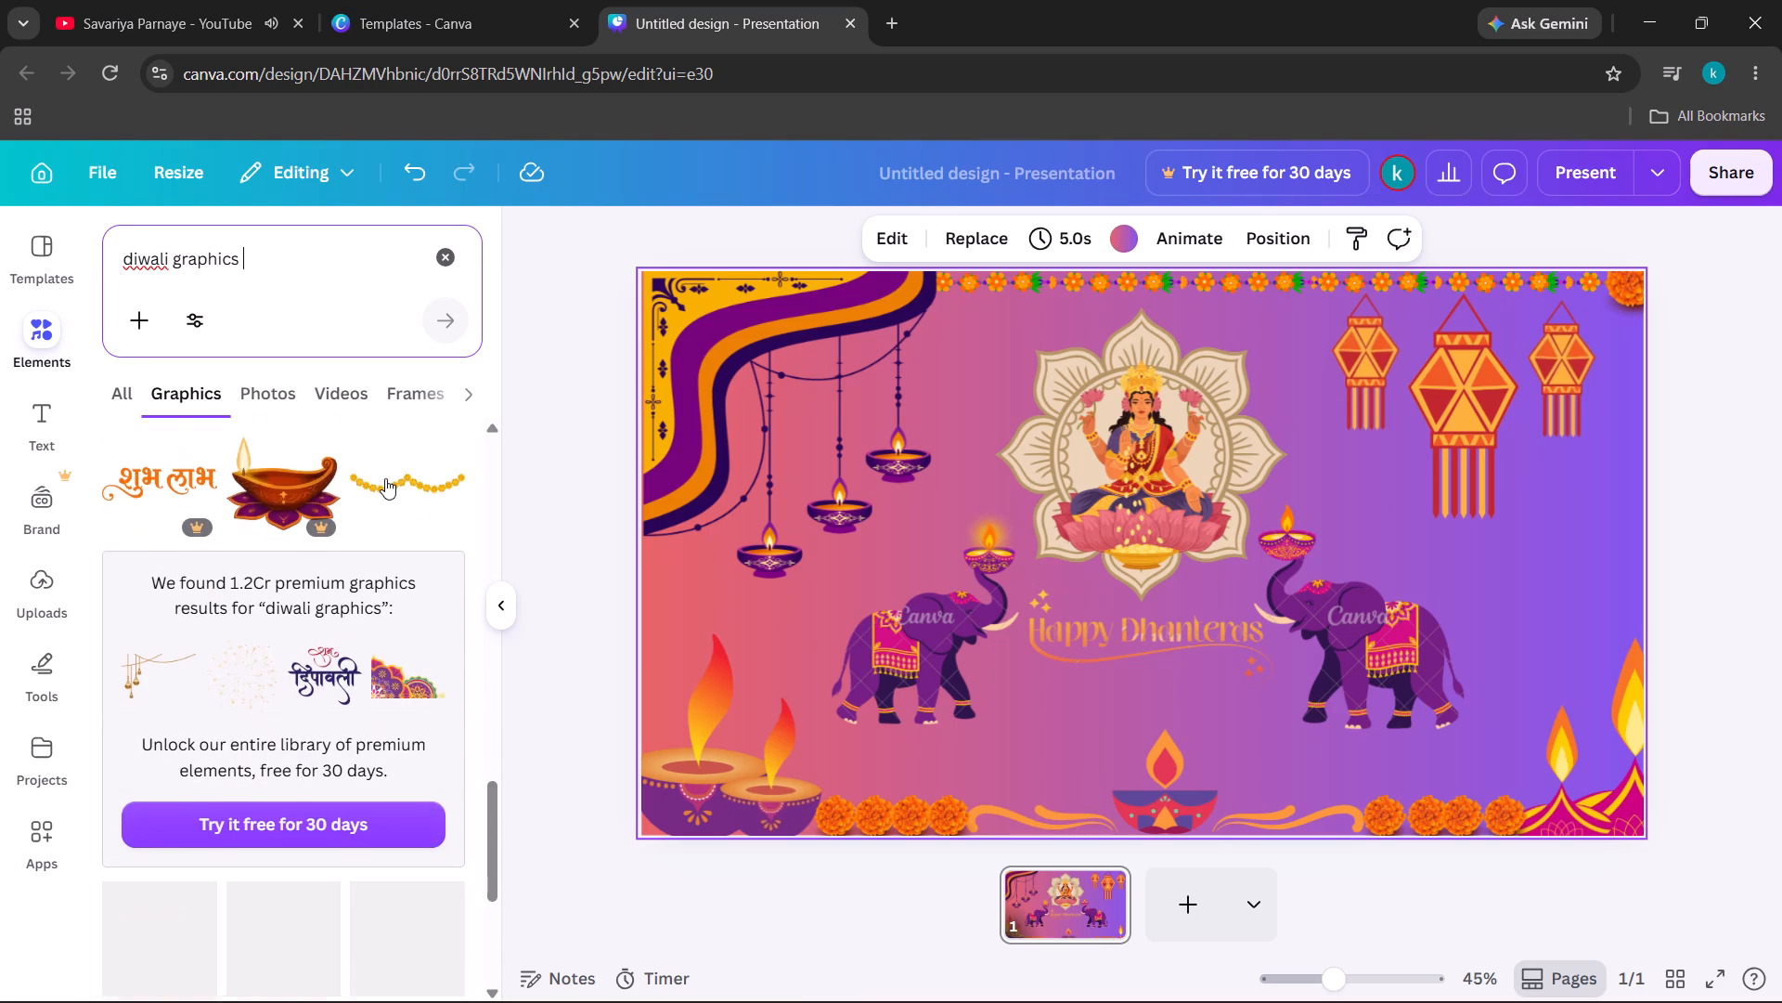
pyautogui.scroll(-3, 385, 478)
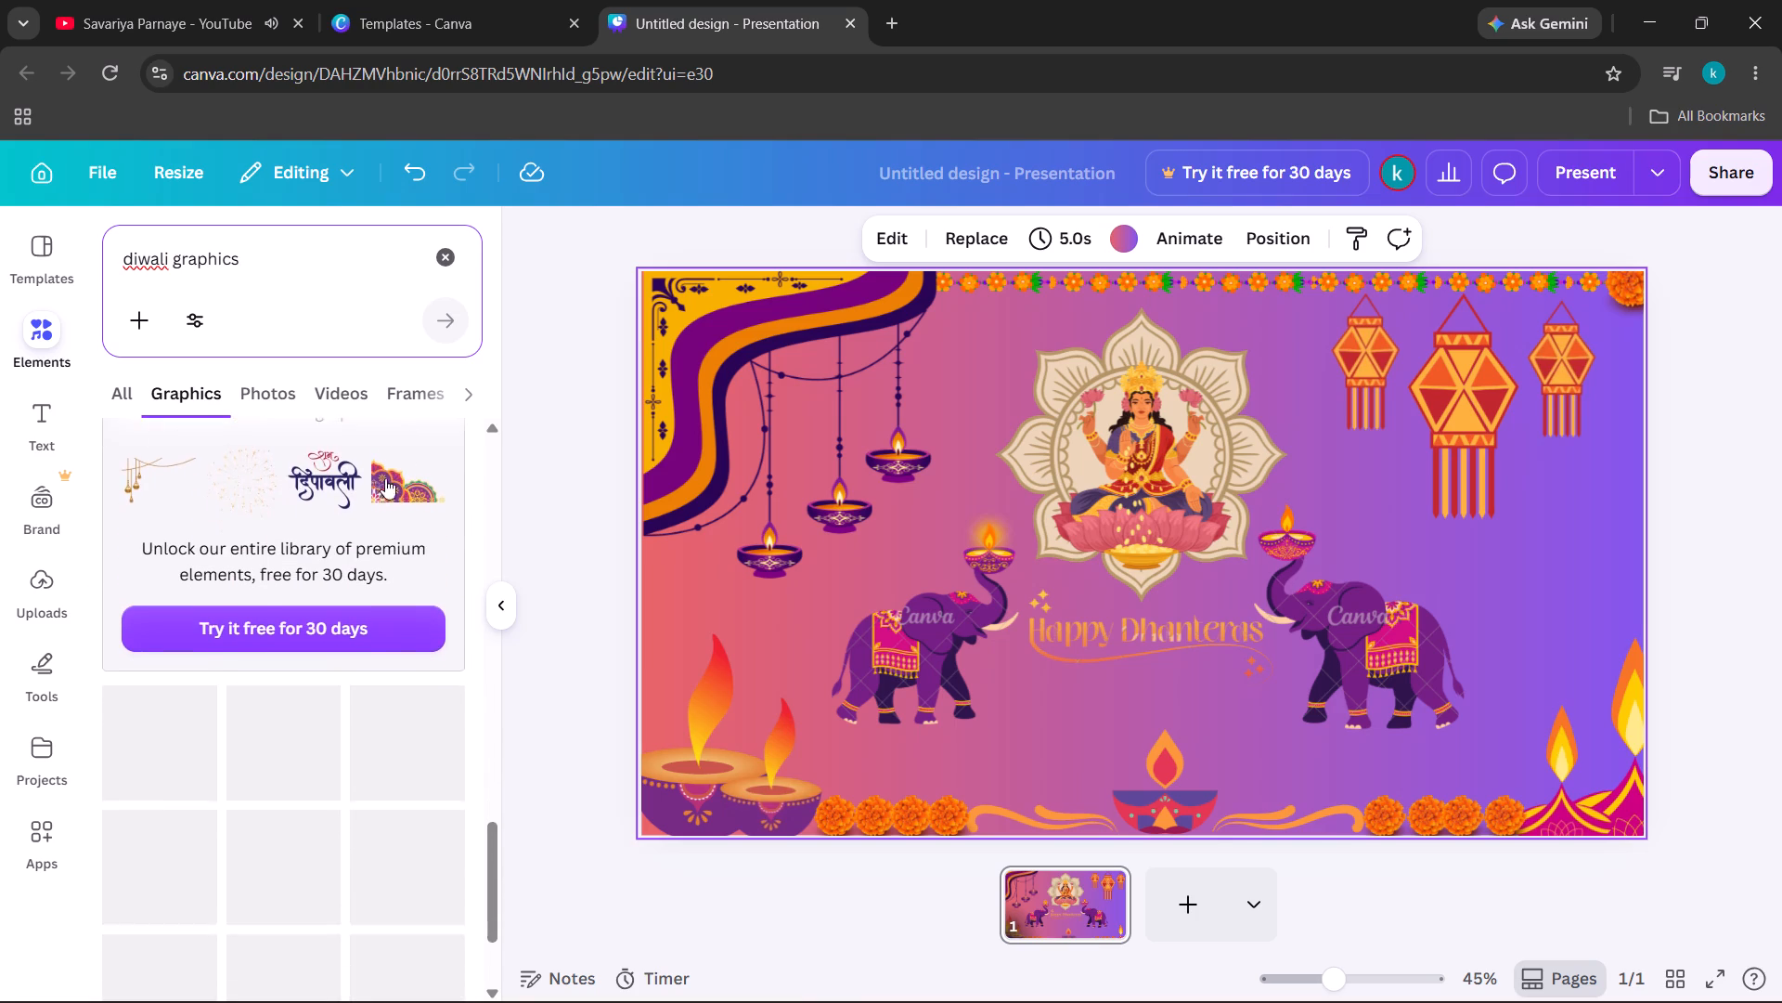
pyautogui.scroll(-2, 385, 478)
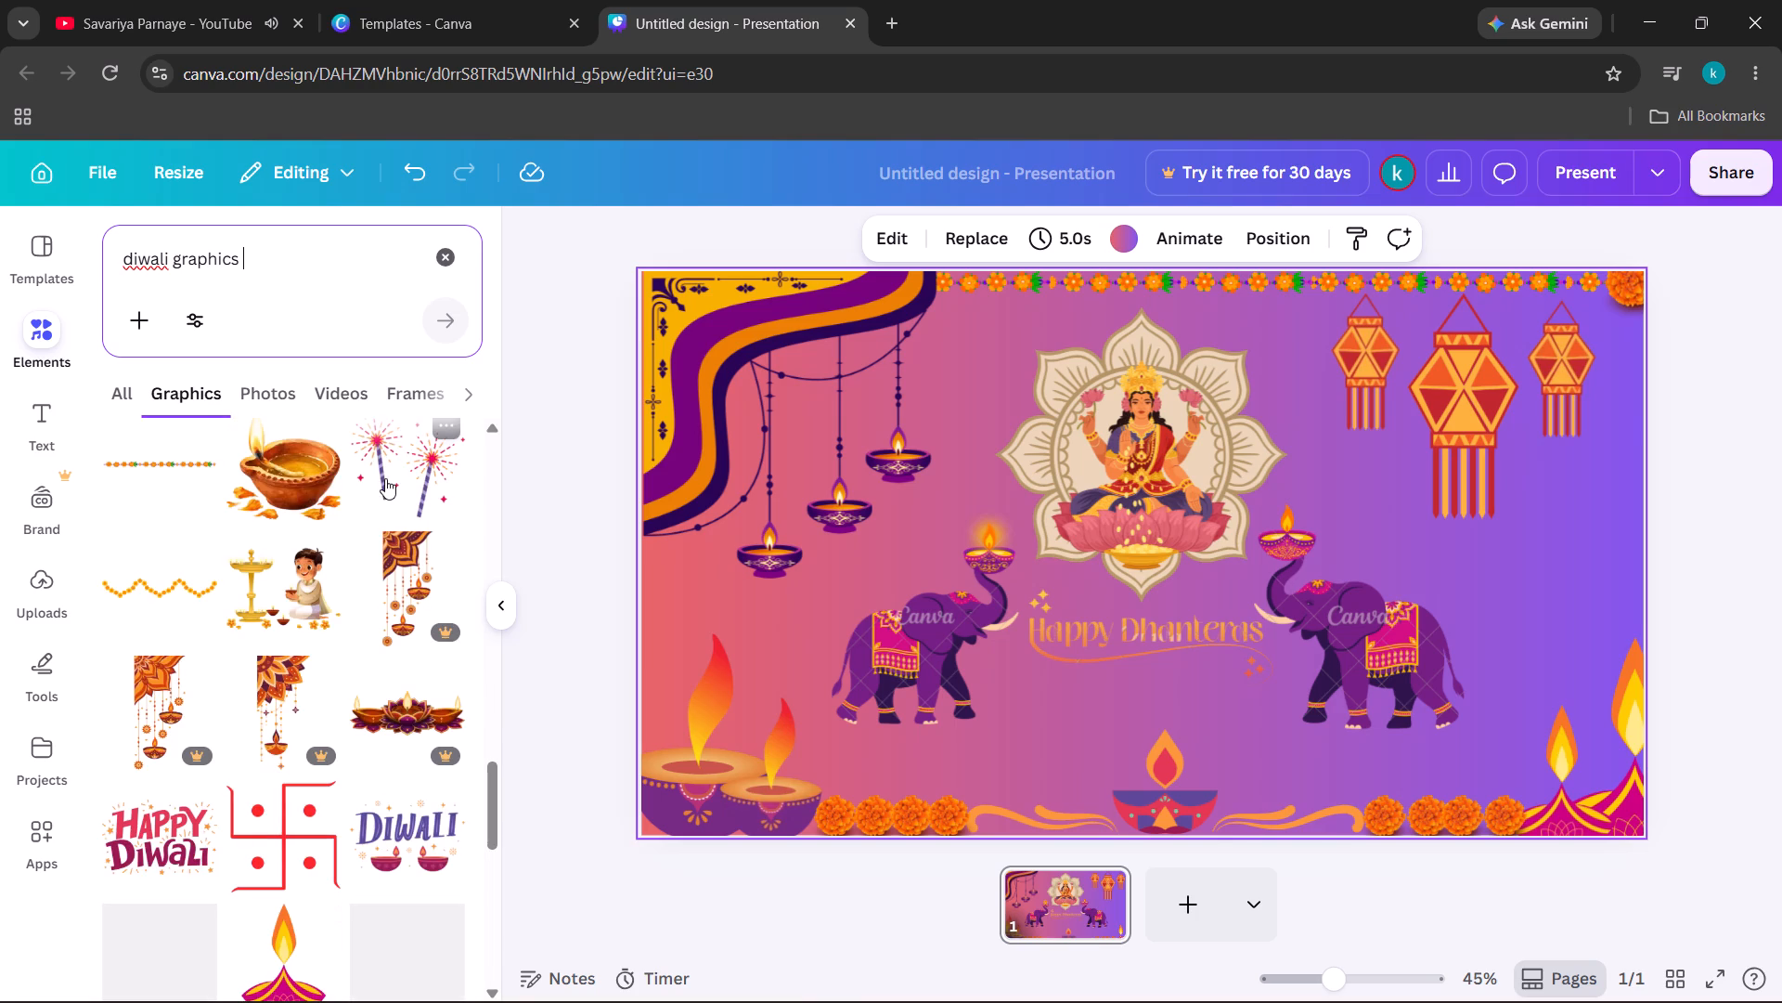
pyautogui.scroll(-5, 385, 478)
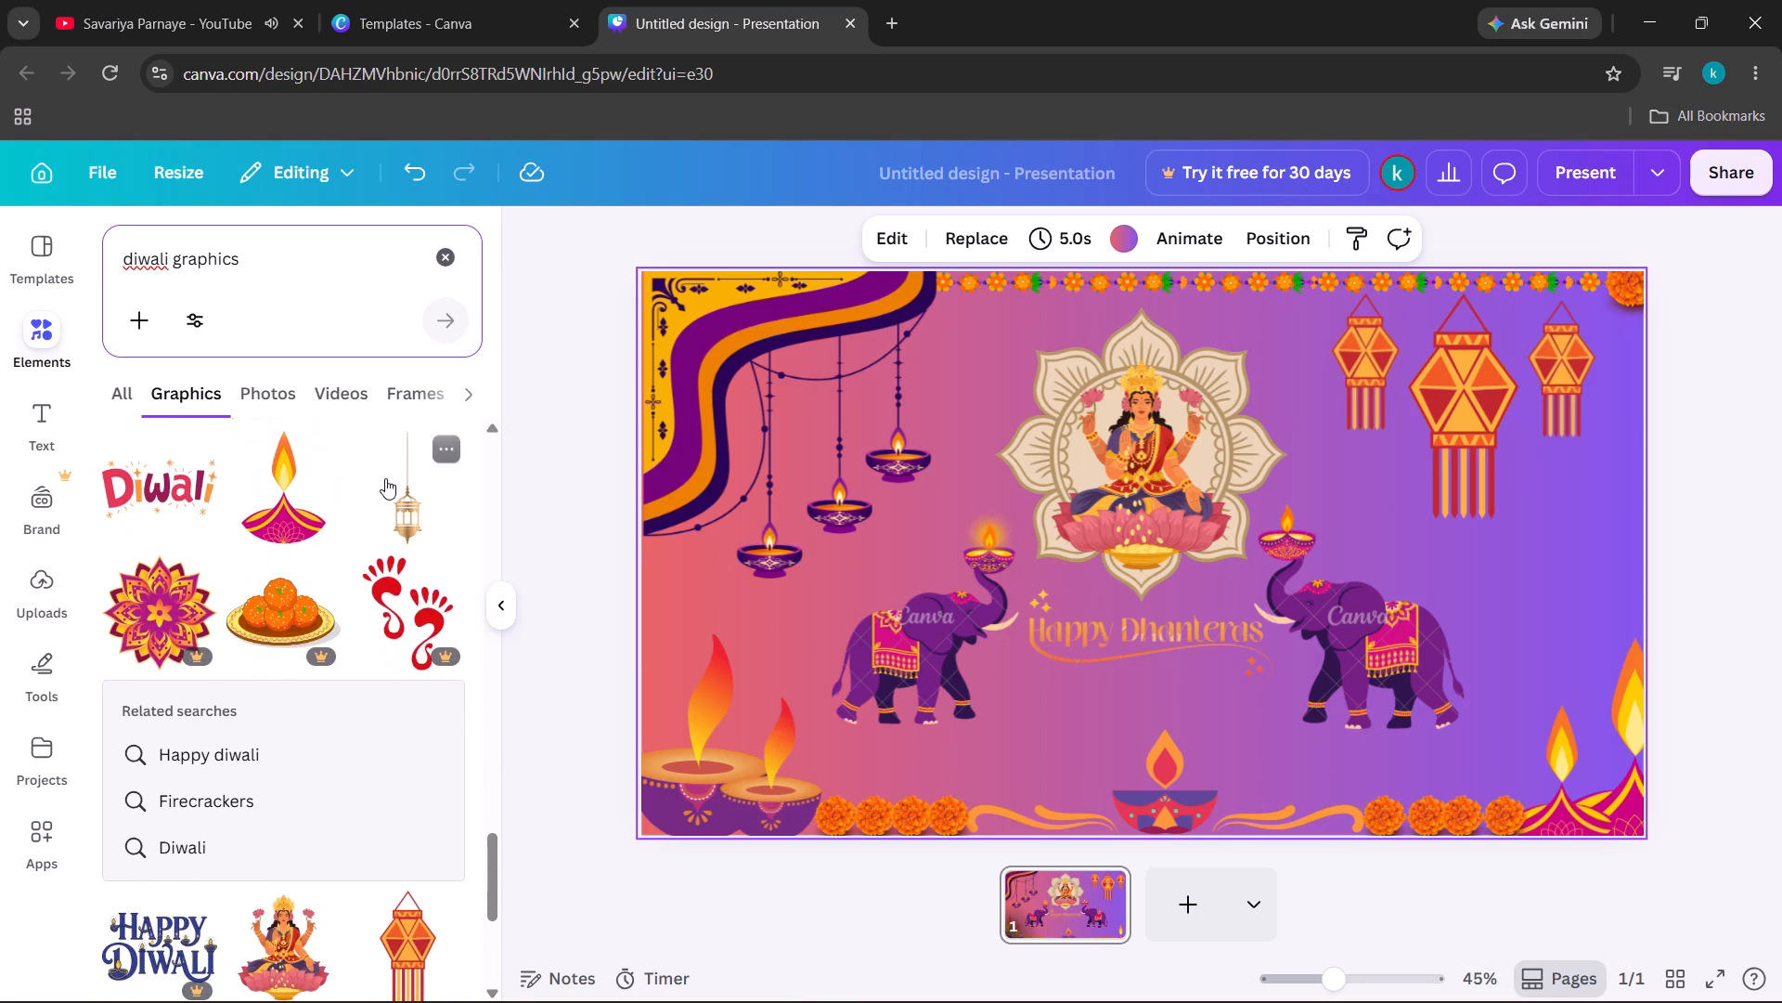
pyautogui.scroll(-1, 385, 478)
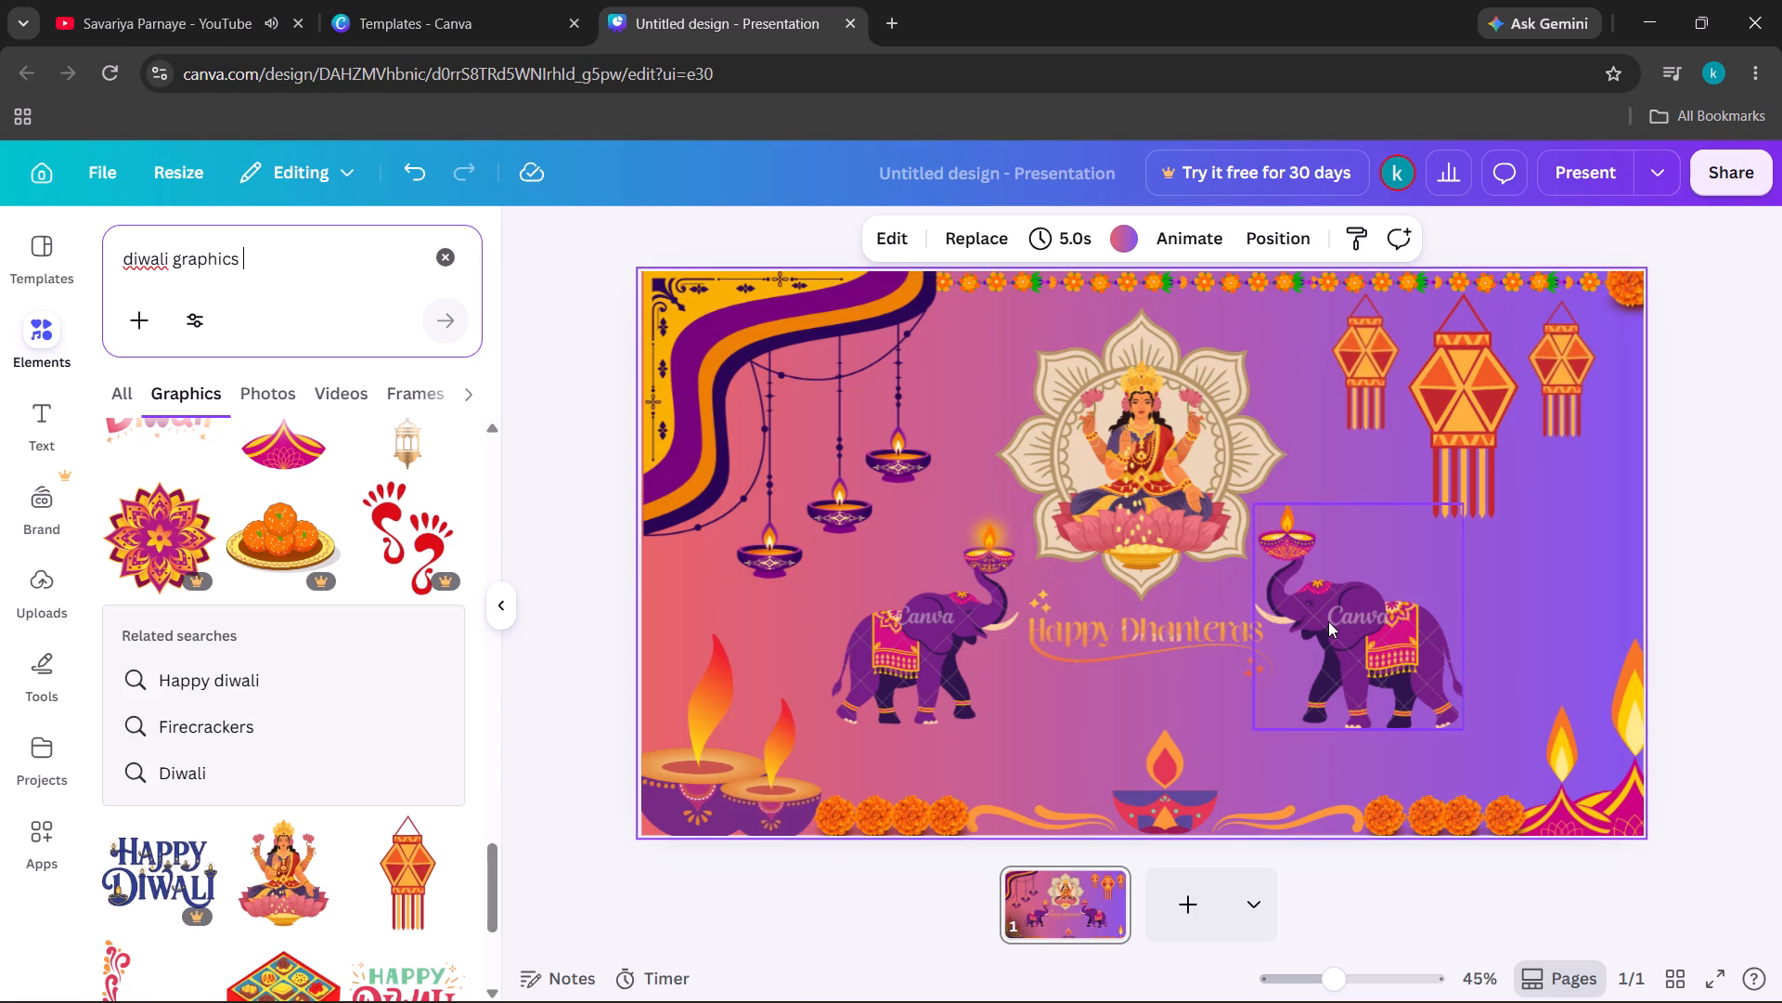
# Shift the left-facing elephant slightly outward from the "Happy Dhanteras" lettering to a gap of 19, keeping it level with the other elephant.
pyautogui.moveTo(1328, 621); pyautogui.dragTo(1355, 622)
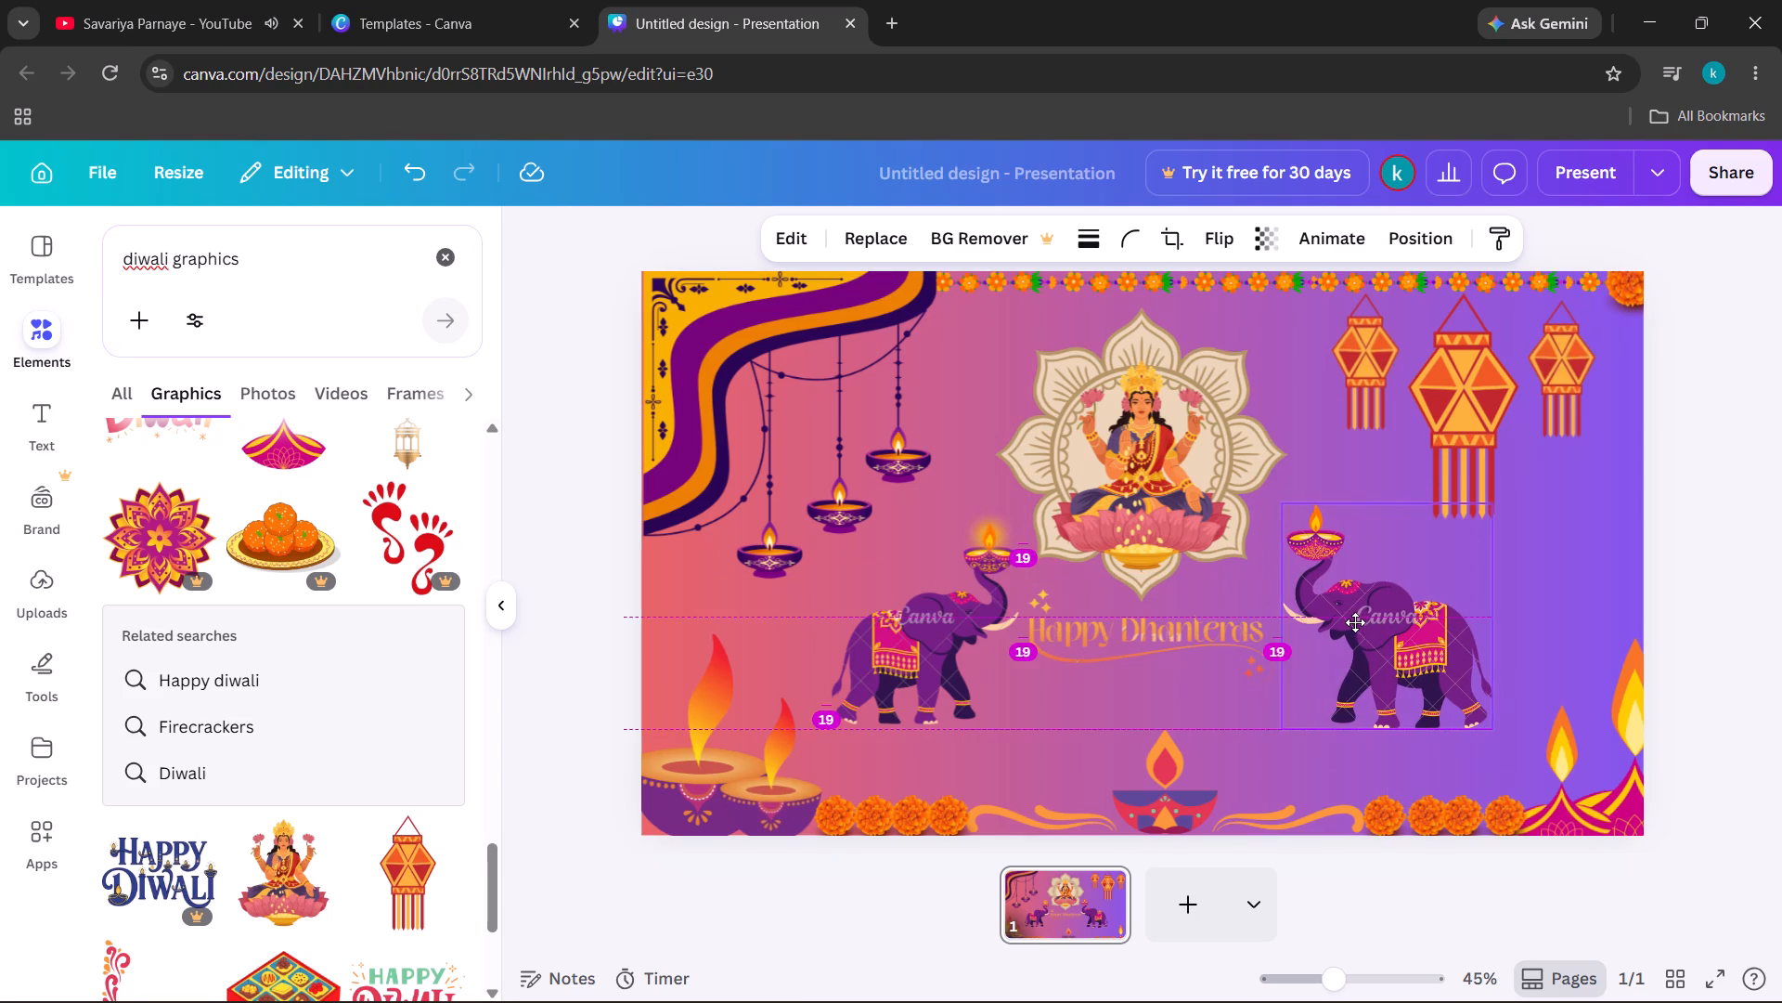
# Shift the goddess and the mandala behind her slightly towards the three lanterns, keeping her centred on the mandala.
pyautogui.moveTo(1355, 622); pyautogui.dragTo(1357, 622)
pyautogui.moveTo(1173, 520); pyautogui.dragTo(1190, 516)
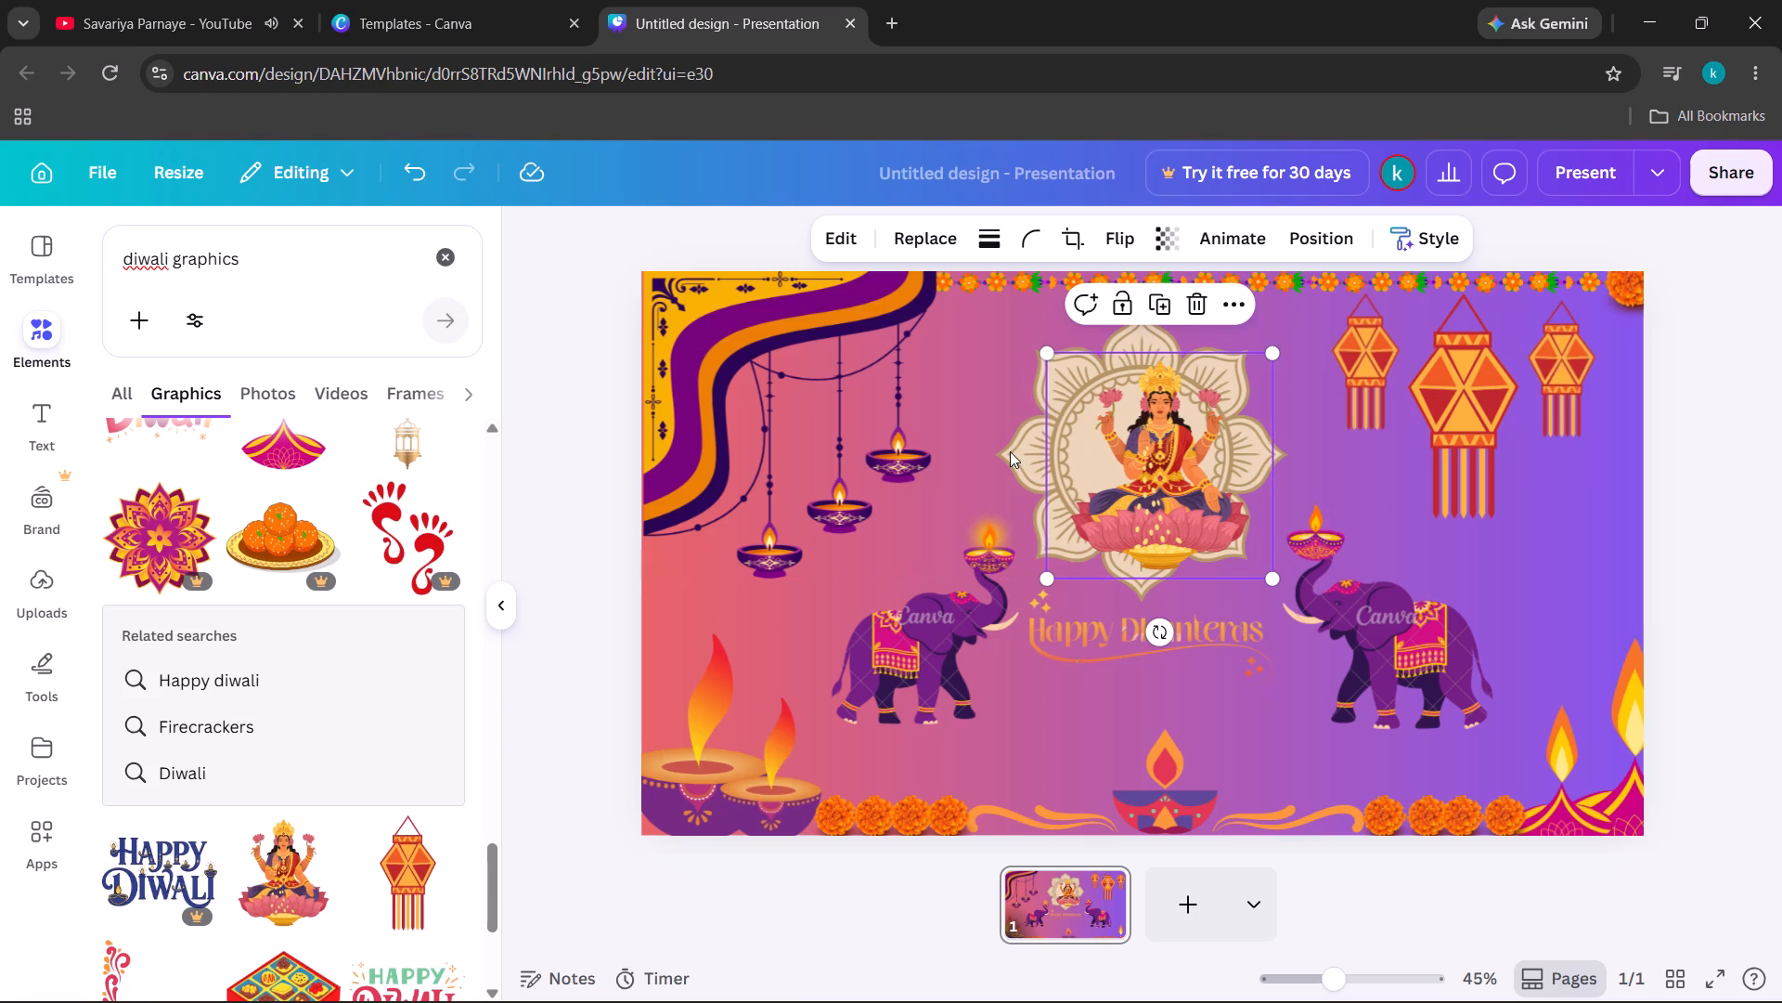
pyautogui.moveTo(1010, 451); pyautogui.dragTo(1031, 450)
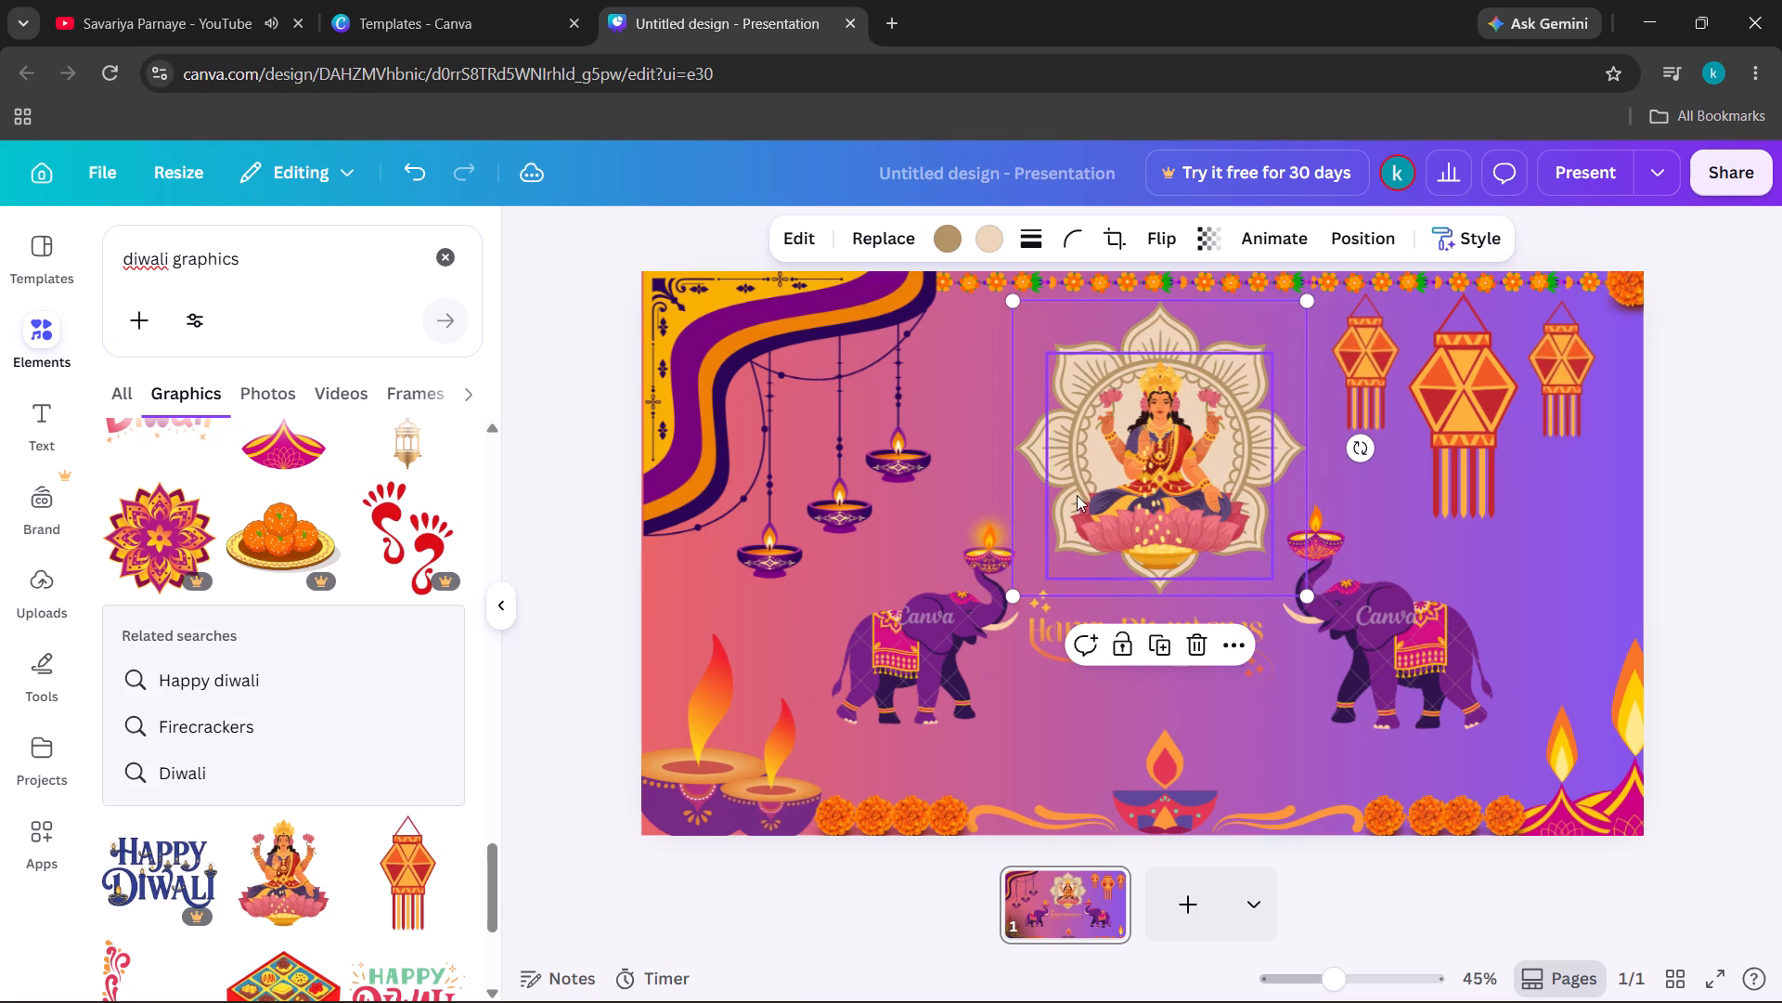
pyautogui.click(1061, 728)
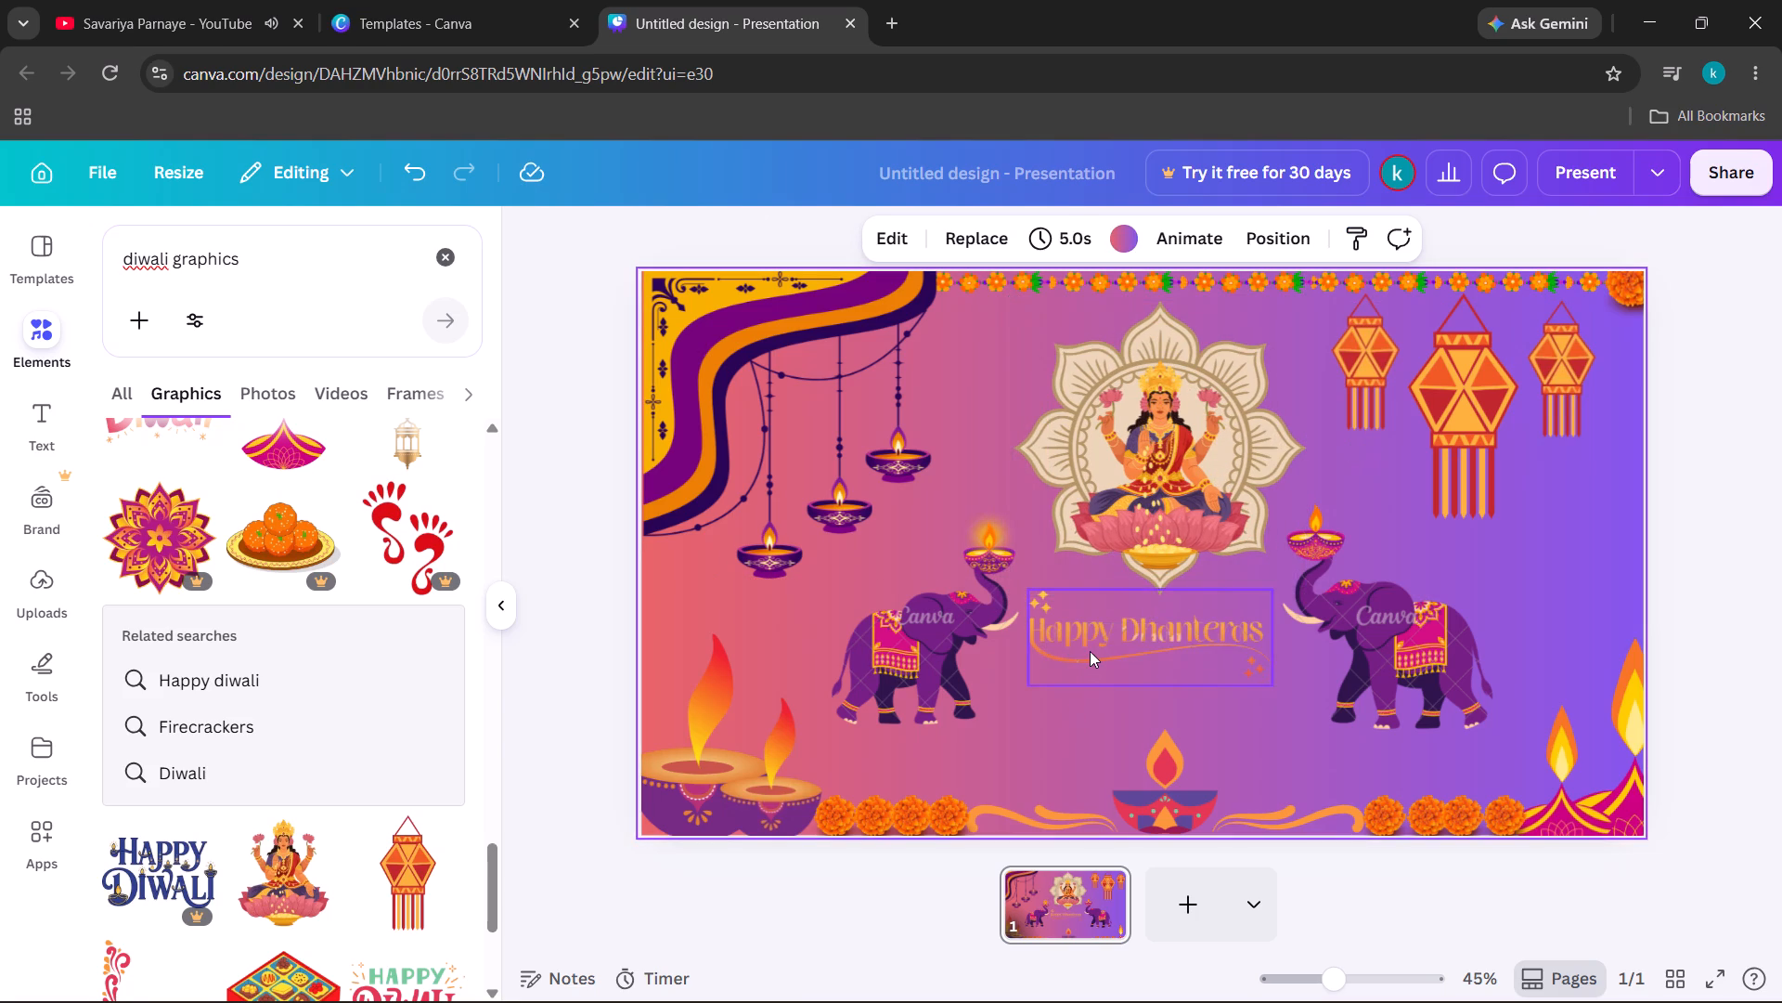
# Move the "Happy Dhanteras" lettering slightly towards the left-facing elephant so it sits centred beneath the goddess and mandala.
pyautogui.moveTo(1090, 651); pyautogui.dragTo(1104, 650)
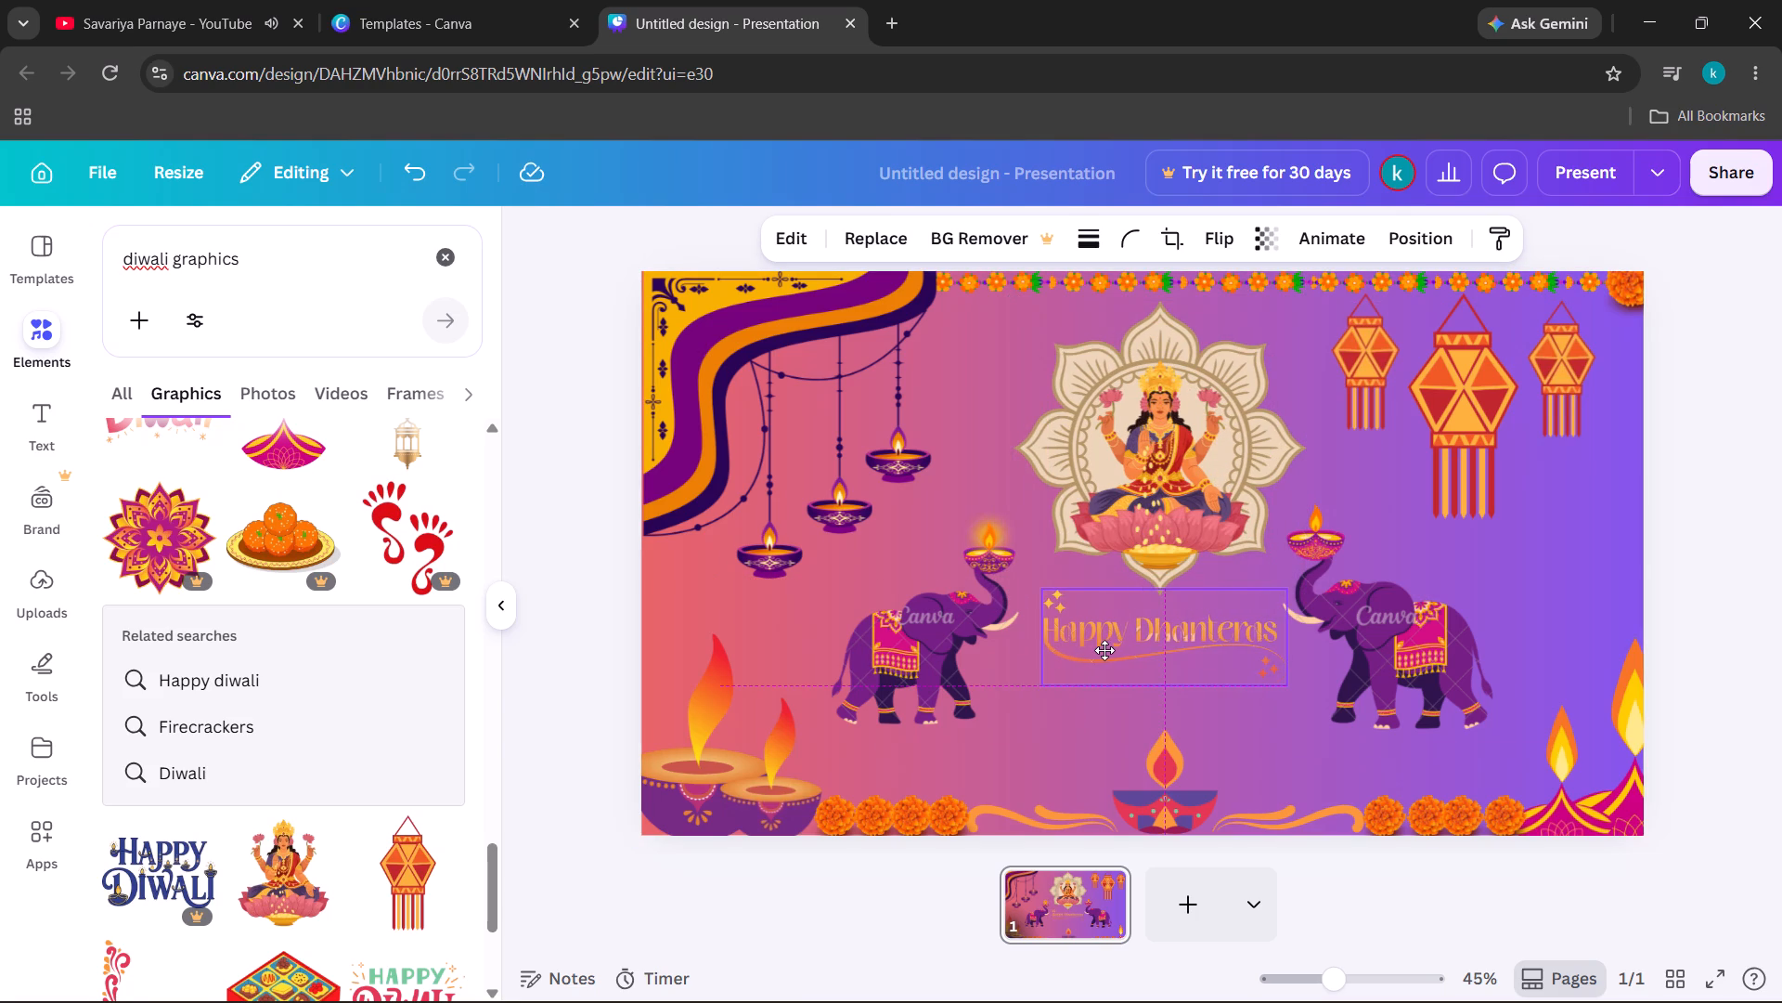
pyautogui.moveTo(1104, 650); pyautogui.dragTo(1100, 650)
pyautogui.click(1051, 733)
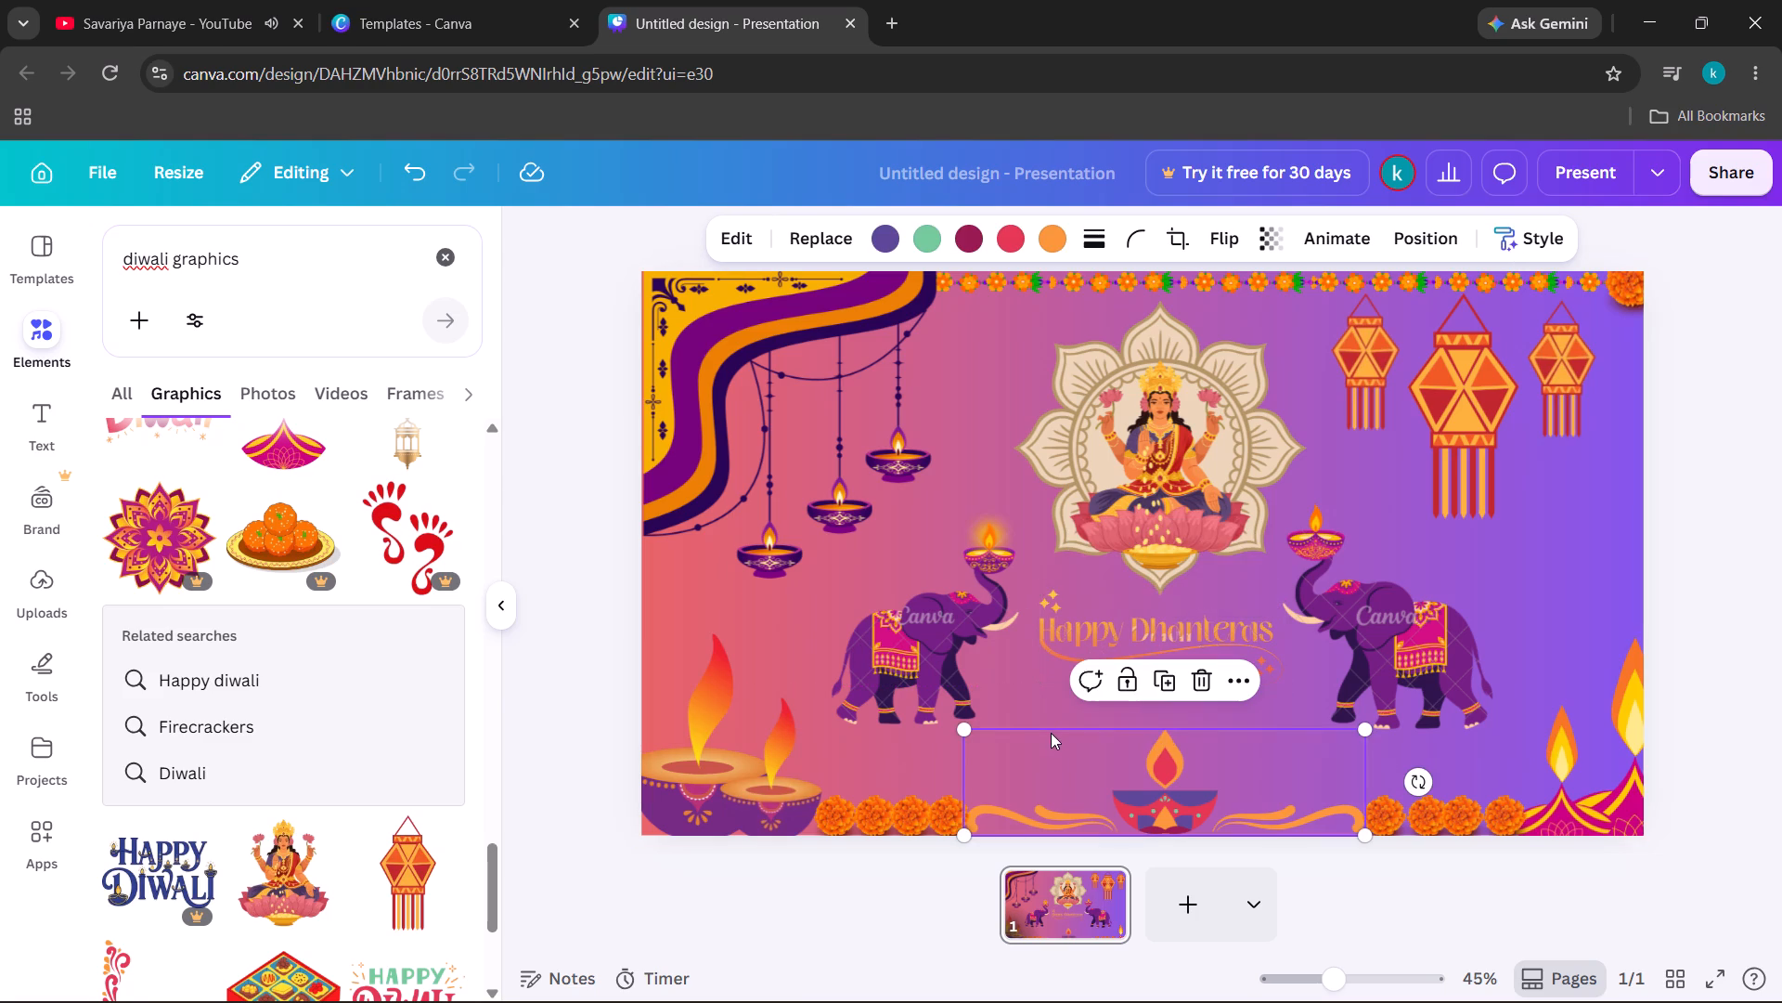
pyautogui.click(1019, 708)
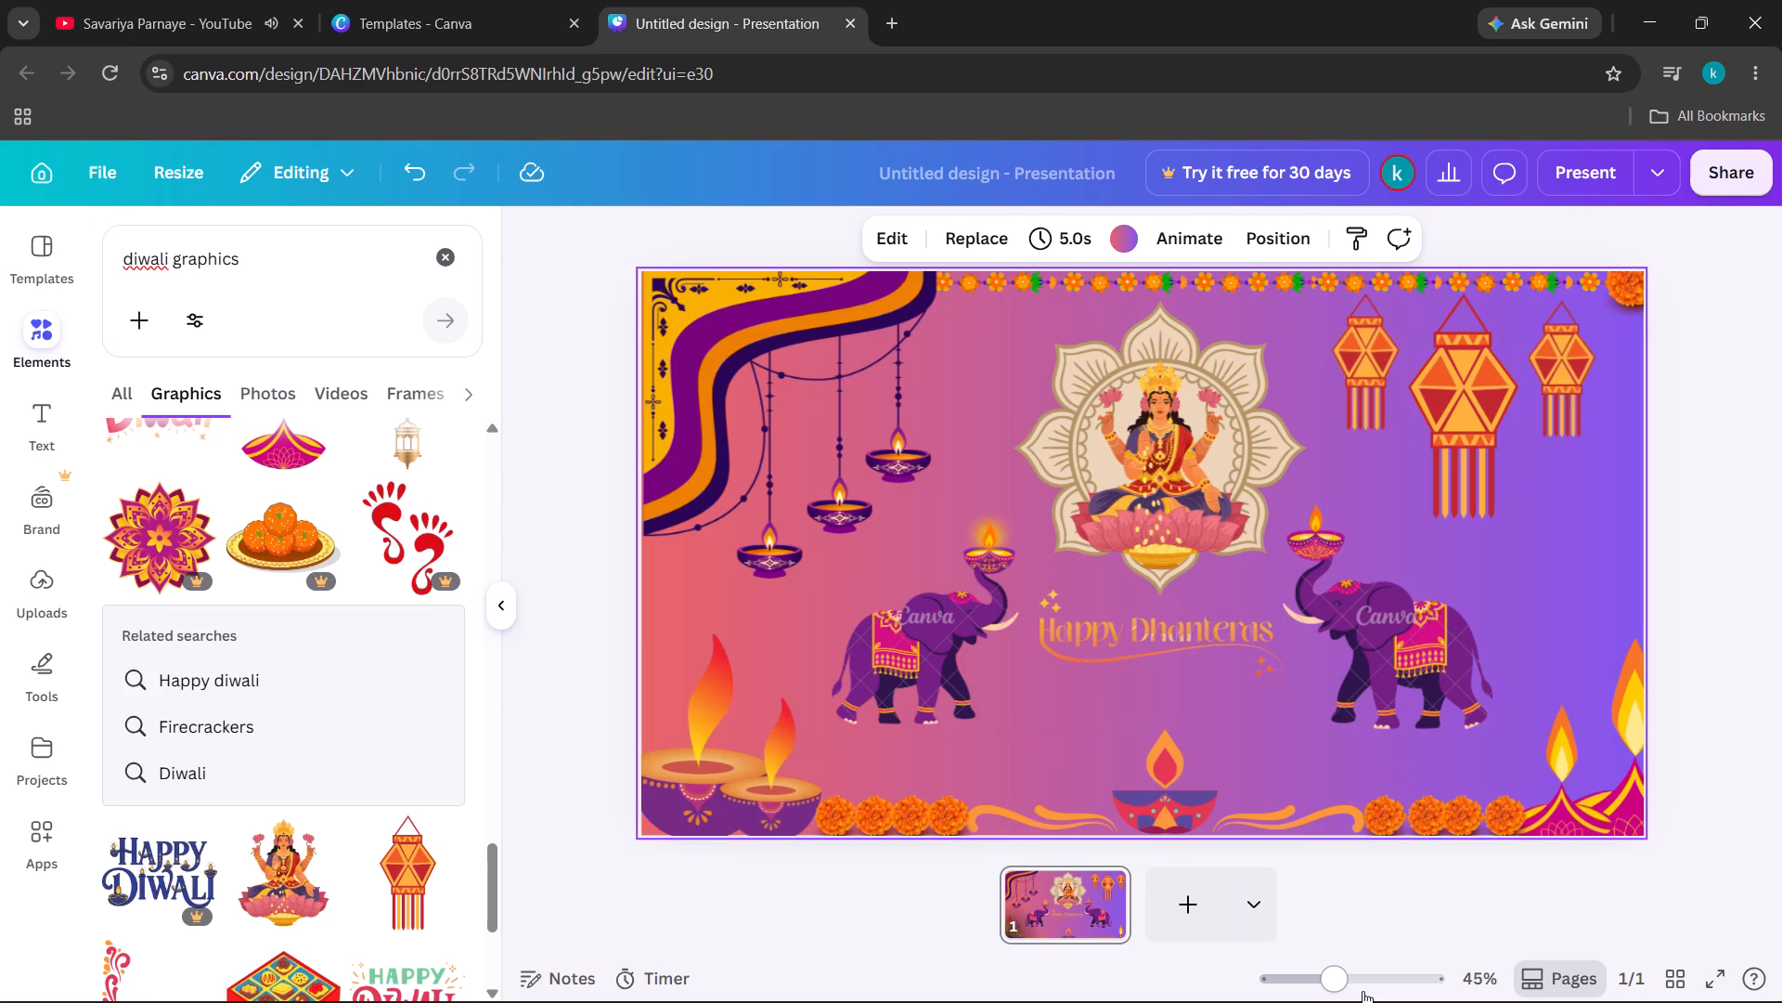
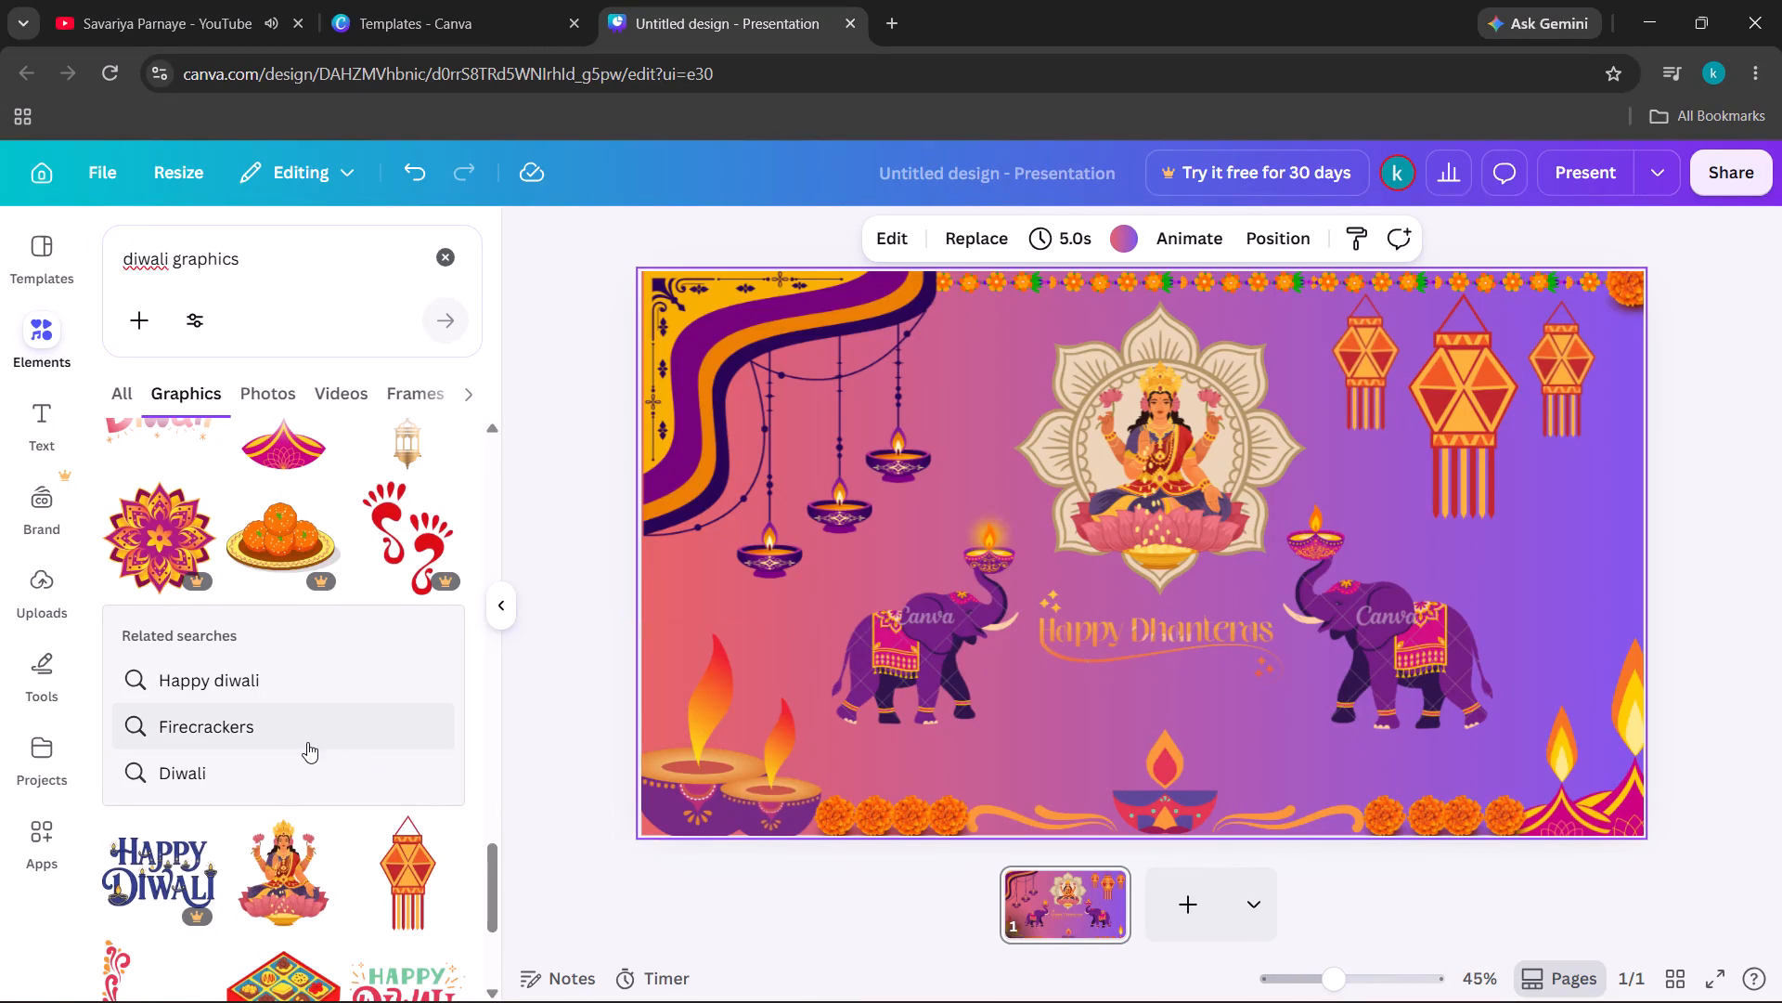
# Look through more of the "diwali graphics" results for a further decoration suited to the Dhanteras page.
pyautogui.scroll(-4, 307, 742)
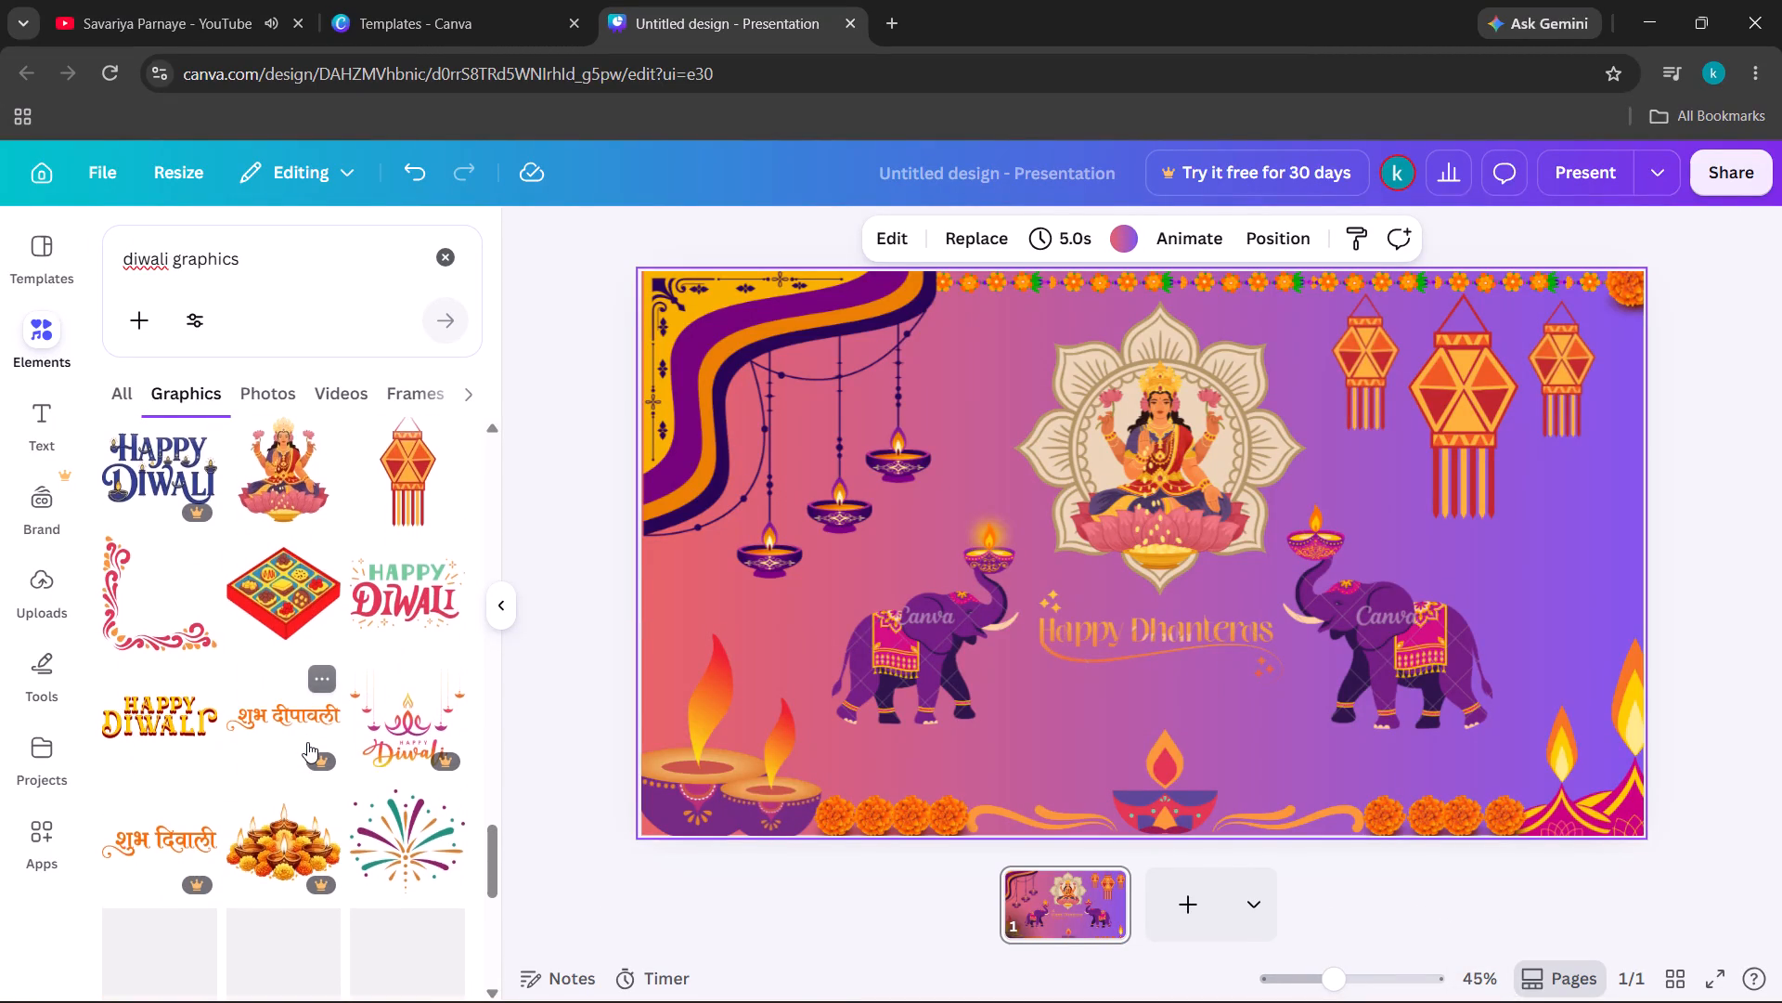
pyautogui.scroll(-3, 307, 742)
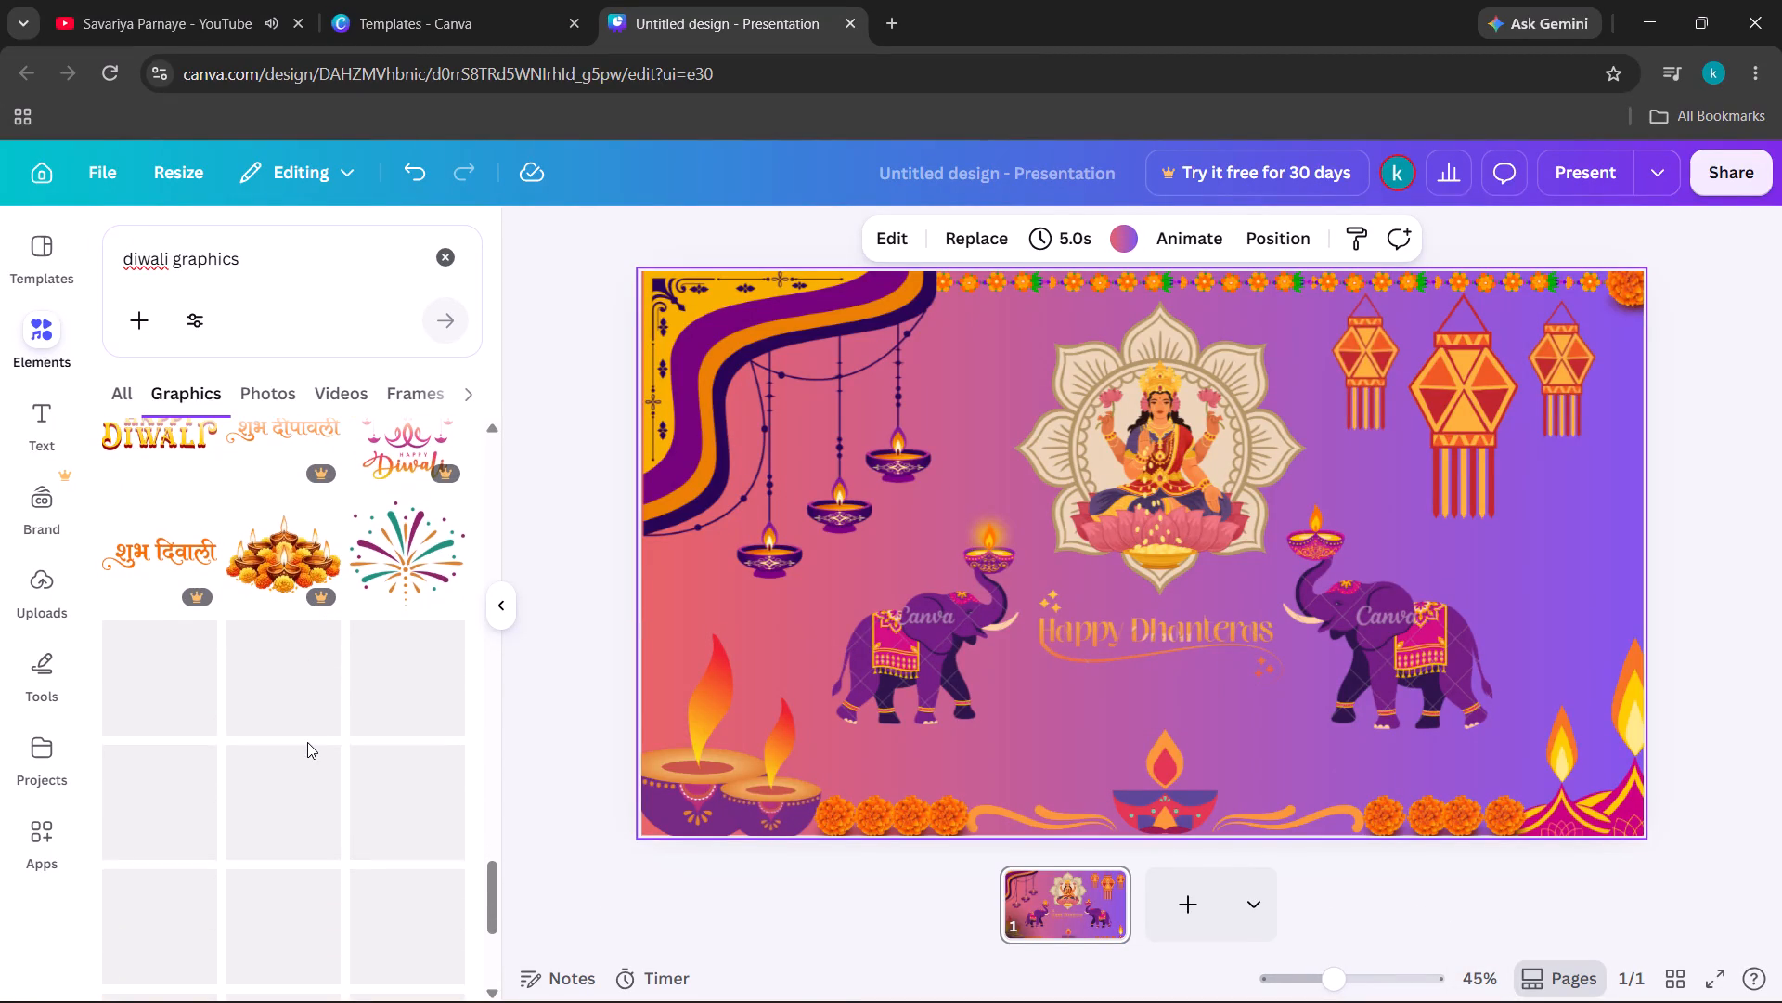
pyautogui.scroll(-2, 307, 742)
pyautogui.scroll(1, 307, 742)
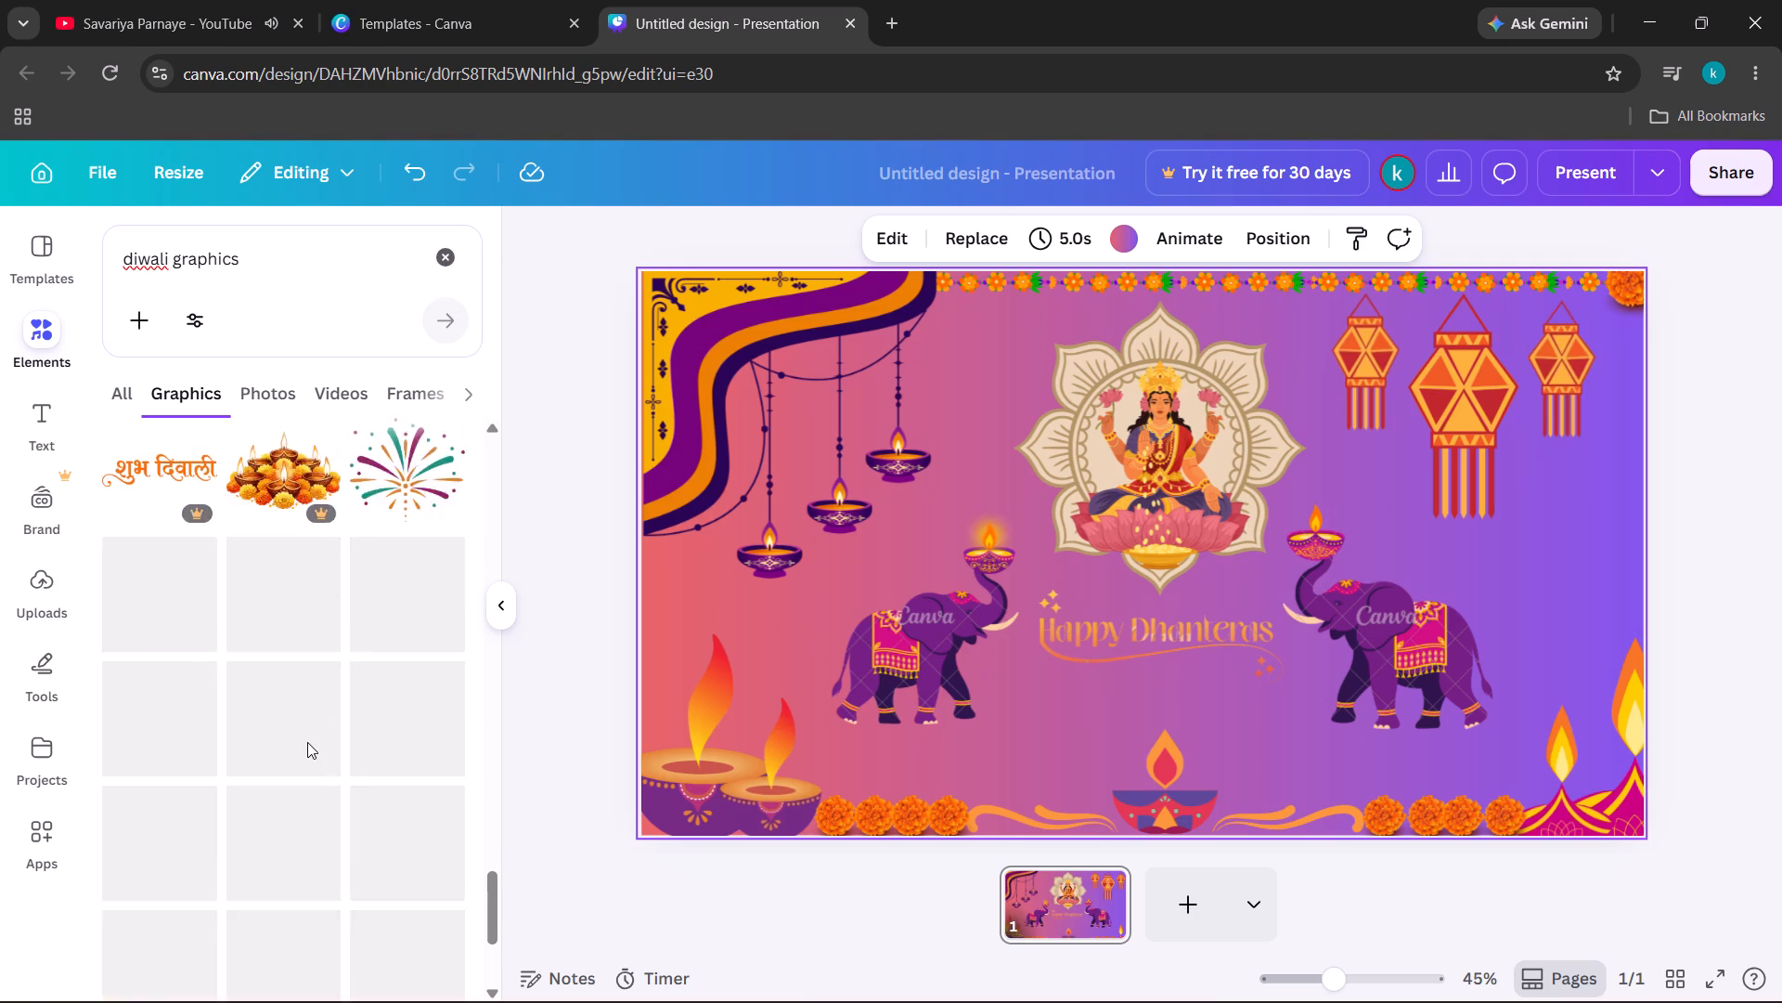
pyautogui.scroll(1, 307, 742)
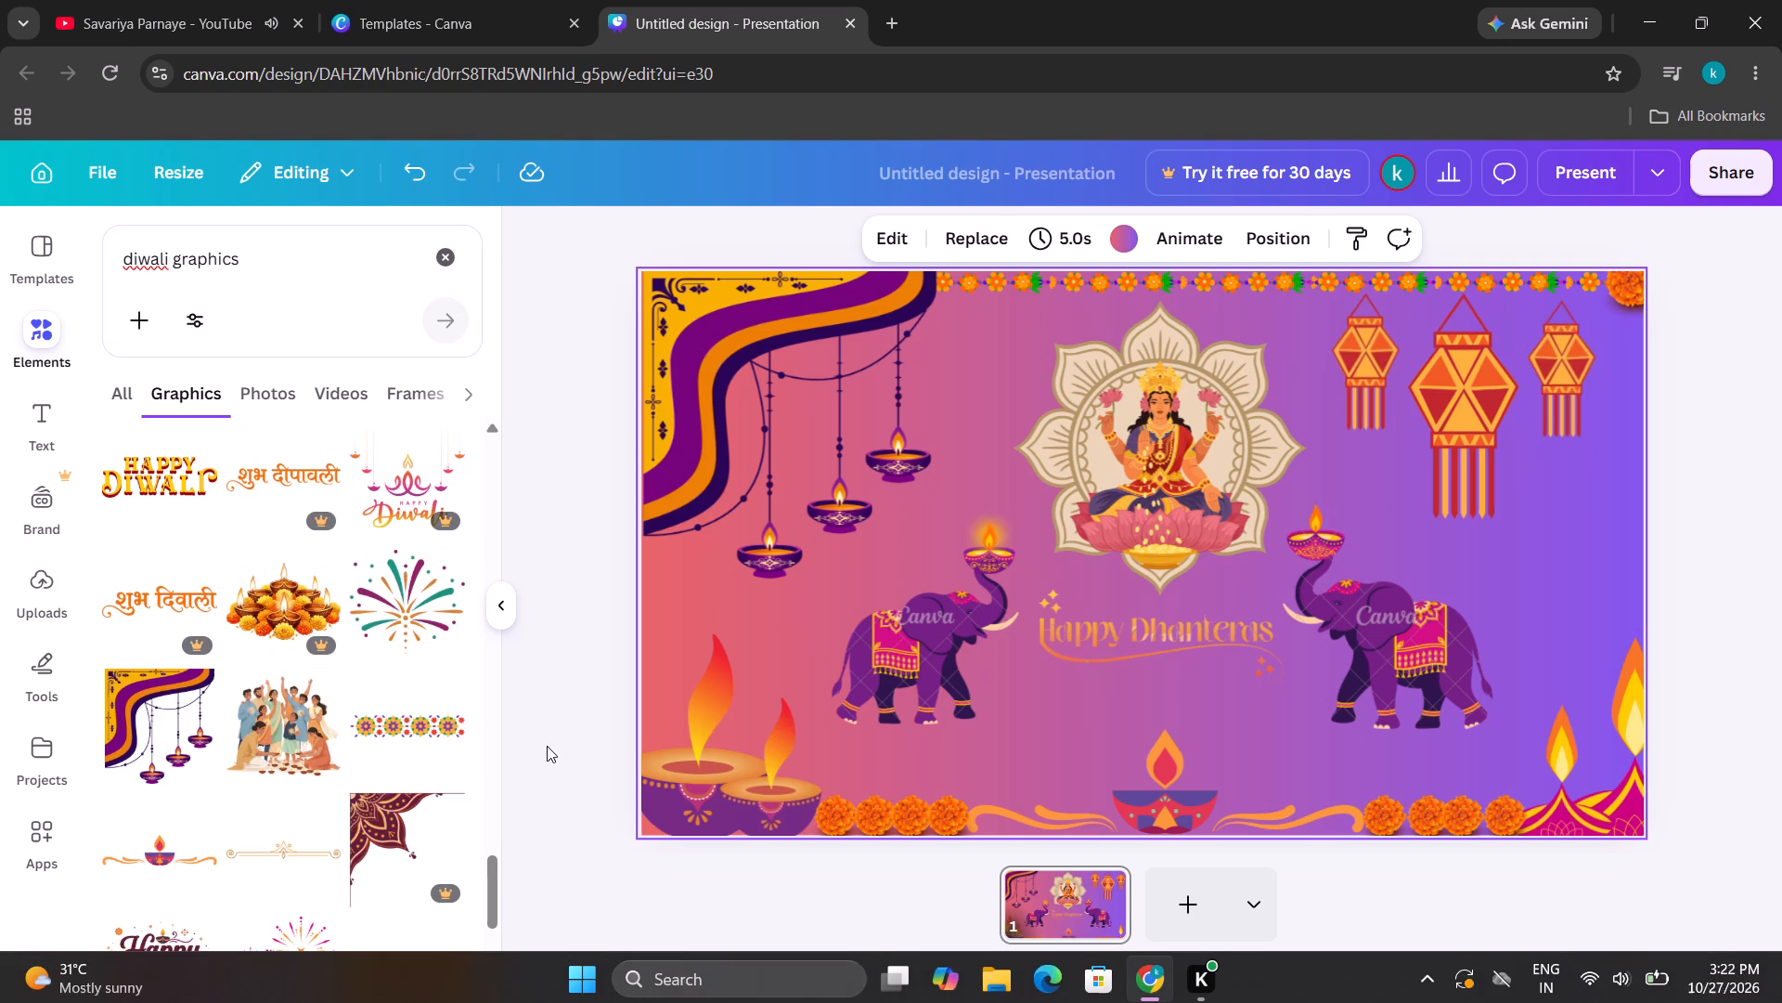
pyautogui.scroll(-3, 309, 695)
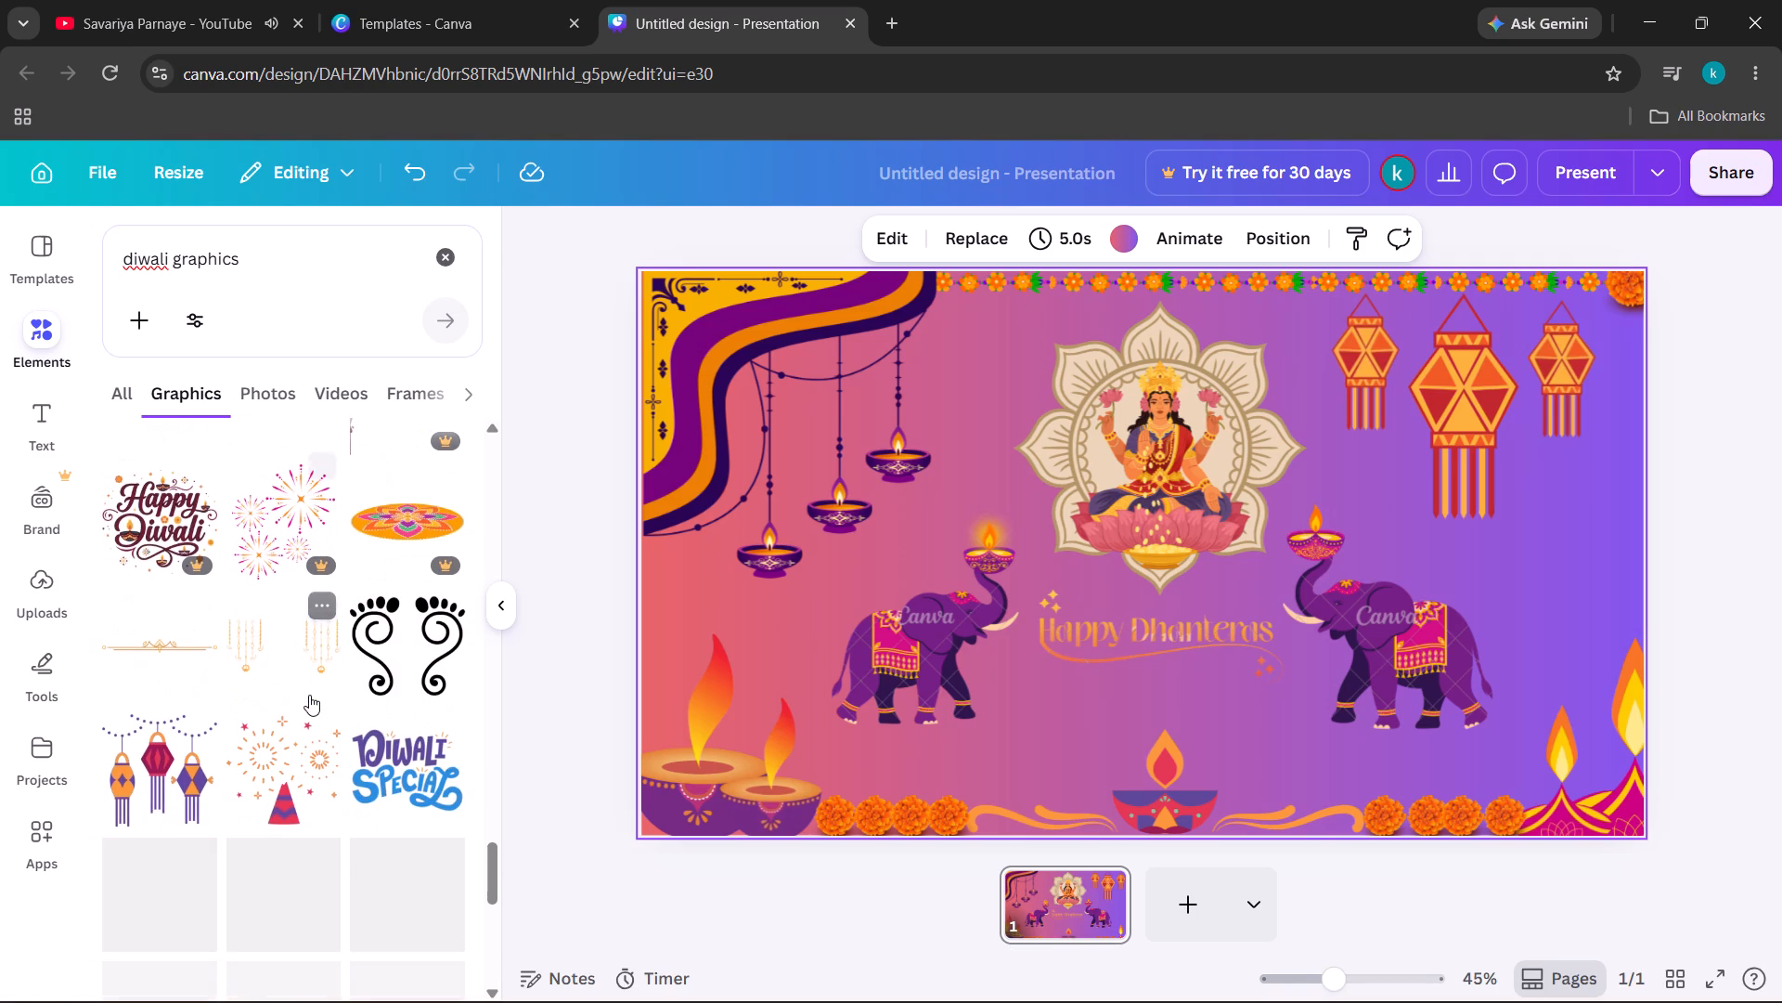
pyautogui.scroll(-2, 309, 695)
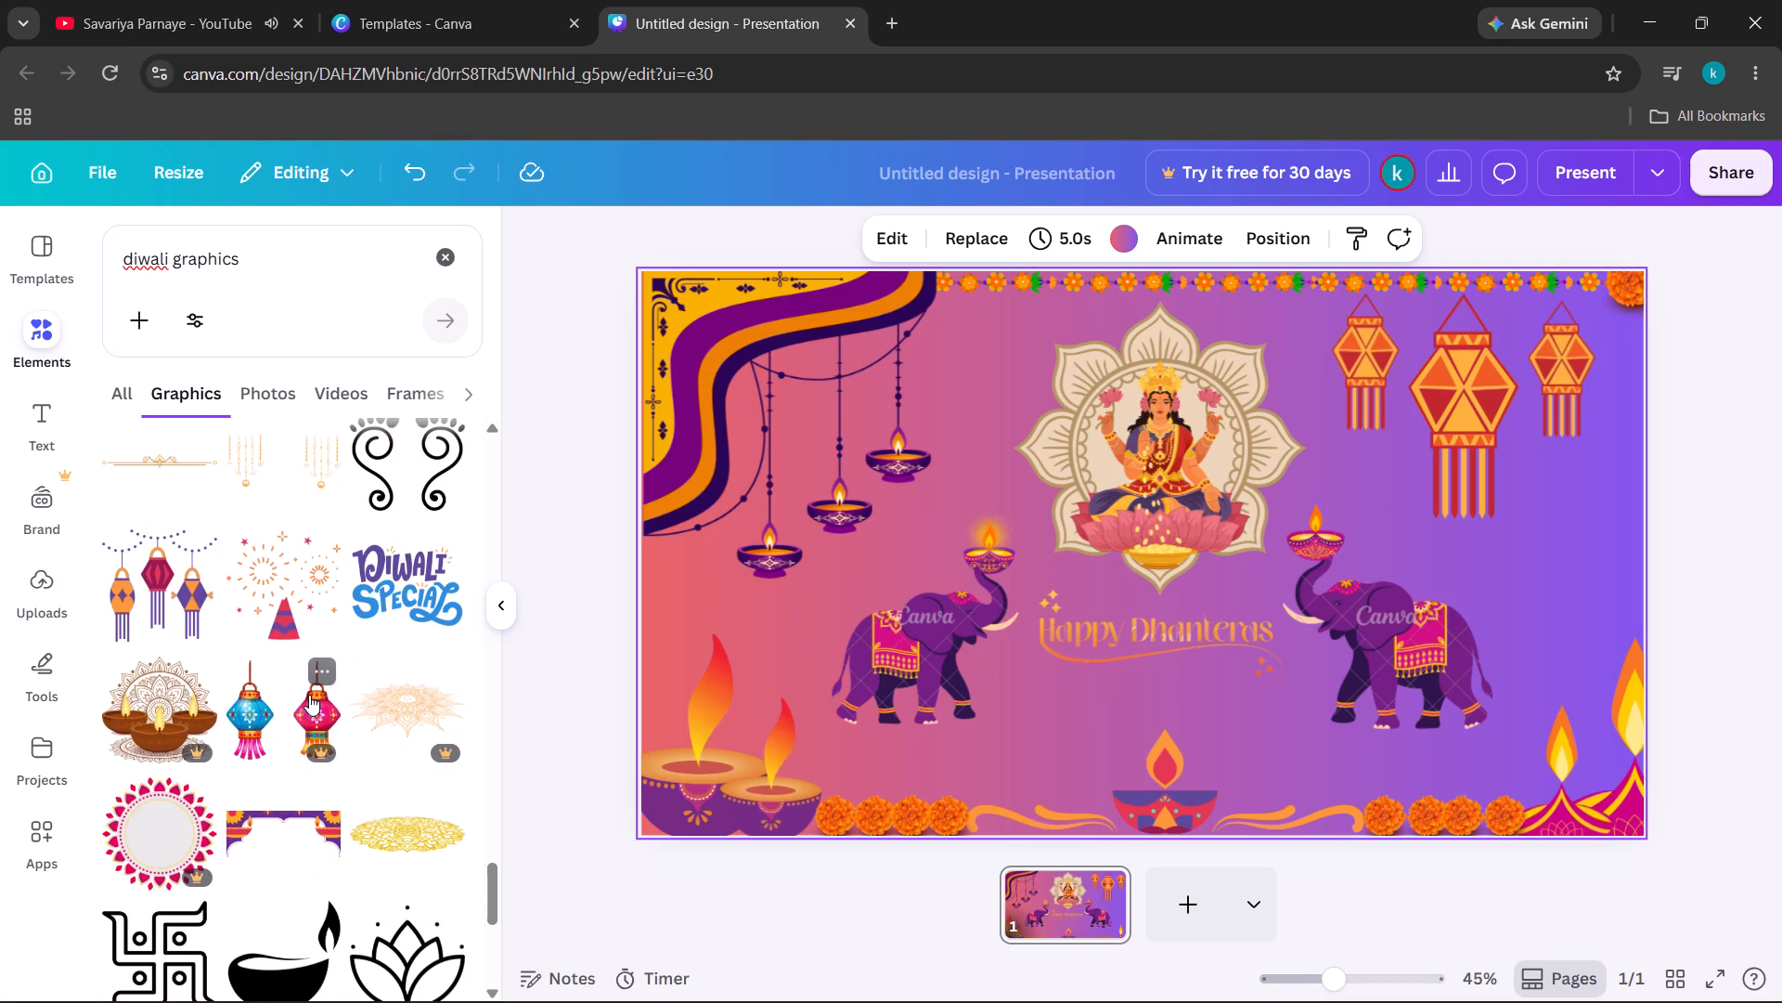
pyautogui.scroll(-2, 309, 695)
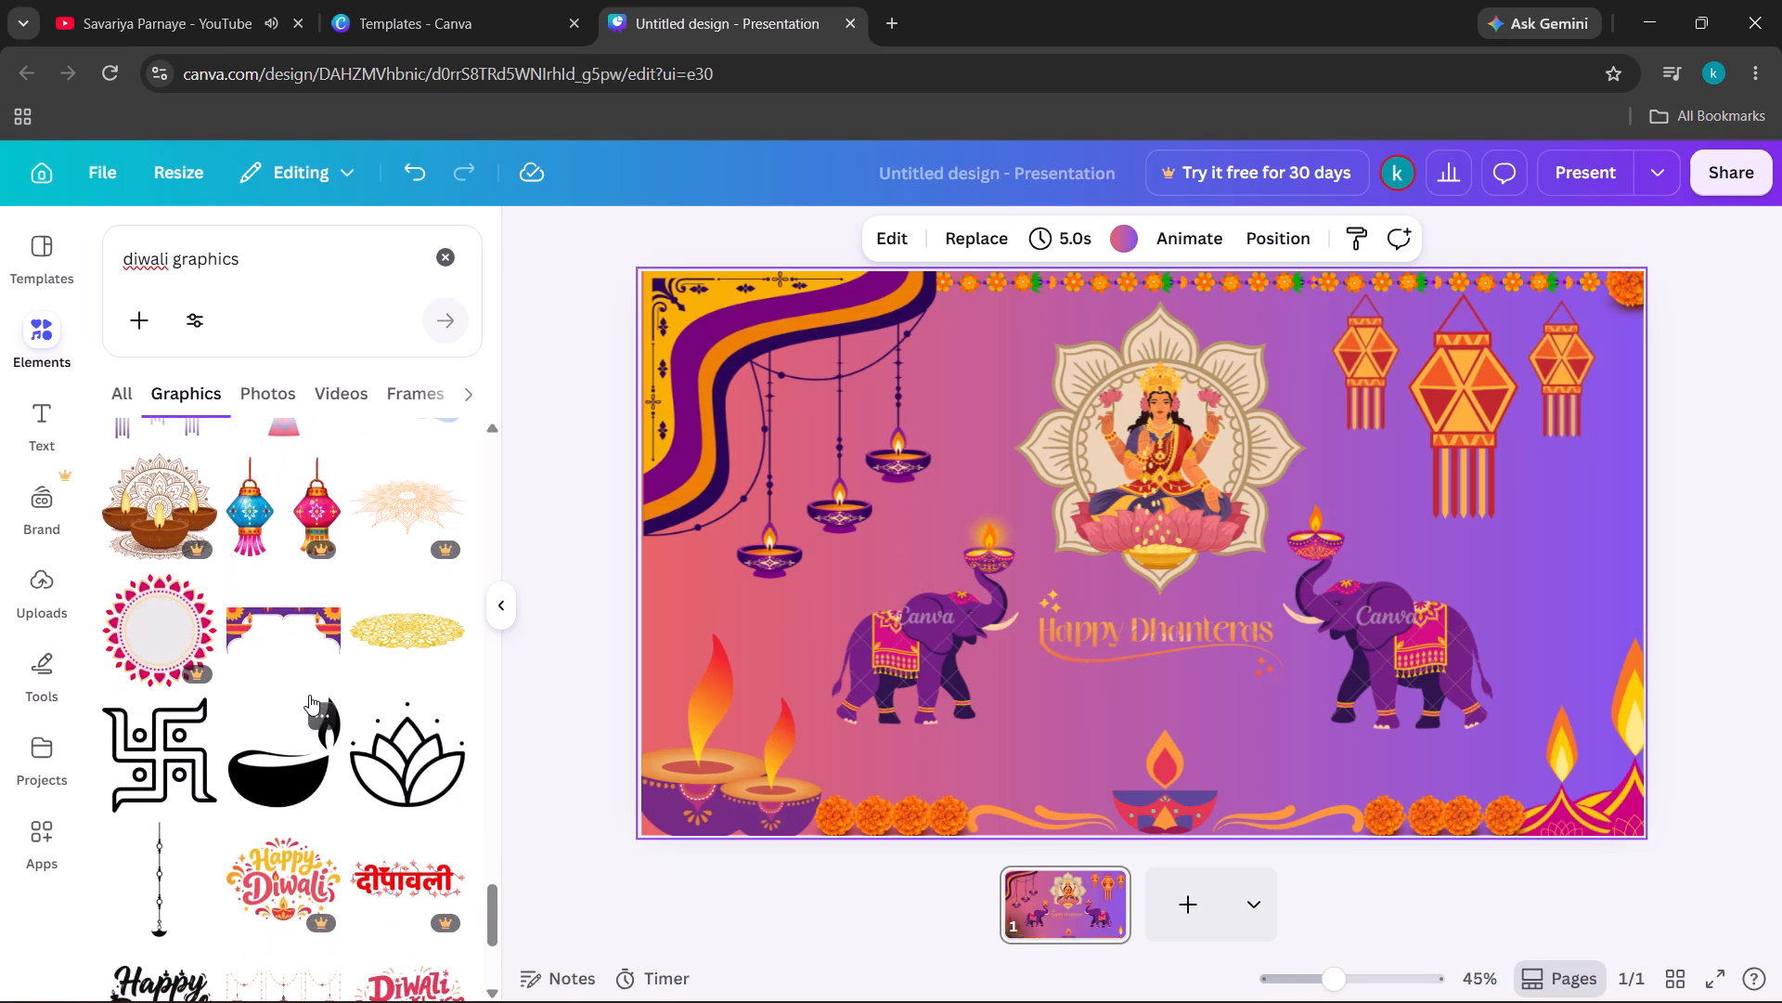
pyautogui.scroll(-5, 309, 695)
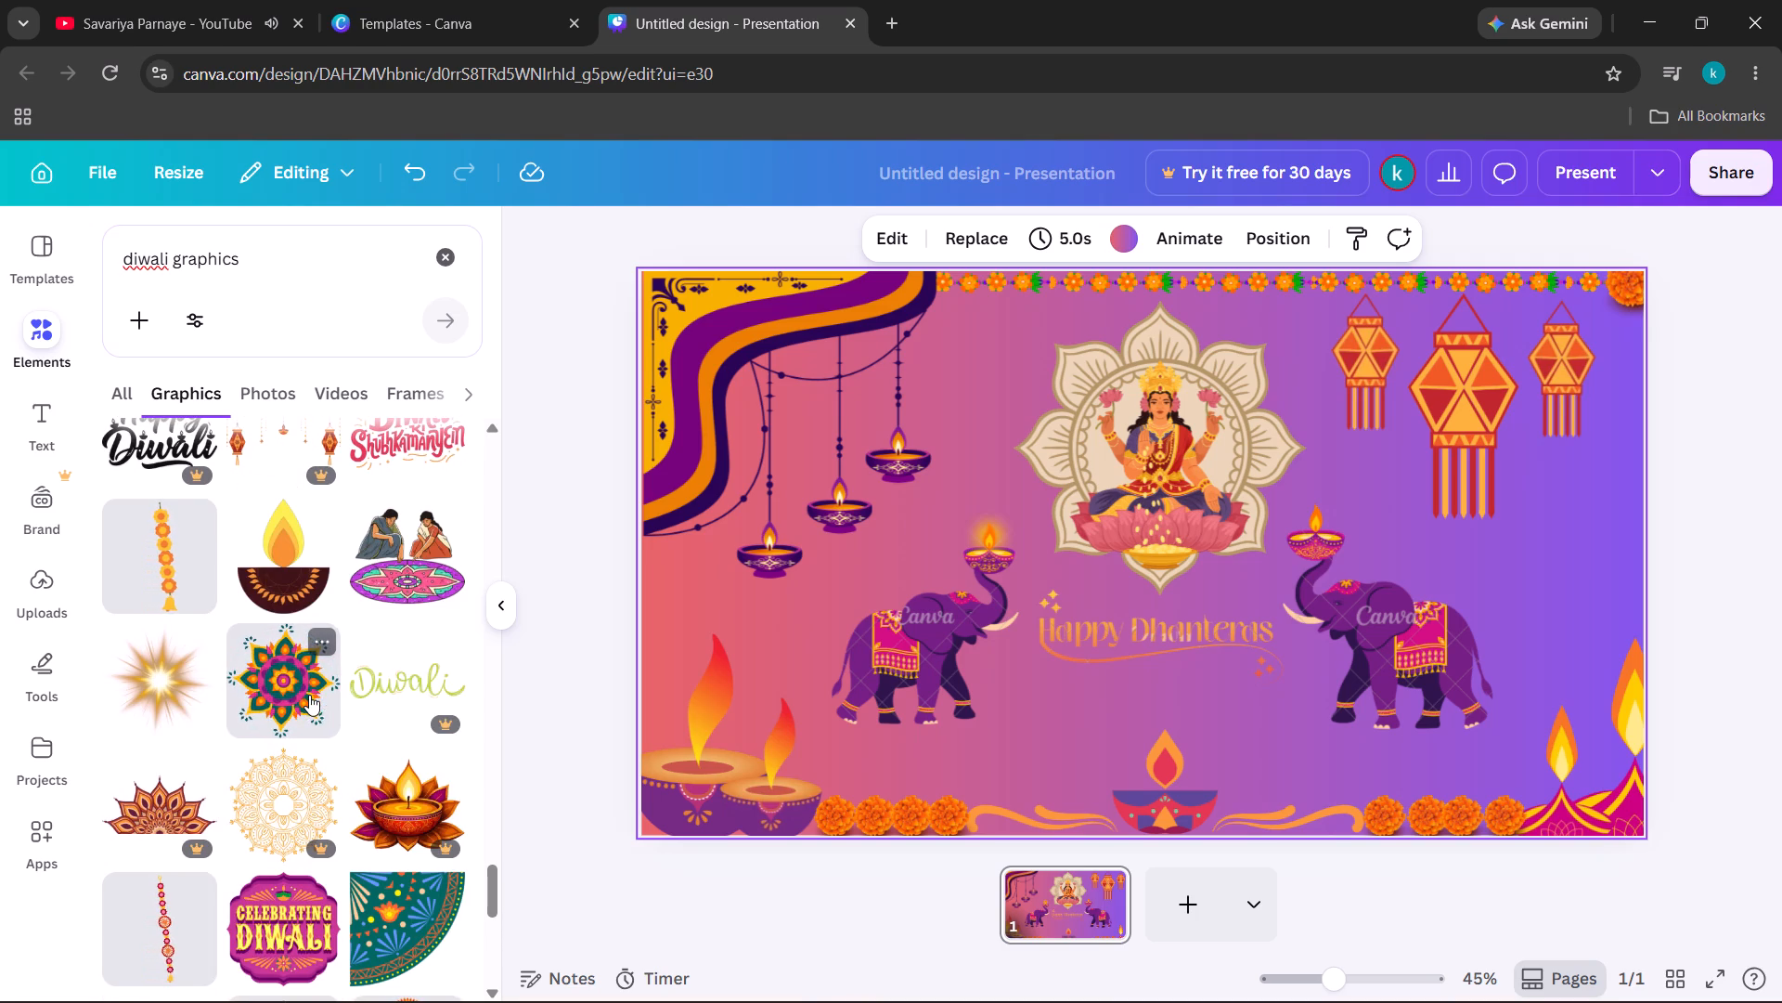
pyautogui.scroll(-8, 309, 695)
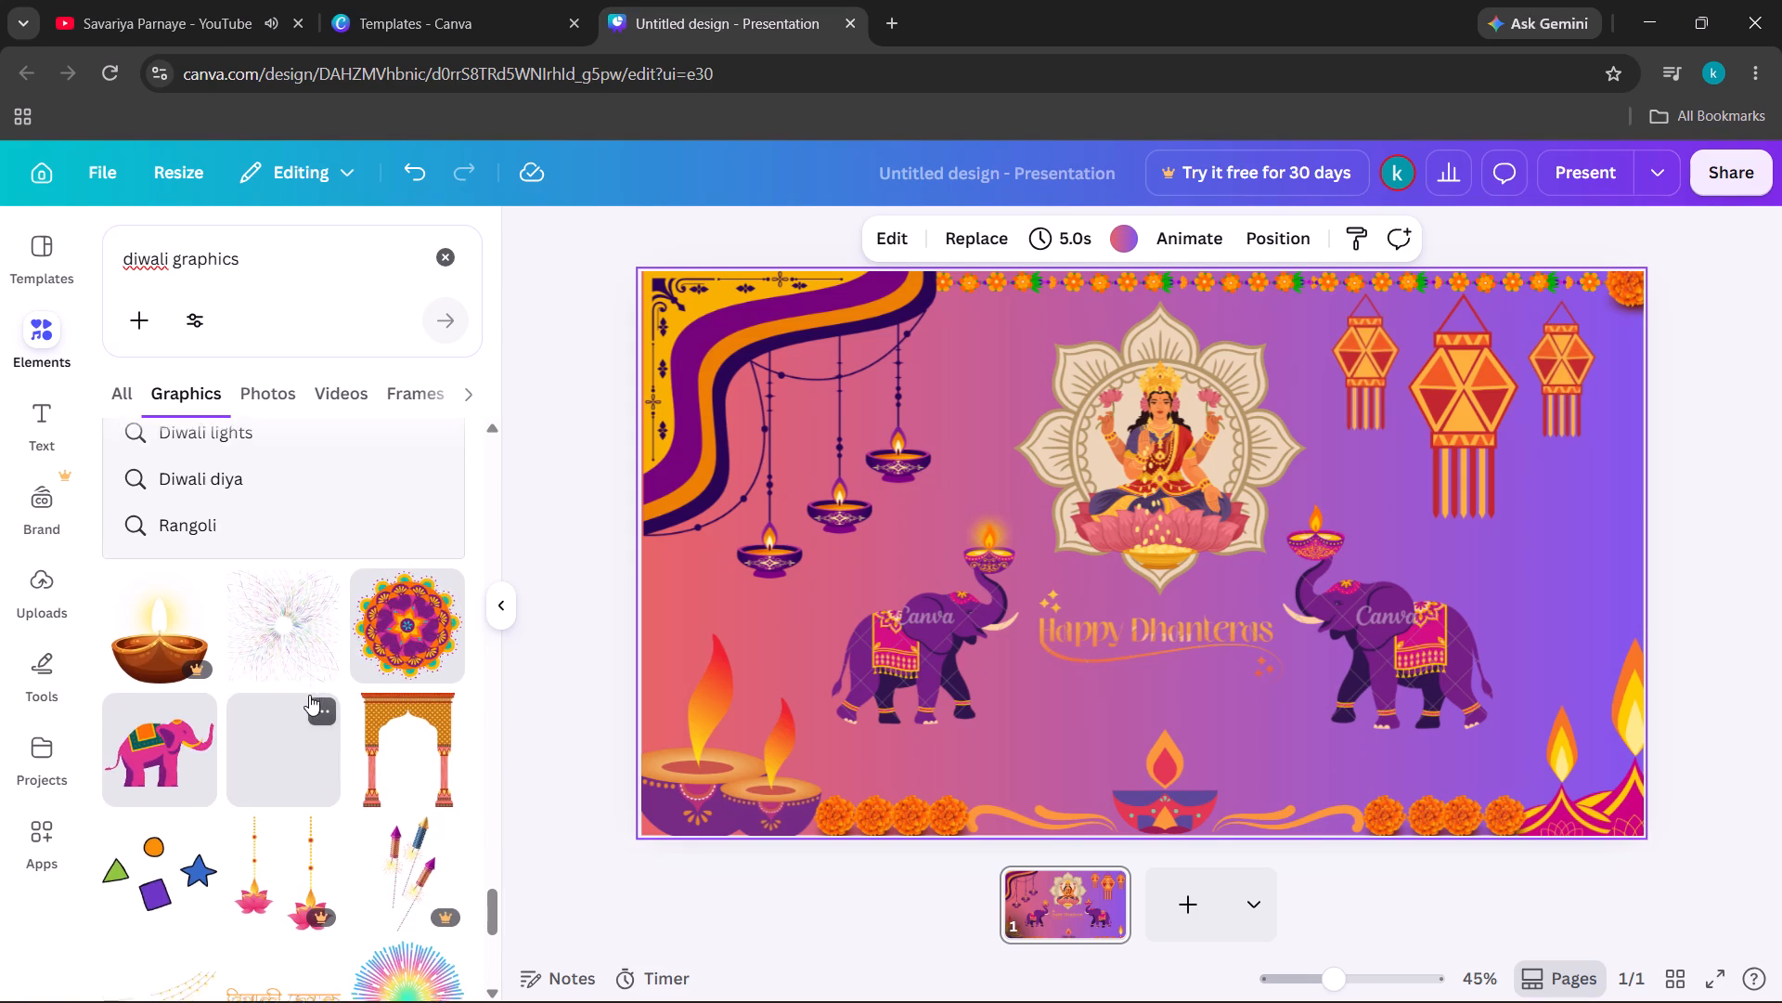
pyautogui.scroll(-4, 309, 695)
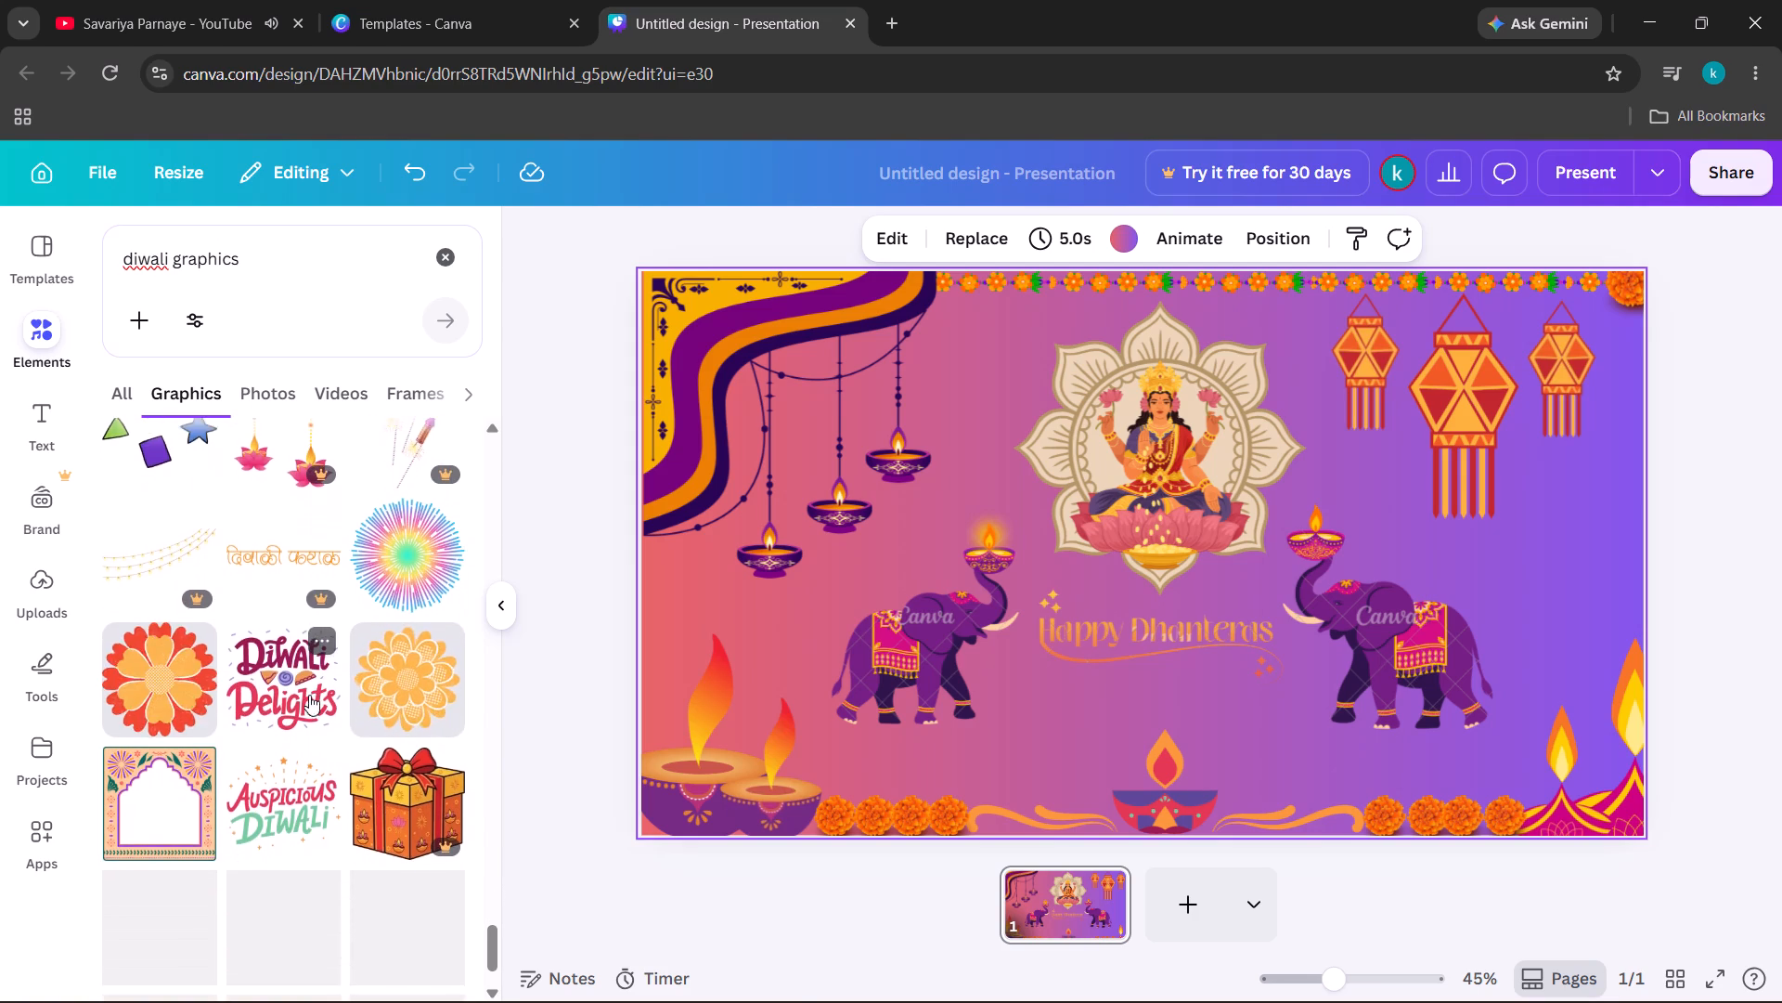
pyautogui.scroll(-2, 309, 695)
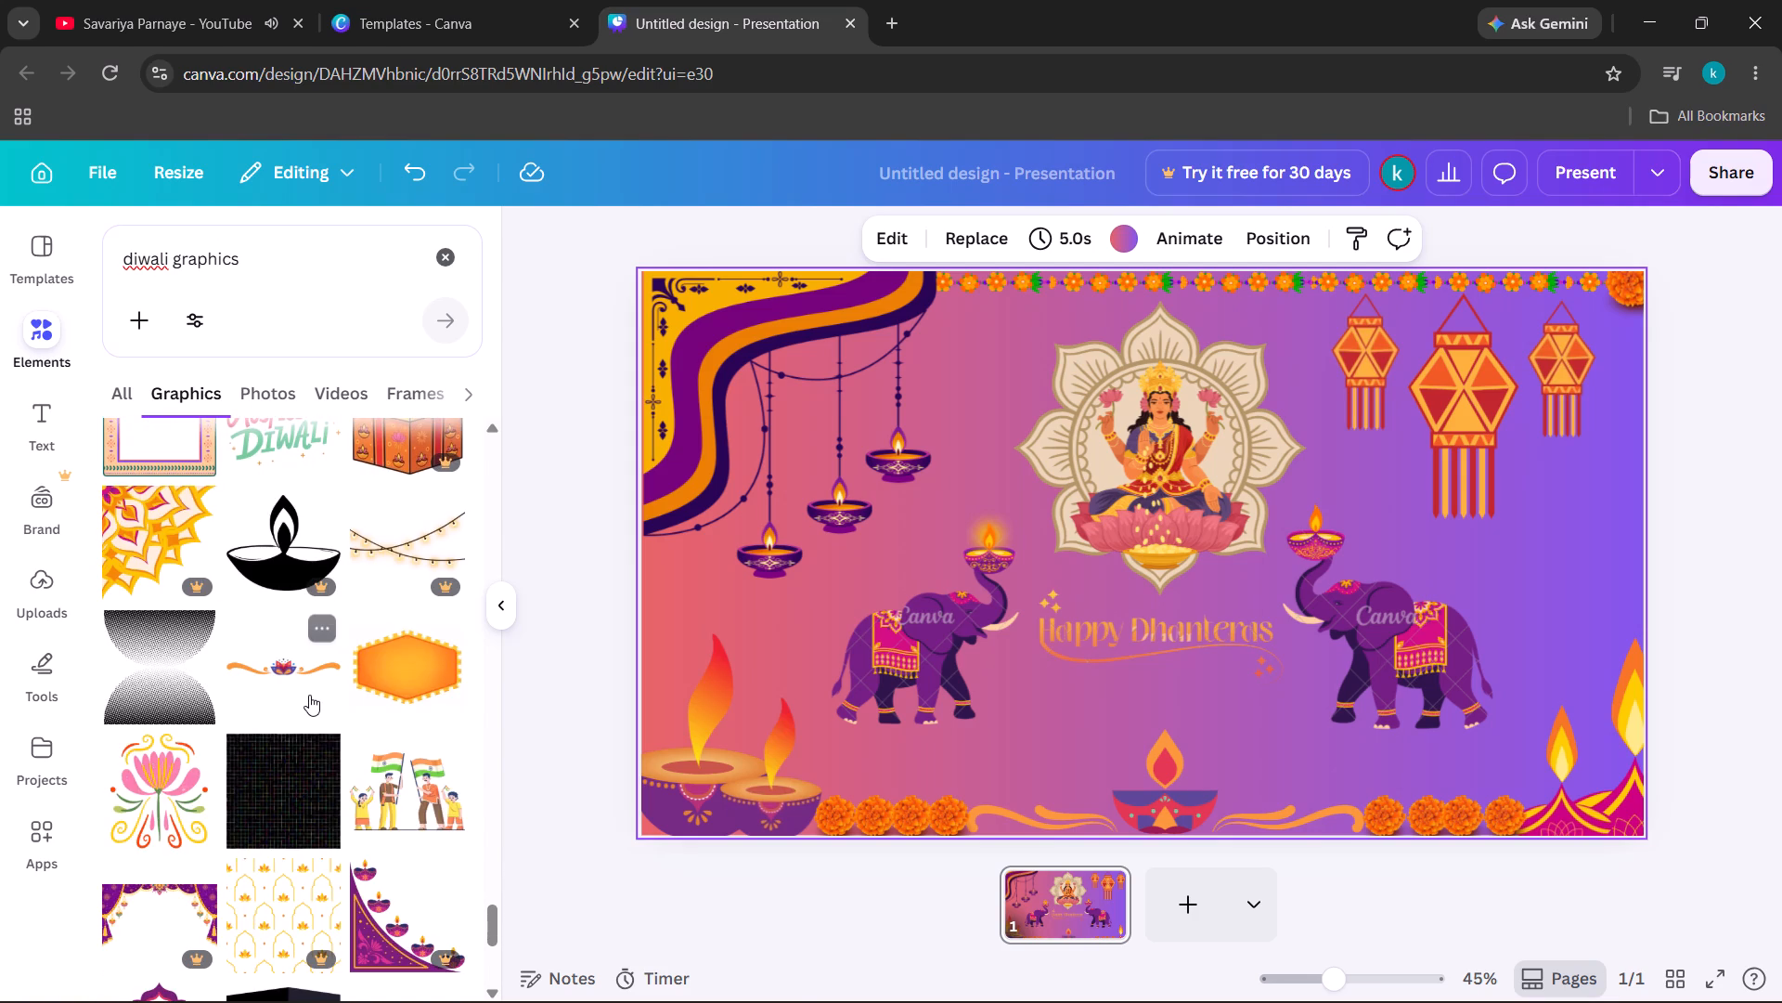
pyautogui.scroll(-4, 309, 695)
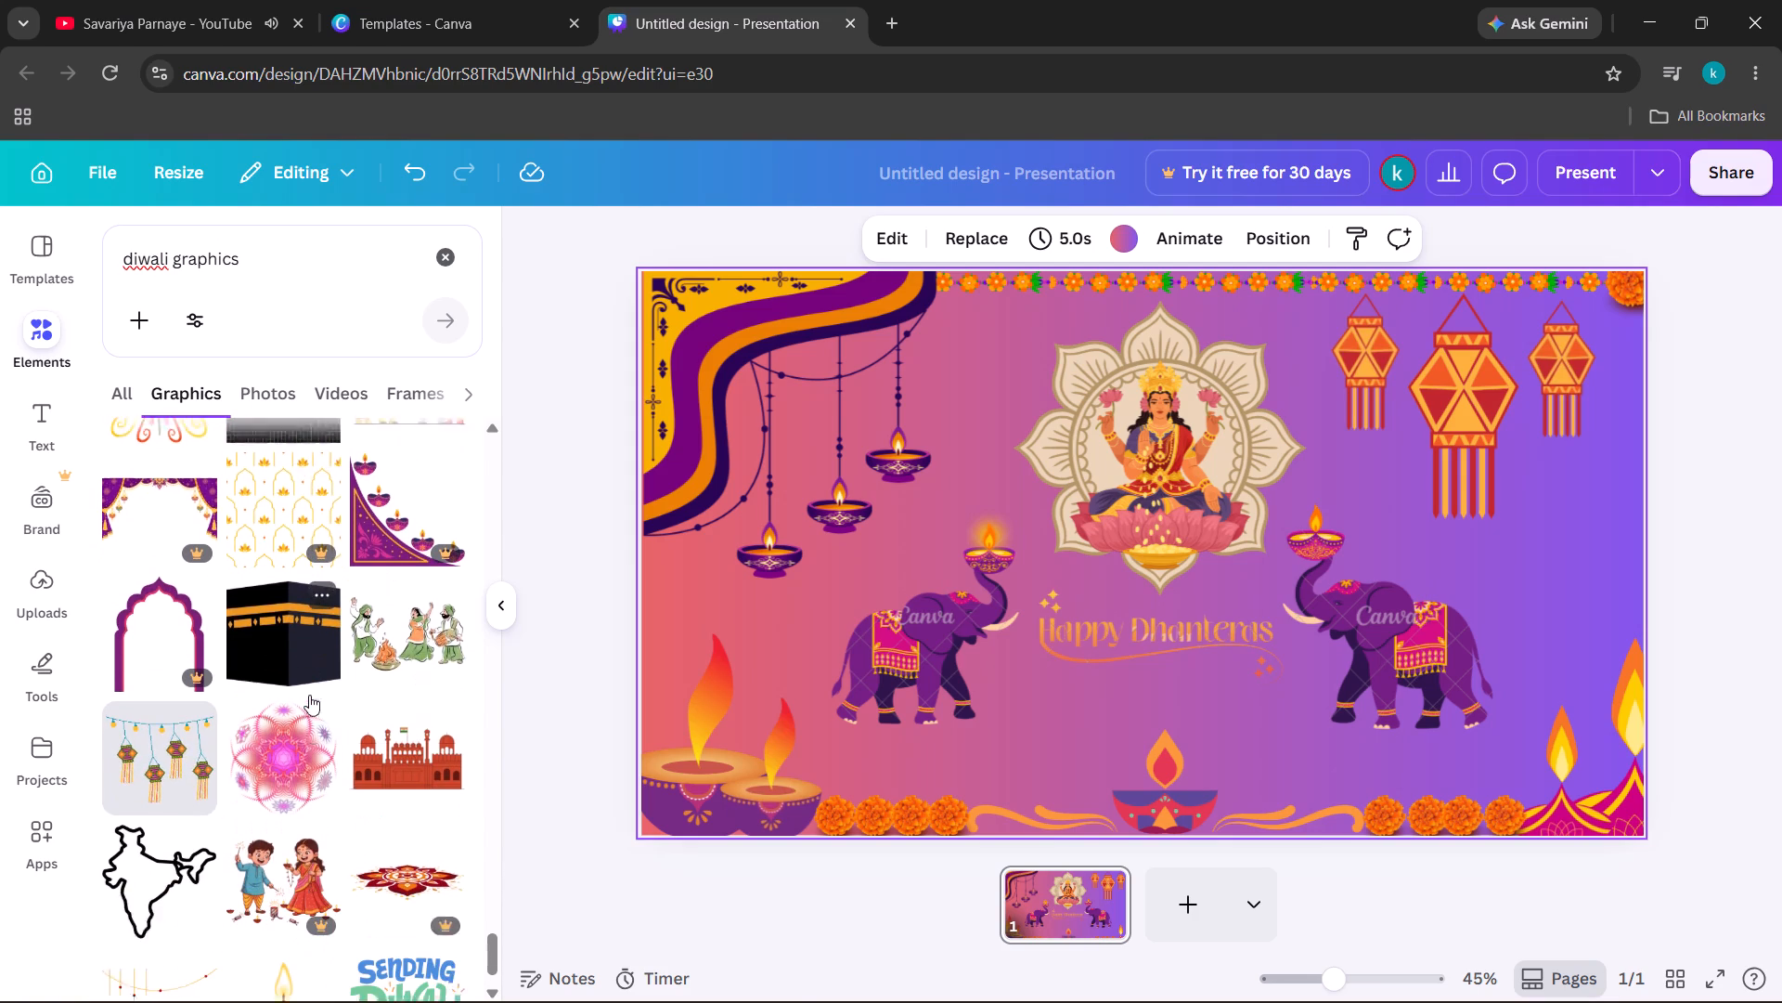
pyautogui.scroll(-4, 309, 695)
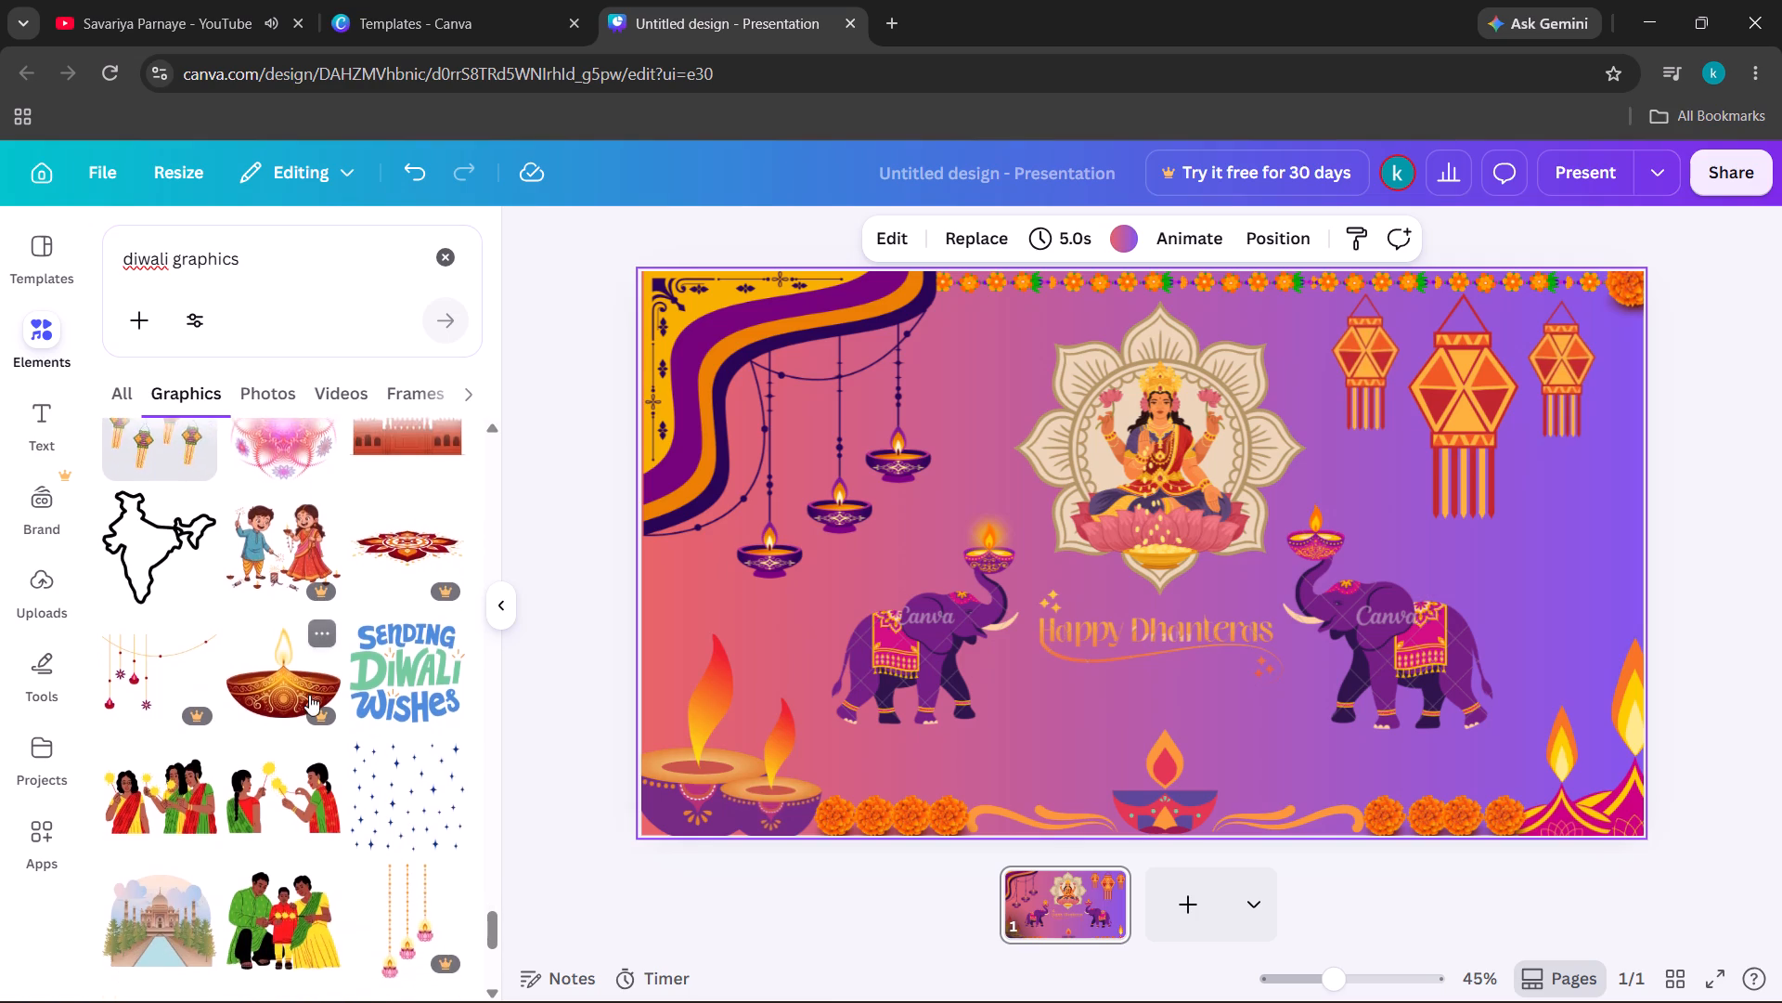
pyautogui.scroll(-3, 309, 695)
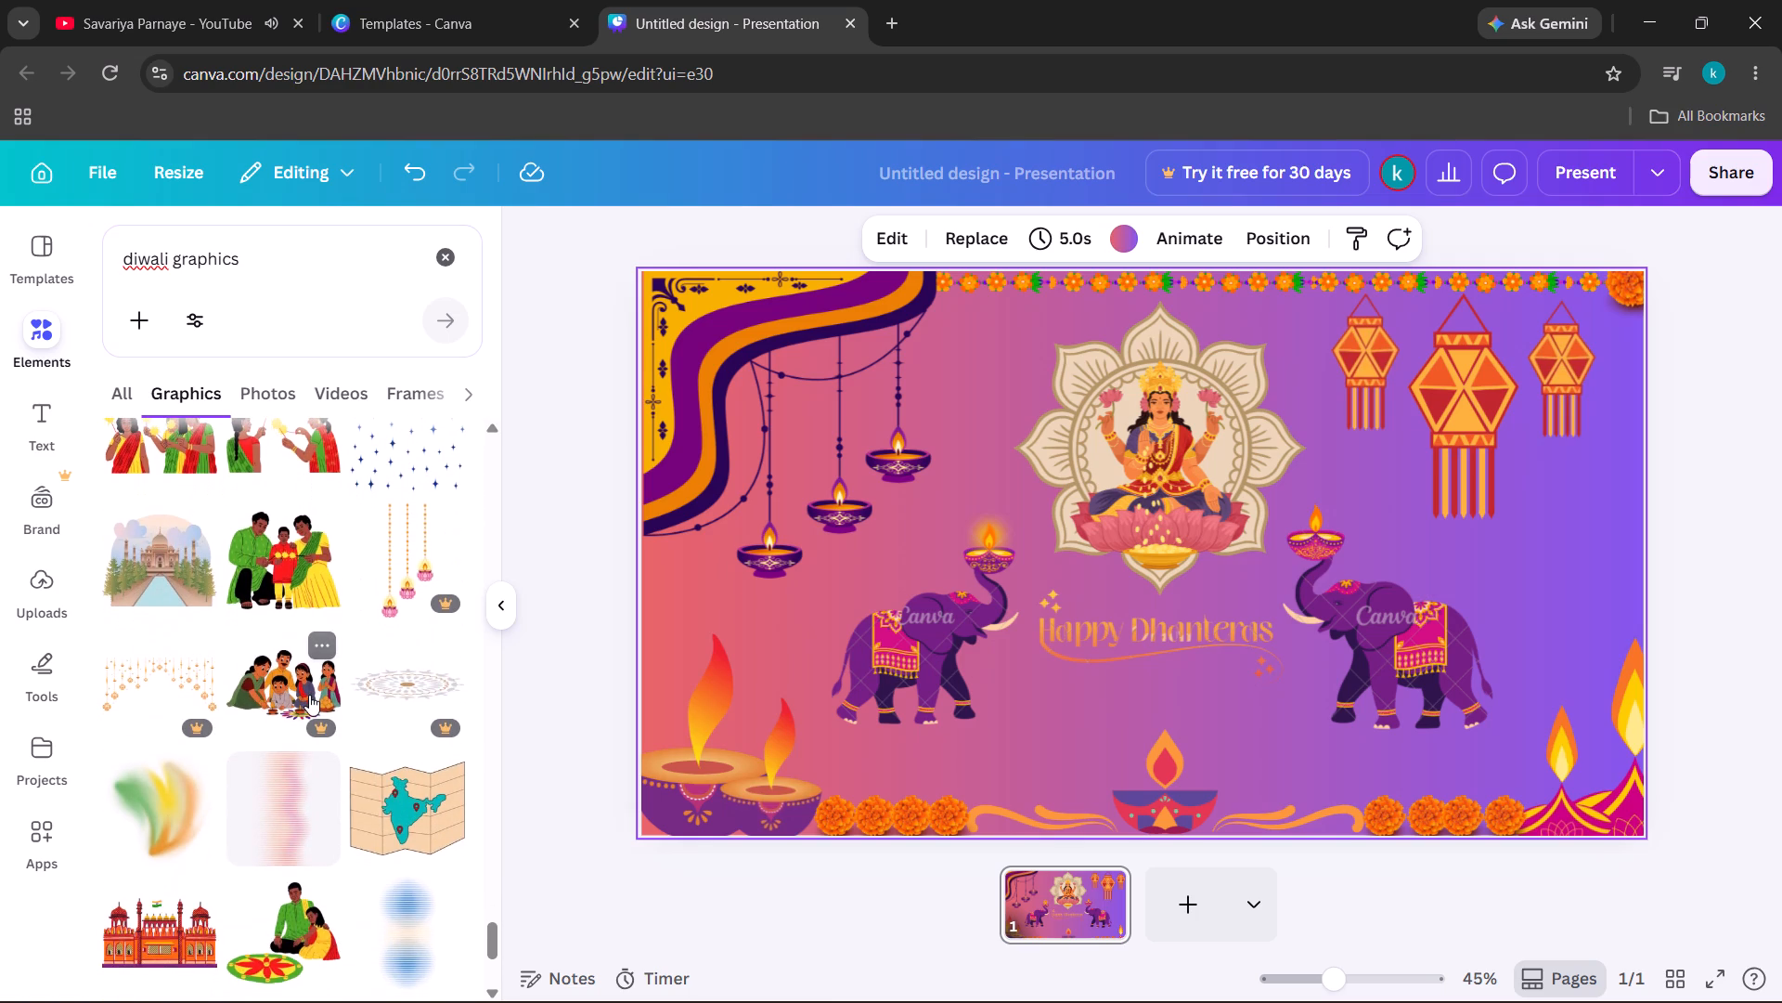
pyautogui.scroll(-5, 309, 695)
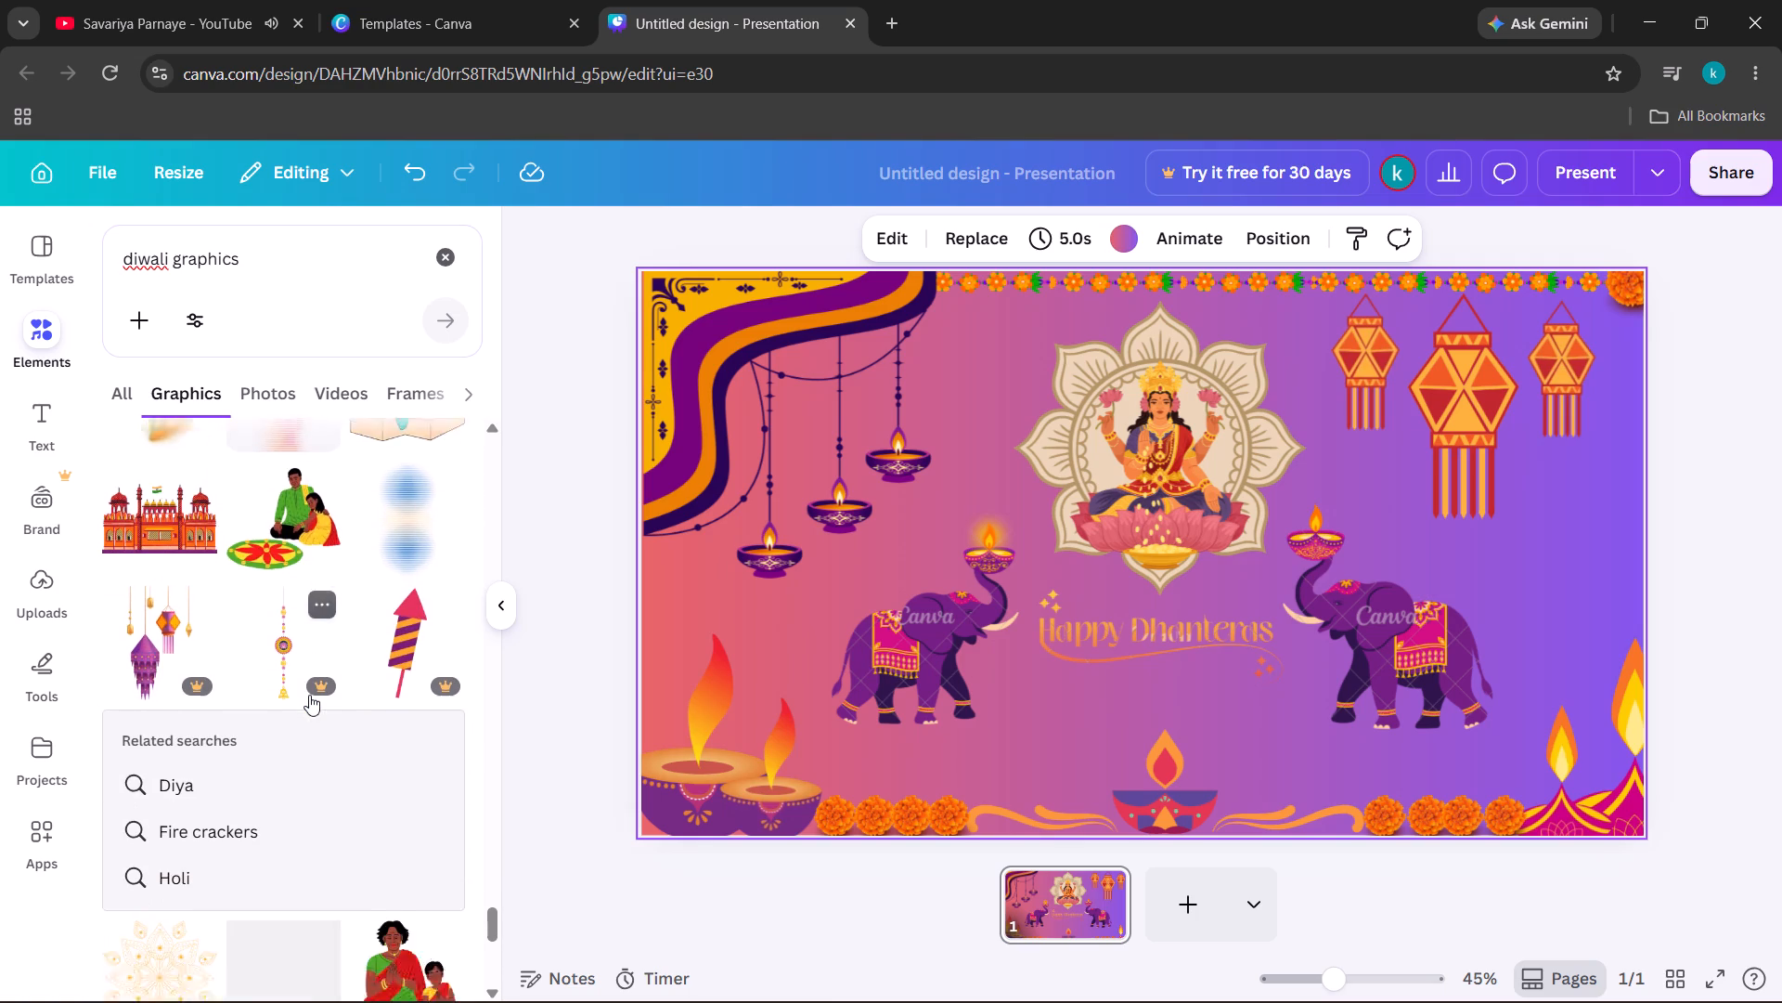
pyautogui.scroll(-2, 309, 695)
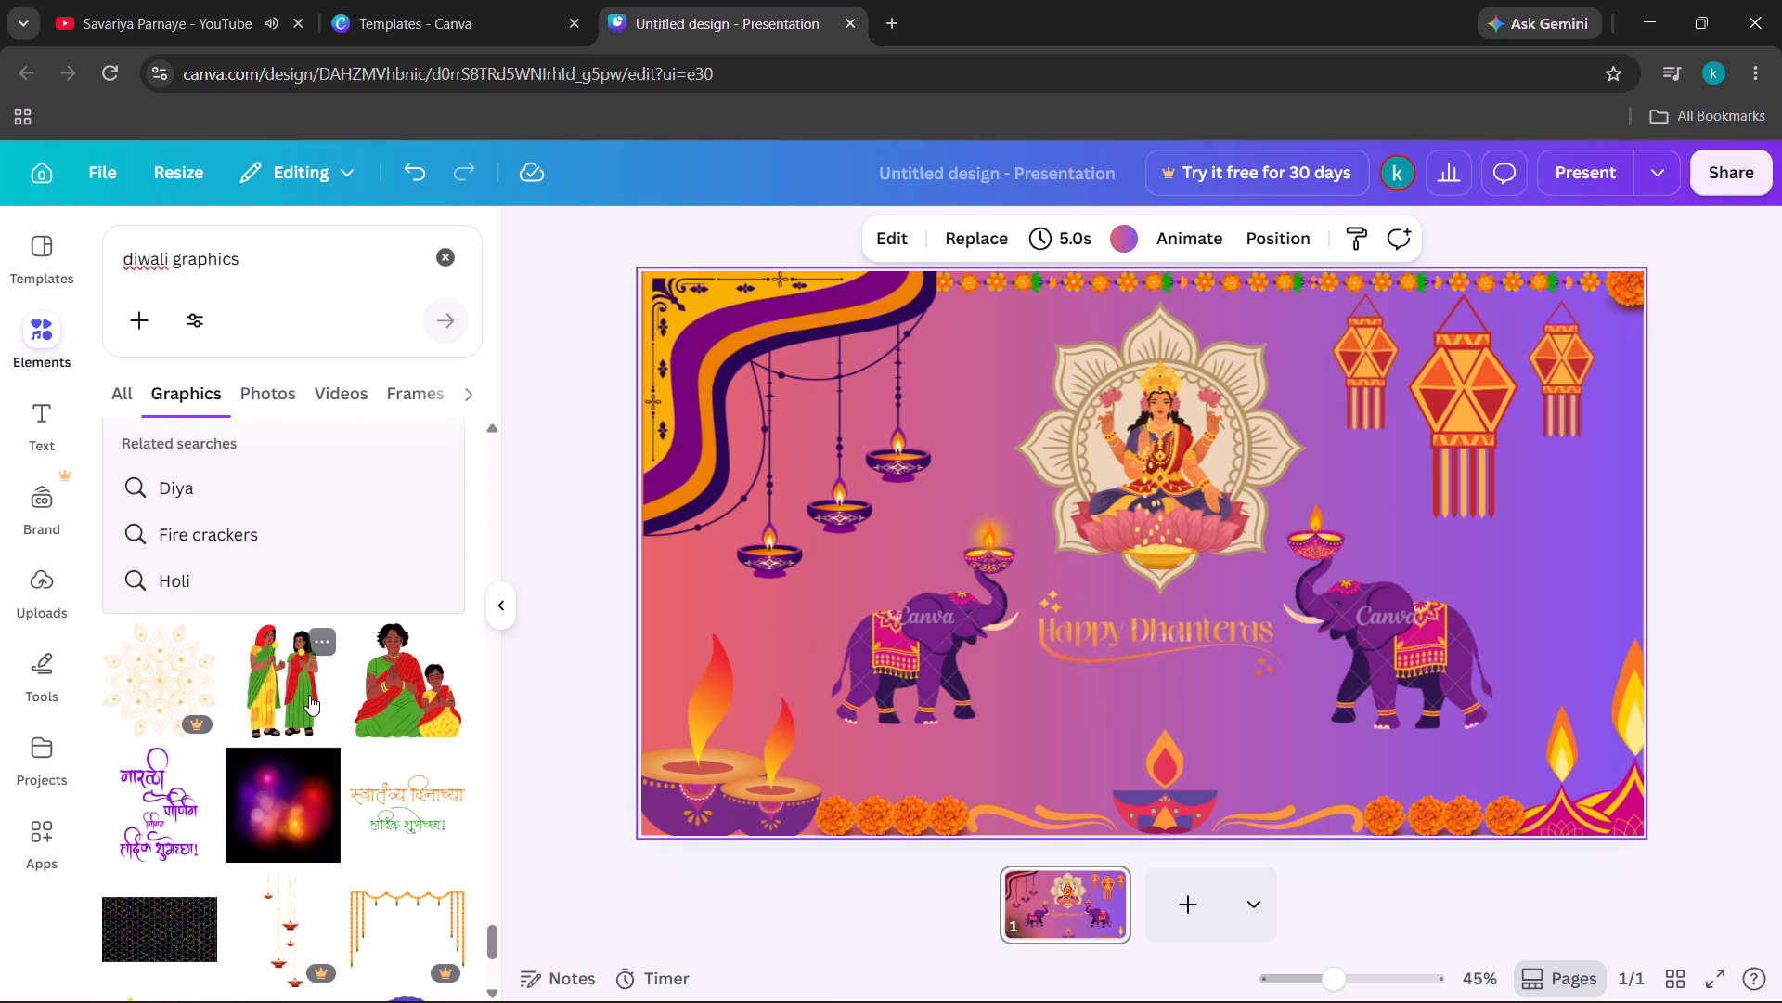
pyautogui.scroll(-2, 309, 695)
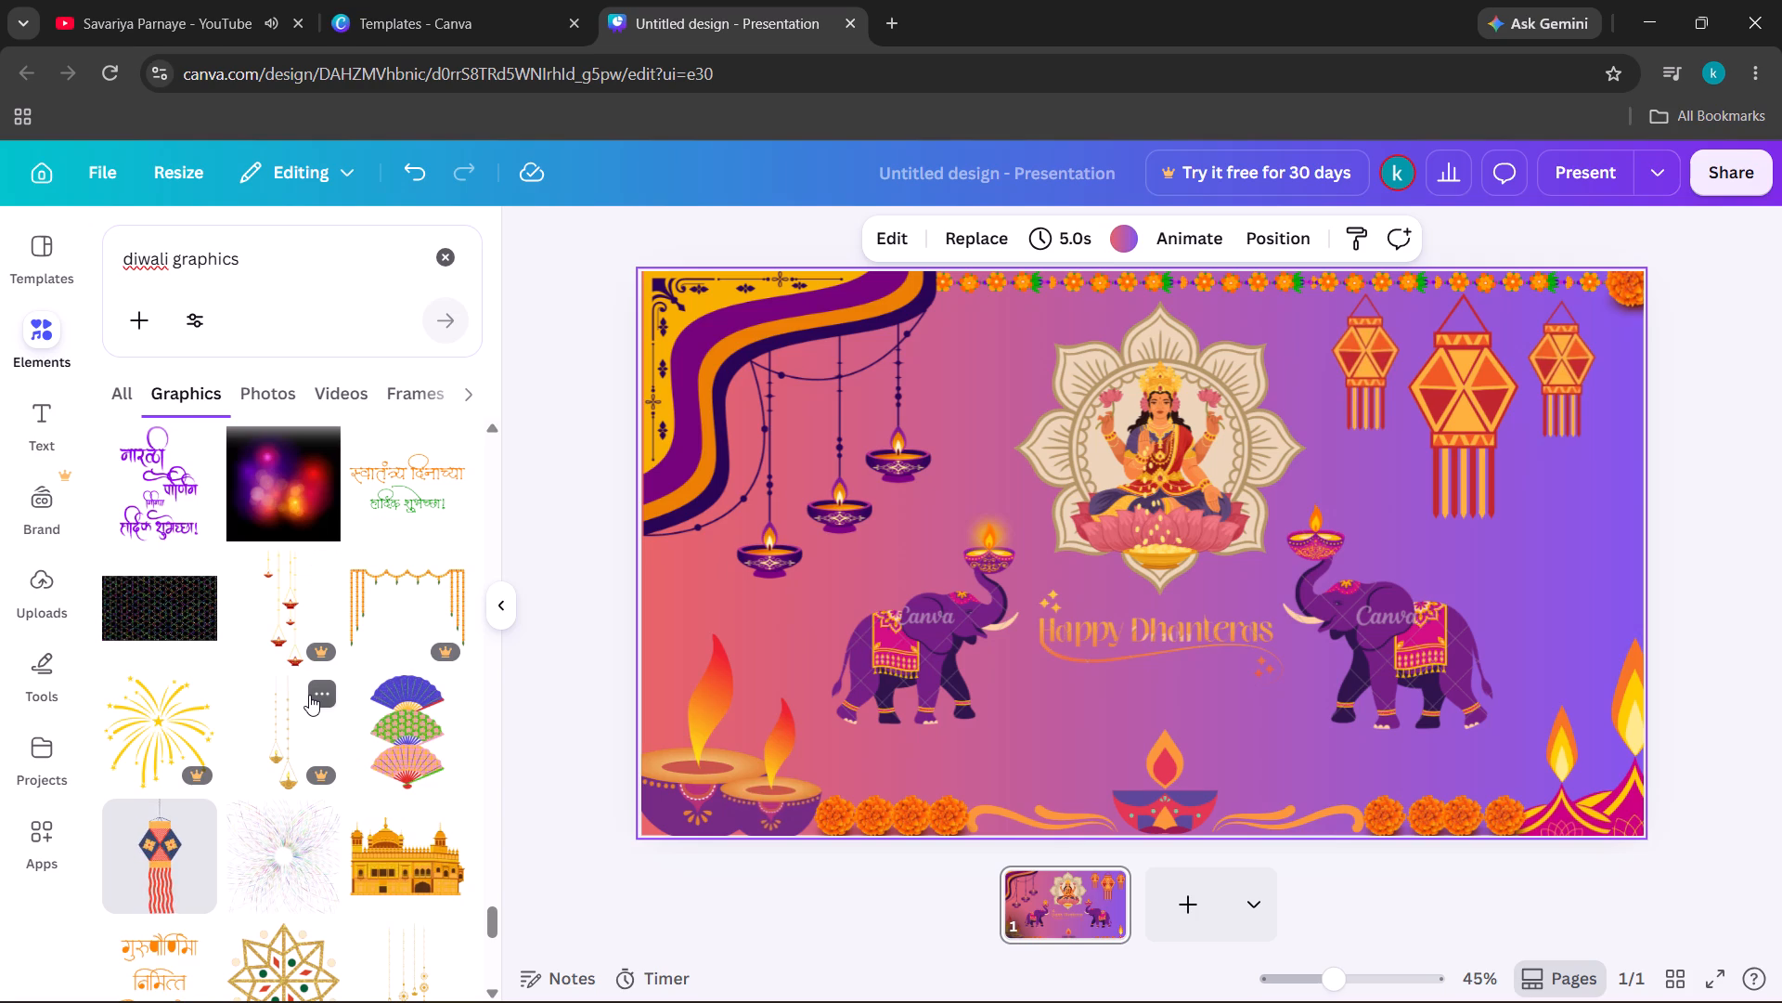
pyautogui.scroll(-1, 309, 695)
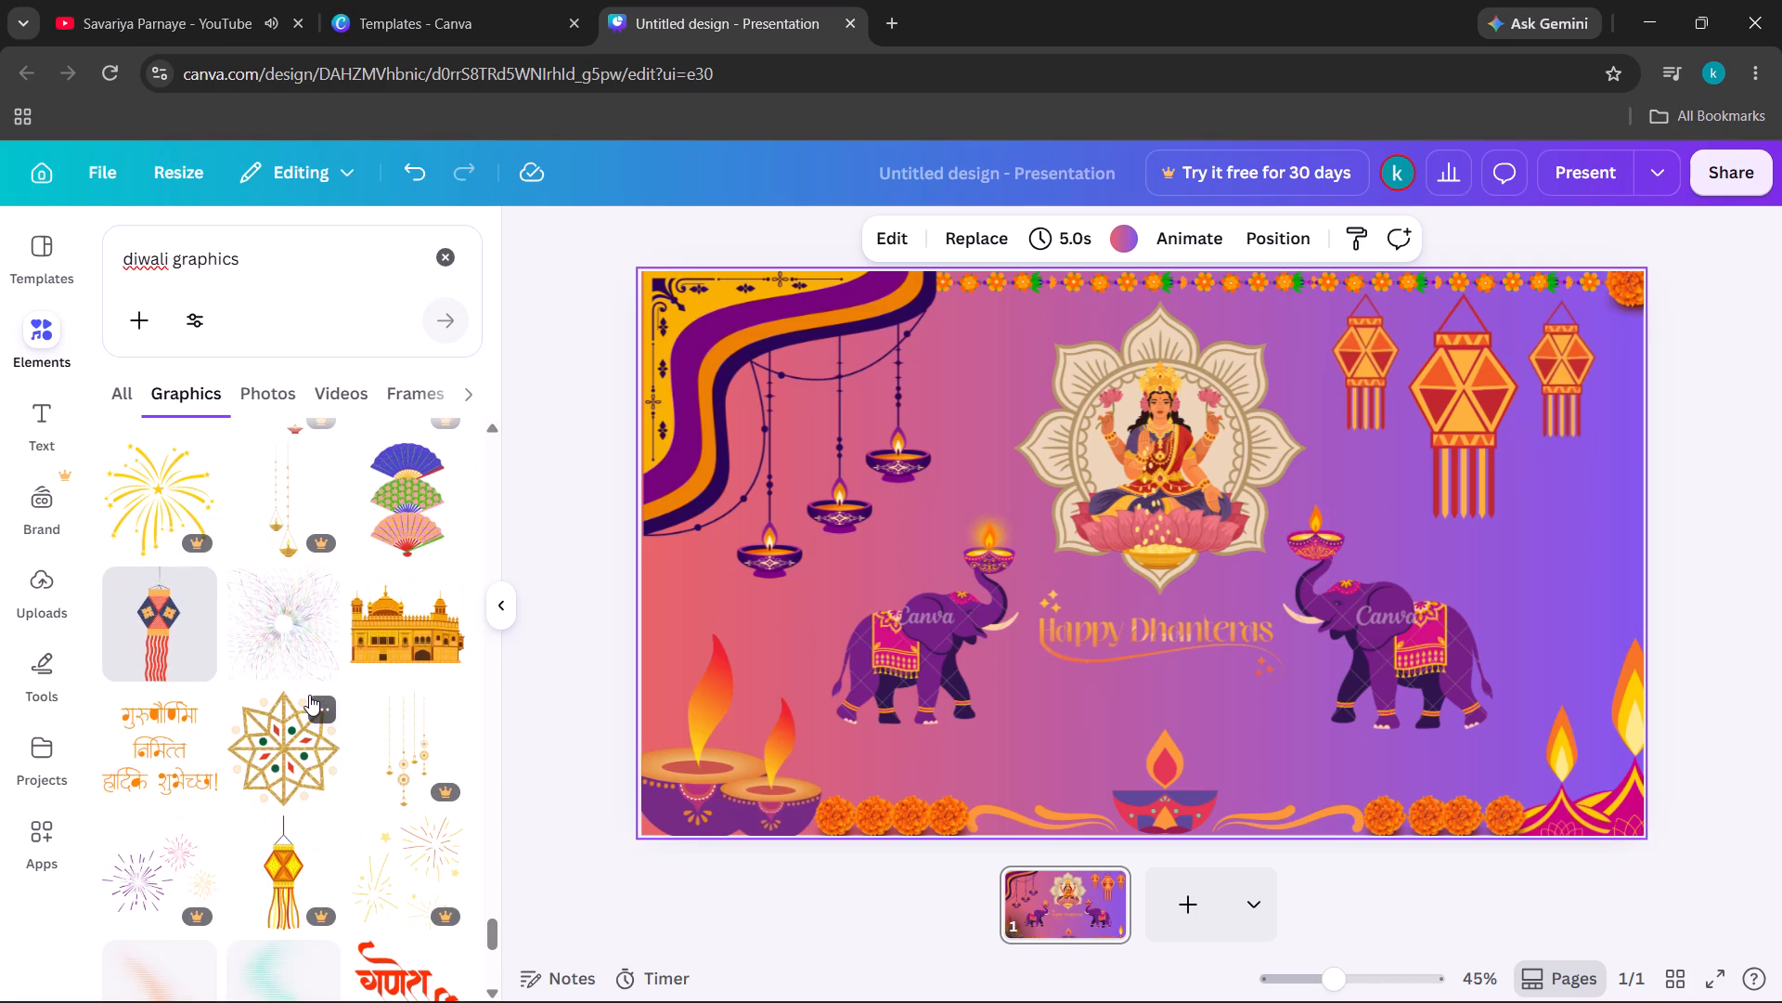
pyautogui.scroll(-3, 309, 695)
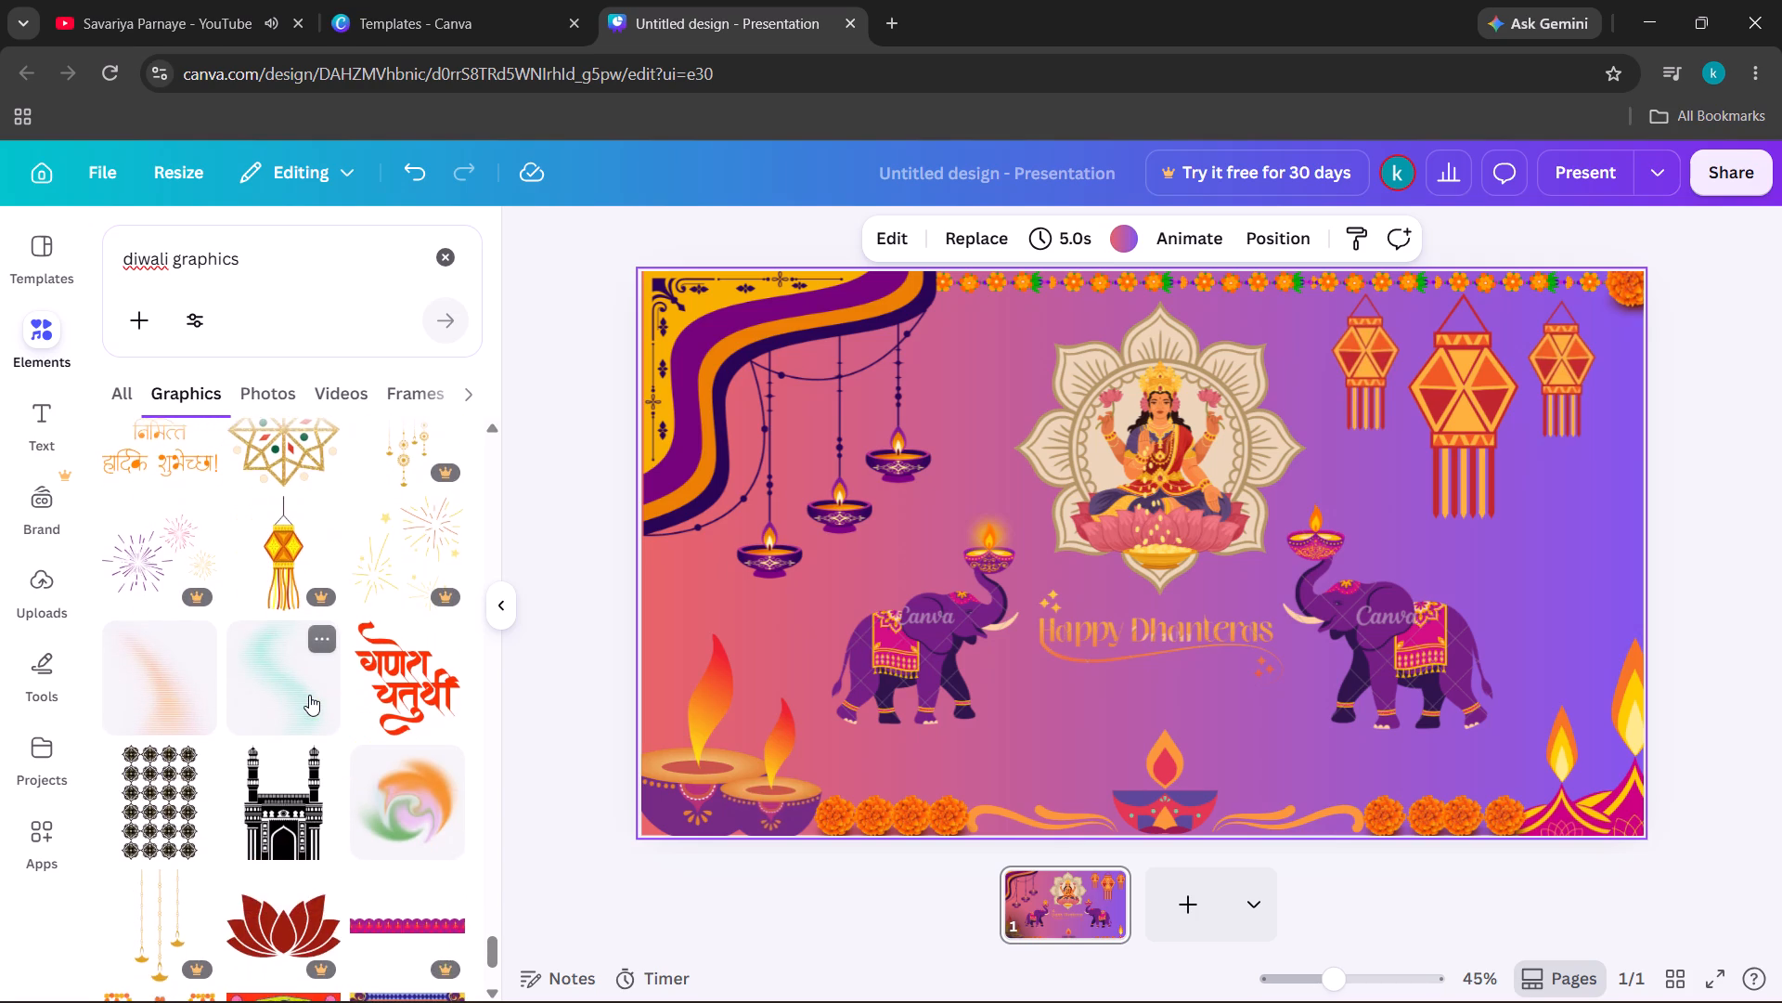
pyautogui.scroll(-4, 309, 695)
pyautogui.hscroll(1, 309, 695)
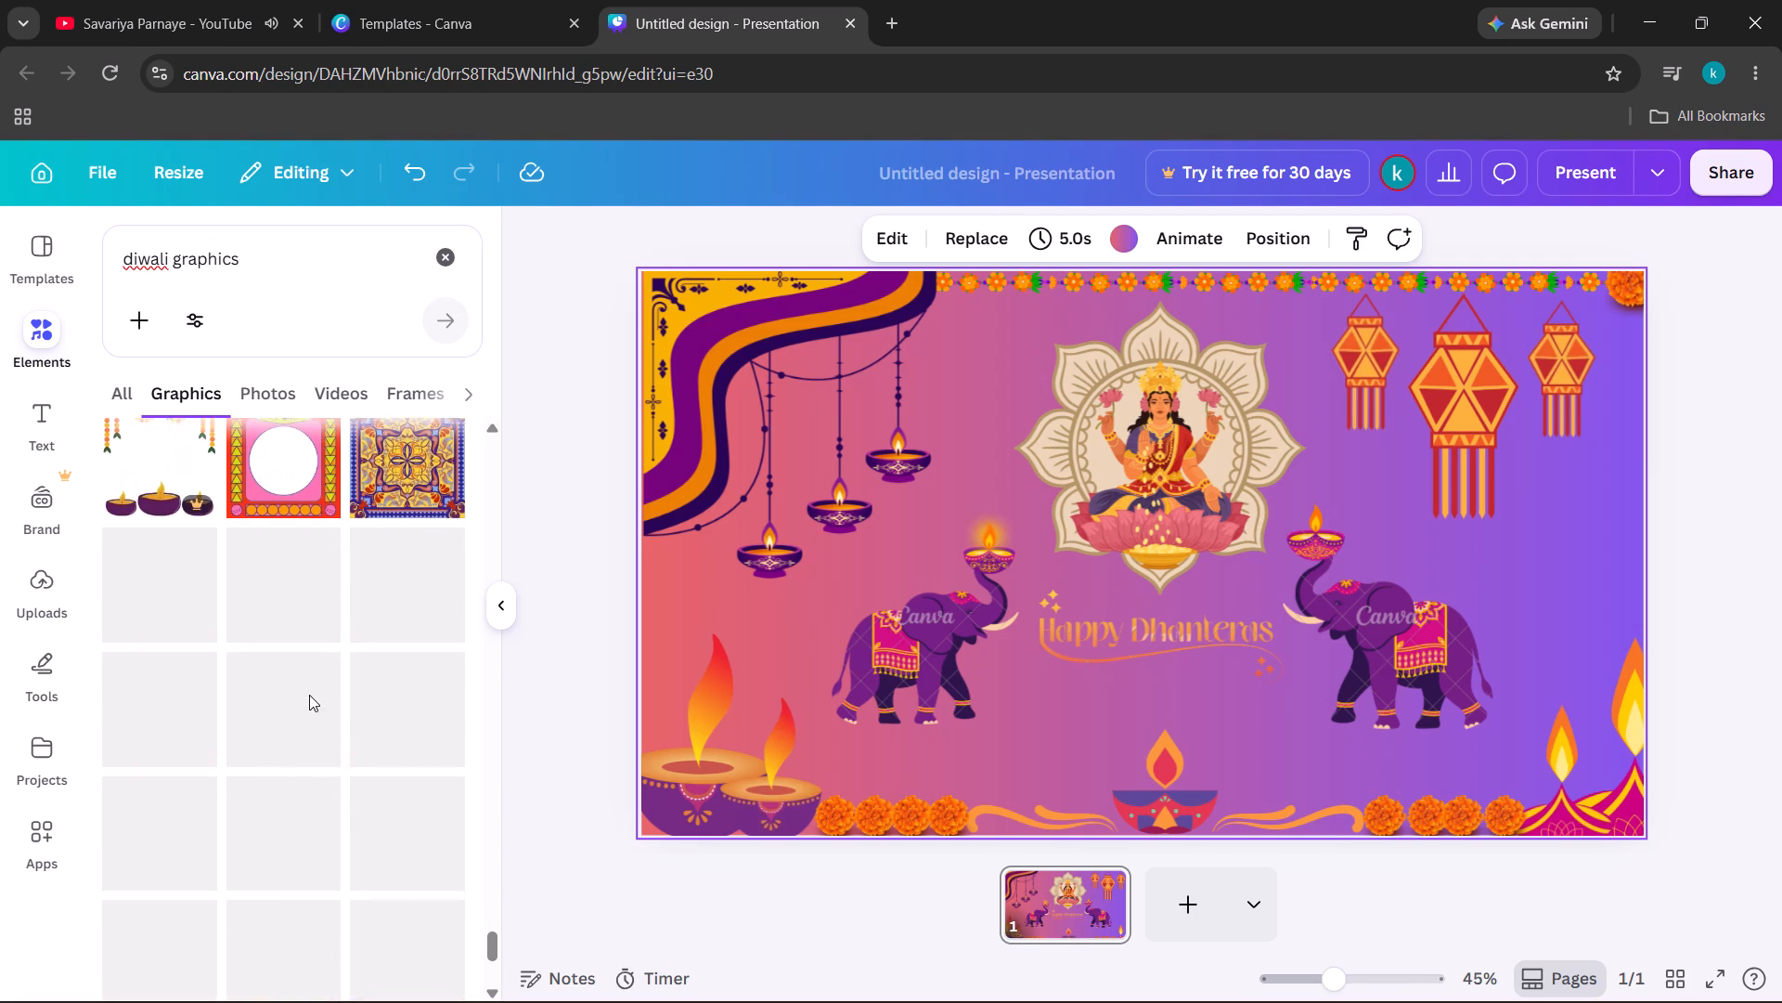
pyautogui.hscroll(1, 309, 695)
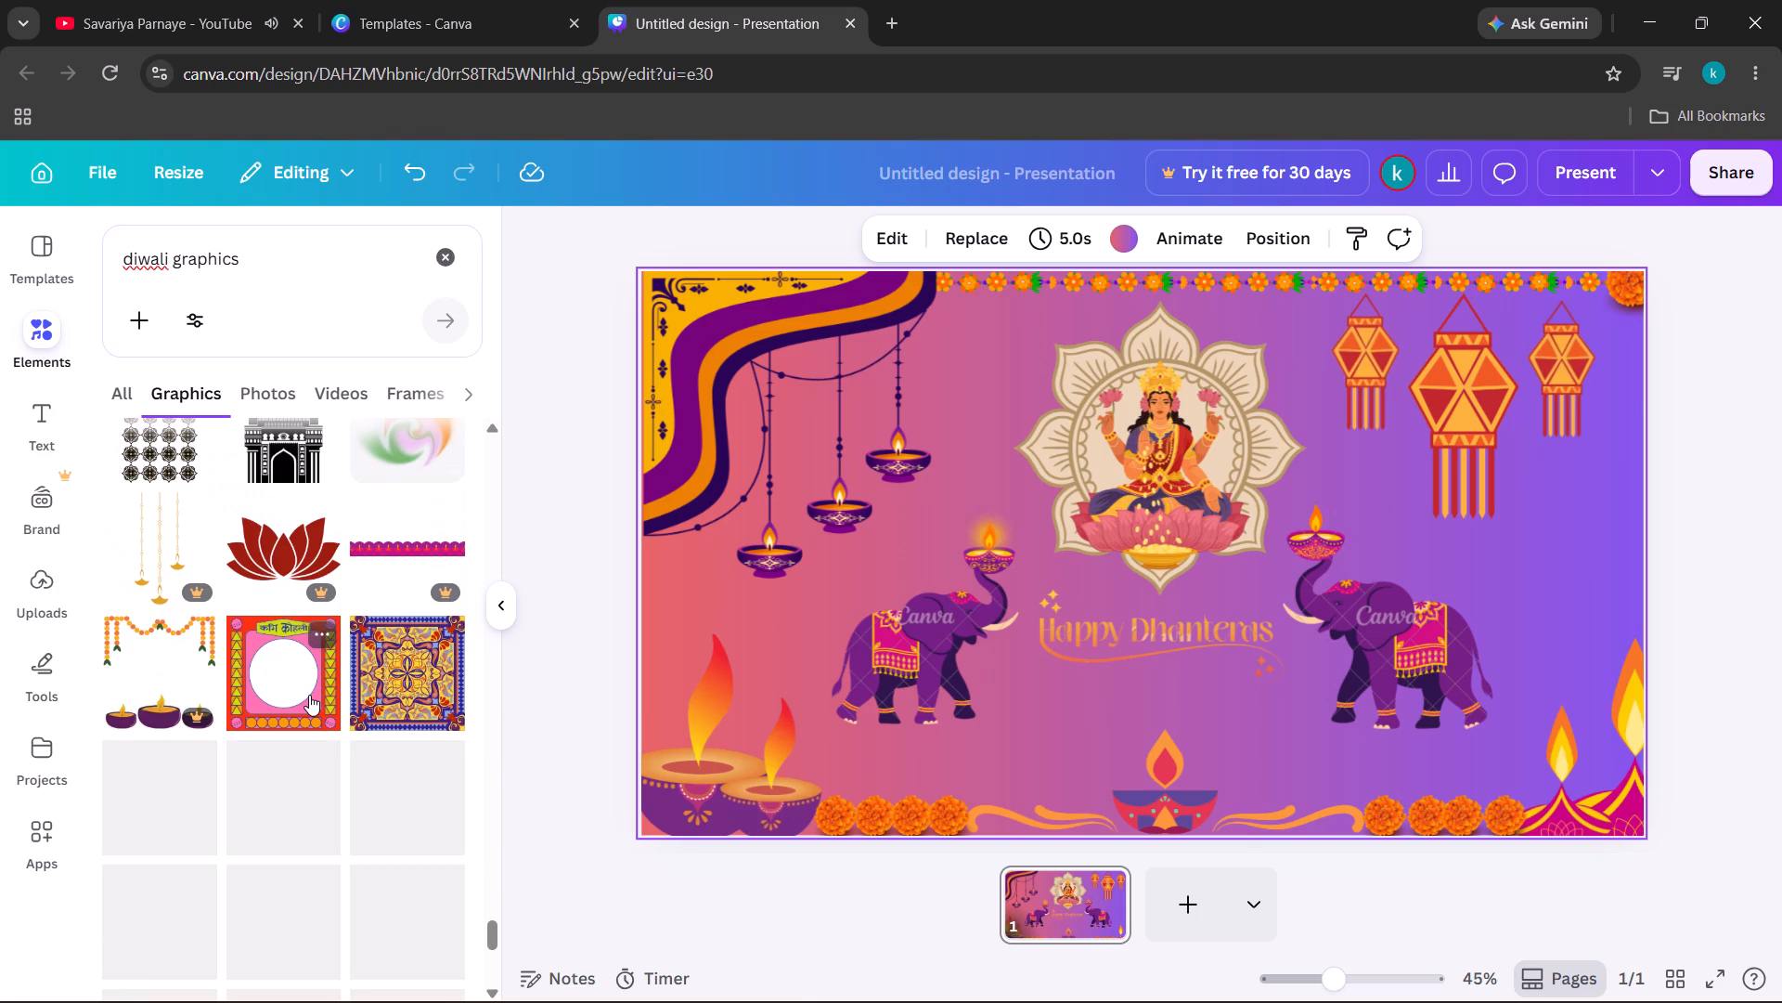
pyautogui.scroll(-3, 309, 695)
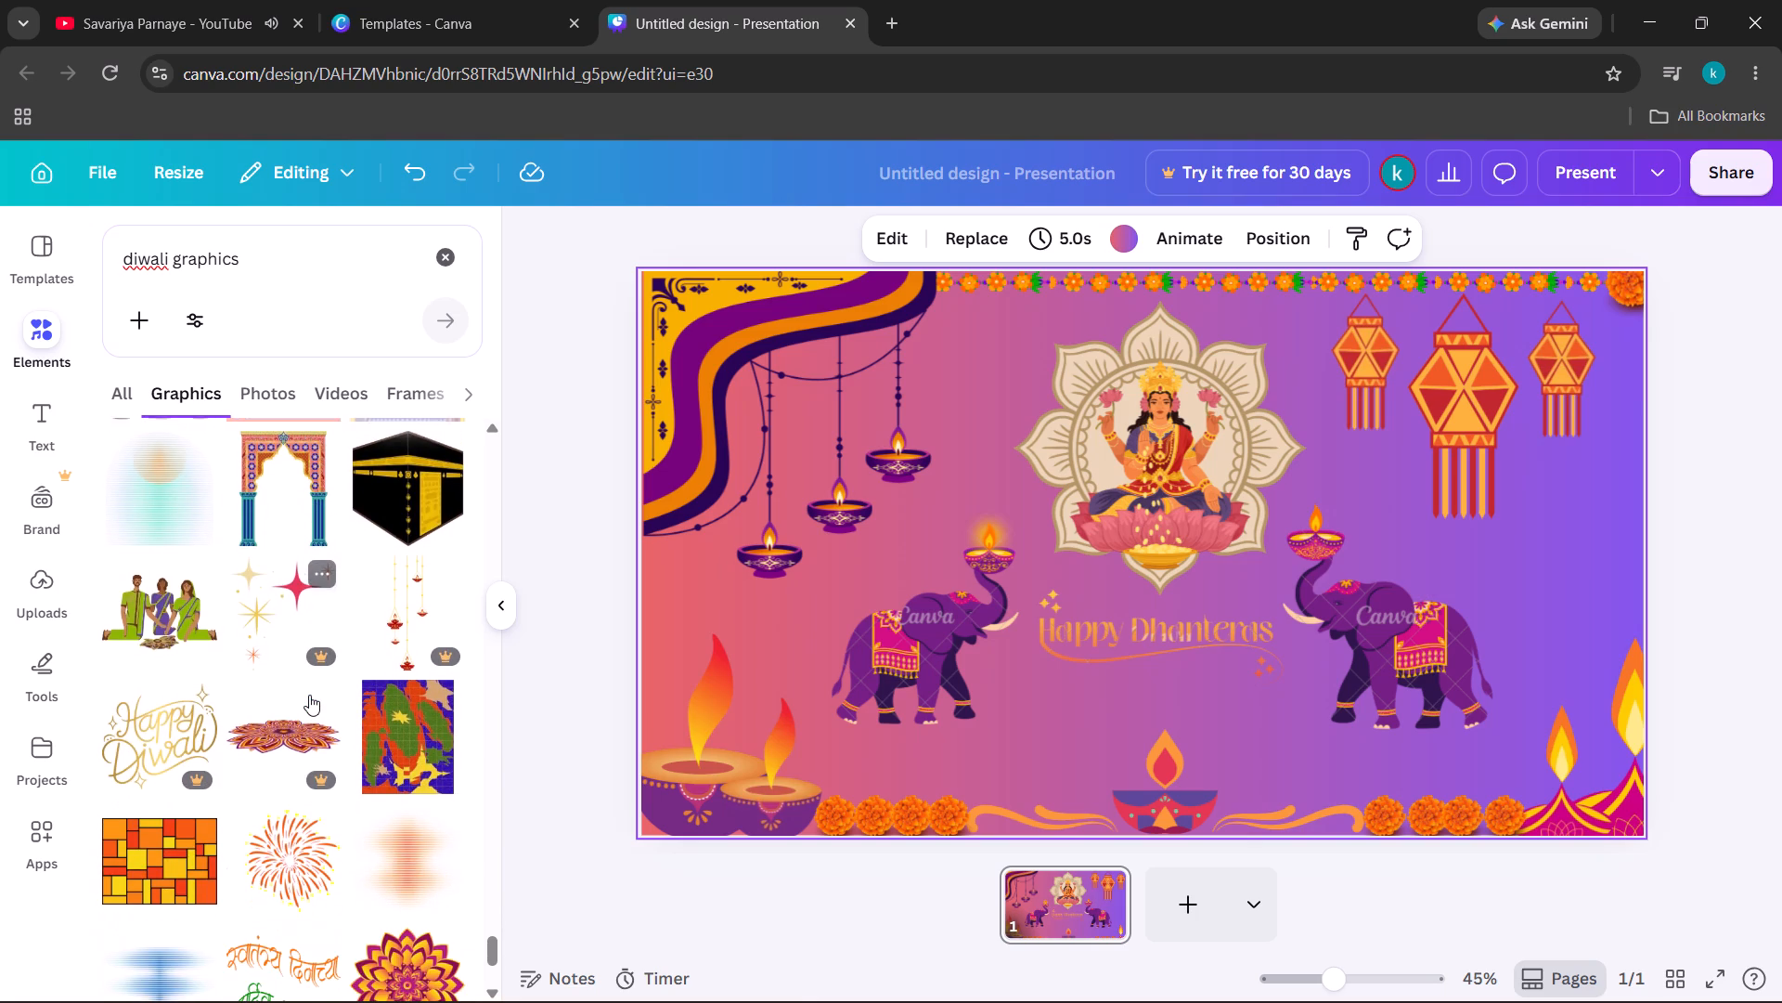
pyautogui.scroll(-2, 309, 695)
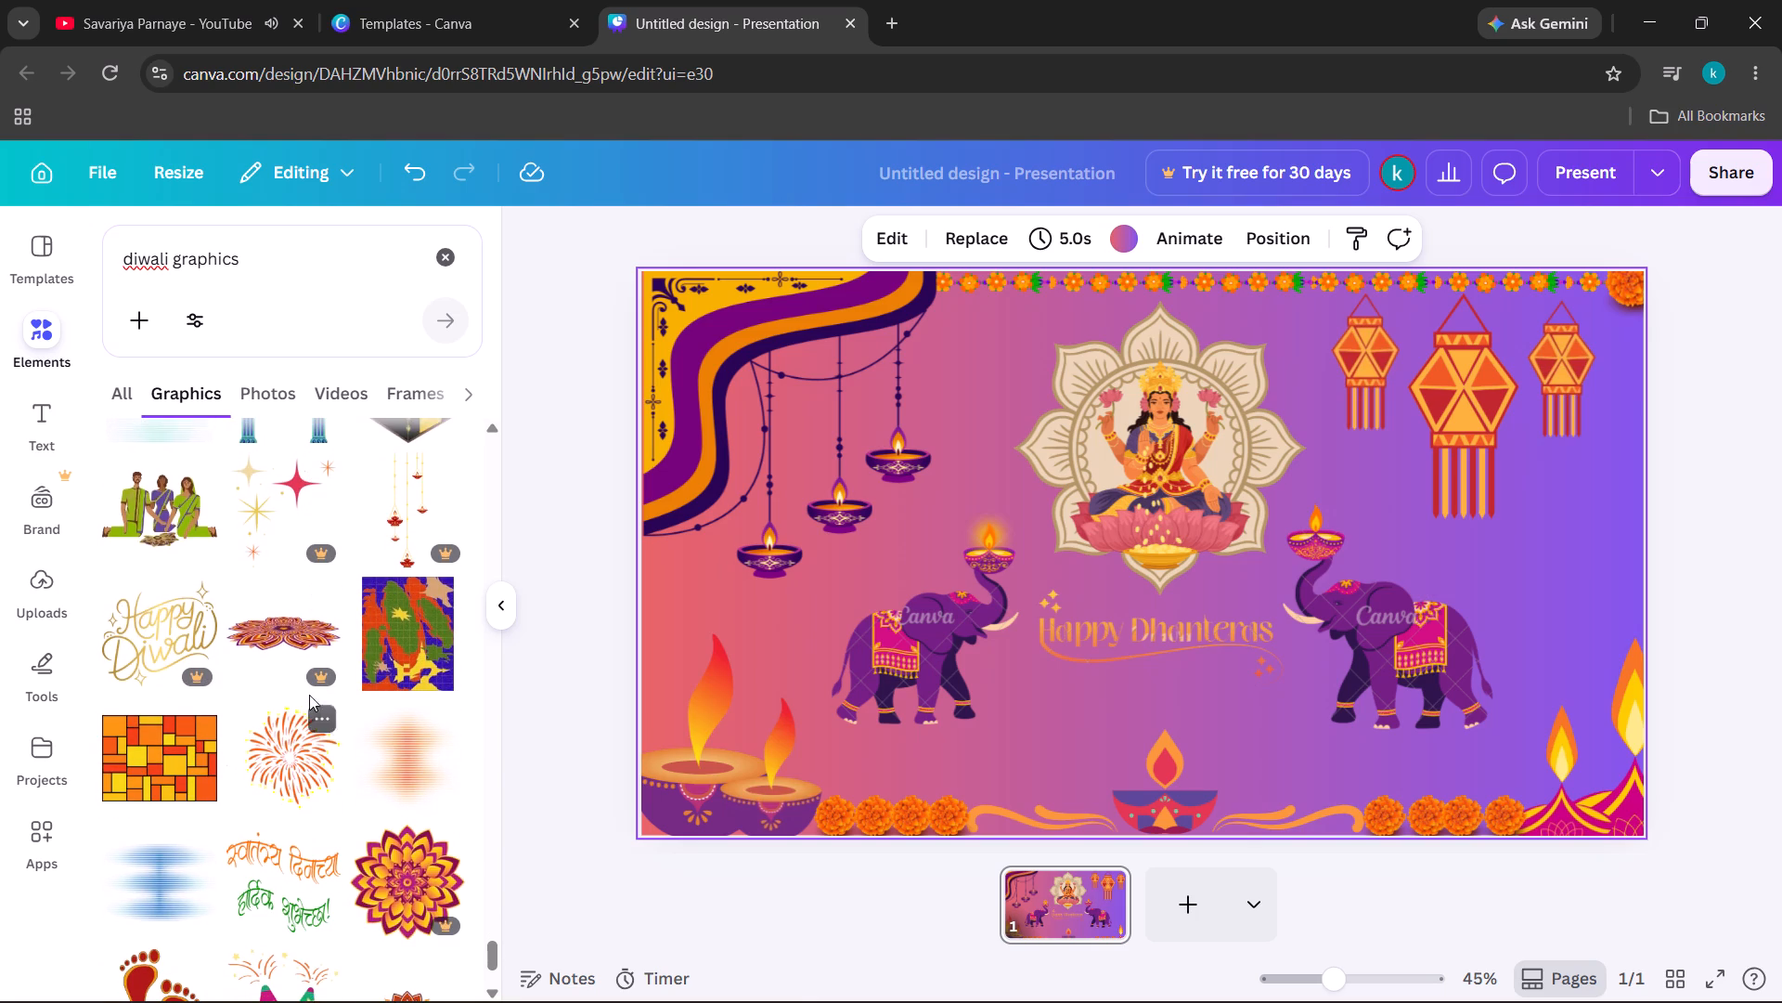
pyautogui.scroll(-2, 309, 695)
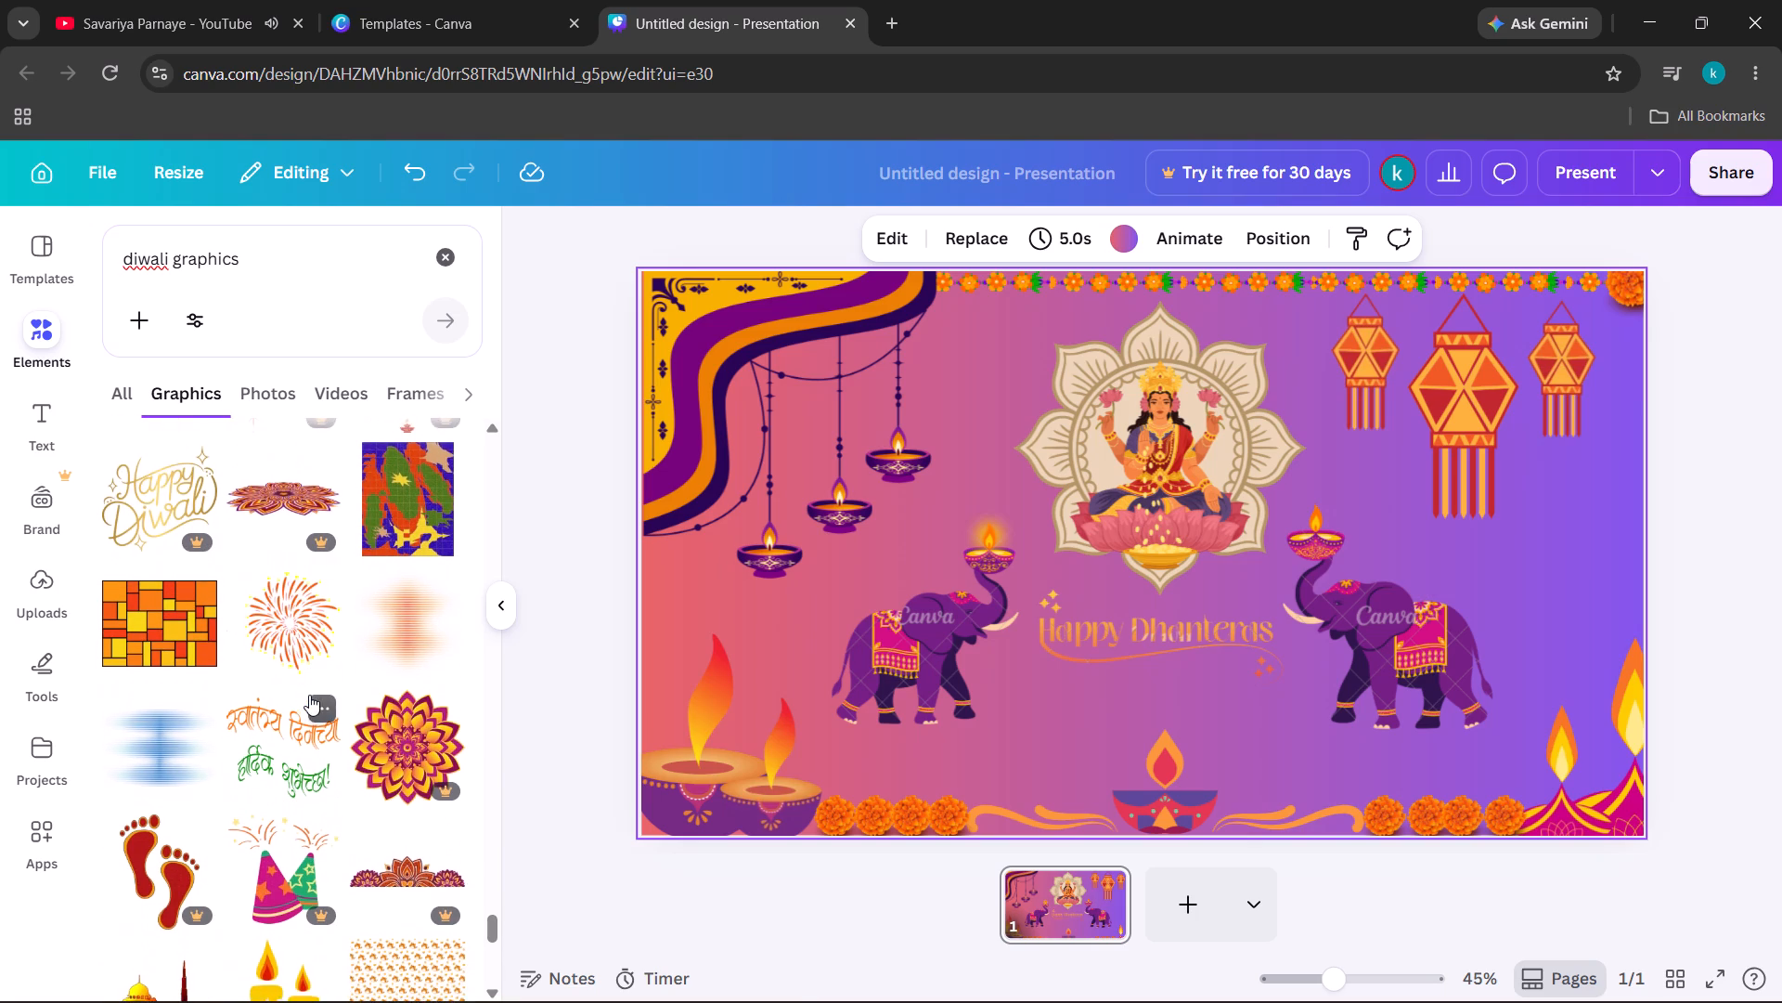
pyautogui.scroll(-3, 309, 695)
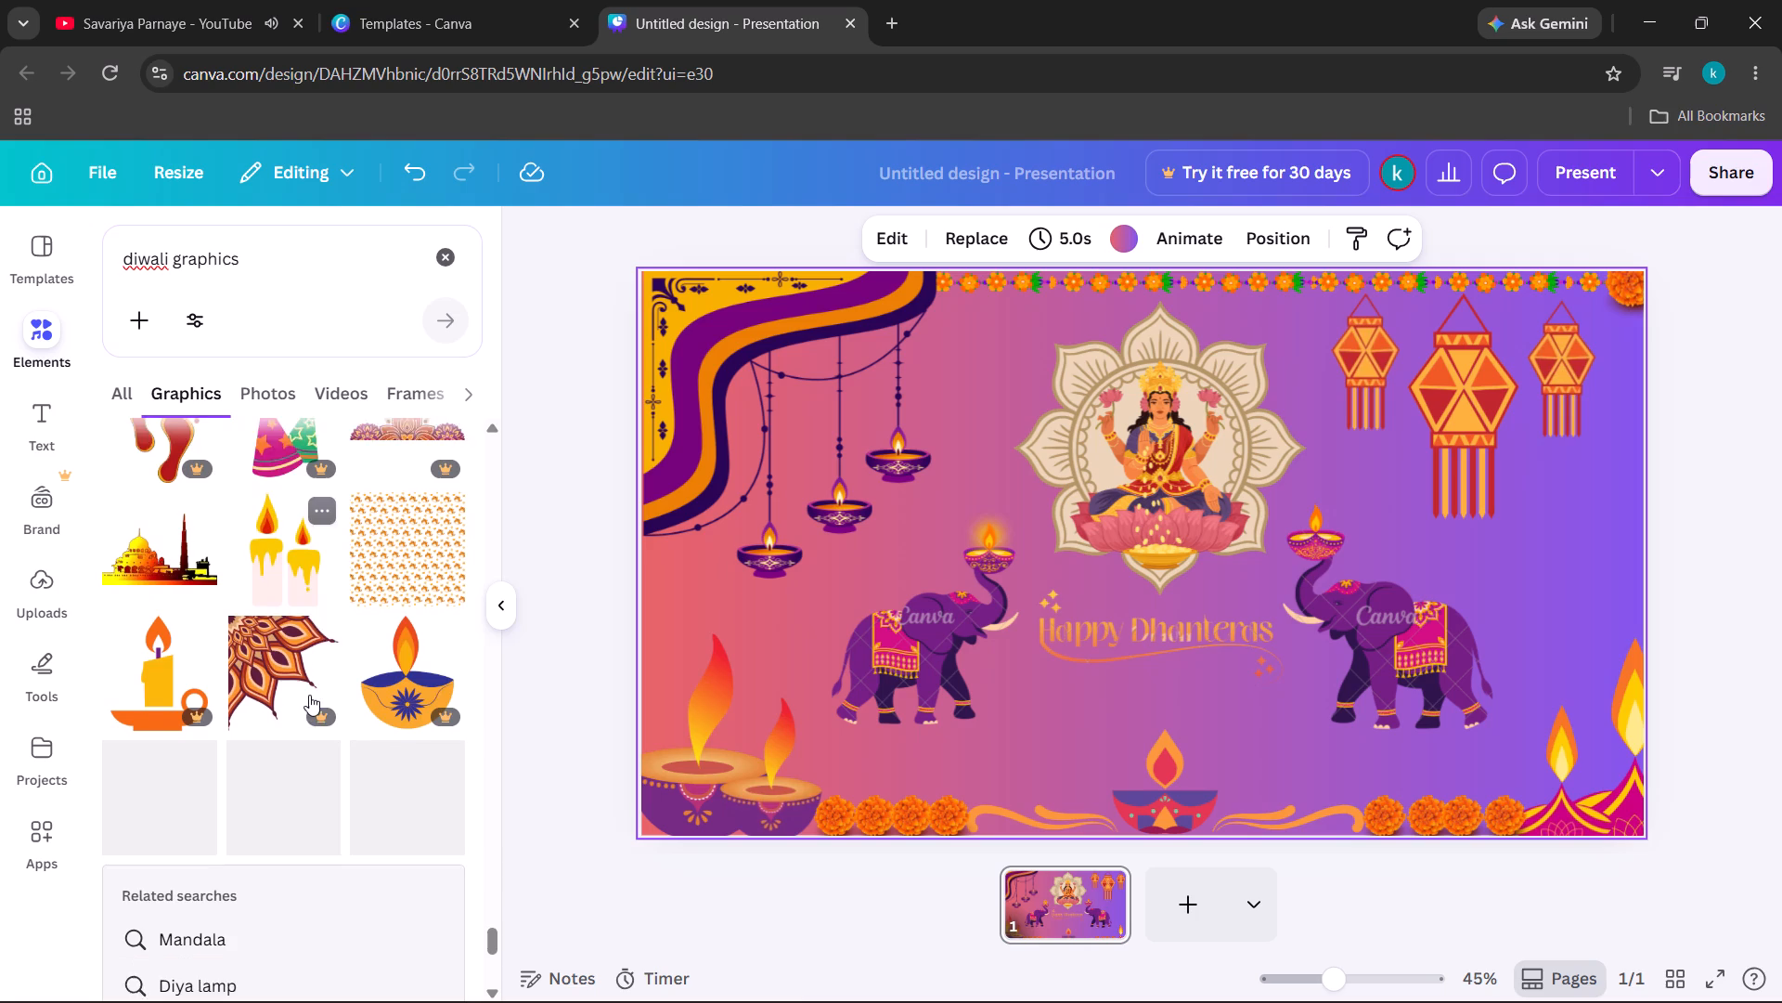
pyautogui.scroll(-3, 309, 695)
pyautogui.scroll(1, 309, 695)
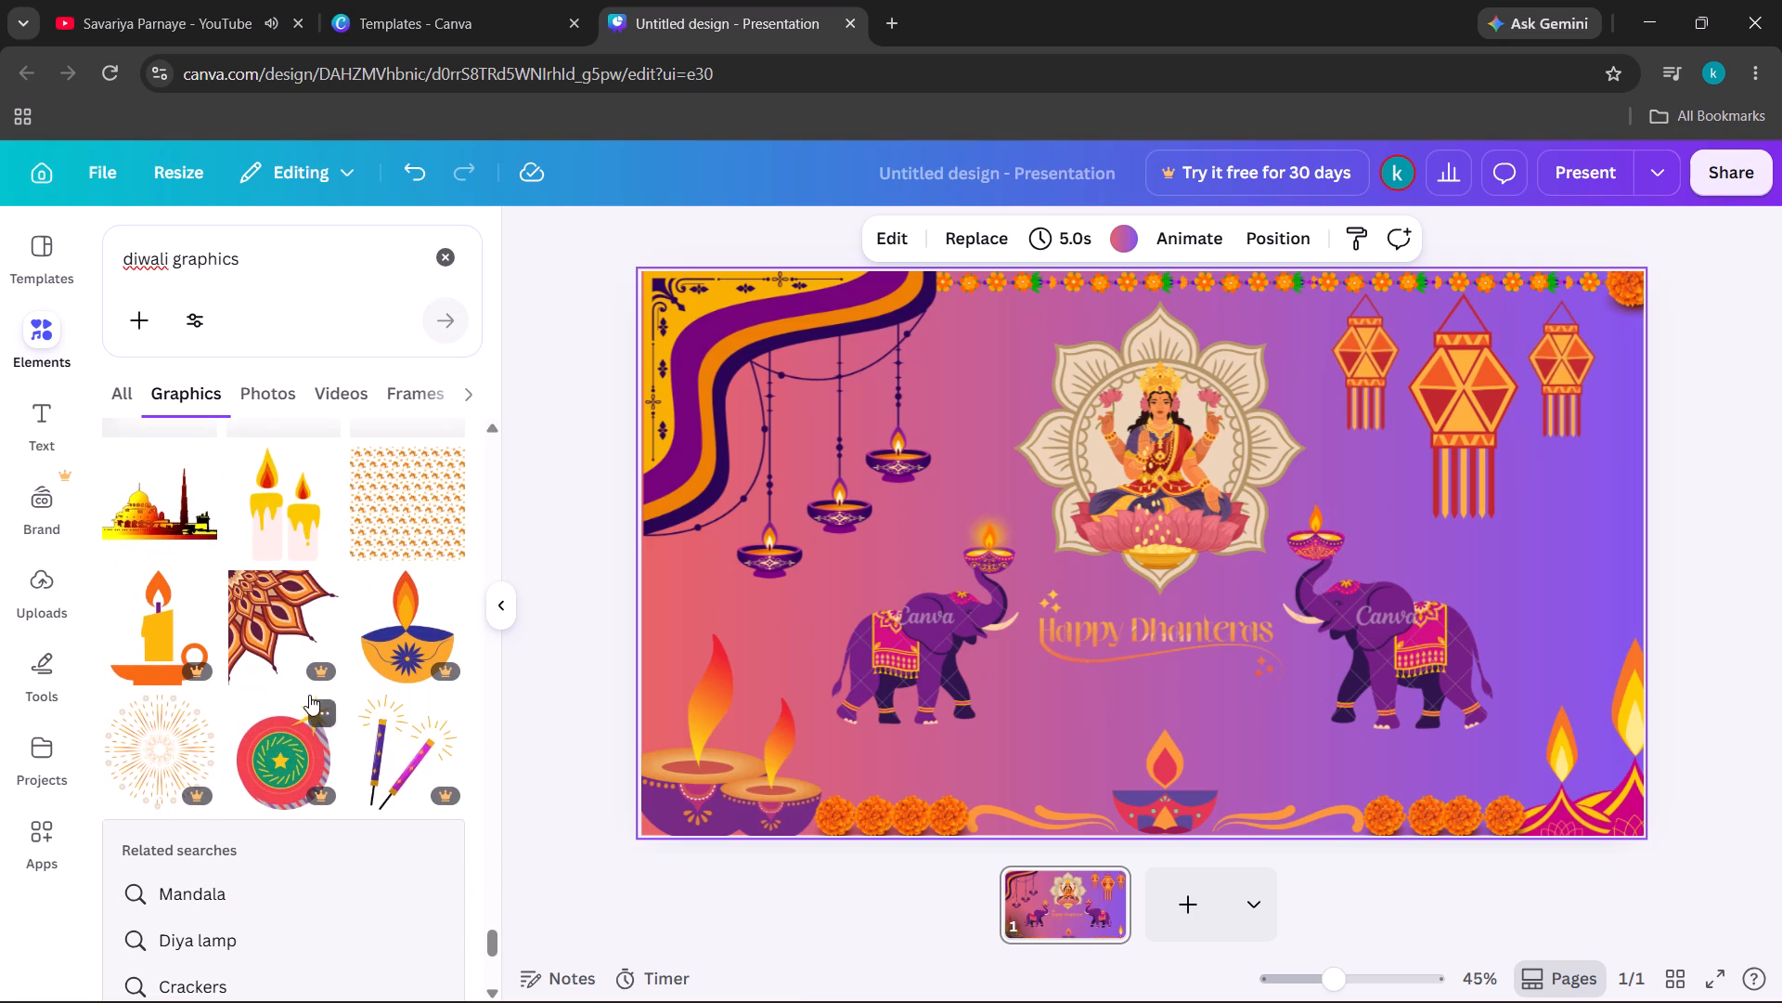
# Add the golden firework burst, shrink it and place it half off the page's right edge, between the lanterns and the corner diyas.
pyautogui.click(172, 733)
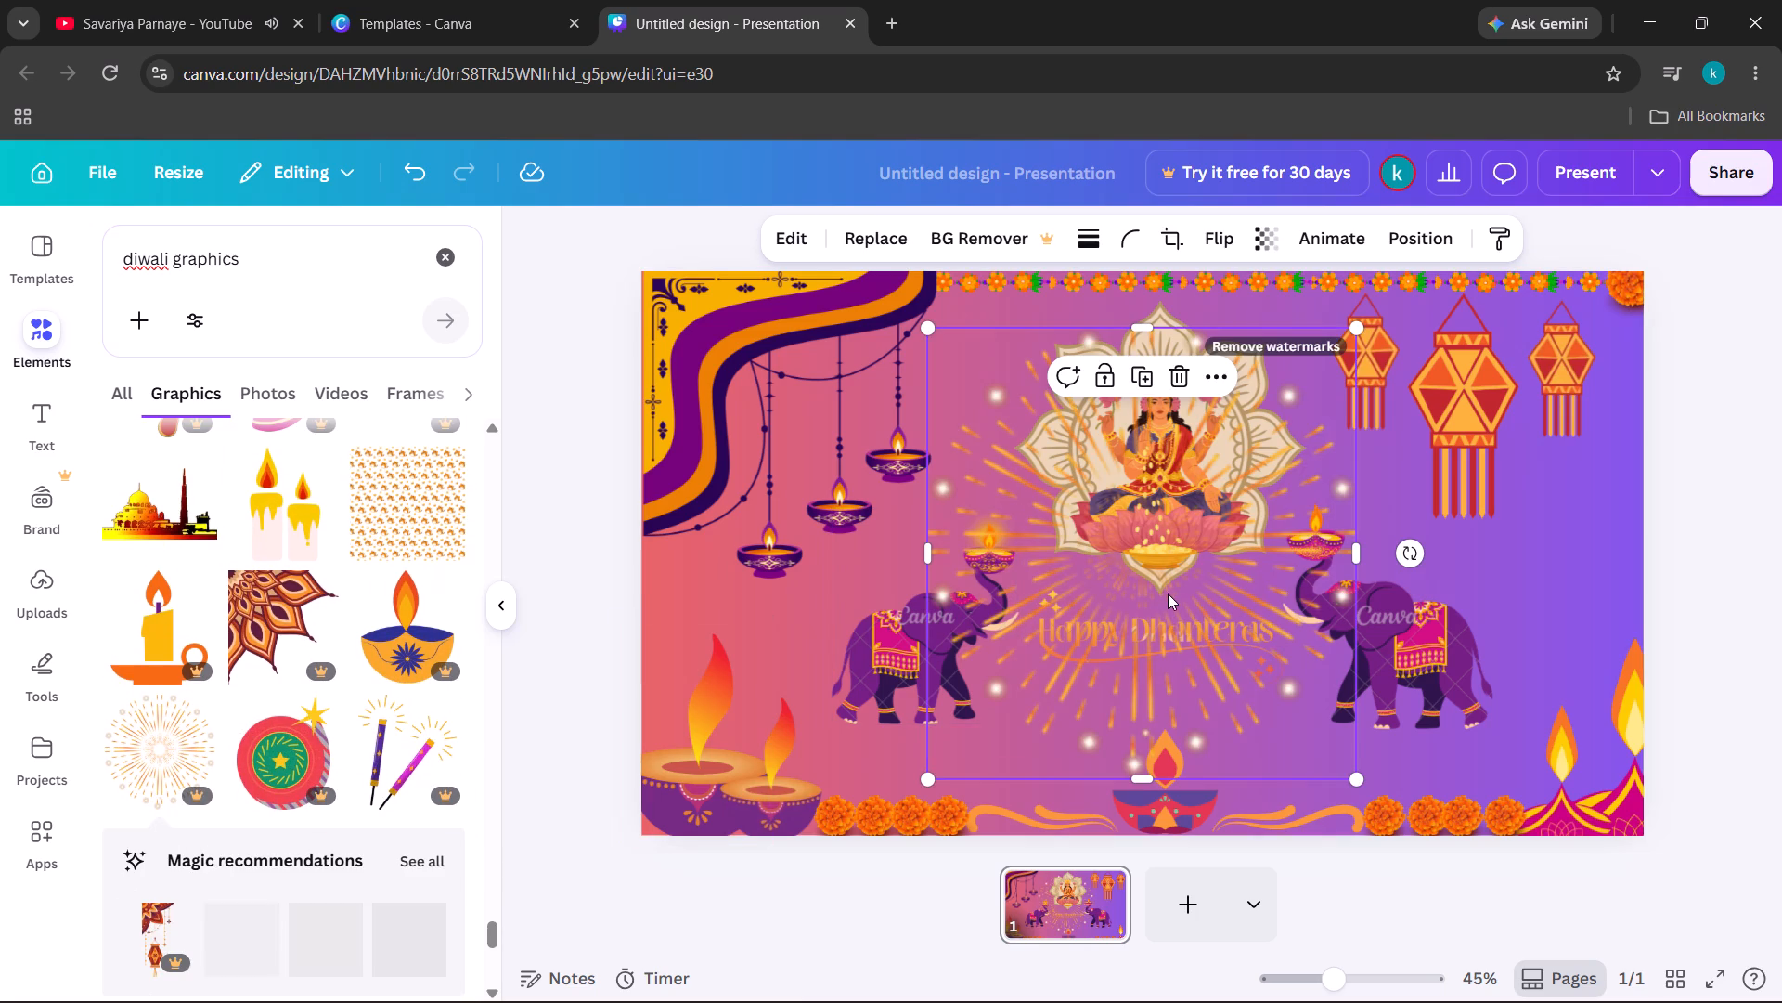
pyautogui.moveTo(1171, 593); pyautogui.dragTo(1672, 657)
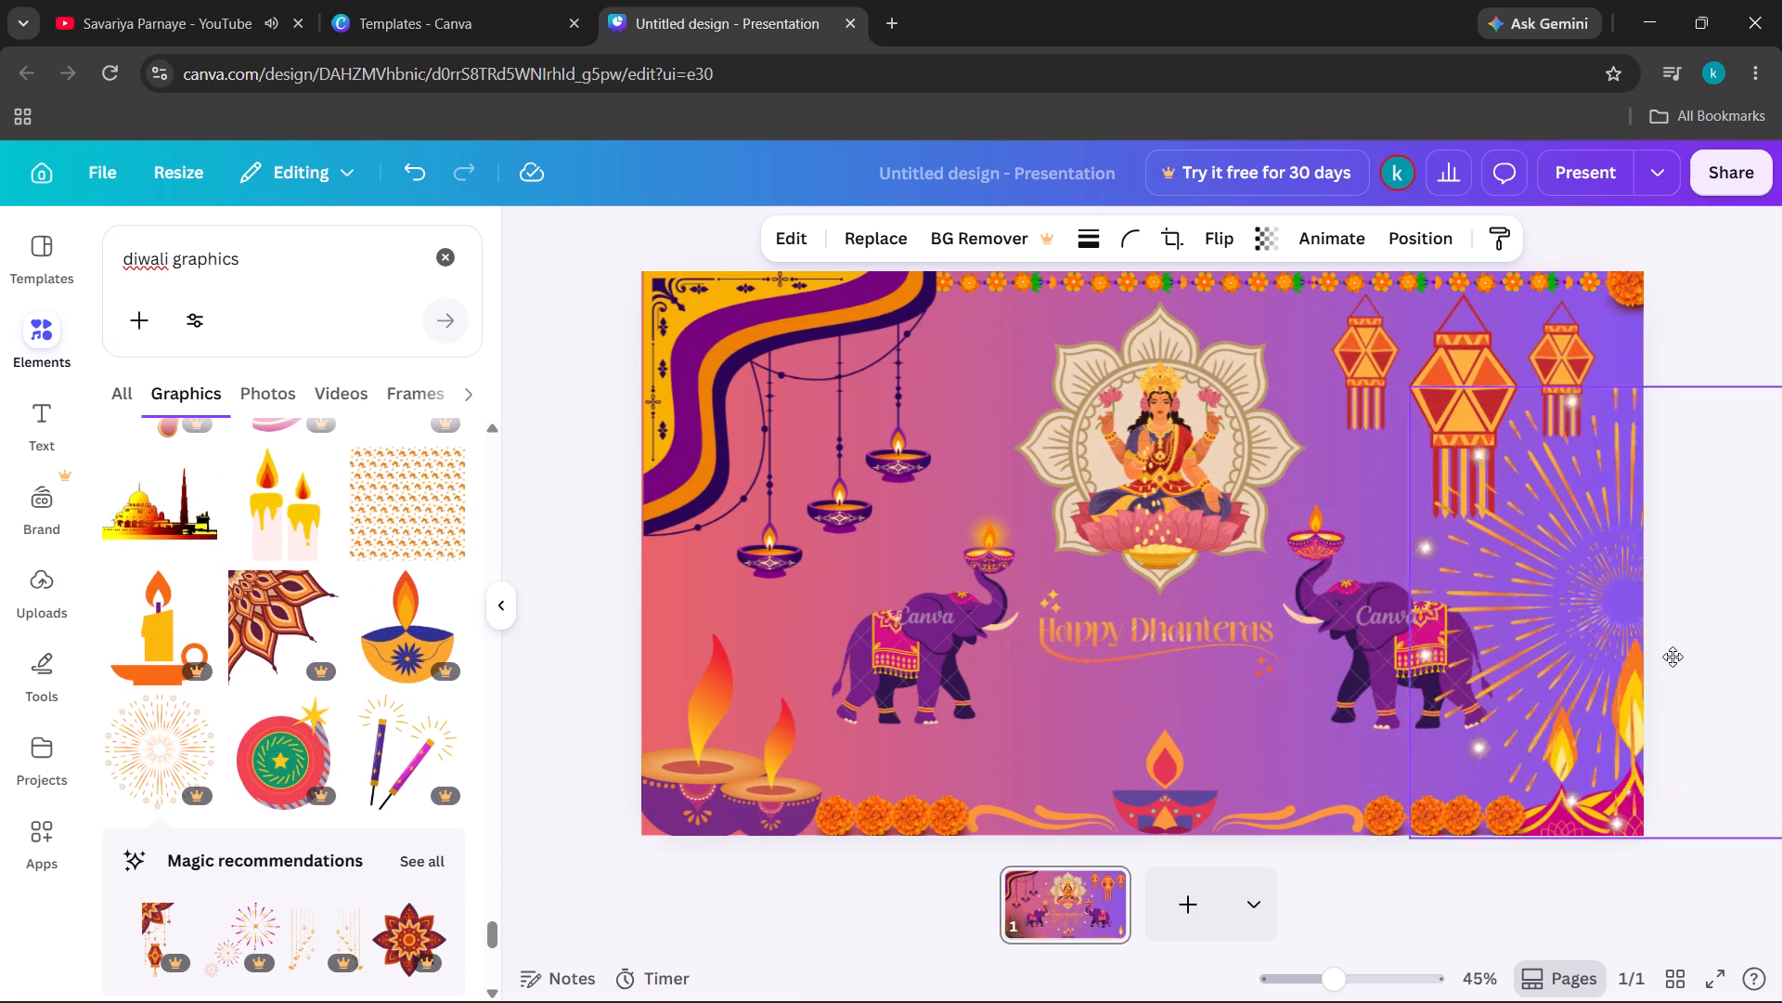
pyautogui.moveTo(1672, 657); pyautogui.dragTo(1651, 625)
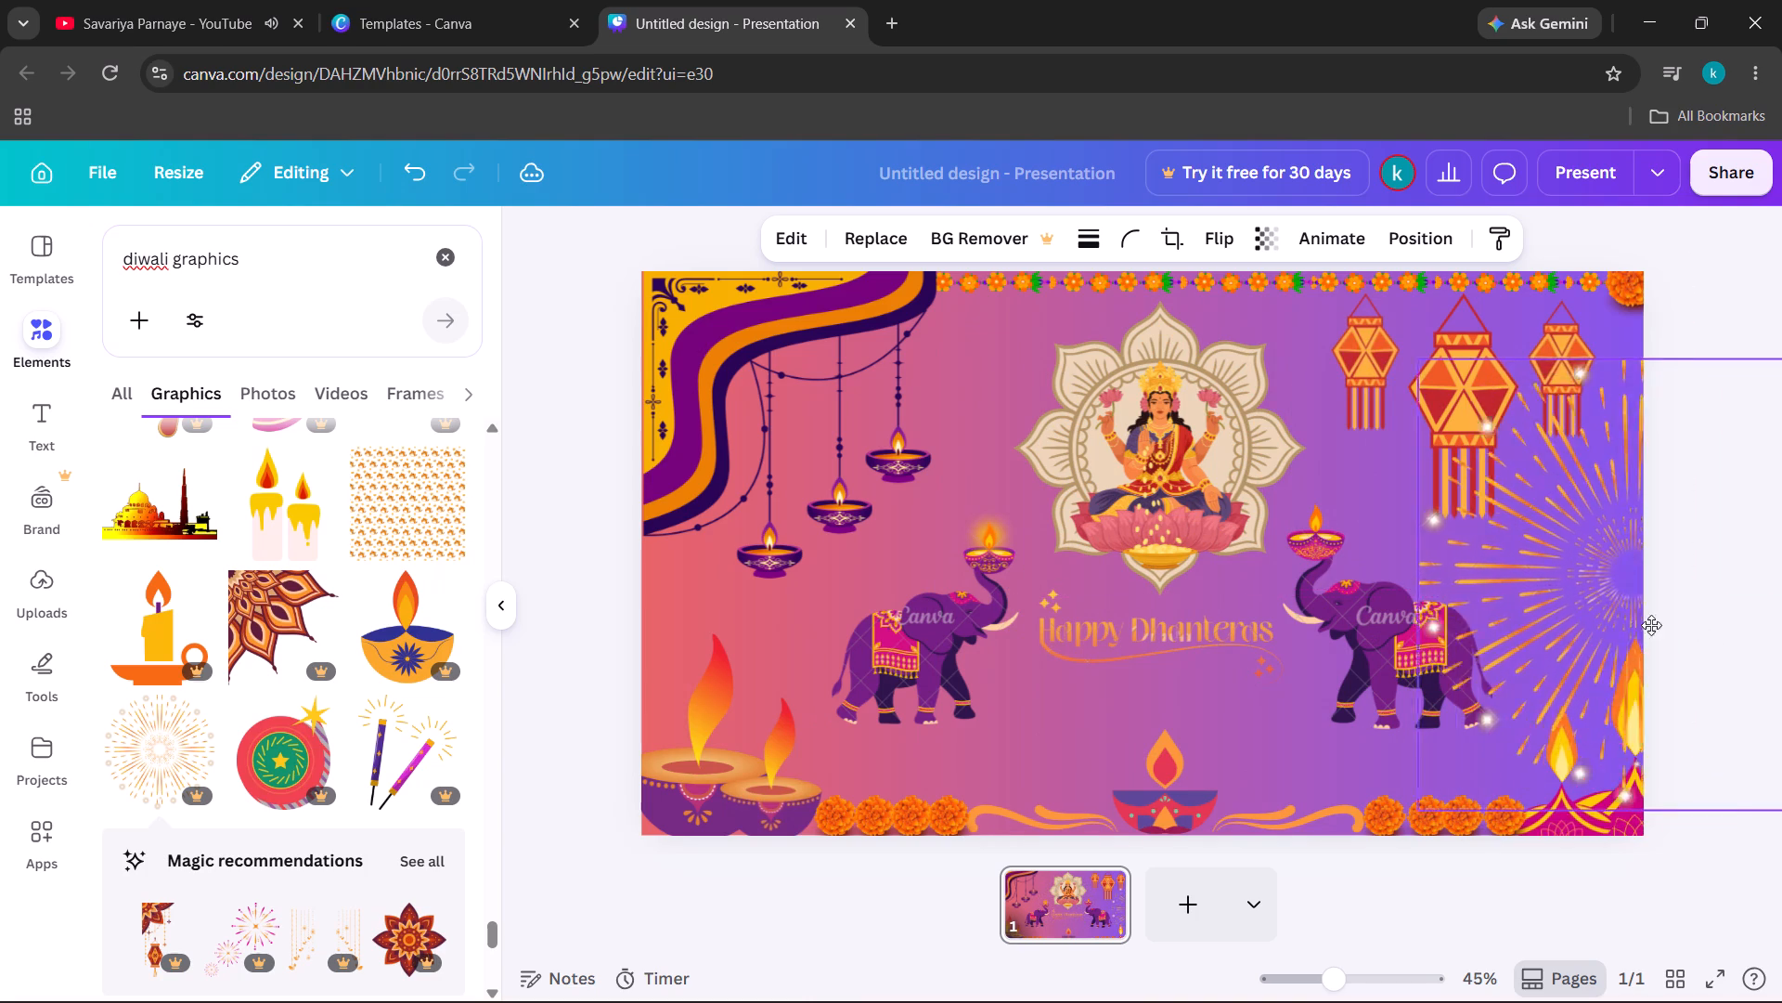
pyautogui.moveTo(1651, 625); pyautogui.dragTo(1519, 635)
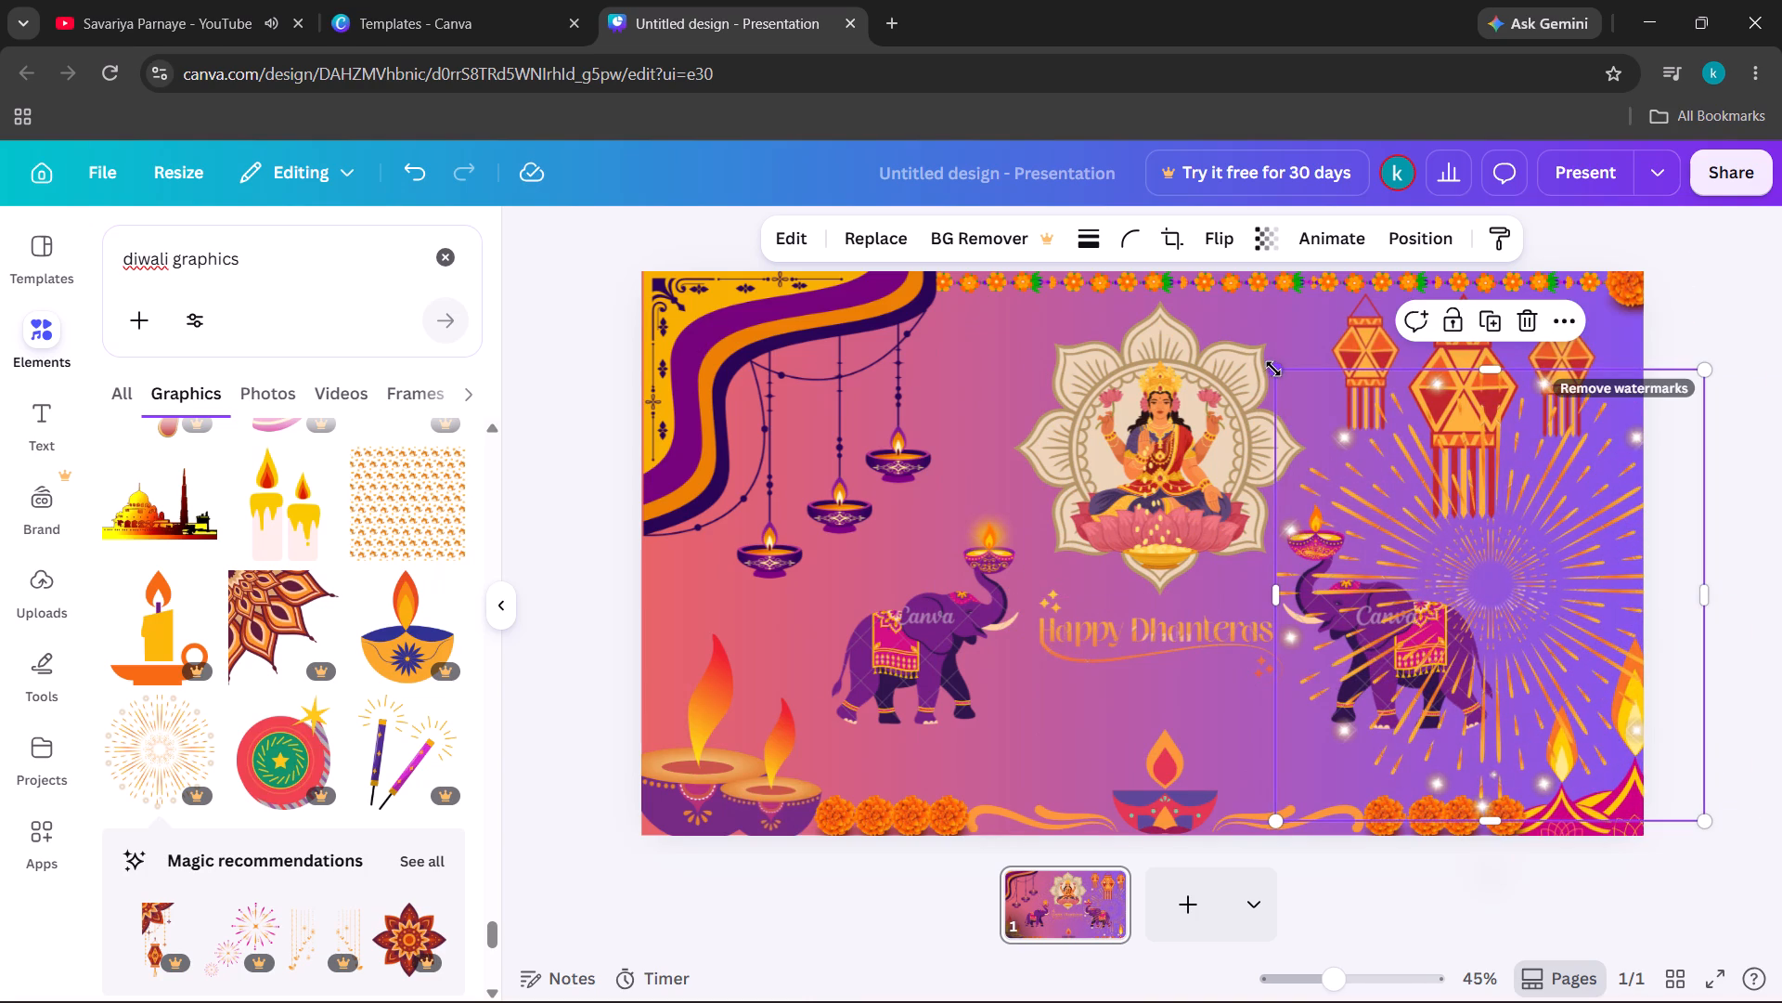
pyautogui.moveTo(1273, 369); pyautogui.dragTo(1493, 501)
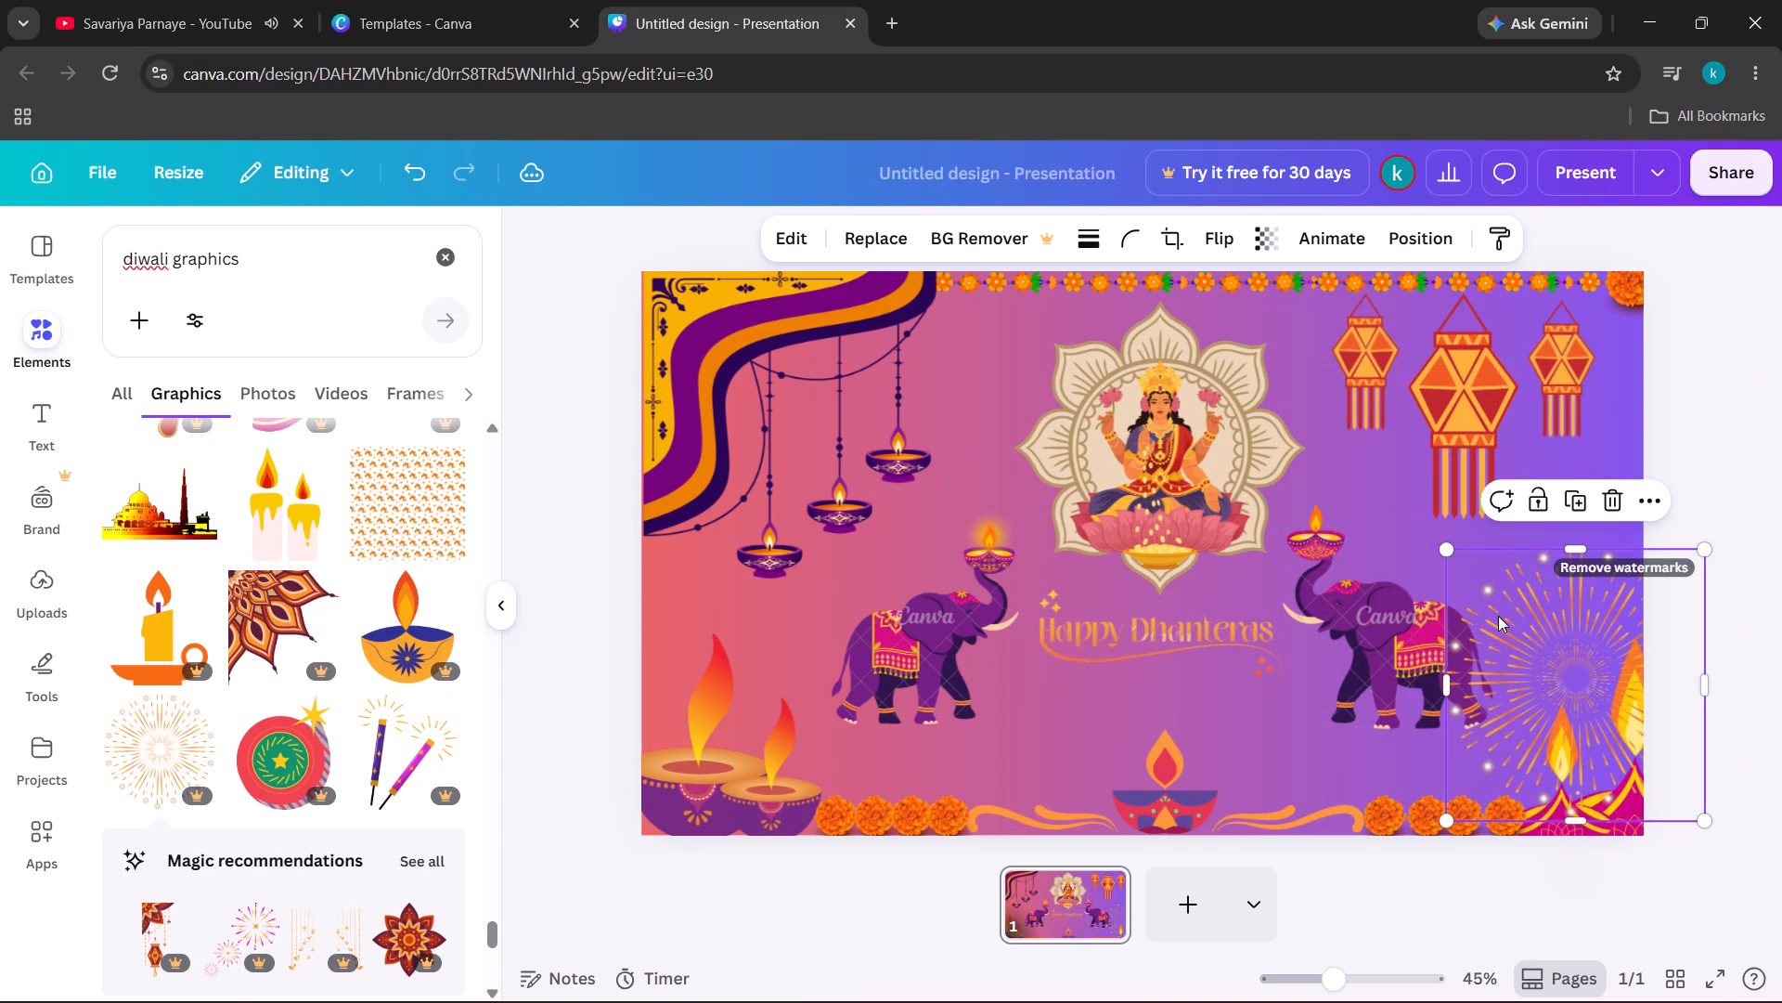
pyautogui.moveTo(1498, 616); pyautogui.dragTo(1623, 458)
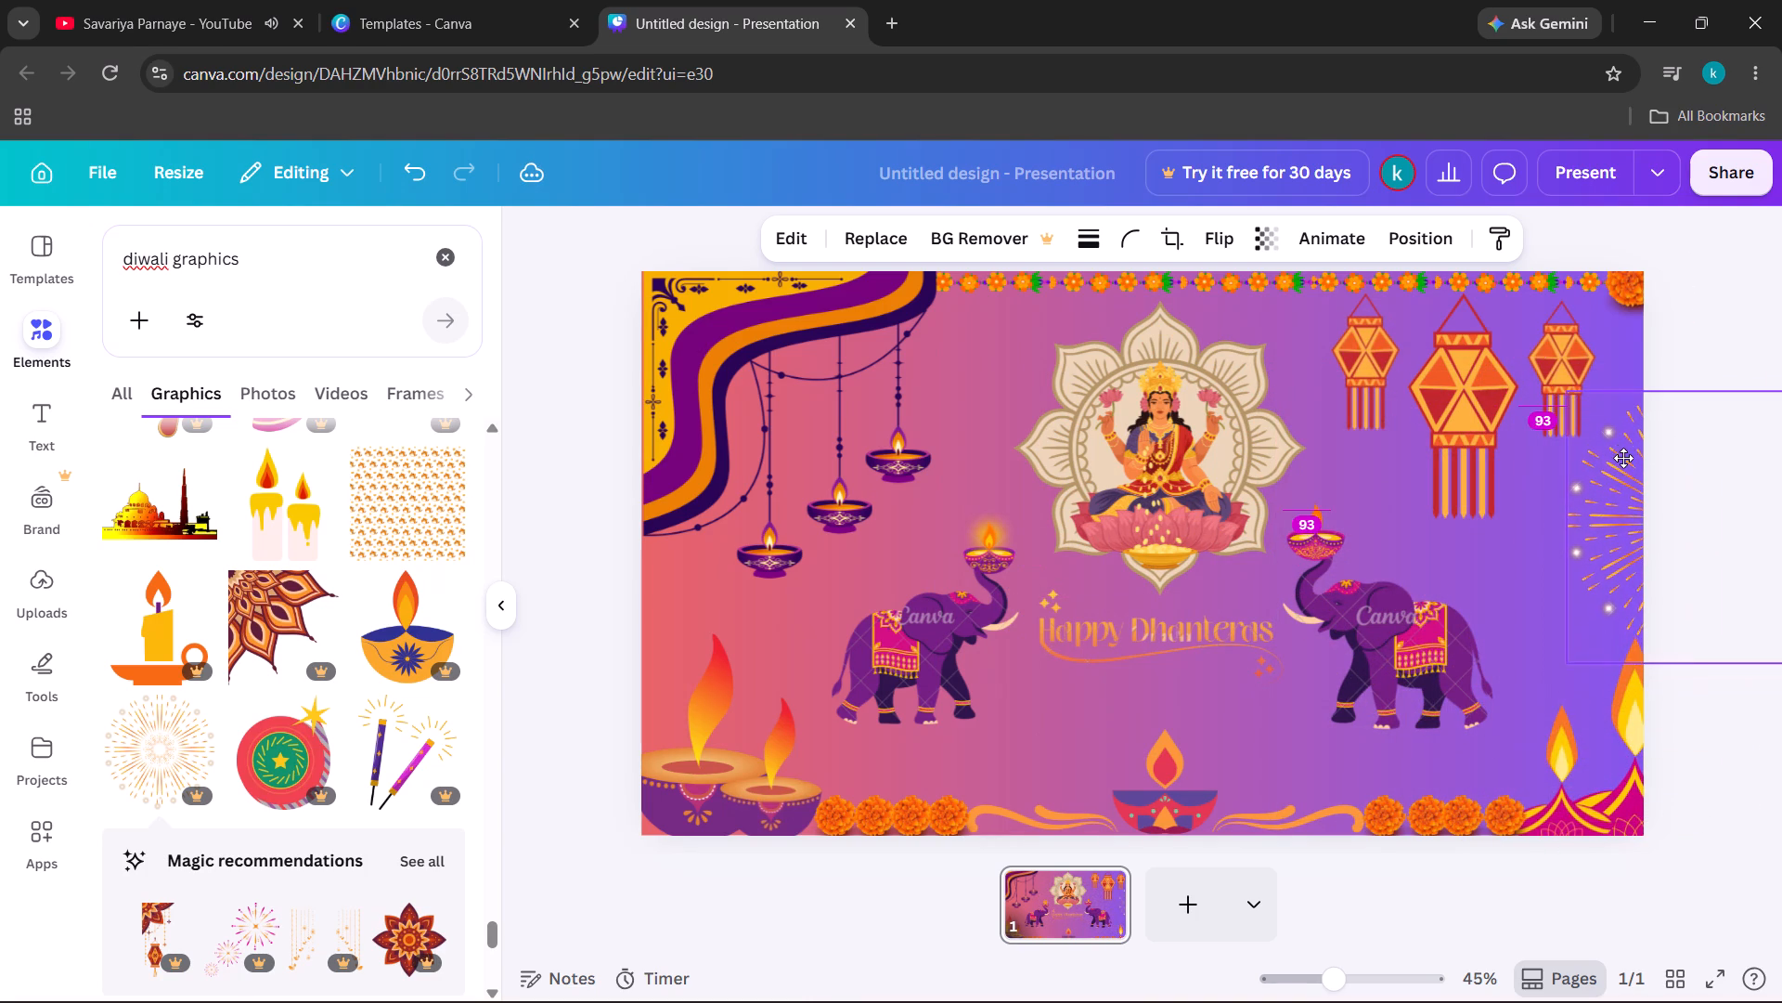
pyautogui.moveTo(1623, 458); pyautogui.dragTo(1626, 455)
pyautogui.click(1709, 560)
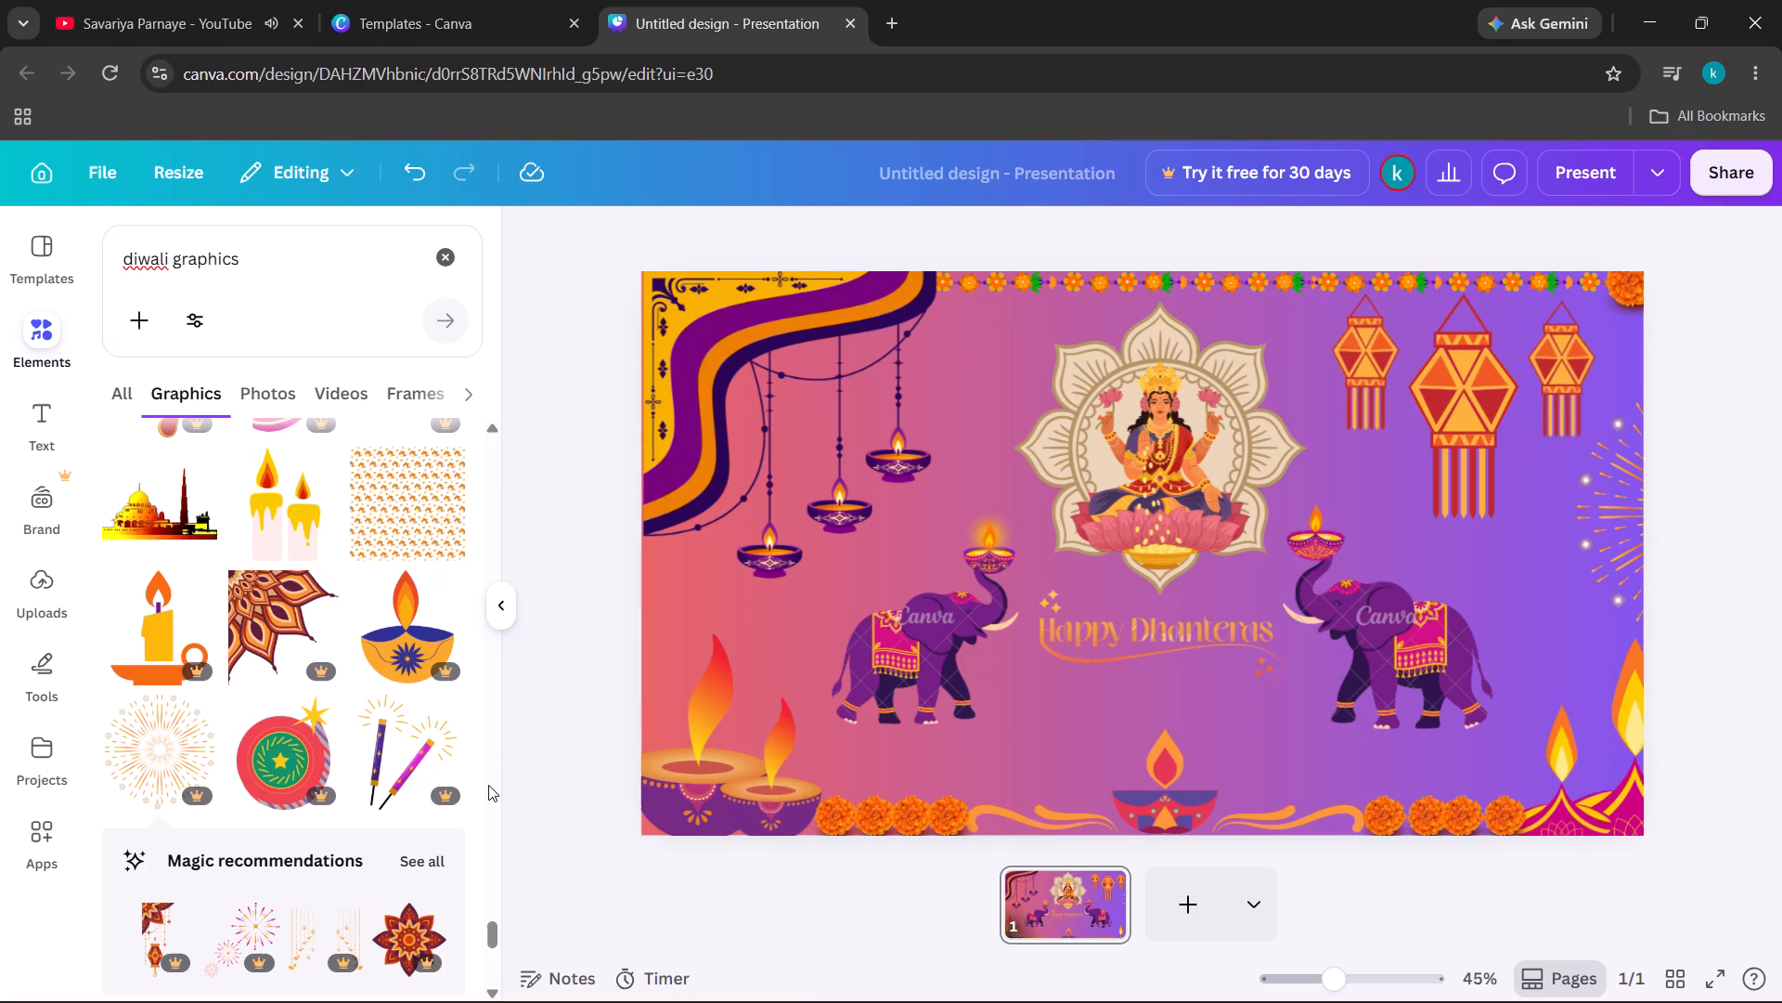
# Look through further "diwali graphics" results for another decoration that suits the Dhanteras page.
pyautogui.scroll(-3, 384, 775)
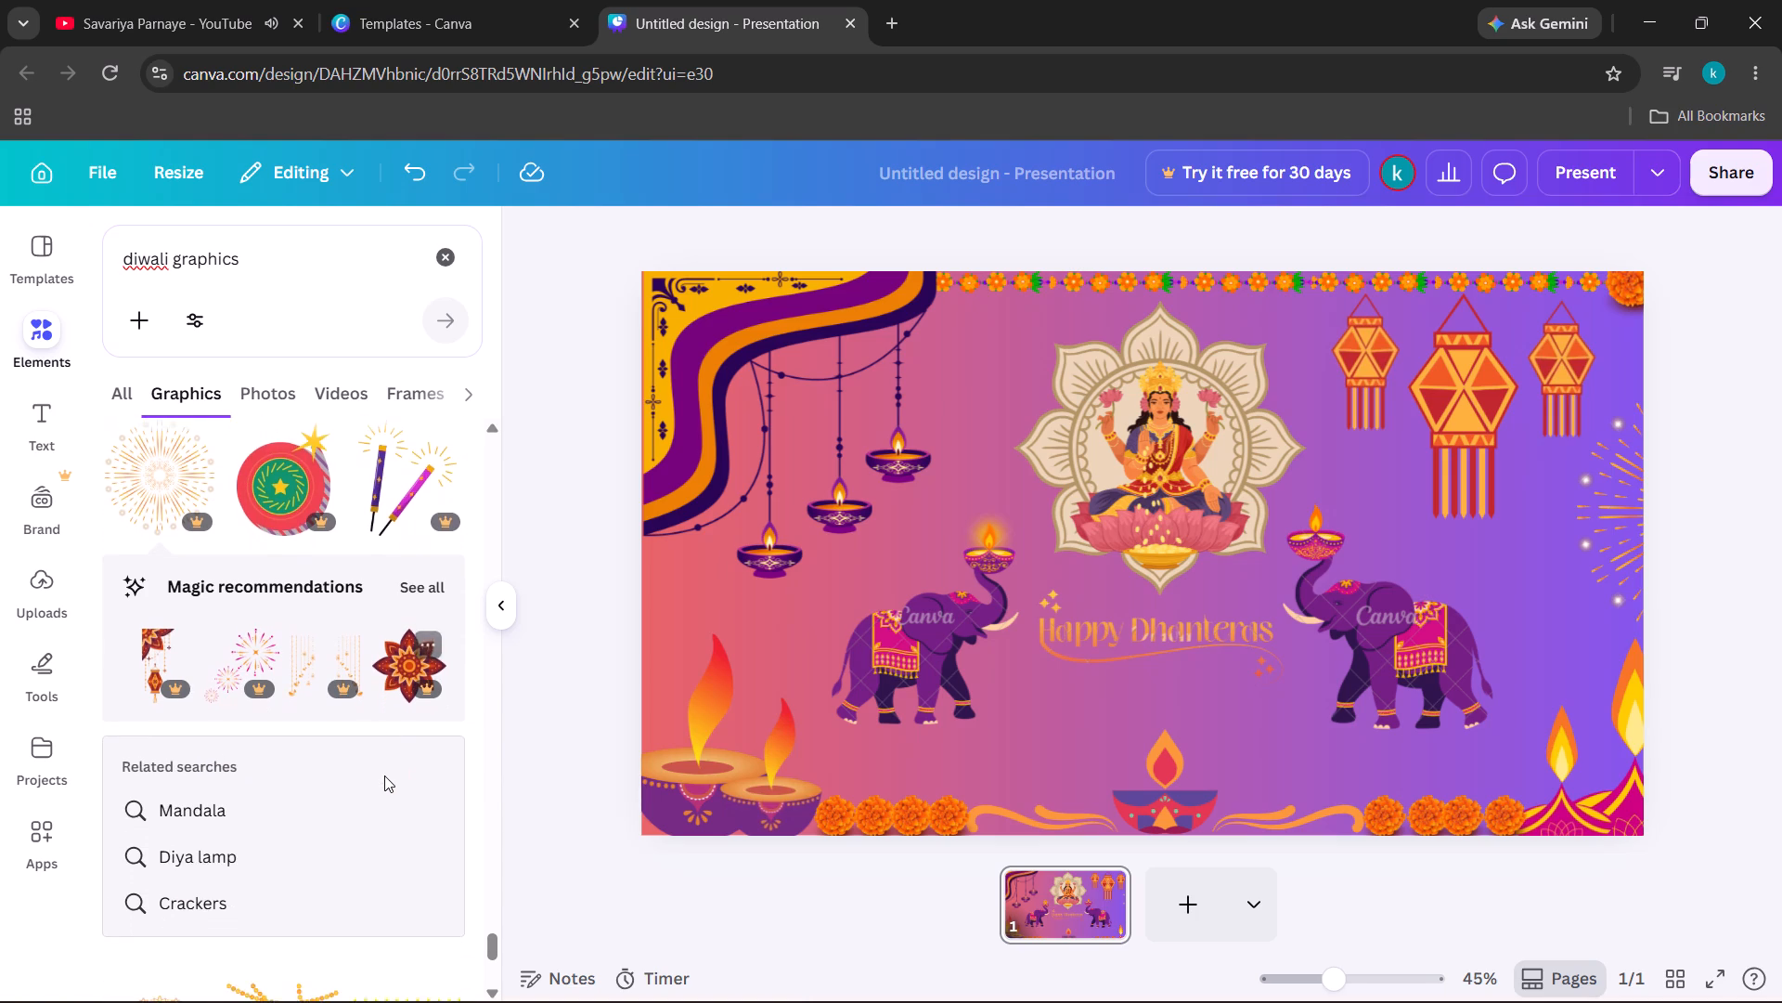
pyautogui.scroll(-4, 384, 775)
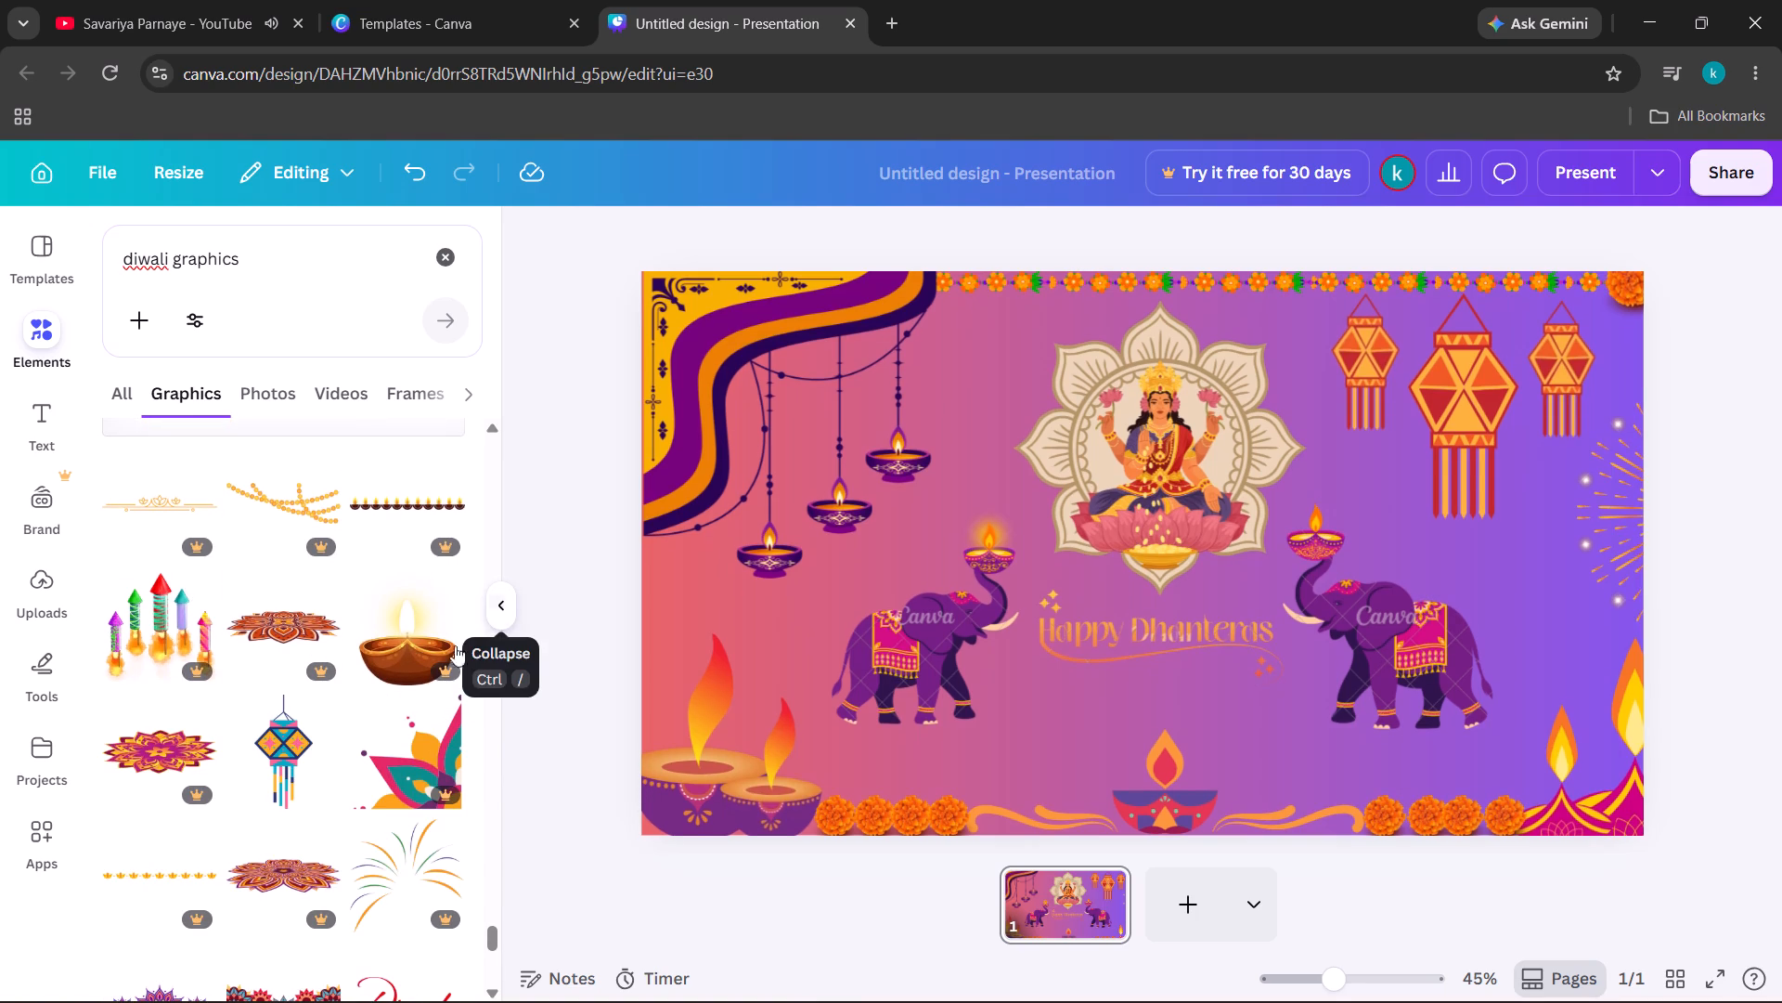
pyautogui.scroll(-1, 393, 699)
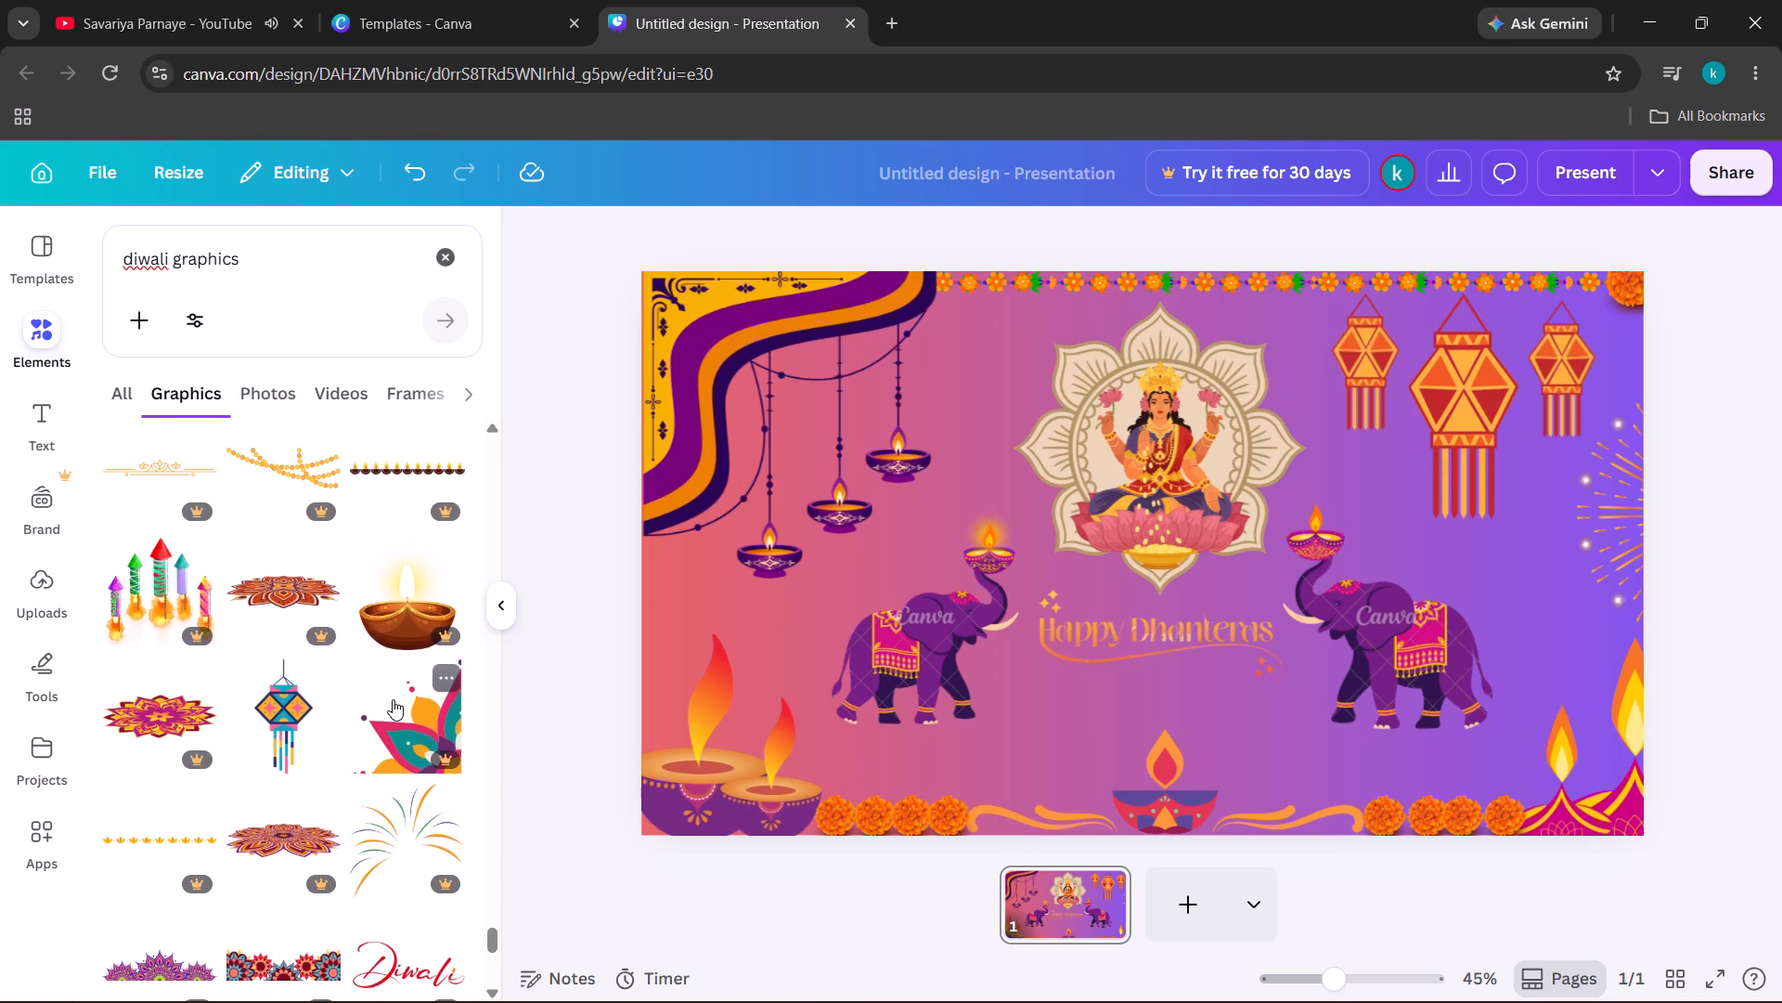
pyautogui.scroll(-2, 393, 699)
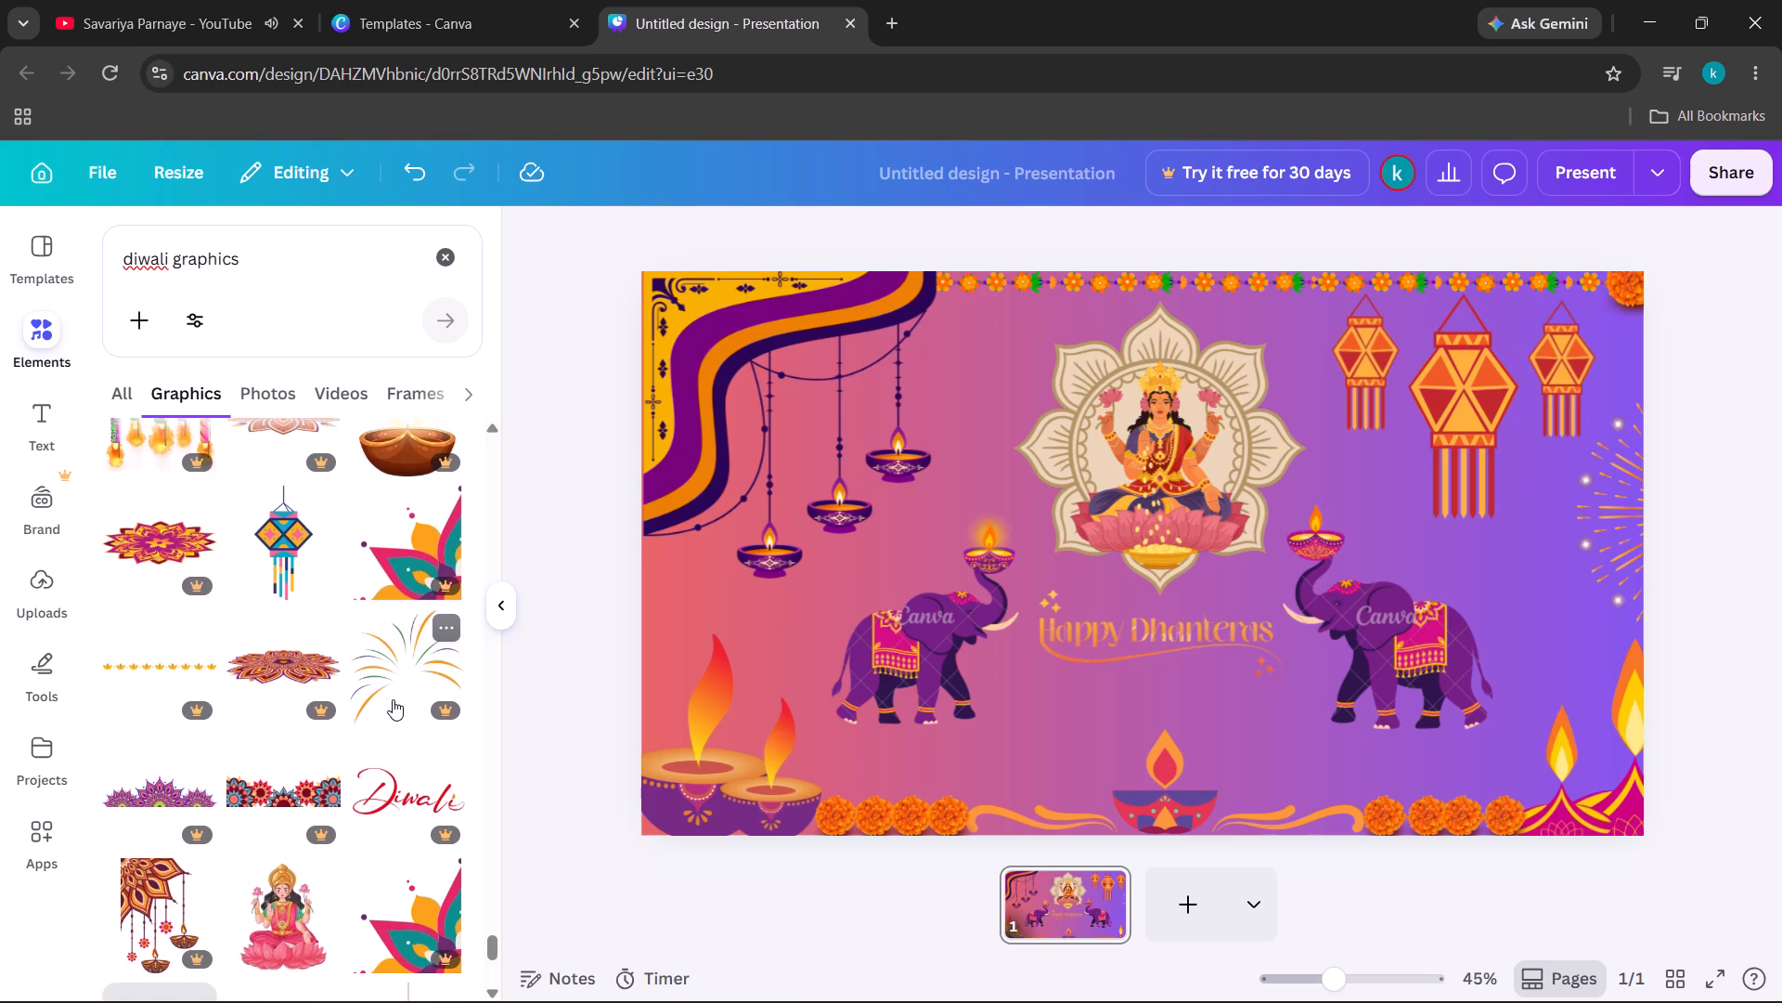
pyautogui.scroll(-3, 393, 699)
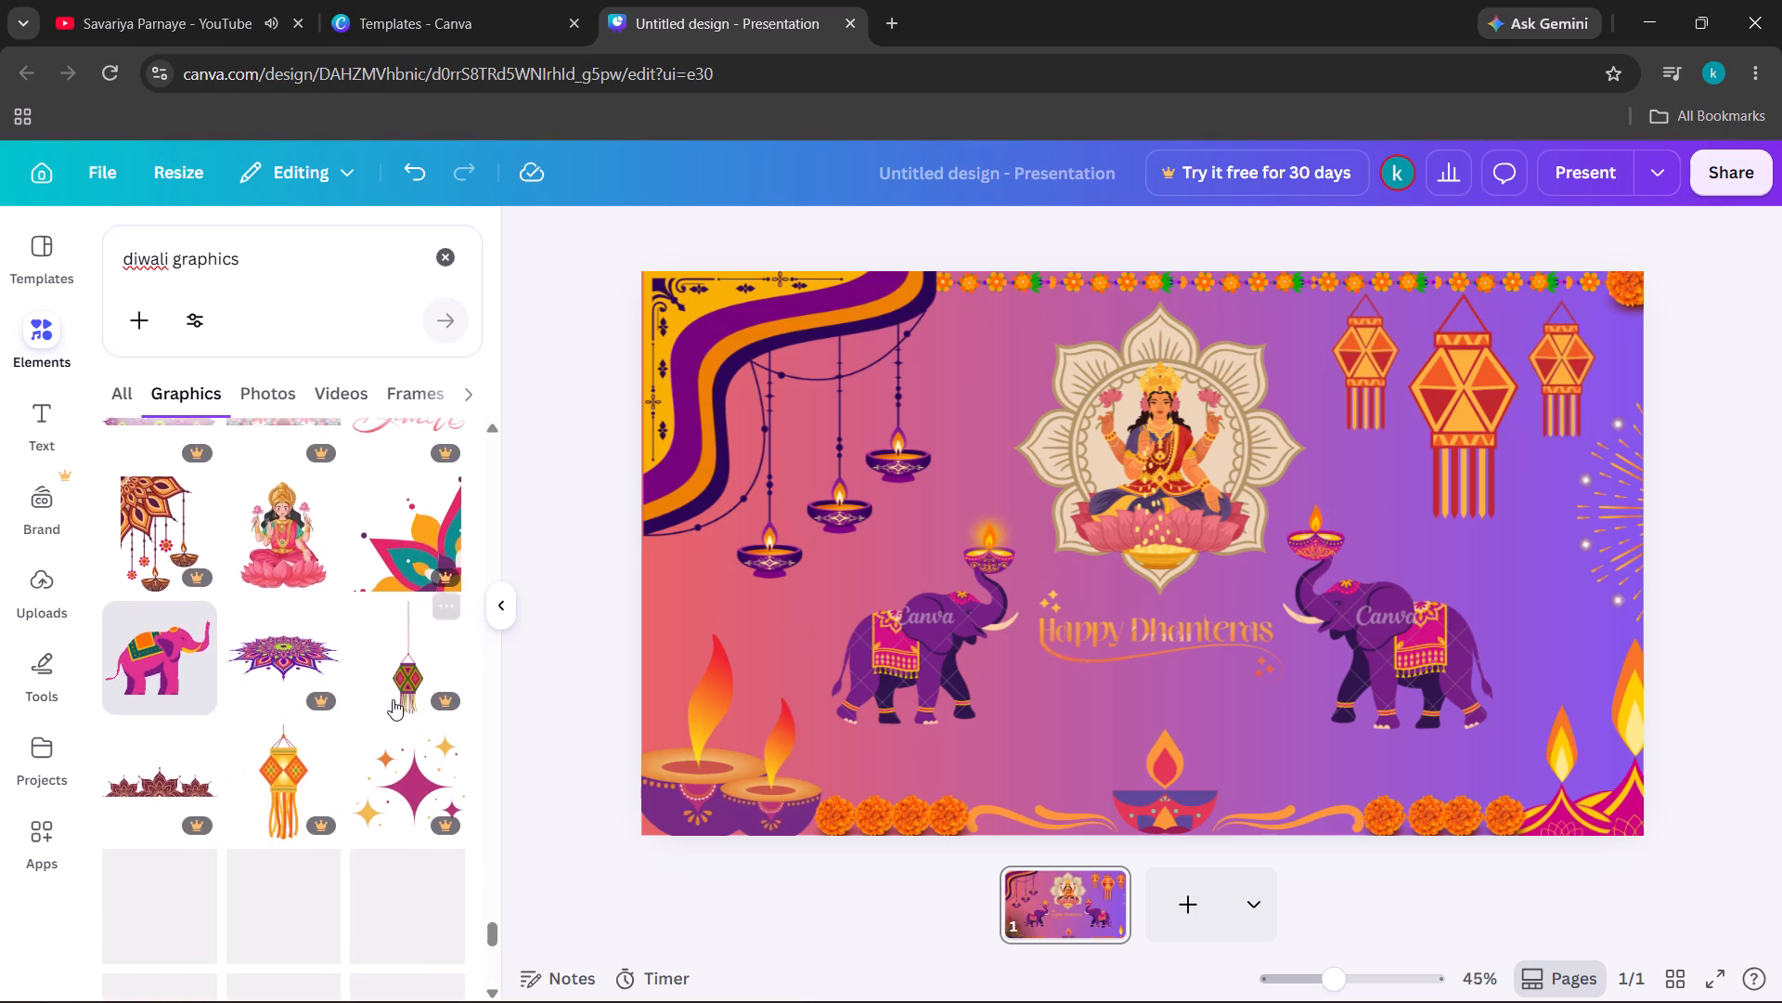
pyautogui.scroll(-3, 393, 699)
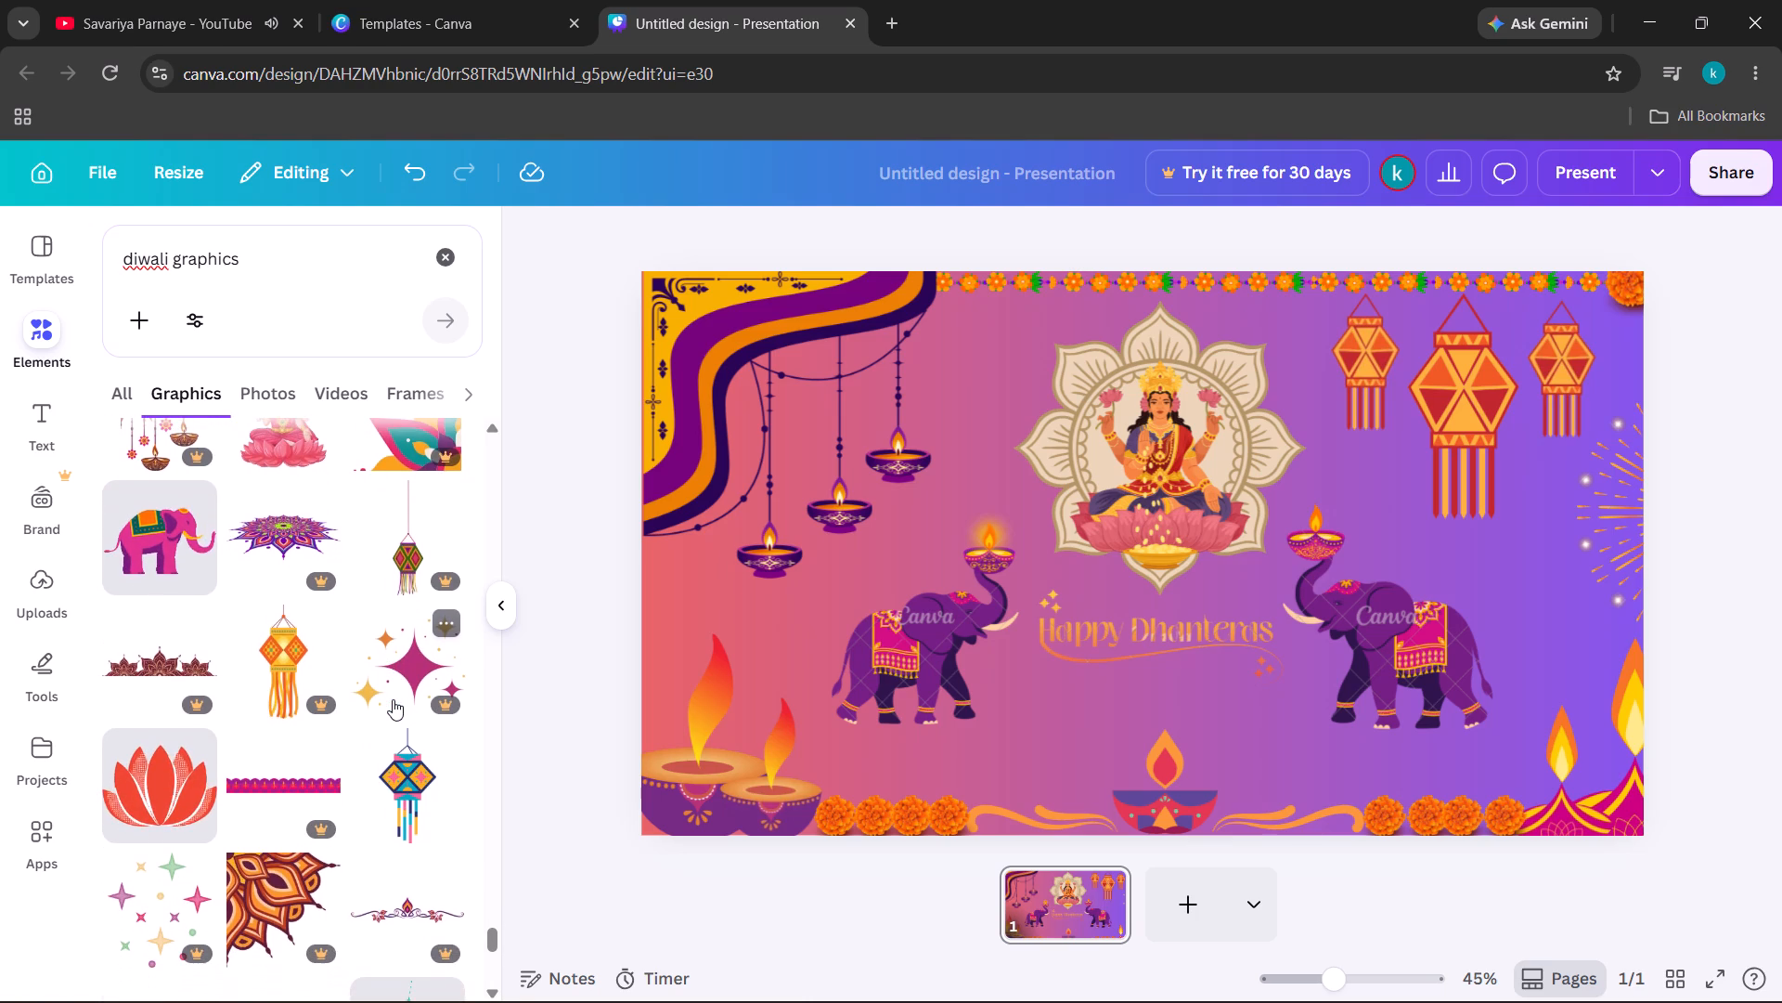
pyautogui.scroll(-1, 393, 699)
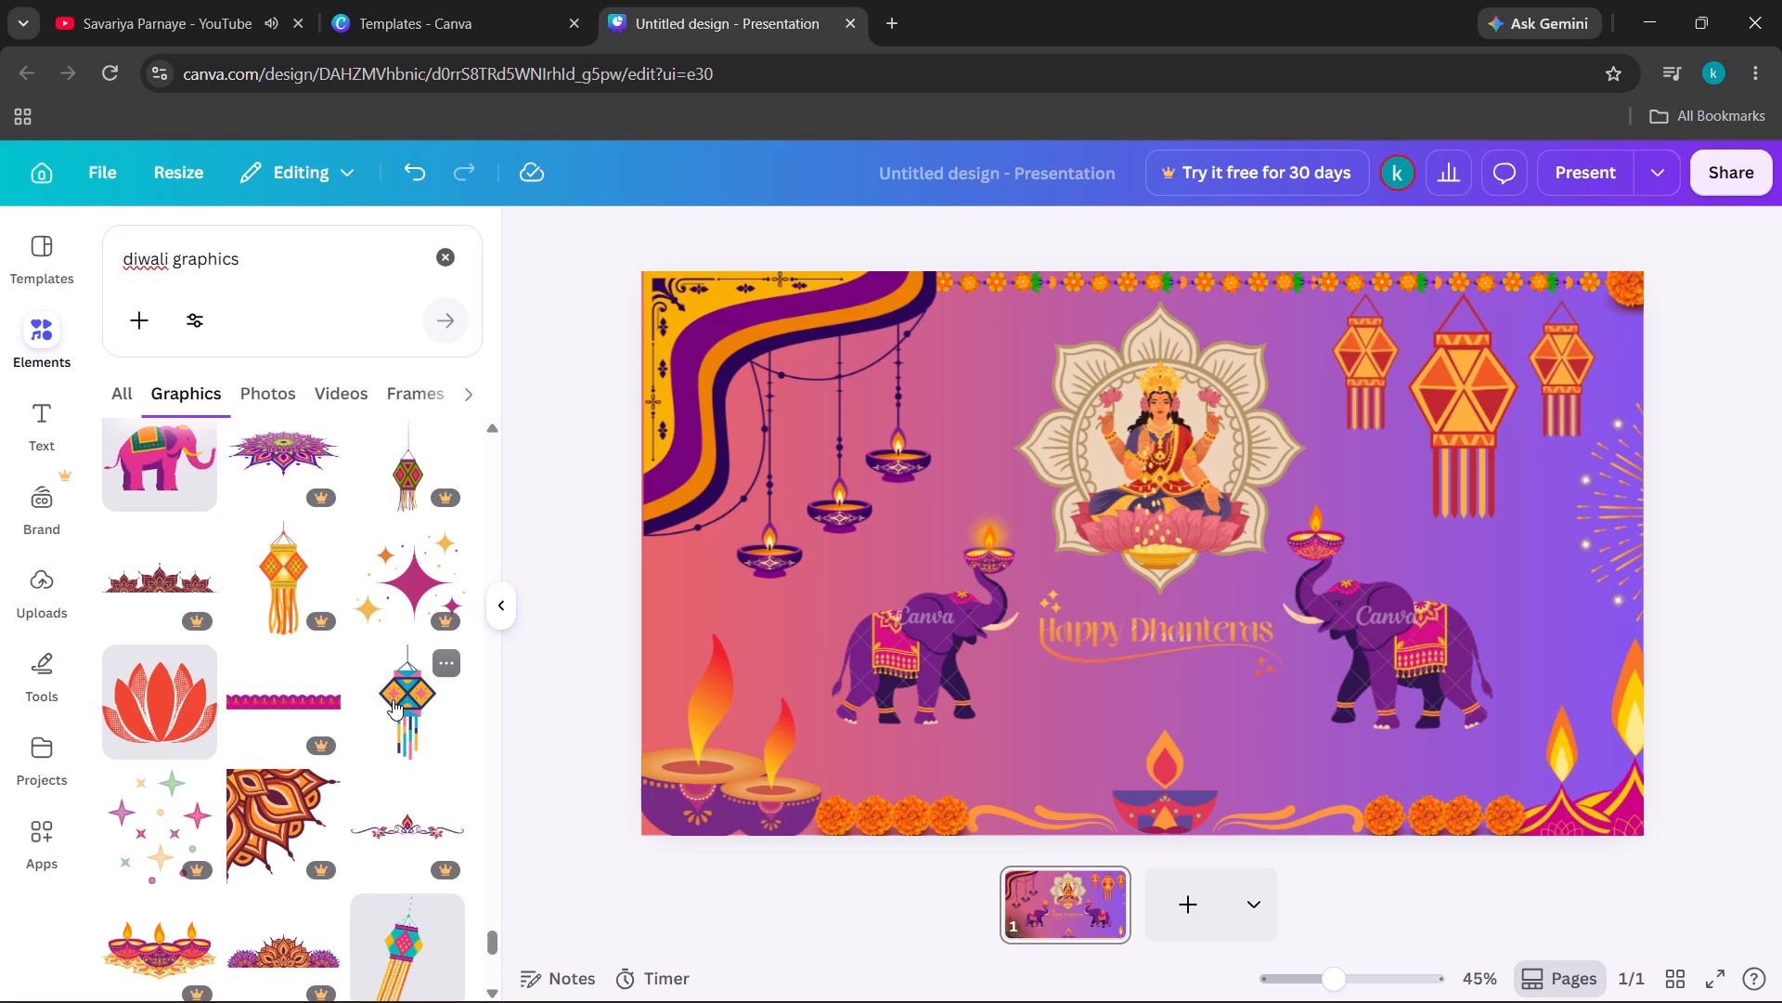
pyautogui.scroll(-1, 393, 699)
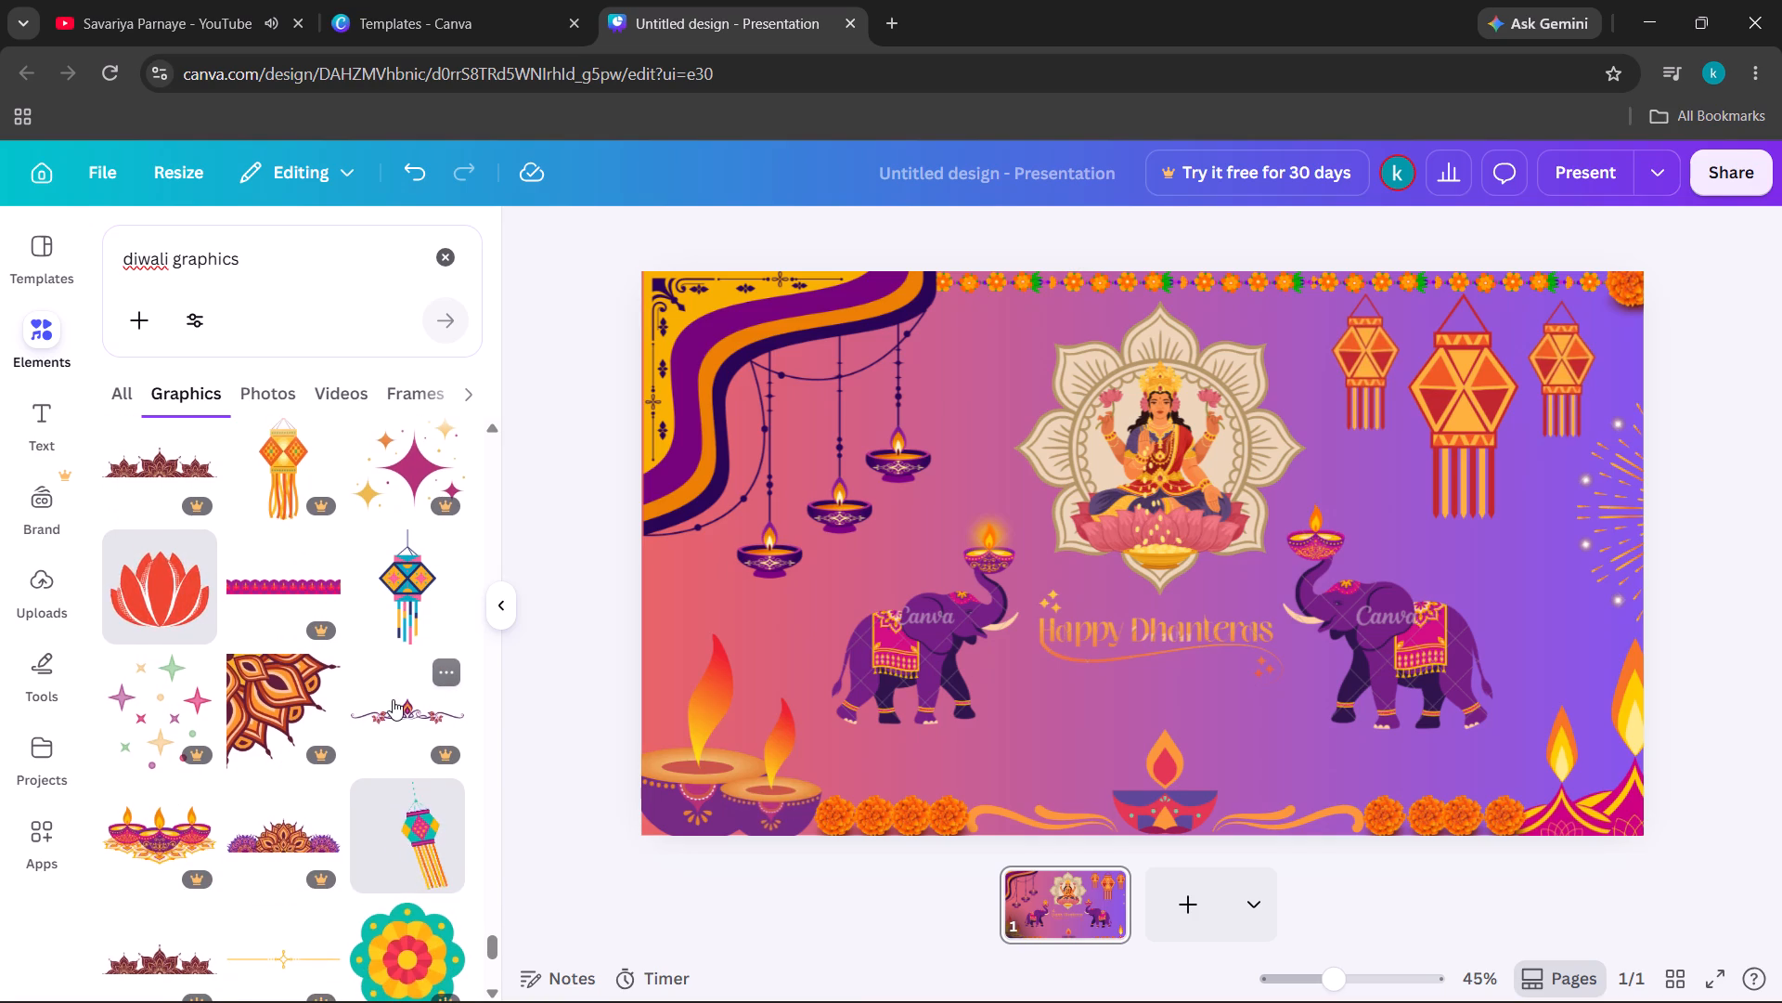
pyautogui.scroll(-3, 393, 699)
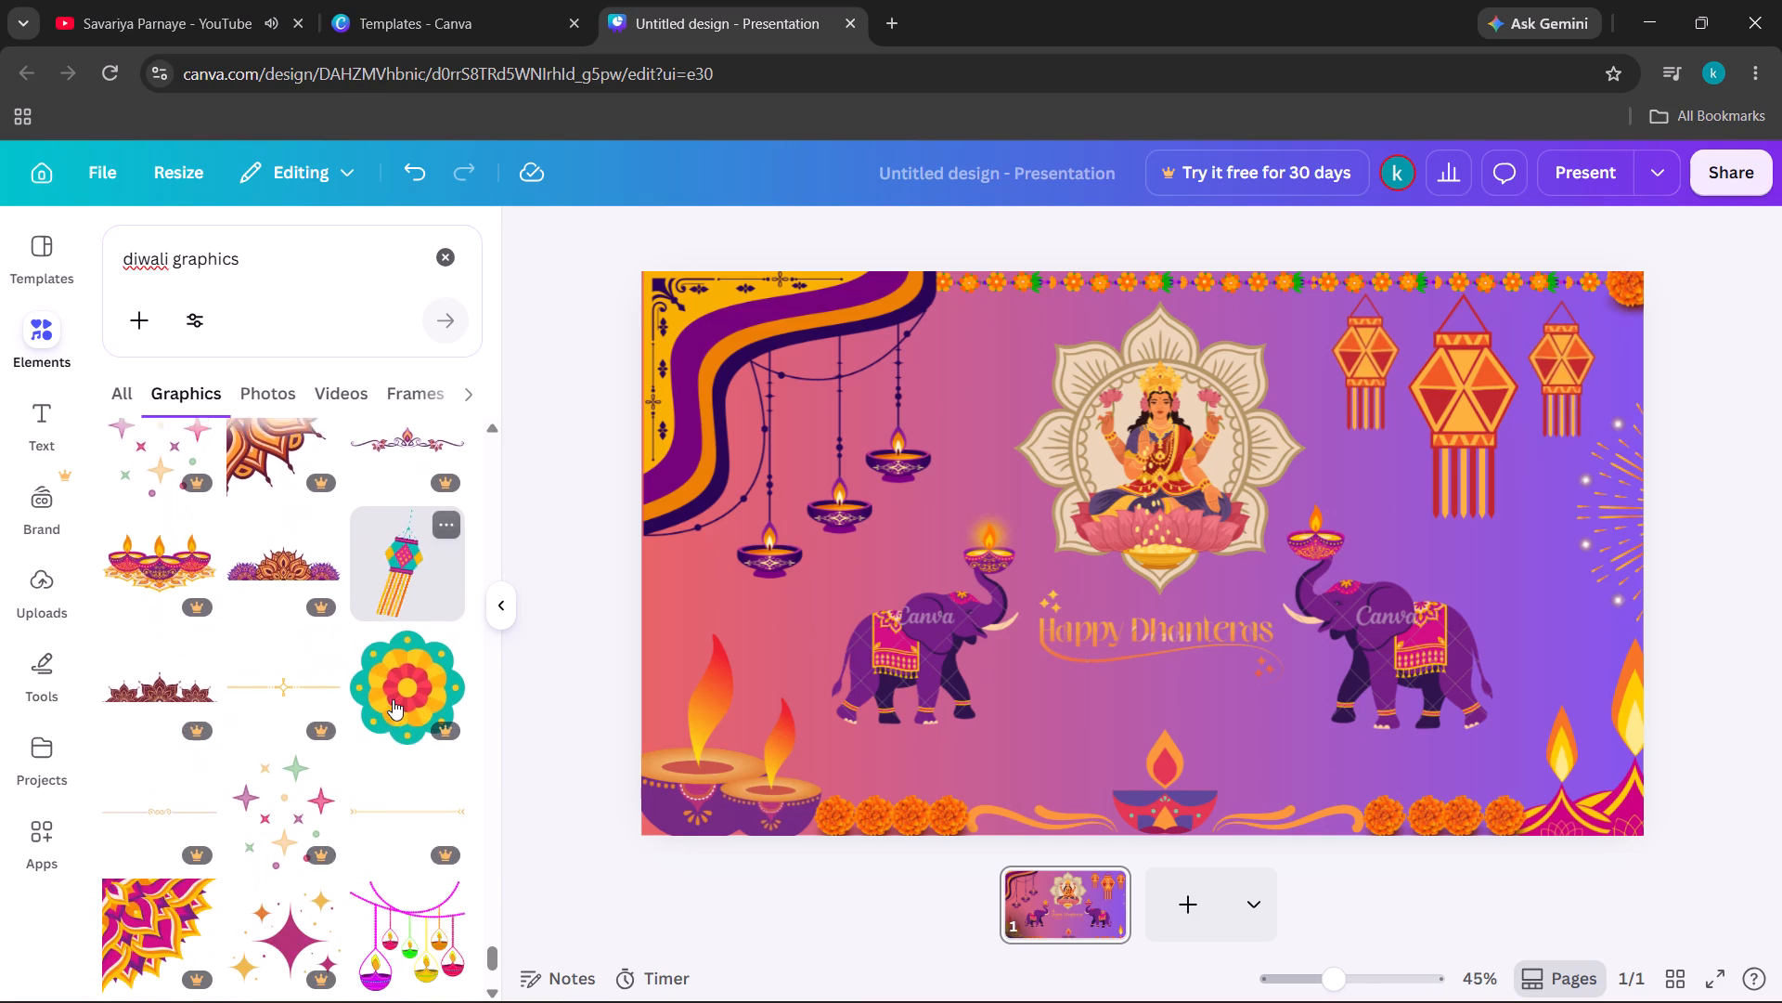
pyautogui.scroll(-3, 393, 699)
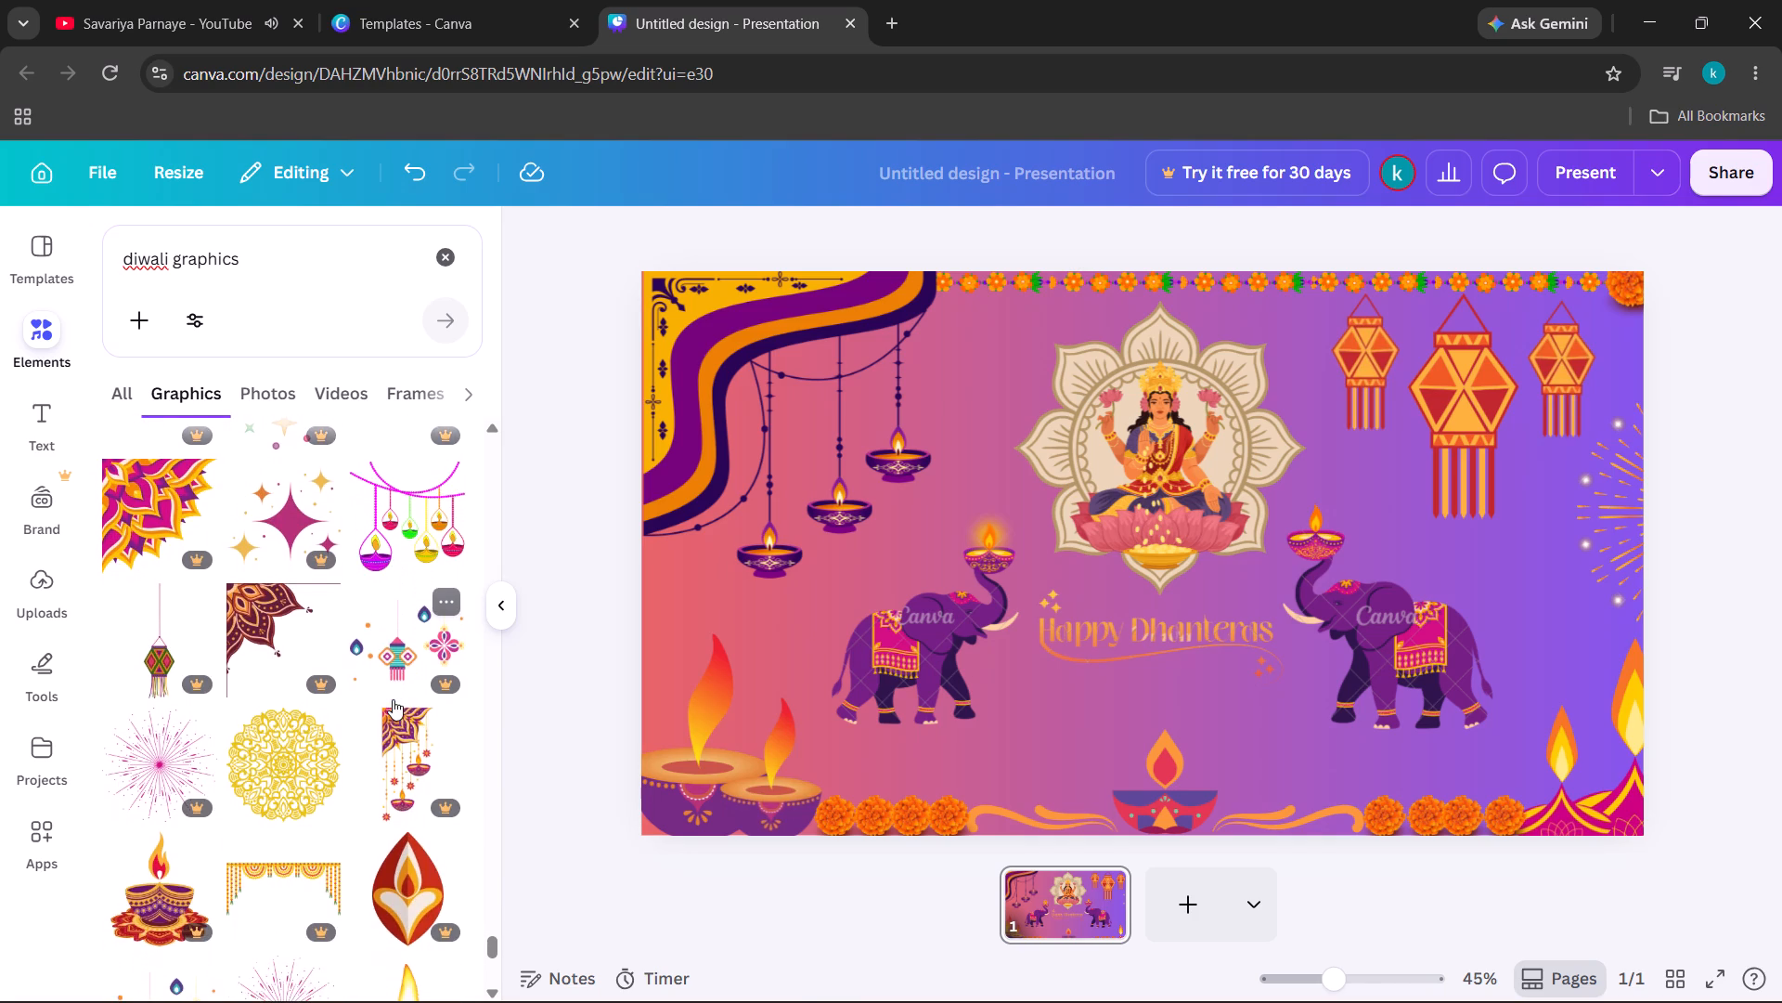
pyautogui.scroll(-2, 393, 699)
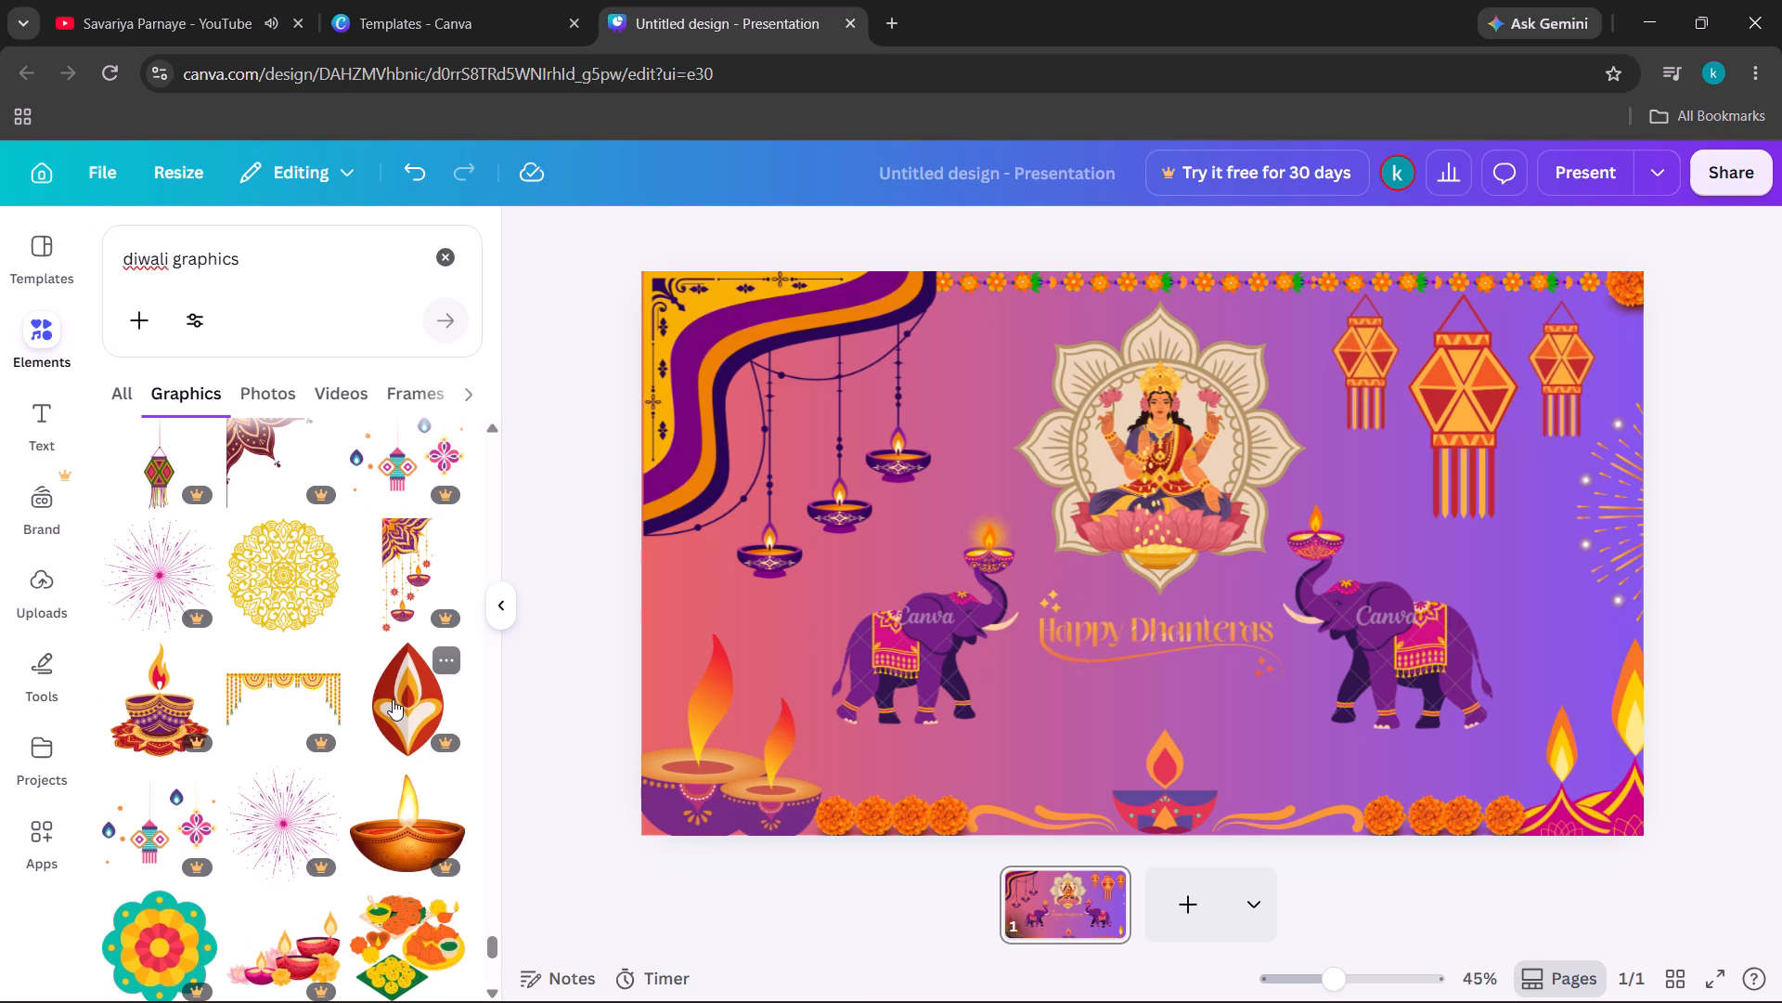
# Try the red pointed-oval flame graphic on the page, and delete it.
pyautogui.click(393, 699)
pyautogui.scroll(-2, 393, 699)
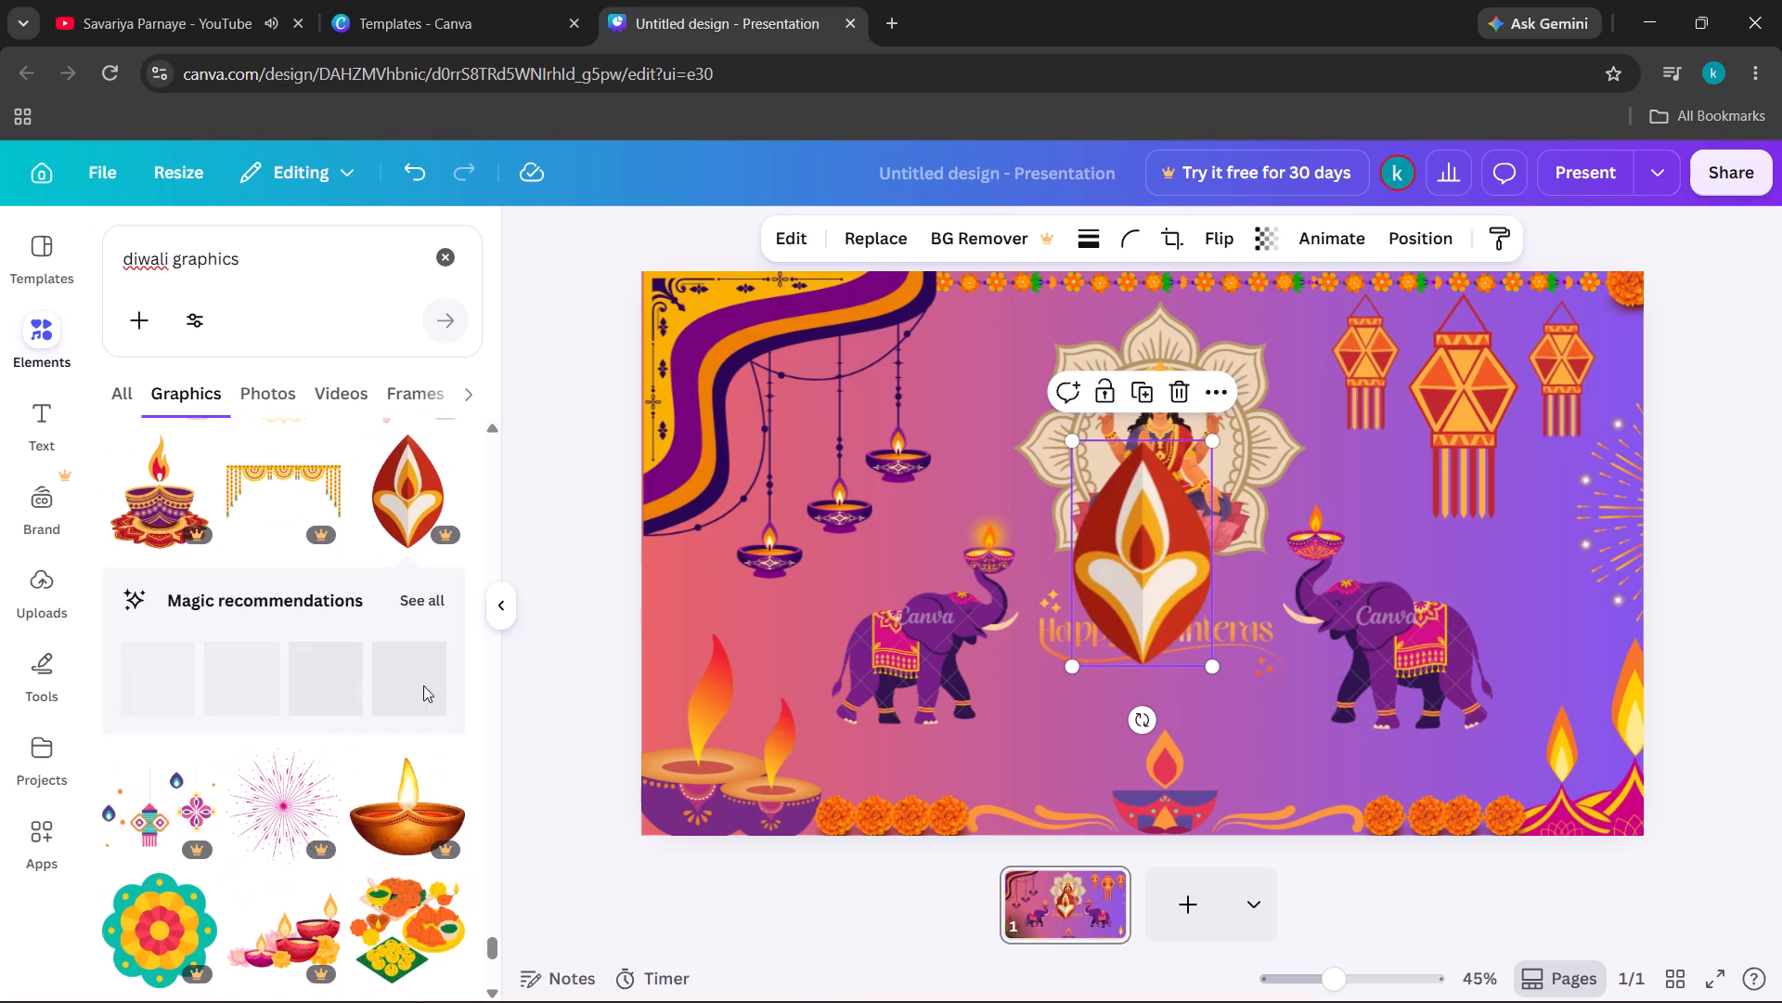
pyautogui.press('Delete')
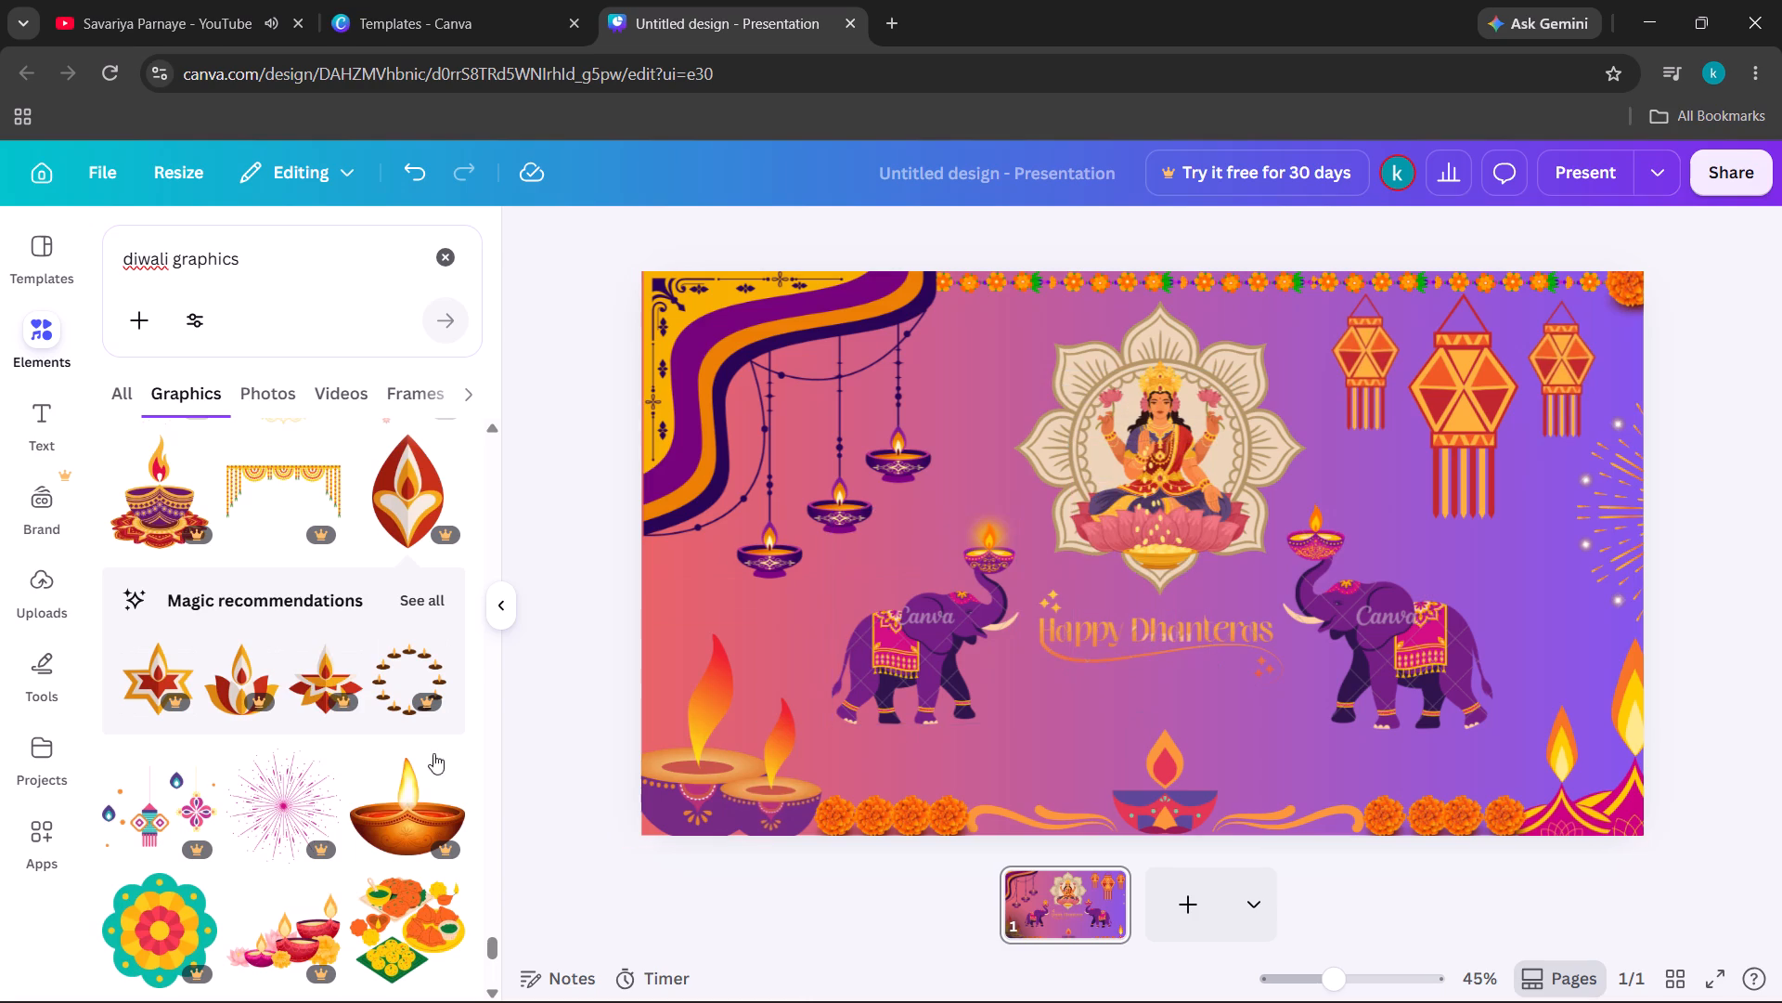
# Examine the remaining "diwali graphics" results, past the related searches, for another ornament, diya or garland to add to the page.
pyautogui.scroll(-3, 226, 884)
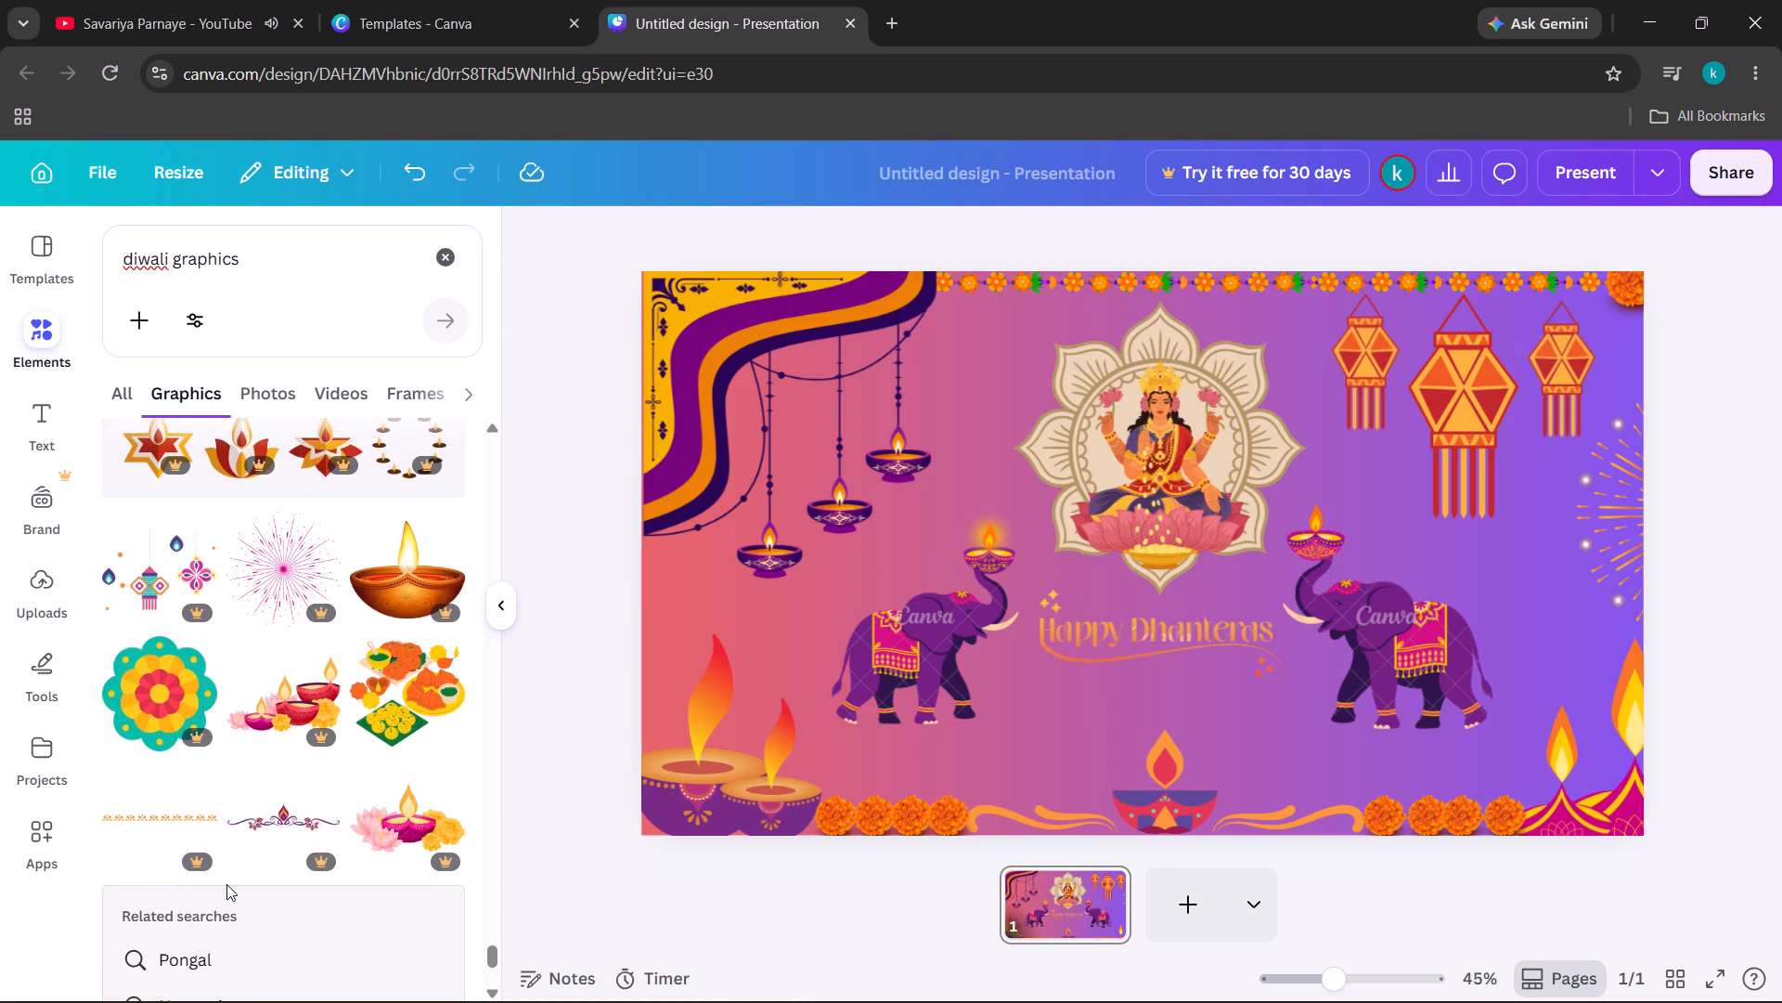
pyautogui.scroll(-5, 226, 884)
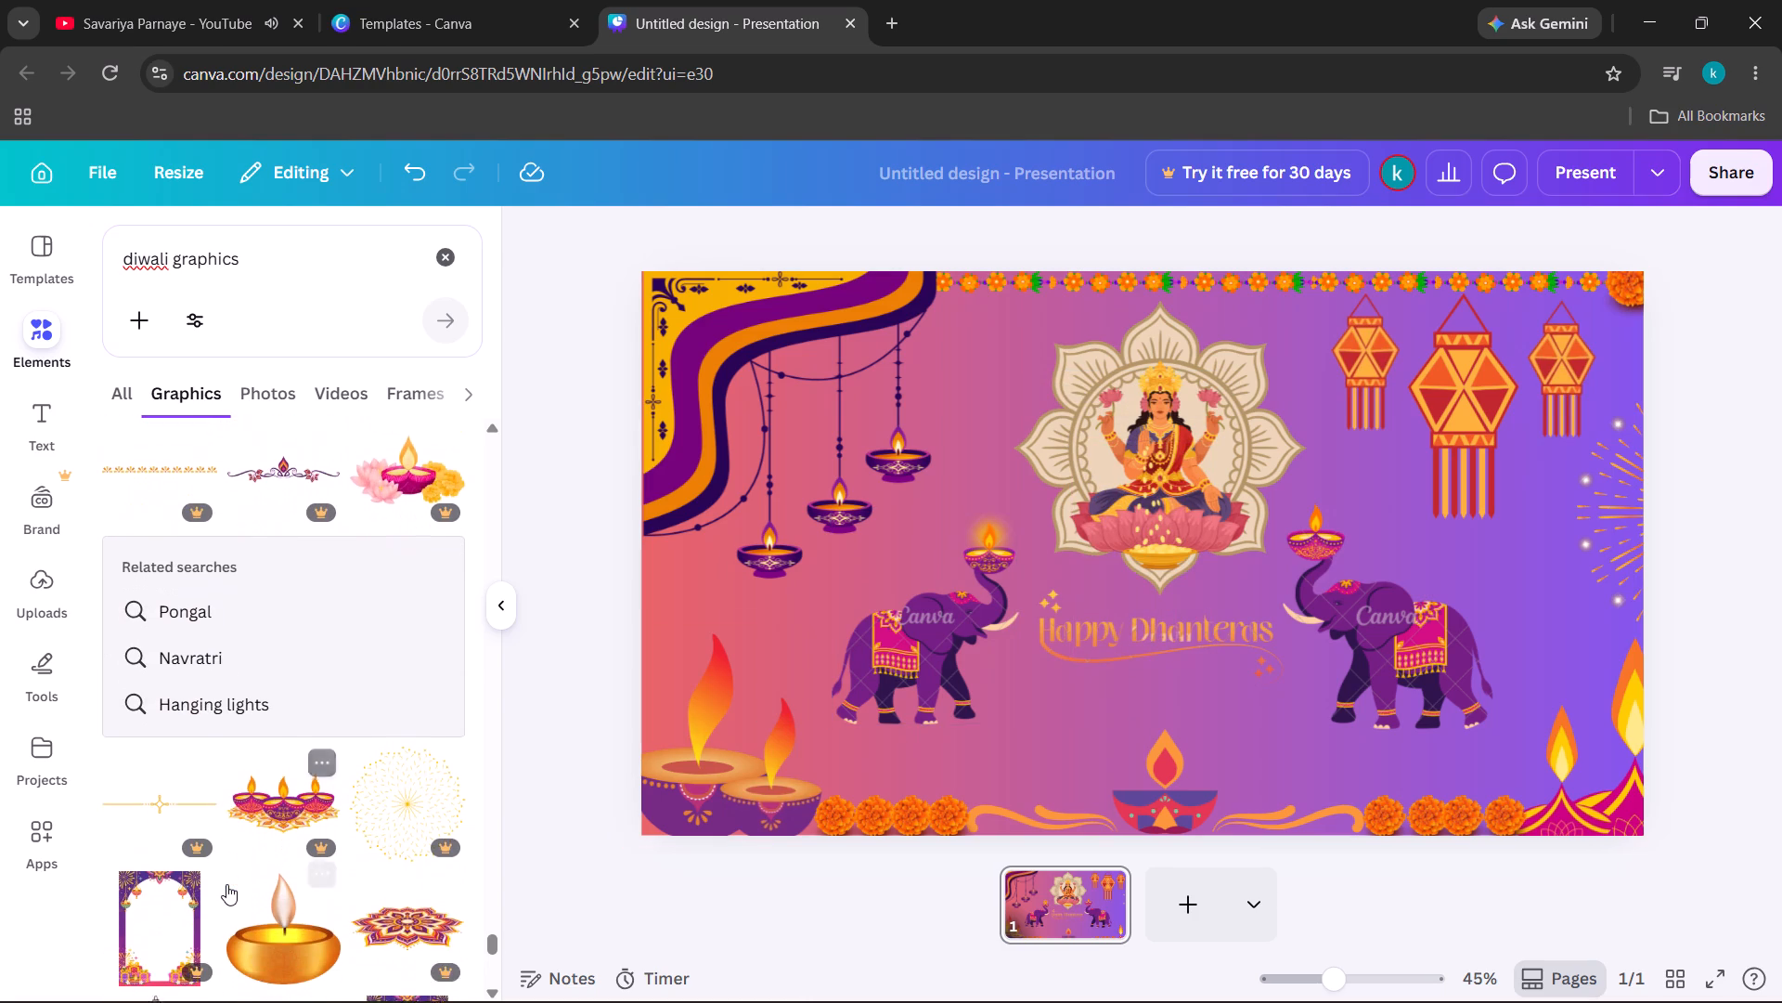
pyautogui.scroll(-2, 226, 884)
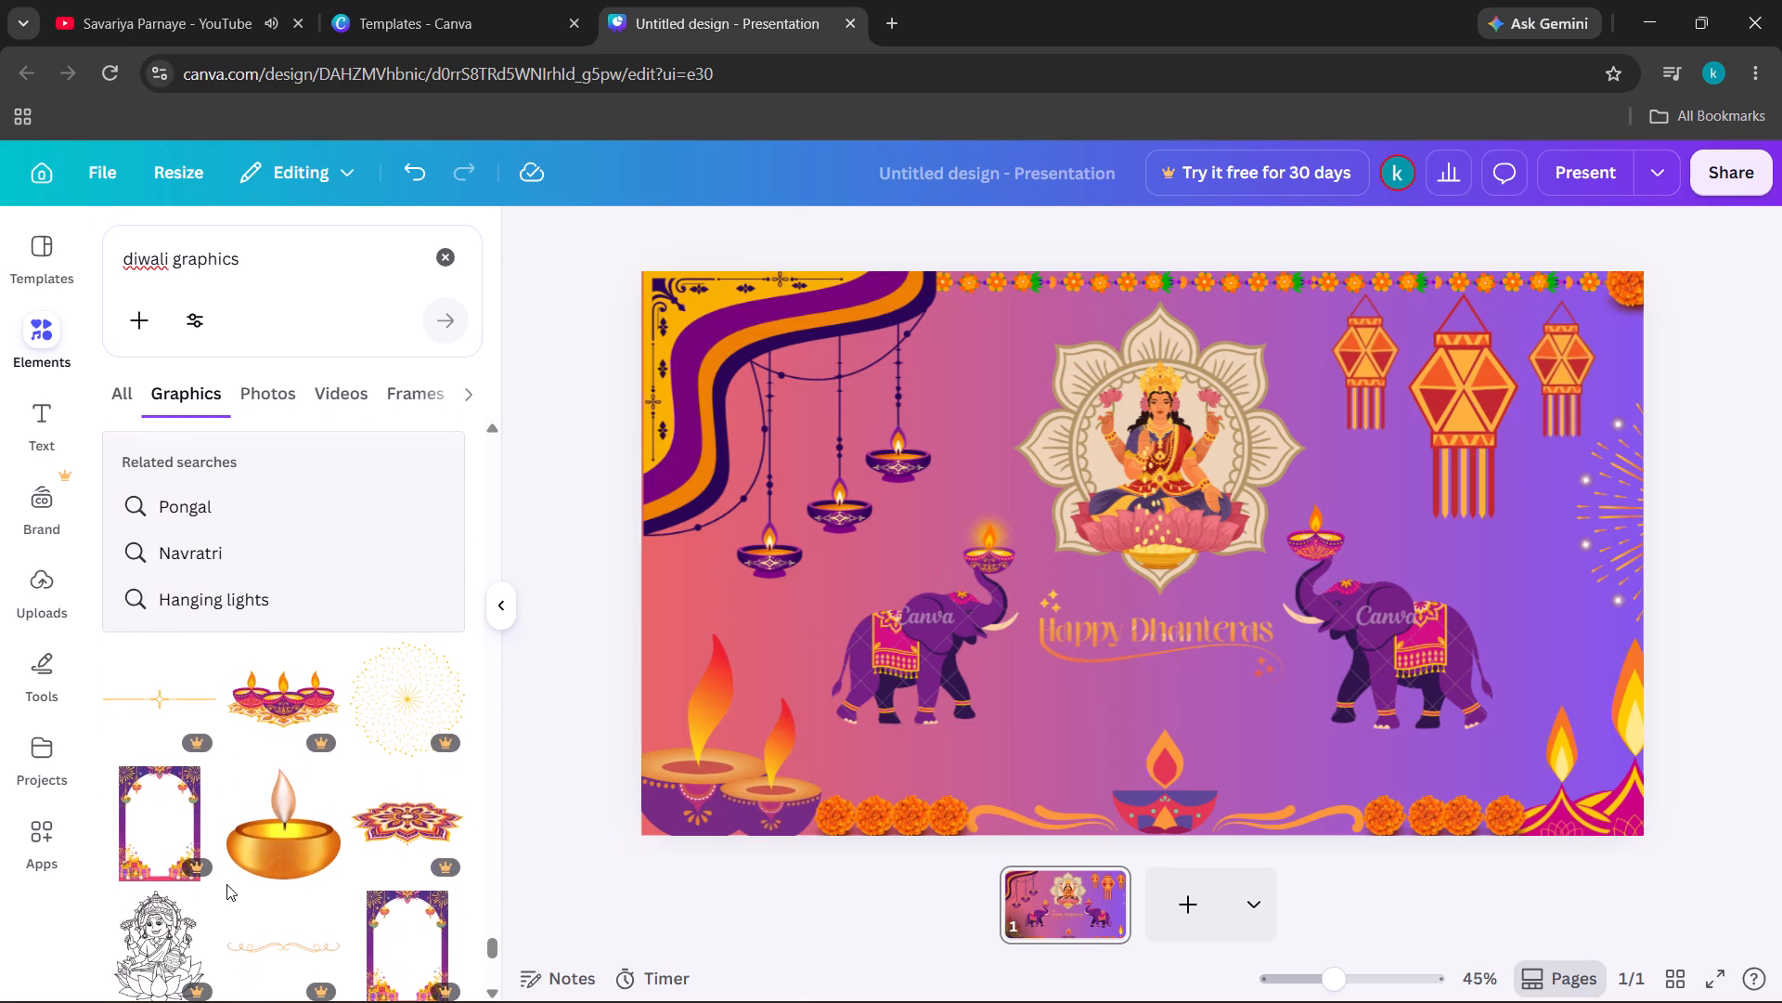
pyautogui.scroll(-1, 226, 884)
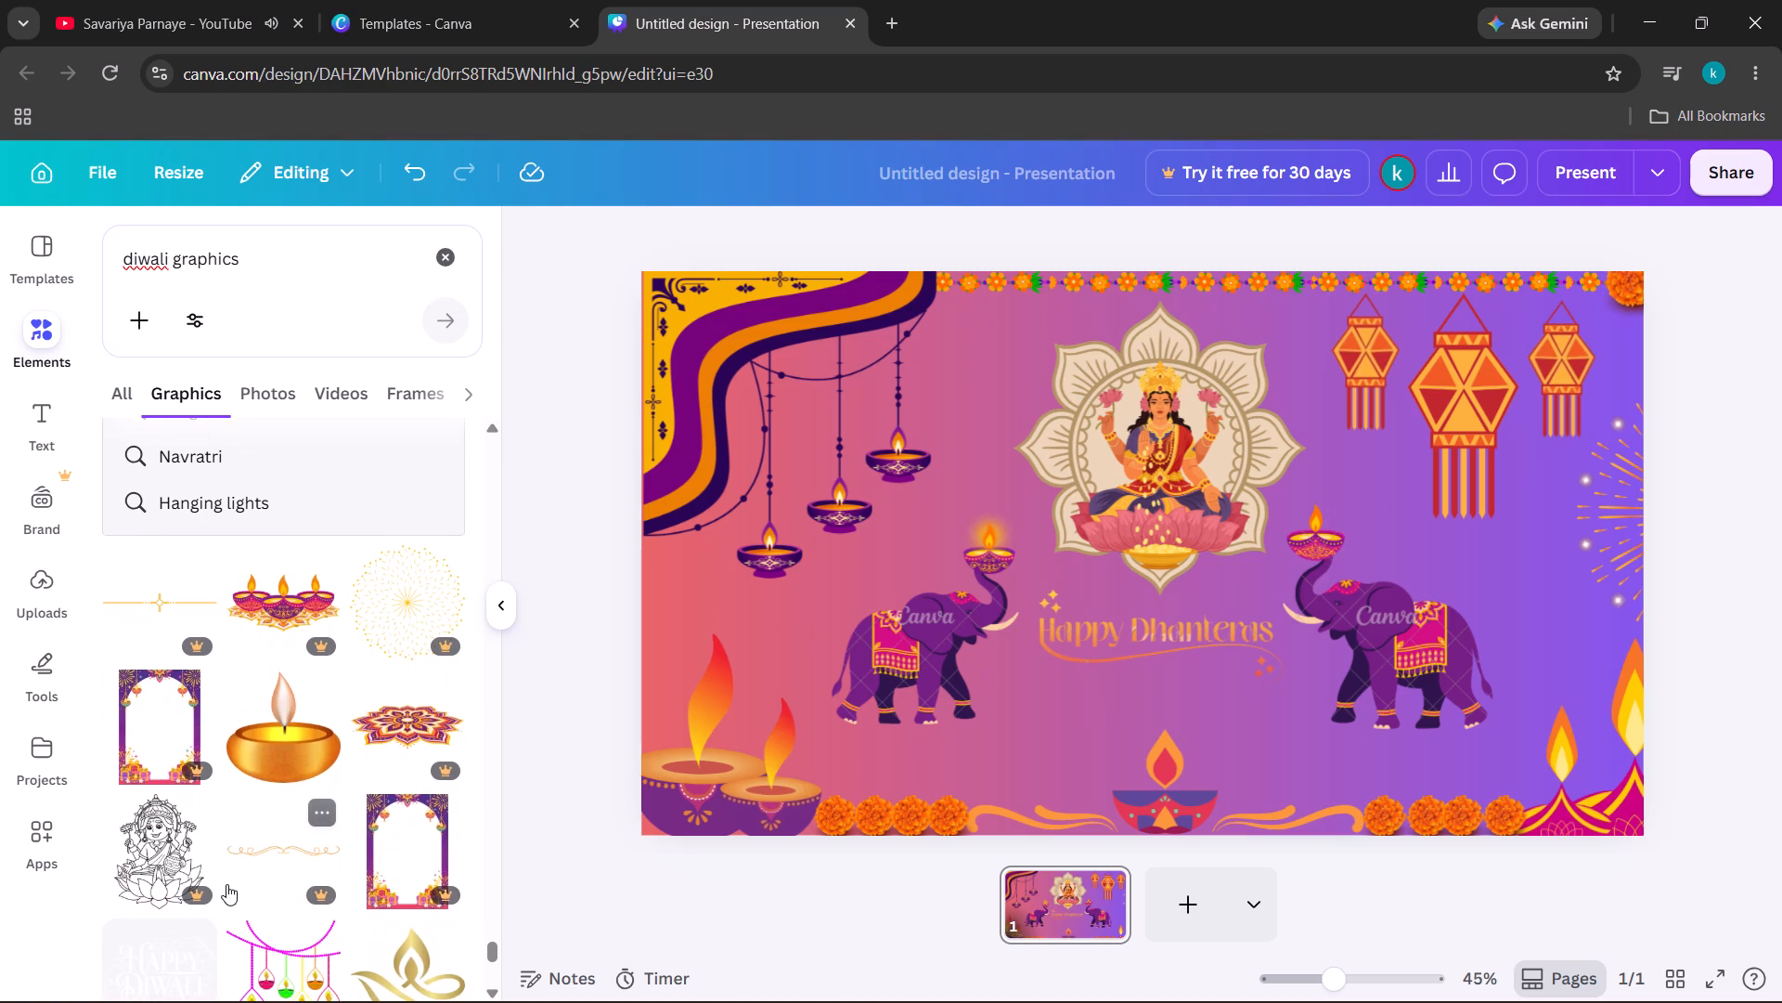
pyautogui.scroll(-1, 226, 884)
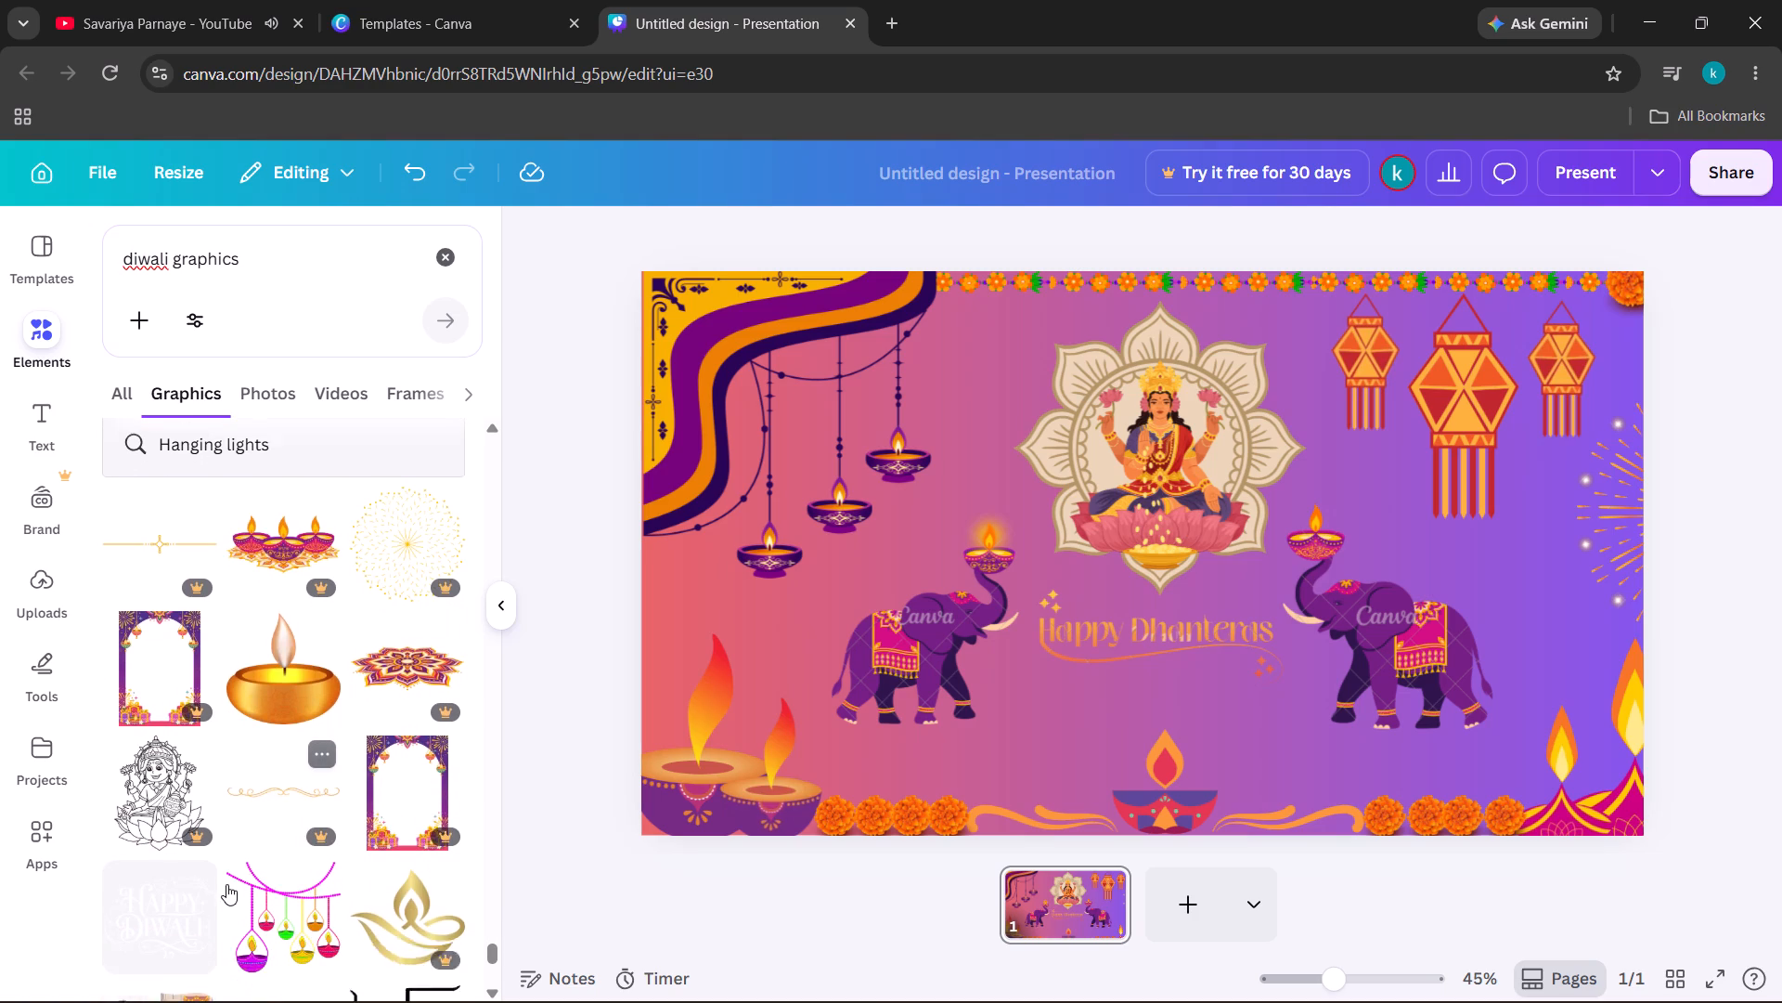
pyautogui.scroll(-6, 226, 884)
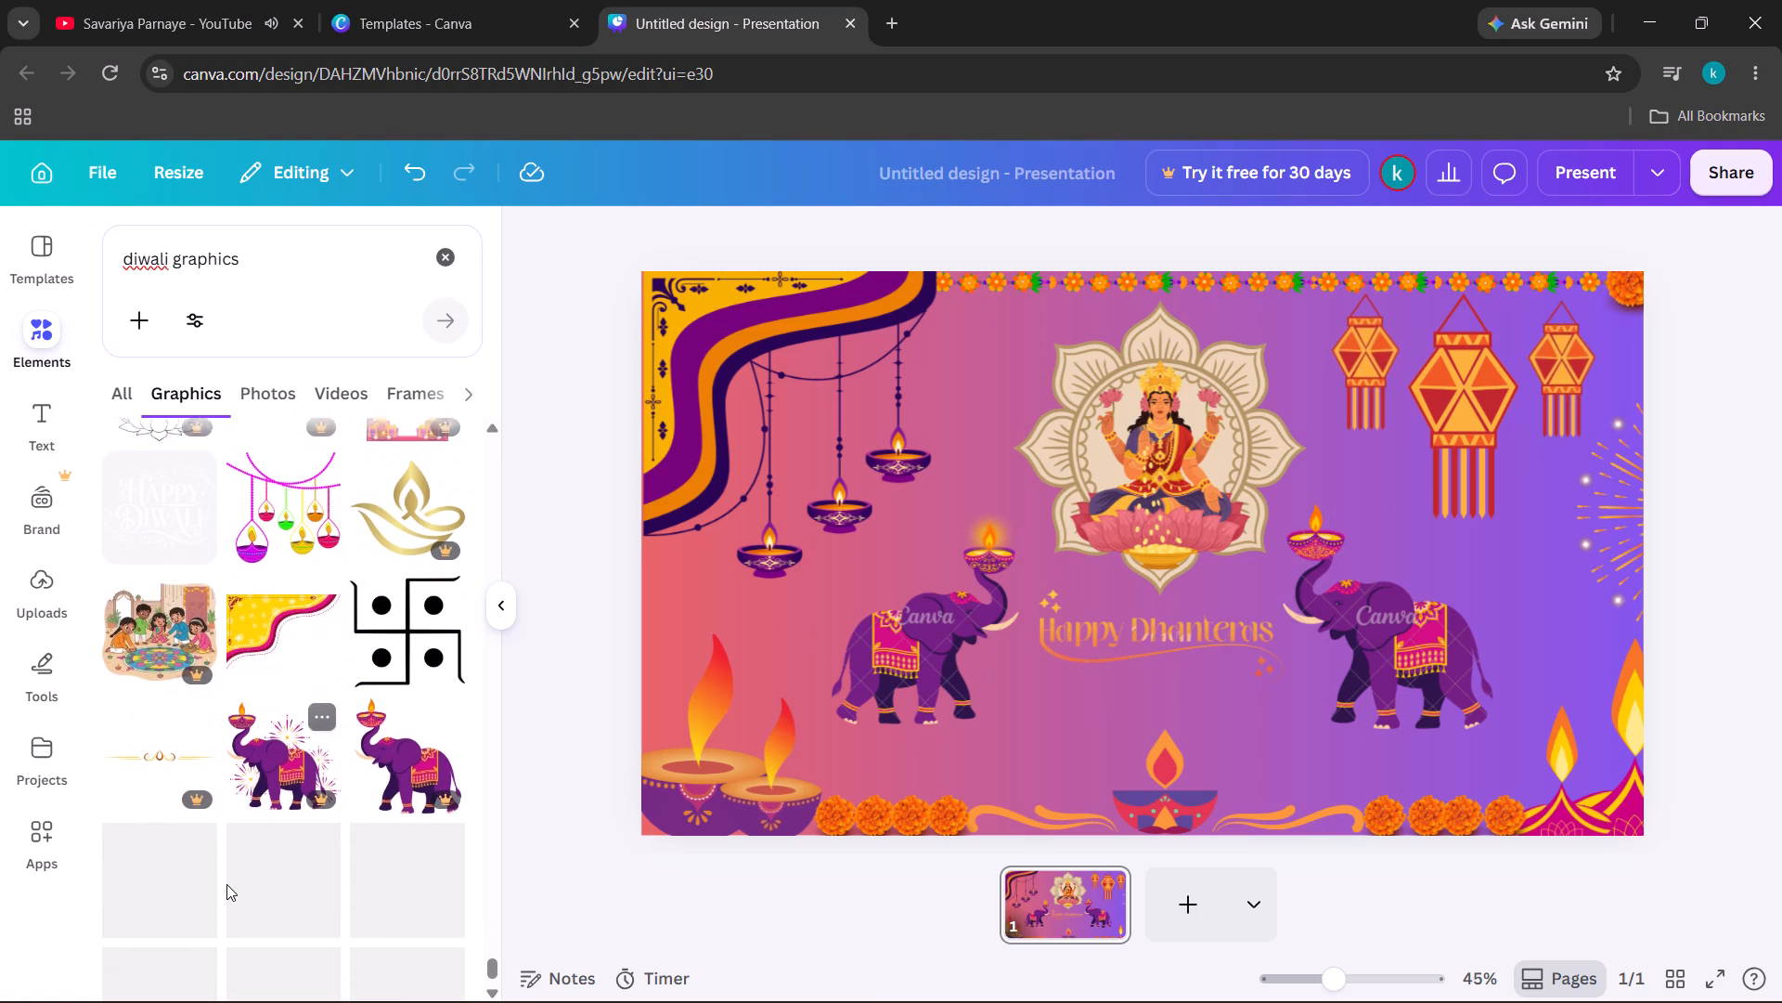
pyautogui.scroll(-3, 226, 884)
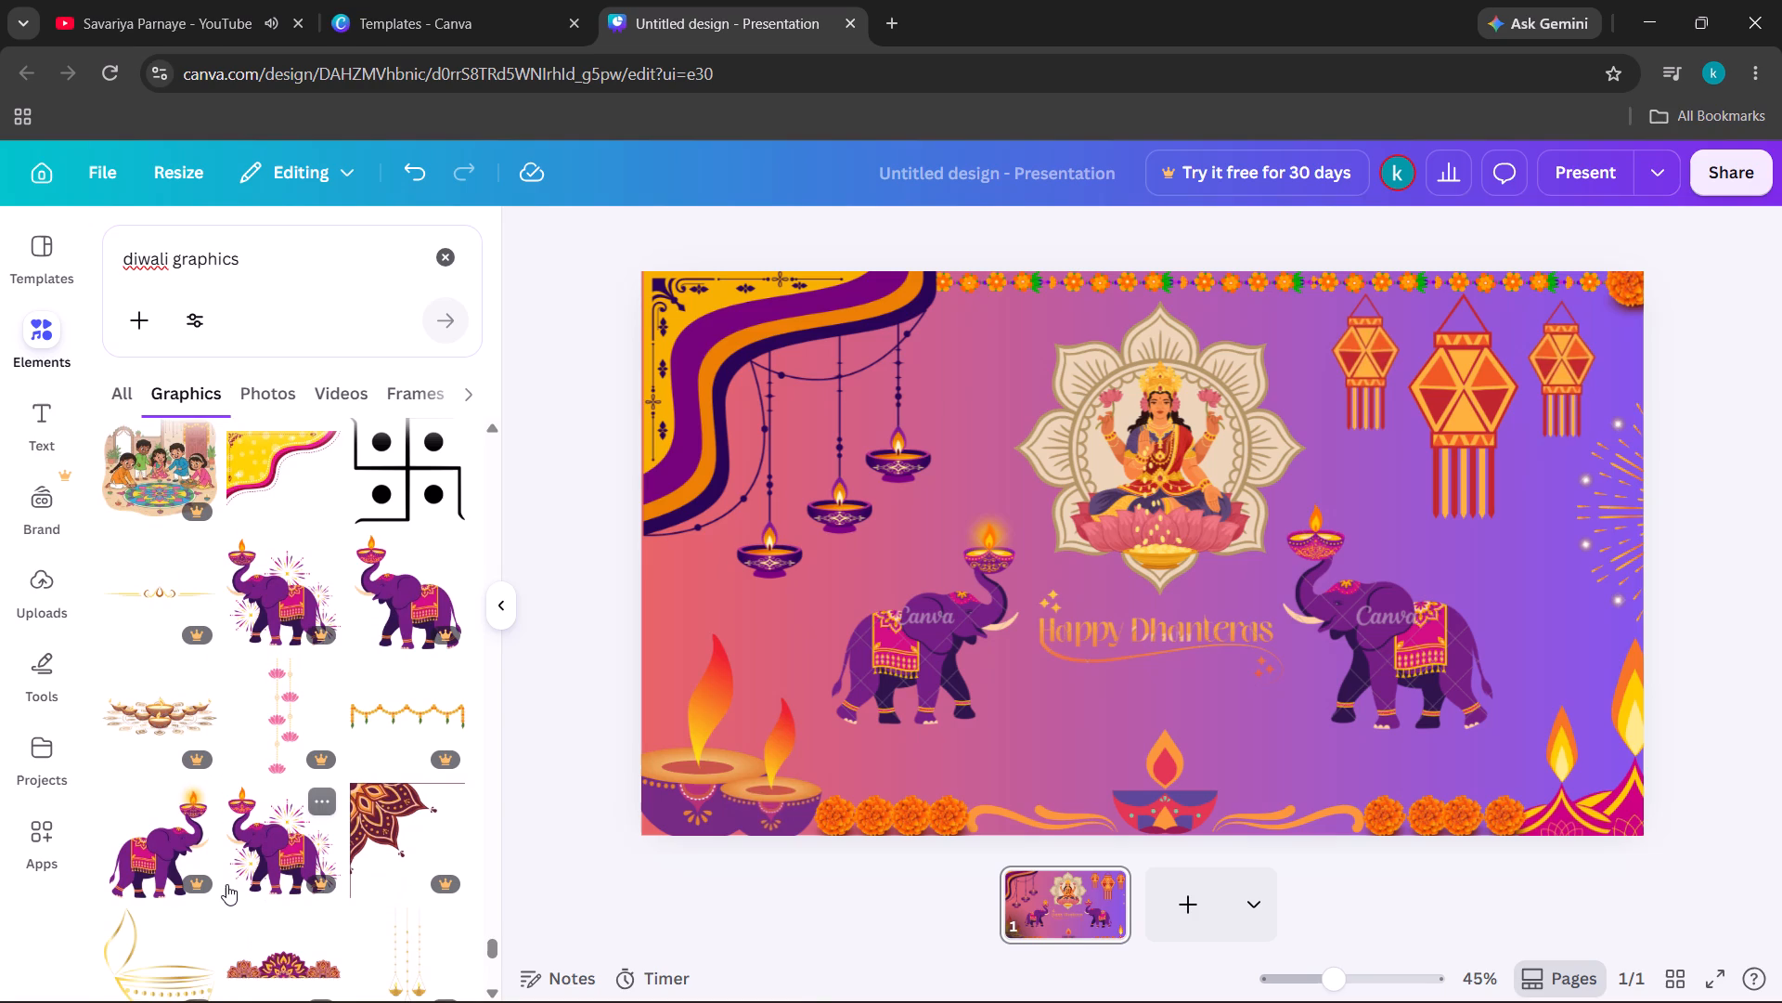
pyautogui.scroll(-1, 226, 884)
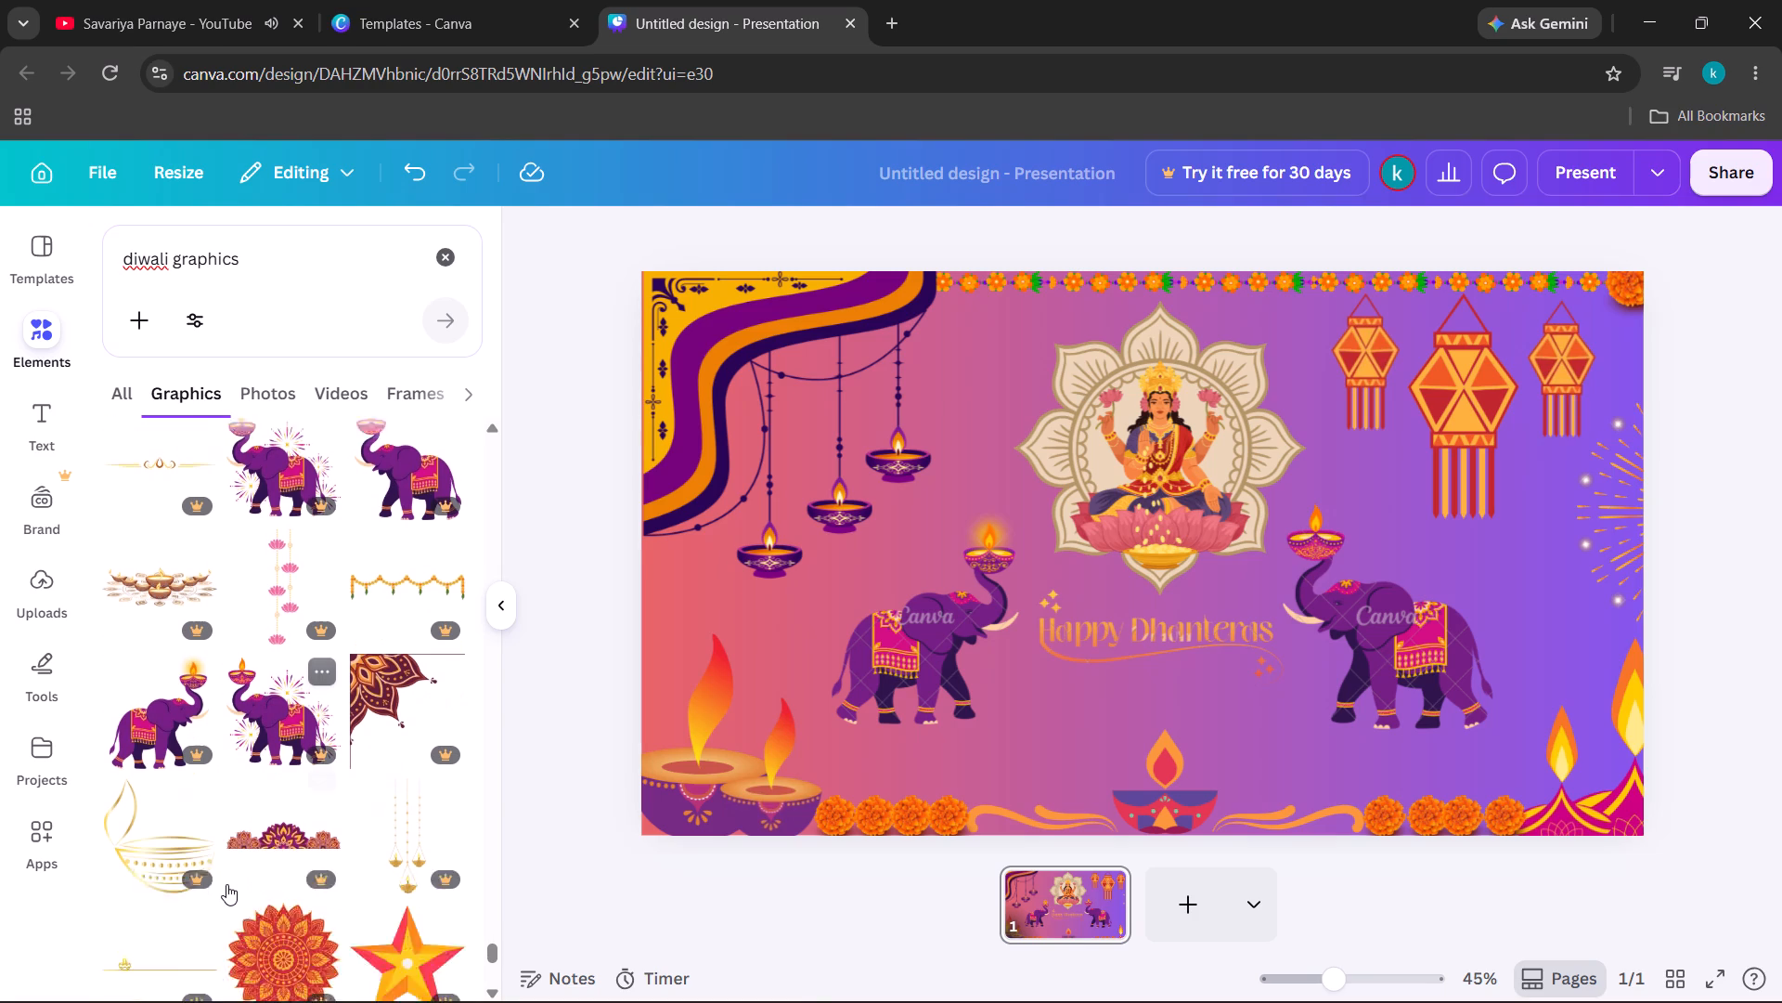
pyautogui.scroll(-5, 226, 884)
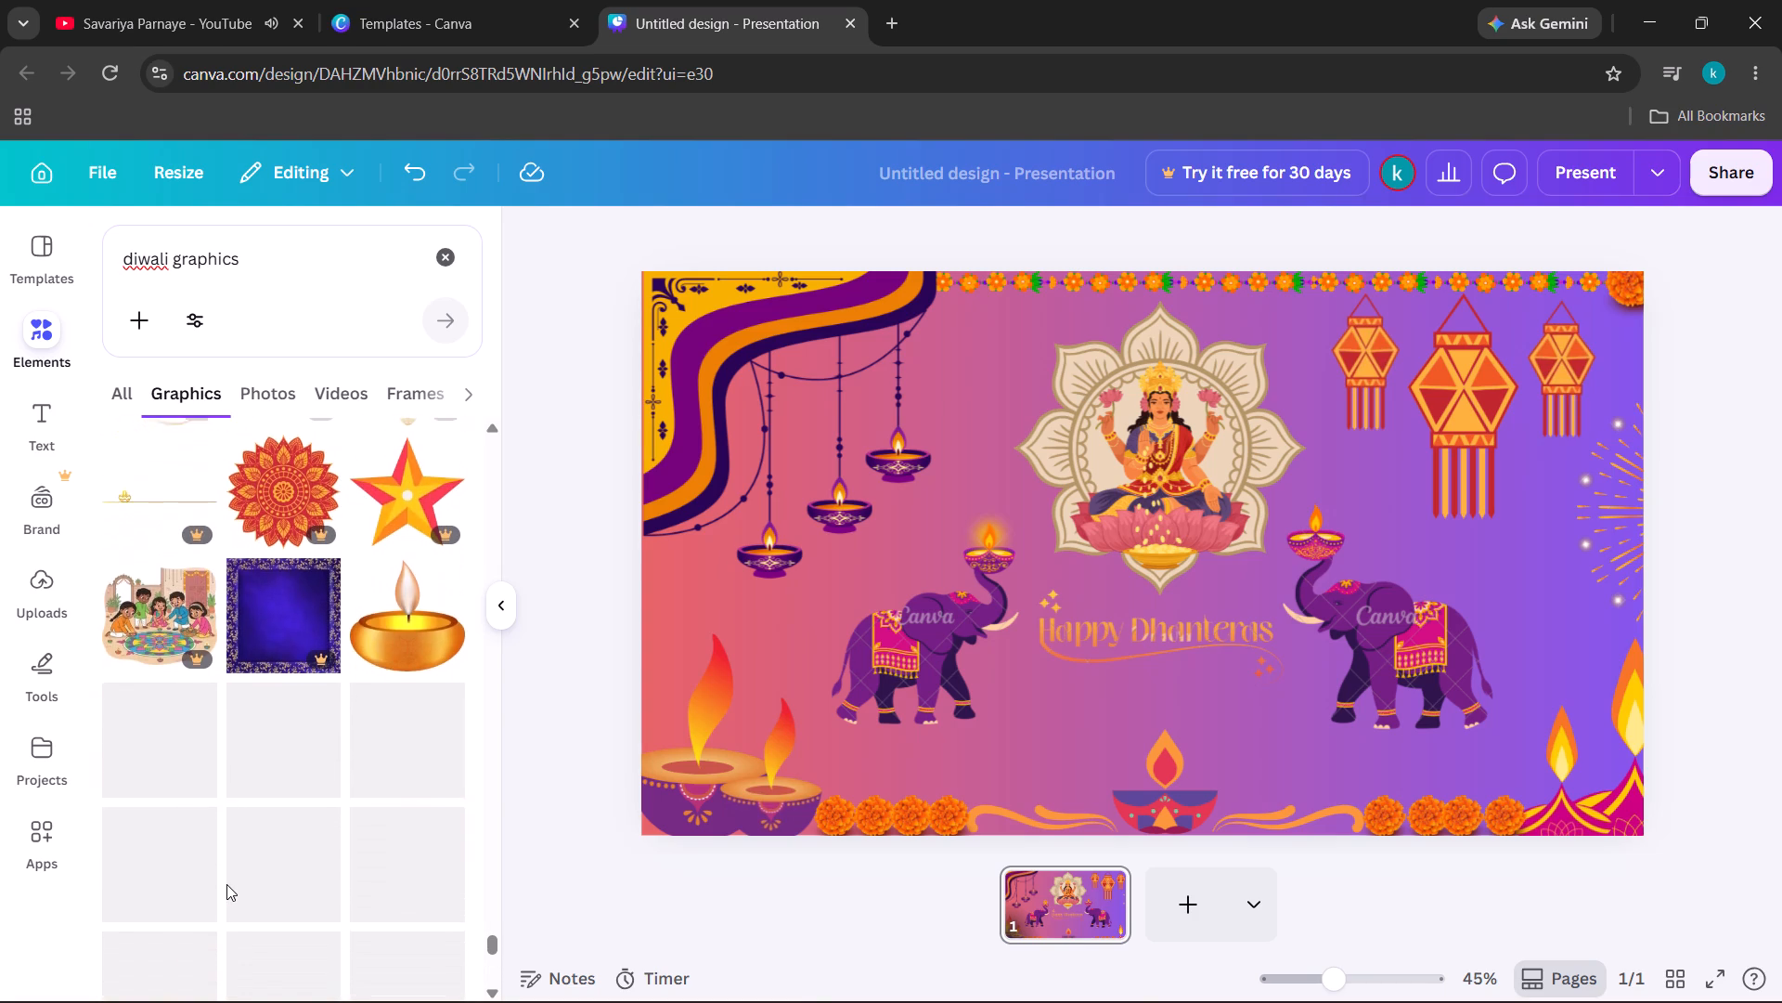
pyautogui.scroll(-6, 226, 884)
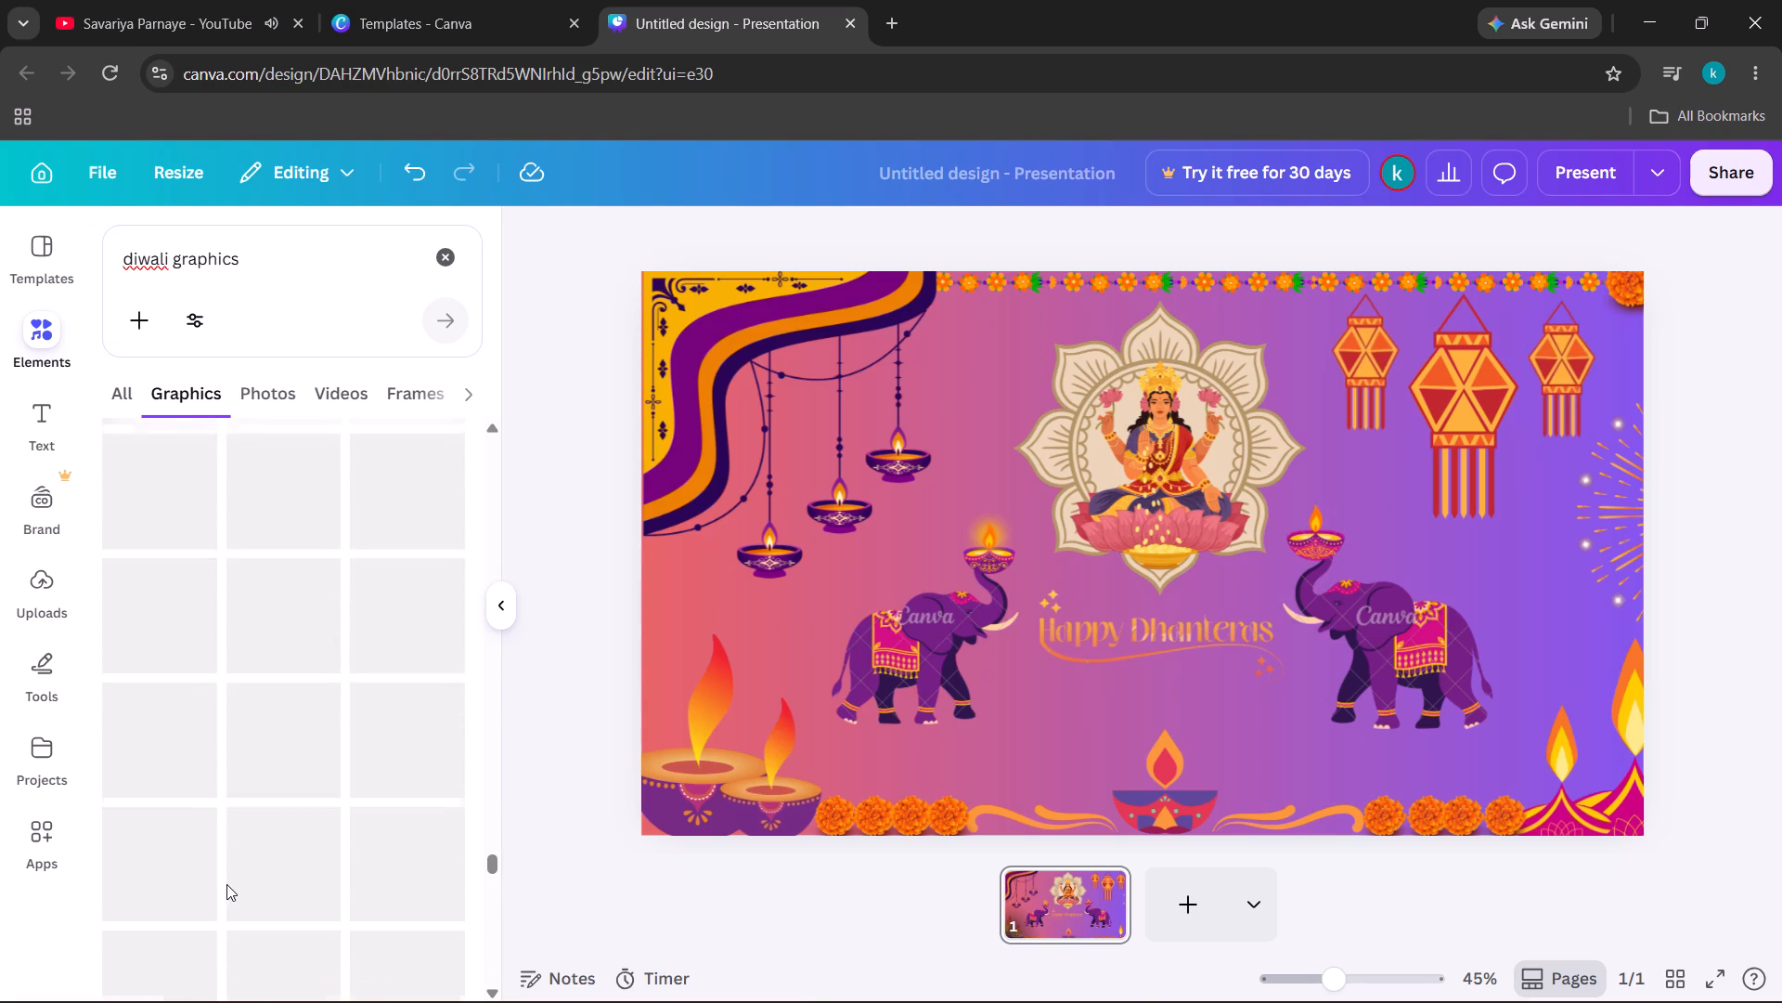
pyautogui.scroll(-2, 226, 884)
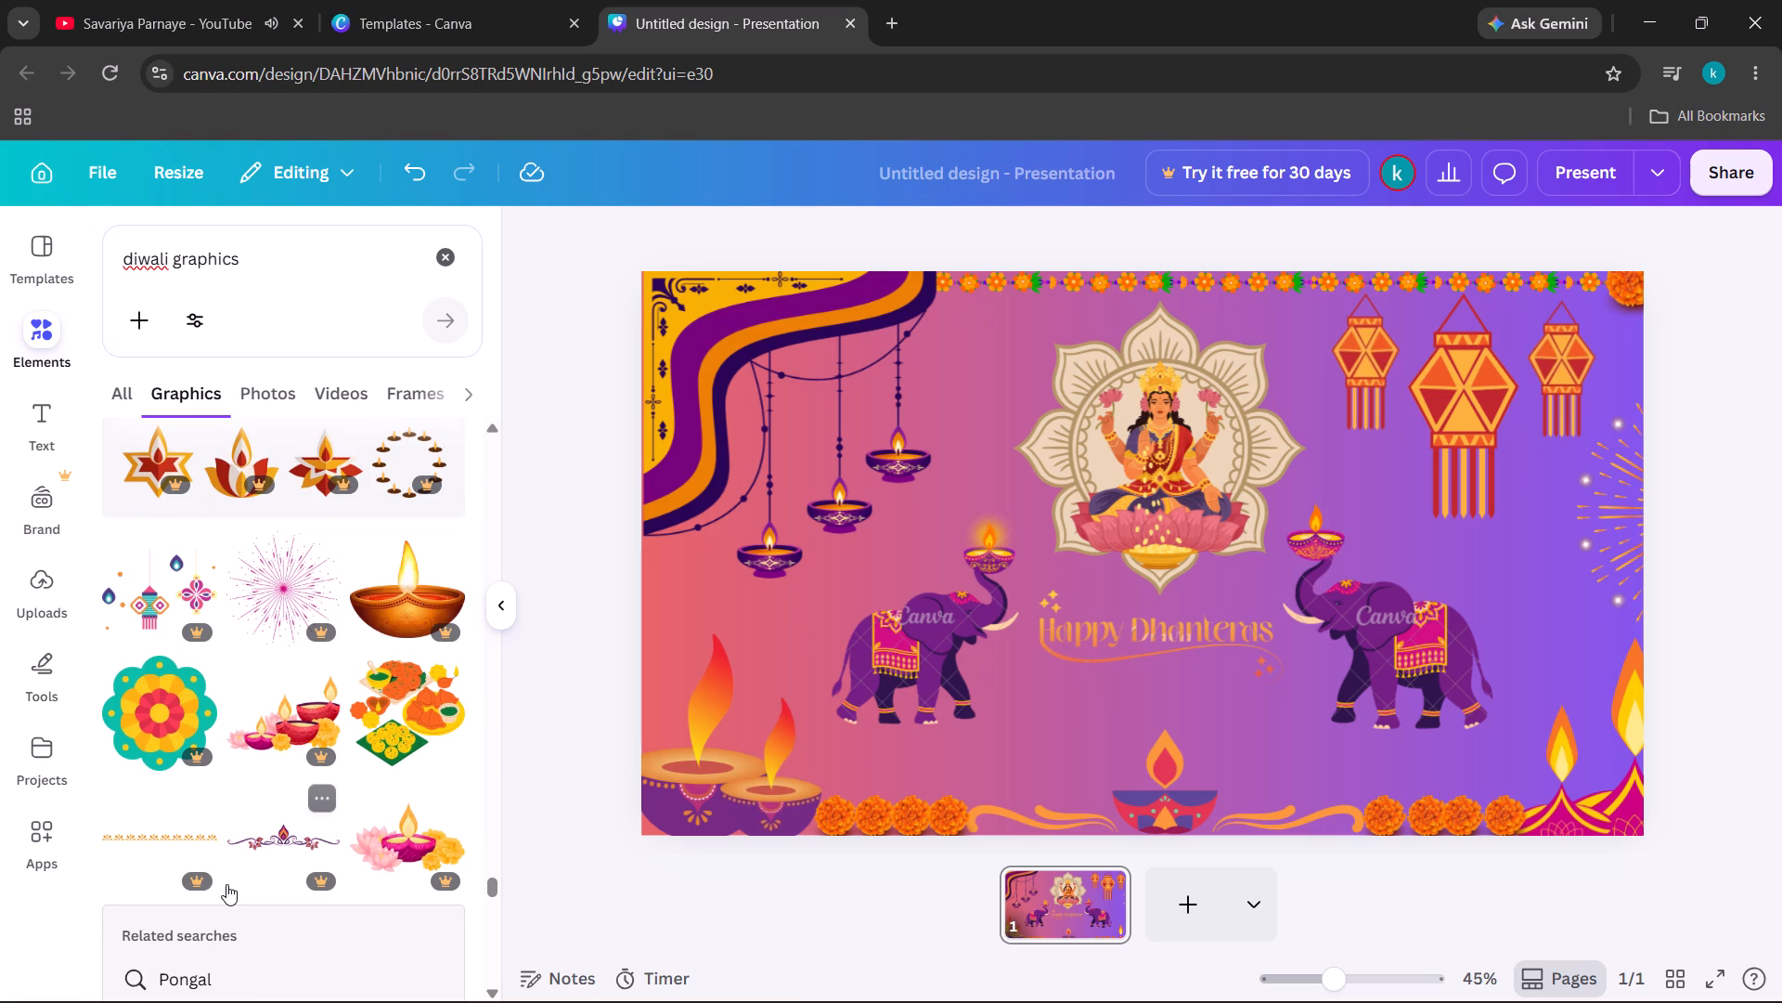
pyautogui.scroll(-8, 226, 884)
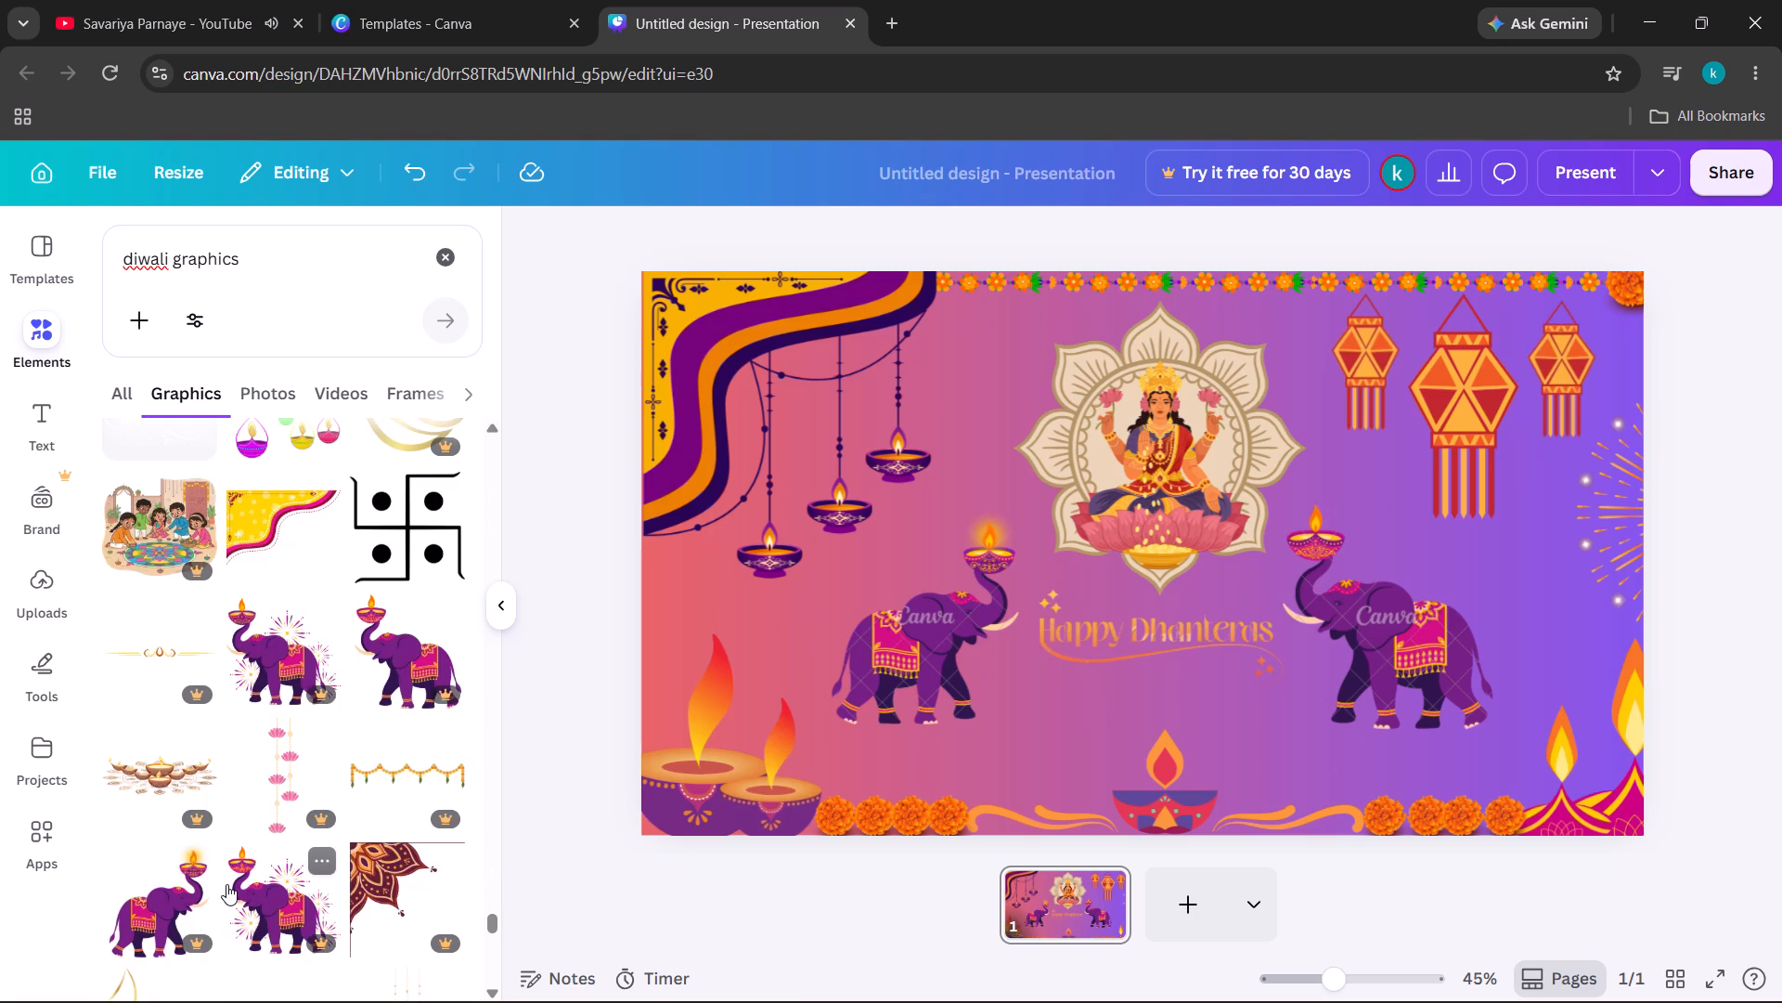
pyautogui.scroll(-3, 226, 884)
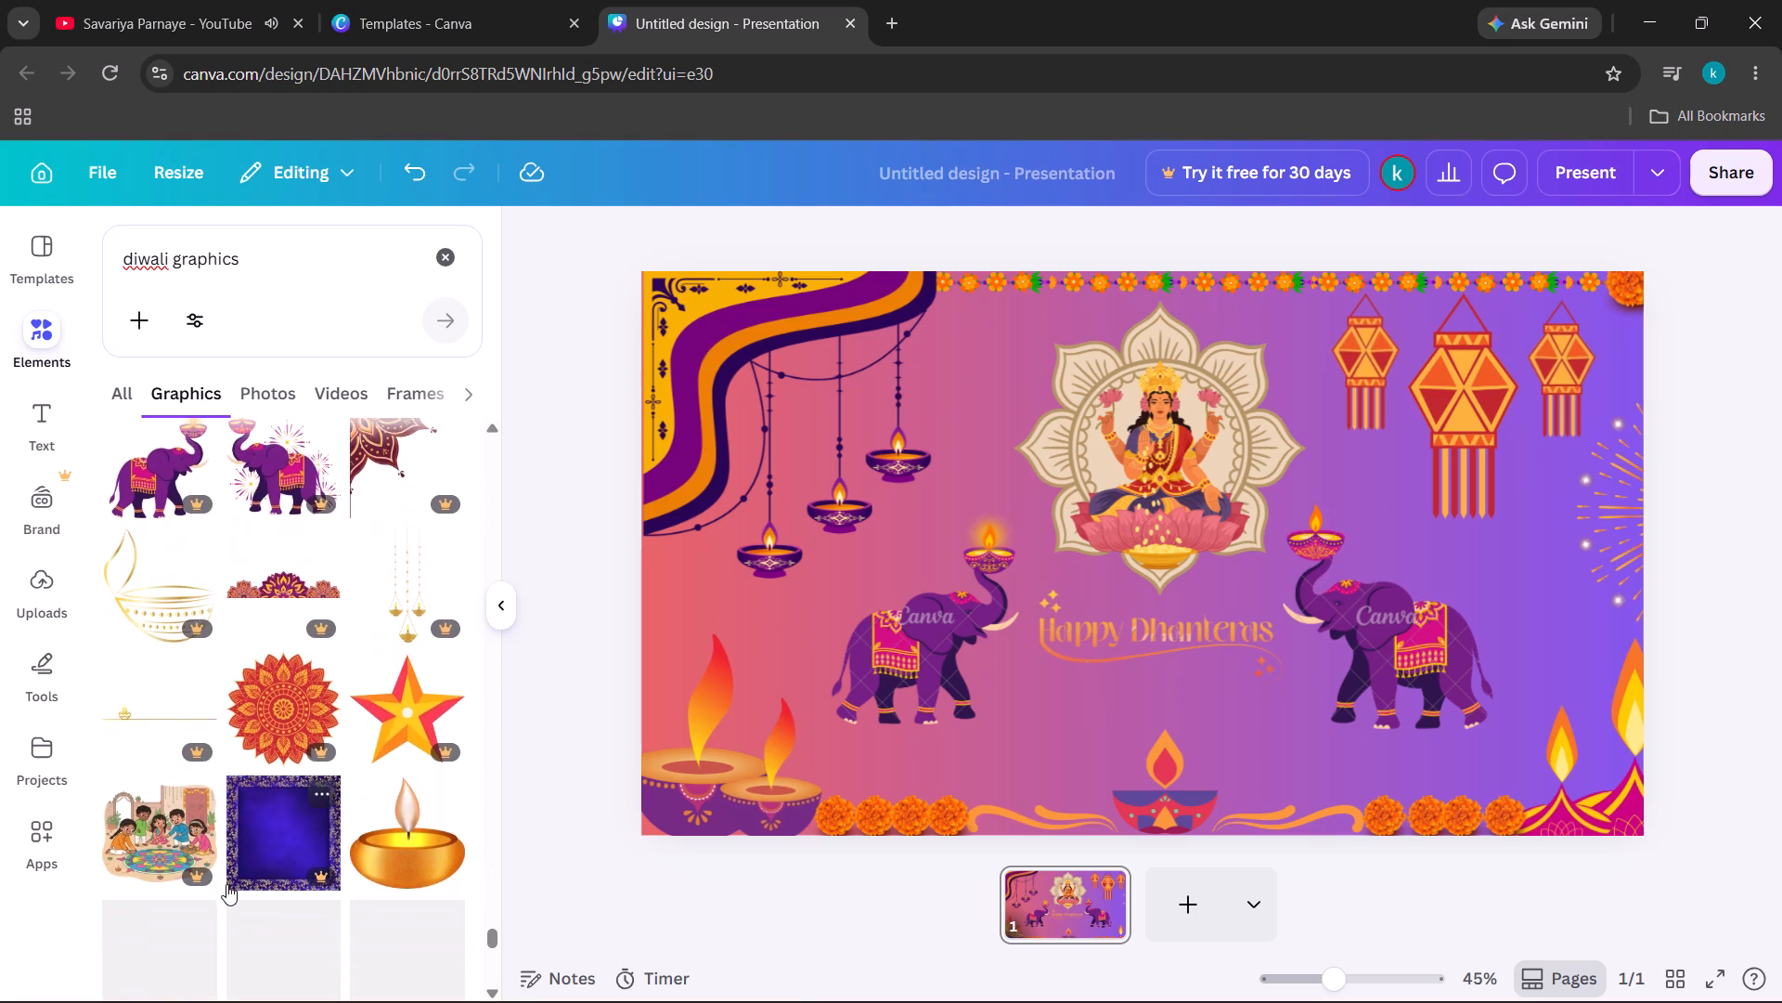
pyautogui.scroll(-3, 226, 884)
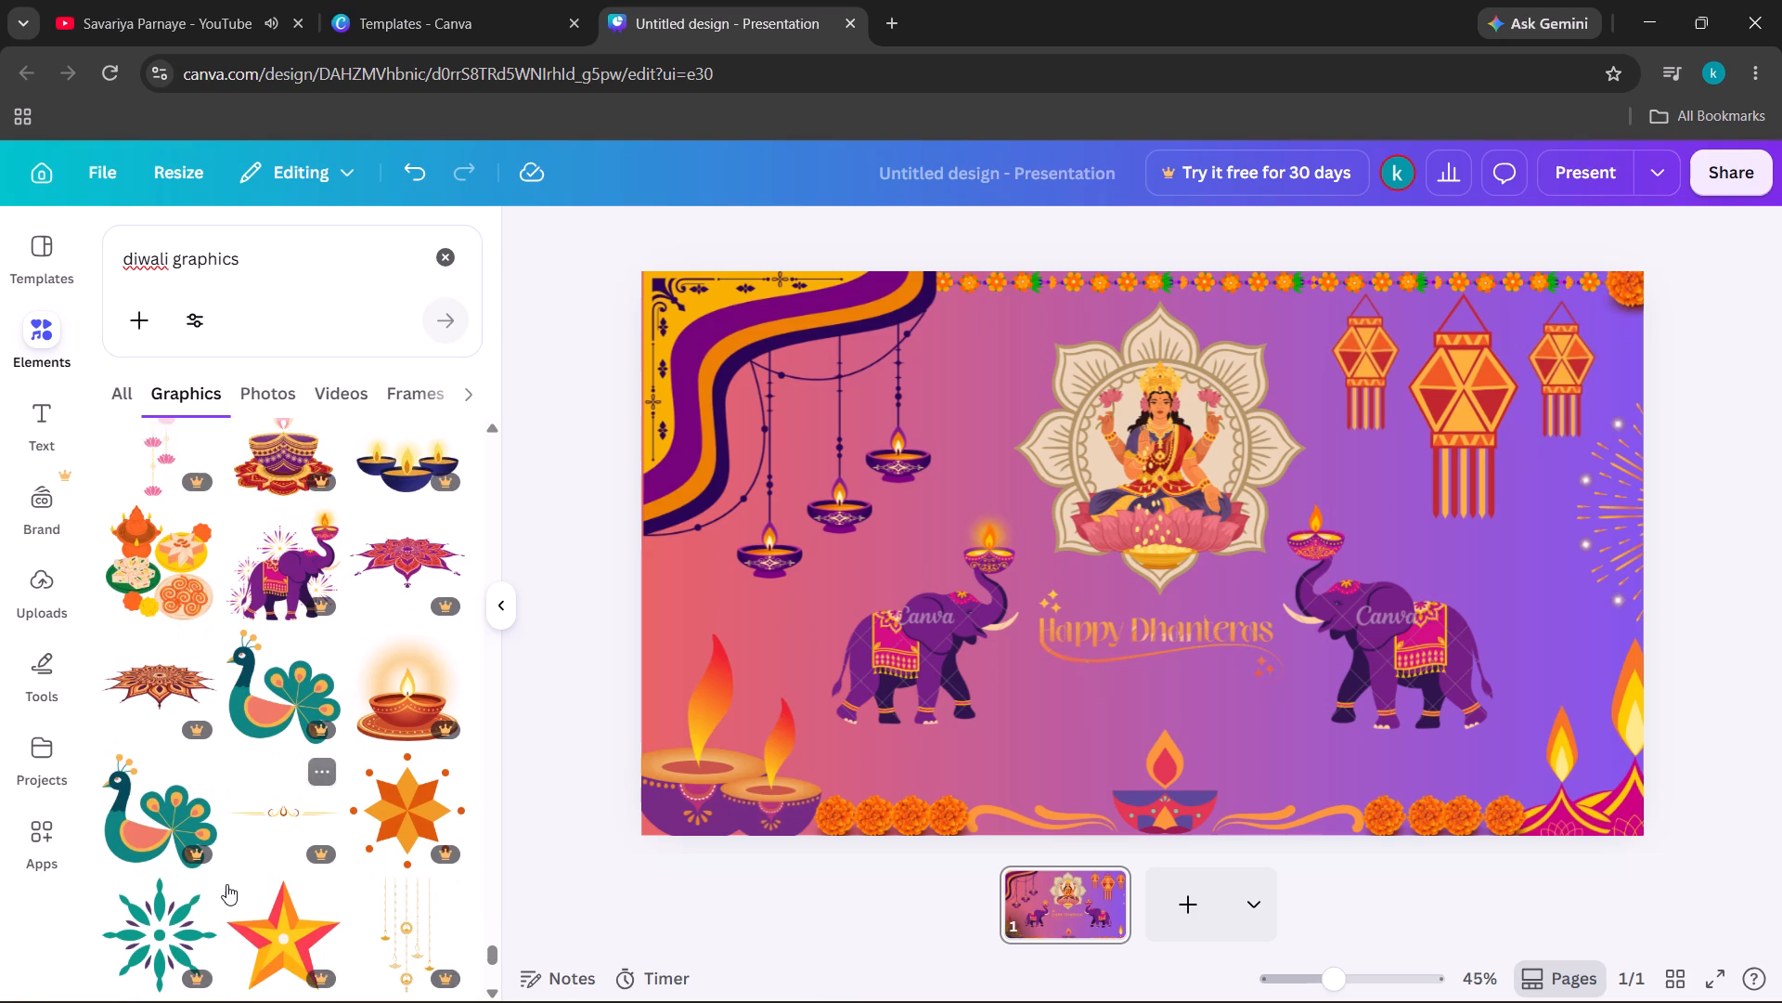
pyautogui.scroll(-4, 226, 884)
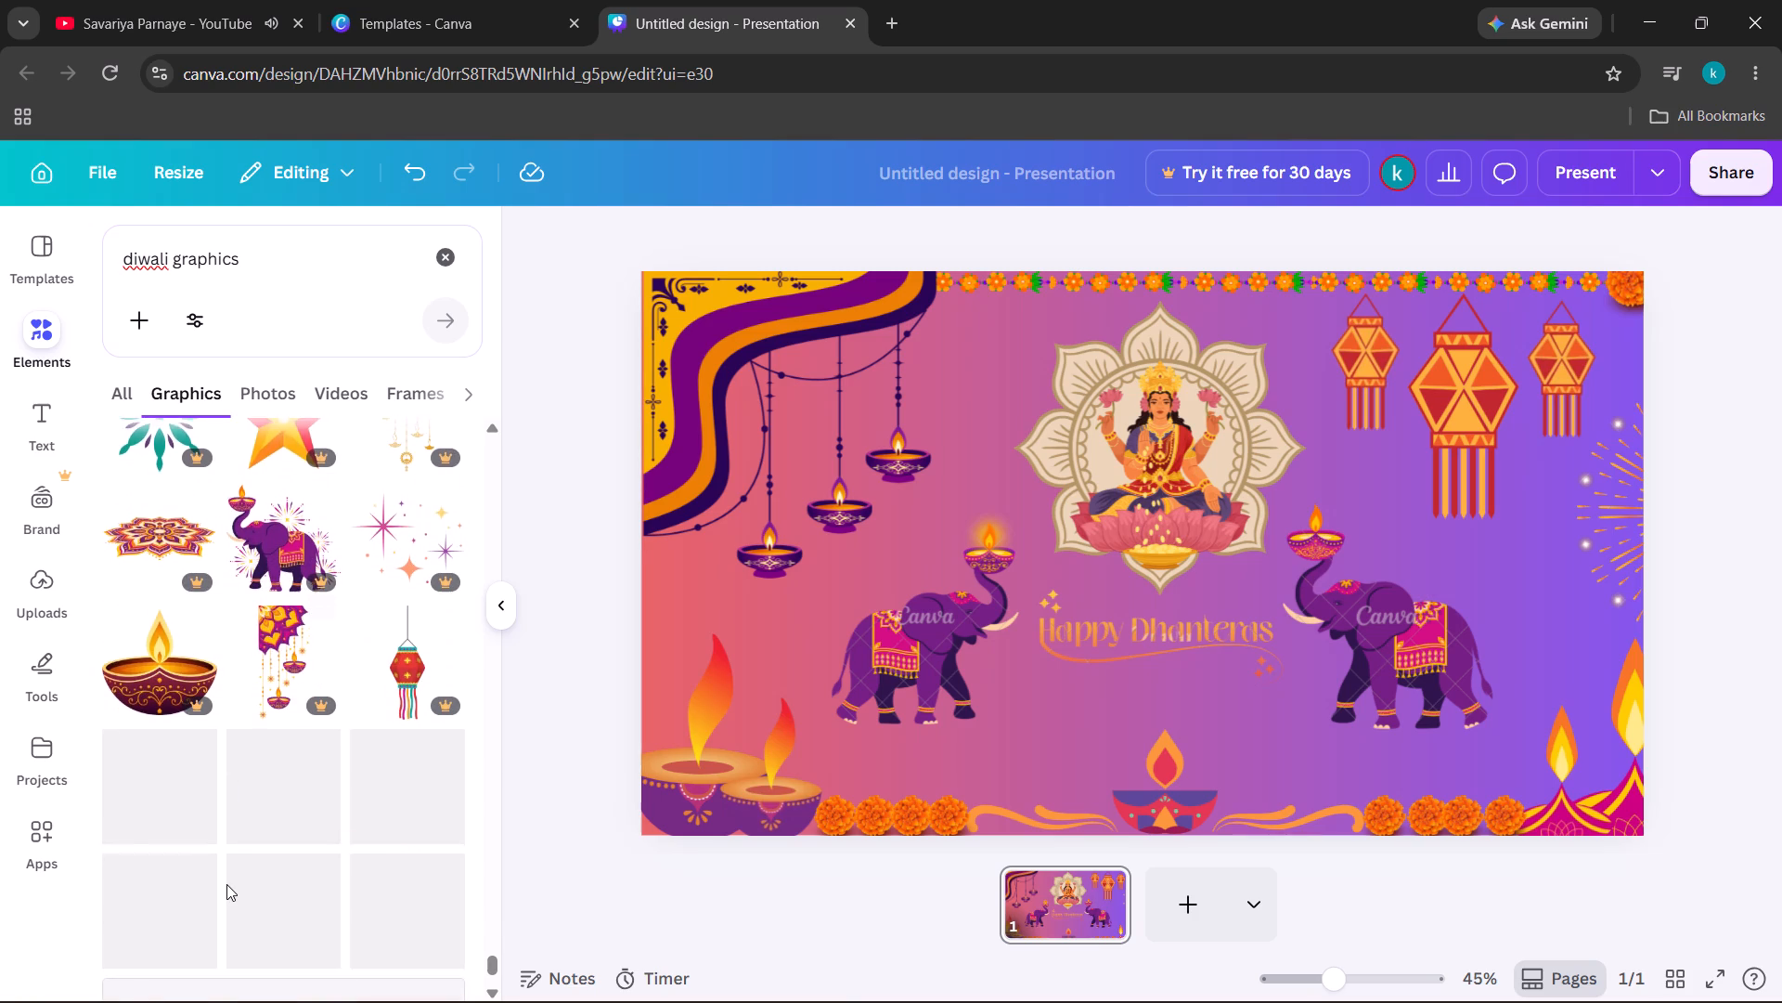
pyautogui.scroll(-4, 226, 884)
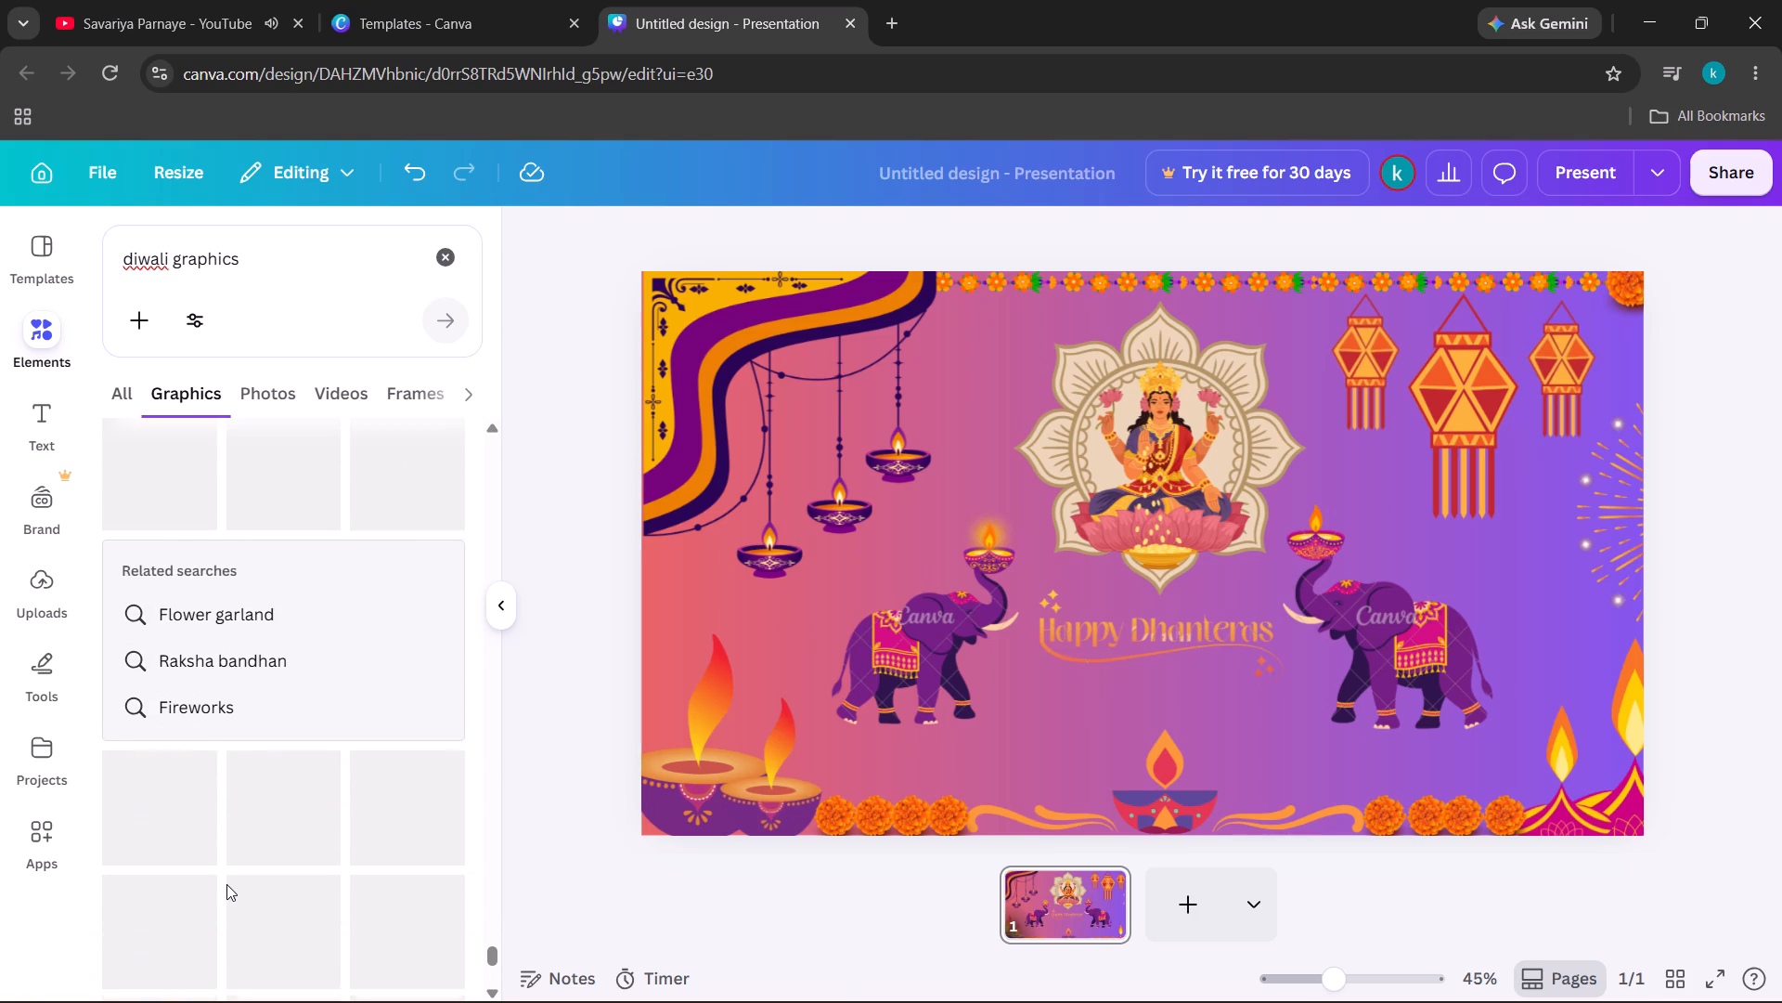
pyautogui.scroll(-1, 226, 884)
pyautogui.scroll(1, 226, 884)
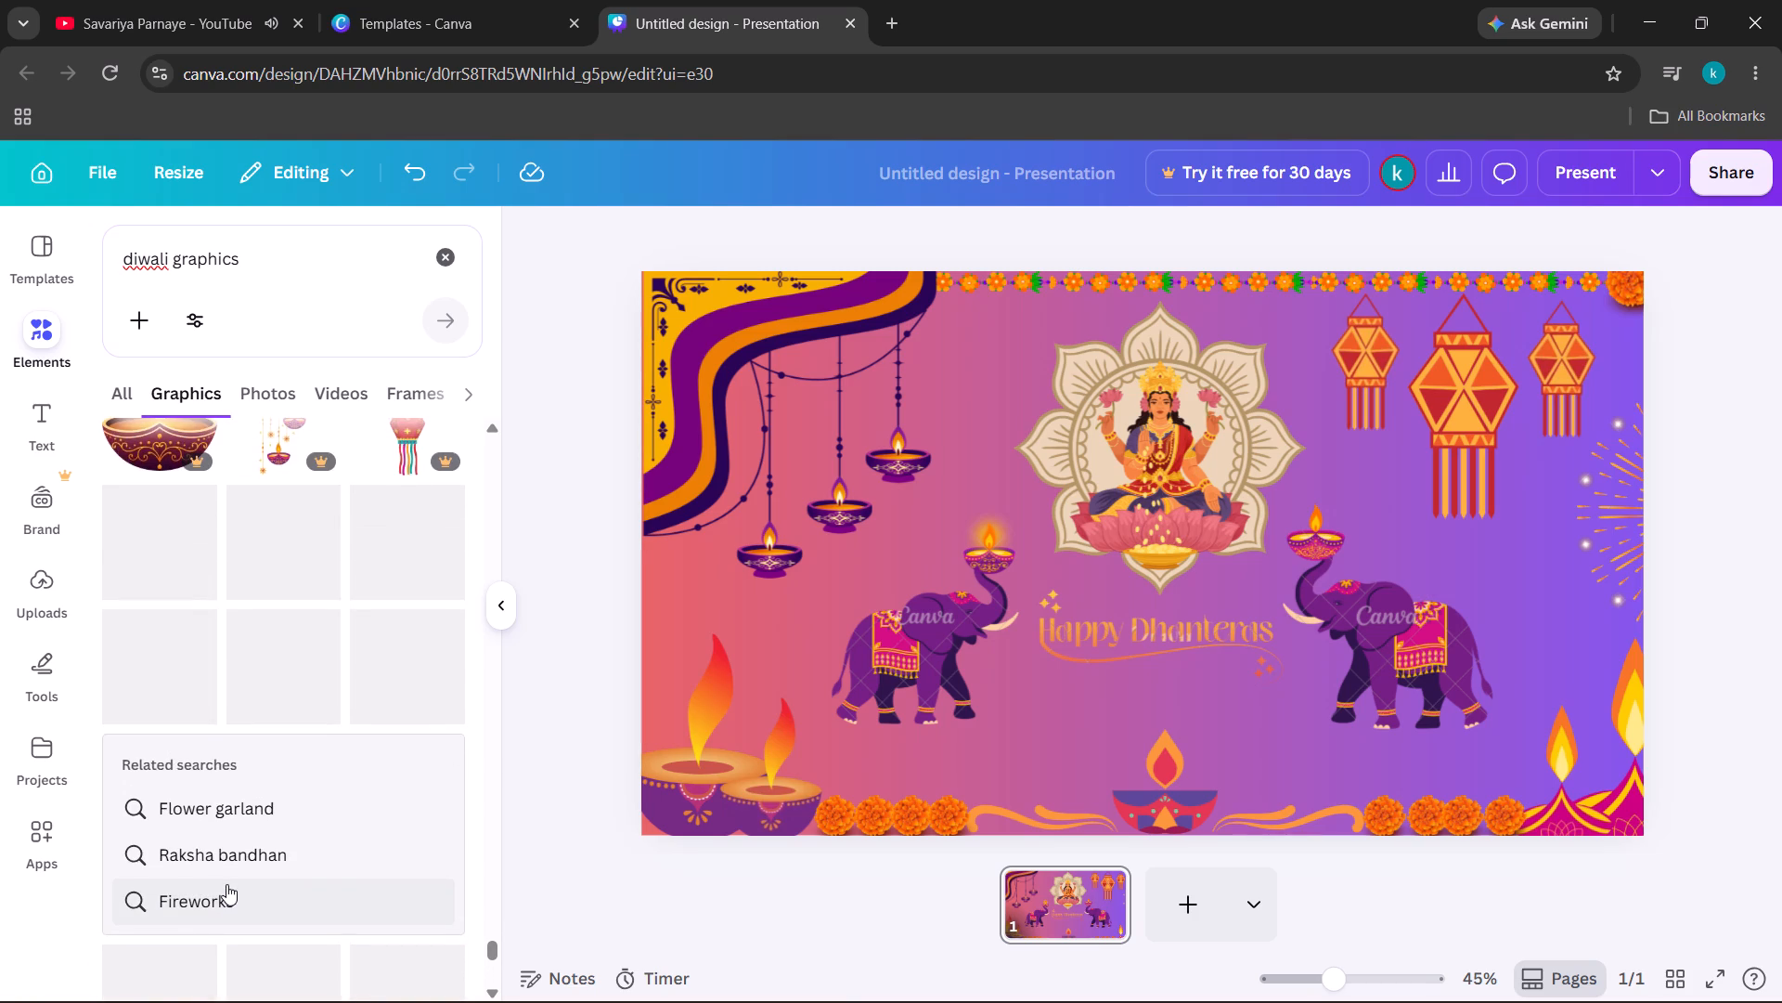
pyautogui.scroll(2, 226, 884)
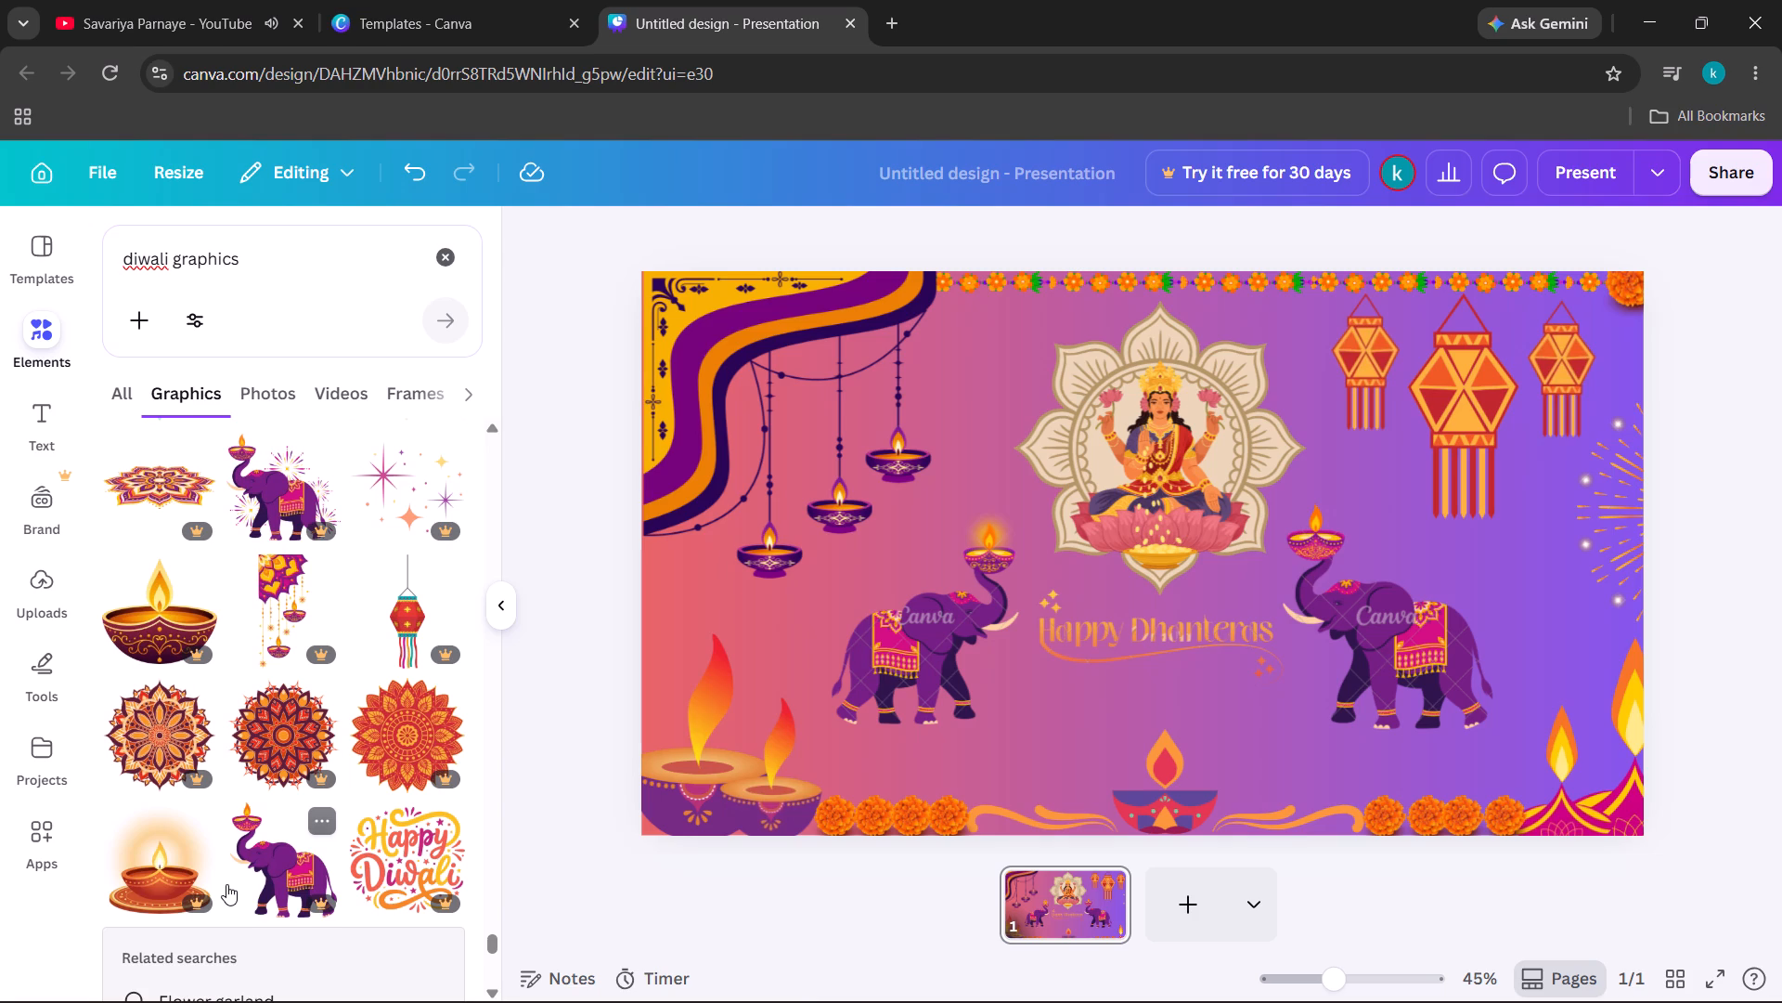
pyautogui.scroll(-2, 226, 884)
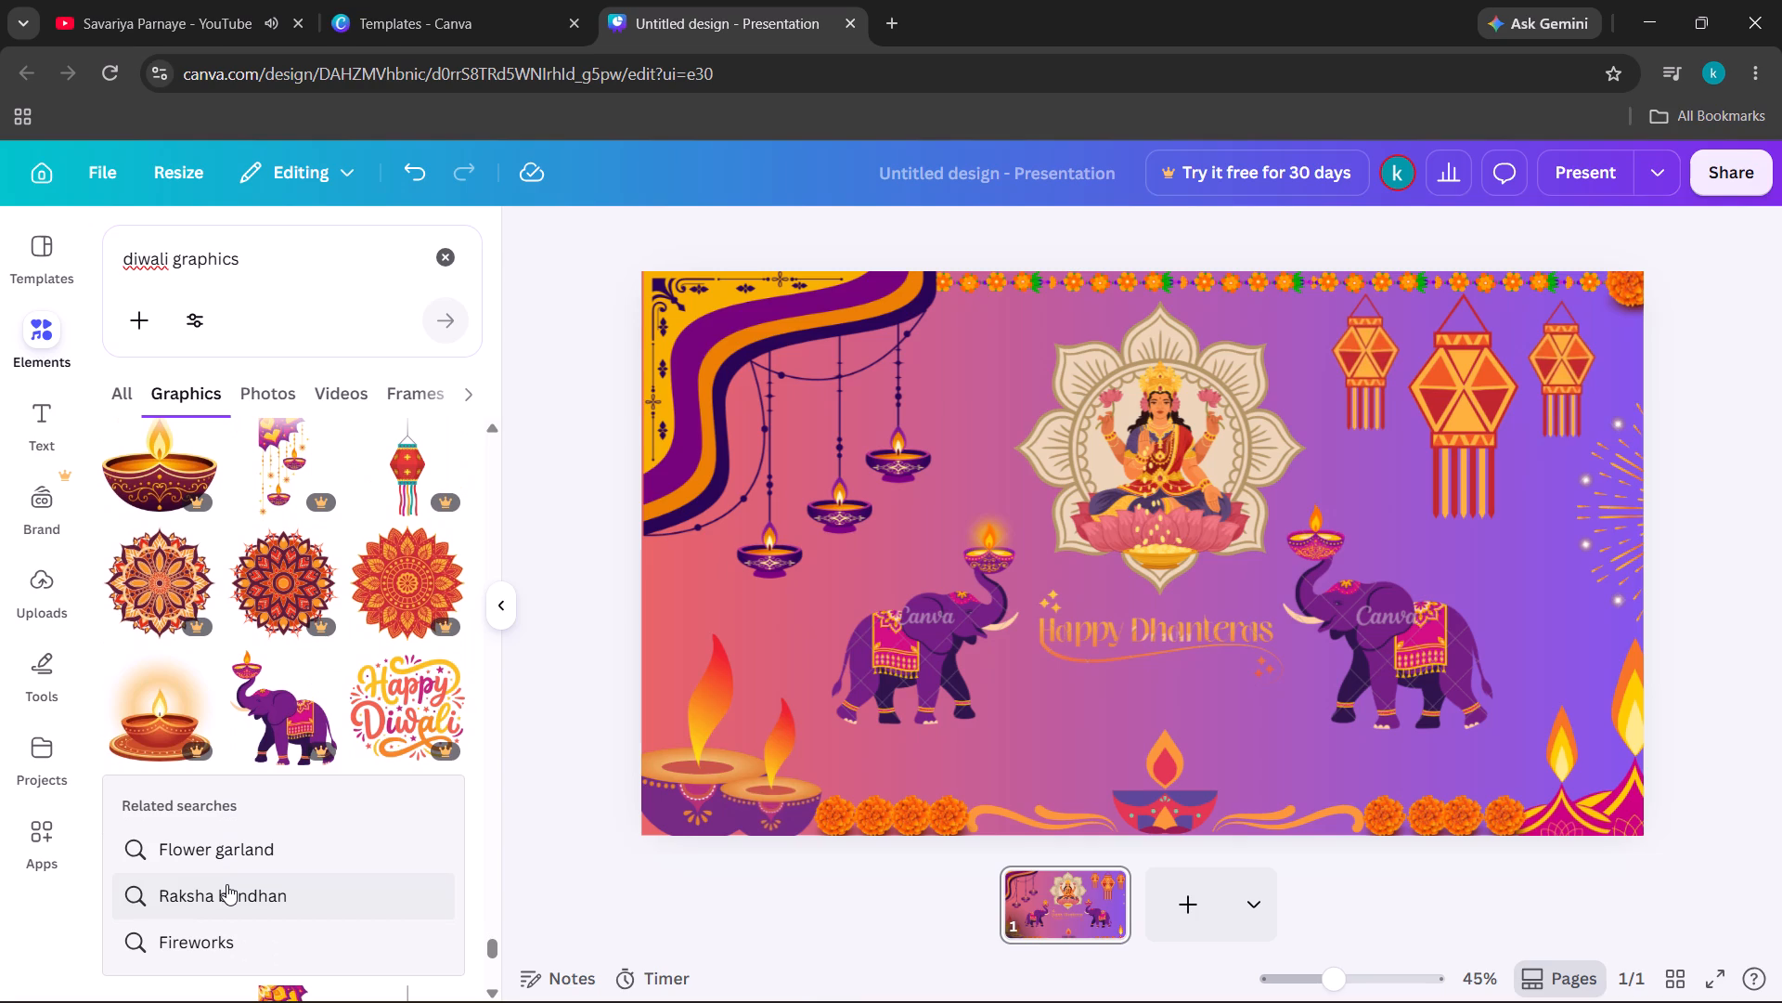
pyautogui.scroll(-3, 226, 884)
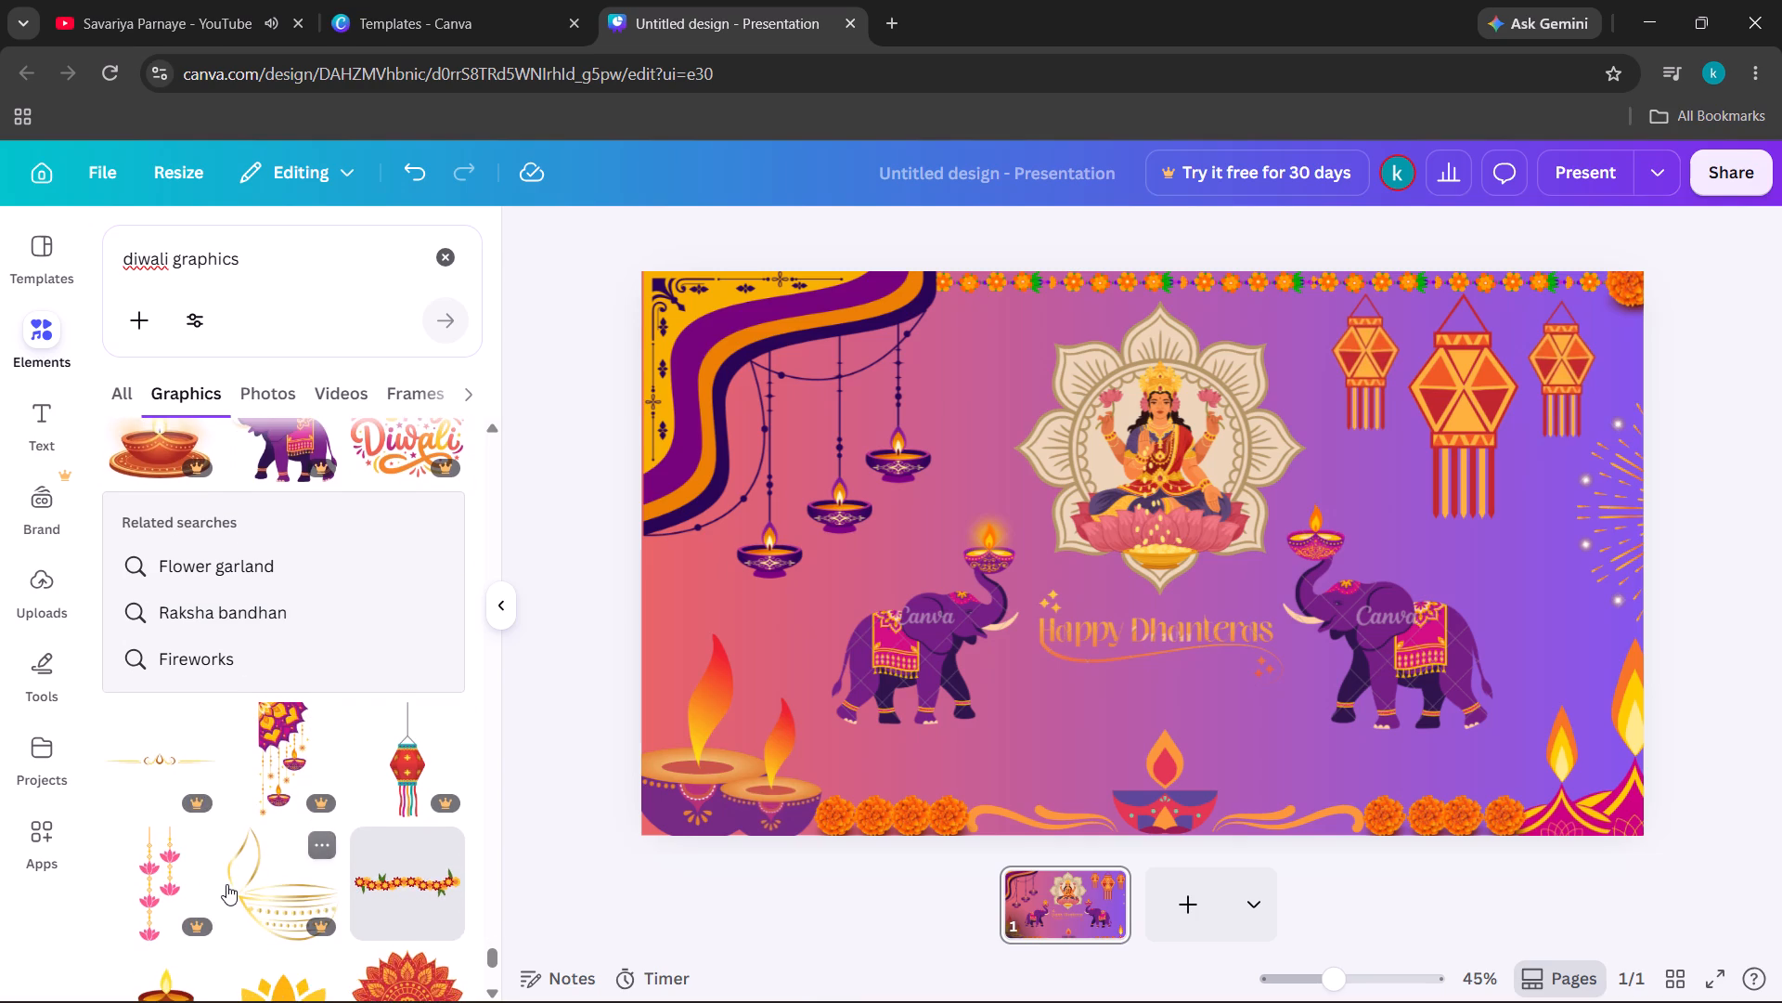
pyautogui.scroll(-5, 226, 884)
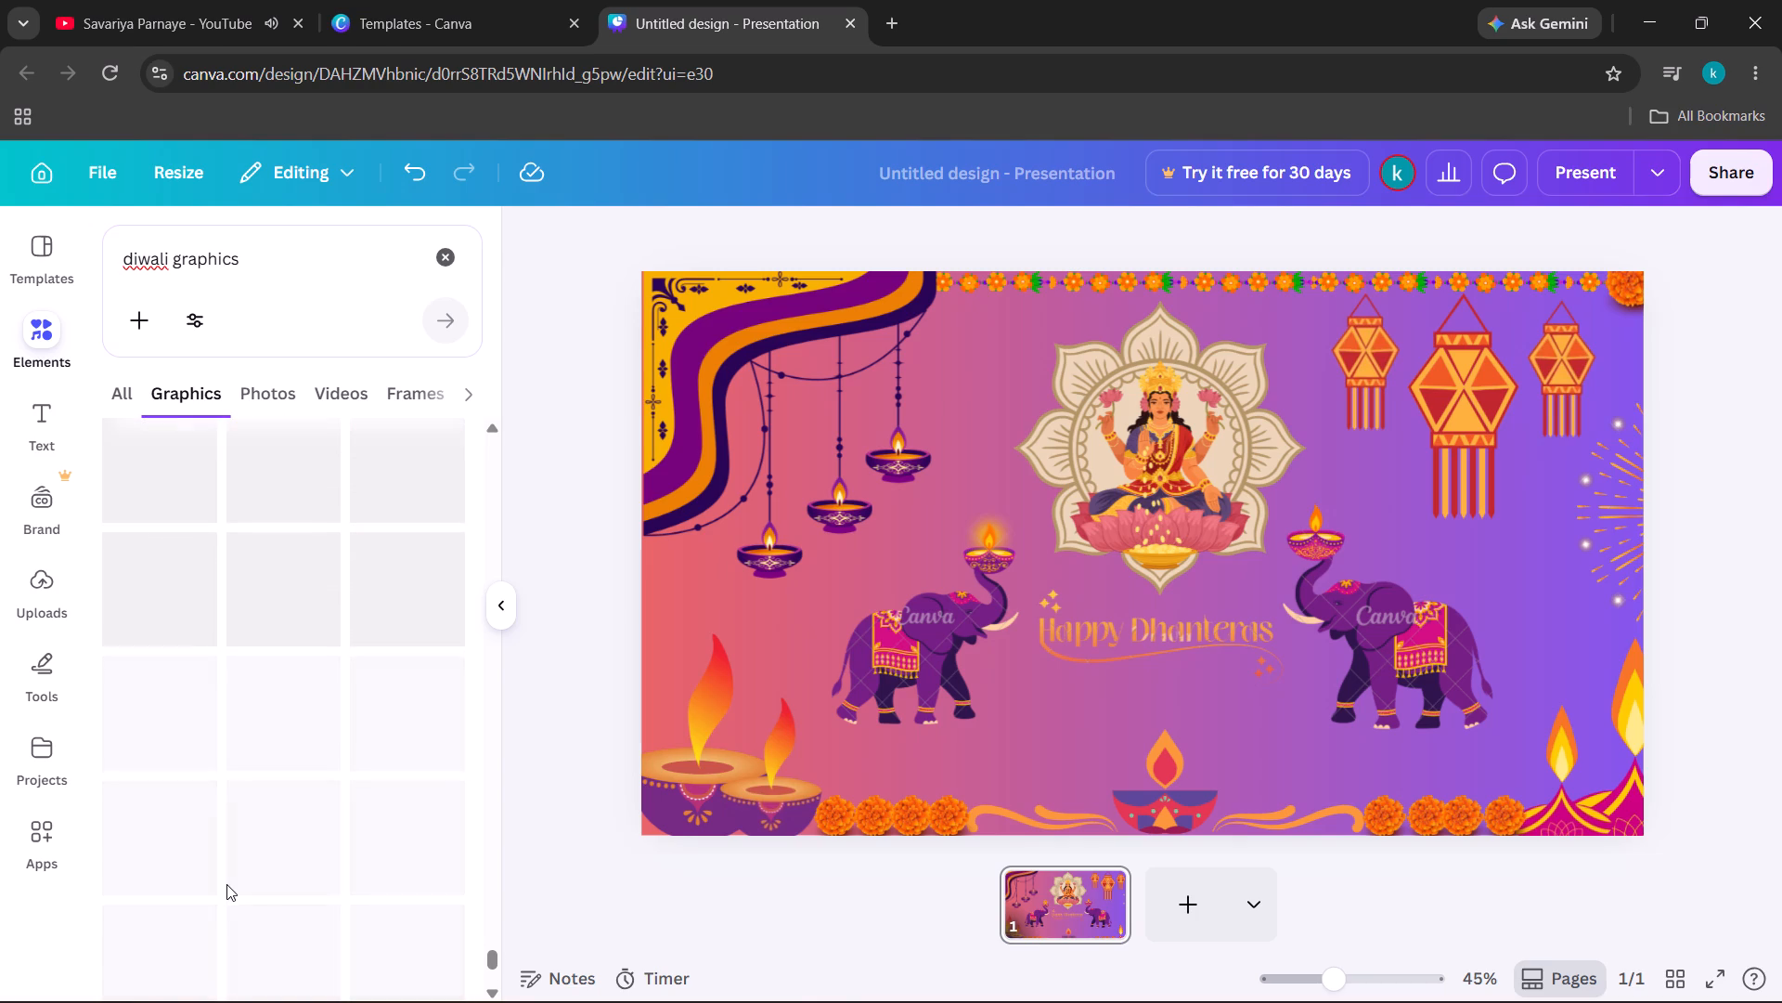
pyautogui.scroll(2, 226, 884)
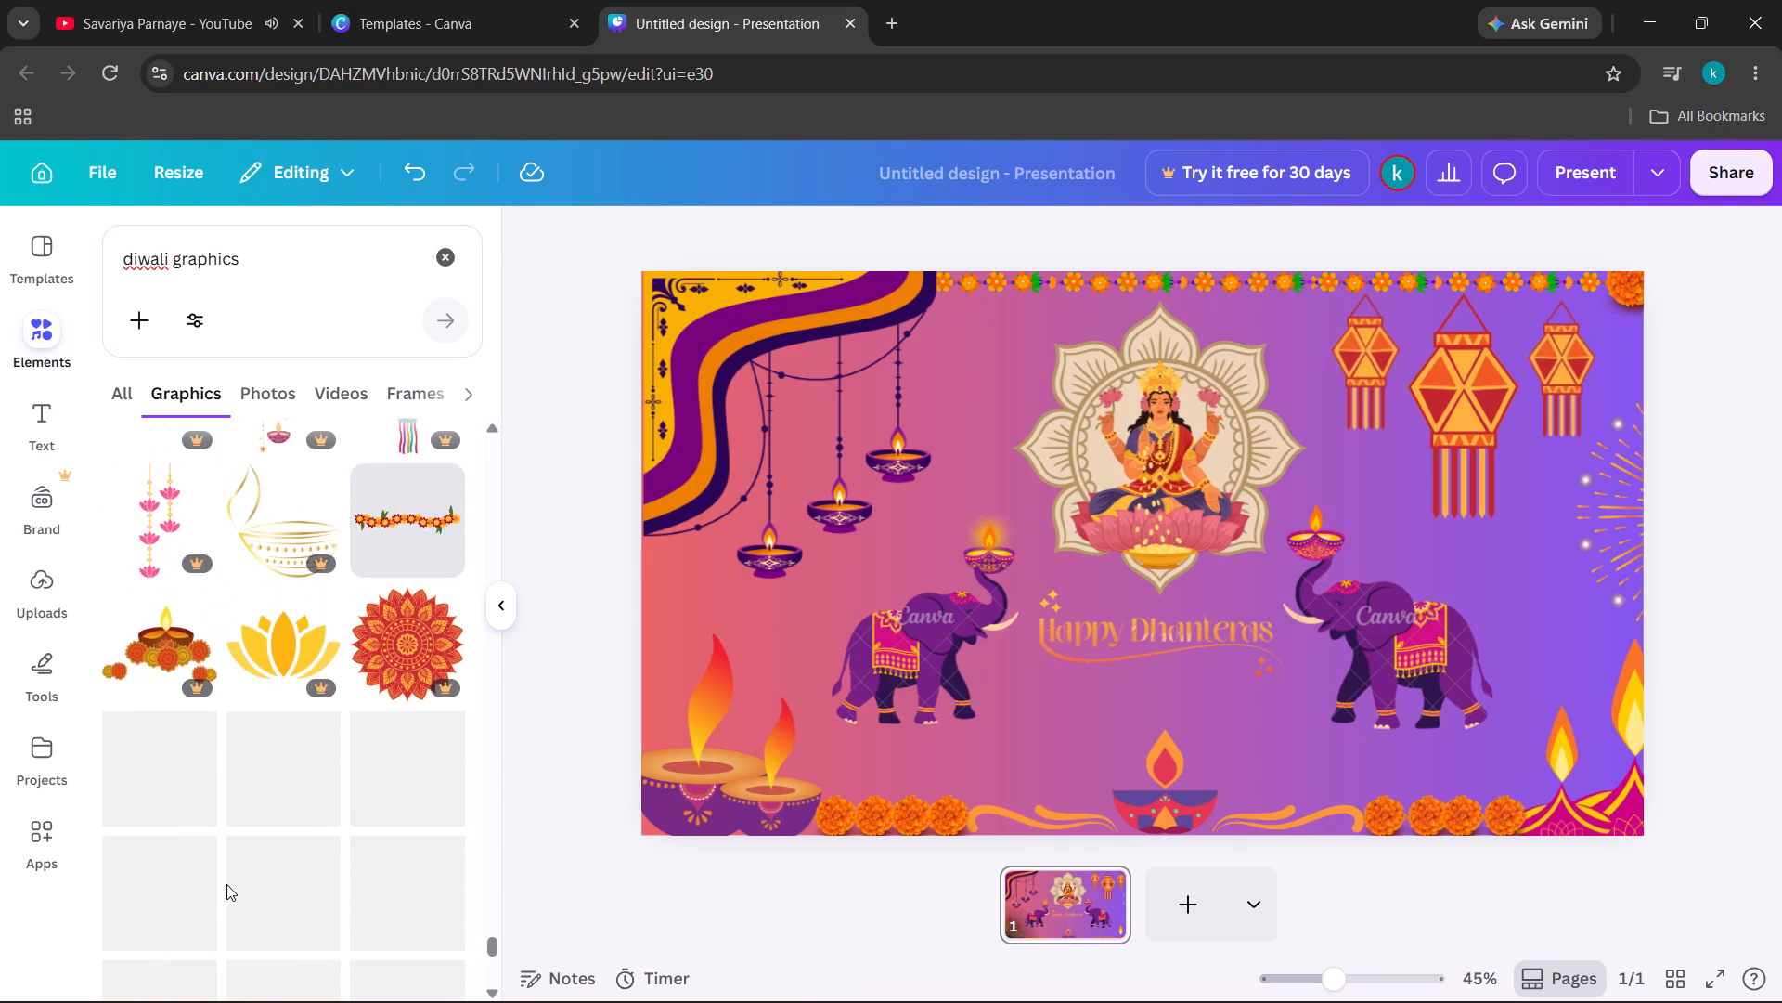
# Look through further "diwali graphics" results, past the related searches, for another decoration that suits the Dhanteras page.
pyautogui.scroll(1, 226, 884)
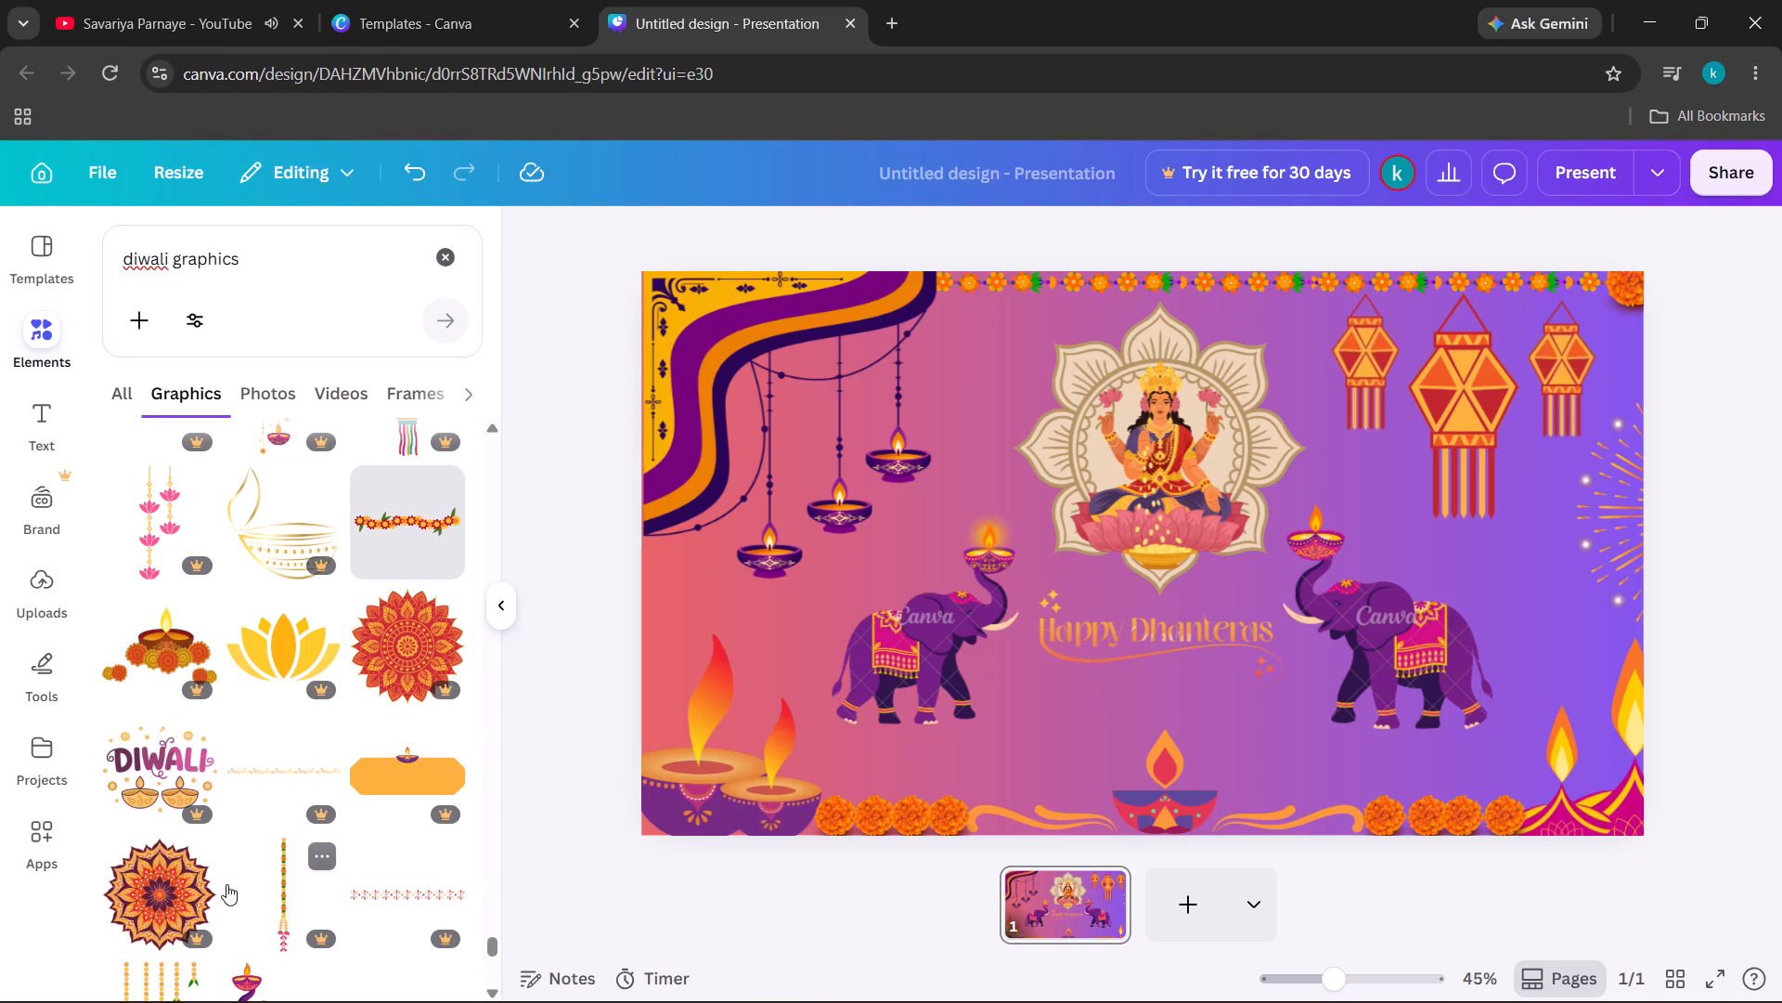
pyautogui.scroll(-1, 226, 884)
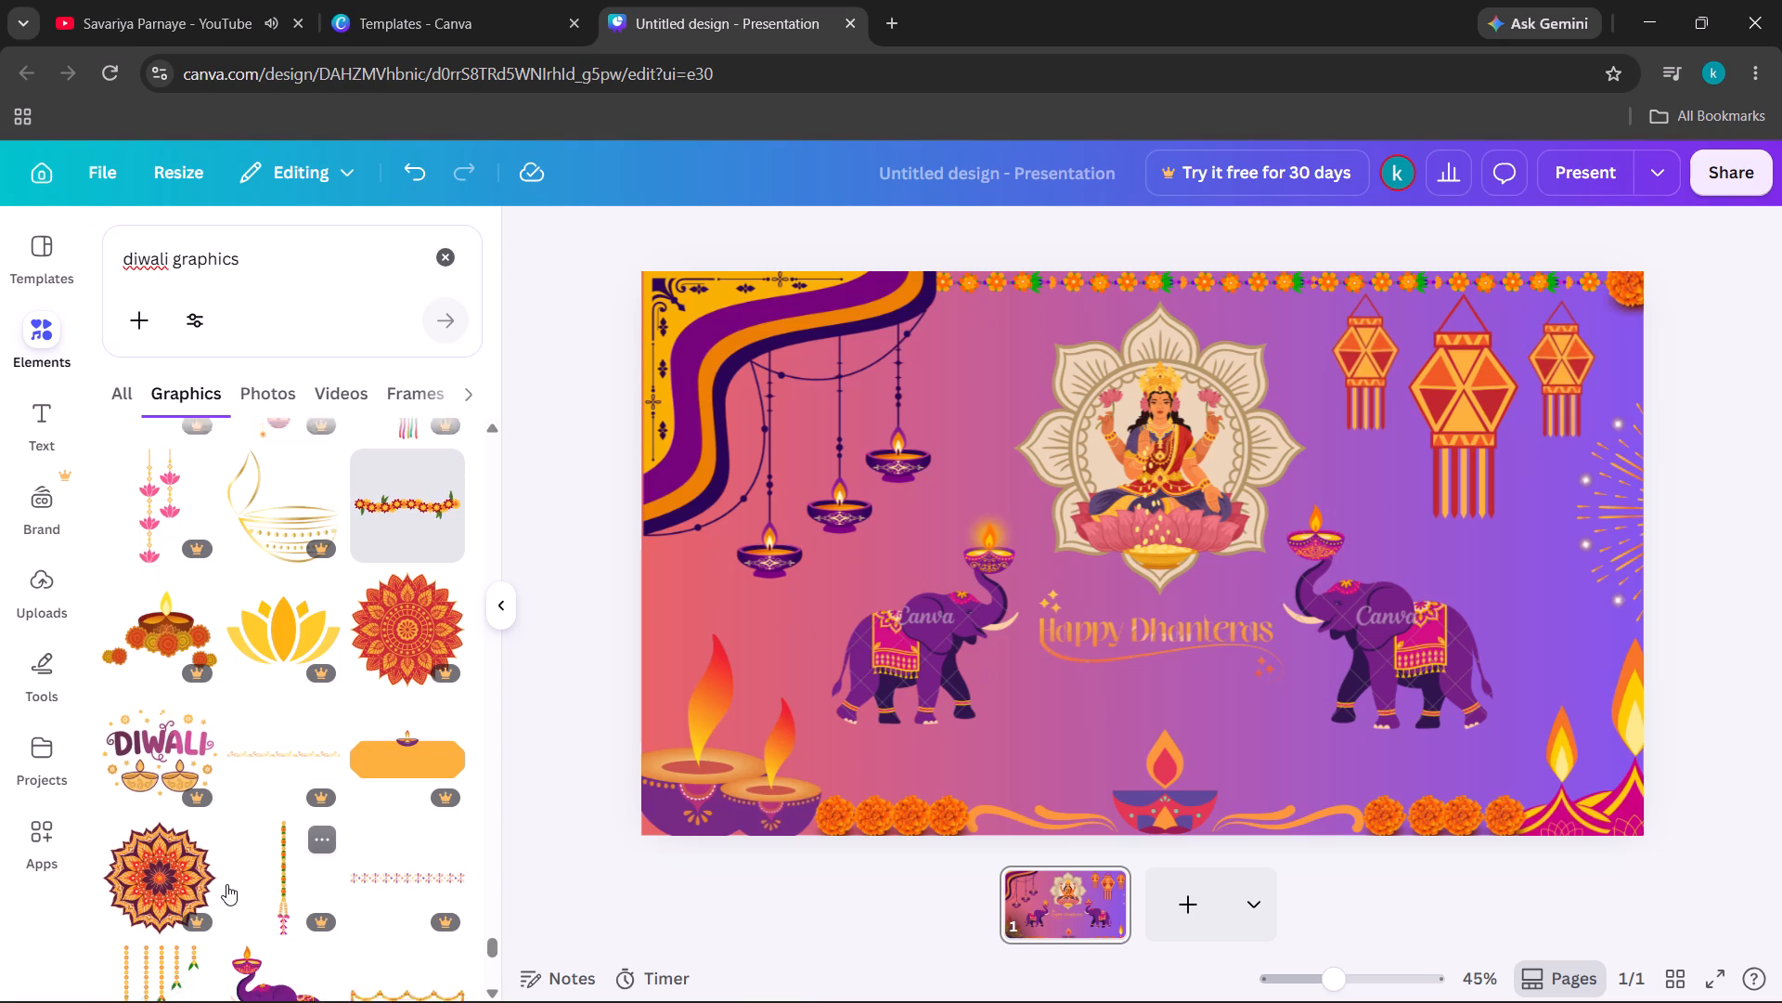
pyautogui.scroll(-3, 226, 884)
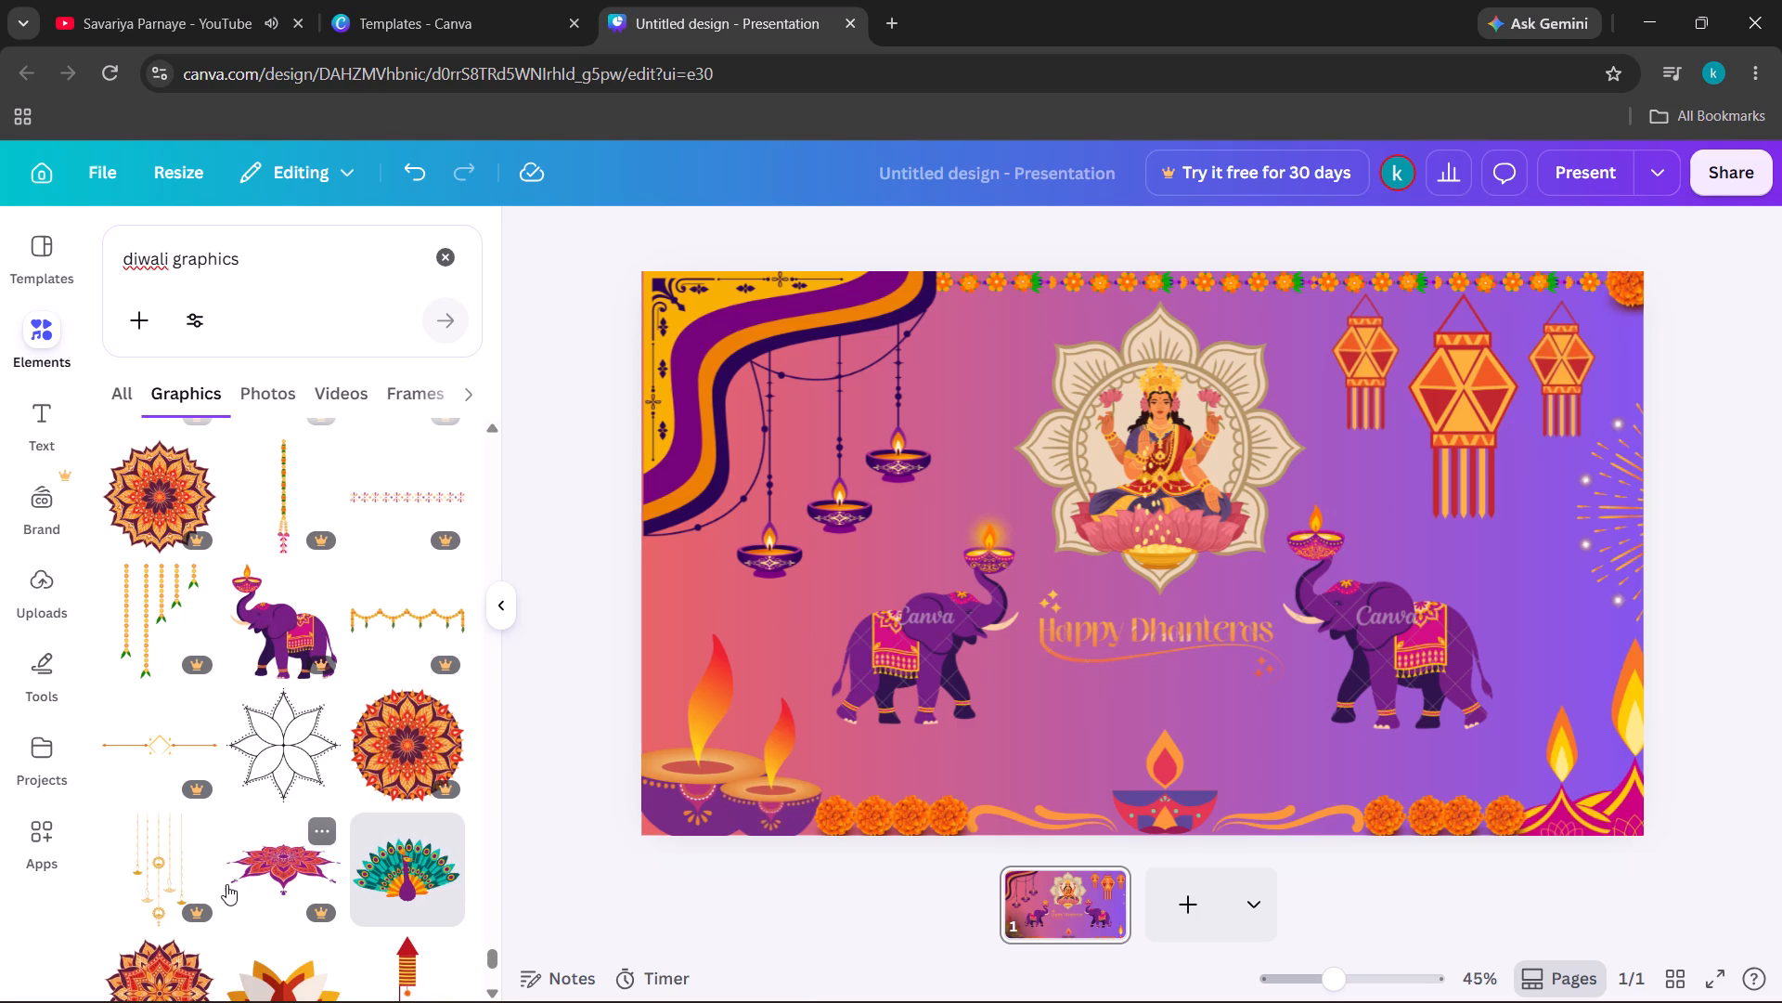
pyautogui.scroll(-5, 226, 884)
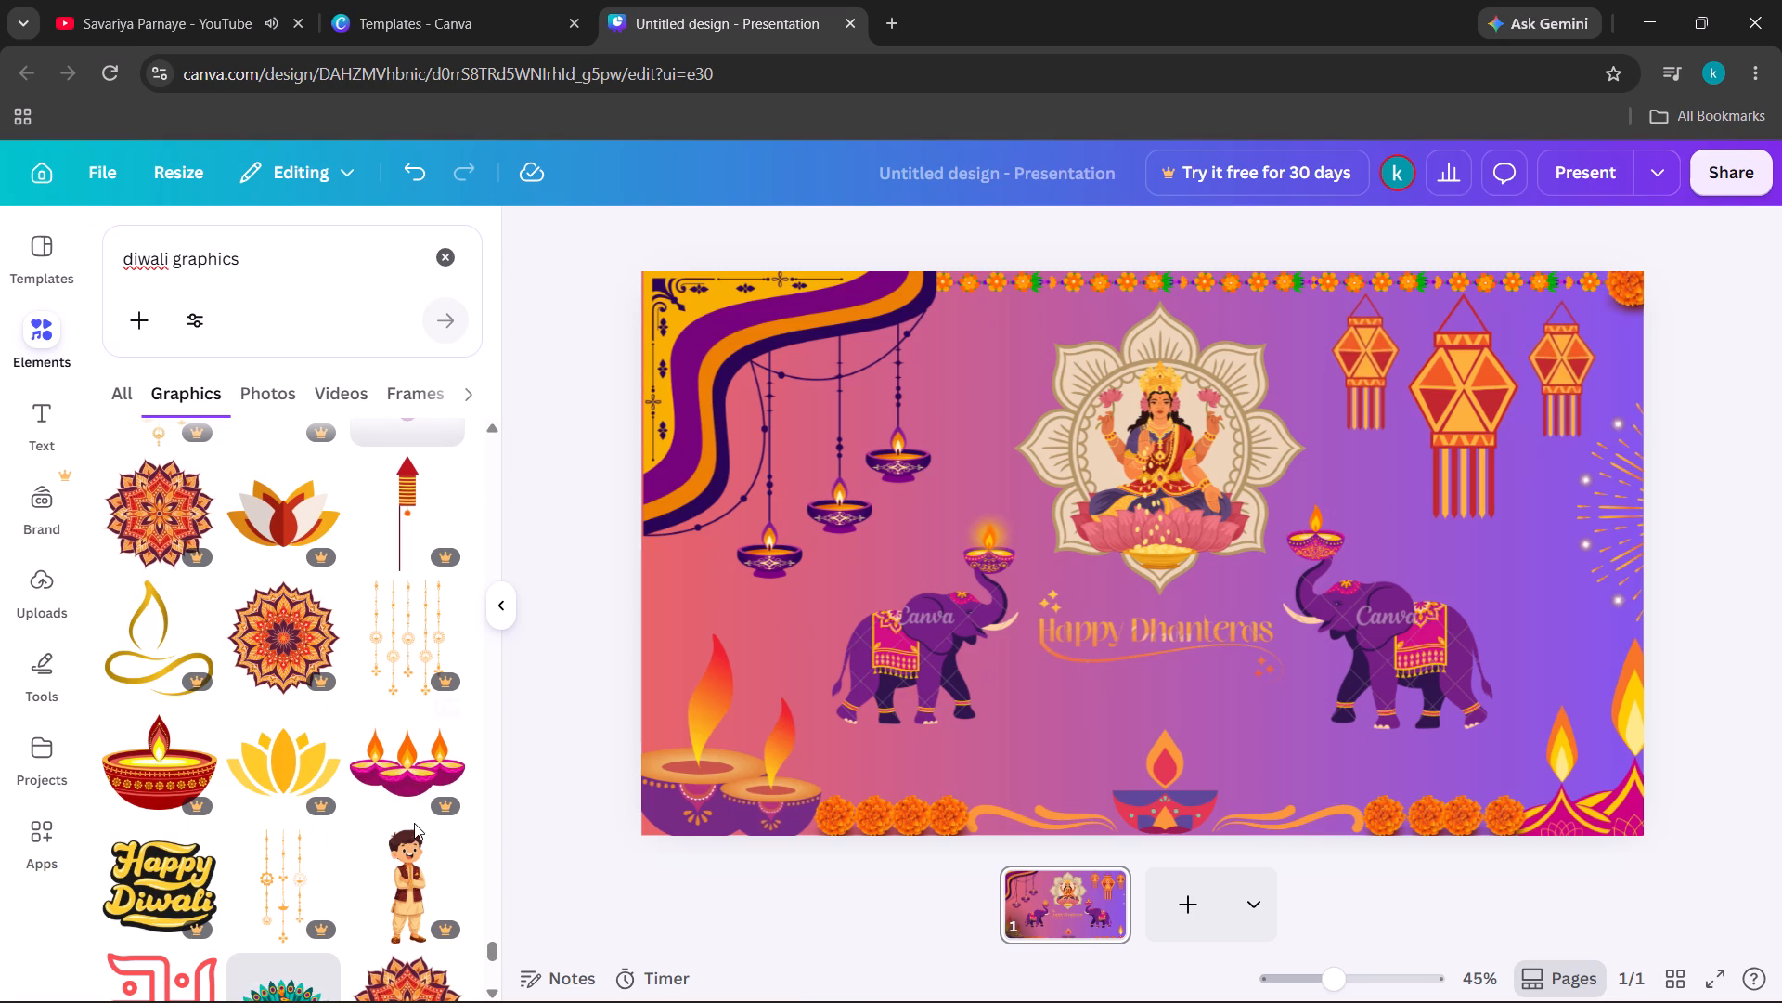
pyautogui.scroll(-3, 418, 824)
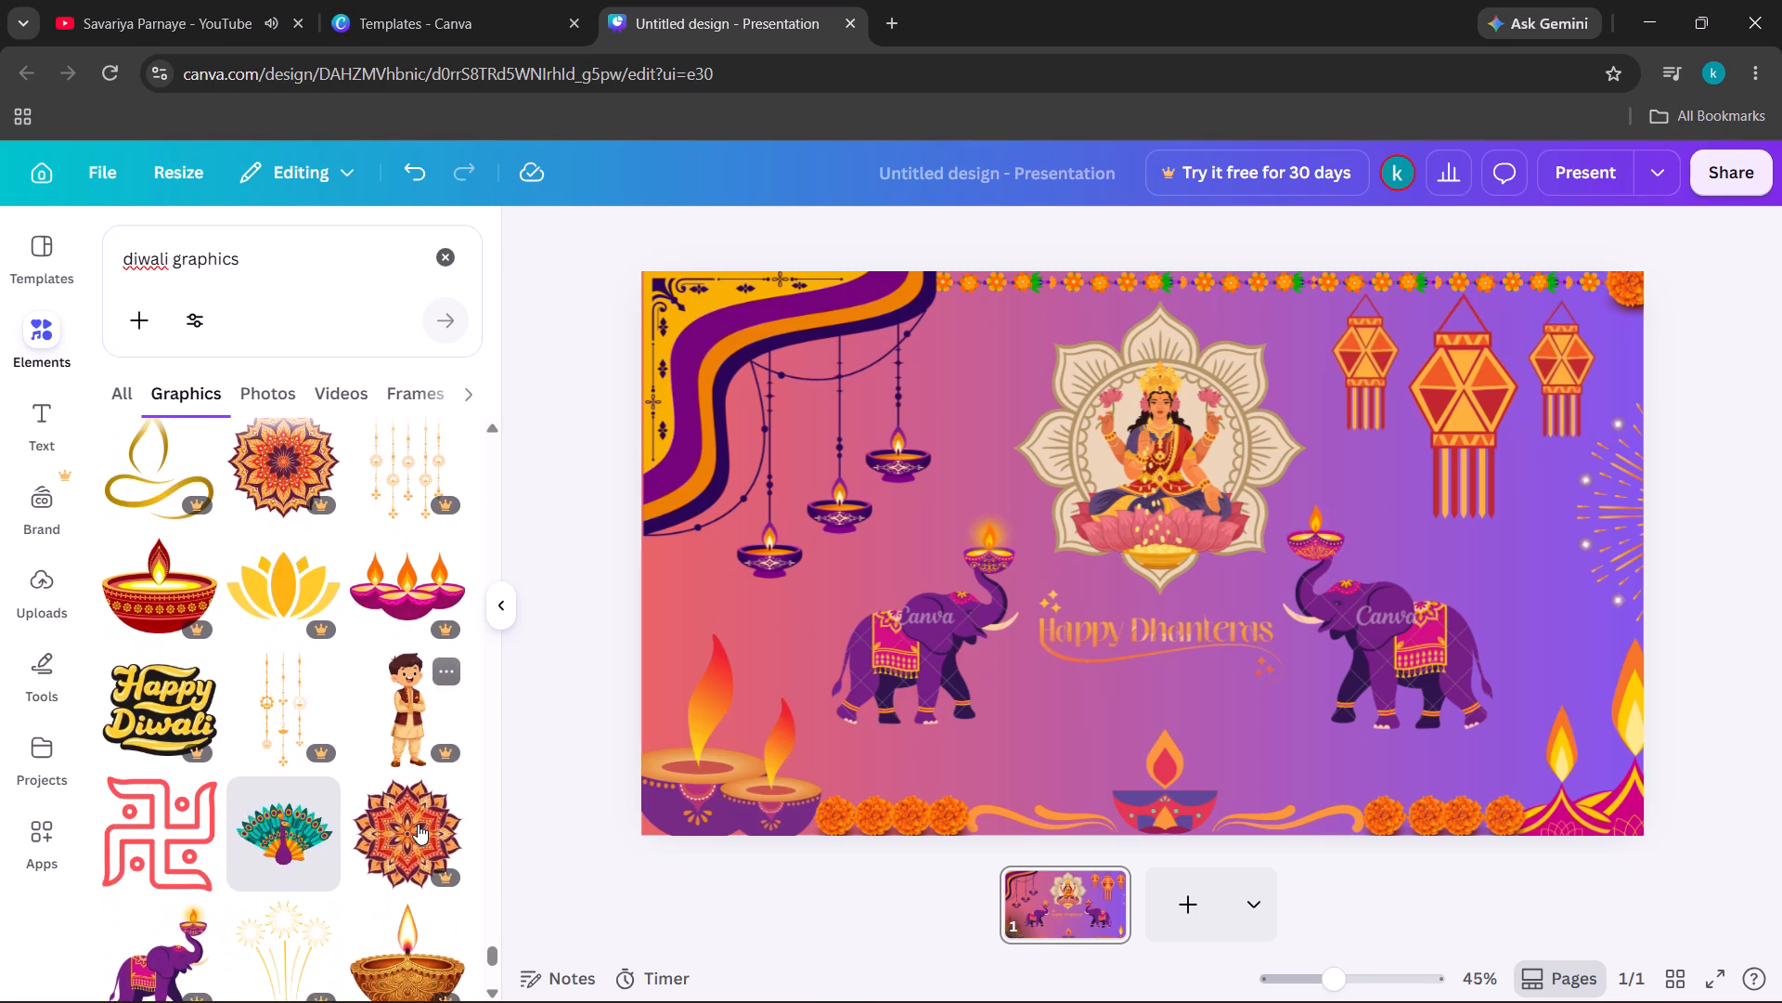
pyautogui.hscroll(1, 418, 824)
pyautogui.scroll(-1, 418, 824)
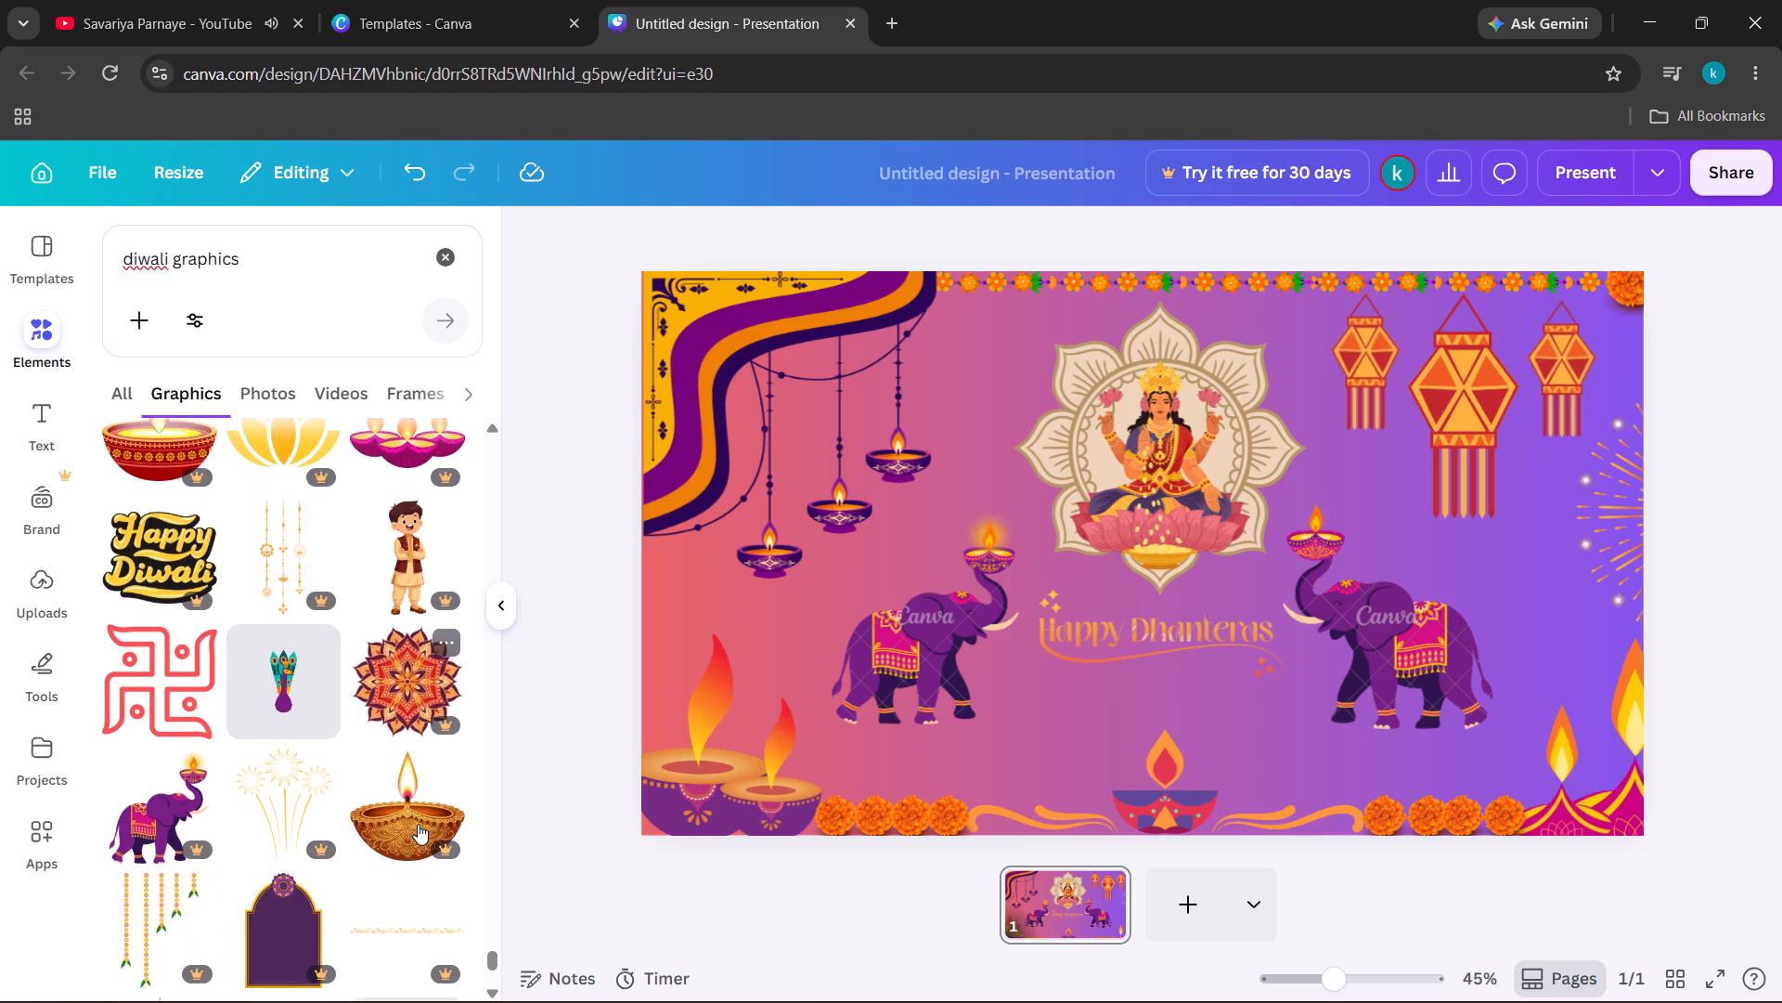
pyautogui.scroll(-3, 418, 824)
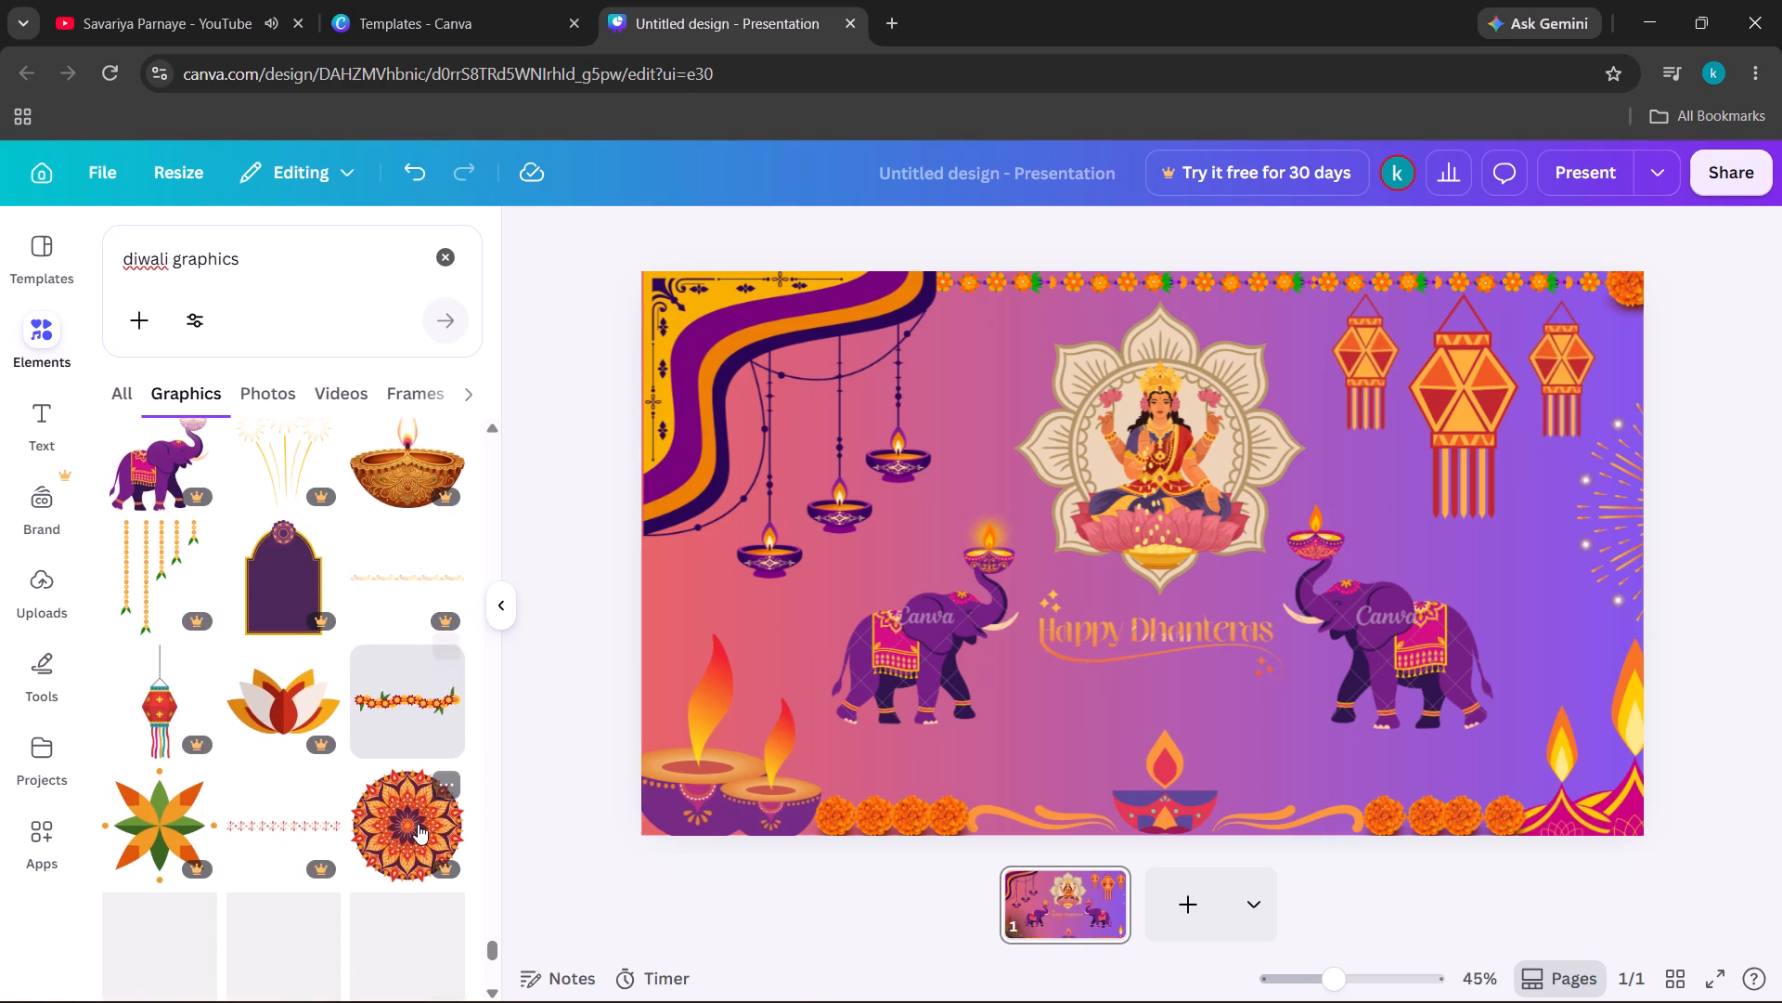
pyautogui.scroll(-2, 420, 823)
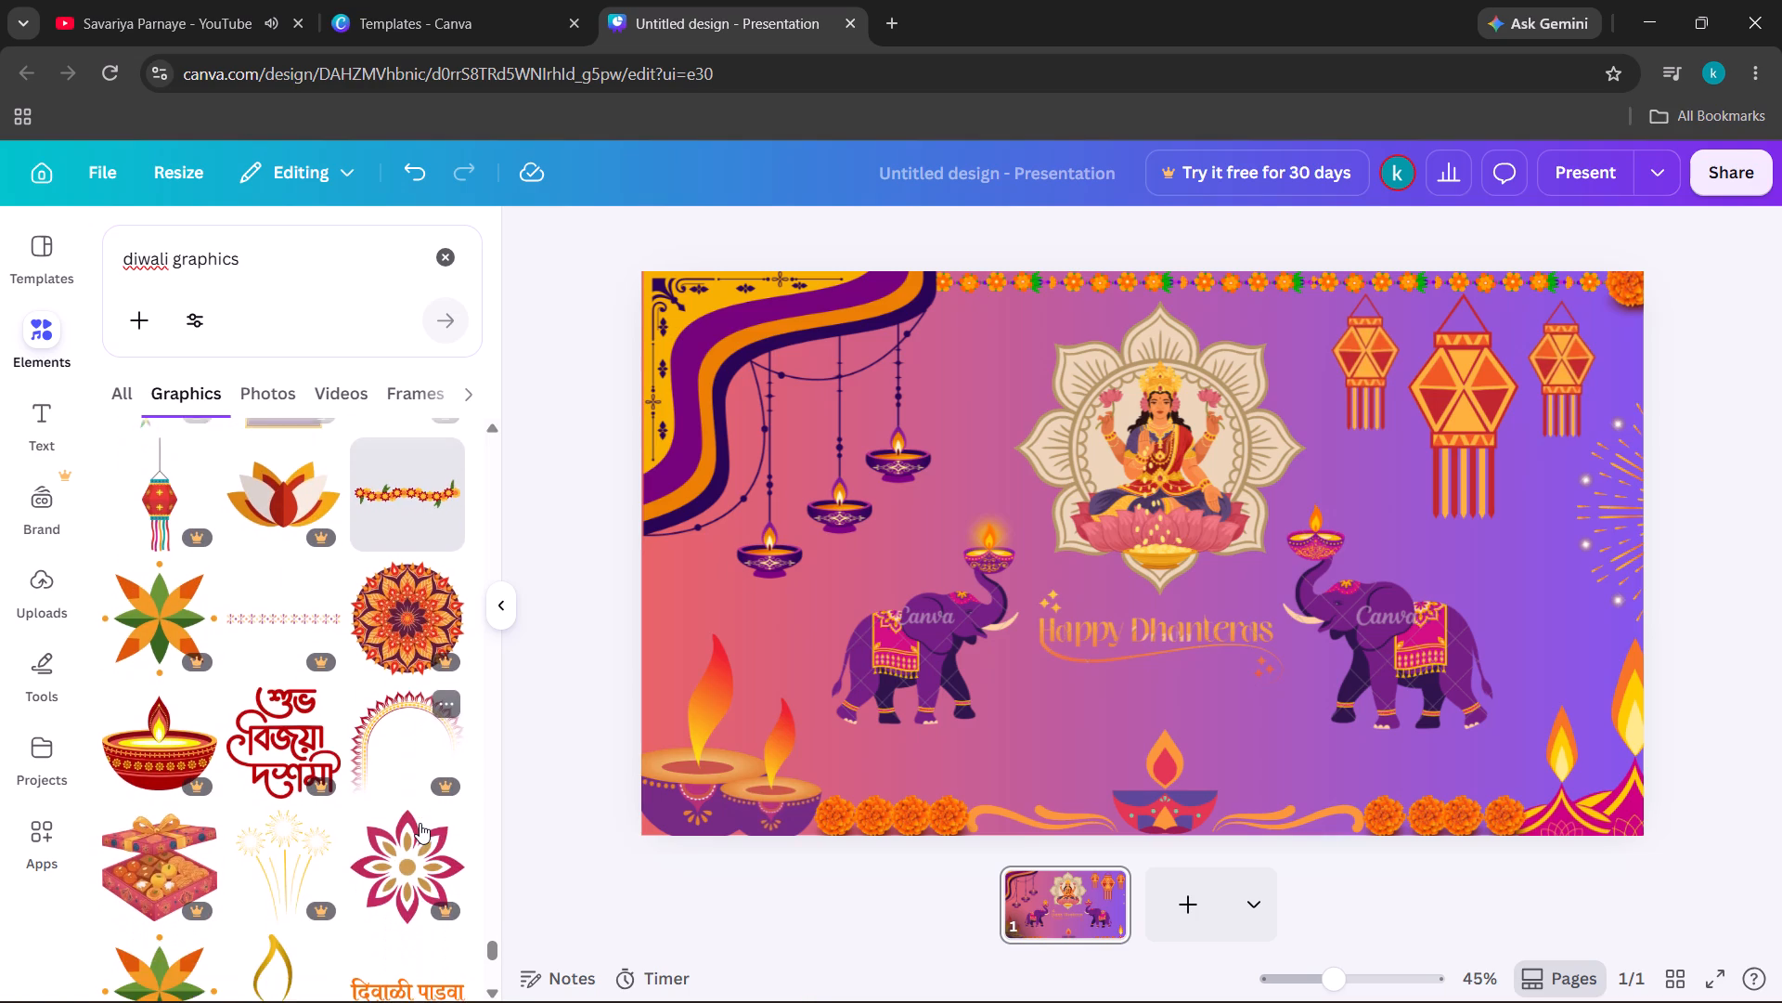
pyautogui.scroll(-3, 420, 823)
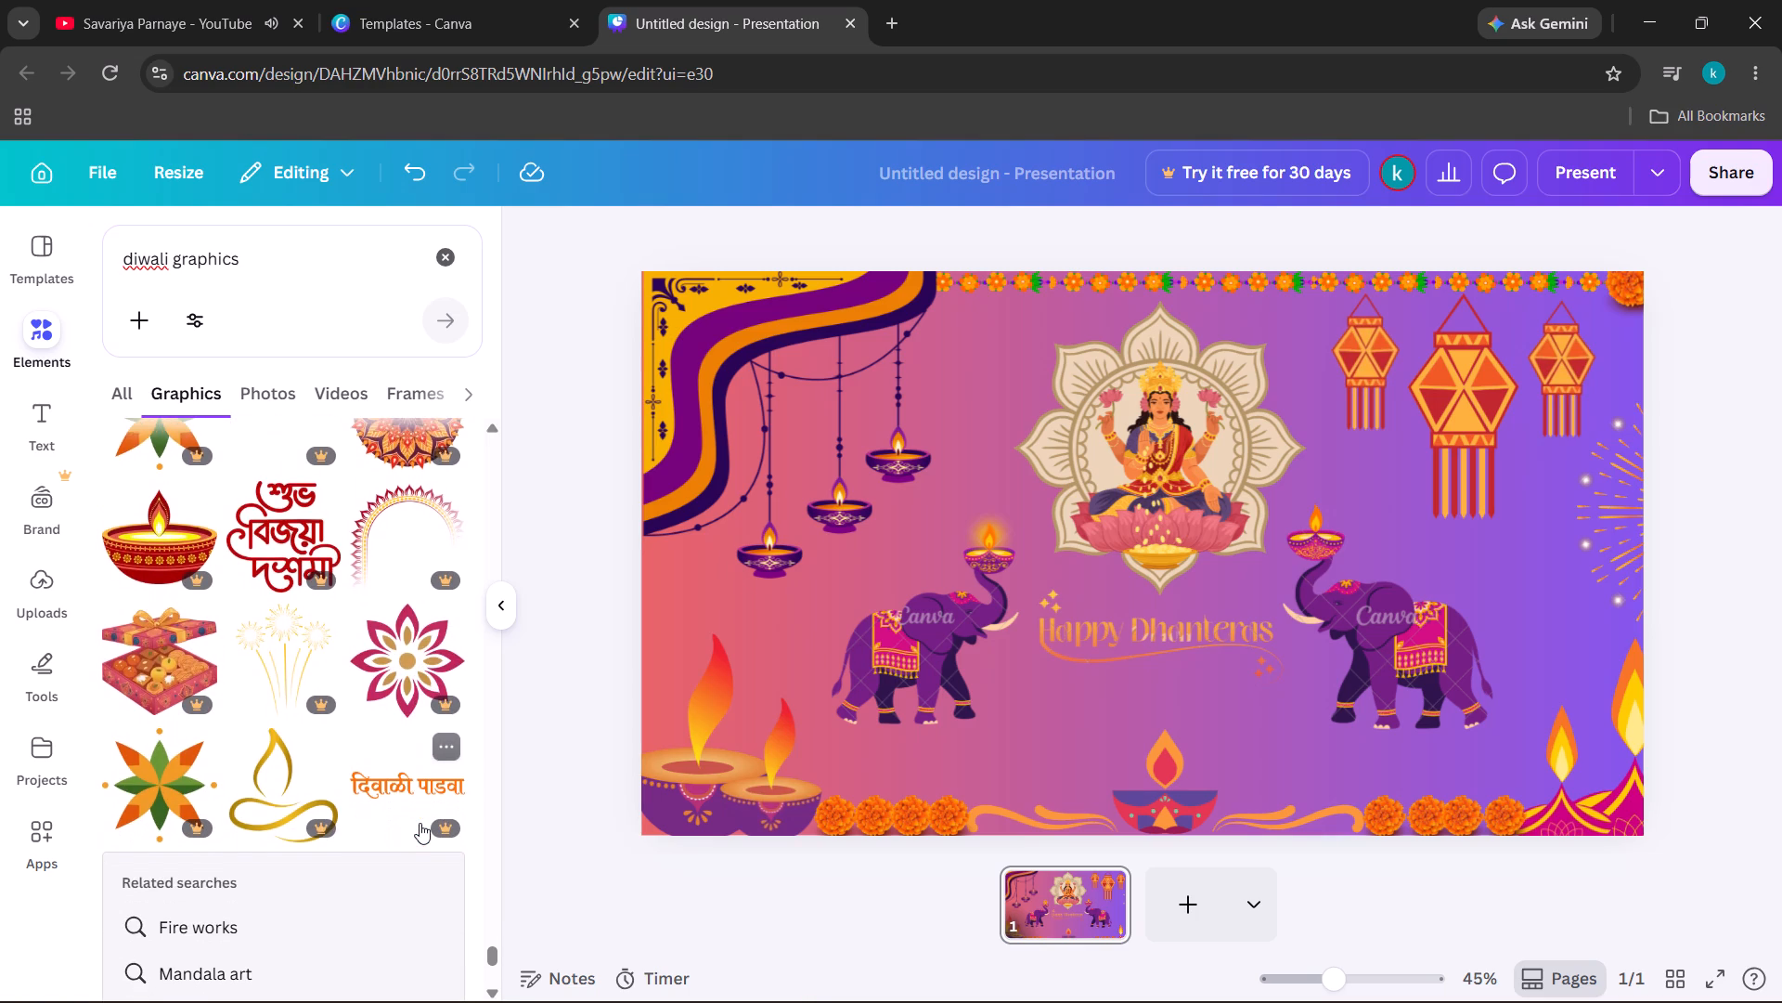
pyautogui.scroll(-1, 420, 823)
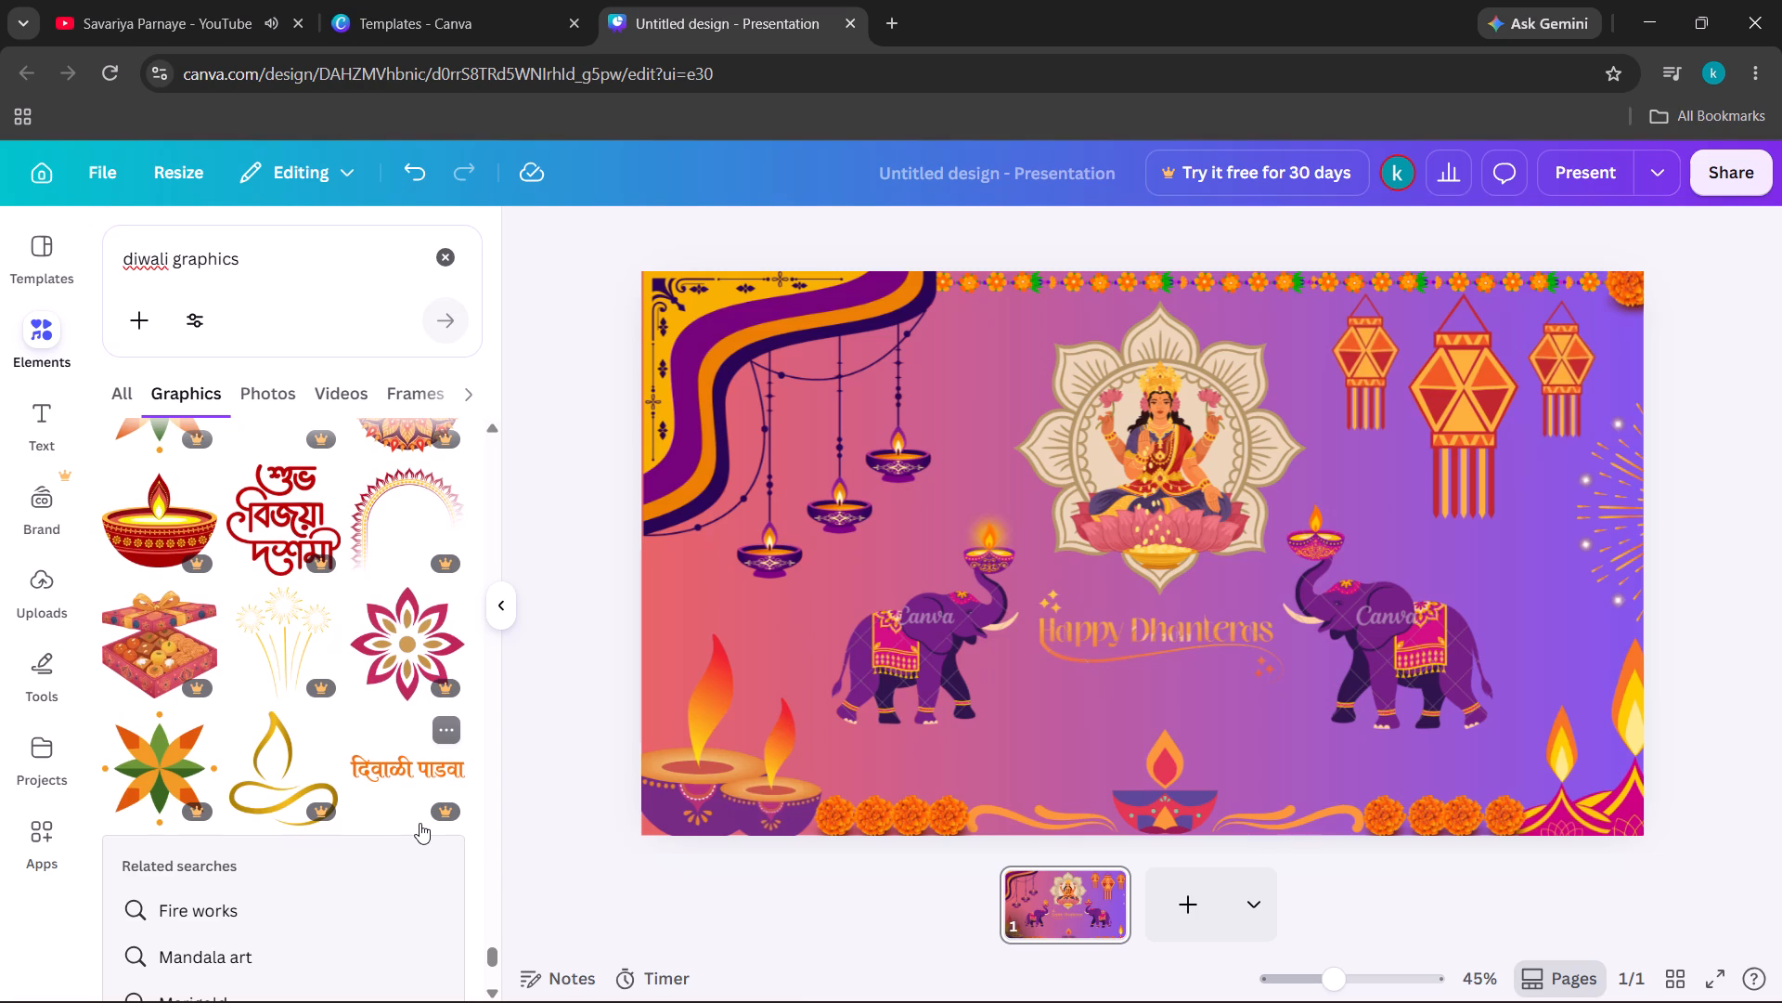
pyautogui.scroll(-1, 420, 823)
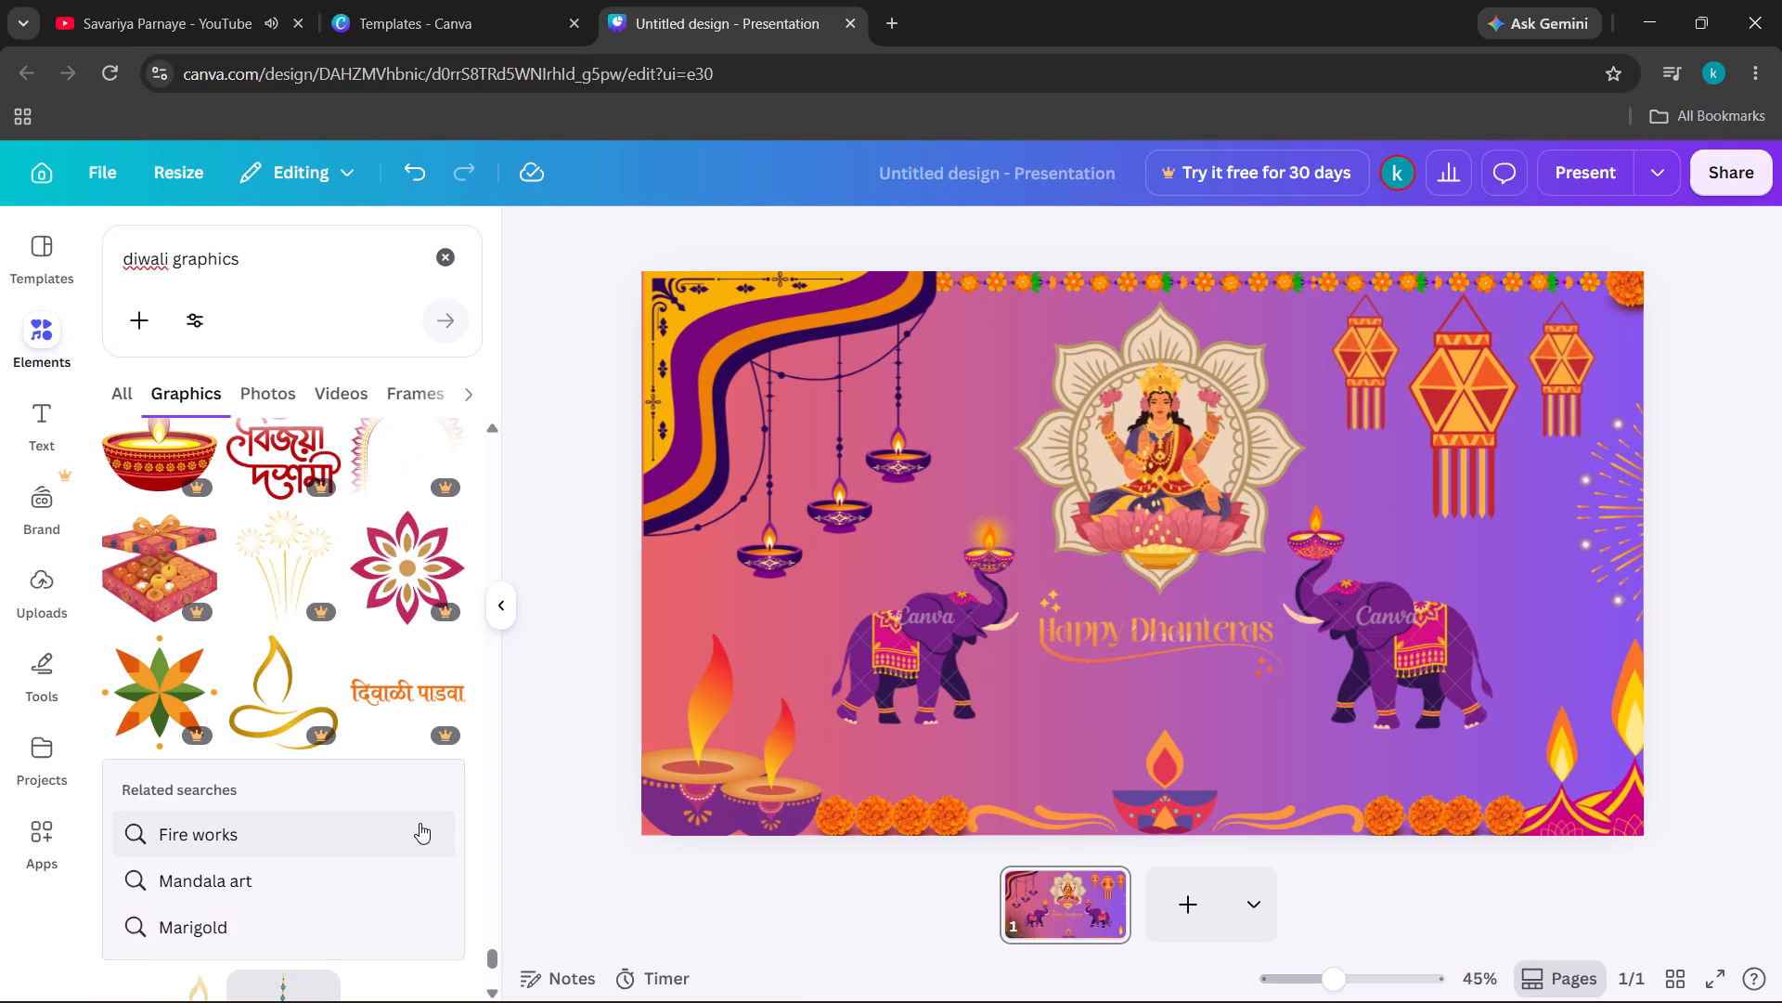
pyautogui.scroll(-1, 420, 823)
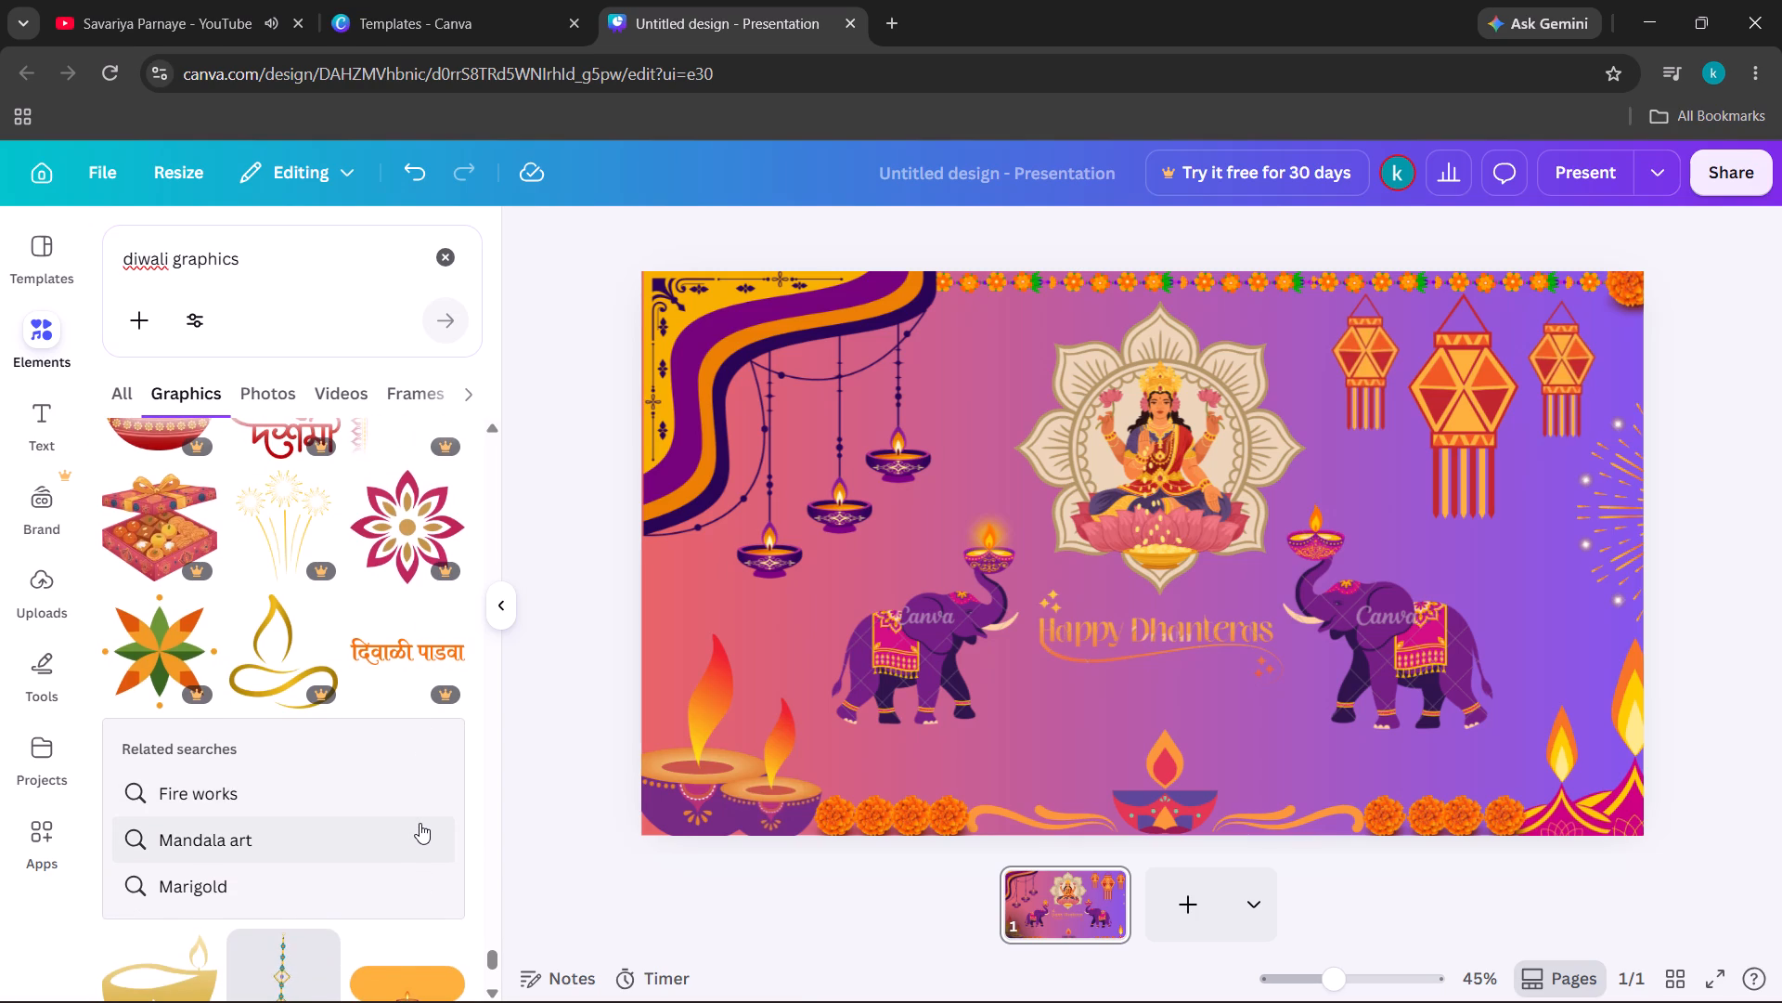
pyautogui.scroll(-3, 420, 823)
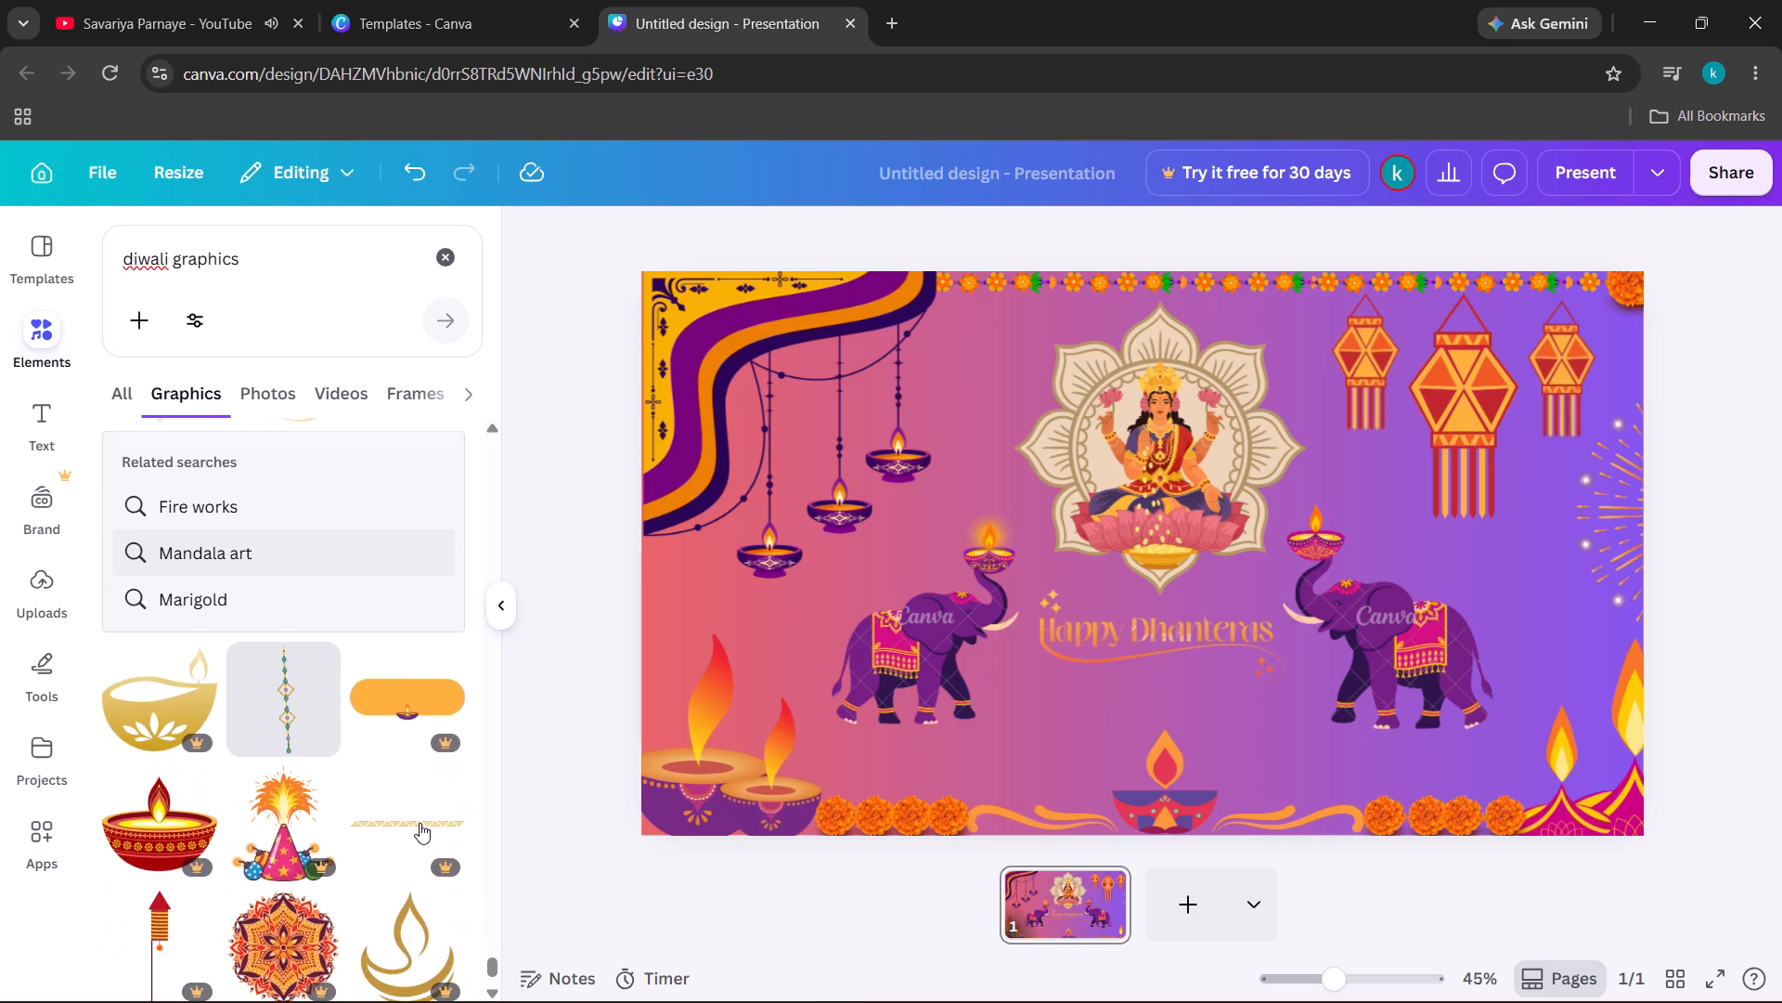
pyautogui.scroll(-4, 420, 823)
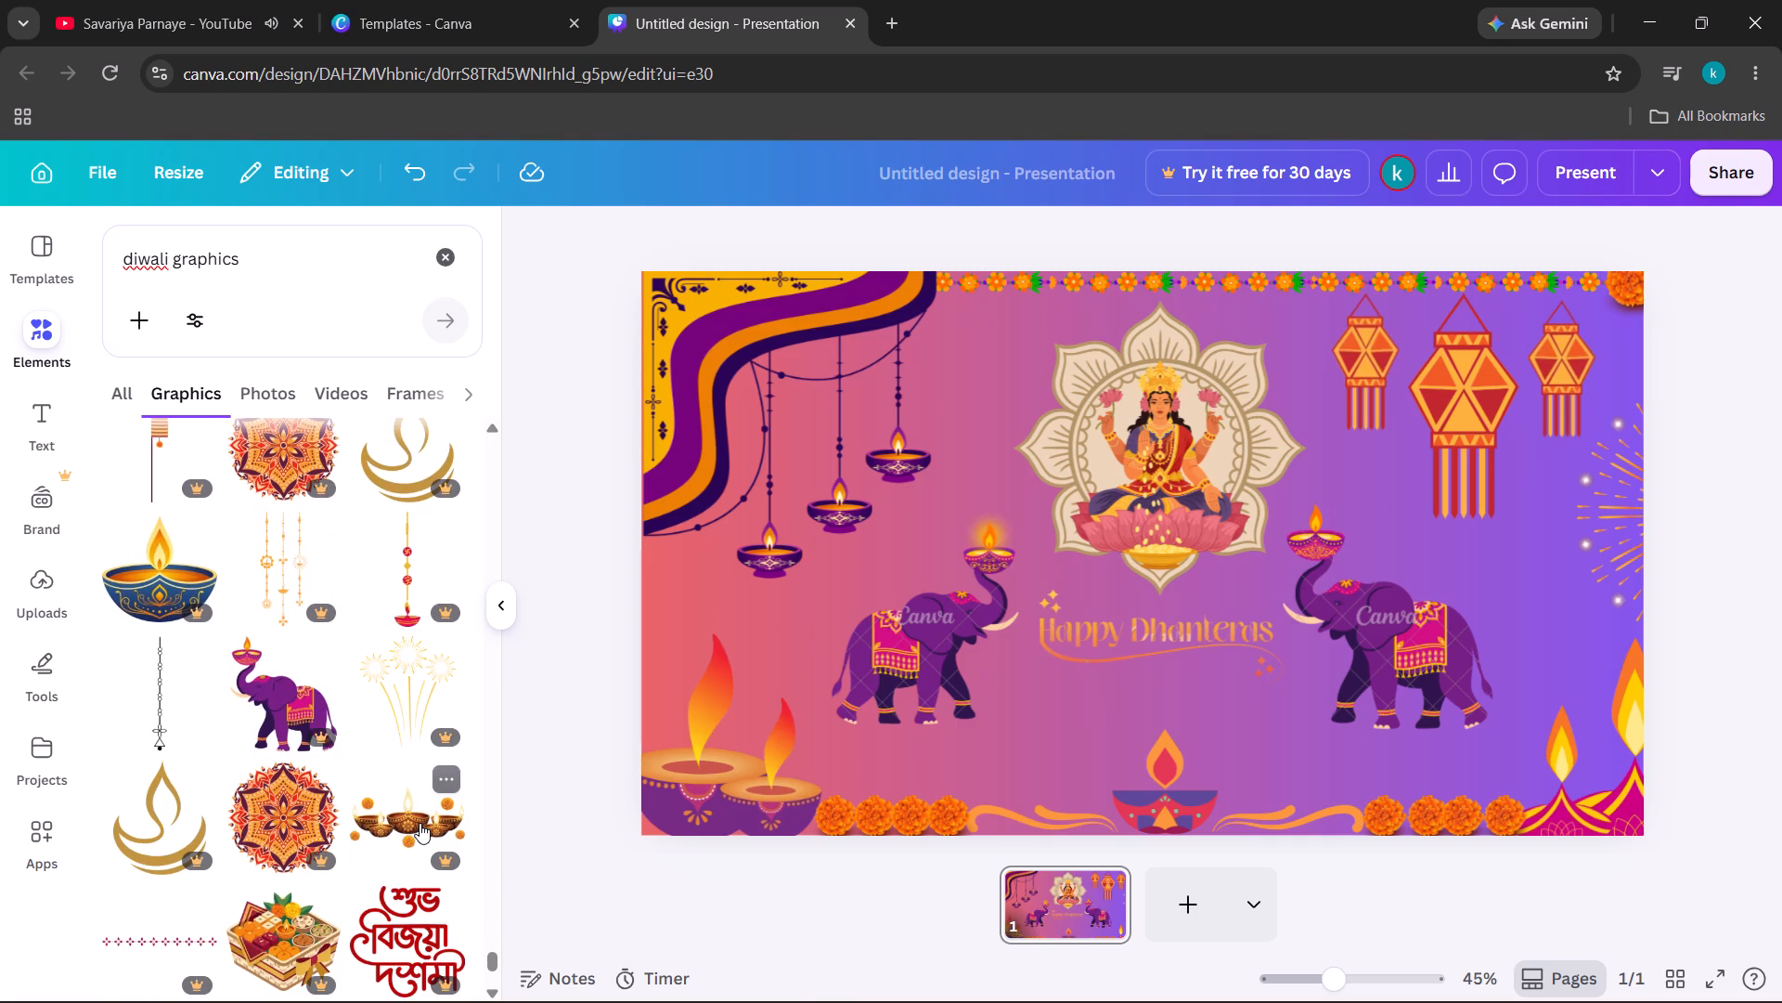
pyautogui.scroll(-1, 420, 823)
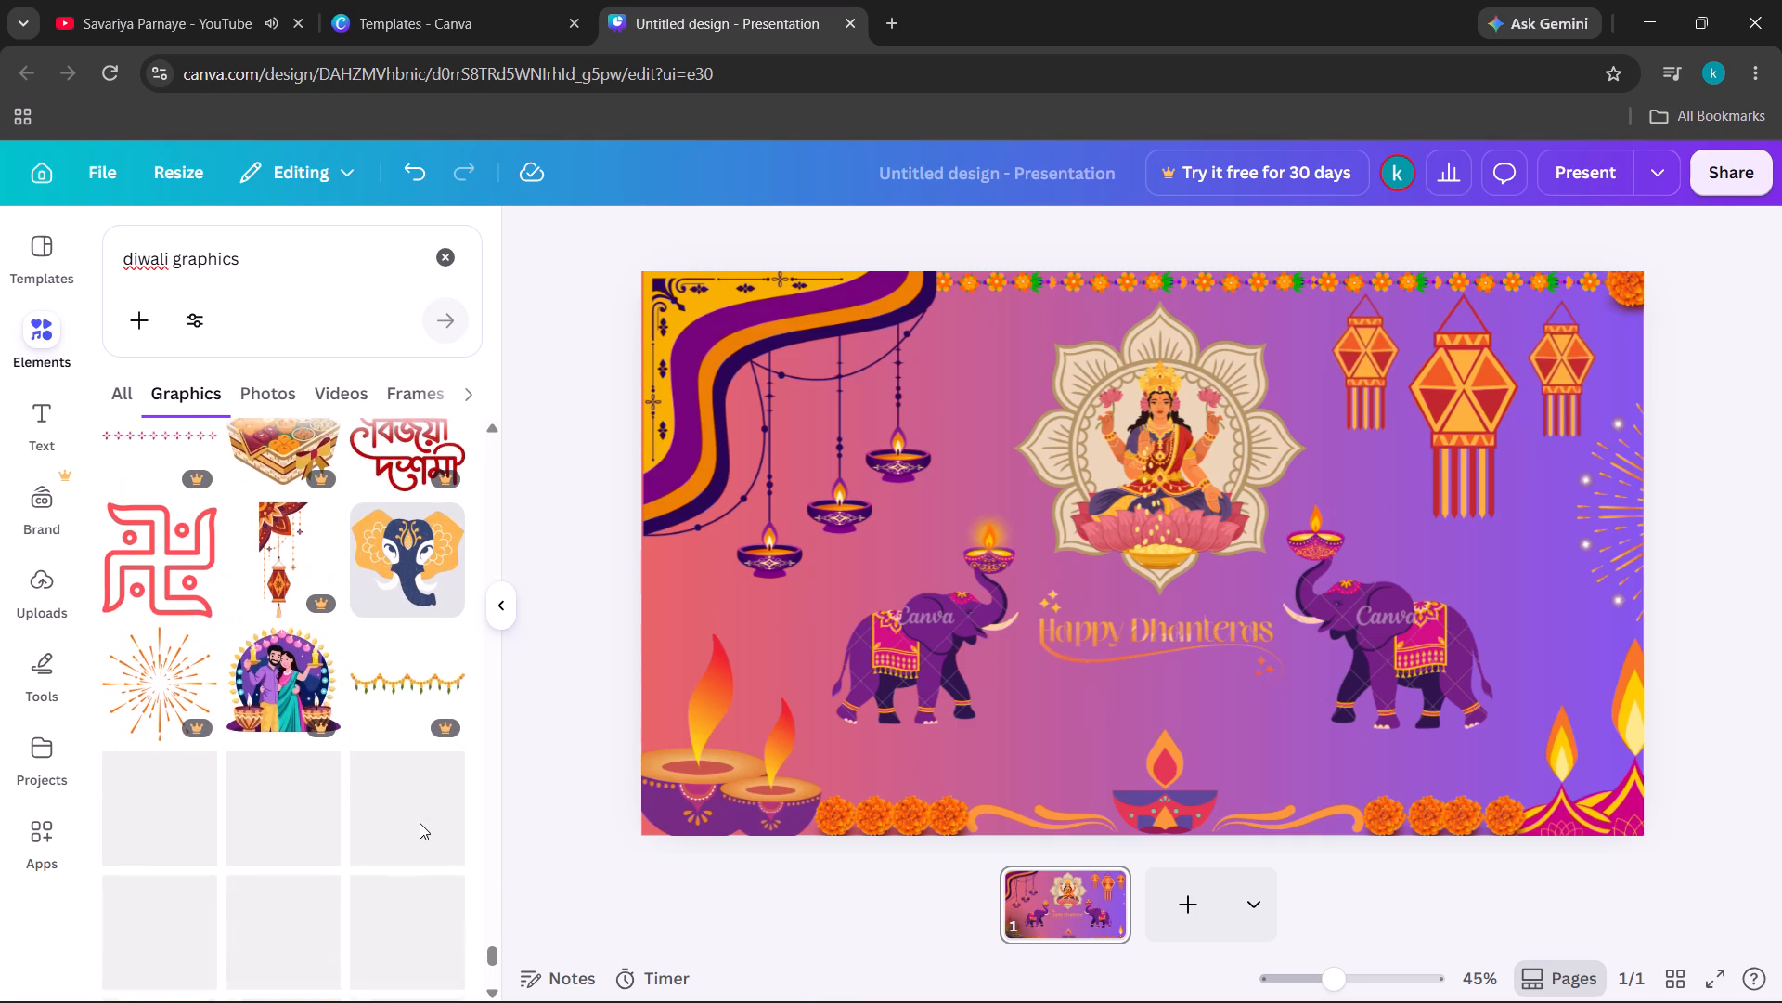
pyautogui.scroll(-3, 420, 823)
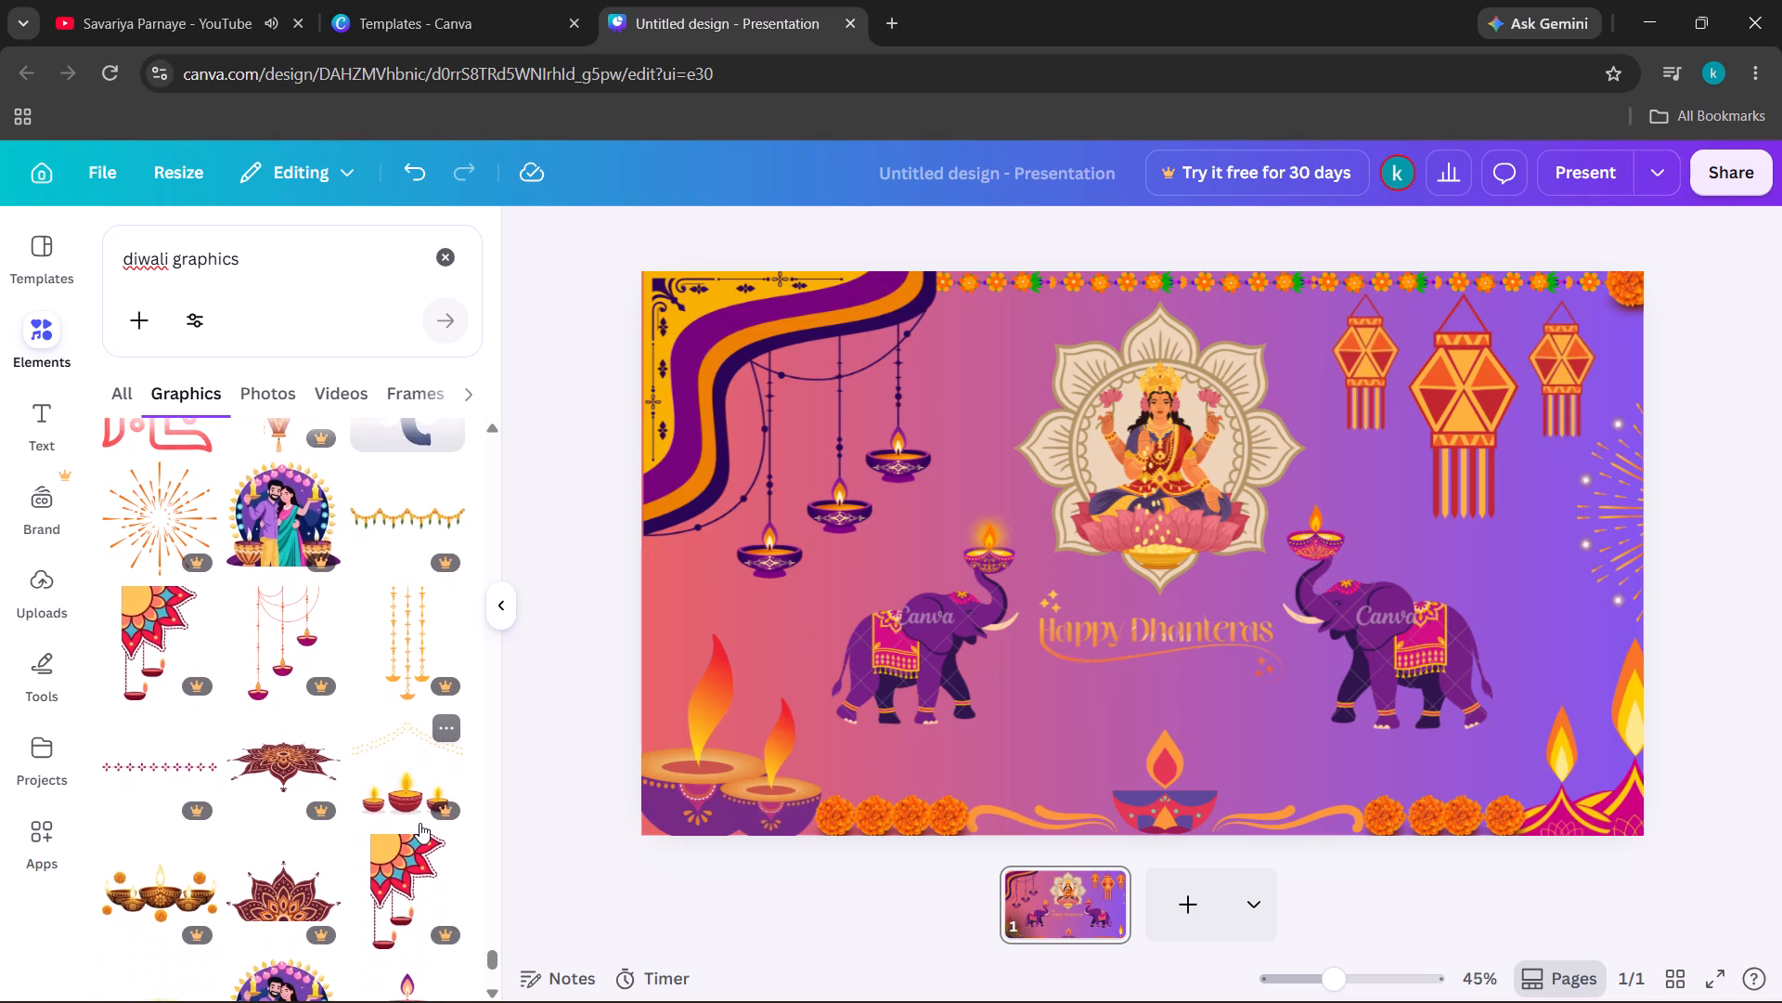
pyautogui.scroll(-3, 420, 823)
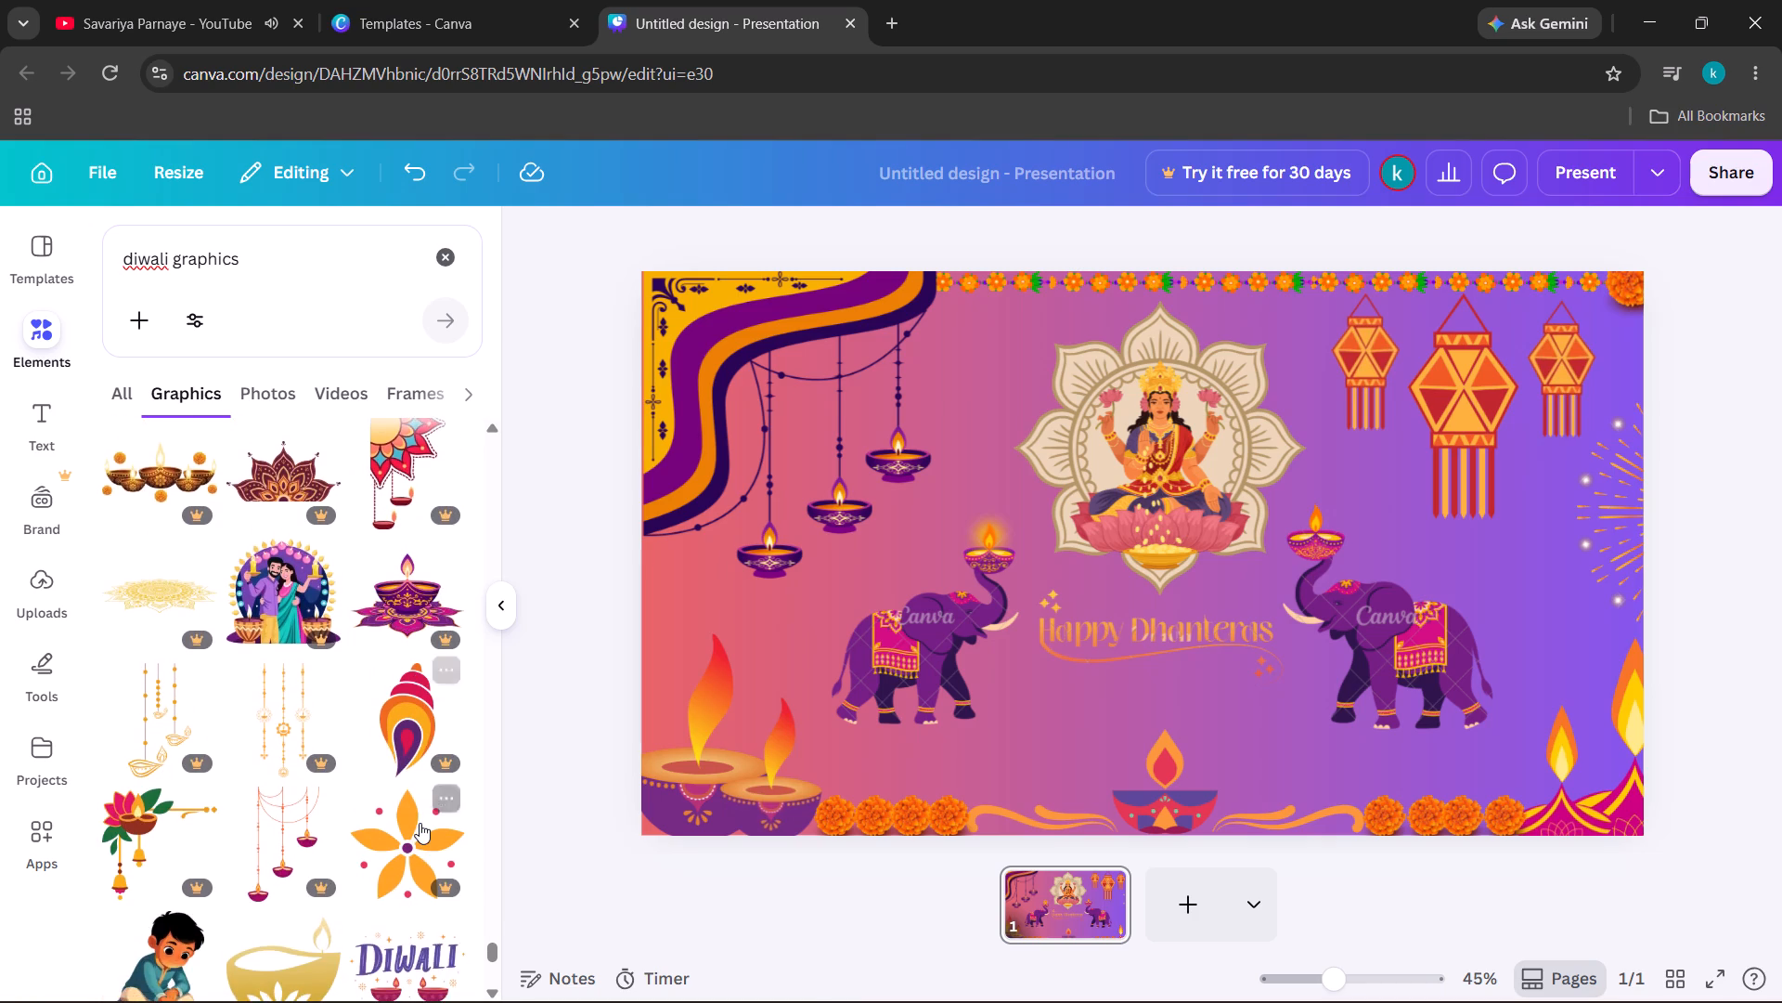
pyautogui.scroll(-3, 420, 823)
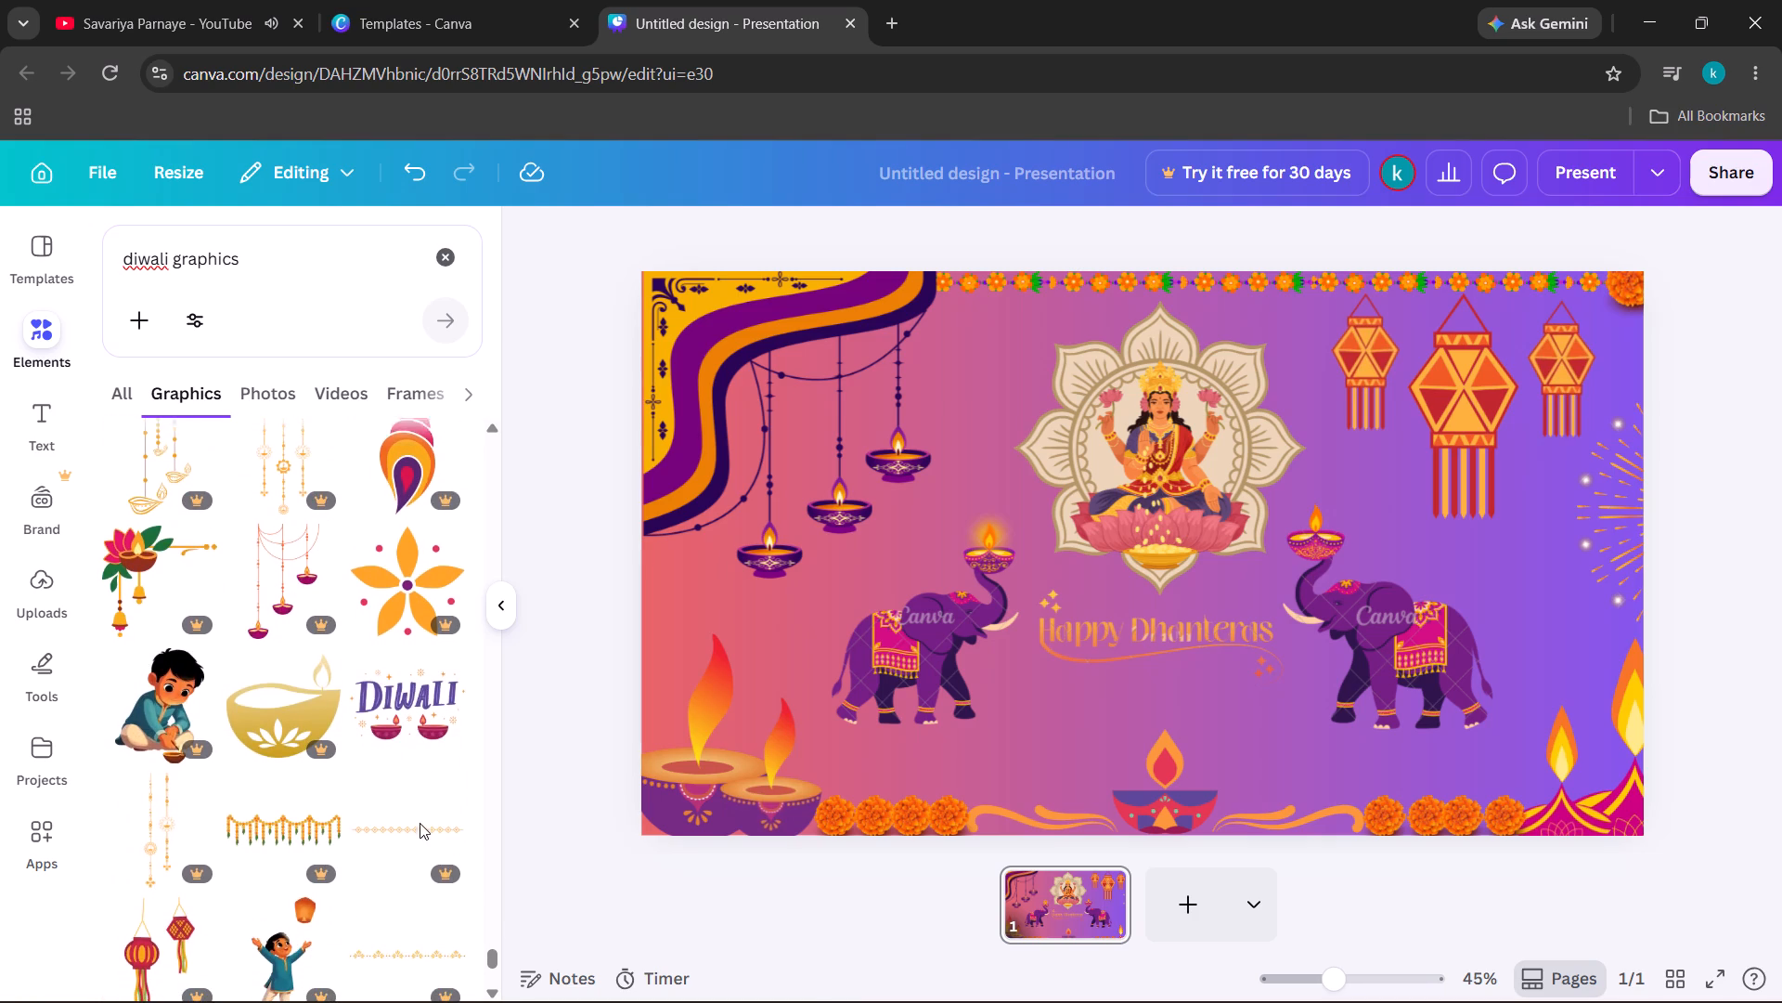
pyautogui.scroll(-3, 420, 823)
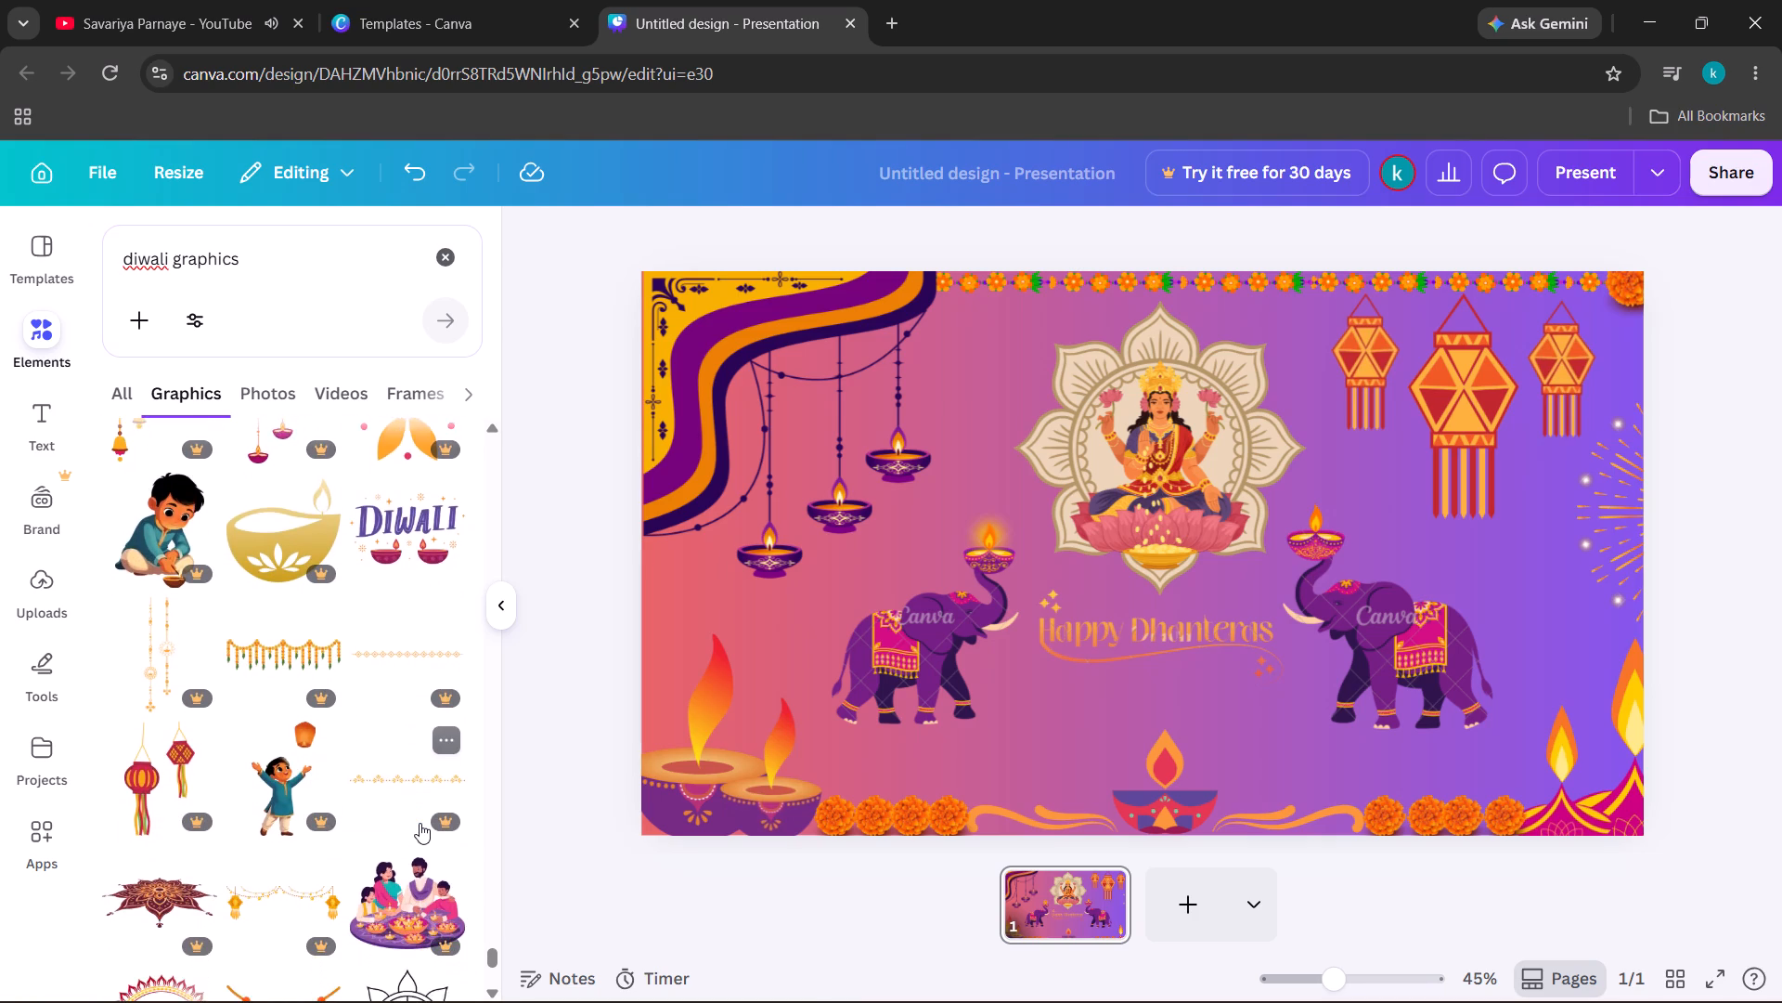
pyautogui.scroll(-2, 420, 823)
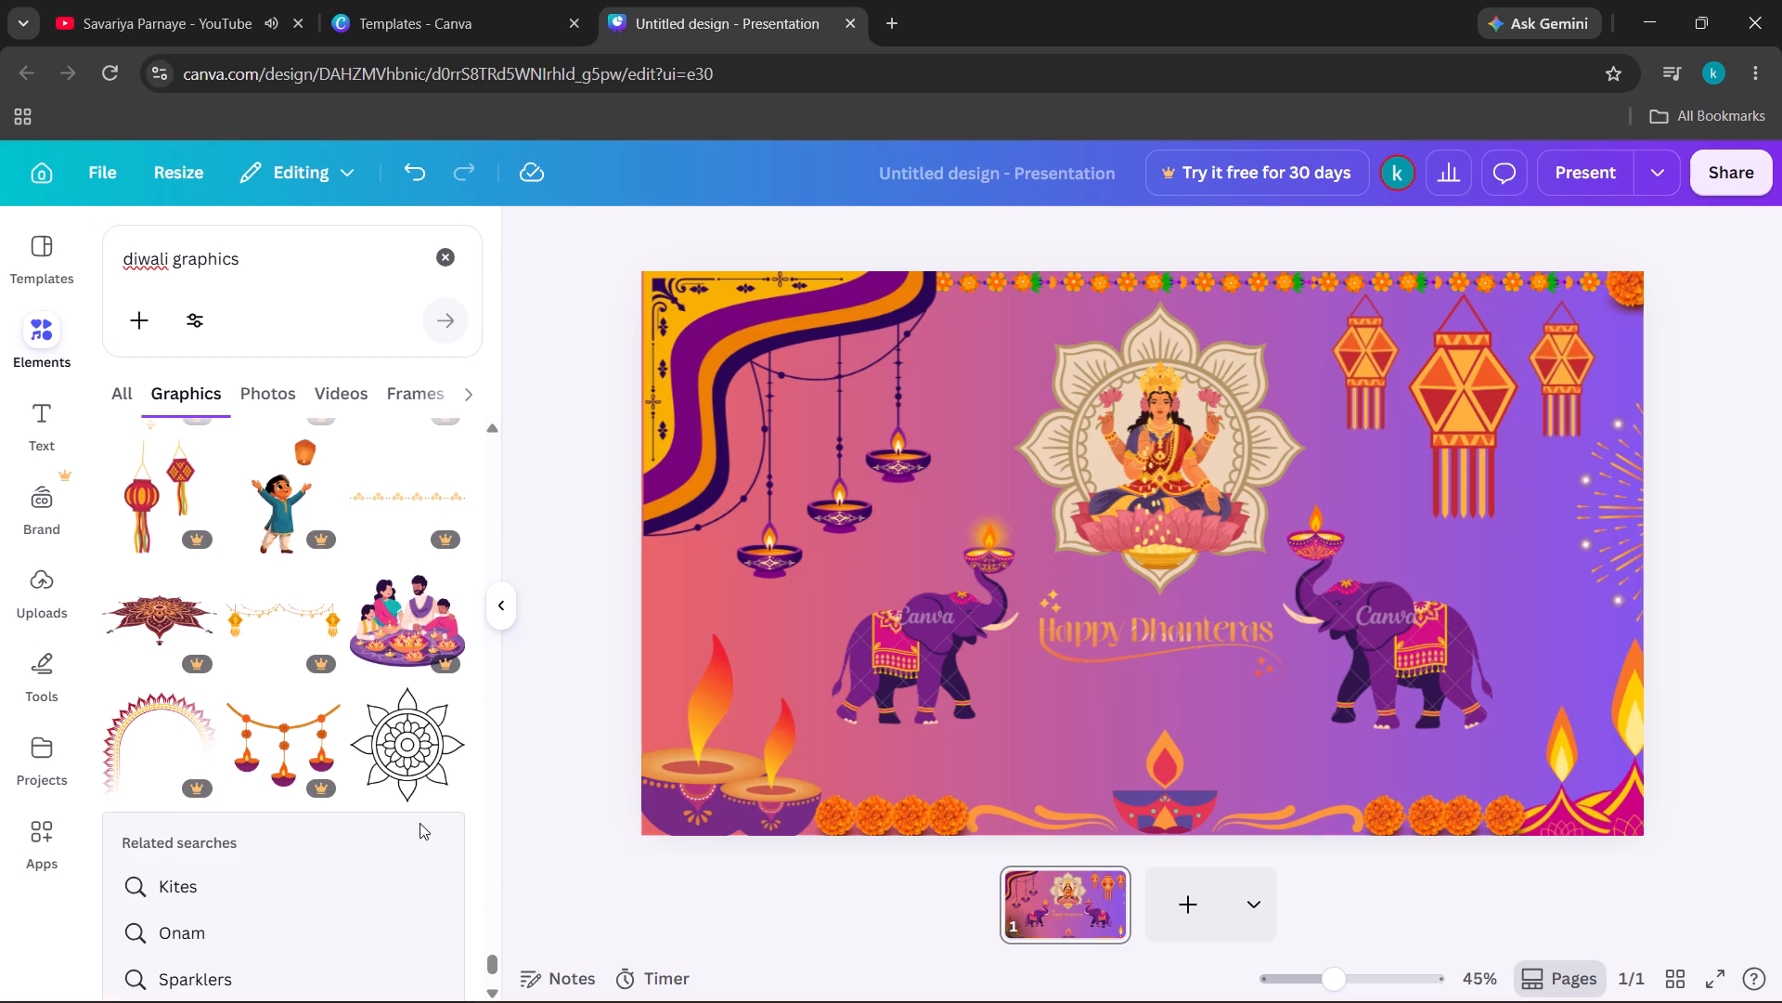
pyautogui.scroll(-5, 420, 823)
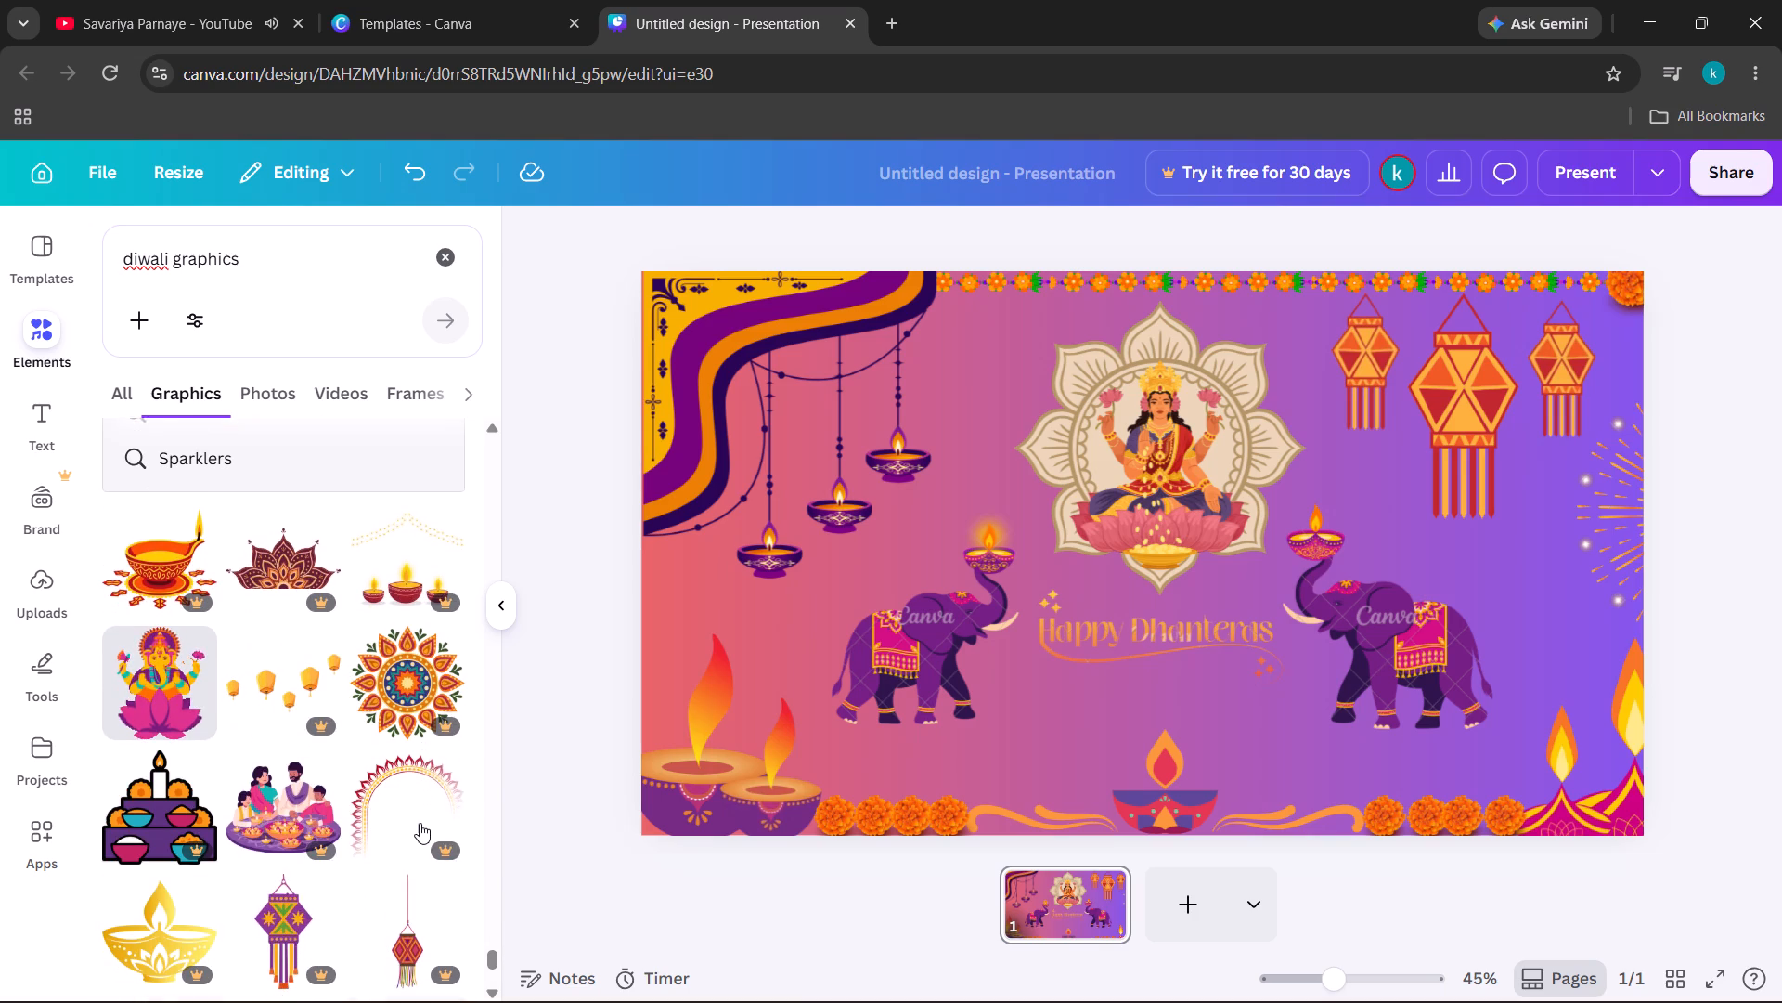
pyautogui.scroll(-2, 420, 823)
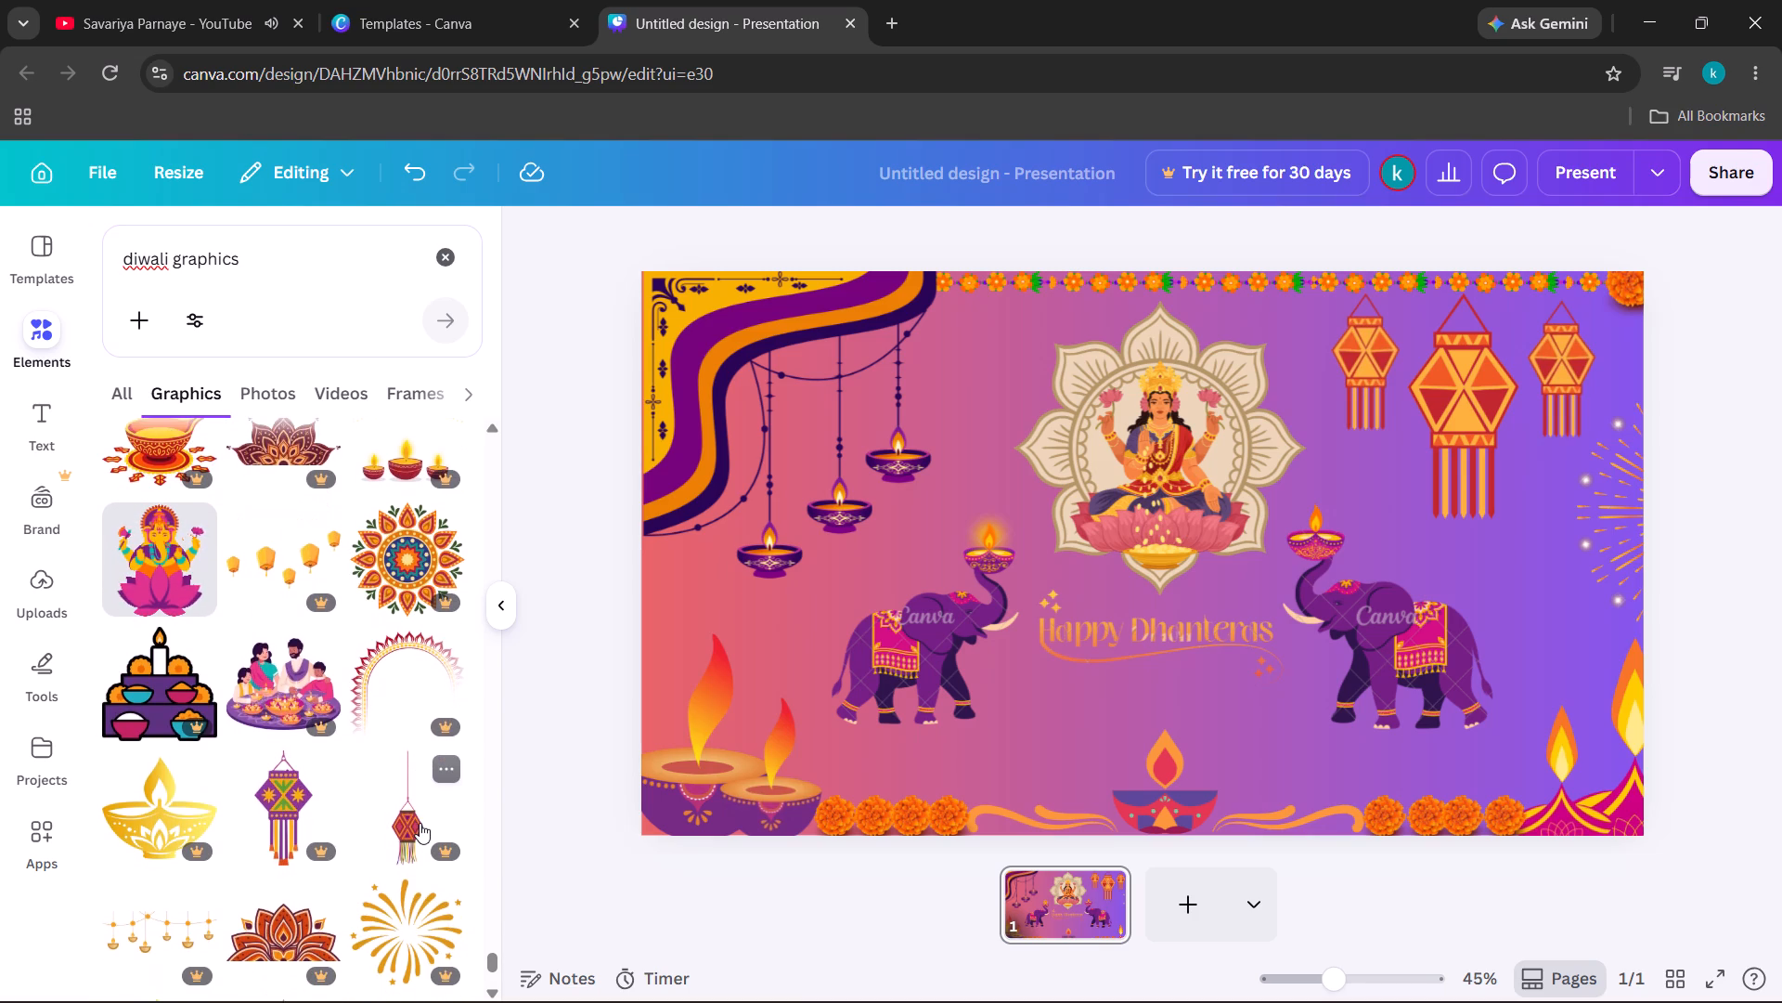
pyautogui.scroll(-3, 420, 823)
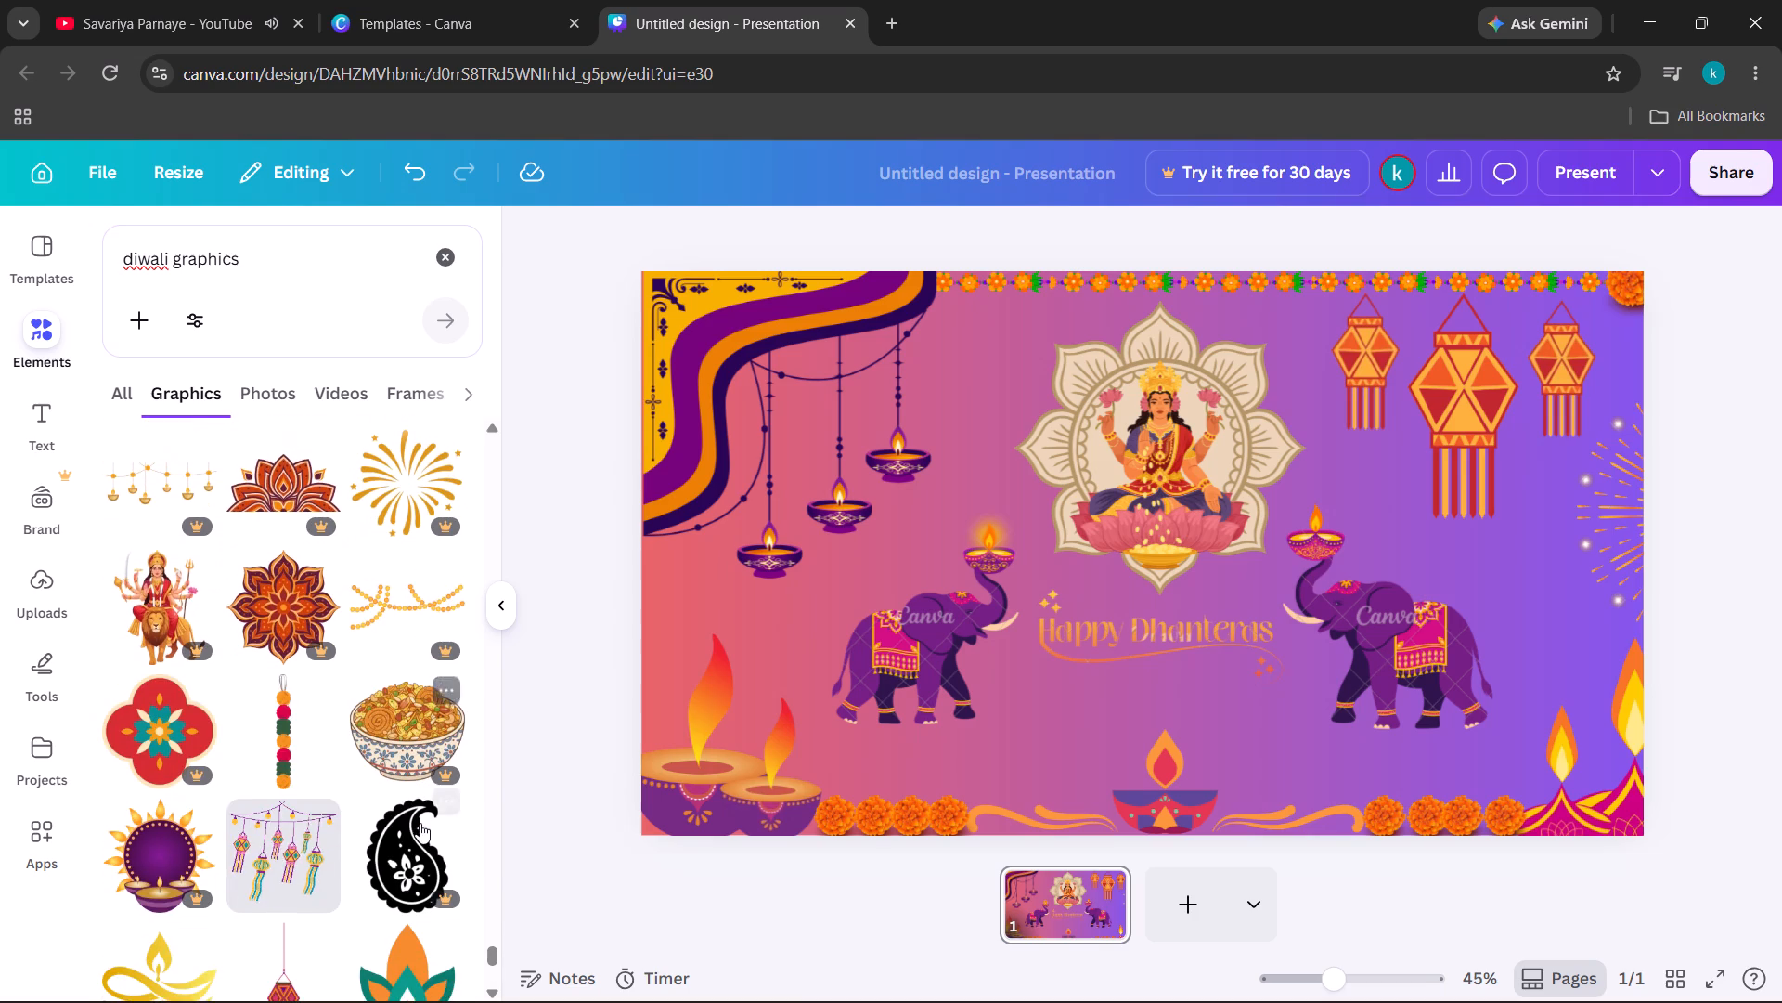
pyautogui.scroll(-6, 420, 823)
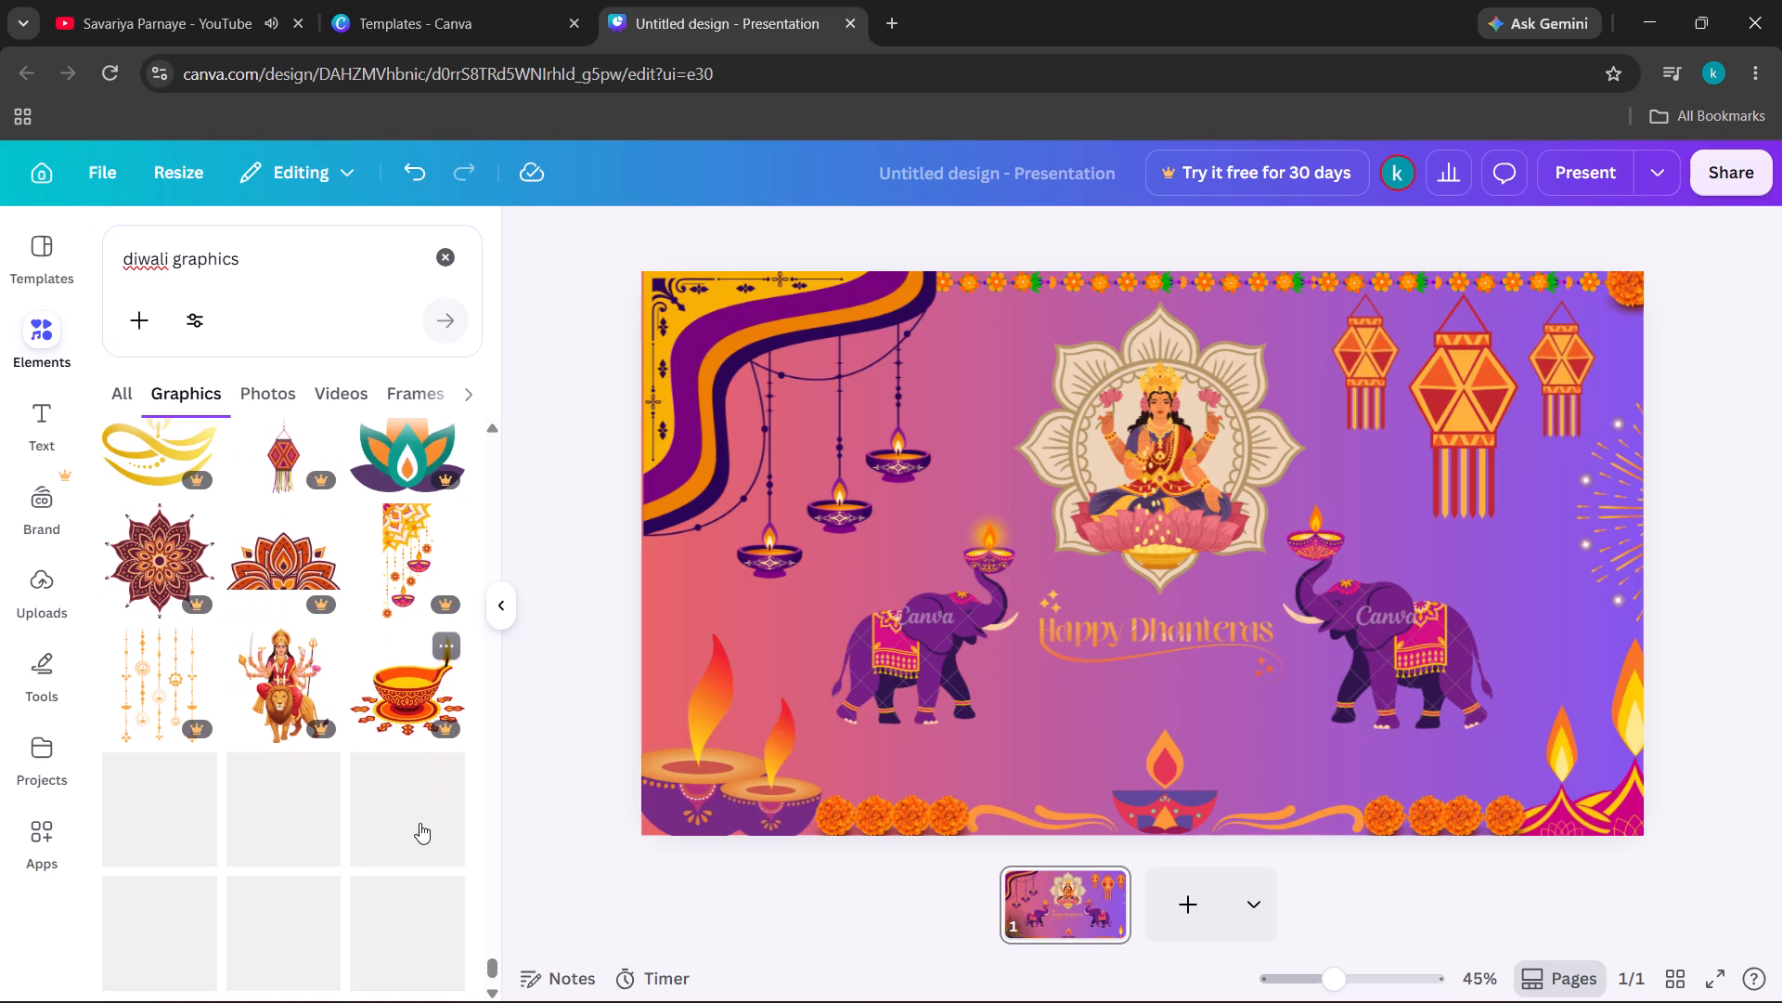
pyautogui.scroll(-2, 420, 823)
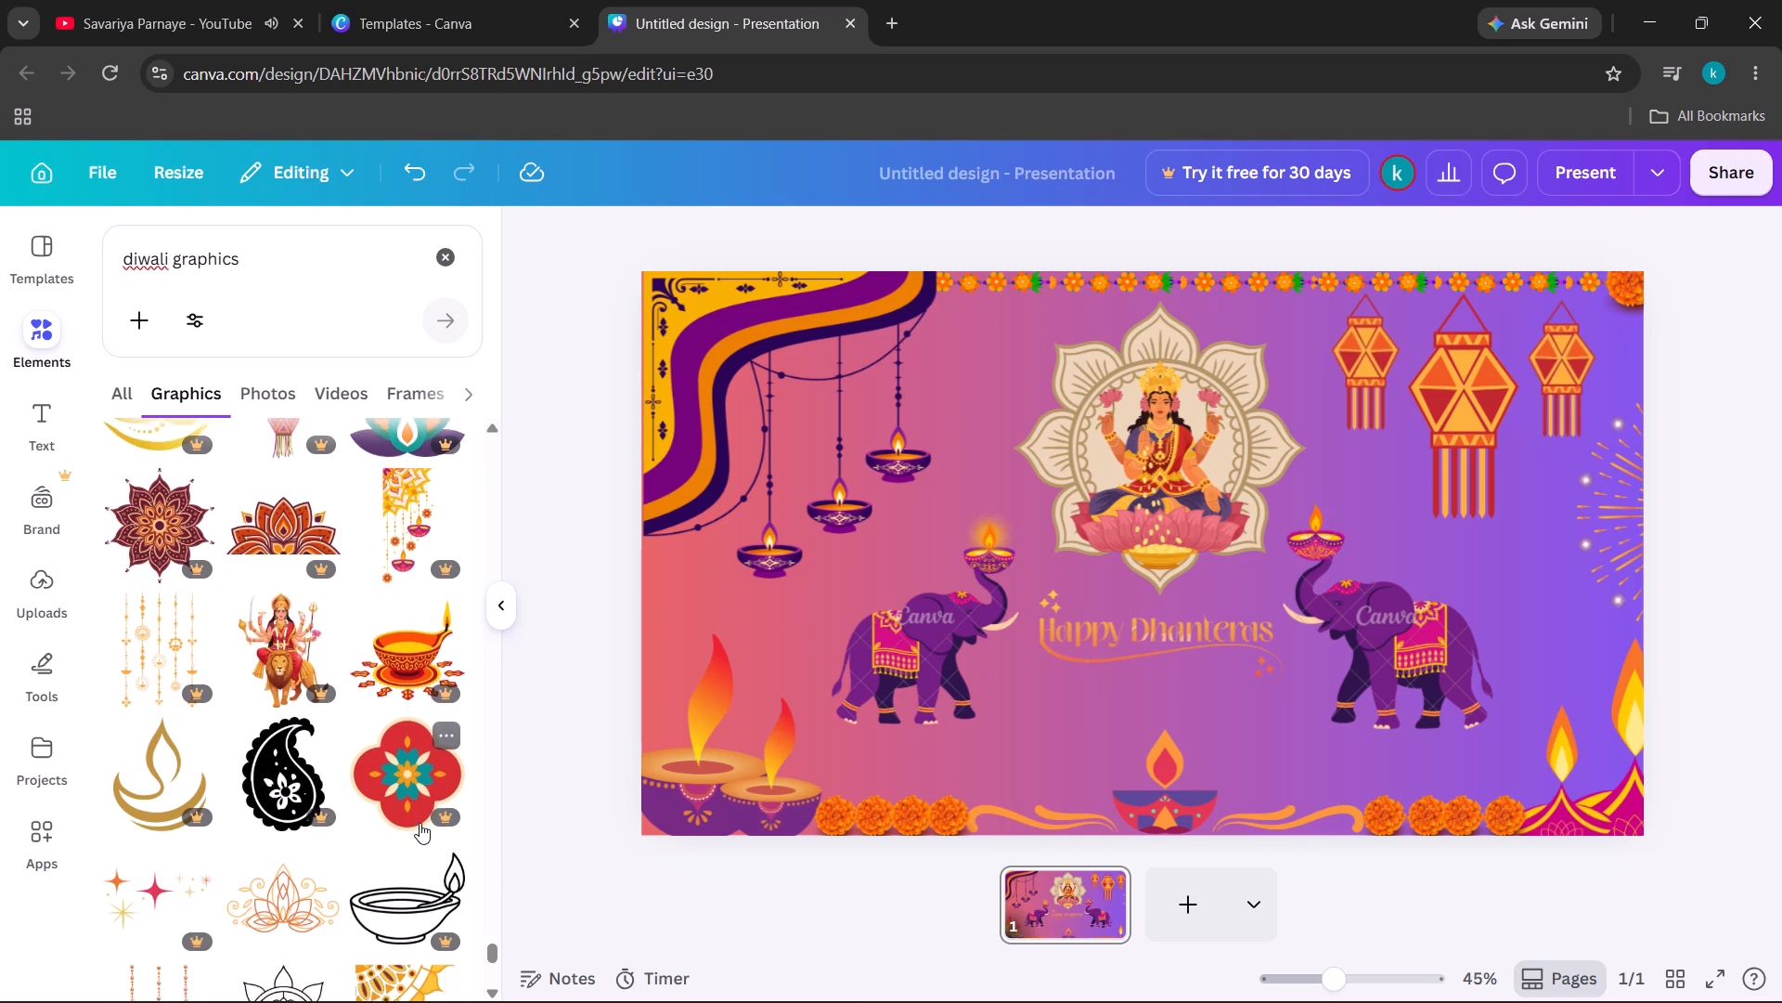
pyautogui.scroll(-6, 420, 823)
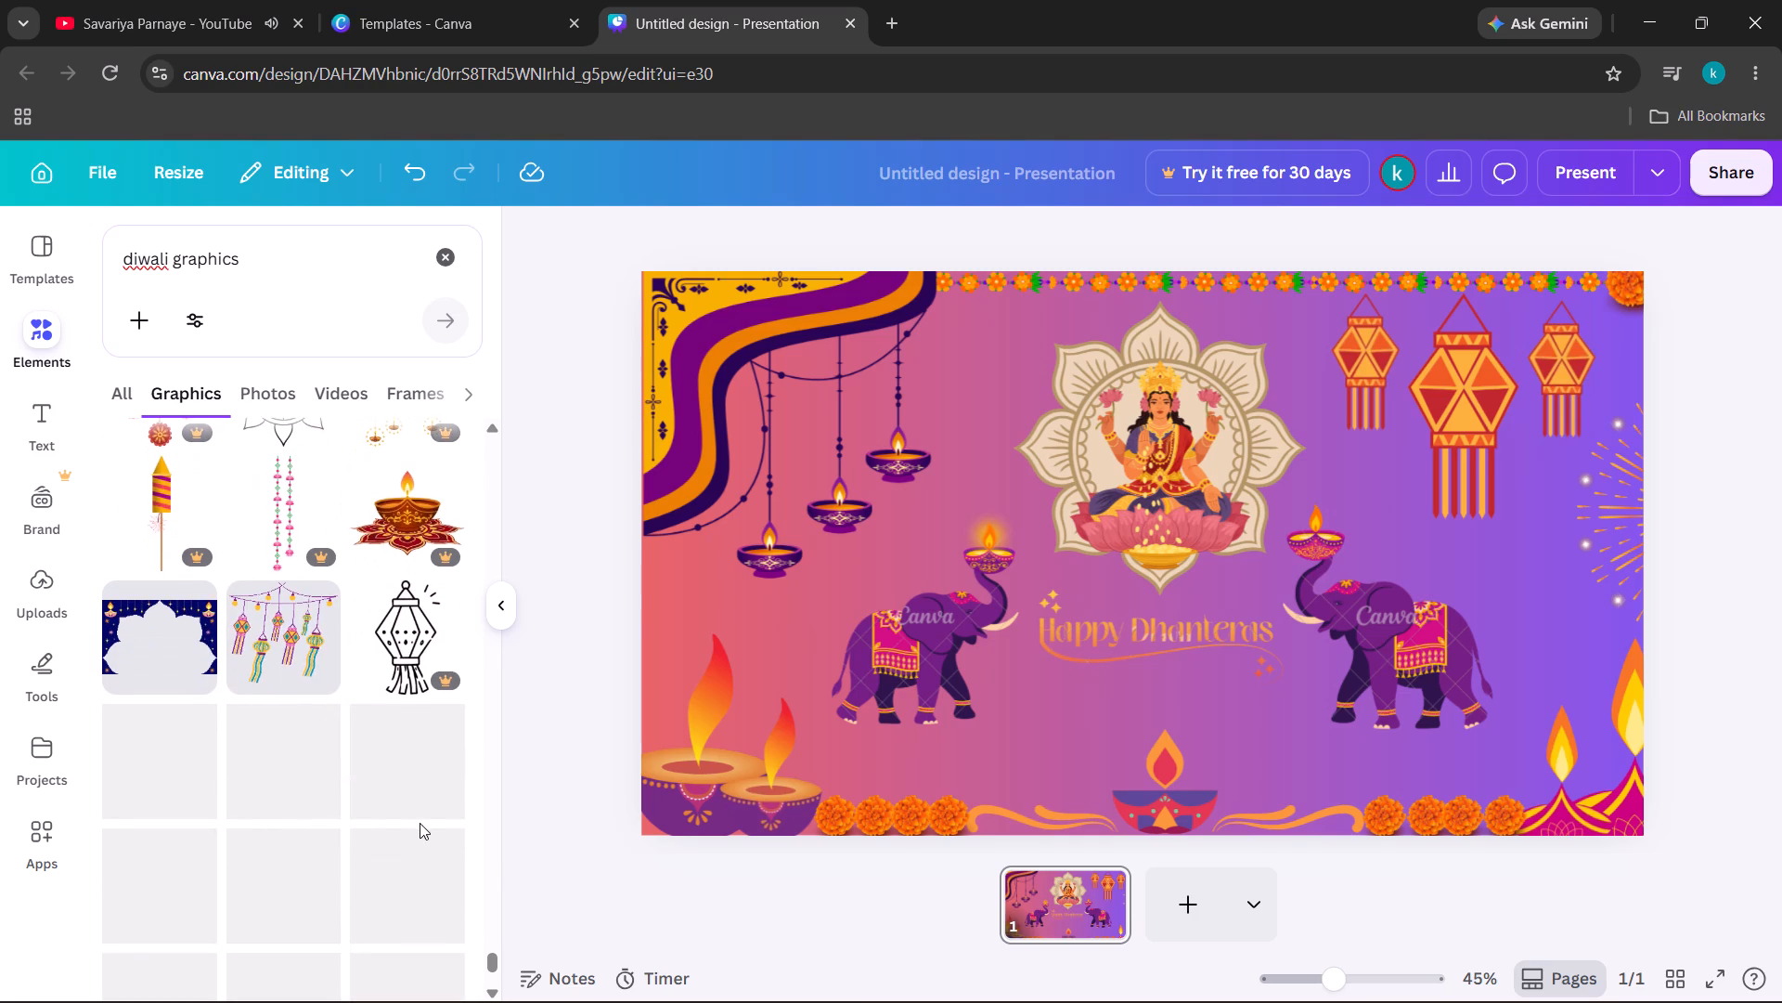
pyautogui.scroll(-2, 420, 823)
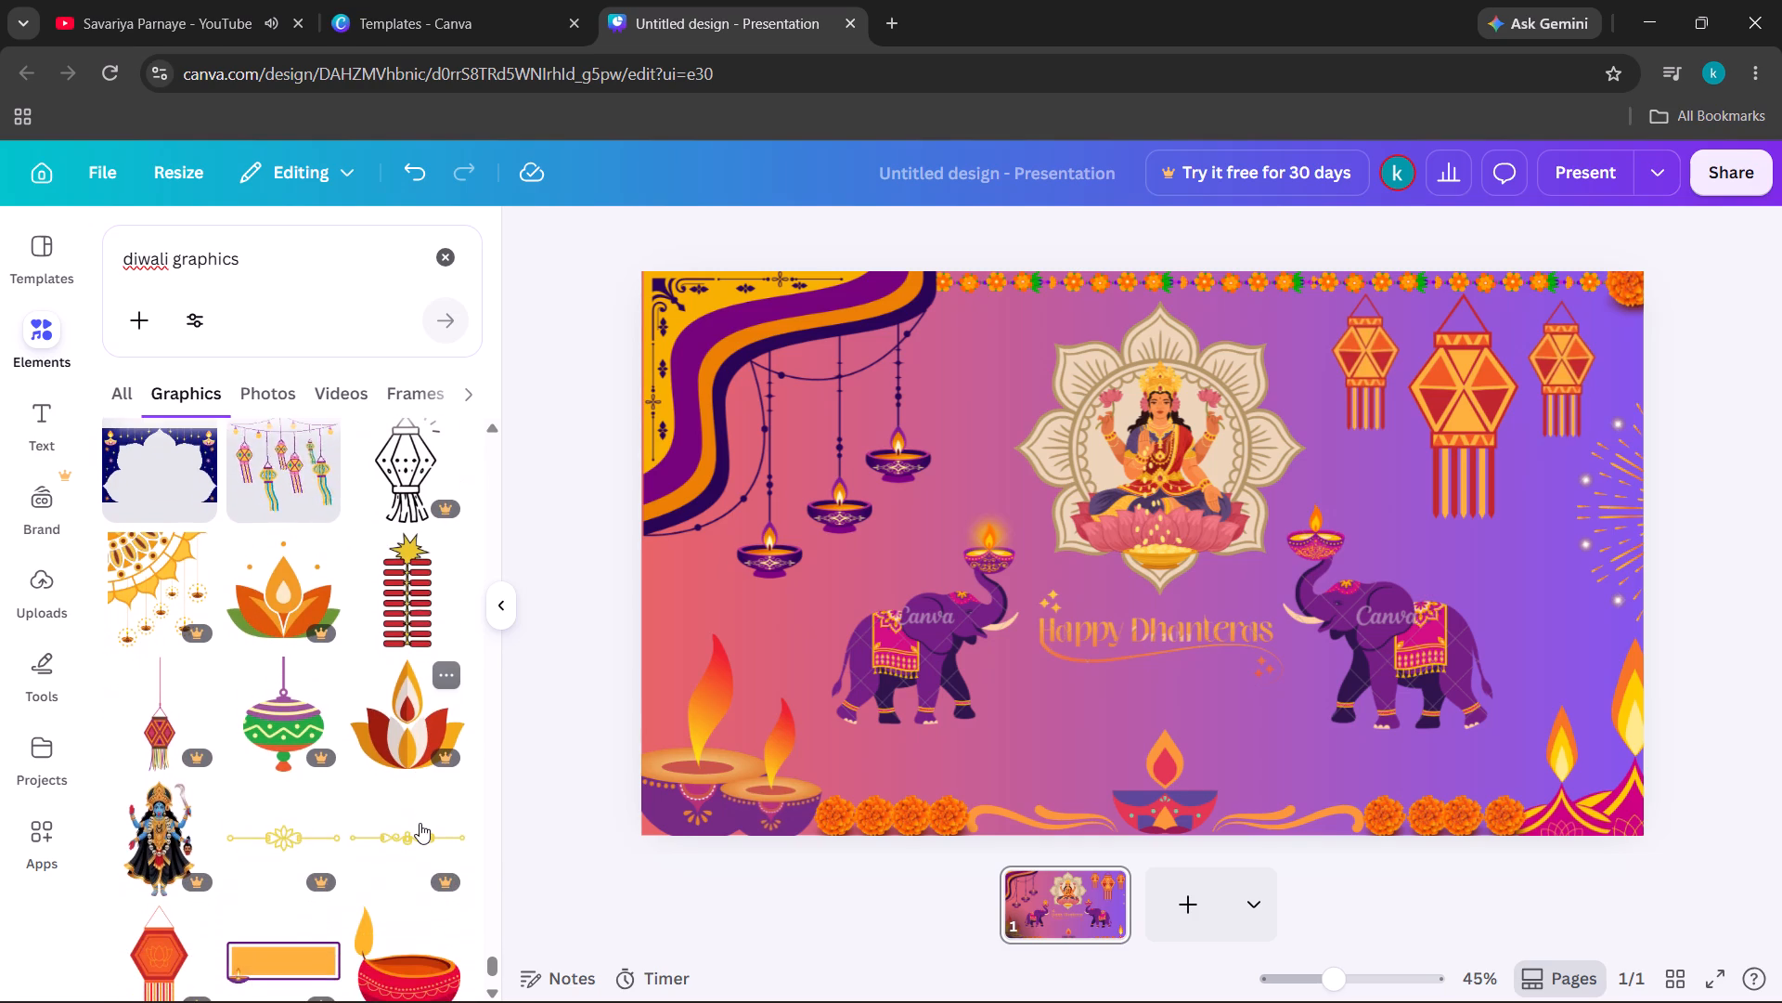
pyautogui.scroll(-3, 420, 823)
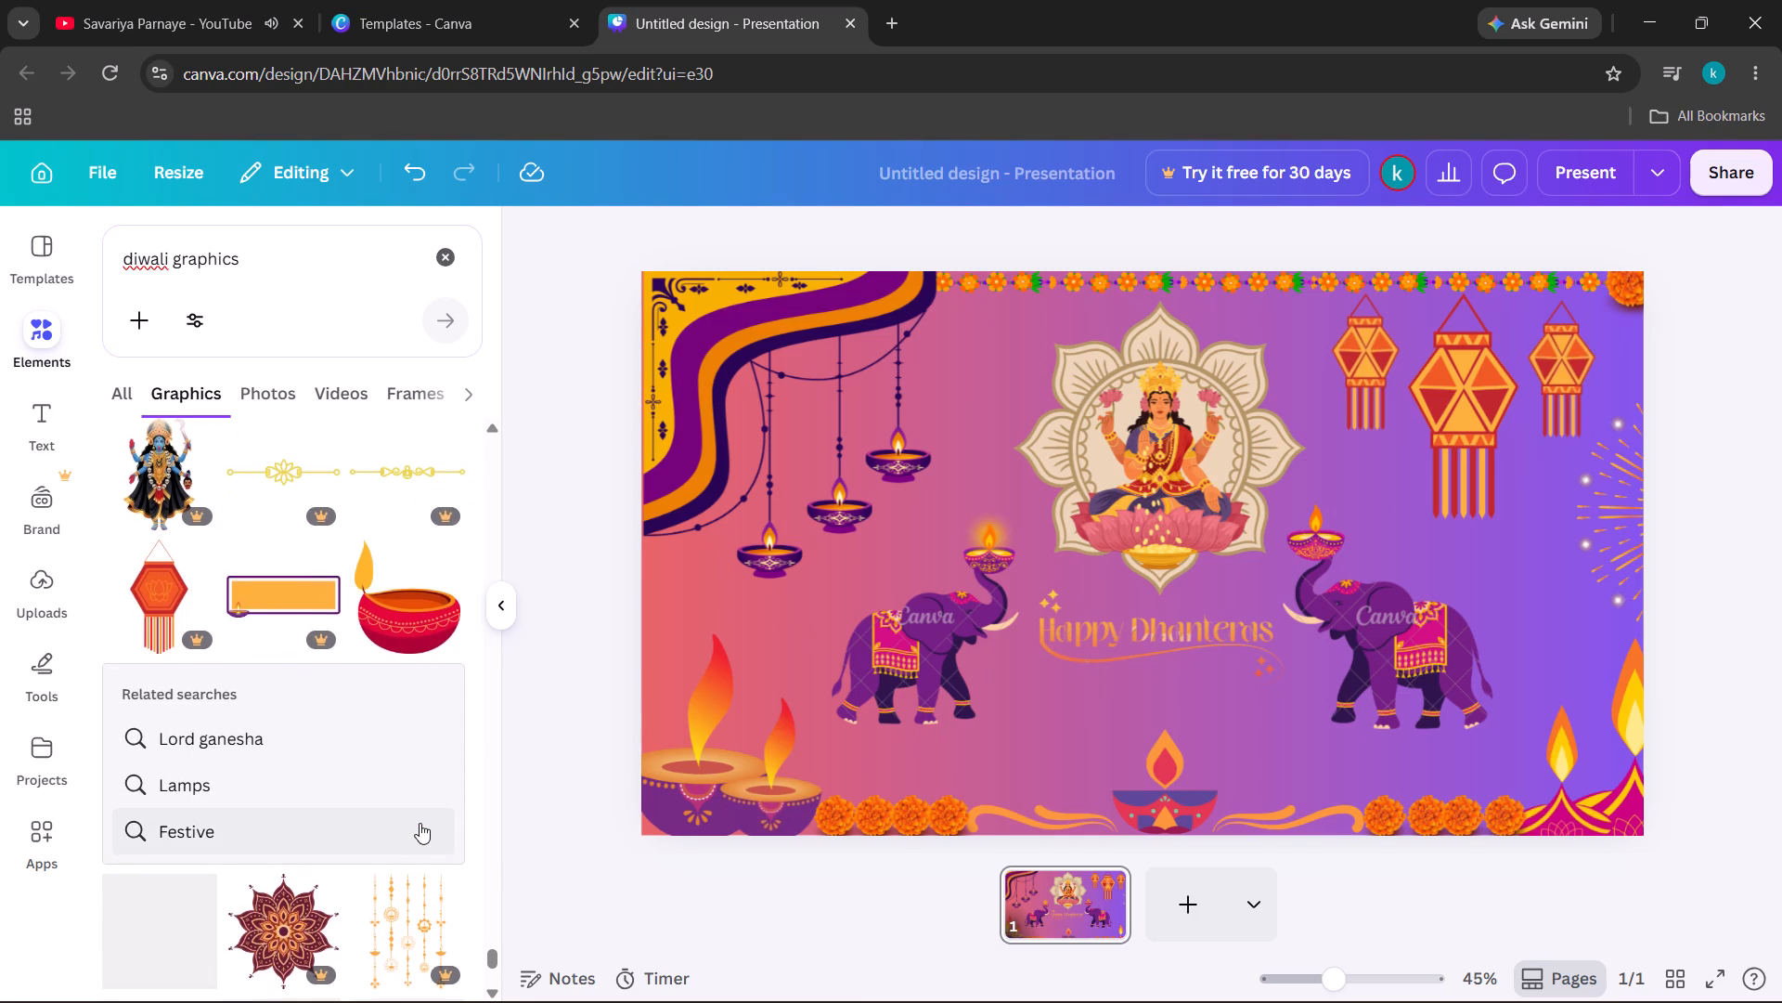
pyautogui.scroll(-4, 420, 823)
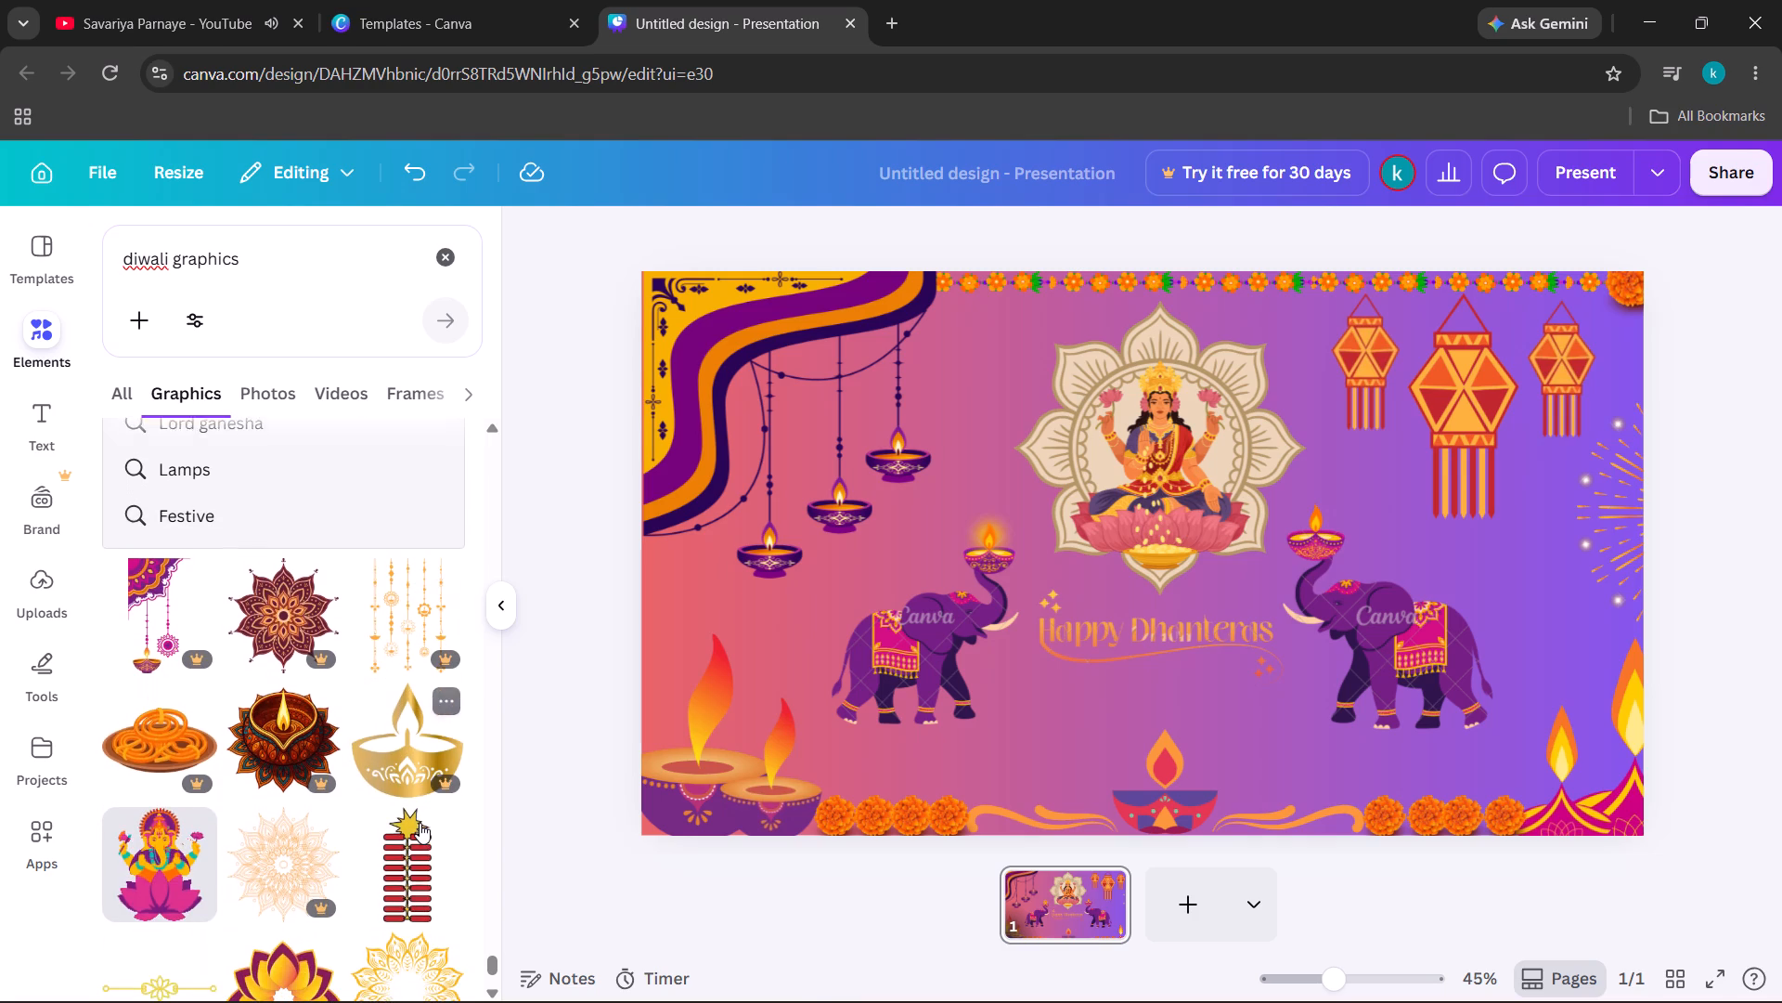
pyautogui.scroll(-2, 420, 823)
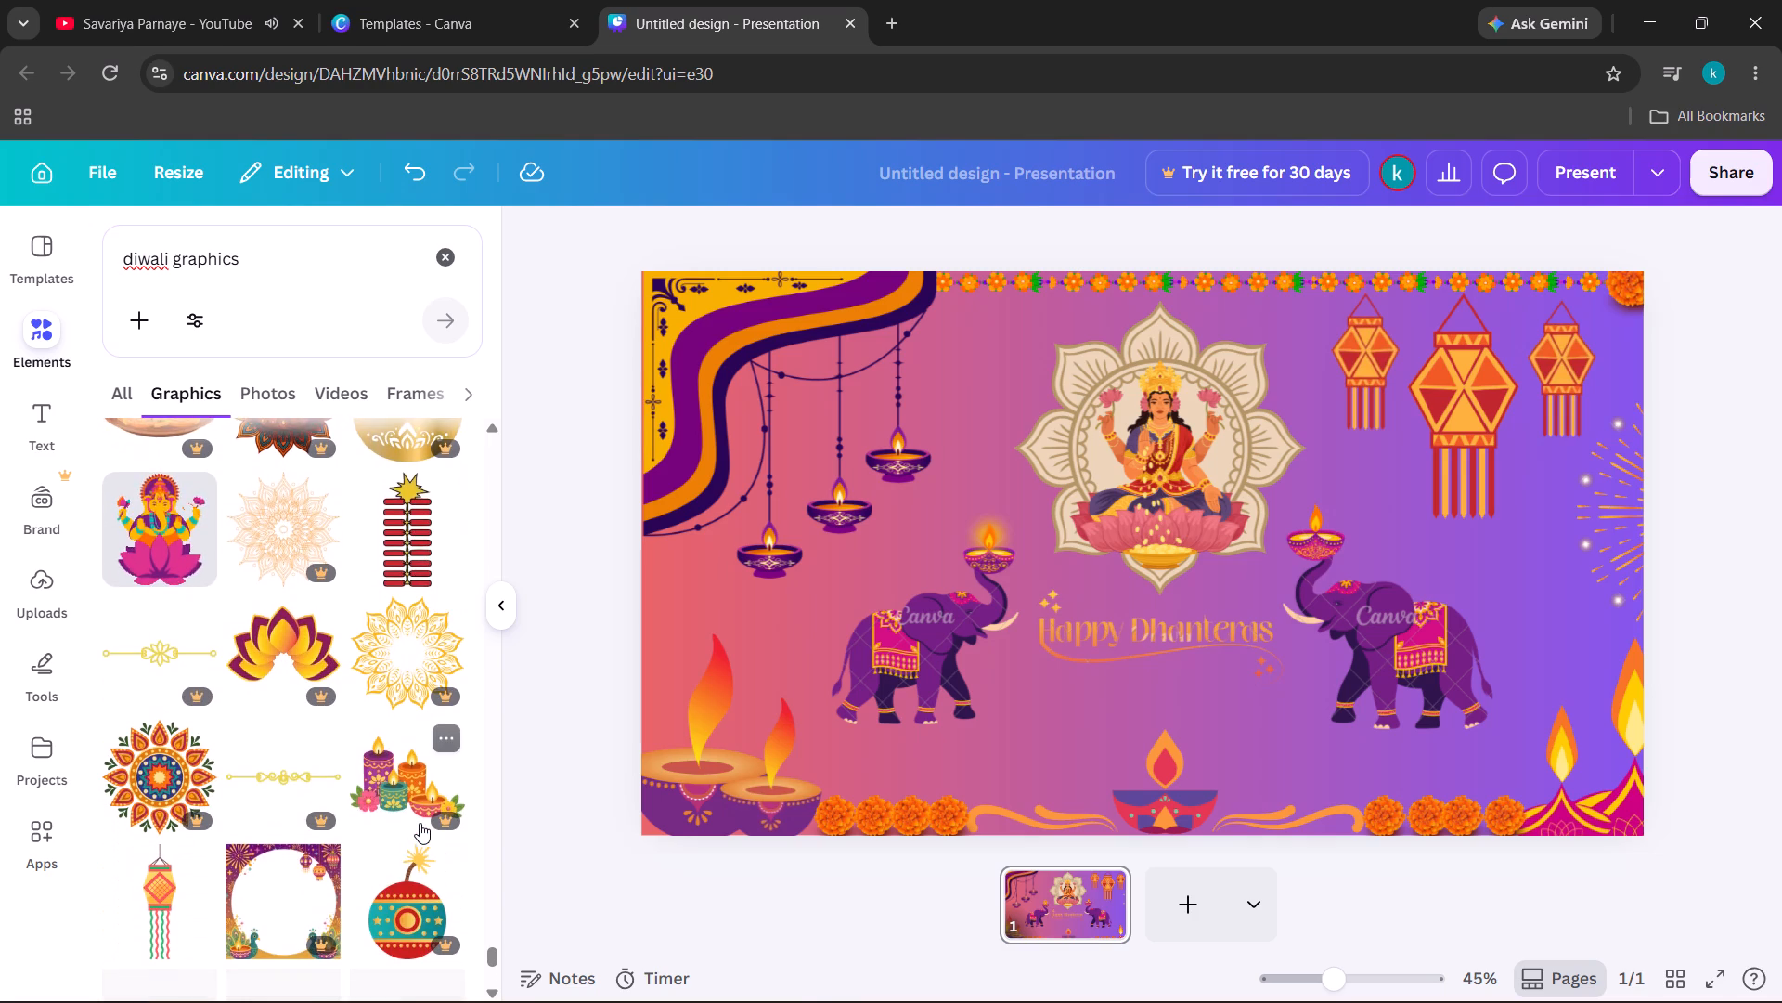
pyautogui.scroll(-3, 420, 822)
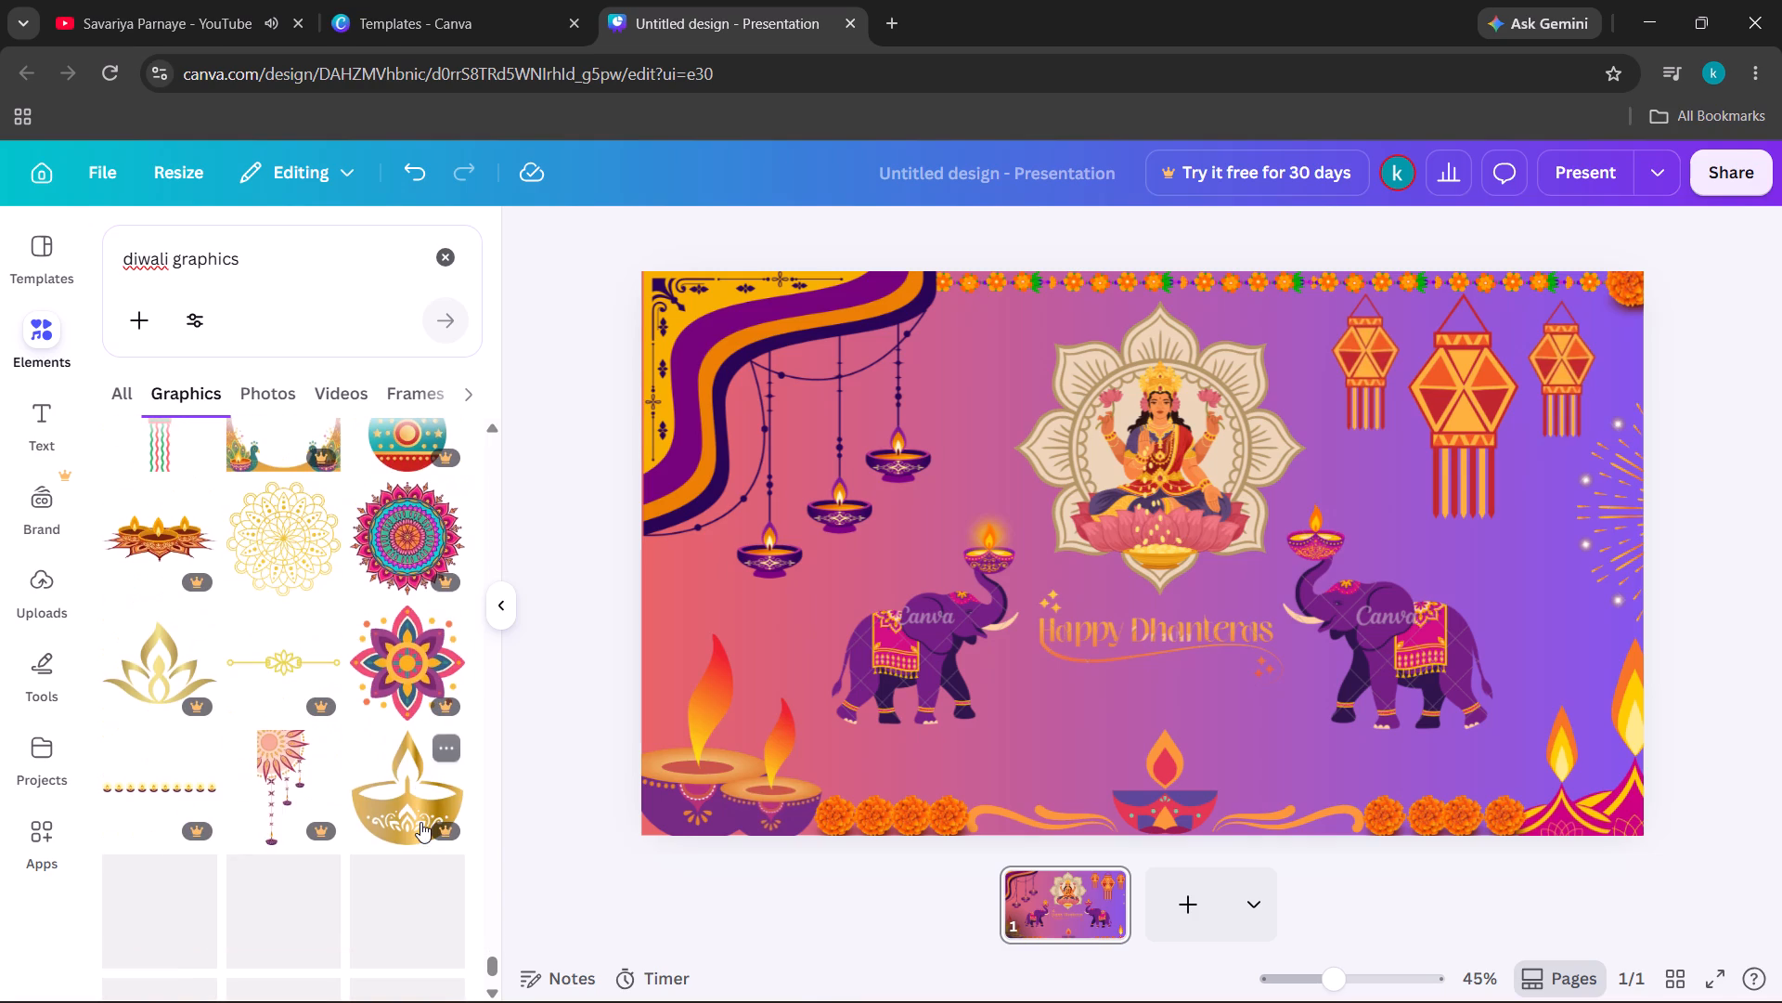
pyautogui.scroll(-2, 420, 822)
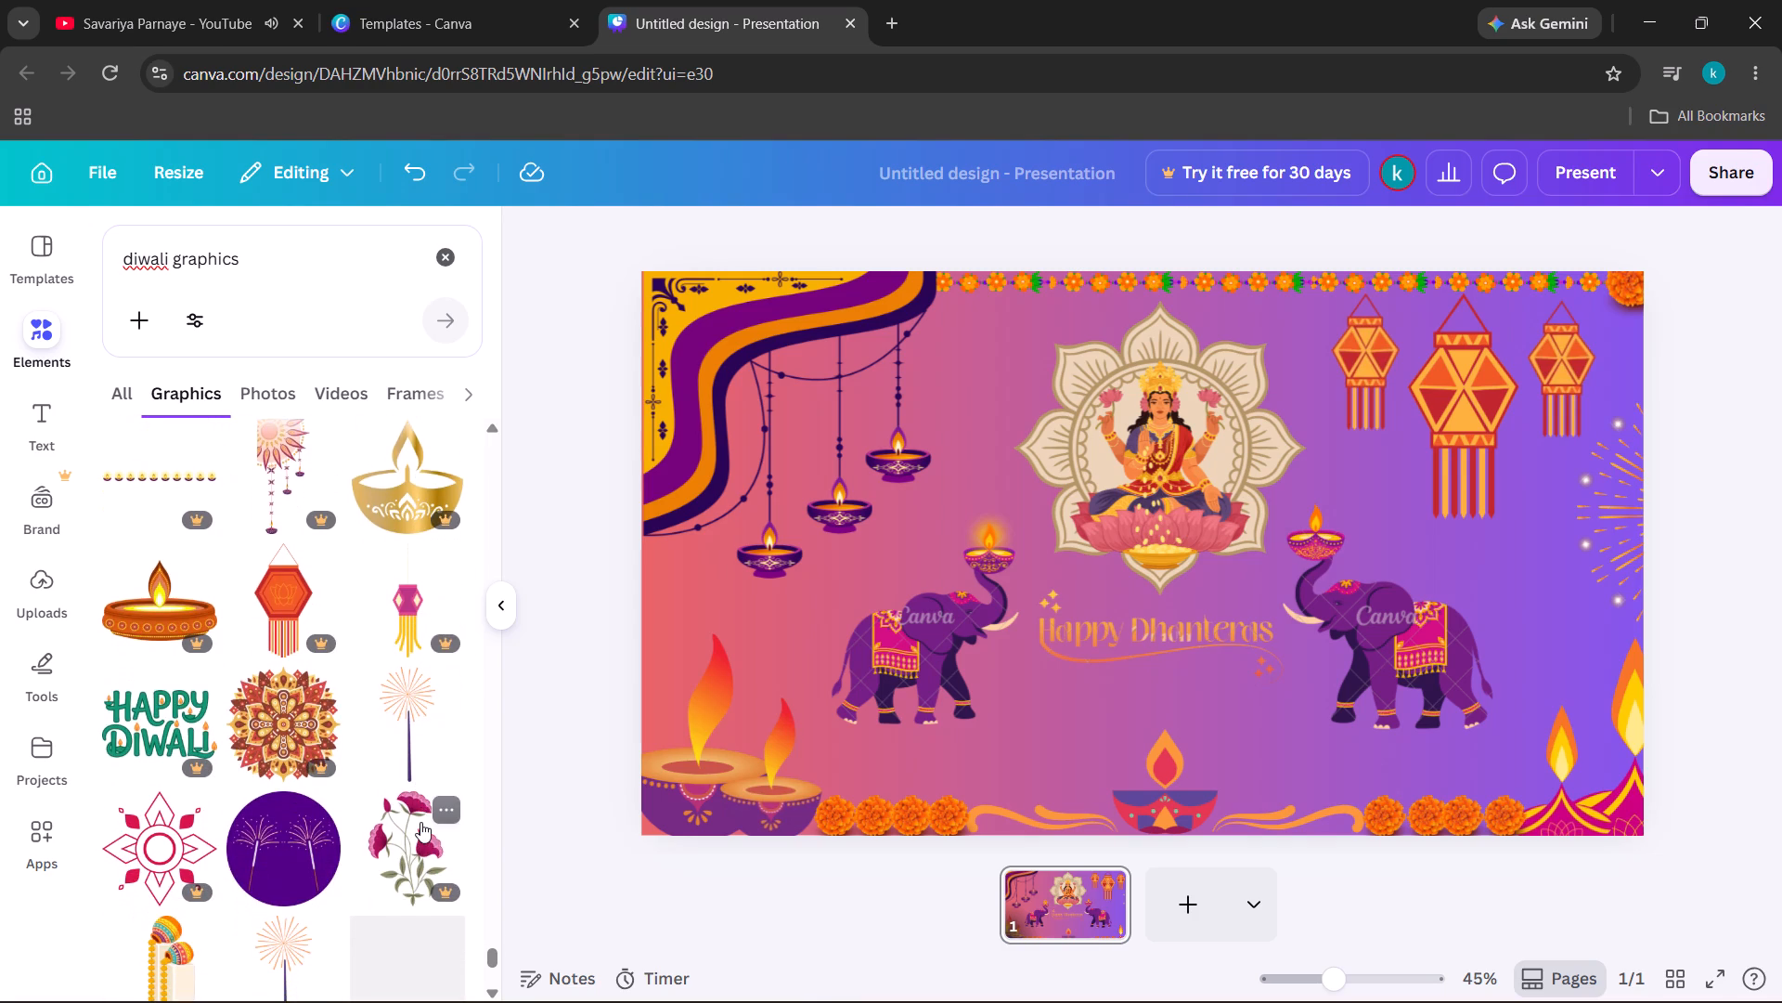
pyautogui.scroll(-3, 420, 822)
pyautogui.scroll(1, 420, 822)
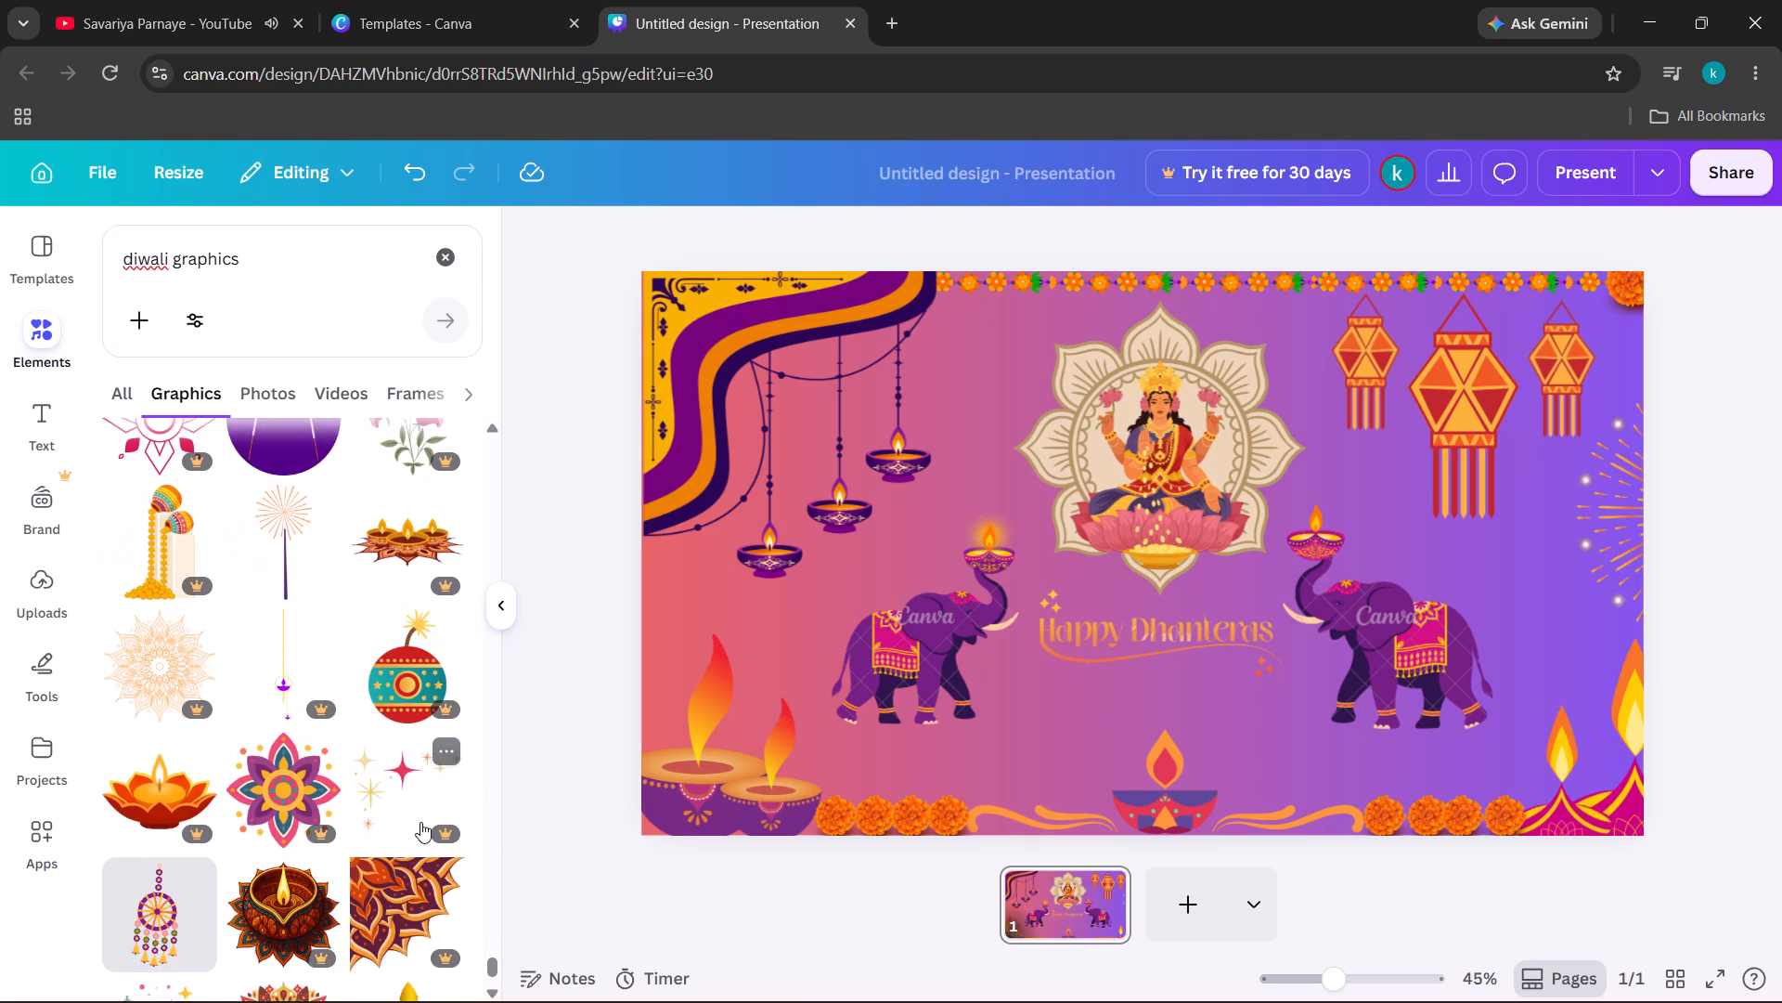
pyautogui.scroll(1, 420, 822)
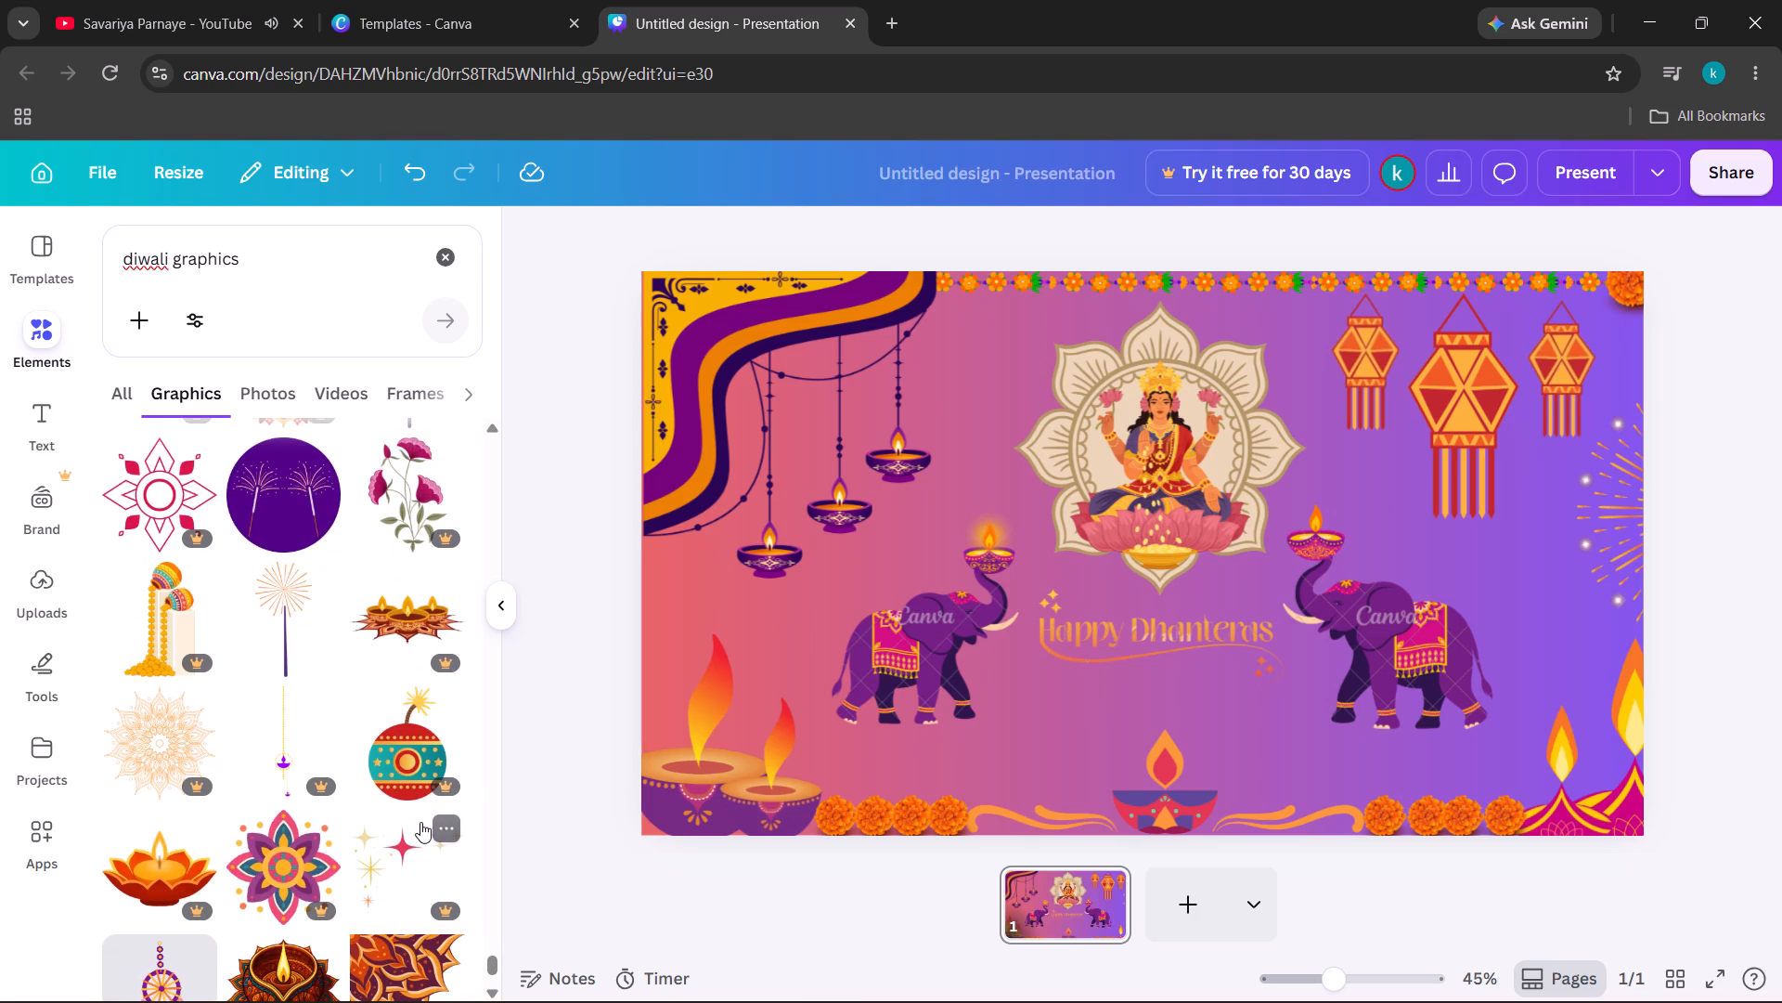
pyautogui.scroll(-1, 420, 822)
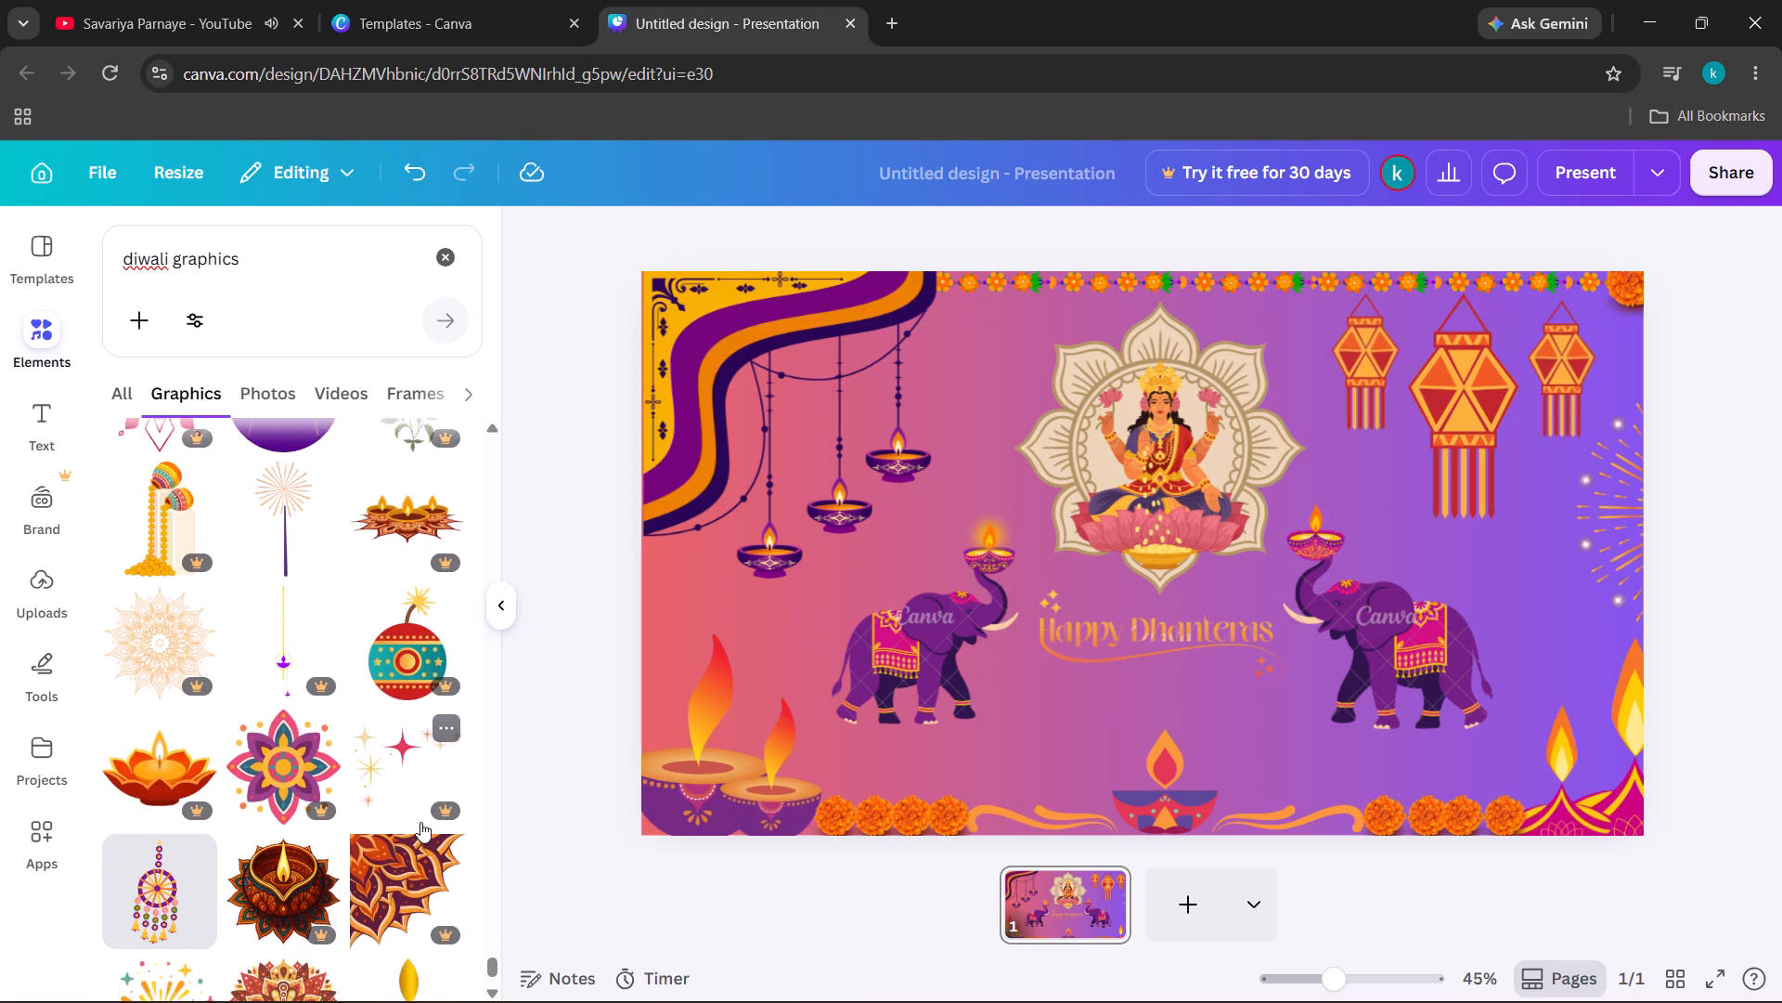
# Look through further "diwali graphics" results for a hanging ornament, diya or border that suits the Dhanteras page.
pyautogui.scroll(-1, 420, 822)
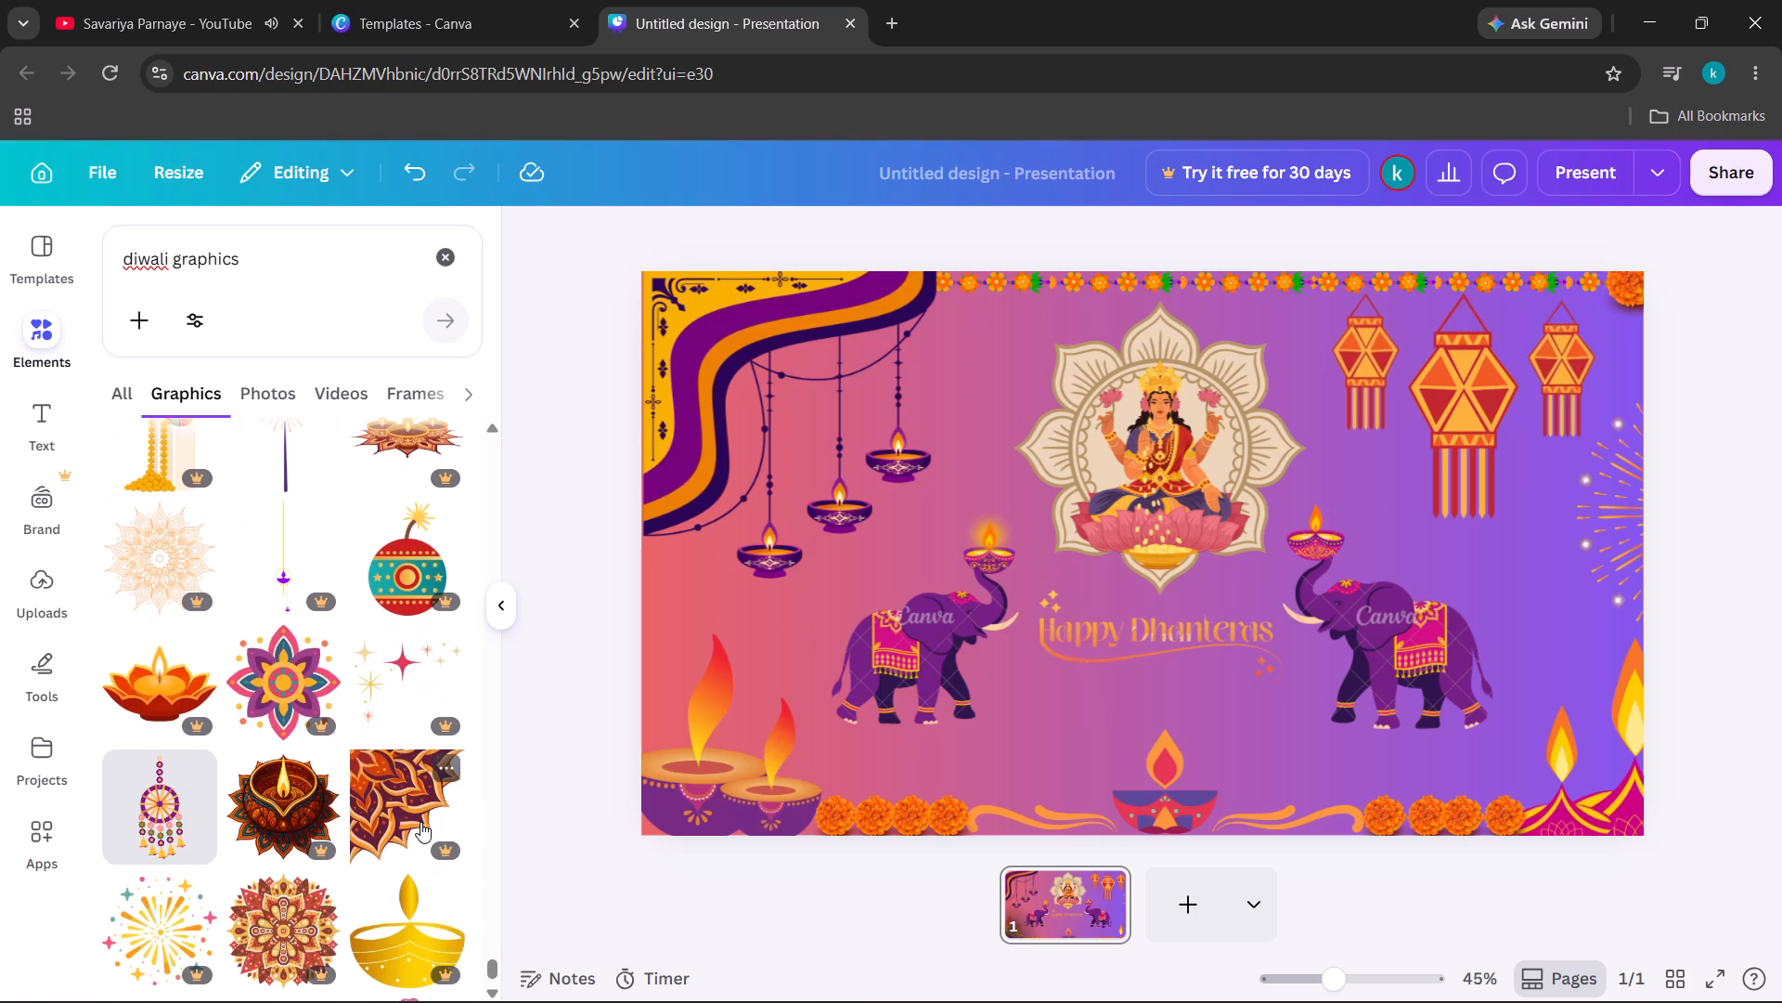
pyautogui.scroll(-5, 420, 822)
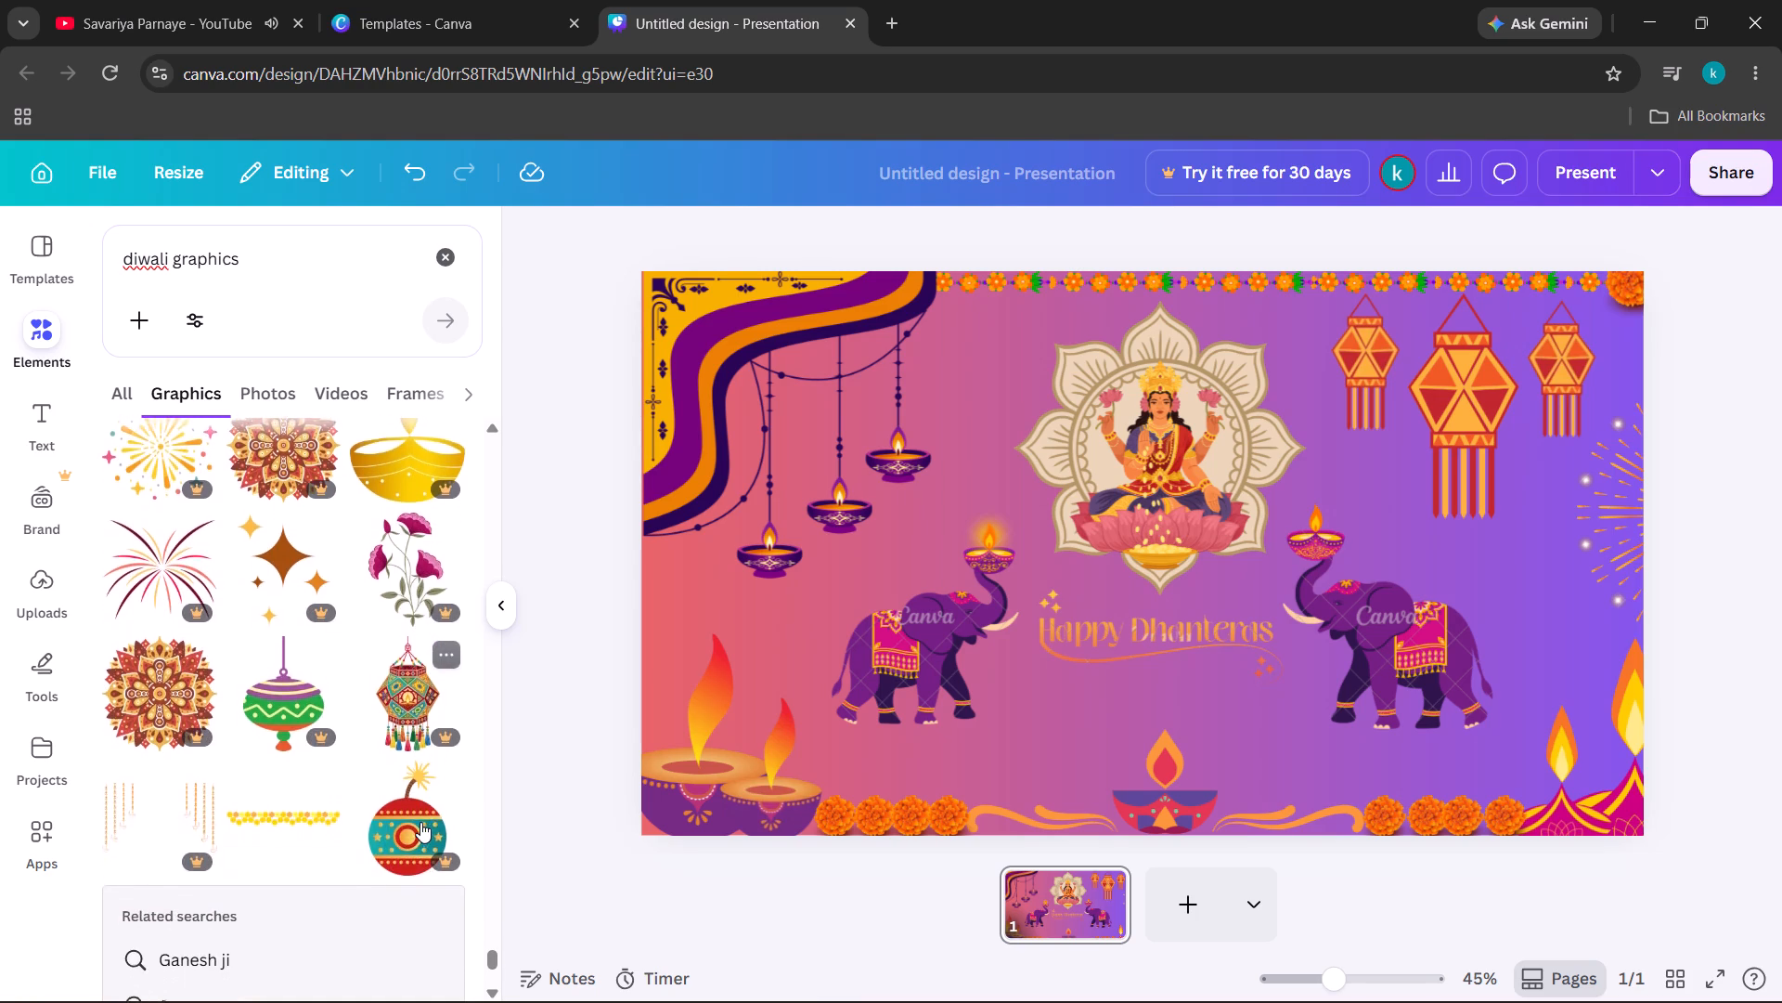
pyautogui.scroll(-2, 420, 822)
pyautogui.hscroll(1, 420, 822)
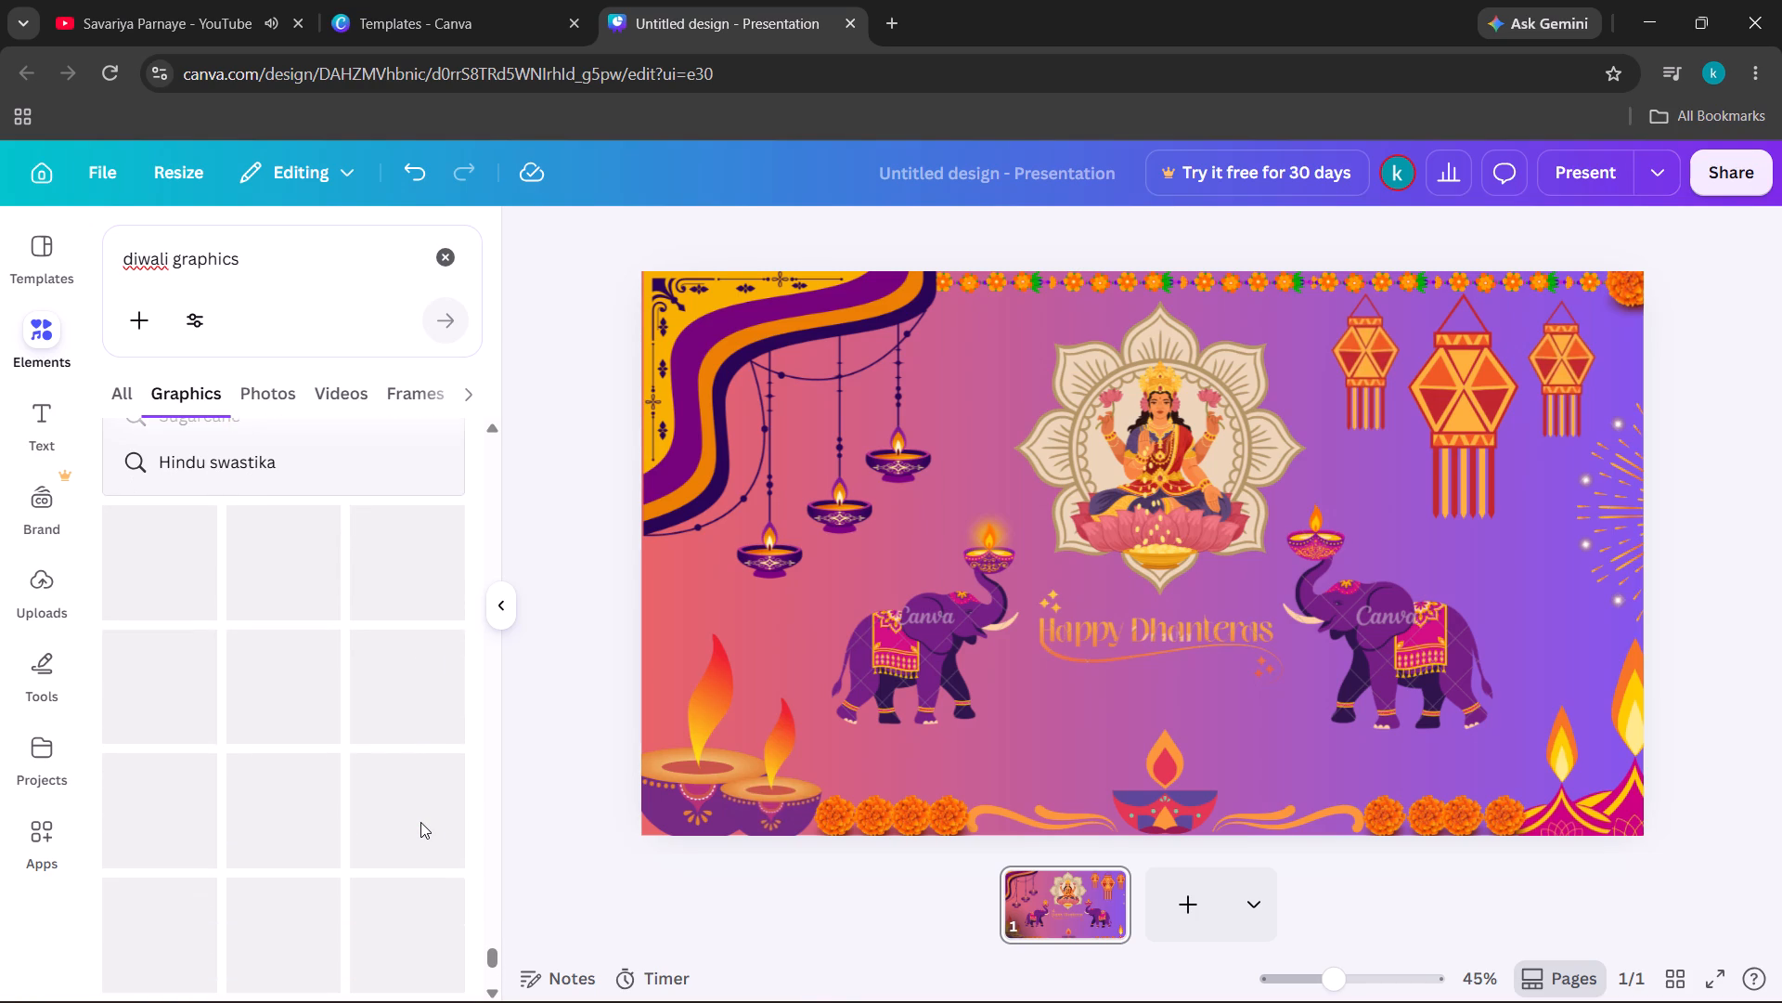
pyautogui.hscroll(1, 420, 822)
pyautogui.scroll(-3, 420, 822)
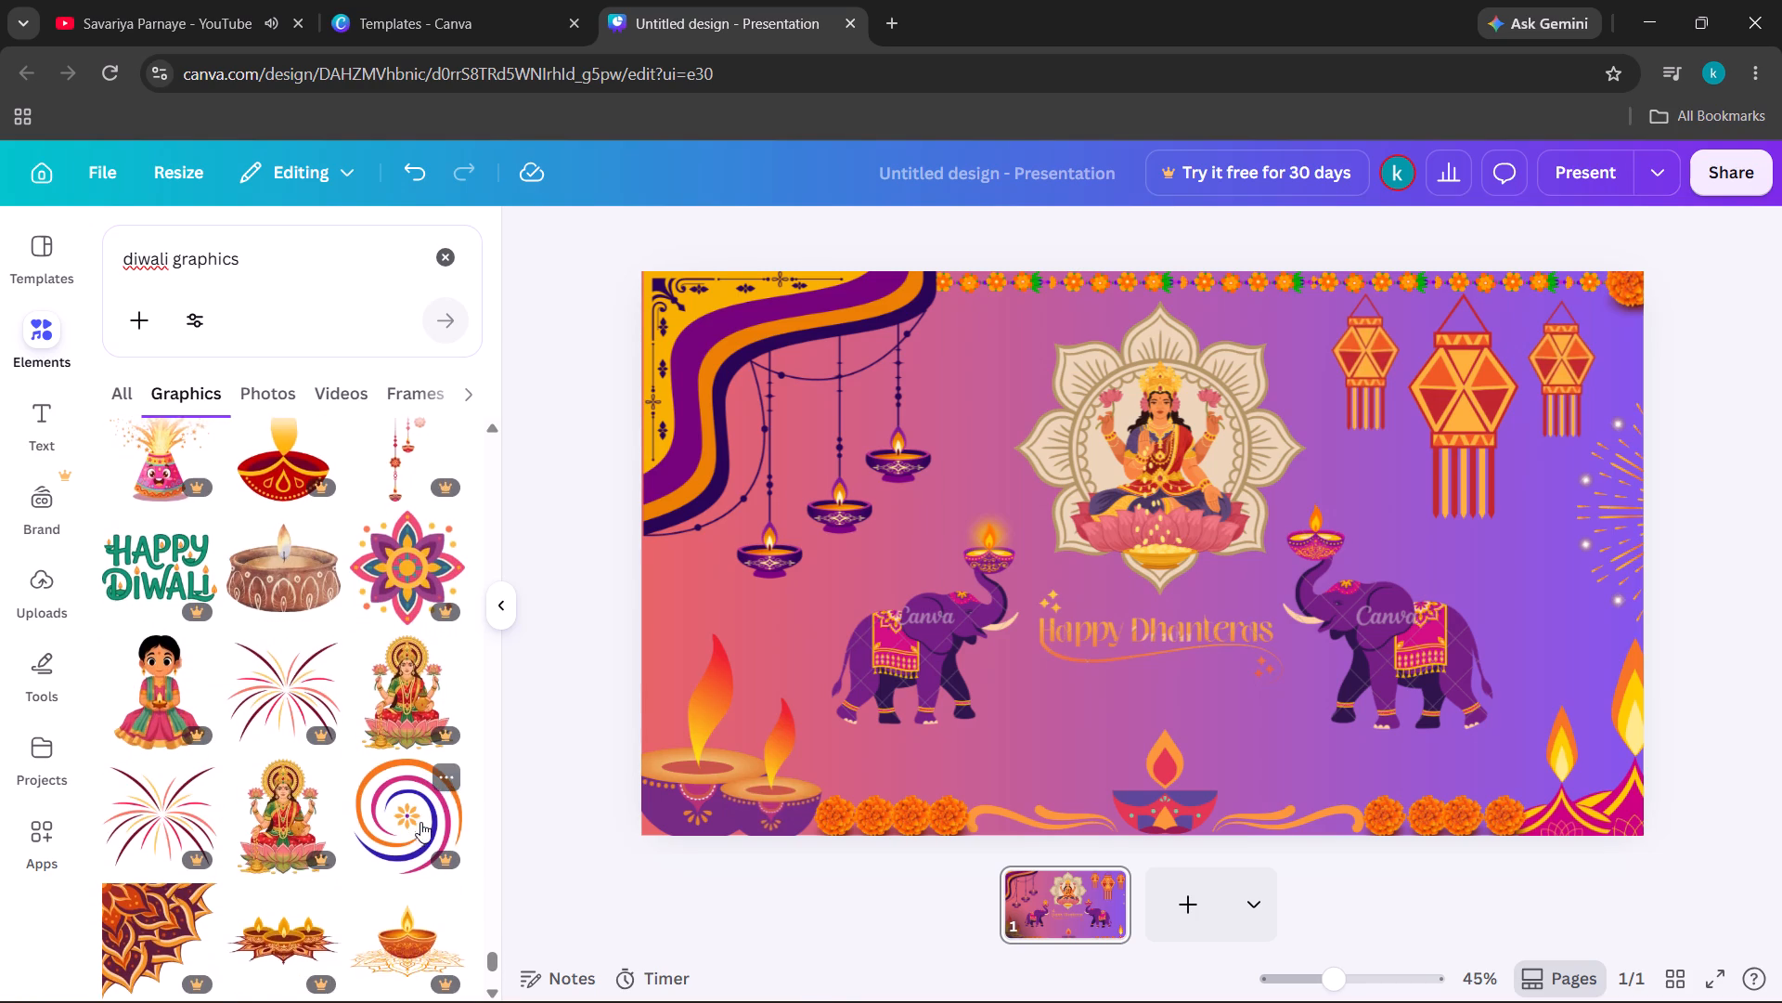
pyautogui.scroll(-1, 420, 822)
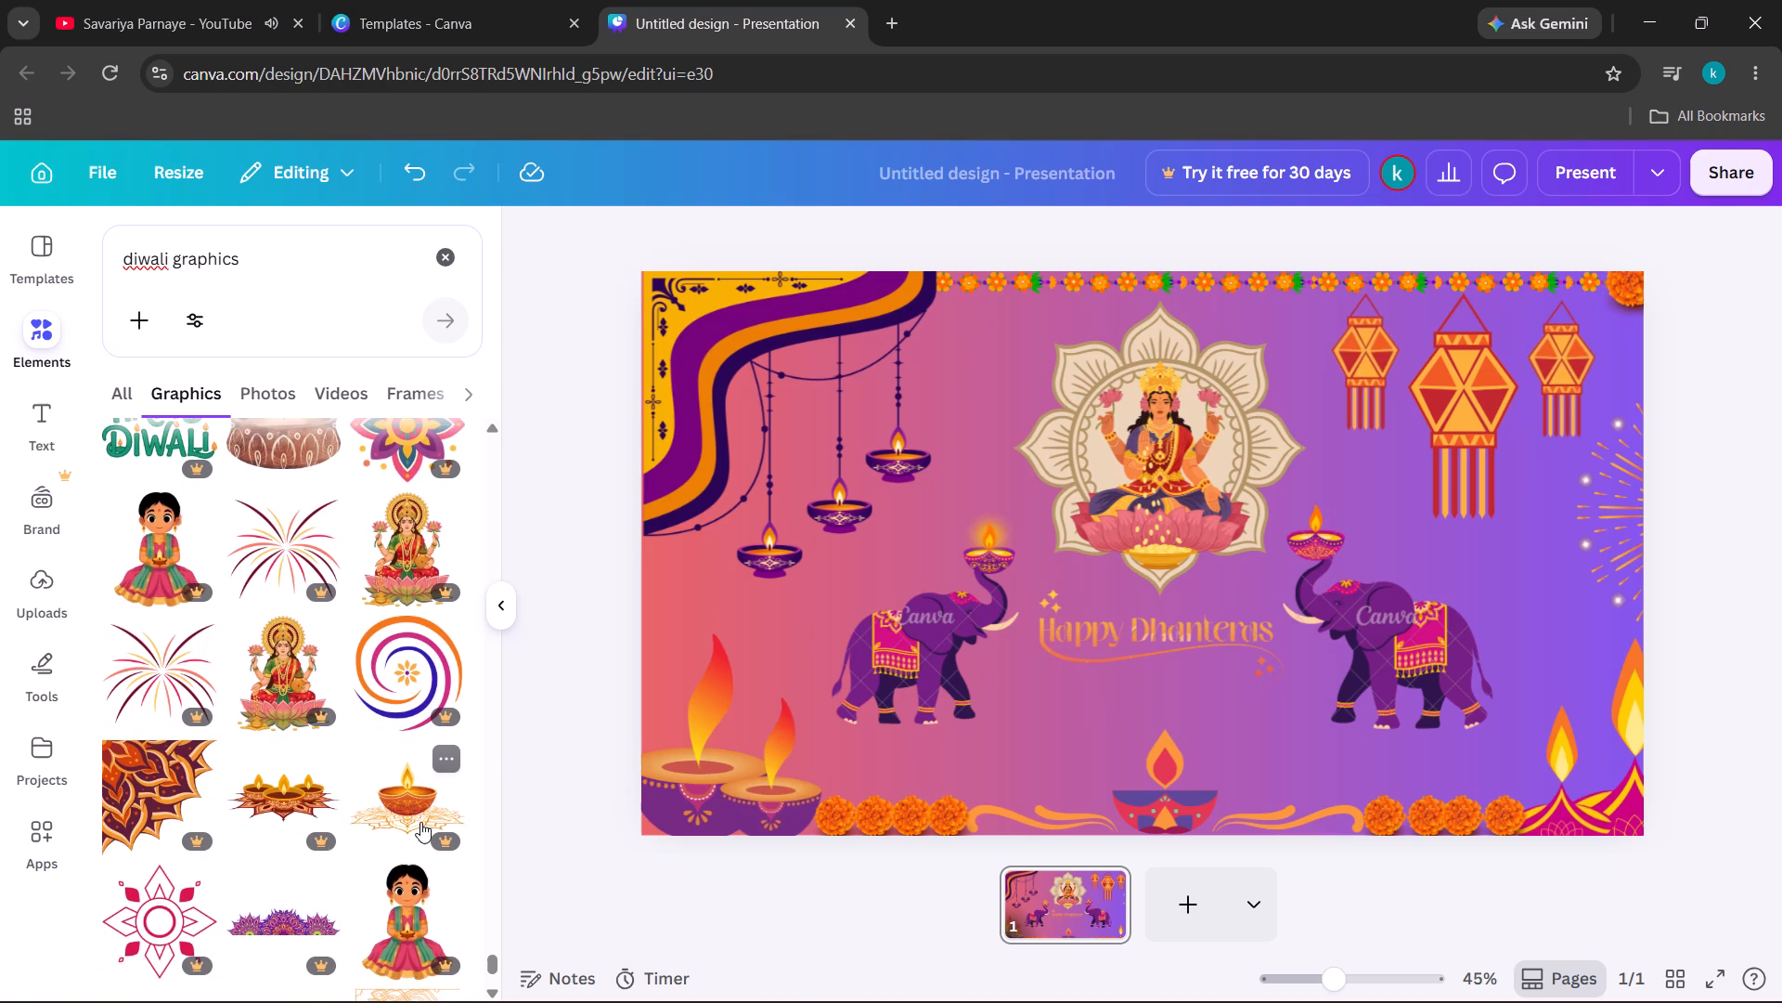
pyautogui.hscroll(3, 420, 822)
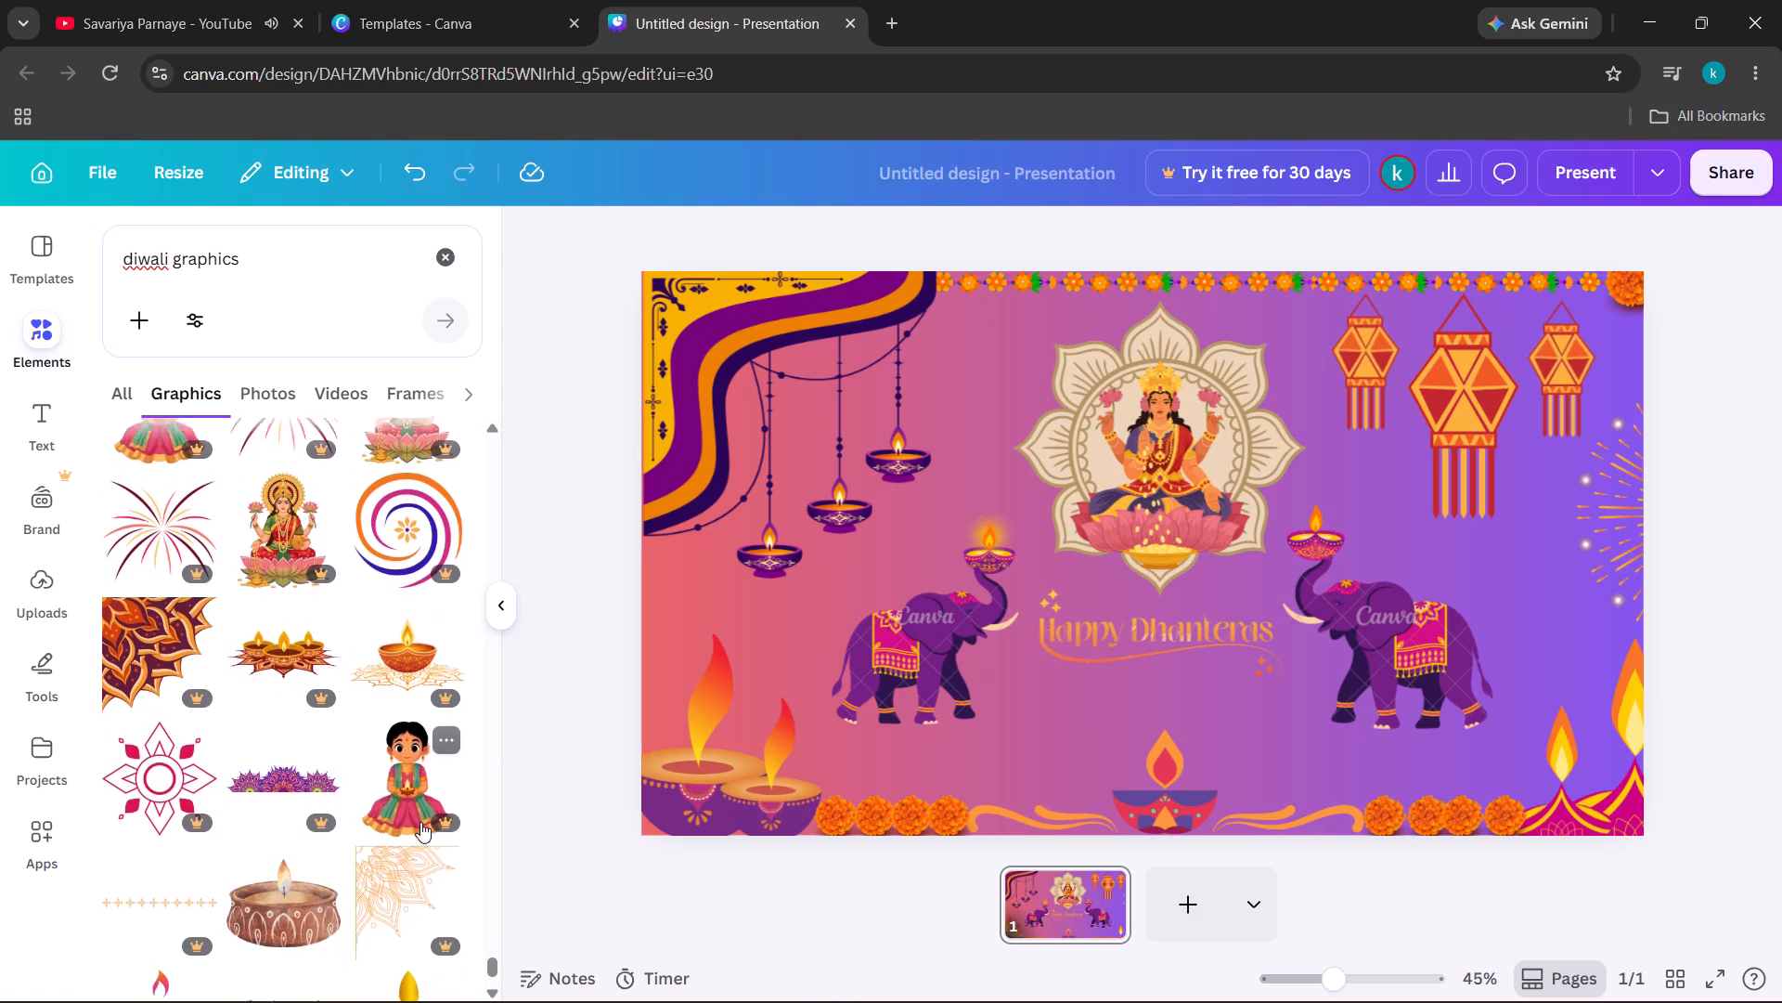
pyautogui.hscroll(1, 420, 822)
pyautogui.scroll(-3, 420, 822)
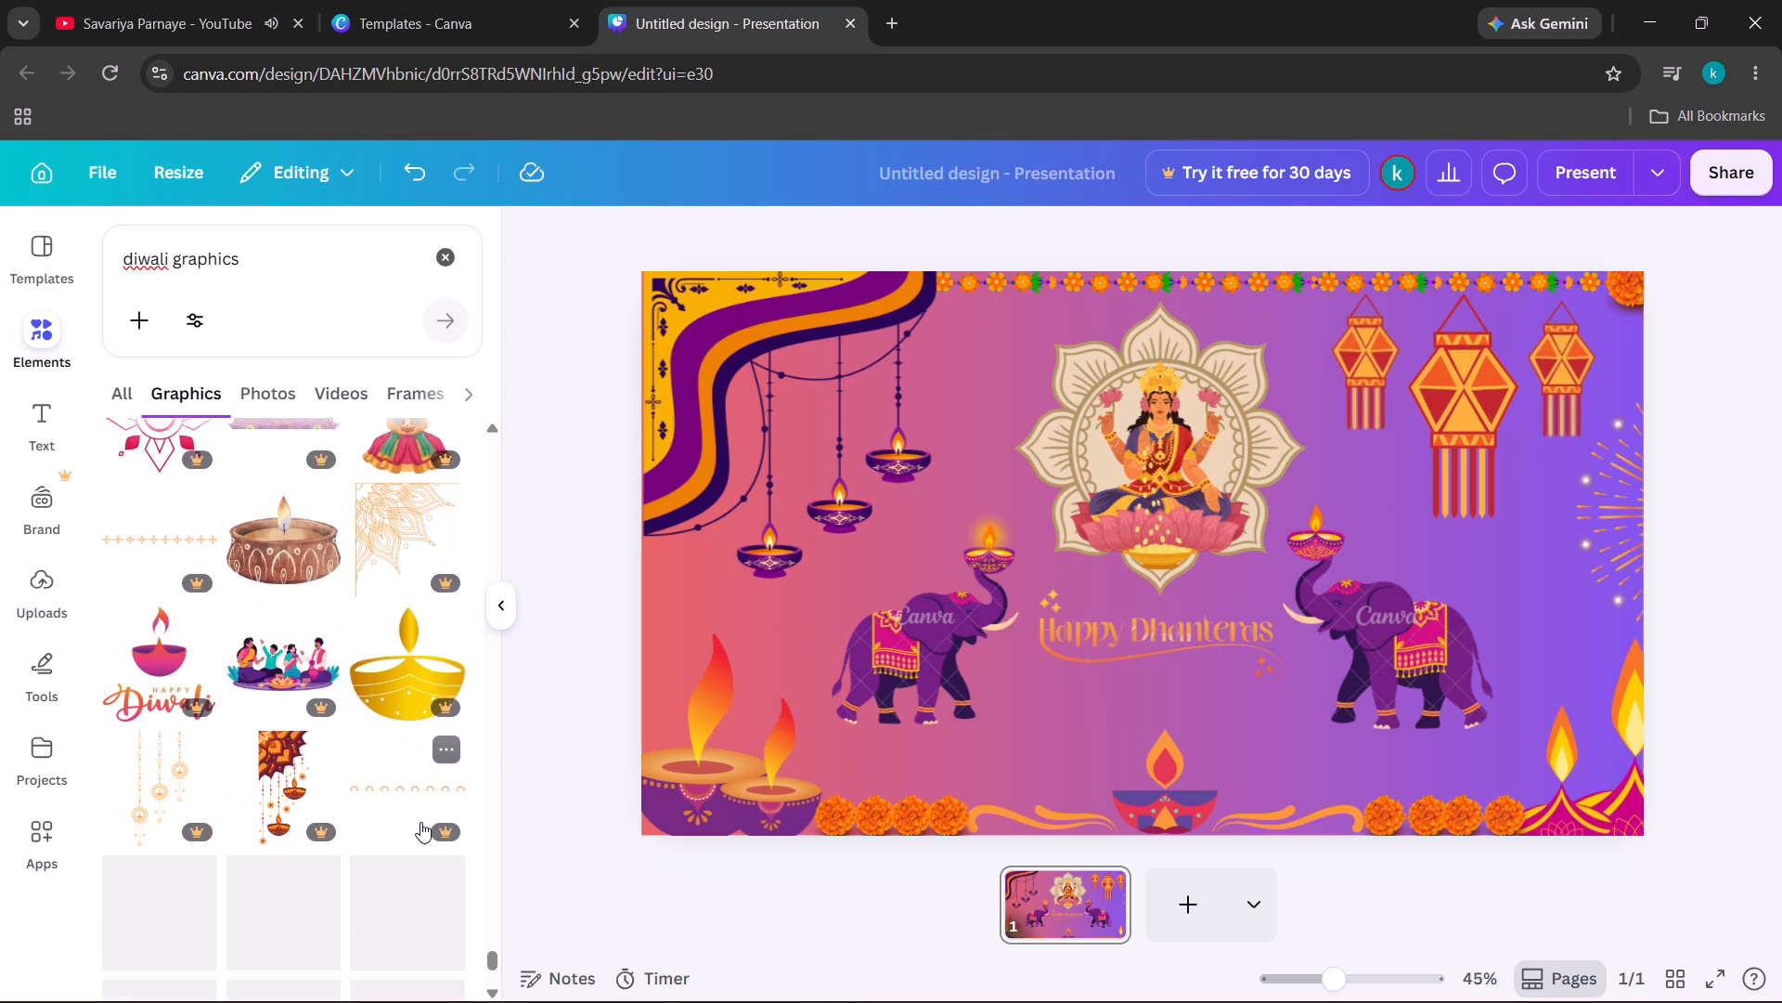
pyautogui.scroll(-1, 420, 822)
pyautogui.hscroll(1, 420, 822)
pyautogui.hscroll(2, 293, 930)
pyautogui.scroll(-1, 293, 930)
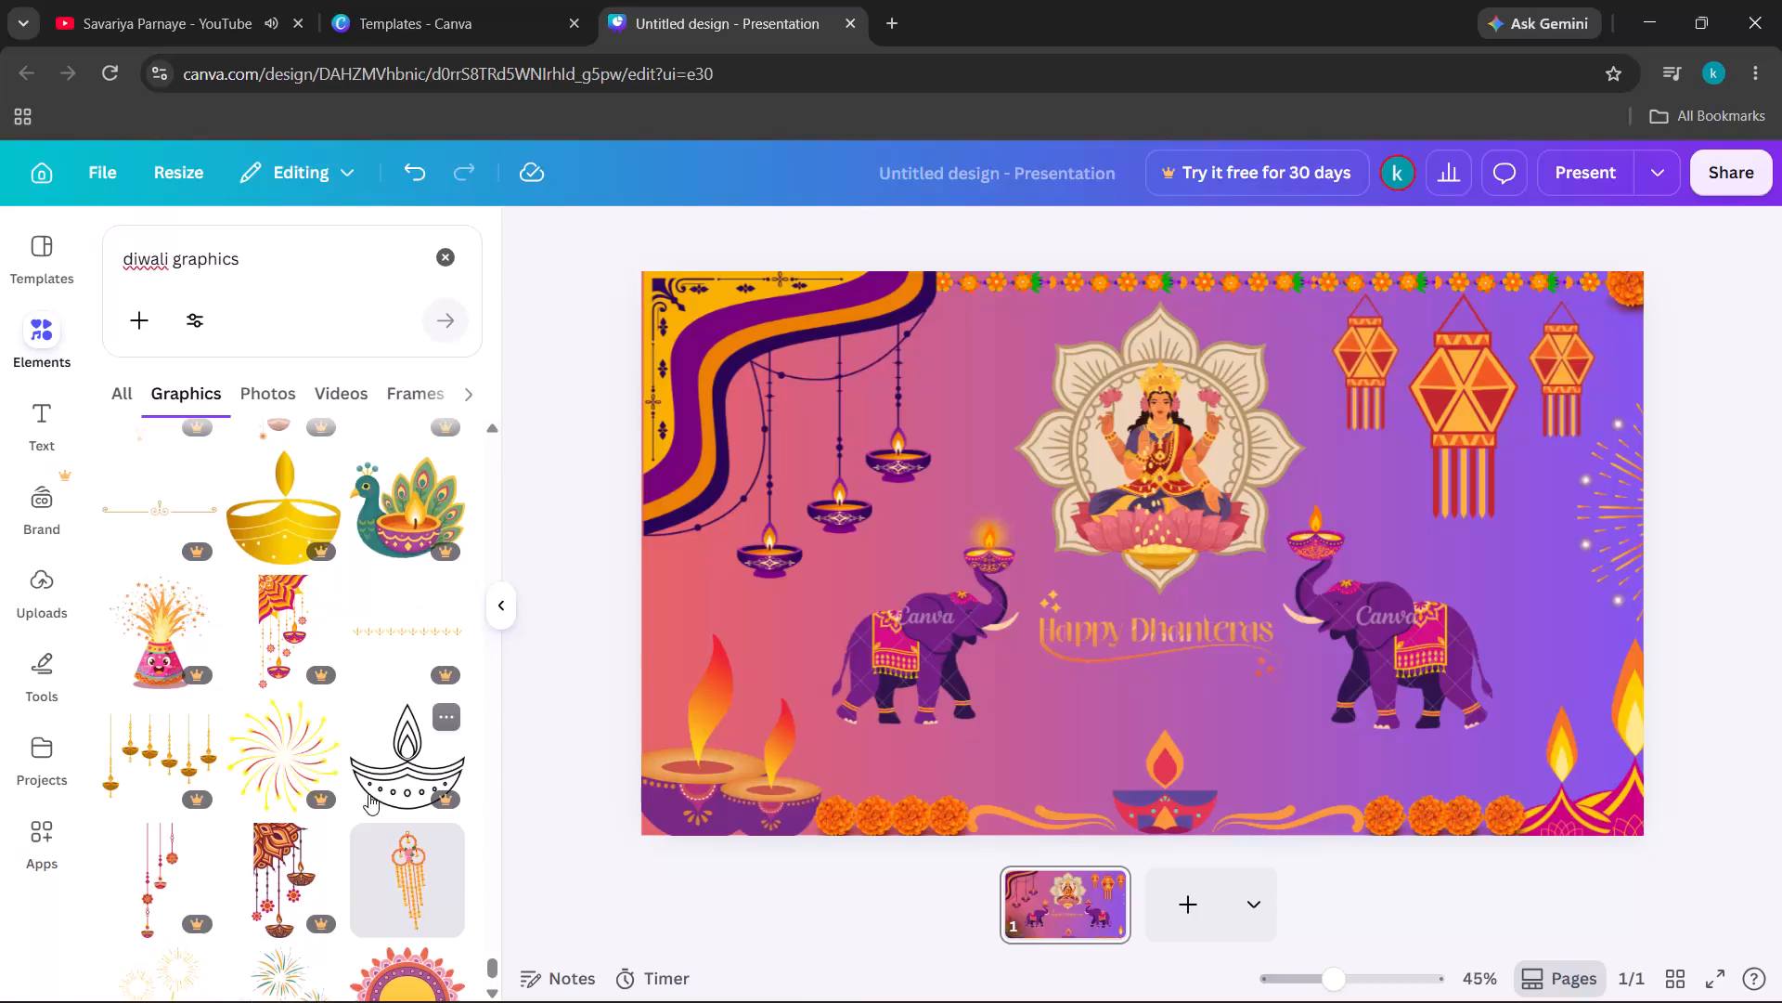
pyautogui.scroll(-1, 368, 794)
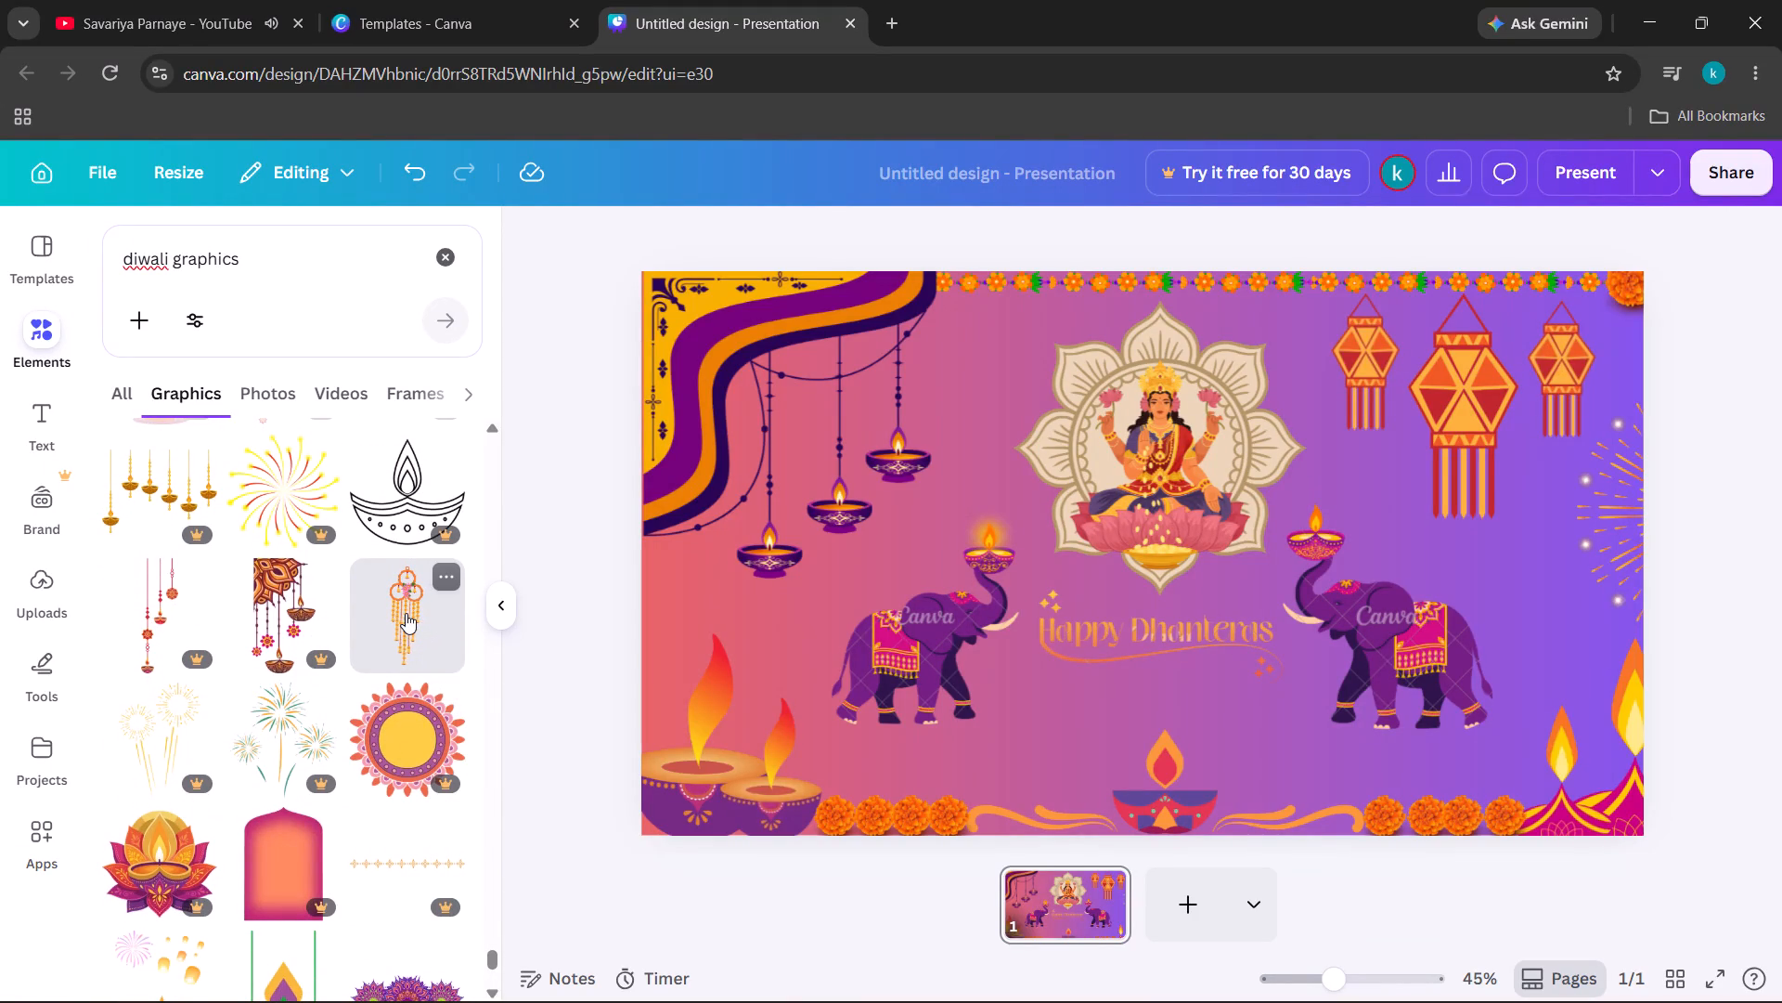
pyautogui.scroll(-3, 306, 788)
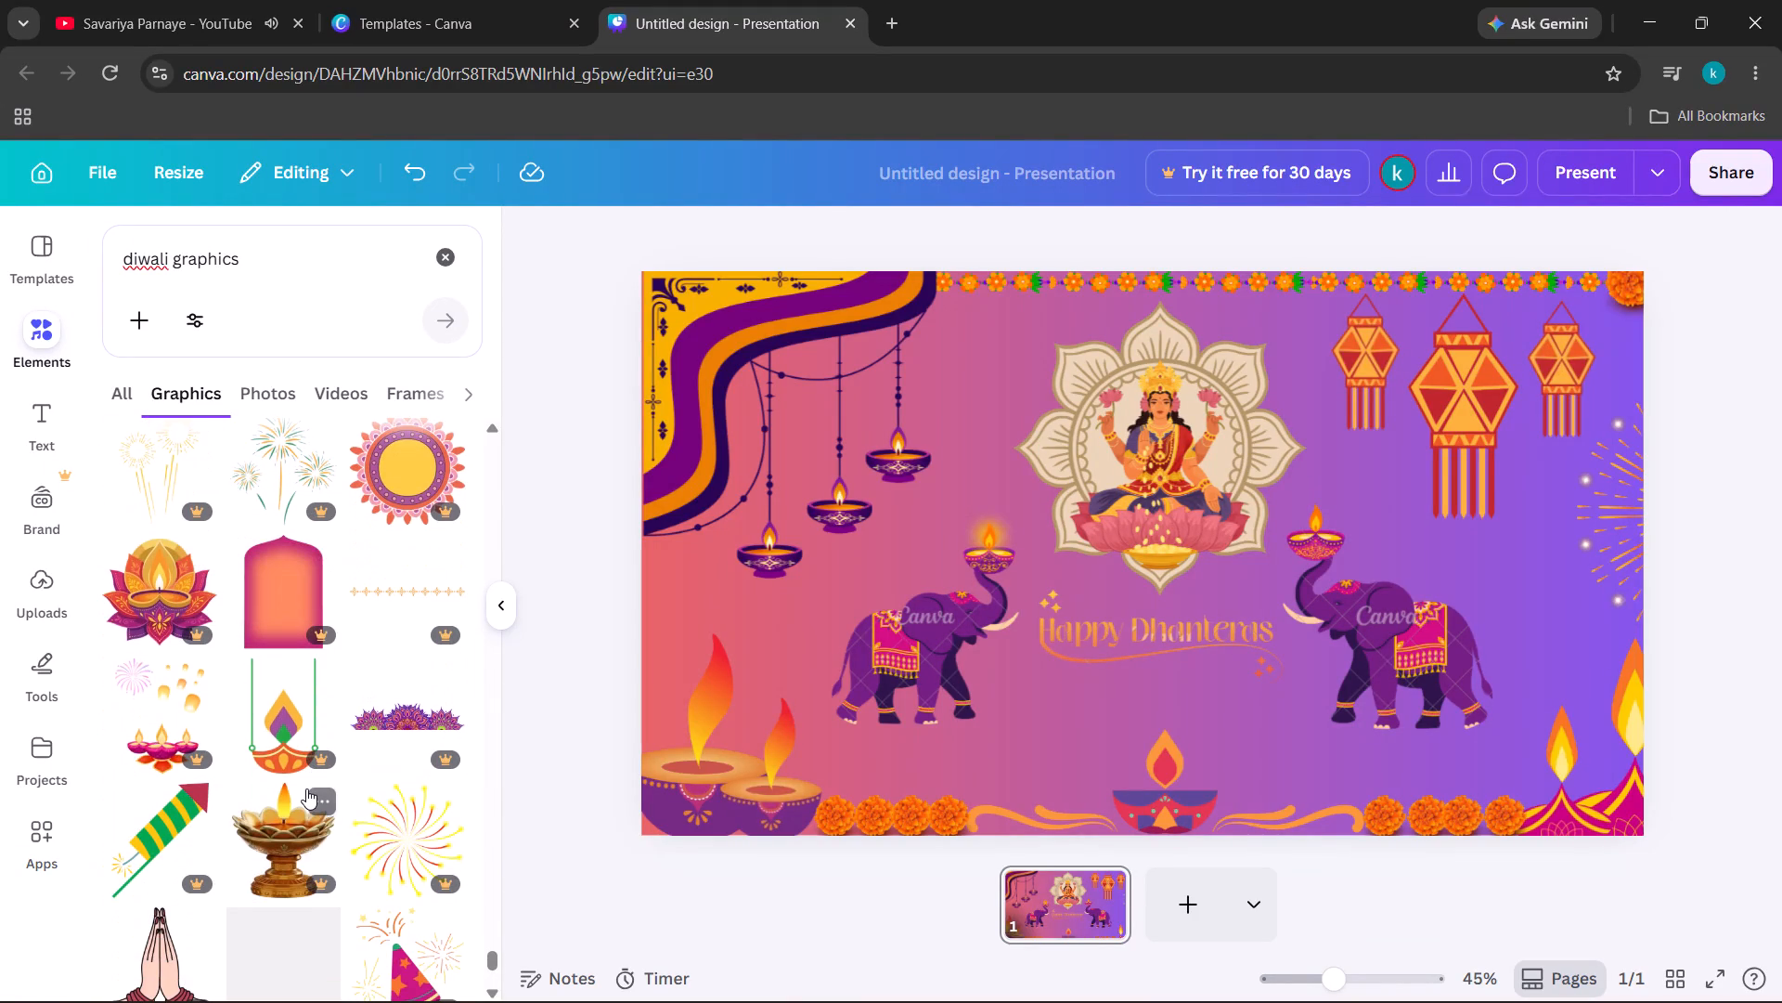
pyautogui.scroll(-3, 306, 788)
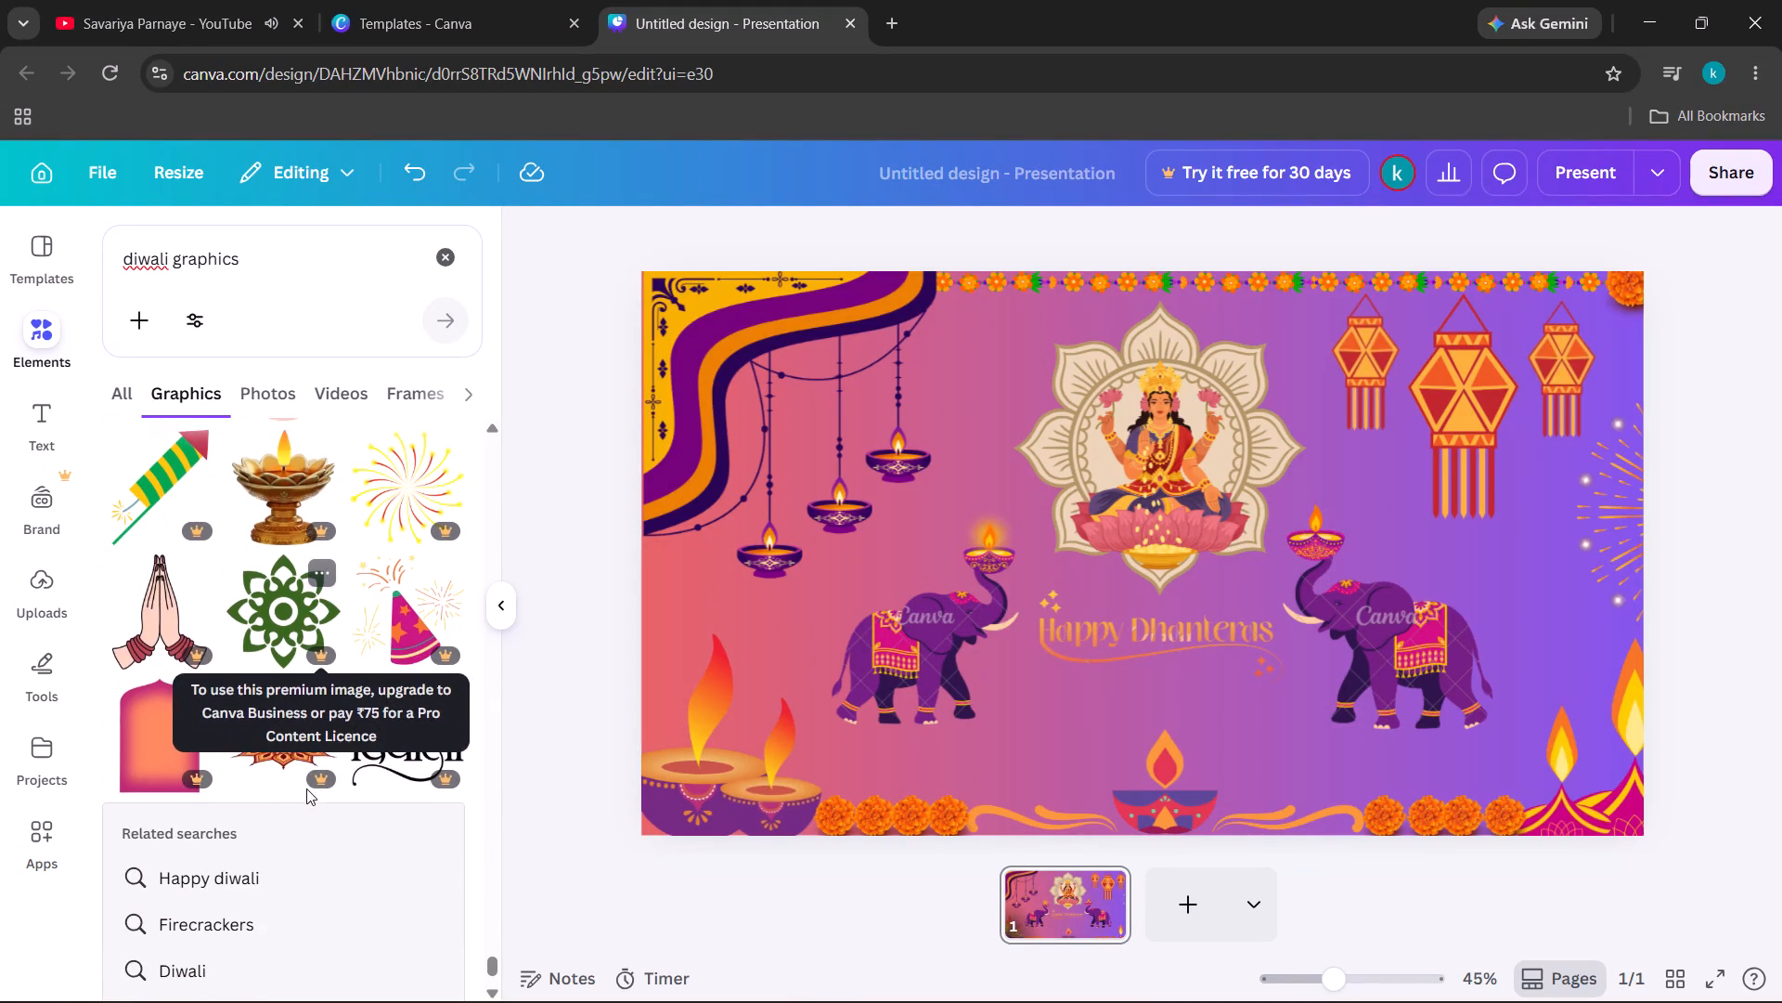
# Examine the "diwali graphics" results past the "Happy diwali" and "Firecrackers" related searches for another decoration for the page.
pyautogui.scroll(-3, 306, 788)
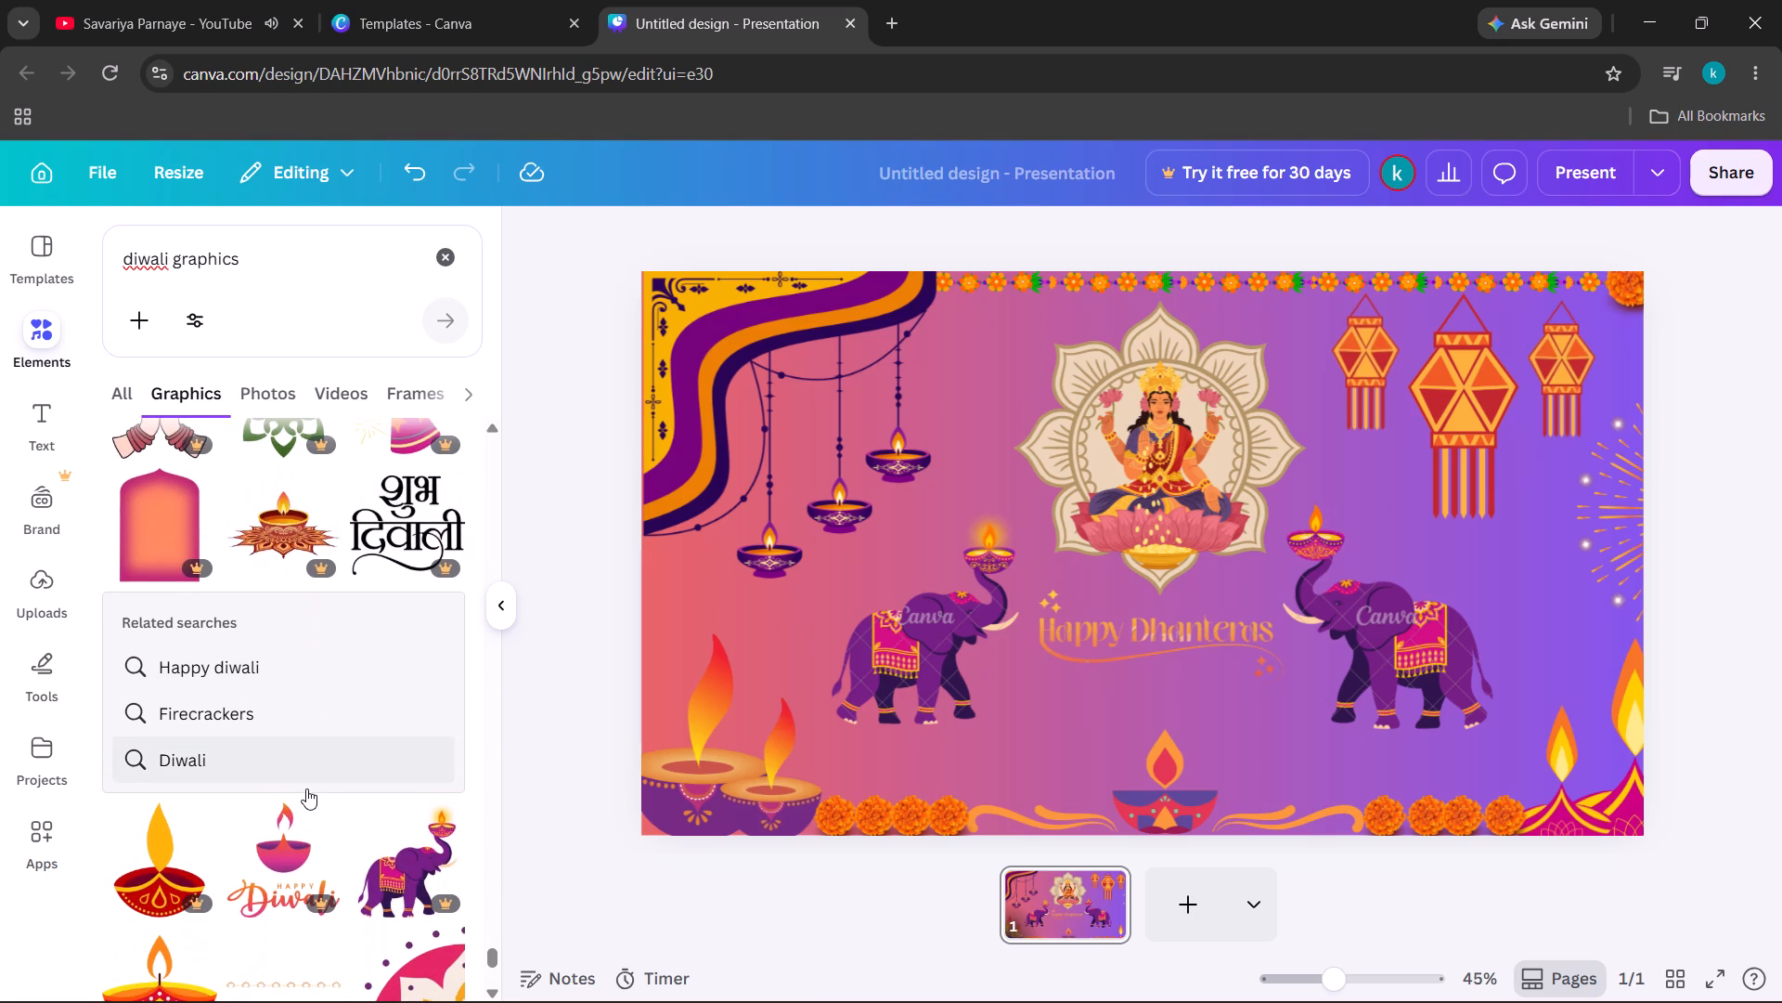
pyautogui.scroll(-3, 306, 788)
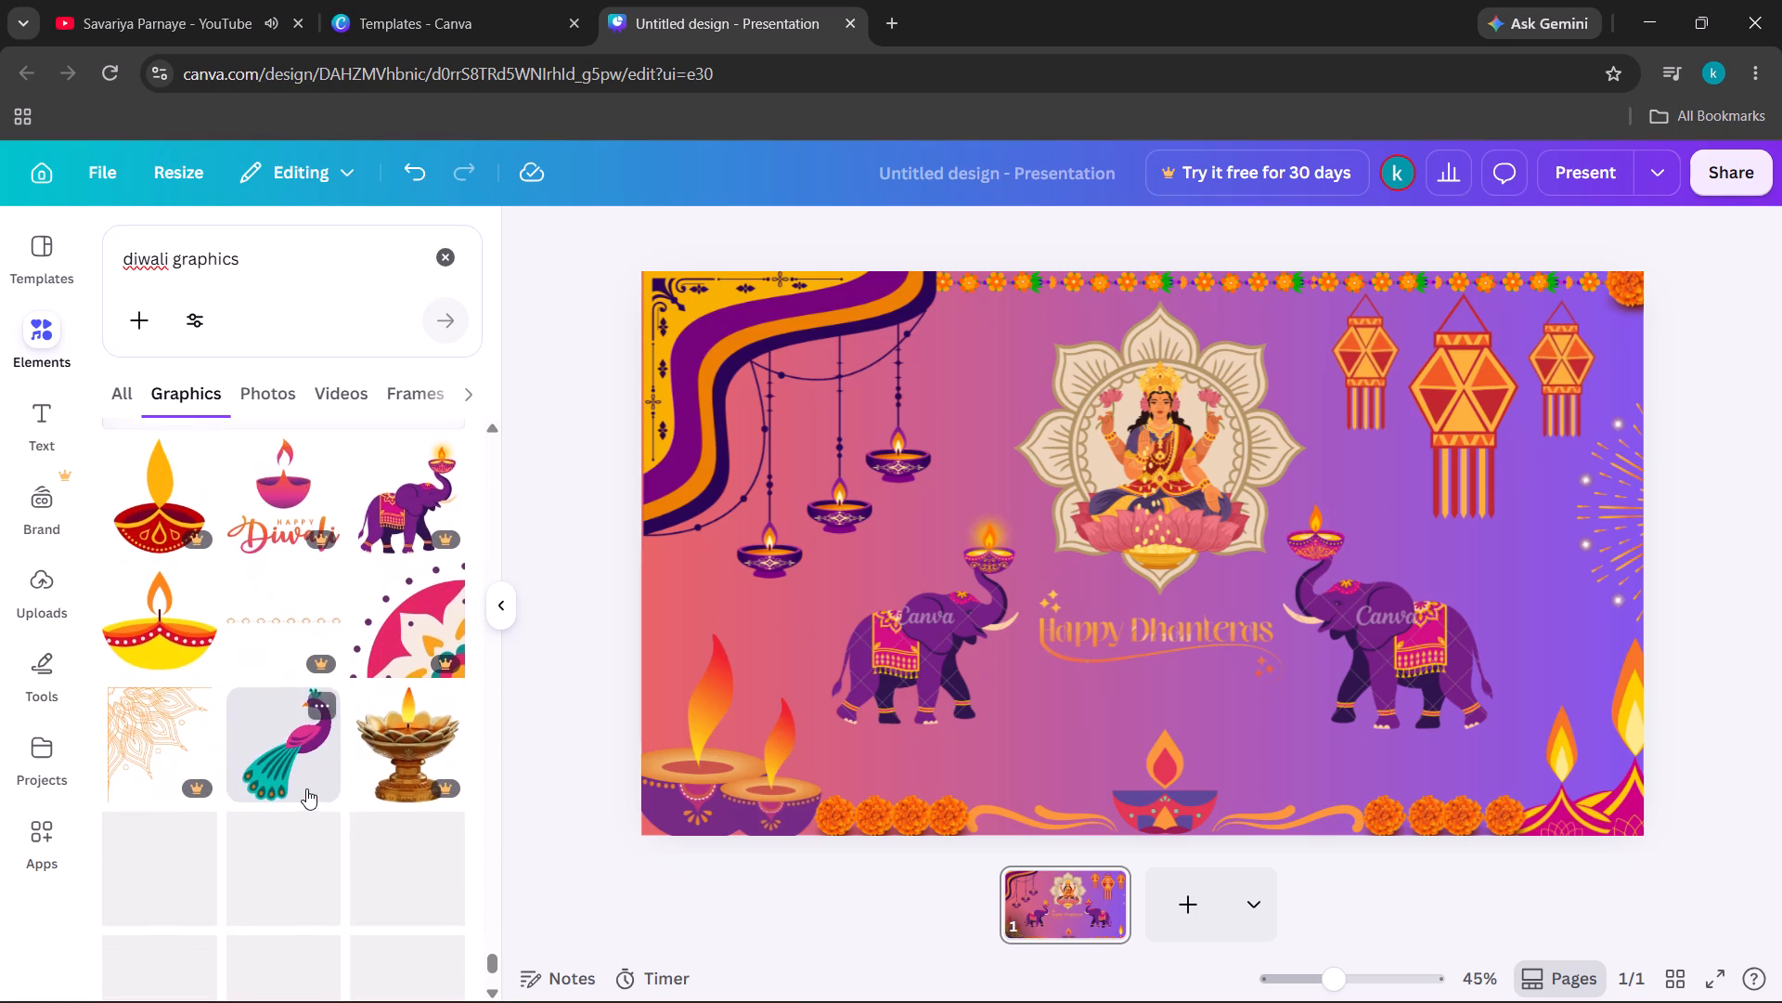
pyautogui.scroll(-2, 306, 788)
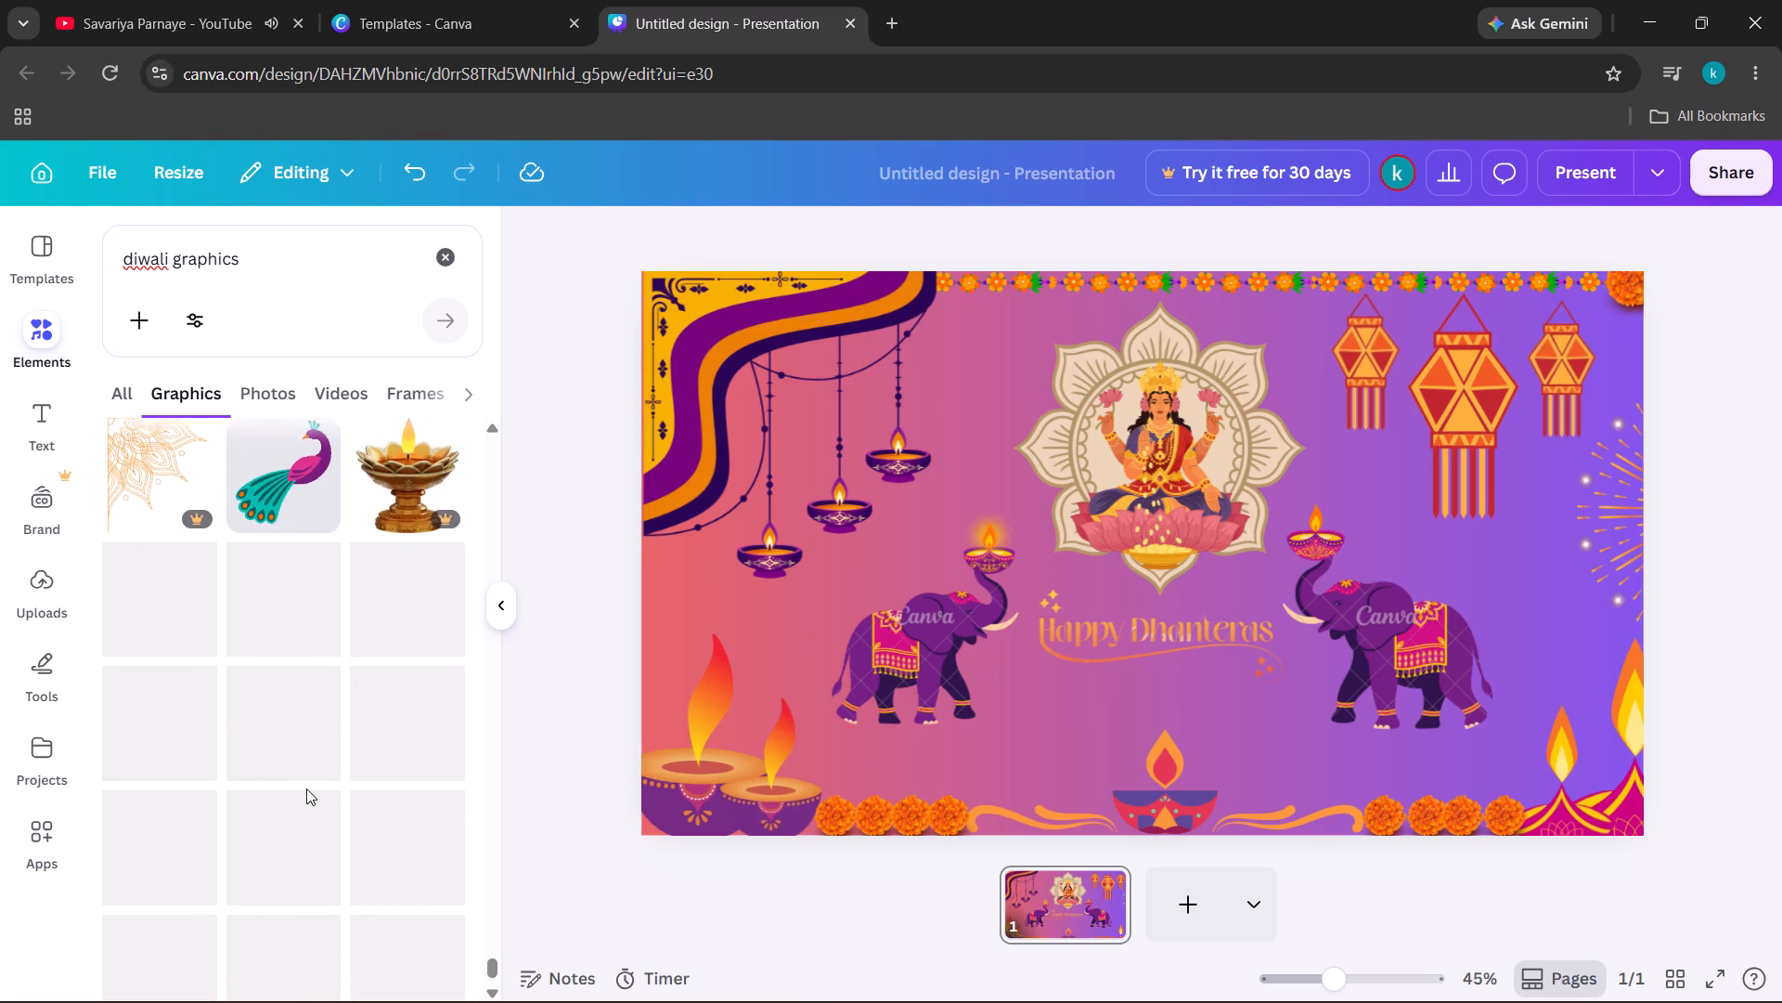
pyautogui.scroll(-4, 306, 788)
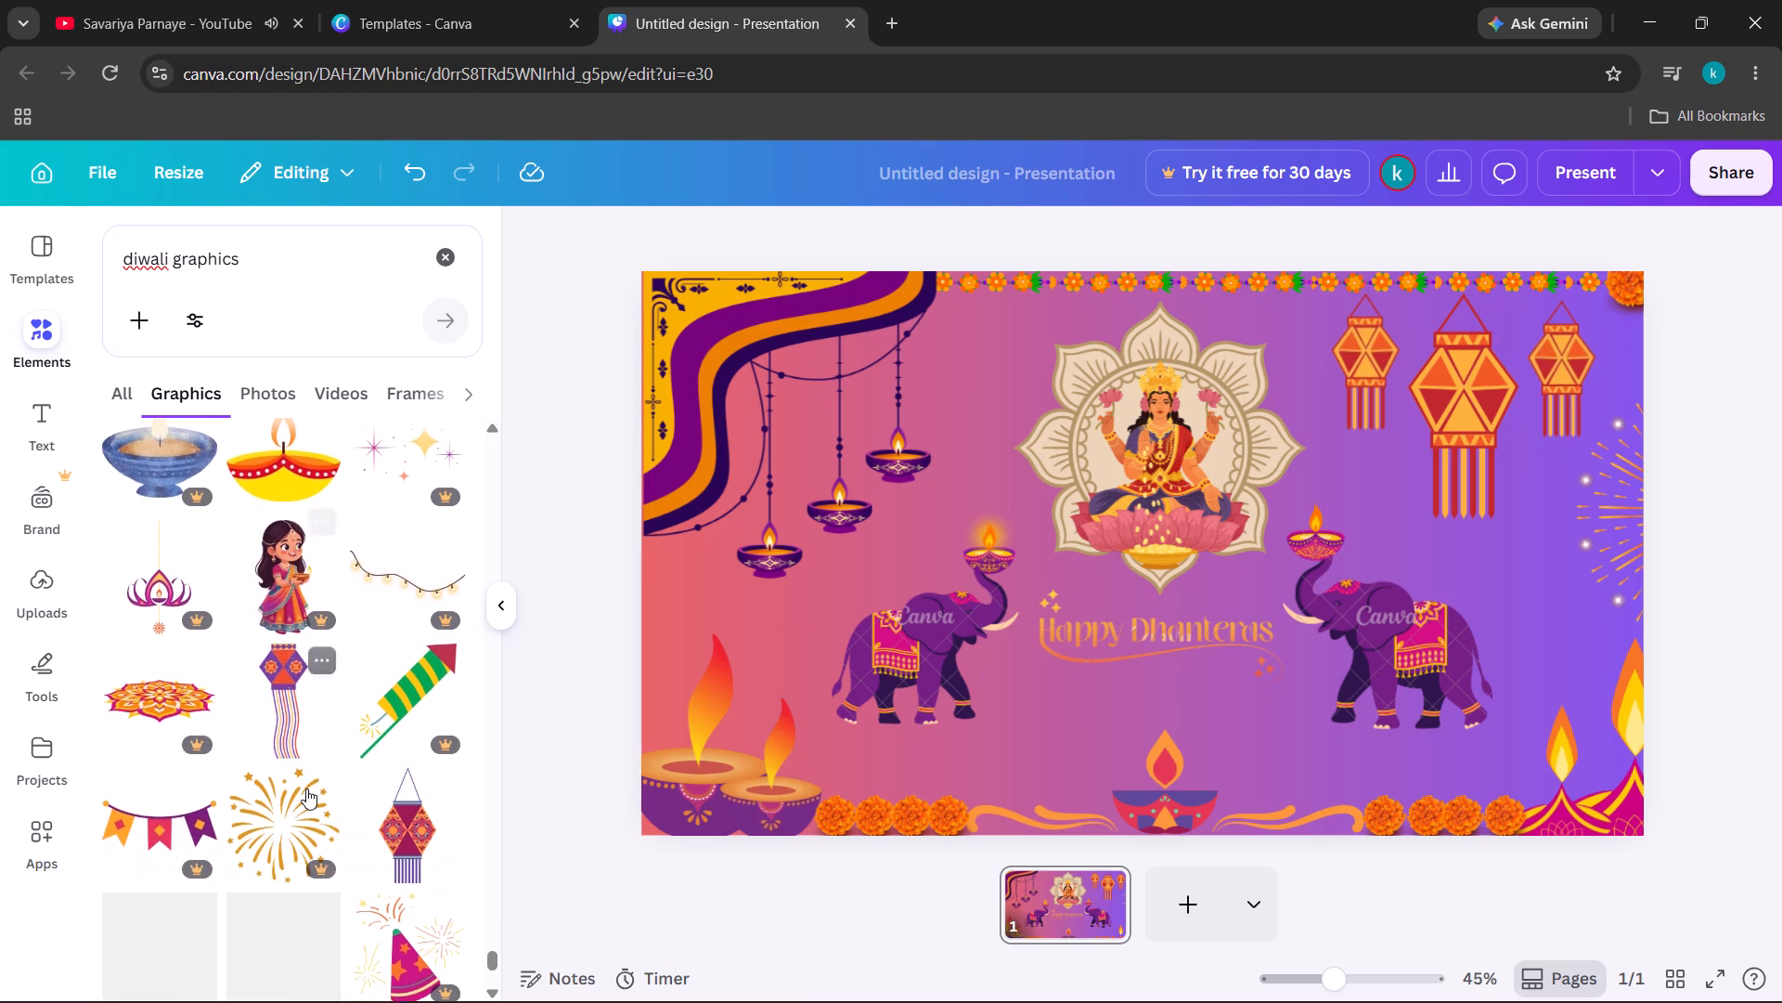
pyautogui.scroll(-4, 306, 788)
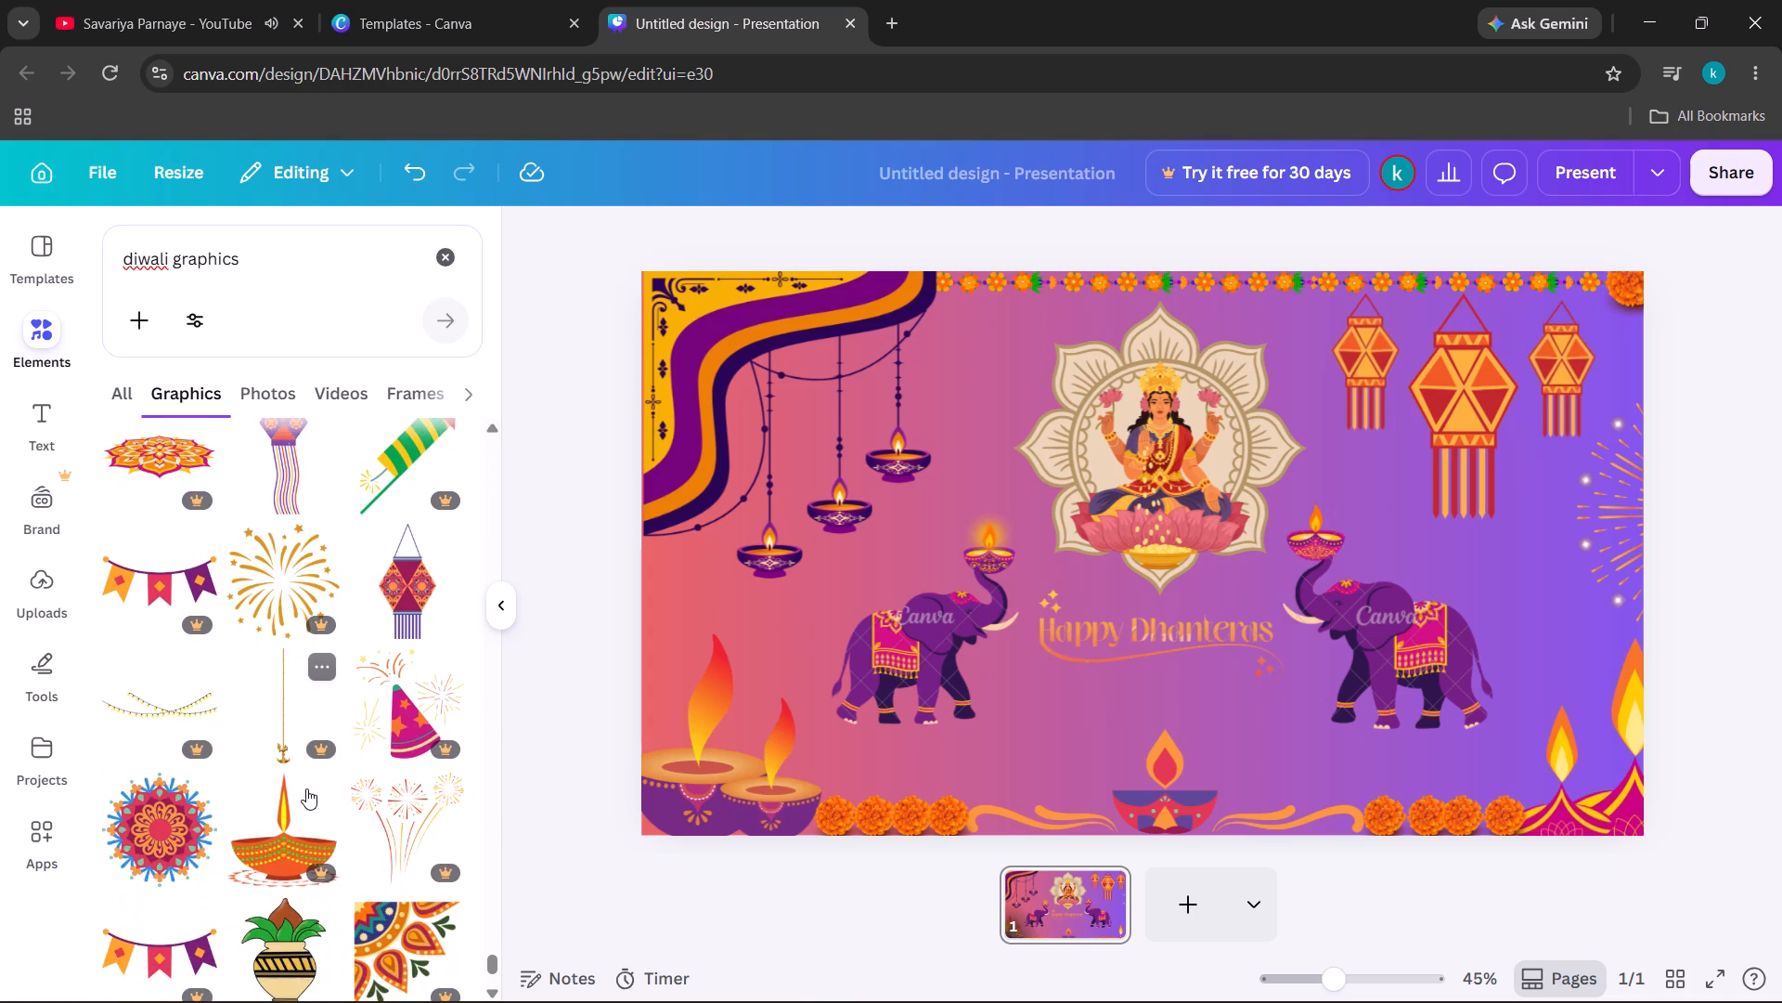
pyautogui.scroll(-2, 306, 788)
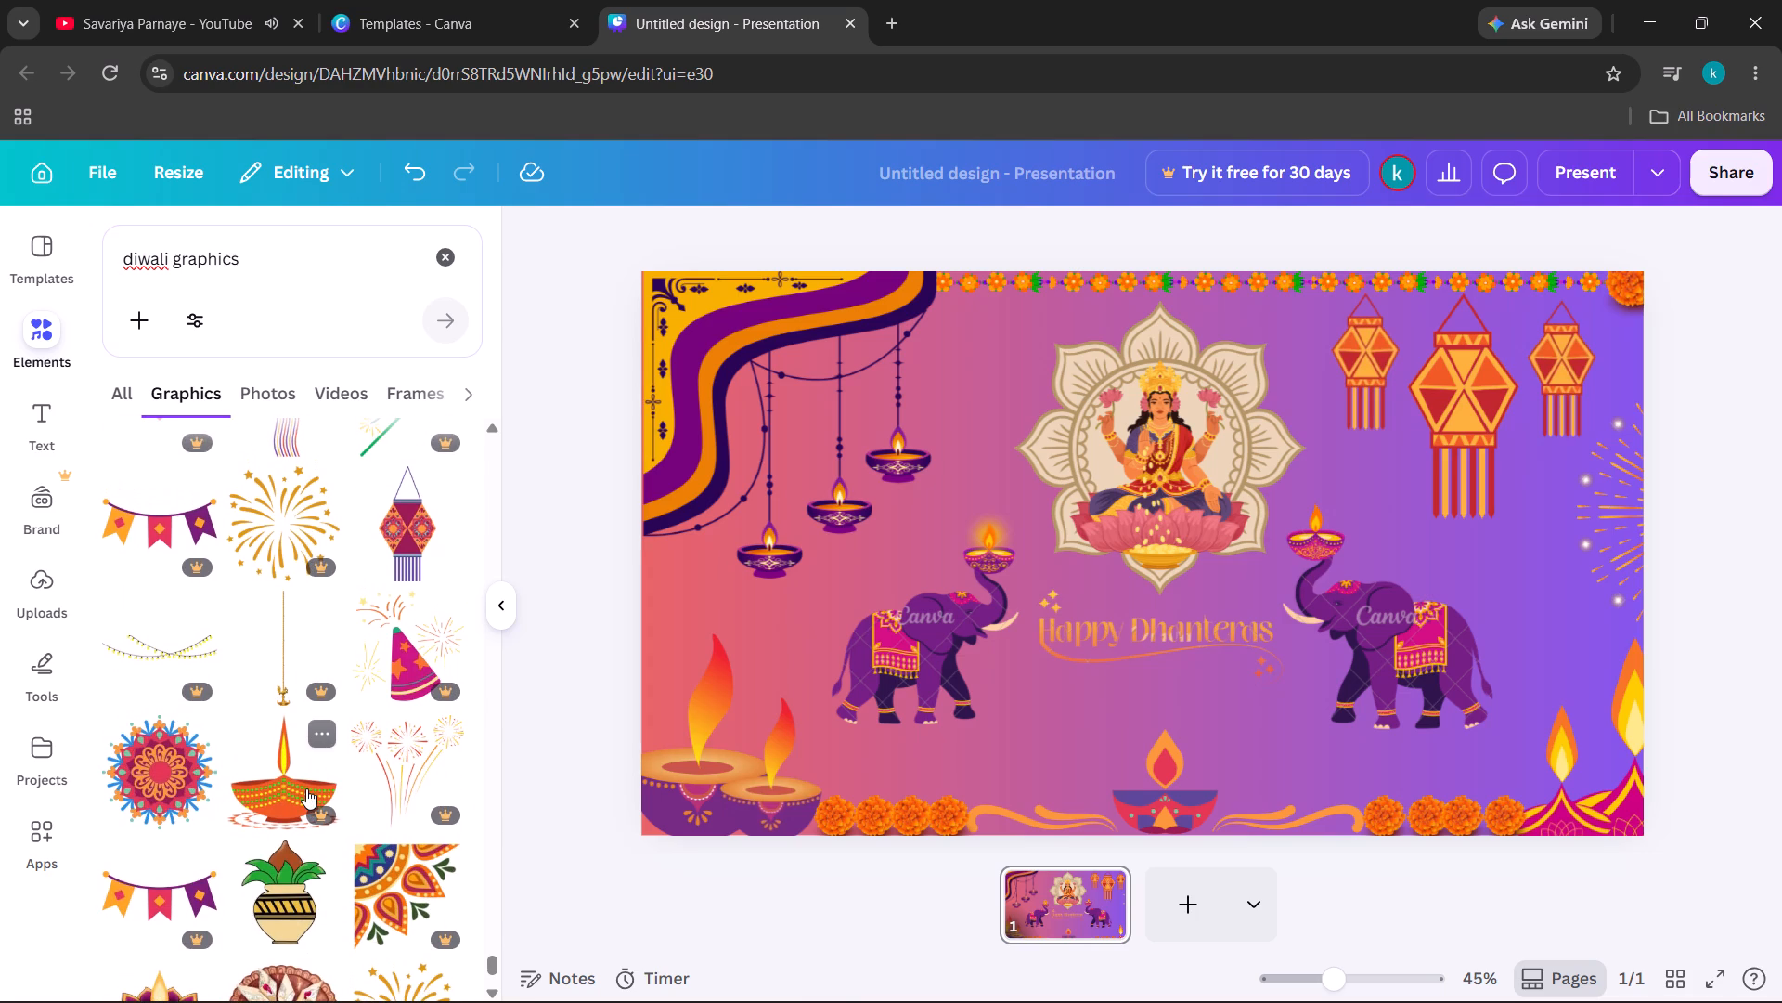
pyautogui.scroll(-2, 306, 788)
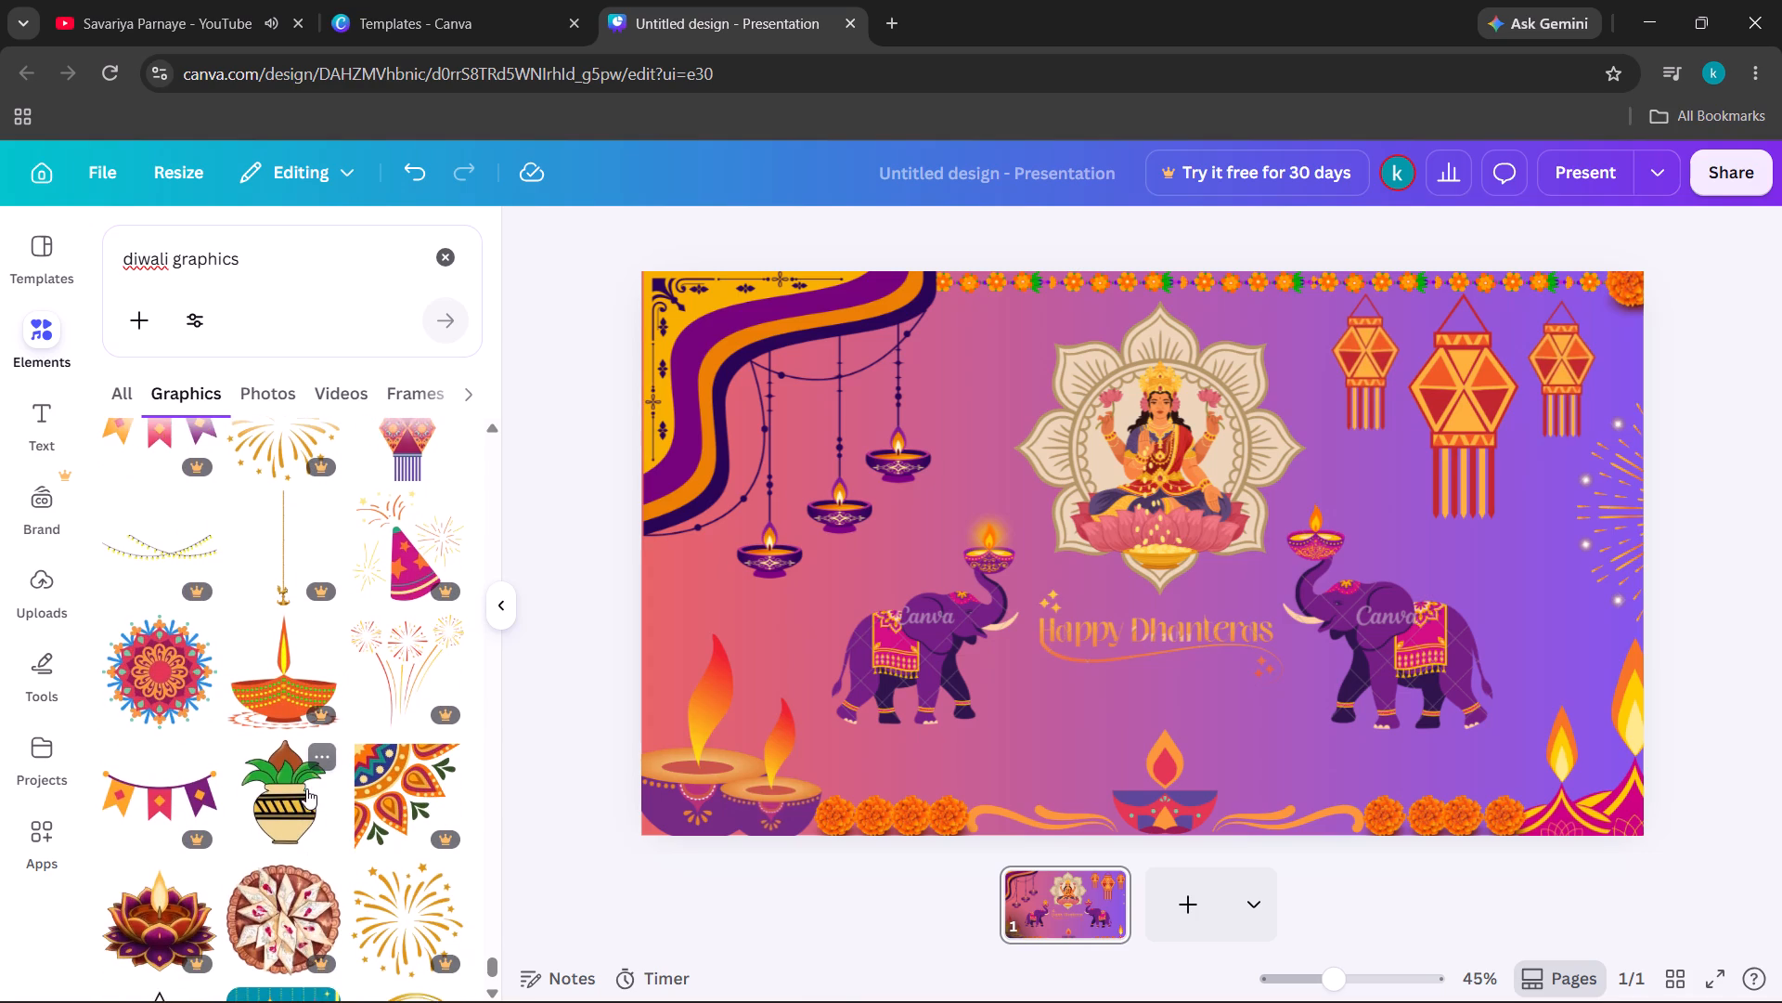
pyautogui.scroll(-5, 306, 788)
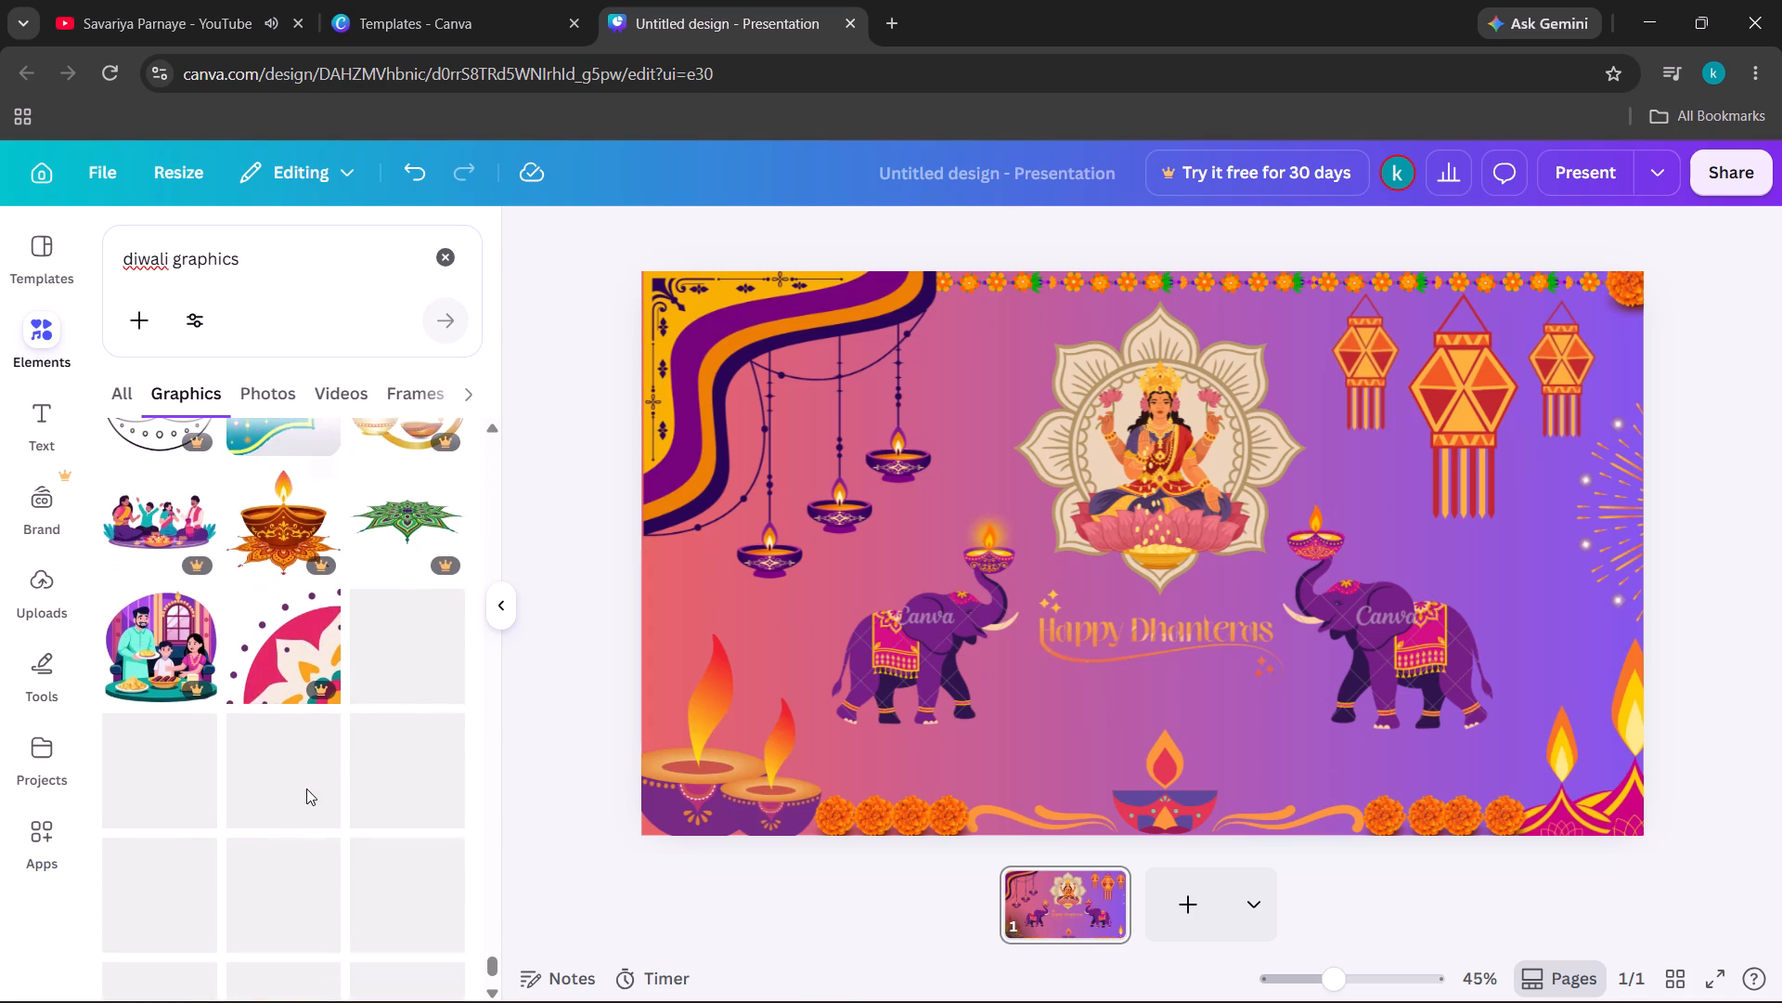
pyautogui.scroll(-3, 306, 788)
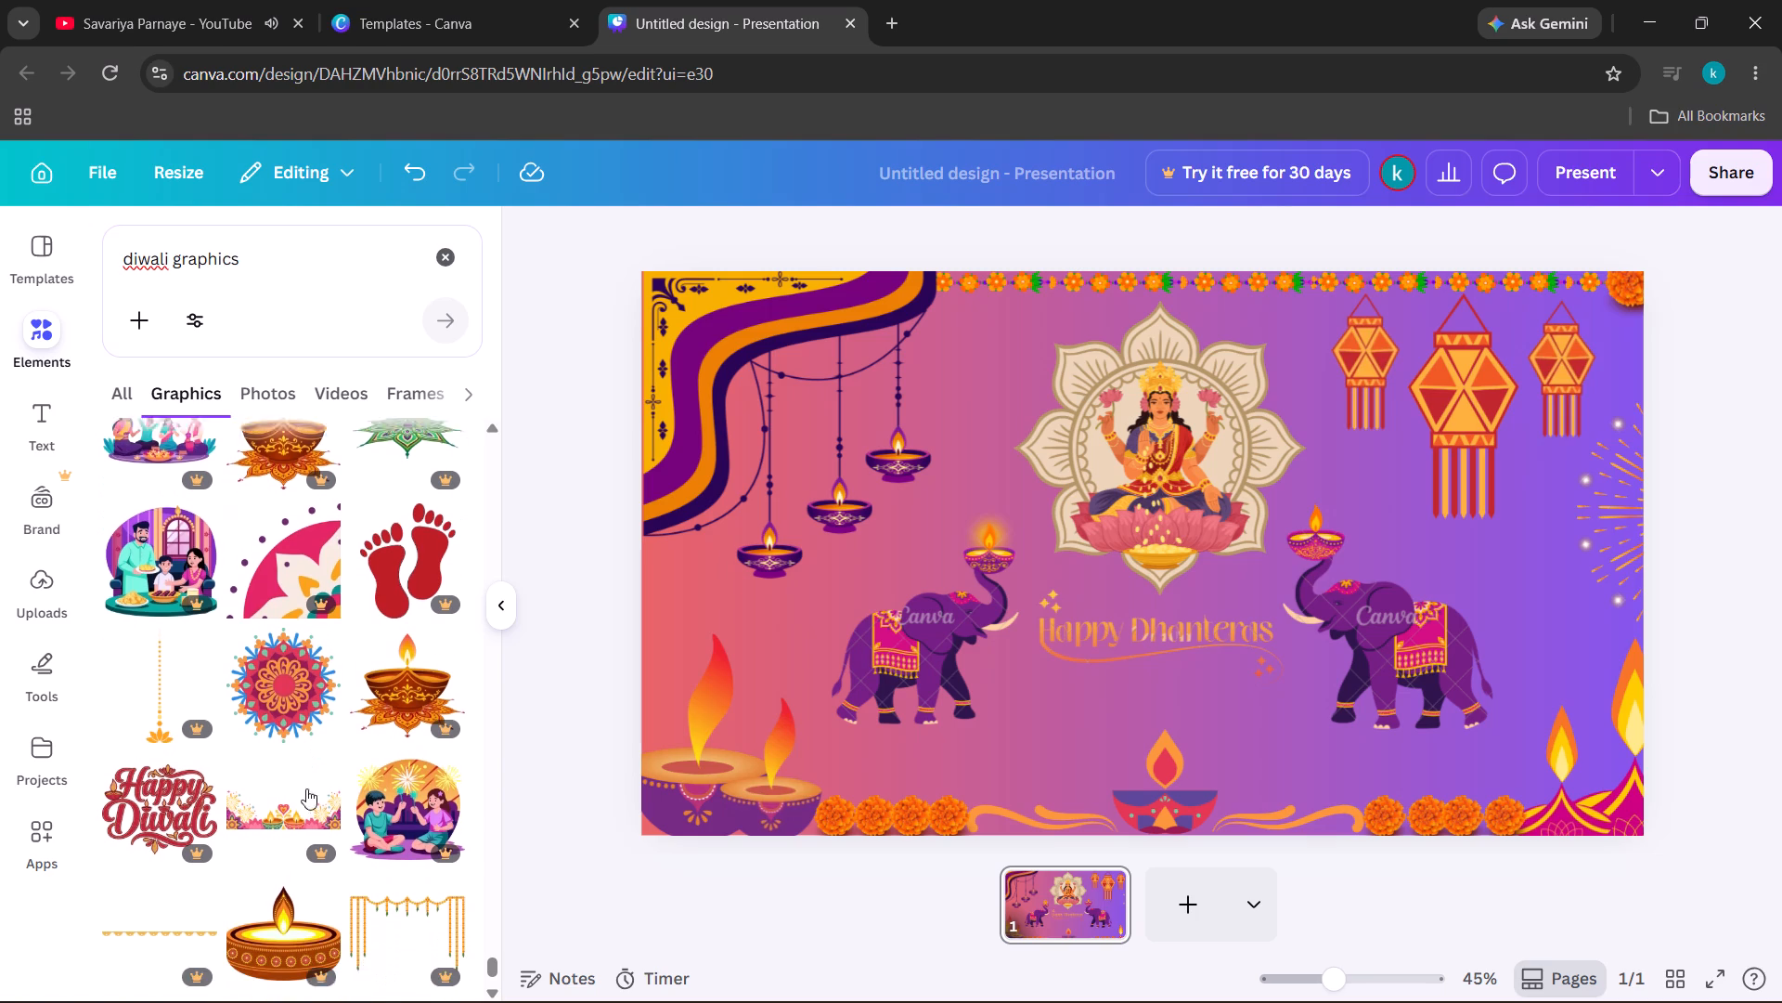
pyautogui.scroll(-3, 306, 788)
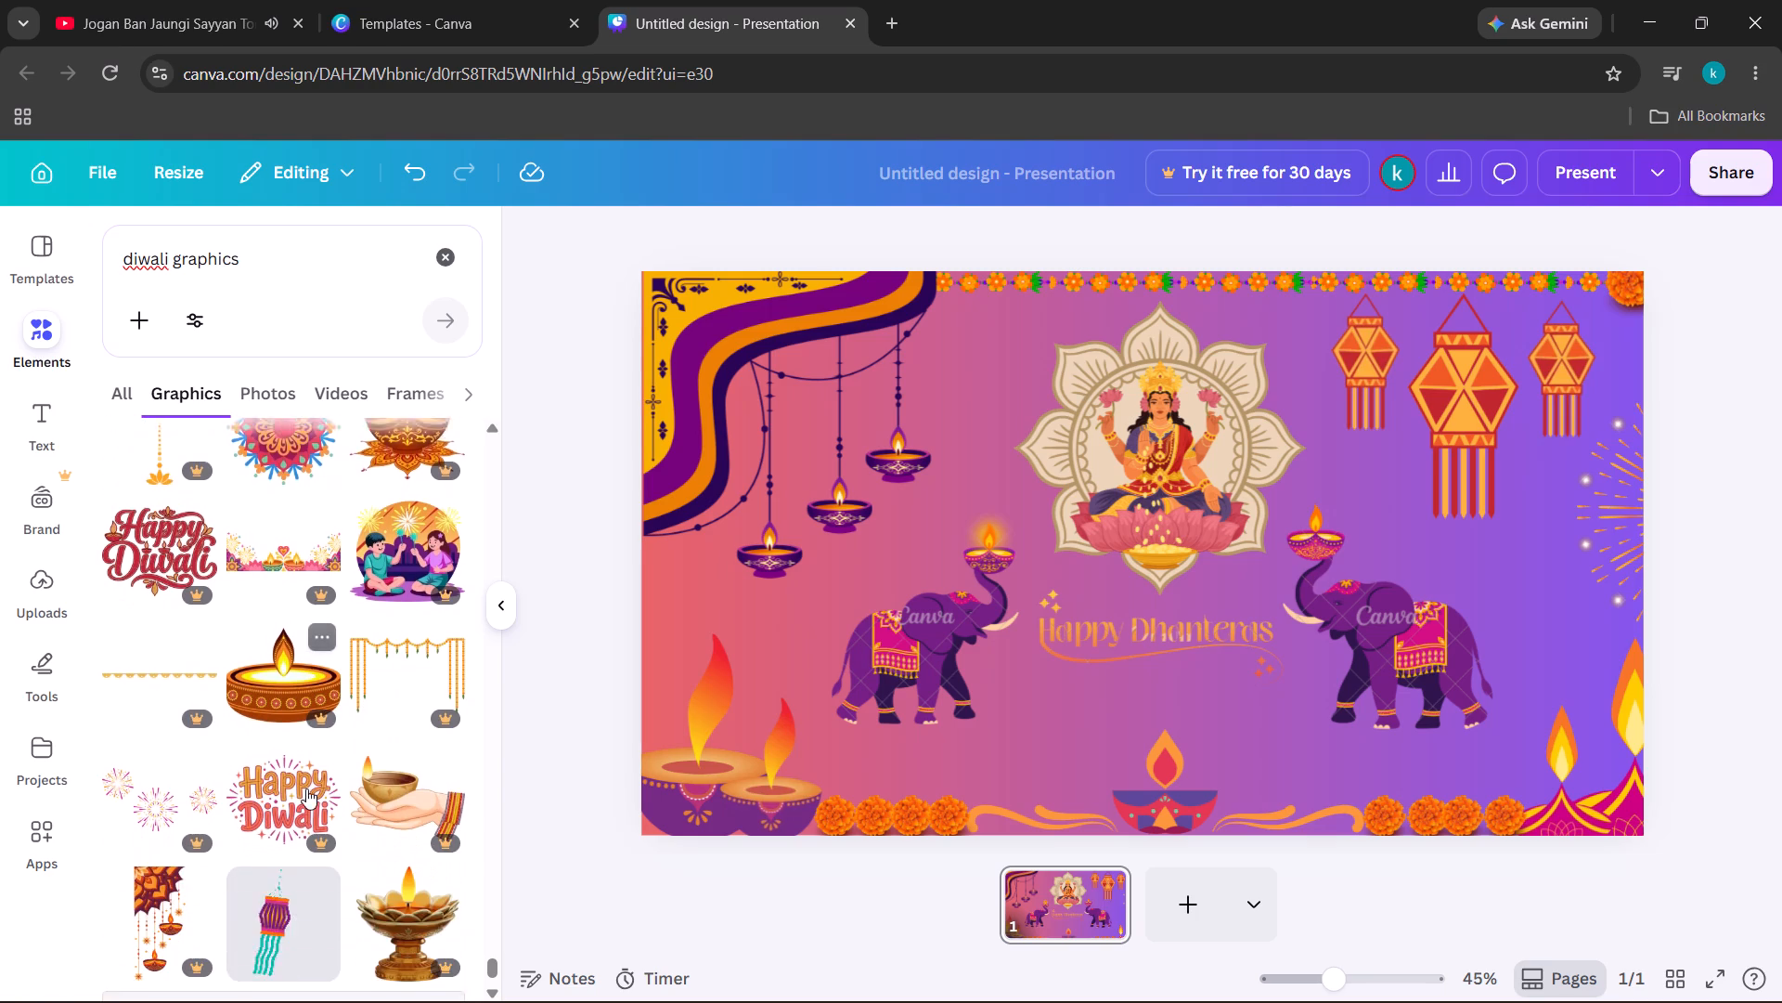
pyautogui.scroll(-4, 306, 788)
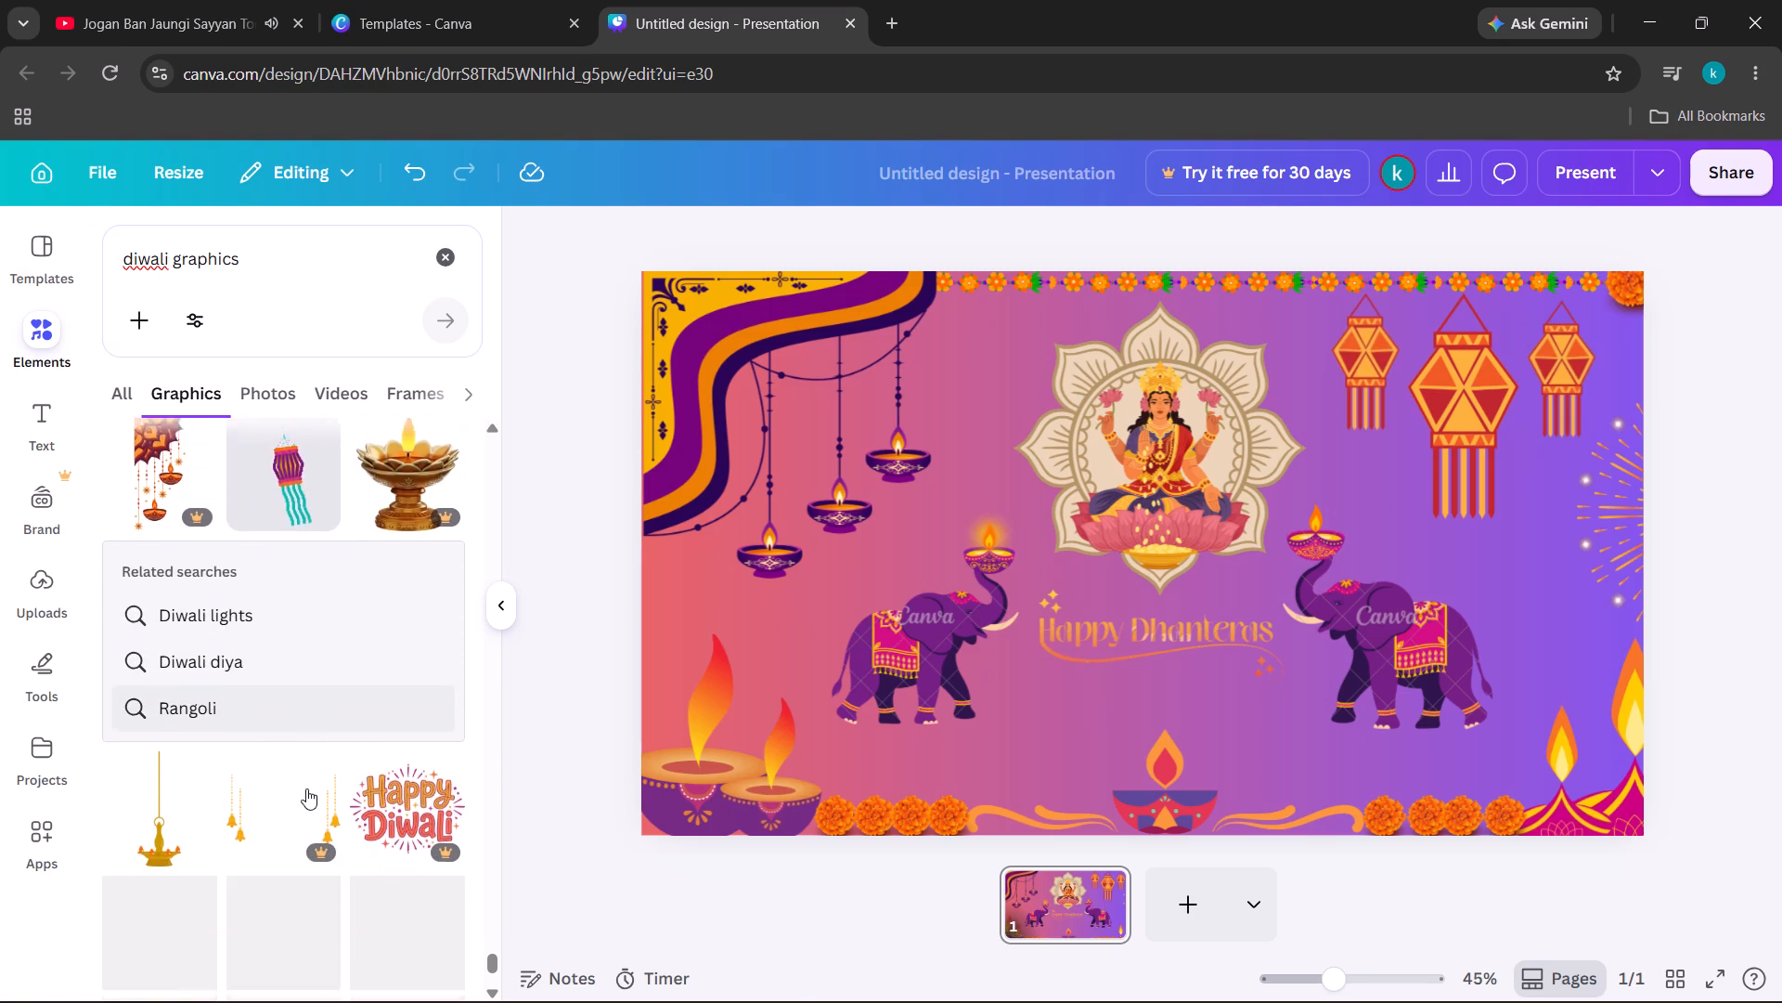
# Examine the "diwali graphics" results past the "Diwali lights" and "Rangoli" related searches for another decoration for the page.
pyautogui.scroll(-4, 306, 788)
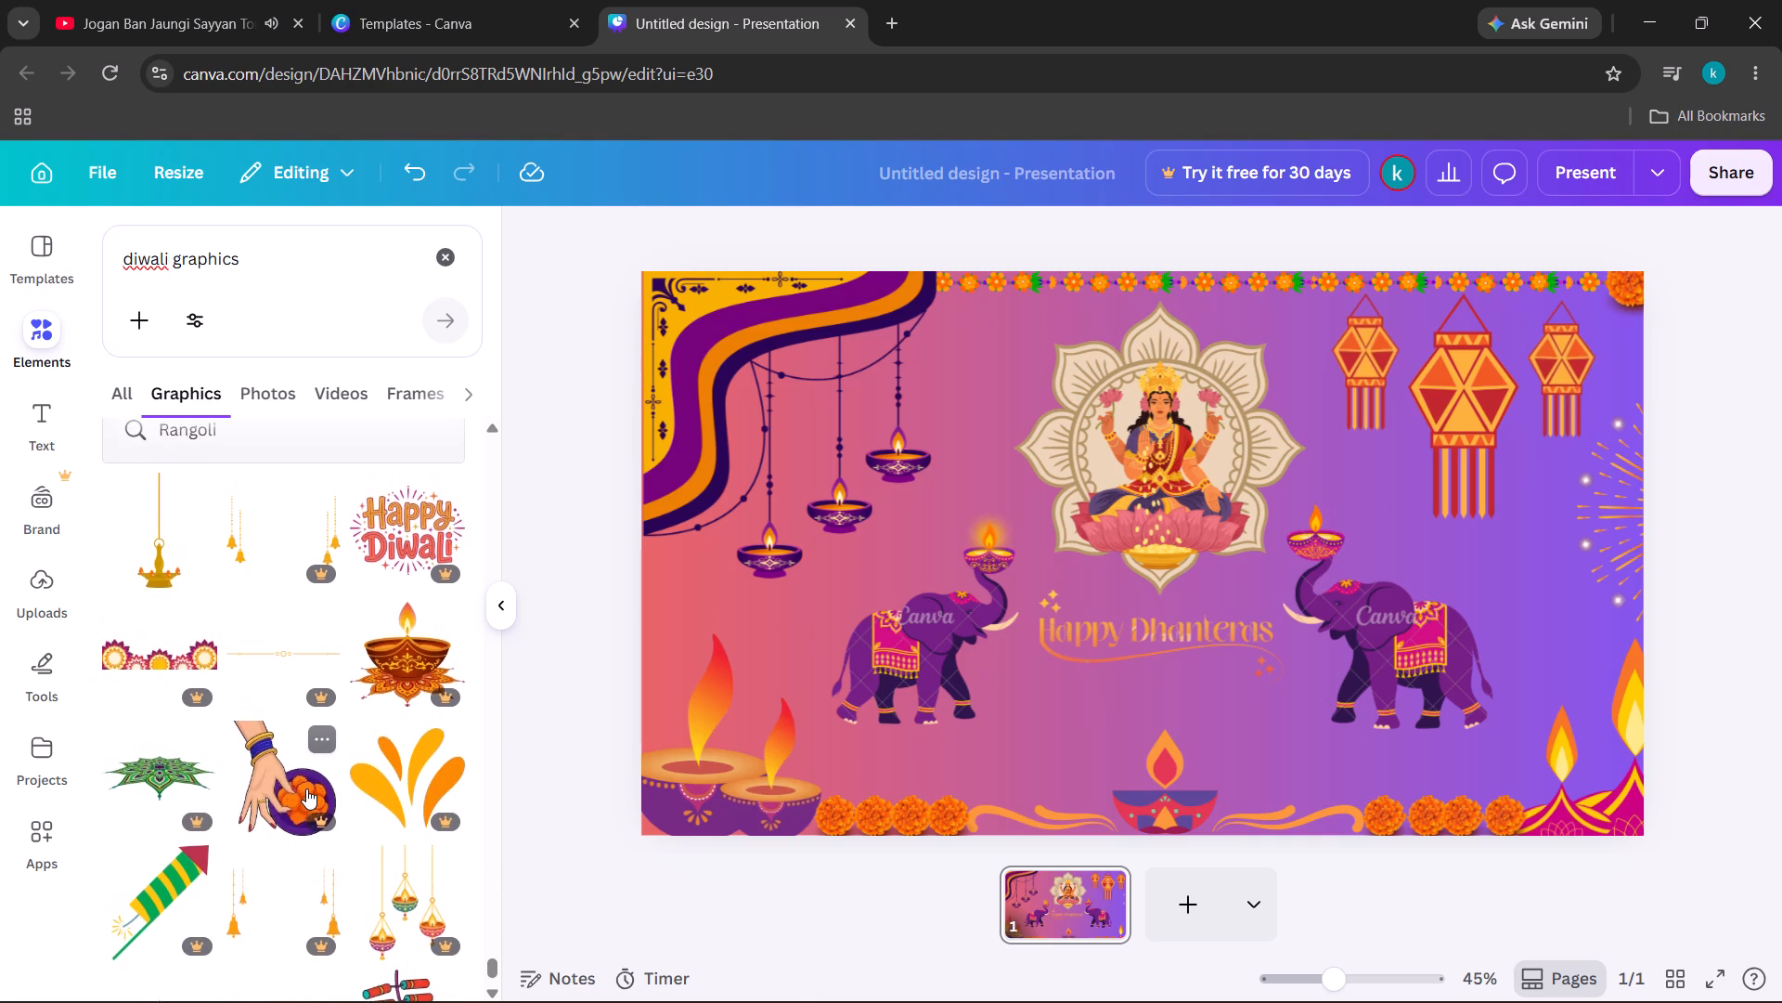
pyautogui.scroll(-3, 306, 788)
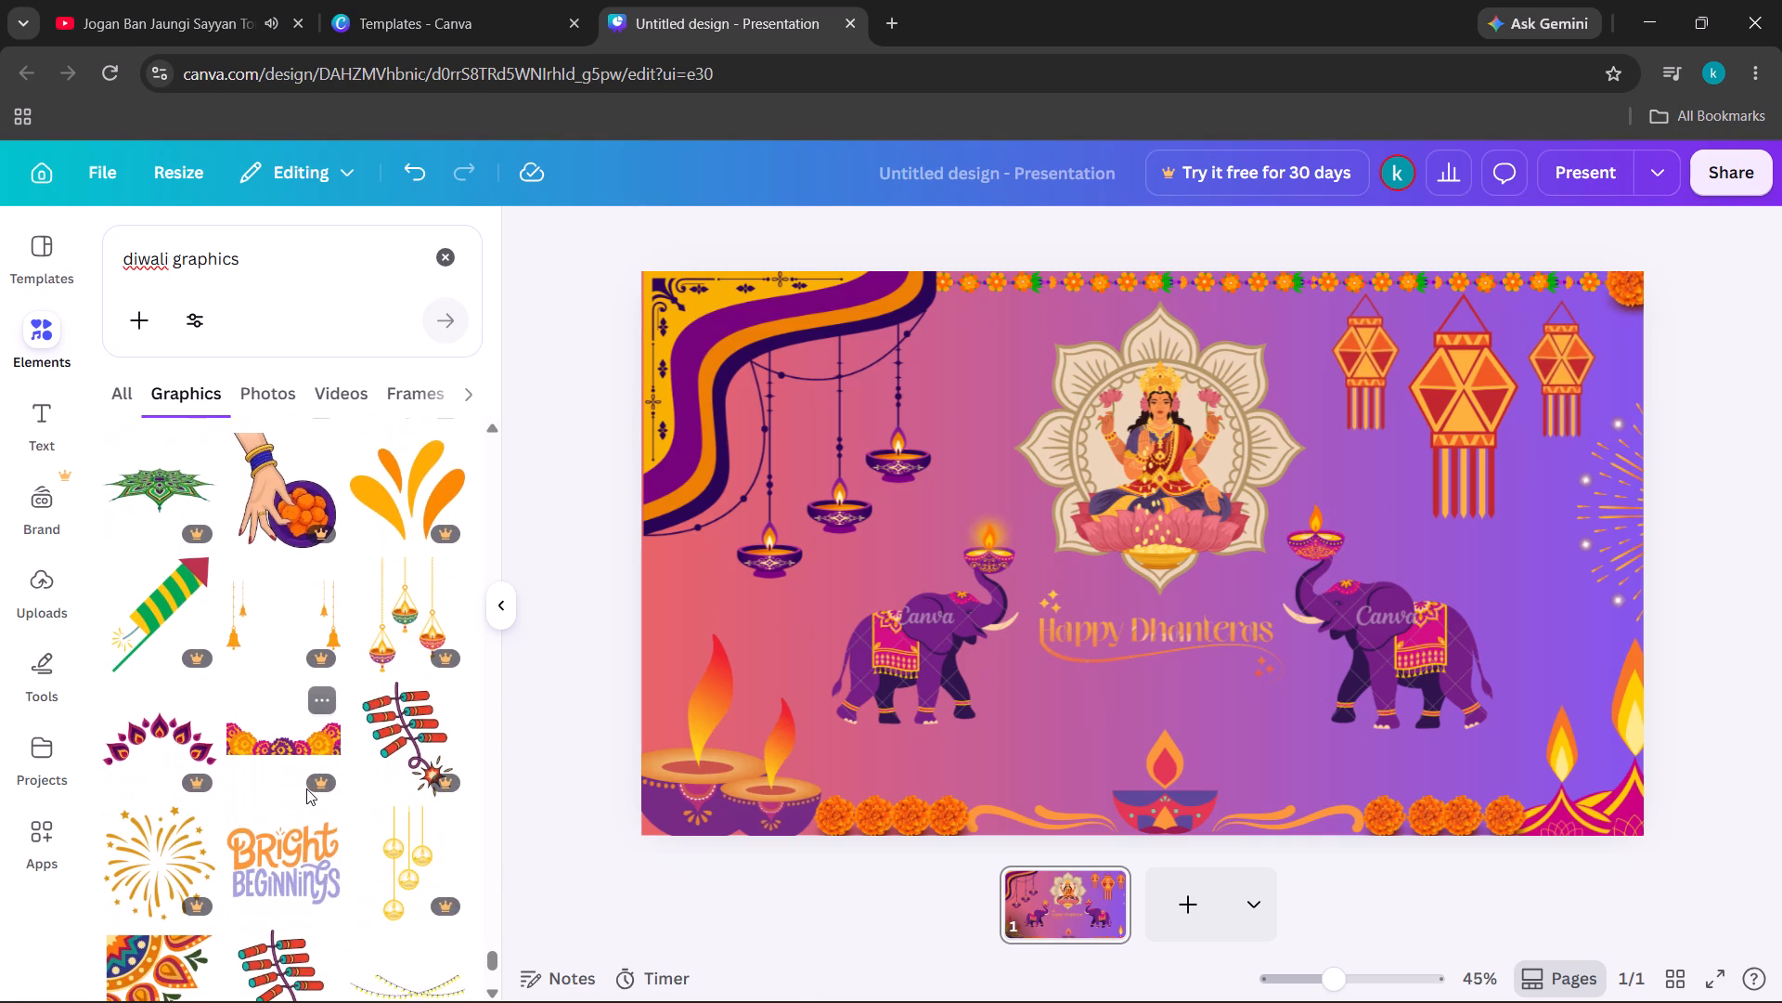
pyautogui.scroll(-4, 306, 788)
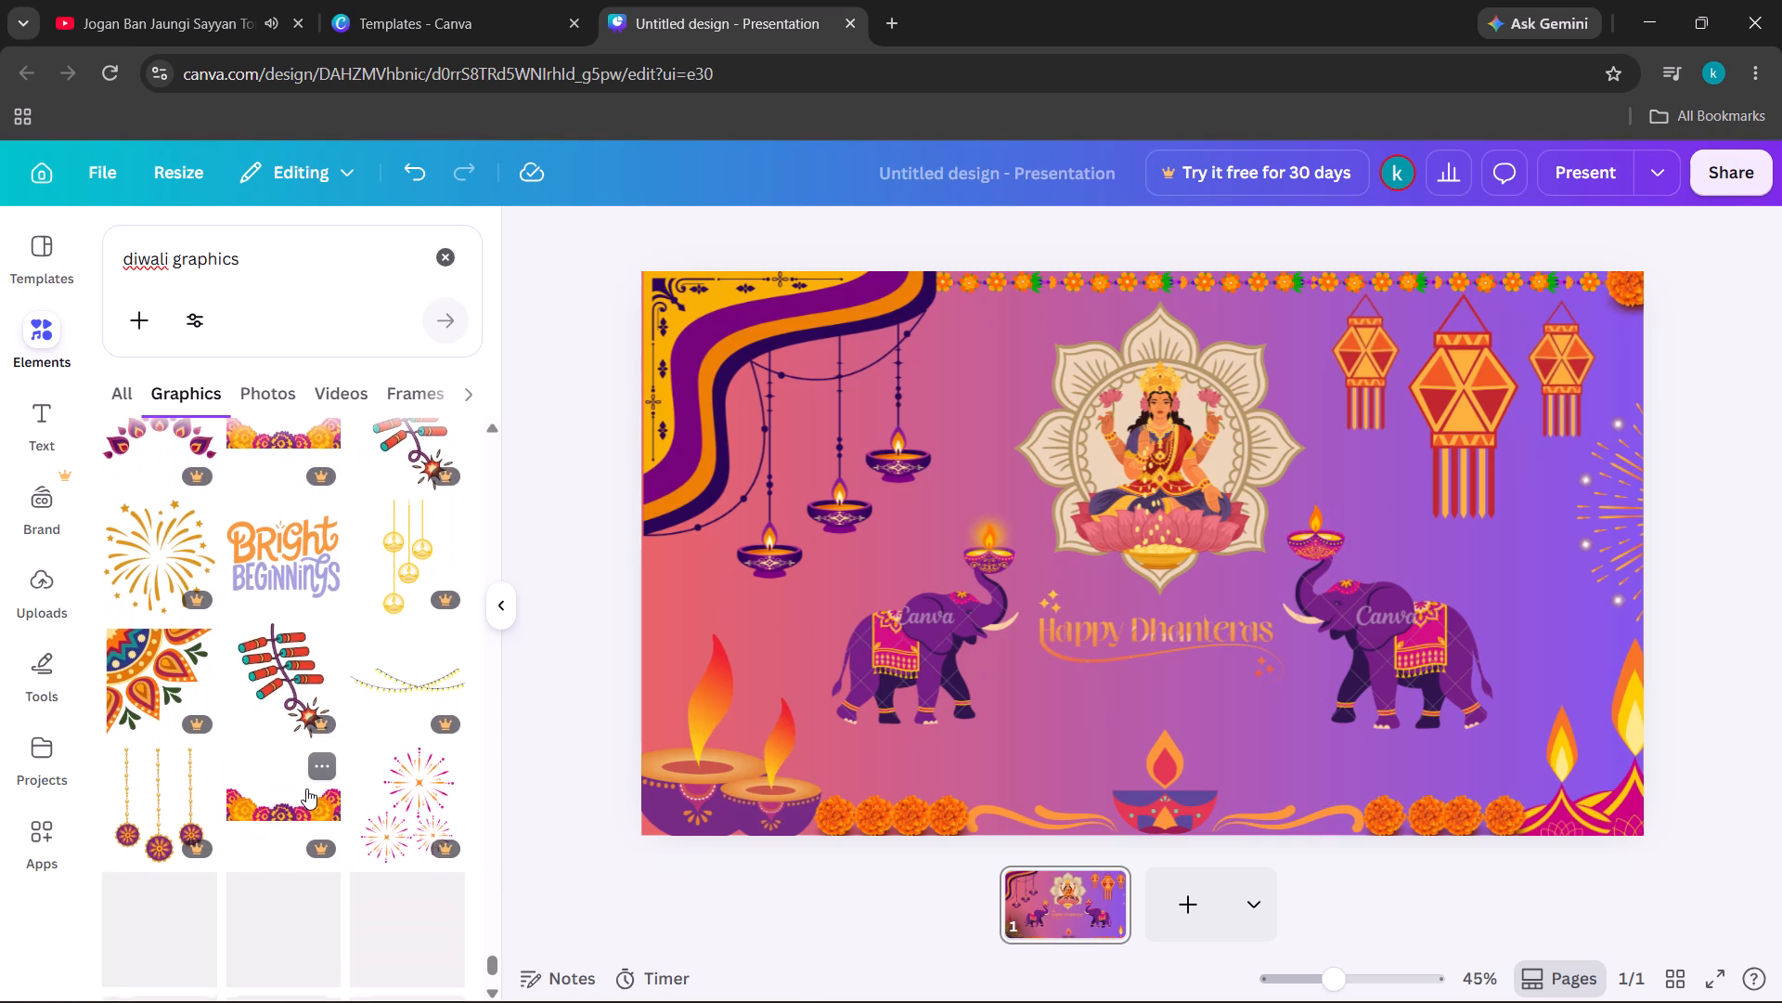
pyautogui.scroll(-3, 306, 788)
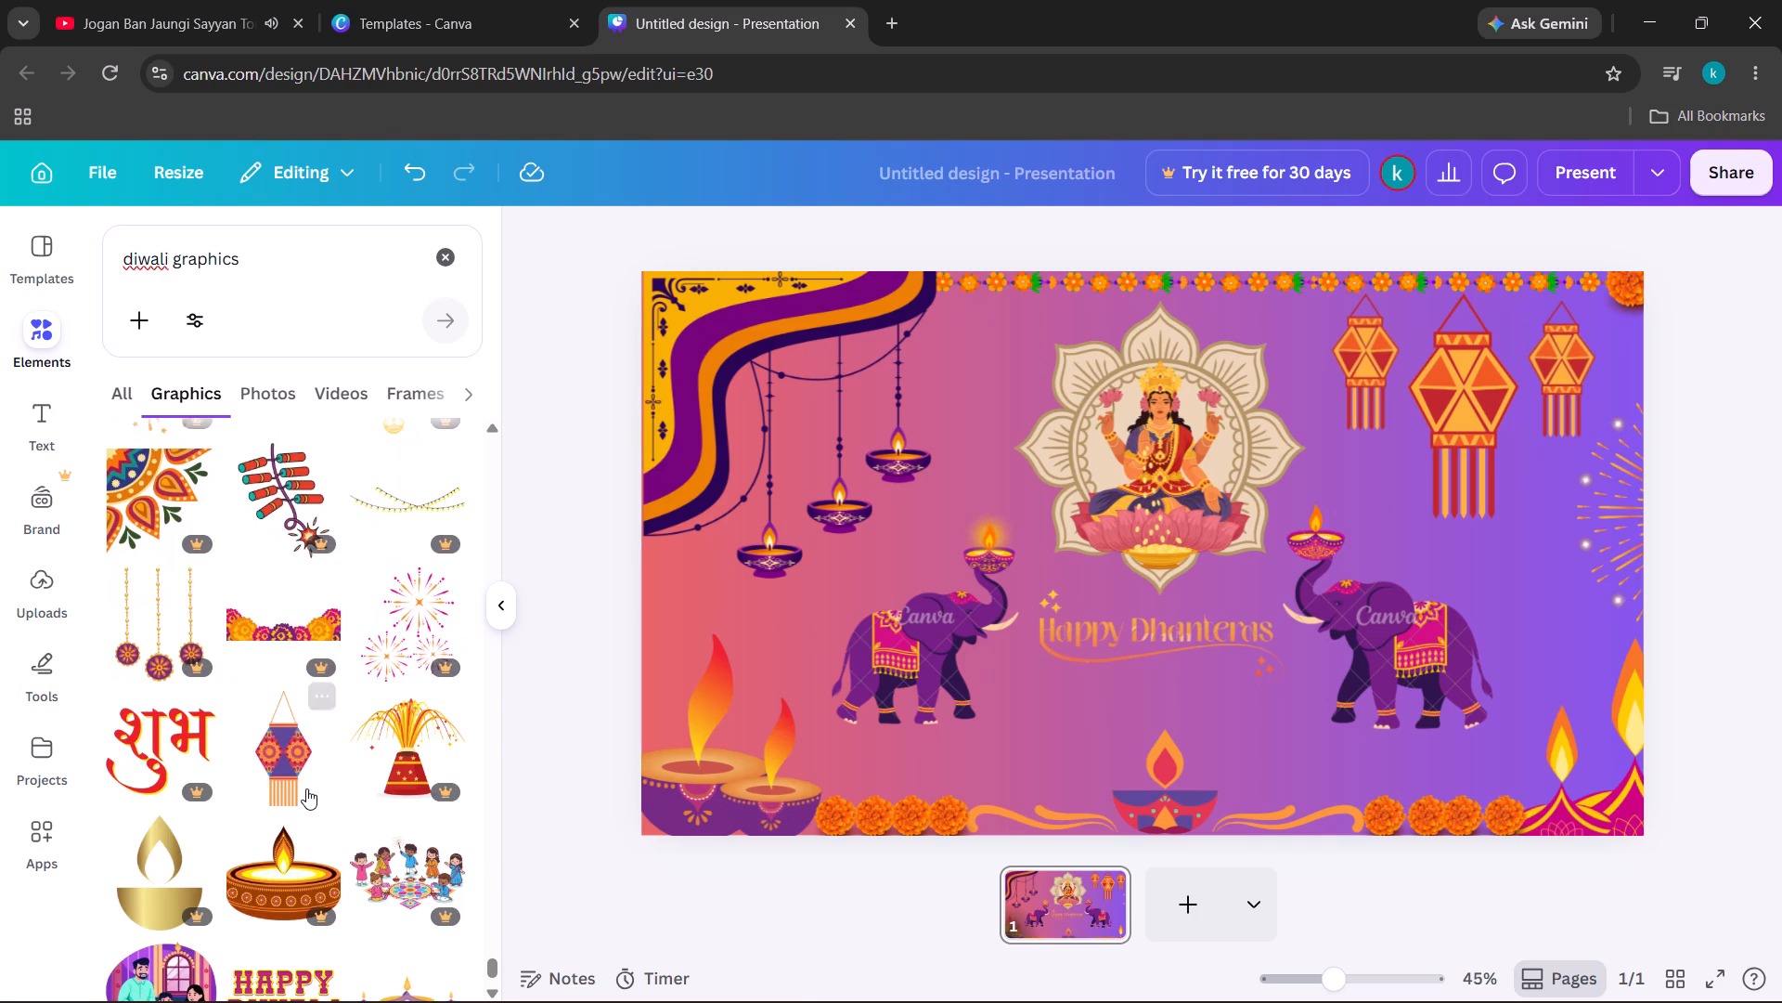
pyautogui.scroll(-3, 306, 788)
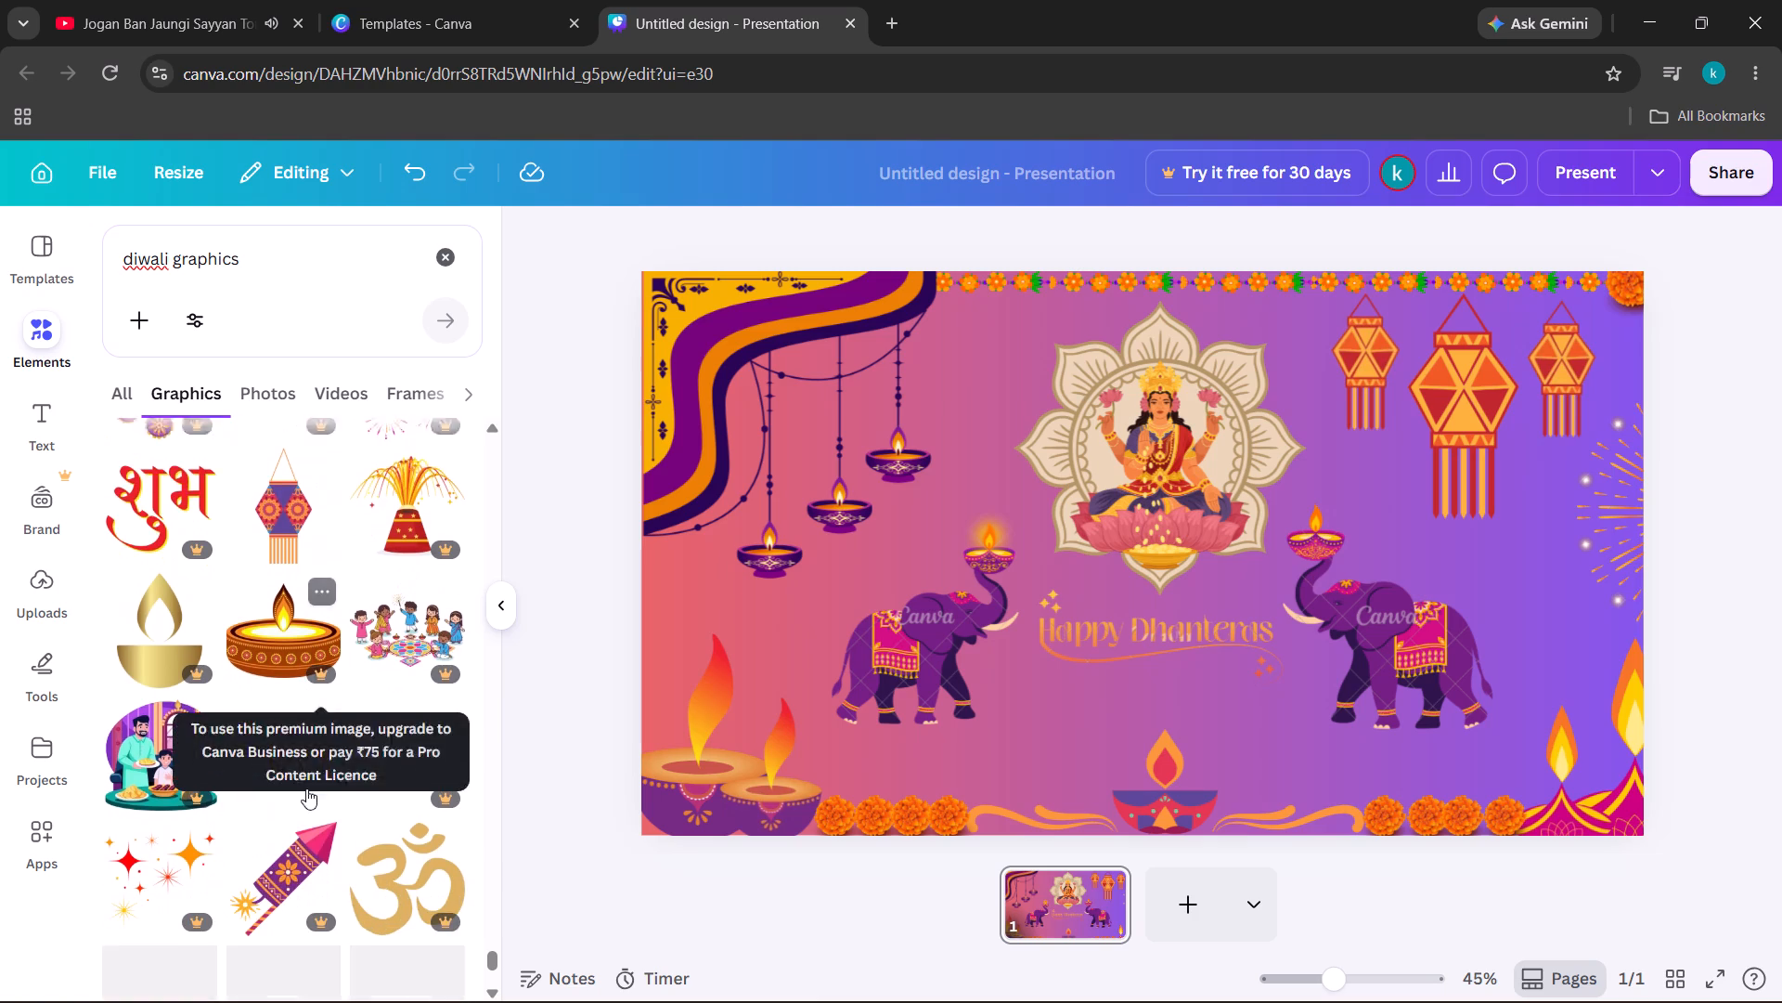
# Look through further "diwali graphics" results, up to the "Diya" and "Fire crackers" related searches, for a suitable ornament or diya.
pyautogui.scroll(-3, 306, 788)
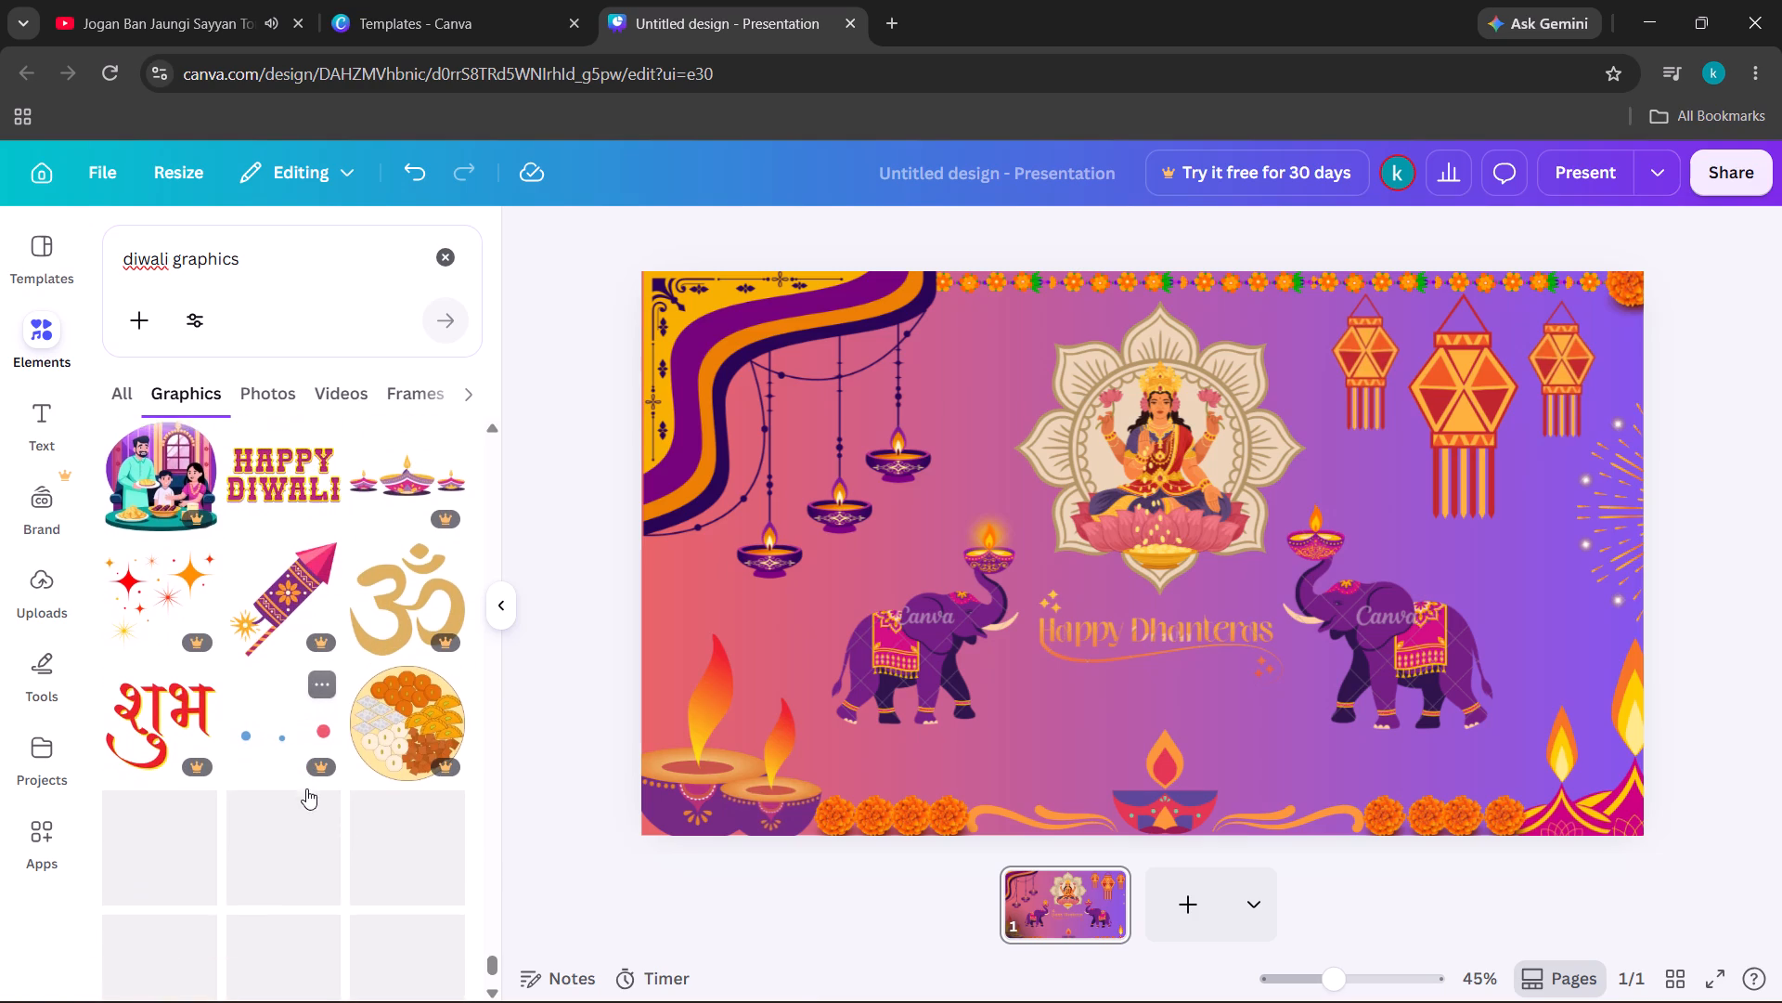
pyautogui.scroll(-2, 306, 788)
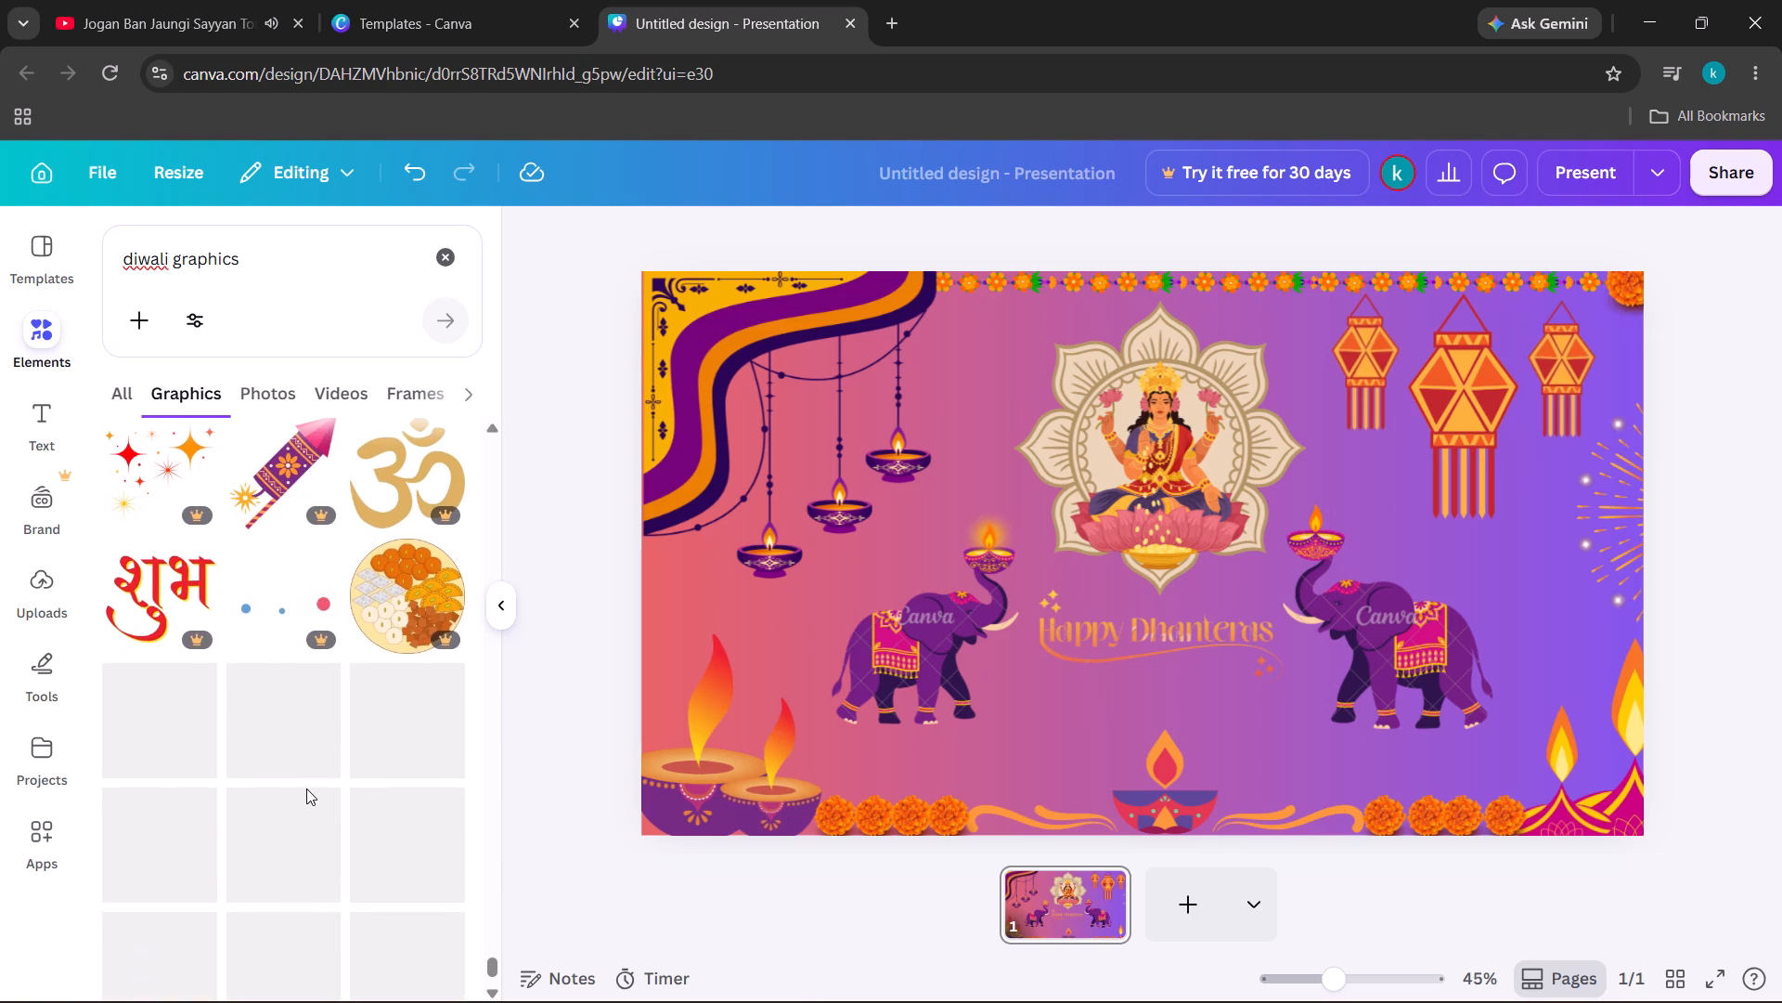
pyautogui.scroll(-2, 306, 788)
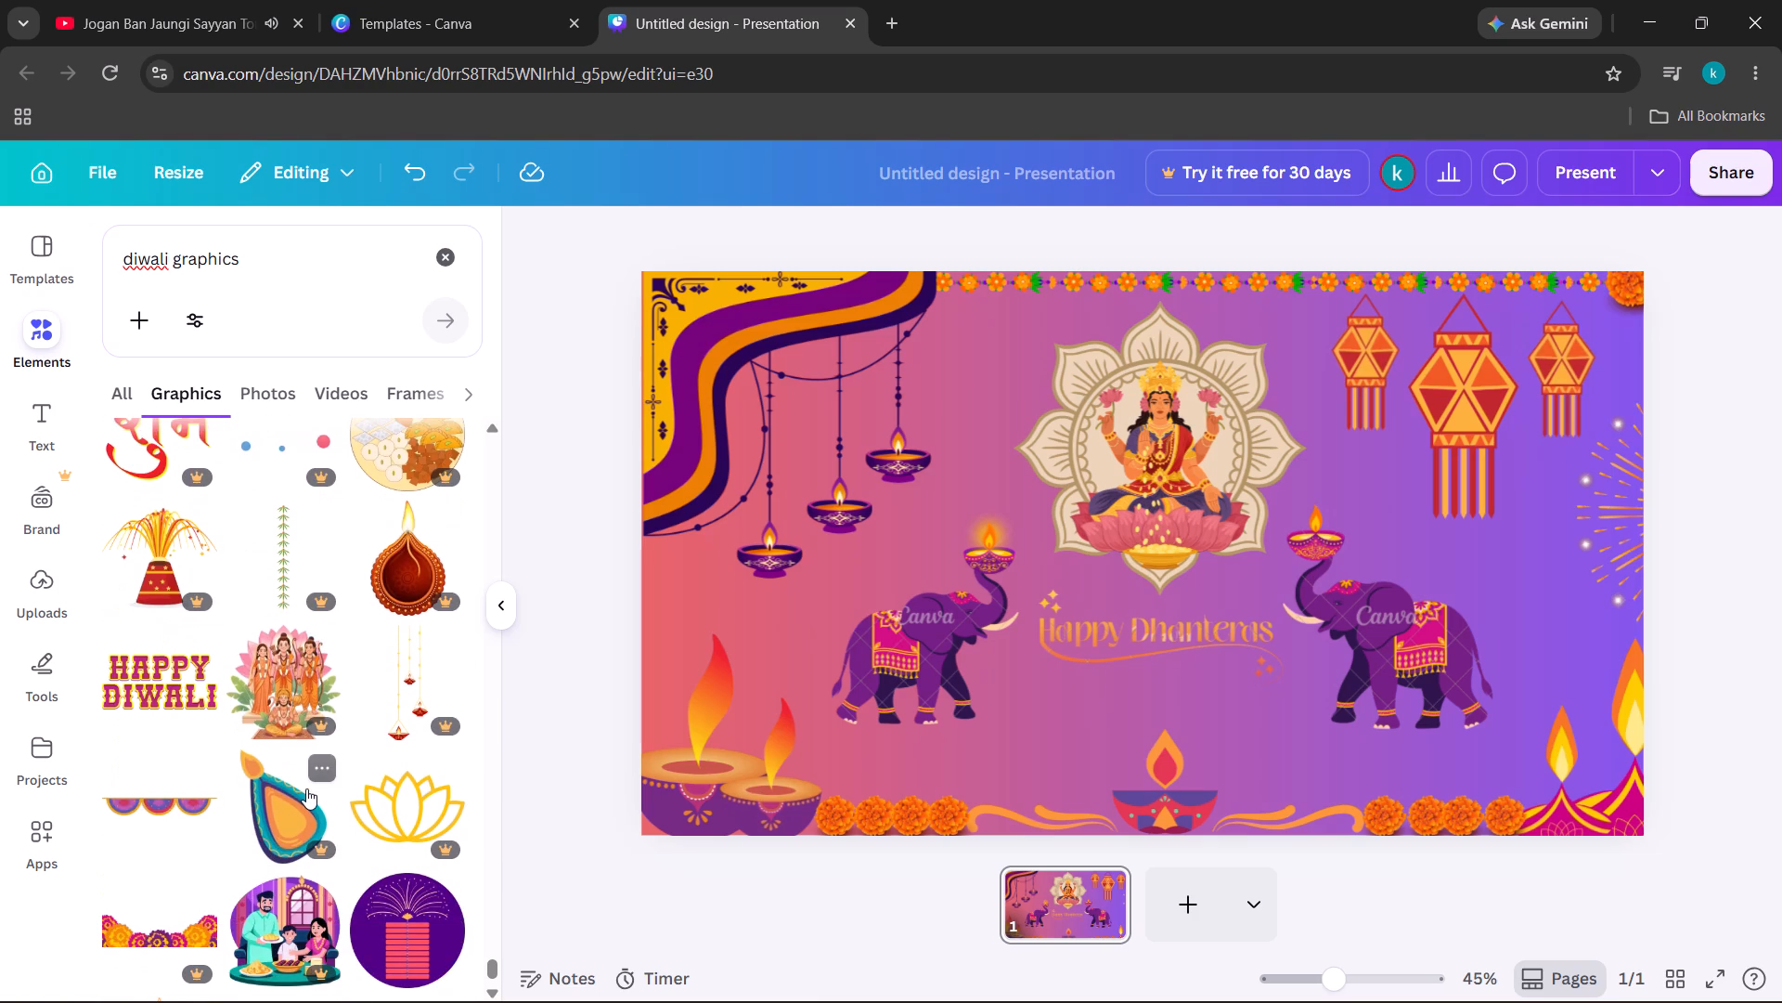
pyautogui.scroll(-4, 306, 788)
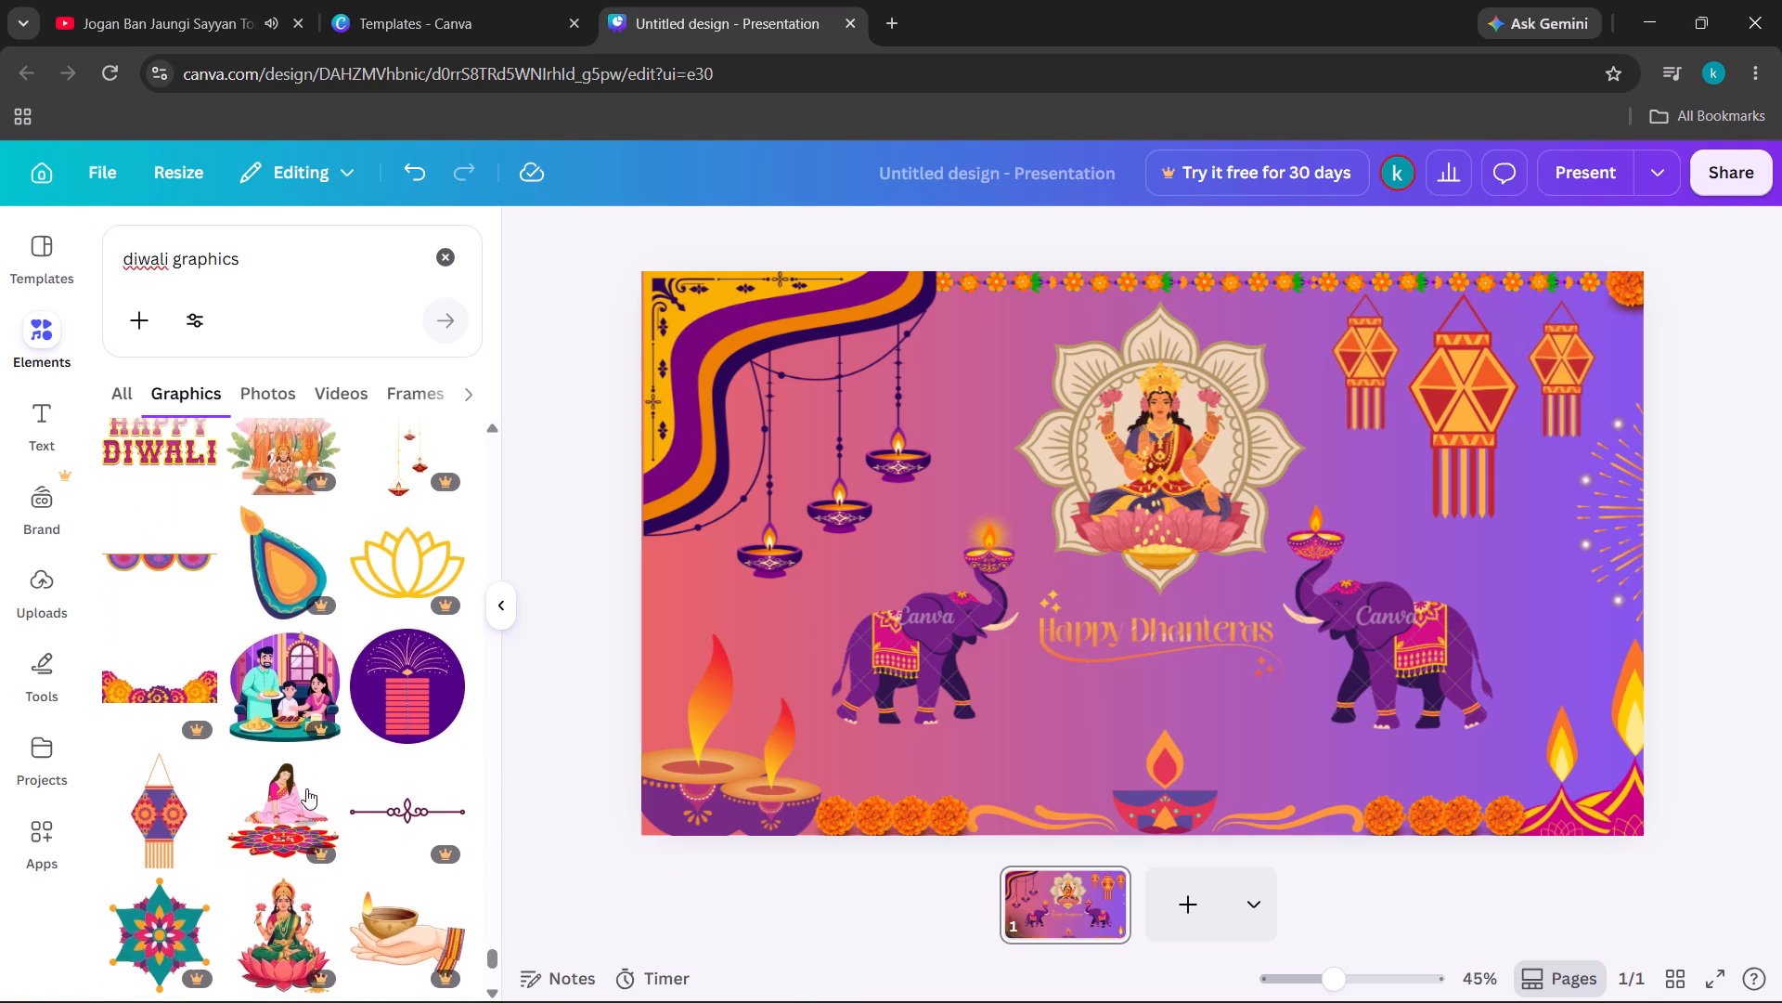
pyautogui.scroll(-3, 306, 788)
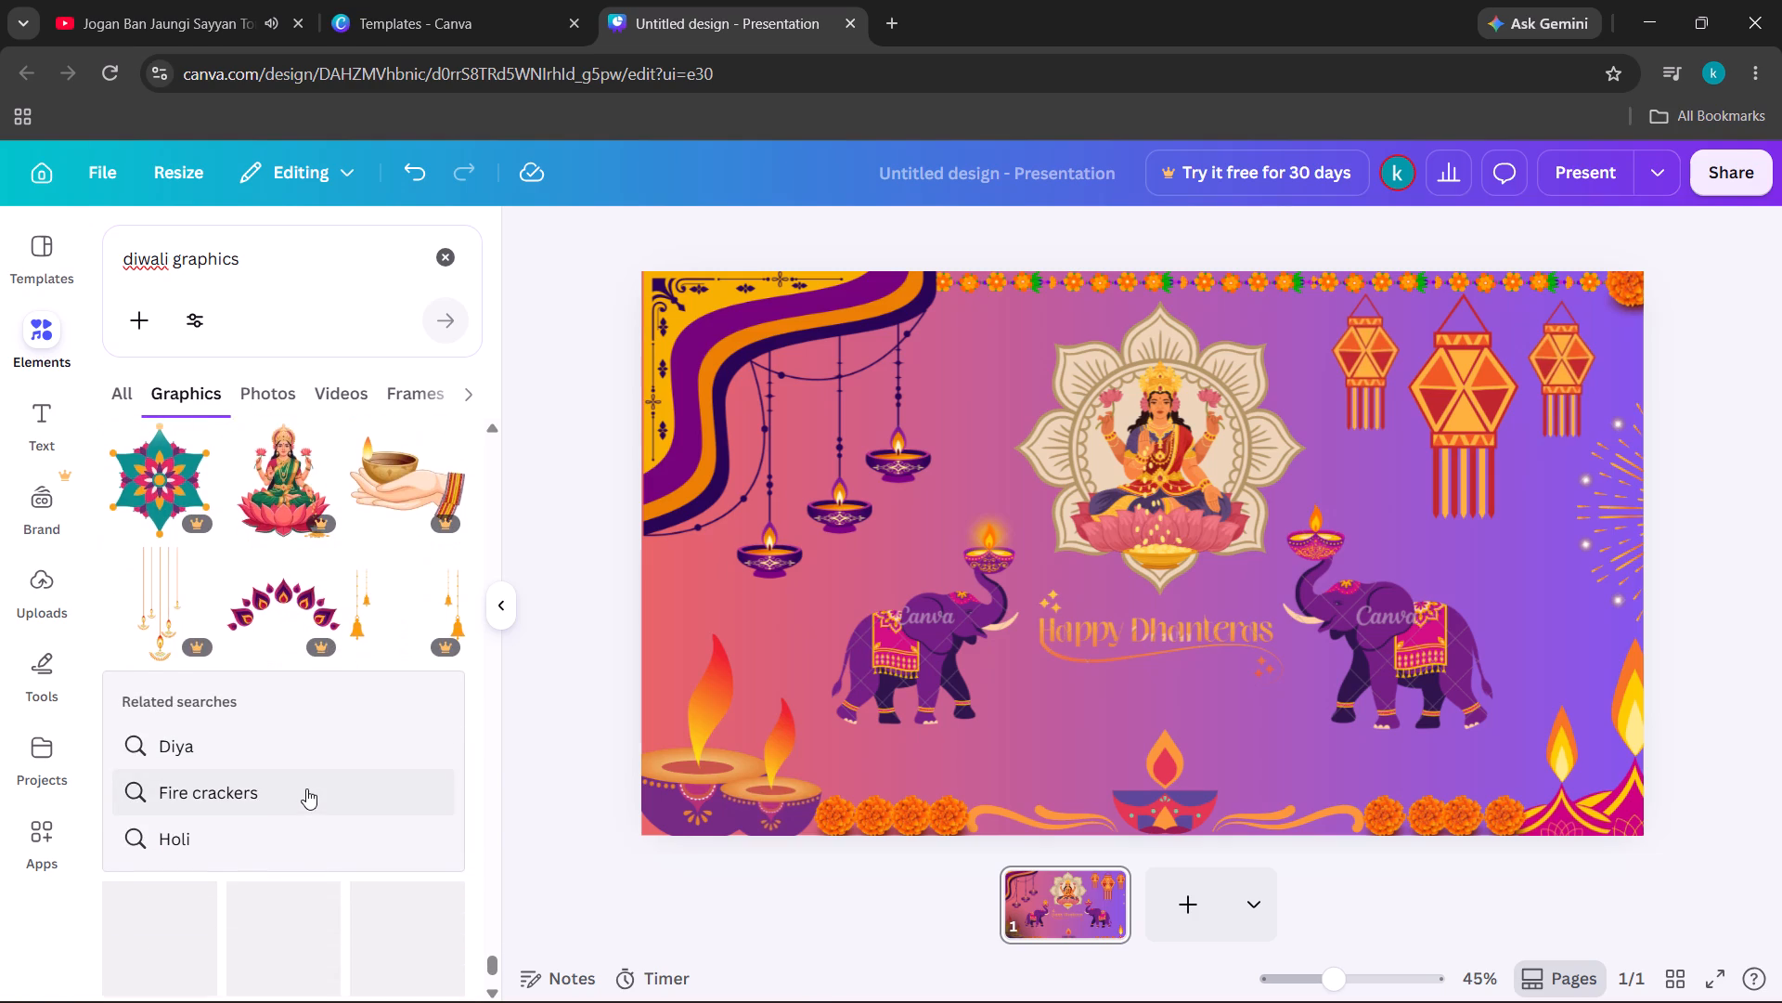
# Examine the "diwali graphics" results past the "Diya", "Fire crackers" and "Holi" related searches for a hanging ornament, mandala or border.
pyautogui.scroll(-2, 306, 788)
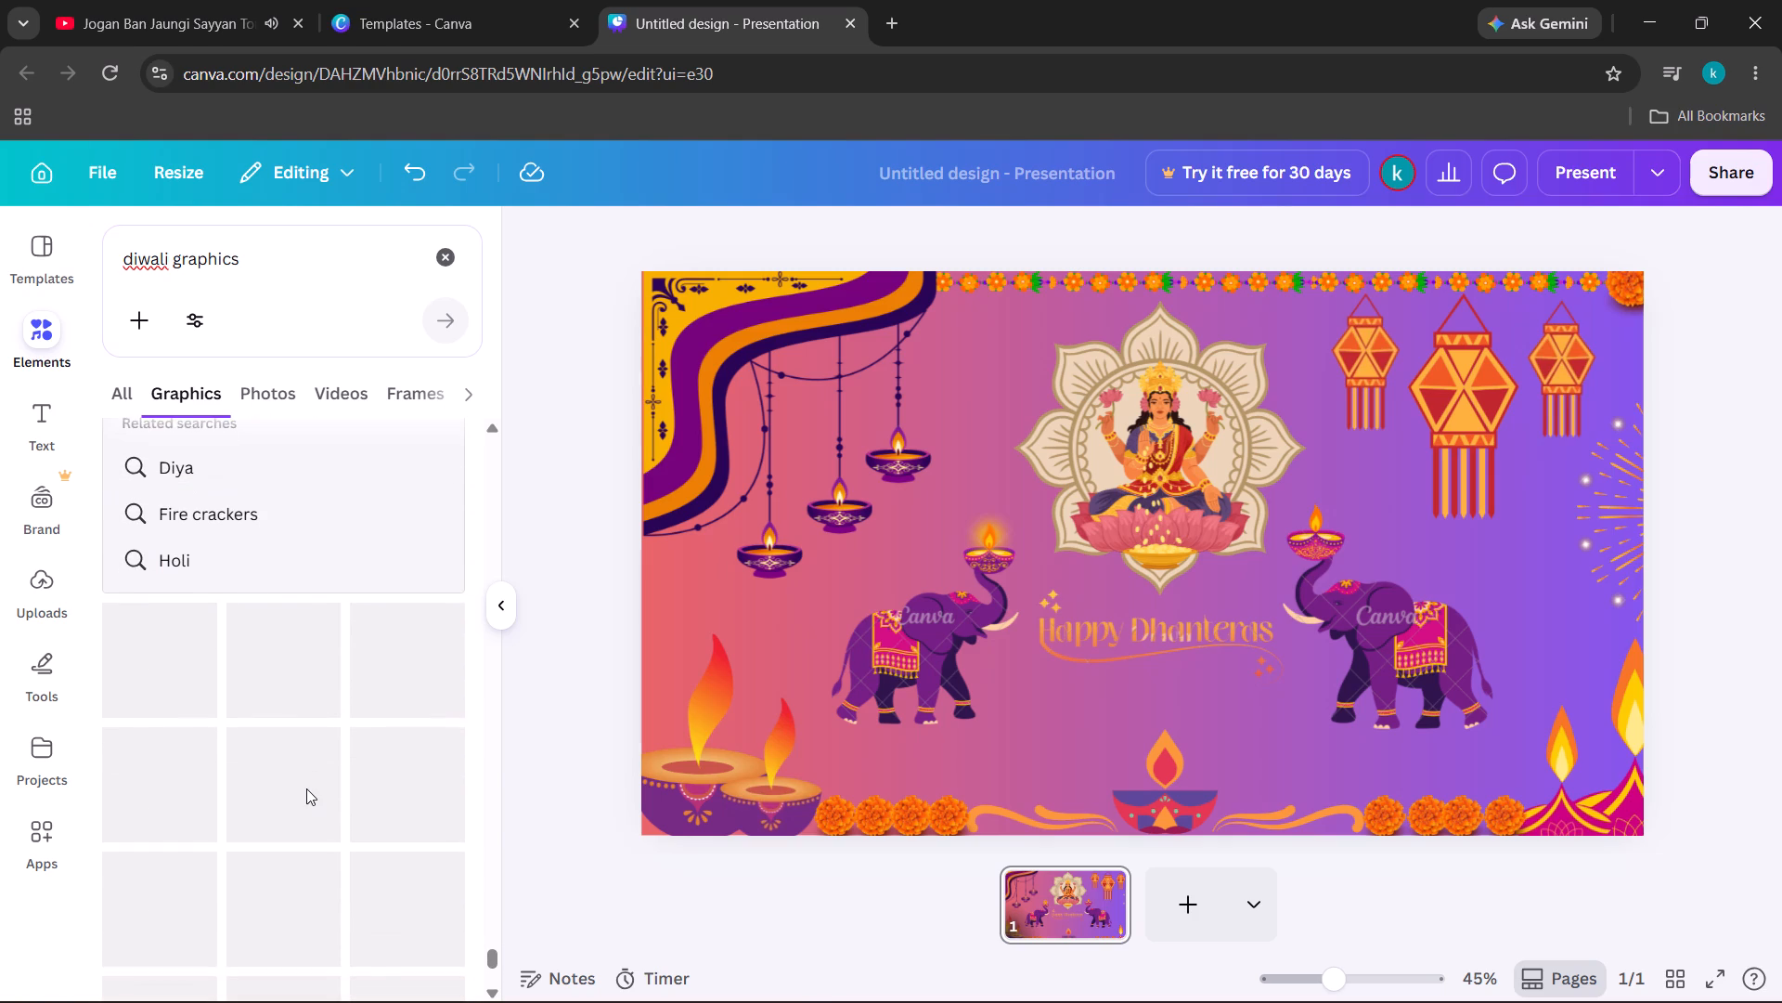
pyautogui.scroll(-2, 306, 788)
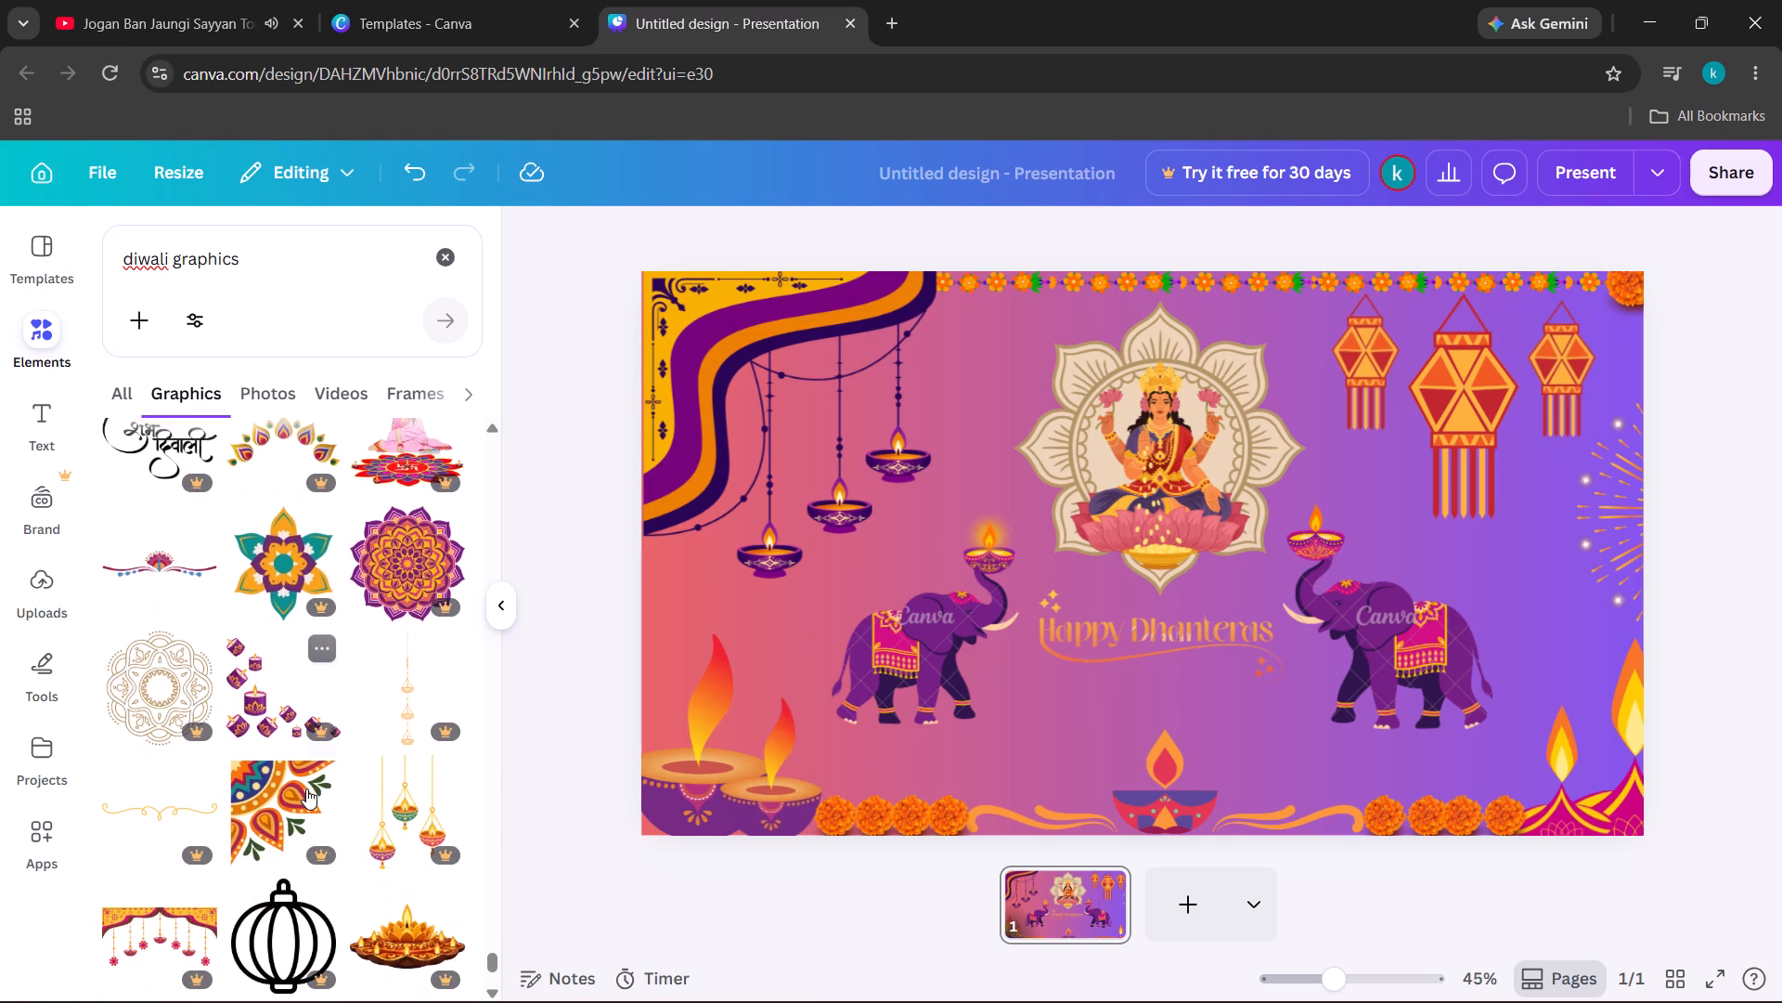
pyautogui.scroll(-2, 306, 788)
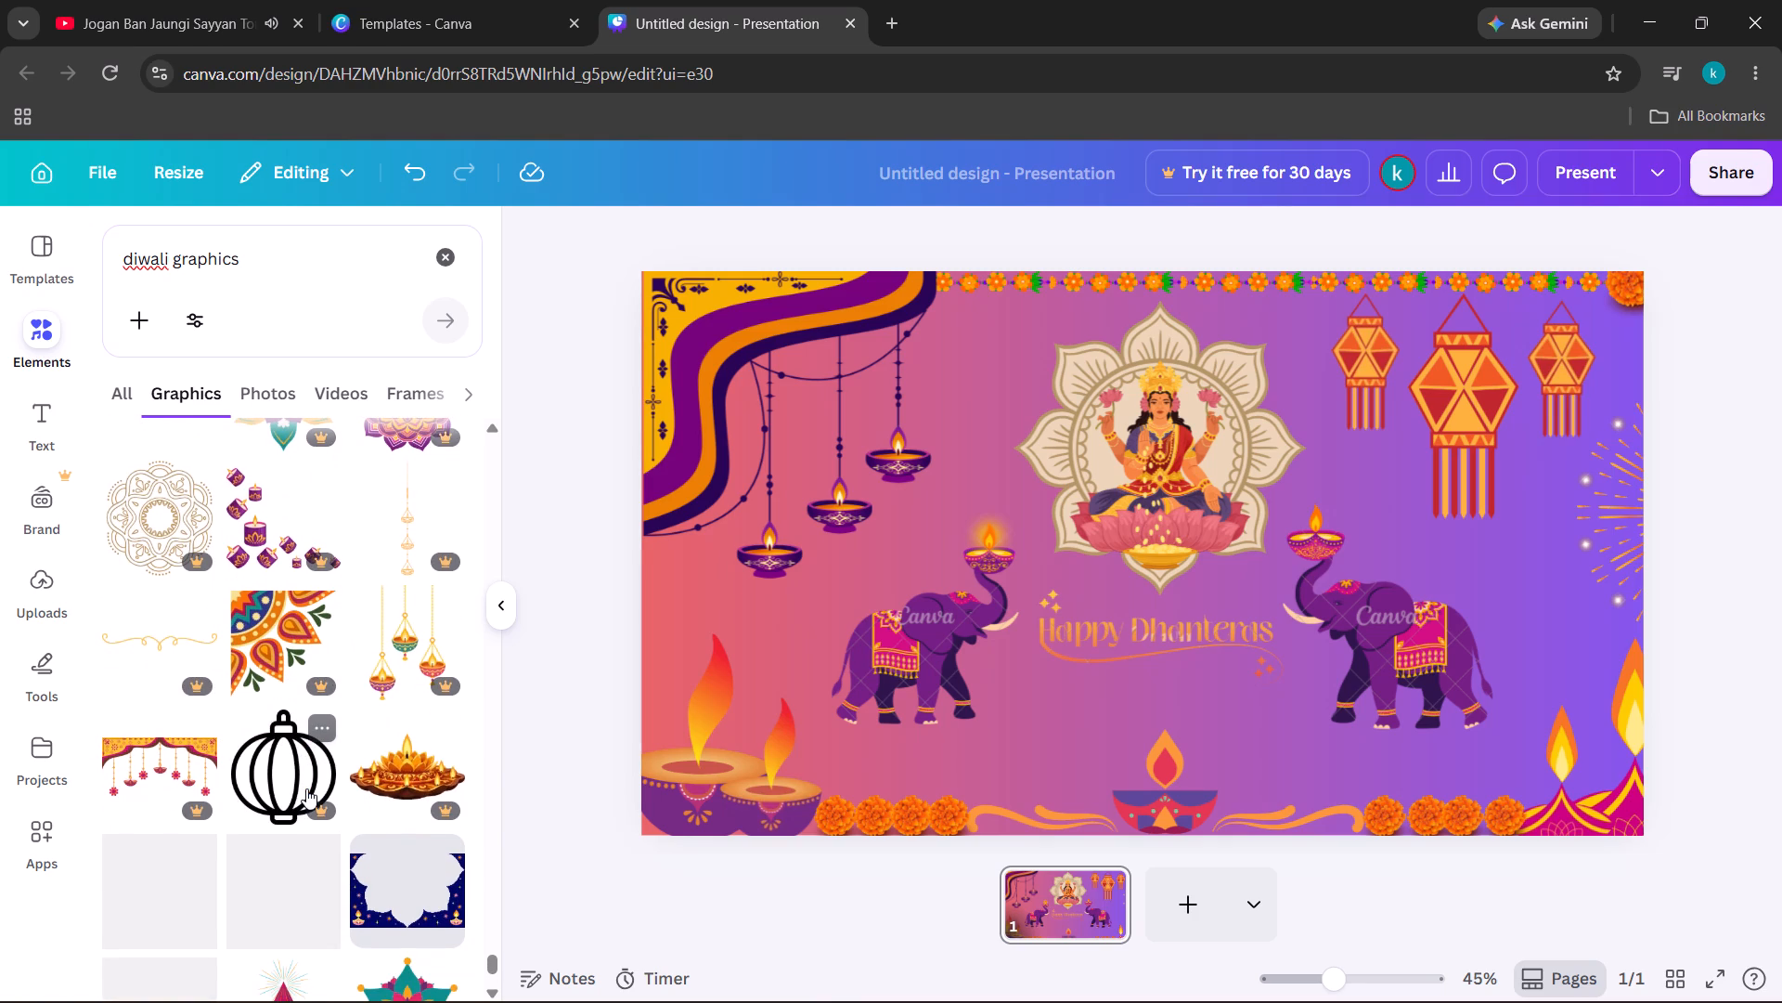
pyautogui.scroll(-2, 306, 788)
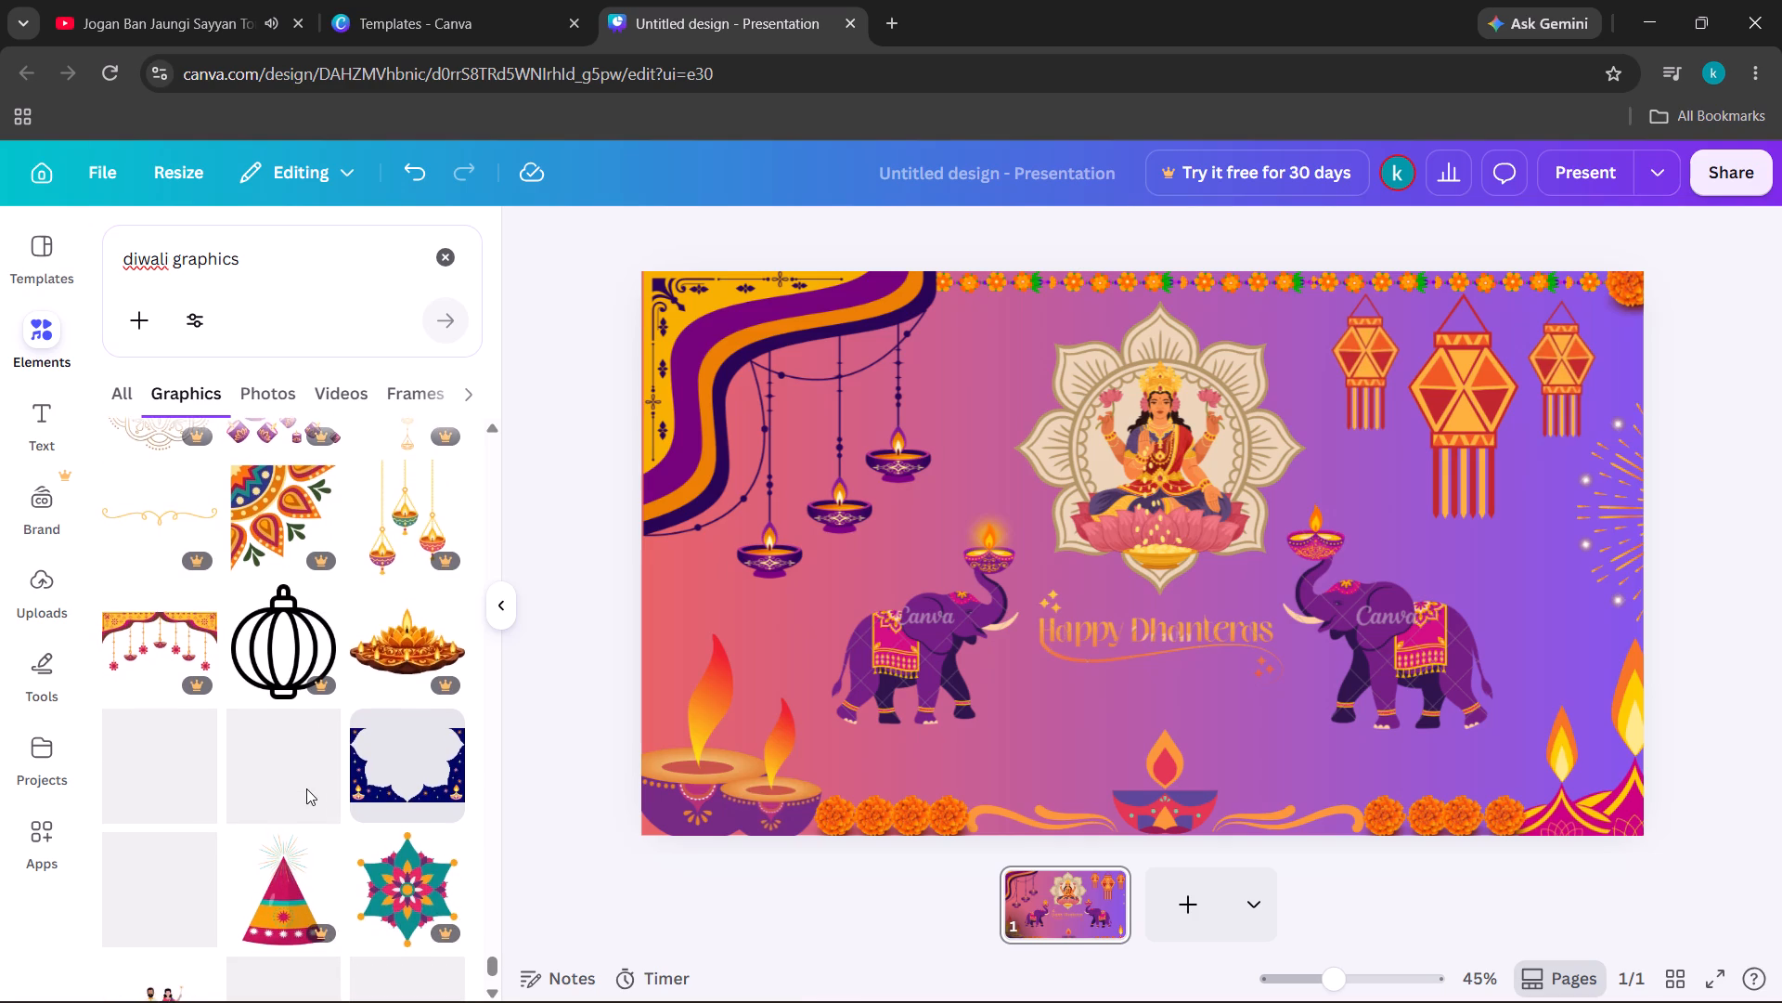
pyautogui.scroll(-1, 306, 788)
pyautogui.scroll(1, 306, 788)
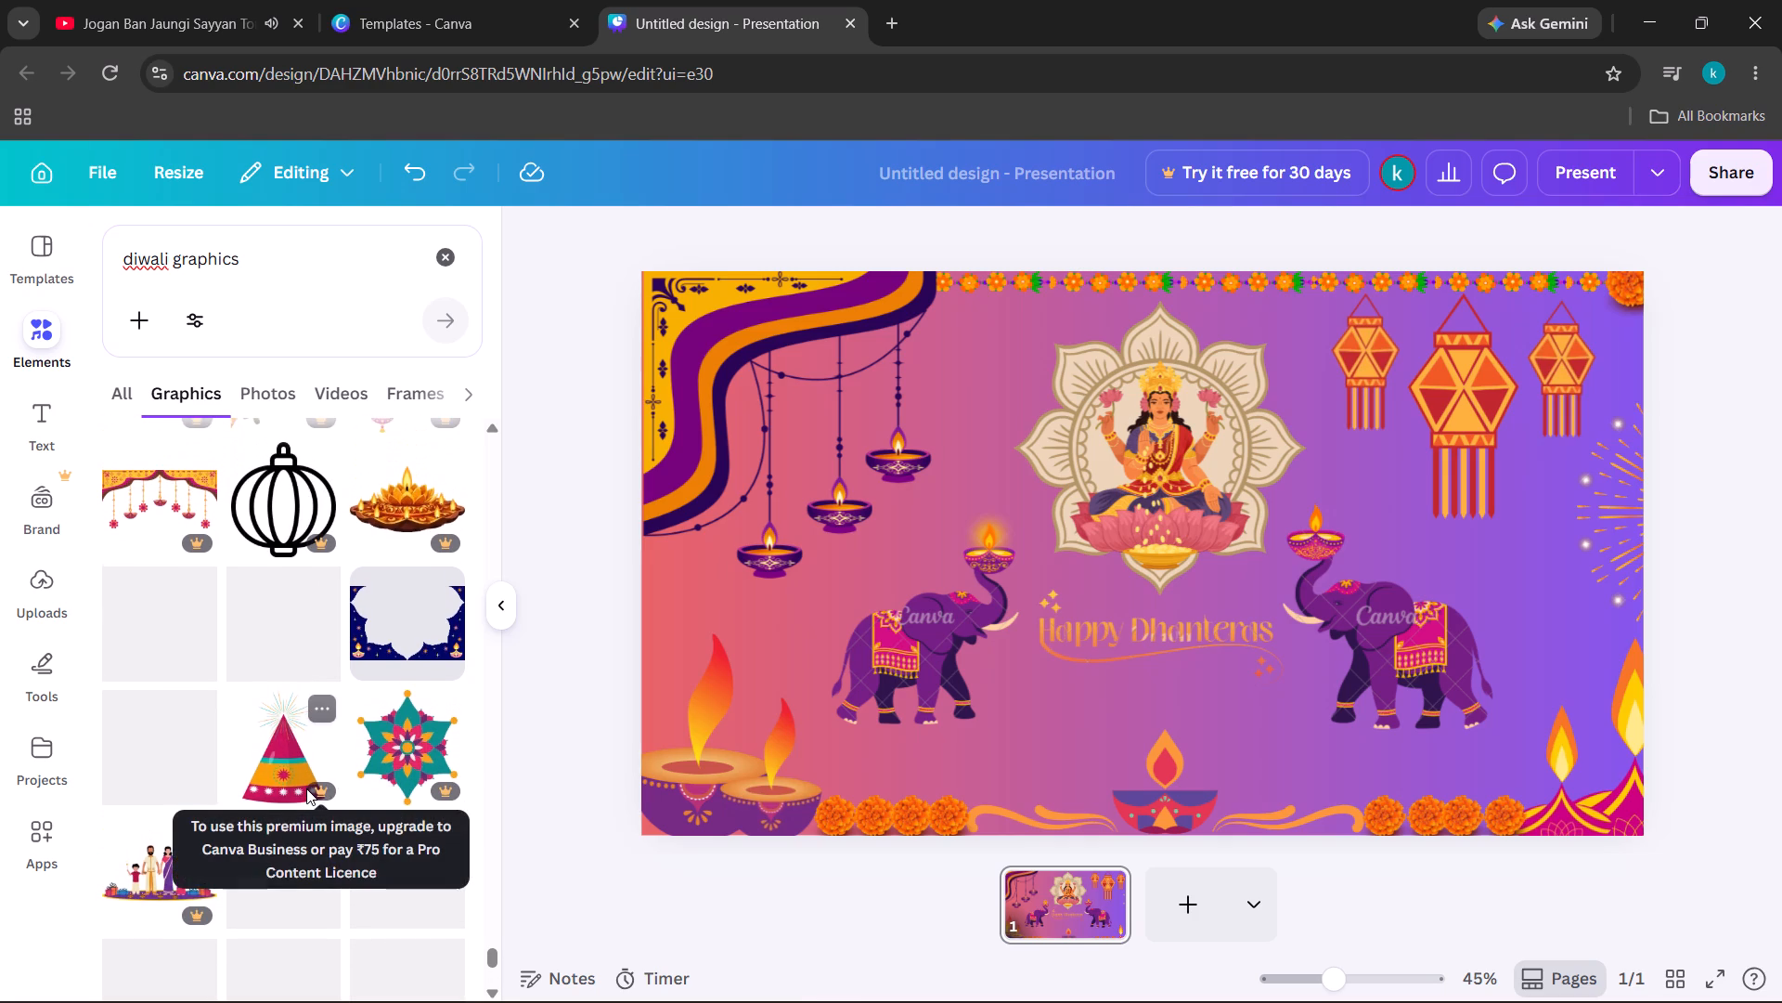
pyautogui.scroll(2, 306, 788)
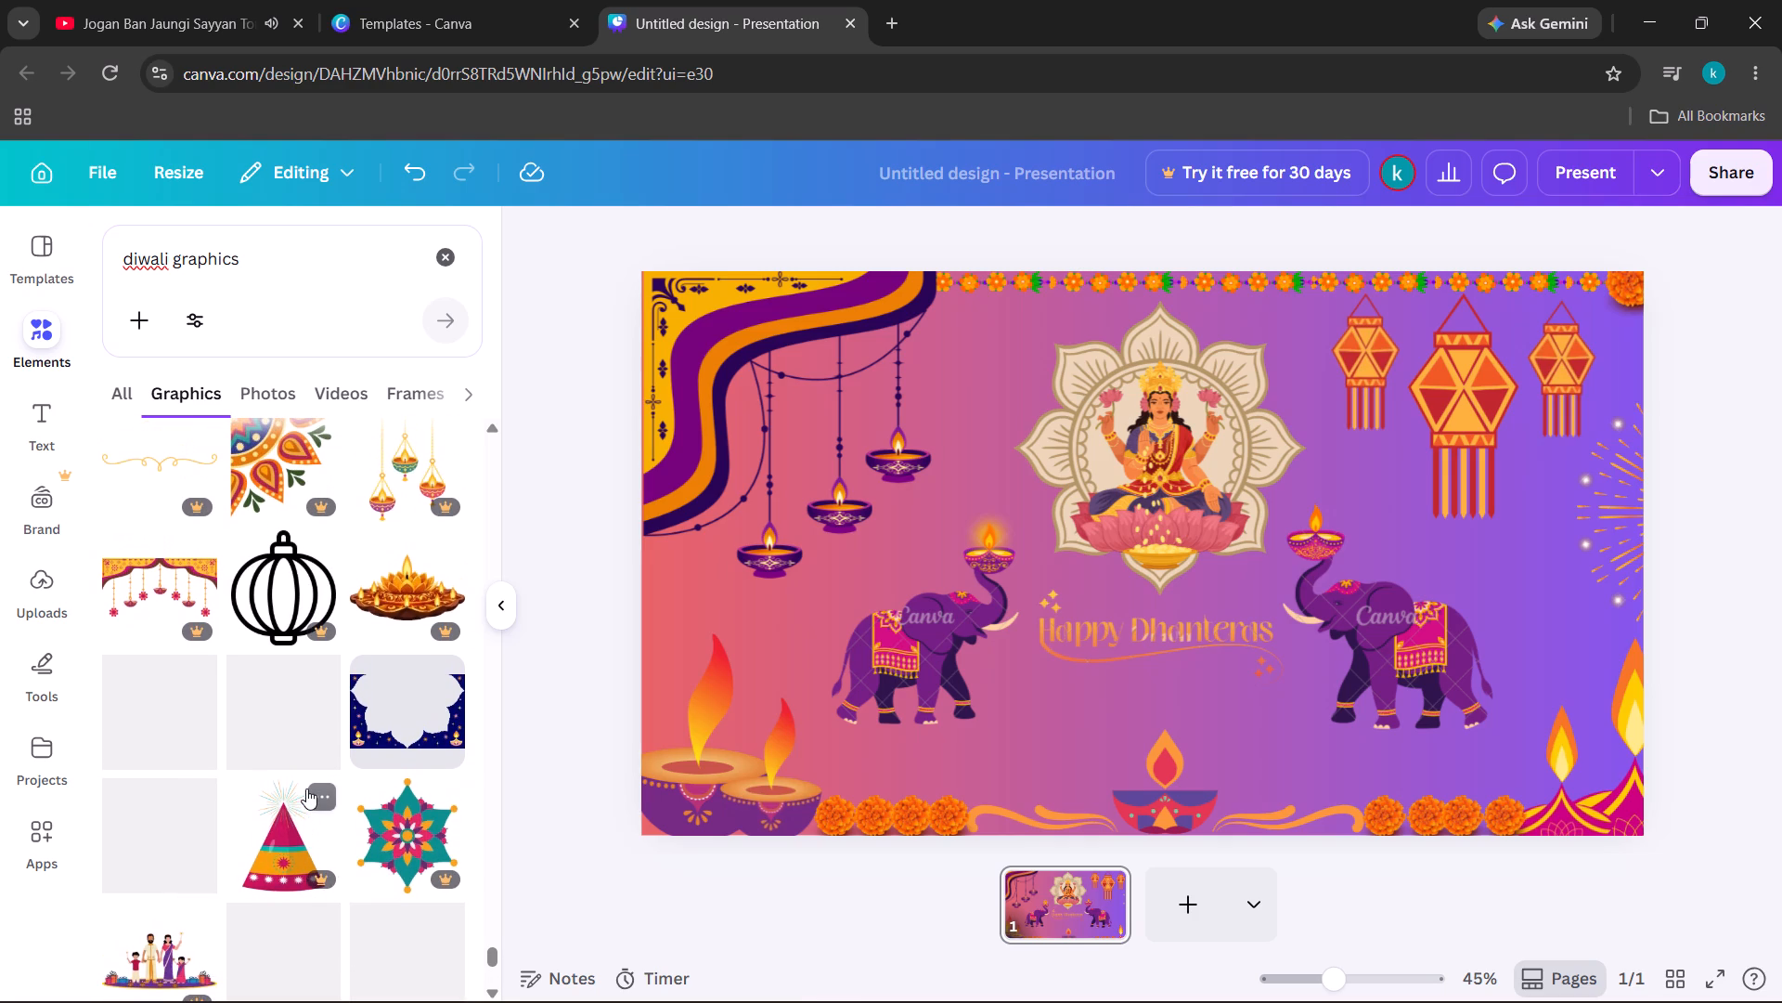
pyautogui.scroll(1, 306, 788)
pyautogui.scroll(-2, 306, 788)
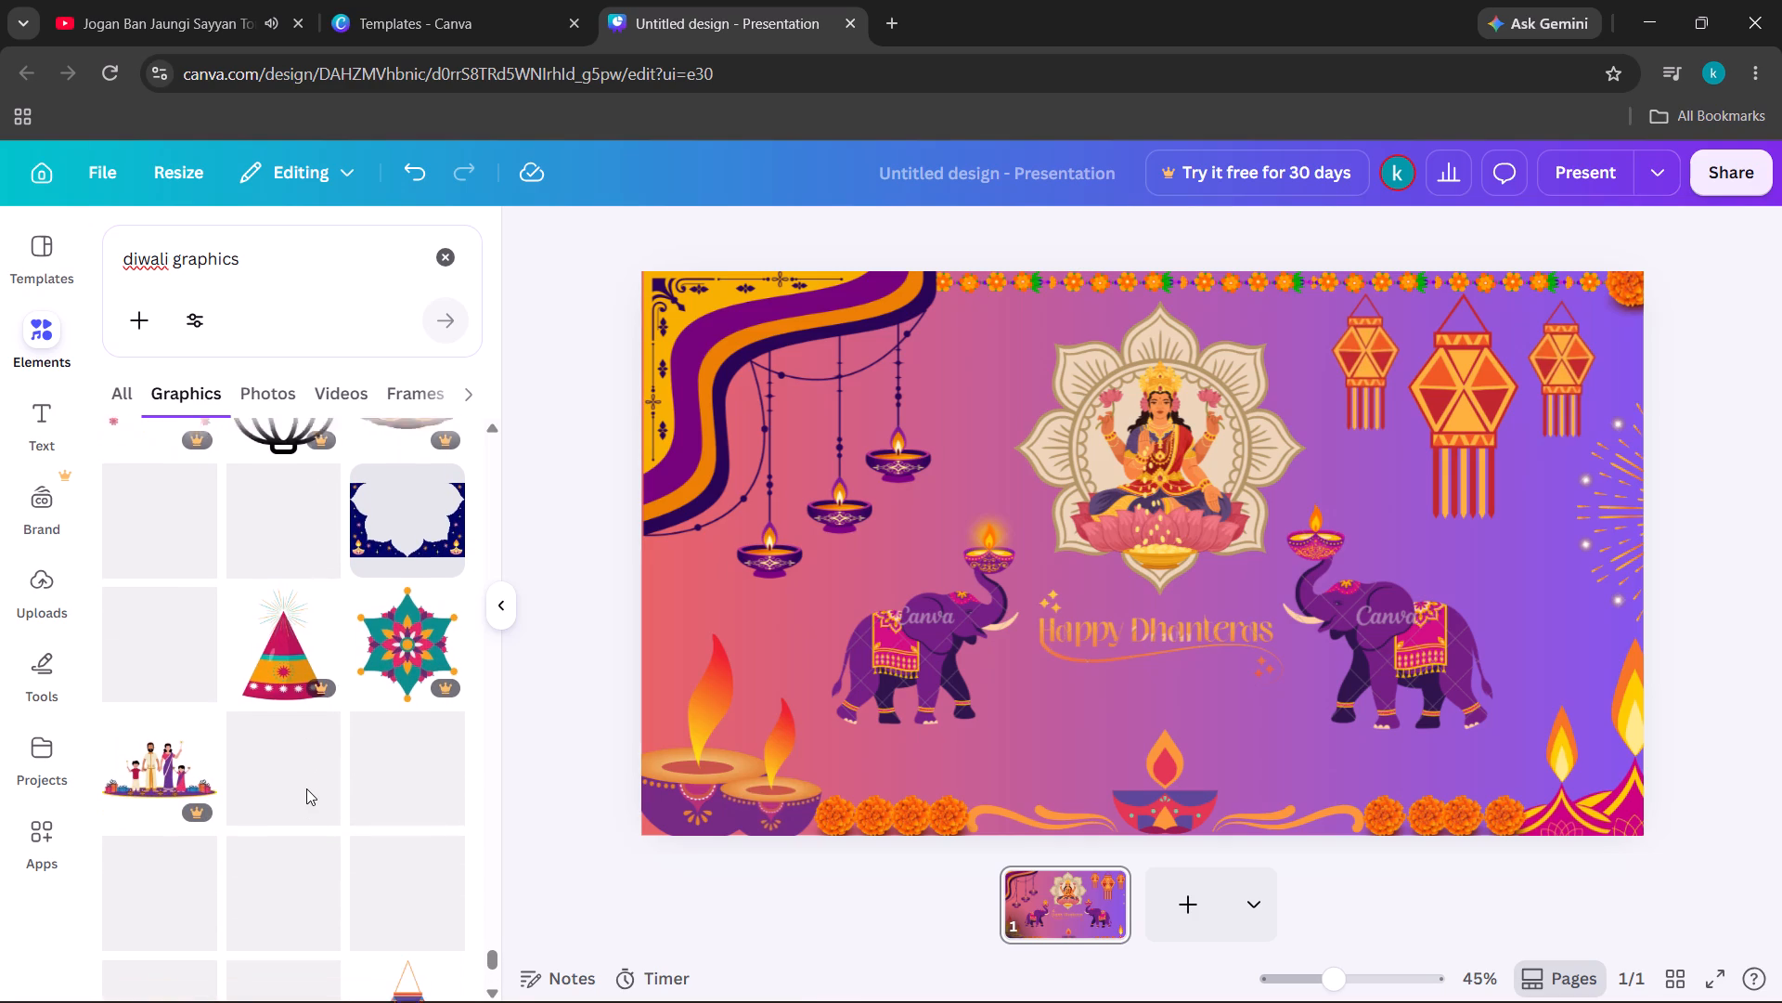
pyautogui.scroll(-3, 306, 788)
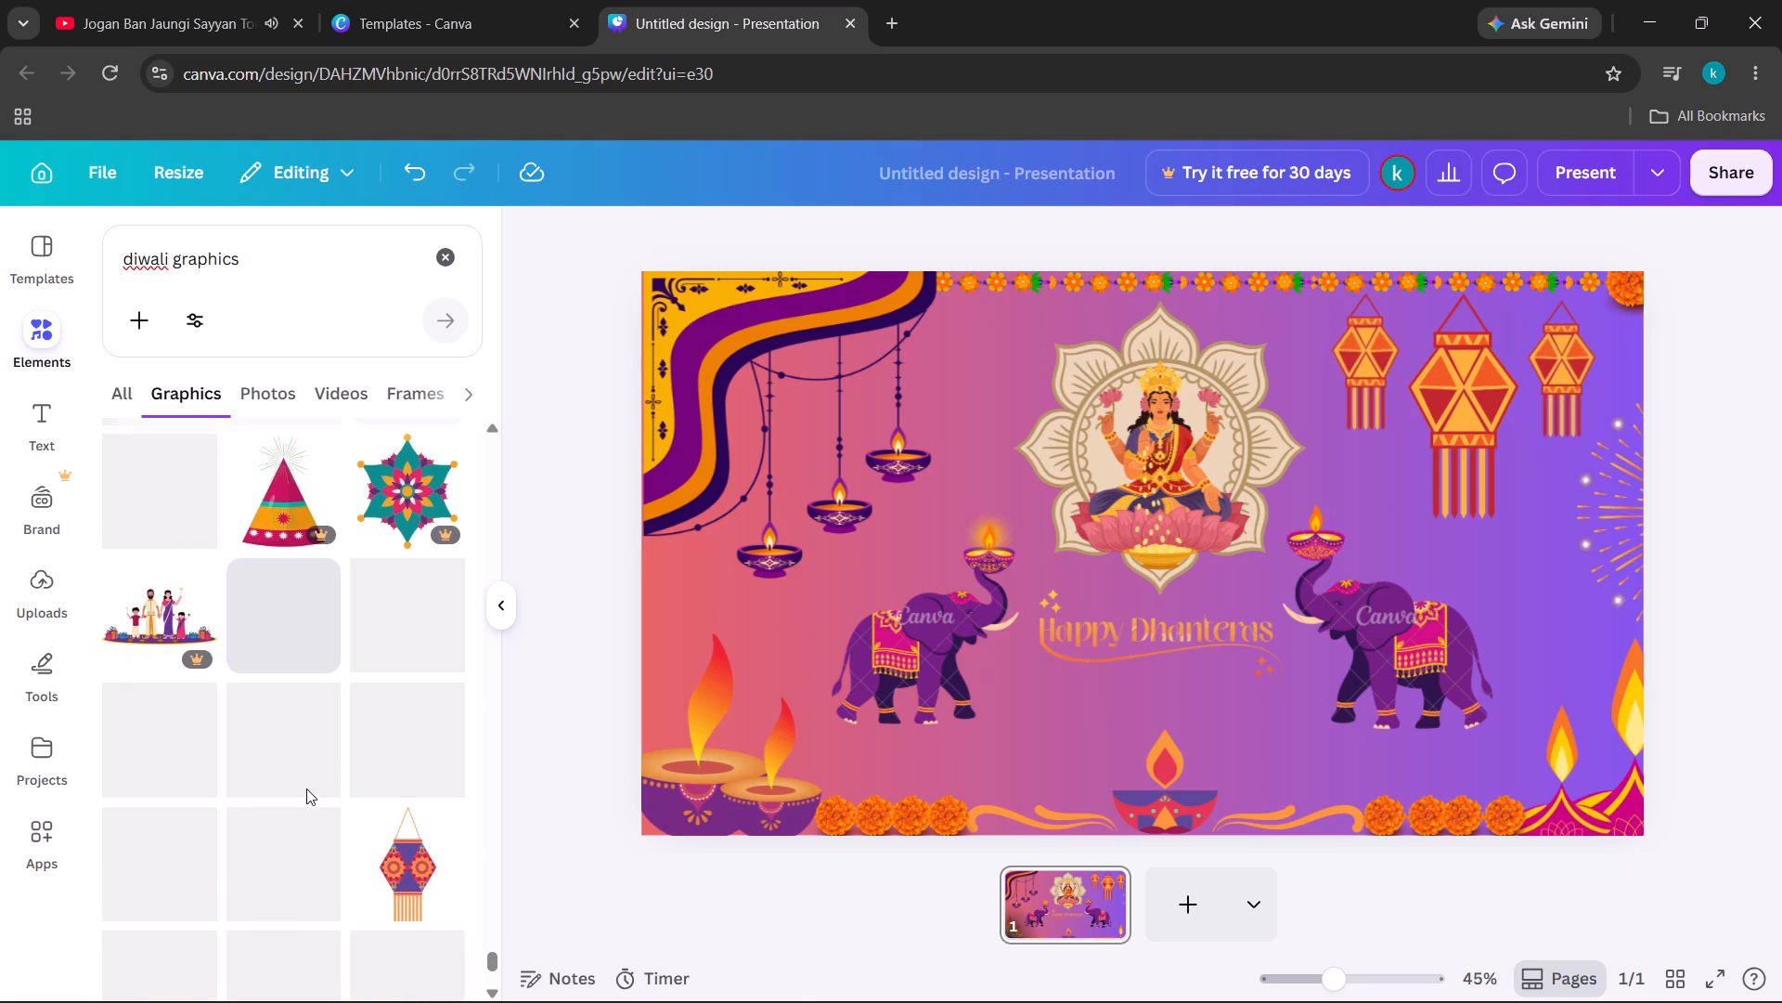
pyautogui.scroll(-1, 306, 788)
# Review the recently loaded "diwali graphics" results again, checking the diyas, lanterns and rangoli designs for a fitting decoration.
pyautogui.scroll(3, 306, 788)
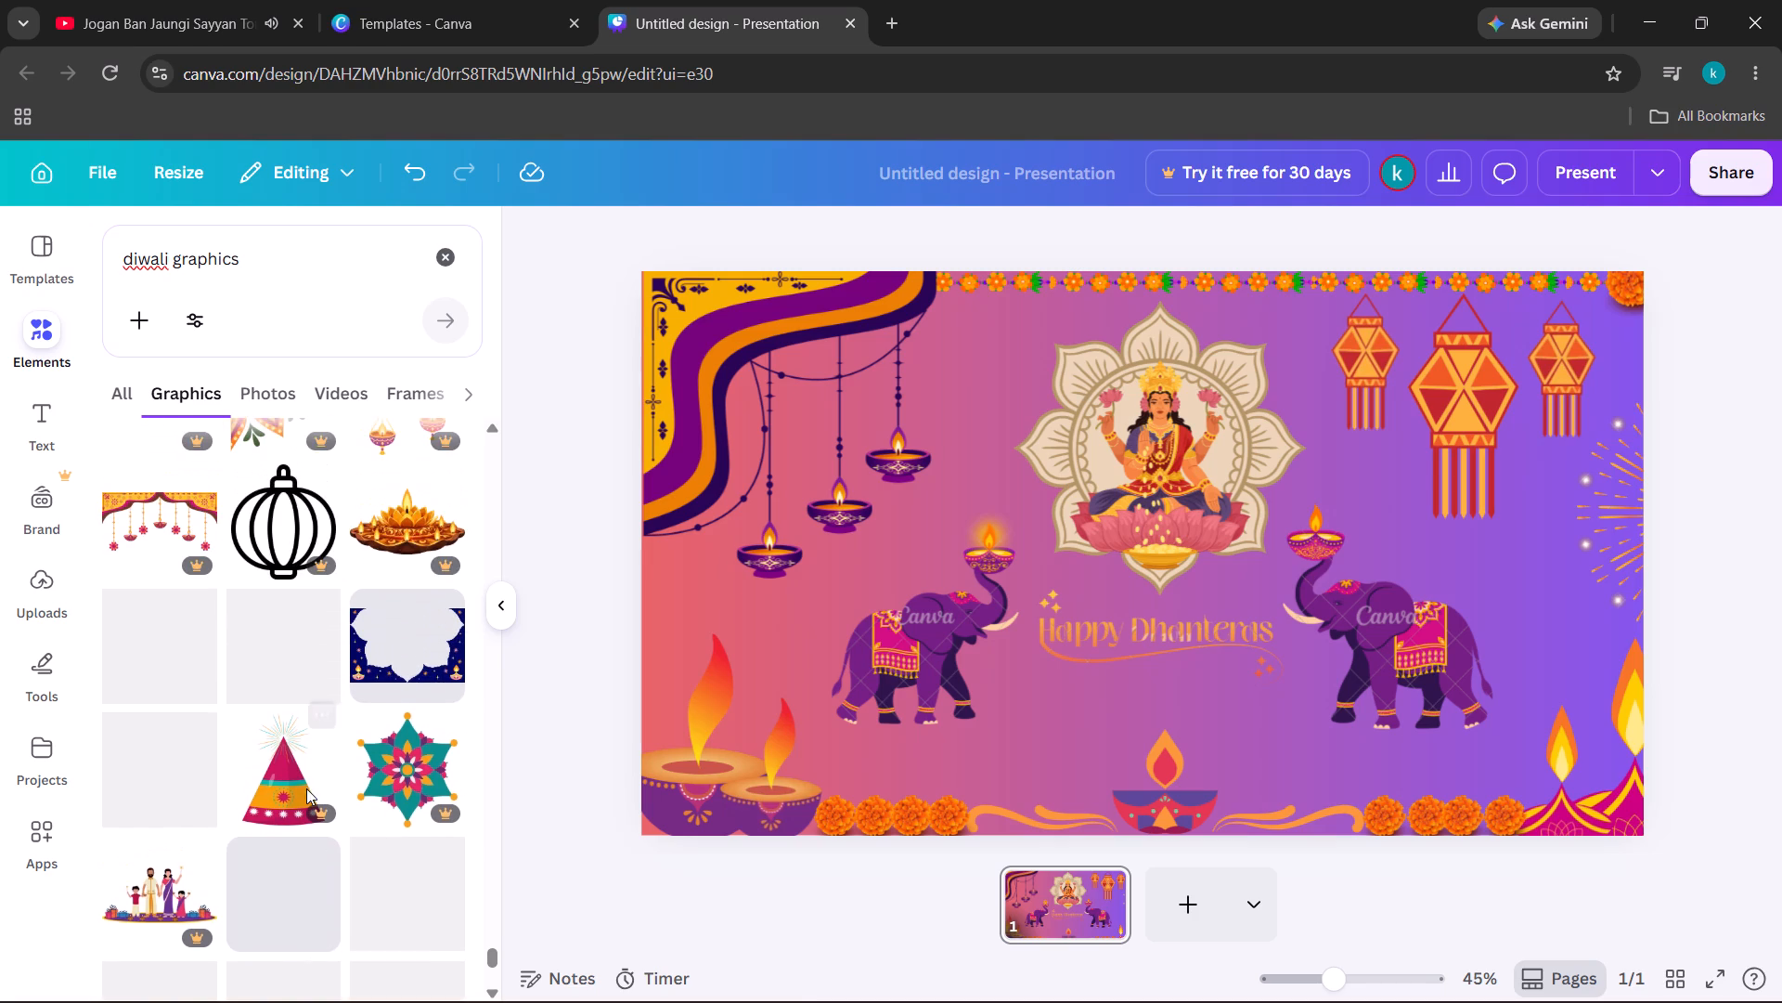
pyautogui.scroll(2, 306, 788)
pyautogui.scroll(-2, 306, 788)
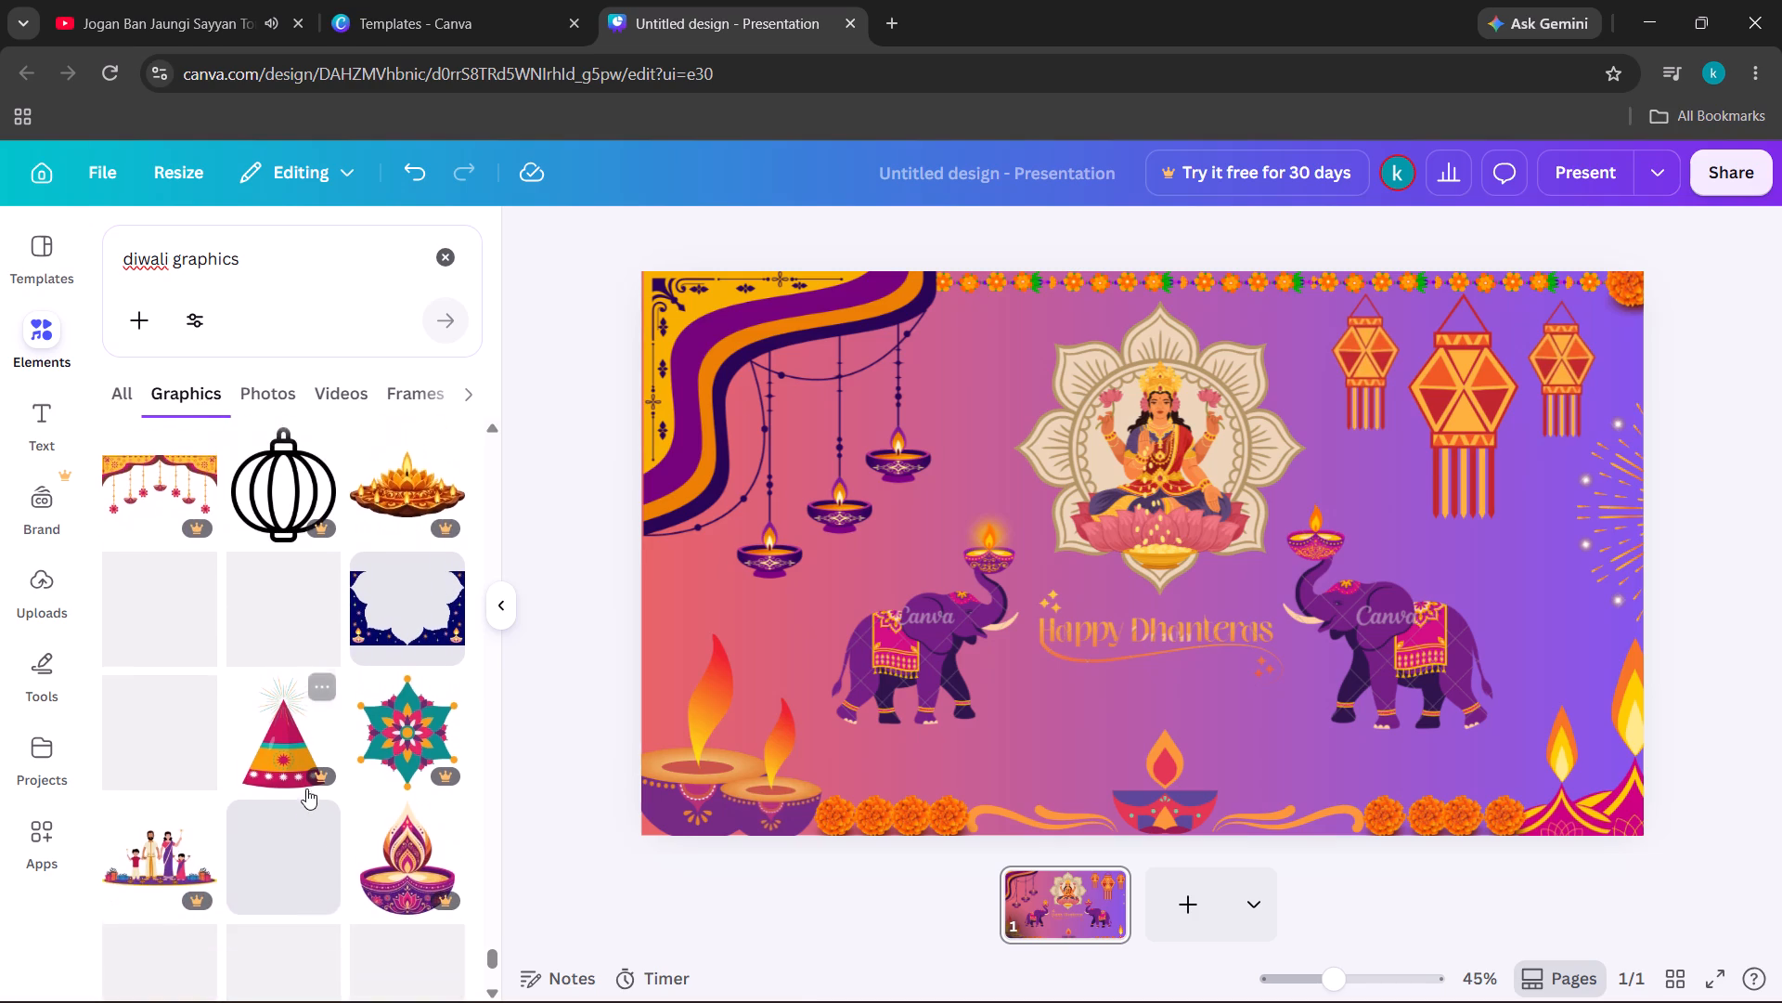
pyautogui.scroll(-2, 306, 788)
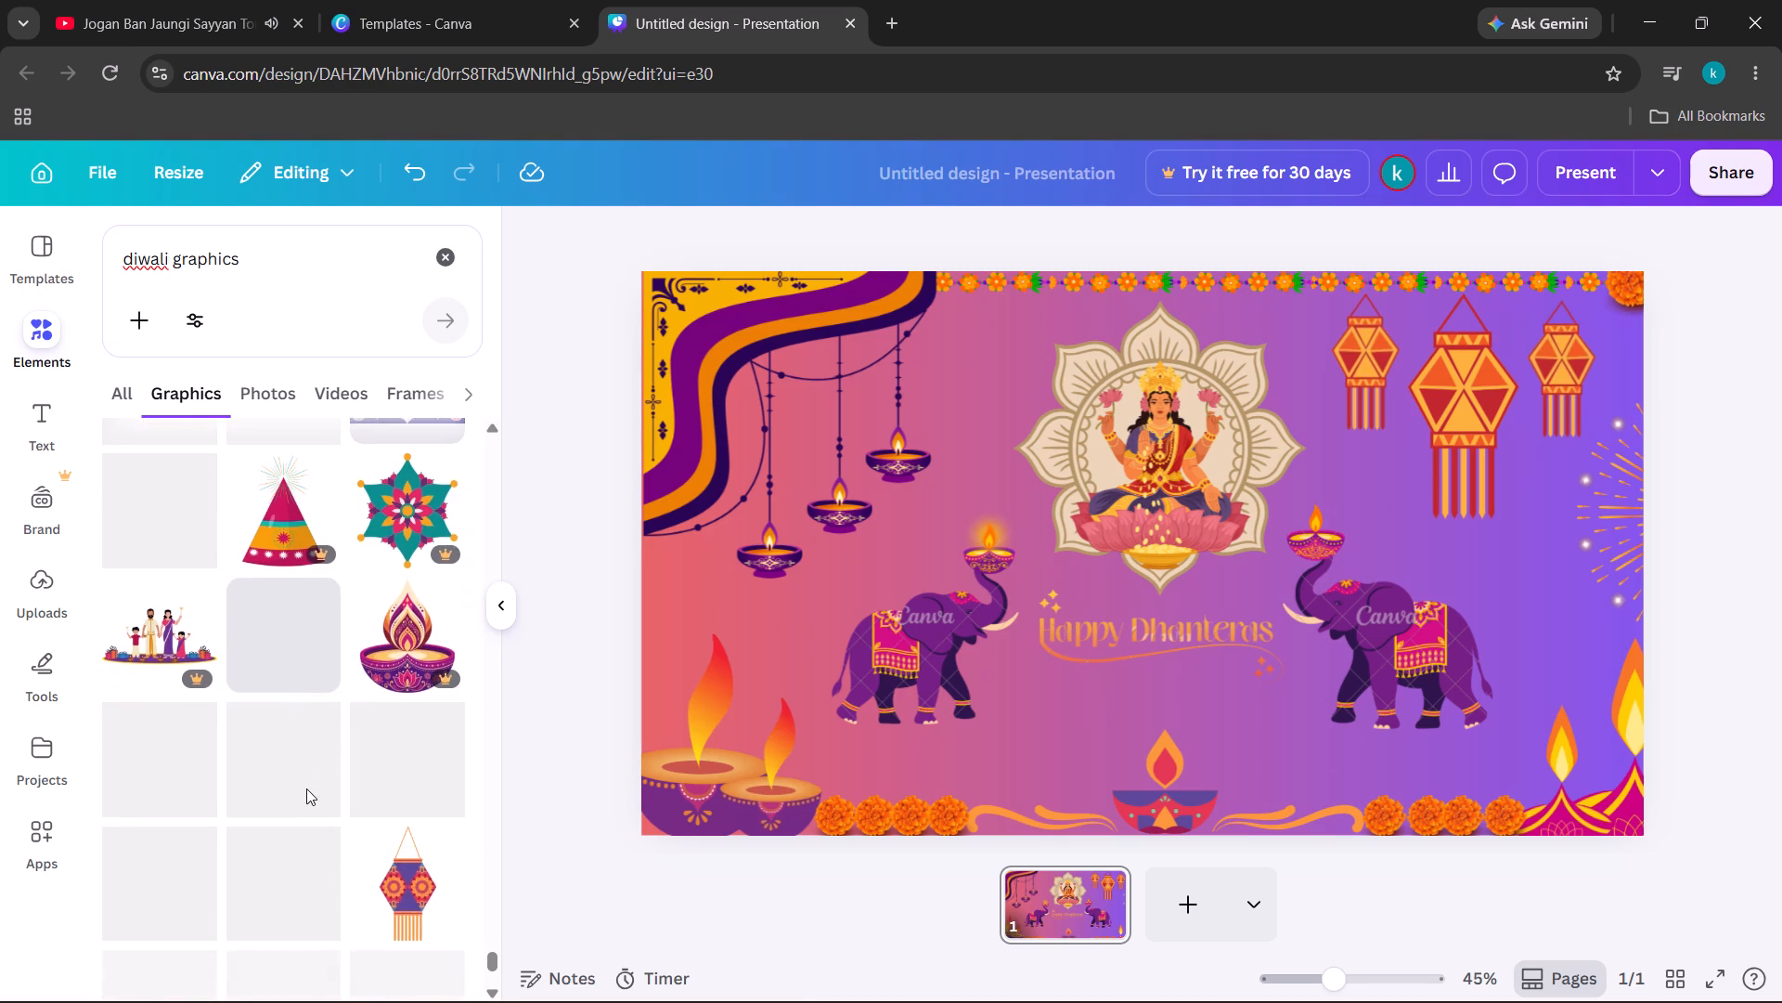
pyautogui.scroll(-1, 306, 788)
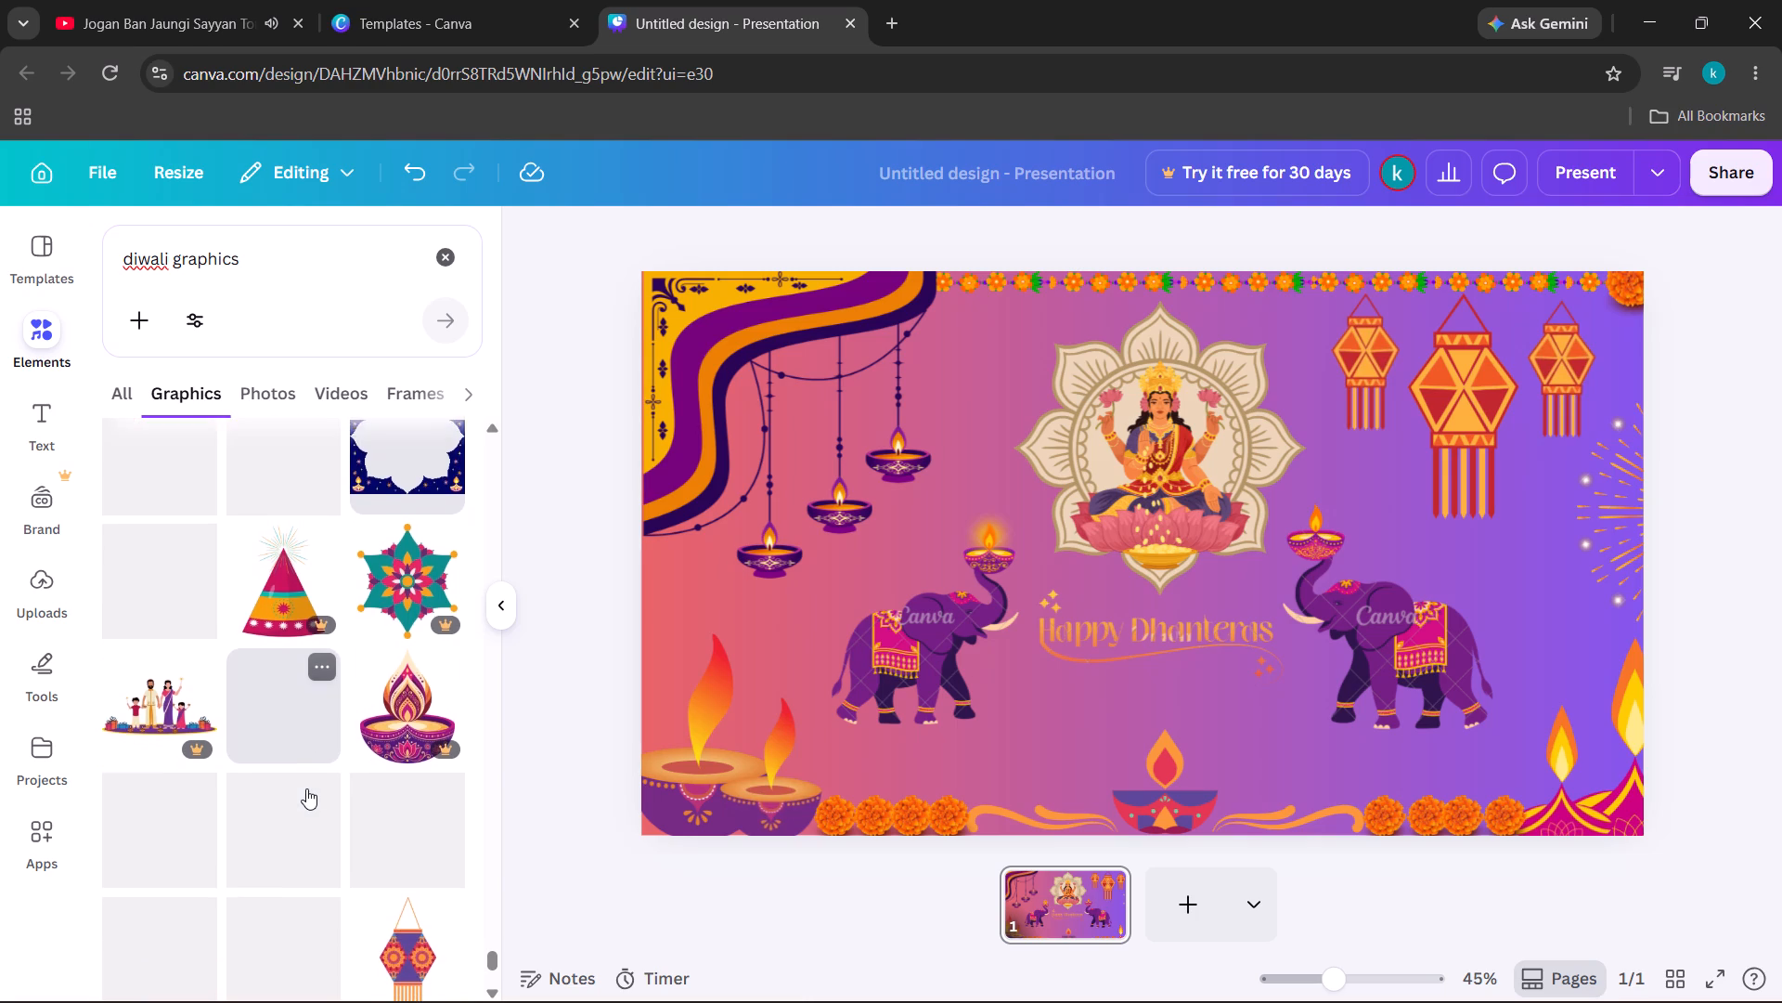
pyautogui.scroll(-2, 306, 788)
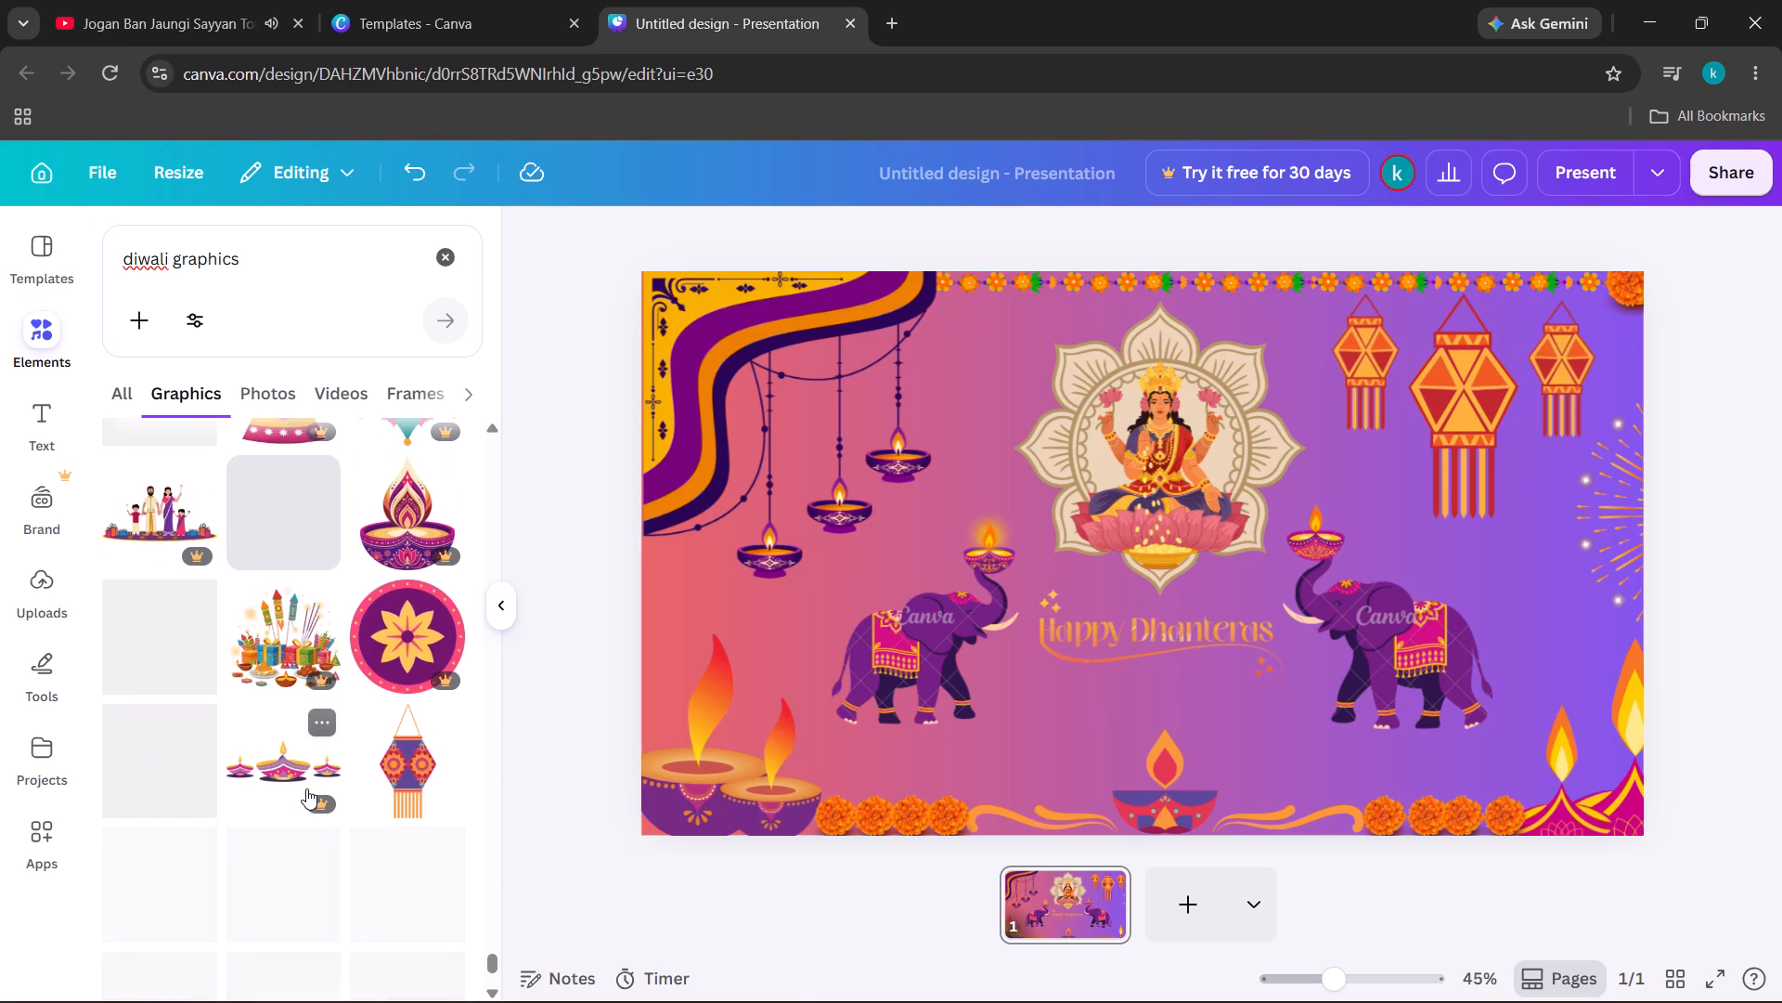
pyautogui.scroll(-2, 306, 788)
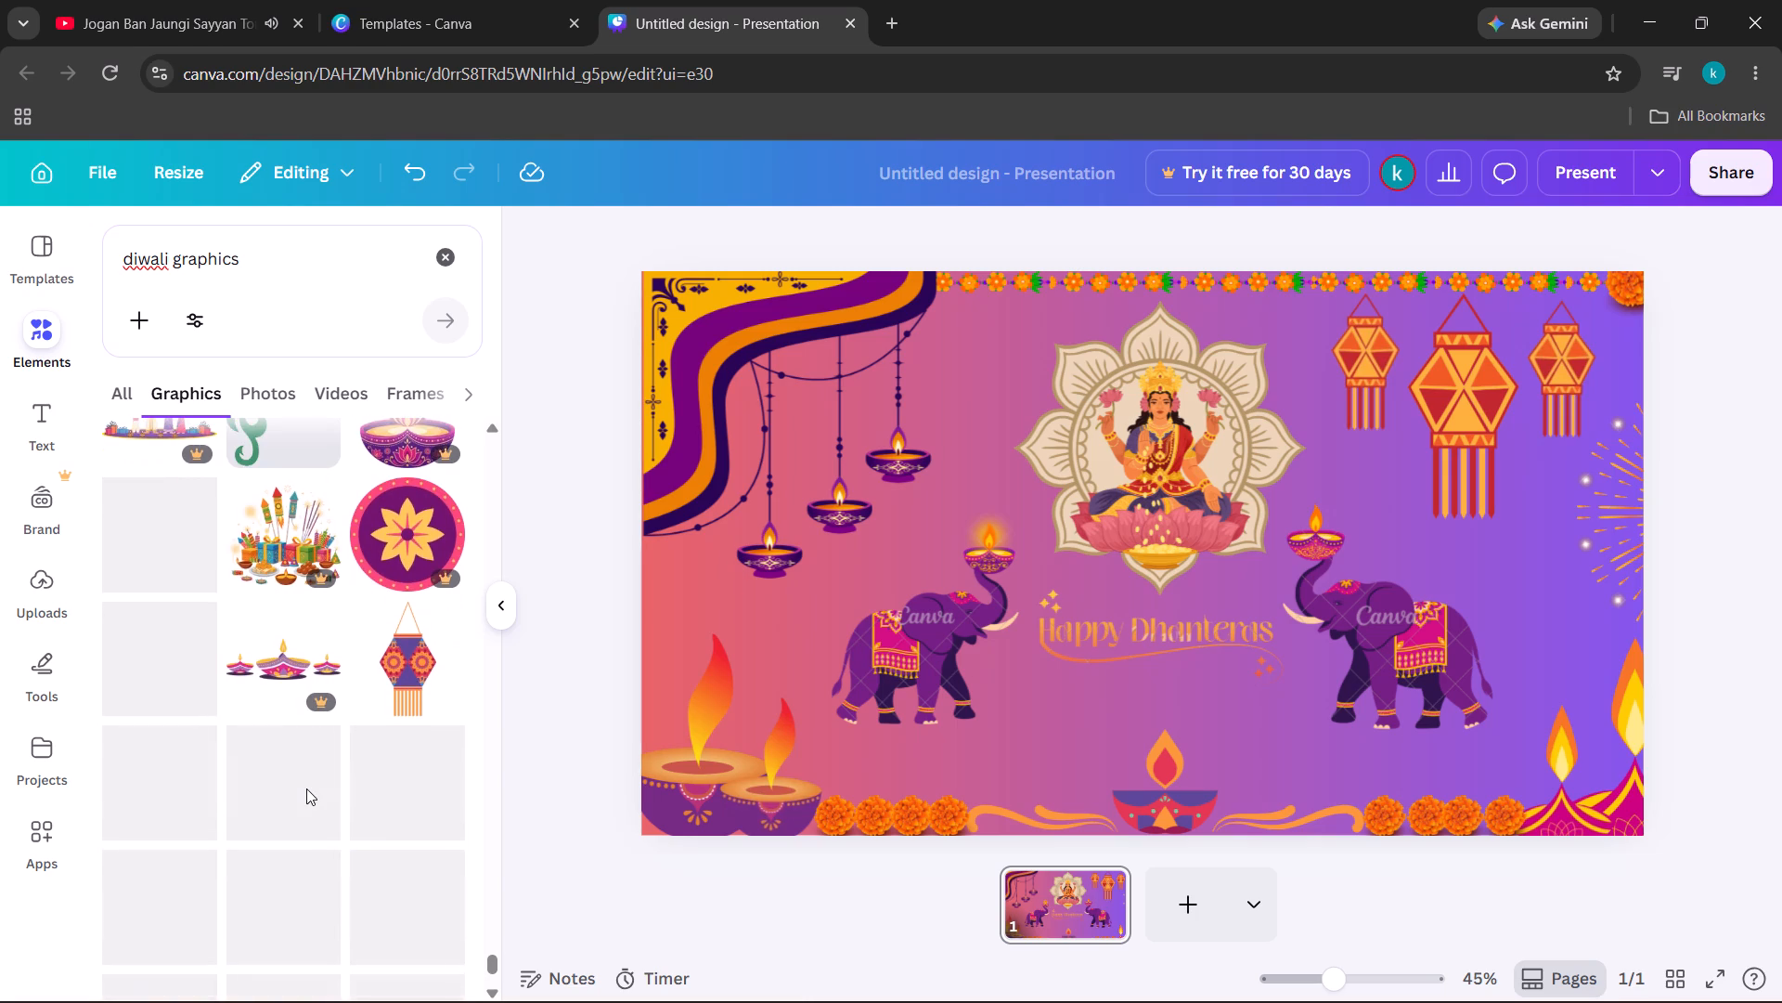
pyautogui.scroll(-2, 306, 788)
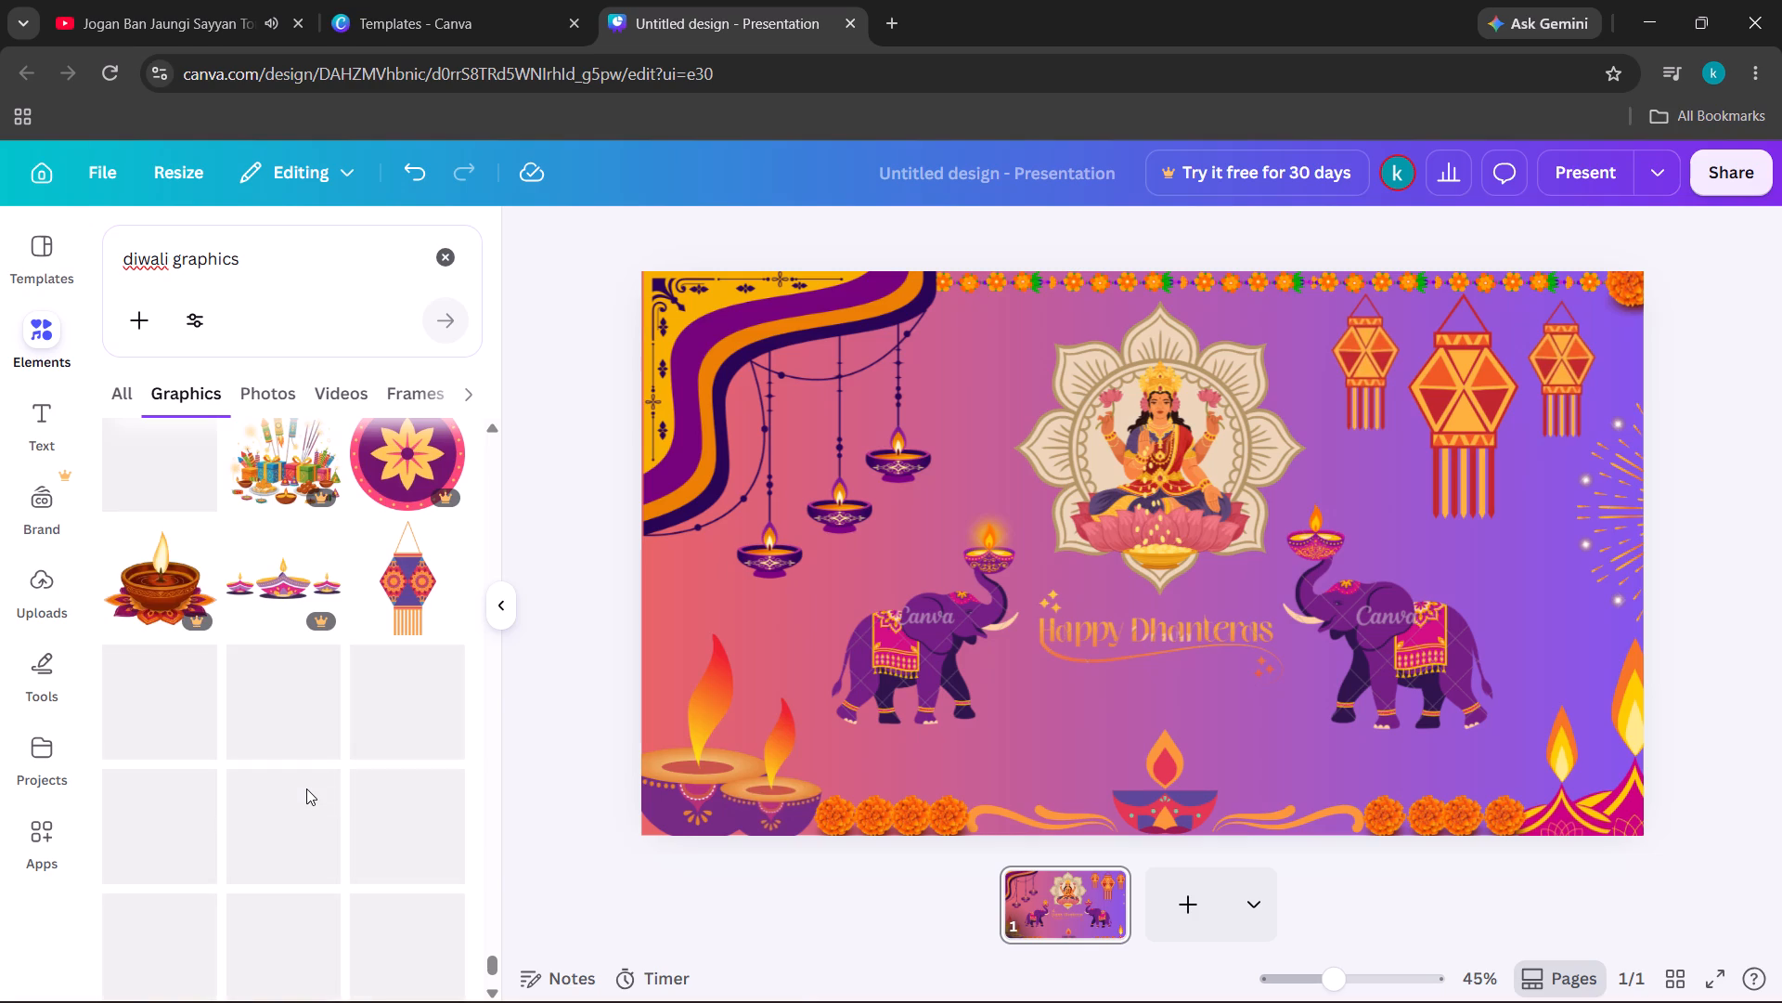
pyautogui.scroll(1, 306, 788)
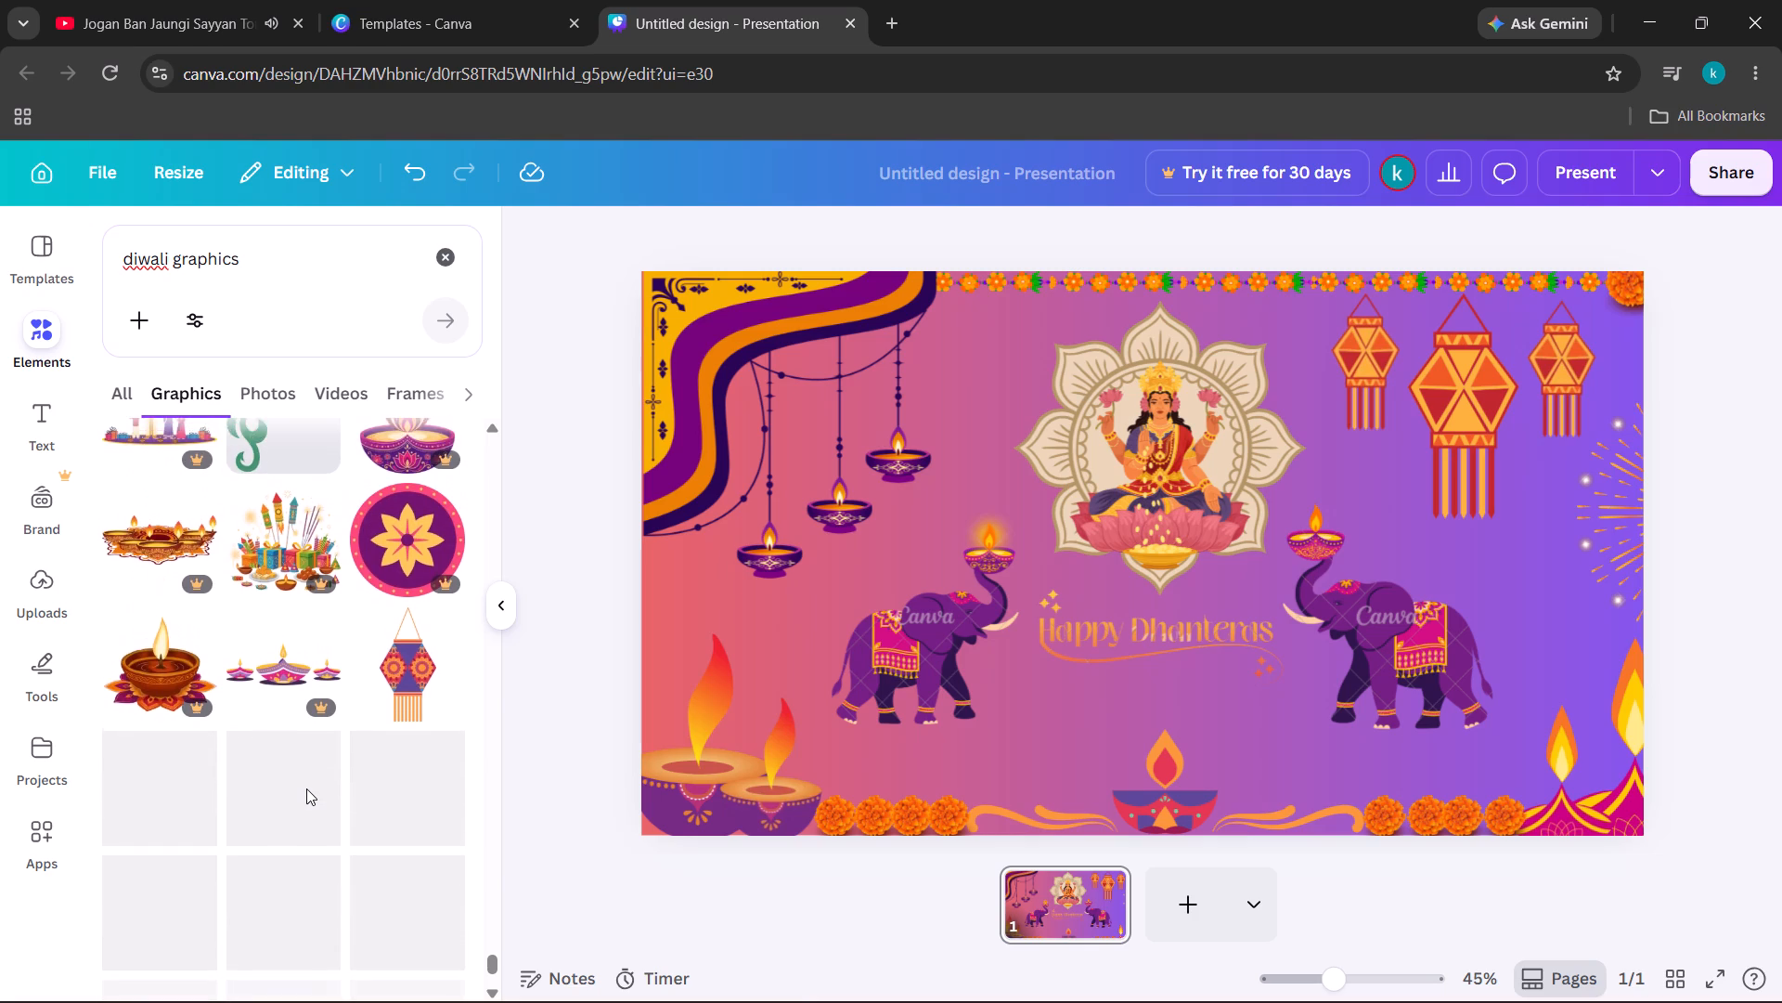
pyautogui.scroll(2, 306, 788)
pyautogui.hscroll(1, 306, 788)
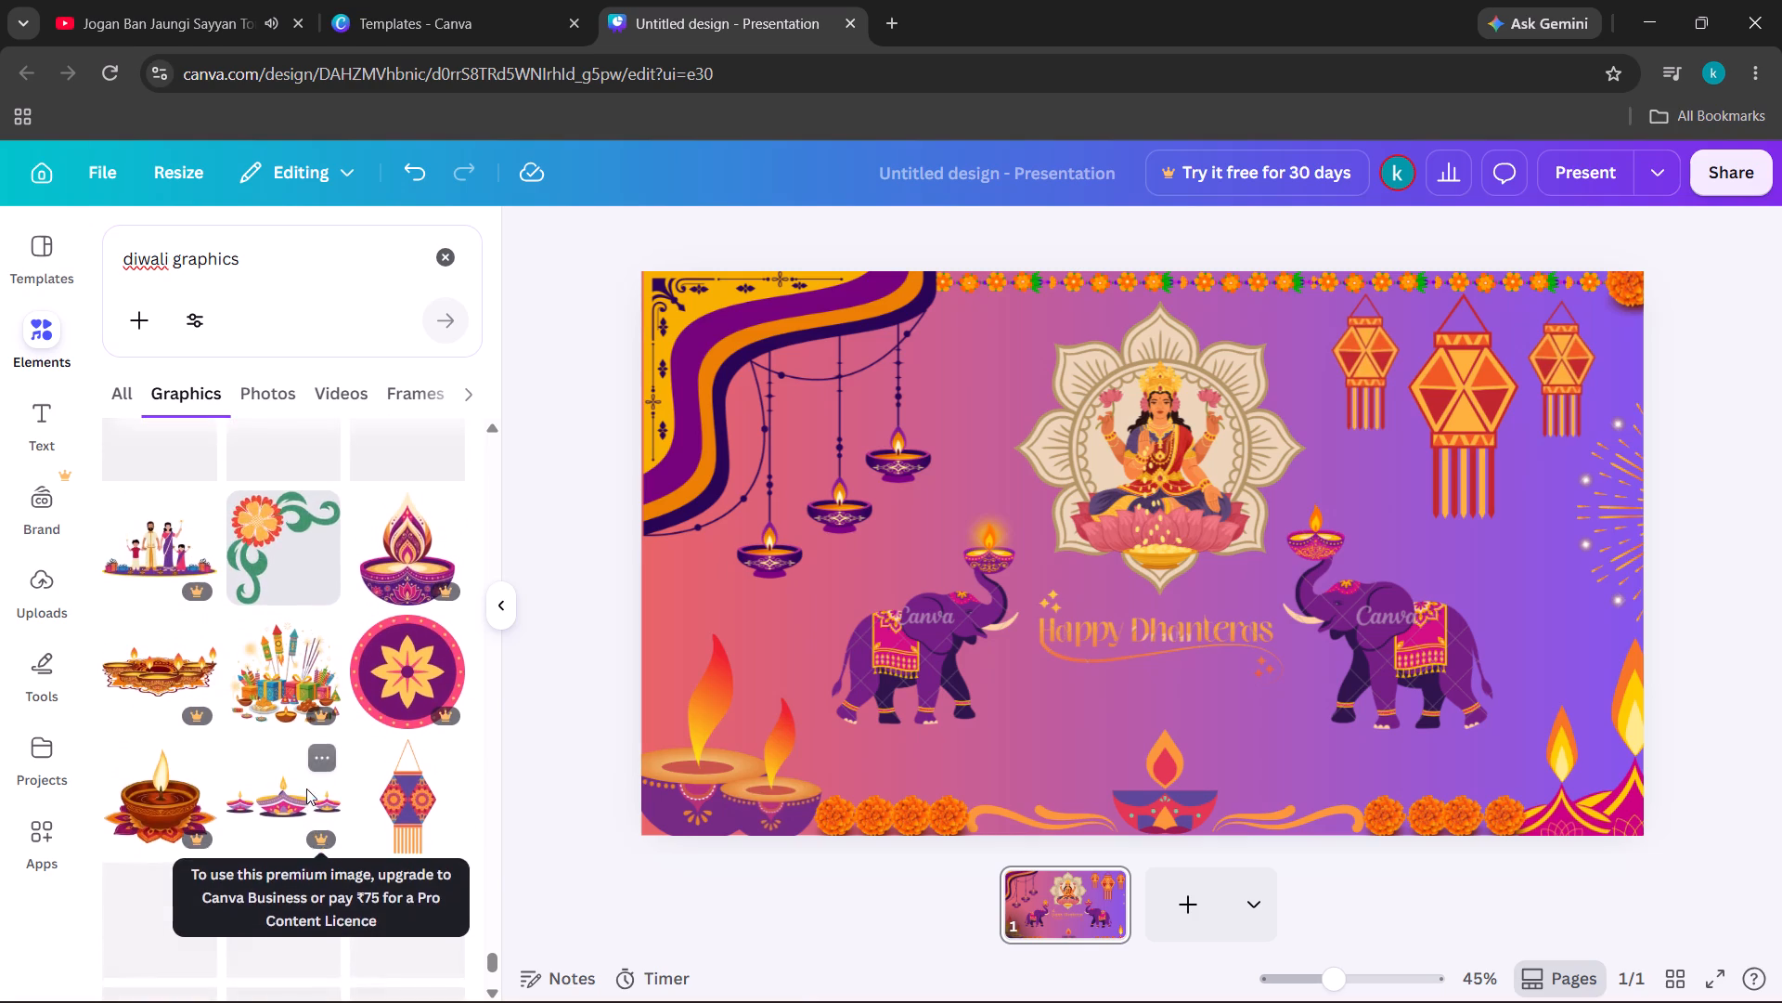
pyautogui.hscroll(1, 306, 788)
# Look through further "diwali graphics" results, up to the "Mandala" and "Diya lamp" related searches, for another Dhanteras decoration.
pyautogui.scroll(-1, 306, 788)
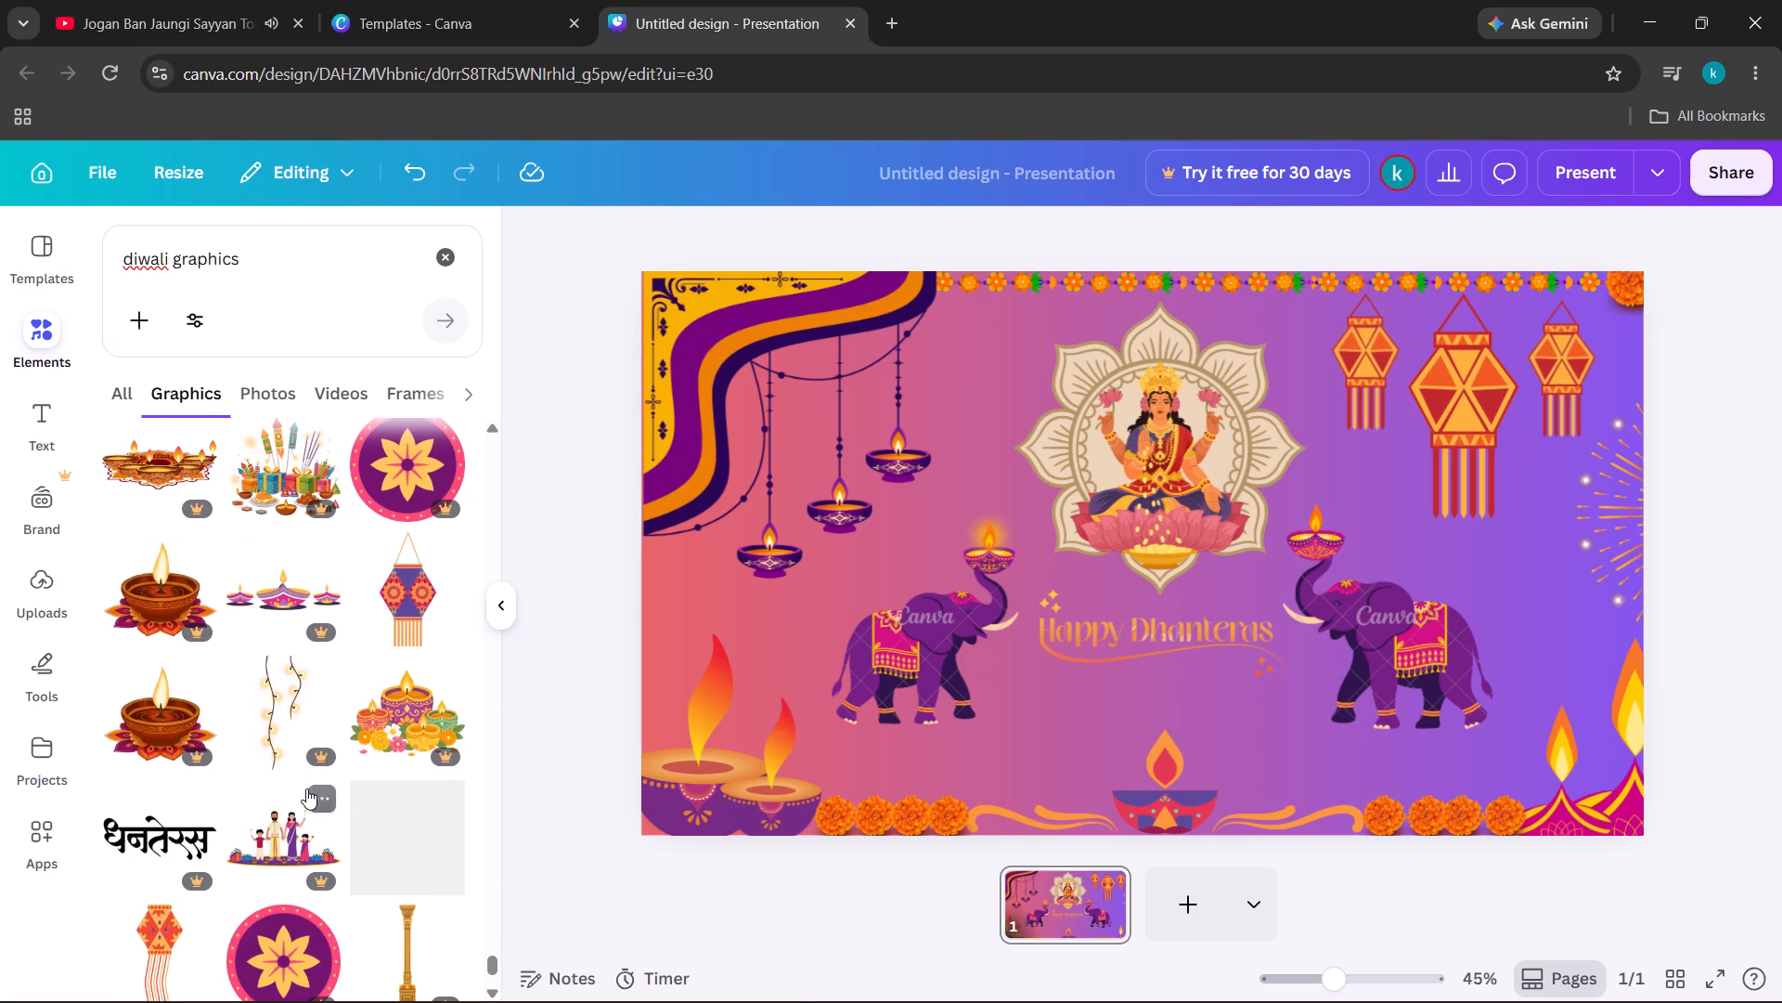
pyautogui.scroll(-3, 306, 788)
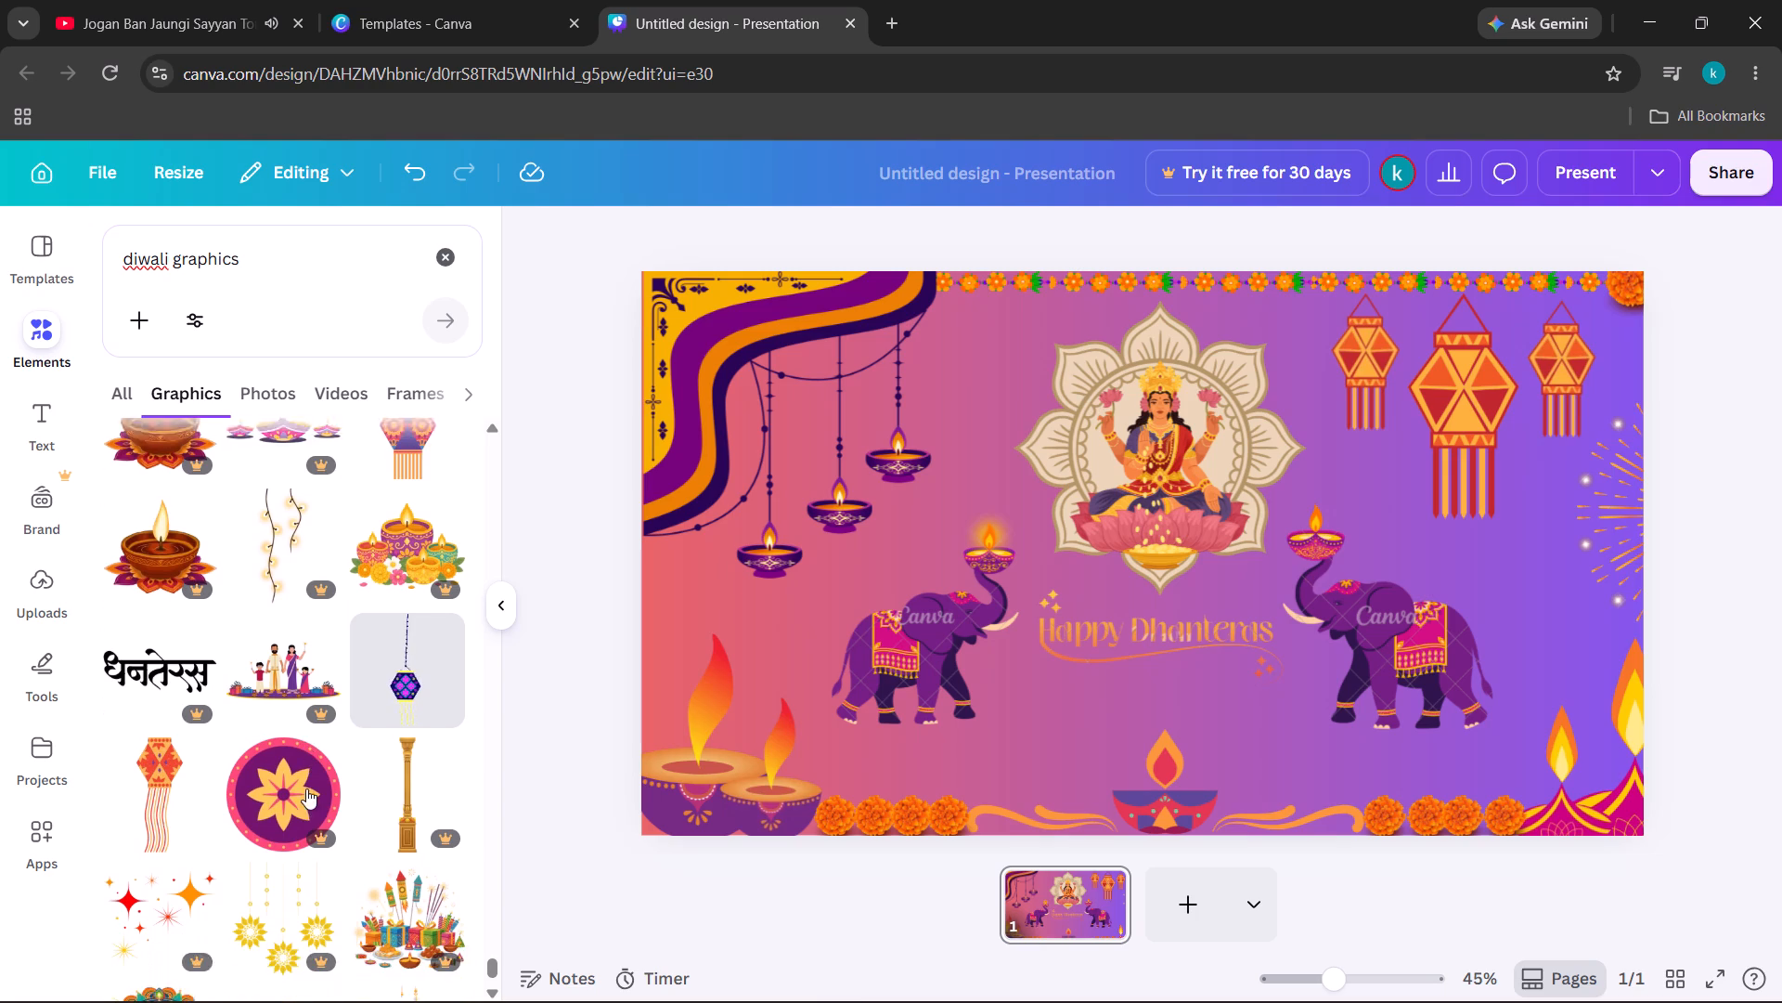
pyautogui.scroll(-1, 306, 788)
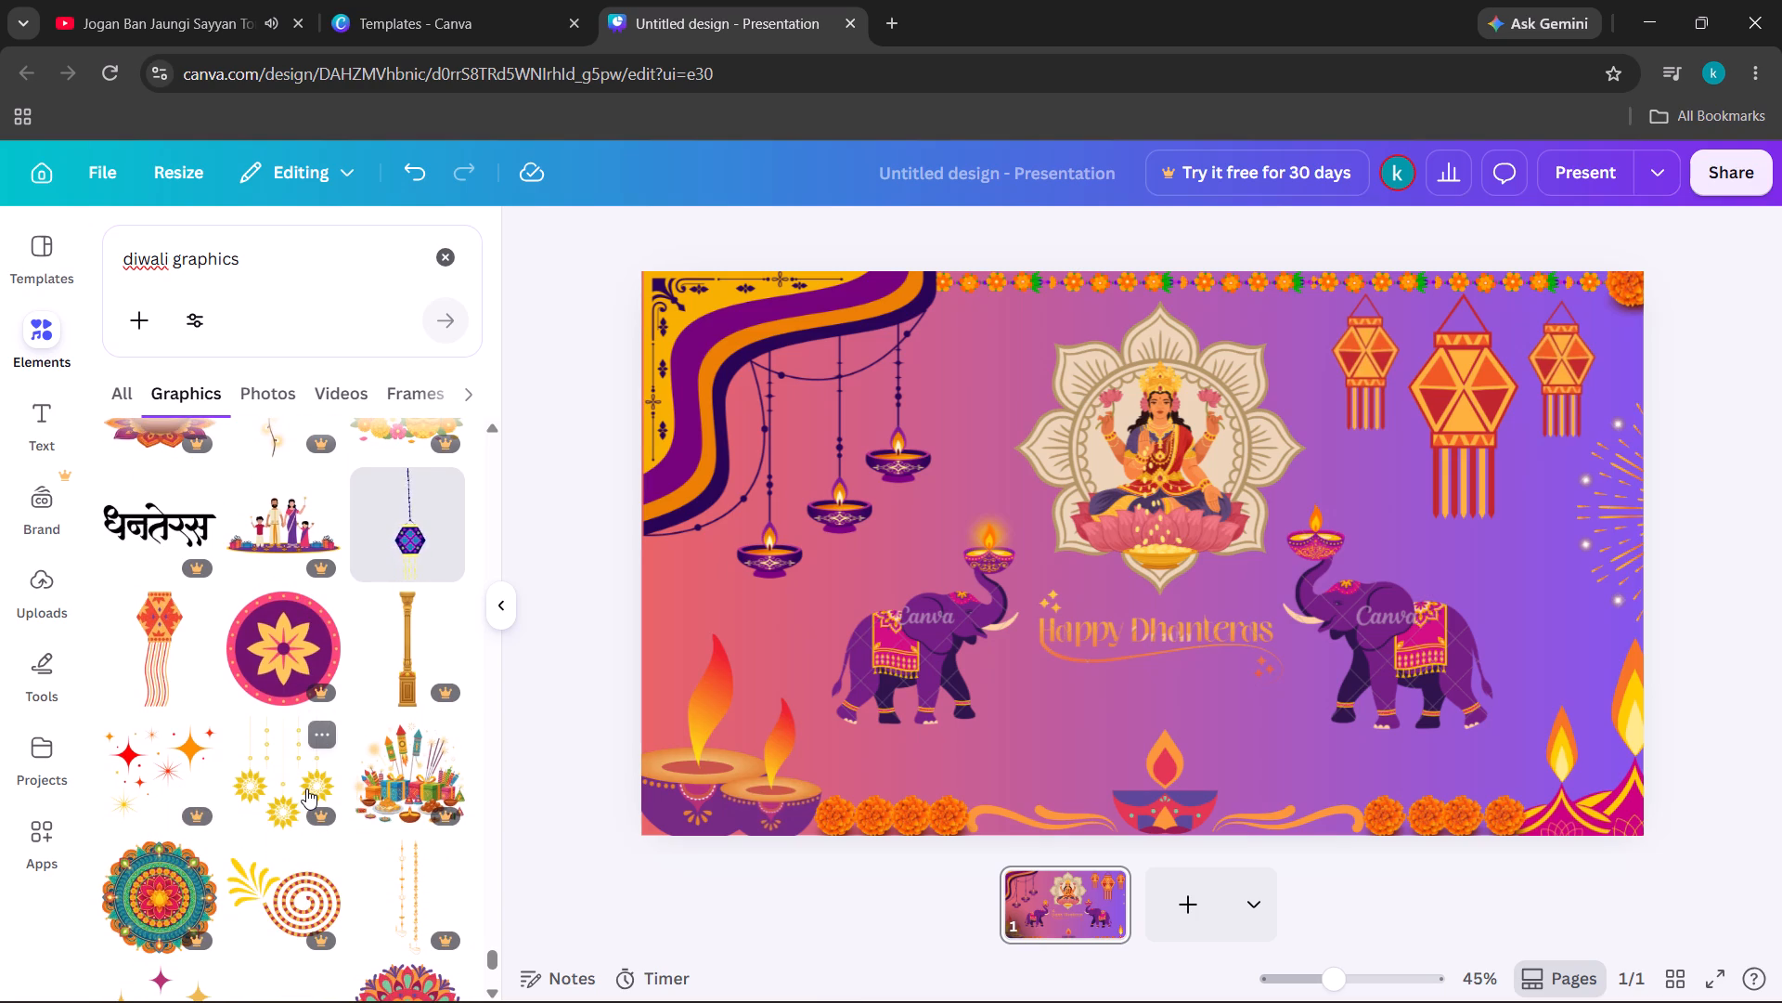
pyautogui.scroll(-4, 306, 788)
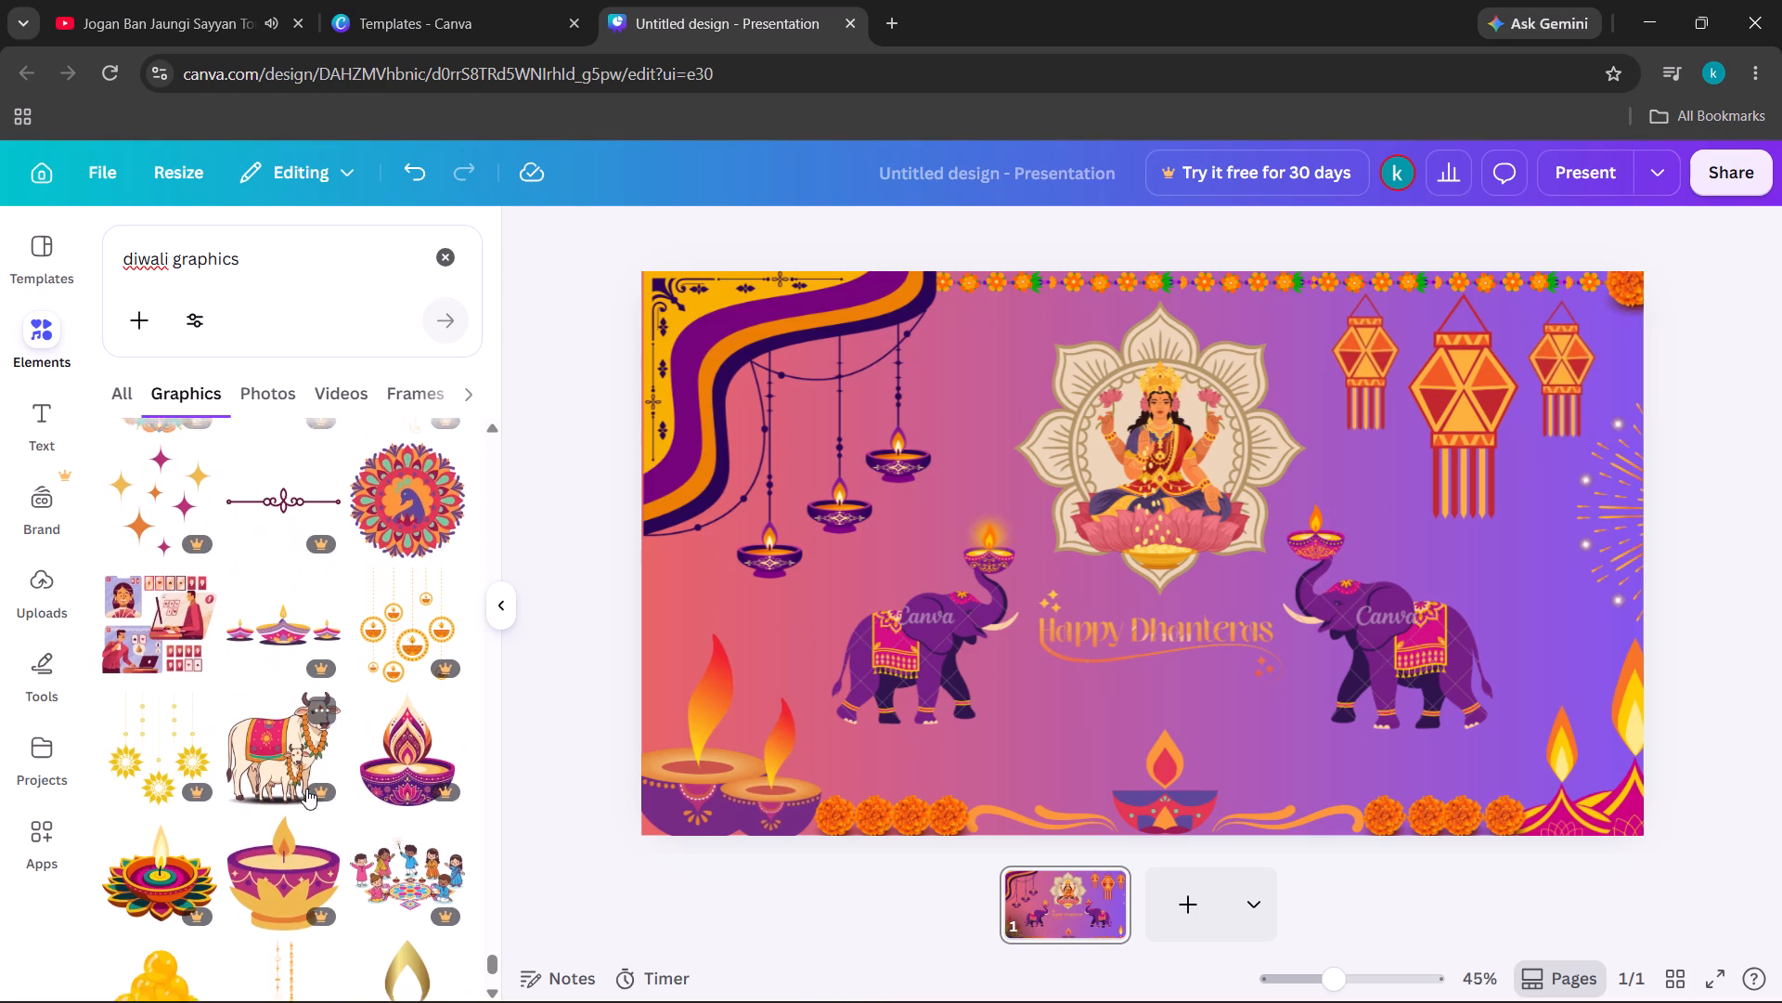
pyautogui.scroll(-4, 306, 788)
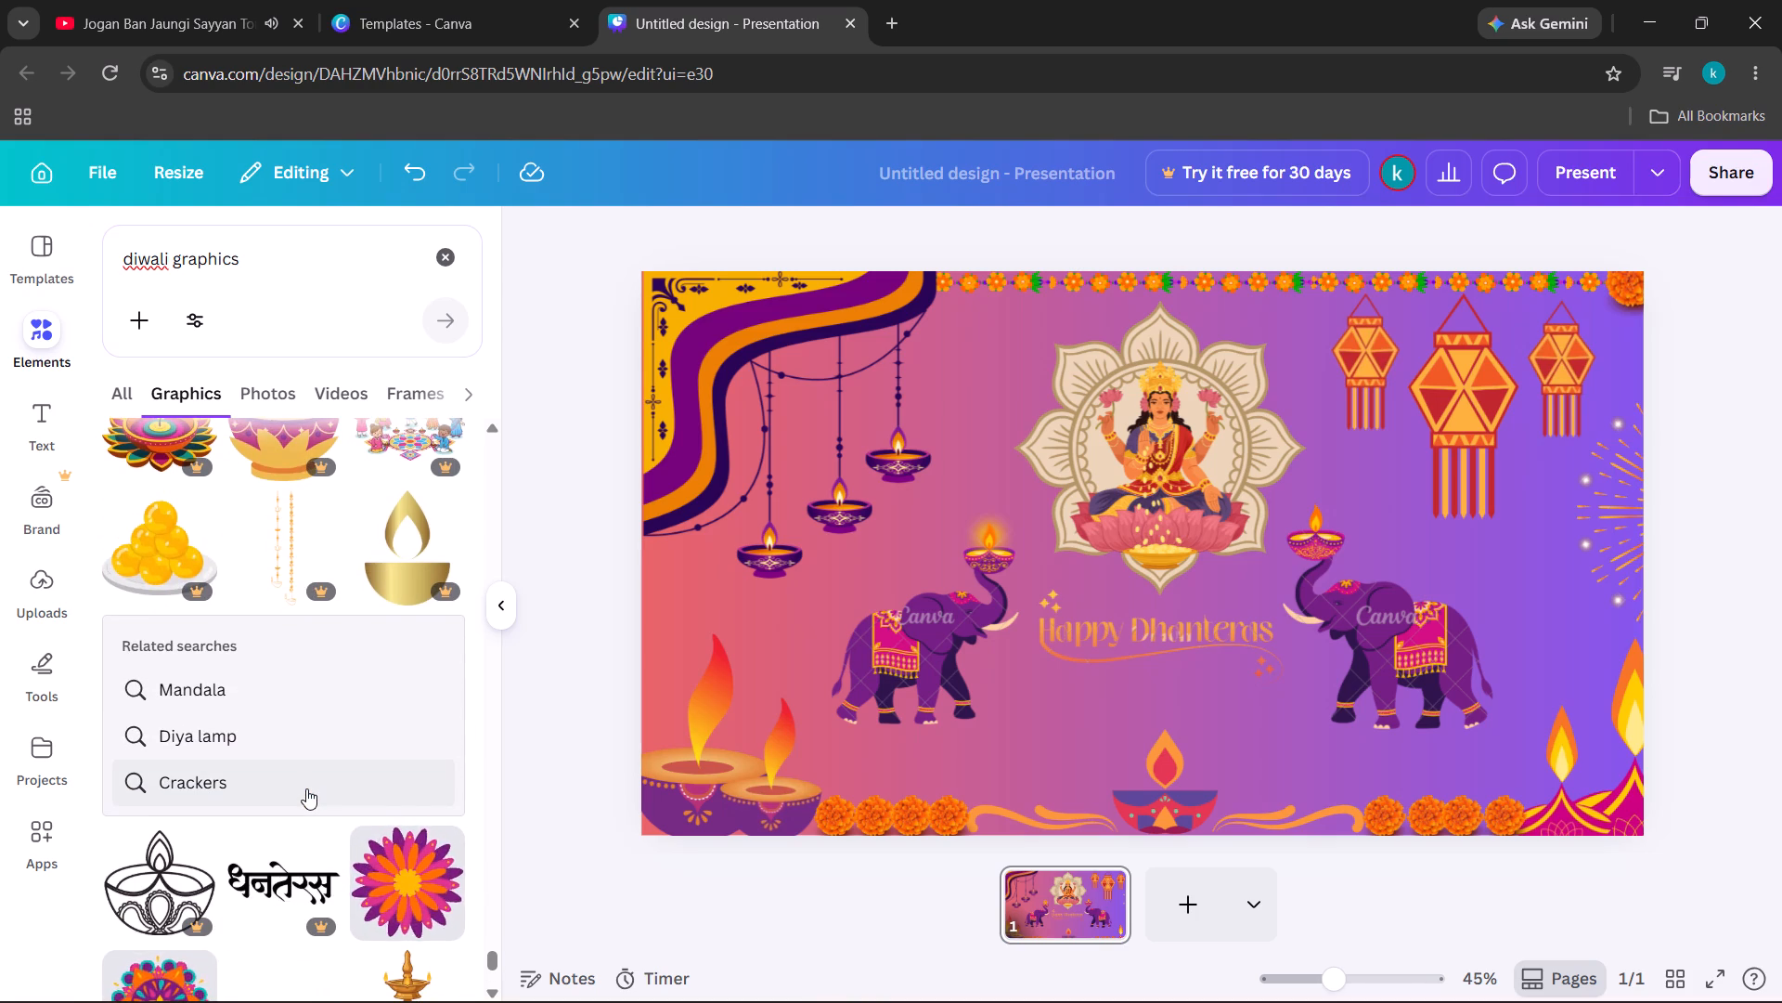
# Find a gold coin pile among the "diwali graphics" results, add it, shrink it and place it at the left base of the goddess's lotus.
pyautogui.scroll(-2, 306, 788)
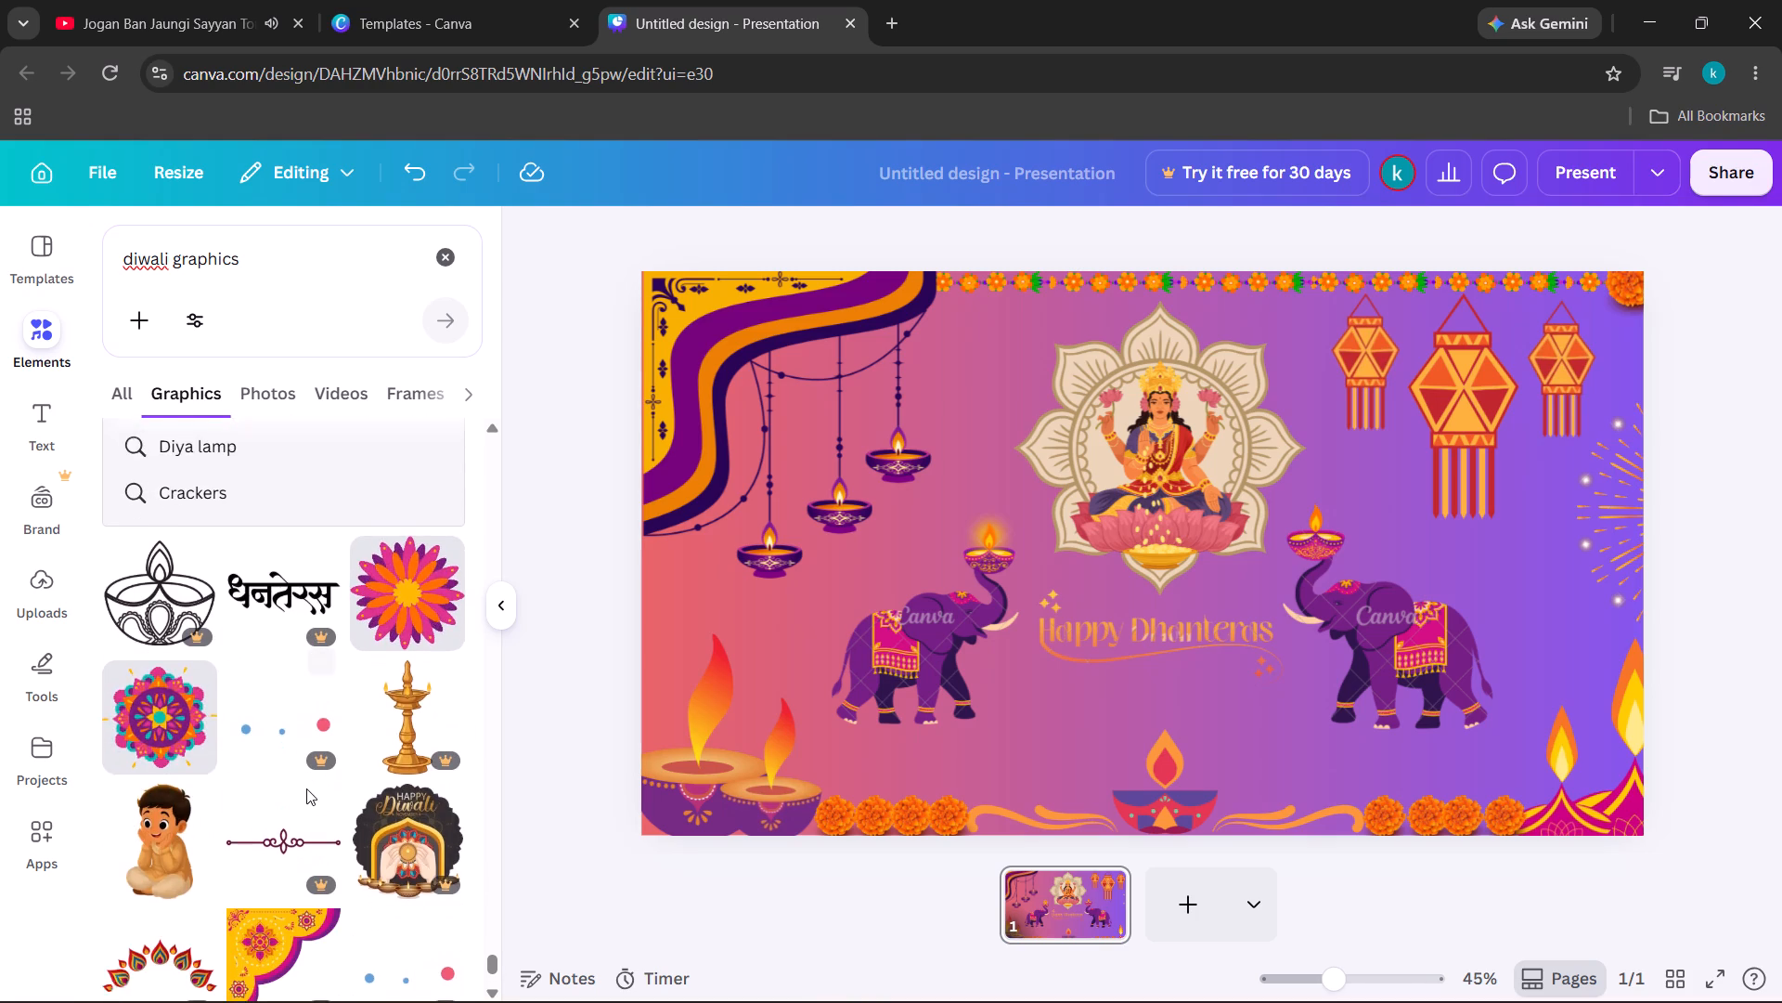
pyautogui.scroll(-4, 306, 788)
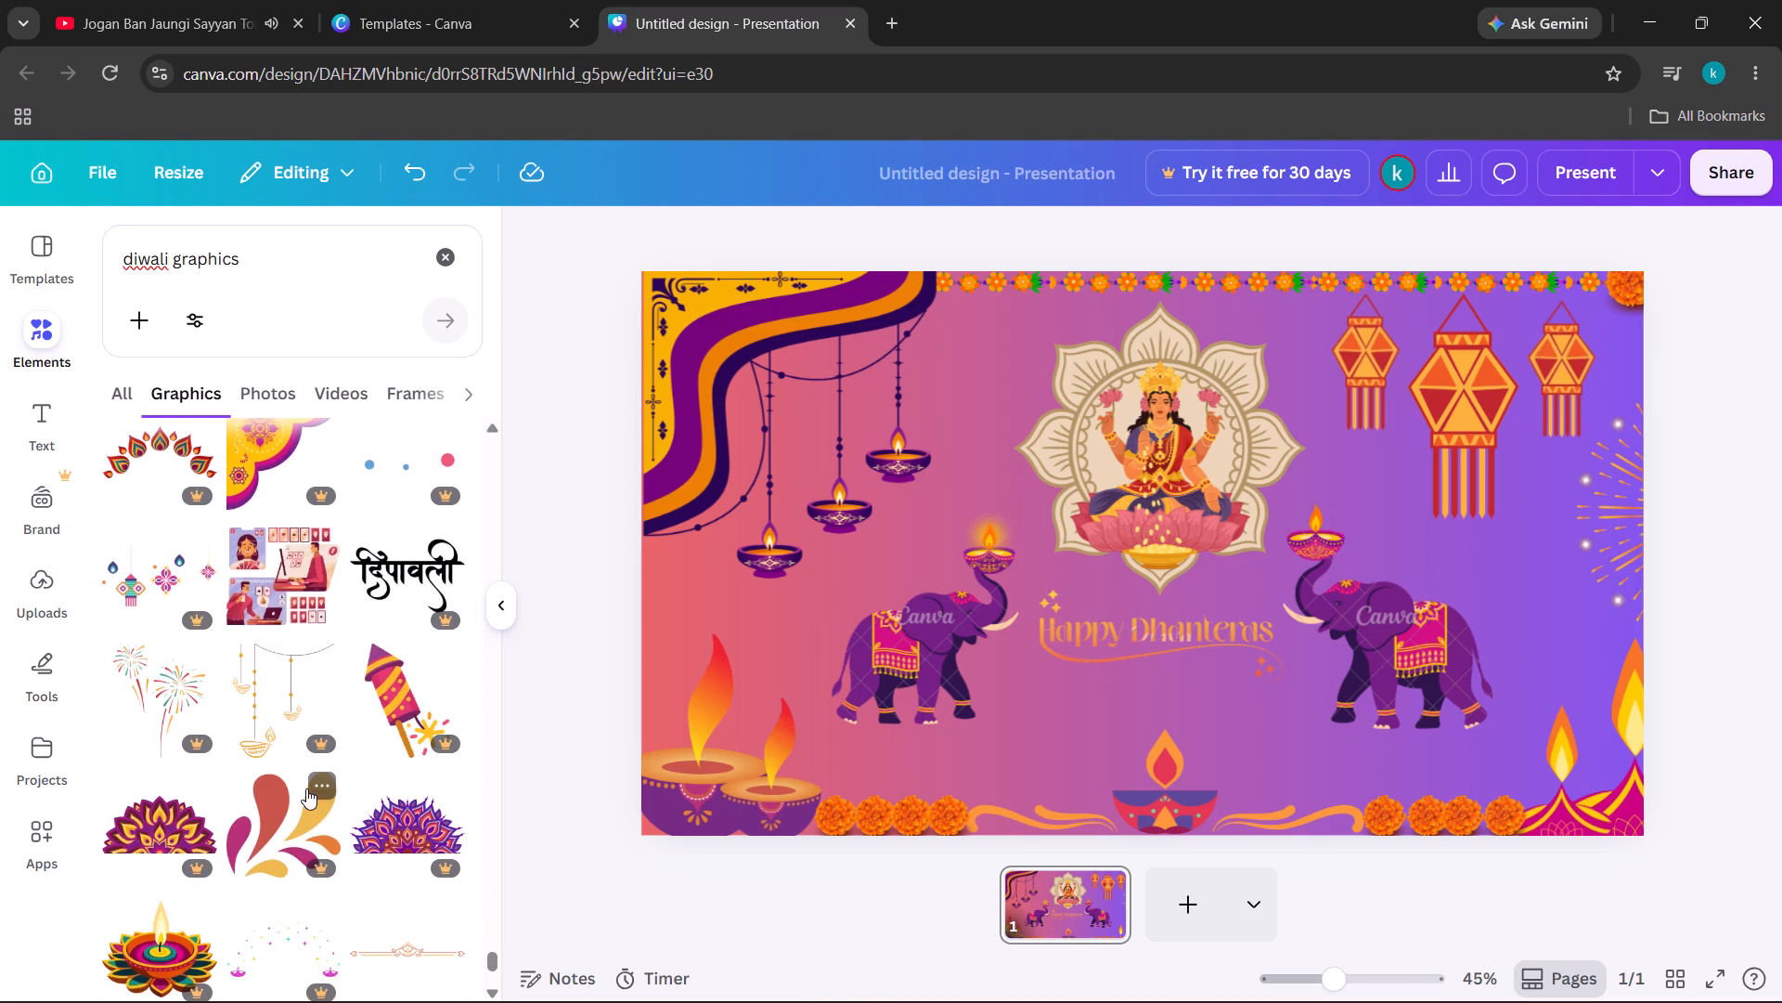
pyautogui.scroll(-4, 306, 788)
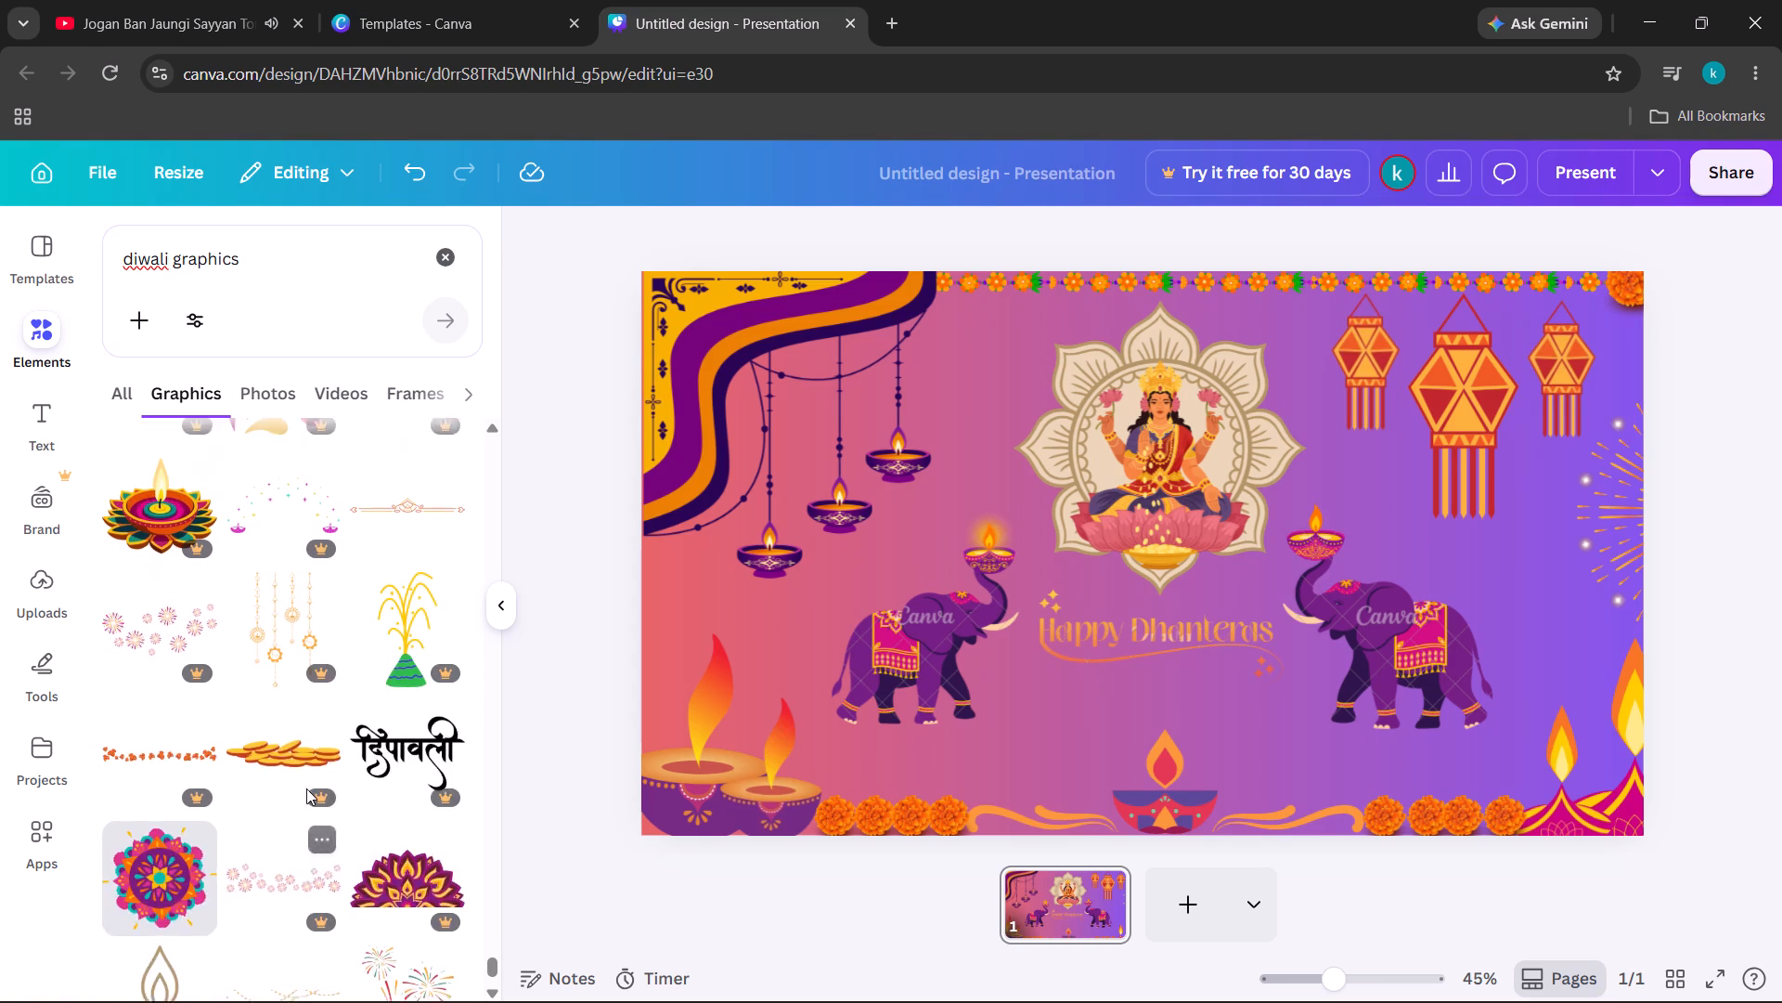
pyautogui.scroll(-2, 306, 788)
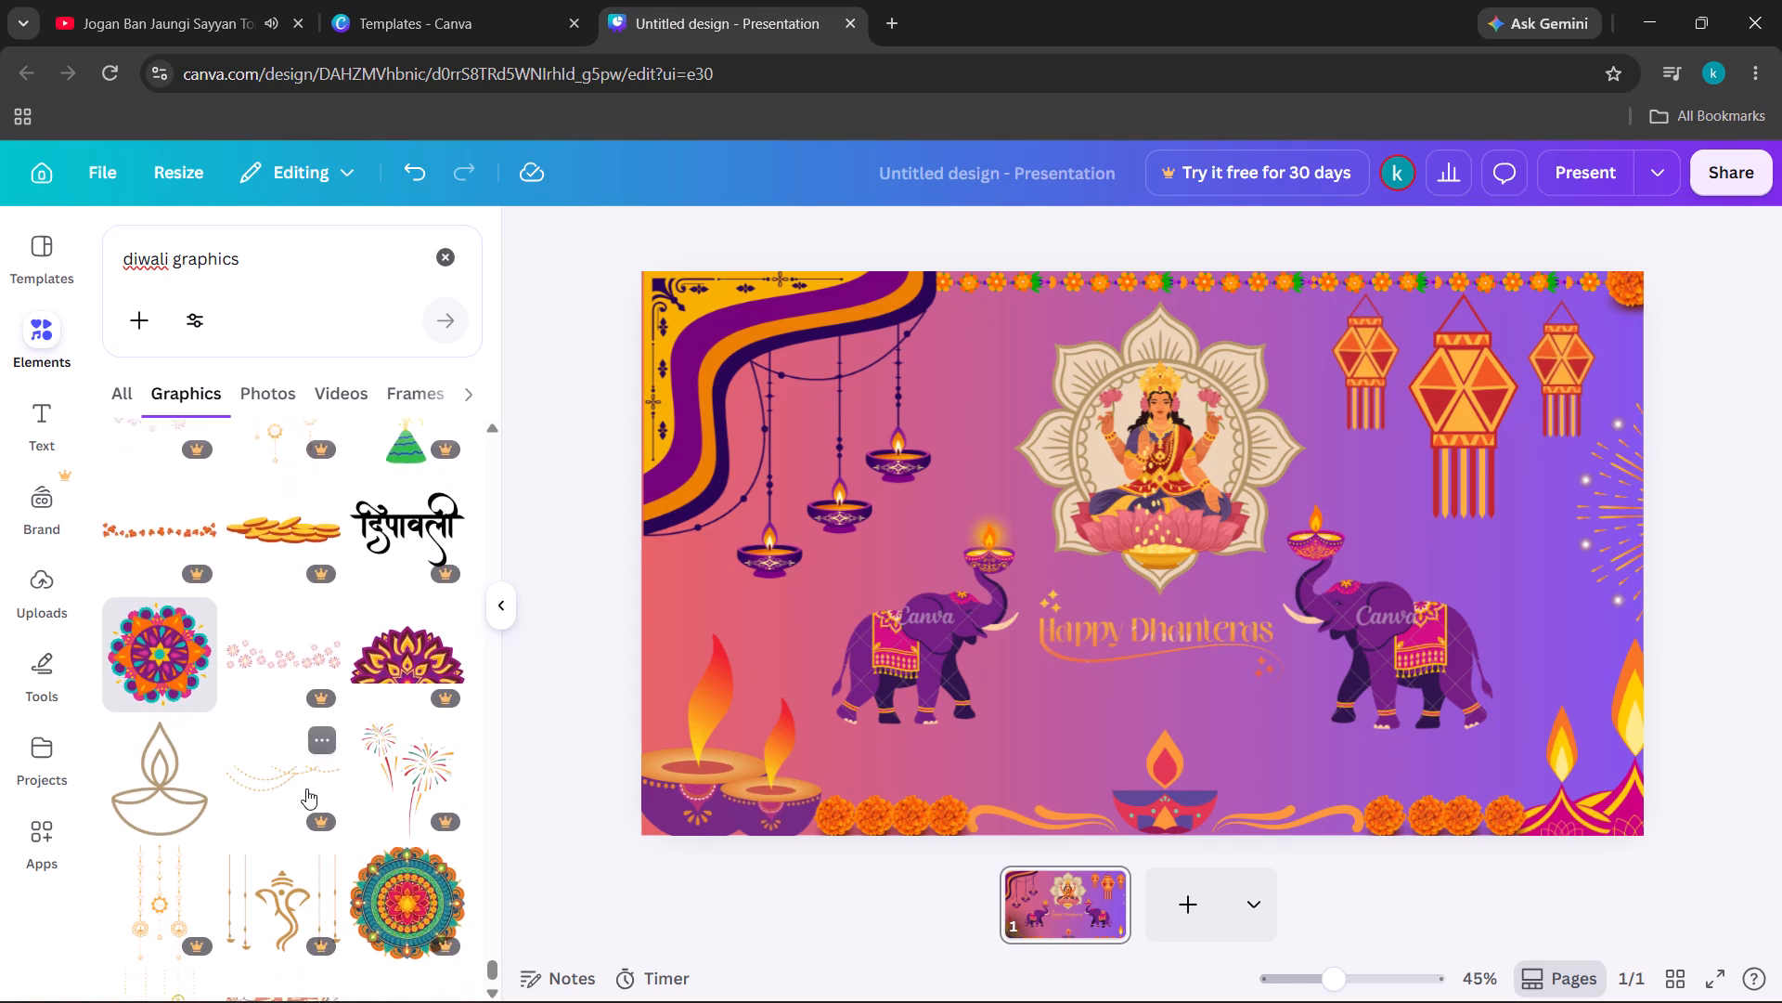
pyautogui.scroll(-2, 306, 788)
pyautogui.scroll(2, 306, 788)
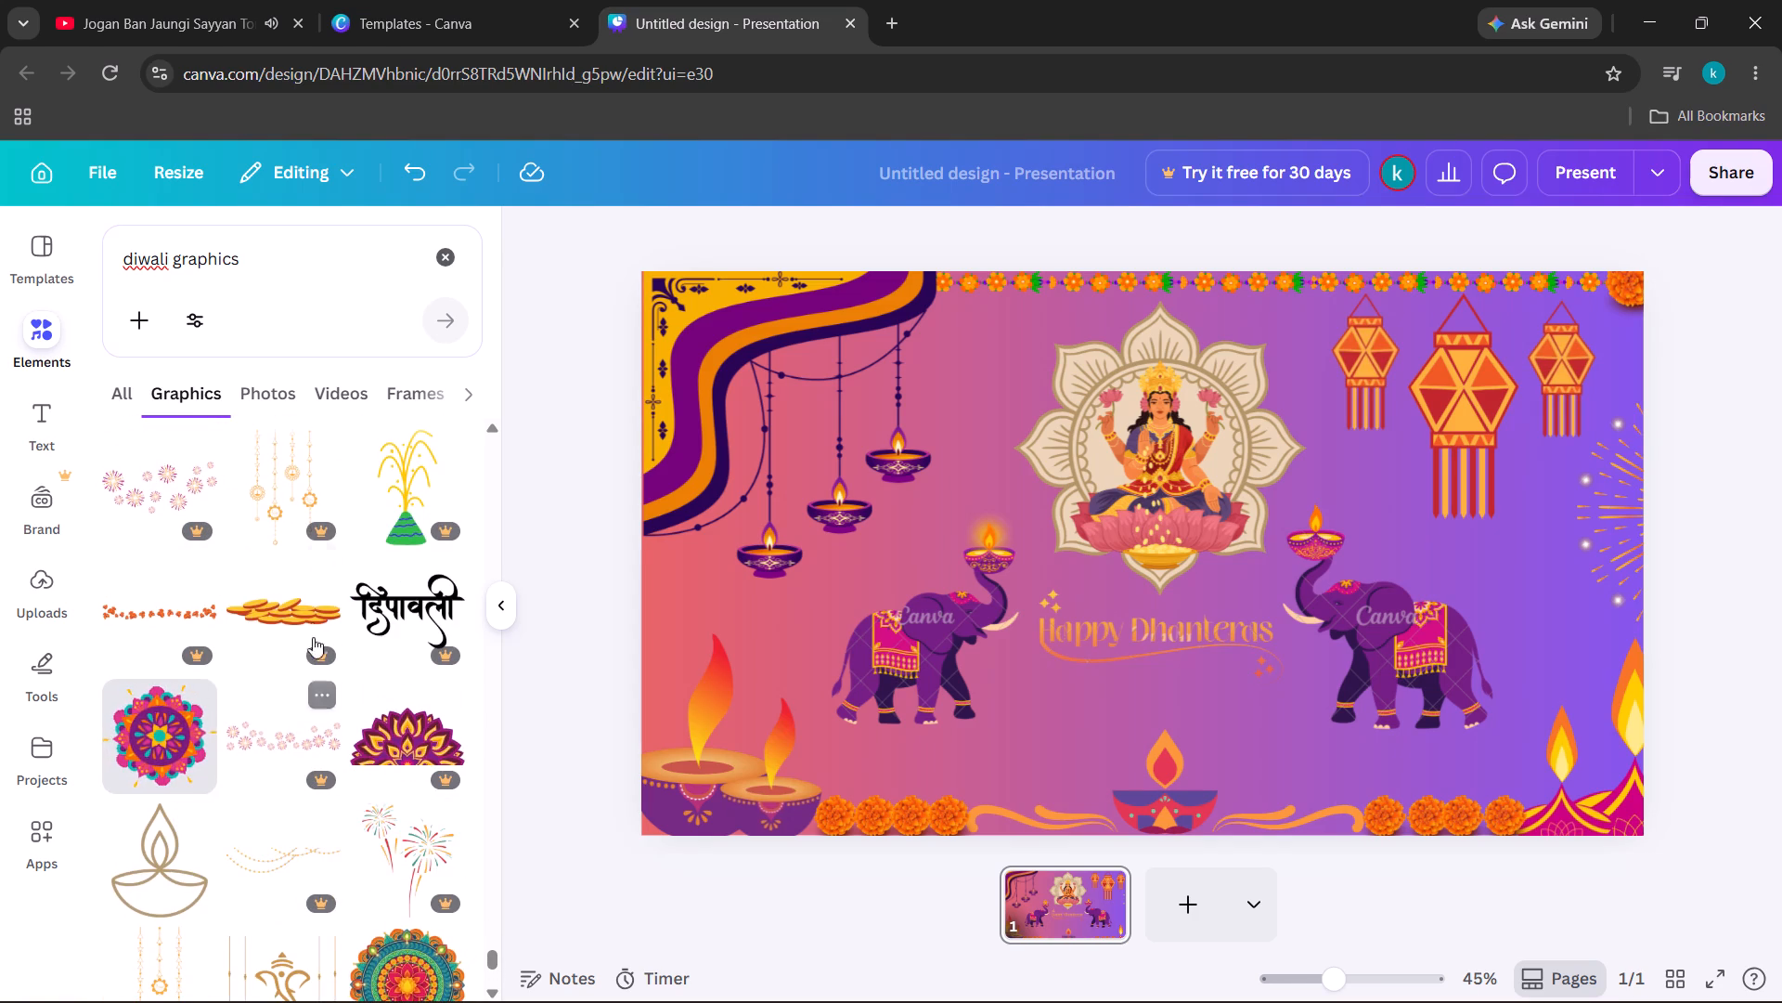
pyautogui.click(307, 609)
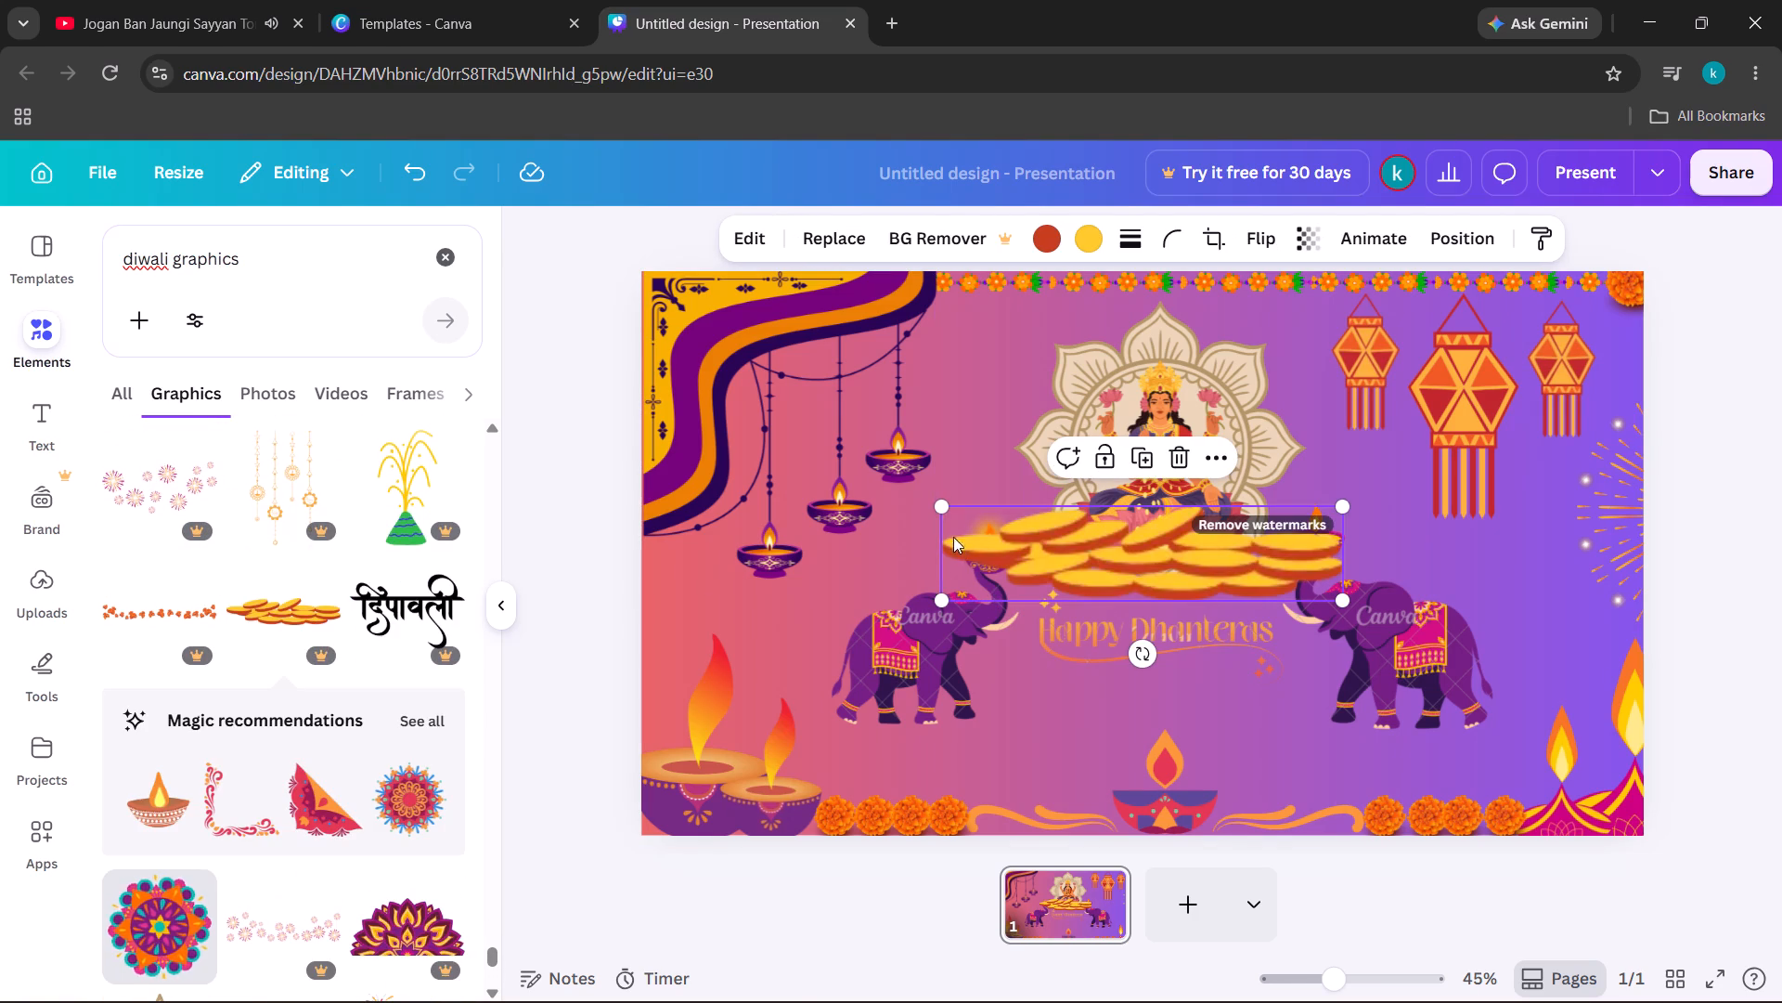
pyautogui.moveTo(944, 510); pyautogui.dragTo(1230, 612)
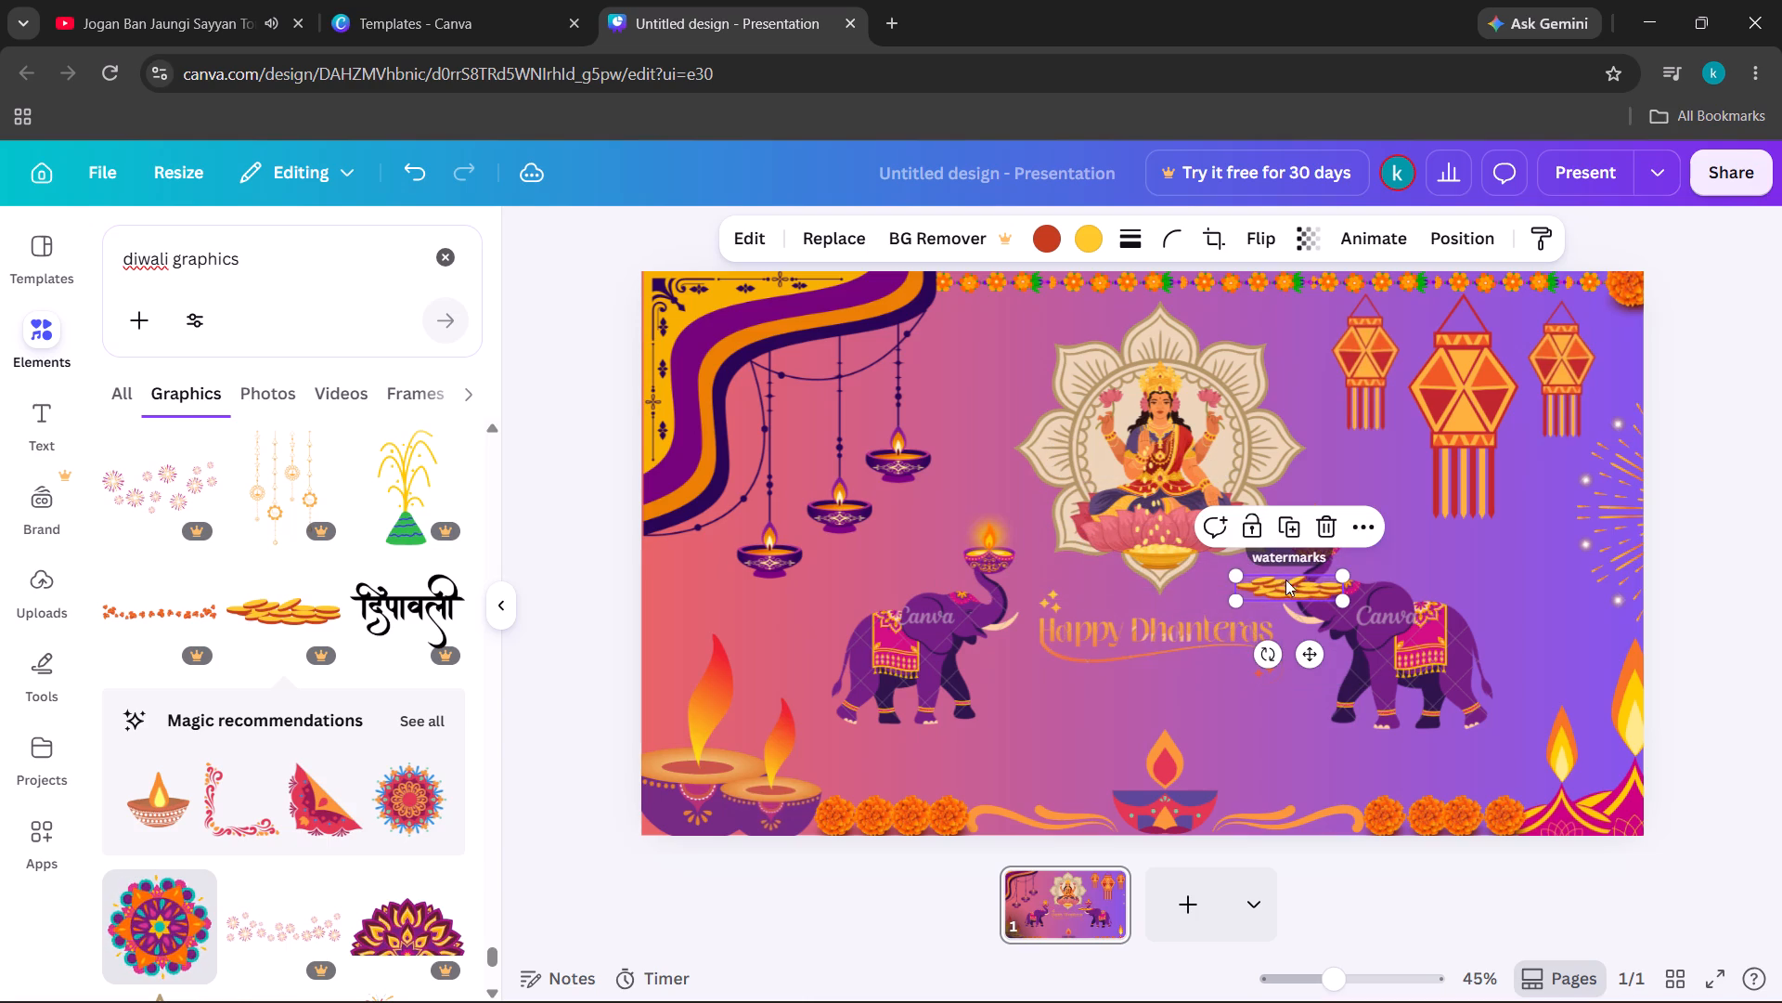
pyautogui.moveTo(1321, 583); pyautogui.dragTo(1128, 569)
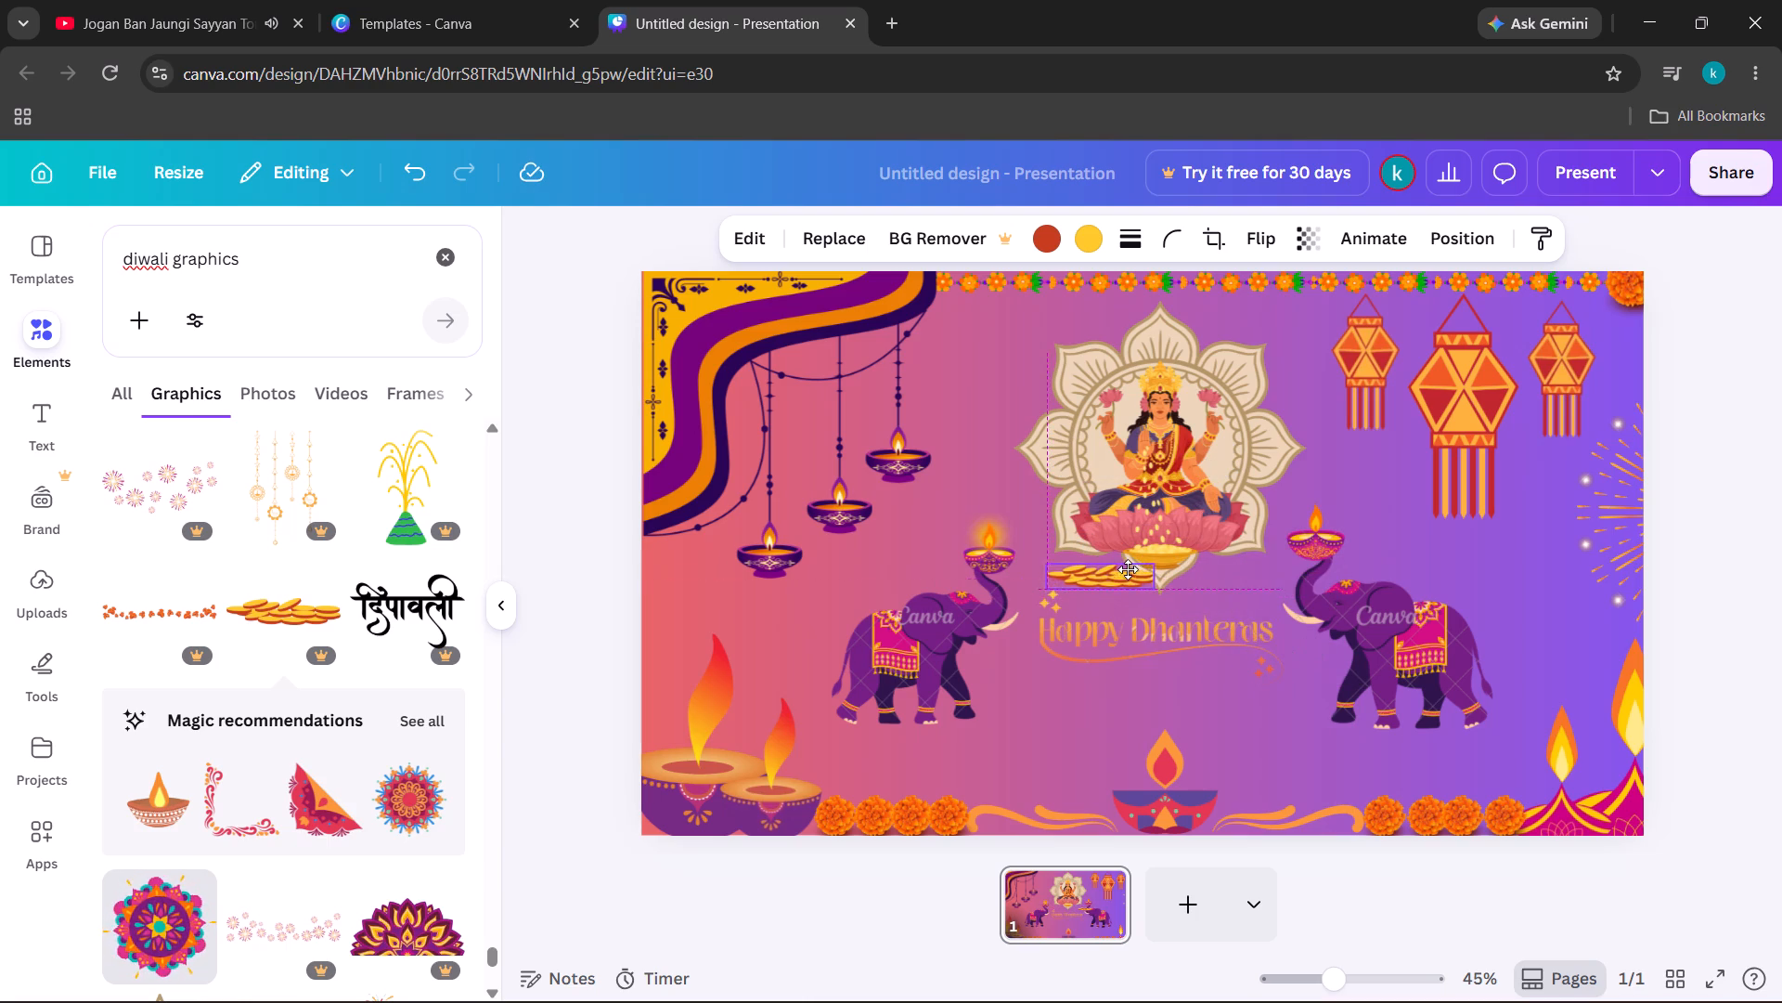
pyautogui.moveTo(1128, 569); pyautogui.dragTo(1112, 552)
# Duplicate the small gold coin pile and align the copy at the right base of the goddess's lotus.
pyautogui.click(1078, 491)
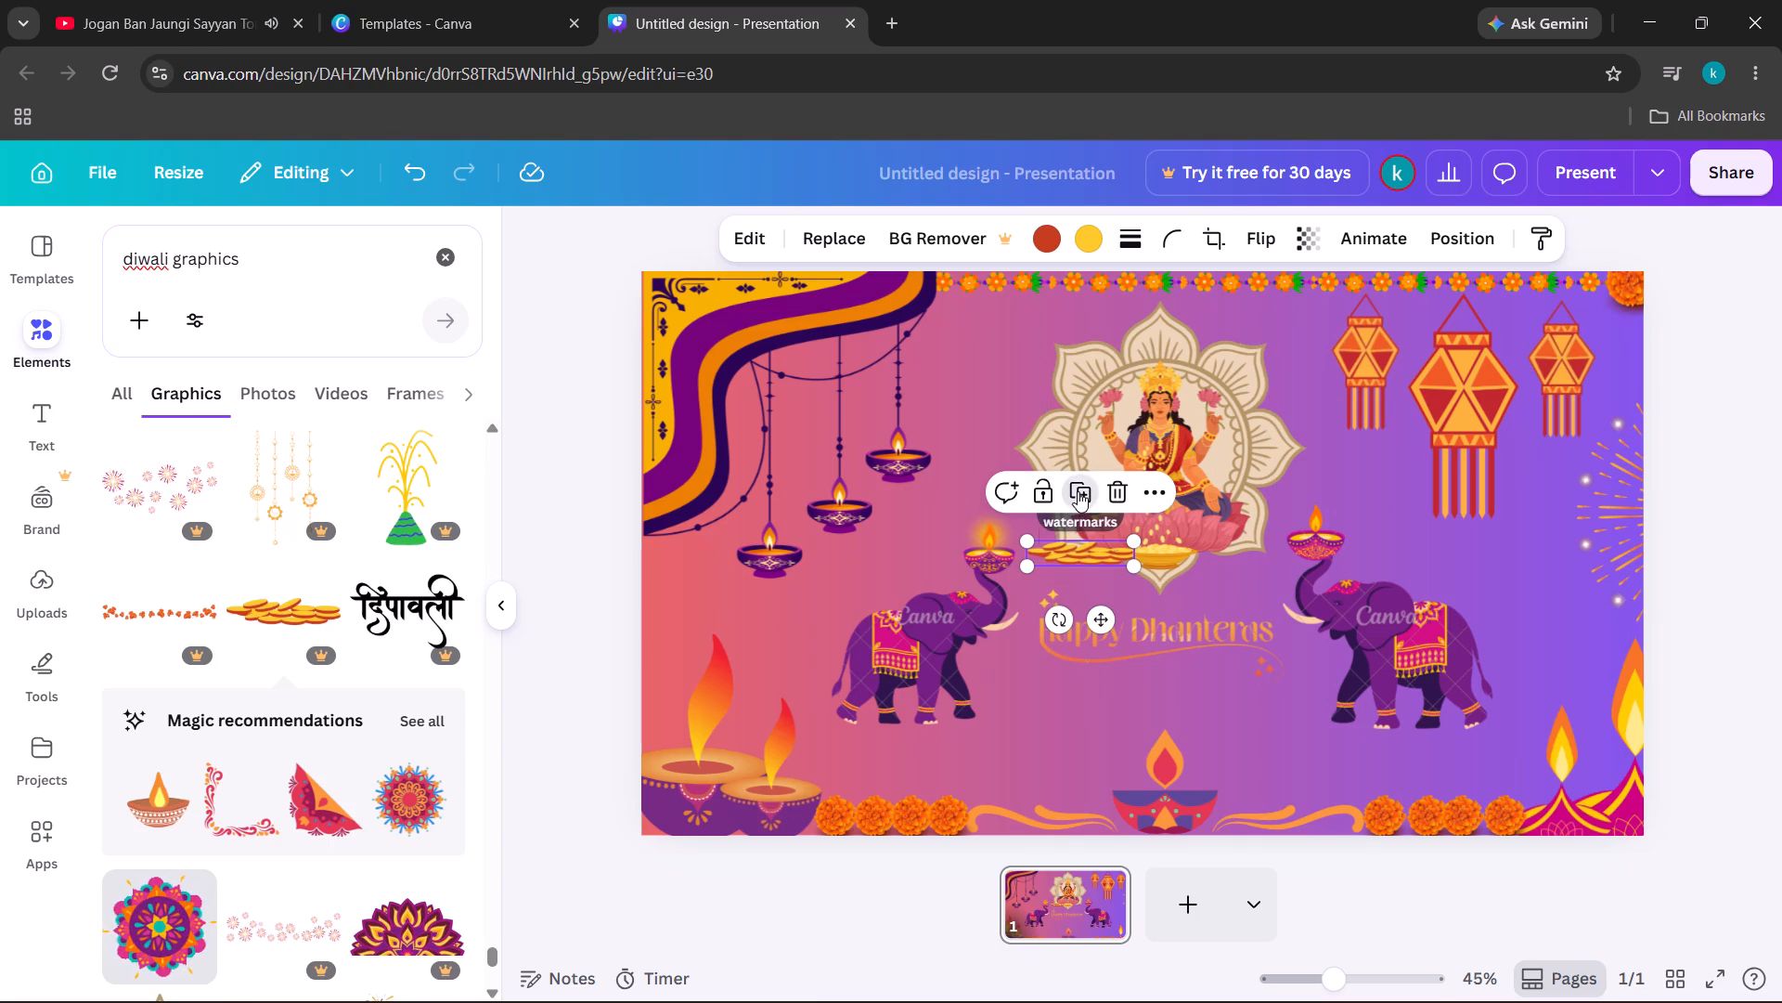
pyautogui.moveTo(1079, 554); pyautogui.dragTo(1230, 549)
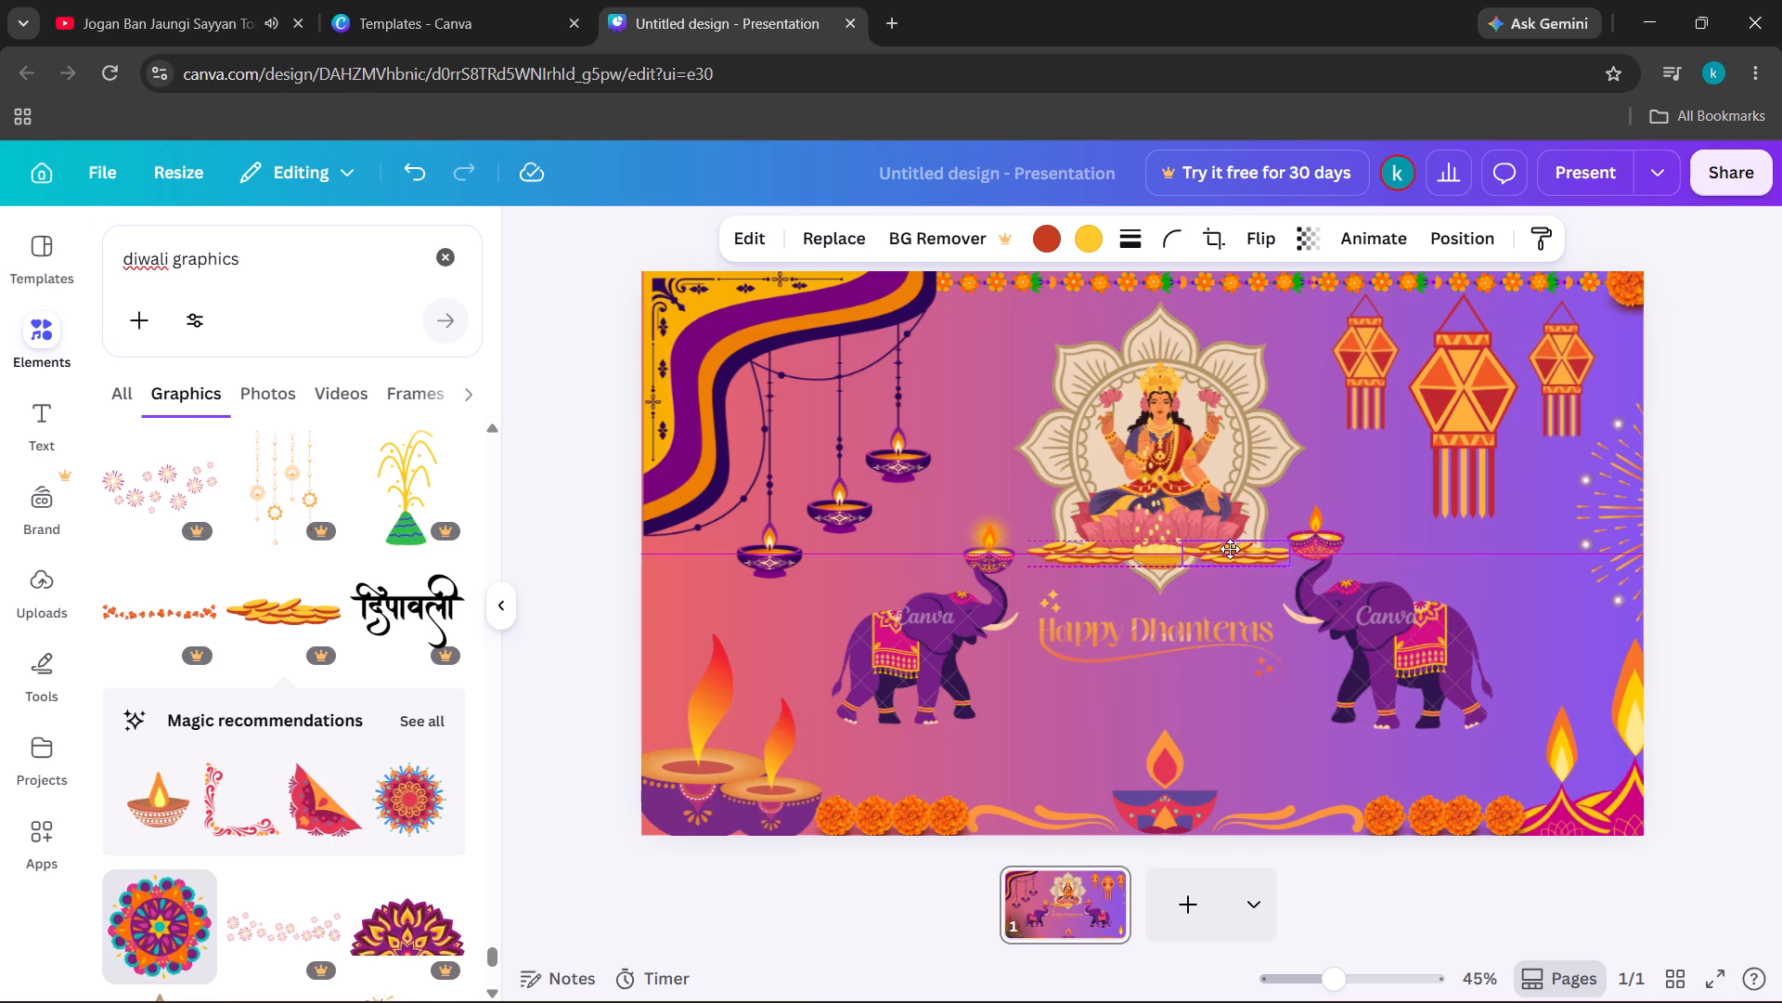
pyautogui.moveTo(1230, 549); pyautogui.dragTo(1221, 554)
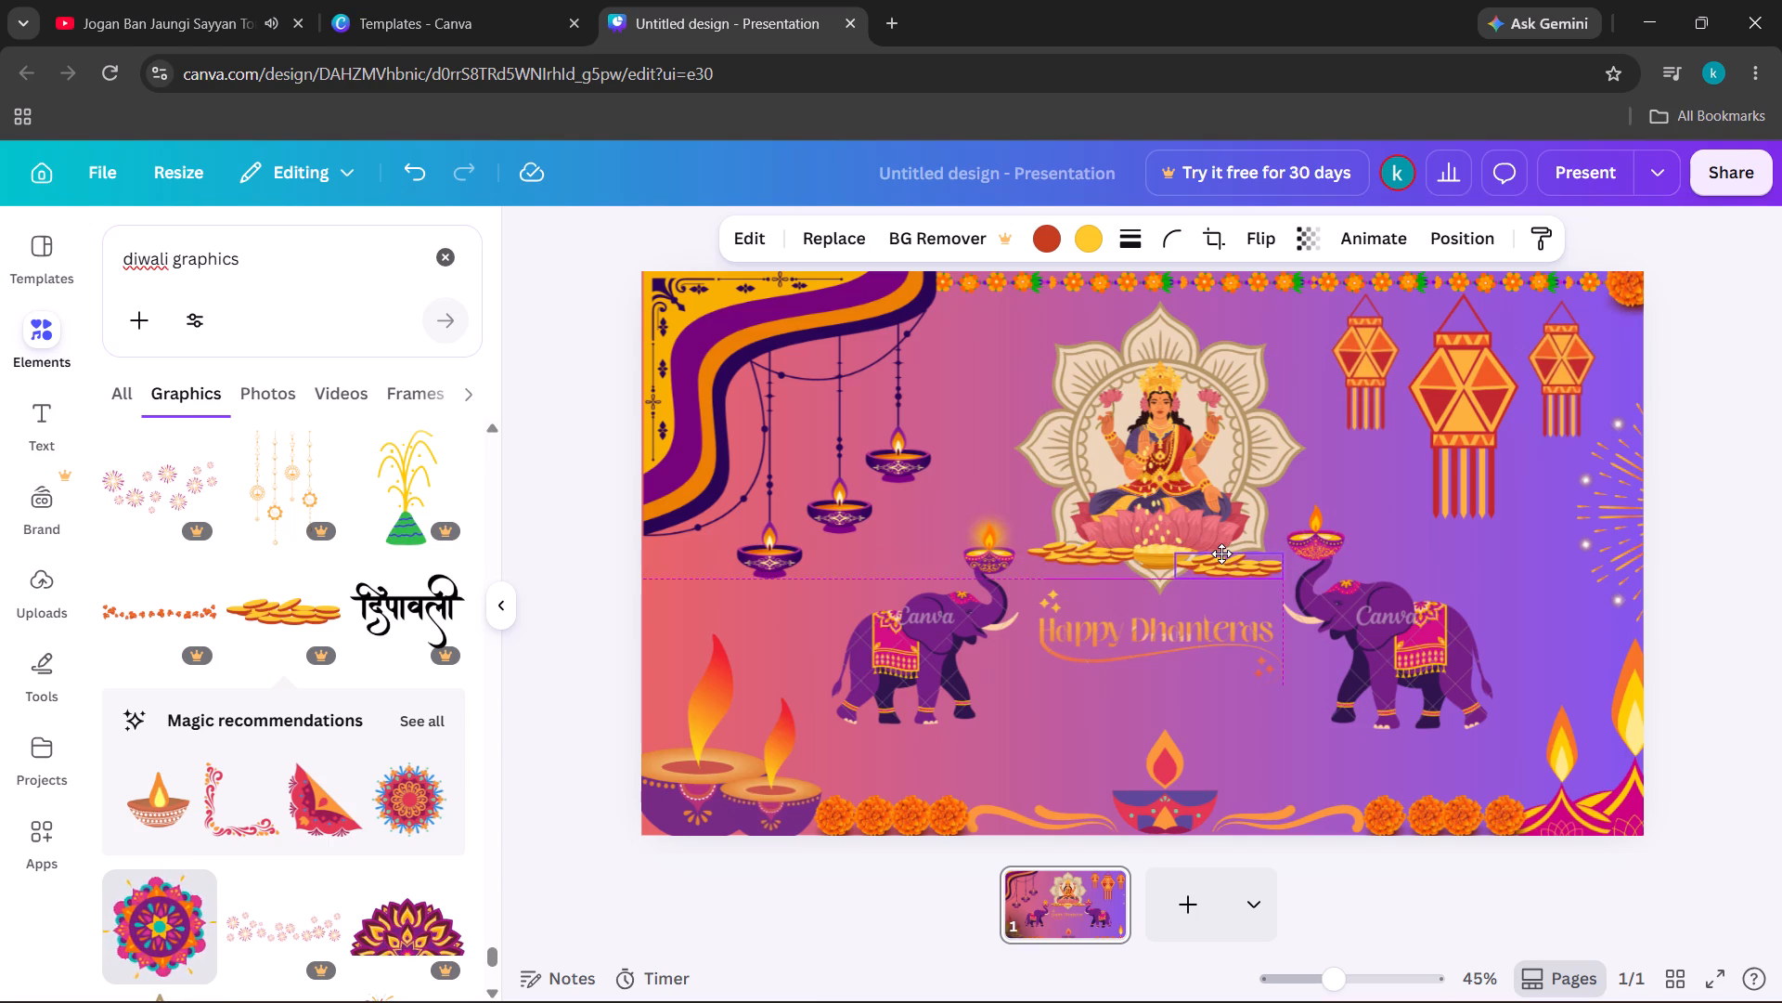
pyautogui.moveTo(1221, 554); pyautogui.dragTo(1227, 544)
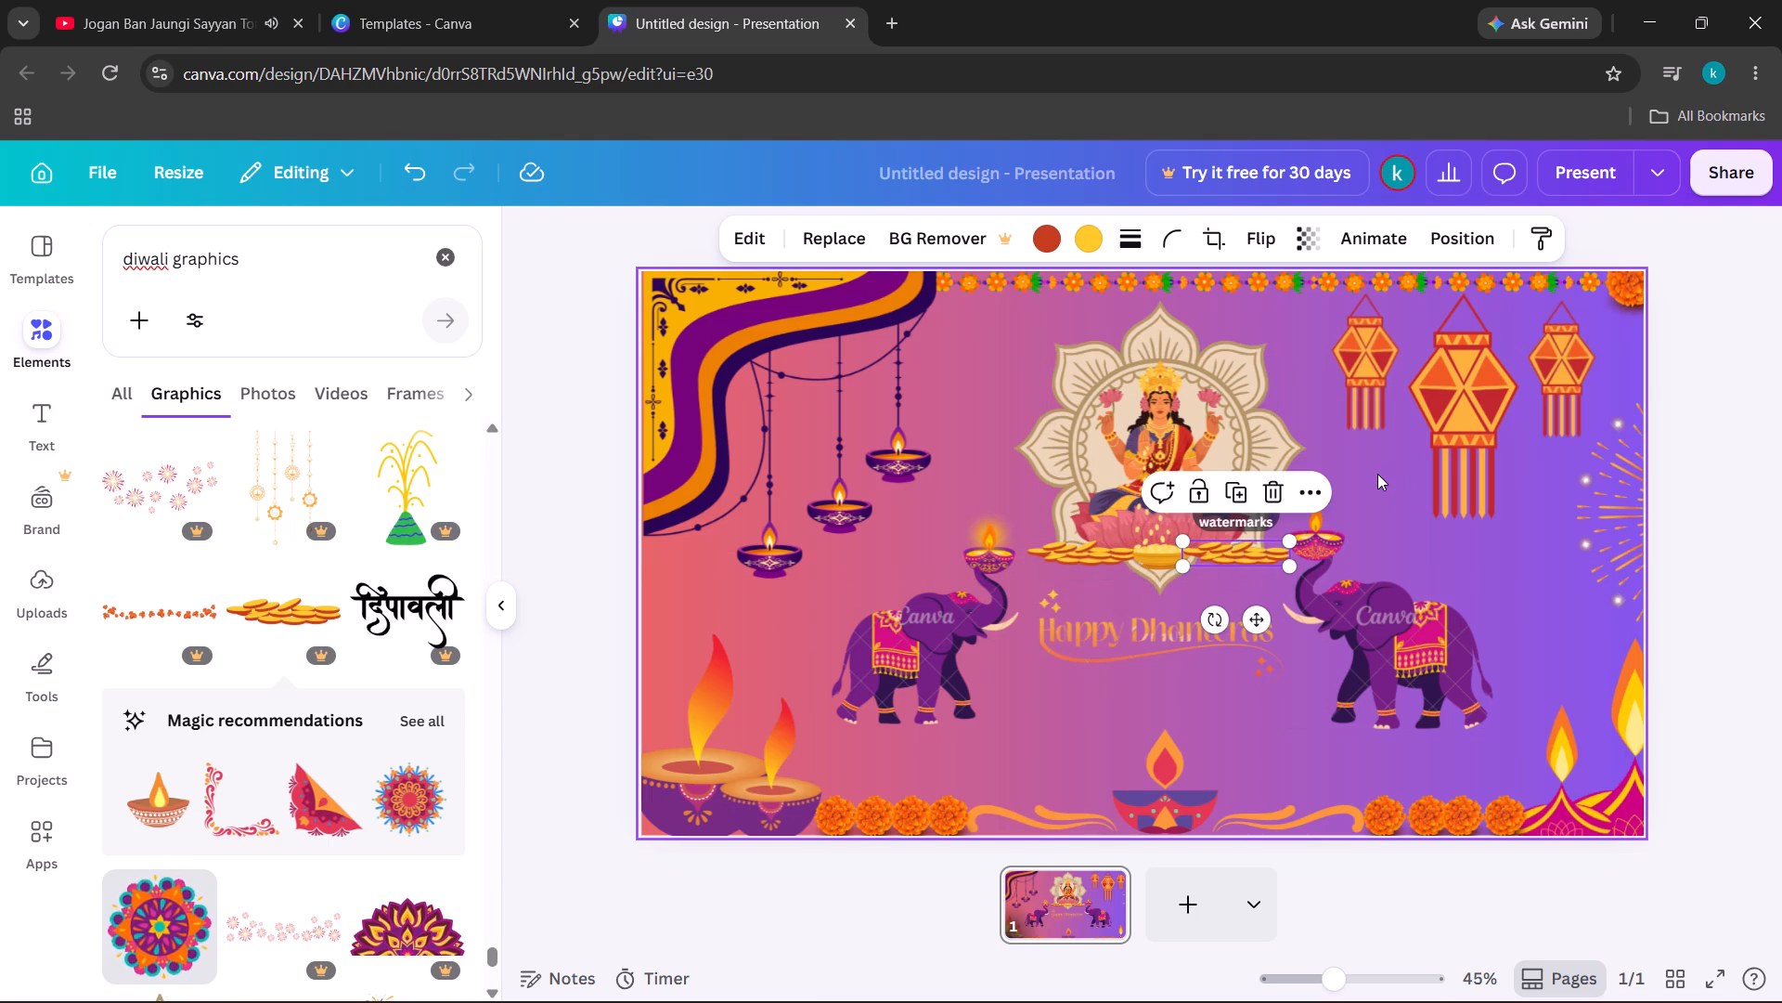
pyautogui.click(1377, 474)
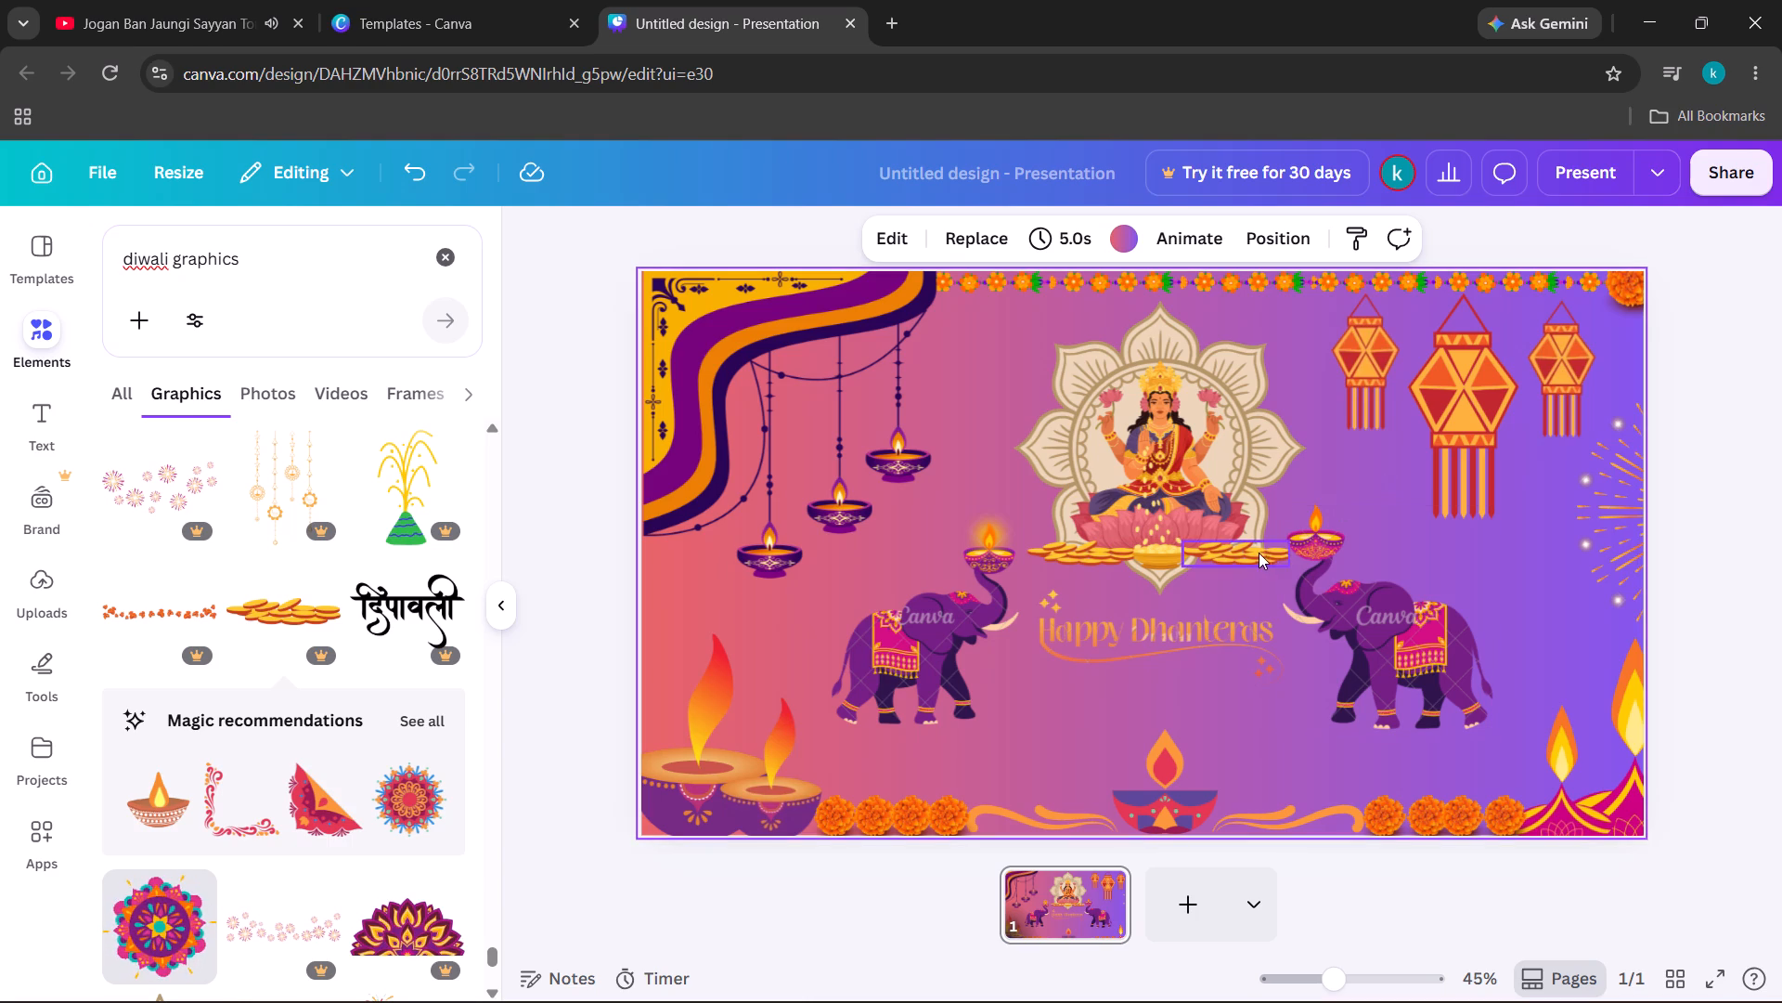
# Duplicate the right coin pile and place the copy slightly lower, right of centre beneath the lotus, overlapping the upper coins.
pyautogui.click(1257, 554)
pyautogui.click(1224, 494)
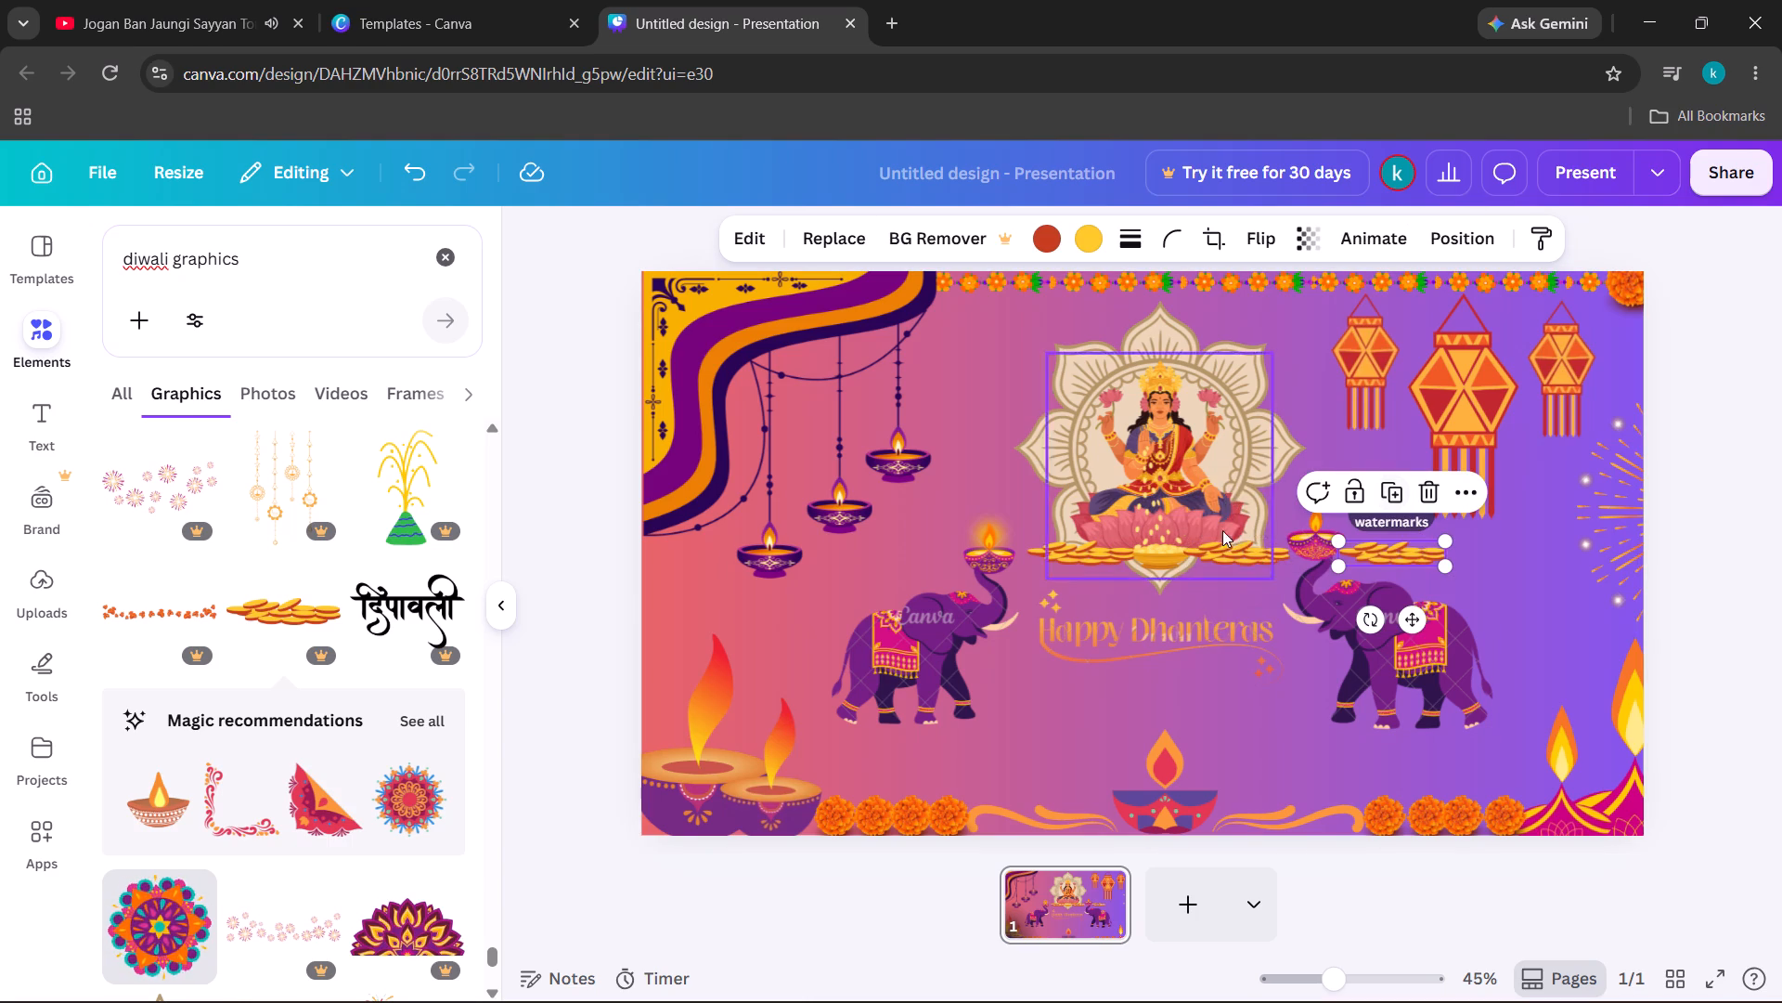
pyautogui.moveTo(1382, 548); pyautogui.dragTo(1370, 554)
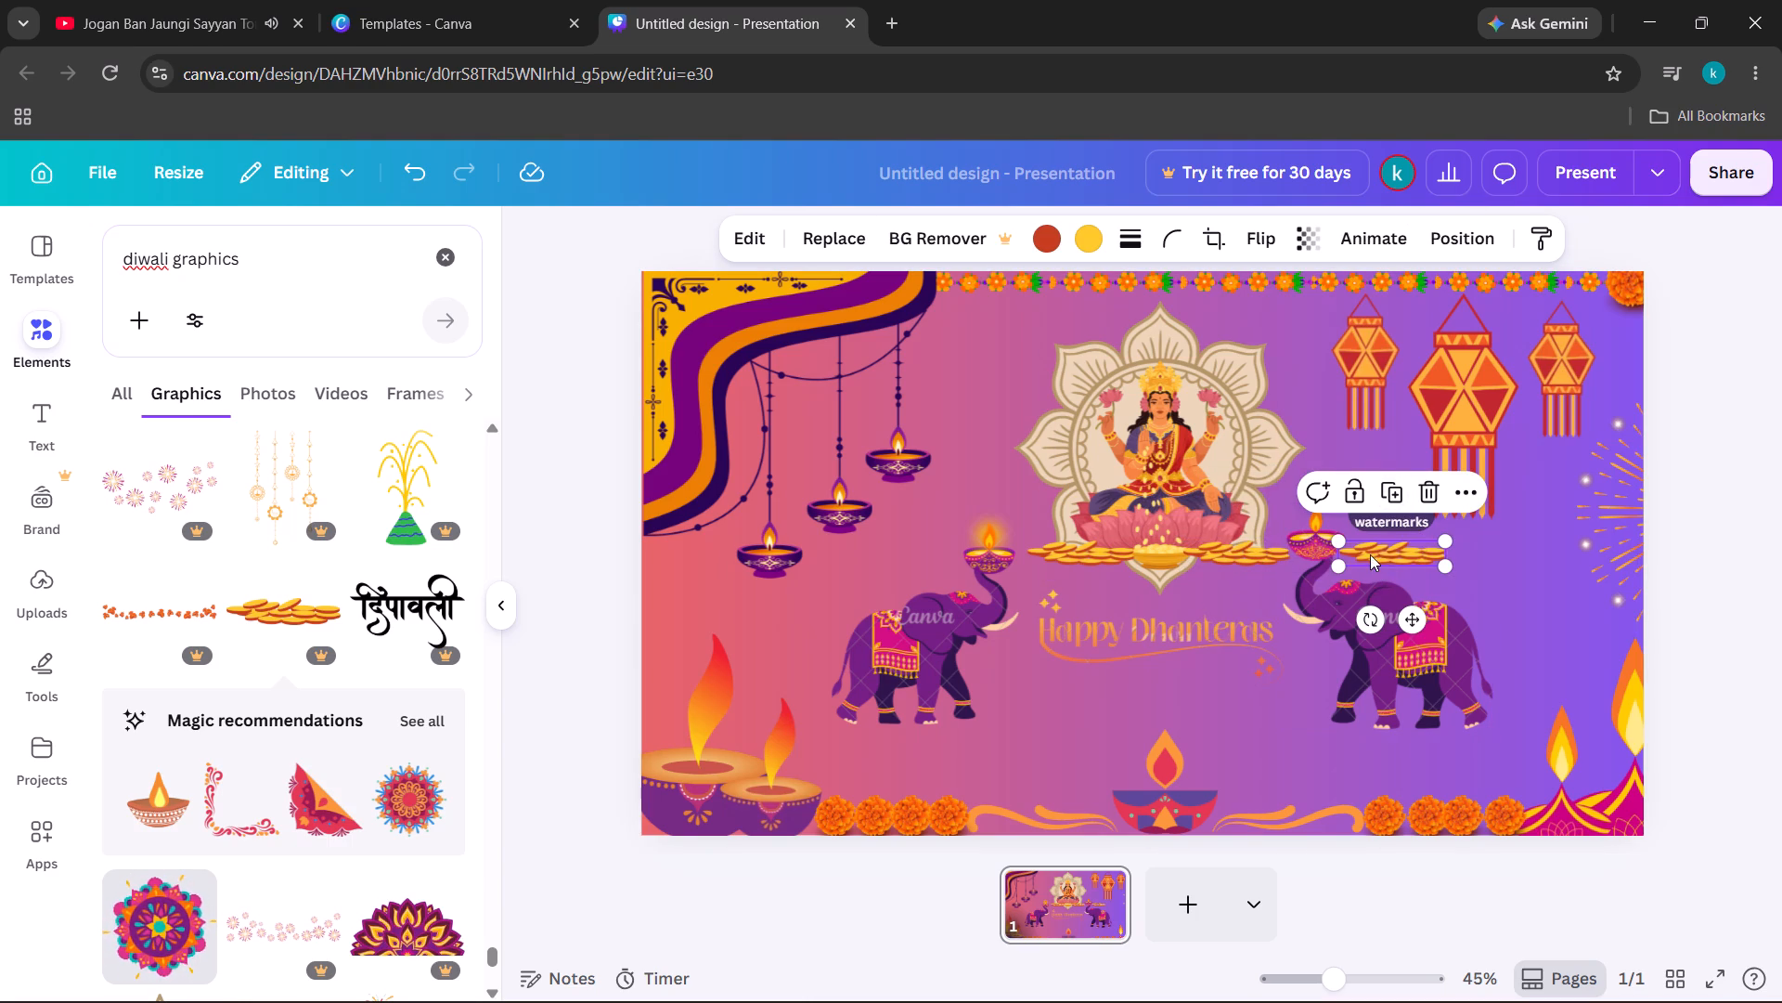
pyautogui.moveTo(1370, 554); pyautogui.dragTo(1194, 563)
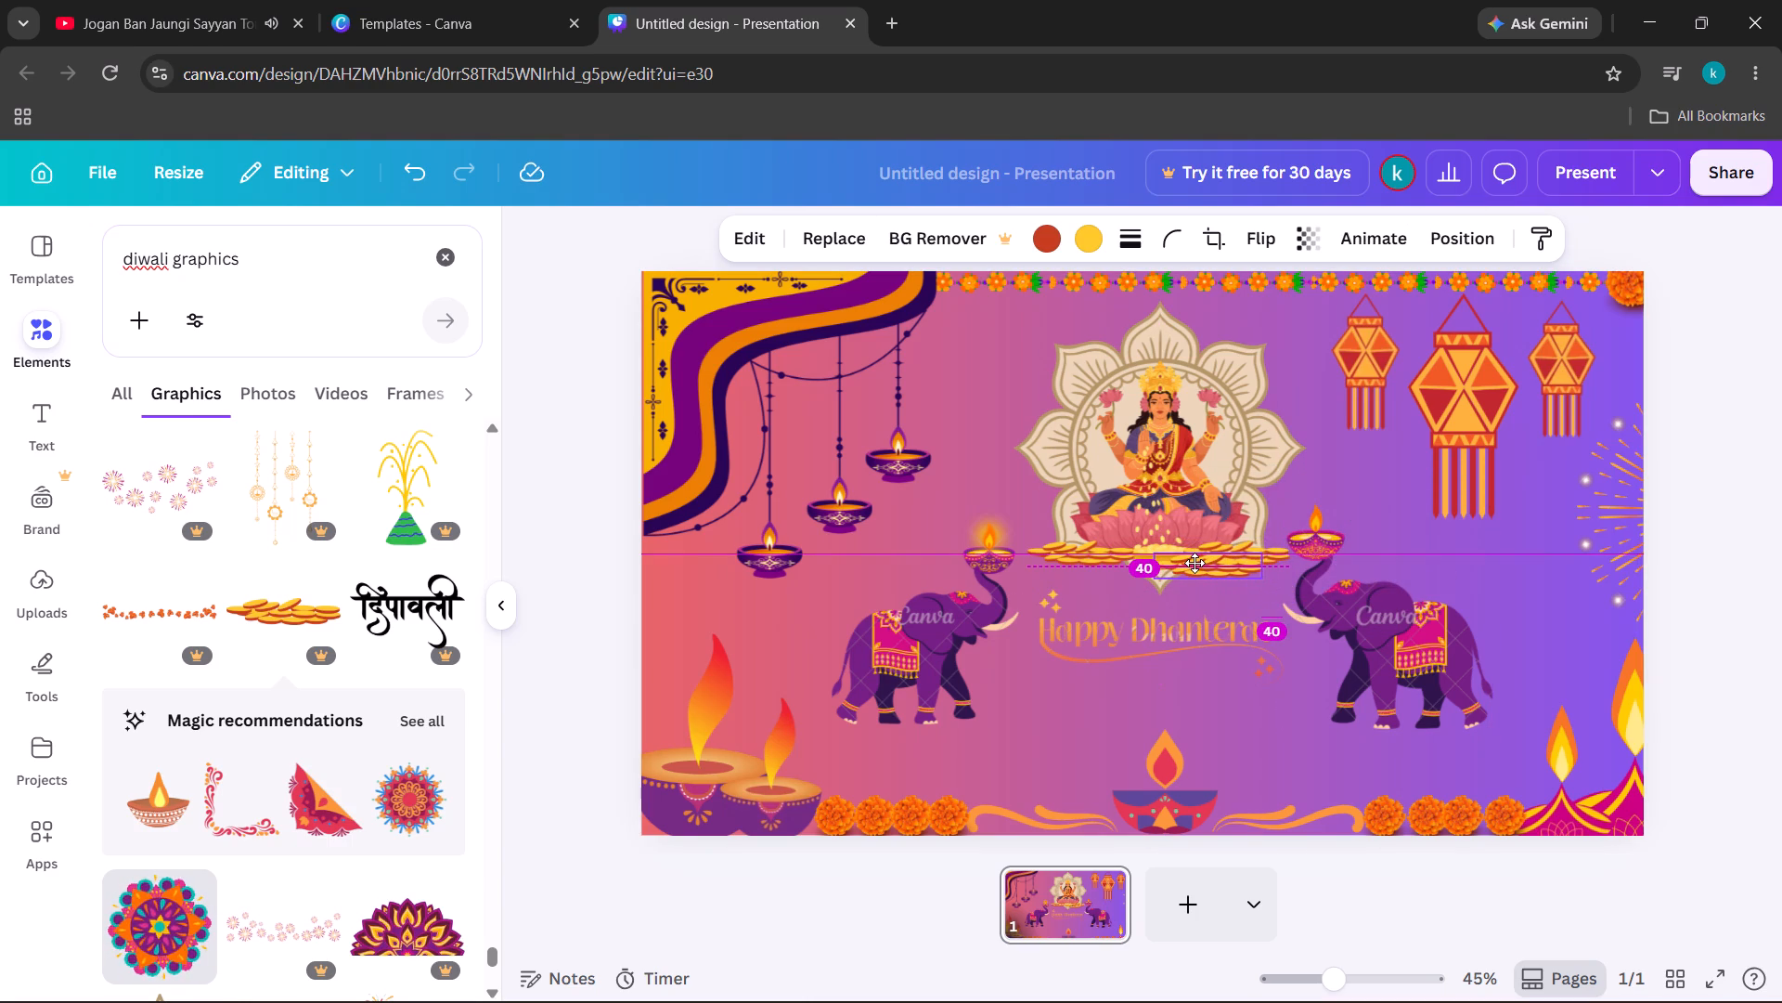
pyautogui.moveTo(1194, 563); pyautogui.dragTo(1192, 560)
pyautogui.click(1351, 501)
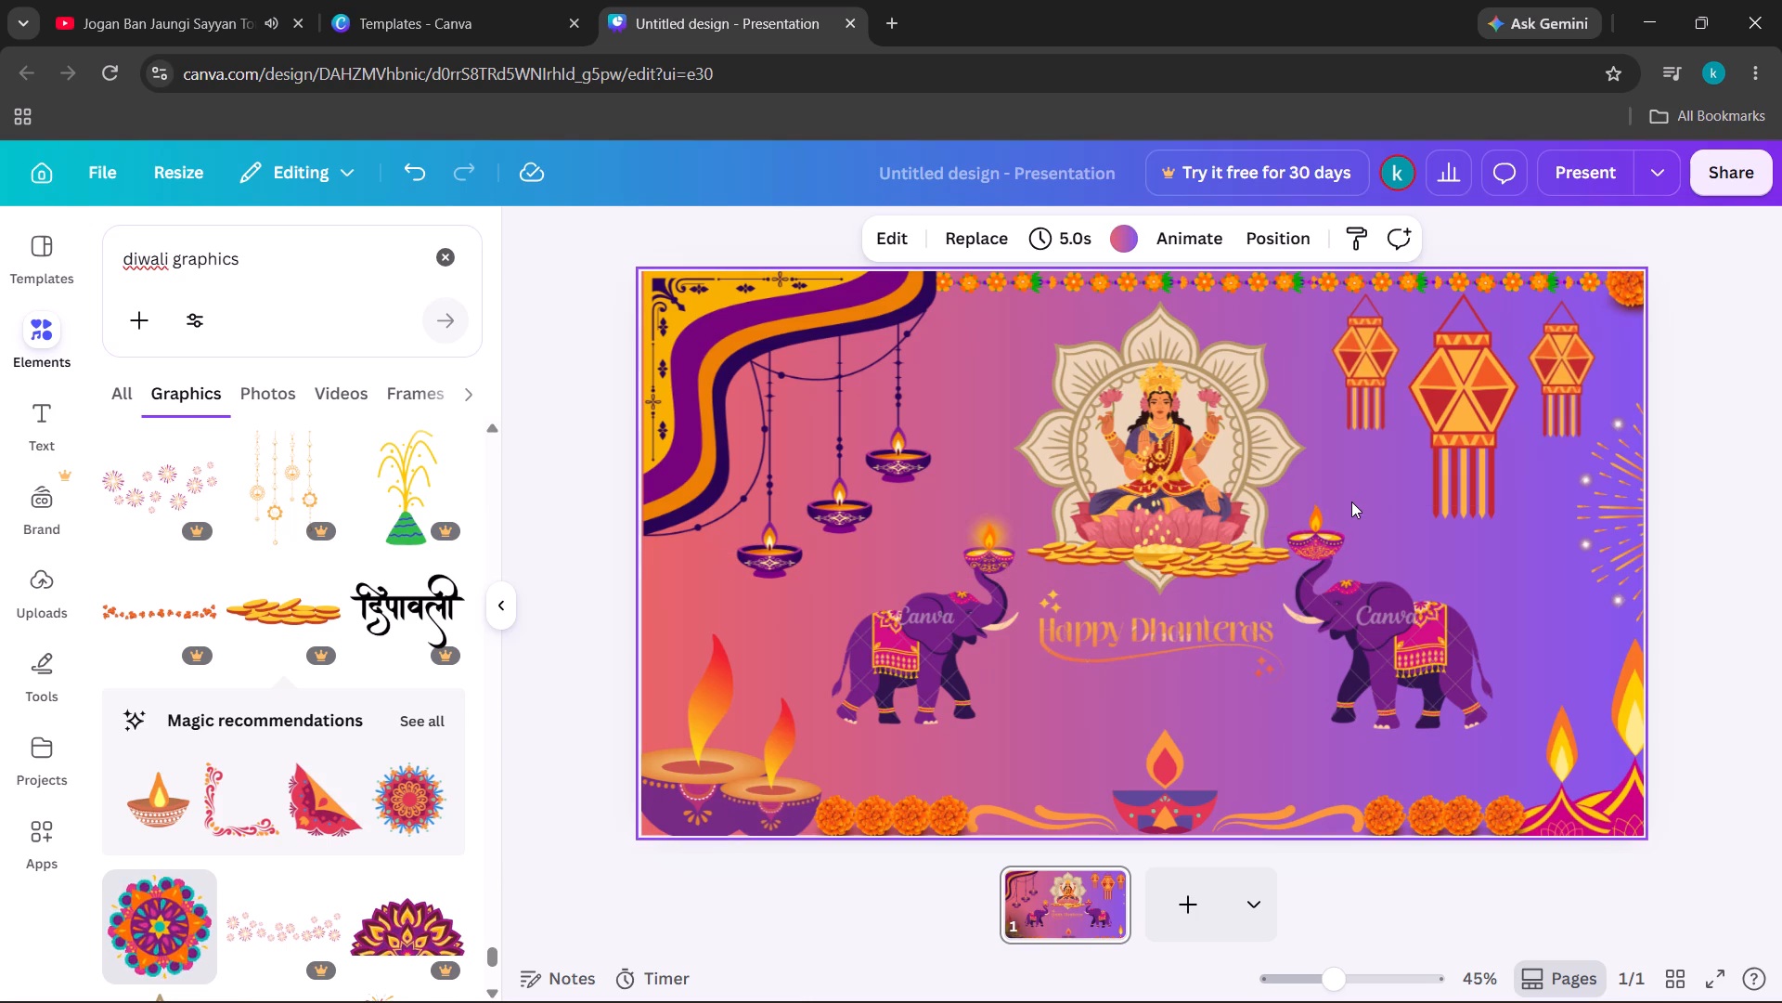
# Duplicate the lower coin pile and place the copy left of centre to complete a second row of coins.
pyautogui.click(1174, 569)
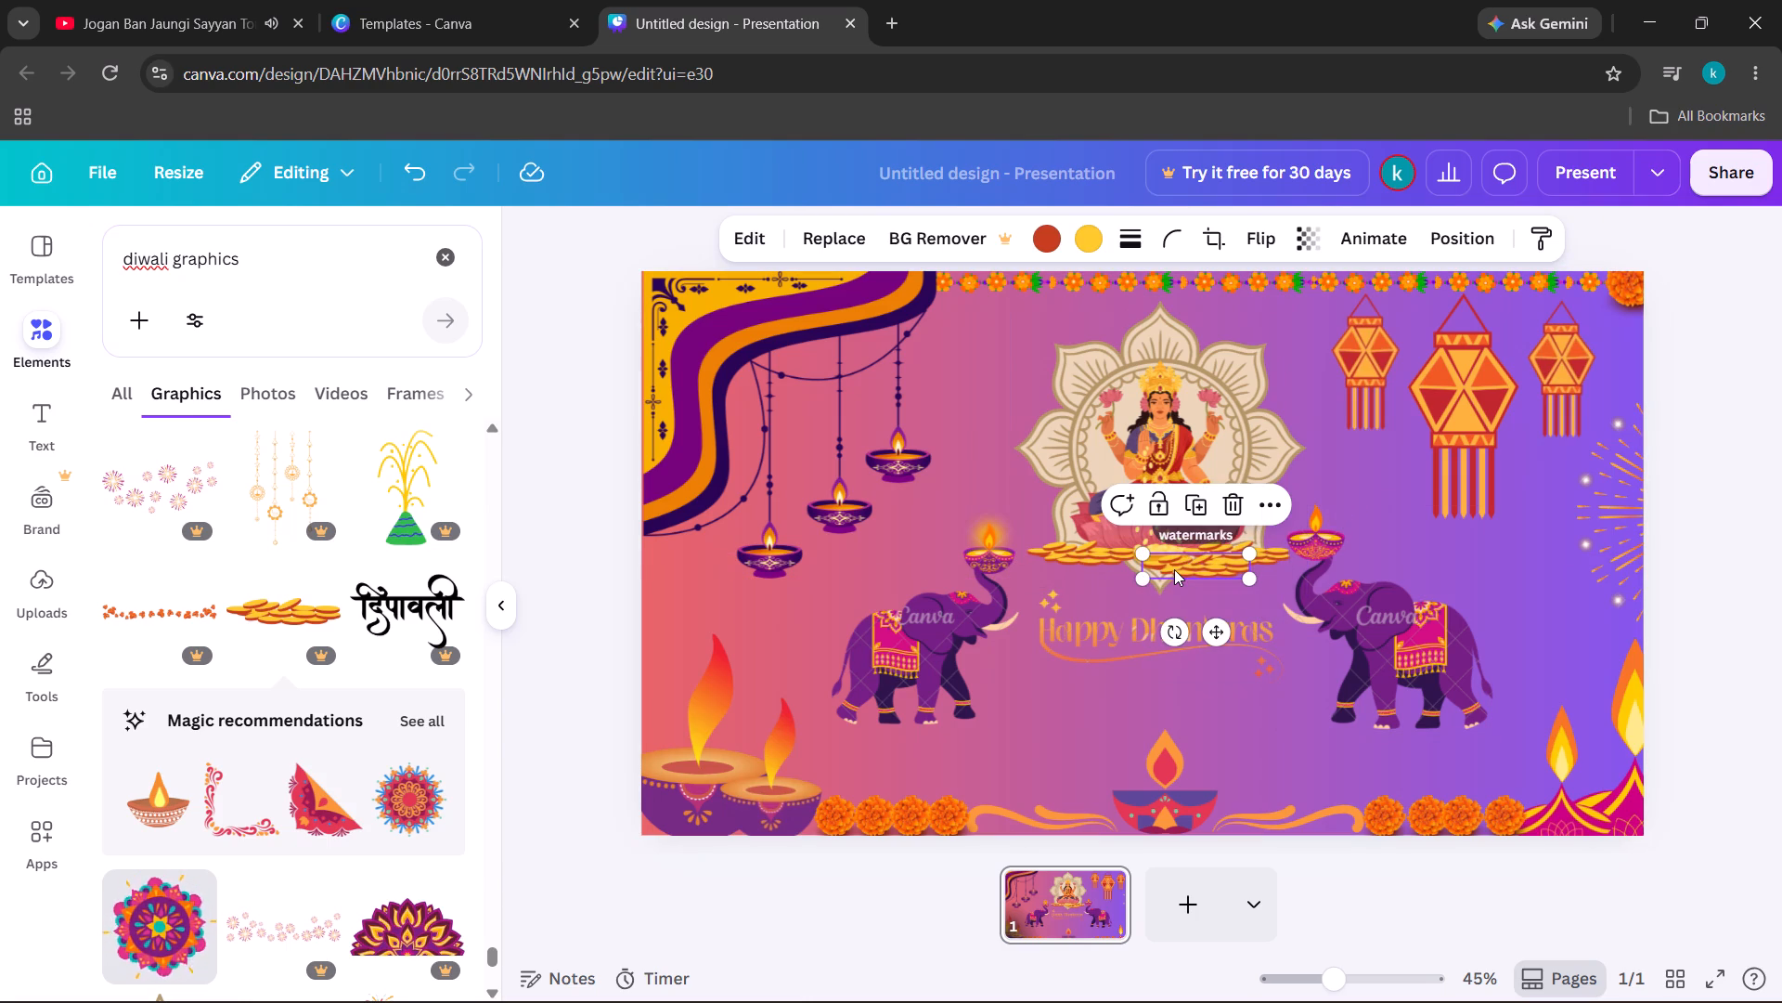
pyautogui.click(1204, 513)
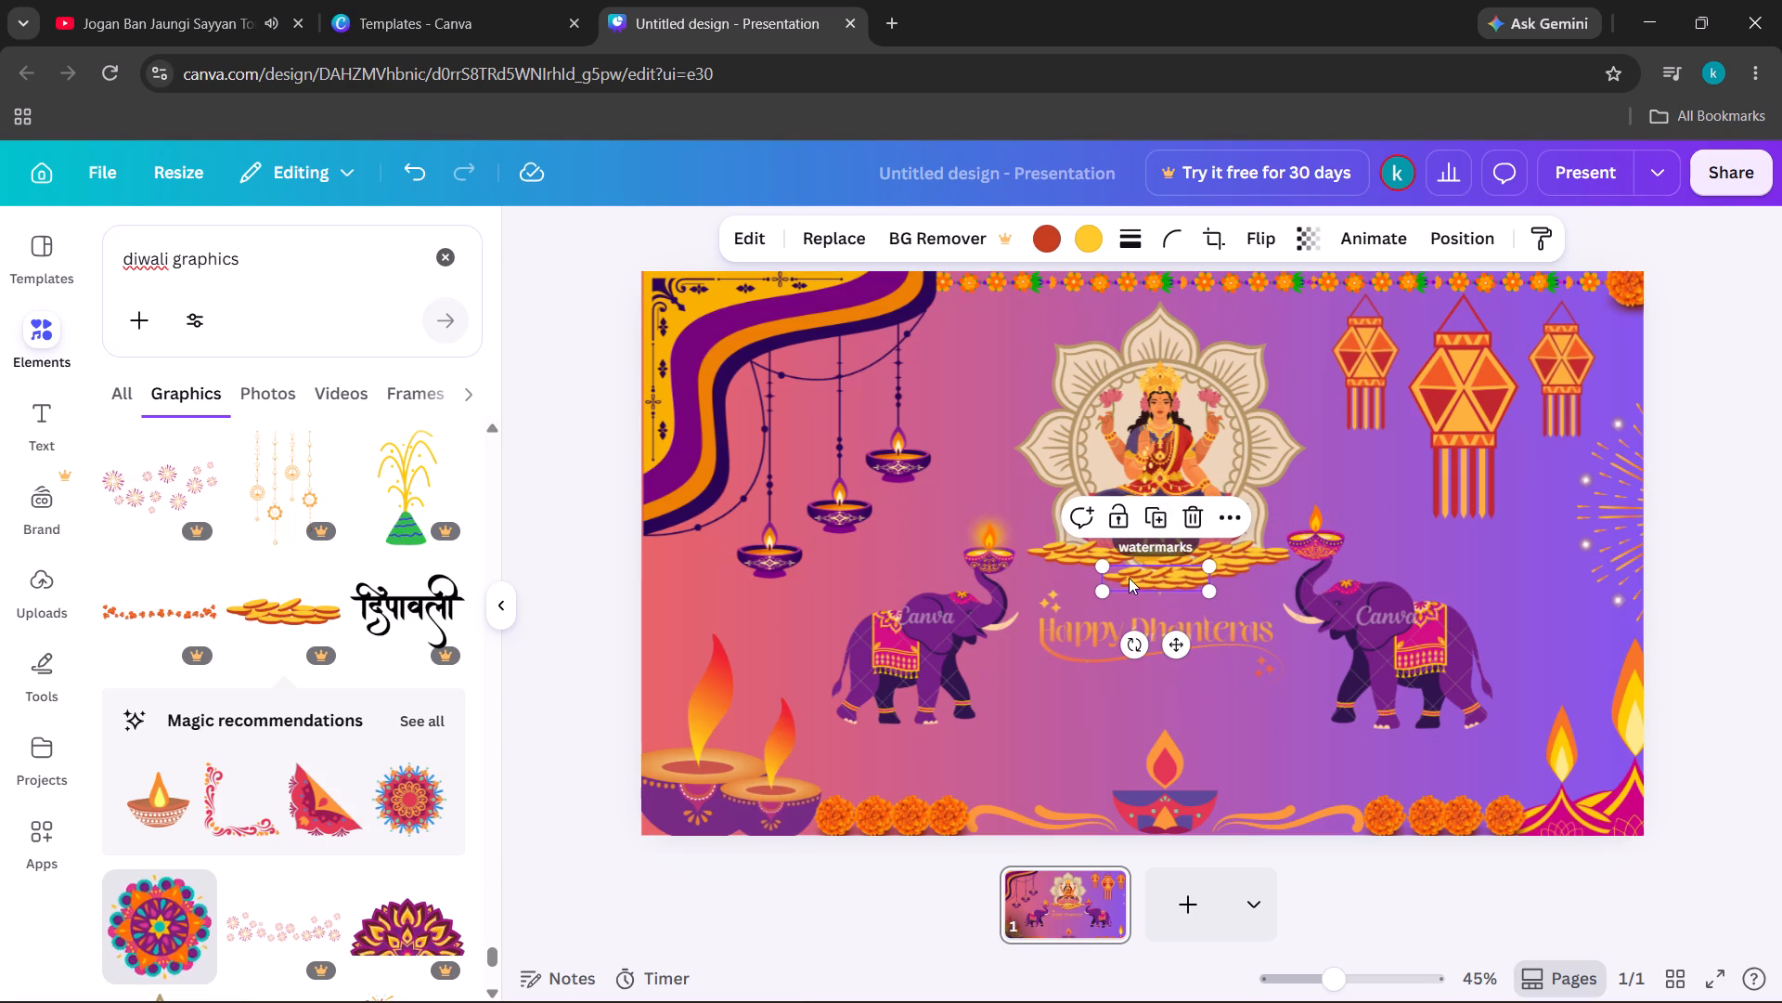
pyautogui.moveTo(1129, 578); pyautogui.dragTo(1080, 569)
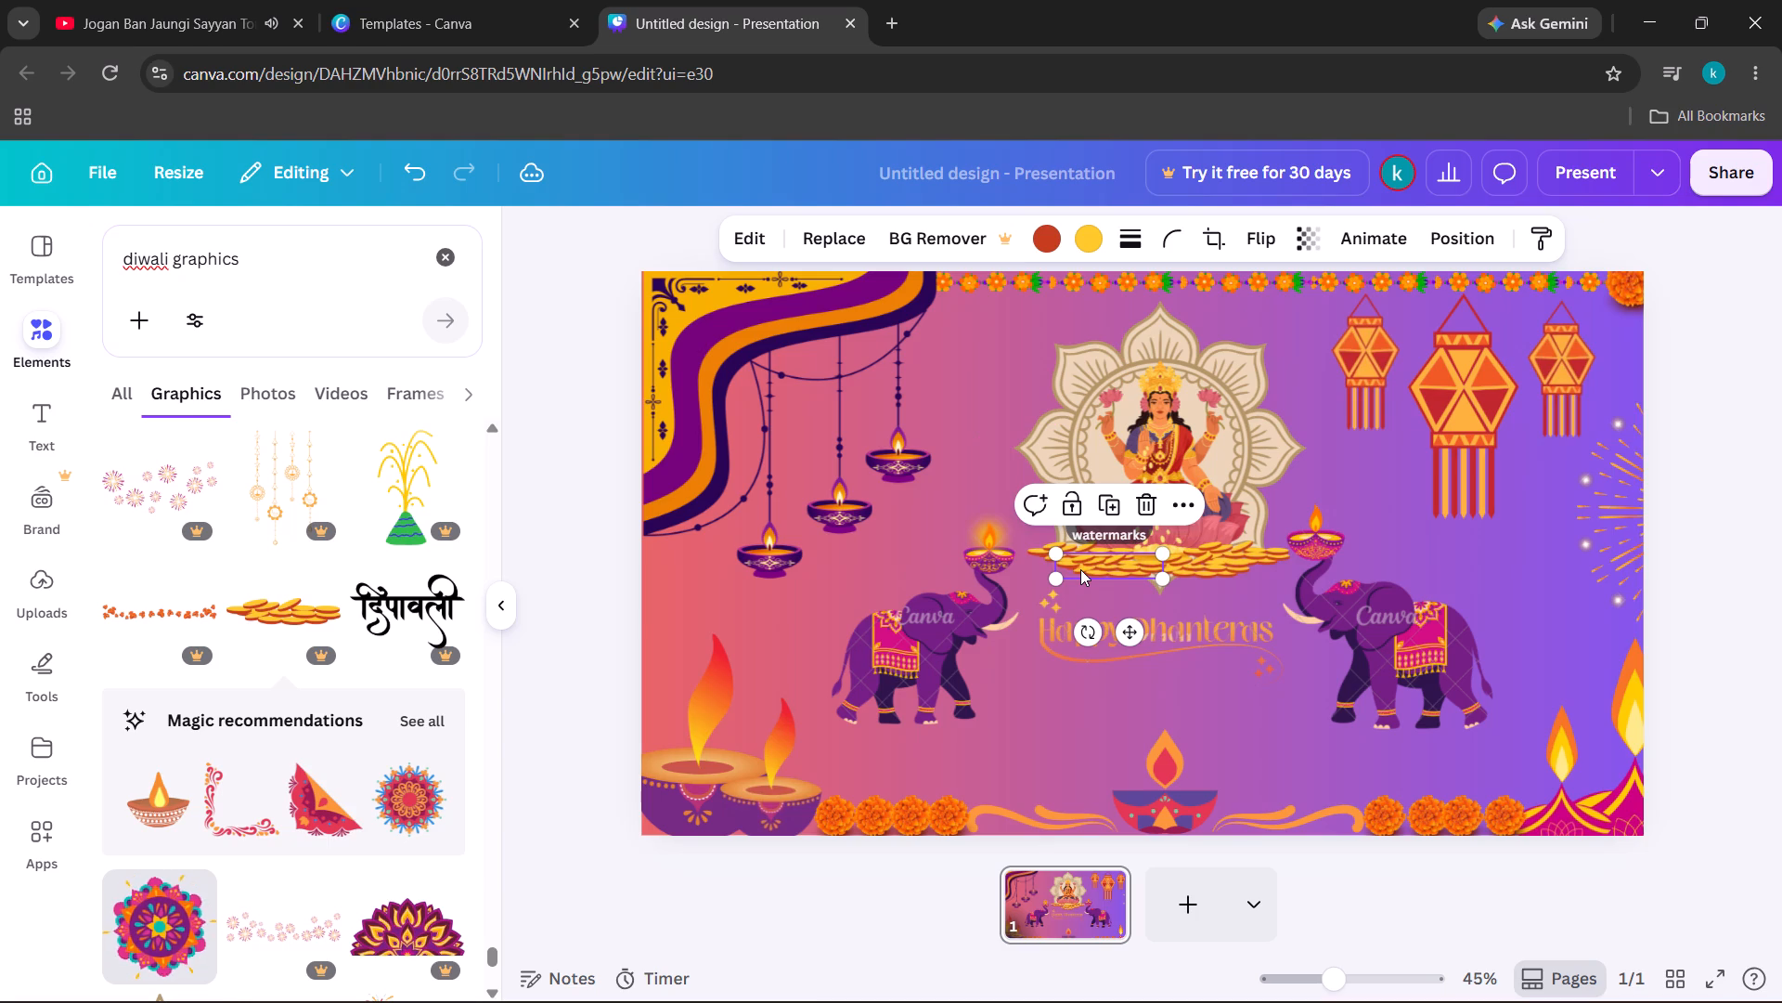
pyautogui.click(975, 452)
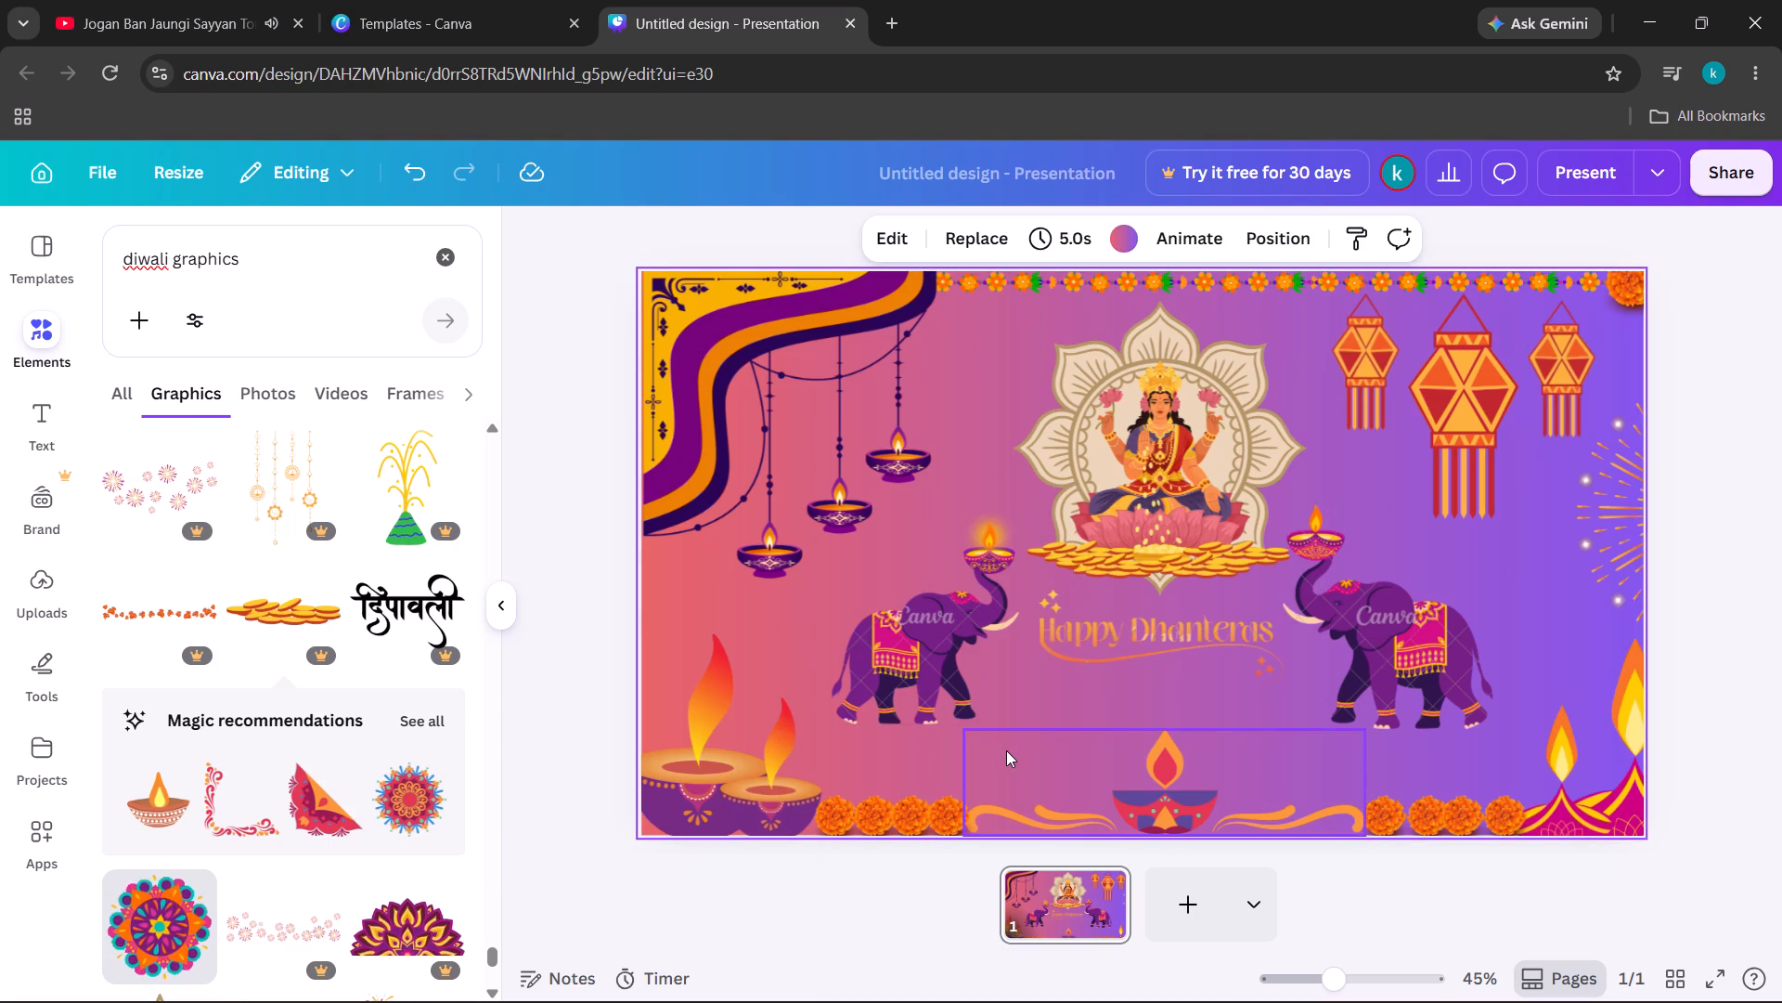
# Duplicate the lower-left coin pile and centre the copy beneath the second row as the bottom tier, just above "Happy Dhanteras".
pyautogui.click(1121, 564)
pyautogui.click(1115, 500)
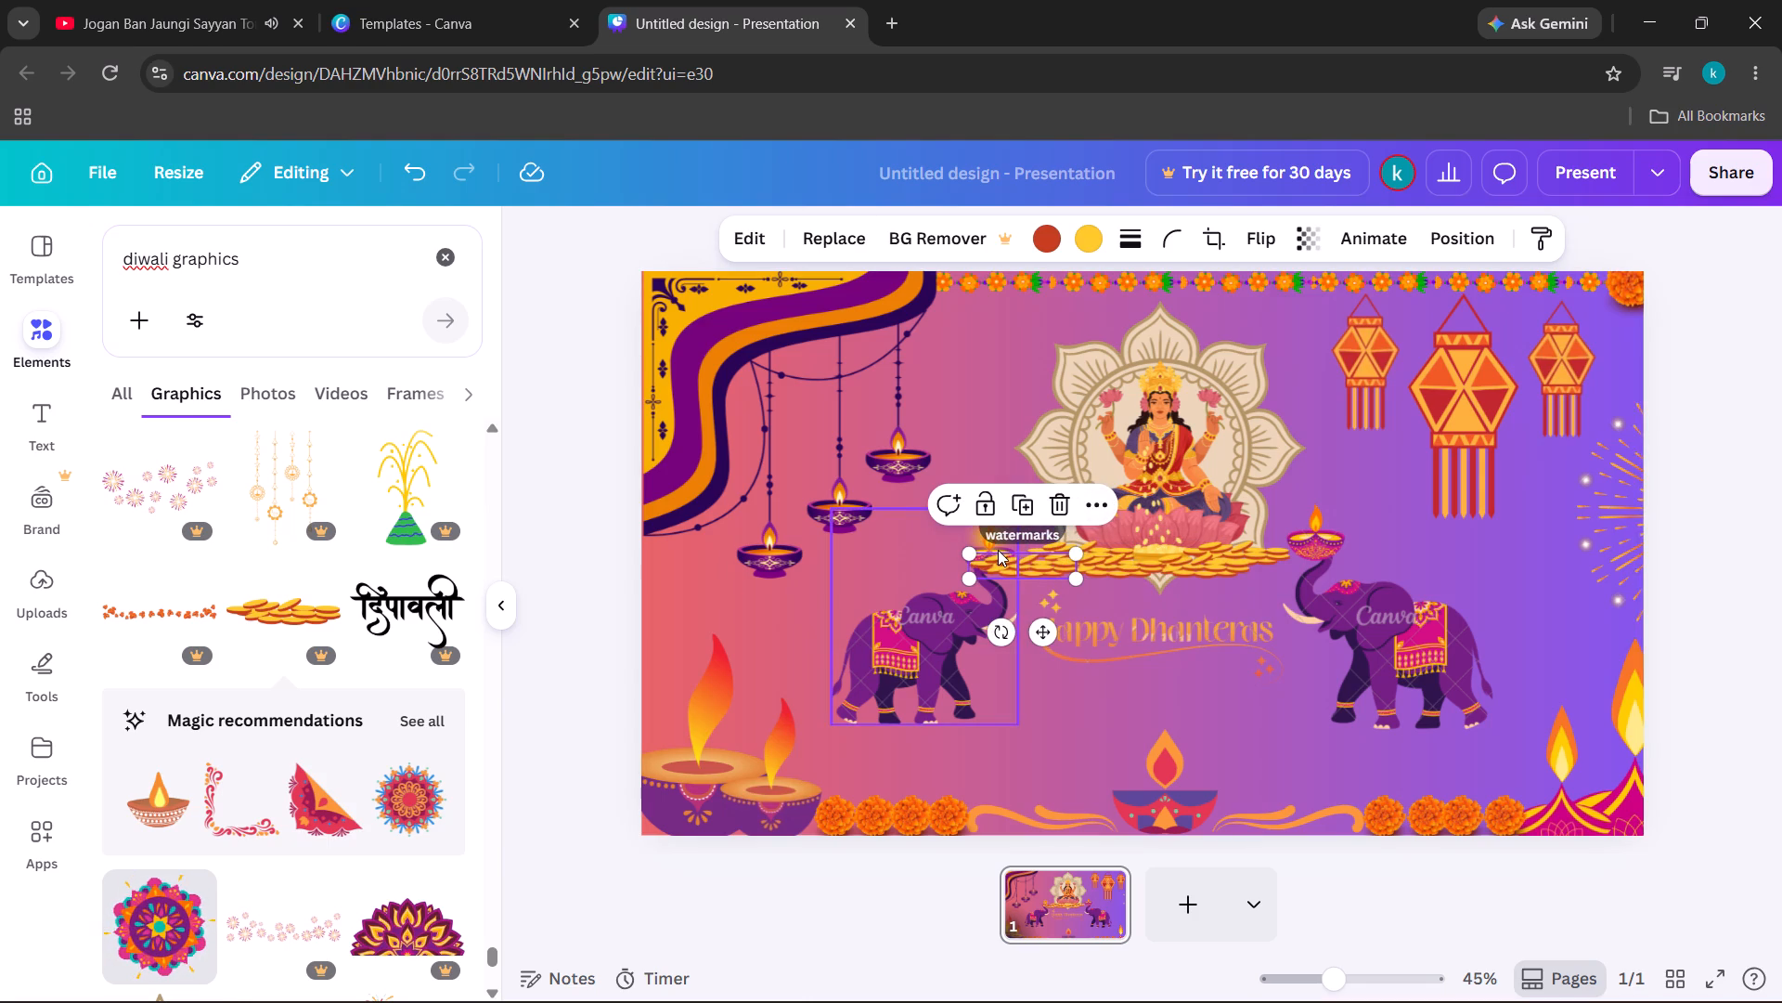
pyautogui.moveTo(1049, 554); pyautogui.dragTo(1109, 566)
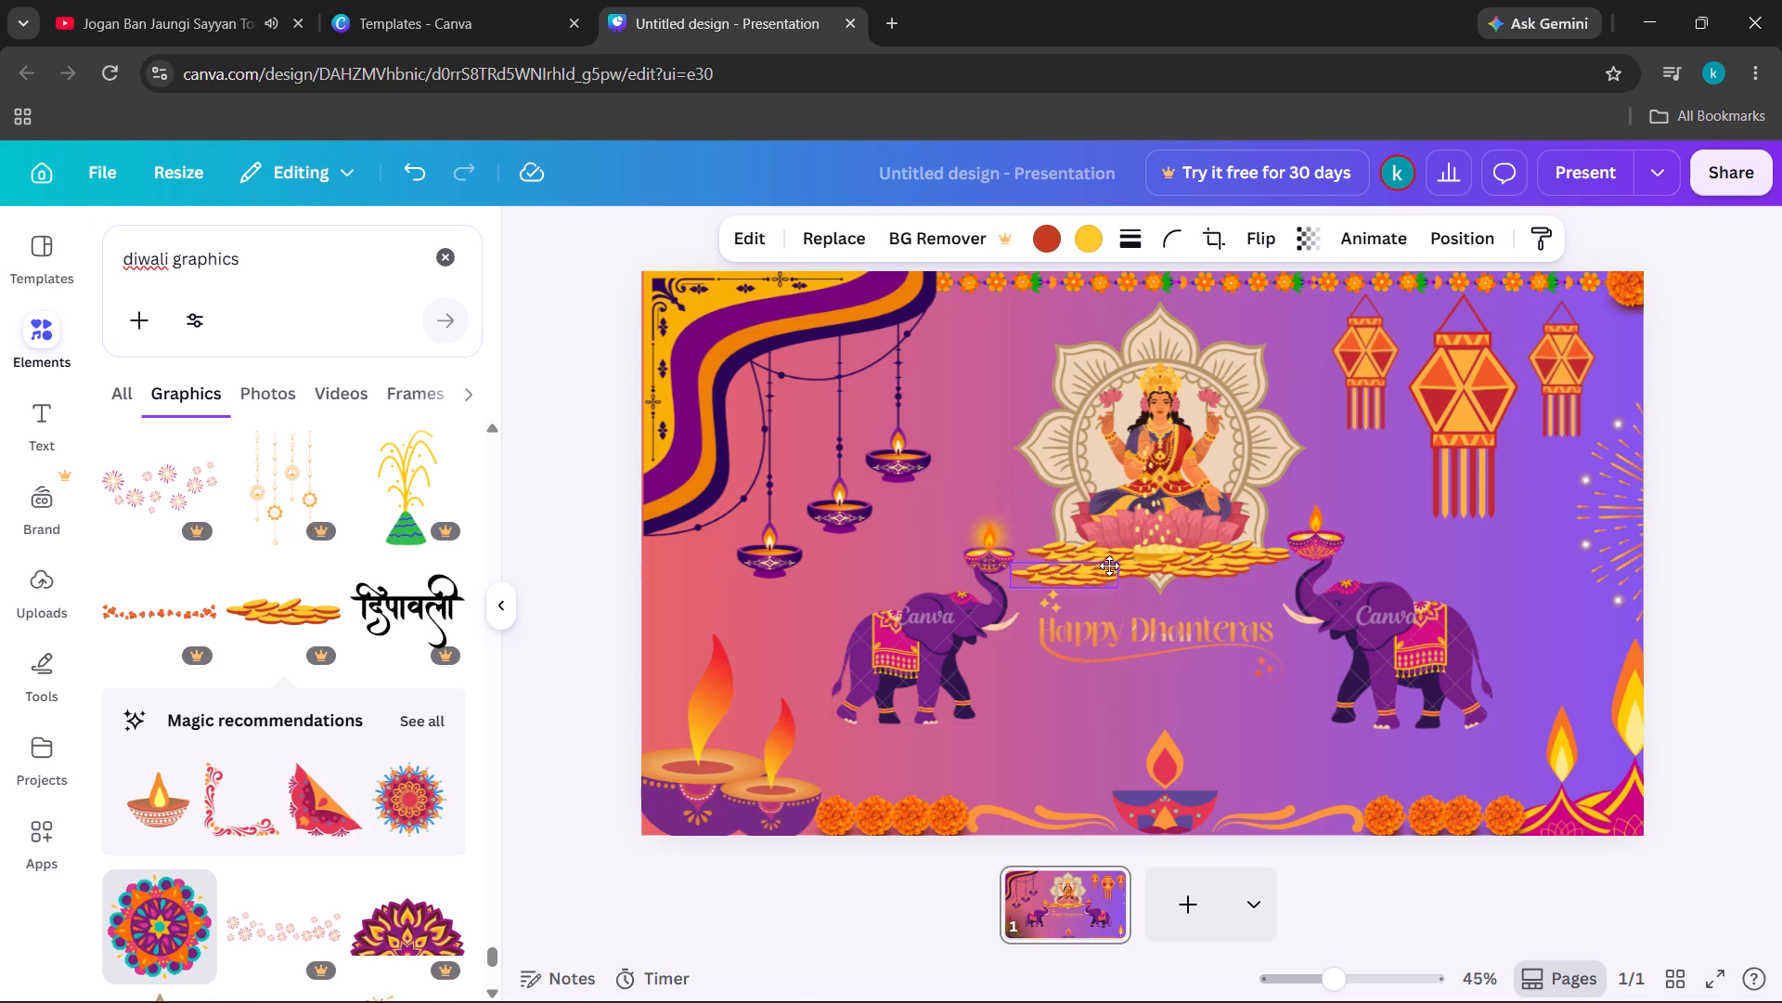
pyautogui.moveTo(1109, 566); pyautogui.dragTo(1181, 573)
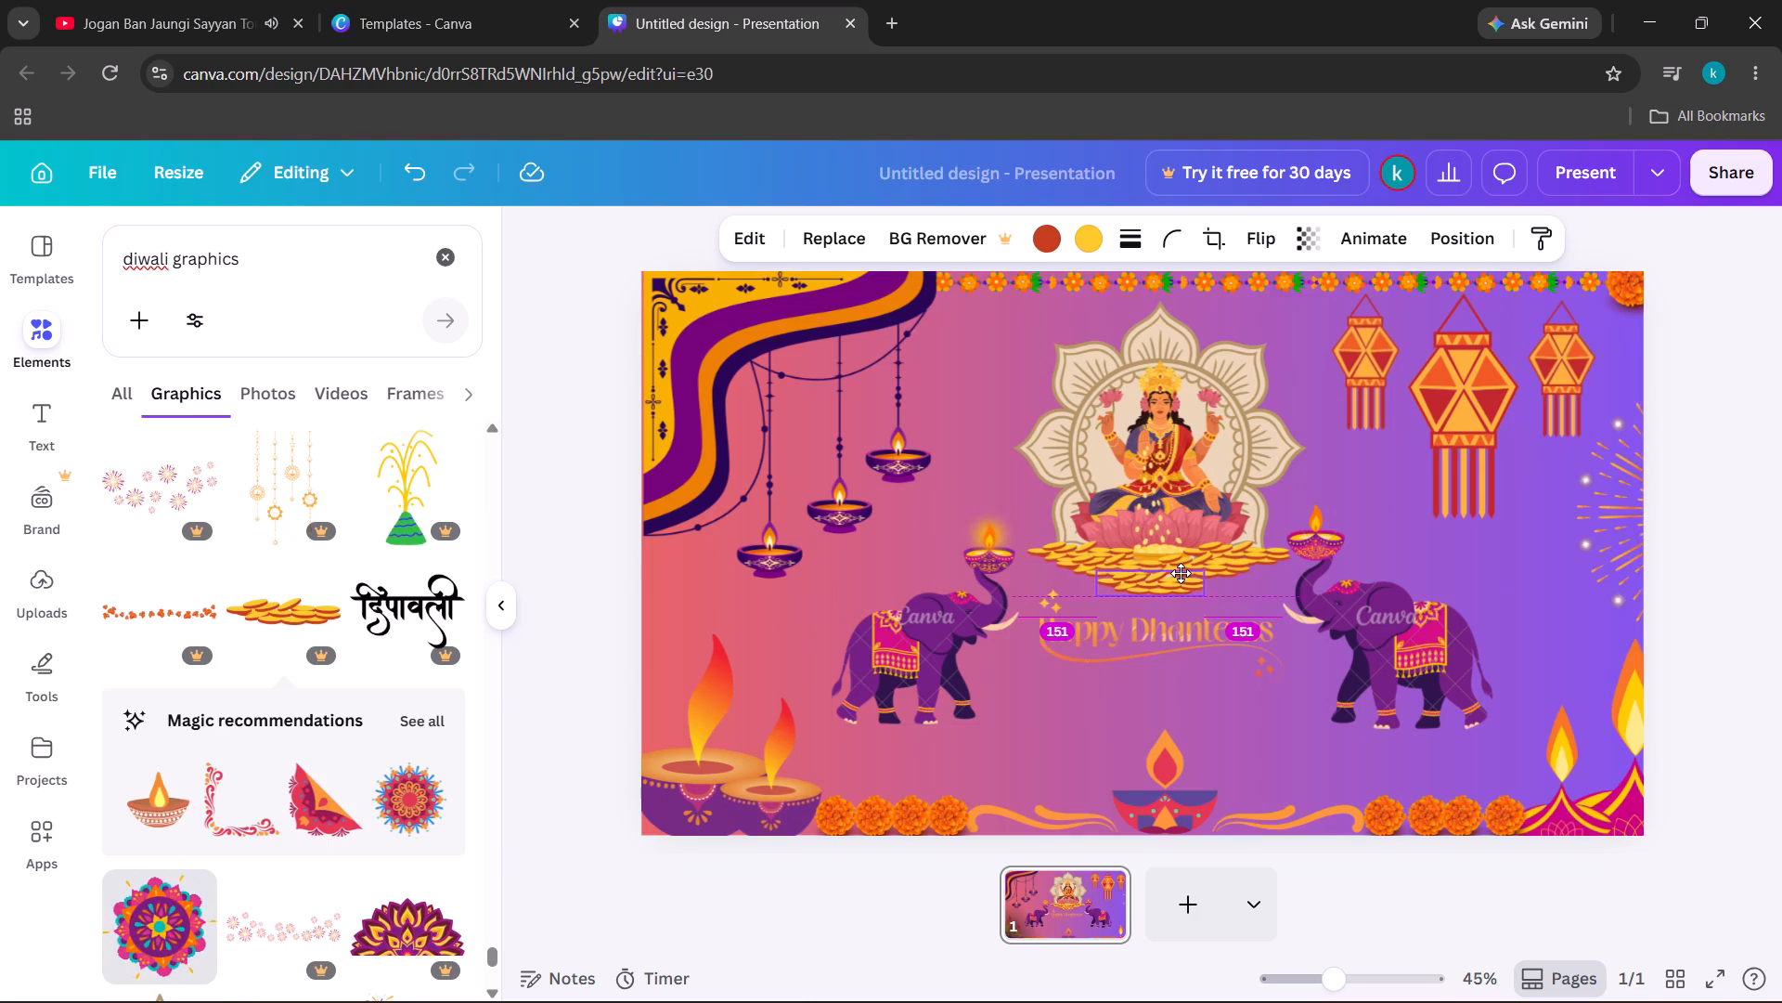
pyautogui.moveTo(1181, 573); pyautogui.dragTo(1183, 568)
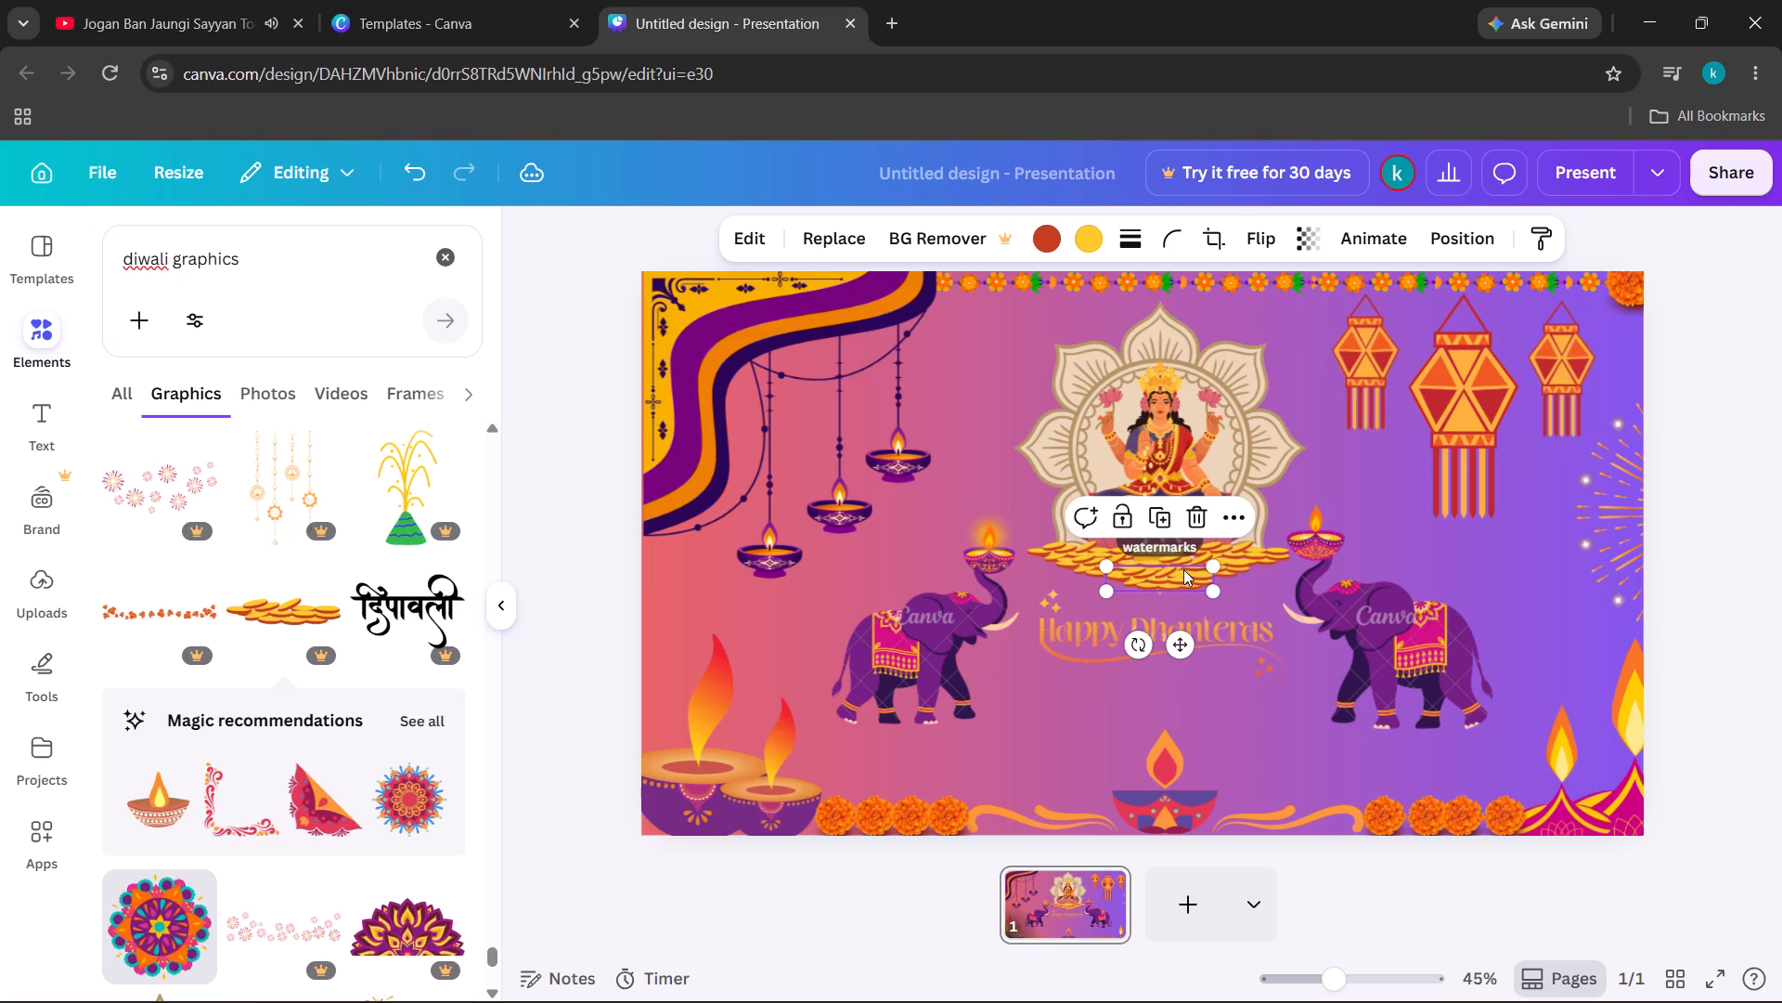
pyautogui.click(1000, 455)
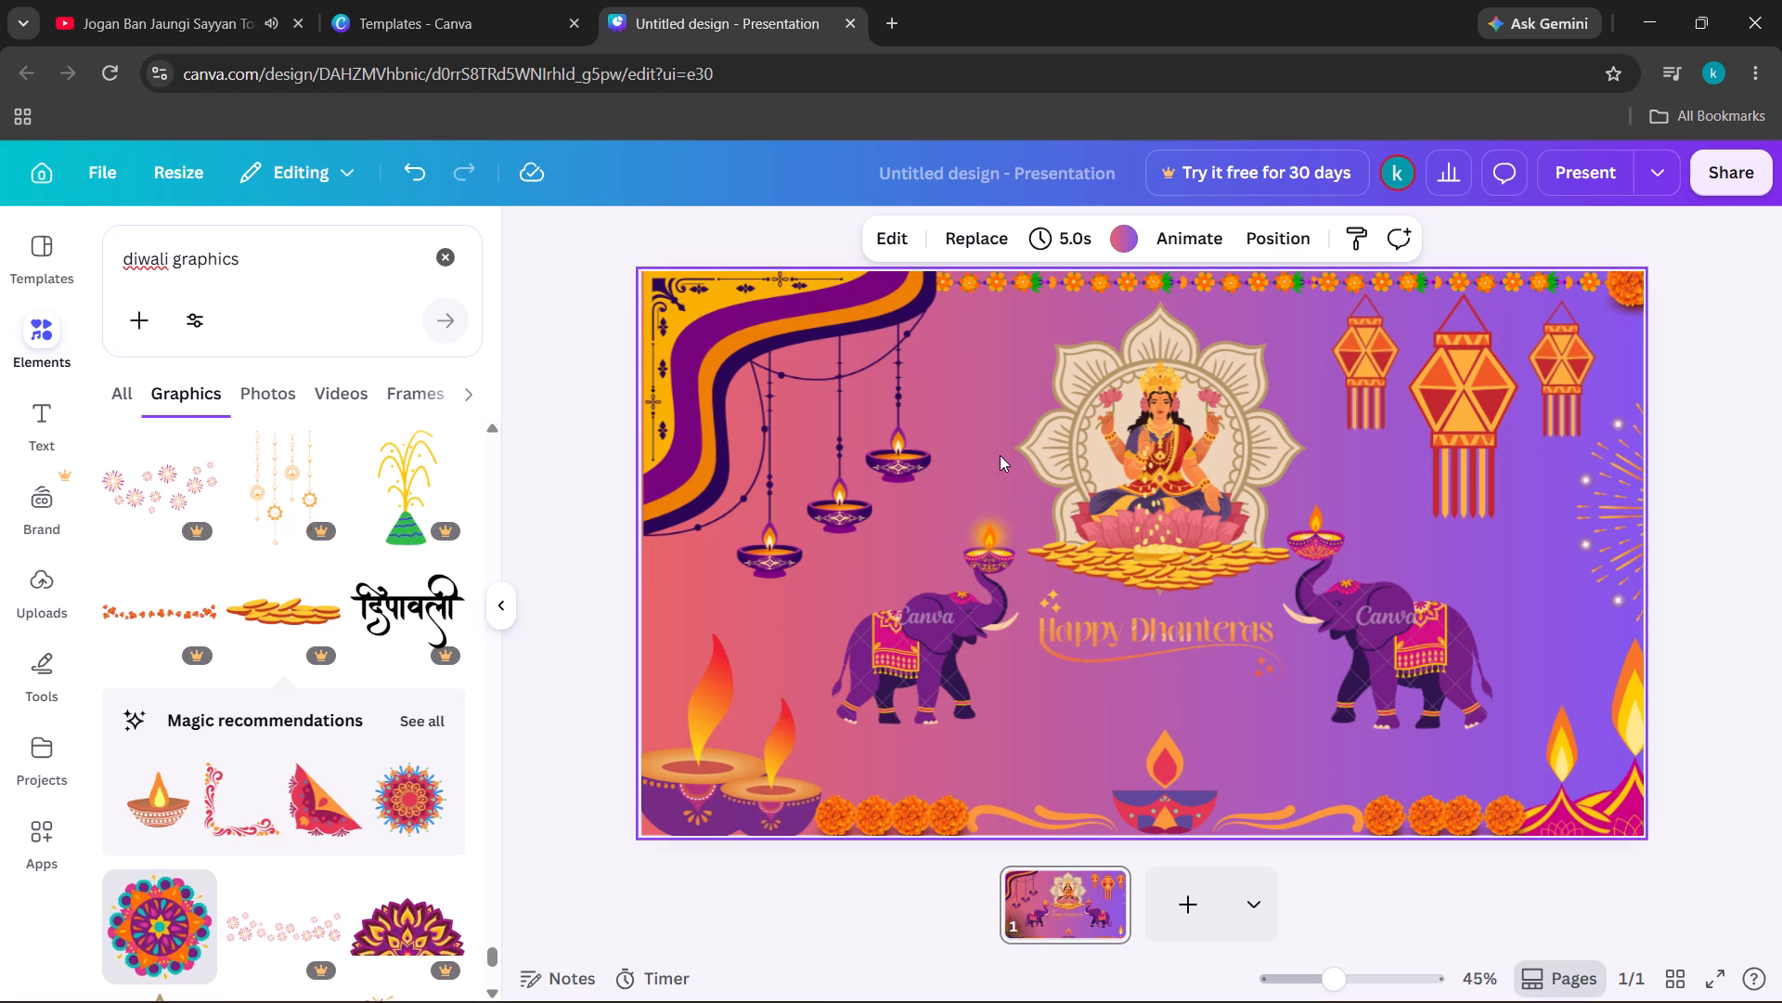
# Browse the "diwali graphics" results for further decorations for the Dhanteras page, returning to the start of the results.
pyautogui.scroll(-1, 1000, 455)
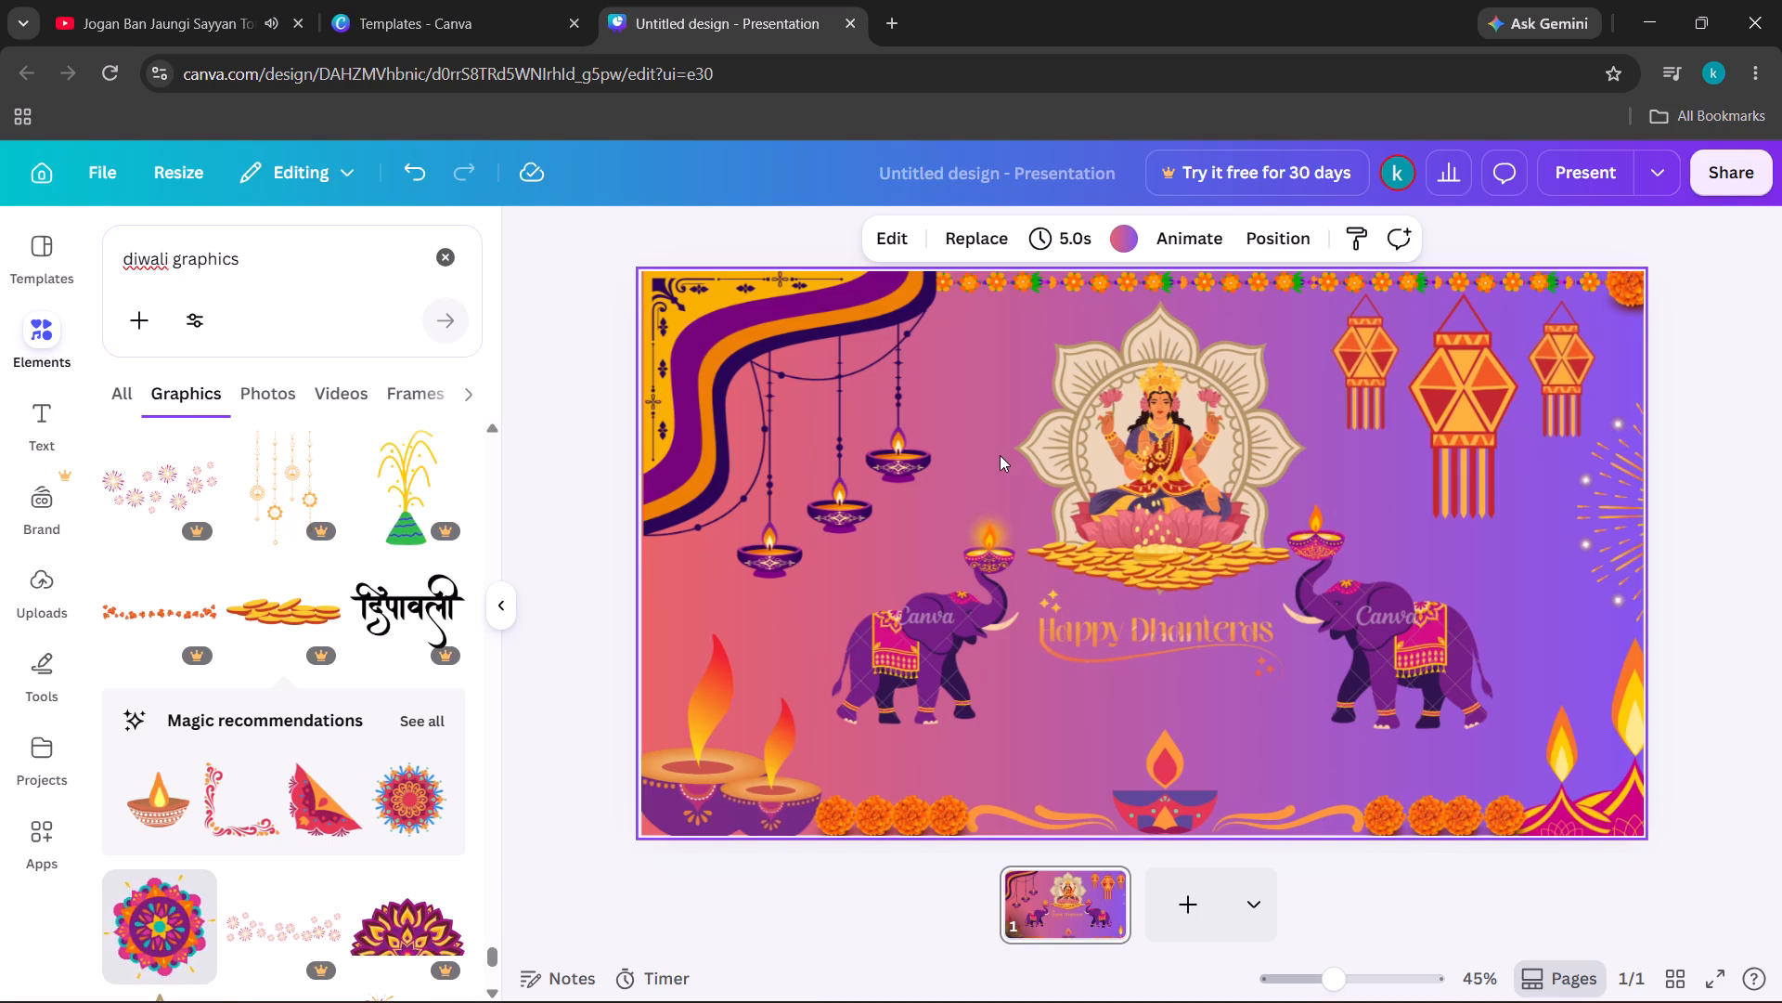
pyautogui.scroll(-1, 1000, 455)
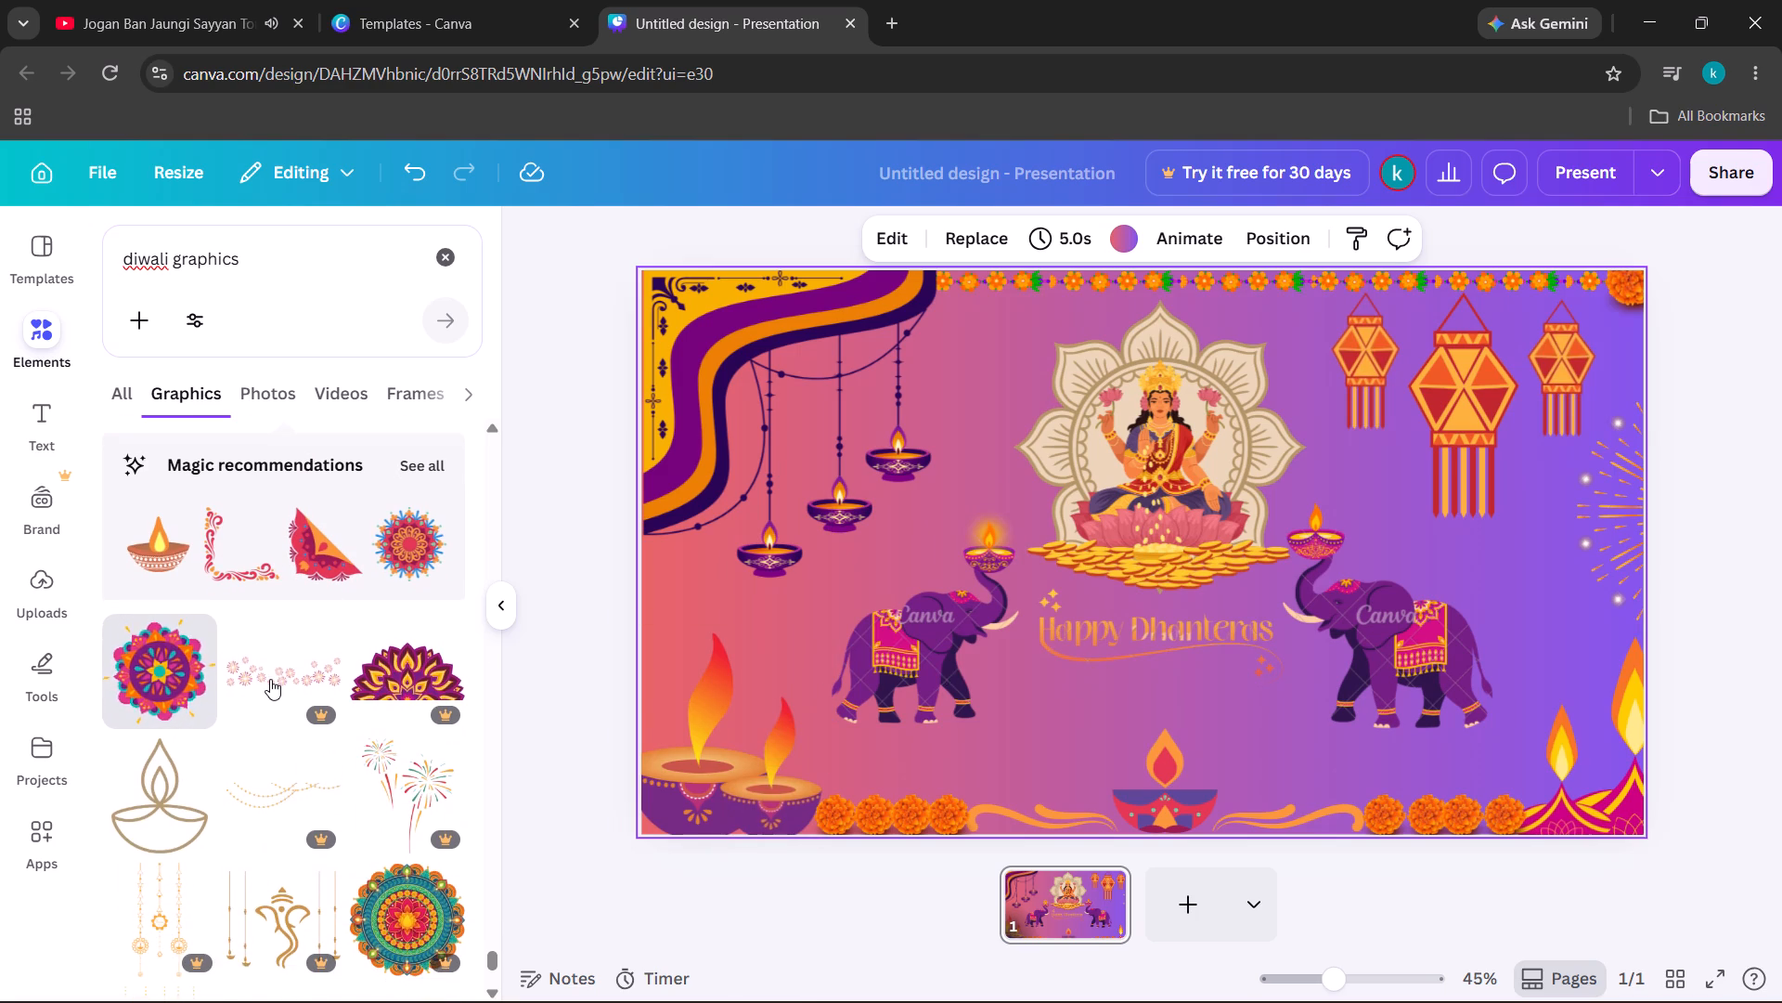
pyautogui.scroll(-2, 270, 679)
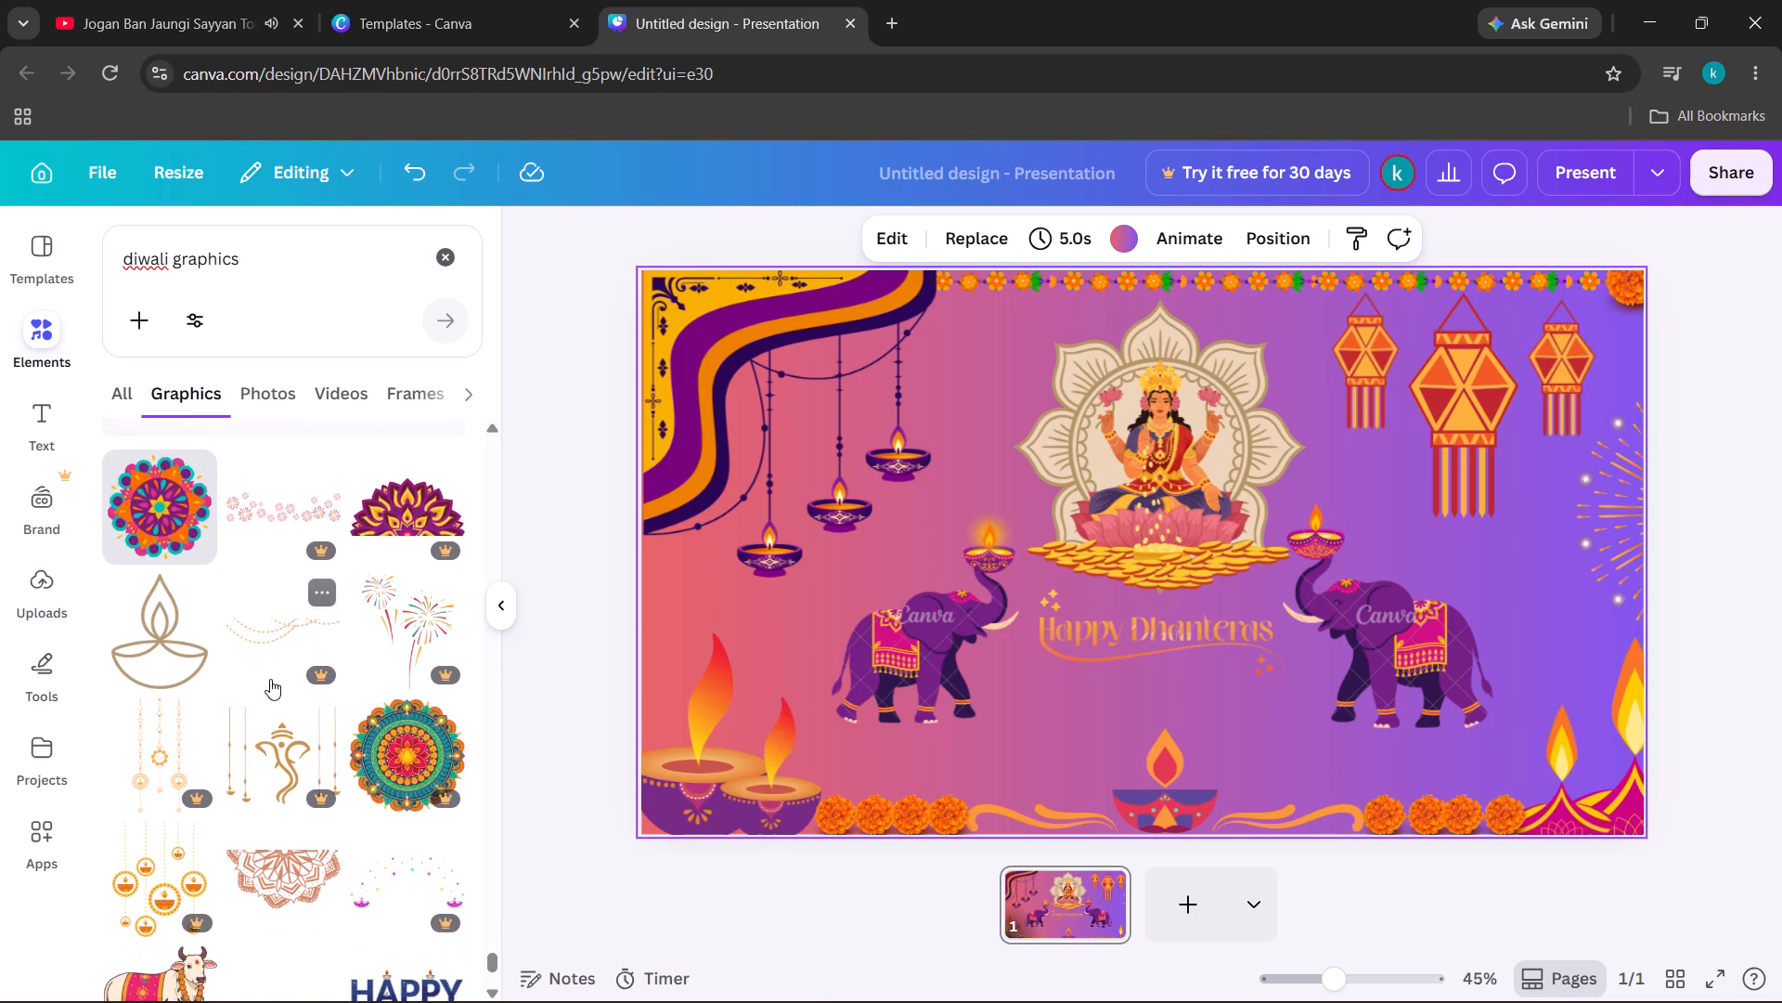
pyautogui.scroll(-5, 270, 679)
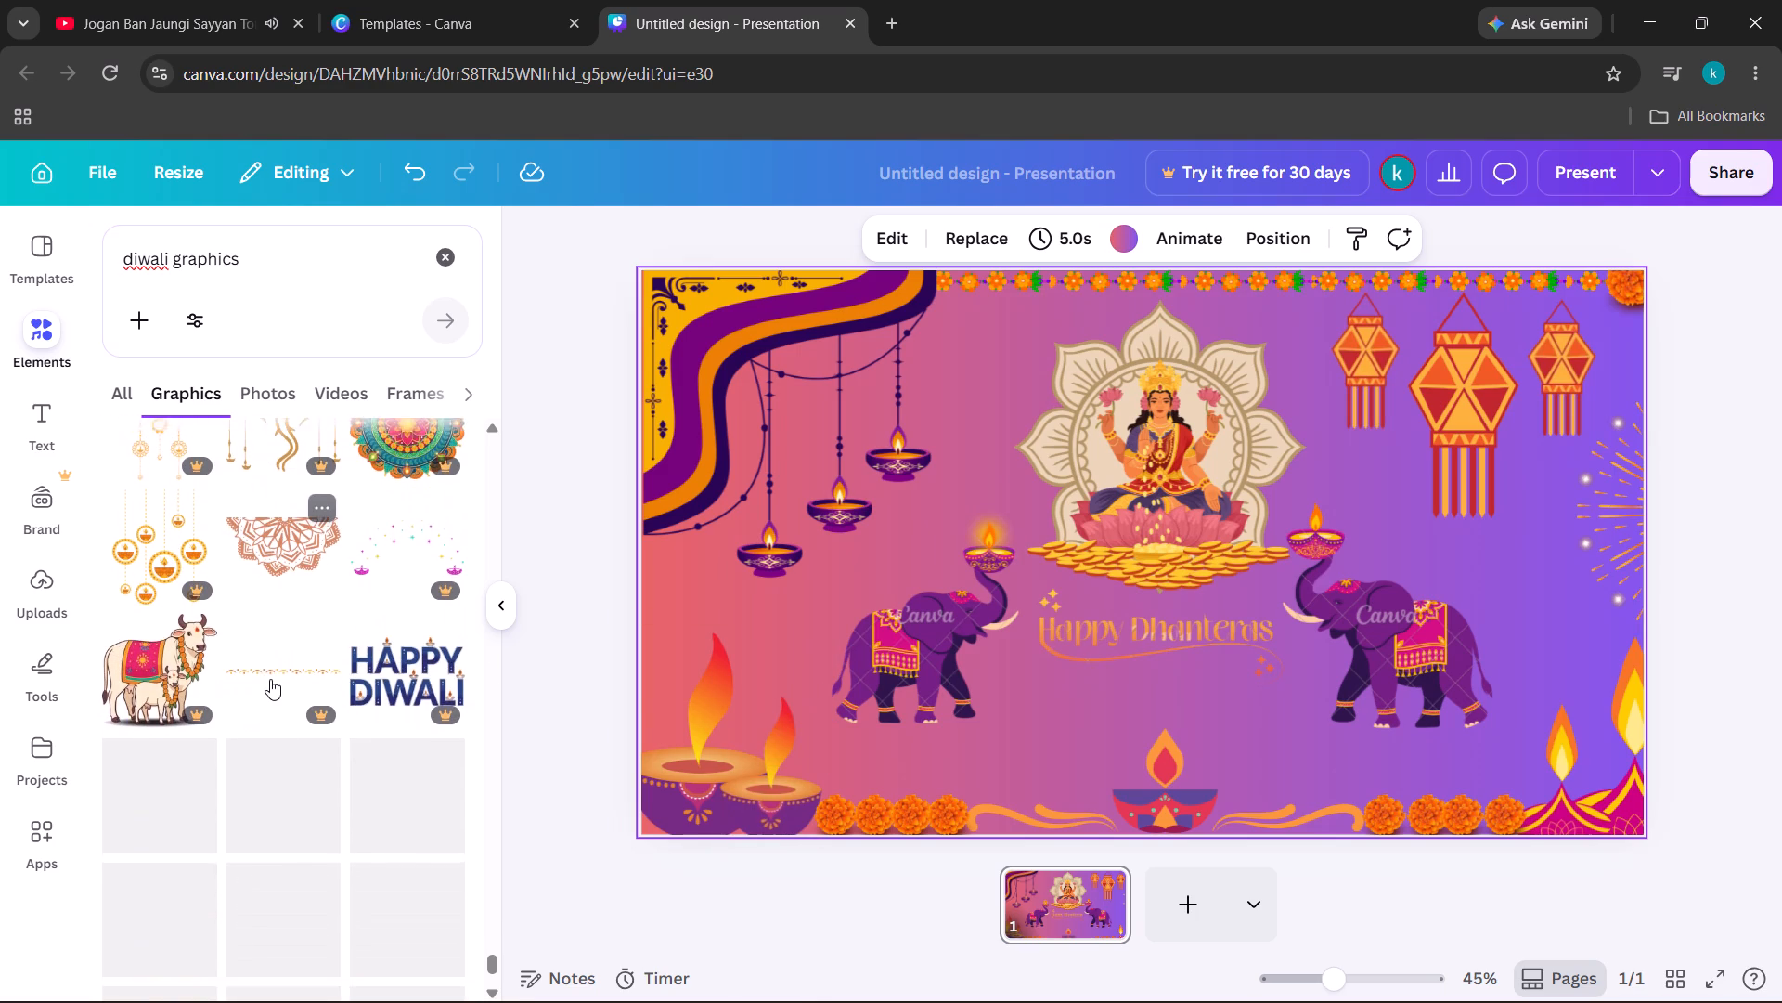
pyautogui.scroll(-1, 270, 679)
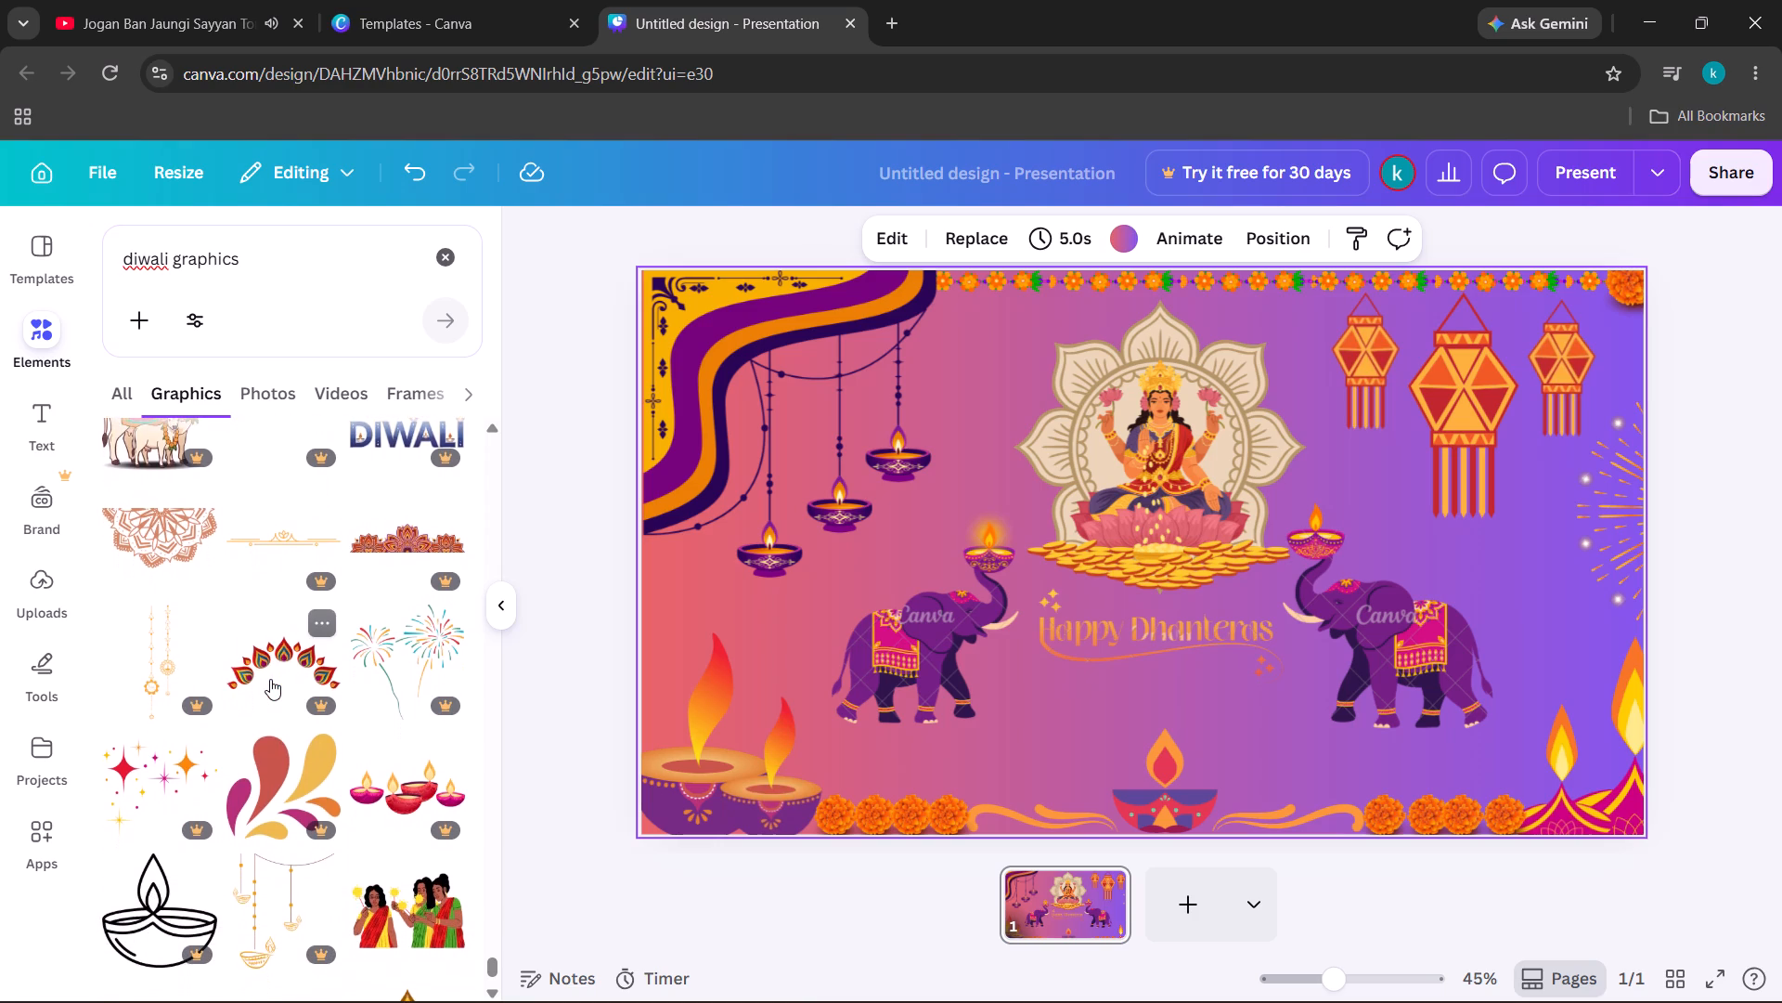
pyautogui.hscroll(1, 270, 679)
pyautogui.scroll(-2, 270, 679)
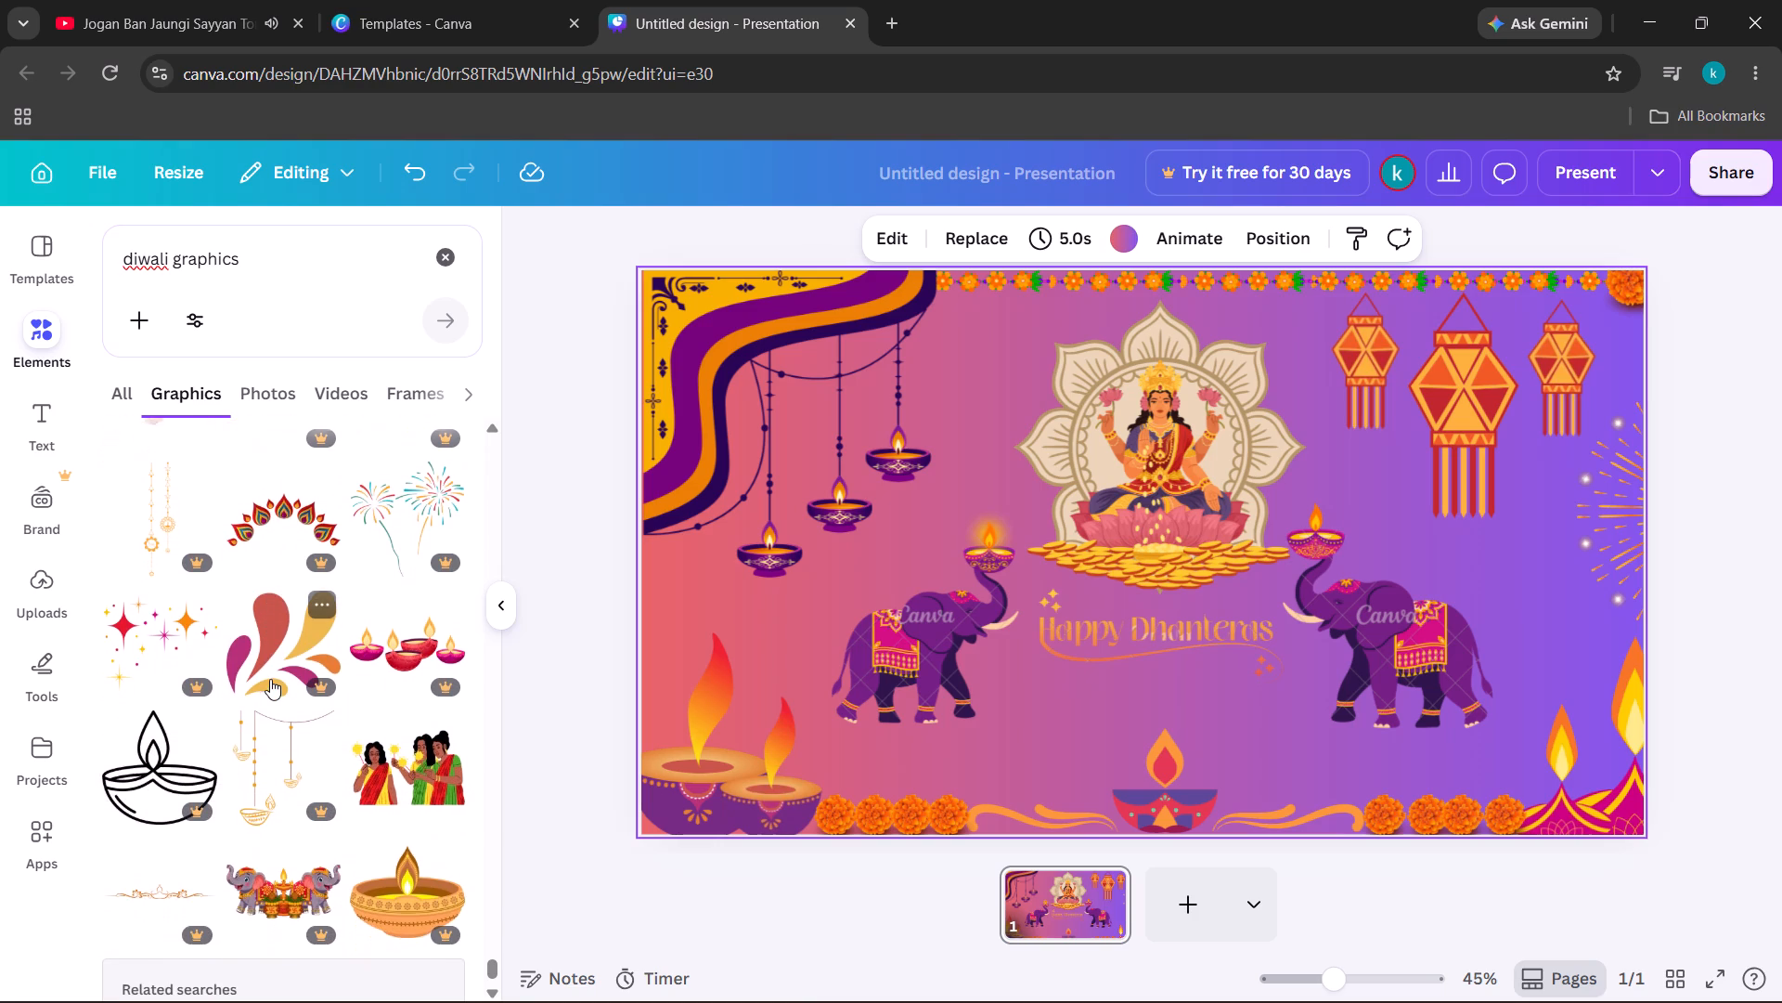
pyautogui.scroll(-1, 270, 679)
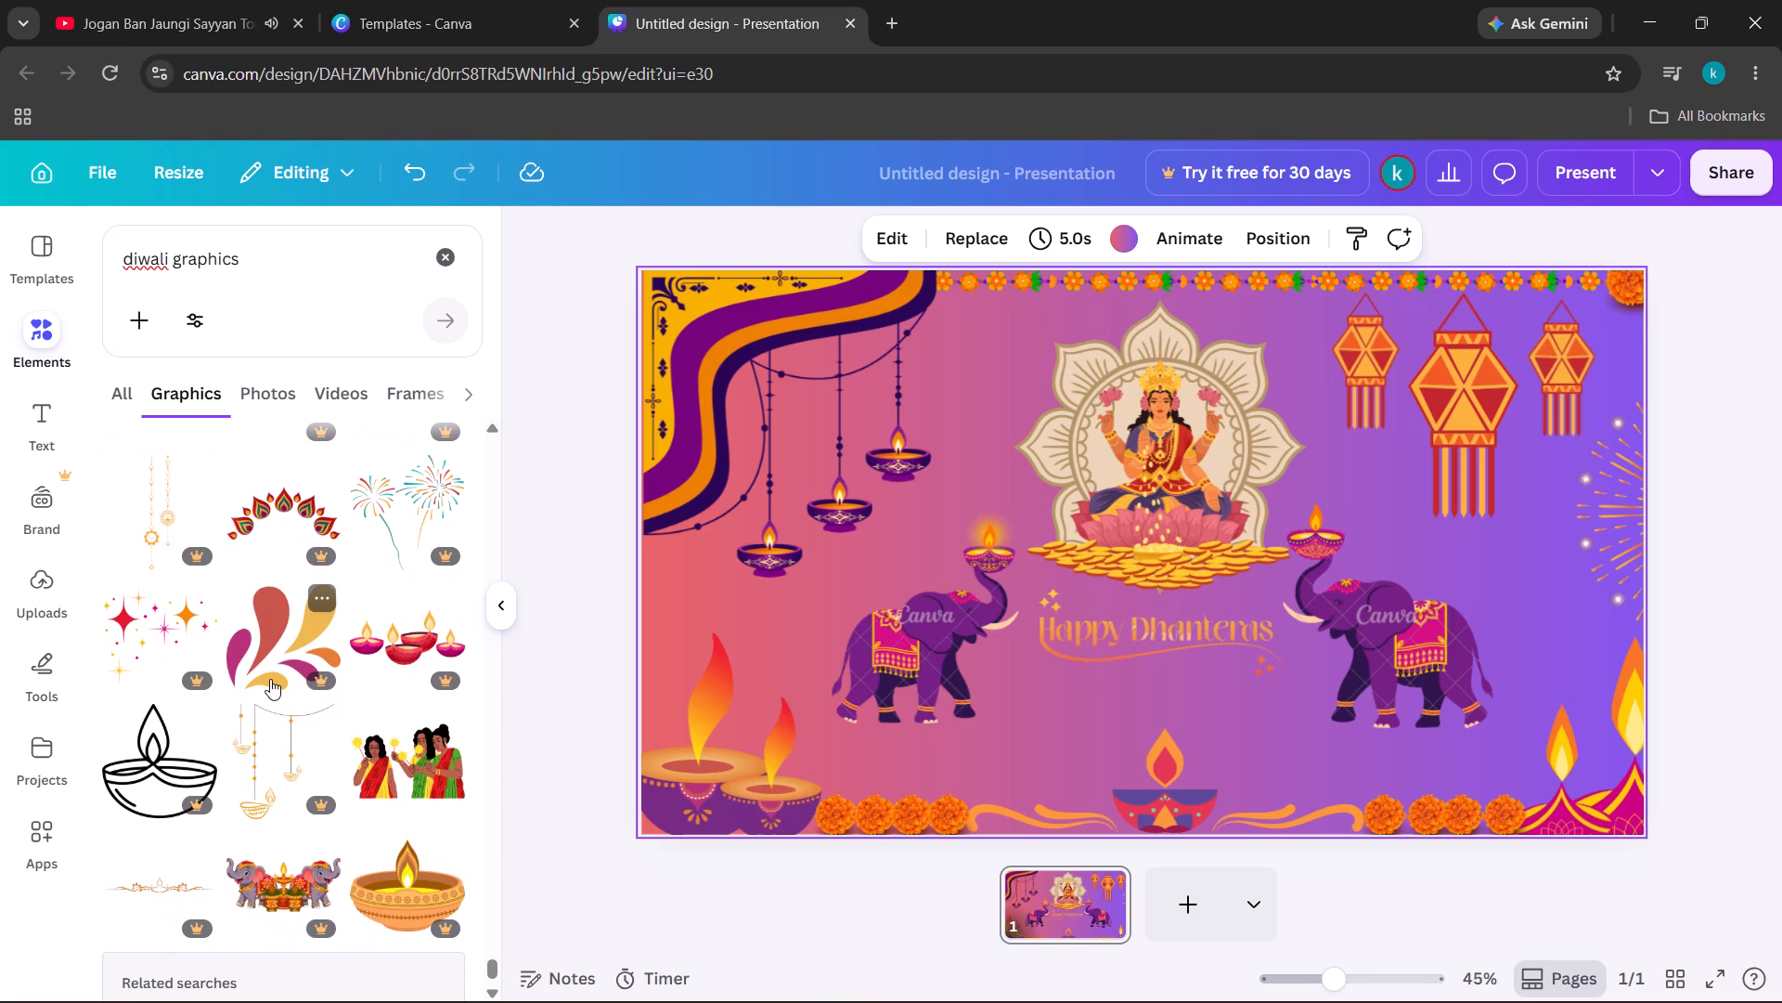
pyautogui.scroll(-1, 270, 679)
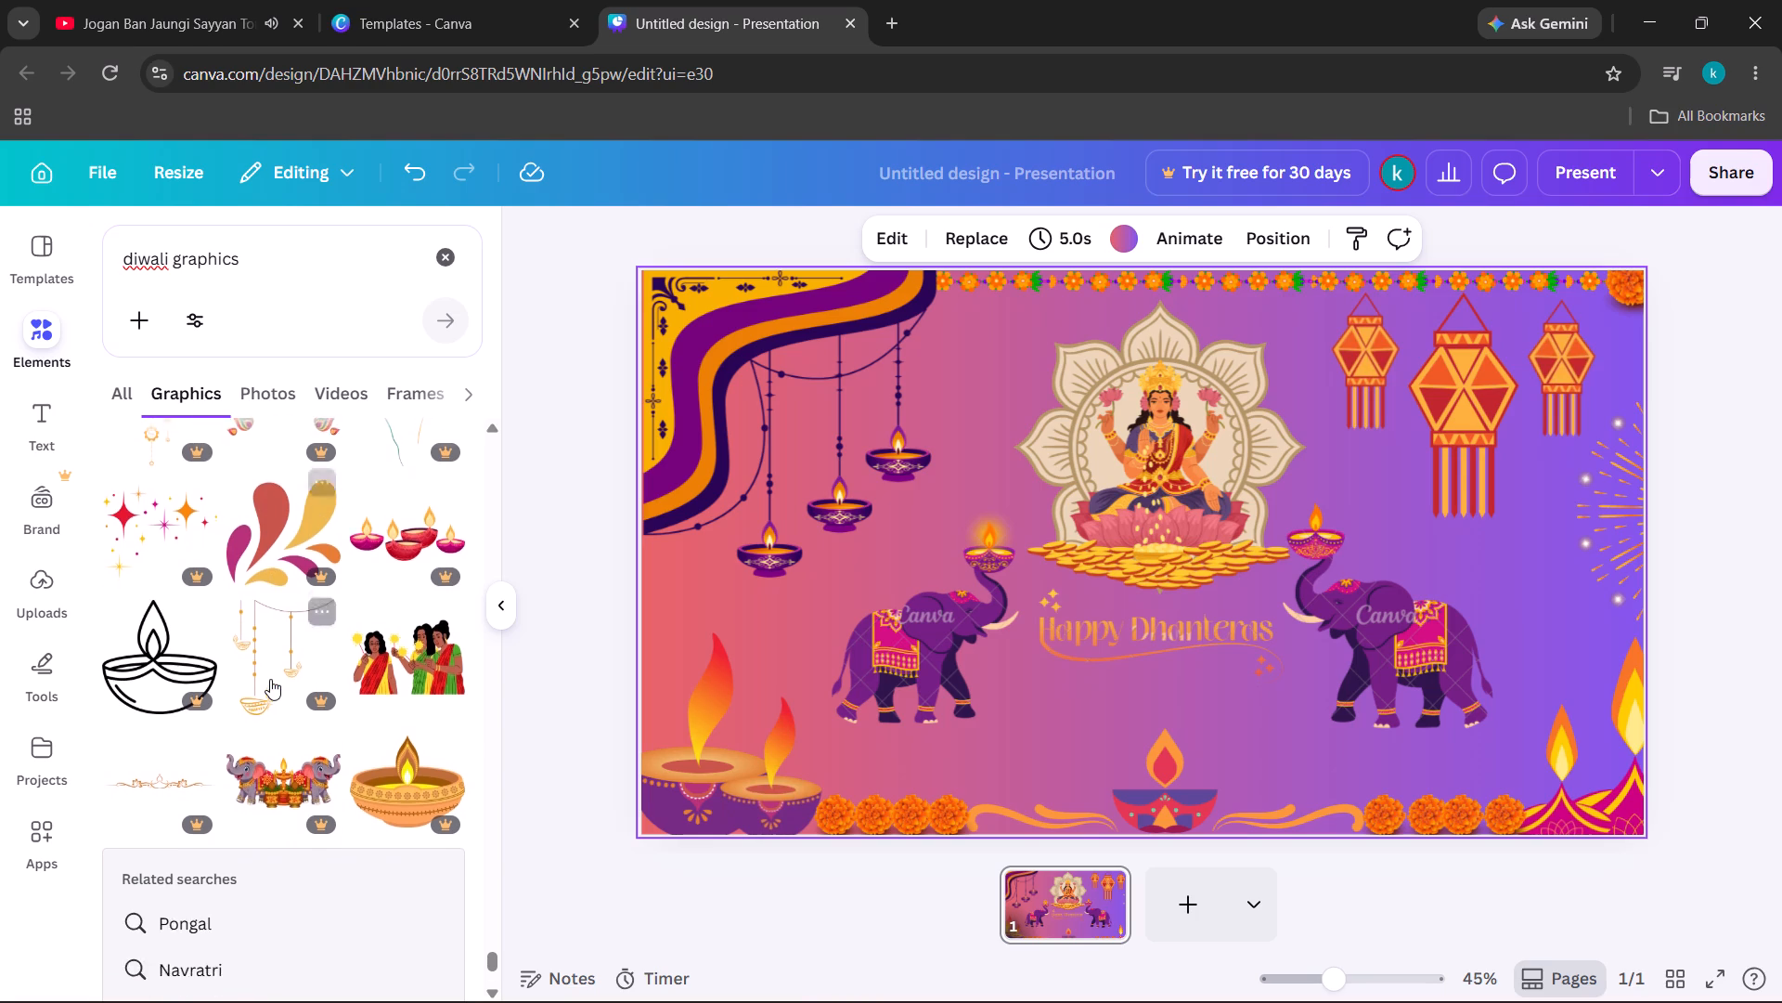
pyautogui.scroll(-1, 270, 679)
pyautogui.hscroll(1, 270, 679)
pyautogui.scroll(-1, 270, 679)
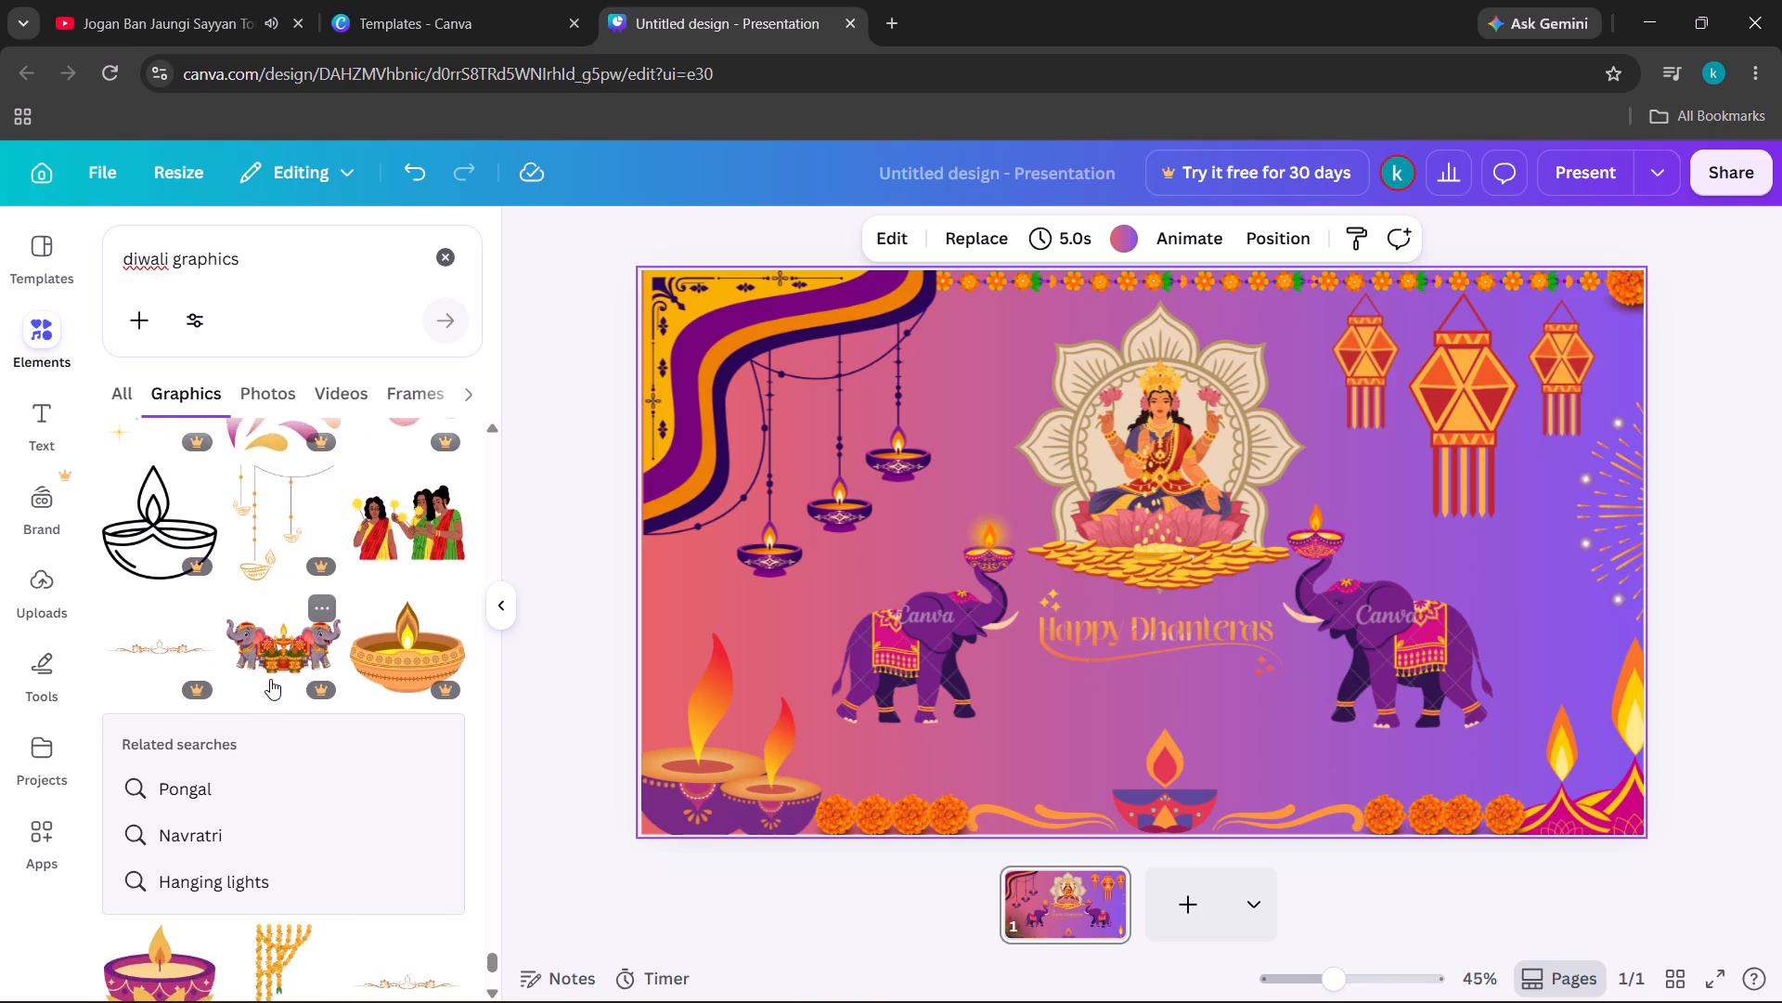
pyautogui.scroll(-4, 270, 679)
pyautogui.hscroll(1, 270, 679)
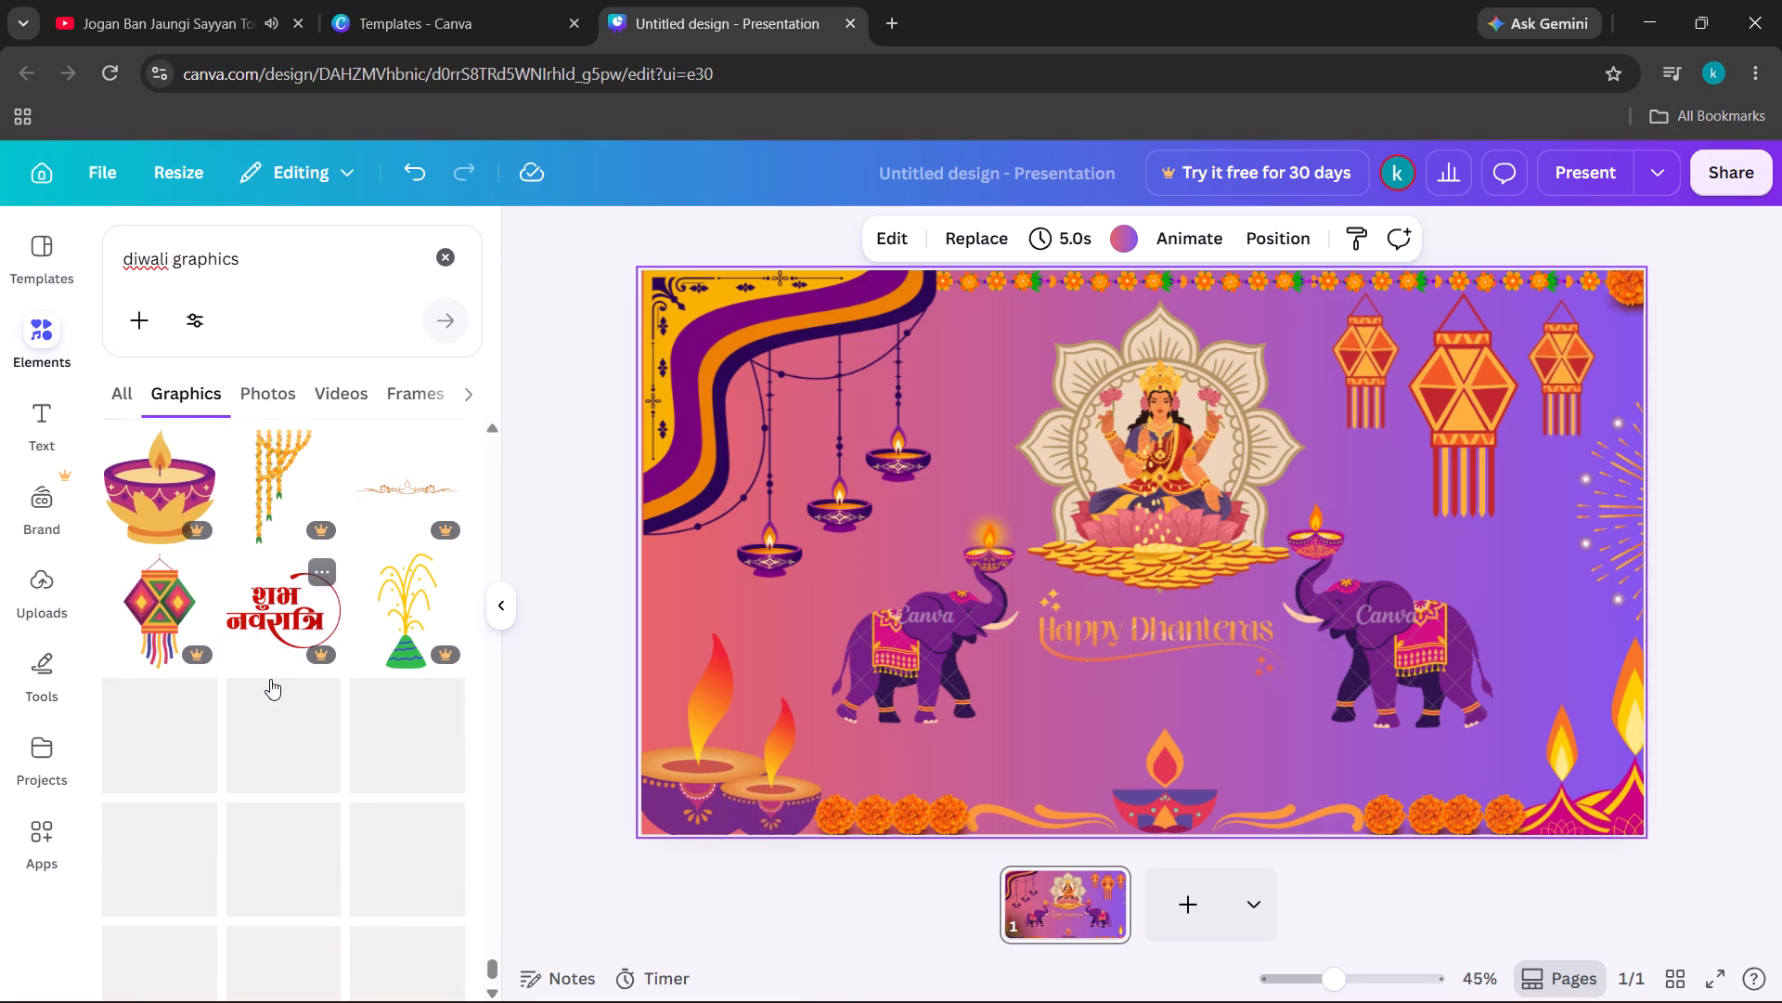
pyautogui.hscroll(1, 270, 679)
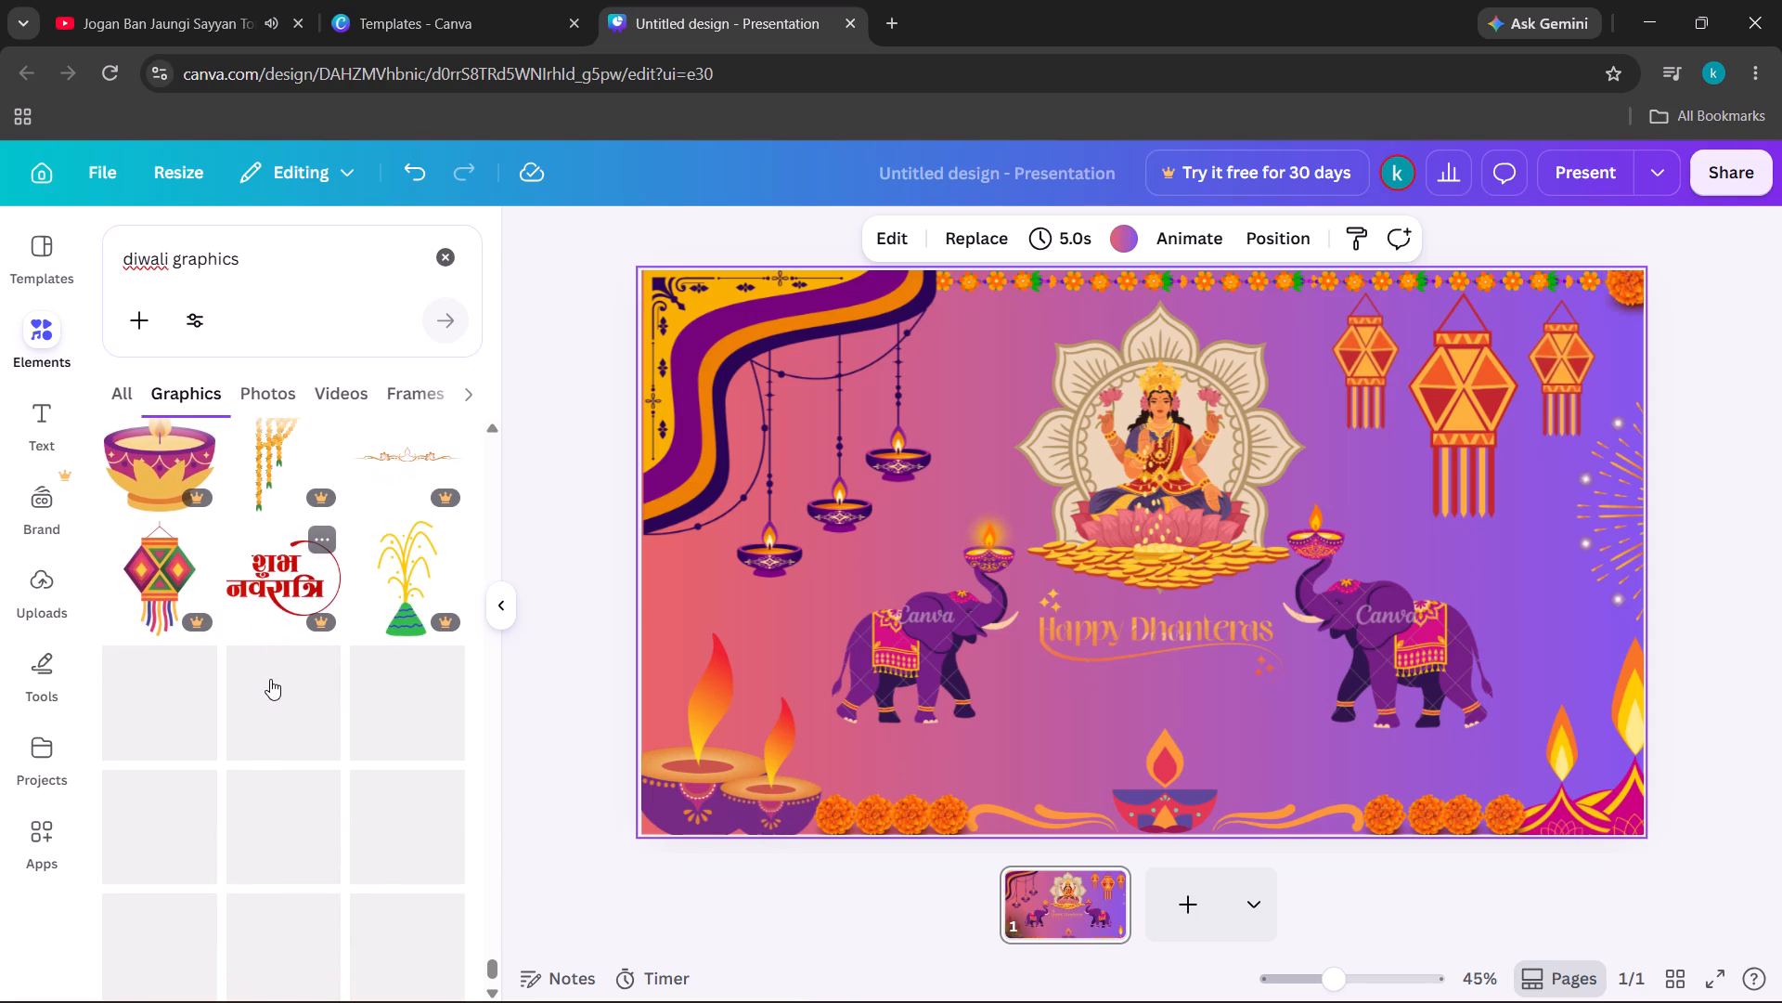
pyautogui.hscroll(1, 270, 679)
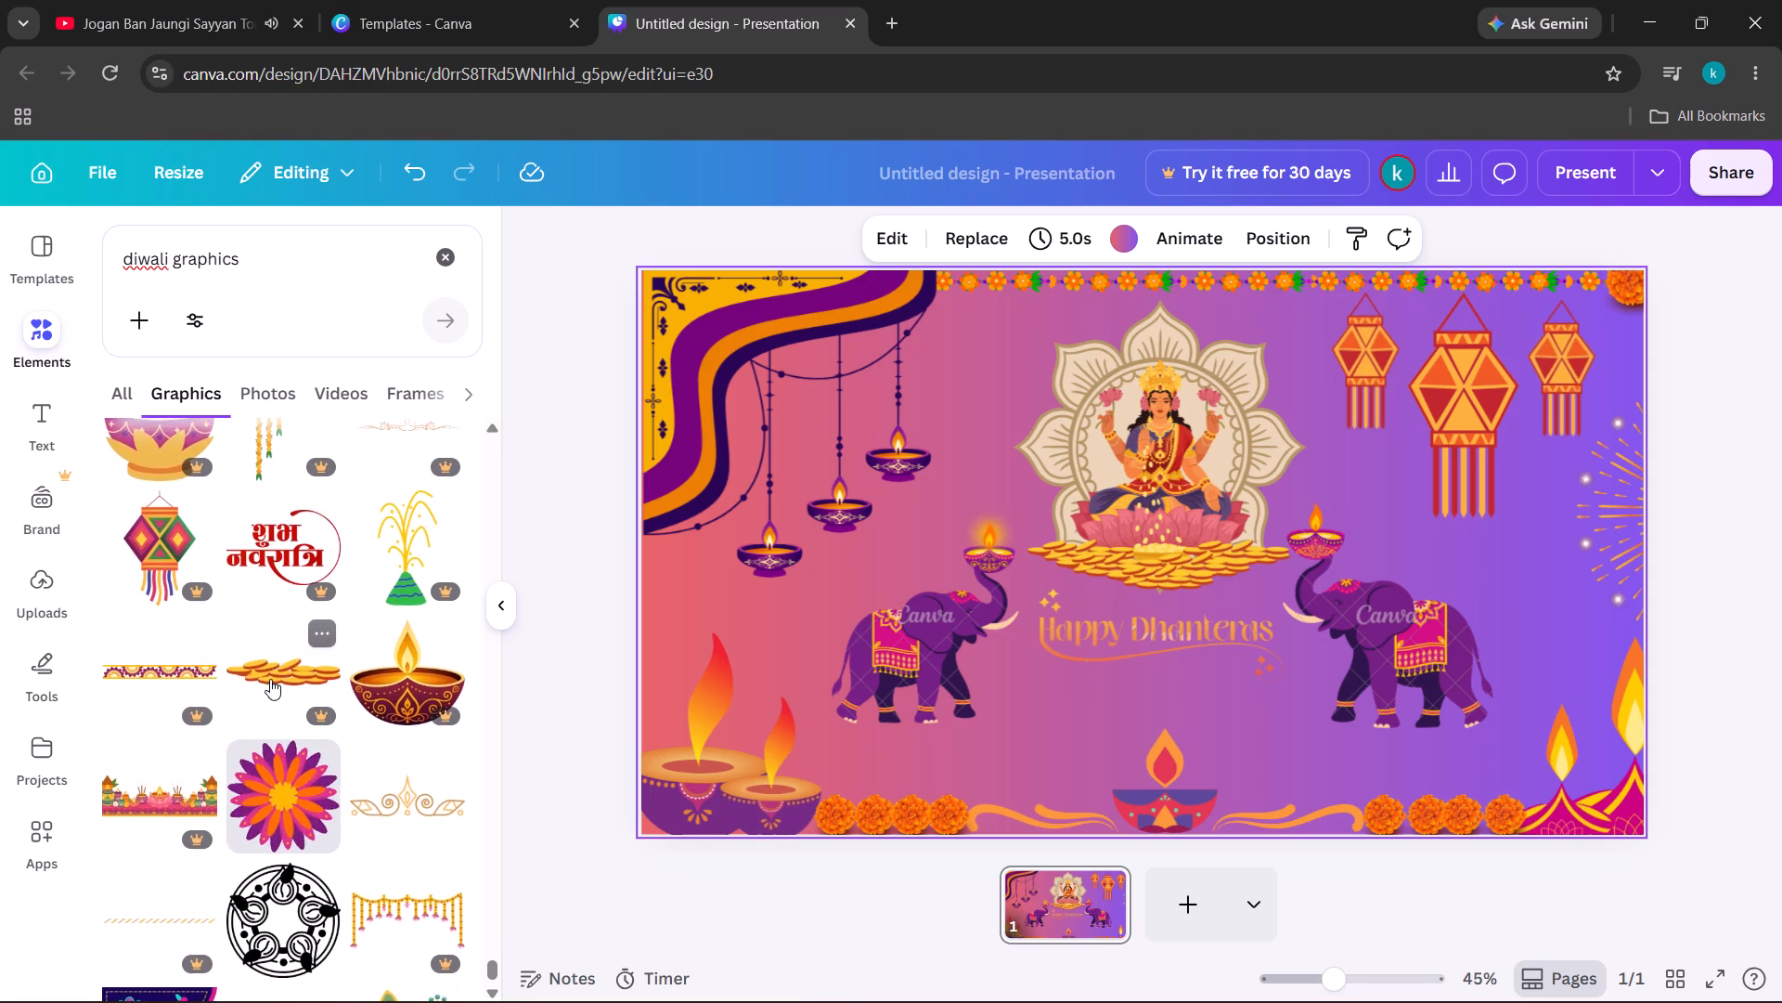
pyautogui.hscroll(1, 270, 679)
pyautogui.scroll(-1, 270, 679)
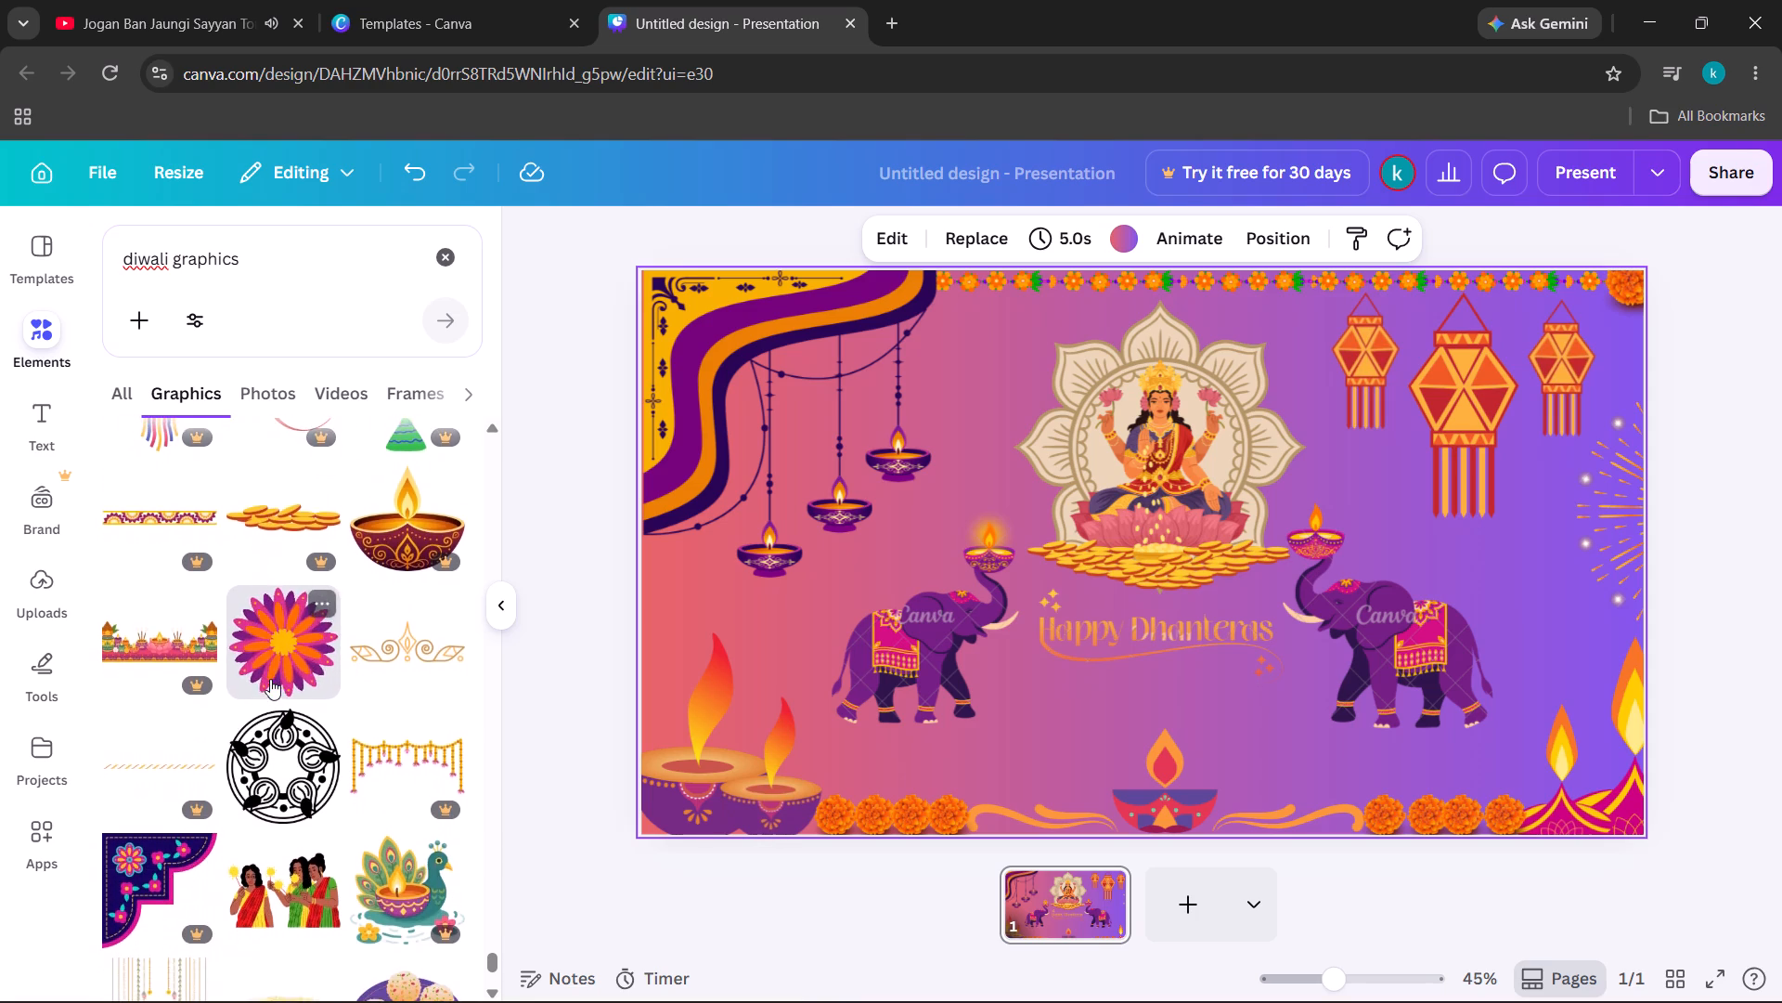
pyautogui.scroll(-2, 270, 679)
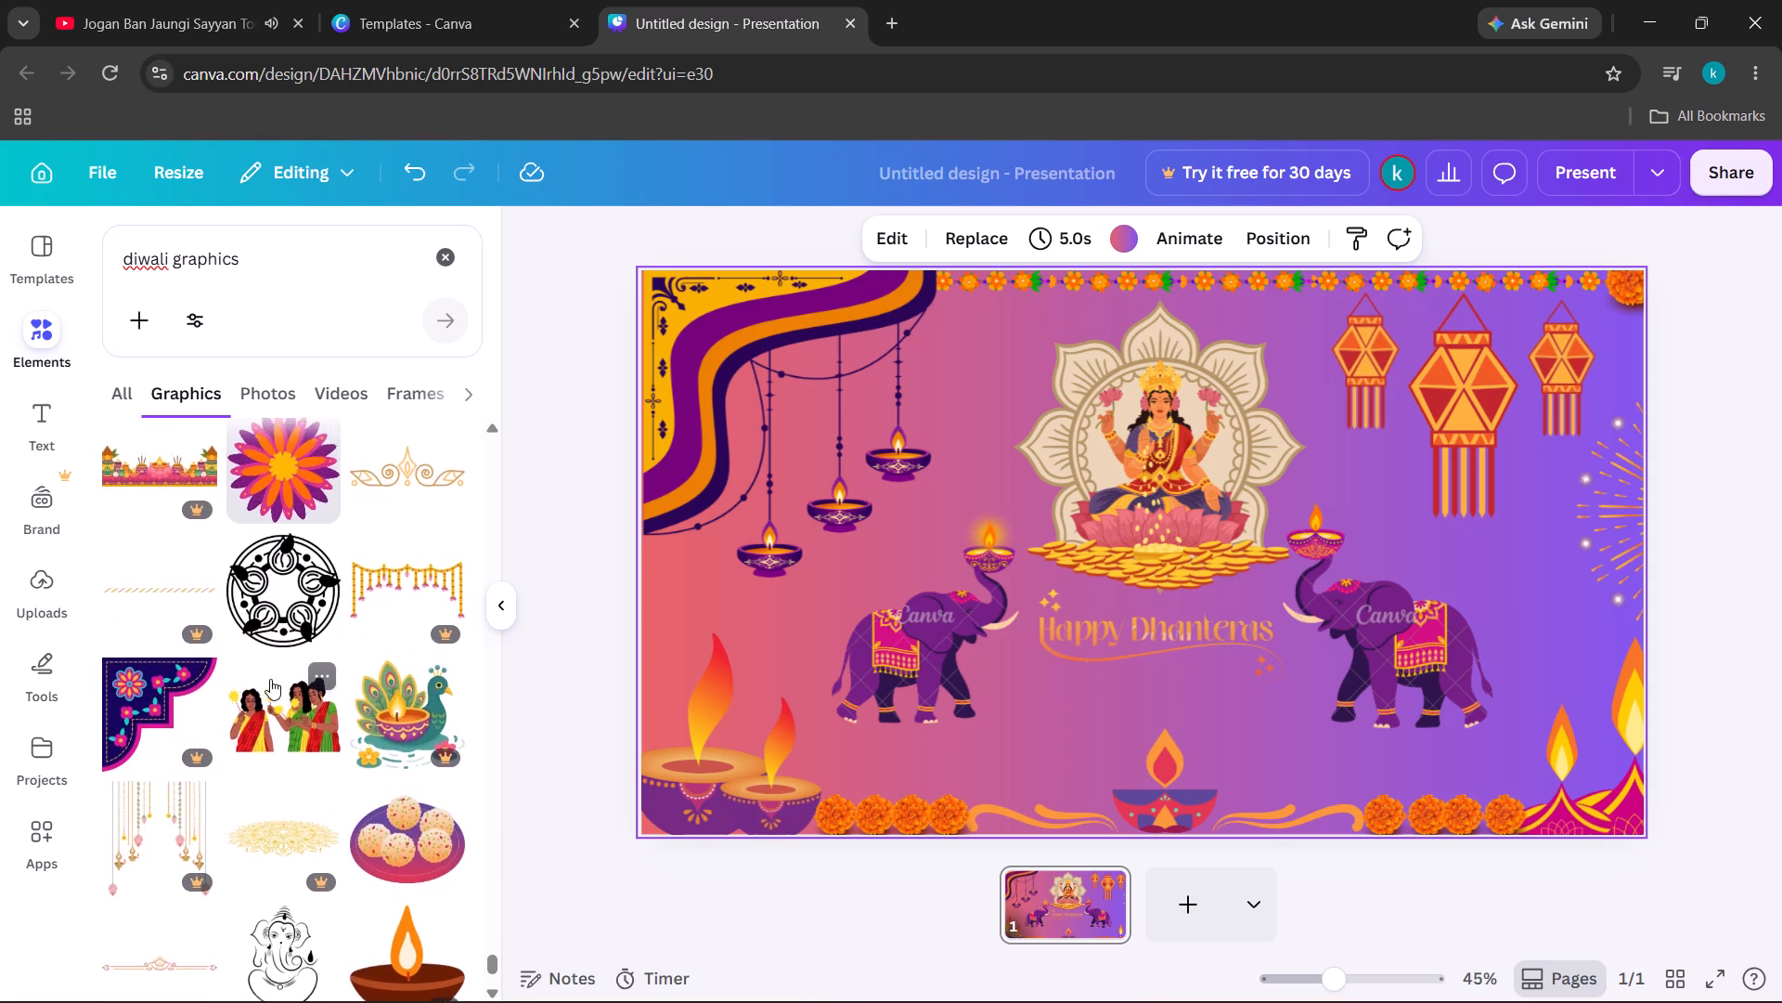
pyautogui.scroll(-1, 270, 679)
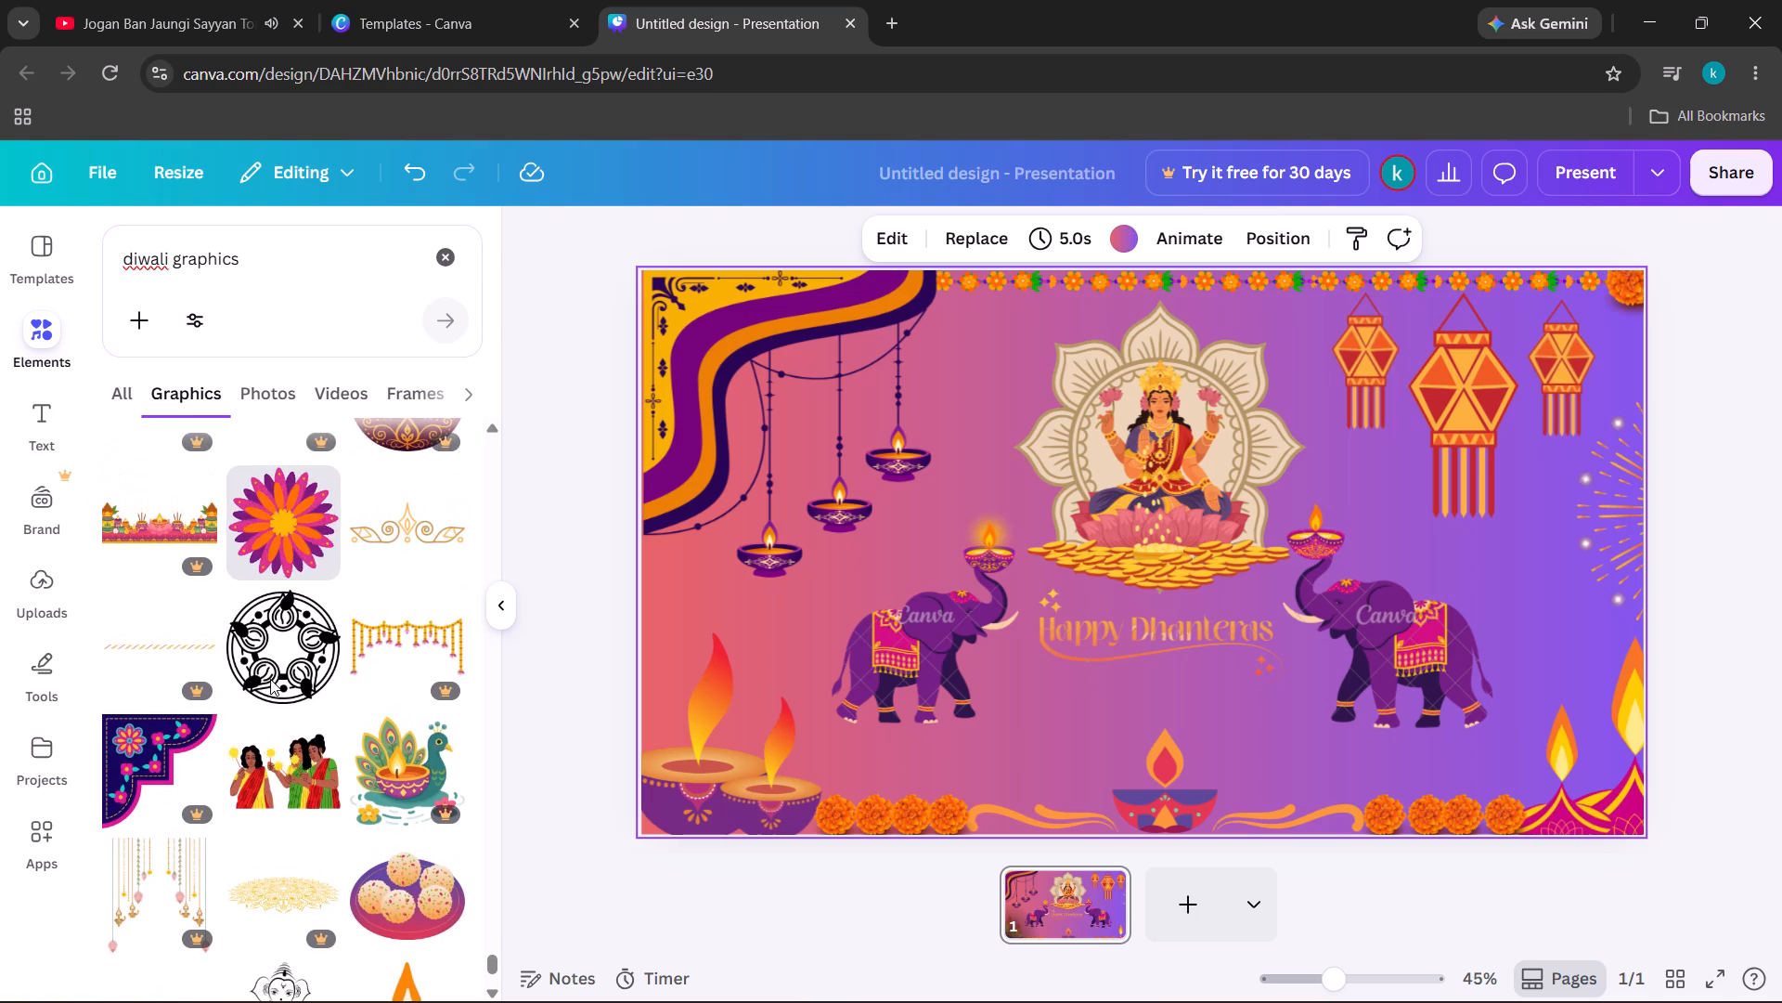
pyautogui.scroll(-1, 270, 679)
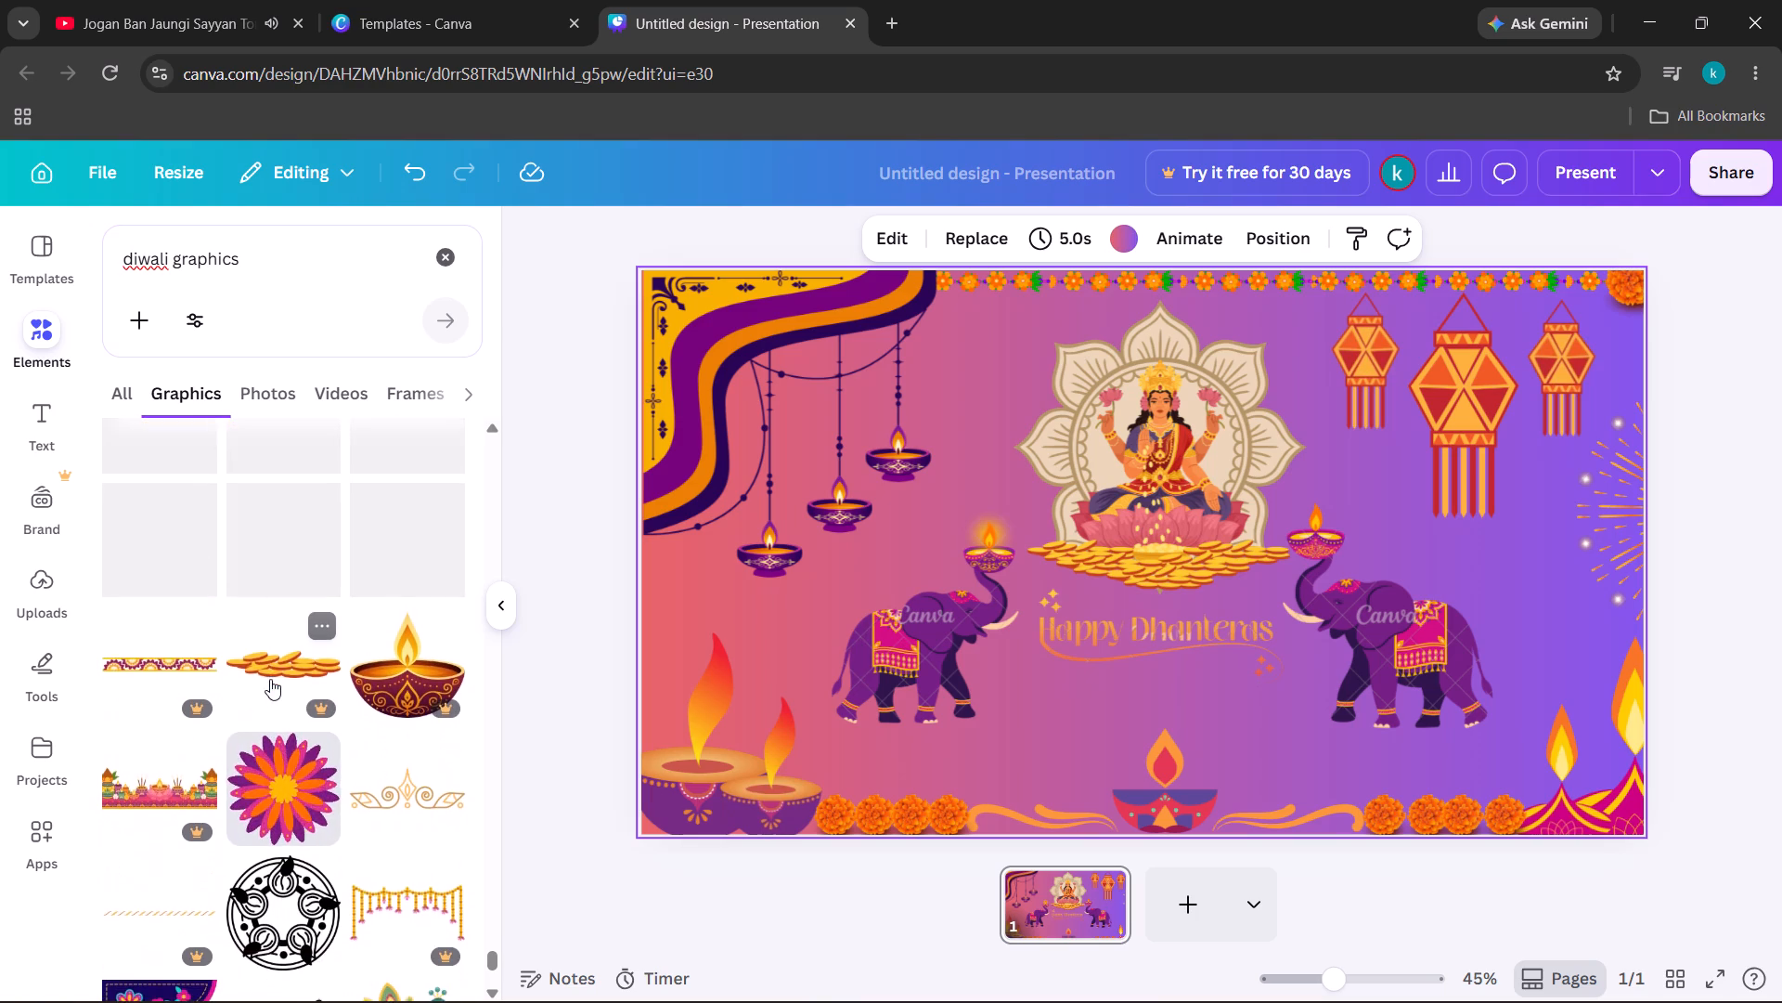
pyautogui.scroll(-4, 270, 679)
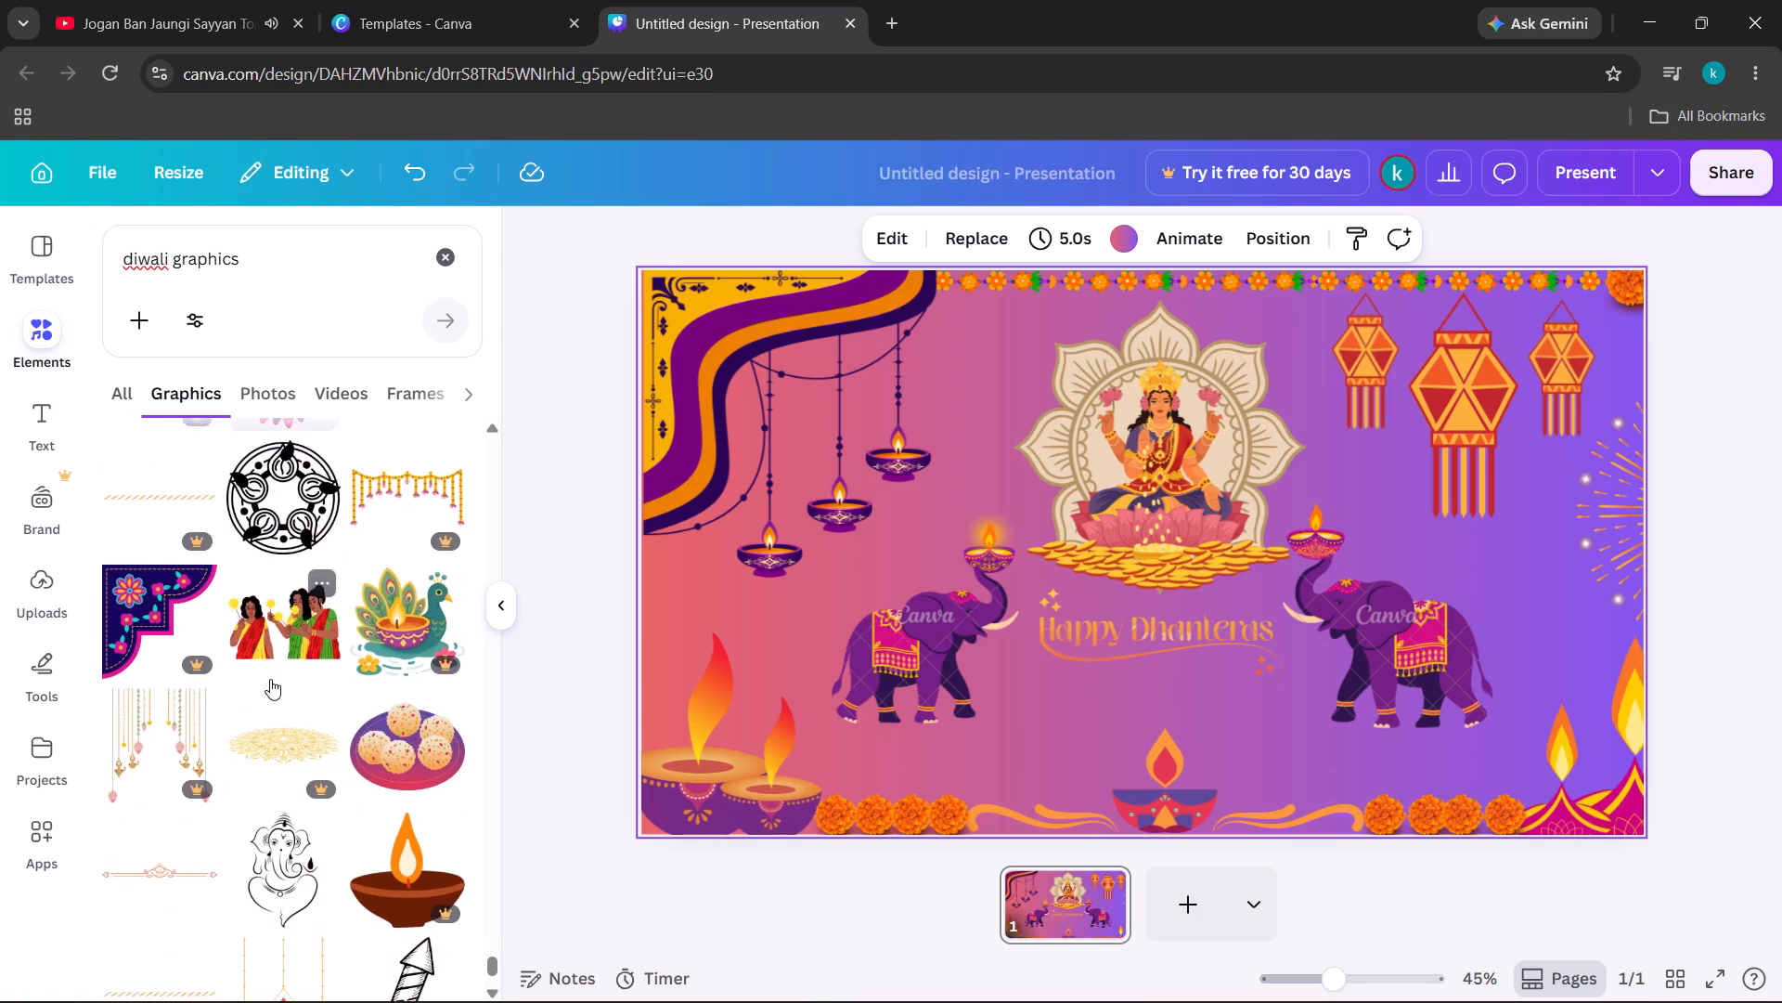
pyautogui.hscroll(1, 270, 679)
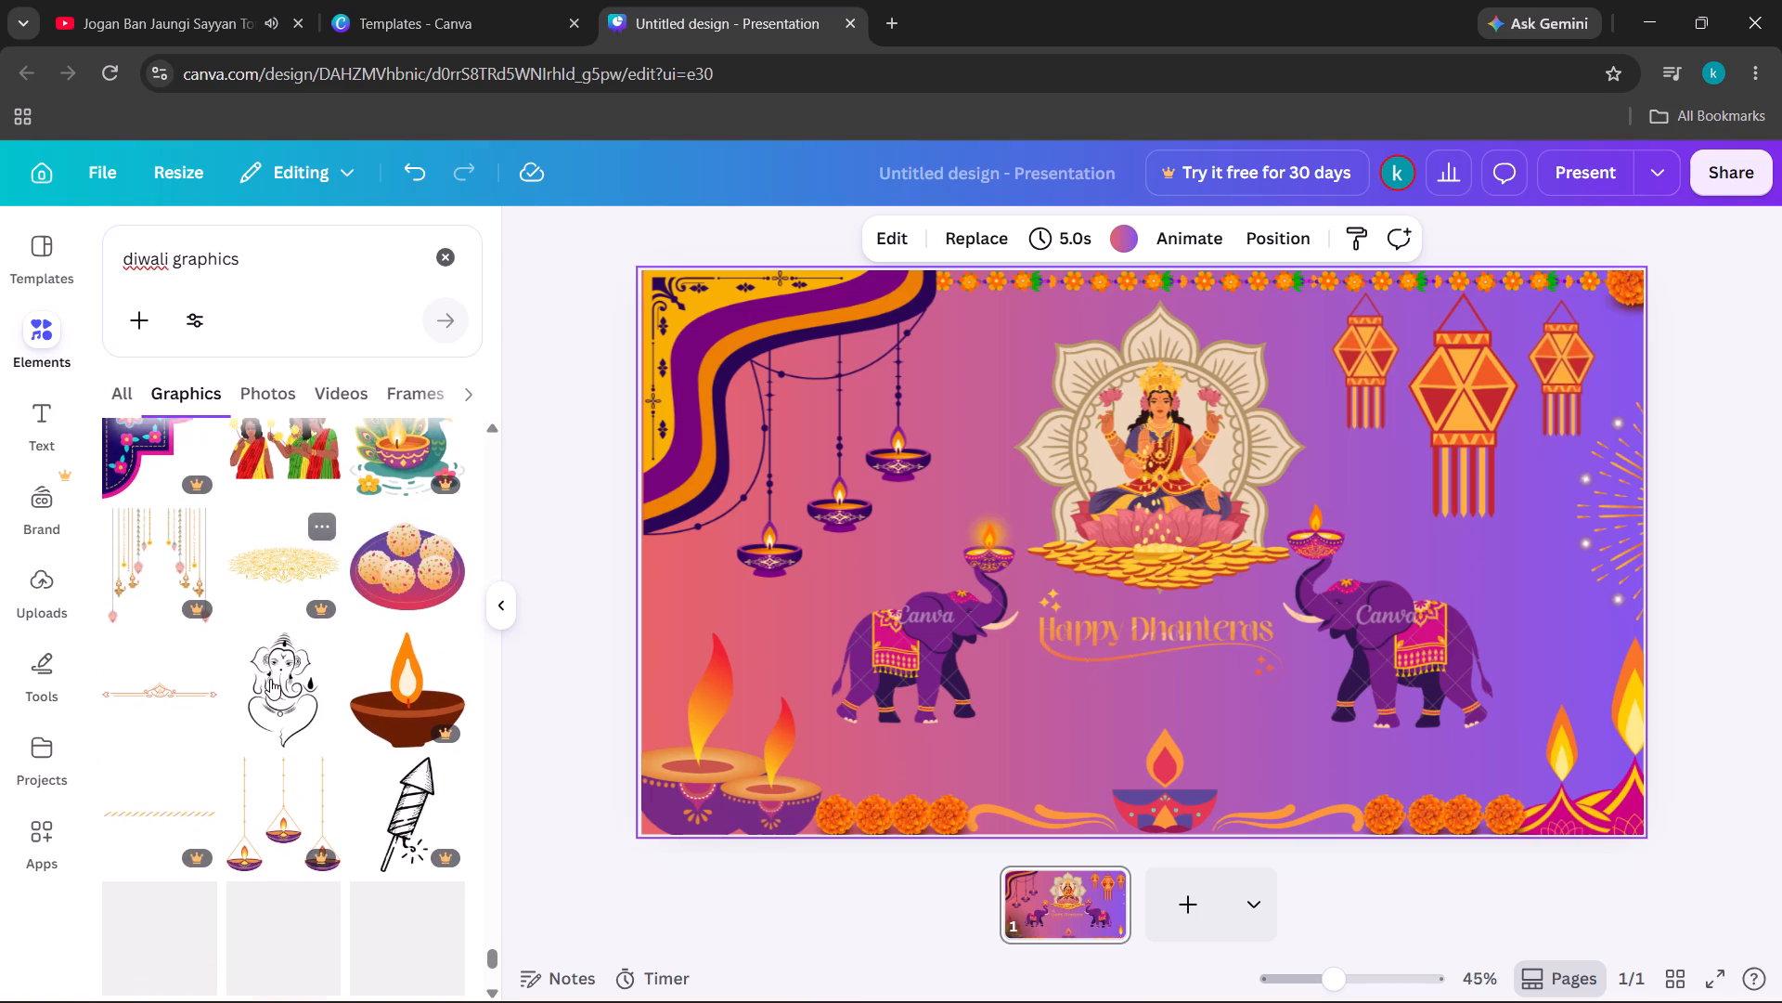
pyautogui.hscroll(1, 270, 679)
pyautogui.scroll(-2, 270, 679)
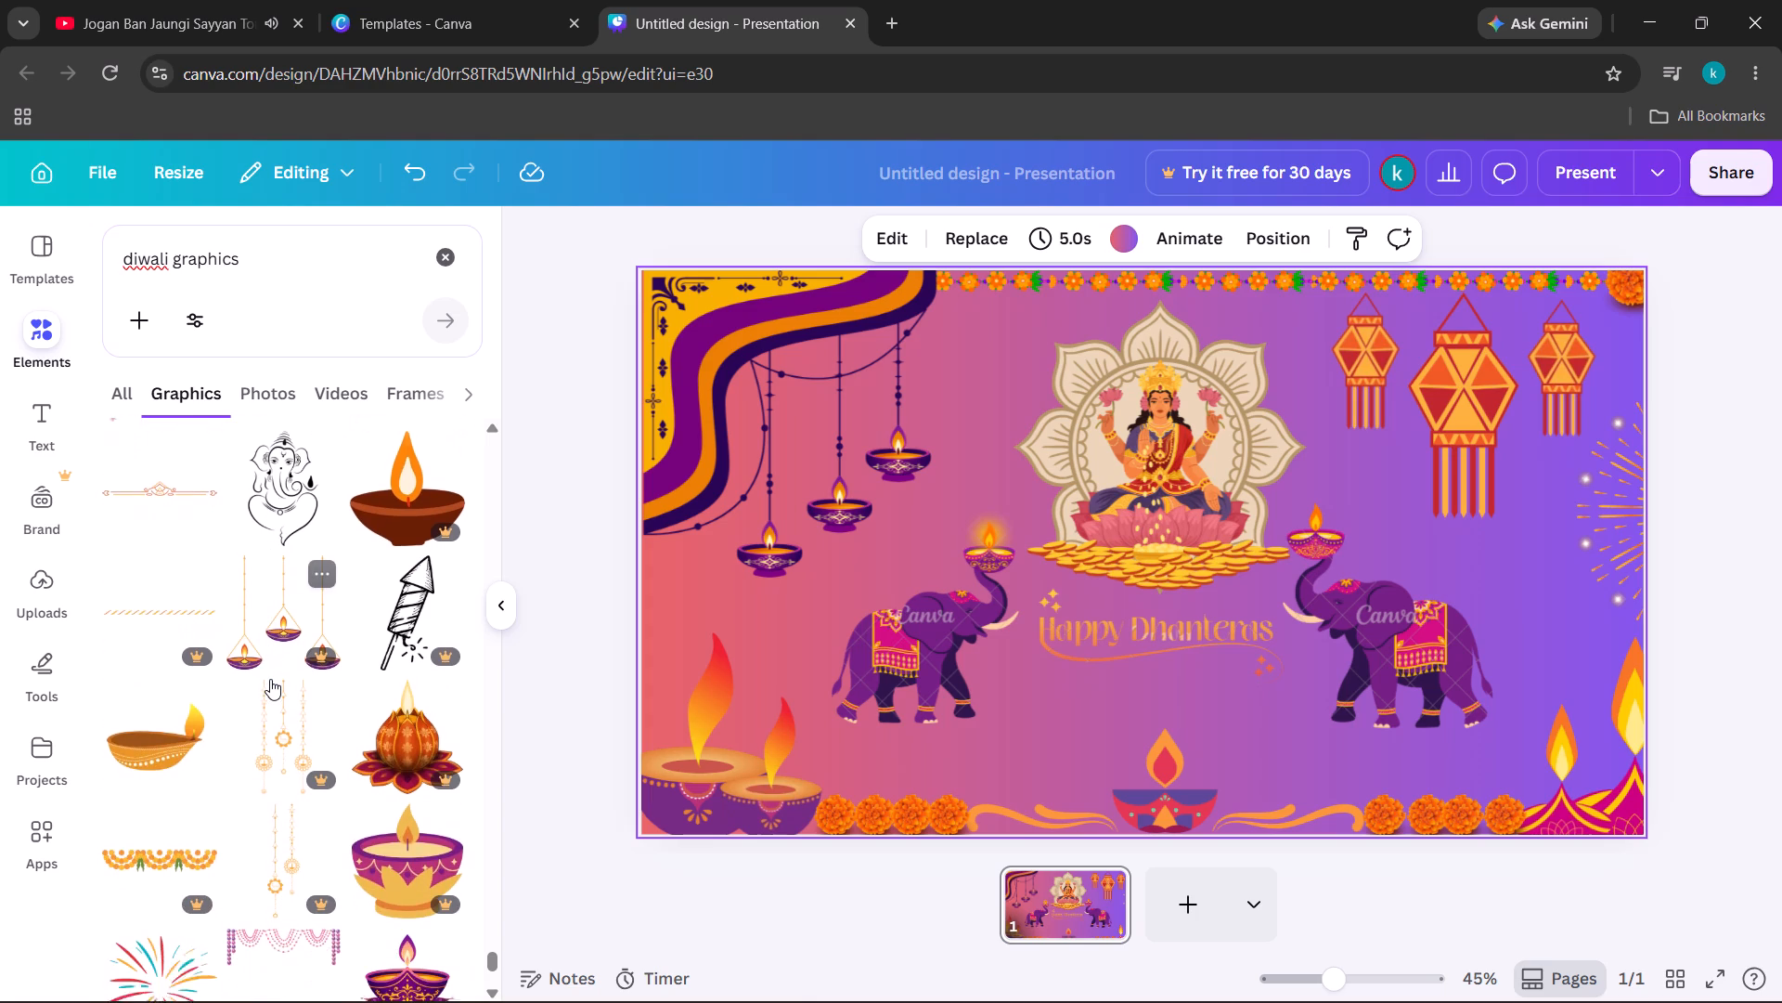
pyautogui.scroll(-4, 270, 679)
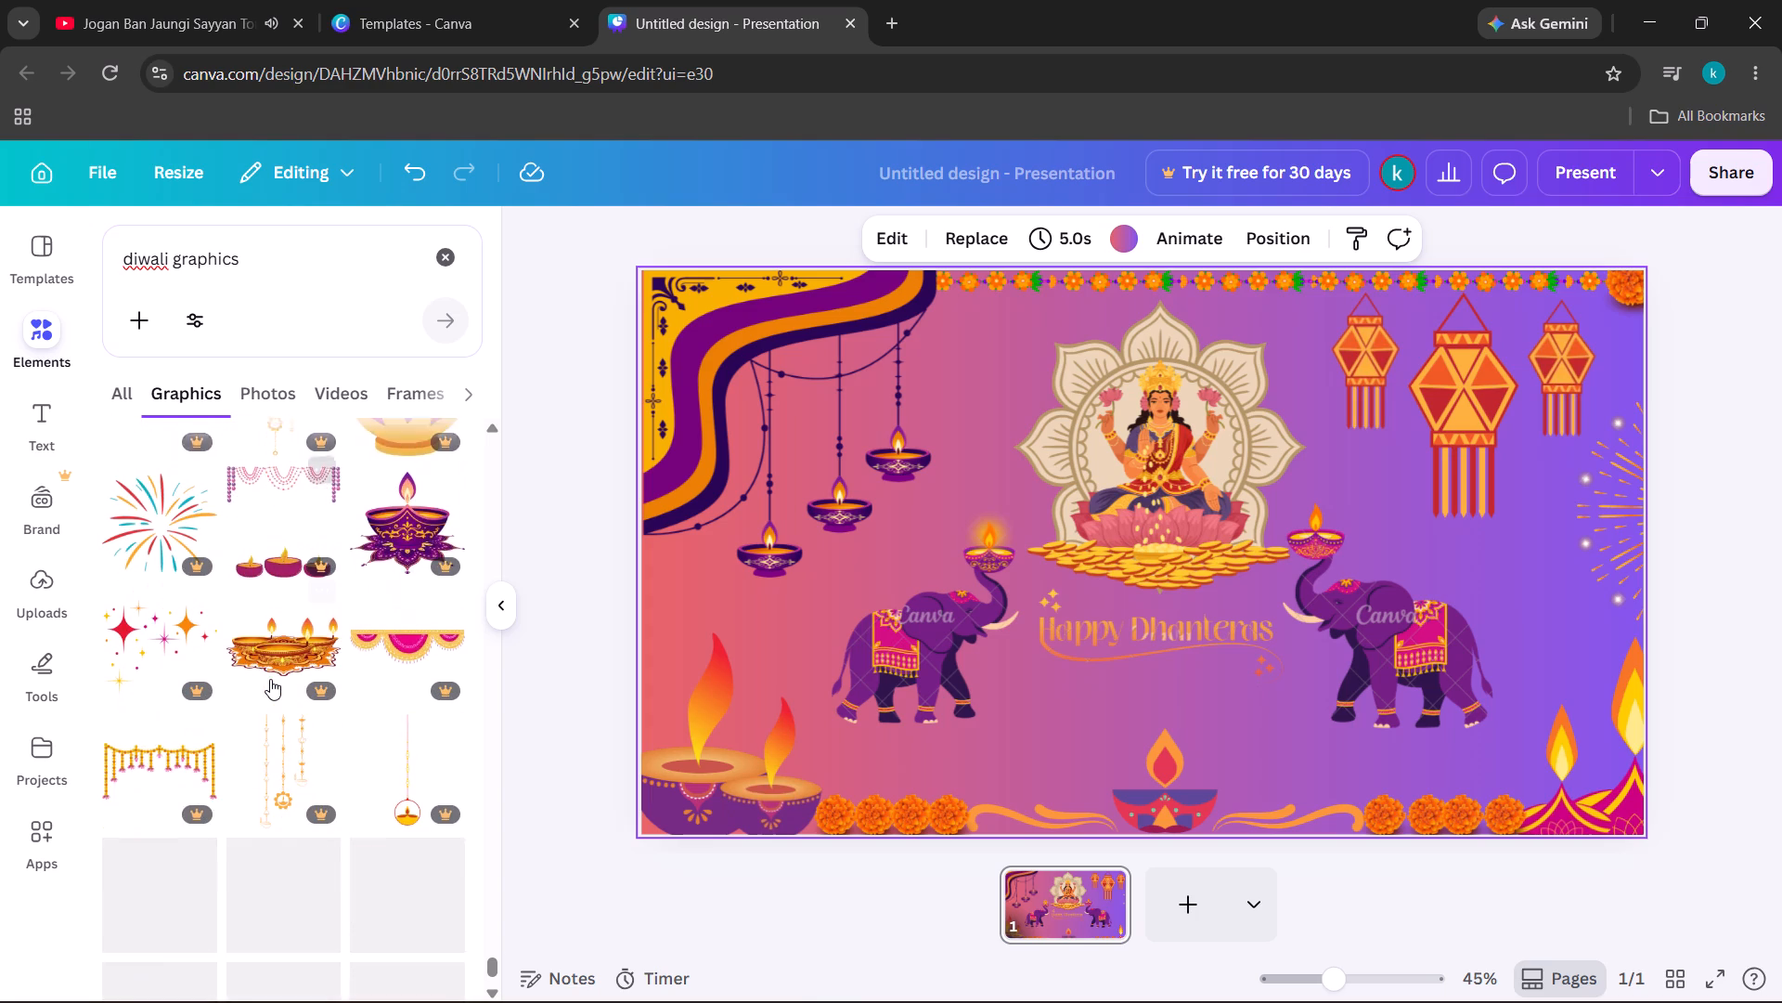
pyautogui.scroll(-1, 270, 679)
pyautogui.scroll(1, 270, 679)
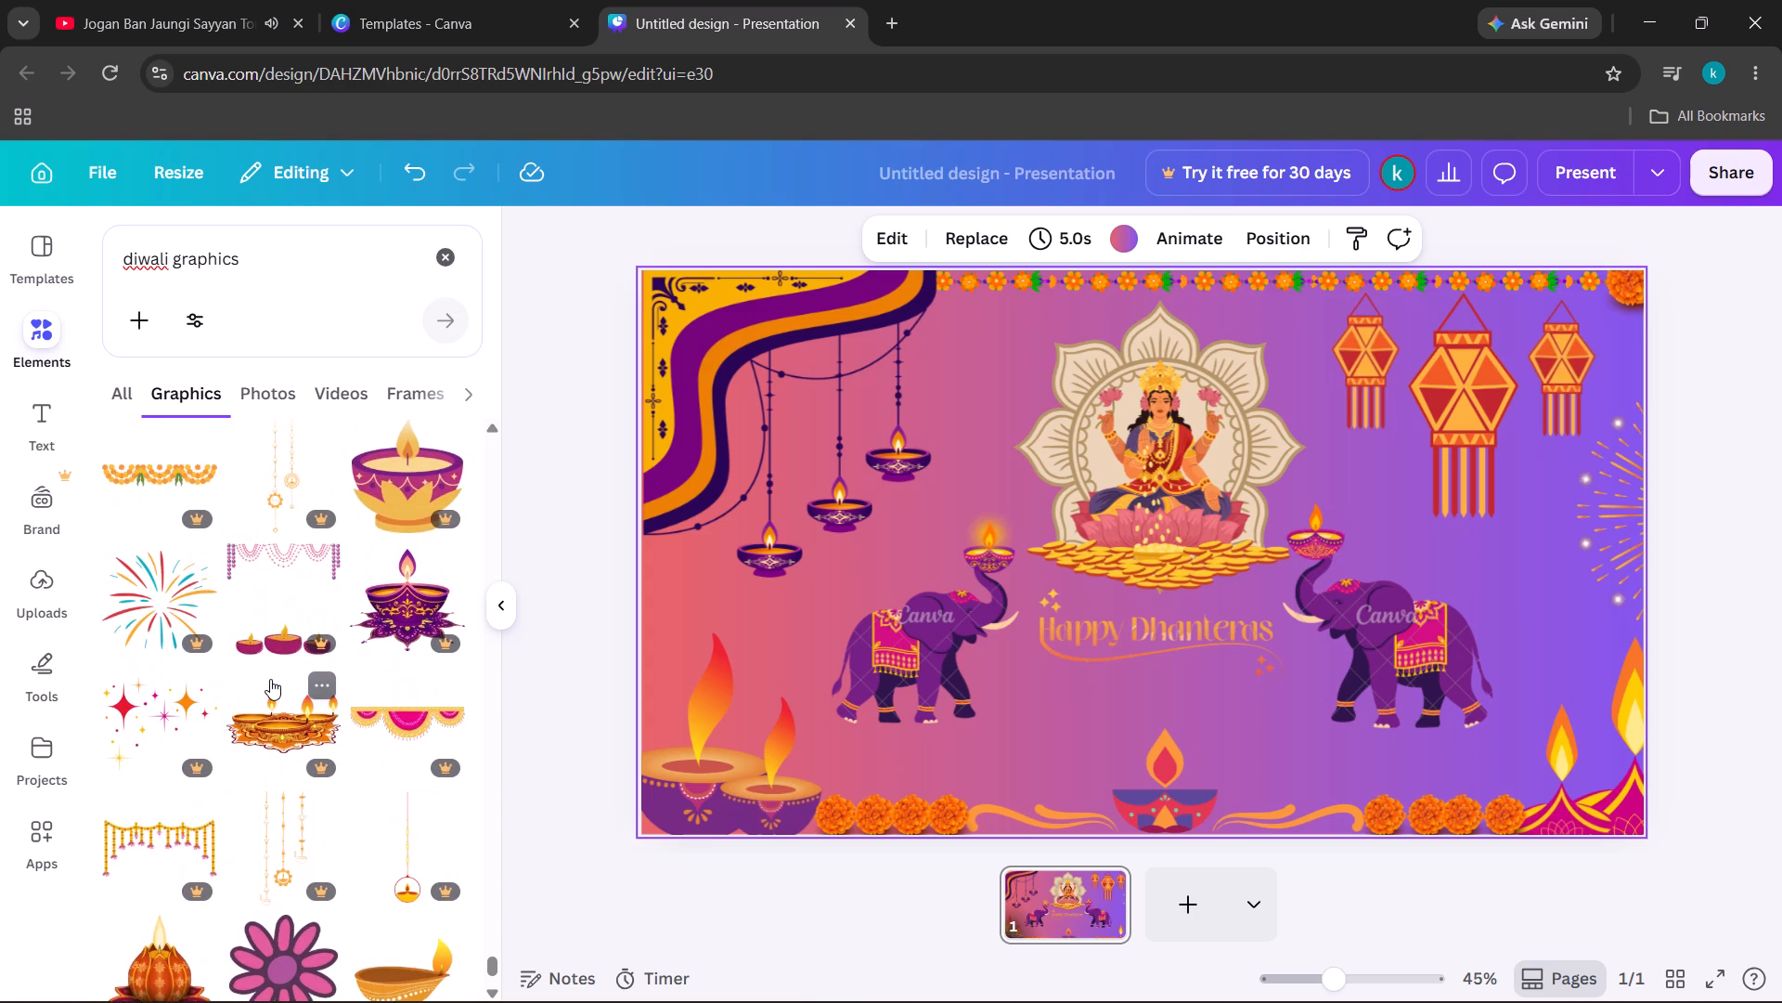
pyautogui.scroll(1, 270, 679)
pyautogui.scroll(-1, 236, 771)
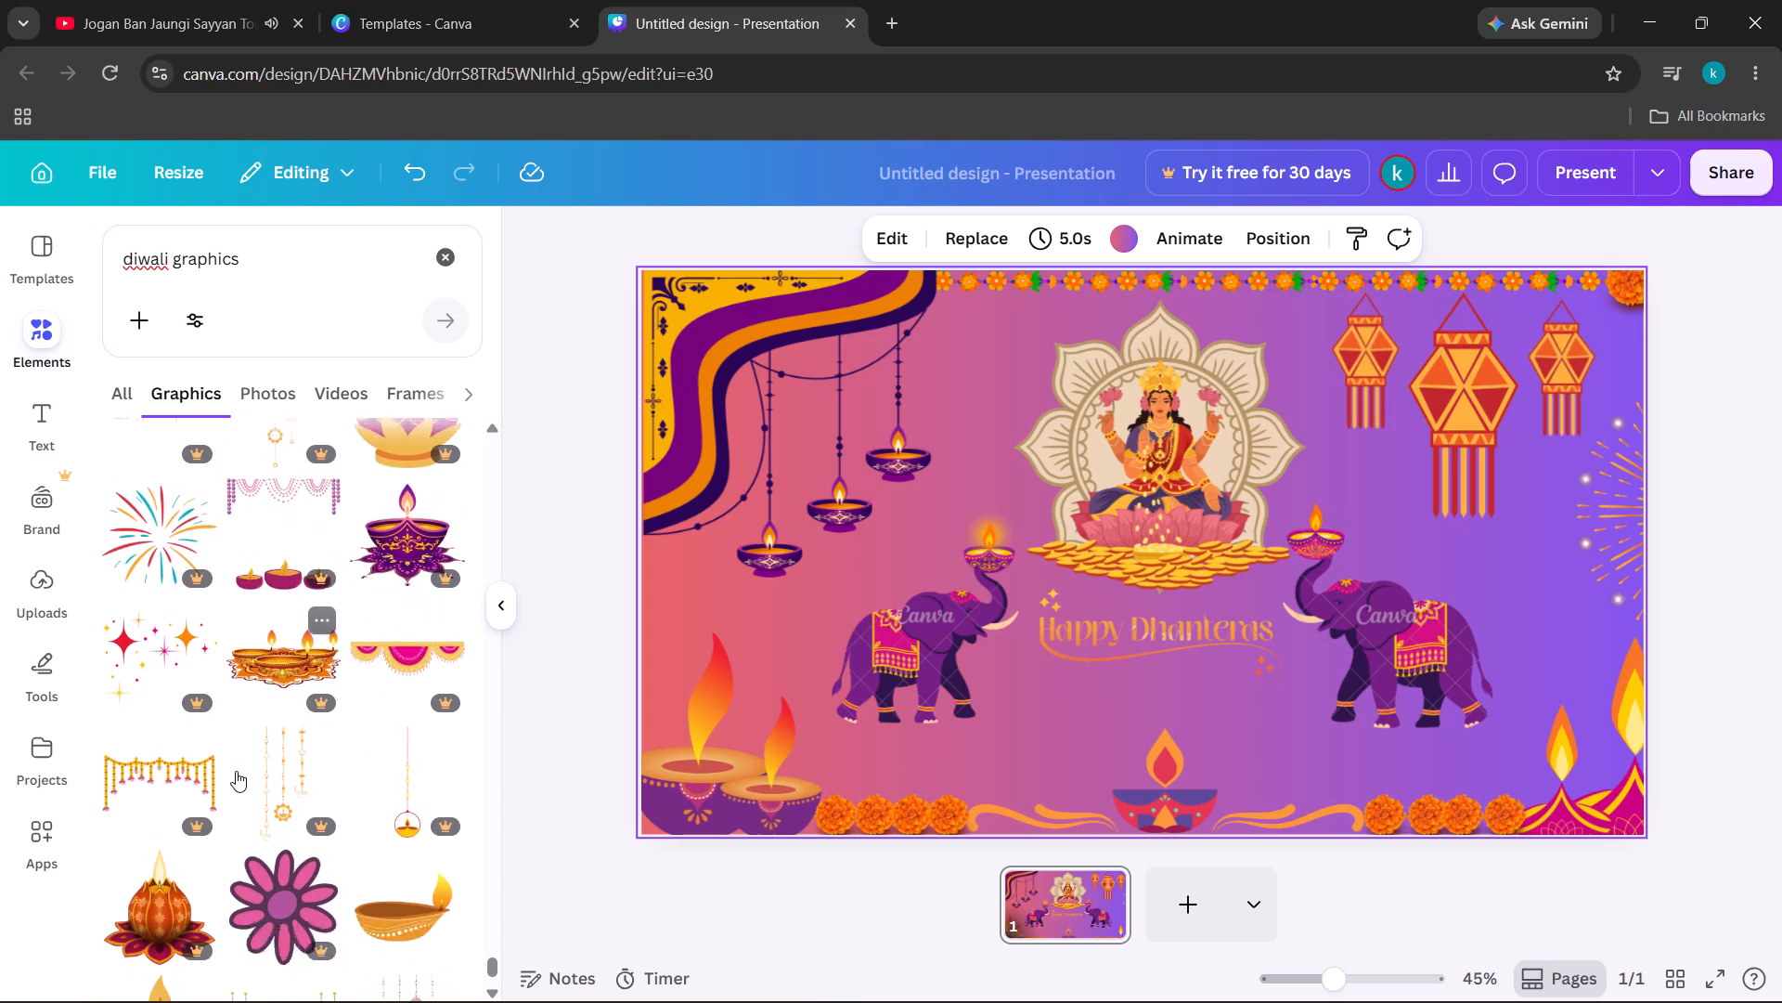
pyautogui.scroll(-1, 236, 771)
pyautogui.scroll(-1, 374, 578)
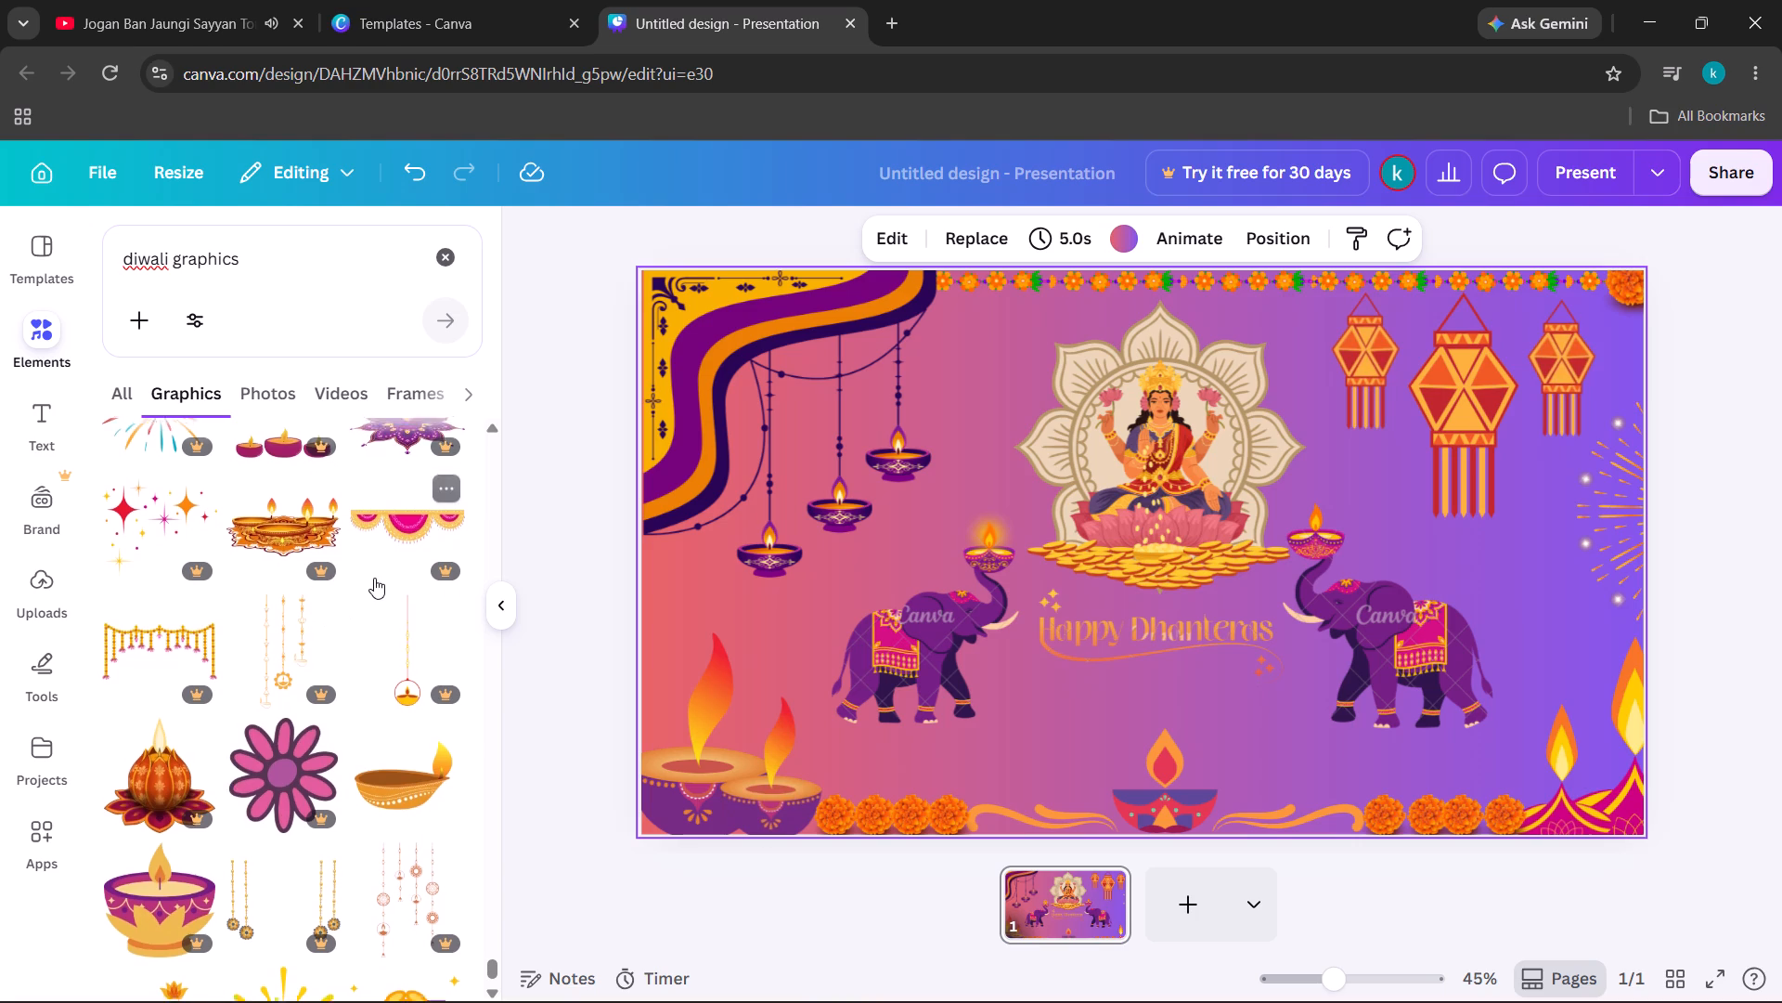
pyautogui.scroll(-4, 374, 578)
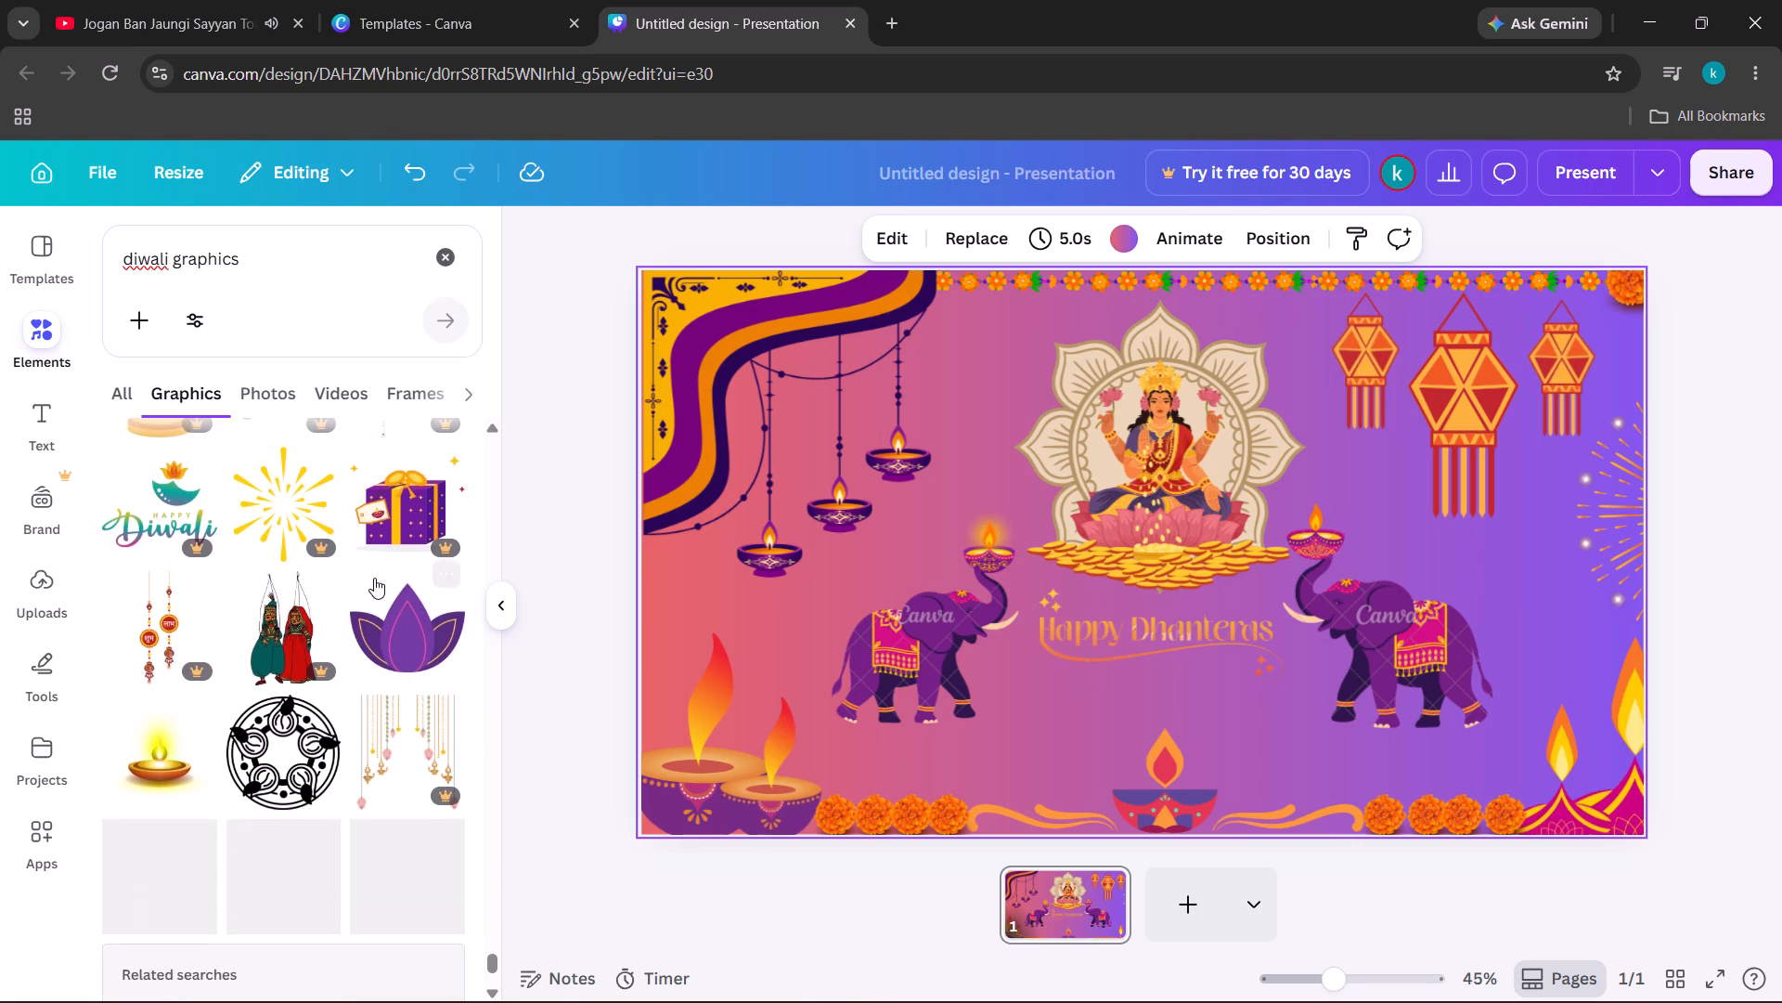
pyautogui.scroll(-1, 374, 578)
pyautogui.scroll(16, 374, 578)
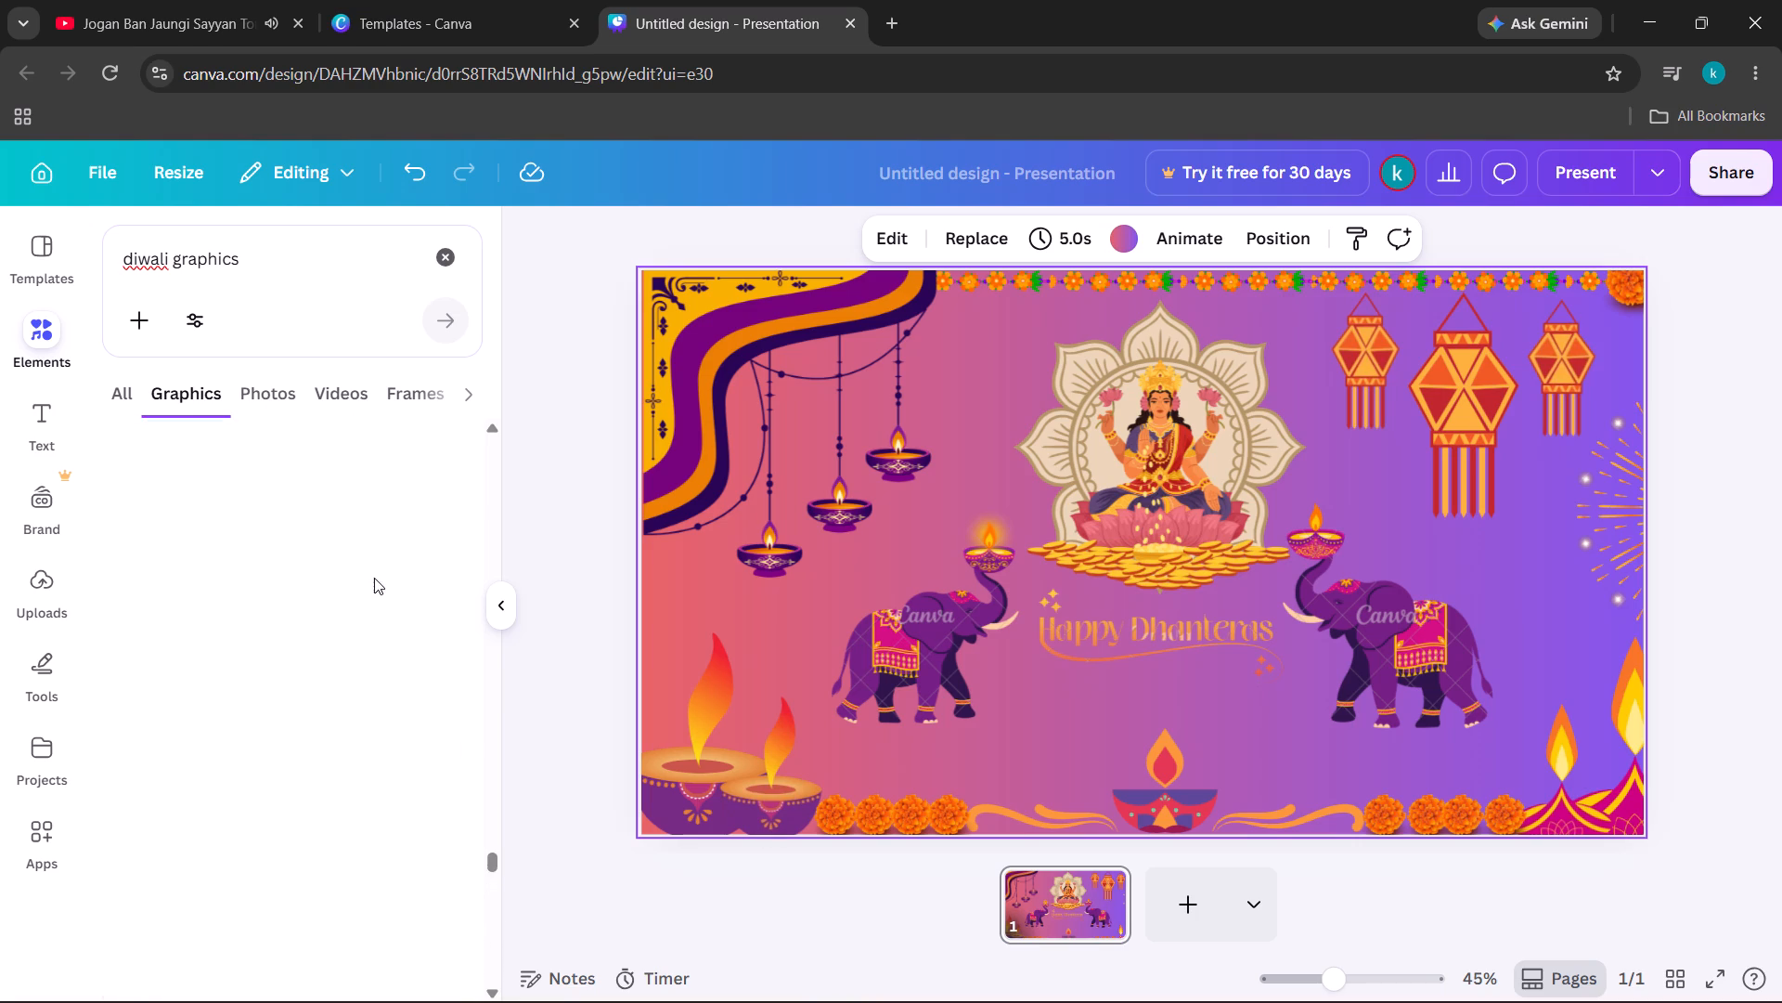
pyautogui.scroll(15, 374, 578)
pyautogui.scroll(14, 374, 578)
pyautogui.scroll(18, 374, 578)
pyautogui.scroll(18, 374, 578)
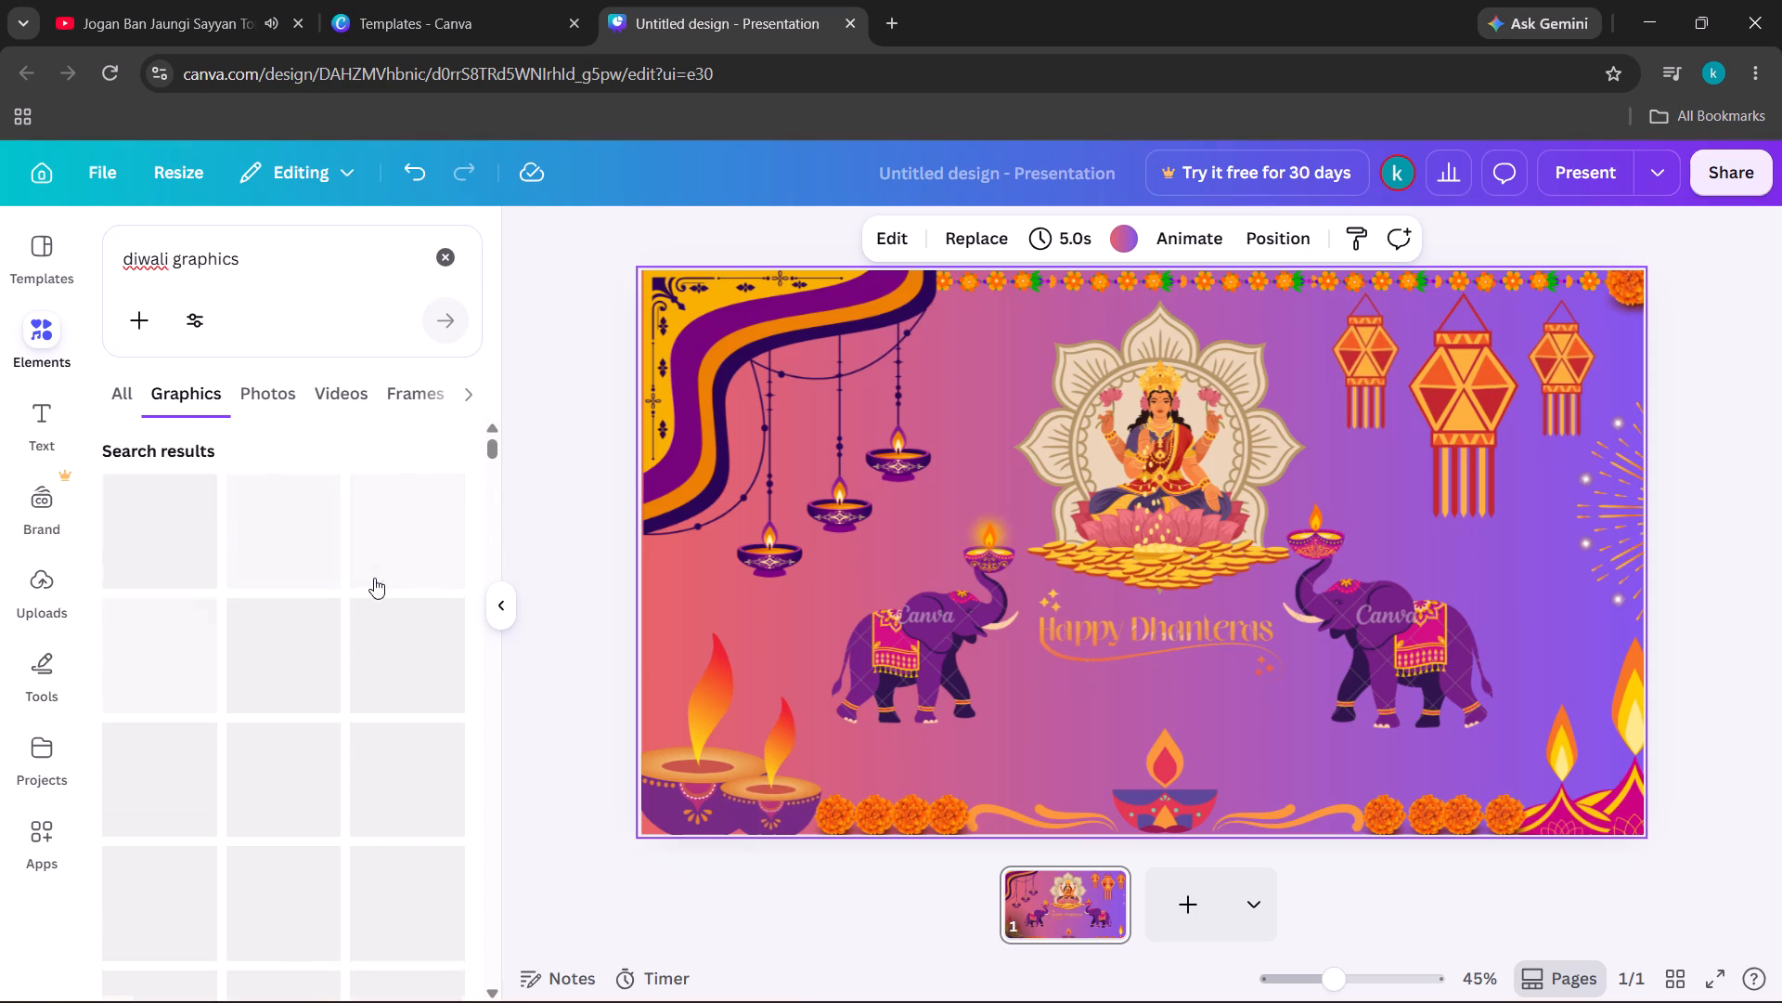
# Add a second page to the presentation.
pyautogui.click(1196, 894)
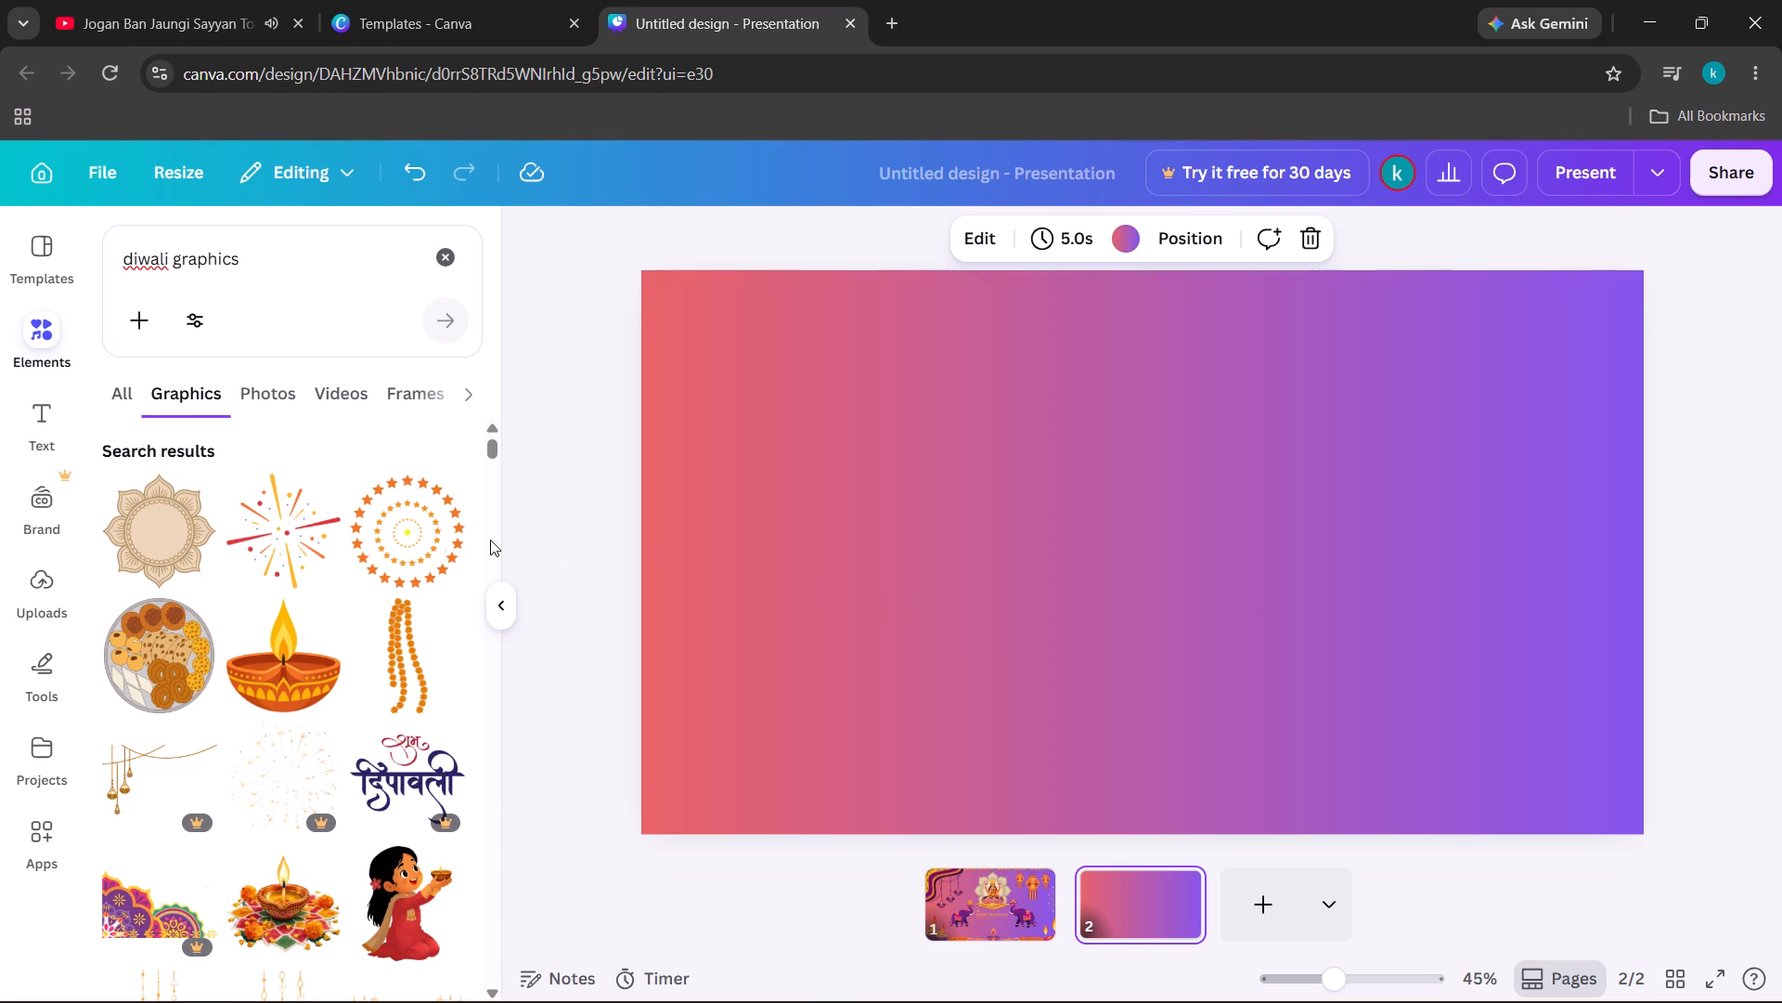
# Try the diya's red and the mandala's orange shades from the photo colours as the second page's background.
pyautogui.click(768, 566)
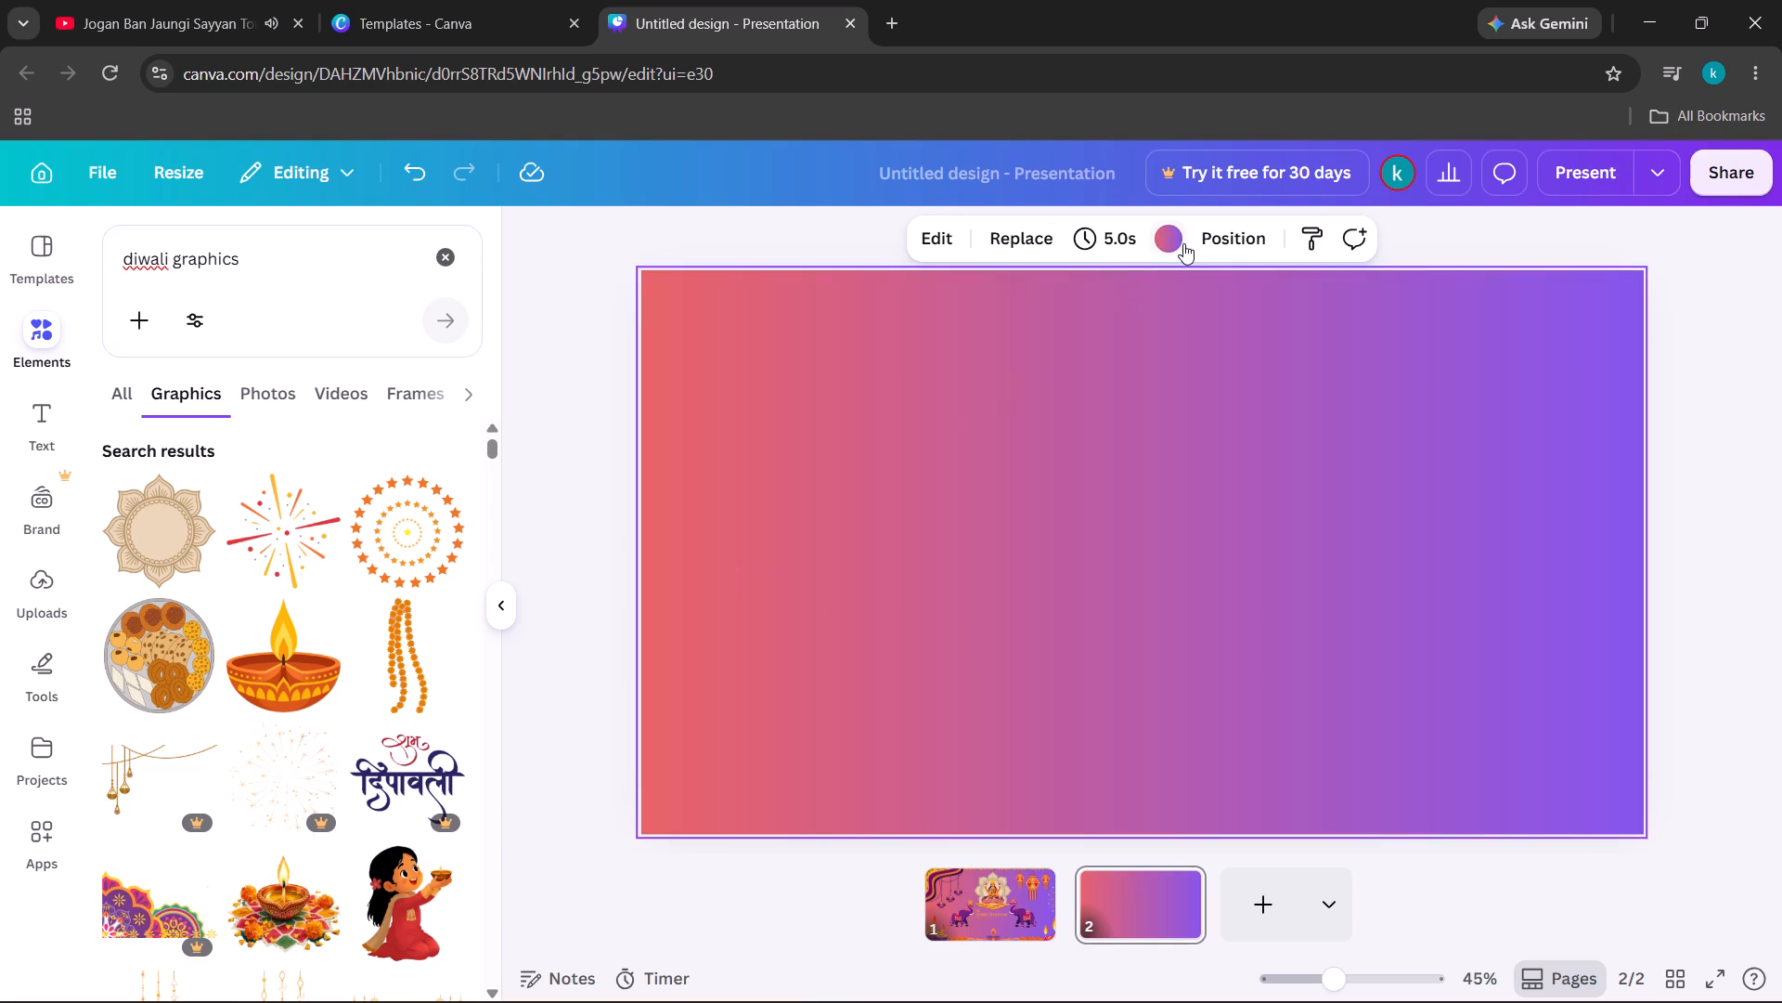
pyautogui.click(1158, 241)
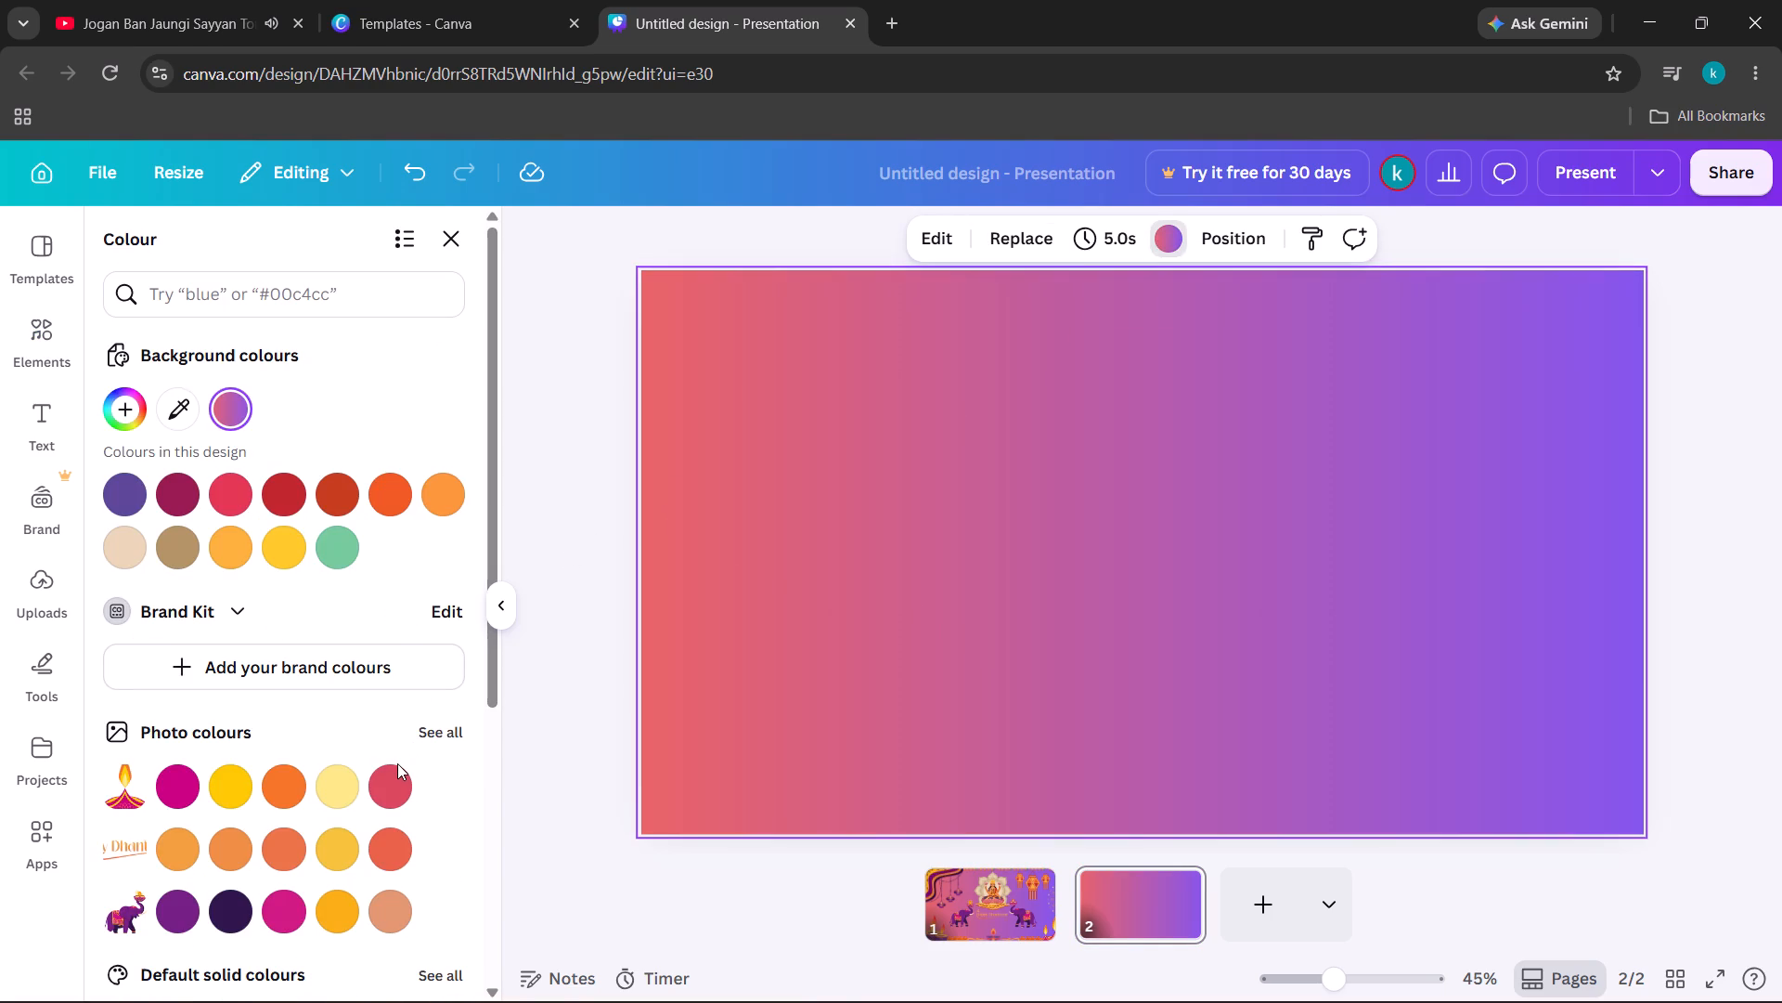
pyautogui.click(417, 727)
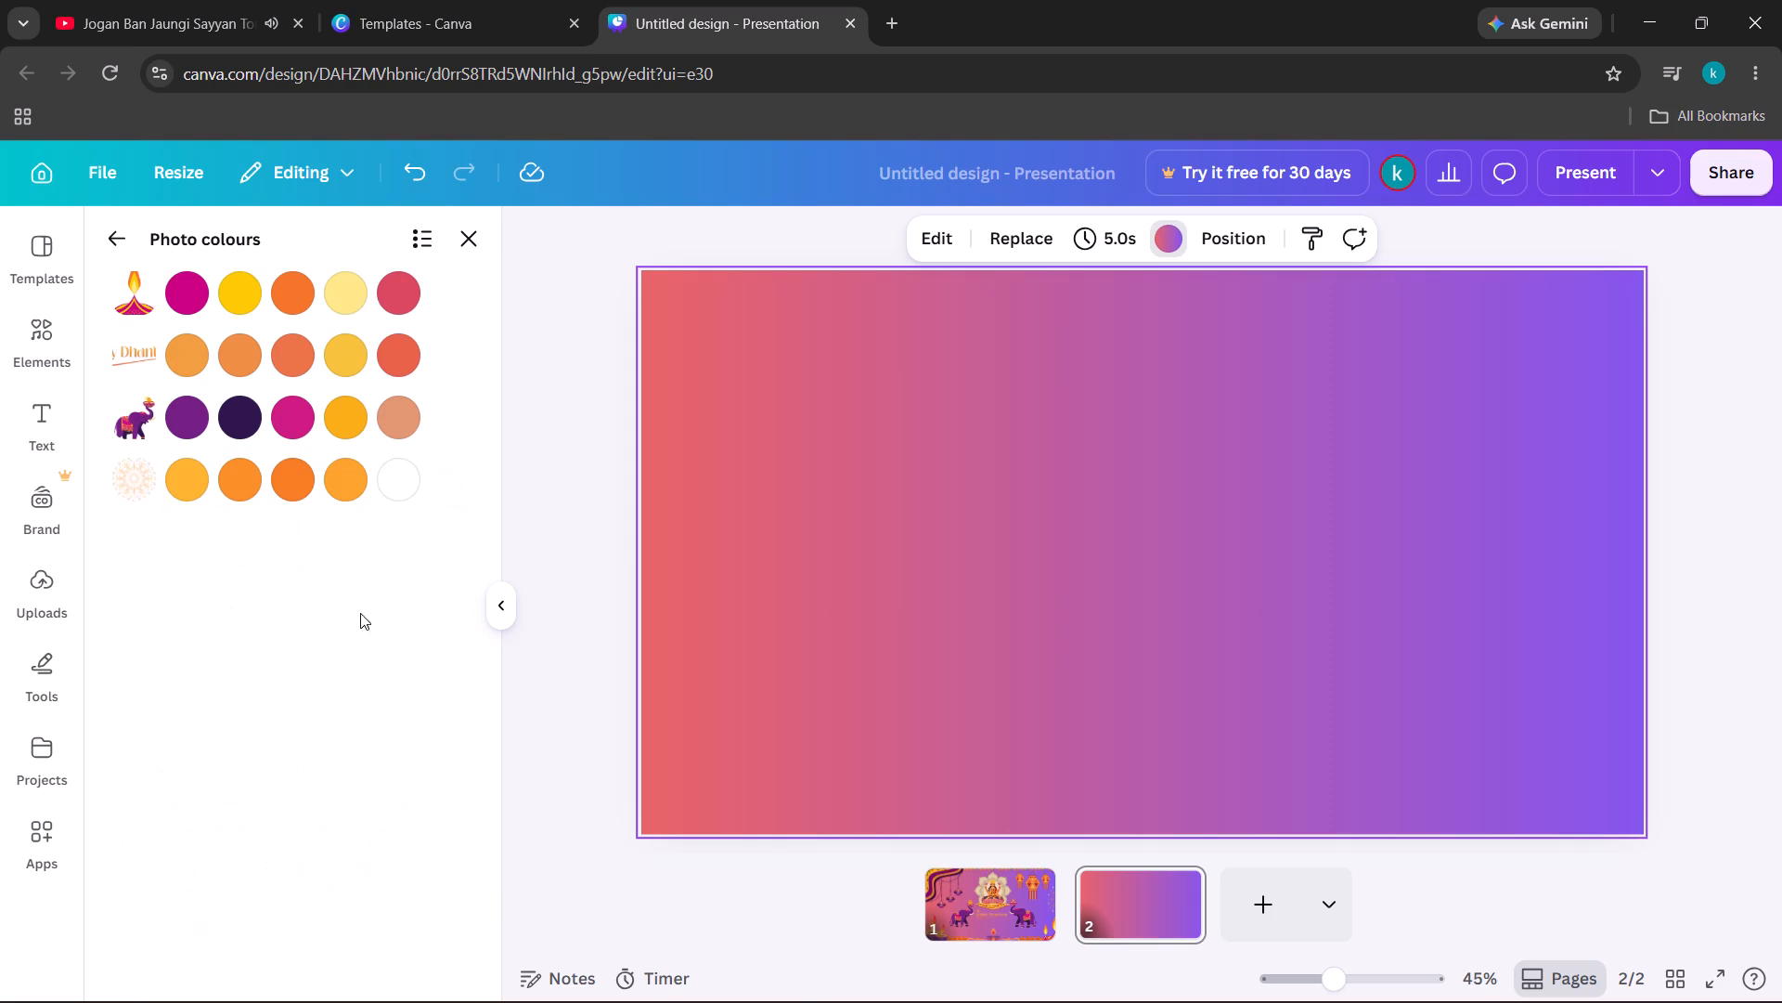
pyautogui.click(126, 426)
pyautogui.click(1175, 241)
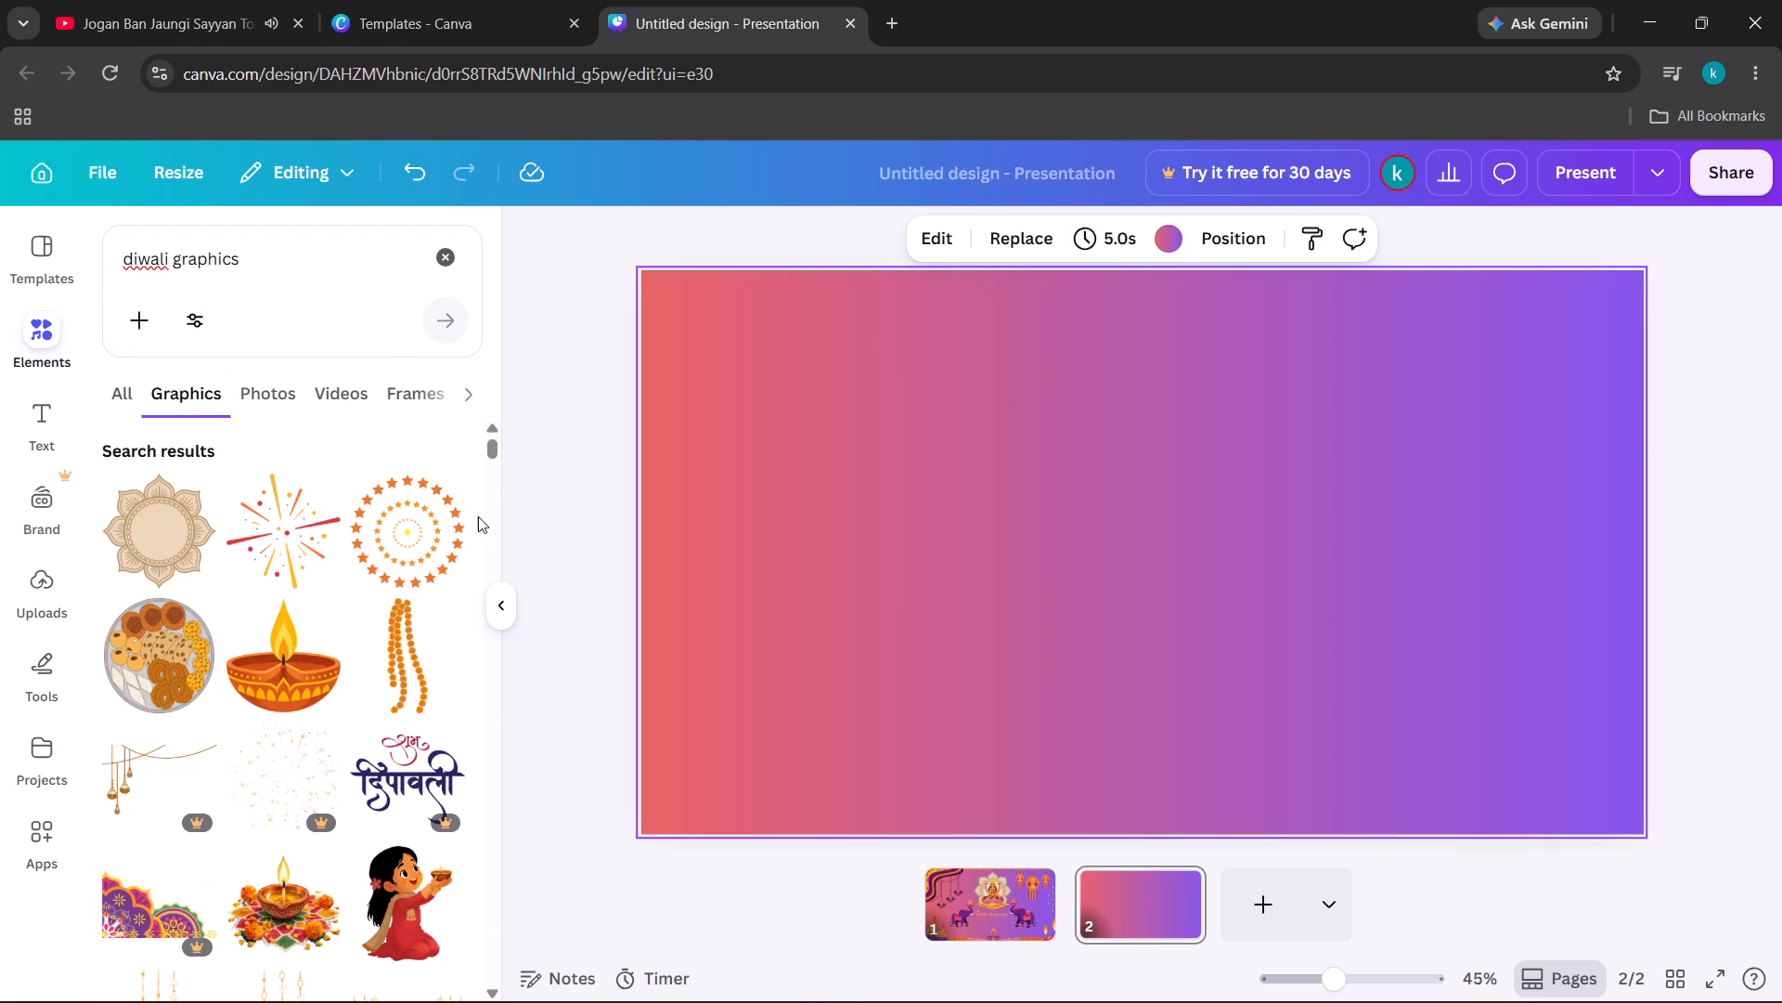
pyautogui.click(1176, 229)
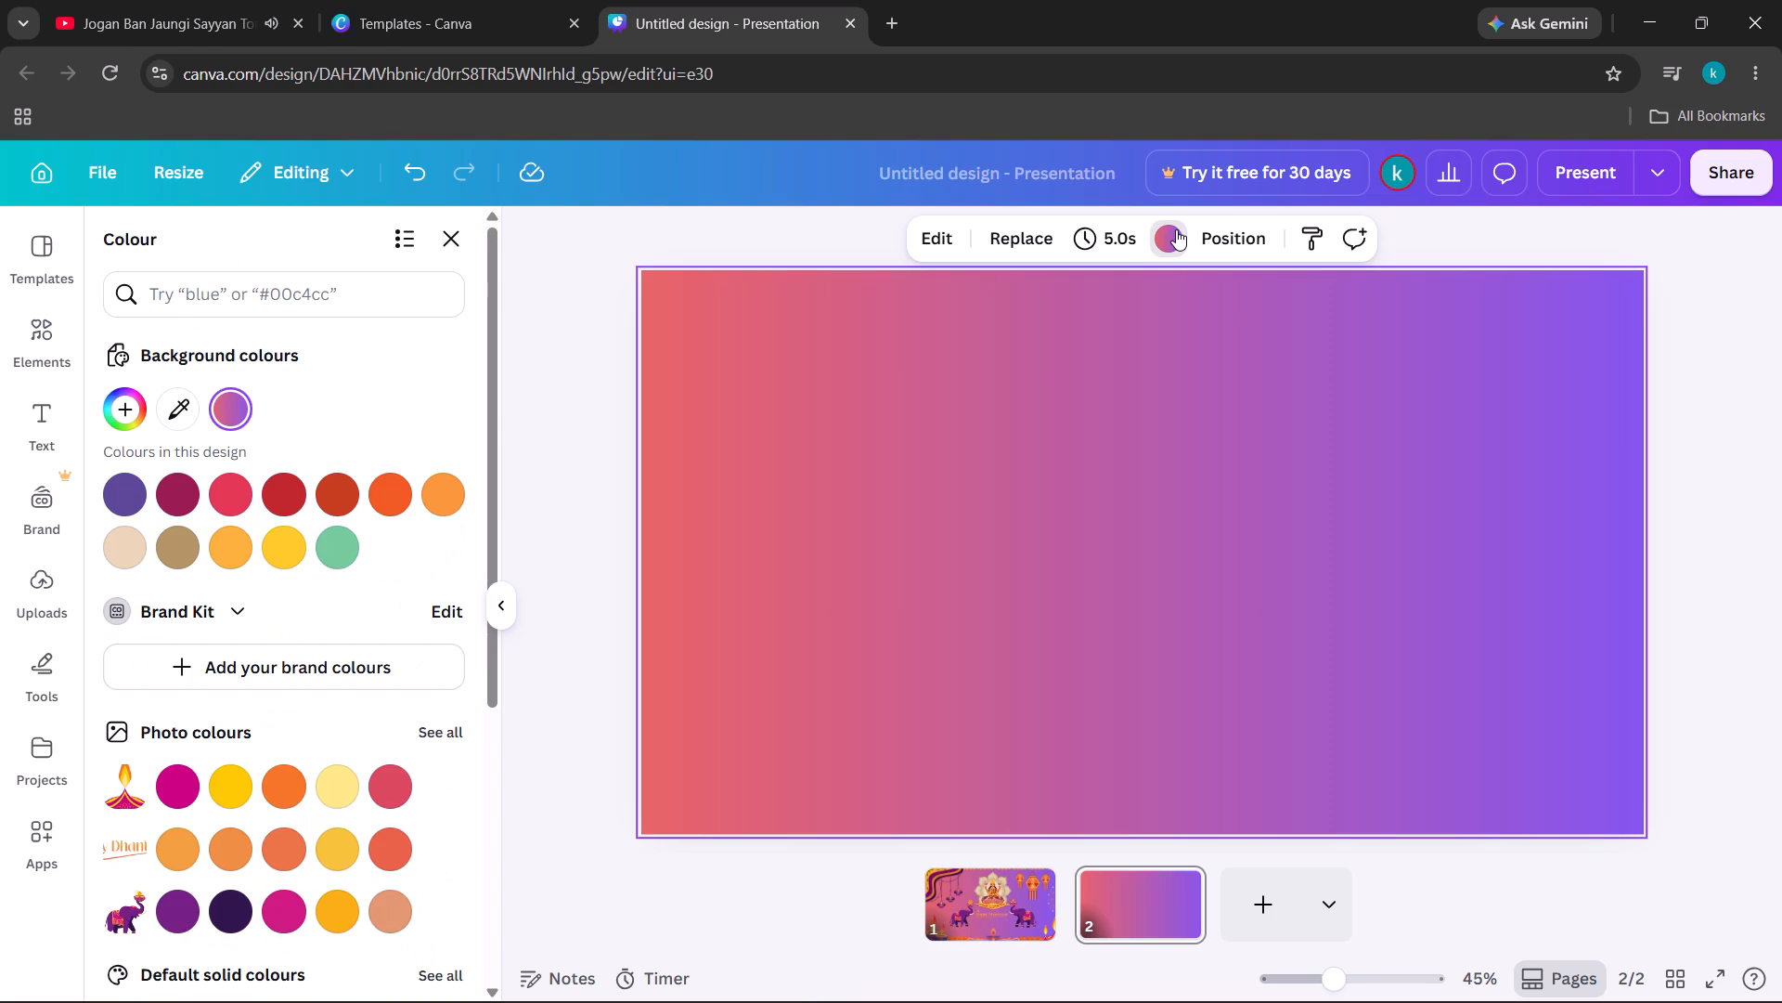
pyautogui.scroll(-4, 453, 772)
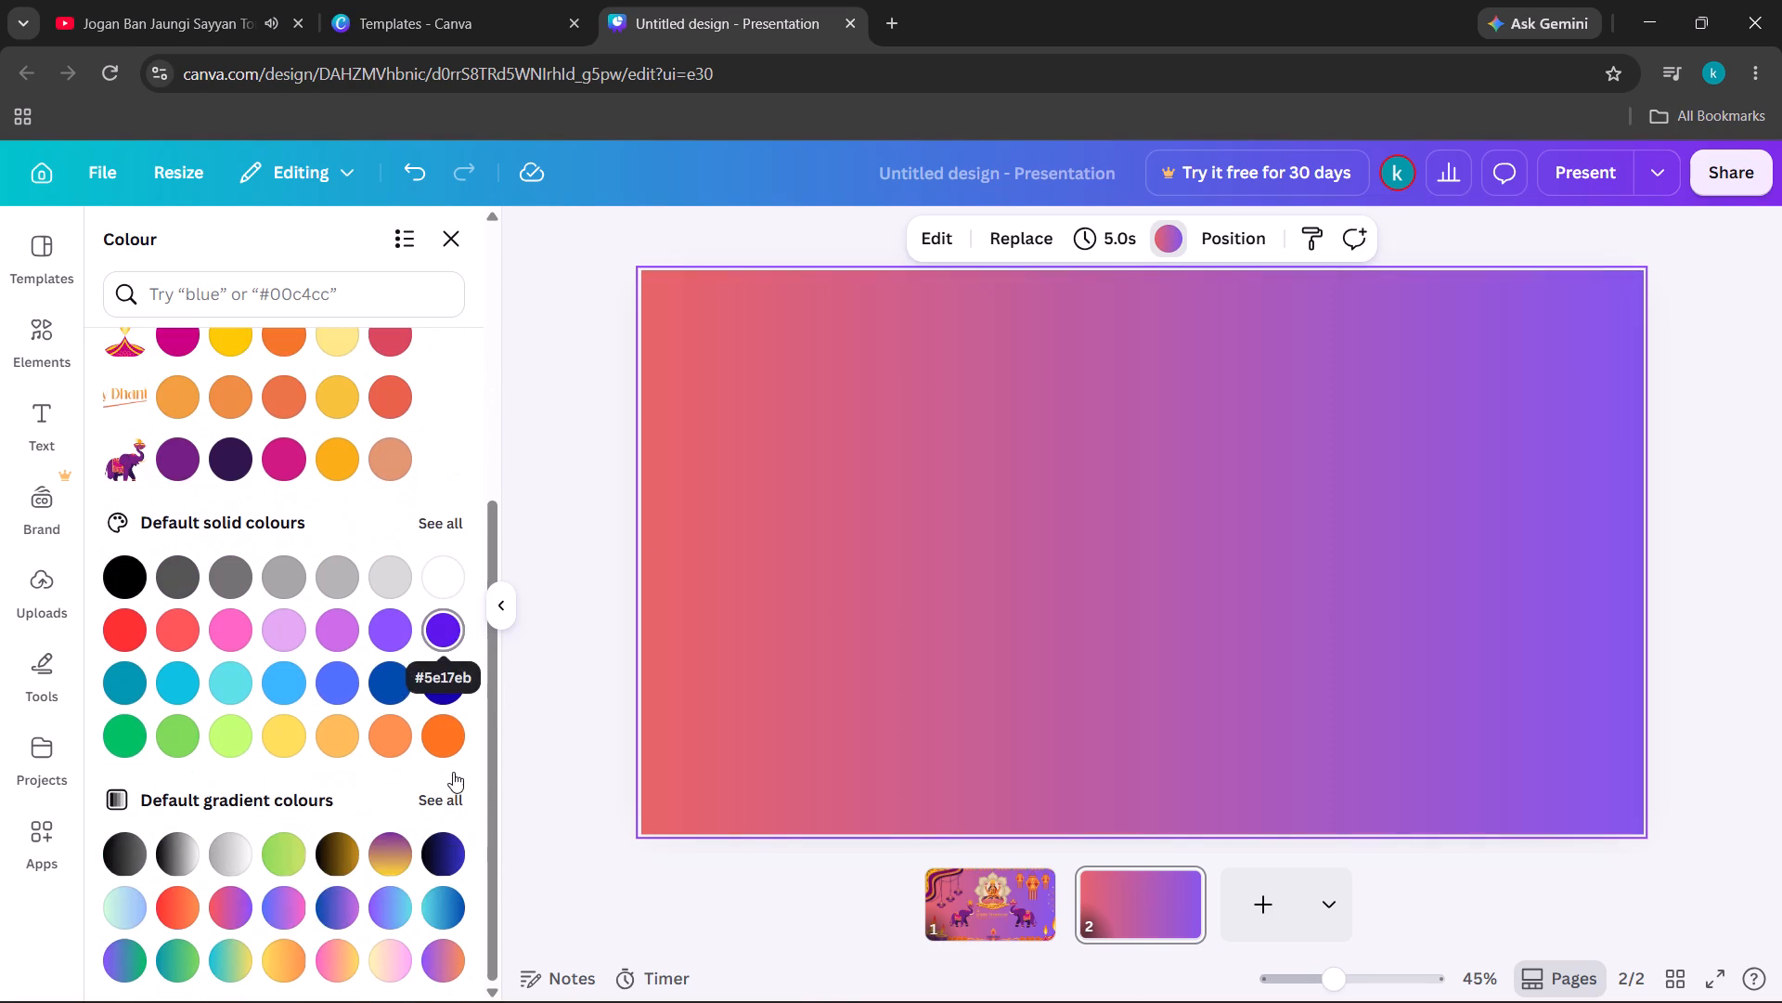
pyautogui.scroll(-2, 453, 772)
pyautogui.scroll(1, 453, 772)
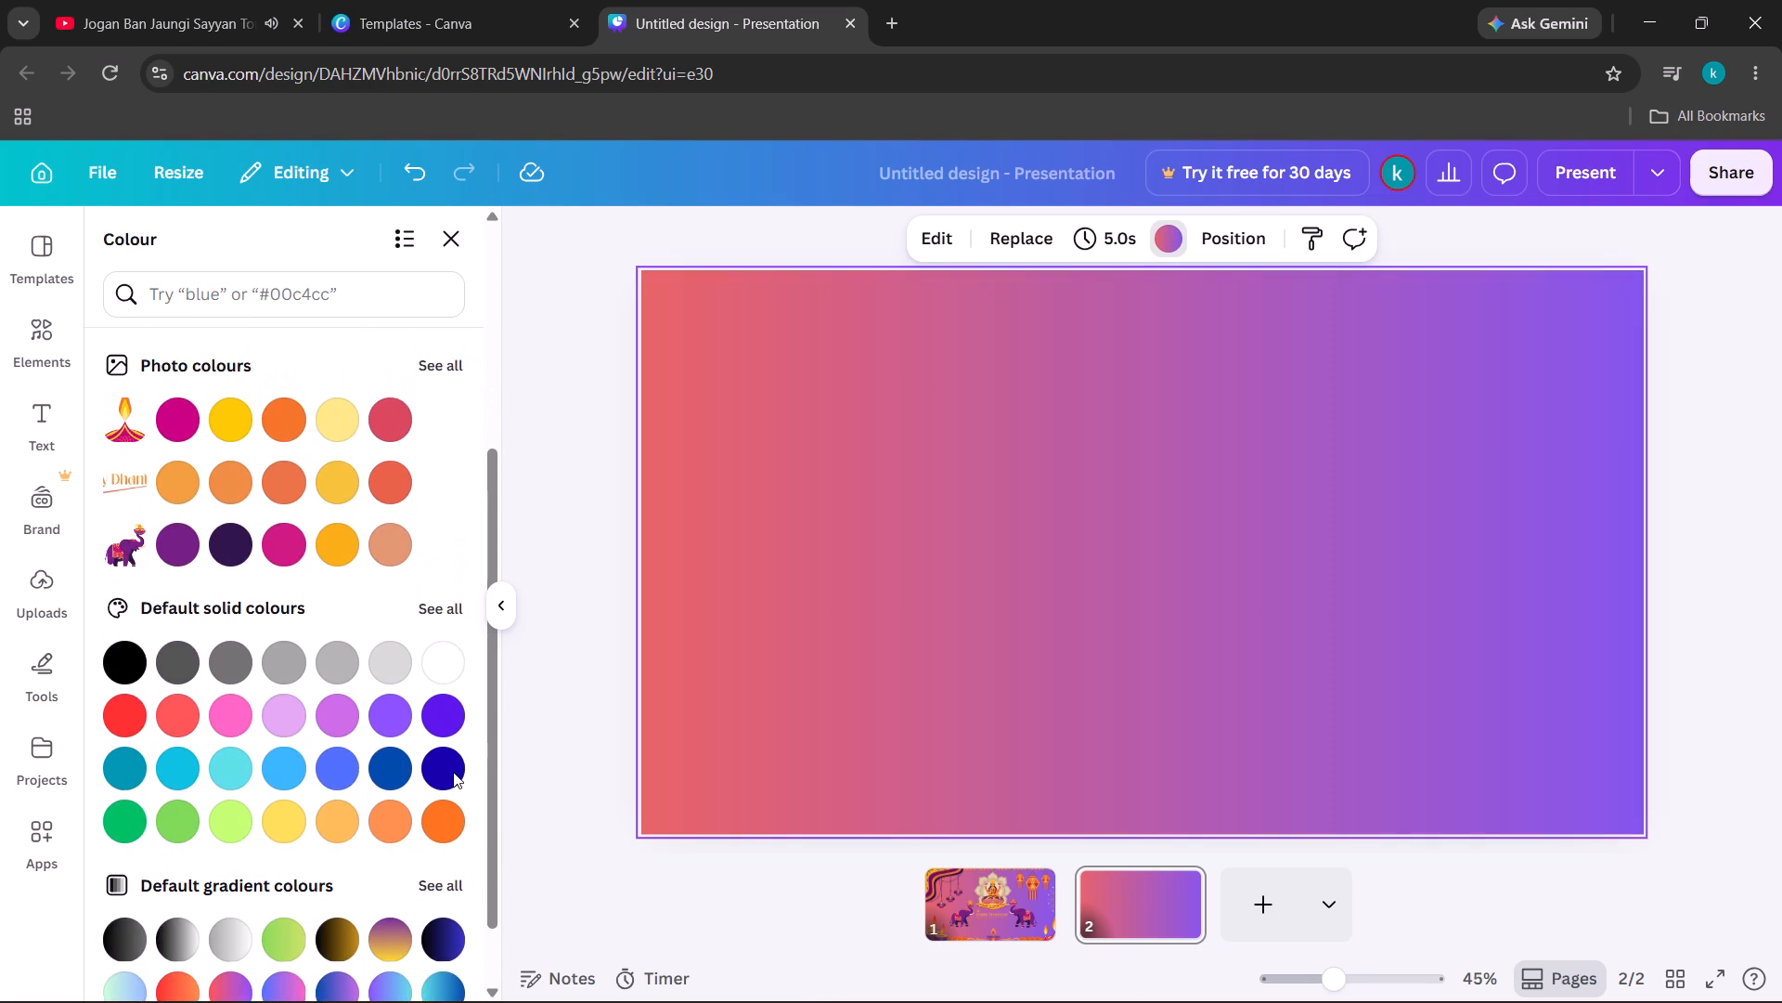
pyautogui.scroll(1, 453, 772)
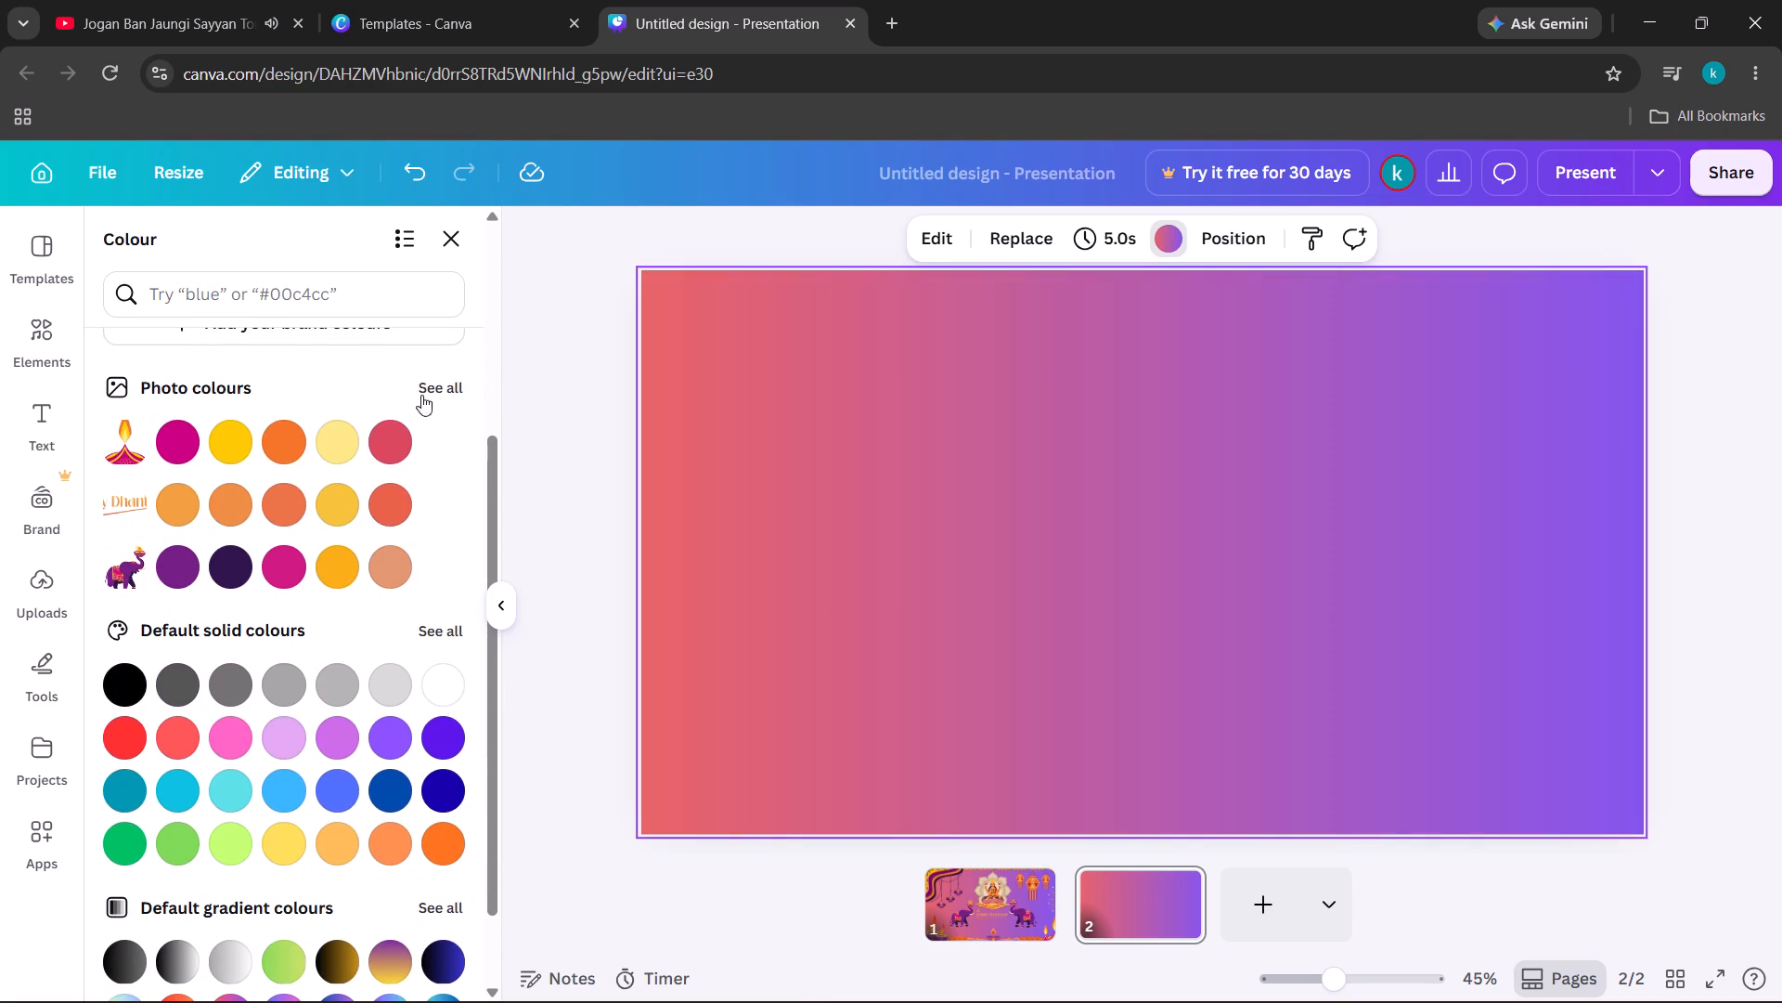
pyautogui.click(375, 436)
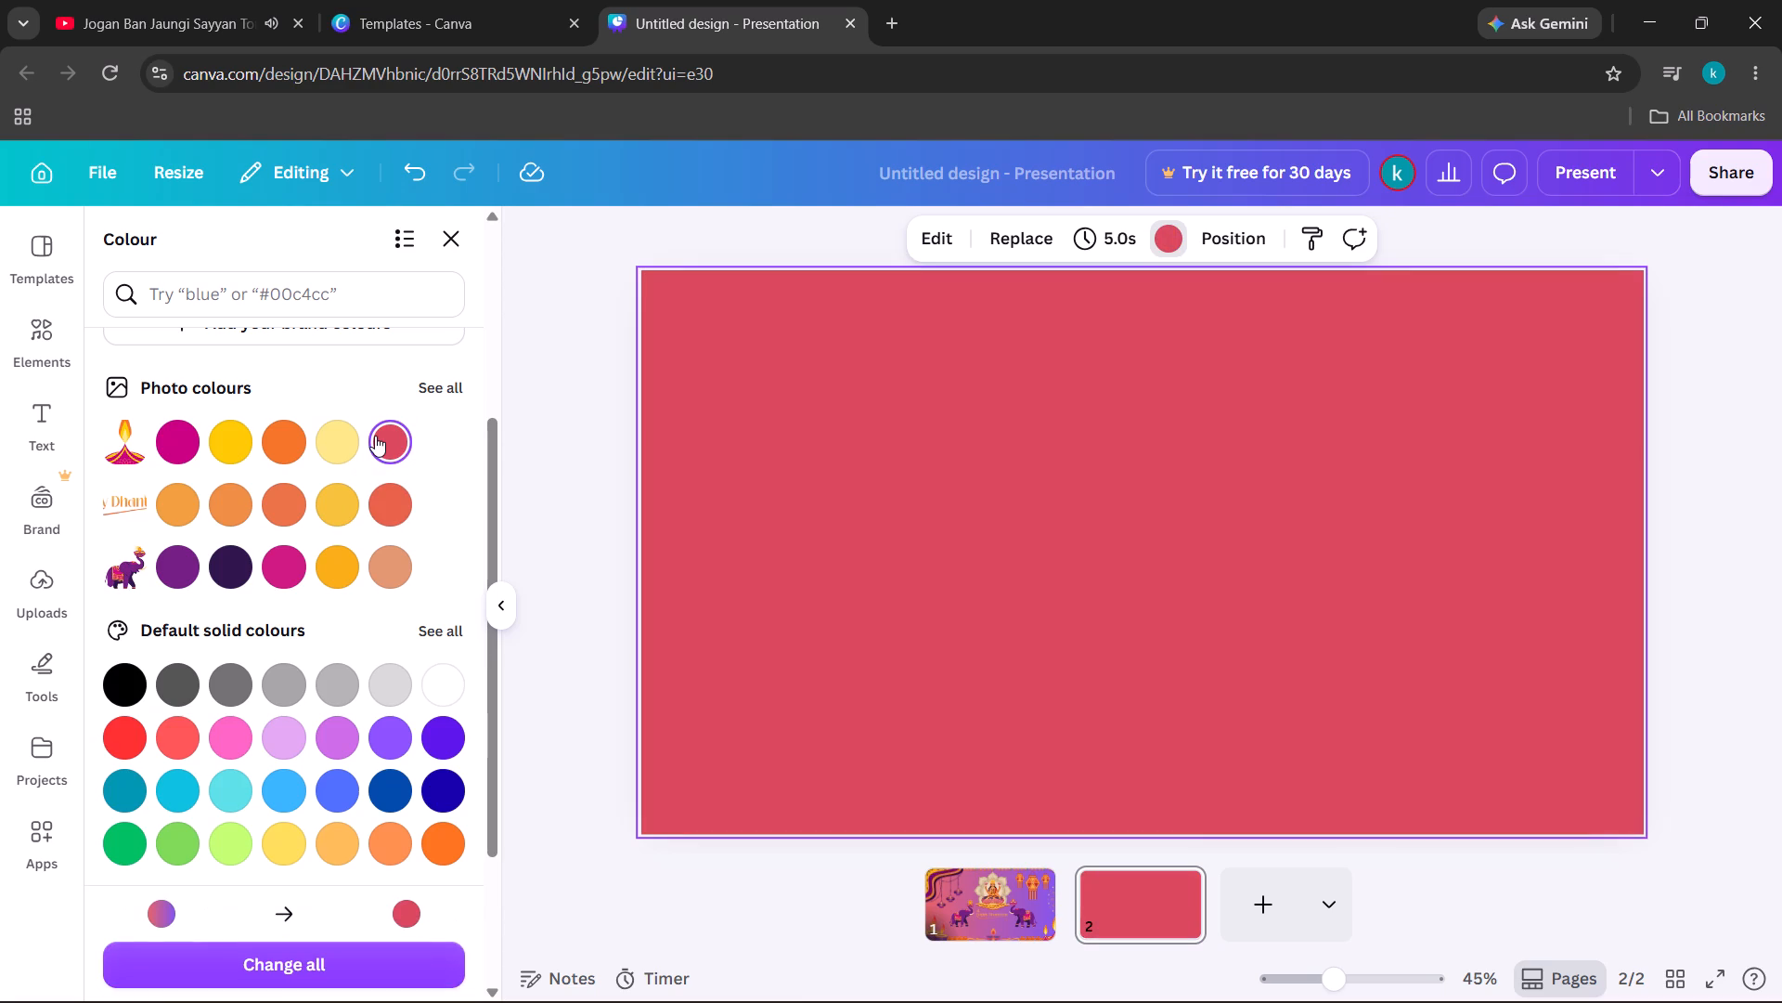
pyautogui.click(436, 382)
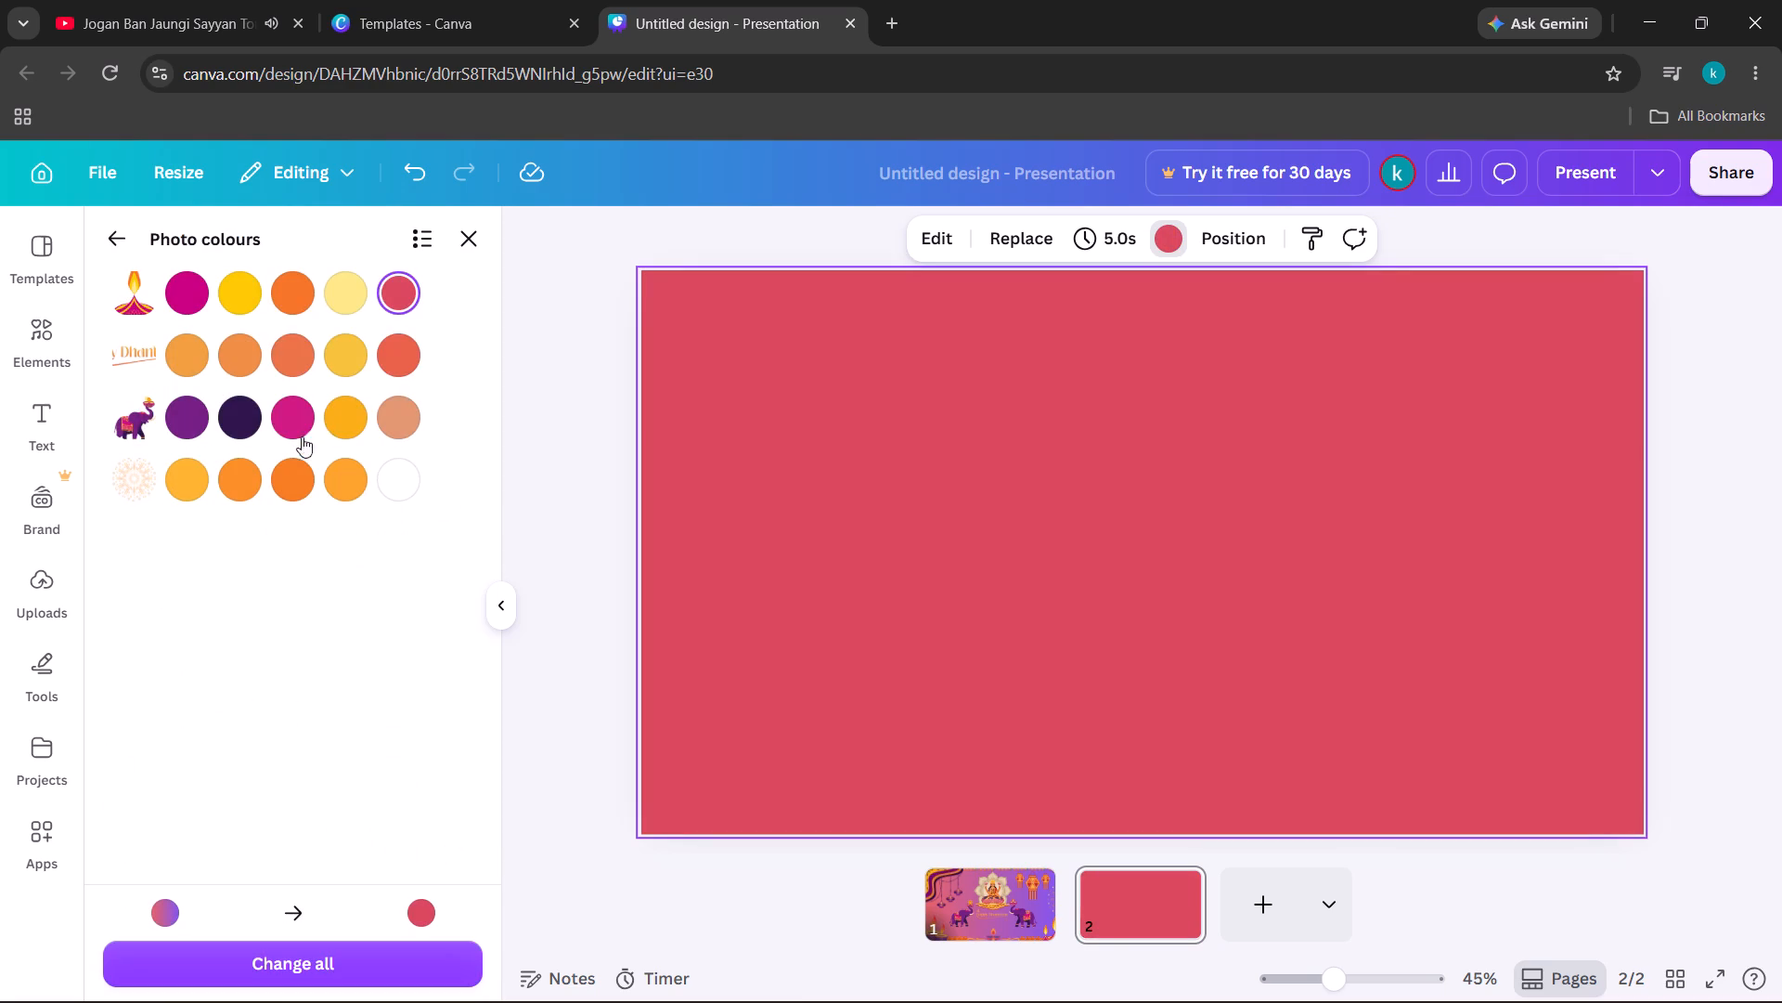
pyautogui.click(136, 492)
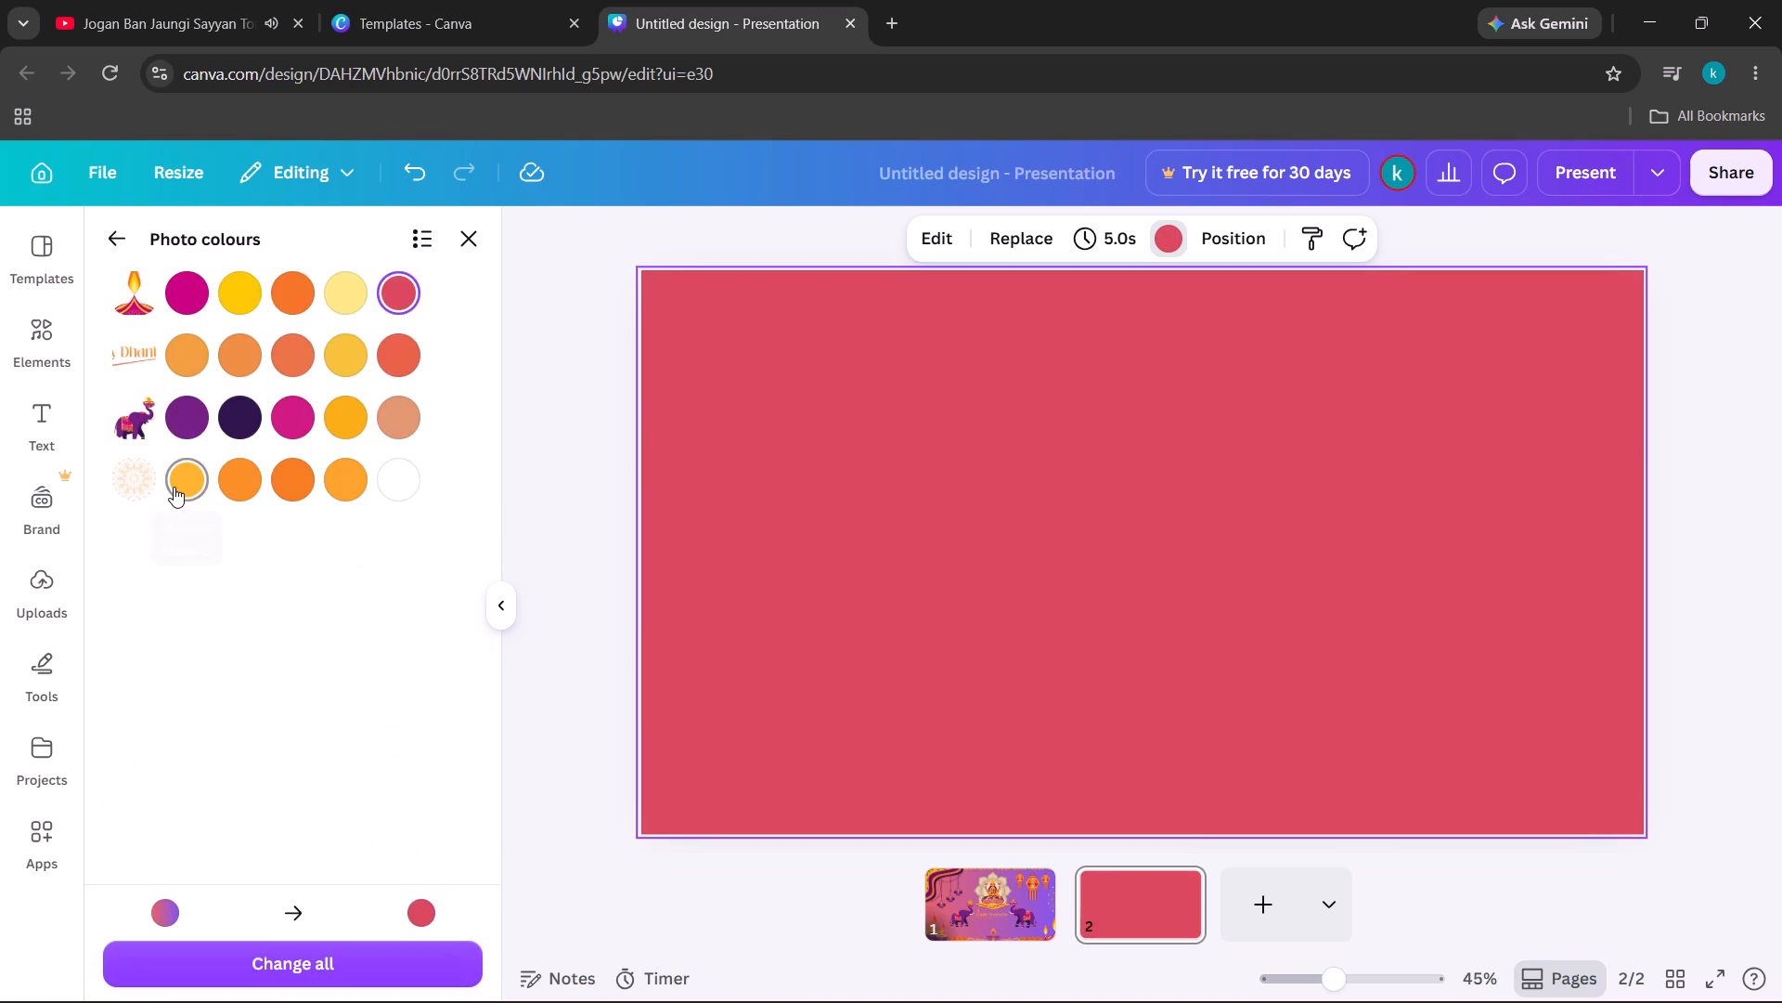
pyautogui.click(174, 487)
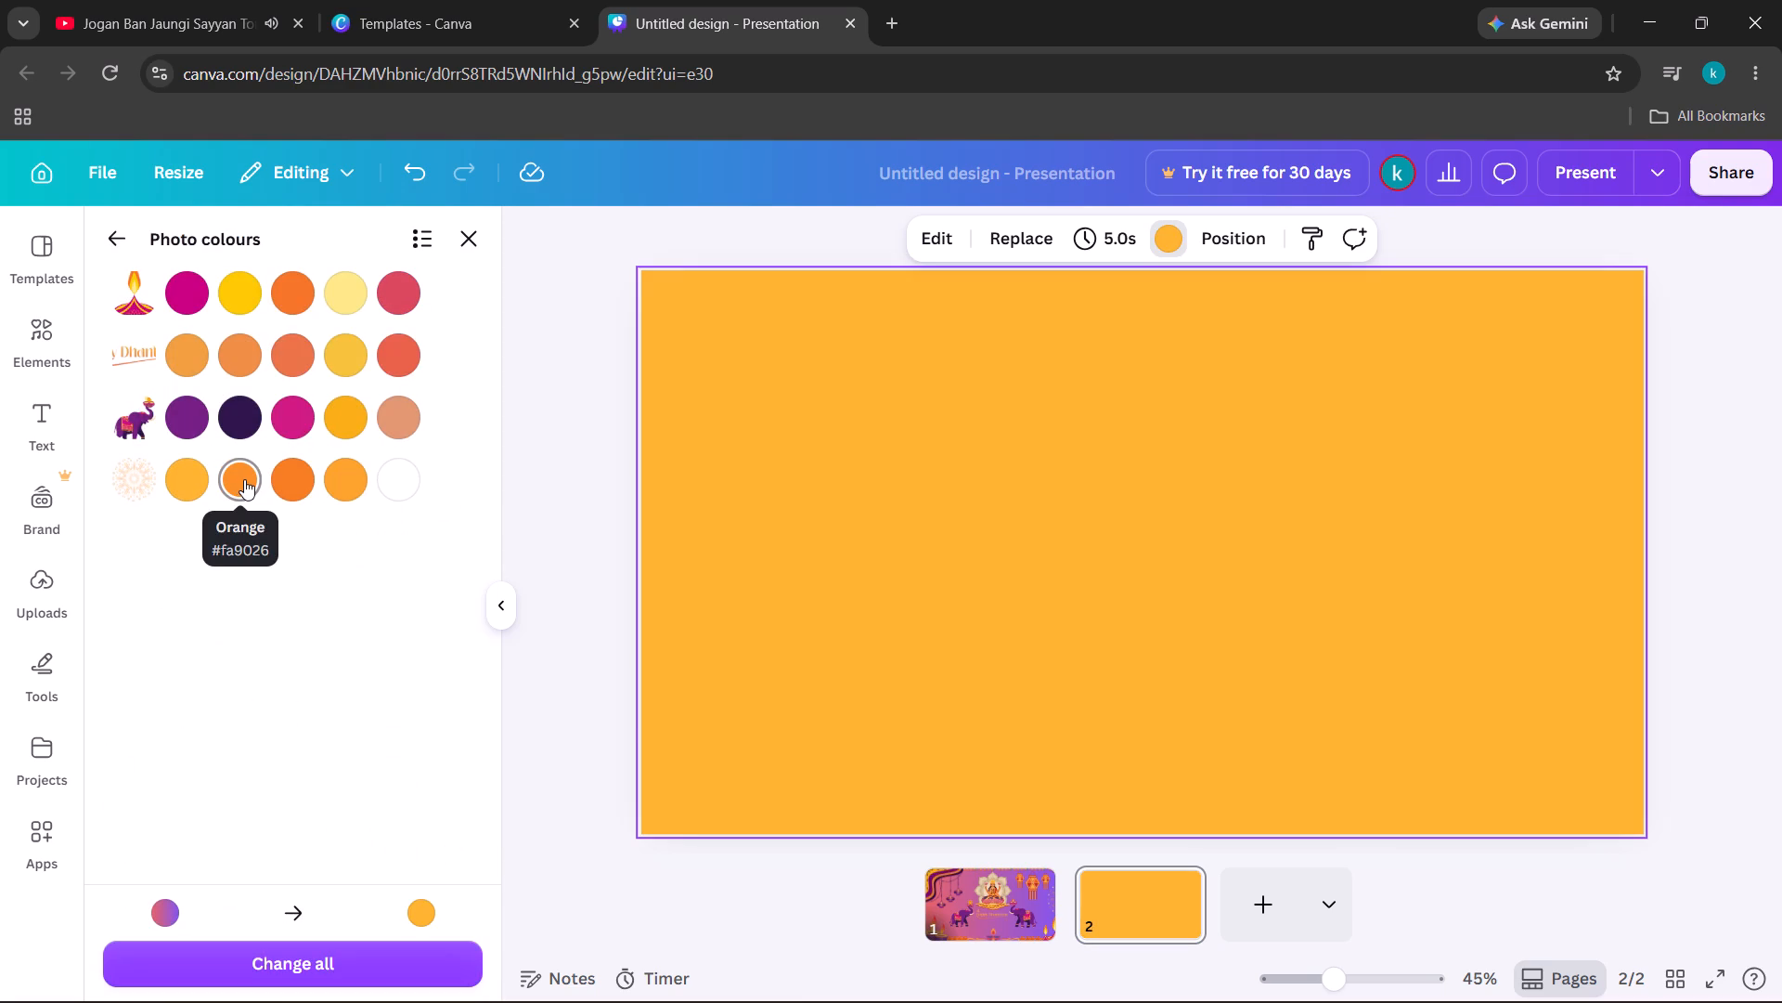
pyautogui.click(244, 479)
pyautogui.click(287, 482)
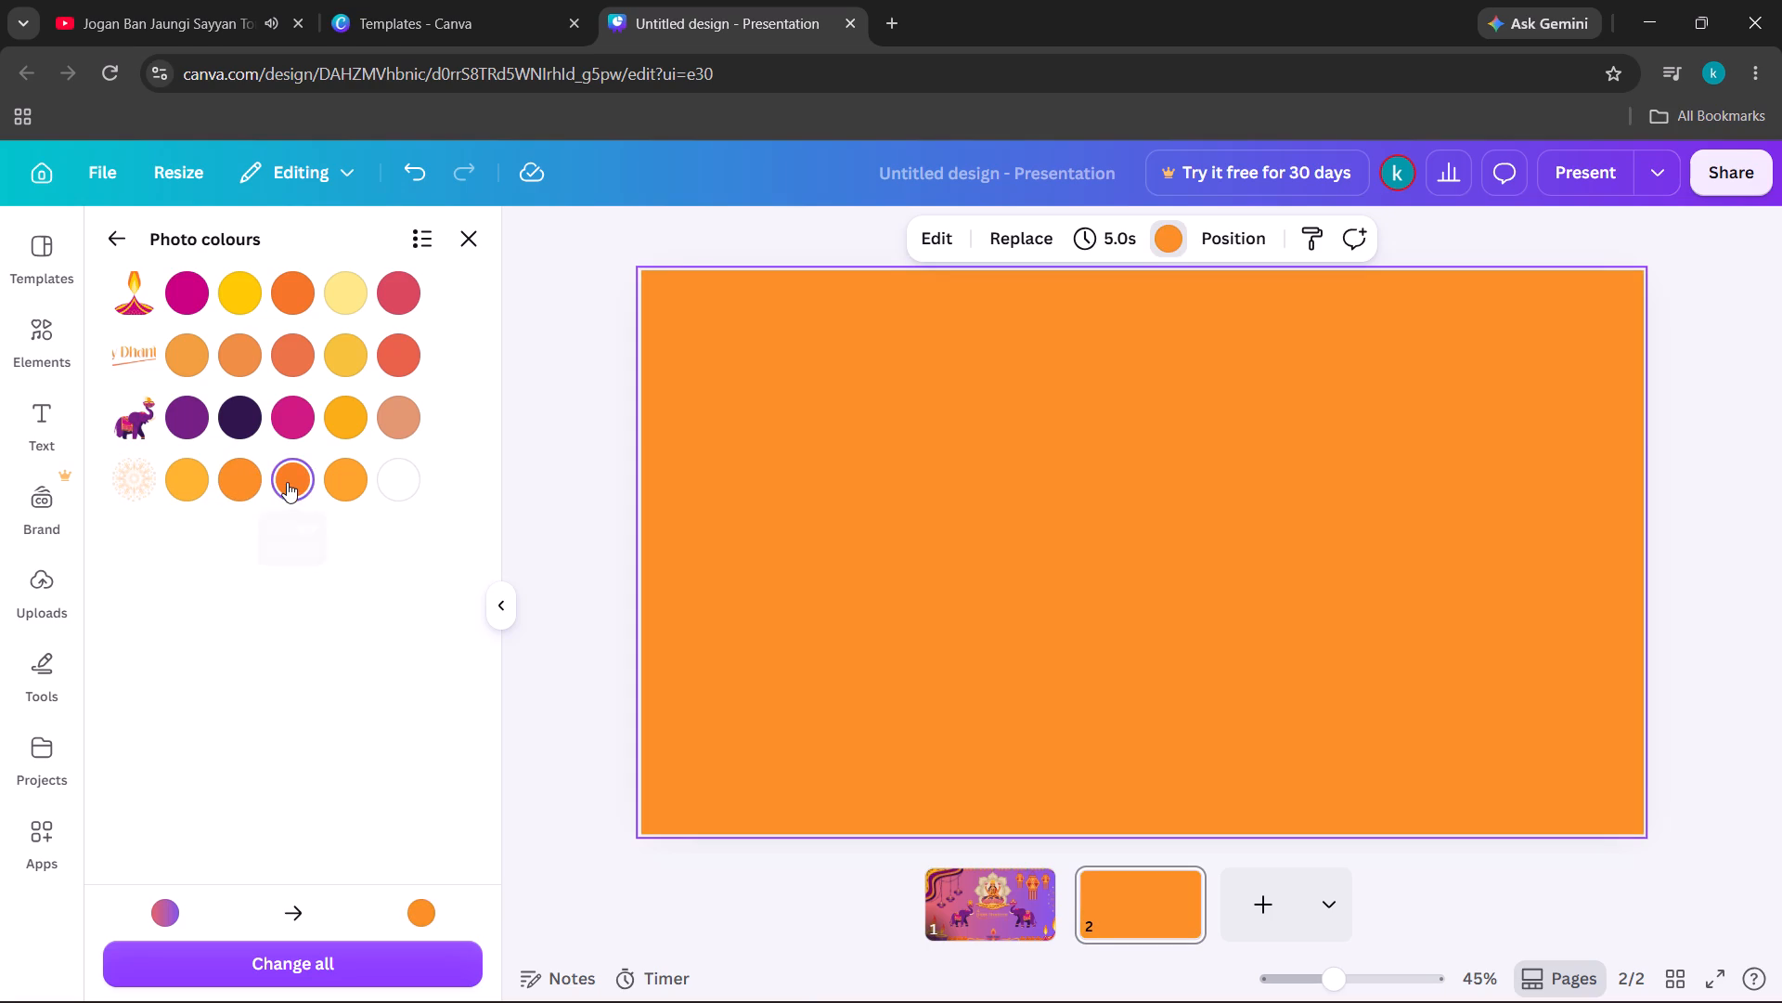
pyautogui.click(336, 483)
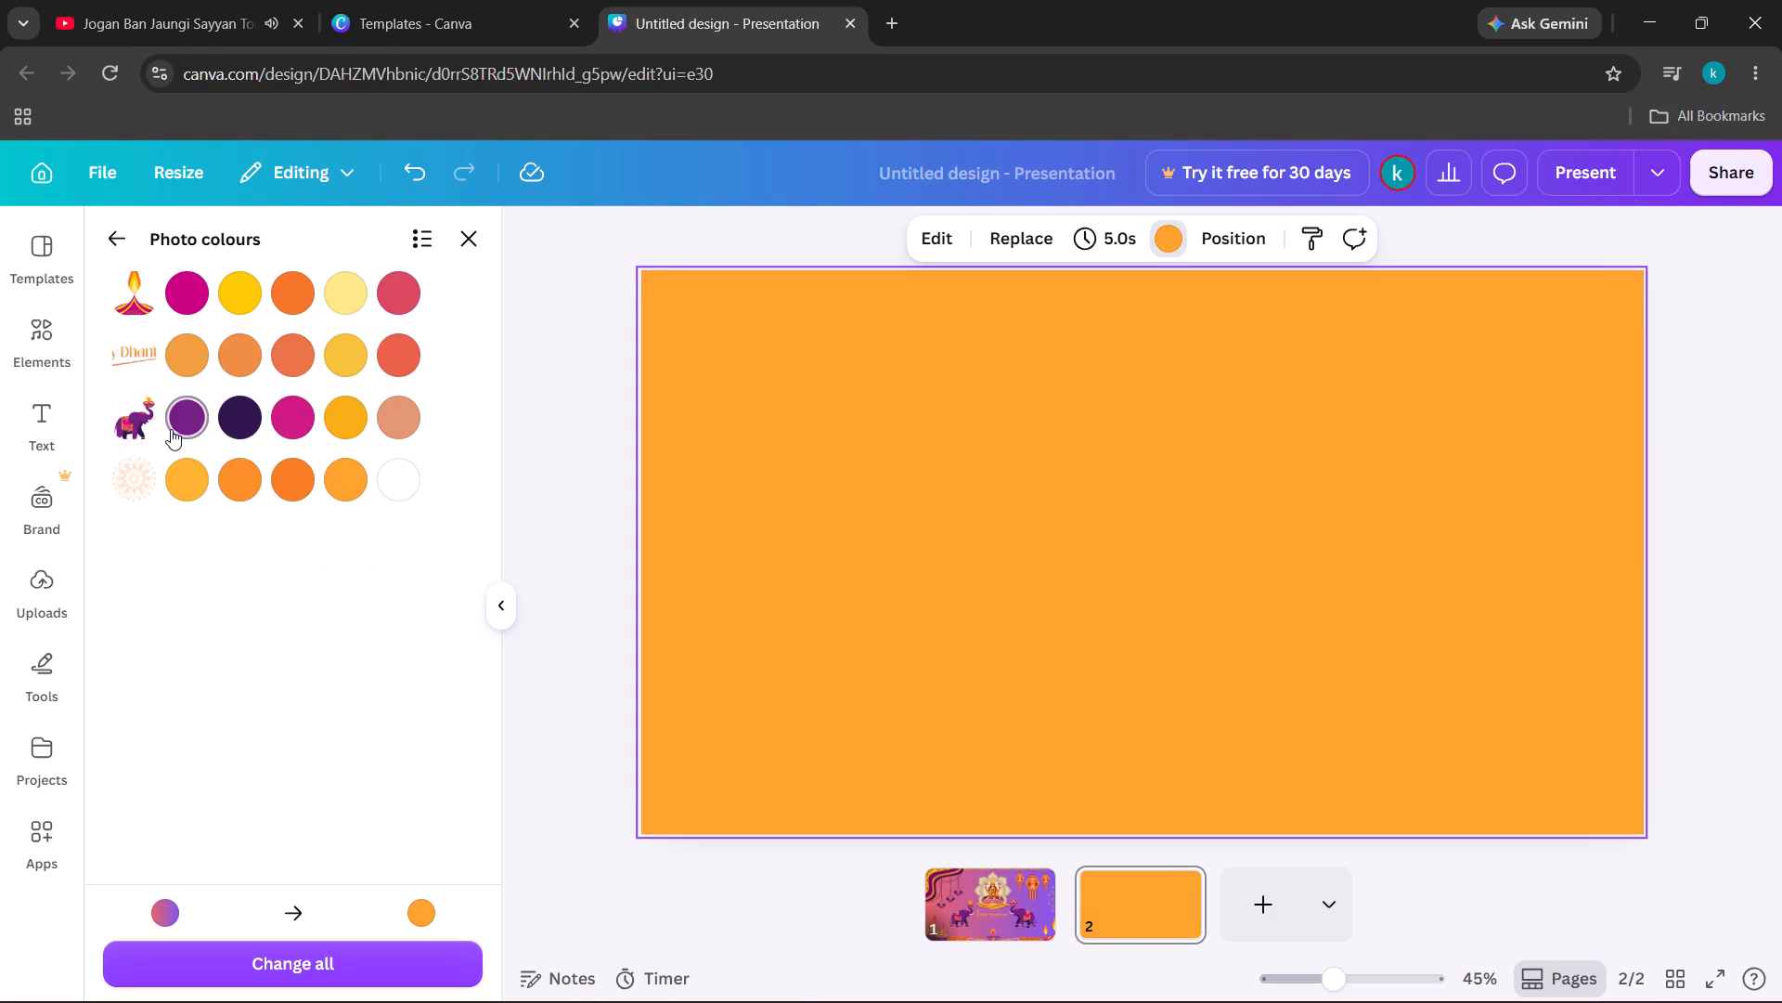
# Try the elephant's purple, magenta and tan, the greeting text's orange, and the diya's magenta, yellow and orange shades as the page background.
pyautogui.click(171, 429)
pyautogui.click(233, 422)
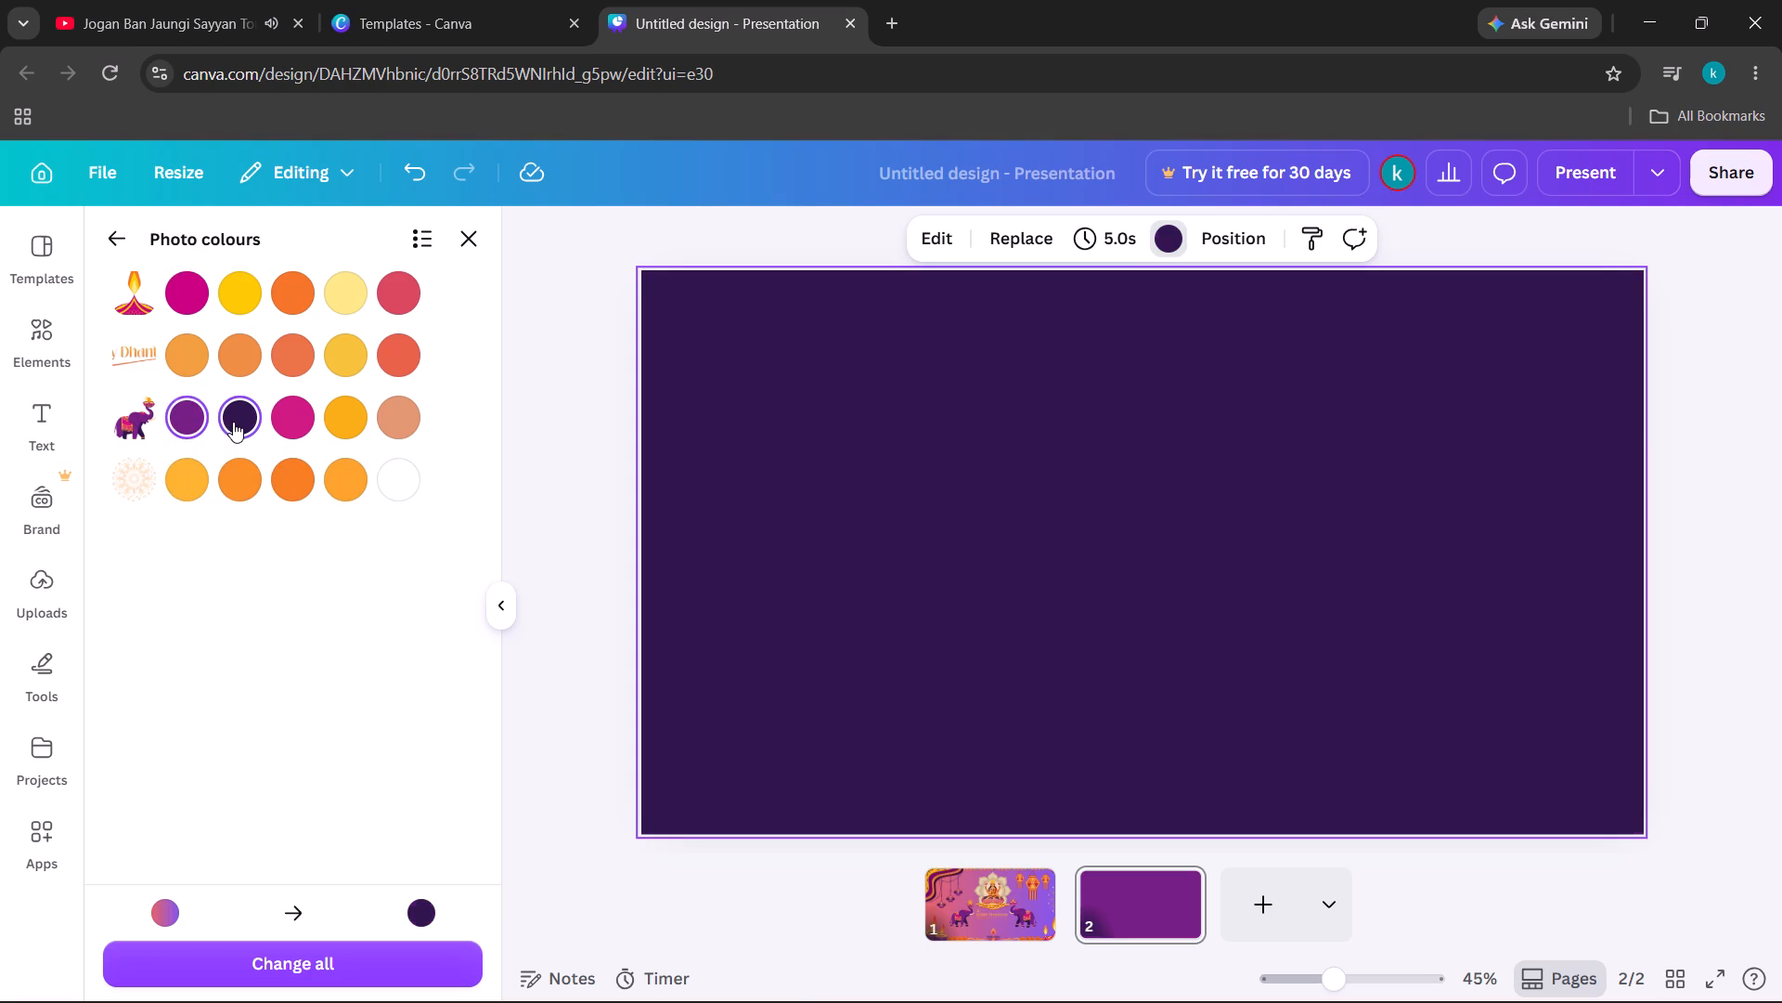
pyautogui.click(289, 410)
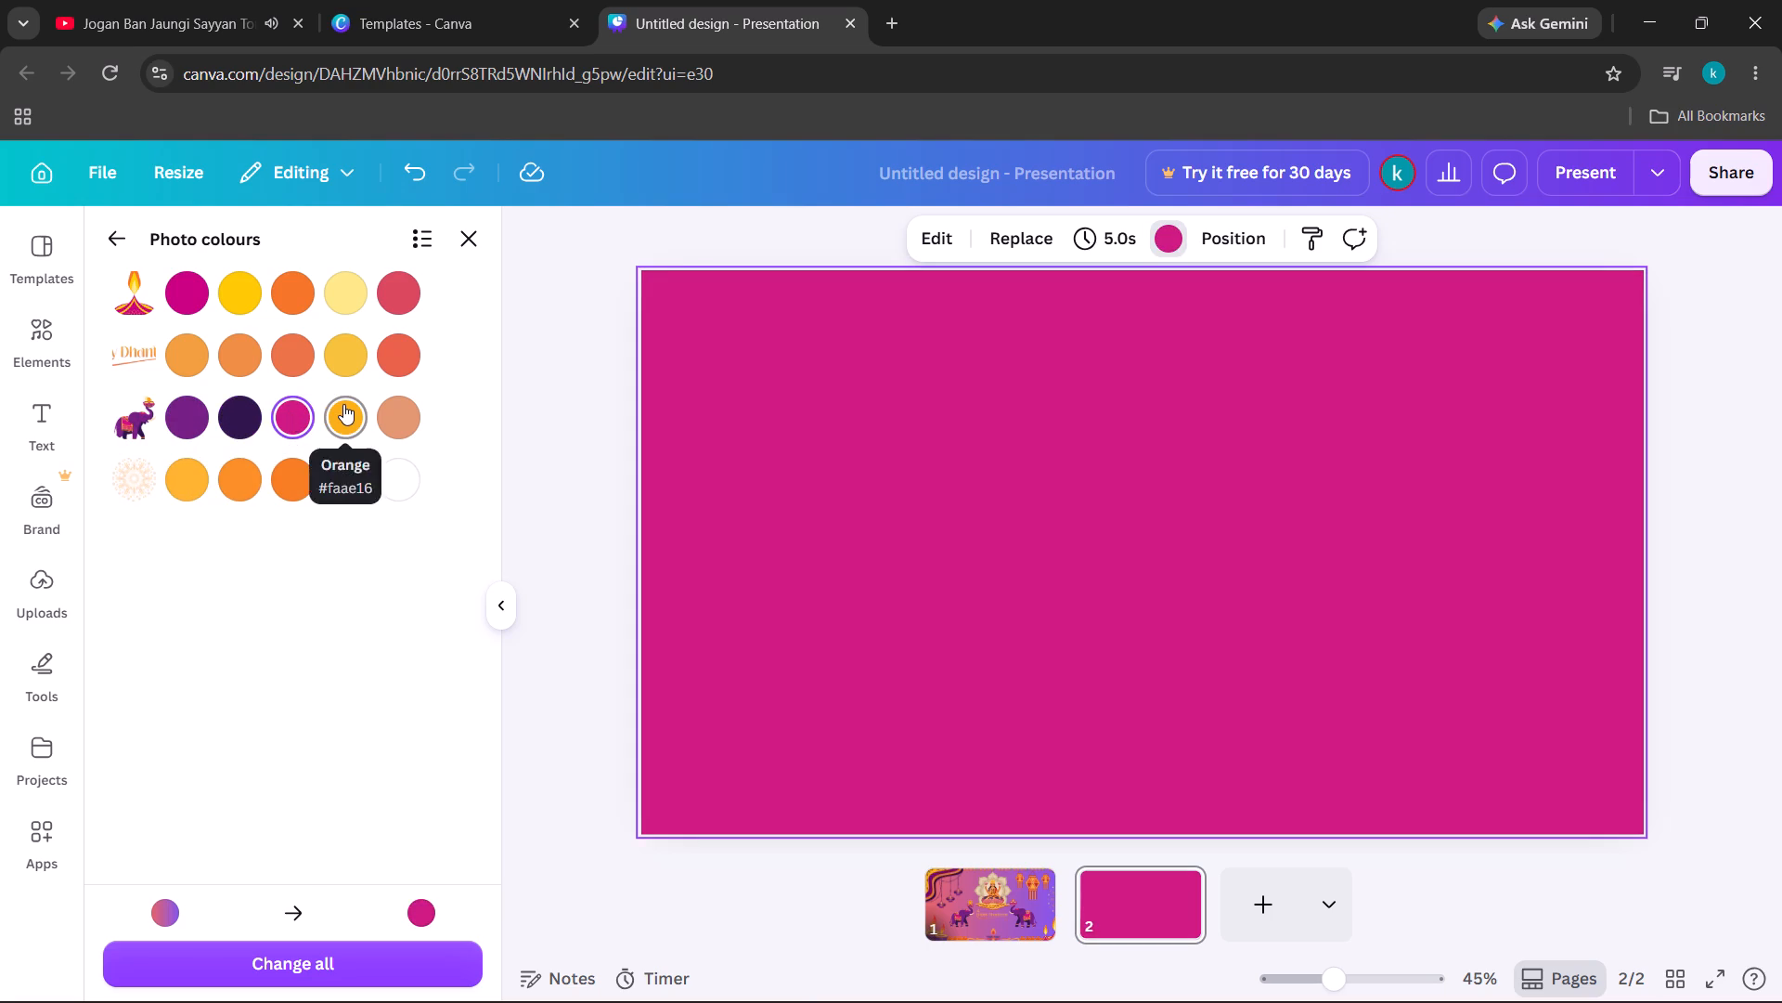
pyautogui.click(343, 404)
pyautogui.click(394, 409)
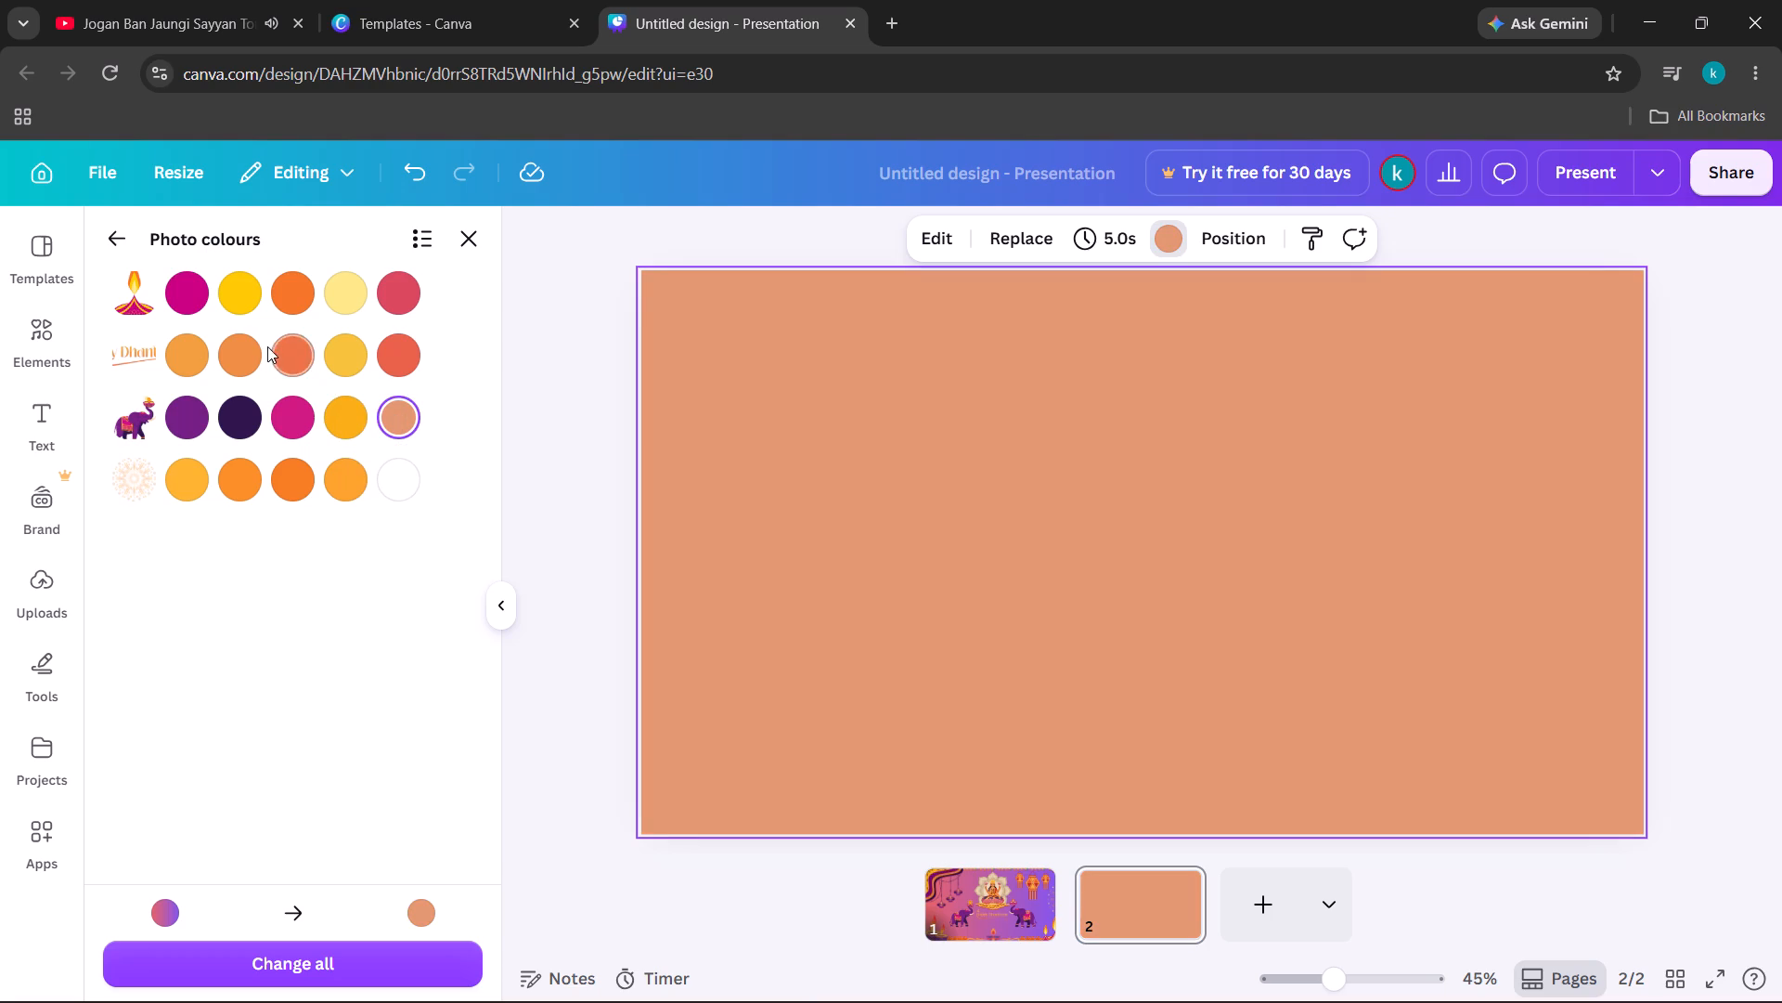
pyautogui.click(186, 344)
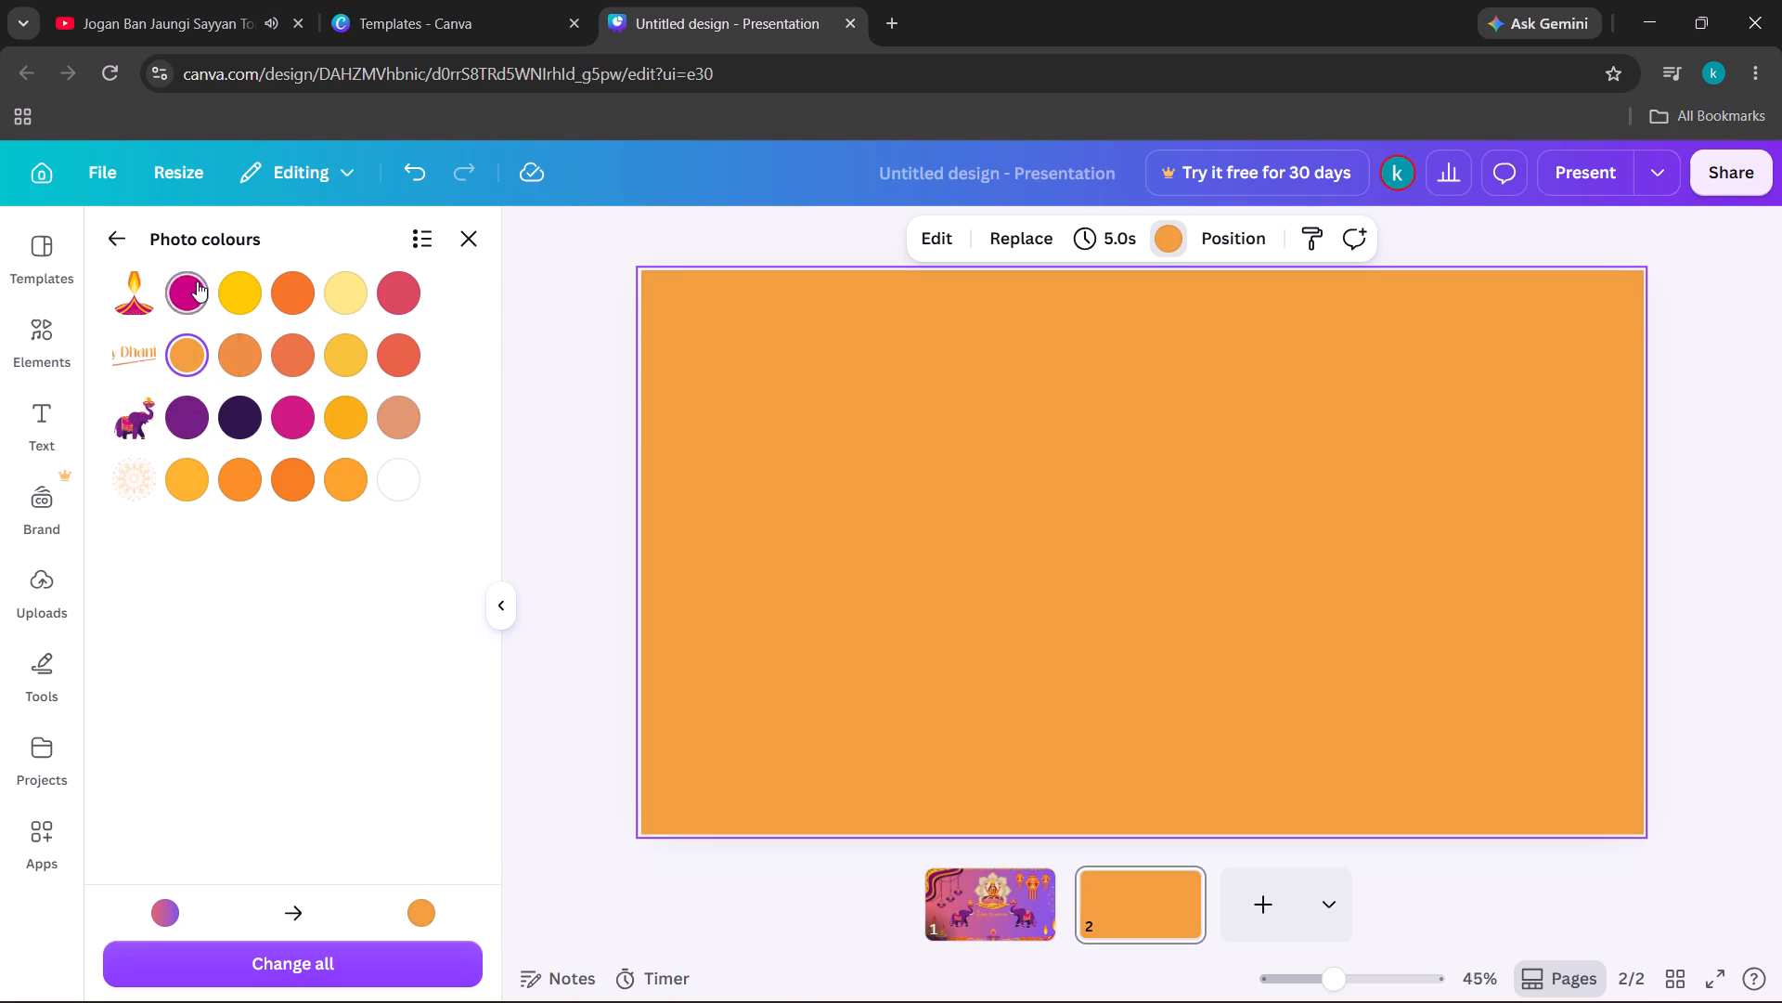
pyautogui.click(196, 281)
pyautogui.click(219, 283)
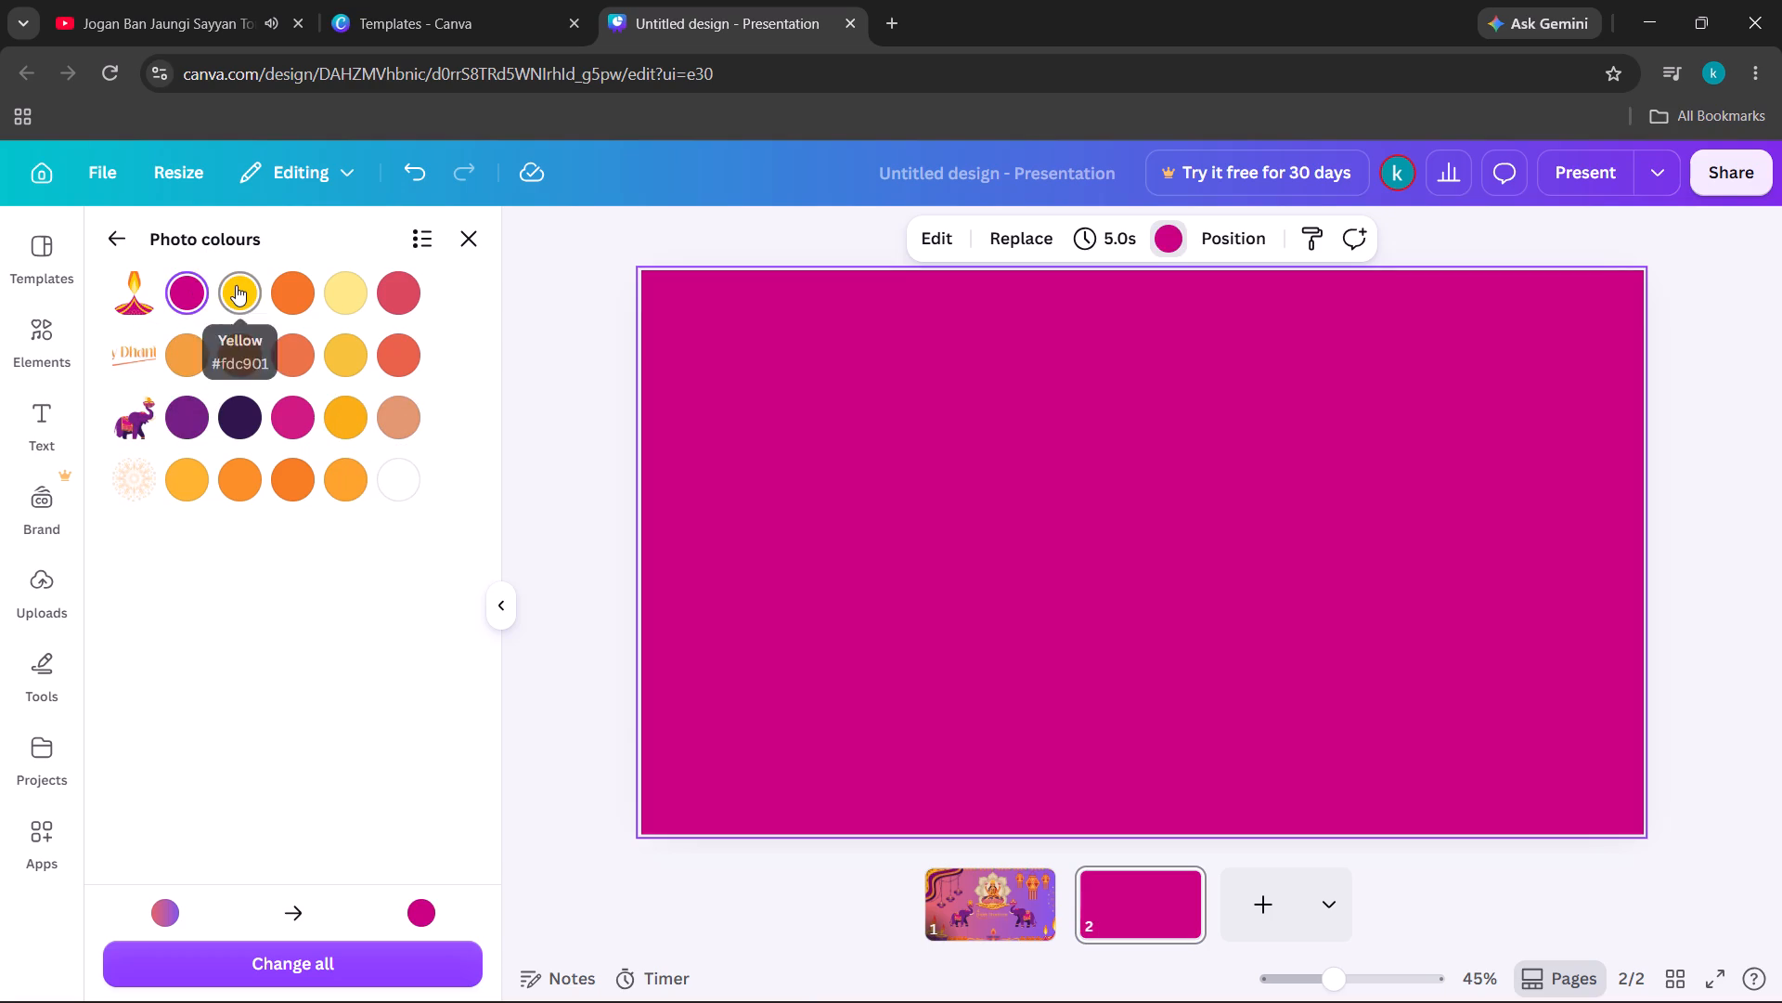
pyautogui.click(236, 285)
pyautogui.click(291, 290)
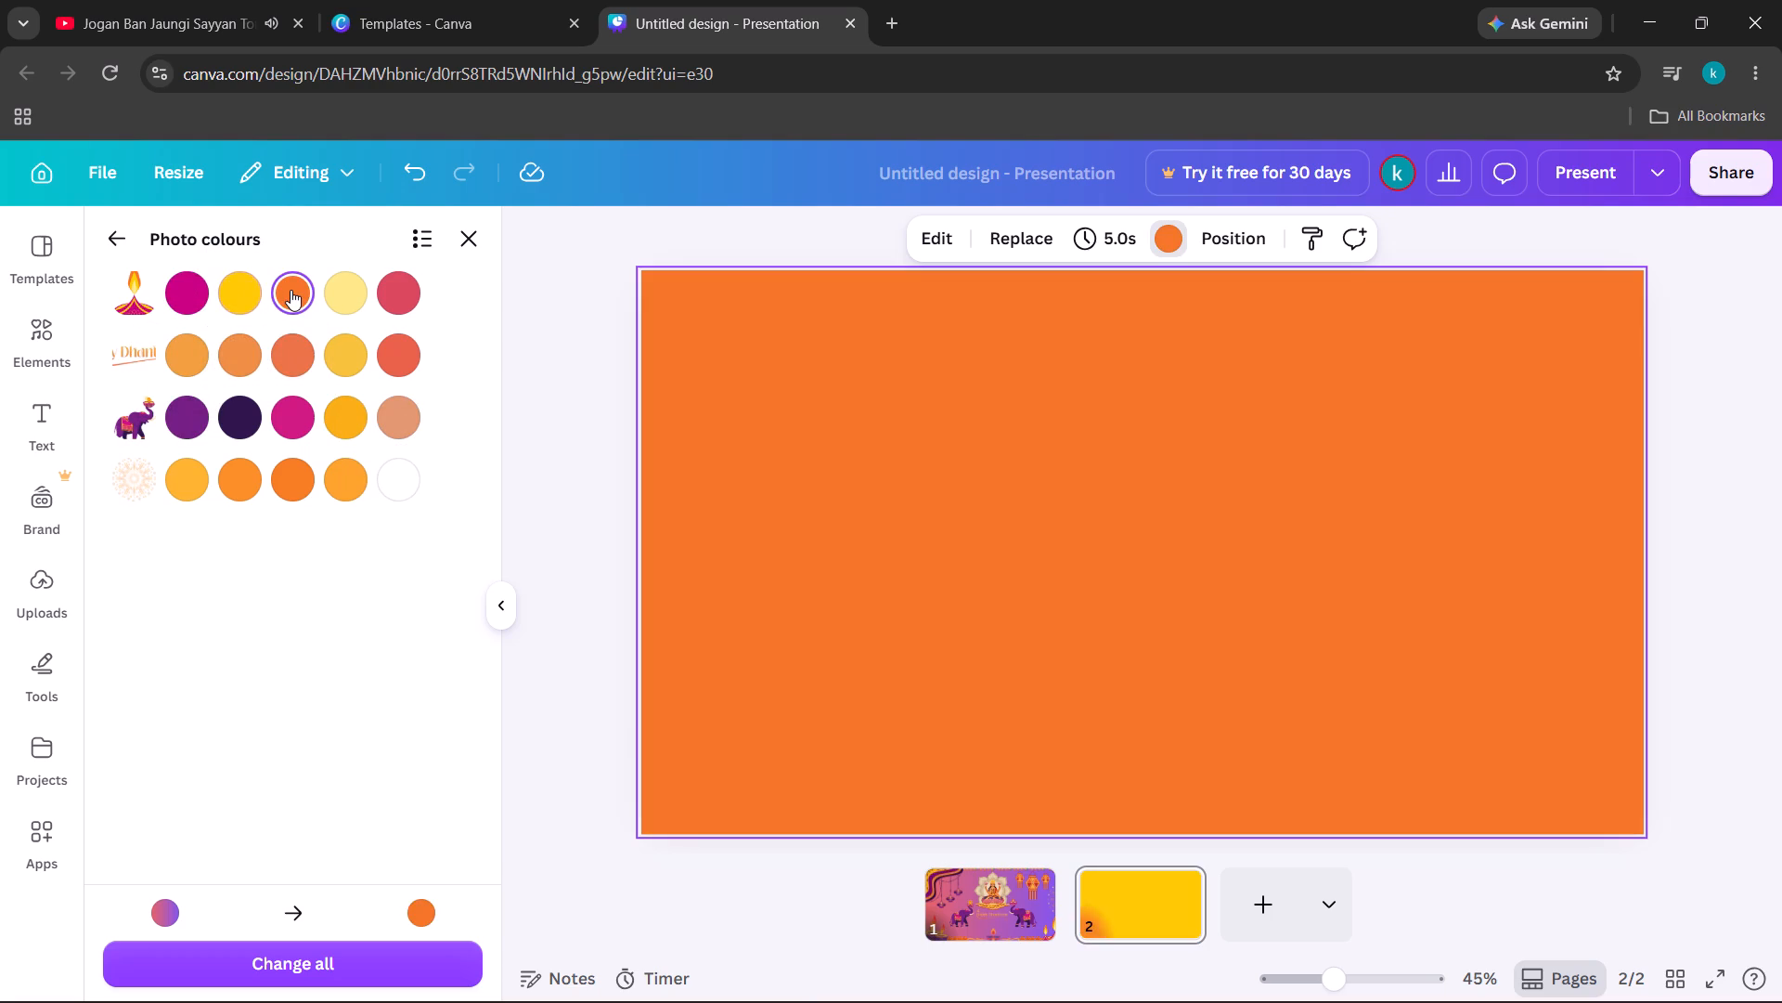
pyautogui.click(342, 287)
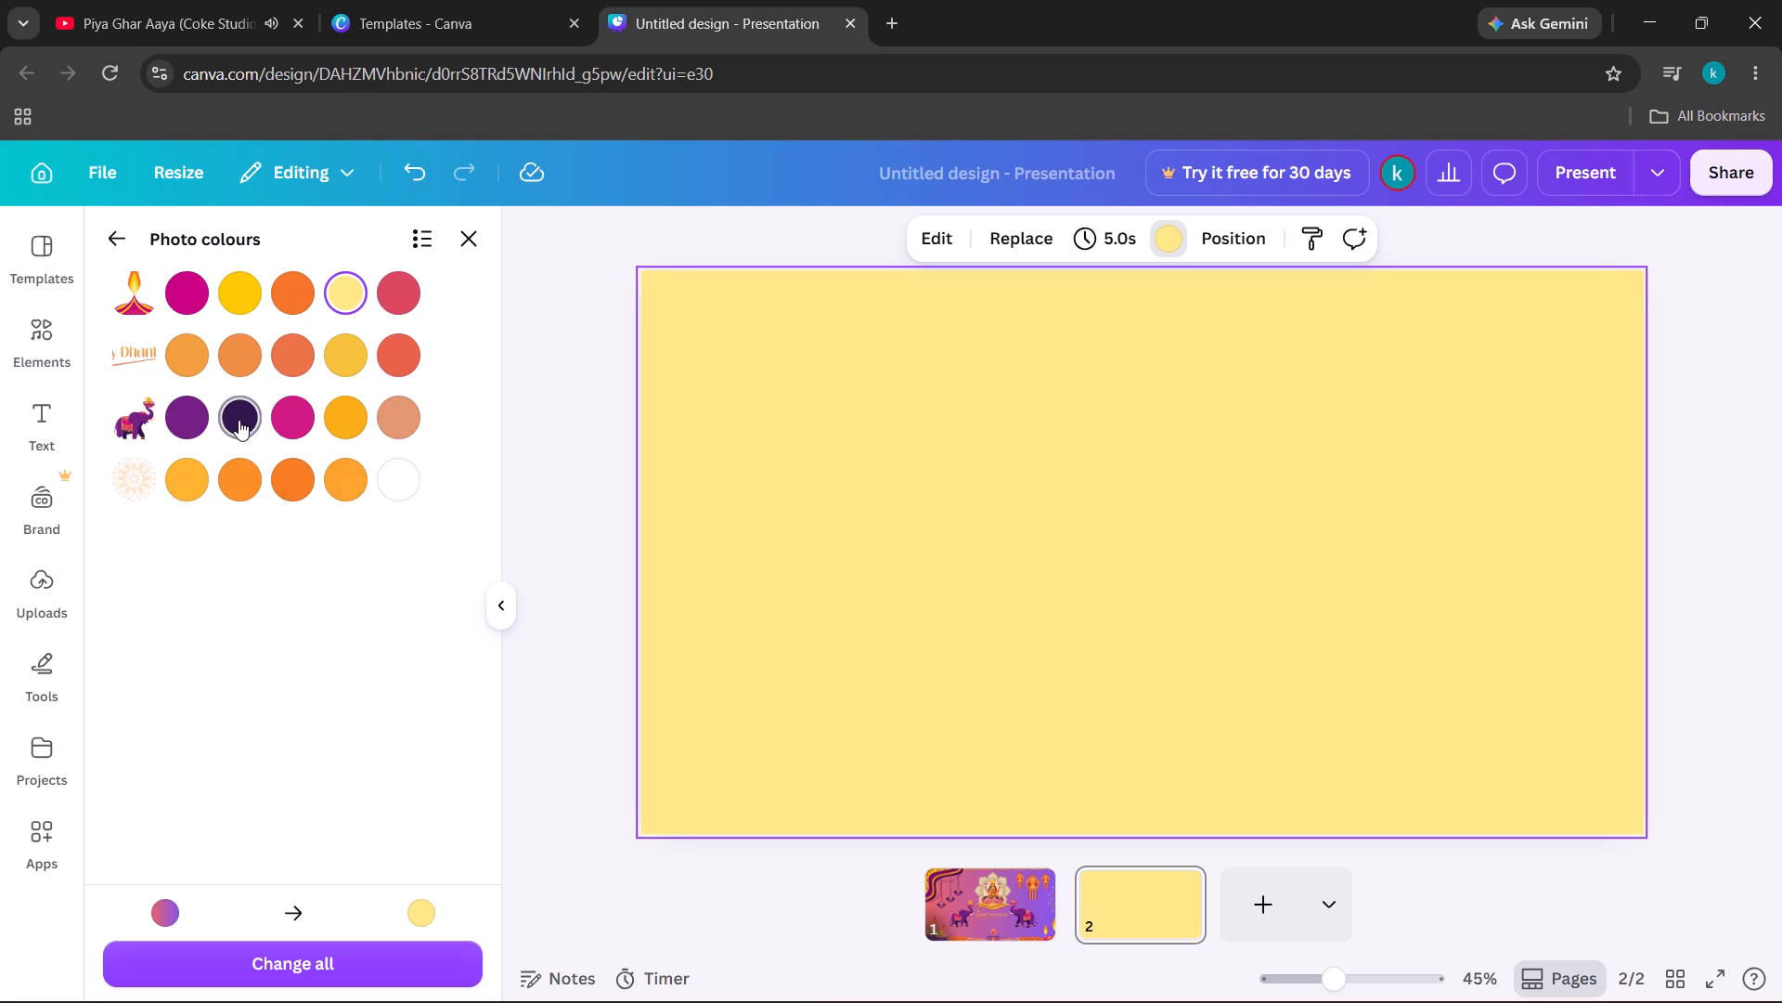
# Set the second page's background to the dark purple from the elephant graphic's photo colours.
pyautogui.click(239, 420)
pyautogui.click(765, 550)
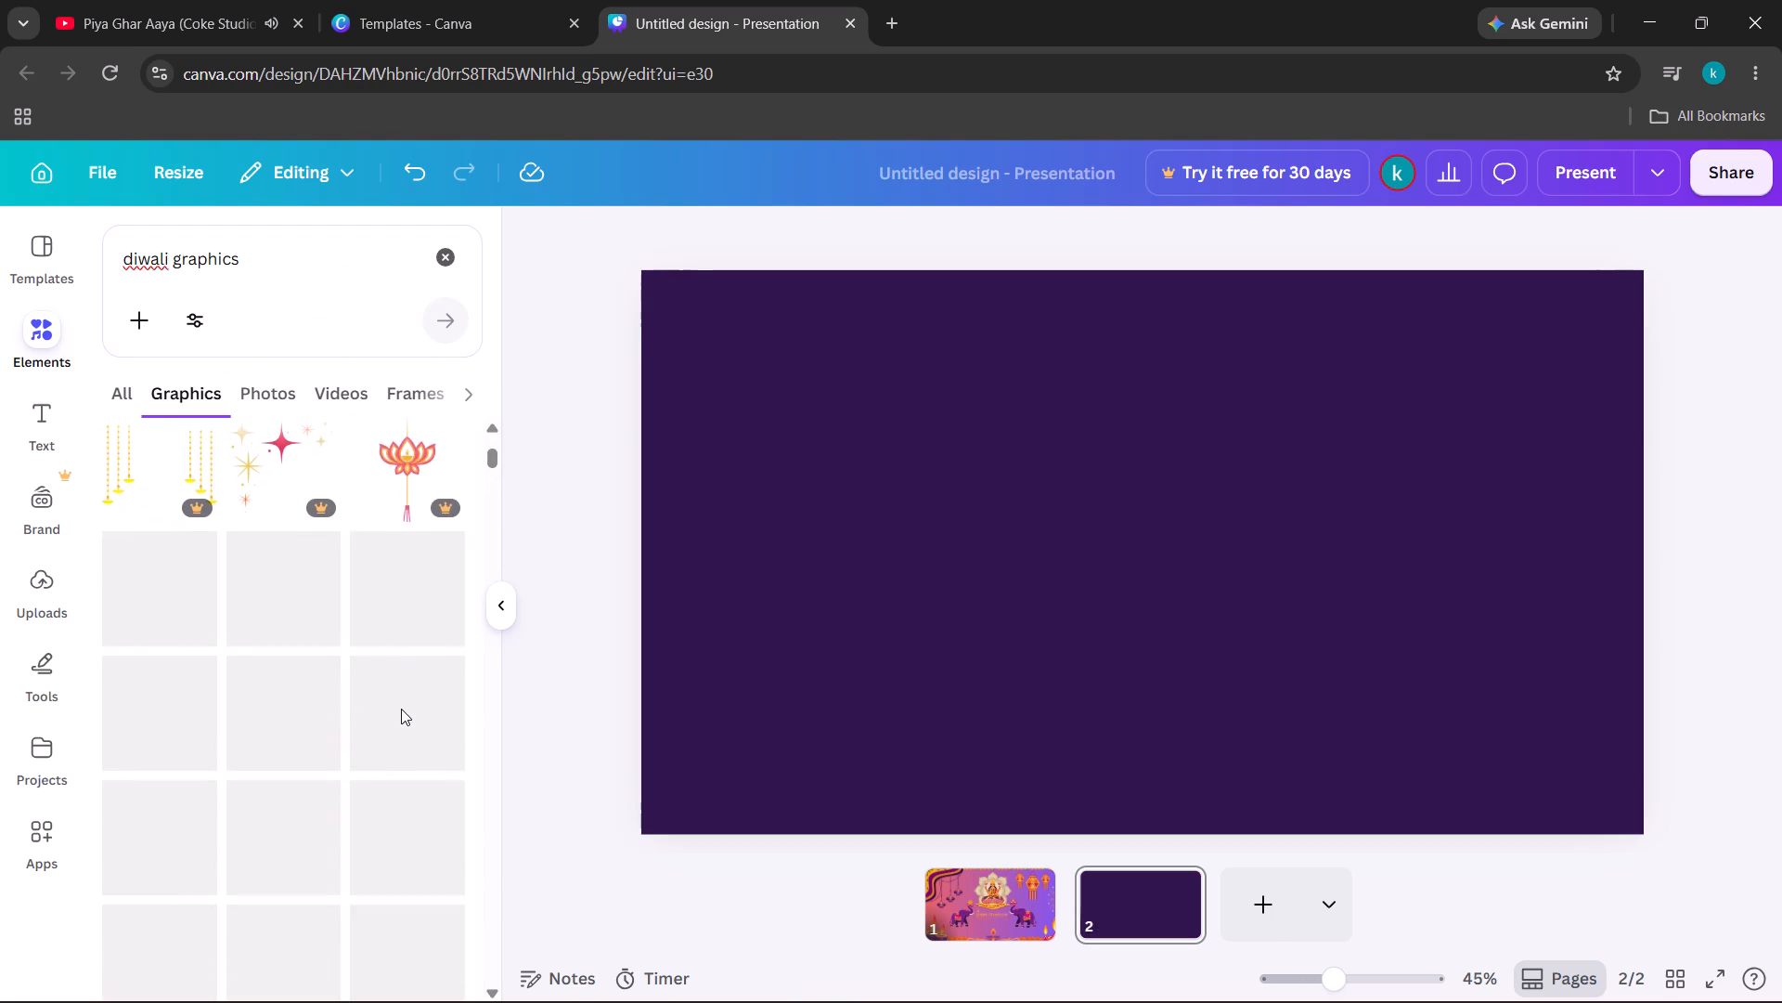
# Search the graphics for "laxmi mata ji", replacing the "diwali graphics" search.
pyautogui.scroll(-1, 401, 709)
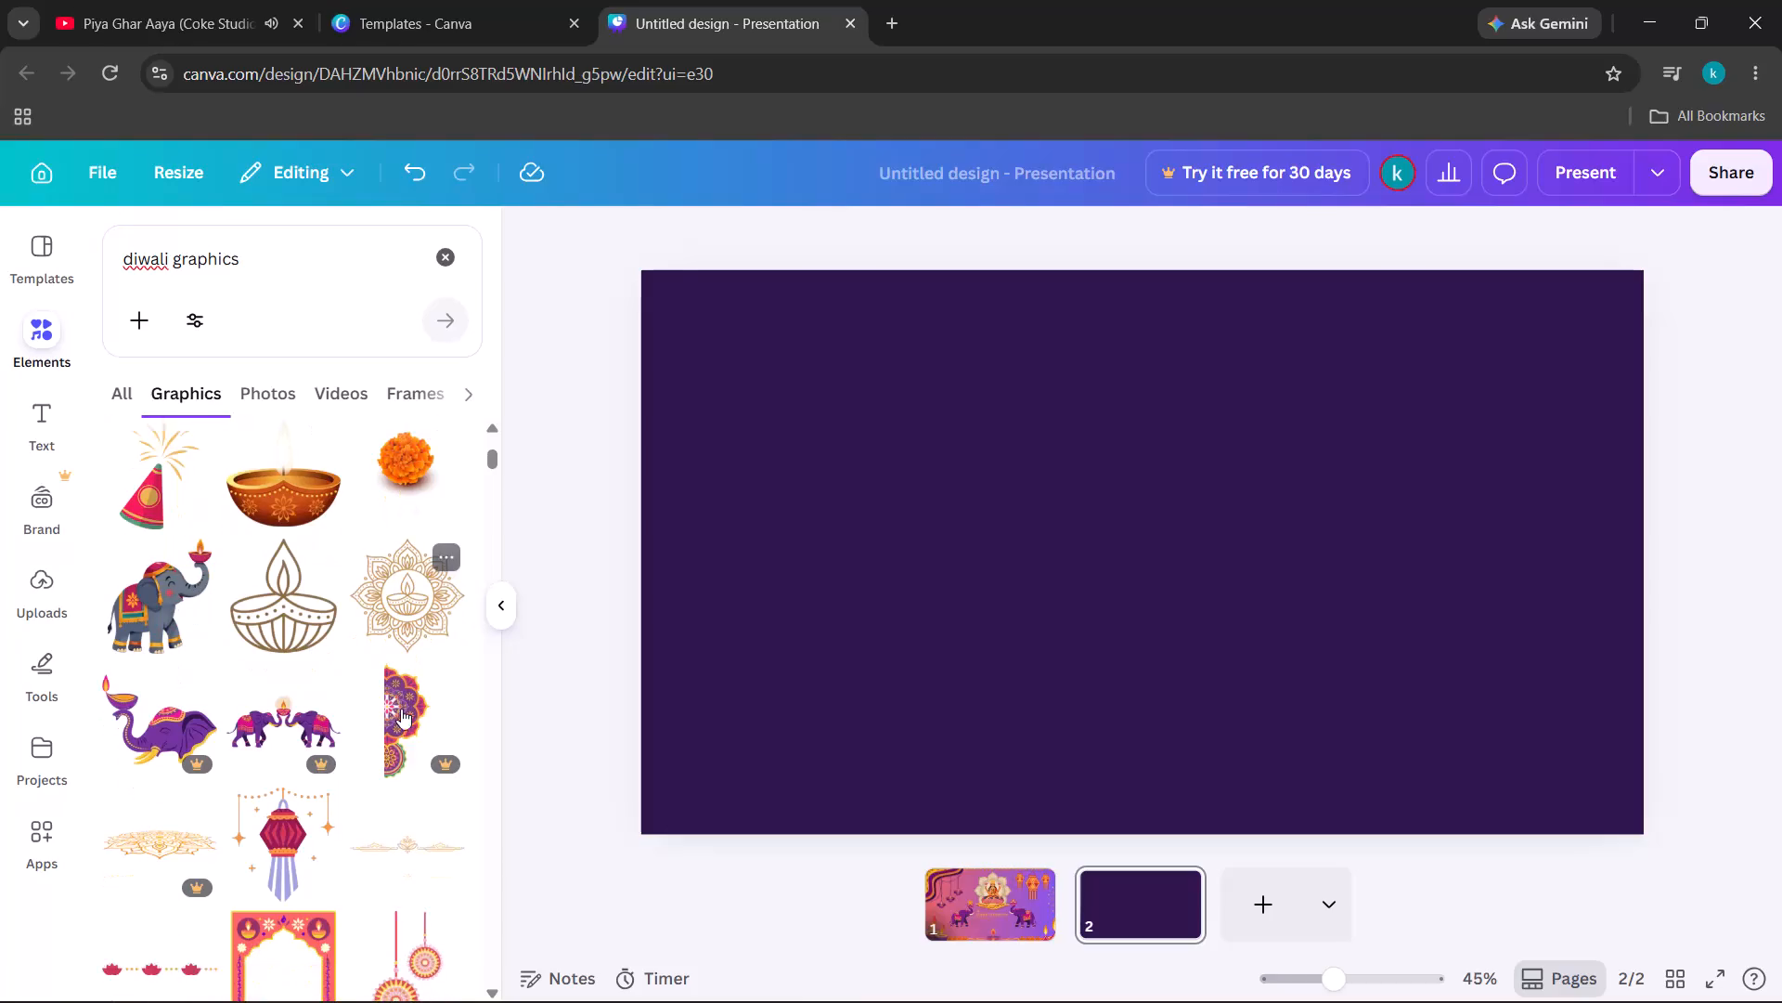
pyautogui.scroll(-3, 401, 709)
pyautogui.hscroll(1, 401, 709)
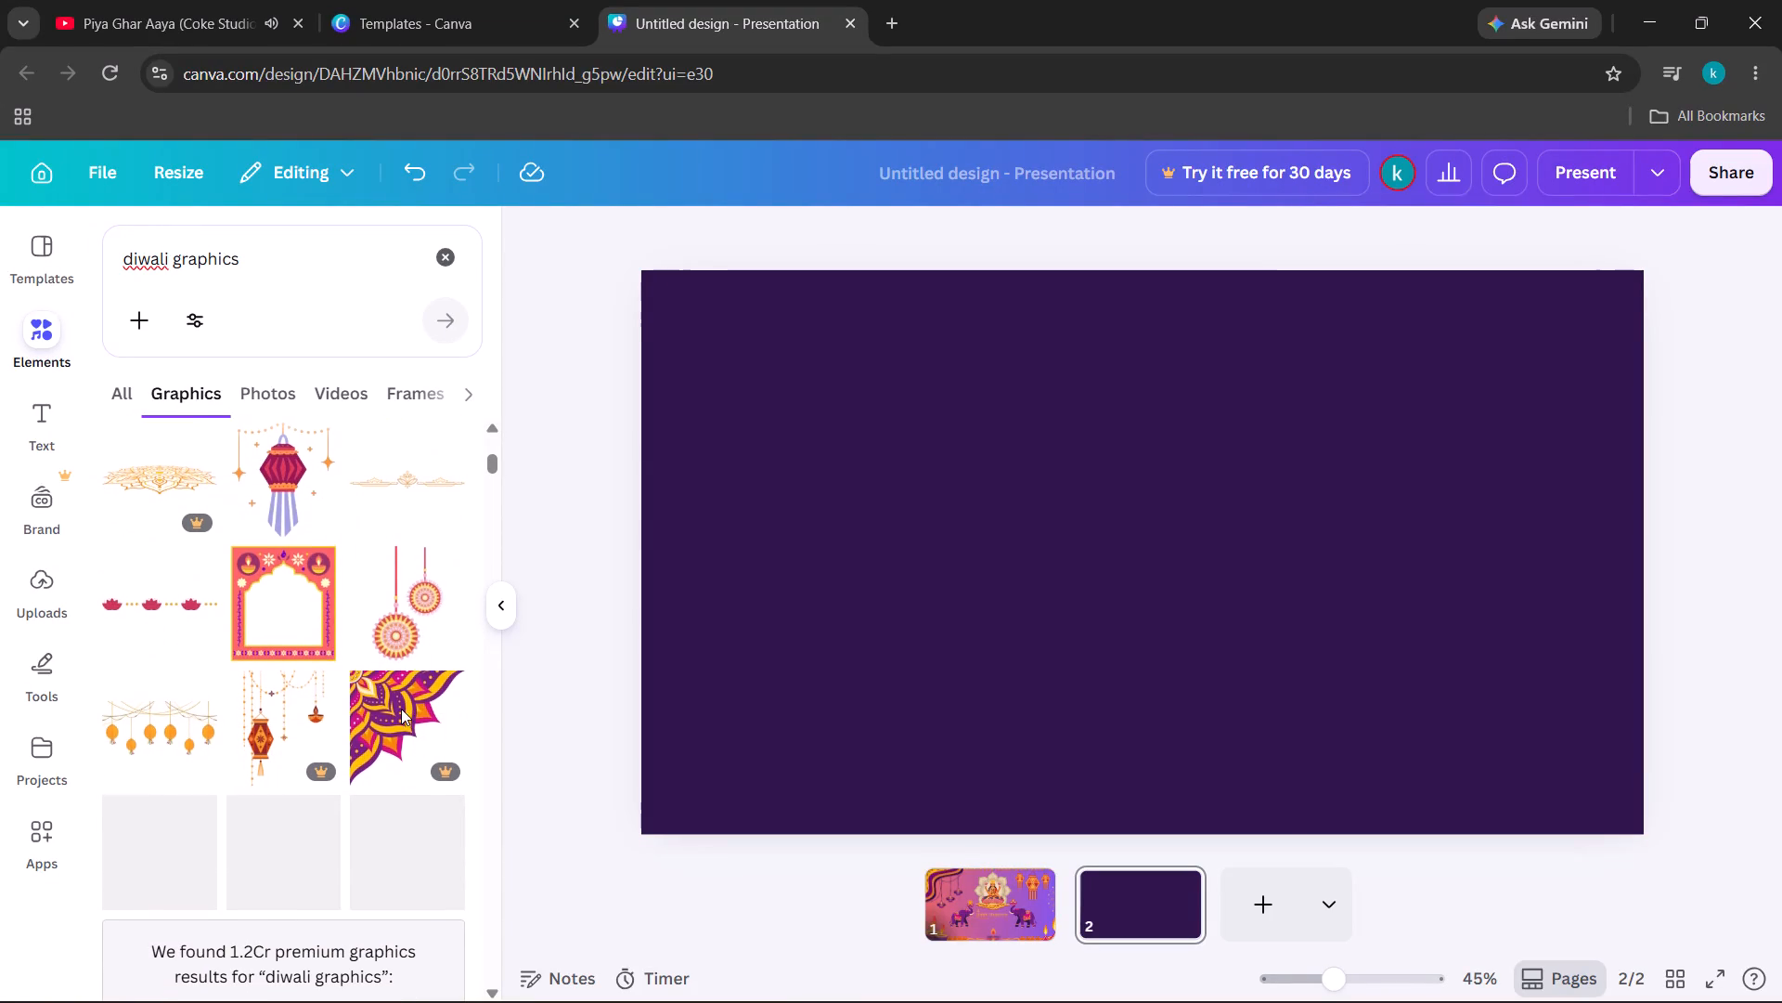
pyautogui.click(255, 253)
pyautogui.press('BackSpace')
pyautogui.press('BackSpace')
pyautogui.press('BackSpace')
pyautogui.press('BackSpace')
pyautogui.press('BackSpace')
pyautogui.press('BackSpace')
pyautogui.press('BackSpace')
pyautogui.press('BackSpace')
pyautogui.press('BackSpace')
pyautogui.press('BackSpace')
pyautogui.press('BackSpace')
pyautogui.press('BackSpace')
pyautogui.press('BackSpace')
pyautogui.press('BackSpace')
pyautogui.press('BackSpace')
pyautogui.press('BackSpace')
pyautogui.press('BackSpace')
pyautogui.press('BackSpace')
pyautogui.press('BackSpace')
pyautogui.press('BackSpace')
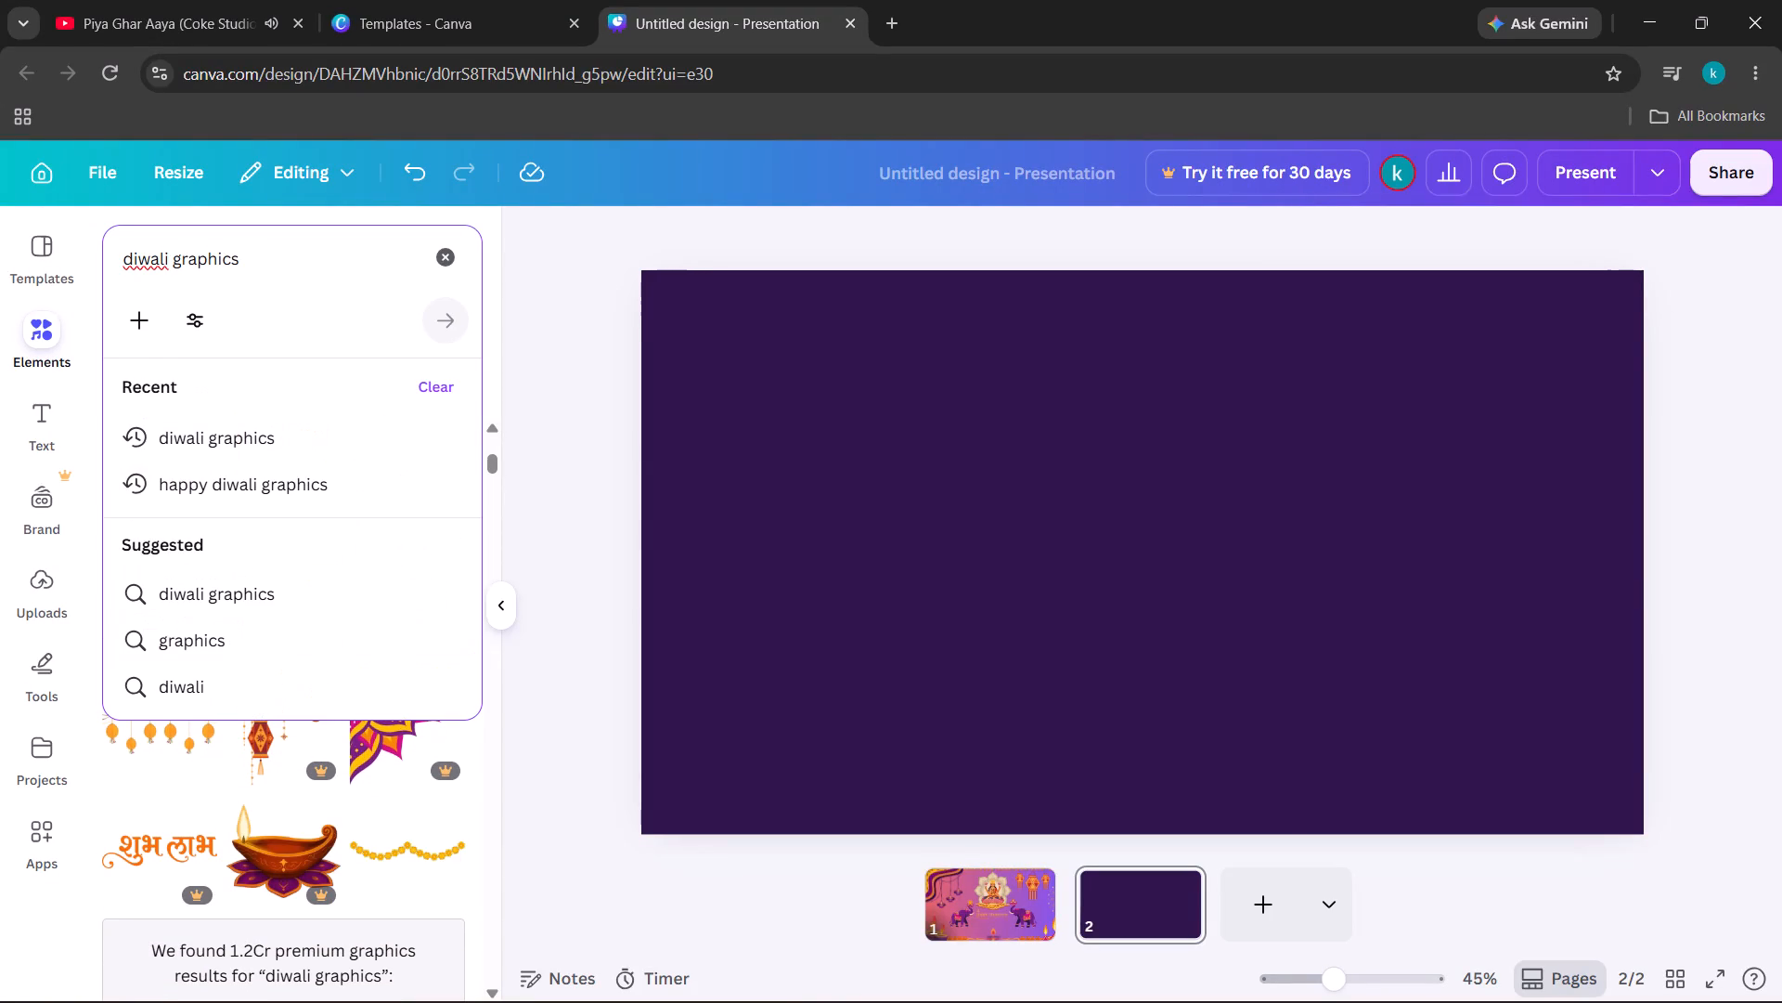
pyautogui.write('laxmi mata ji')
pyautogui.press('space')
pyautogui.press('Return')
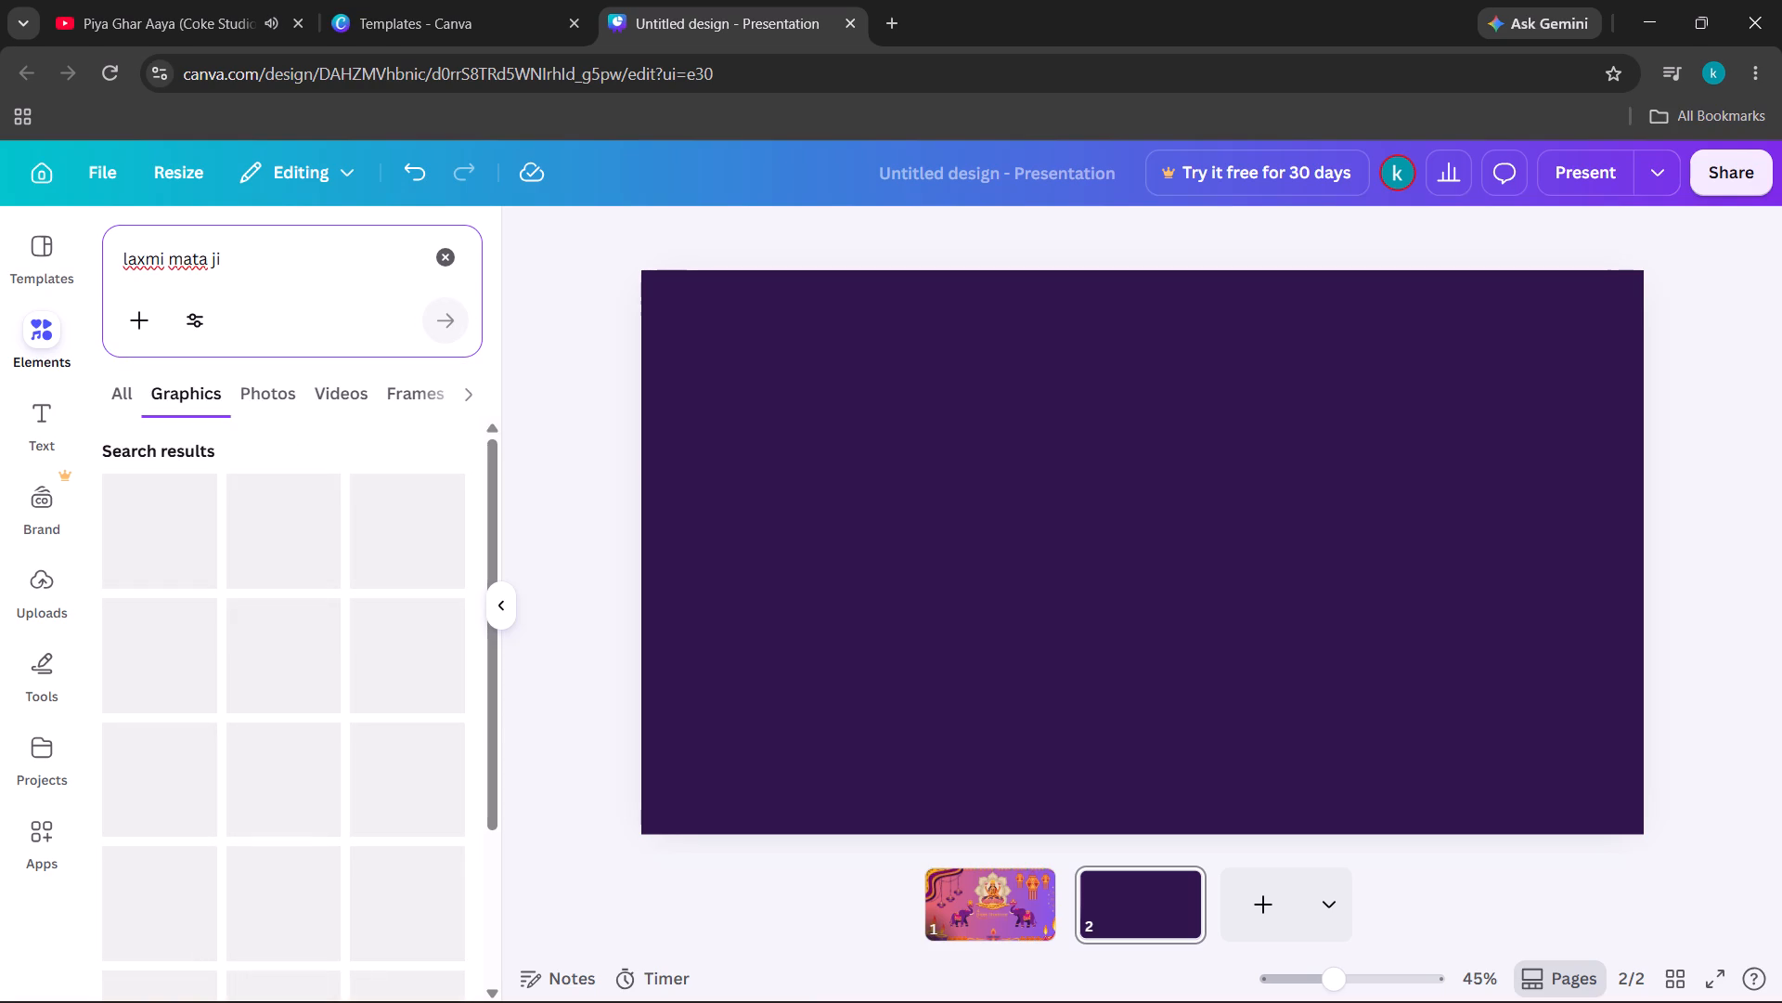
# Look through the "laxmi mata ji" graphics results for a goddess Laxmi illustration suited to the second page.
pyautogui.scroll(-1, 248, 546)
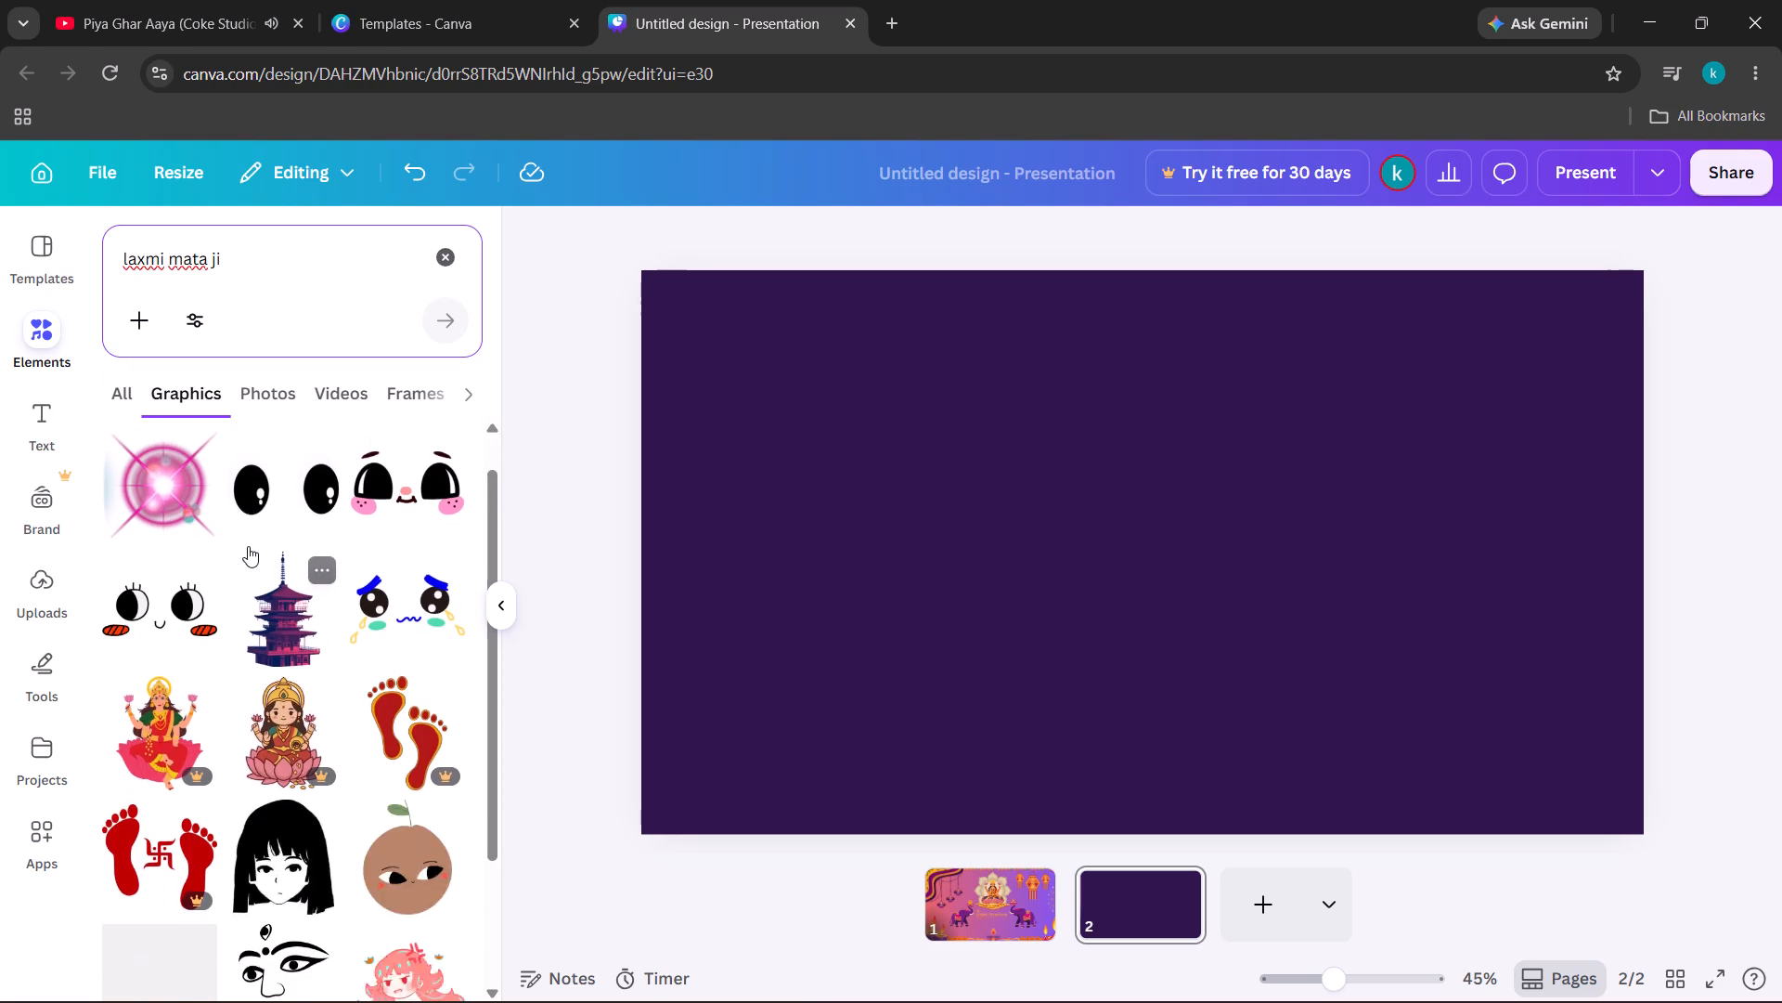
pyautogui.scroll(-1, 248, 546)
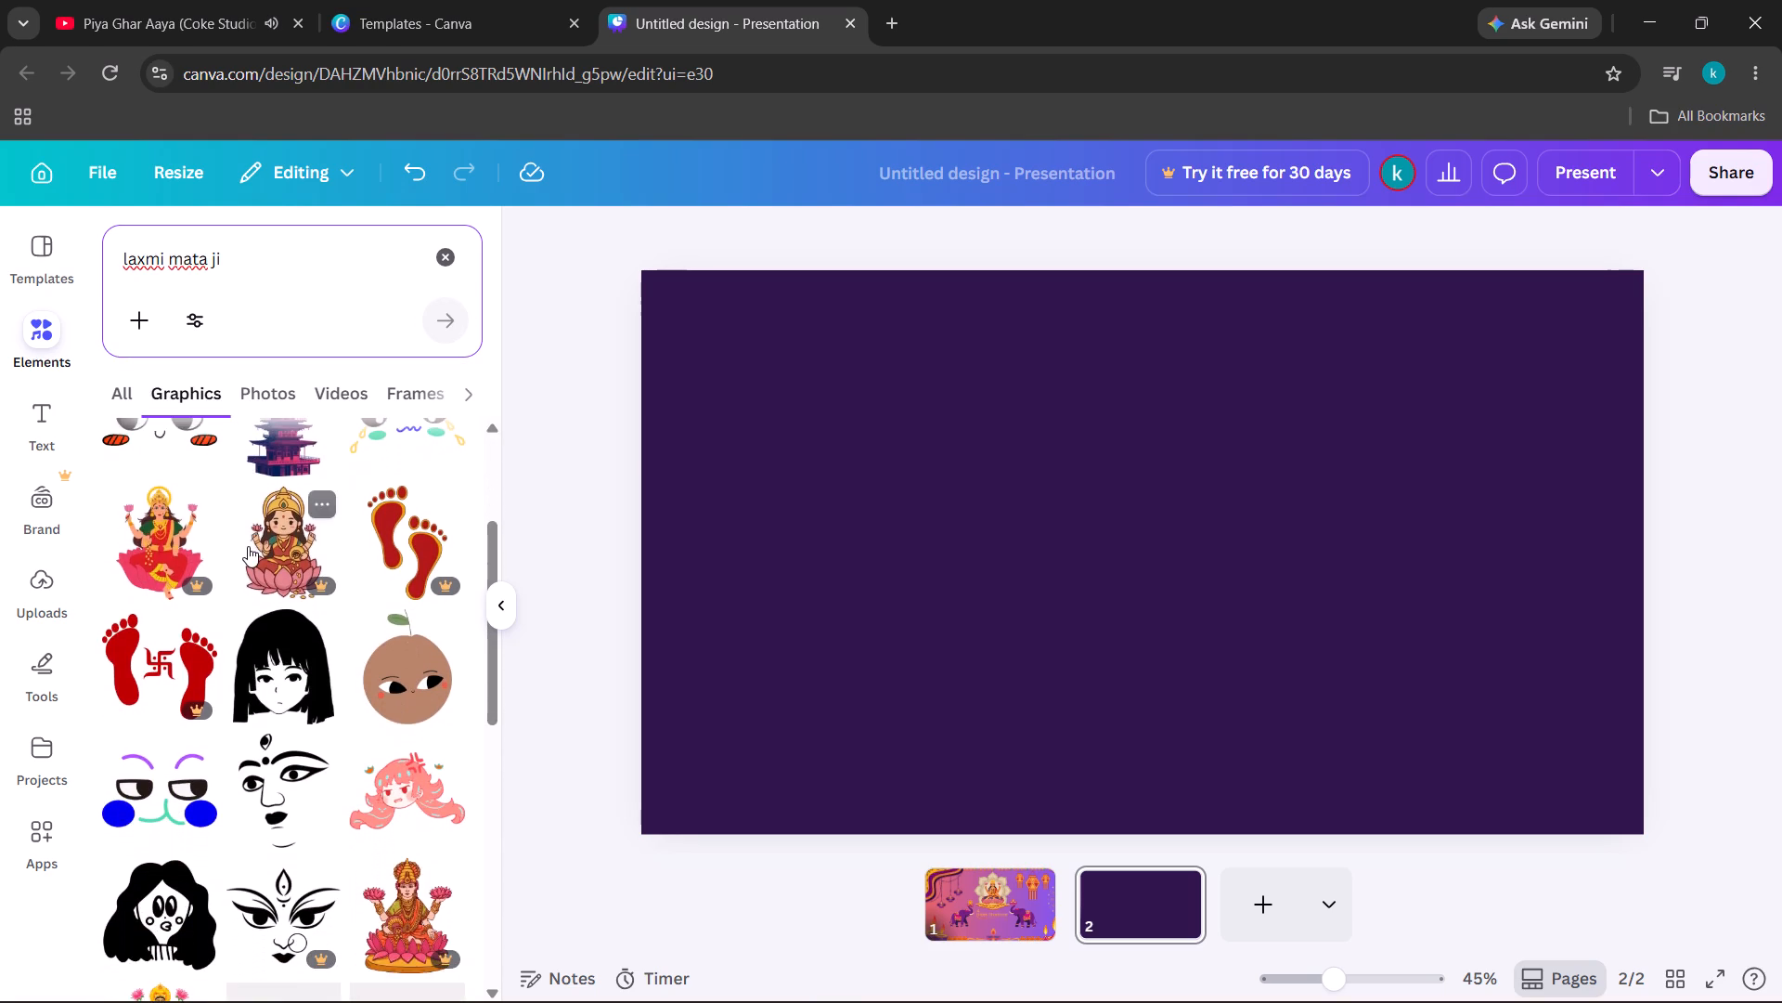
pyautogui.scroll(-2, 248, 546)
pyautogui.hscroll(1, 276, 507)
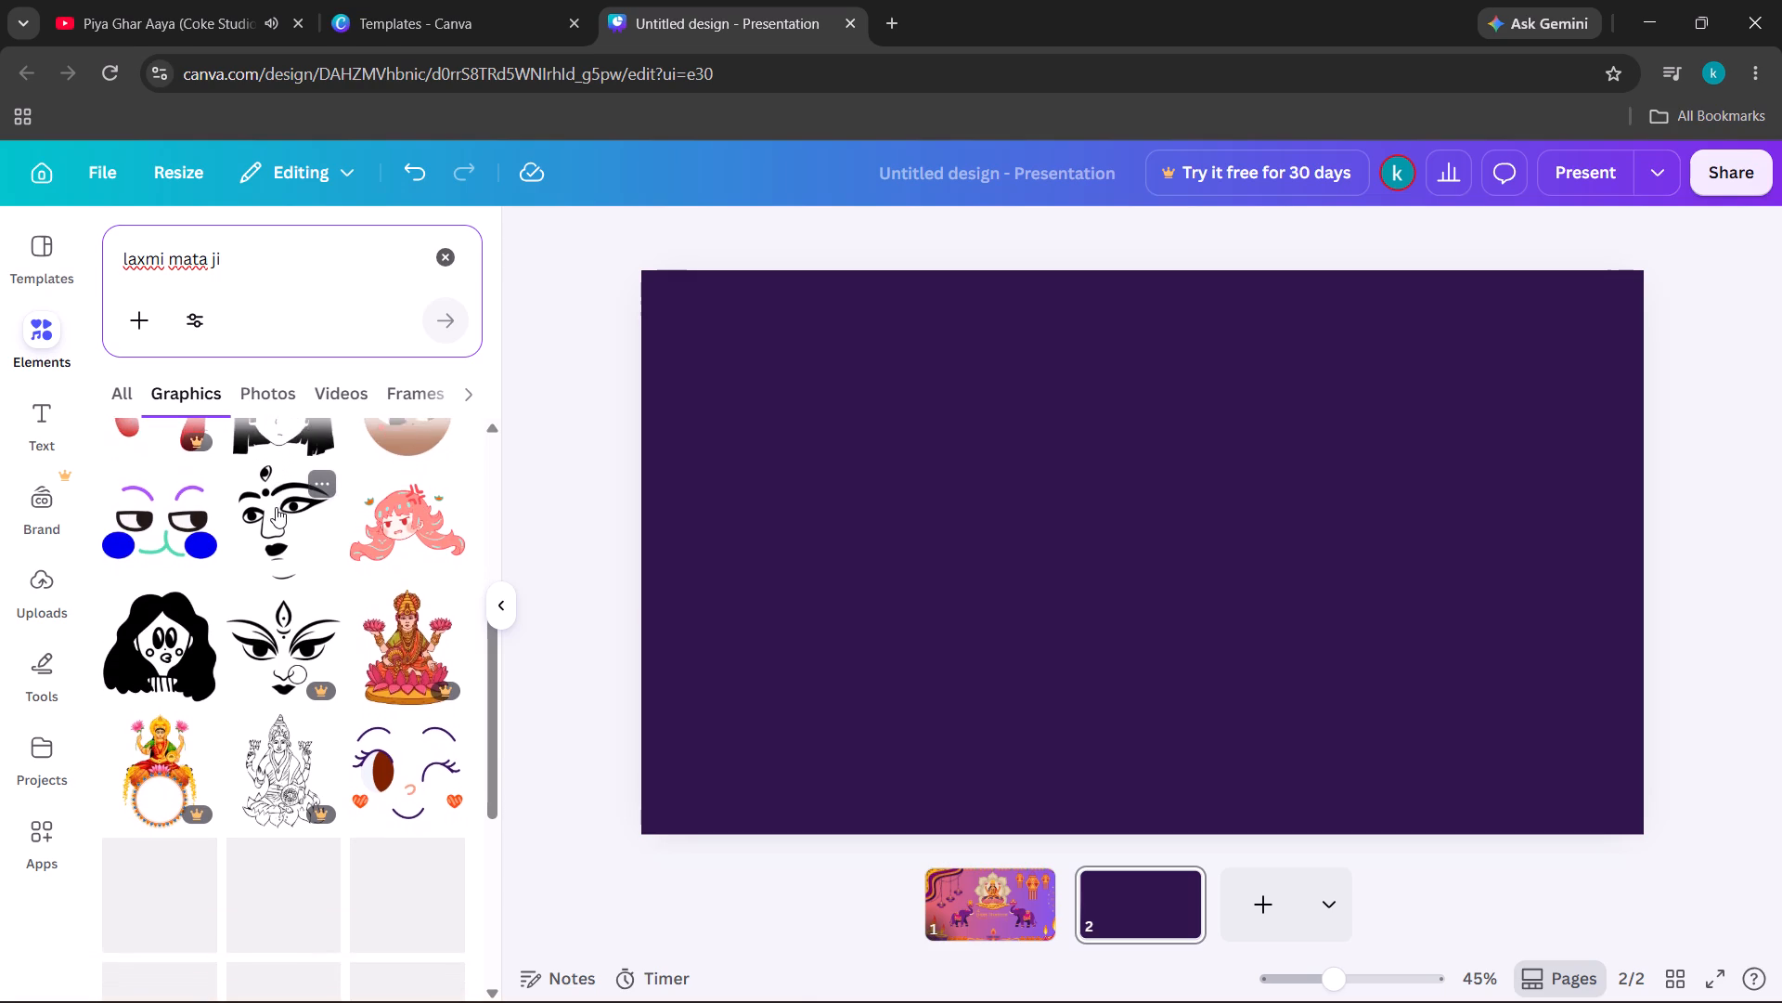
pyautogui.hscroll(1, 276, 507)
pyautogui.scroll(-1, 276, 507)
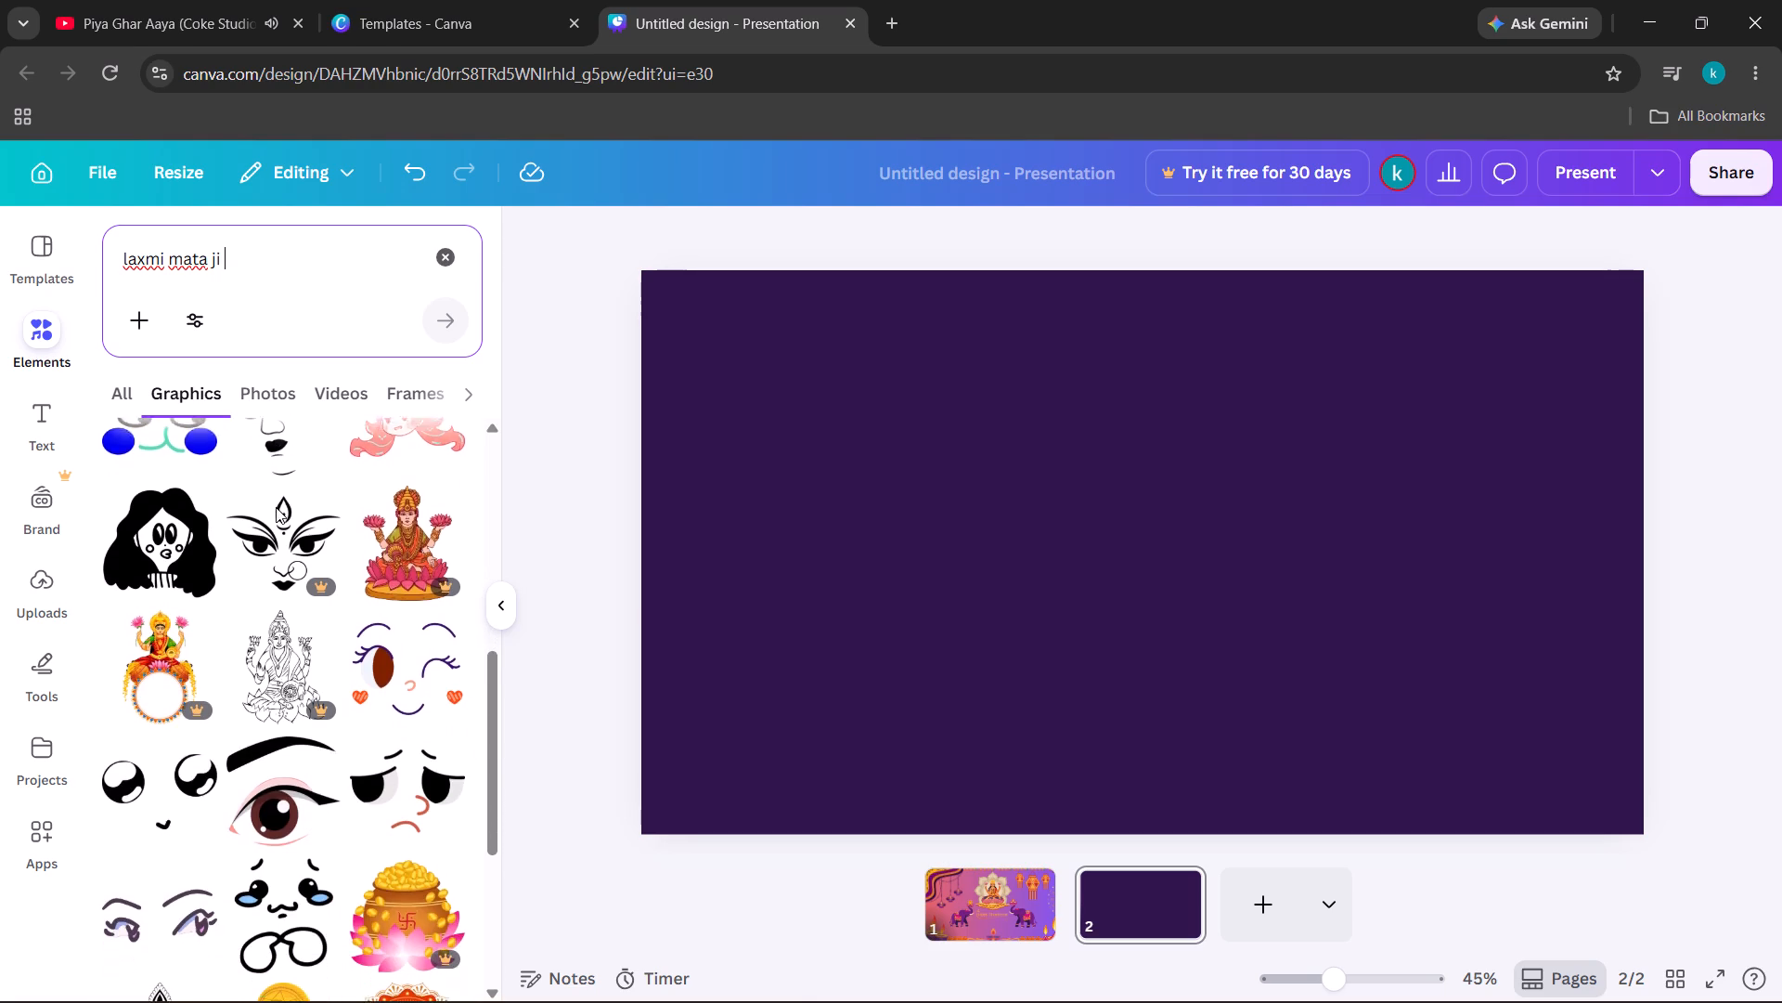
pyautogui.scroll(-4, 276, 507)
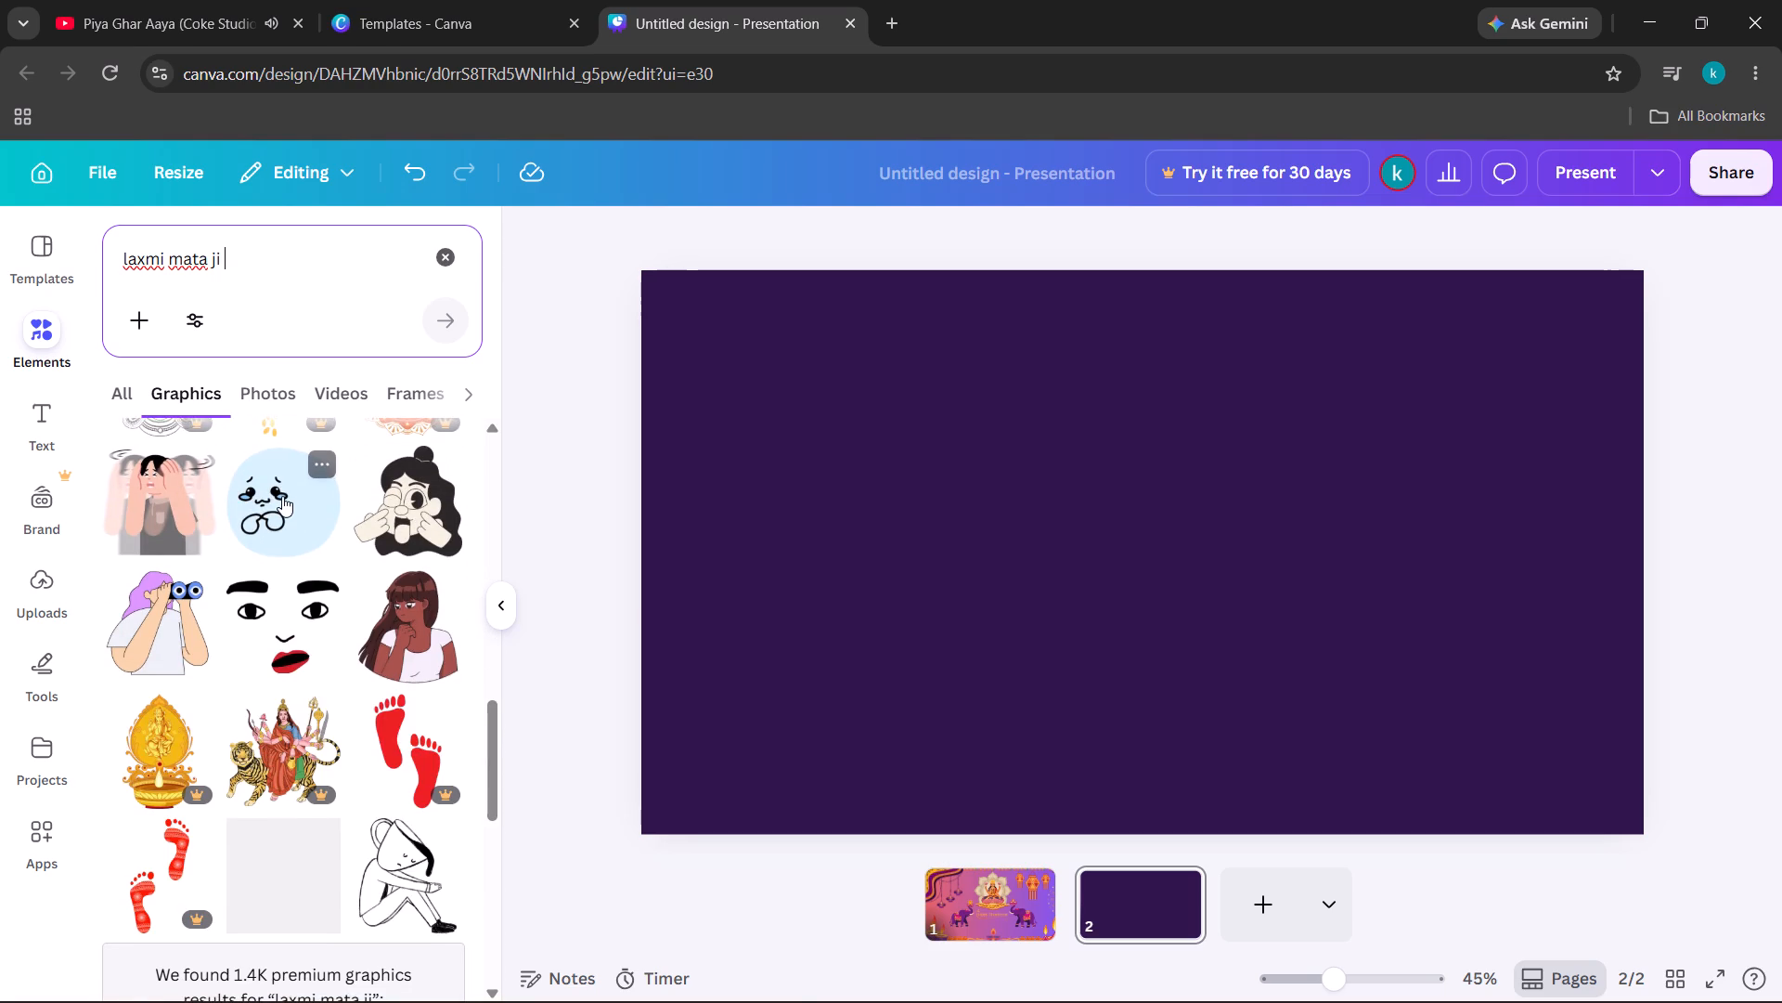
pyautogui.scroll(-1, 282, 496)
pyautogui.scroll(1, 282, 496)
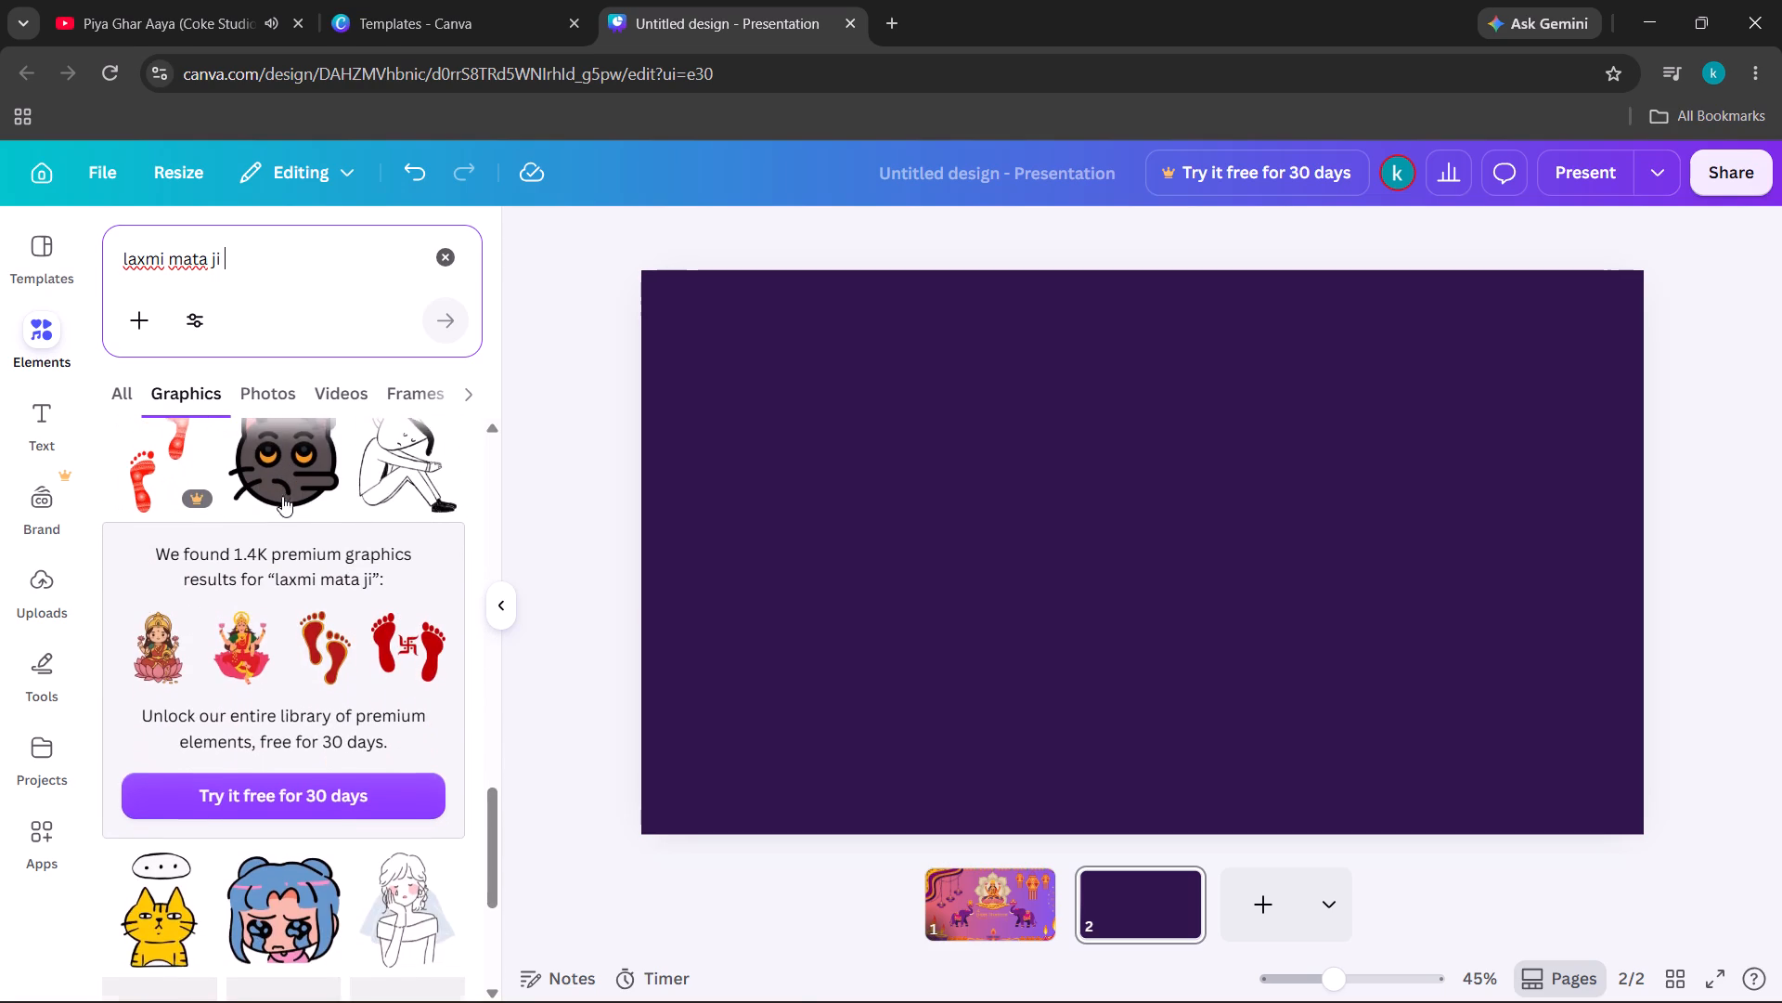
pyautogui.scroll(1, 282, 496)
pyautogui.scroll(-4, 282, 496)
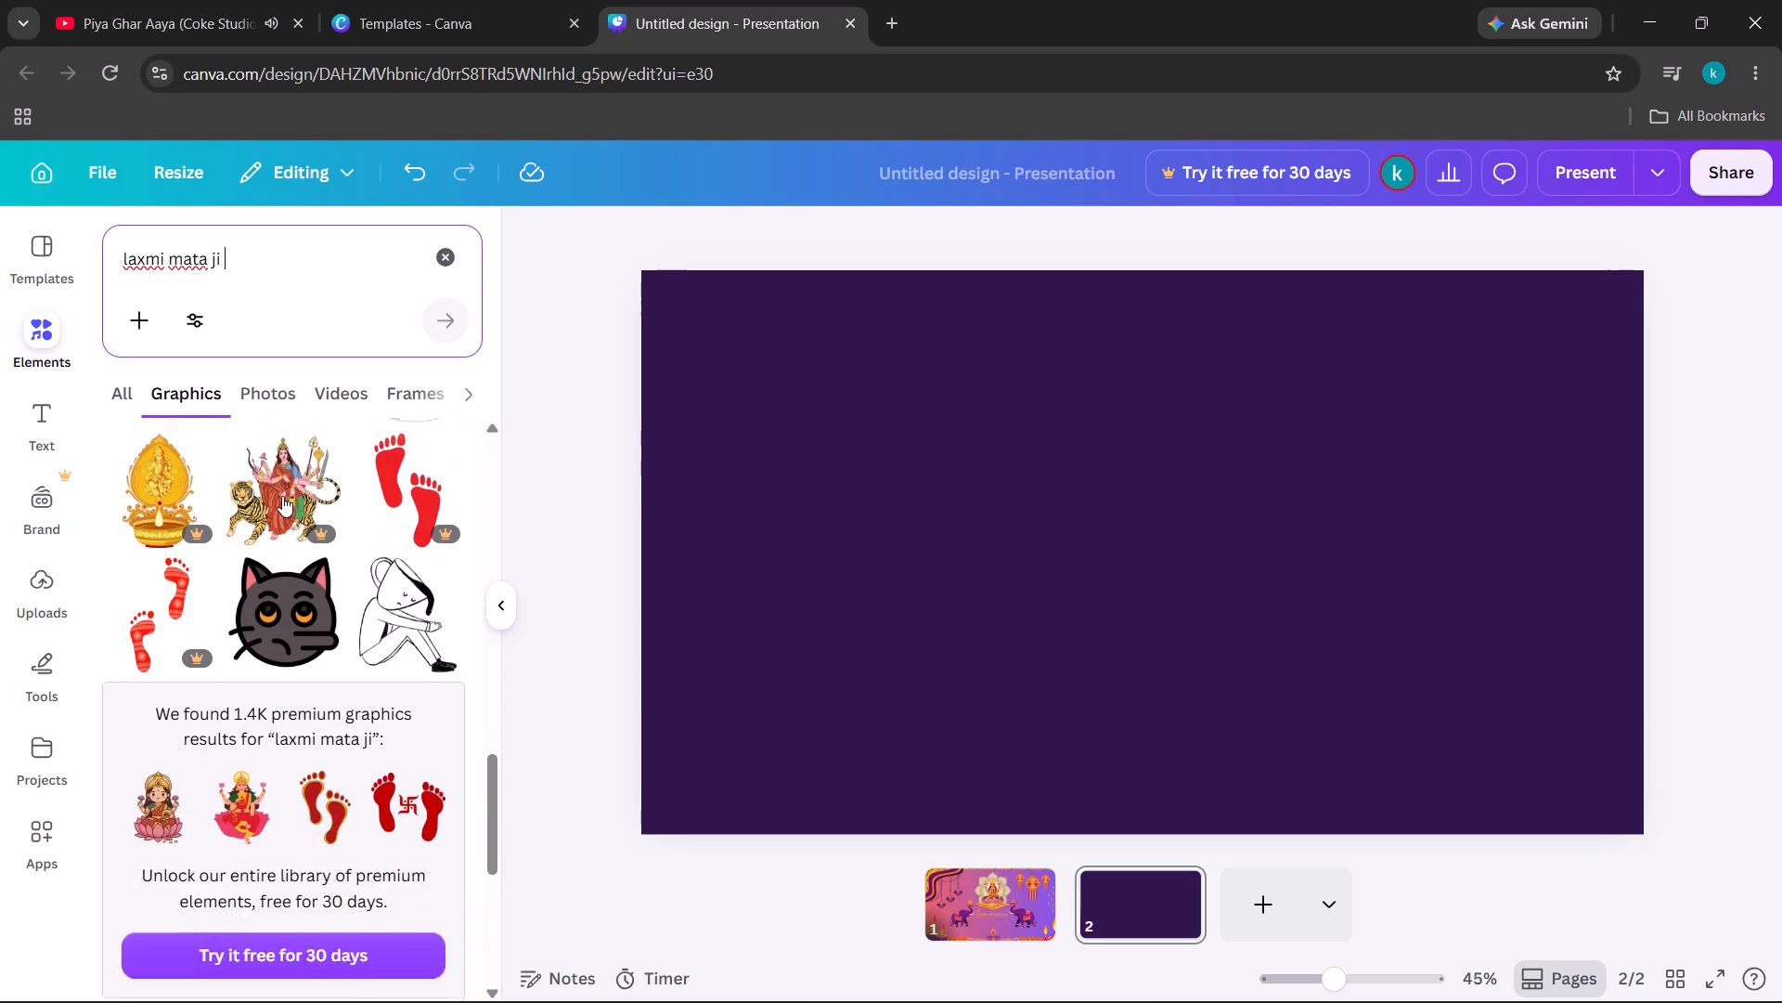
pyautogui.scroll(-4, 282, 496)
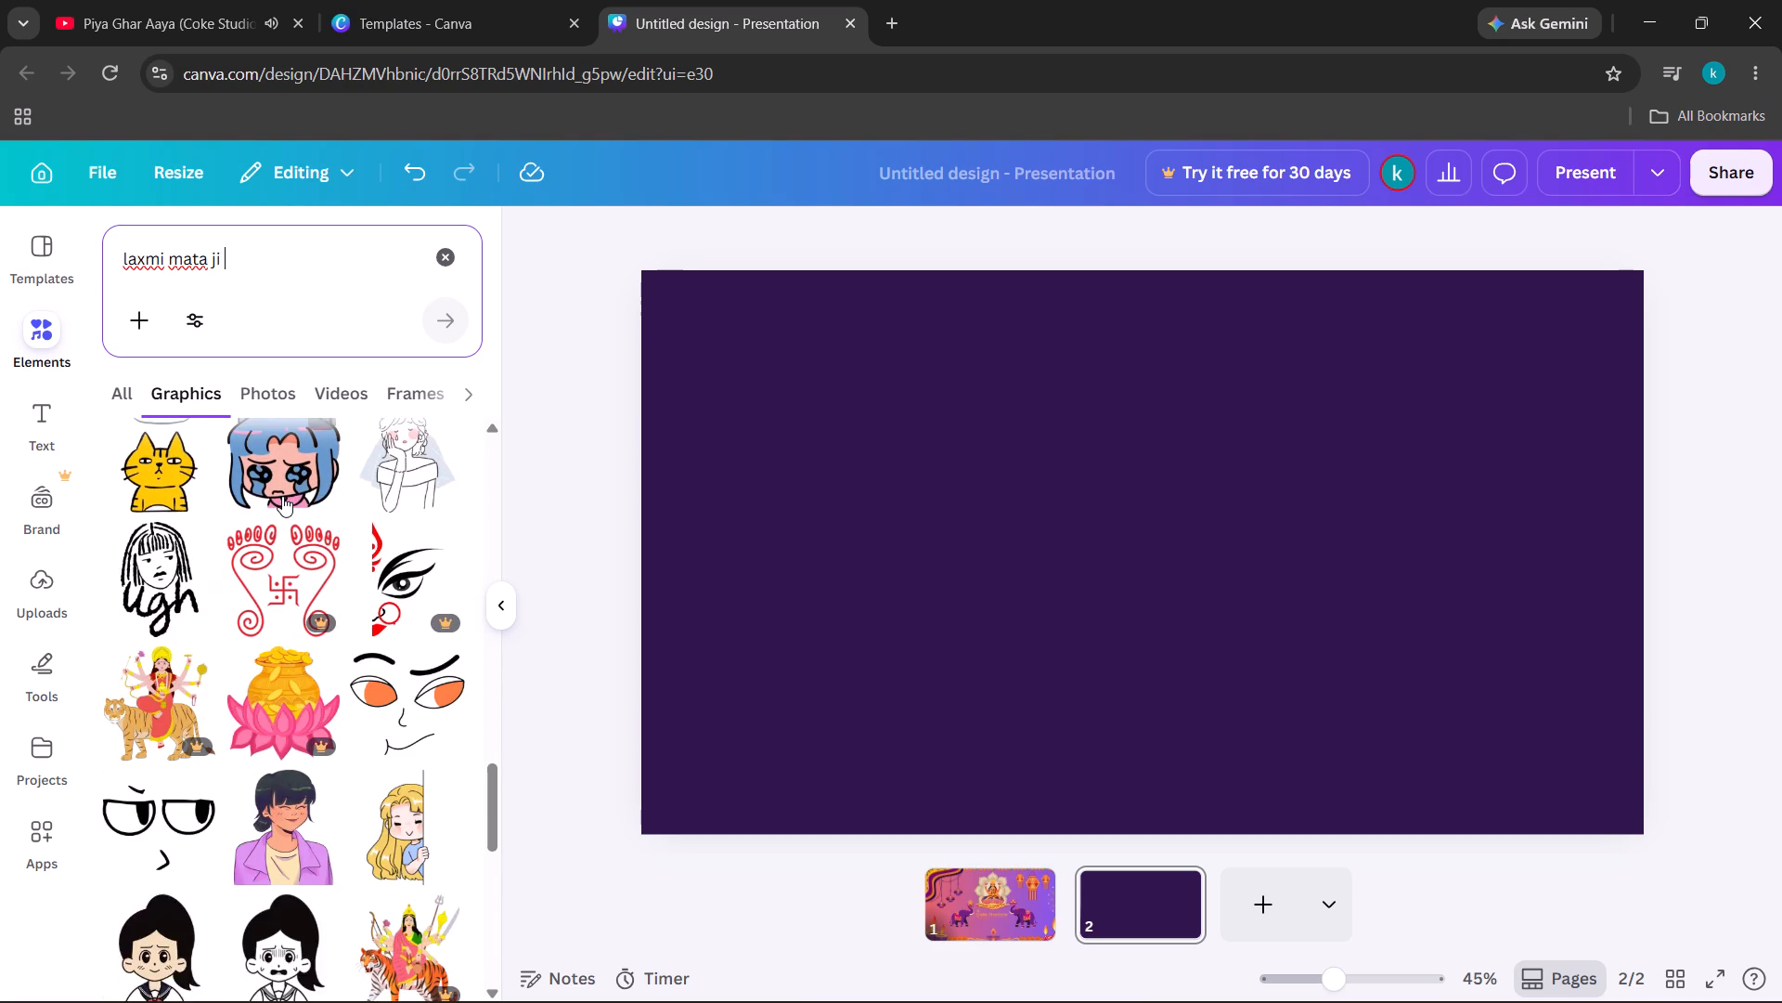
pyautogui.scroll(-3, 282, 496)
pyautogui.hscroll(2, 282, 496)
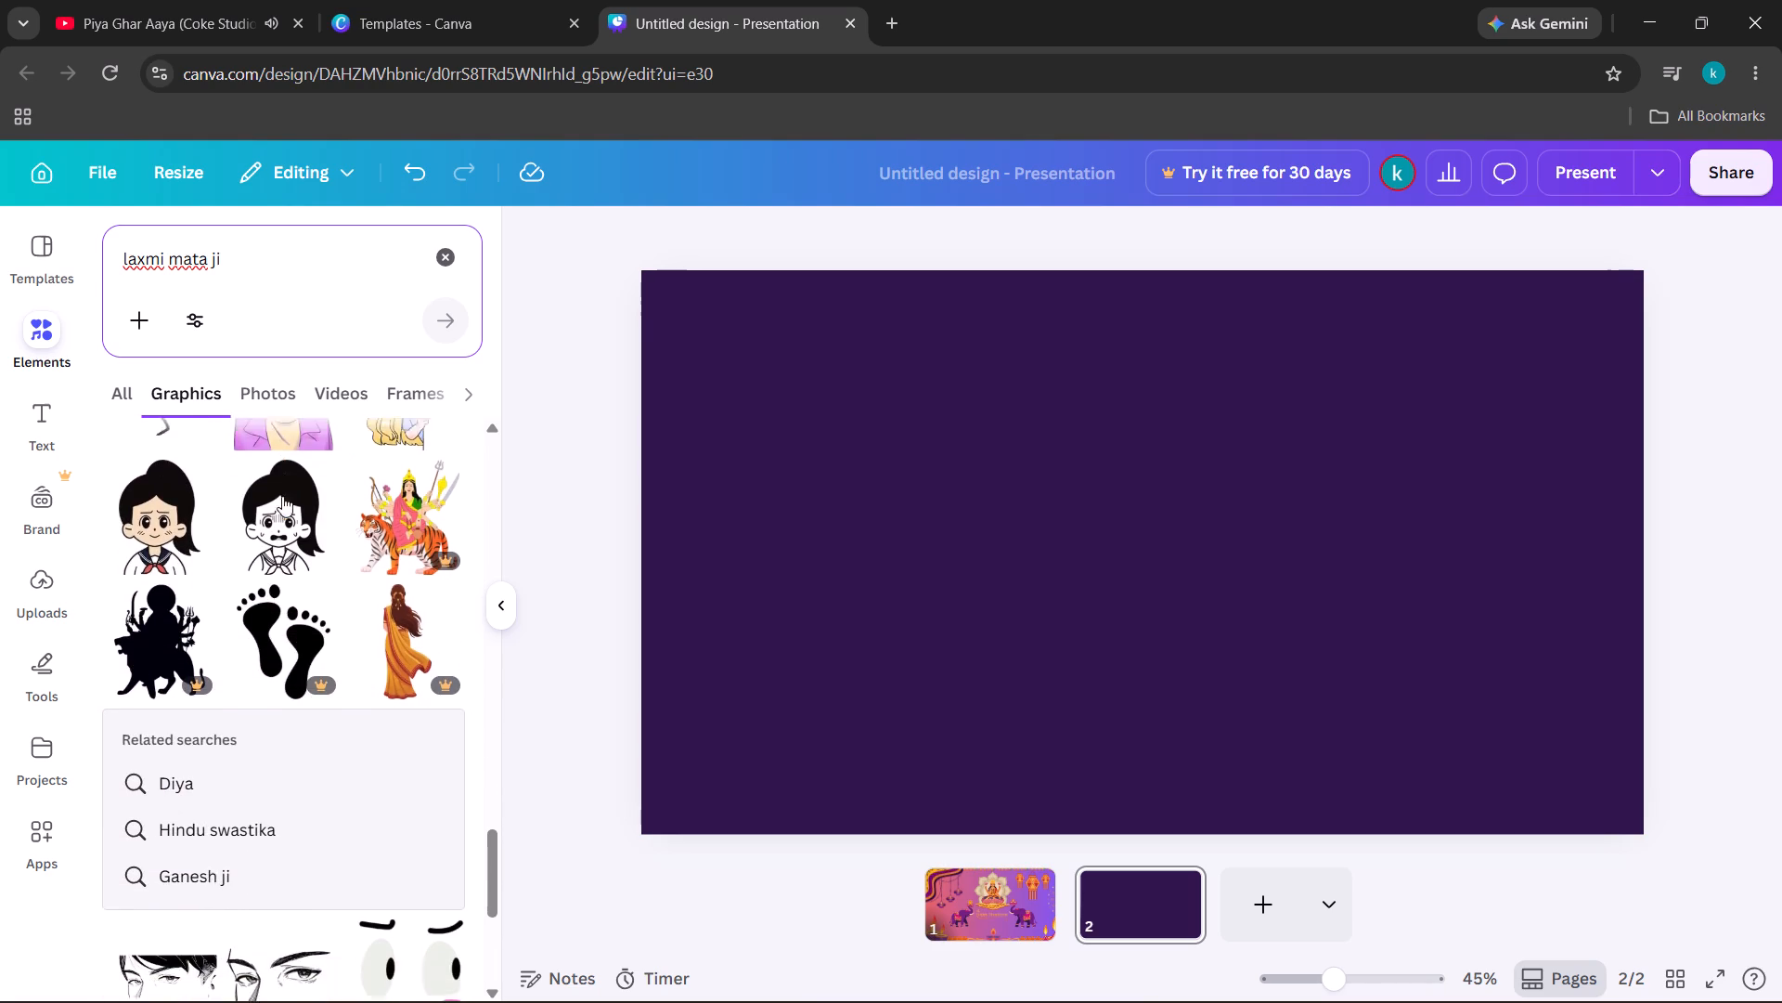
pyautogui.hscroll(4, 282, 496)
pyautogui.scroll(6, 282, 496)
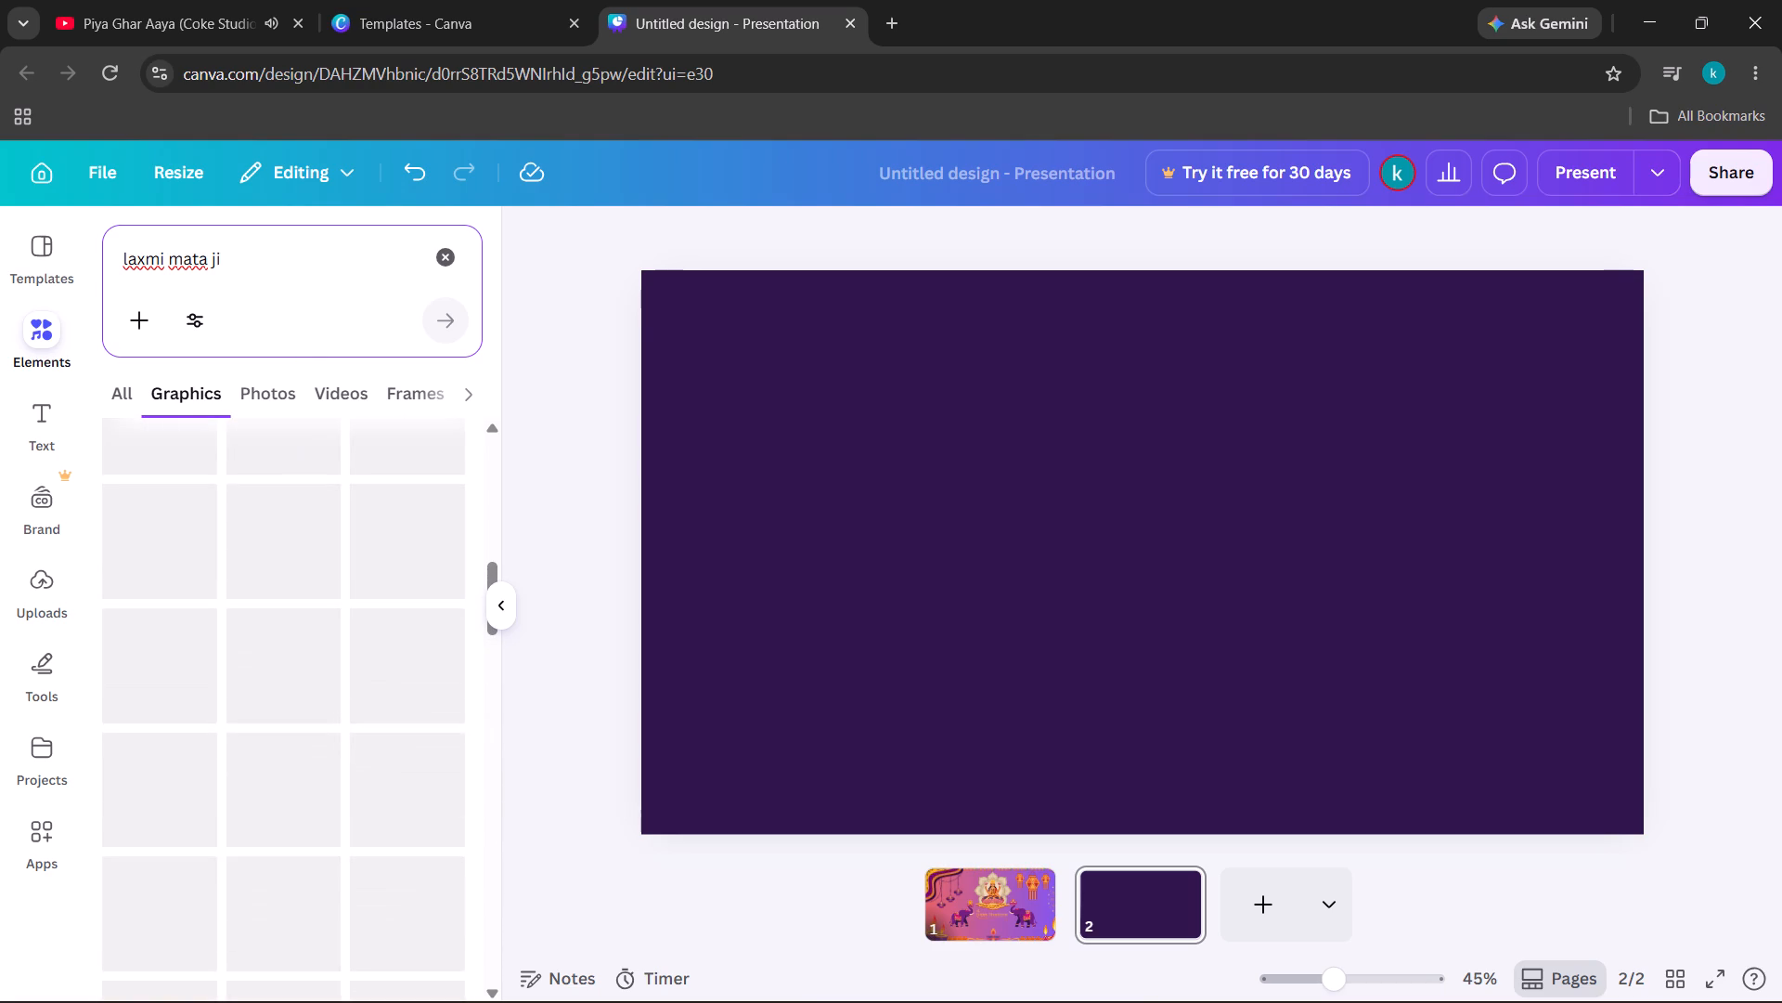
# Shorten the graphics search text to "laxmi mata j" and run the search again.
pyautogui.click(256, 236)
pyautogui.press('Delete')
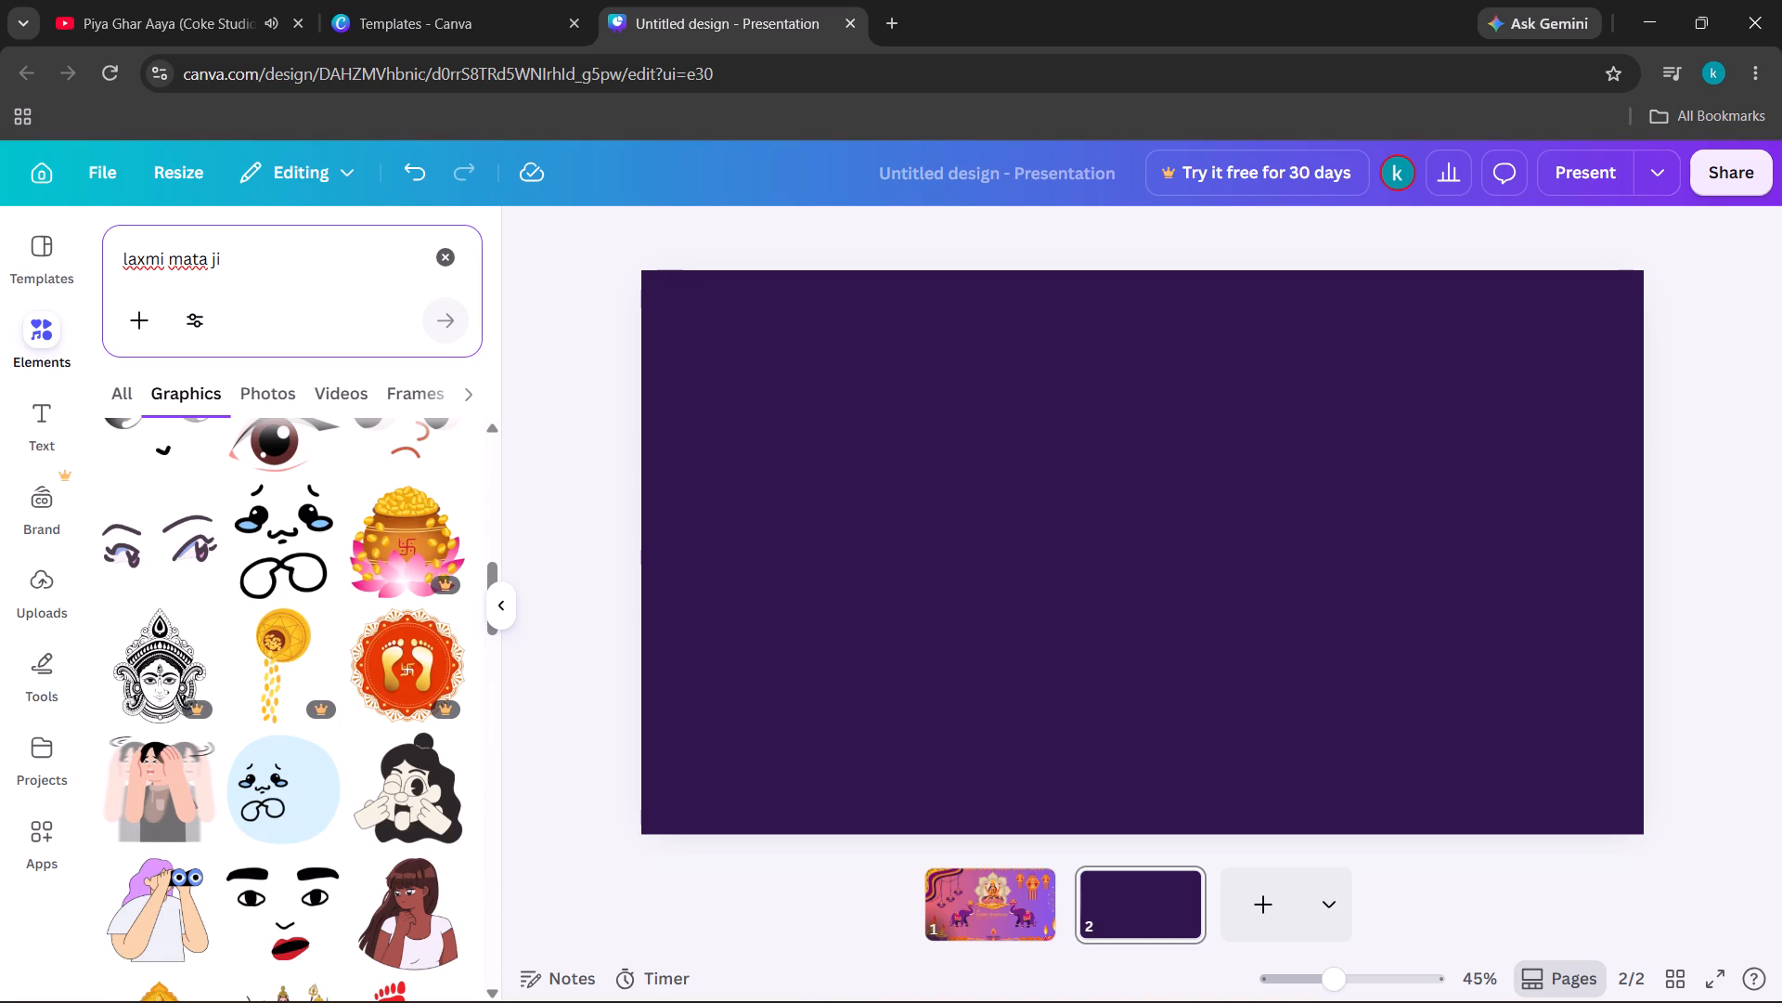
pyautogui.press('BackSpace')
pyautogui.press('BackSpace')
pyautogui.press('BackSpace')
pyautogui.click(240, 261)
pyautogui.press('BackSpace')
pyautogui.press('BackSpace')
pyautogui.press('Return')
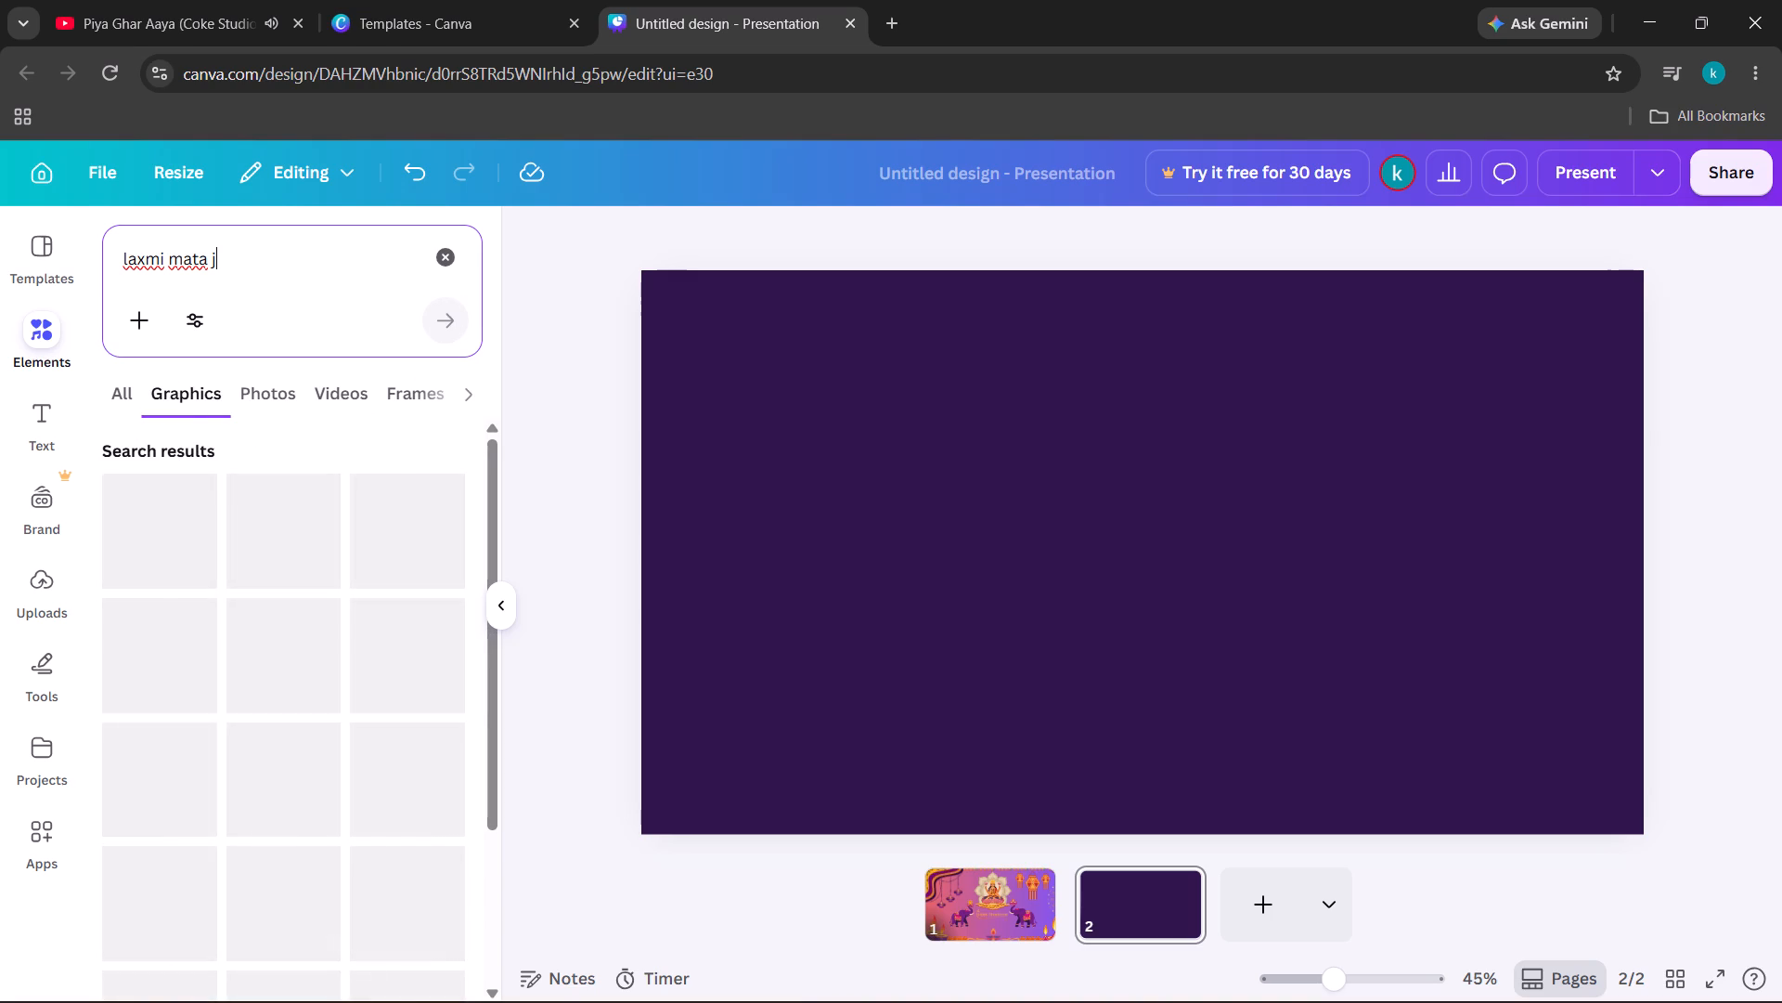
# Add the graphic of goddess Laxmi in a pink sari standing on a blue lotus to the second page.
pyautogui.scroll(-3, 274, 714)
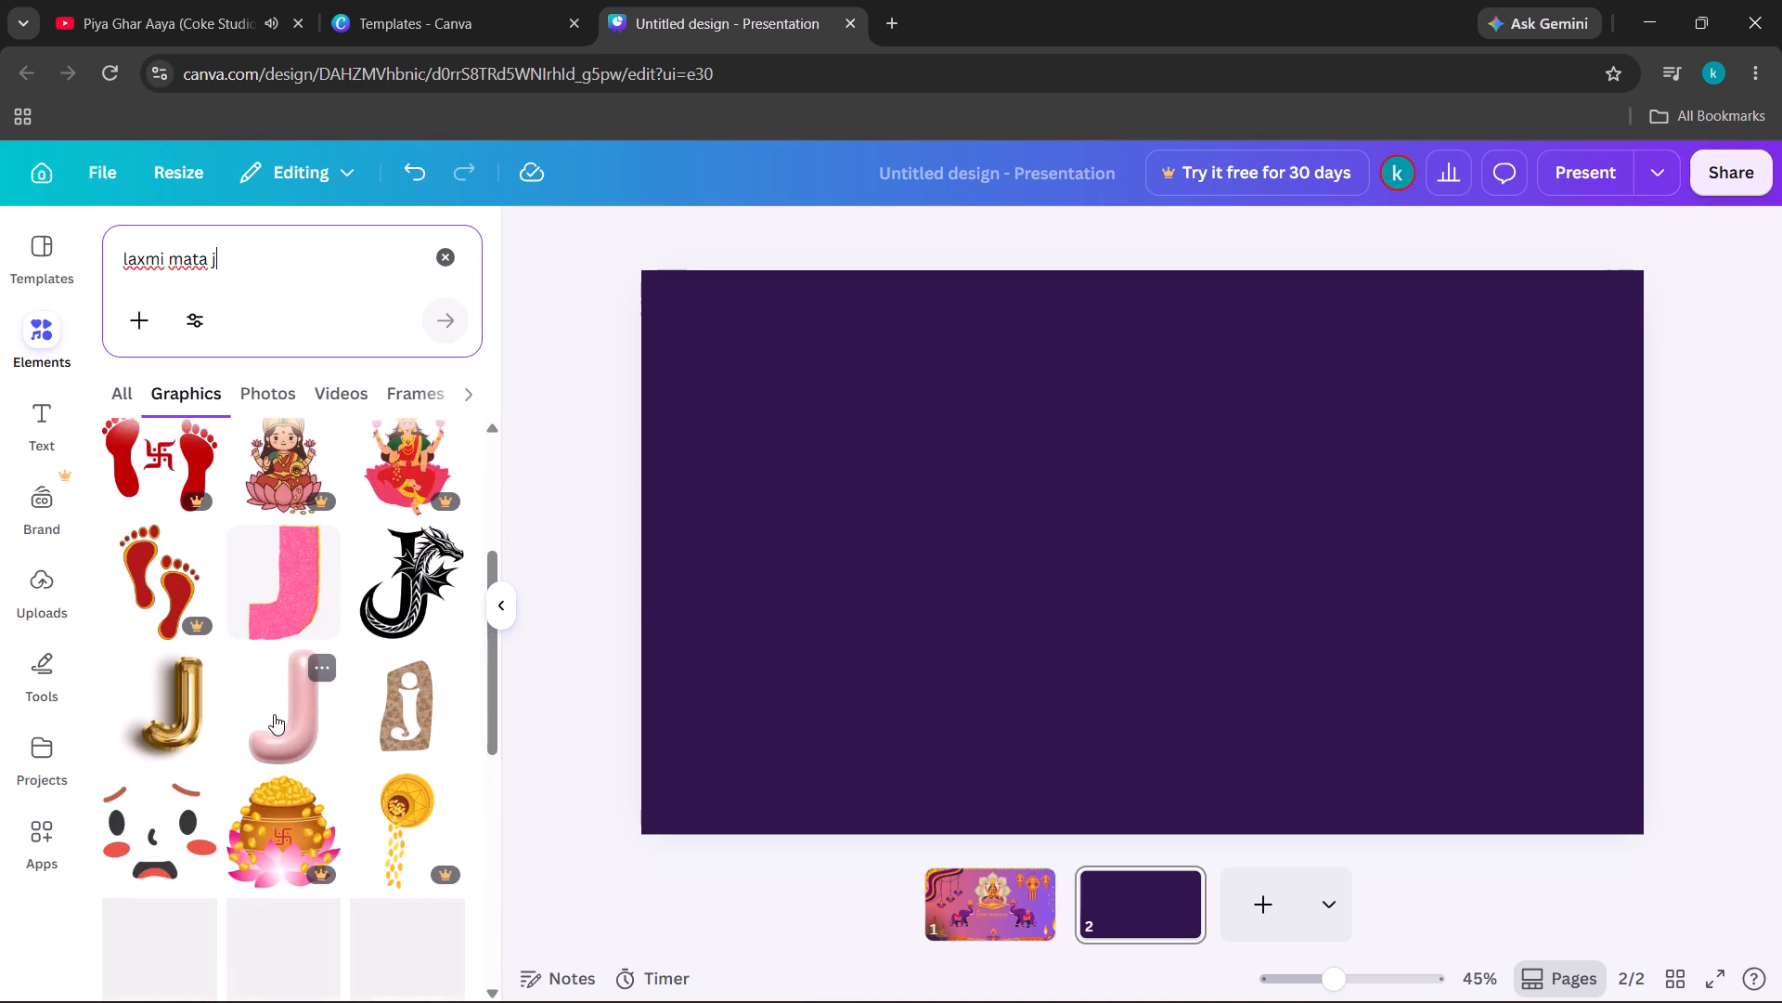
pyautogui.hscroll(2, 274, 714)
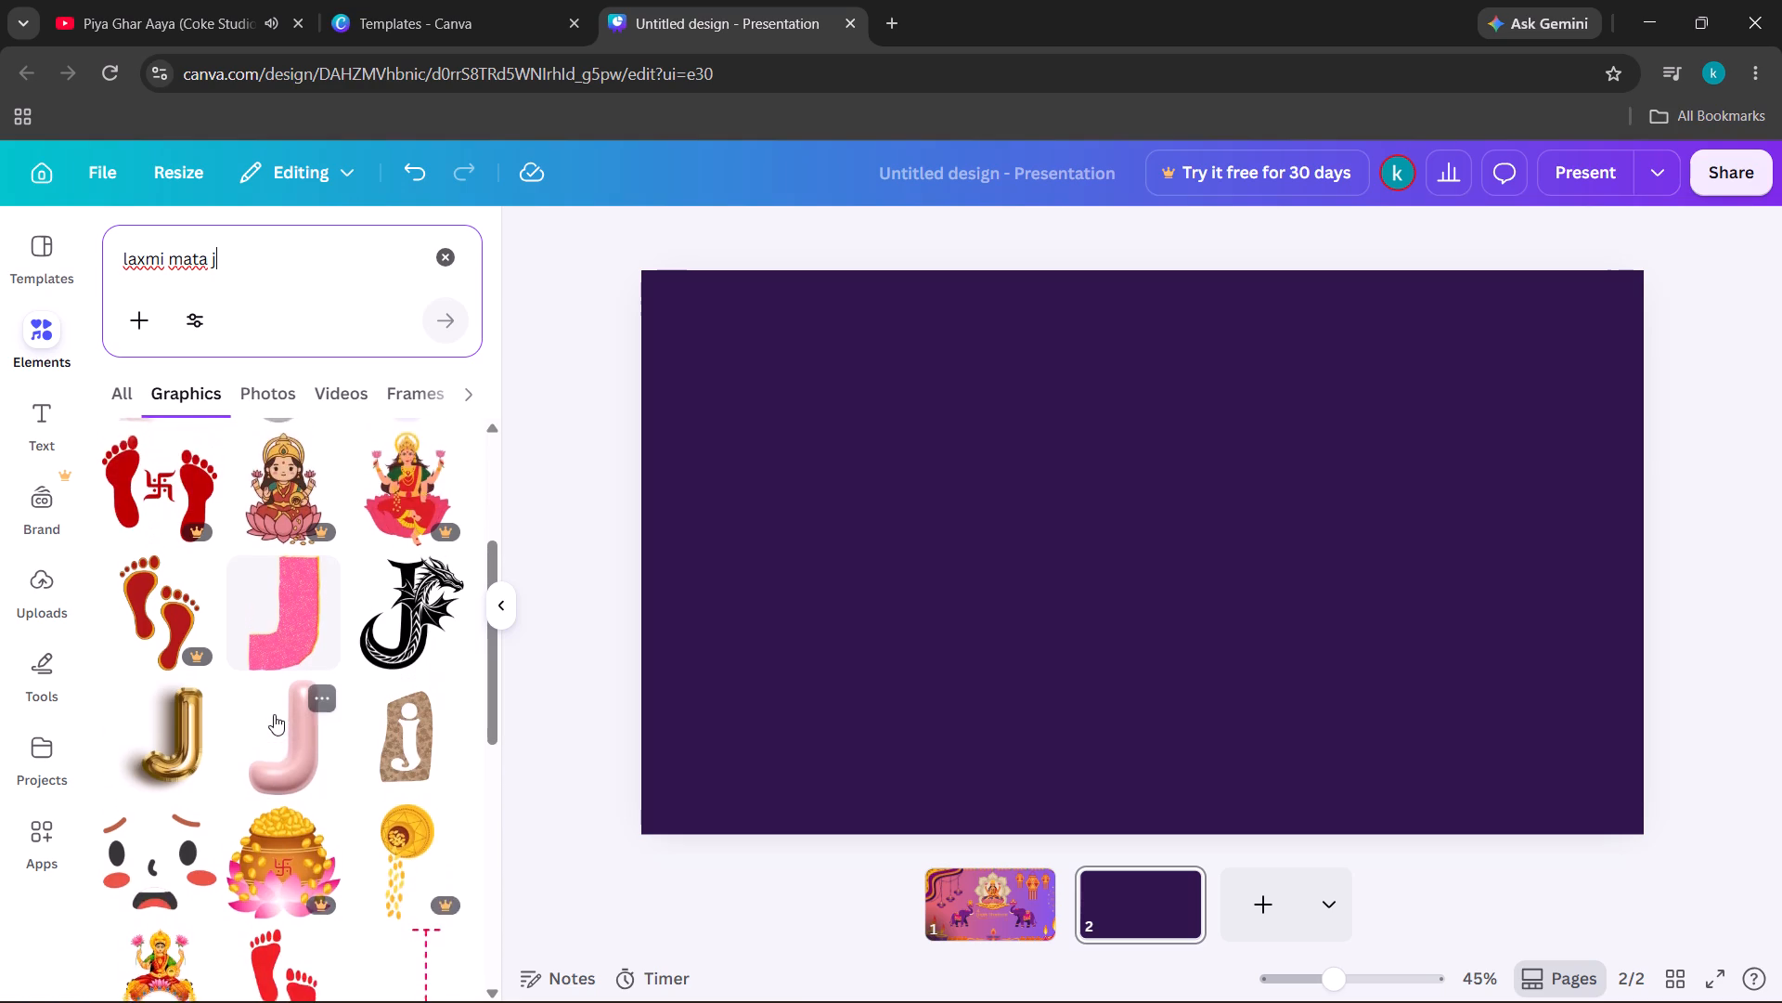
pyautogui.hscroll(1, 274, 714)
pyautogui.scroll(-5, 274, 714)
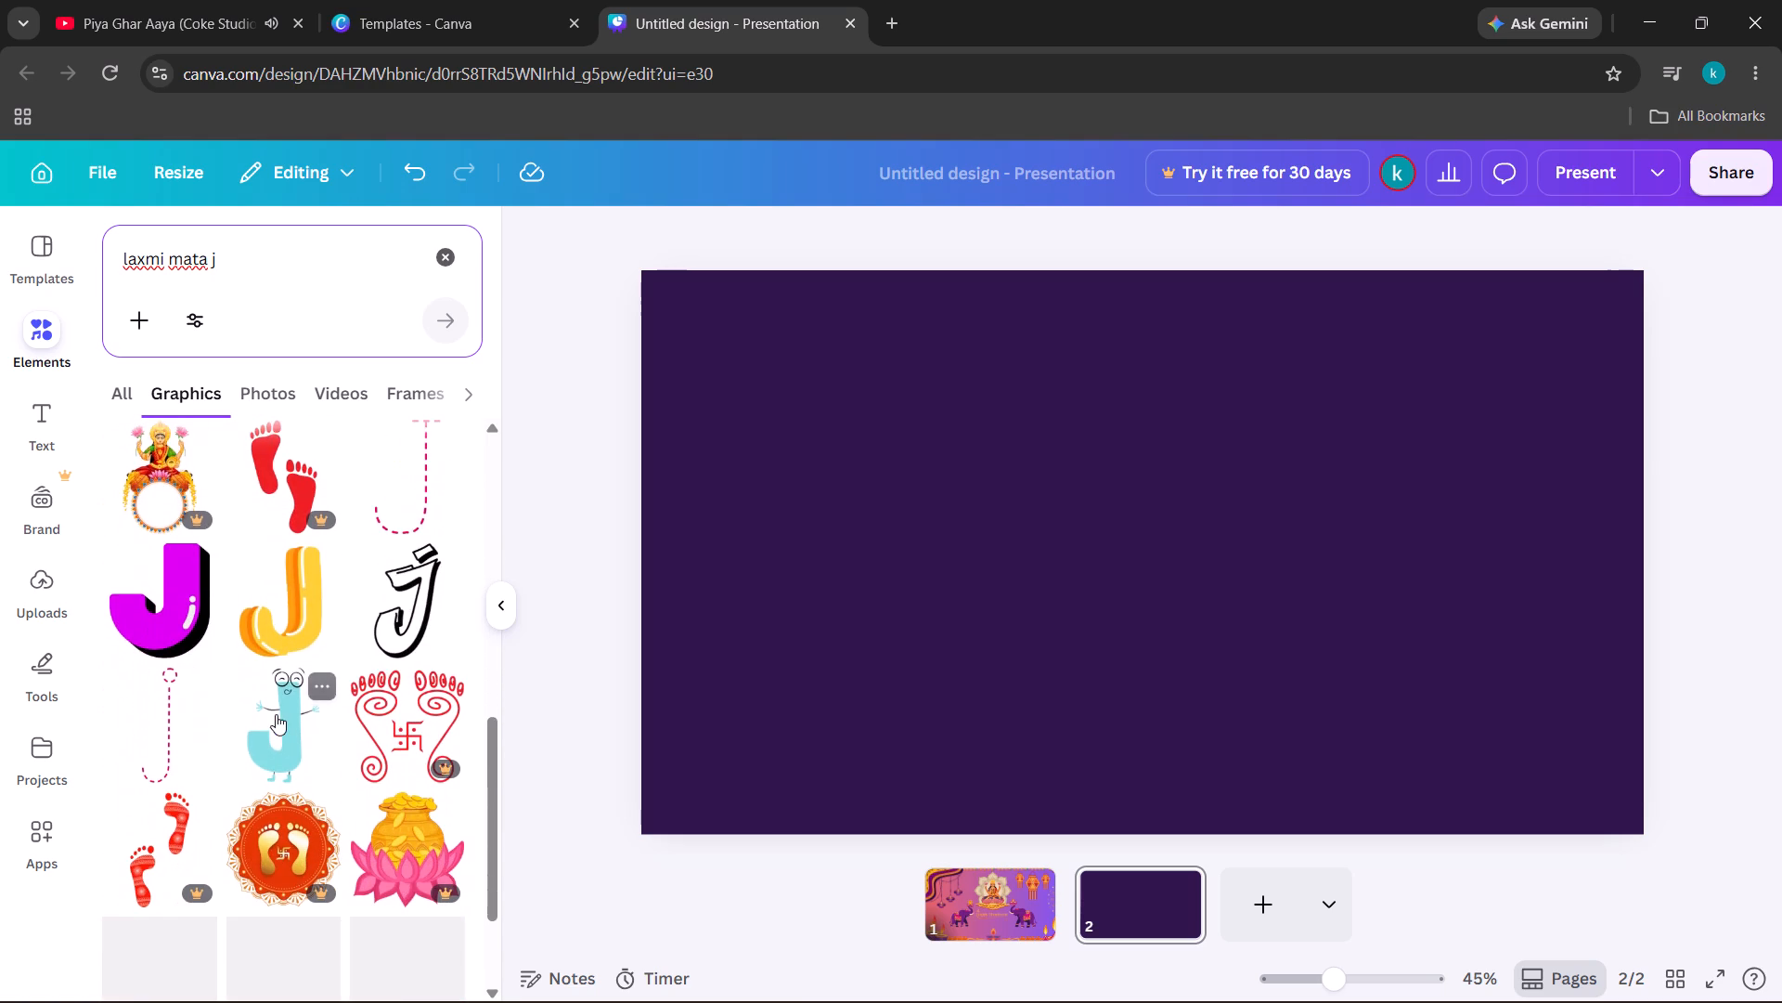
pyautogui.scroll(-2, 276, 714)
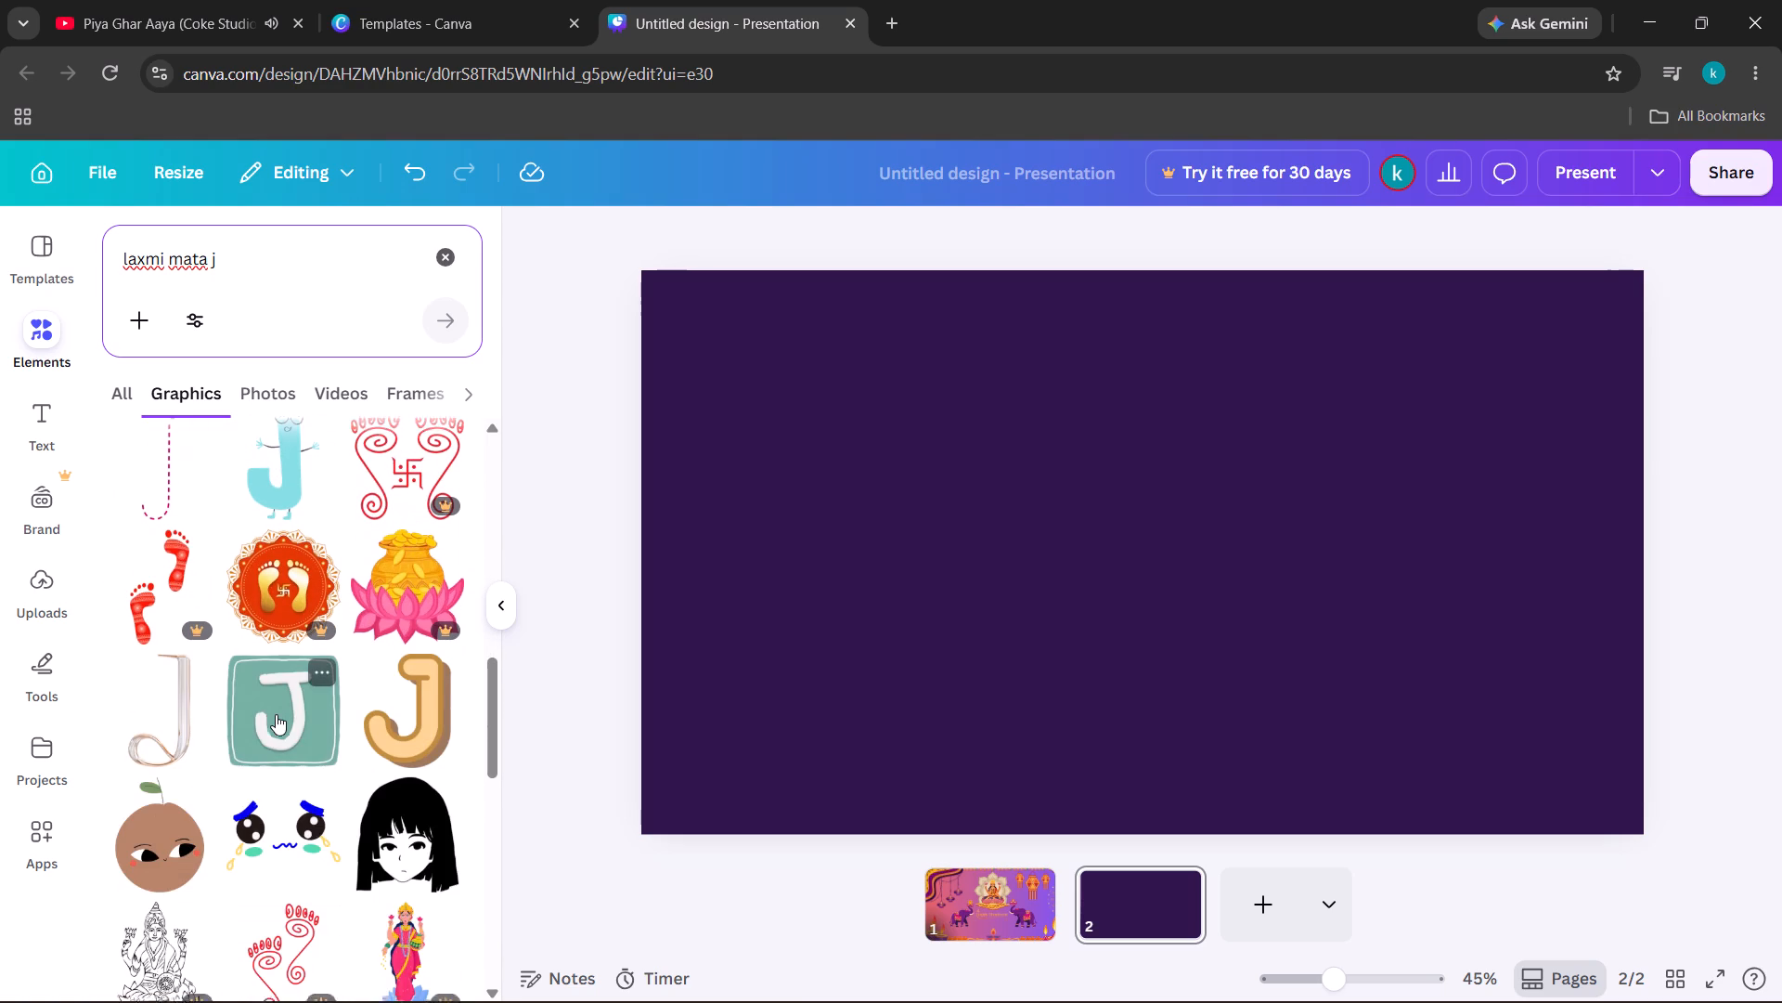
pyautogui.scroll(-1, 276, 714)
pyautogui.click(384, 853)
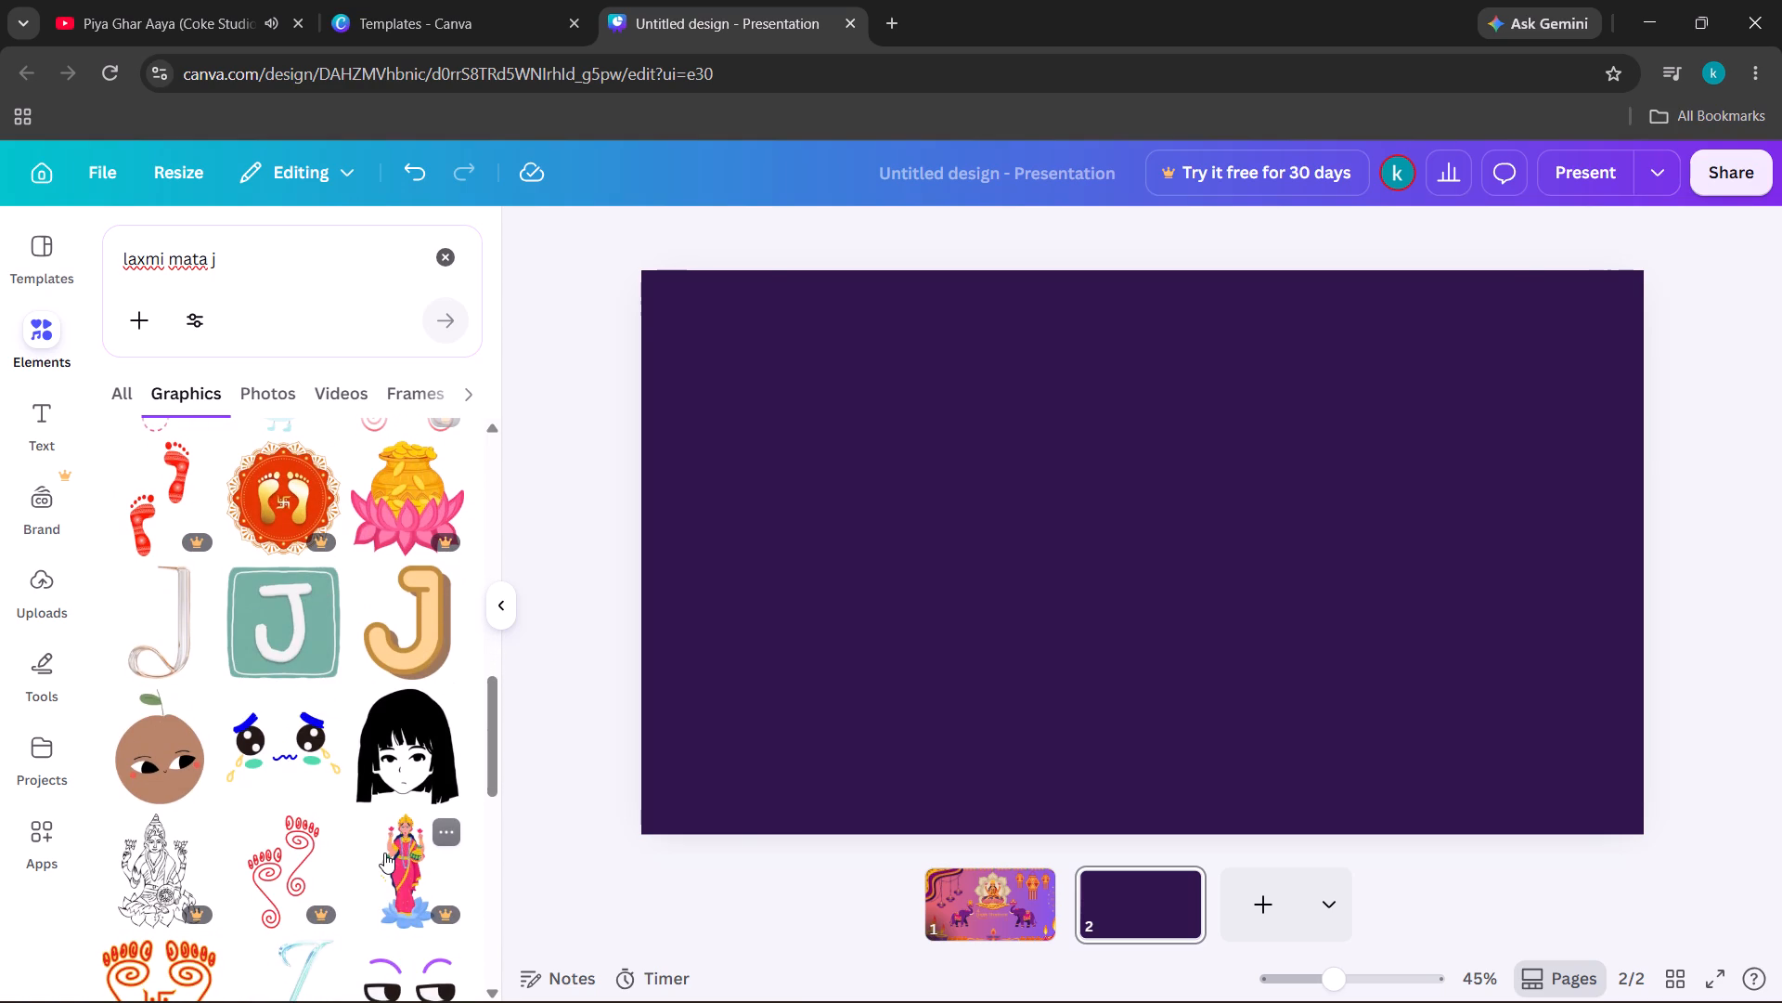
pyautogui.click(910, 681)
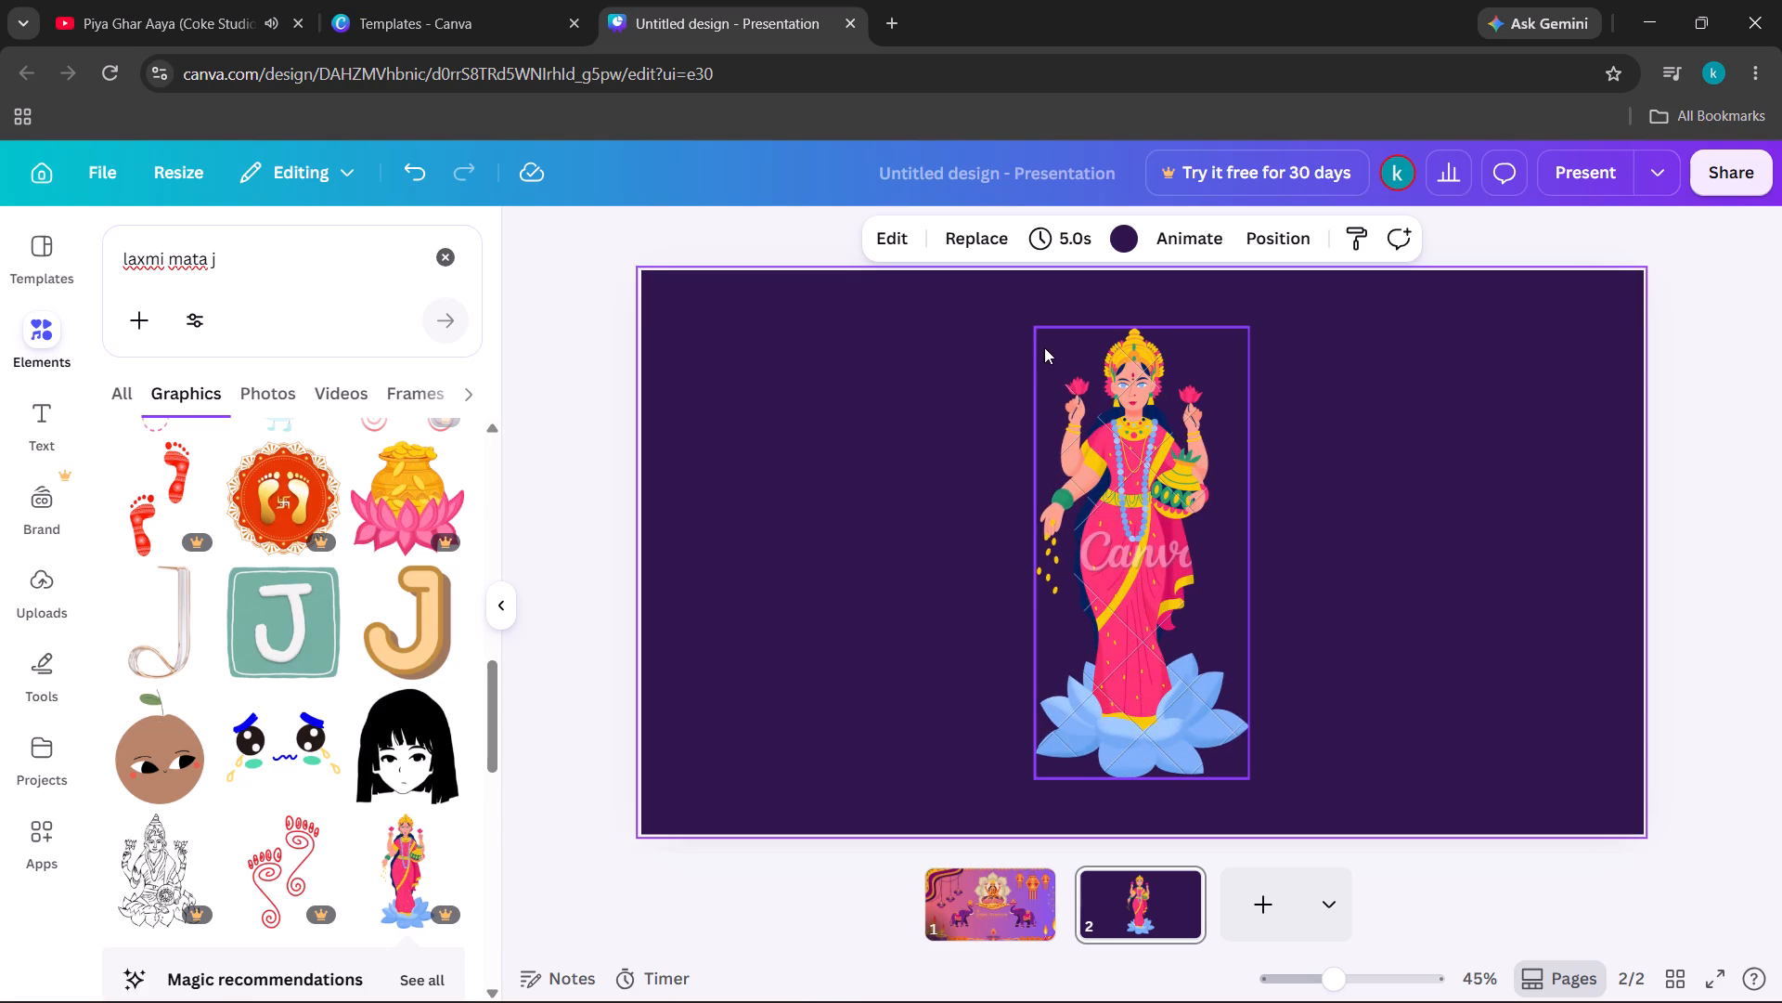
# Shrink the Laxmi graphic to about half its size and centre it horizontally in the upper part of the page.
pyautogui.click(1085, 412)
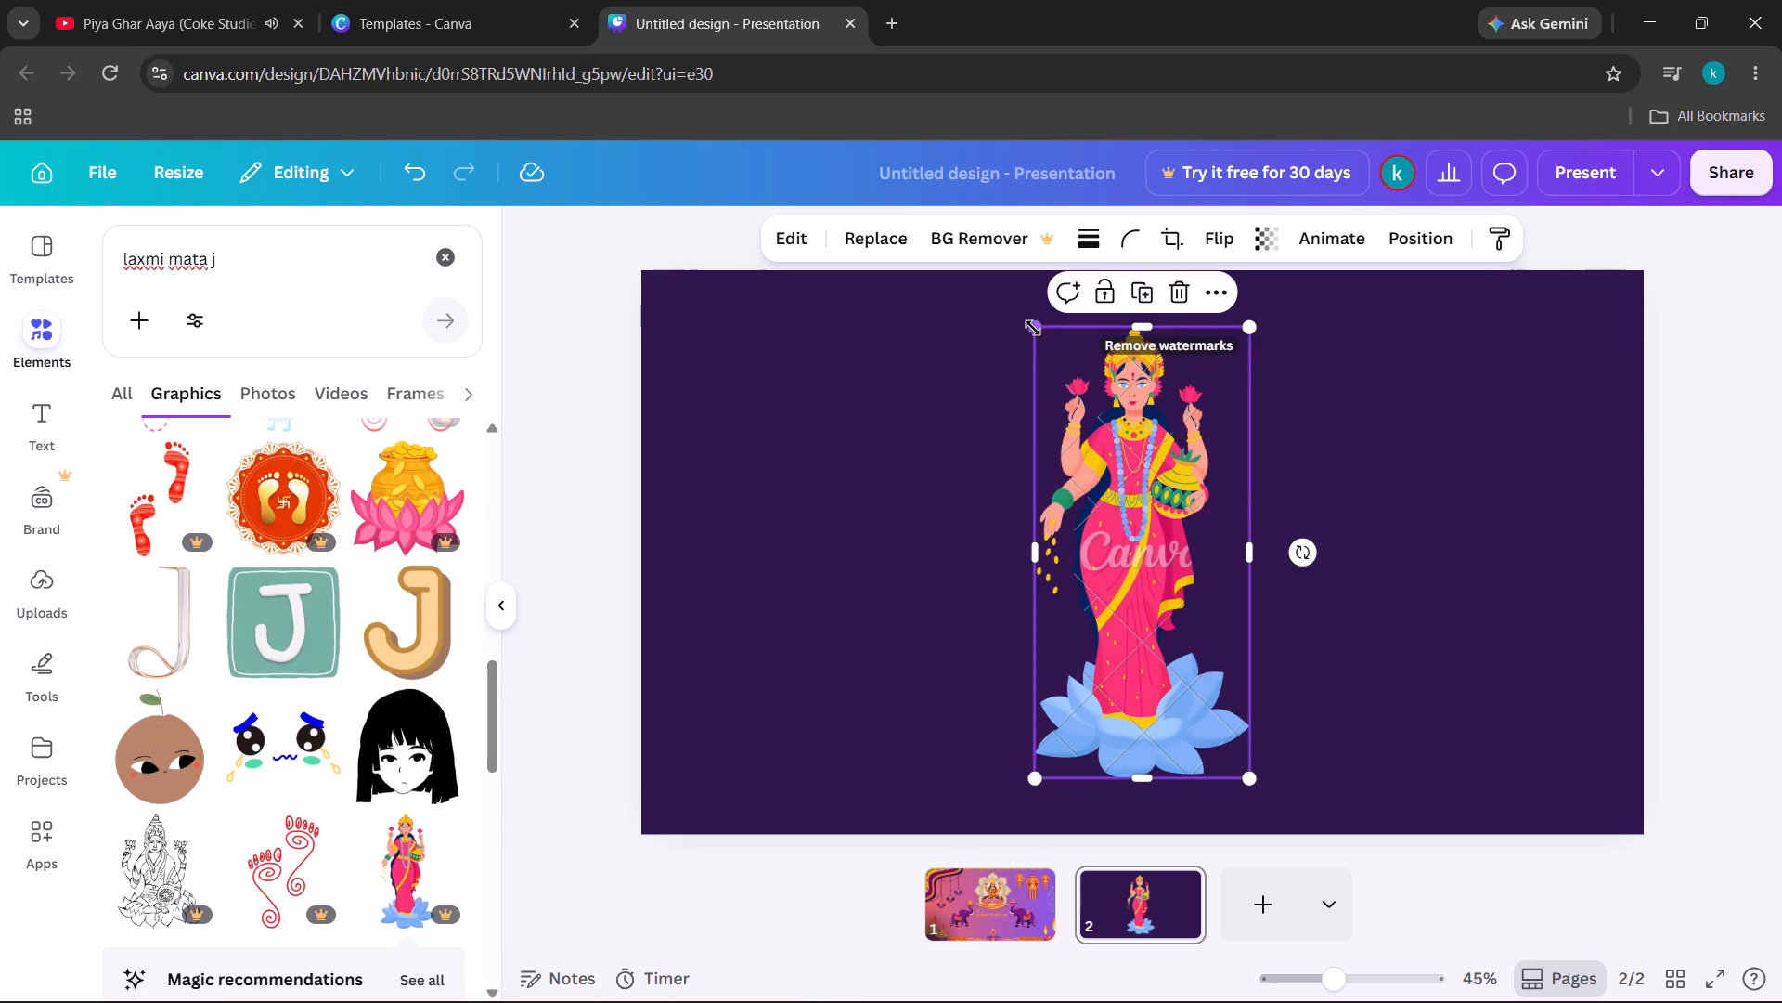
pyautogui.moveTo(1035, 330); pyautogui.dragTo(1170, 531)
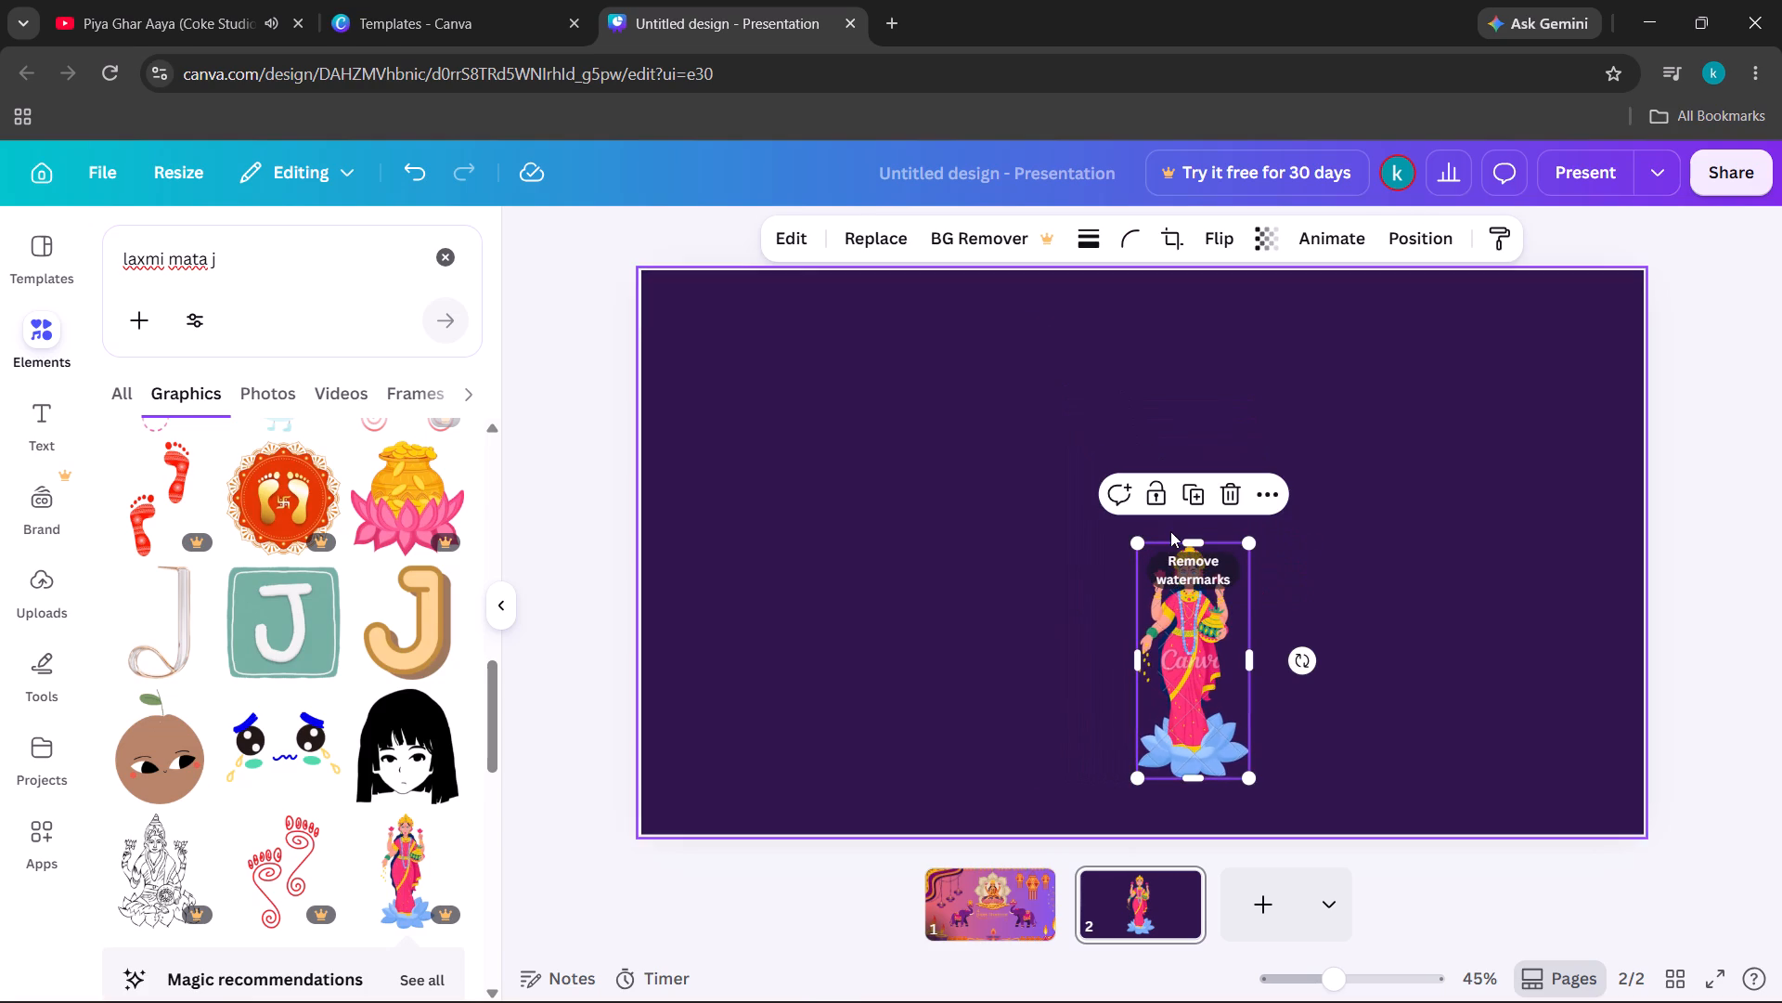
pyautogui.moveTo(1176, 641); pyautogui.dragTo(1117, 437)
pyautogui.click(974, 488)
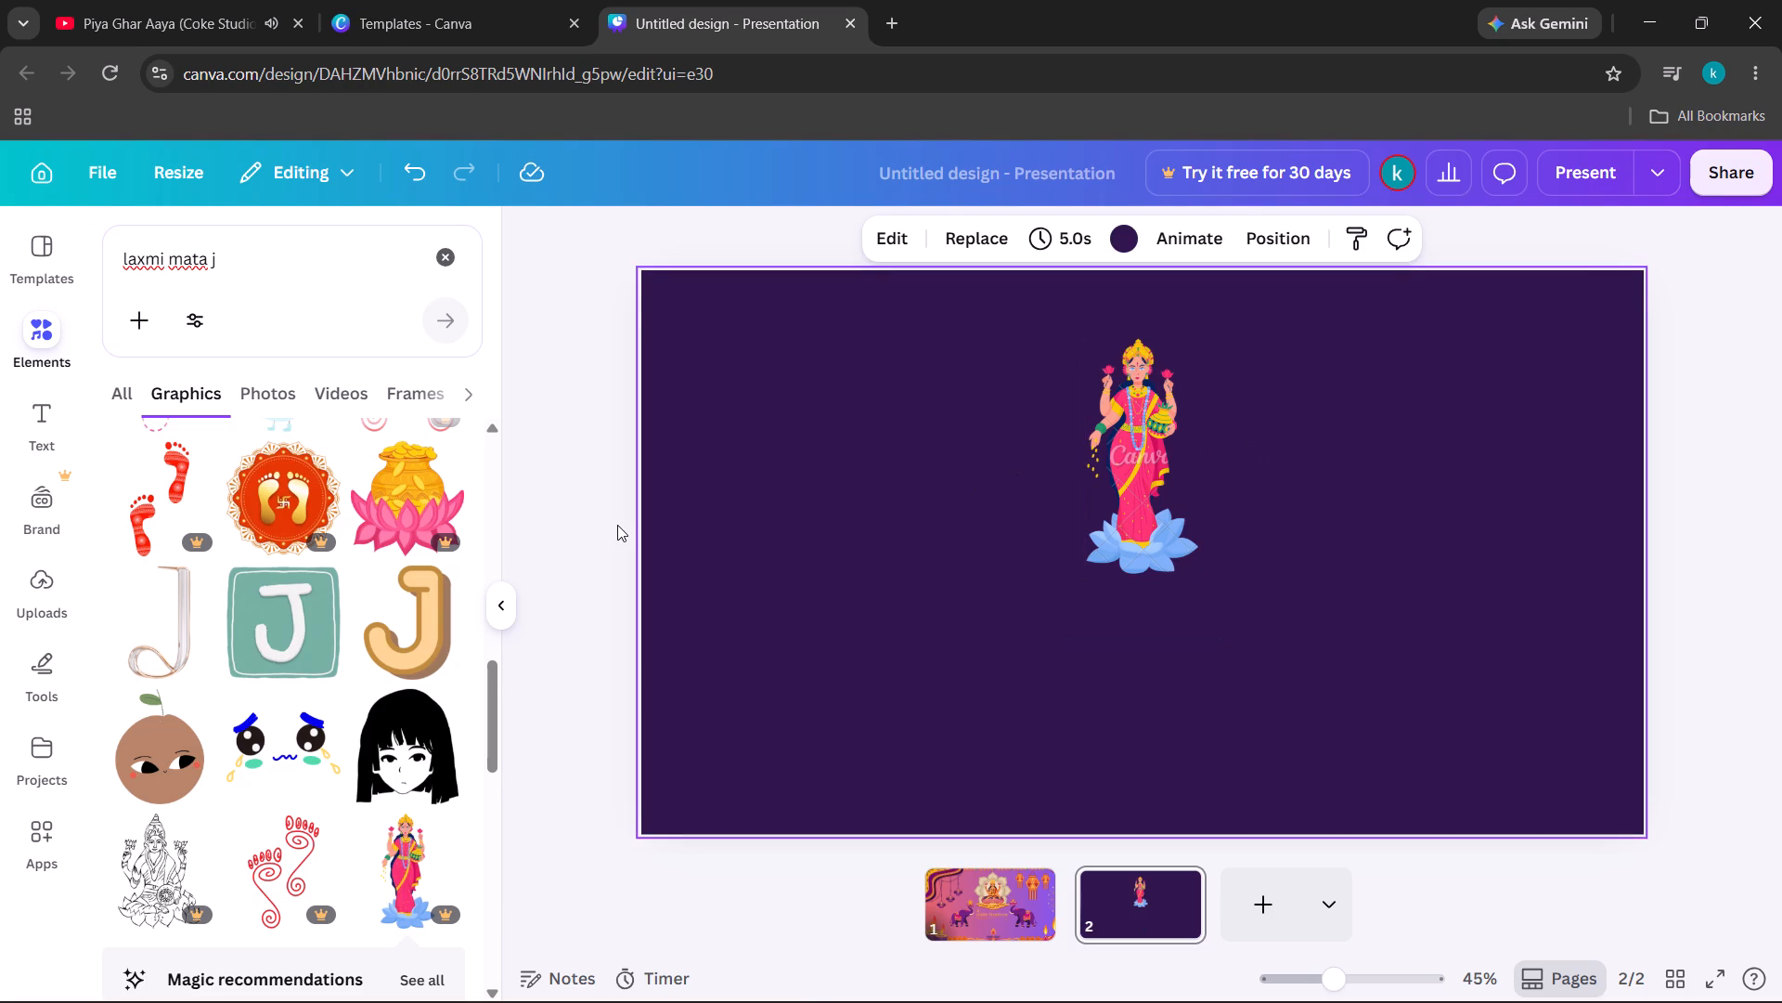
# Look through the remaining "laxmi mata j" graphics for another decoration to go with the Laxmi figure.
pyautogui.scroll(-3, 316, 618)
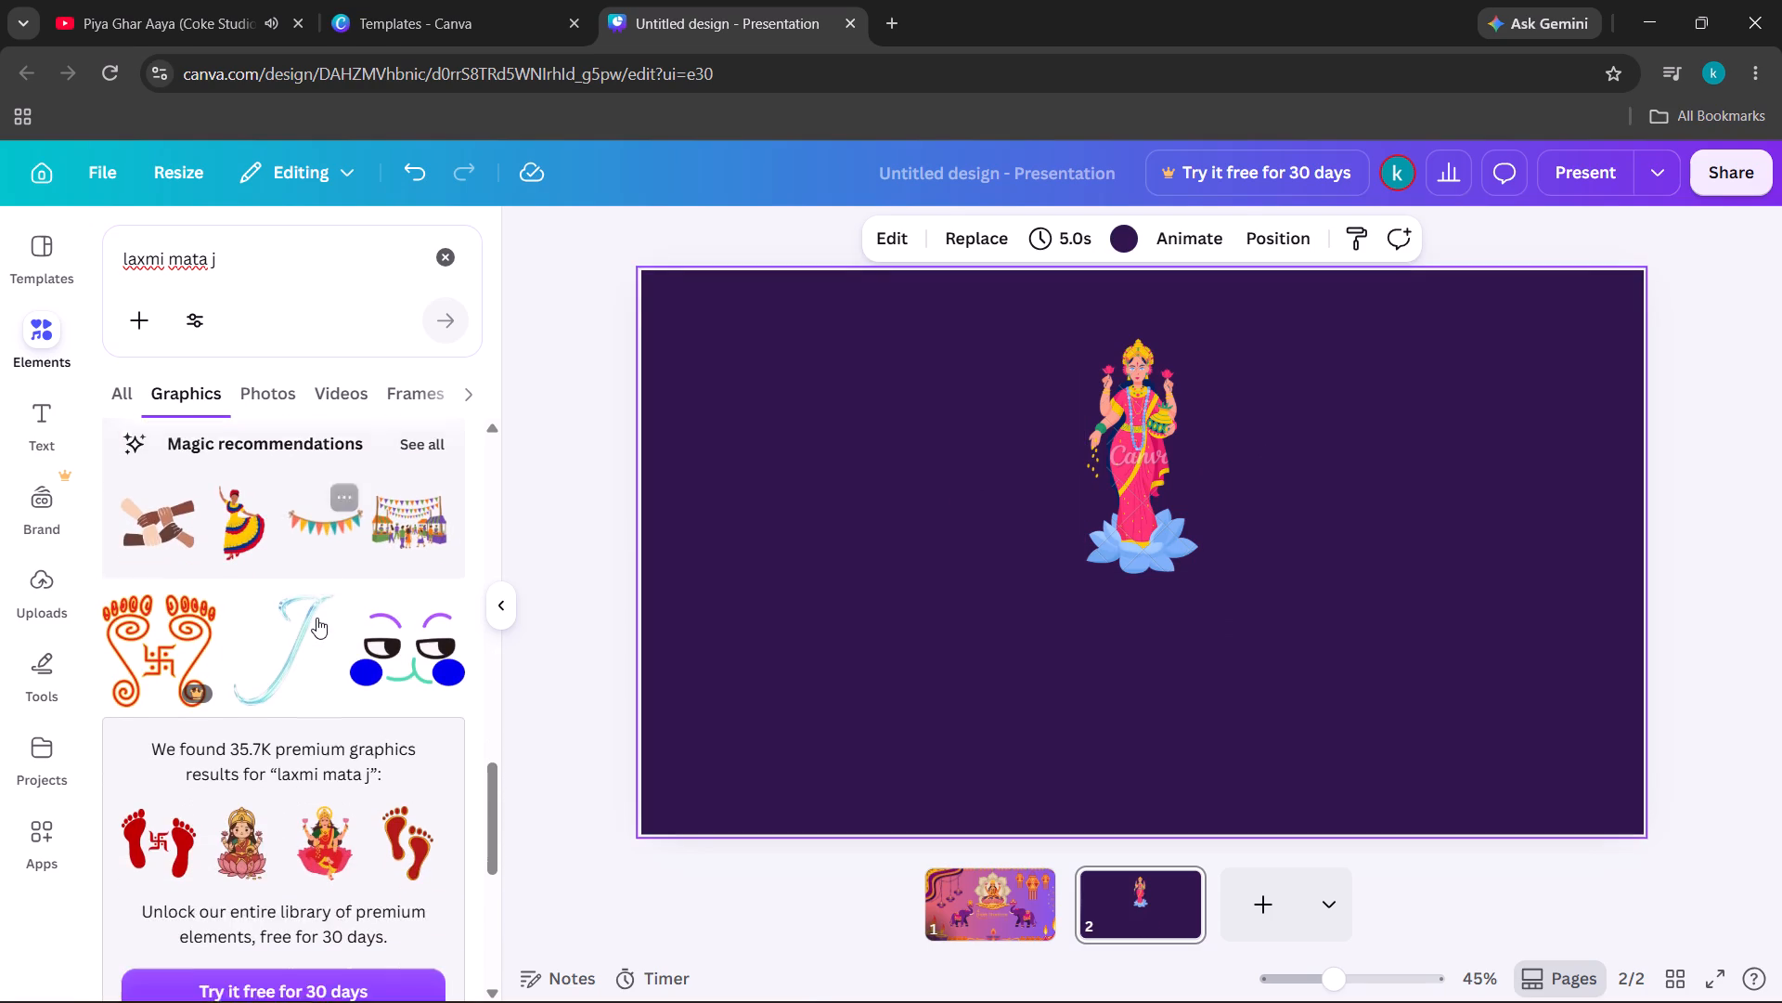
pyautogui.scroll(-4, 316, 618)
pyautogui.hscroll(1, 316, 618)
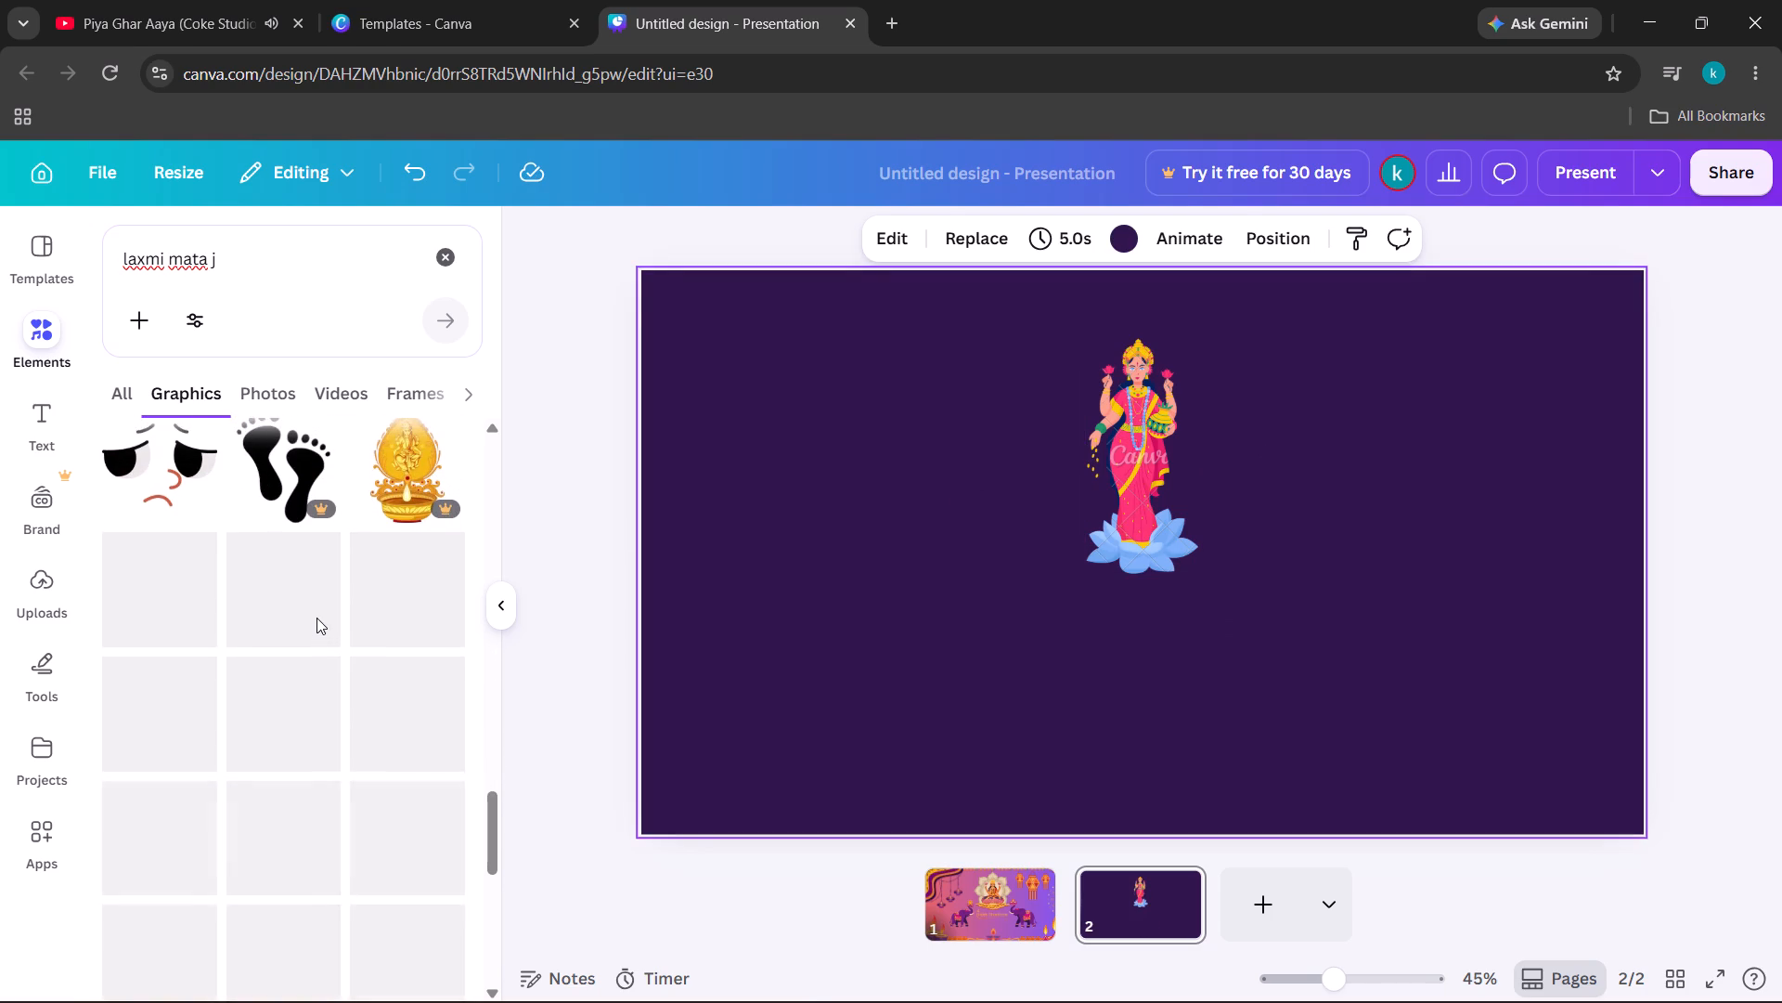
pyautogui.hscroll(1, 316, 618)
pyautogui.scroll(-1, 316, 618)
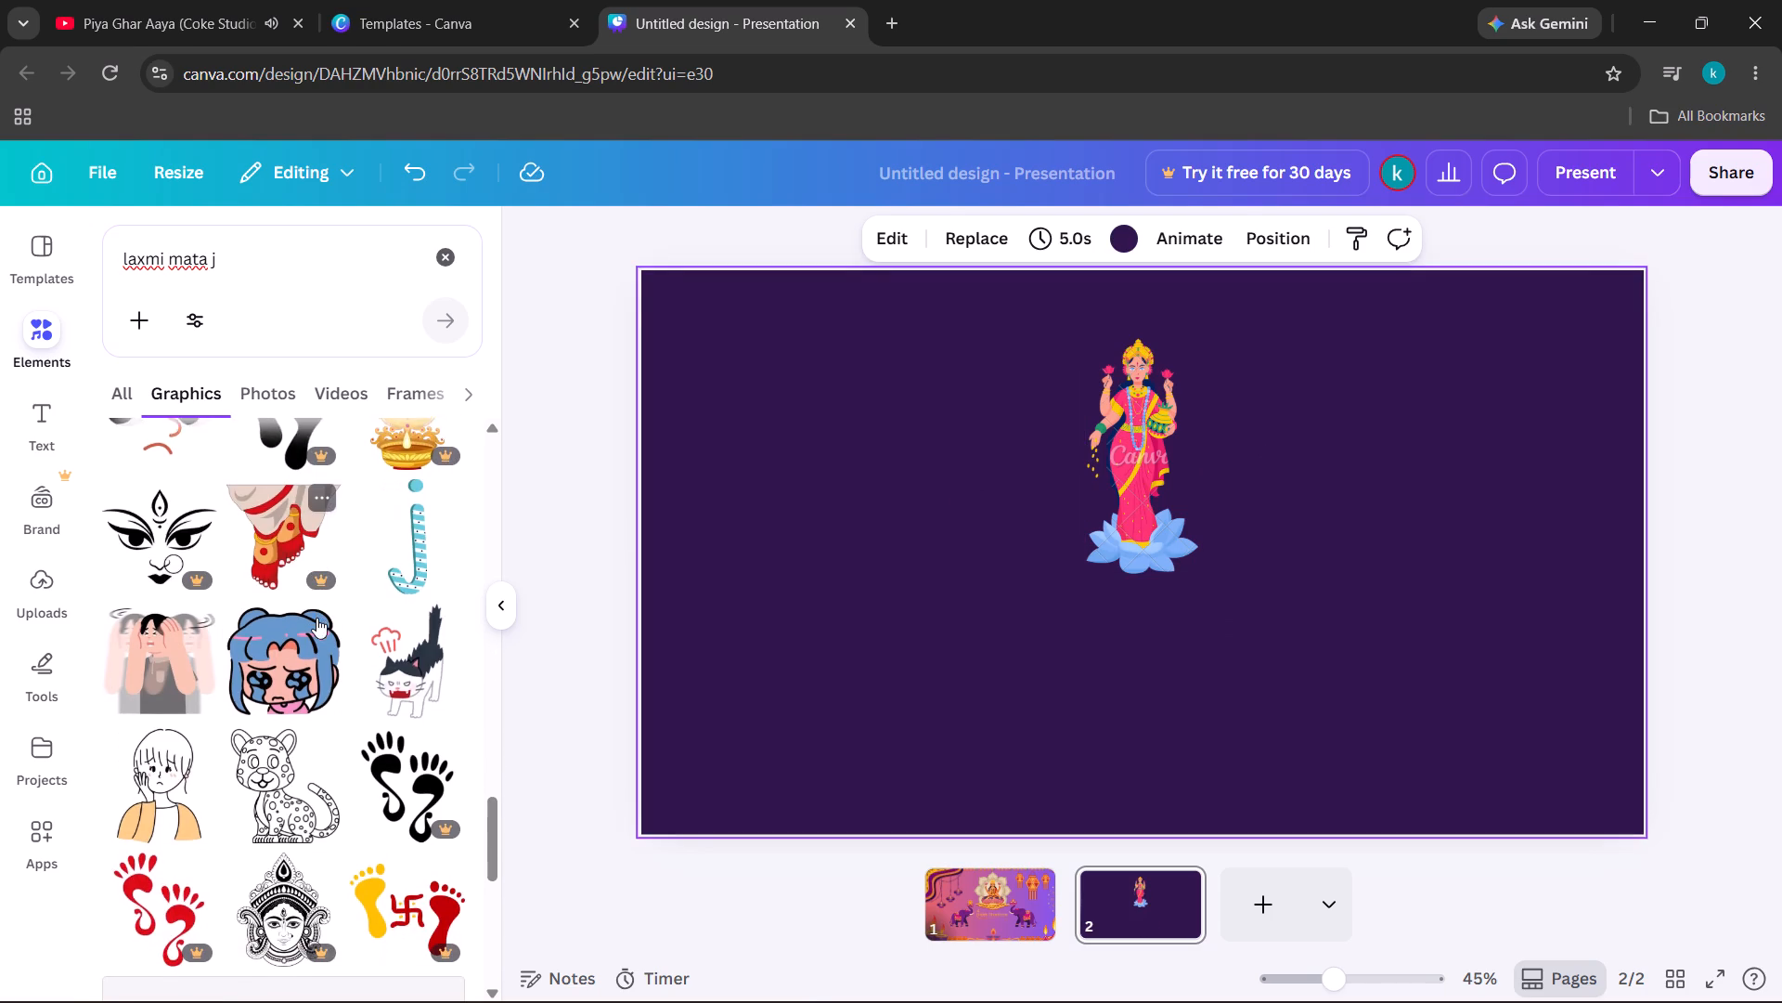
pyautogui.scroll(-4, 316, 618)
pyautogui.hscroll(1, 316, 618)
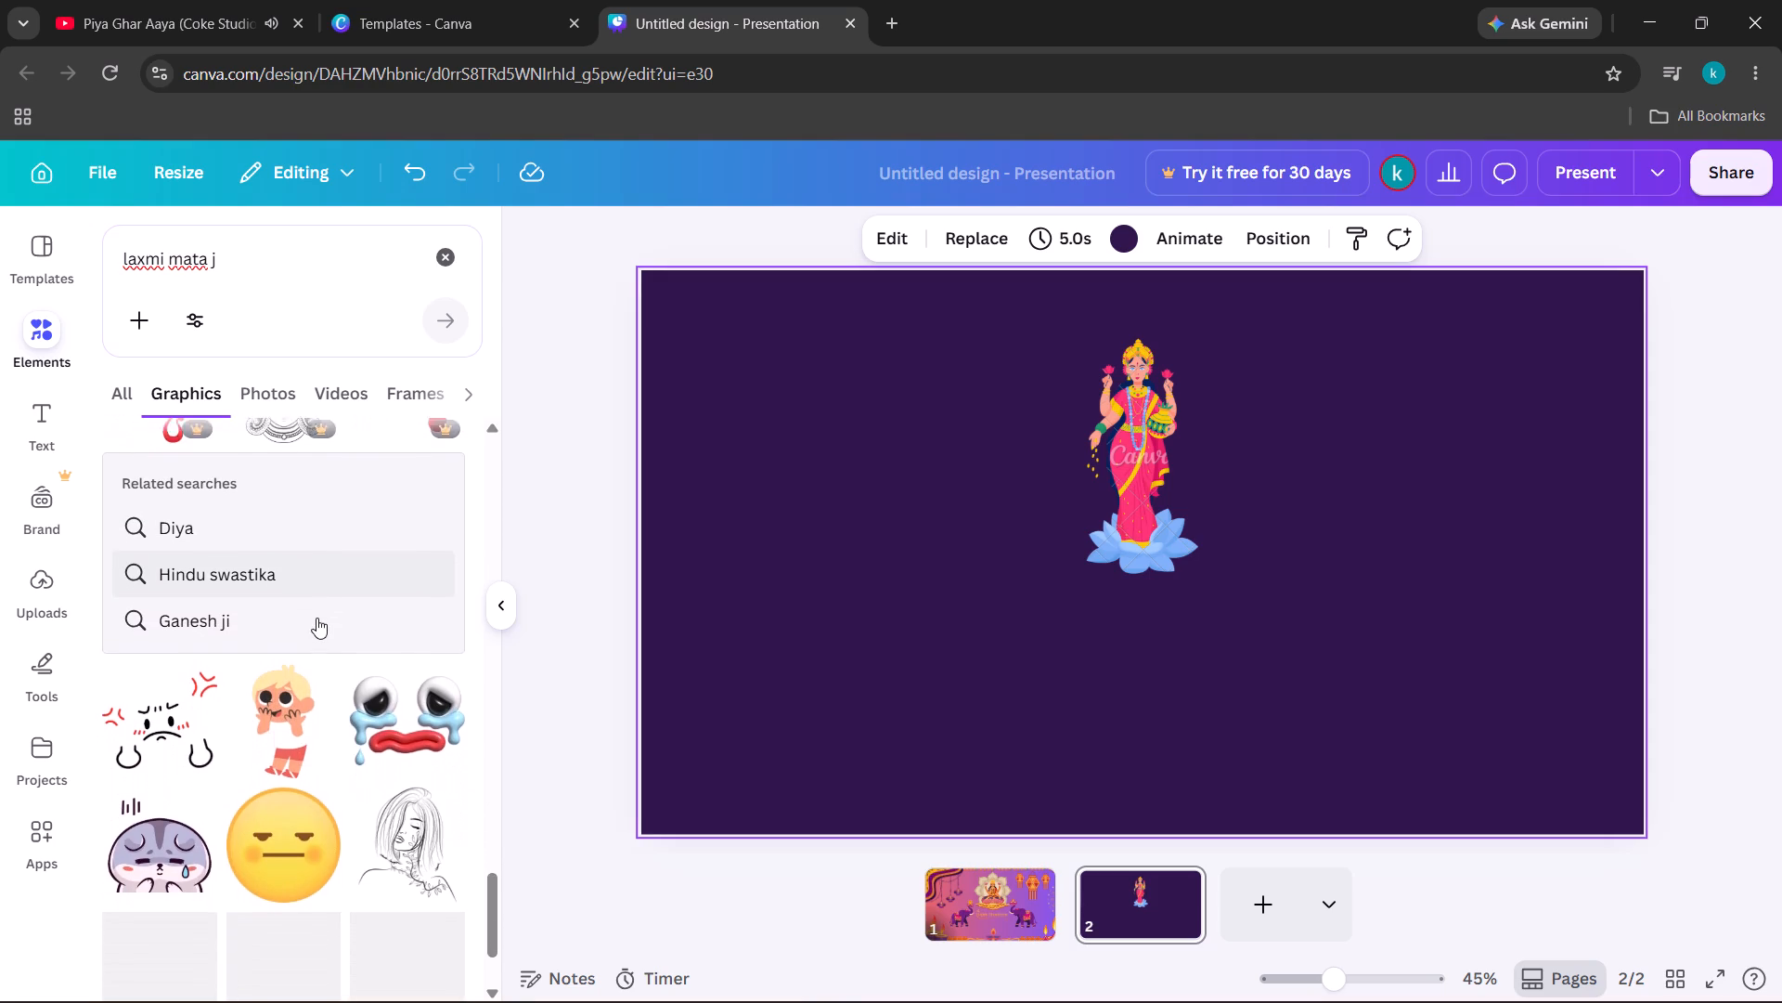
pyautogui.hscroll(1, 316, 618)
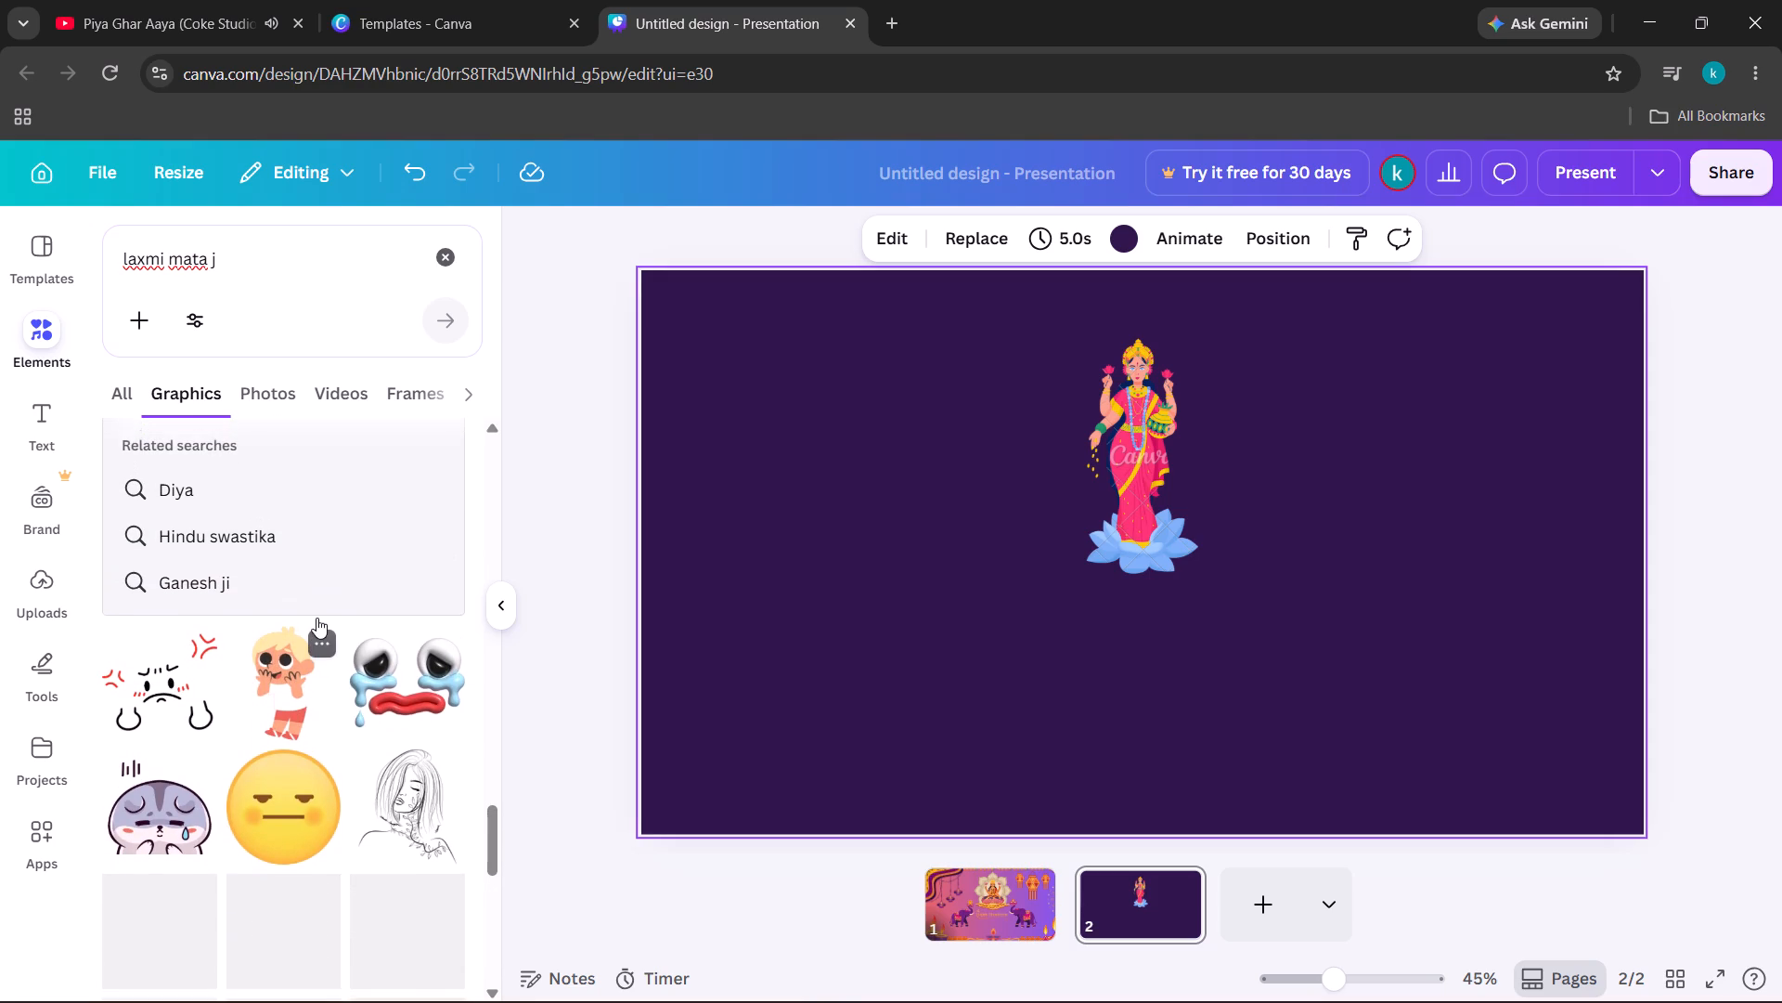
pyautogui.hscroll(1, 316, 618)
pyautogui.scroll(1, 316, 618)
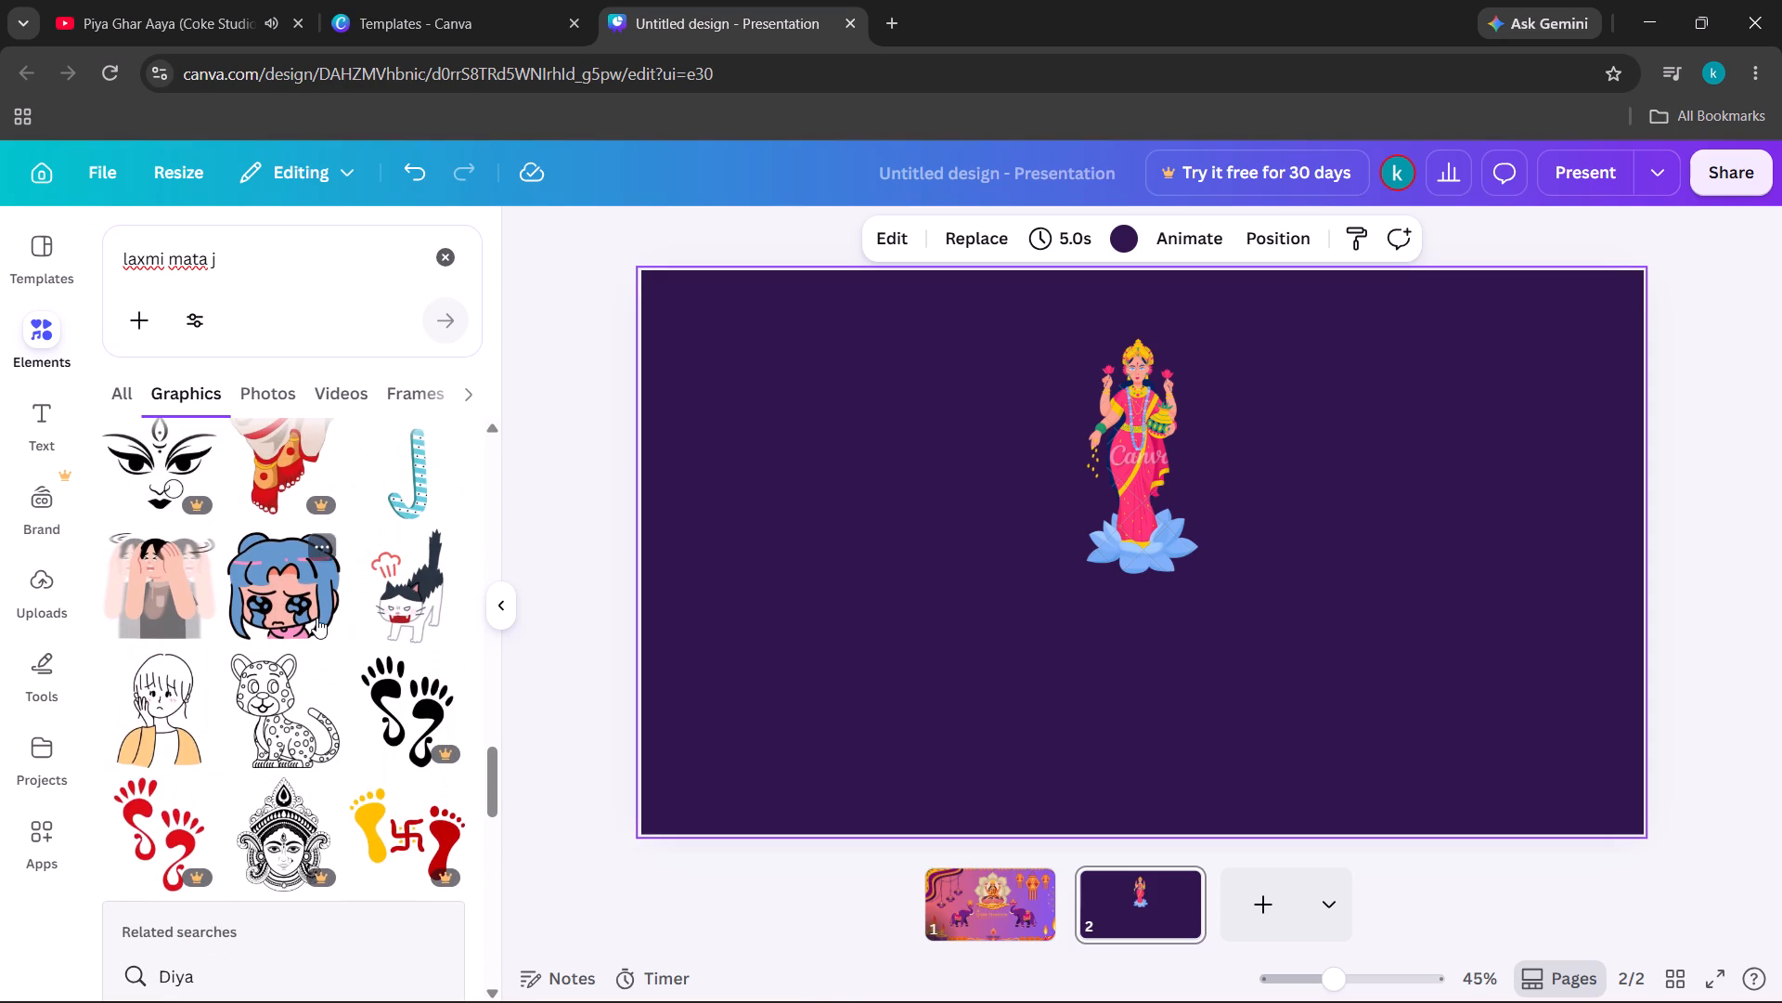
pyautogui.scroll(4, 316, 618)
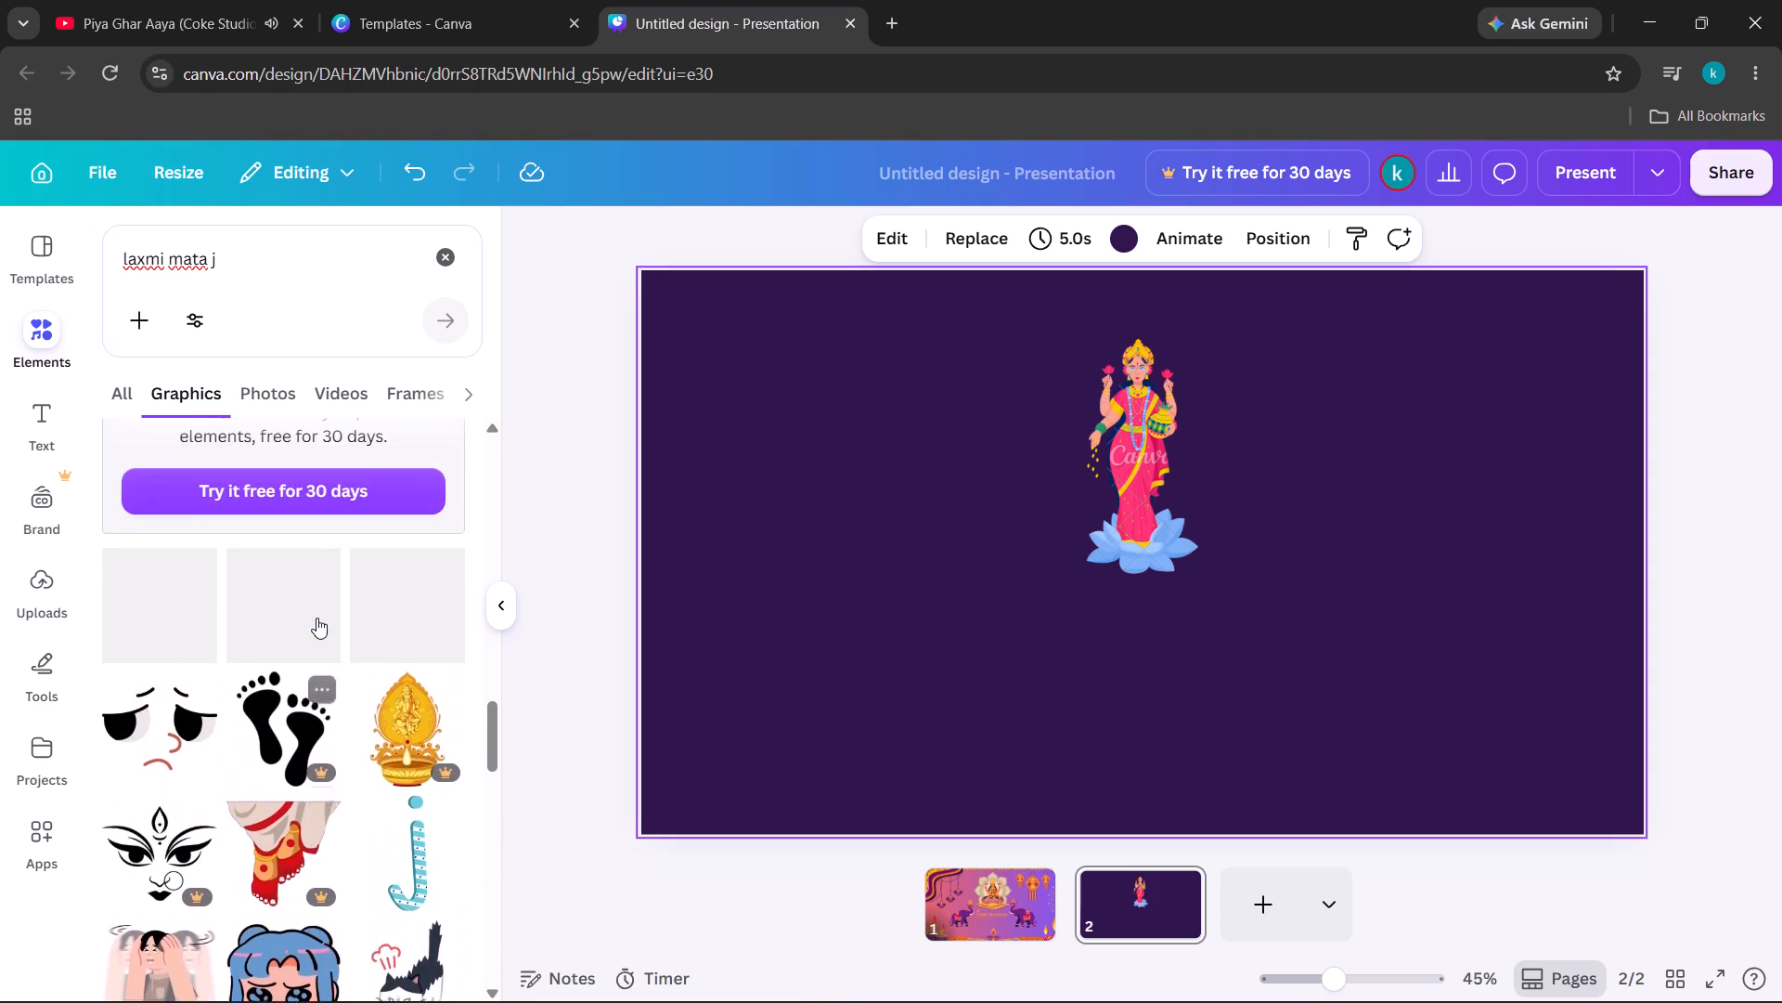
pyautogui.scroll(3, 316, 618)
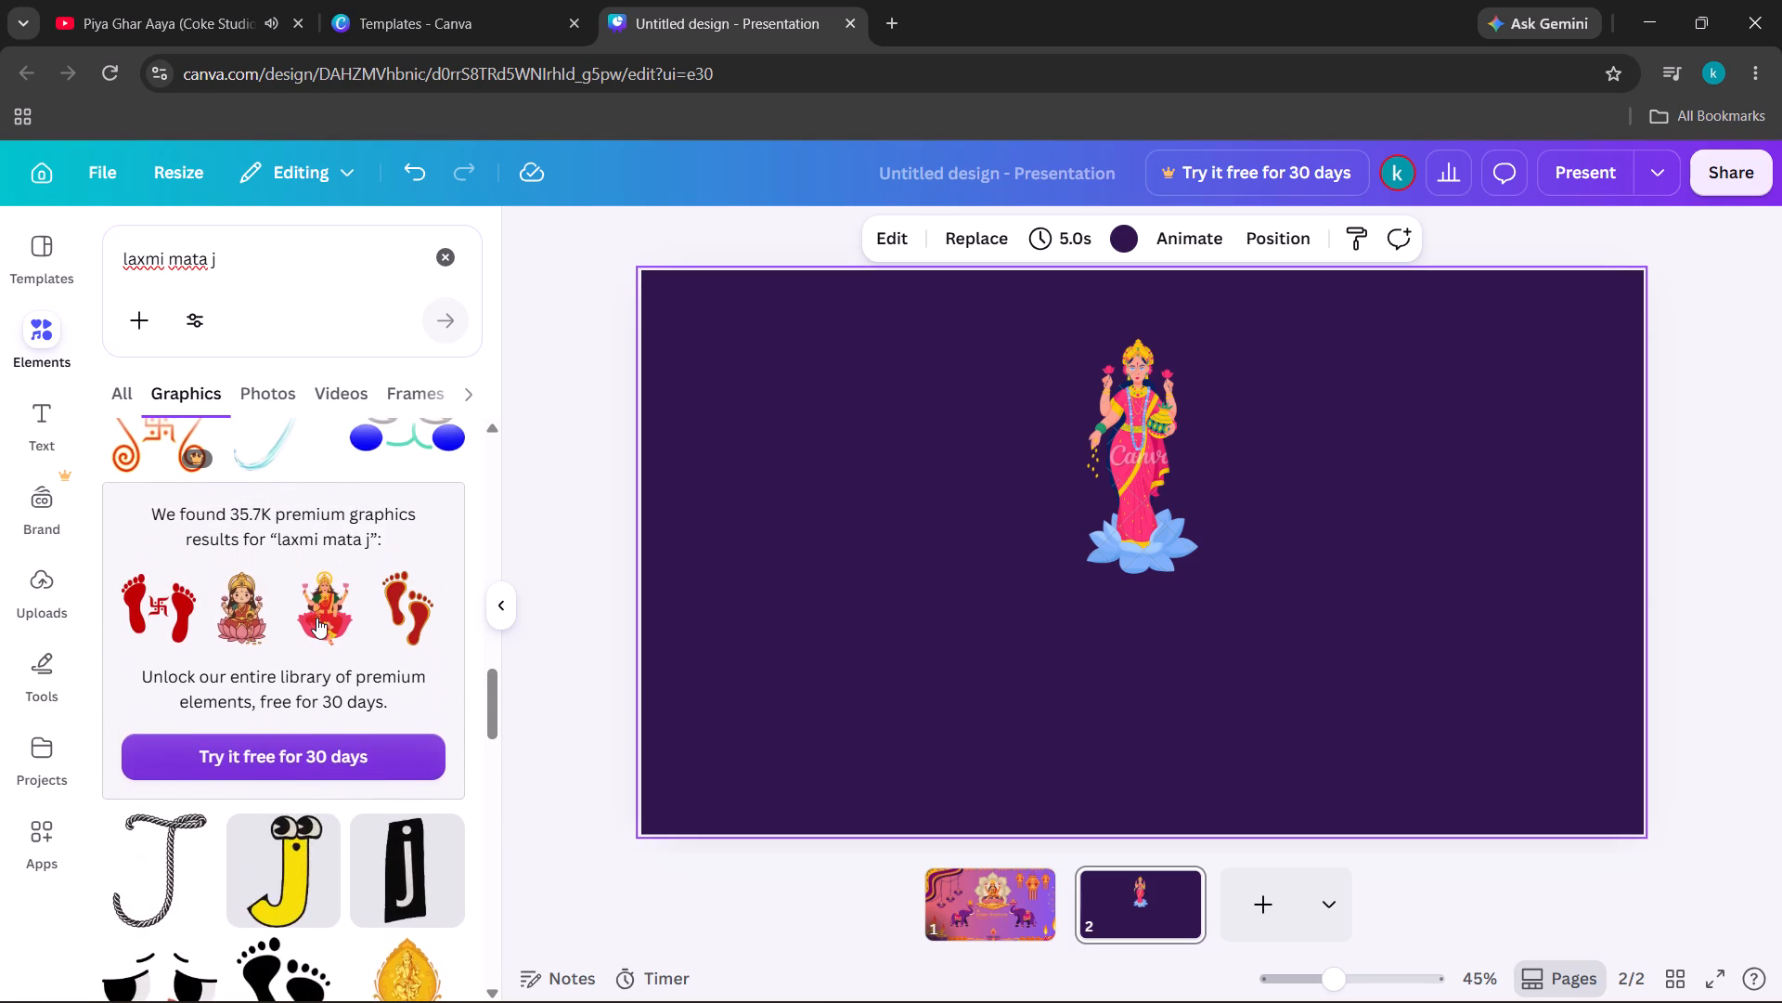
pyautogui.scroll(2, 316, 618)
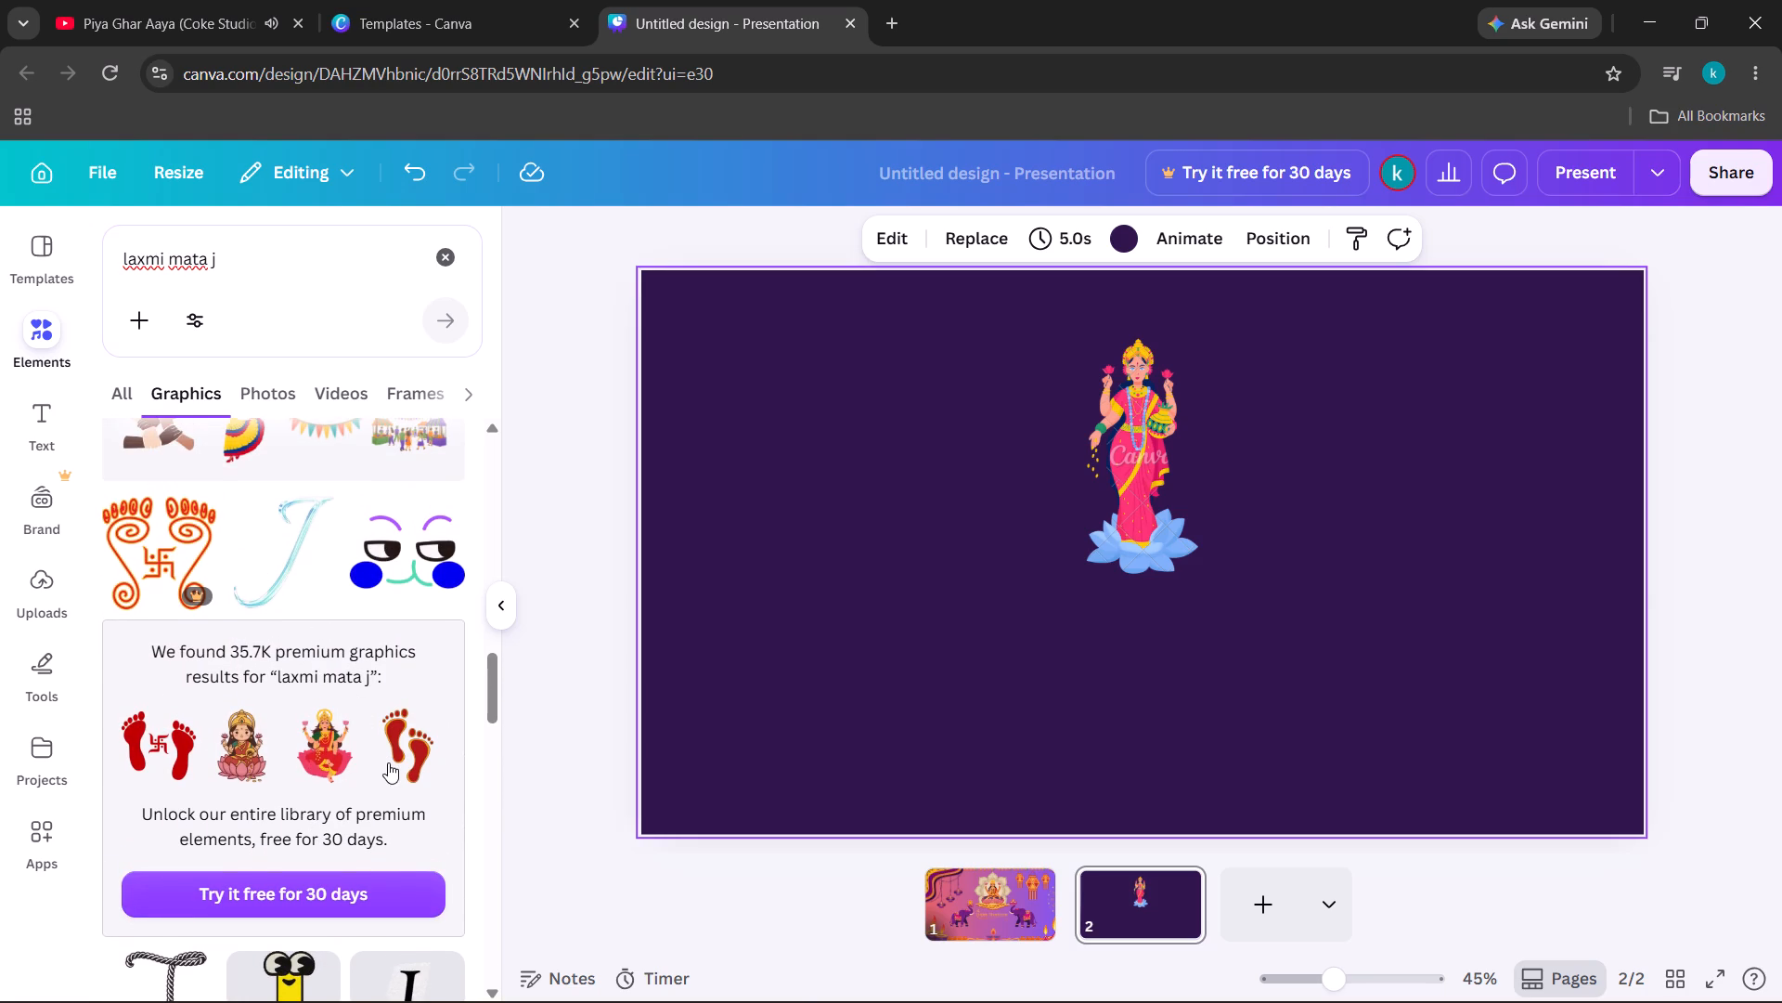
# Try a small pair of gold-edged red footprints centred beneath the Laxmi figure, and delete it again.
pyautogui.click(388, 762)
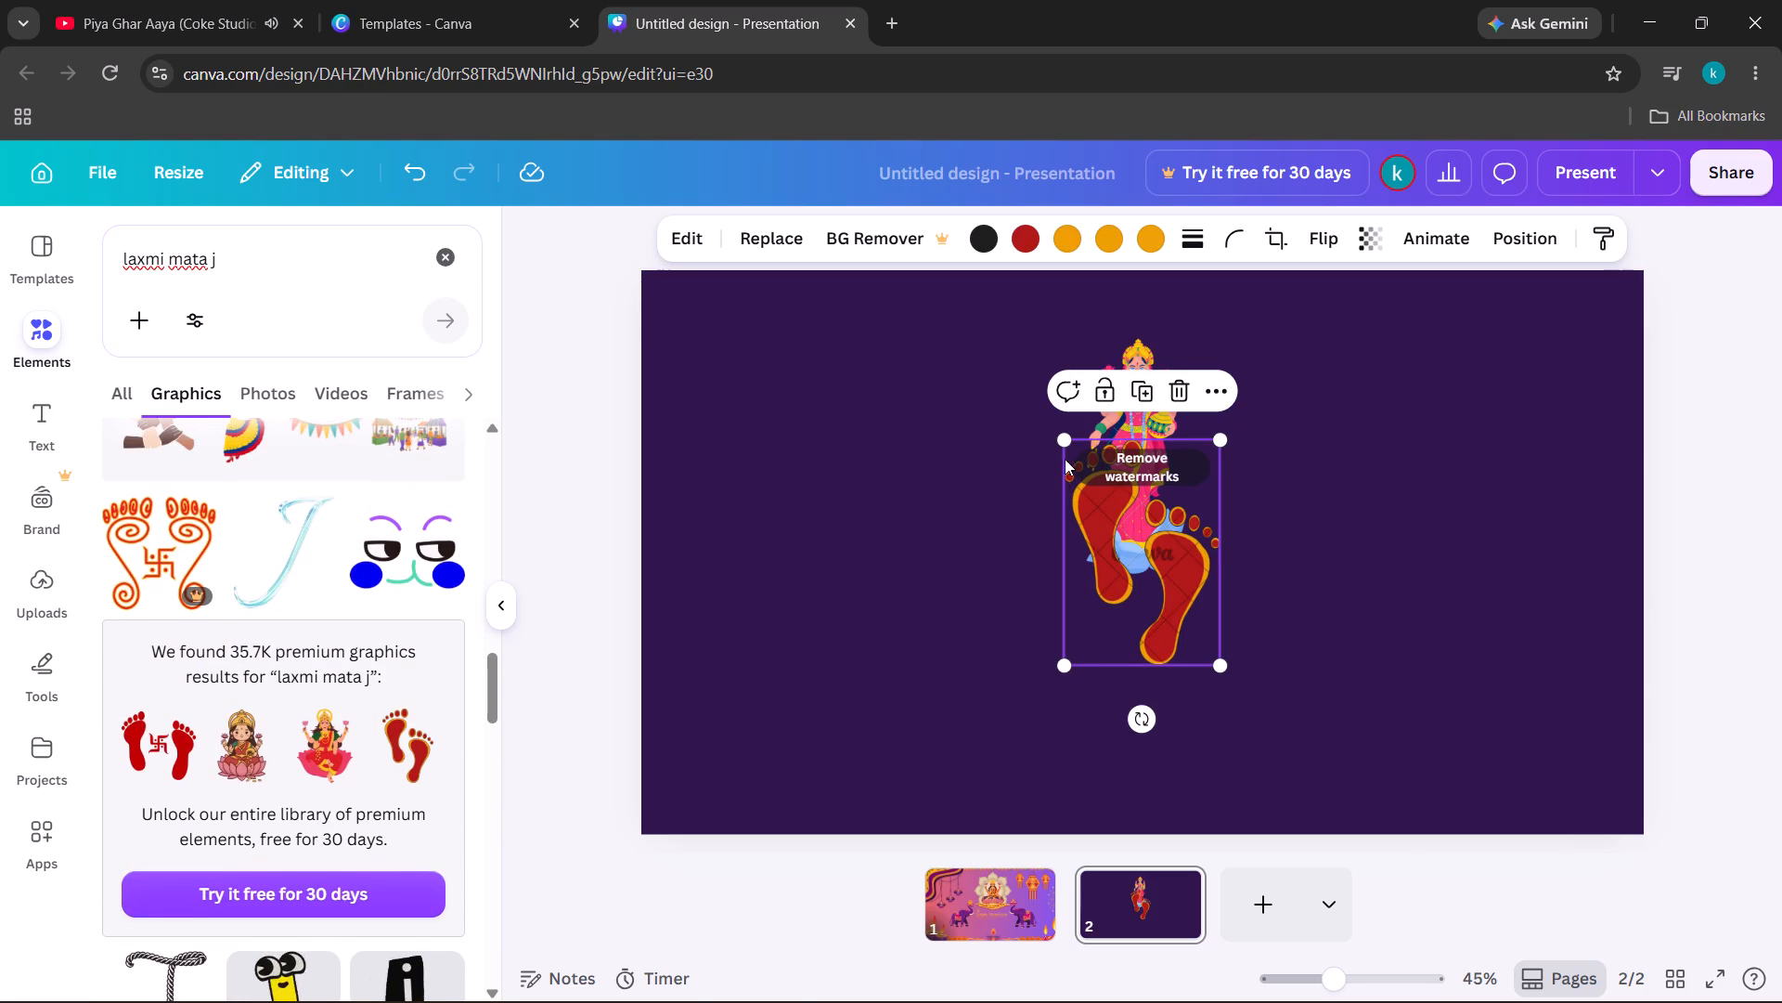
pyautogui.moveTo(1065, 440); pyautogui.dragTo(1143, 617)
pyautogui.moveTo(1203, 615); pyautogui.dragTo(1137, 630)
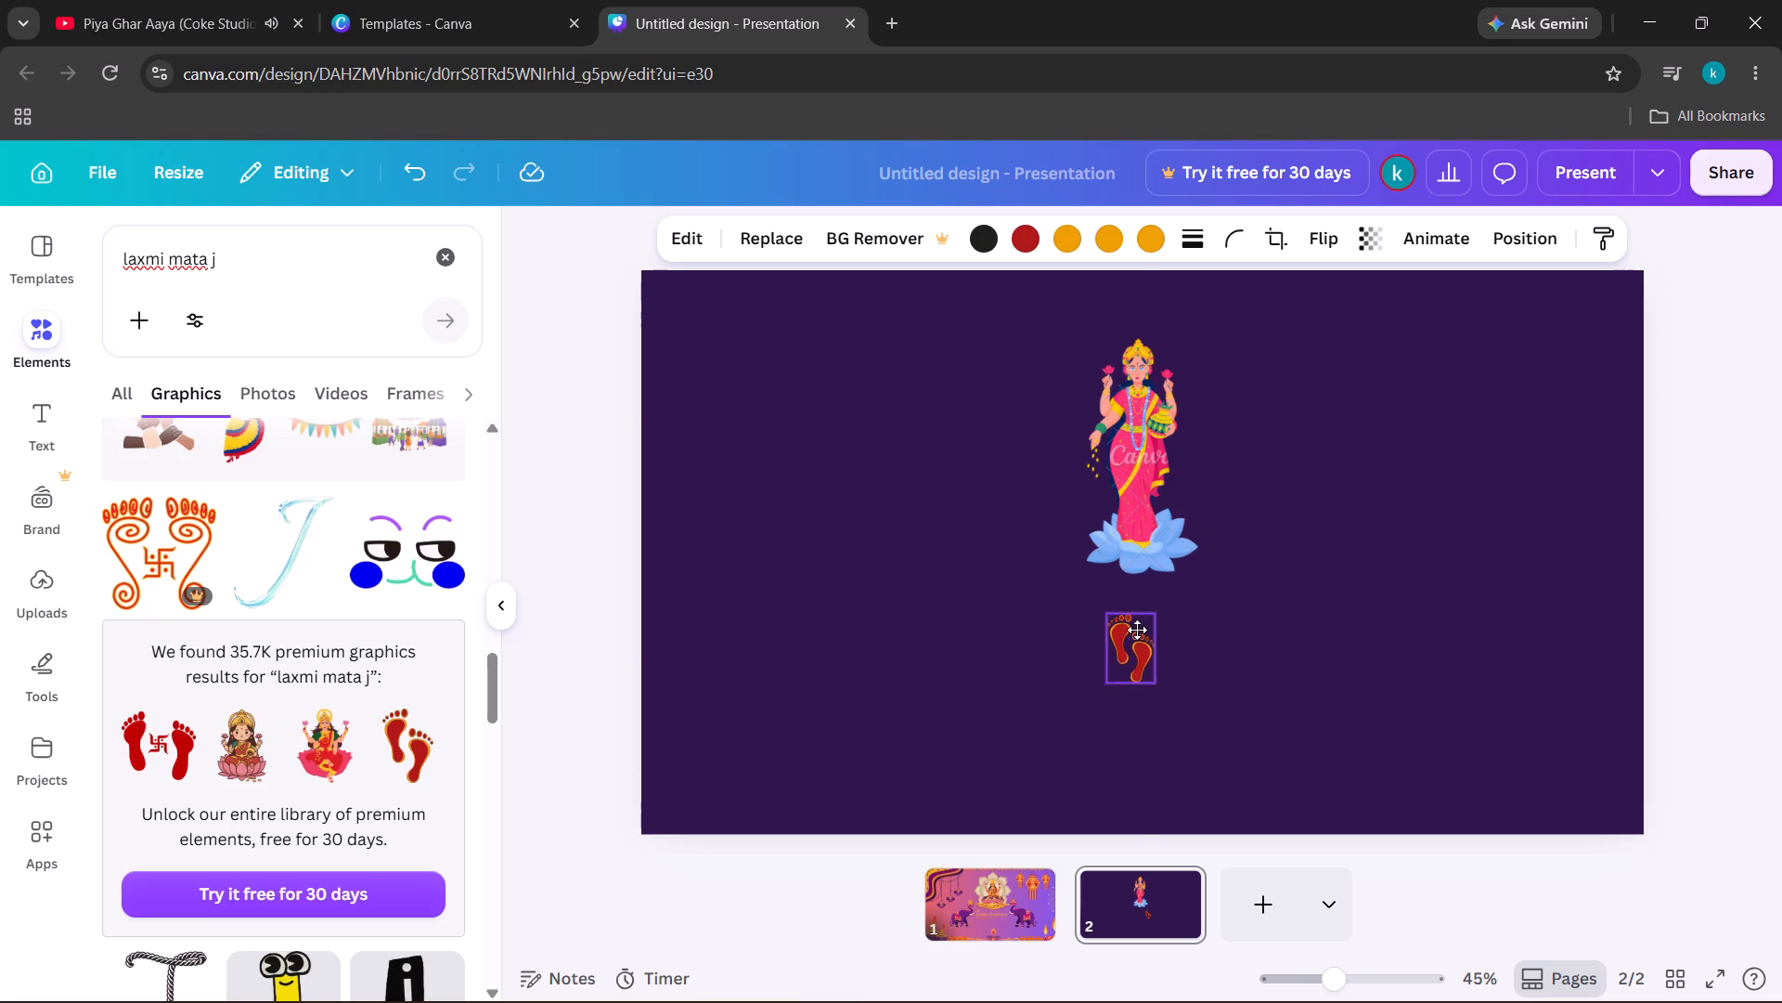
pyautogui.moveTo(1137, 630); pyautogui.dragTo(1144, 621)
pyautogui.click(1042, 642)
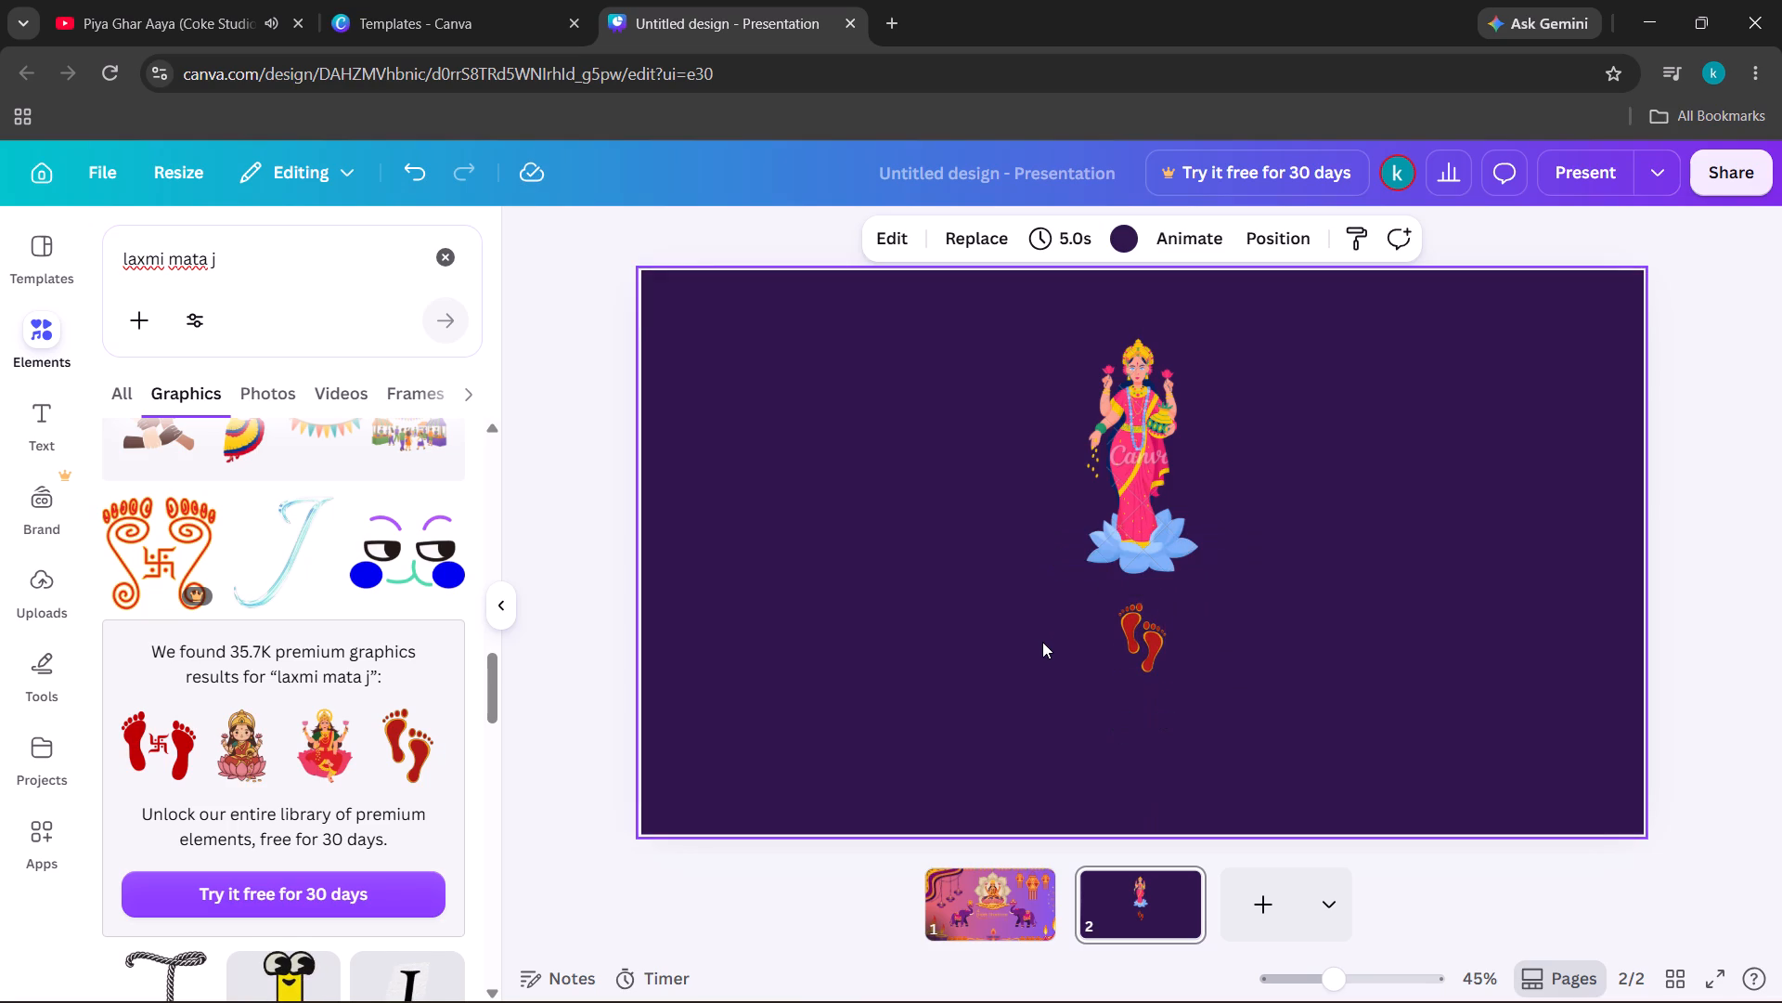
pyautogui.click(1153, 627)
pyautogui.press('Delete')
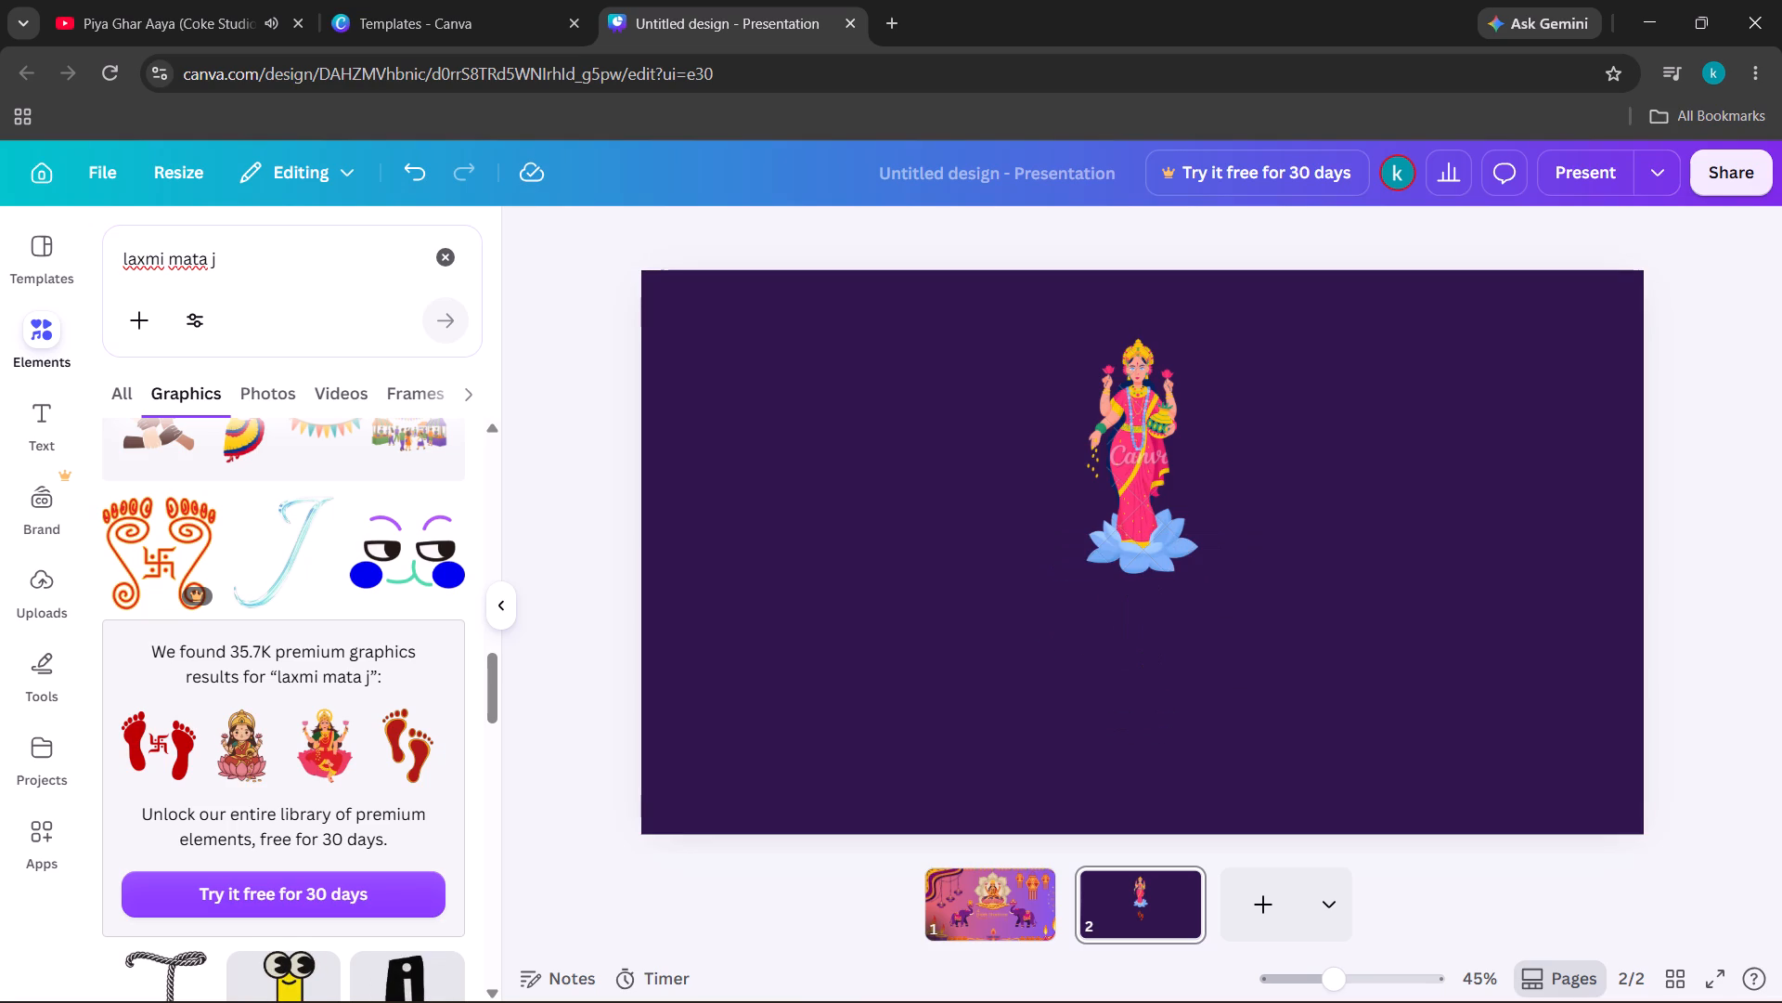
# Search the graphics for "rupchatrdasi" in place of "laxmi mata j" and look through the results for a matching festival decoration.
pyautogui.click(245, 264)
pyautogui.press('BackSpace')
pyautogui.press('BackSpace')
pyautogui.press('BackSpace')
pyautogui.press('BackSpace')
pyautogui.press('BackSpace')
pyautogui.press('BackSpace')
pyautogui.press('BackSpace')
pyautogui.press('BackSpace')
pyautogui.press('BackSpace')
pyautogui.press('BackSpace')
pyautogui.press('BackSpace')
pyautogui.press('BackSpace')
pyautogui.press('BackSpace')
pyautogui.press('BackSpace')
pyautogui.press('BackSpace')
pyautogui.press('BackSpace')
pyautogui.press('BackSpace')
pyautogui.press('BackSpace')
pyautogui.press('BackSpace')
pyautogui.press('BackSpace')
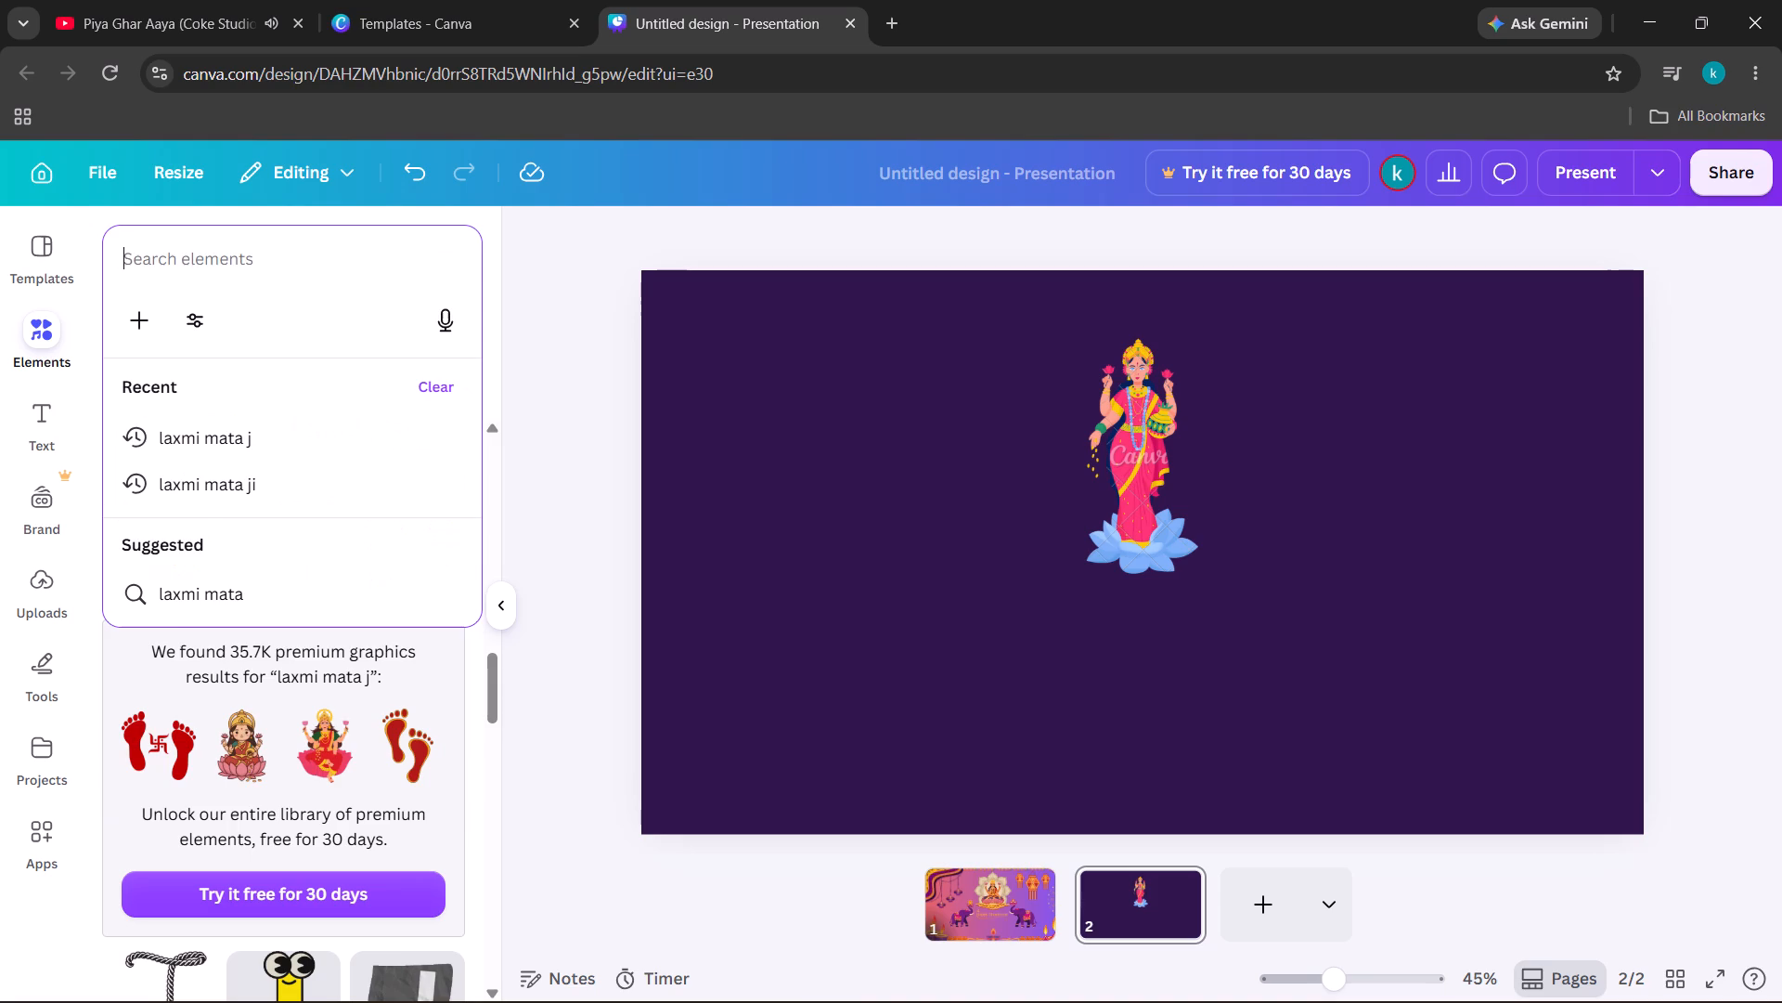
pyautogui.write('ruo')
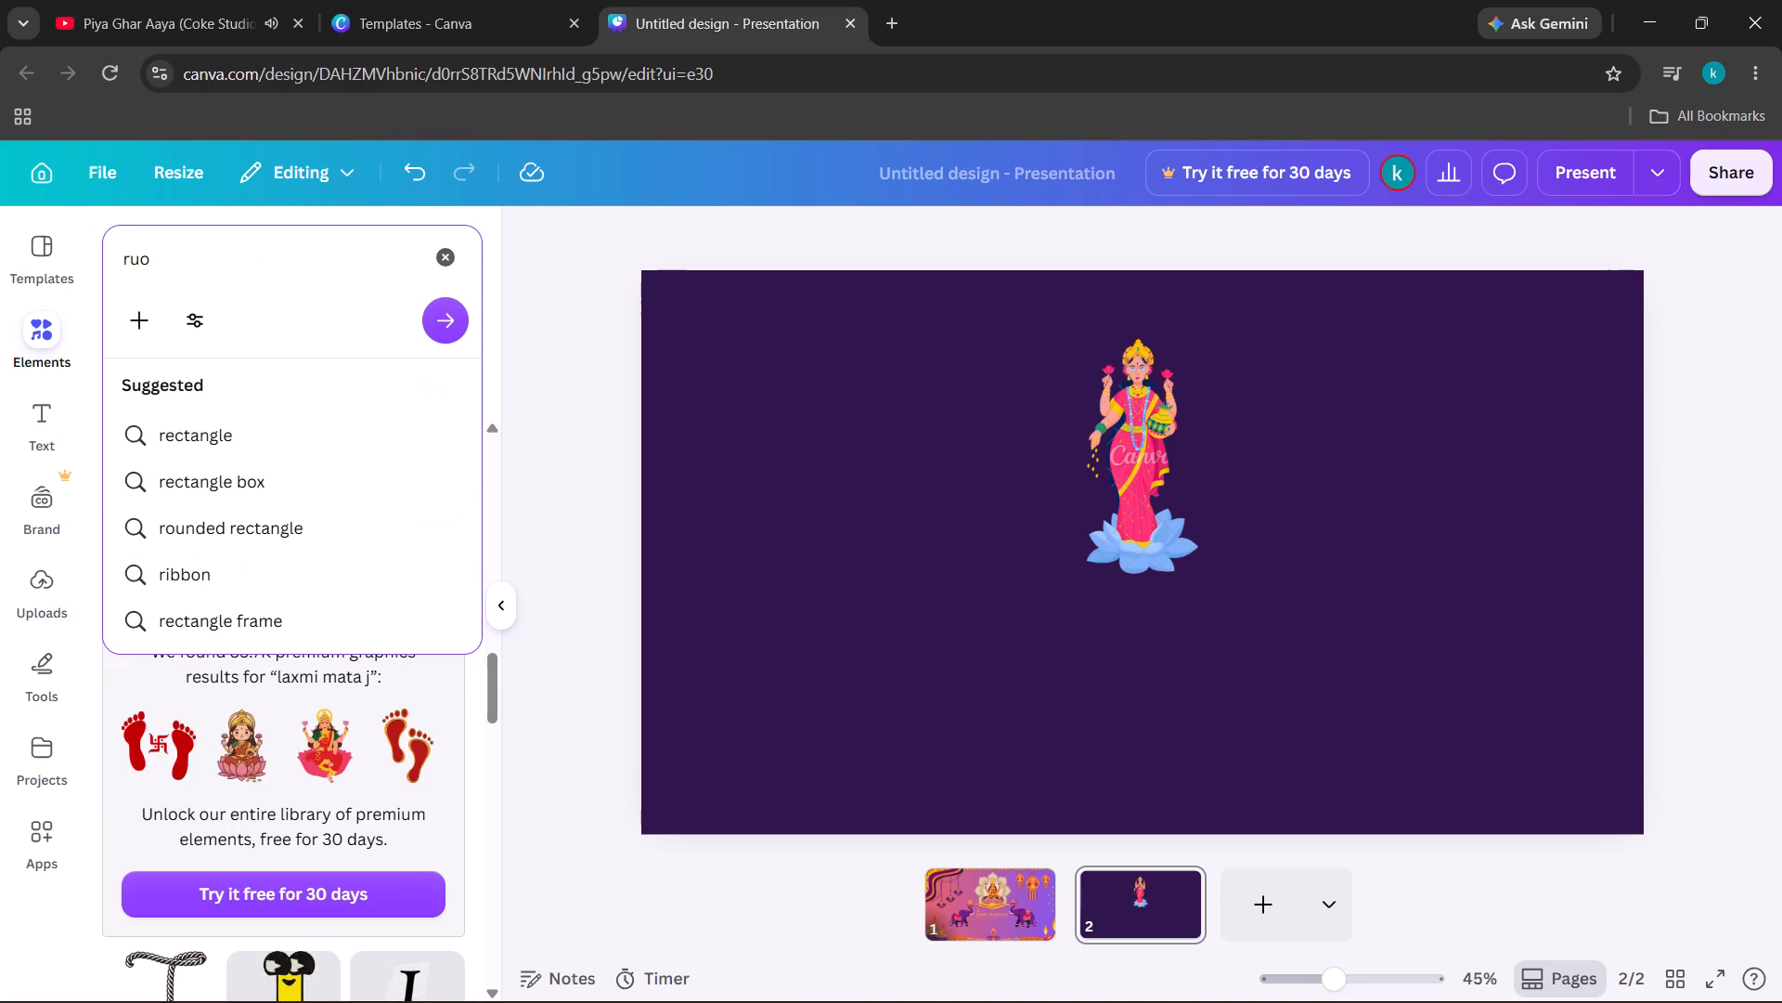
pyautogui.press('BackSpace')
pyautogui.press('p')
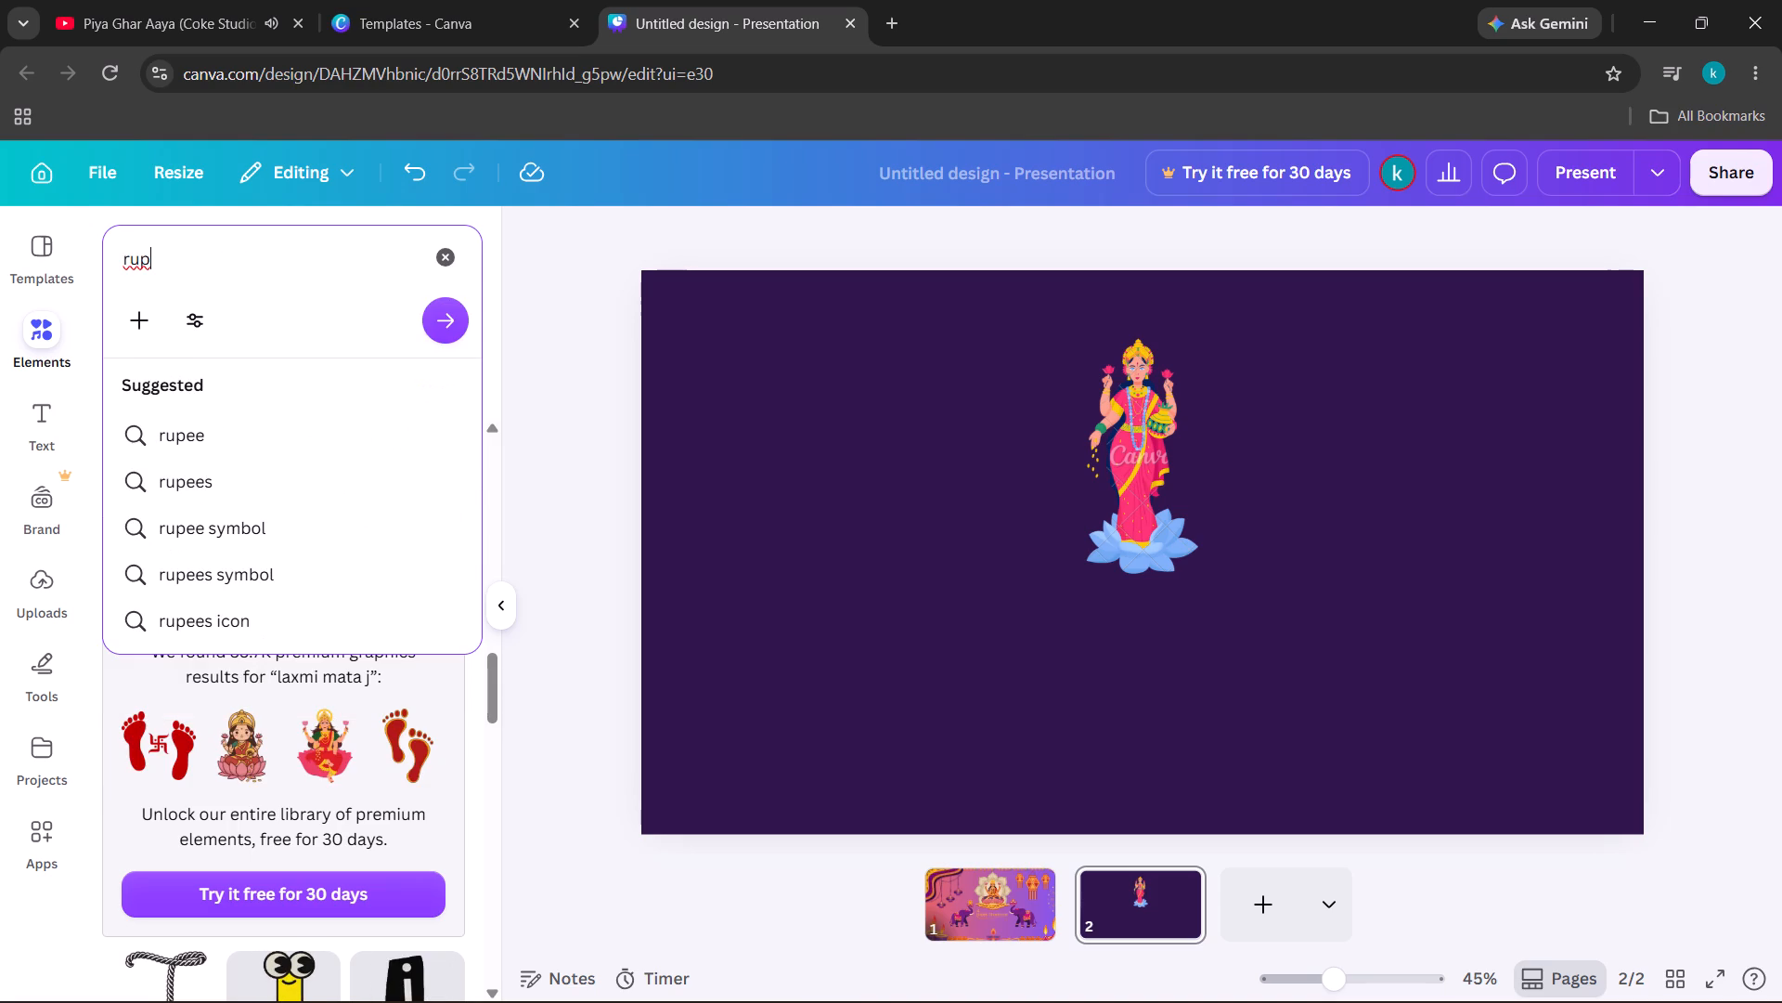
pyautogui.press('c')
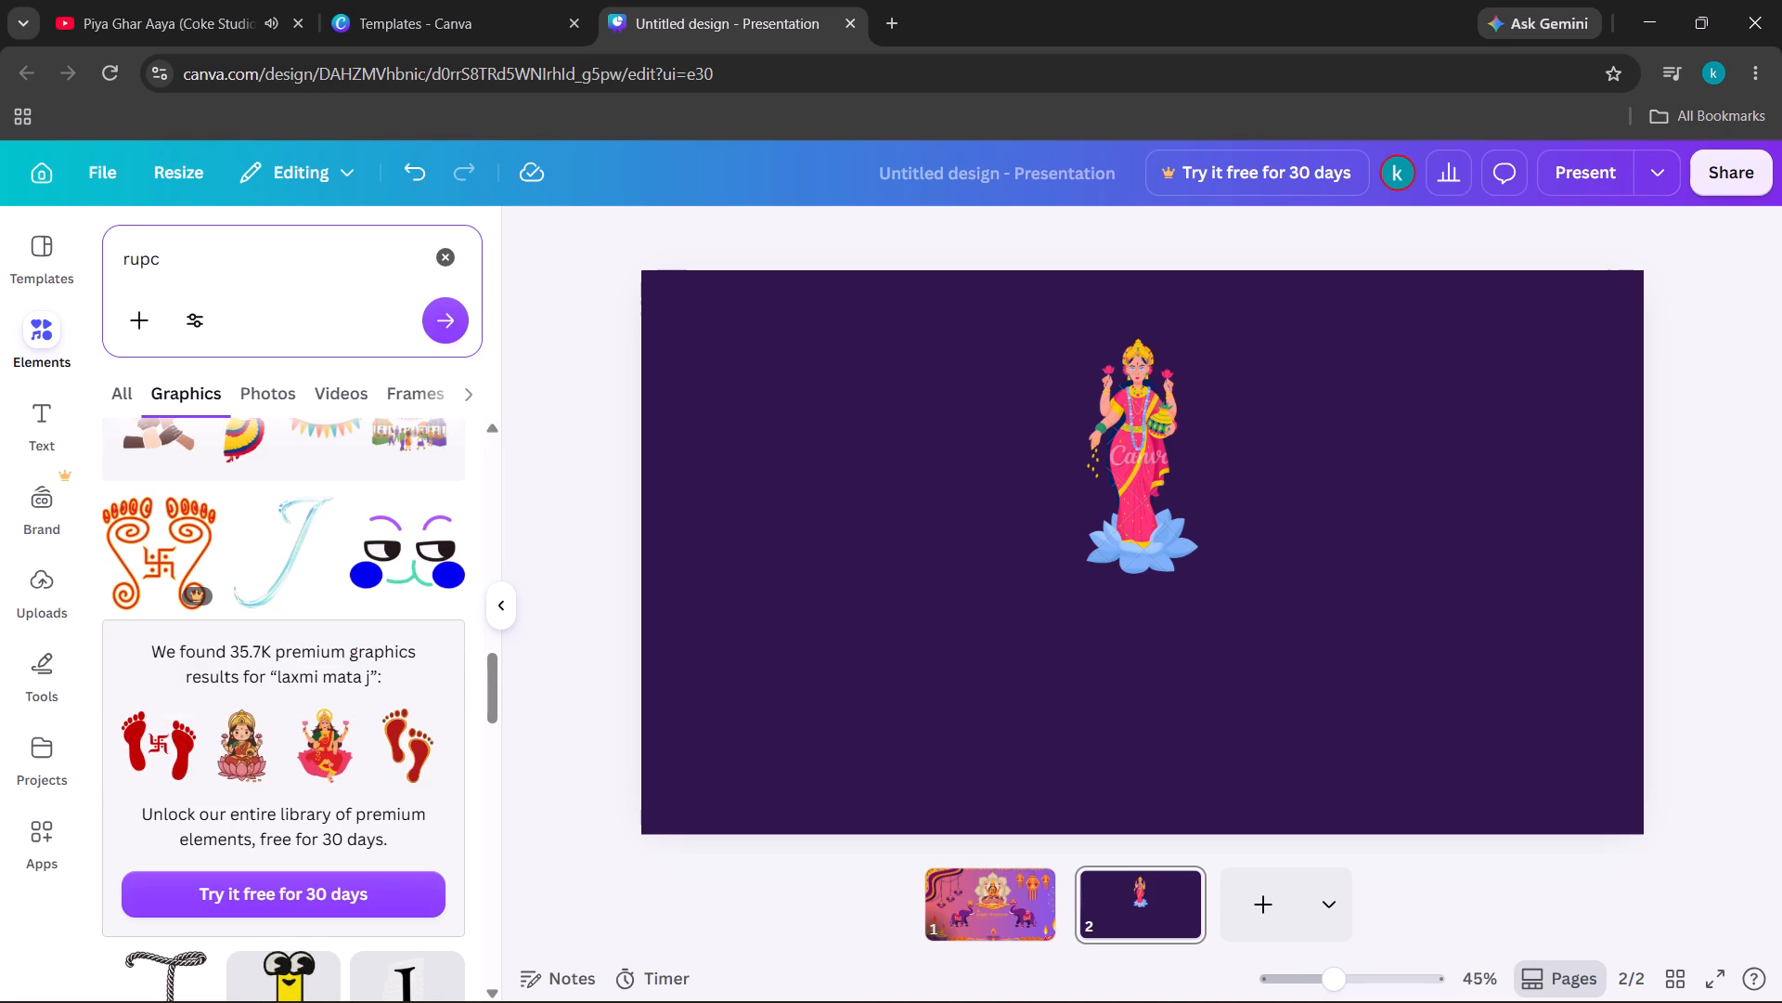
pyautogui.write('ha')
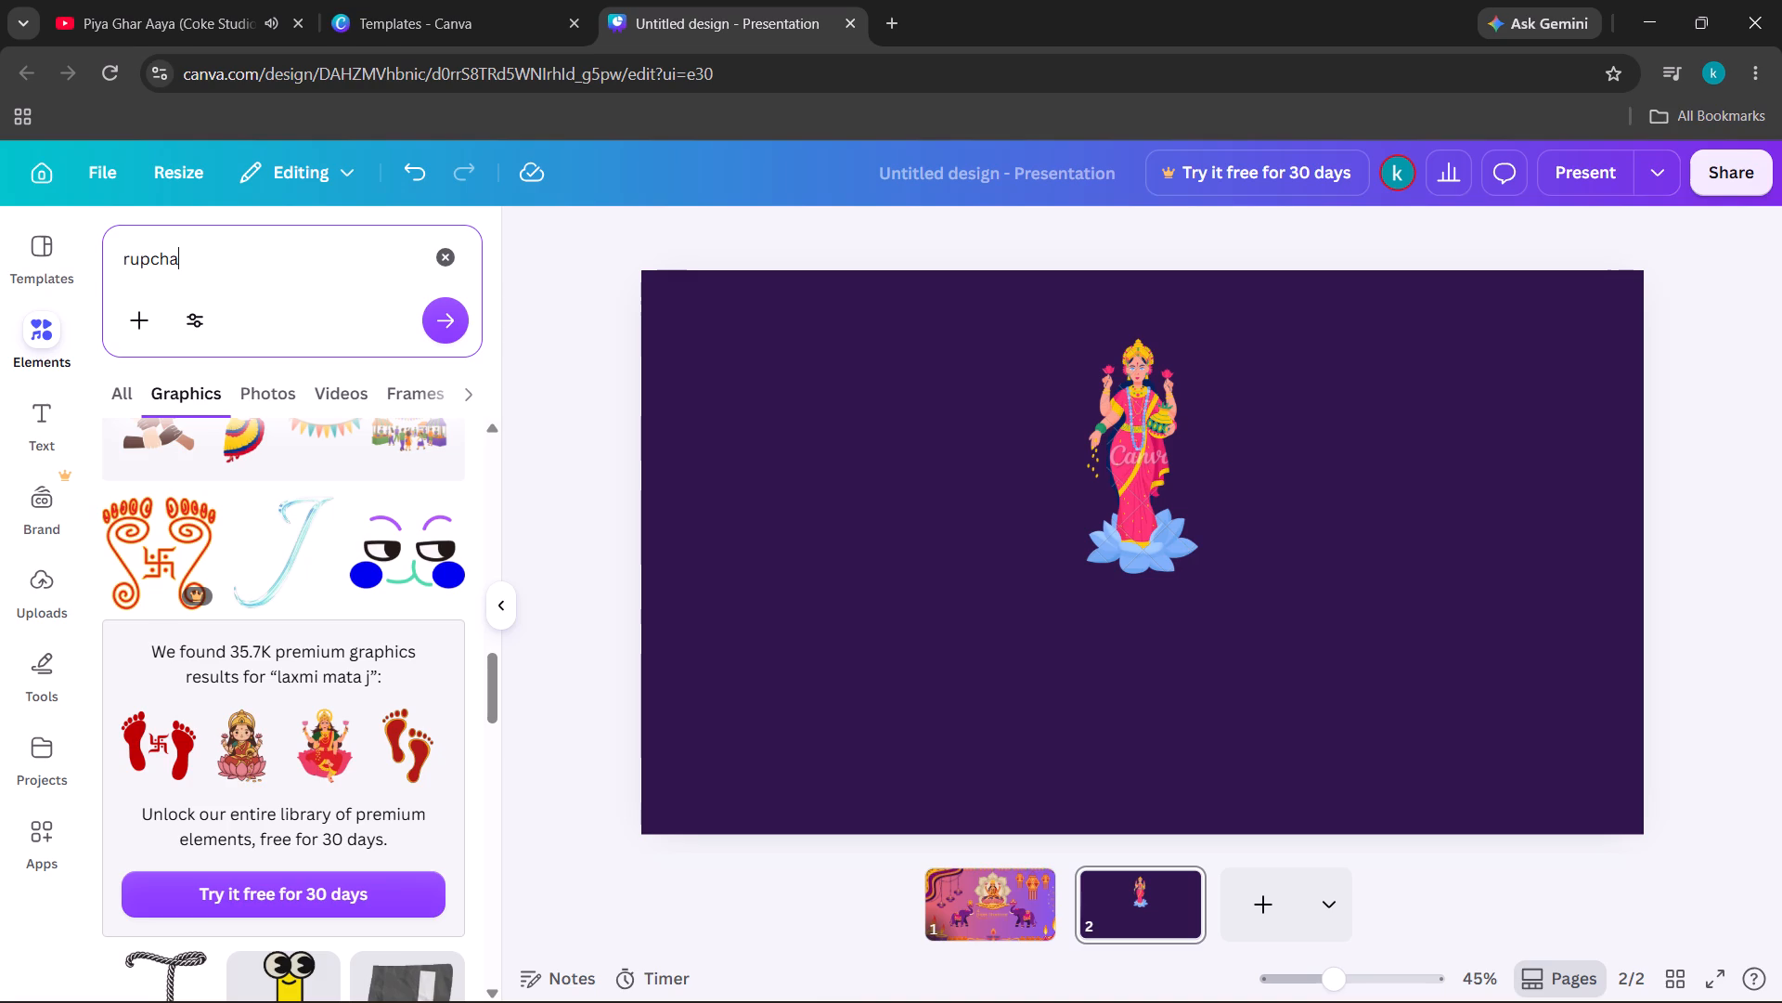
pyautogui.write('tur')
pyautogui.press('BackSpace')
pyautogui.press('BackSpace')
pyautogui.write('rdas')
pyautogui.write('i')
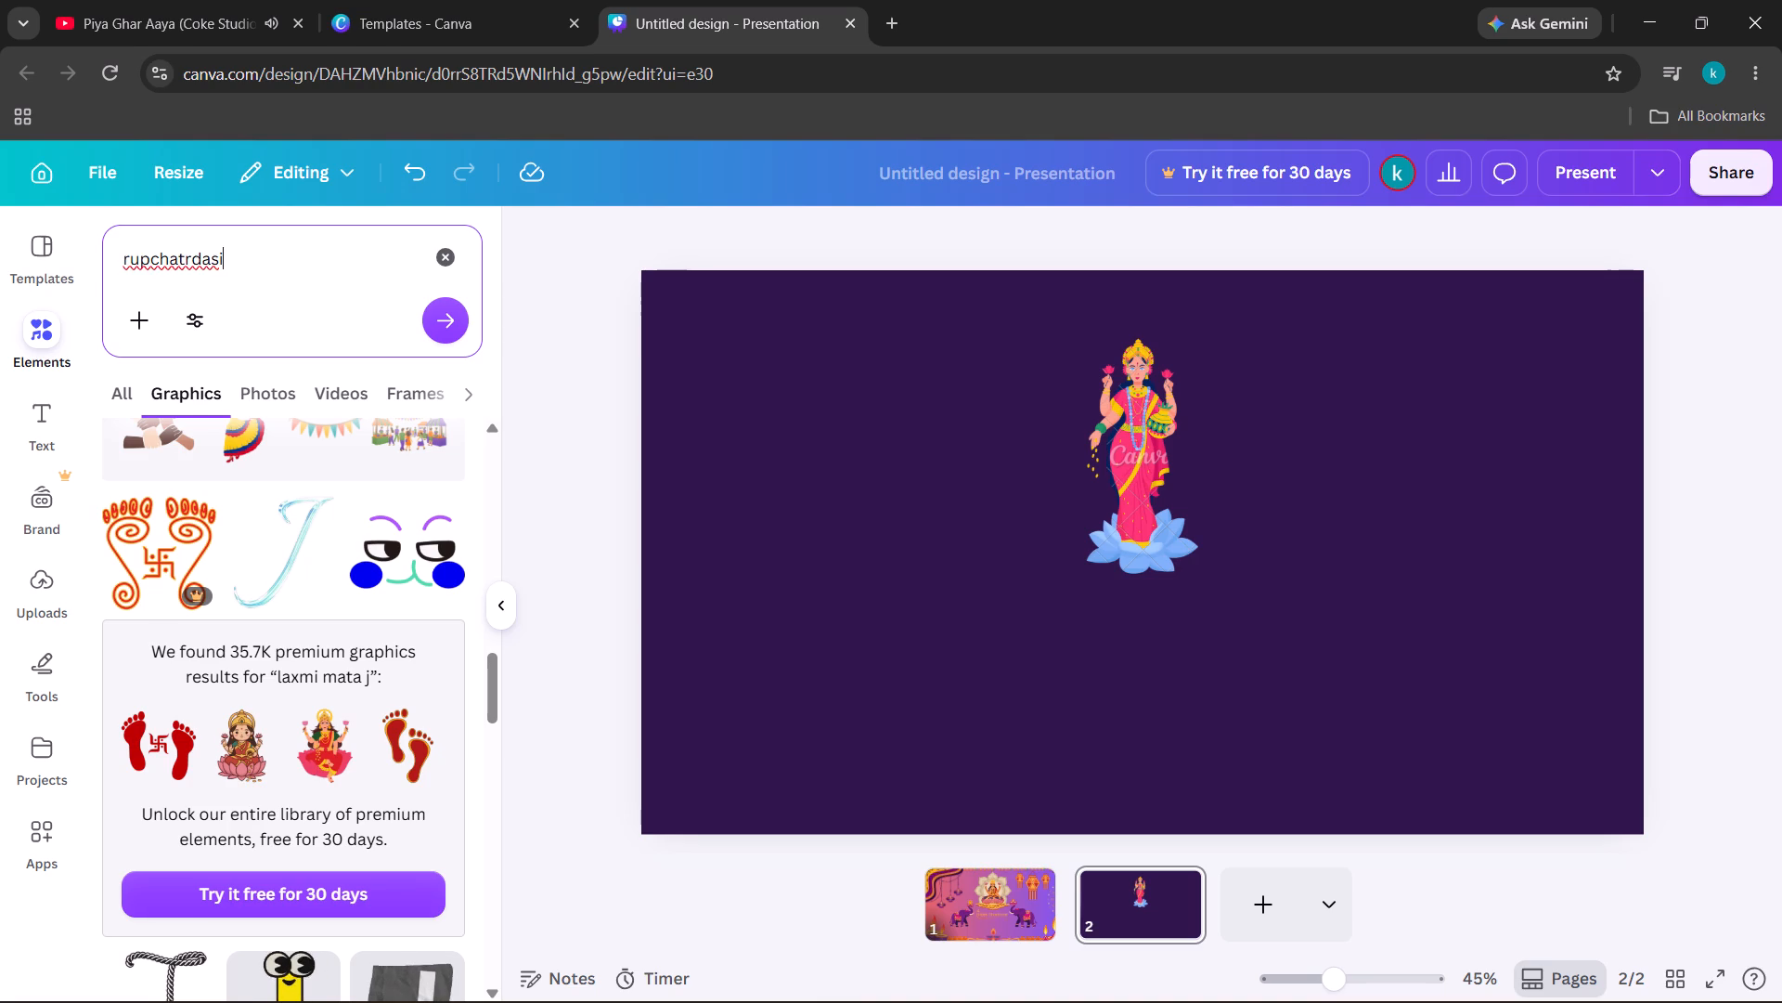
pyautogui.press('space')
pyautogui.press('Return')
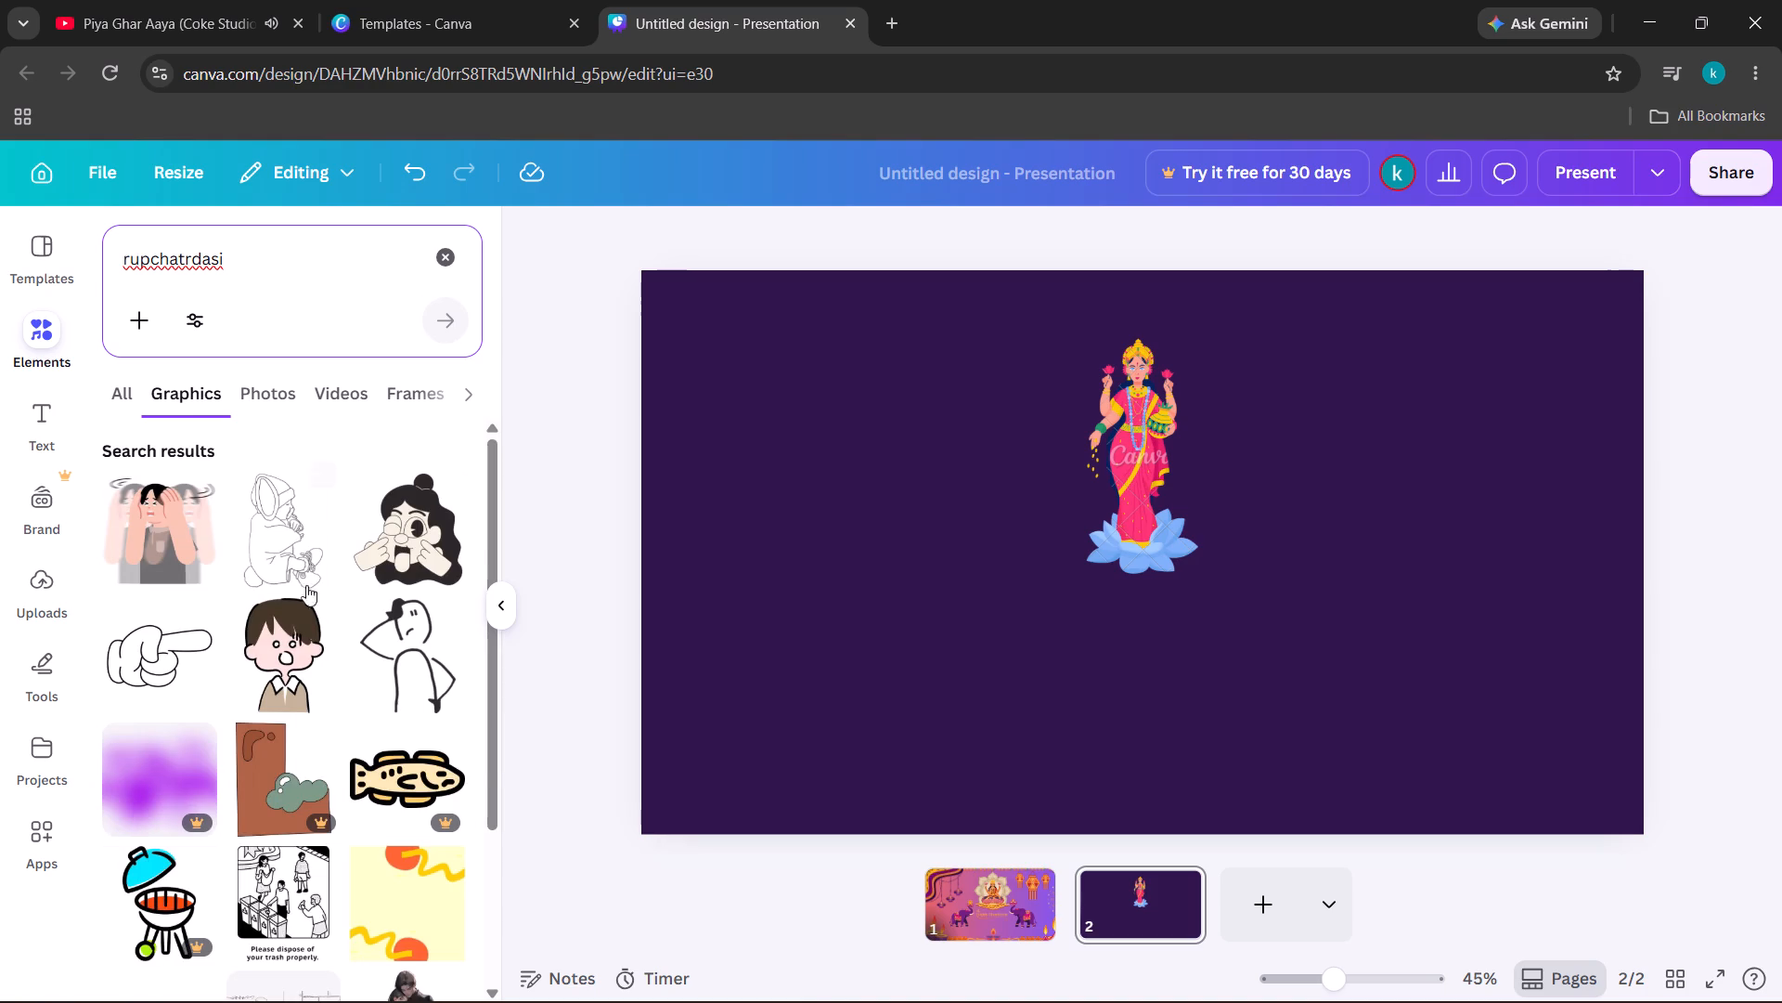
pyautogui.scroll(-5, 271, 721)
pyautogui.hscroll(2, 271, 721)
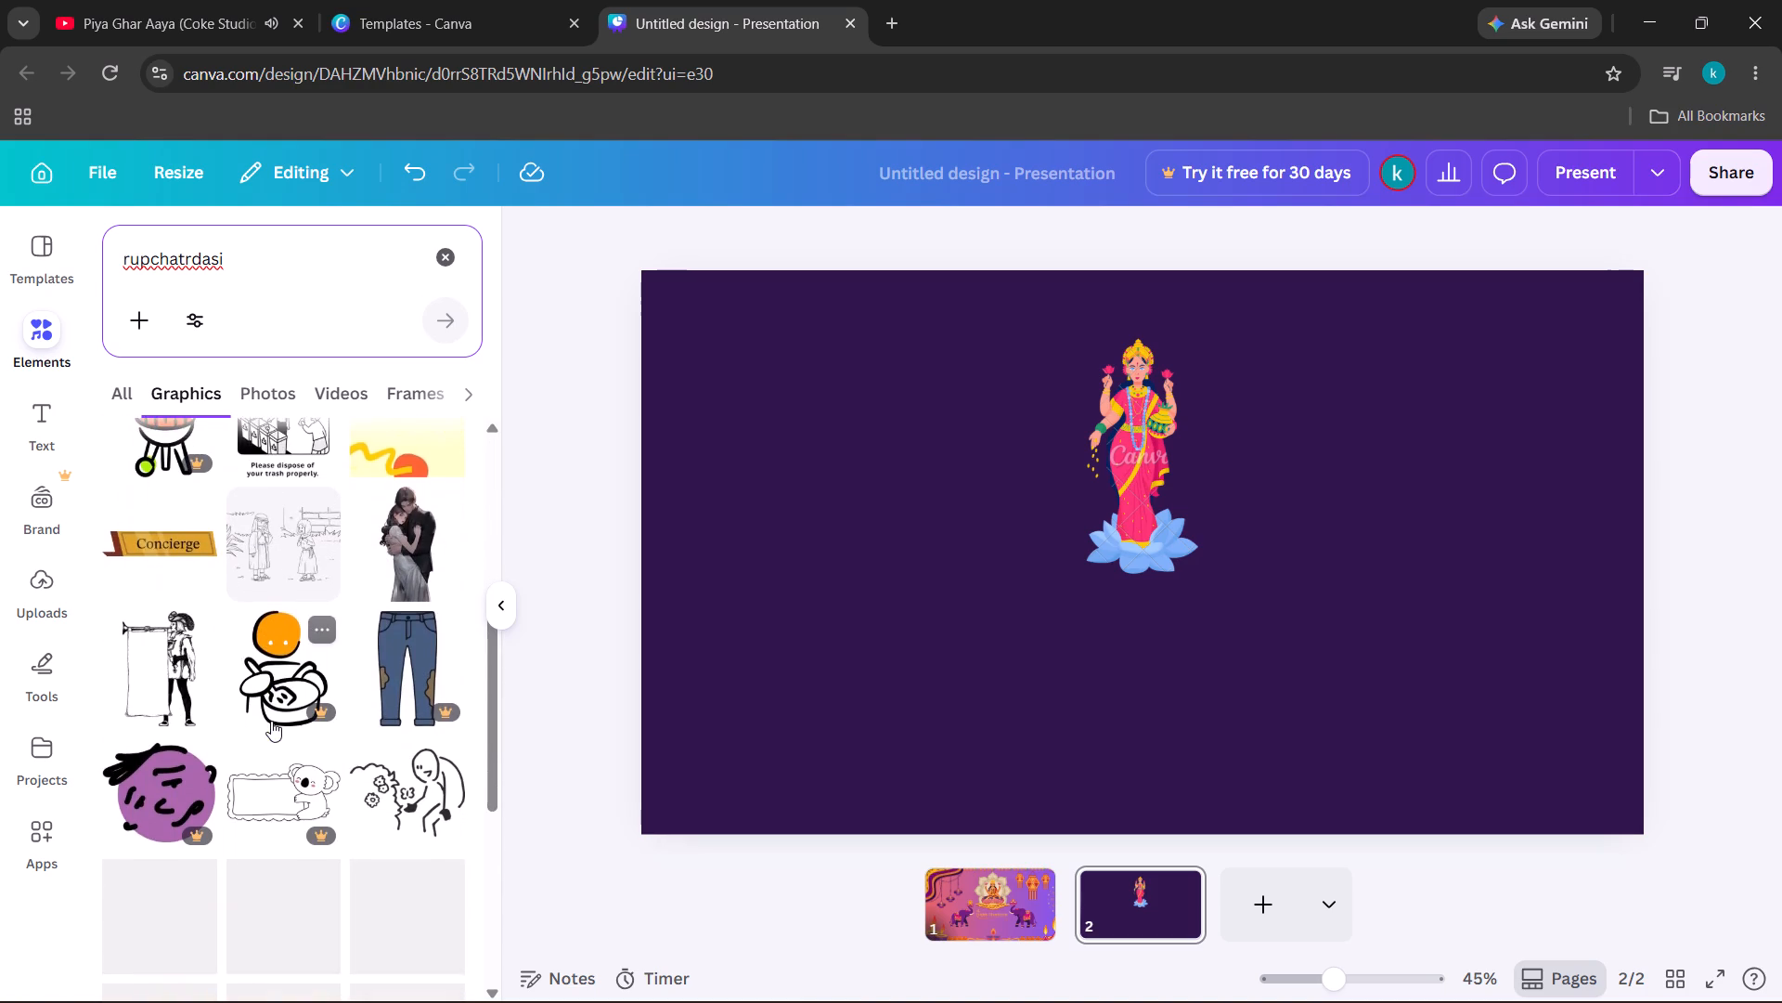
pyautogui.hscroll(2, 271, 721)
pyautogui.click(271, 721)
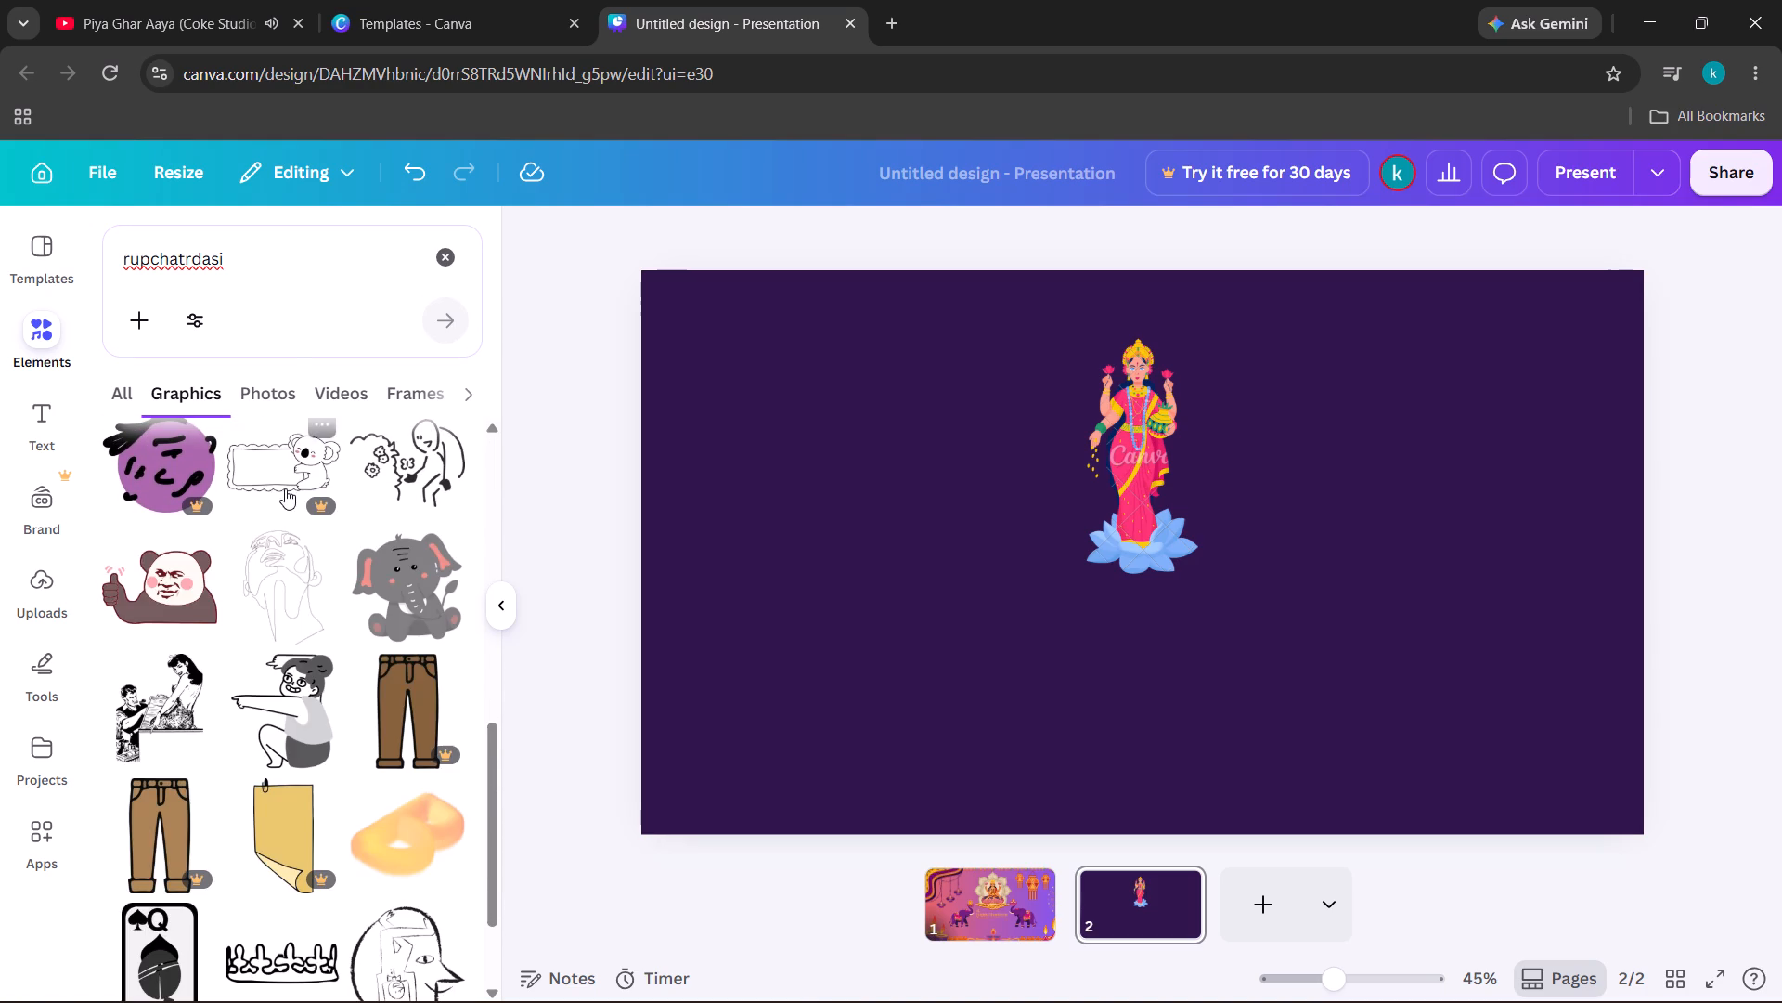
# Search for "roopchoudas" instead and look through the graphics and photos for something that suits the second page.
pyautogui.click(273, 254)
pyautogui.press('BackSpace')
pyautogui.press('BackSpace')
pyautogui.press('BackSpace')
pyautogui.press('BackSpace')
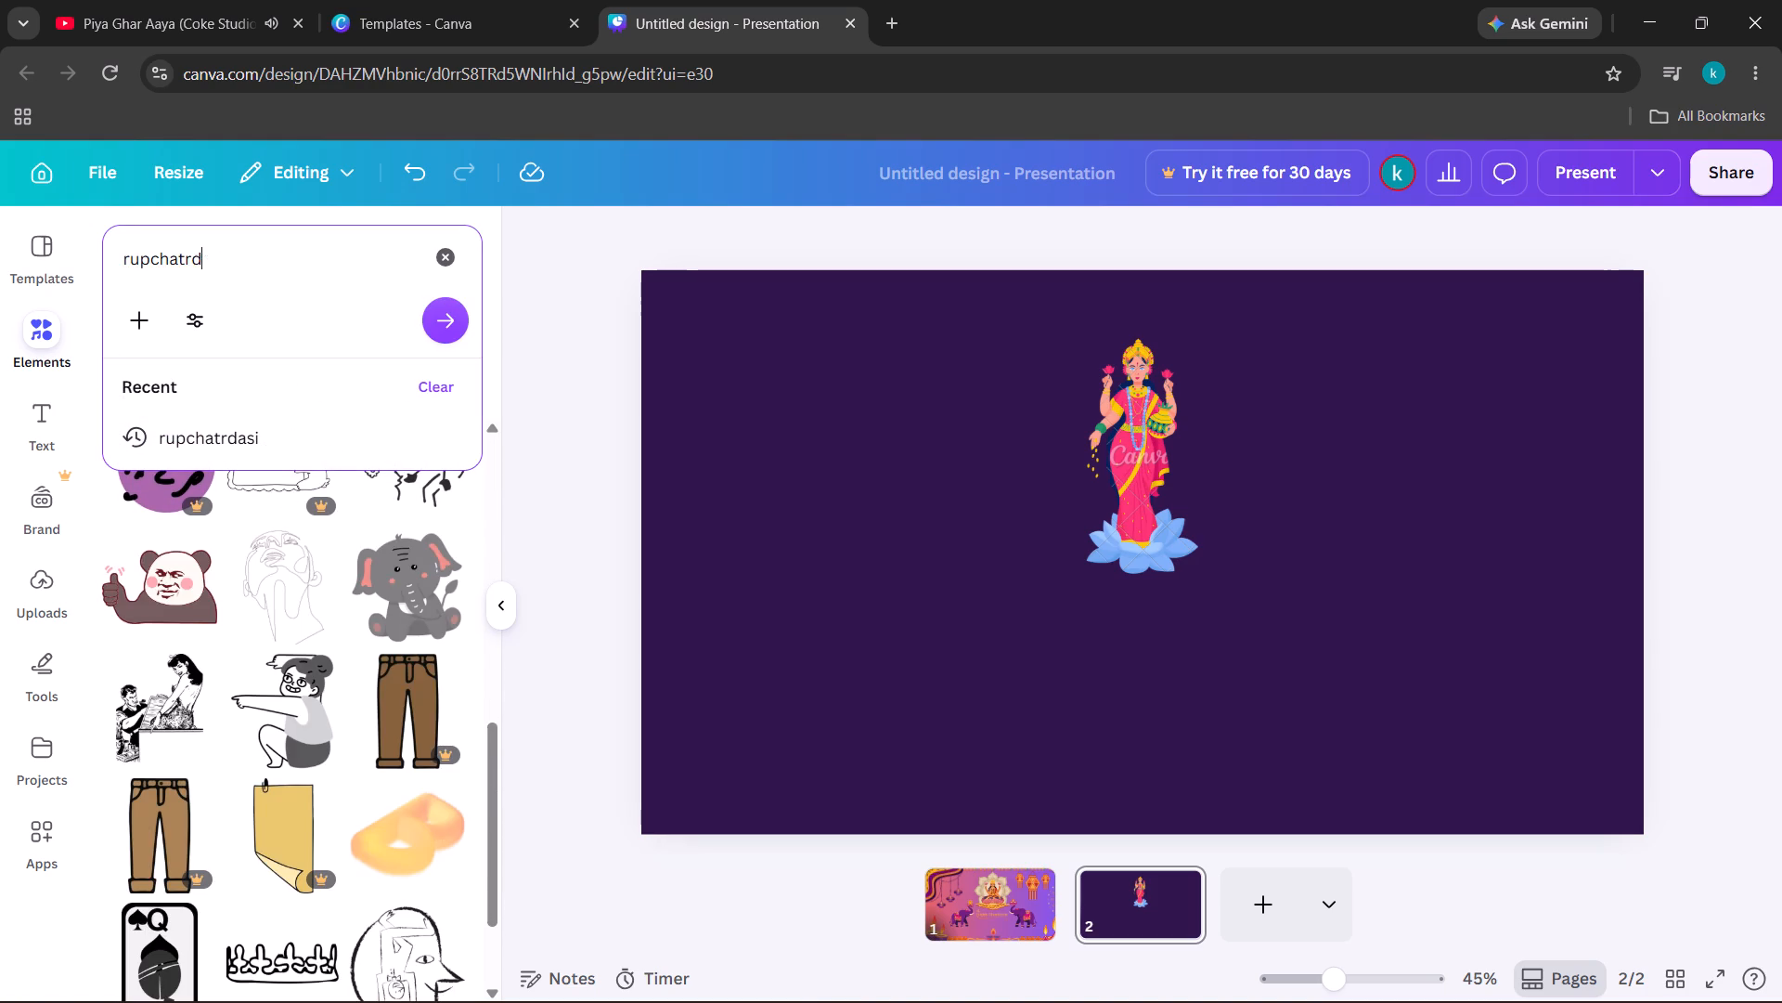
pyautogui.press('BackSpace')
pyautogui.press('BackSpace')
pyautogui.press('BackSpace')
pyautogui.press('BackSpace')
pyautogui.press('BackSpace')
pyautogui.press('BackSpace')
pyautogui.press('BackSpace')
pyautogui.press('BackSpace')
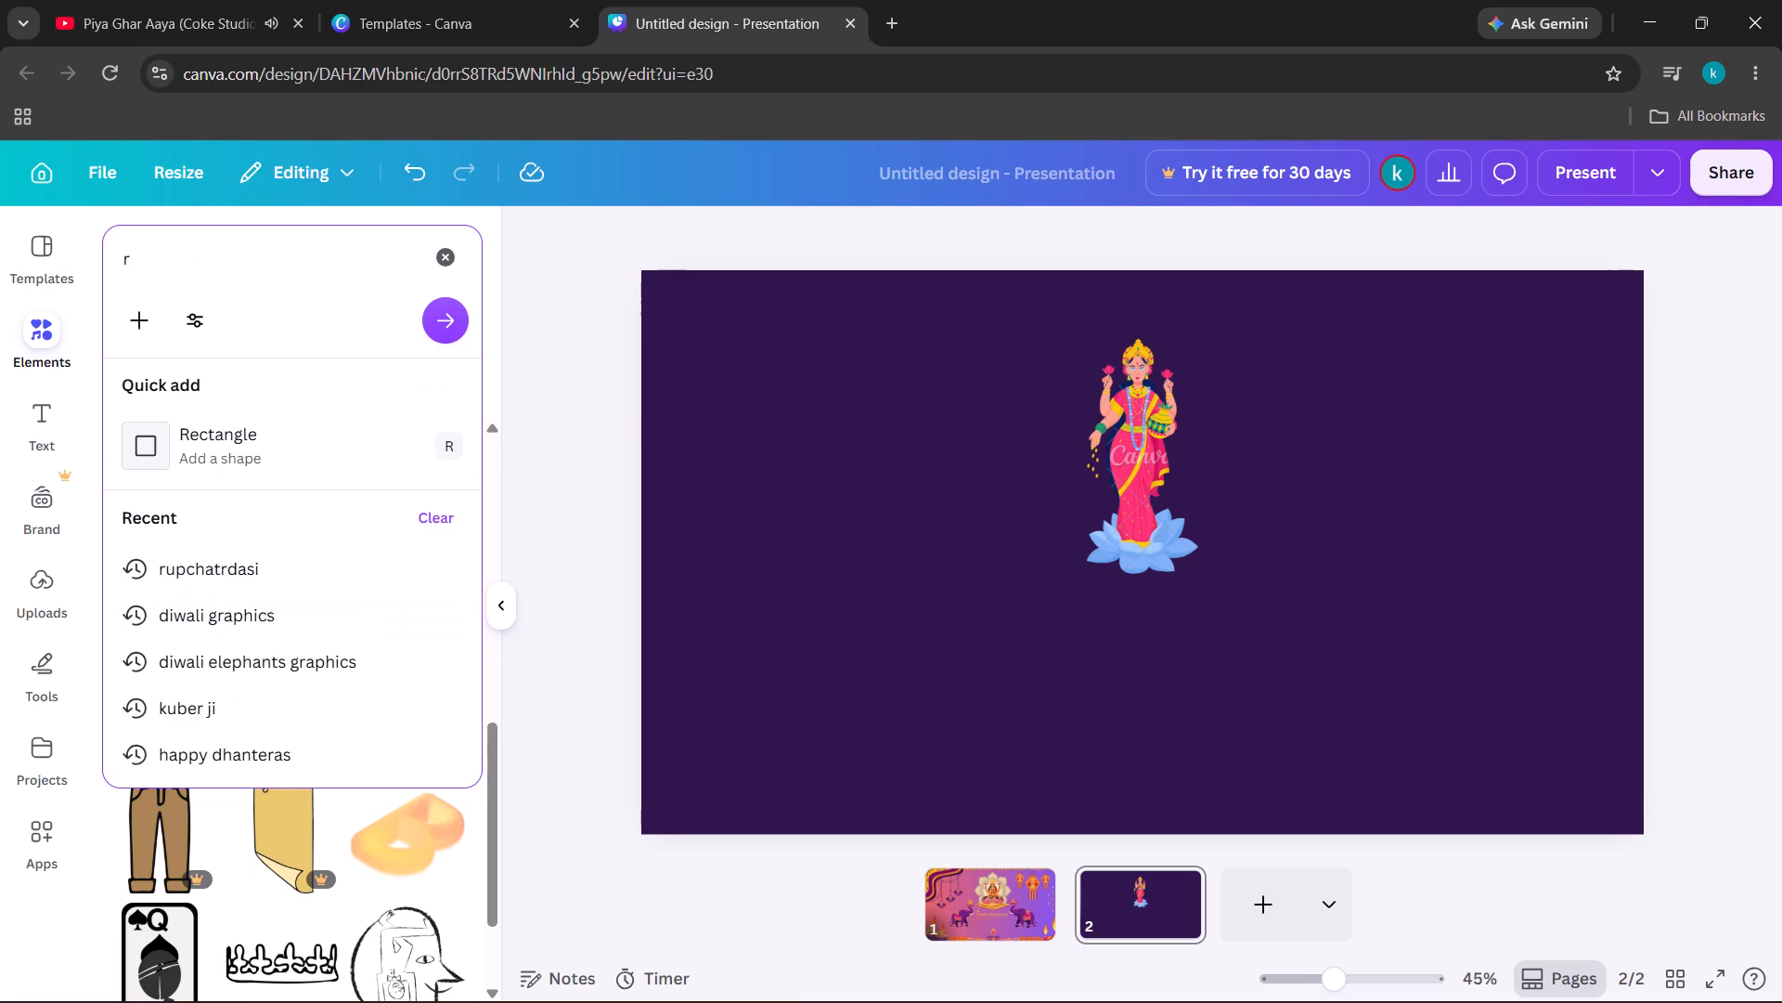
pyautogui.write('oopch')
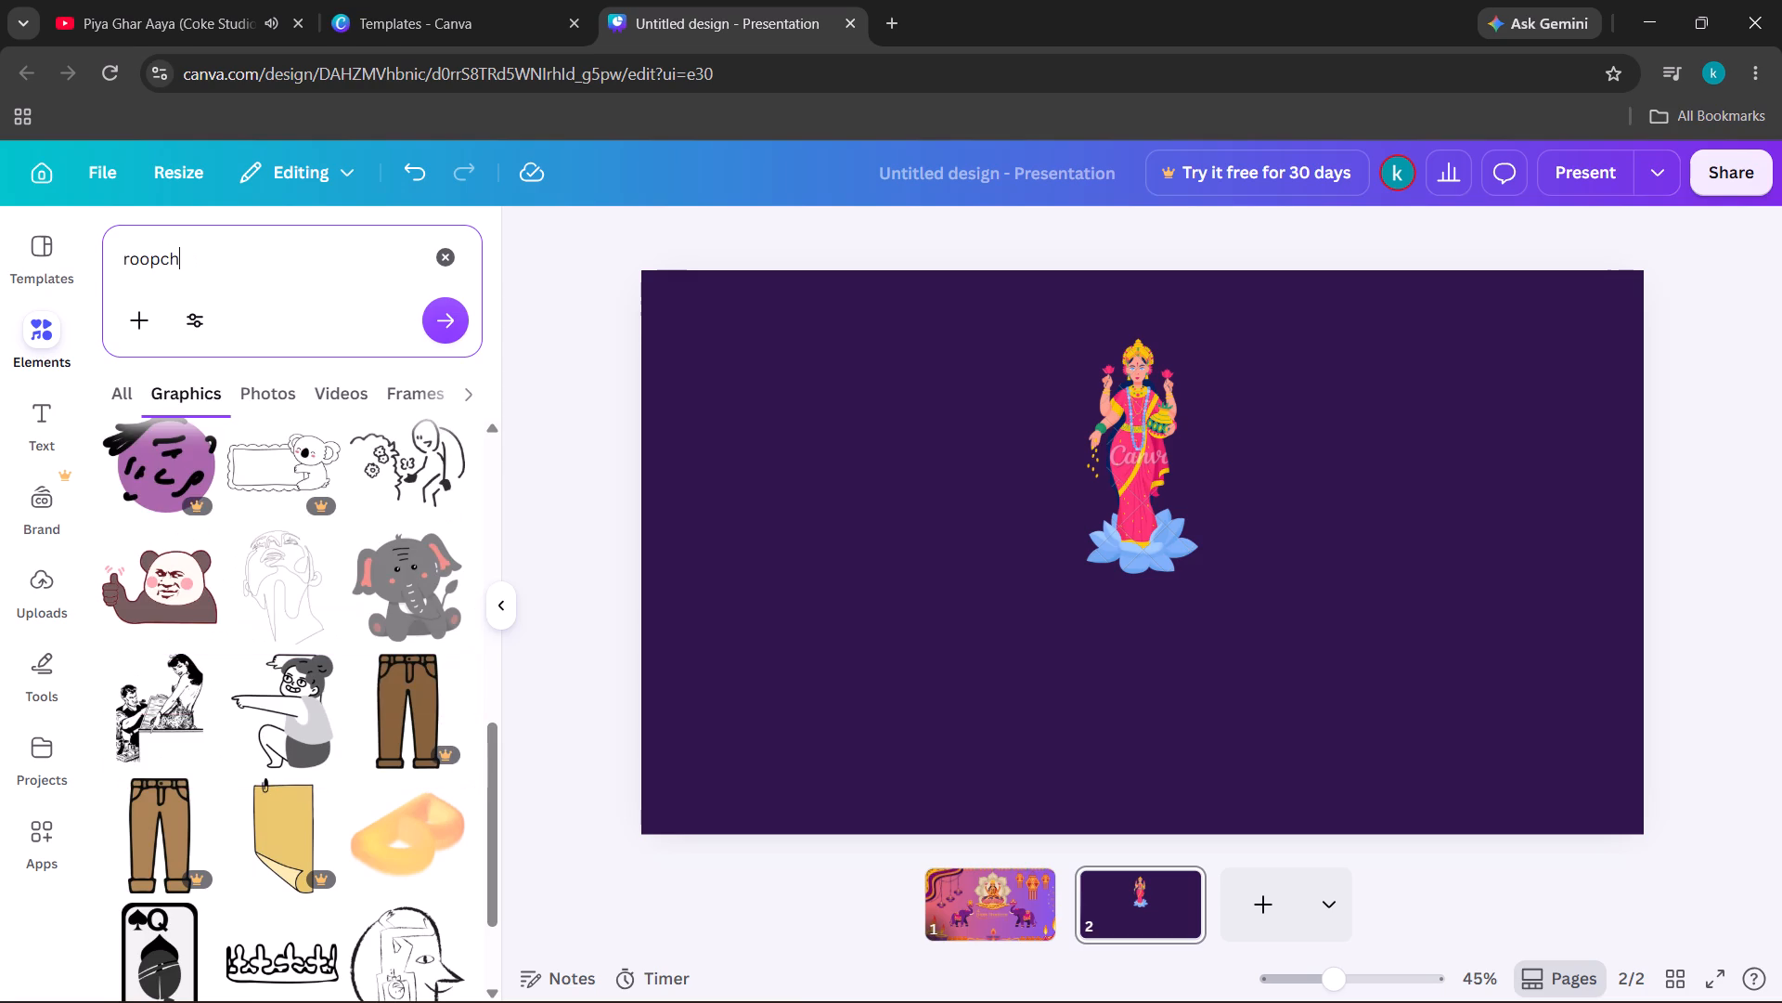
pyautogui.write('oudas')
pyautogui.press('space')
pyautogui.press('Return')
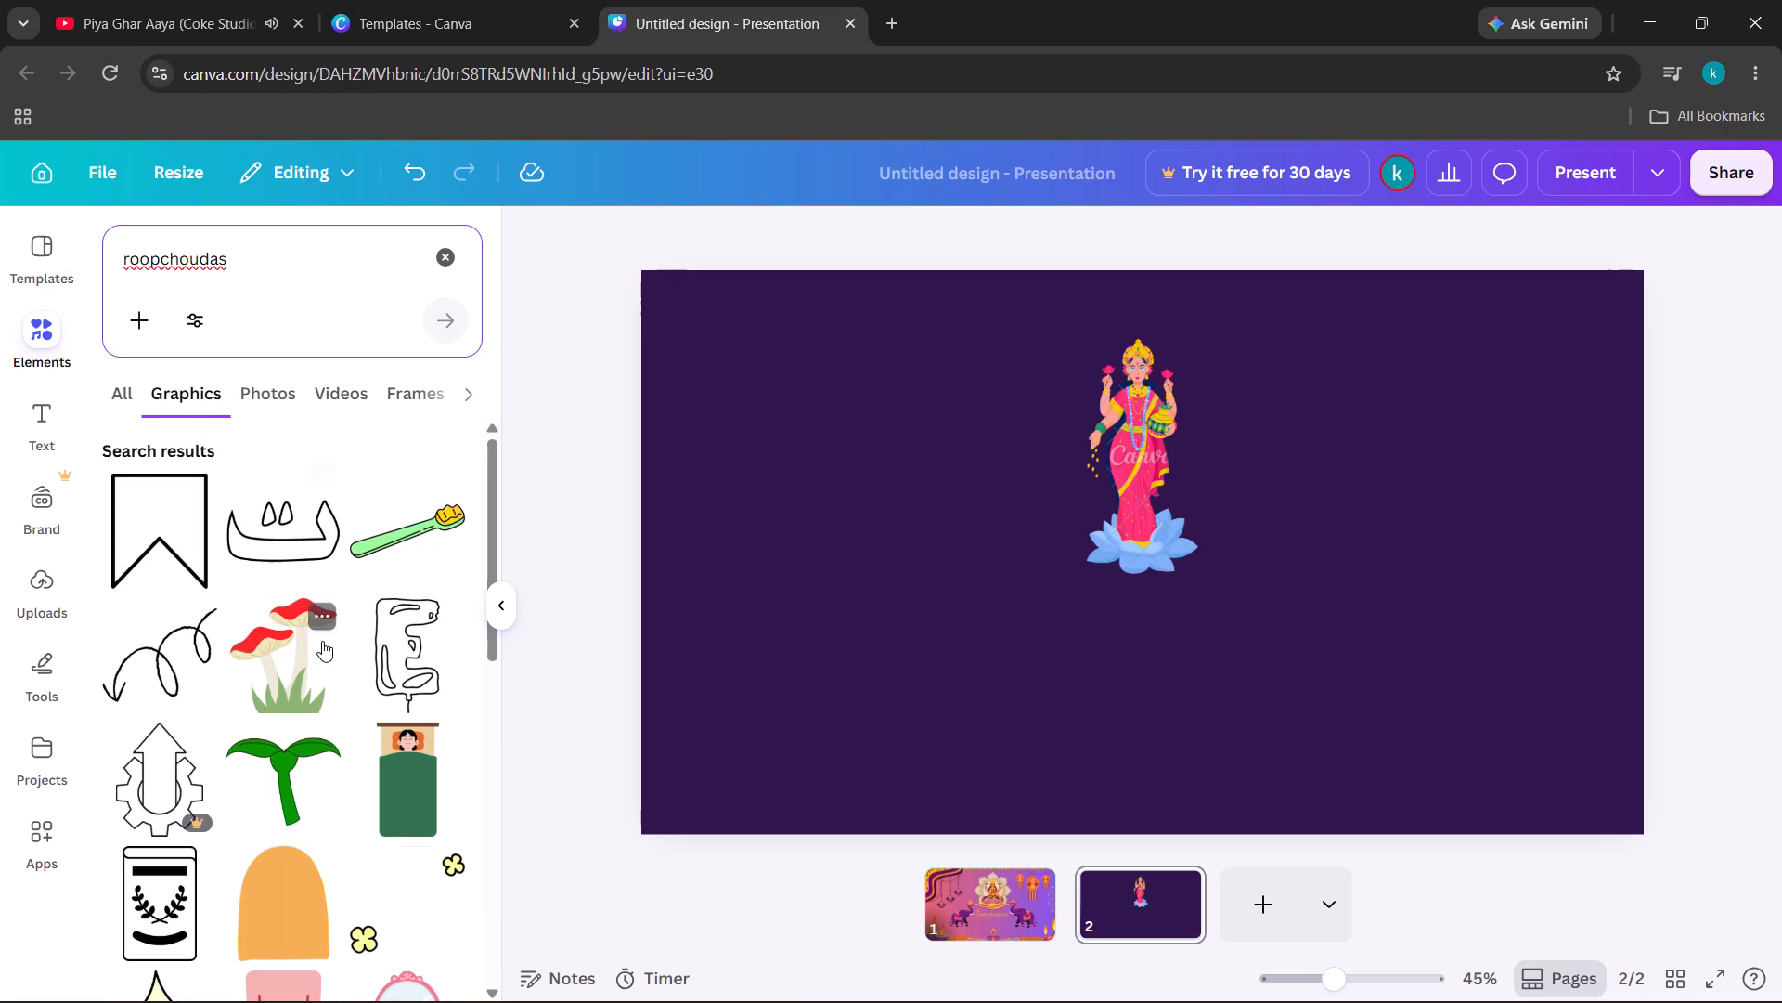
pyautogui.scroll(-8, 322, 641)
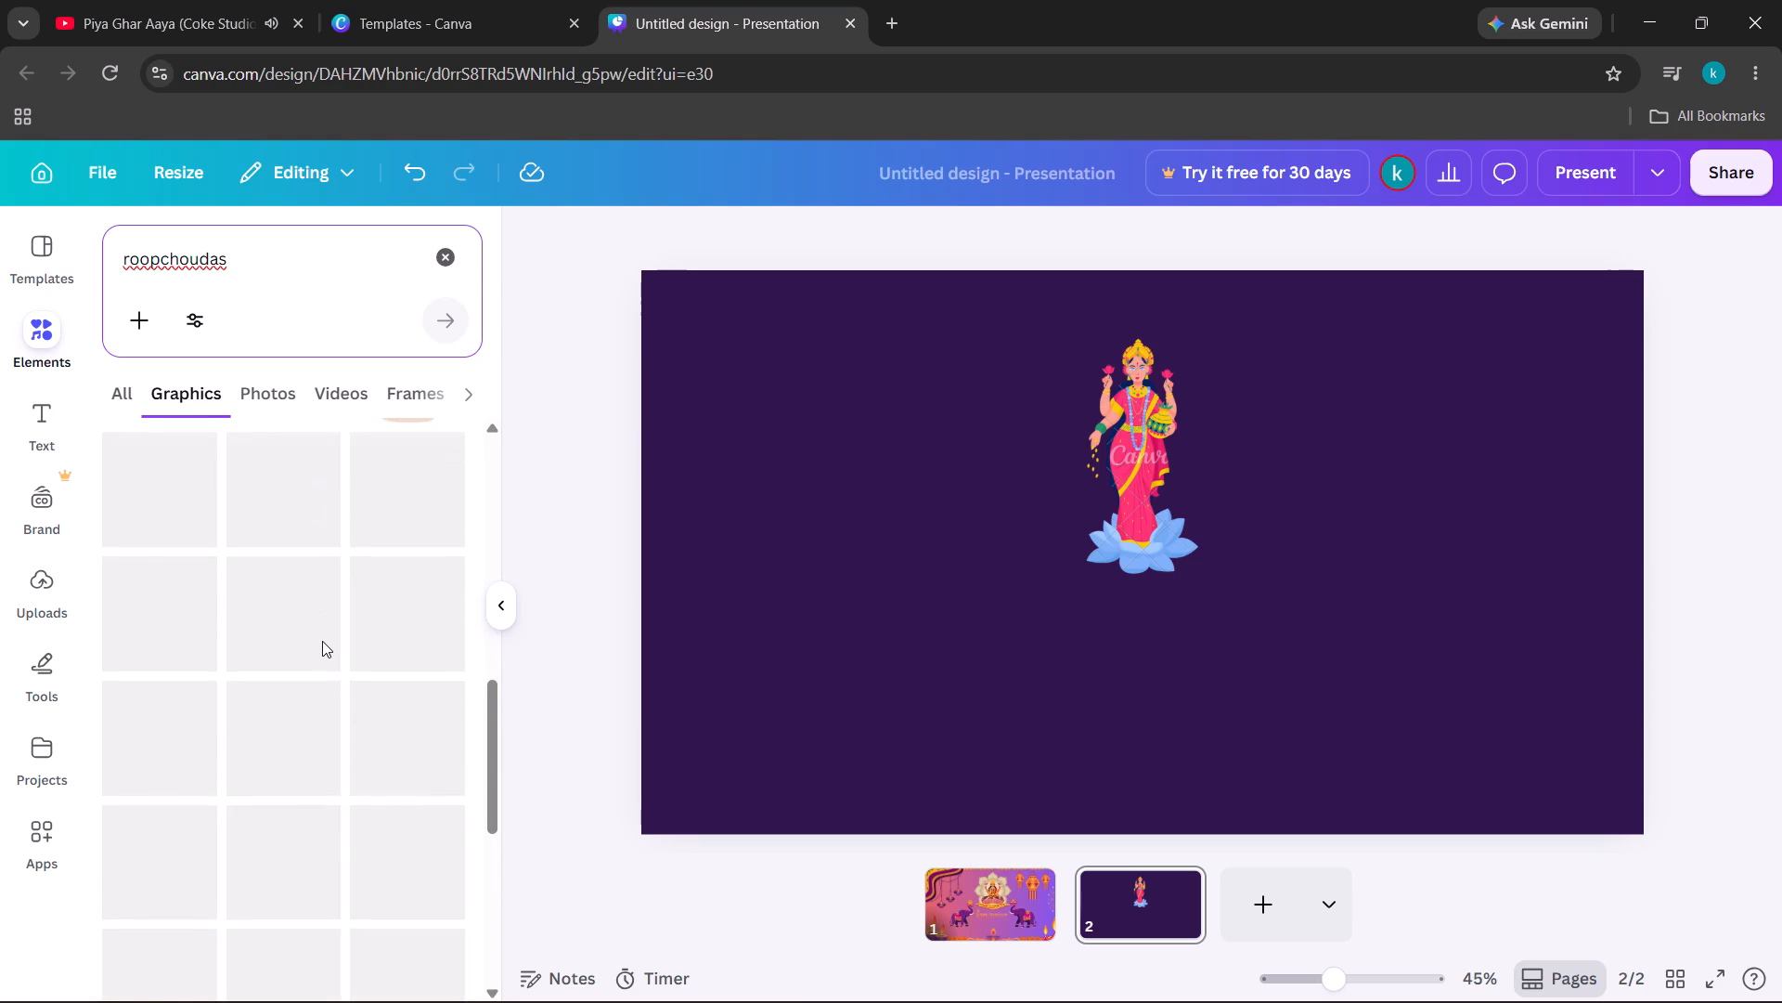
pyautogui.scroll(-3, 322, 641)
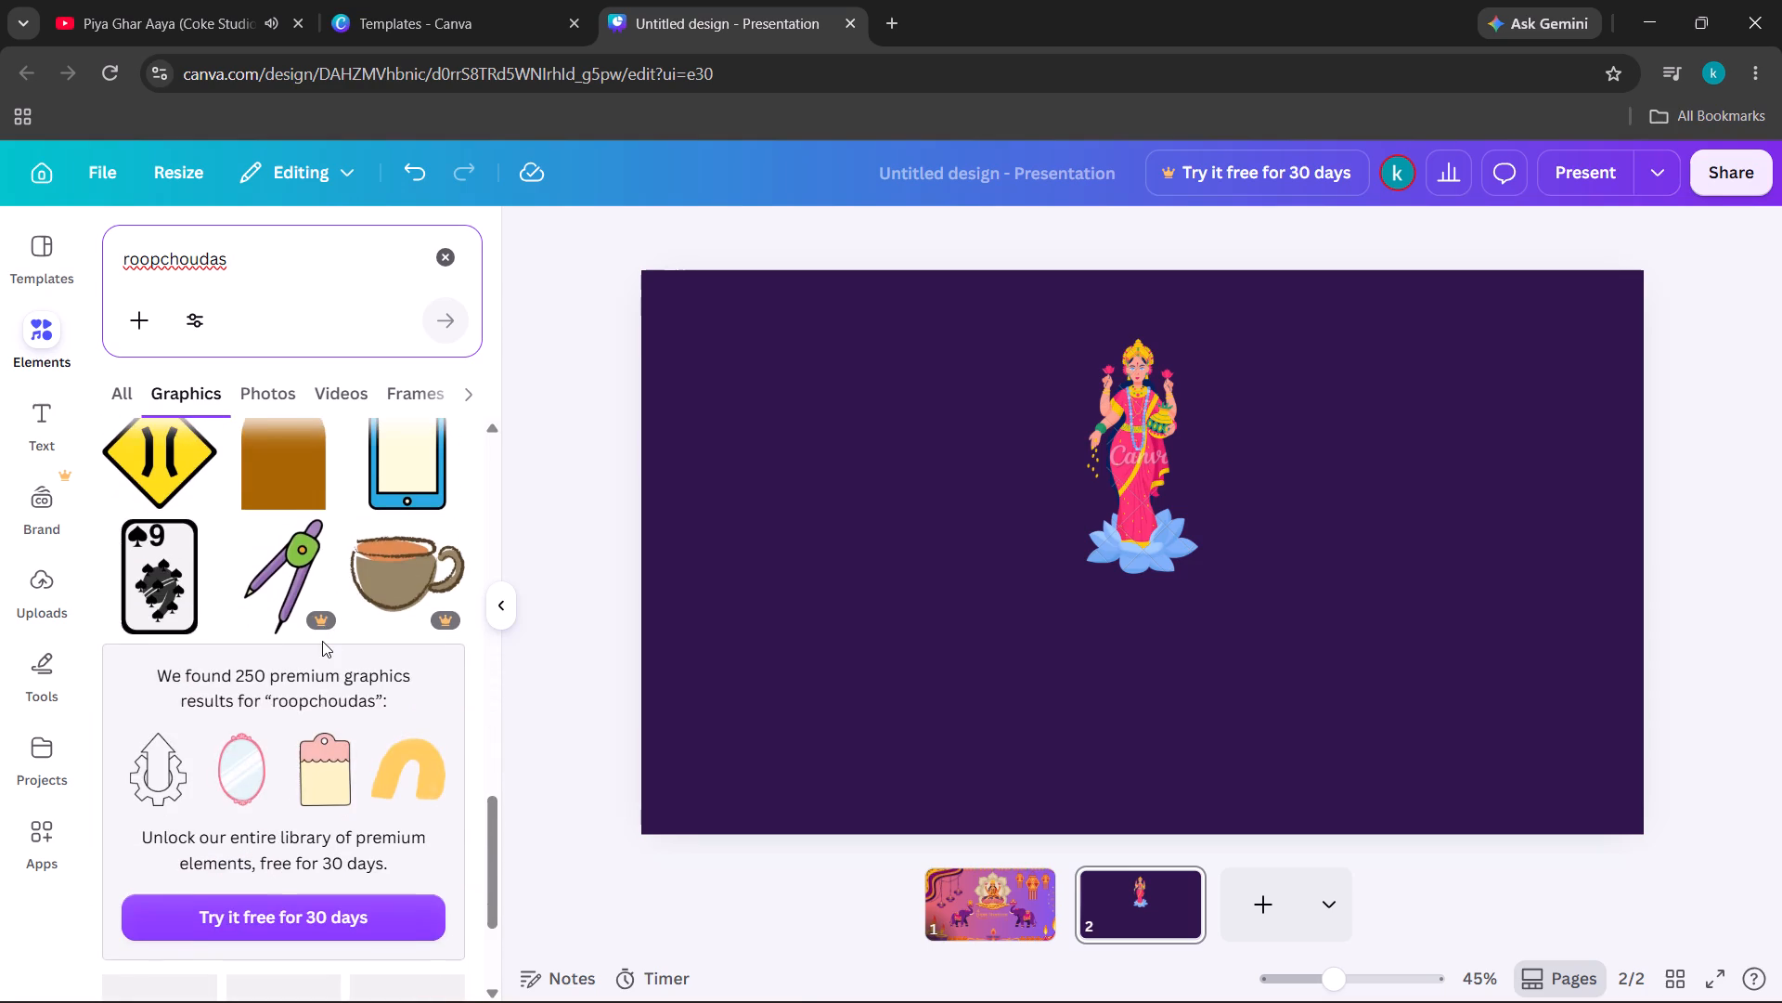
pyautogui.scroll(-3, 322, 641)
pyautogui.scroll(4, 322, 641)
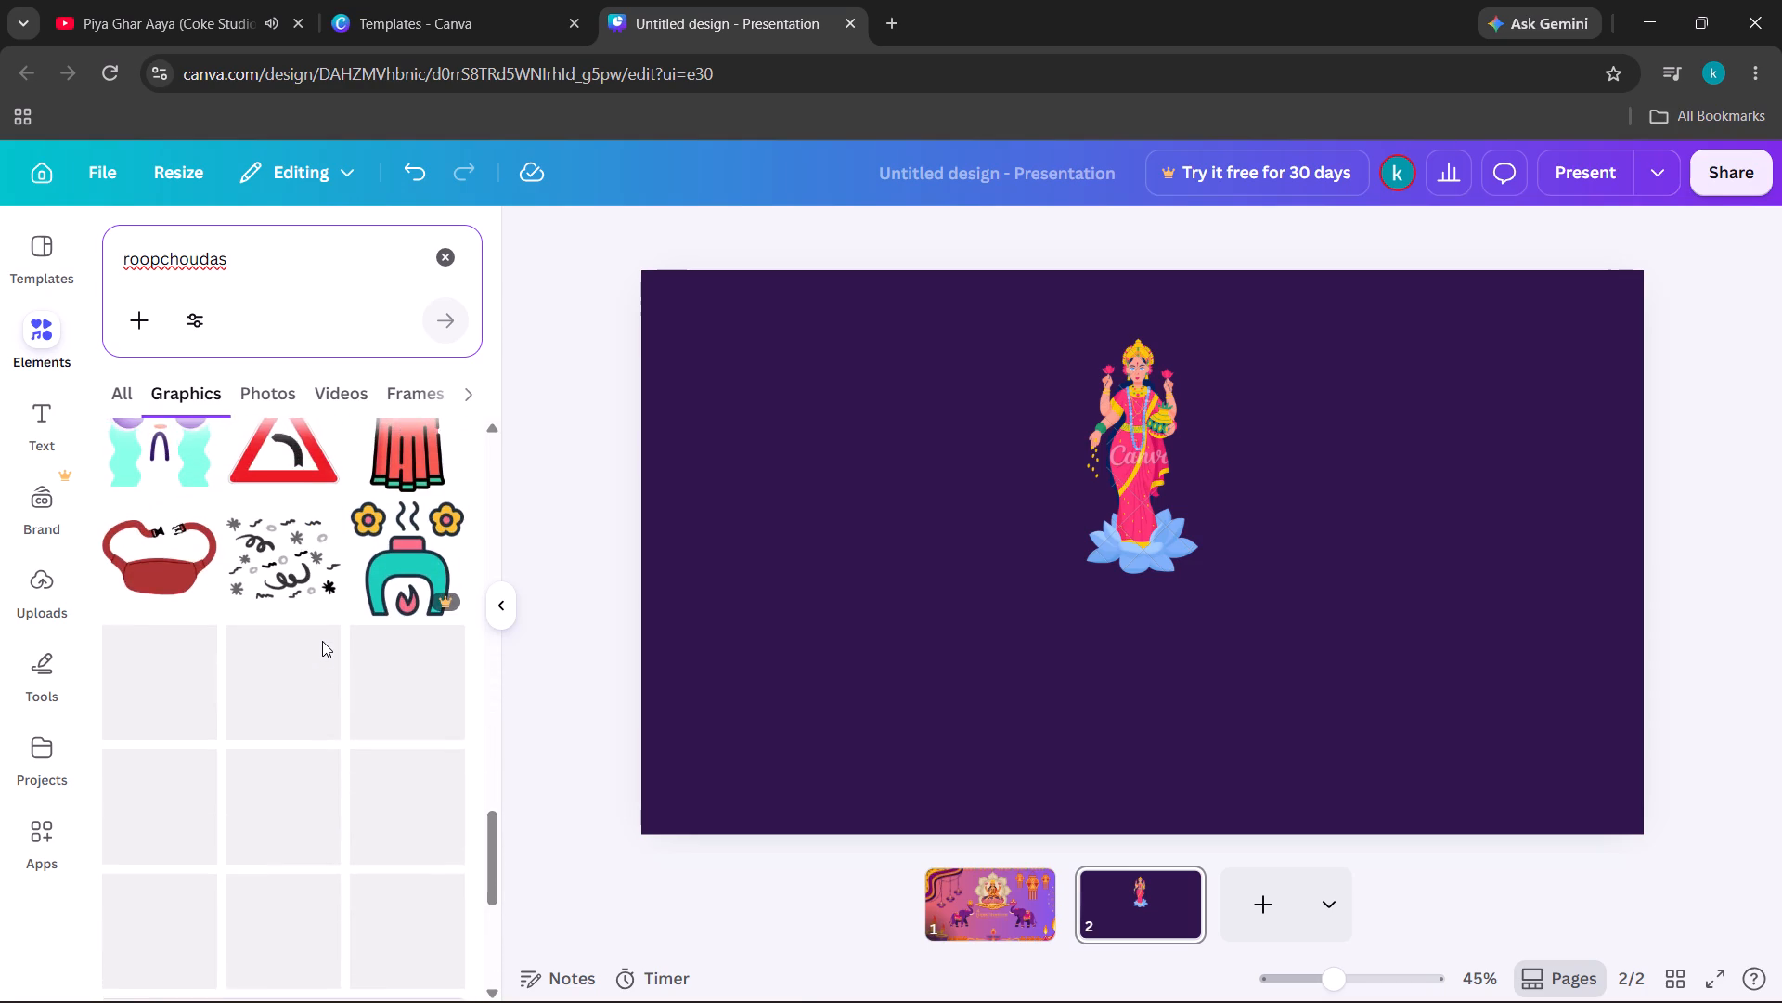
pyautogui.scroll(12, 322, 641)
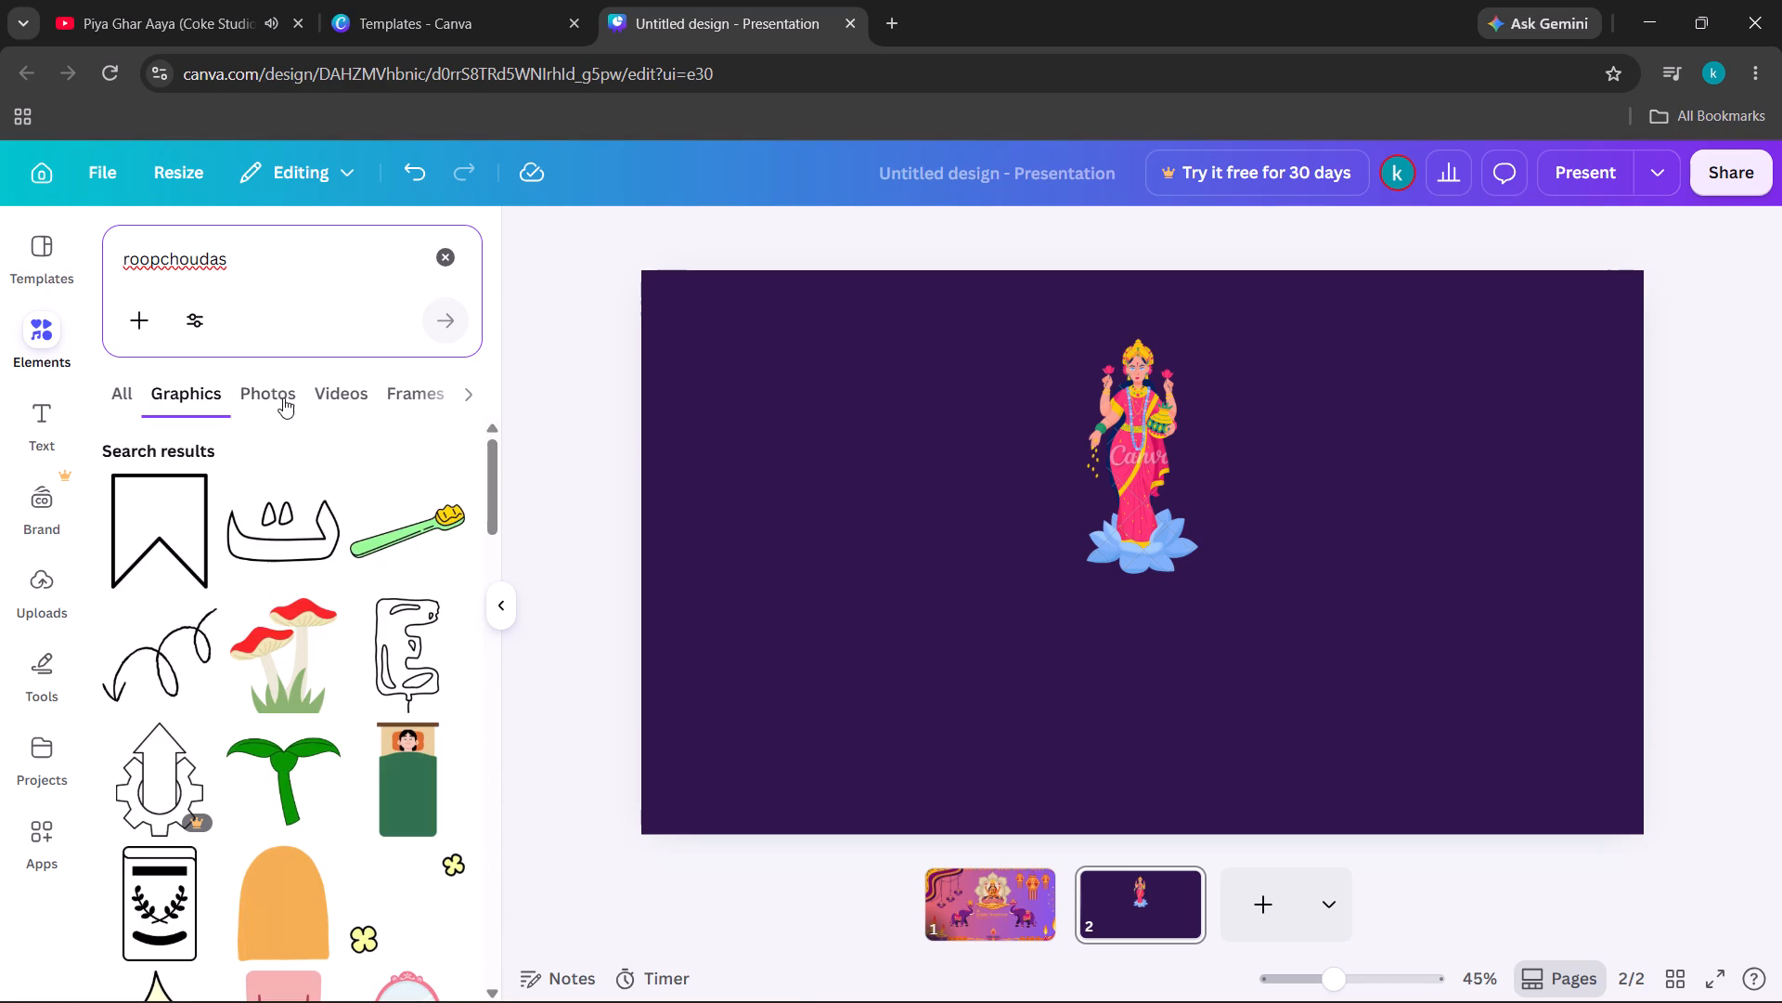
pyautogui.click(282, 397)
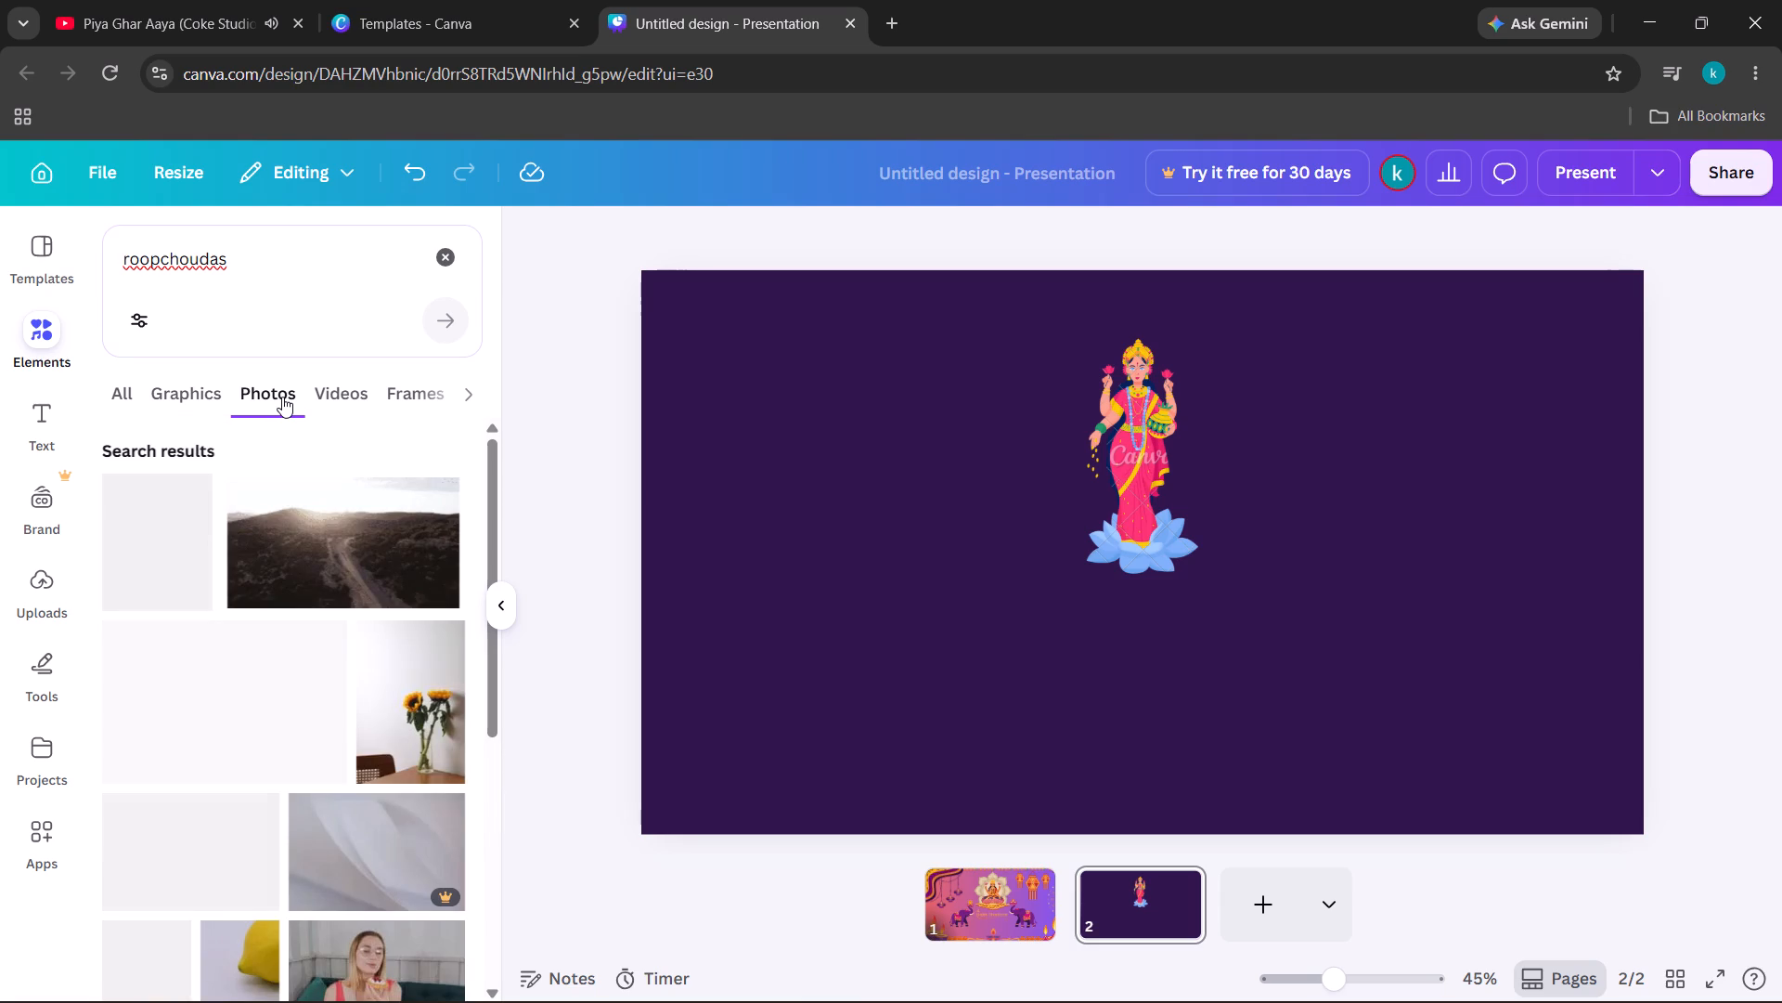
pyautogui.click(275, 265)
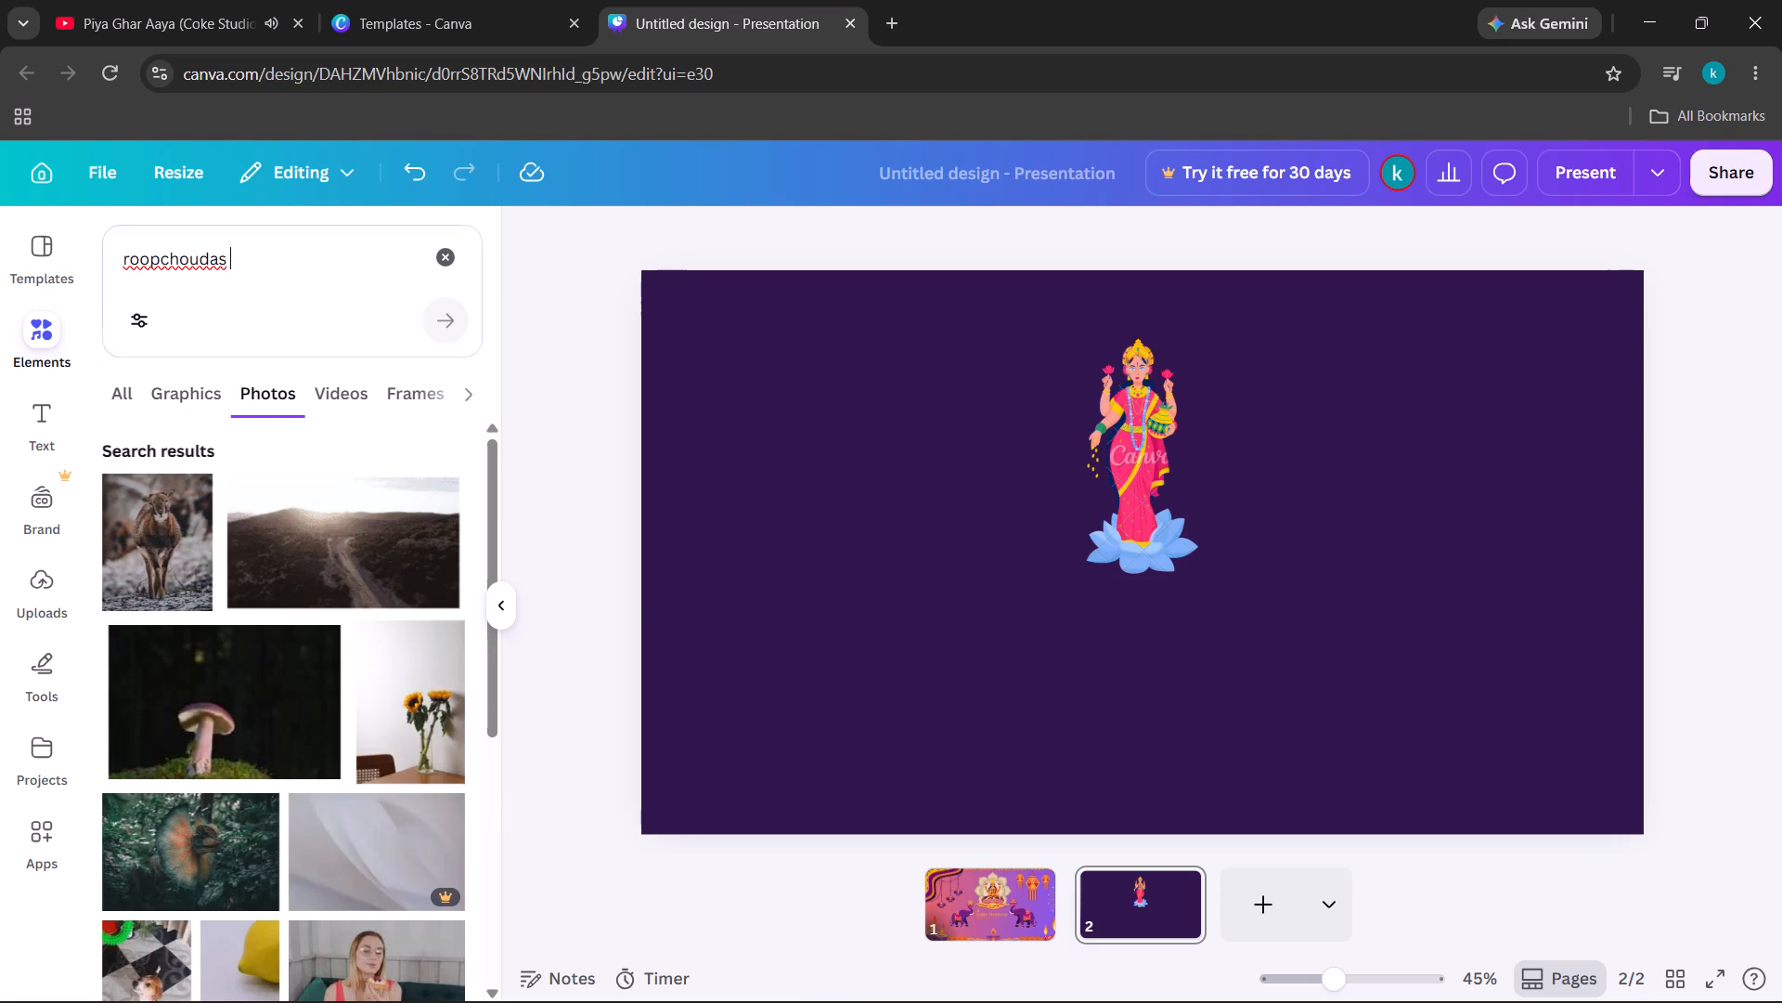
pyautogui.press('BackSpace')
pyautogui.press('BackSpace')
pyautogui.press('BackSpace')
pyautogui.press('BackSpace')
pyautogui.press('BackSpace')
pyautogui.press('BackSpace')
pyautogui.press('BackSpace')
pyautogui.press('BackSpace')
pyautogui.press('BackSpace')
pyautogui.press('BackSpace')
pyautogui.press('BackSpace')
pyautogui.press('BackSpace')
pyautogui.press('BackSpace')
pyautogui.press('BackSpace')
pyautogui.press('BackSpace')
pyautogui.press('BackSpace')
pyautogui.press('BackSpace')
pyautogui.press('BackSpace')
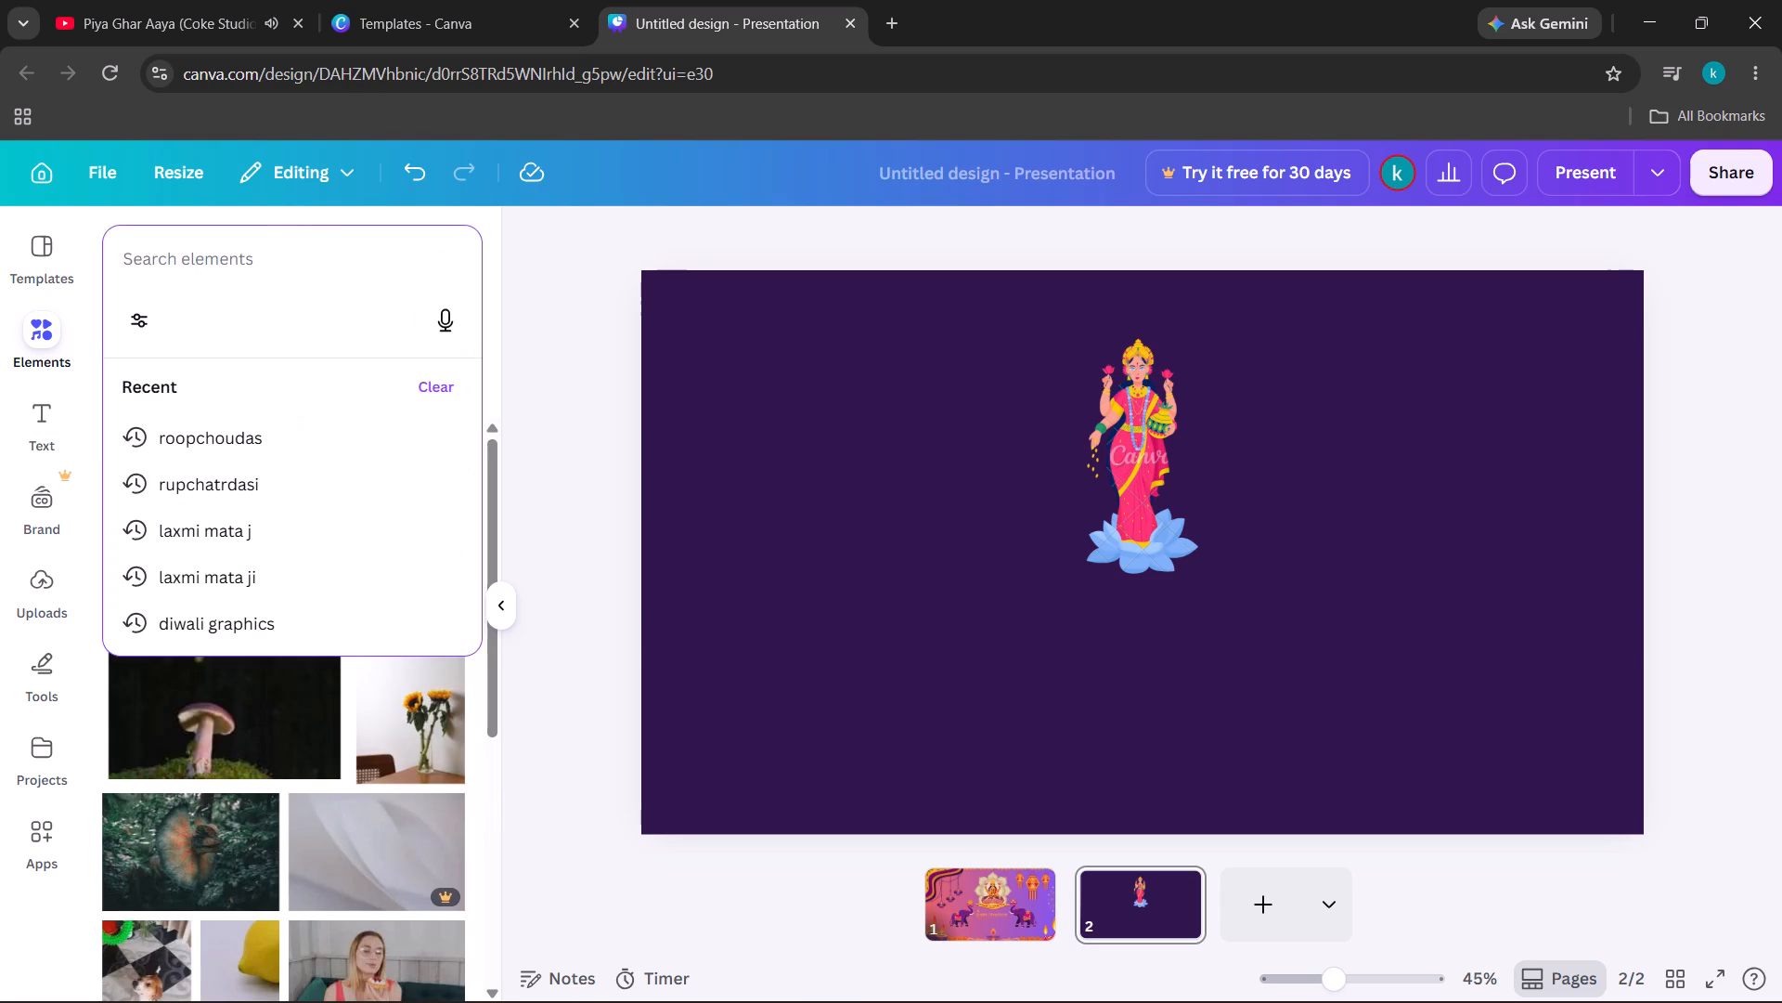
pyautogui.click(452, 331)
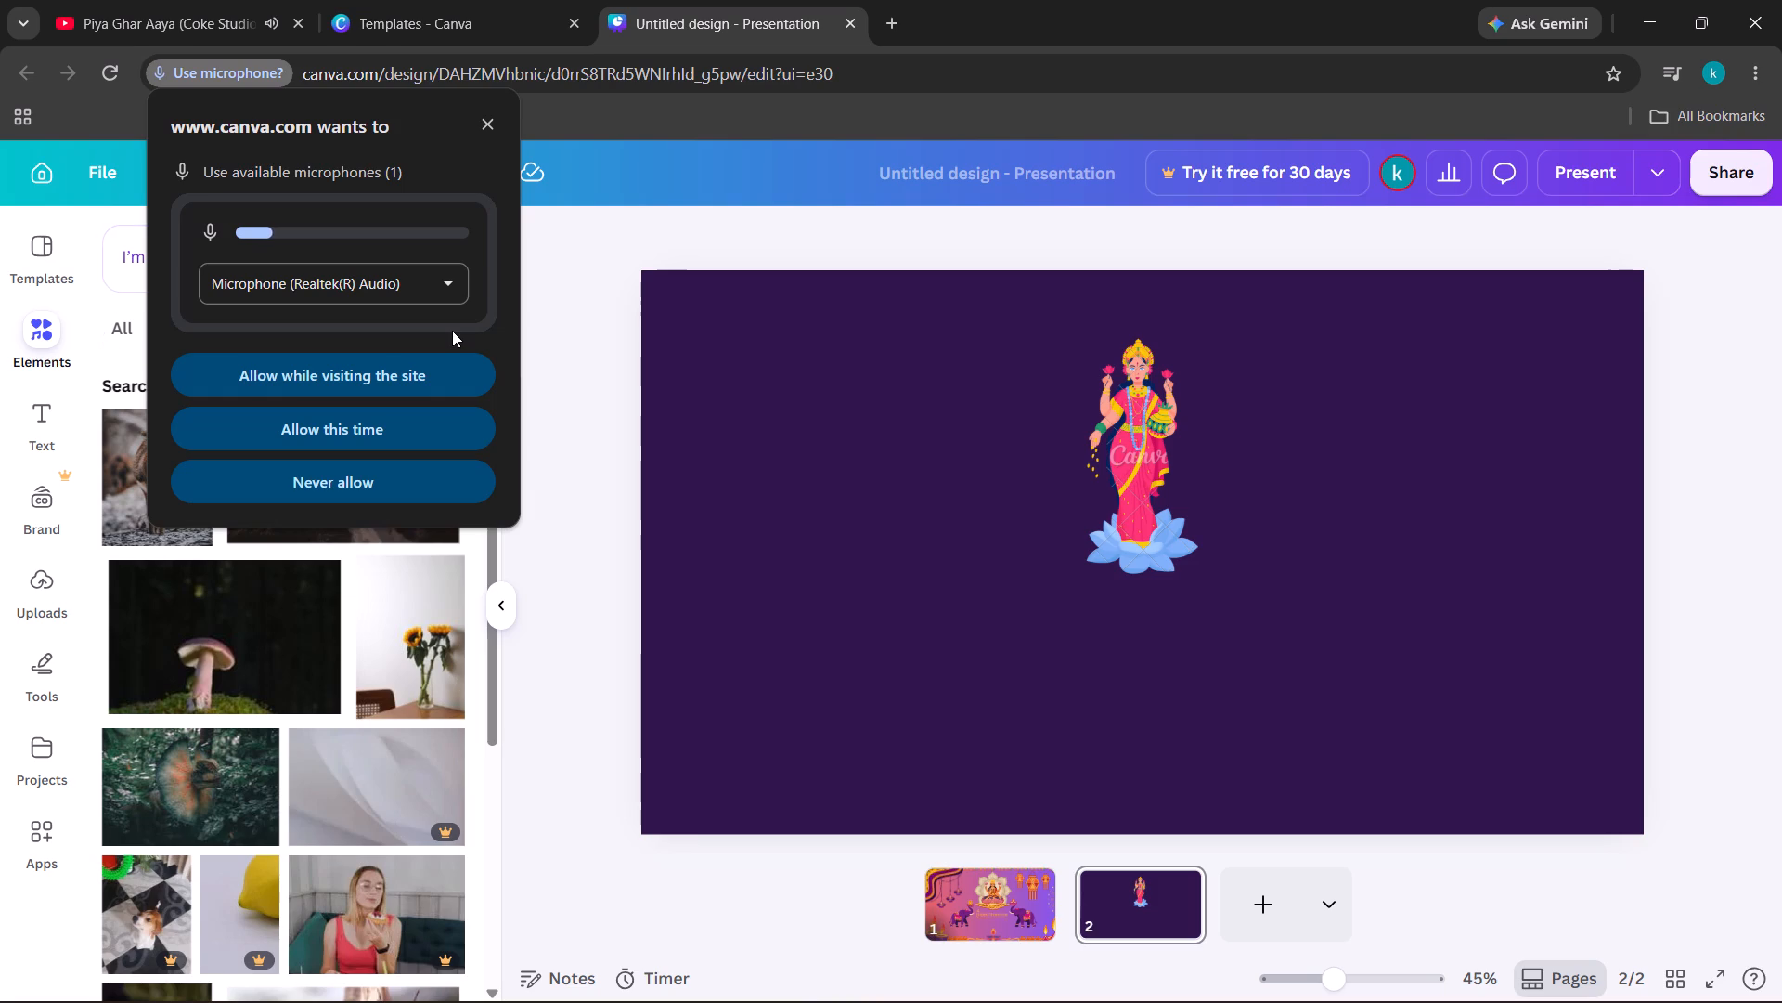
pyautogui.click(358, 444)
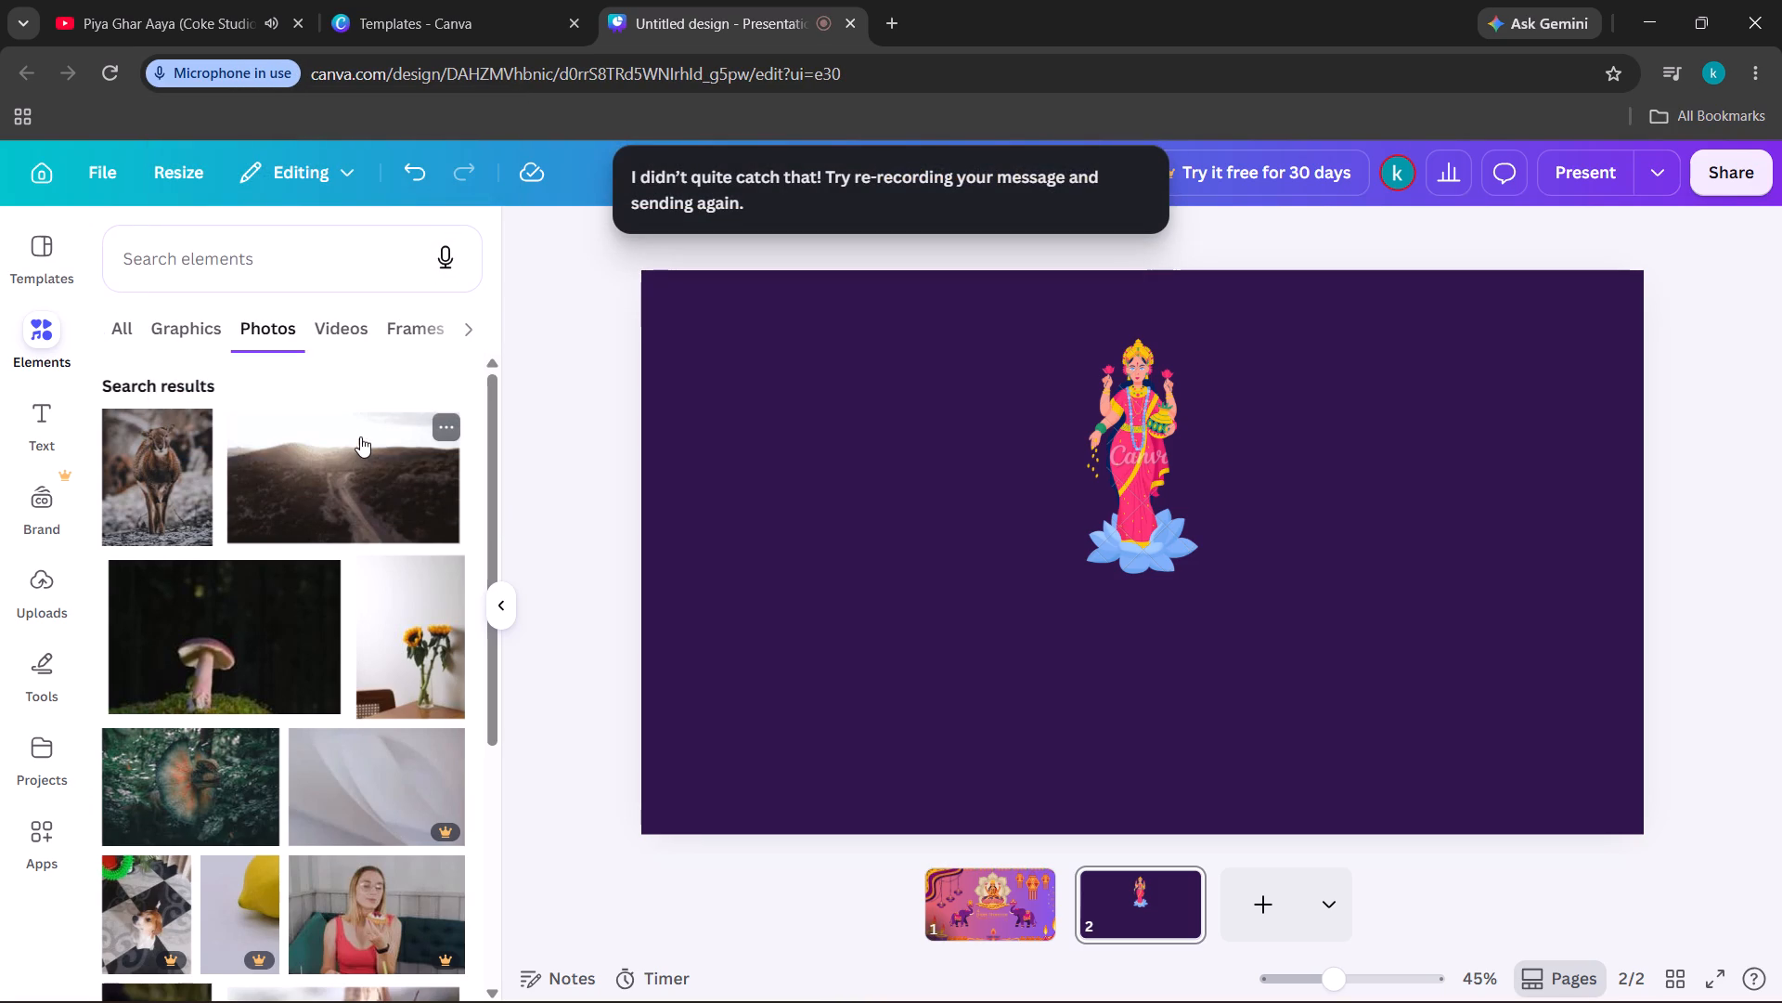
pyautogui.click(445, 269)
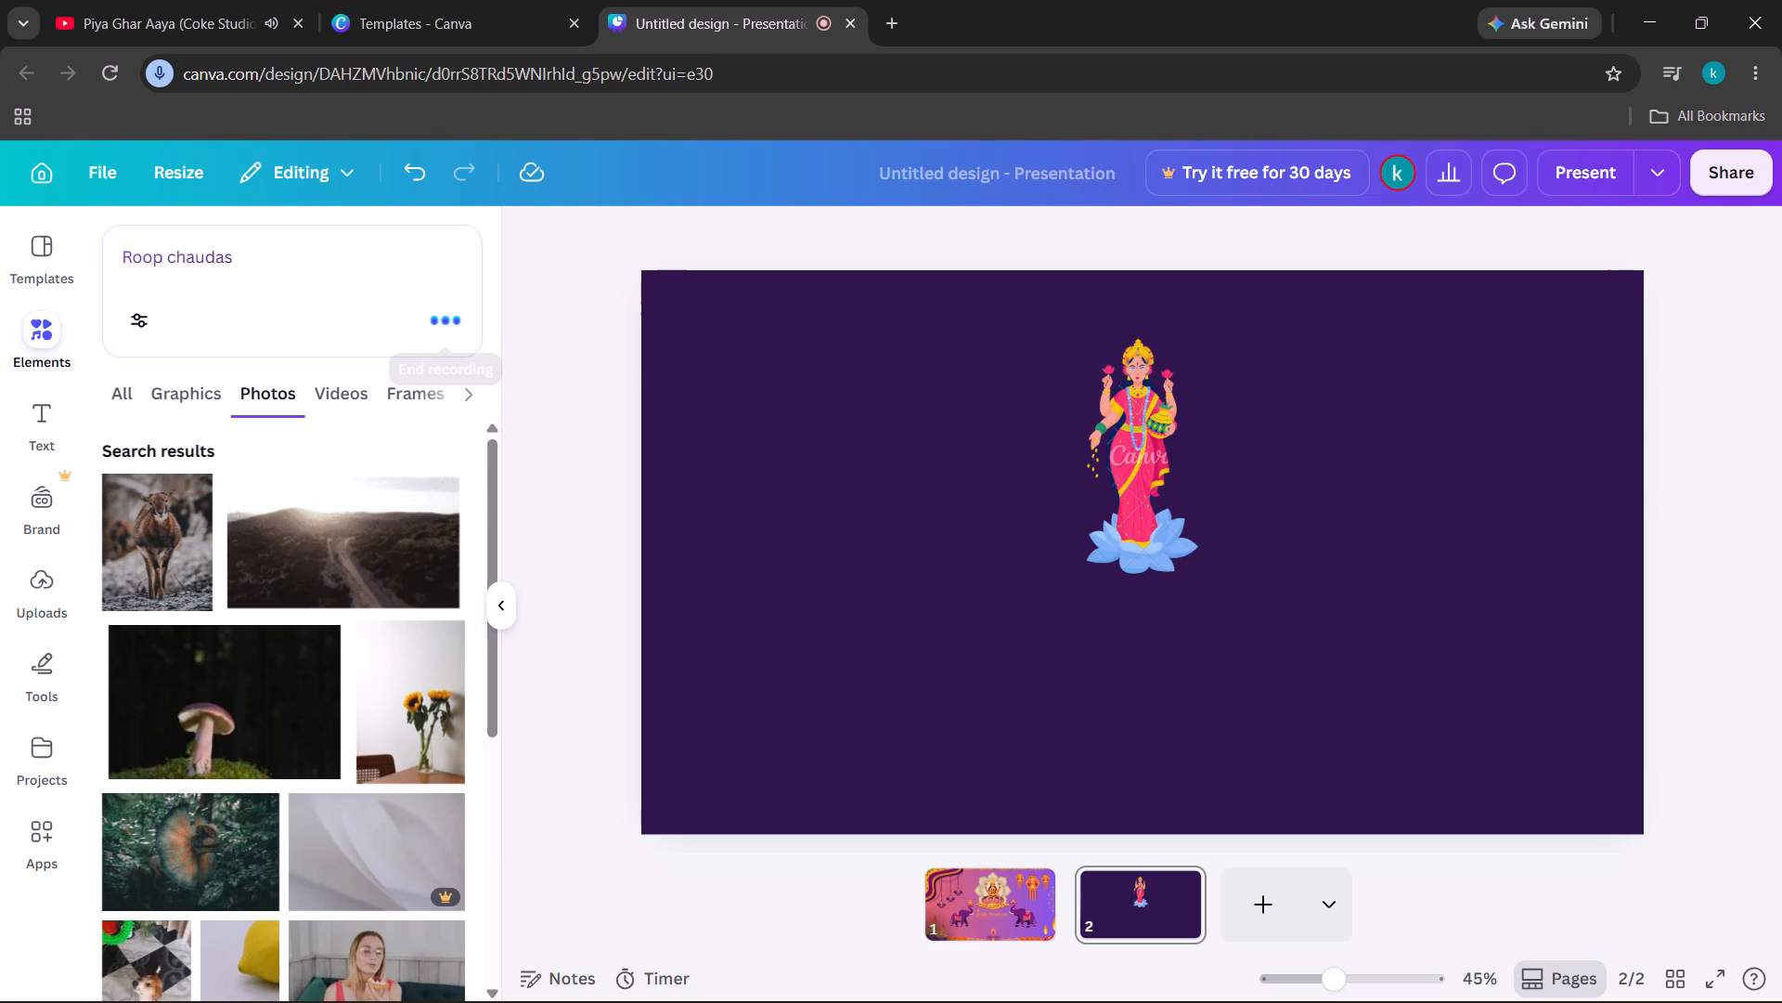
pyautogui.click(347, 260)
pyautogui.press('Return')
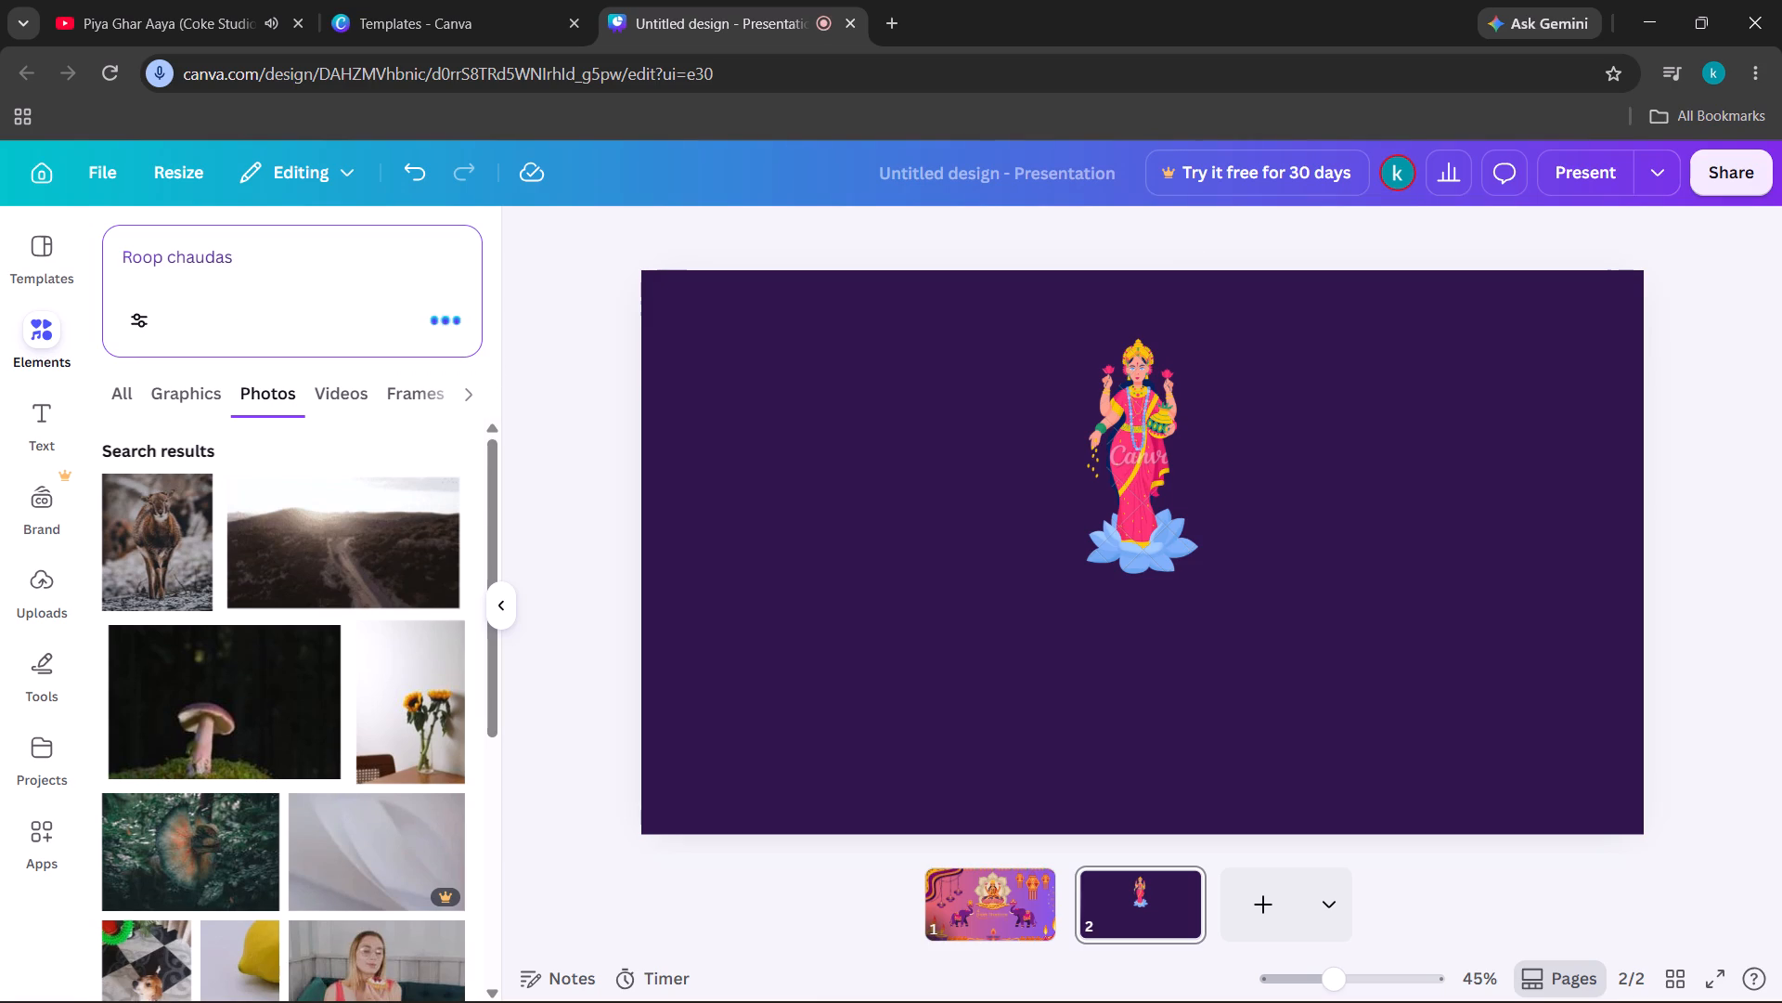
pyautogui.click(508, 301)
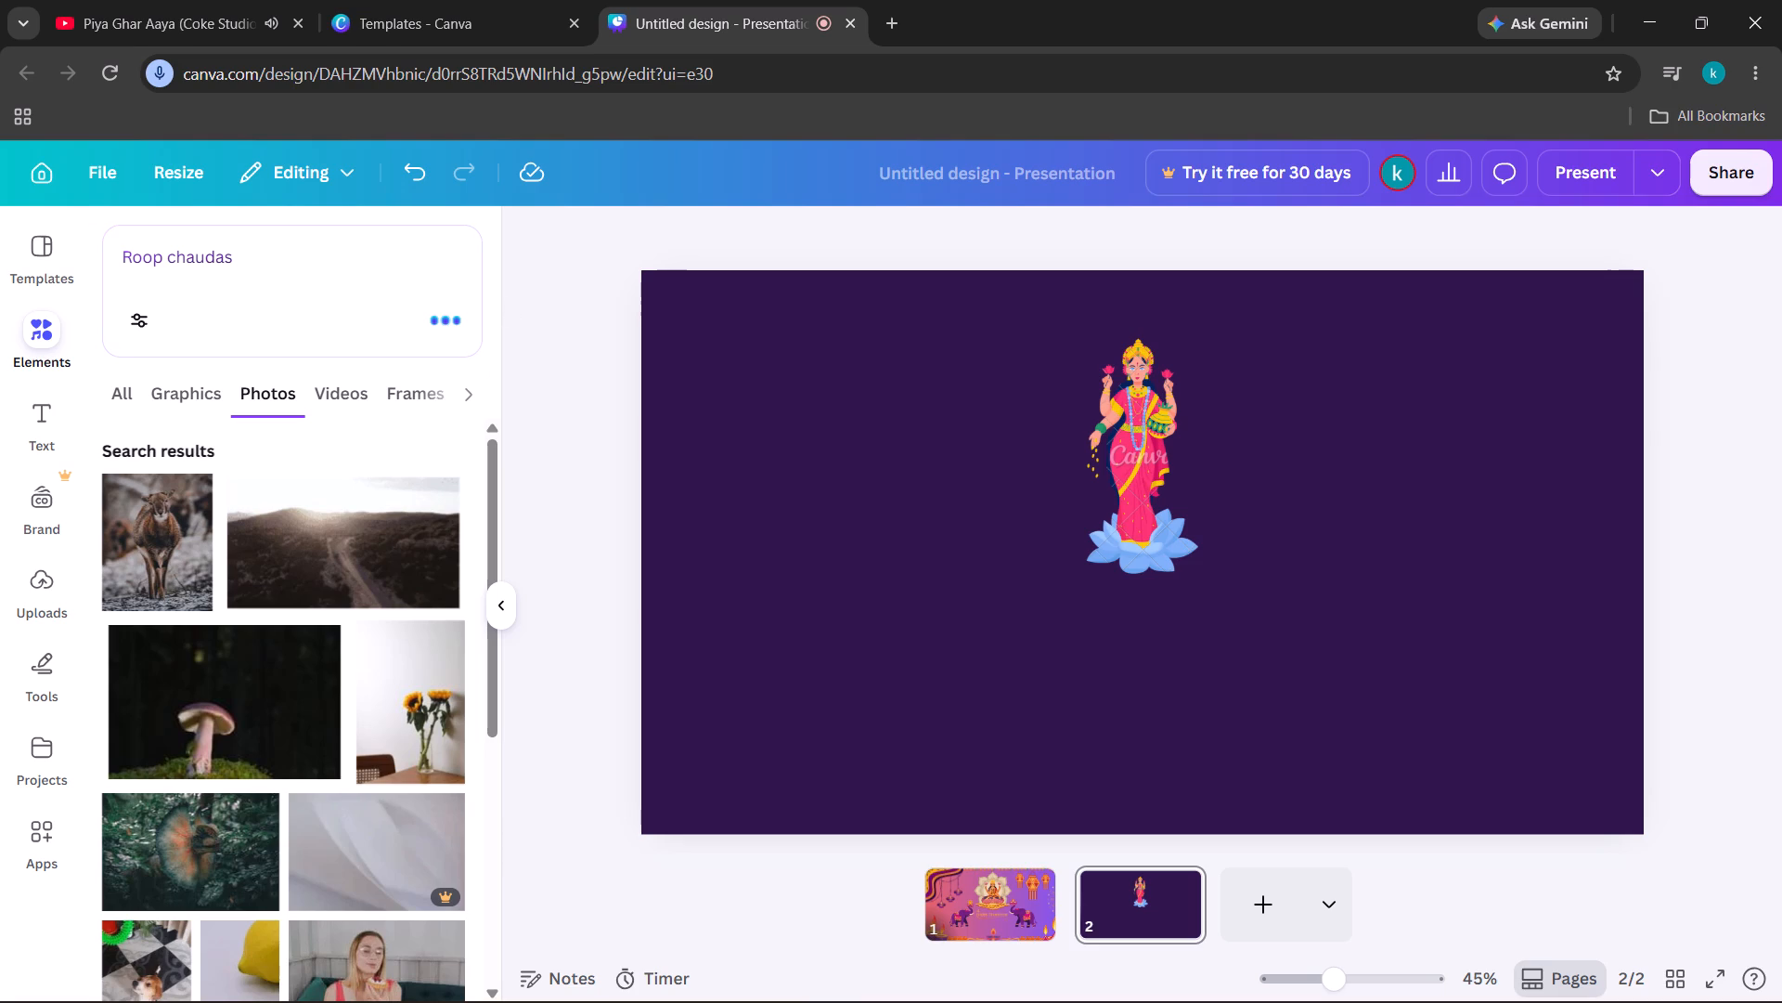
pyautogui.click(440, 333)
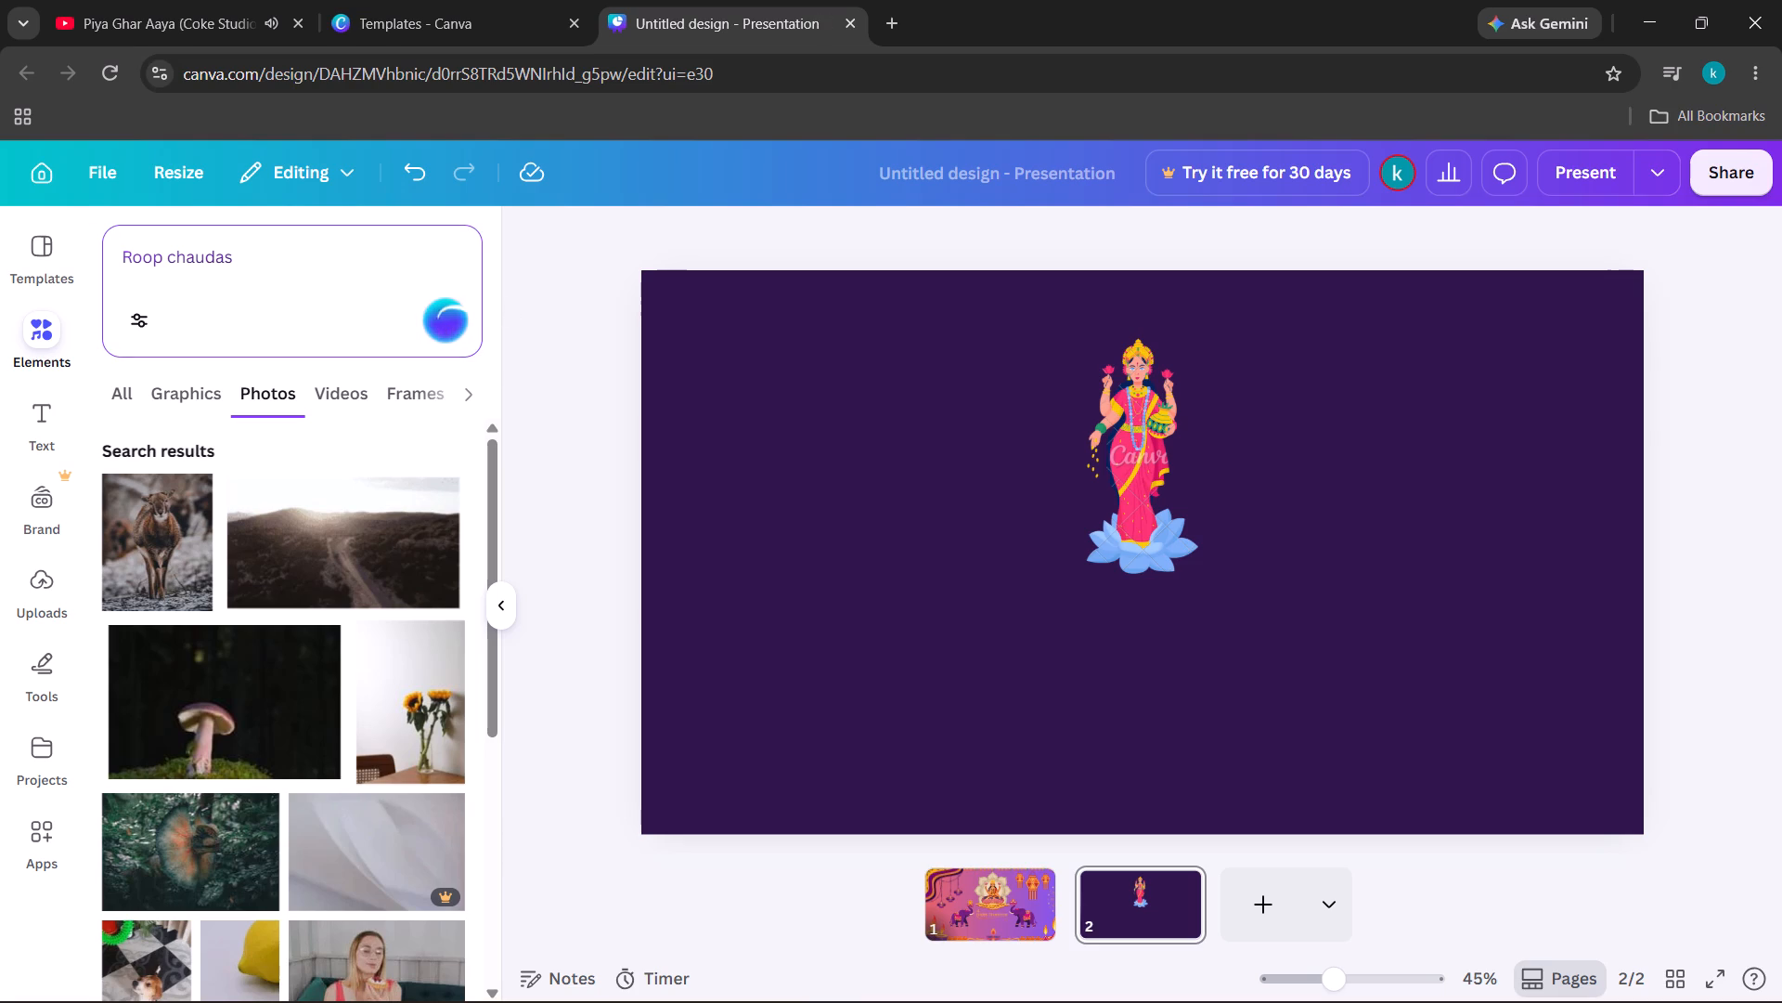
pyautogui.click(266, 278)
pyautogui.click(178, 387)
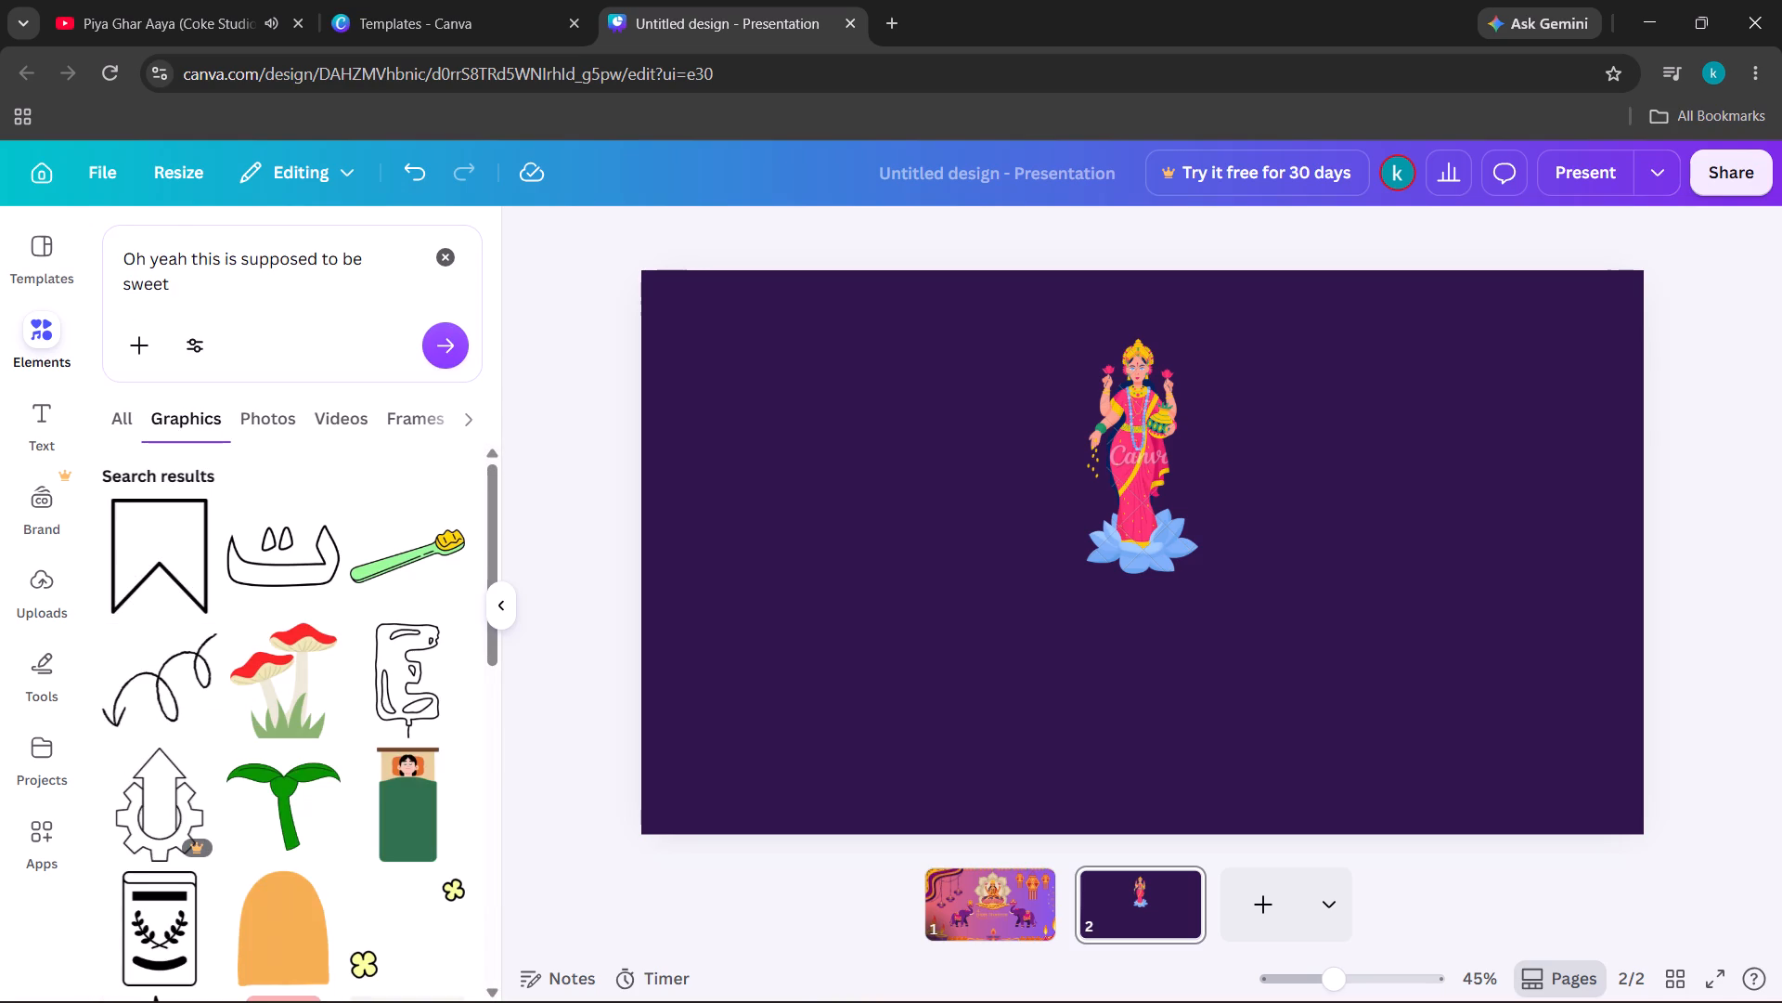
pyautogui.click(463, 255)
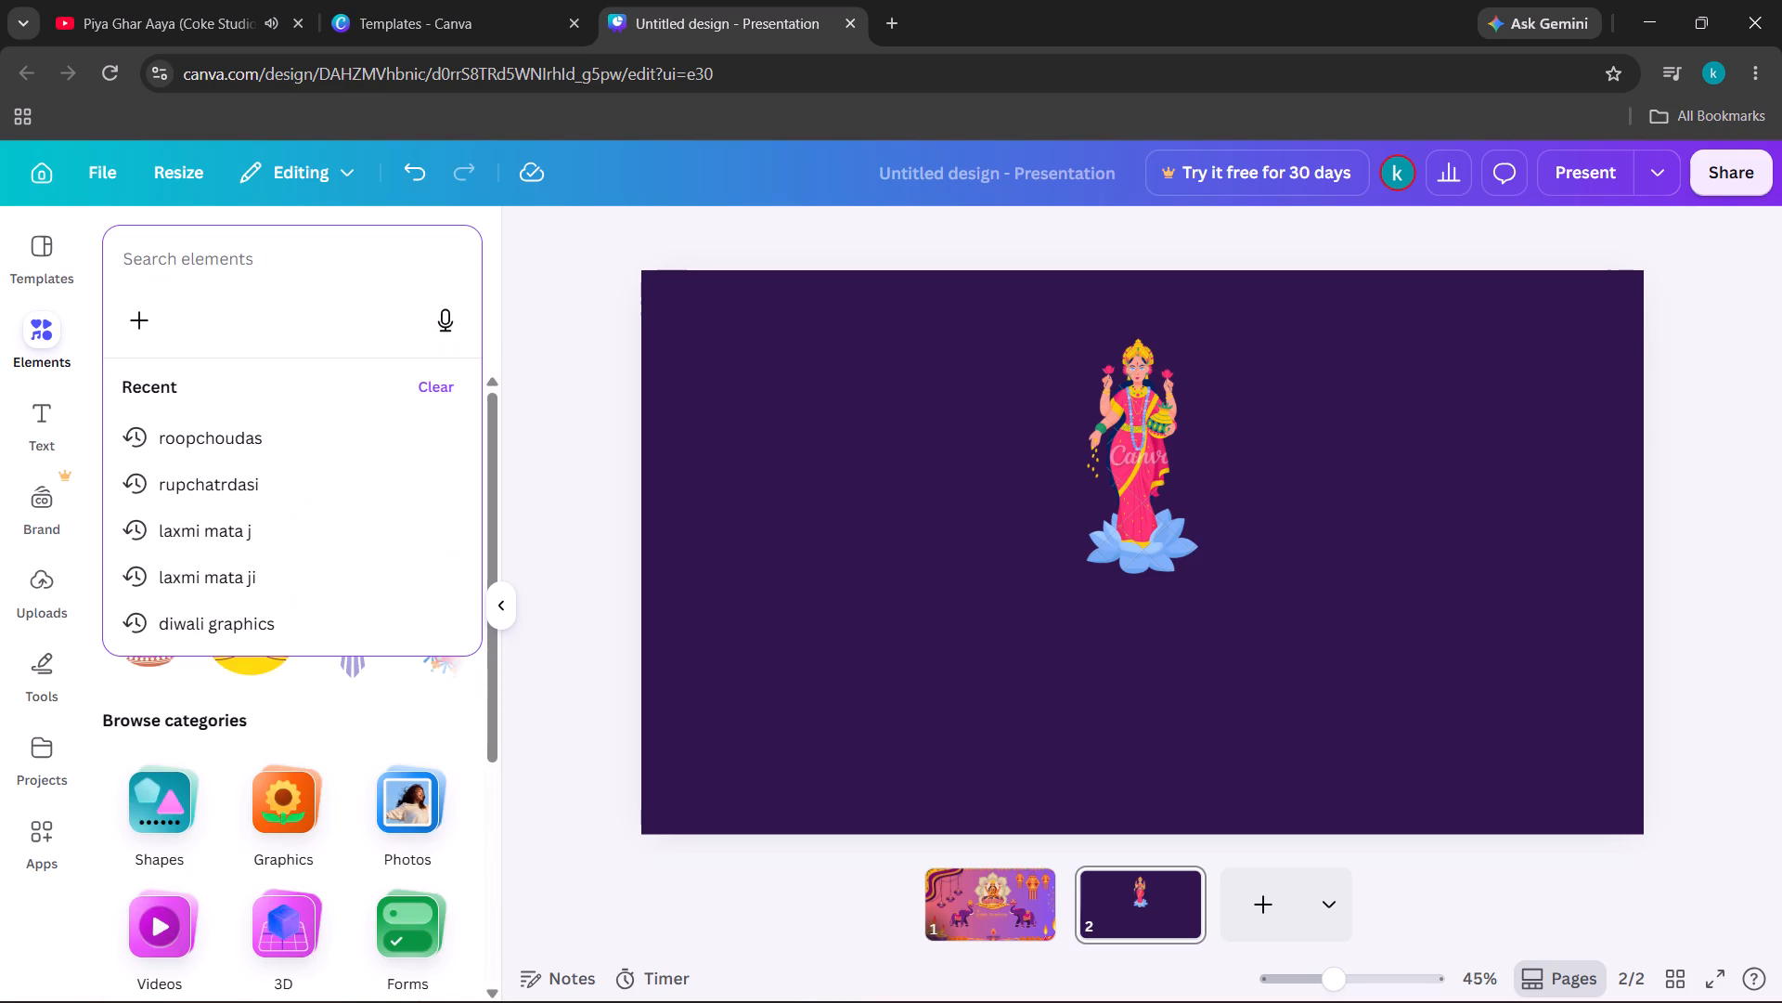
pyautogui.click(432, 312)
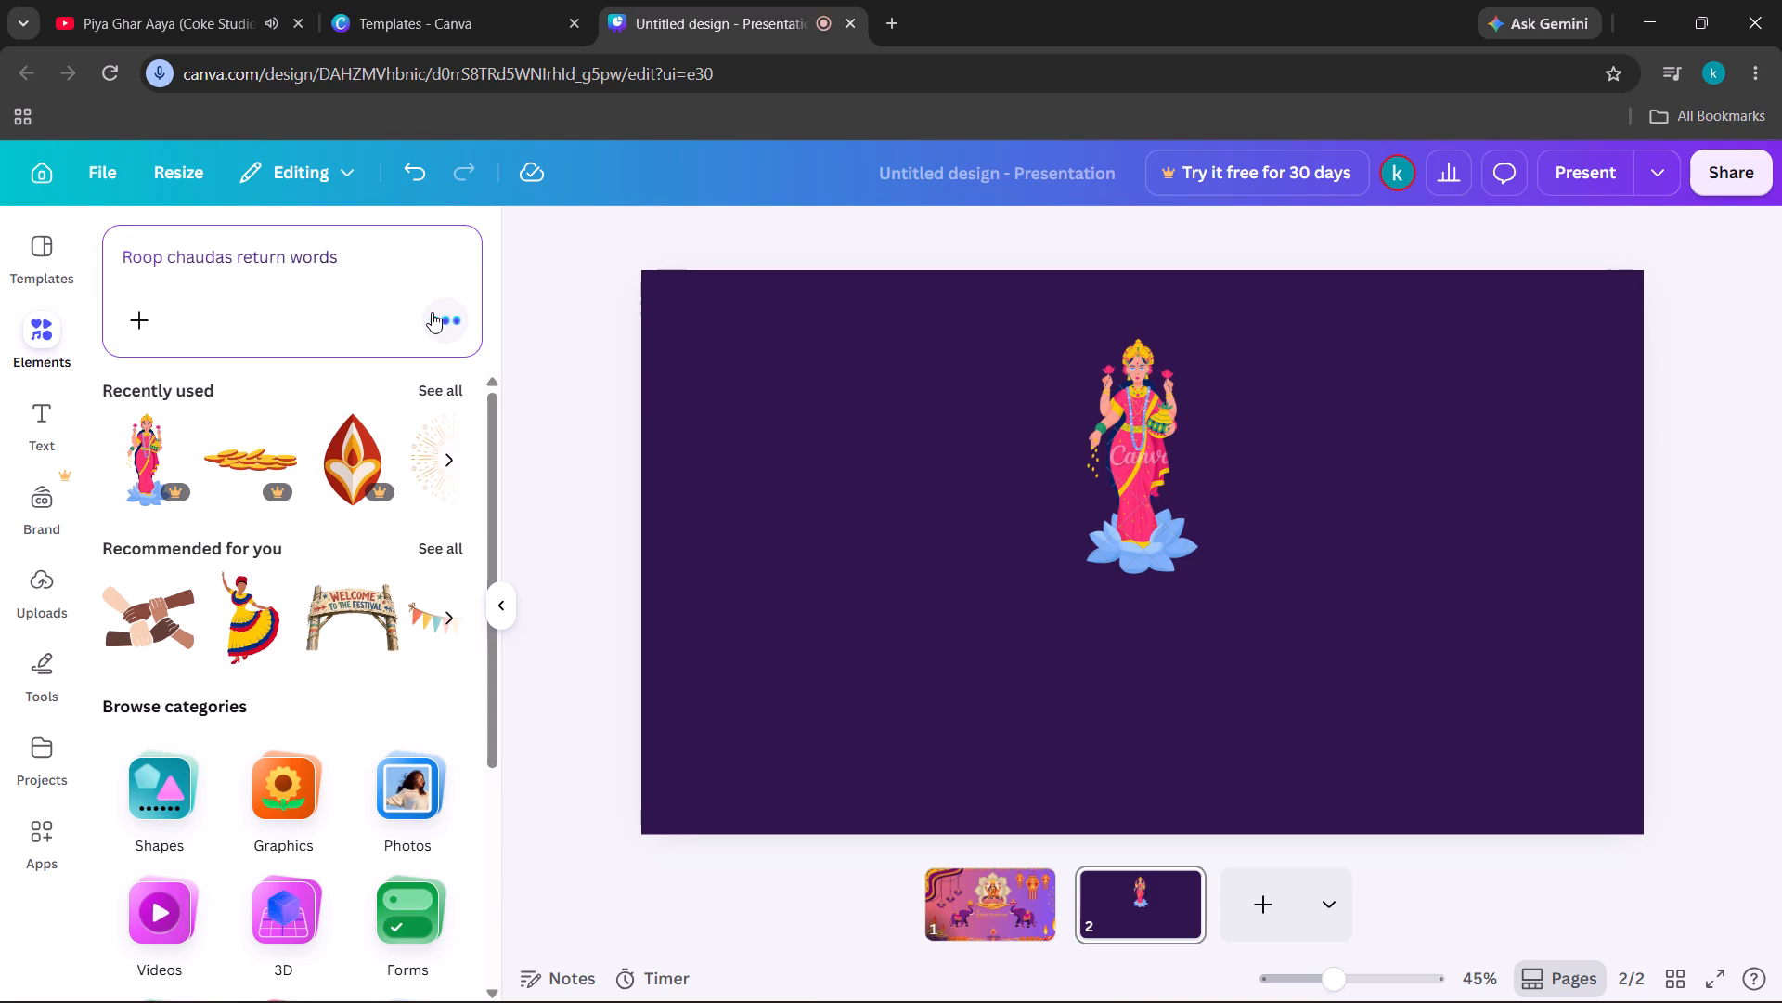
pyautogui.click(412, 273)
pyautogui.click(436, 314)
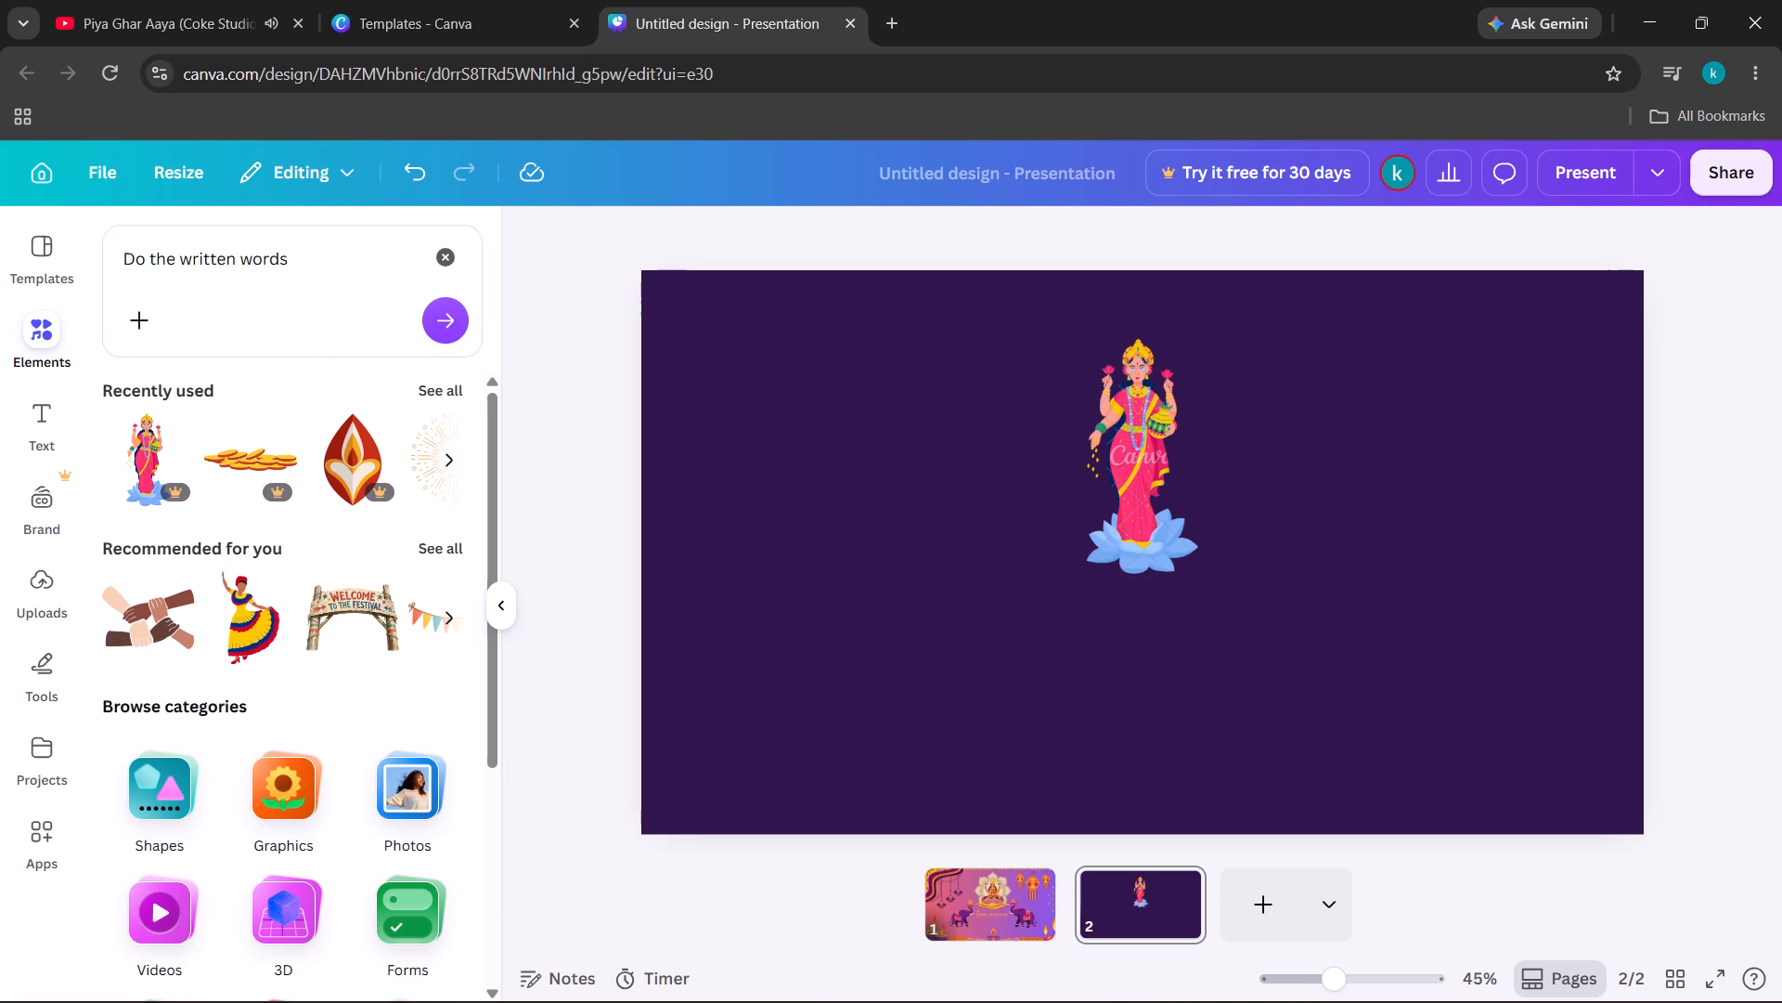
pyautogui.scroll(-2, 252, 354)
pyautogui.scroll(2, 260, 541)
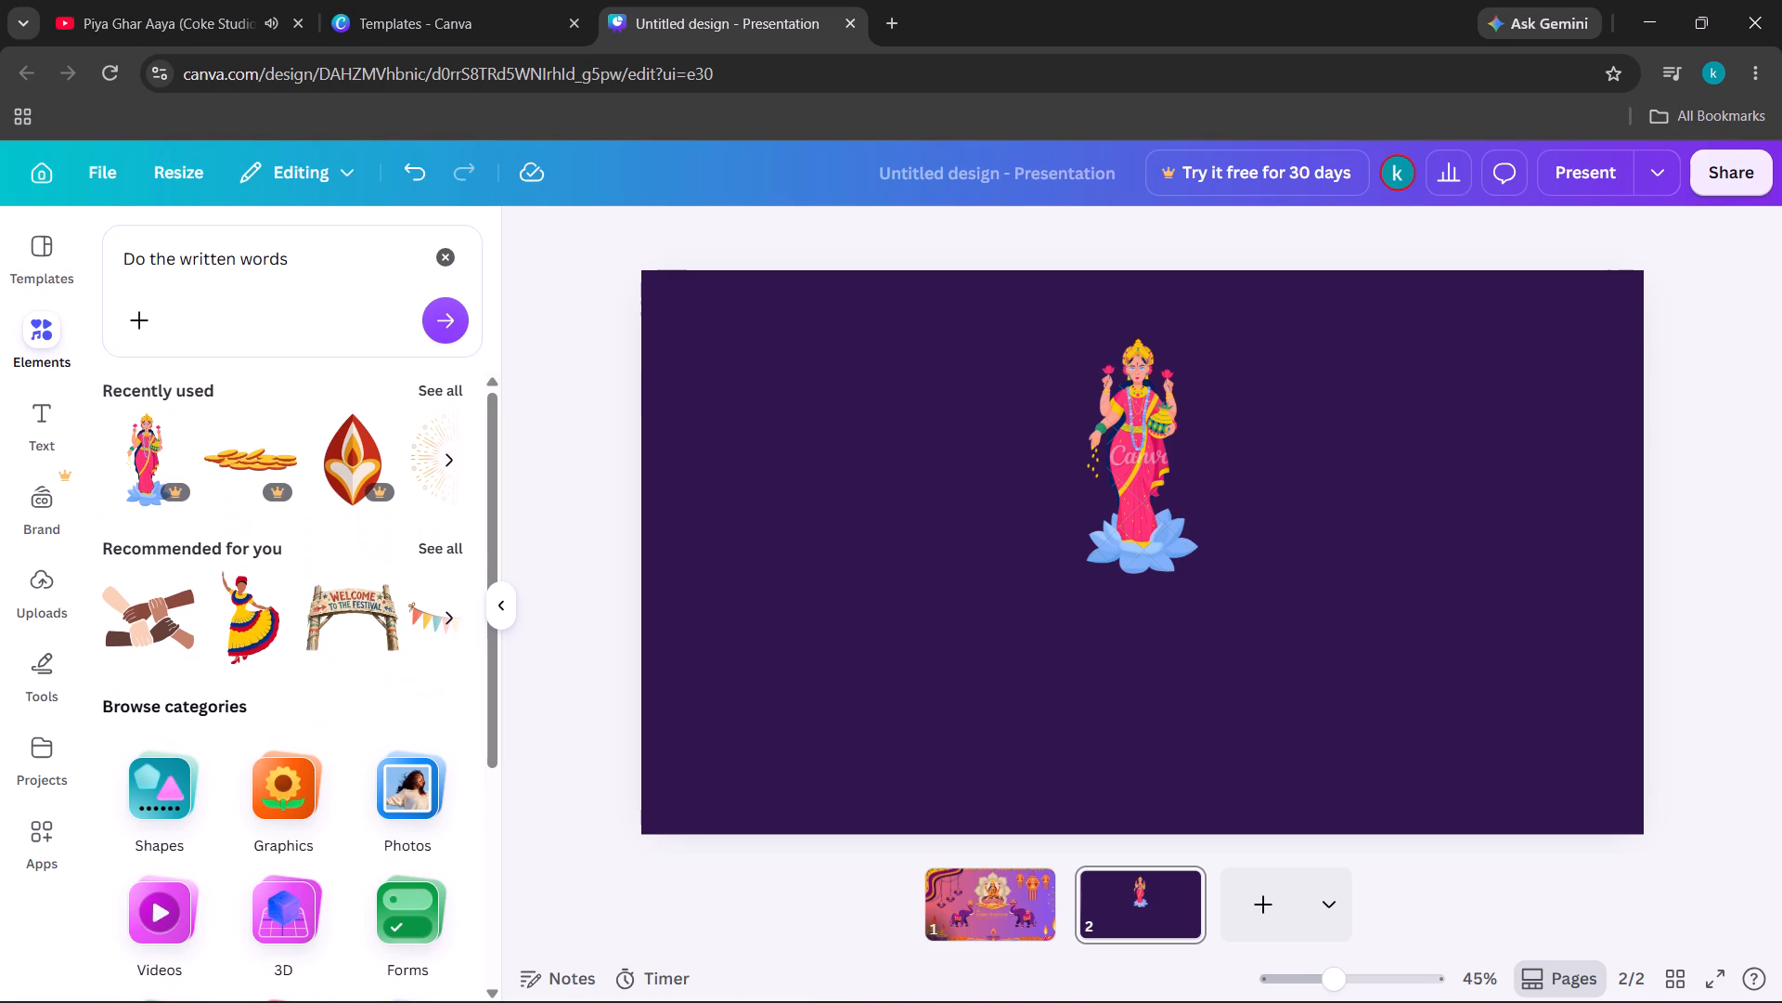
# Clear the recognised search text and the list of recent searches, returning to the main elements overview.
pyautogui.click(443, 259)
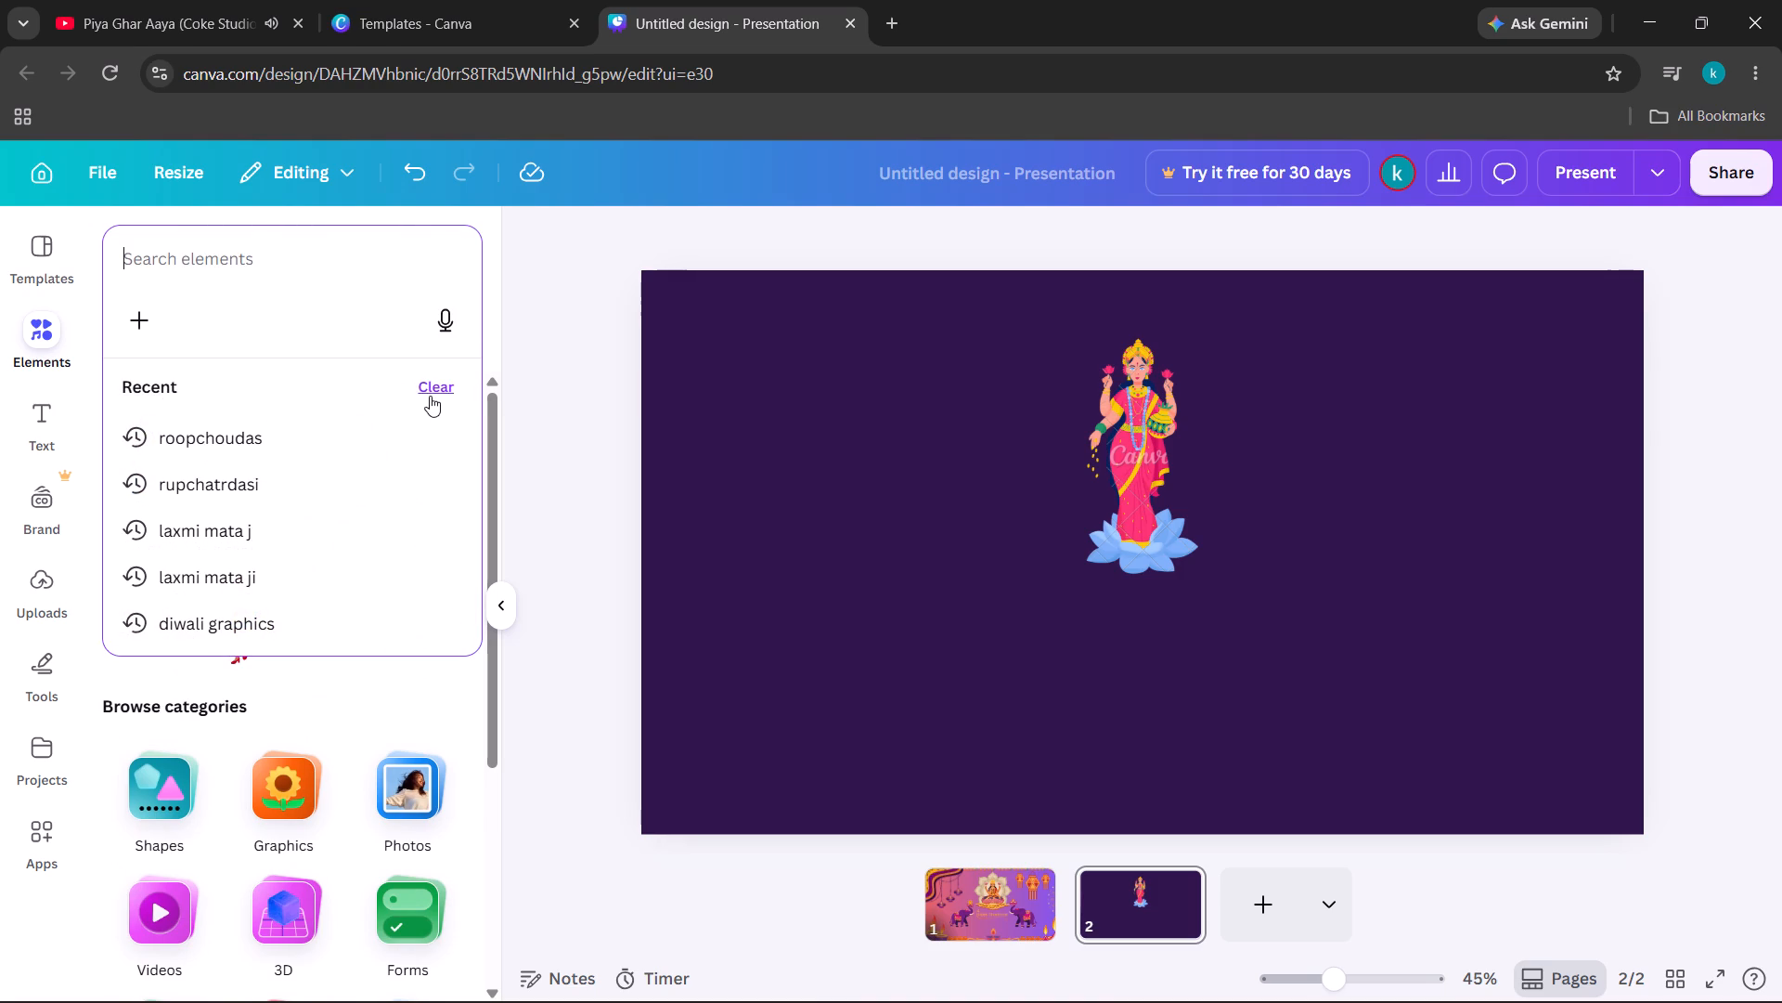
pyautogui.click(430, 396)
pyautogui.click(453, 388)
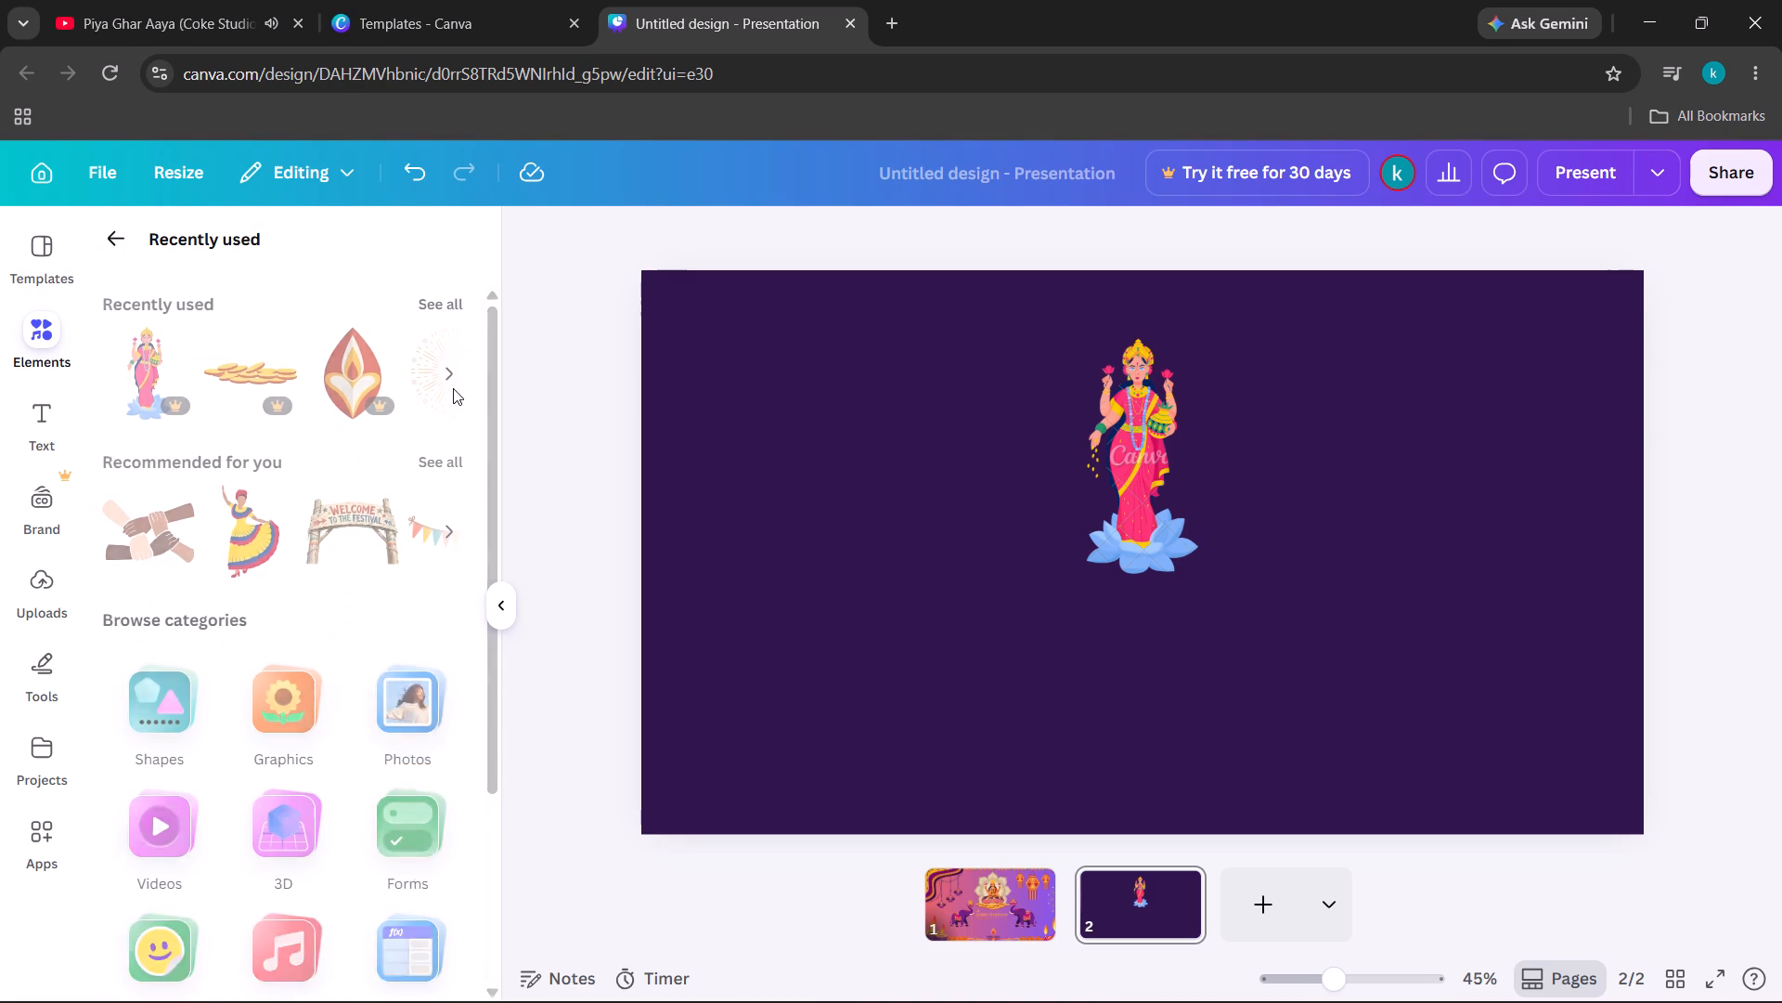
pyautogui.click(109, 226)
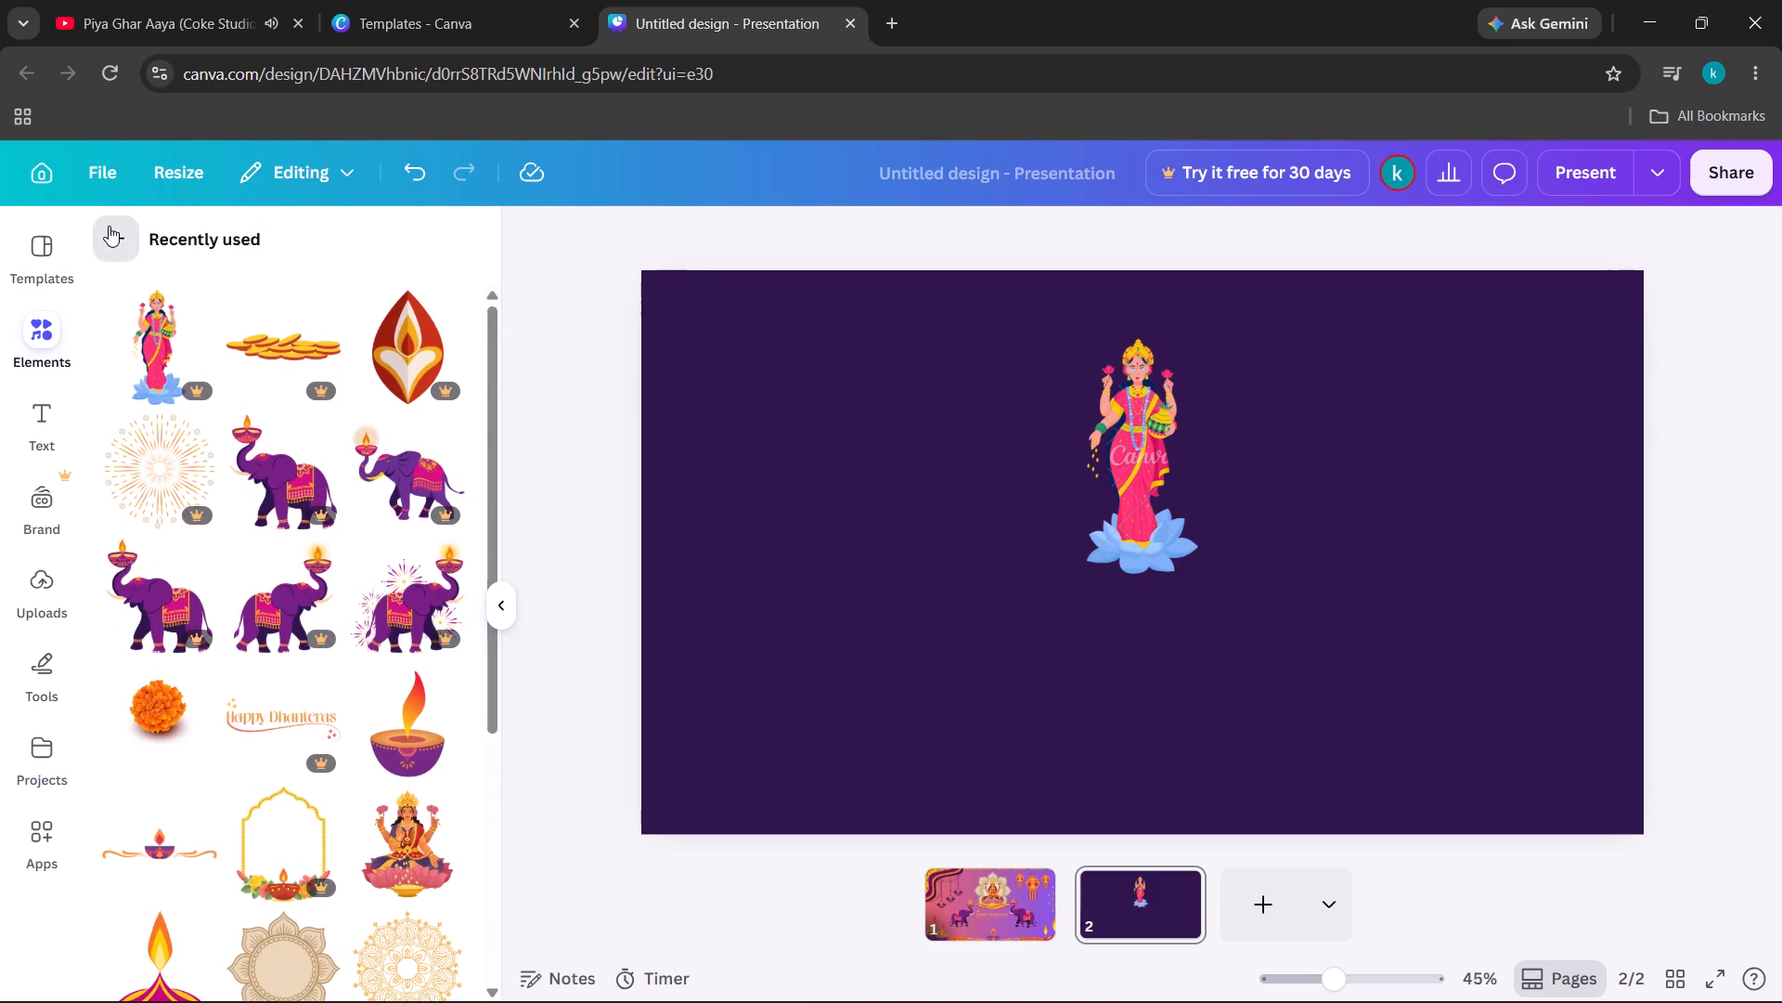
pyautogui.click(109, 226)
pyautogui.click(109, 226)
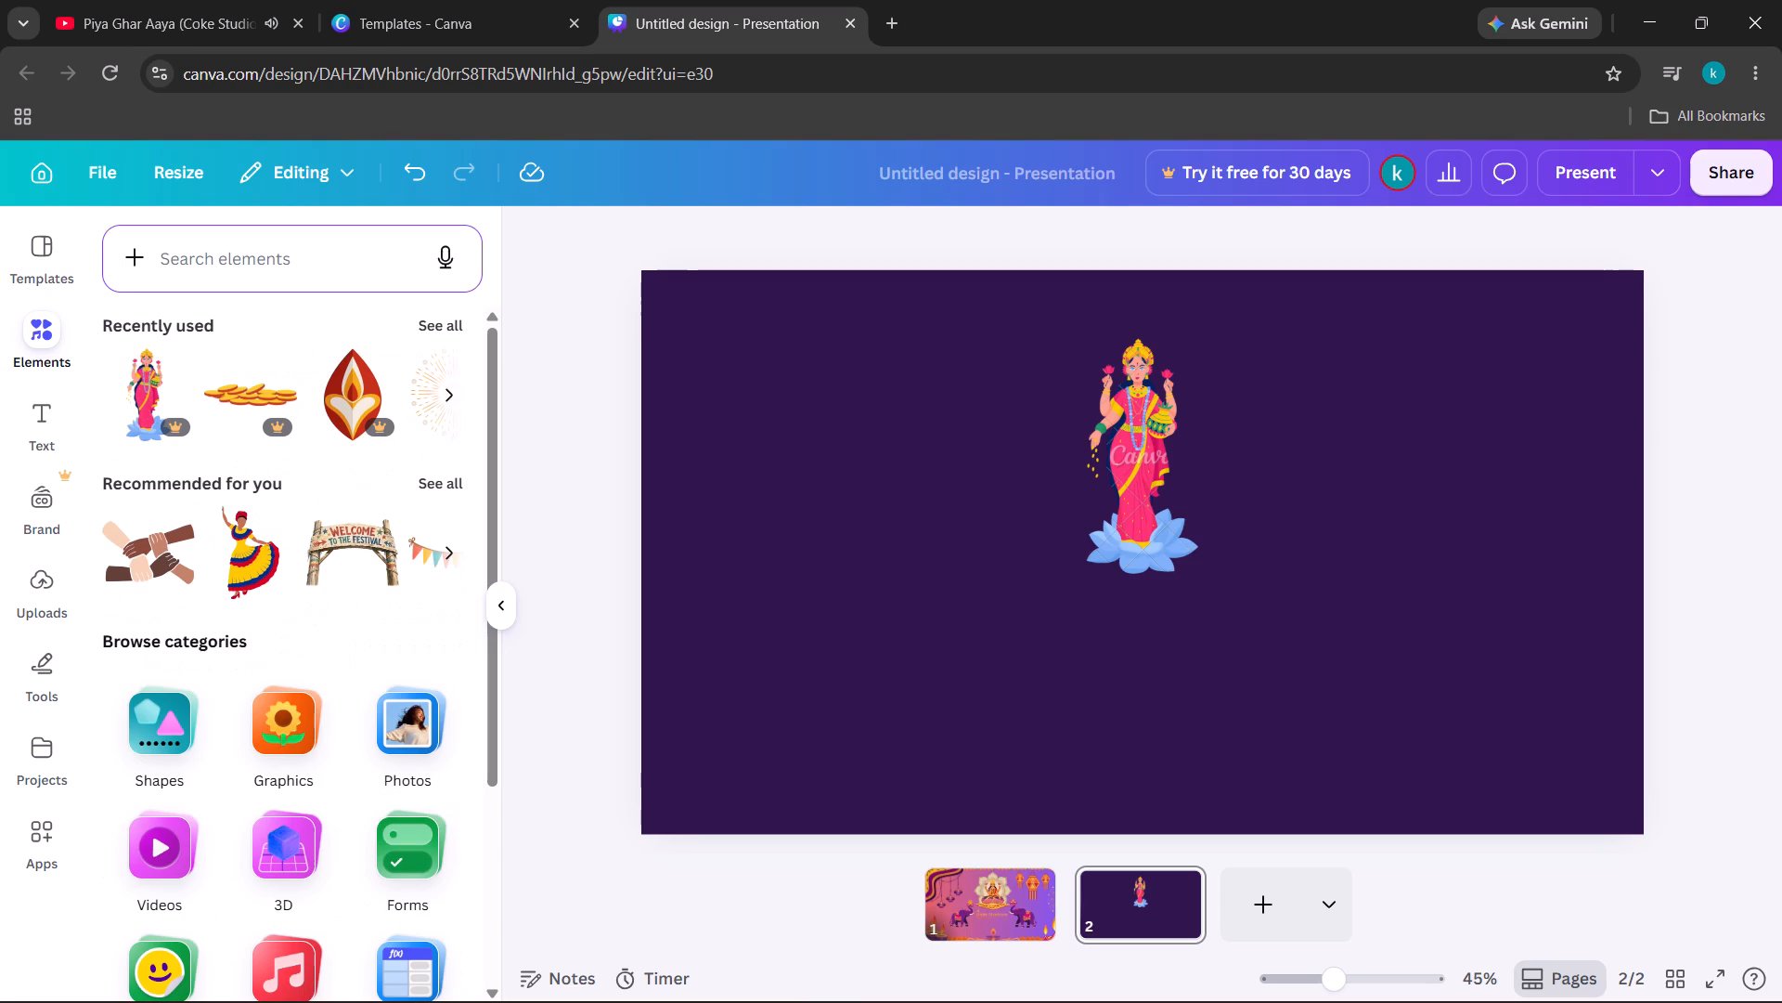
pyautogui.click(527, 395)
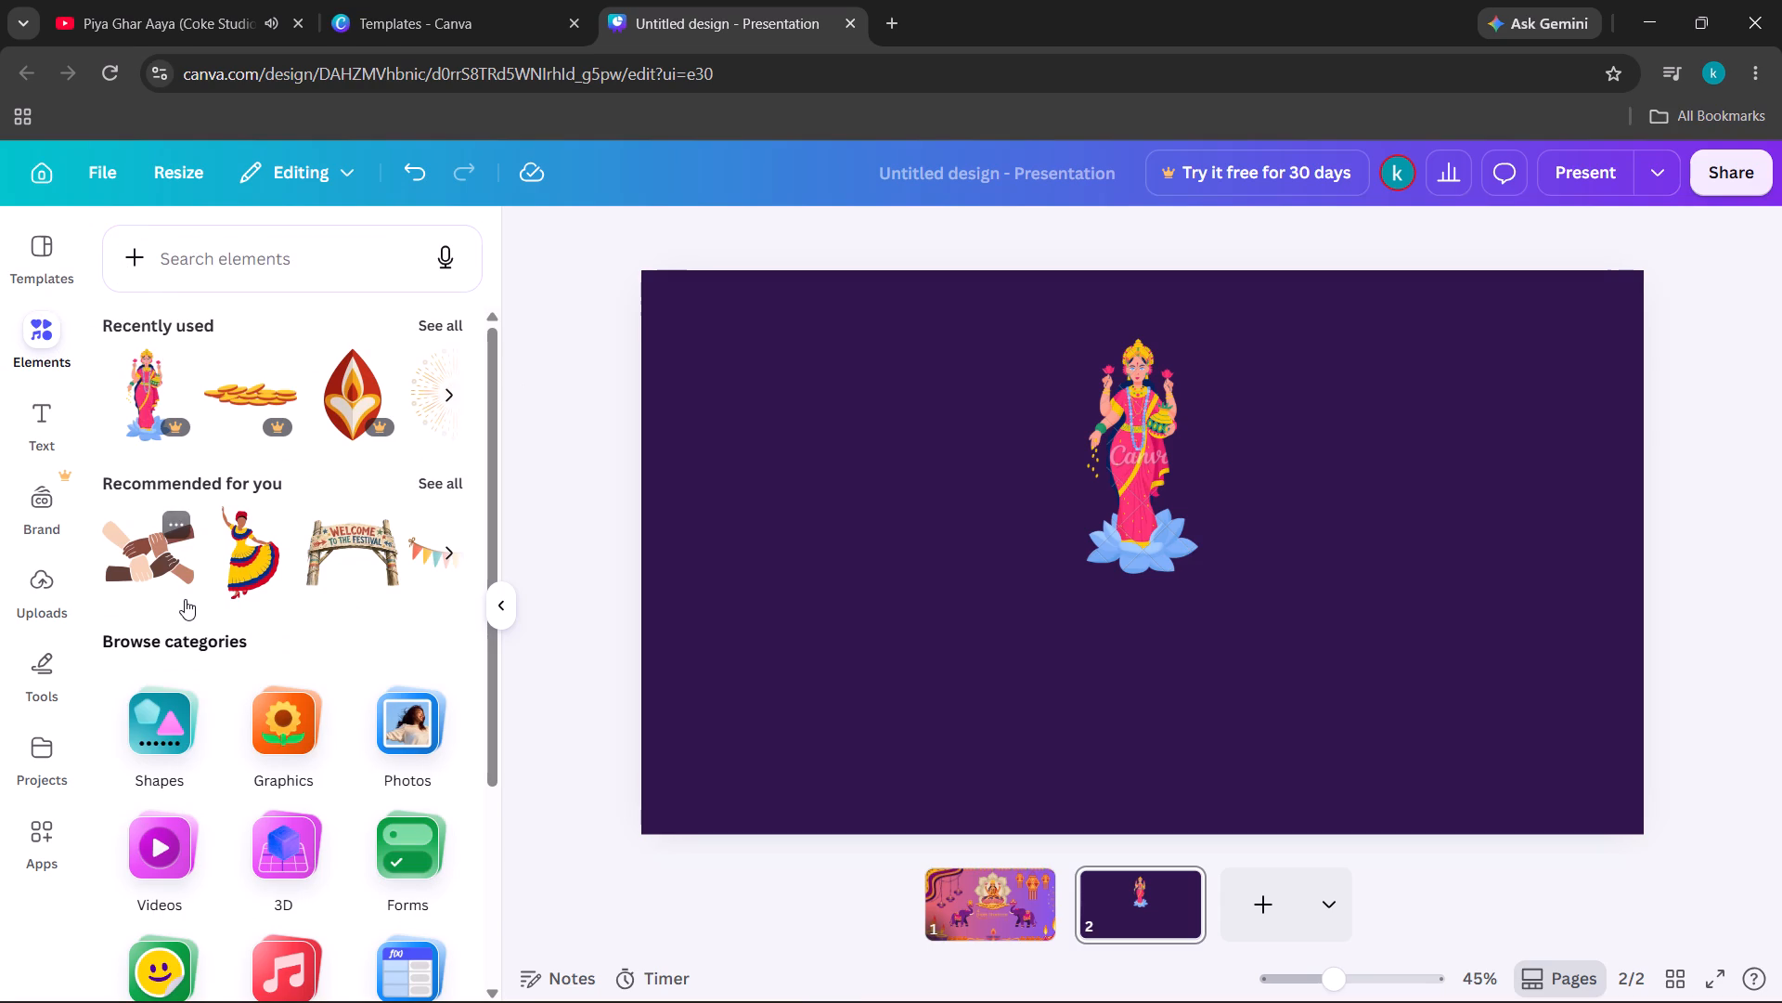
# Try a voice search for "Roop chaudas" within the Graphics category and clear the recognised text.
pyautogui.click(253, 767)
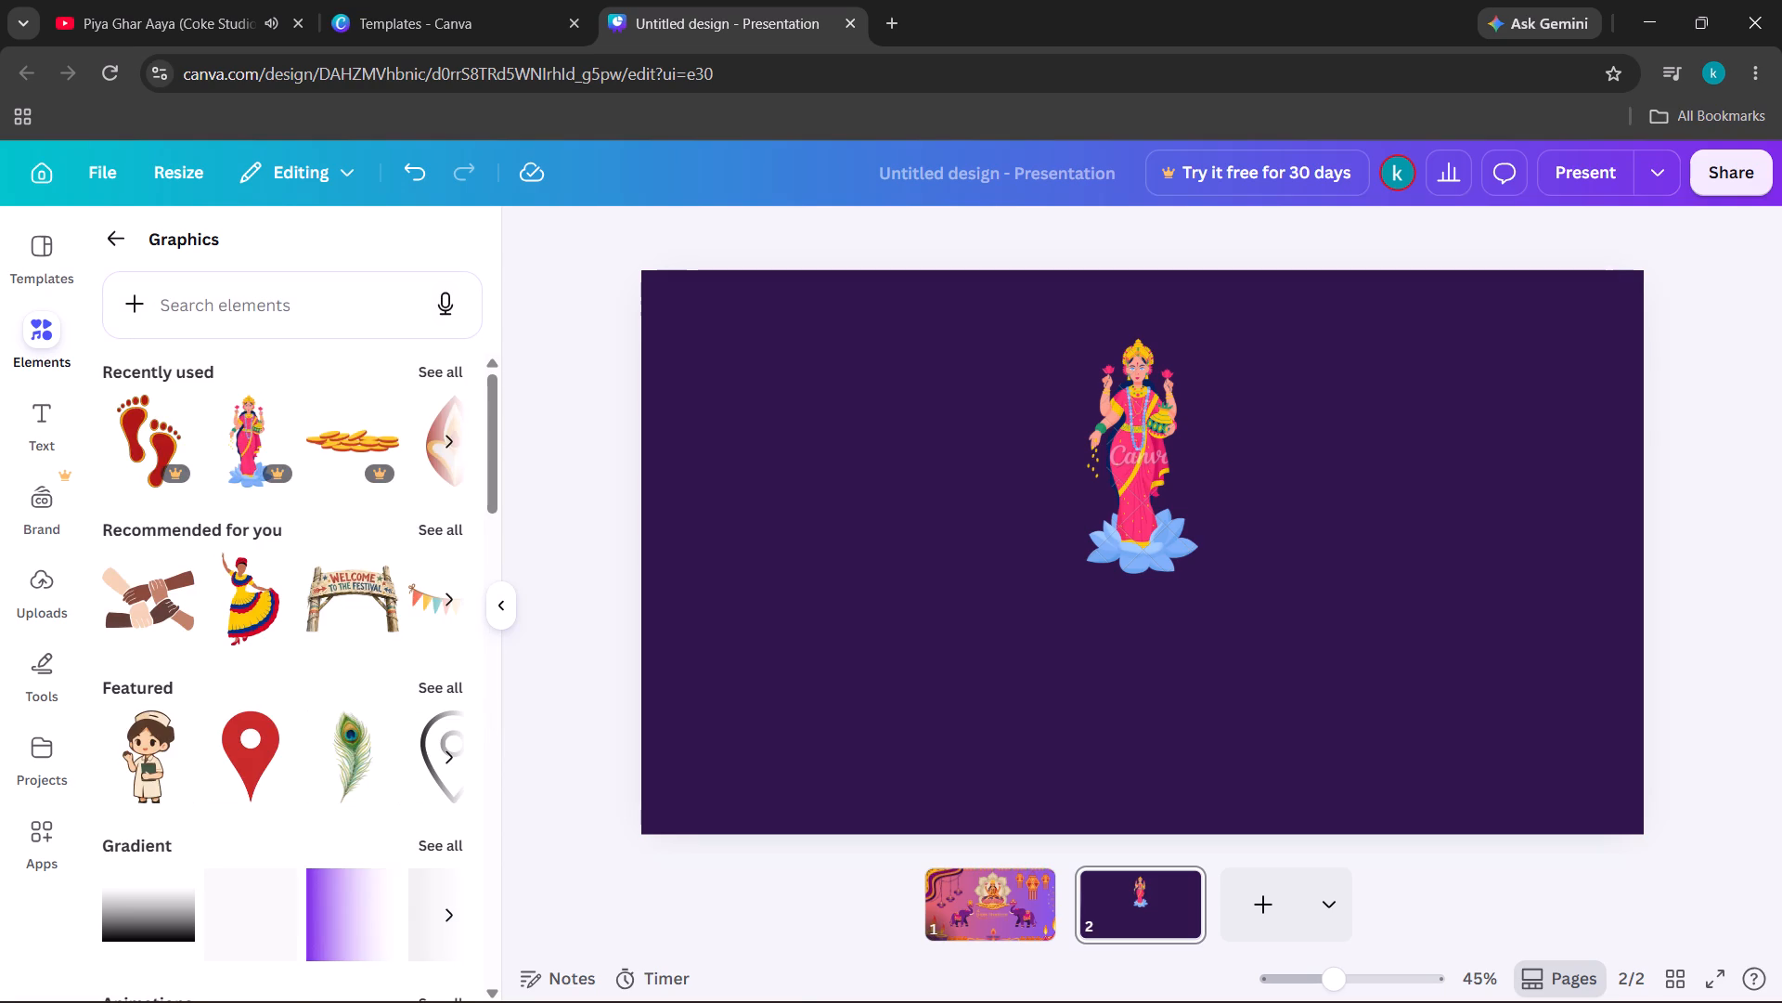
pyautogui.click(451, 309)
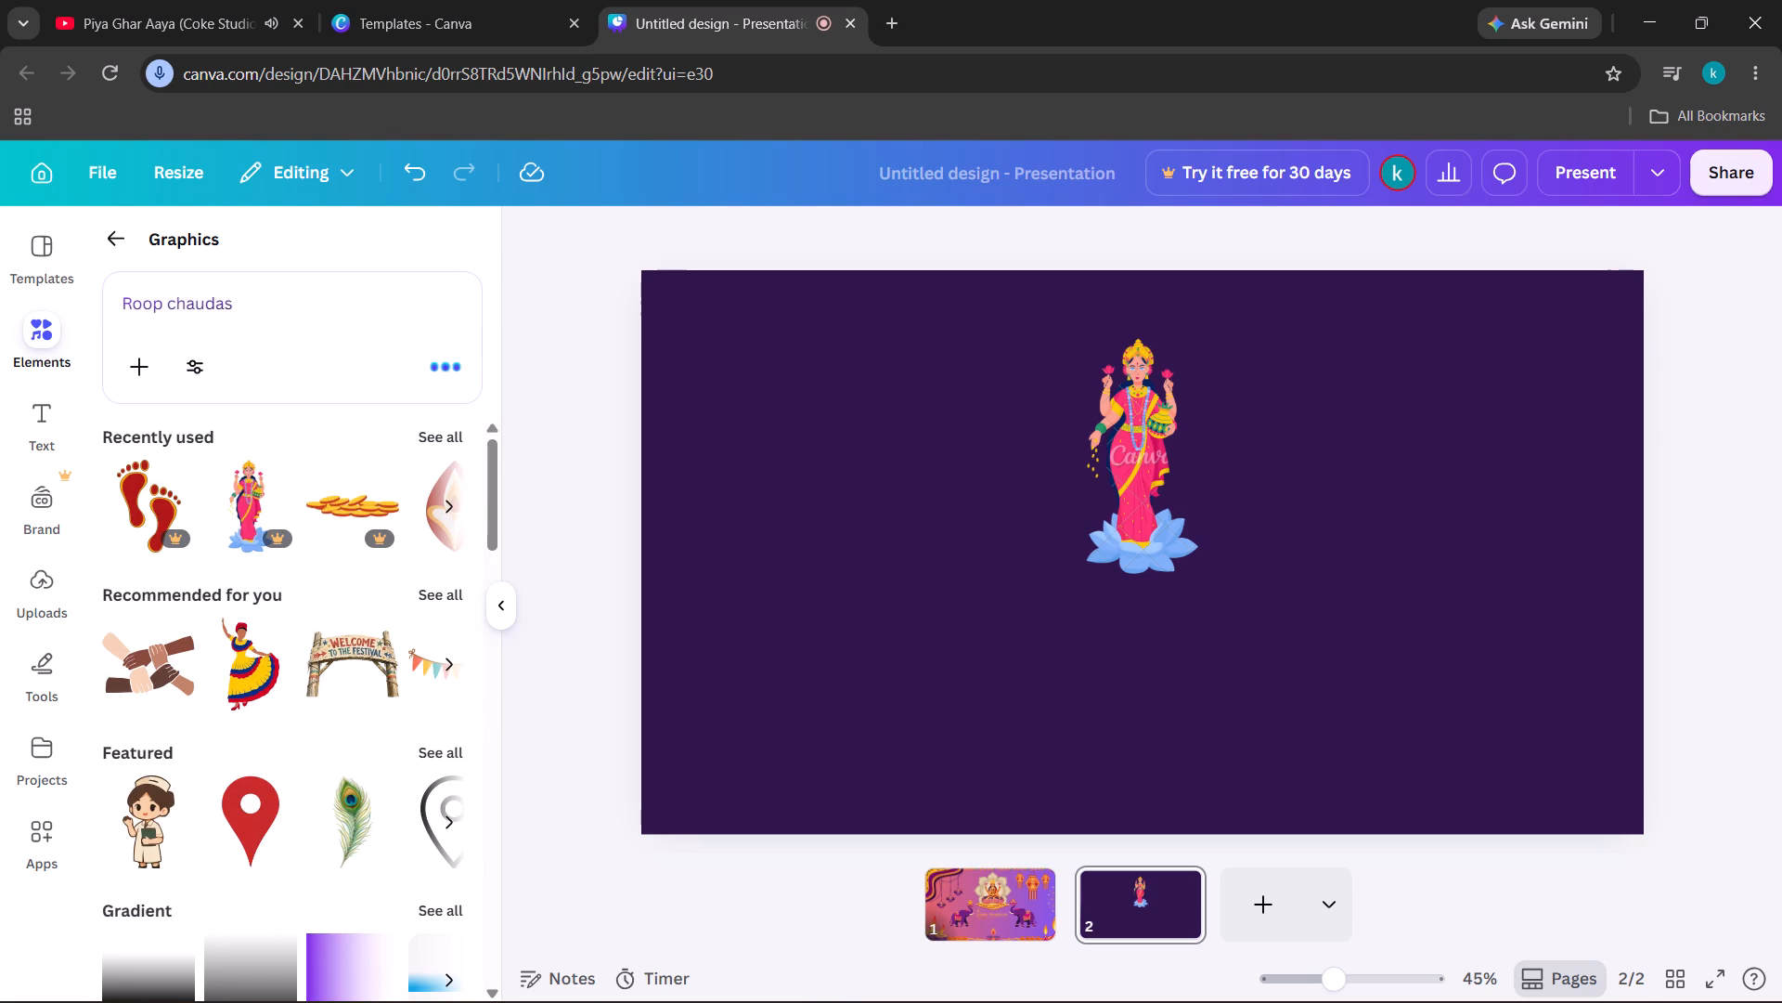
pyautogui.click(440, 373)
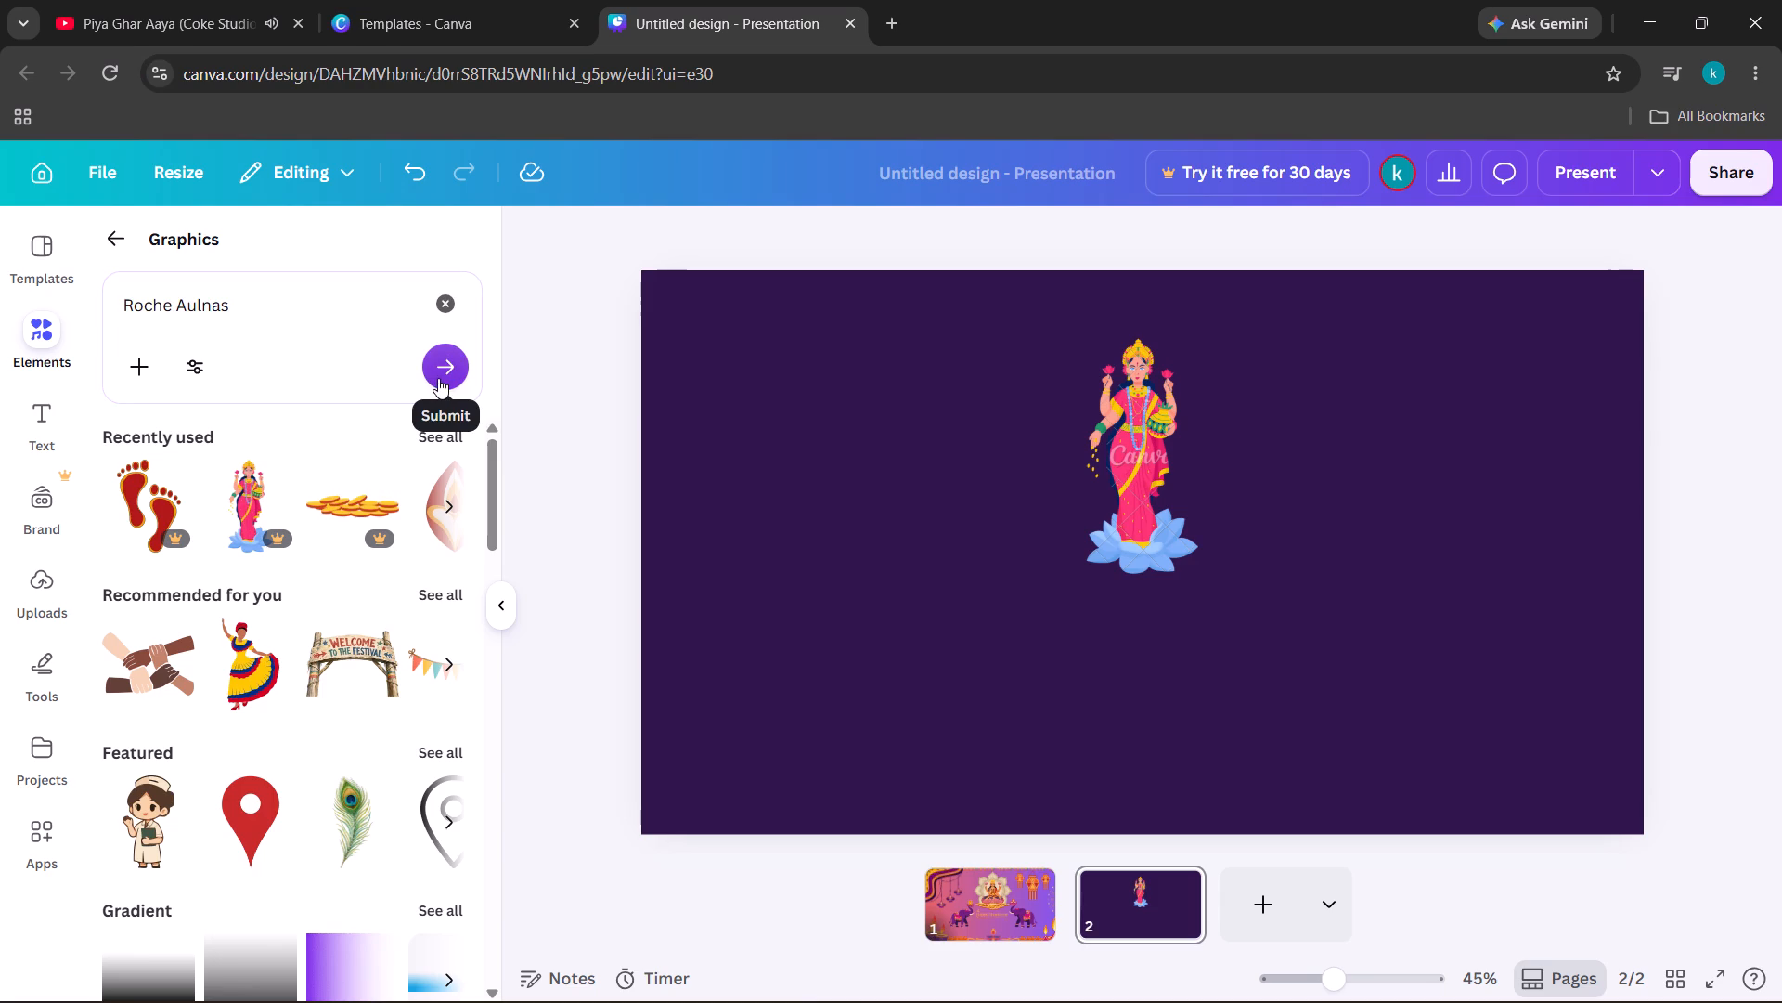
pyautogui.click(368, 309)
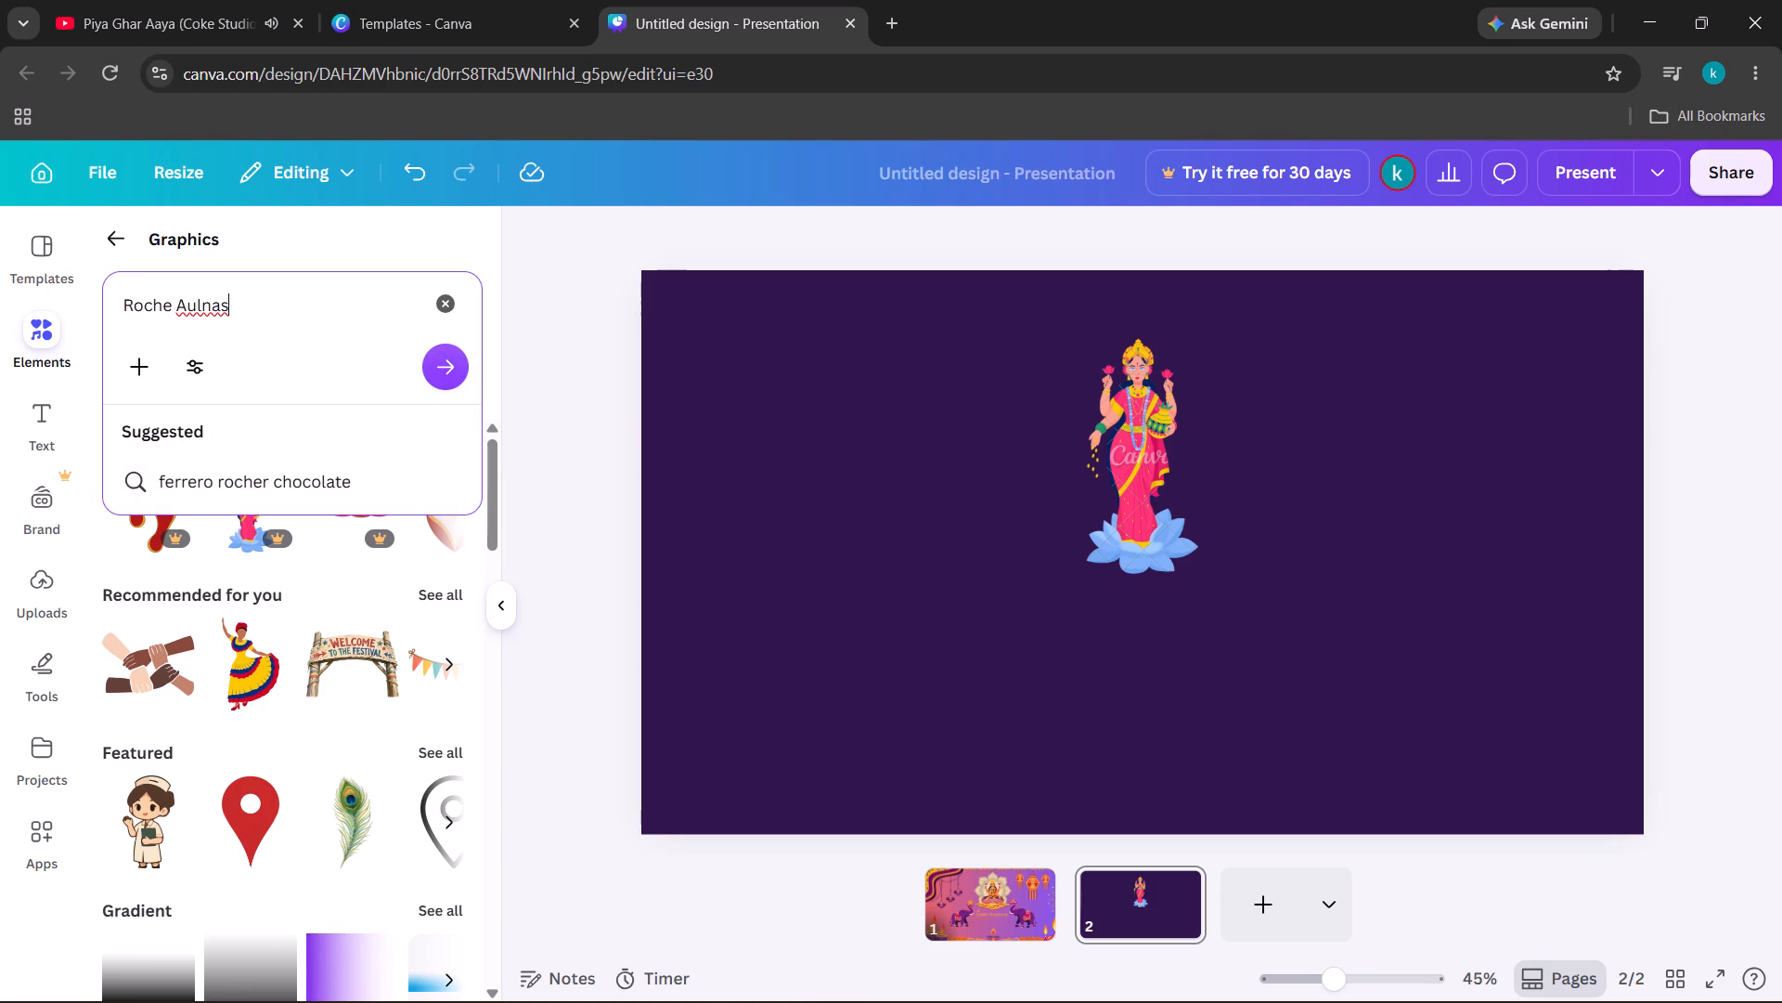
pyautogui.click(437, 304)
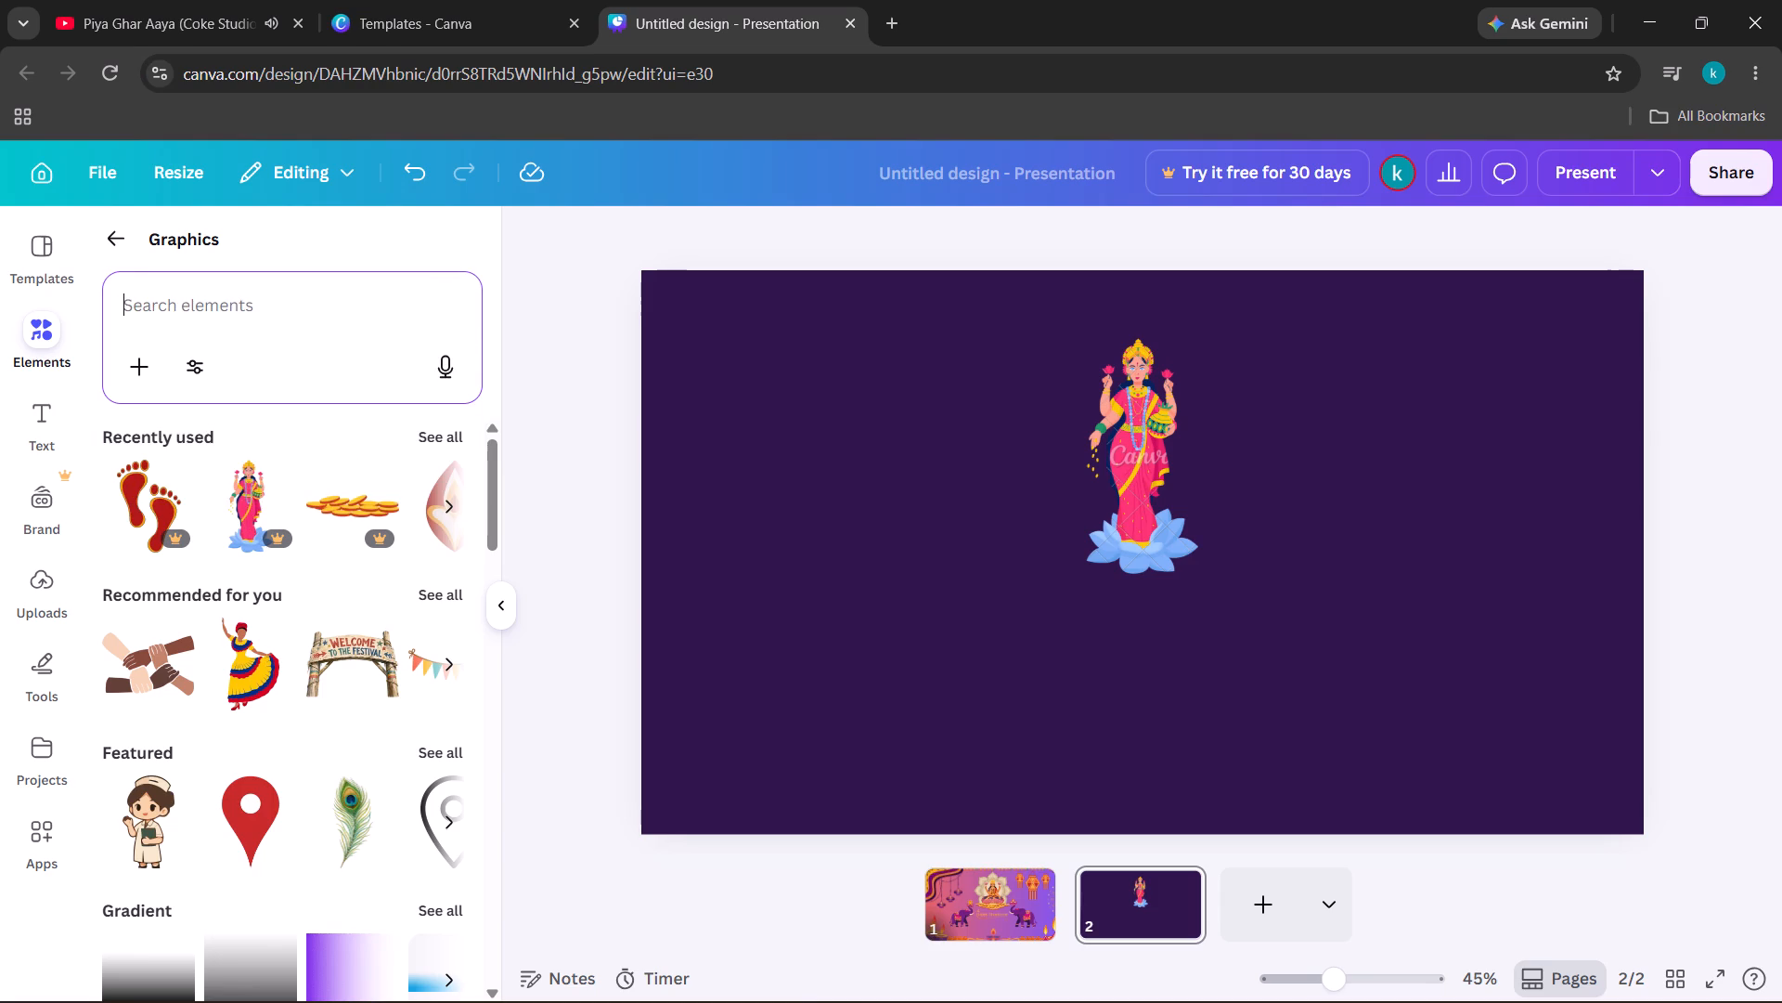
pyautogui.click(452, 362)
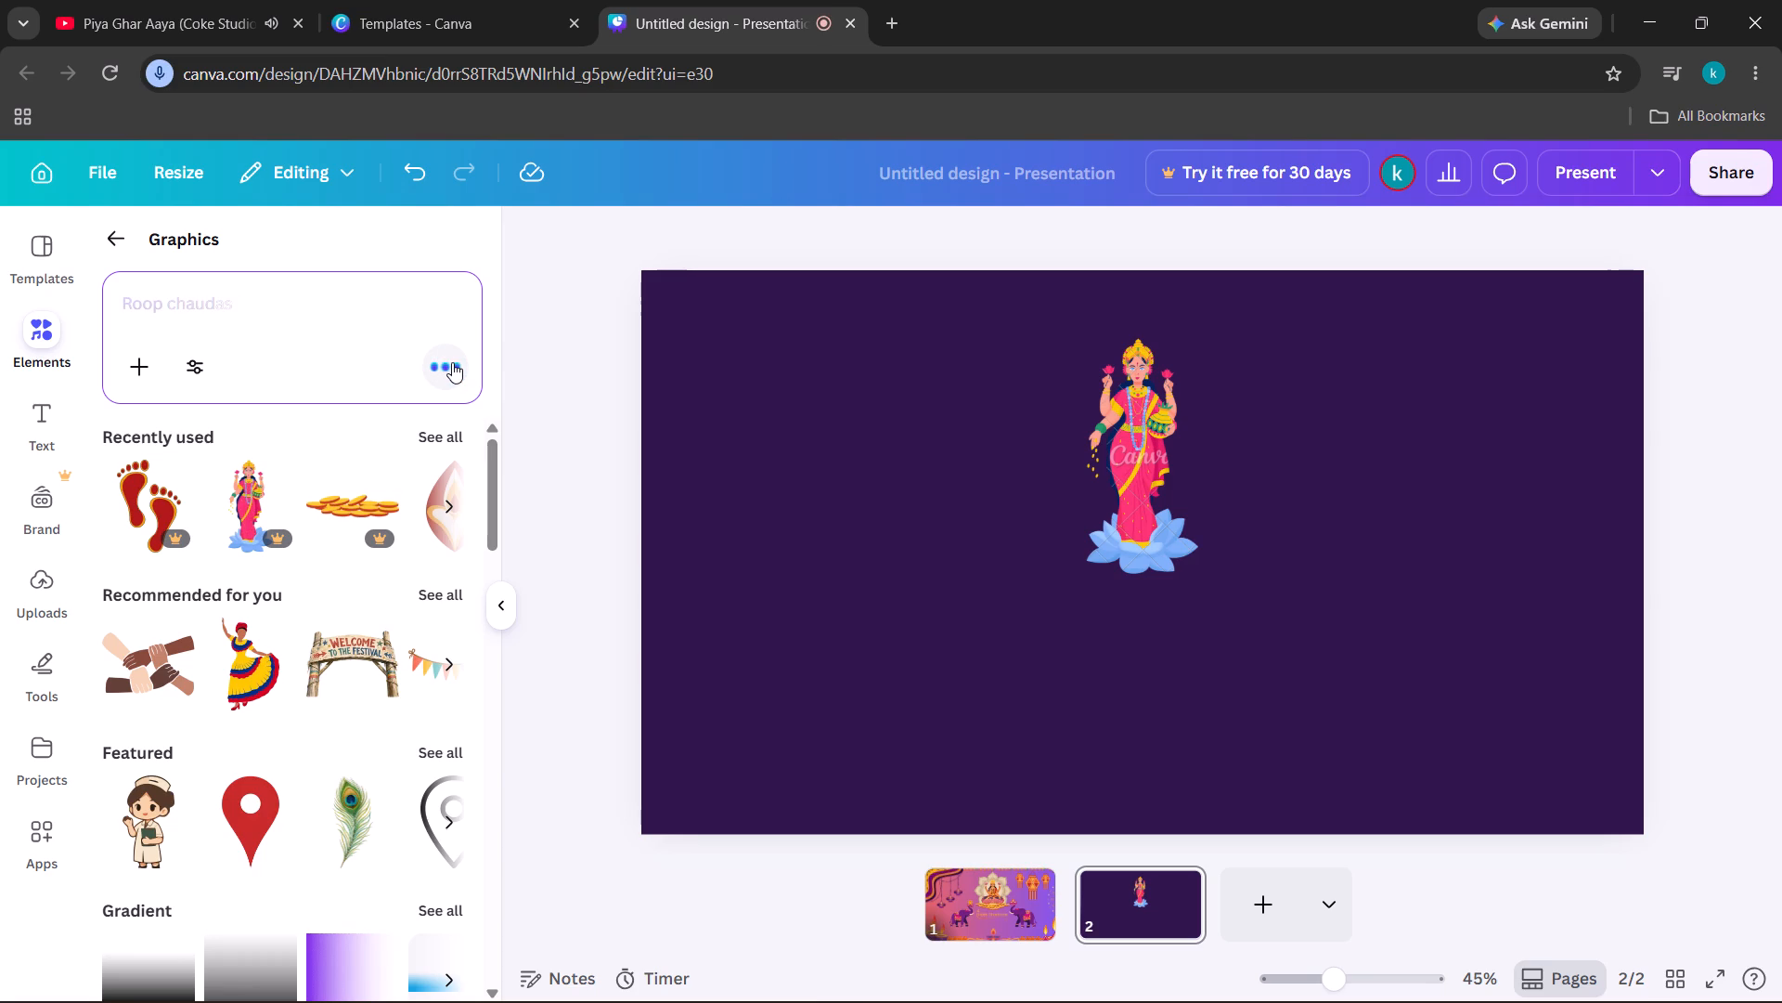
pyautogui.click(452, 362)
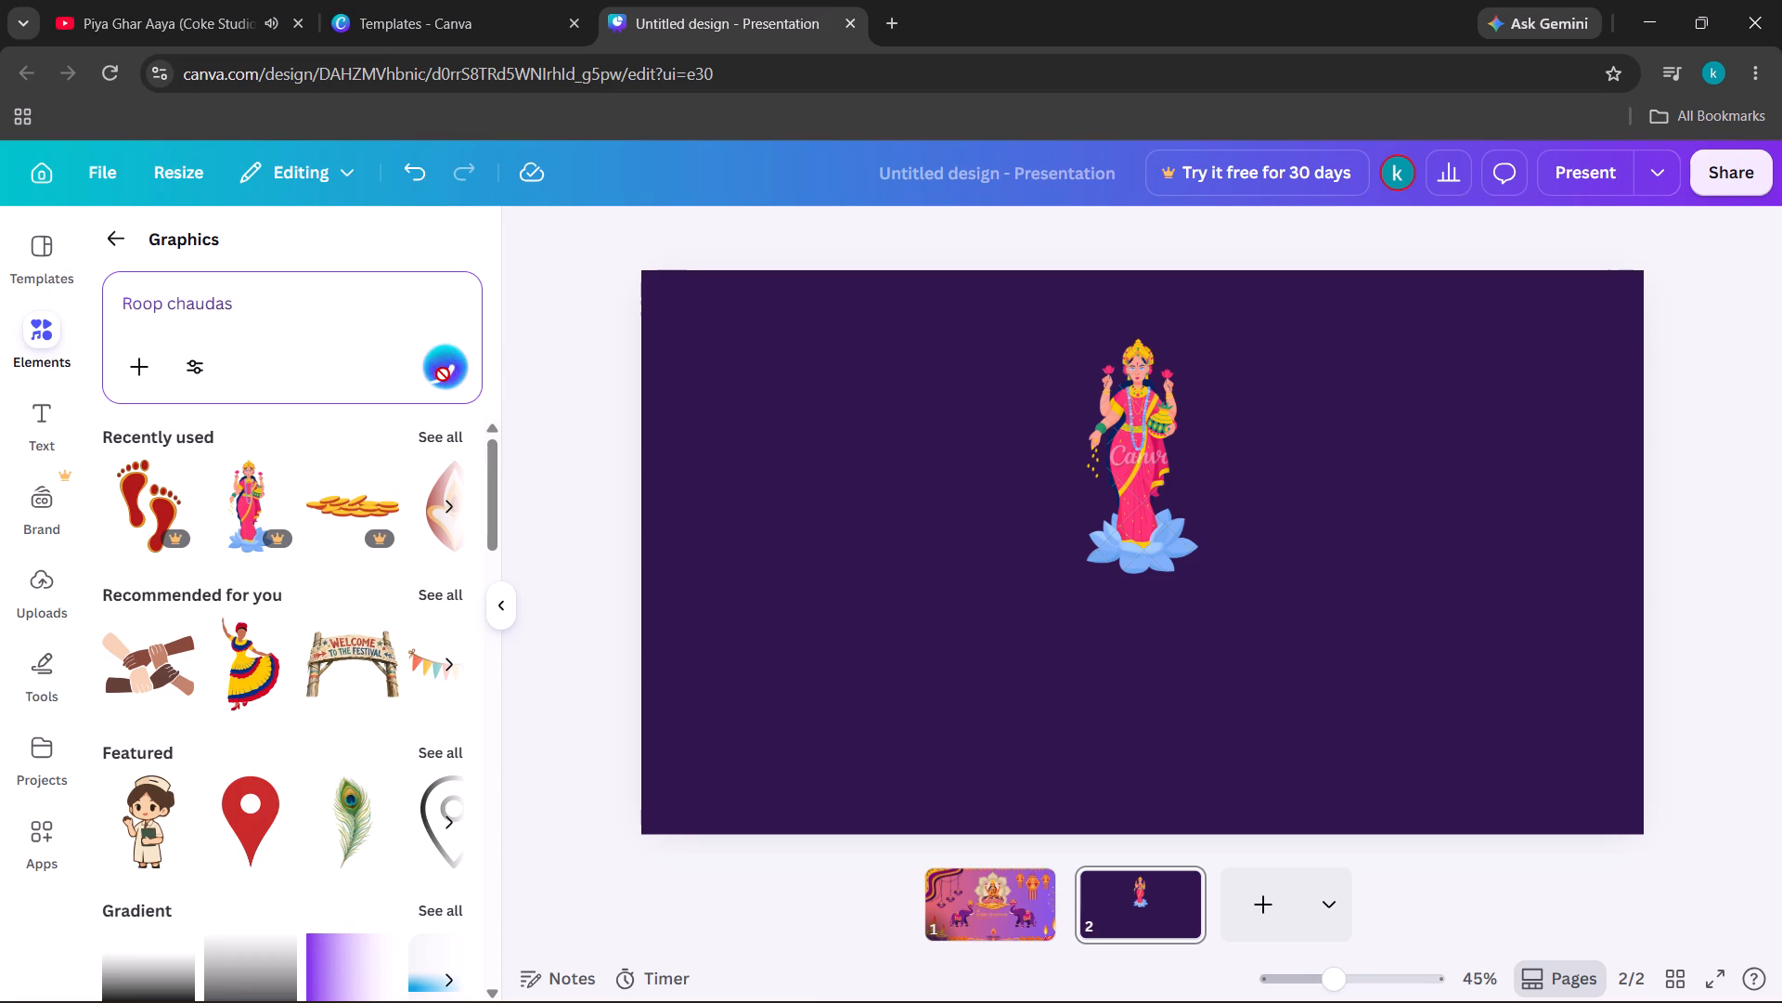
pyautogui.click(443, 374)
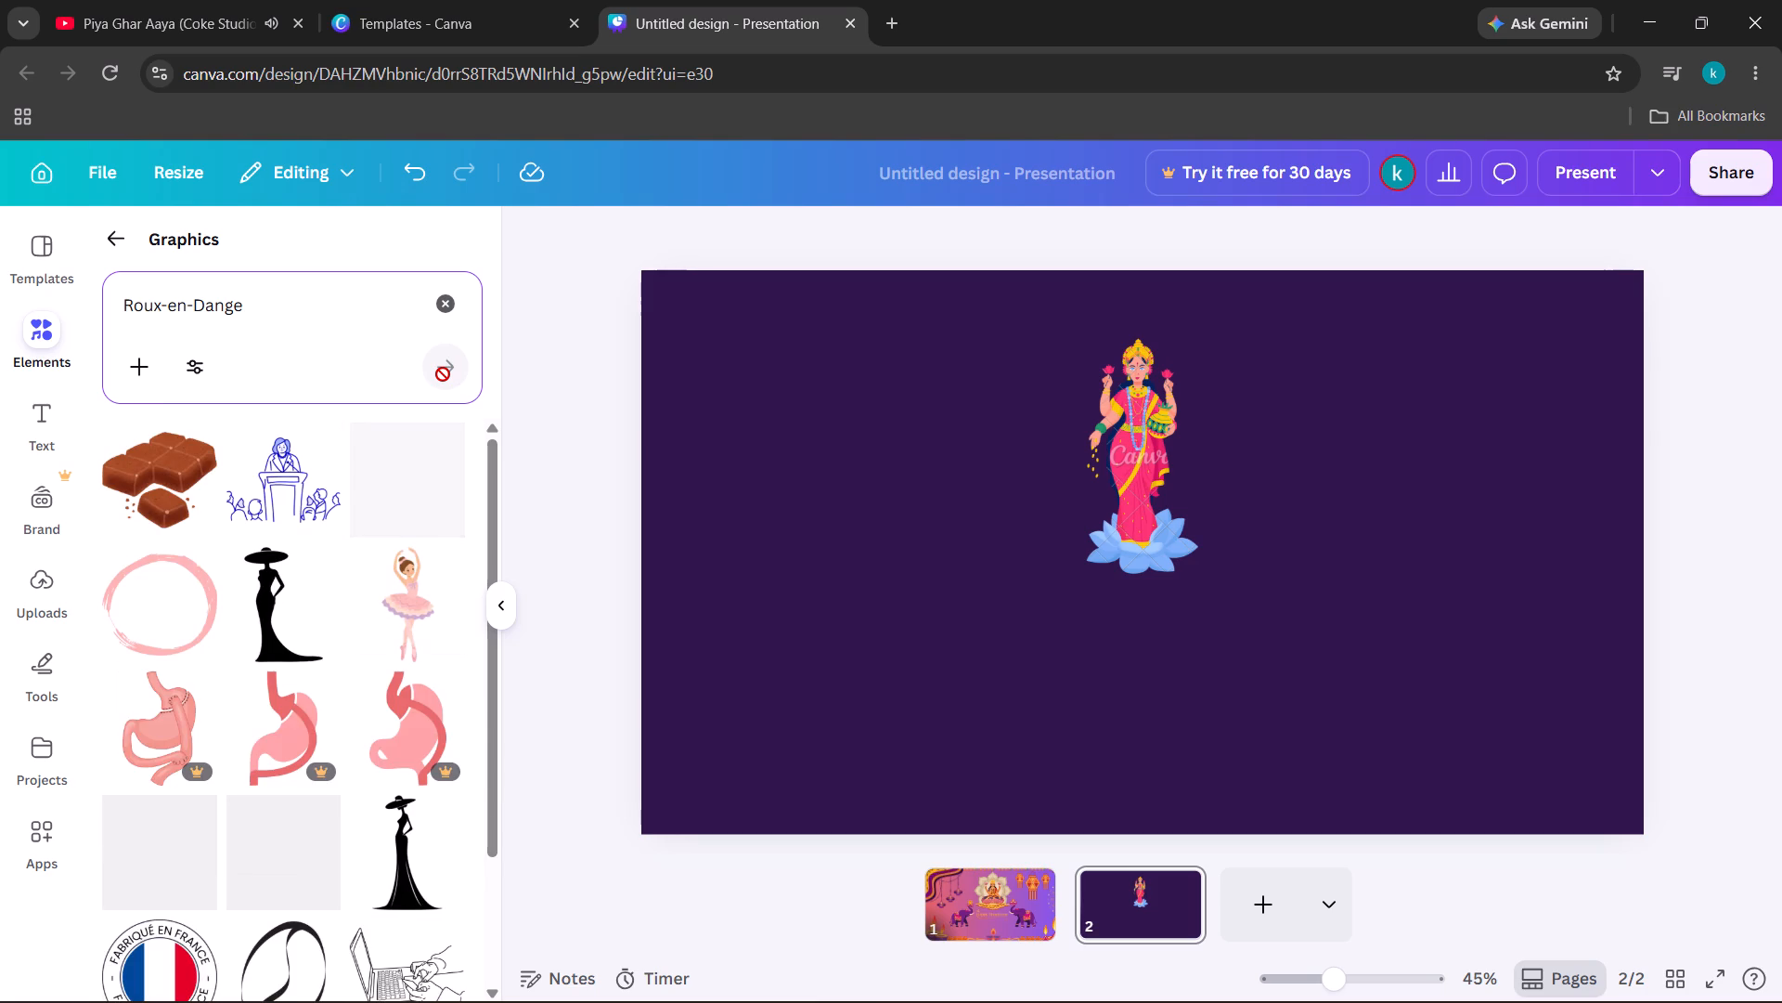
pyautogui.click(304, 300)
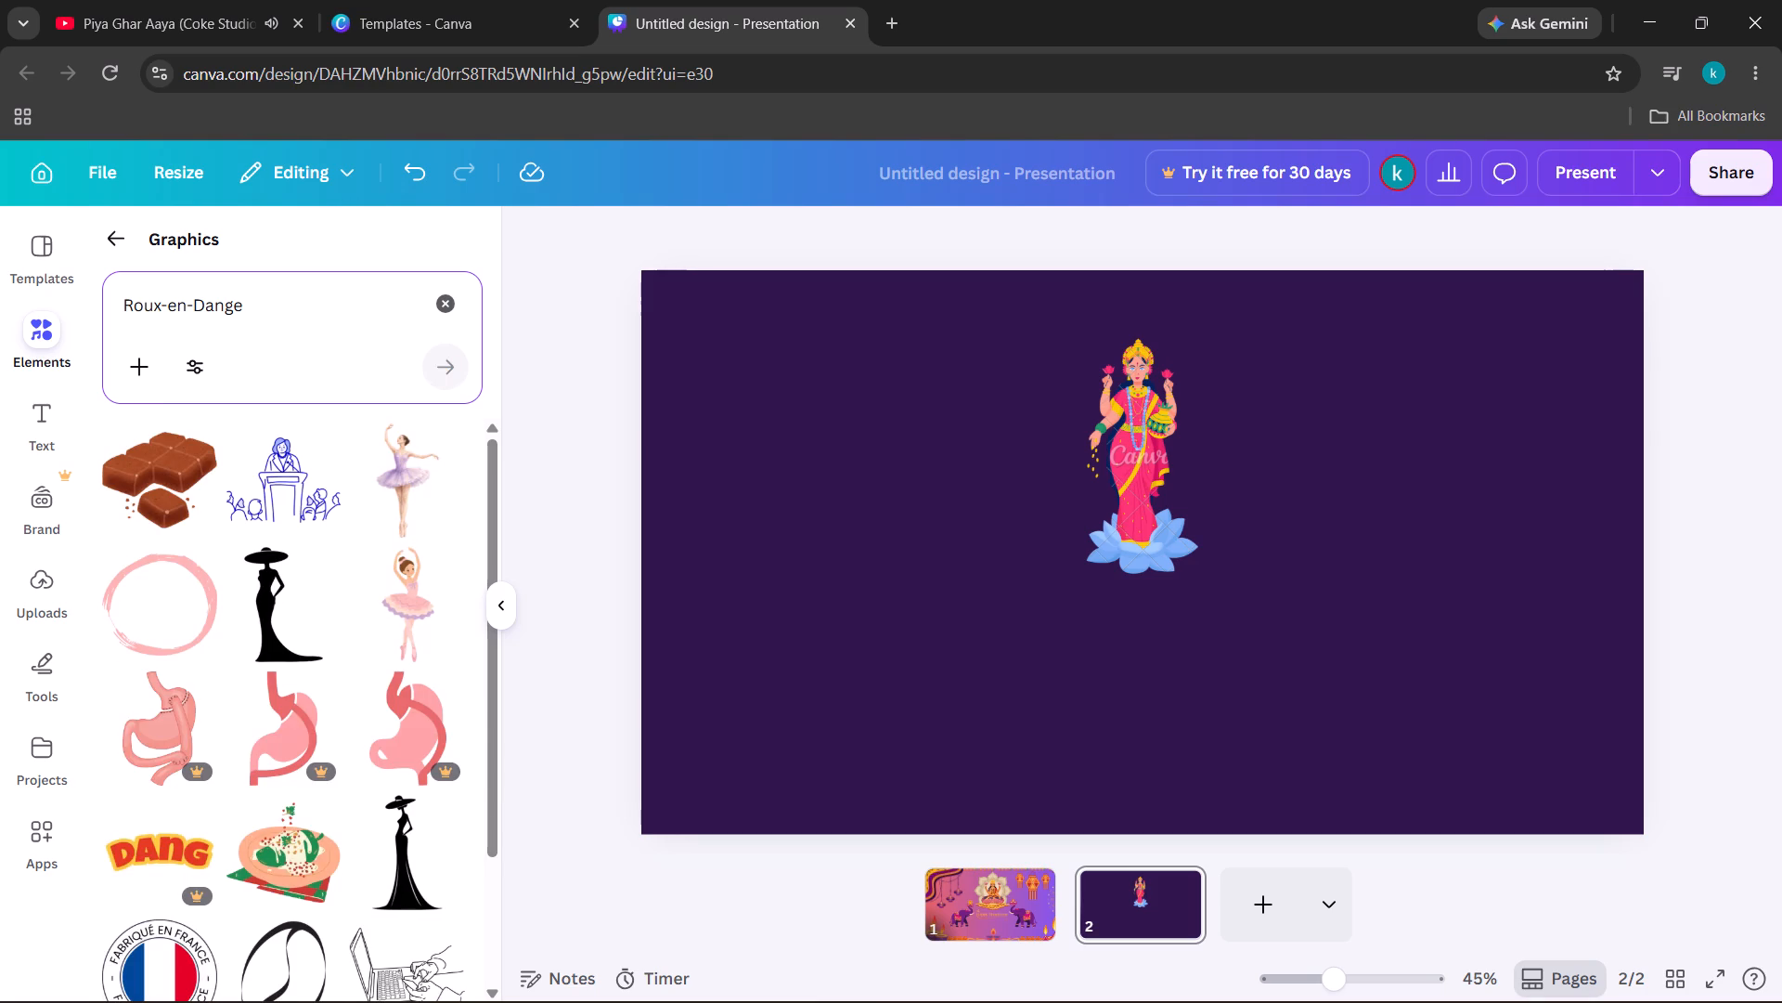
pyautogui.press('BackSpace')
pyautogui.press('BackSpace')
pyautogui.press('BackSpace')
pyautogui.press('BackSpace')
pyautogui.press('BackSpace')
pyautogui.press('BackSpace')
pyautogui.press('BackSpace')
pyautogui.press('BackSpace')
pyautogui.press('BackSpace')
pyautogui.press('BackSpace')
pyautogui.press('BackSpace')
pyautogui.press('BackSpace')
pyautogui.press('BackSpace')
pyautogui.press('BackSpace')
pyautogui.press('BackSpace')
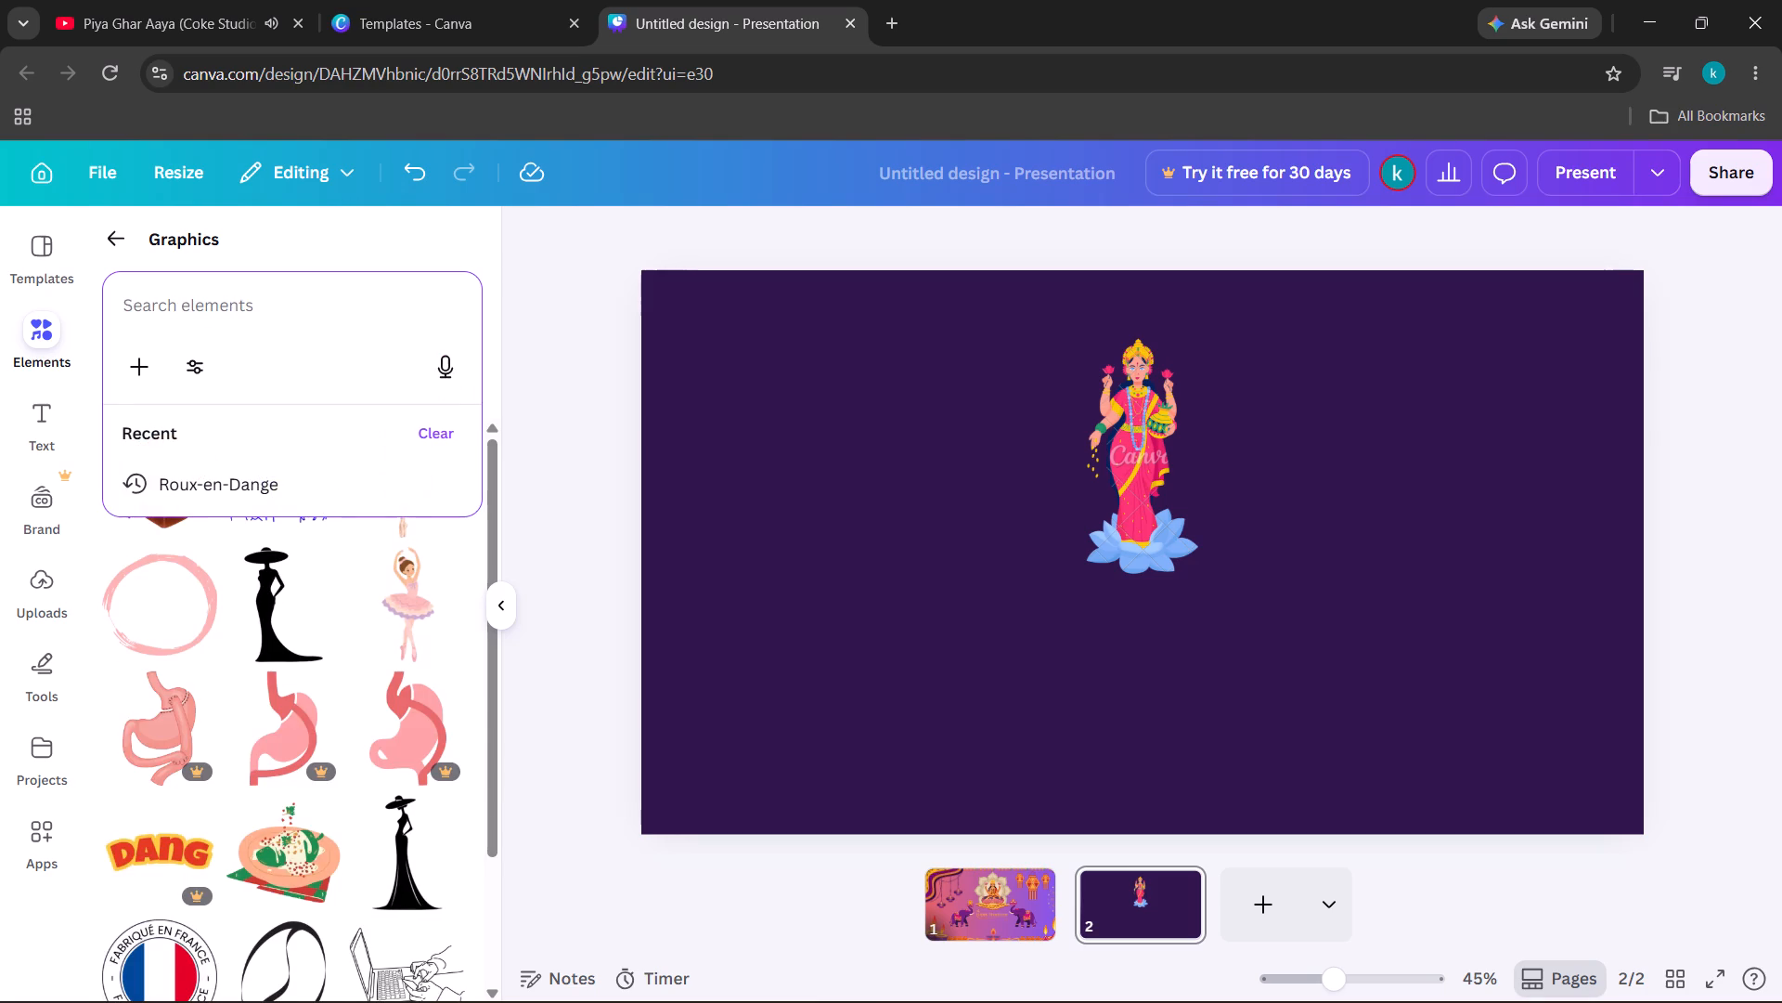
pyautogui.click(571, 373)
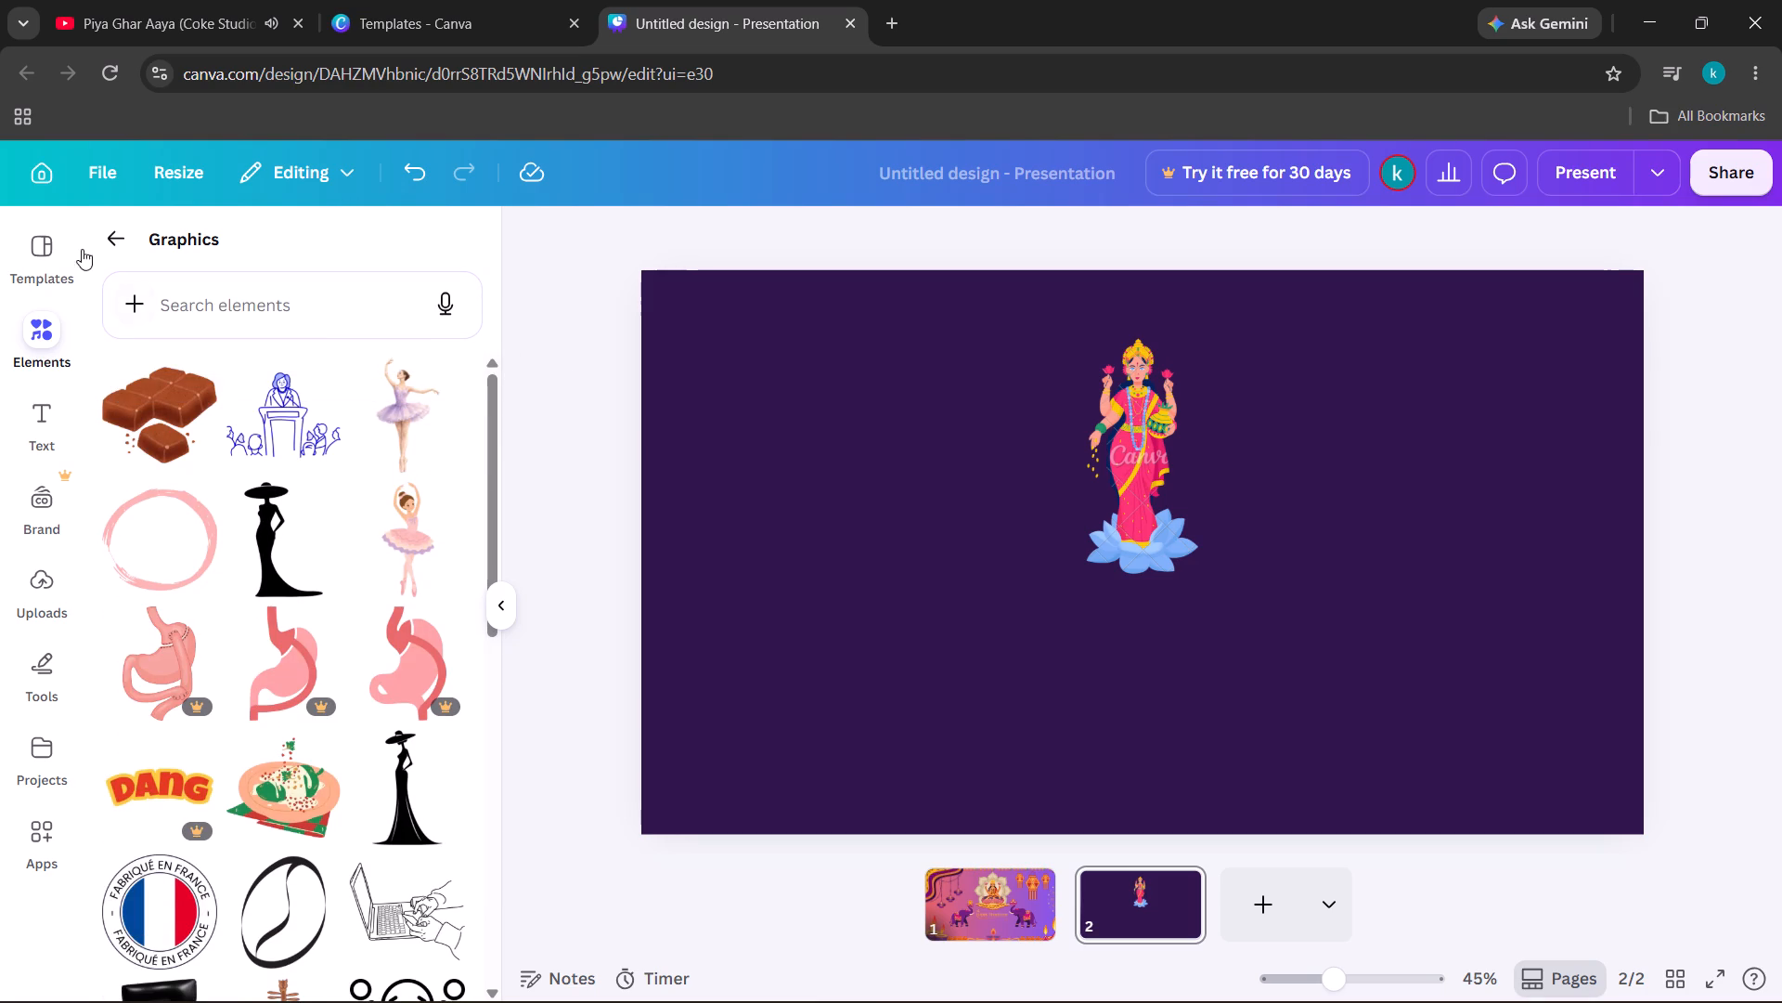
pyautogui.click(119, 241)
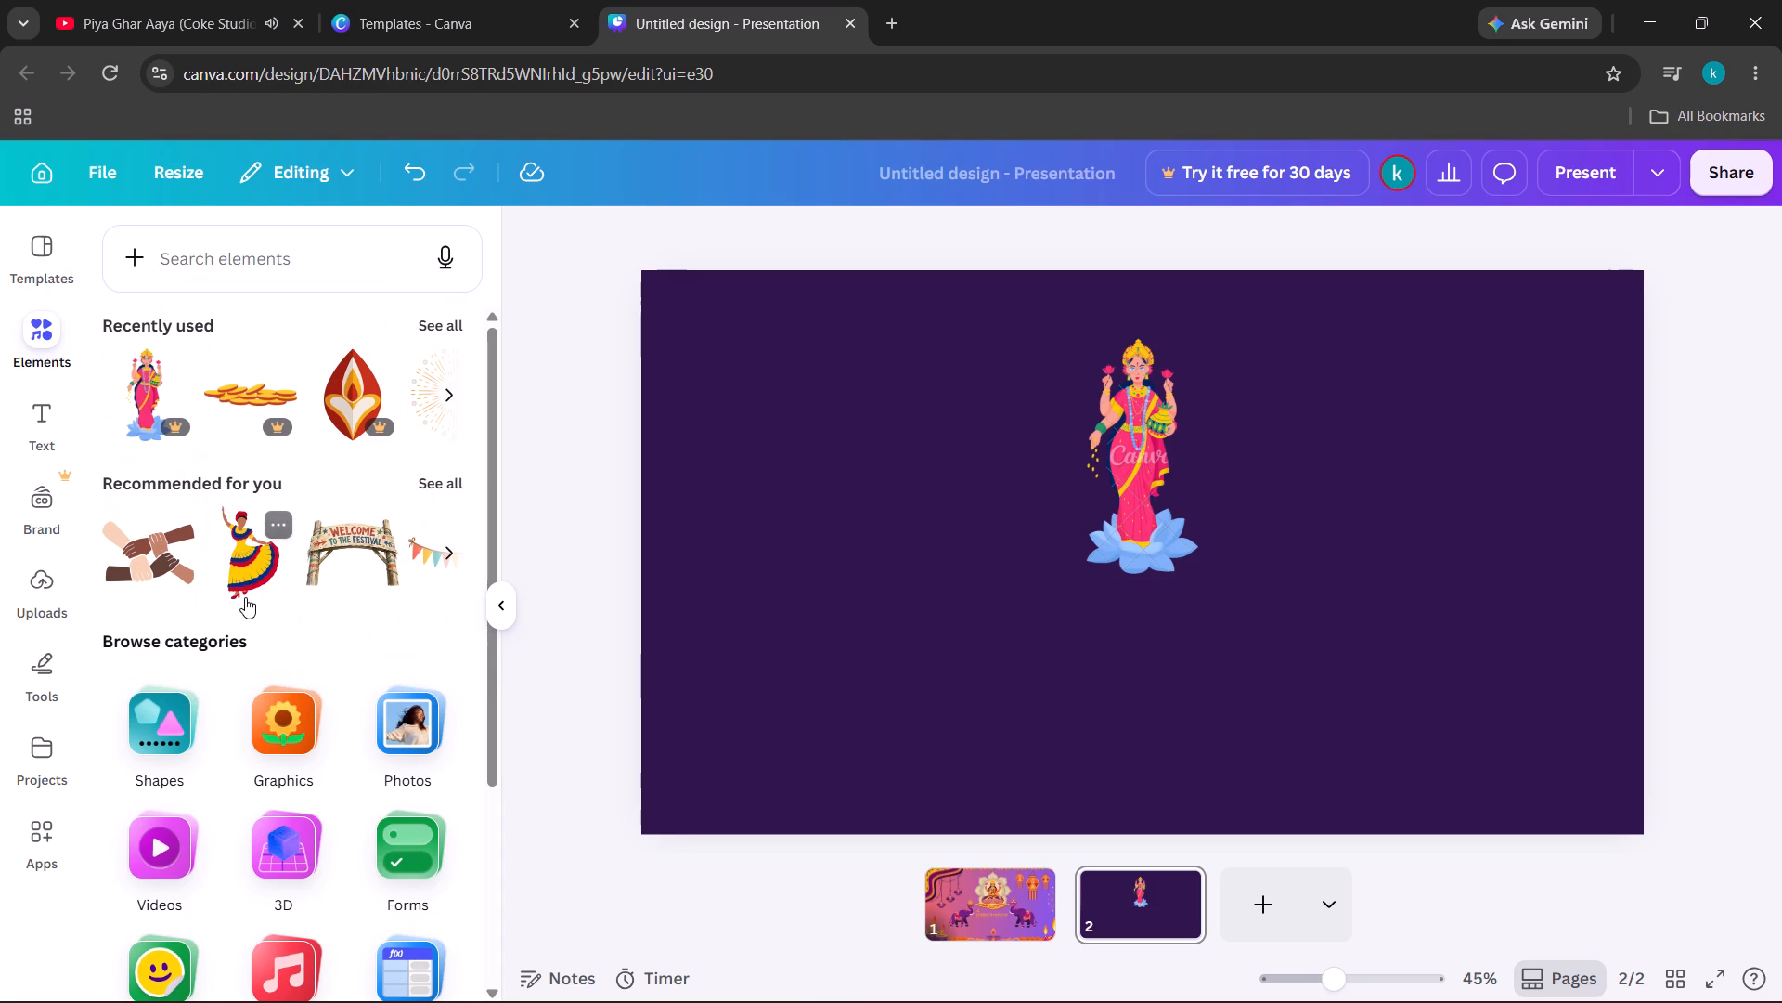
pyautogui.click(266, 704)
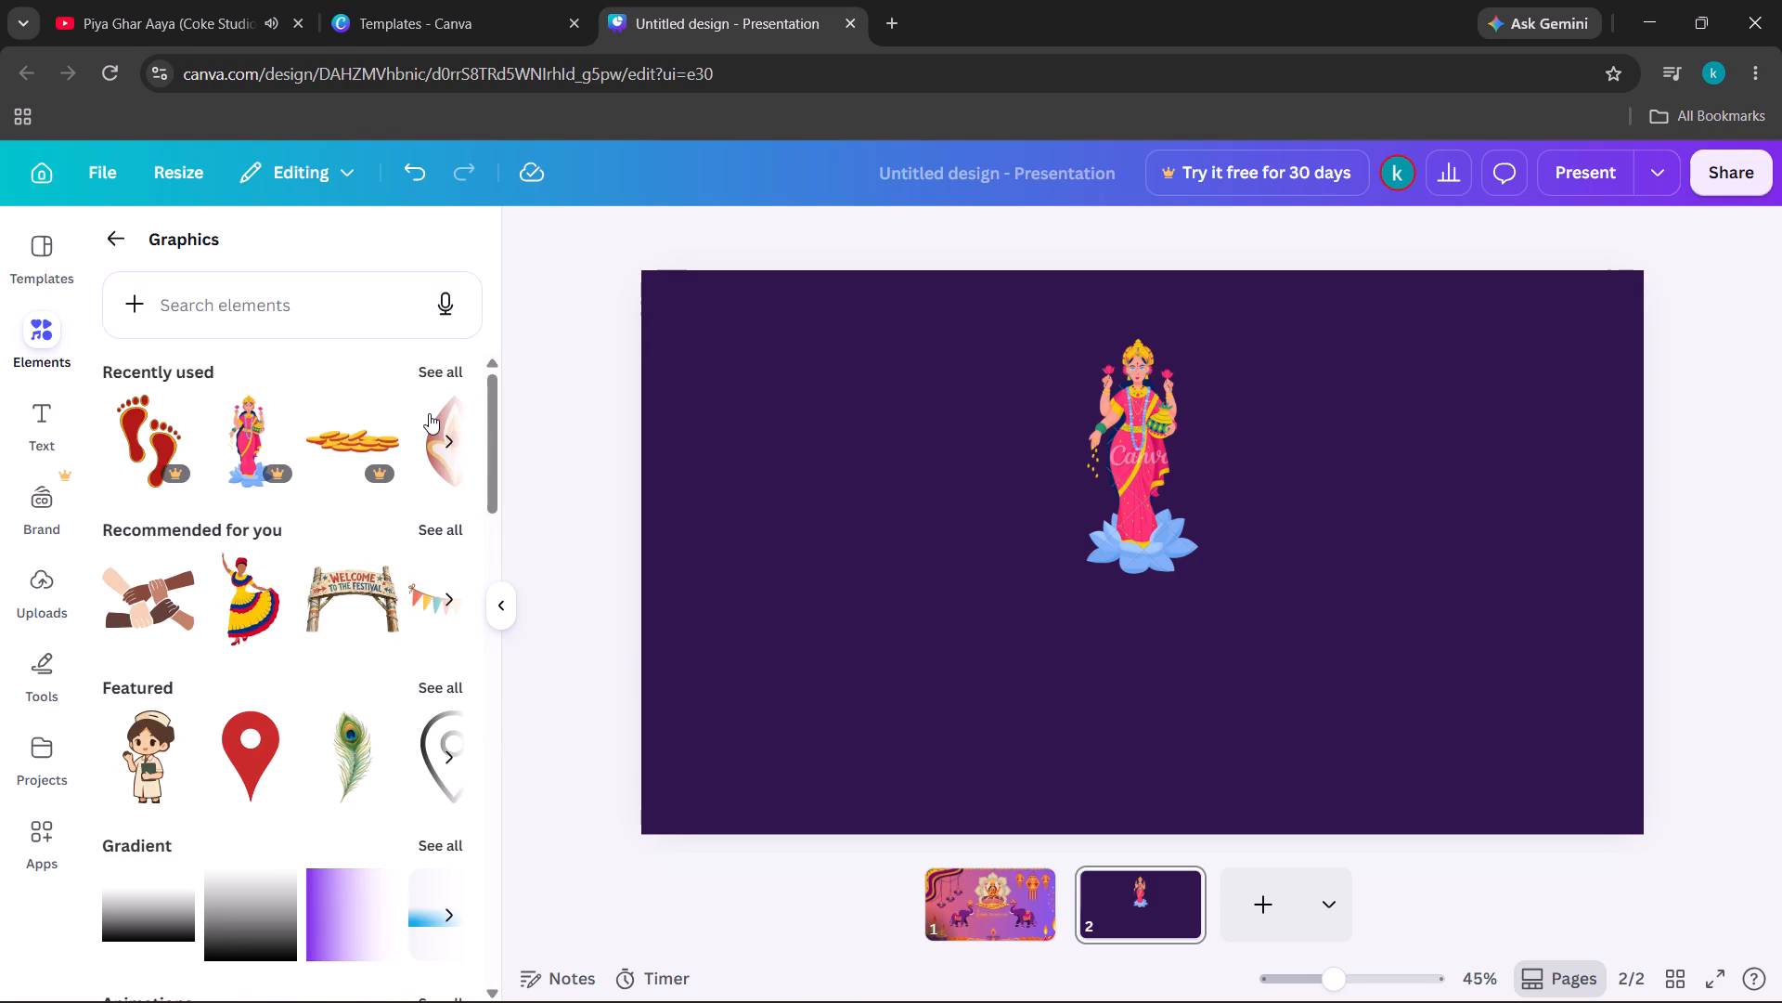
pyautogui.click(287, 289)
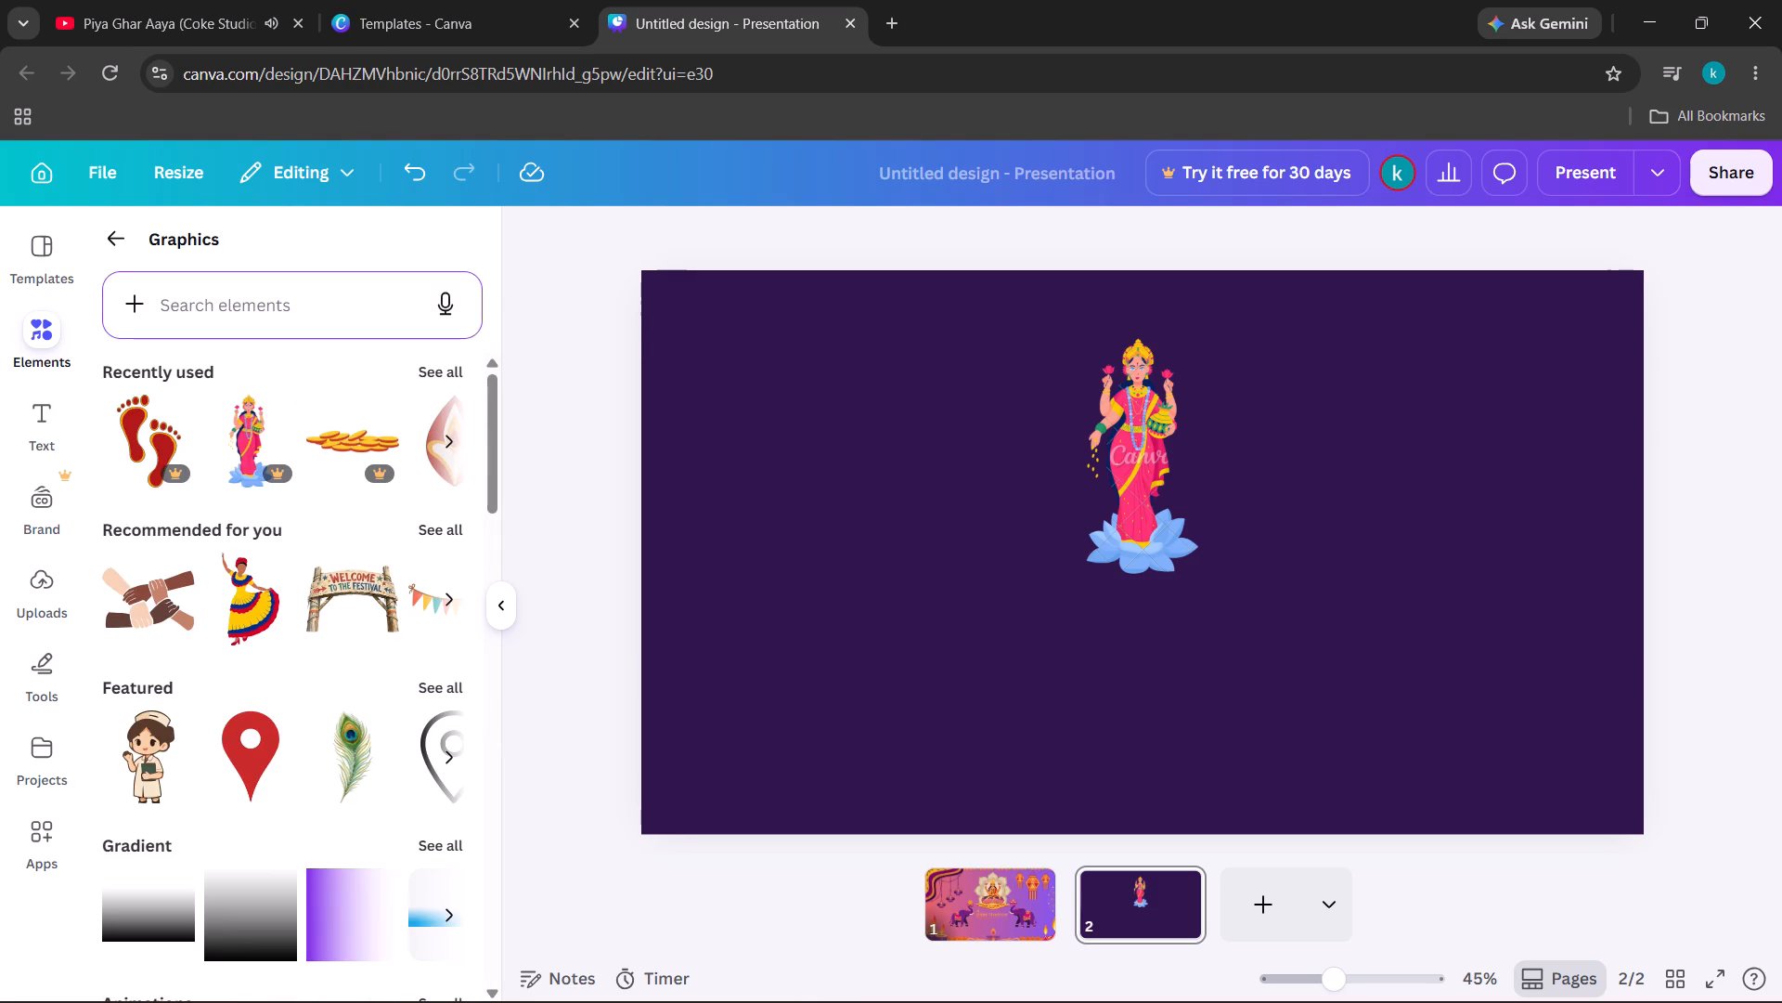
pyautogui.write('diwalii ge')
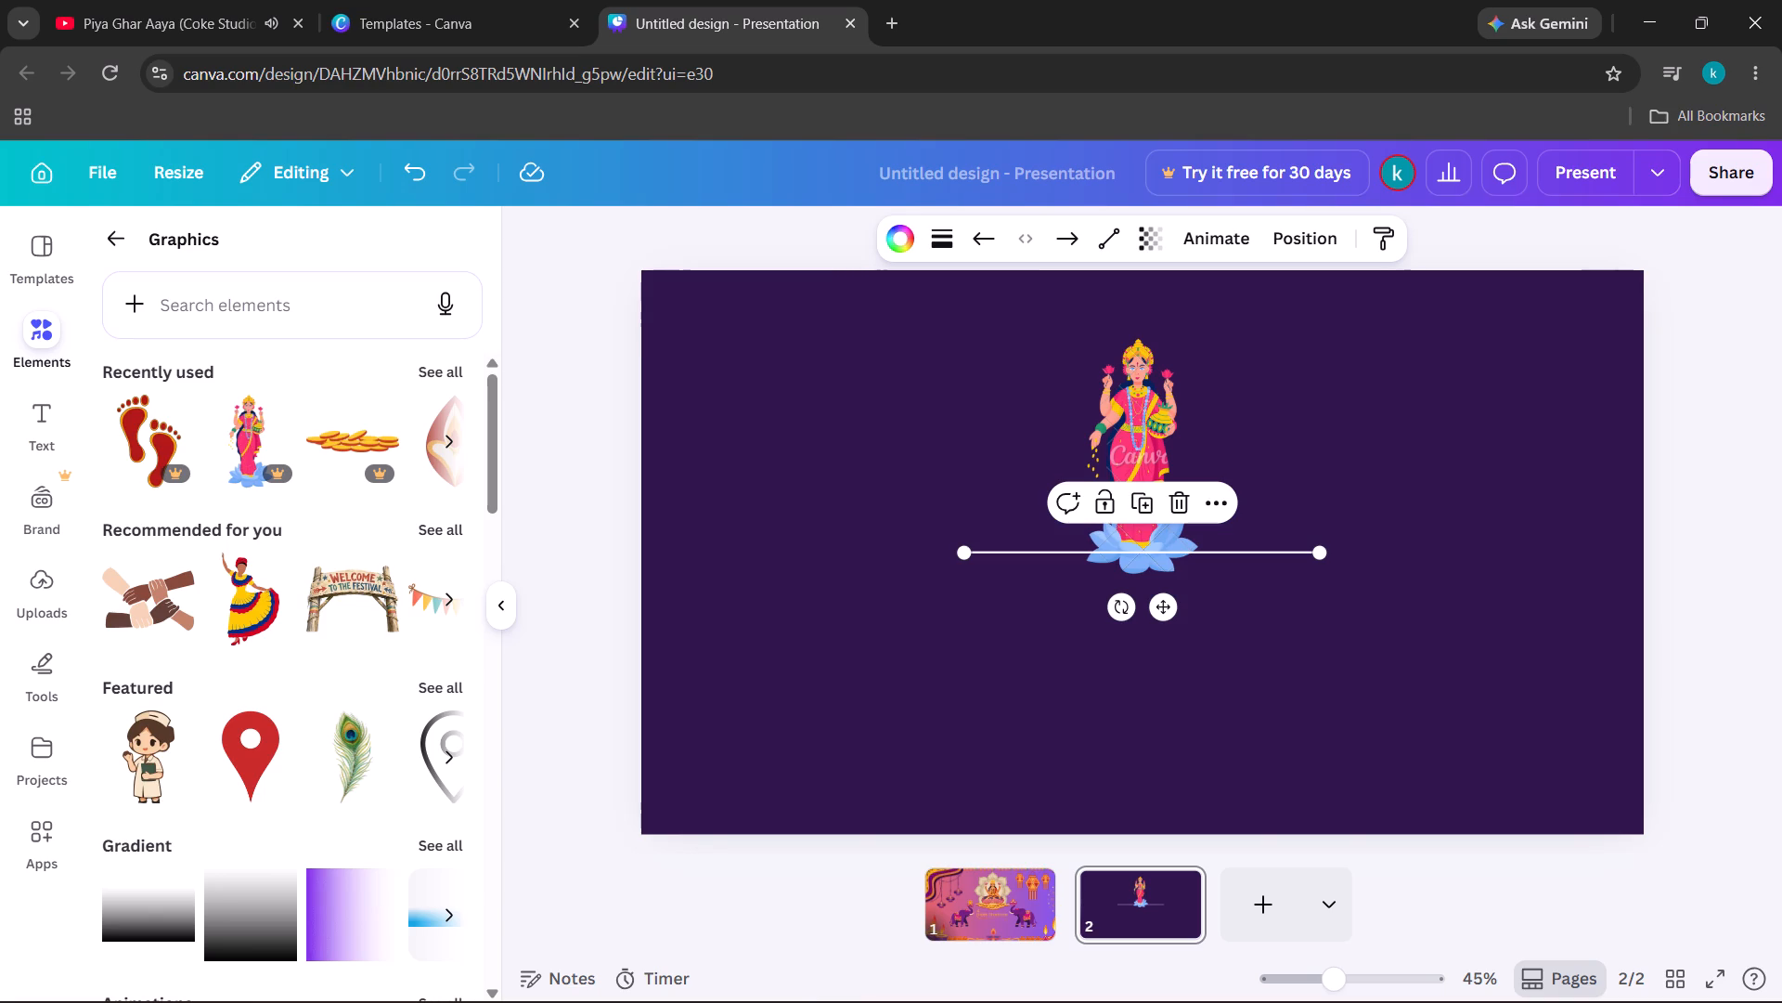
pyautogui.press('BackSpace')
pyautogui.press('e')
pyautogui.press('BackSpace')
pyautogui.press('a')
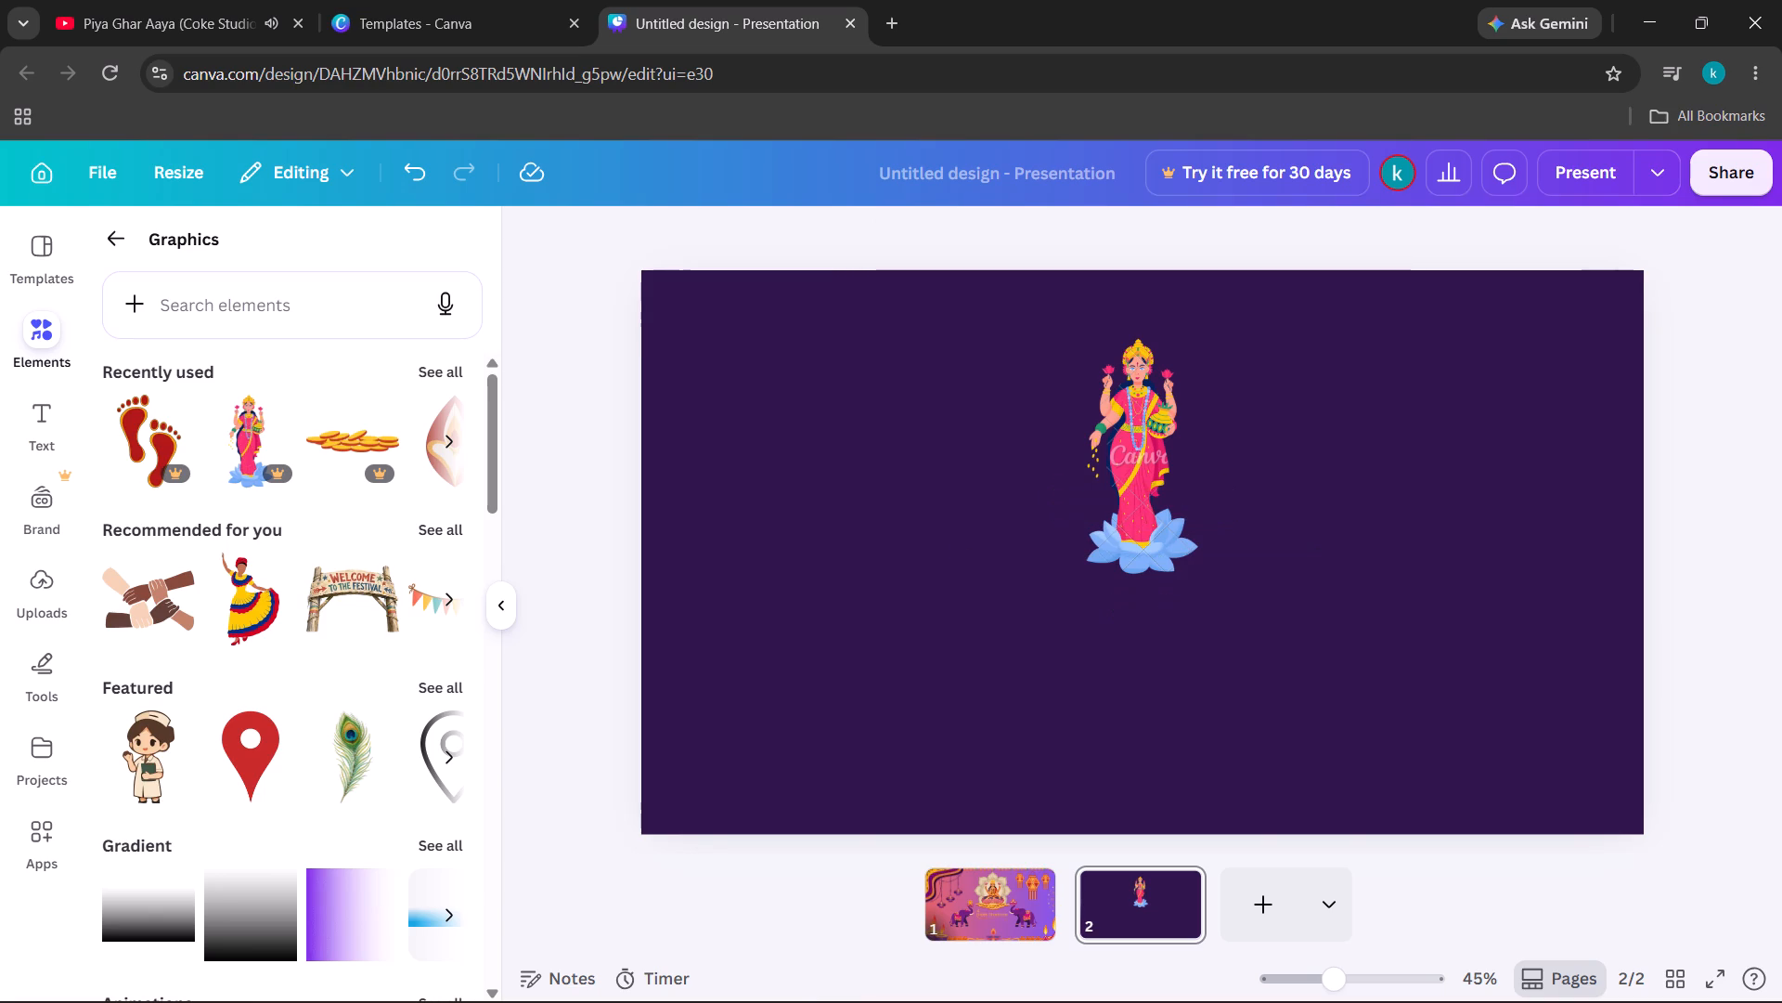
# Search the graphics for "diwali lights".
pyautogui.click(205, 299)
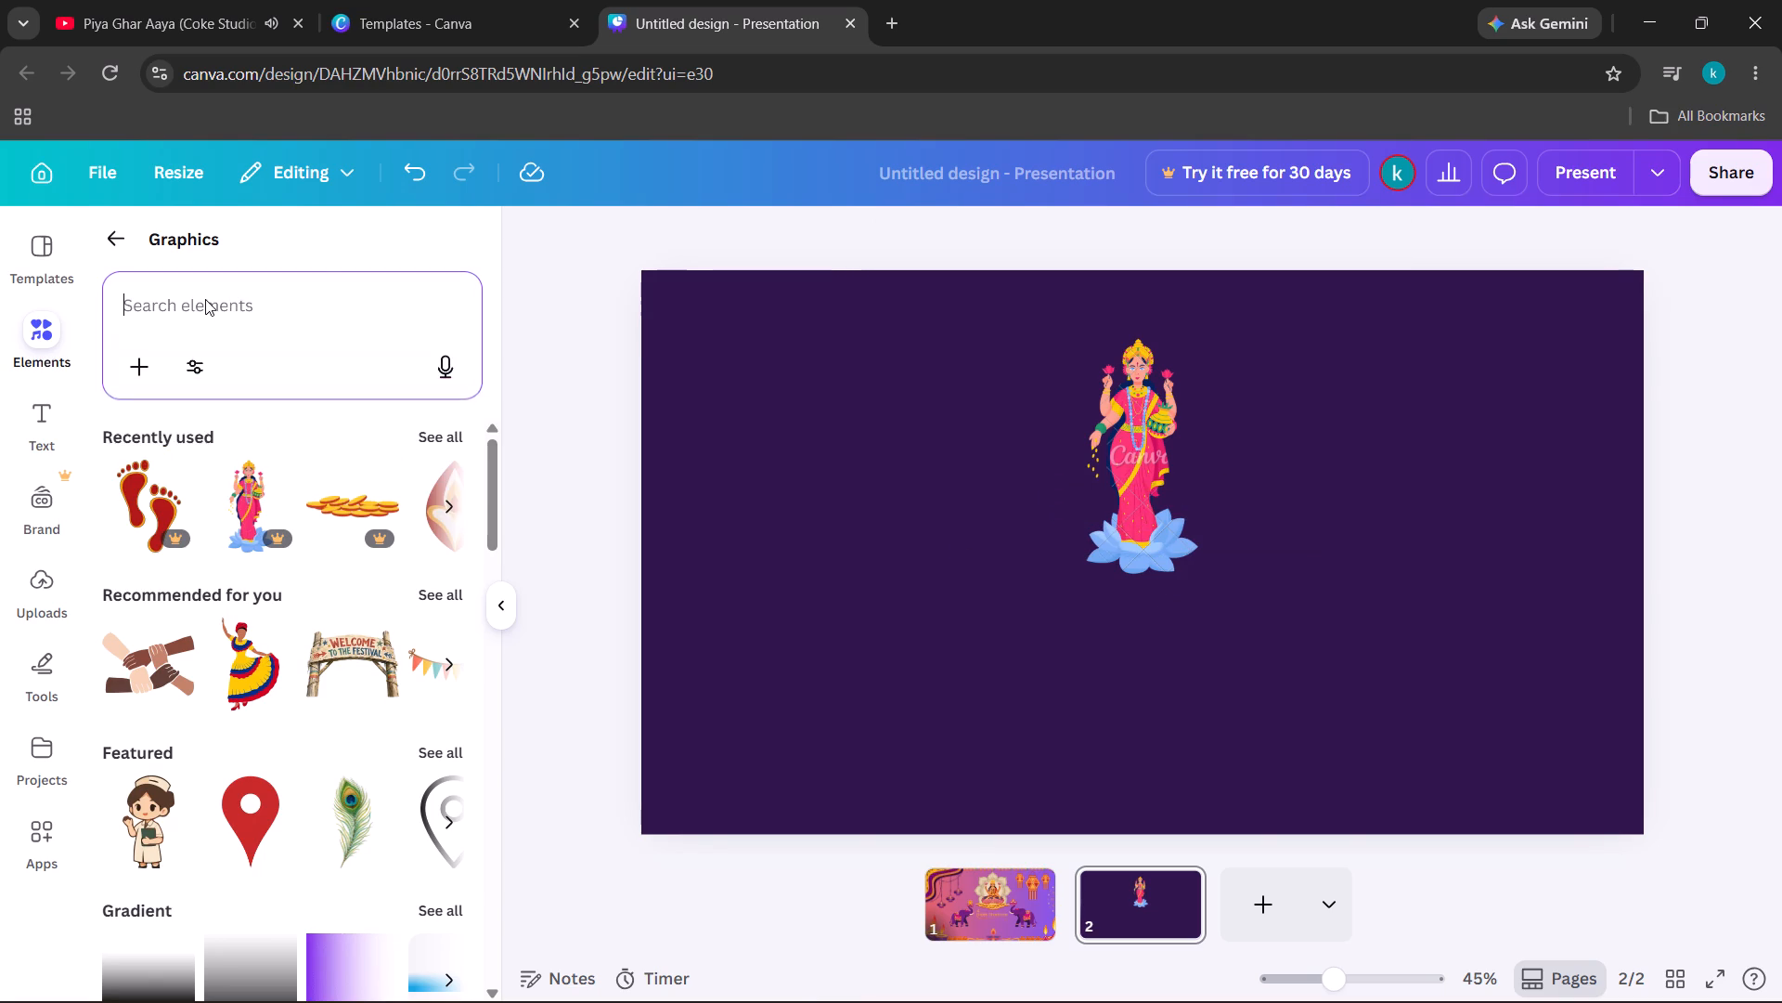
pyautogui.write('diwali')
pyautogui.press('space')
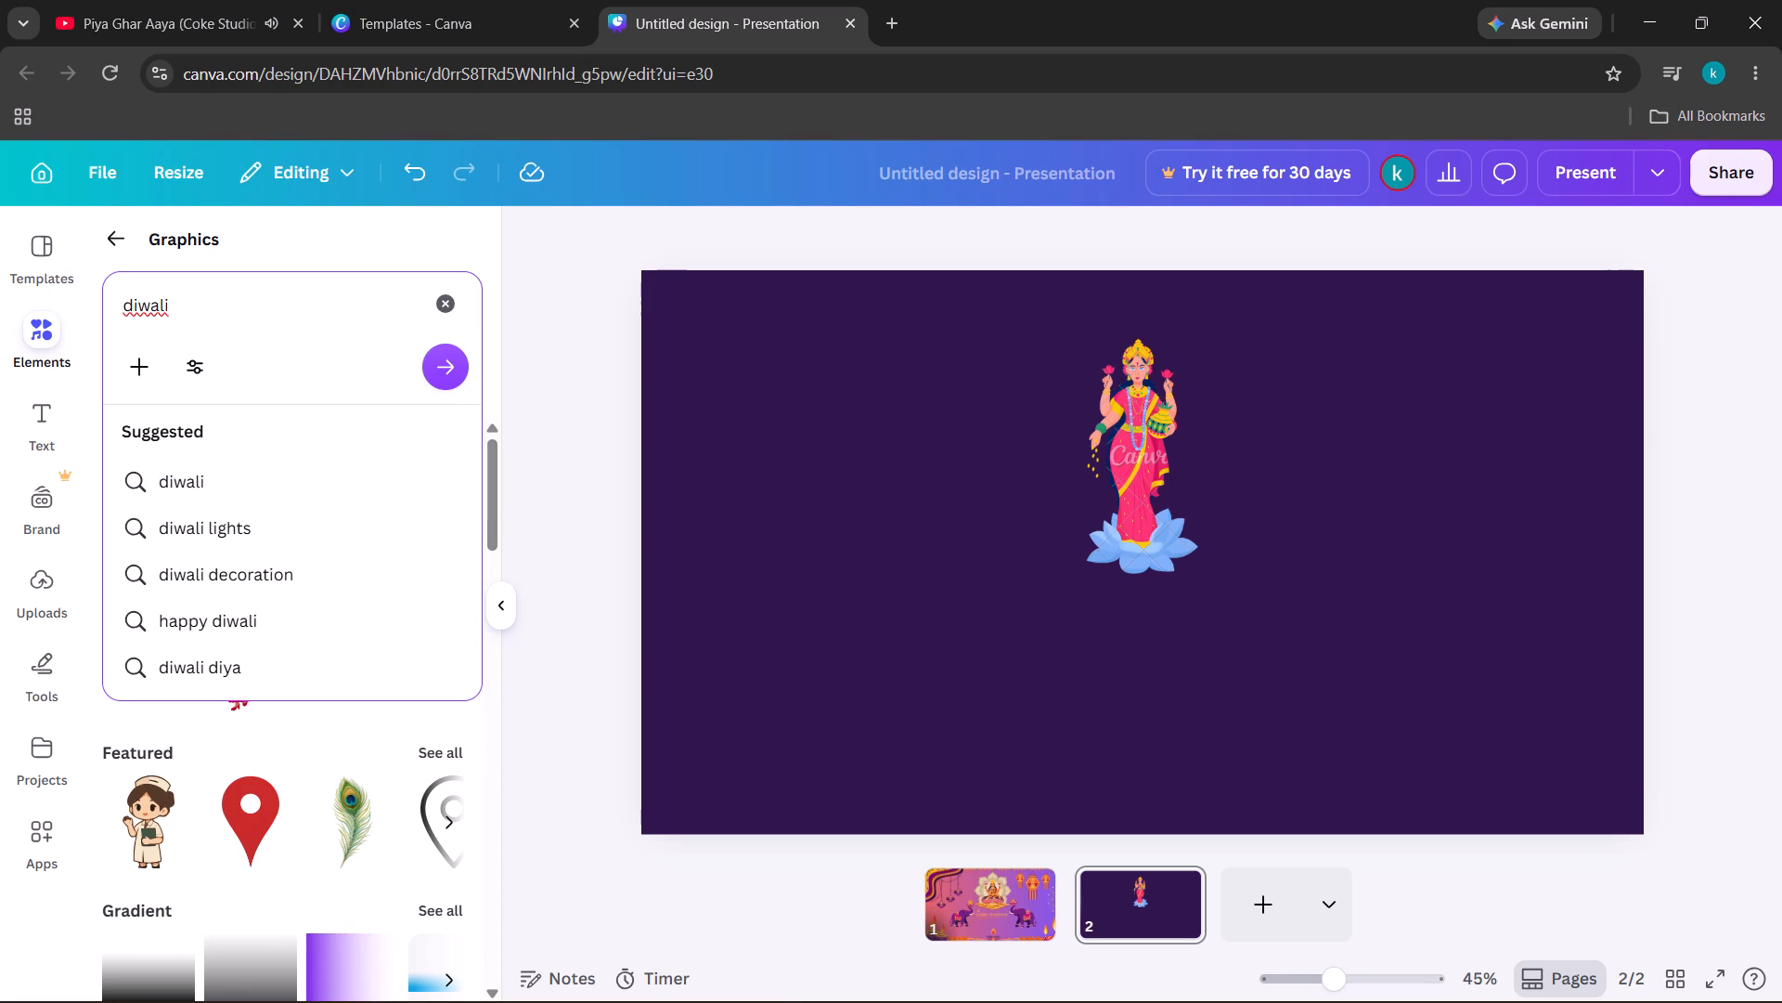
pyautogui.write('graphi')
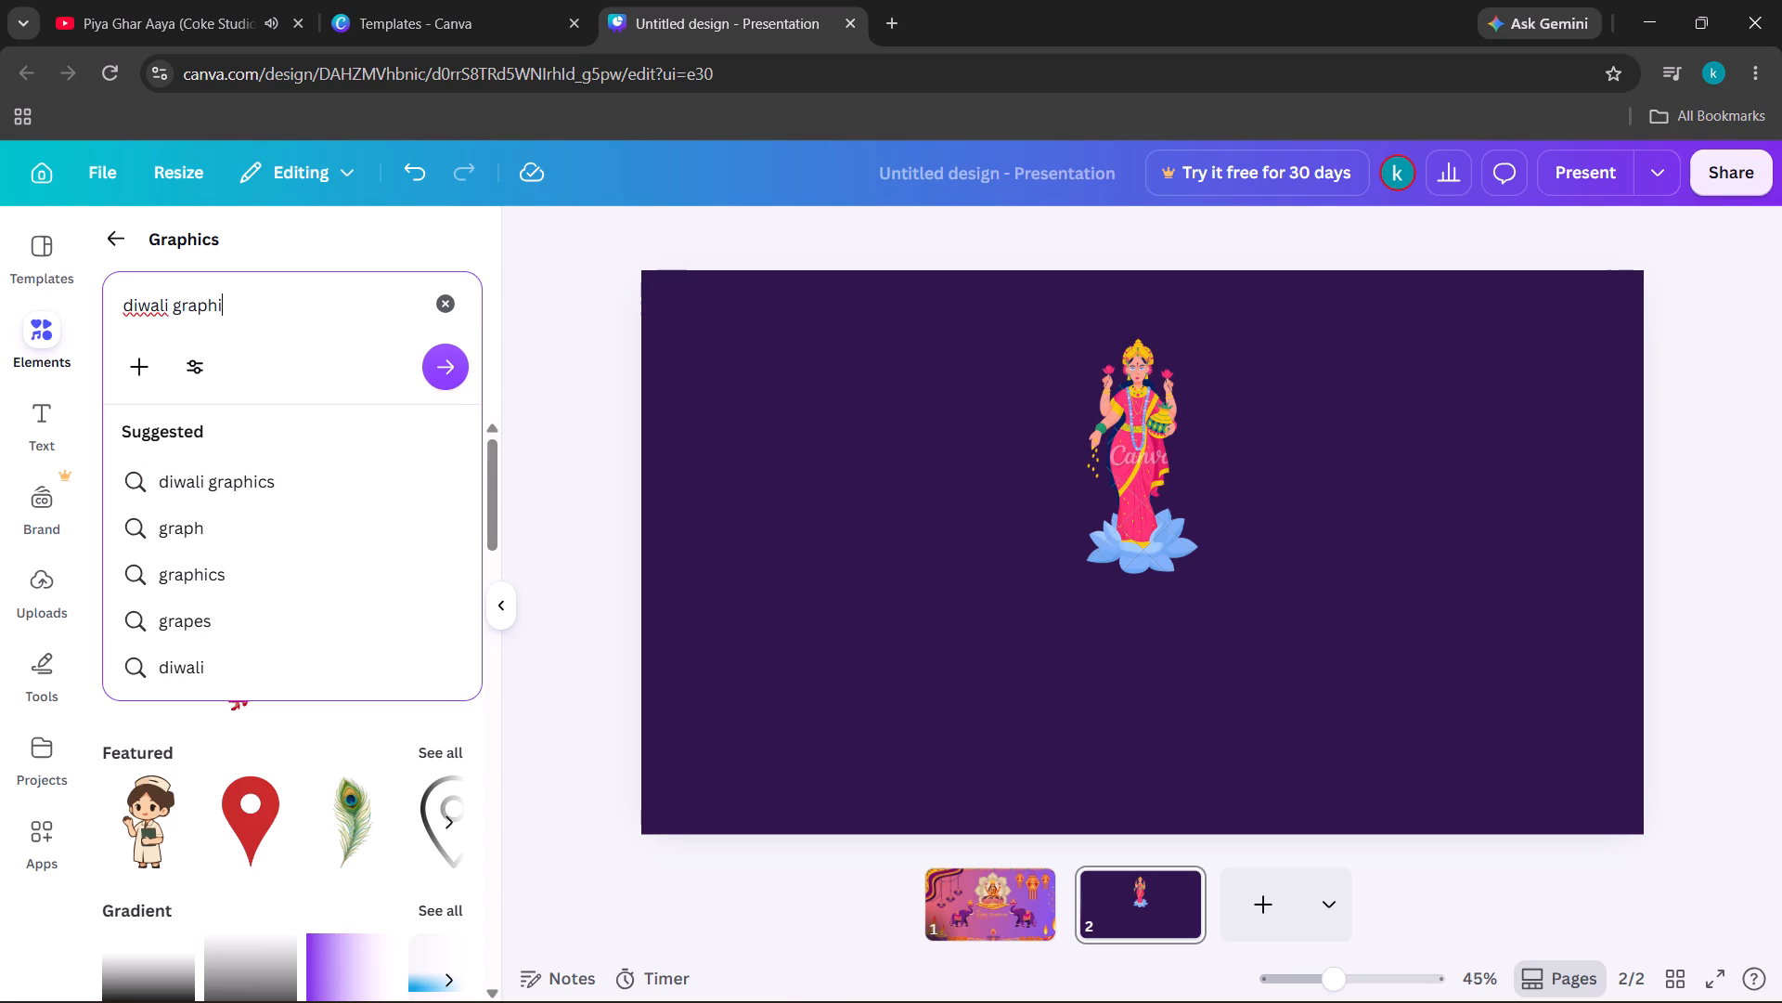
pyautogui.press('BackSpace')
pyautogui.press('BackSpace')
pyautogui.press('BackSpace')
pyautogui.press('BackSpace')
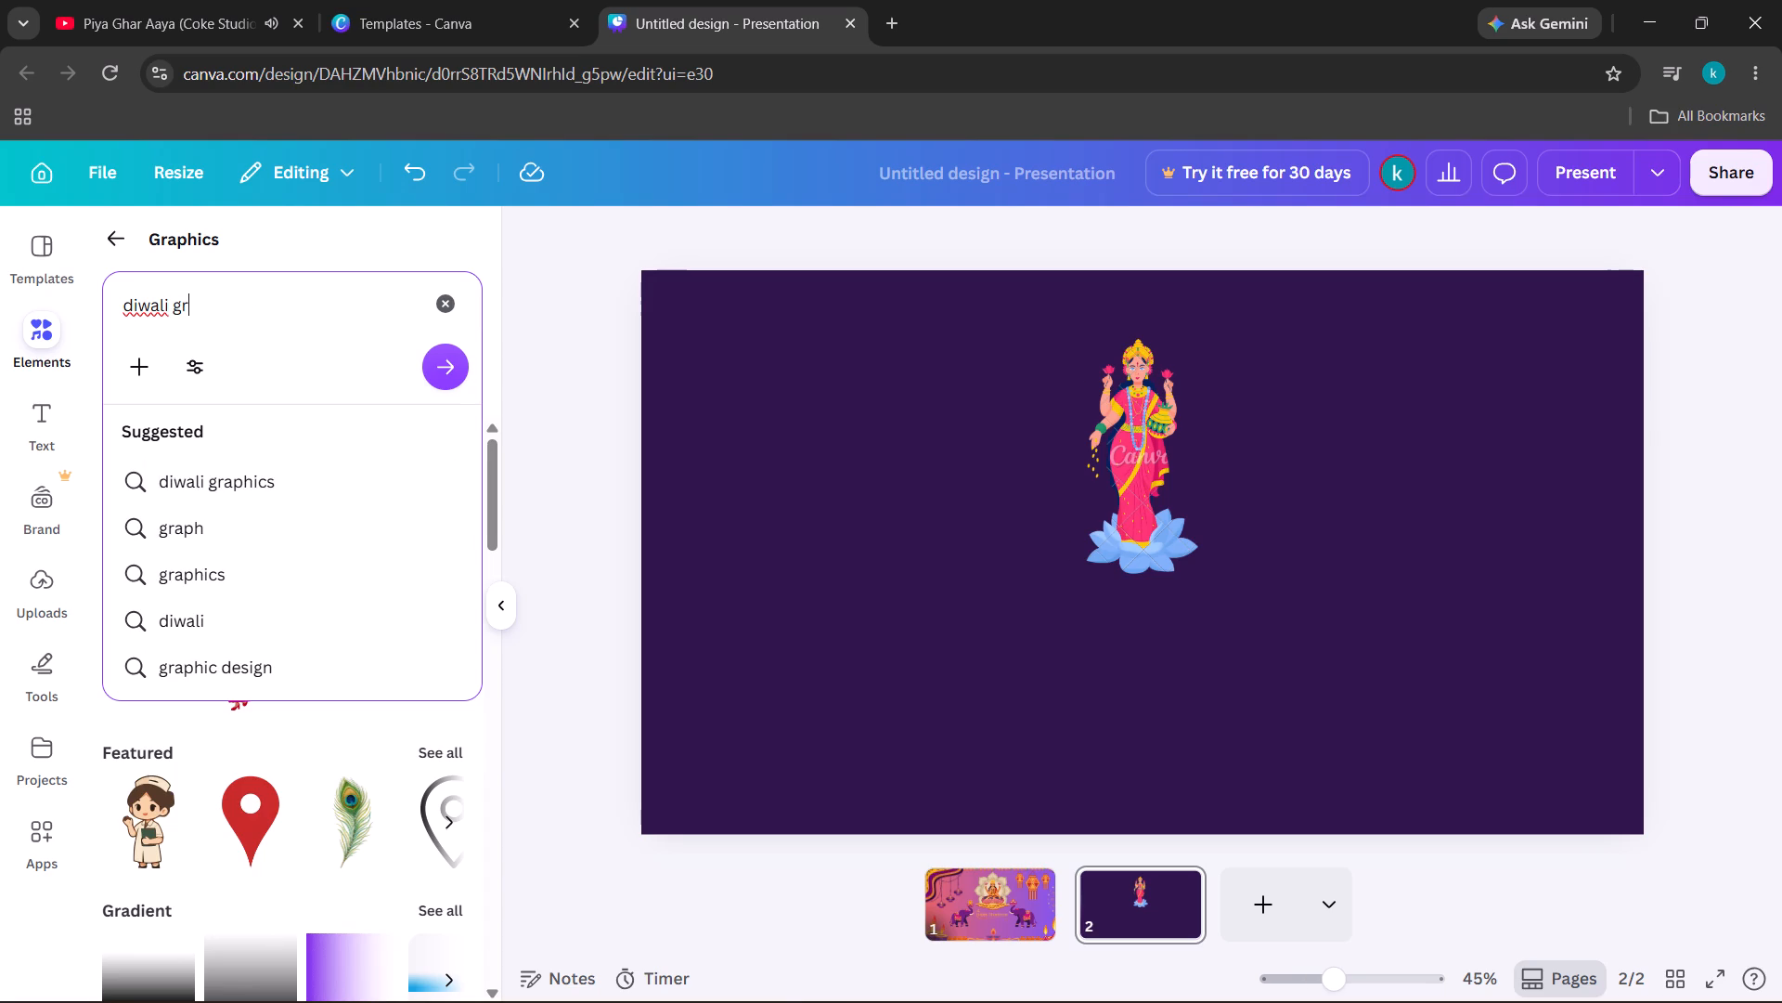
pyautogui.press('BackSpace')
pyautogui.press('BackSpace')
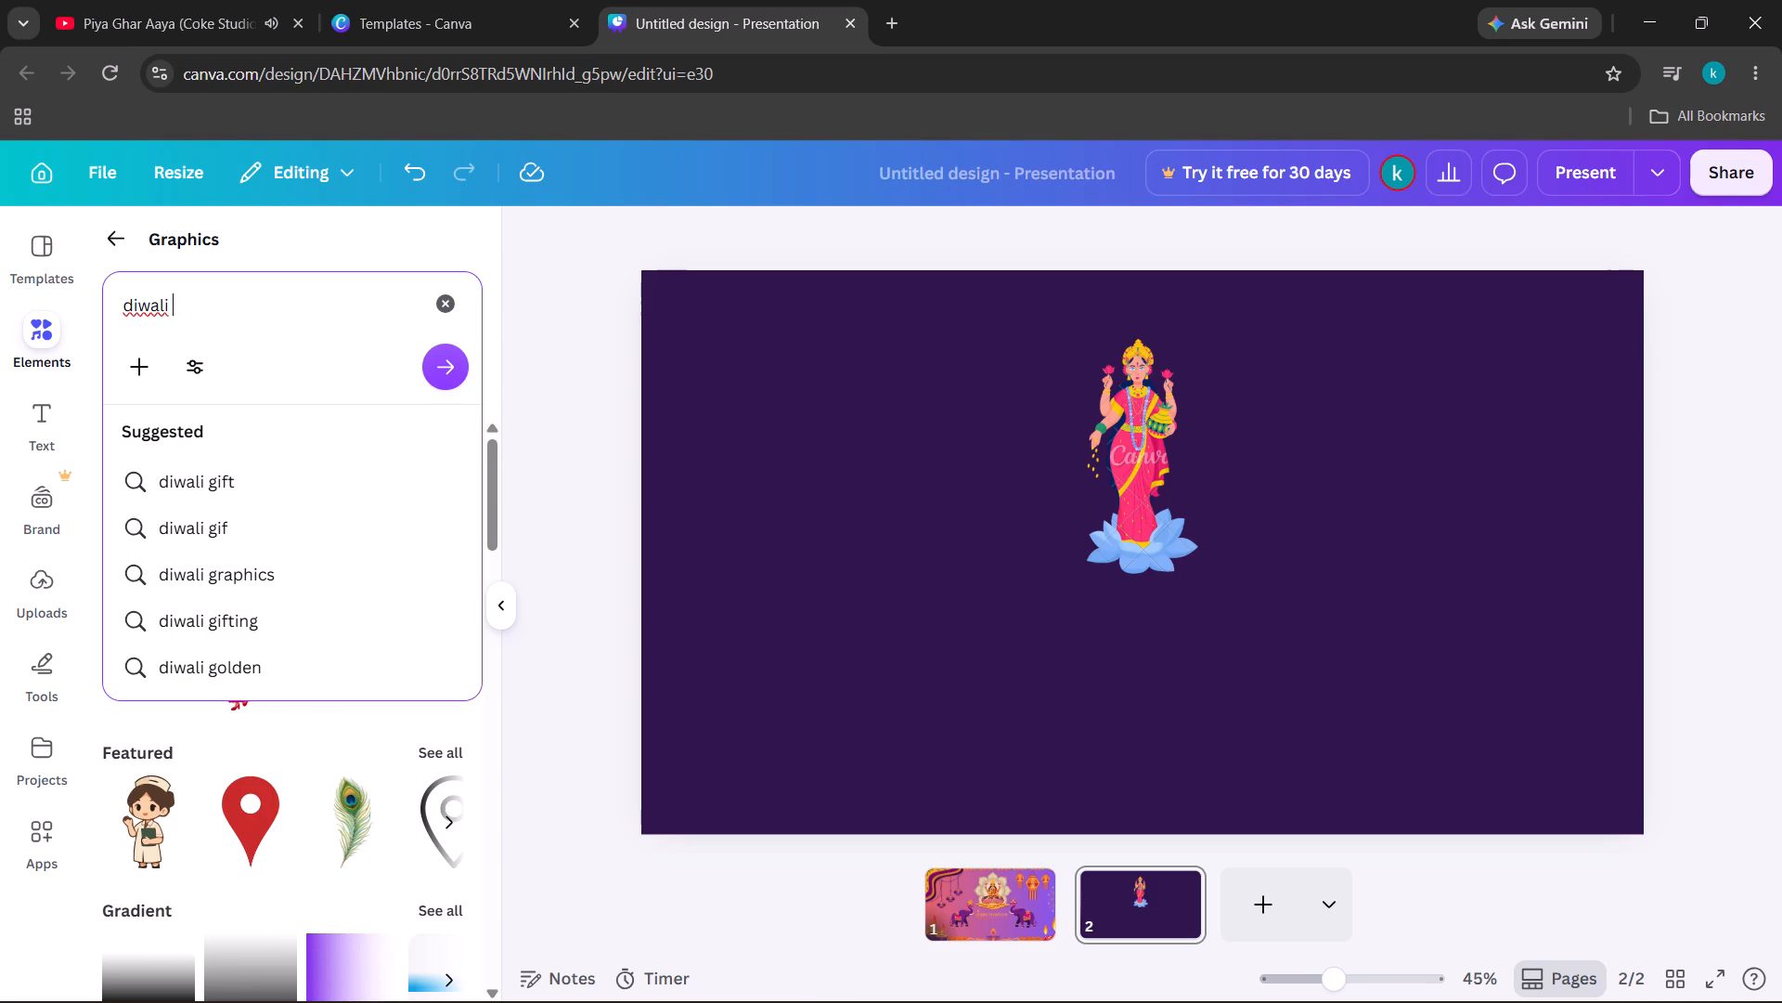
pyautogui.click(235, 513)
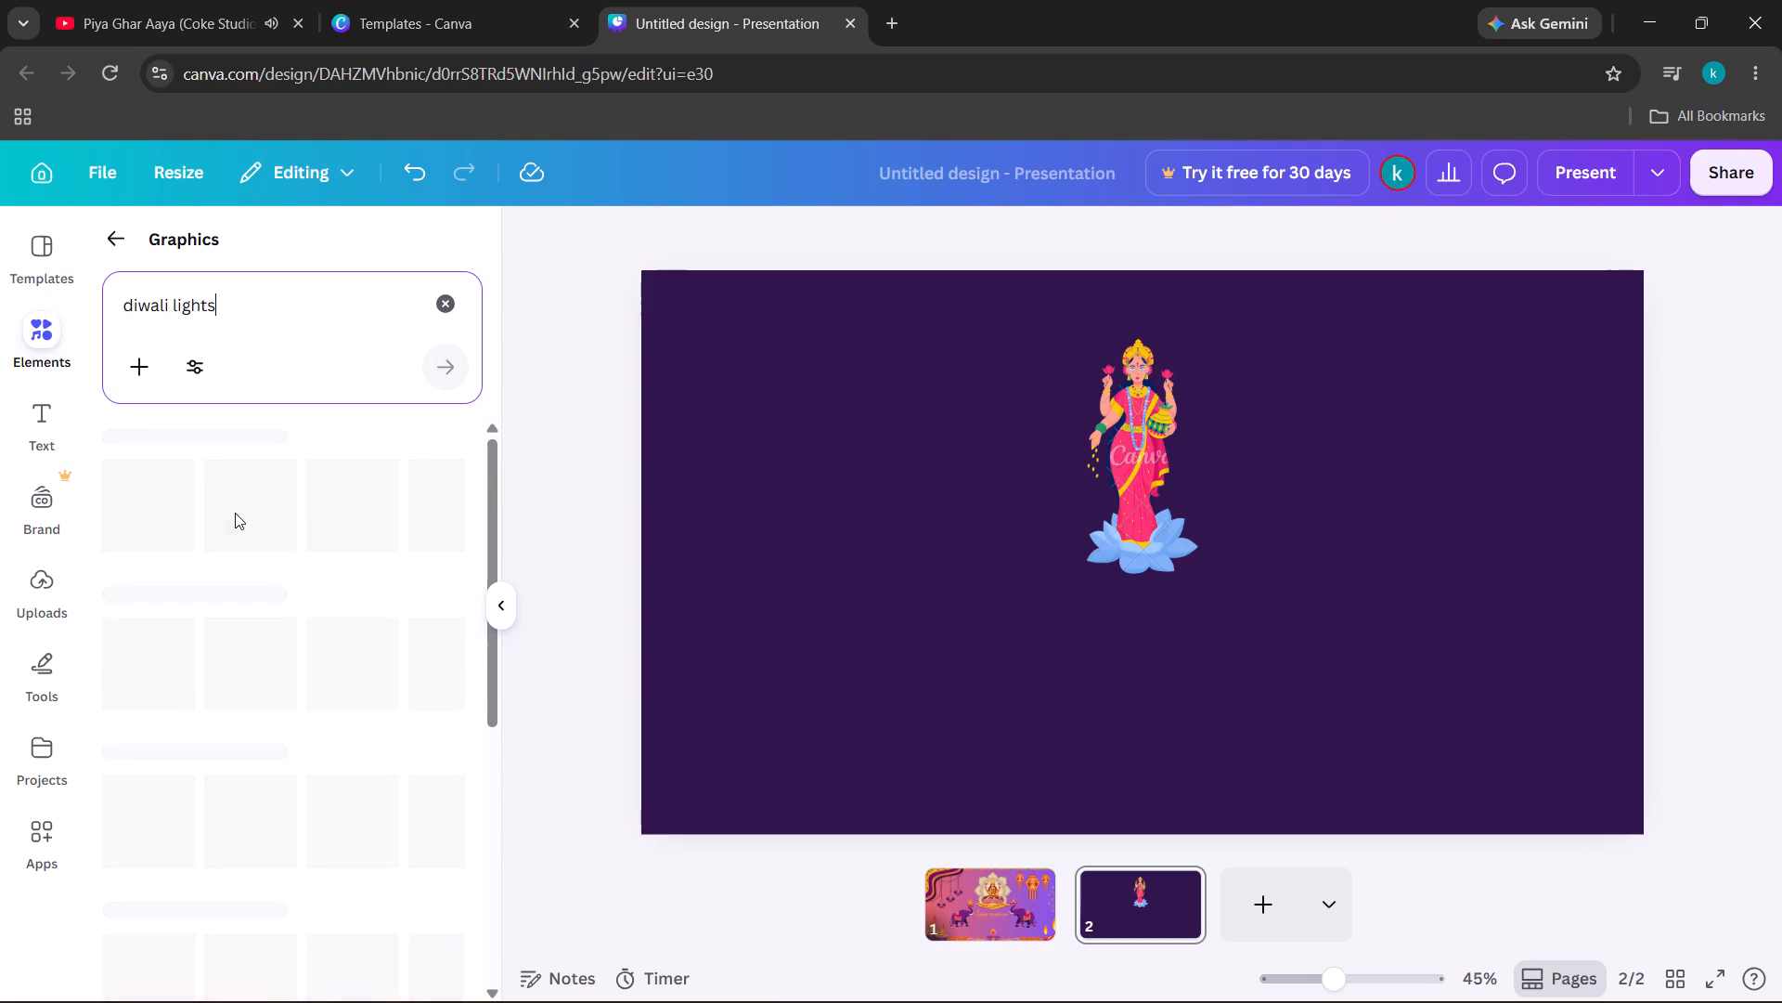
# Add the hanging string of four glowing bulbs to page 2, shrink it, and place it in the page's top-left corner.
pyautogui.click(457, 461)
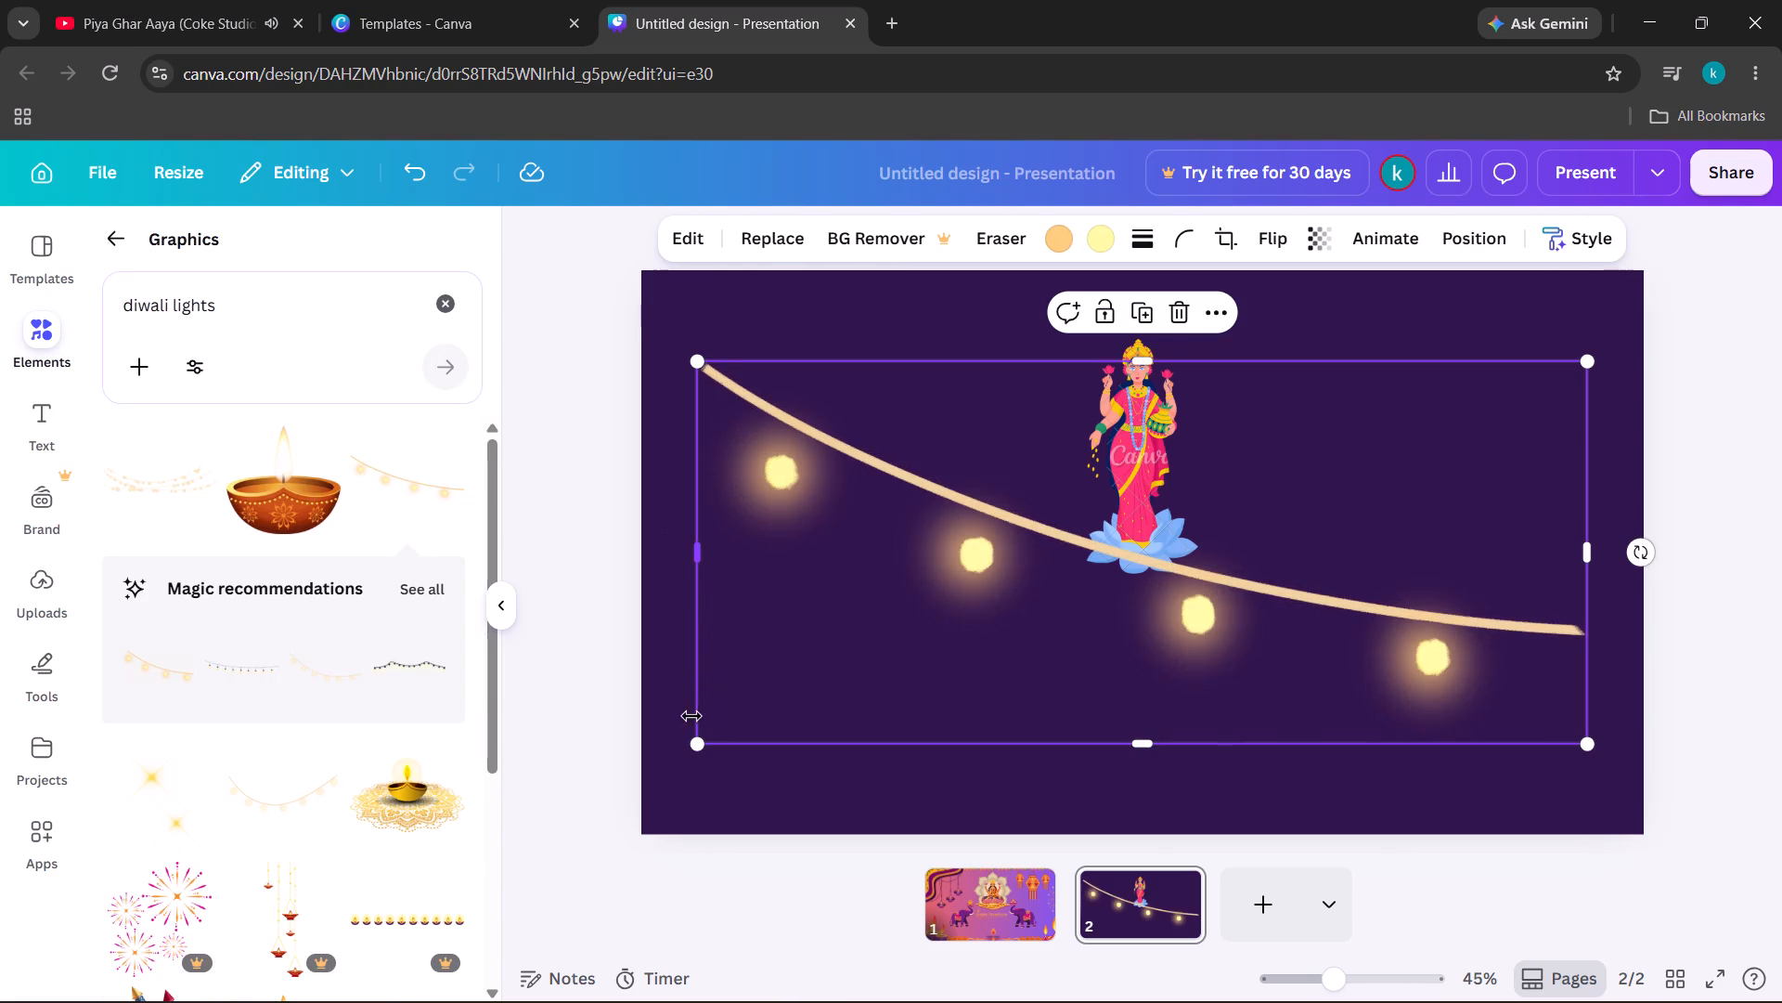
pyautogui.moveTo(697, 741); pyautogui.dragTo(915, 621)
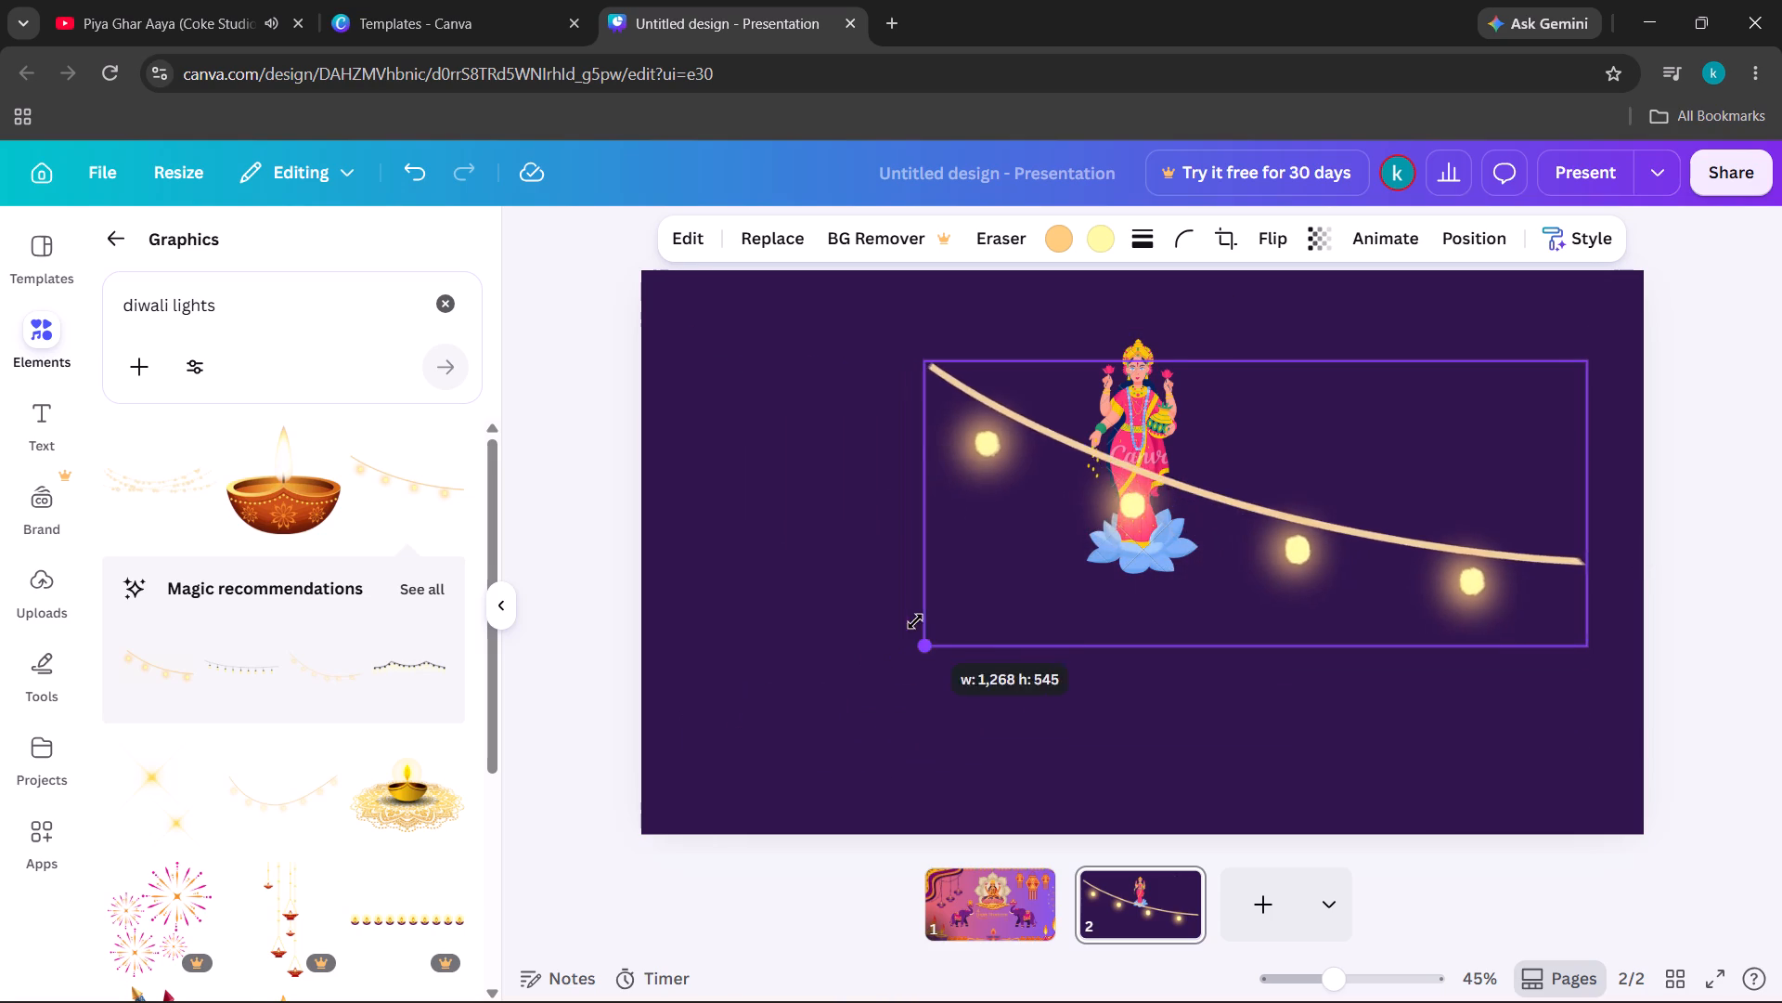
pyautogui.moveTo(915, 621); pyautogui.dragTo(1428, 495)
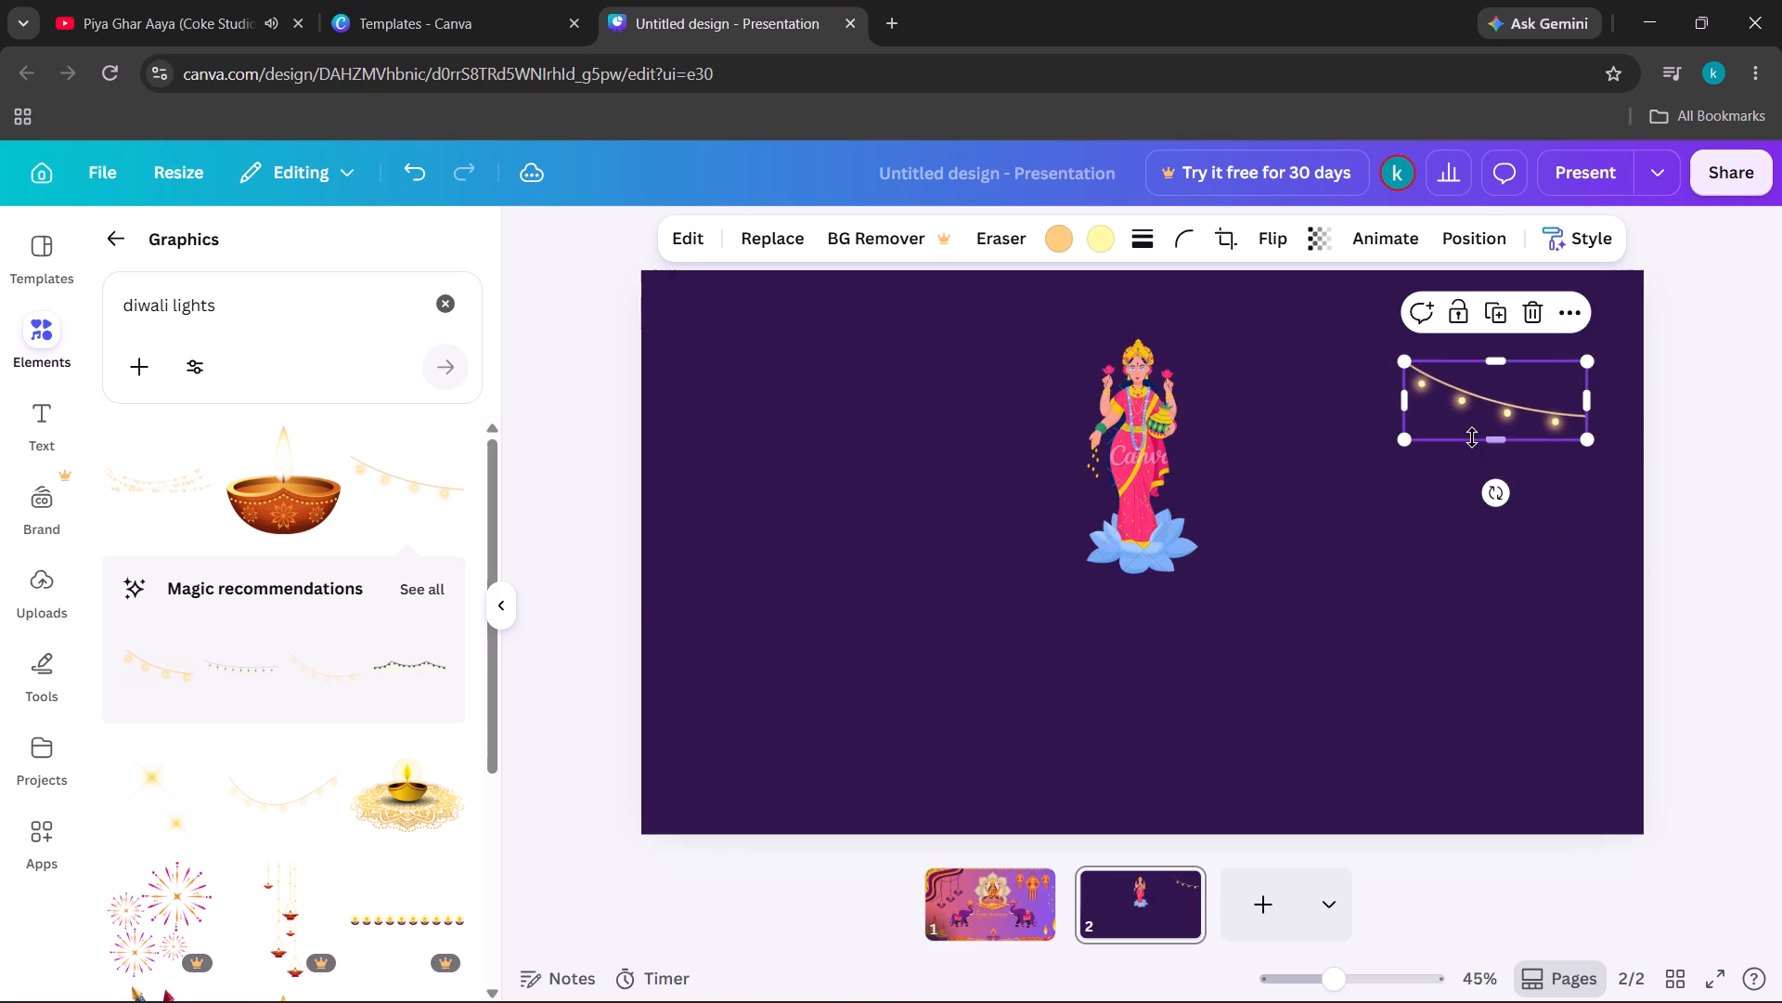
pyautogui.moveTo(1476, 414); pyautogui.dragTo(750, 324)
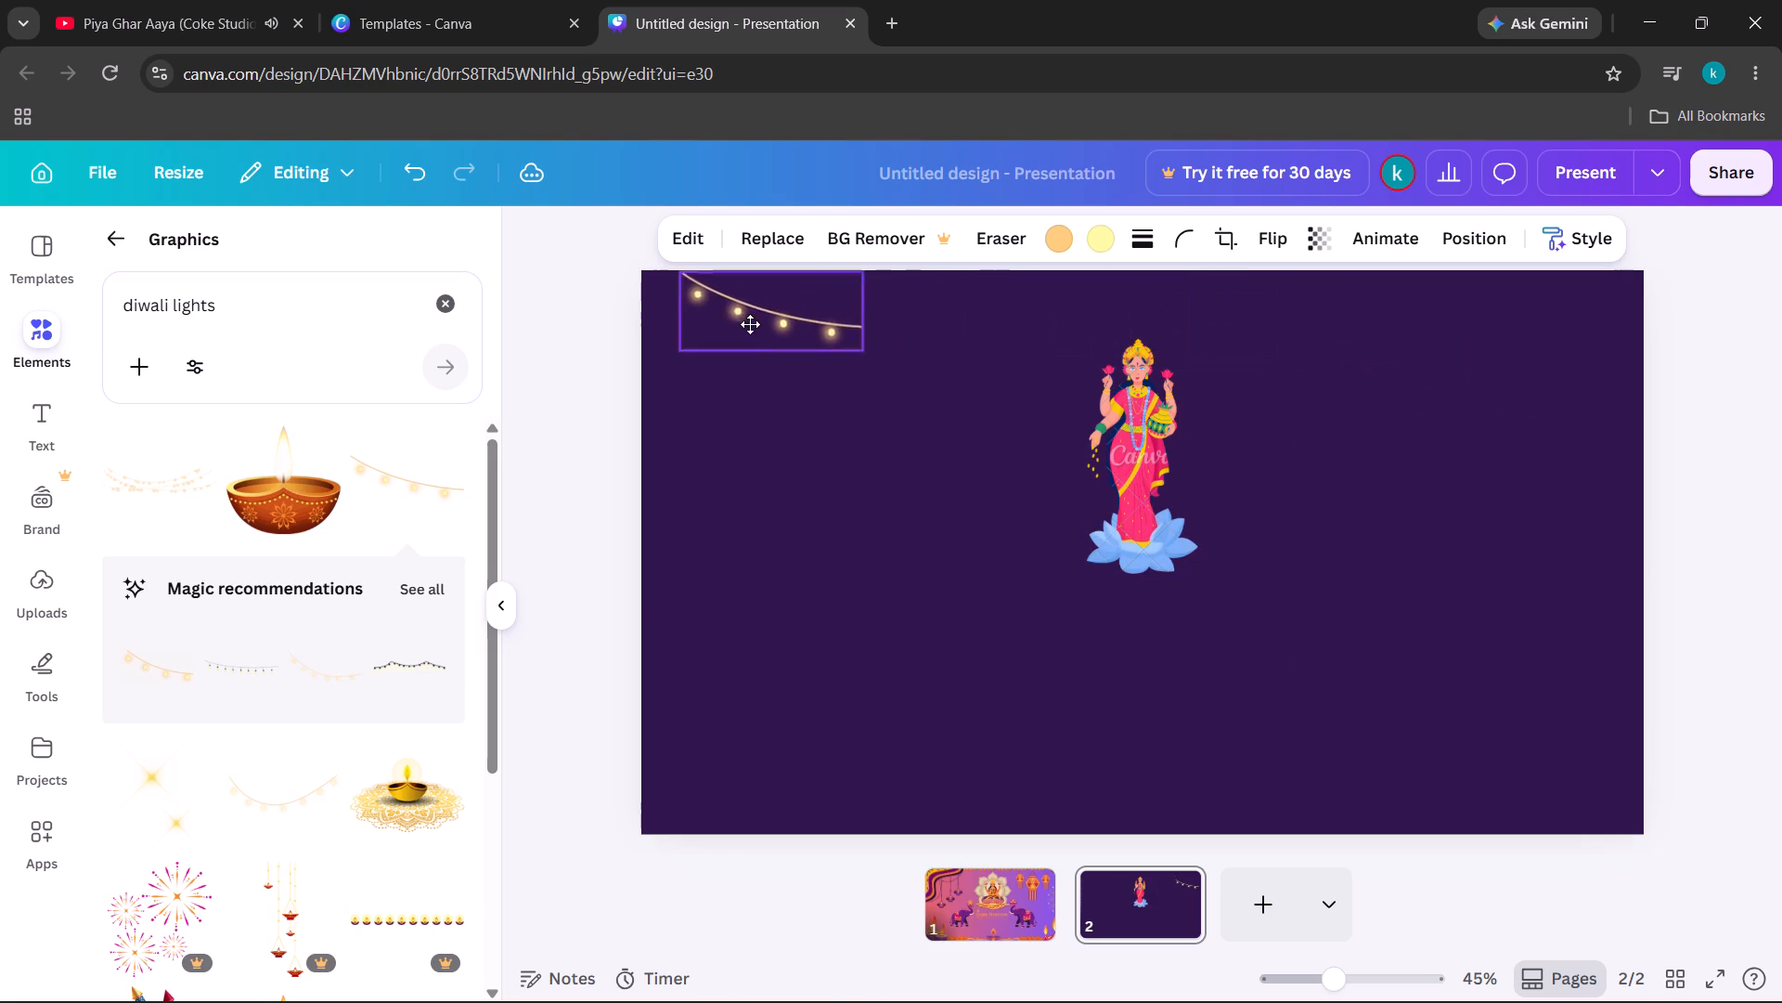
pyautogui.moveTo(750, 324); pyautogui.dragTo(703, 325)
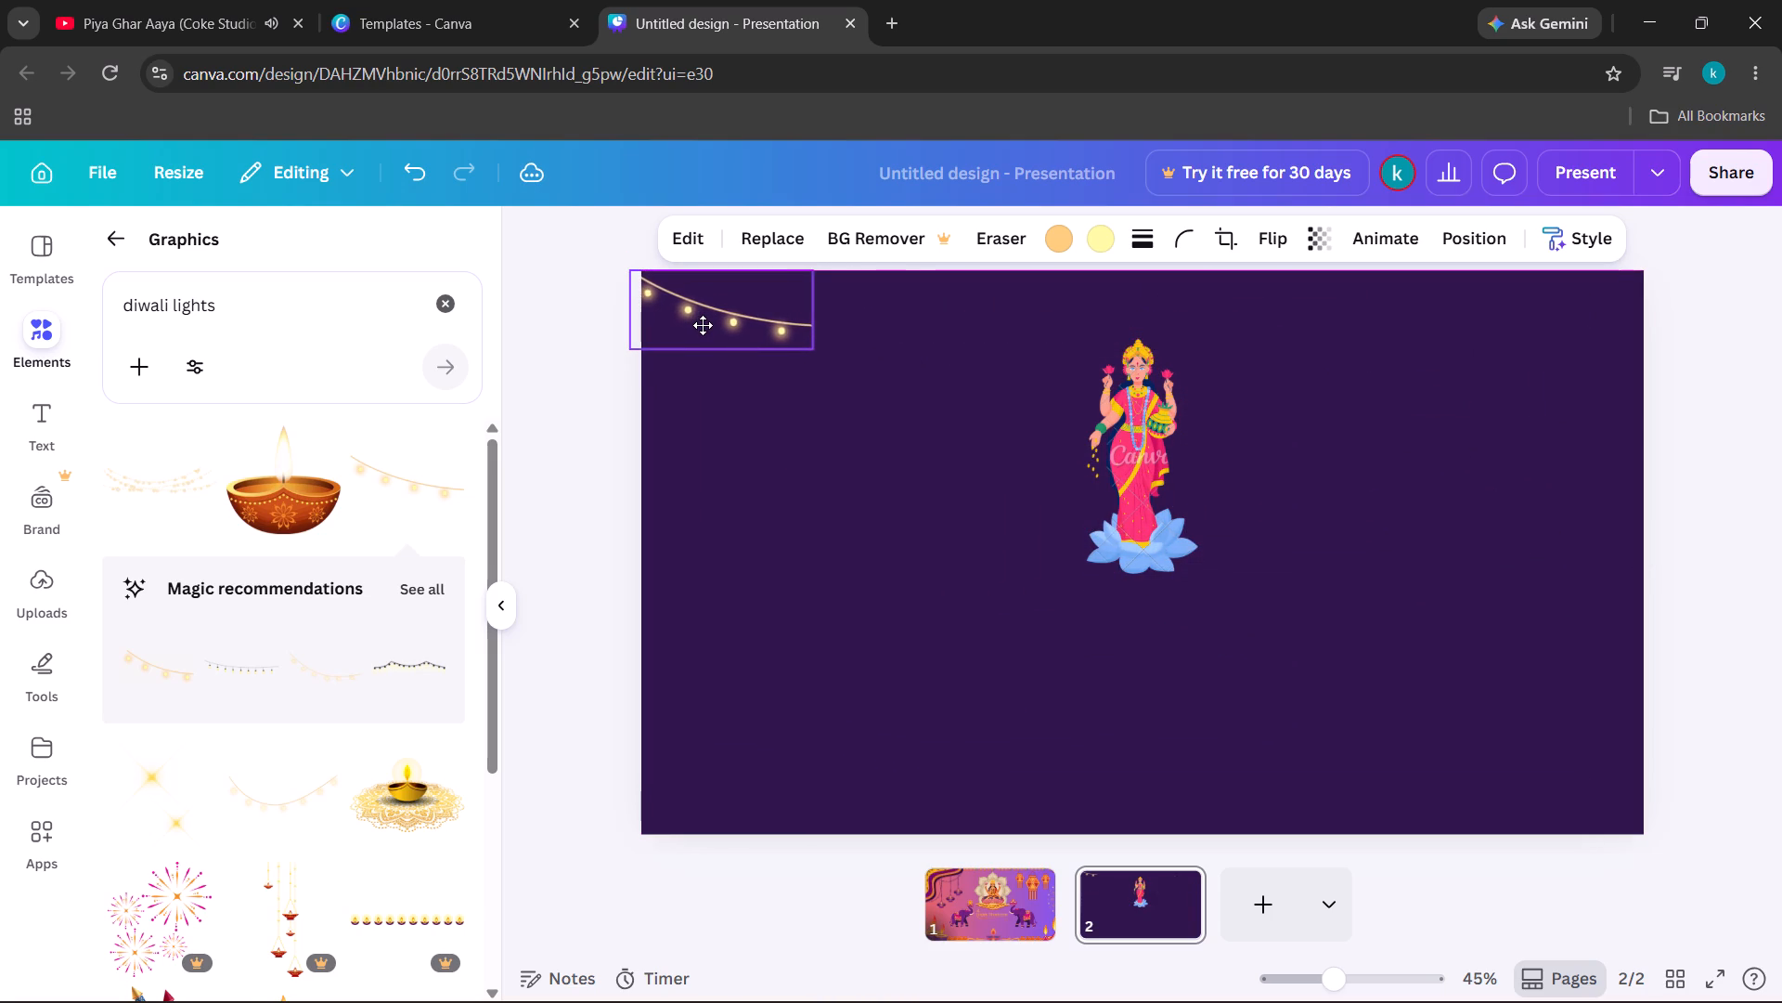
pyautogui.moveTo(703, 325); pyautogui.dragTo(704, 313)
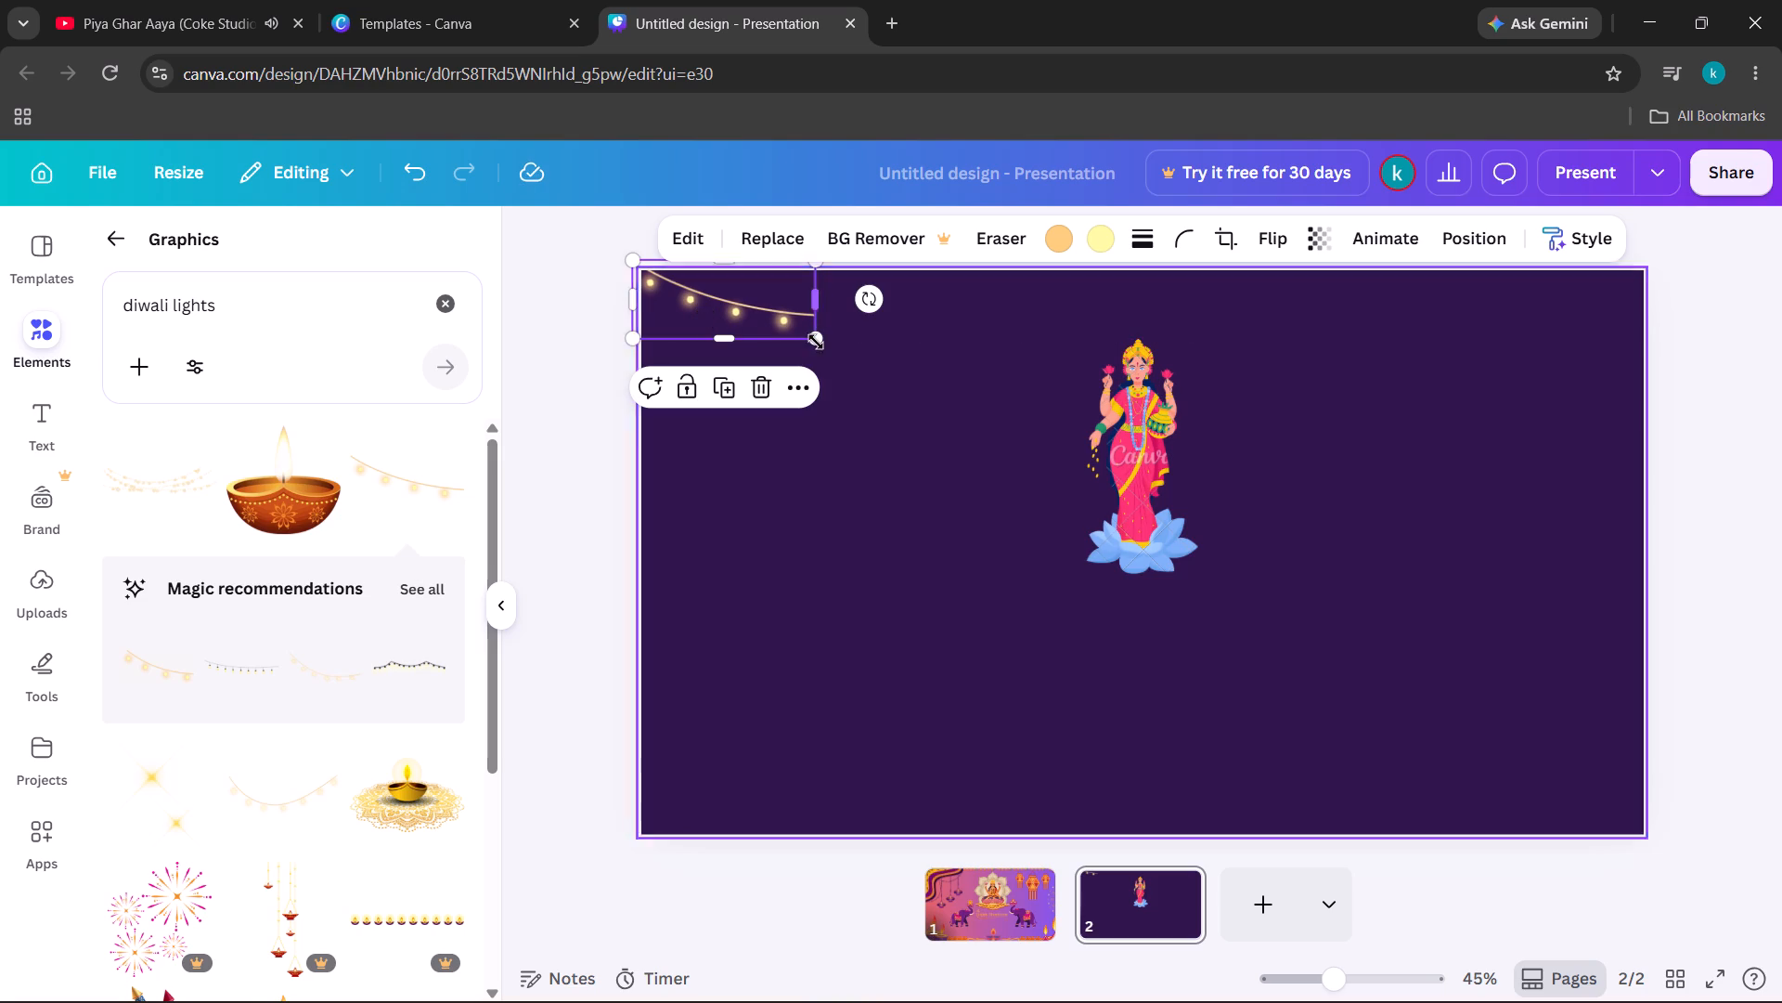
# Duplicate the small light string in the page's top-left corner and rotate the copy to about -34° so it crosses the original.
pyautogui.click(714, 387)
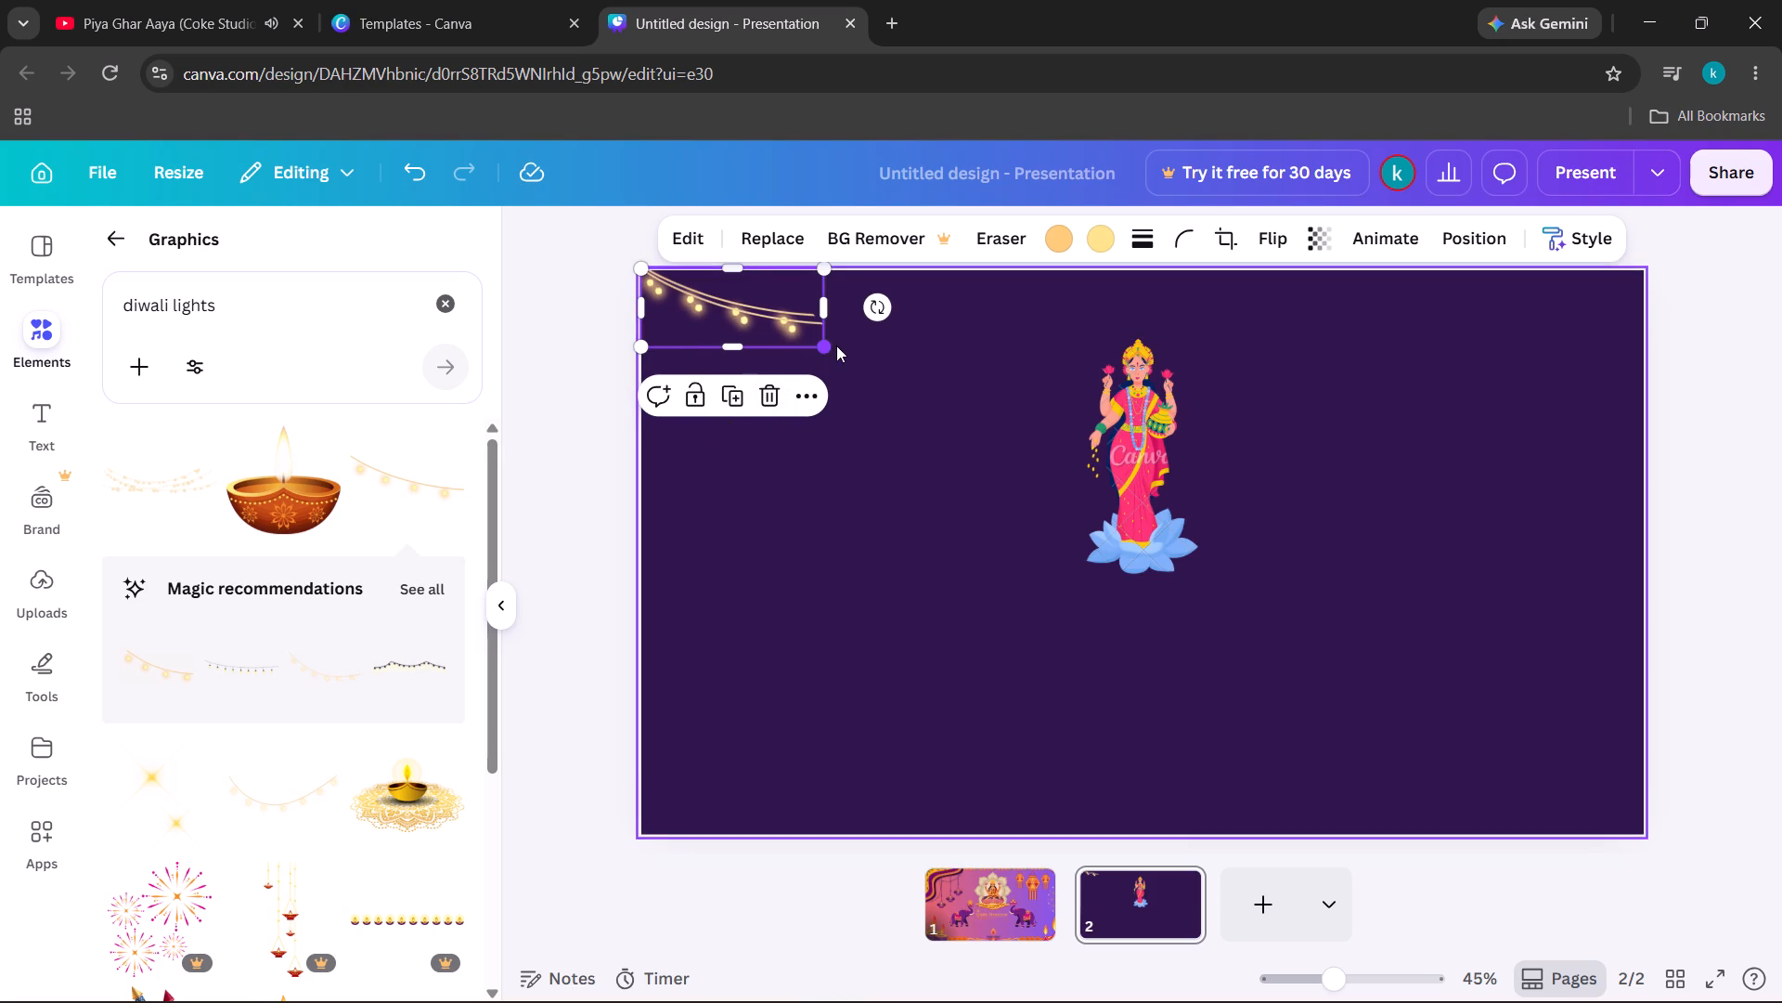
pyautogui.moveTo(870, 309); pyautogui.dragTo(935, 325)
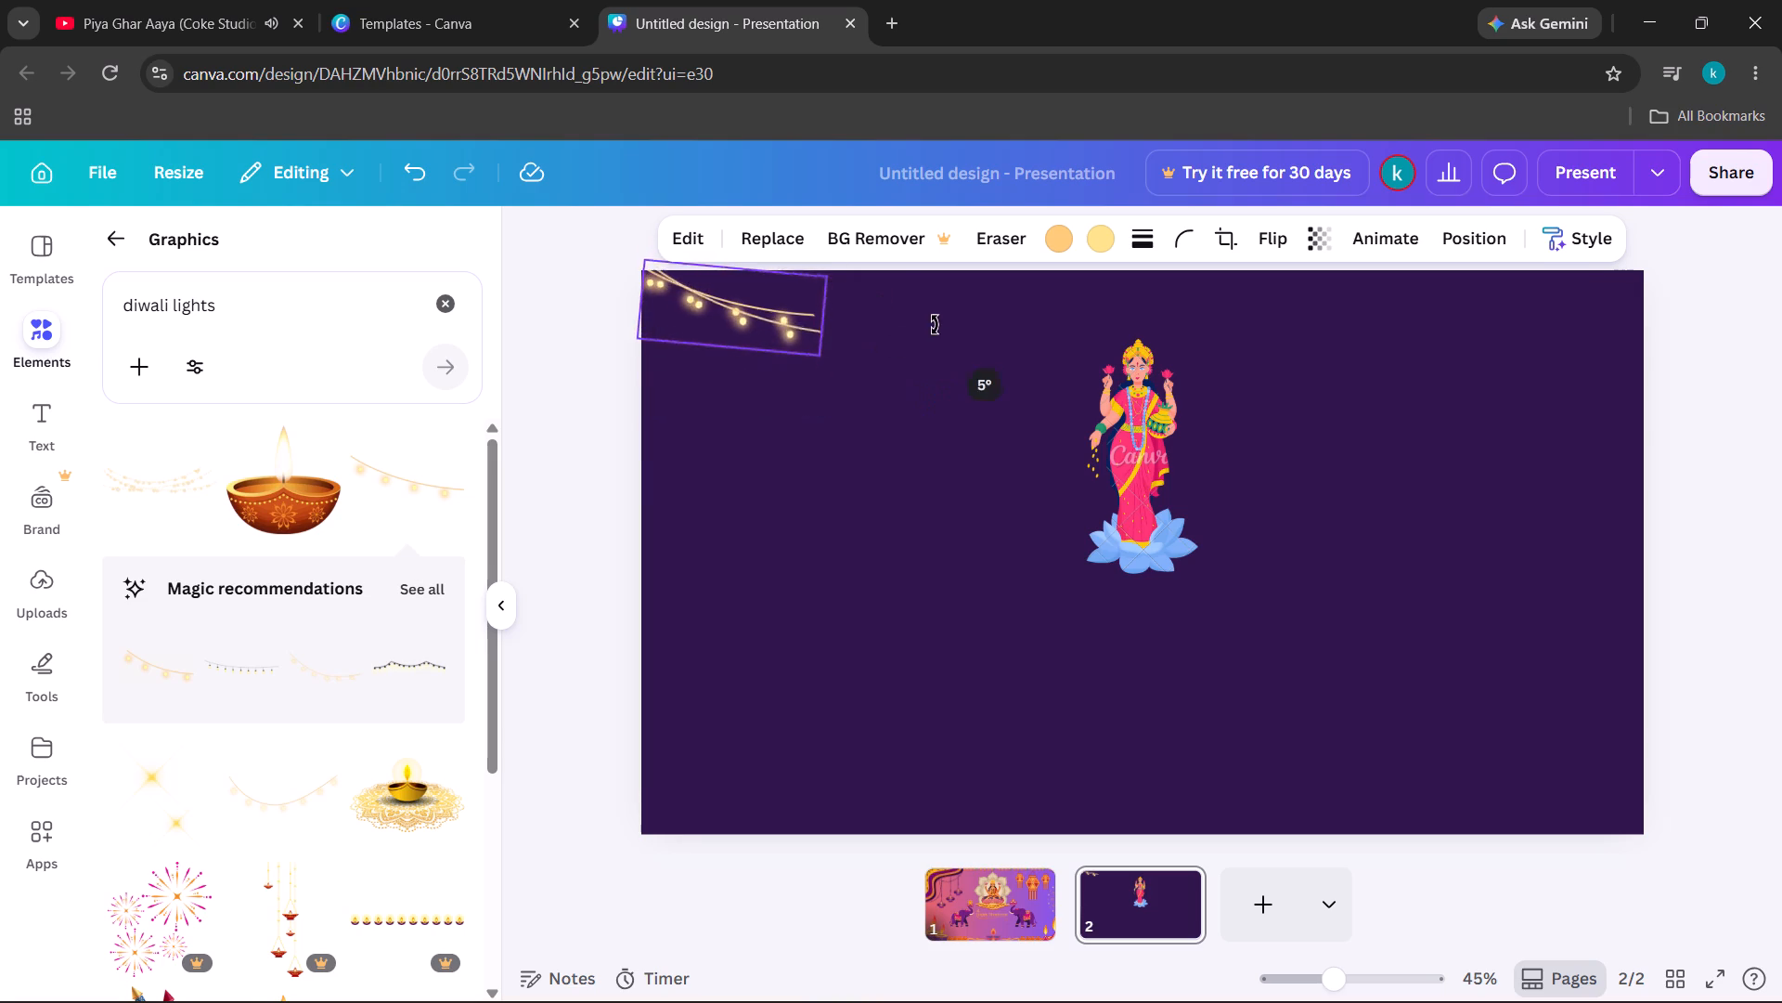
pyautogui.moveTo(935, 325); pyautogui.dragTo(852, 229)
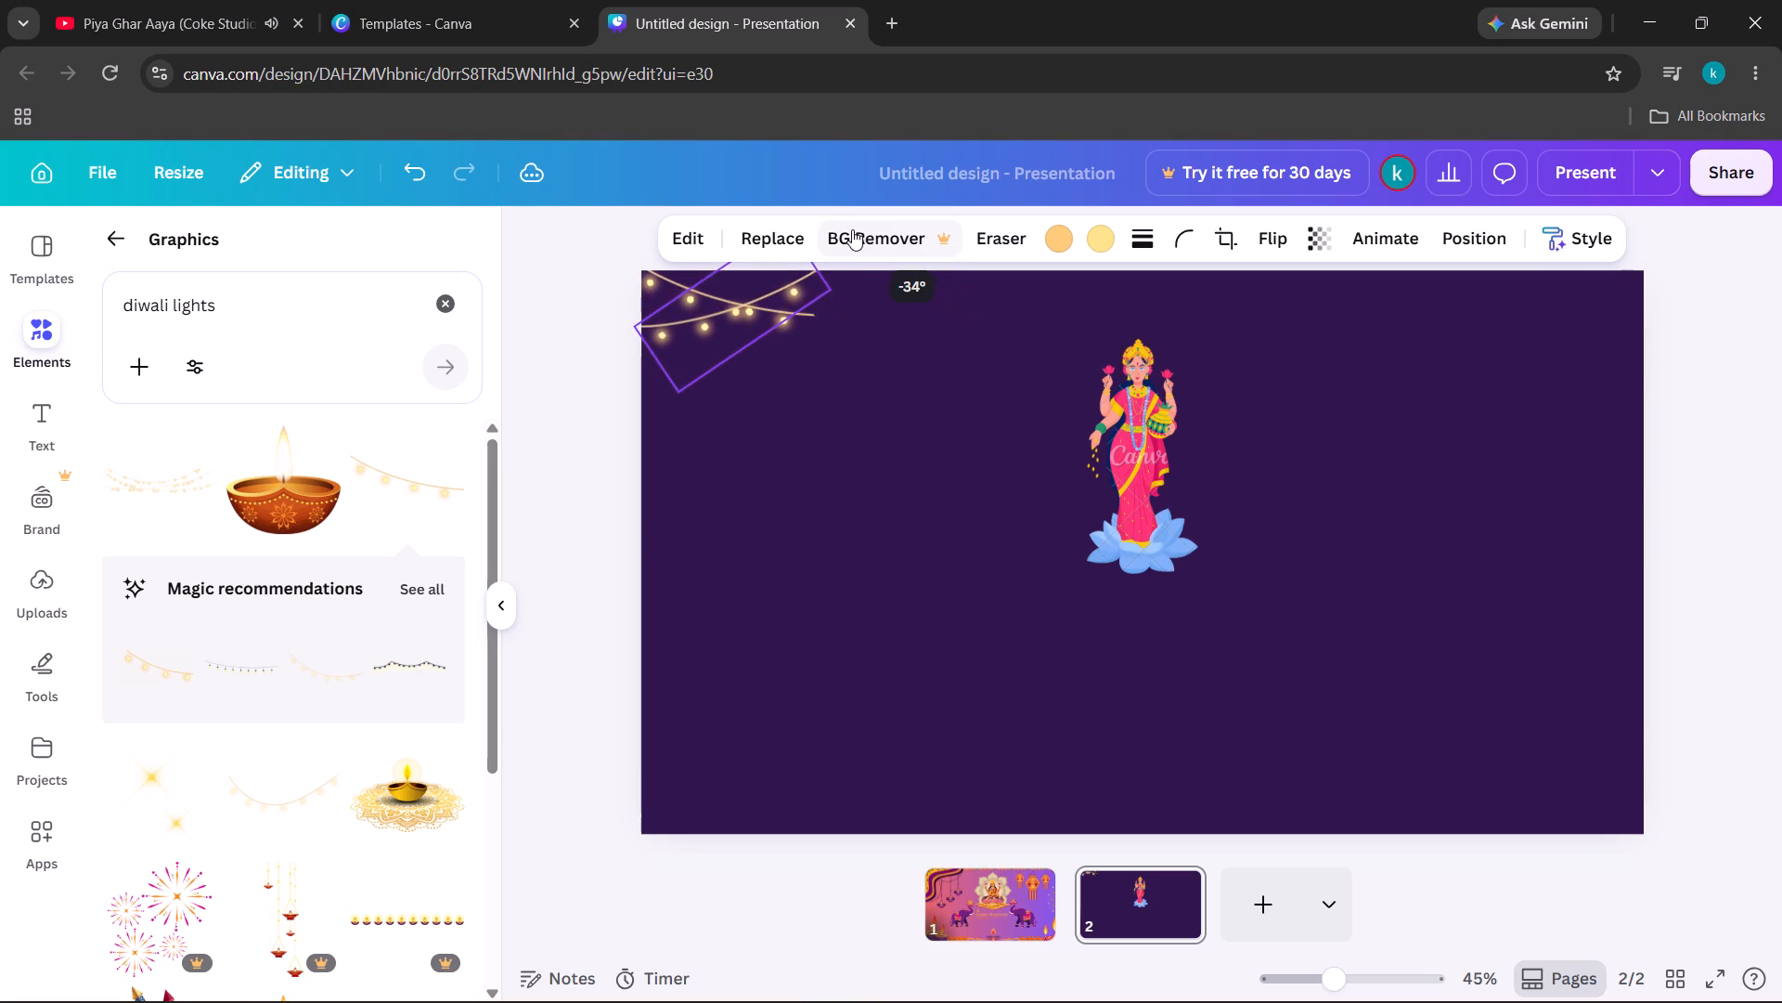
pyautogui.moveTo(852, 229); pyautogui.dragTo(848, 229)
pyautogui.click(724, 323)
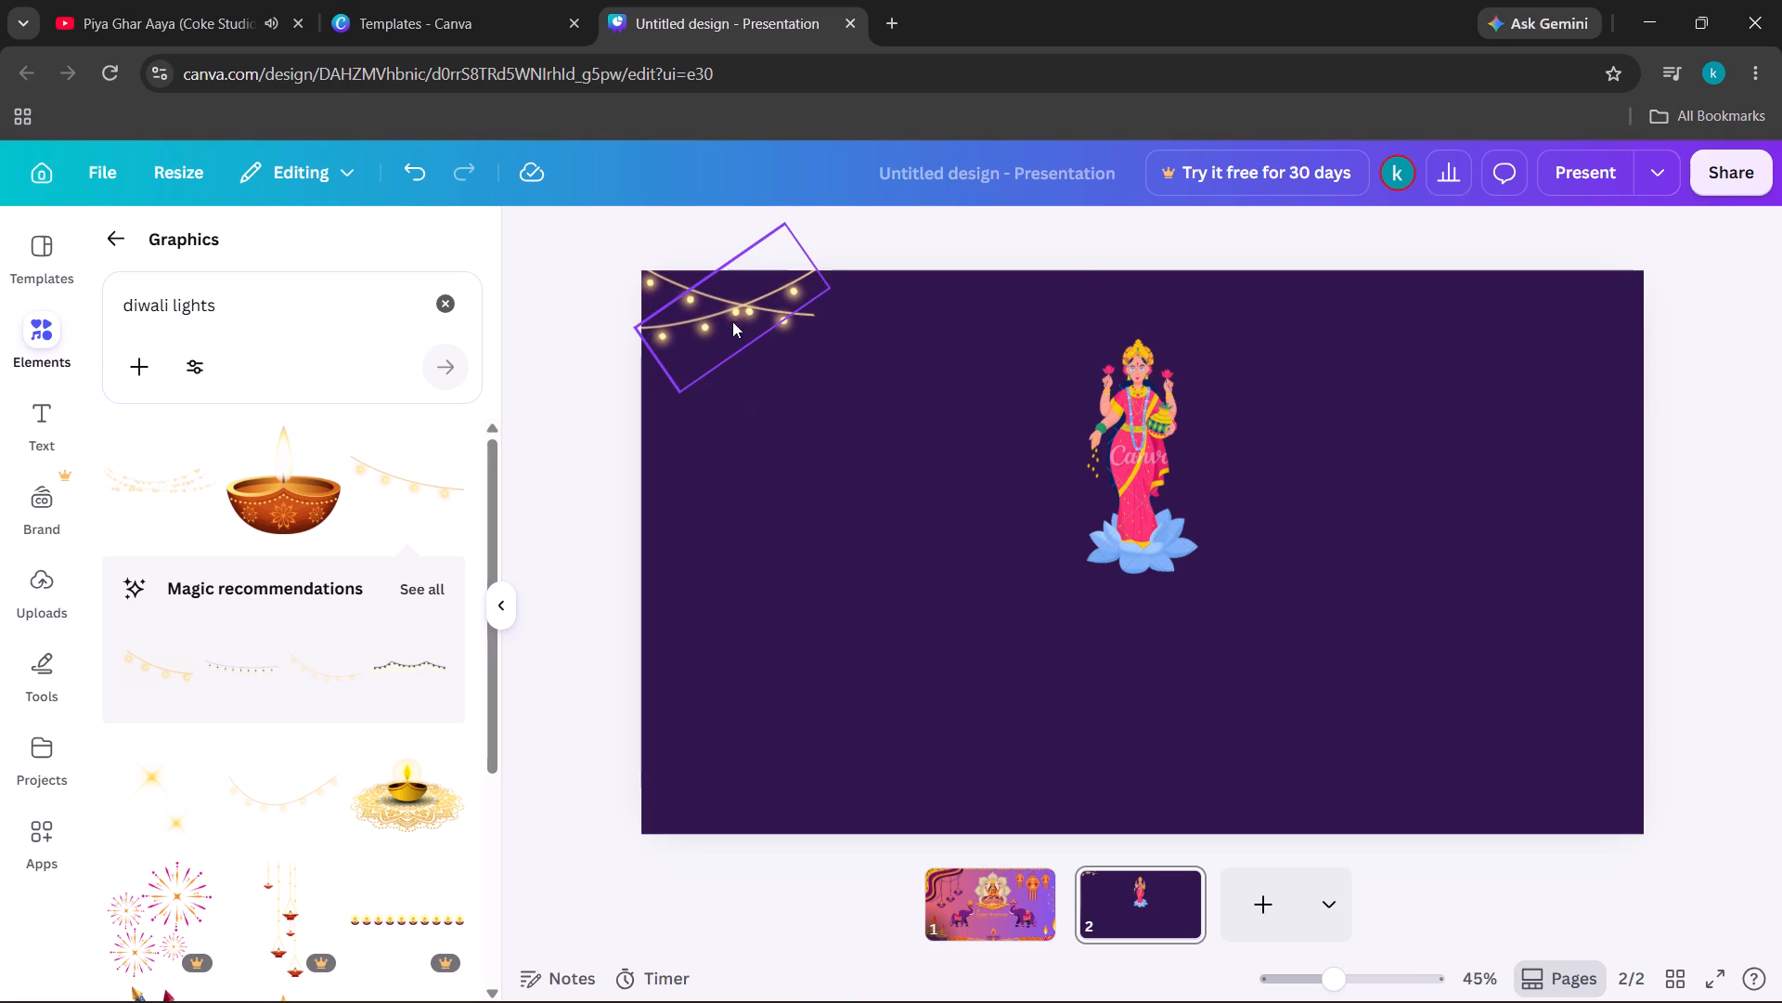
pyautogui.click(732, 317)
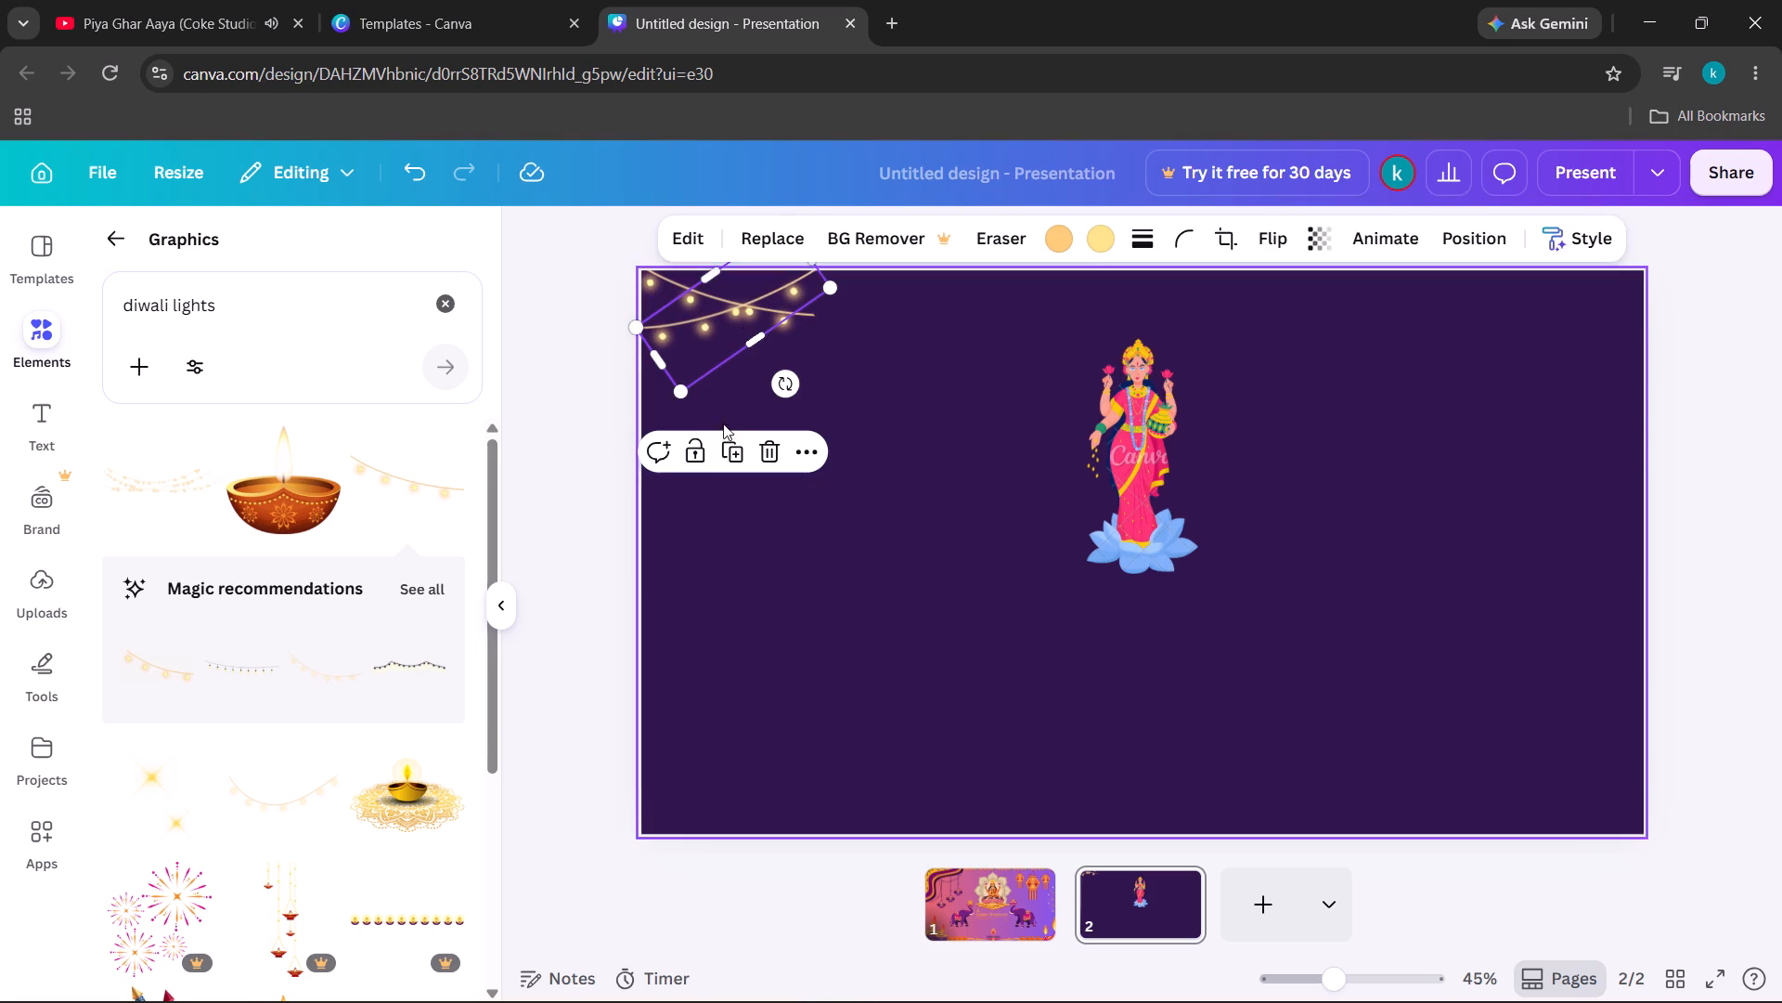
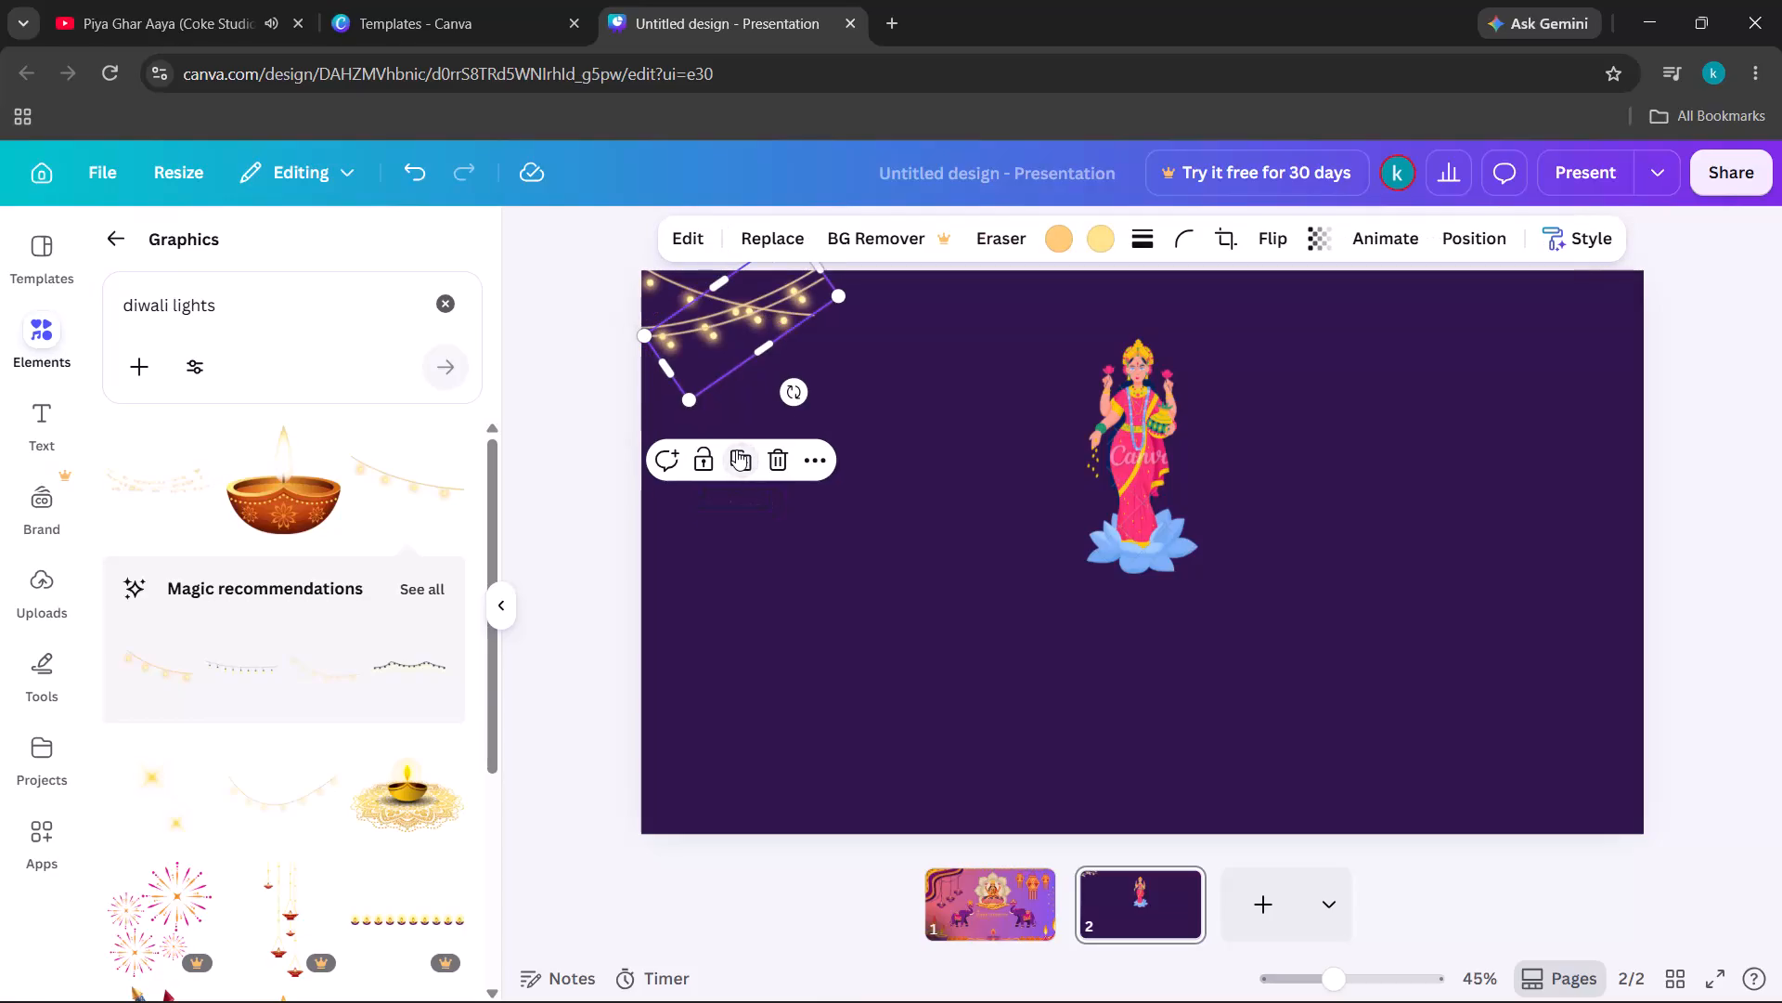
# Form a second crossed pair beside the first, using the tilted light-string copy and a duplicate of the straight string, along page 2's top edge.
pyautogui.moveTo(732, 326); pyautogui.dragTo(890, 319)
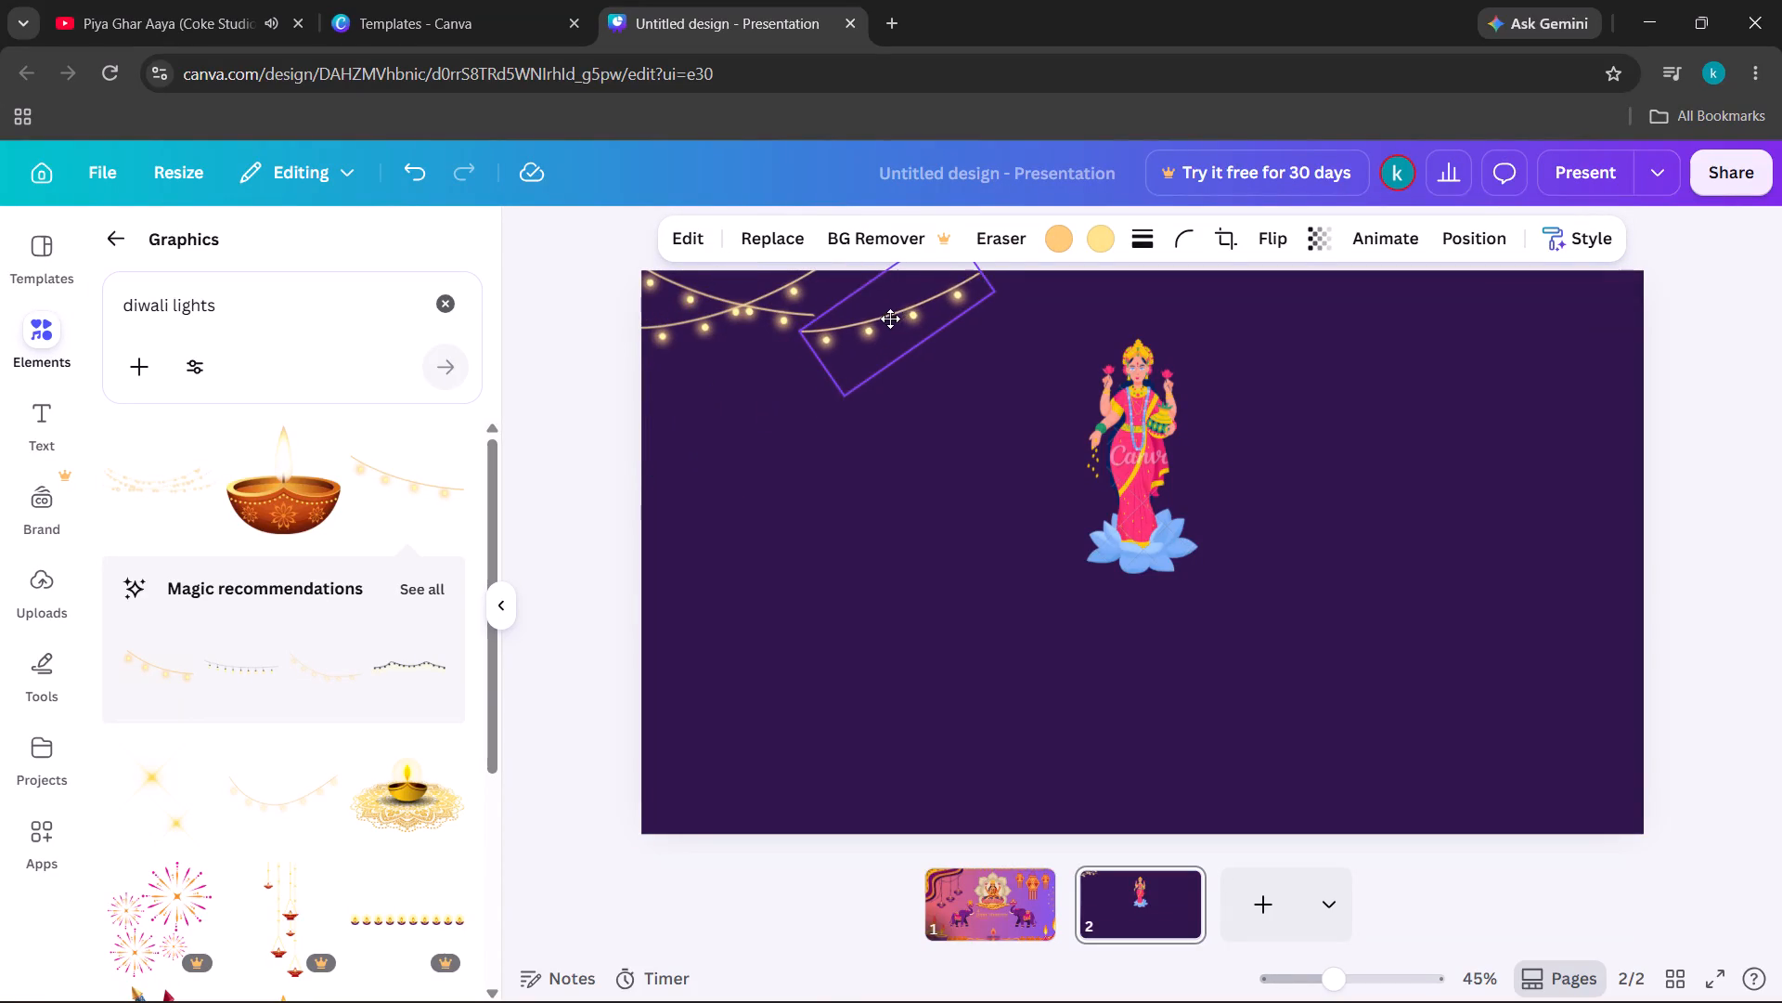
pyautogui.moveTo(890, 319); pyautogui.dragTo(892, 306)
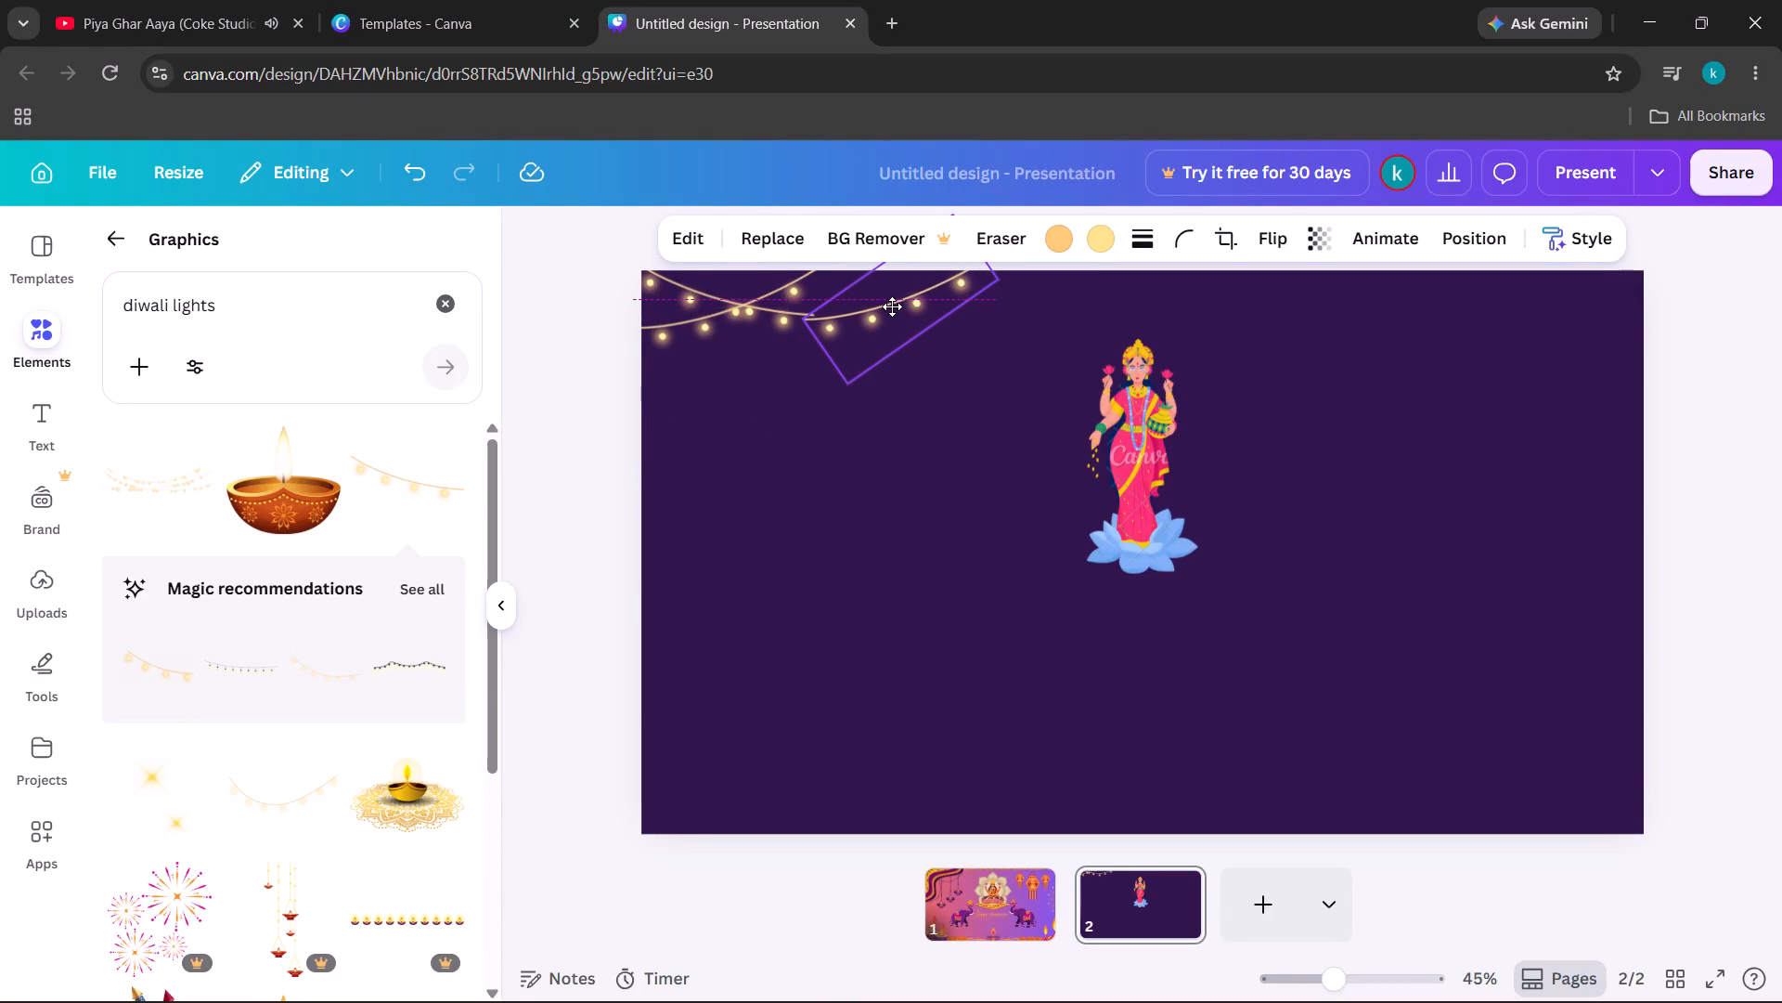
pyautogui.moveTo(892, 306); pyautogui.dragTo(894, 303)
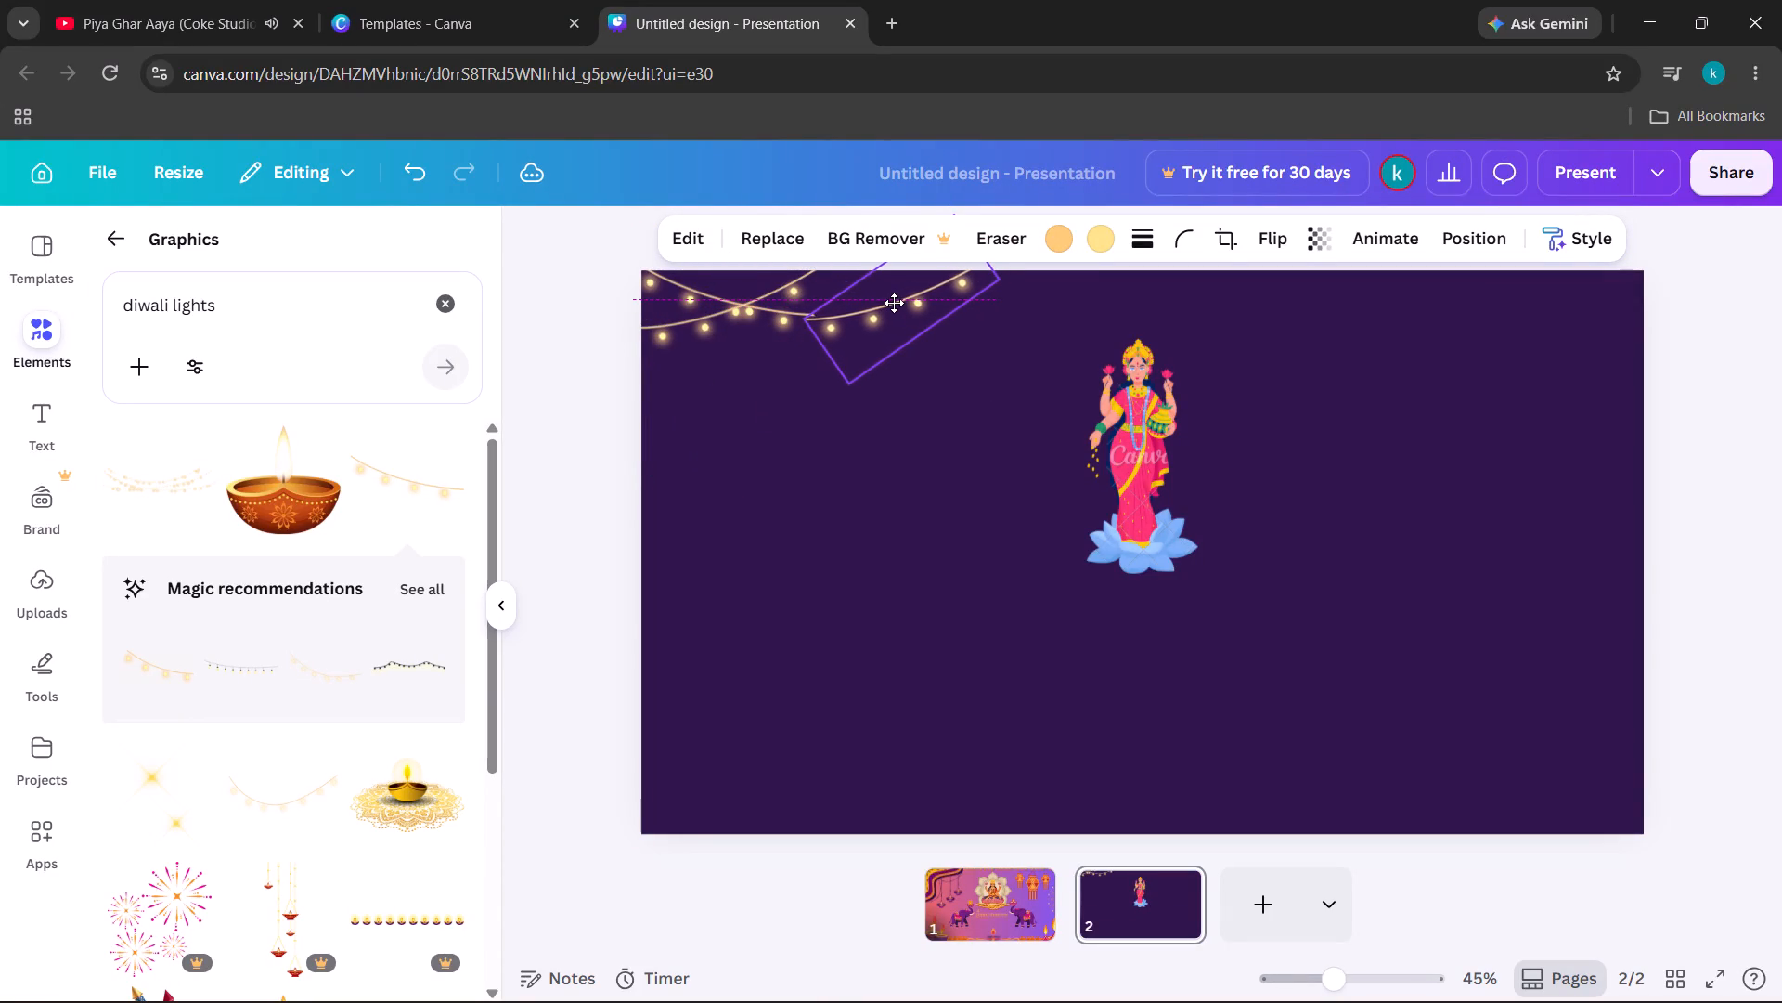
pyautogui.moveTo(894, 303); pyautogui.dragTo(894, 302)
pyautogui.click(666, 288)
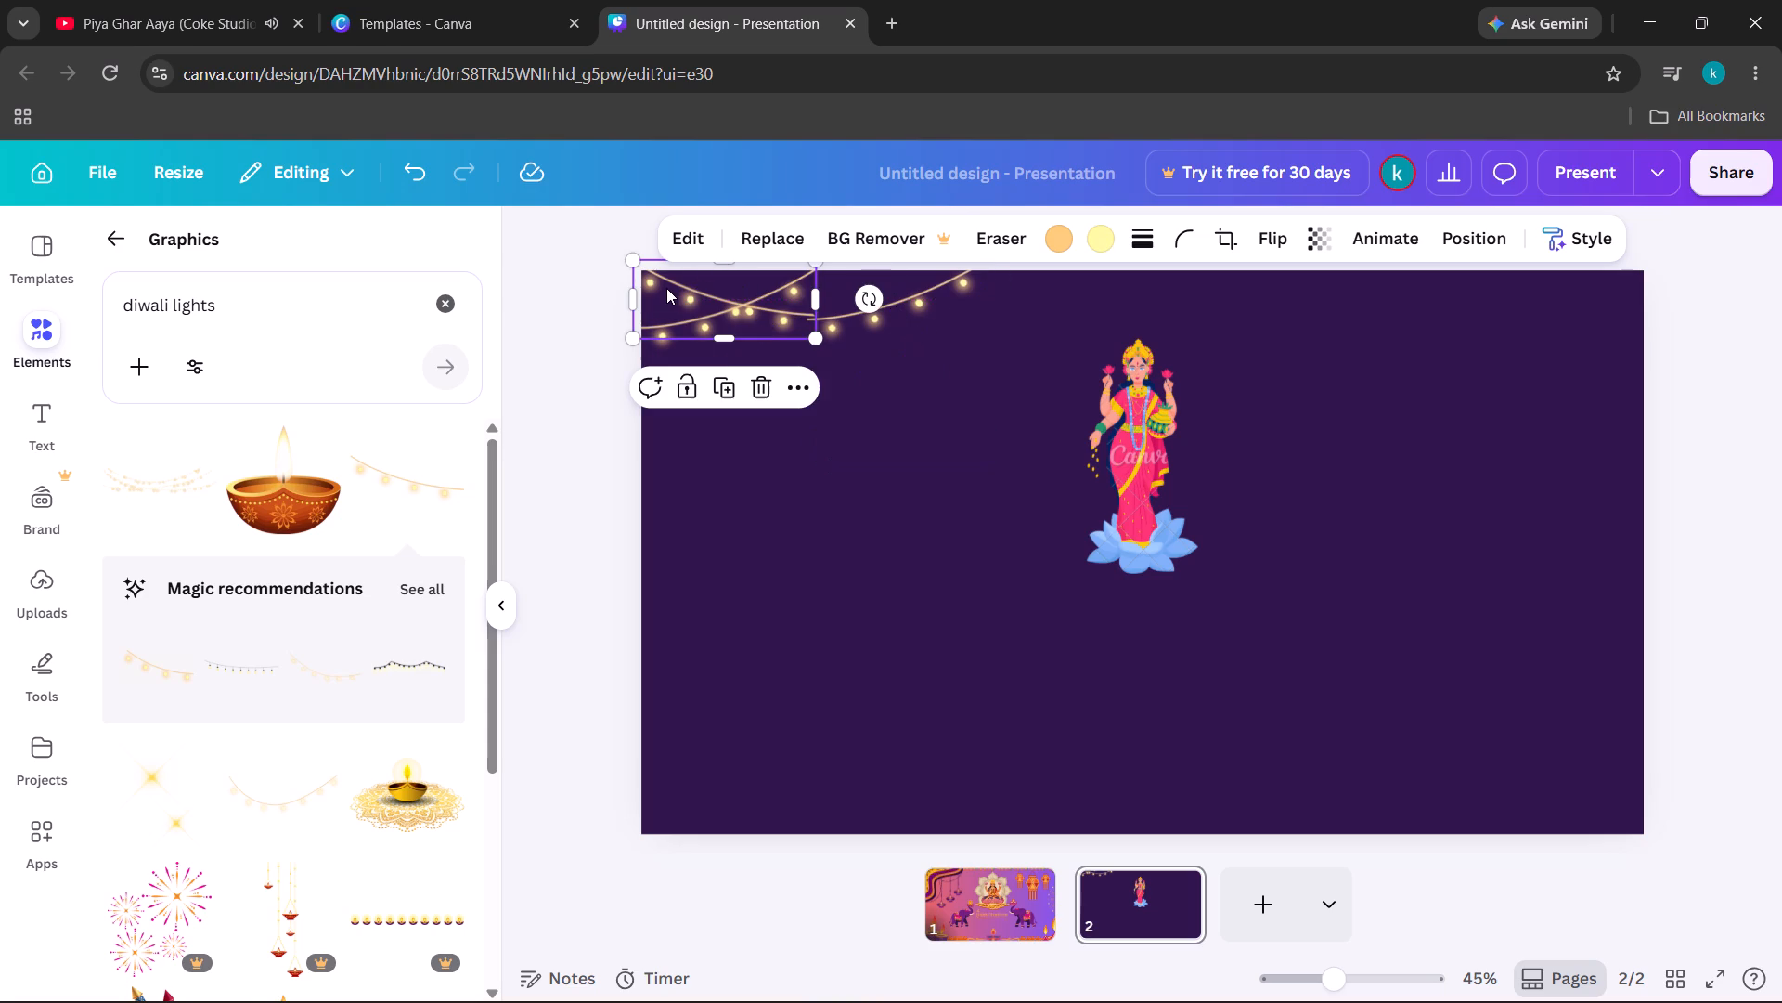
pyautogui.click(723, 374)
pyautogui.moveTo(719, 308); pyautogui.dragTo(889, 315)
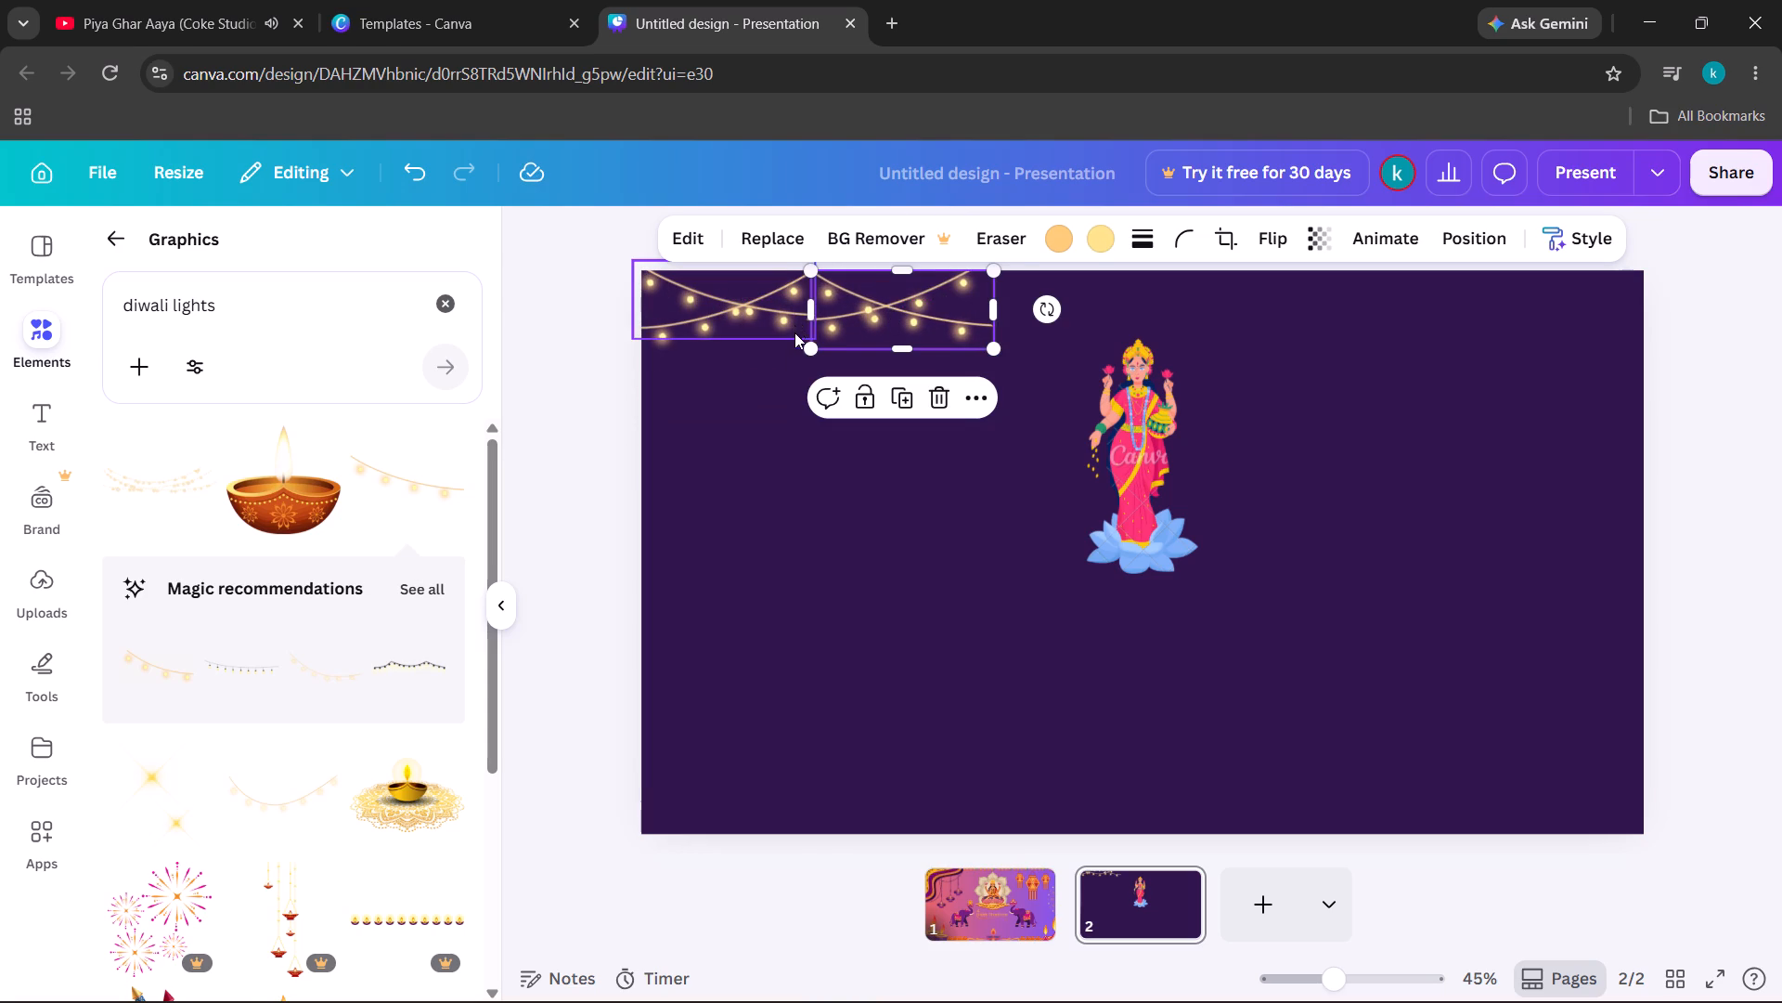
pyautogui.click(803, 389)
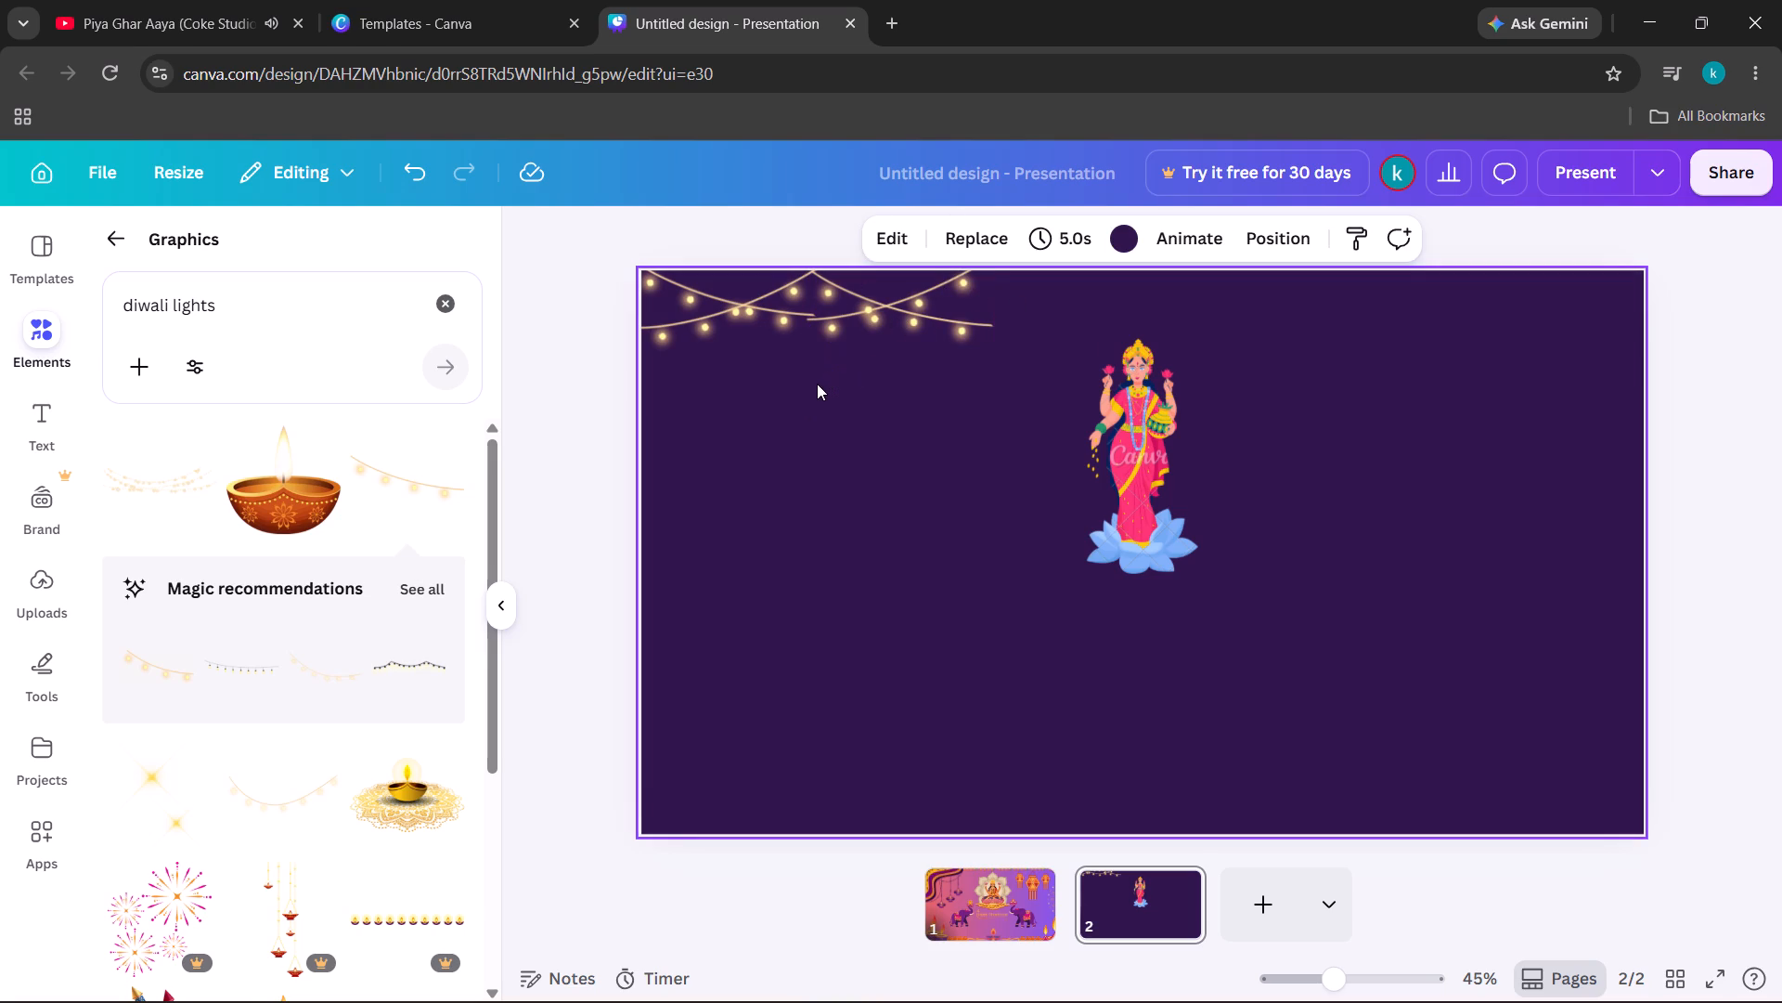
pyautogui.click(839, 358)
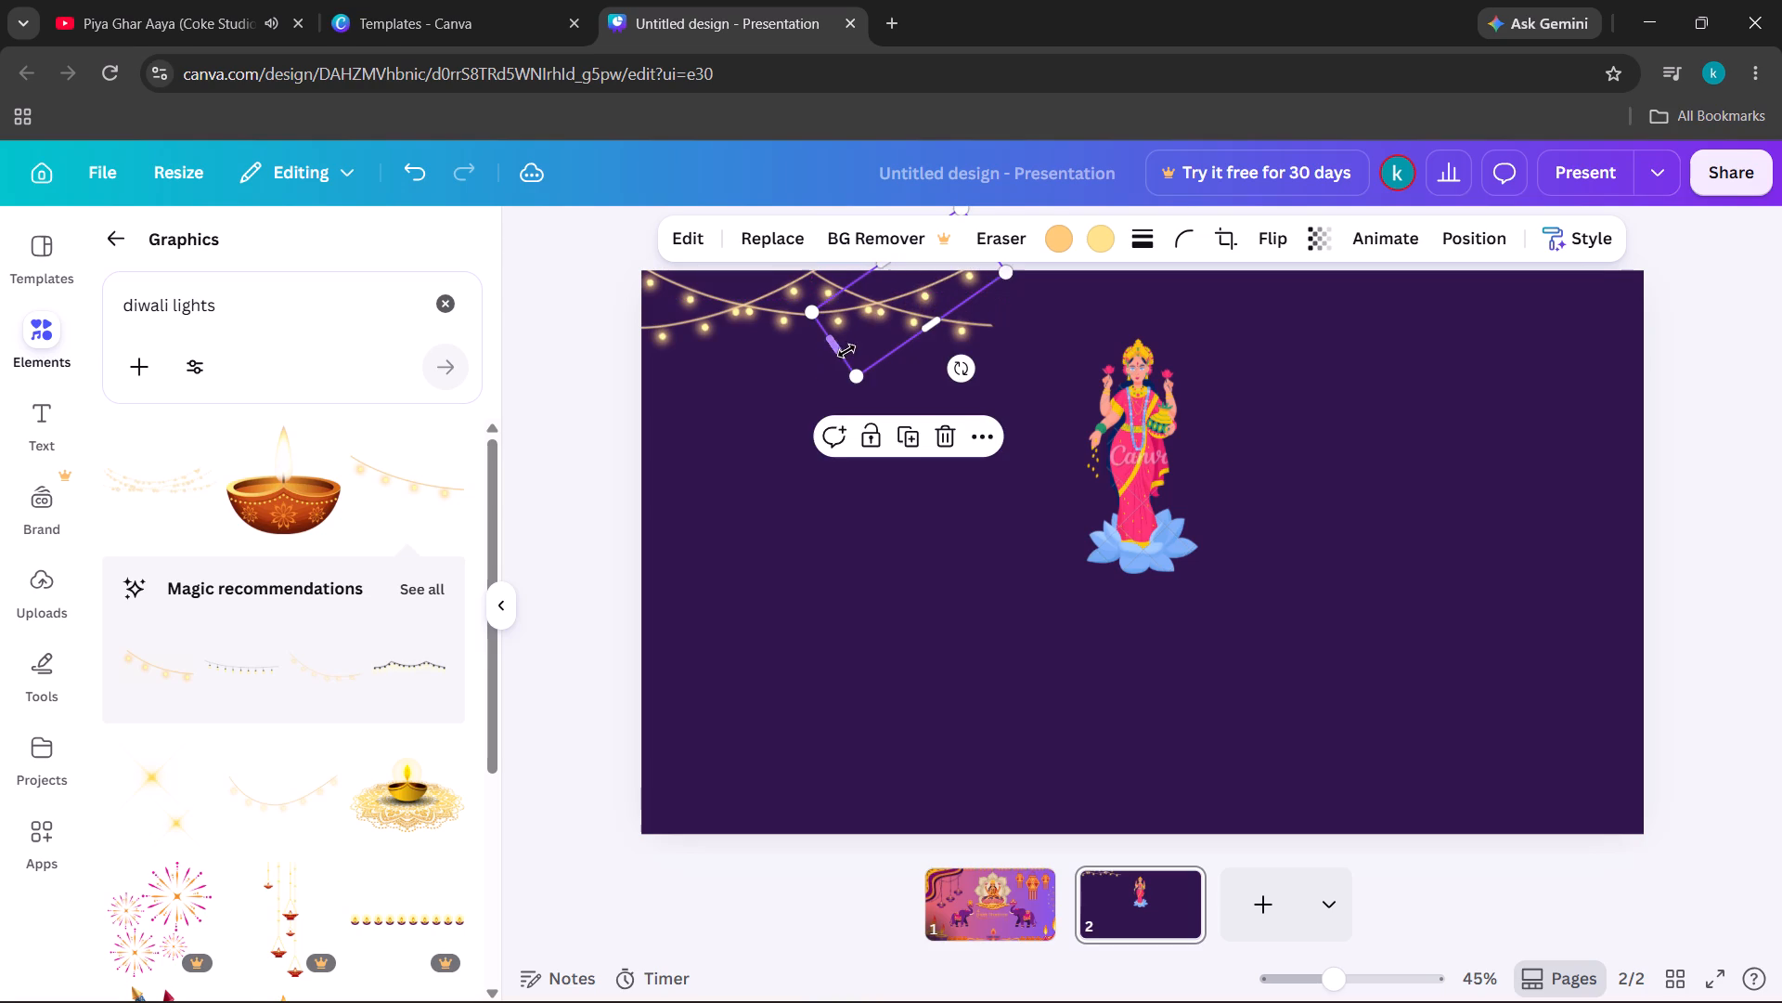
pyautogui.click(767, 415)
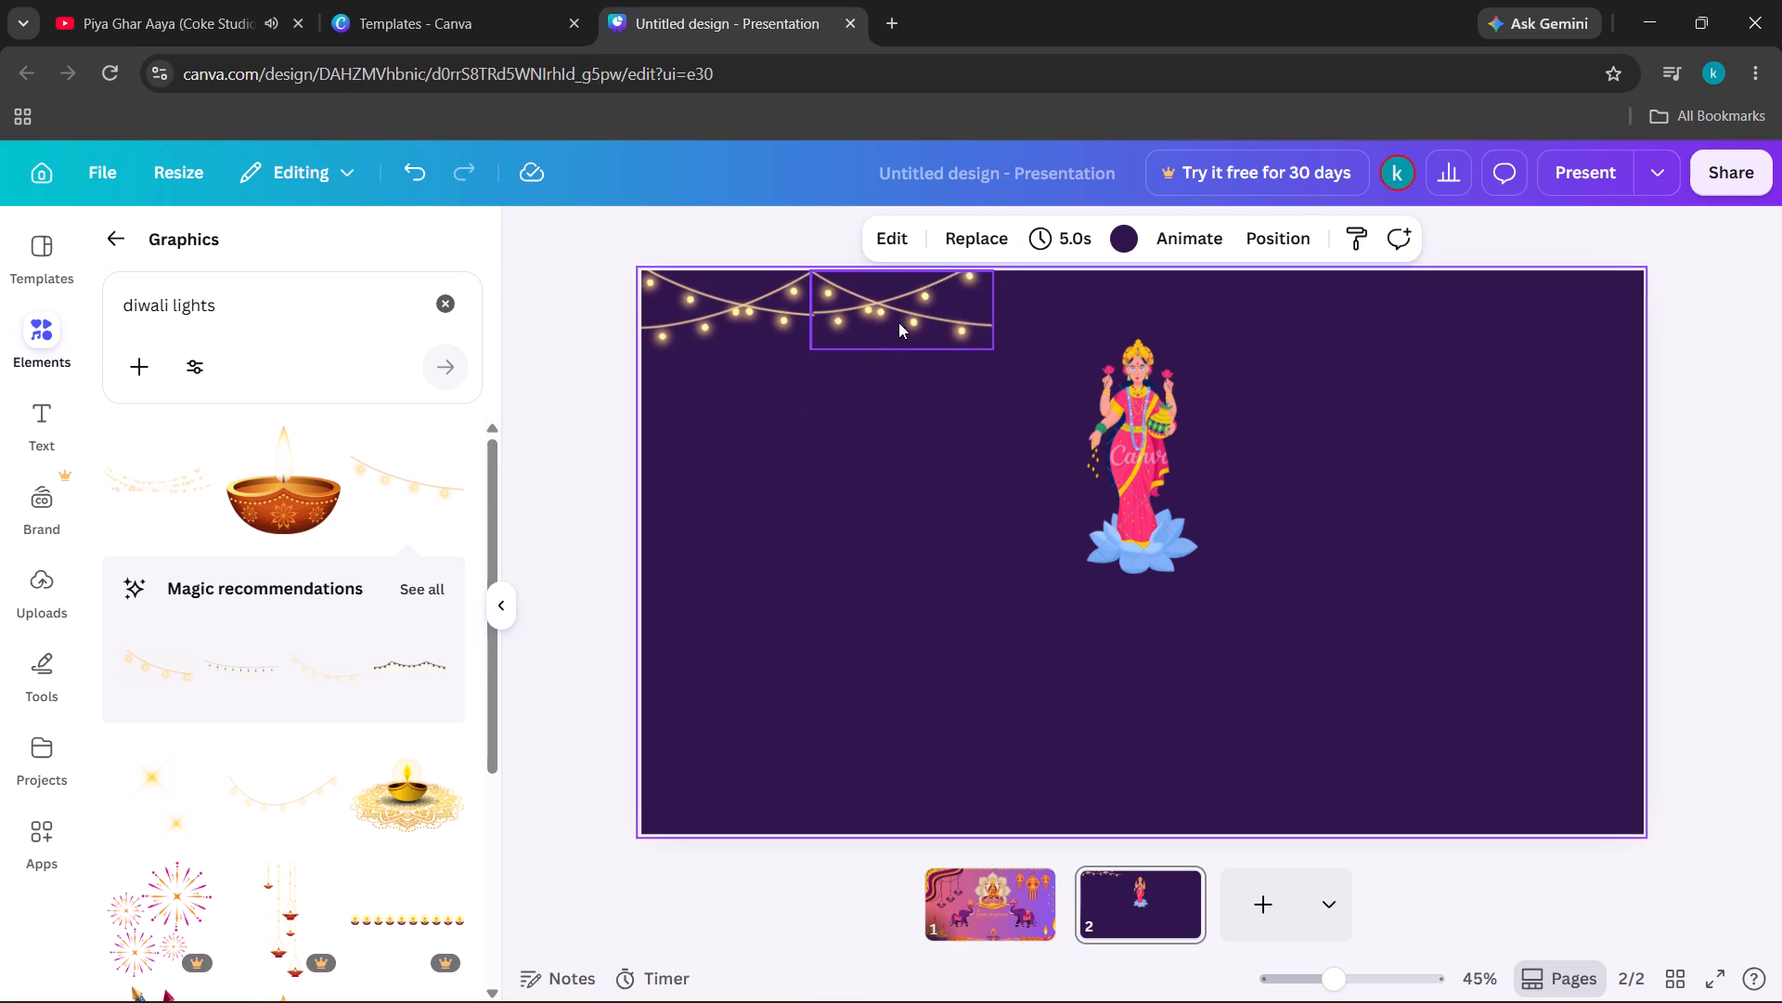
# Duplicate the second pair's straight light string four times in a row toward the page's right edge.
pyautogui.click(907, 319)
pyautogui.click(891, 398)
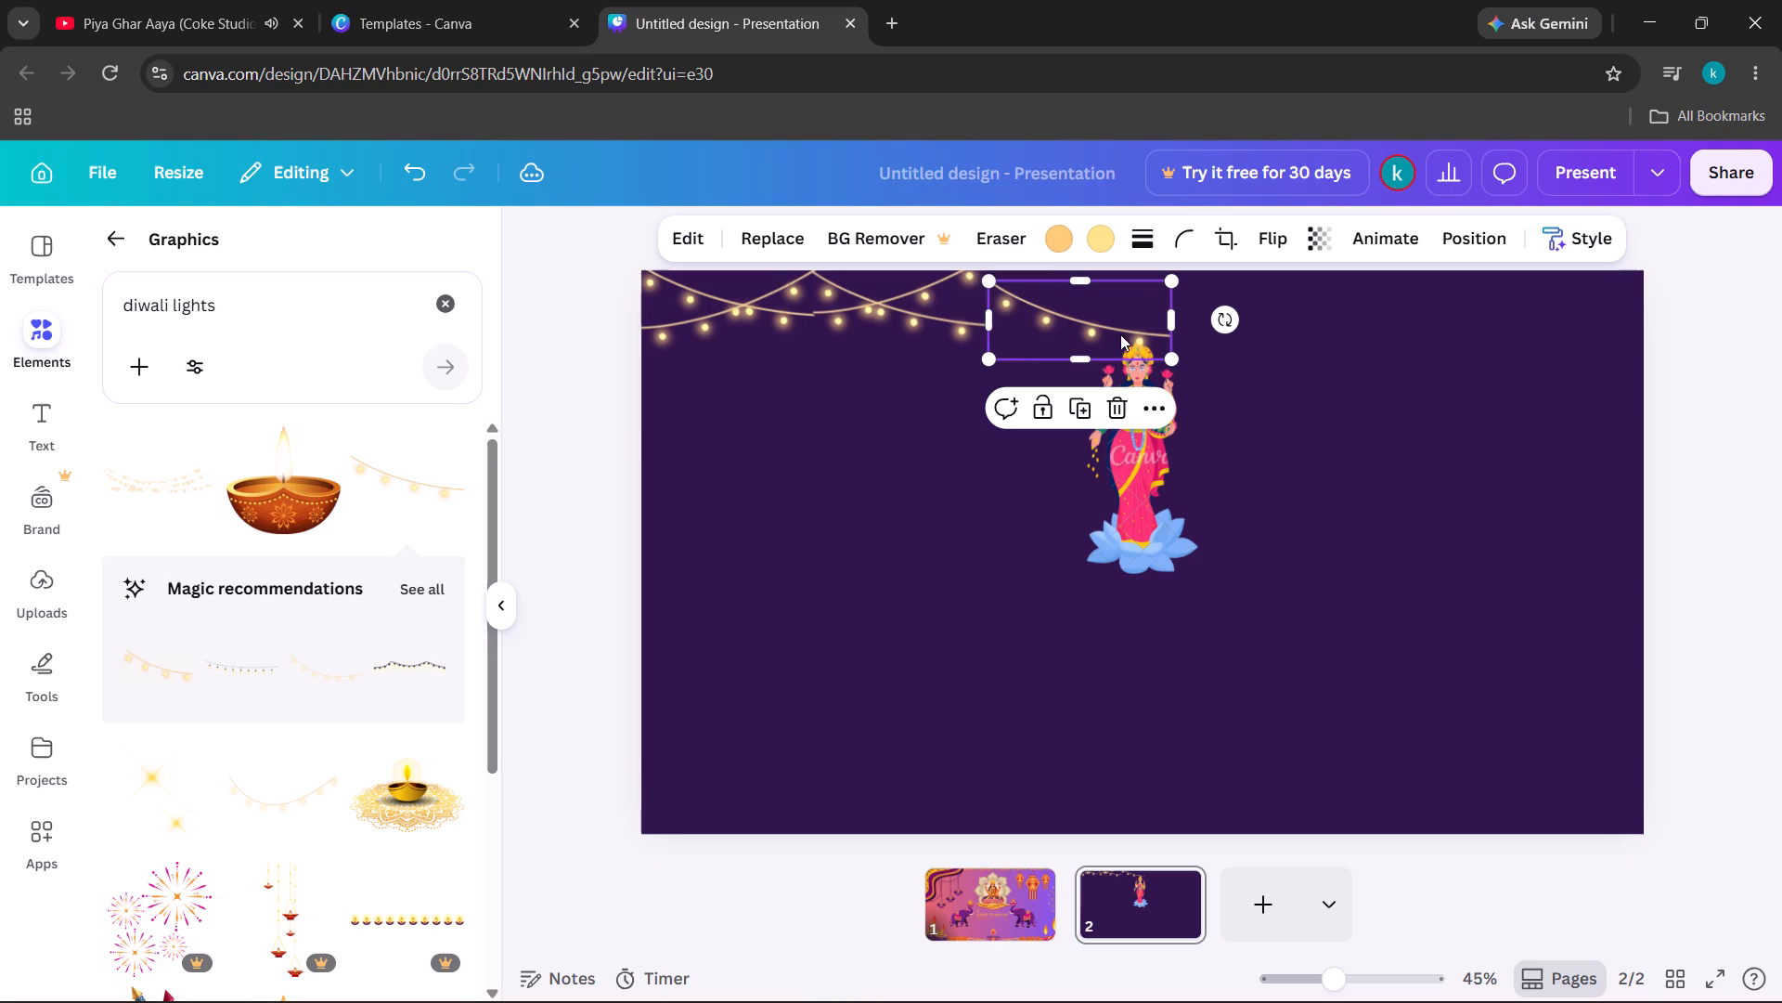
pyautogui.click(1081, 410)
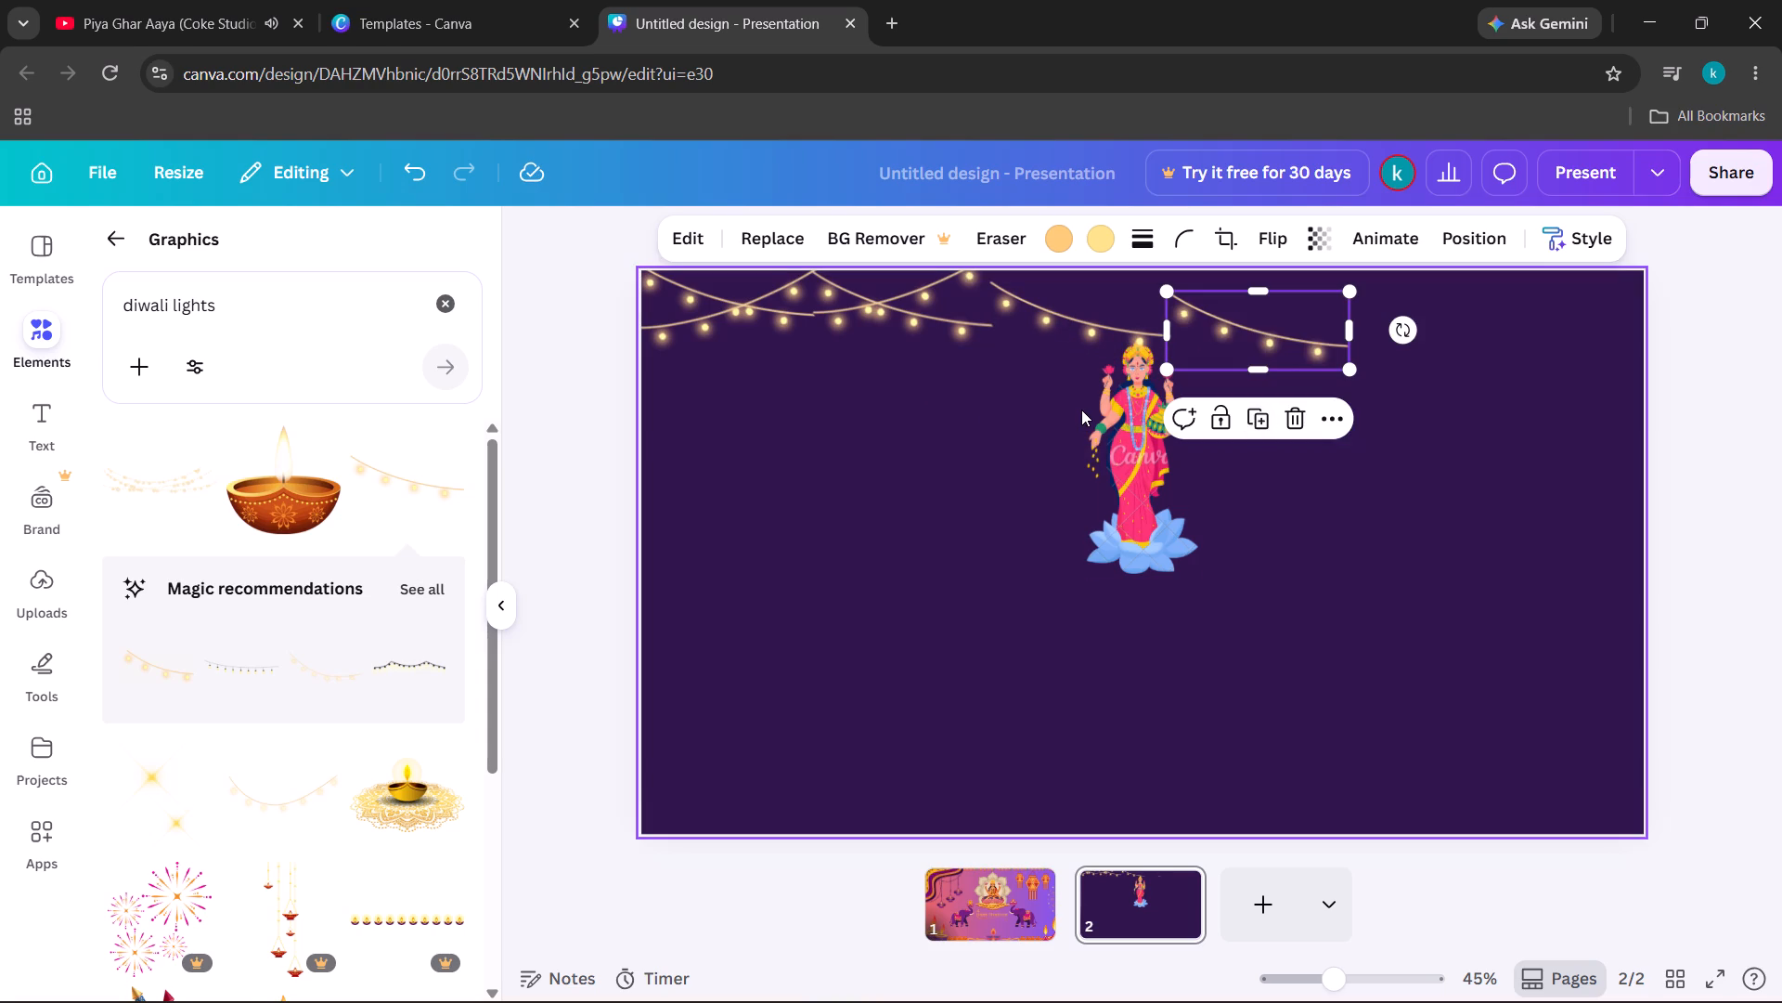
pyautogui.click(1266, 412)
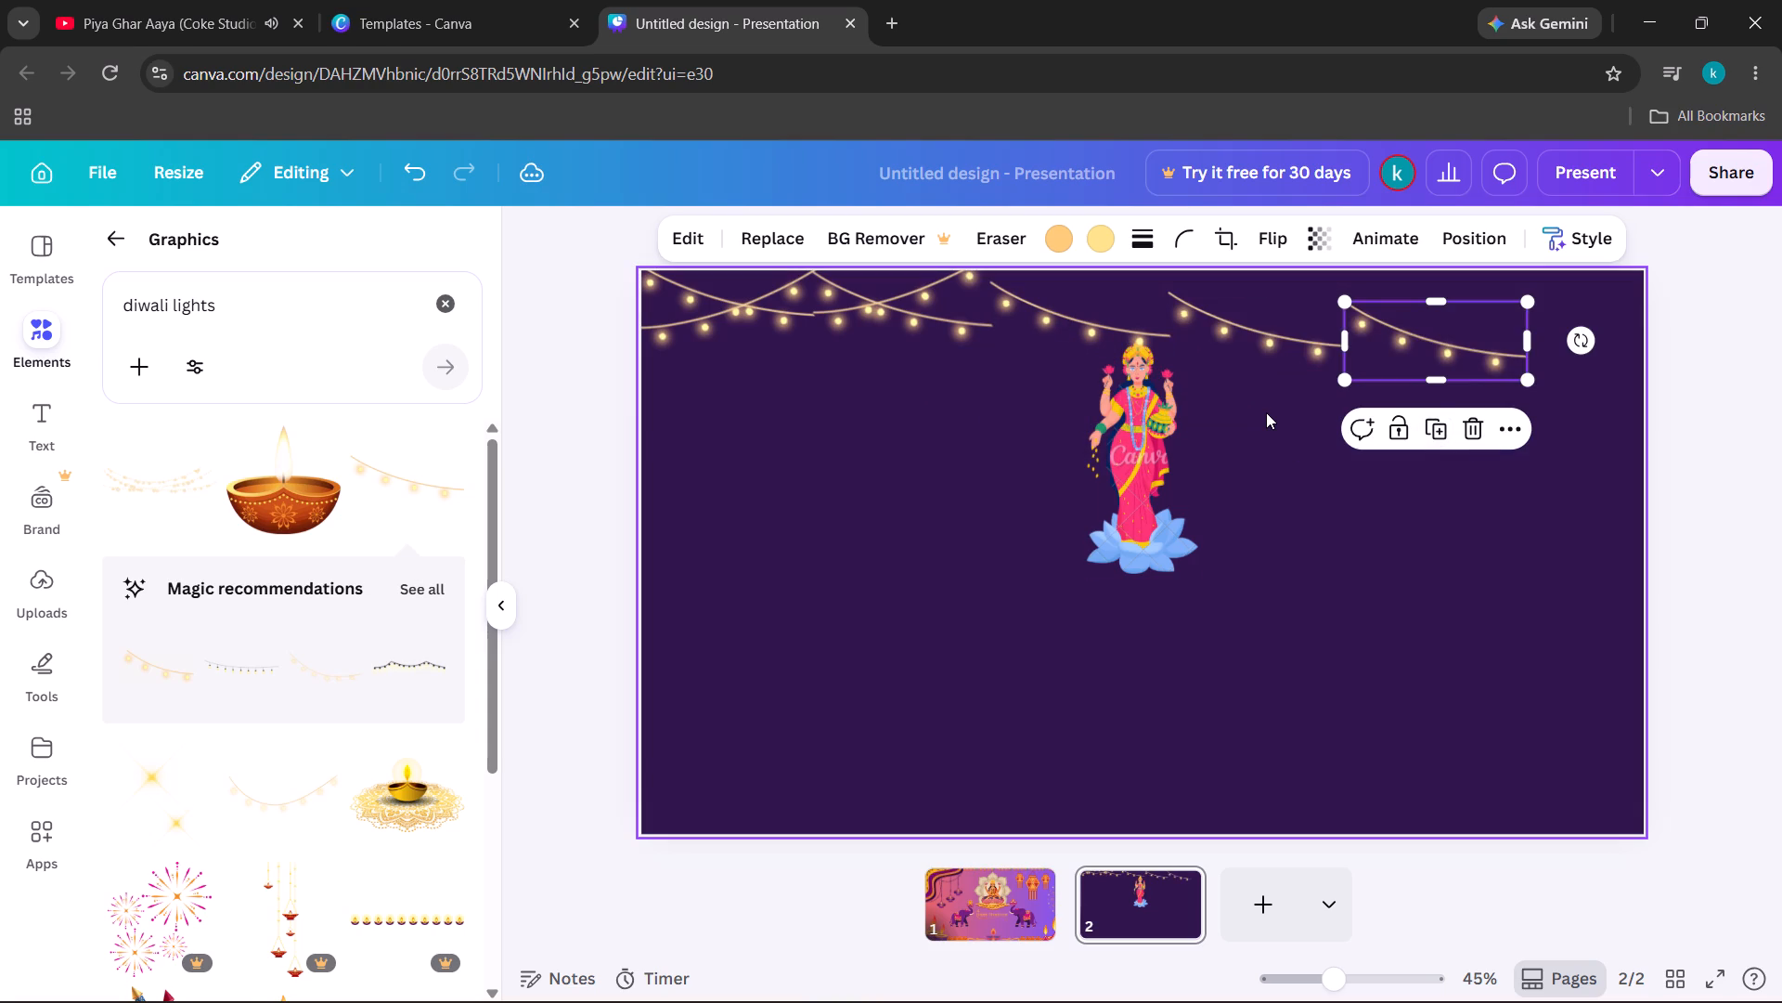
pyautogui.click(1440, 434)
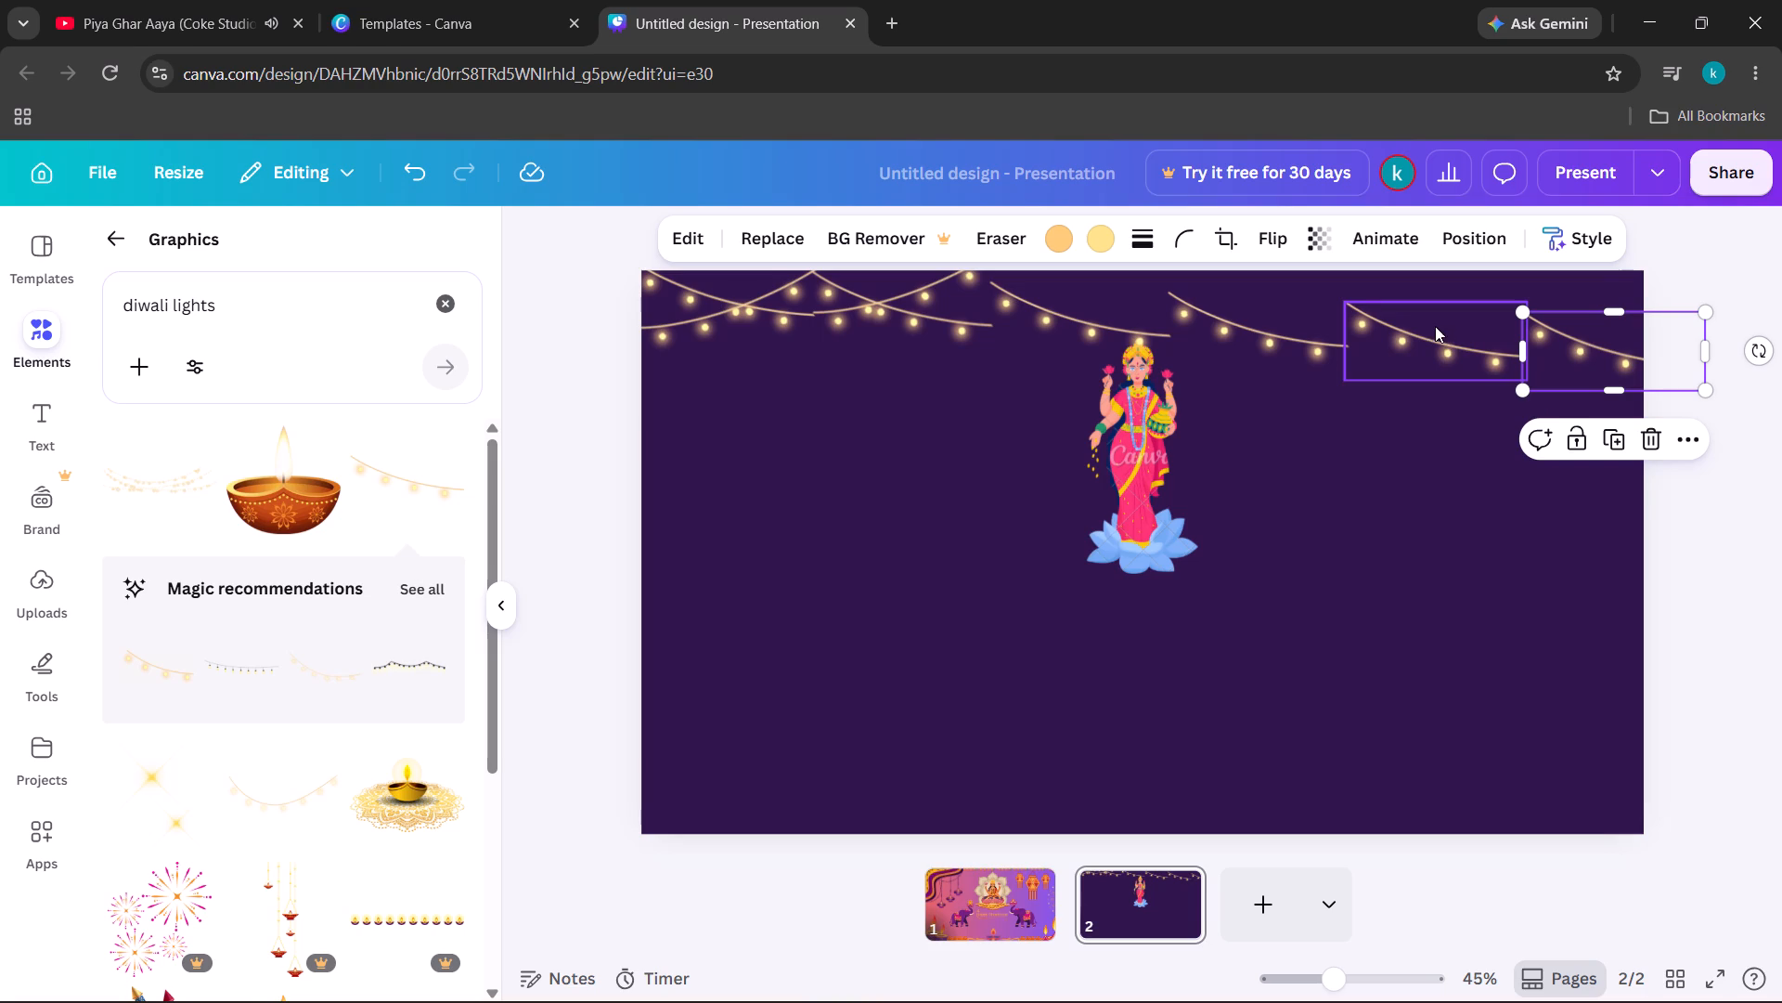
# Move the last three straight light strings up so they hang along the page's top edge, closing the gaps between them.
pyautogui.moveTo(1317, 331); pyautogui.dragTo(1310, 320)
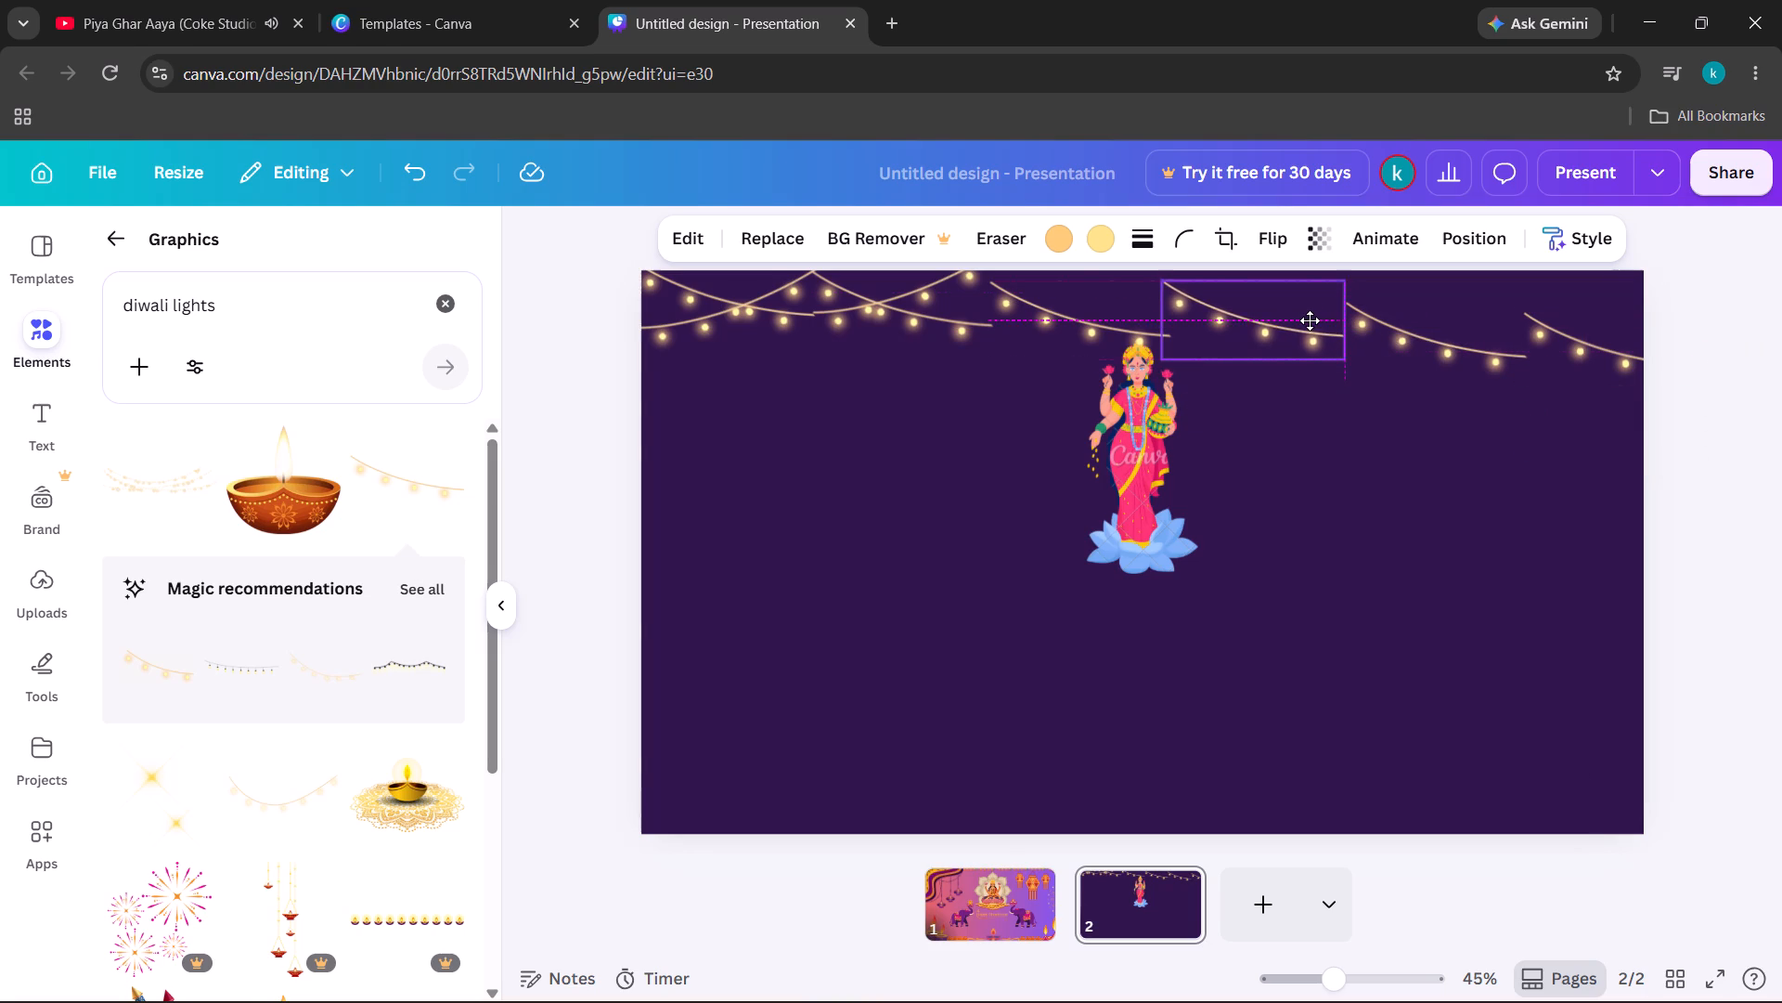
pyautogui.moveTo(1310, 320); pyautogui.dragTo(1311, 309)
pyautogui.moveTo(1387, 329); pyautogui.dragTo(1387, 324)
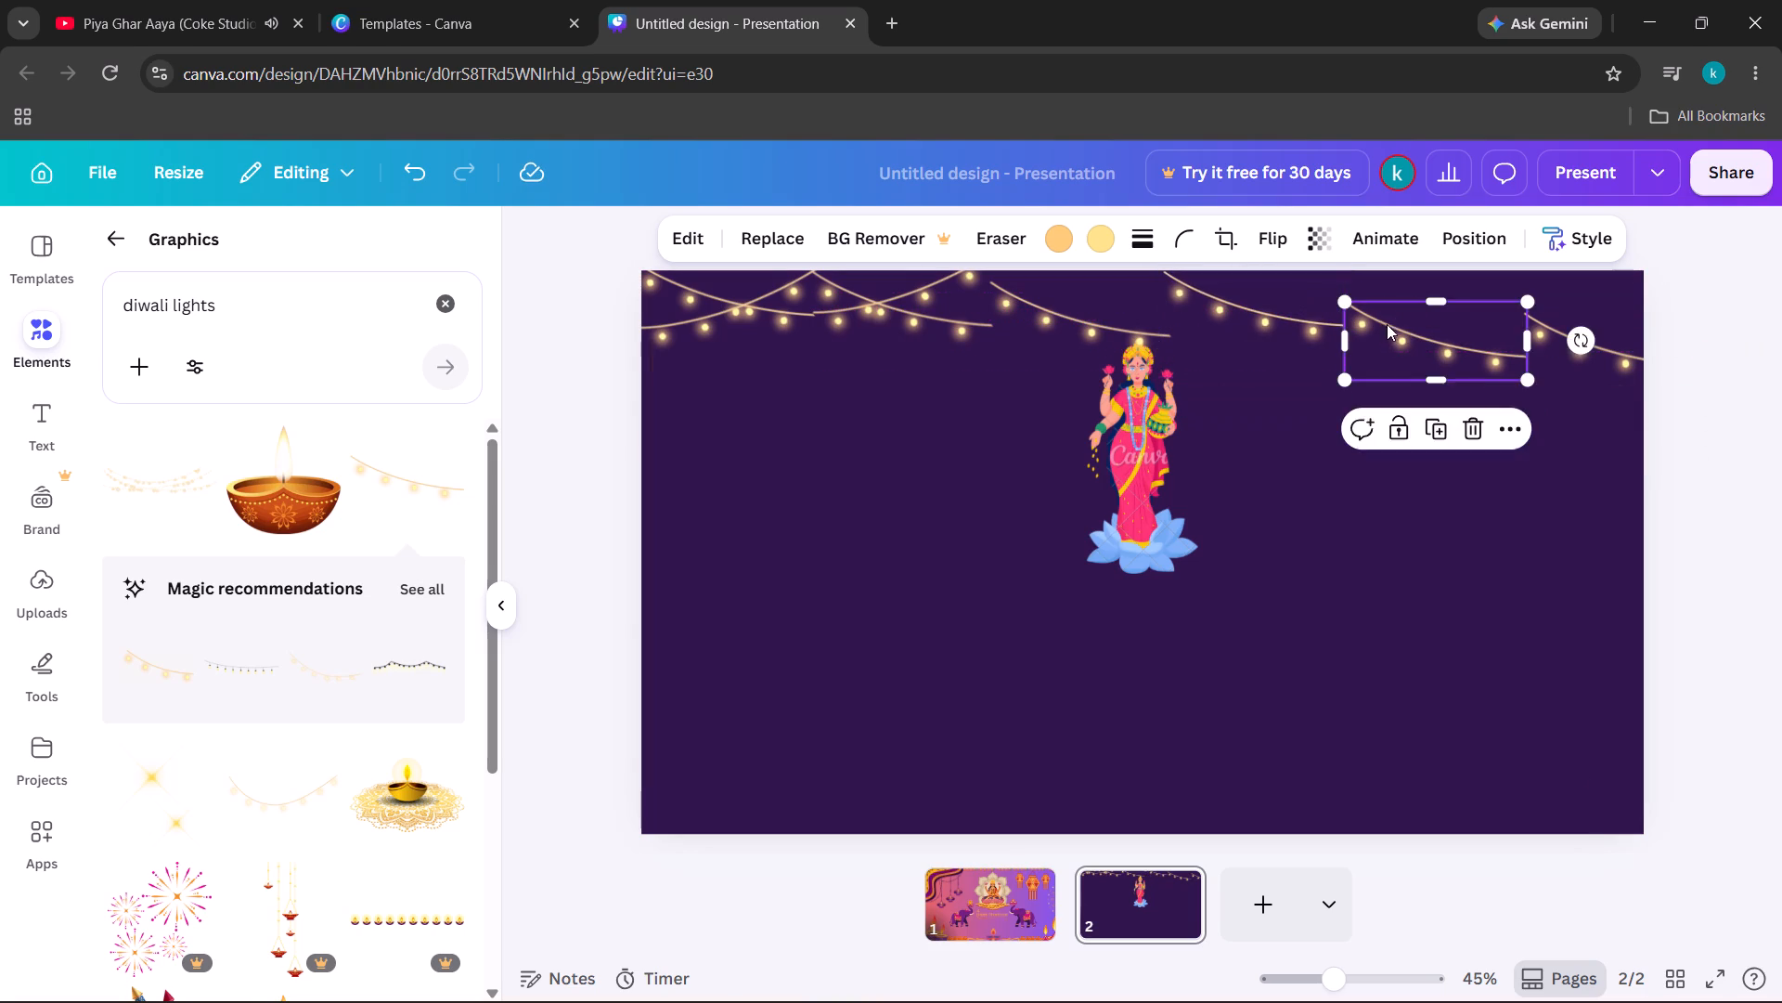
pyautogui.moveTo(1387, 324); pyautogui.dragTo(1379, 300)
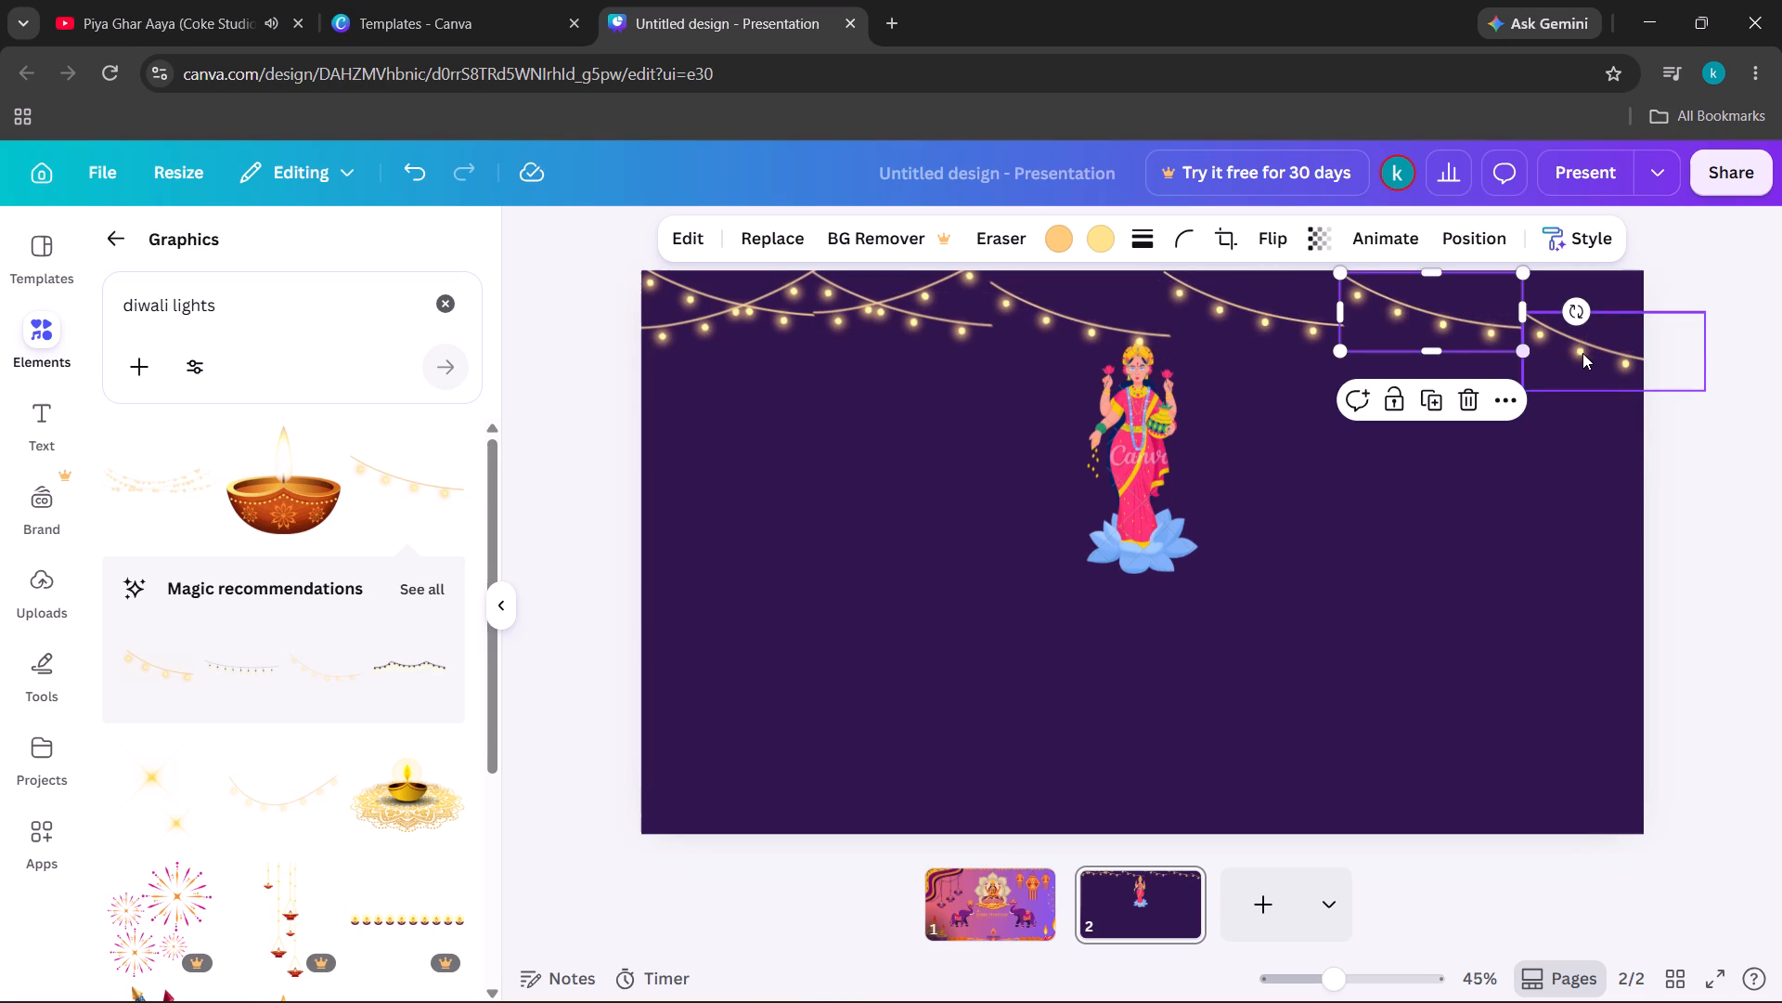
pyautogui.moveTo(1579, 349); pyautogui.dragTo(1568, 310)
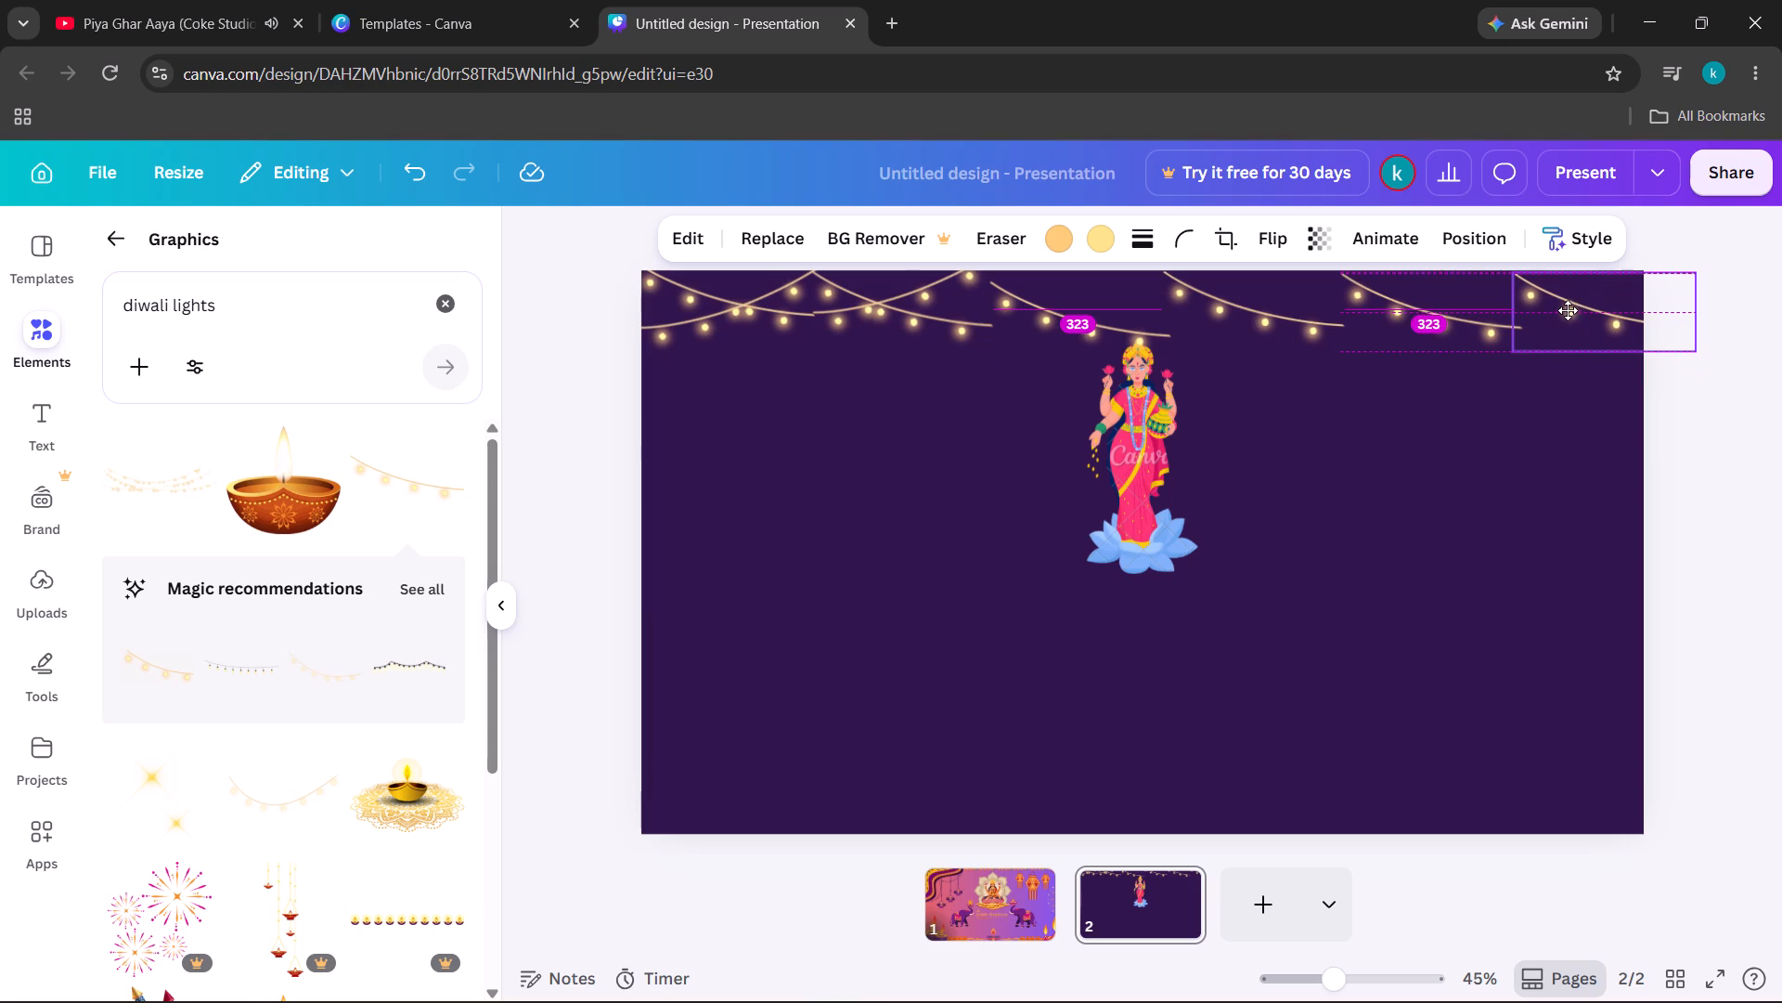
pyautogui.moveTo(1568, 310); pyautogui.dragTo(1569, 310)
pyautogui.click(1471, 453)
pyautogui.click(1471, 453)
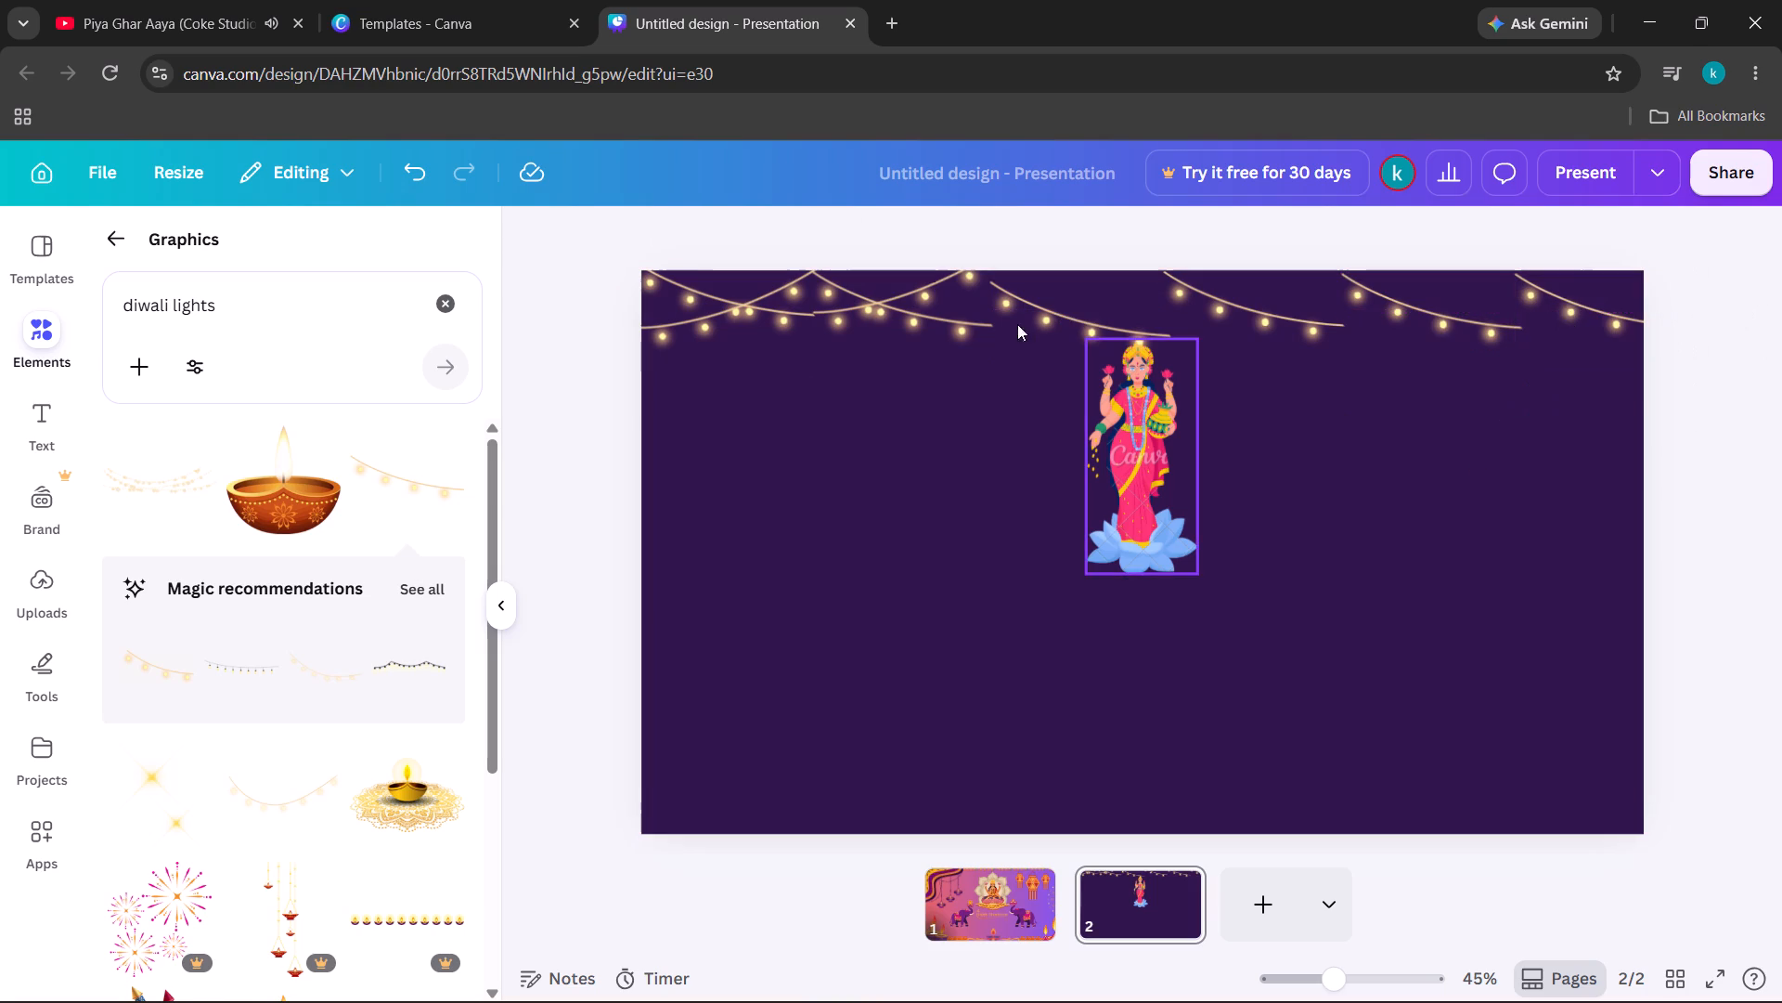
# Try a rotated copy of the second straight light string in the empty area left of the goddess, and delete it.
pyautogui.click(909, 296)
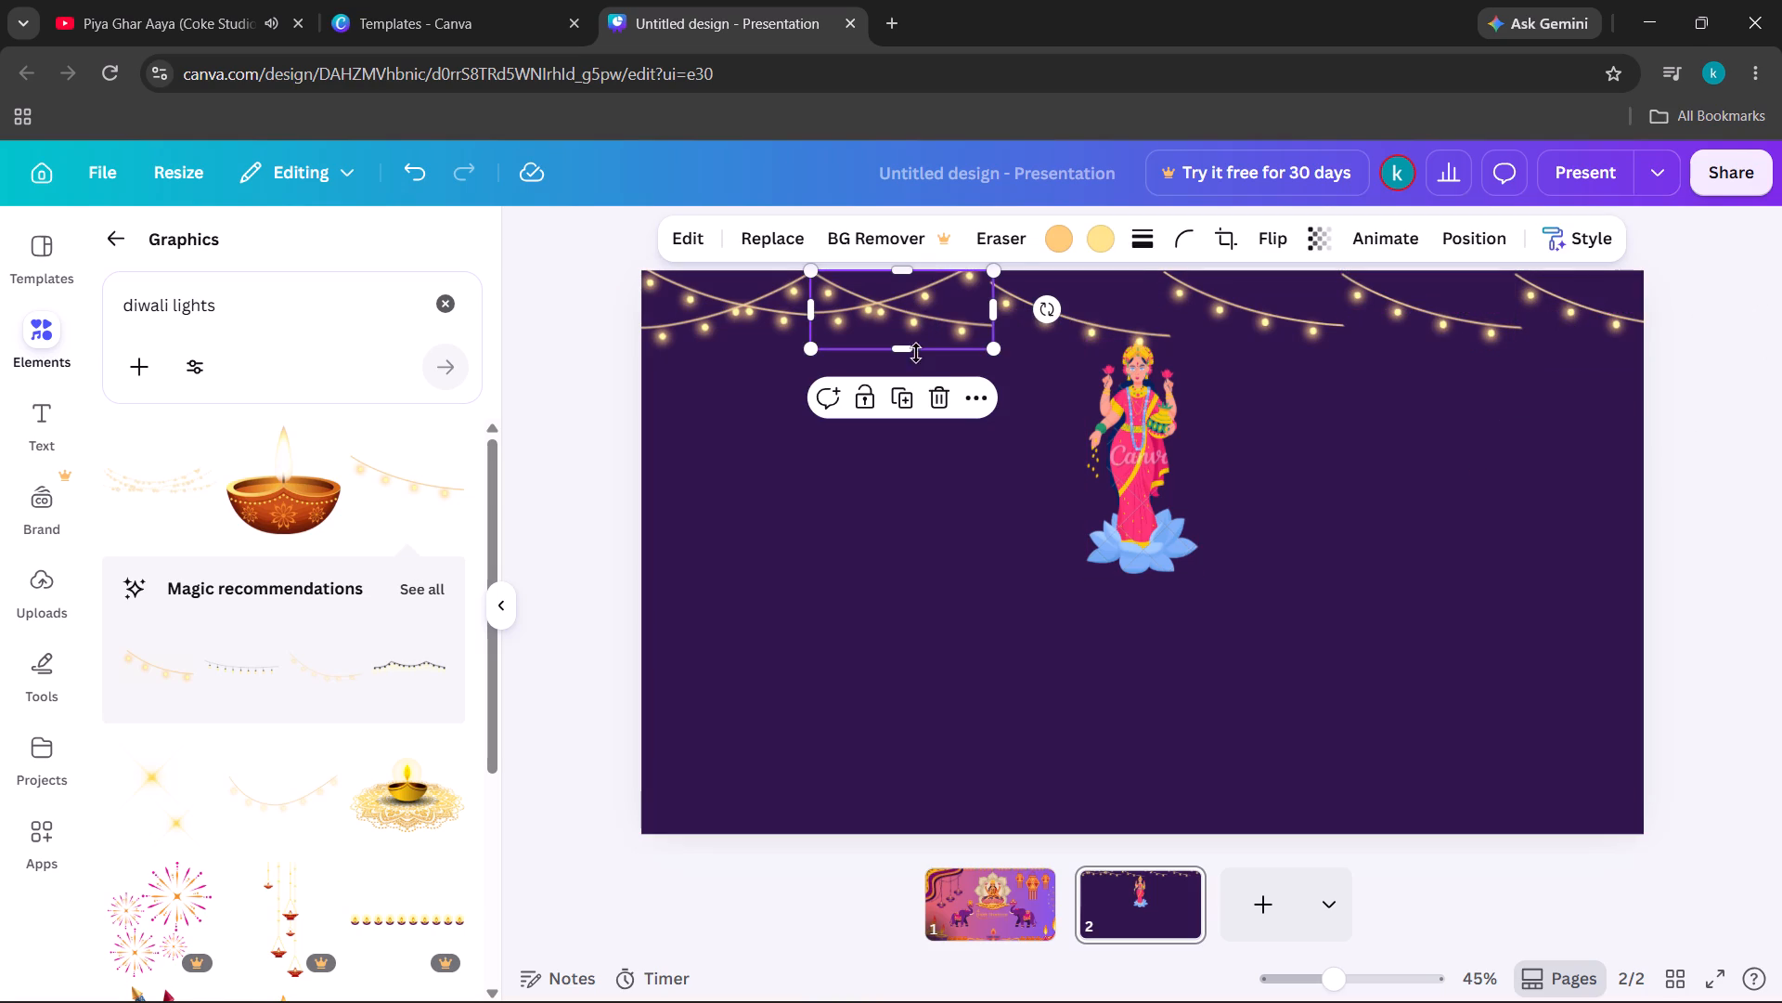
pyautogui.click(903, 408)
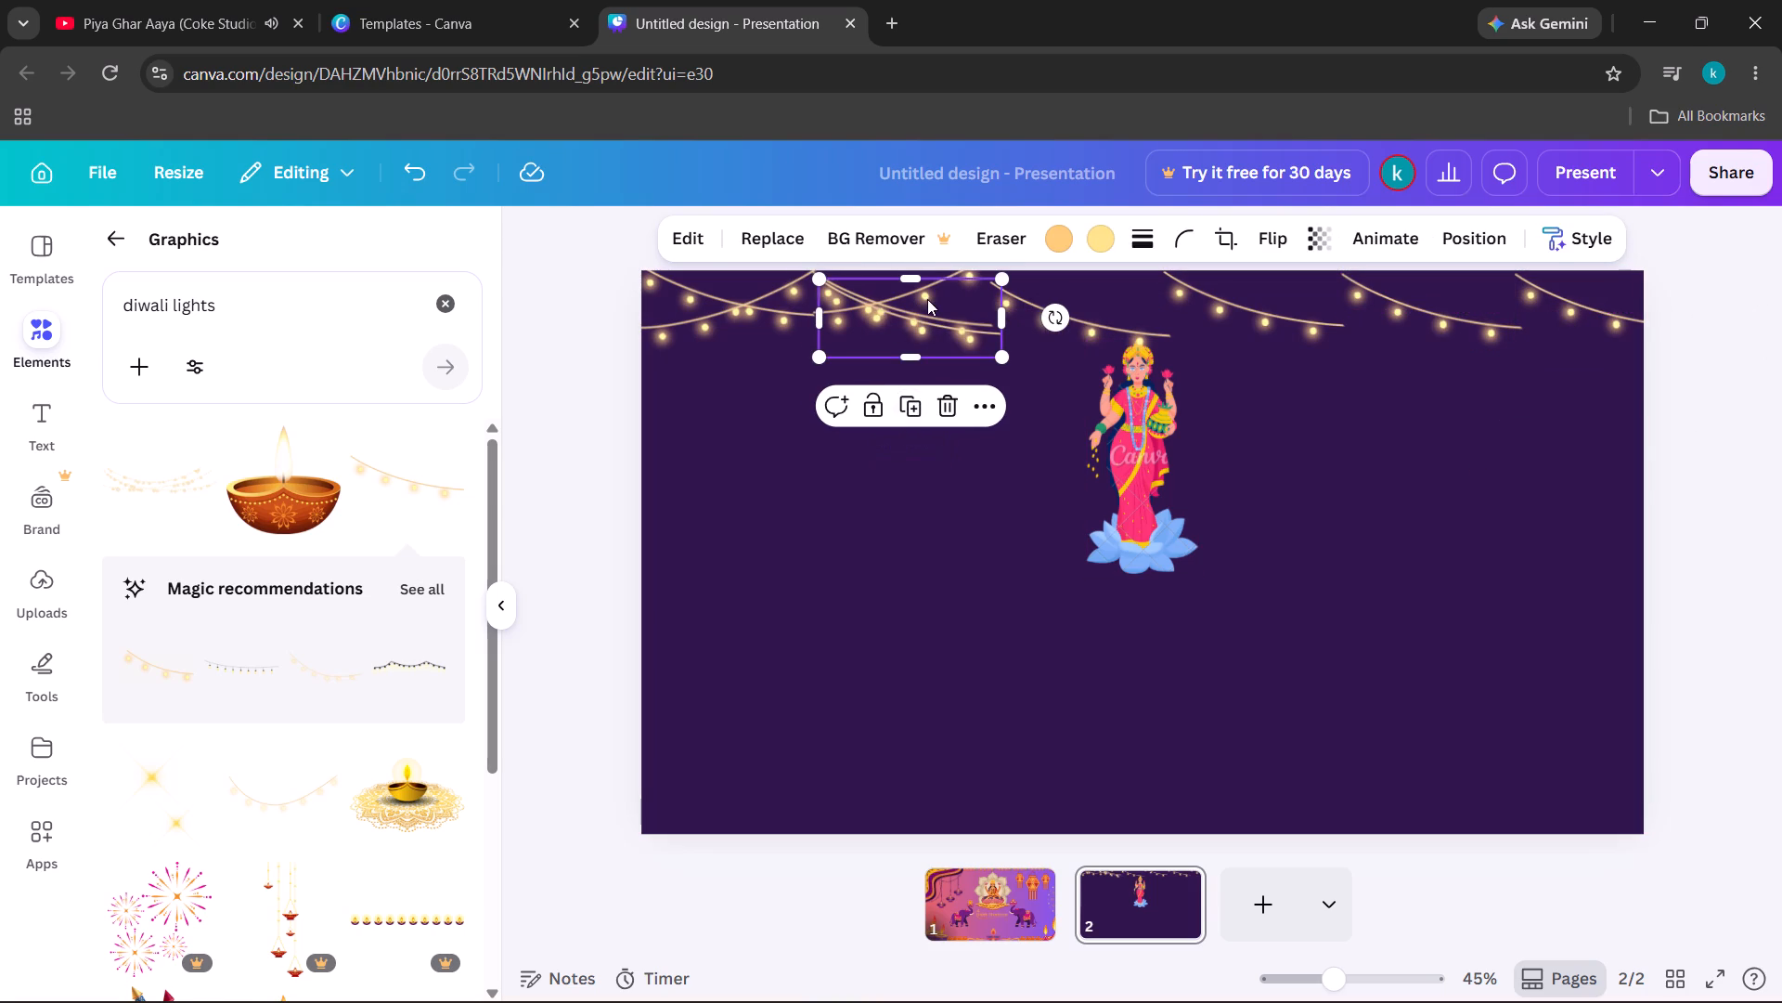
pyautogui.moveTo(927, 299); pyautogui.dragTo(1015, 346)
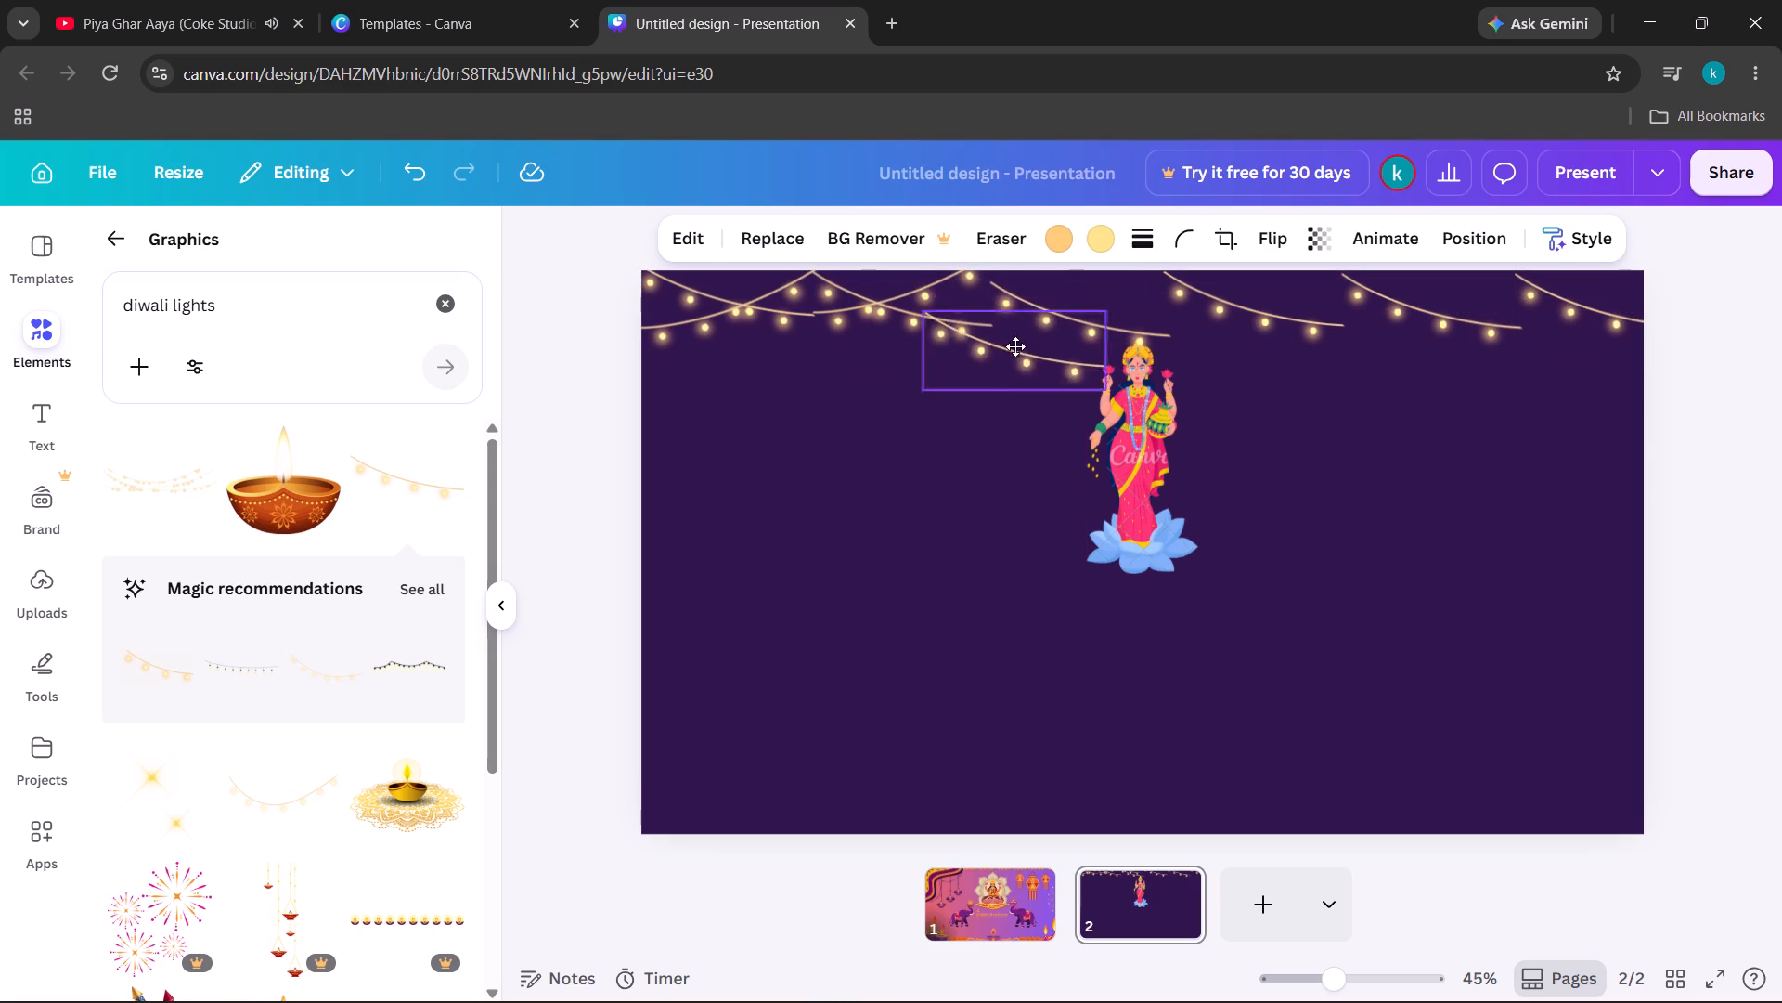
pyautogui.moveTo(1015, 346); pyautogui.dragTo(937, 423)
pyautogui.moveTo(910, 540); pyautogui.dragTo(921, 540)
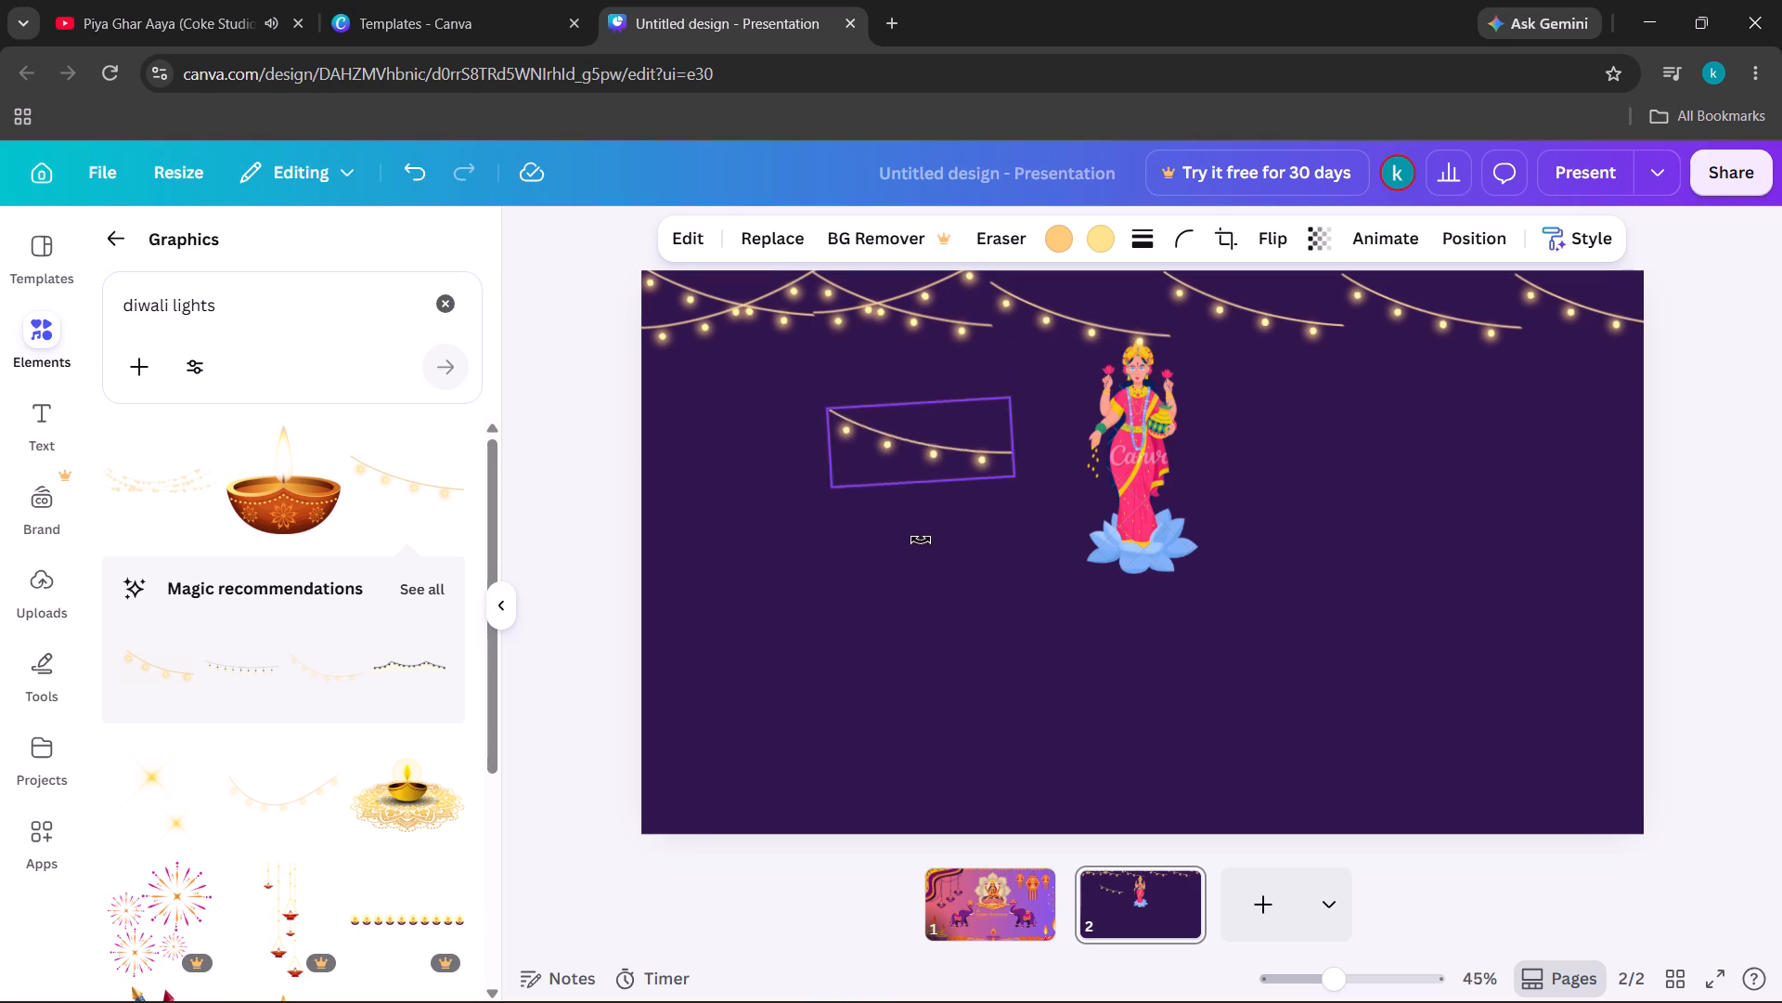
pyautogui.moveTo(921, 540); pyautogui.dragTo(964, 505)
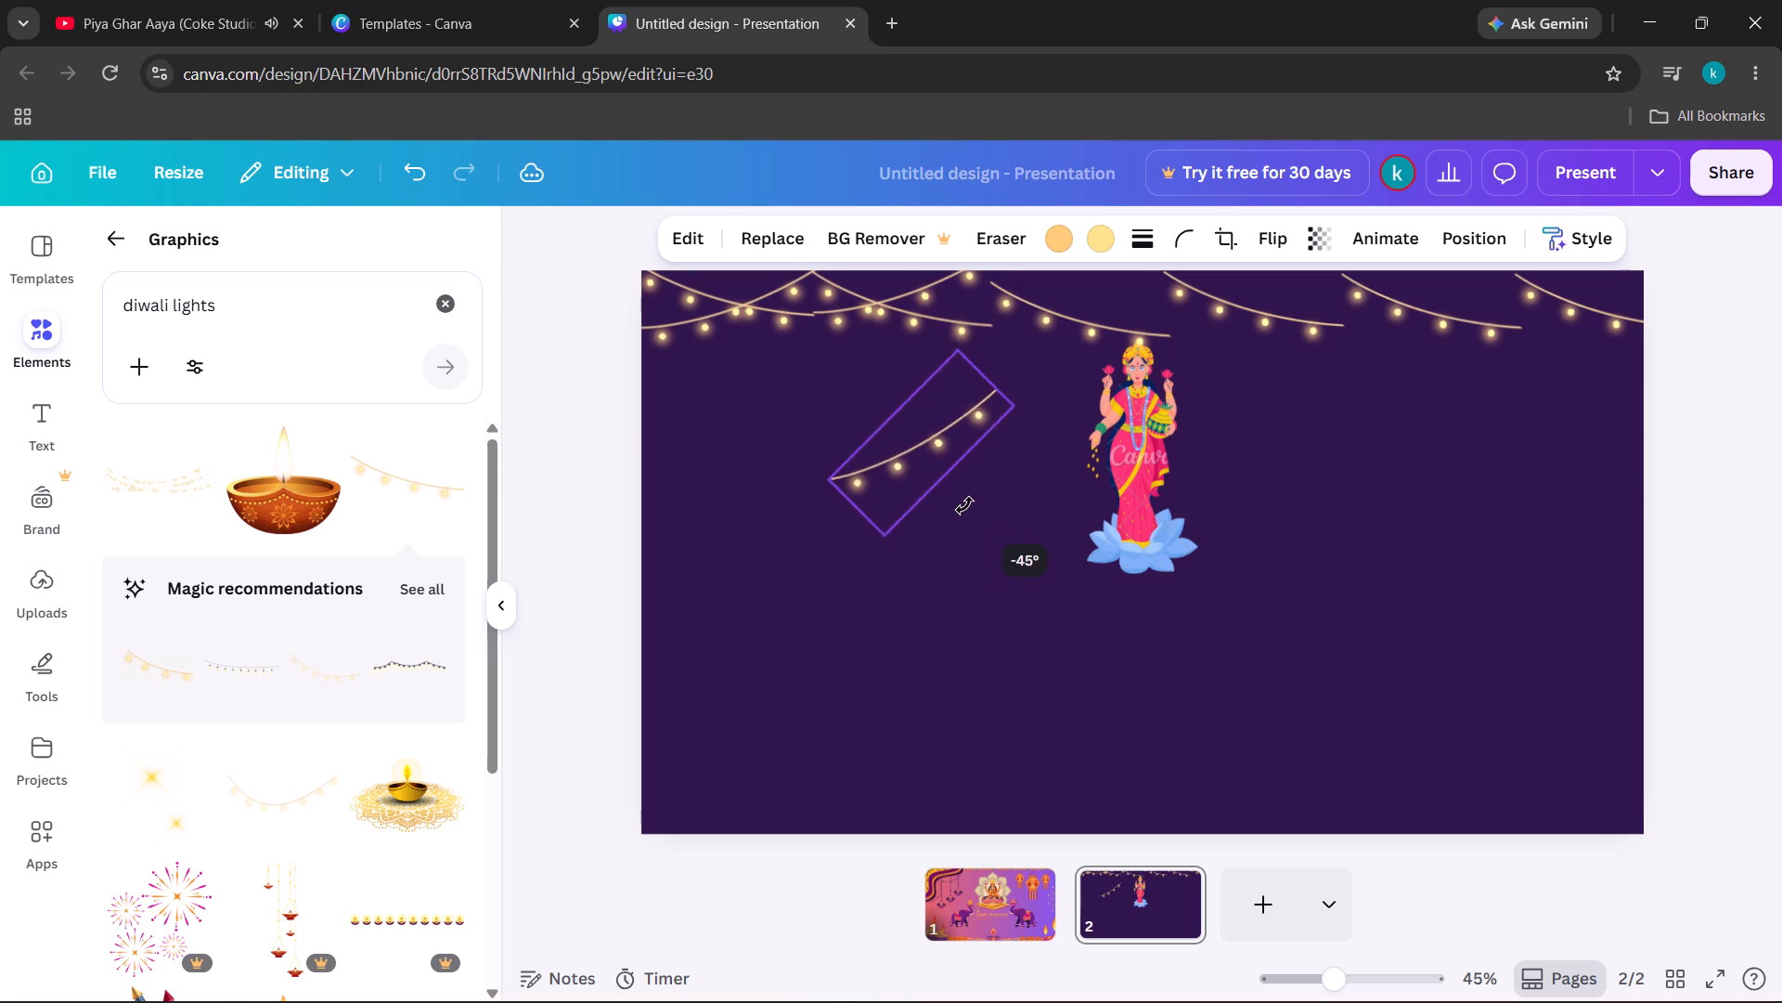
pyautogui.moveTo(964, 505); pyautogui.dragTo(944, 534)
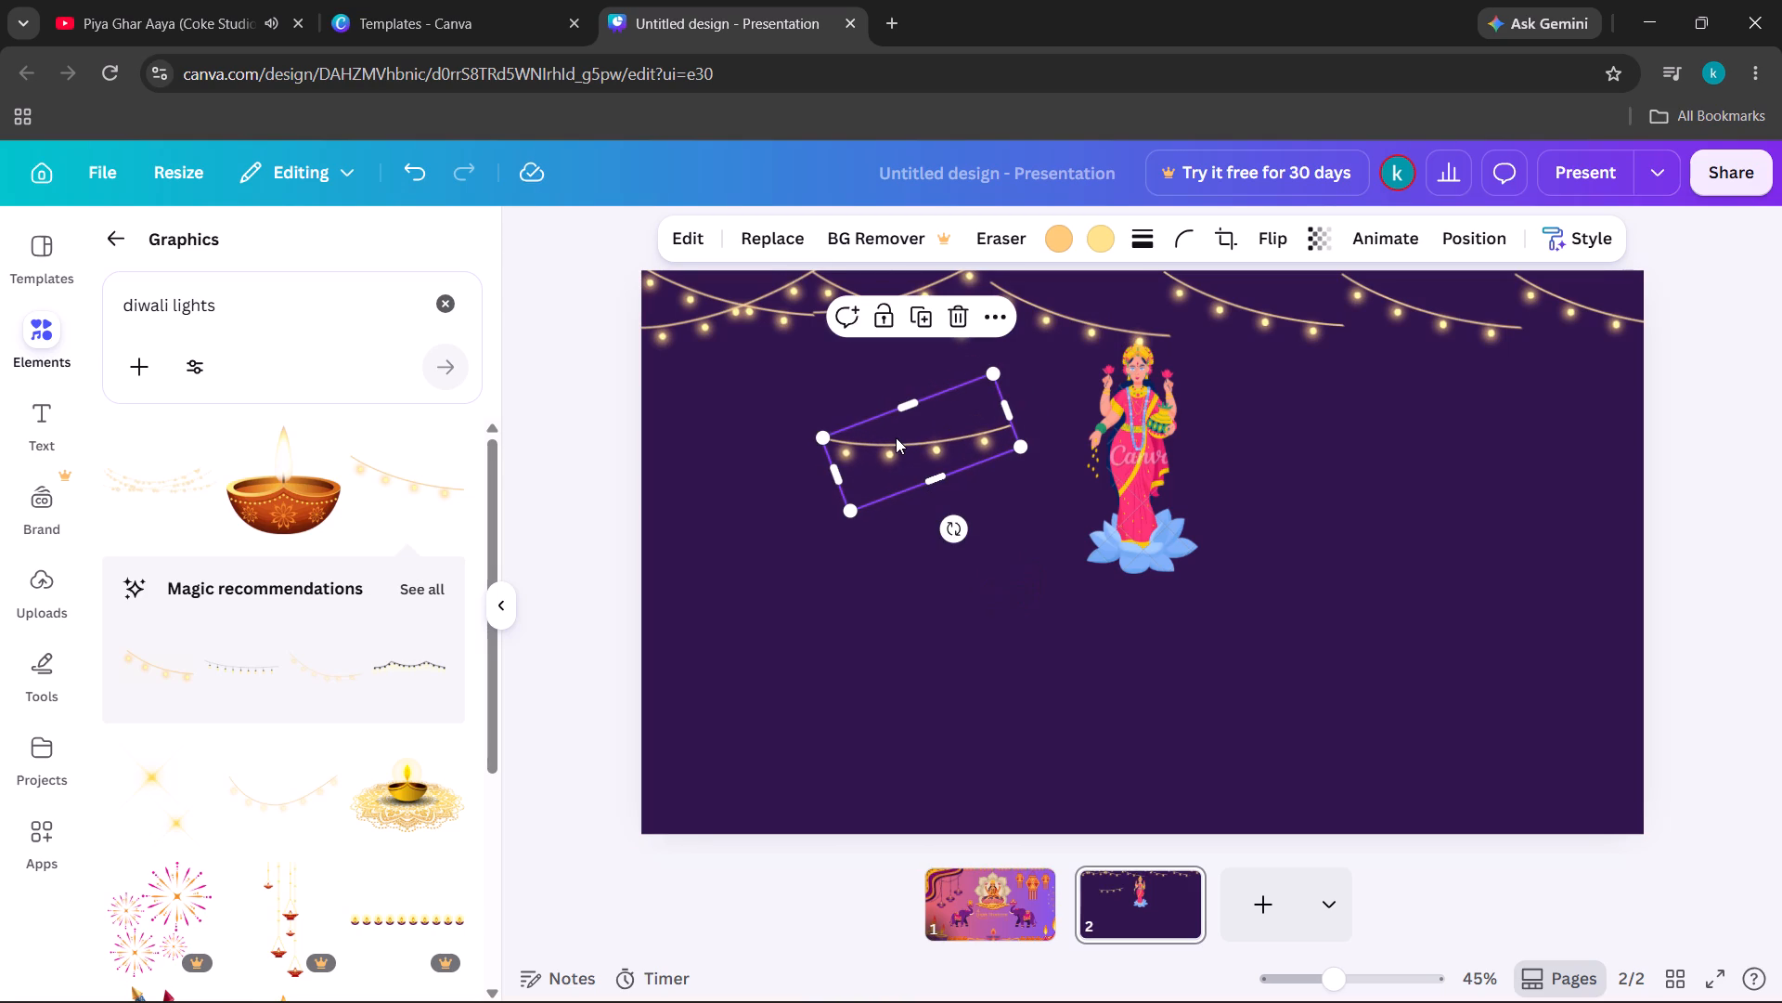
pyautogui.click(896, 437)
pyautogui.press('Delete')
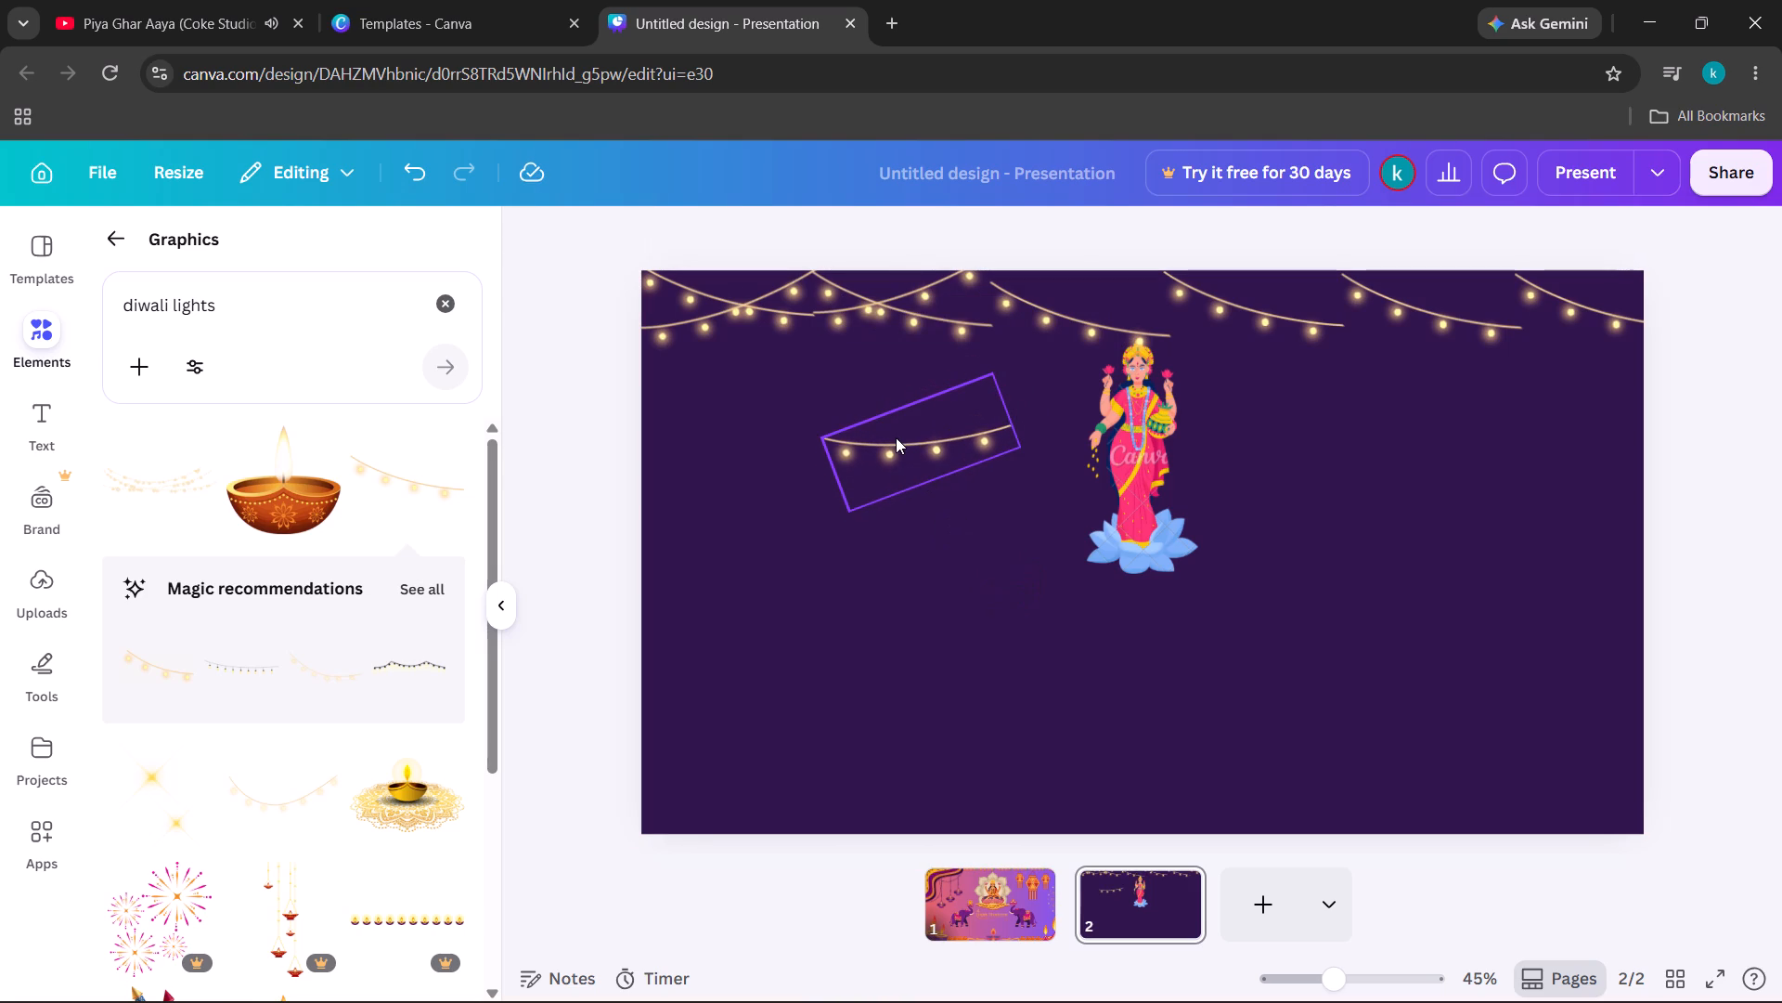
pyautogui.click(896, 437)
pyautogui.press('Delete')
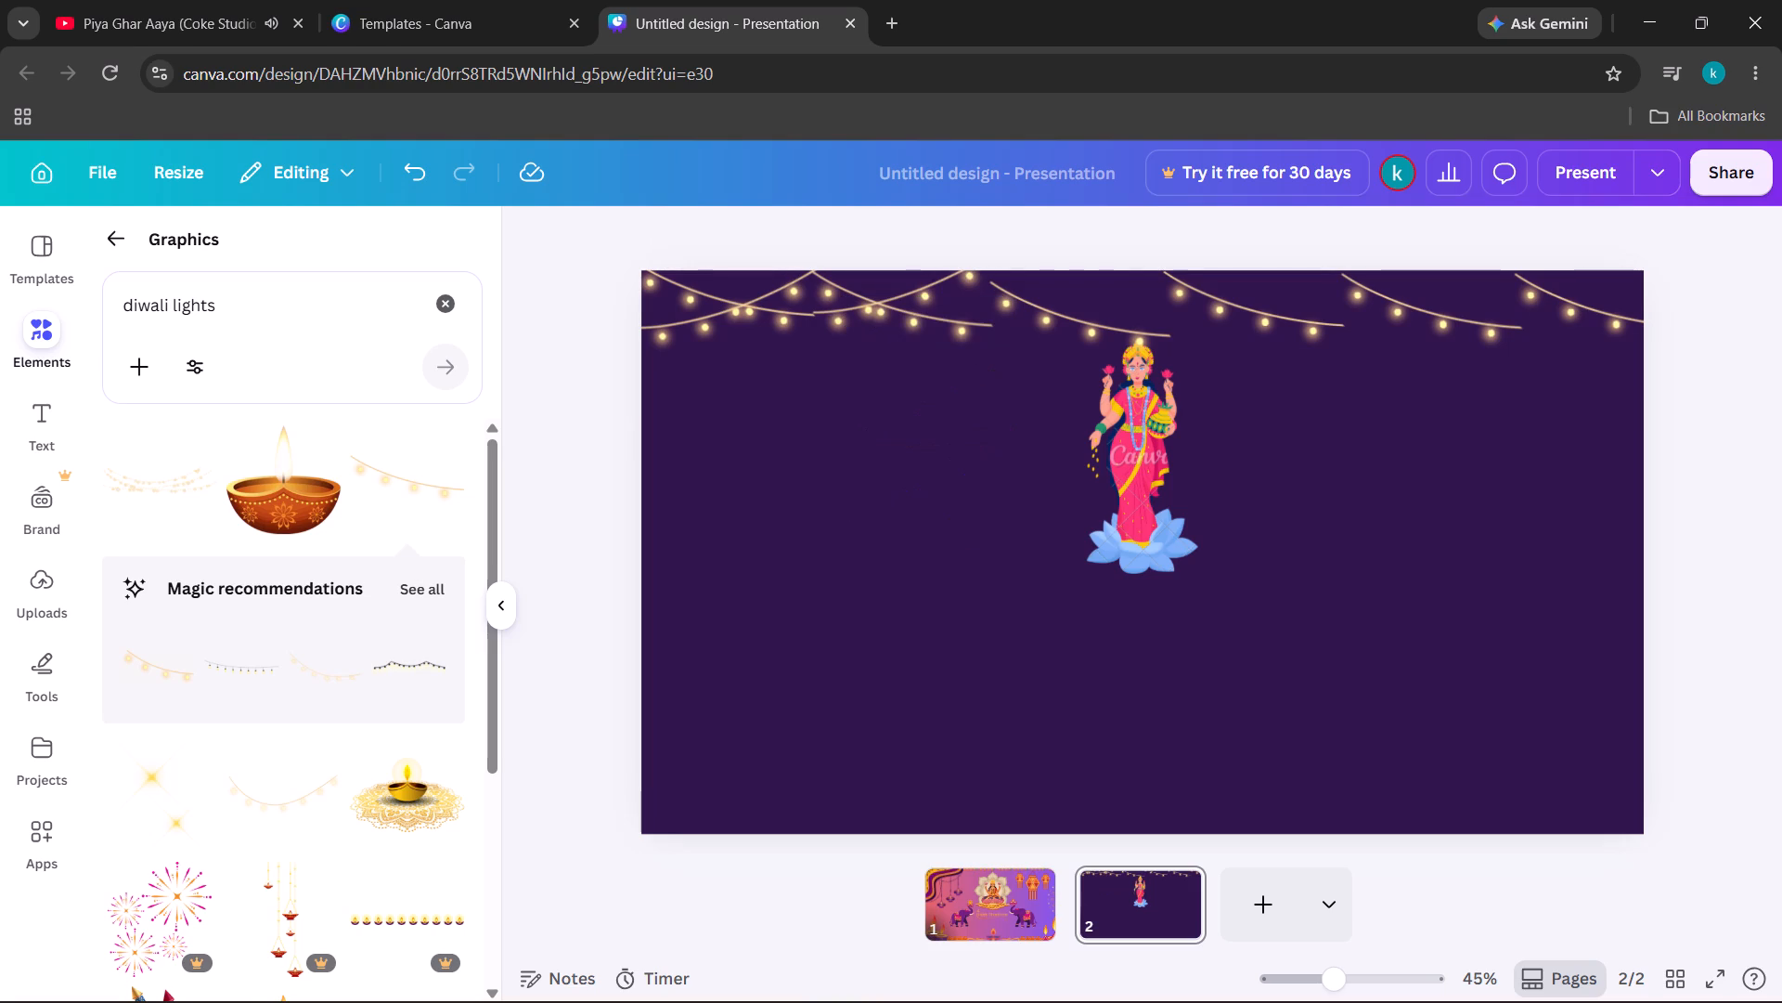
# Duplicate the second pair's tilted light string and place the copy across the third straight string above the goddess.
pyautogui.click(838, 348)
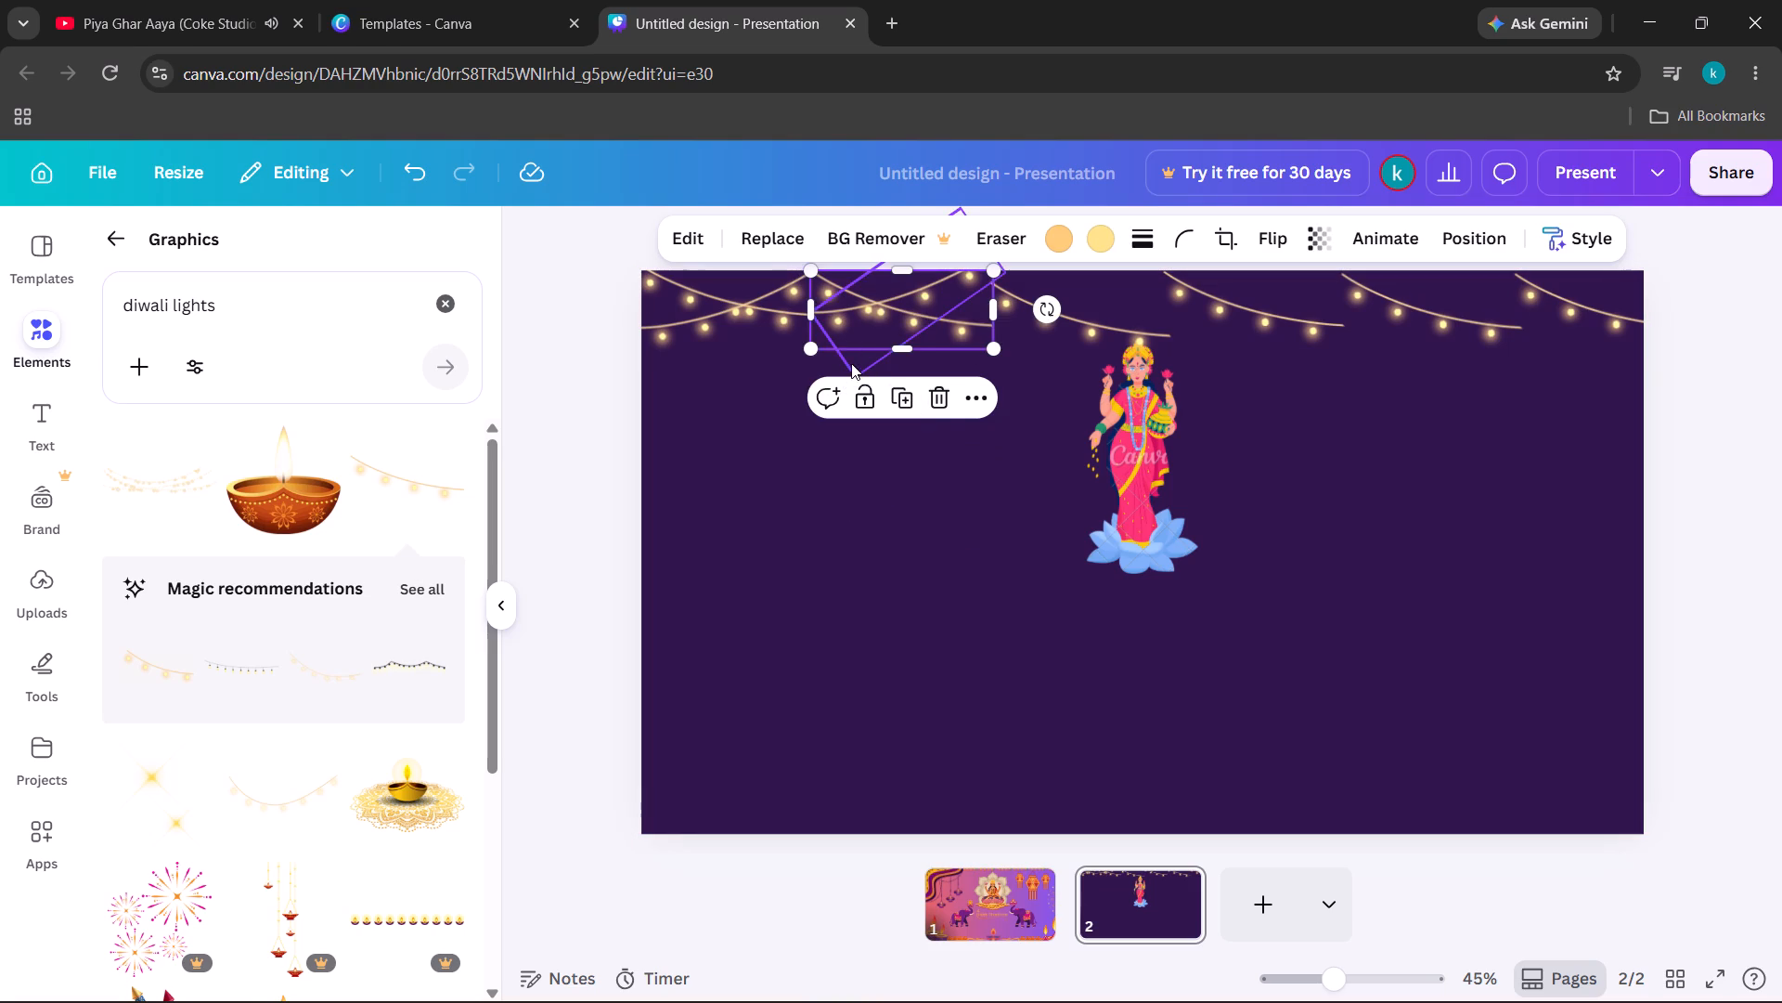
pyautogui.click(851, 363)
pyautogui.click(908, 441)
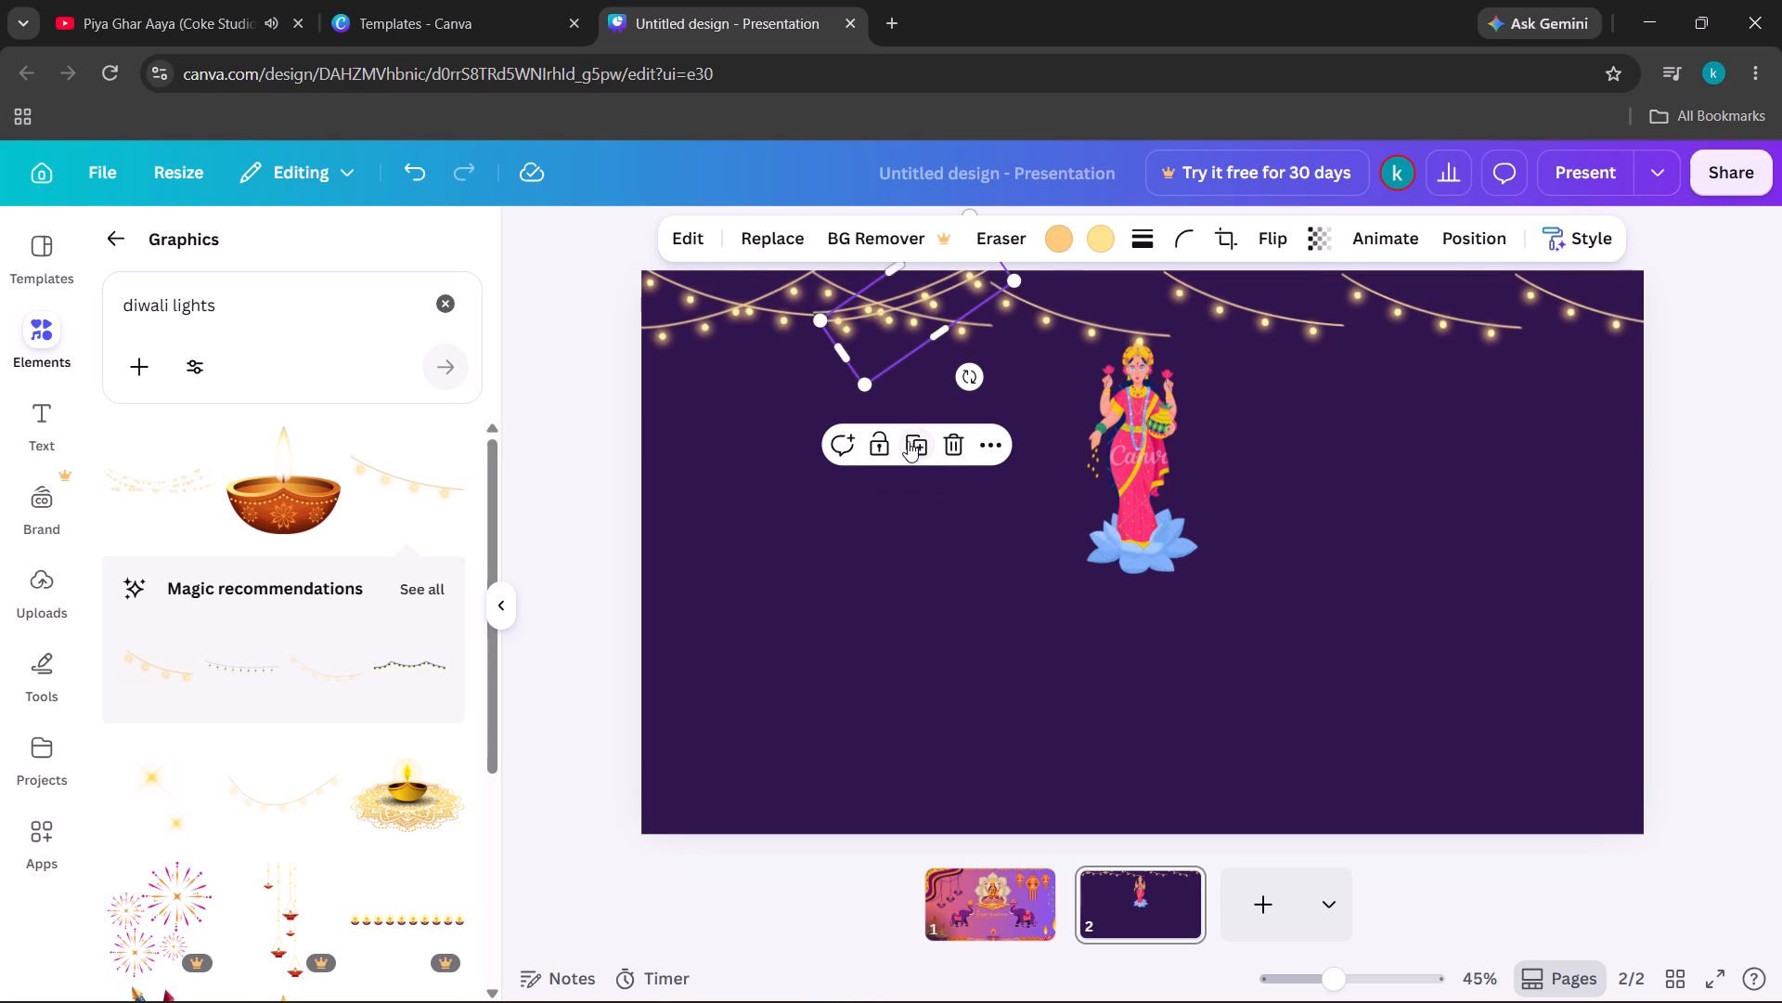
pyautogui.moveTo(883, 337); pyautogui.dragTo(981, 334)
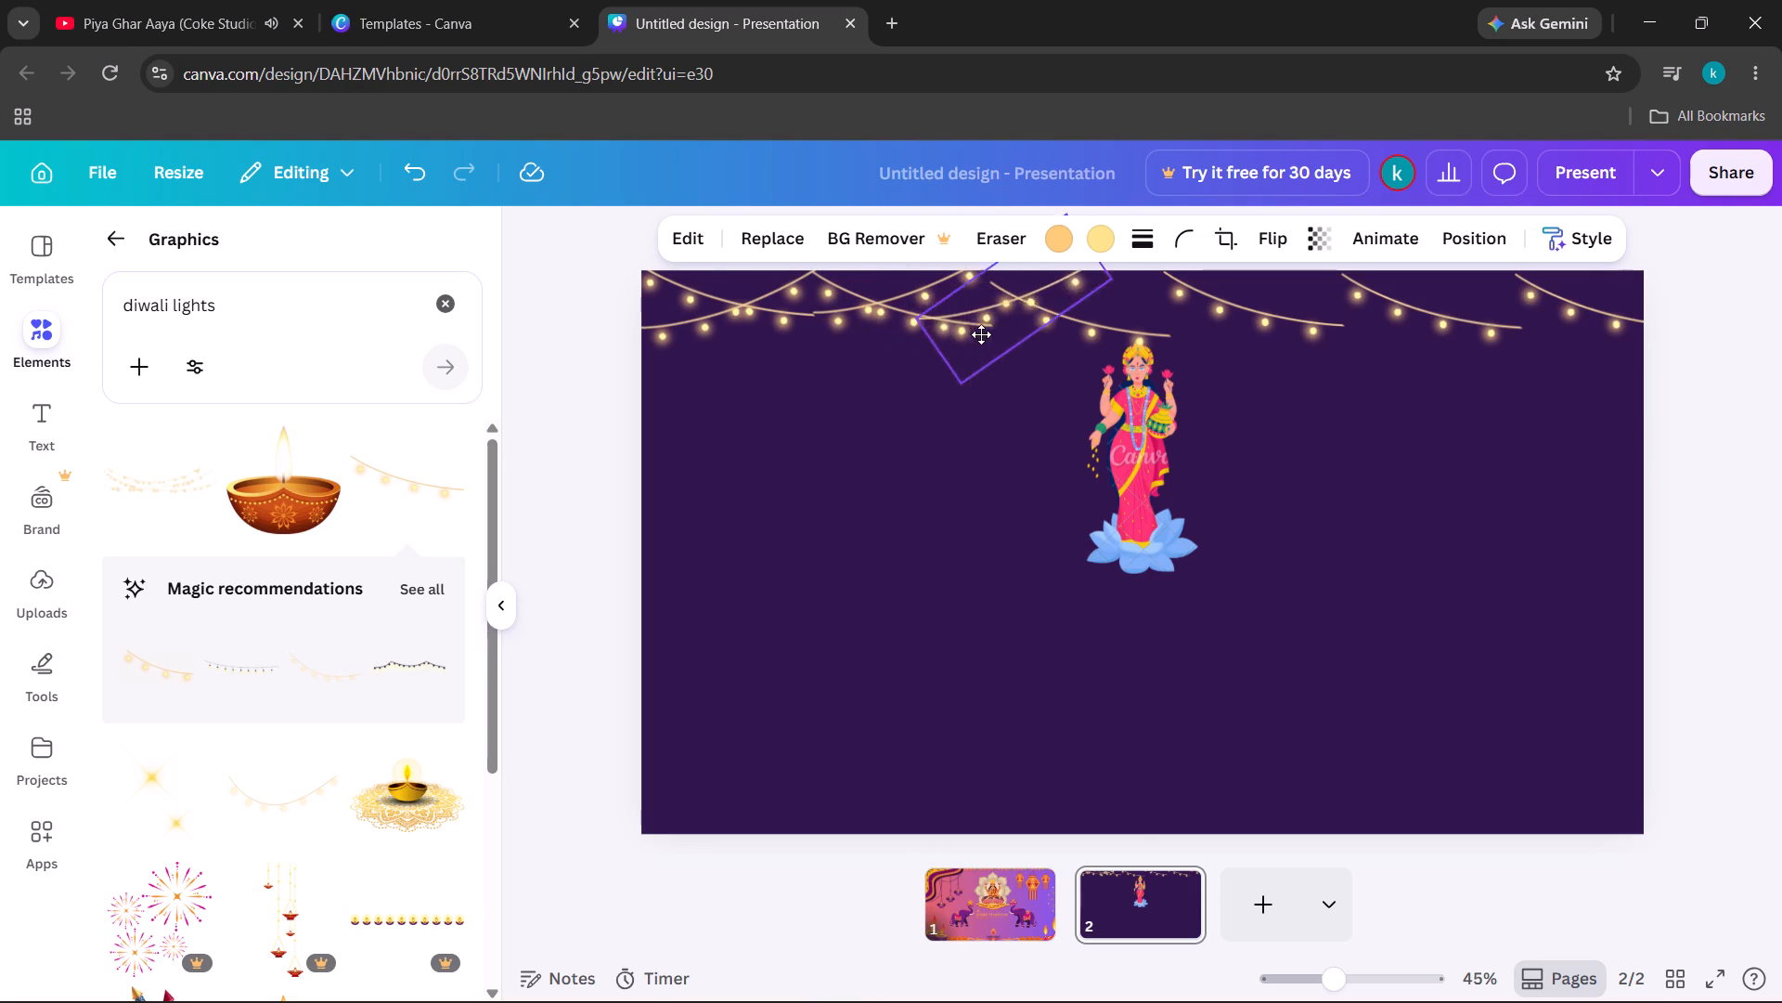
pyautogui.moveTo(981, 334); pyautogui.dragTo(1040, 340)
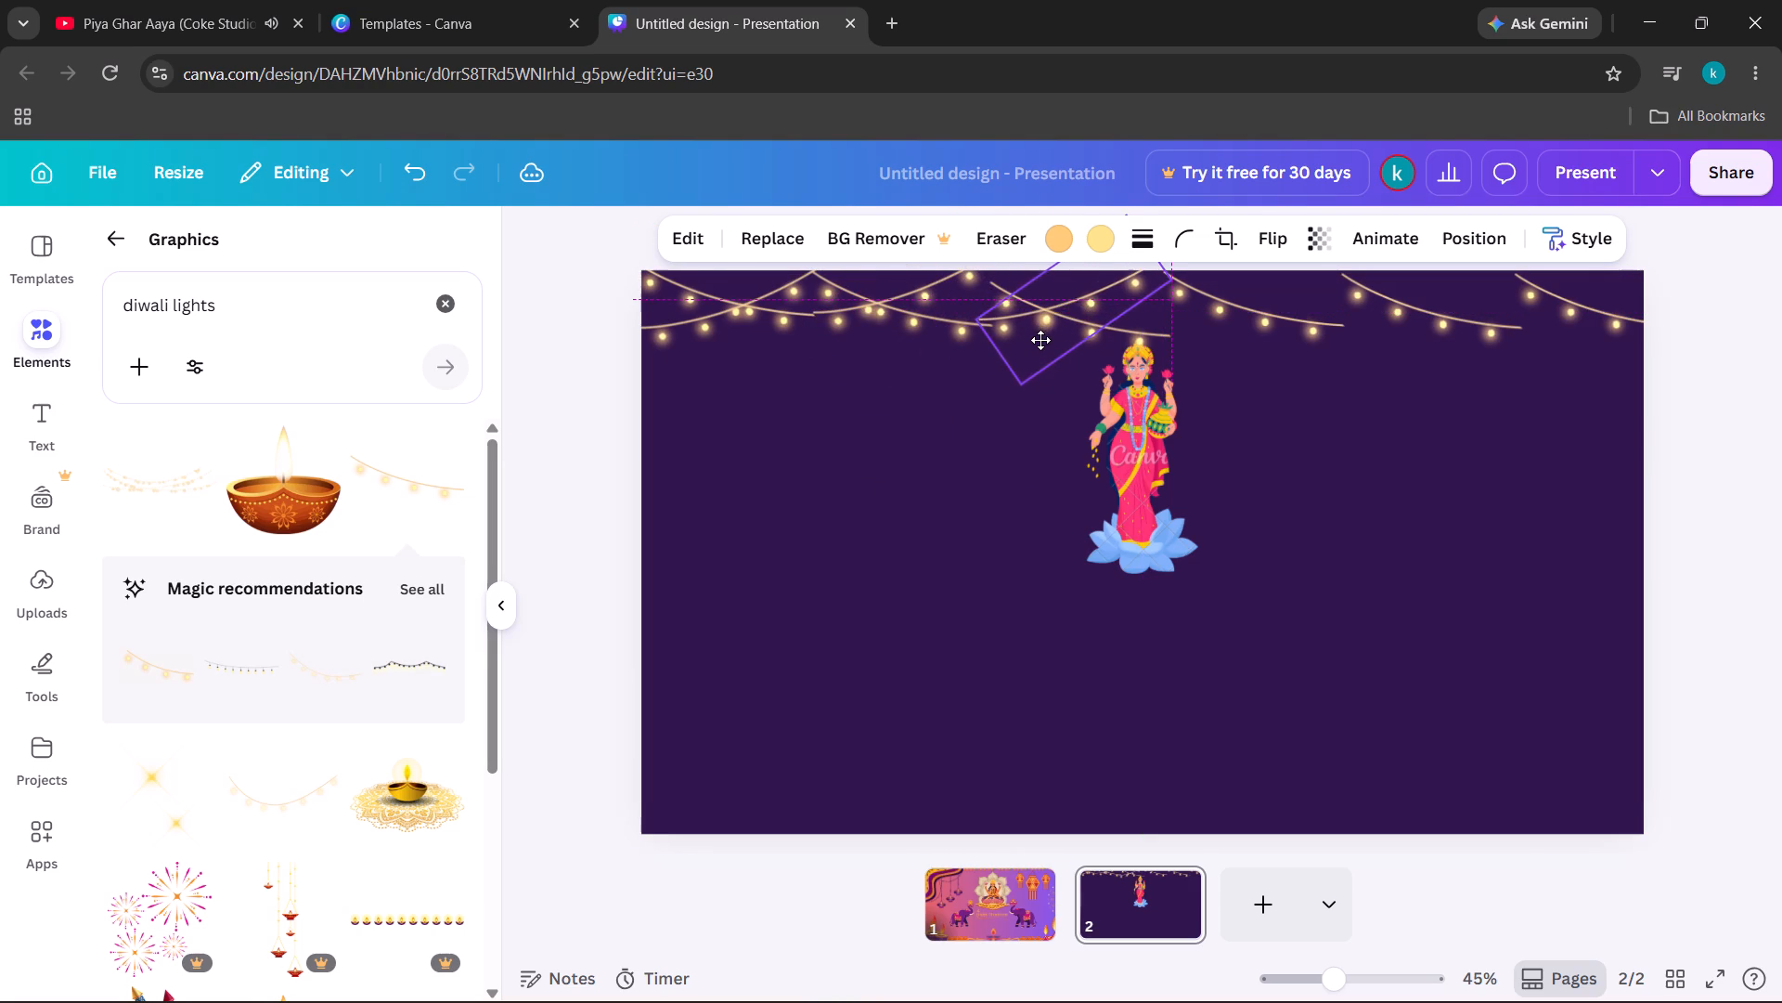
pyautogui.moveTo(1040, 340); pyautogui.dragTo(1037, 345)
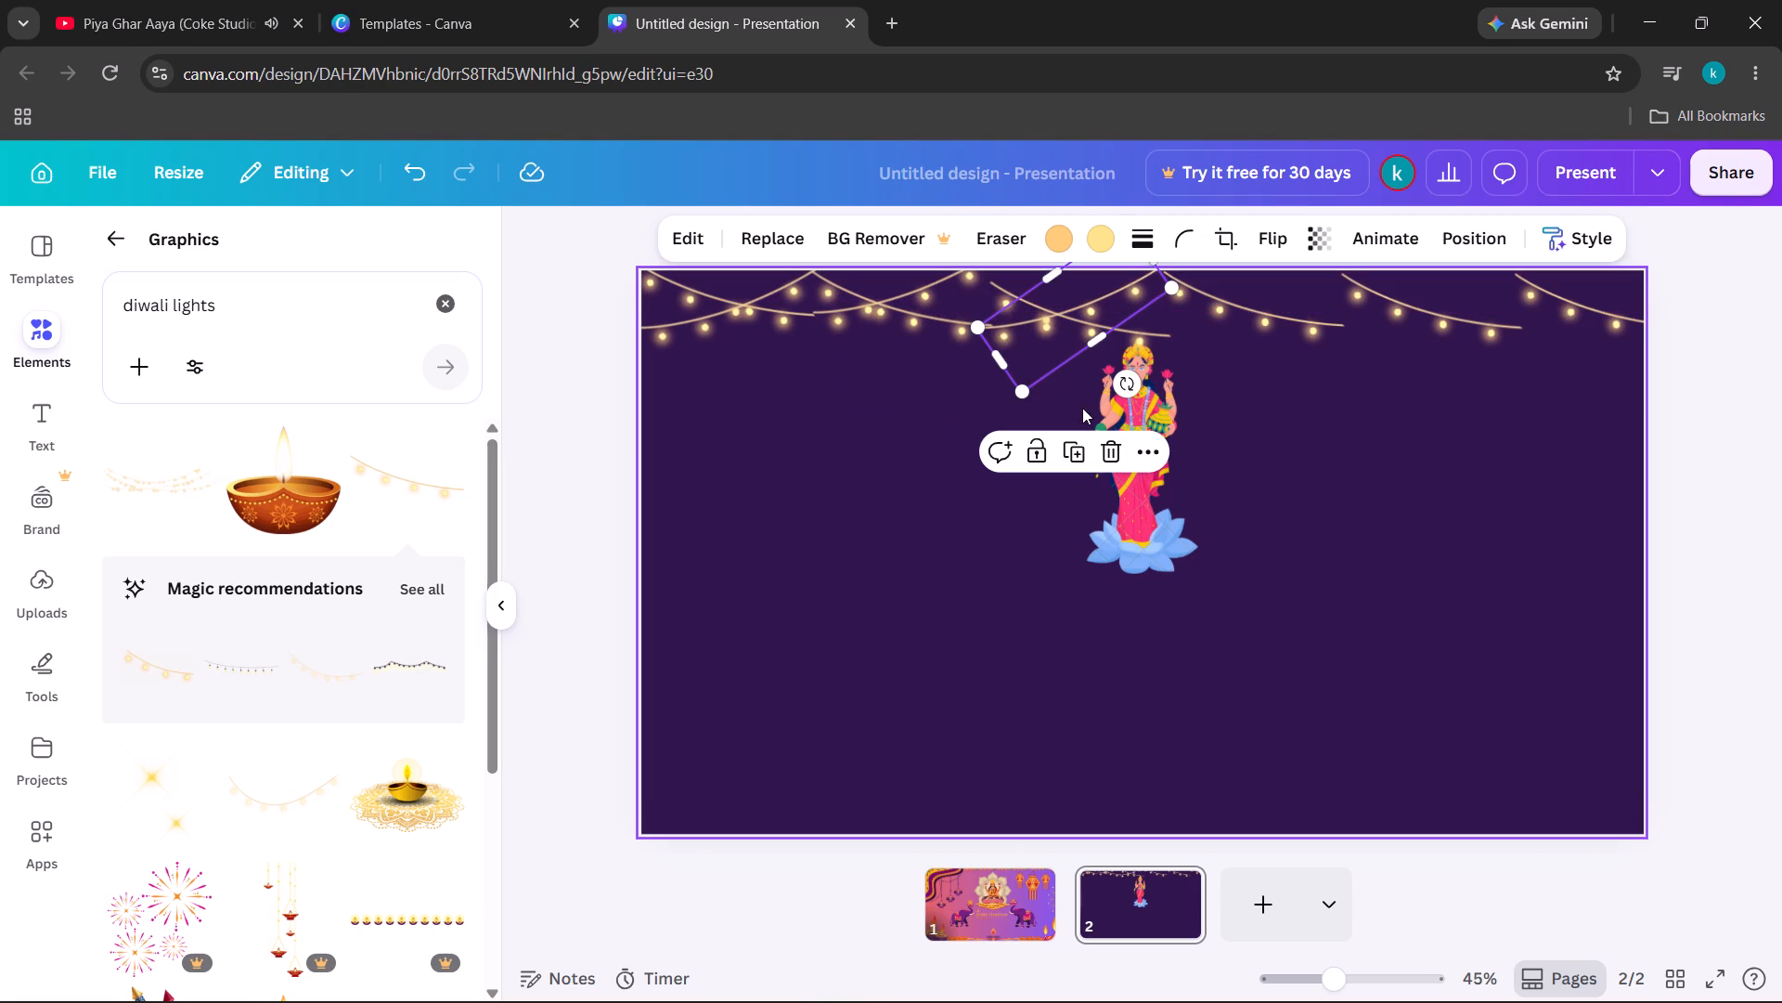
# Duplicate the new tilted light string three times in a row toward the page's right edge.
pyautogui.click(1070, 444)
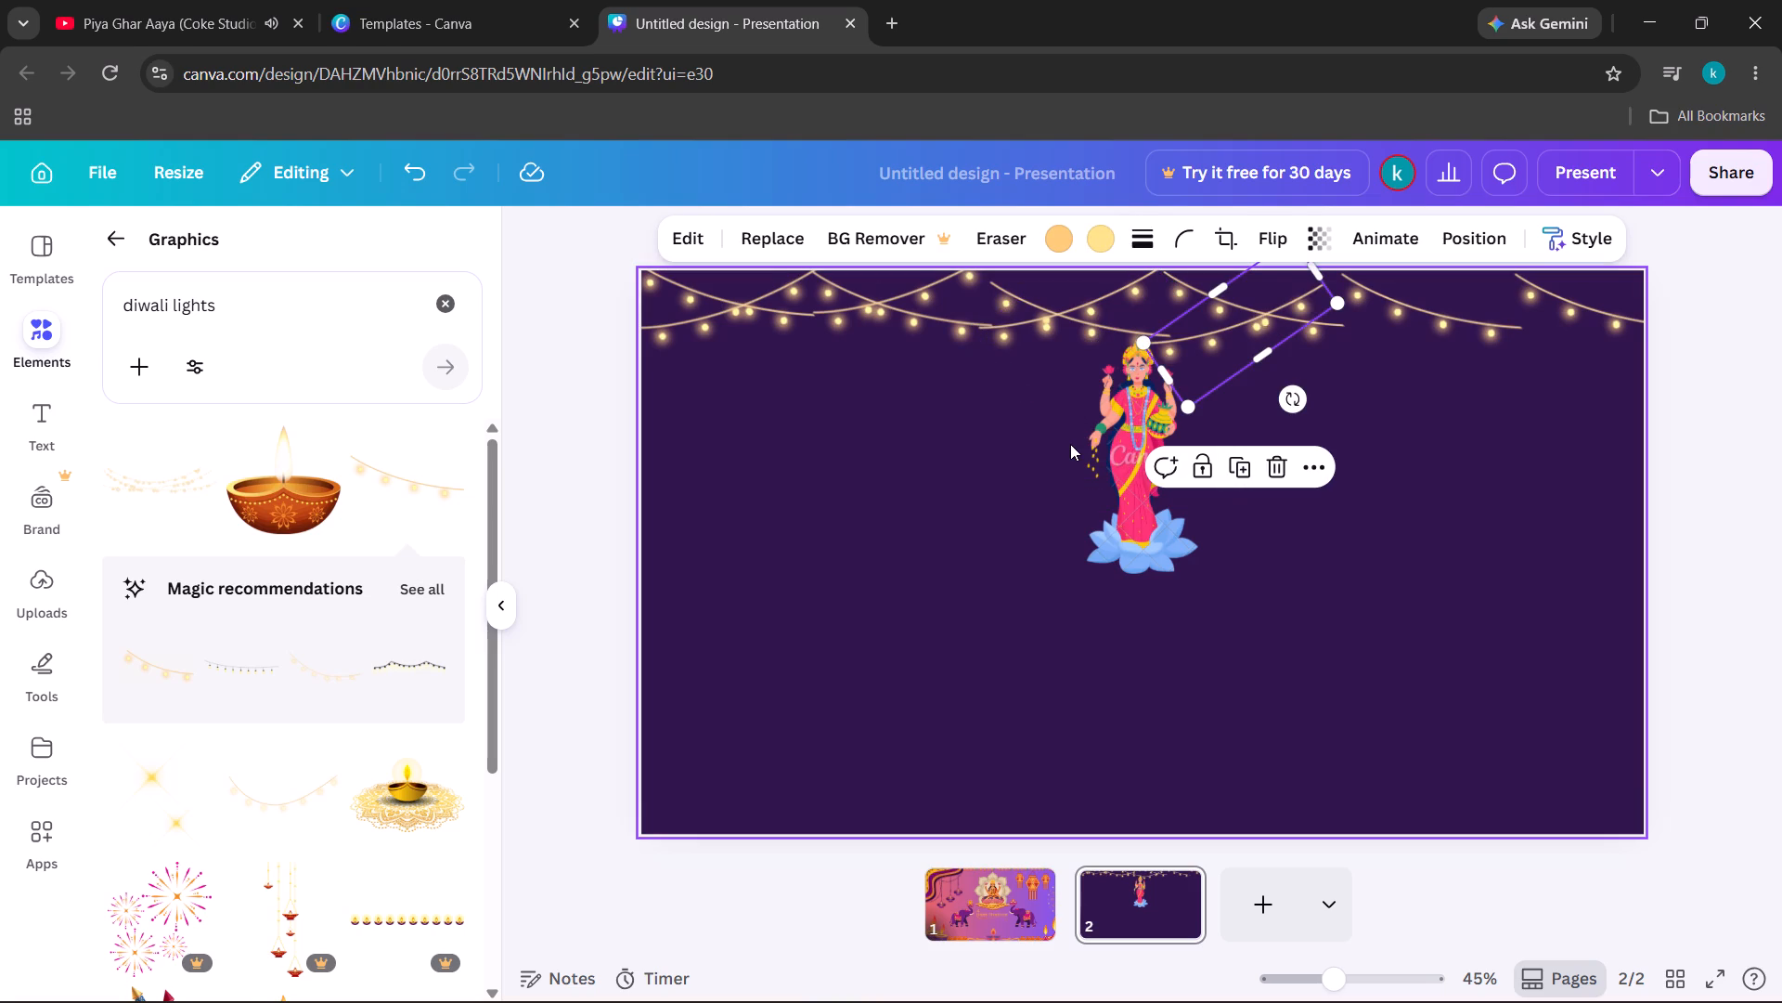
pyautogui.click(1245, 465)
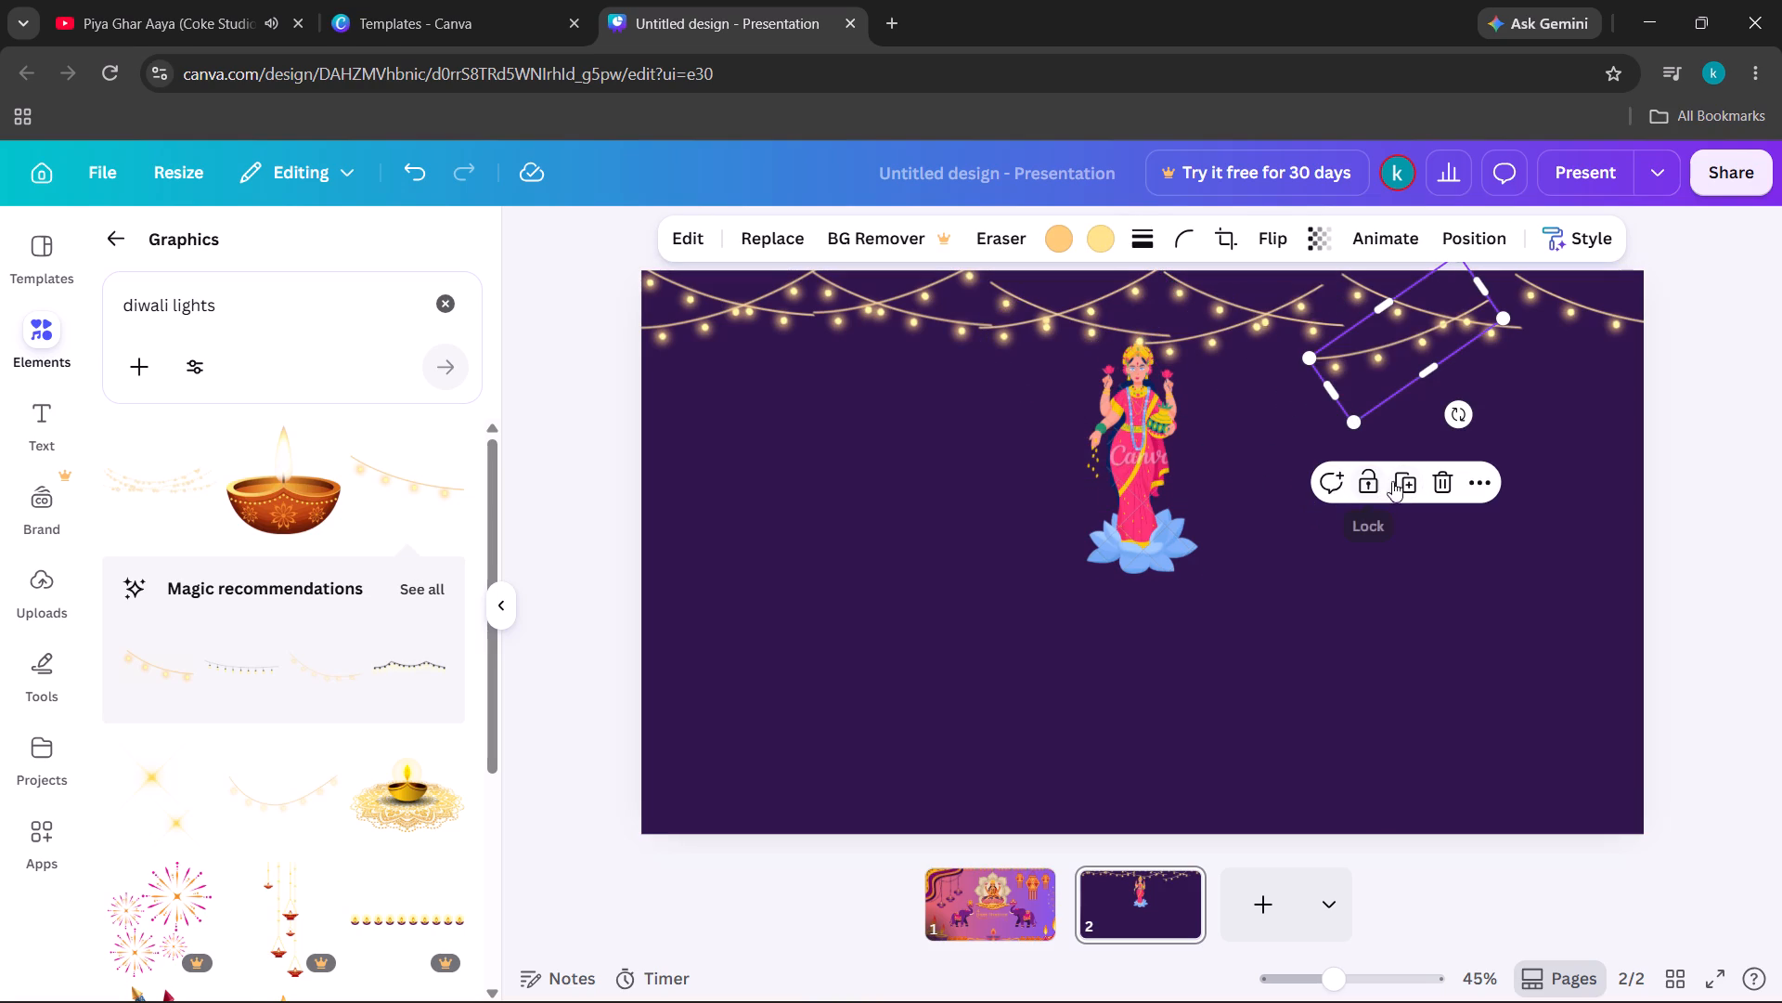
pyautogui.click(1405, 477)
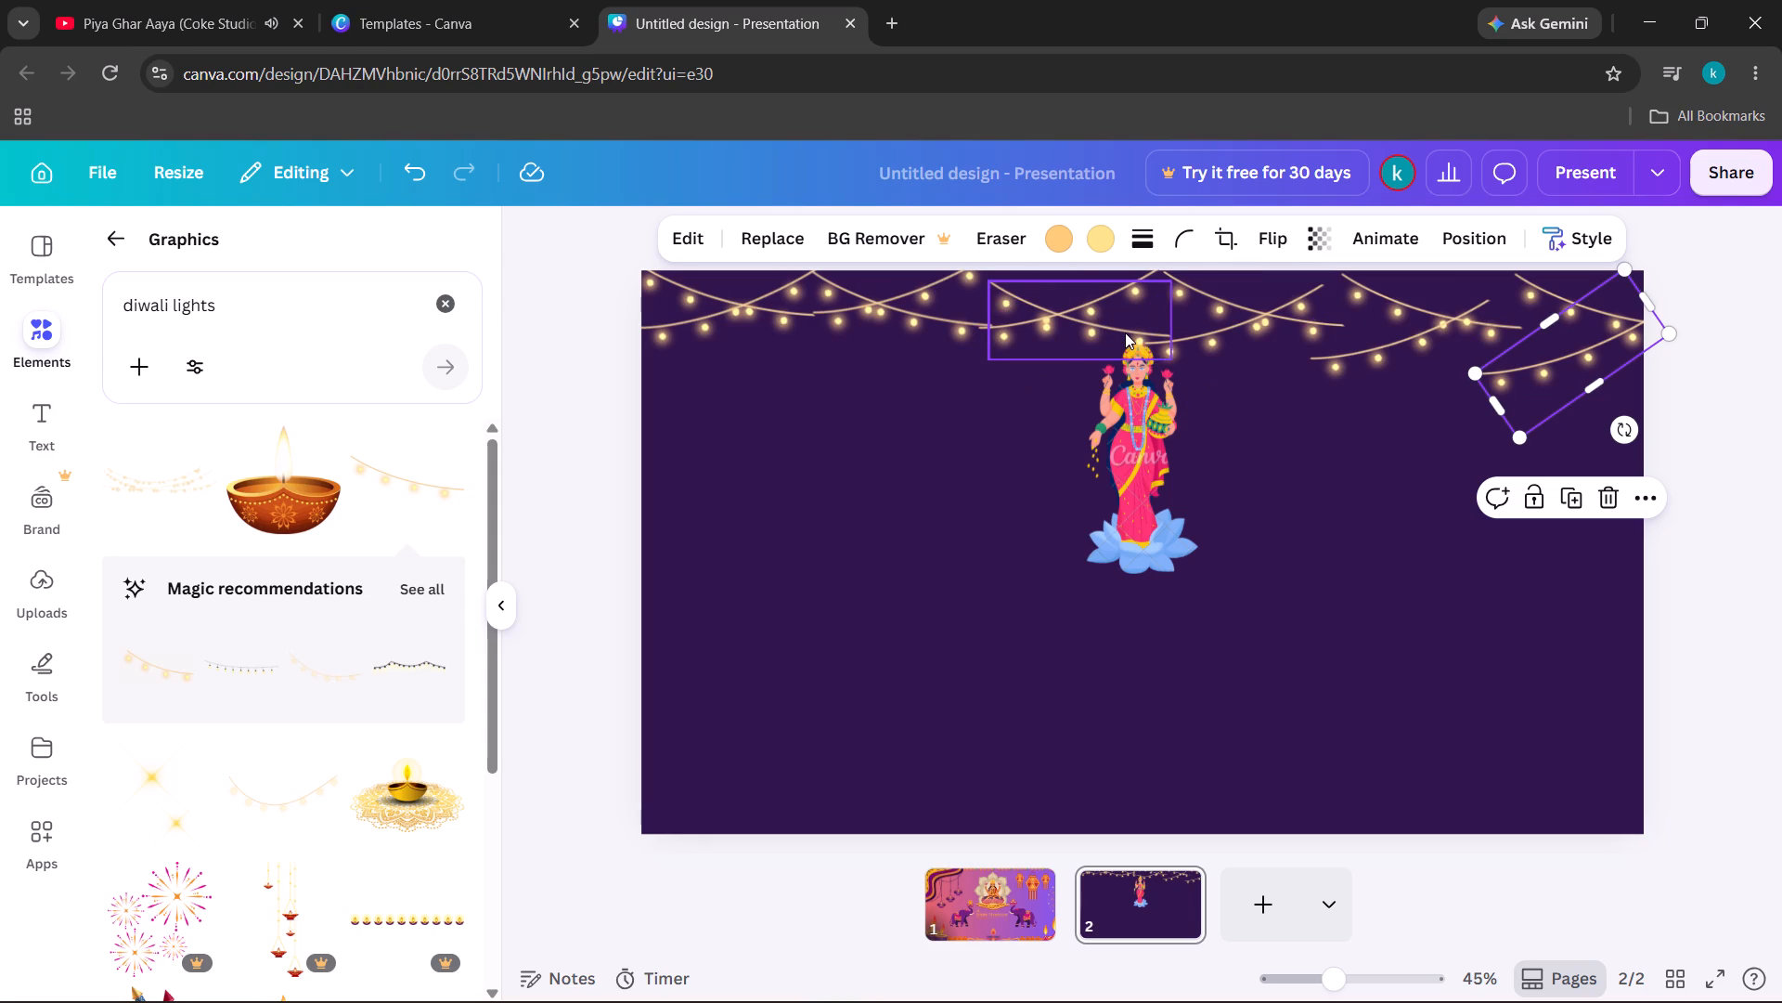
# Nudge the third straight light string up and left so it lines up with the page's top edge.
pyautogui.moveTo(1125, 332); pyautogui.dragTo(1115, 324)
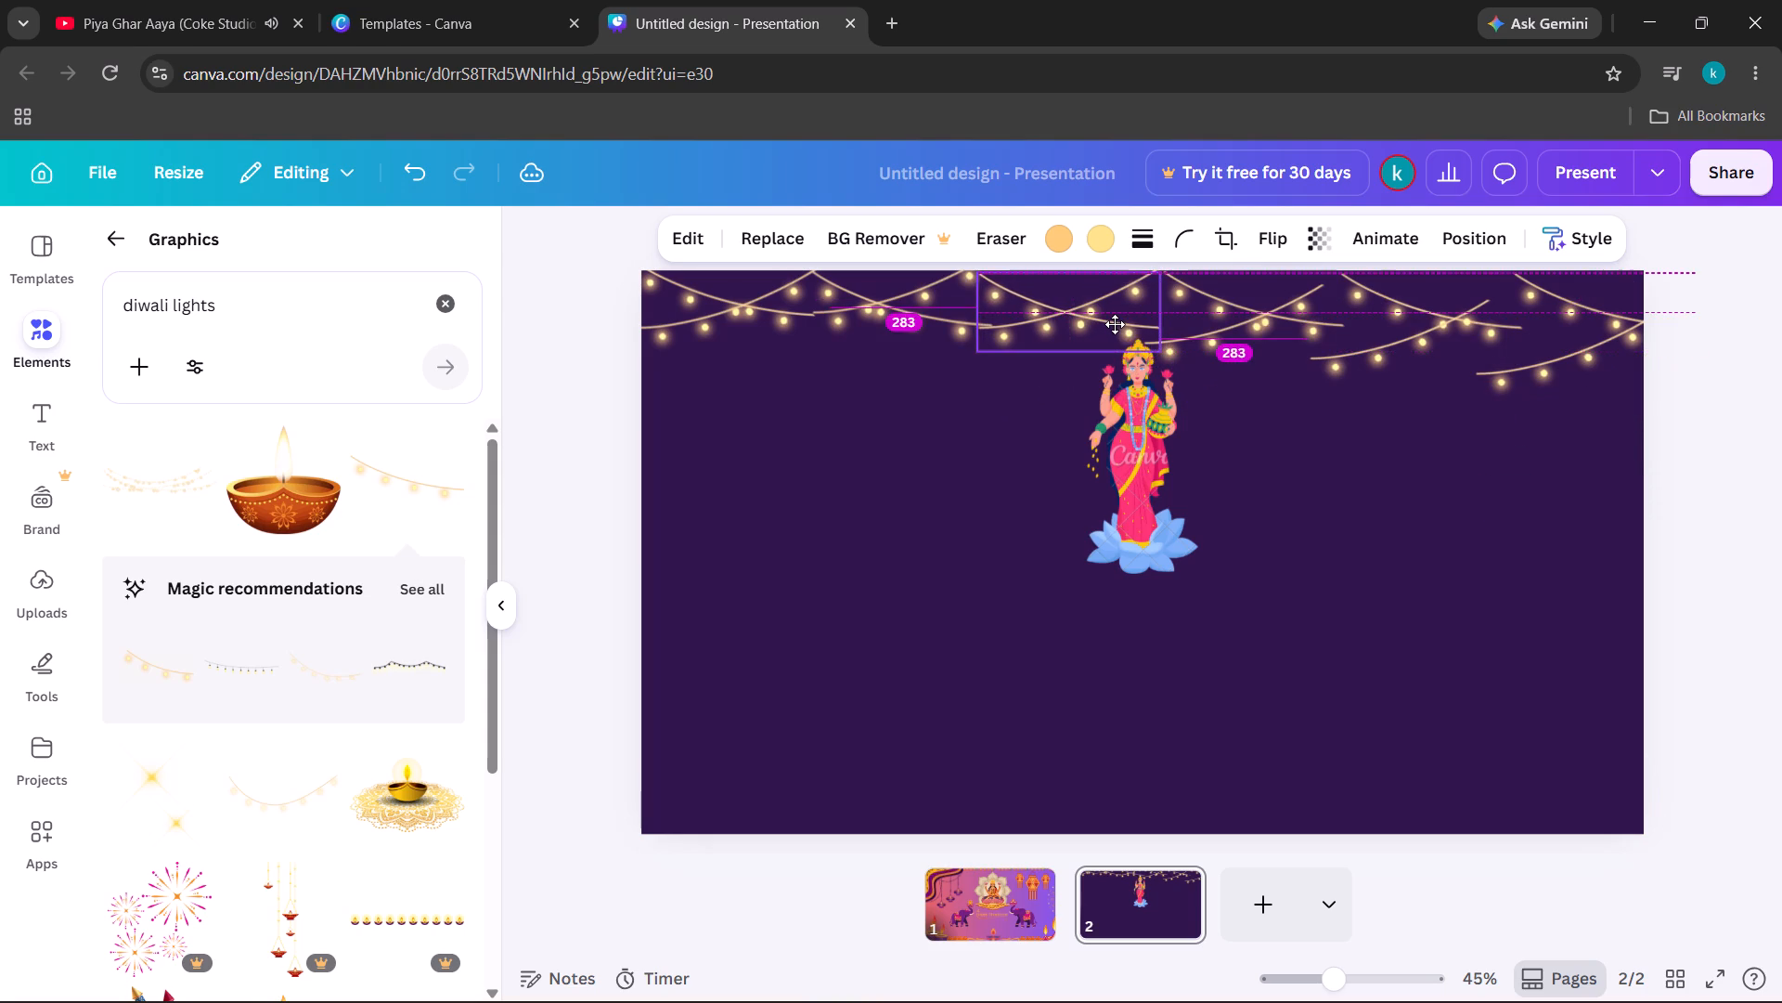
pyautogui.moveTo(1115, 324); pyautogui.dragTo(1115, 323)
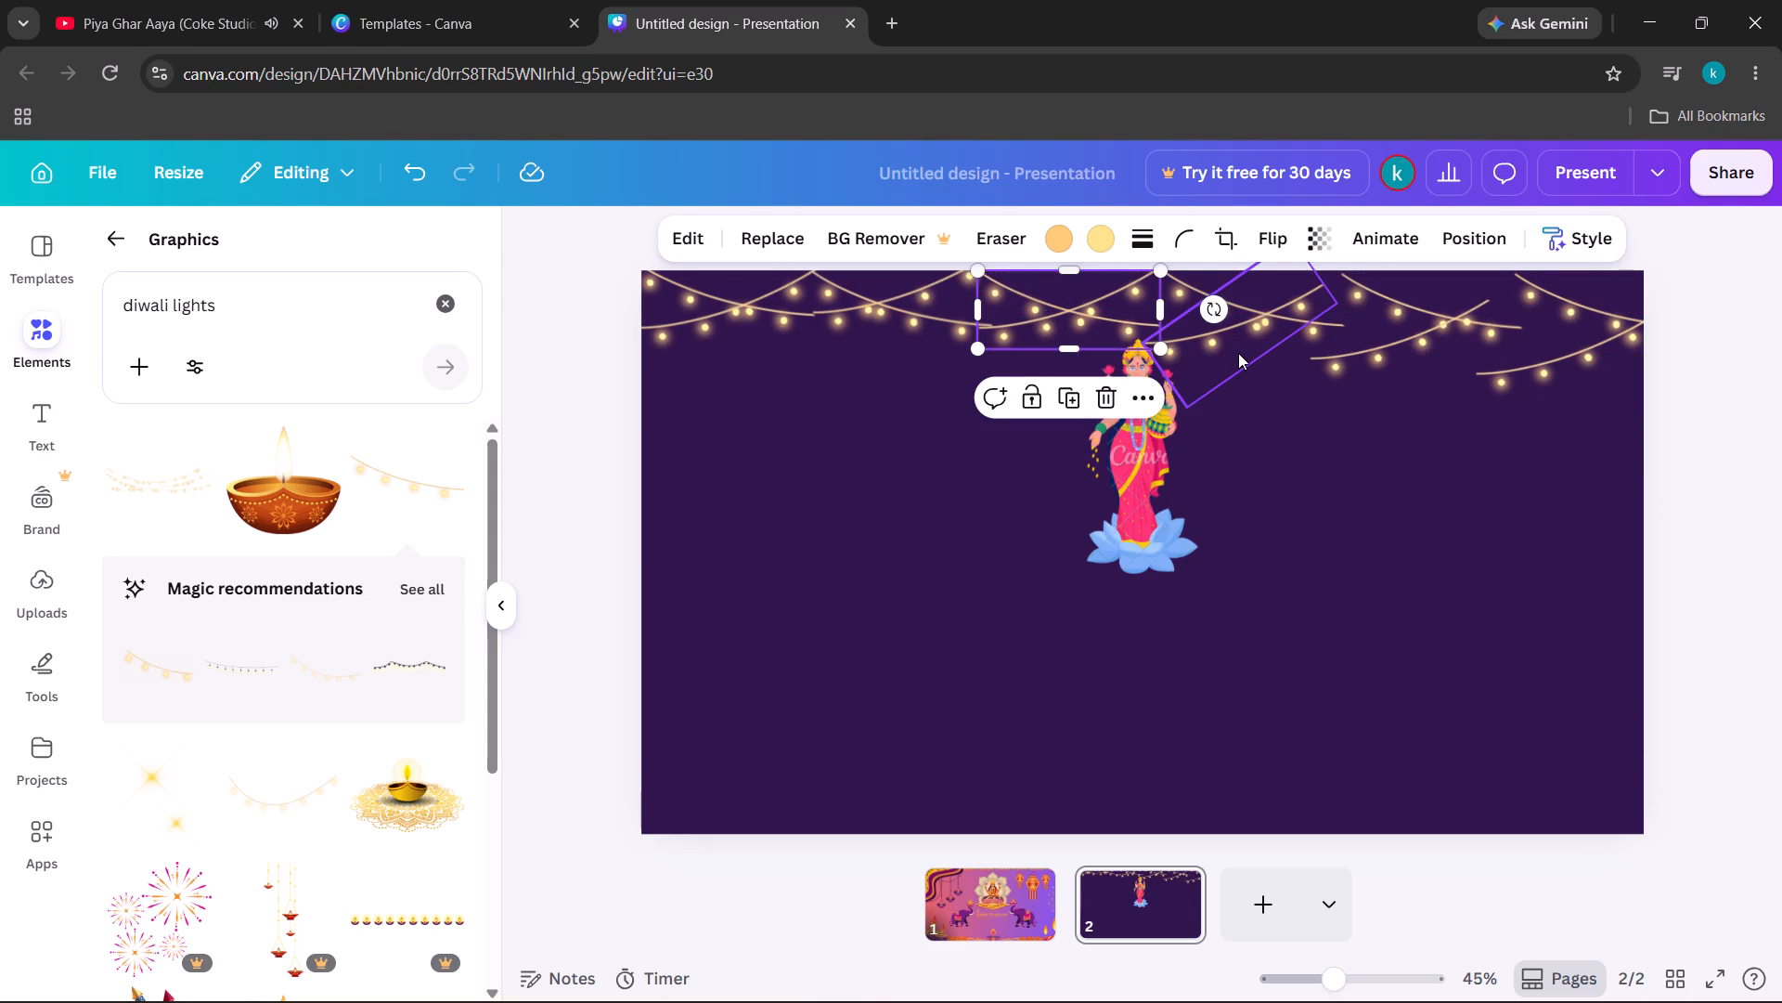
# Move the three tilted light strings to the right of the goddess up into line, ending at the page's right edge.
pyautogui.moveTo(1235, 351); pyautogui.dragTo(1244, 335)
pyautogui.moveTo(1364, 359); pyautogui.dragTo(1385, 327)
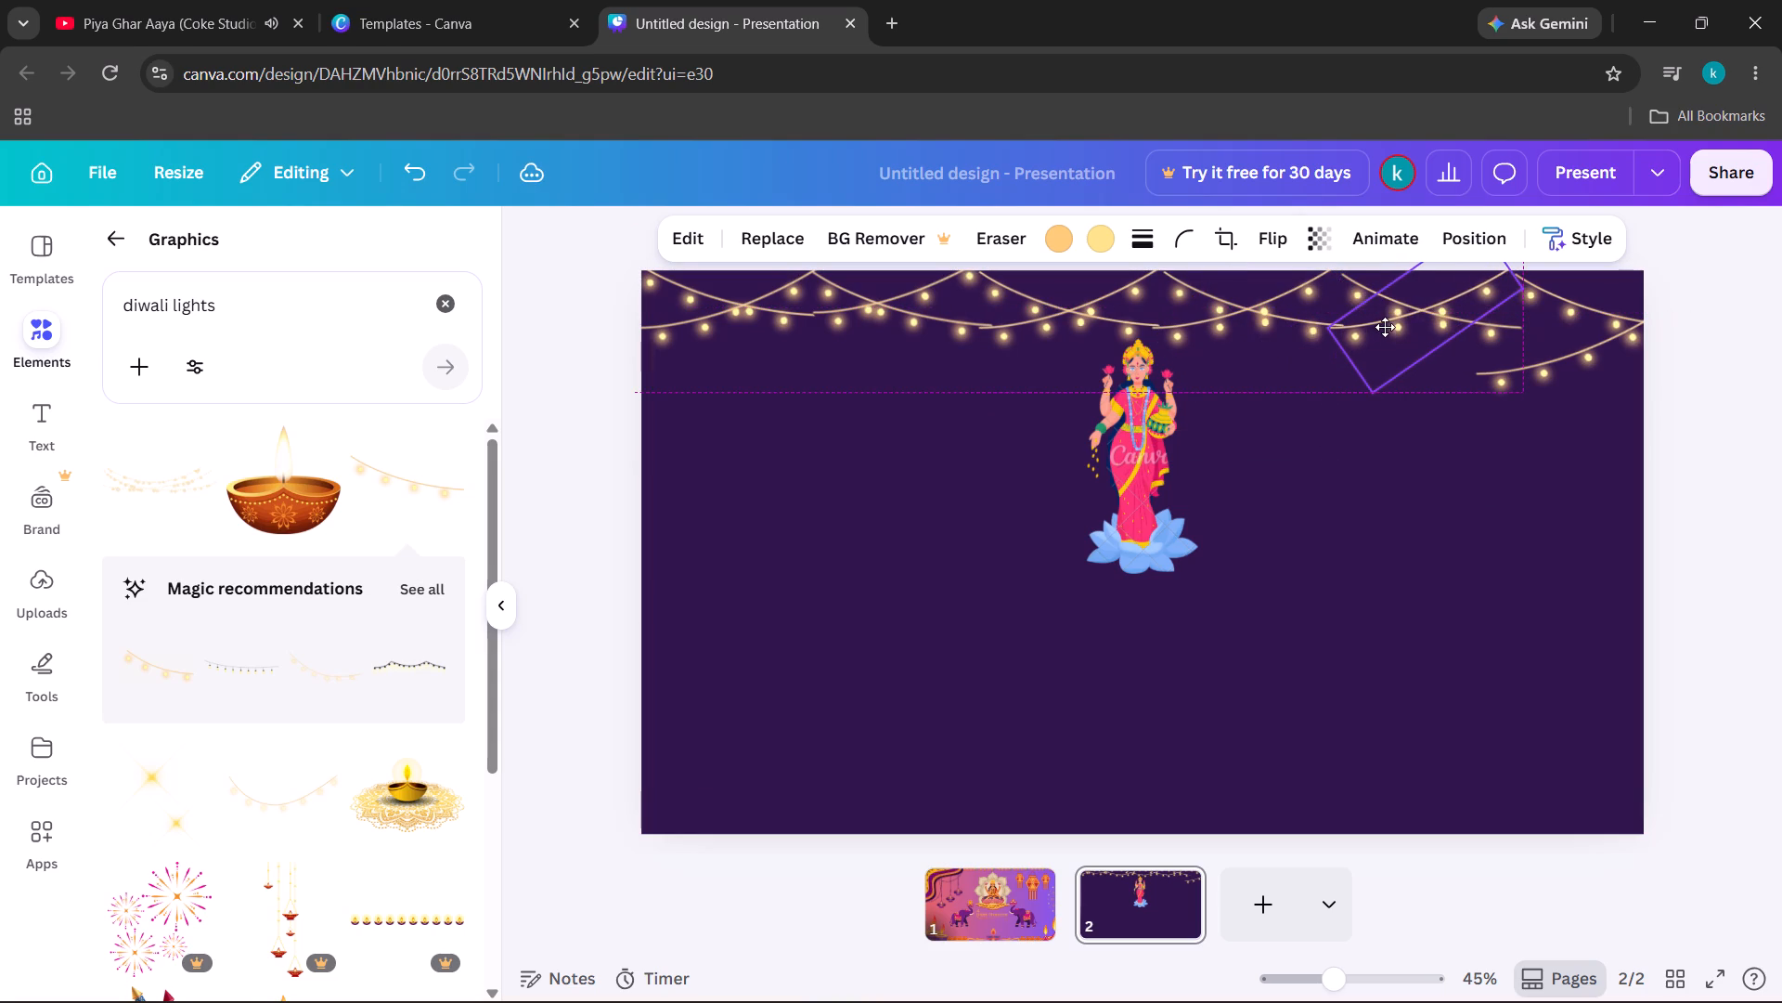
pyautogui.moveTo(1385, 327); pyautogui.dragTo(1389, 329)
pyautogui.moveTo(1543, 366); pyautogui.dragTo(1544, 341)
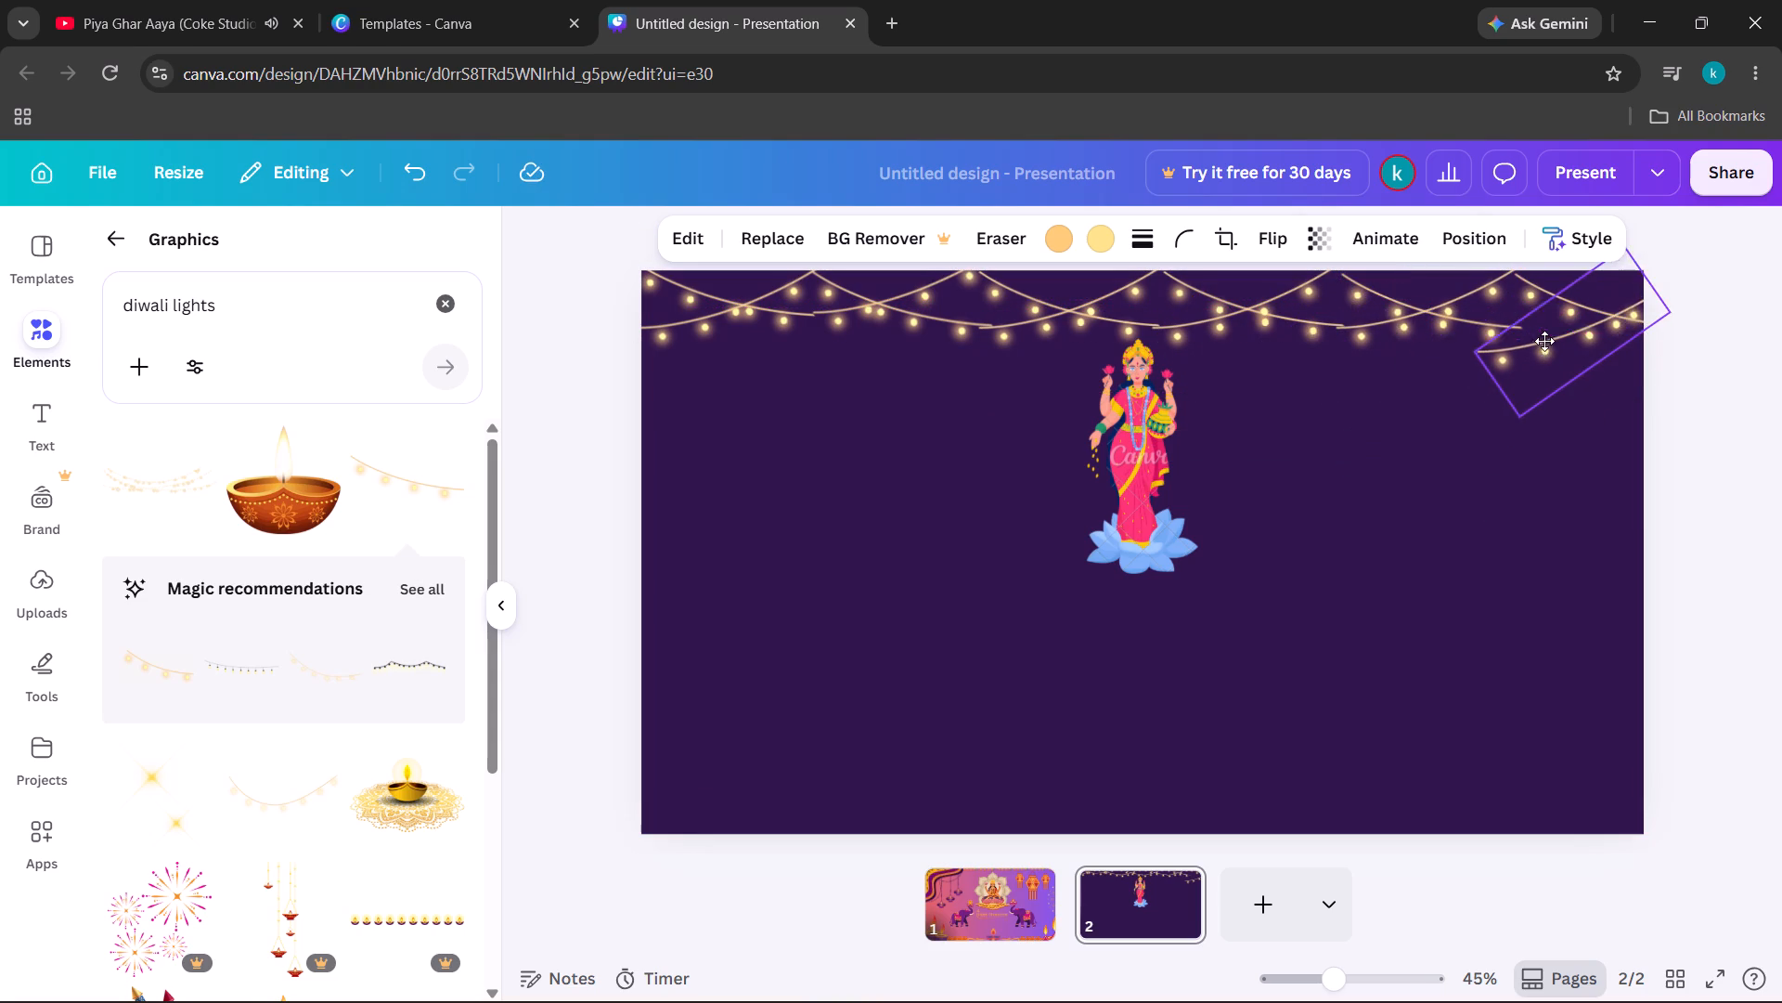
pyautogui.moveTo(1544, 341); pyautogui.dragTo(1574, 318)
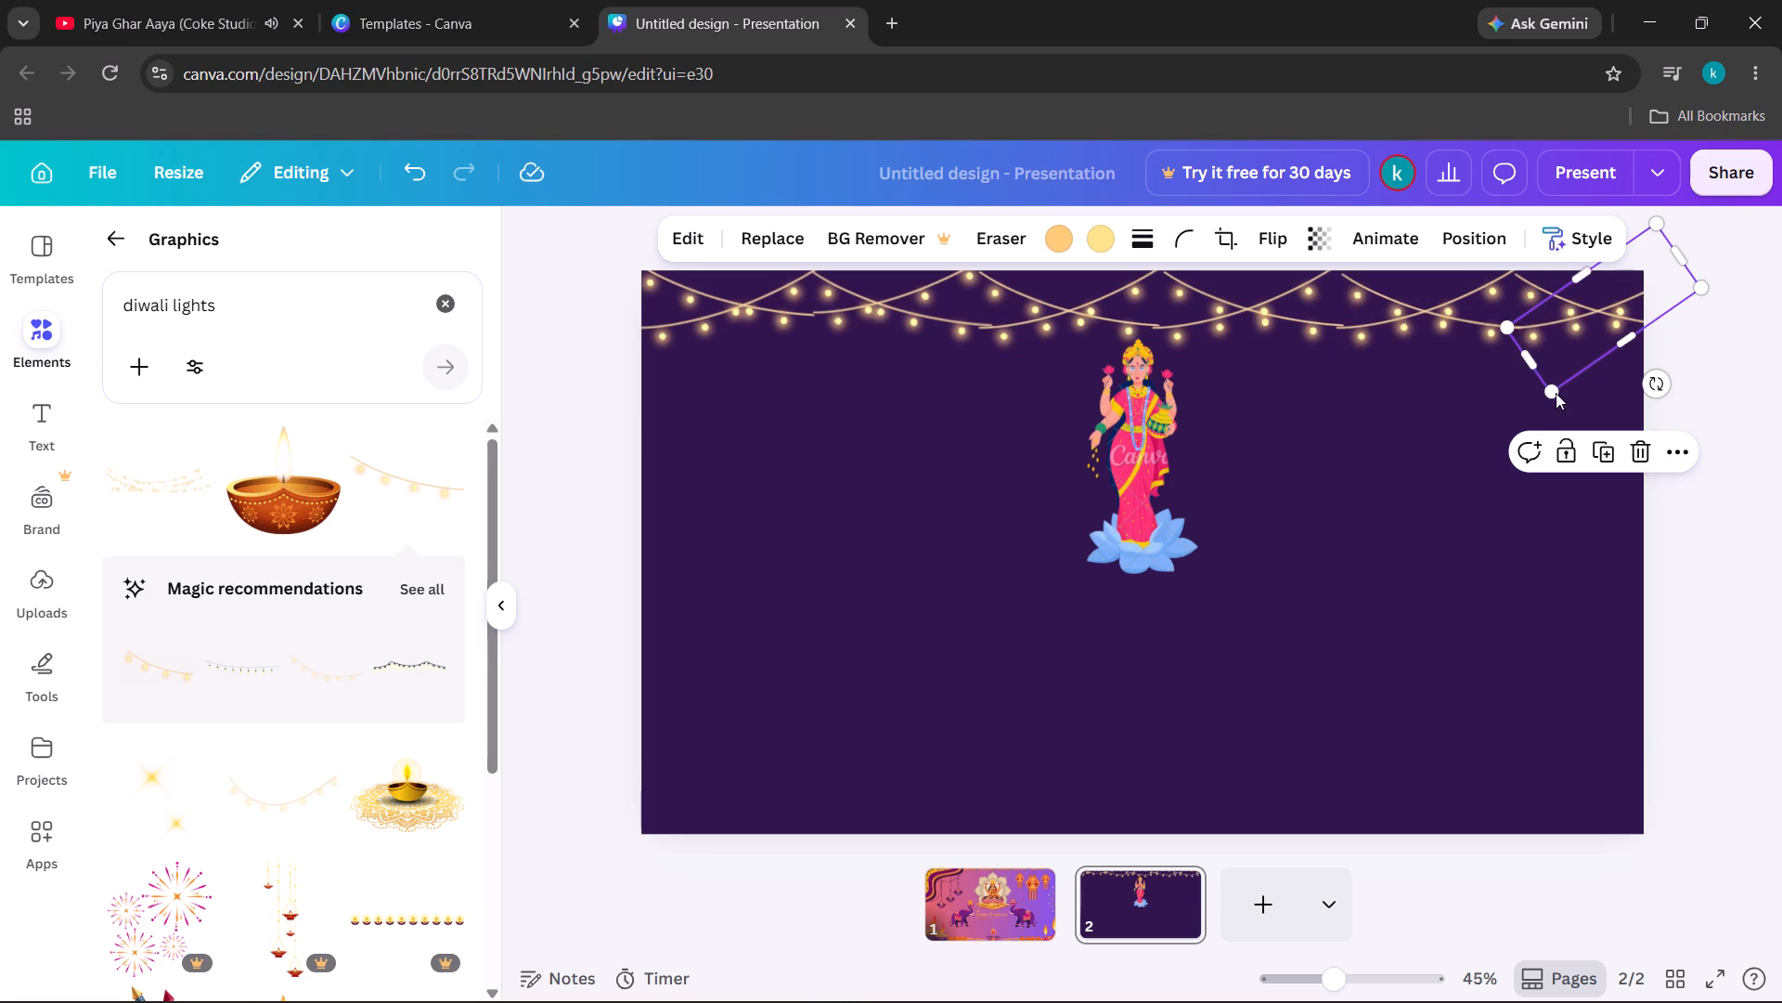
pyautogui.click(1412, 566)
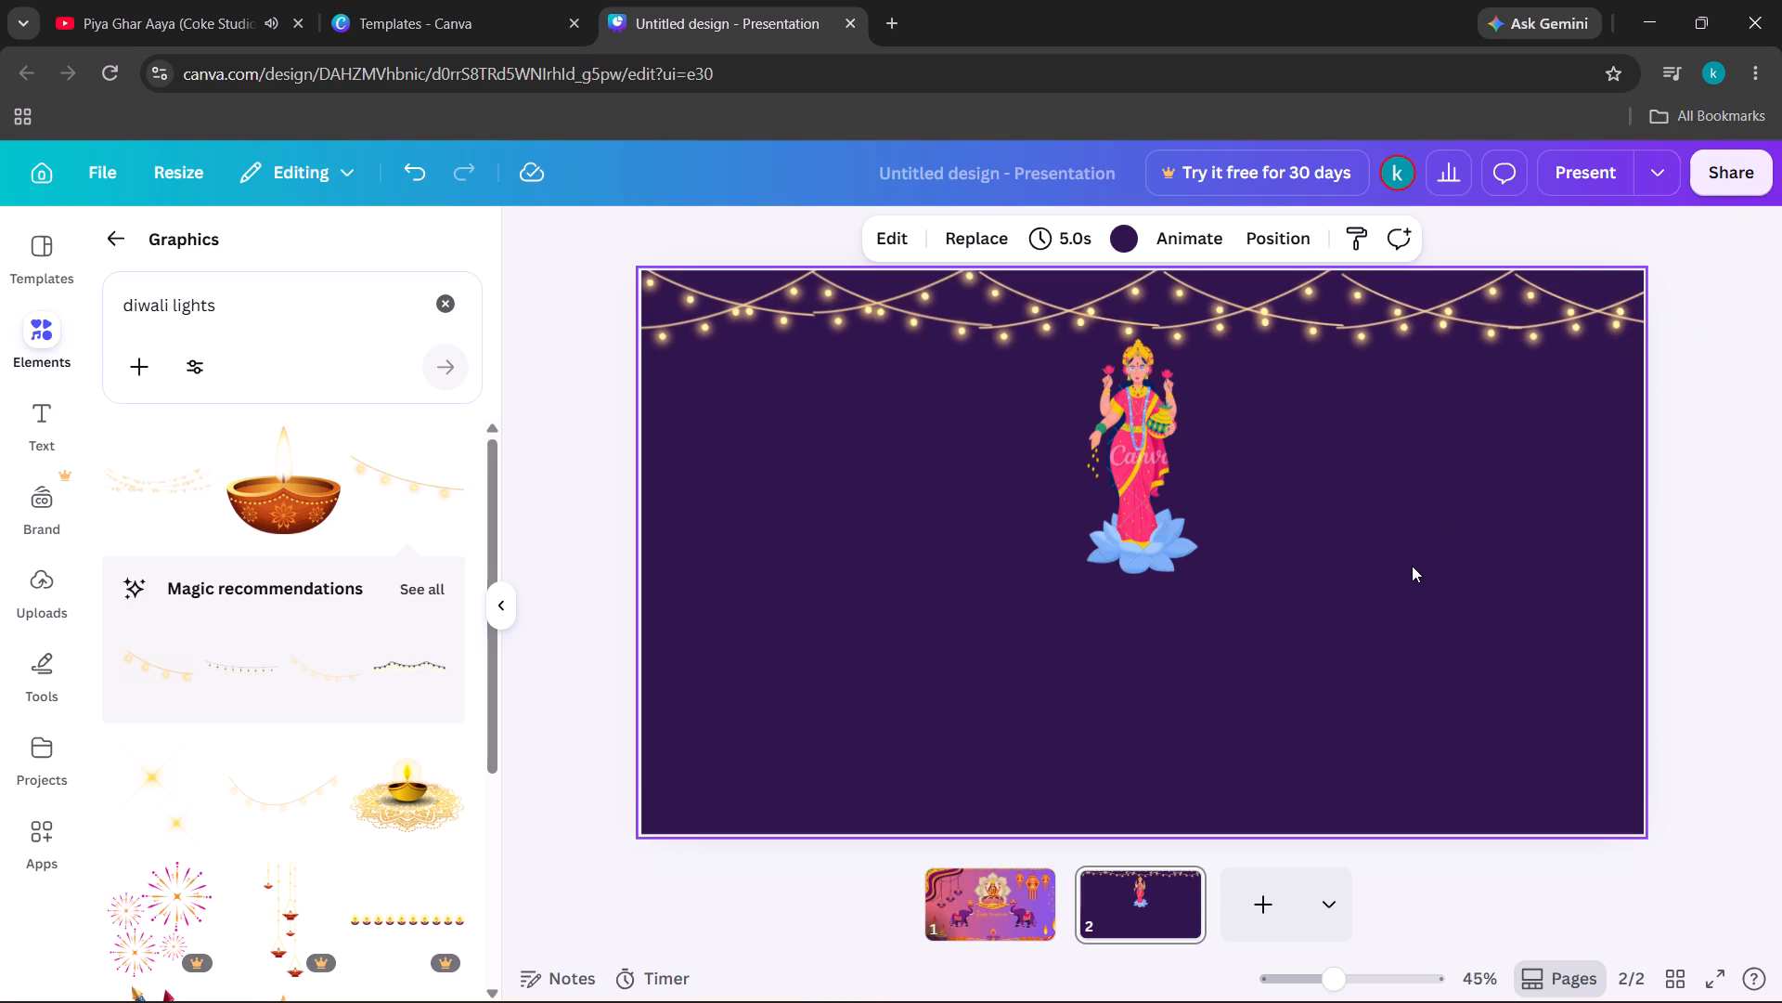
# Nudge the first three tilted light strings and the second straight string so the crossed lights join evenly along the top edge.
pyautogui.rightClick(1022, 328)
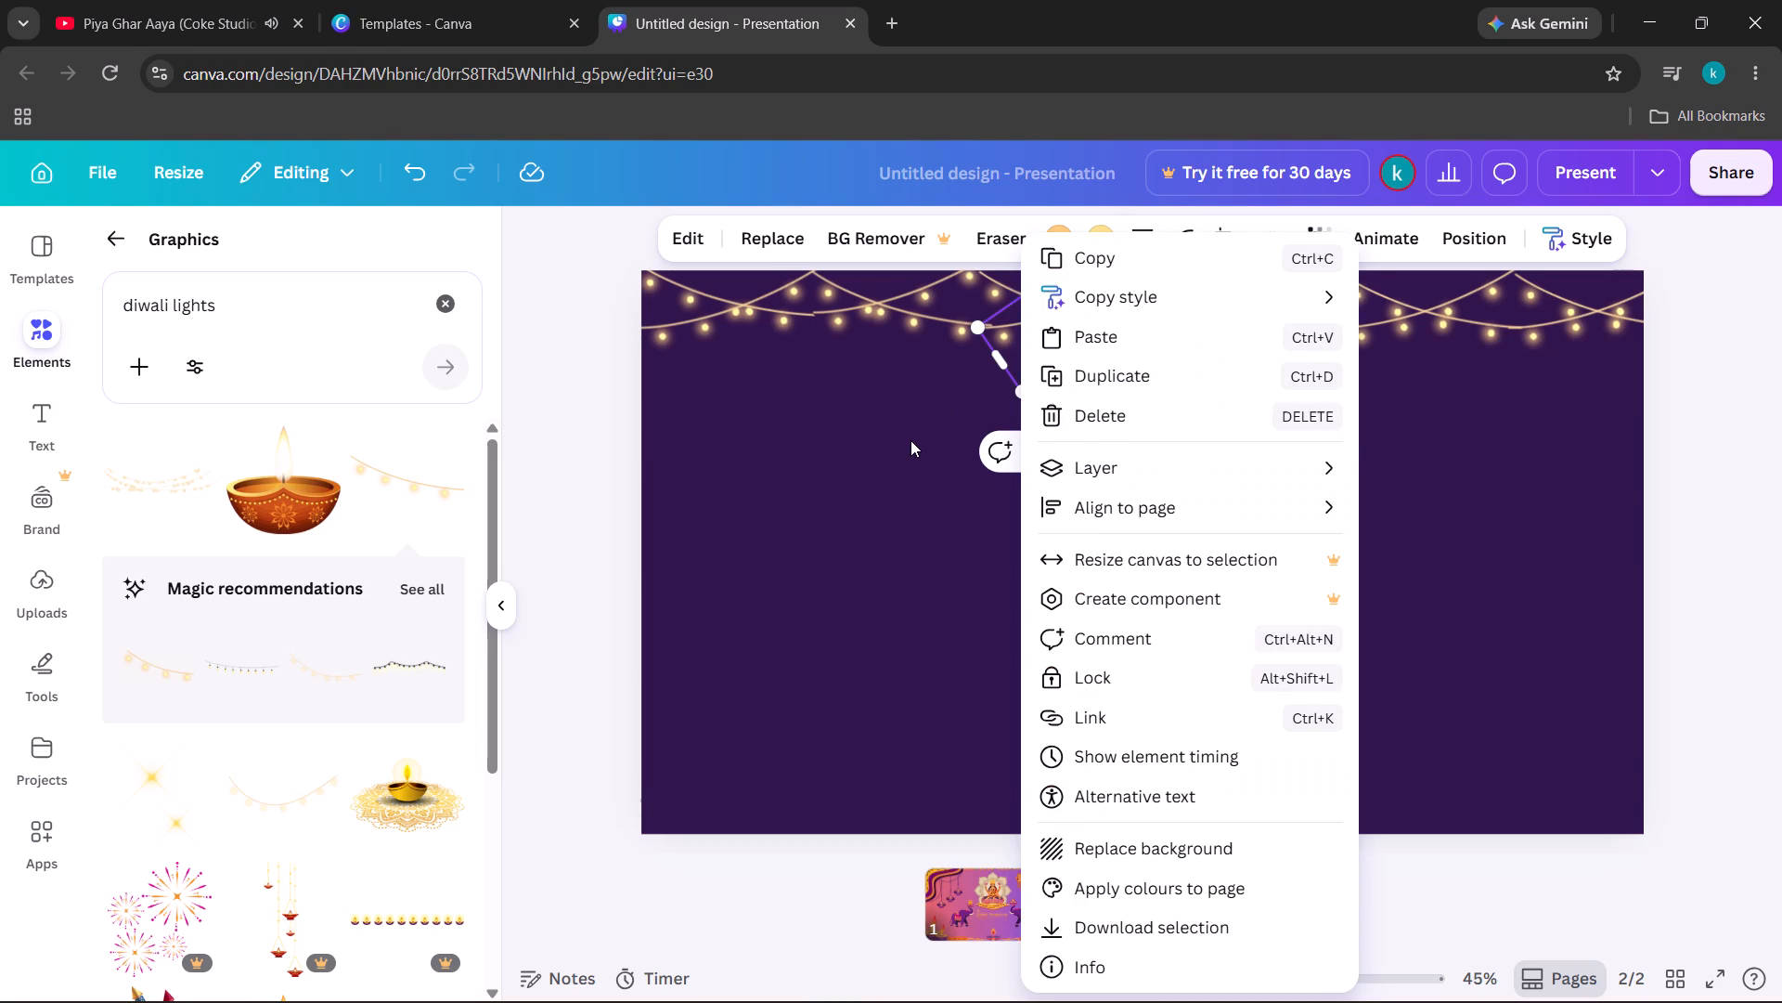
pyautogui.click(910, 440)
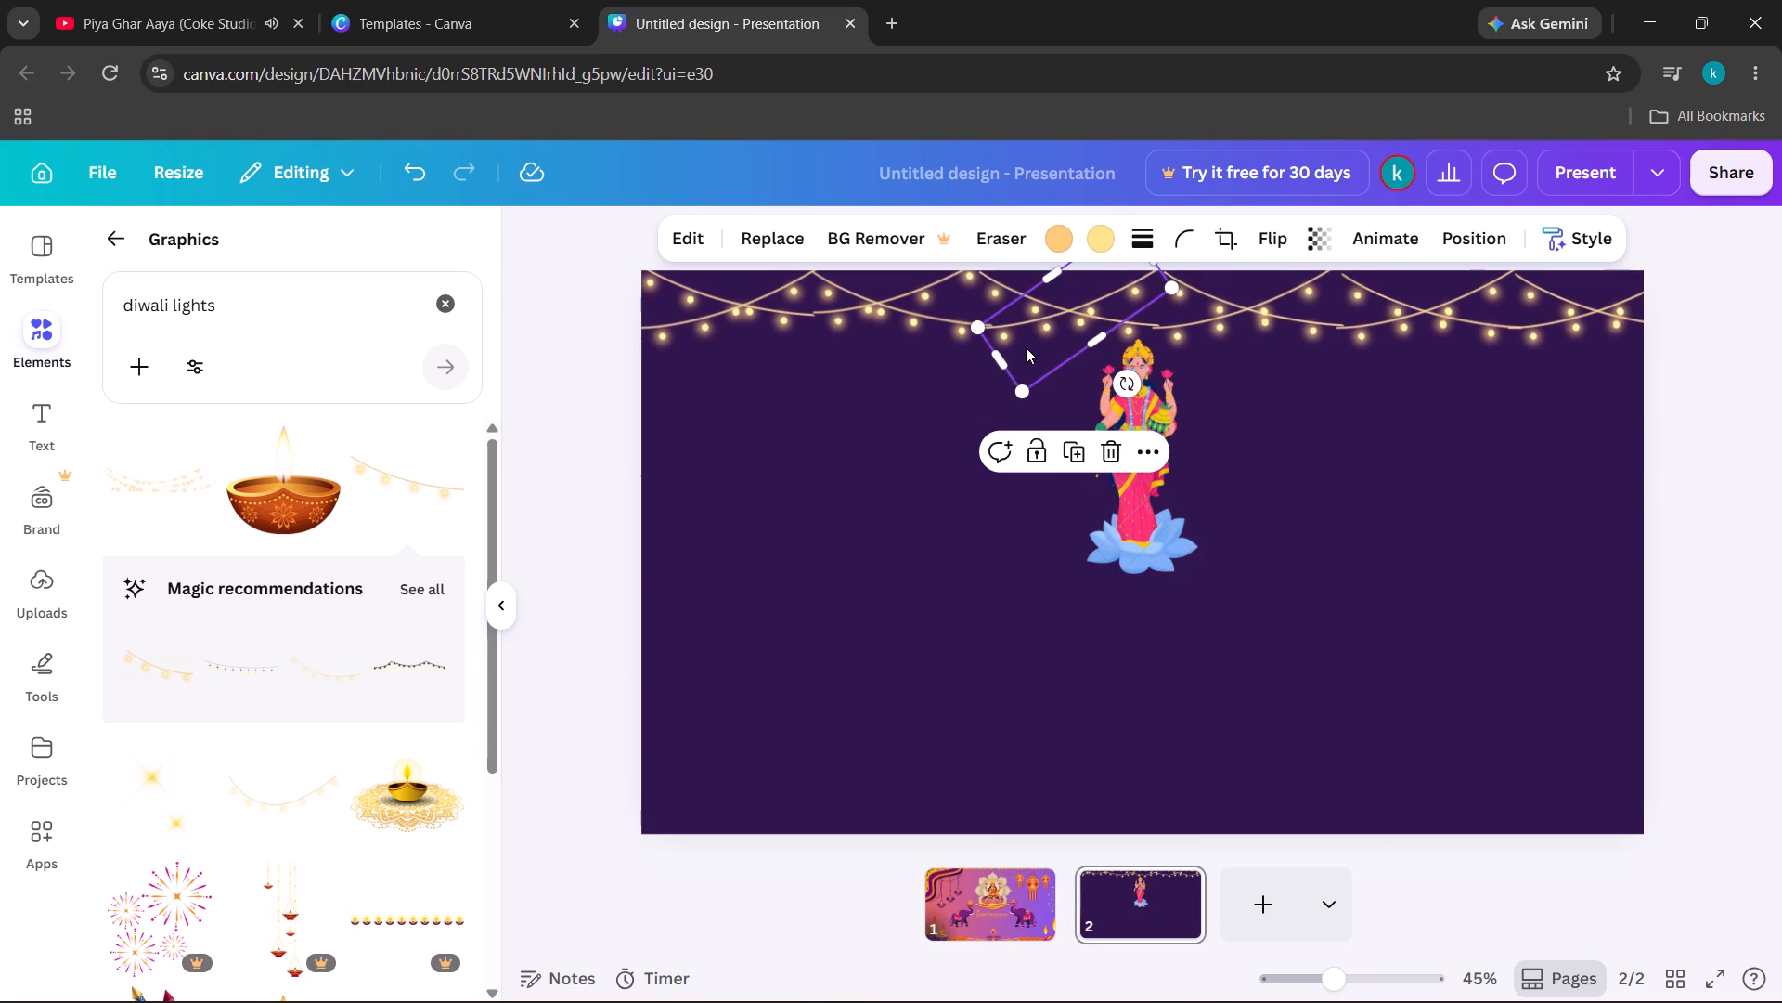
pyautogui.click(1026, 347)
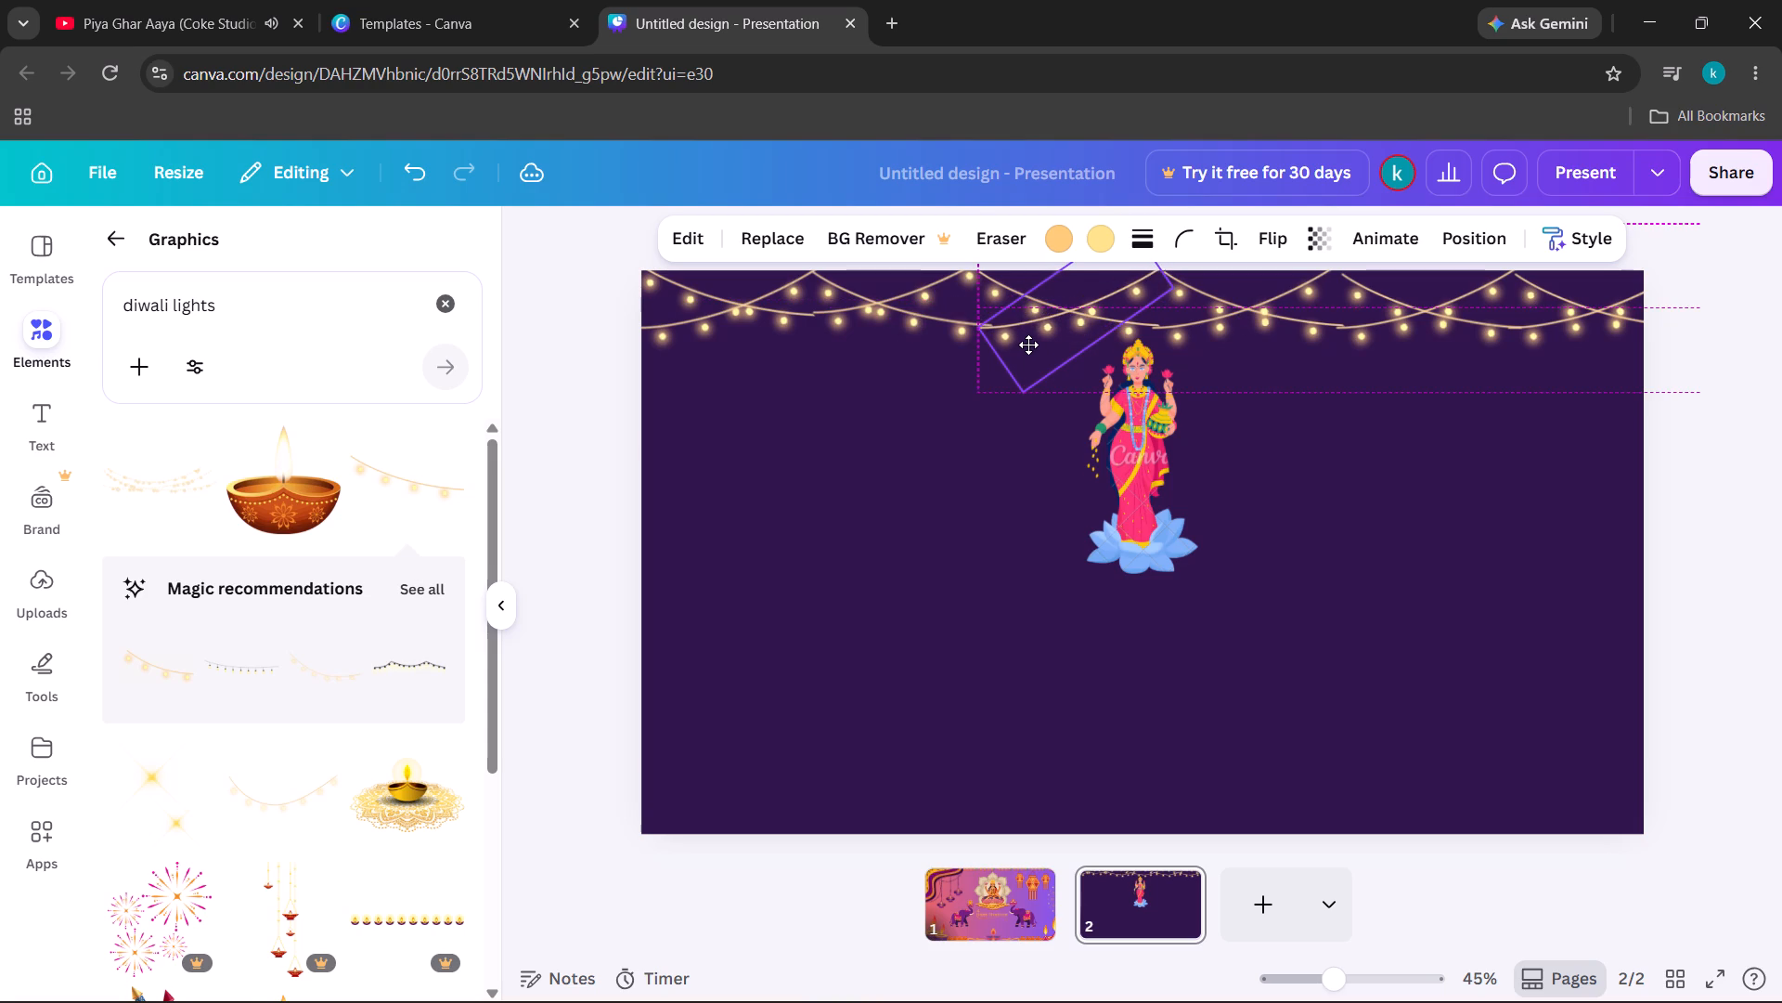
pyautogui.click(947, 419)
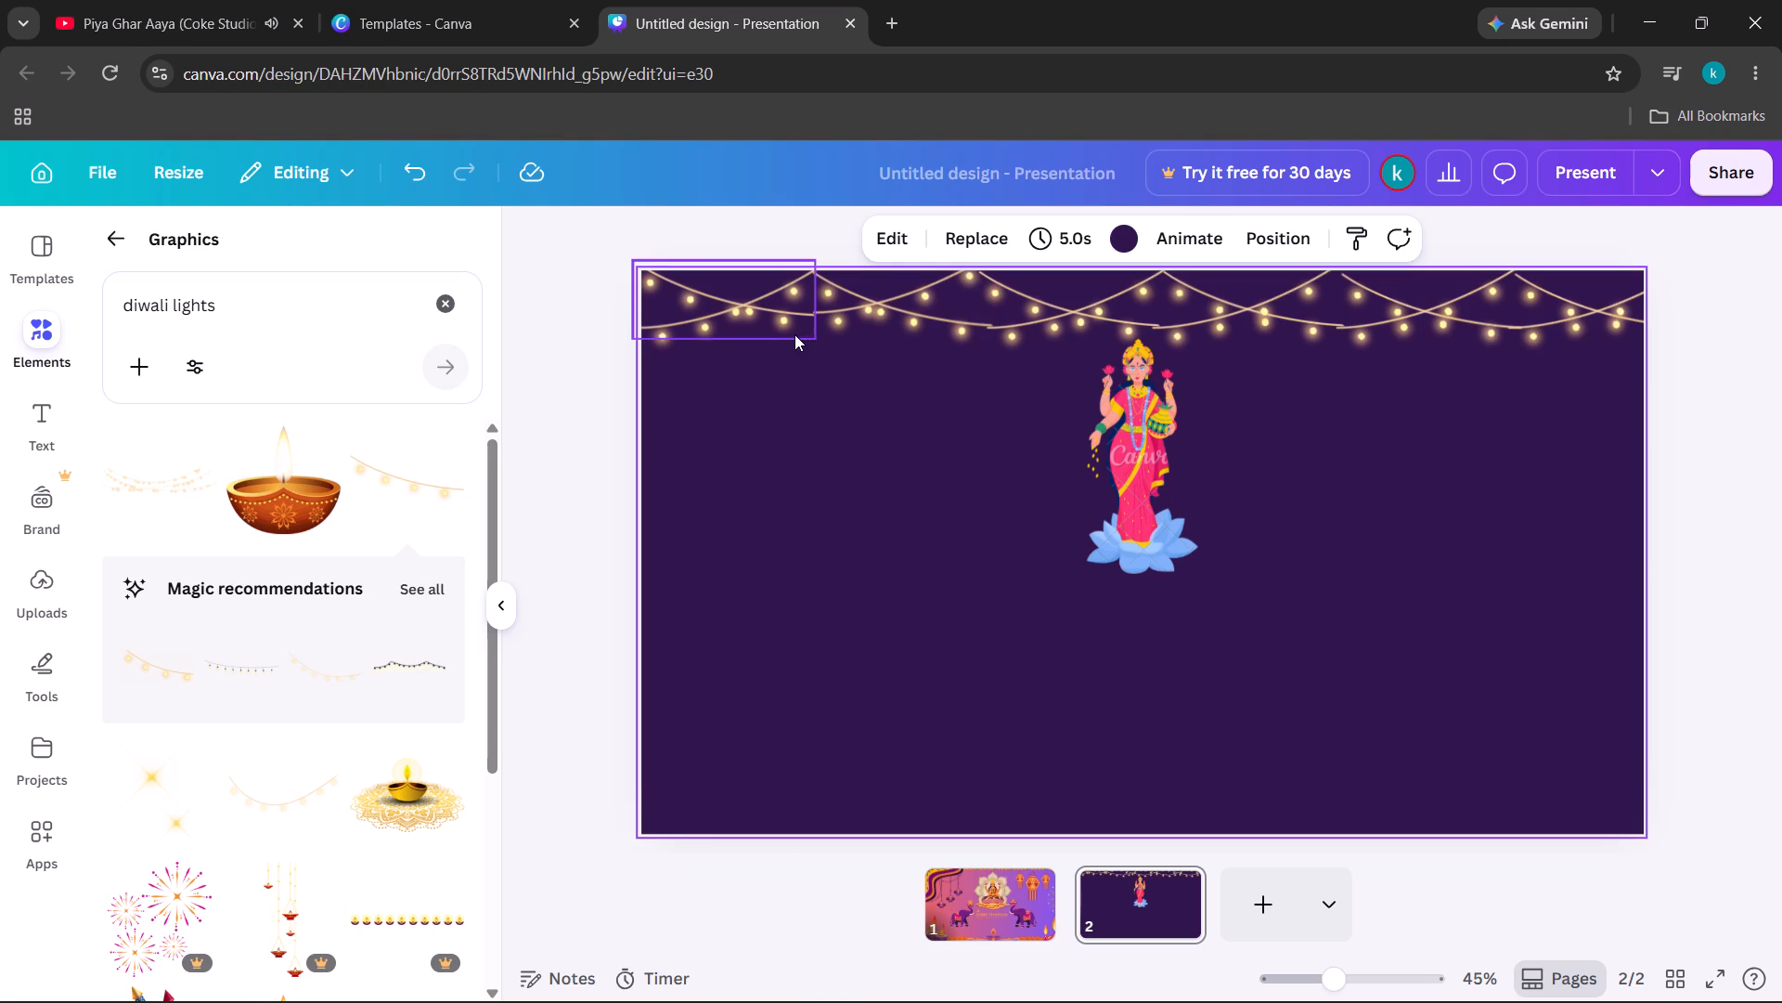
pyautogui.click(843, 317)
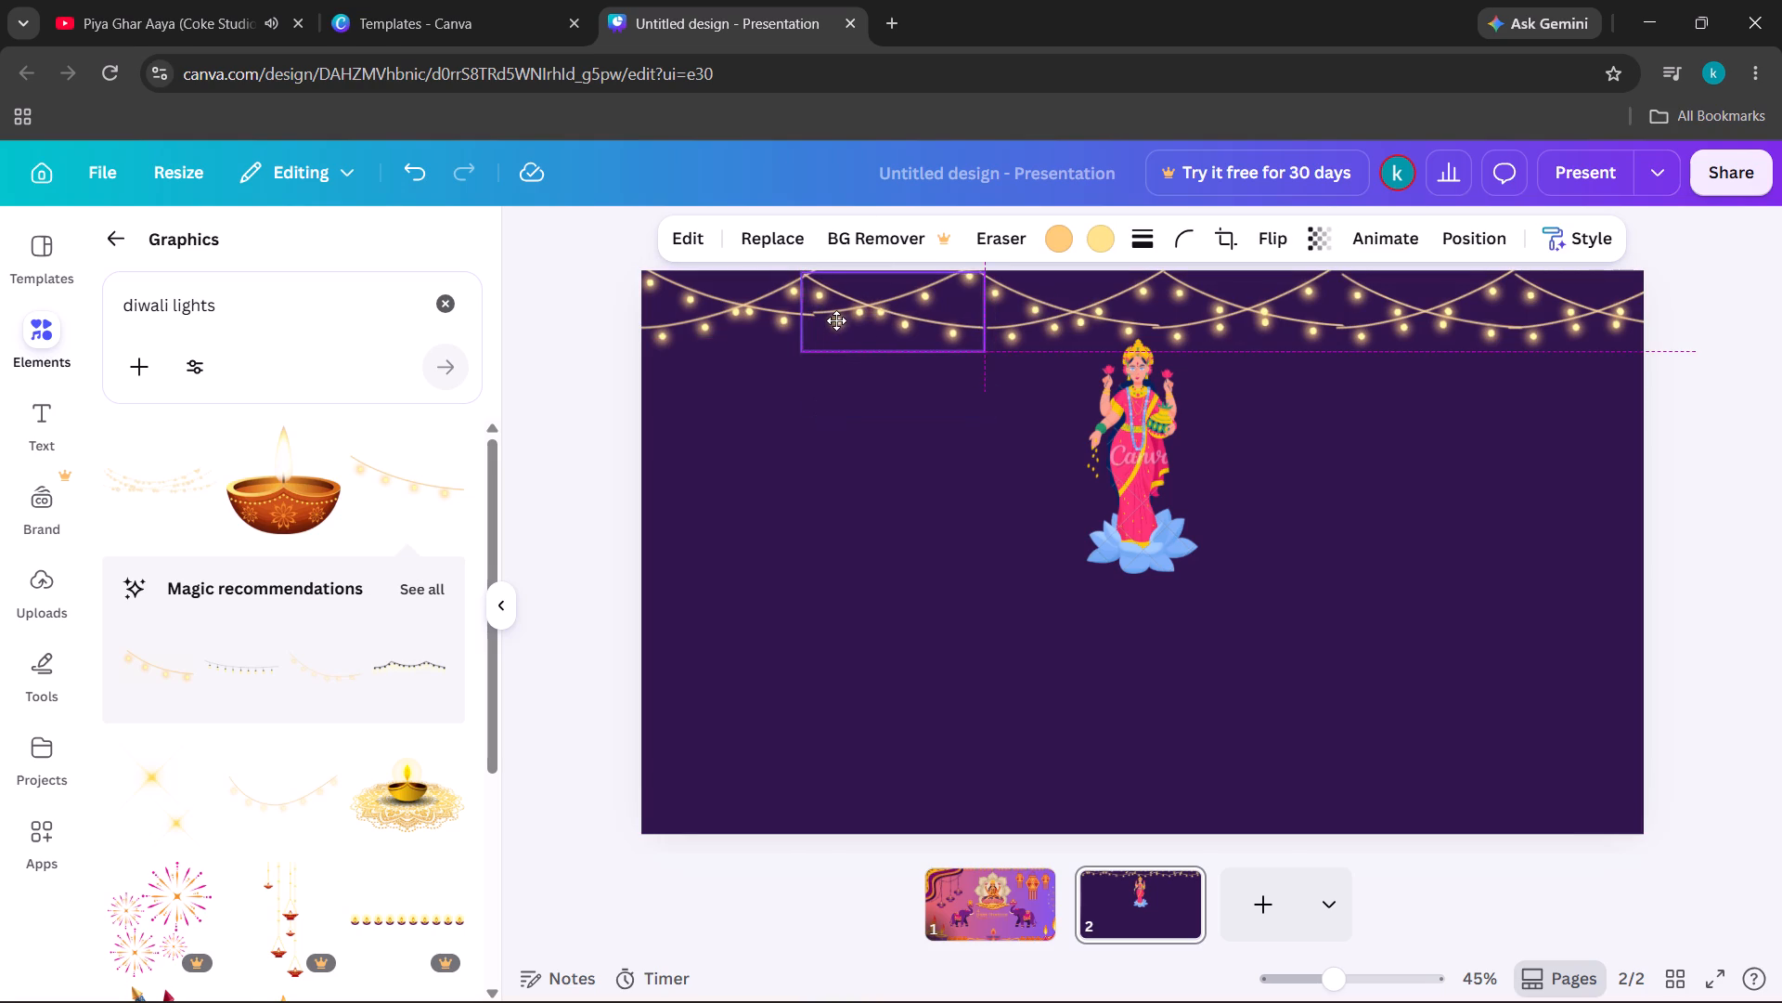
pyautogui.click(755, 516)
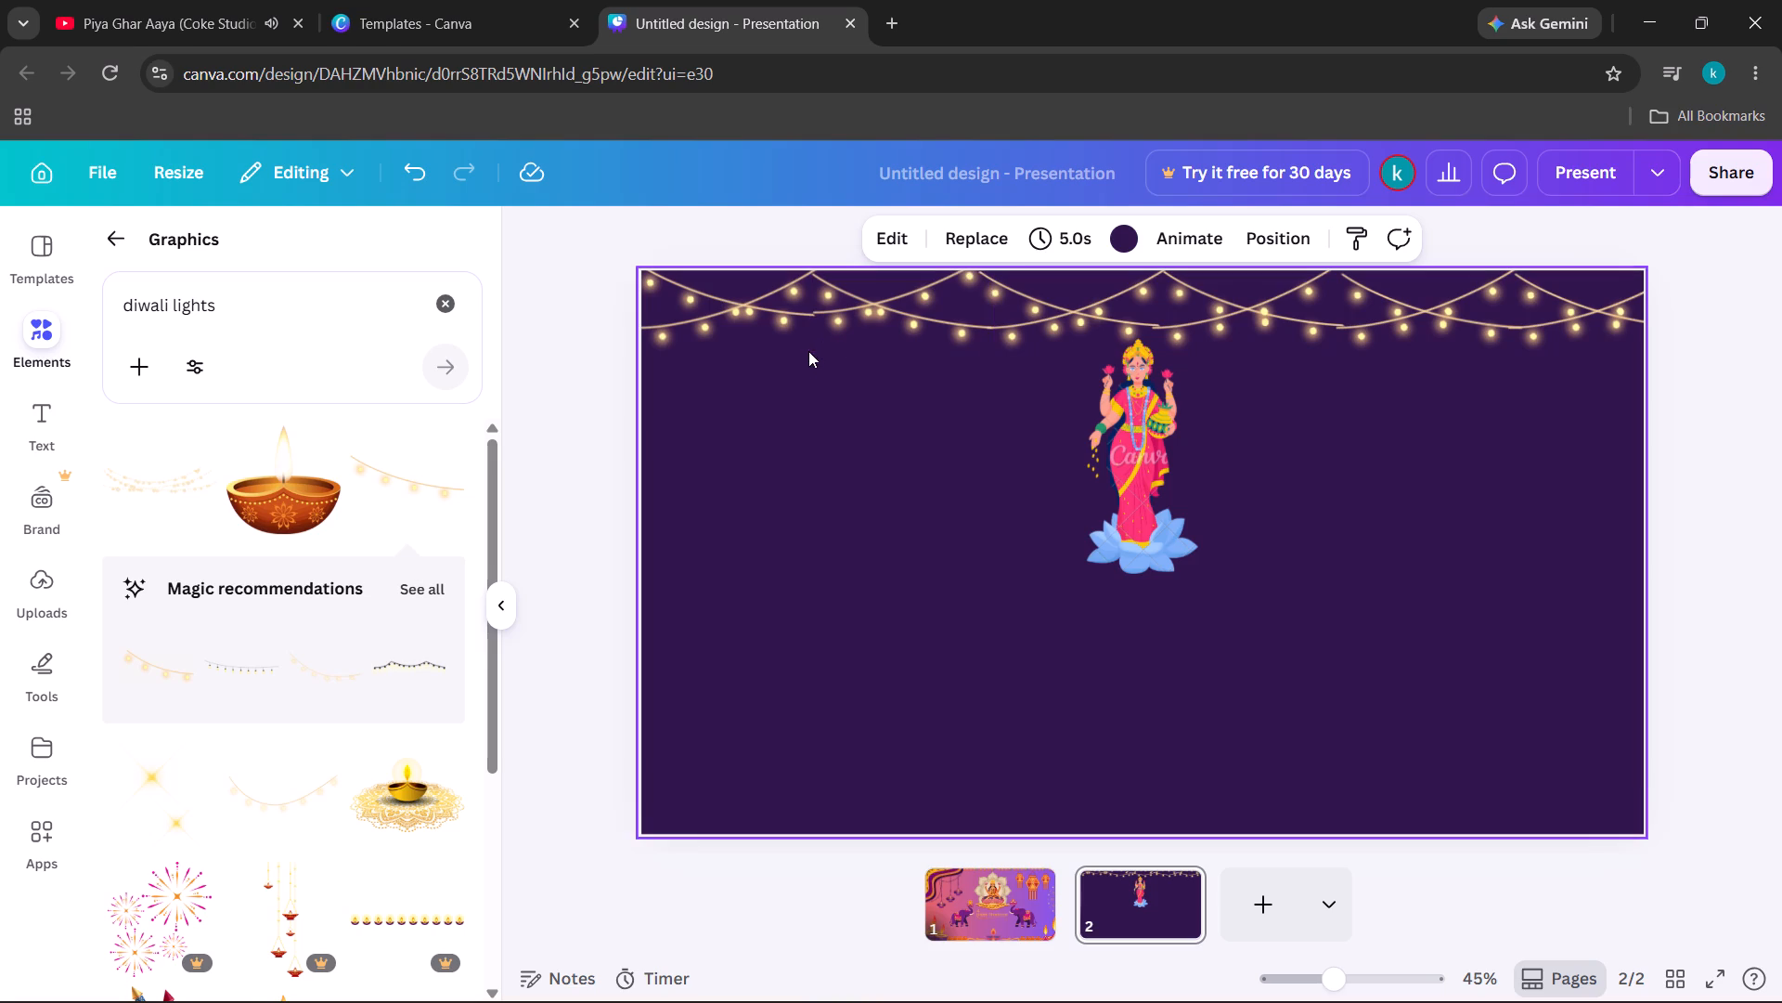
pyautogui.click(956, 270)
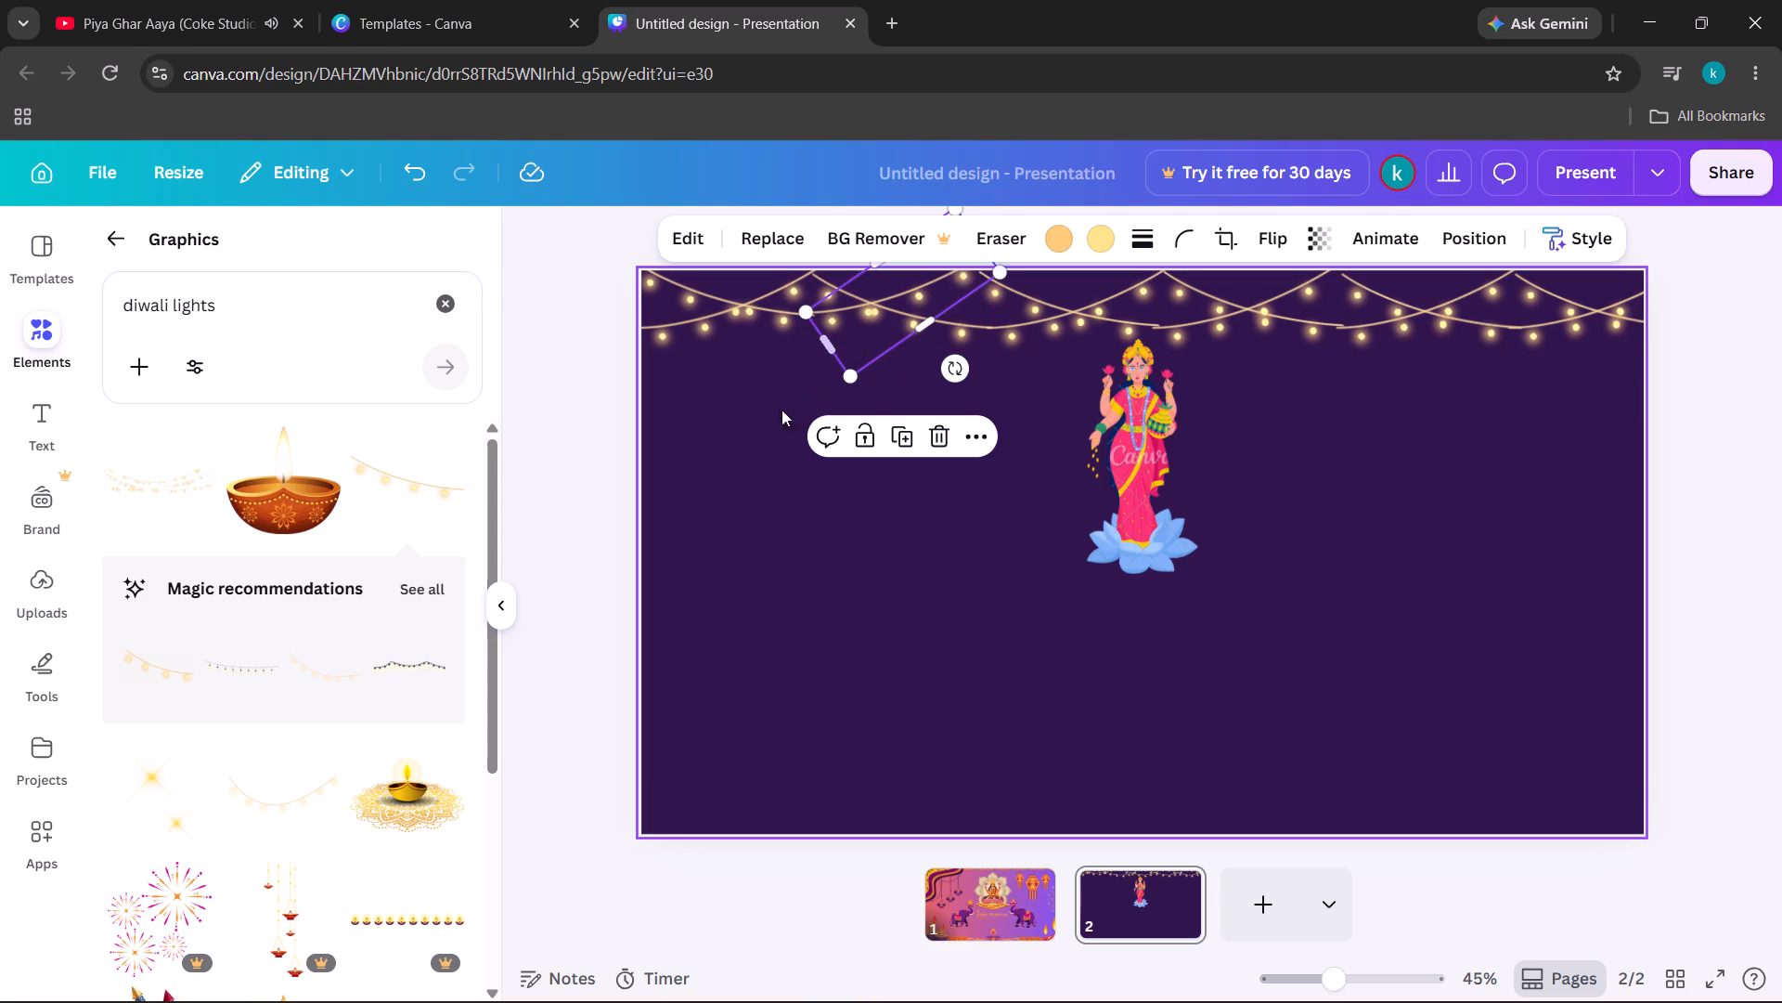
pyautogui.click(756, 425)
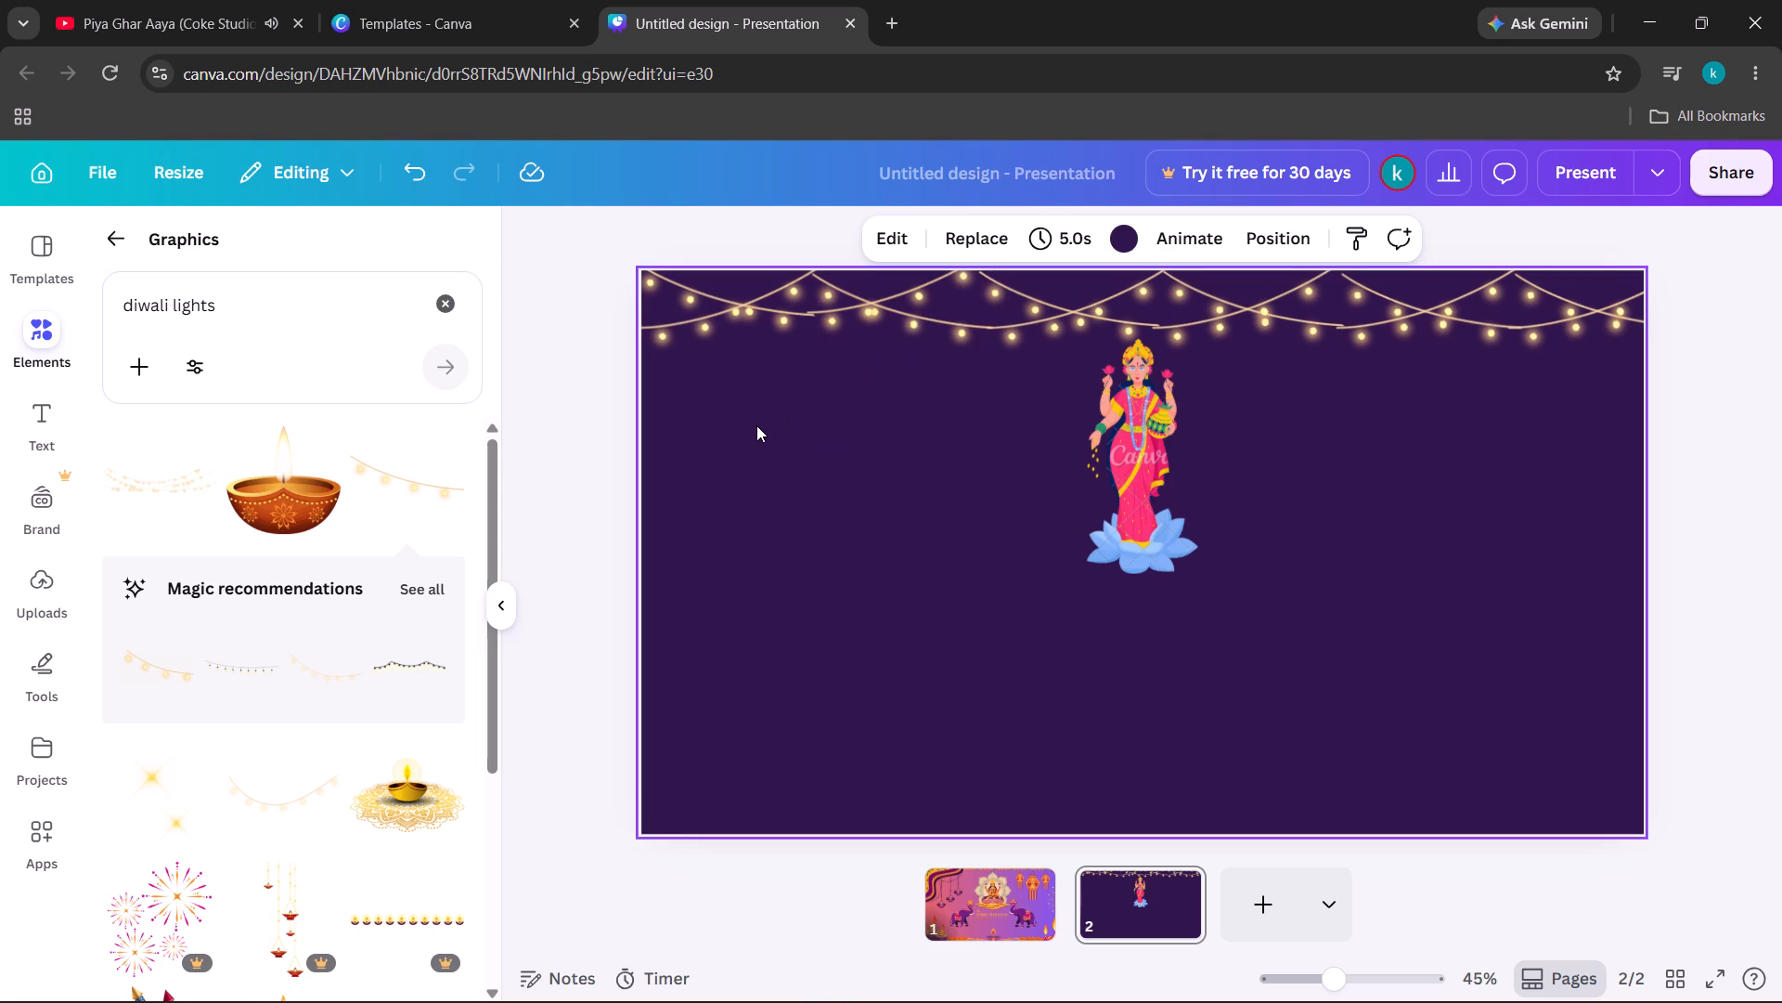
pyautogui.click(678, 327)
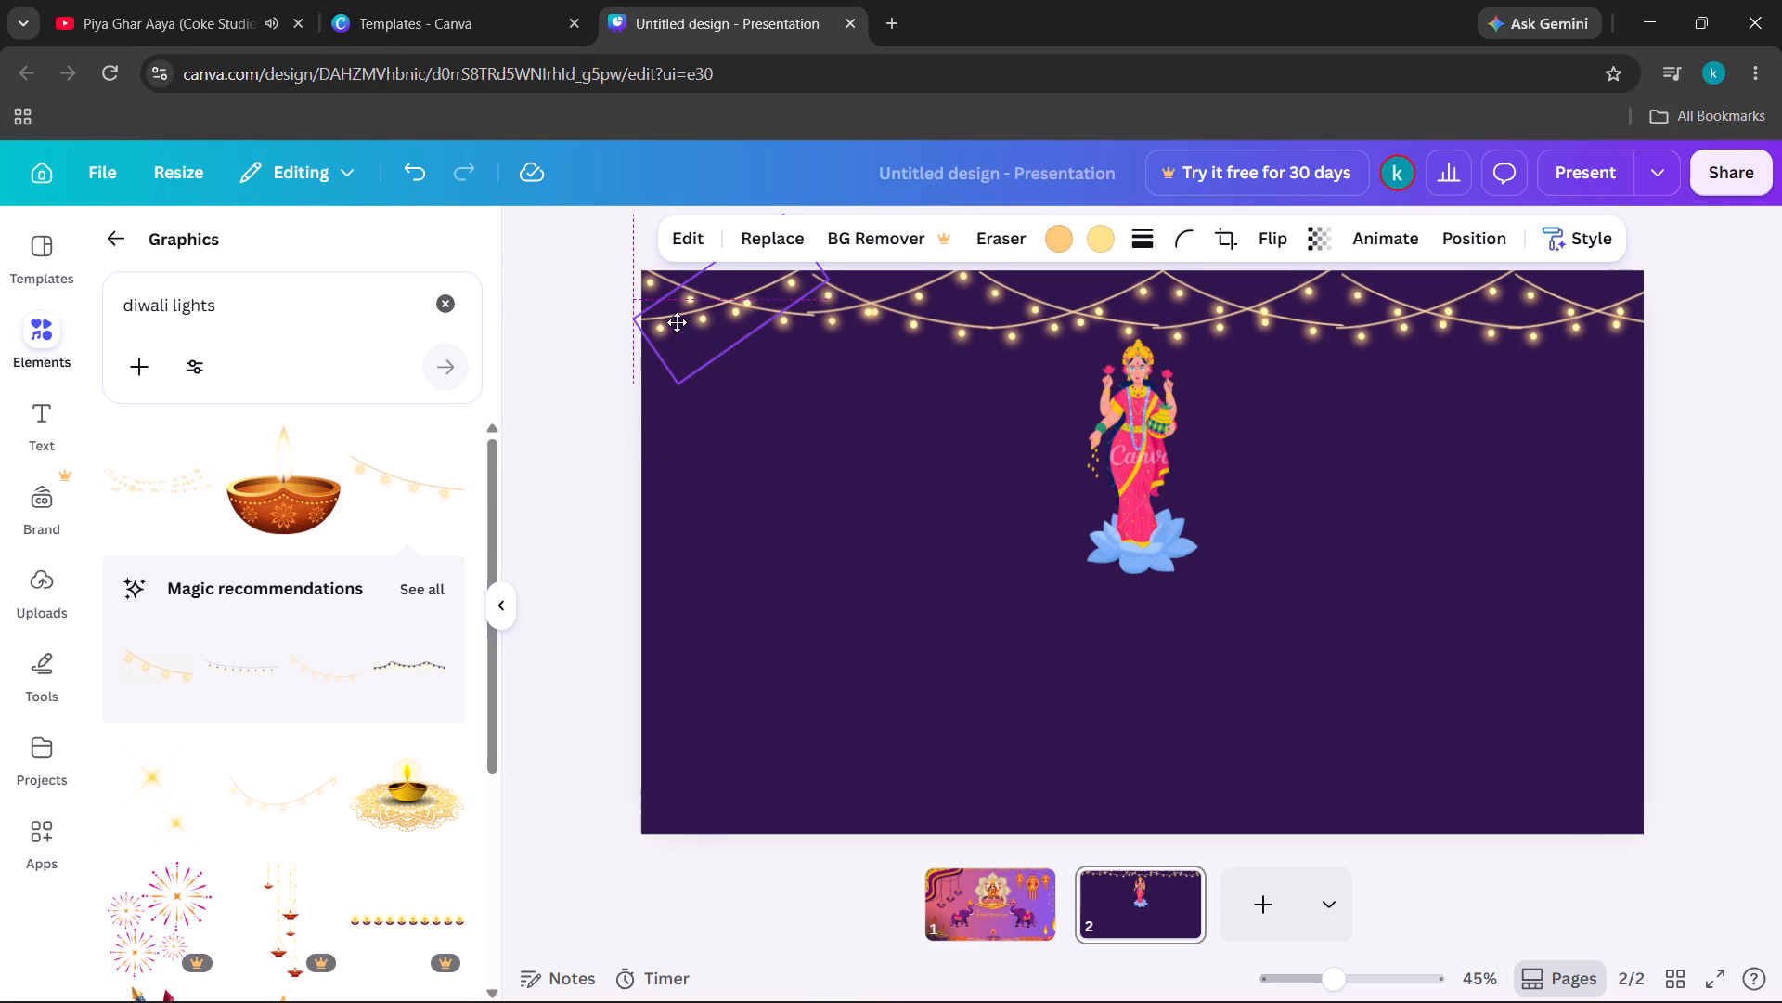
pyautogui.click(717, 625)
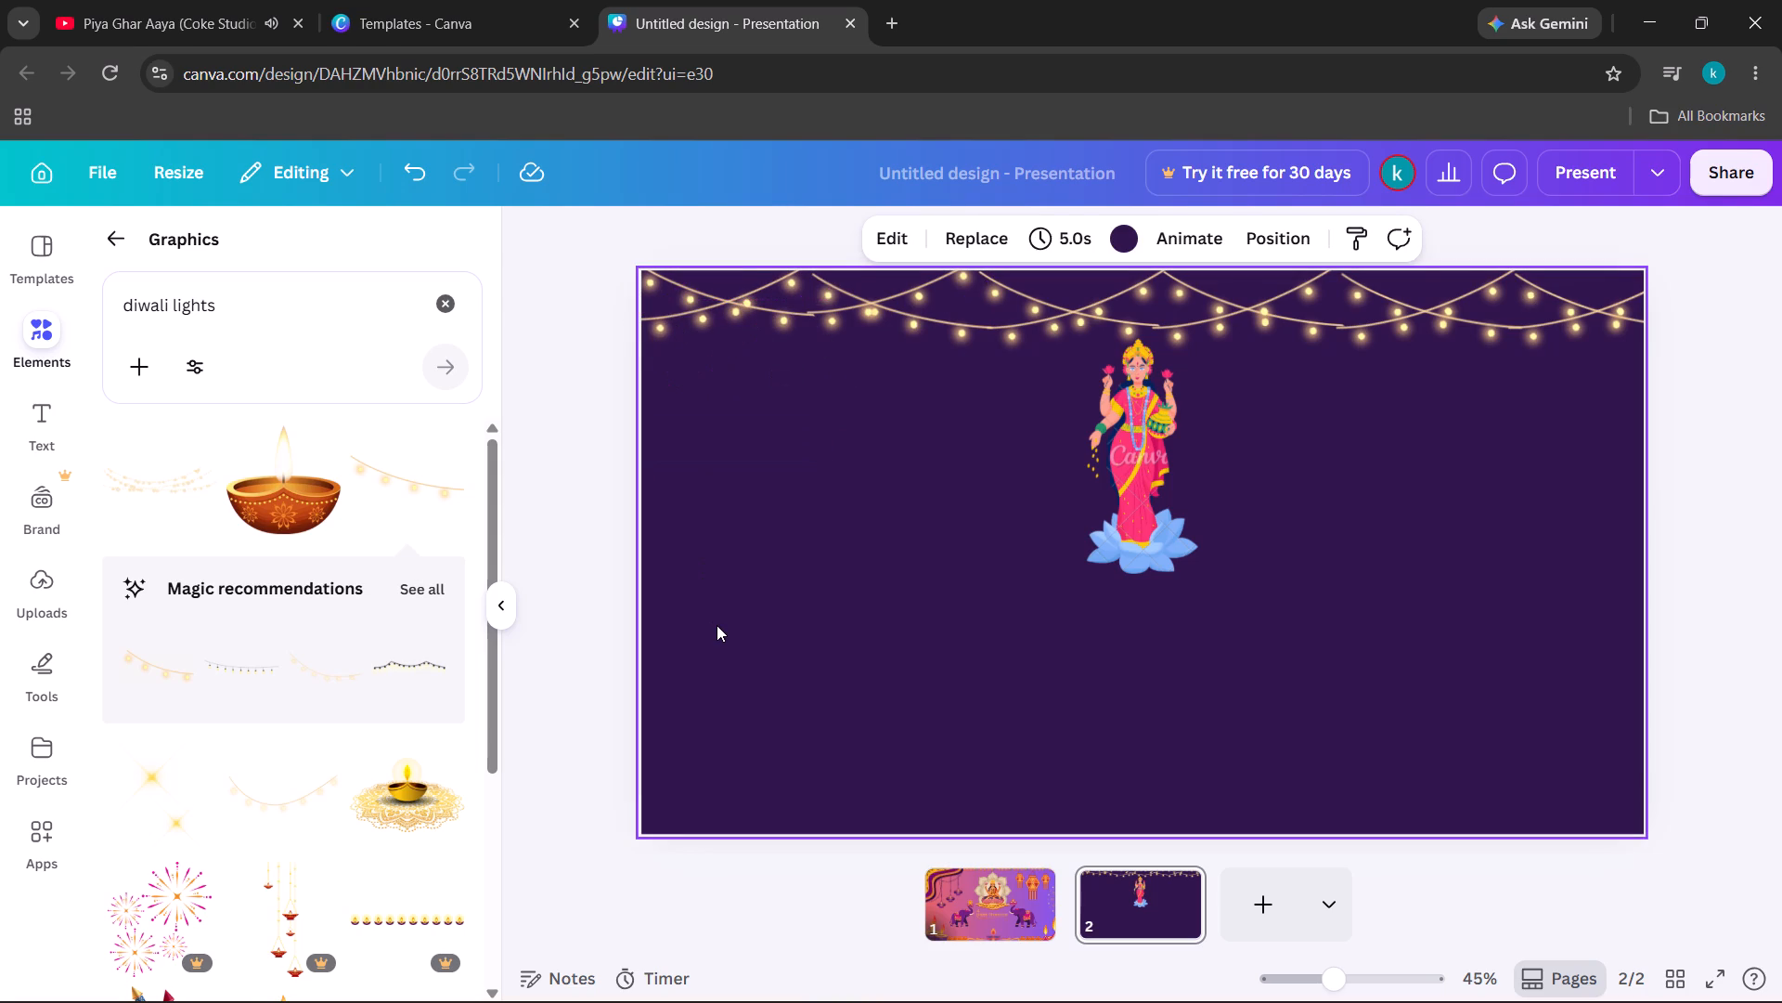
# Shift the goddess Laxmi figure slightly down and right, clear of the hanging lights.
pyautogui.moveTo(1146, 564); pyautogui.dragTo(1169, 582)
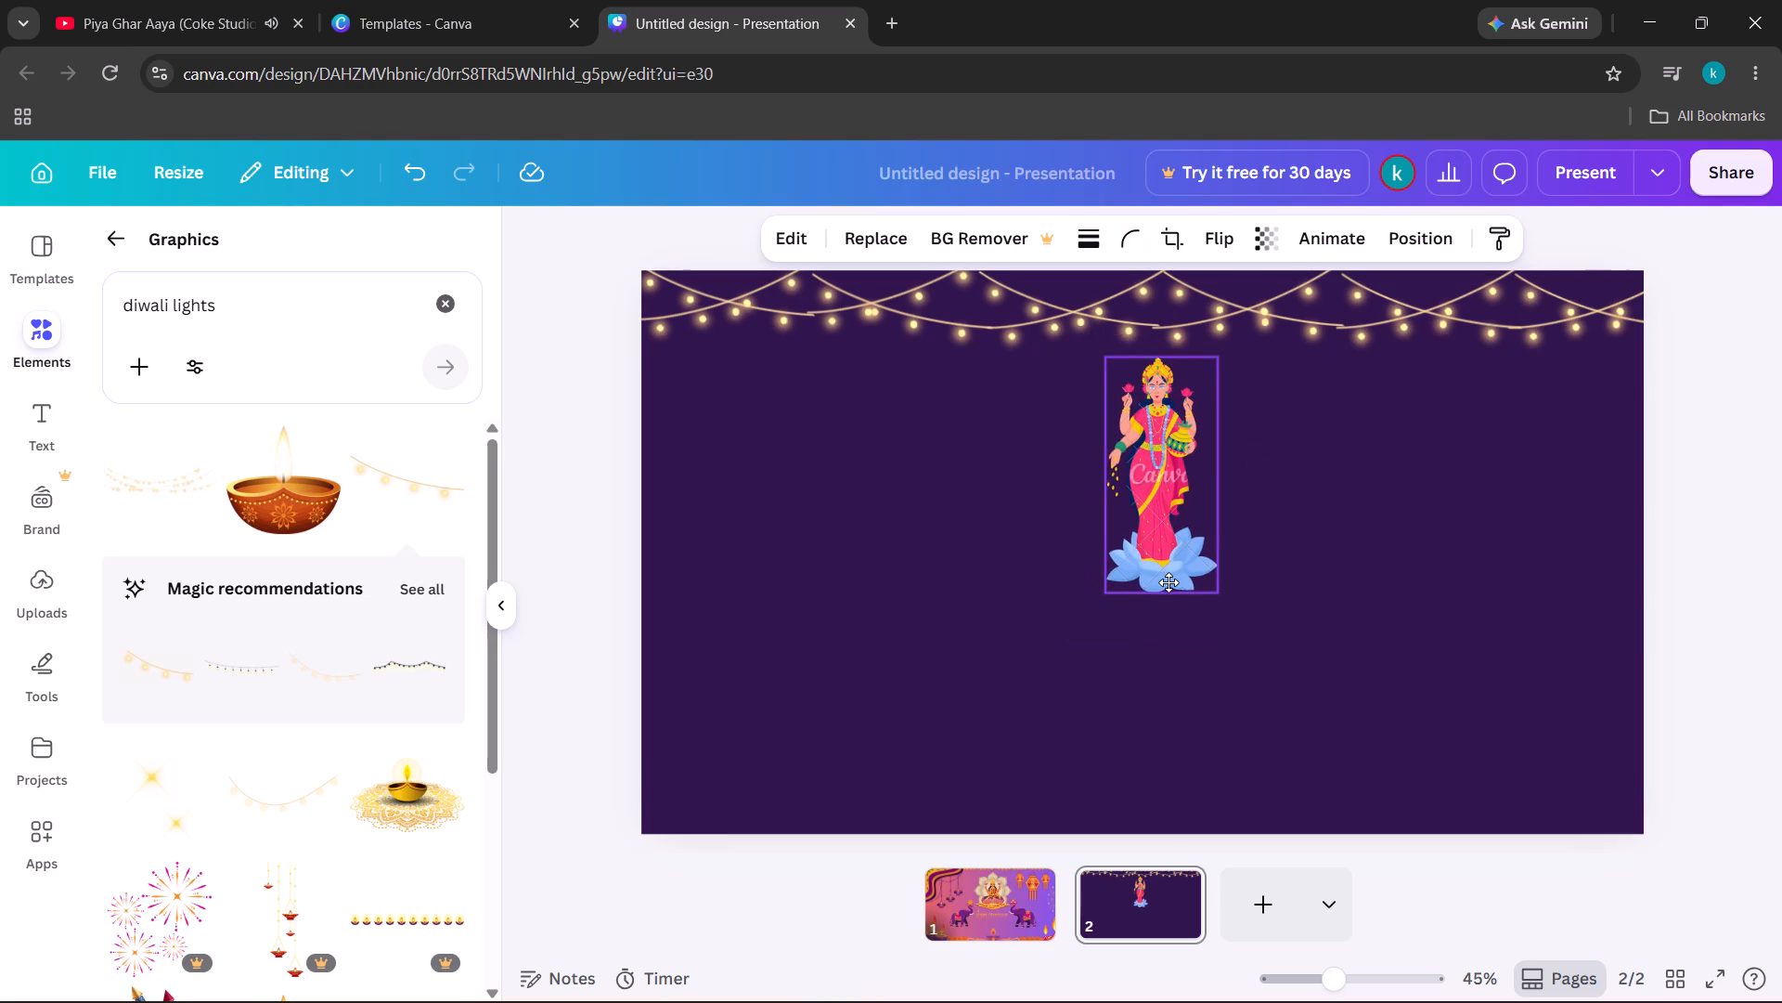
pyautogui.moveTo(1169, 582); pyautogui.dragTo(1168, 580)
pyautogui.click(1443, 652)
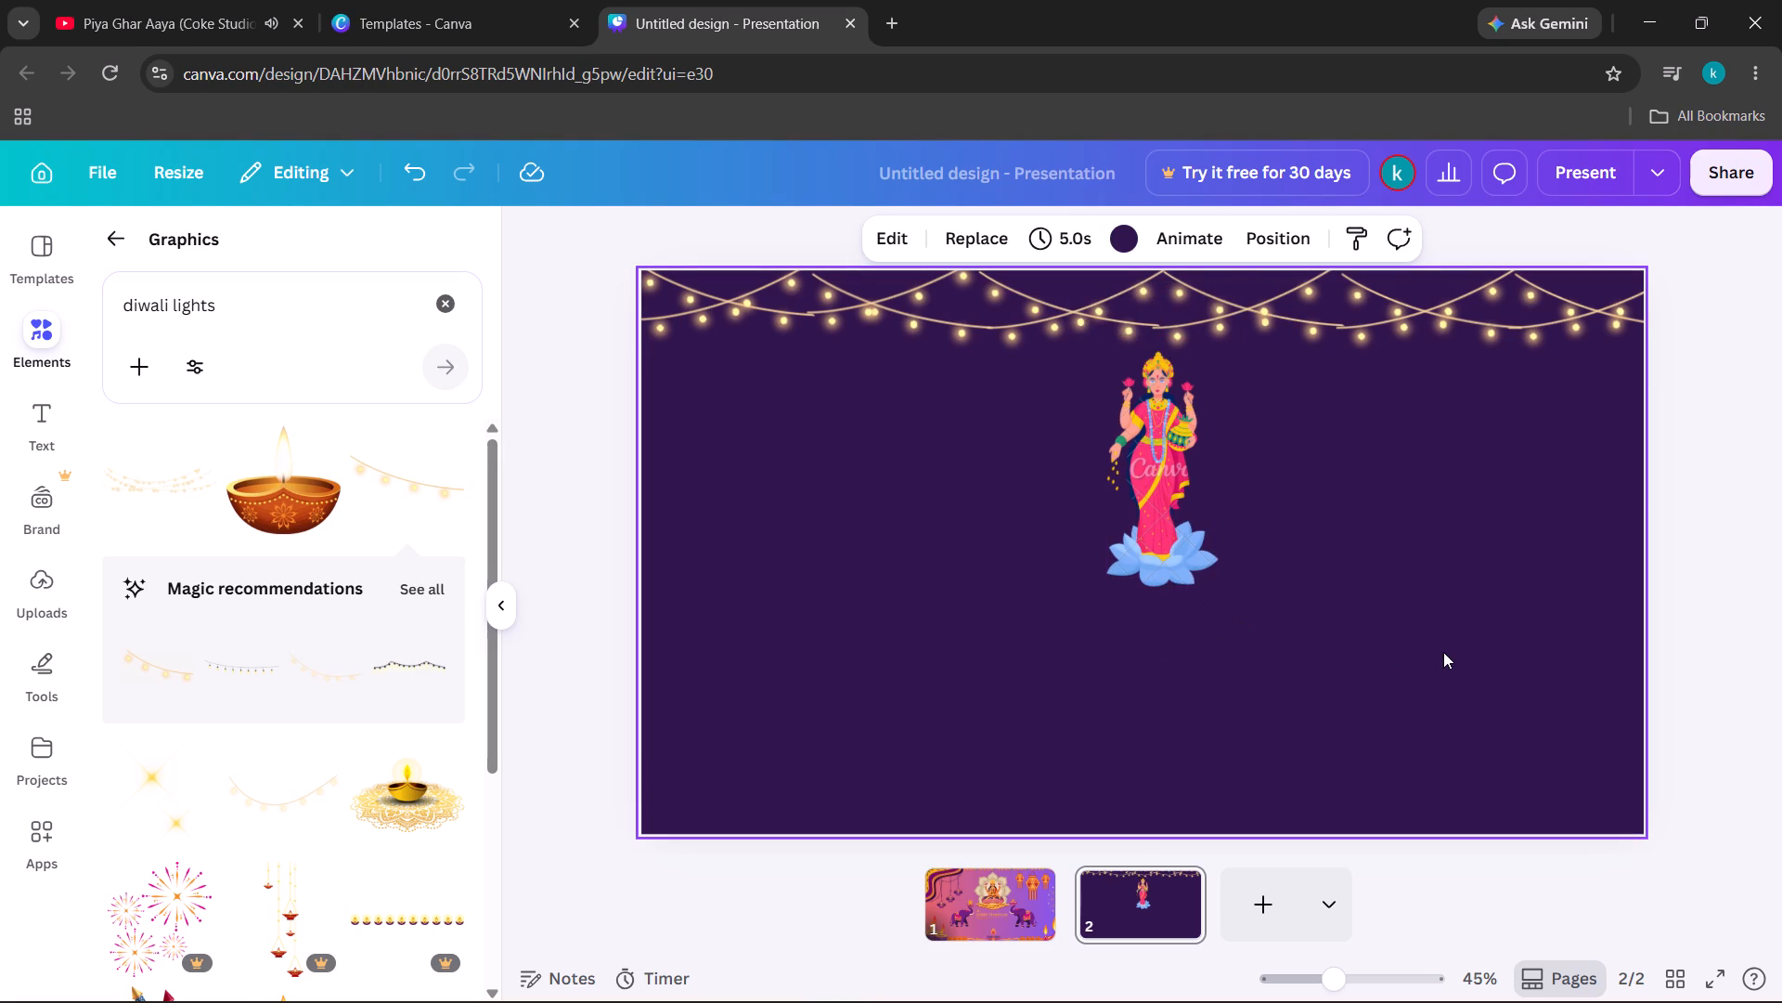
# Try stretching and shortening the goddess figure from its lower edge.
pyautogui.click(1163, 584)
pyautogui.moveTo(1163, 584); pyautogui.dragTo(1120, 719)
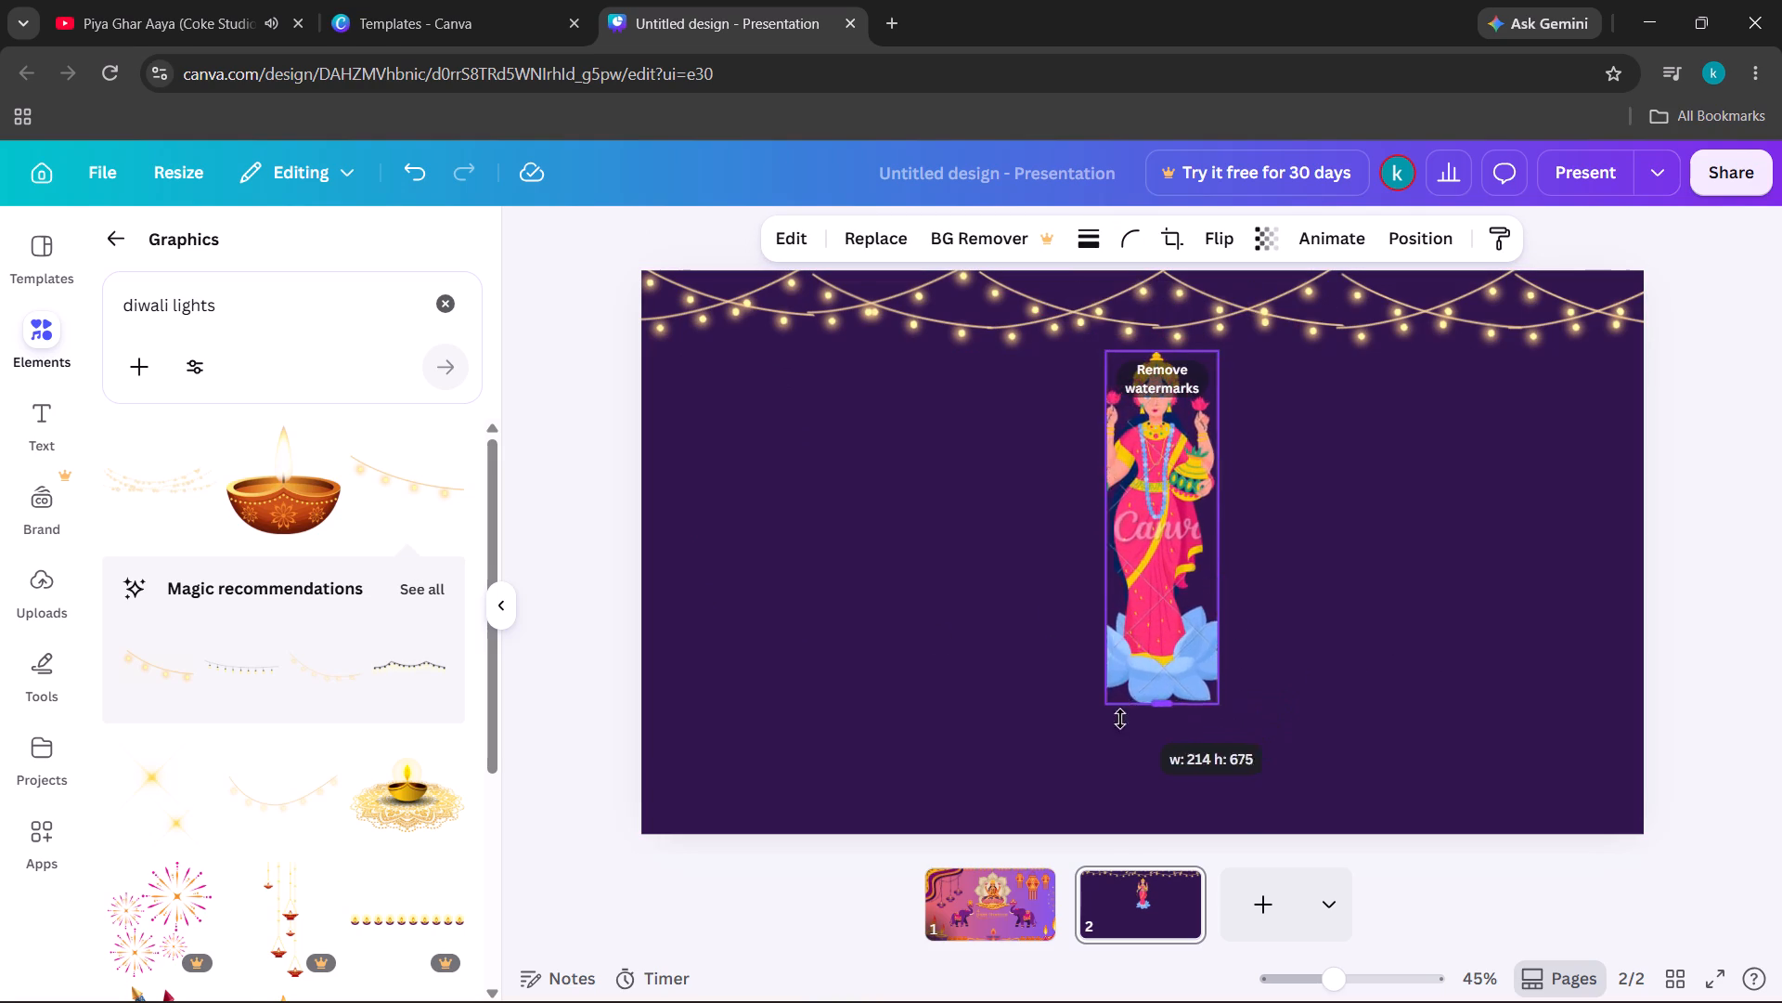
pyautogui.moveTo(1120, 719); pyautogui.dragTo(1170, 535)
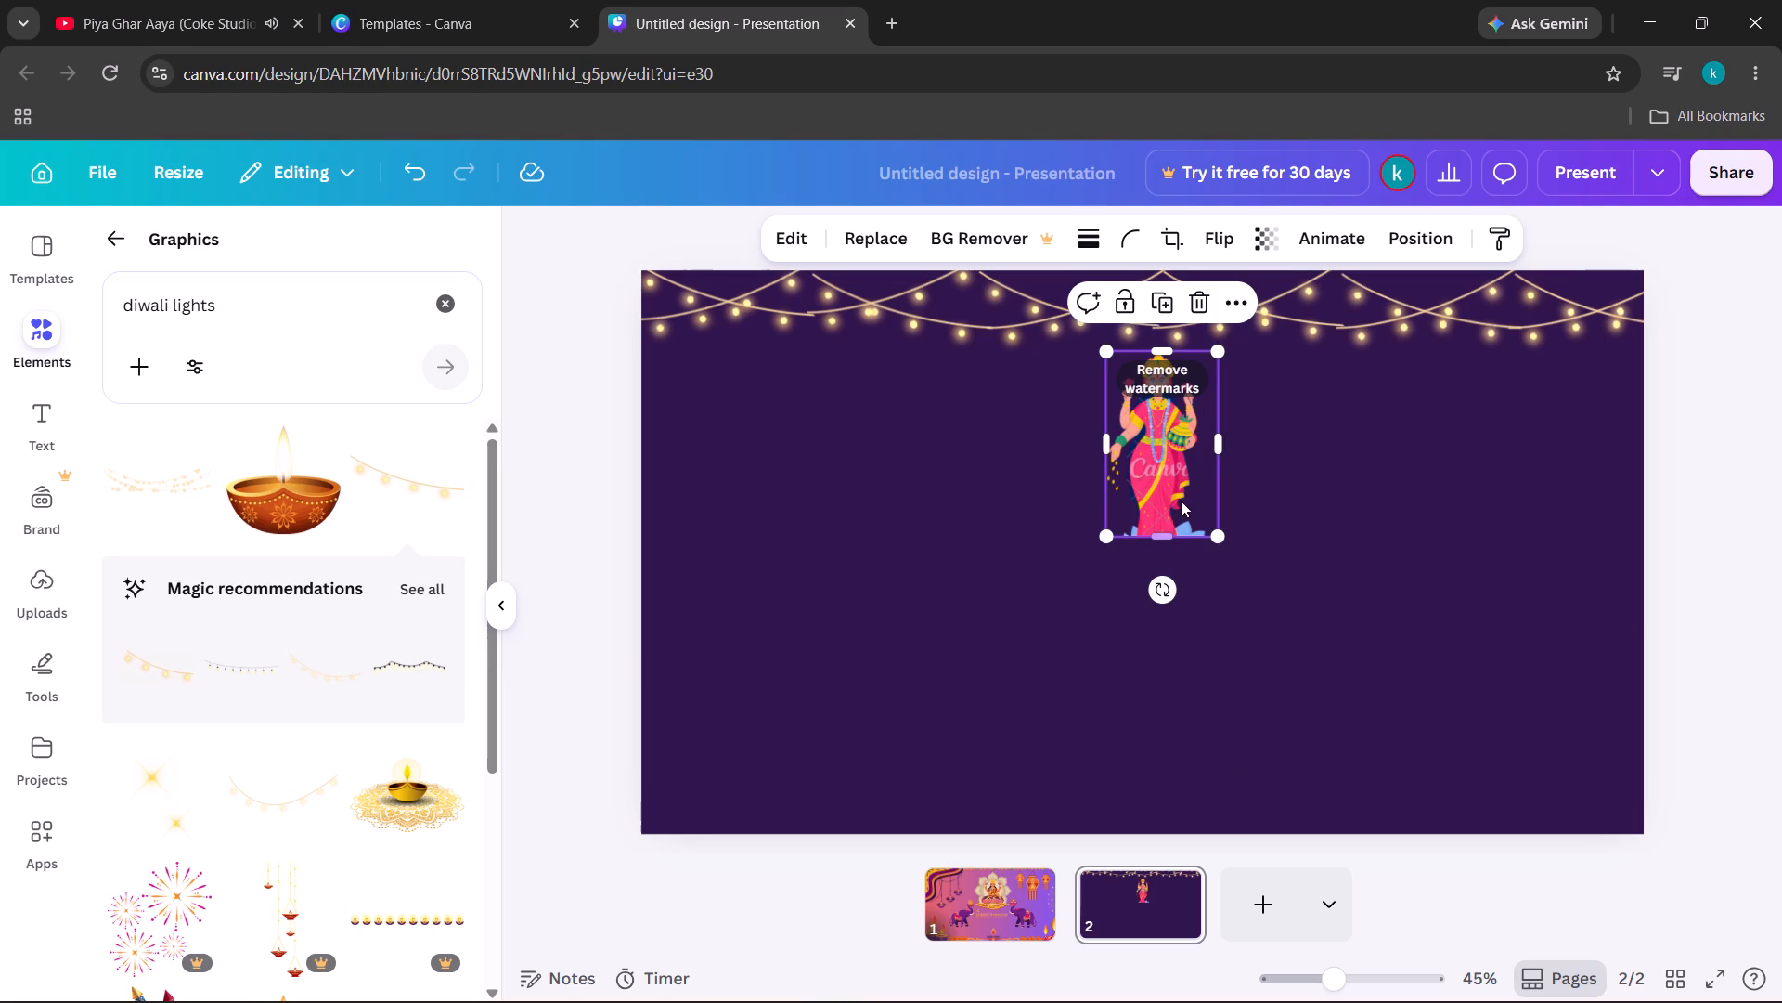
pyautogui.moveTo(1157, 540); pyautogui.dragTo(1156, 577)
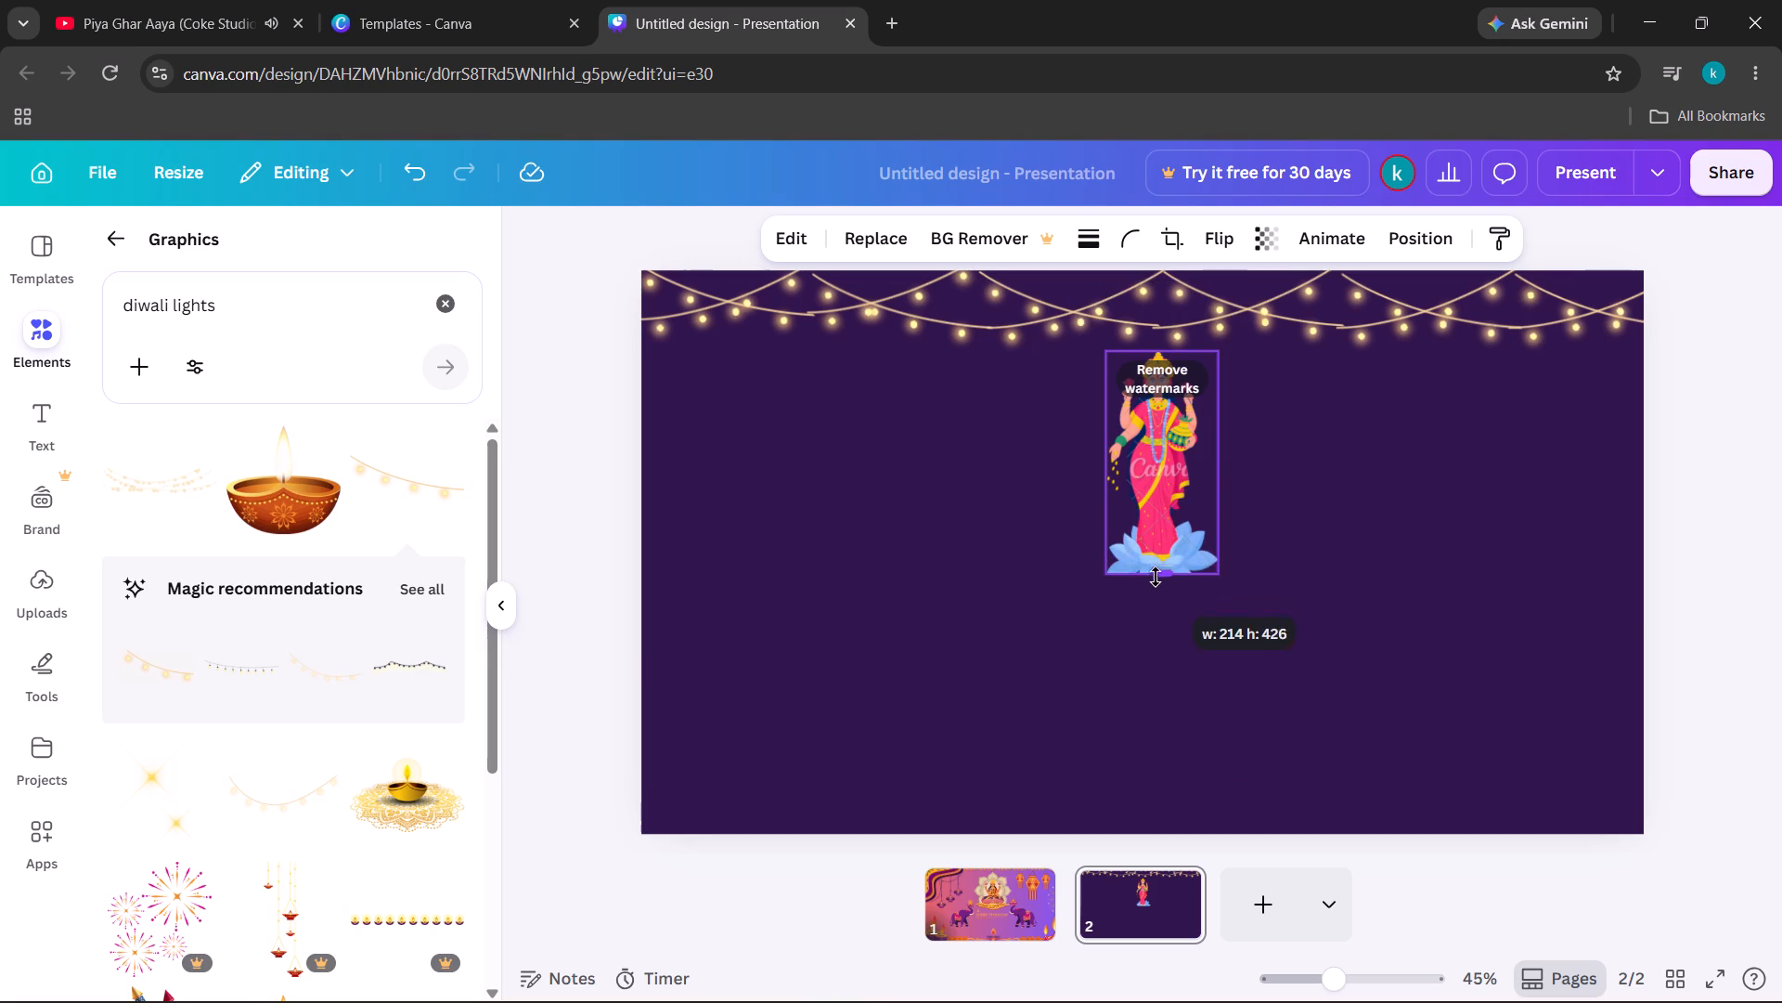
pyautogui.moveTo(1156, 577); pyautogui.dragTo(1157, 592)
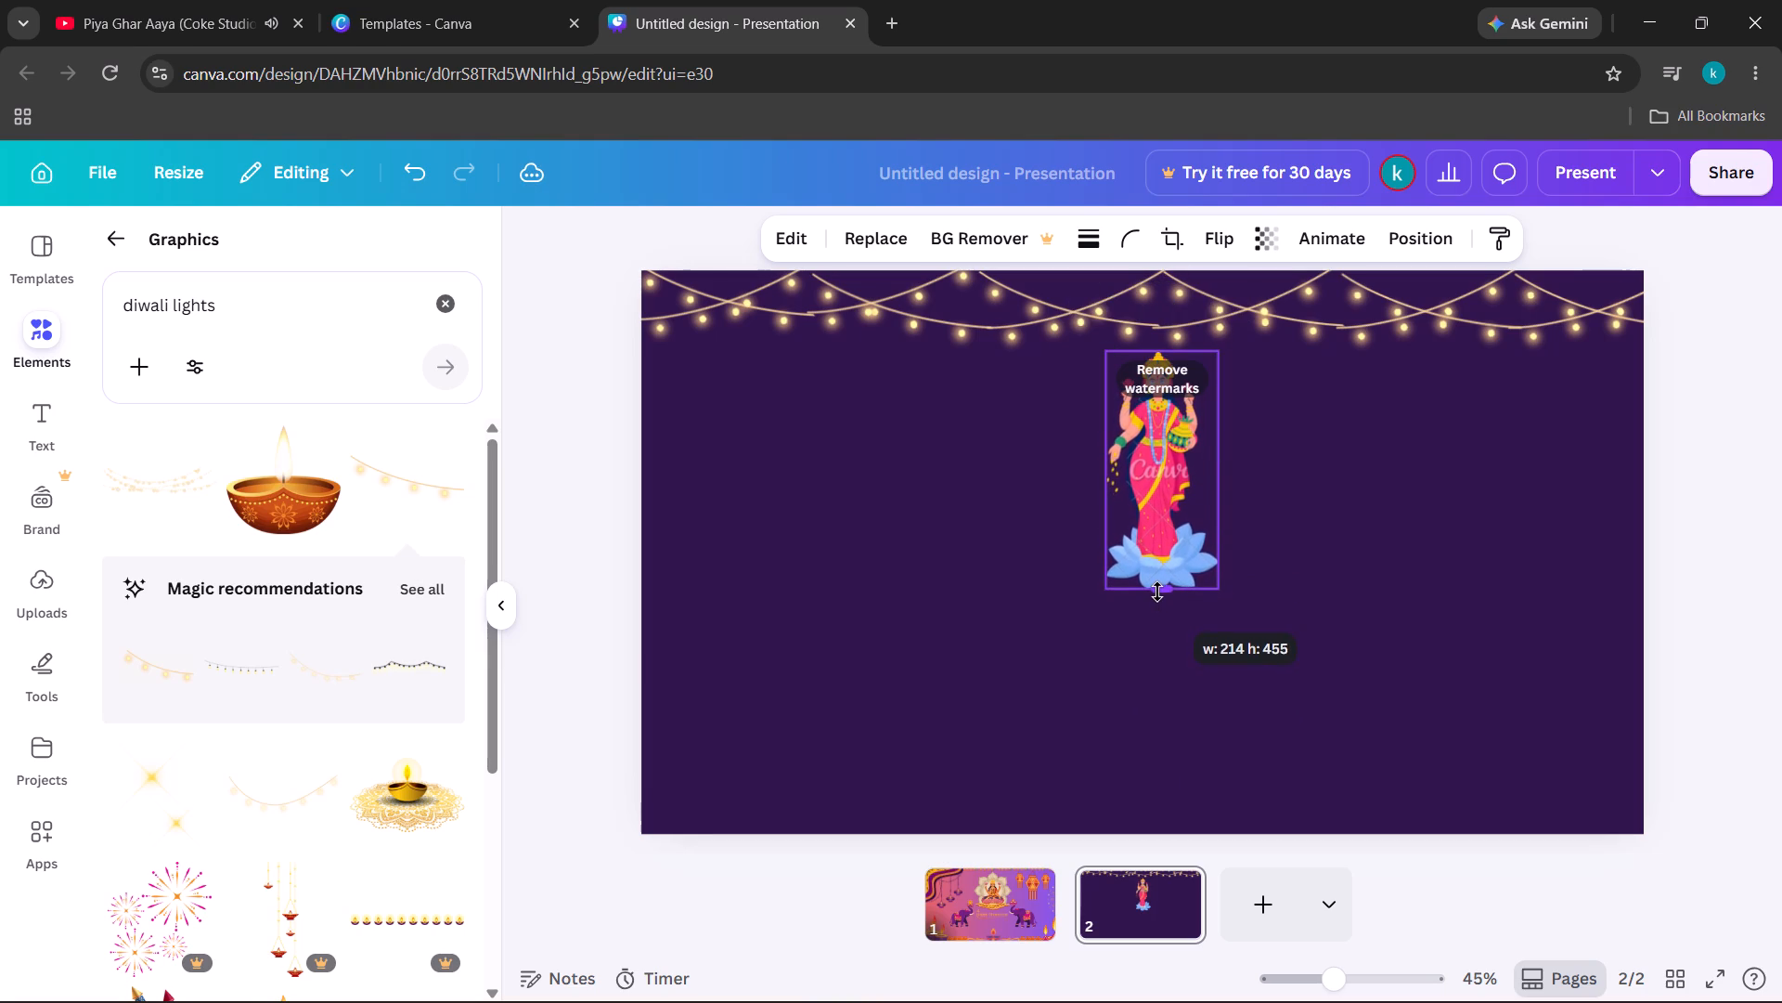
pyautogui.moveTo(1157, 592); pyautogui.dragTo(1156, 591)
# Move the goddess Laxmi figure down to the bottom centre of the page.
pyautogui.moveTo(995, 574); pyautogui.dragTo(1136, 537)
pyautogui.click(1136, 537)
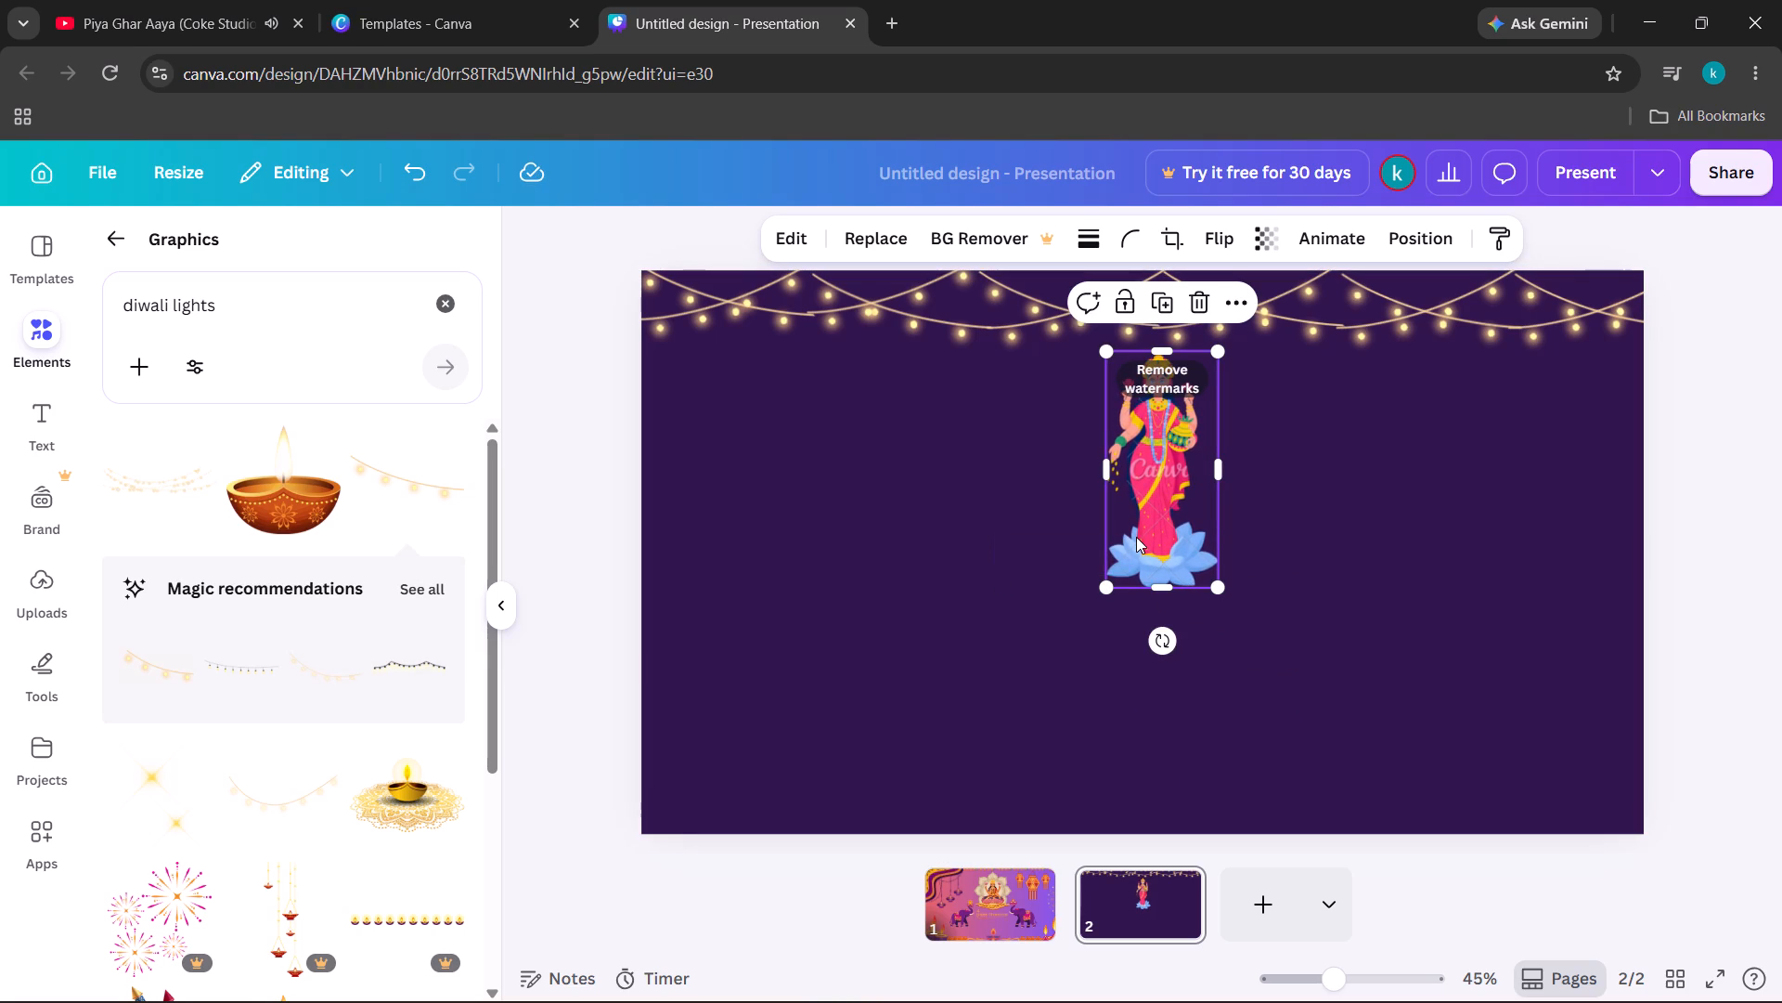
pyautogui.click(1136, 537)
pyautogui.moveTo(1136, 537); pyautogui.dragTo(1052, 681)
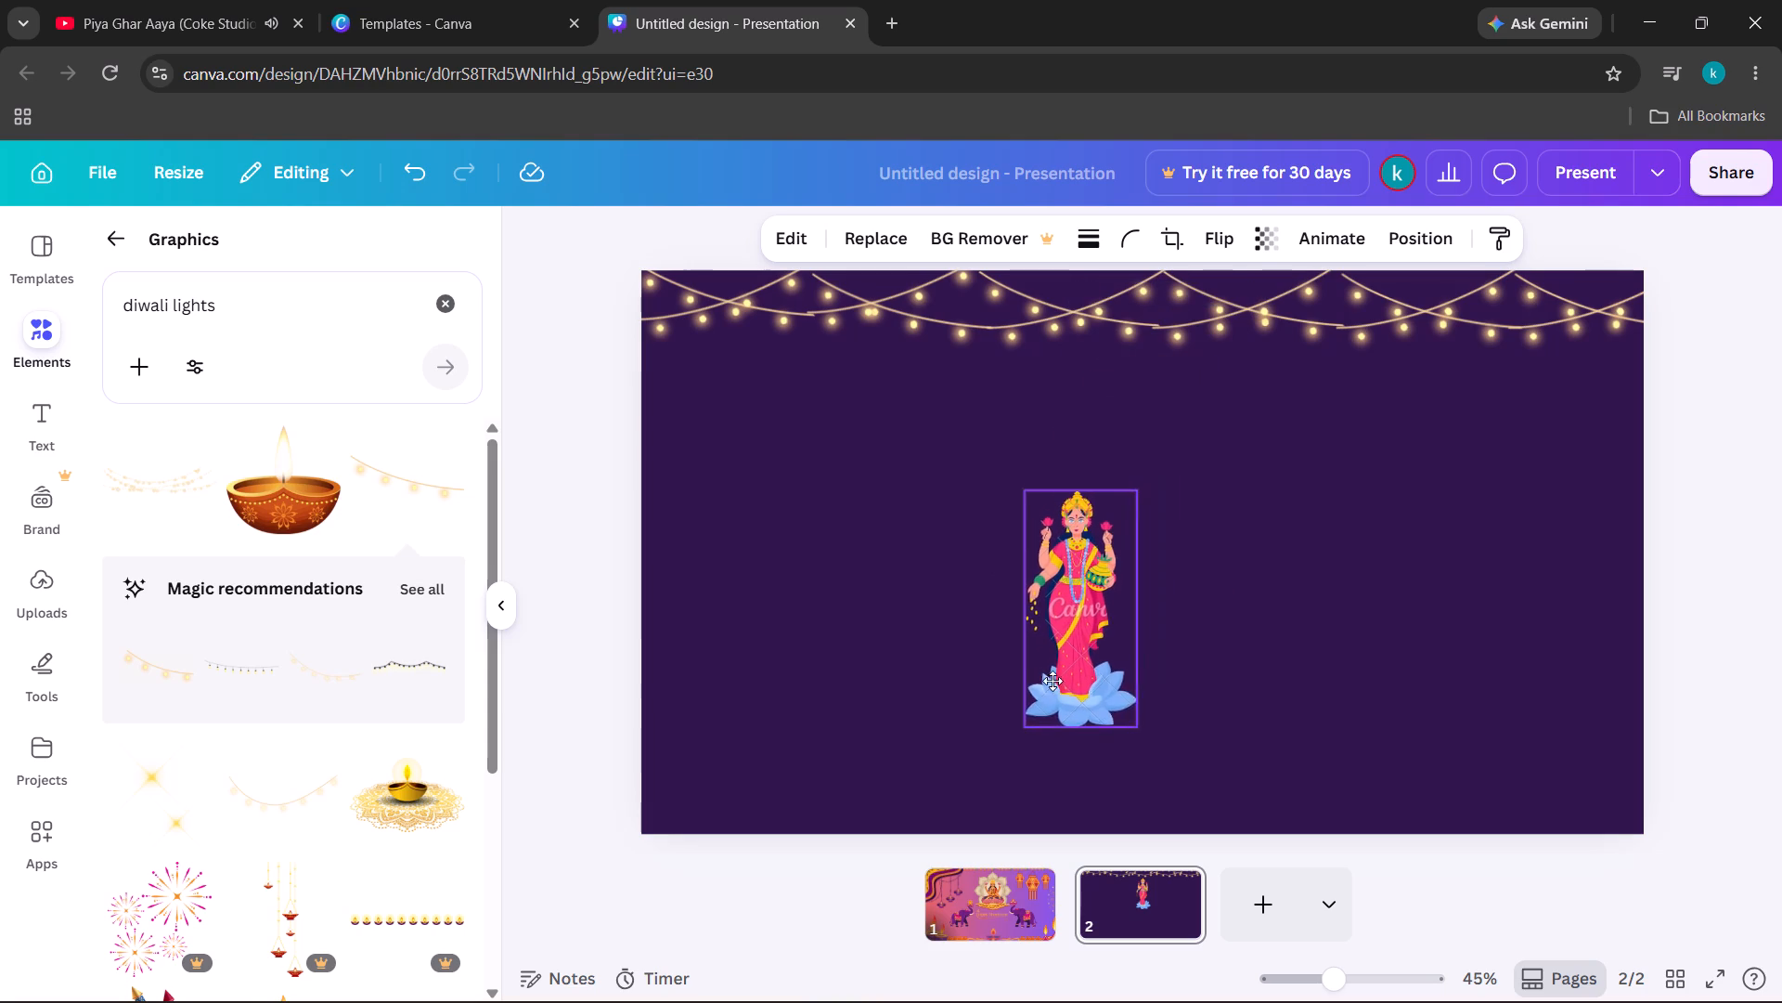
pyautogui.moveTo(1052, 681); pyautogui.dragTo(1128, 772)
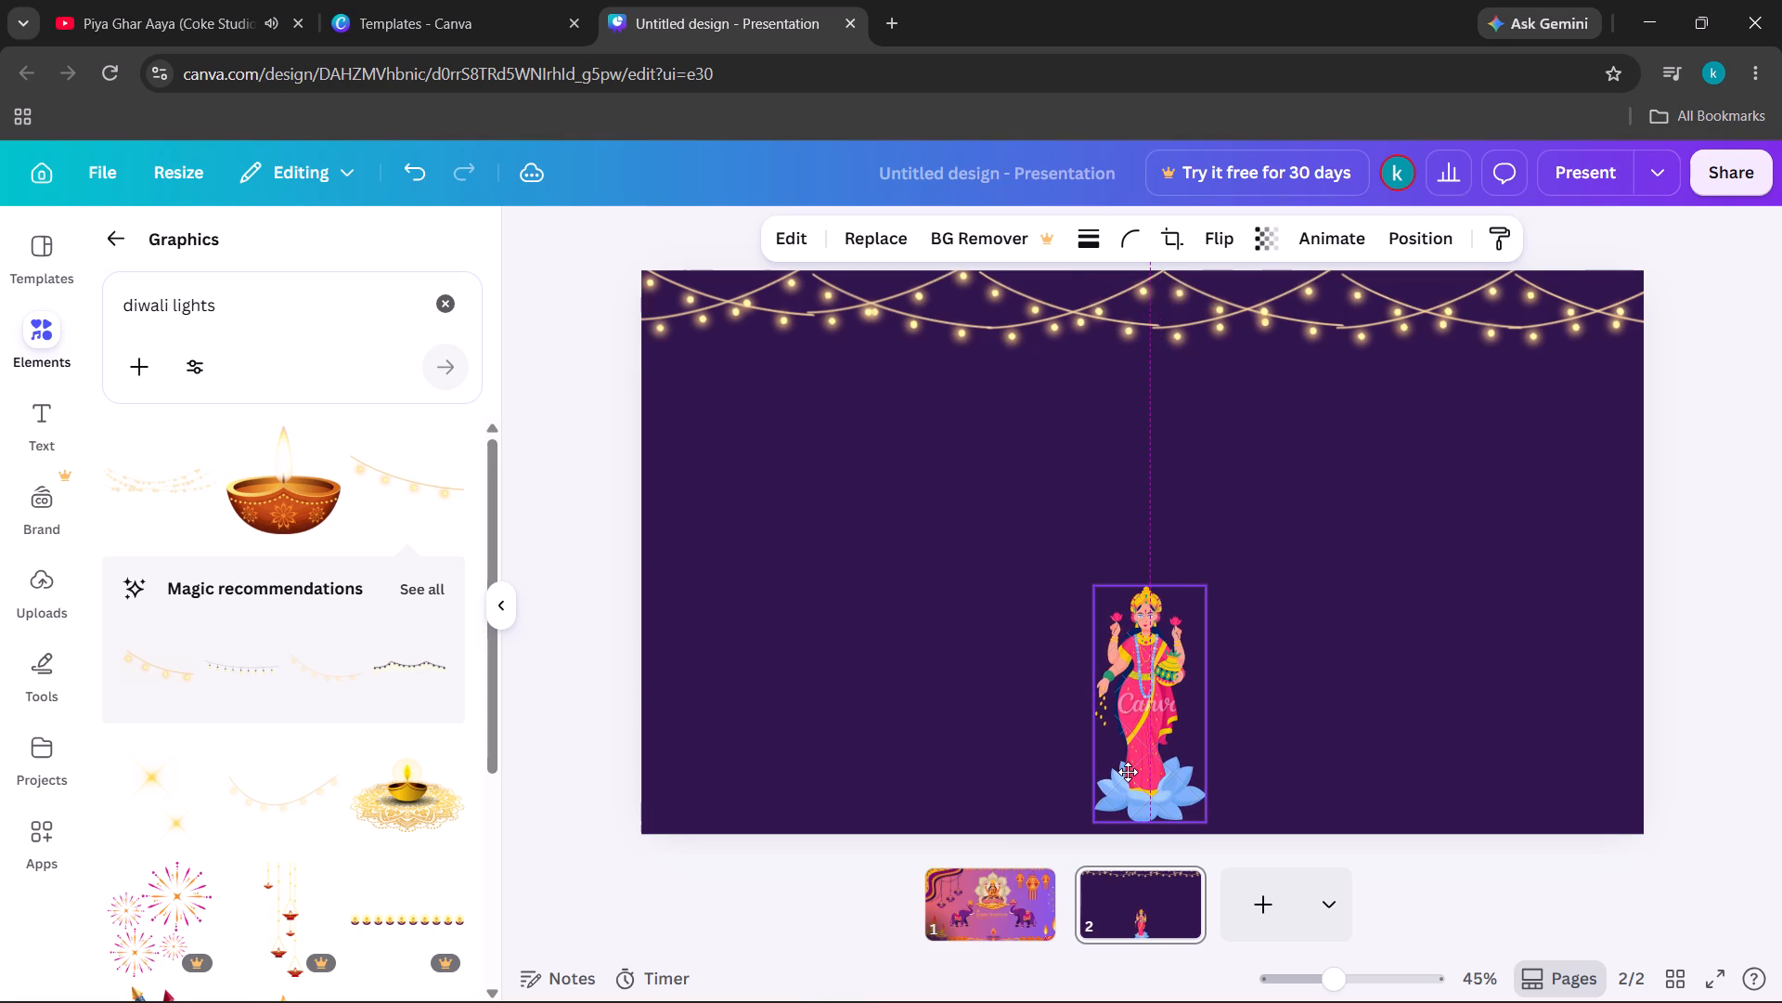
pyautogui.moveTo(1128, 772); pyautogui.dragTo(1126, 772)
pyautogui.click(943, 725)
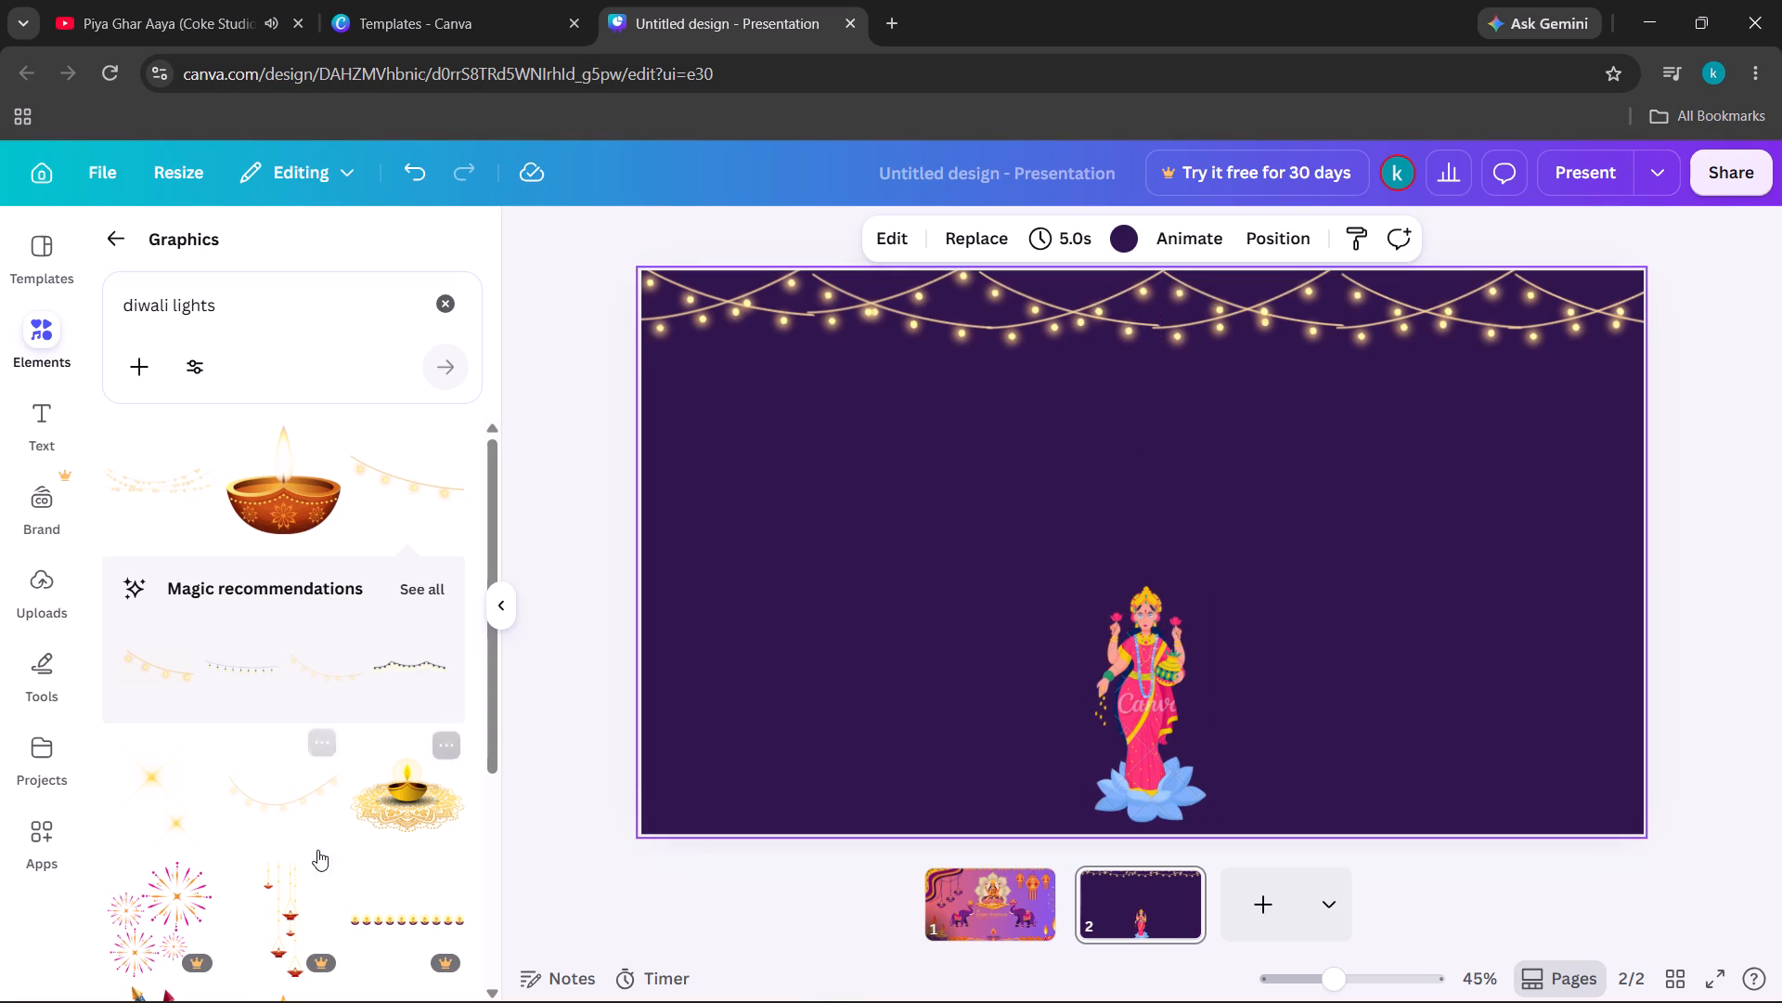
# Add the golden two-star sparkle graphic, shrink it, and place it below the lights near the page's upper-left corner.
pyautogui.click(133, 801)
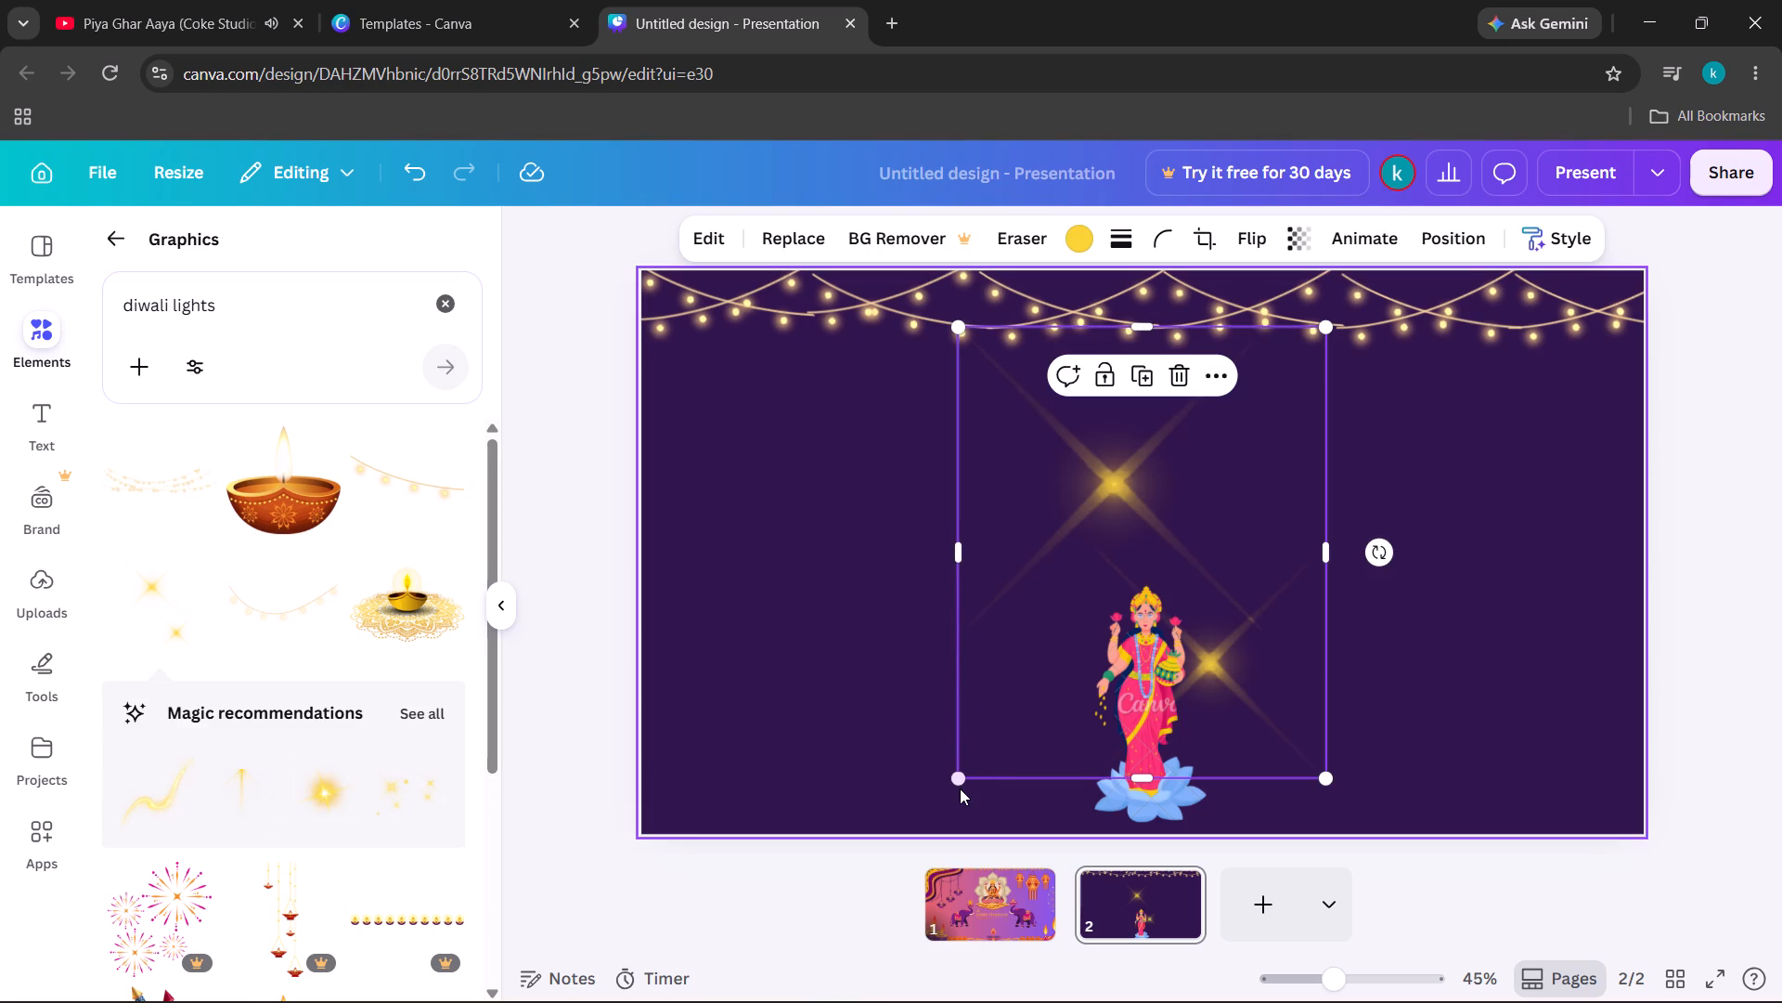
pyautogui.moveTo(957, 784); pyautogui.dragTo(1056, 625)
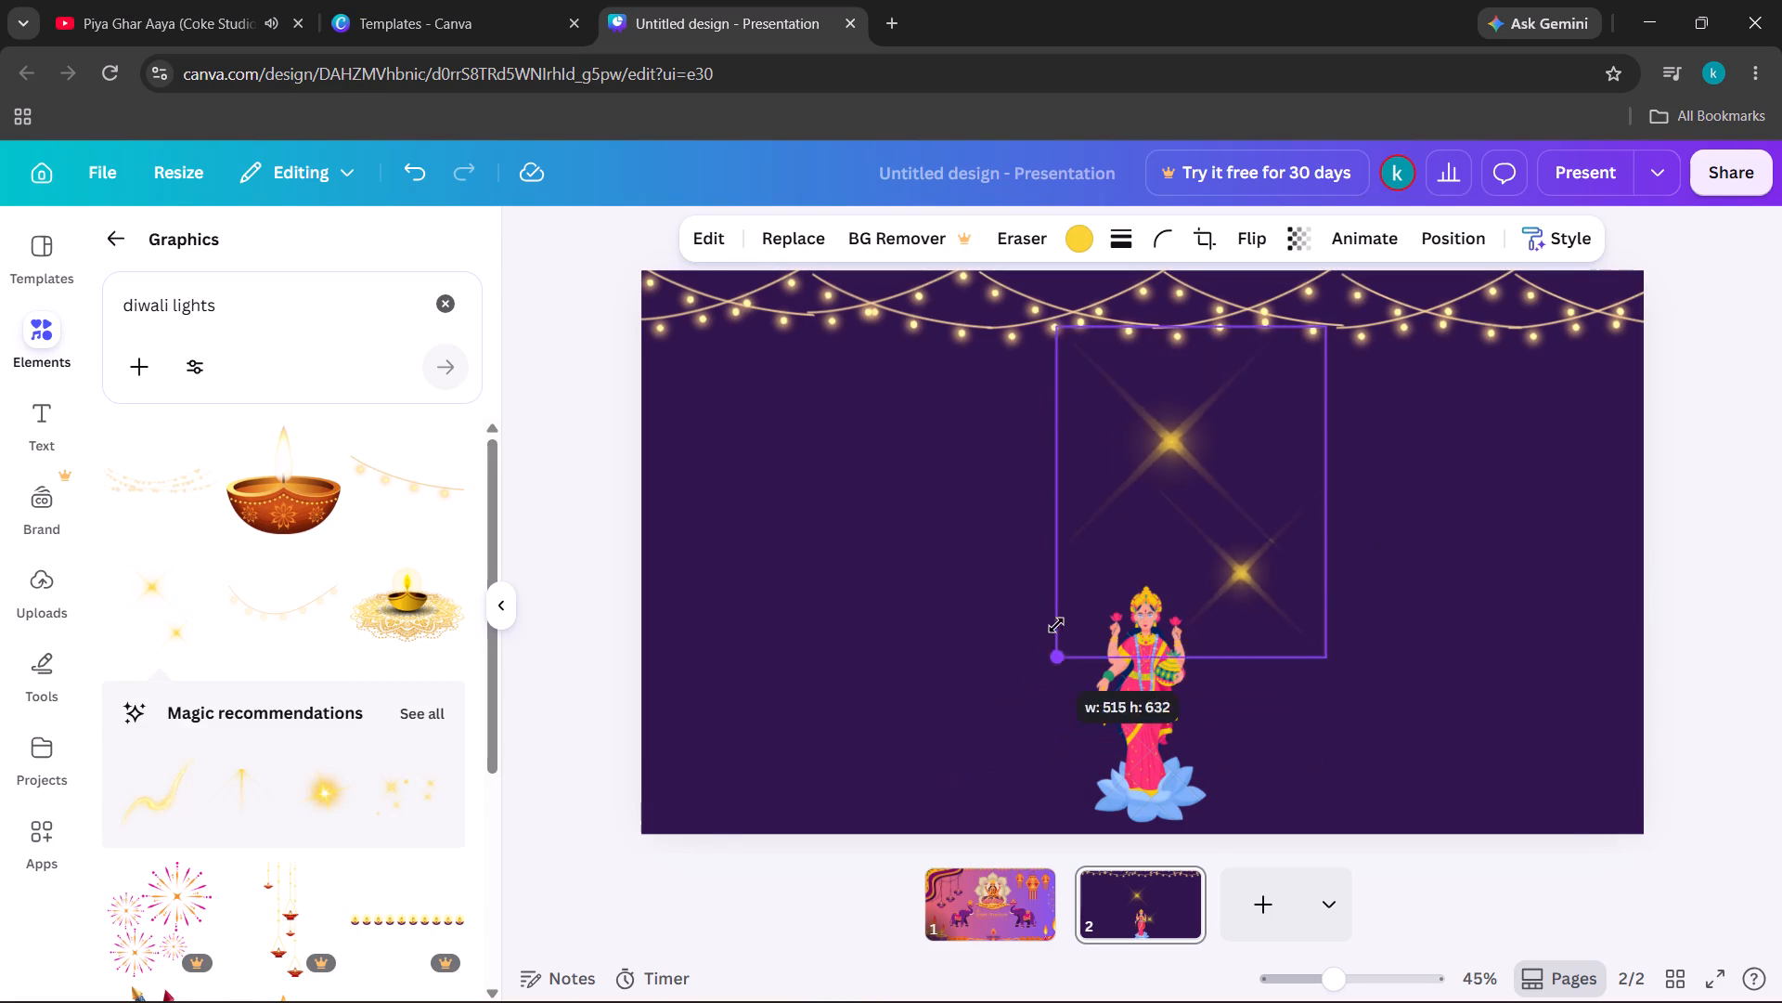
pyautogui.moveTo(1056, 625); pyautogui.dragTo(1165, 540)
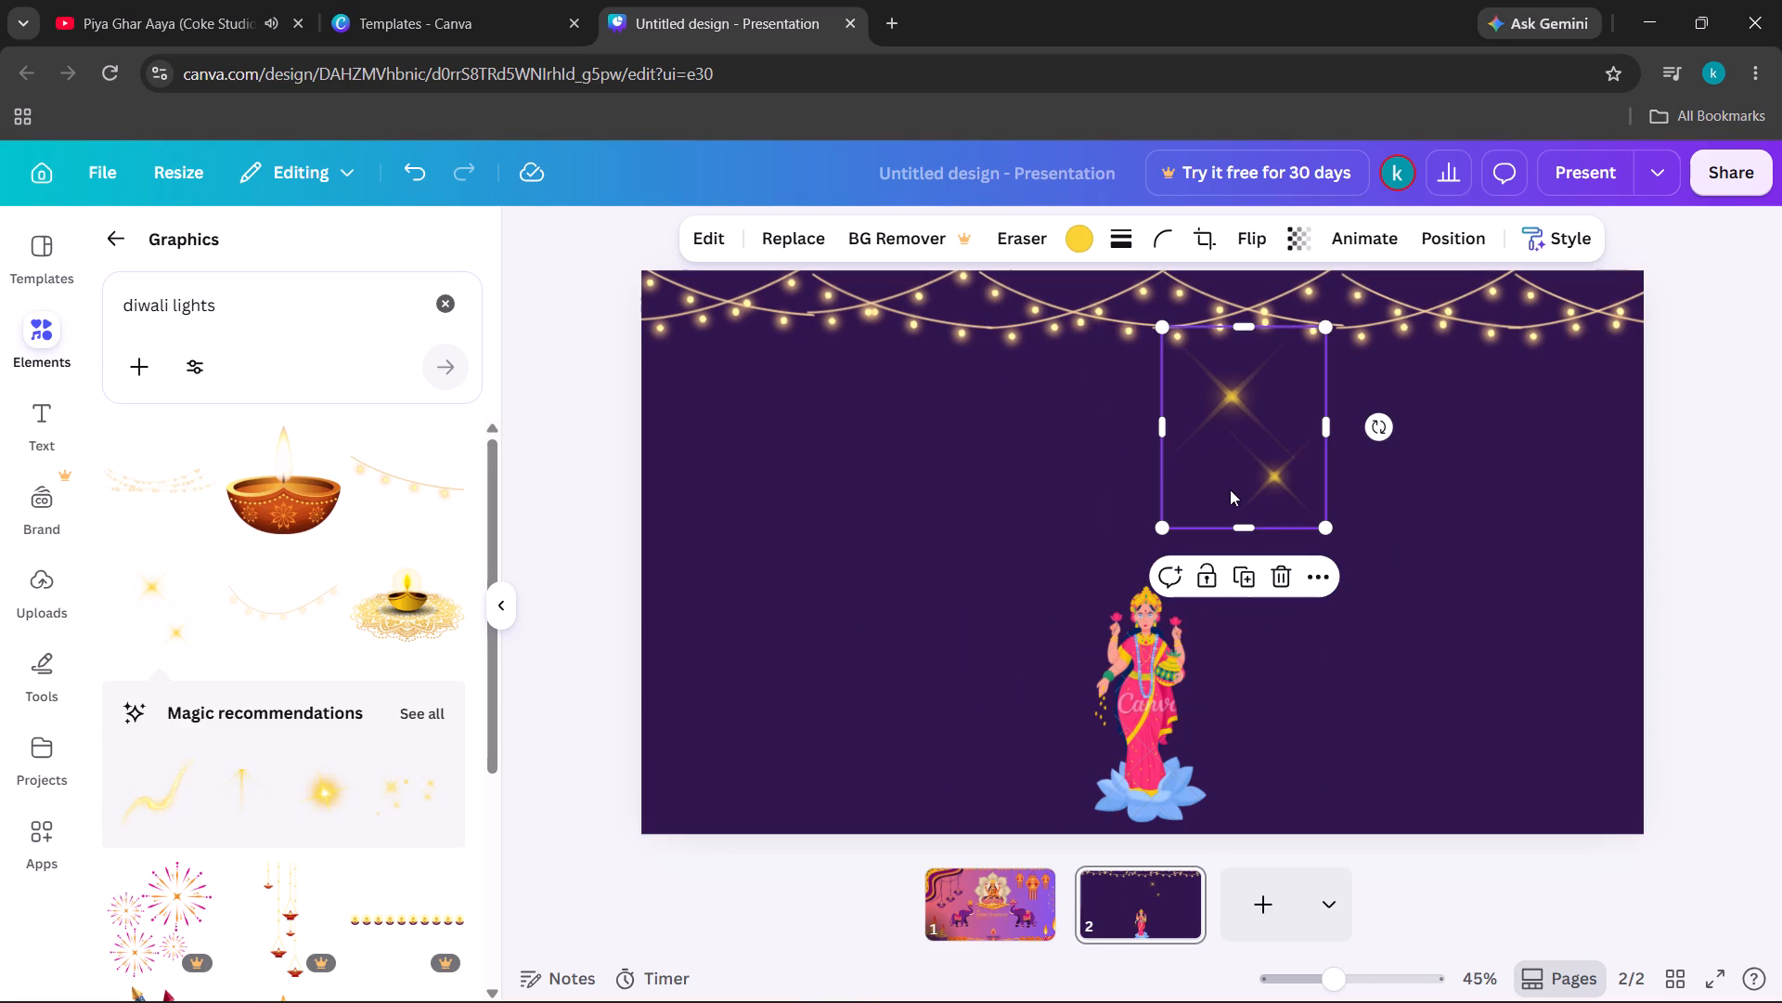
pyautogui.moveTo(1161, 531); pyautogui.dragTo(1163, 529)
pyautogui.moveTo(1163, 529); pyautogui.dragTo(1197, 496)
pyautogui.moveTo(1245, 437); pyautogui.dragTo(805, 445)
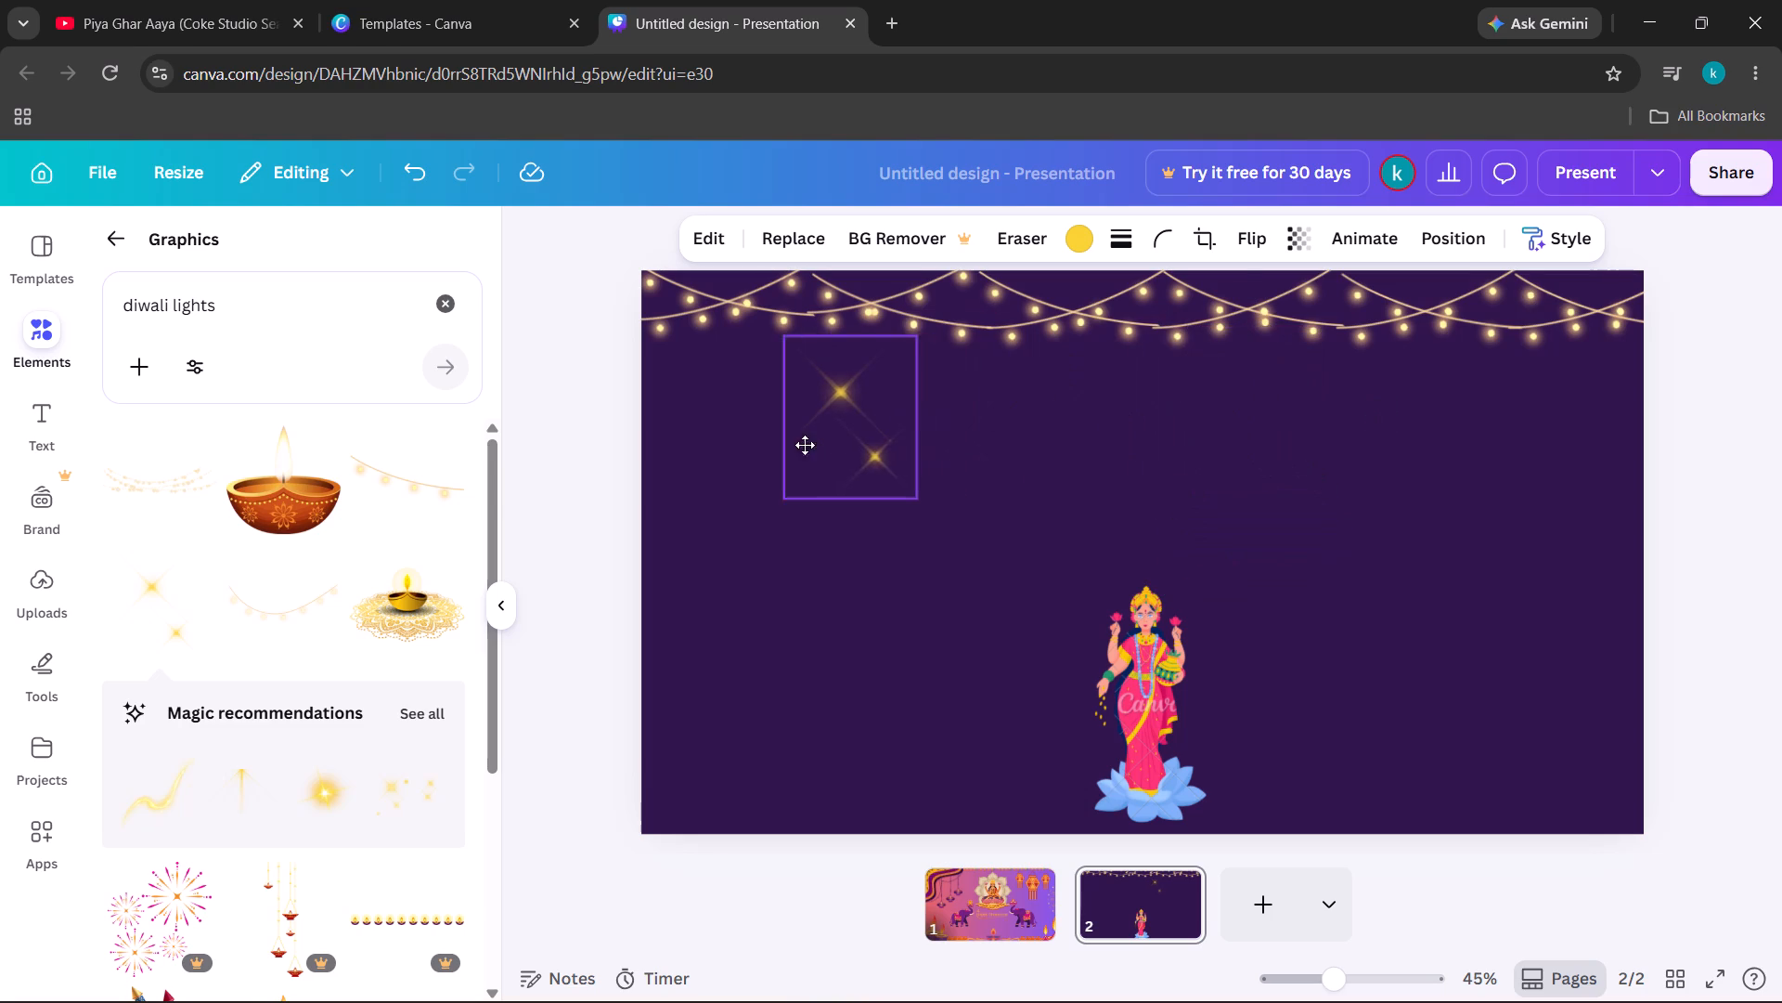
pyautogui.moveTo(805, 445); pyautogui.dragTo(749, 437)
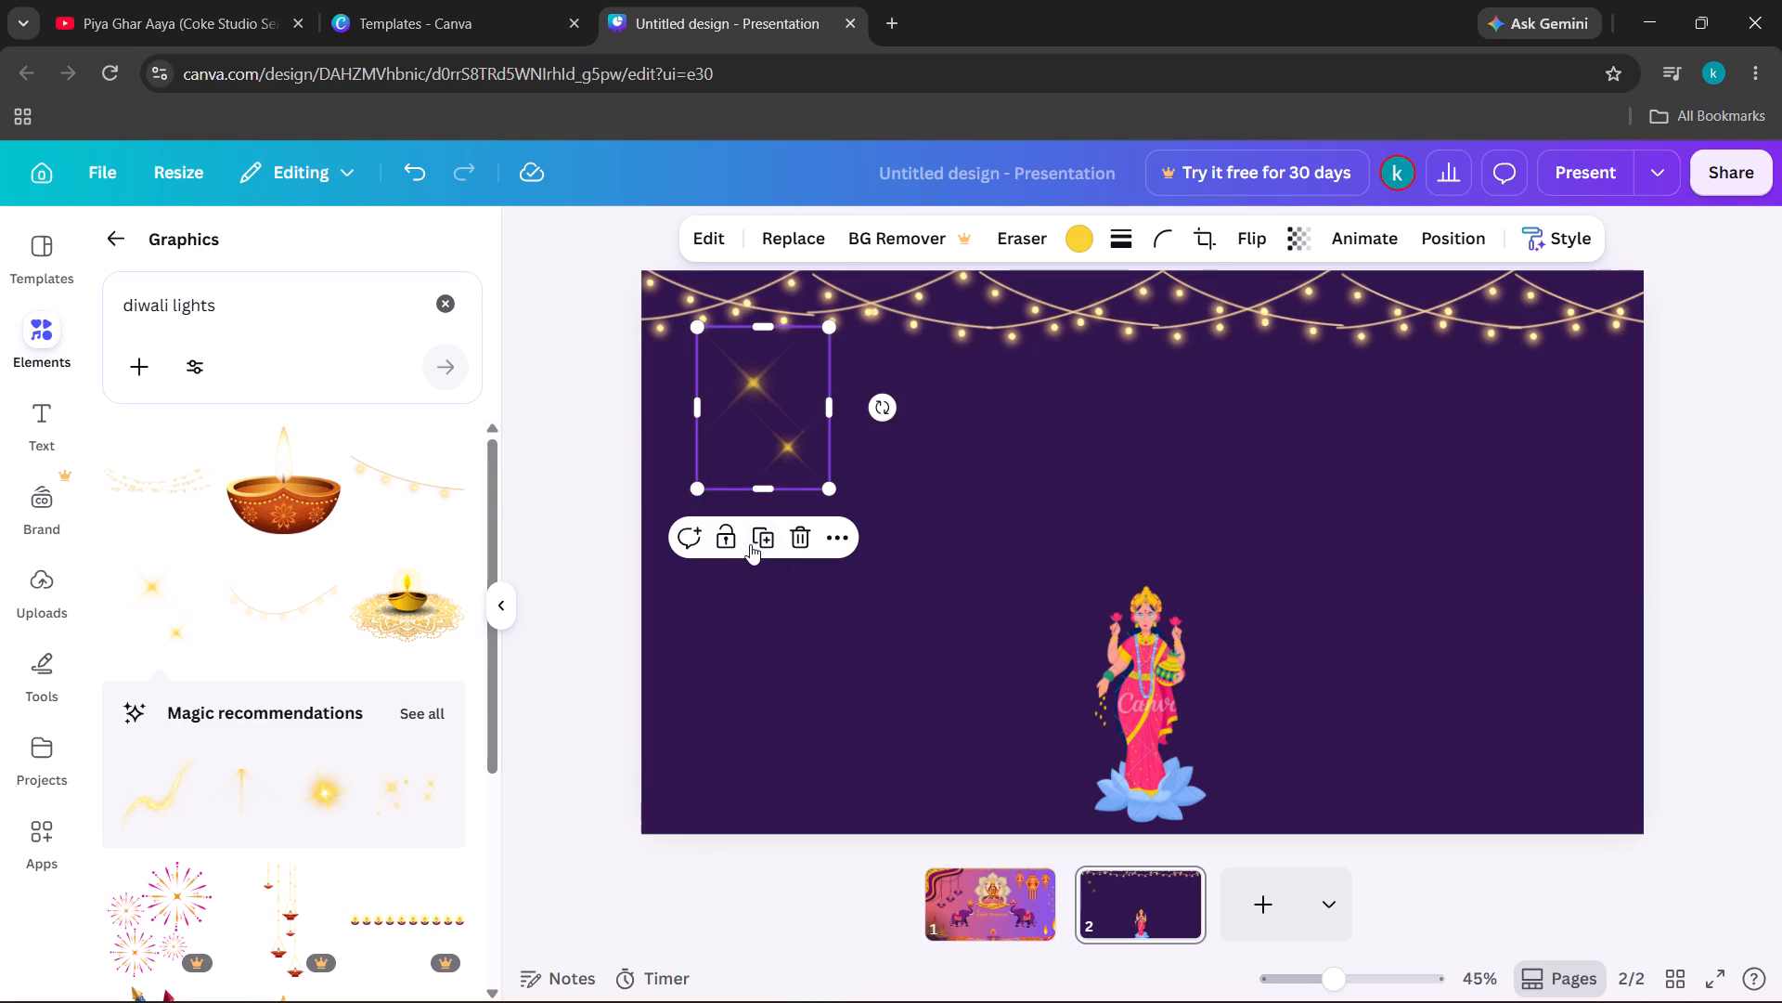
# Duplicate the sparkle graphic and place the copy over the light strings at the top centre, above the goddess.
pyautogui.click(753, 543)
pyautogui.moveTo(791, 474); pyautogui.dragTo(726, 543)
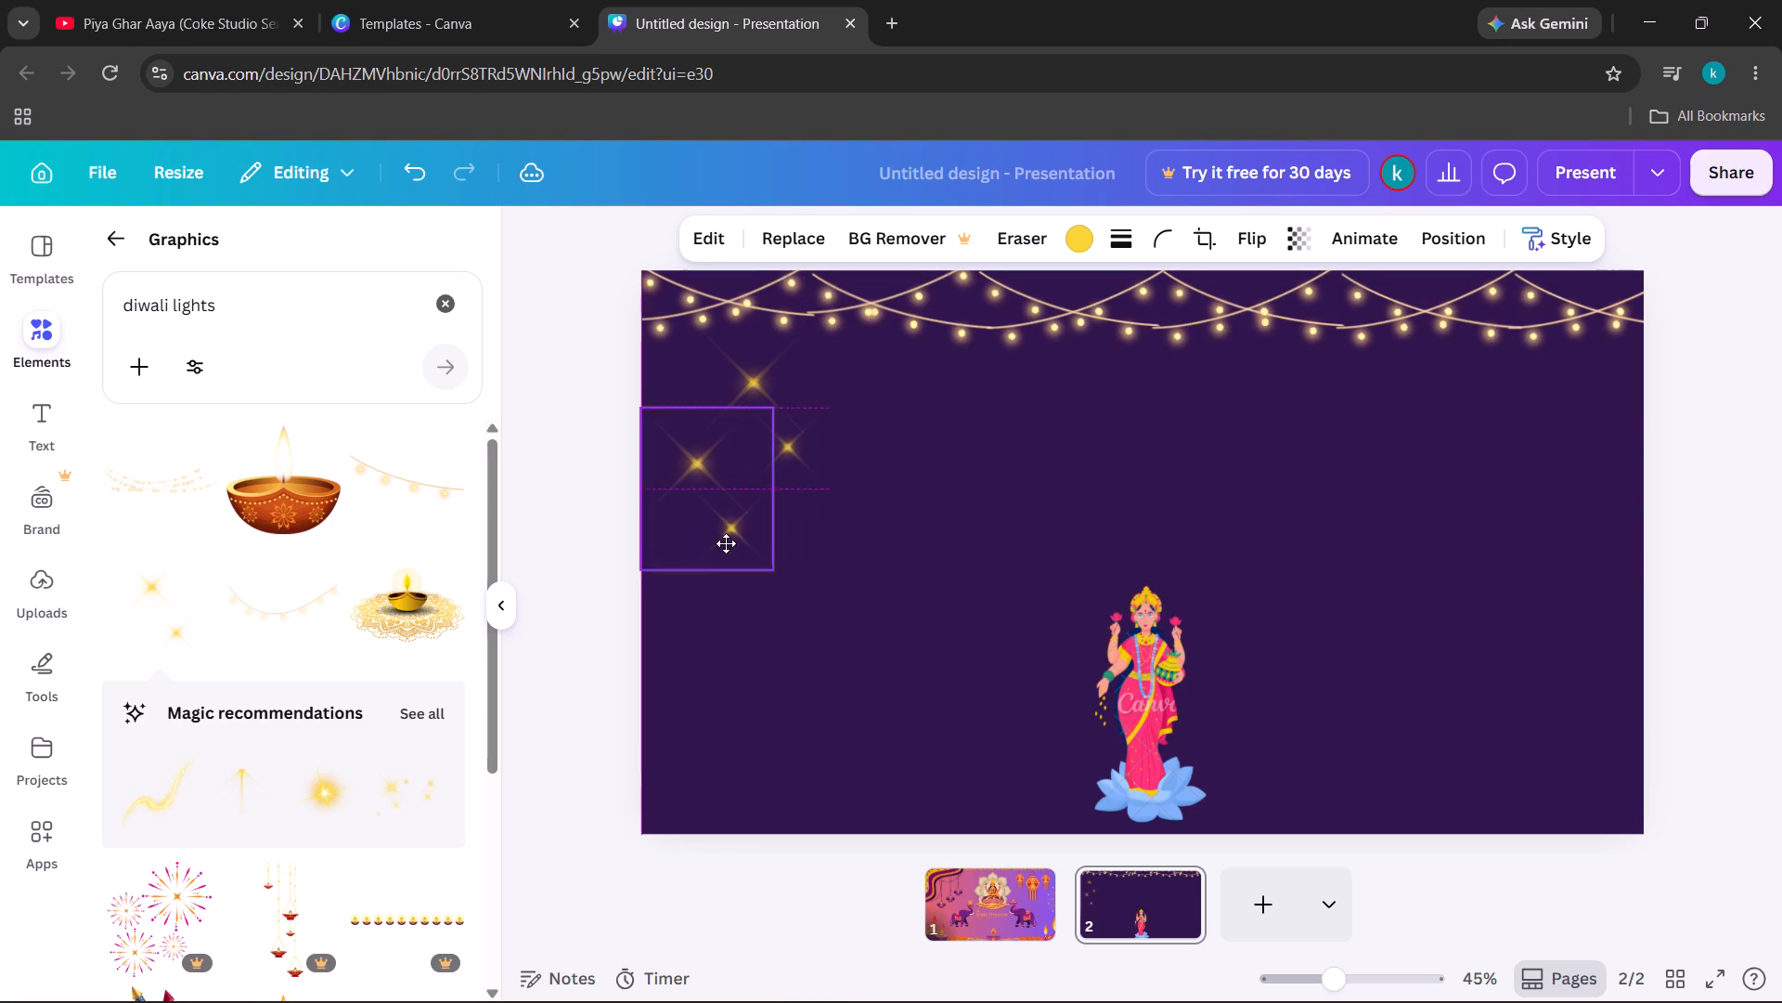
pyautogui.moveTo(726, 543); pyautogui.dragTo(699, 484)
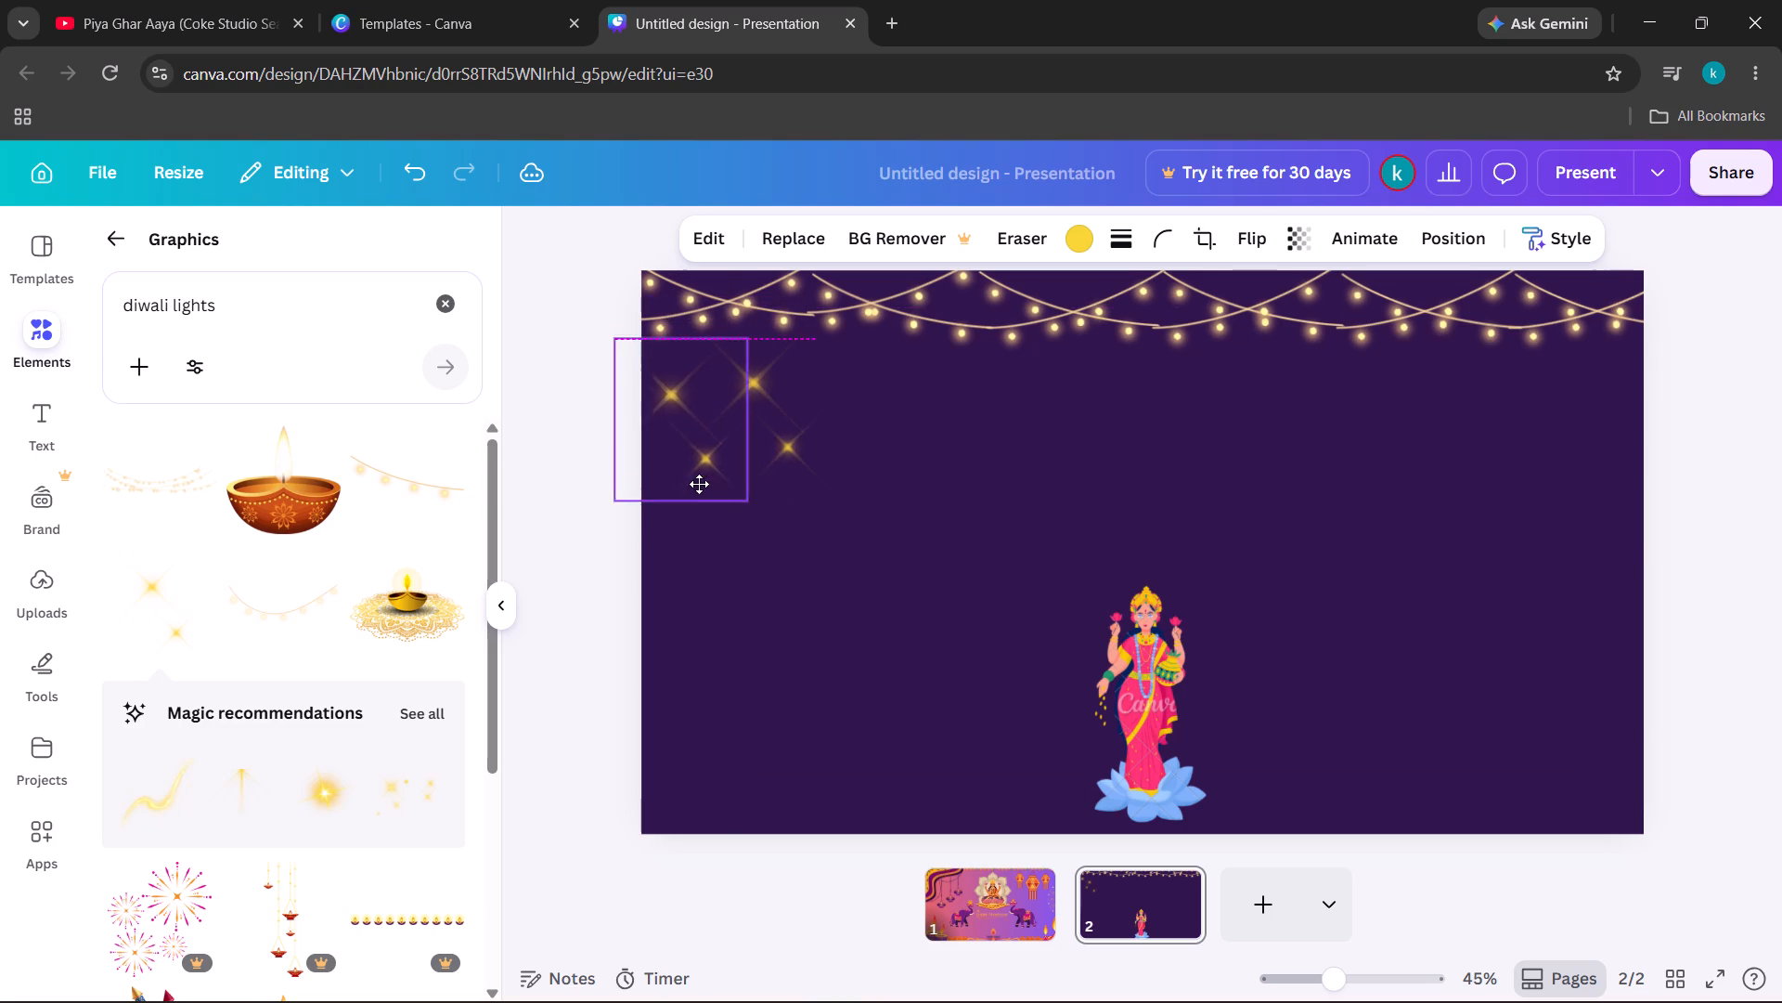
pyautogui.moveTo(699, 484); pyautogui.dragTo(1194, 463)
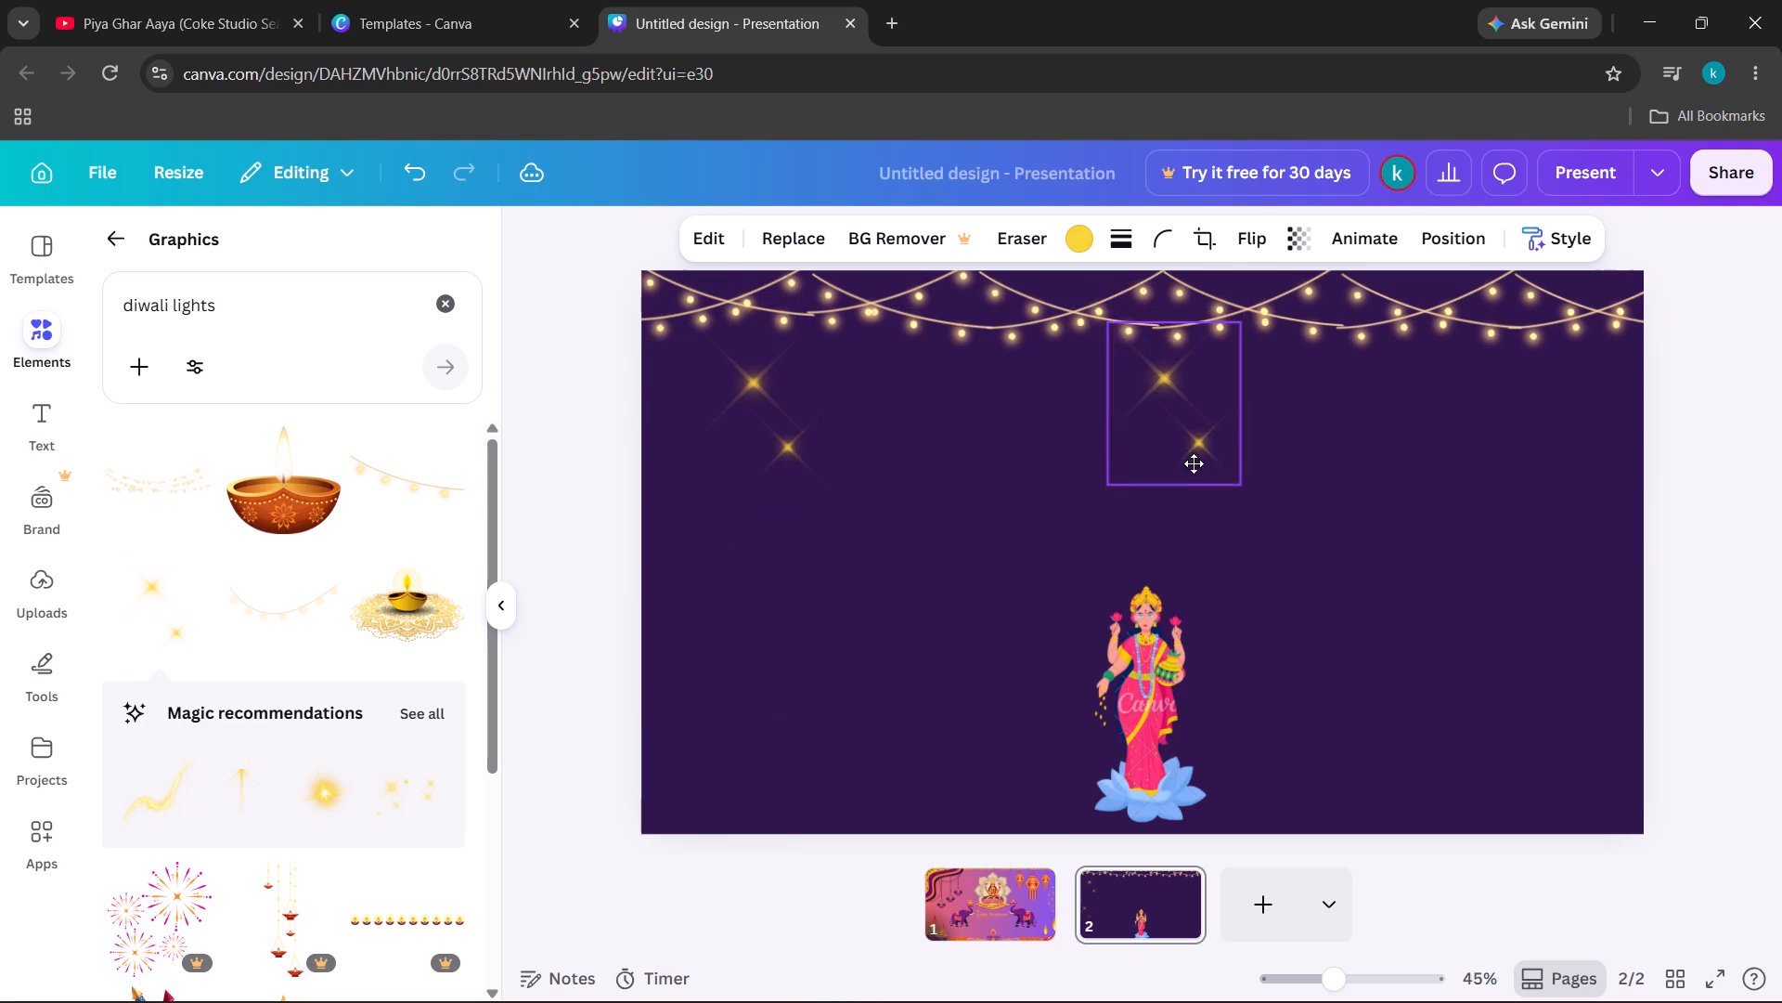
pyautogui.moveTo(1194, 463); pyautogui.dragTo(1036, 386)
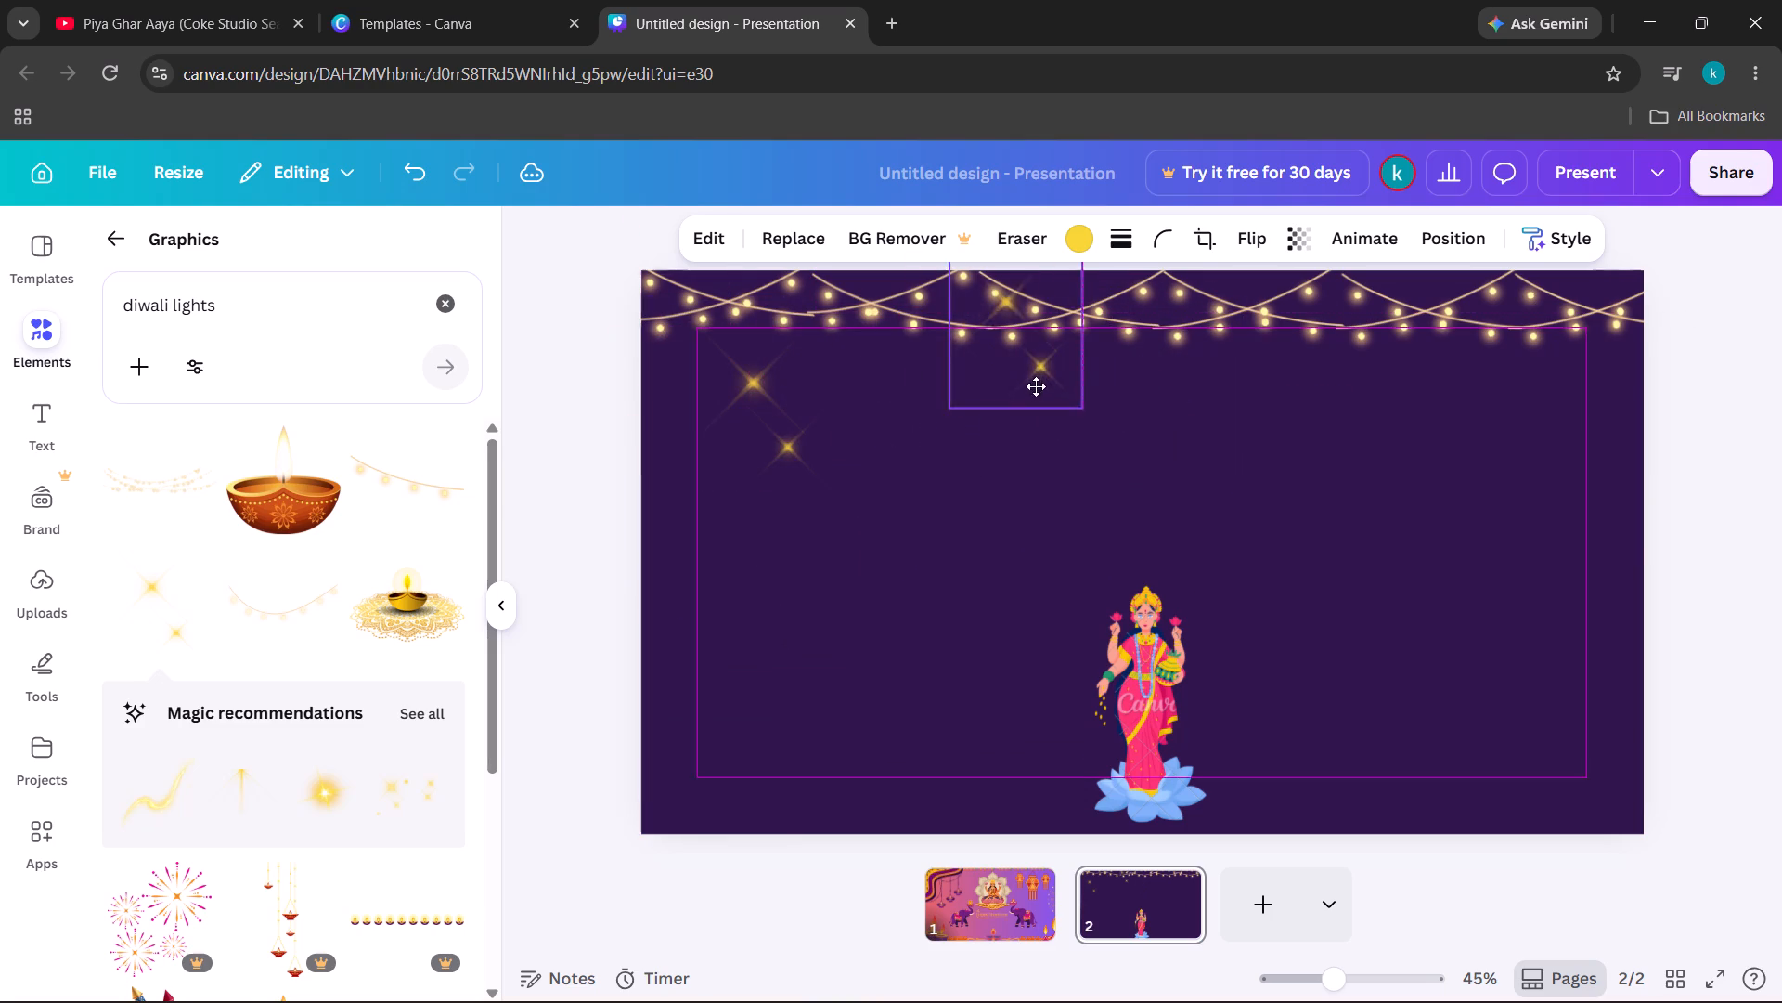
pyautogui.moveTo(1036, 386); pyautogui.dragTo(1107, 367)
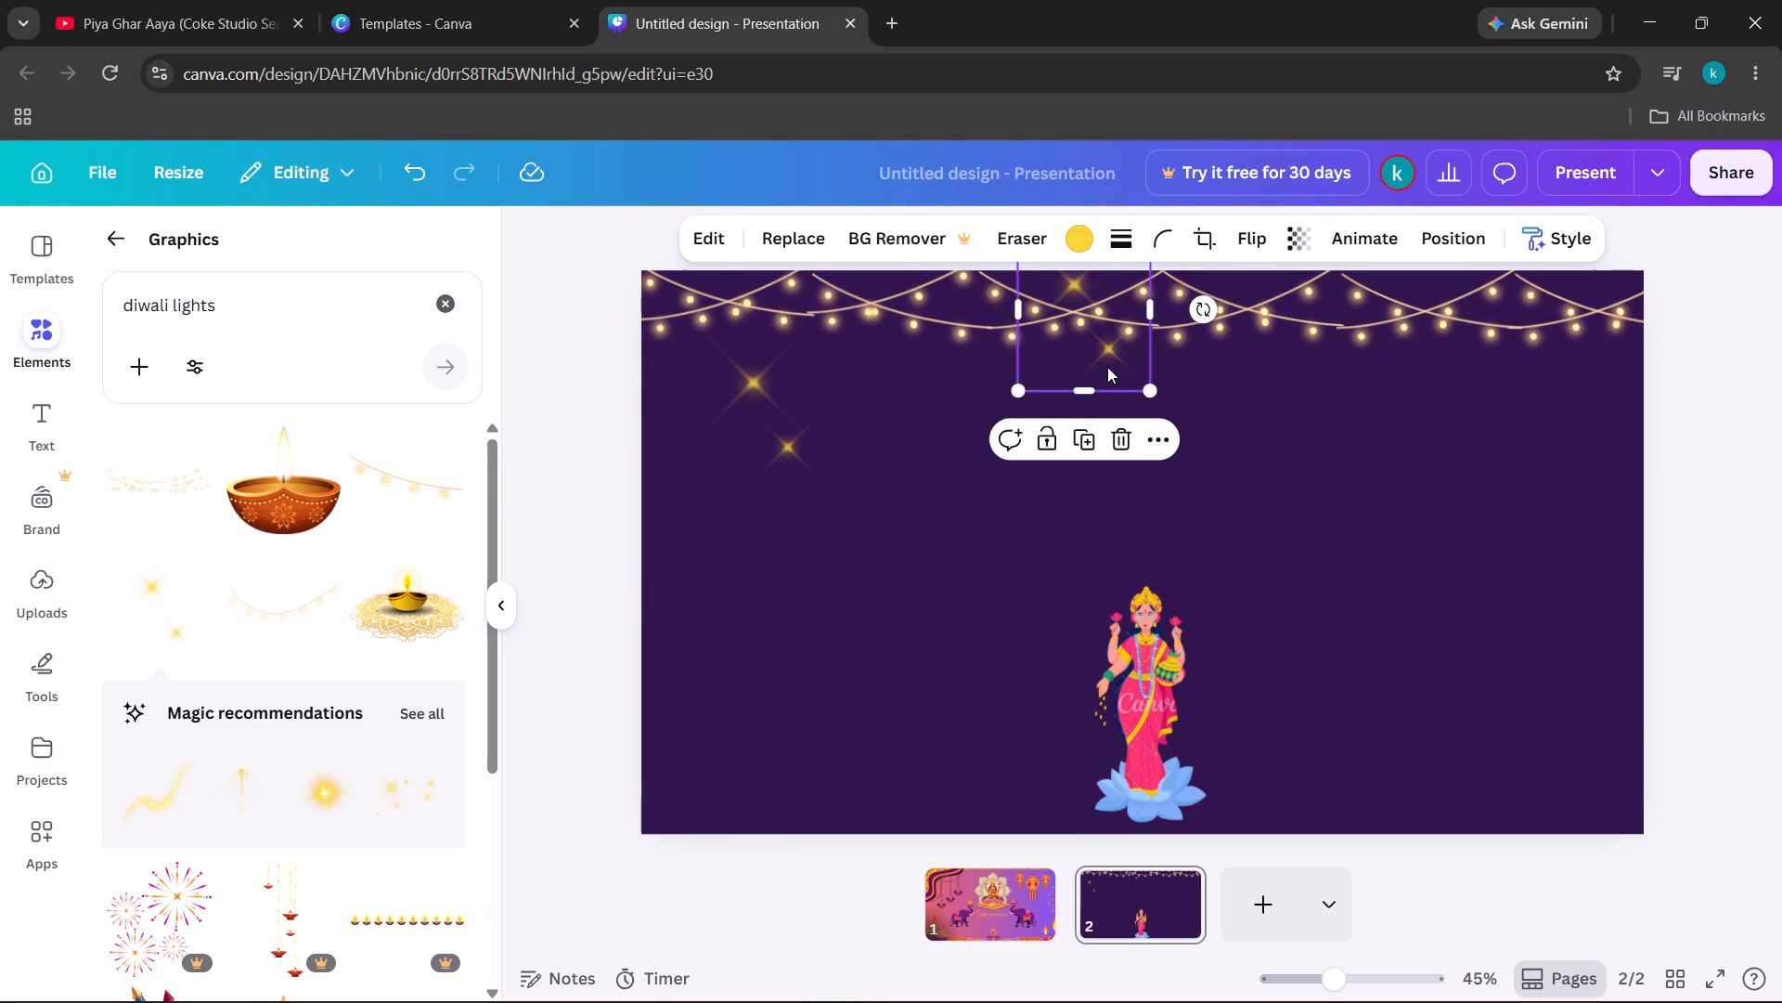
# Delete both golden two-star sparkle graphics from the page.
pyautogui.press('Delete')
pyautogui.click(801, 415)
pyautogui.press('Delete')
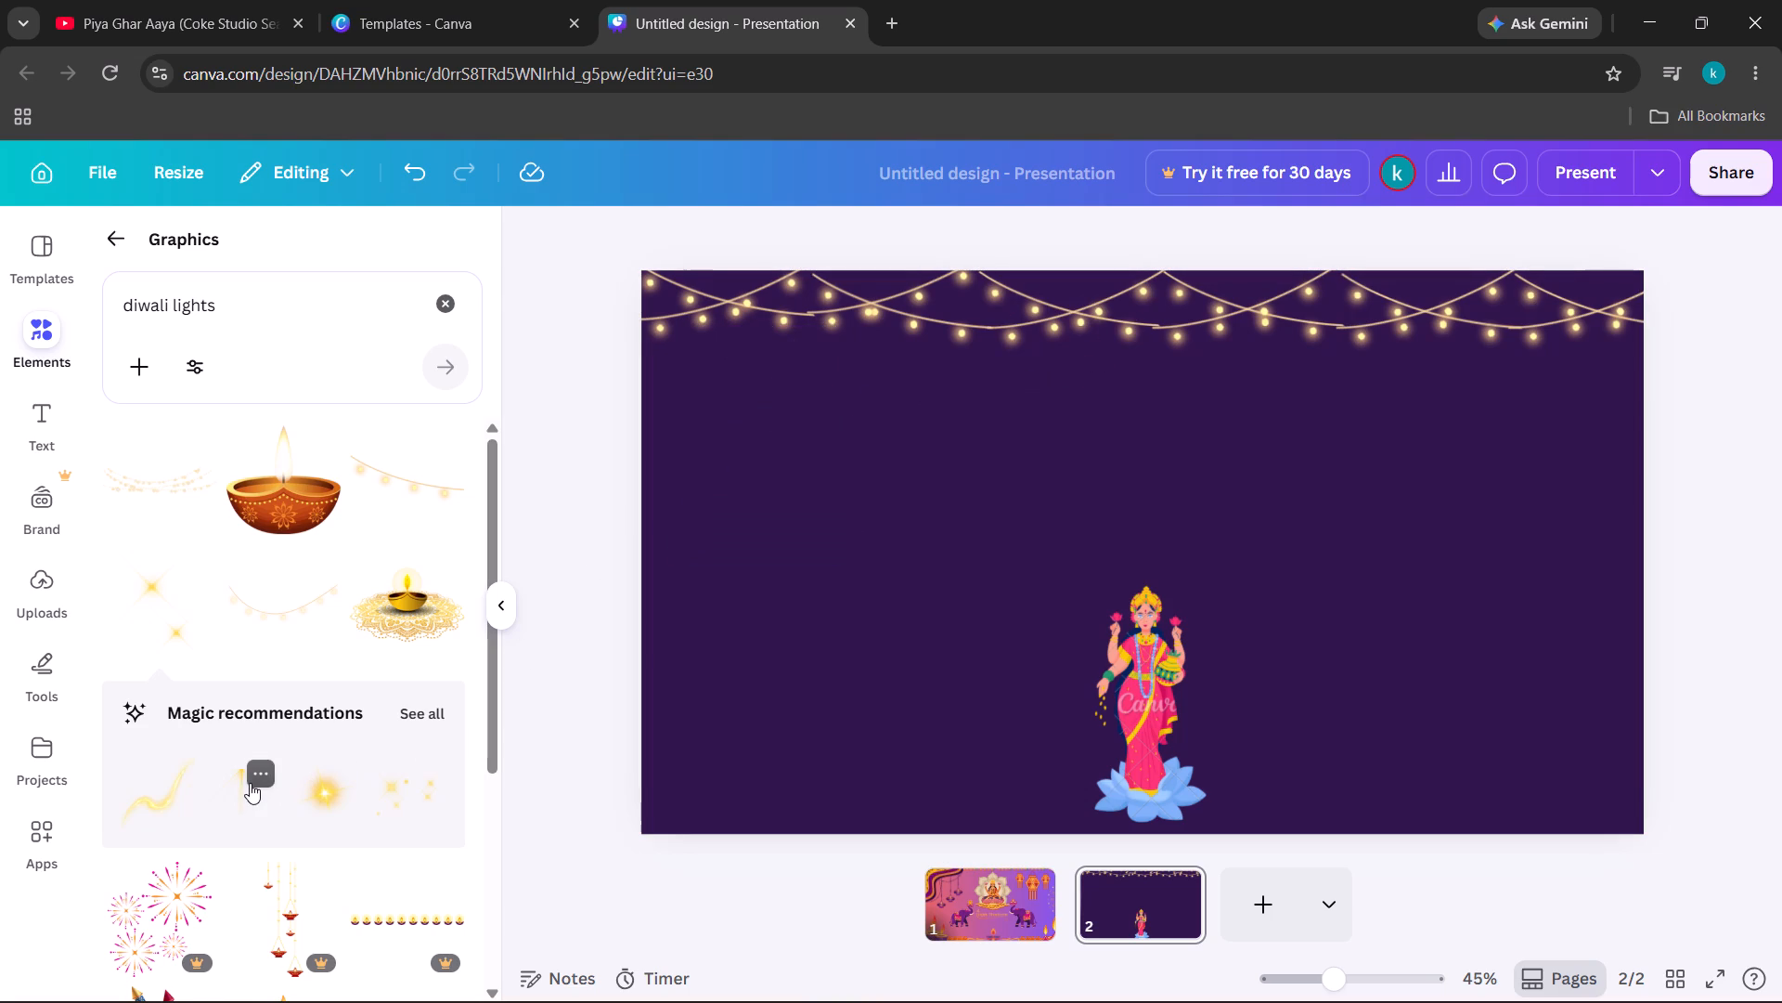
# Add the yellow spotlight ray graphic from the recommendations, shrink it, and place it below the lights on the page's left side.
pyautogui.click(249, 784)
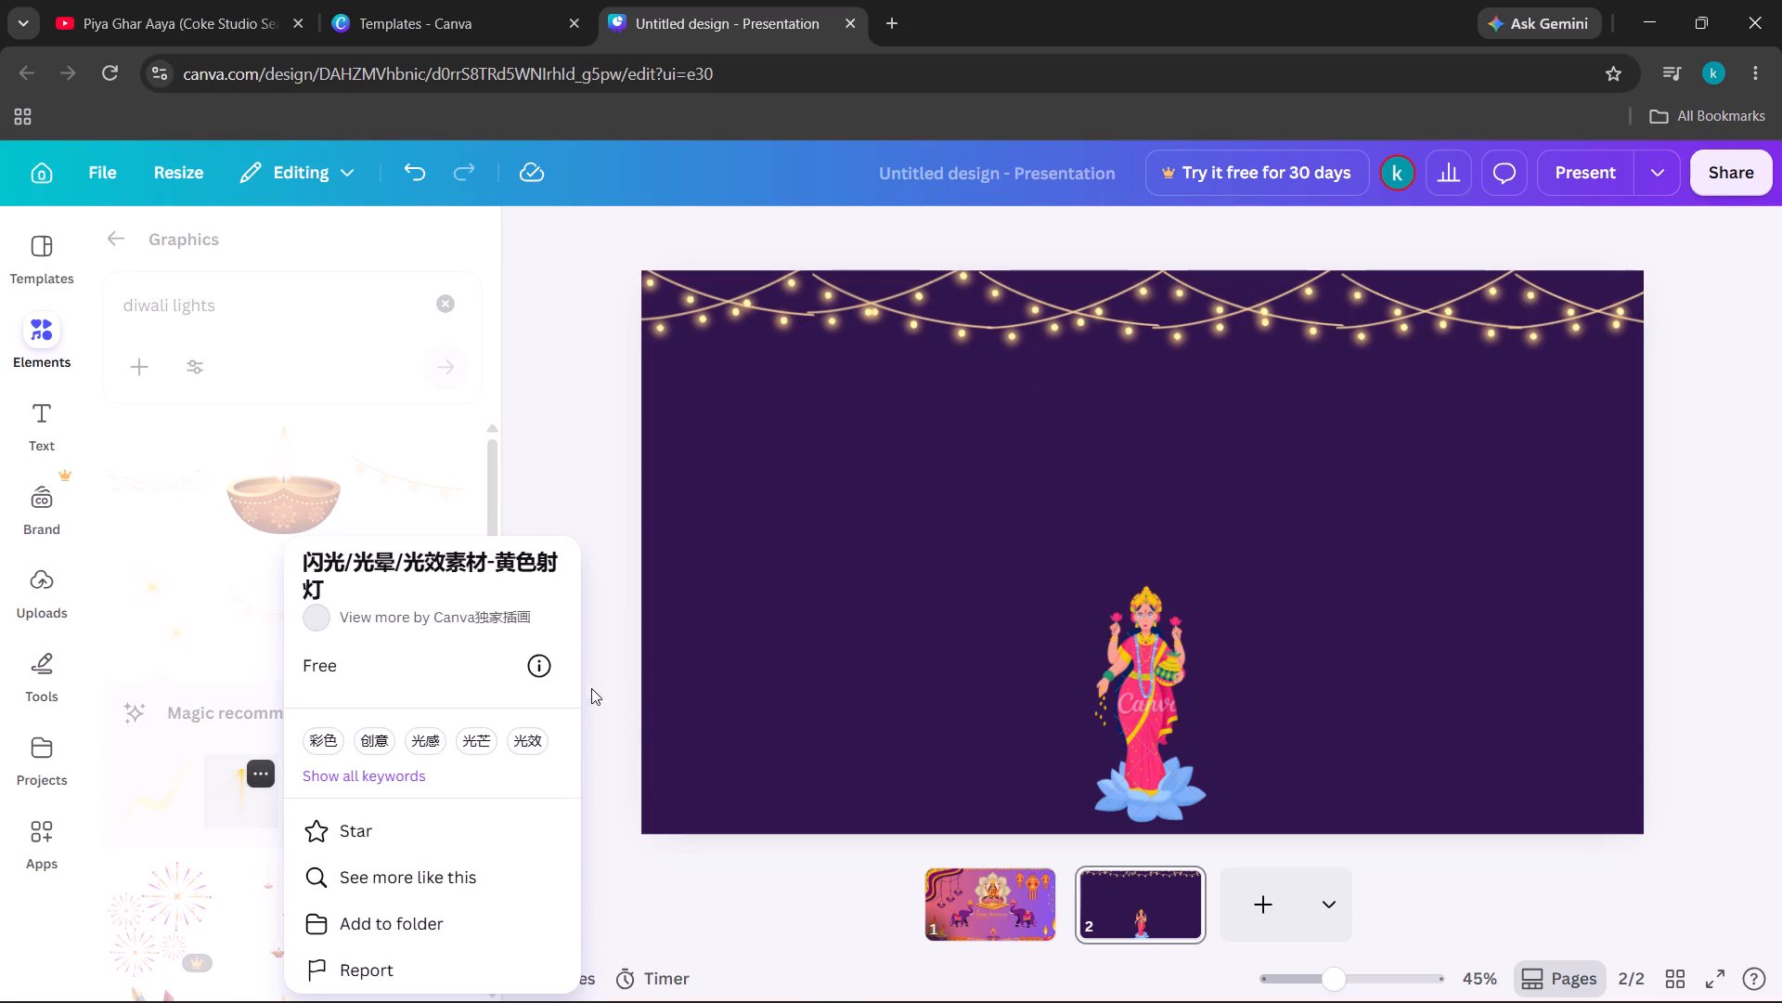
pyautogui.click(579, 680)
pyautogui.click(590, 680)
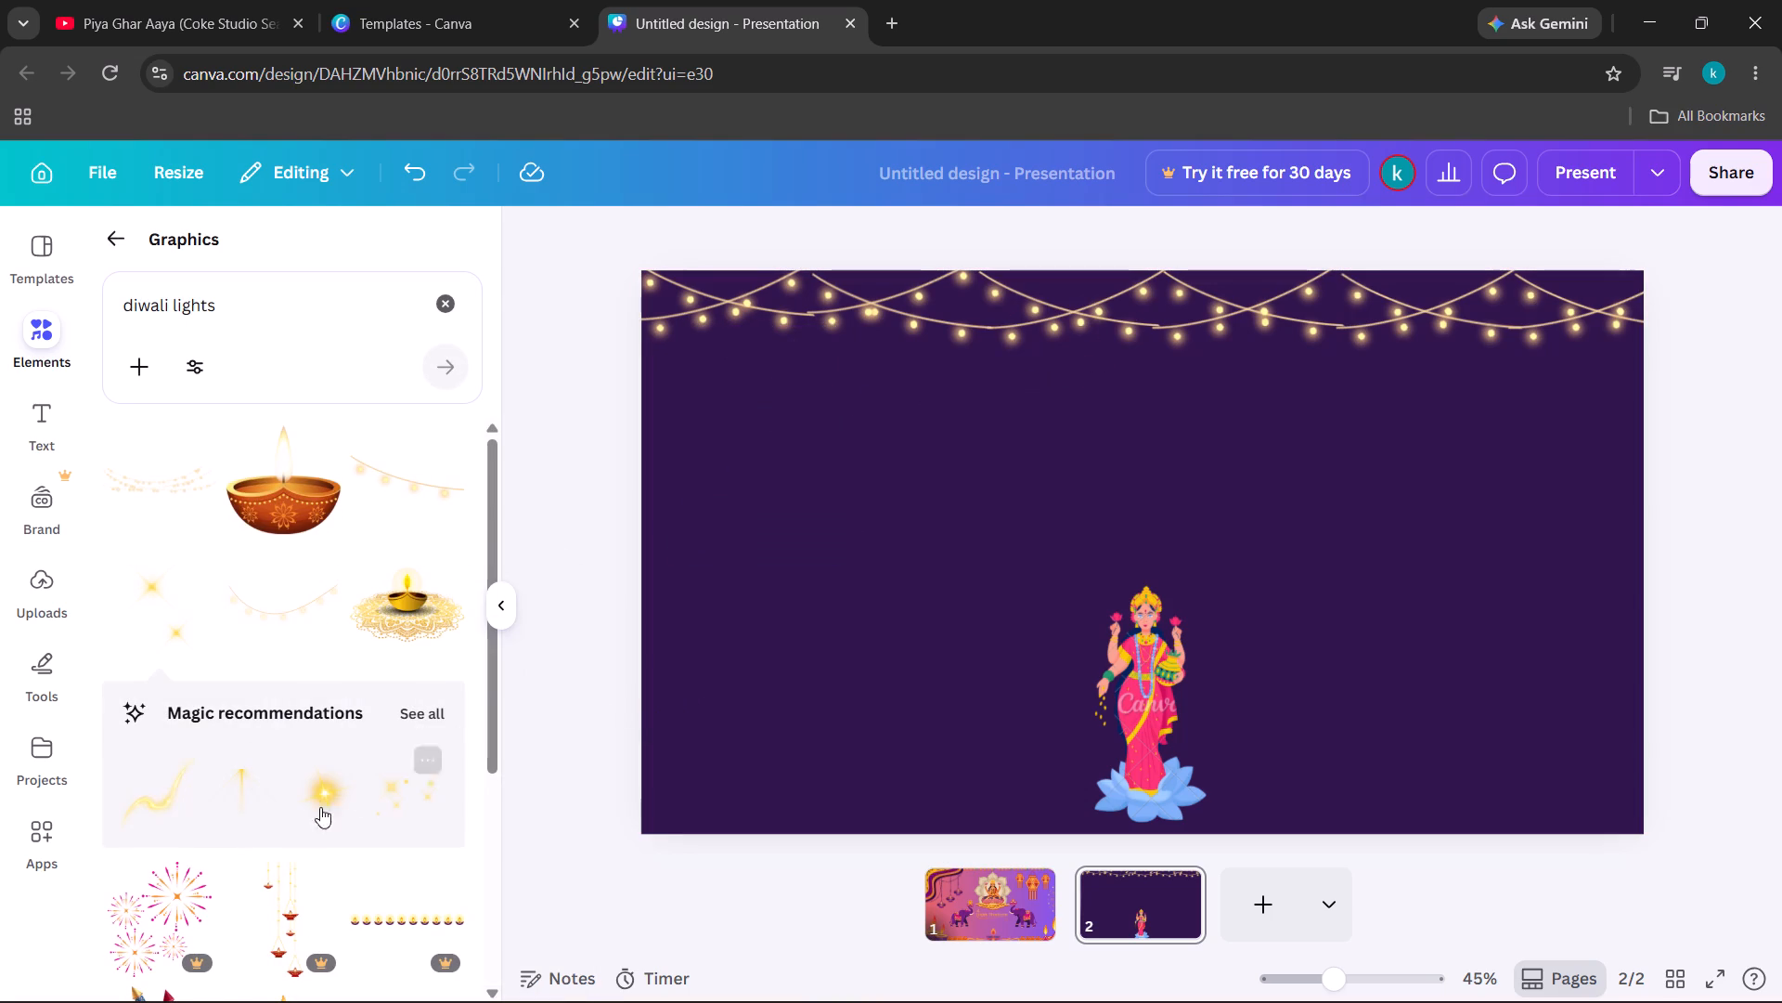
pyautogui.click(245, 799)
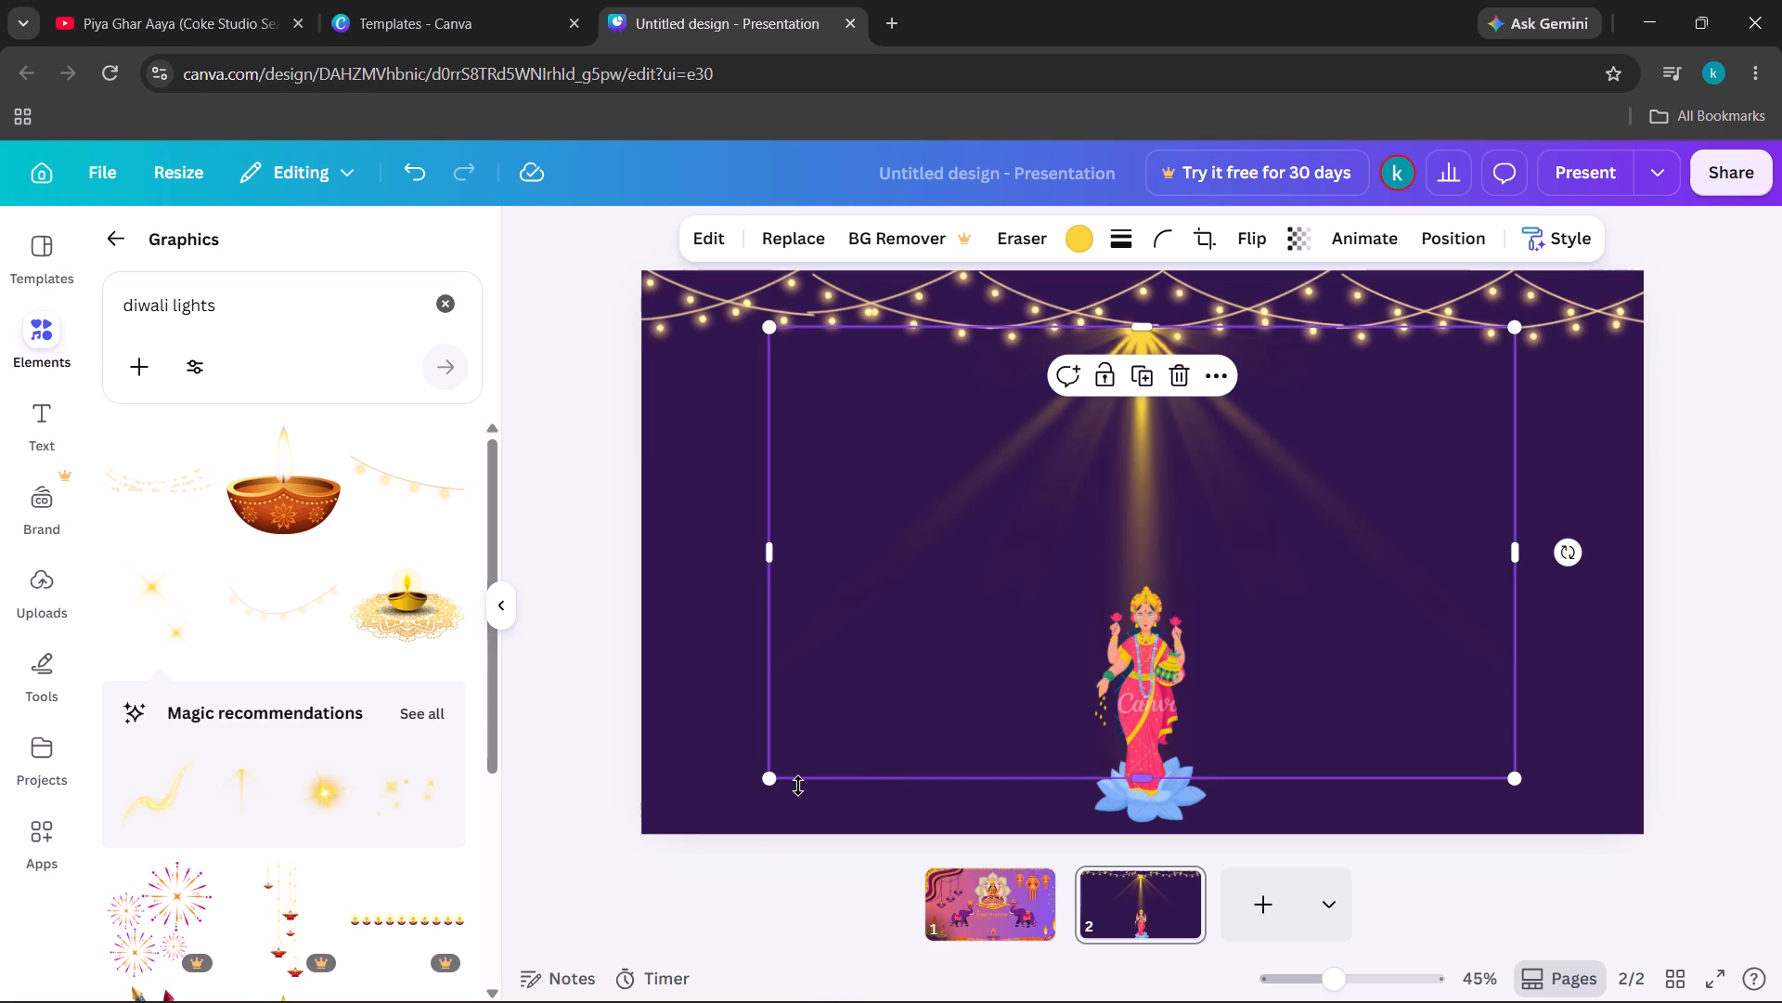
pyautogui.moveTo(768, 780); pyautogui.dragTo(1428, 462)
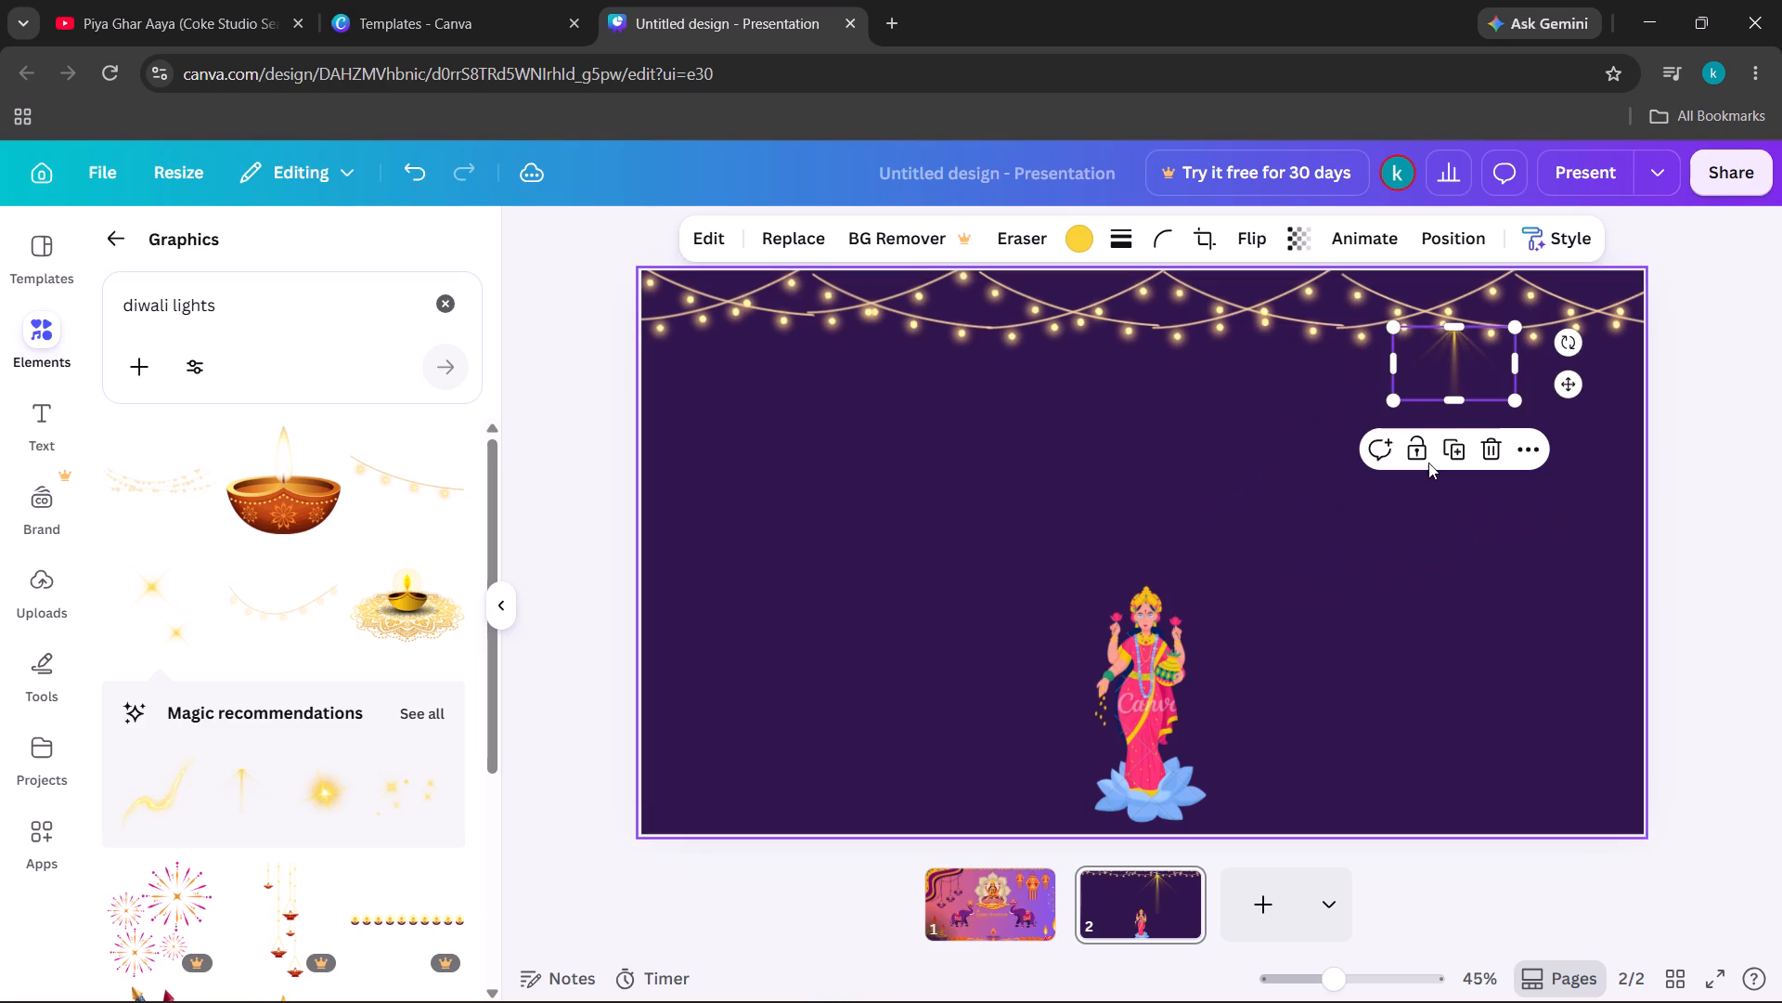
pyautogui.moveTo(1454, 344); pyautogui.dragTo(840, 456)
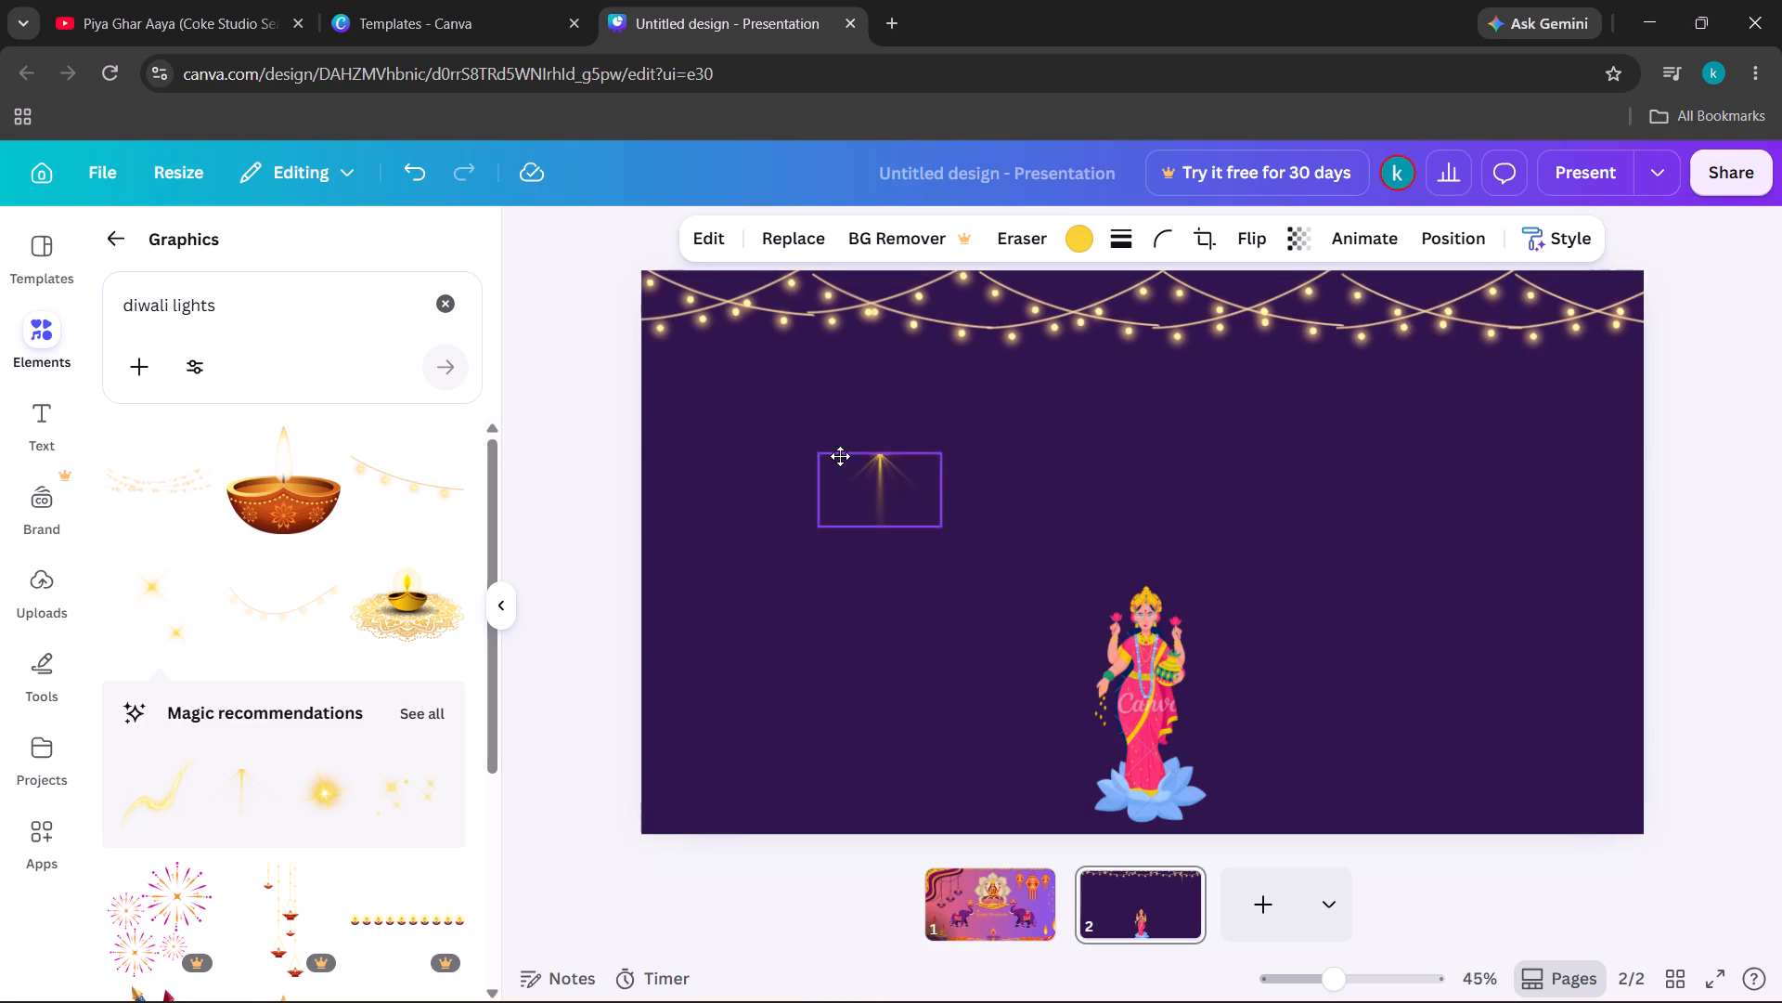
pyautogui.moveTo(840, 456); pyautogui.dragTo(814, 452)
pyautogui.click(755, 652)
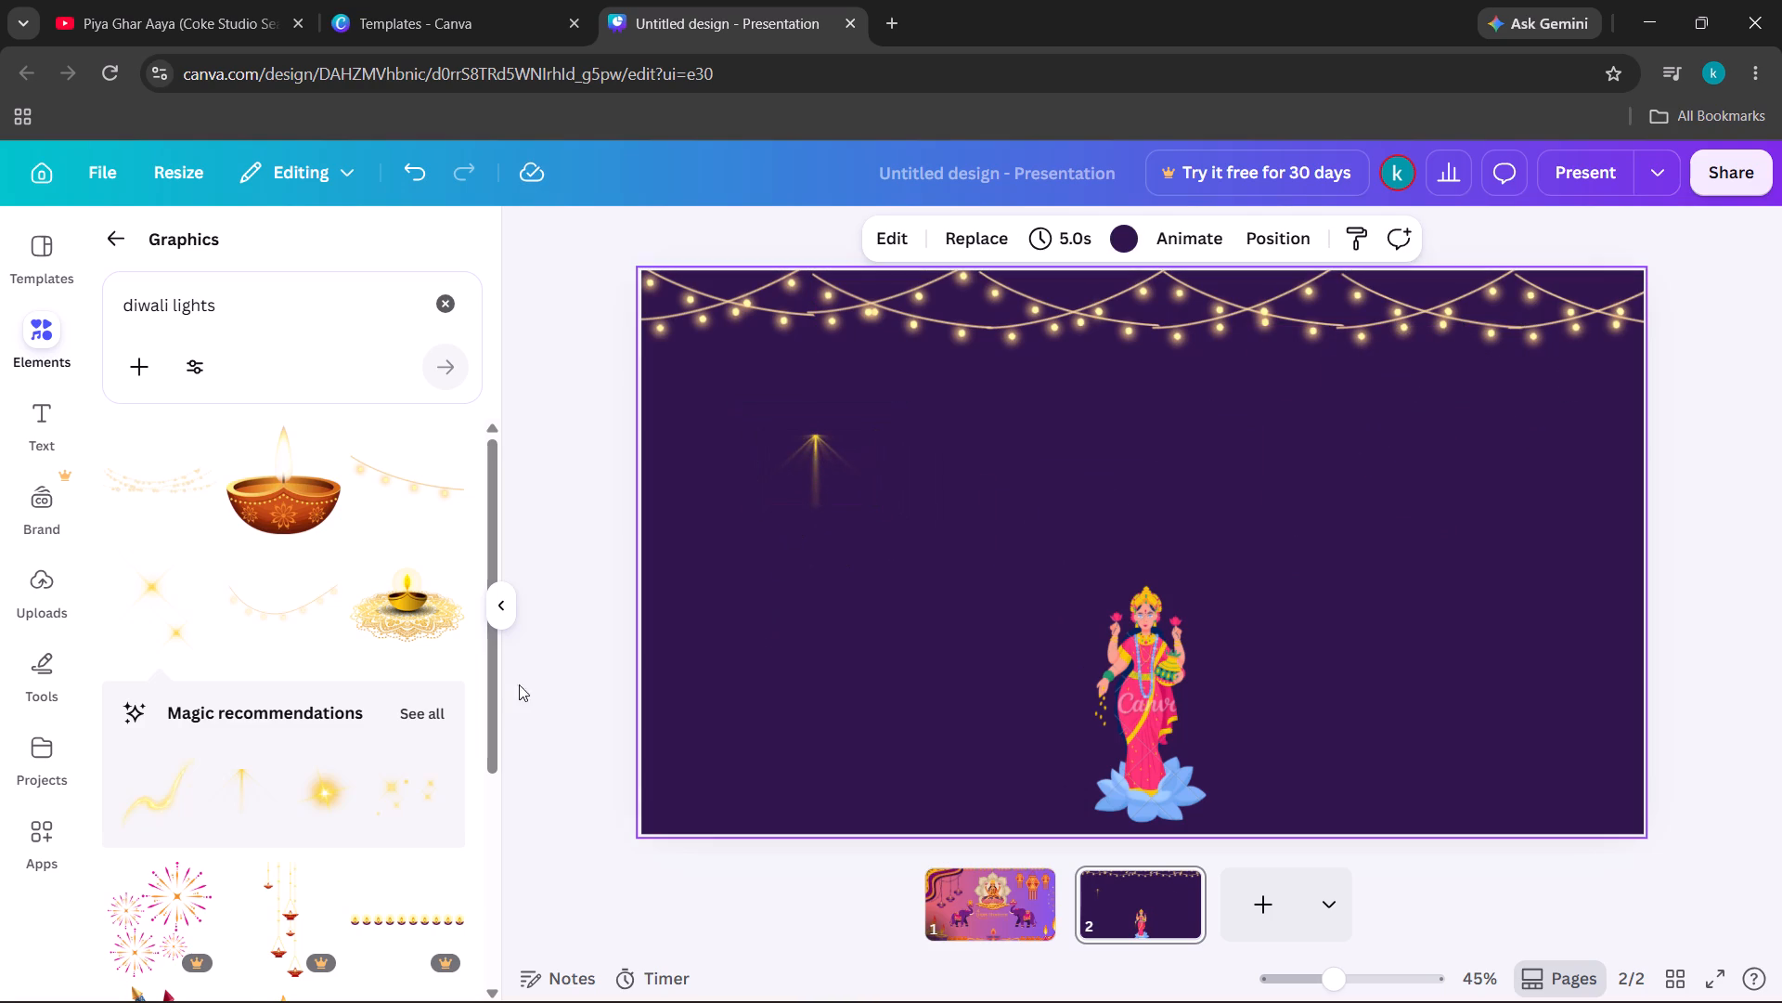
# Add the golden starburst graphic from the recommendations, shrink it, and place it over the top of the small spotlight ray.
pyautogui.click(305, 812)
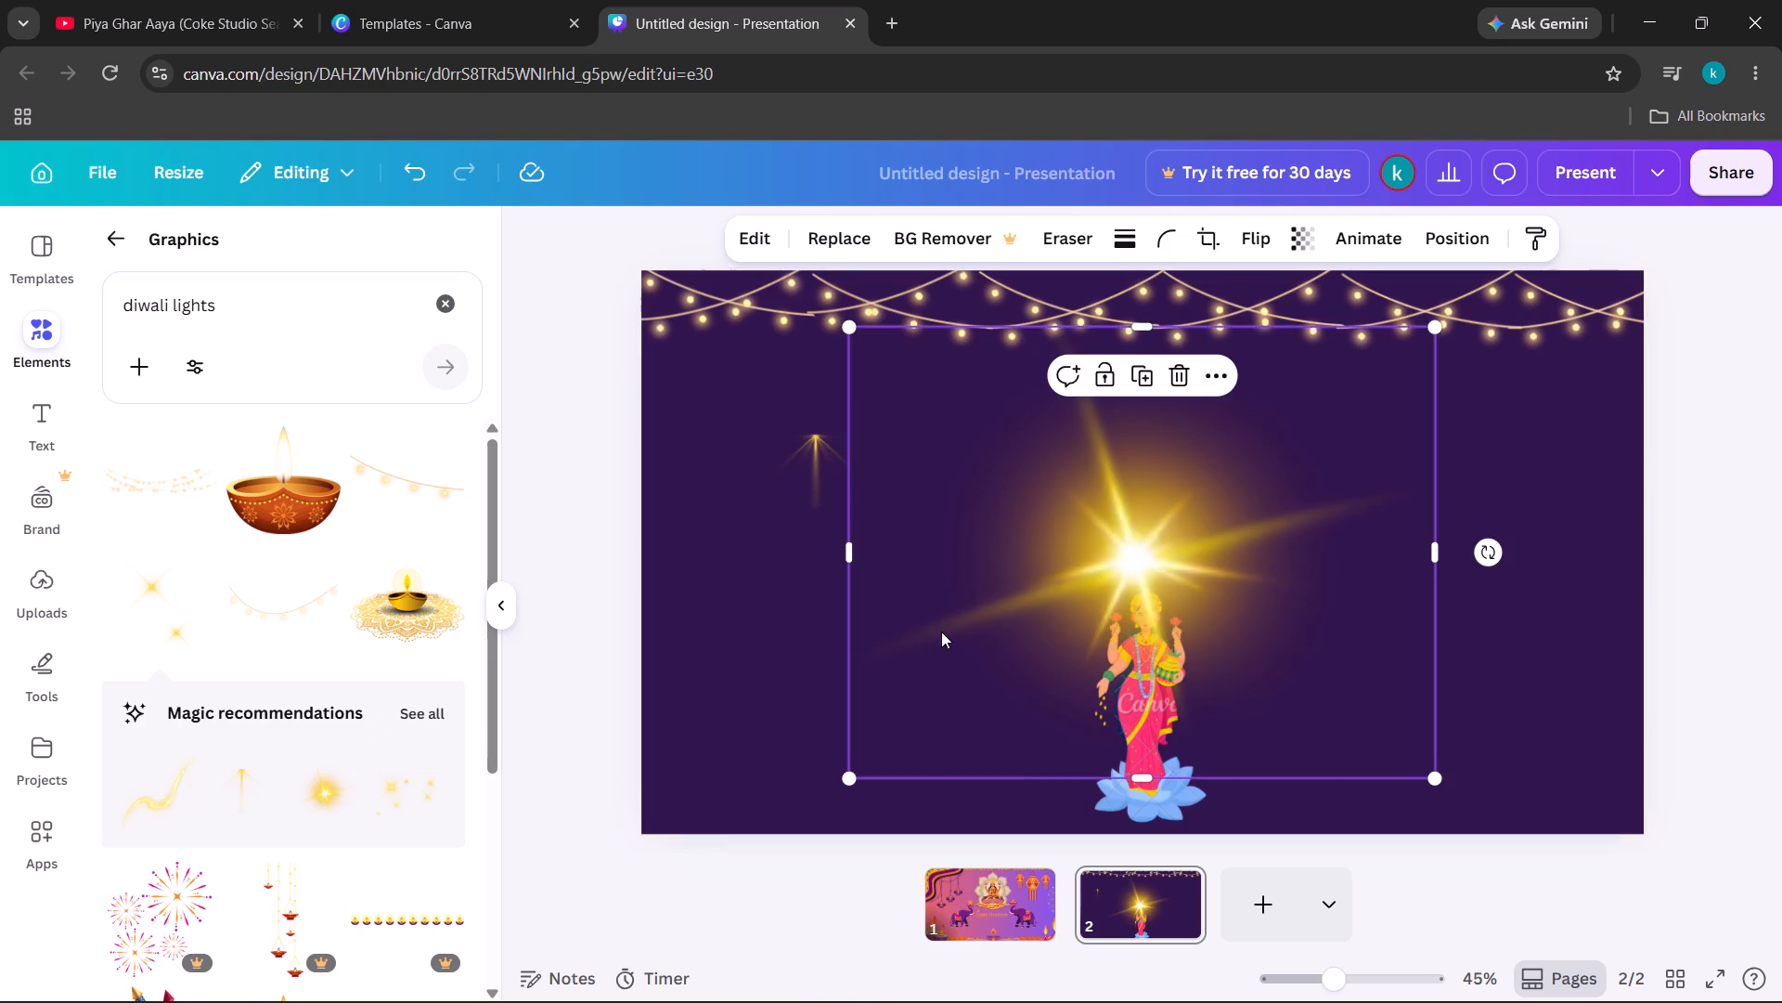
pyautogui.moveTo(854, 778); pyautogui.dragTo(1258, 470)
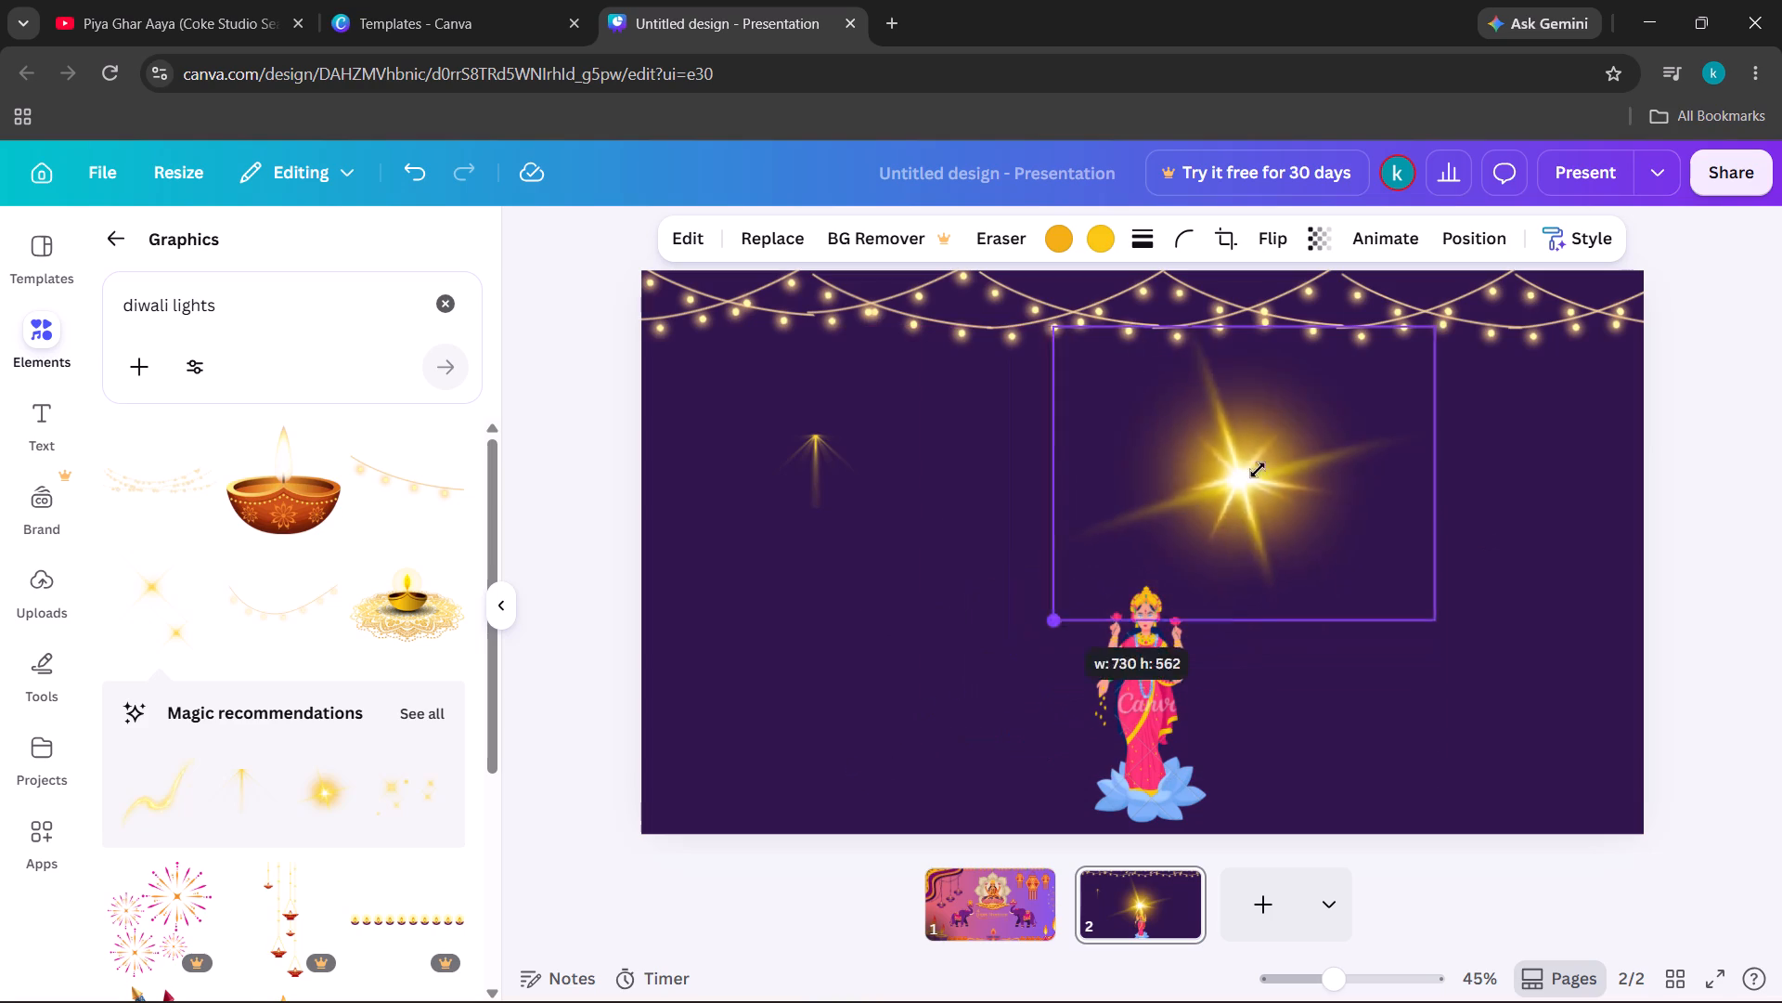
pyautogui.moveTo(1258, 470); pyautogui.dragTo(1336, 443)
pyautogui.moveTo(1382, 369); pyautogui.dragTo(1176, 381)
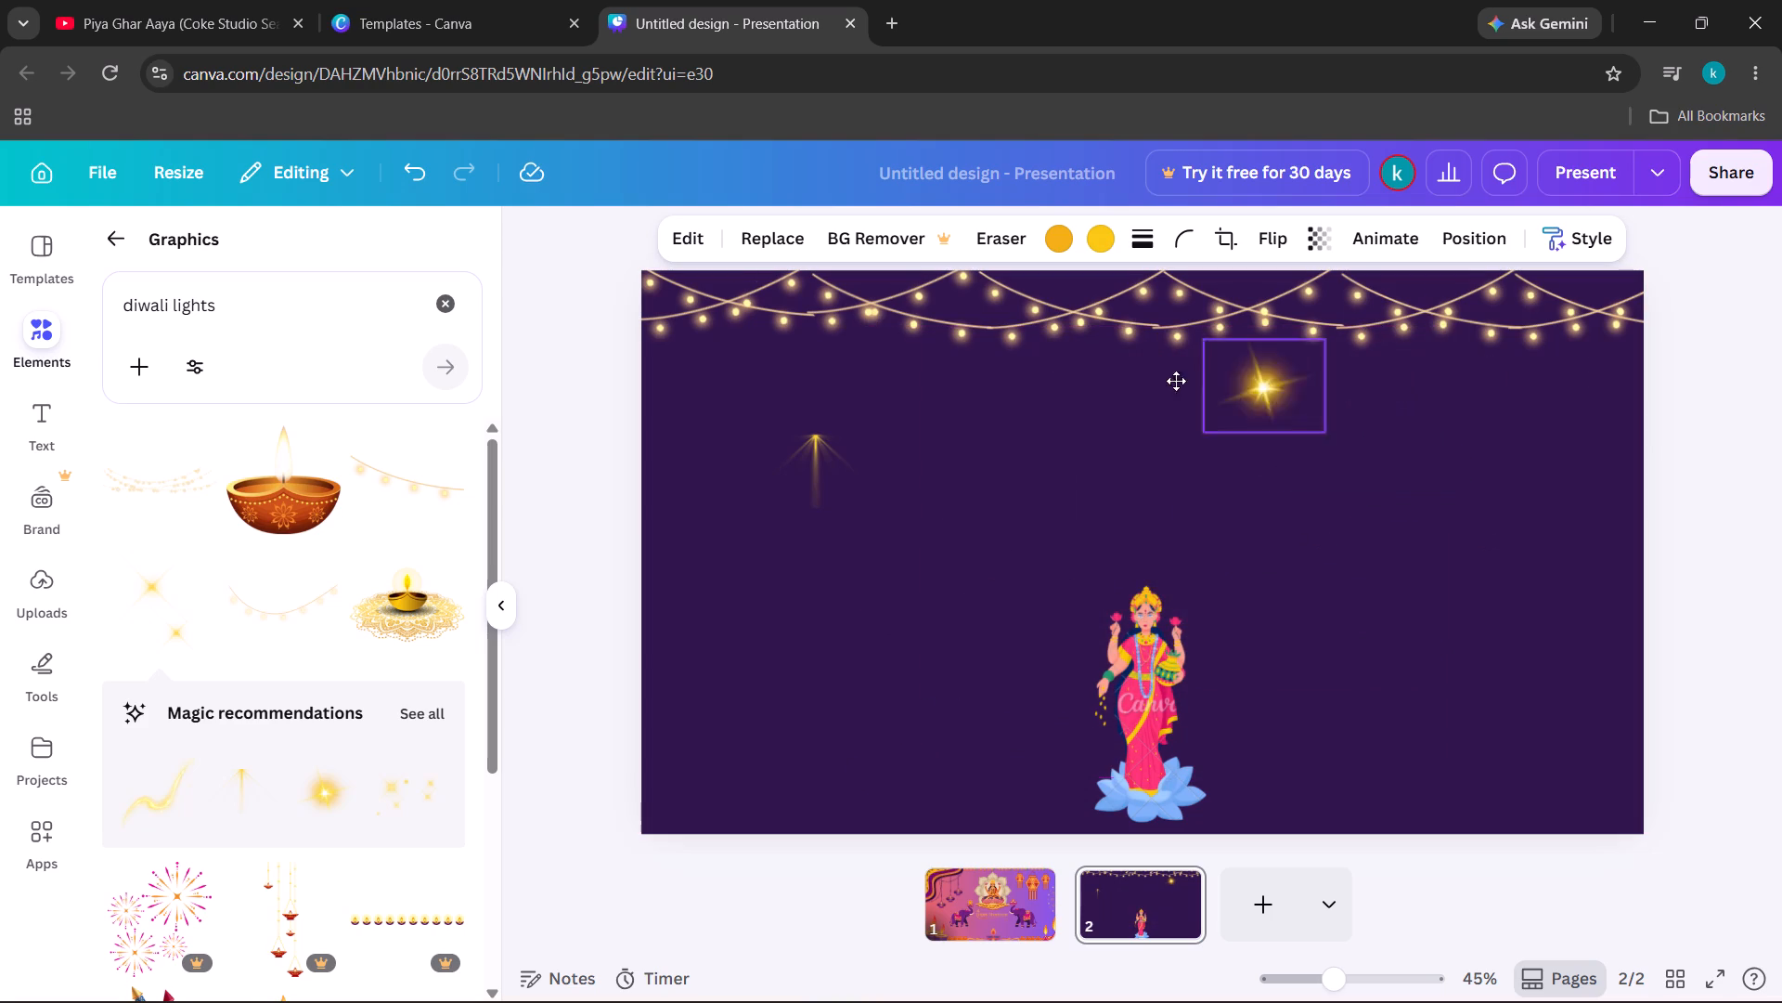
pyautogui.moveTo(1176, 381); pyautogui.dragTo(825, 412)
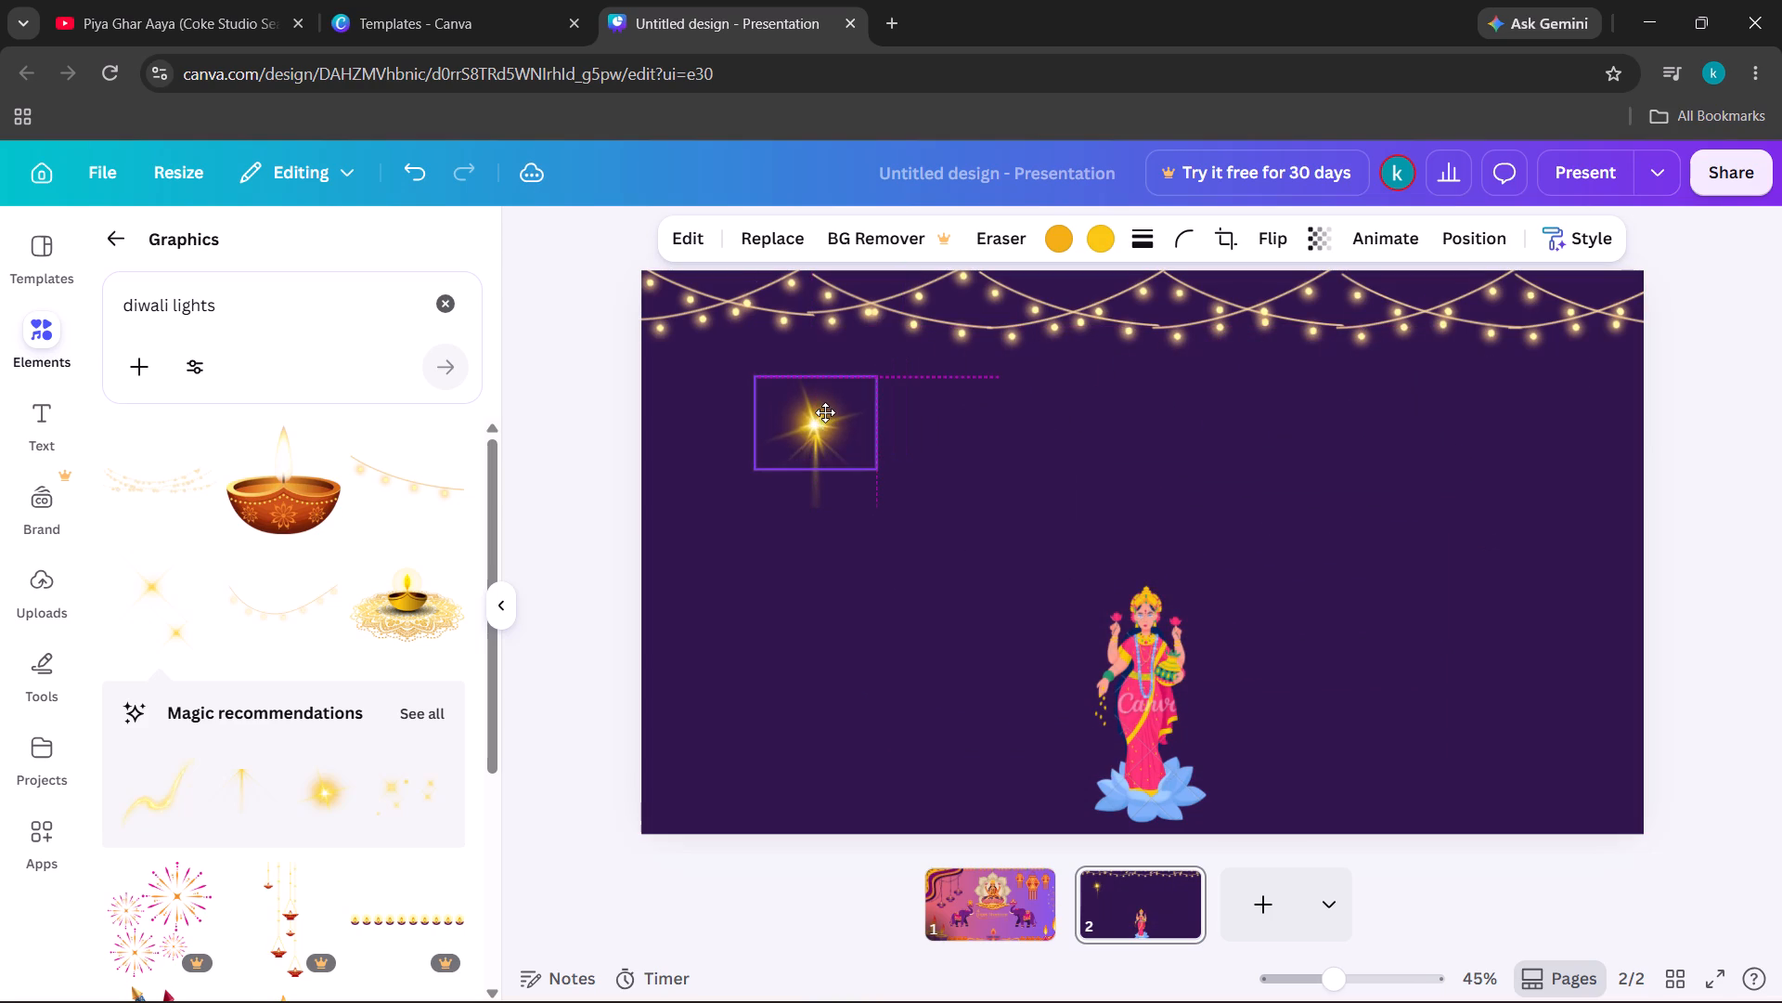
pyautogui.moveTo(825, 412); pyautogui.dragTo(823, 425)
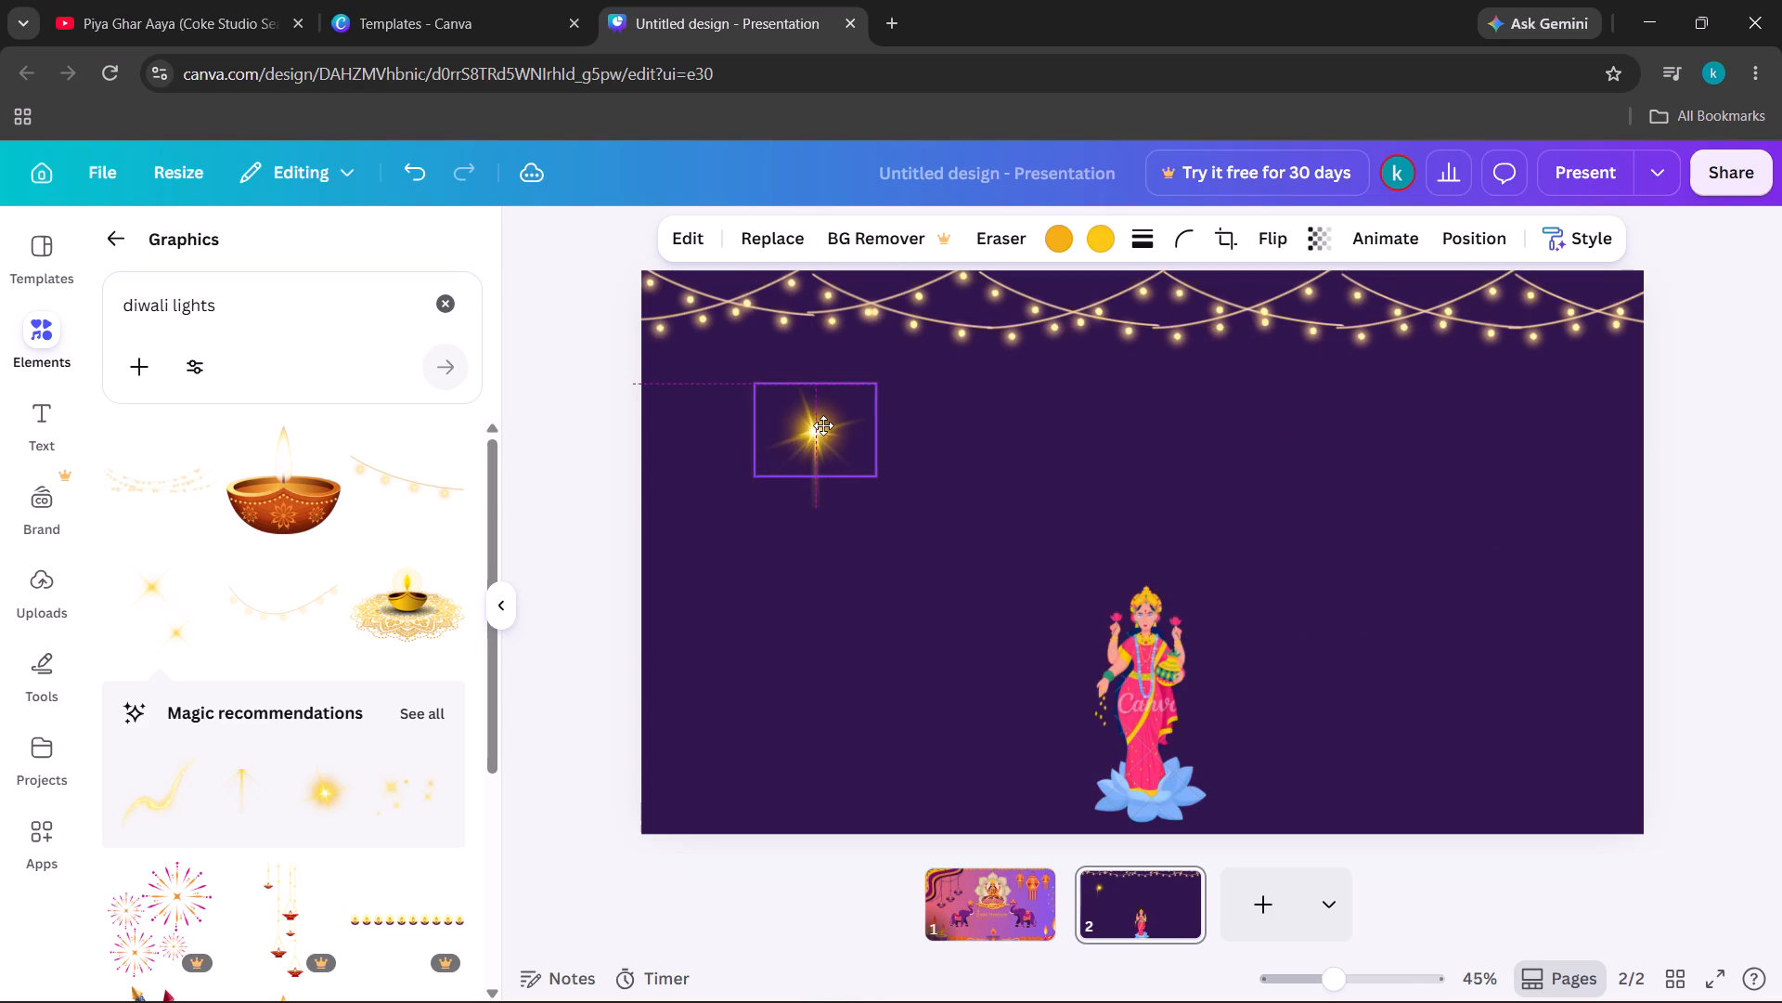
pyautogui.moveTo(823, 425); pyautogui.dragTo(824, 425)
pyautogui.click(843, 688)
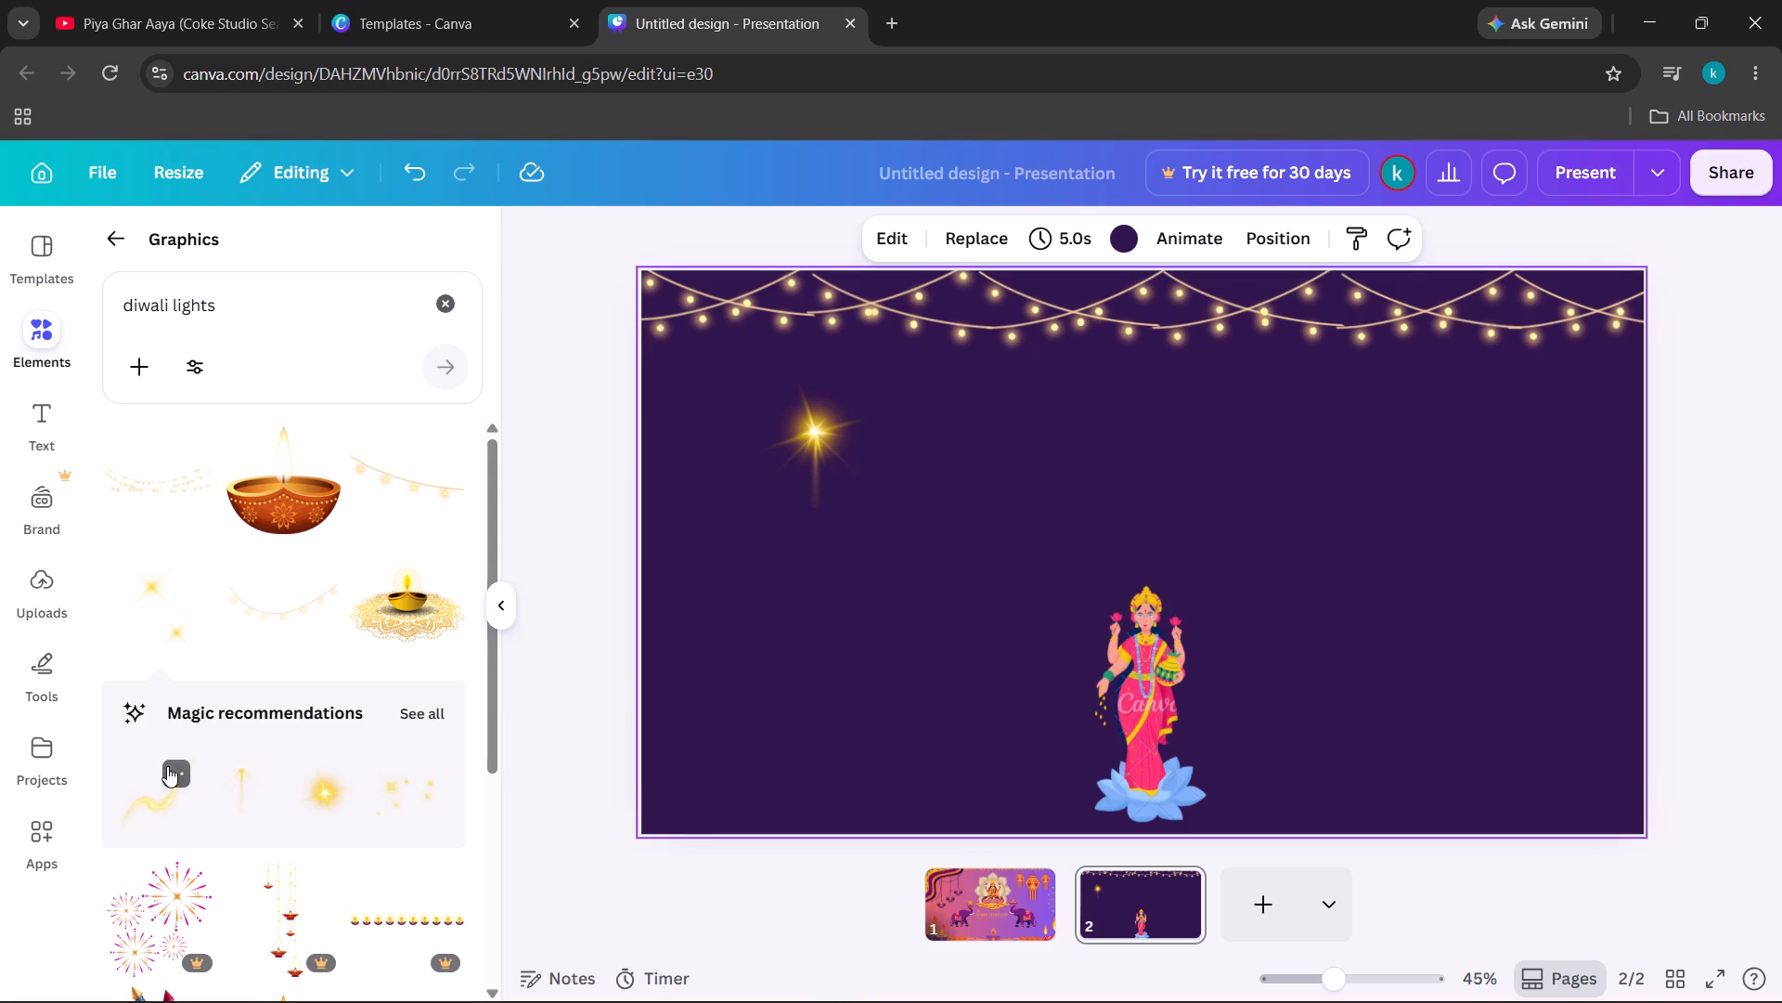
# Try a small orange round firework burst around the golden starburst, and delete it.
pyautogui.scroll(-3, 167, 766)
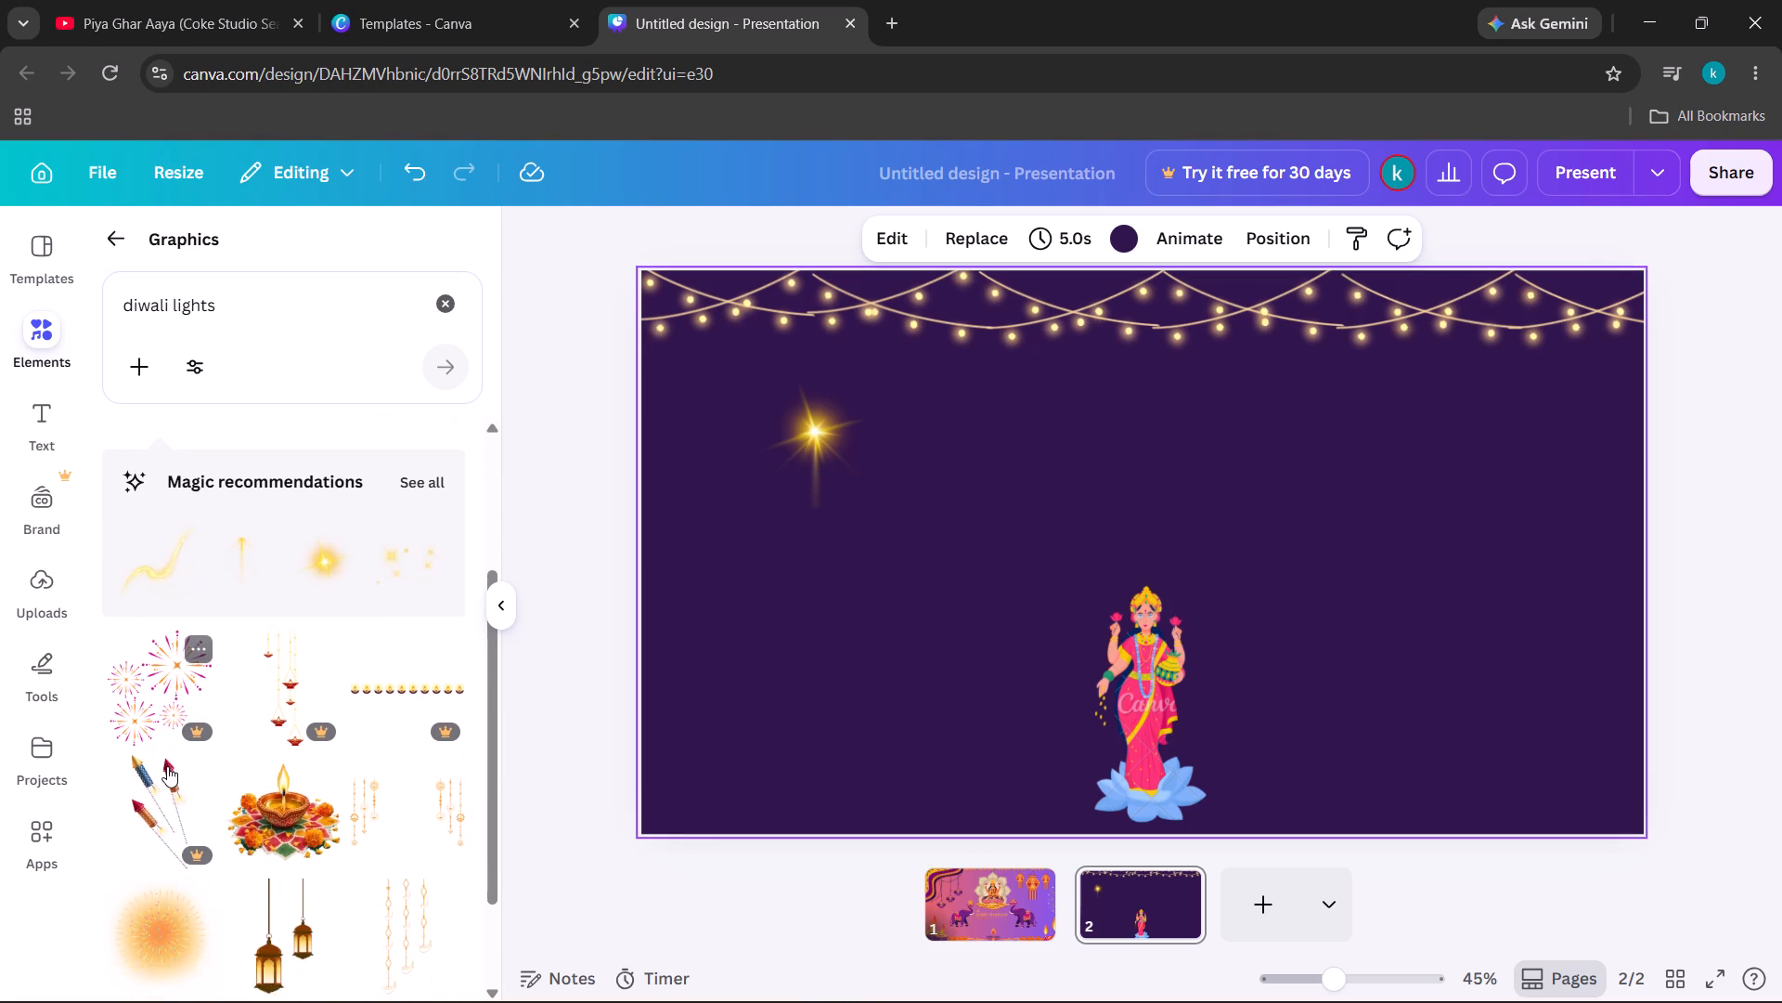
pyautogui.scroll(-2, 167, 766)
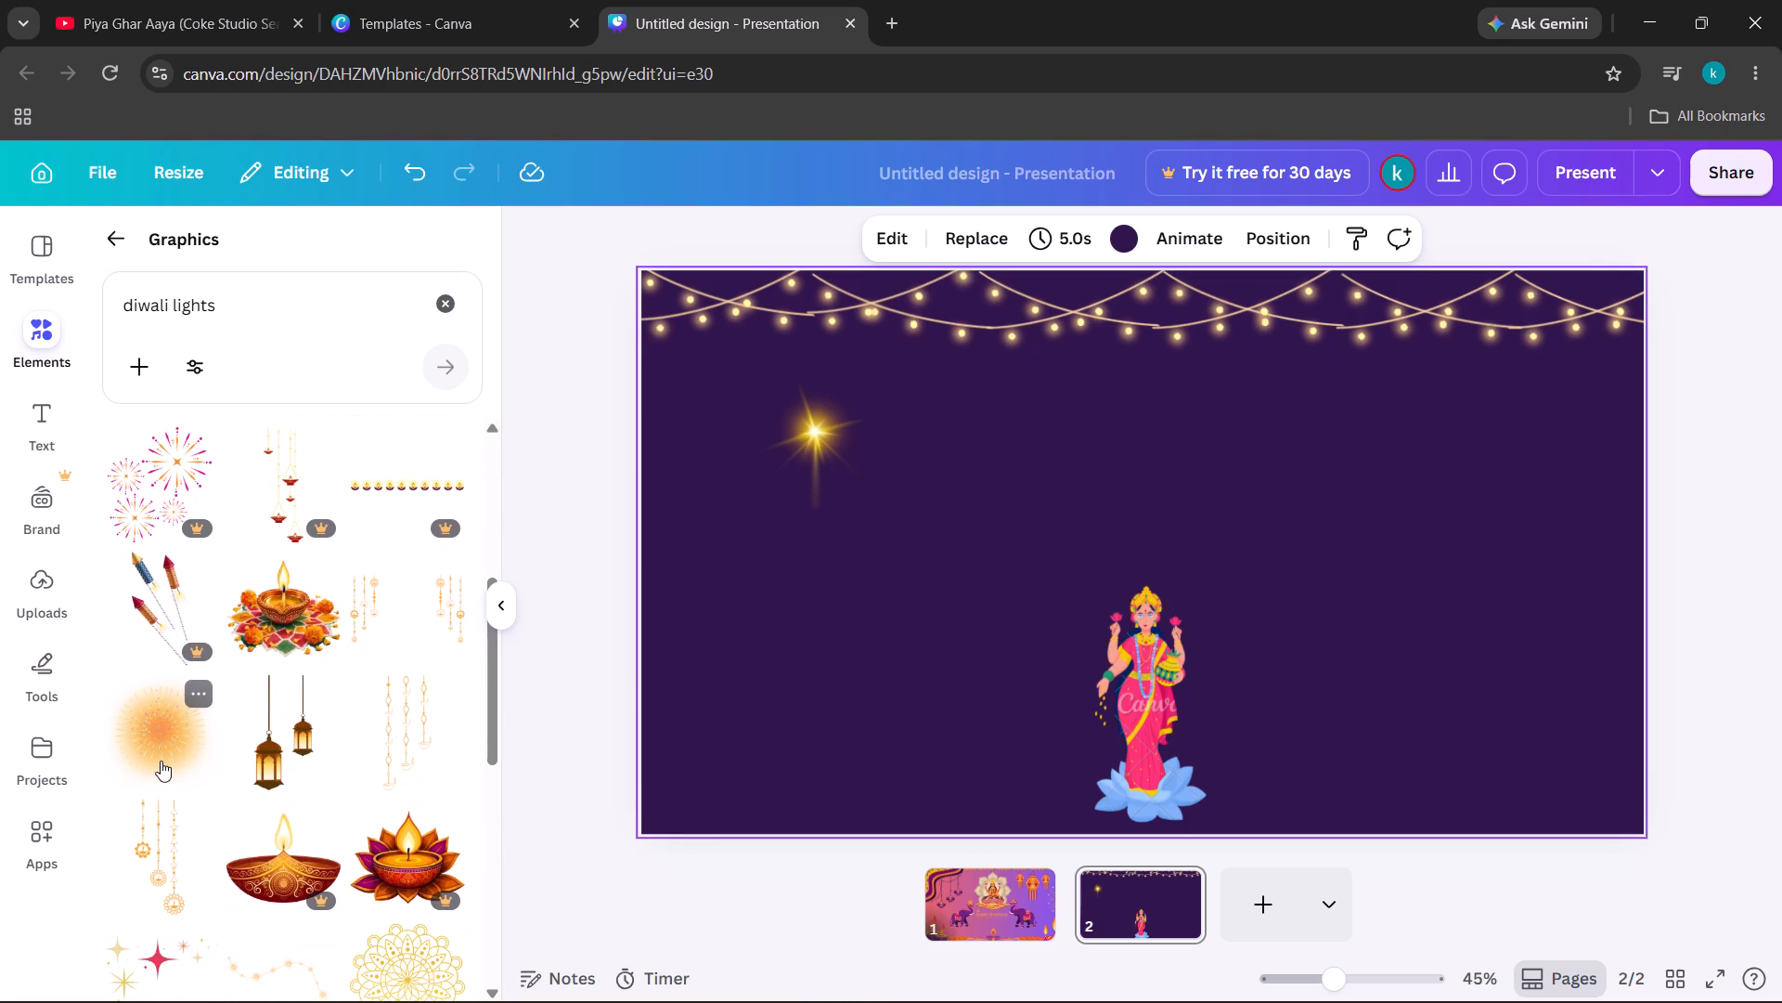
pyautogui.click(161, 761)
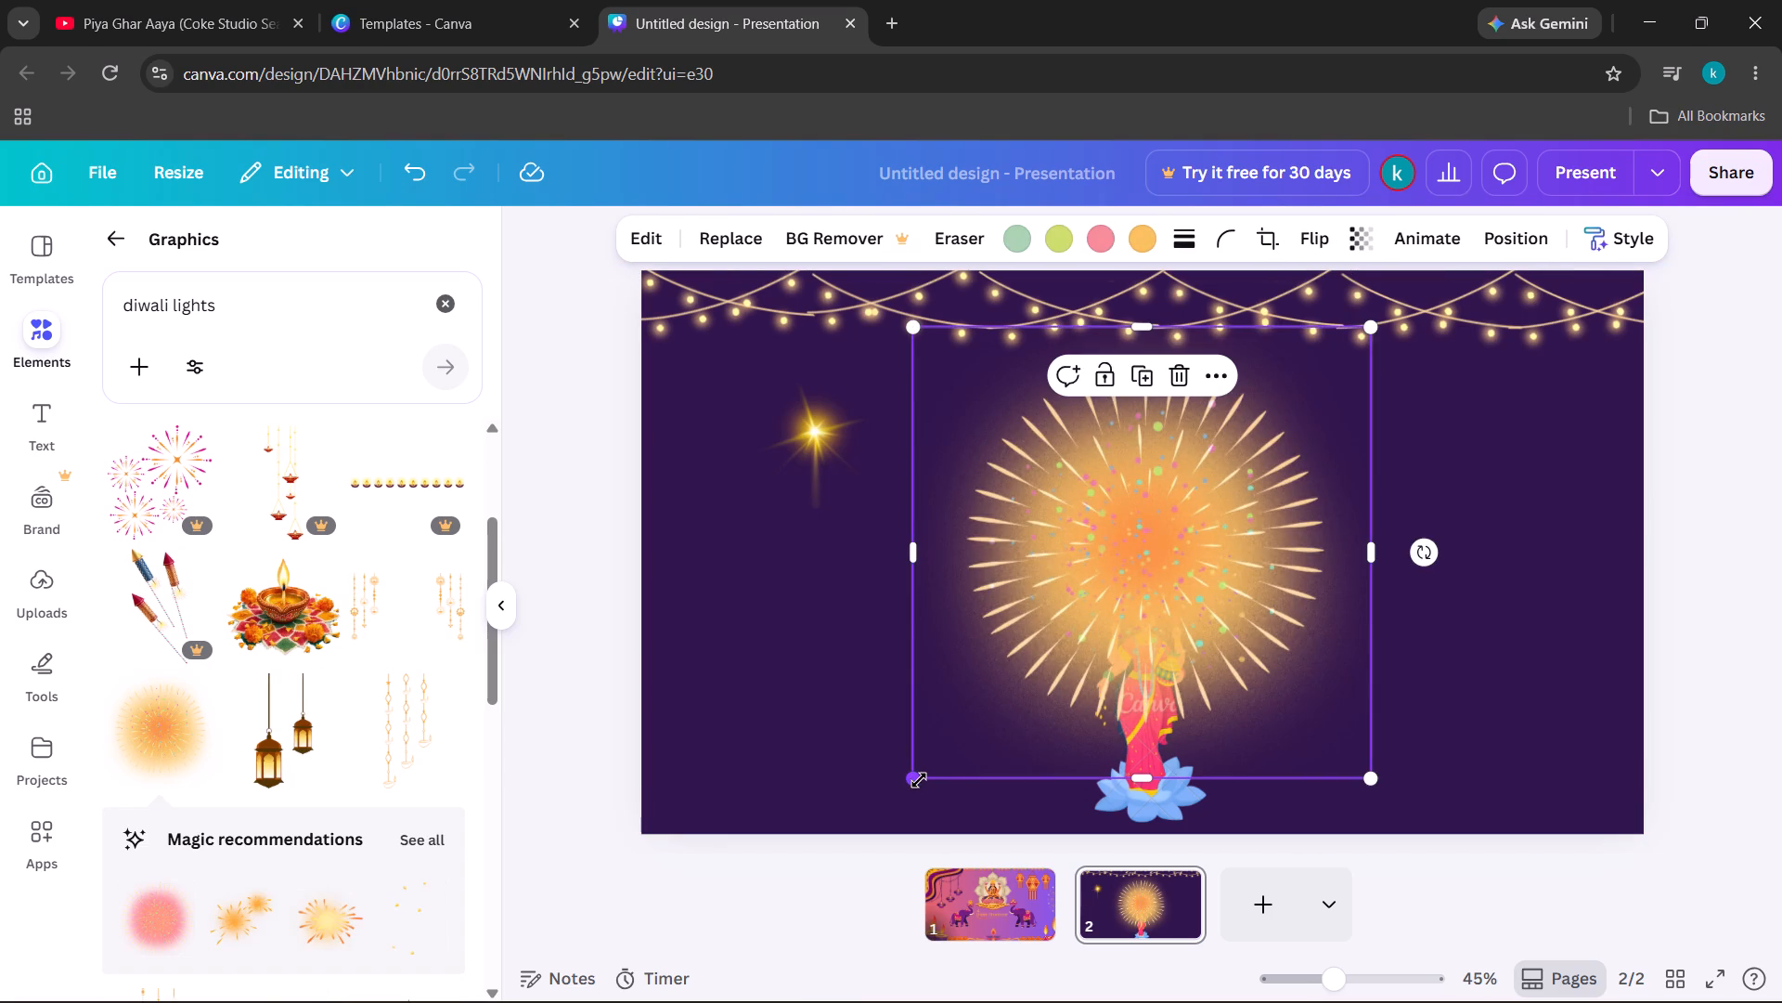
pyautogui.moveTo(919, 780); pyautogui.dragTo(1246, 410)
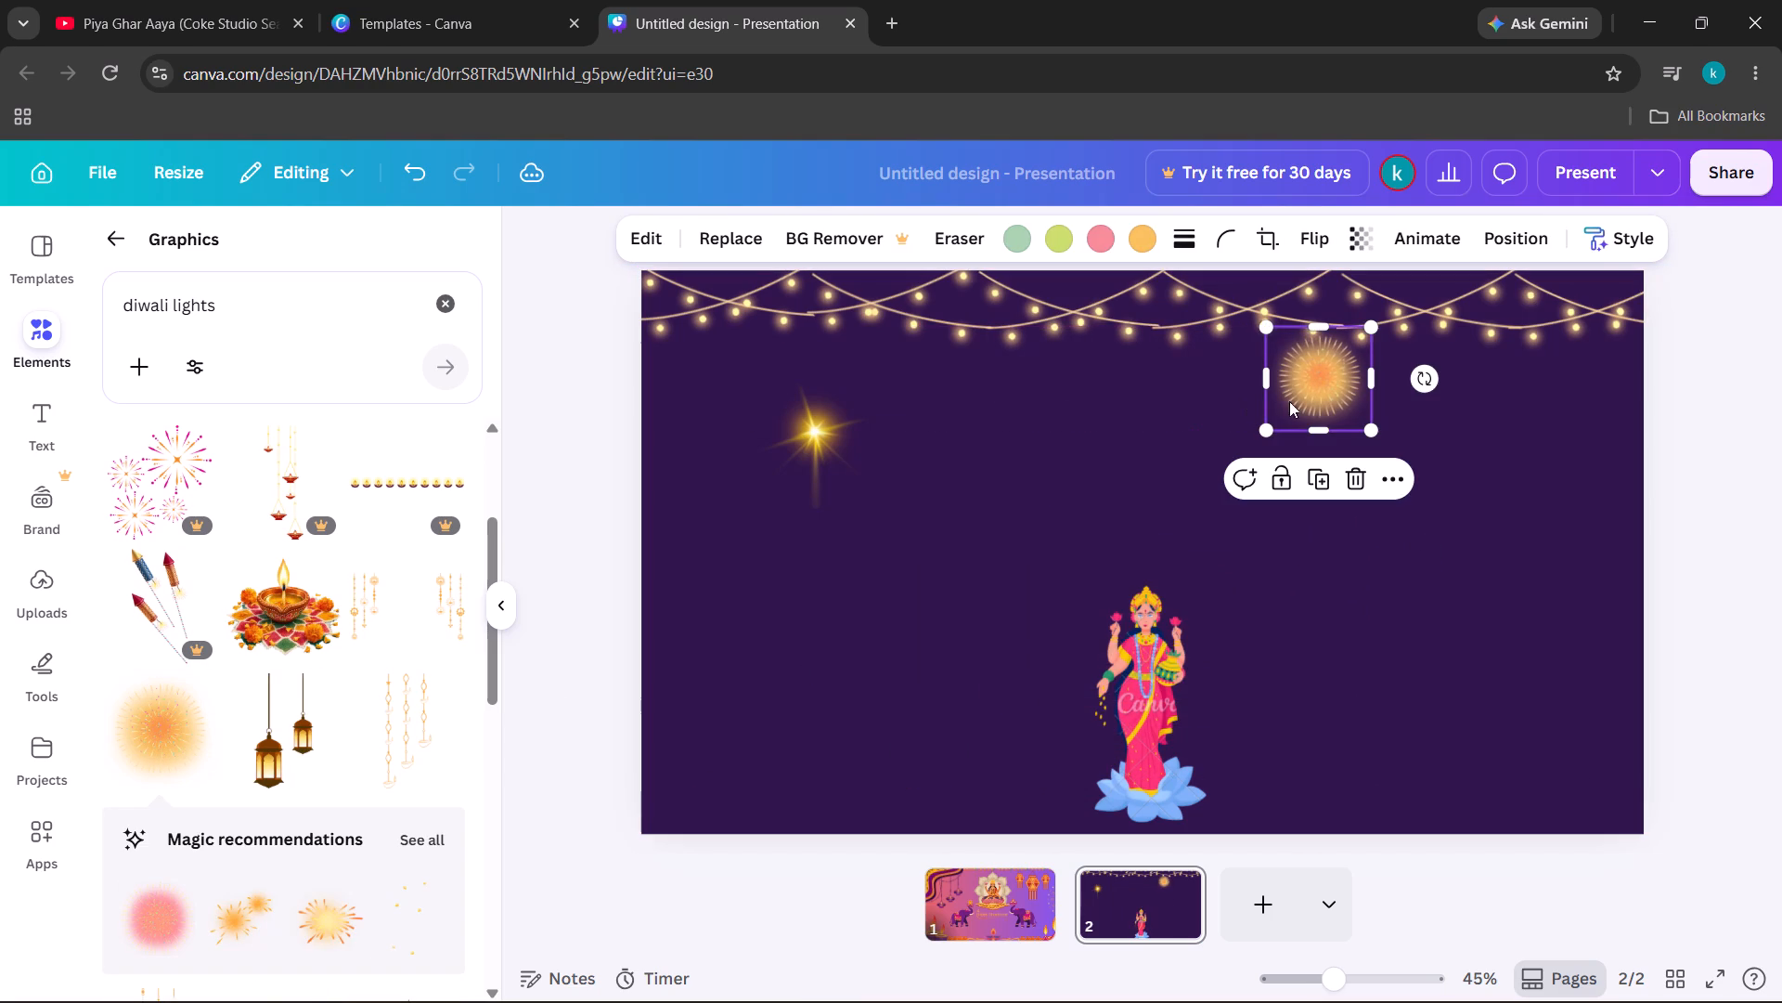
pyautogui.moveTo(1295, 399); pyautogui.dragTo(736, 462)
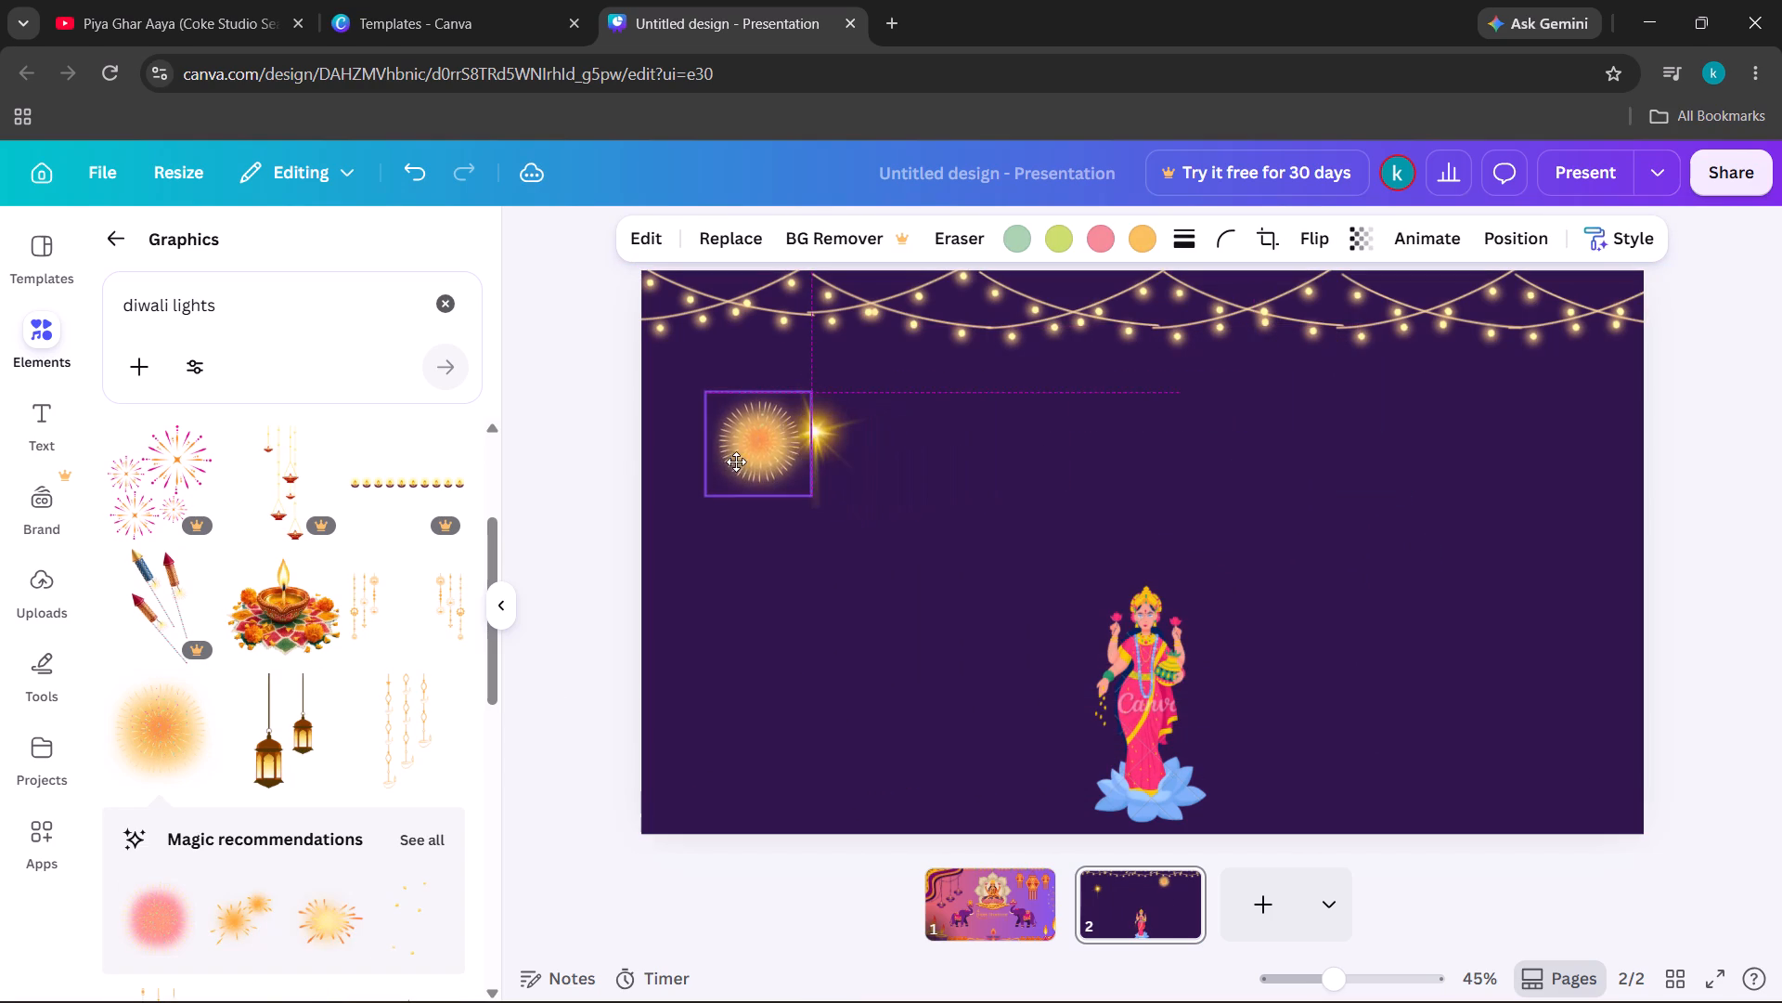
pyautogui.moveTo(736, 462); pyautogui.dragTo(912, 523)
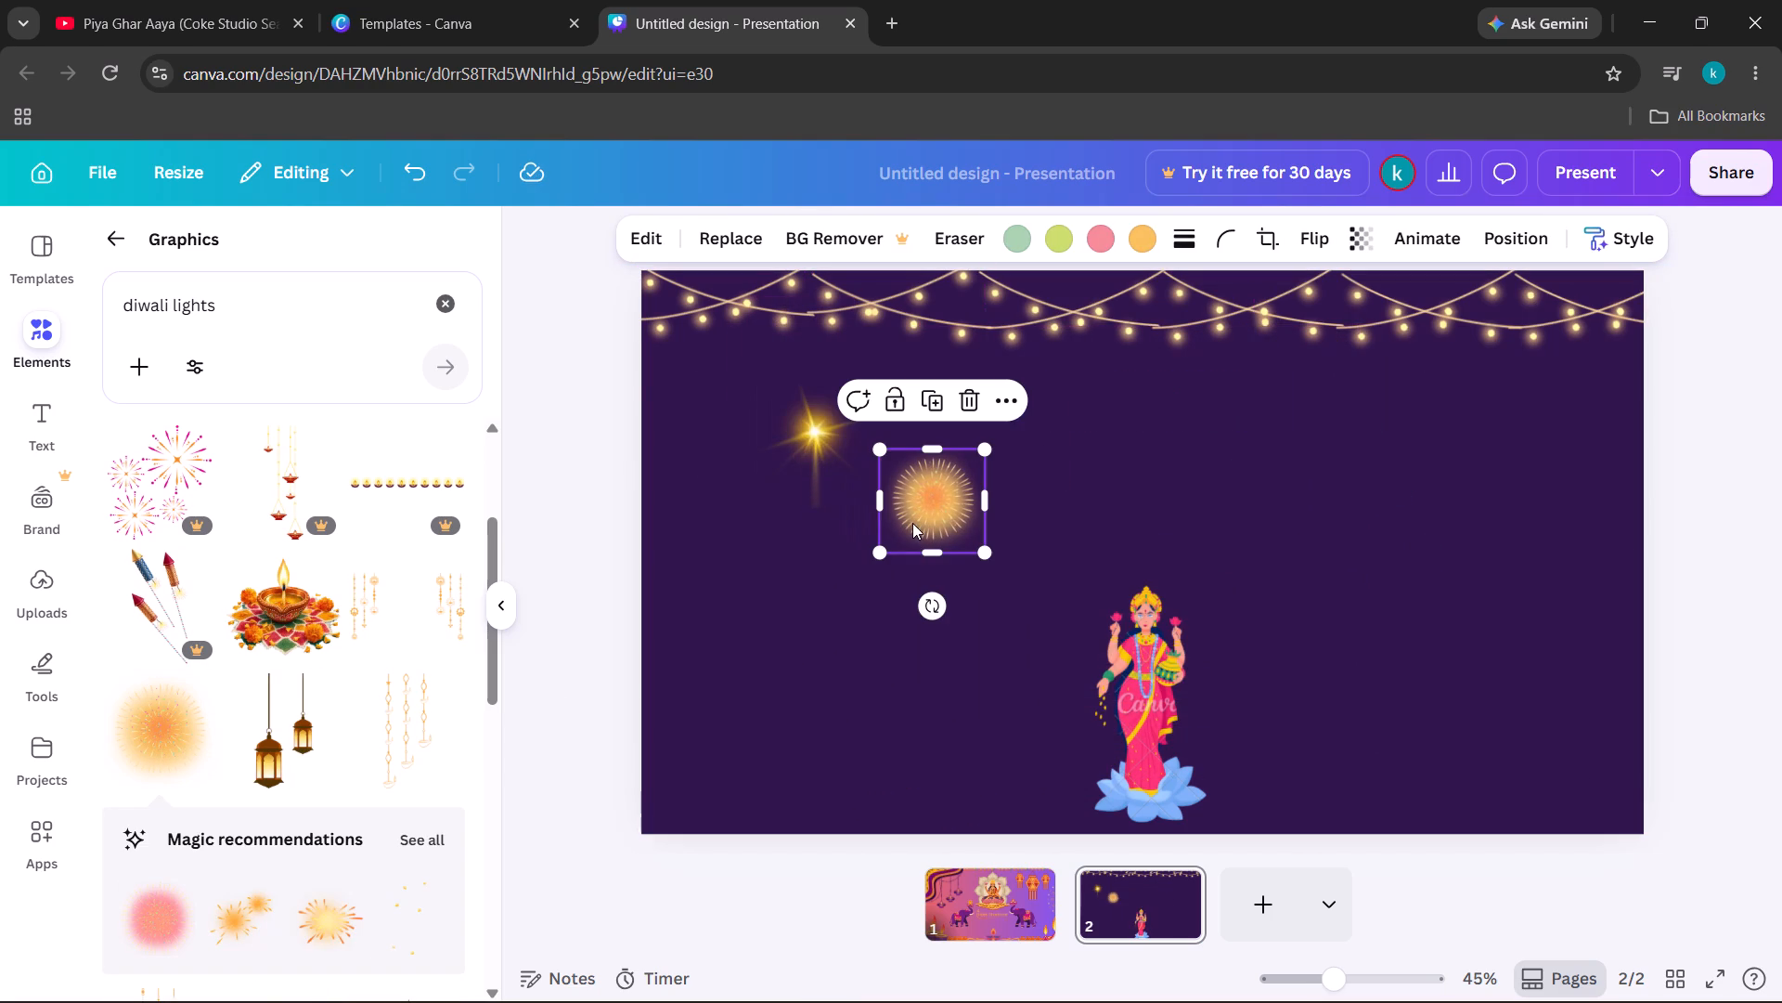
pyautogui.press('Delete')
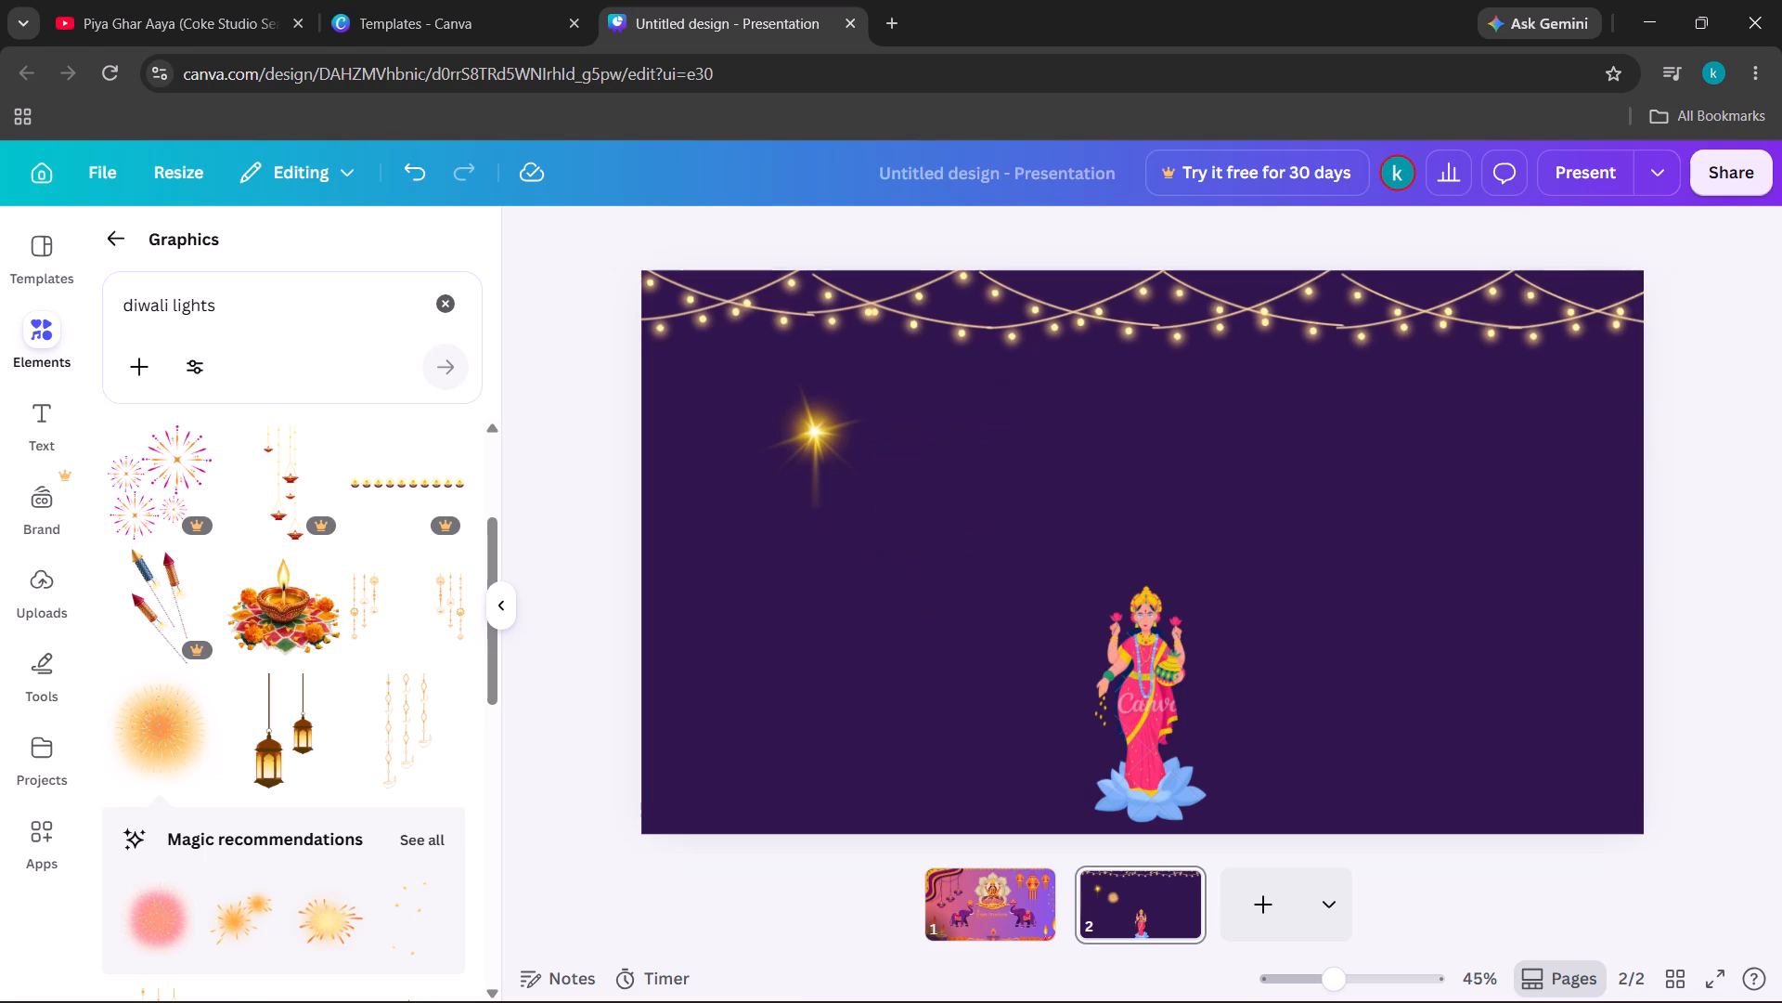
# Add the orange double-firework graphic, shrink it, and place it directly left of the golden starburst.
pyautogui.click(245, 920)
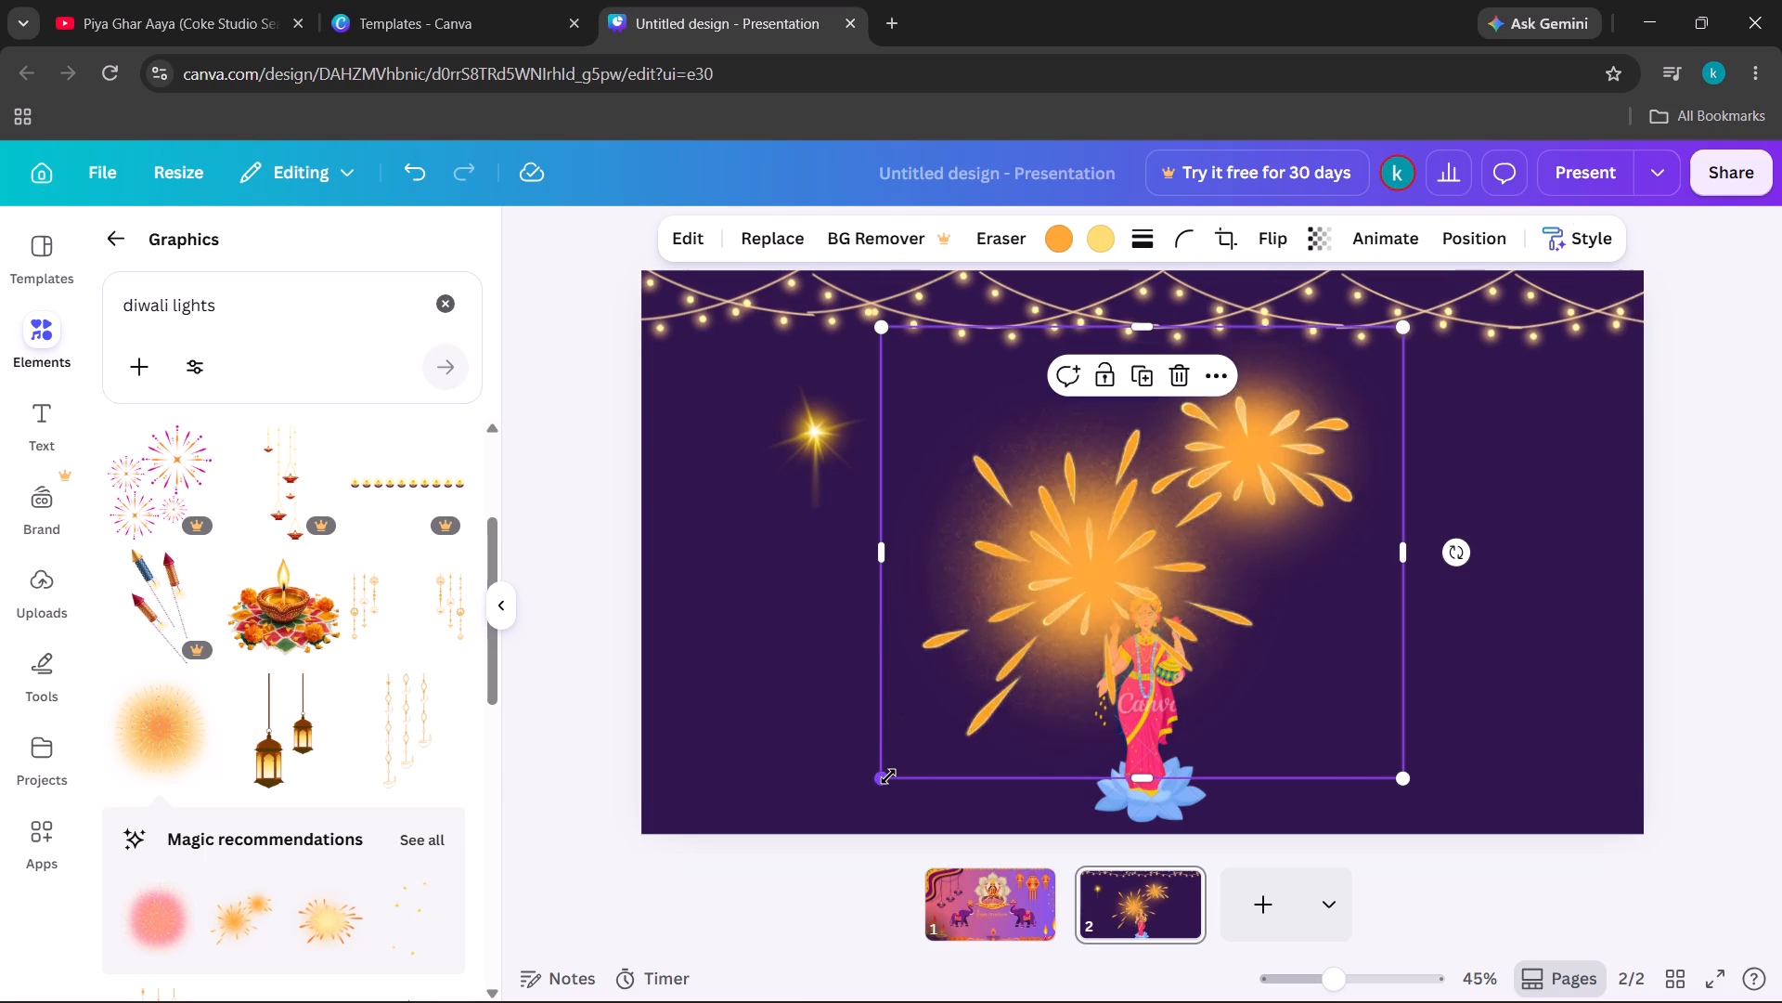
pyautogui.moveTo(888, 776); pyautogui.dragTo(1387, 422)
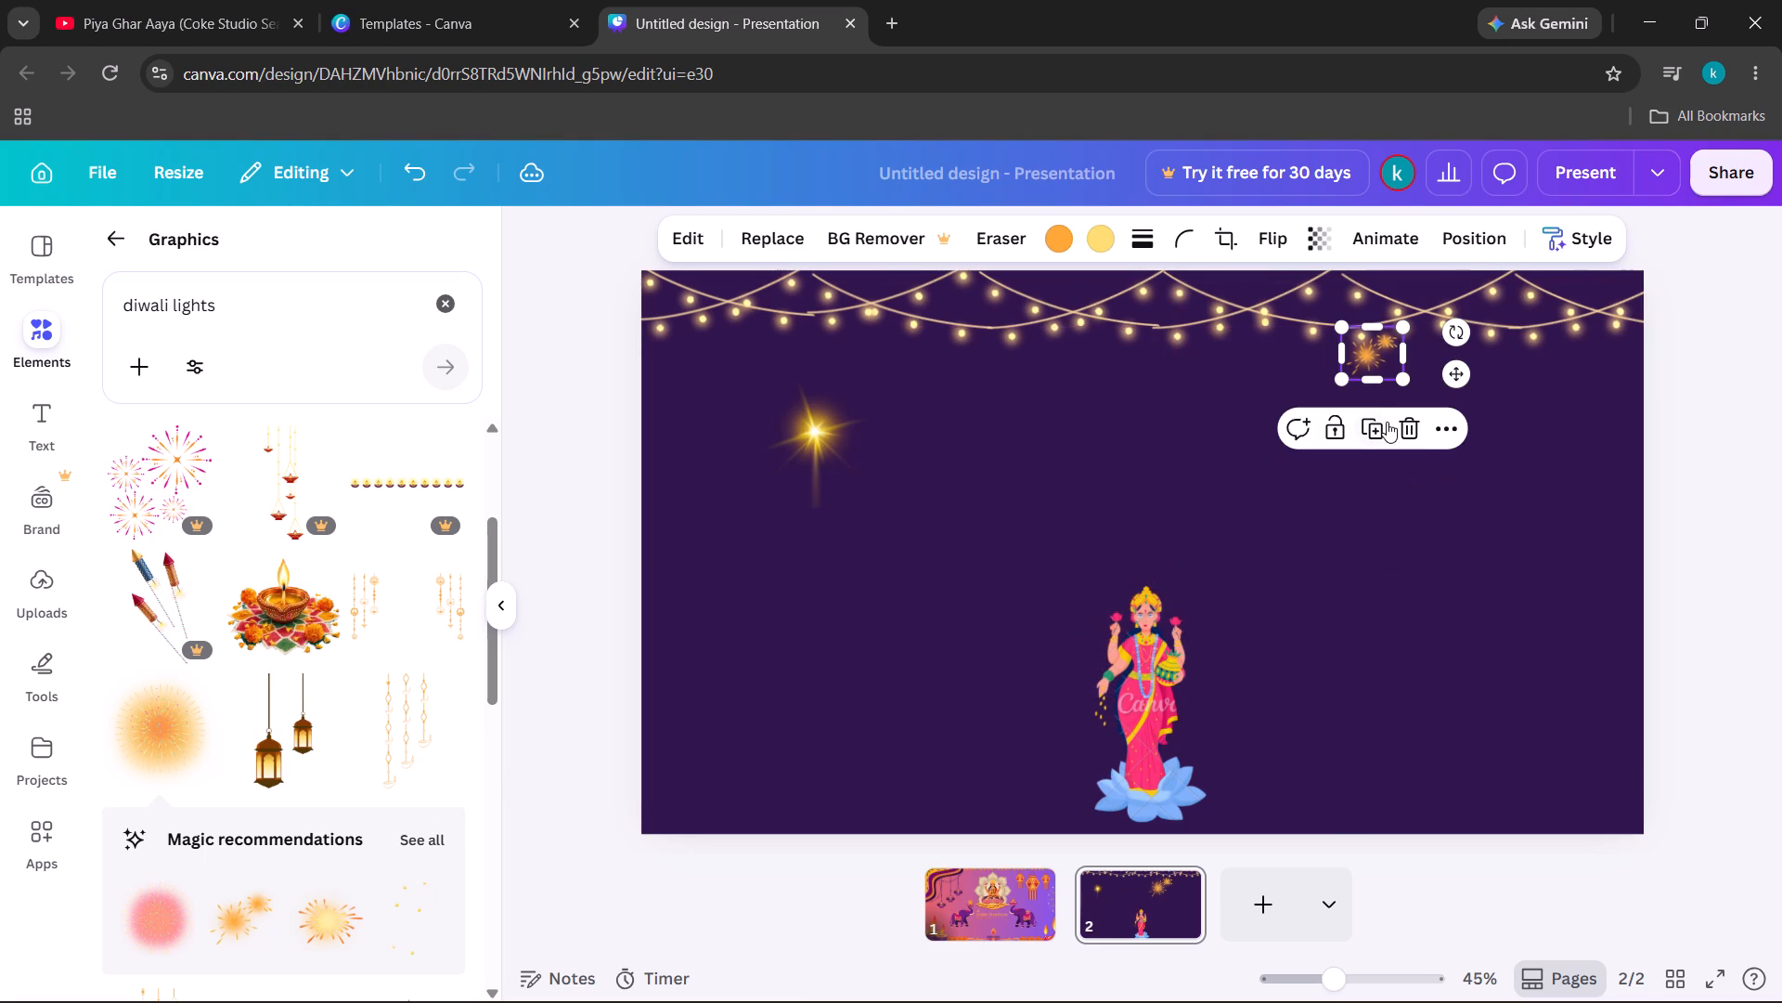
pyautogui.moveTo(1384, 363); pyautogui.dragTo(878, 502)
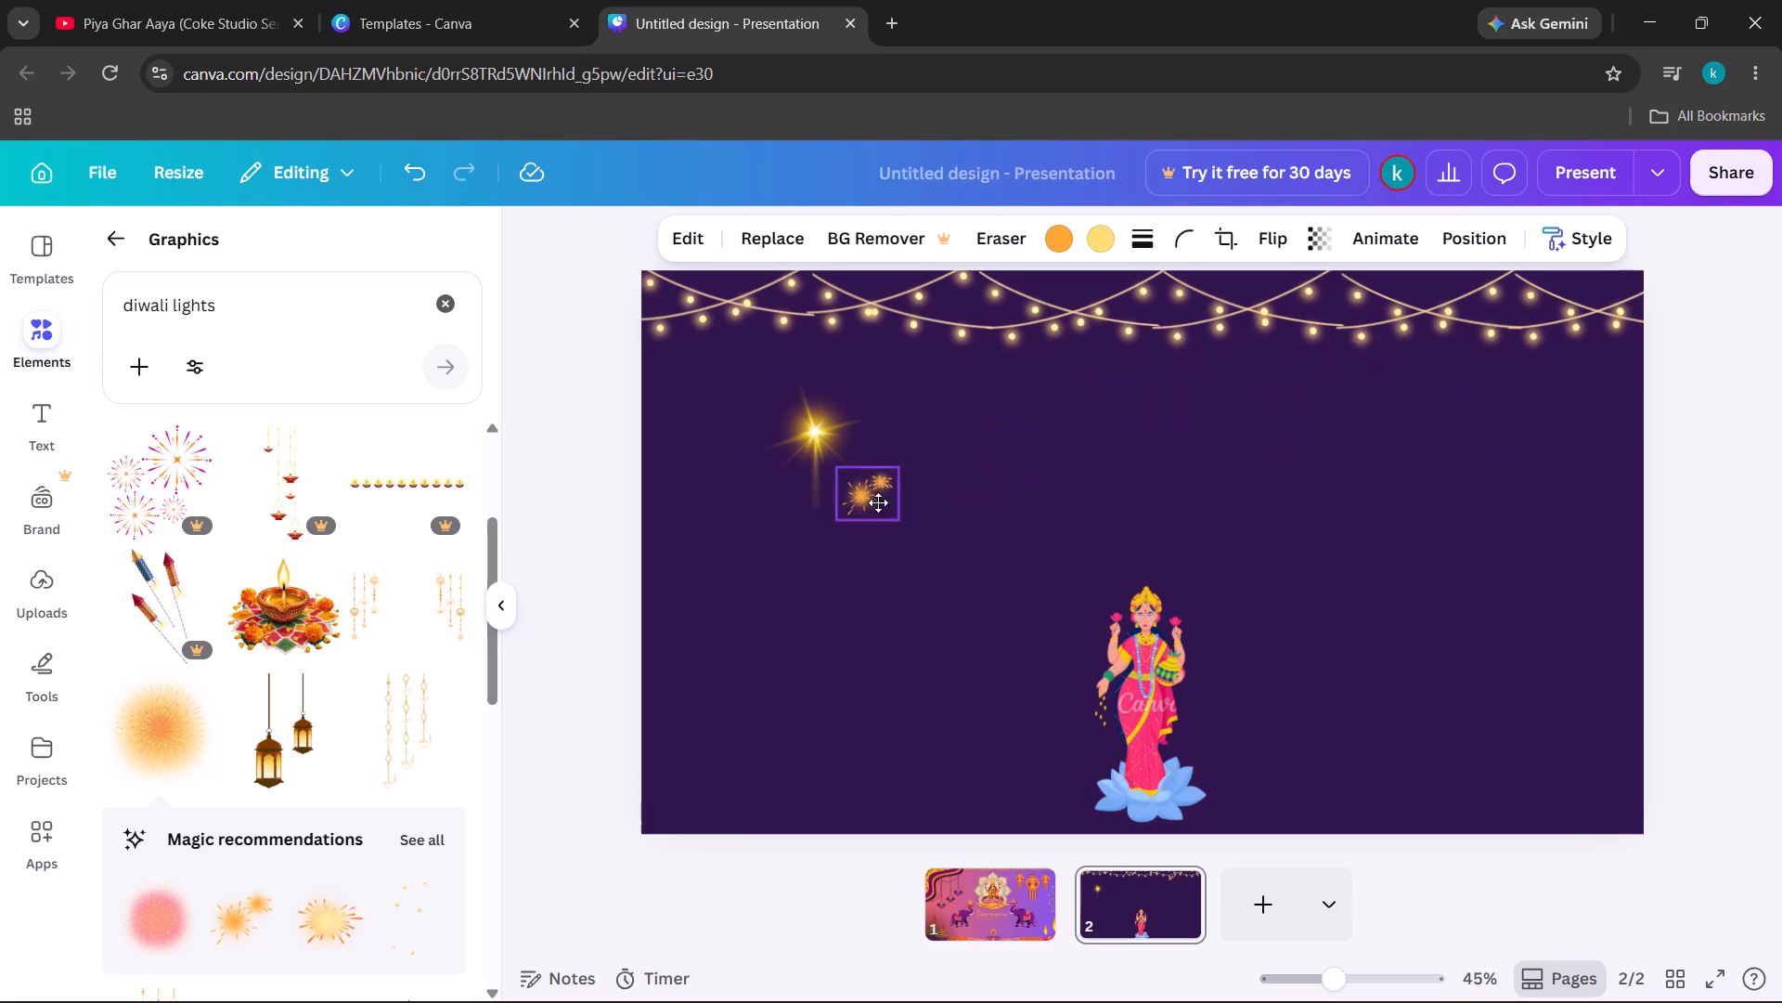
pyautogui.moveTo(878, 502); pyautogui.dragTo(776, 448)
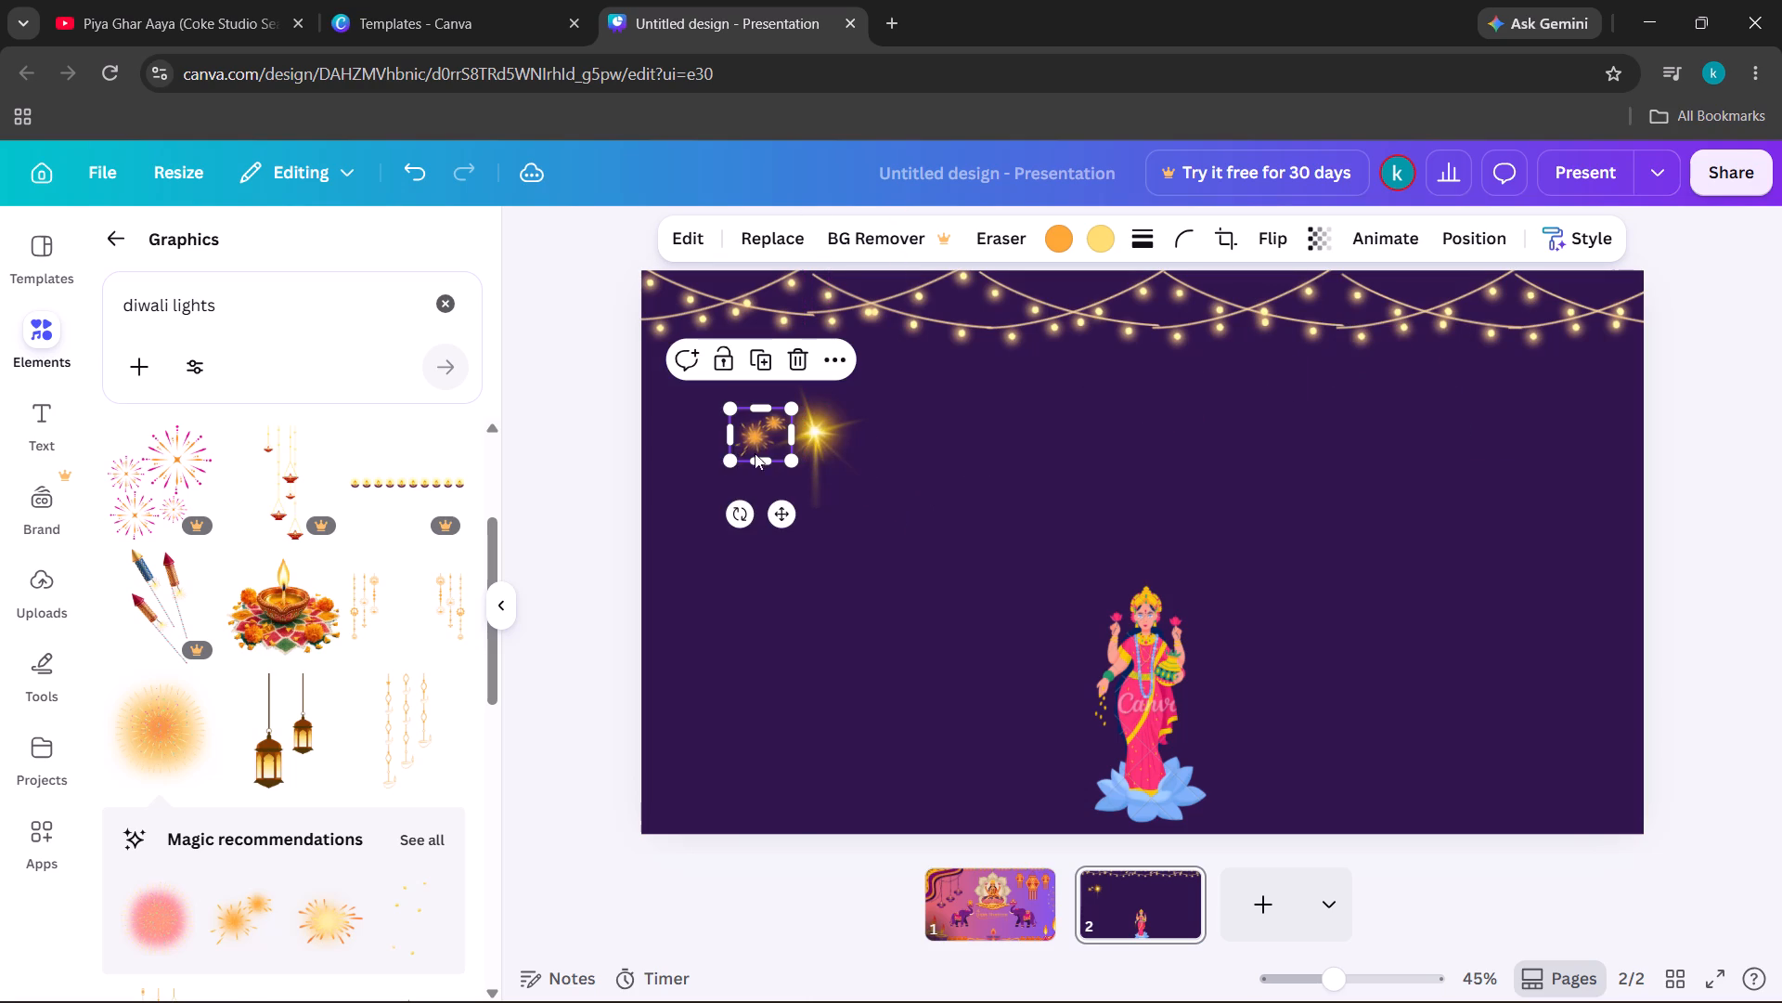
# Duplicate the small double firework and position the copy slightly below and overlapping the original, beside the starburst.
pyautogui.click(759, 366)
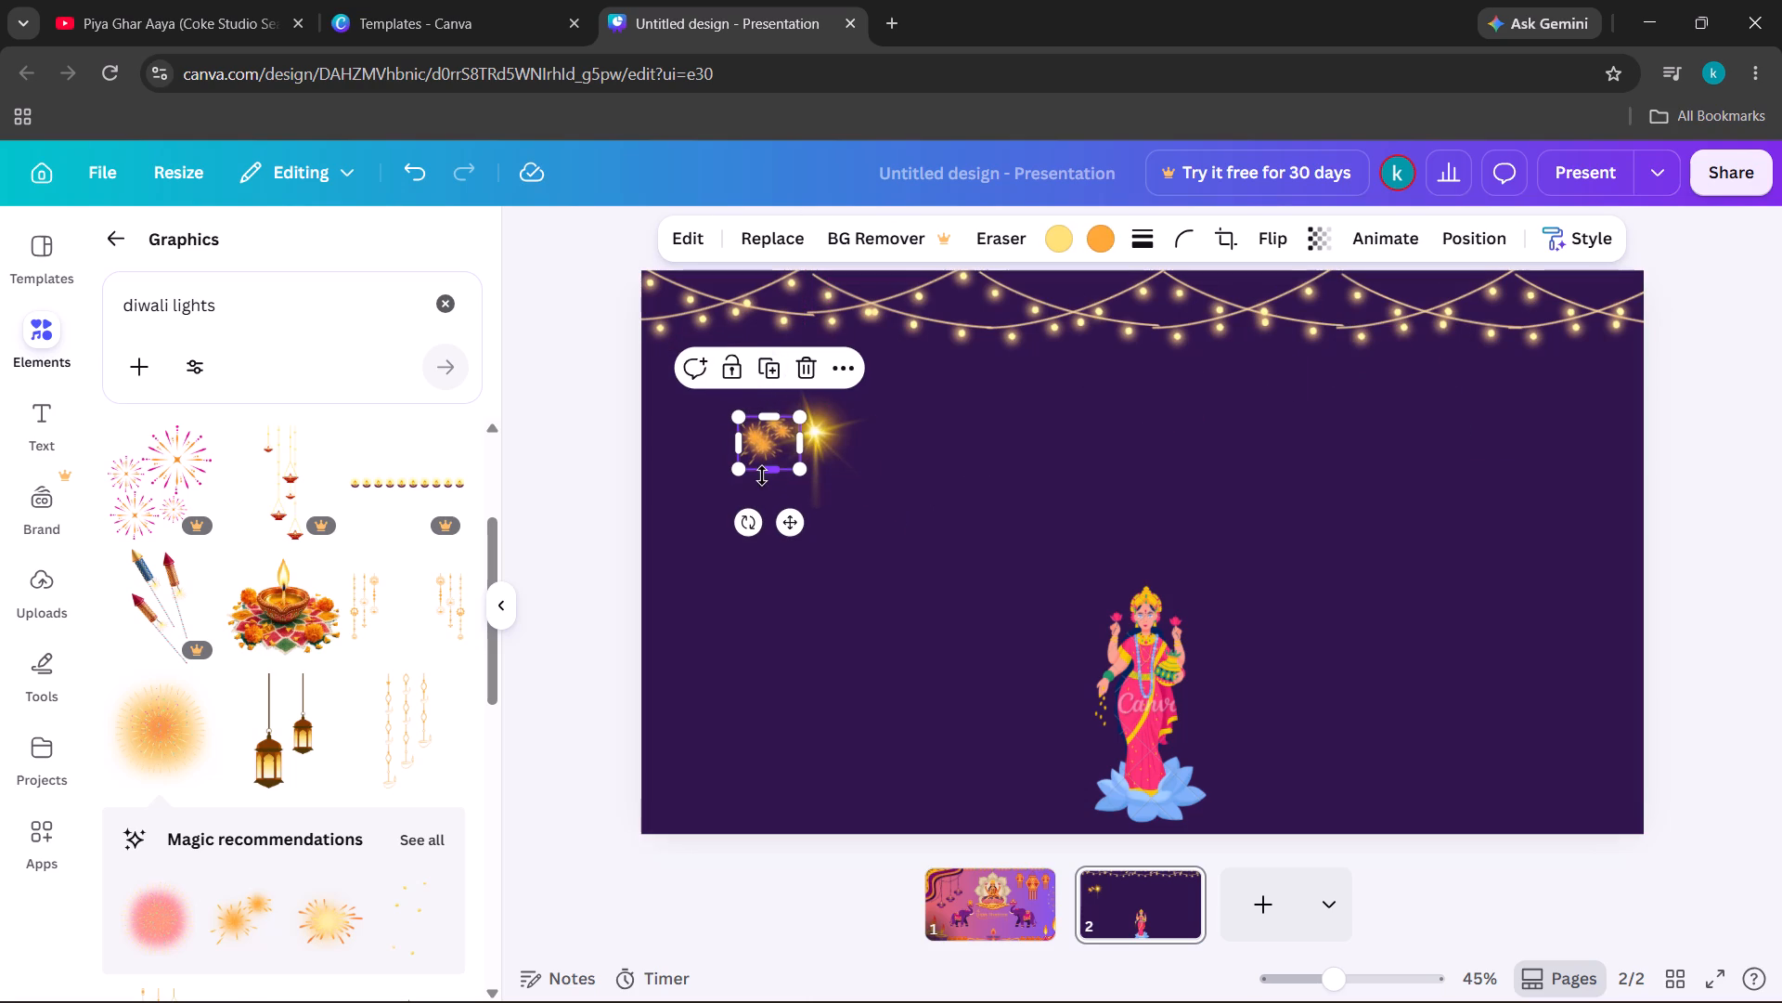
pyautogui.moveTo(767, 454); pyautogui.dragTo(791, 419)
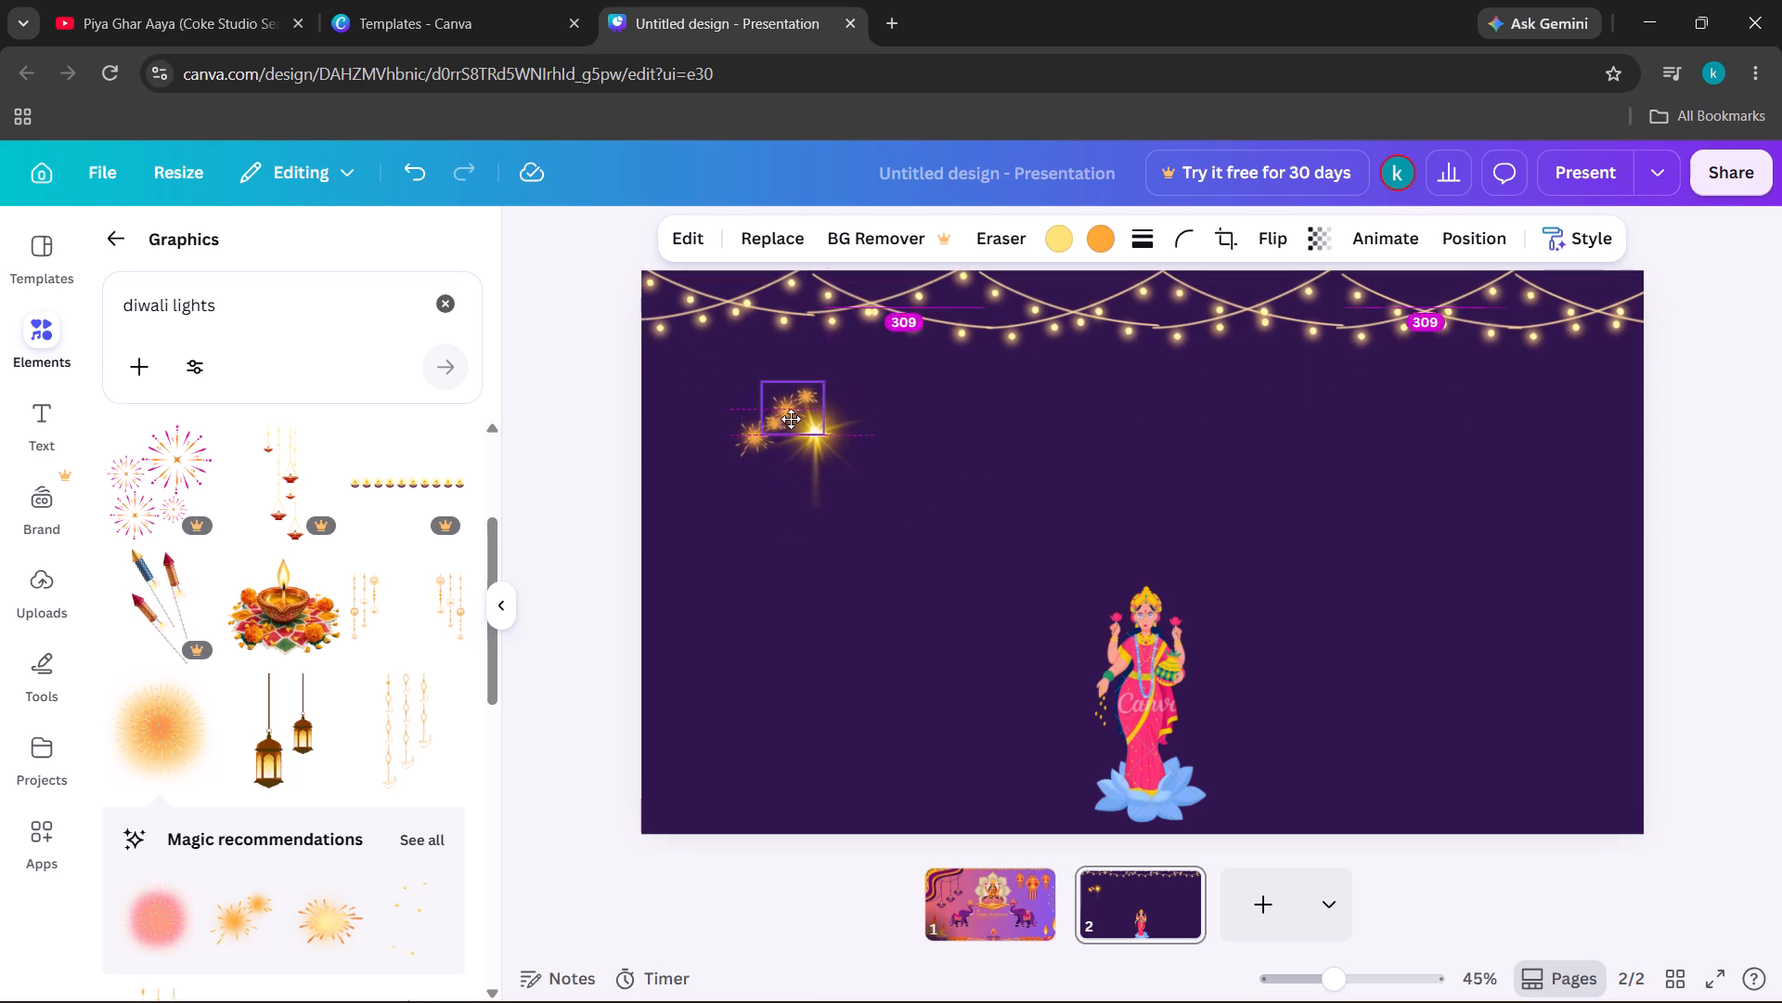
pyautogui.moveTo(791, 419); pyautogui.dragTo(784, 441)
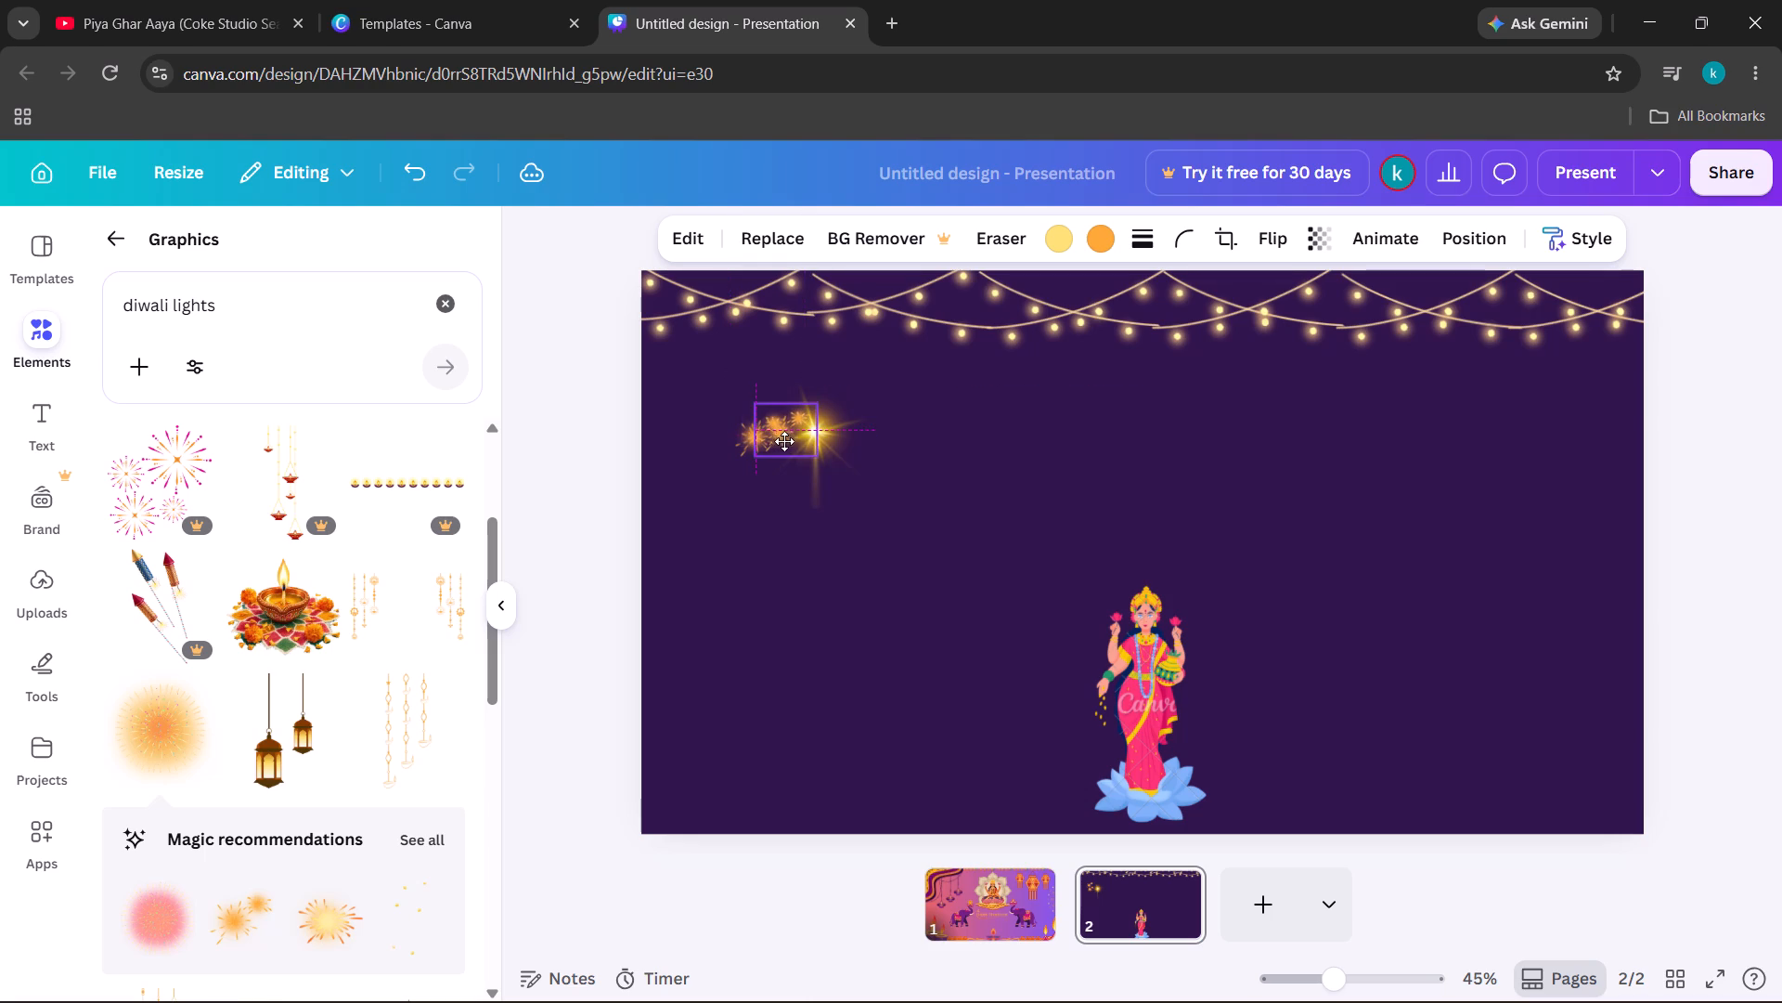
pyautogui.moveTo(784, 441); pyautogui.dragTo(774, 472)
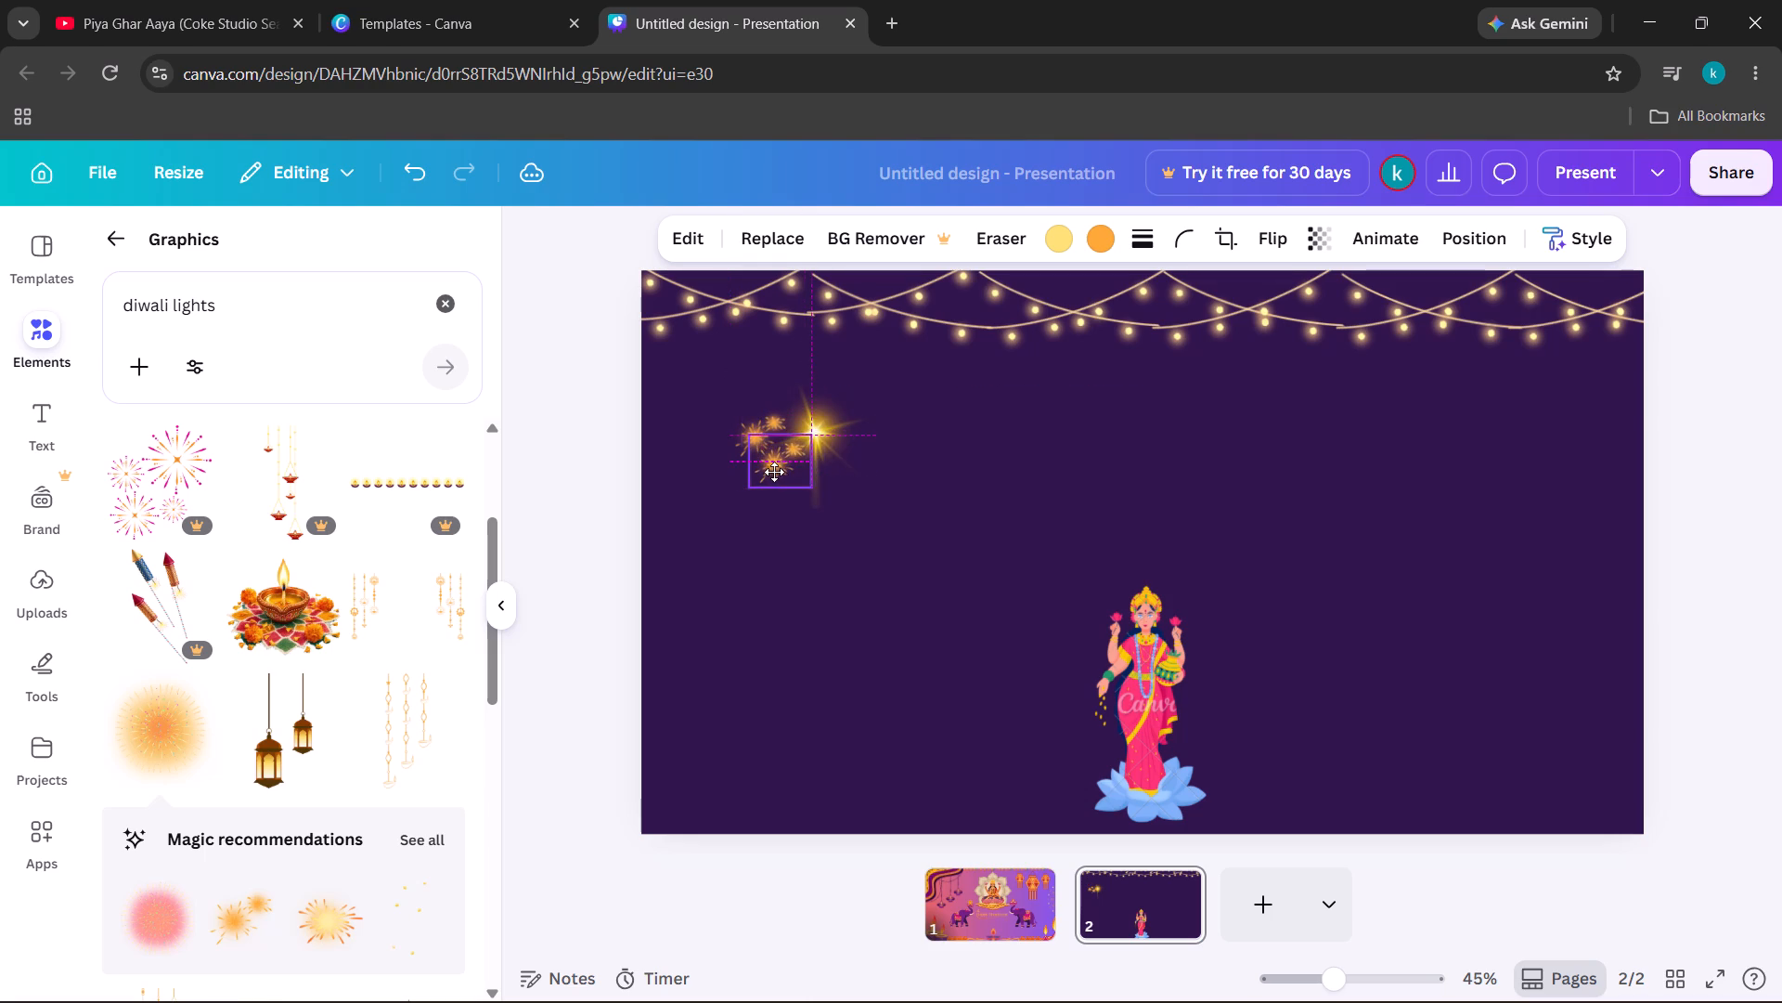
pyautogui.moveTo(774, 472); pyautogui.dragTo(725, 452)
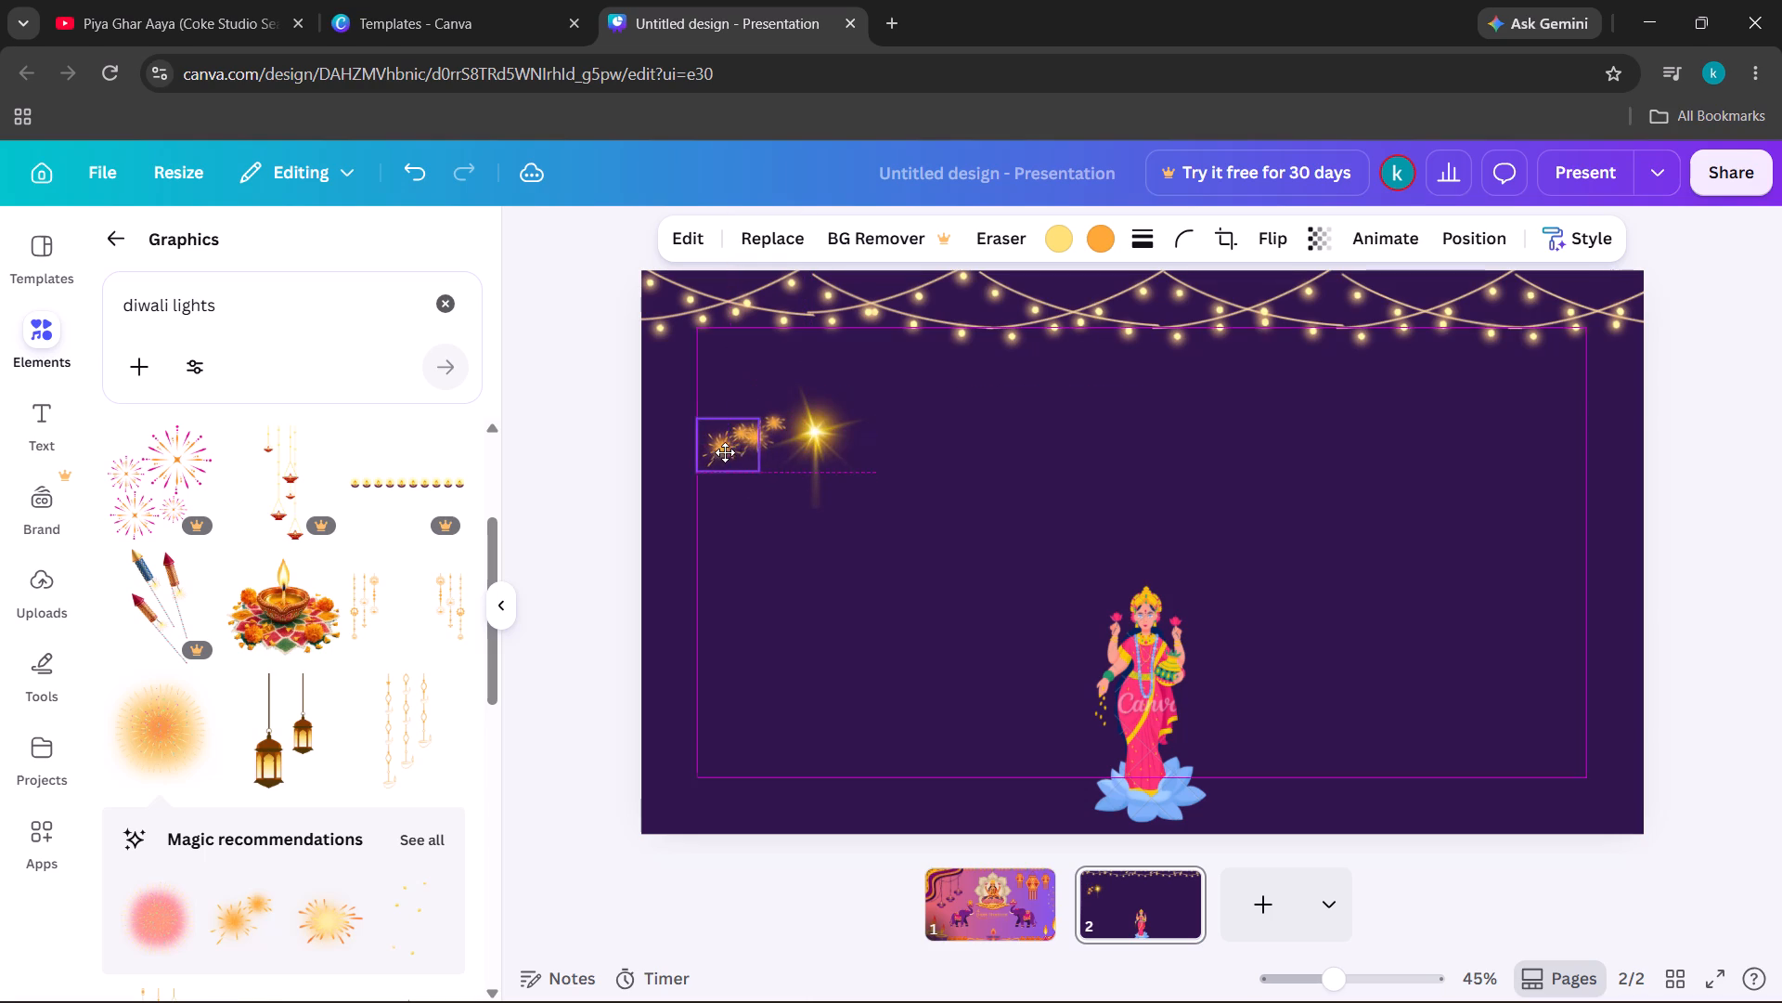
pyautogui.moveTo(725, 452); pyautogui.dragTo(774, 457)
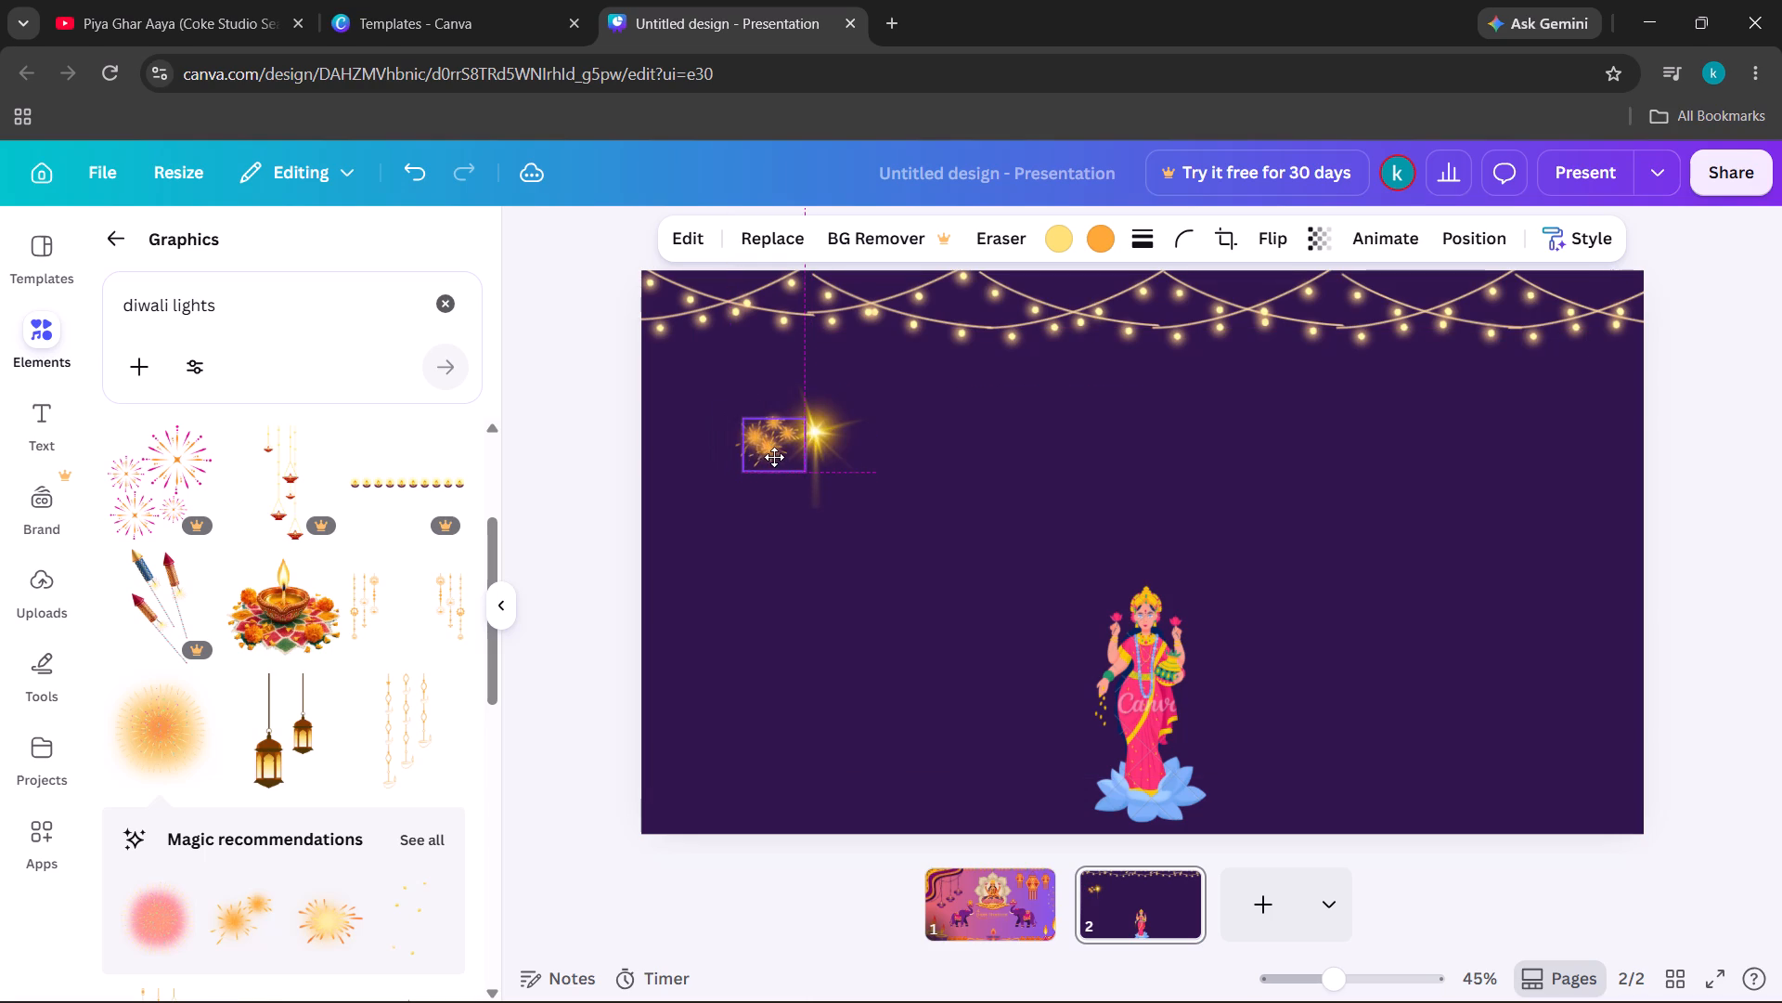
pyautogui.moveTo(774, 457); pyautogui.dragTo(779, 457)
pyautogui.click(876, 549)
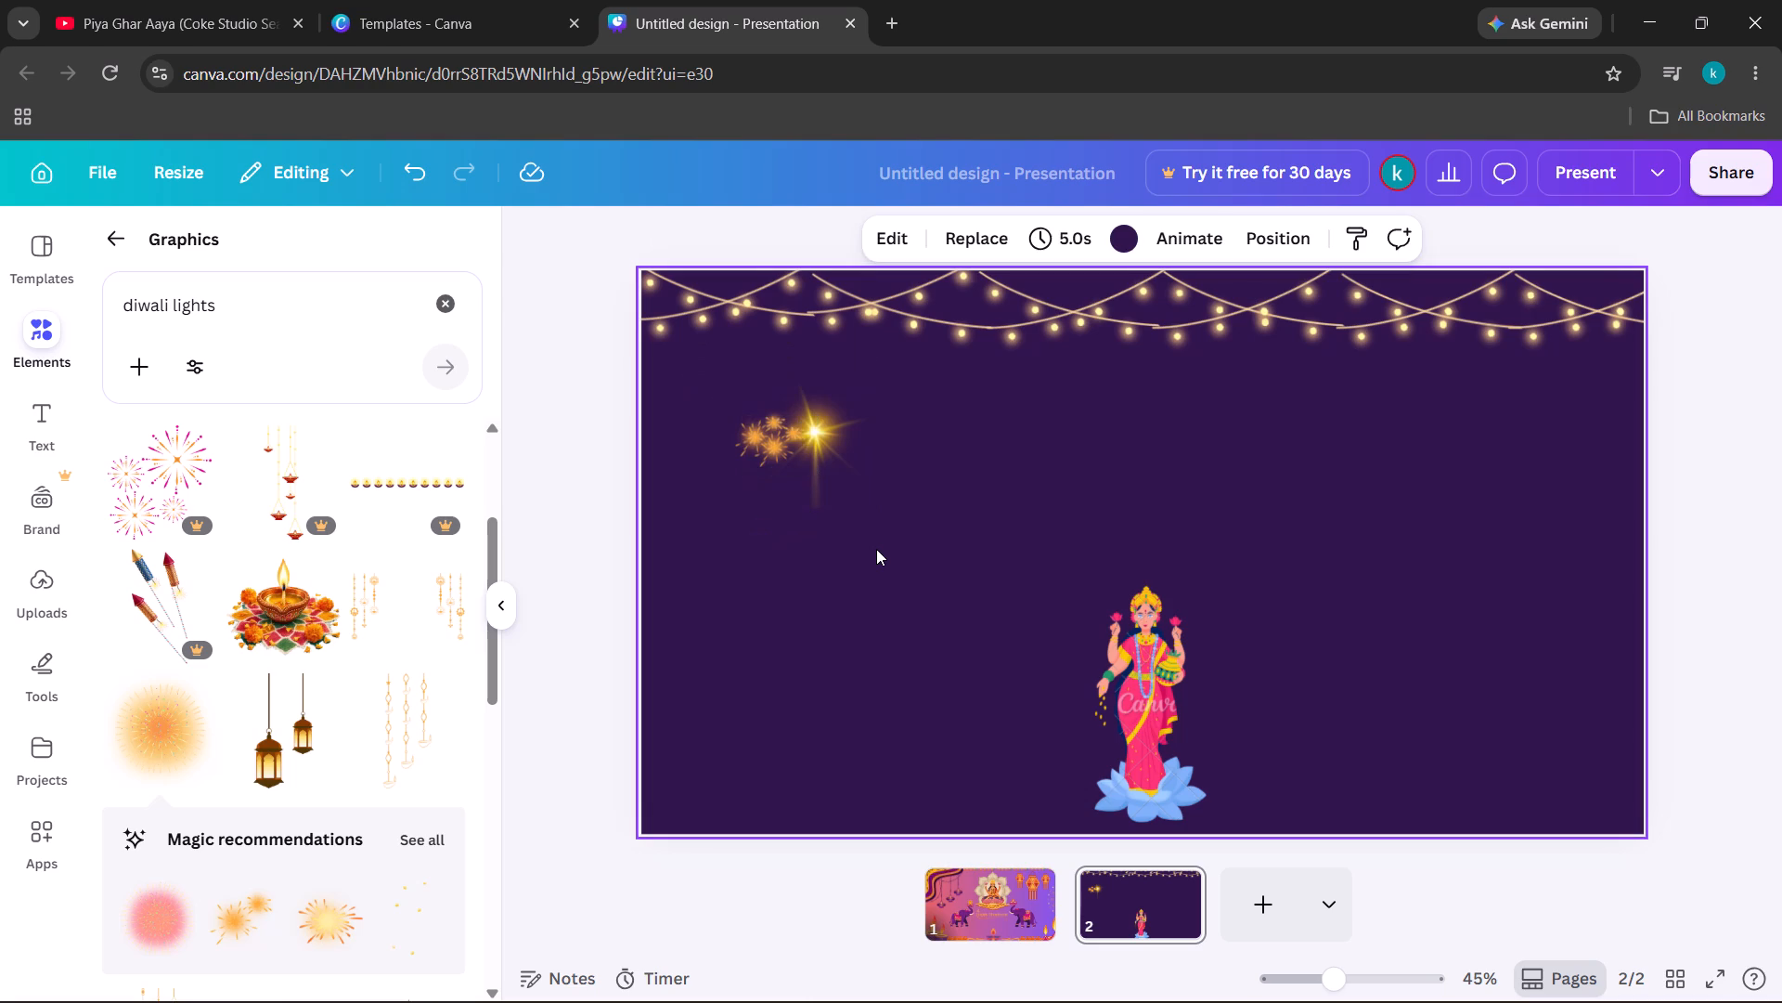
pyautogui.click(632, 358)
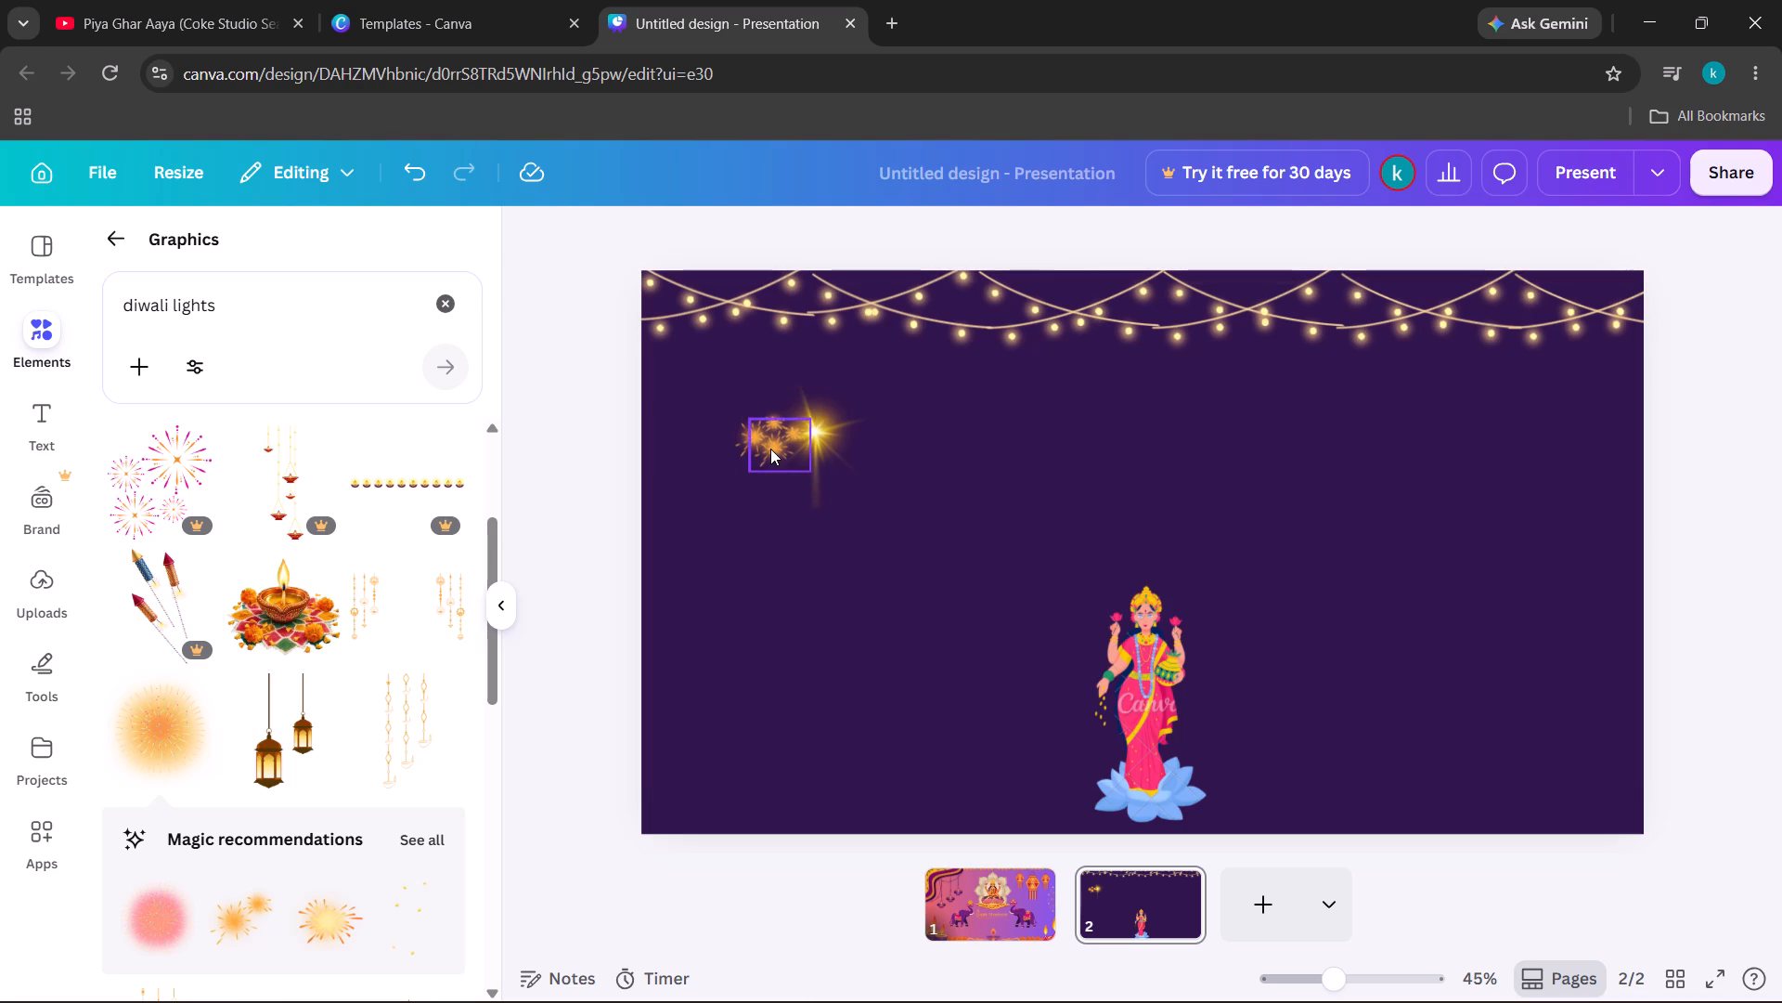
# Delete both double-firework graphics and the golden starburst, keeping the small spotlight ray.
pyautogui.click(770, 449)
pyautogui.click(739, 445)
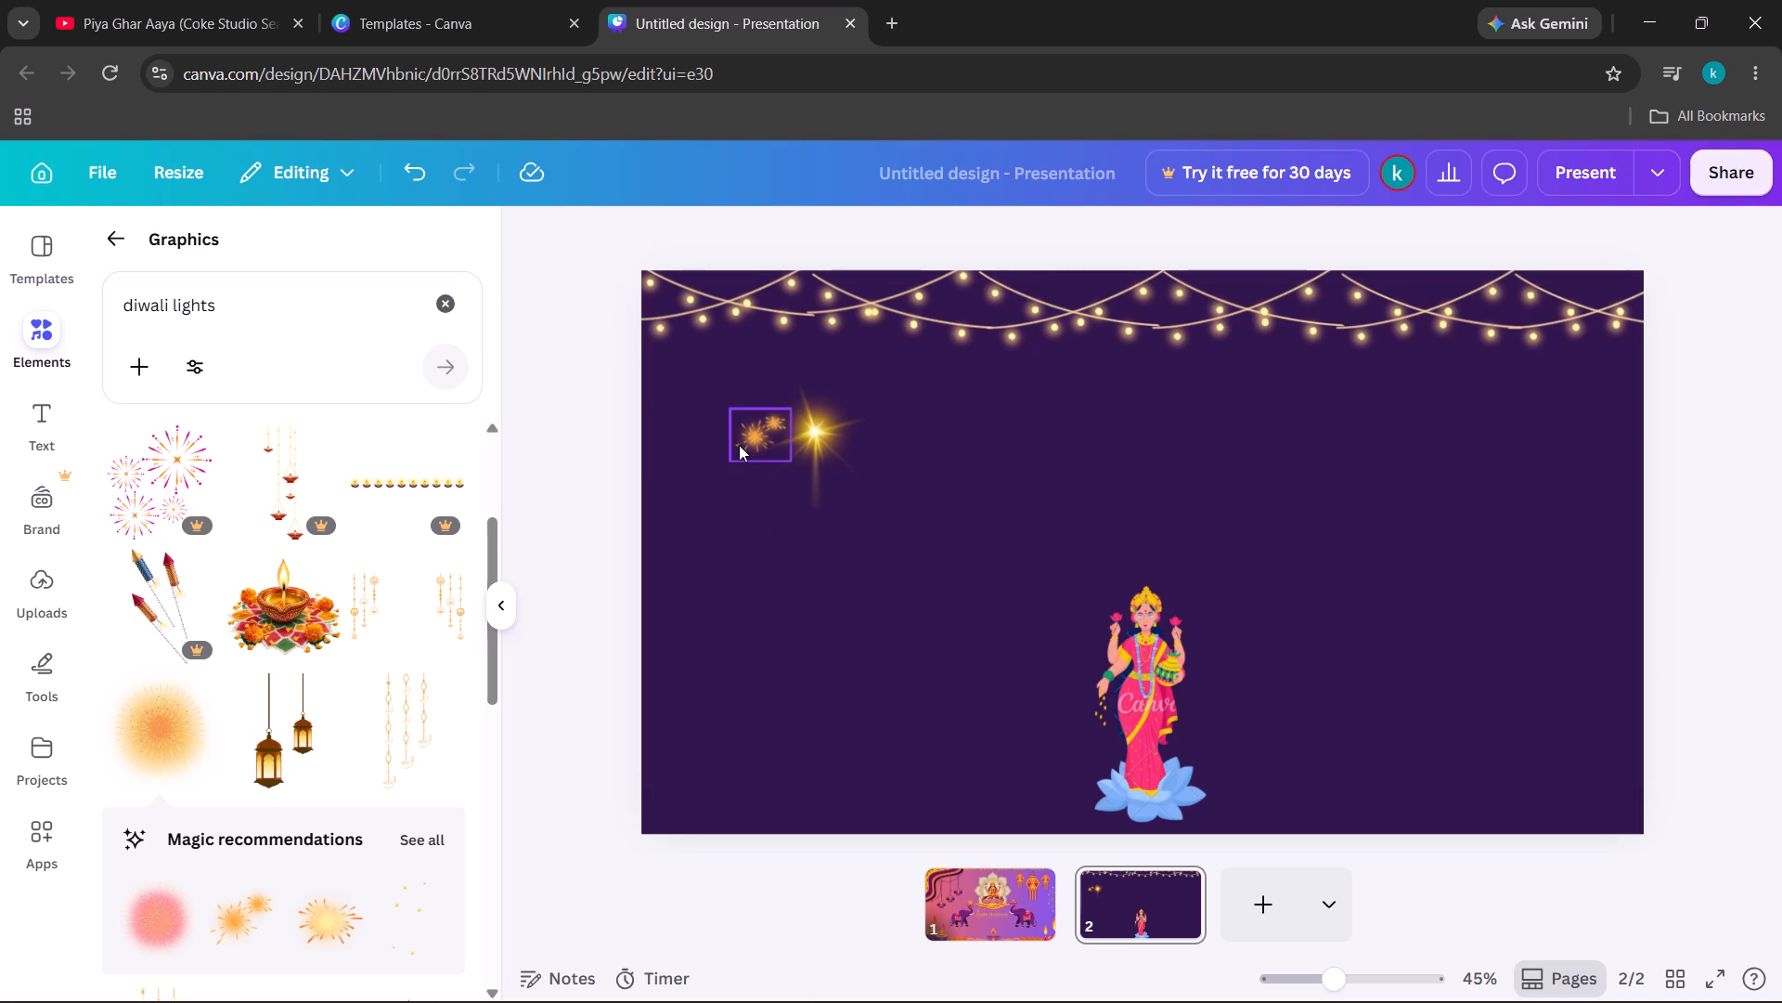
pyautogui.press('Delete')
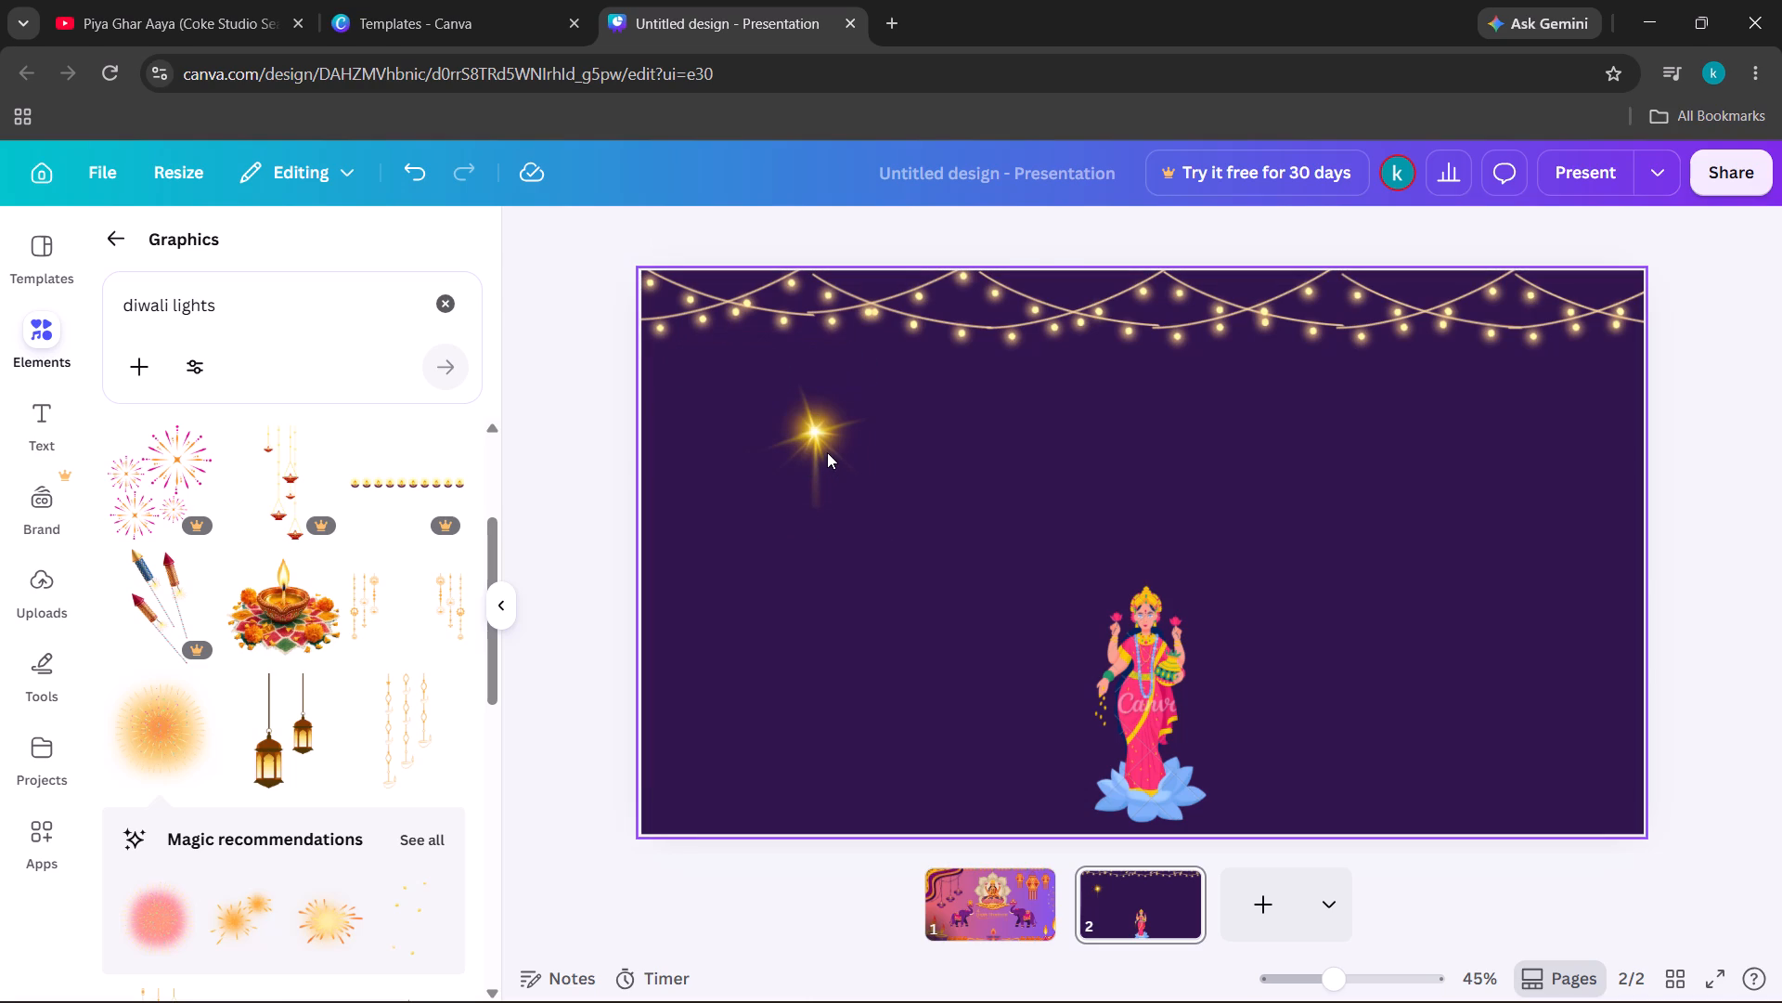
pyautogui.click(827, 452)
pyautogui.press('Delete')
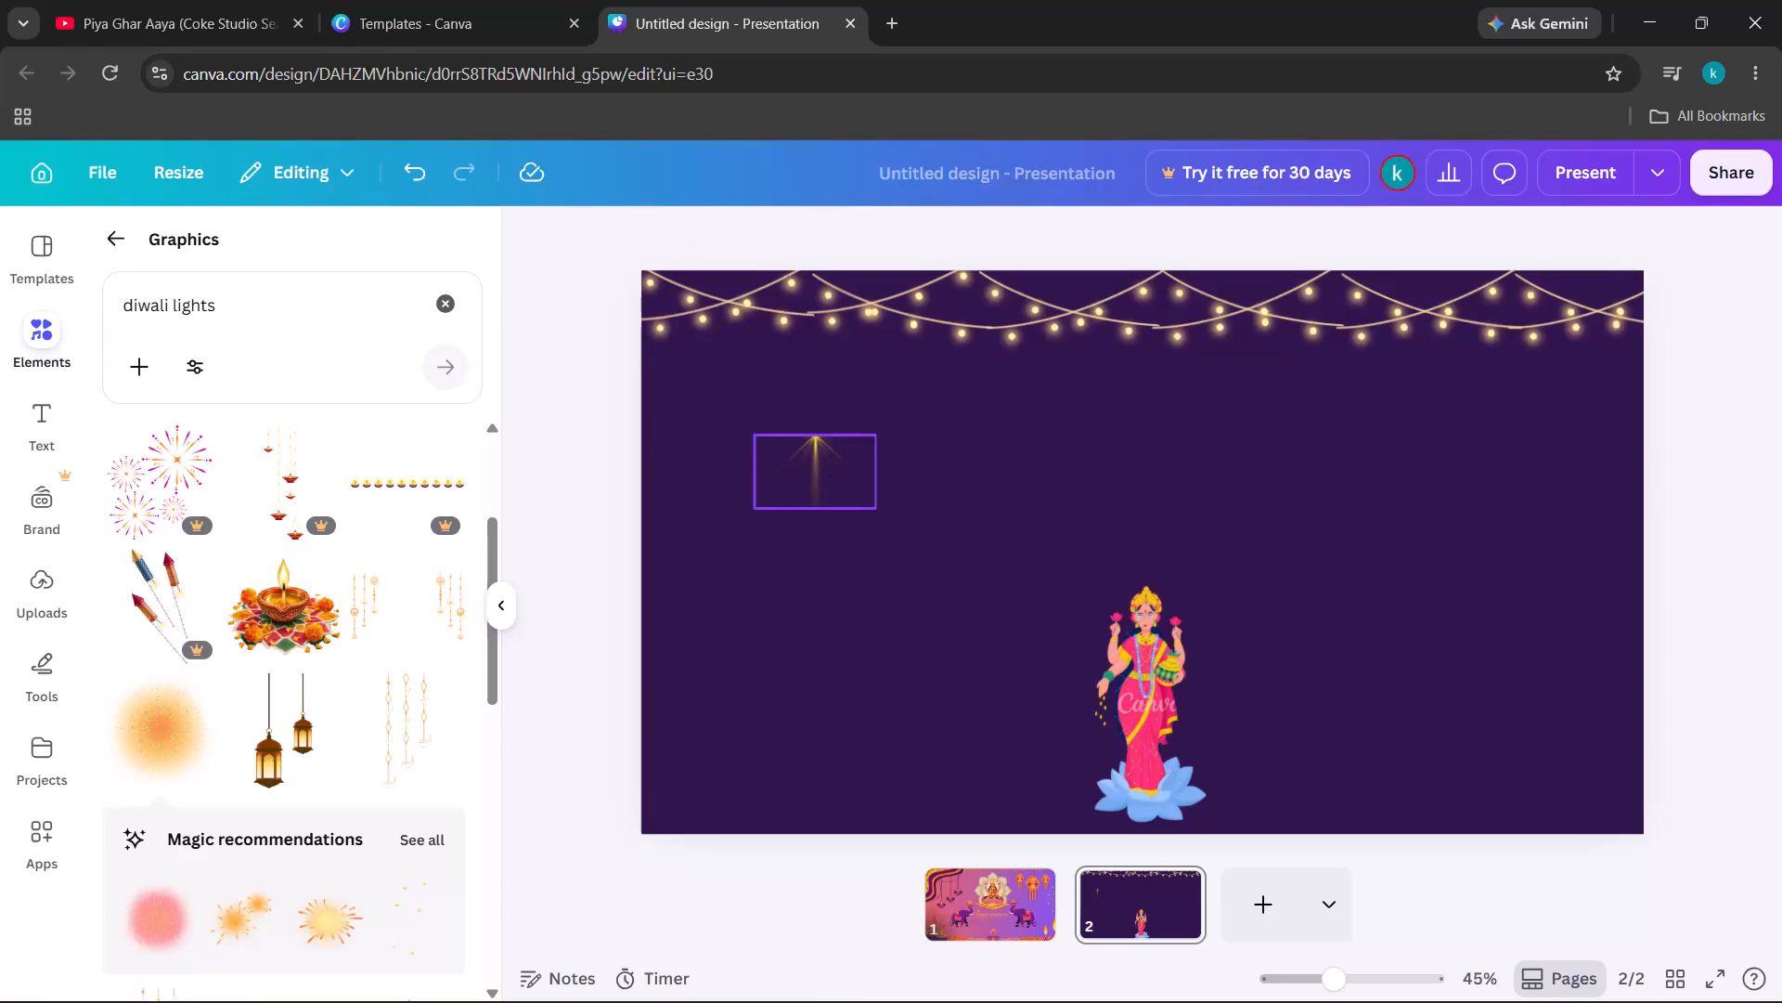
# Delete the small spotlight ray from the dark purple page.
pyautogui.click(825, 462)
pyautogui.press('Delete')
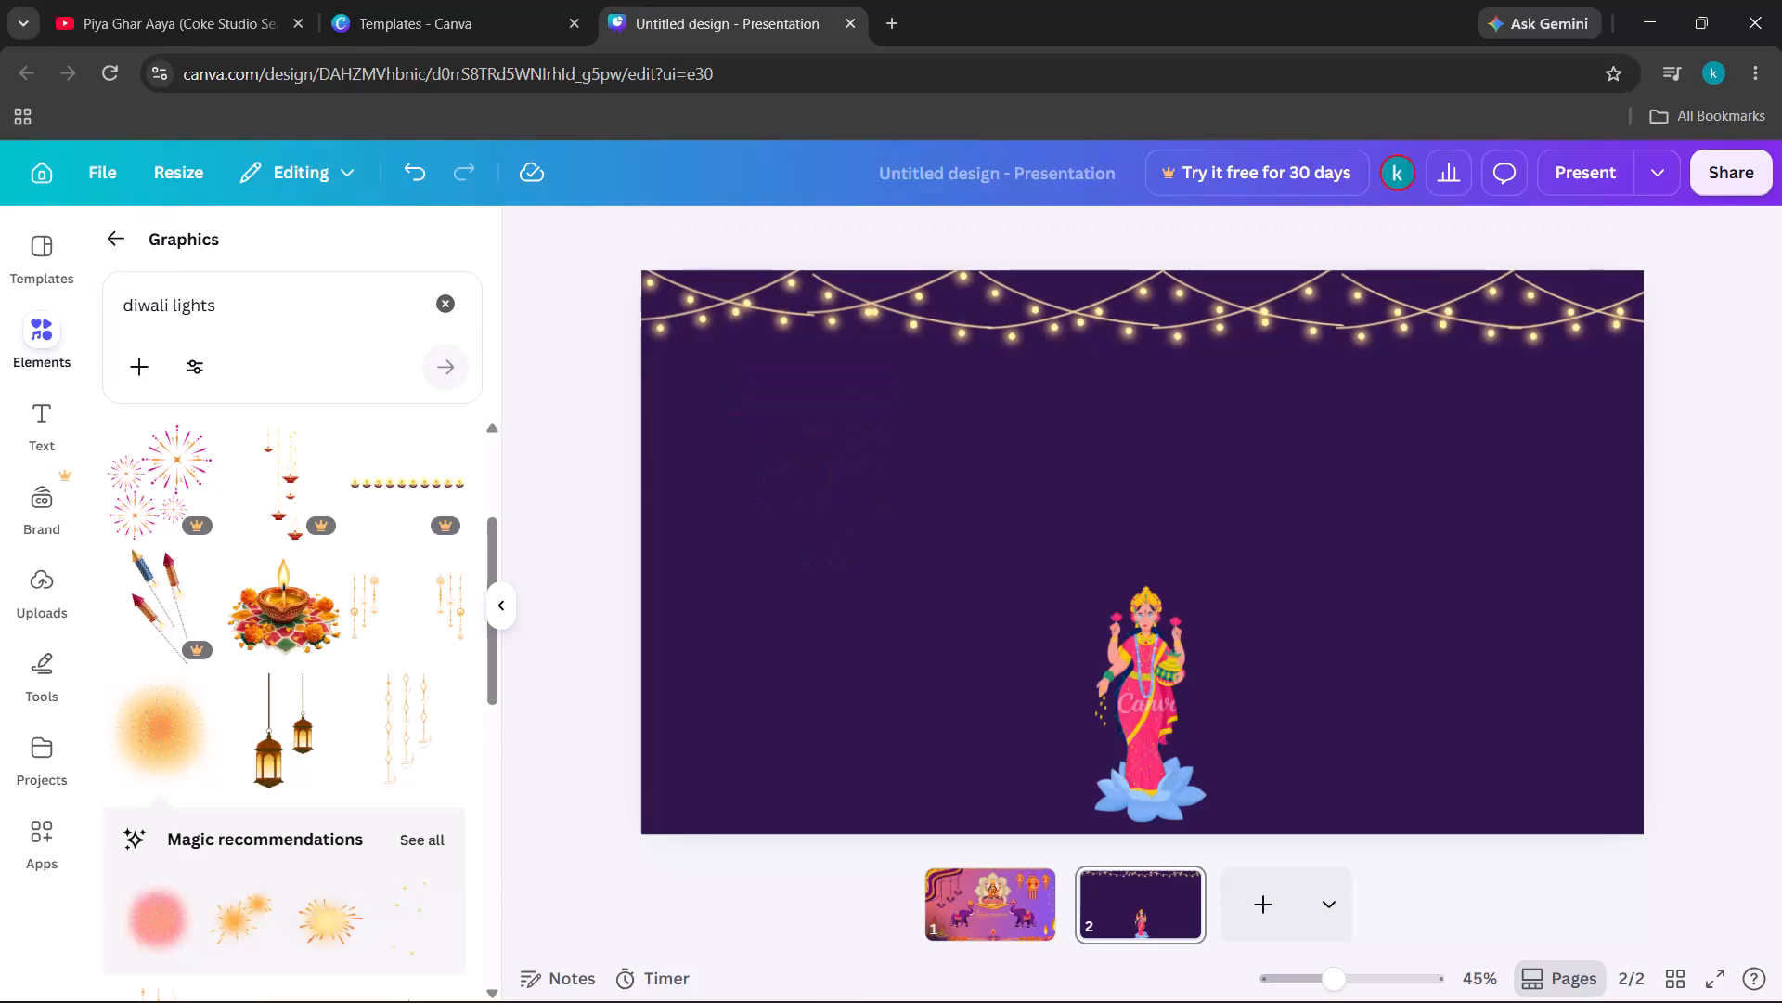
# Add the pair of glowing hanging lanterns, shrink it, and hang it at the page's left edge beneath the string lights.
pyautogui.click(289, 733)
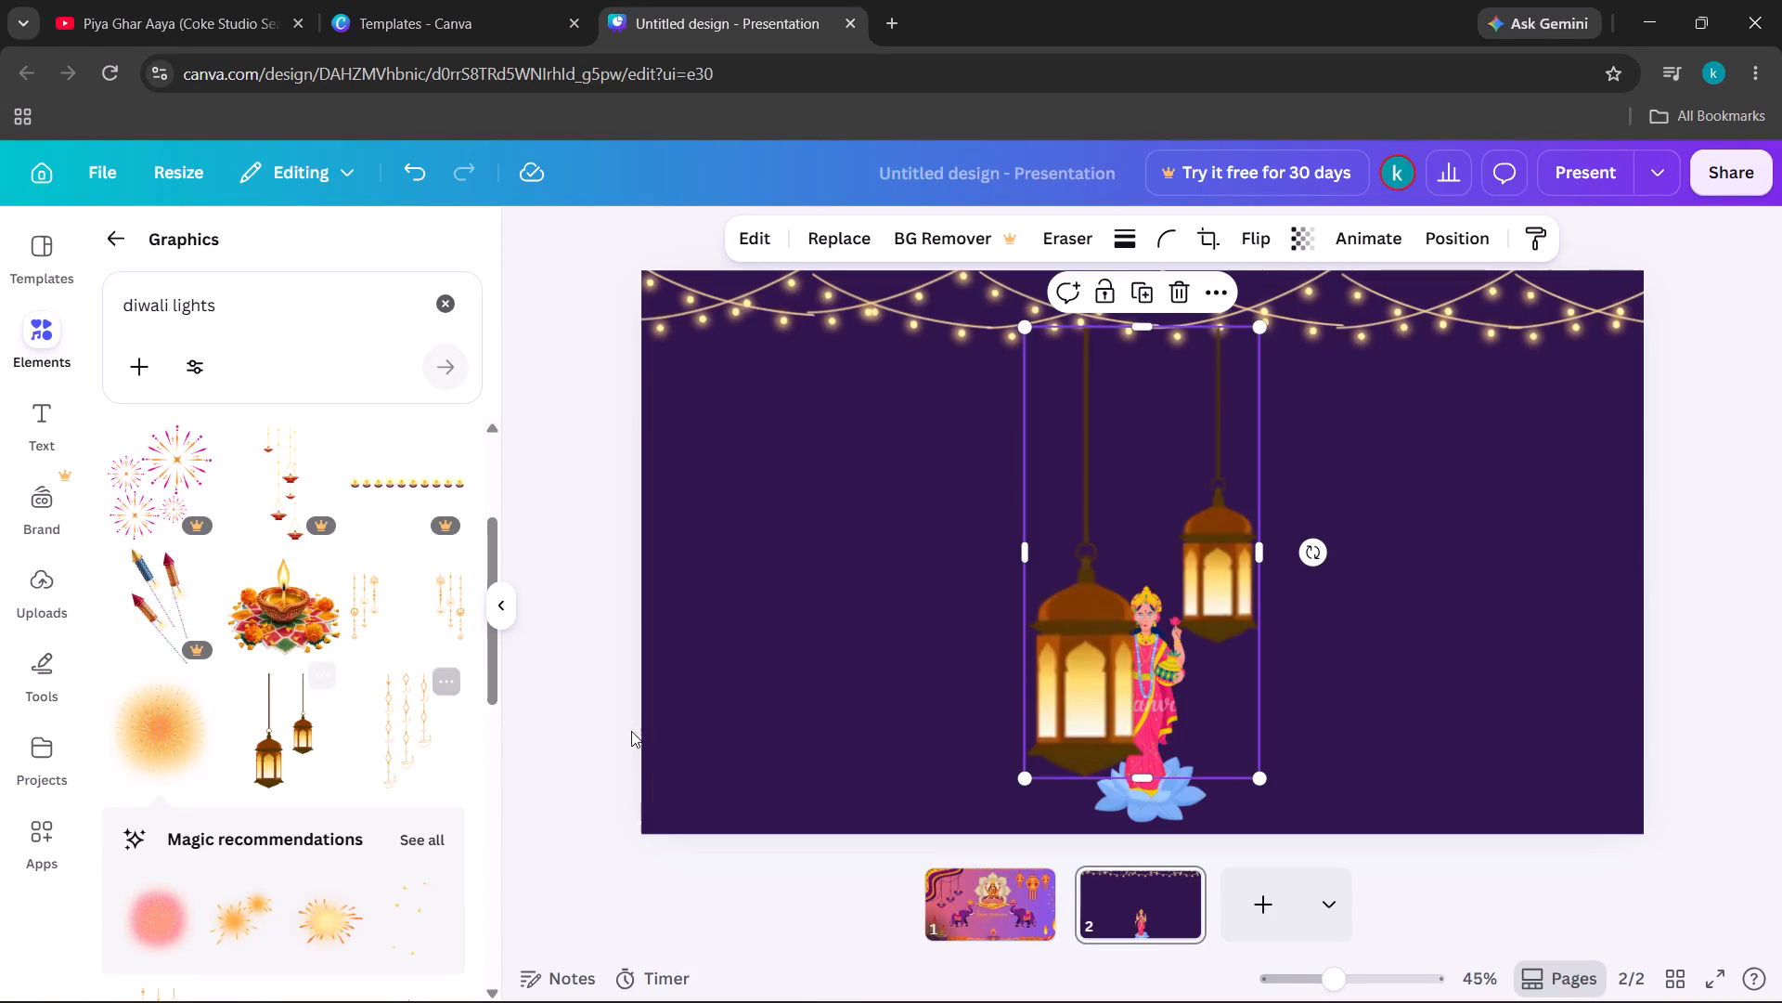
pyautogui.moveTo(1027, 786); pyautogui.dragTo(1037, 760)
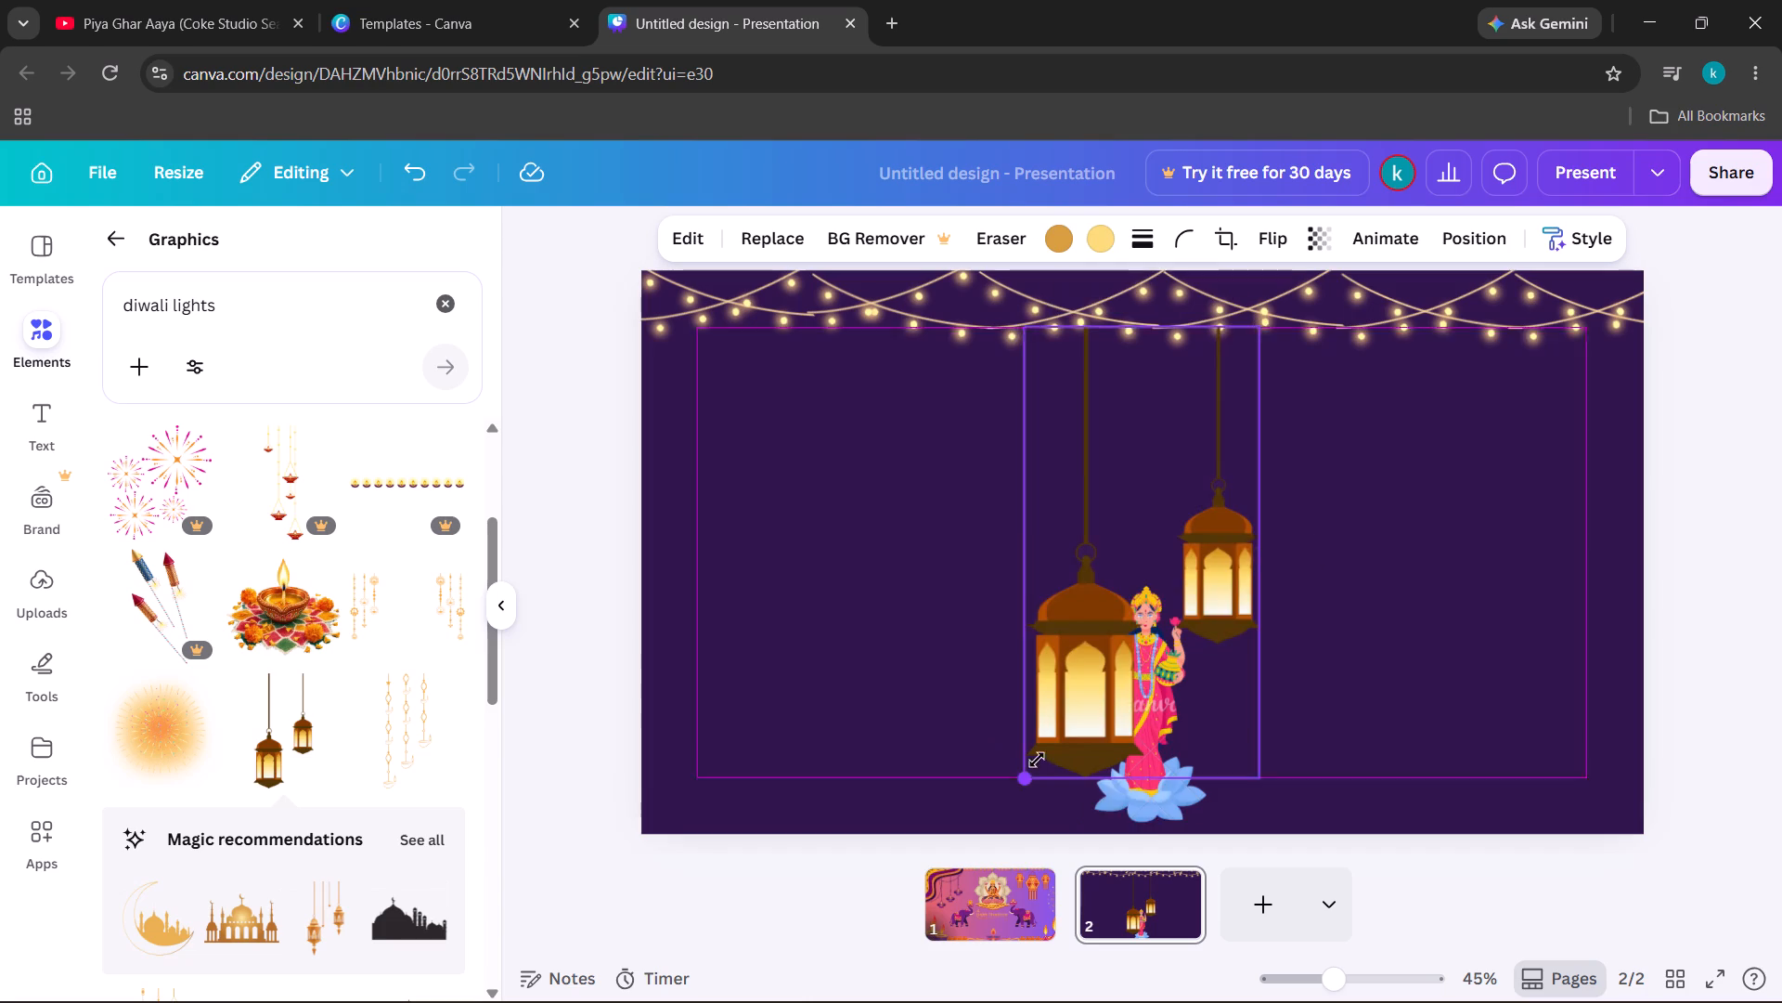
pyautogui.moveTo(1037, 760); pyautogui.dragTo(1223, 569)
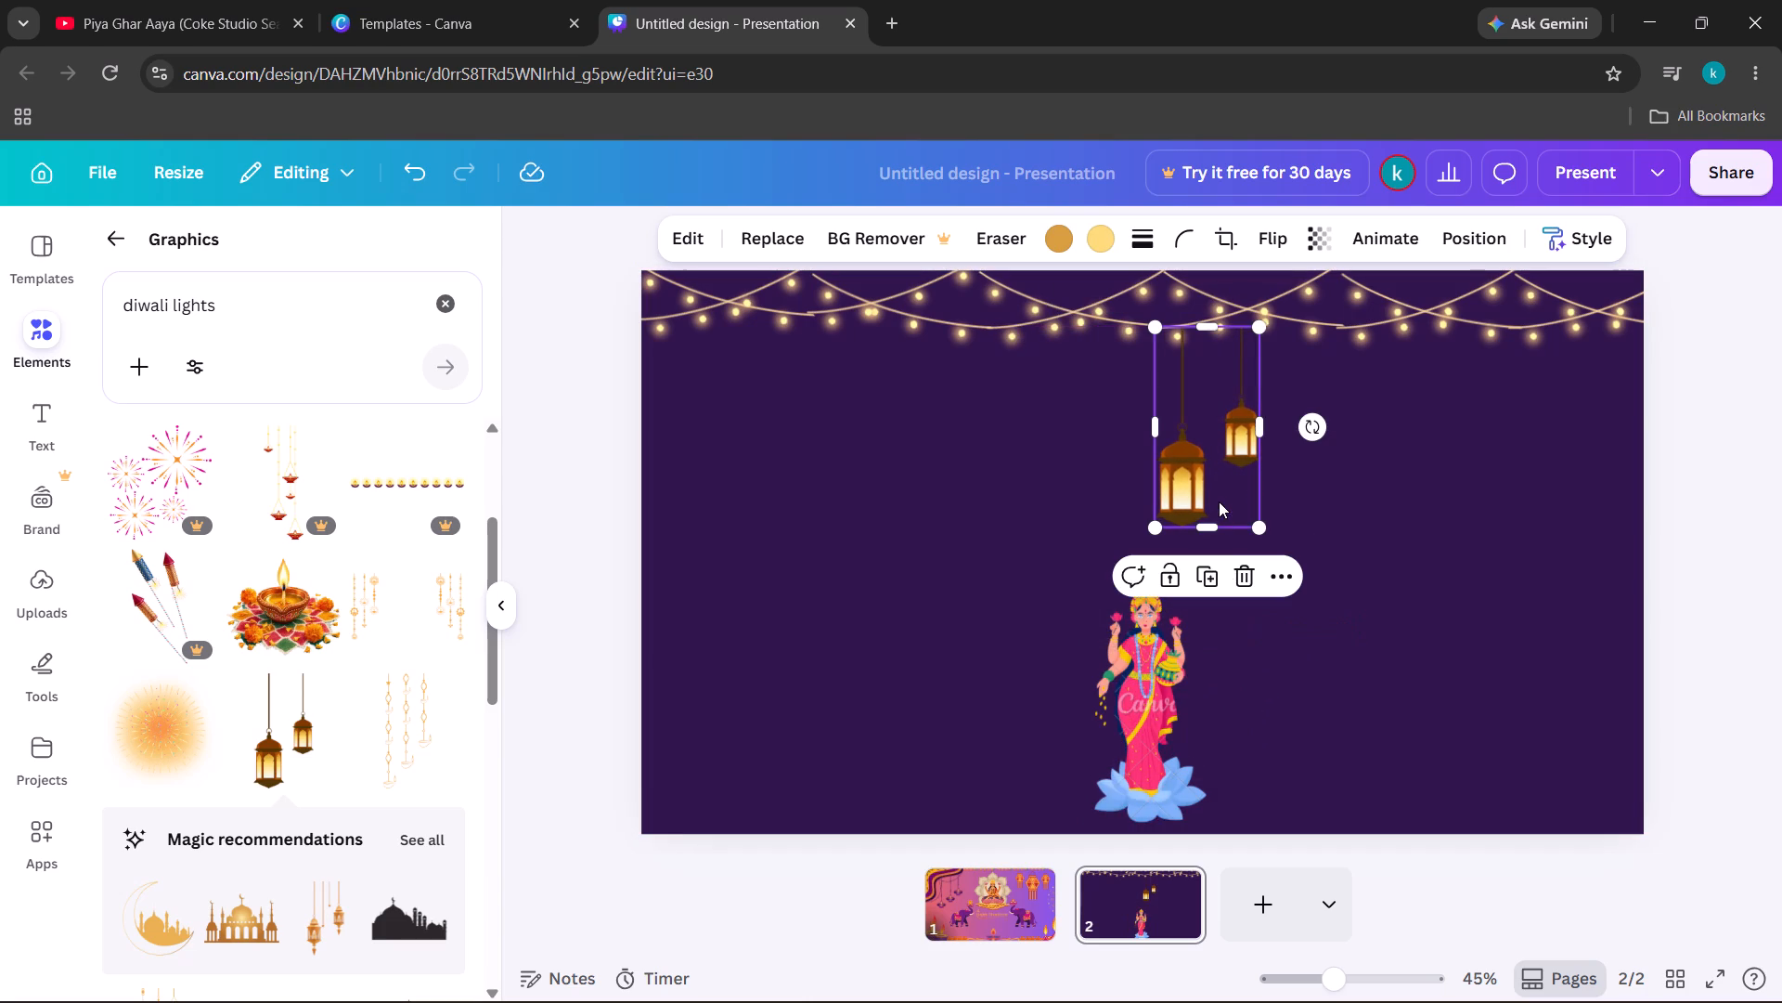
pyautogui.moveTo(1219, 501); pyautogui.dragTo(724, 499)
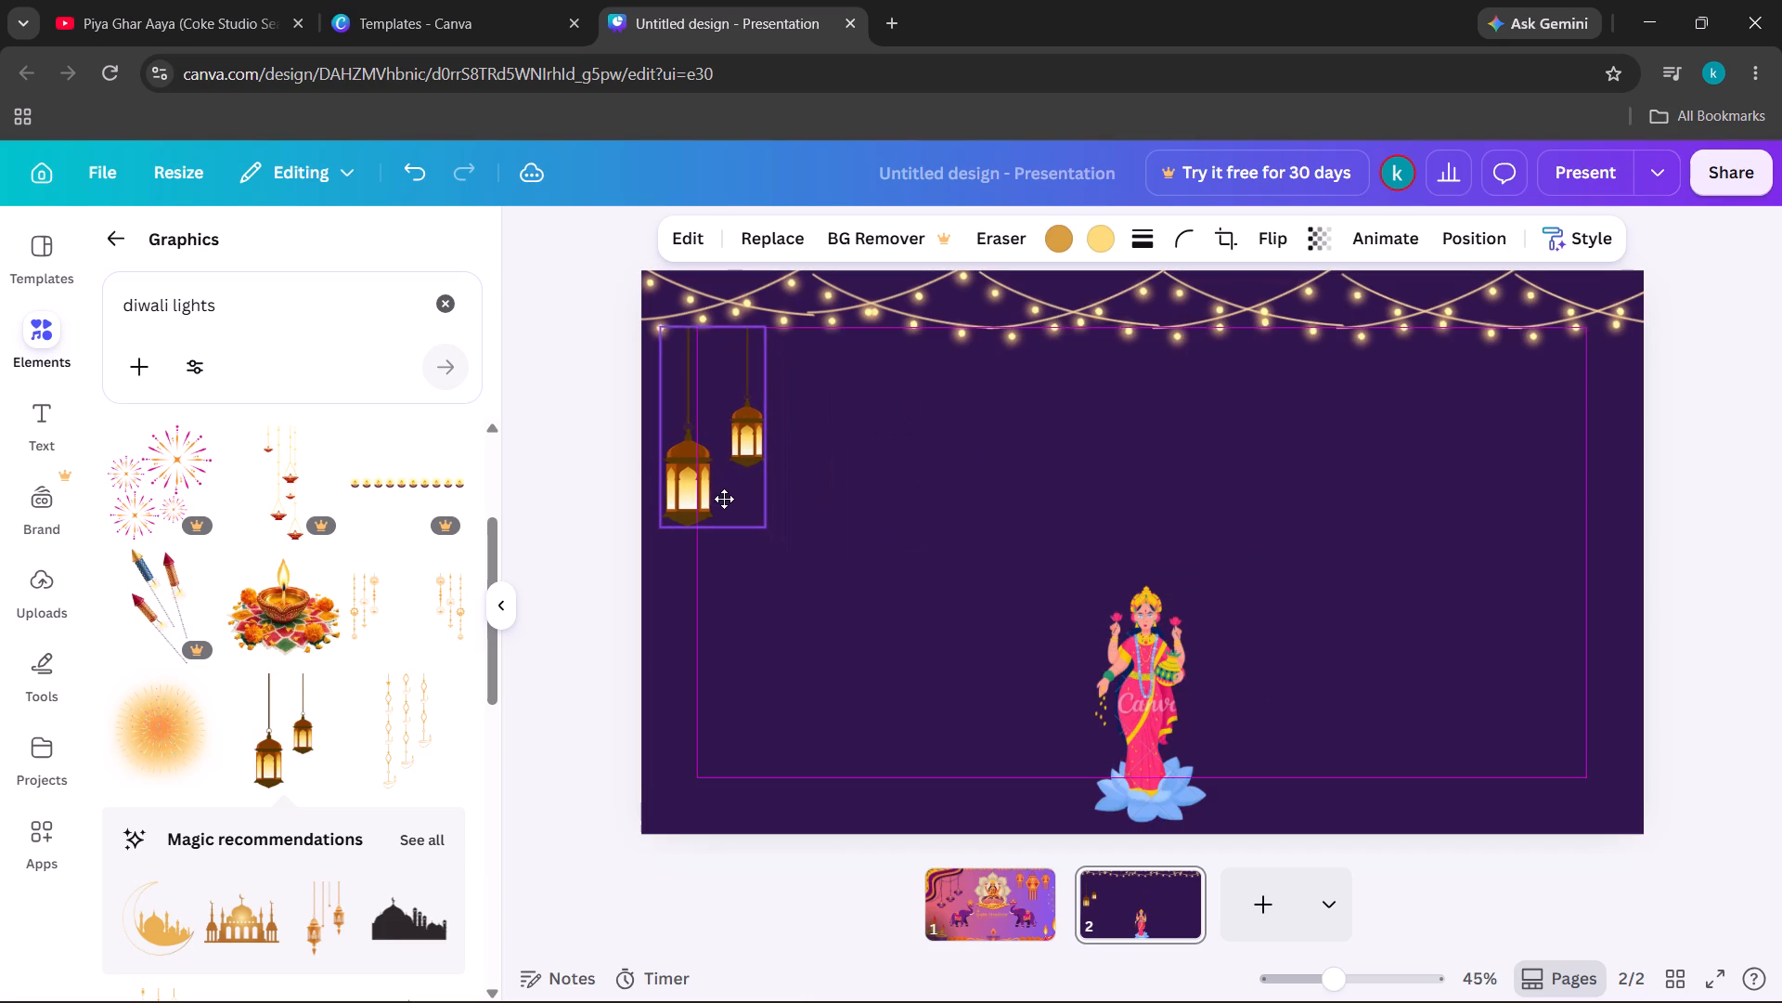
pyautogui.moveTo(724, 499); pyautogui.dragTo(710, 492)
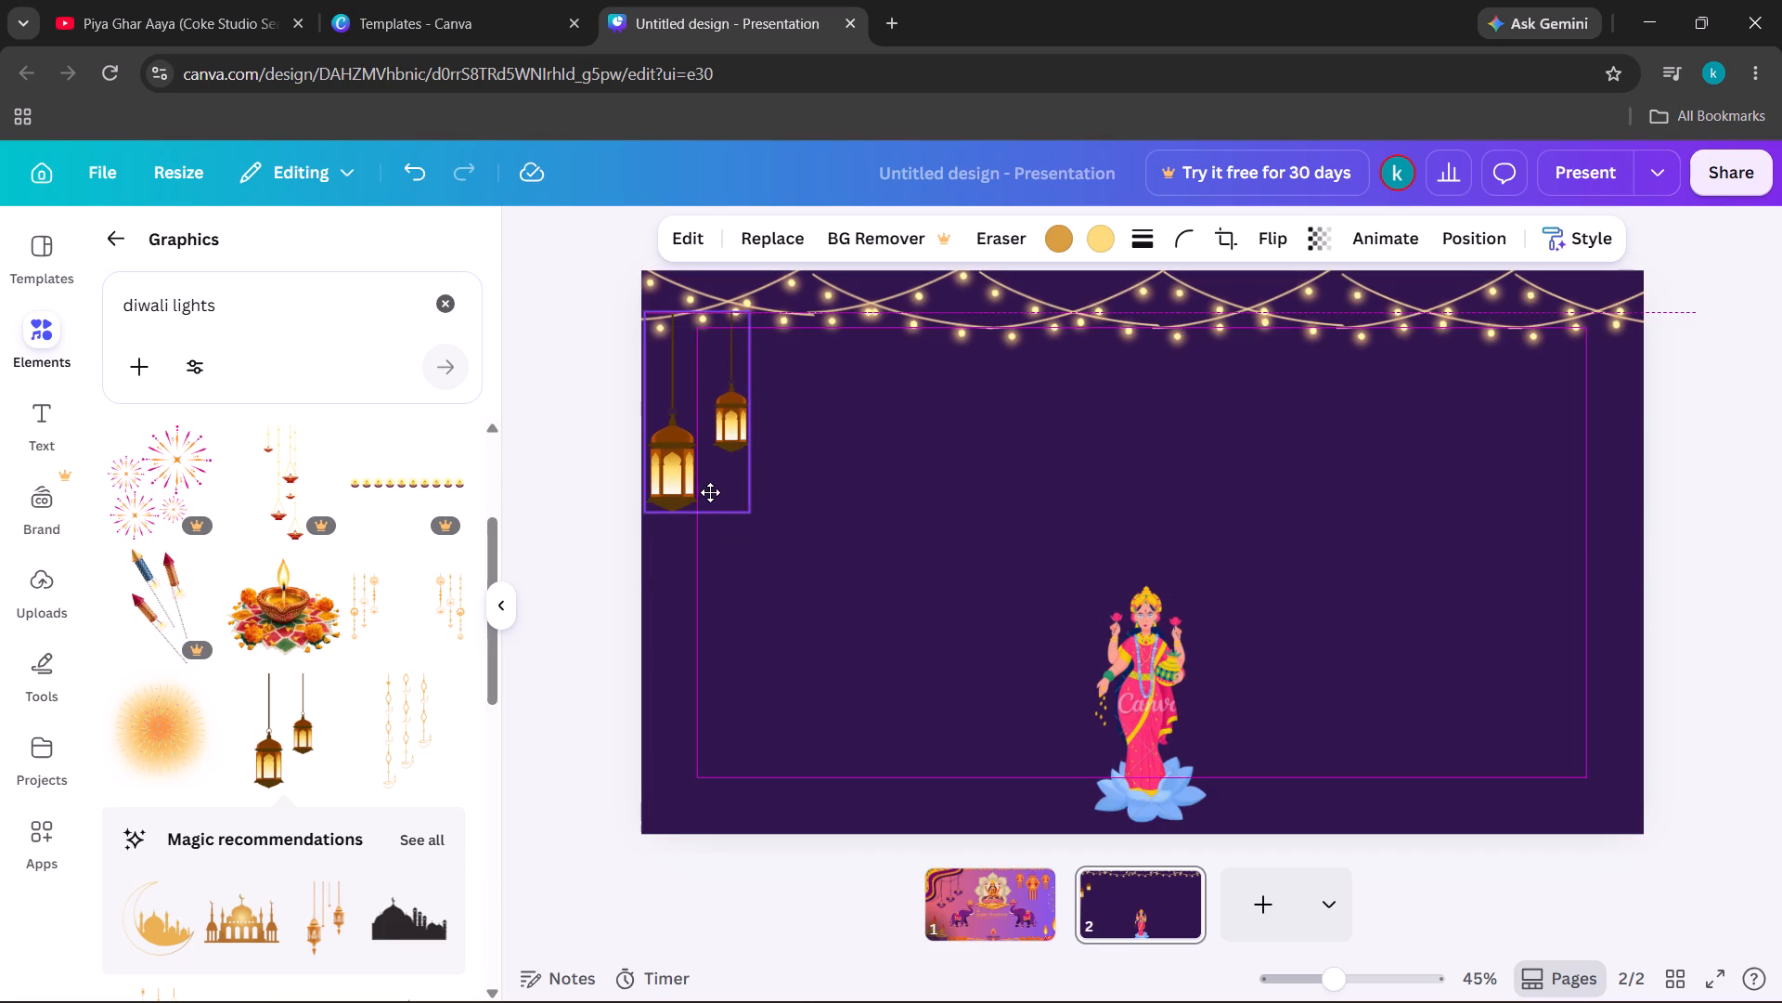
pyautogui.moveTo(710, 492); pyautogui.dragTo(711, 492)
pyautogui.click(820, 749)
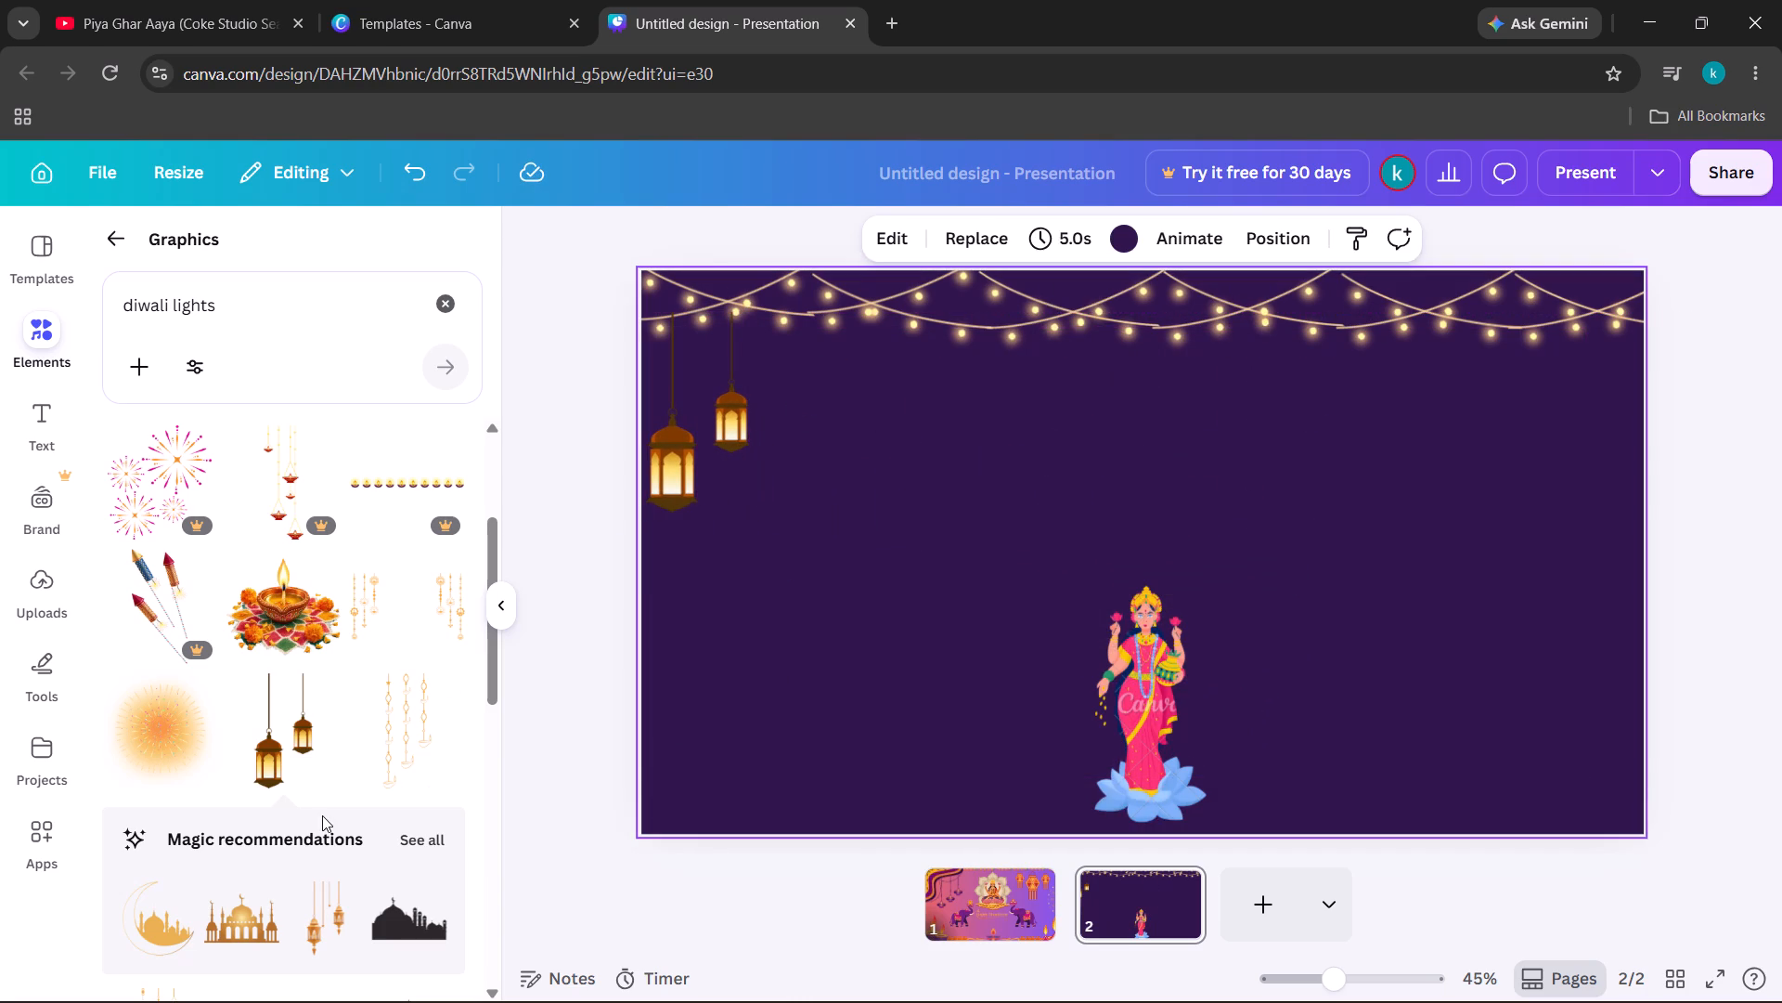
# Browse the "diwali lights" graphics for another hanging decoration to balance the lanterns.
pyautogui.hscroll(4, 322, 815)
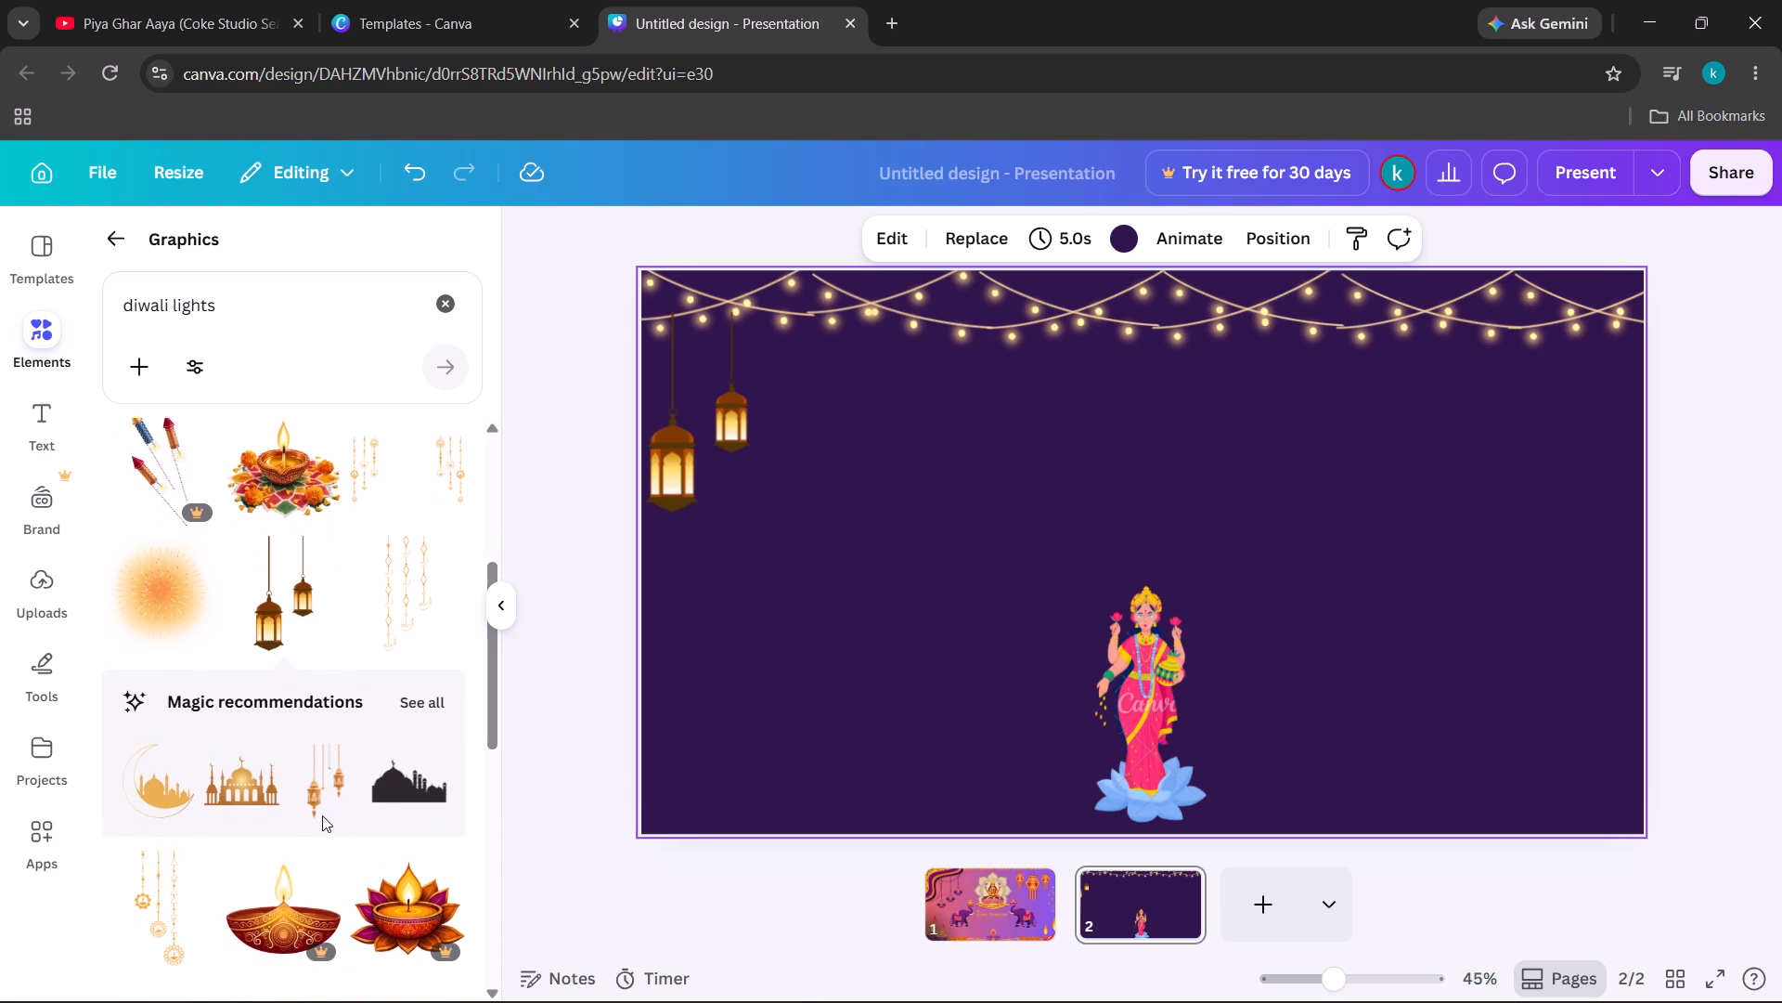
pyautogui.hscroll(1, 322, 815)
pyautogui.hscroll(2, 381, 758)
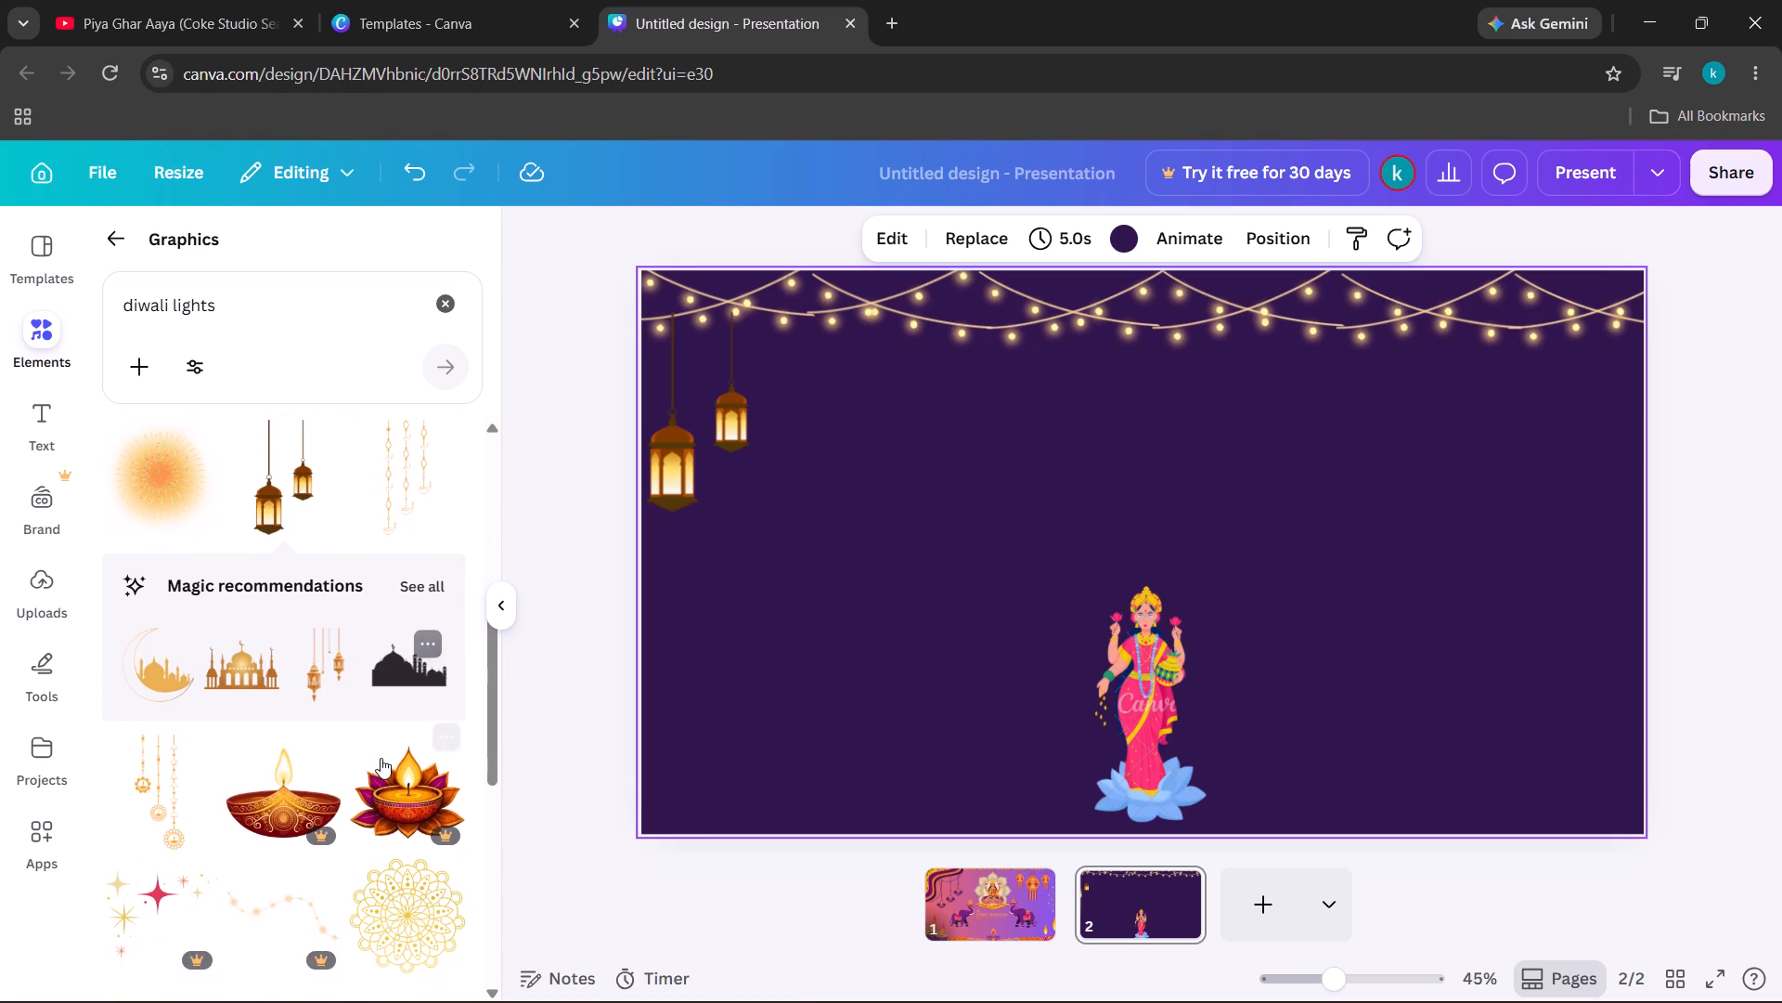
pyautogui.hscroll(7, 381, 758)
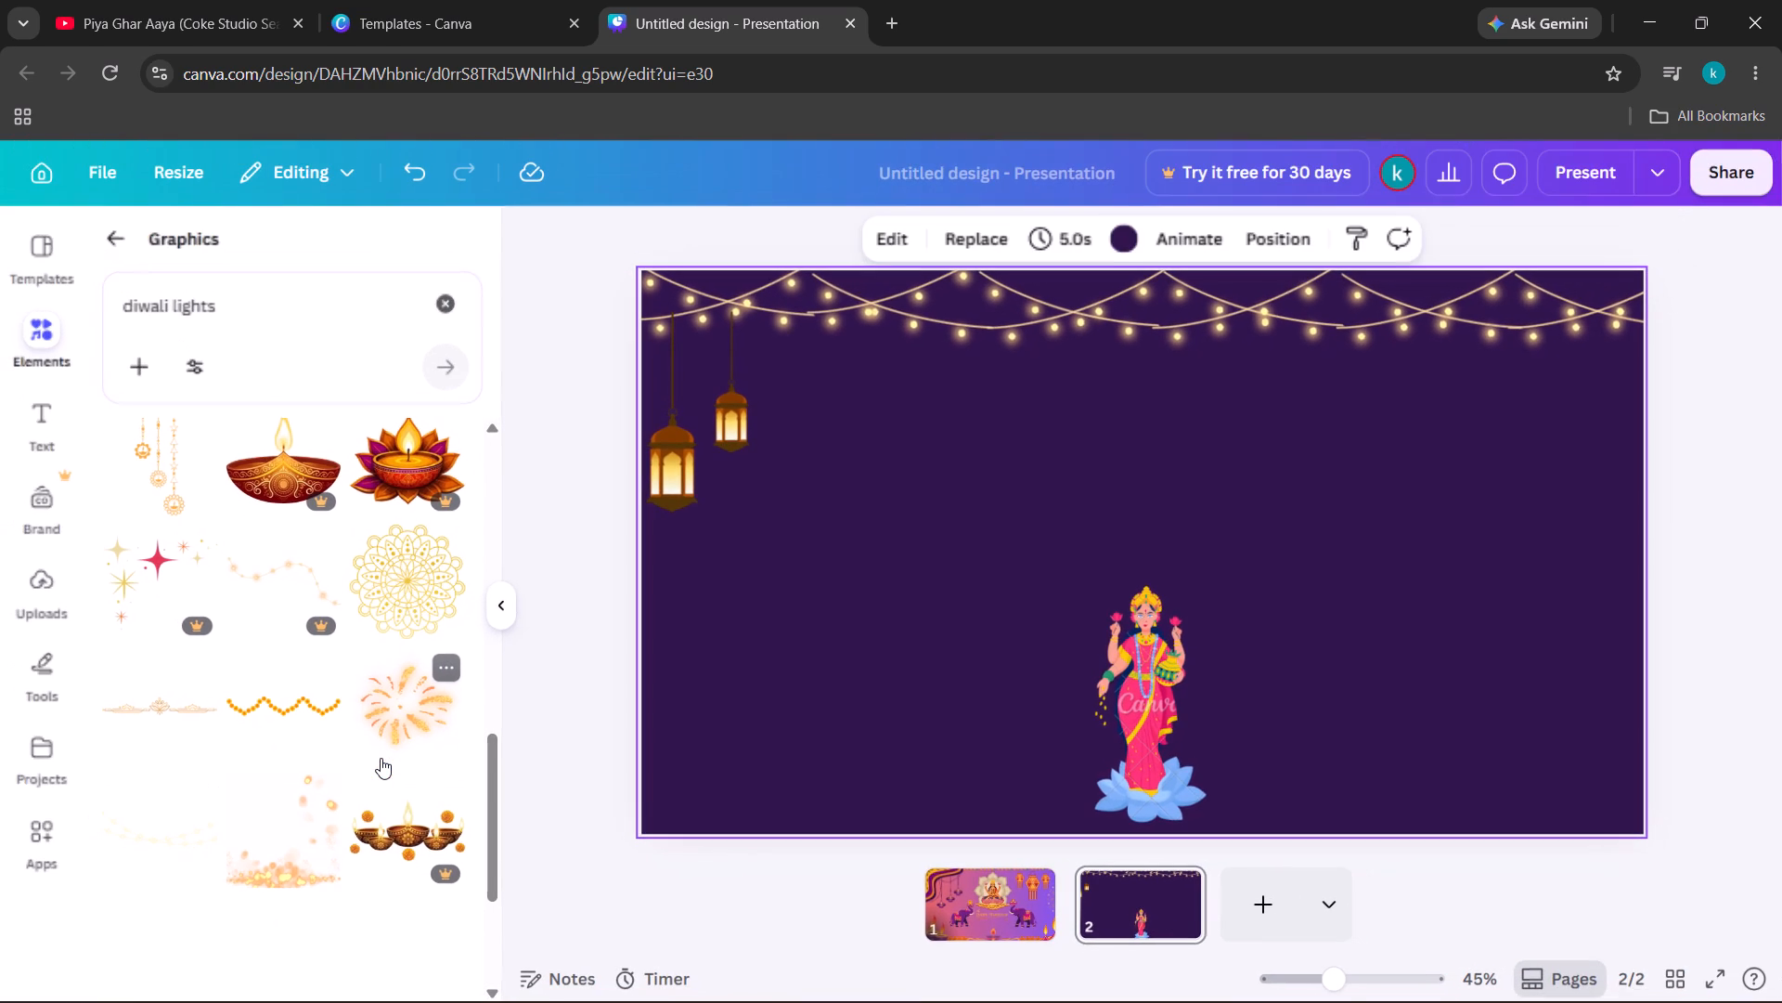
pyautogui.scroll(-4, 381, 758)
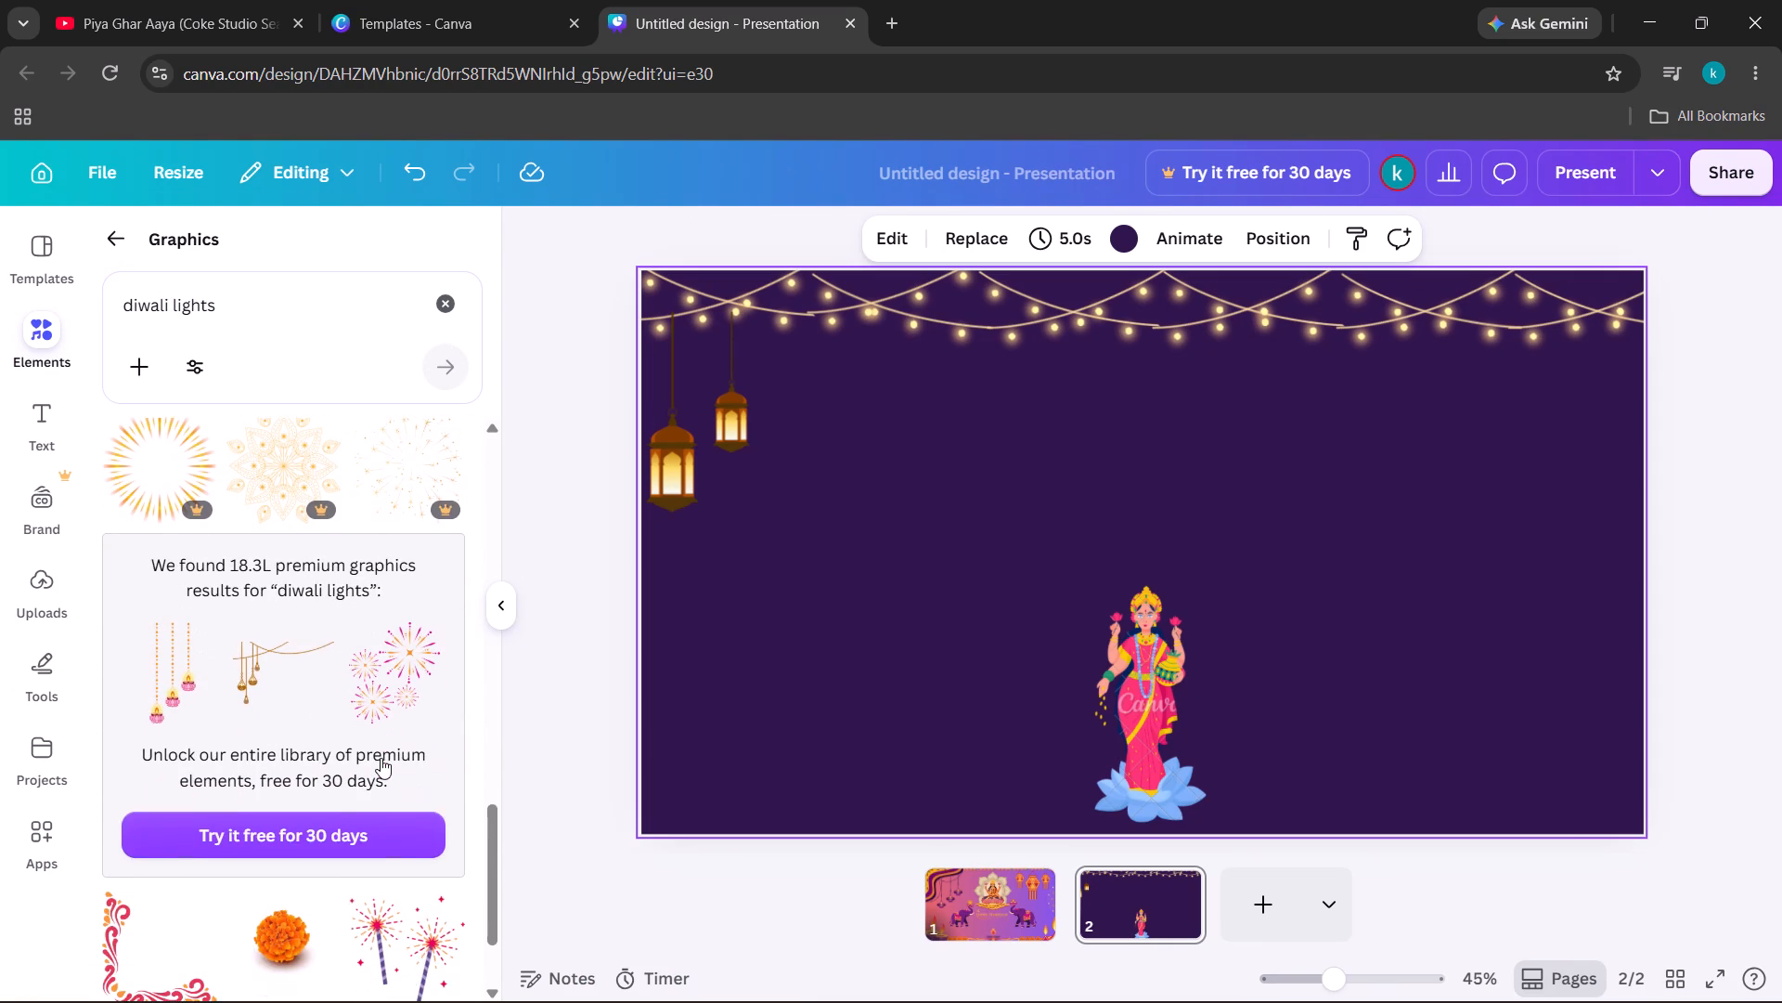
pyautogui.scroll(-5, 381, 758)
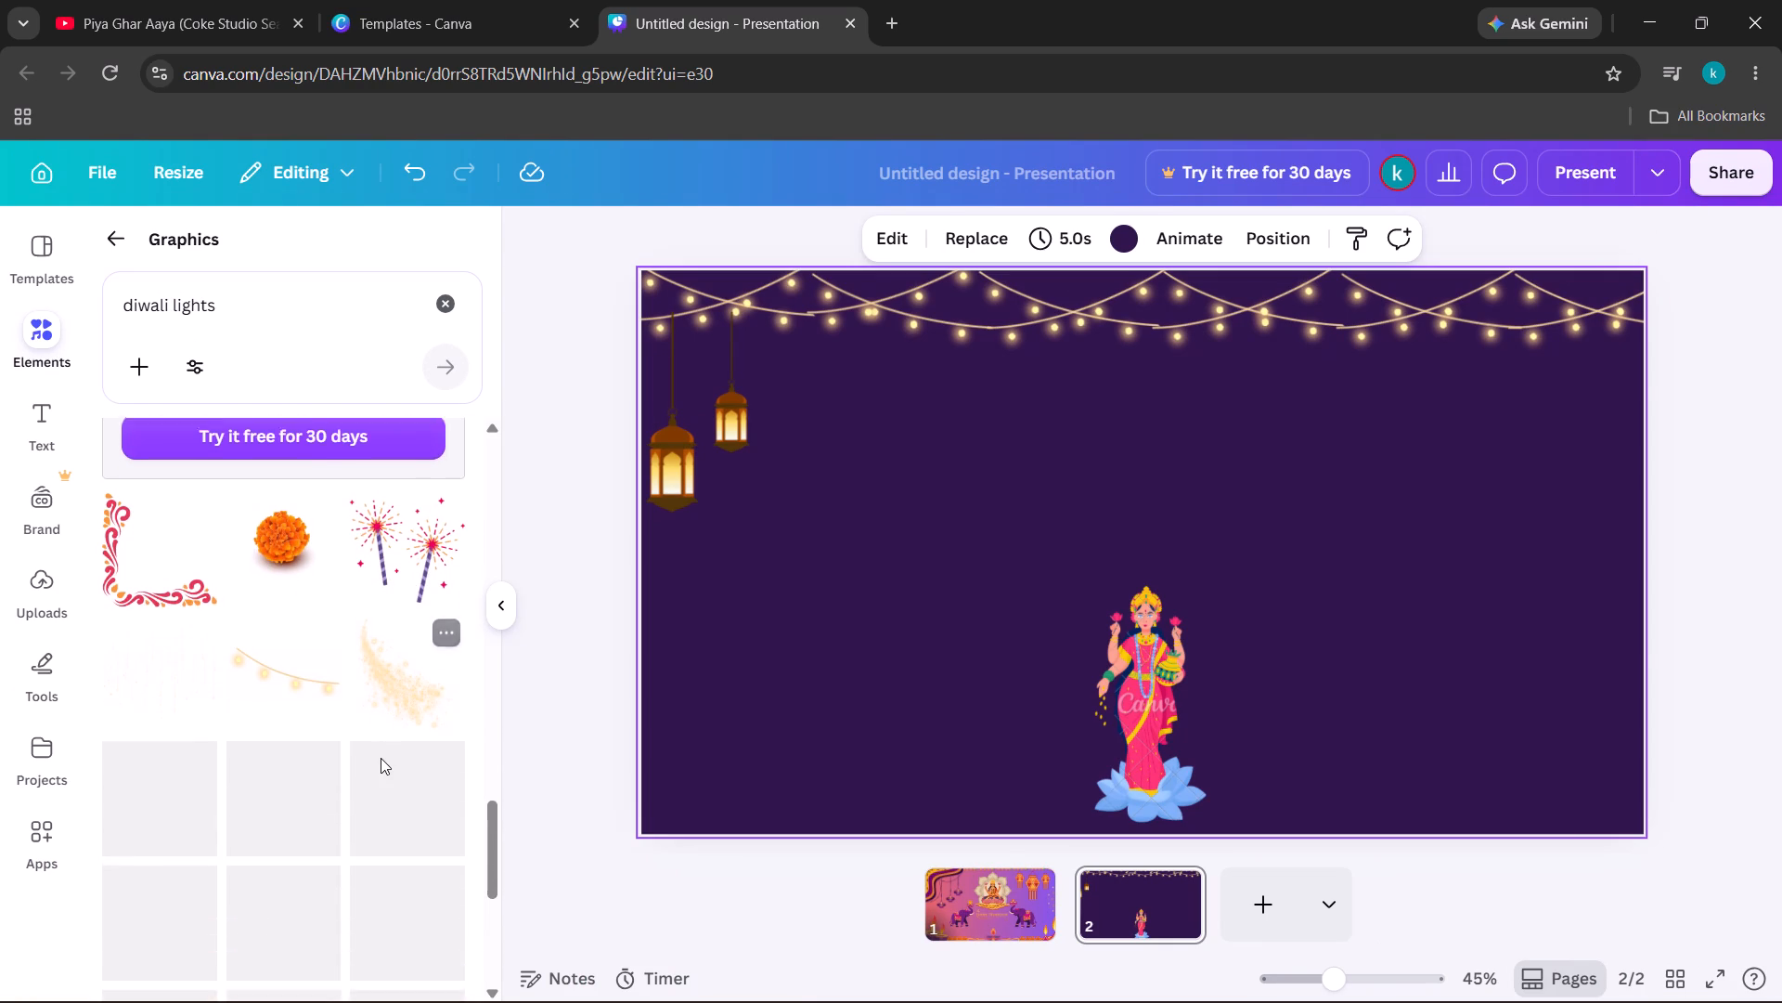
pyautogui.scroll(-1, 381, 758)
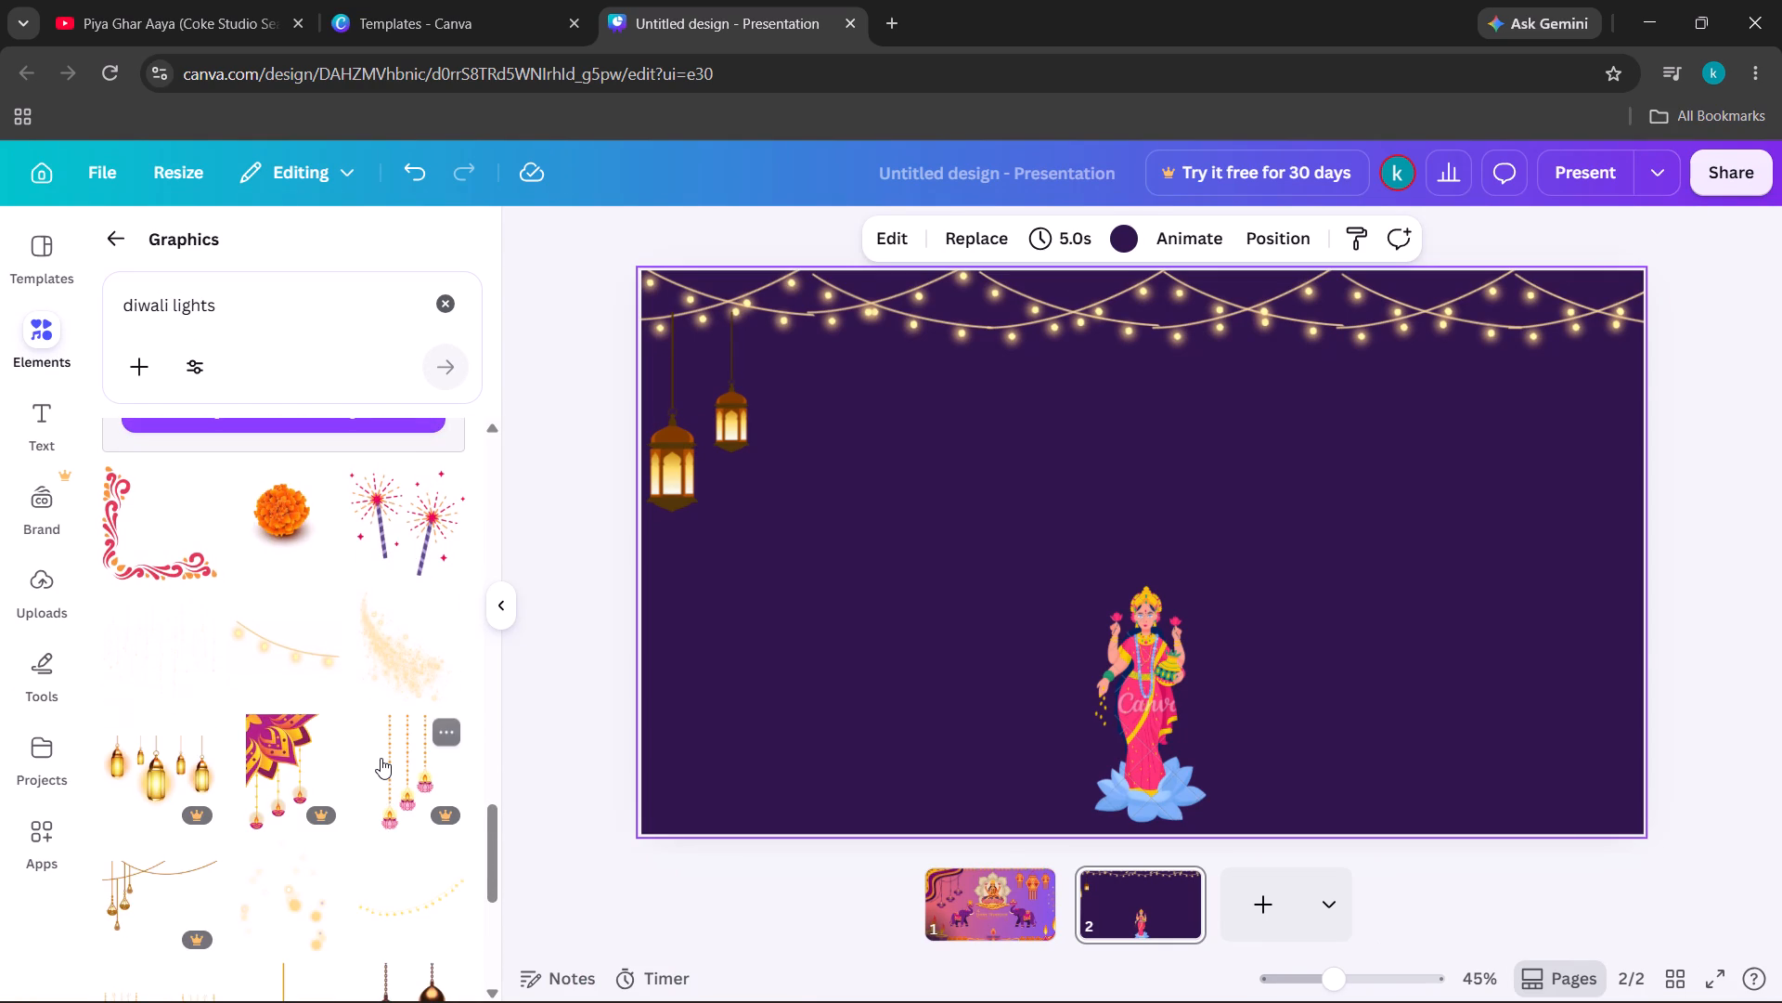
pyautogui.scroll(-3, 381, 758)
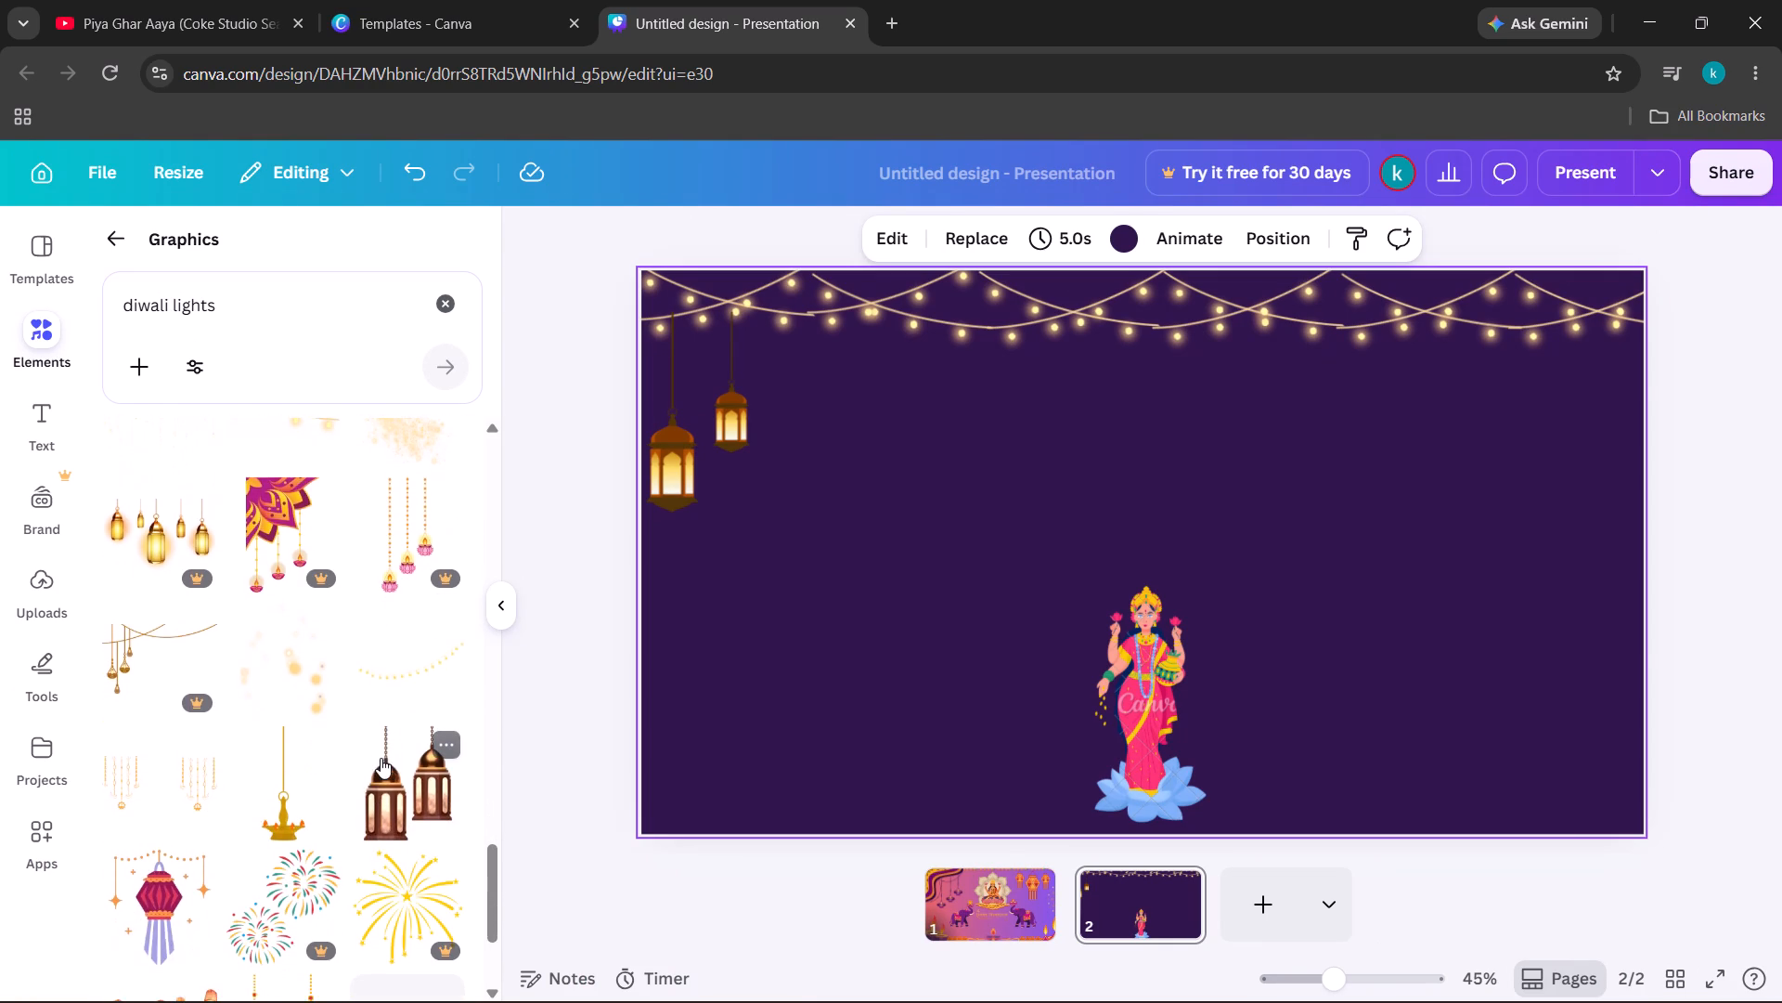
pyautogui.scroll(-2, 381, 758)
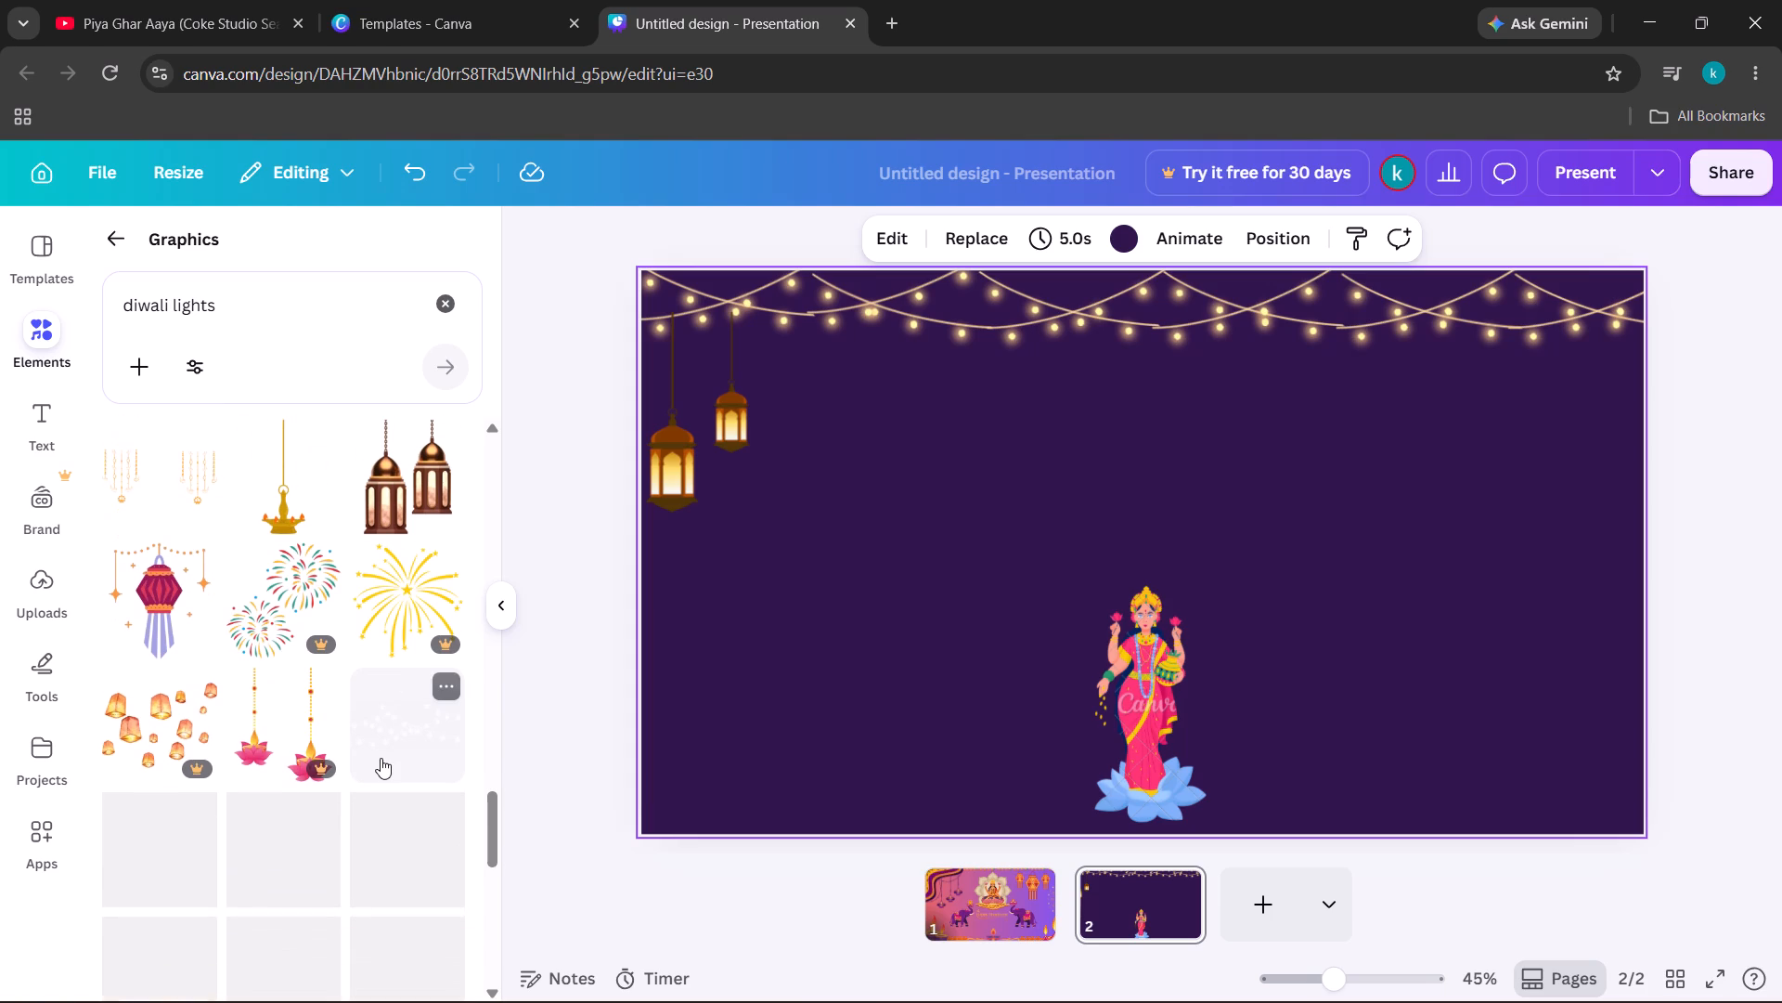
pyautogui.hscroll(2, 381, 758)
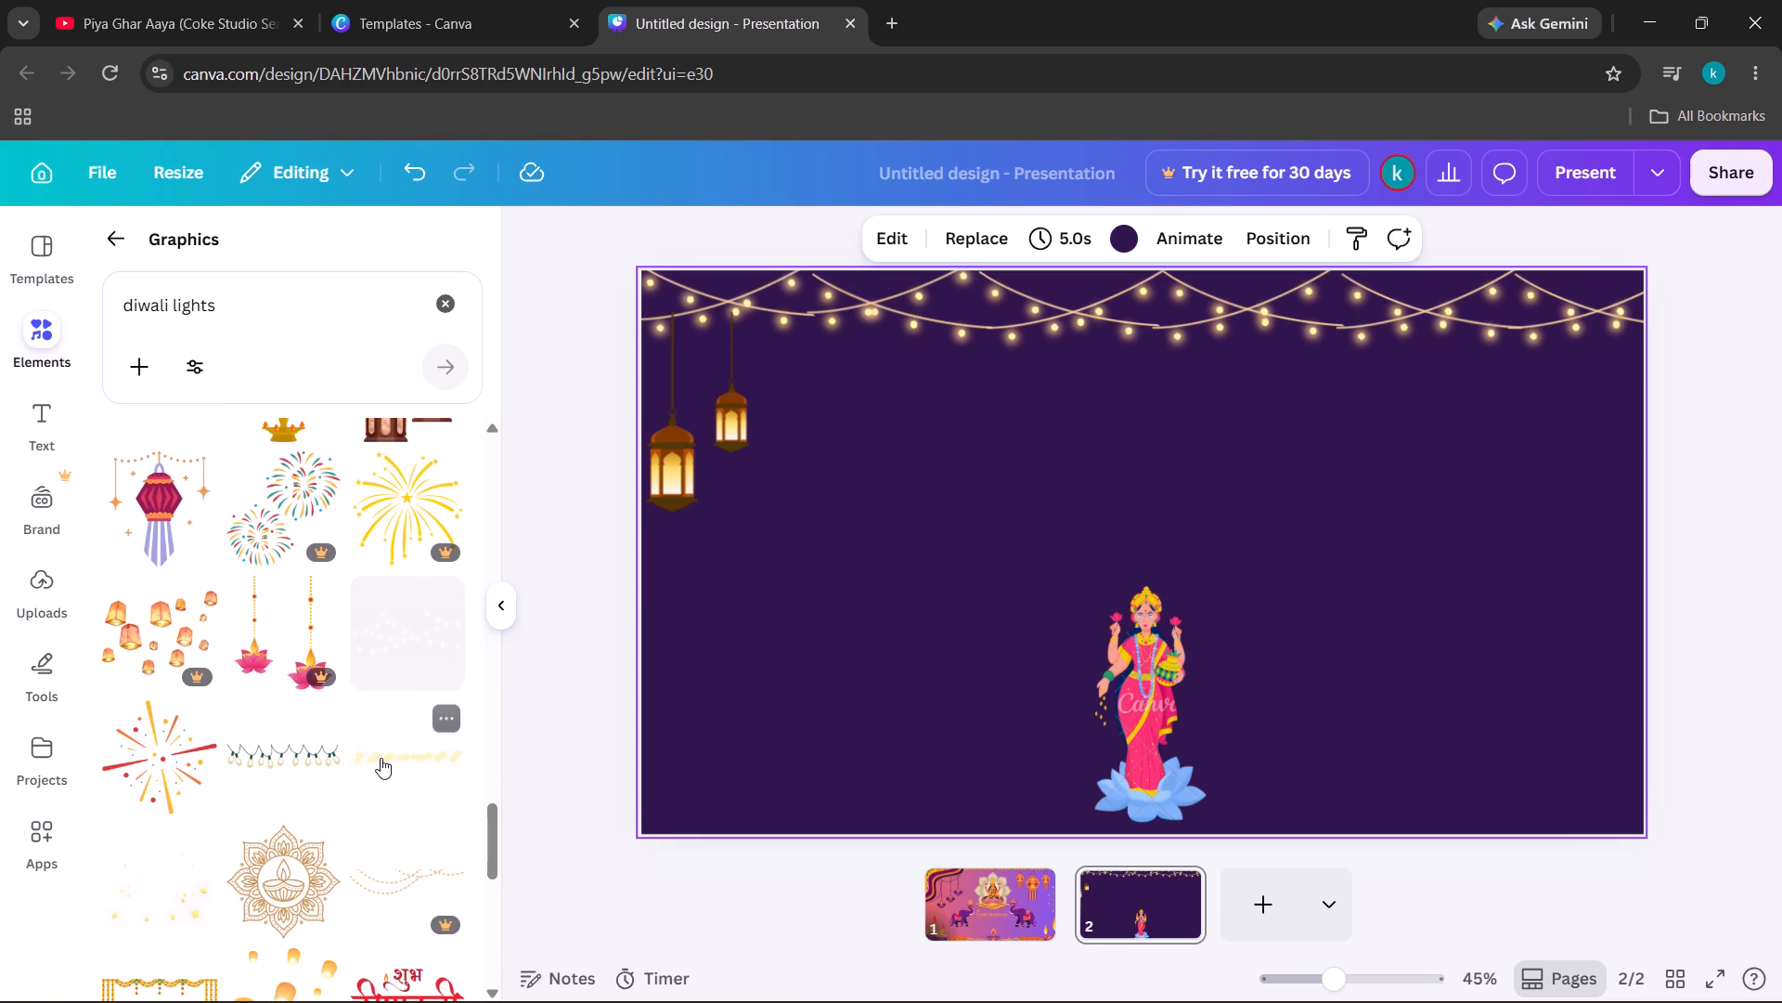
pyautogui.scroll(-3, 302, 843)
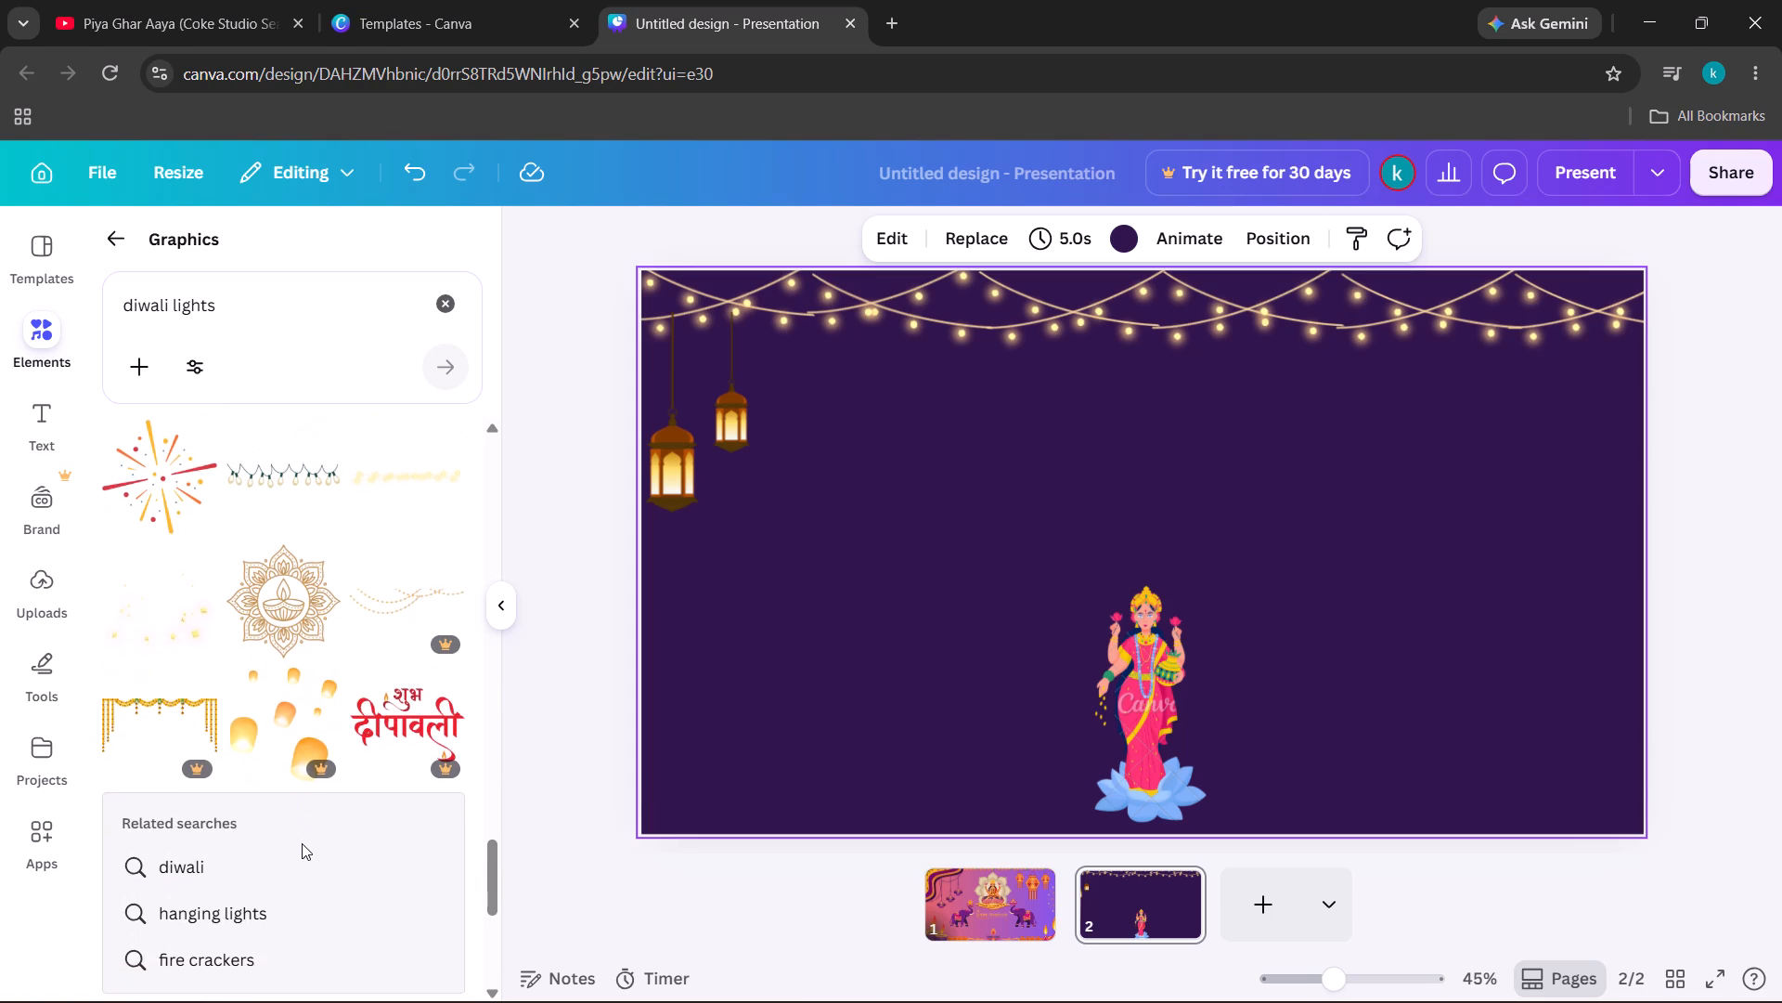
pyautogui.scroll(-2, 302, 843)
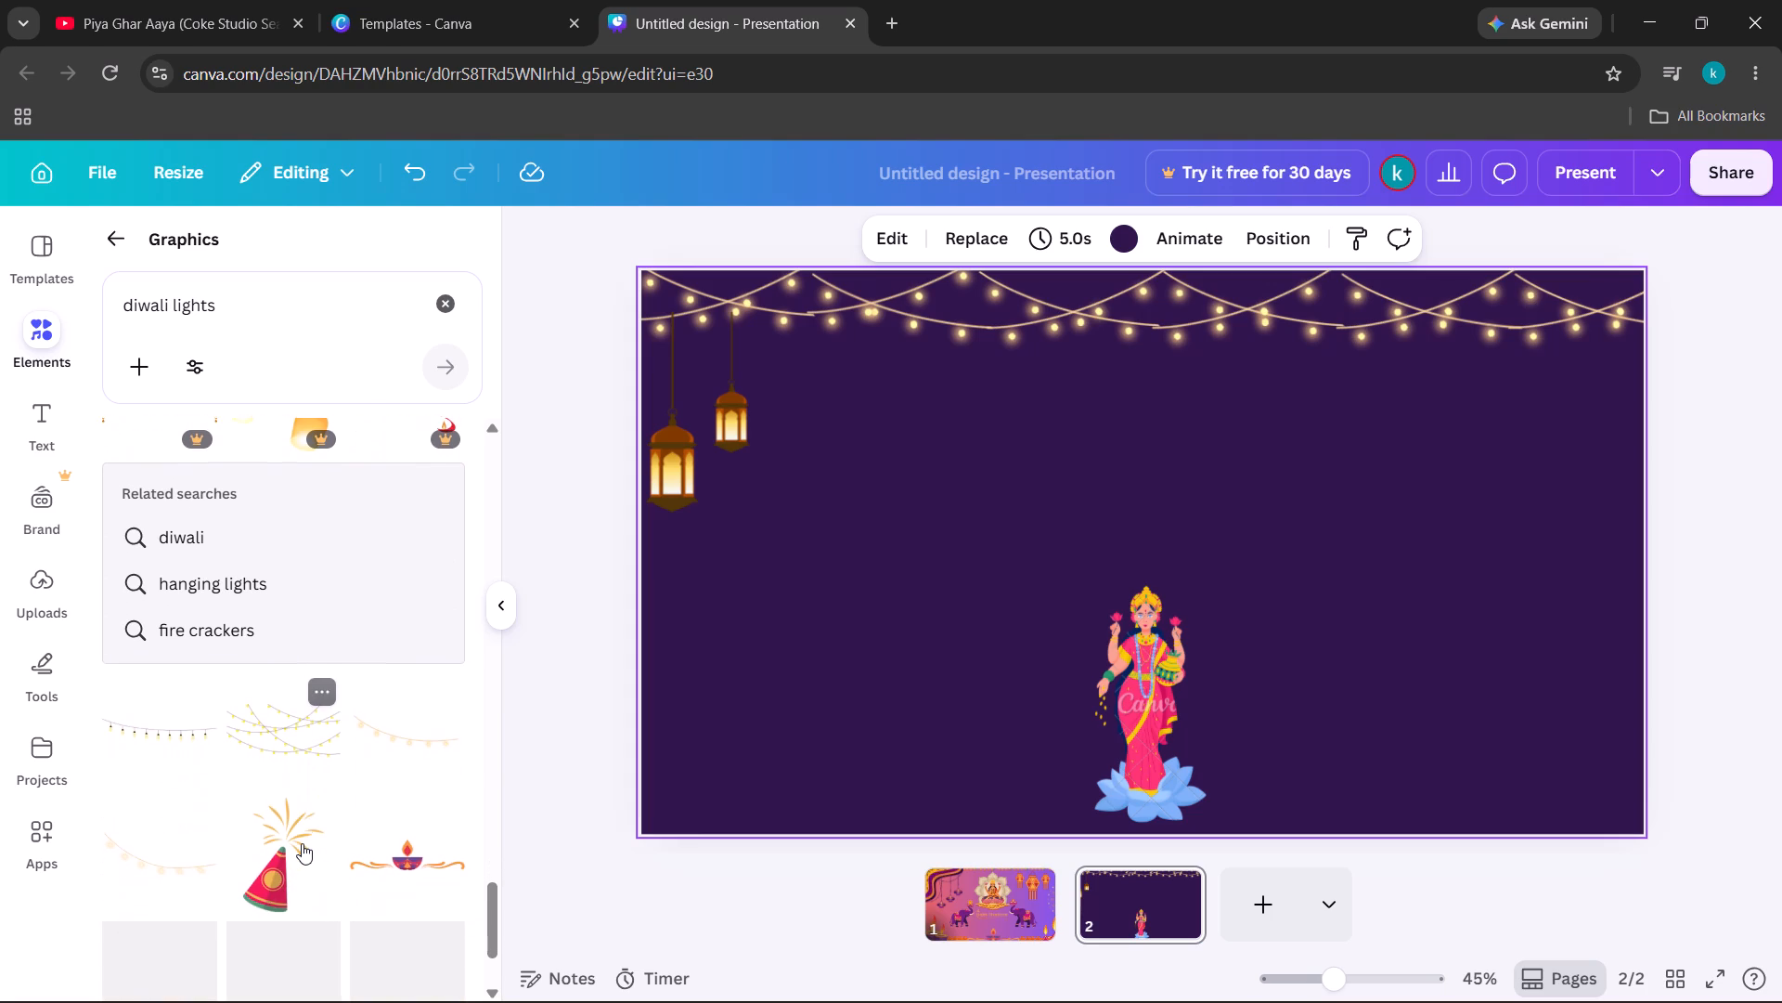
pyautogui.scroll(-3, 302, 843)
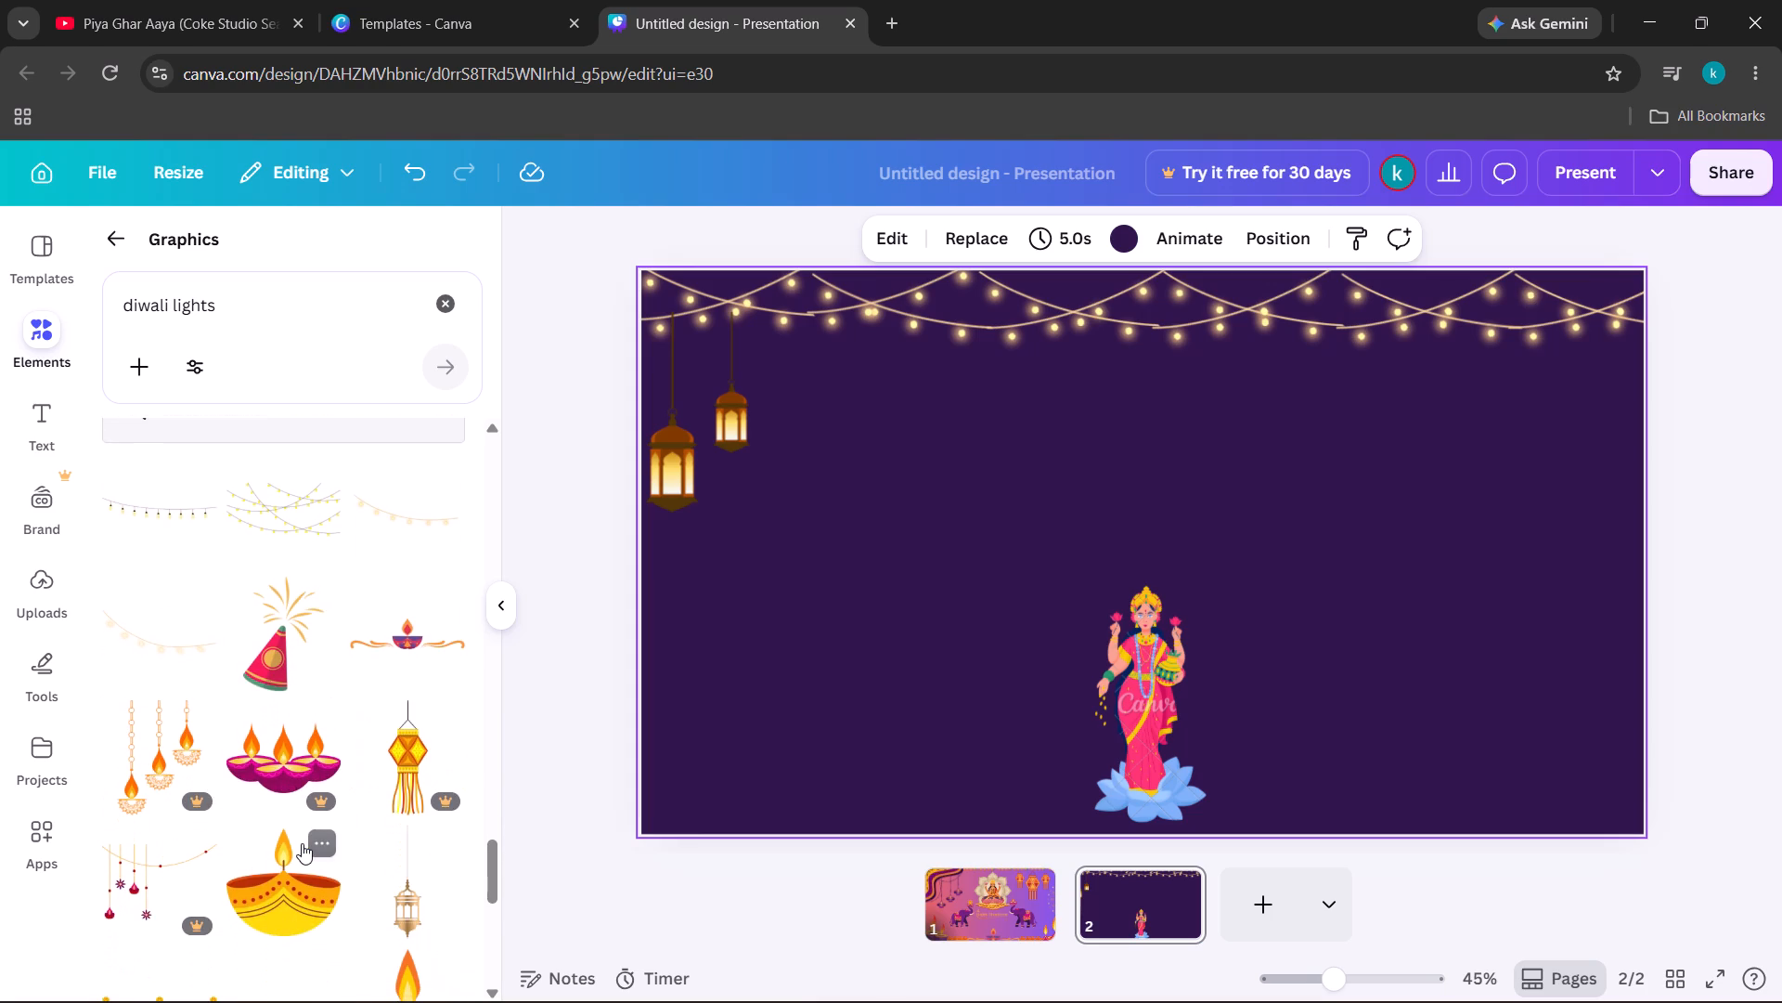
pyautogui.scroll(-5, 302, 843)
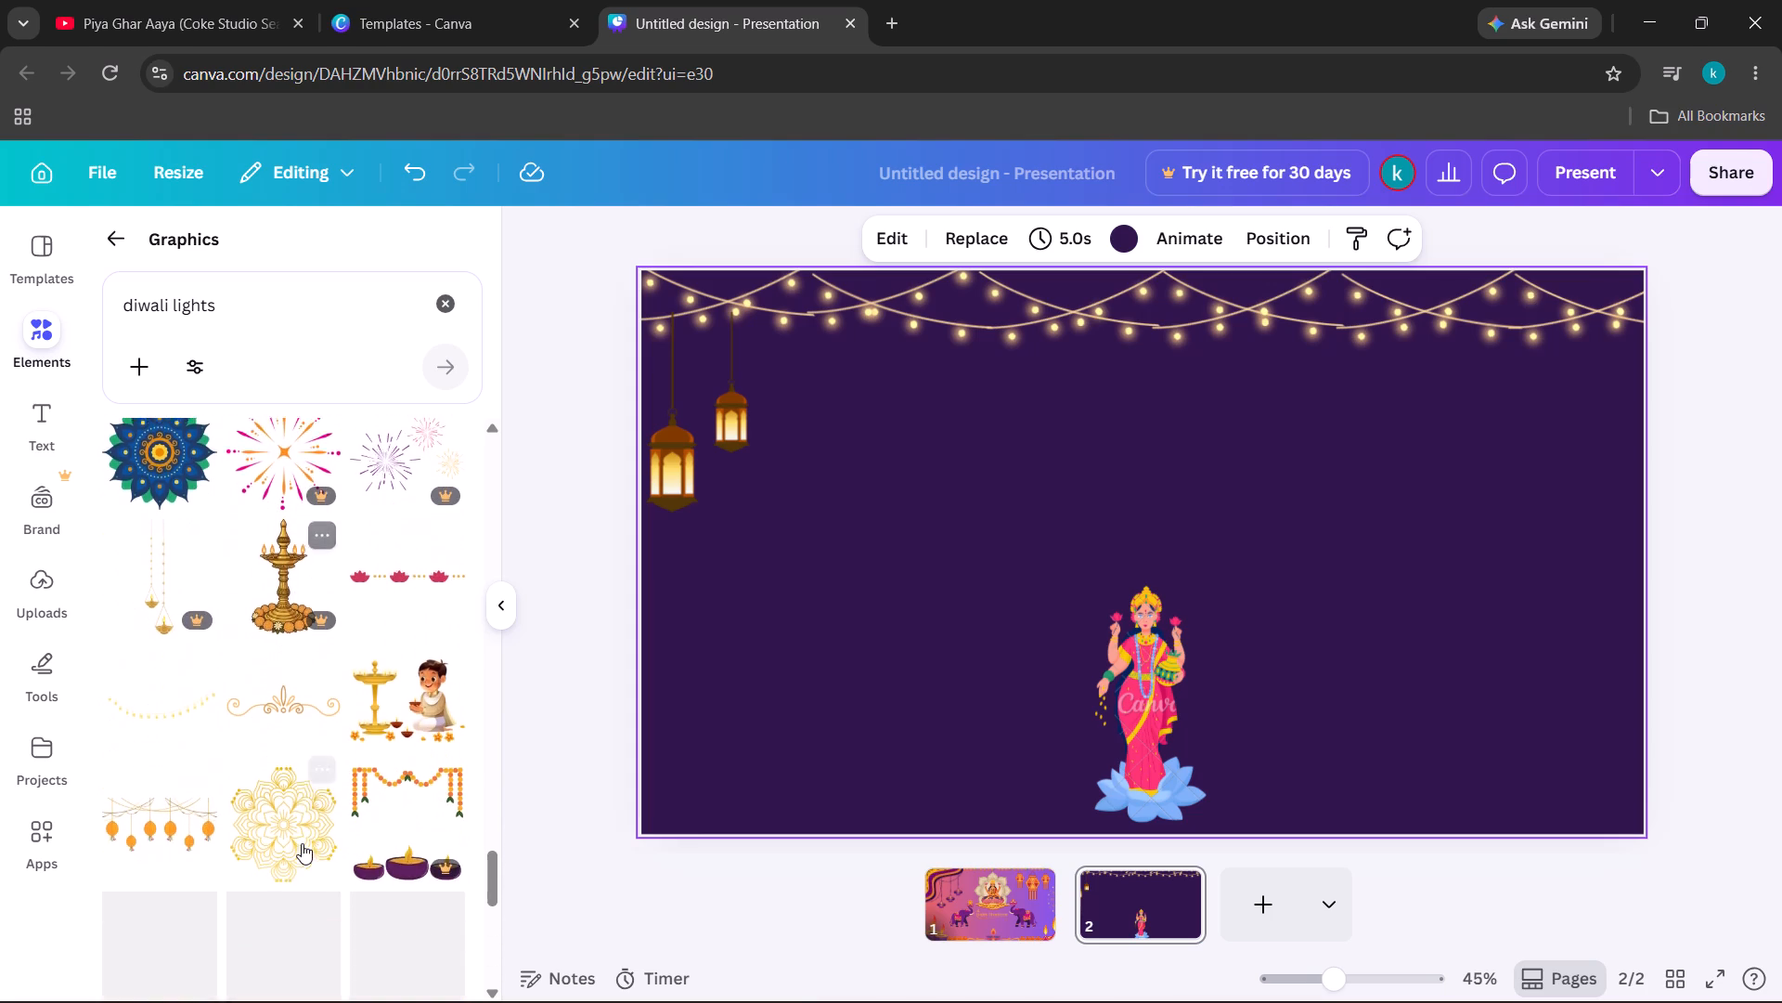
pyautogui.scroll(-3, 302, 843)
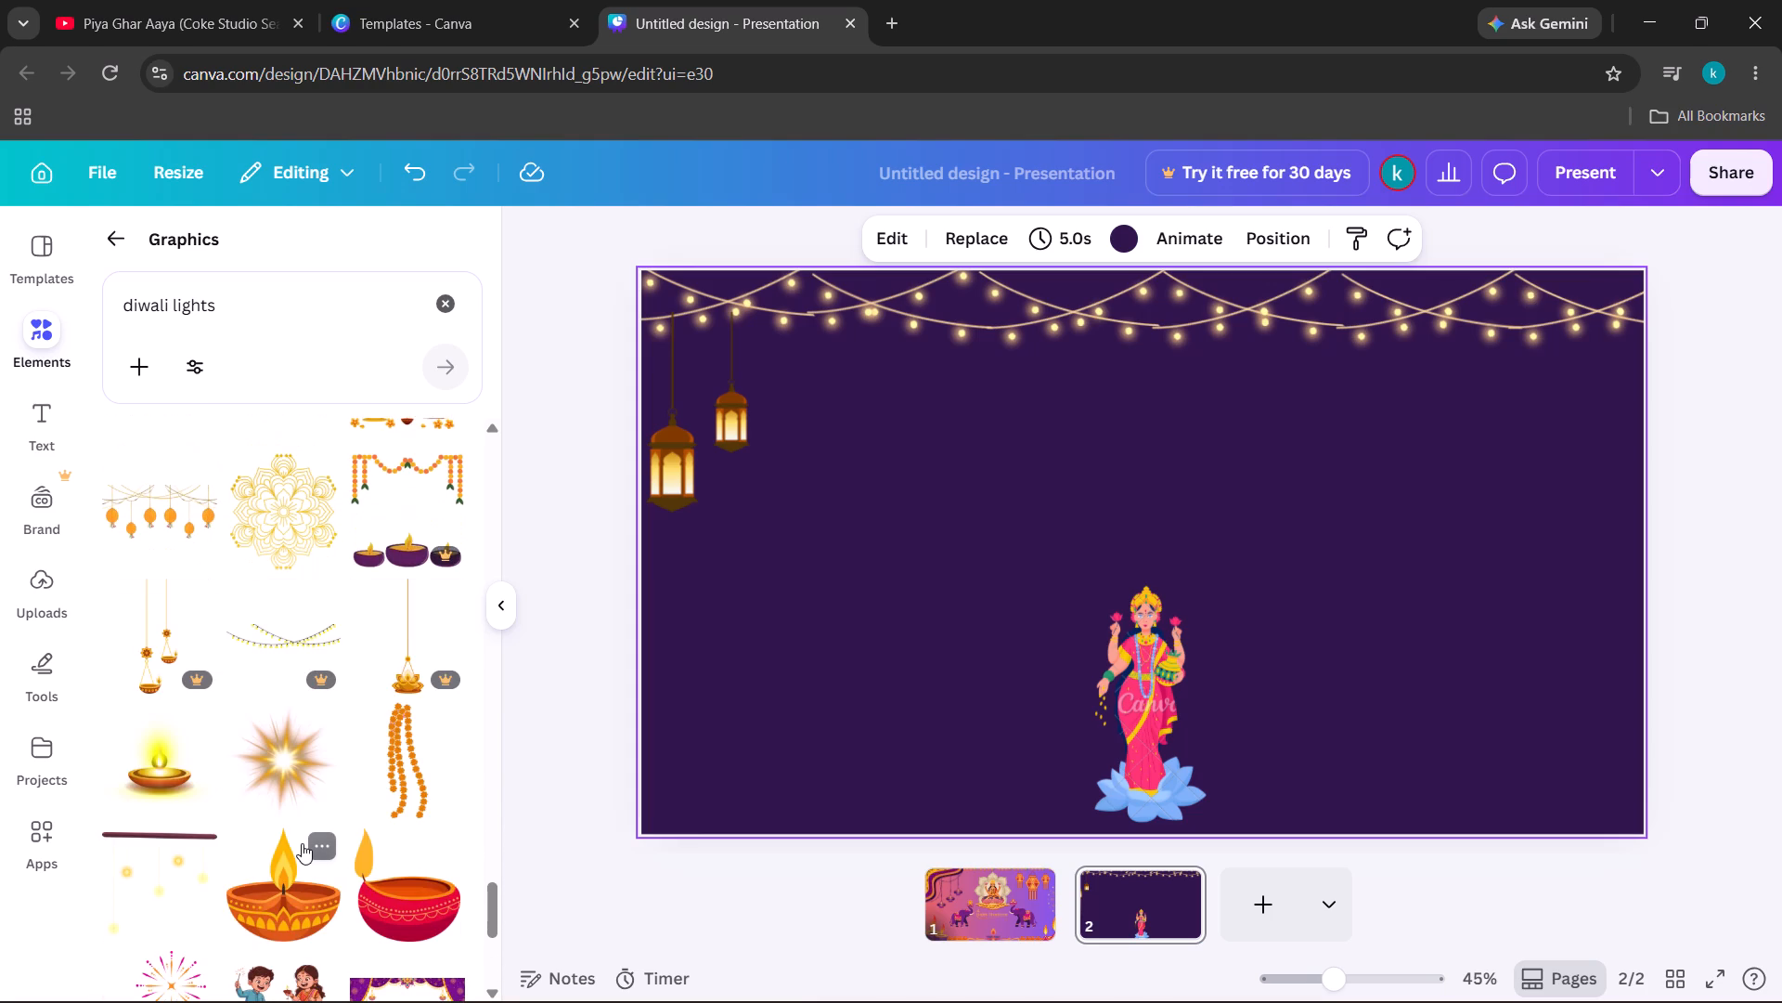
pyautogui.scroll(-4, 302, 843)
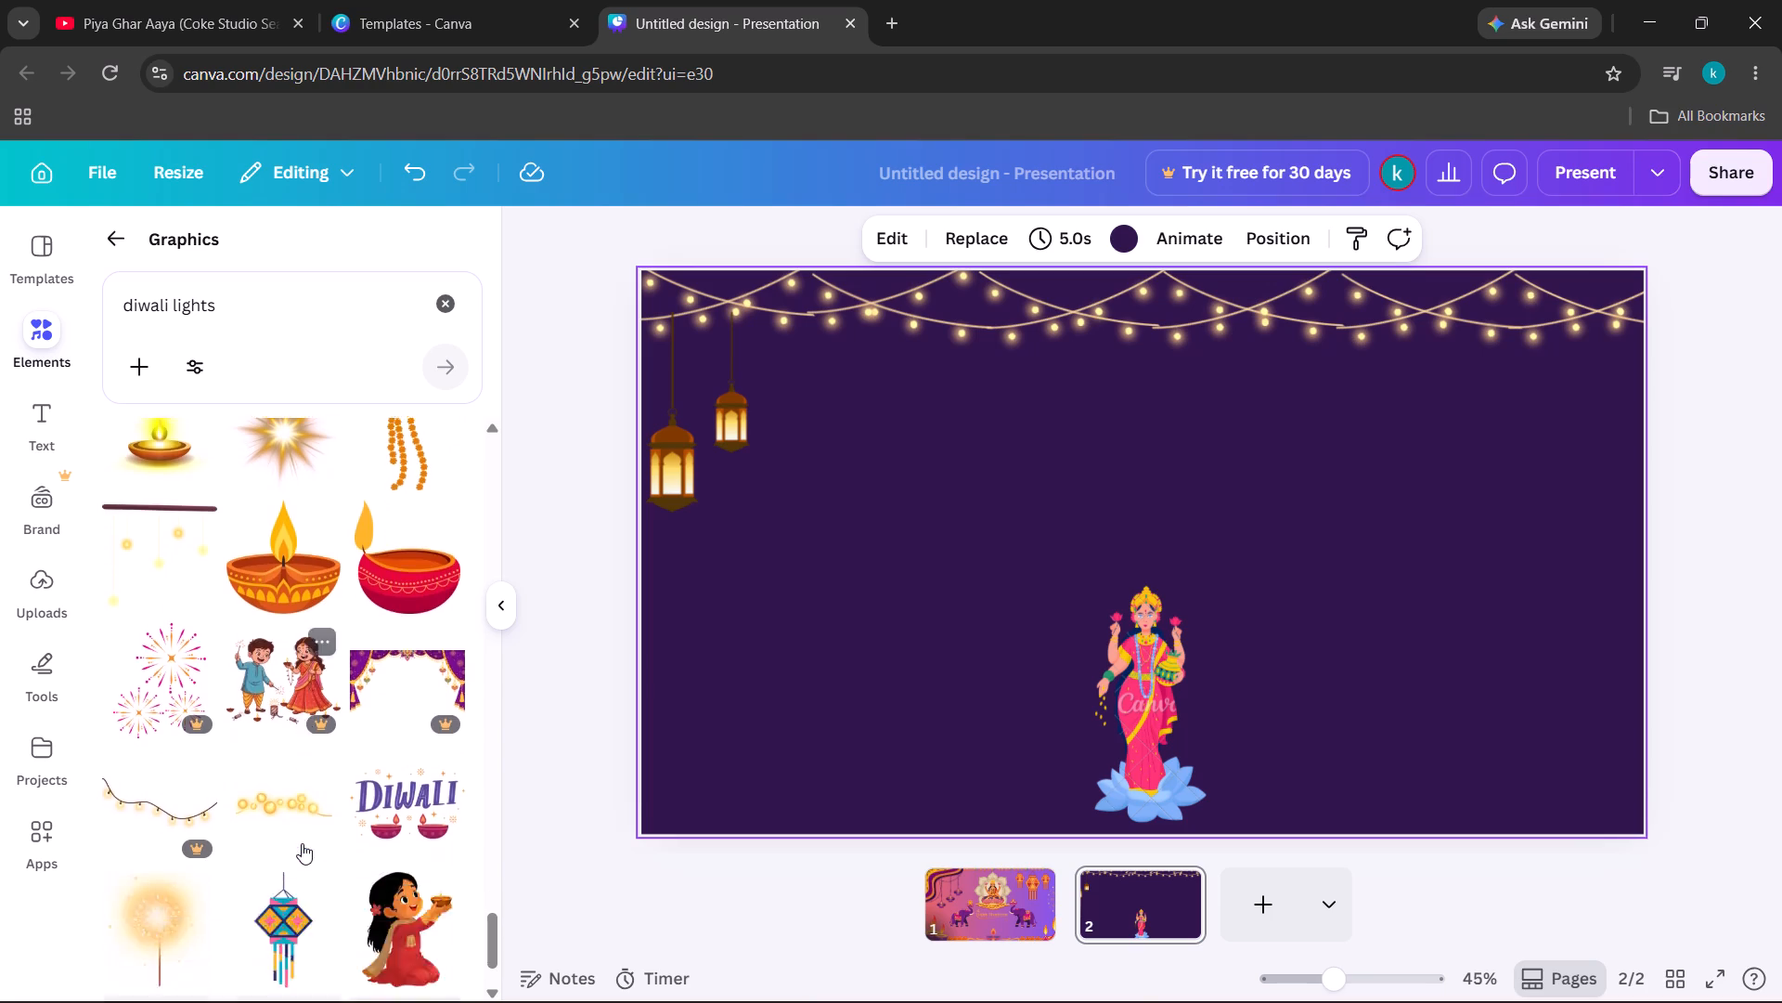
pyautogui.scroll(-1, 302, 843)
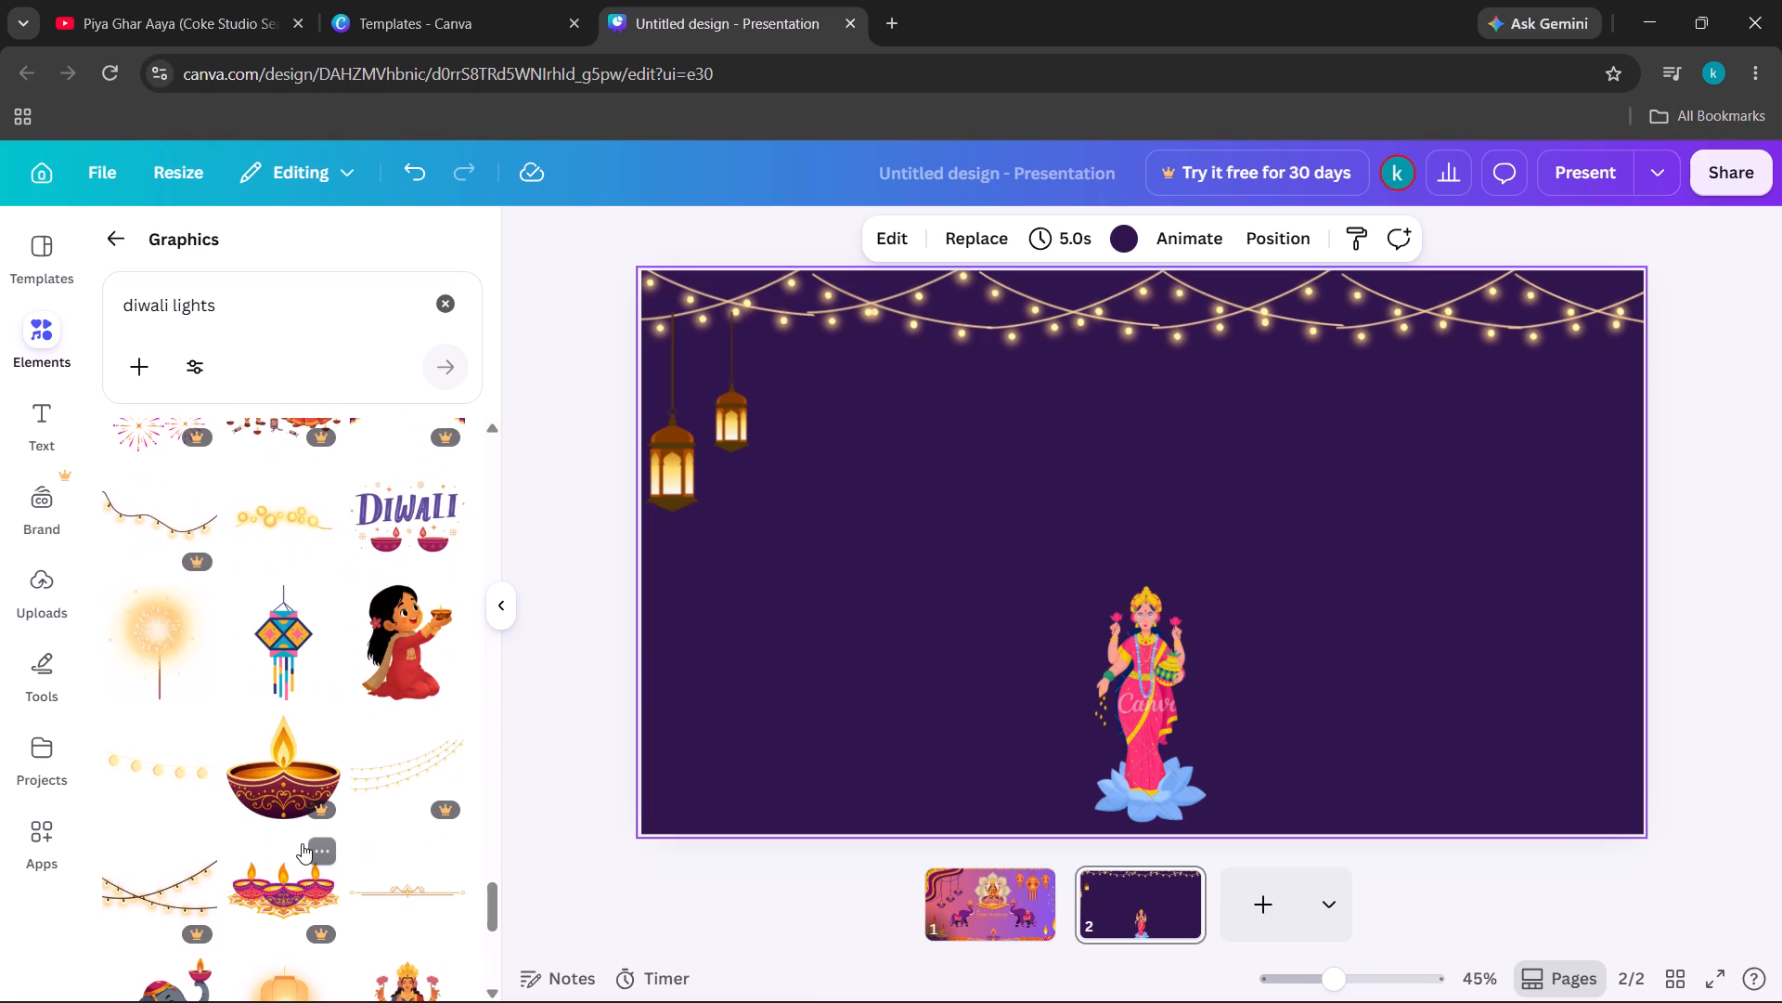
# Add the blue, orange and pink kandil lantern and hang it near the page's right edge beneath the string lights.
pyautogui.scroll(1, 302, 843)
pyautogui.click(268, 730)
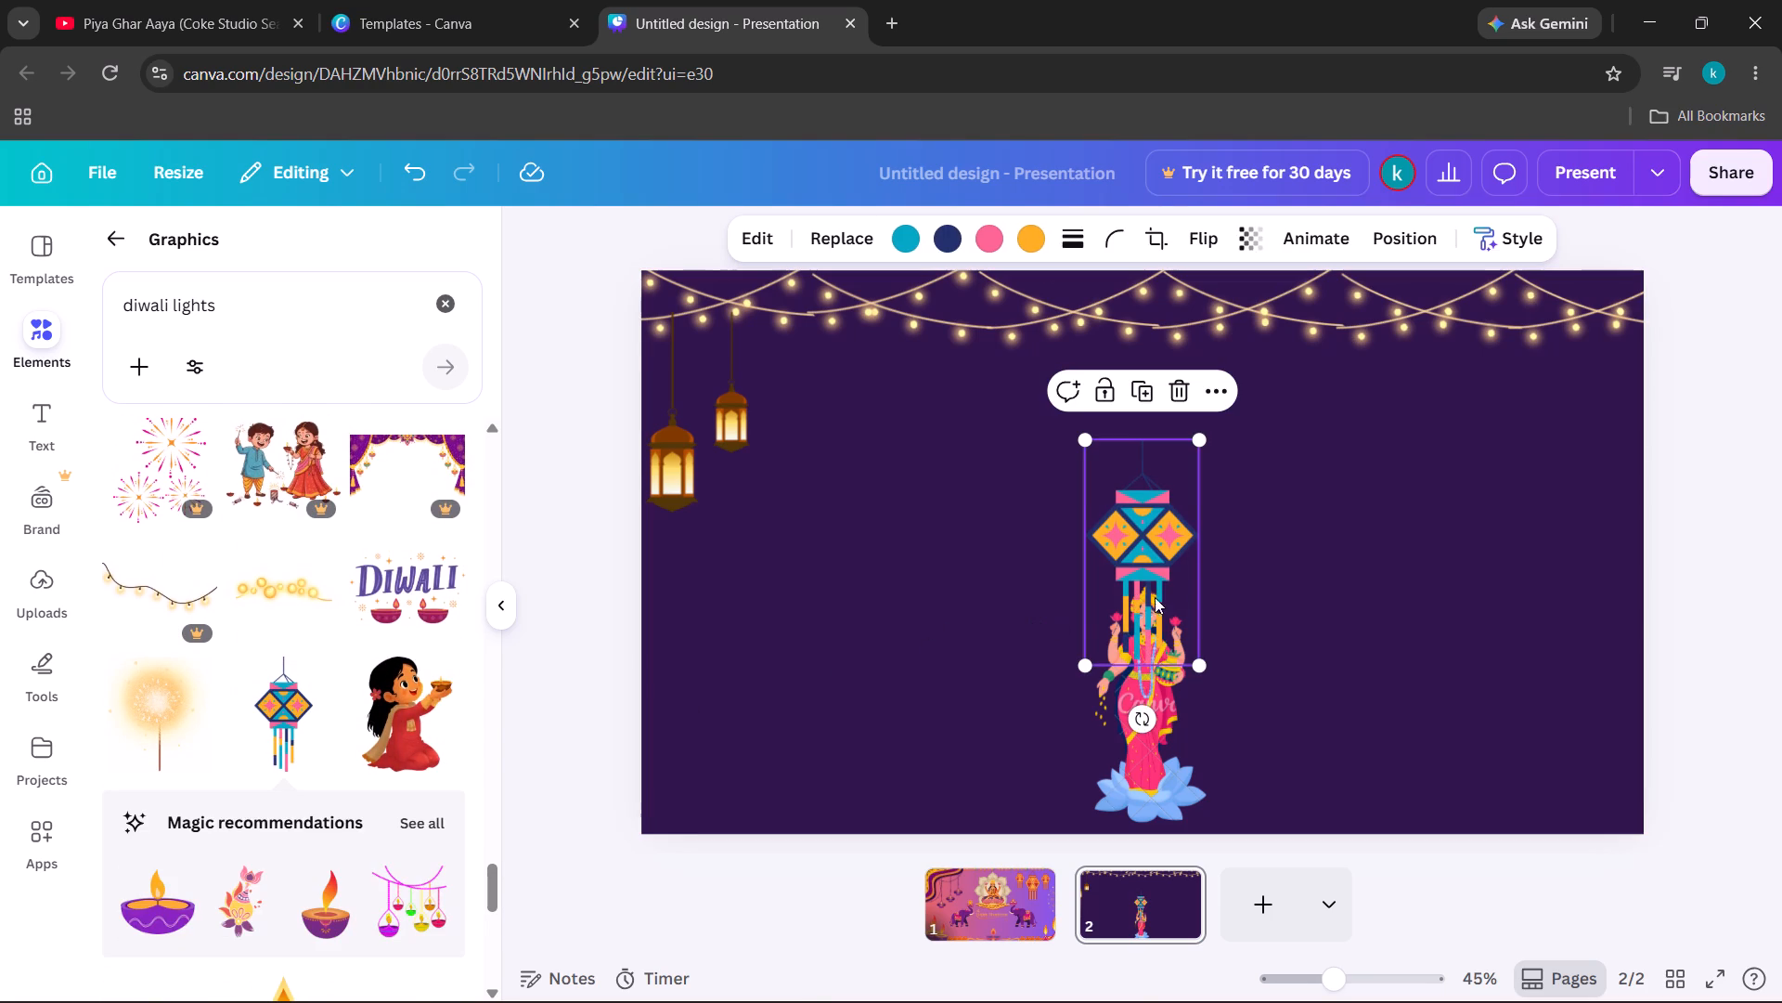
pyautogui.moveTo(1165, 581); pyautogui.dragTo(1585, 445)
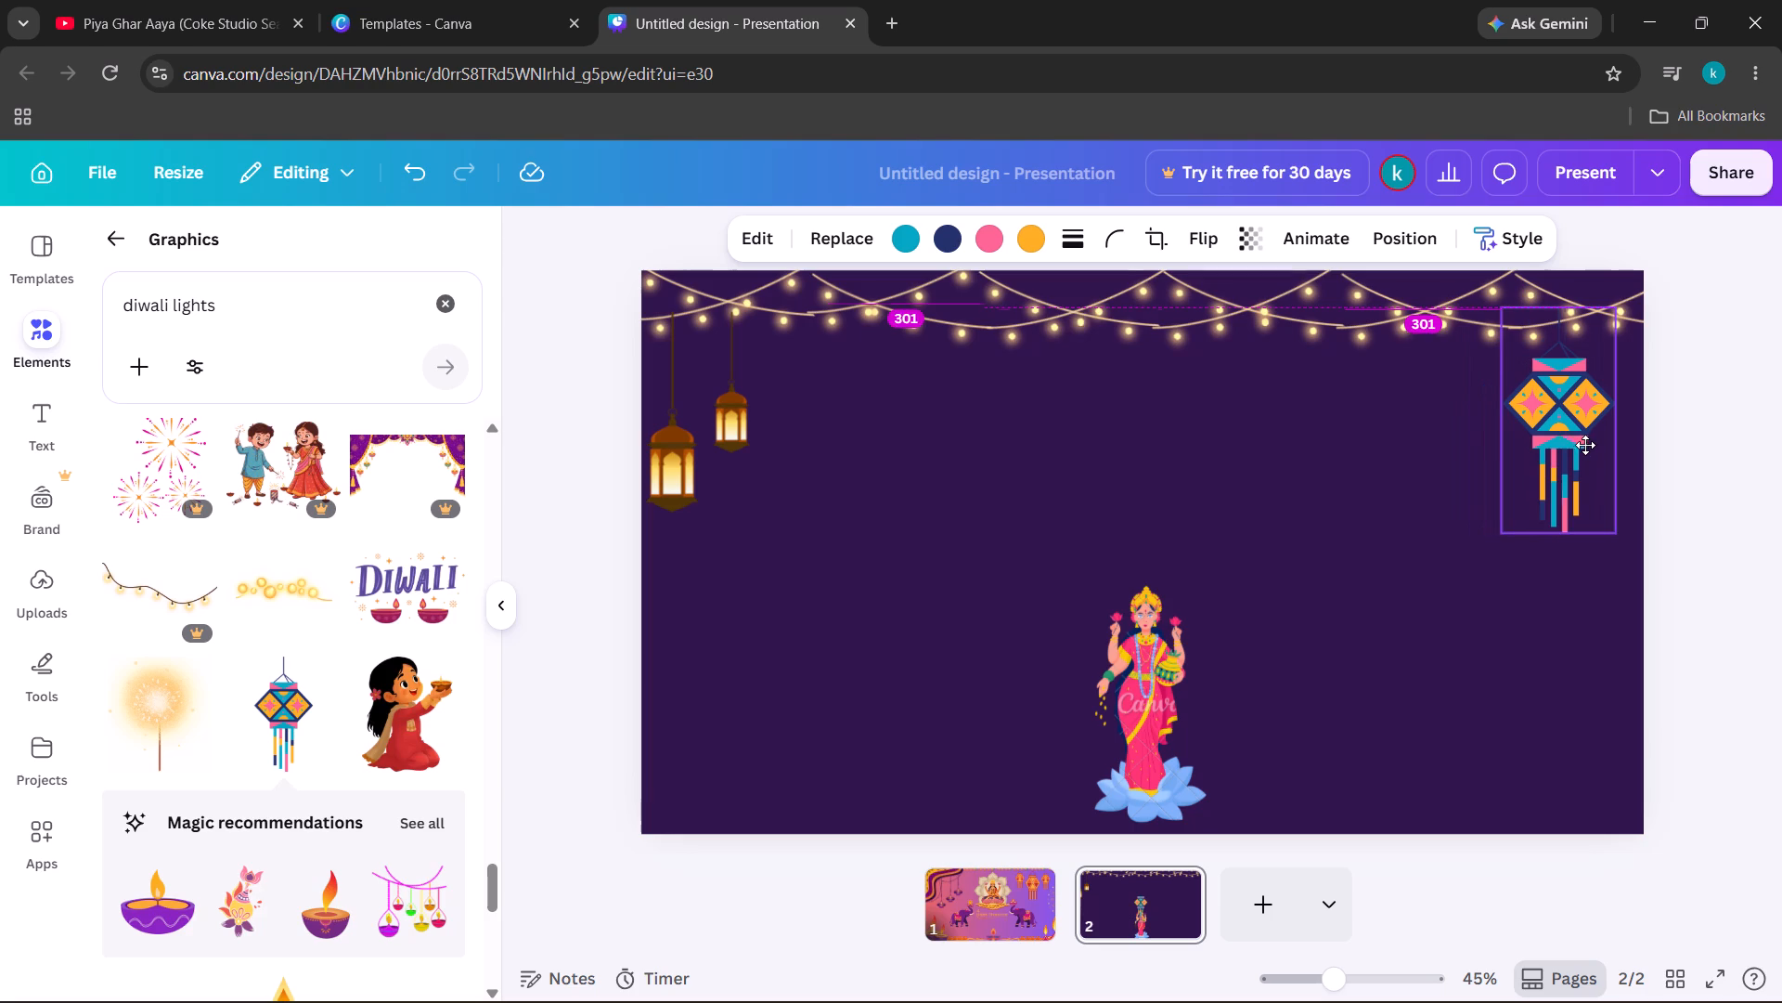
pyautogui.moveTo(1585, 445); pyautogui.dragTo(1589, 446)
pyautogui.click(1706, 467)
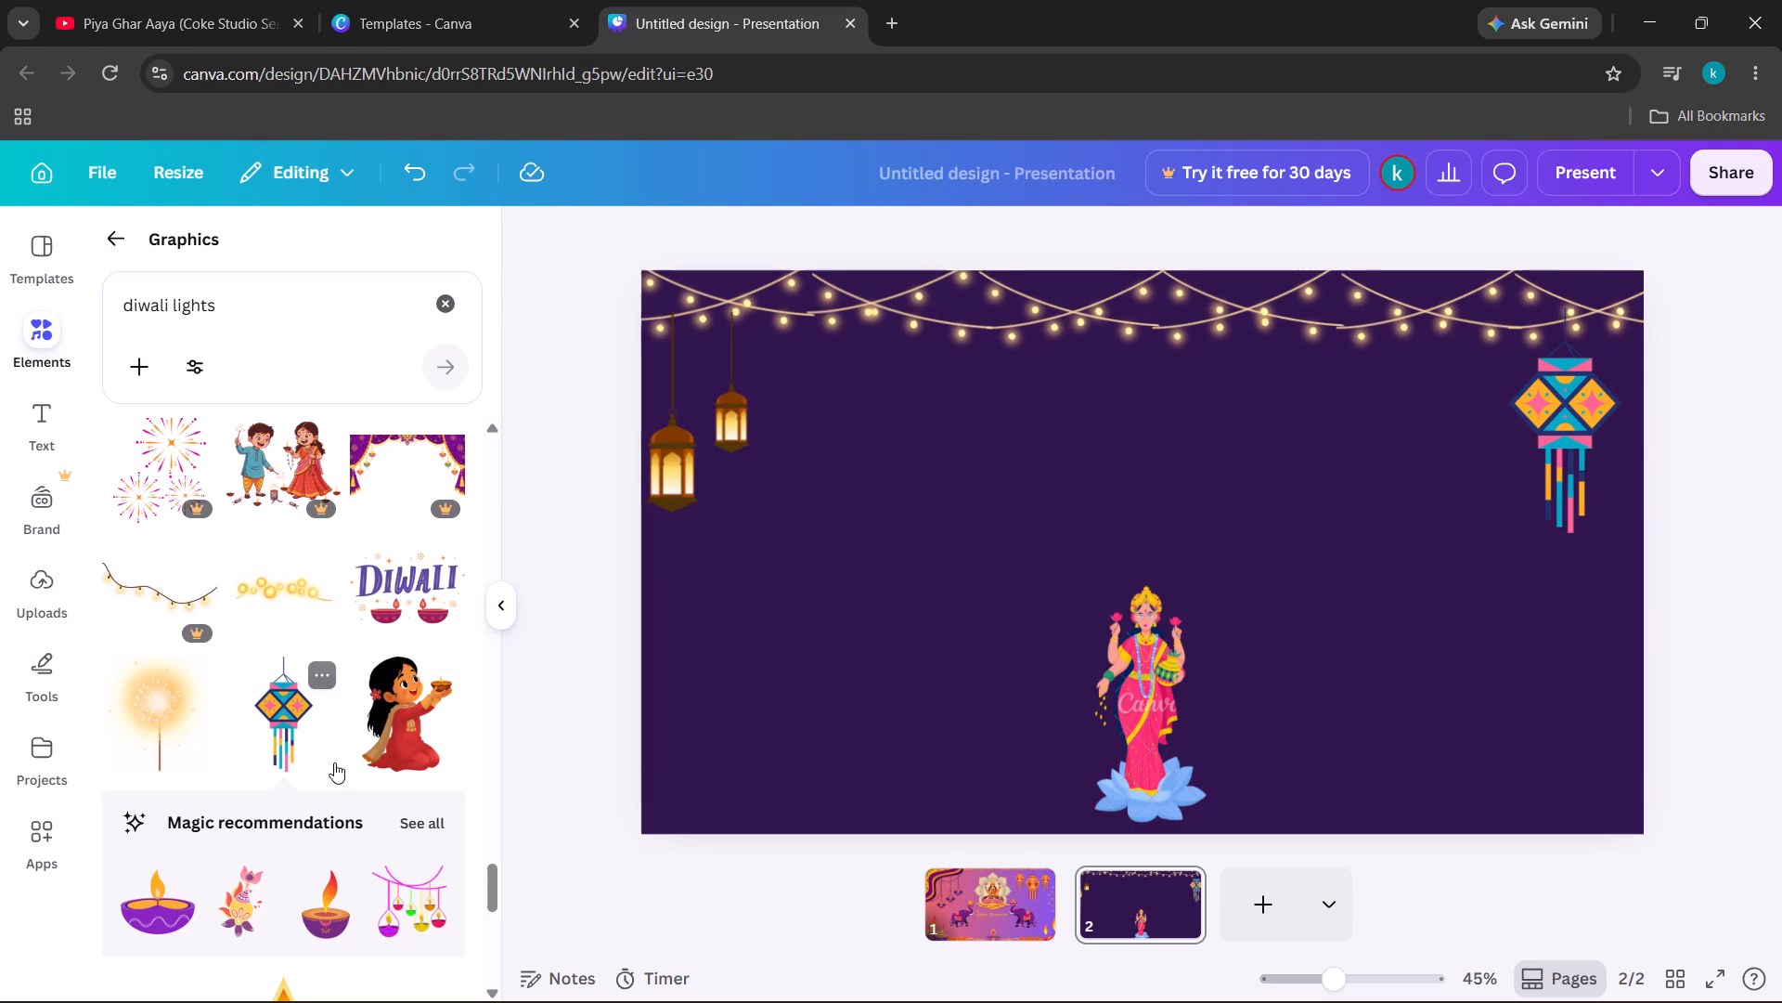
# Add a second kandil lantern, shrink it slightly, and place it directly left of the first one.
pyautogui.click(293, 740)
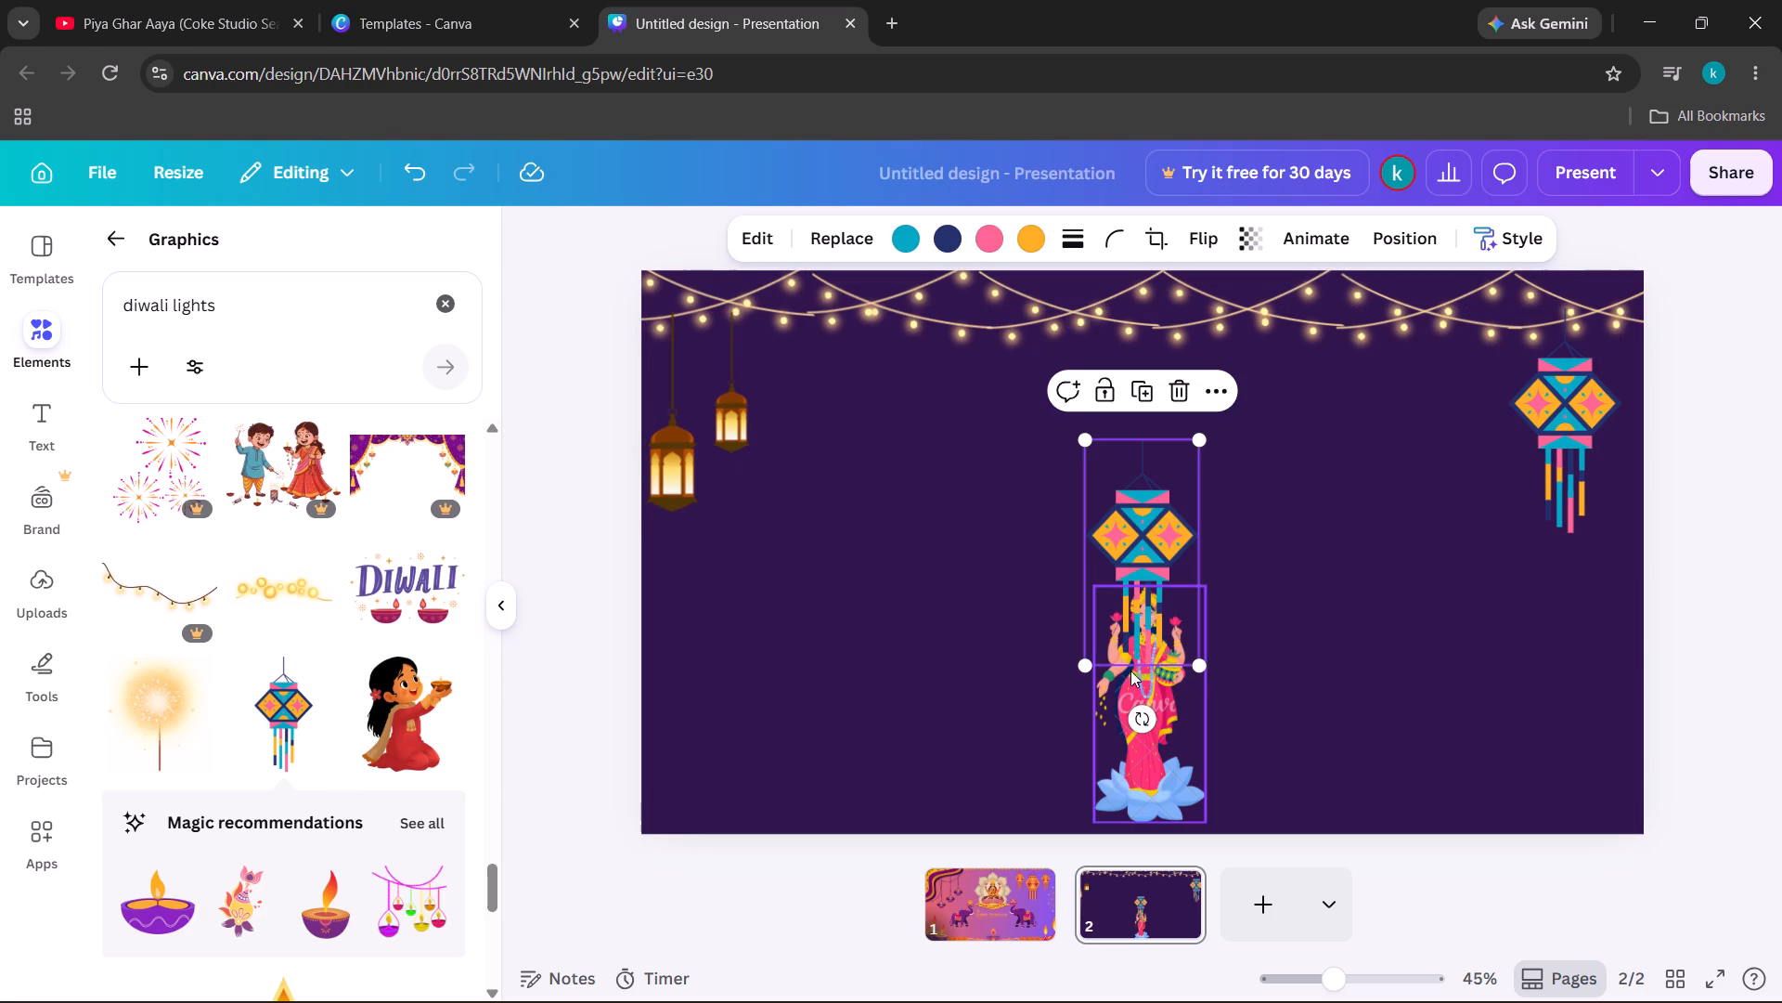
pyautogui.moveTo(1079, 666); pyautogui.dragTo(1119, 610)
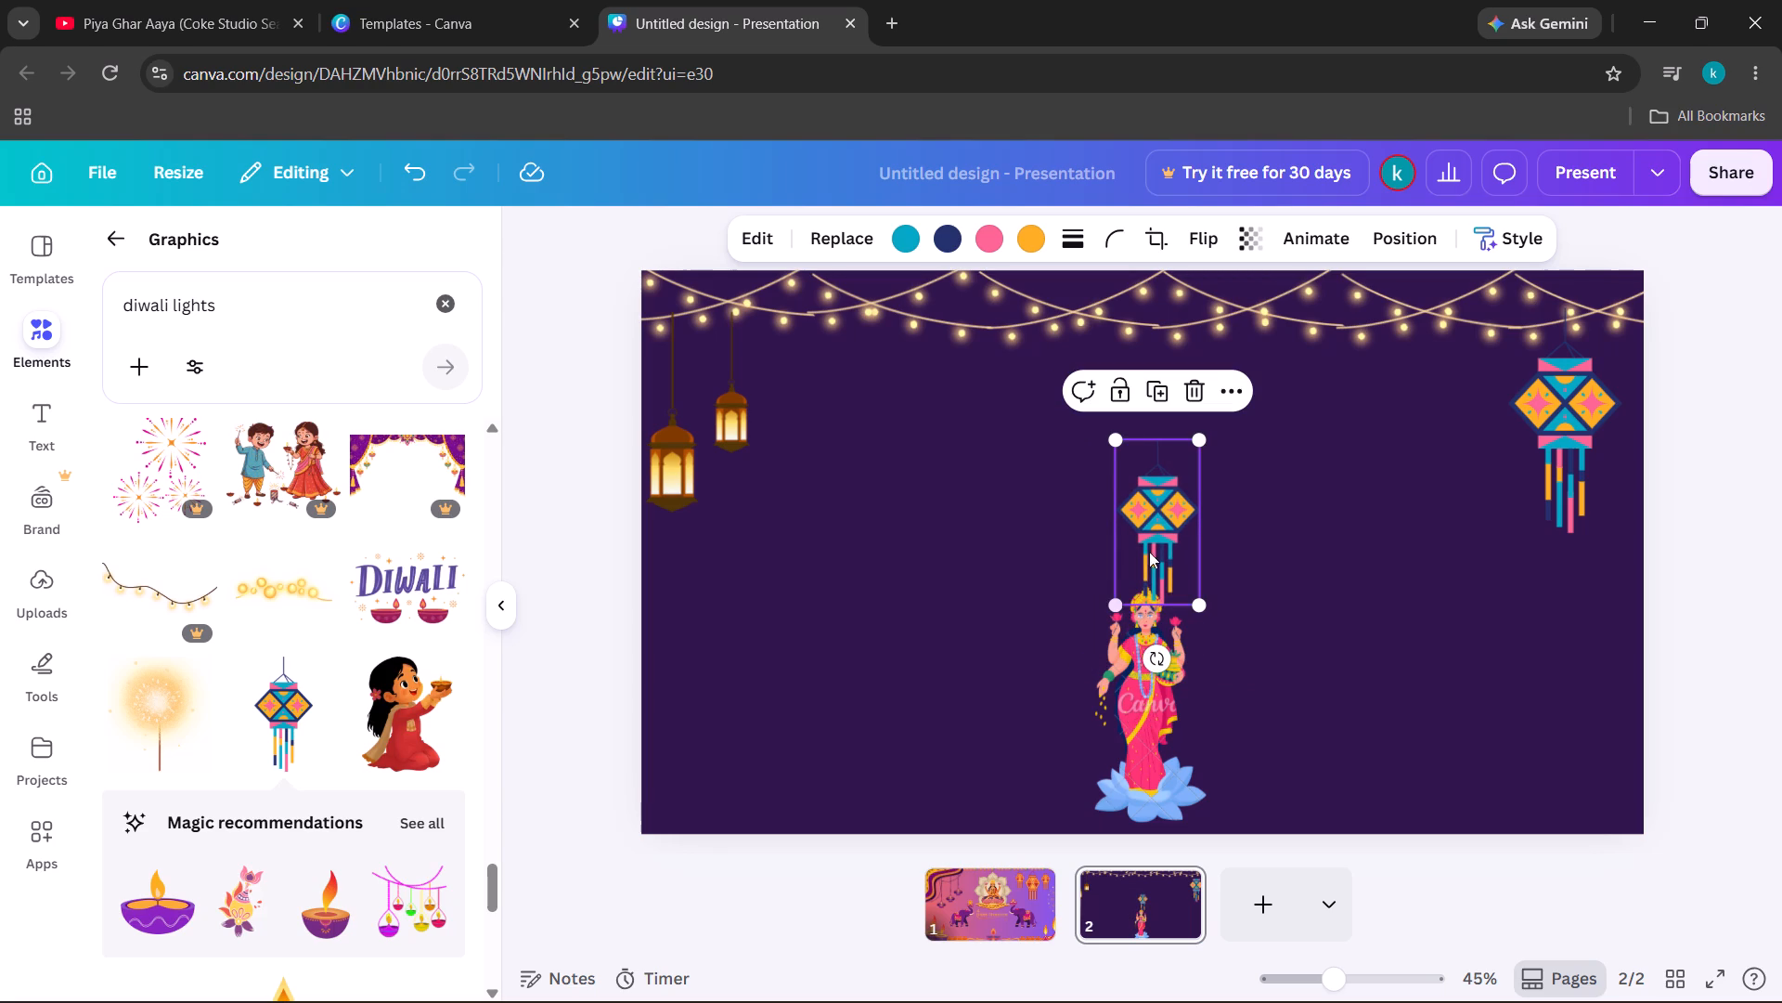
pyautogui.moveTo(1154, 547); pyautogui.dragTo(1463, 438)
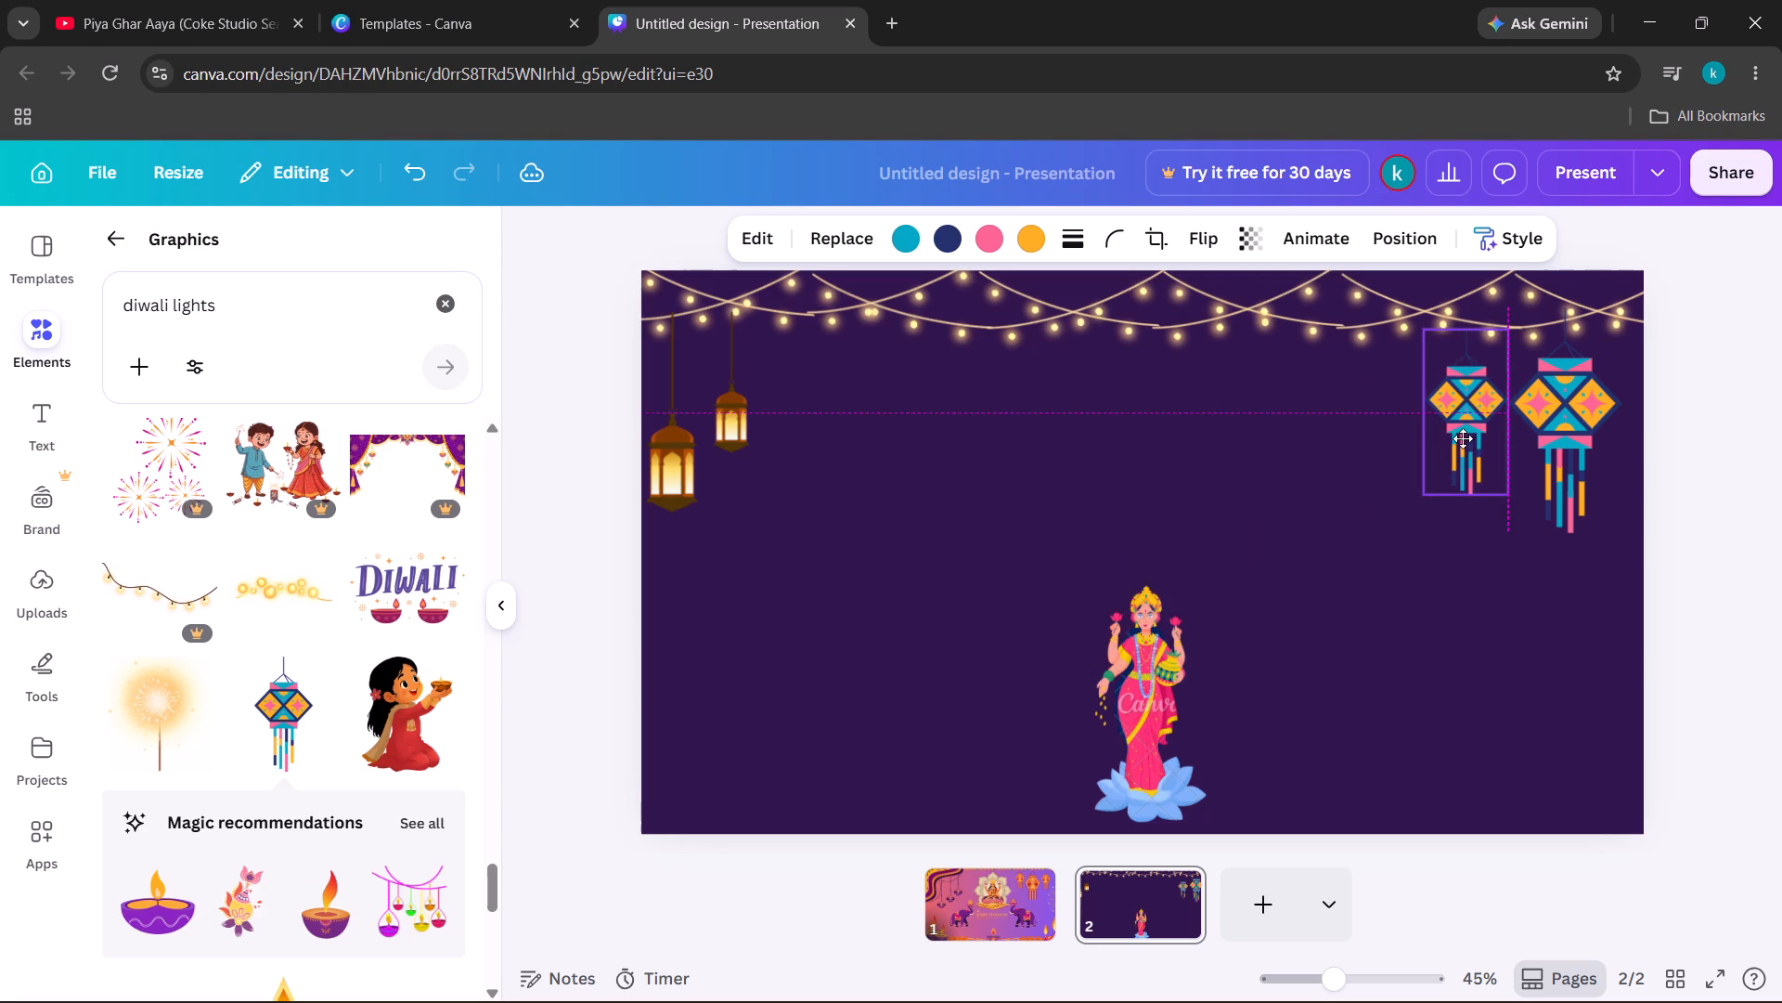
pyautogui.moveTo(1463, 438); pyautogui.dragTo(1456, 434)
pyautogui.click(1677, 561)
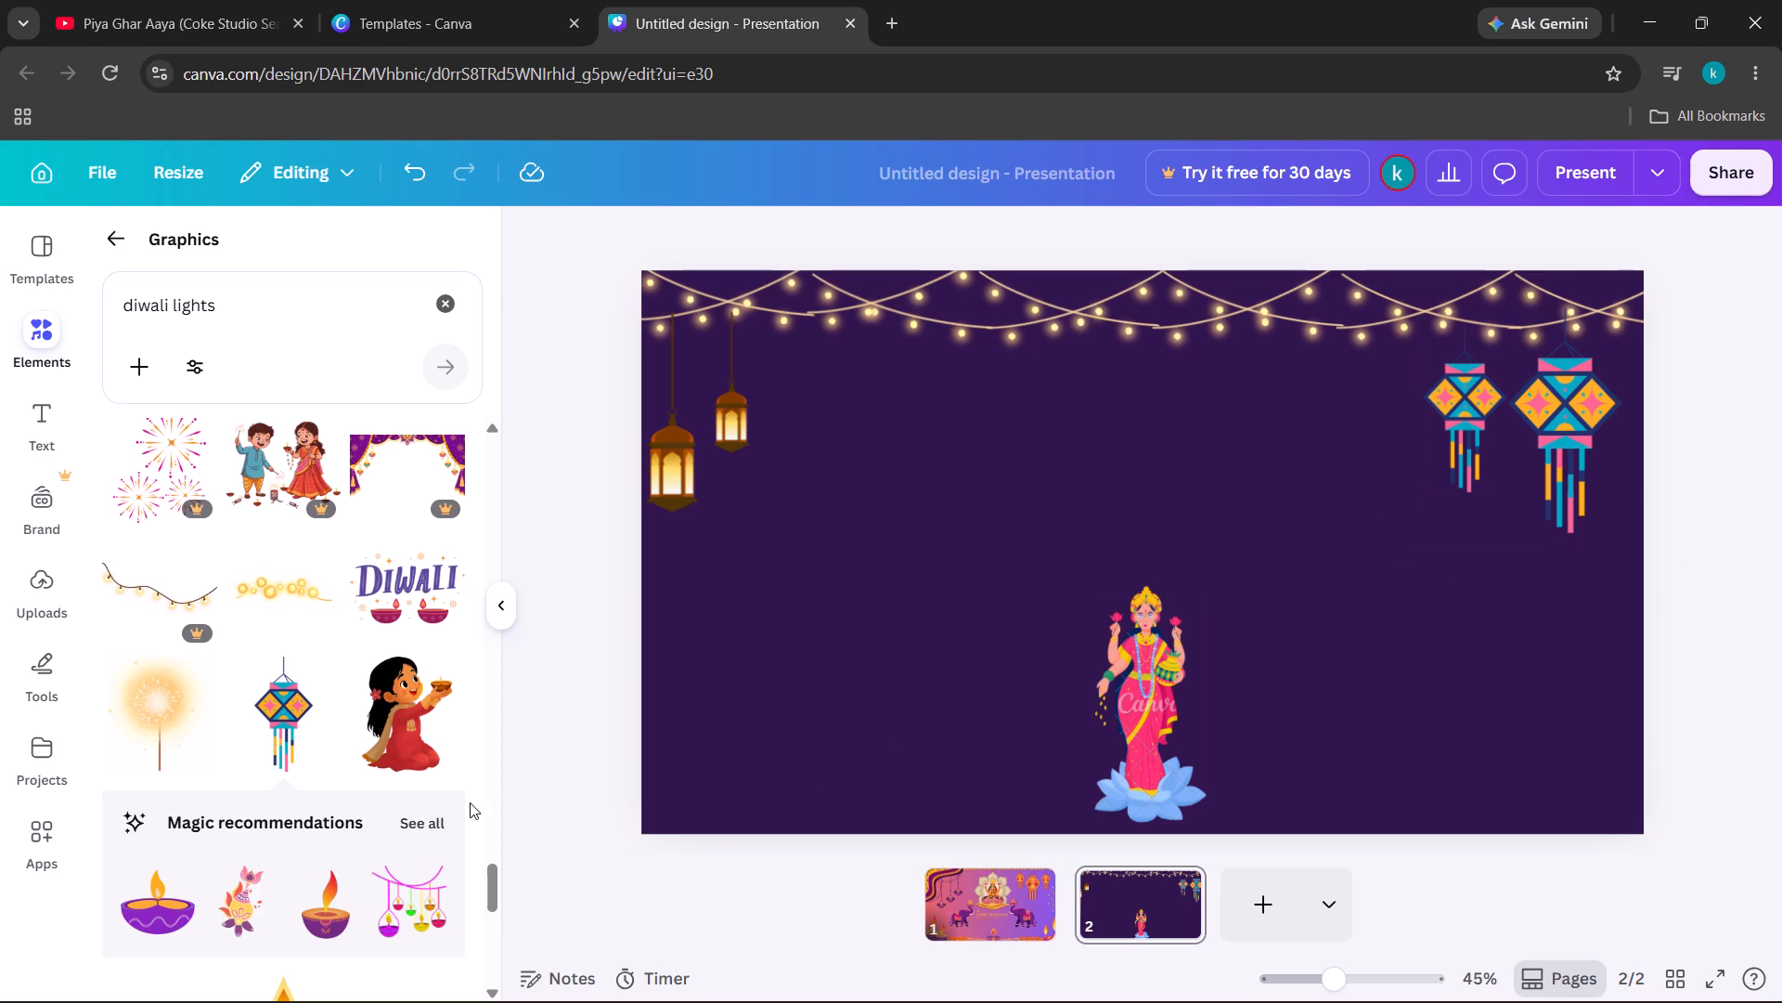
# Add a third kandil lantern, shrink it to a tiny size, and place it between the two larger kandils.
pyautogui.click(292, 718)
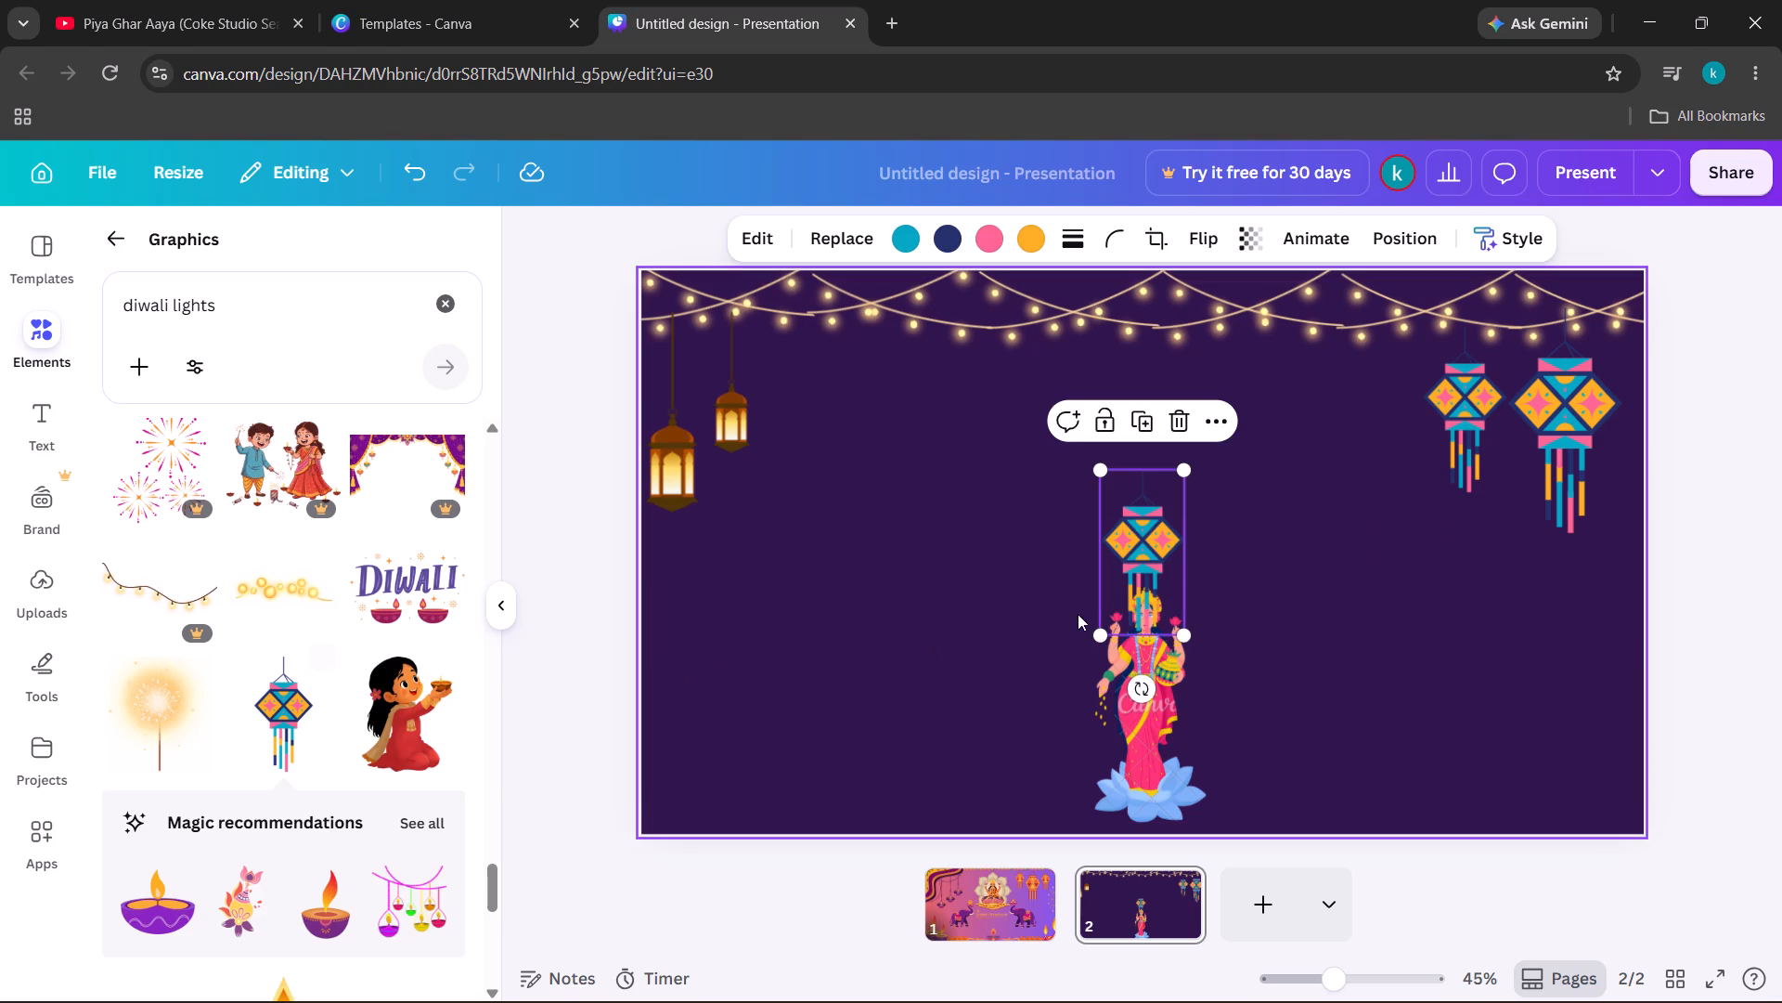
pyautogui.moveTo(1095, 632); pyautogui.dragTo(1166, 535)
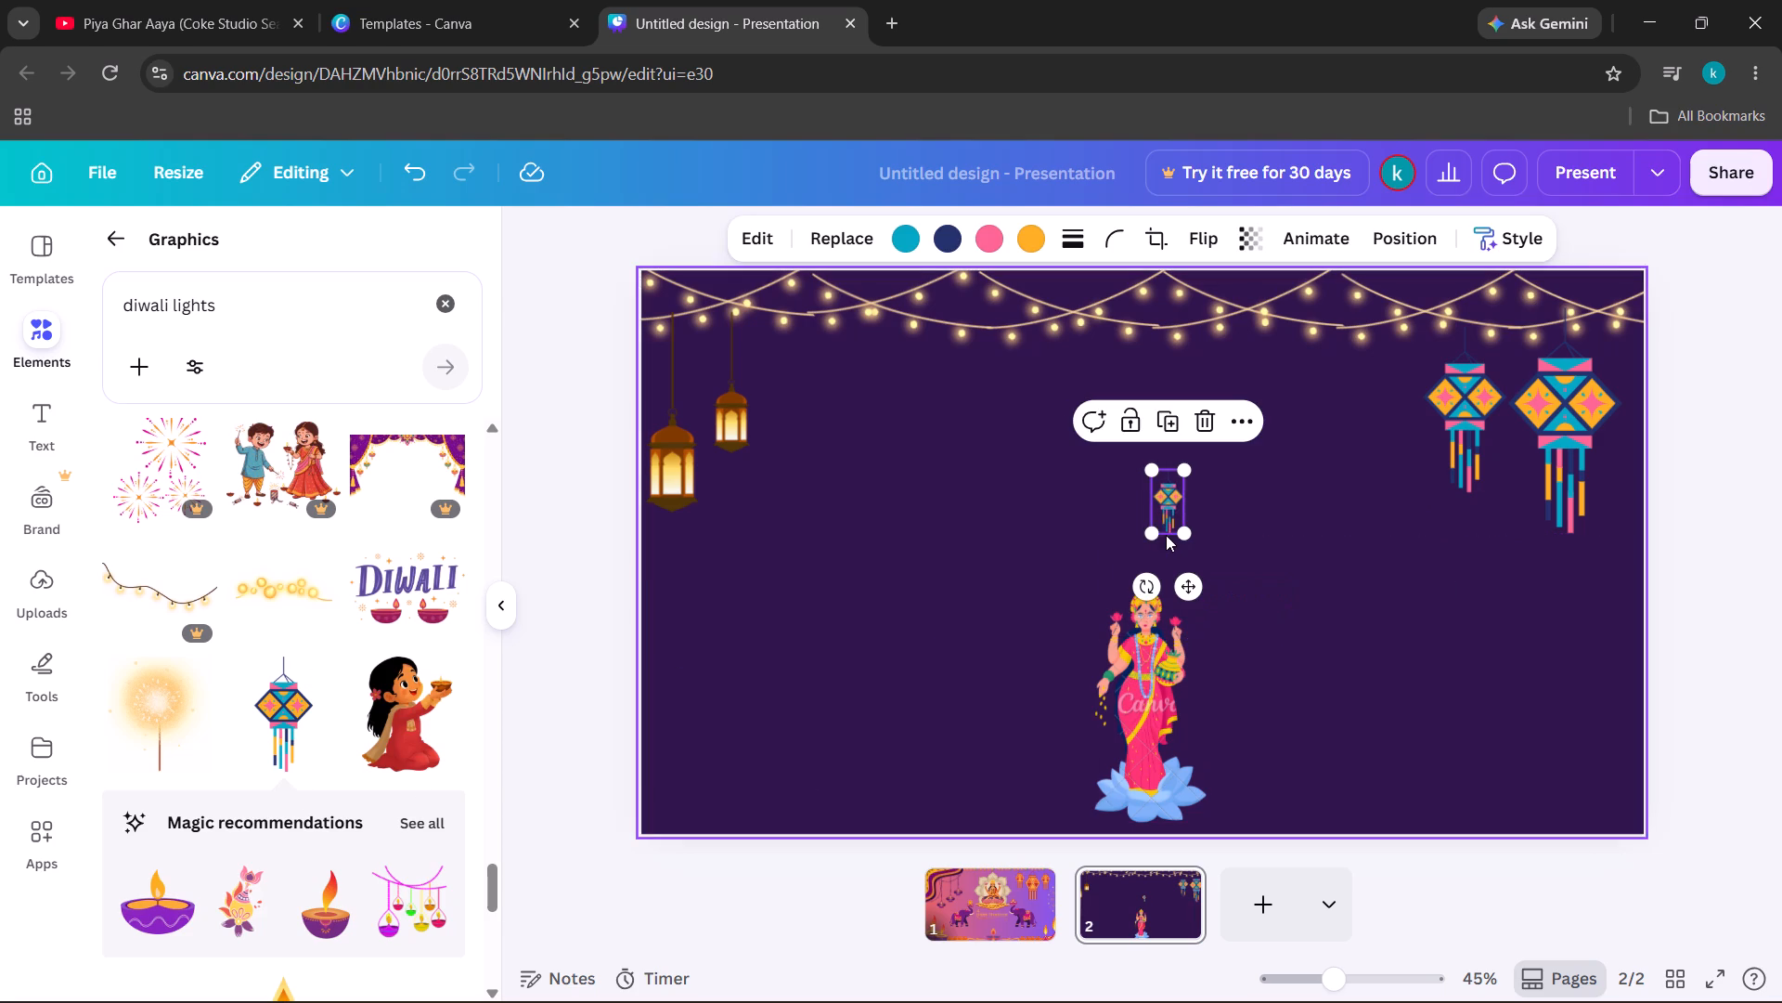
pyautogui.moveTo(1169, 512); pyautogui.dragTo(1506, 454)
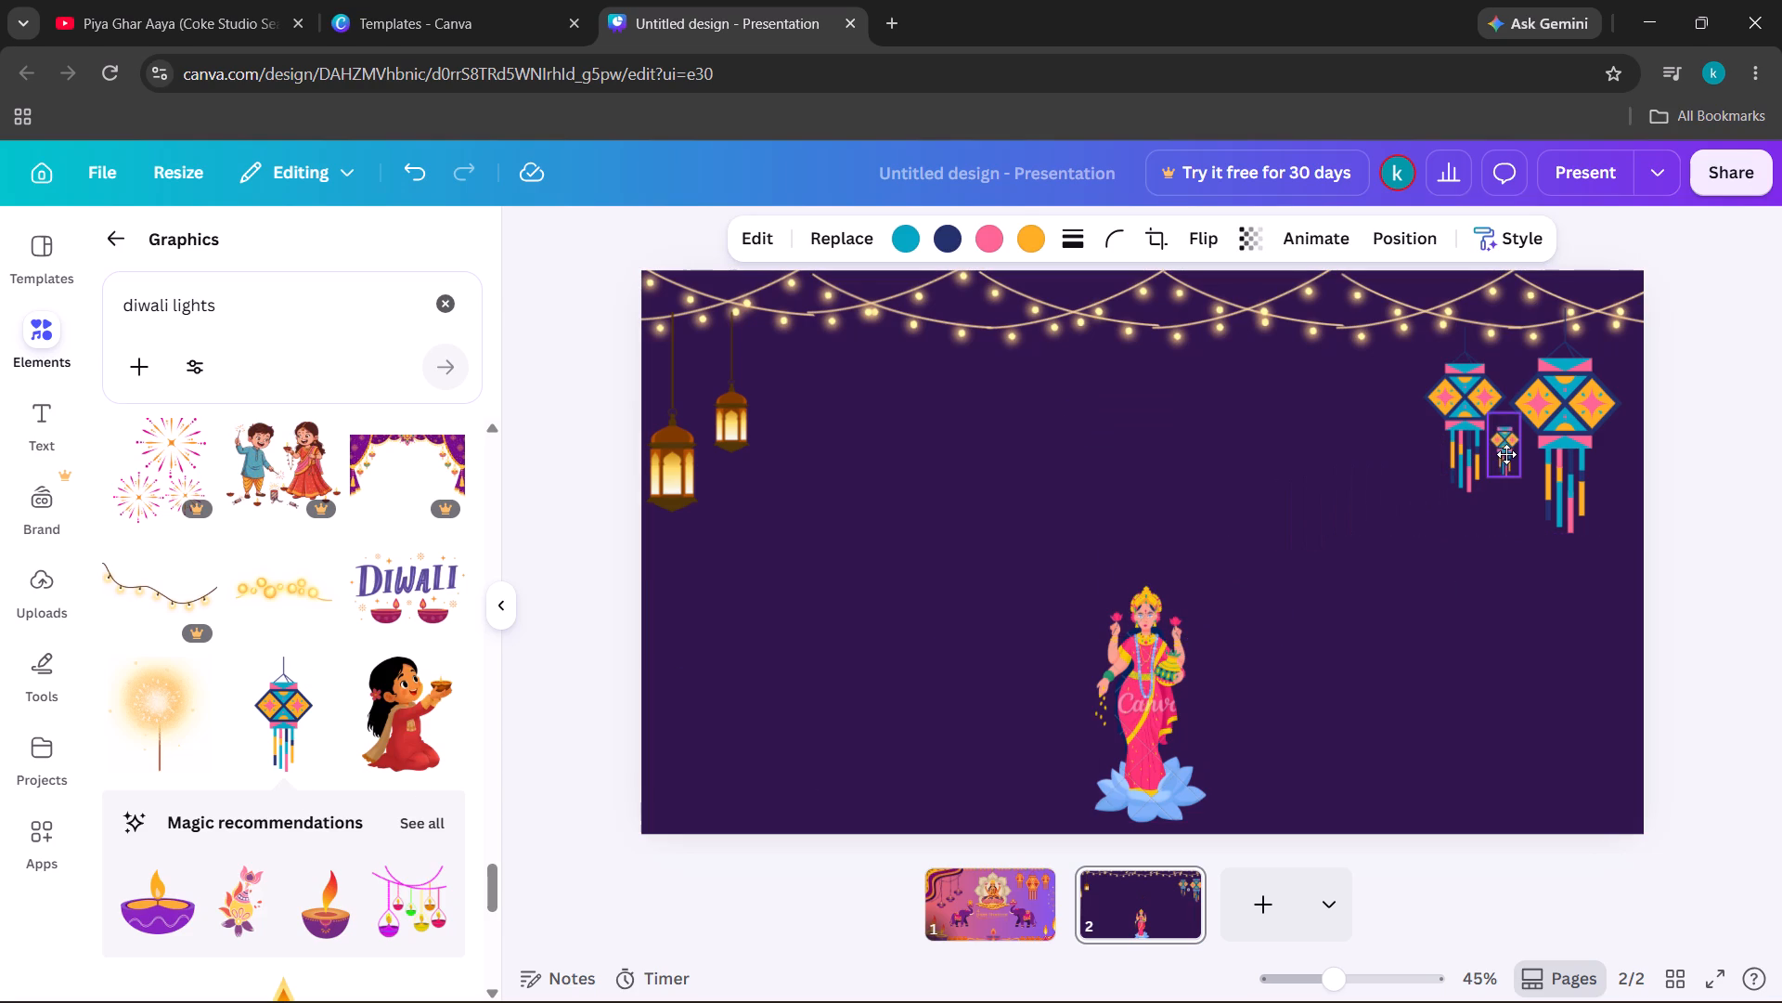
pyautogui.moveTo(1506, 454); pyautogui.dragTo(1506, 455)
pyautogui.click(1430, 645)
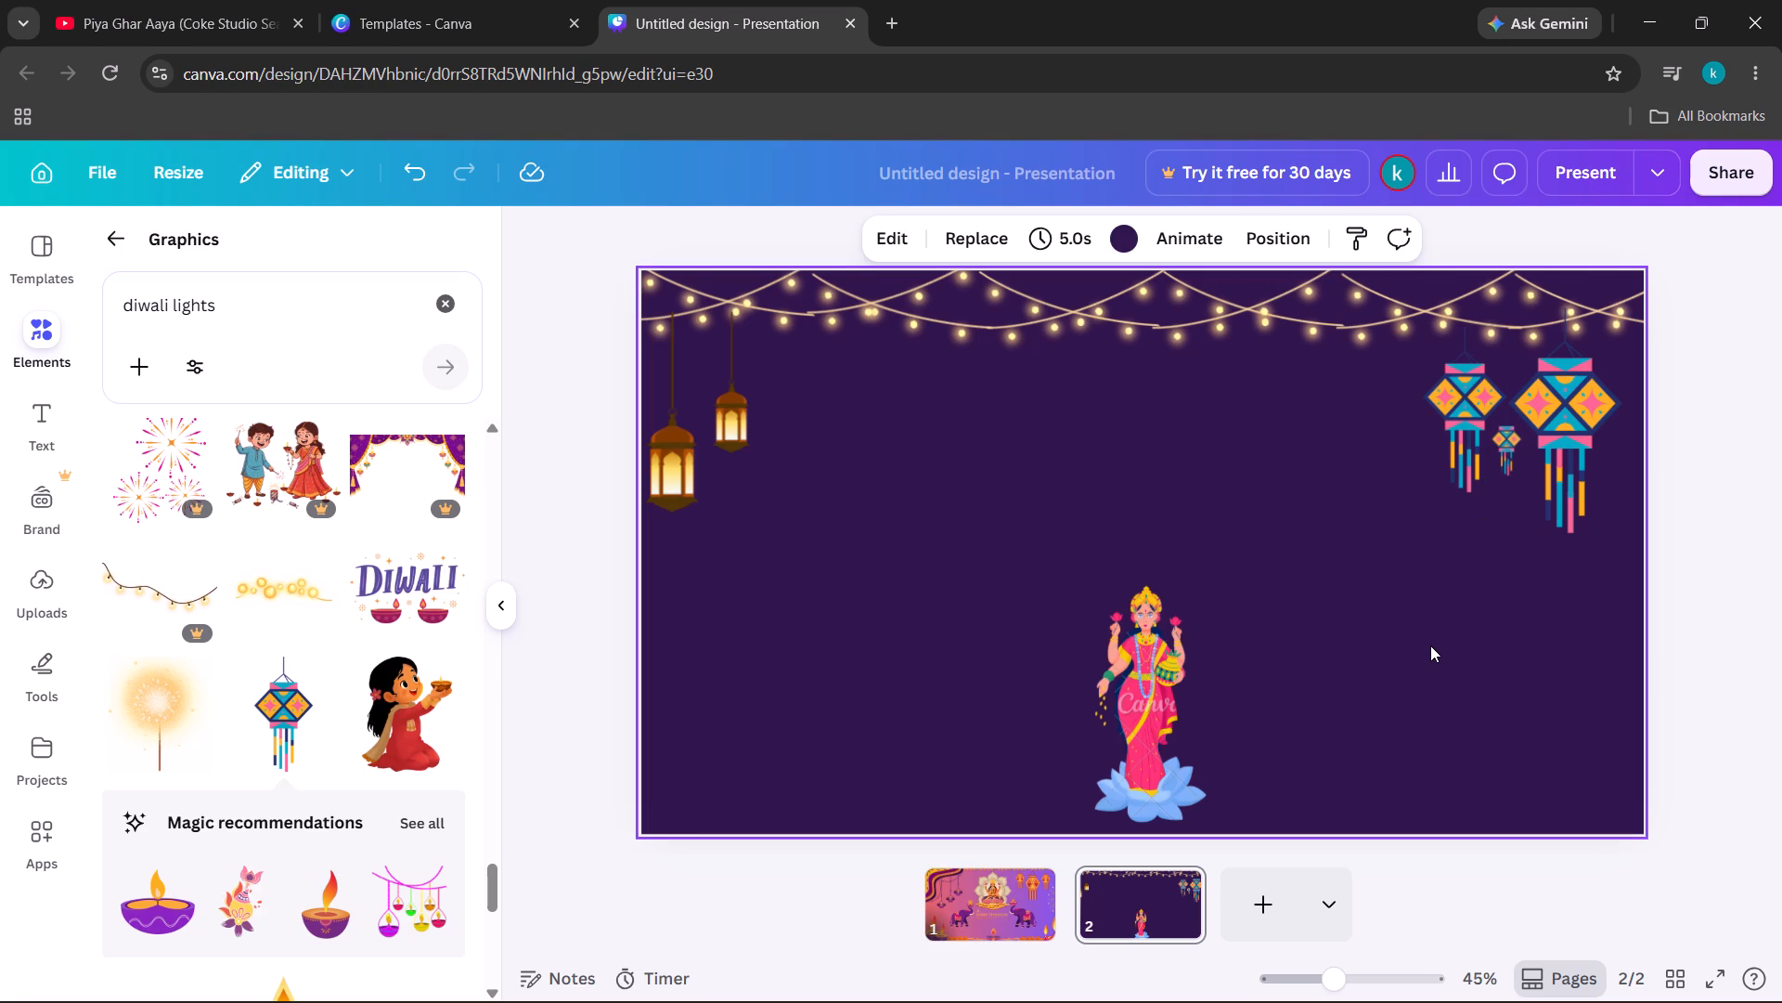
# Add a fourth kandil lantern, enlarge it slightly, and place it between the largest kandil and the page's right edge.
pyautogui.click(270, 712)
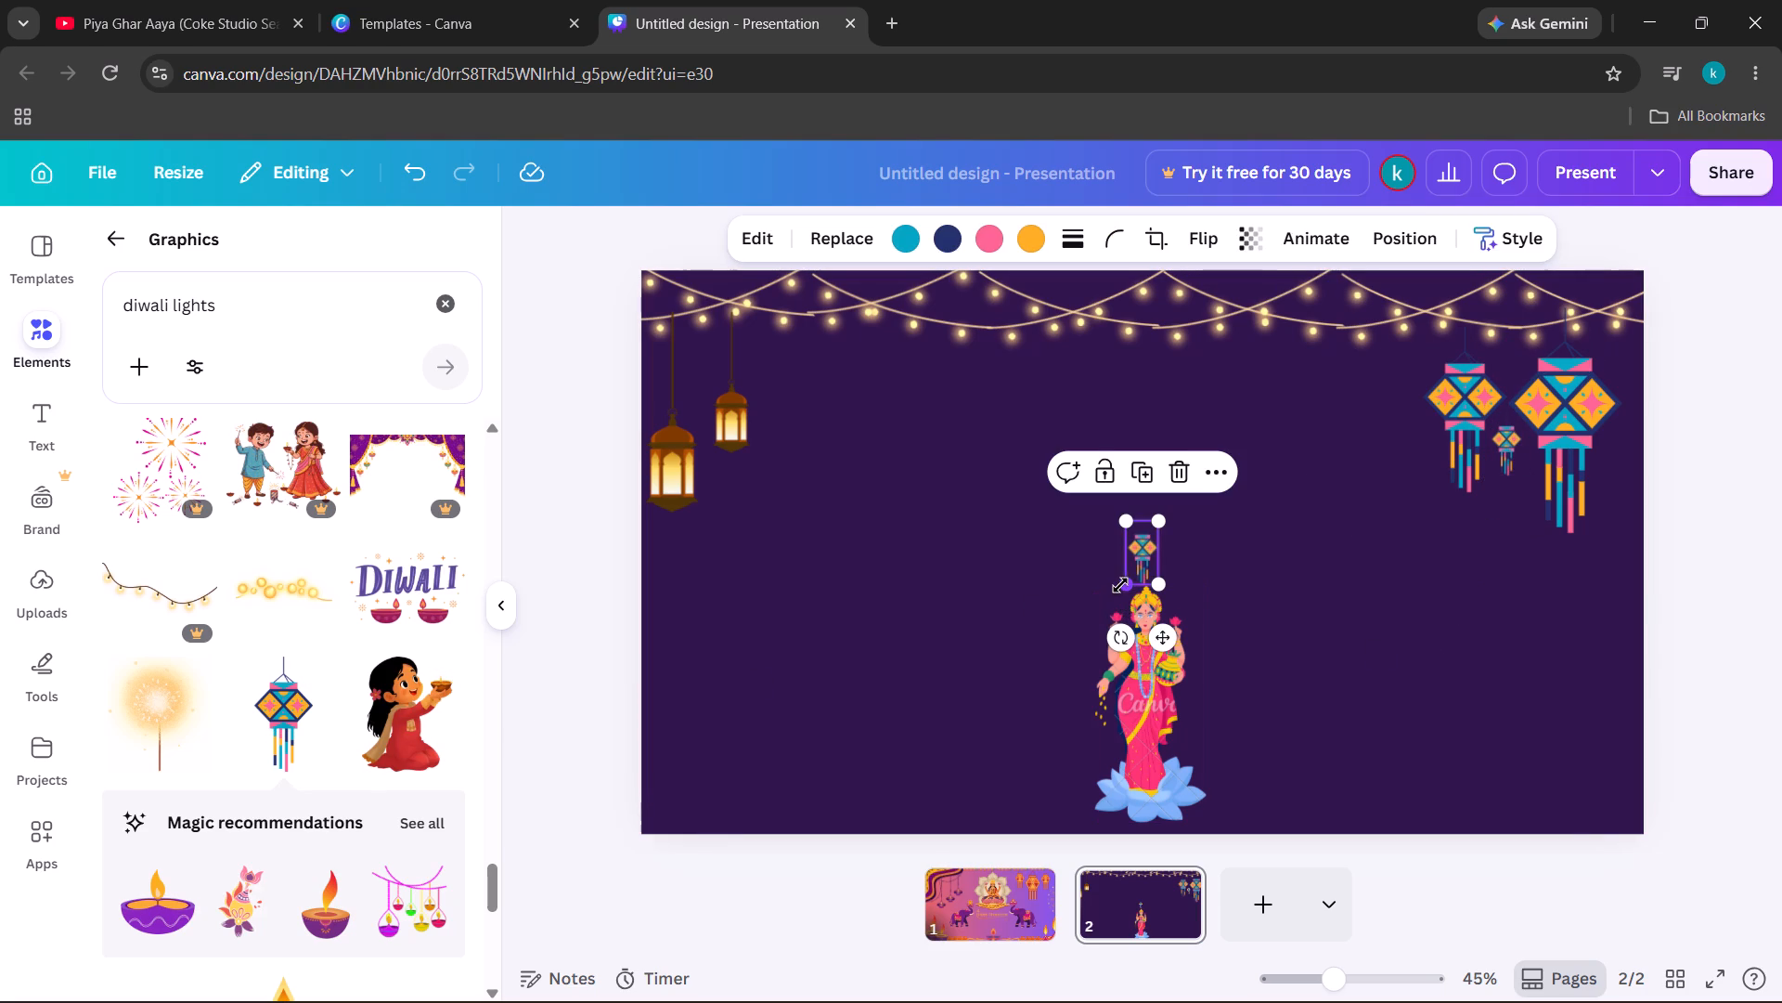
pyautogui.moveTo(1123, 585); pyautogui.dragTo(1111, 601)
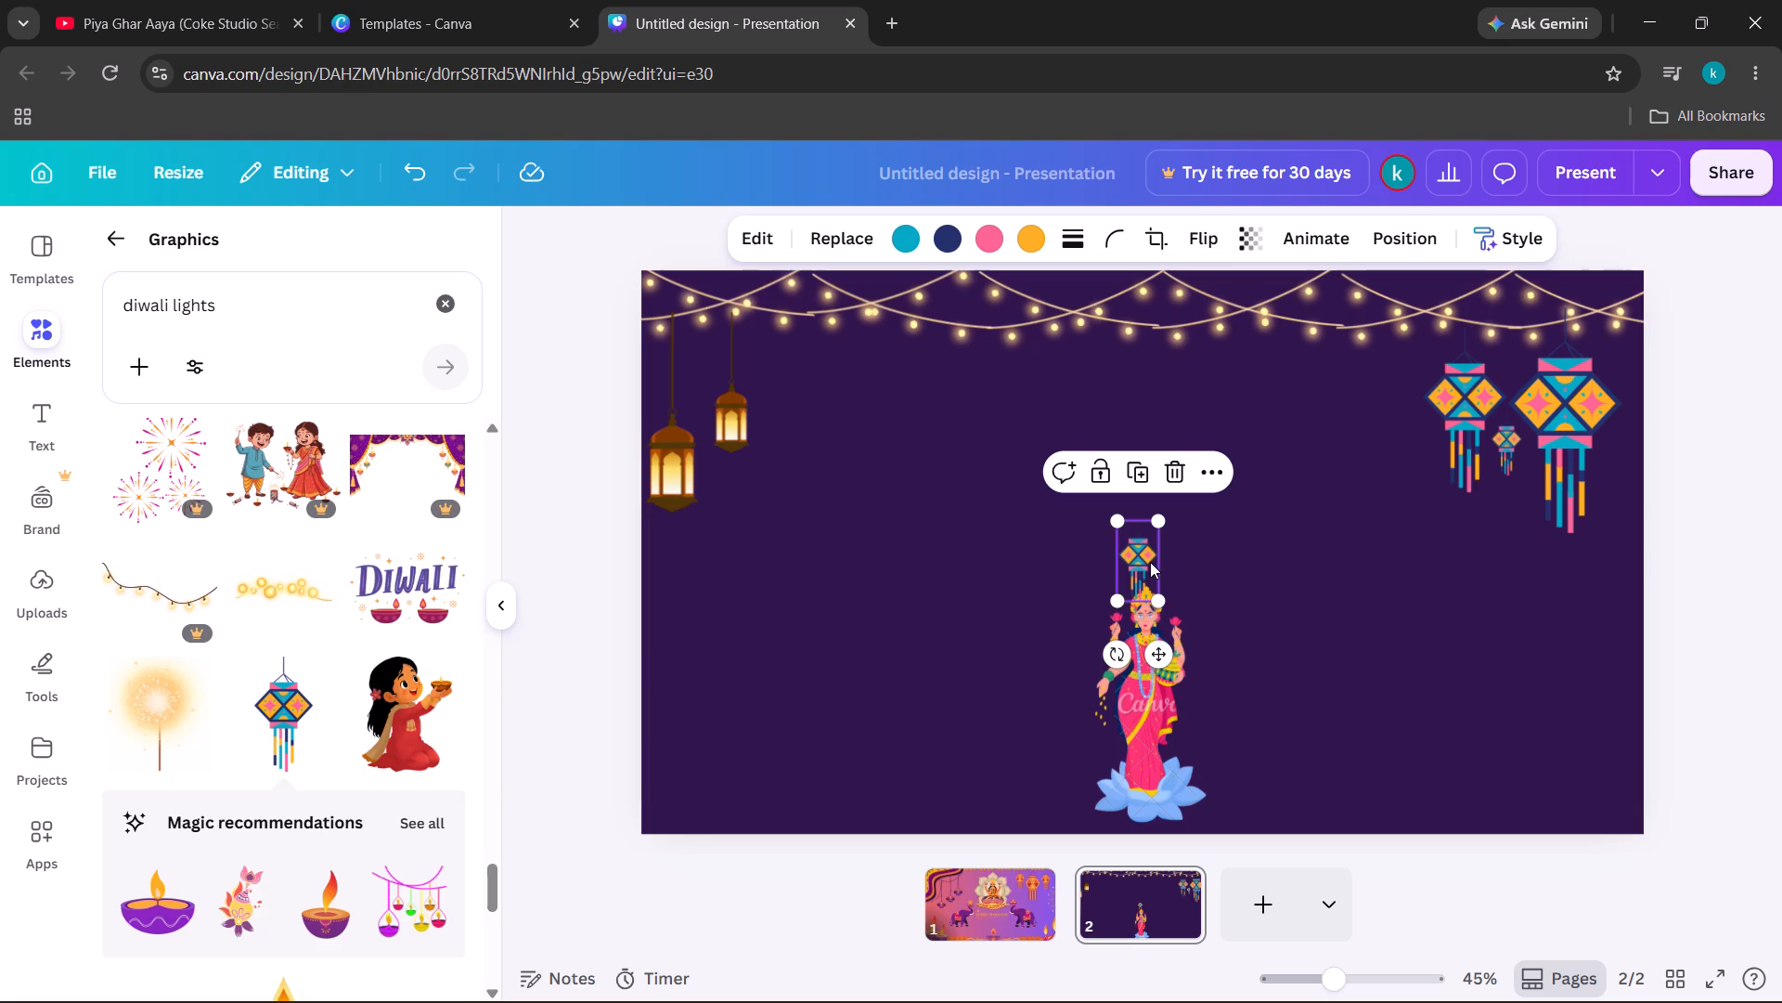
pyautogui.moveTo(1150, 562); pyautogui.dragTo(1635, 478)
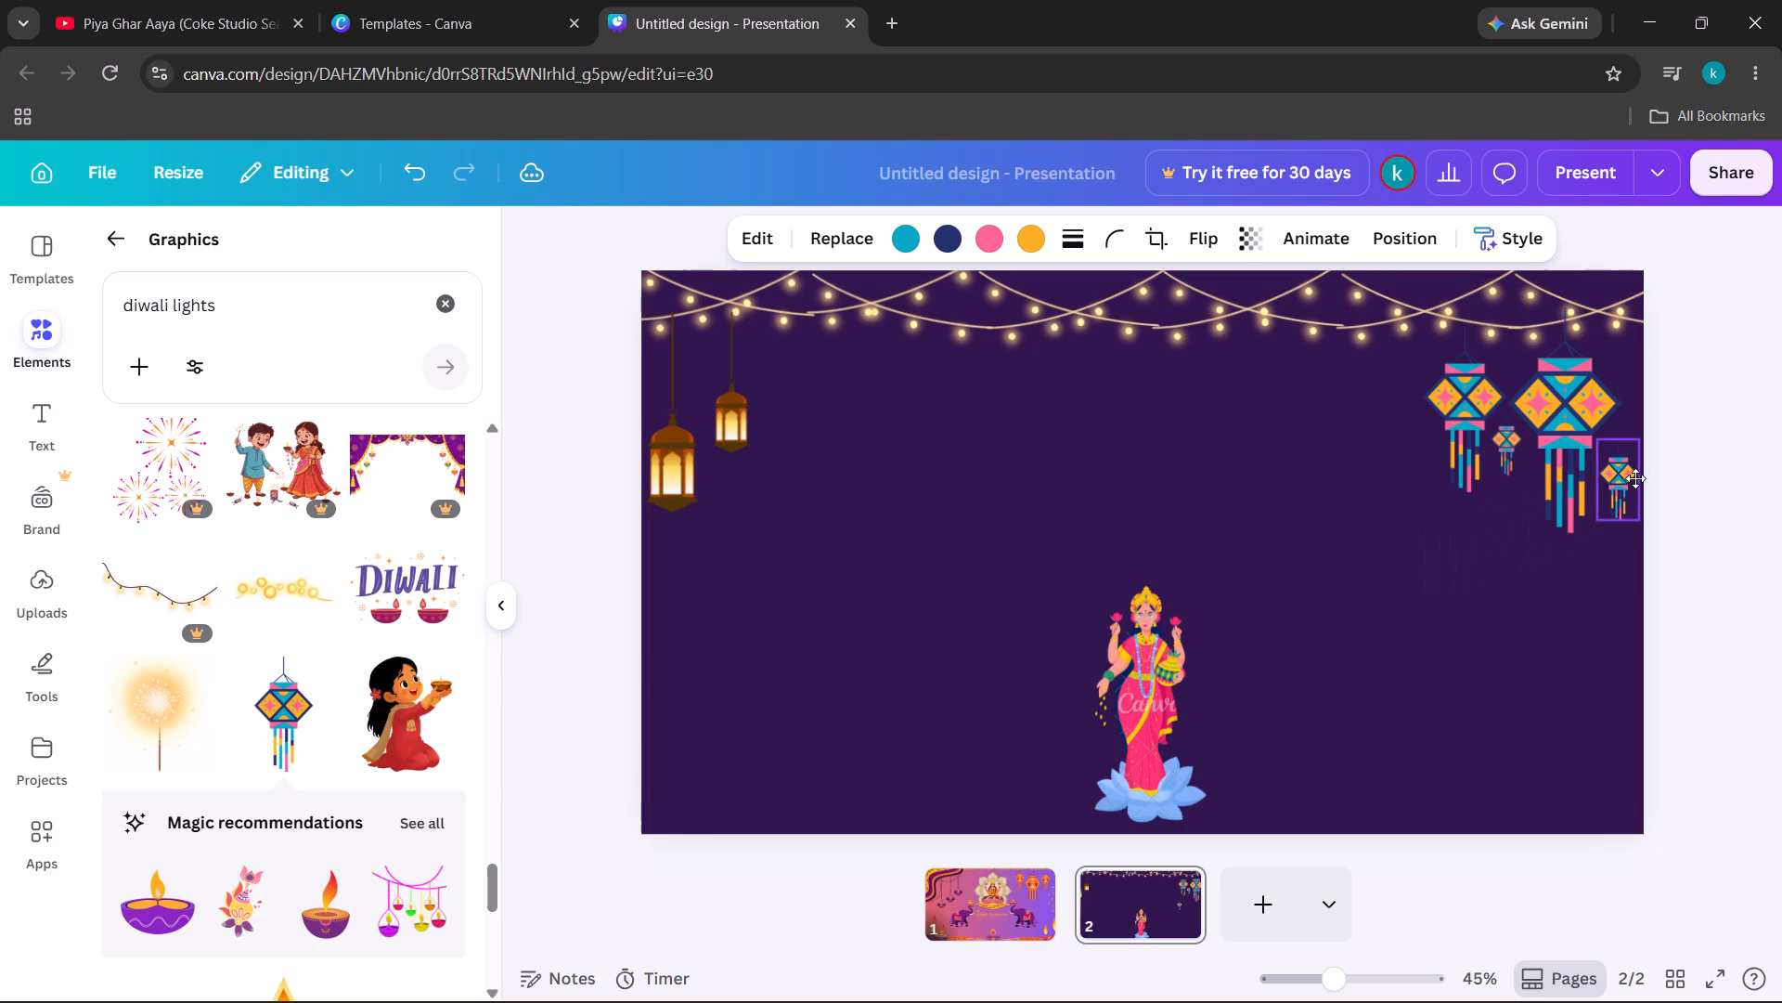
pyautogui.moveTo(1635, 478); pyautogui.dragTo(1627, 460)
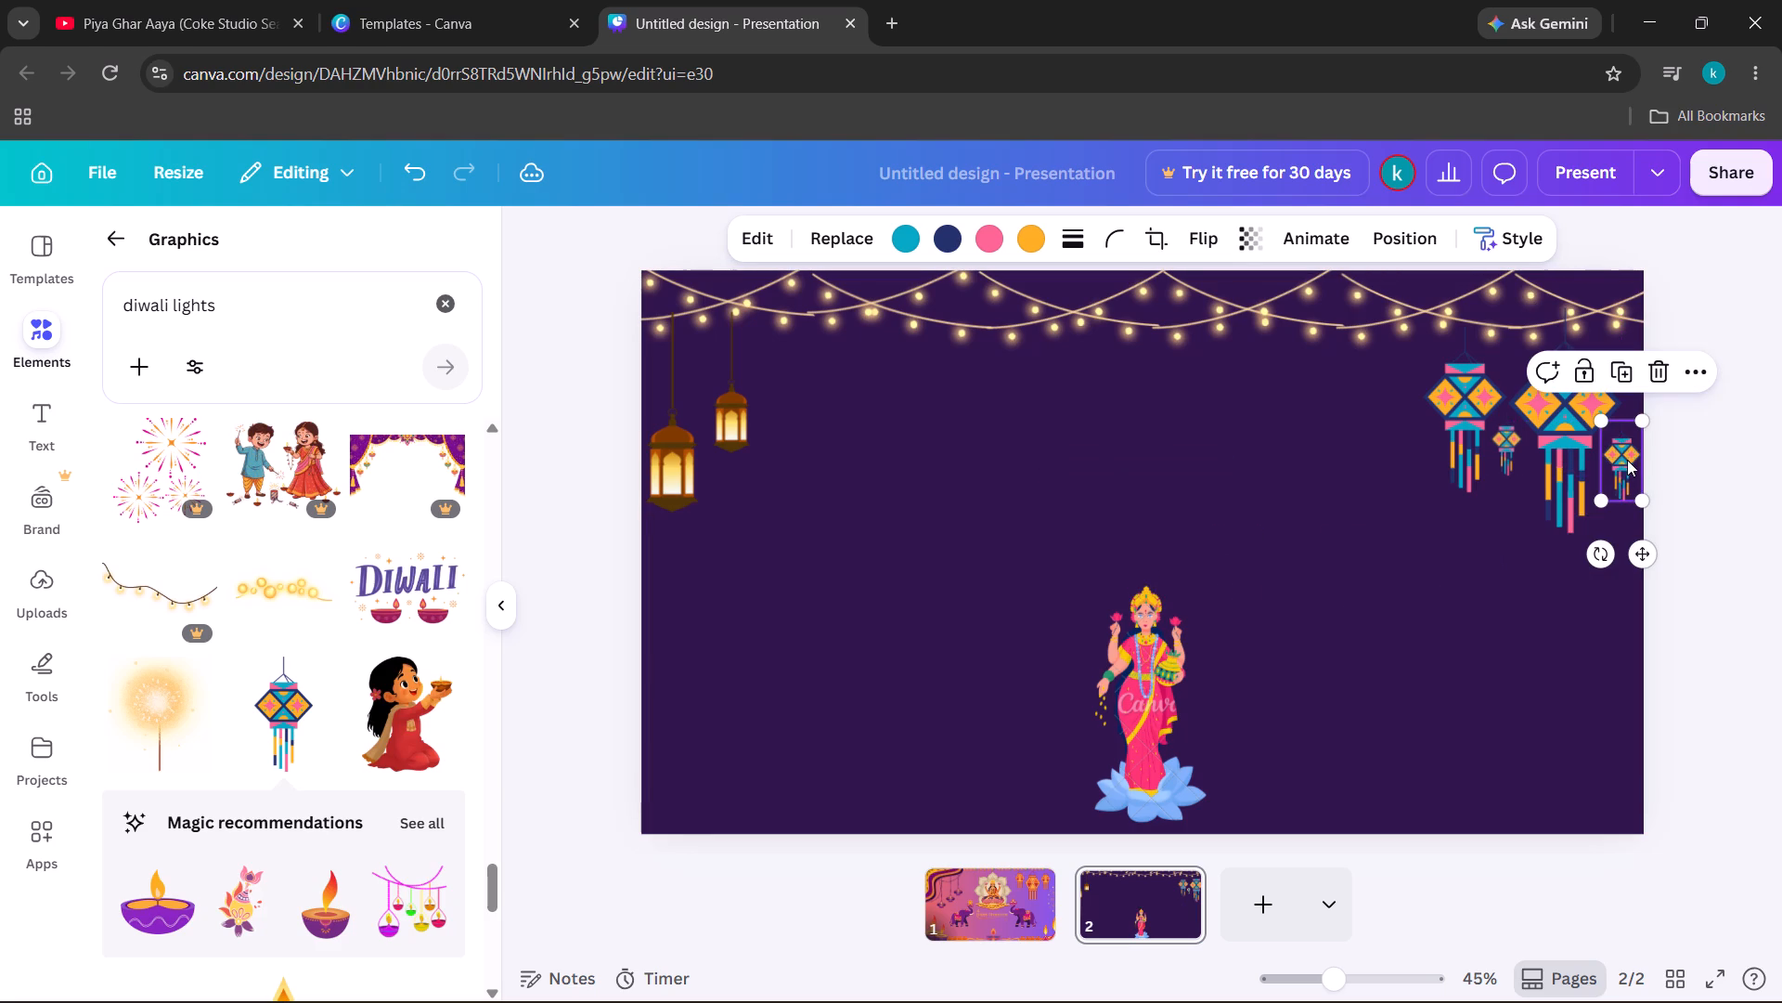
pyautogui.click(1724, 484)
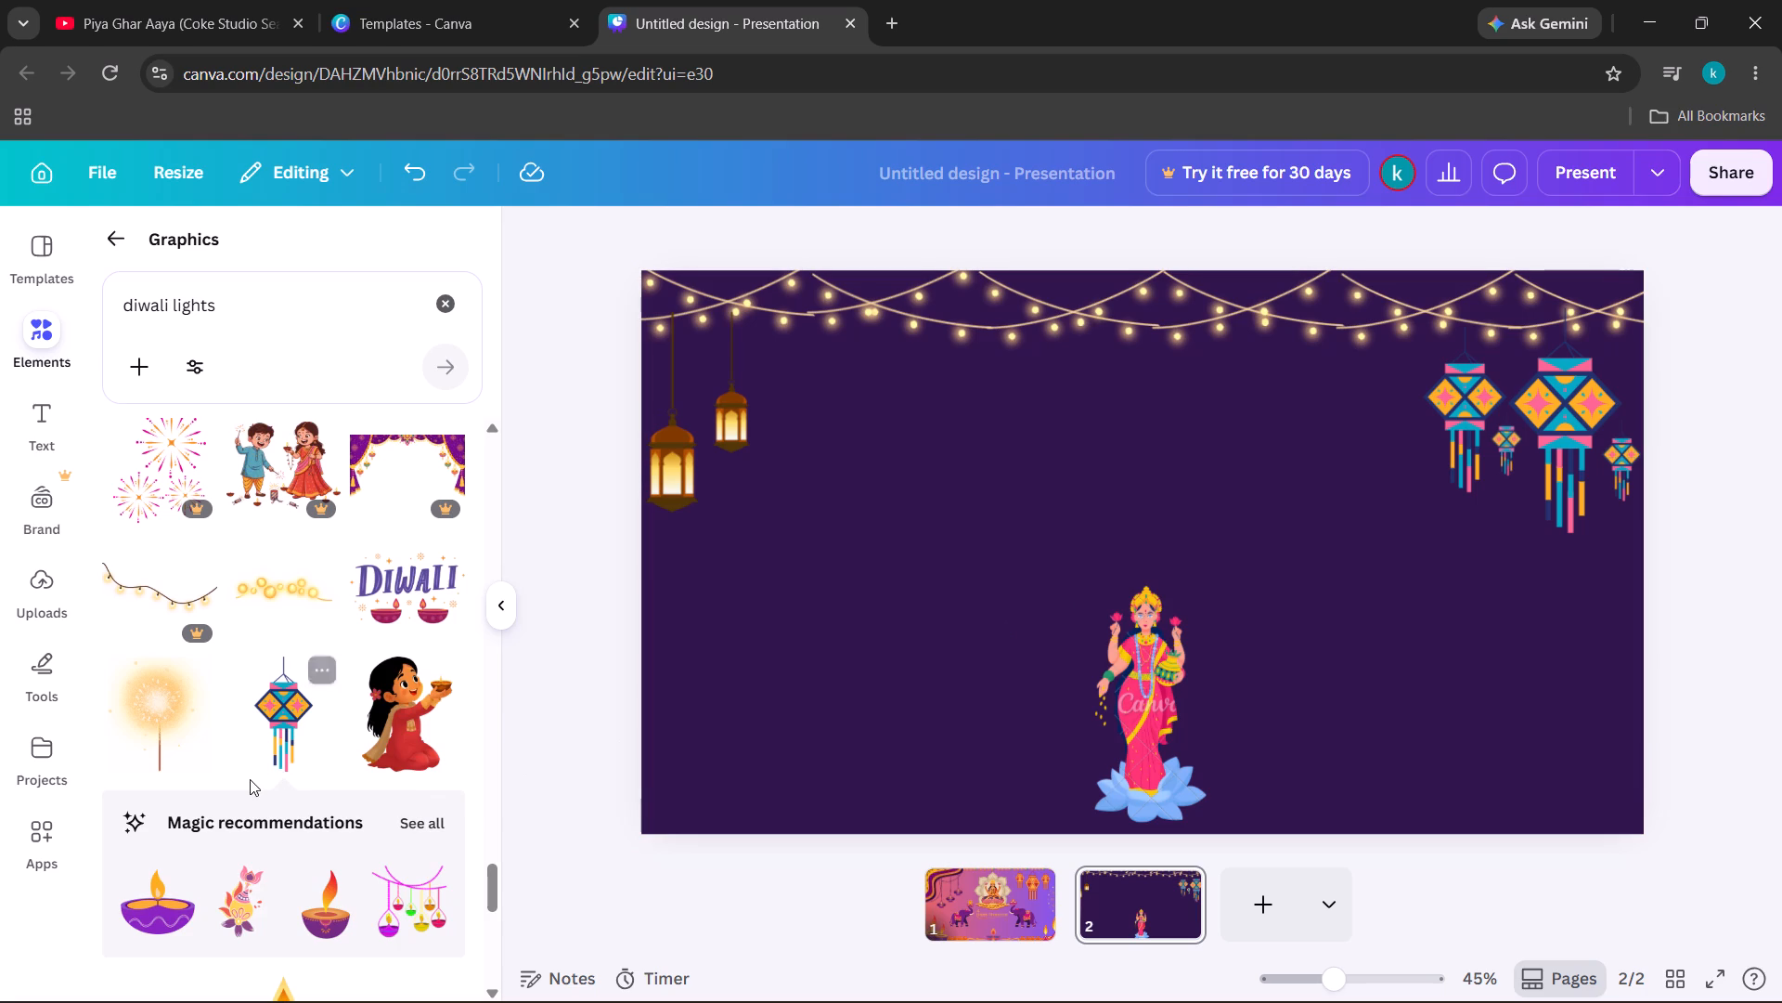
# Browse further through the "diwali lights" graphics for more festive artwork for the page.
pyautogui.hscroll(2, 272, 772)
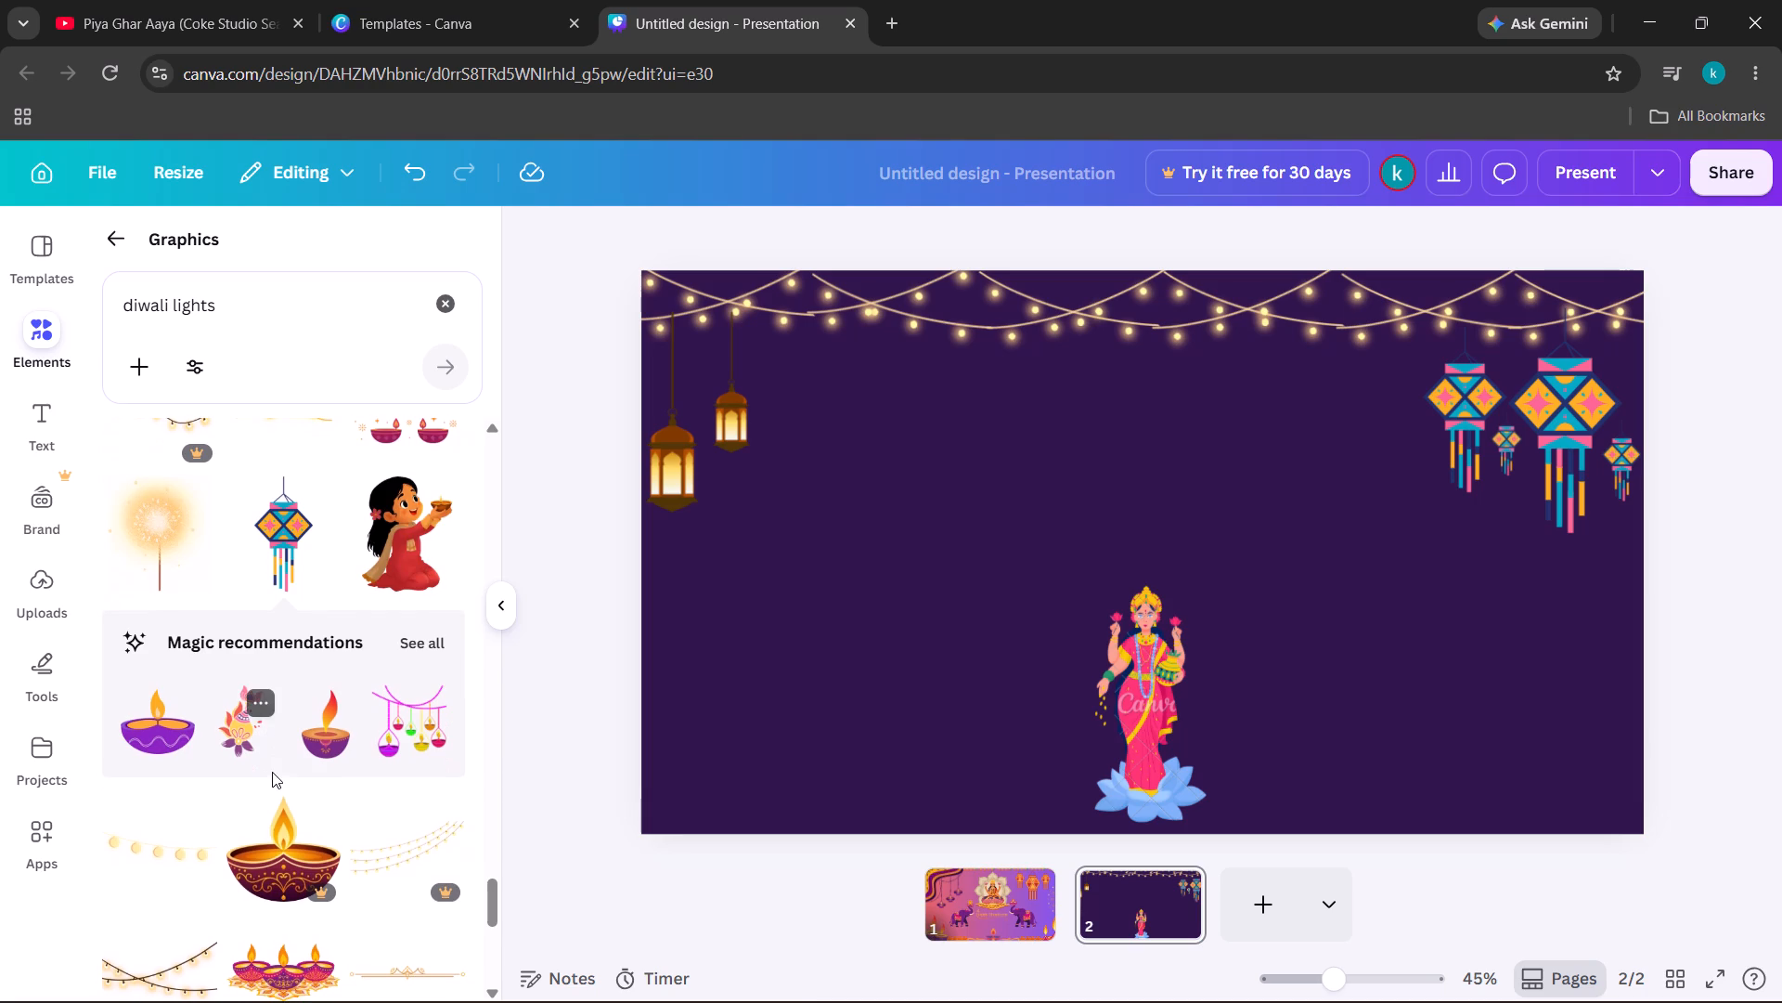
pyautogui.hscroll(3, 272, 772)
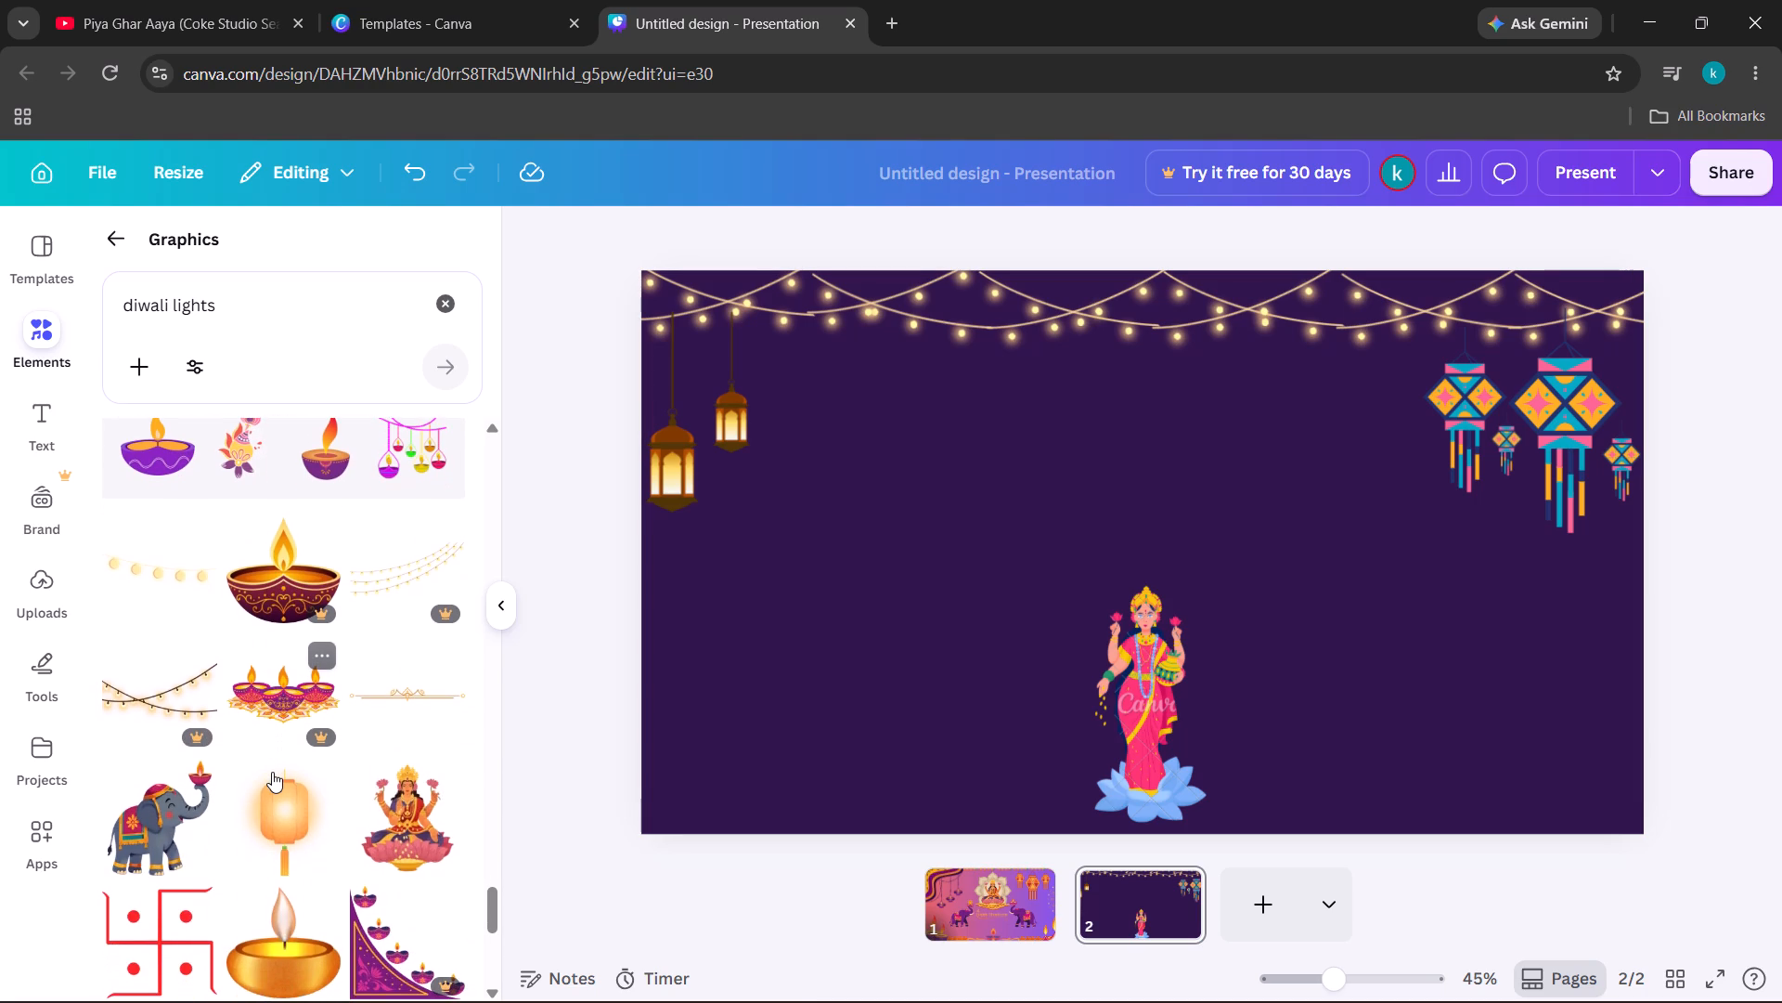
pyautogui.hscroll(3, 272, 772)
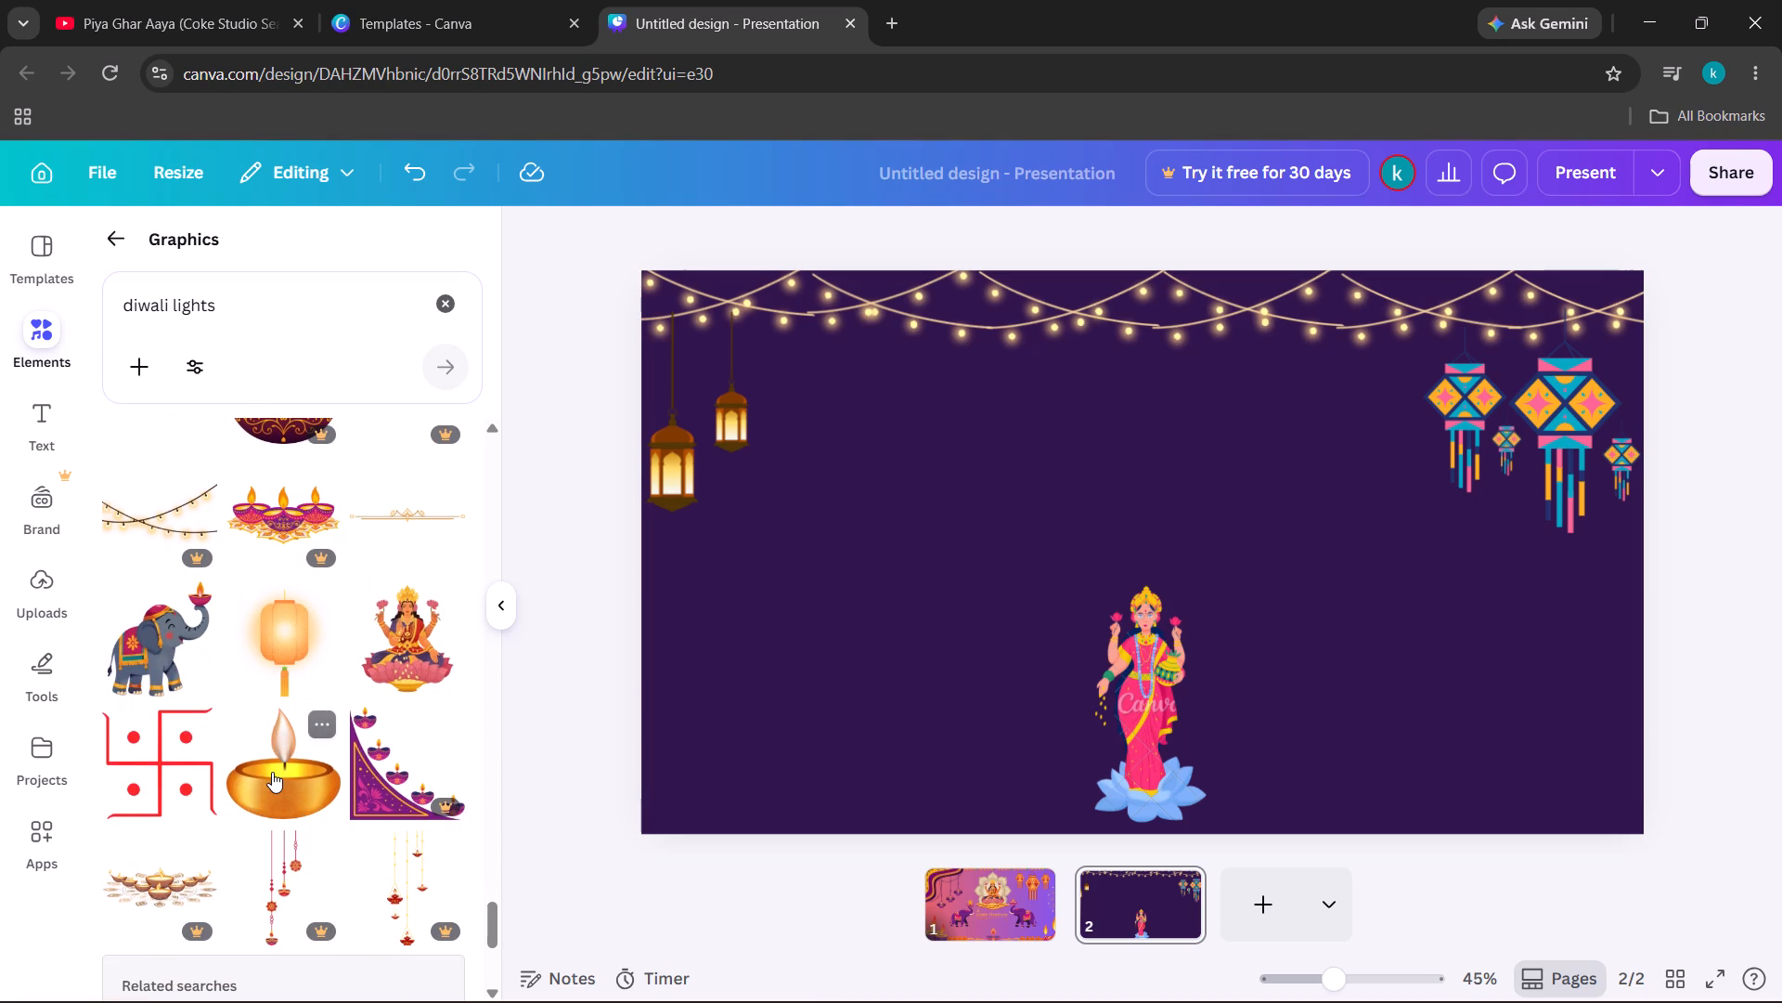
pyautogui.hscroll(1, 272, 772)
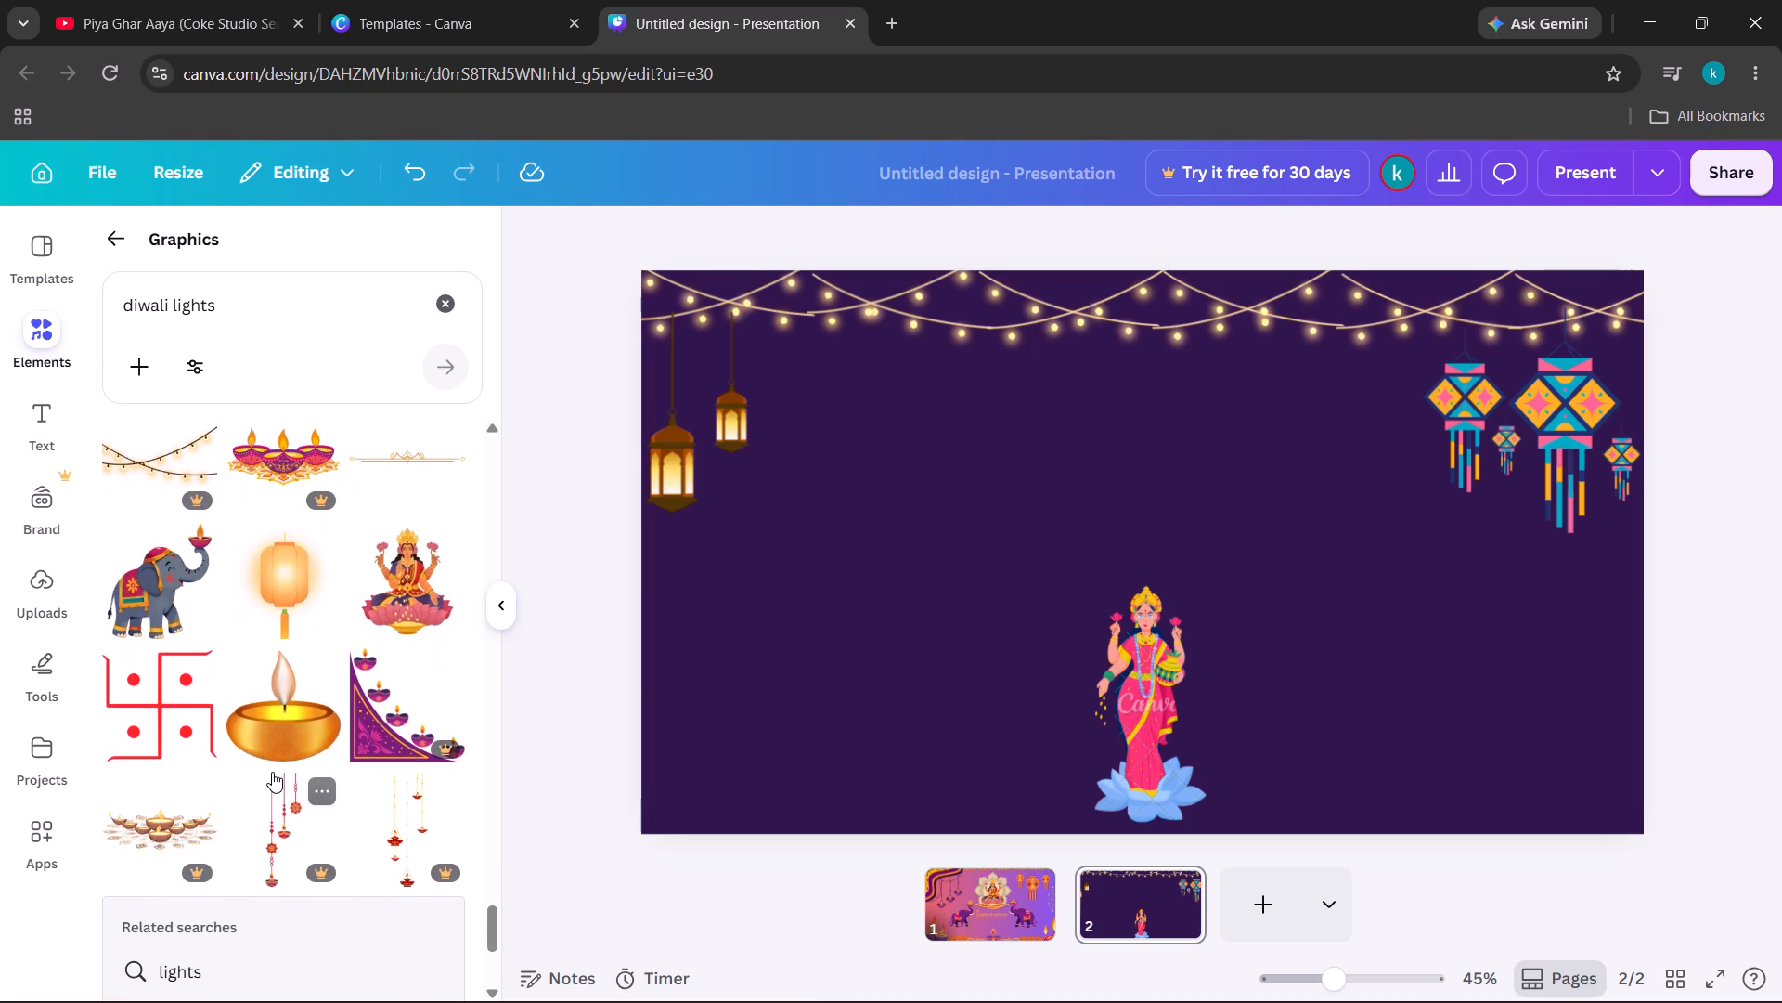
pyautogui.hscroll(3, 272, 772)
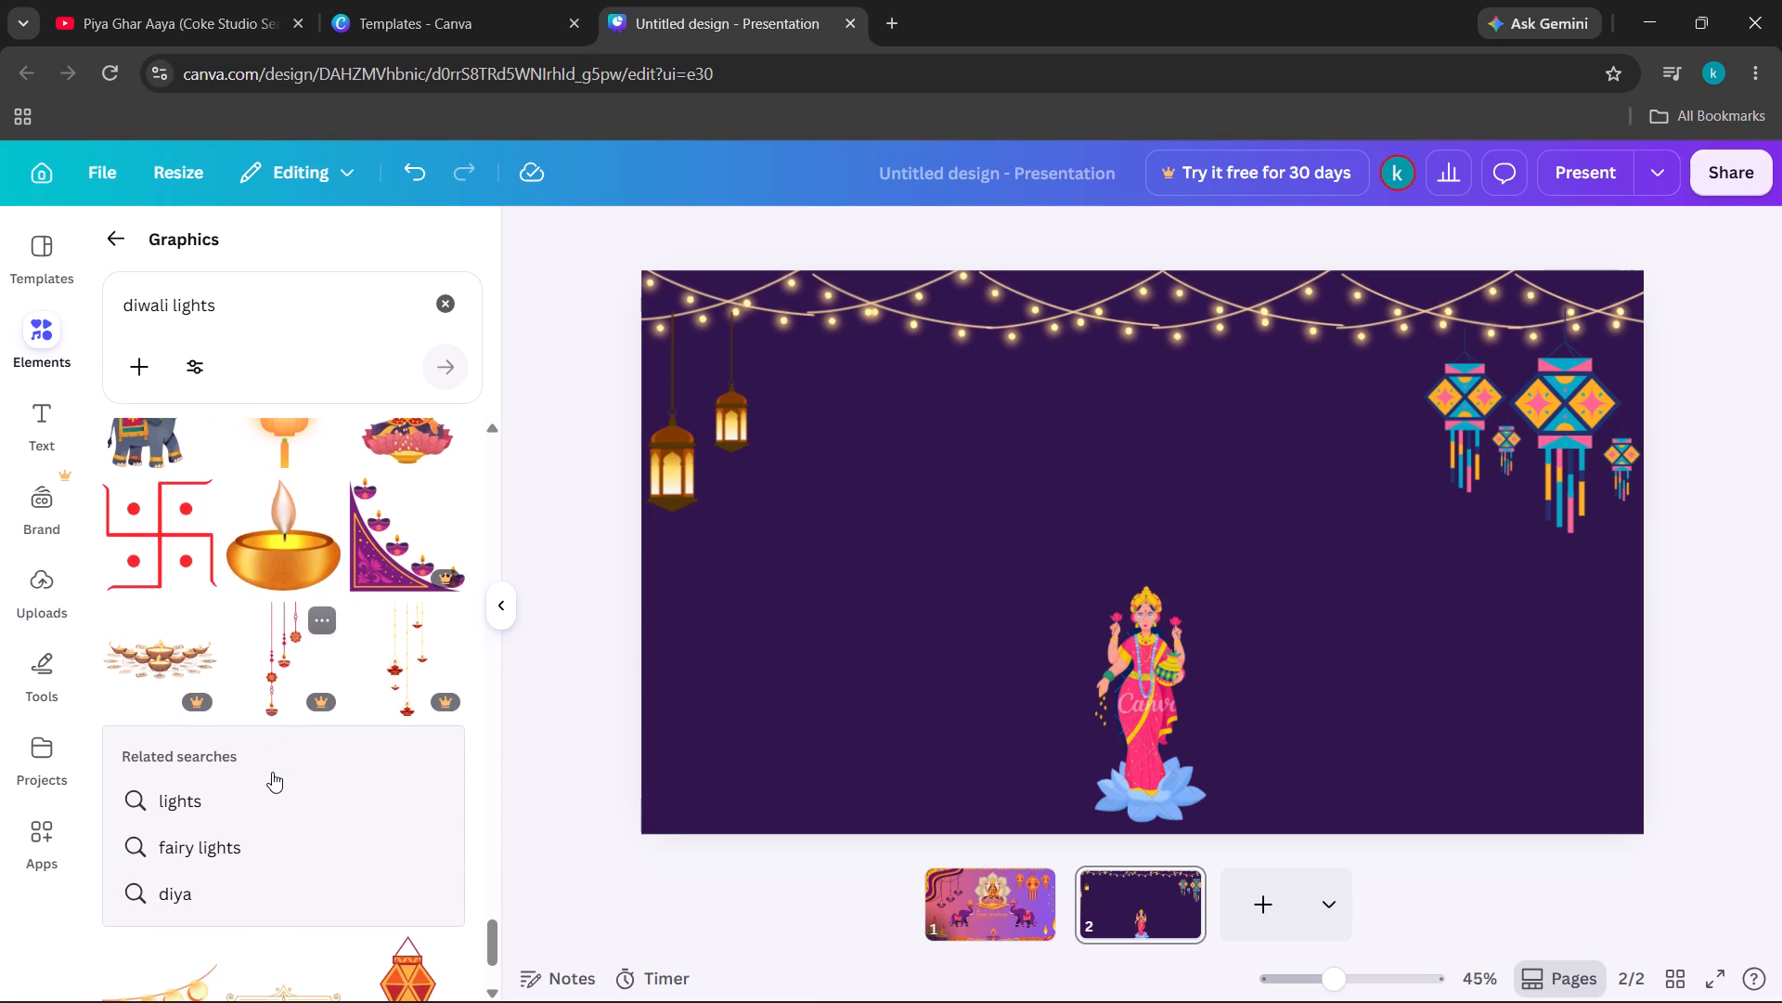
pyautogui.hscroll(2, 272, 772)
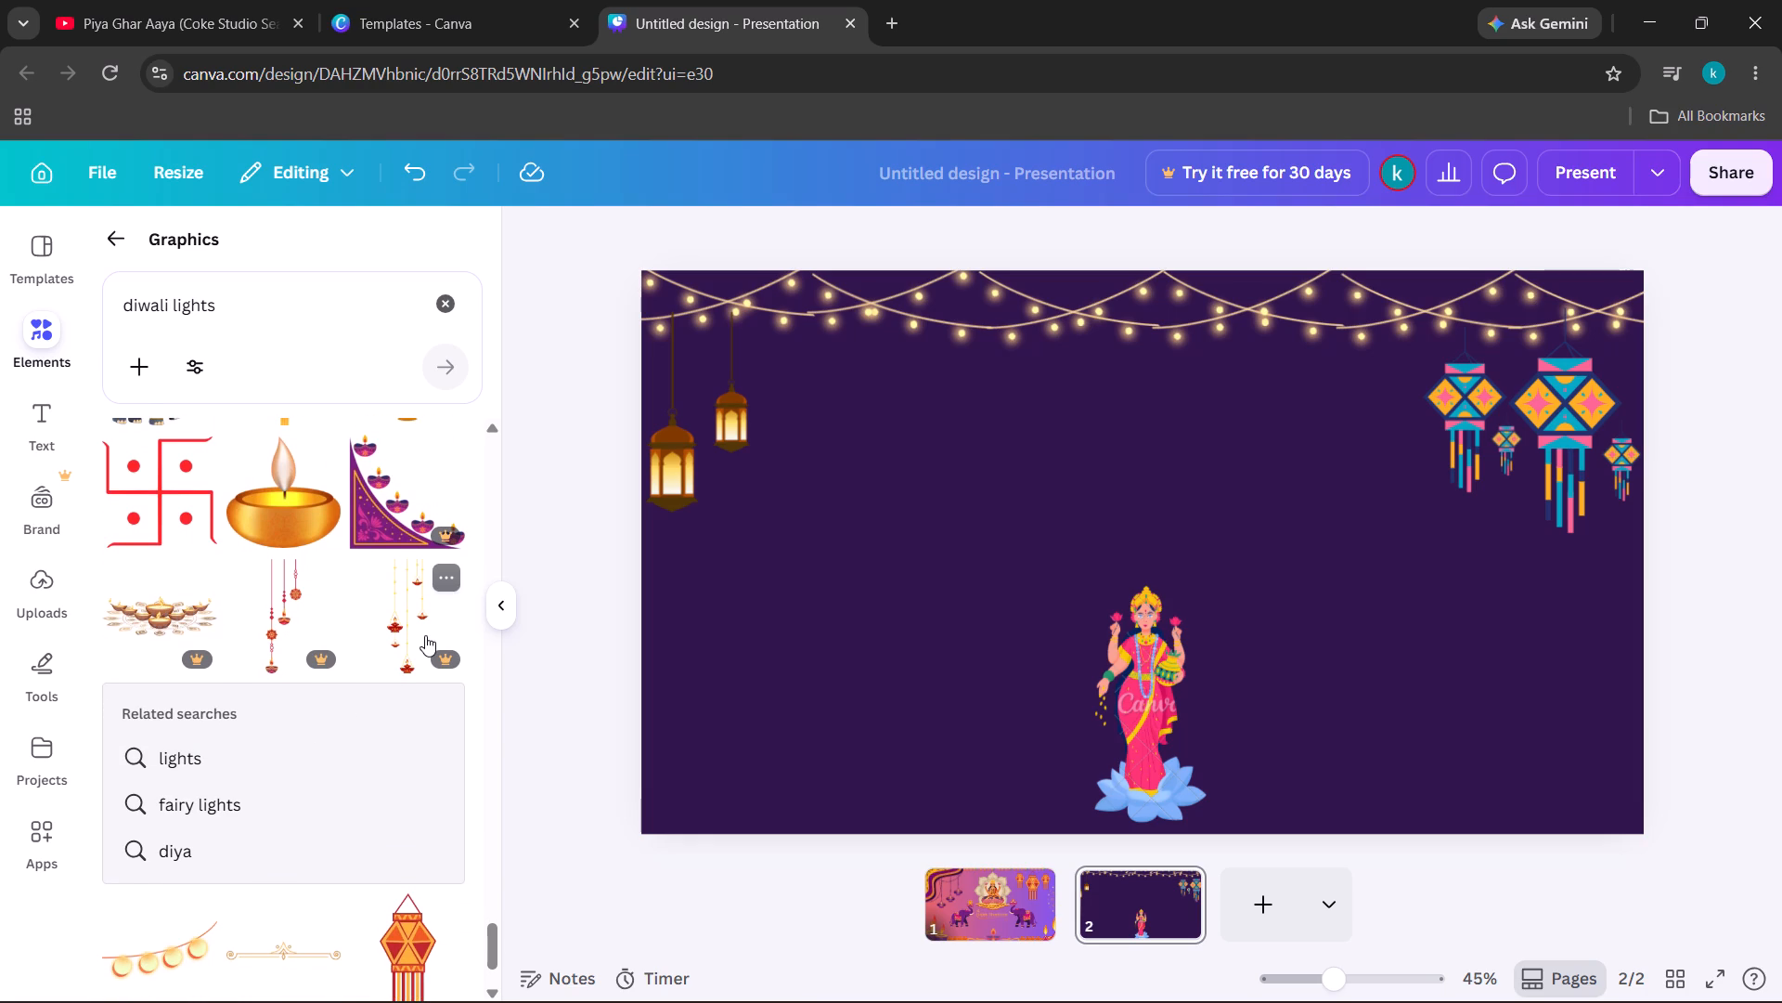
pyautogui.hscroll(4, 425, 635)
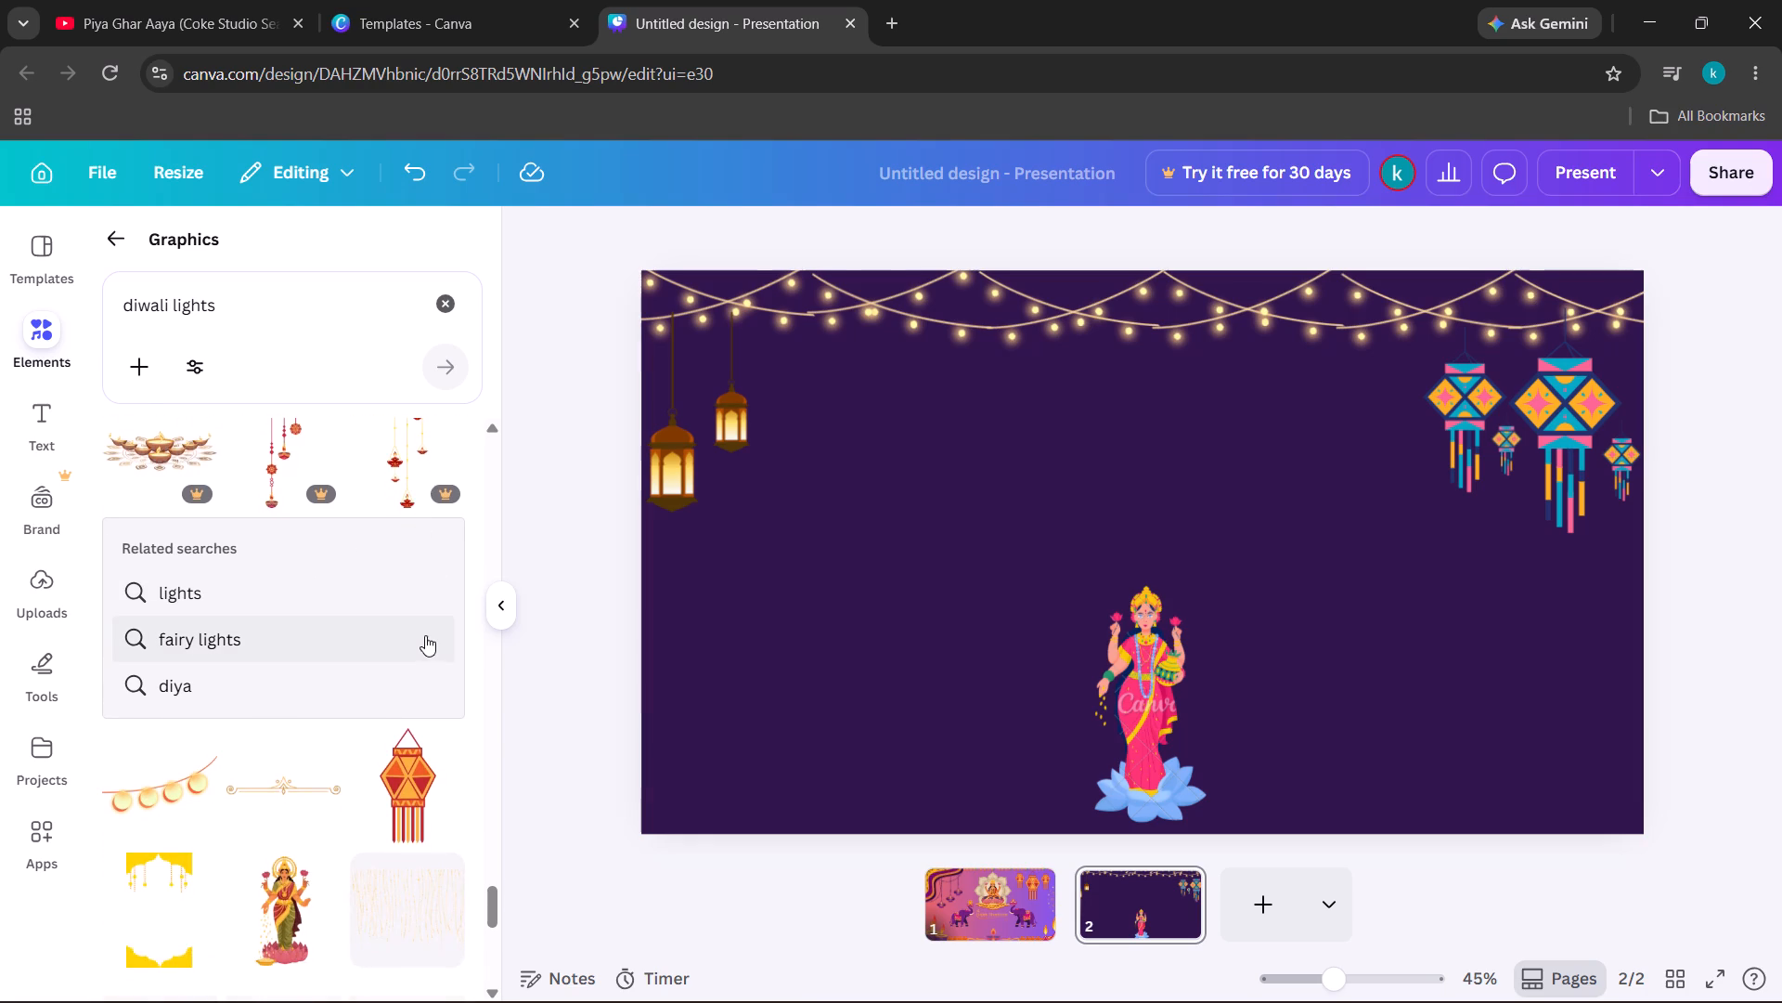
pyautogui.hscroll(2, 425, 635)
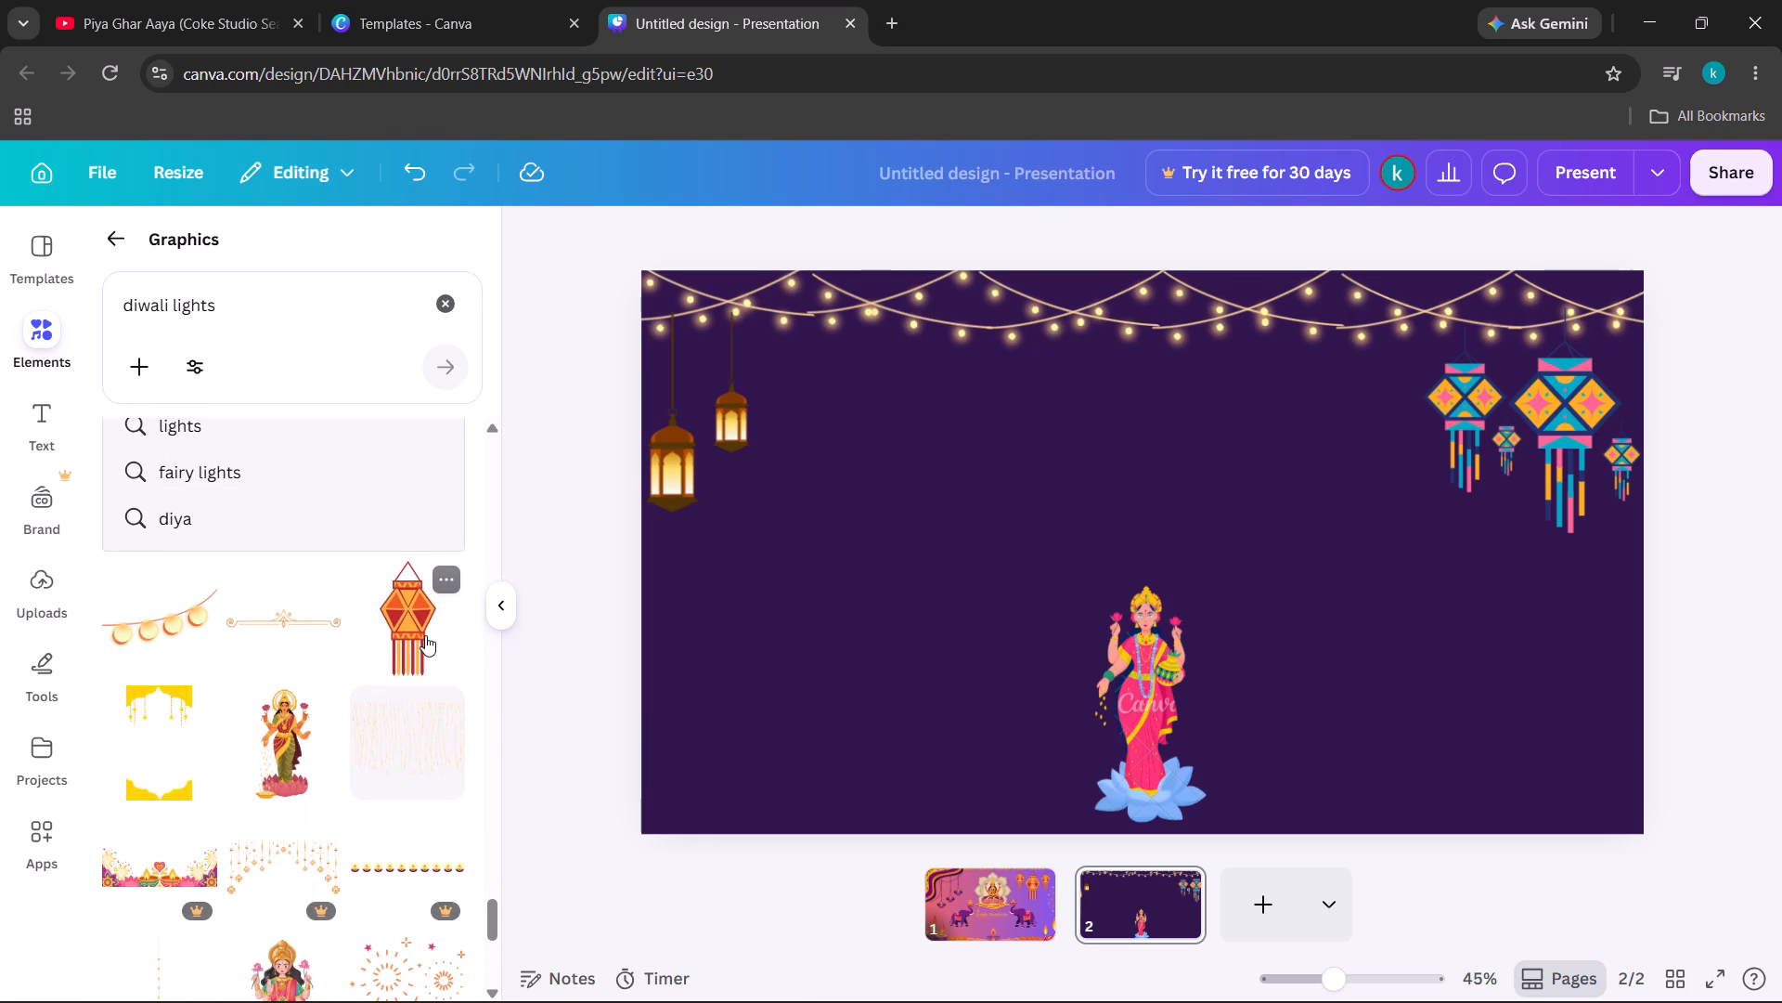
# Replace the pink-sari goddess Laxmi with the red-and-green-sari Laxmi on a pink lotus, placed left of the page's centre.
pyautogui.click(1132, 760)
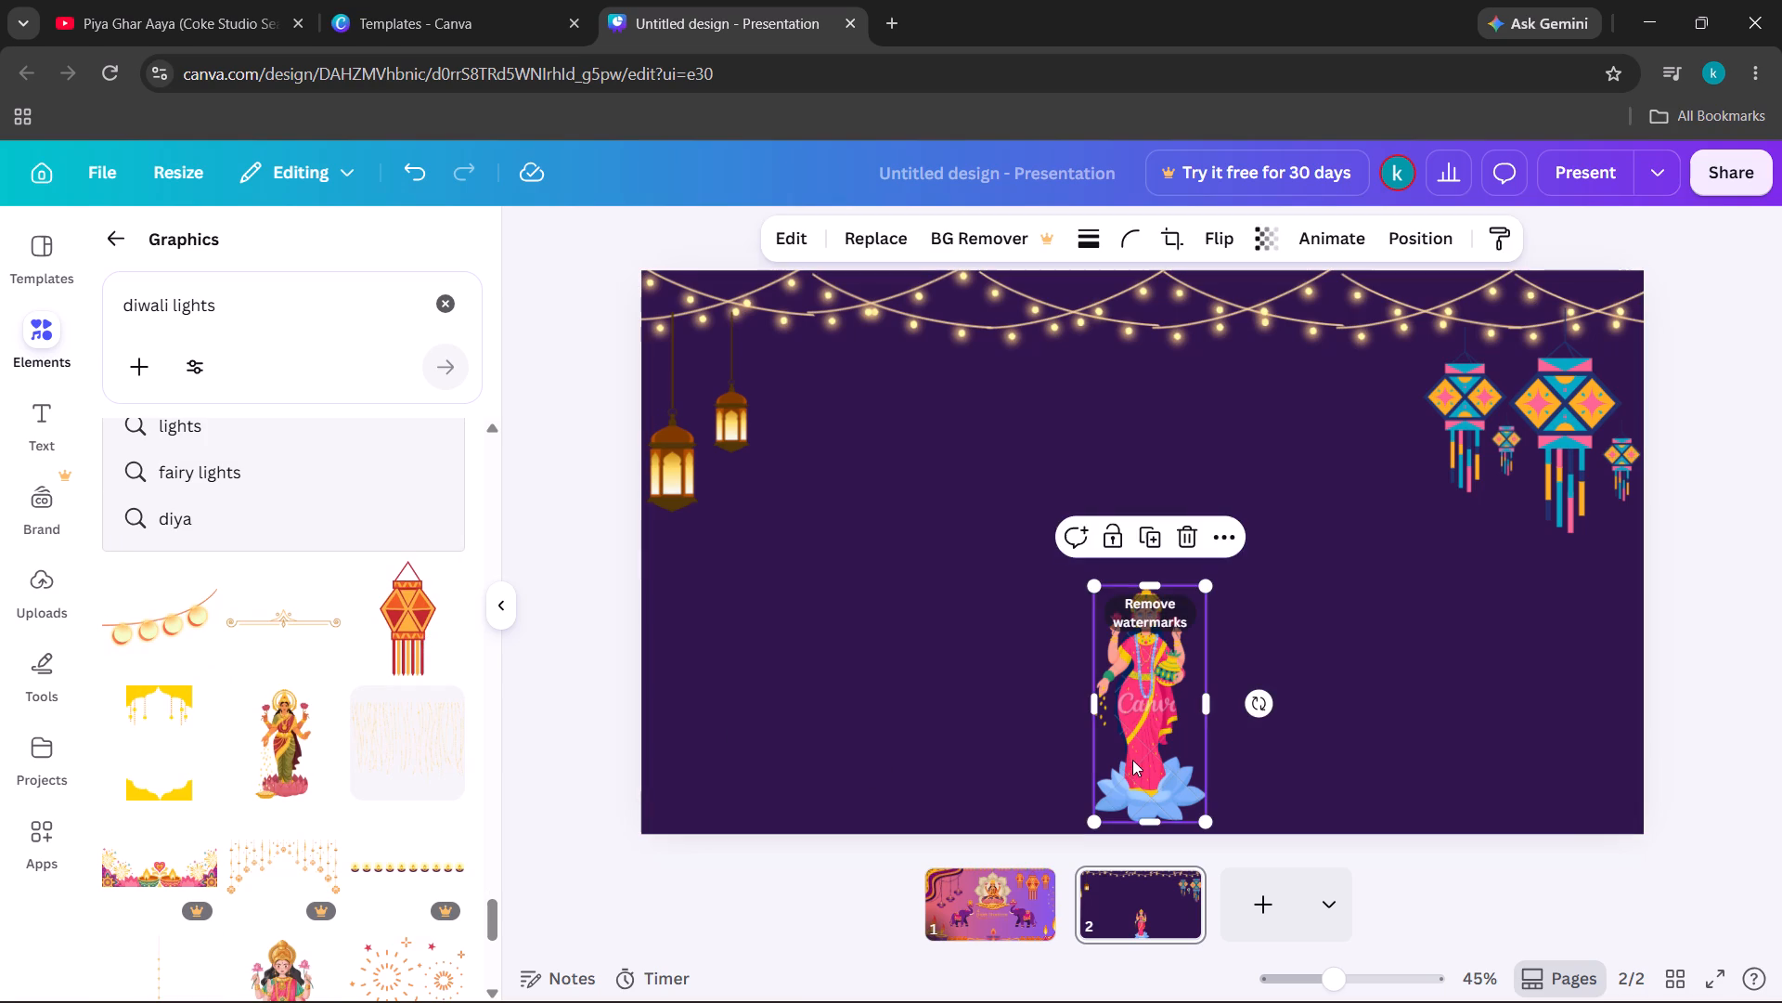
pyautogui.press('Delete')
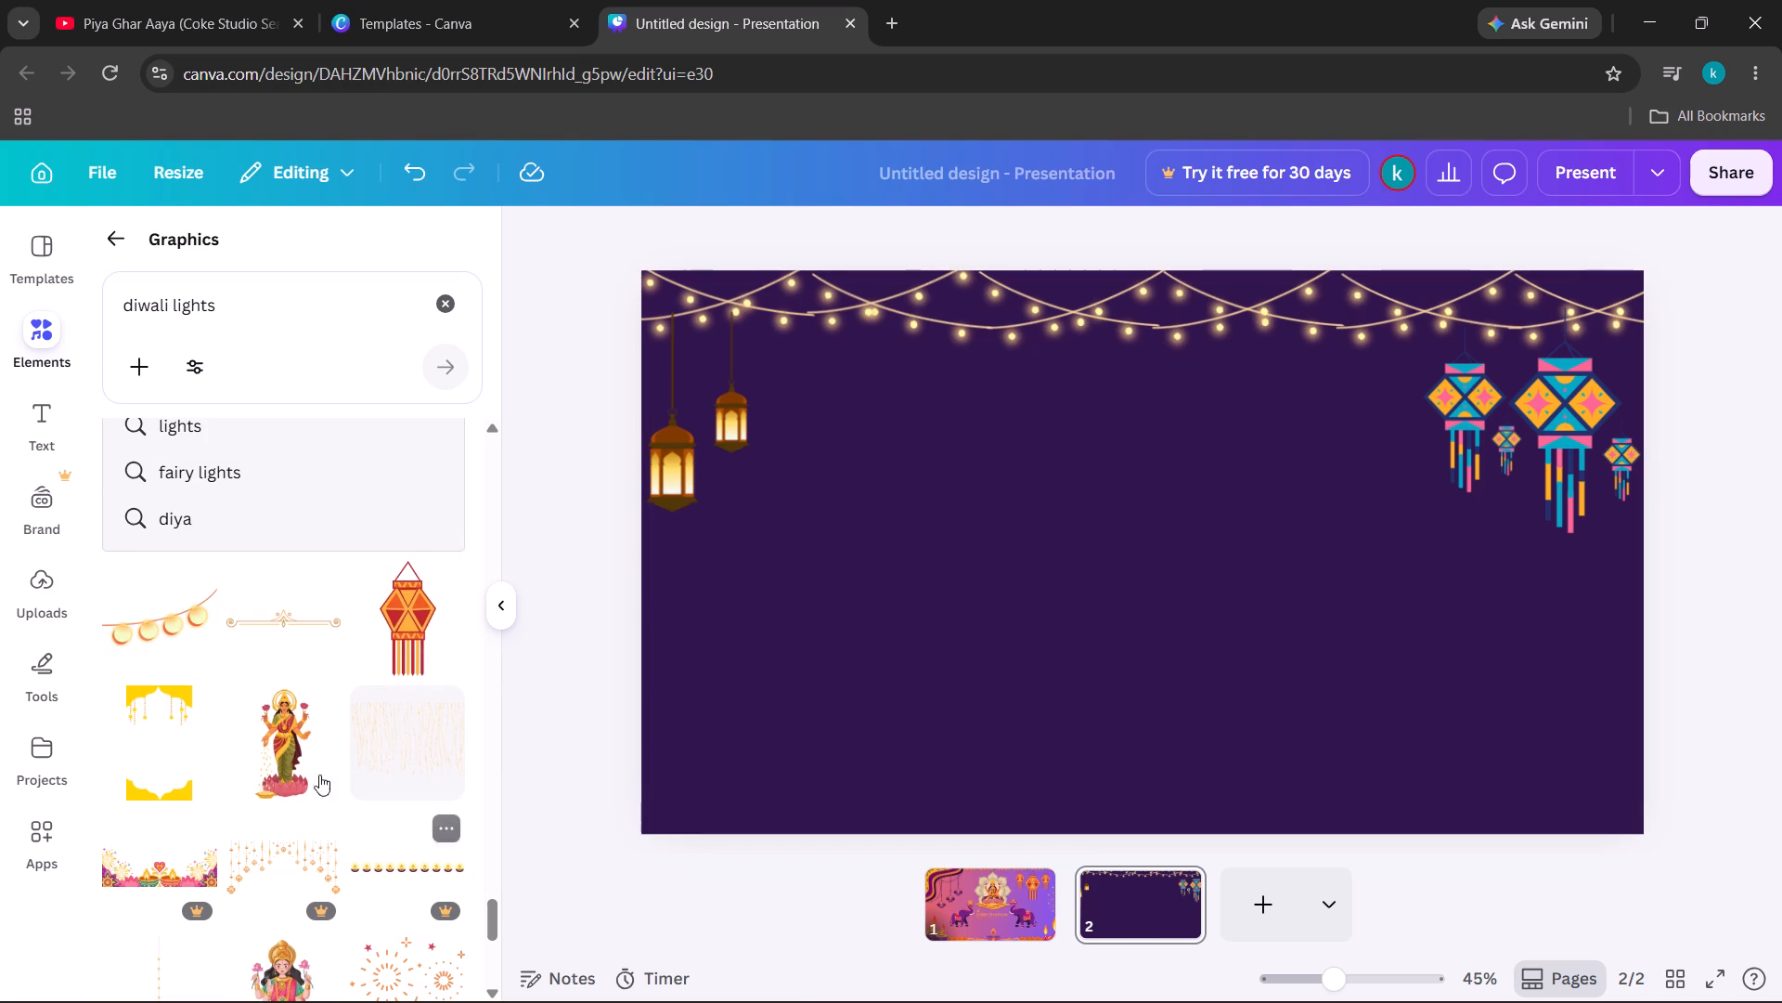
pyautogui.click(289, 759)
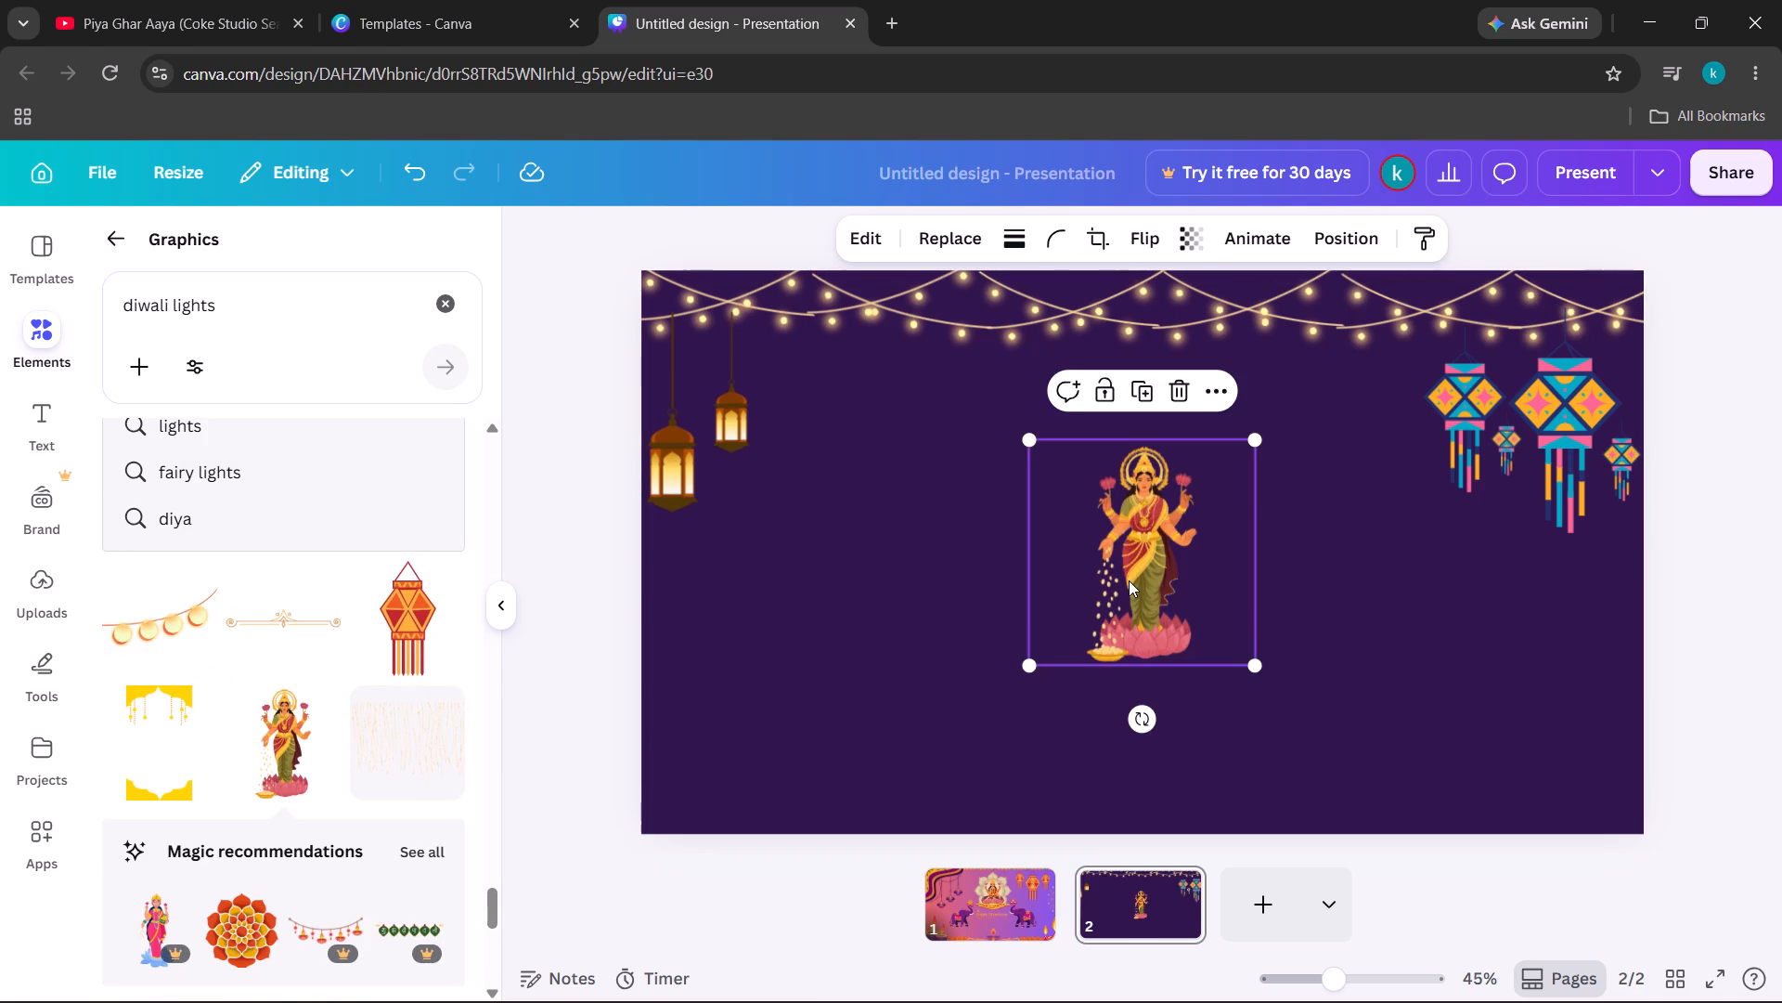
pyautogui.moveTo(1129, 580); pyautogui.dragTo(1119, 551)
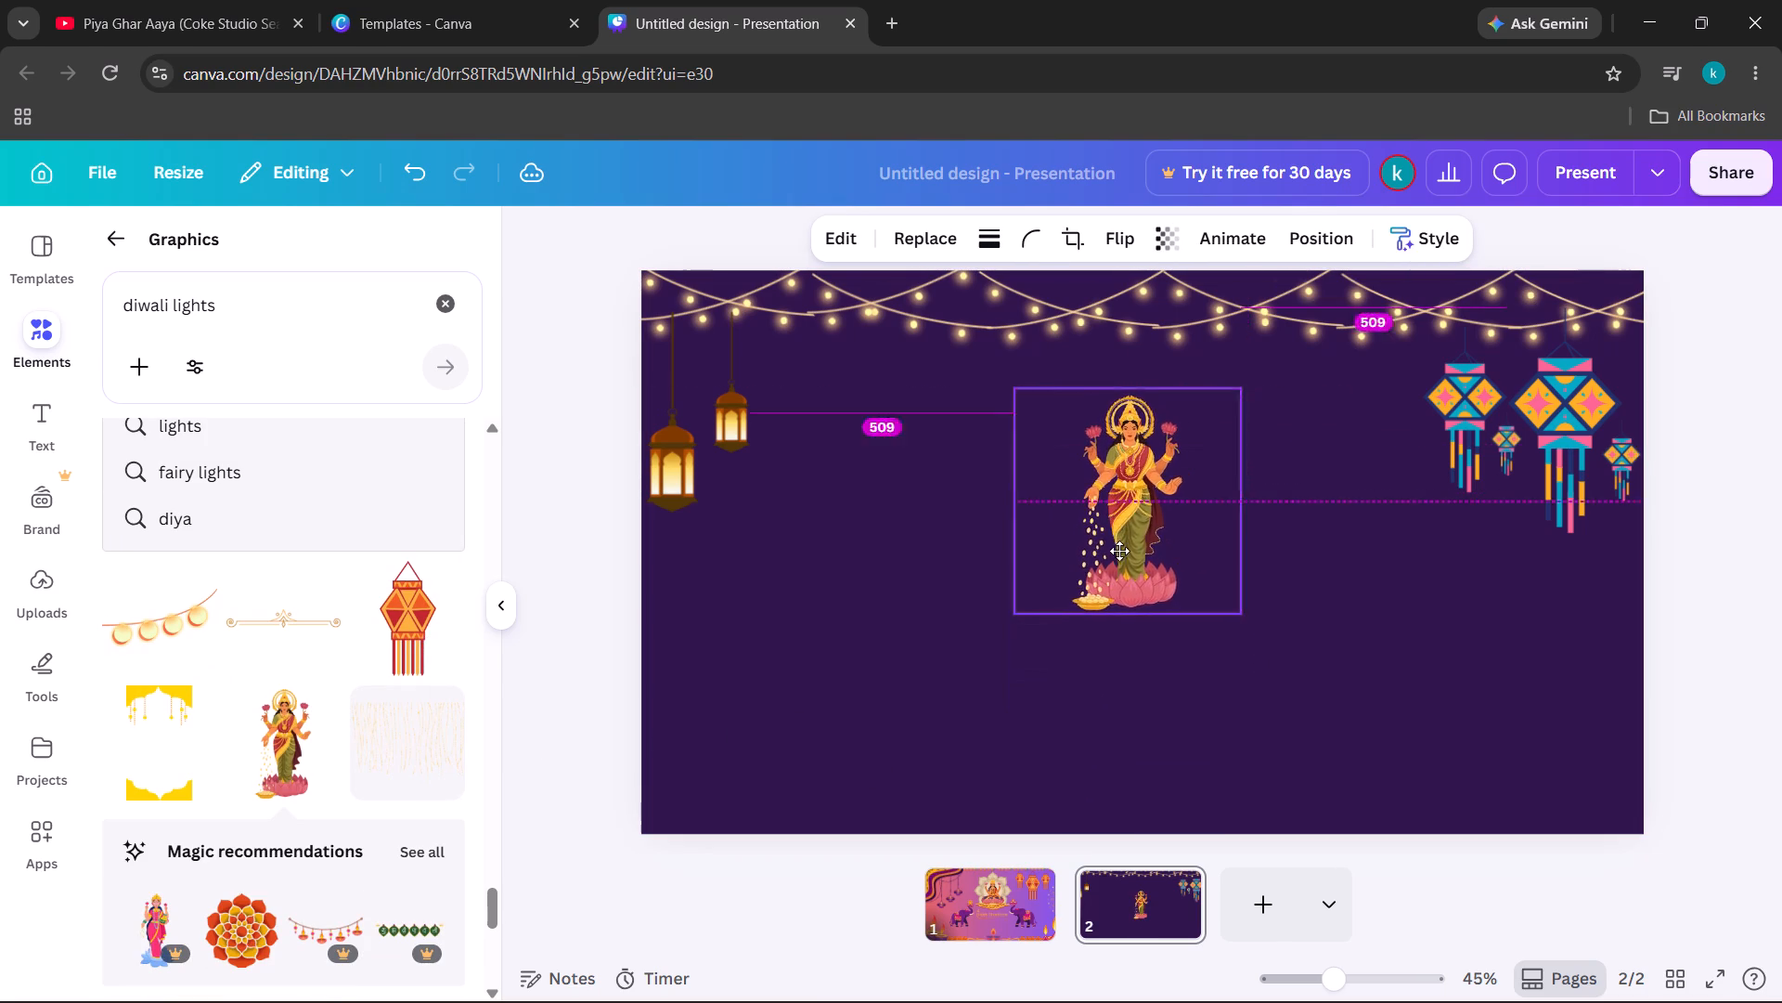
pyautogui.moveTo(1119, 551); pyautogui.dragTo(1104, 752)
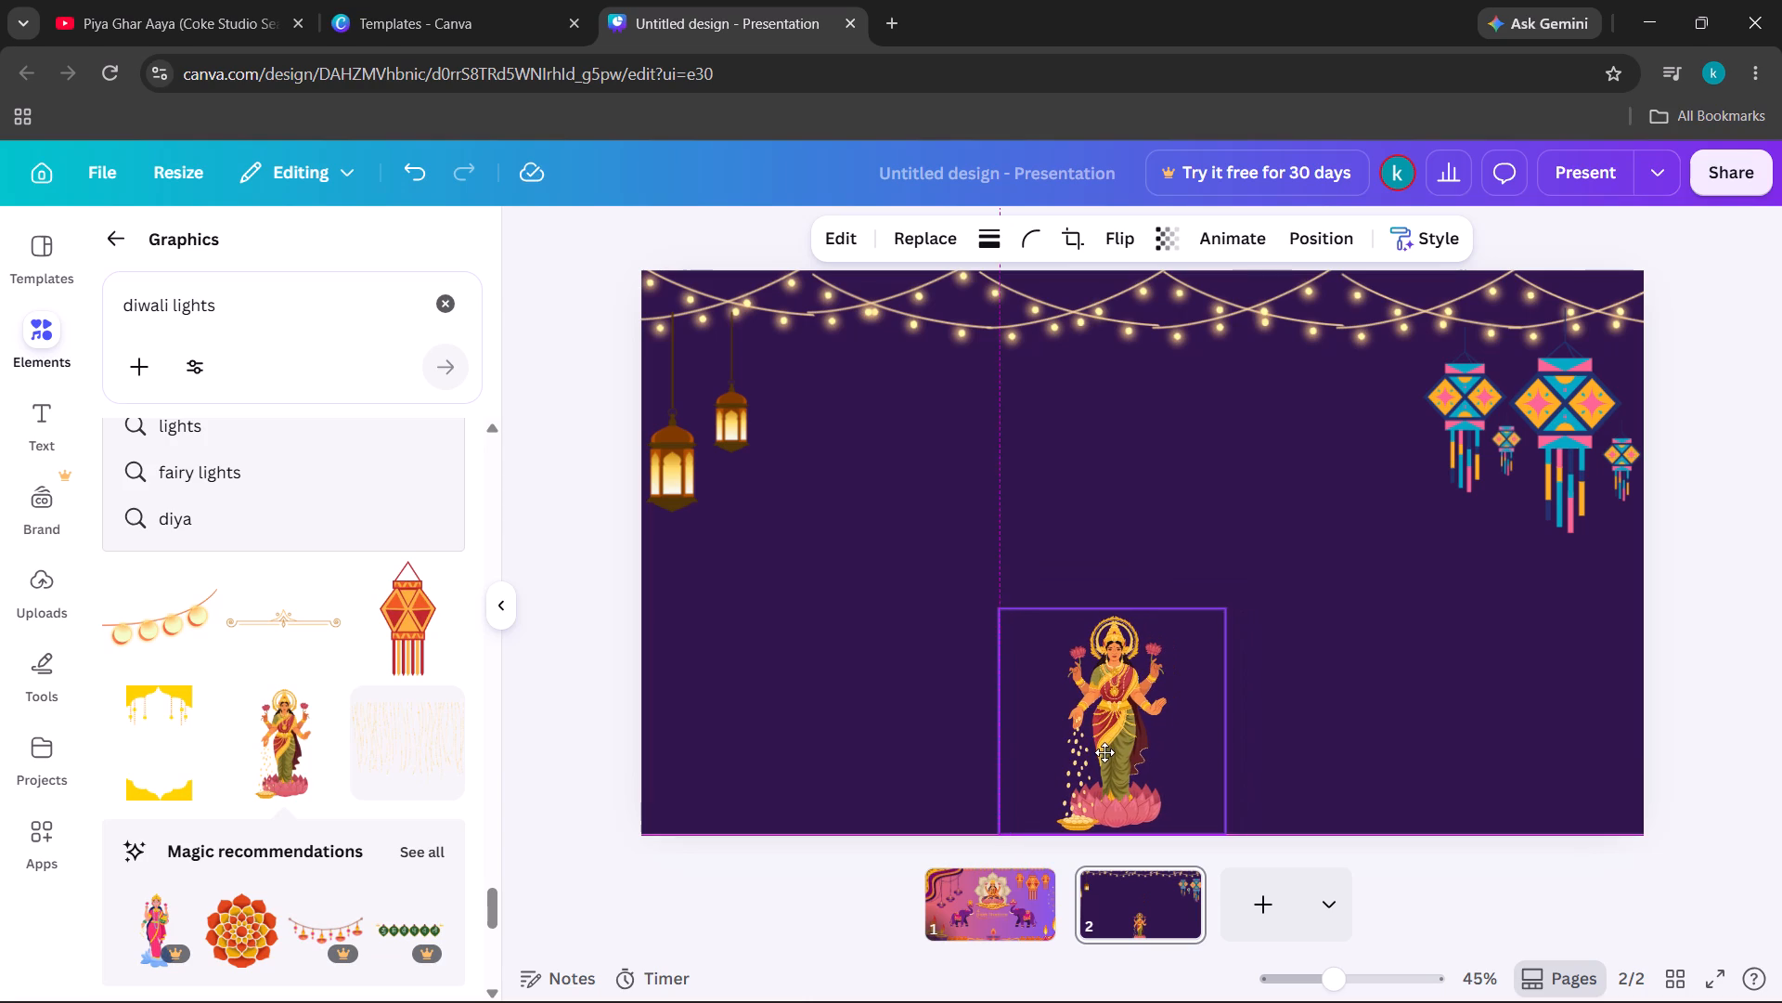
pyautogui.moveTo(1104, 752); pyautogui.dragTo(1117, 534)
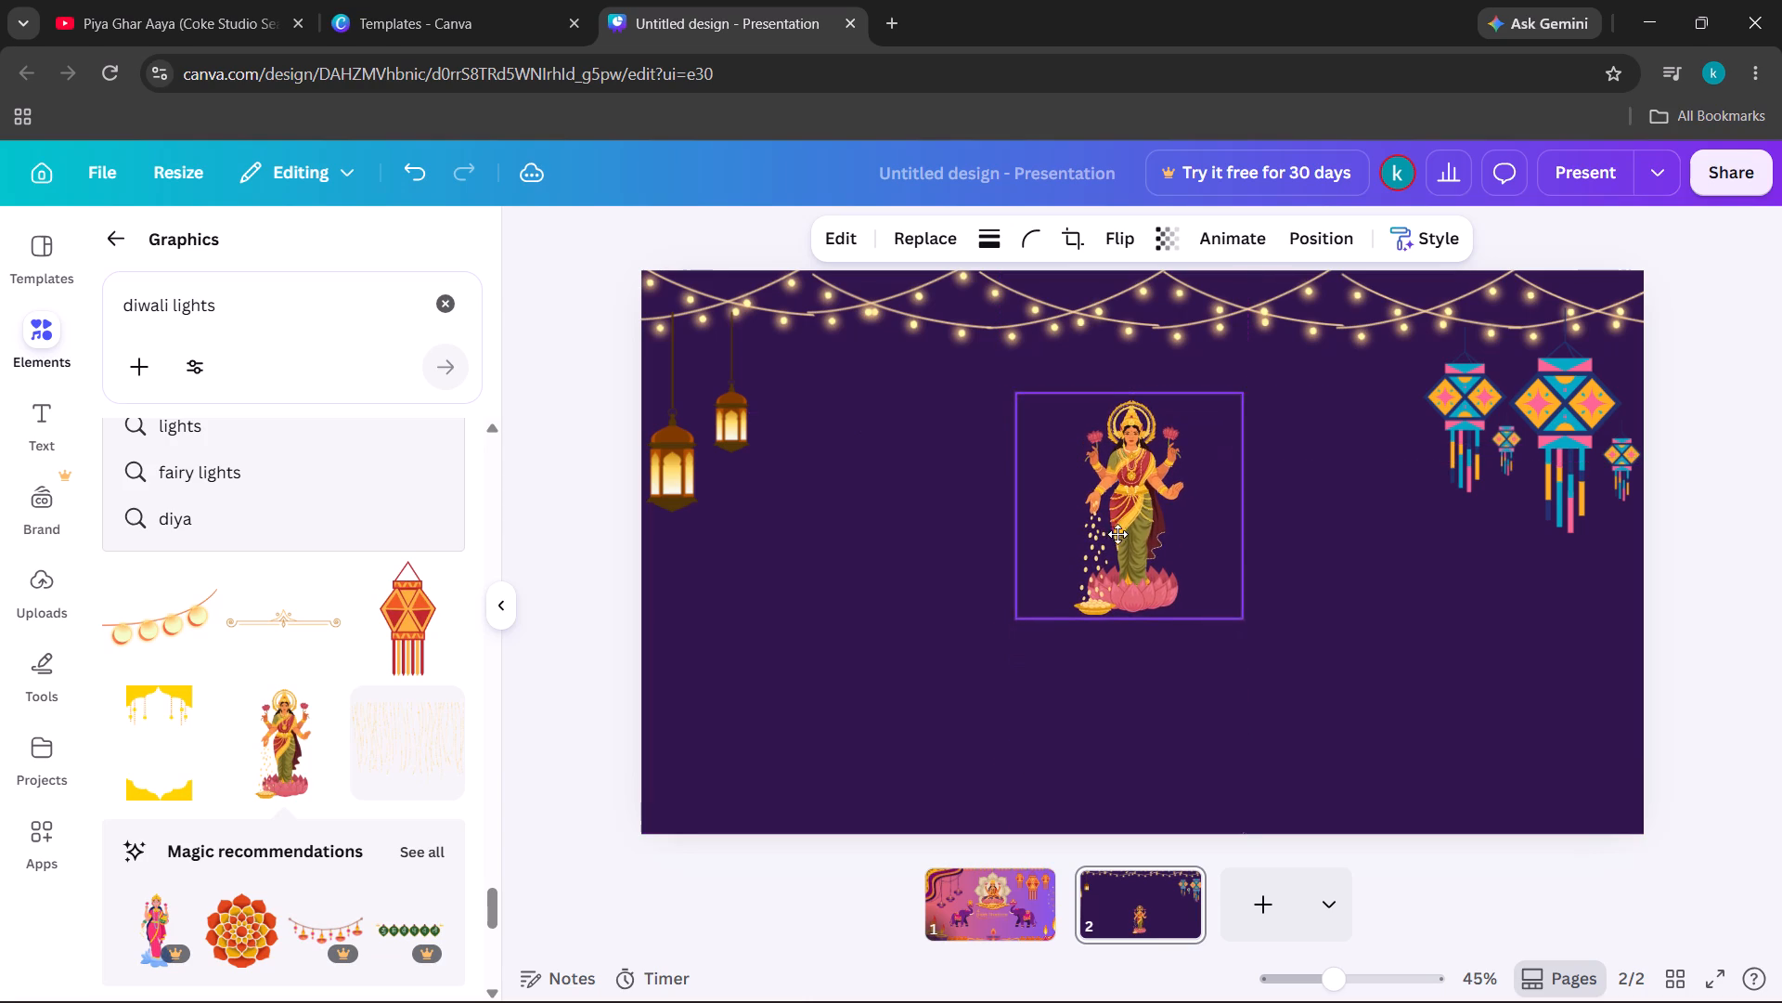
pyautogui.moveTo(1117, 534); pyautogui.dragTo(1084, 500)
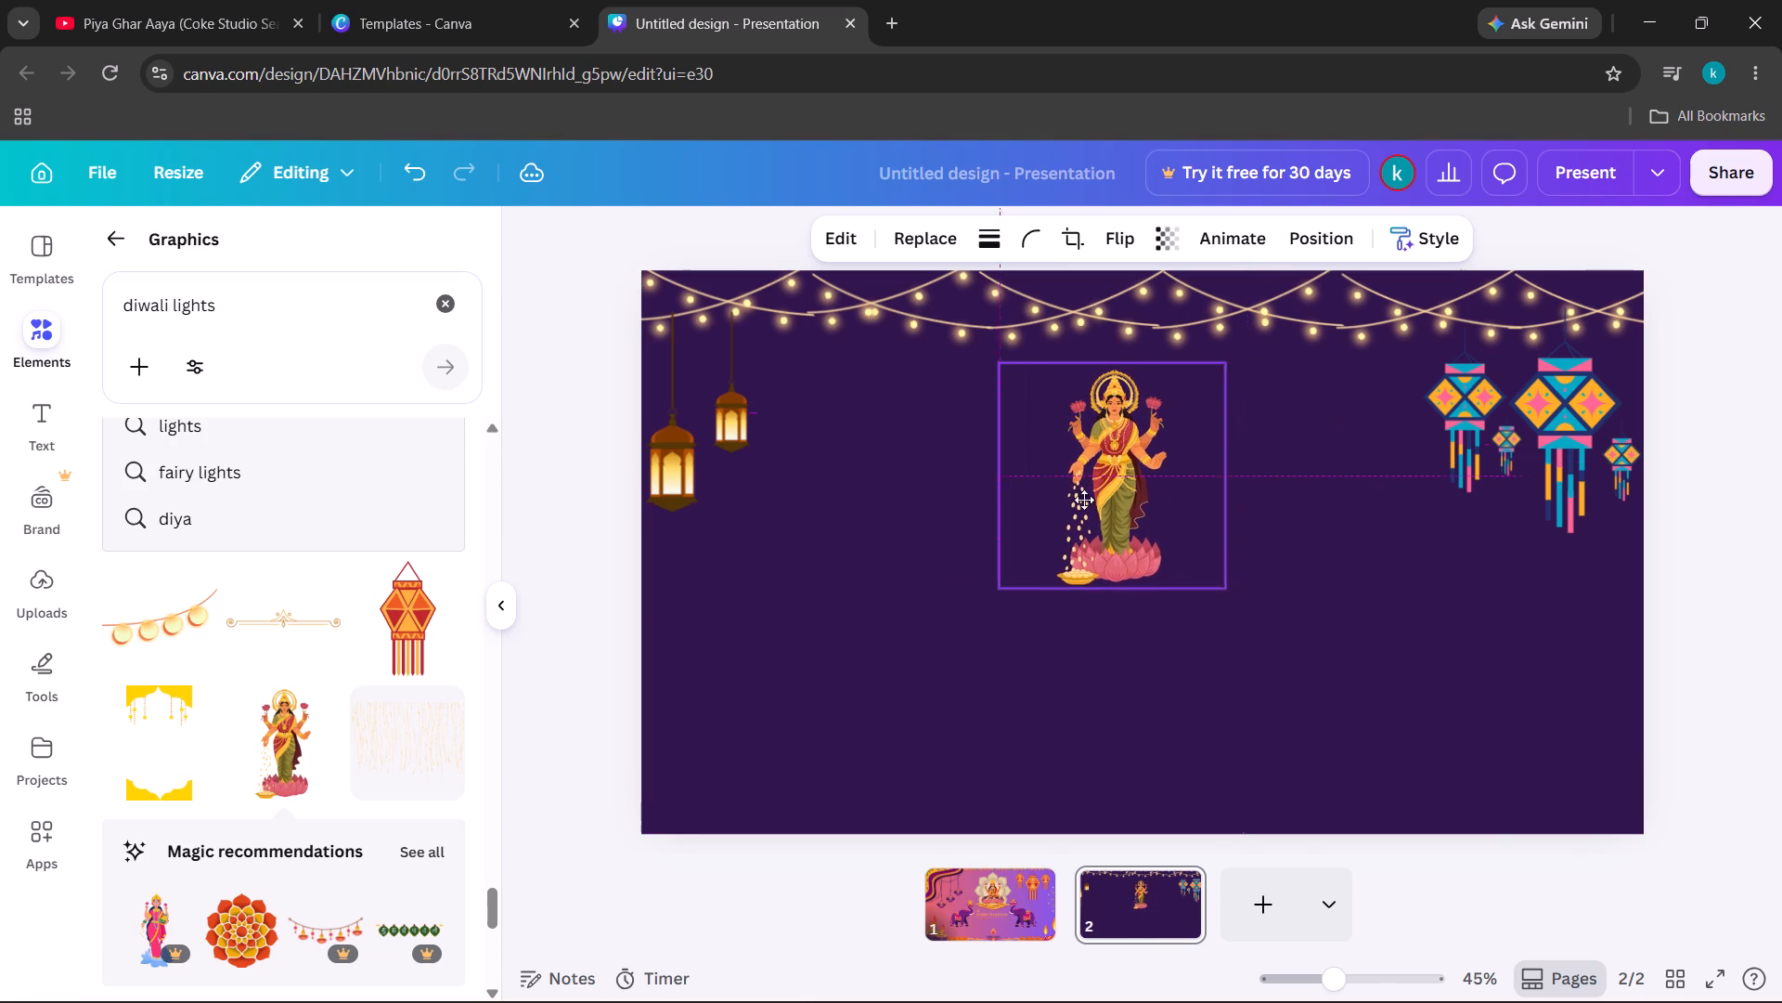
pyautogui.moveTo(1084, 500); pyautogui.dragTo(923, 590)
pyautogui.click(923, 590)
pyautogui.click(1186, 577)
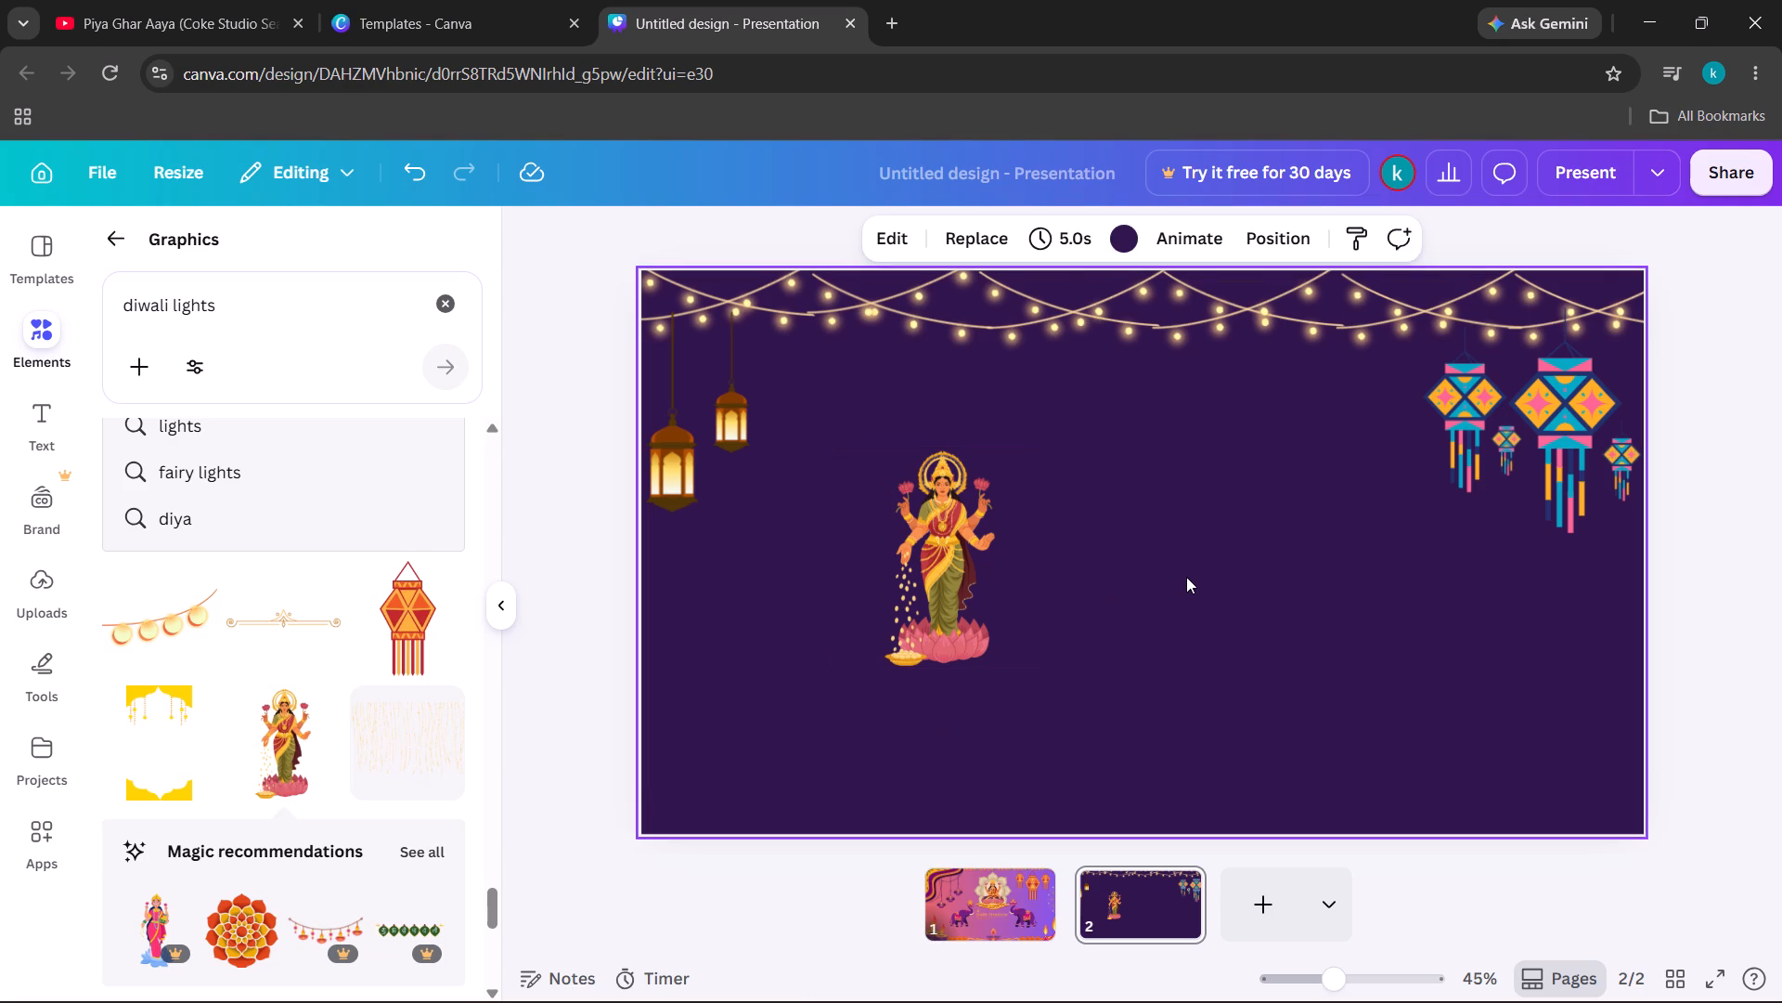
# Browse the "diwali lights" graphics for a decoration to go with the goddess.
pyautogui.hscroll(1, 371, 685)
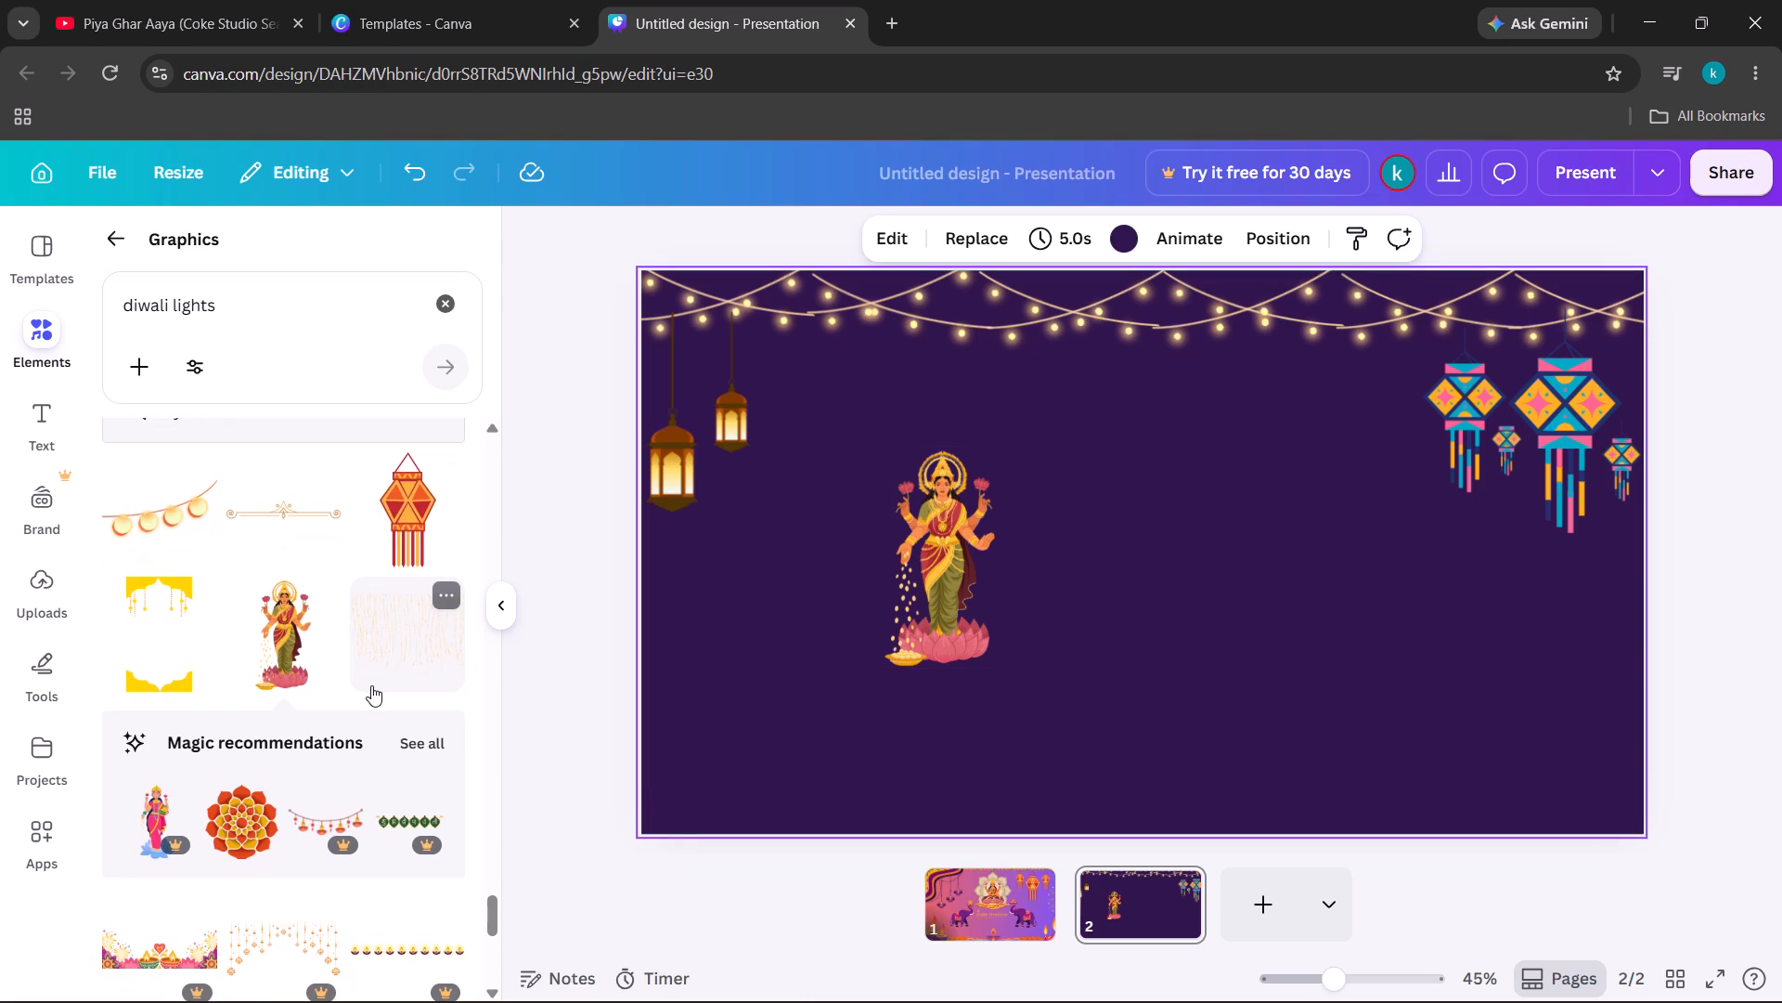
pyautogui.hscroll(2, 371, 685)
pyautogui.scroll(-1, 270, 819)
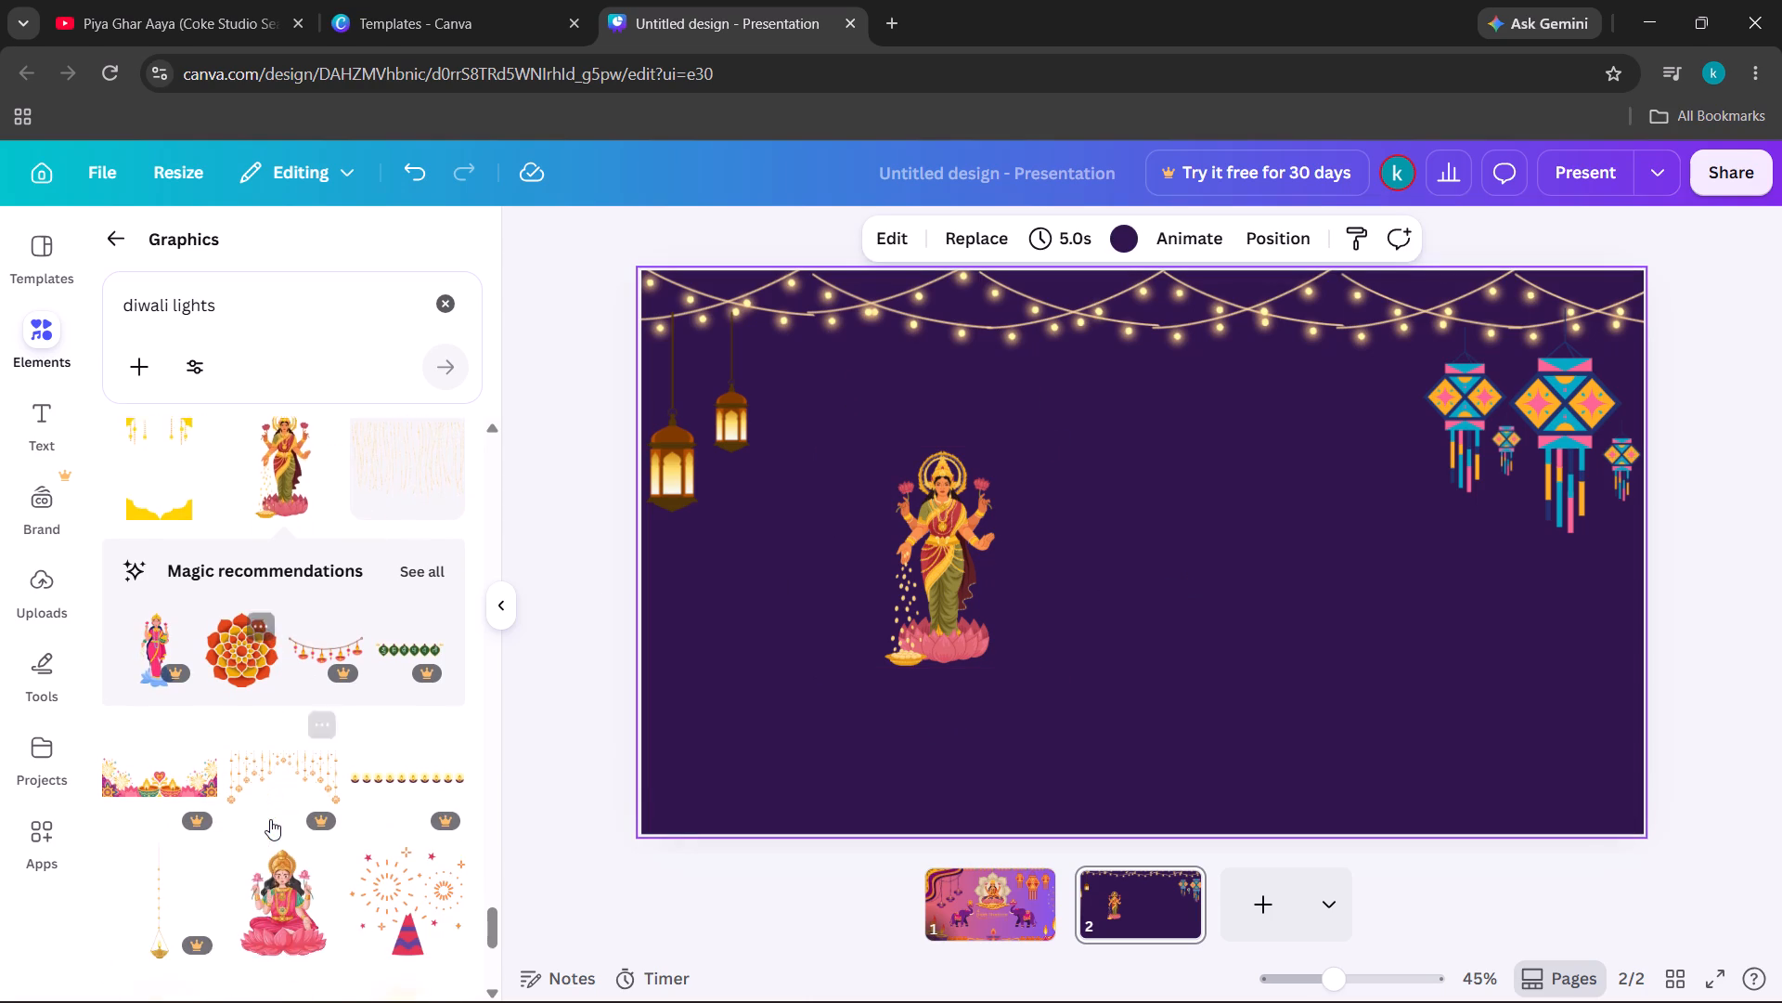
pyautogui.scroll(-1, 270, 819)
pyautogui.hscroll(5, 270, 819)
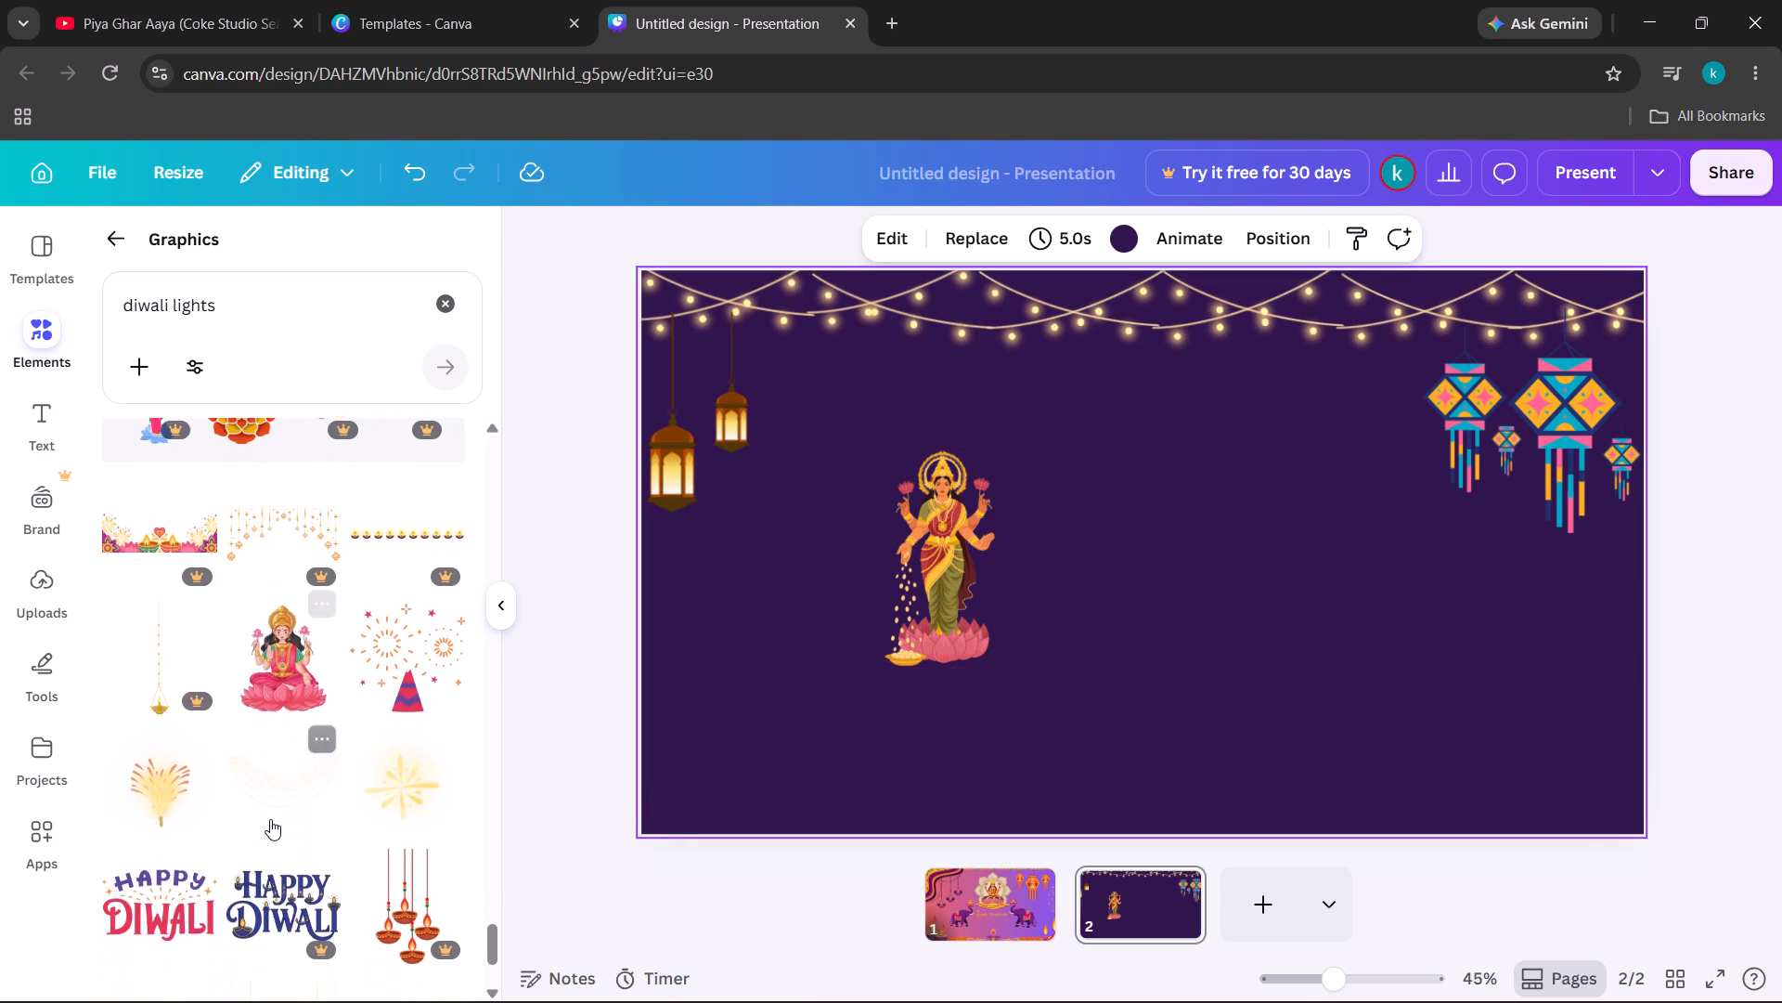
pyautogui.hscroll(7, 270, 819)
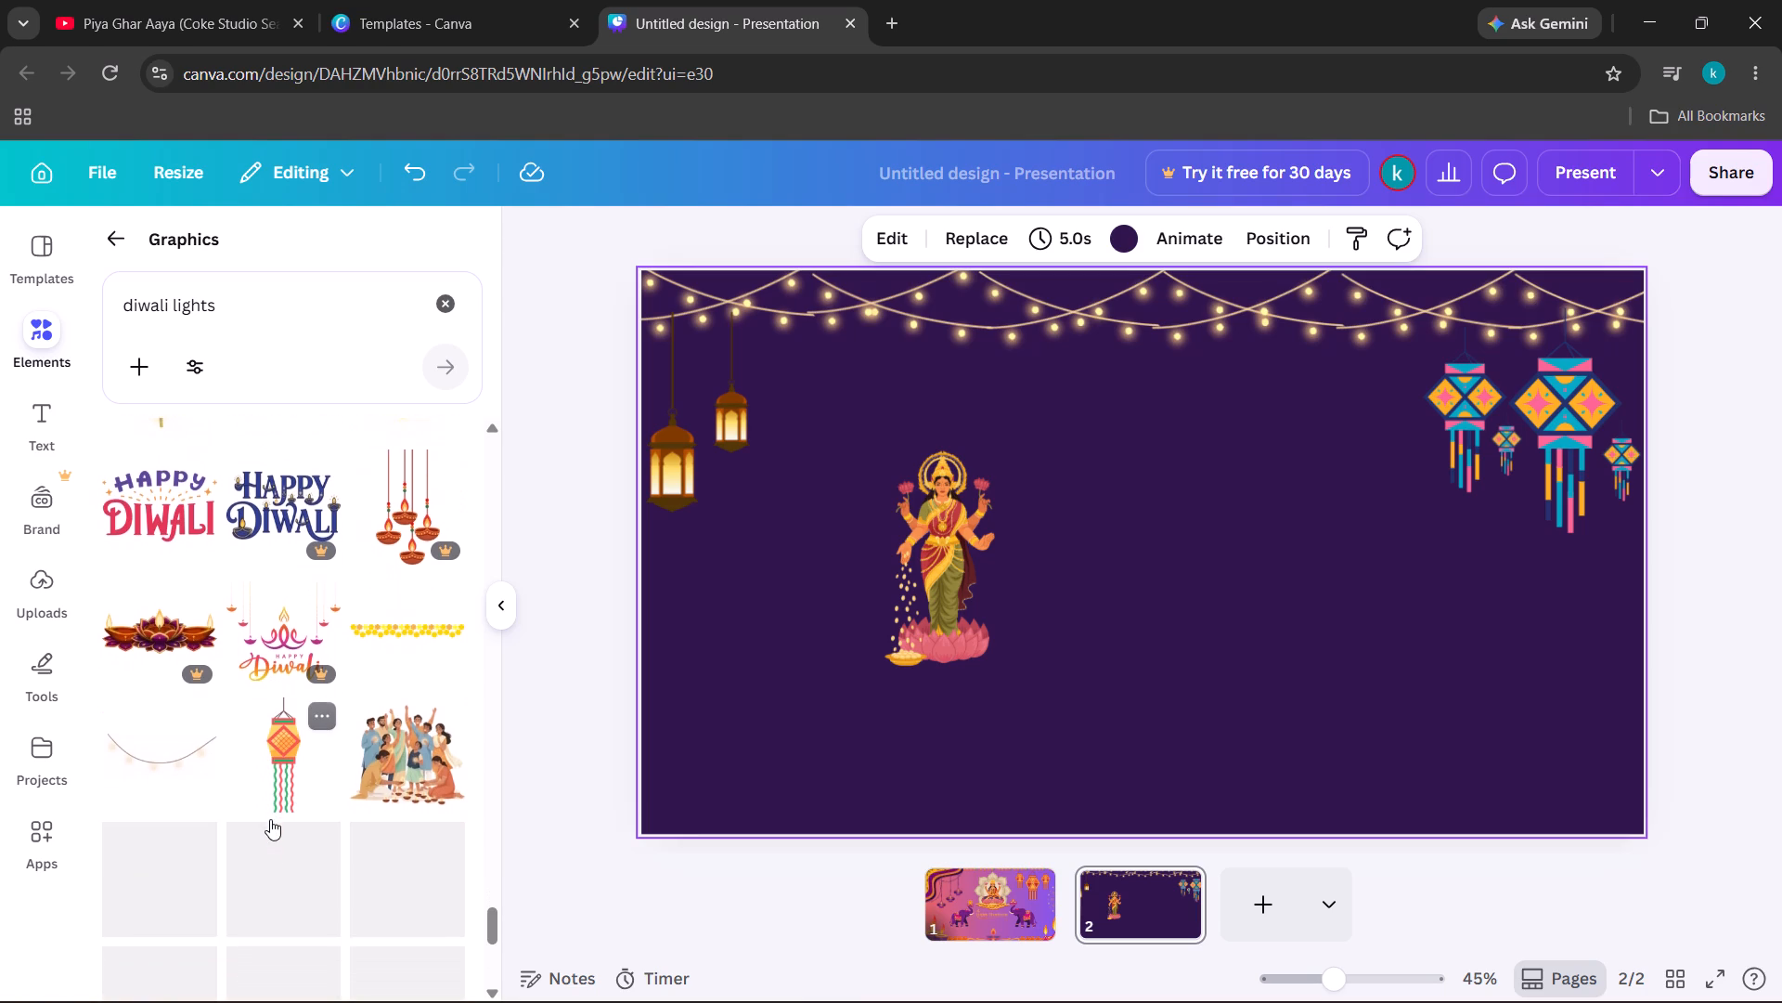
pyautogui.hscroll(3, 270, 819)
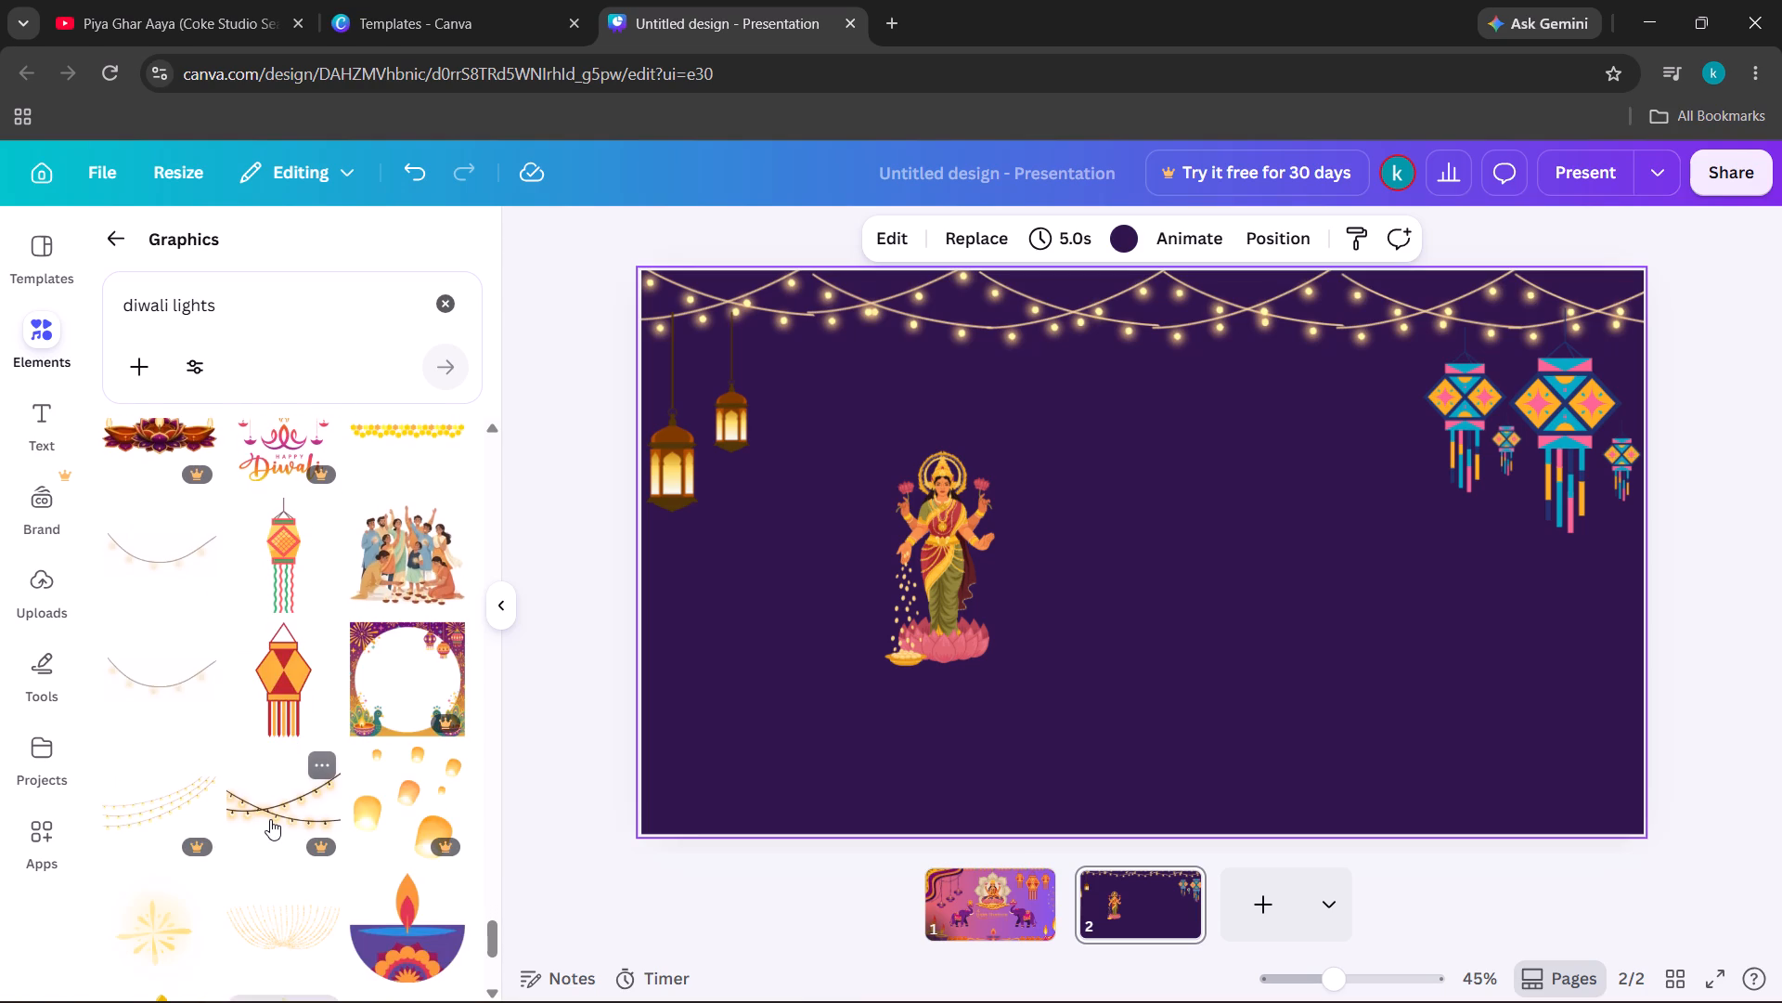
pyautogui.scroll(-1, 270, 819)
pyautogui.hscroll(1, 270, 819)
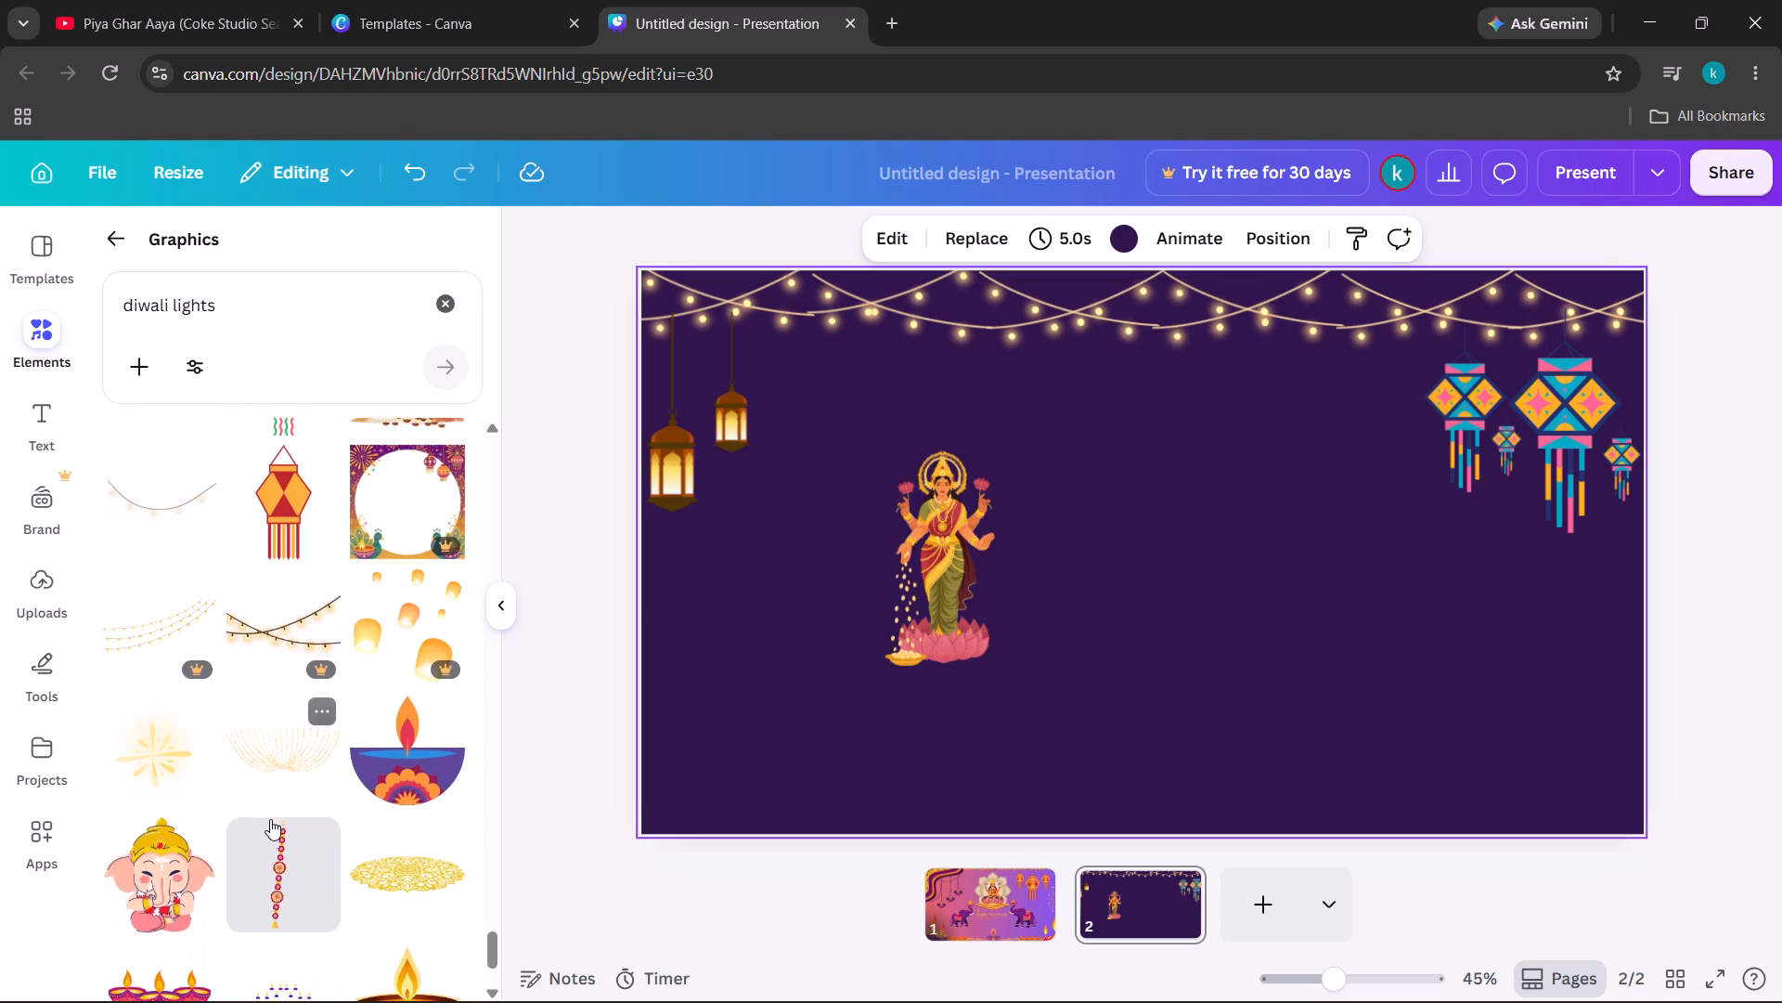
pyautogui.hscroll(6, 270, 819)
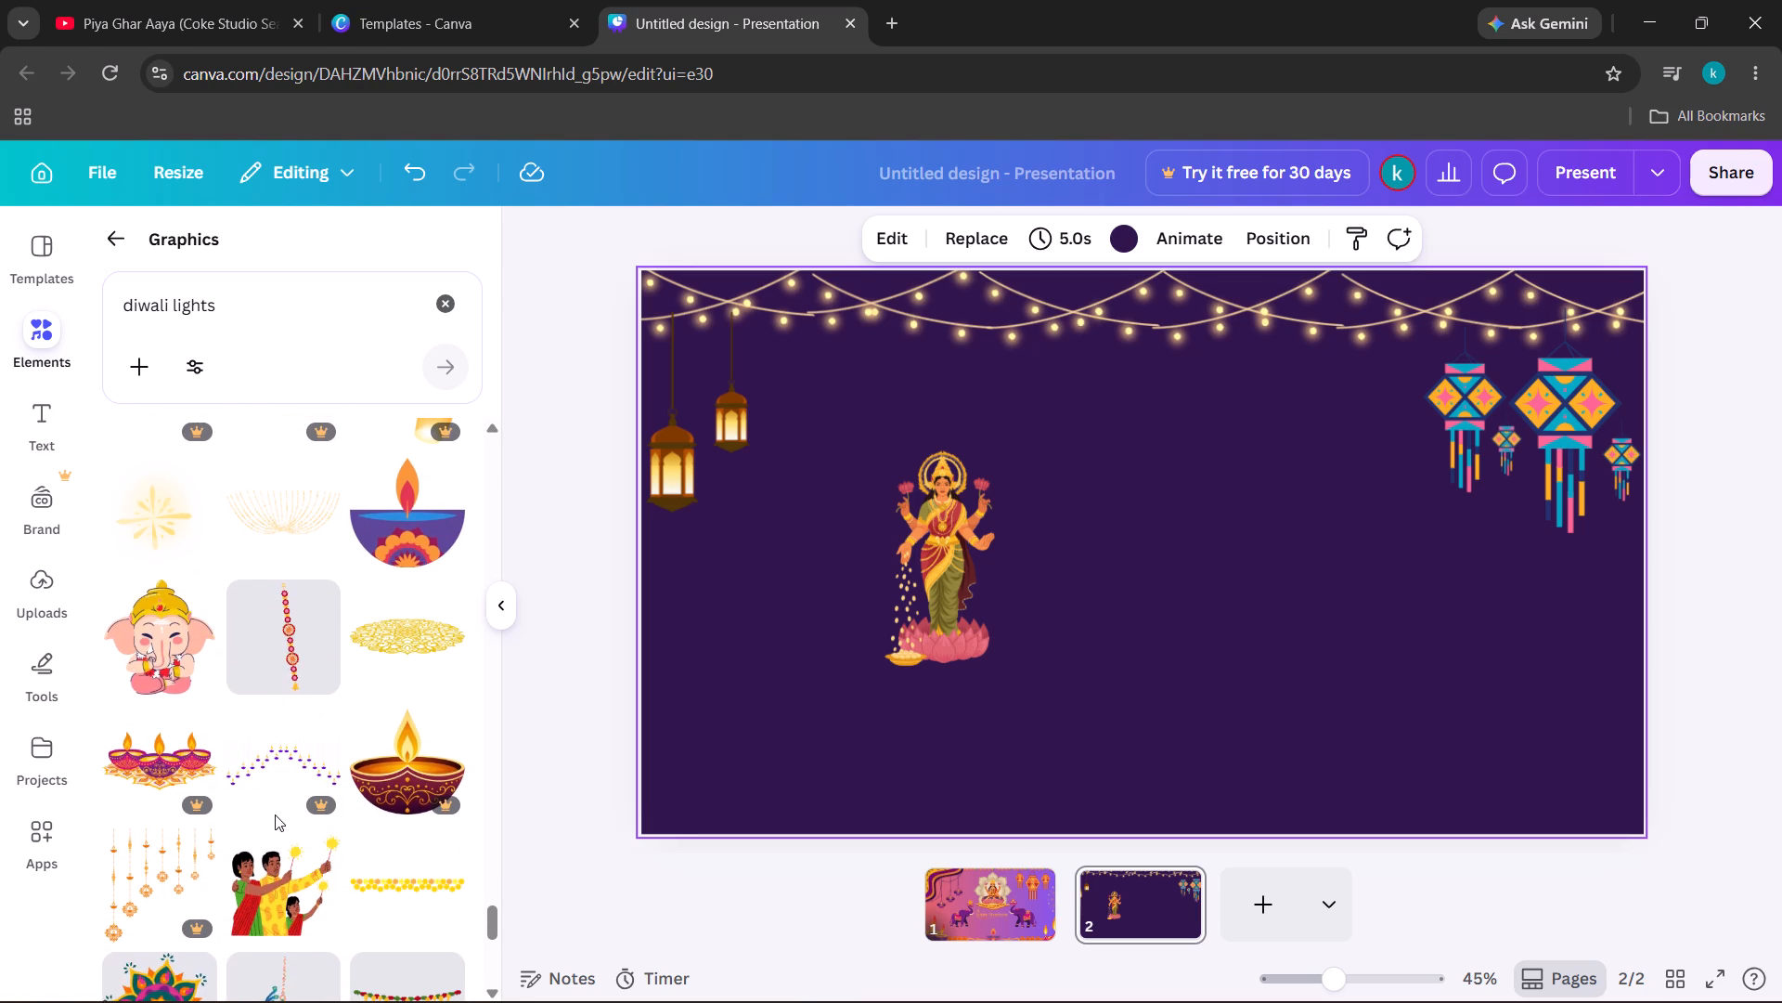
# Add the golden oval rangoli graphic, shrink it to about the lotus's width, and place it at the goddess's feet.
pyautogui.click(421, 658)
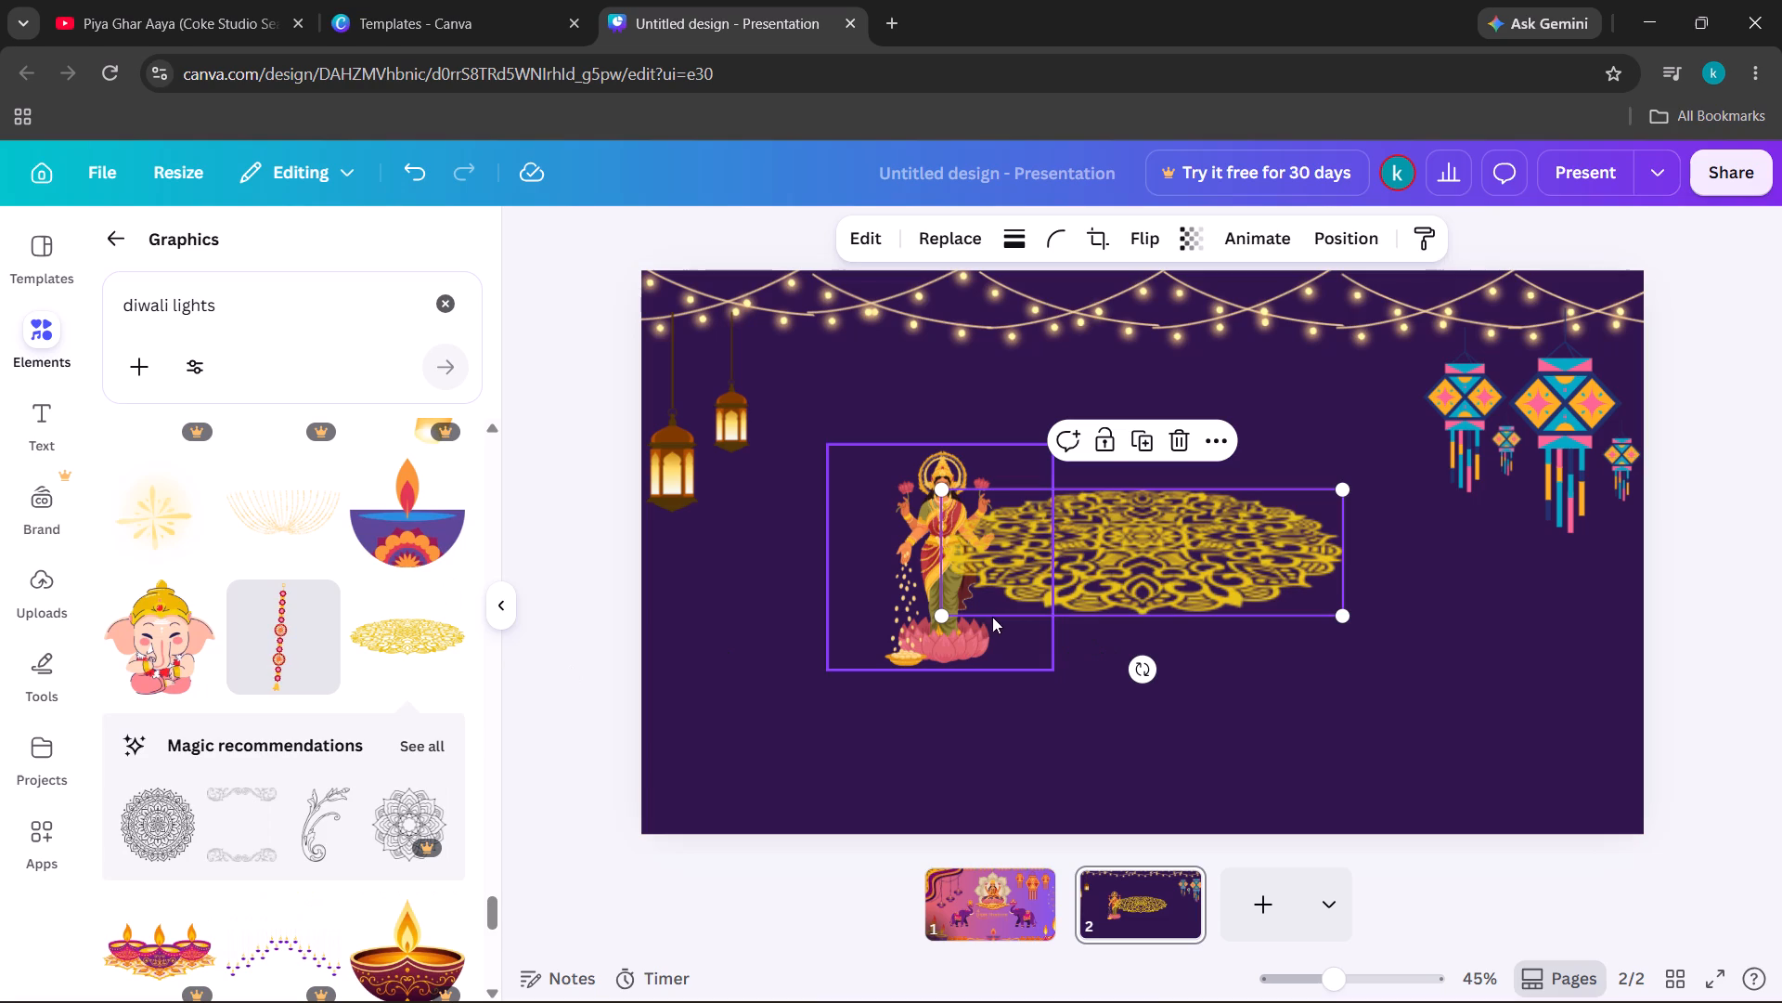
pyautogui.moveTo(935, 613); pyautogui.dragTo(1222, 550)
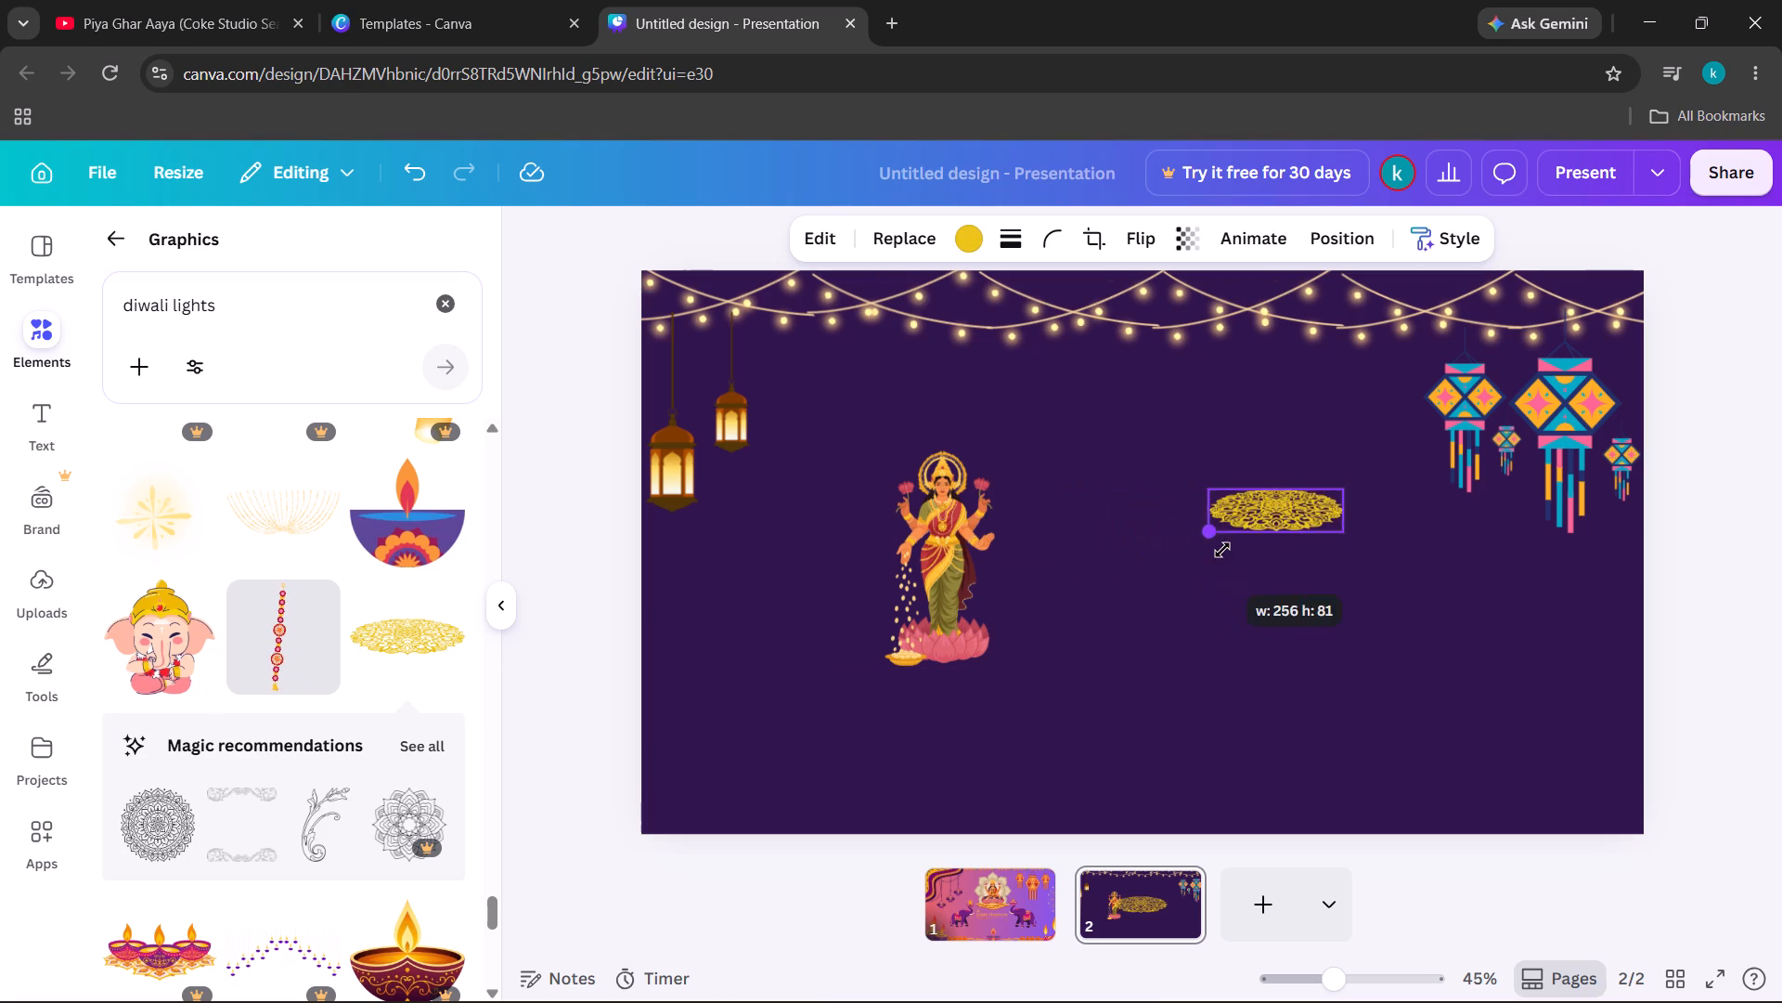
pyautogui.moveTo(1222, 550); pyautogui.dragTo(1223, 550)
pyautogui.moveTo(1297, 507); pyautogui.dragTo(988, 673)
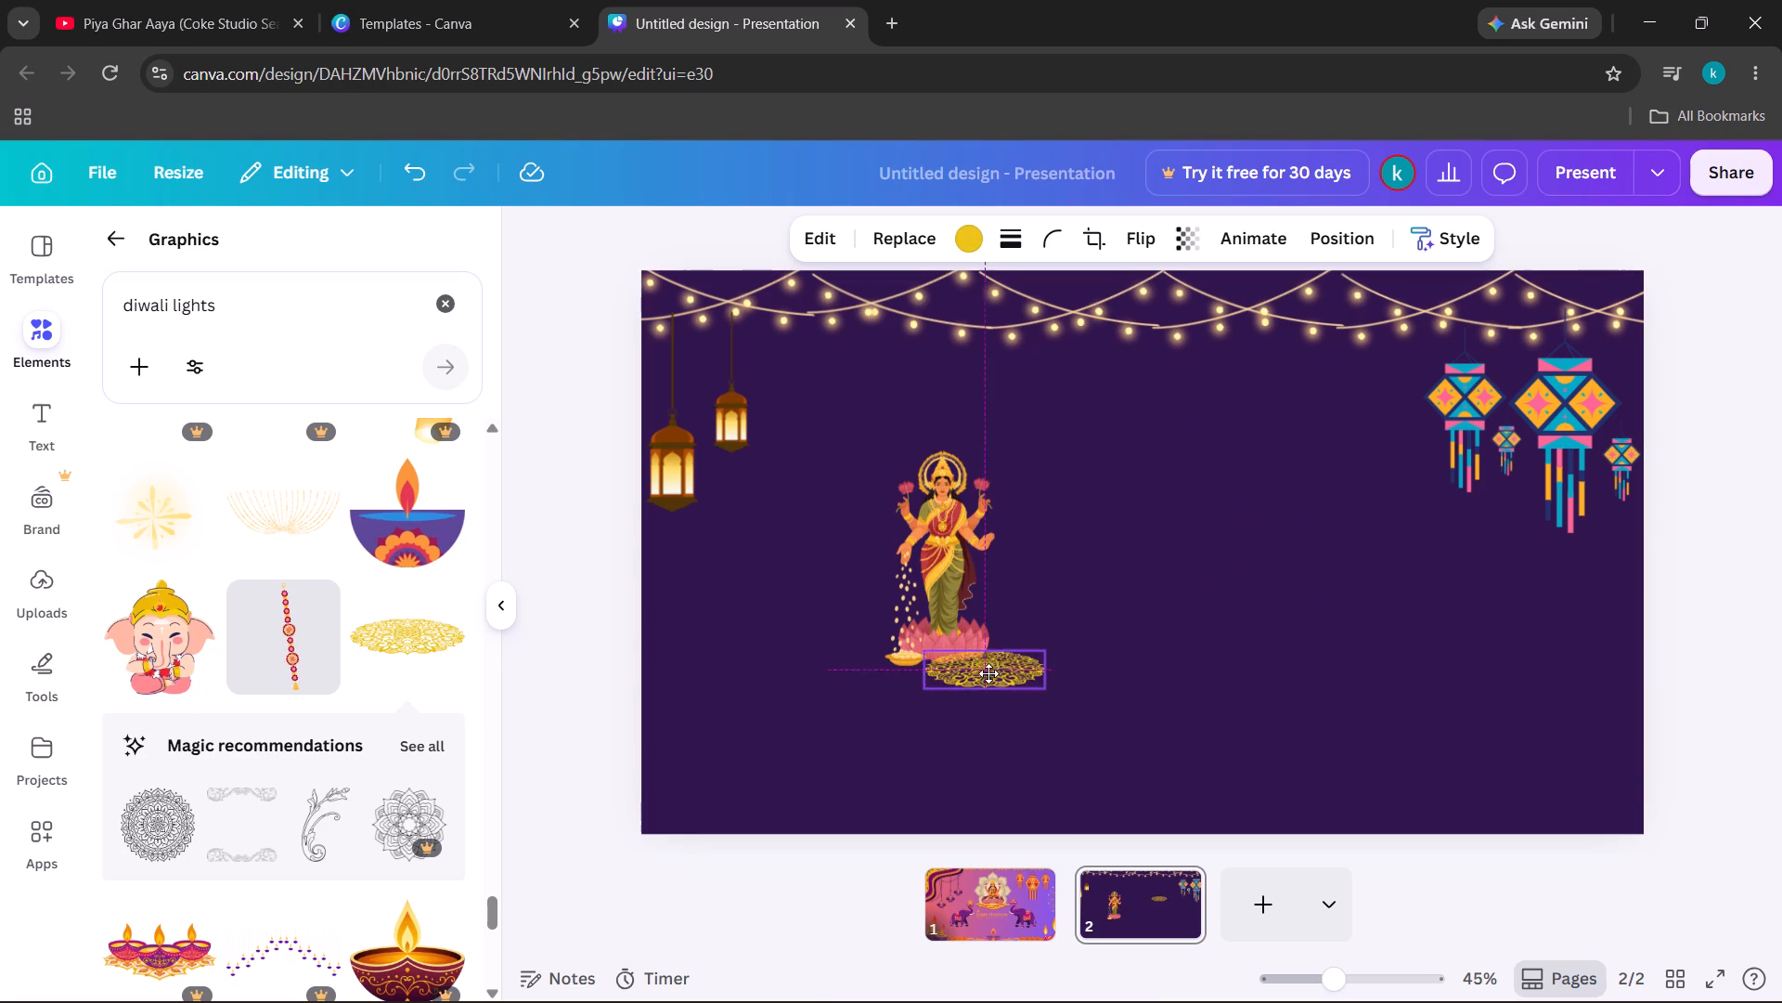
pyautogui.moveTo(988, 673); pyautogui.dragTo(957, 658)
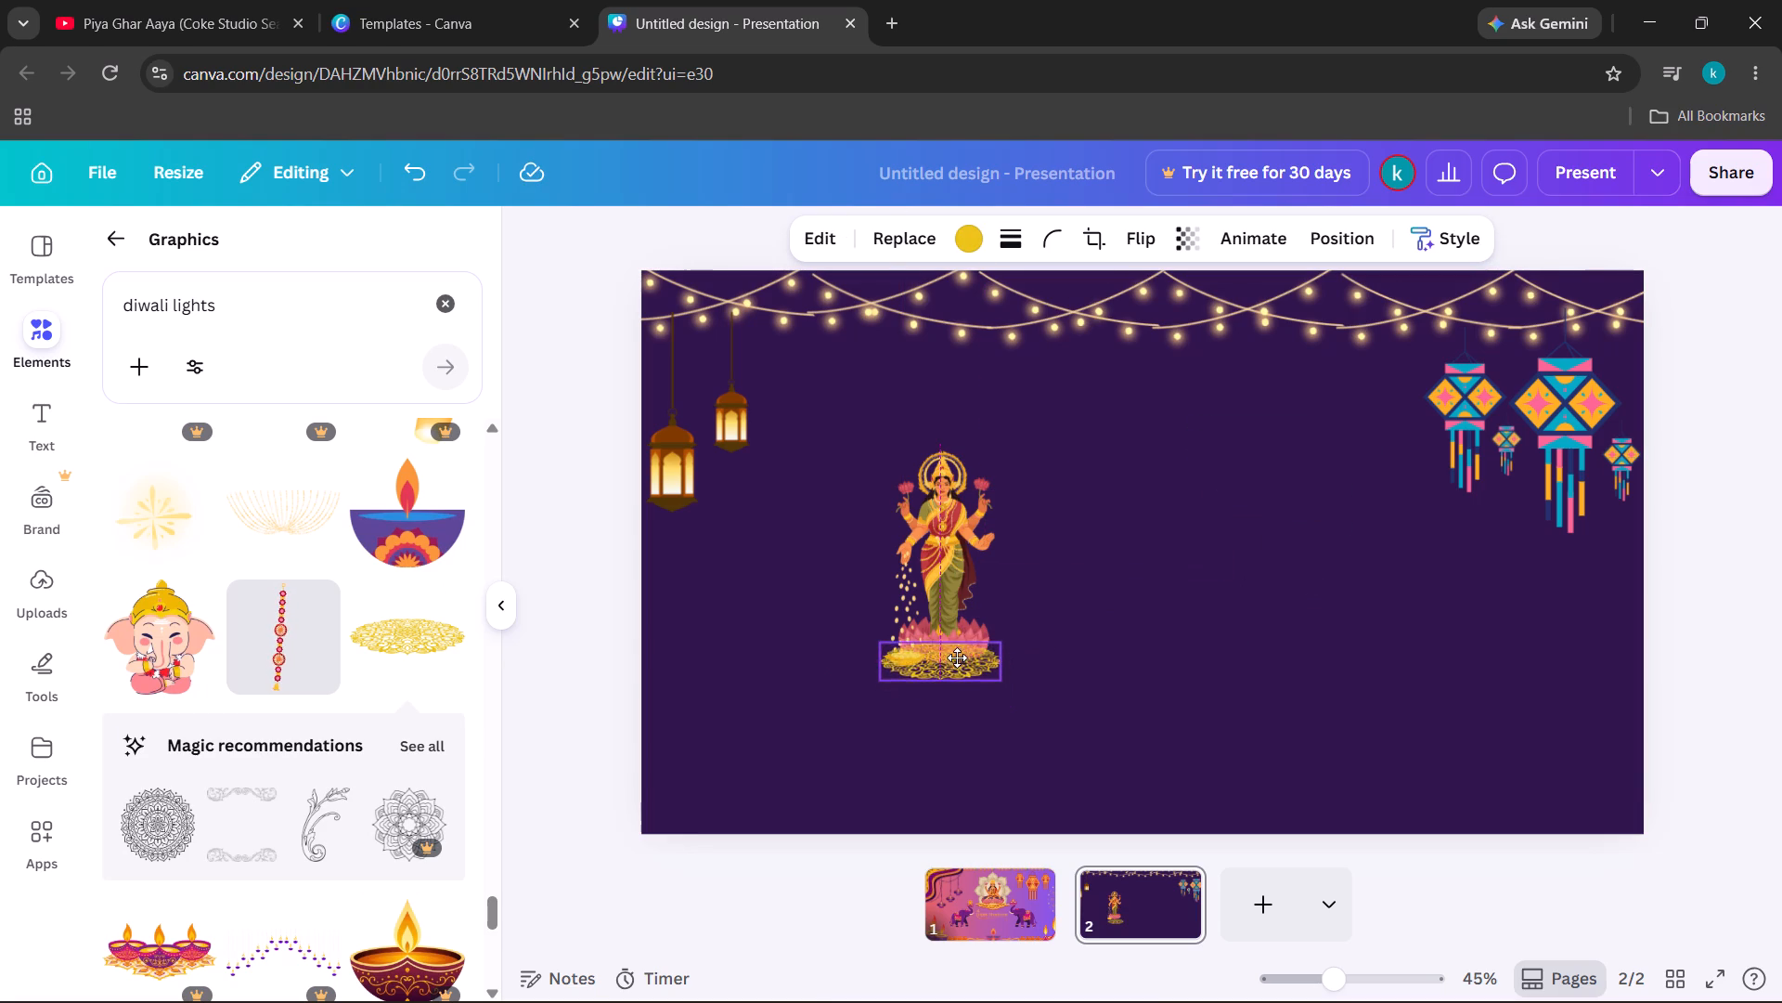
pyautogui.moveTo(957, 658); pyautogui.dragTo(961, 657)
# Move goddess Laxmi slightly down and to the left, so her lotus overlaps the golden rangoli.
pyautogui.moveTo(926, 533); pyautogui.dragTo(897, 552)
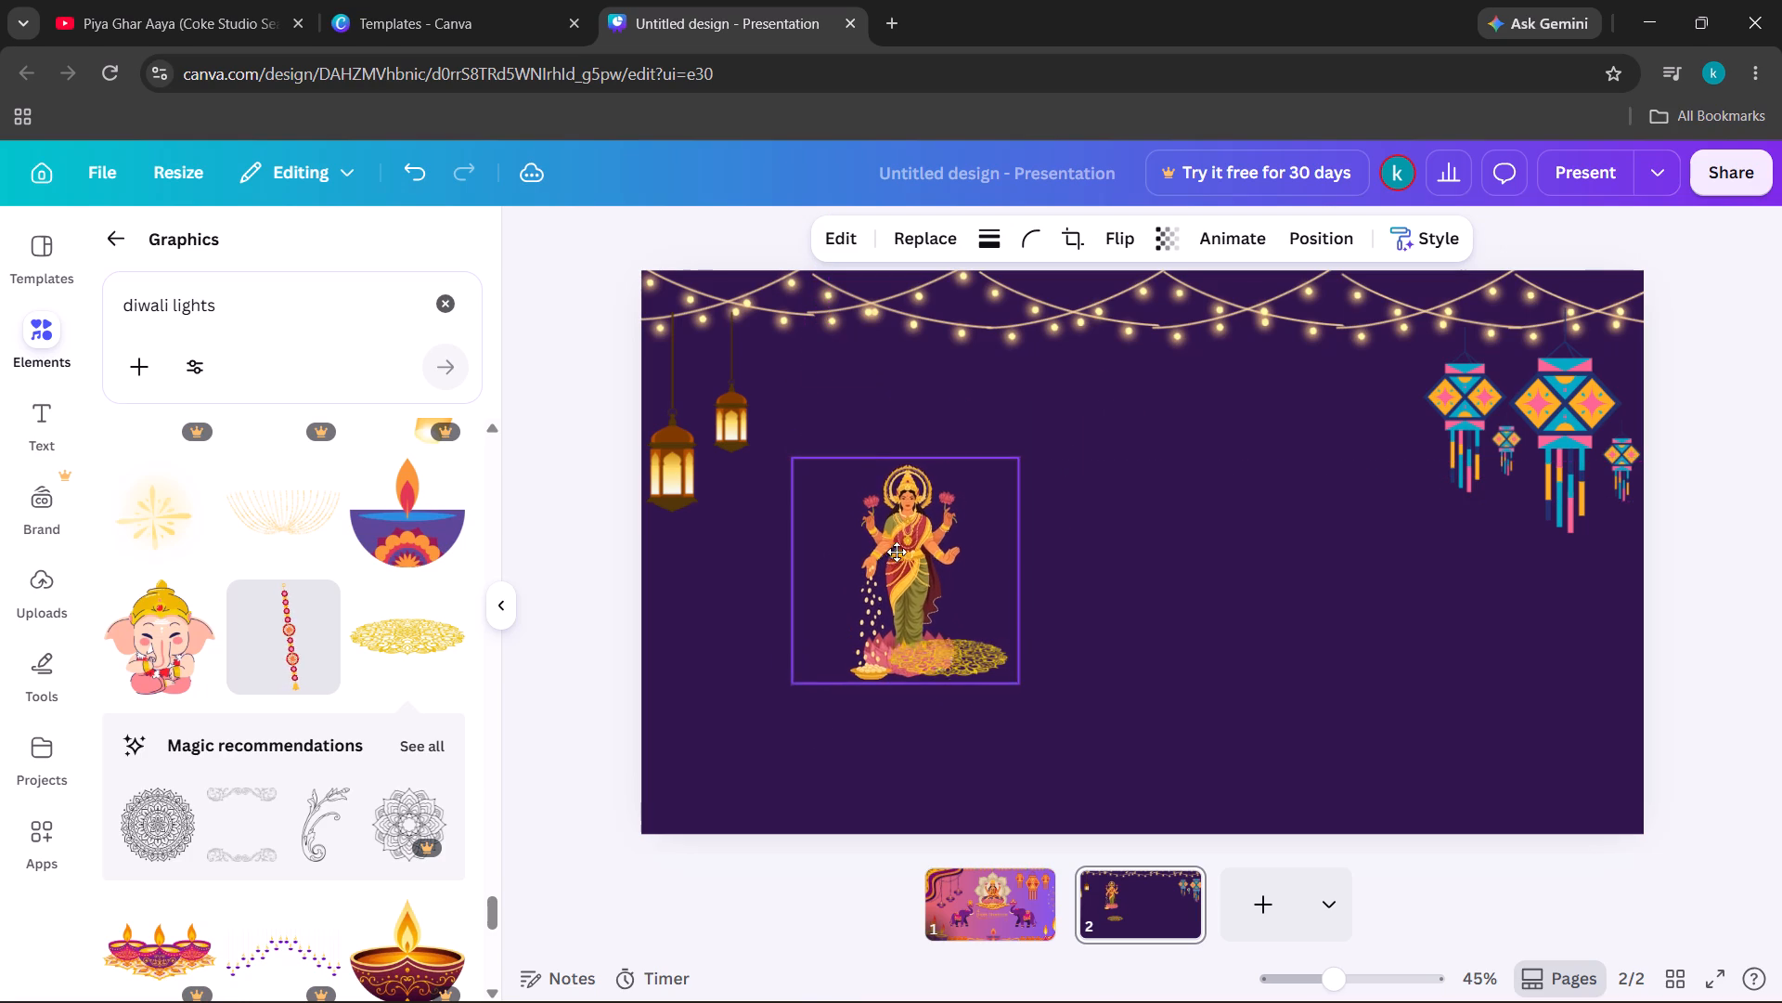
pyautogui.moveTo(897, 552); pyautogui.dragTo(918, 571)
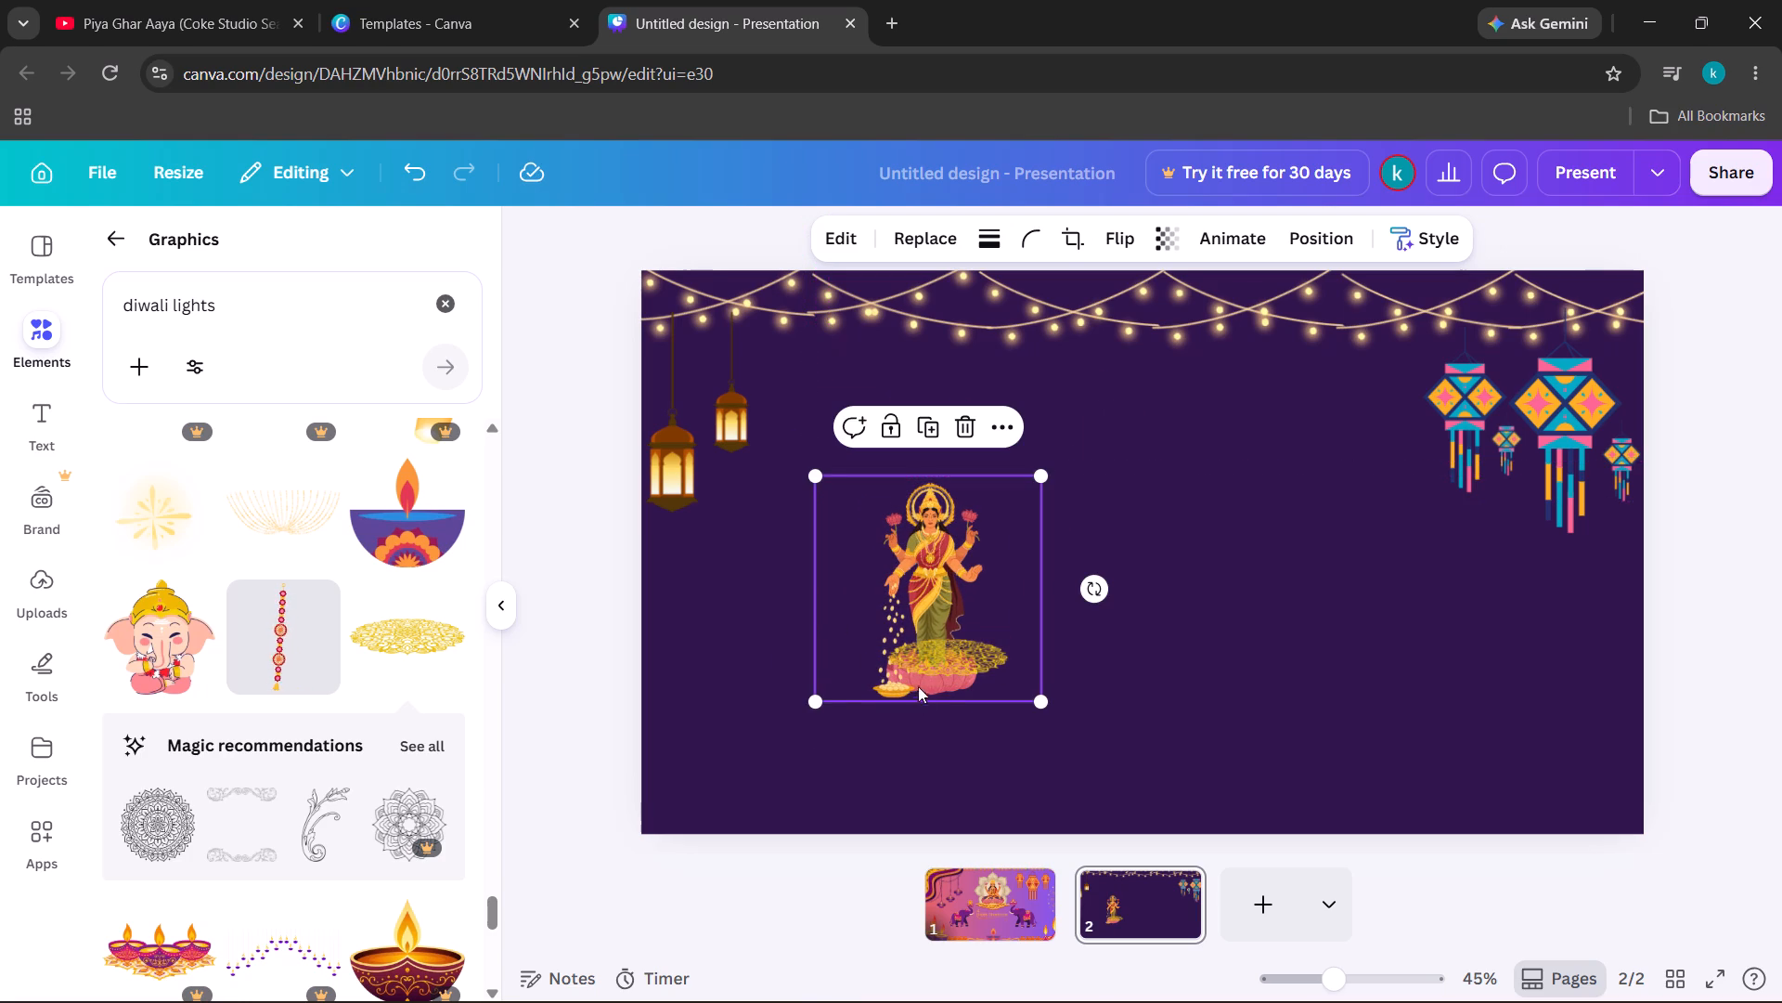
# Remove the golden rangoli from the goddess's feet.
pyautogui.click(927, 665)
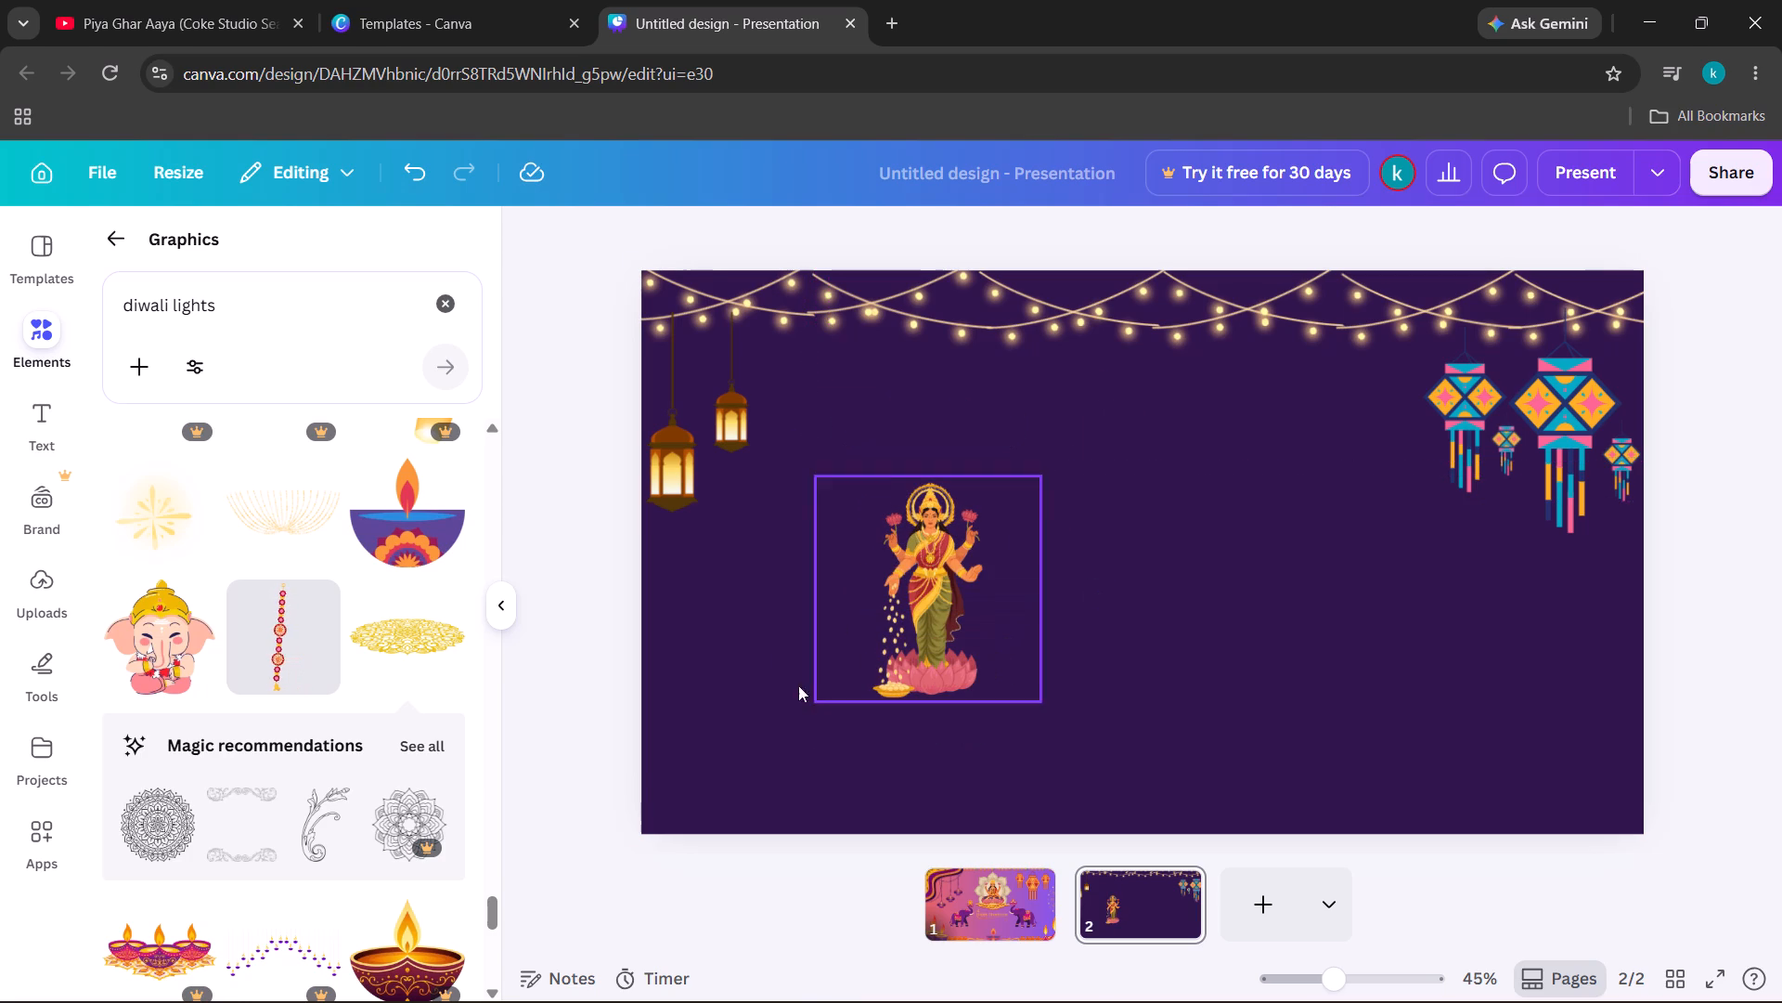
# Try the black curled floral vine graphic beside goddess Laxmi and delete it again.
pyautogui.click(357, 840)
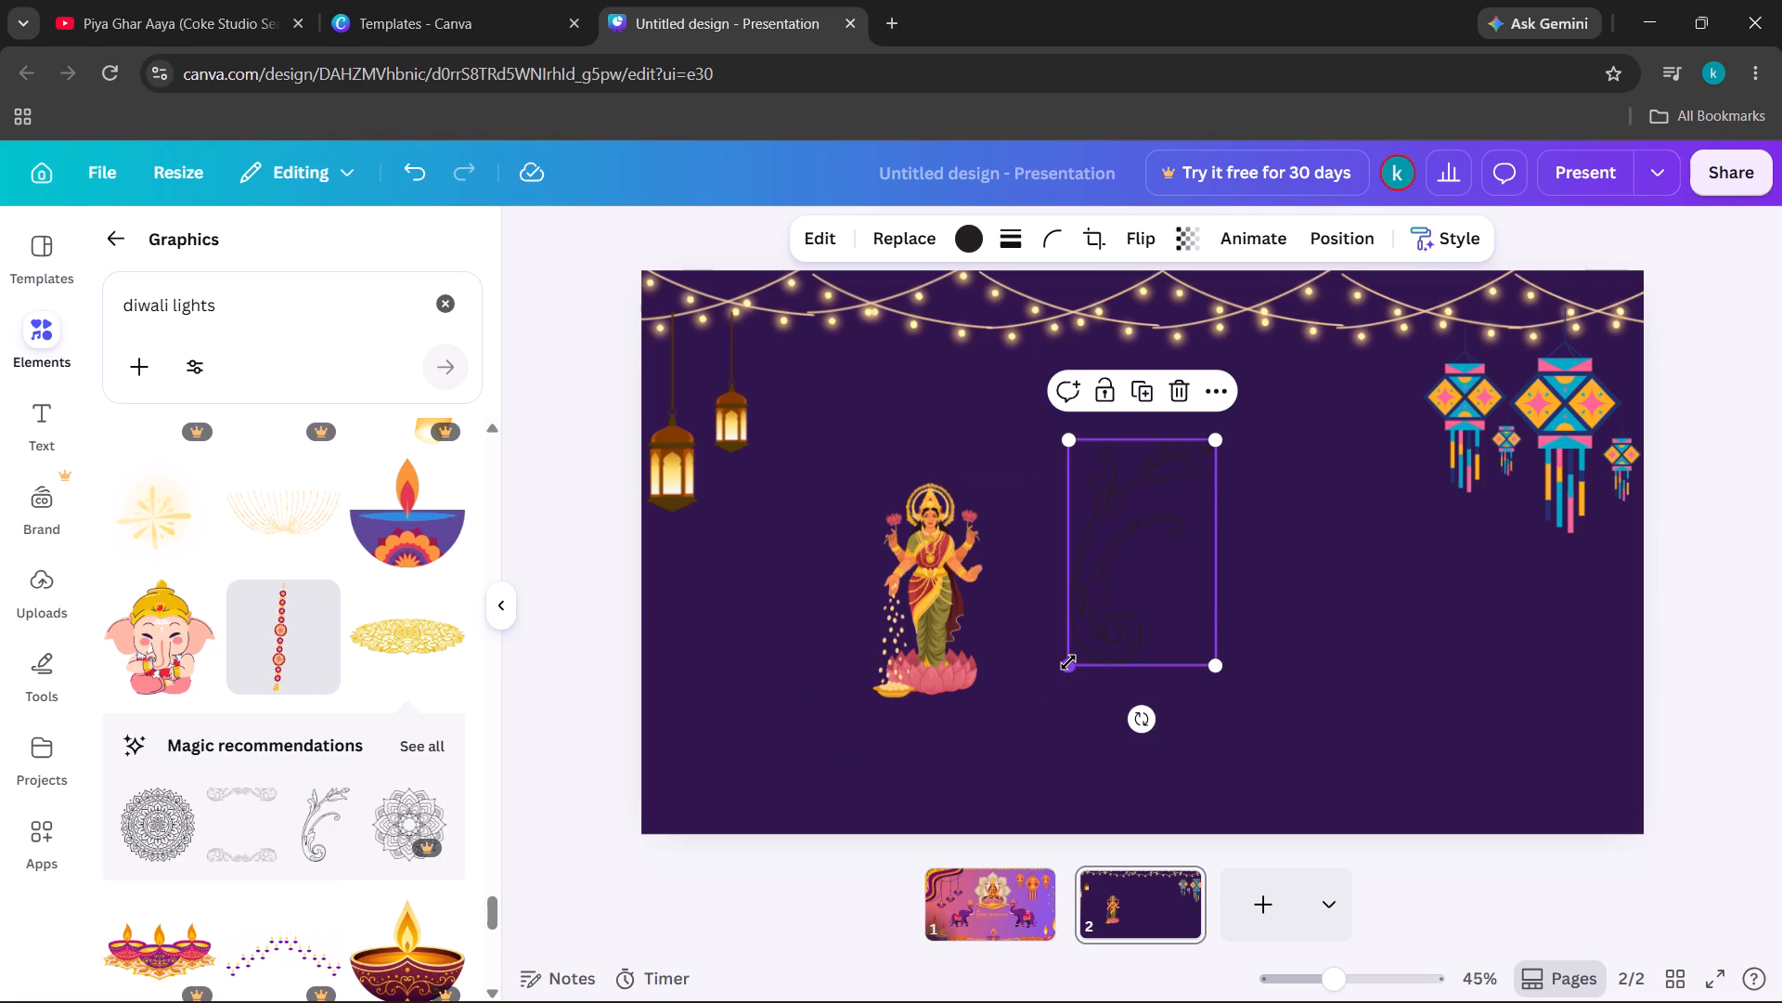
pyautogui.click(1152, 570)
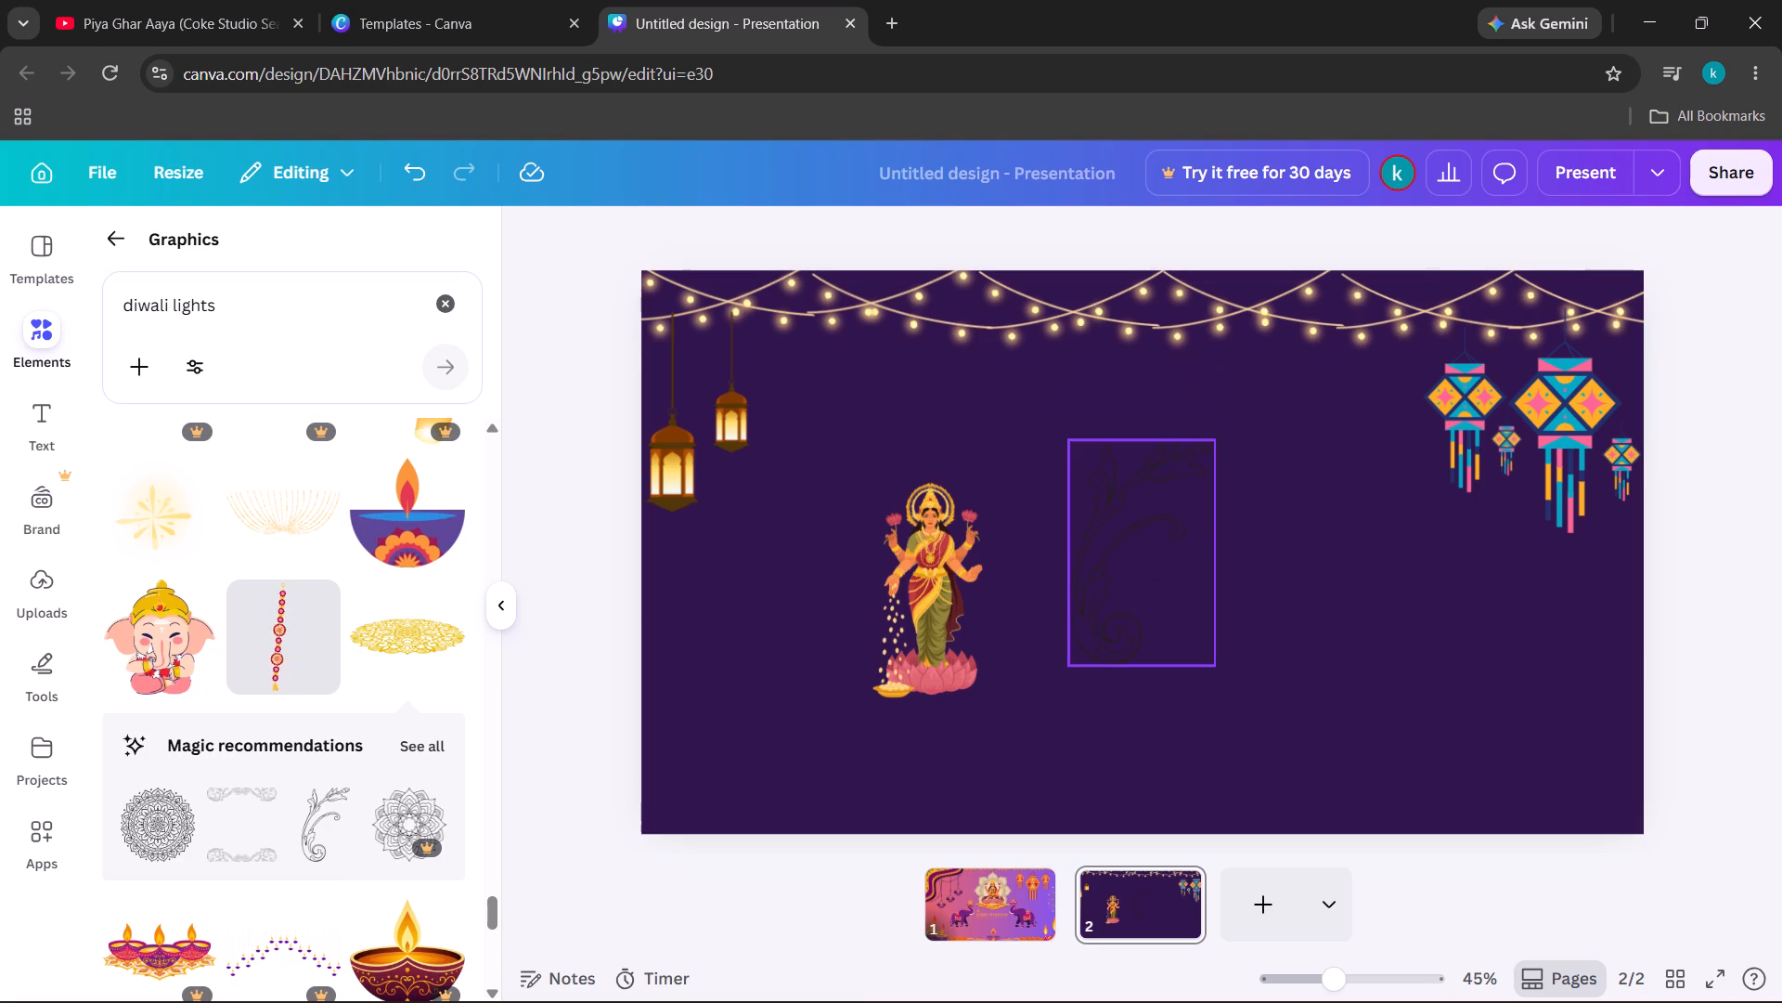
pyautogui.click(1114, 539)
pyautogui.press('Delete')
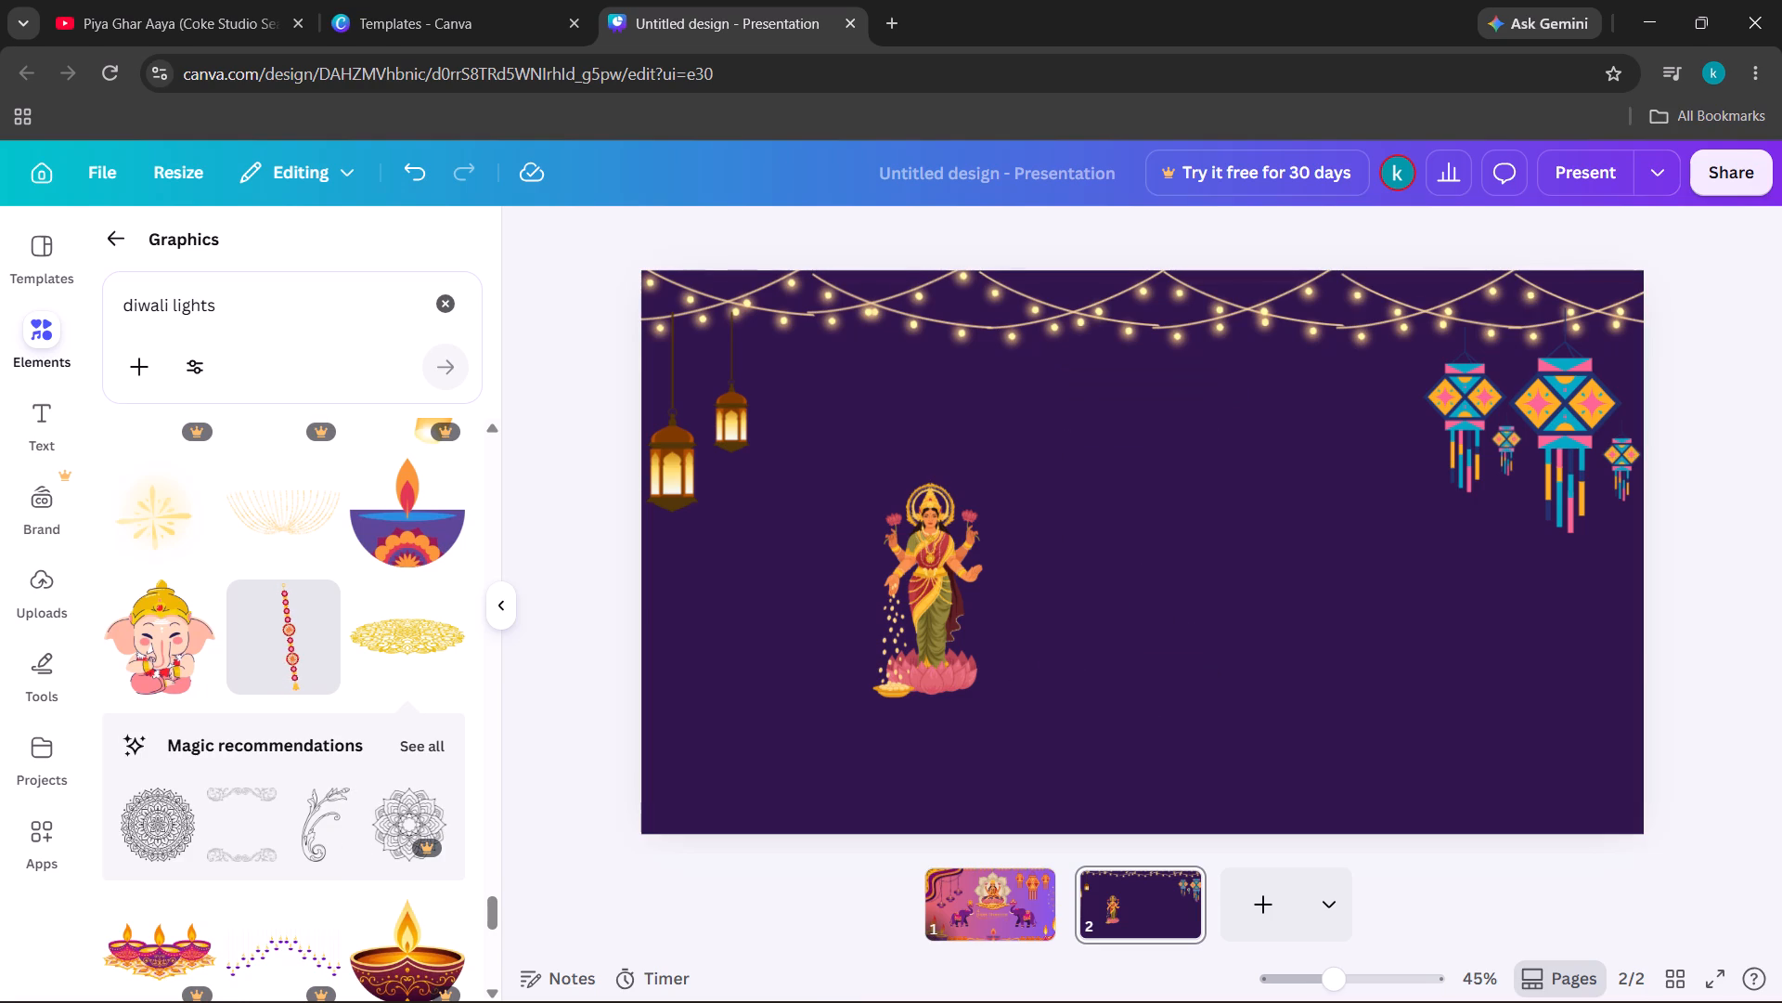
# Add the black line-art mandala to the left half of the page and move goddess Laxmi to the right of it.
pyautogui.click(403, 791)
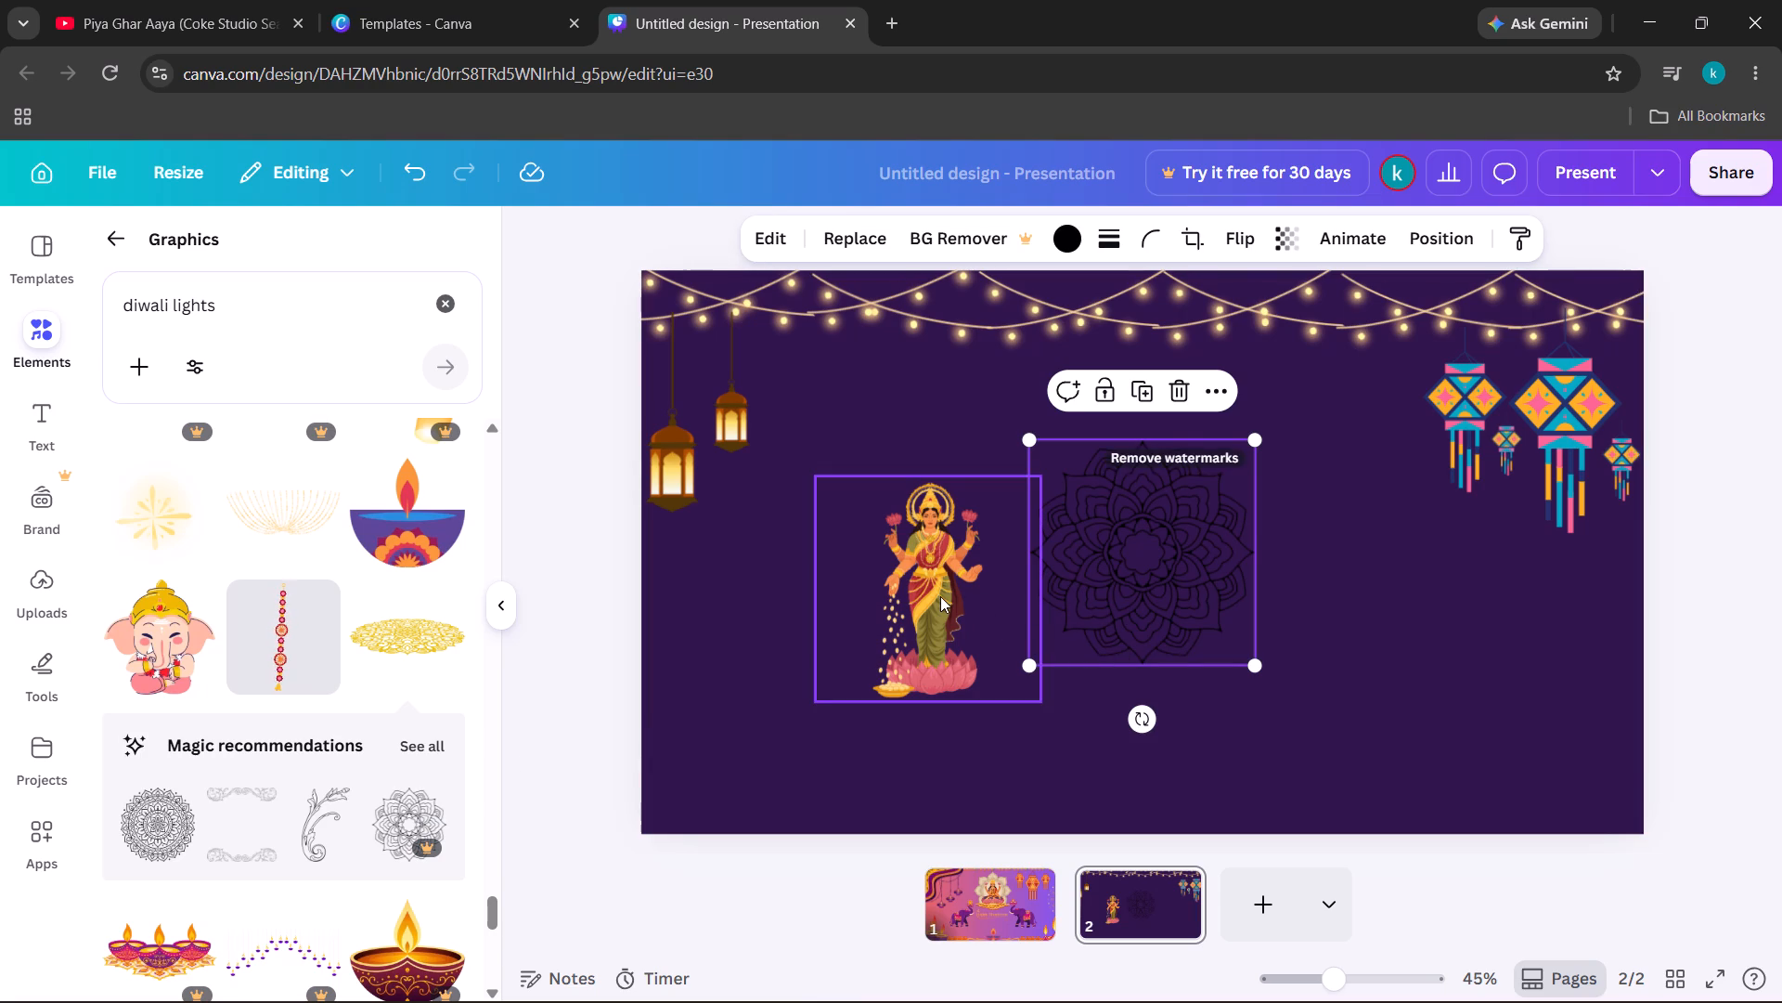
pyautogui.click(1221, 745)
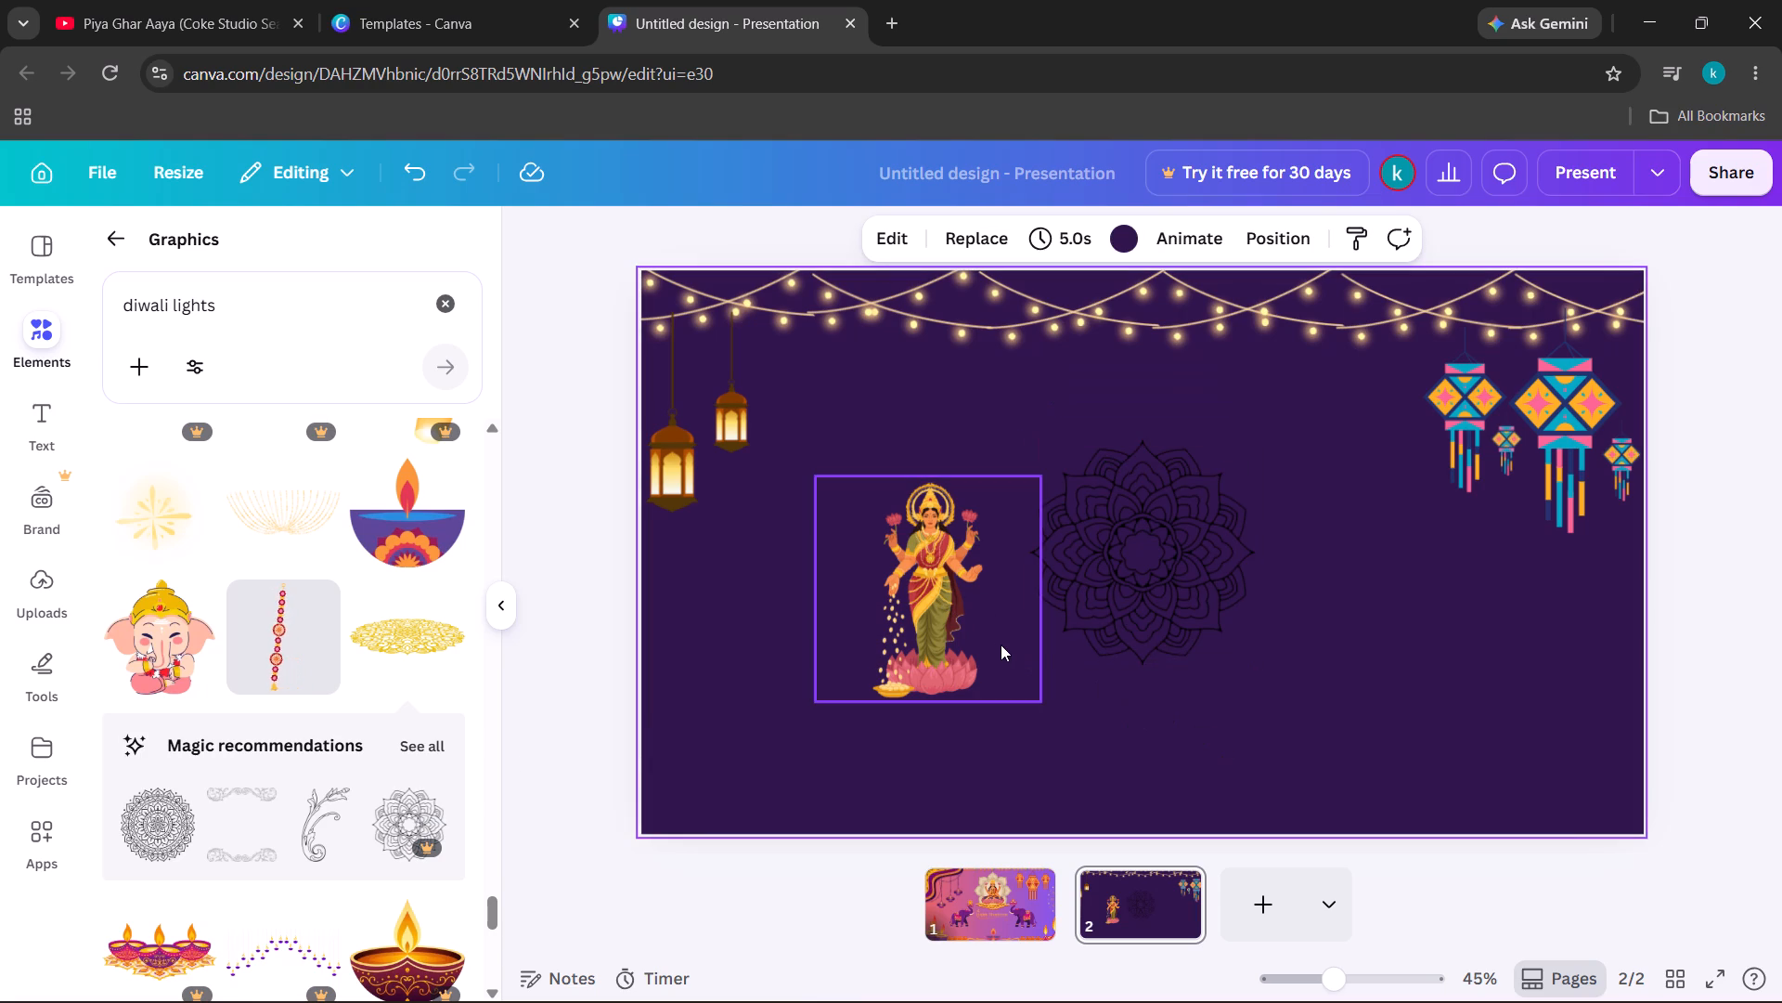
pyautogui.moveTo(995, 645); pyautogui.dragTo(1229, 612)
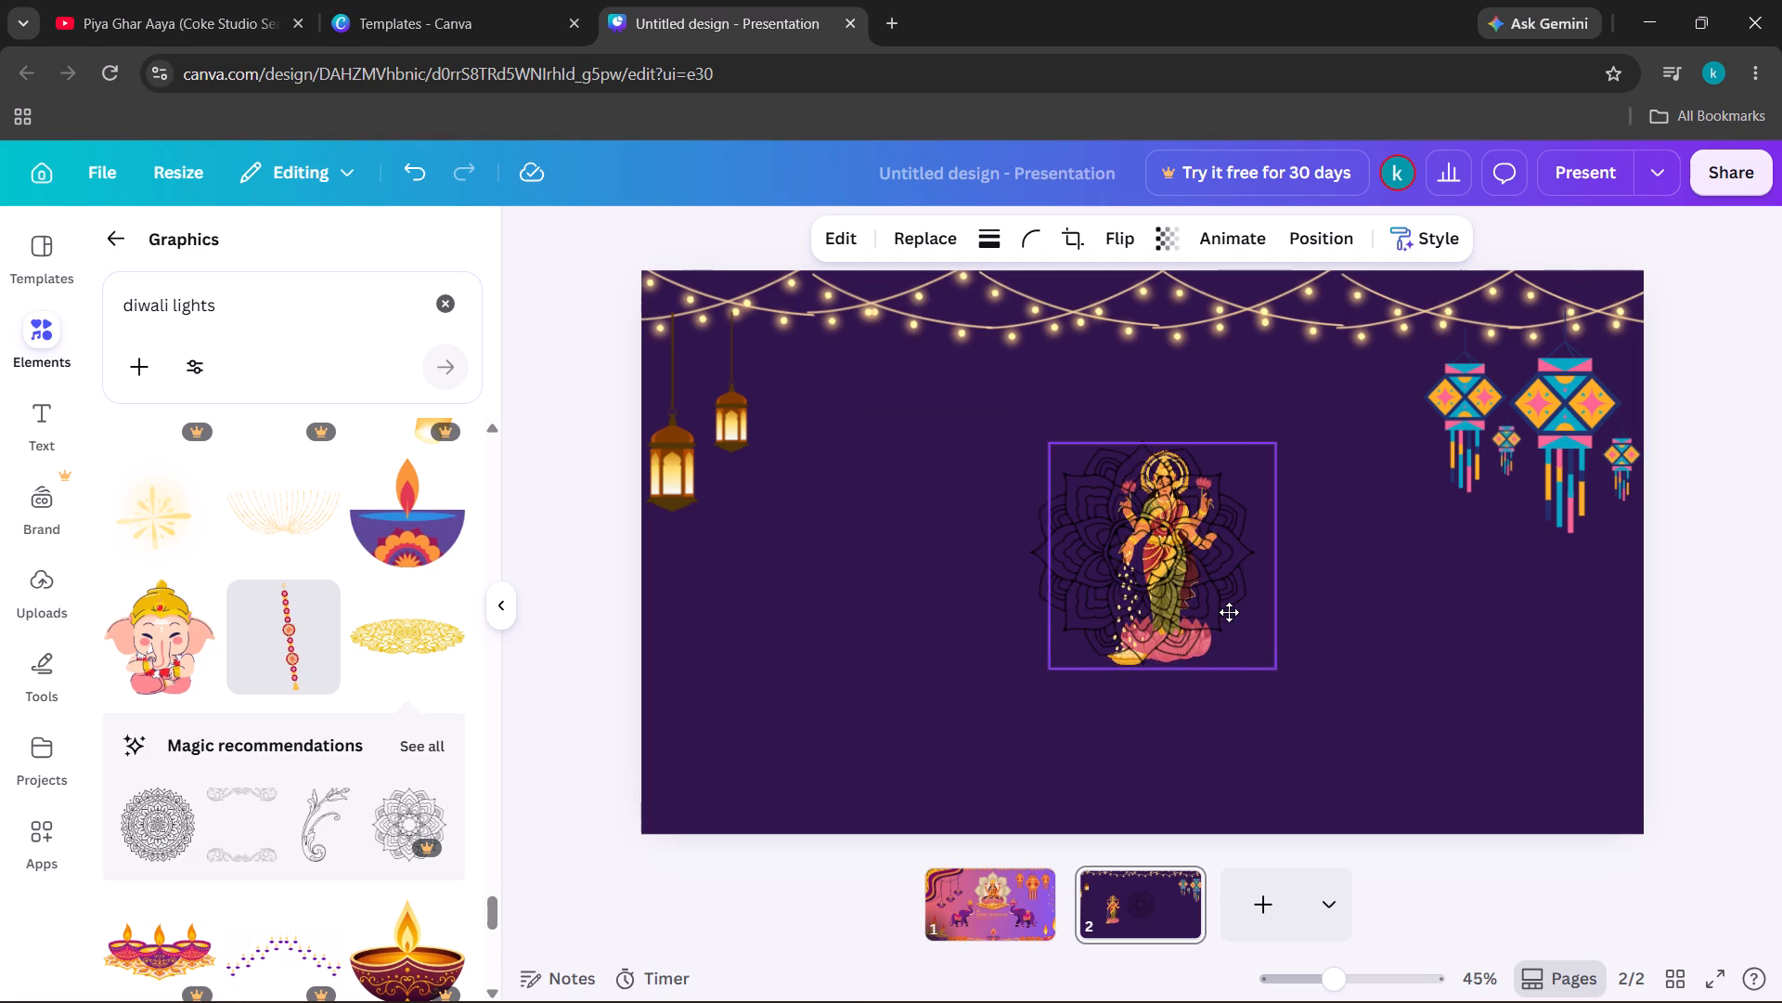
pyautogui.moveTo(1229, 612); pyautogui.dragTo(1457, 657)
pyautogui.moveTo(1206, 593); pyautogui.dragTo(1003, 578)
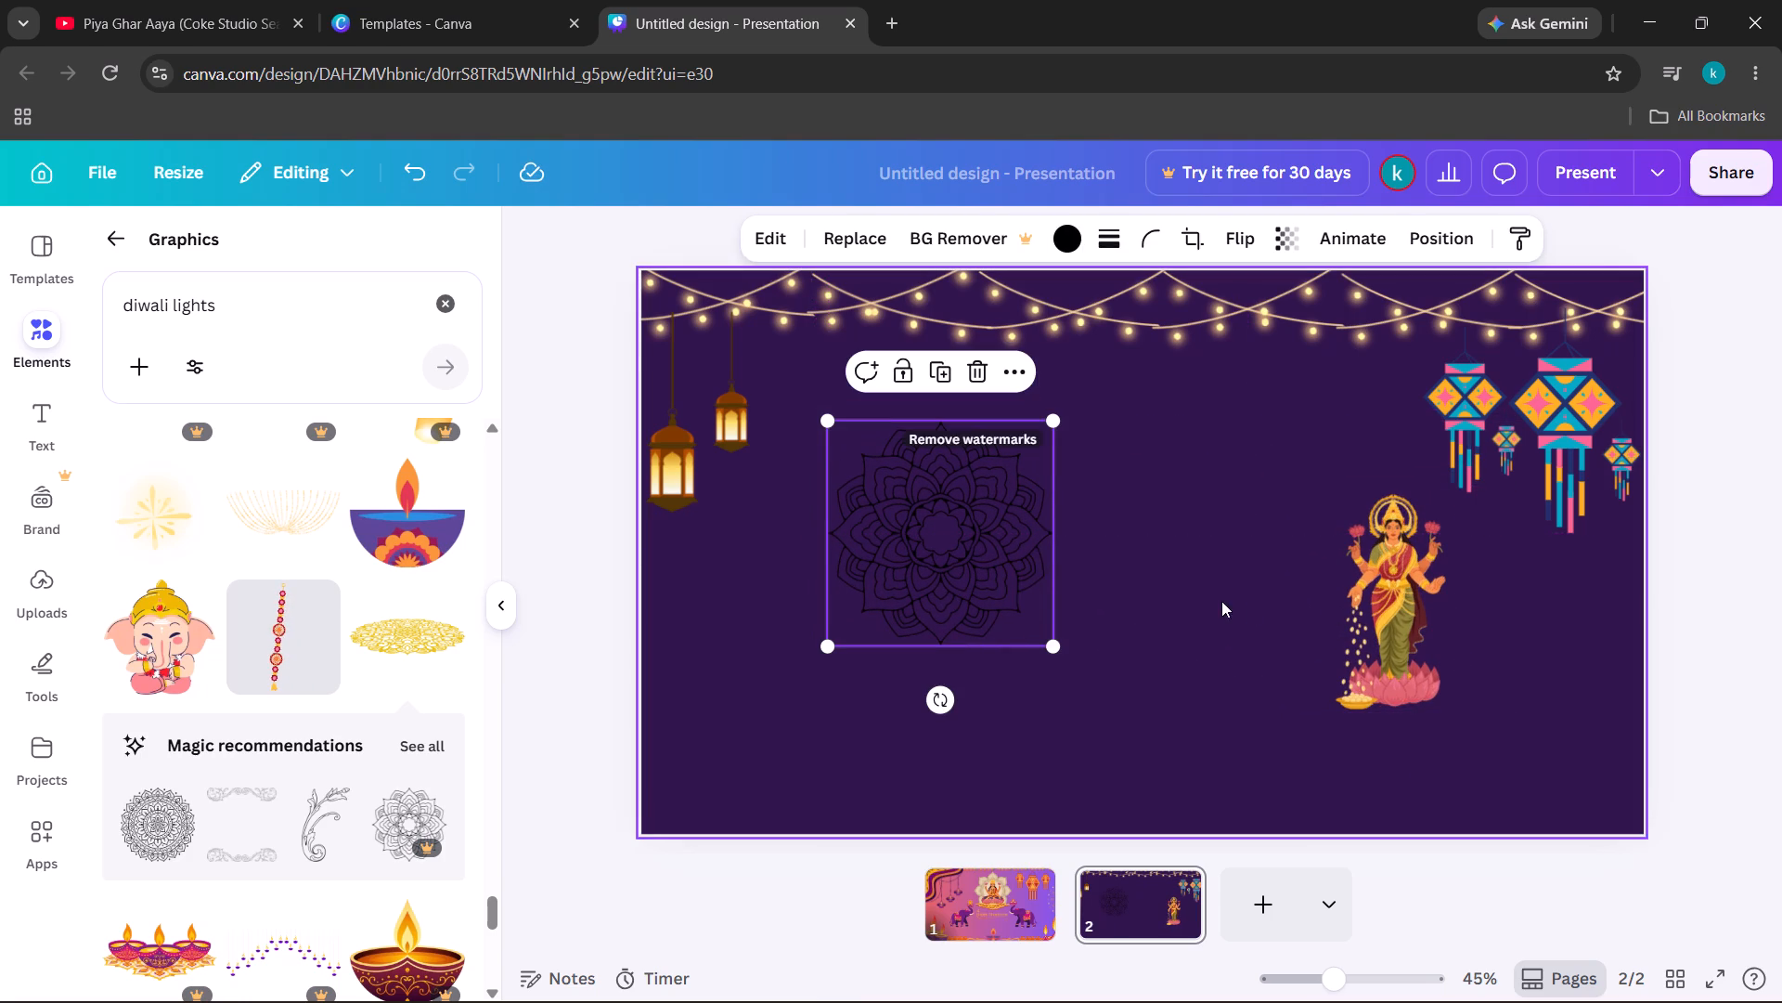
pyautogui.moveTo(1358, 611); pyautogui.dragTo(1248, 547)
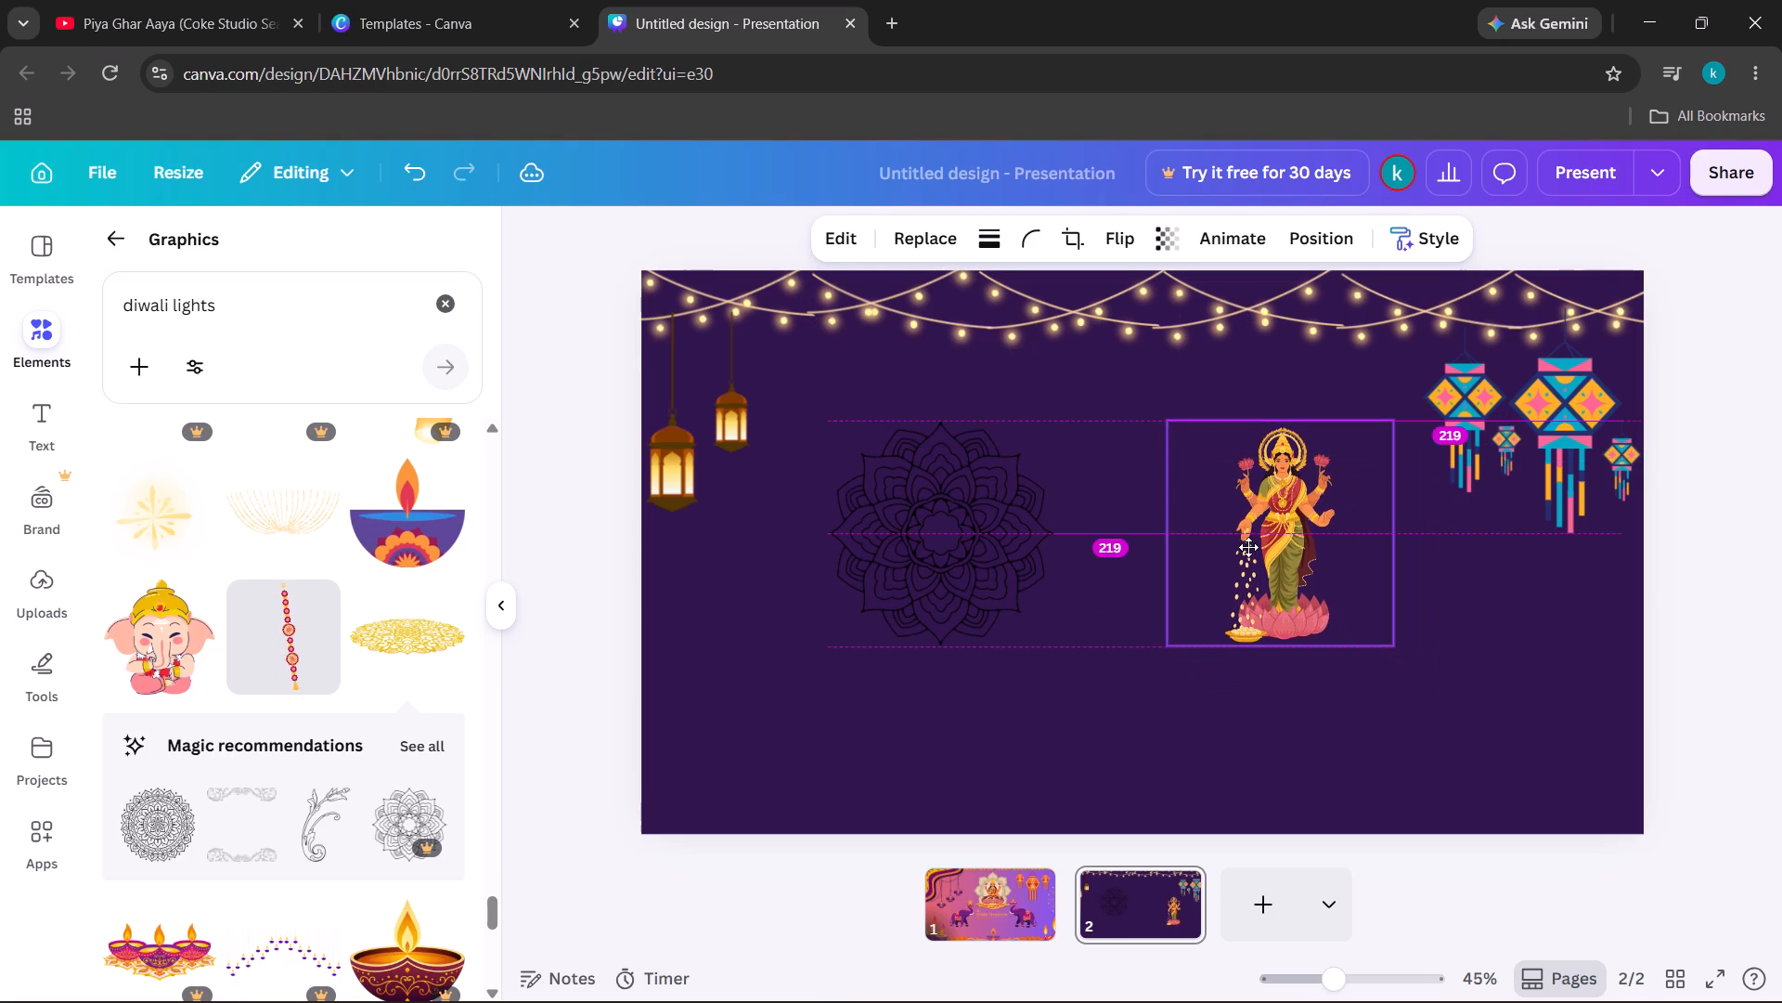
pyautogui.moveTo(1248, 547); pyautogui.dragTo(1254, 569)
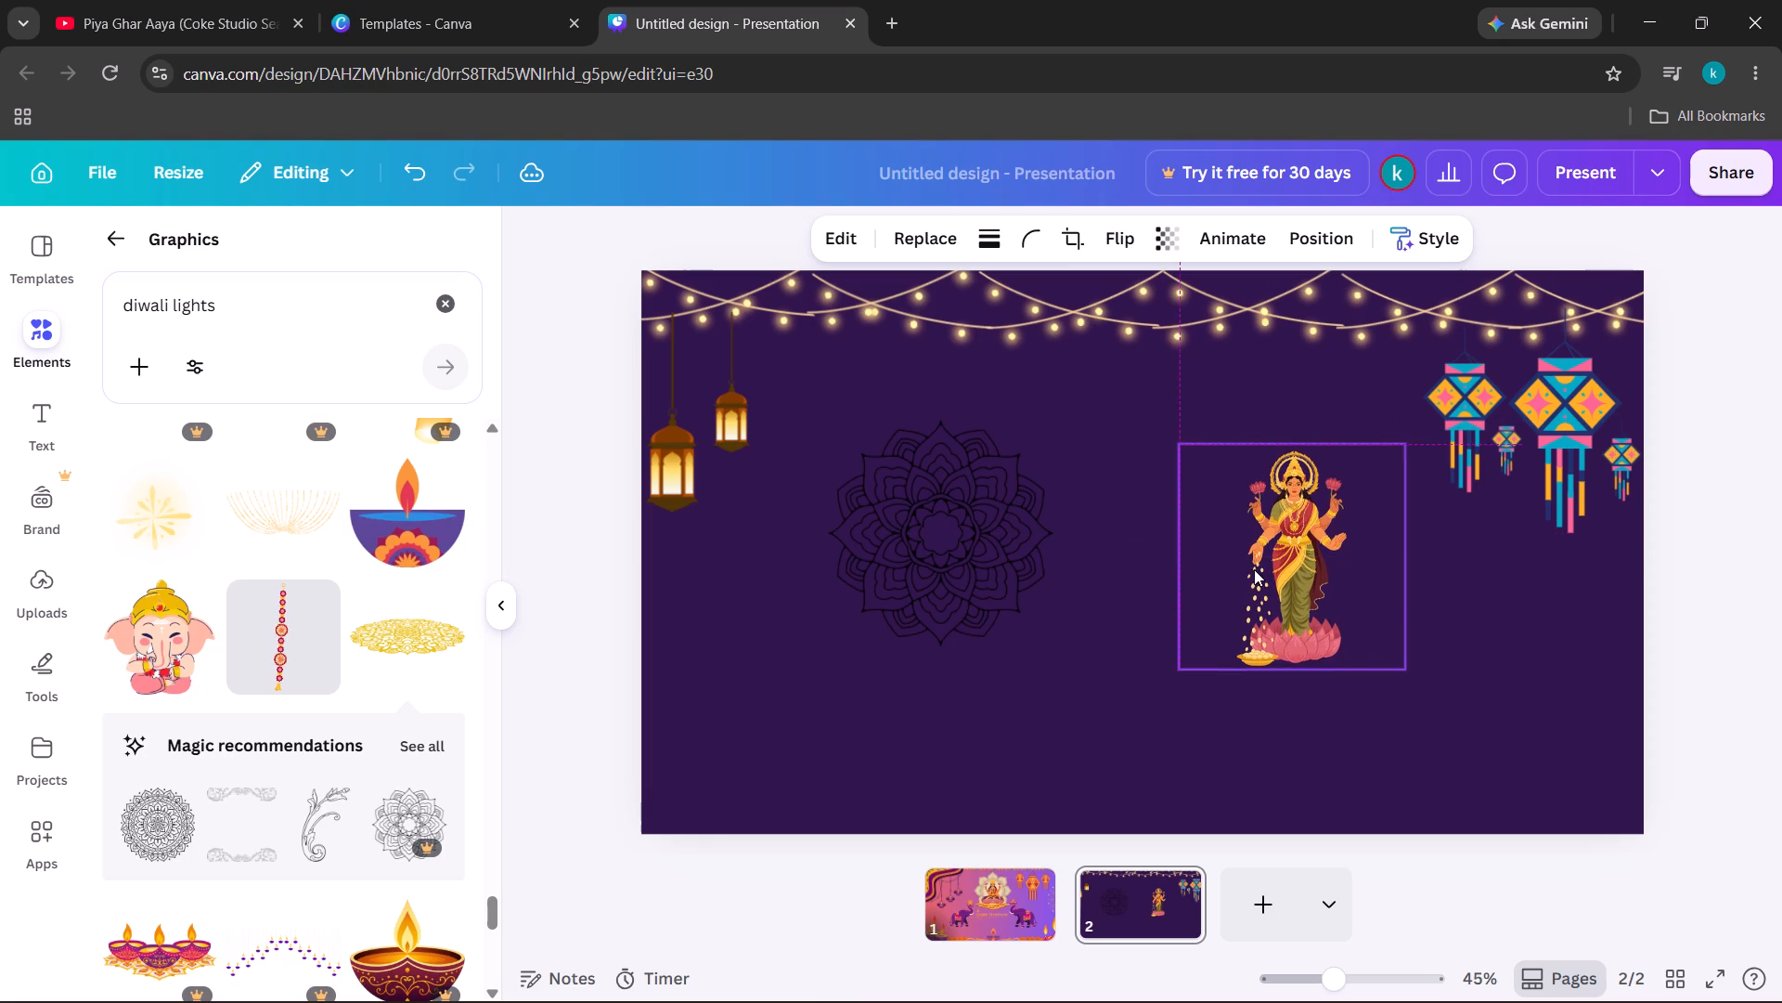
# Add the vertical fairy-light strand graphic and place it partly off the page's right edge, below the kandils.
pyautogui.scroll(-1, 340, 782)
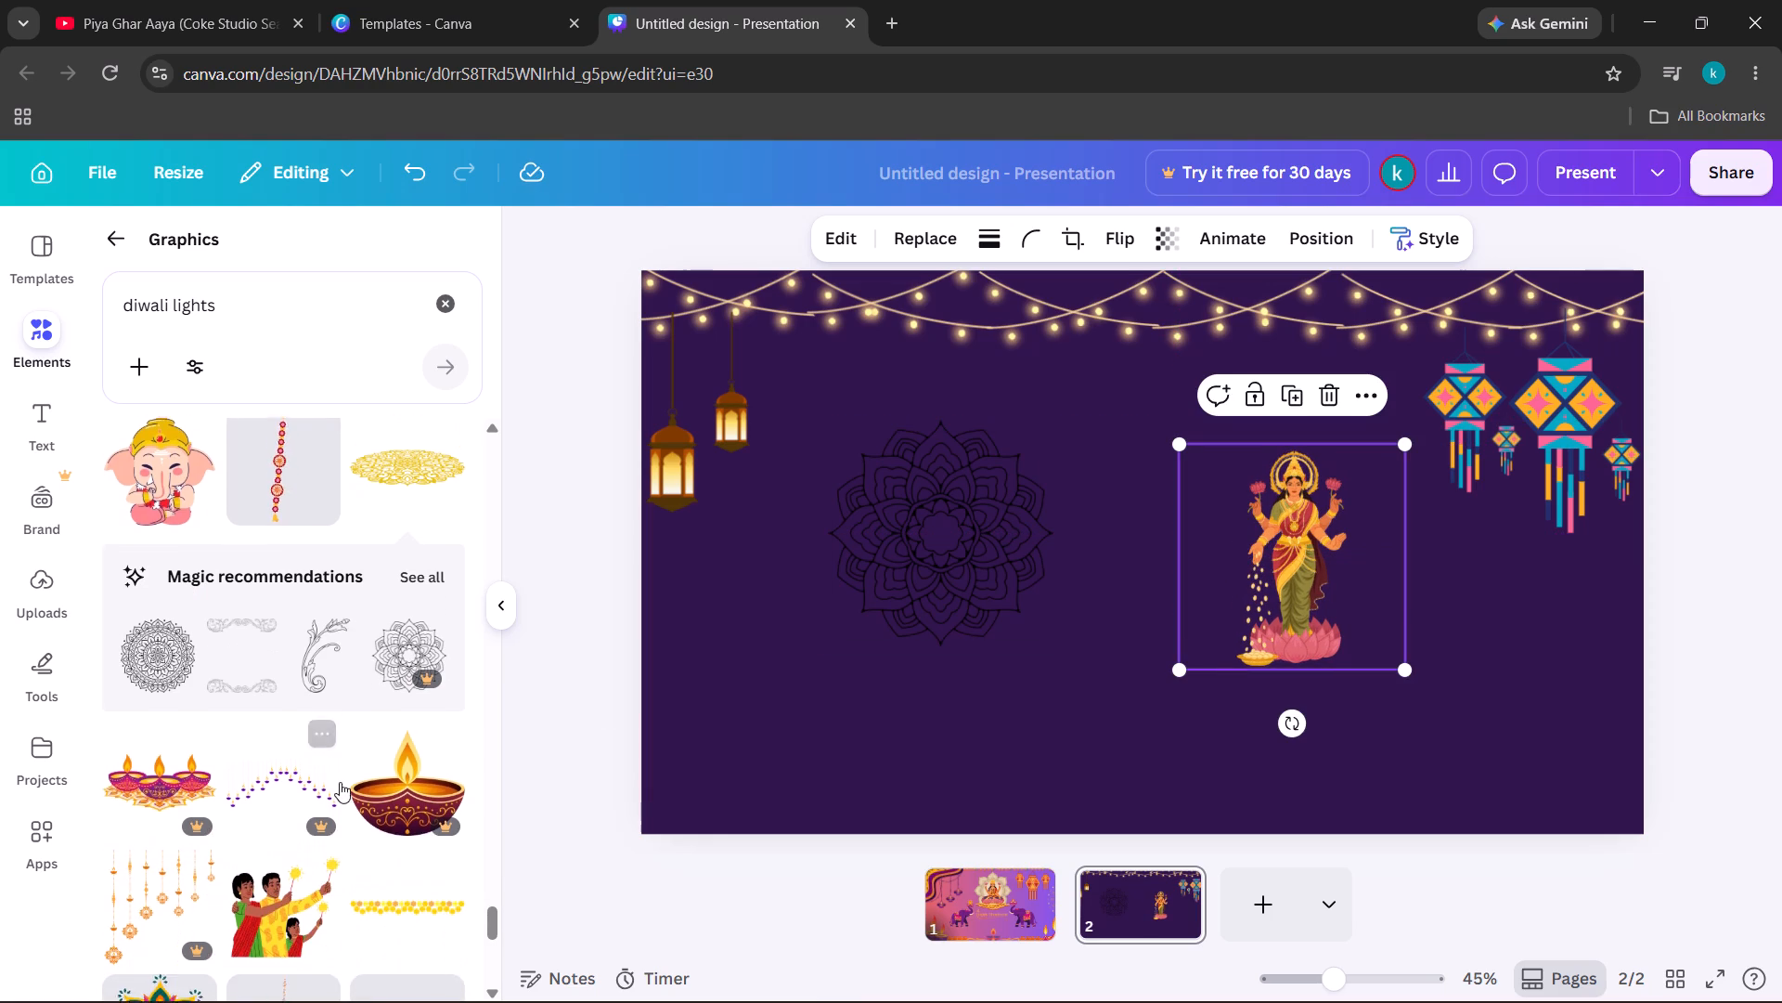
pyautogui.scroll(-1, 340, 782)
pyautogui.hscroll(2, 340, 782)
pyautogui.scroll(-1, 340, 782)
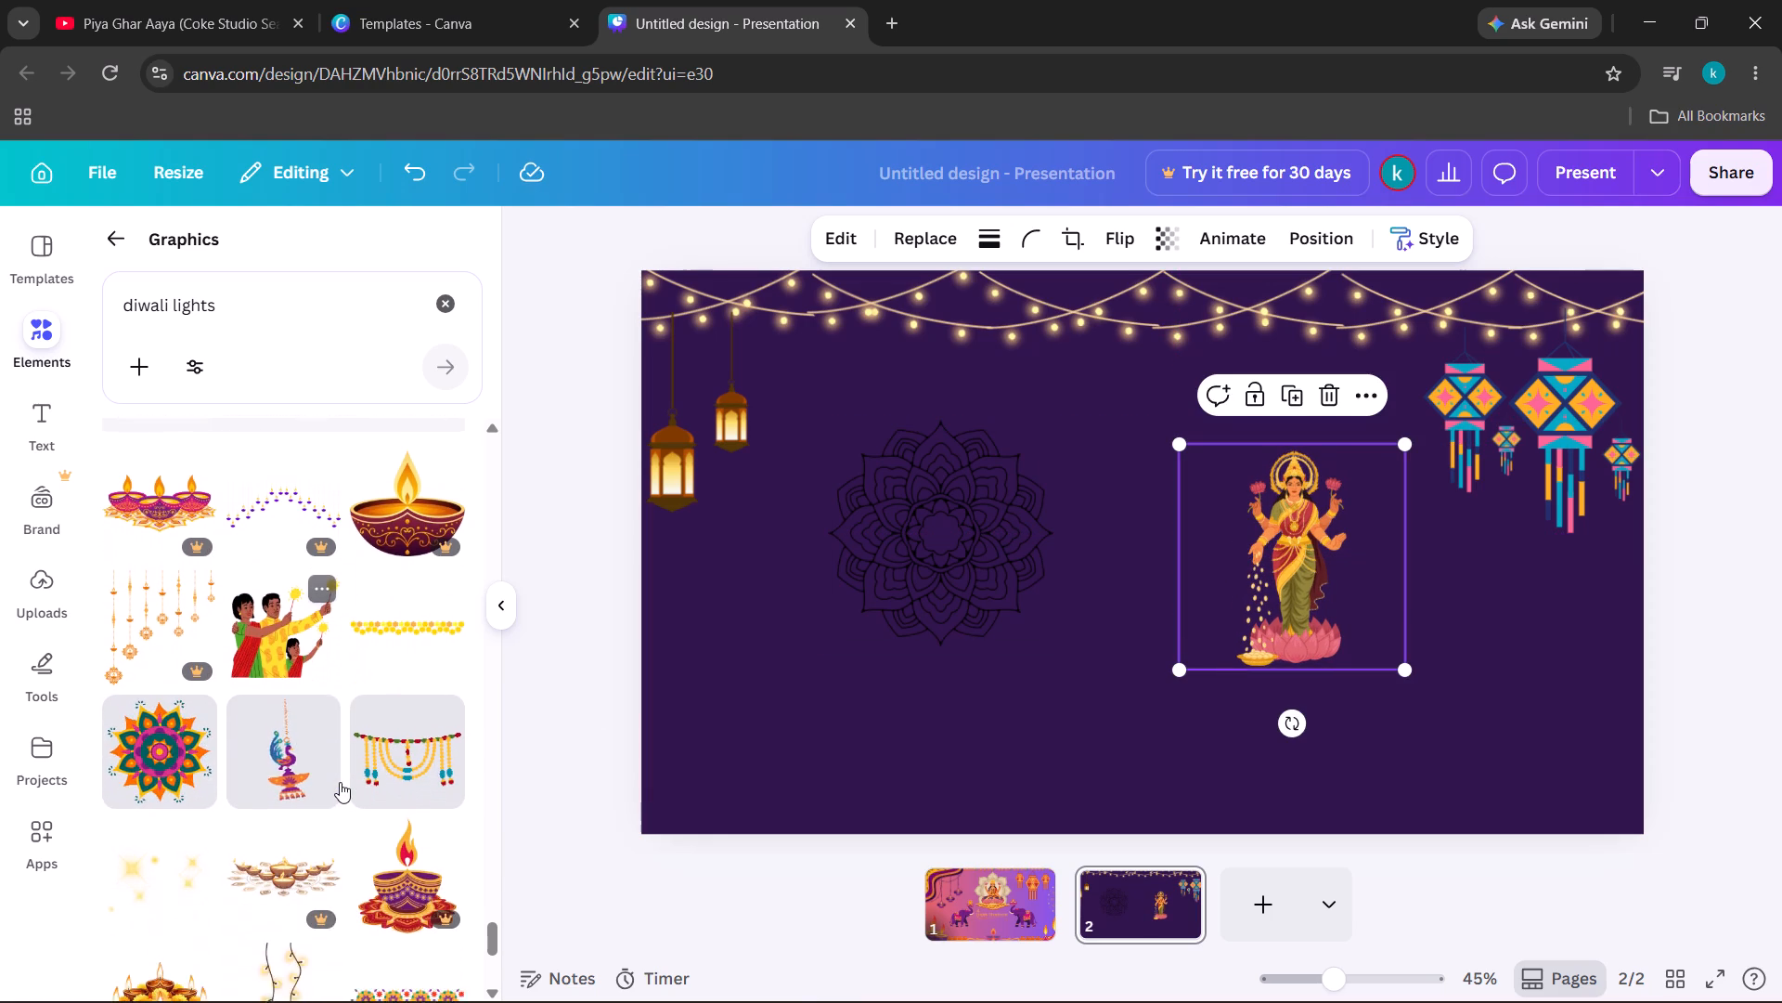
pyautogui.scroll(-1, 340, 782)
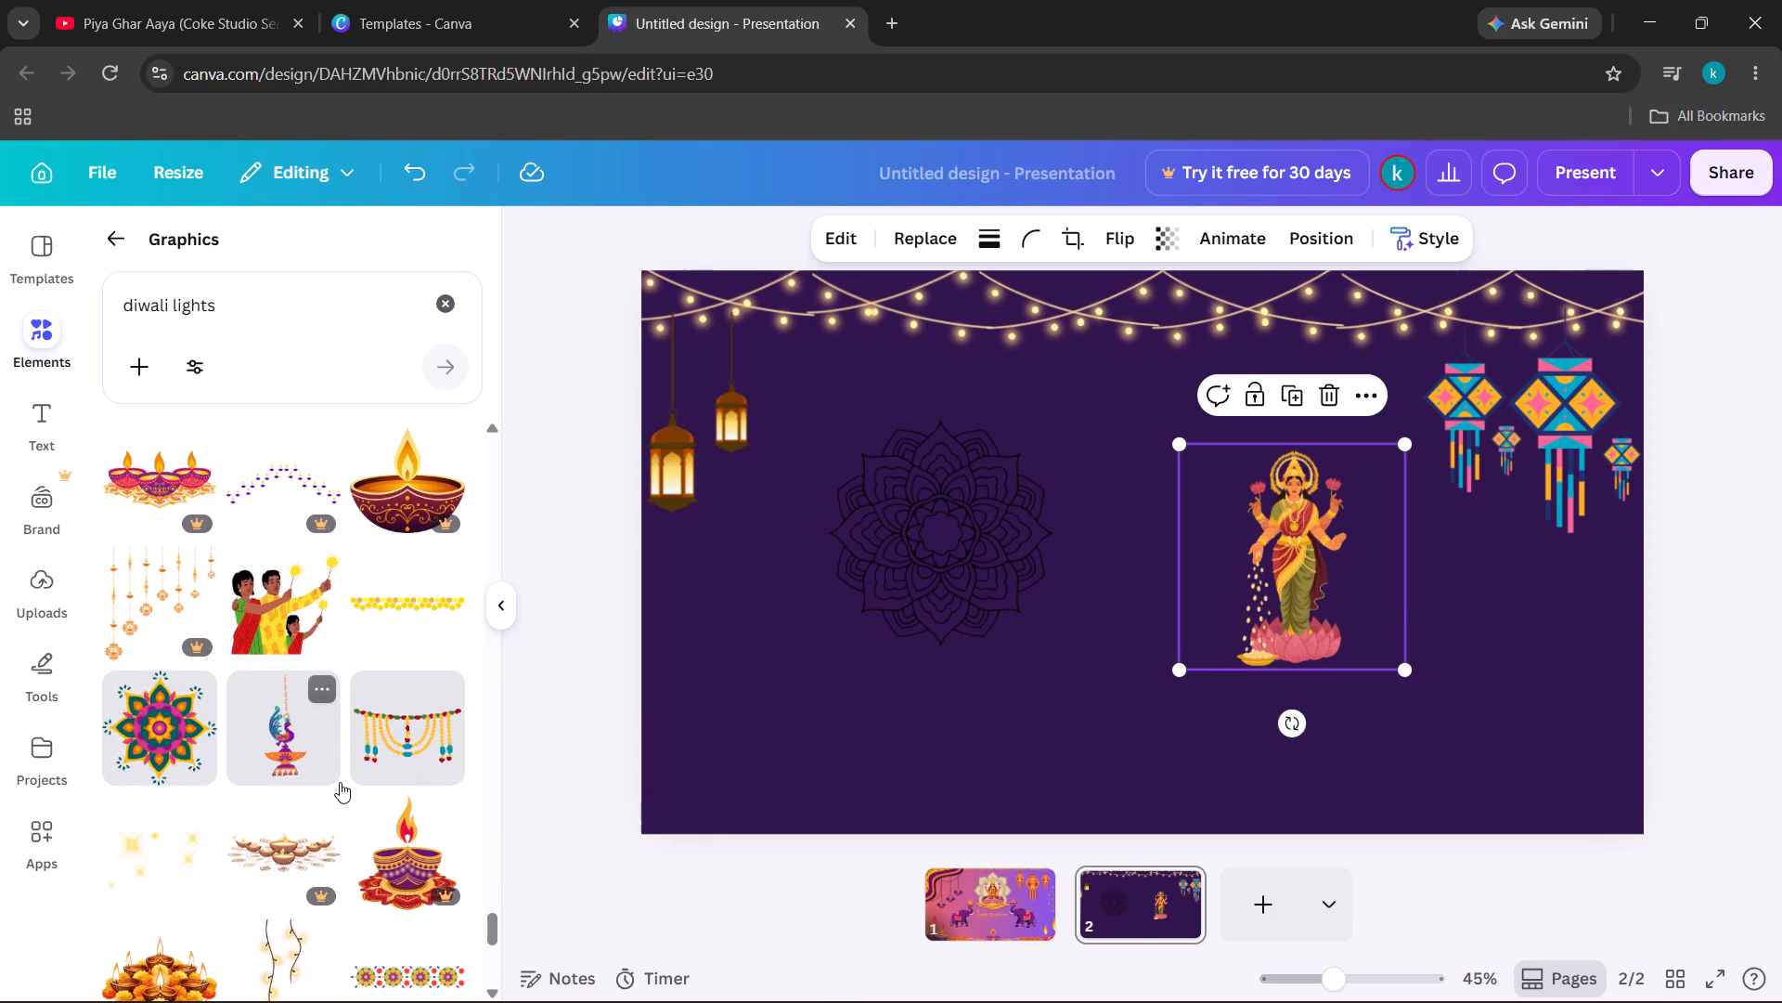
pyautogui.hscroll(3, 340, 782)
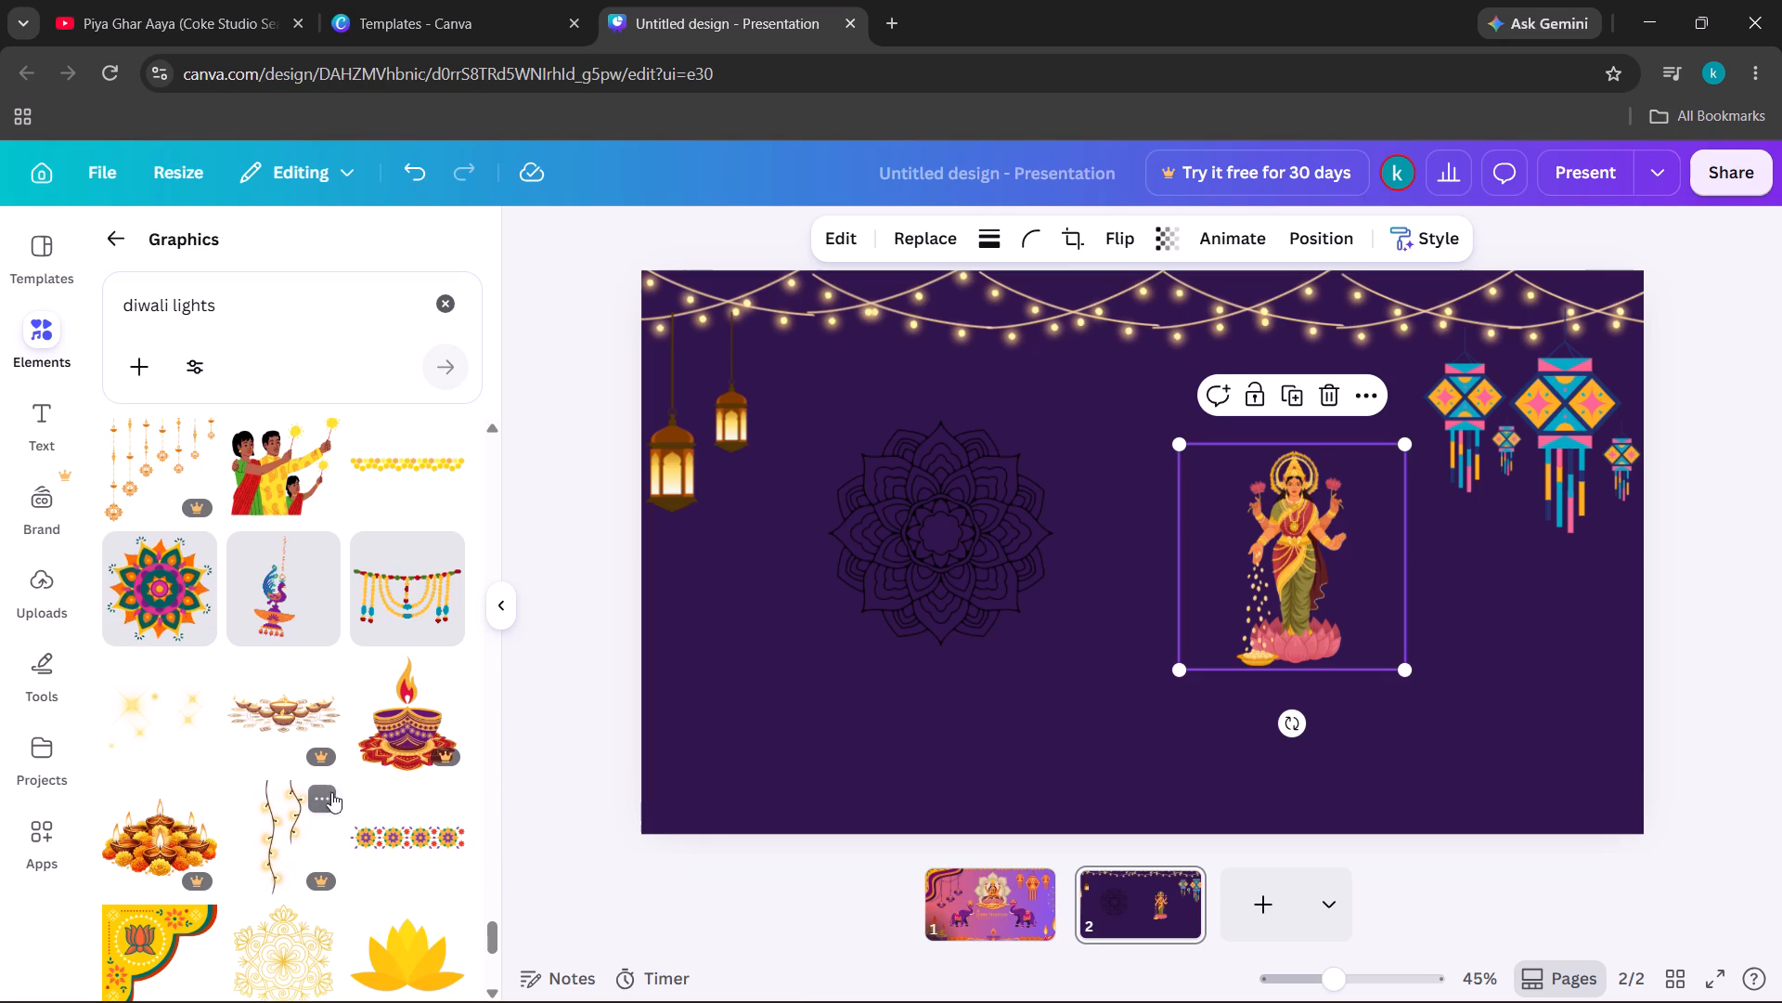
pyautogui.click(280, 835)
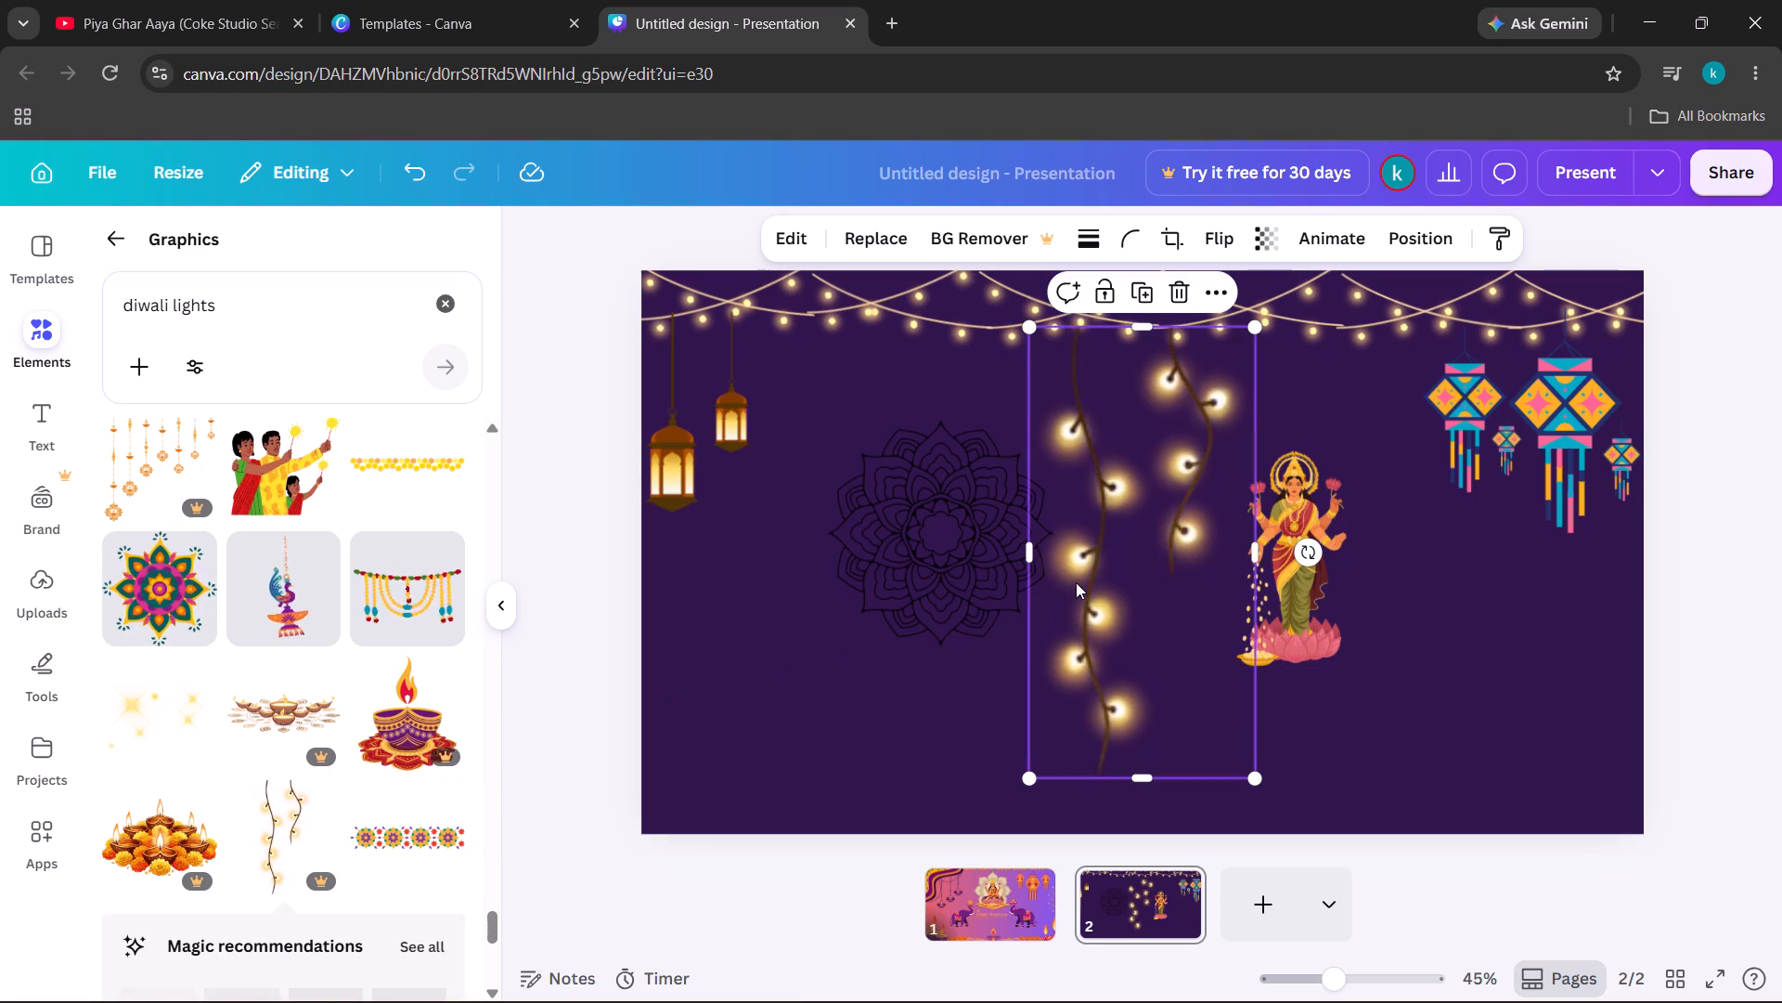
pyautogui.moveTo(1076, 582); pyautogui.dragTo(1617, 731)
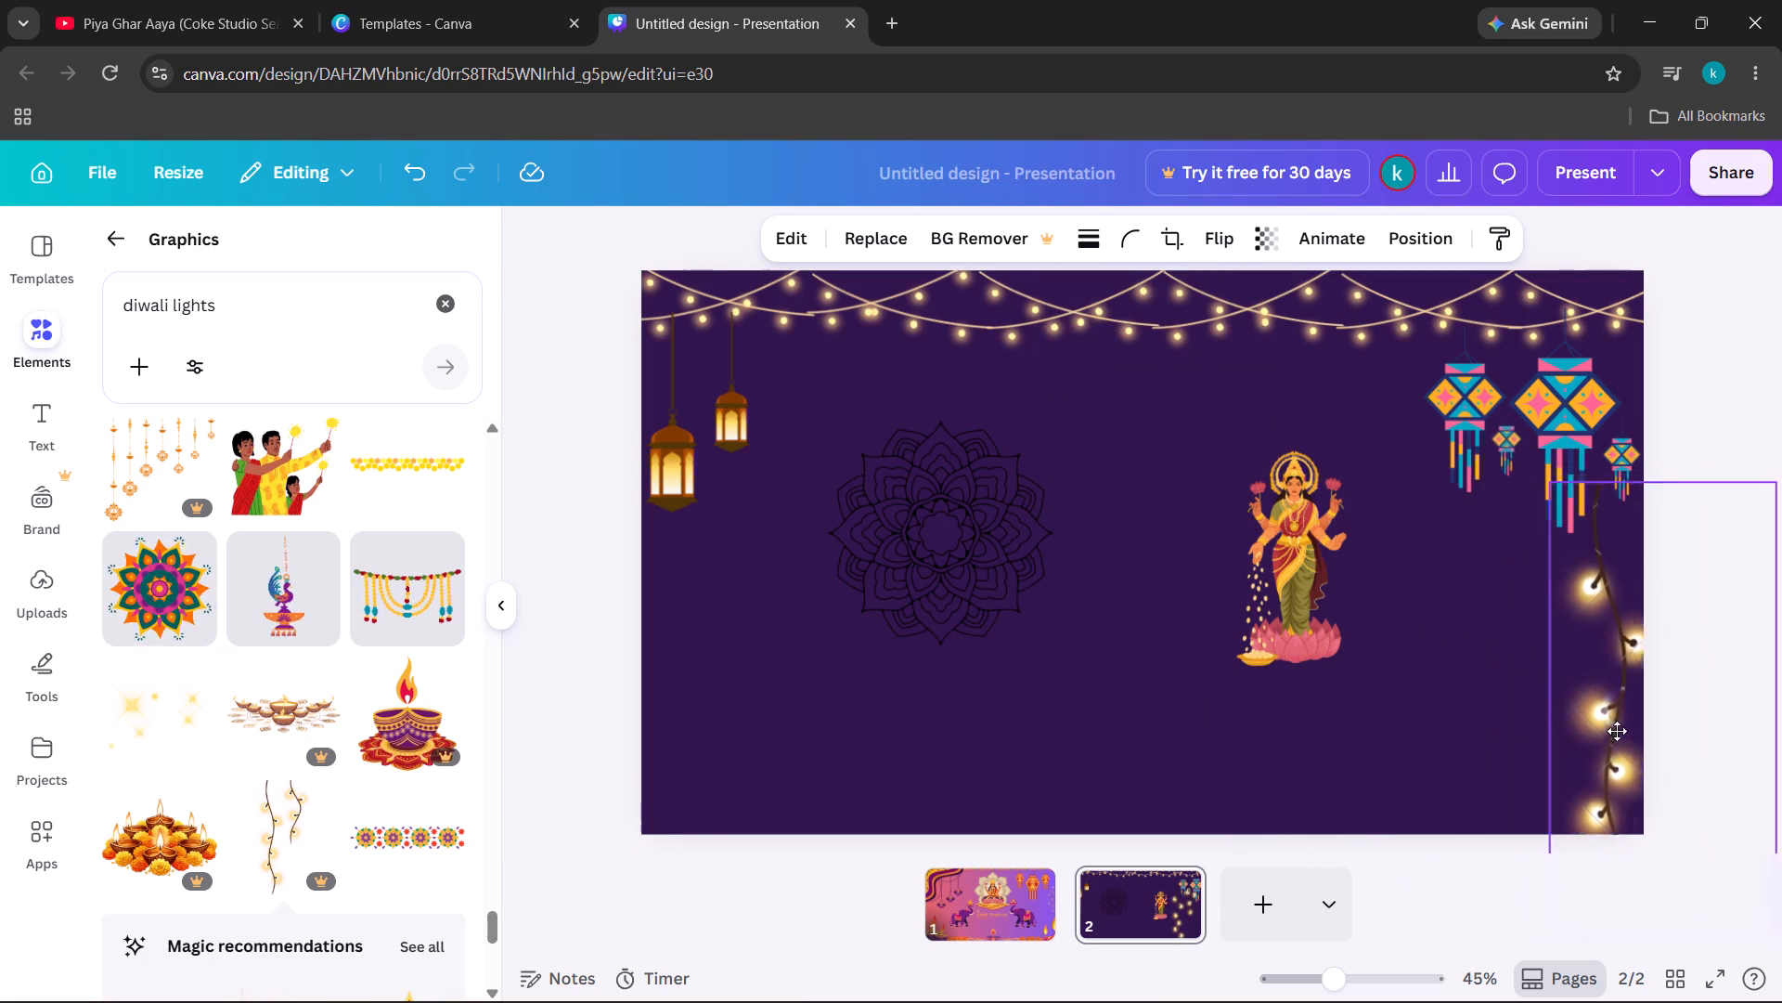
pyautogui.moveTo(1617, 731); pyautogui.dragTo(1620, 685)
pyautogui.click(1620, 685)
pyautogui.moveTo(1620, 685); pyautogui.dragTo(1602, 684)
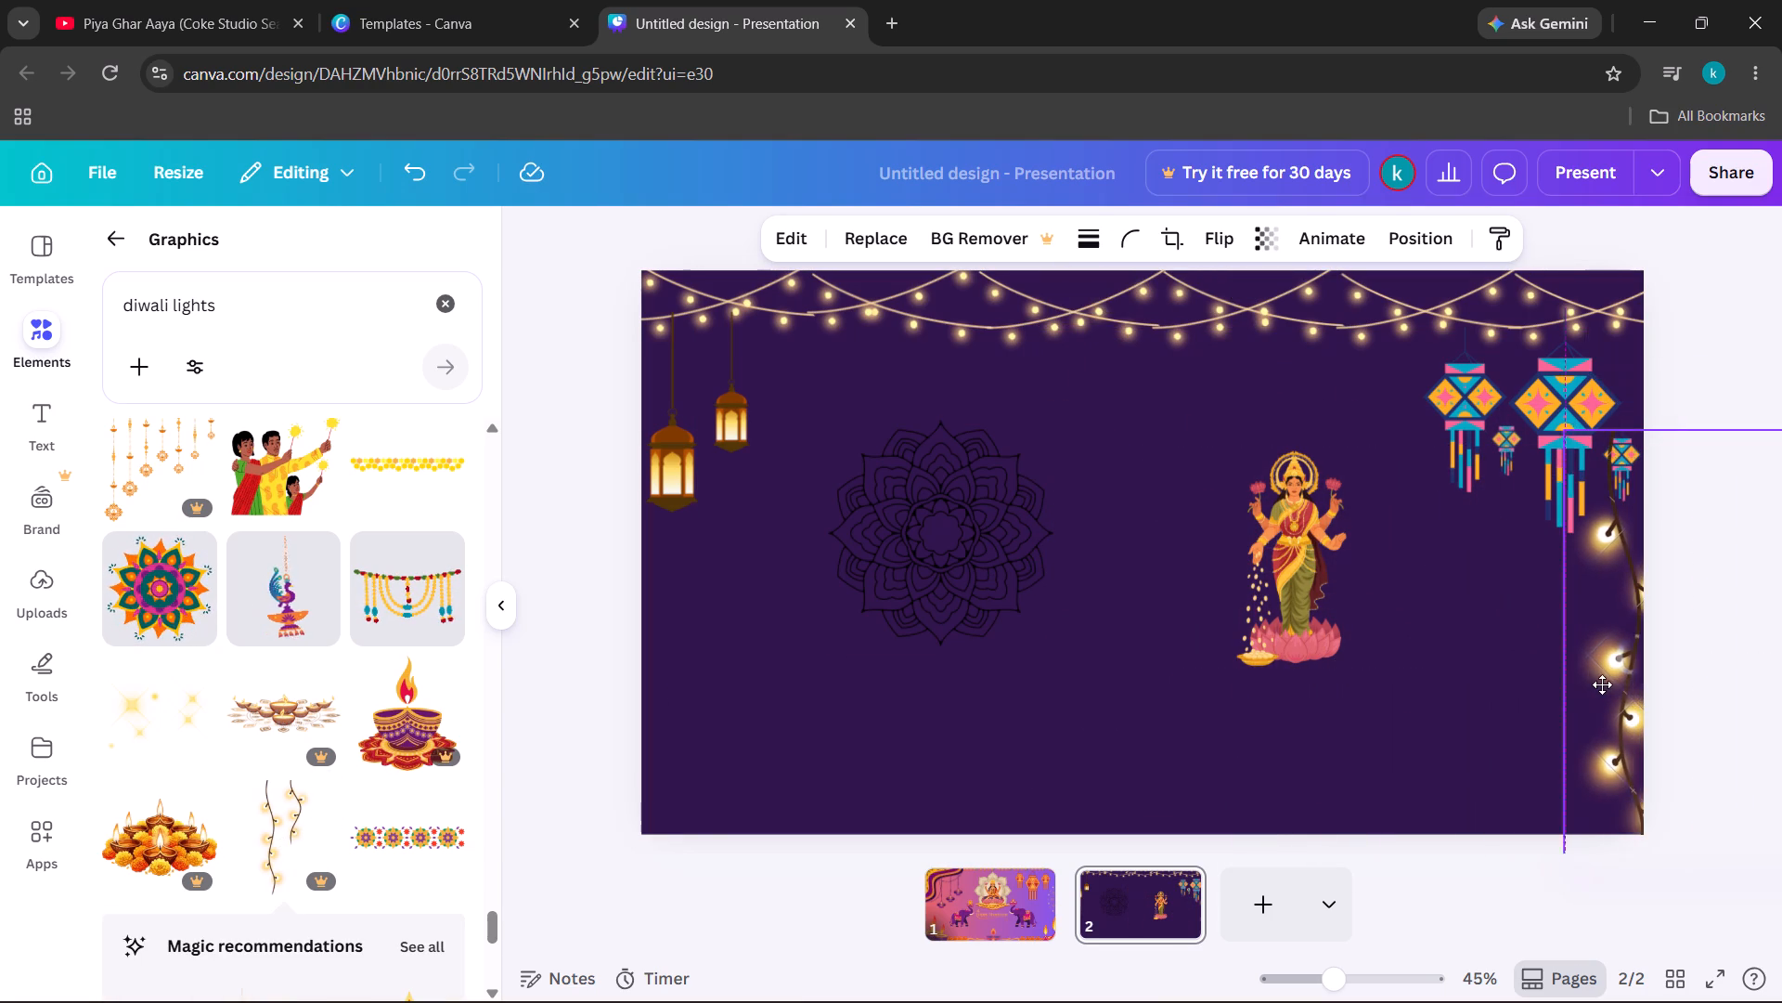
pyautogui.moveTo(1602, 684); pyautogui.dragTo(1591, 690)
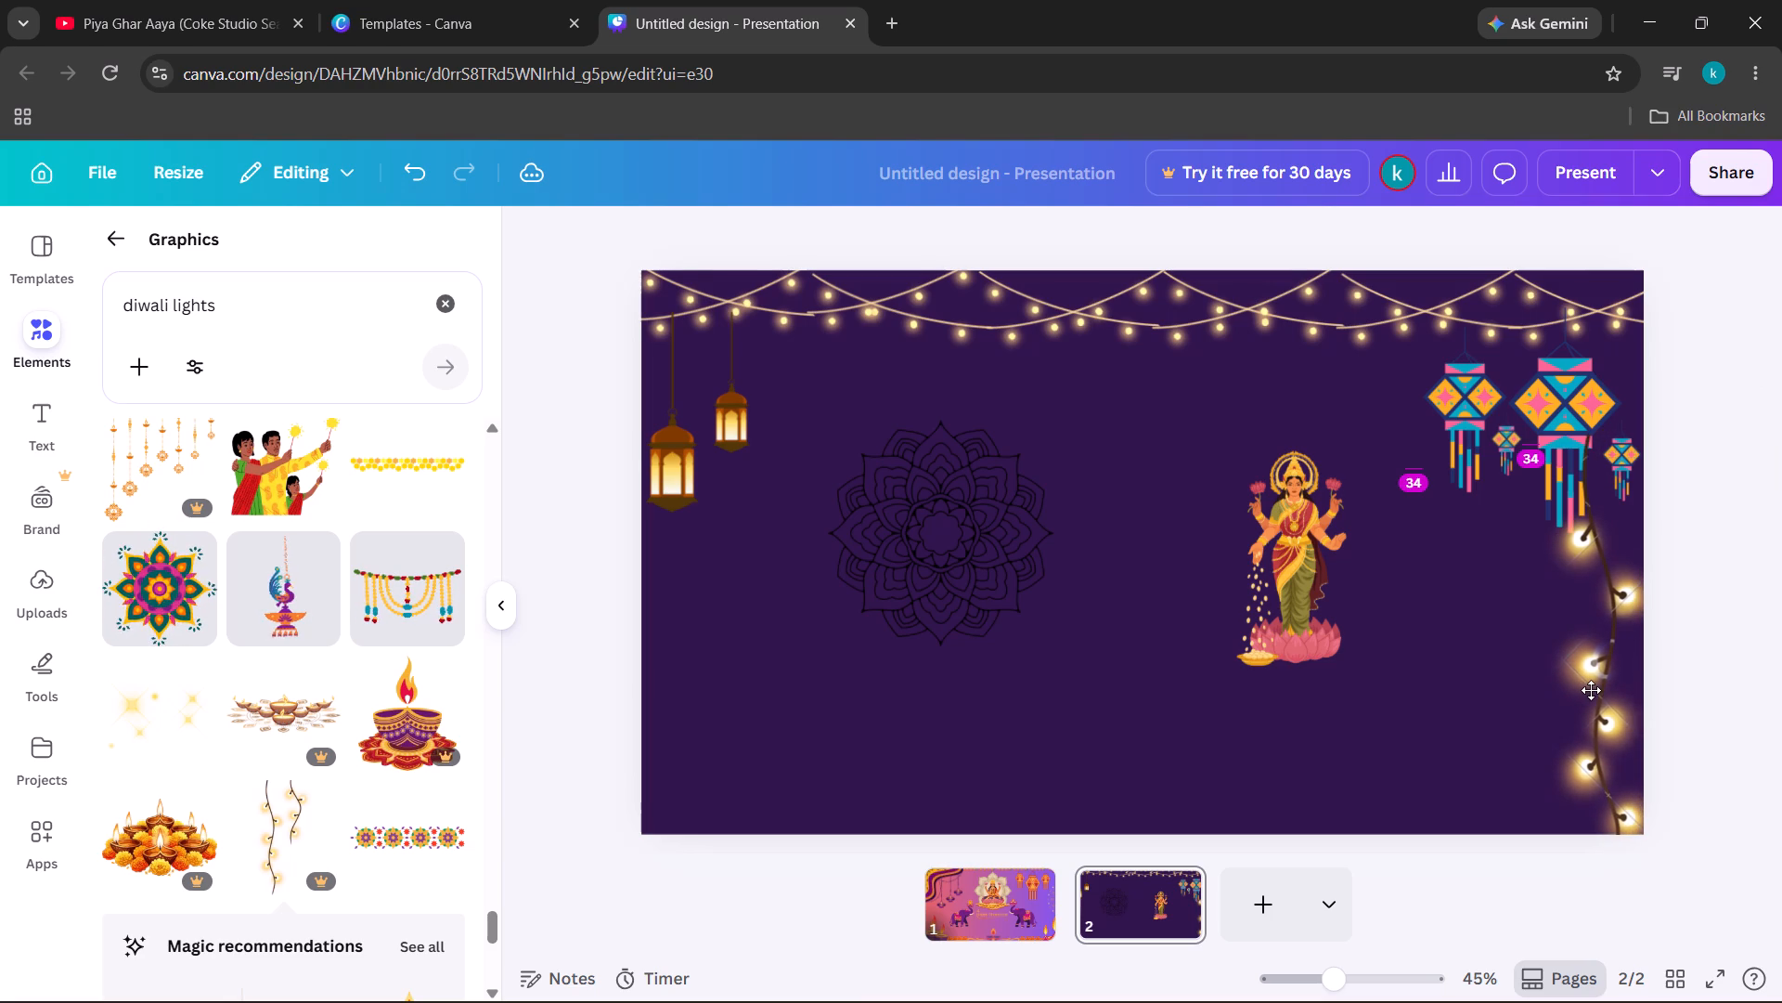
pyautogui.moveTo(1591, 690); pyautogui.dragTo(1643, 681)
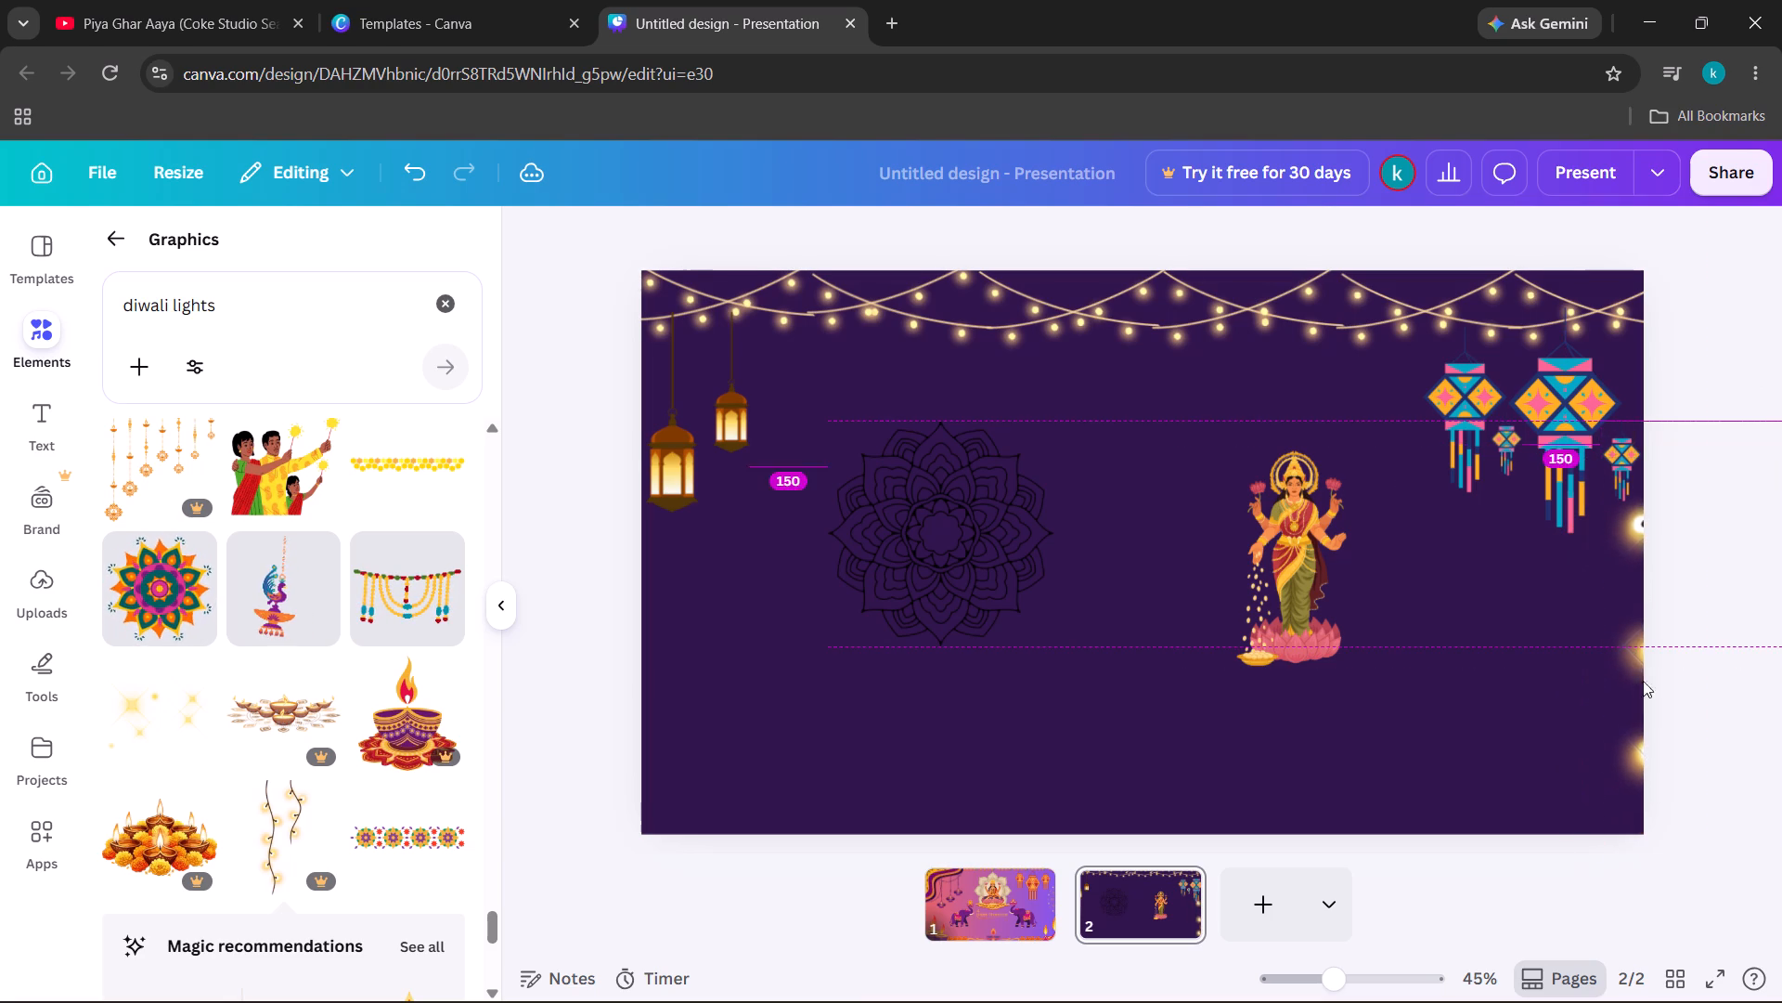
pyautogui.moveTo(1643, 681); pyautogui.dragTo(1636, 682)
pyautogui.click(1659, 674)
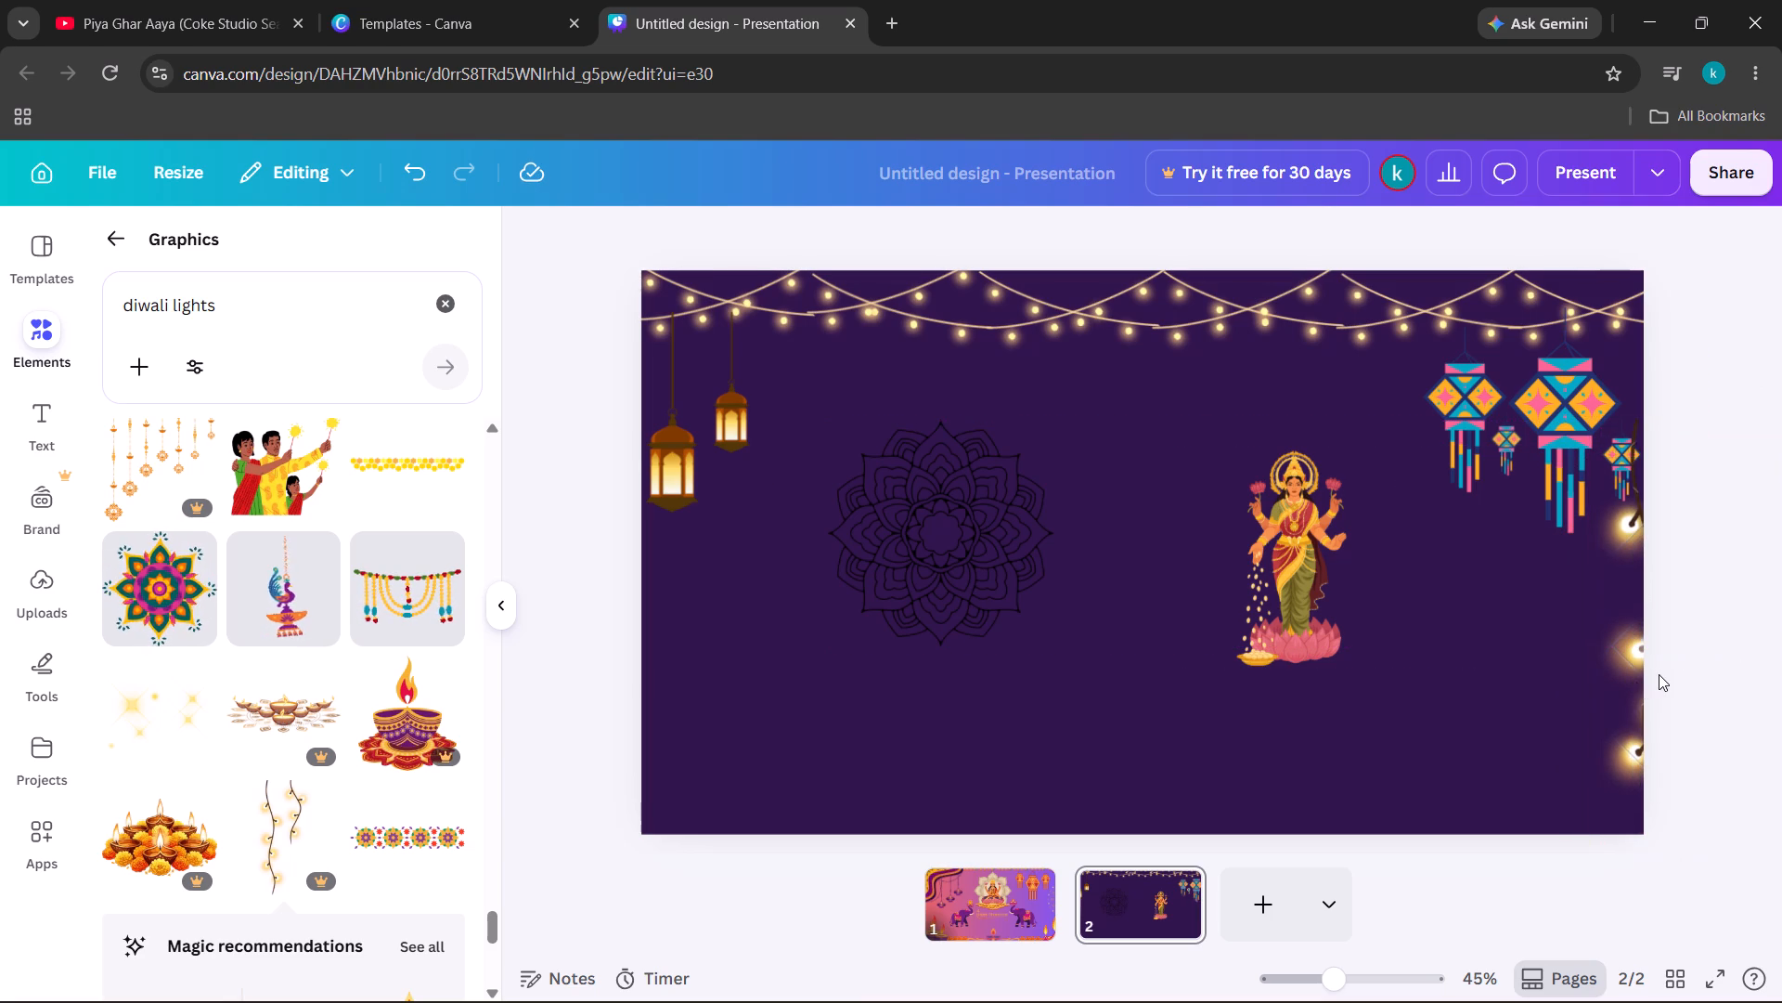
# Add a second vertical fairy-light strand over the mandala and rotate it upside down.
pyautogui.click(290, 836)
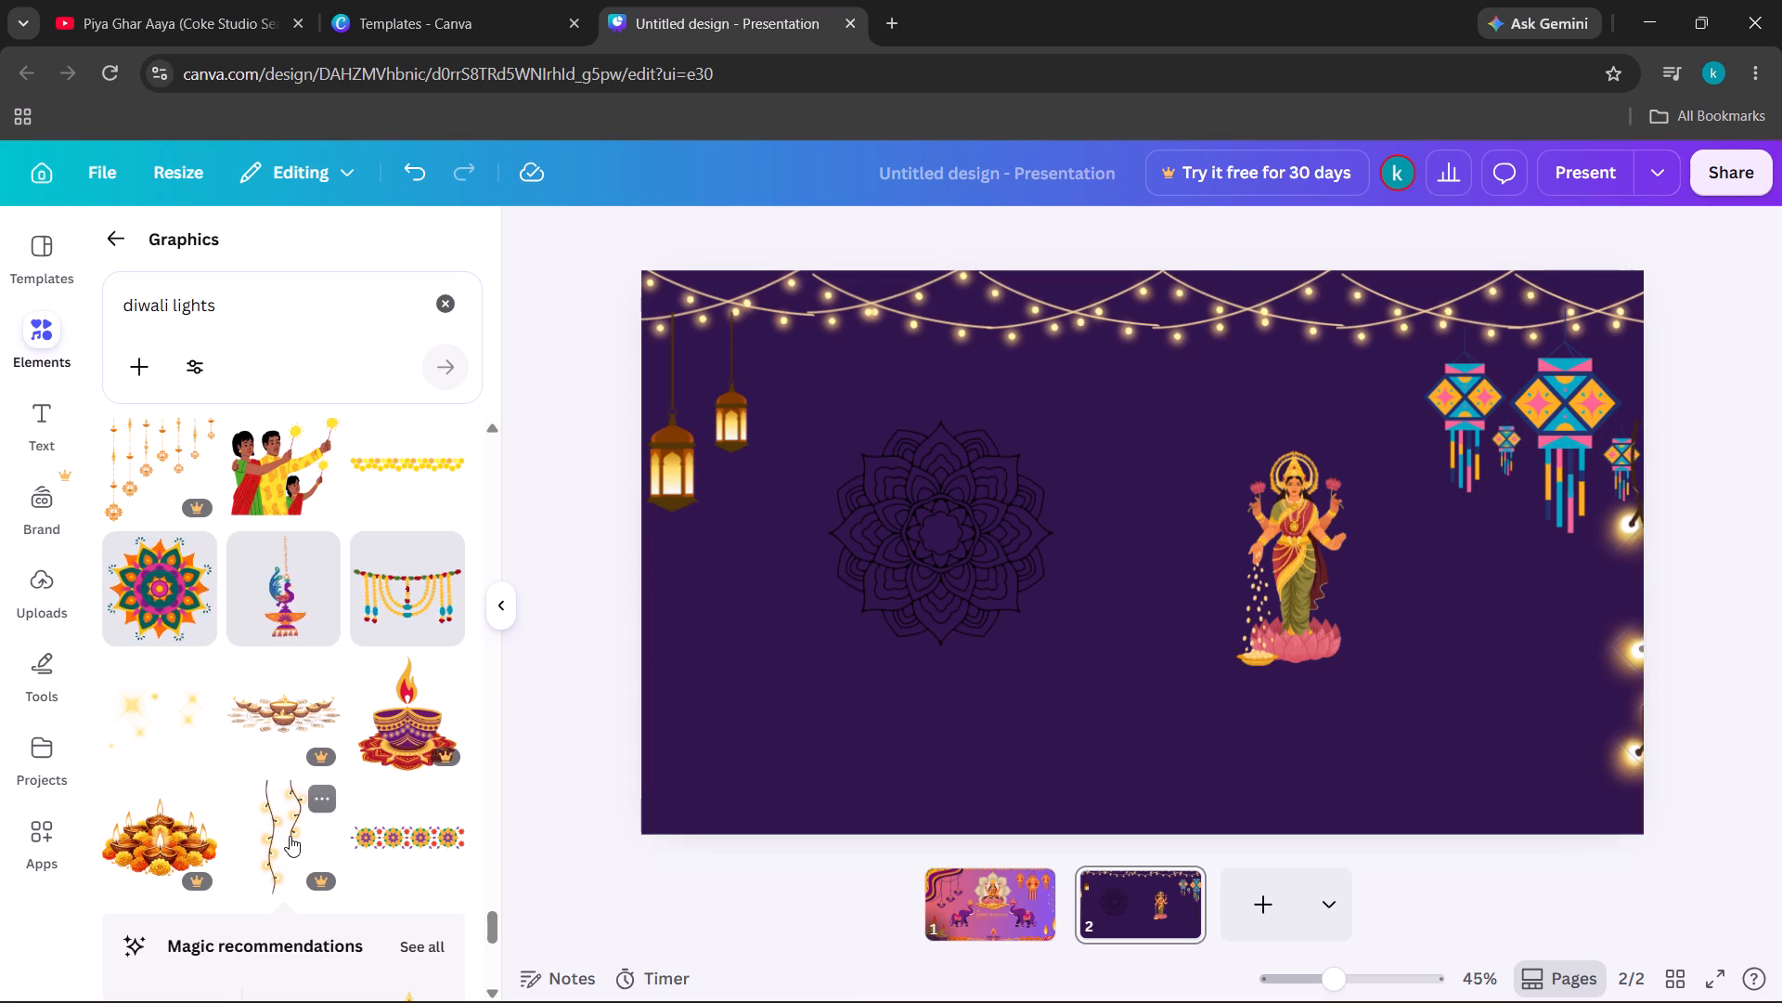
pyautogui.moveTo(1053, 613); pyautogui.dragTo(1038, 623)
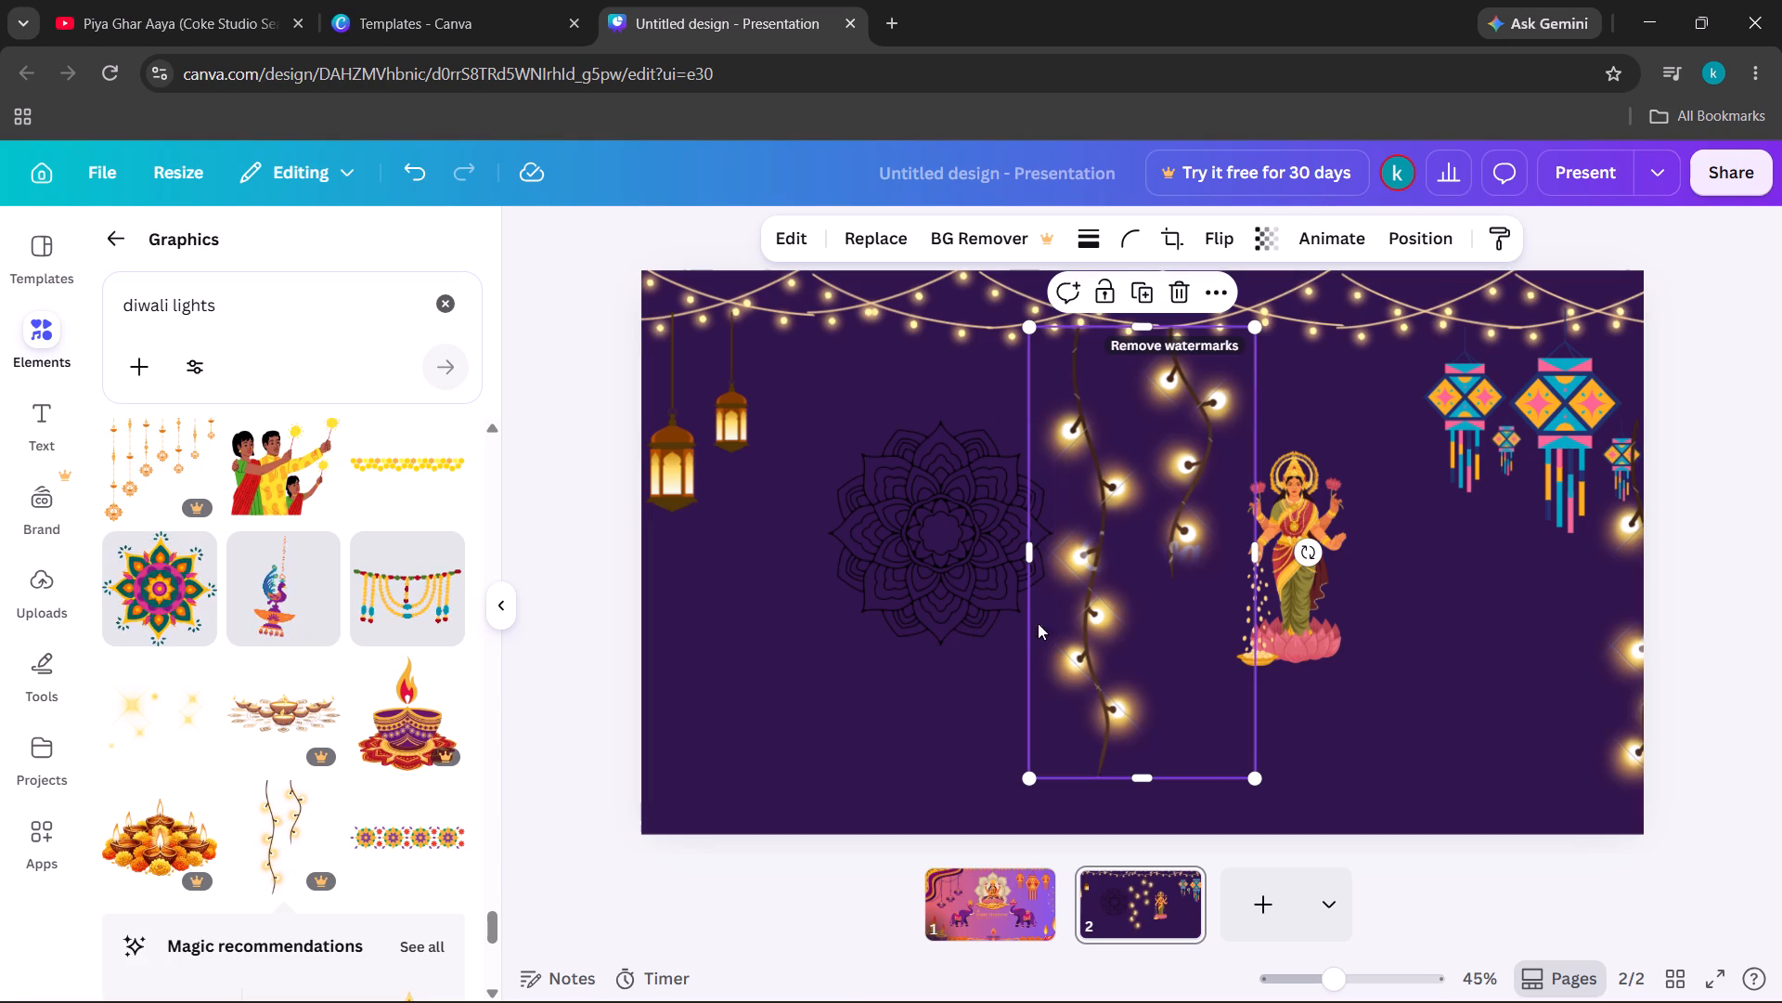
pyautogui.moveTo(1038, 623); pyautogui.dragTo(837, 659)
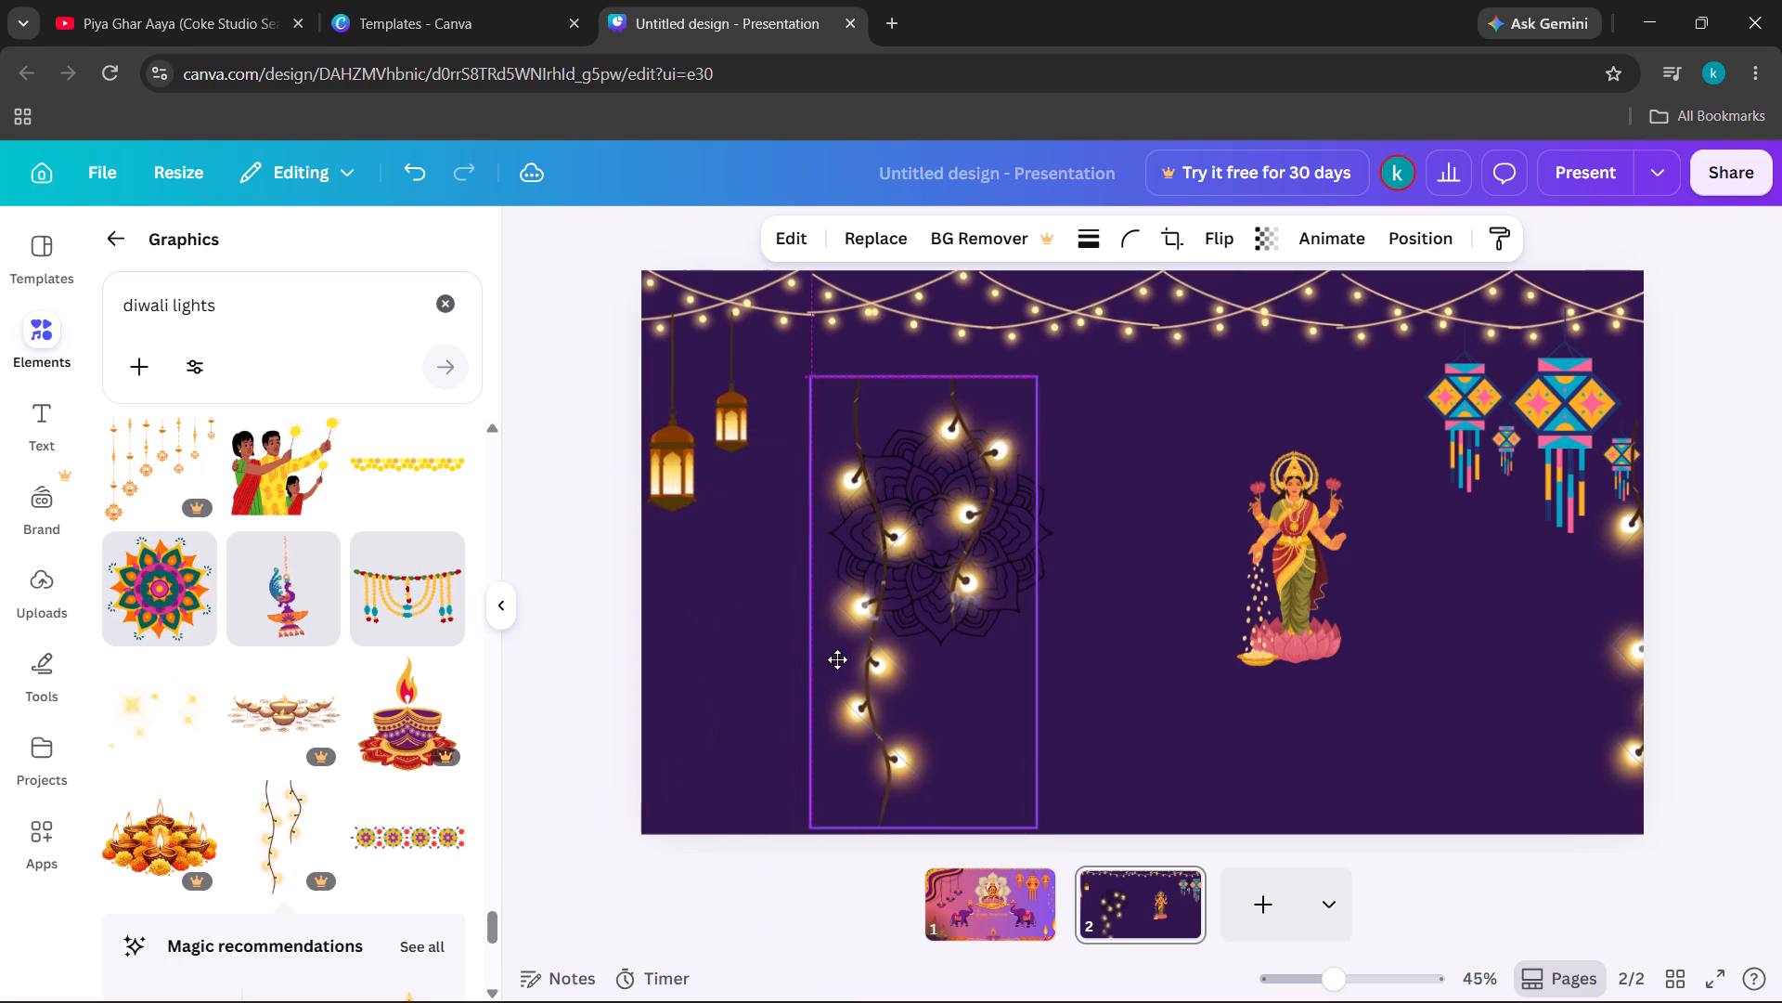
pyautogui.moveTo(837, 659); pyautogui.dragTo(839, 657)
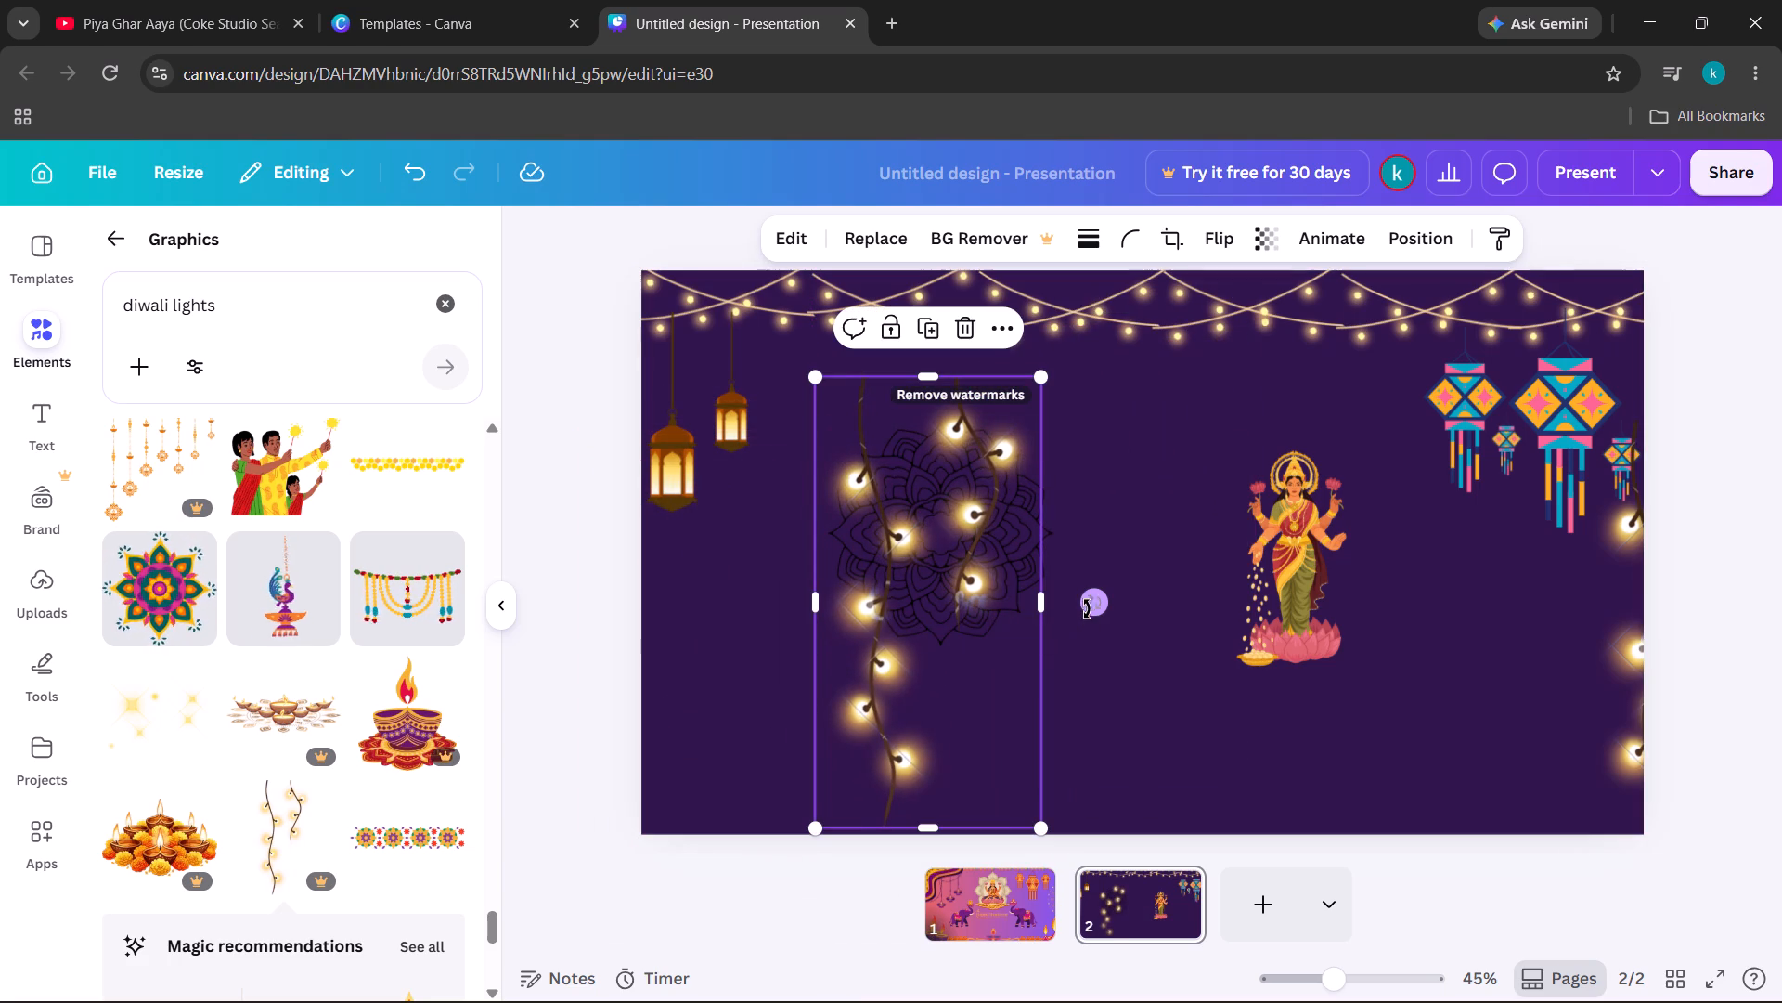
pyautogui.moveTo(1097, 607); pyautogui.dragTo(750, 680)
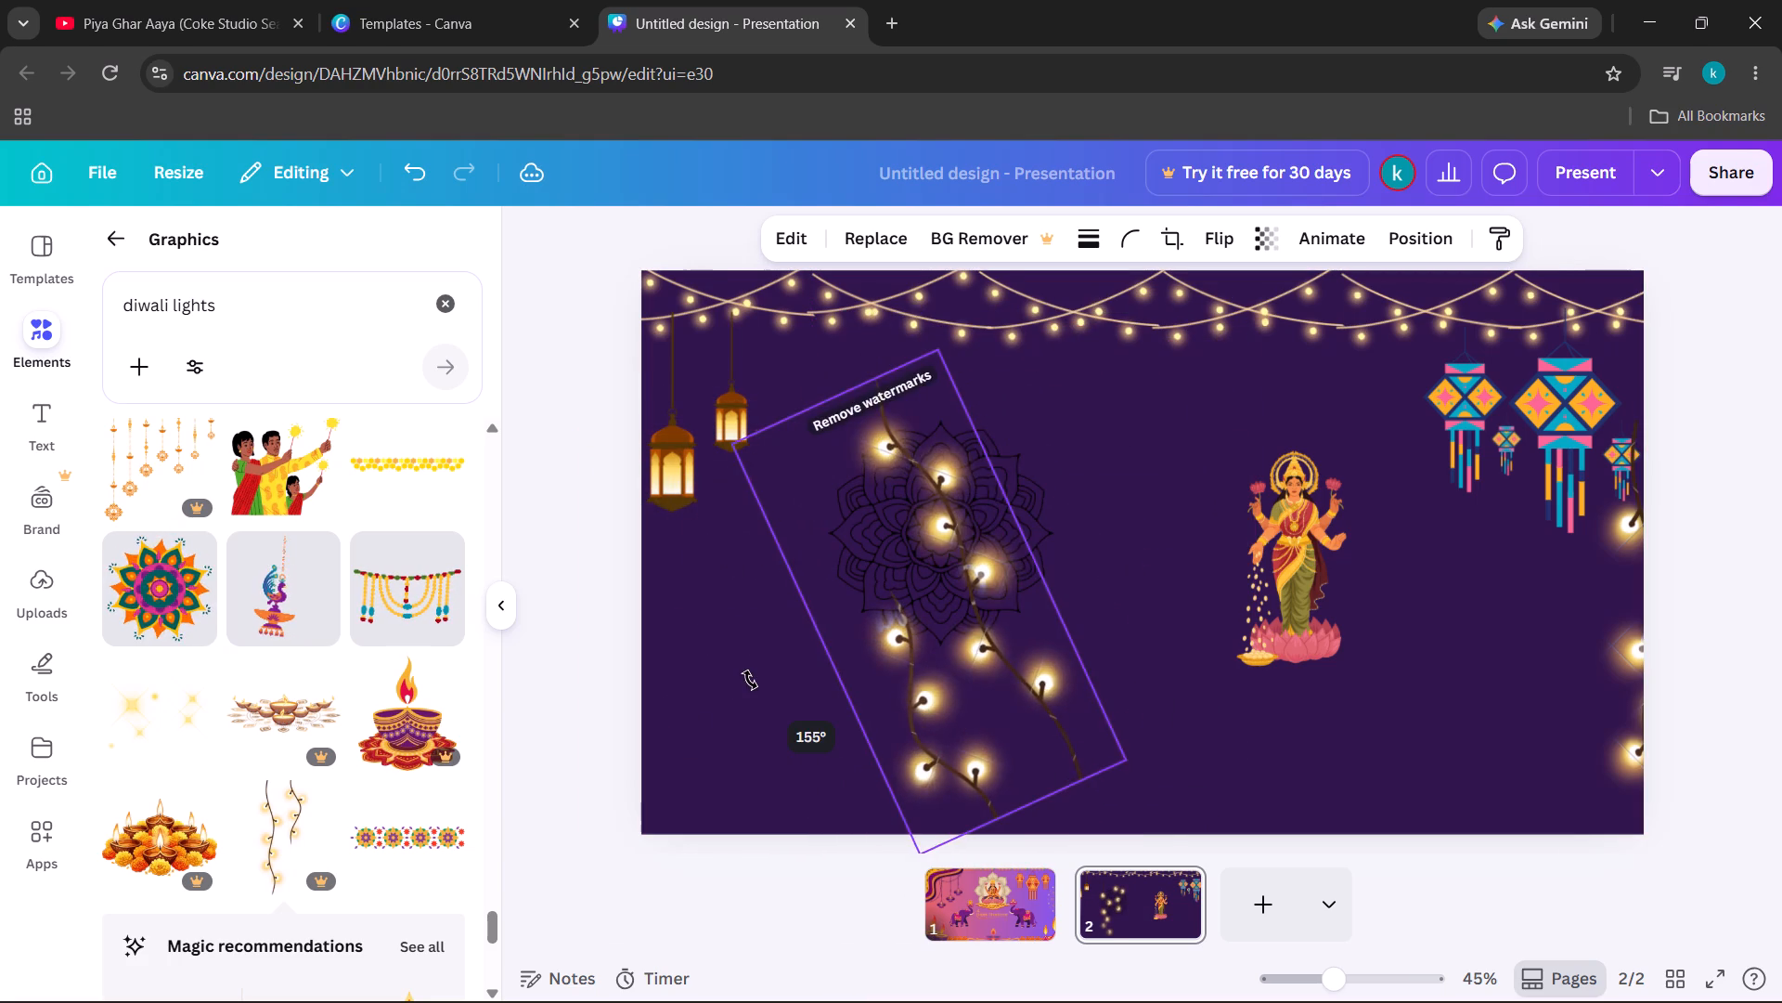
pyautogui.moveTo(750, 680); pyautogui.dragTo(632, 613)
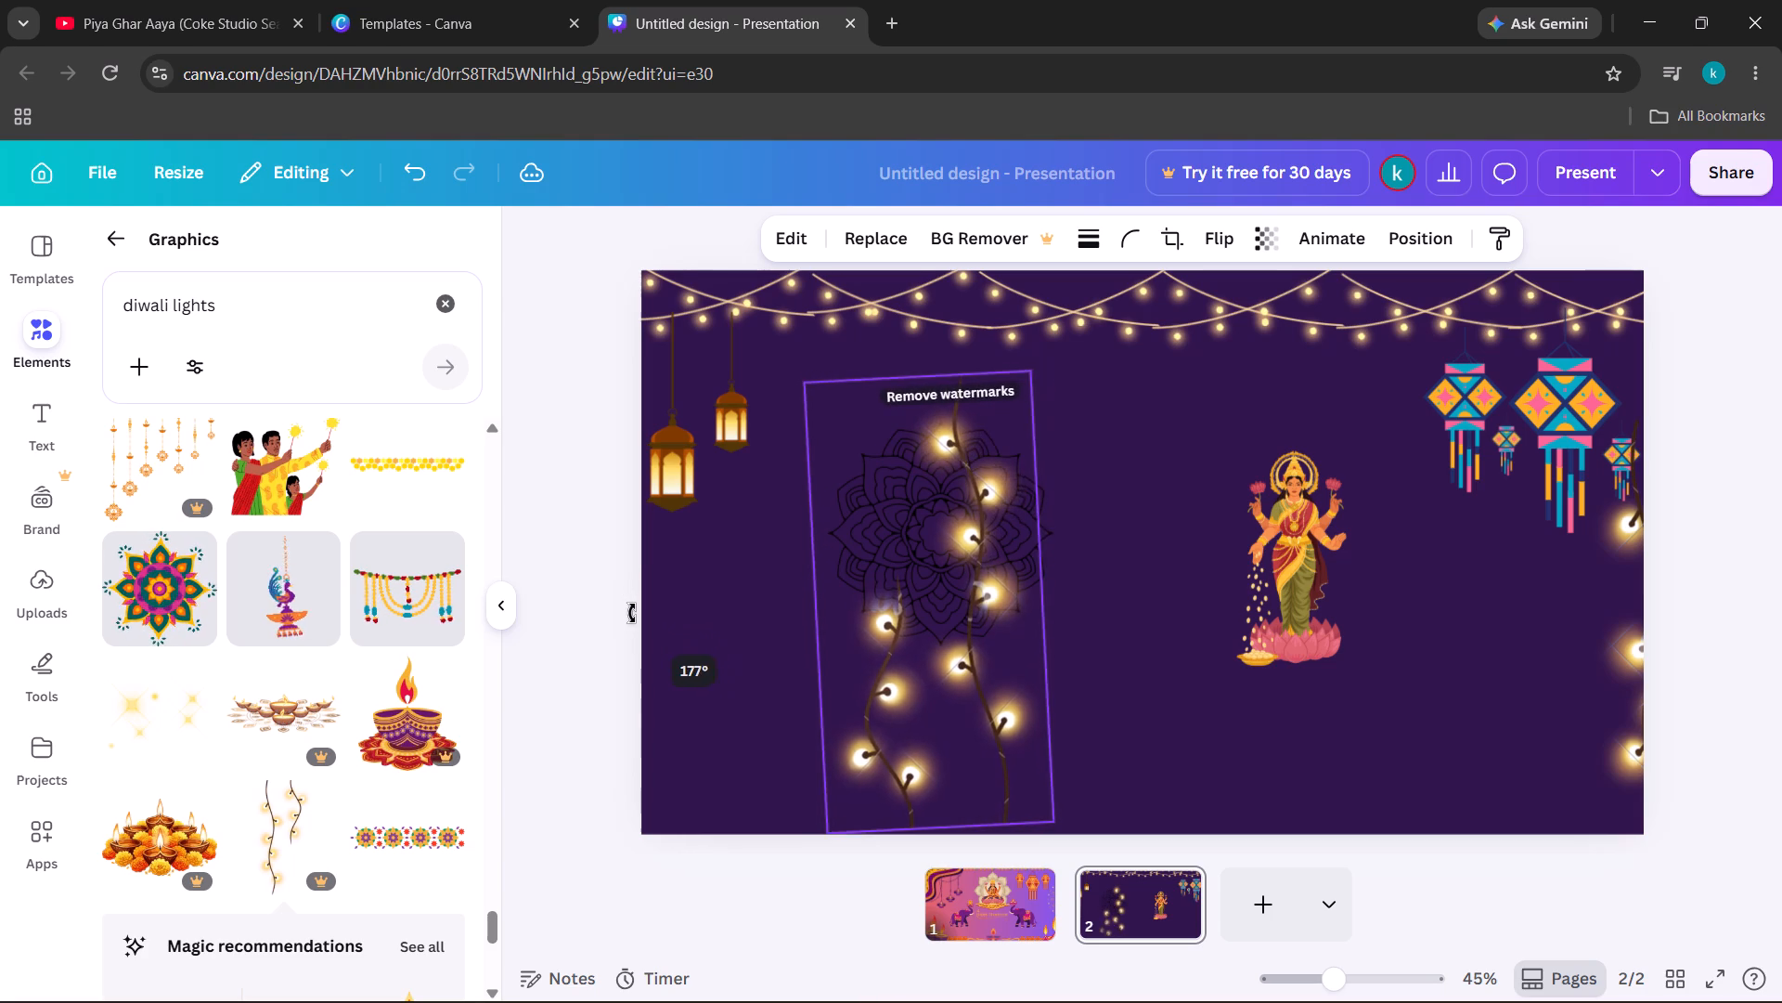
pyautogui.moveTo(632, 613); pyautogui.dragTo(625, 594)
# Place the upside-down fairy-light strand along the page's left edge, partly off the page below the large lantern.
pyautogui.moveTo(961, 619); pyautogui.dragTo(659, 720)
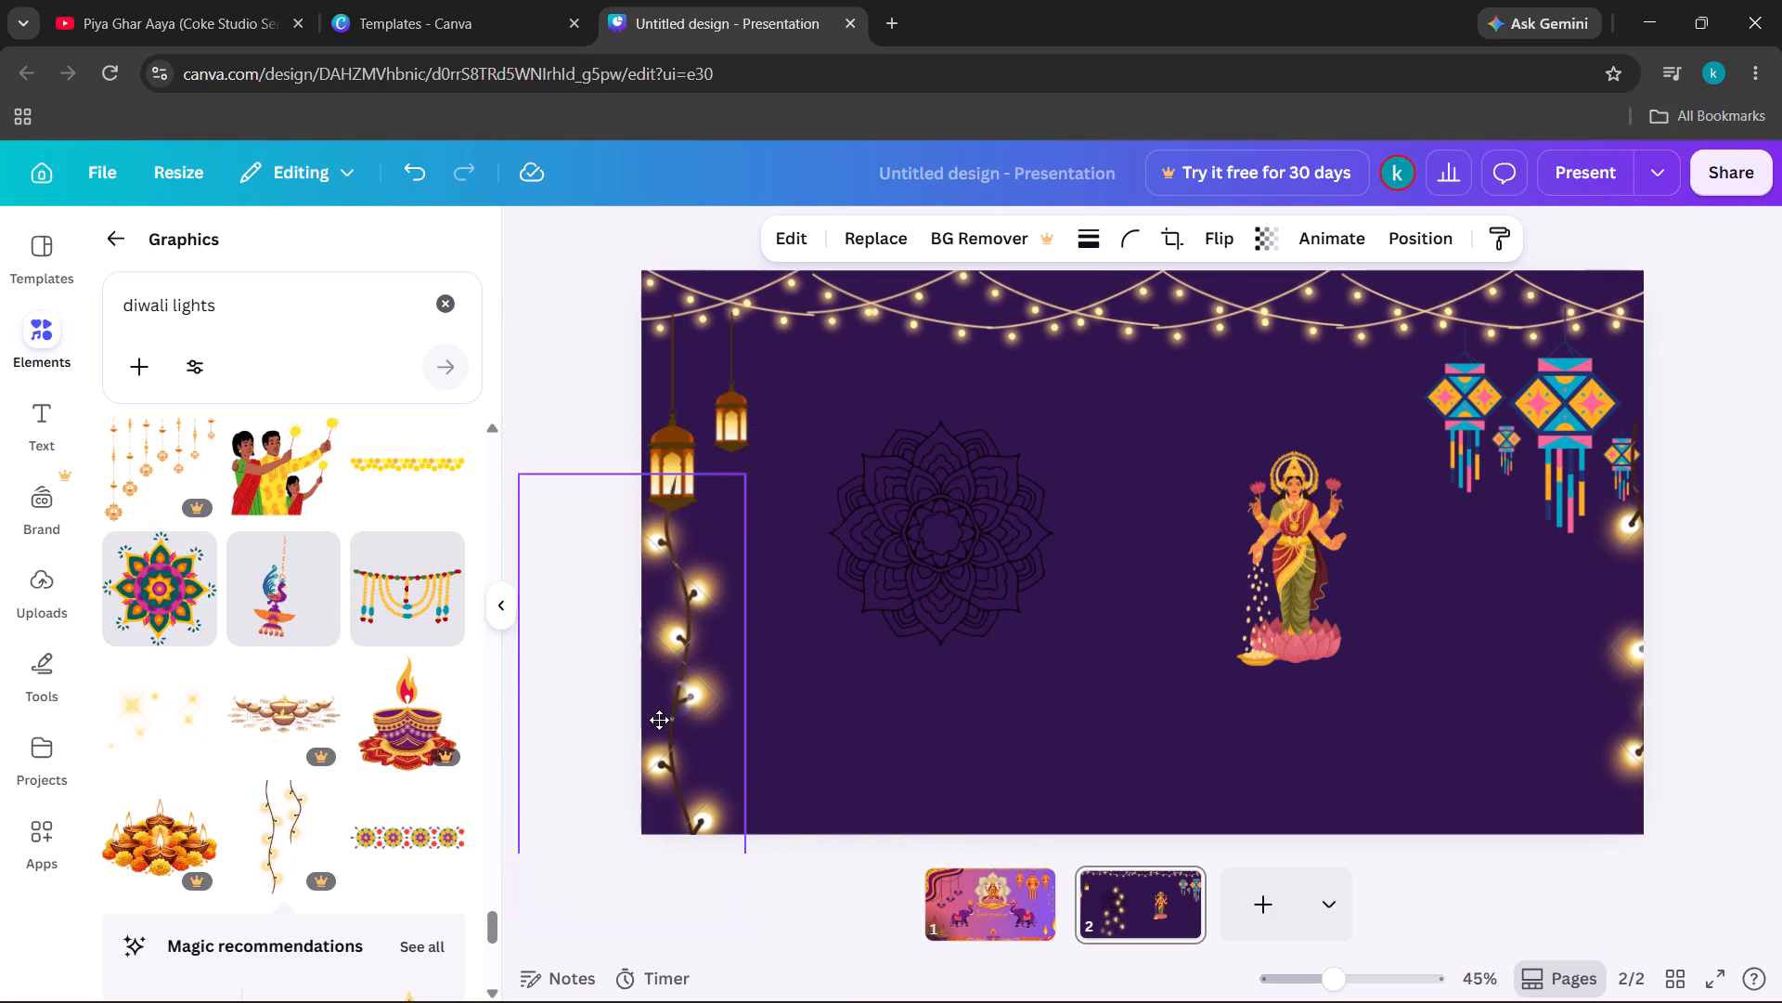
pyautogui.moveTo(659, 720); pyautogui.dragTo(638, 717)
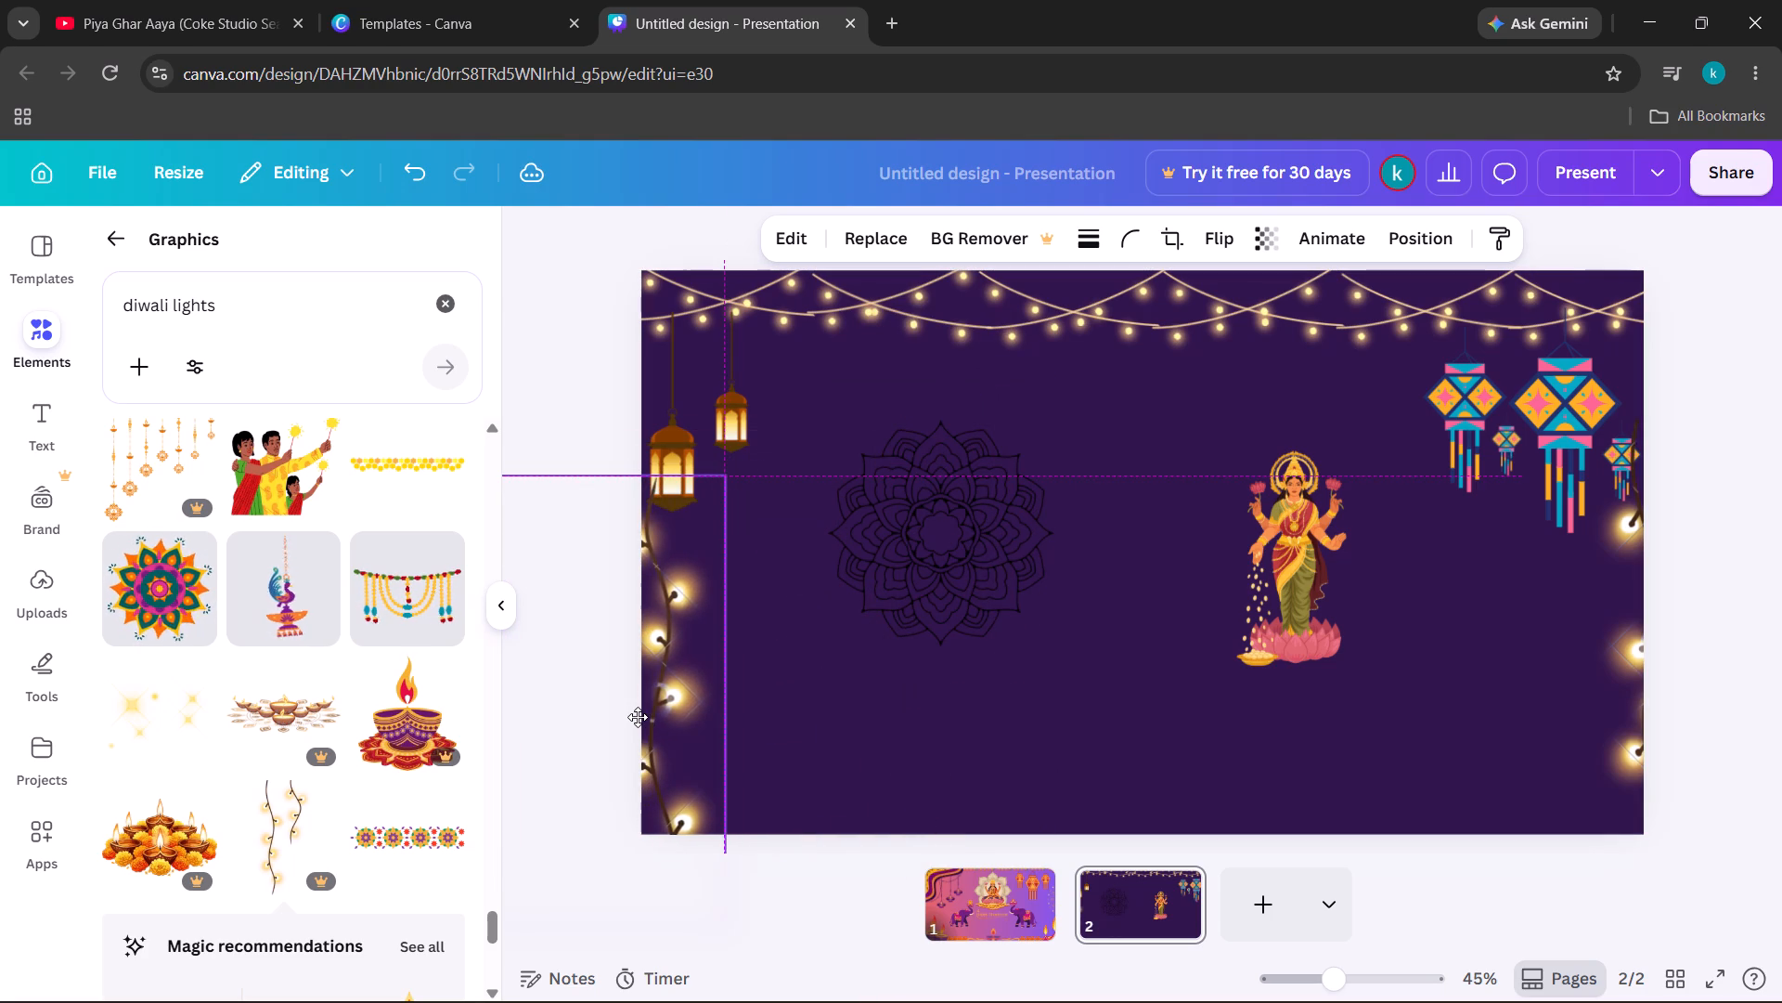
pyautogui.moveTo(638, 717); pyautogui.dragTo(644, 709)
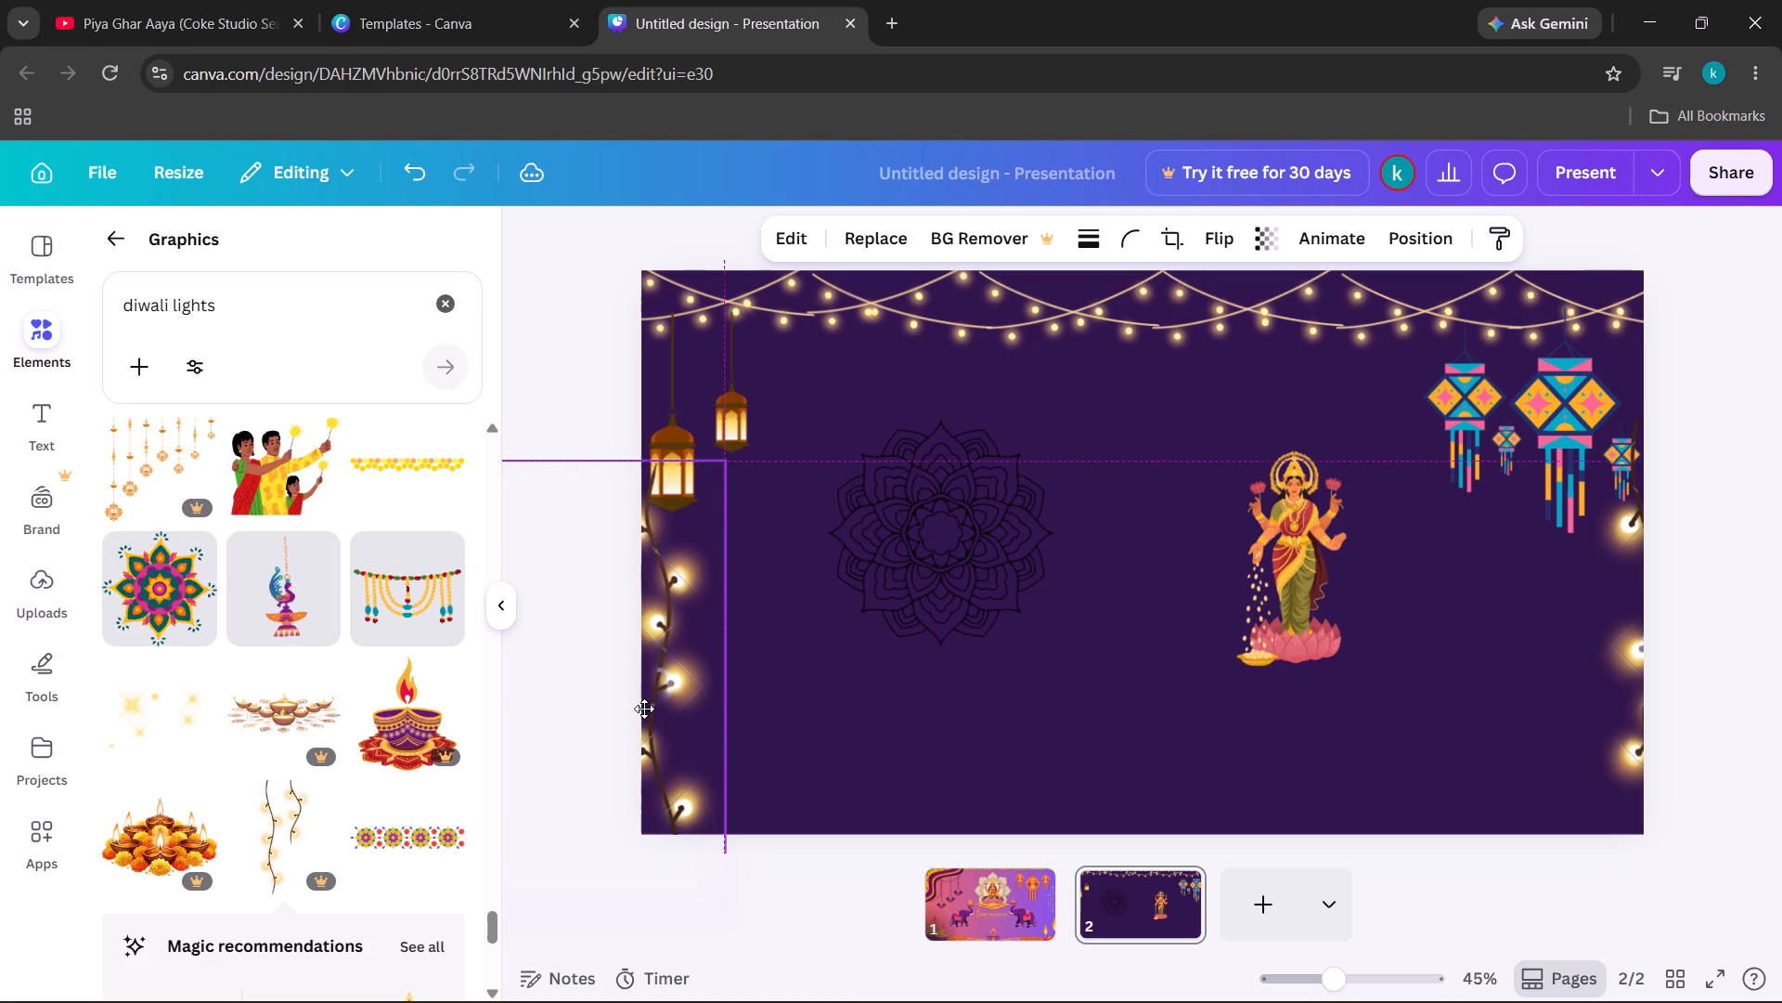
pyautogui.moveTo(644, 709); pyautogui.dragTo(665, 717)
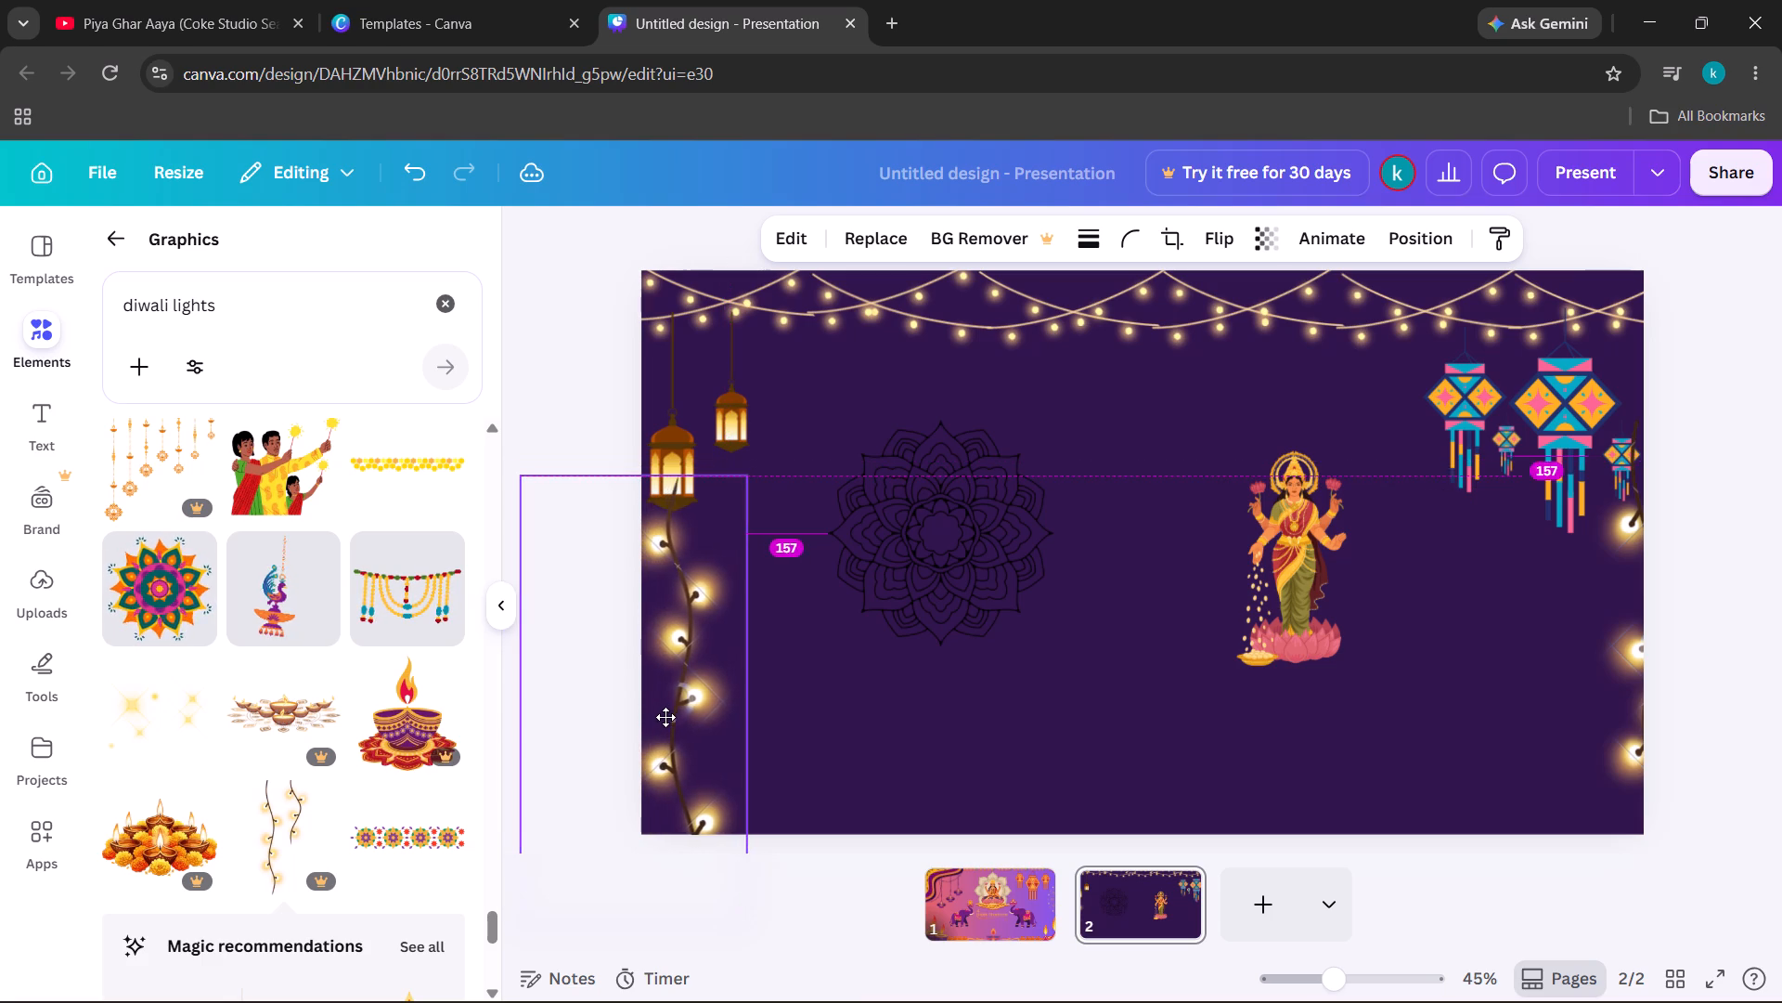
pyautogui.moveTo(665, 717); pyautogui.dragTo(657, 714)
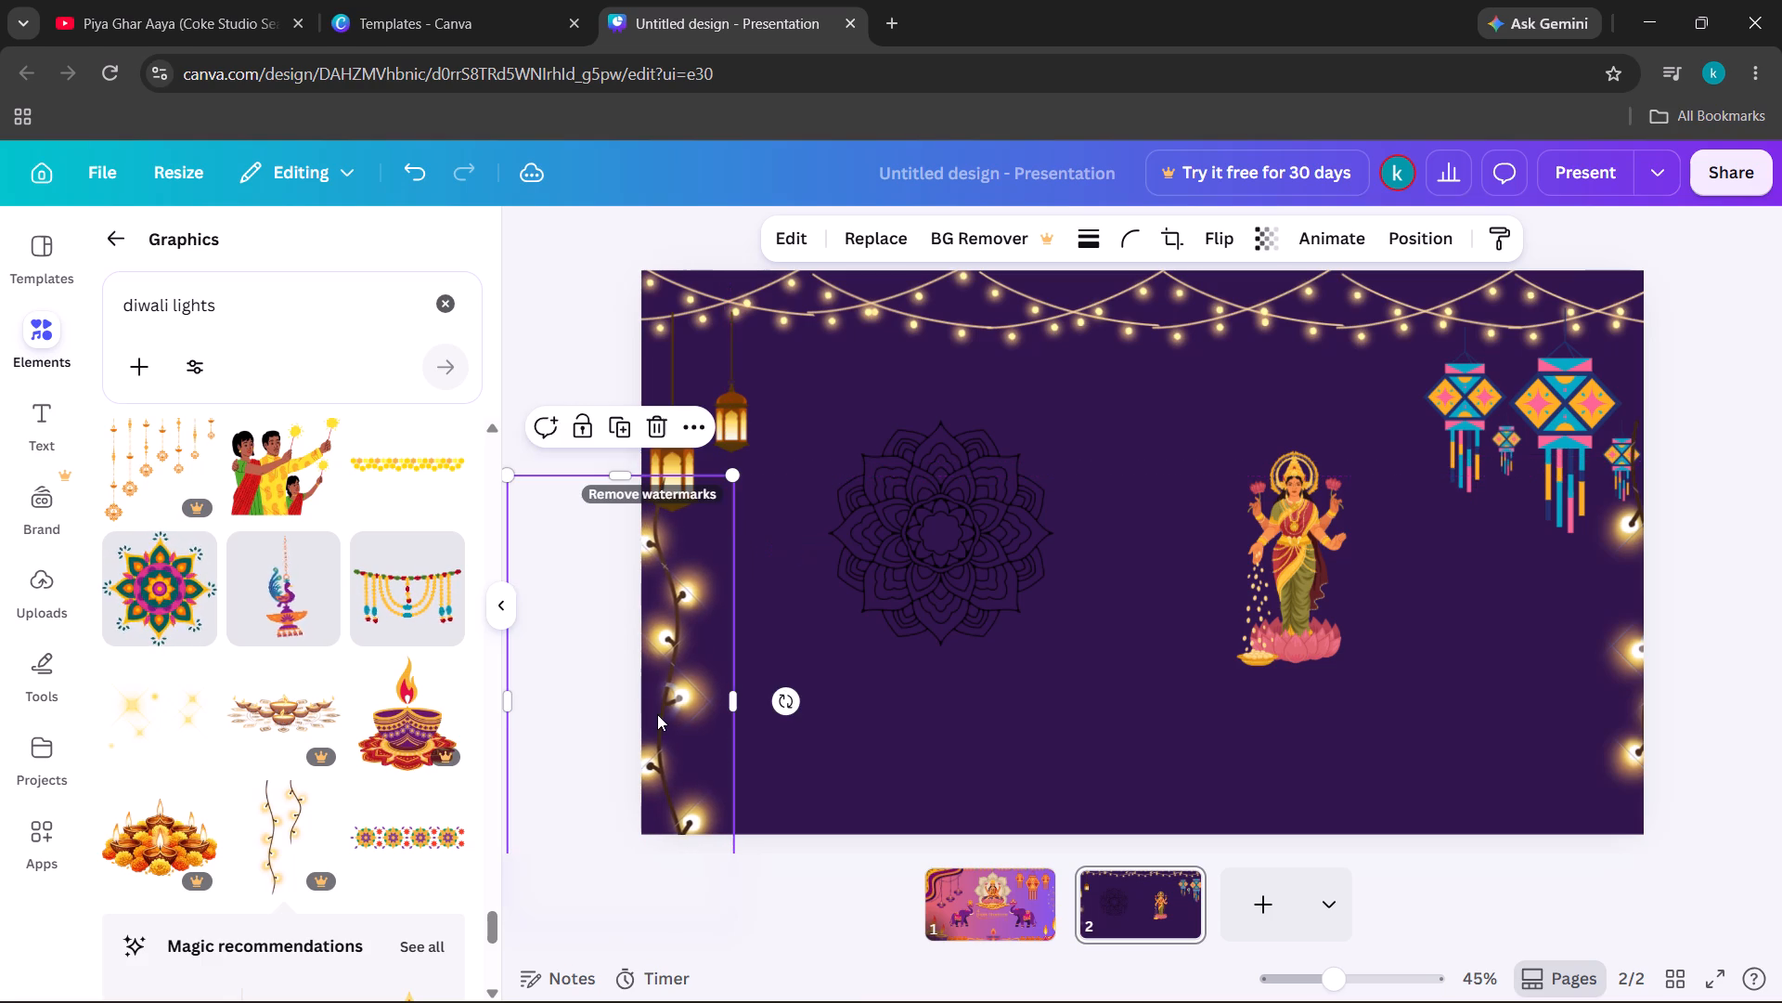
pyautogui.click(570, 697)
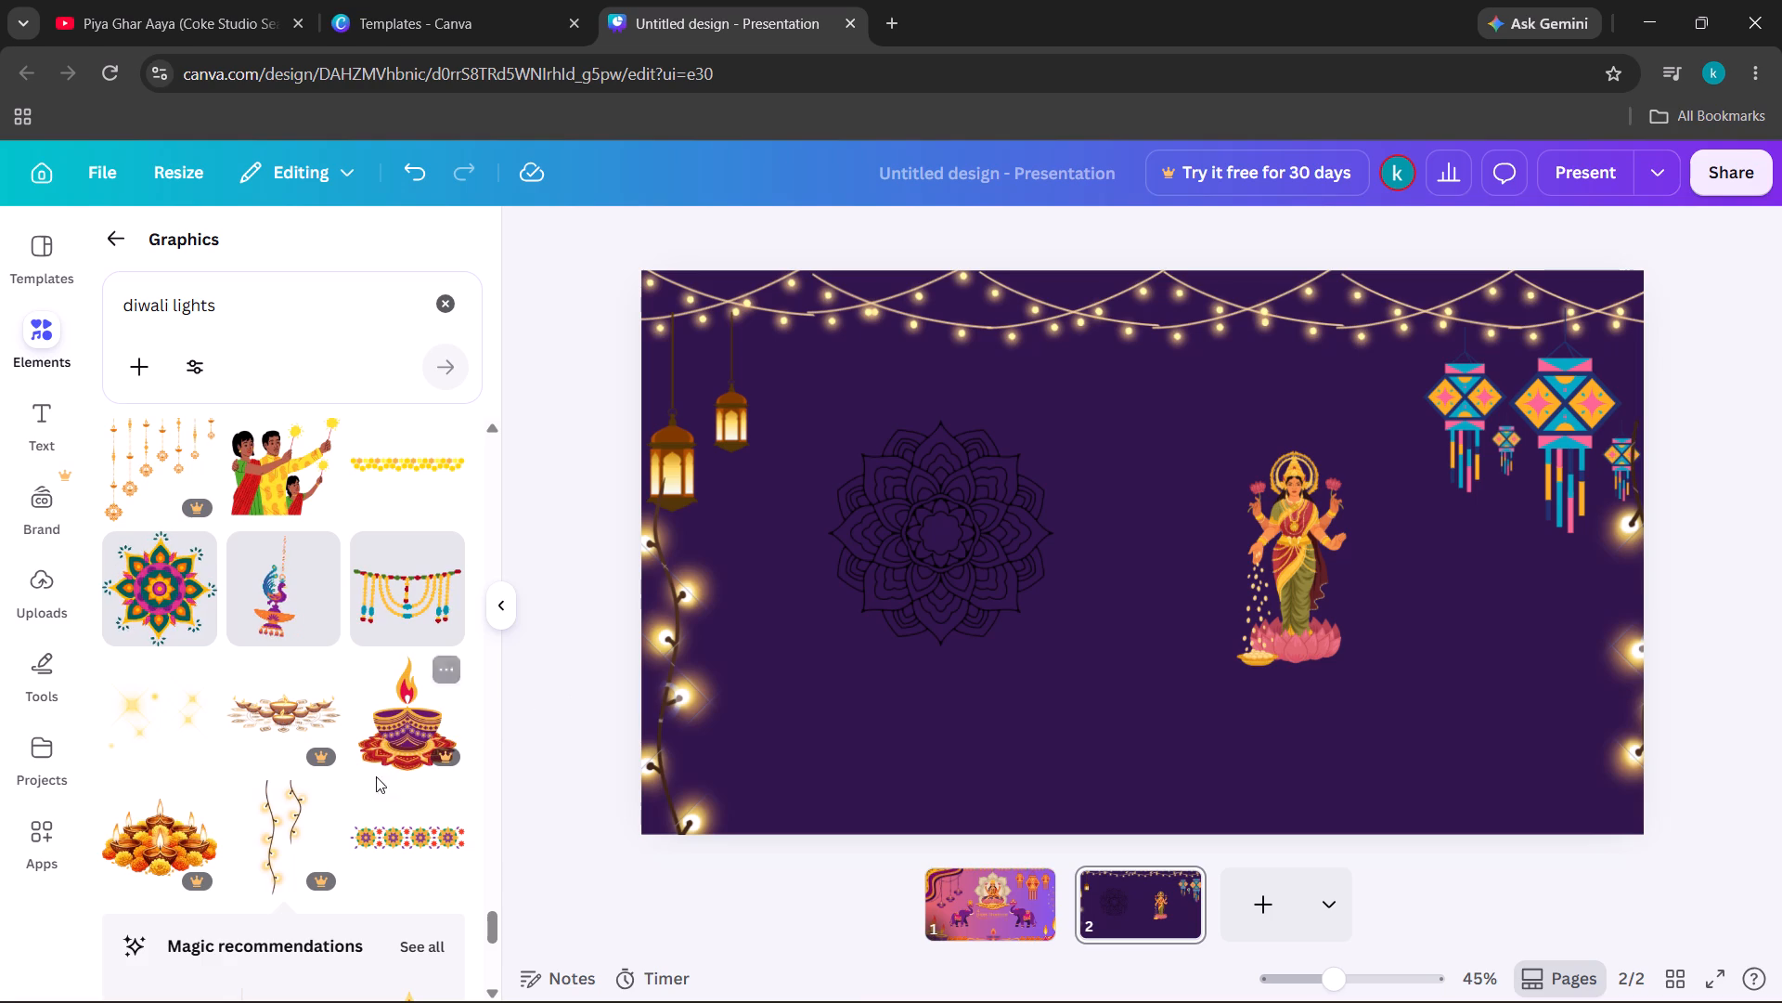
# Add the clay diyas on rangoli graphic, shrink it to about the mandala's width, and place it over the mandala's lower edge.
pyautogui.click(287, 706)
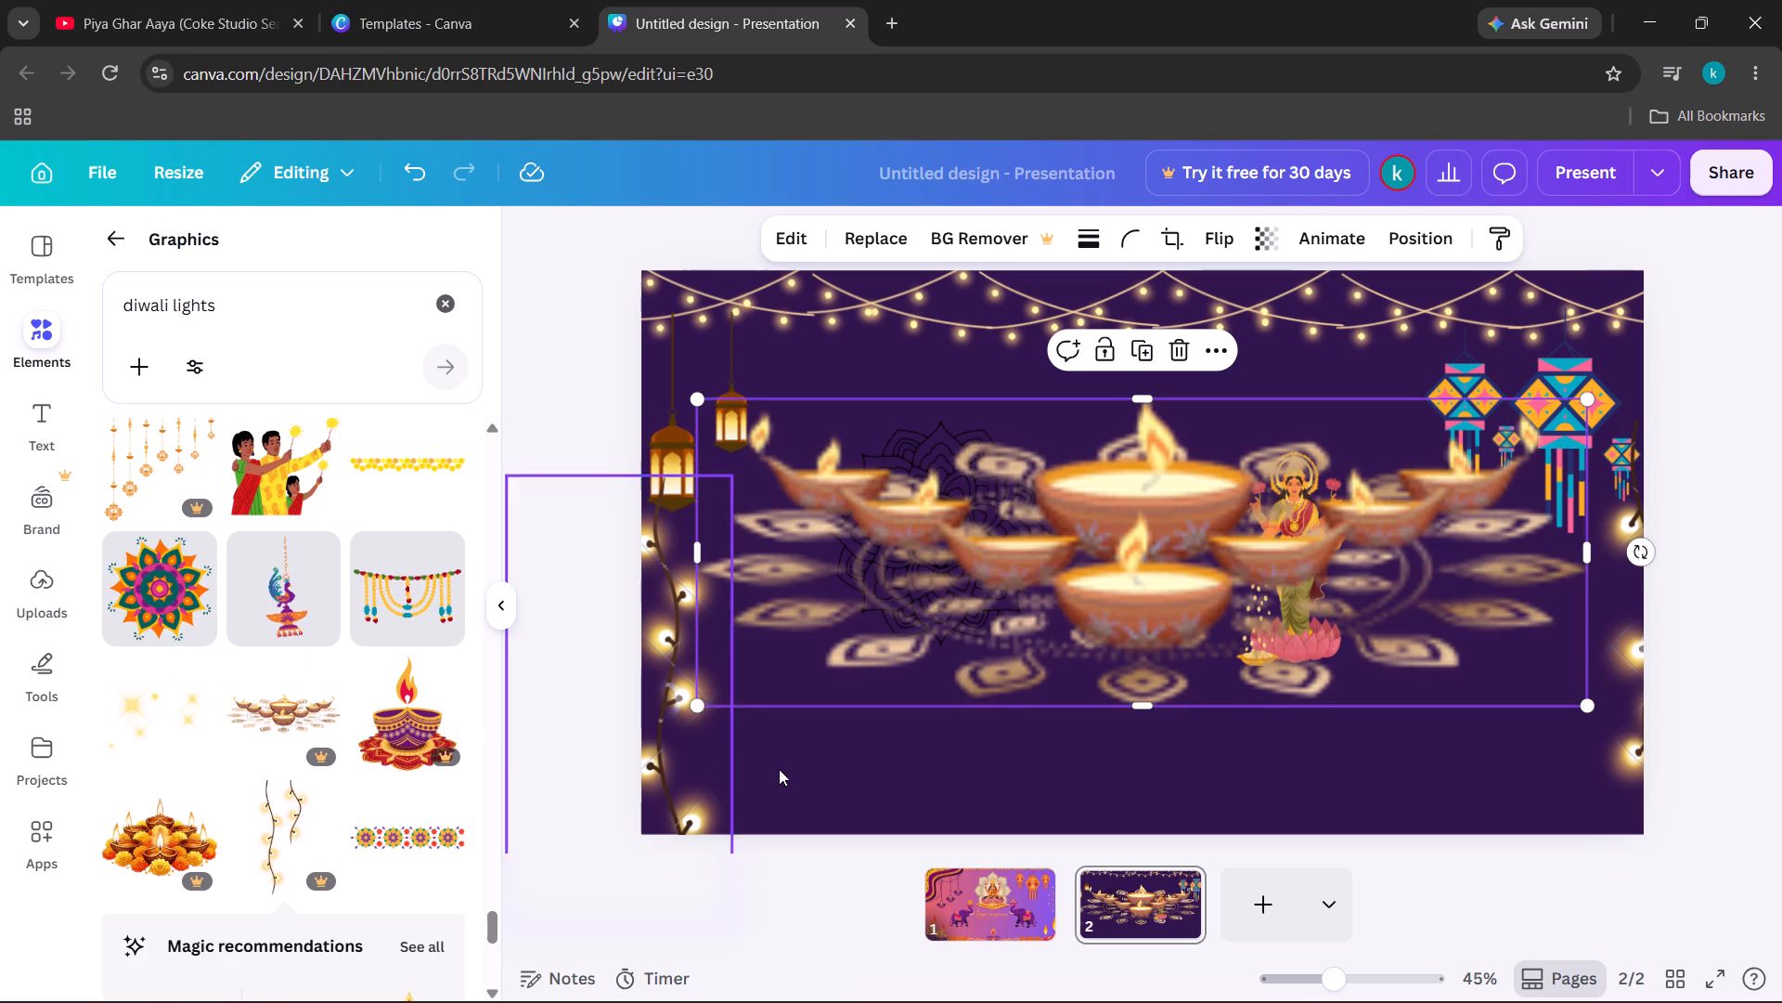
pyautogui.moveTo(704, 708); pyautogui.dragTo(1157, 589)
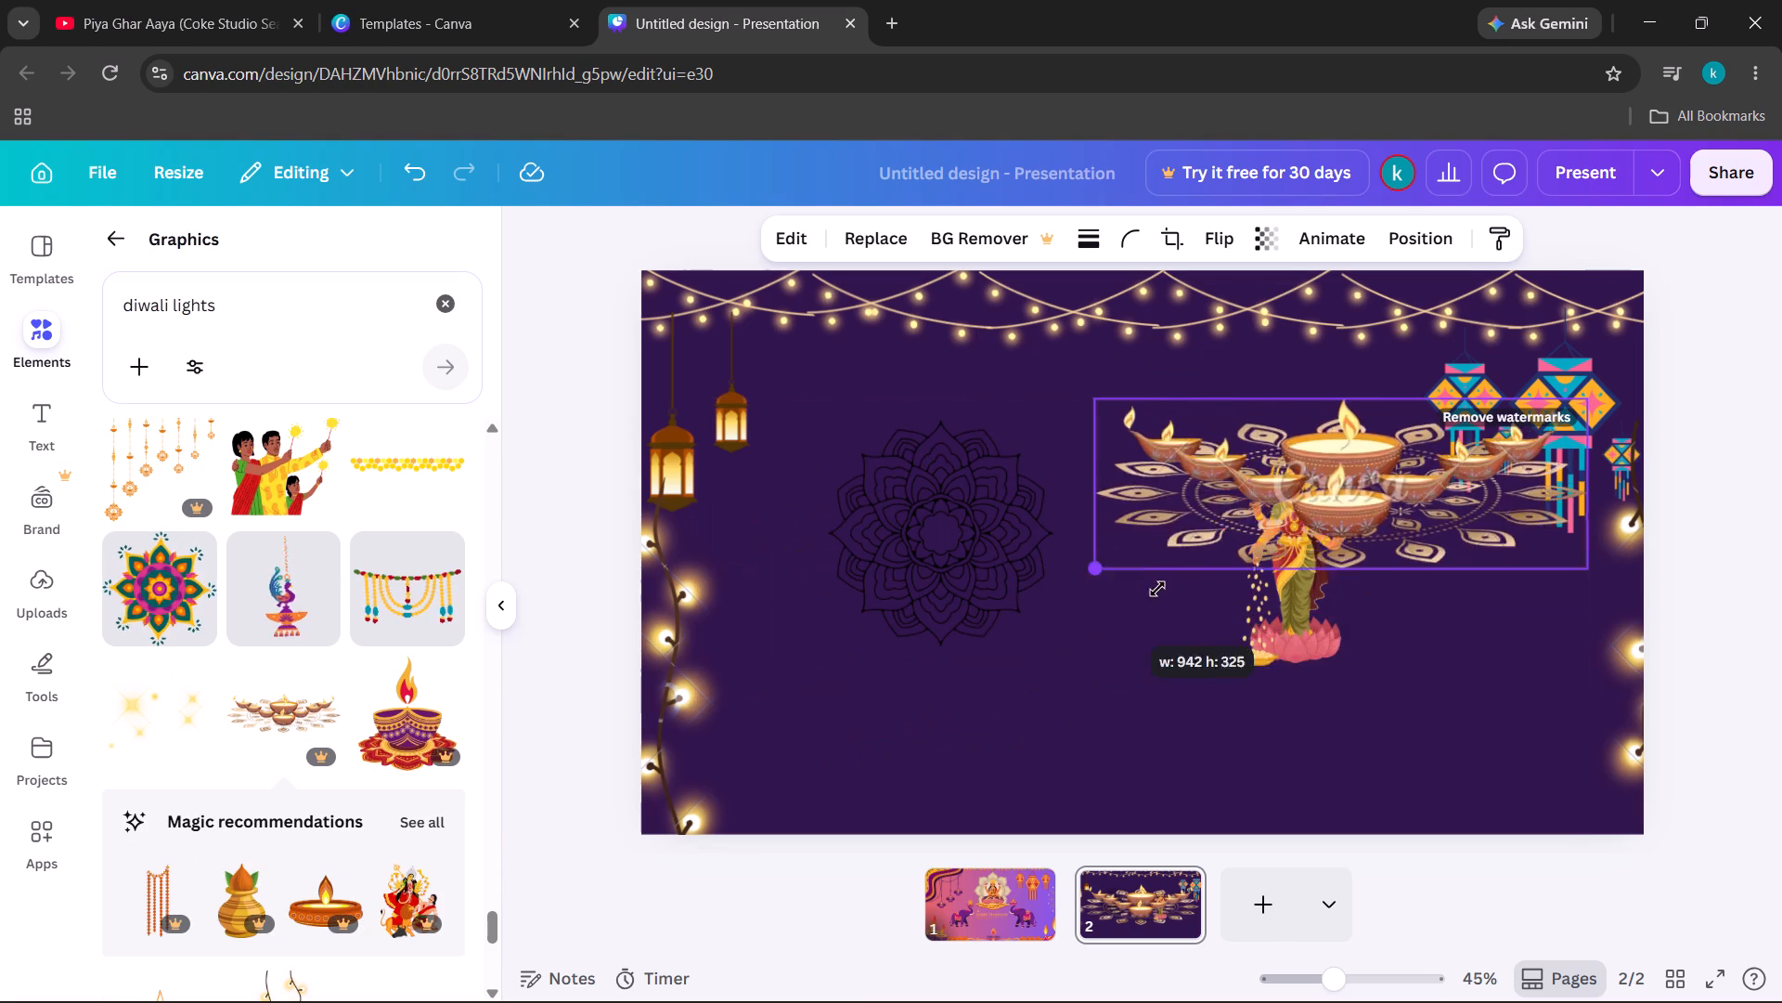
pyautogui.moveTo(1157, 589); pyautogui.dragTo(1394, 544)
pyautogui.moveTo(1503, 438); pyautogui.dragTo(975, 656)
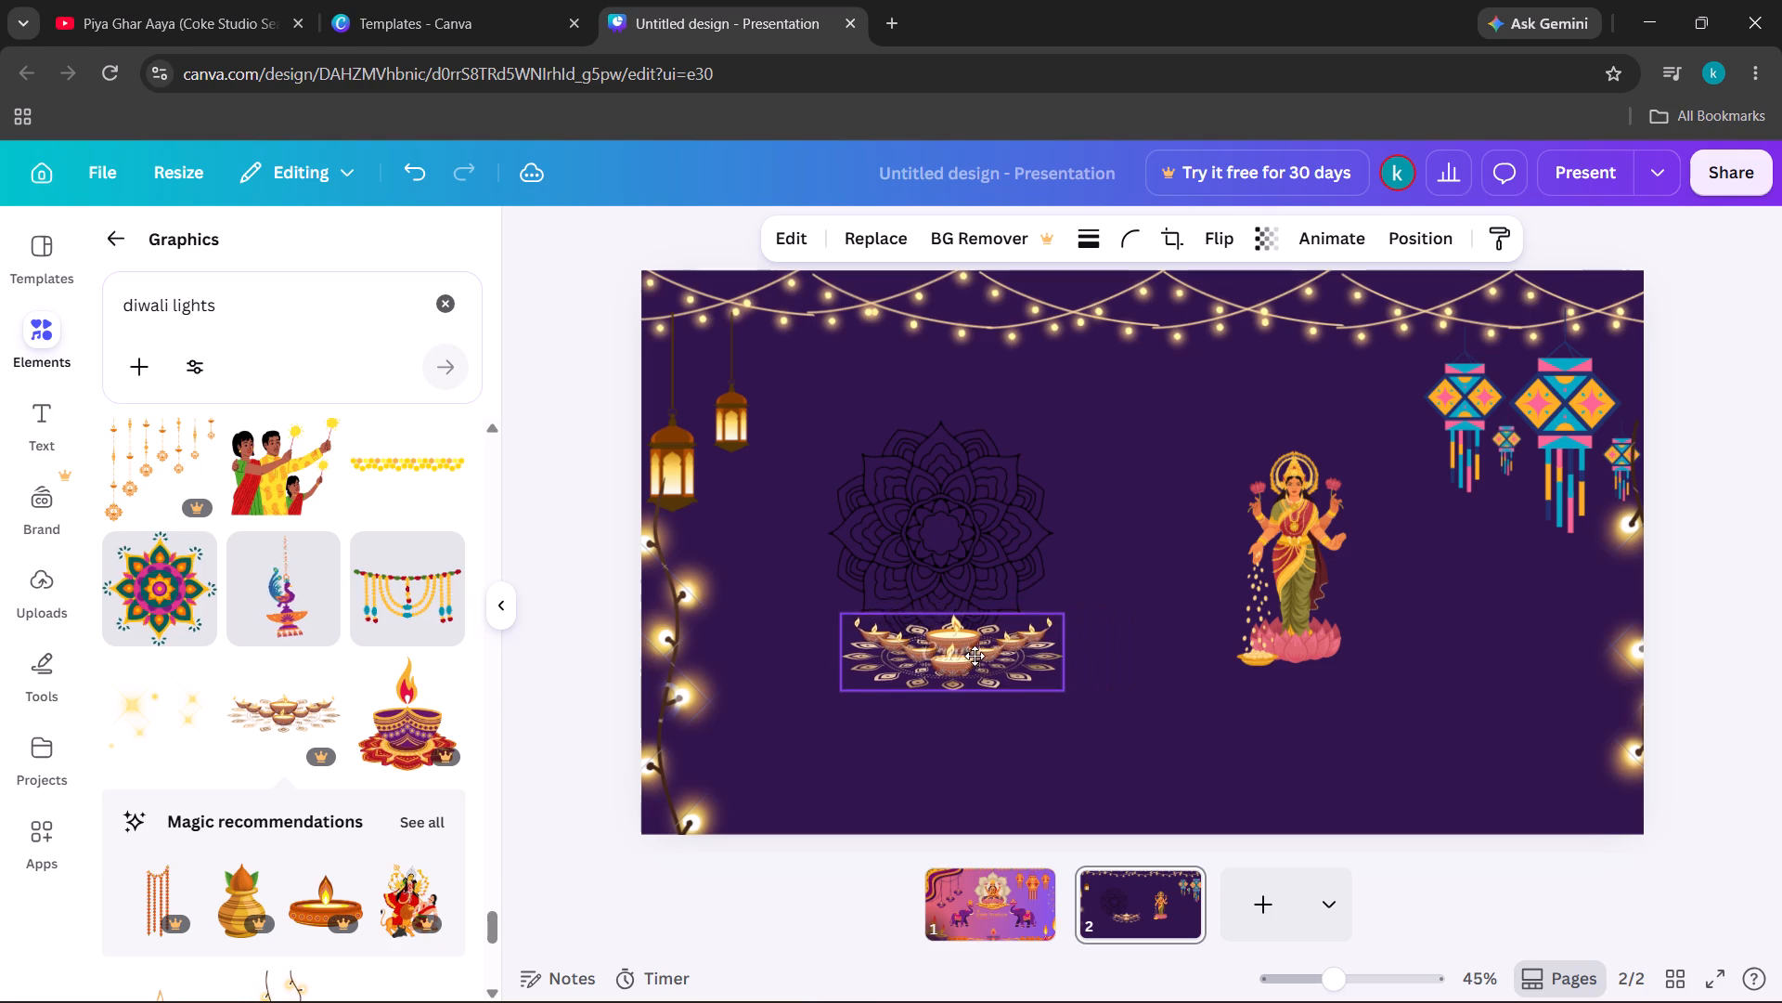
pyautogui.moveTo(975, 656); pyautogui.dragTo(965, 636)
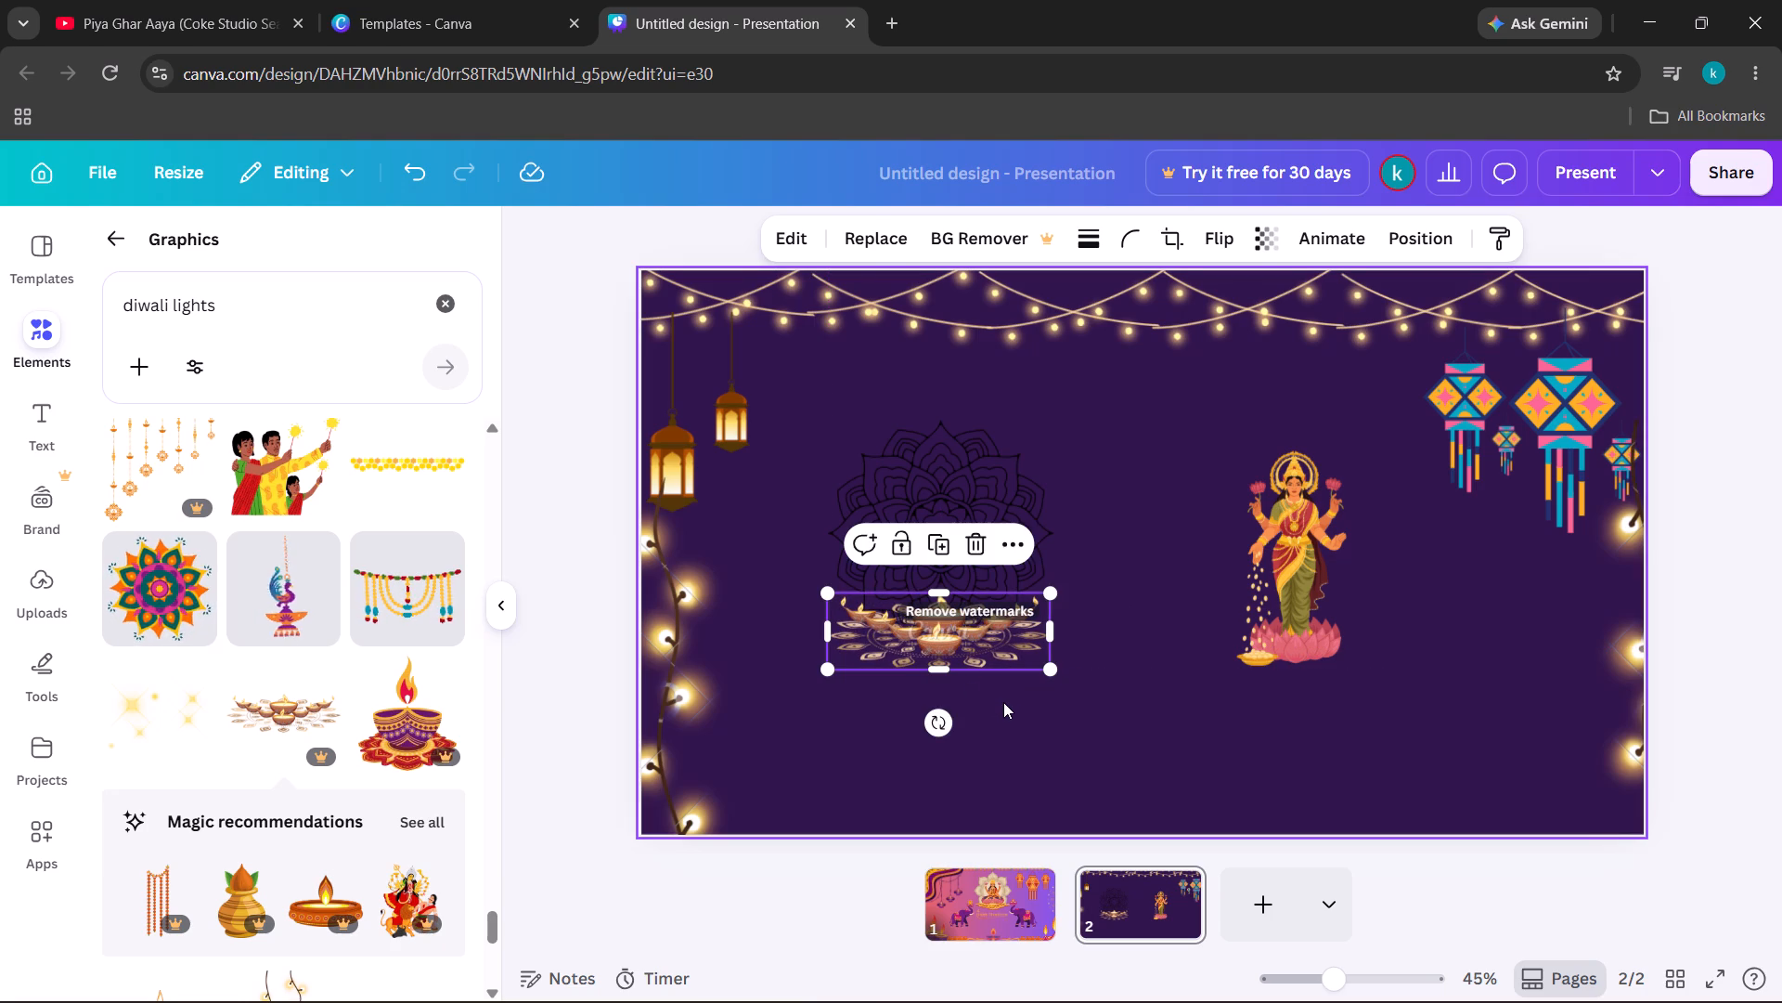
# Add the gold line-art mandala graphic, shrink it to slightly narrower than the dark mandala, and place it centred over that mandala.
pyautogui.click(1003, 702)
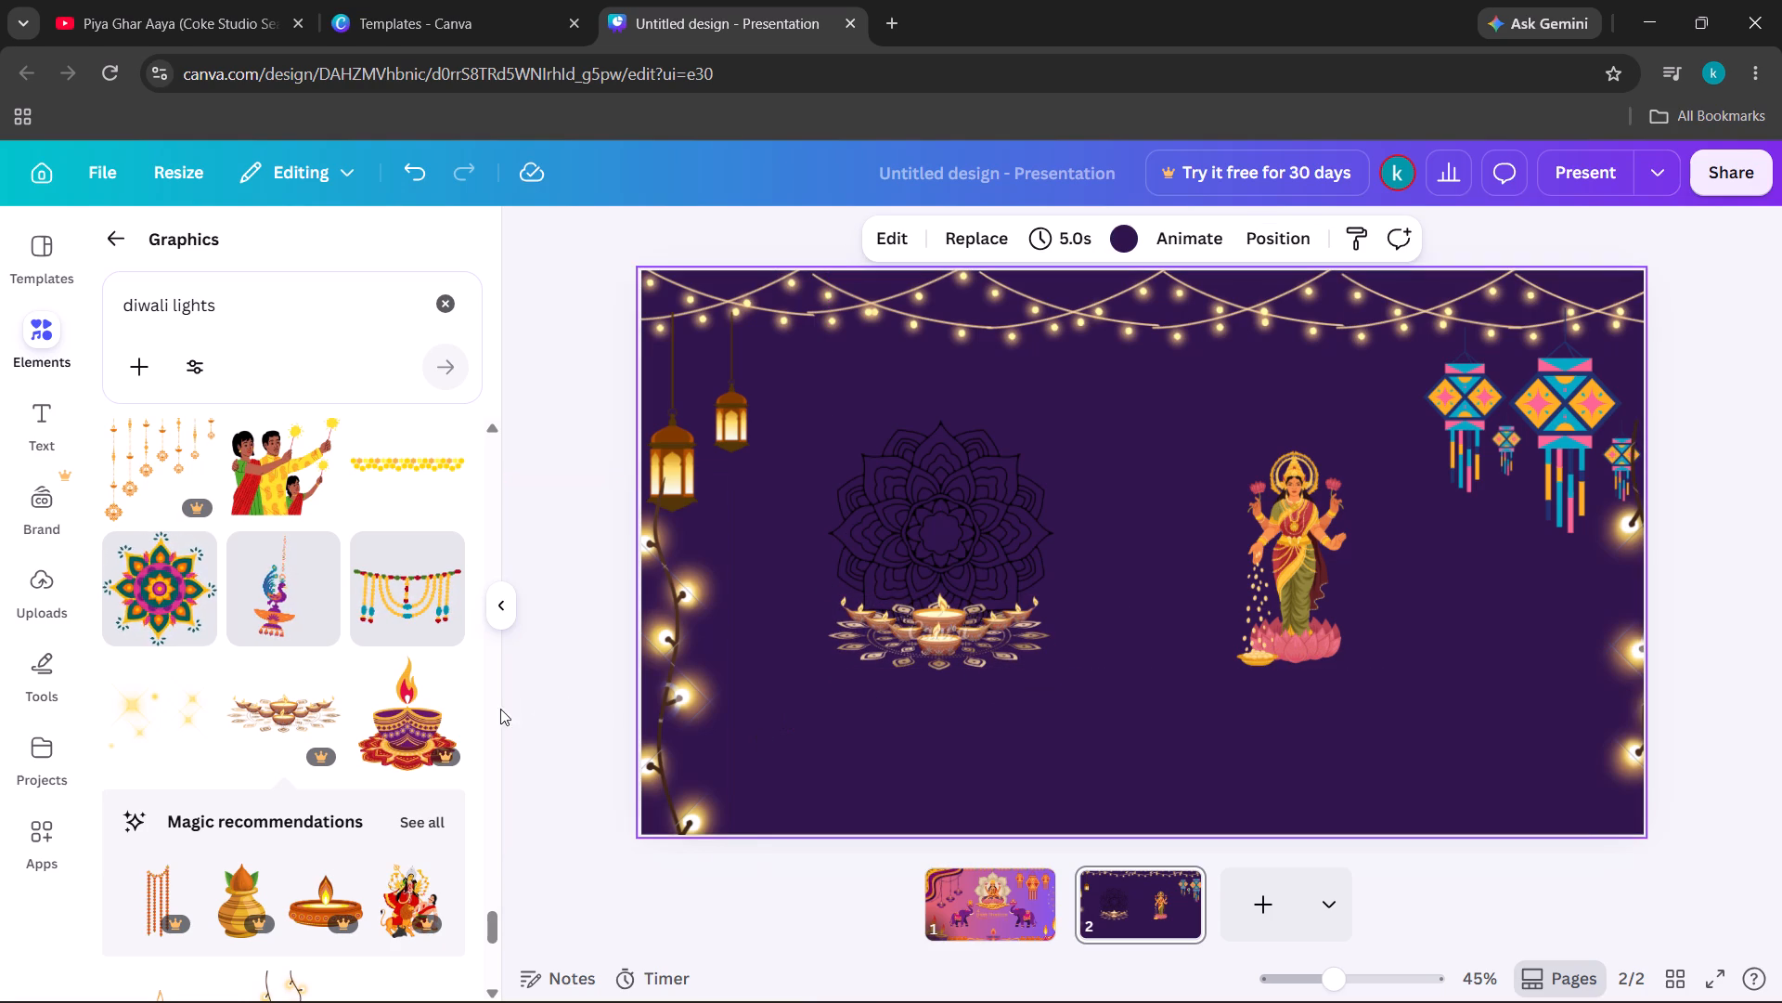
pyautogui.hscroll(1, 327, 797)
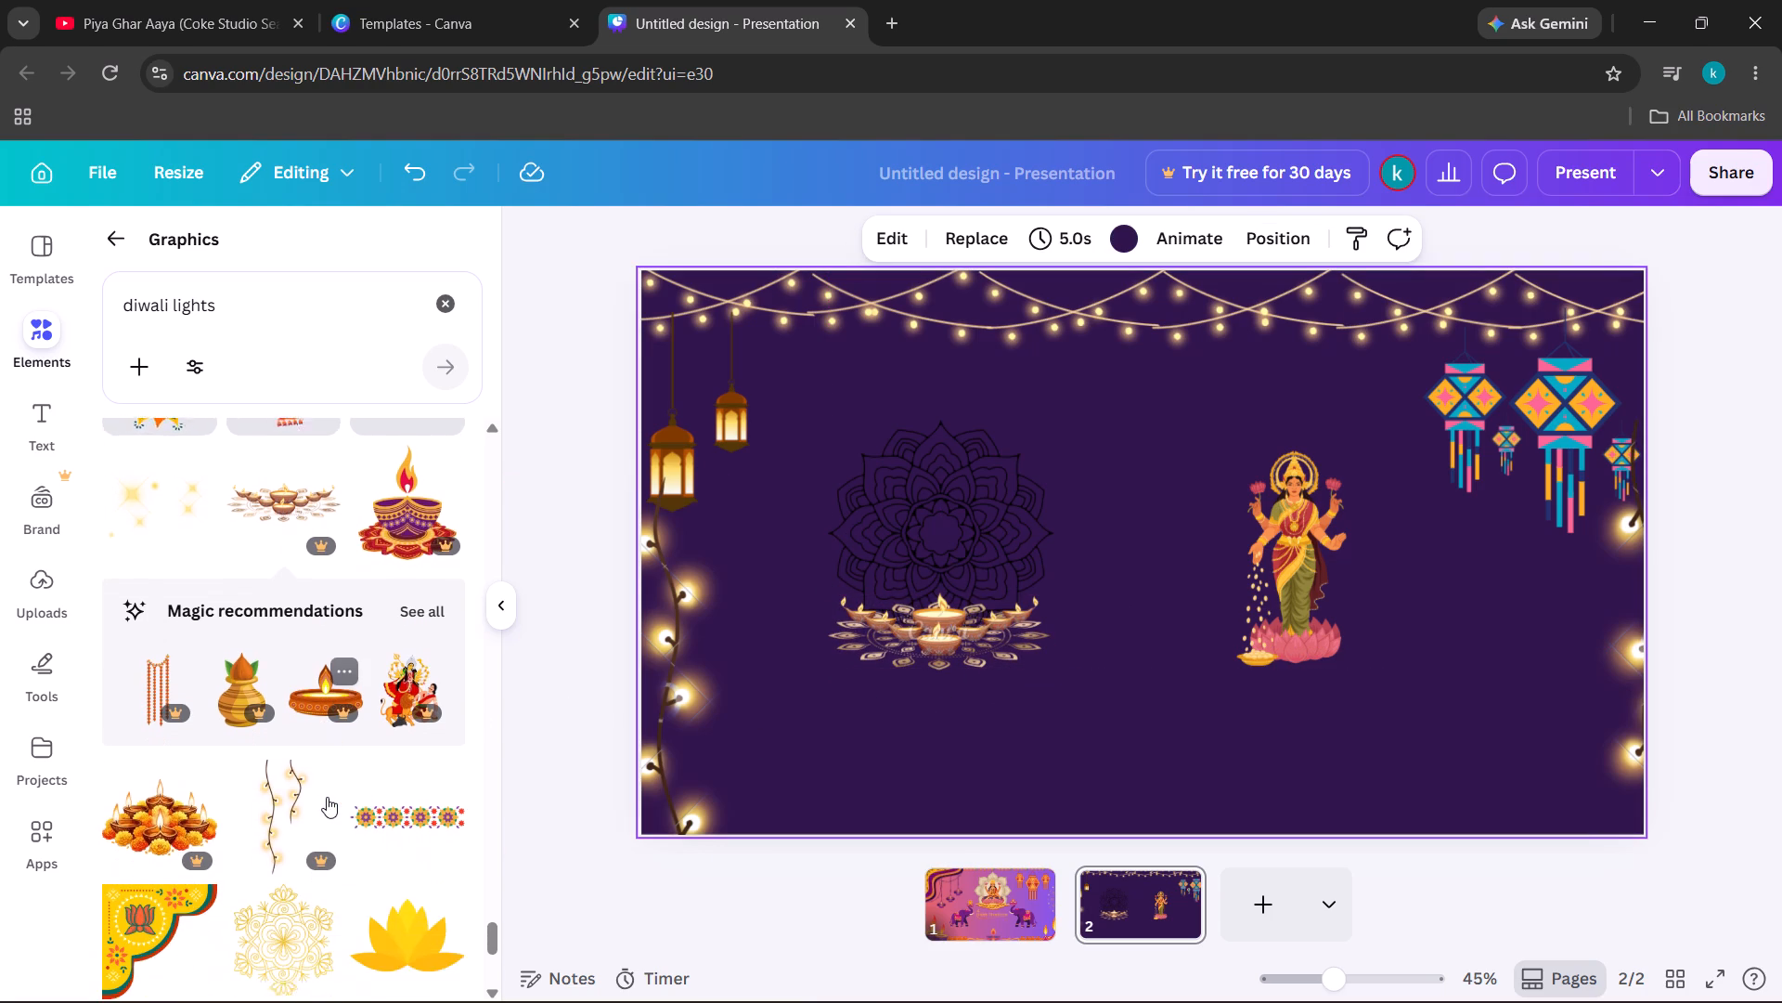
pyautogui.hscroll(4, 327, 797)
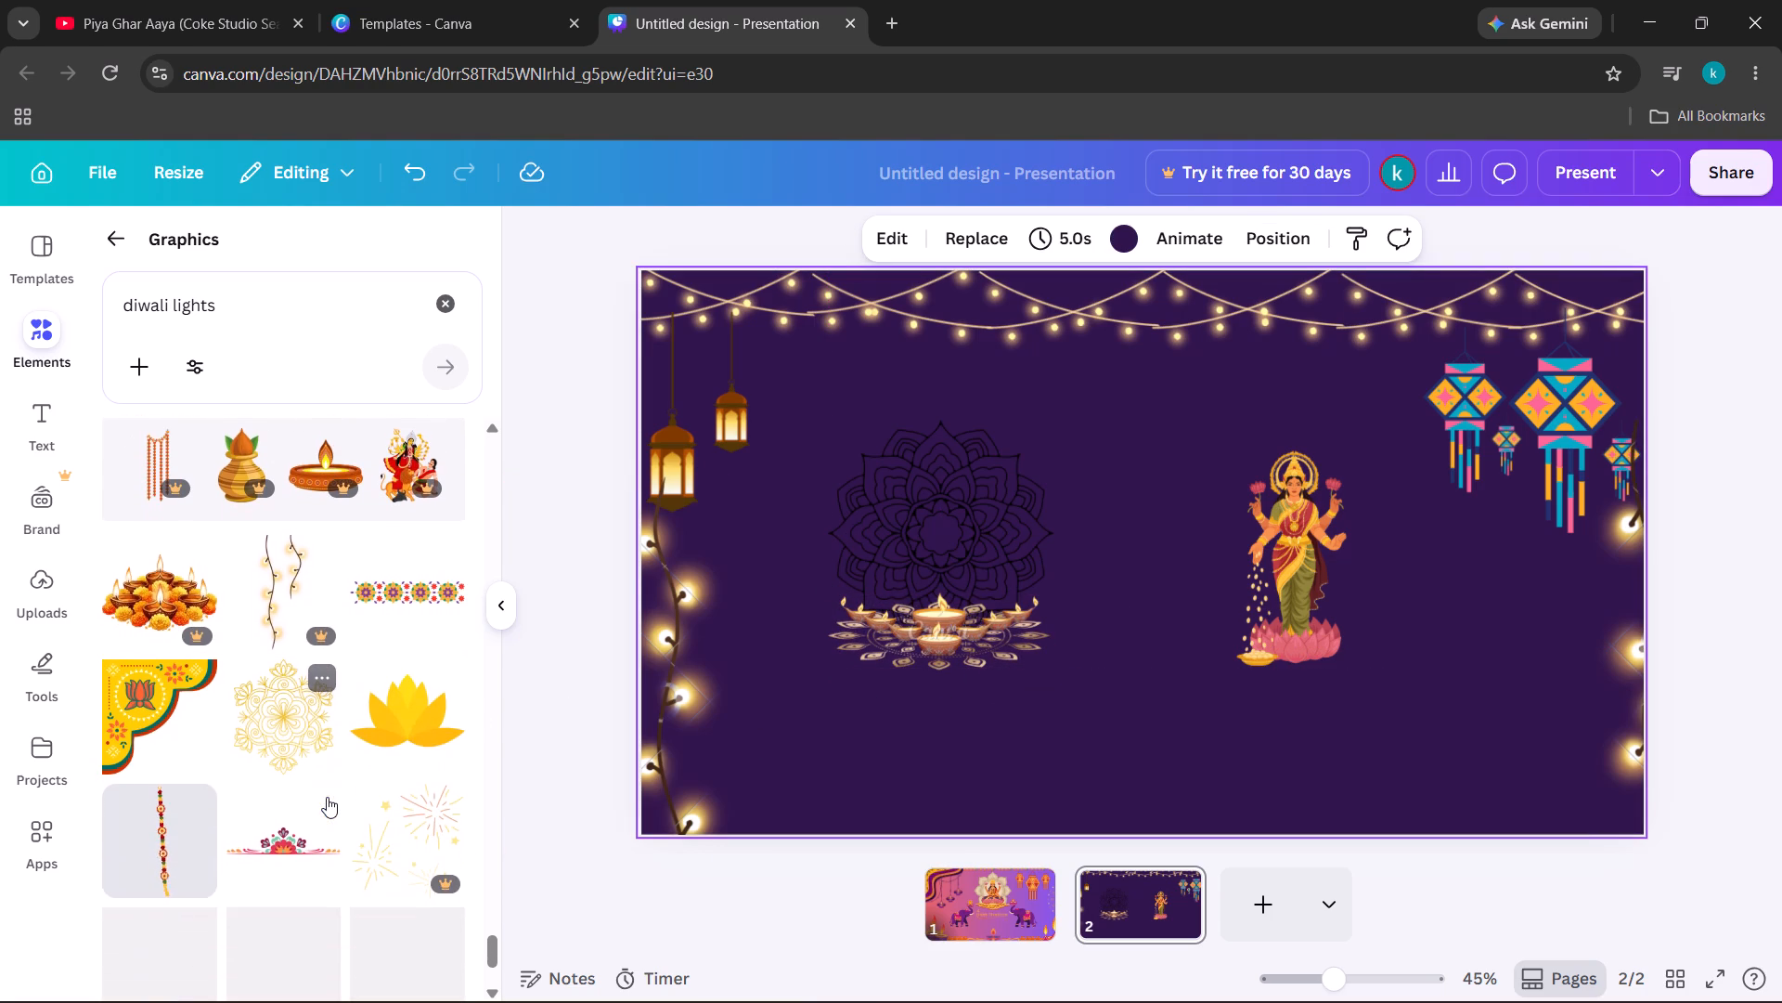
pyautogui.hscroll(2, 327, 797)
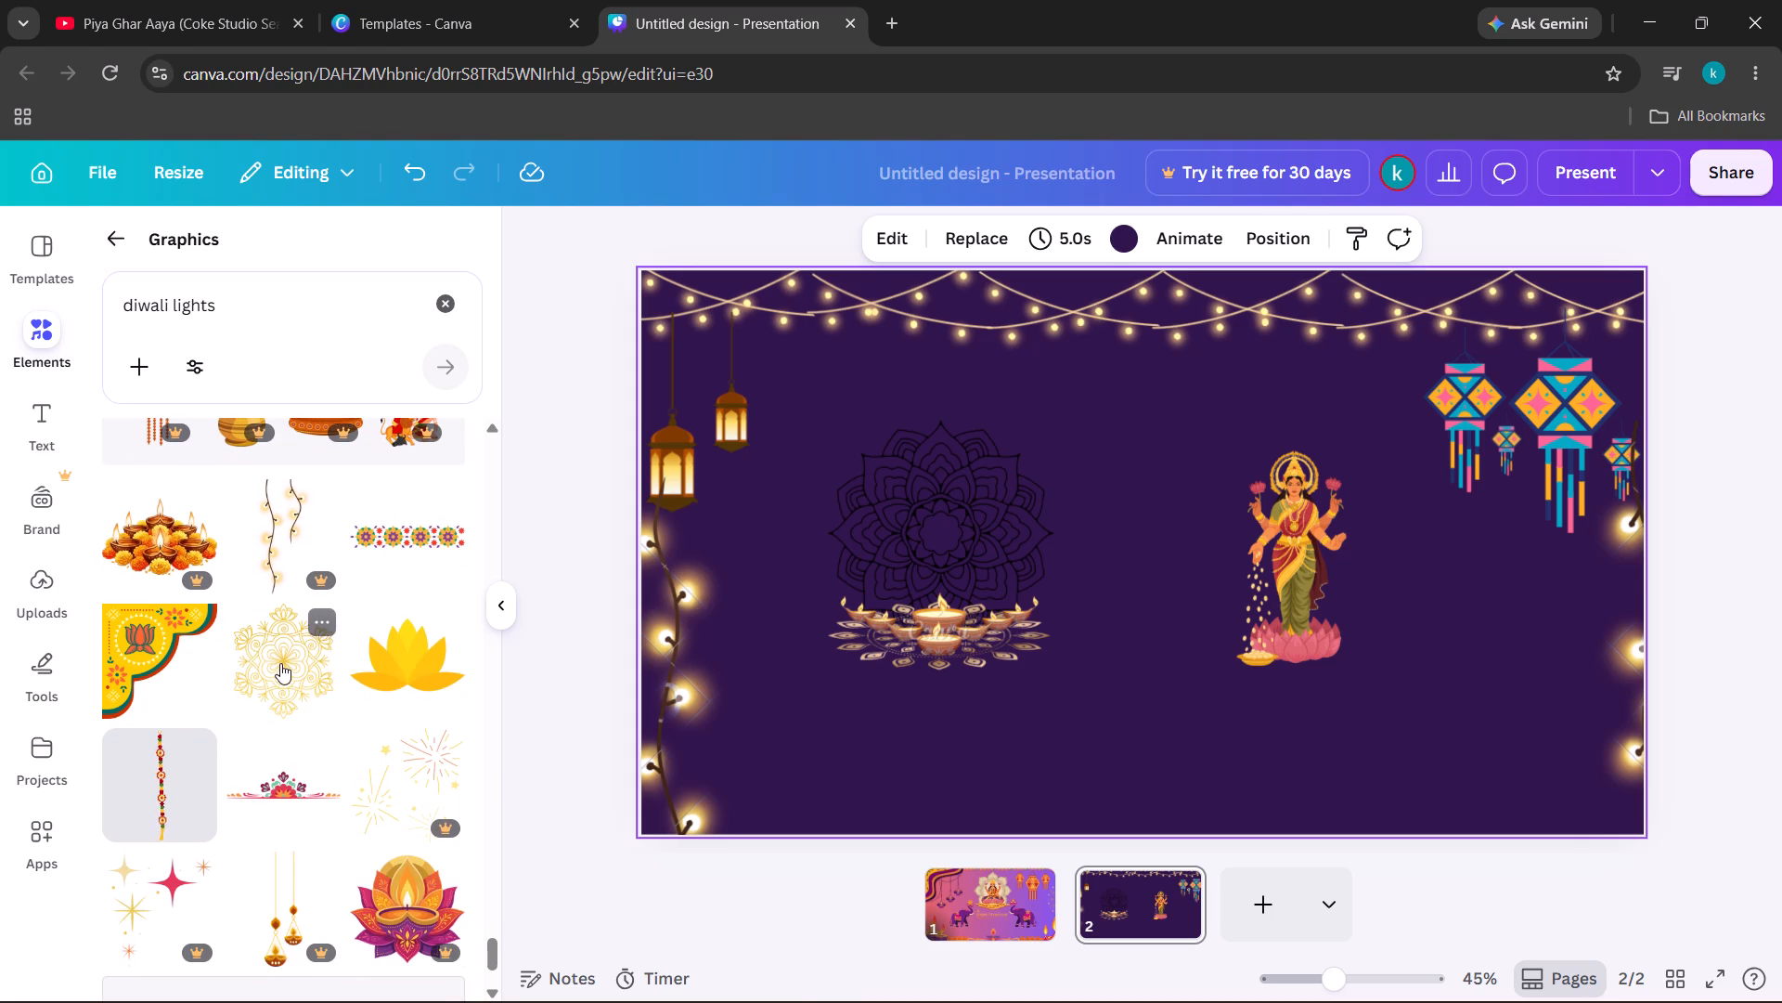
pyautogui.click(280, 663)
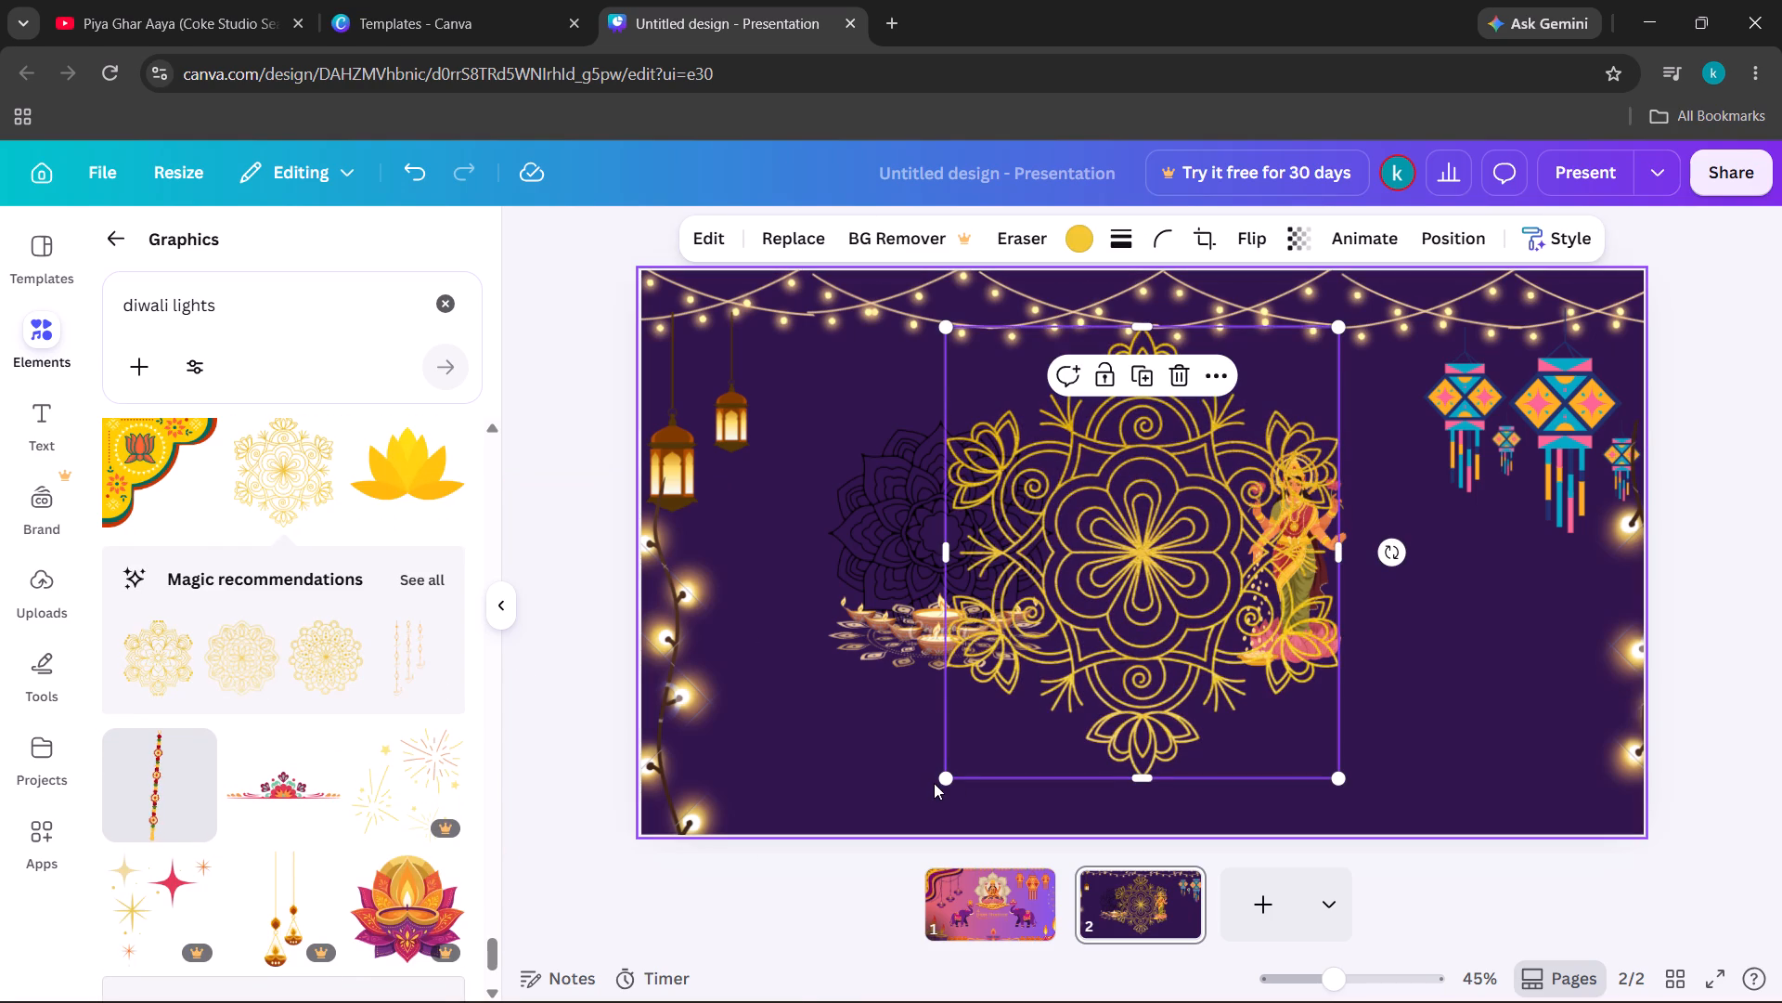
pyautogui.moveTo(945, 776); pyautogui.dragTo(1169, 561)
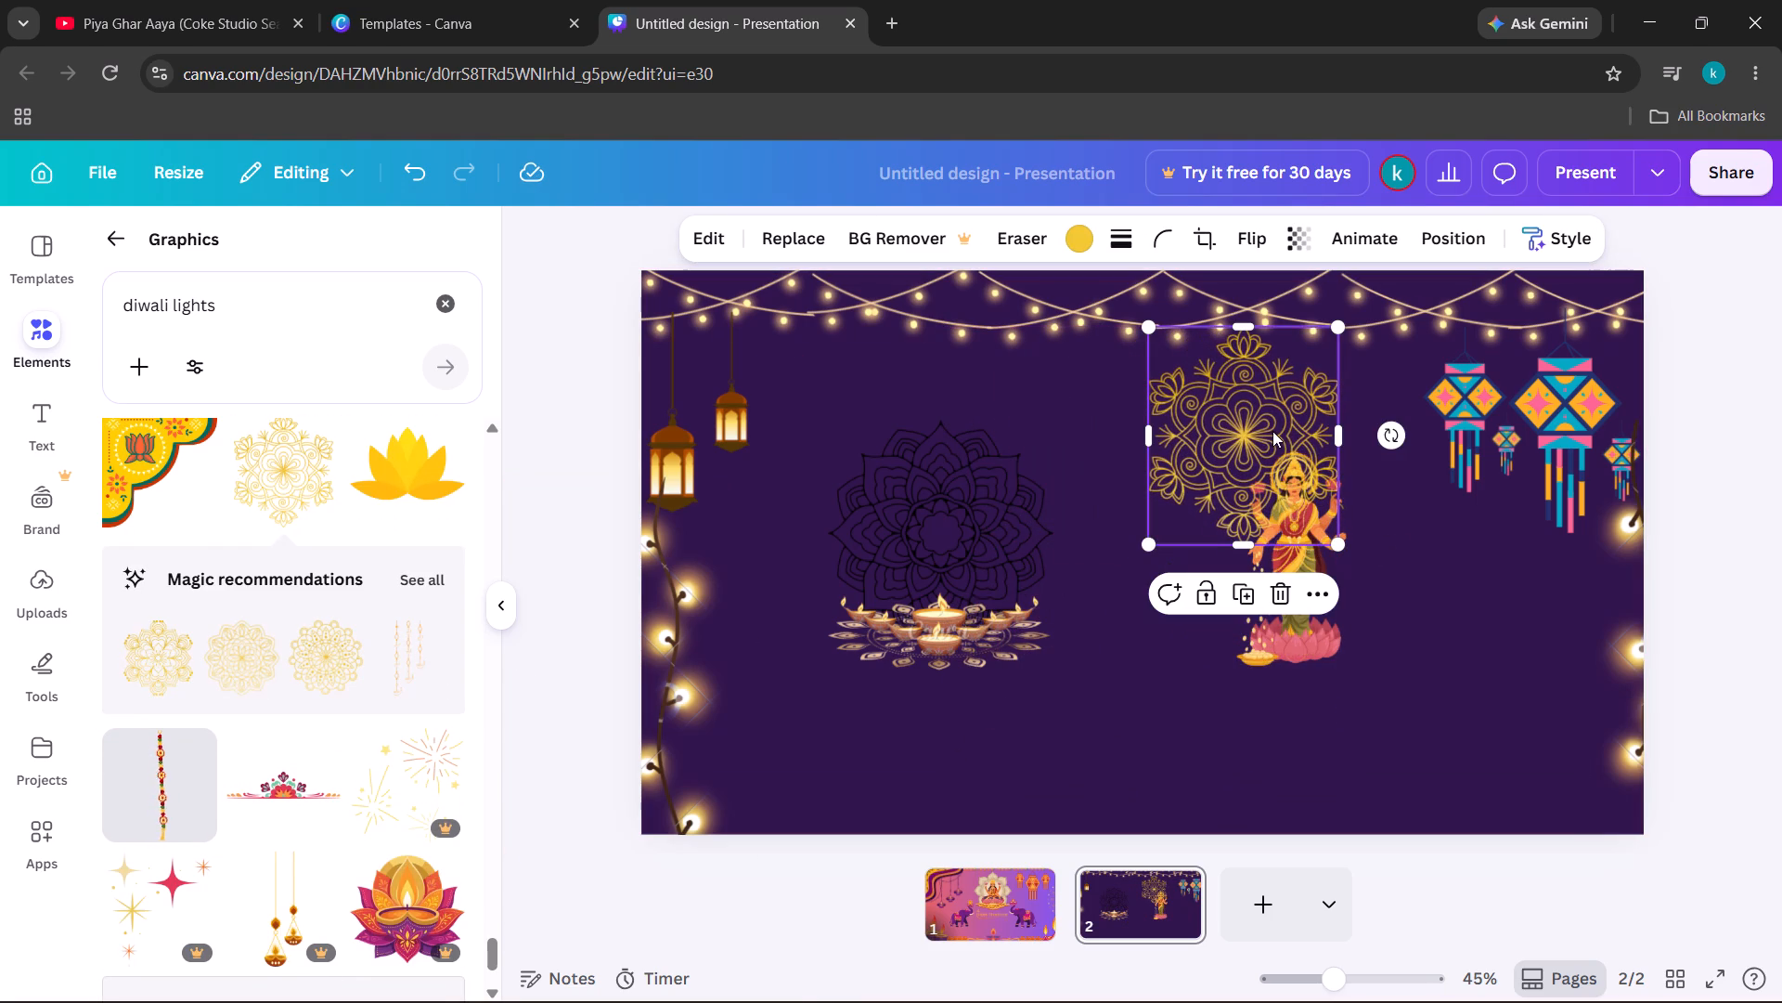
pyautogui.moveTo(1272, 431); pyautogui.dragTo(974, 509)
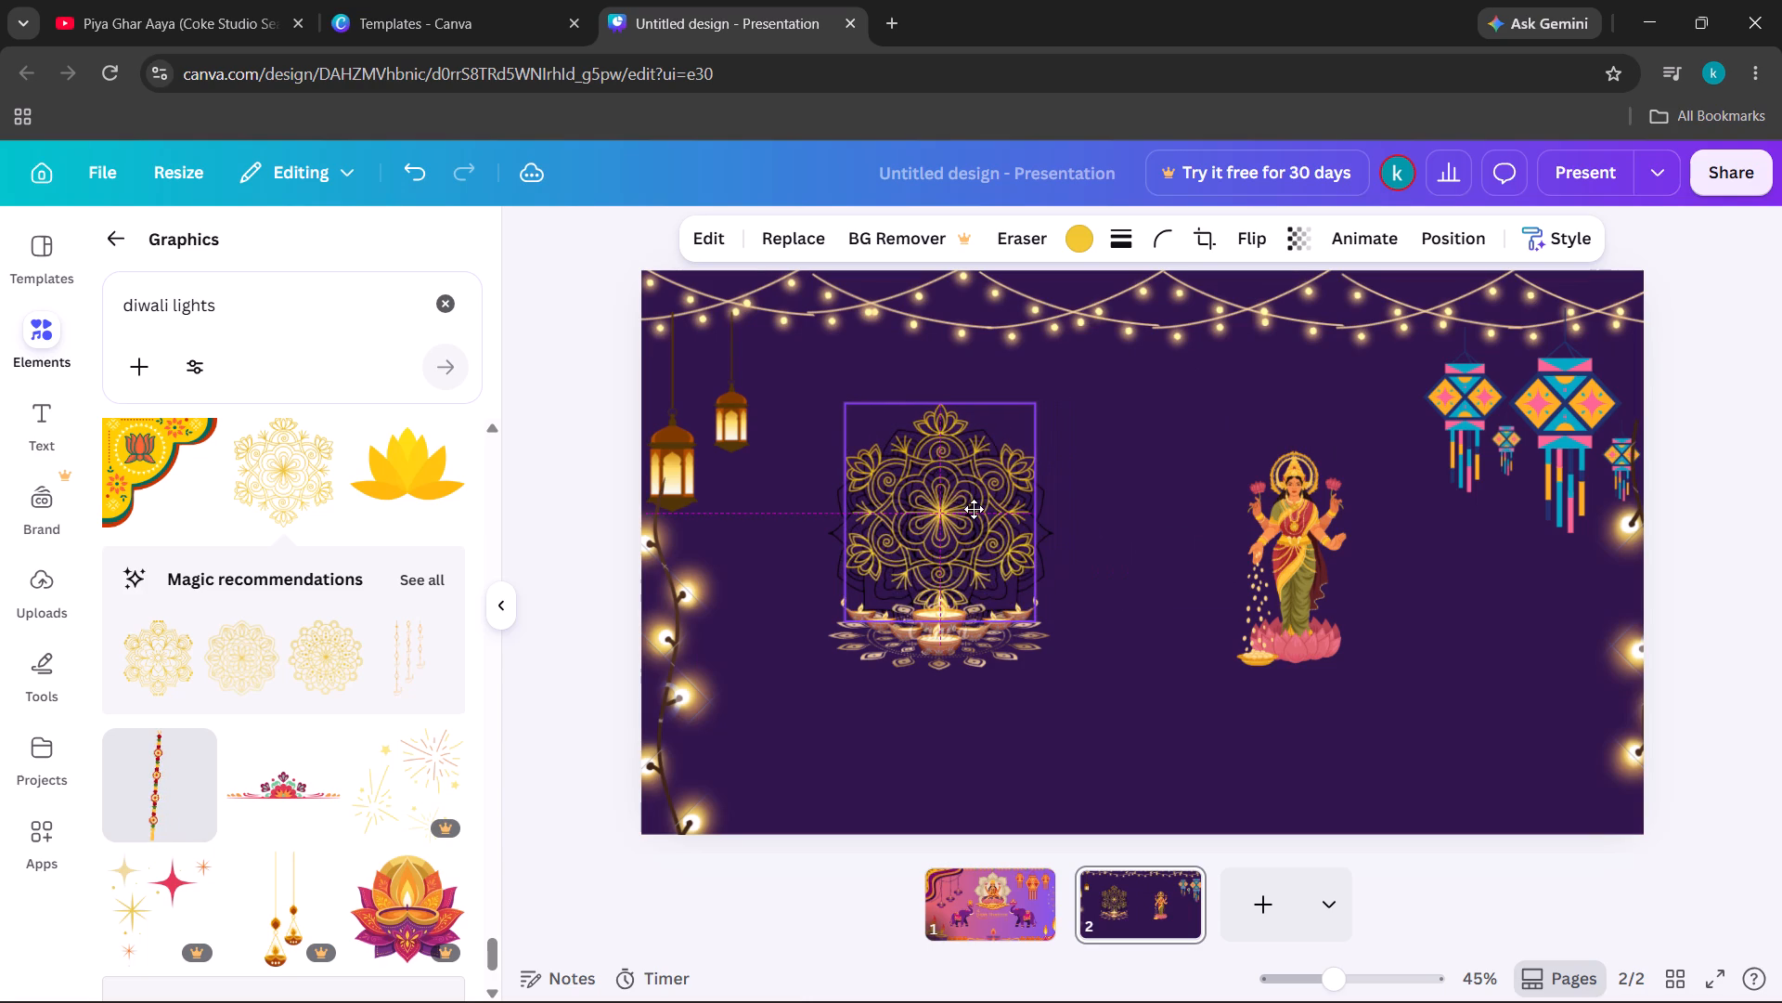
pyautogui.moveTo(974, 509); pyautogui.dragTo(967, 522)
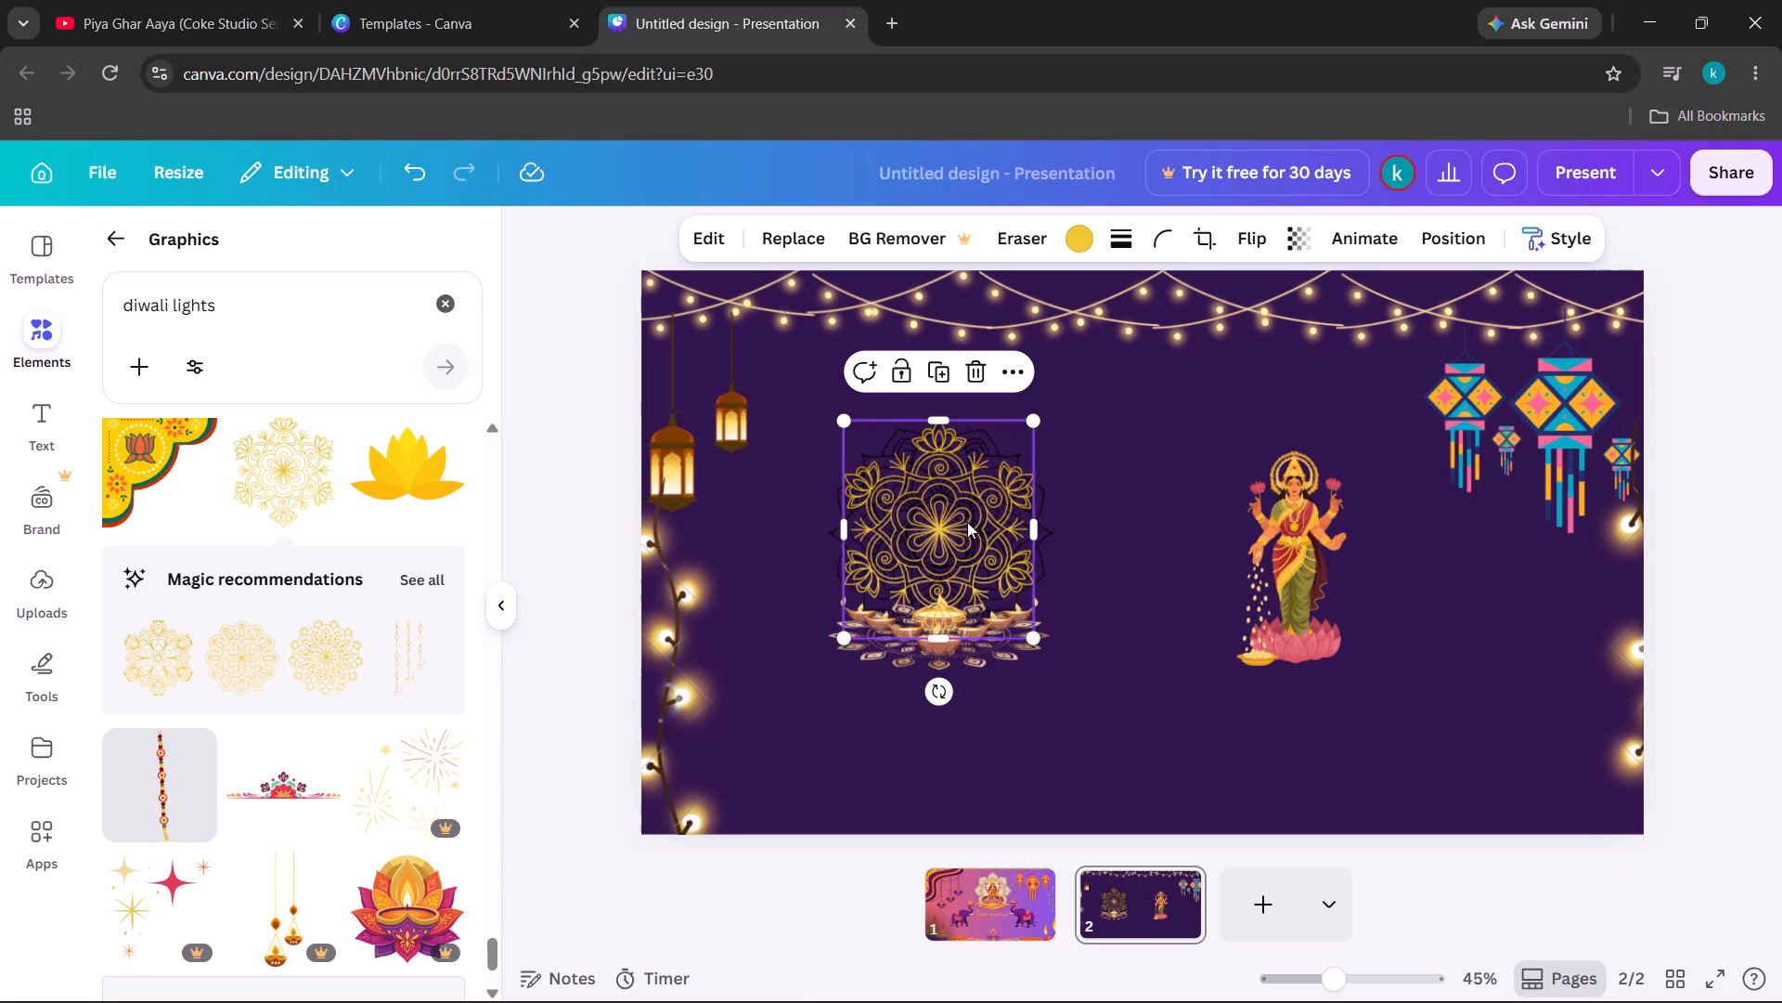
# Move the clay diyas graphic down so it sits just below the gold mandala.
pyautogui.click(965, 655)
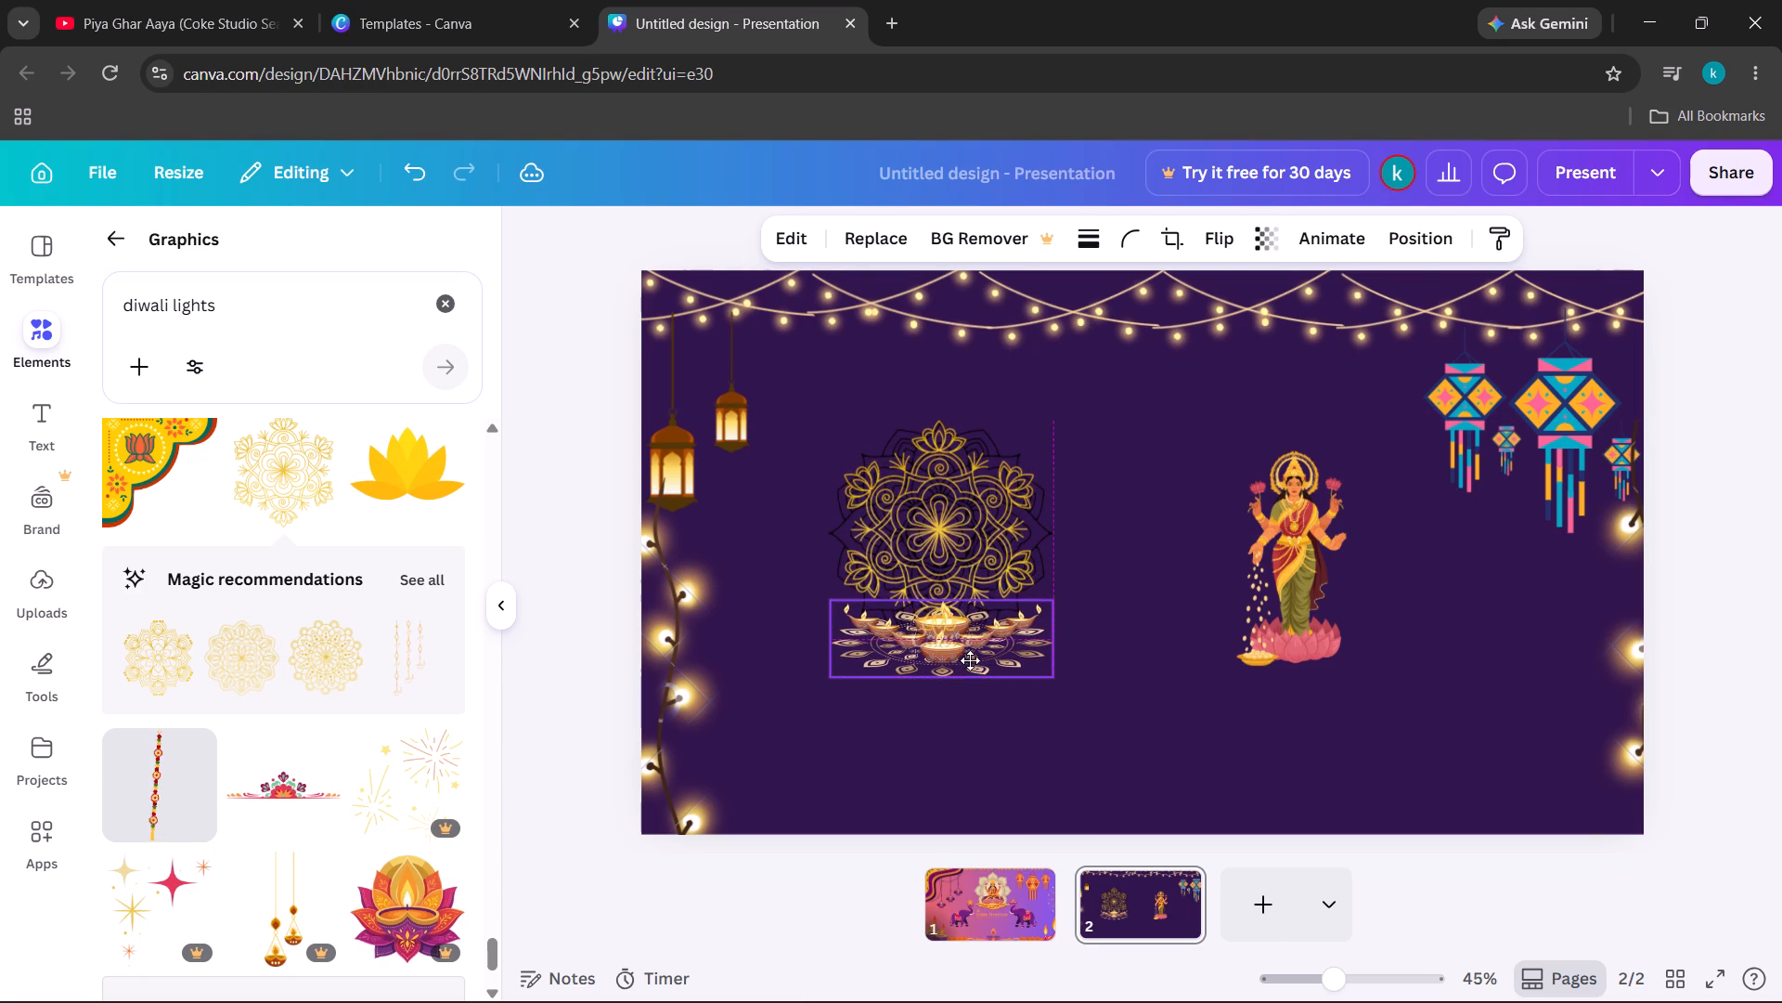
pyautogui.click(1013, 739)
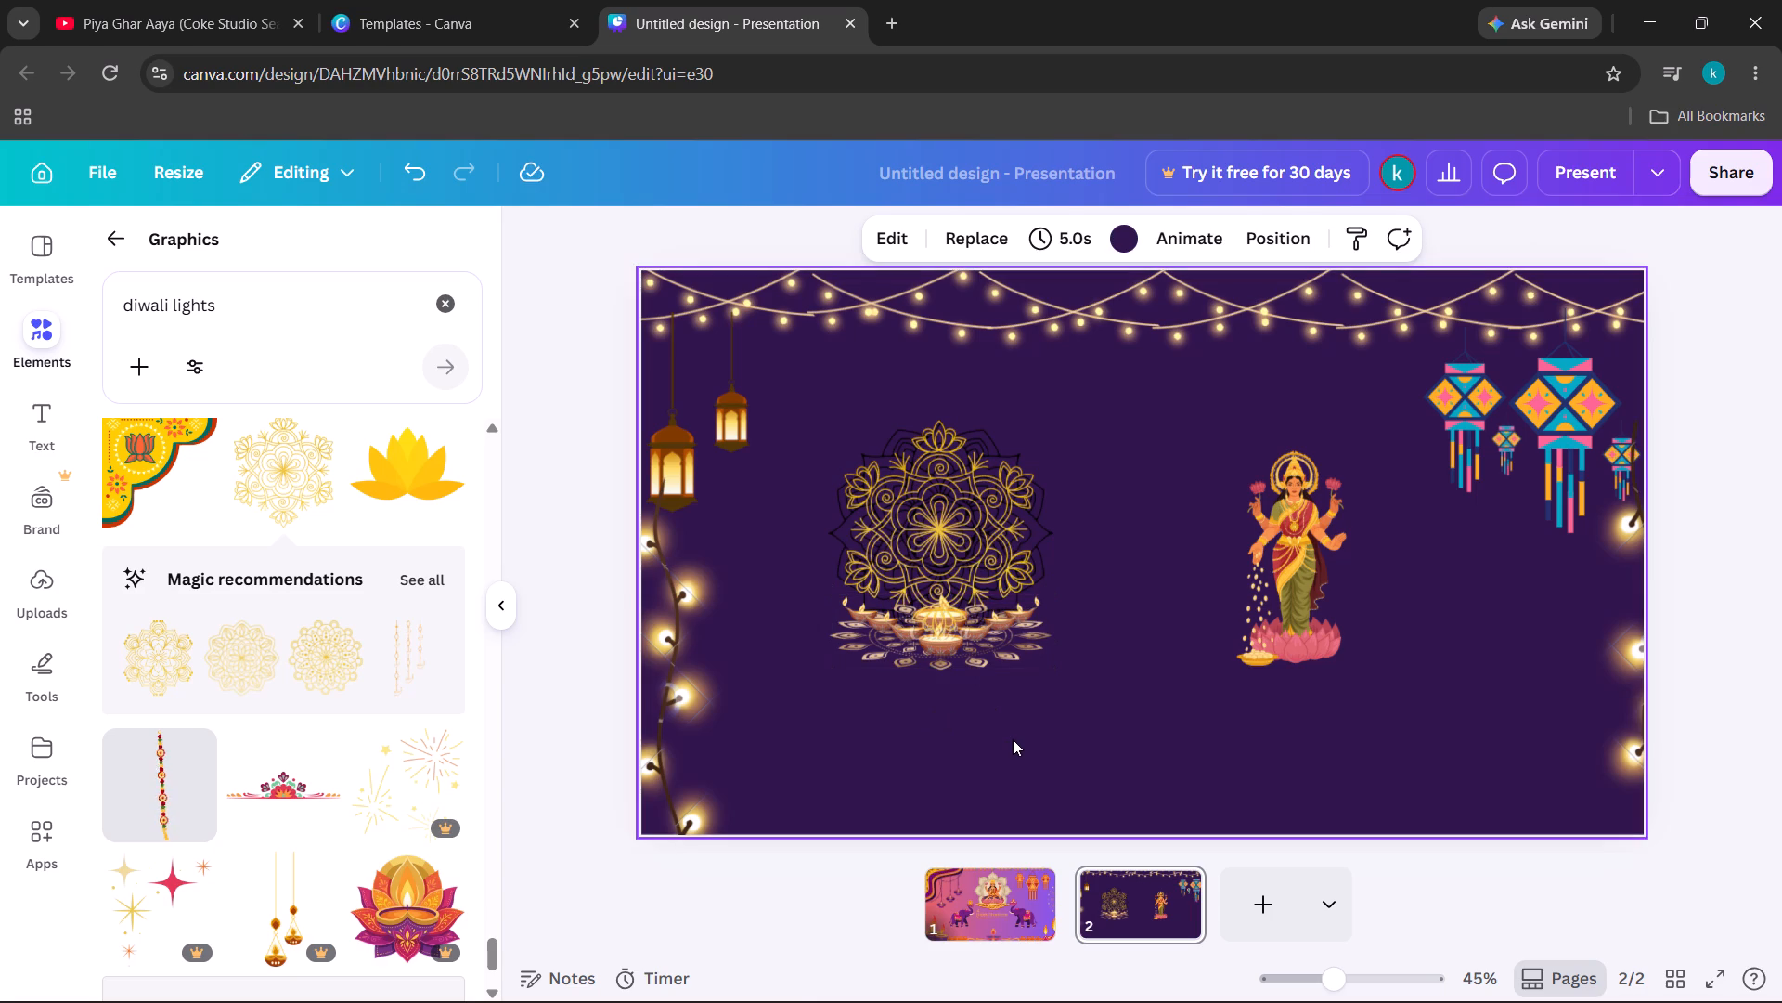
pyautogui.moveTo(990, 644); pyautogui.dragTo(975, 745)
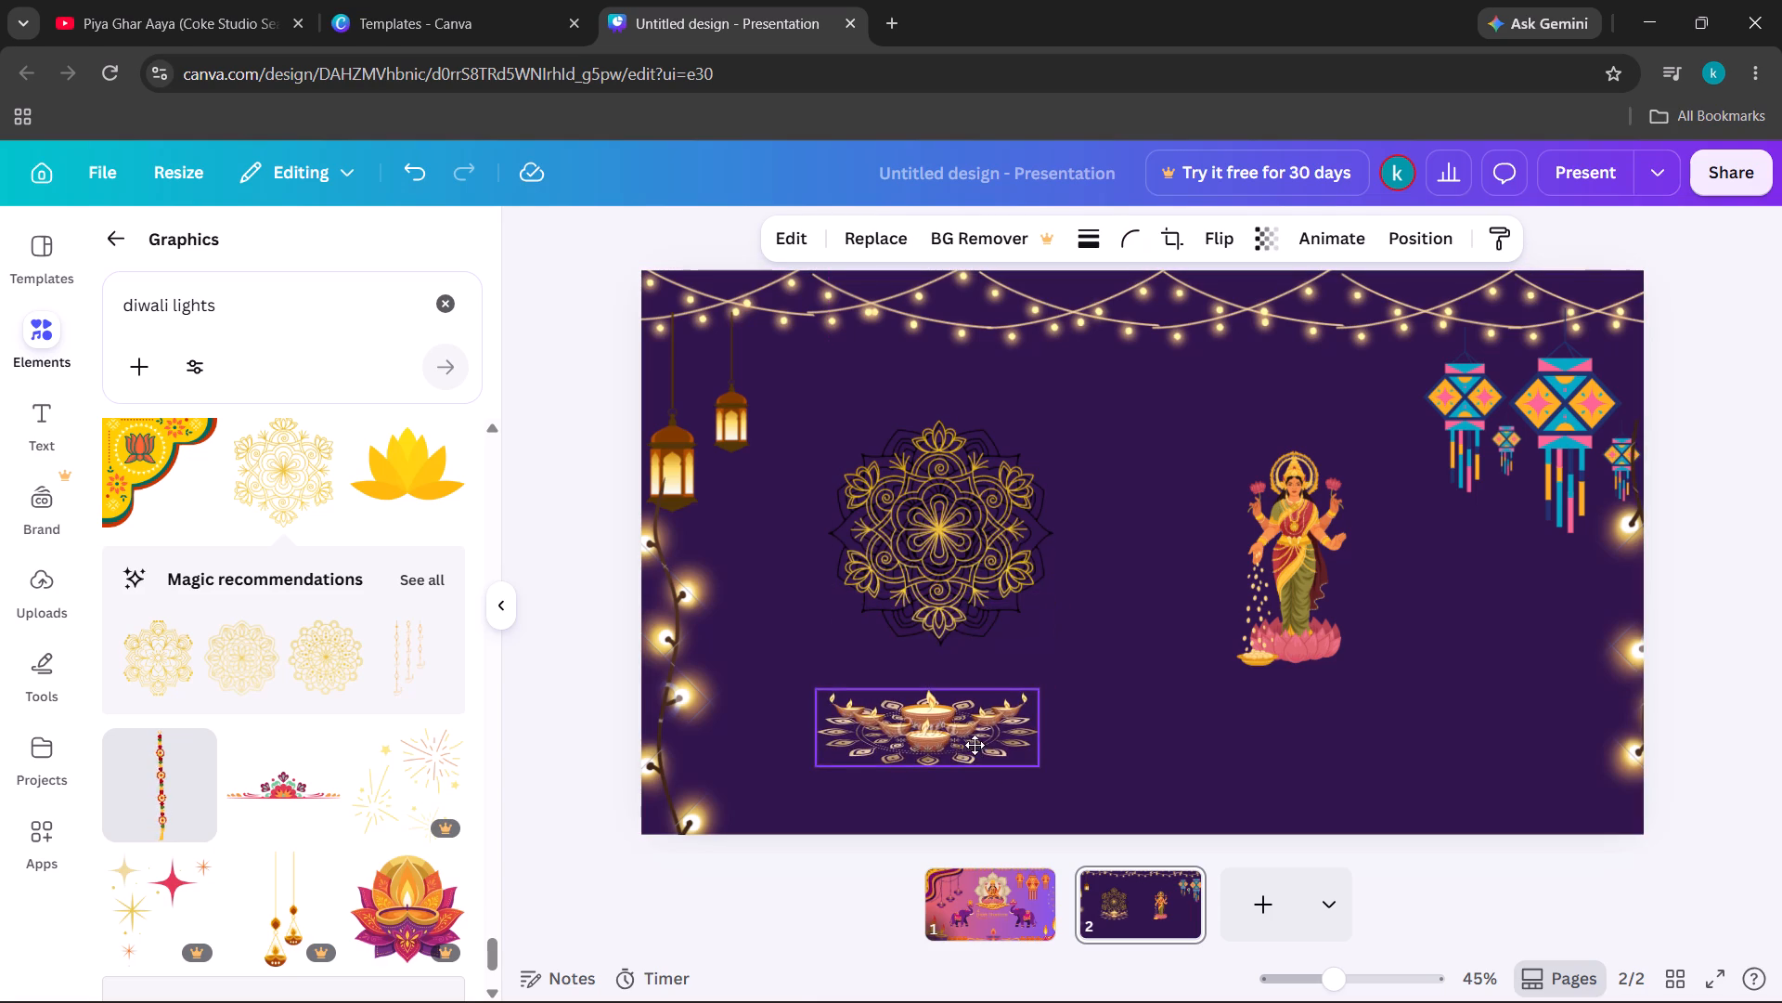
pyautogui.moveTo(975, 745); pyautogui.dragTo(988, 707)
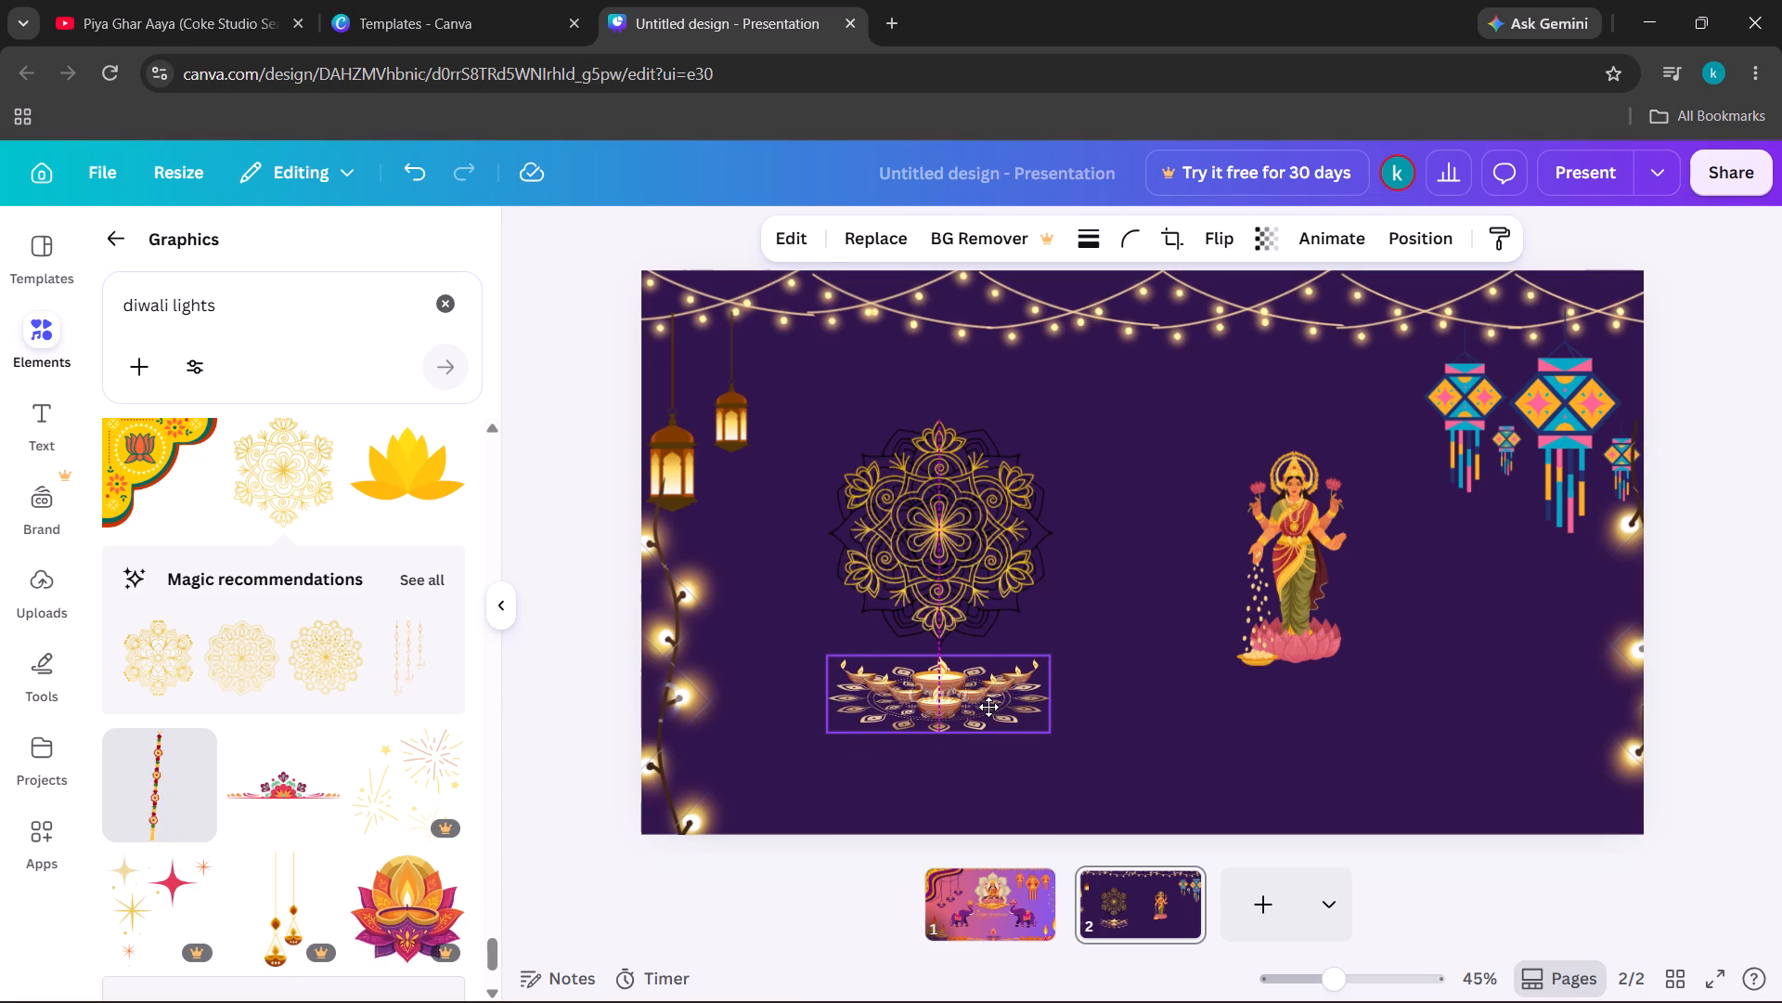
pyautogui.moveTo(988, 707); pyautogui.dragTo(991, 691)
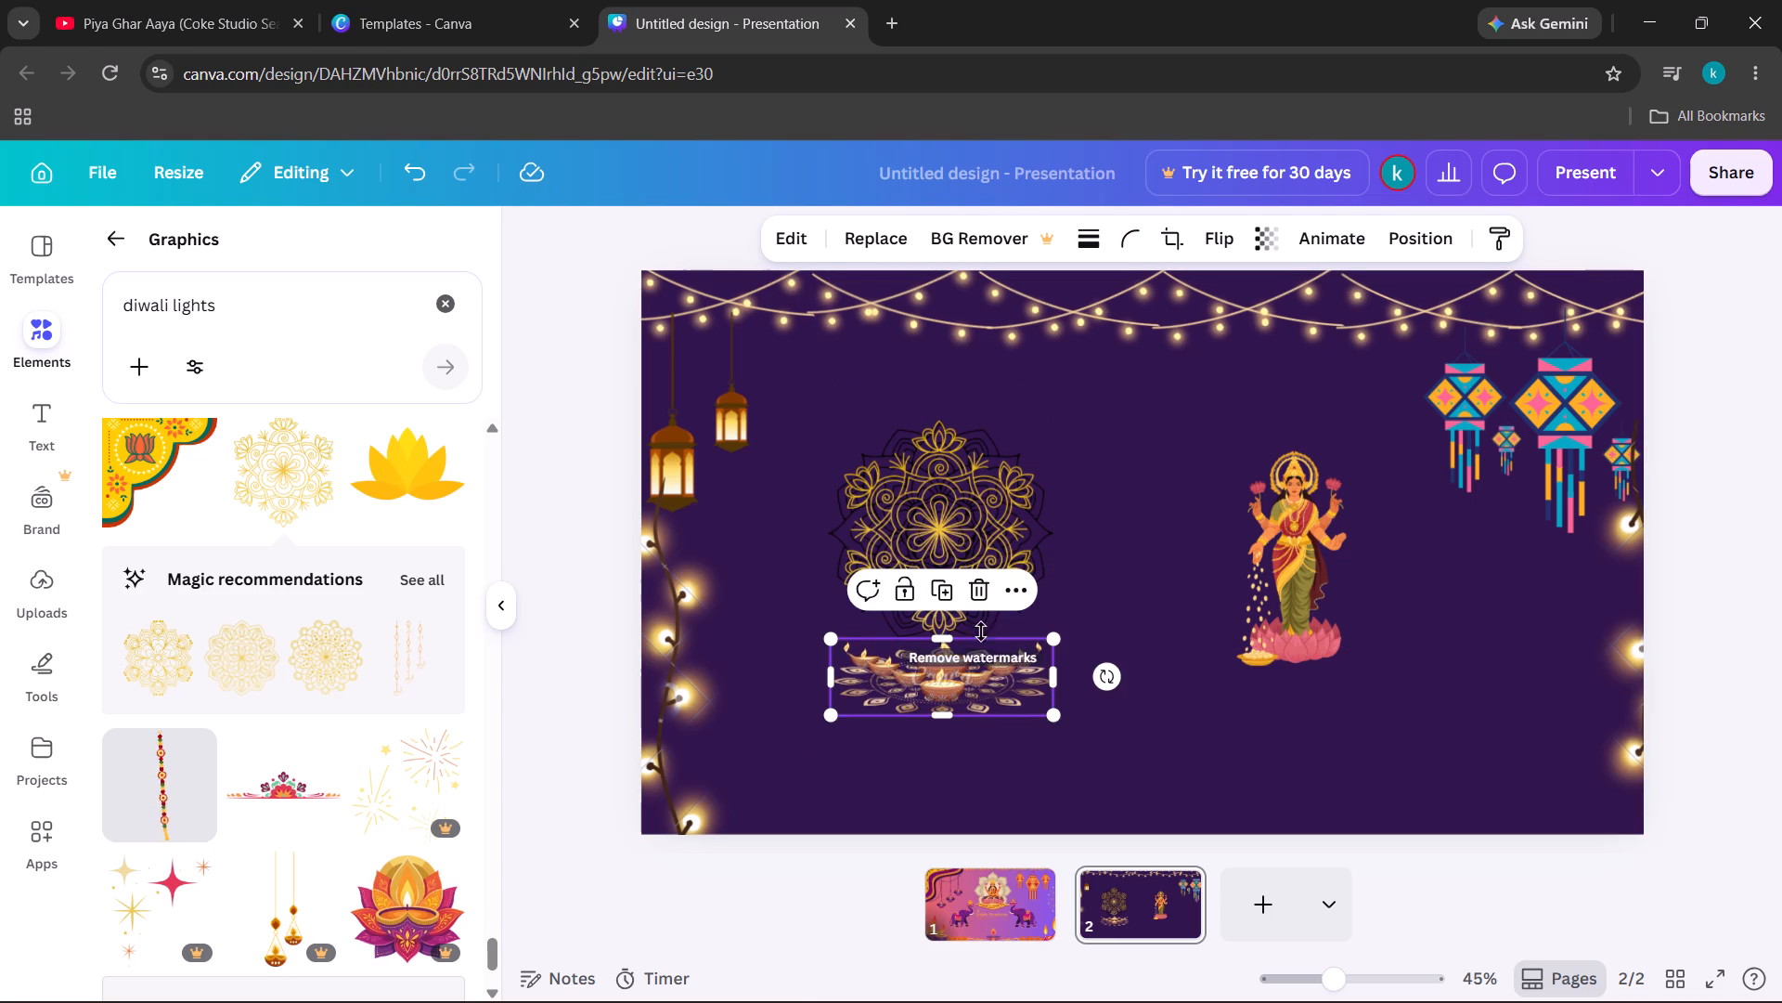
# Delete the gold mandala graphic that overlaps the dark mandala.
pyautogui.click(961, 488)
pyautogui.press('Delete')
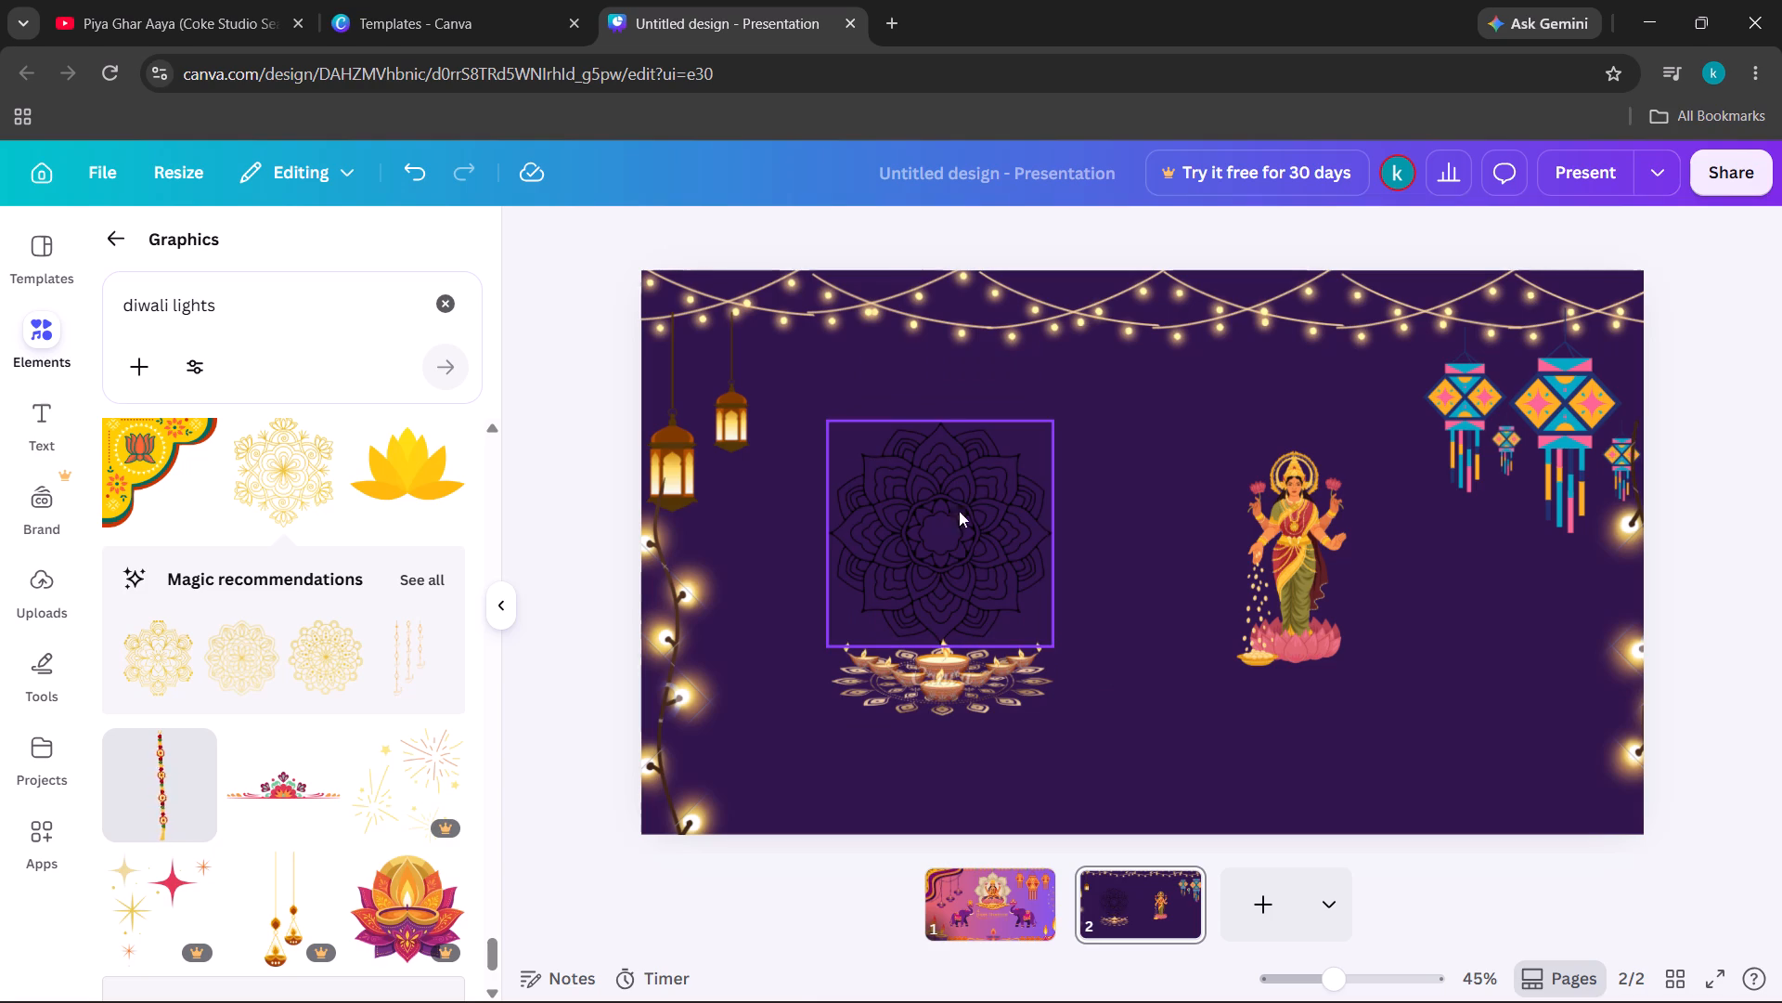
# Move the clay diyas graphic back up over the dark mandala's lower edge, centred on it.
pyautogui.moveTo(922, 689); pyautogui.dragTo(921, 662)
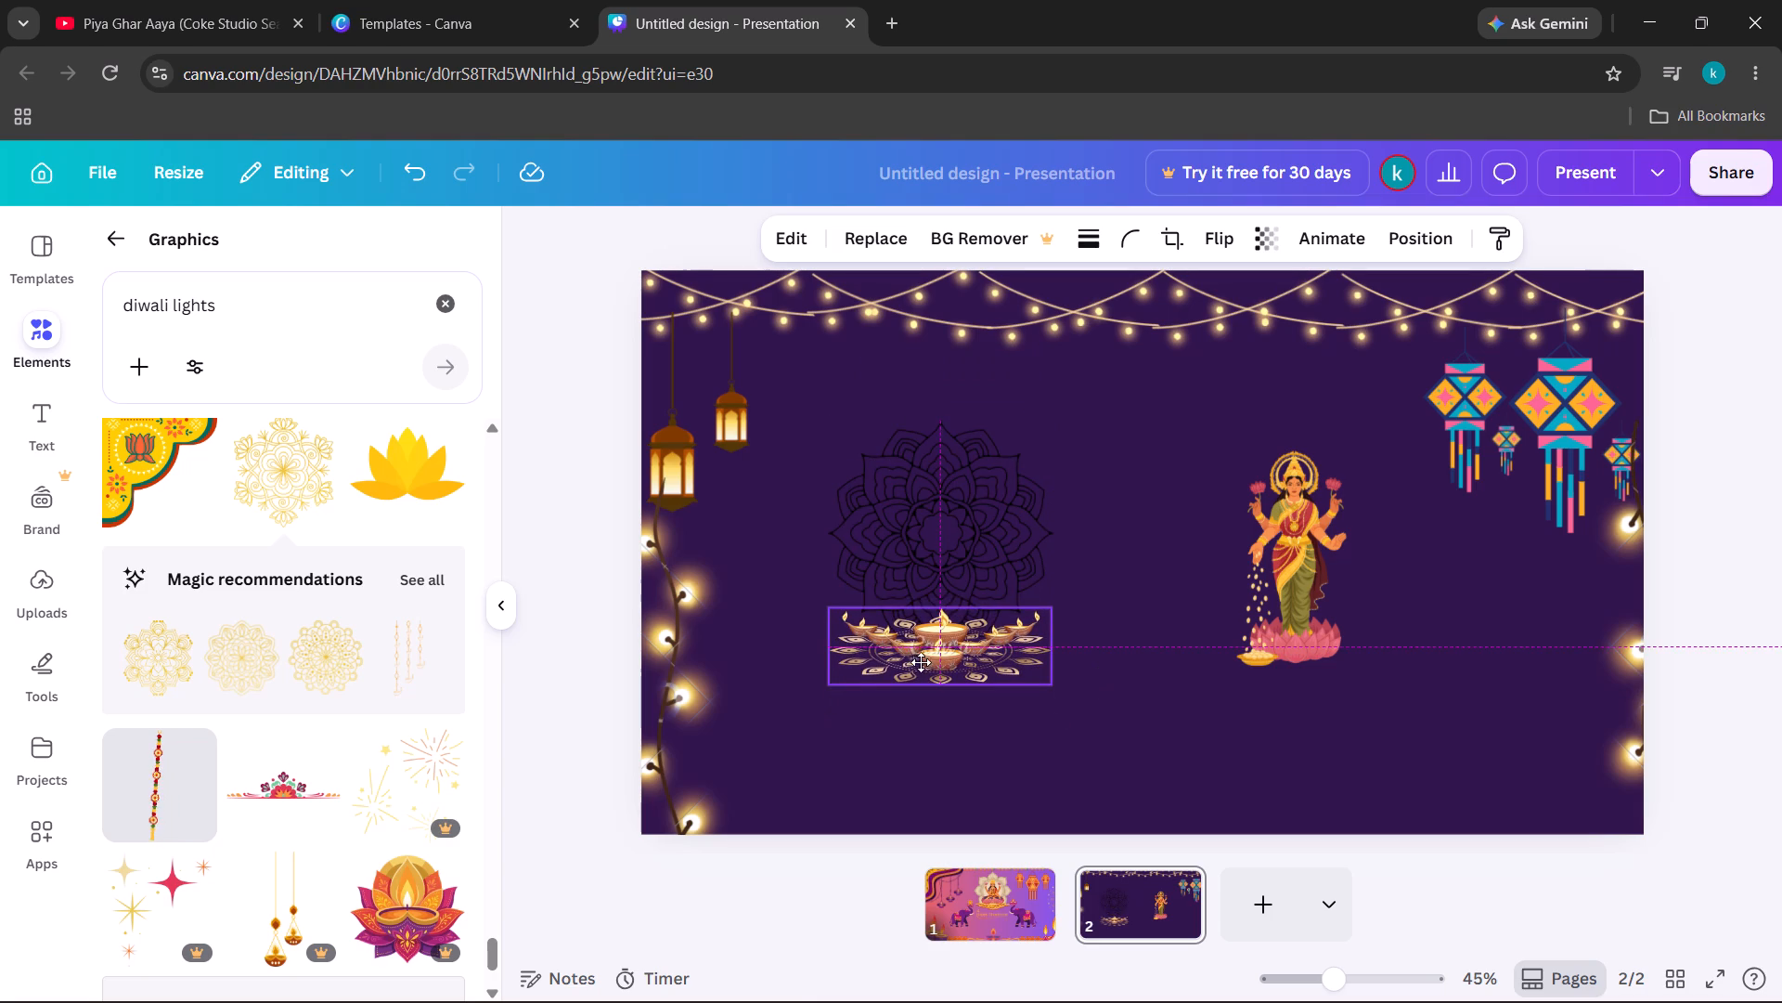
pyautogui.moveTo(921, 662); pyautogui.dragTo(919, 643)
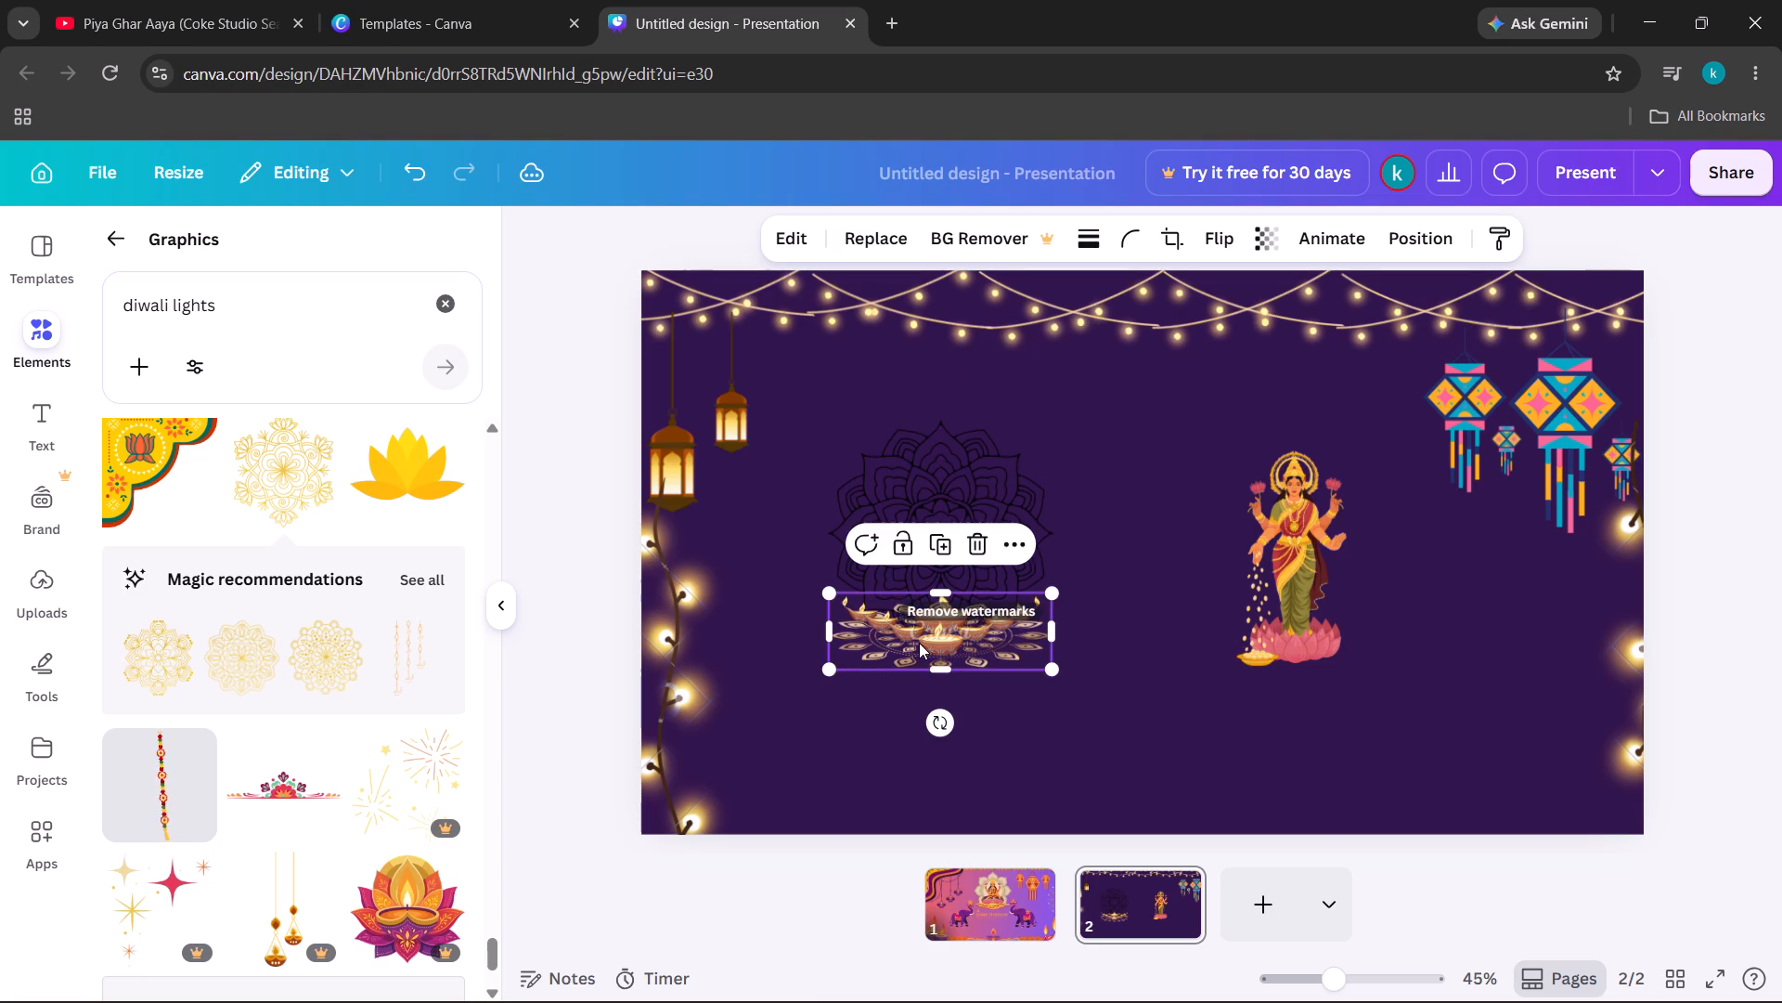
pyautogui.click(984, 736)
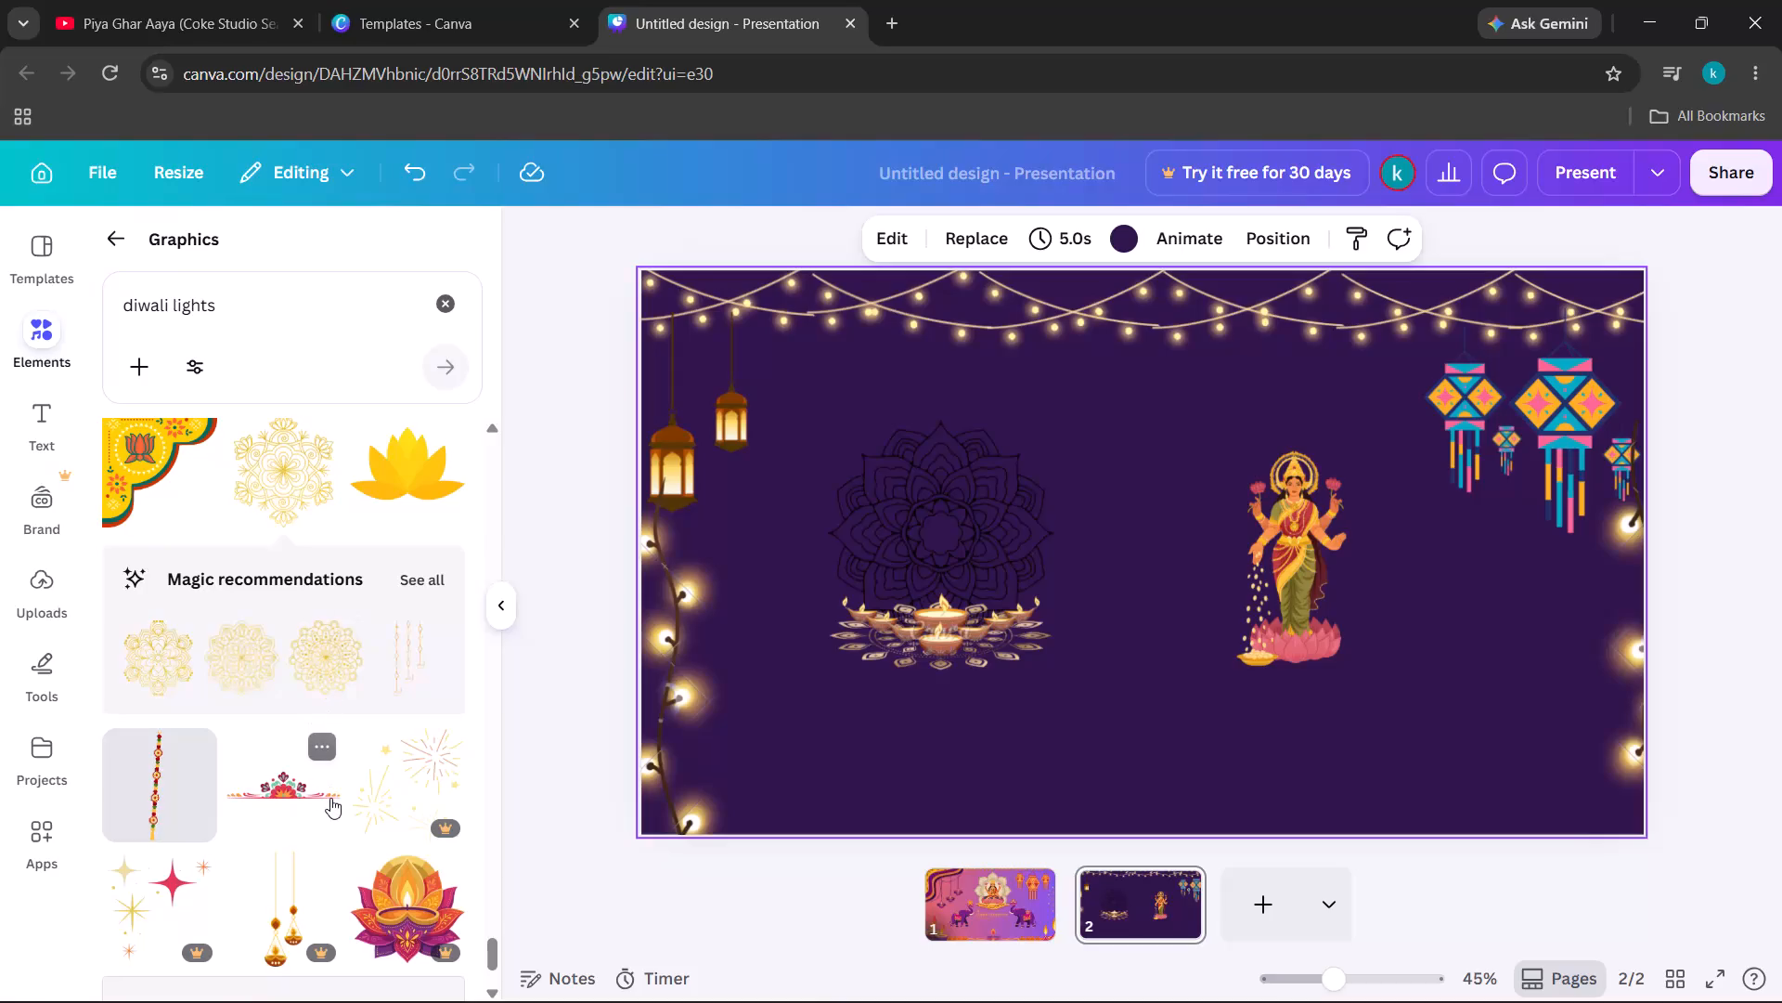
# Add the green and red "Happy Diwali" lettering graphic, shrink it to nearly the mandala's width, and place it over the mandala above the diyas.
pyautogui.hscroll(6, 330, 798)
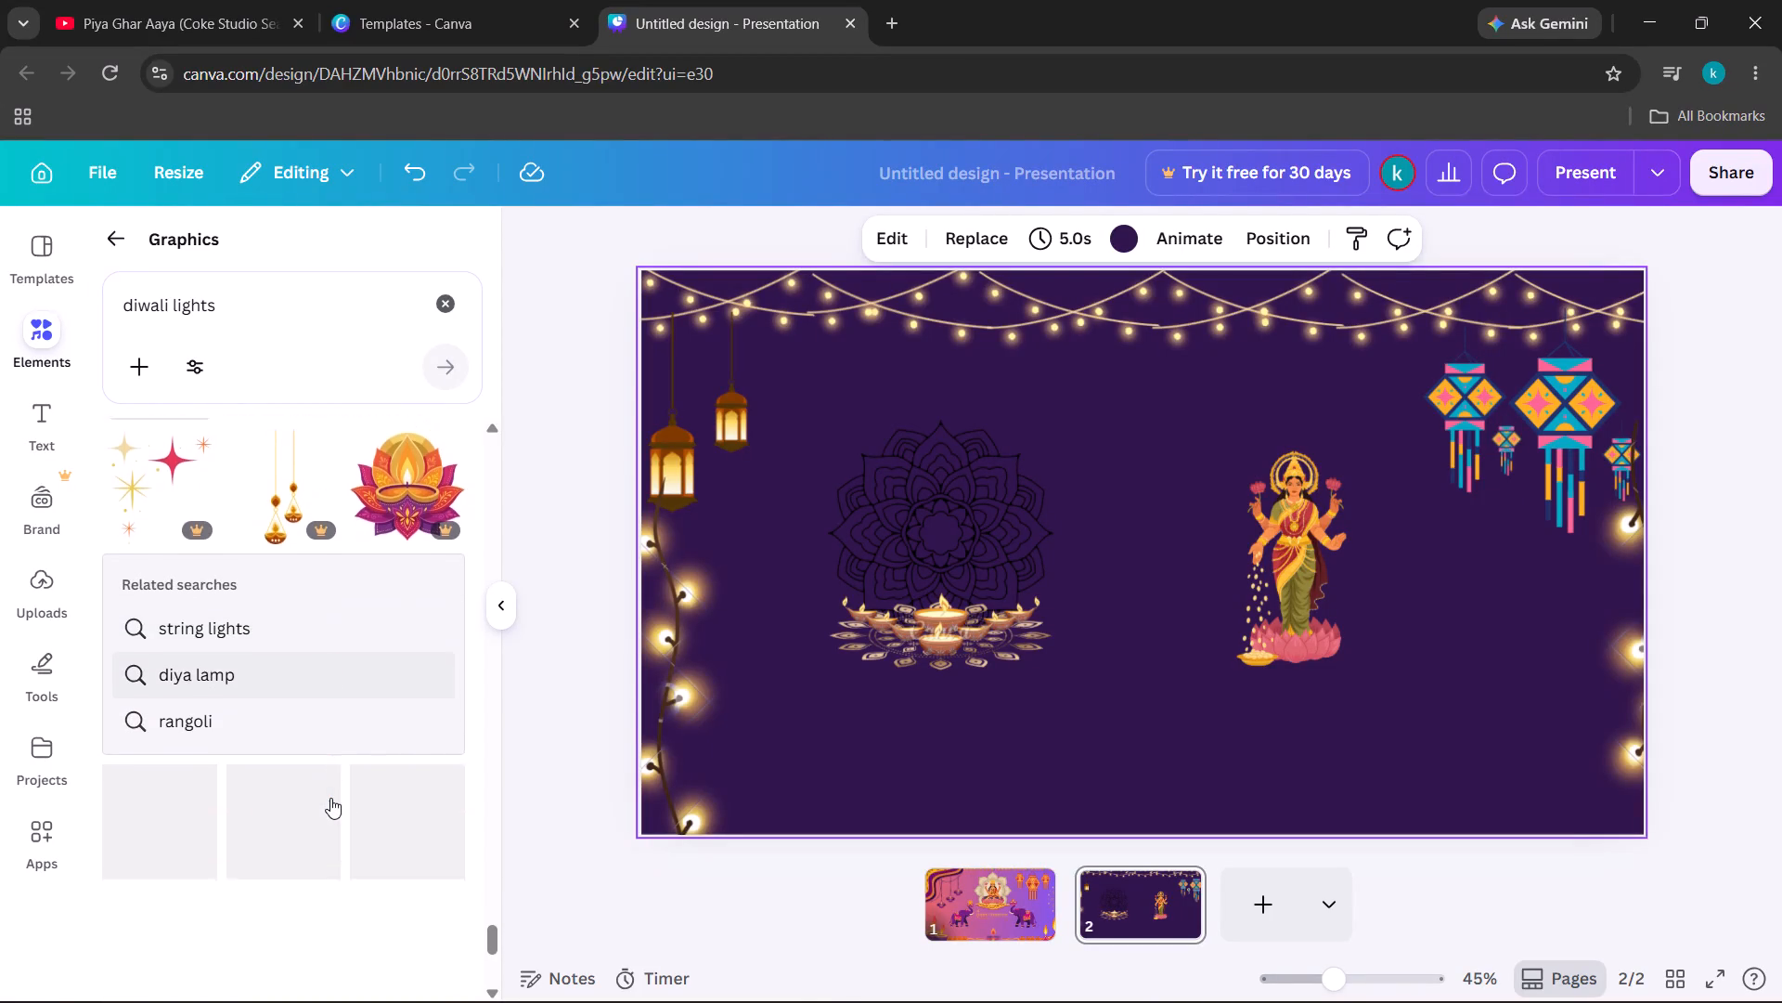
pyautogui.hscroll(3, 330, 798)
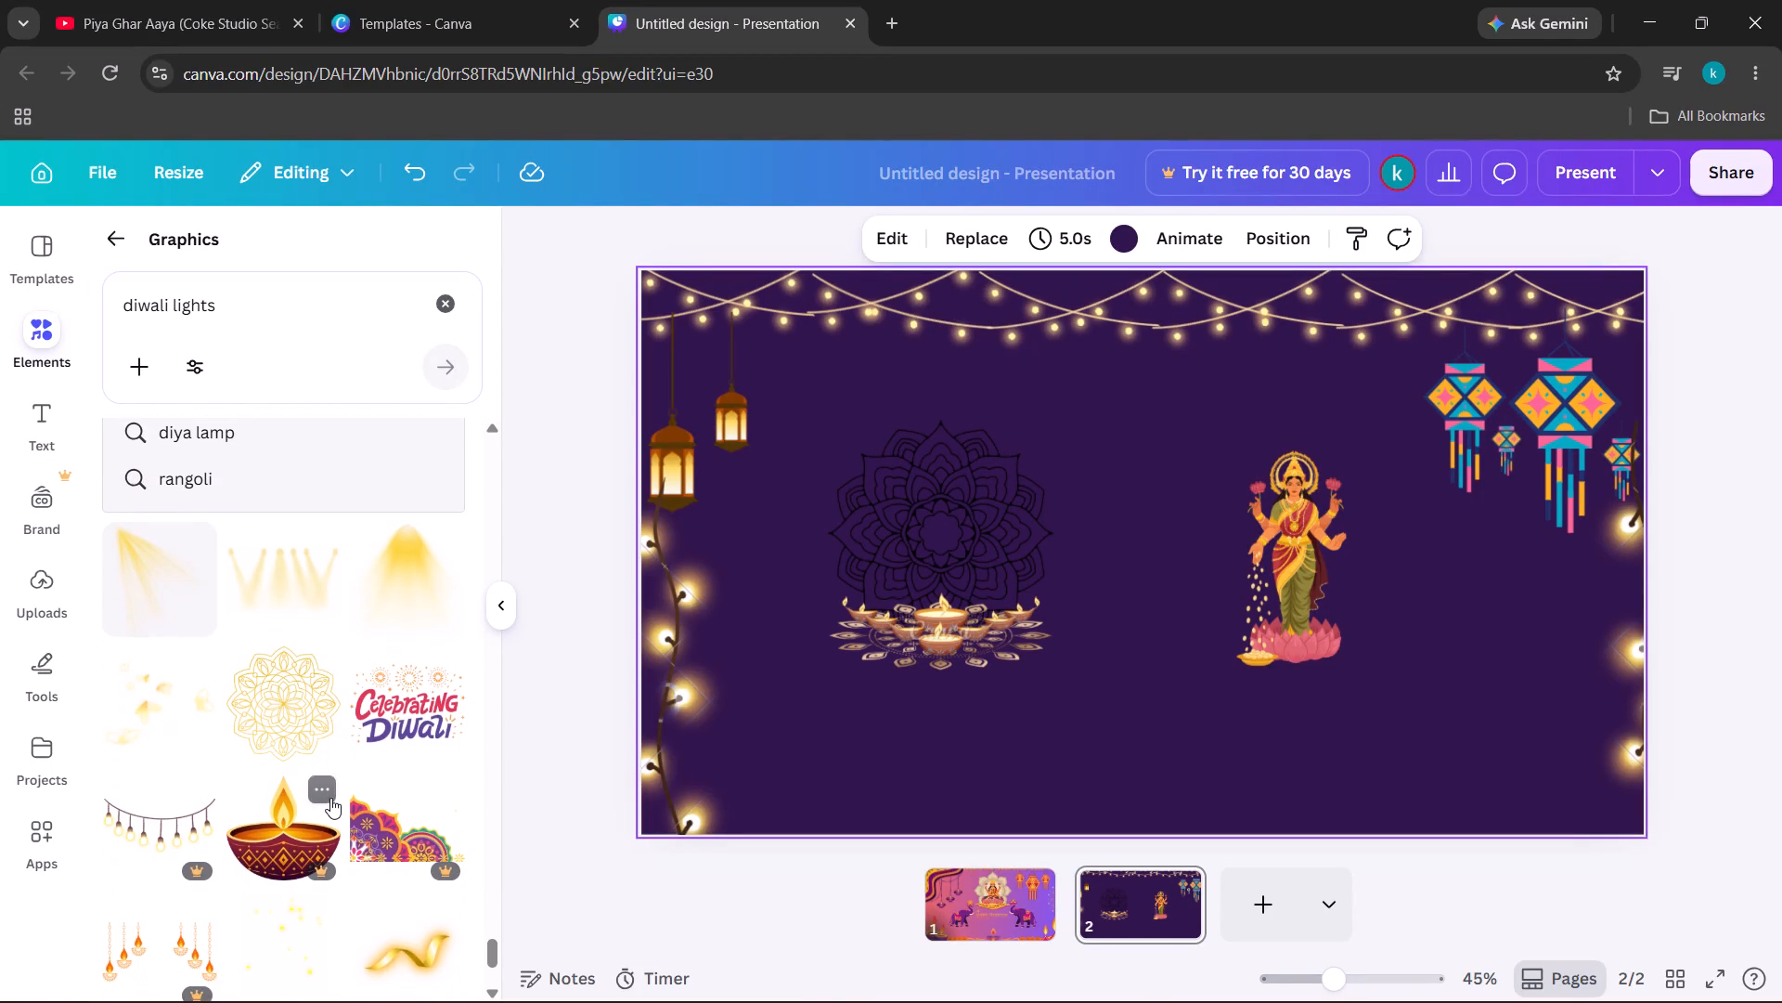
pyautogui.hscroll(6, 330, 798)
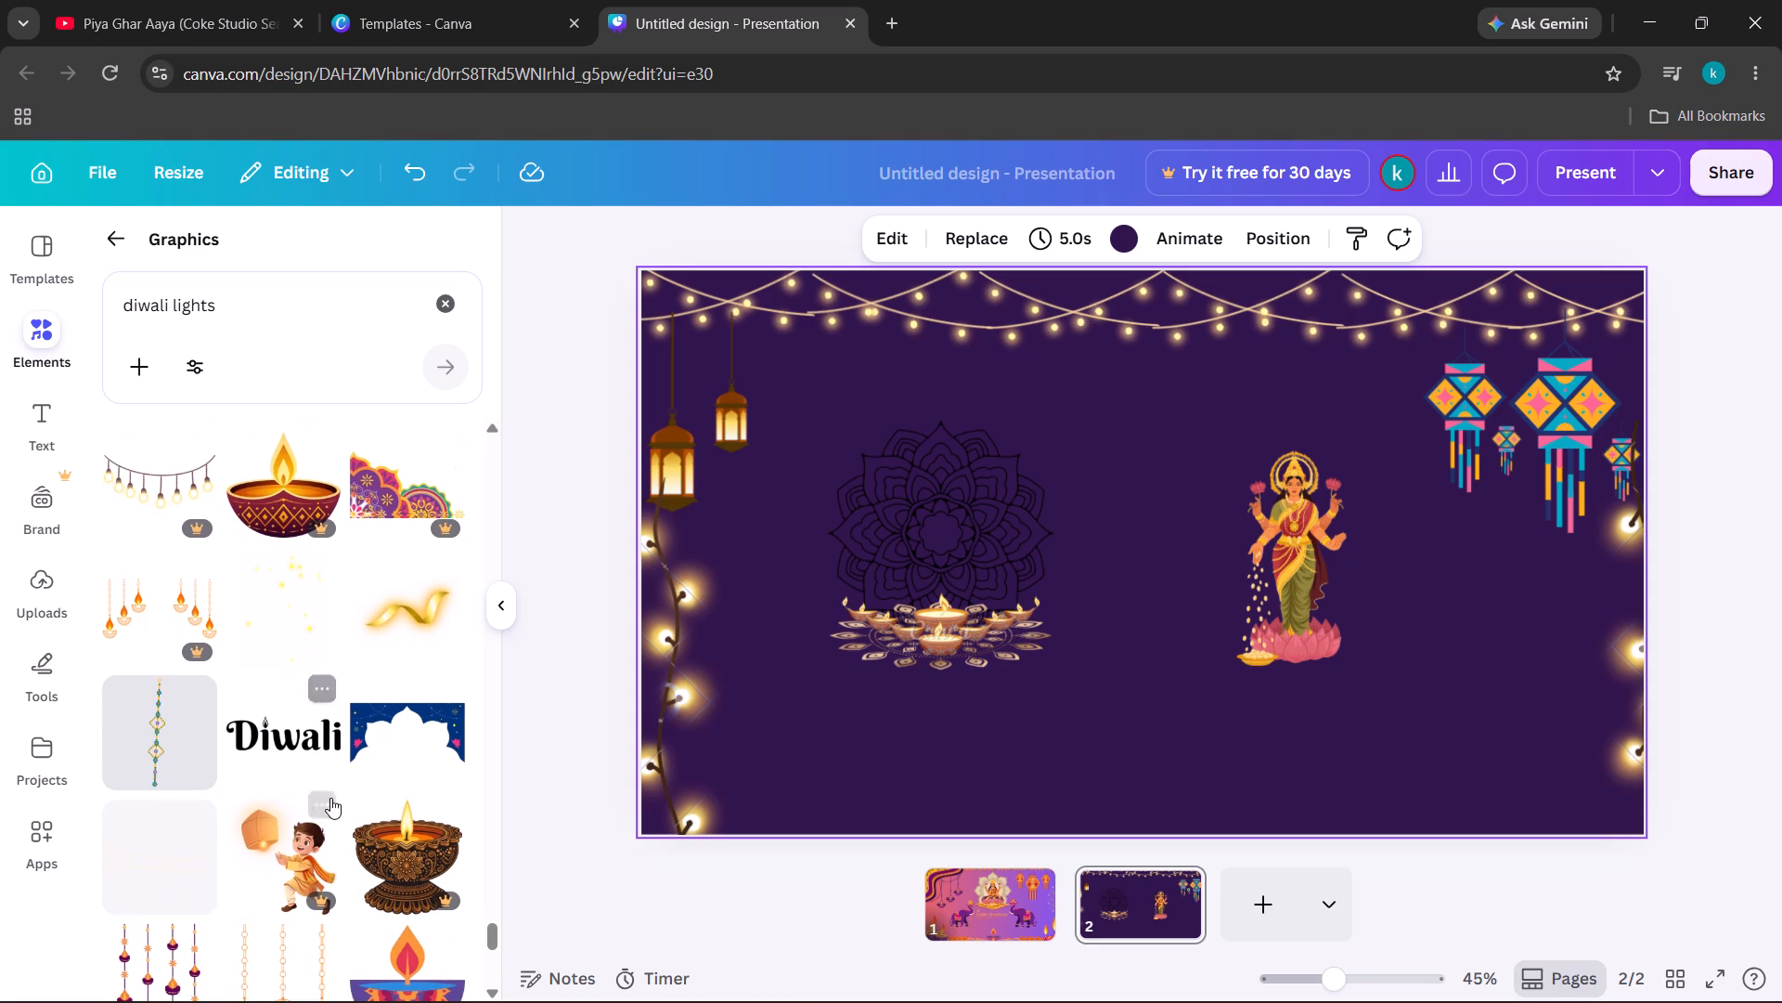
pyautogui.hscroll(4, 330, 798)
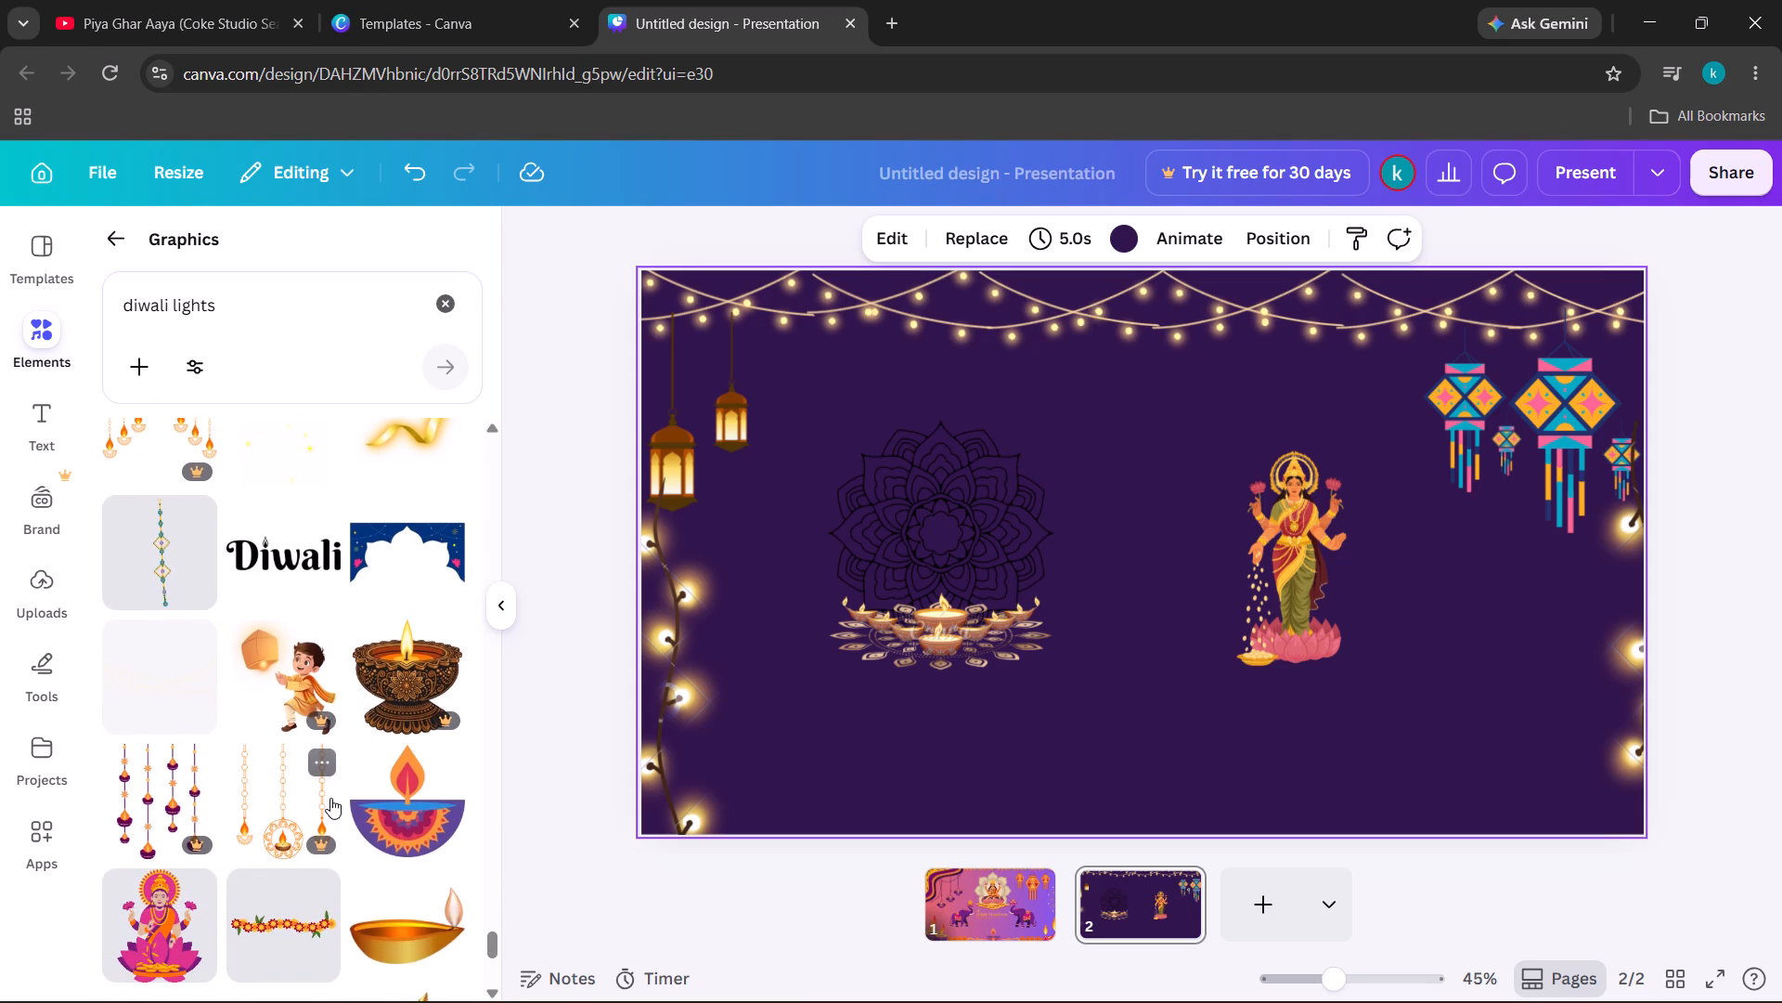
pyautogui.hscroll(4, 330, 798)
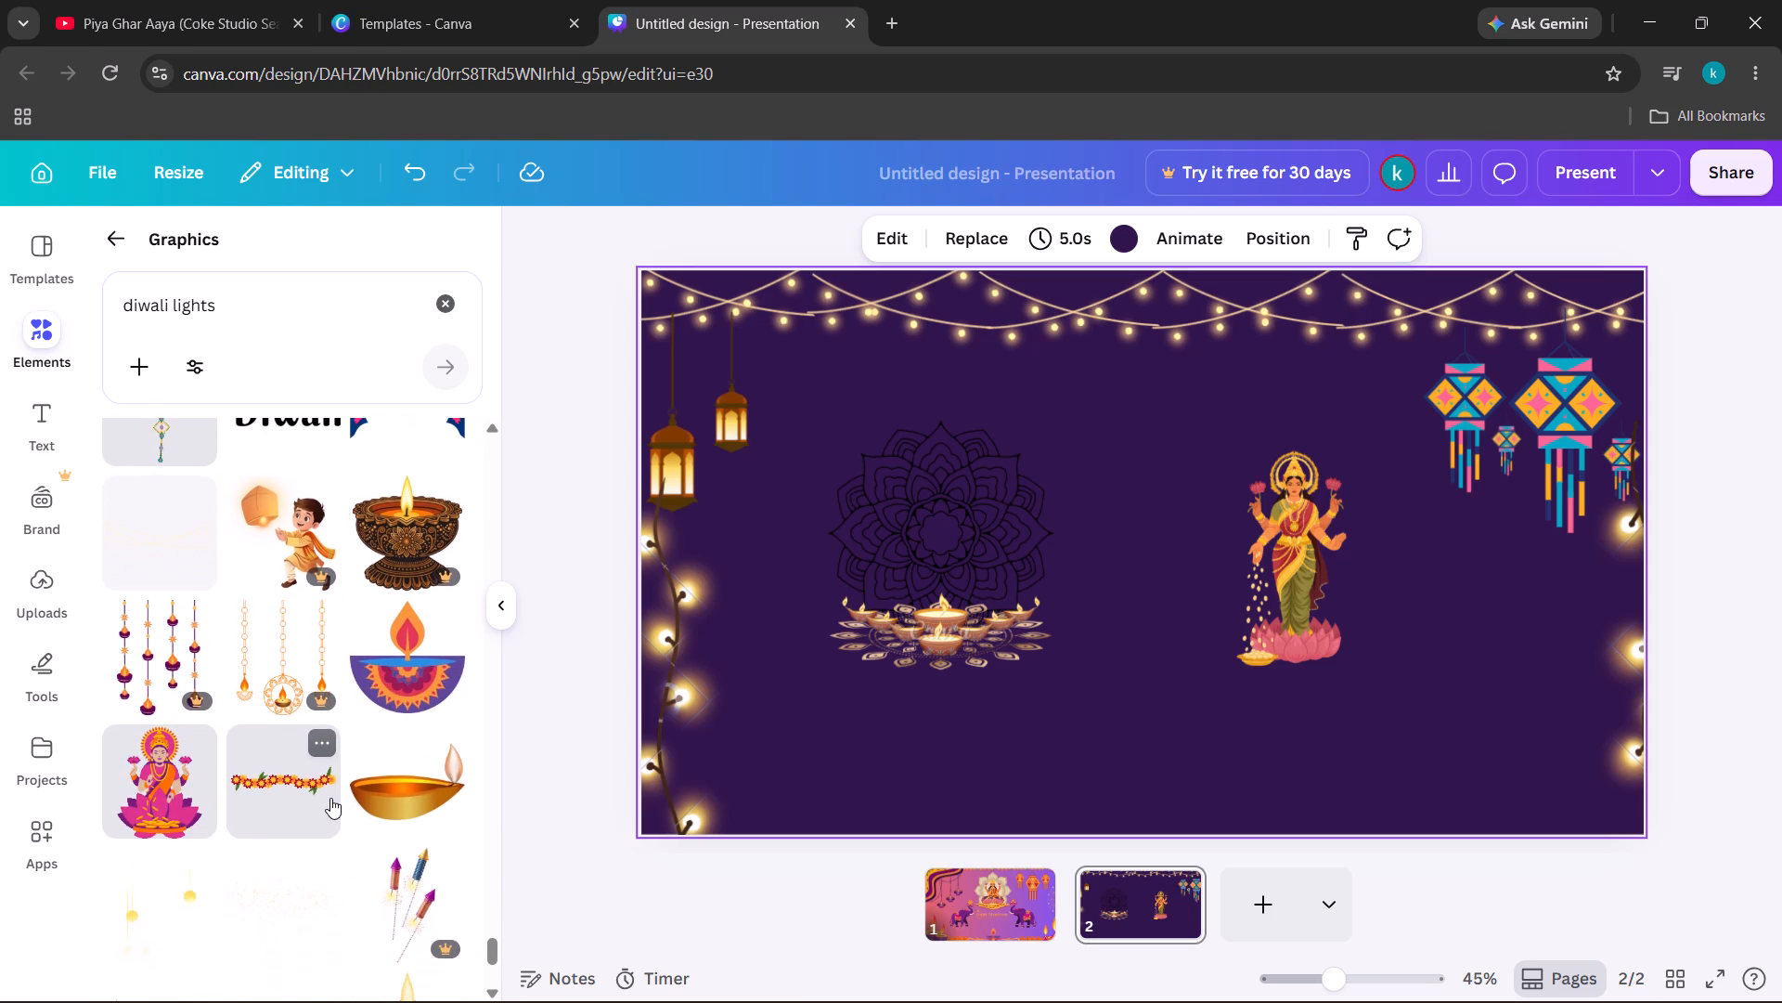
pyautogui.hscroll(7, 330, 798)
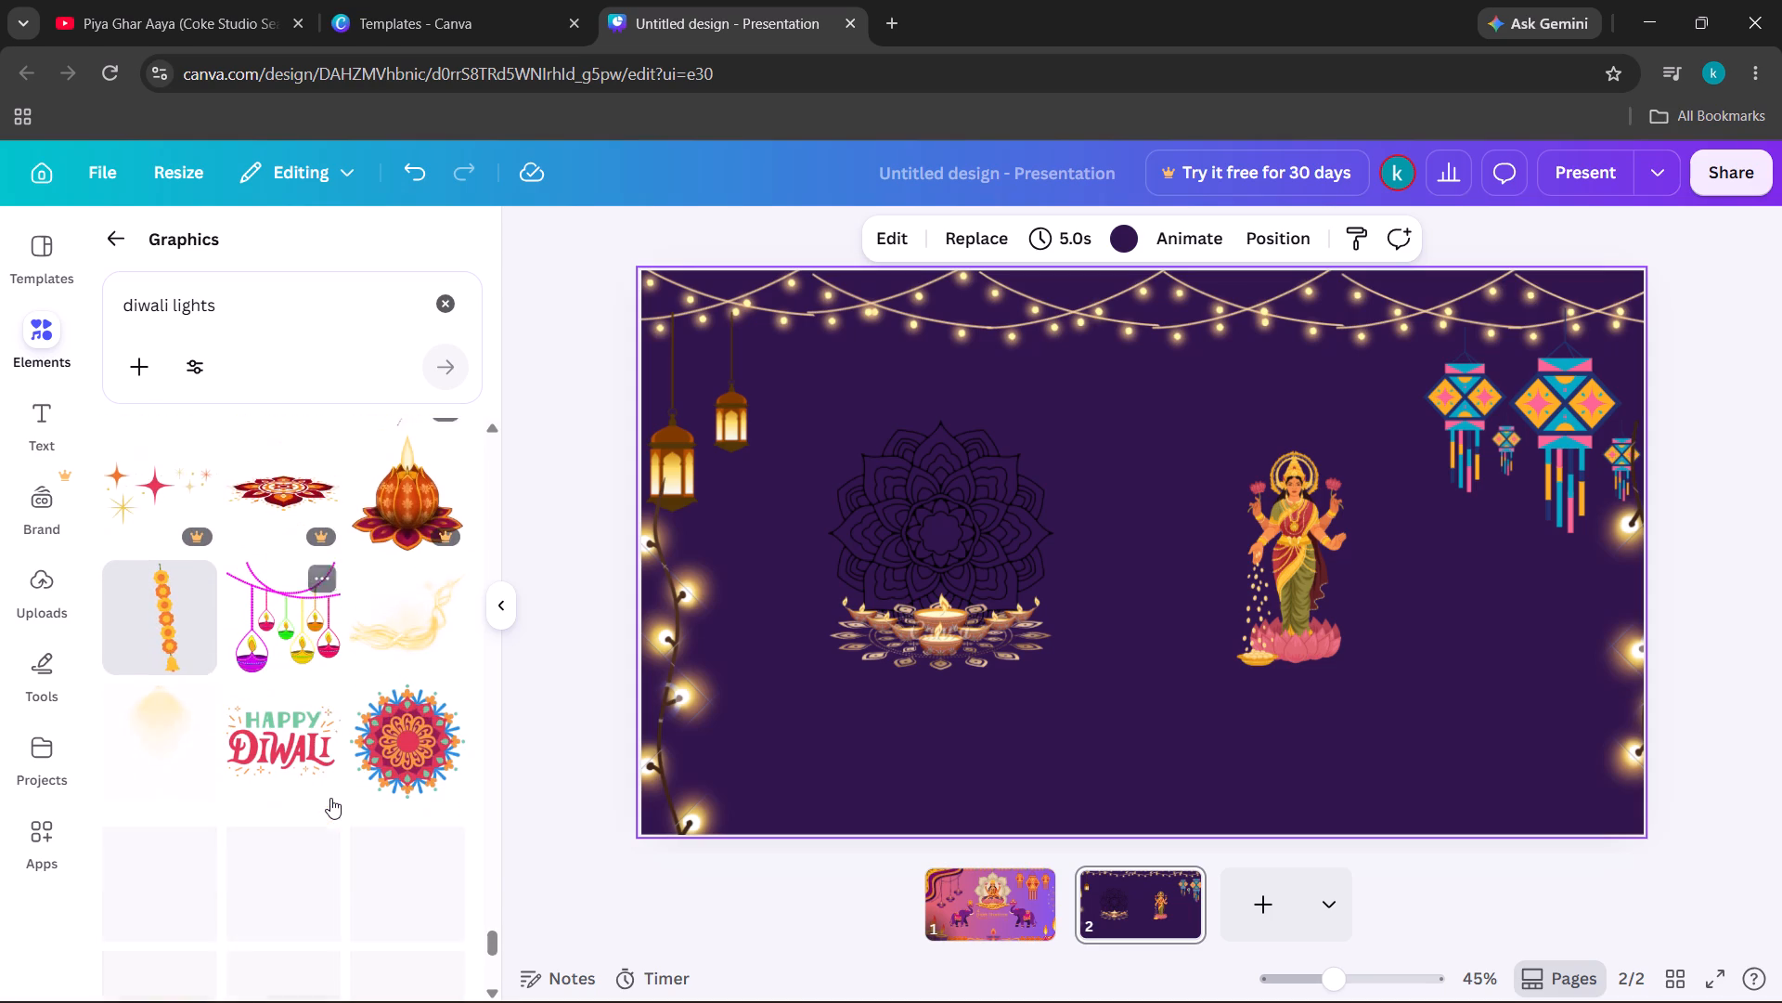
pyautogui.hscroll(2, 330, 798)
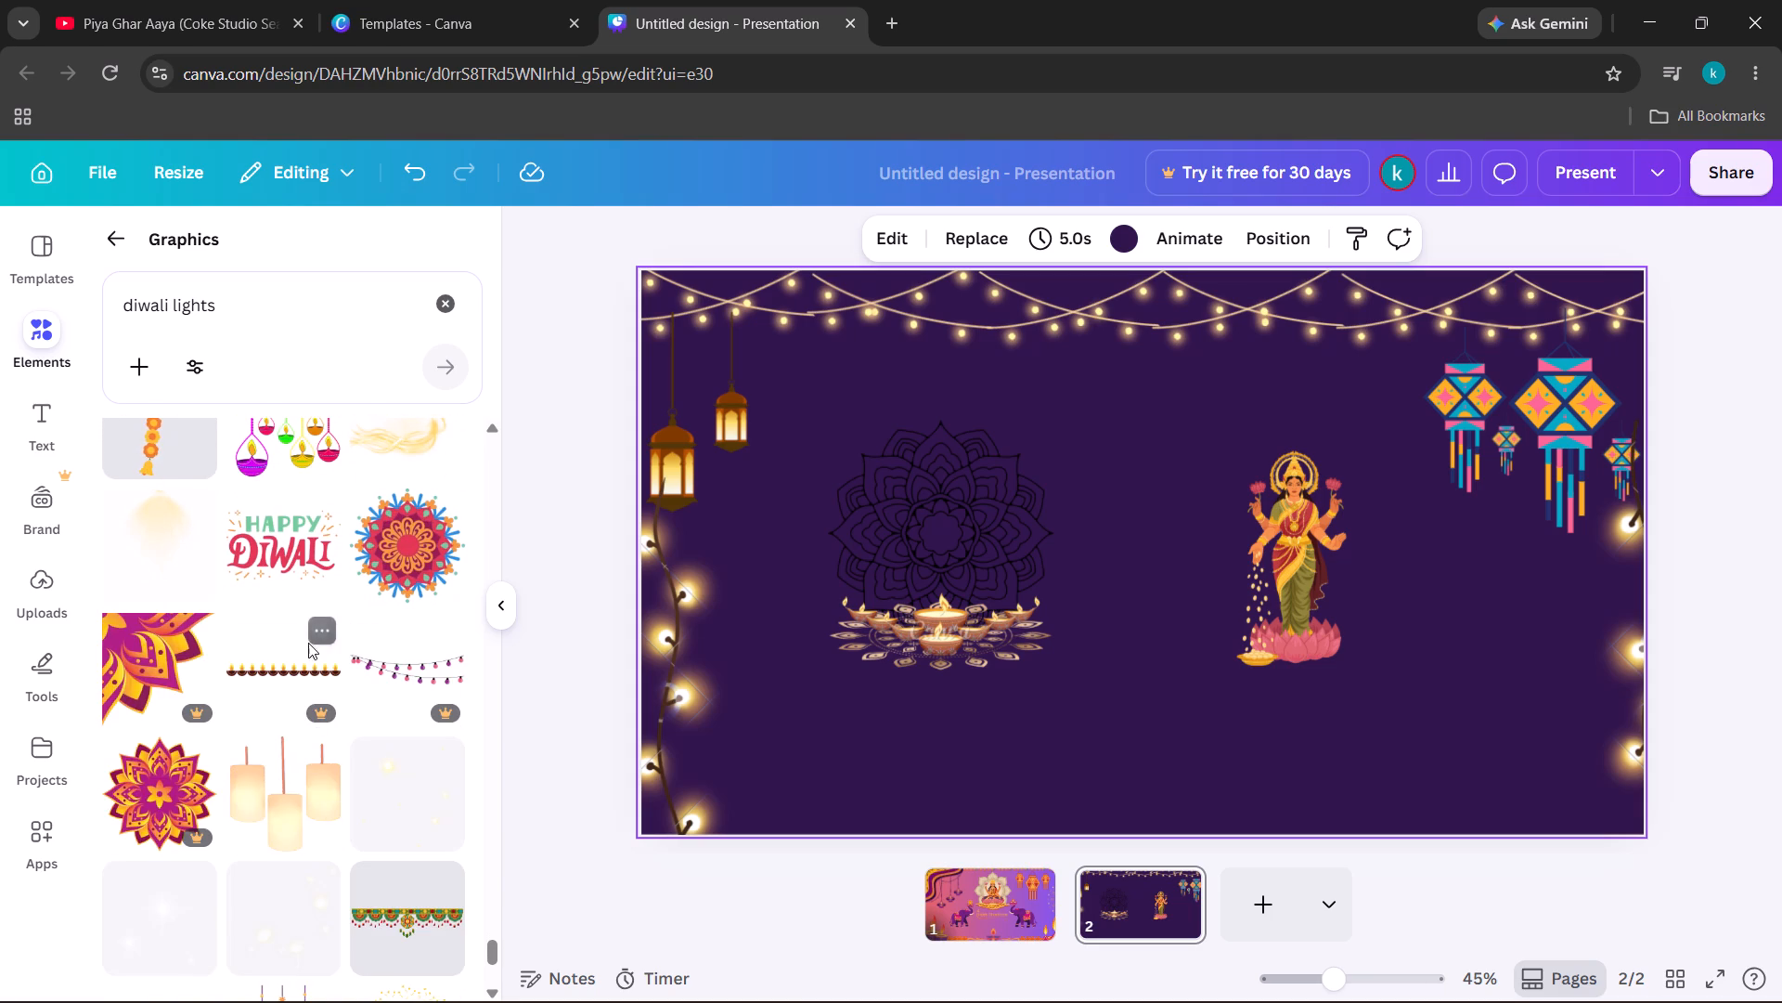
pyautogui.click(300, 564)
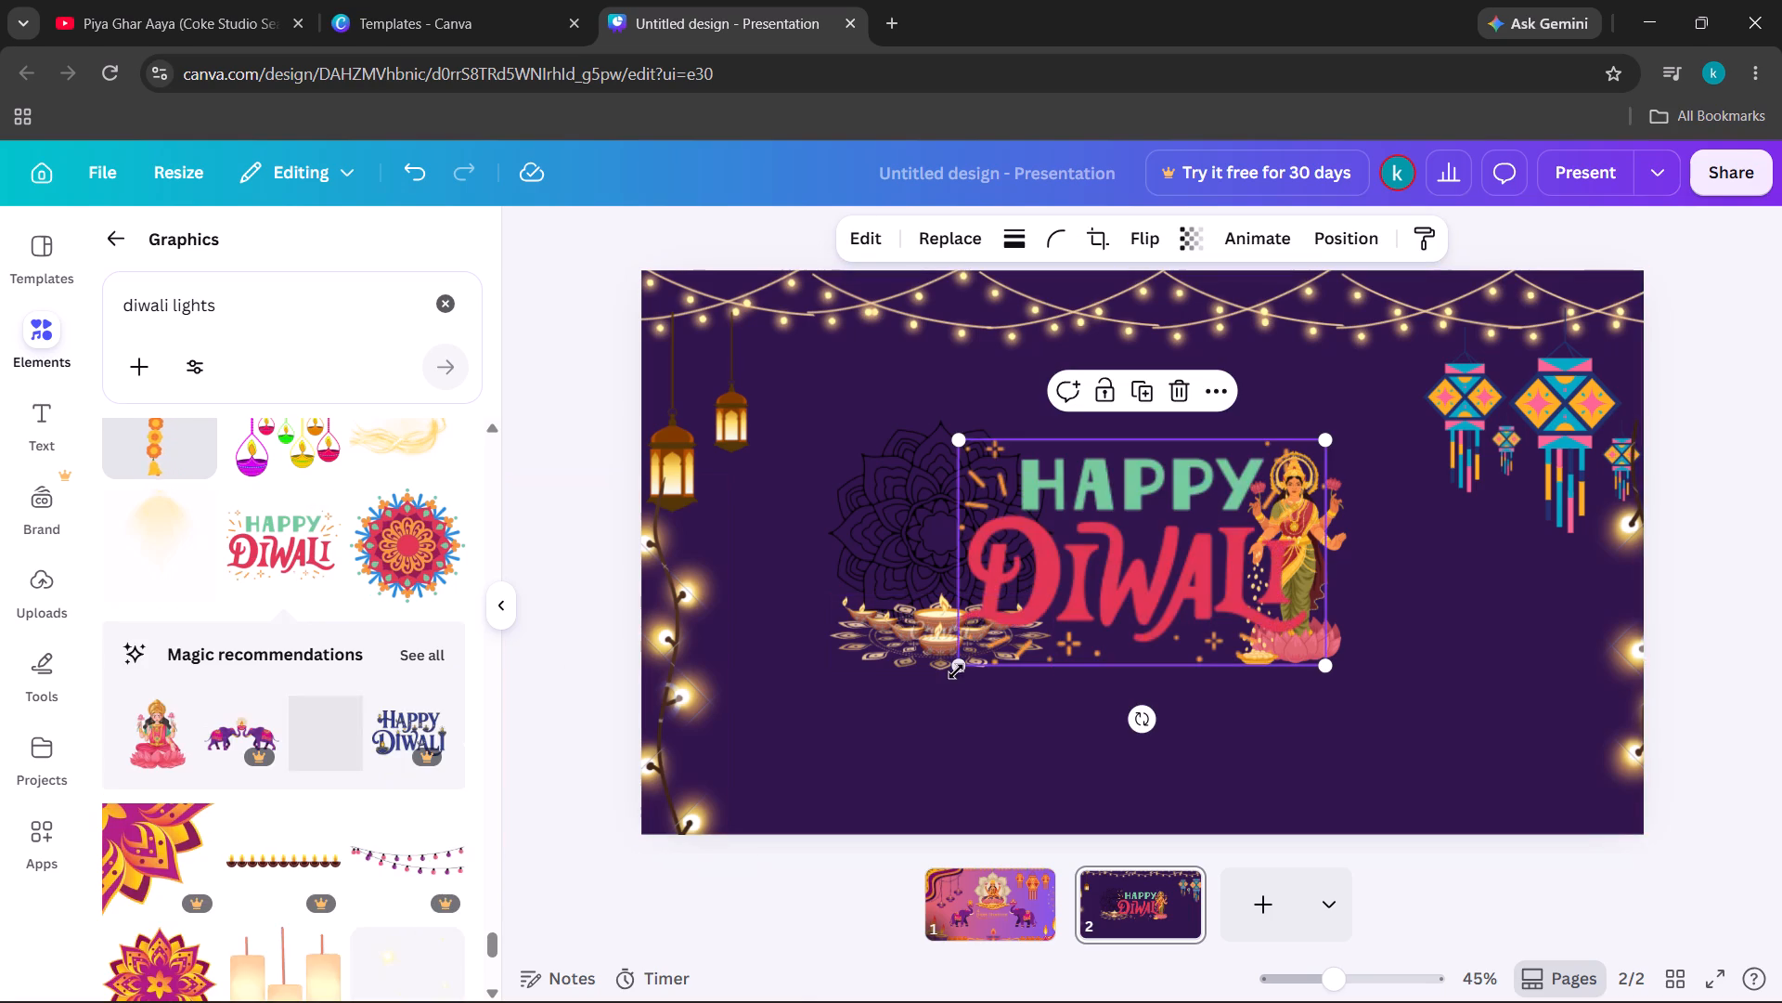
pyautogui.moveTo(957, 669); pyautogui.dragTo(1096, 615)
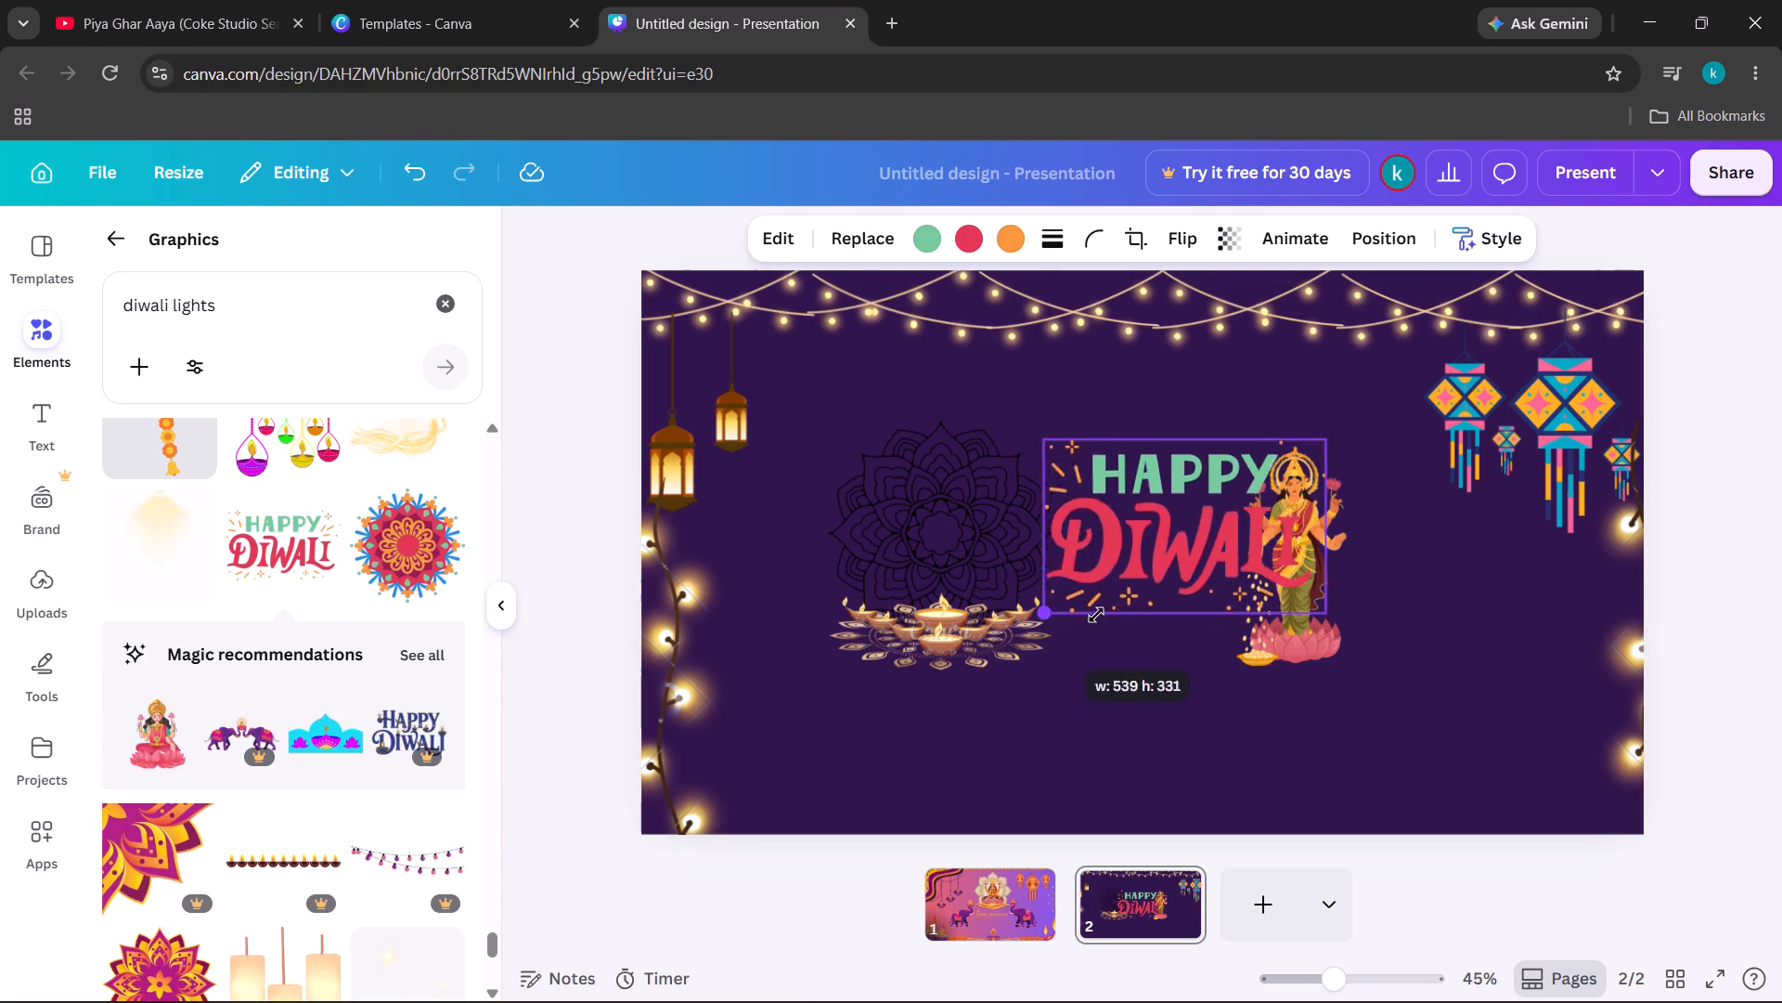
pyautogui.moveTo(1096, 615); pyautogui.dragTo(1135, 598)
pyautogui.moveTo(1204, 532); pyautogui.dragTo(925, 549)
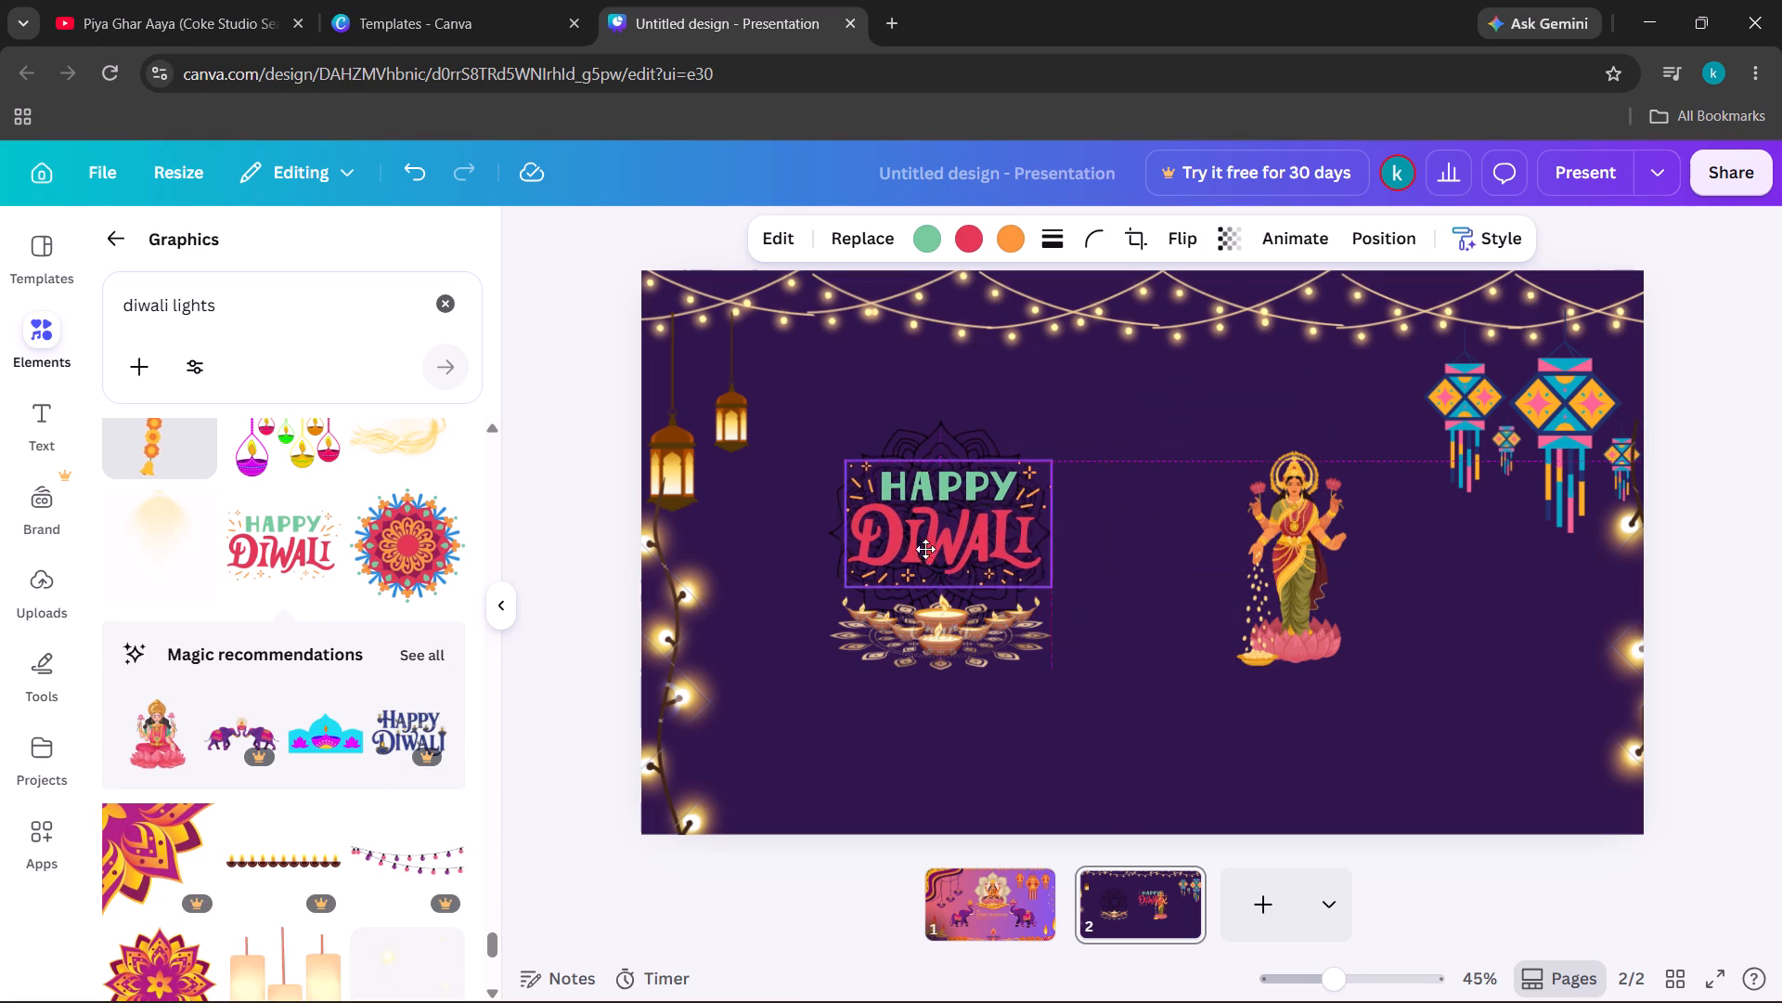
pyautogui.moveTo(925, 549); pyautogui.dragTo(910, 544)
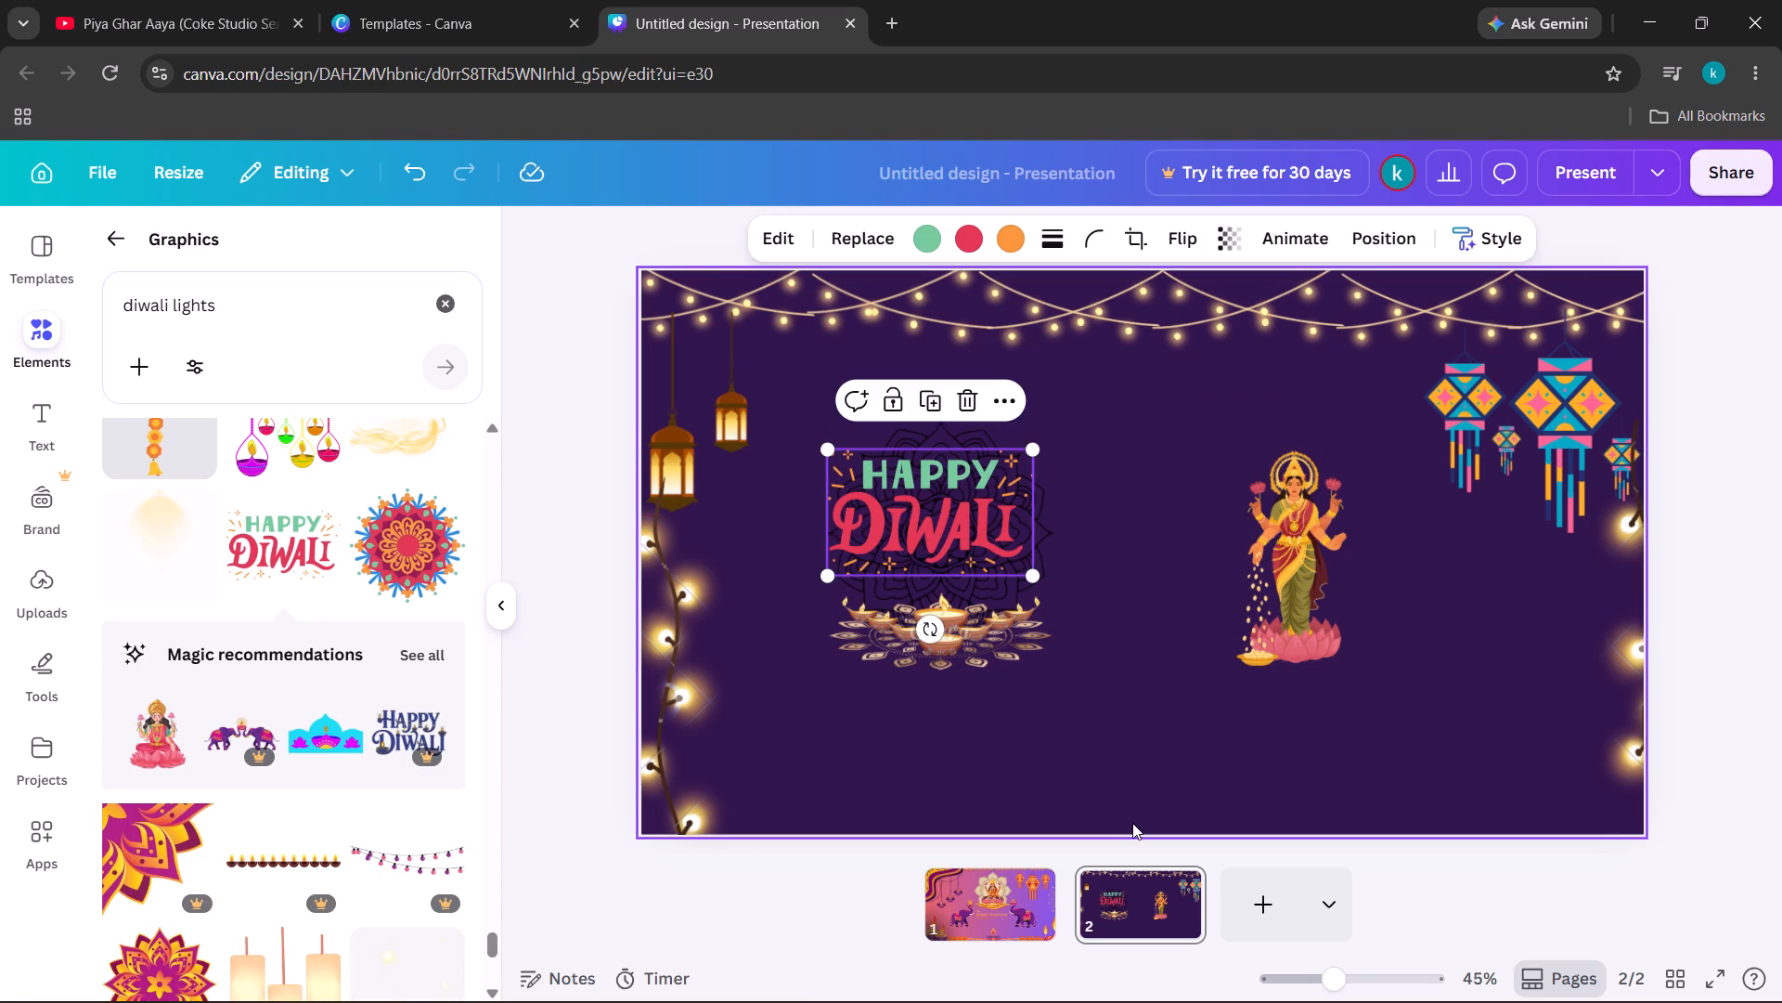
pyautogui.click(1143, 759)
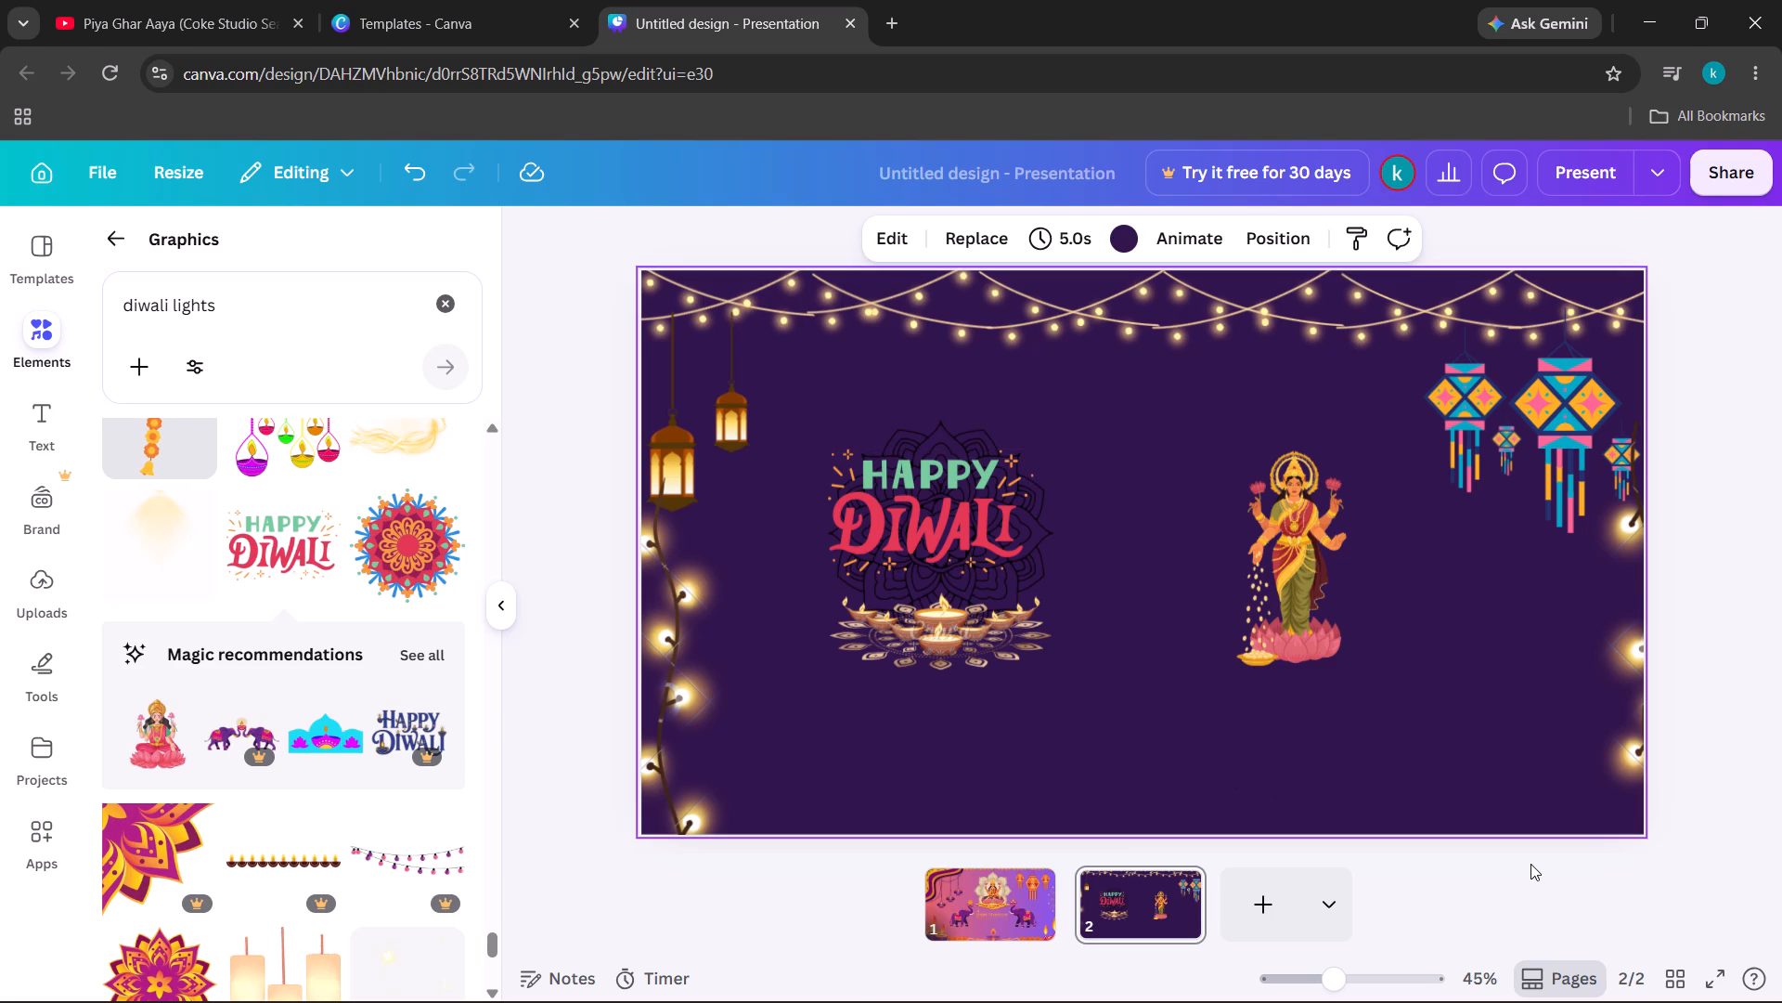
# Search the graphics library for "diwali elephants".
pyautogui.scroll(14, 337, 756)
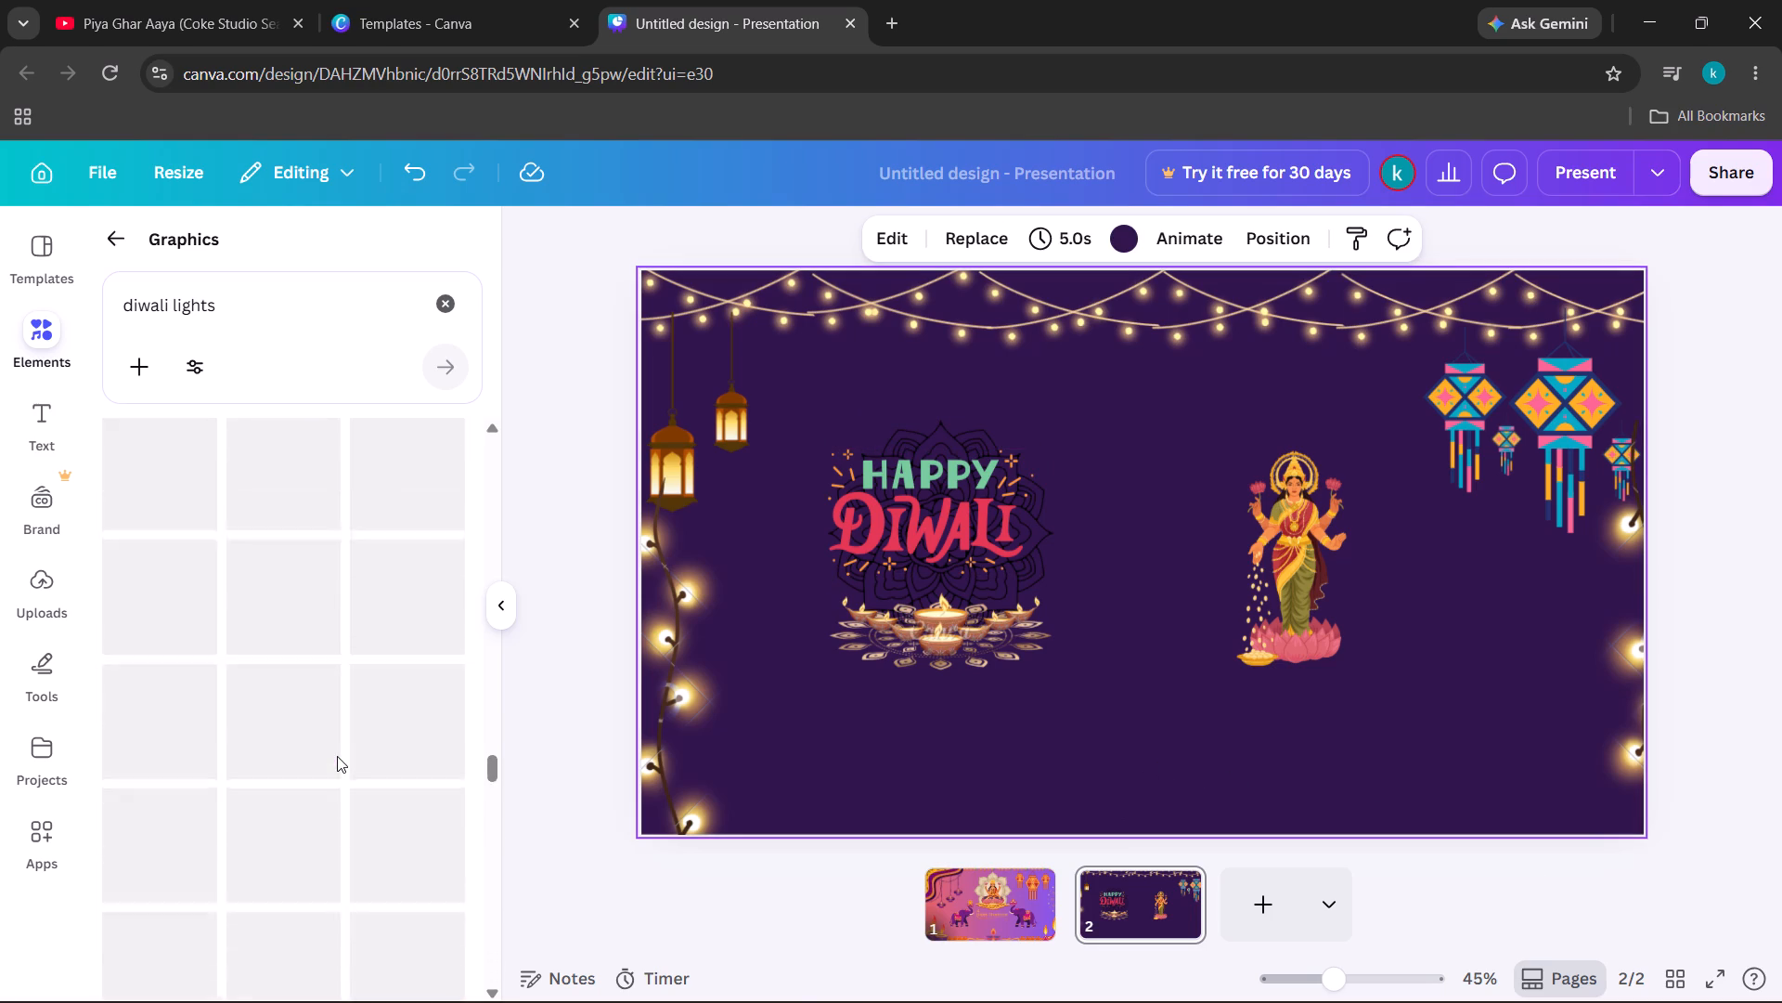
pyautogui.scroll(19, 337, 756)
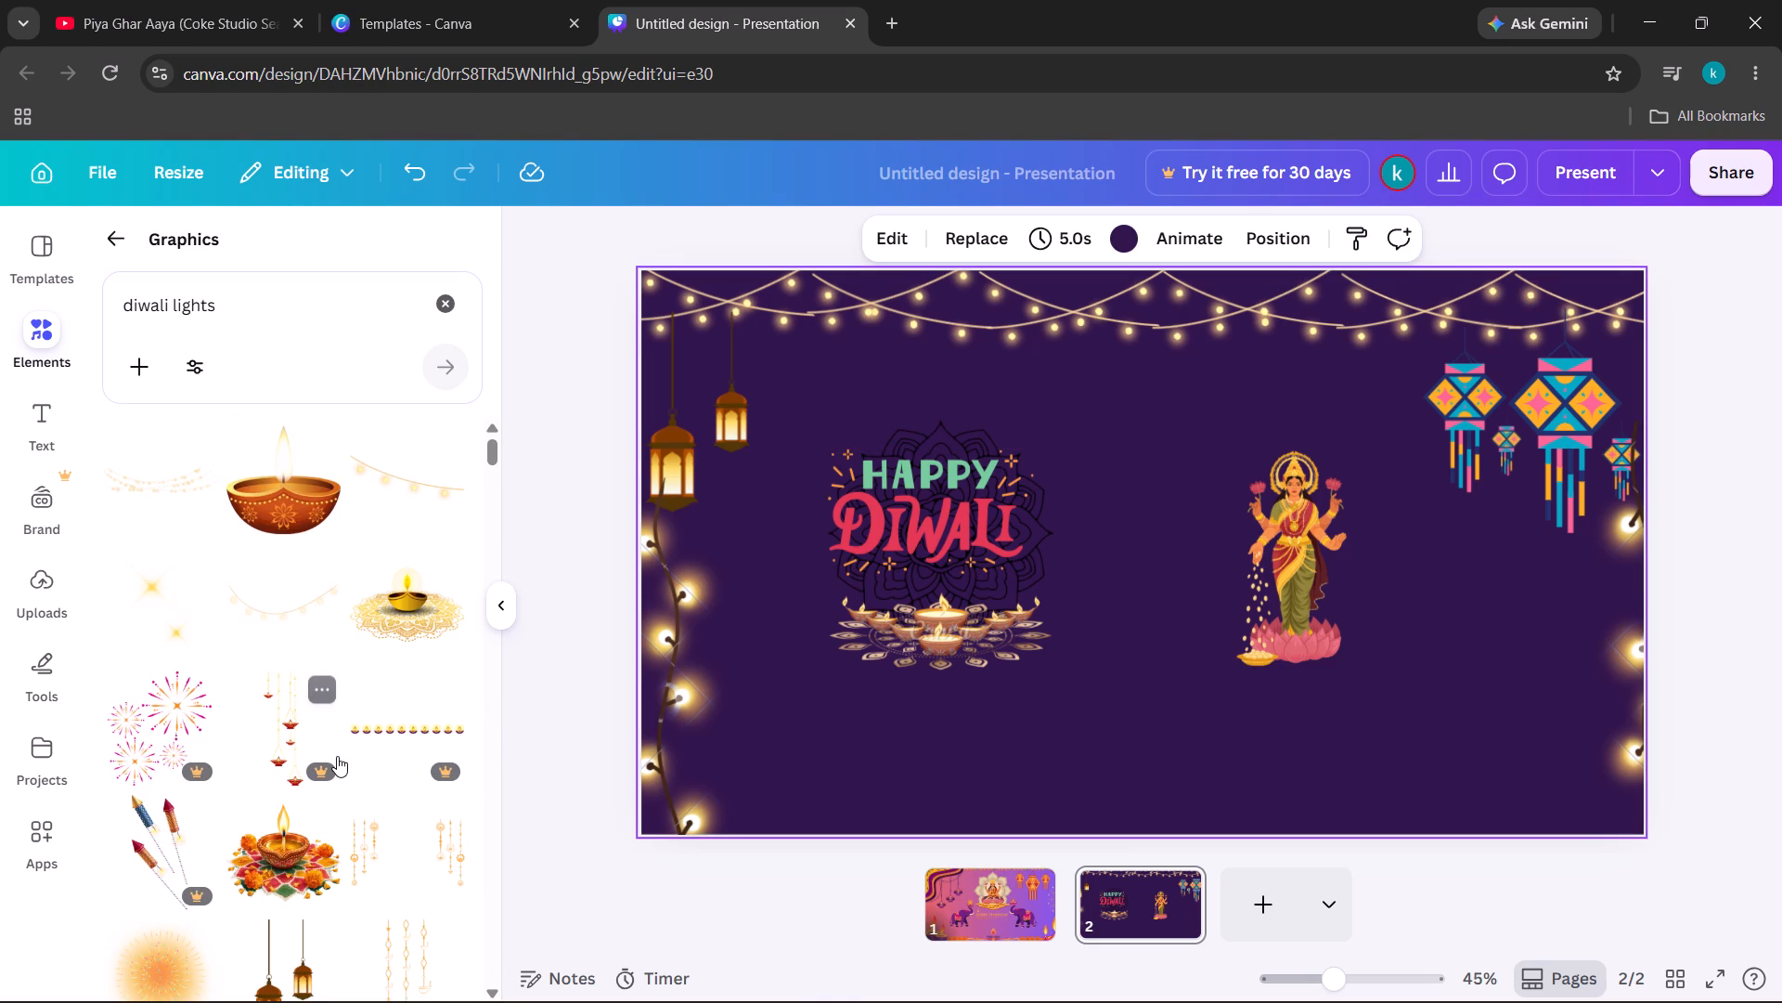
pyautogui.scroll(-4, 337, 756)
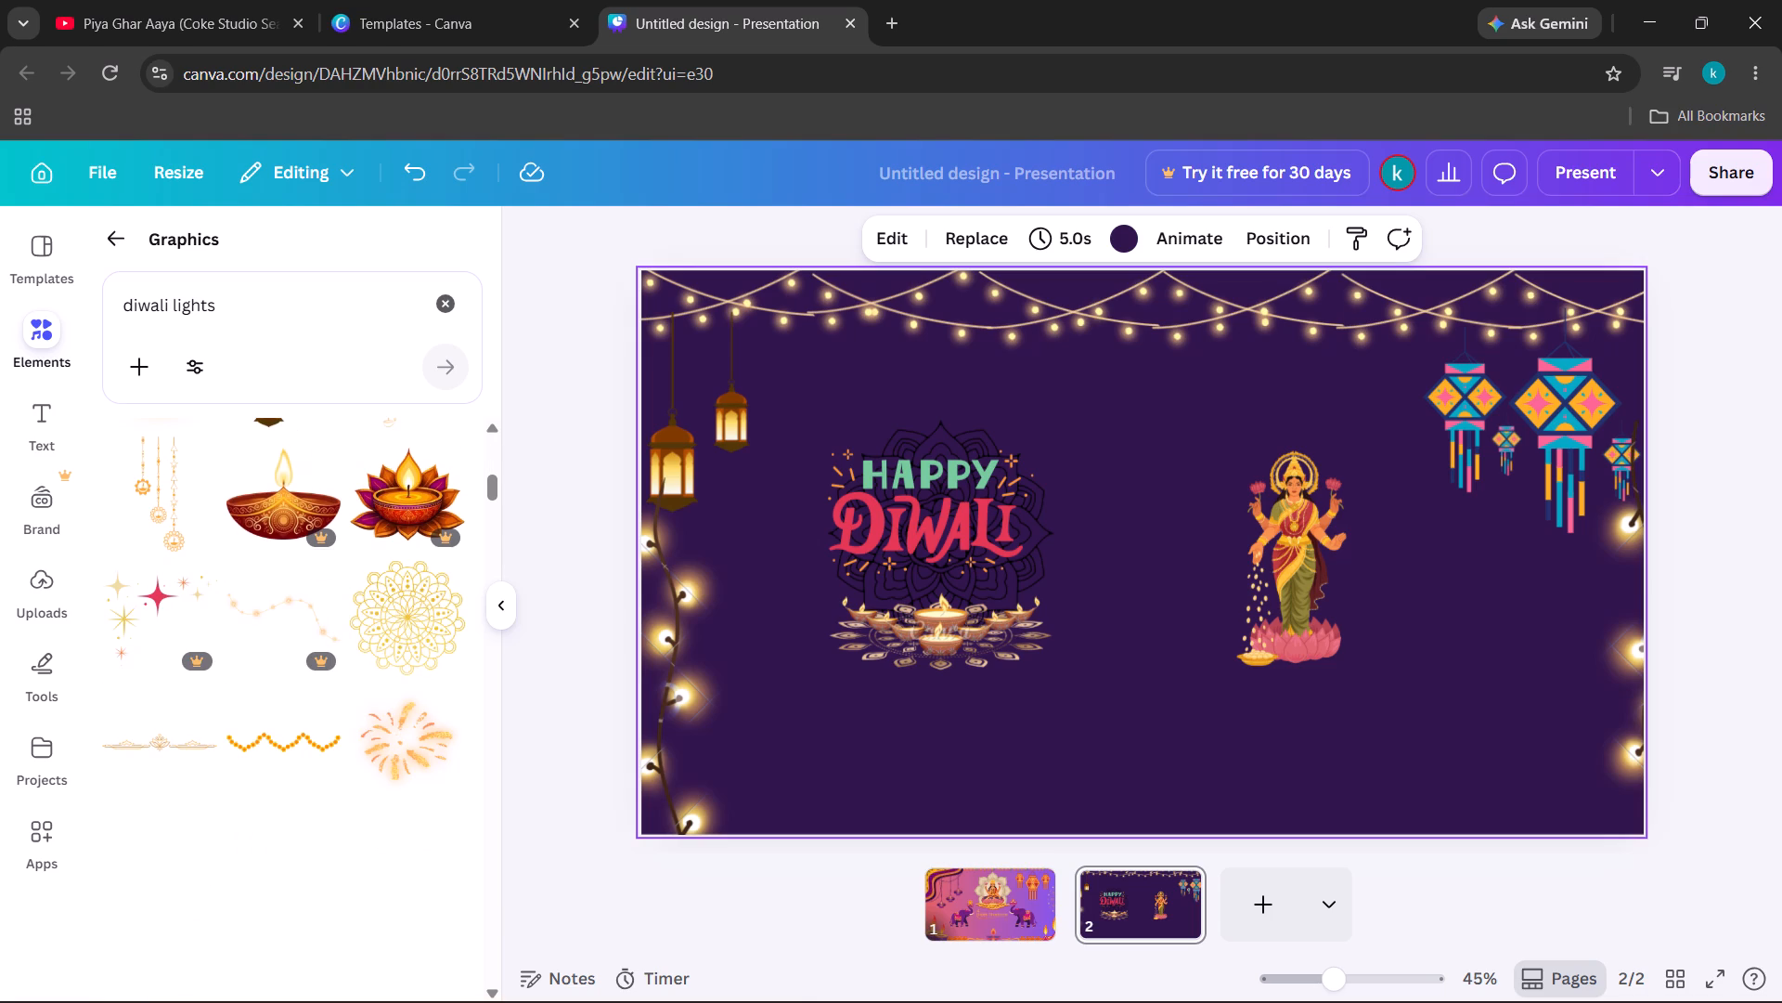
pyautogui.click(252, 307)
pyautogui.press('BackSpace')
pyautogui.press('BackSpace')
pyautogui.press('BackSpace')
pyautogui.press('BackSpace')
pyautogui.press('BackSpace')
pyautogui.press('BackSpace')
pyautogui.press('BackSpace')
pyautogui.press('BackSpace')
pyautogui.press('BackSpace')
pyautogui.press('BackSpace')
pyautogui.press('BackSpace')
pyautogui.press('BackSpace')
pyautogui.press('BackSpace')
pyautogui.press('BackSpace')
pyautogui.press('BackSpace')
pyautogui.press('BackSpace')
pyautogui.press('BackSpace')
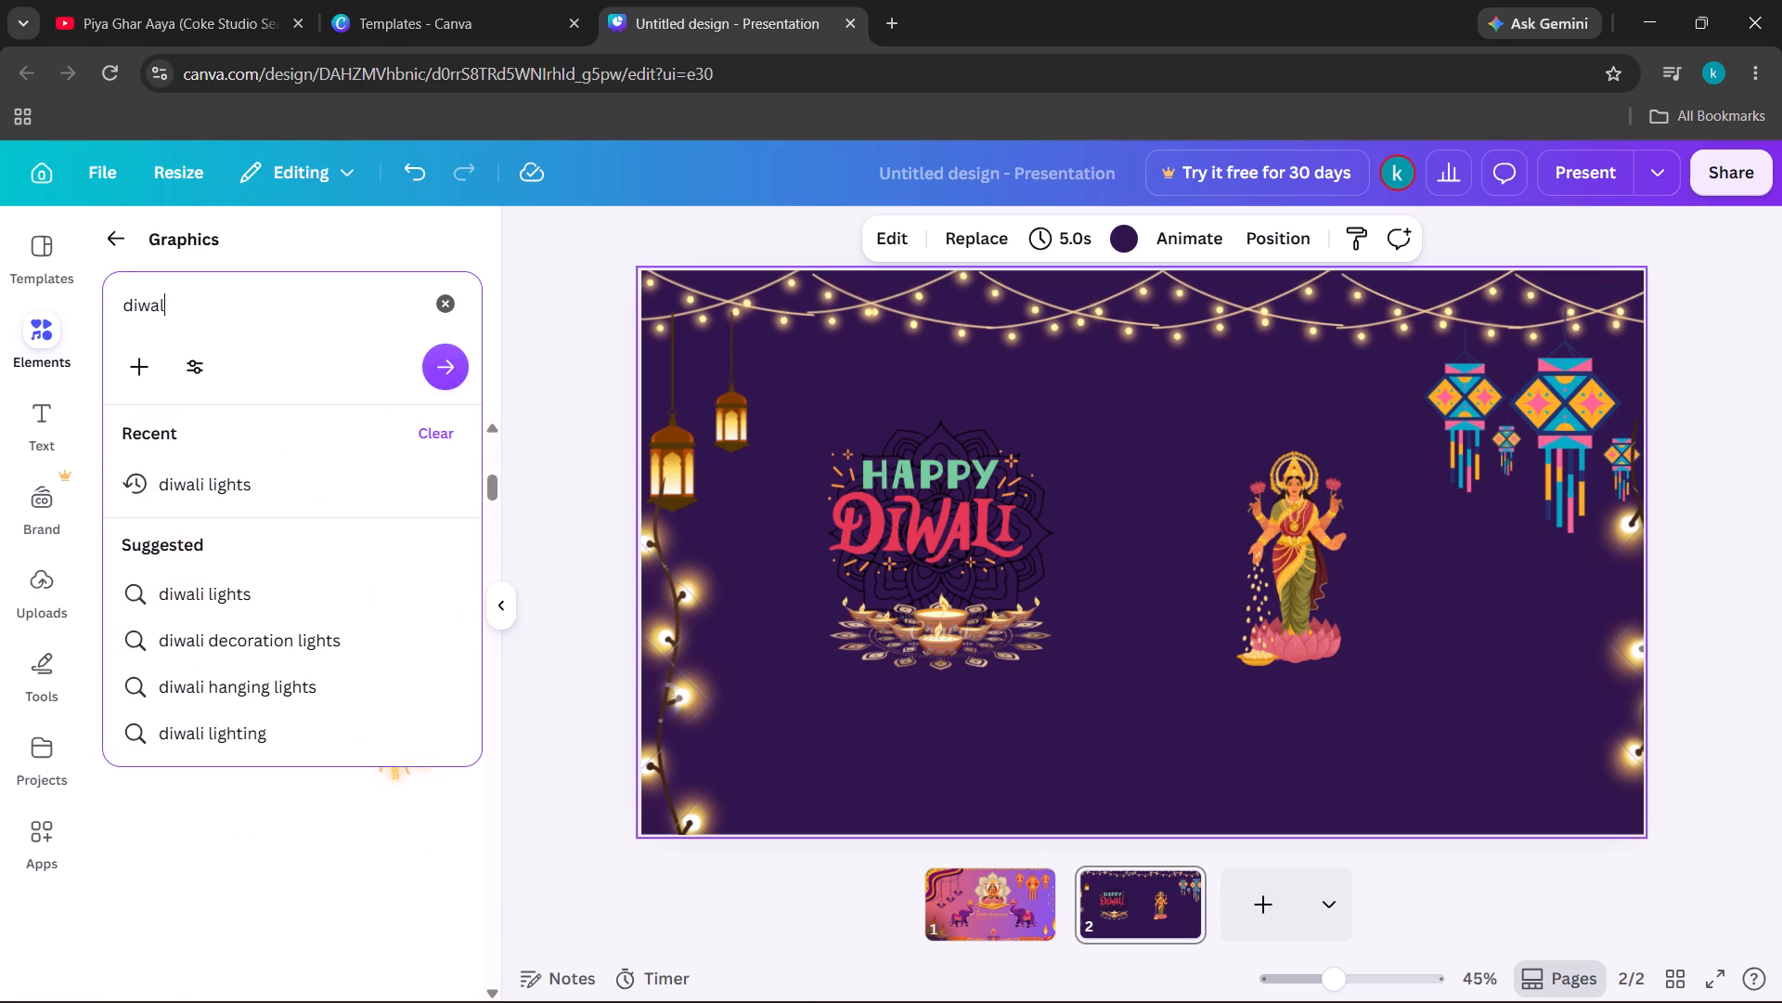
pyautogui.press('BackSpace')
pyautogui.write('diw')
pyautogui.write('ali')
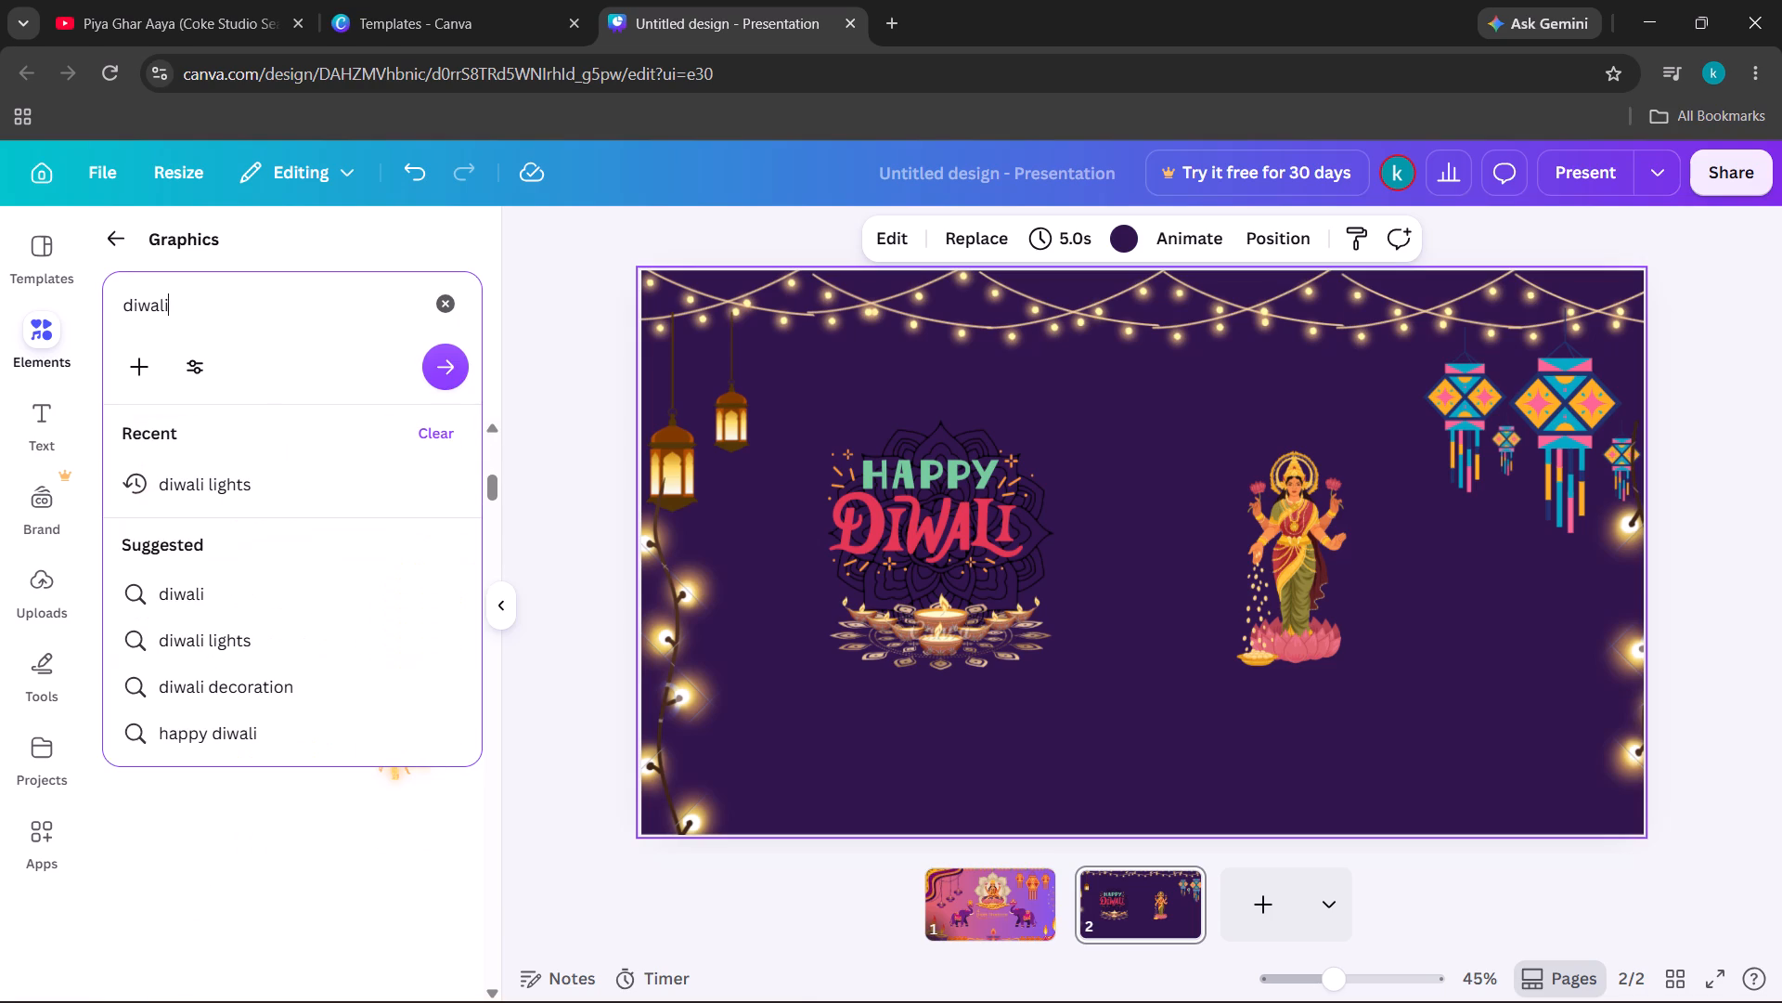
pyautogui.press('space')
pyautogui.write('ele')
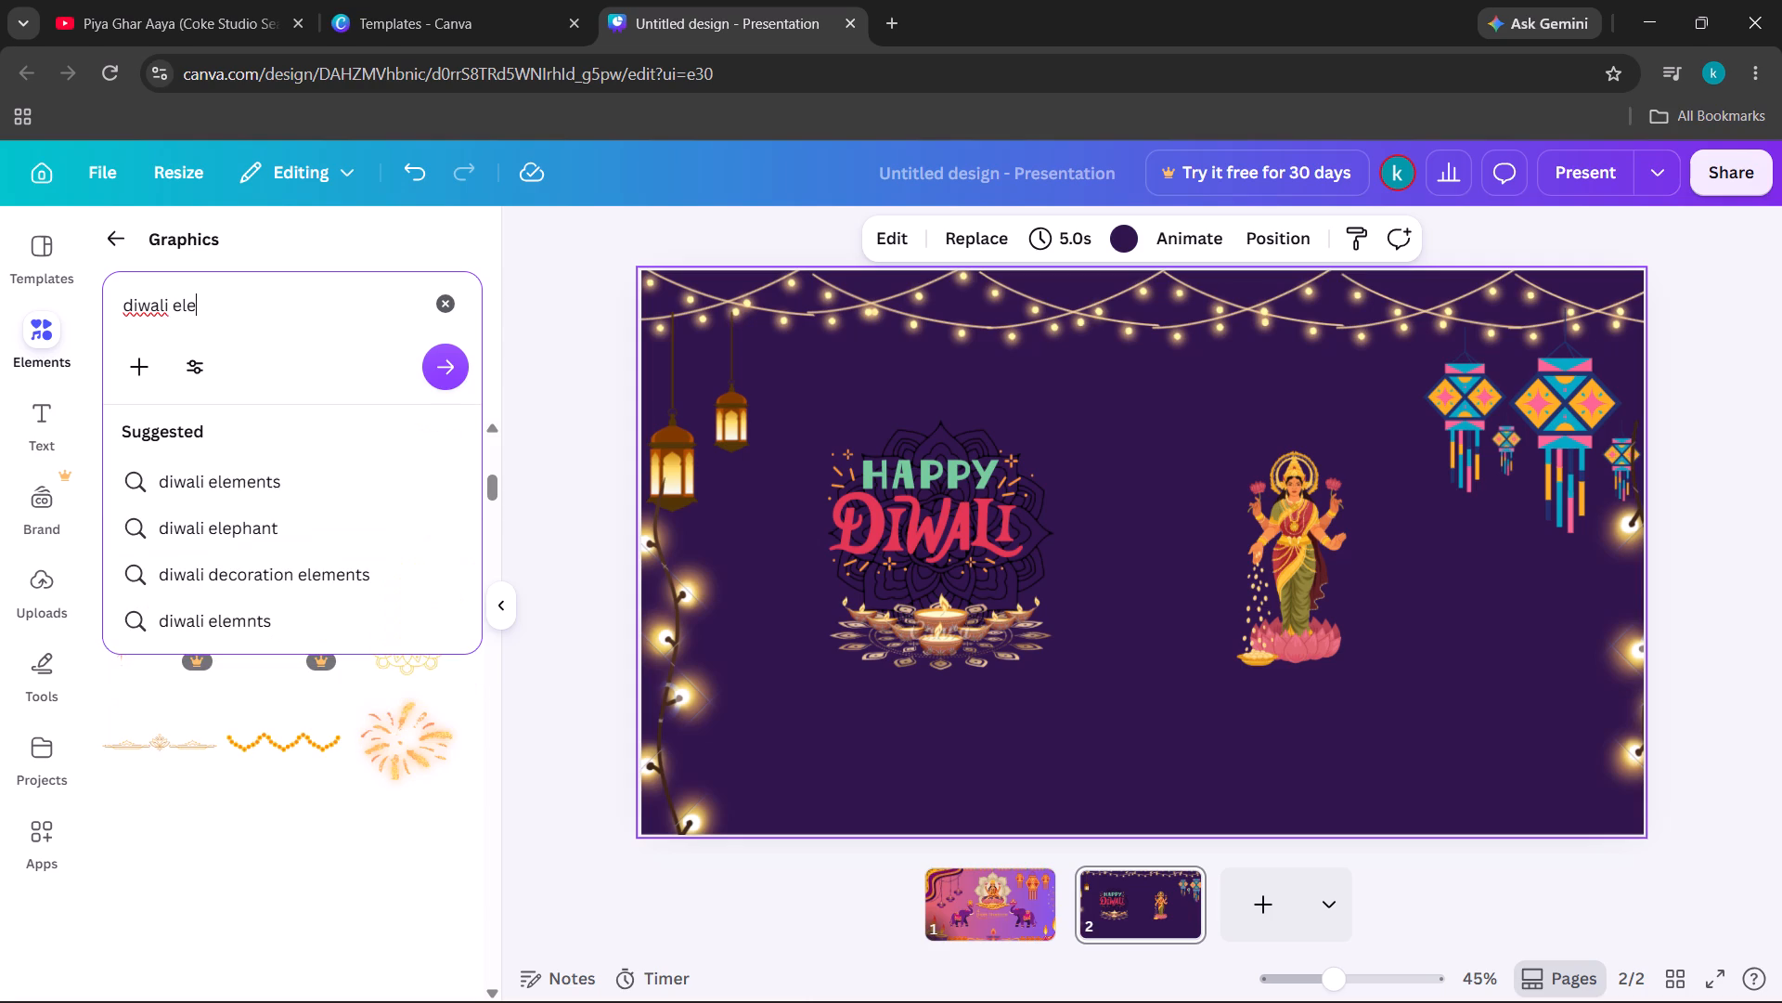
pyautogui.write('phants')
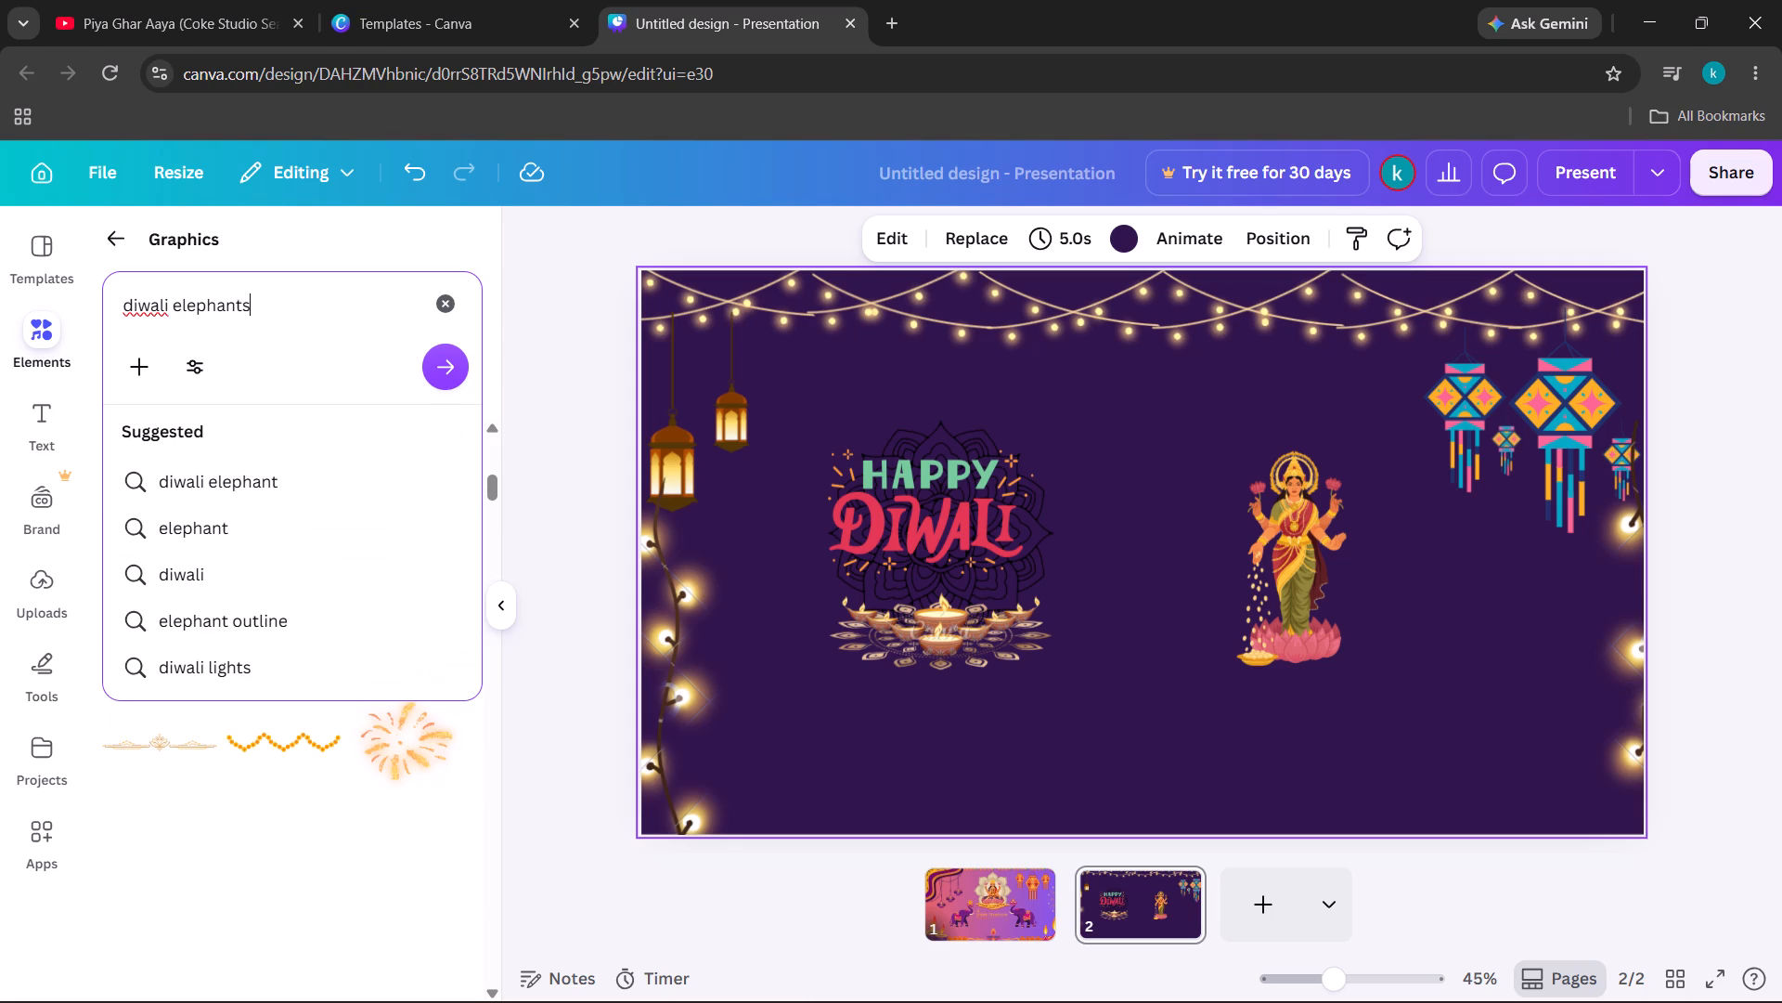
pyautogui.press('space')
pyautogui.press('Return')
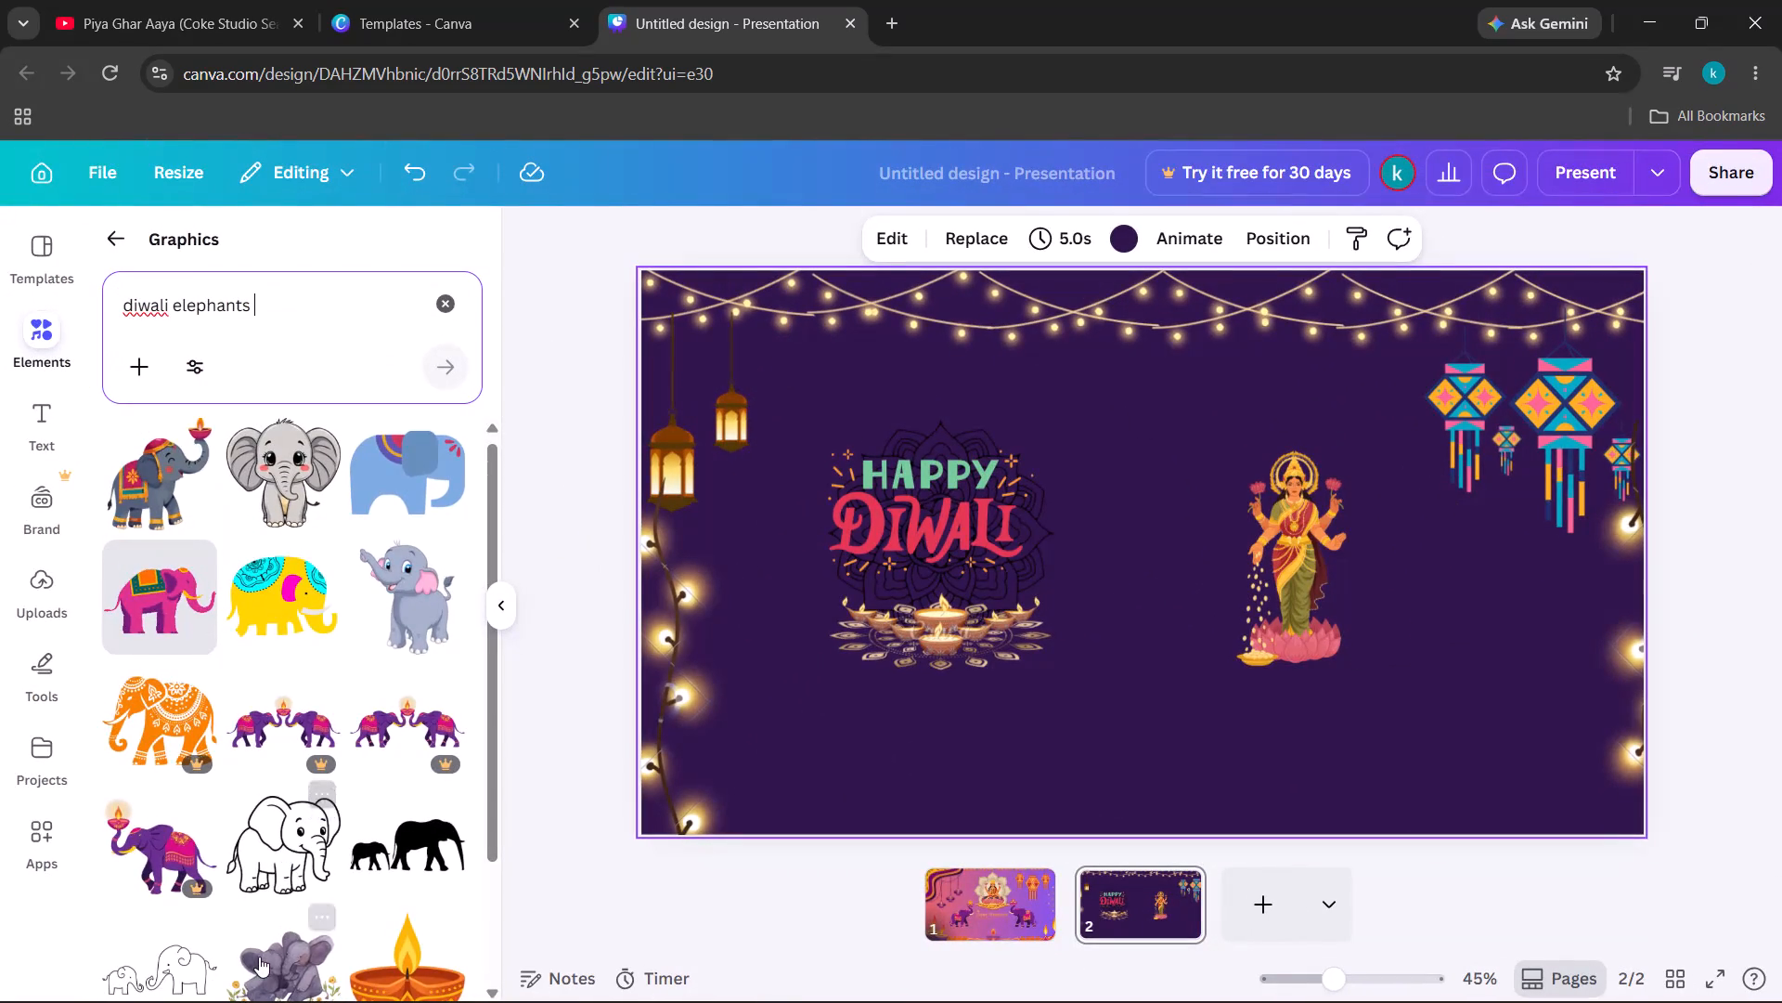
# Add the right-facing purple elephant with fireworks and a raised diya, shrink it, and place it between the Diwali lettering and goddess Laxmi.
pyautogui.scroll(-2, 259, 957)
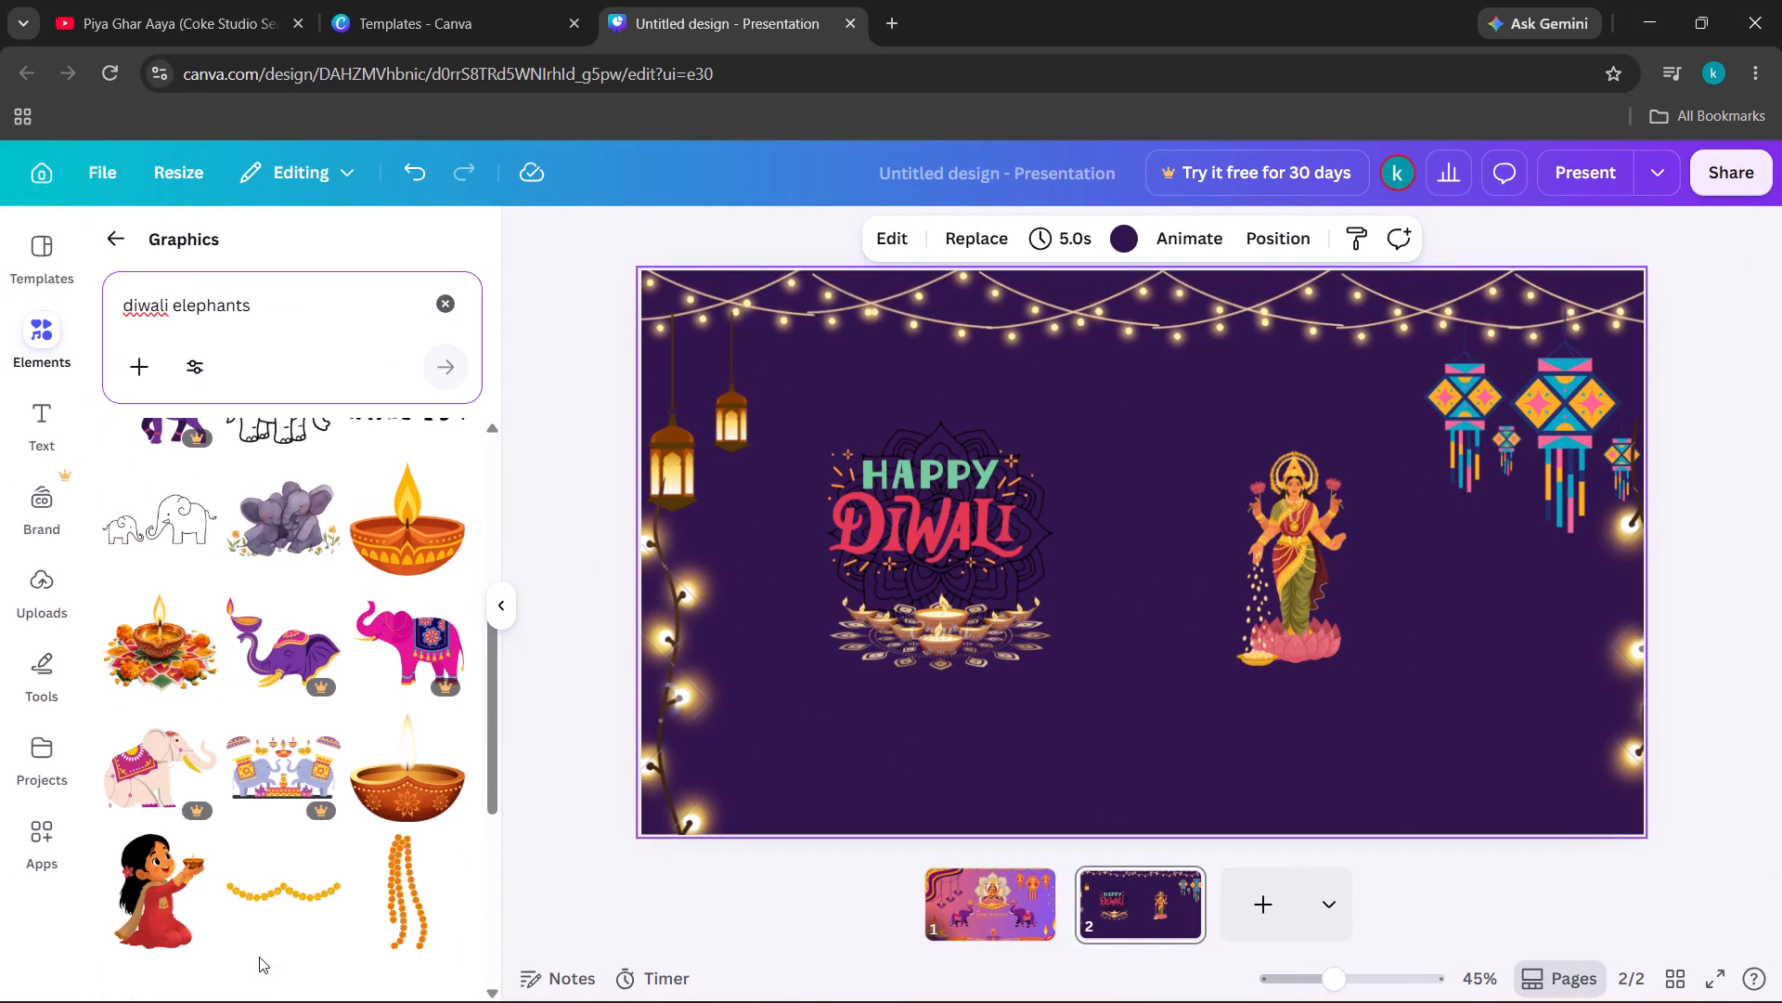
pyautogui.scroll(-3, 259, 957)
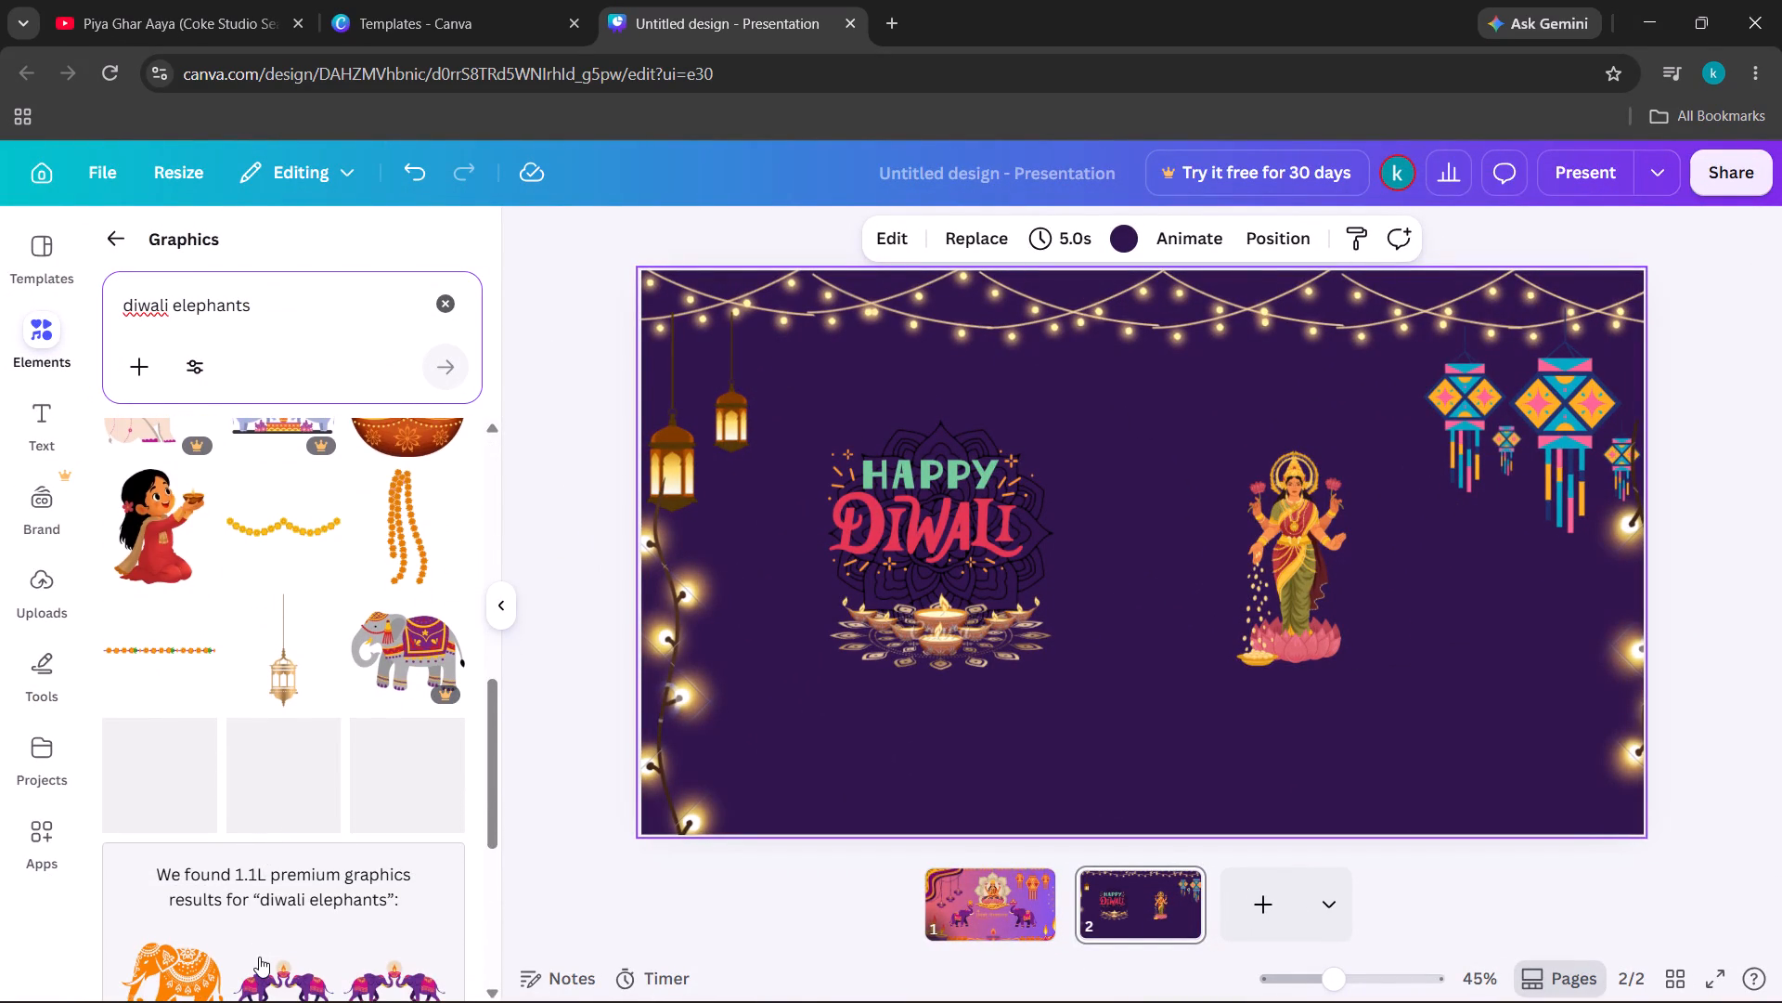
pyautogui.scroll(-6, 261, 948)
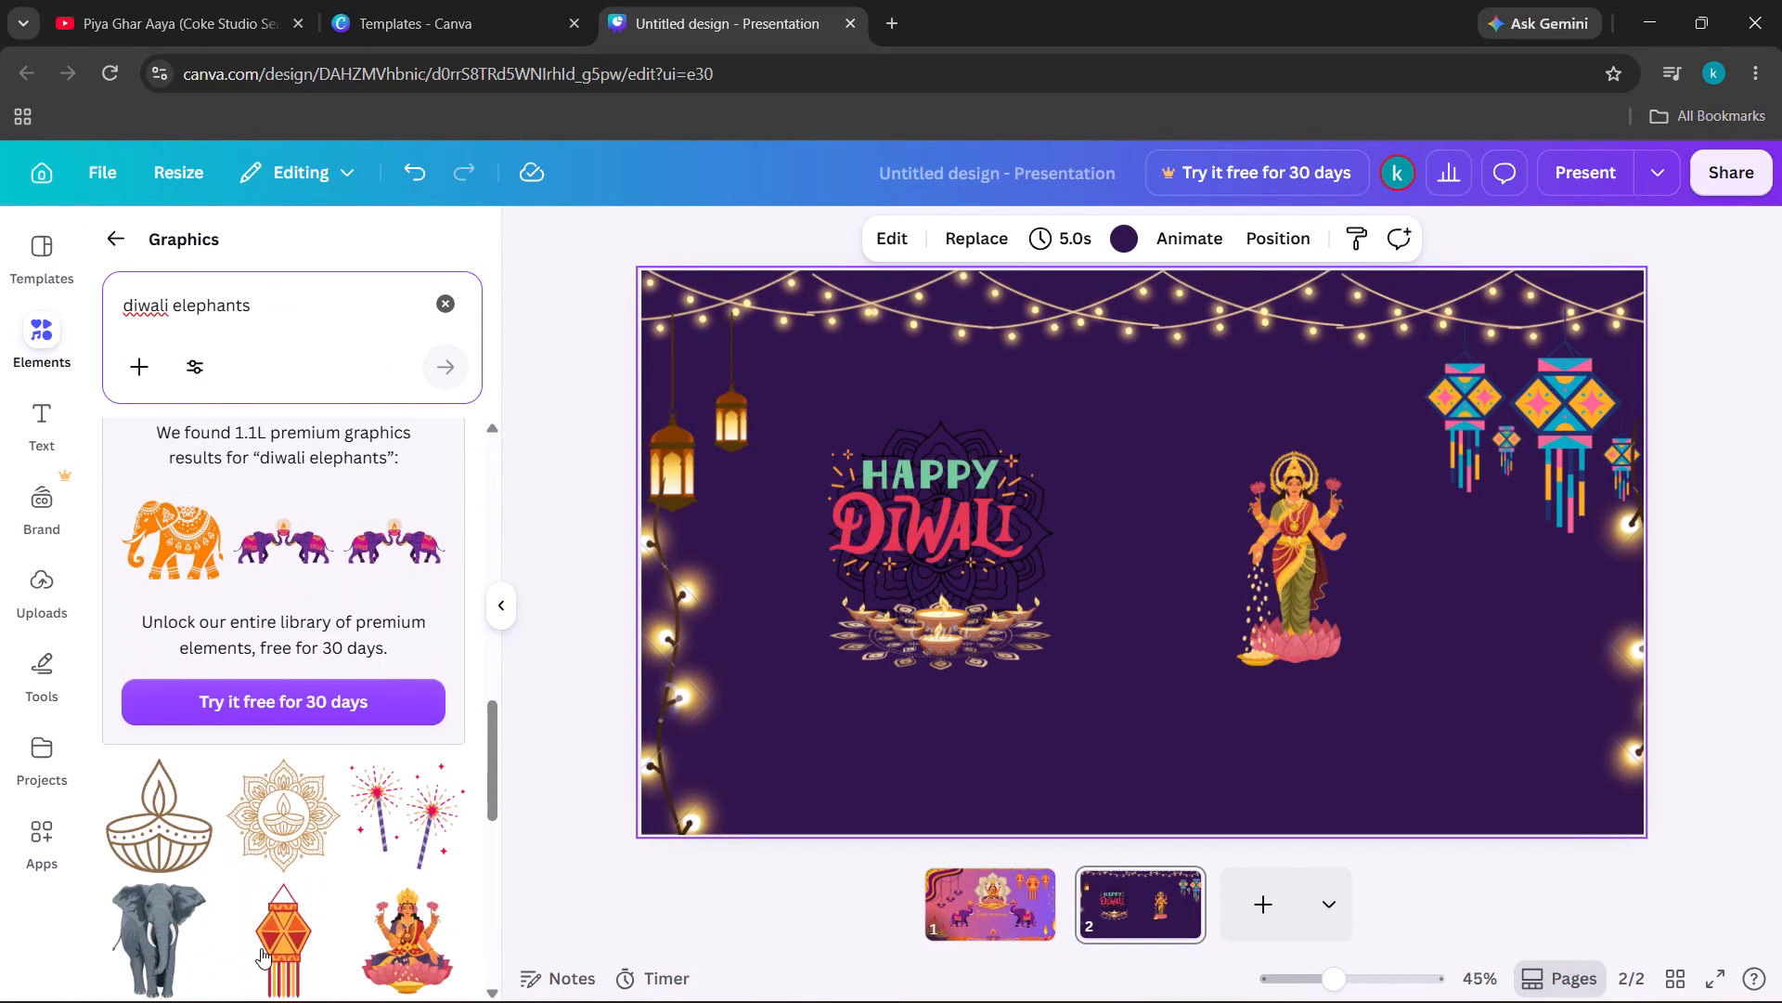
pyautogui.scroll(-2, 261, 948)
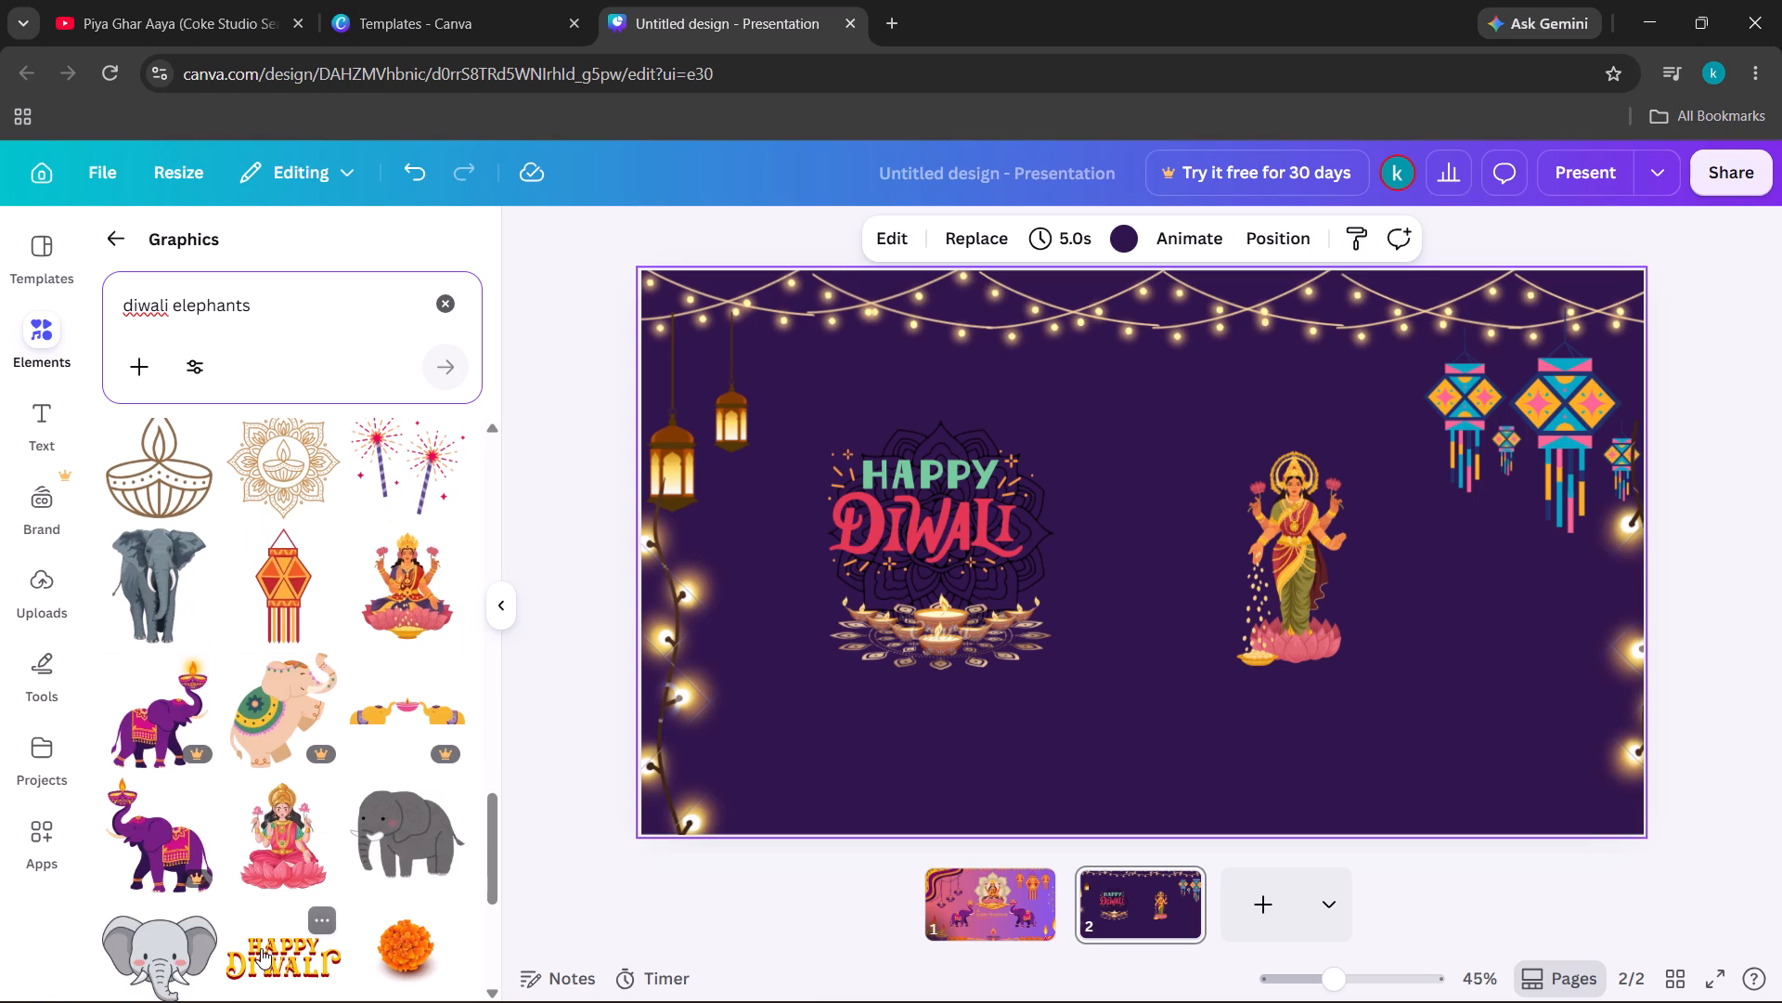
pyautogui.scroll(-3, 261, 948)
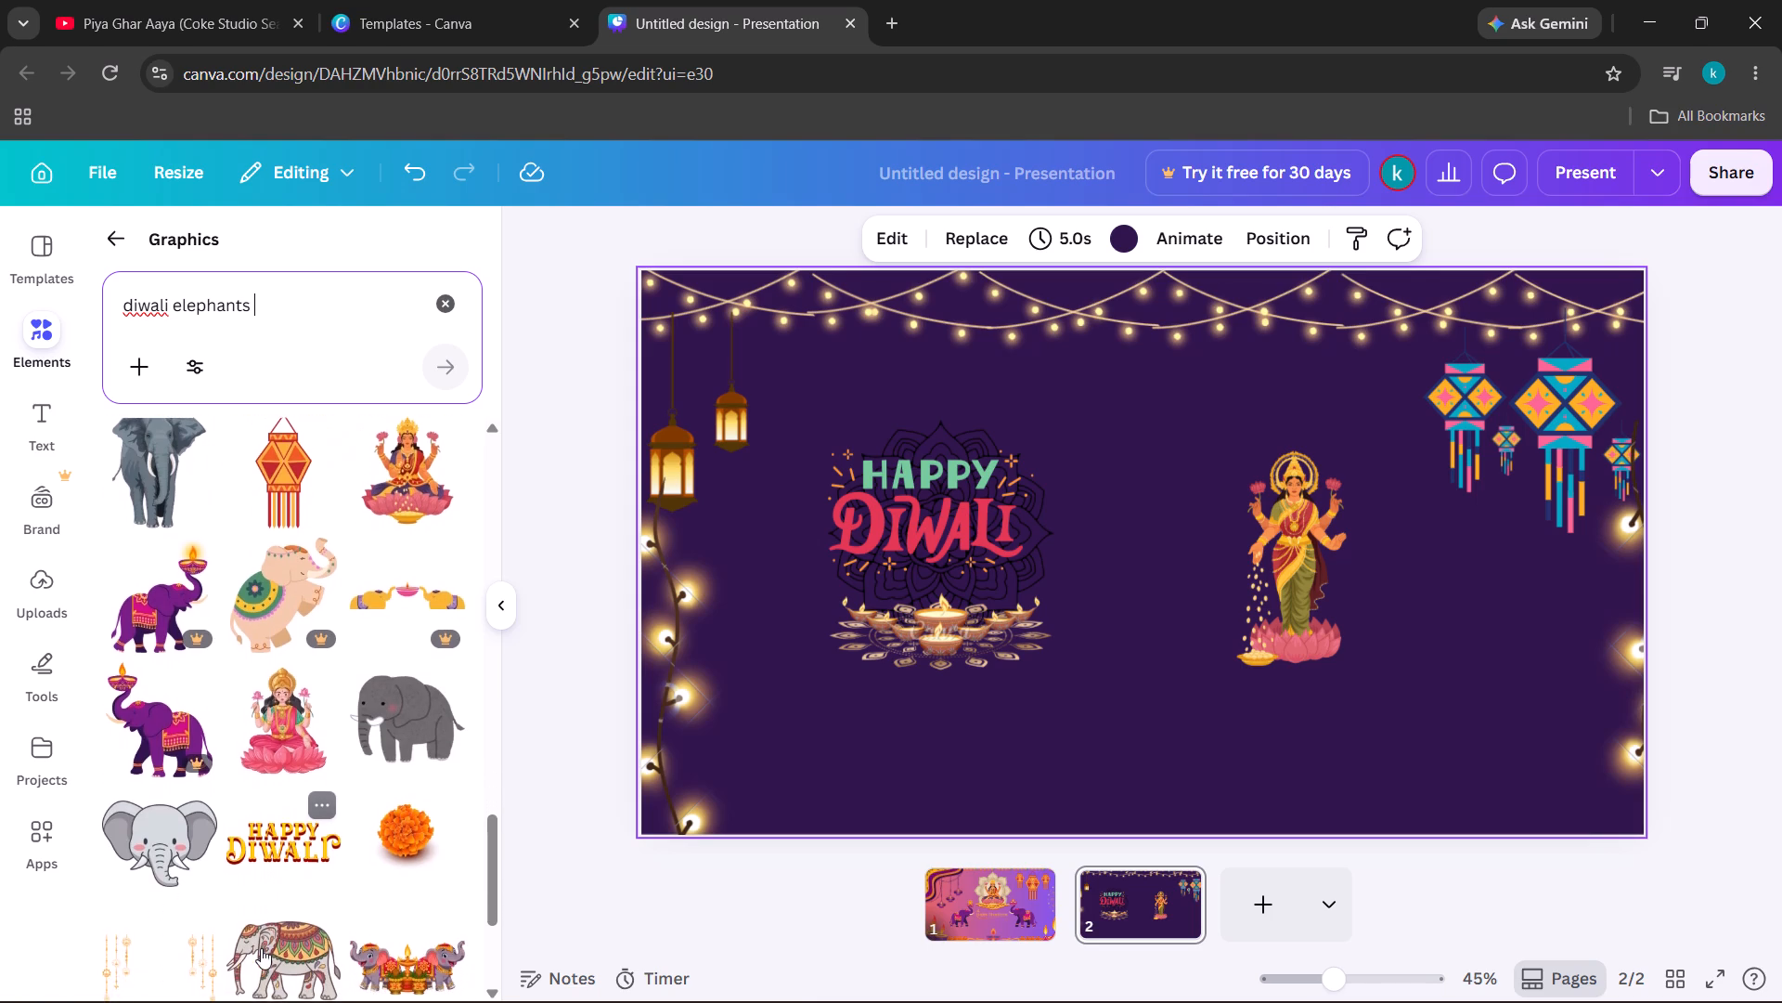
pyautogui.scroll(-4, 261, 948)
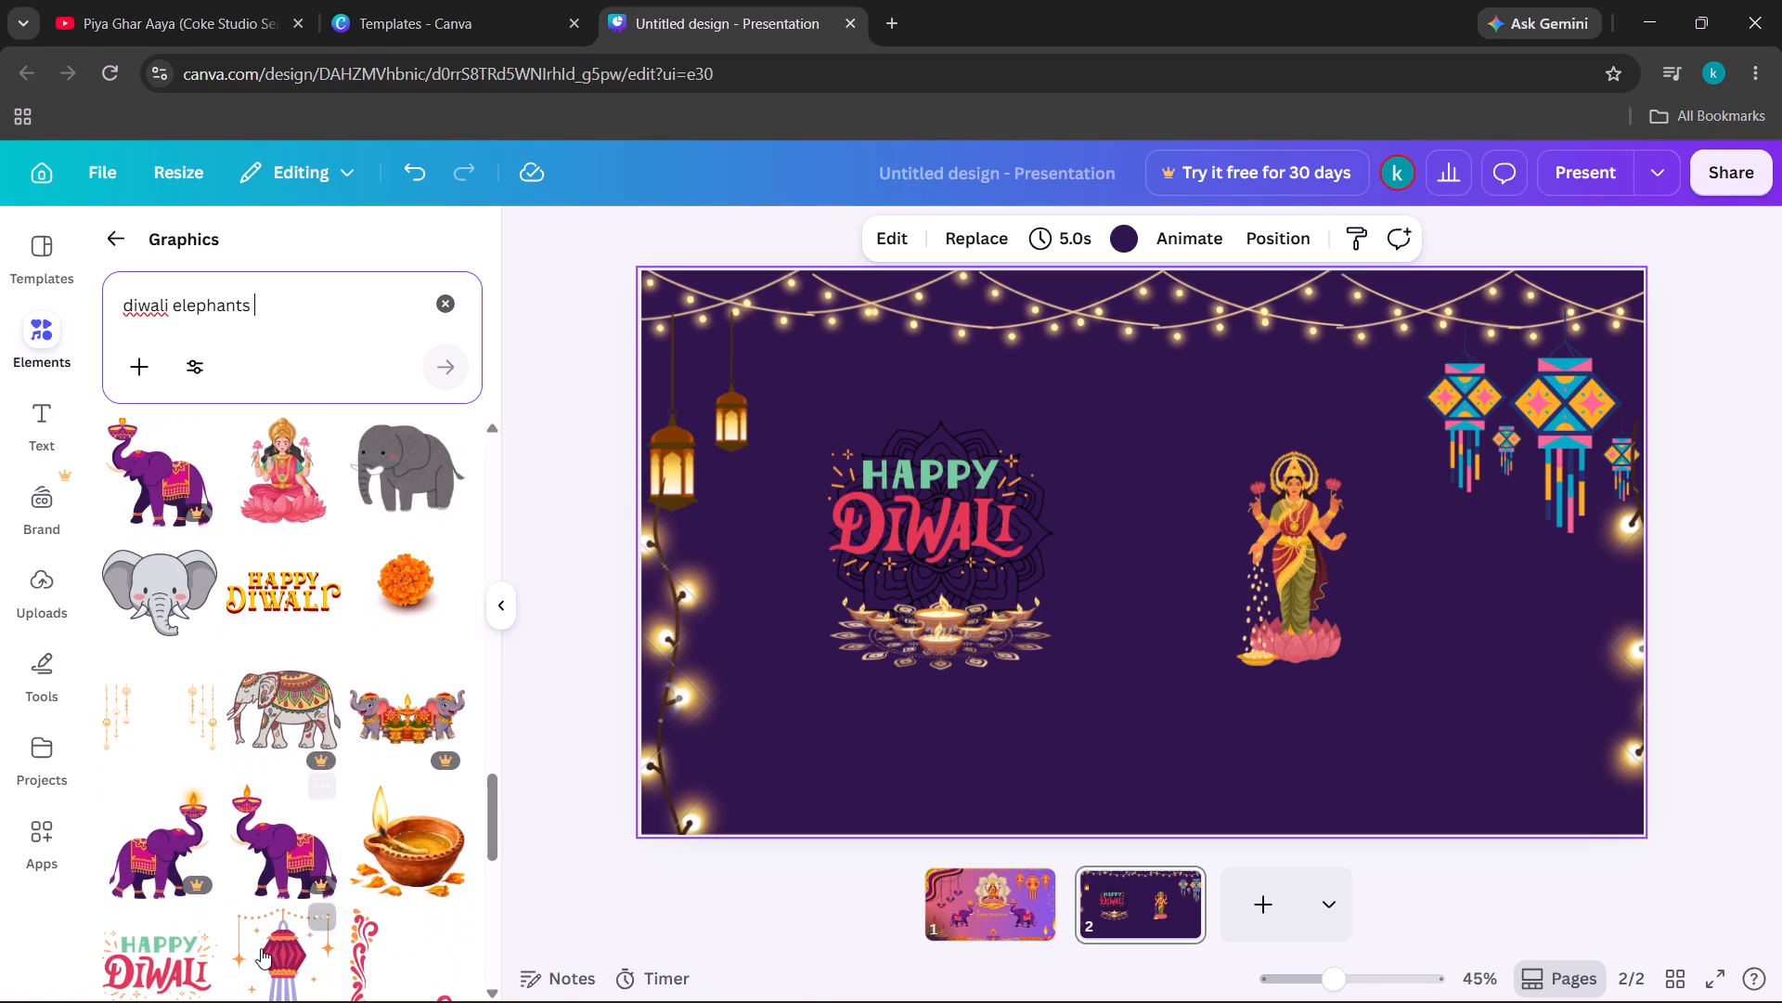
pyautogui.scroll(-1, 261, 948)
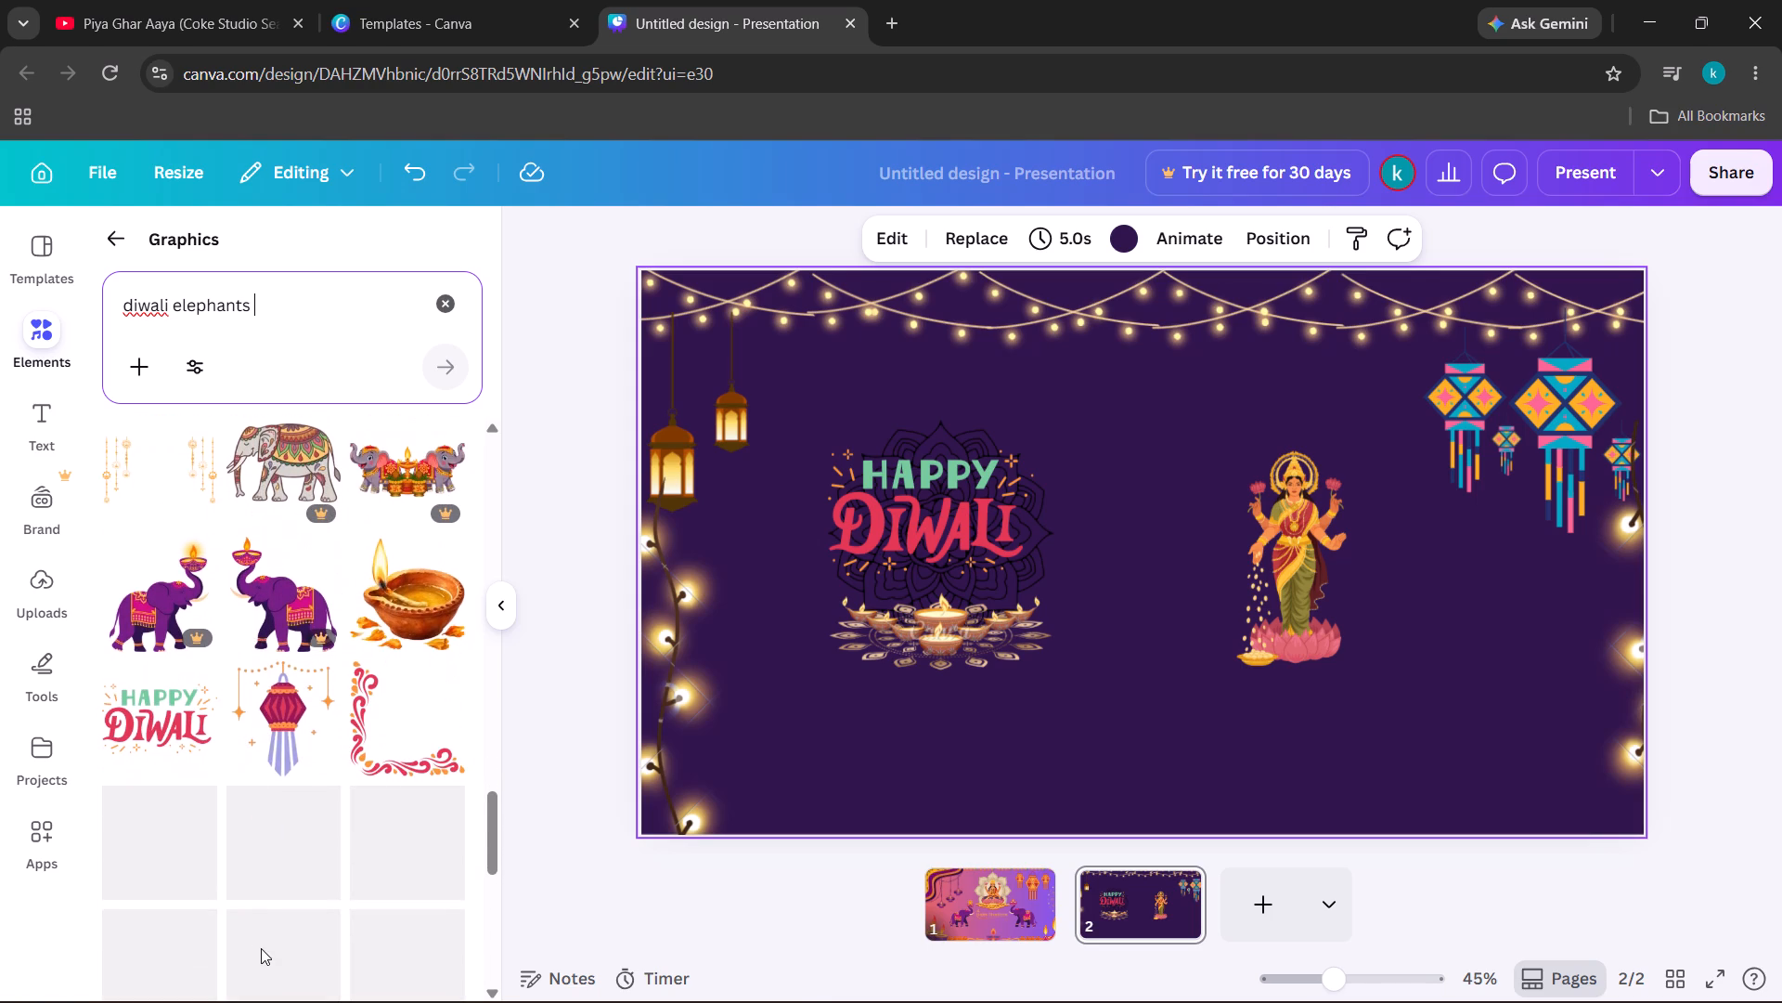
pyautogui.scroll(1, 261, 948)
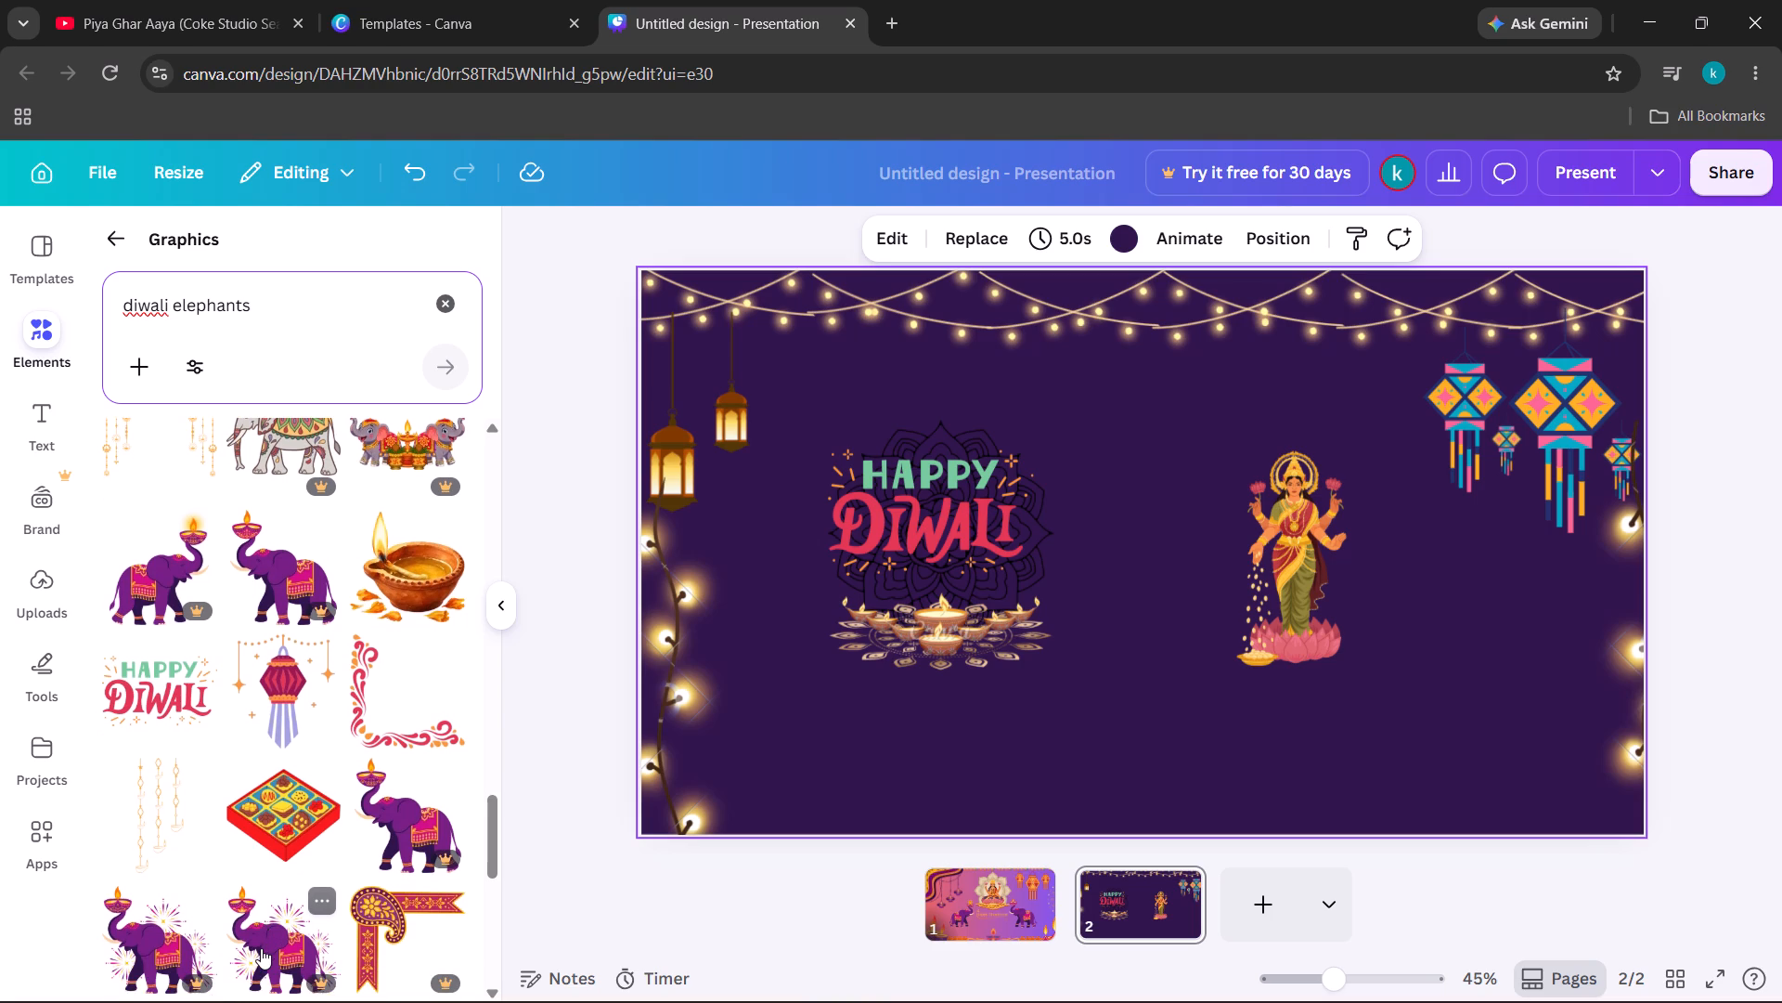
pyautogui.scroll(1, 261, 948)
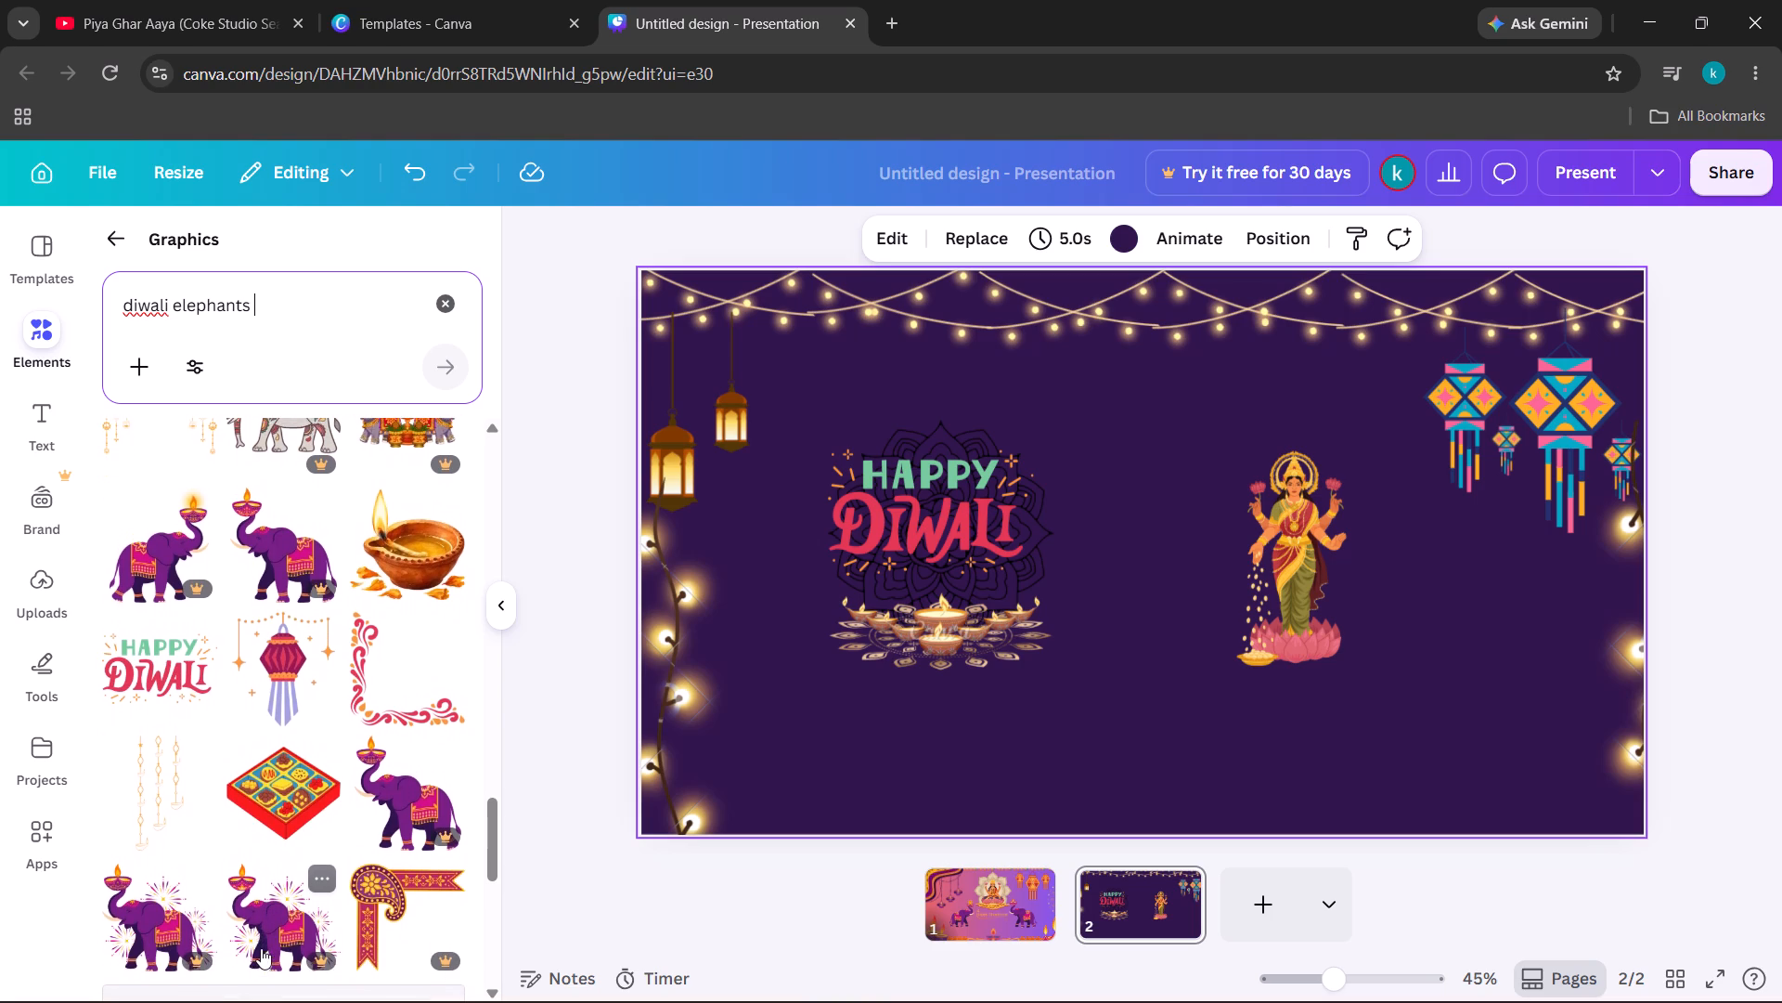
pyautogui.scroll(1, 261, 948)
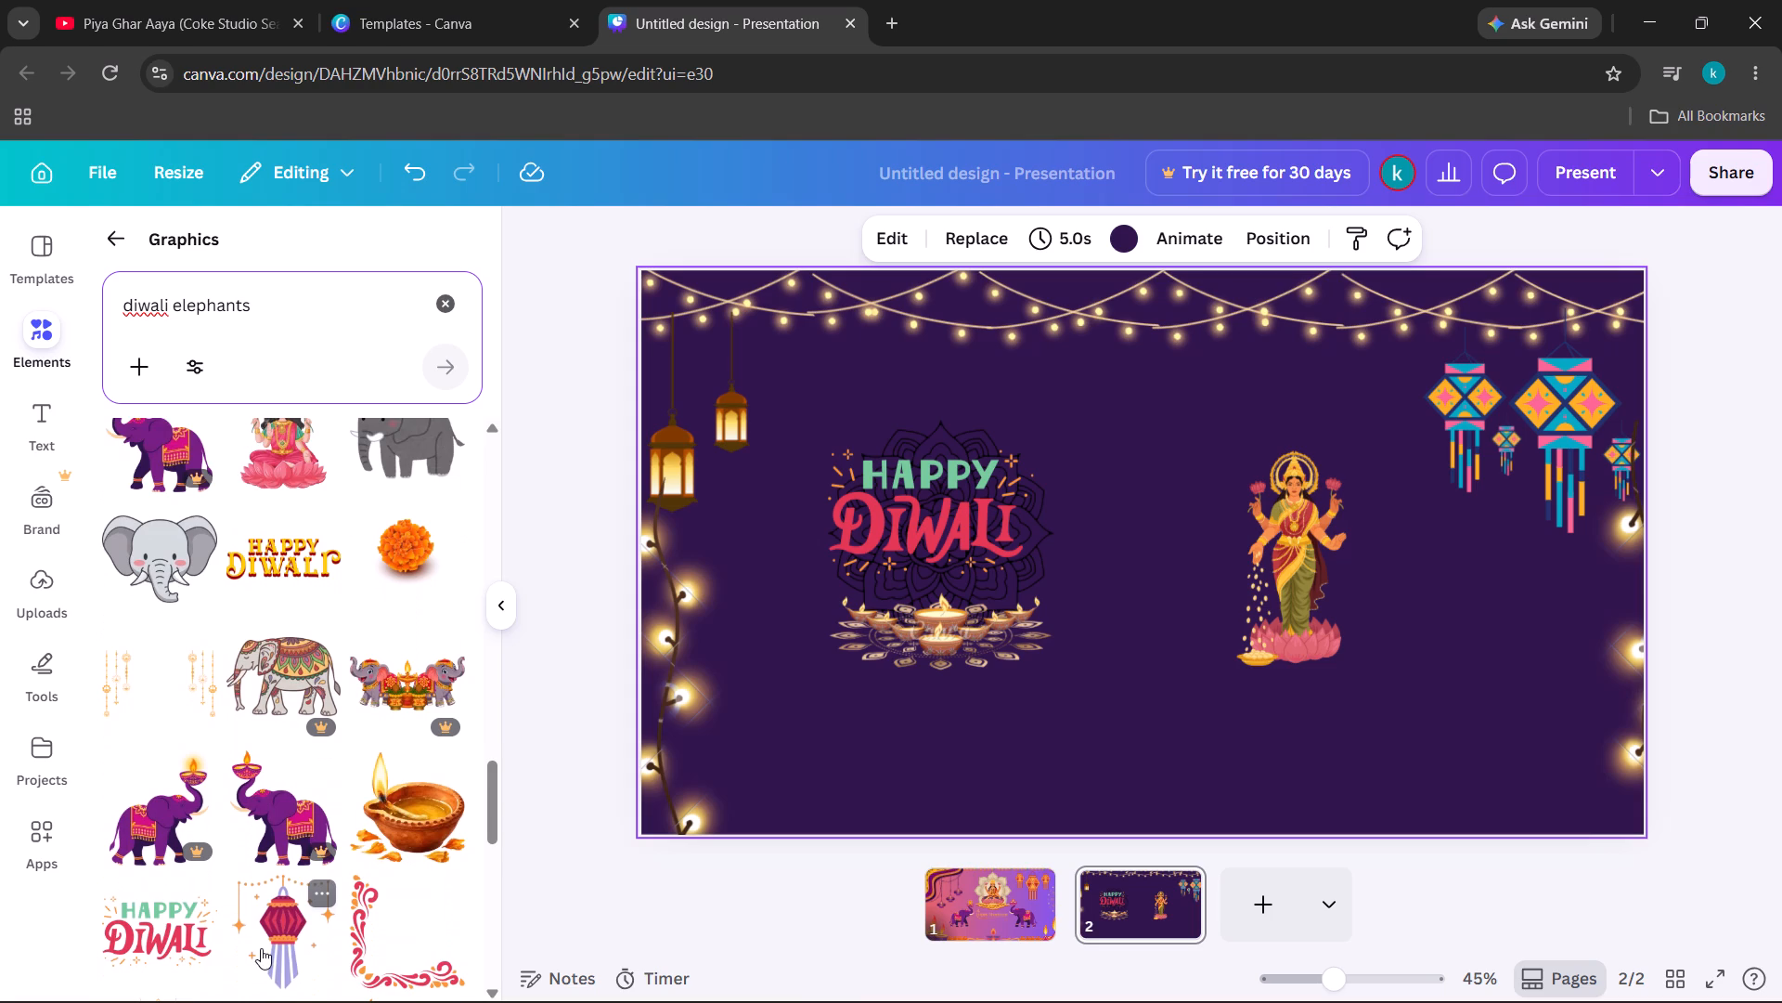
pyautogui.scroll(-7, 261, 948)
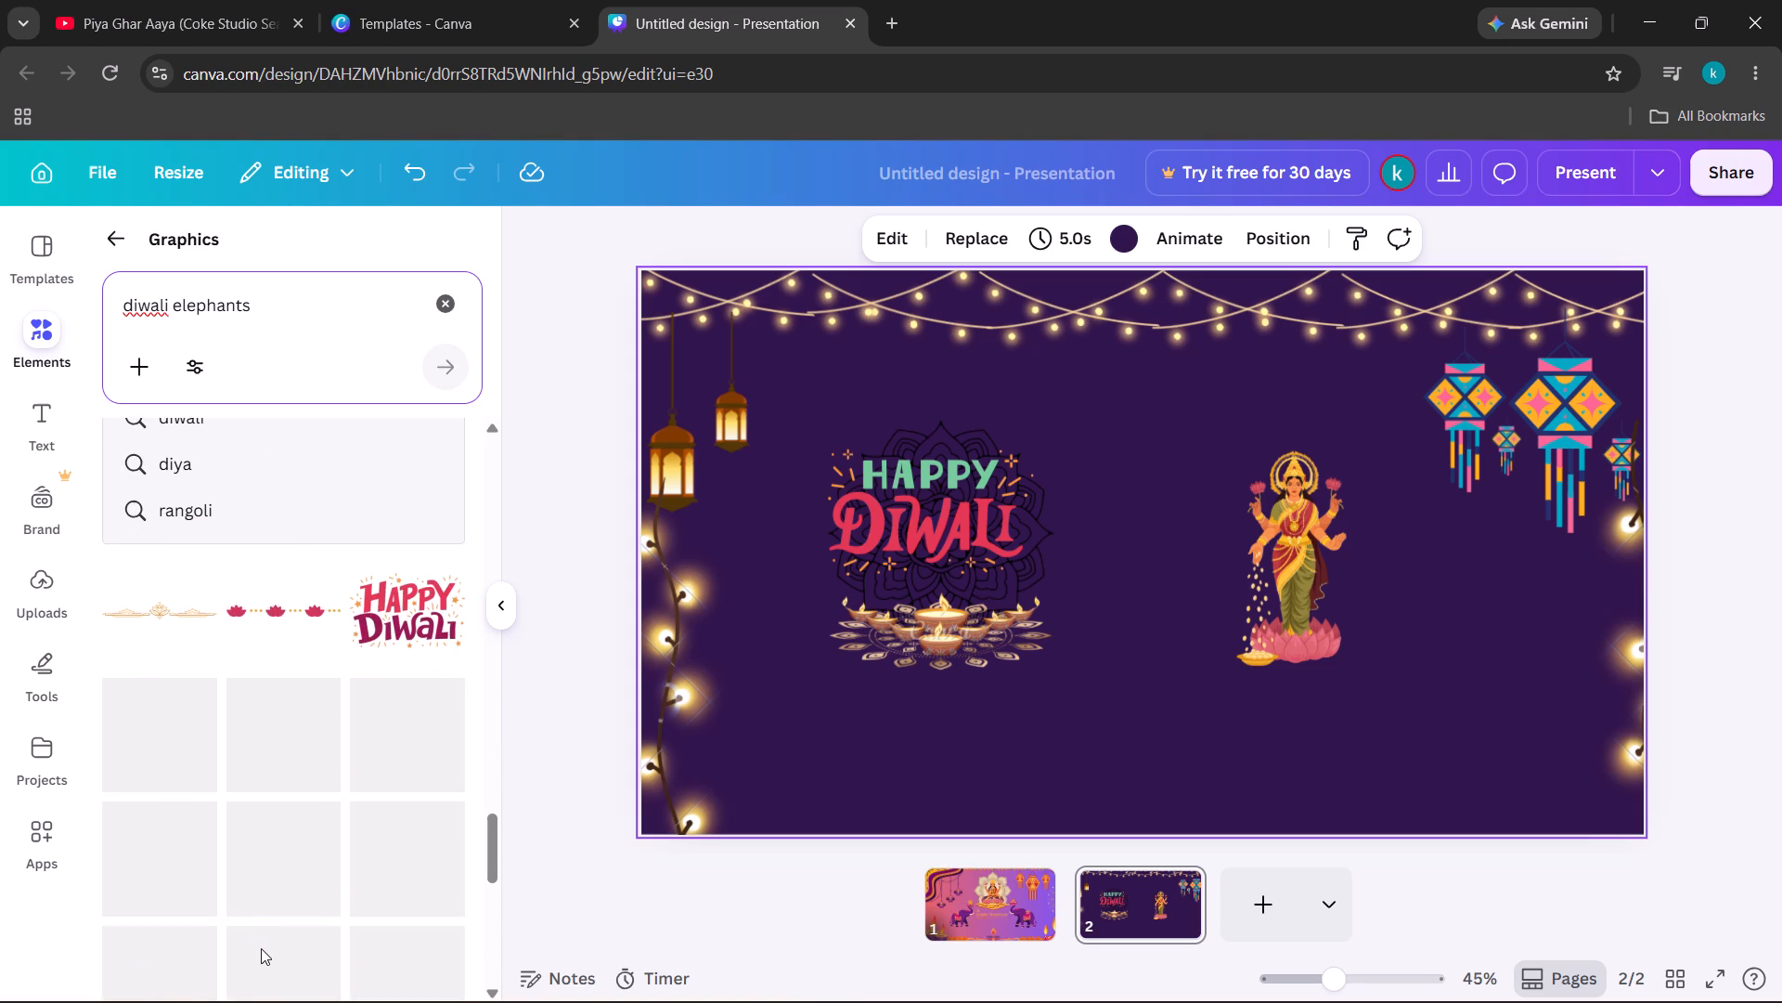
pyautogui.scroll(-1, 261, 948)
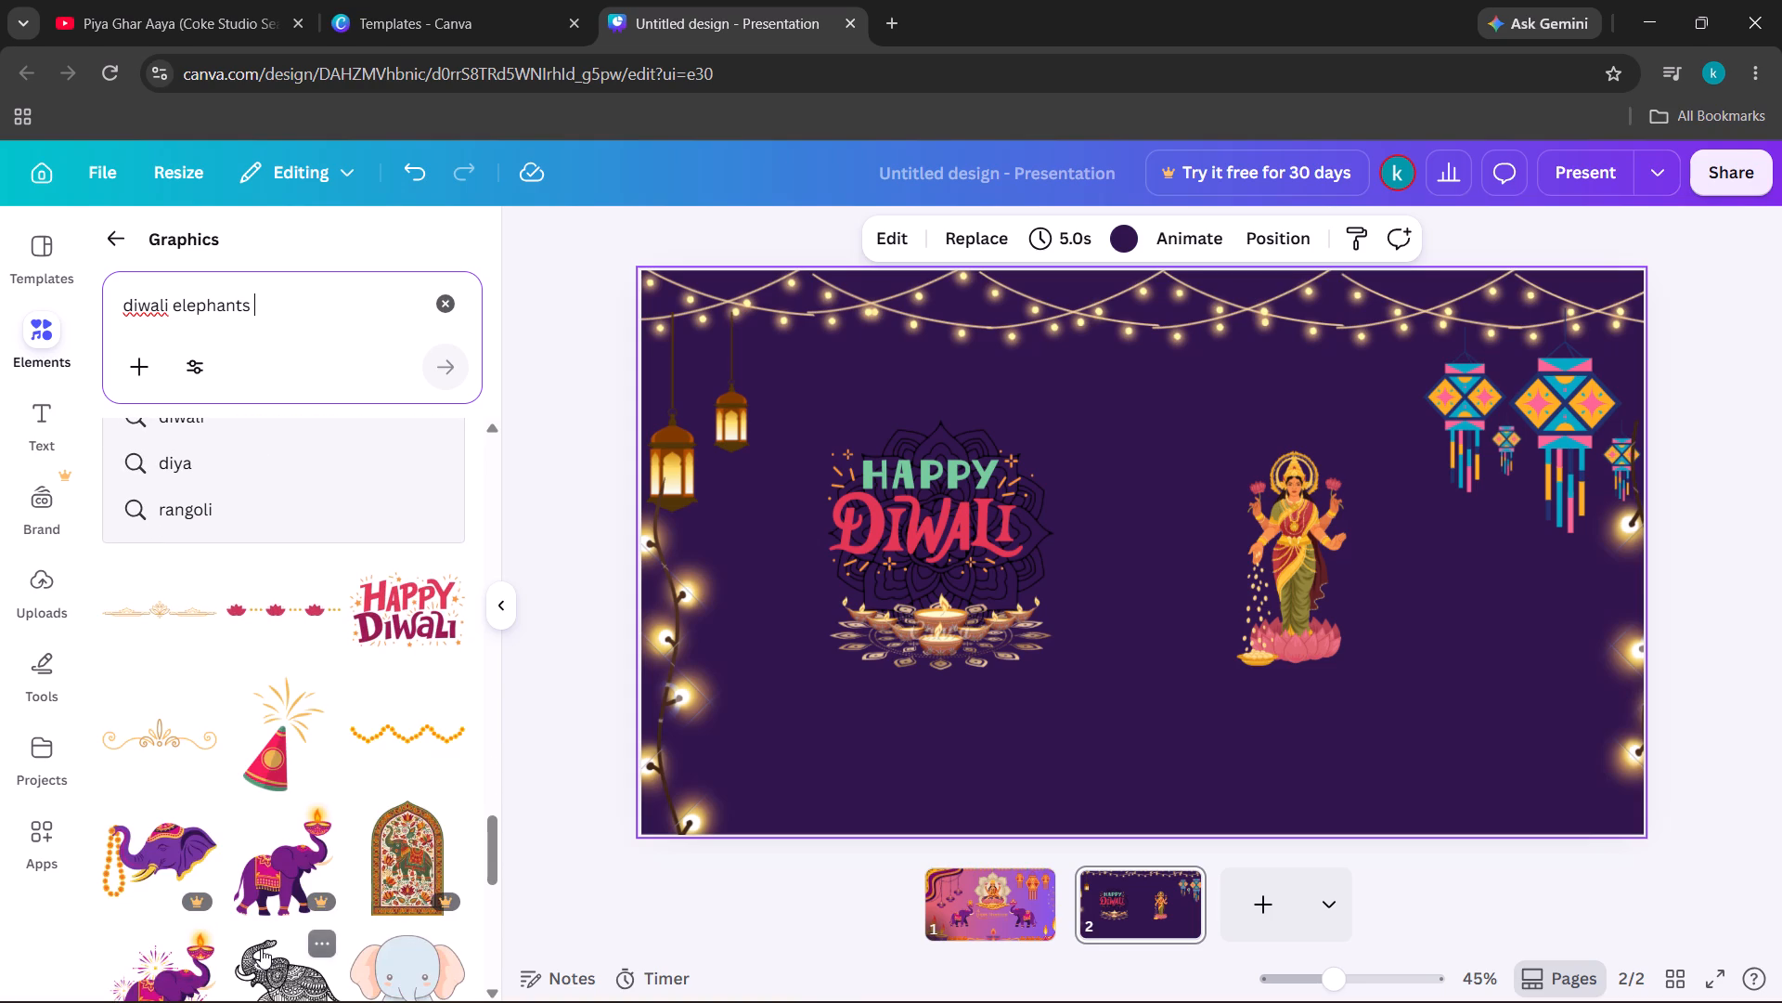
pyautogui.scroll(-1, 261, 948)
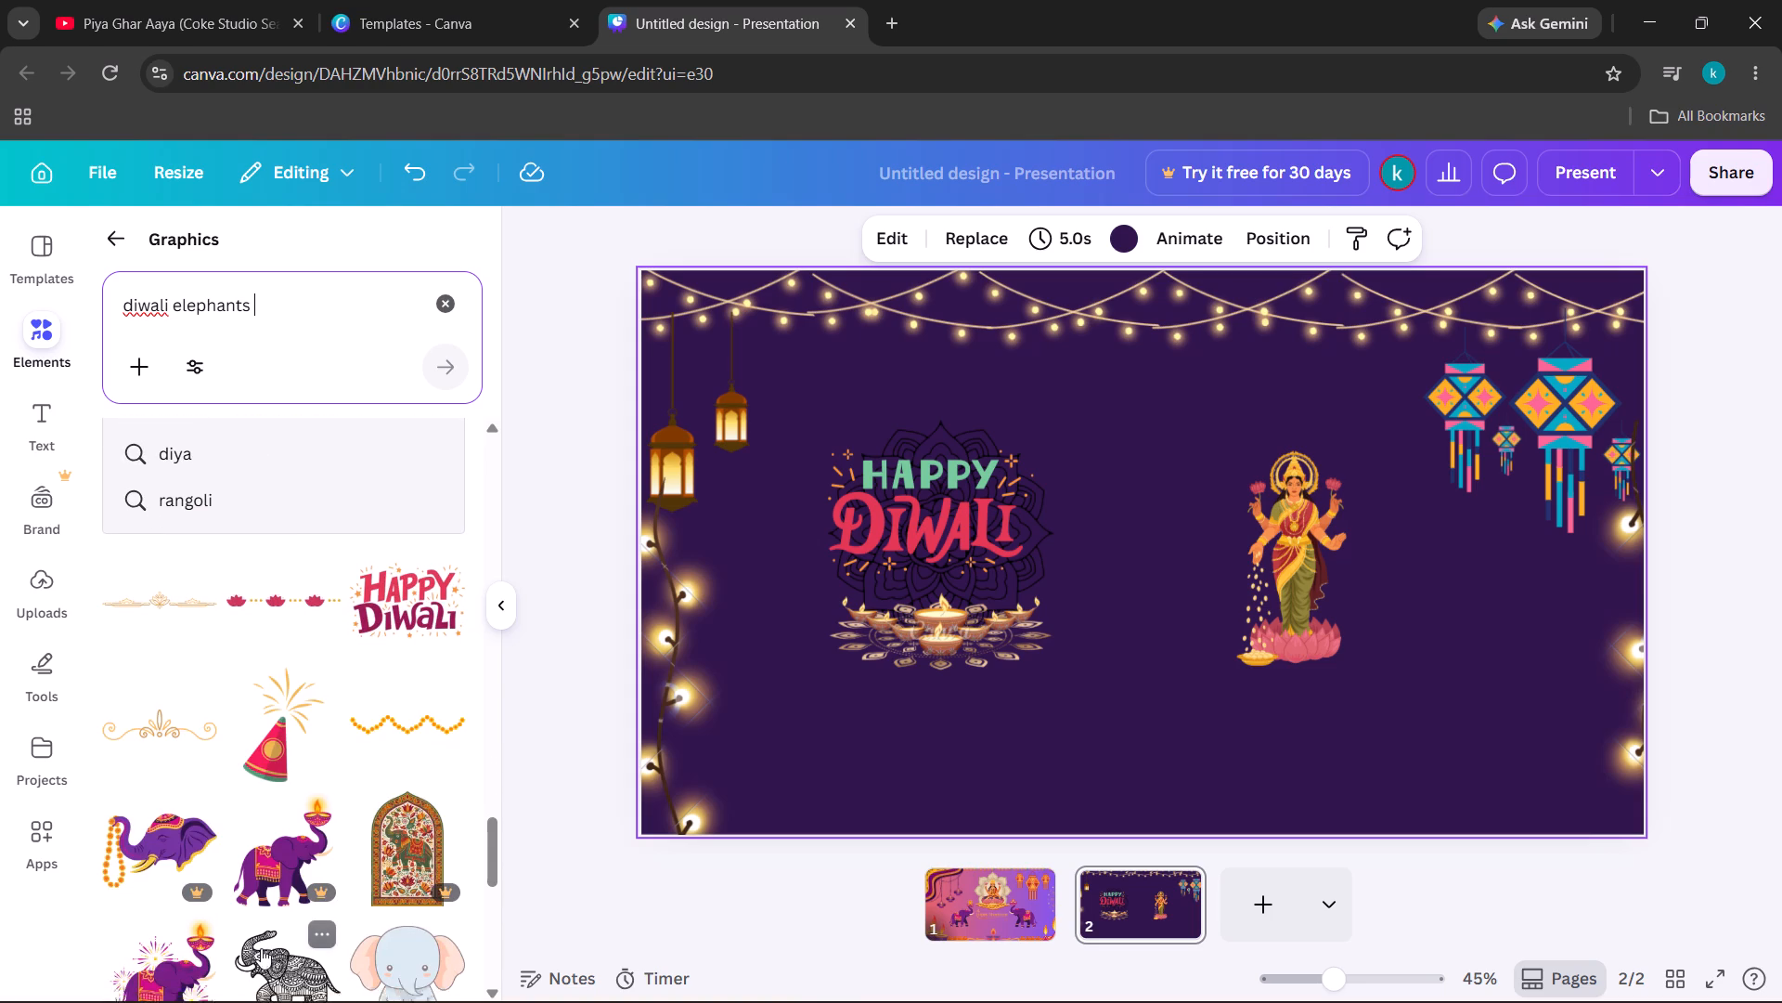
pyautogui.scroll(-1, 261, 948)
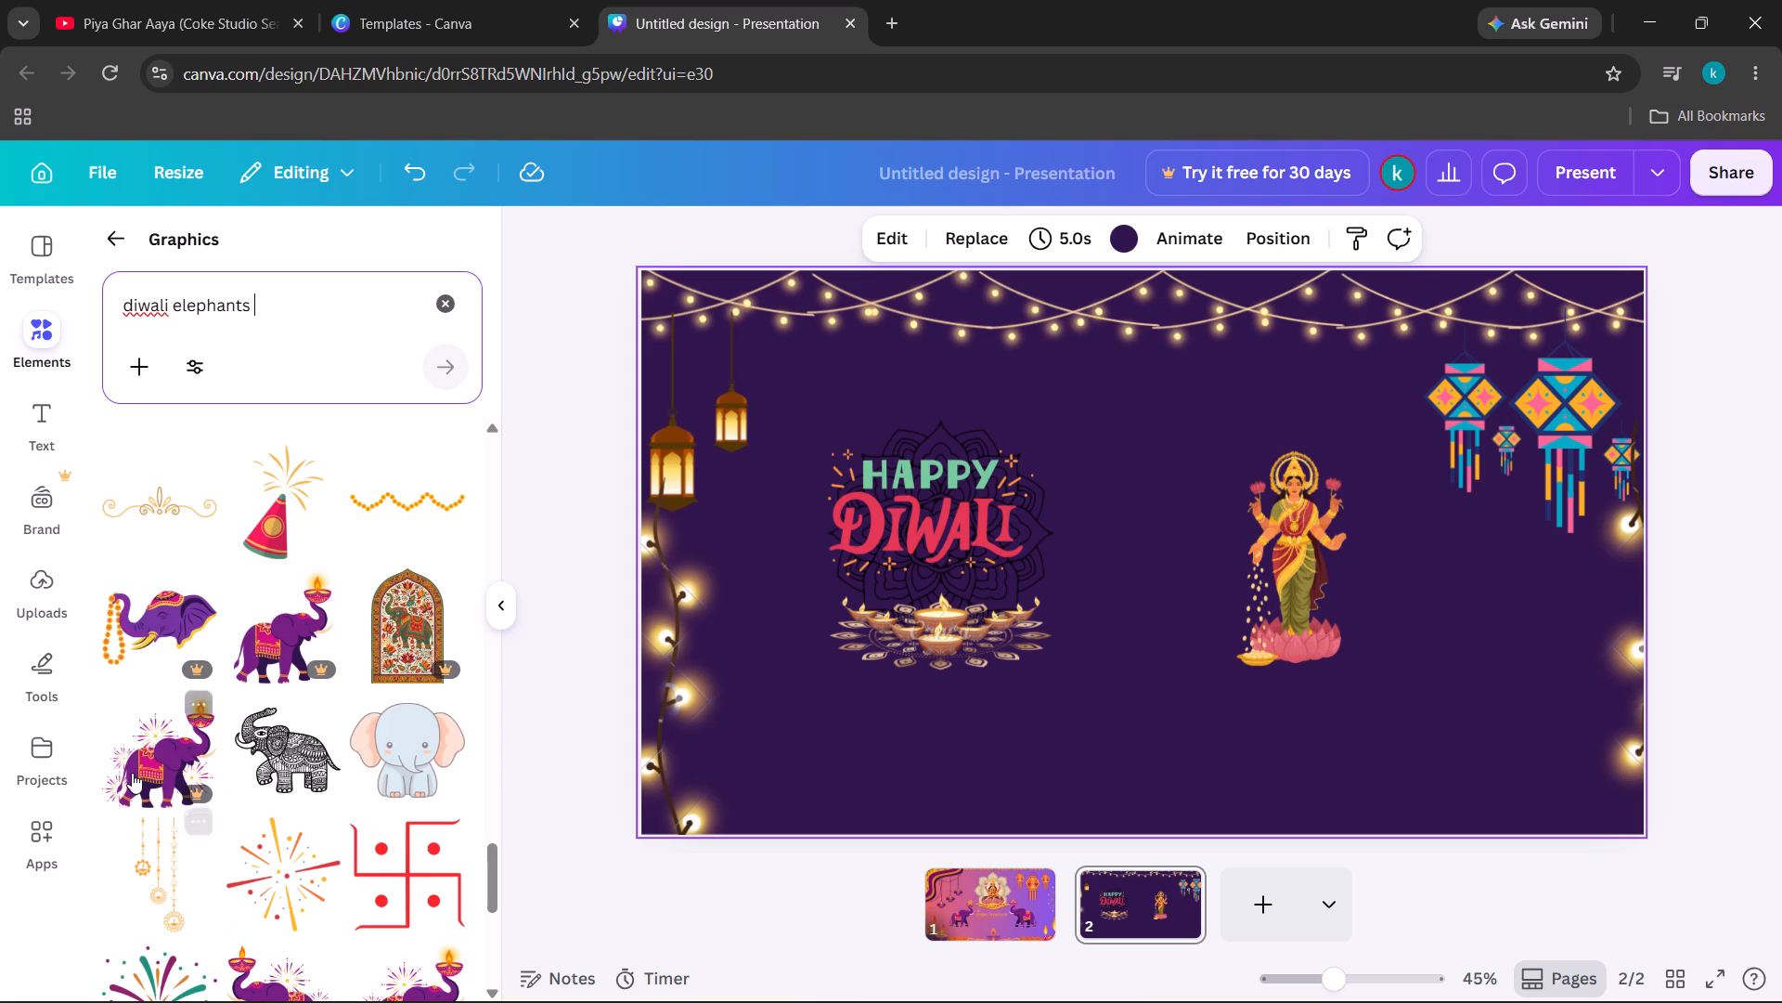
pyautogui.click(132, 773)
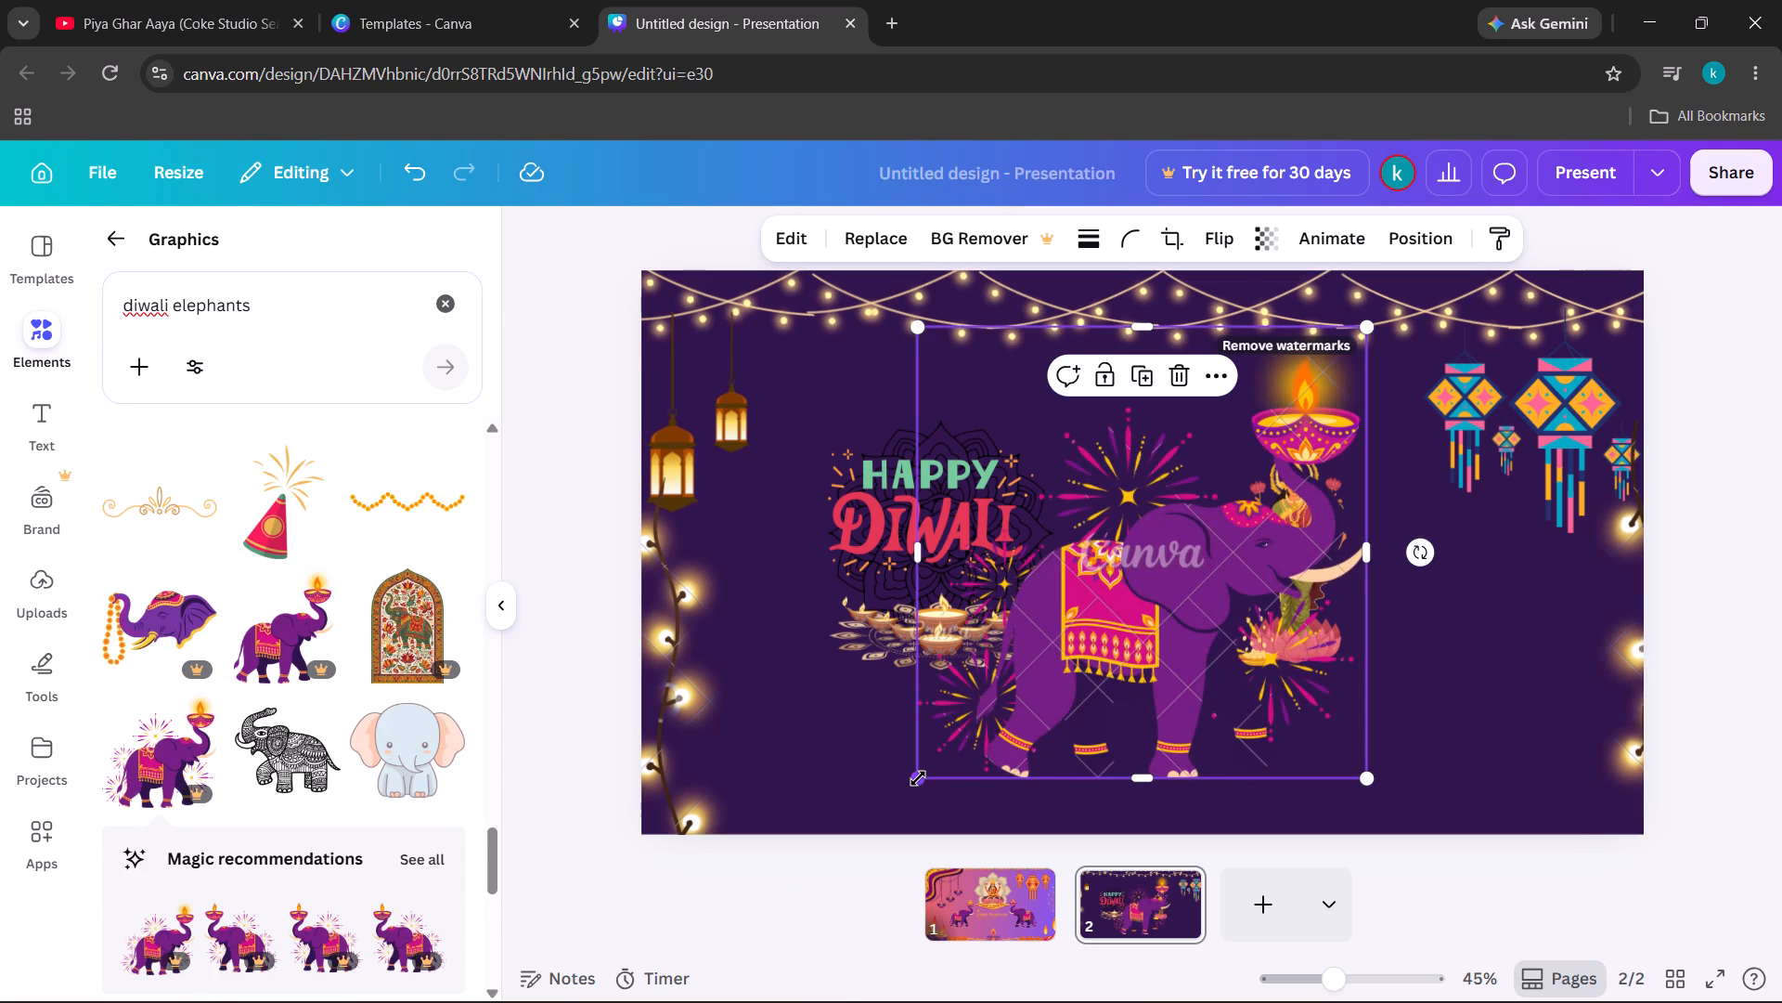
pyautogui.moveTo(918, 778); pyautogui.dragTo(1268, 595)
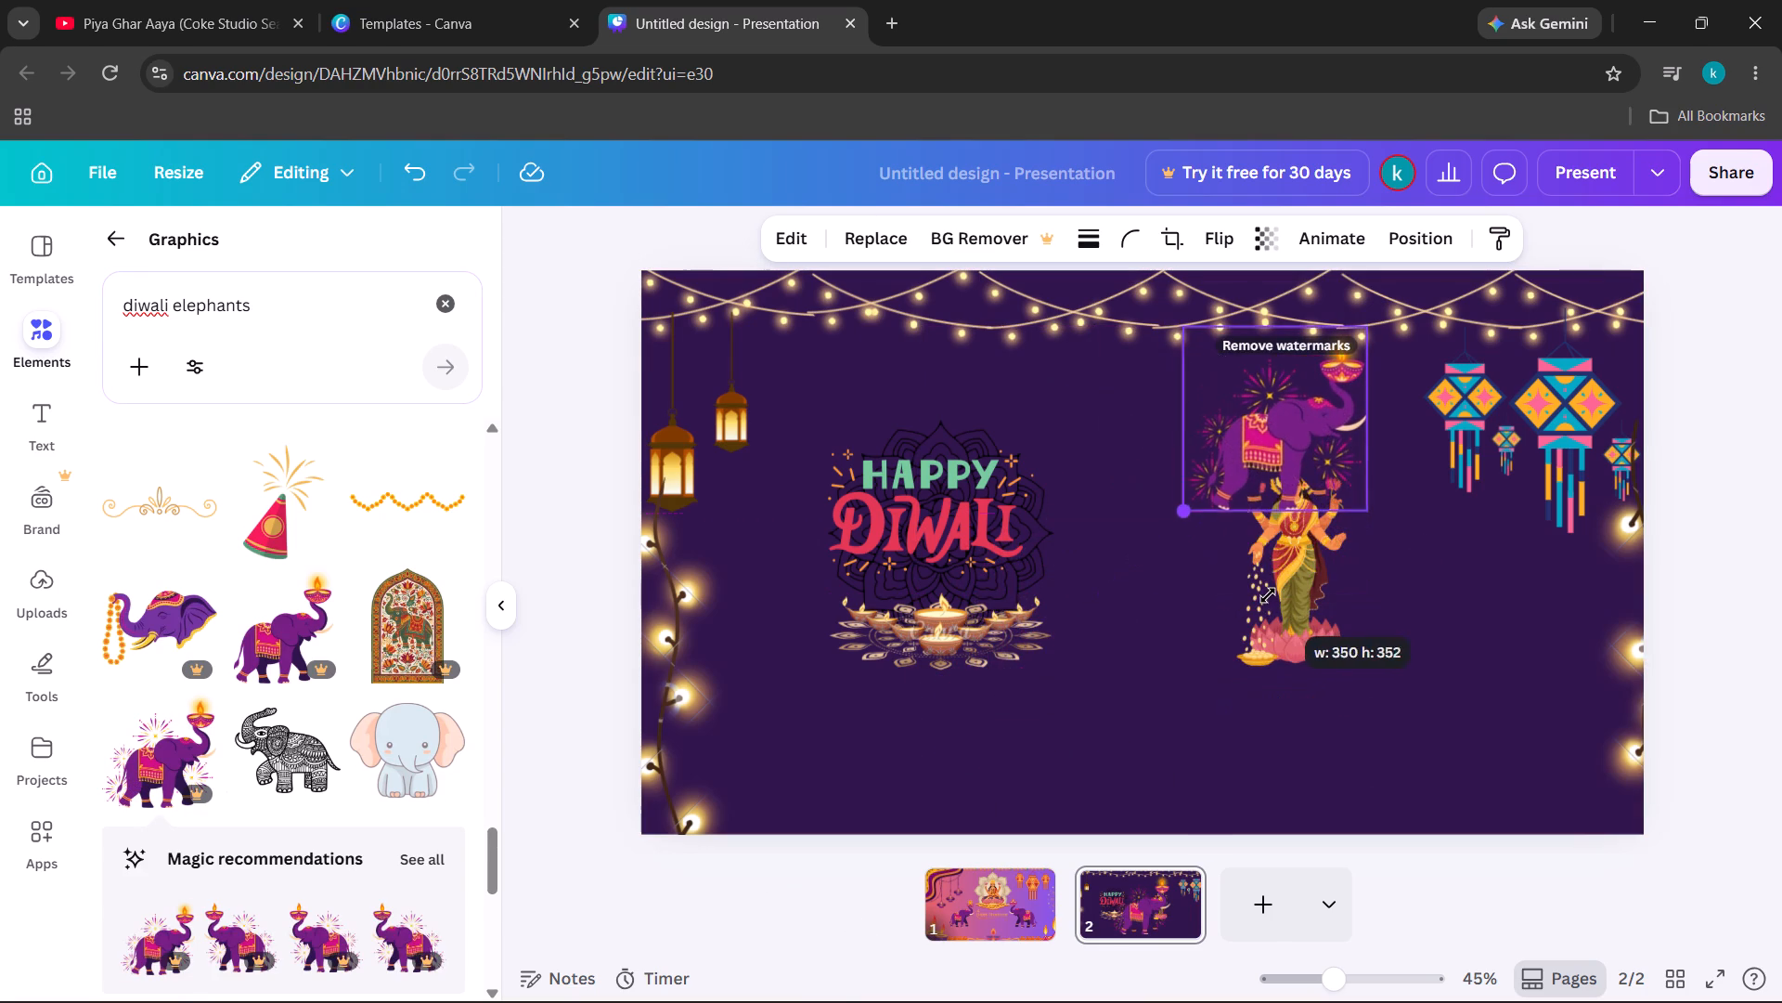
pyautogui.moveTo(1268, 595); pyautogui.dragTo(1269, 595)
pyautogui.moveTo(1306, 399); pyautogui.dragTo(1166, 574)
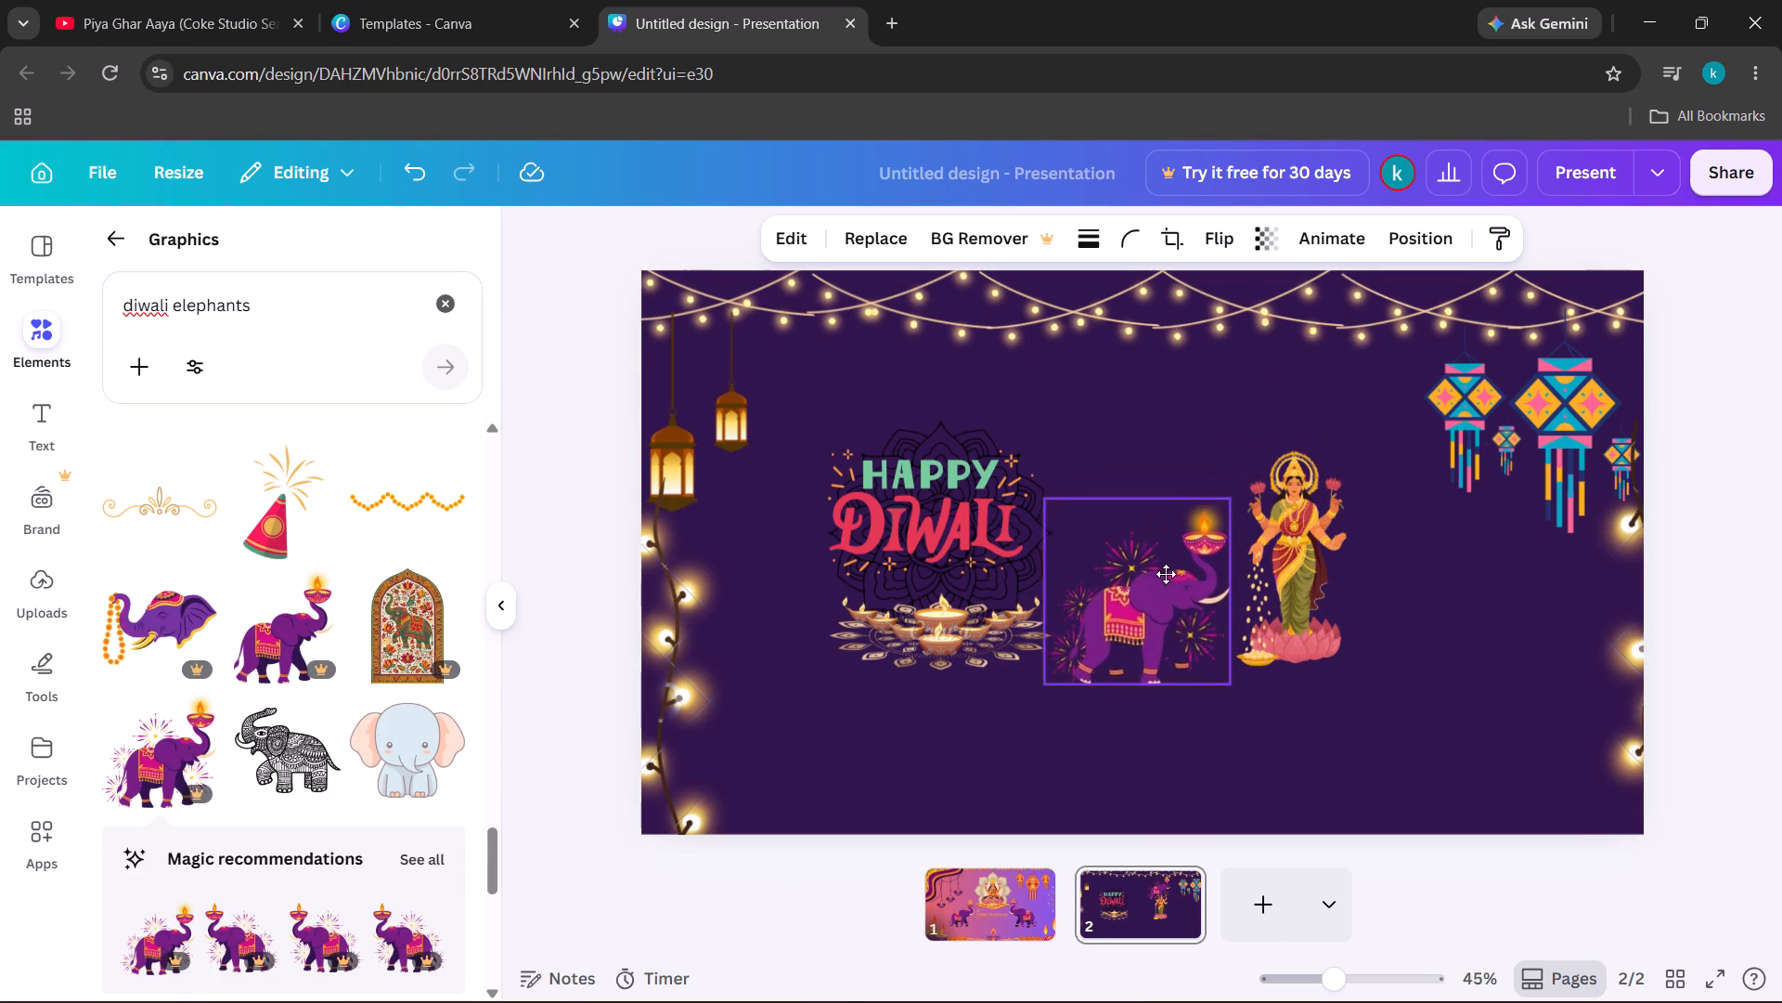
pyautogui.moveTo(1166, 574); pyautogui.dragTo(1168, 571)
pyautogui.moveTo(1052, 680); pyautogui.dragTo(1065, 671)
pyautogui.click(1015, 762)
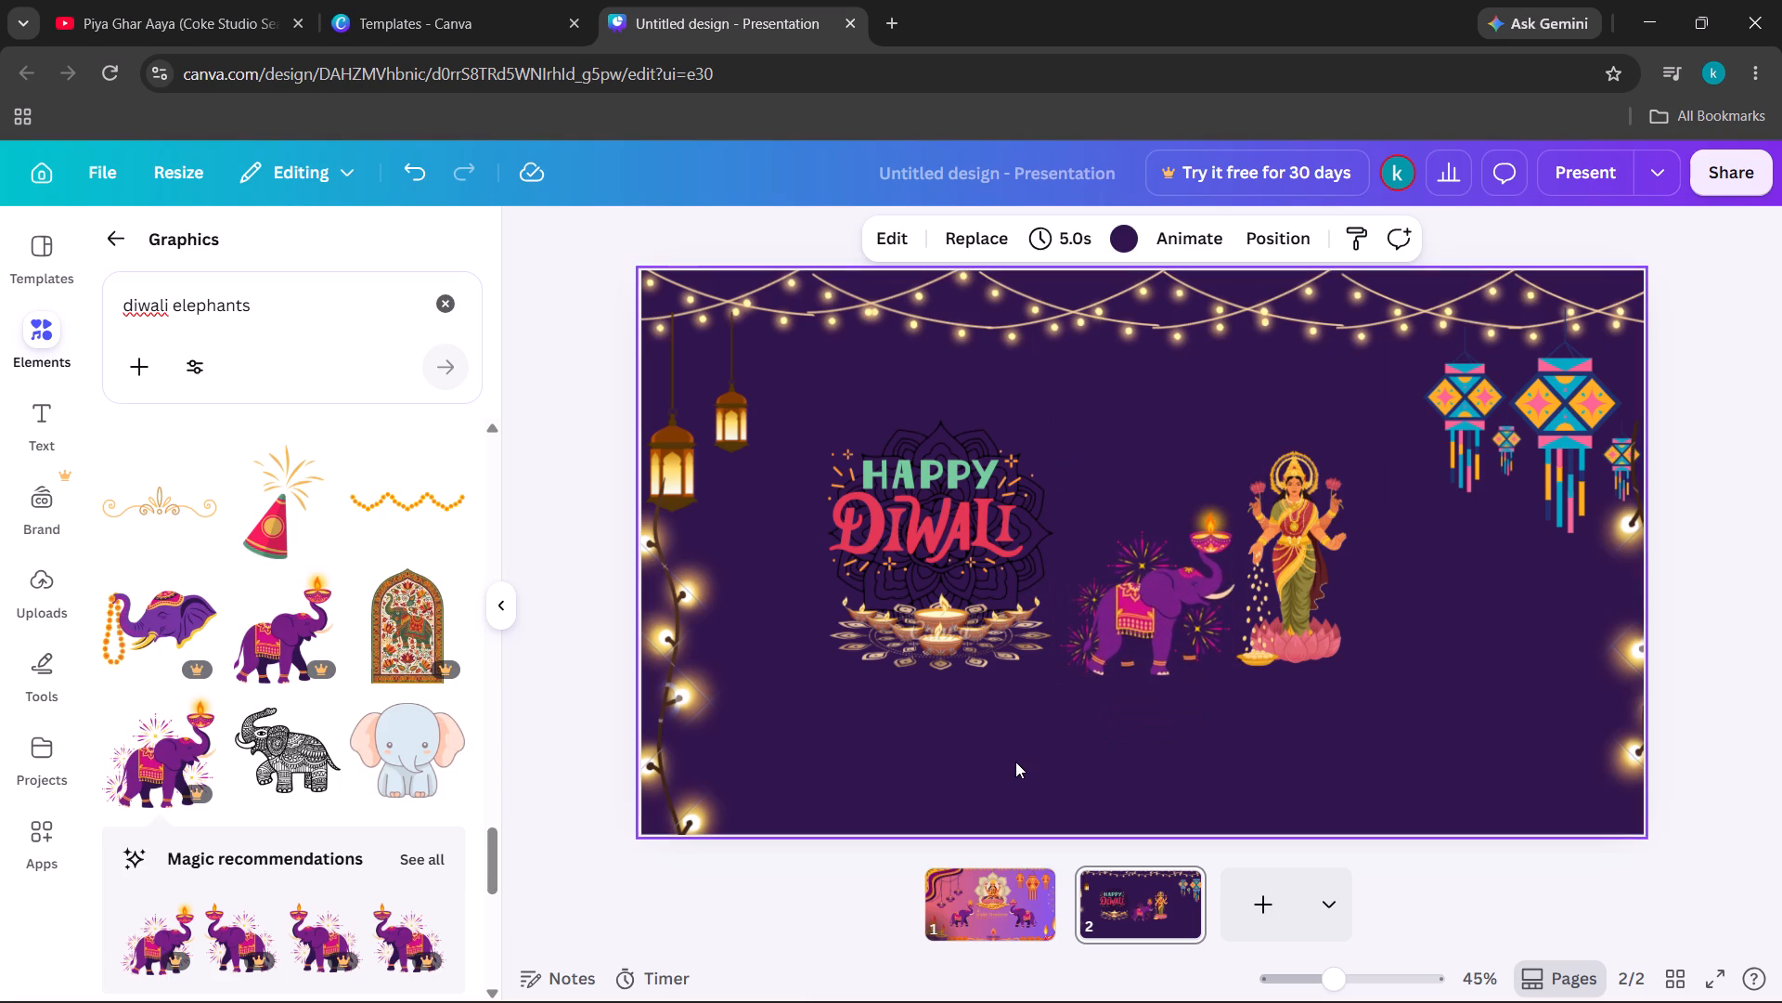
# Move goddess Laxmi and the purple elephant down near the page's bottom edge, with Laxmi standing just in front of the elephant's trunk.
pyautogui.moveTo(1311, 606); pyautogui.dragTo(1355, 670)
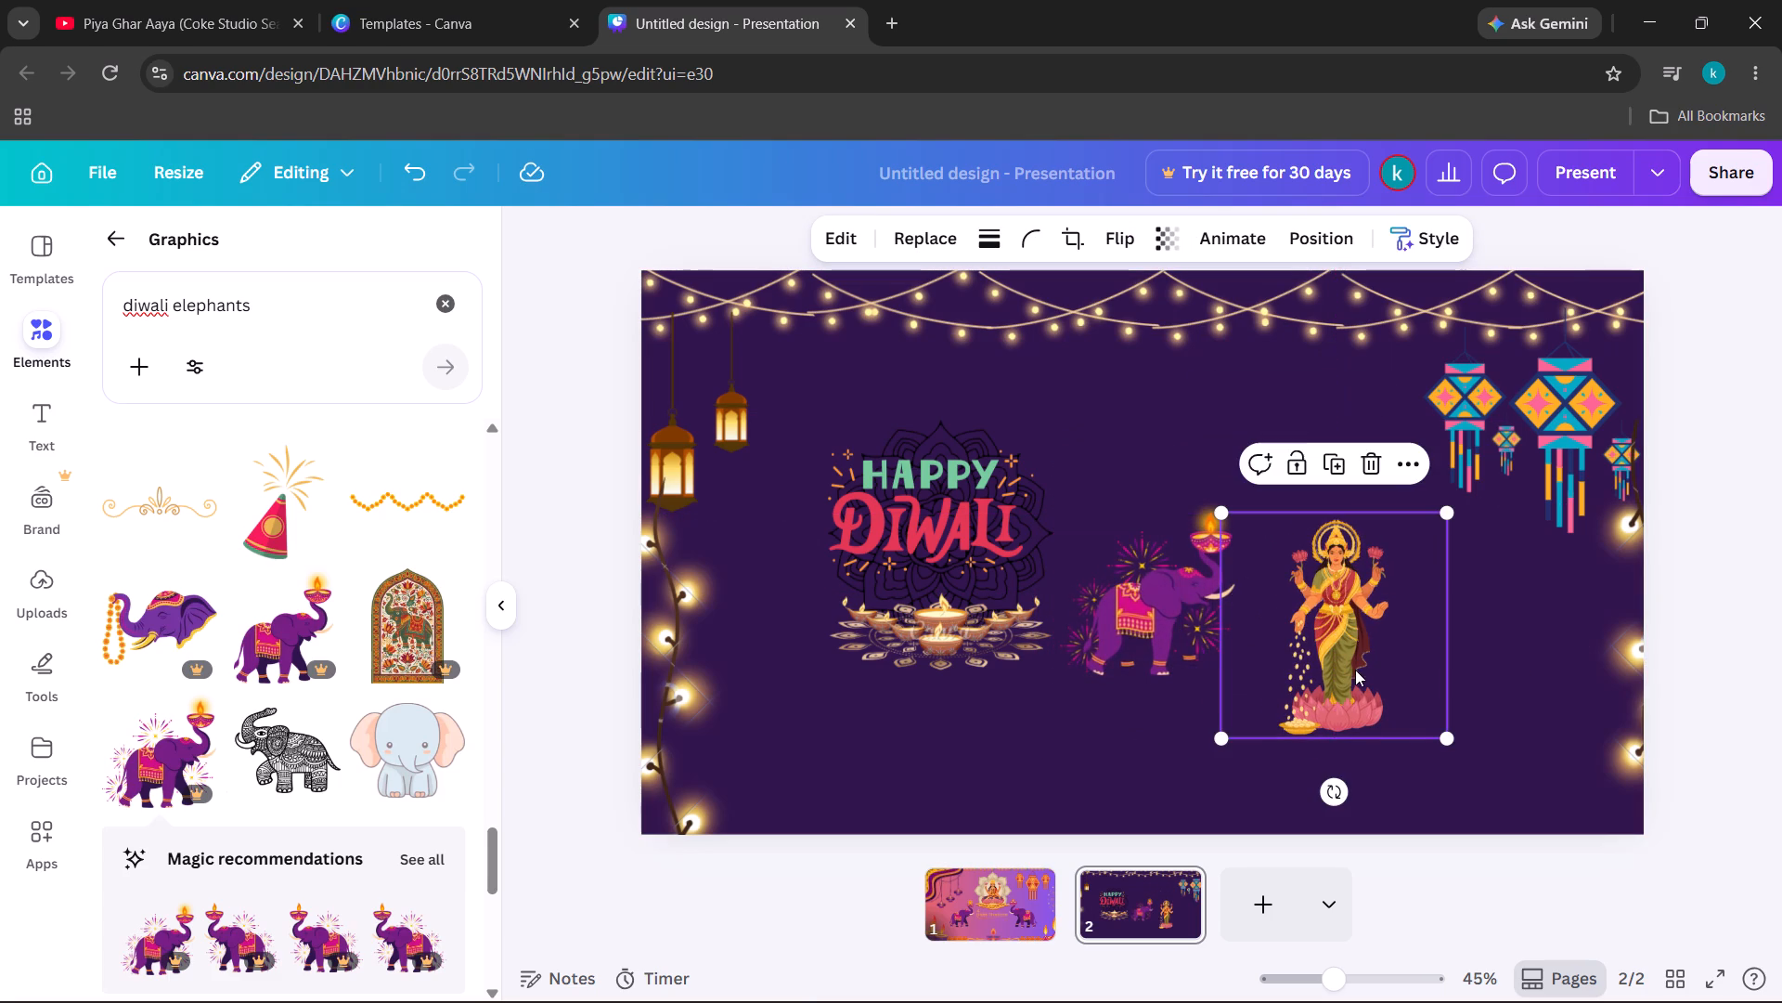
pyautogui.moveTo(1187, 638); pyautogui.dragTo(1165, 741)
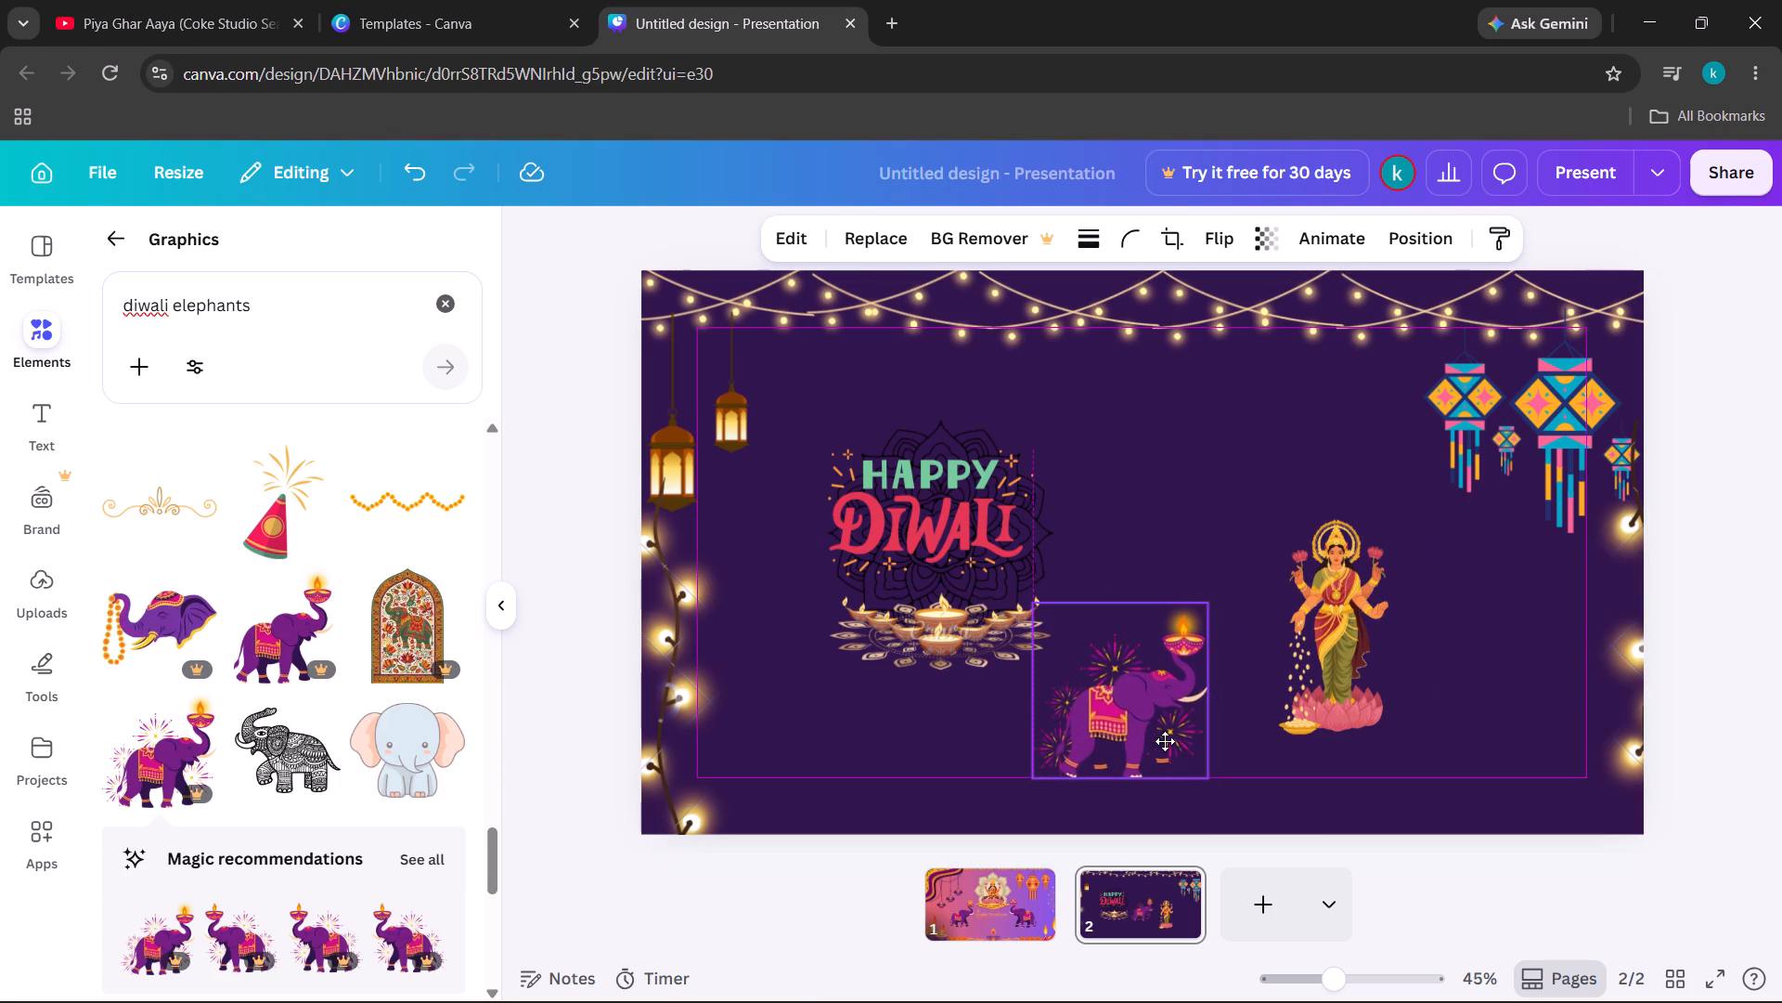
pyautogui.moveTo(1165, 741); pyautogui.dragTo(1148, 741)
pyautogui.moveTo(1298, 684); pyautogui.dragTo(1278, 703)
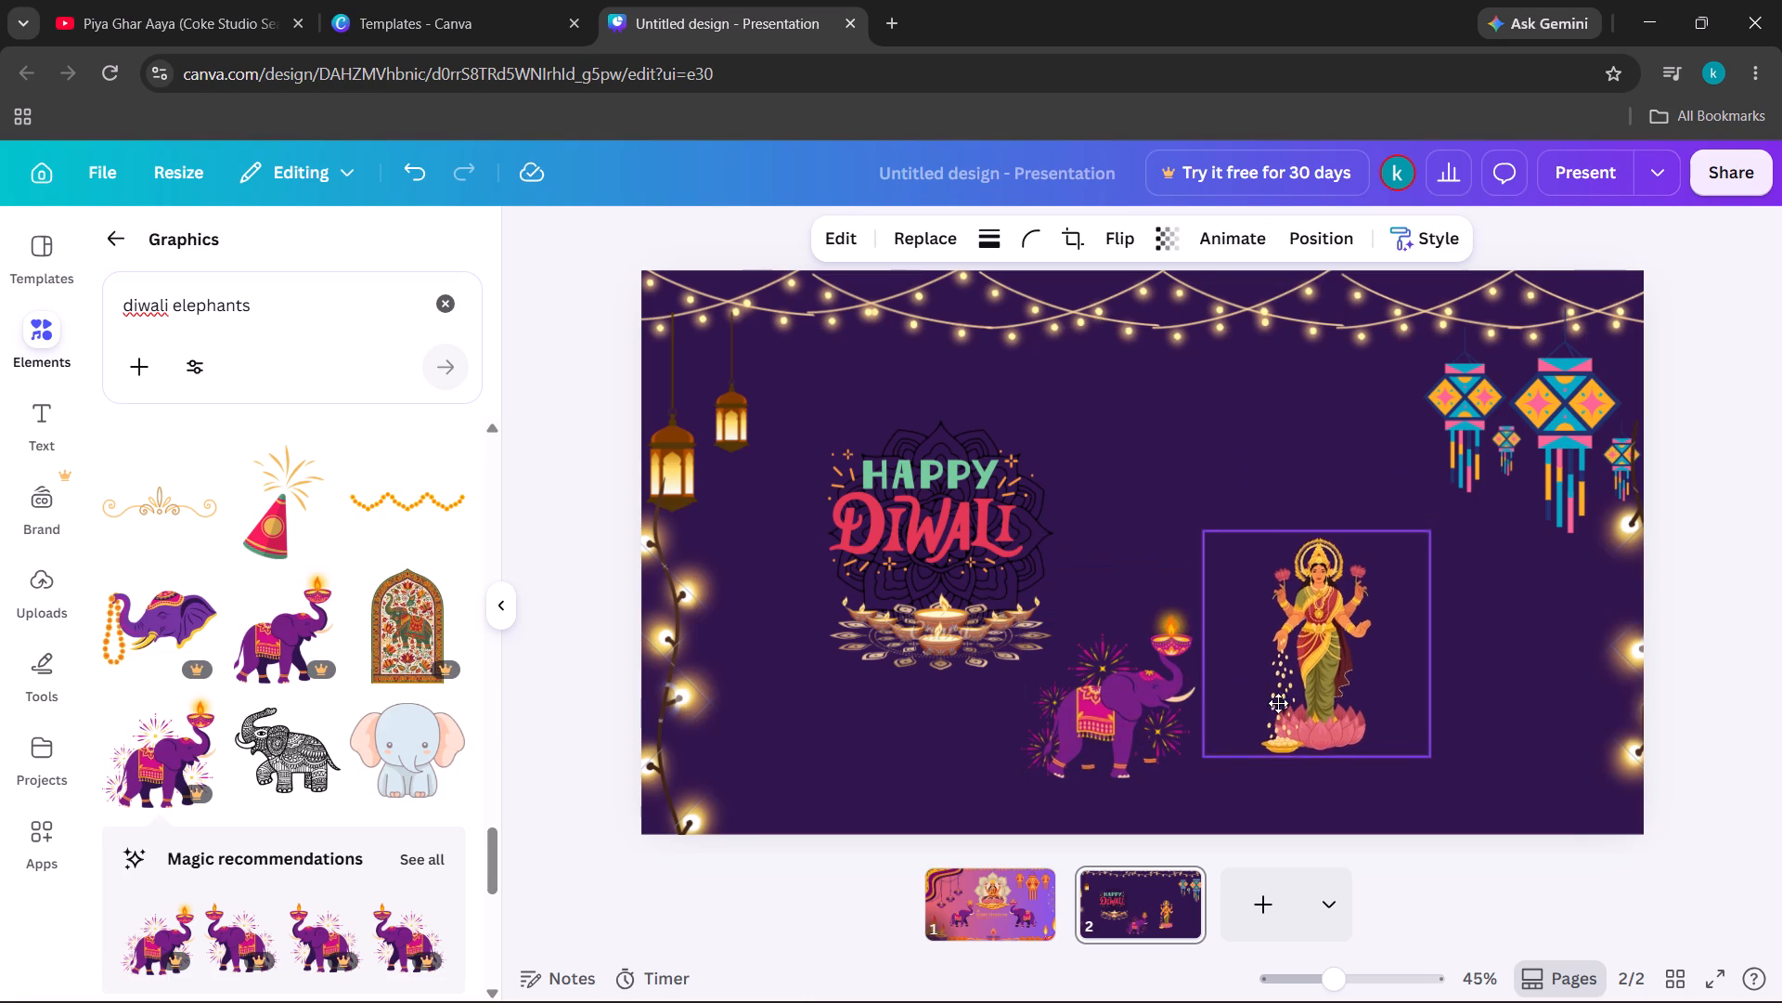
pyautogui.moveTo(1278, 703); pyautogui.dragTo(1231, 727)
pyautogui.click(975, 727)
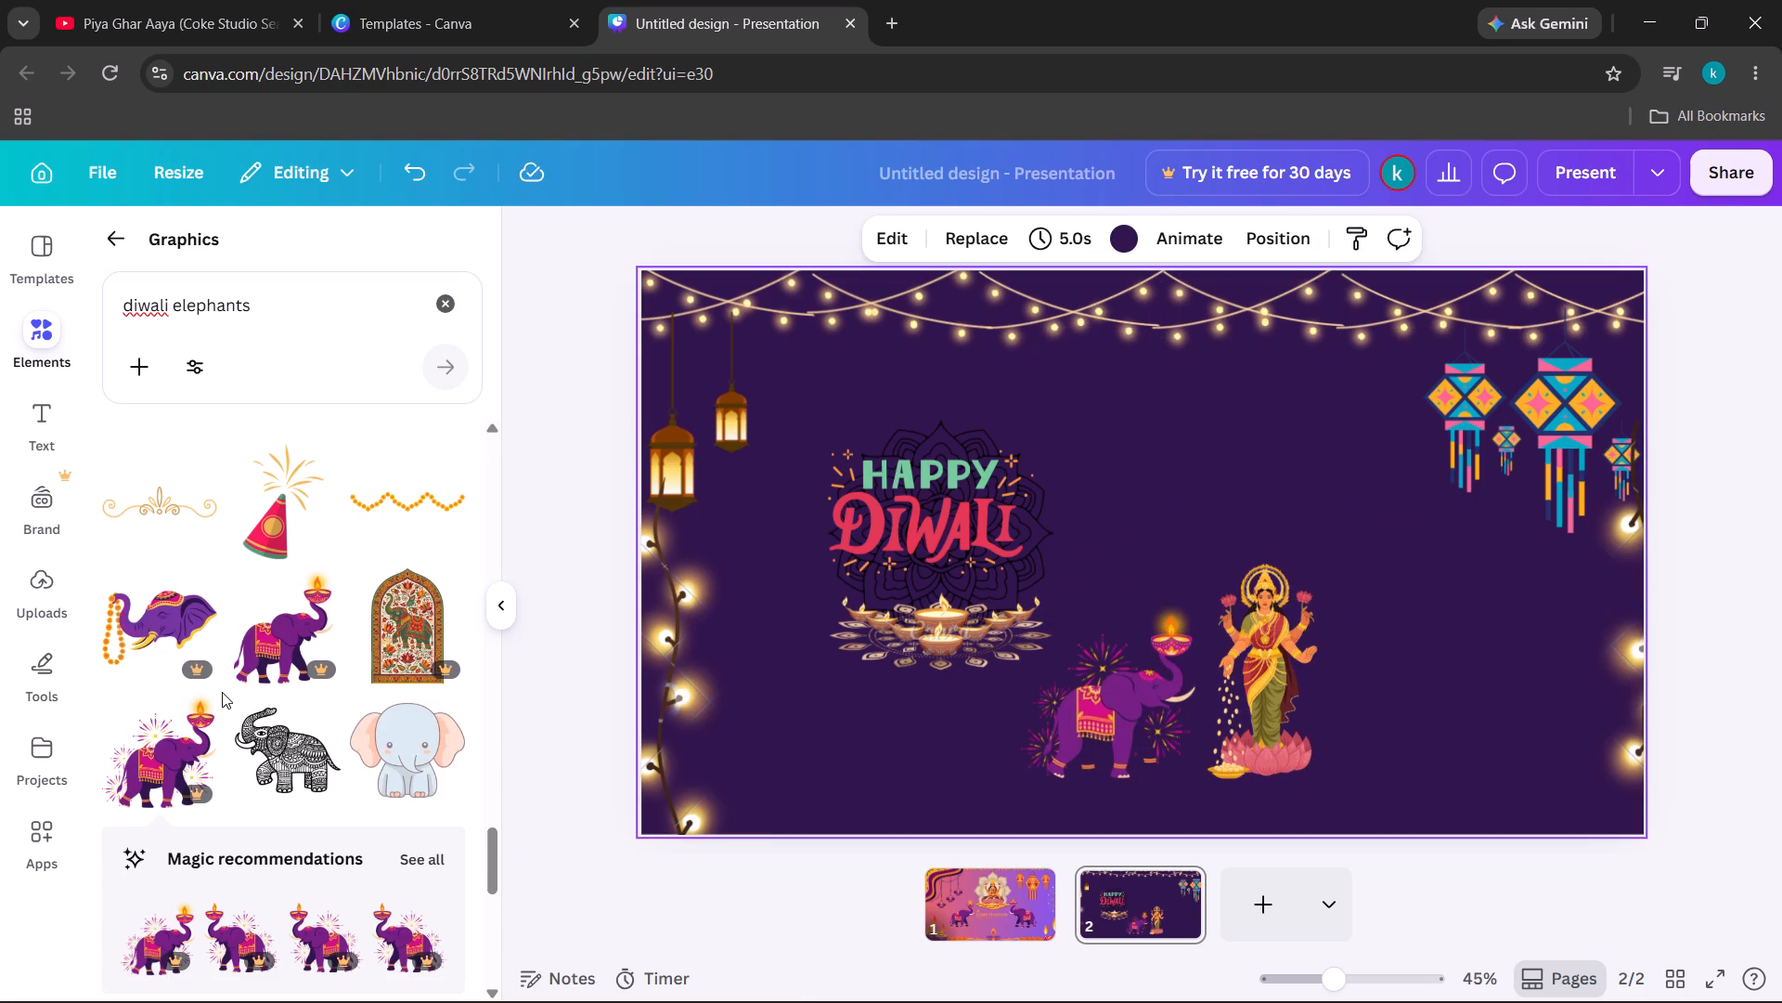
# Add the left-facing purple elephant with fireworks and a raised diya, shrink it, and place it beside Laxmi, facing the other elephant.
pyautogui.scroll(2, 222, 692)
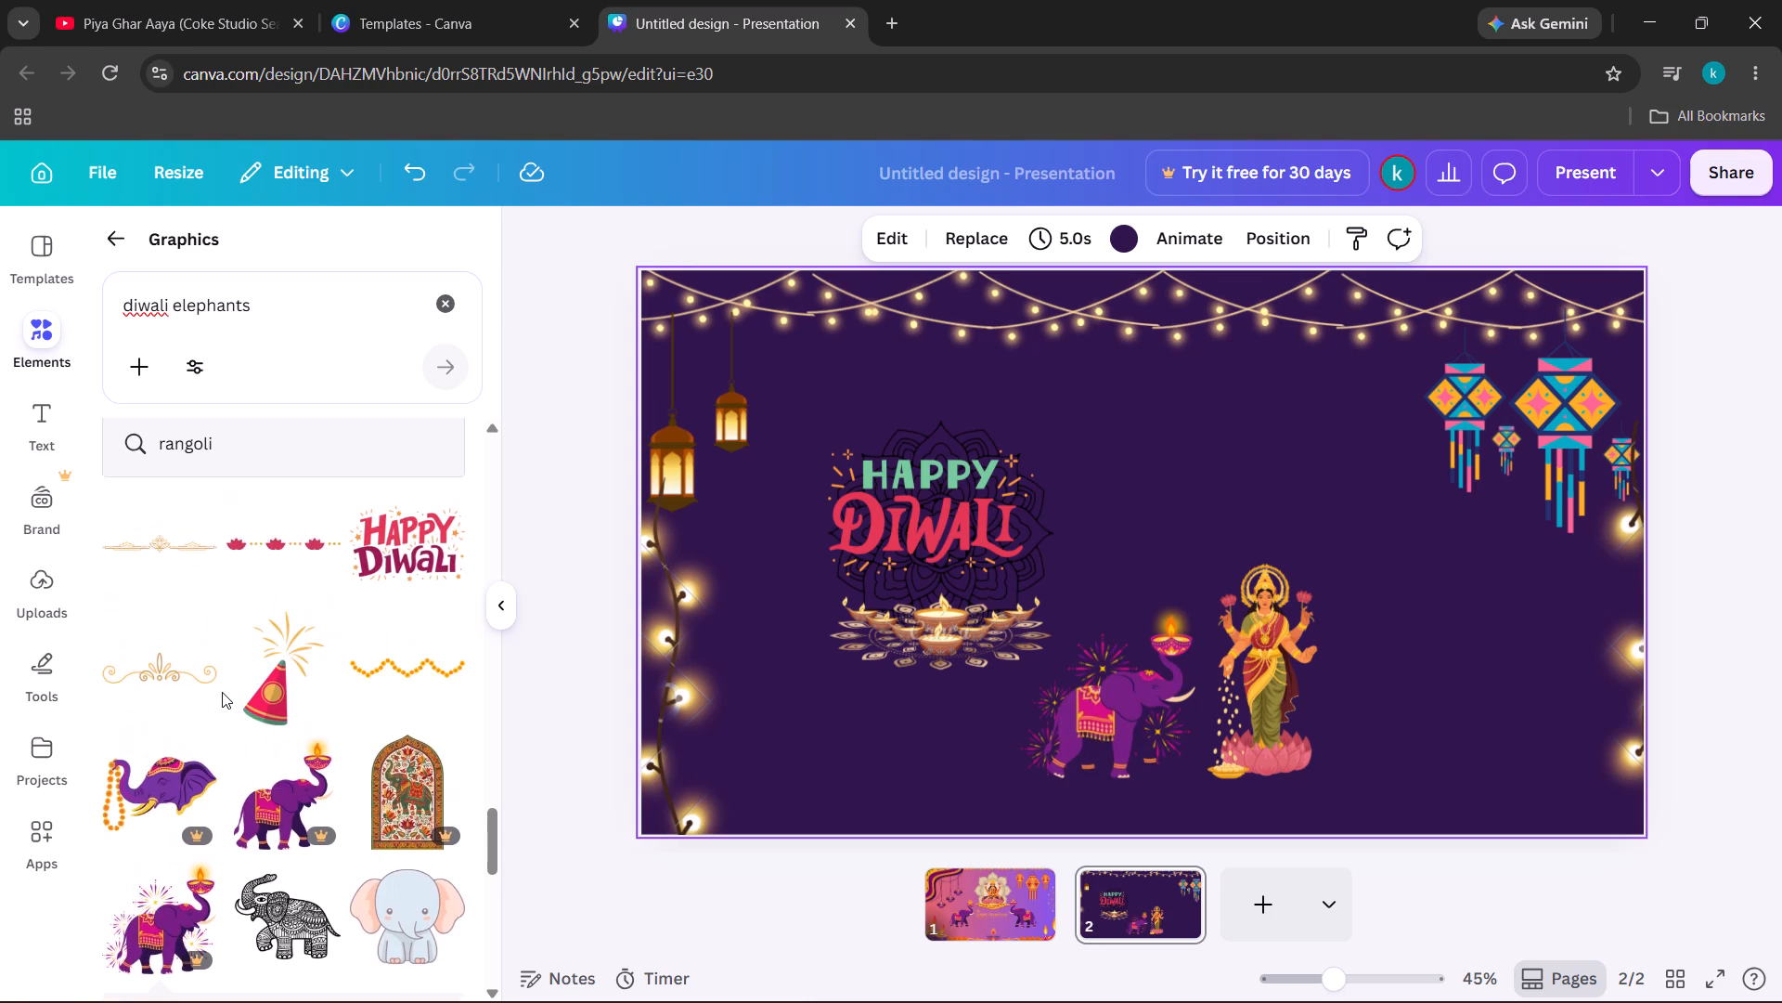
pyautogui.scroll(3, 222, 692)
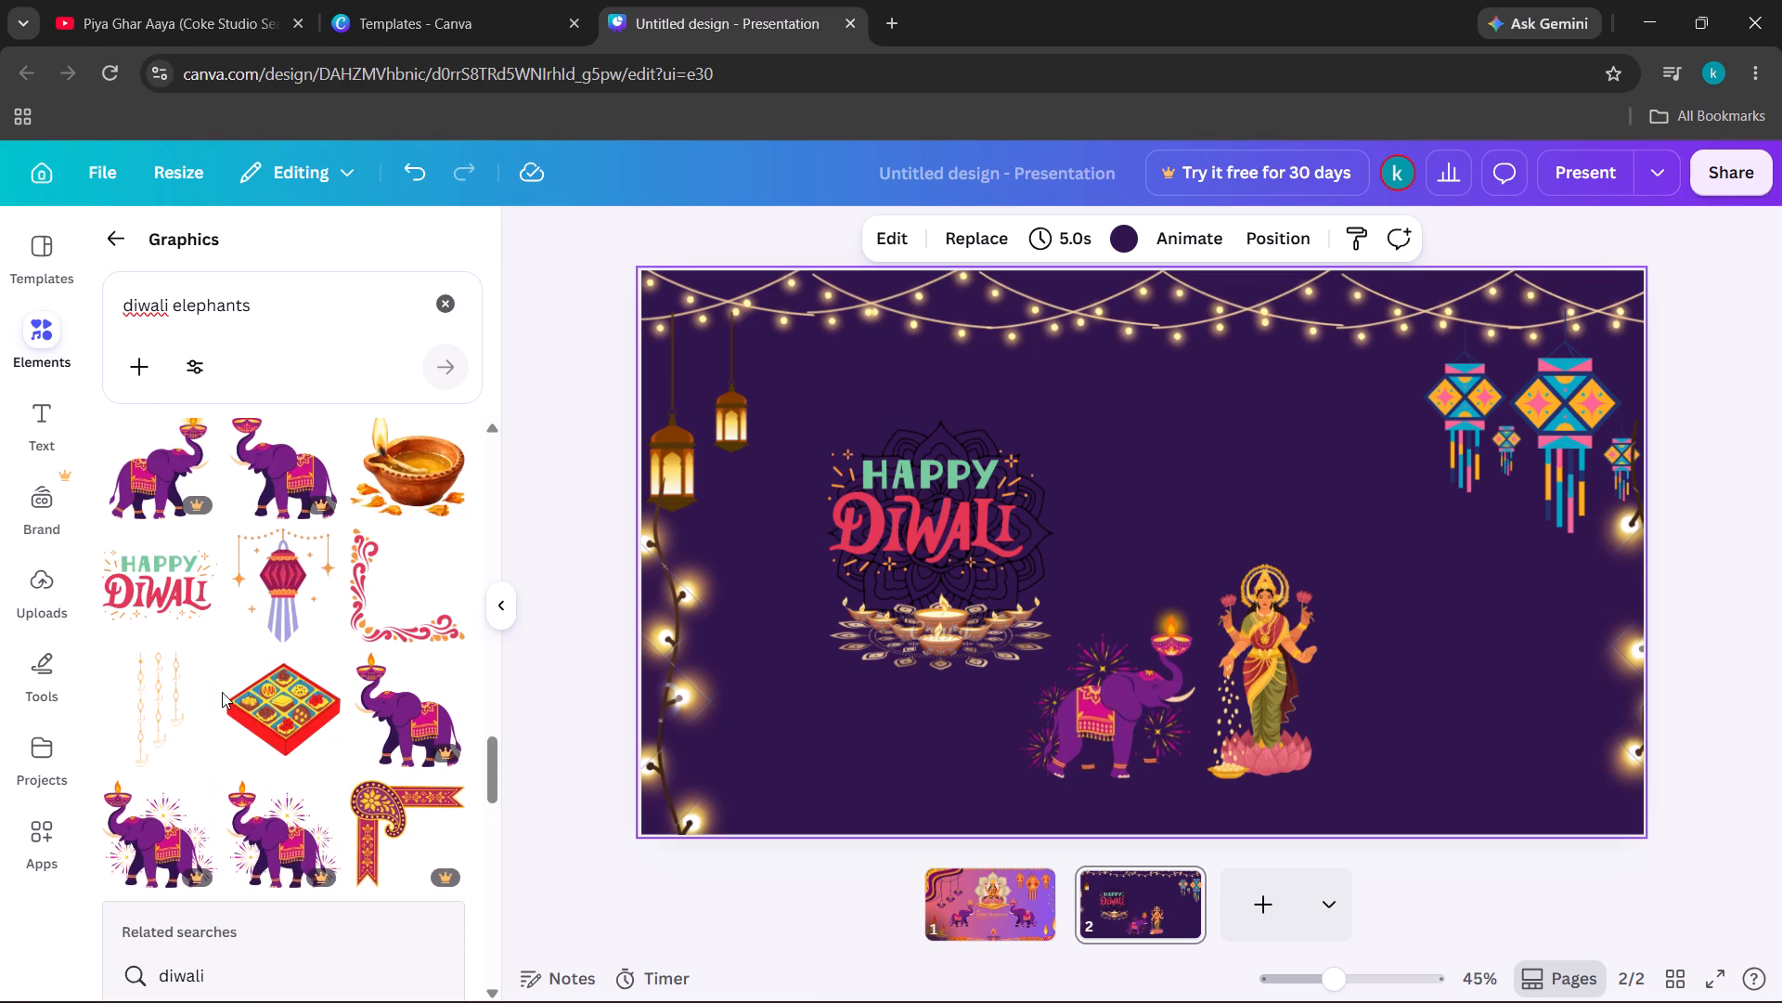
pyautogui.click(261, 840)
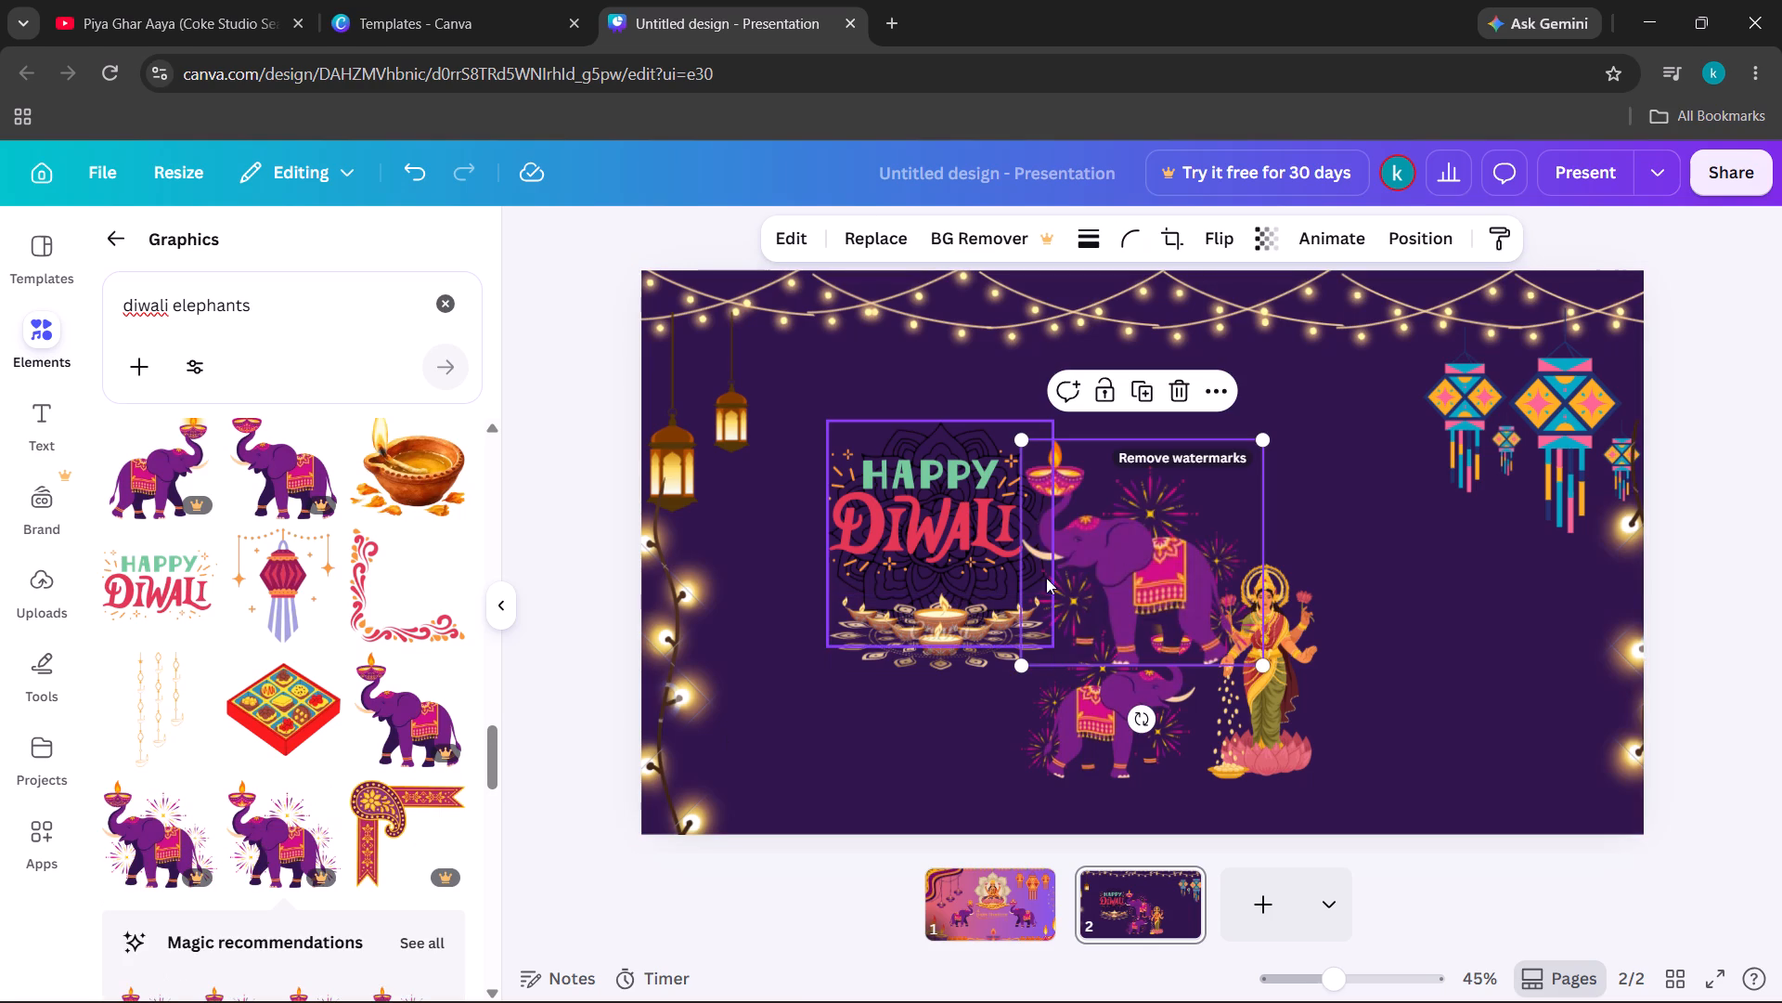
pyautogui.moveTo(1129, 563); pyautogui.dragTo(1414, 719)
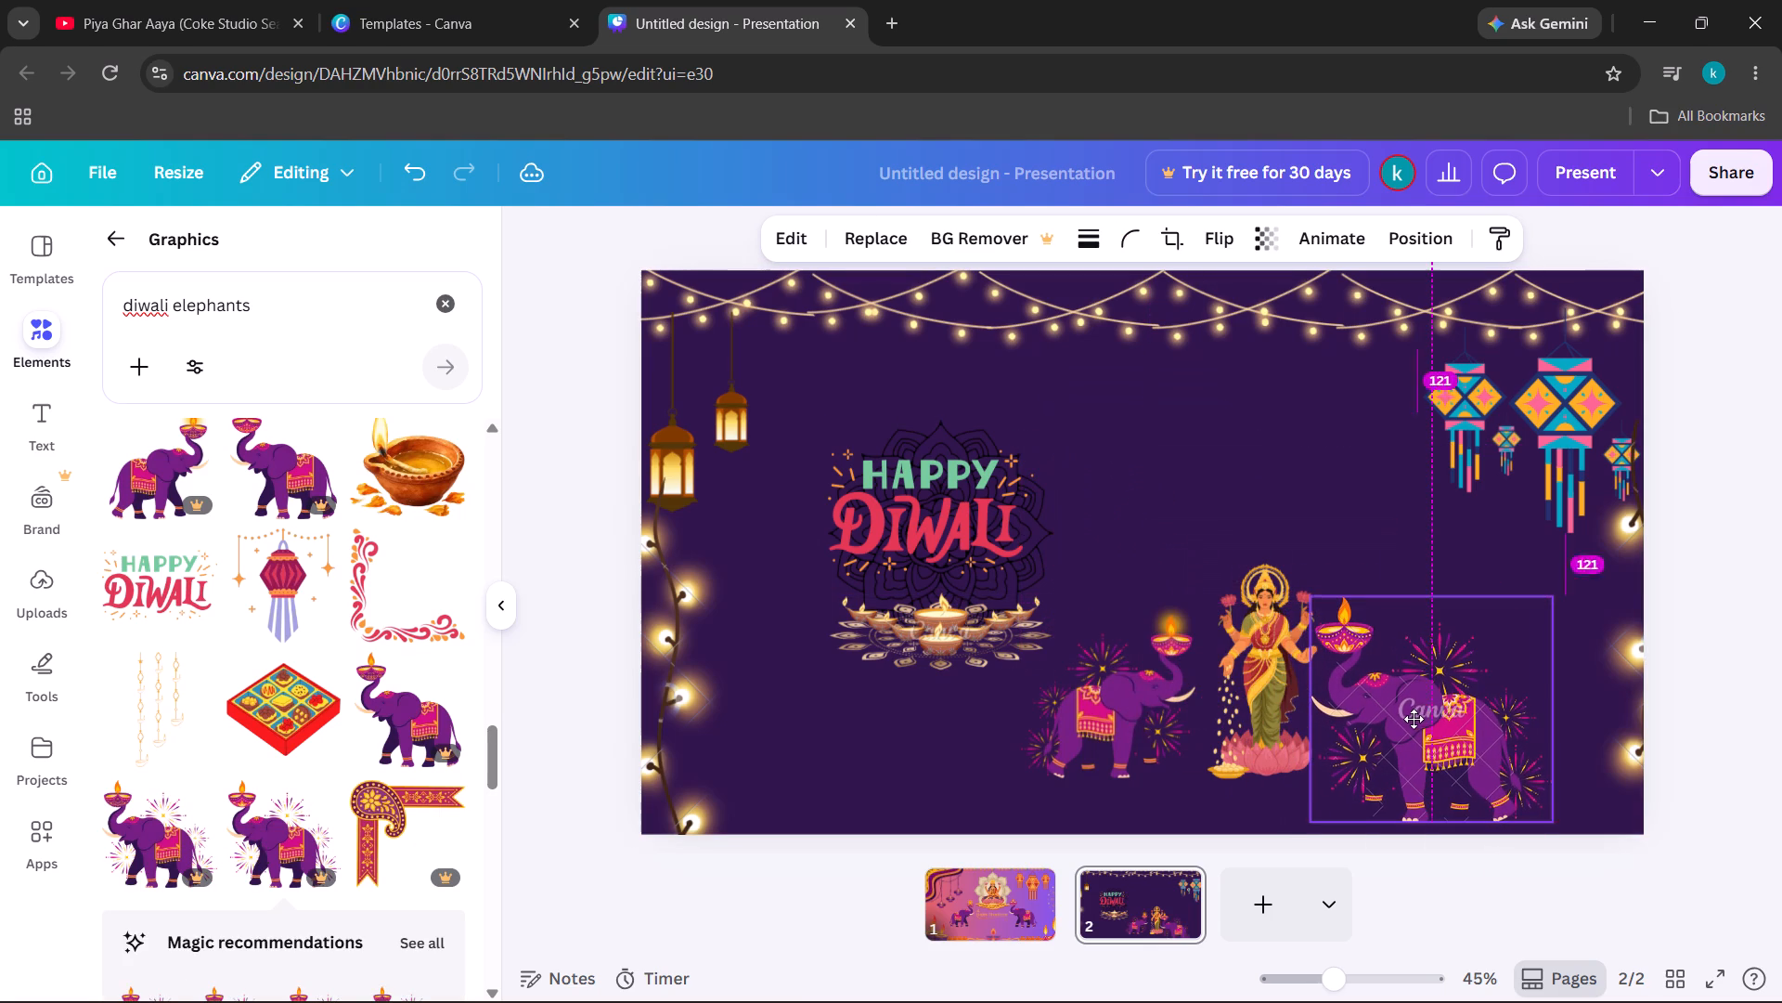
pyautogui.moveTo(1414, 719); pyautogui.dragTo(1427, 724)
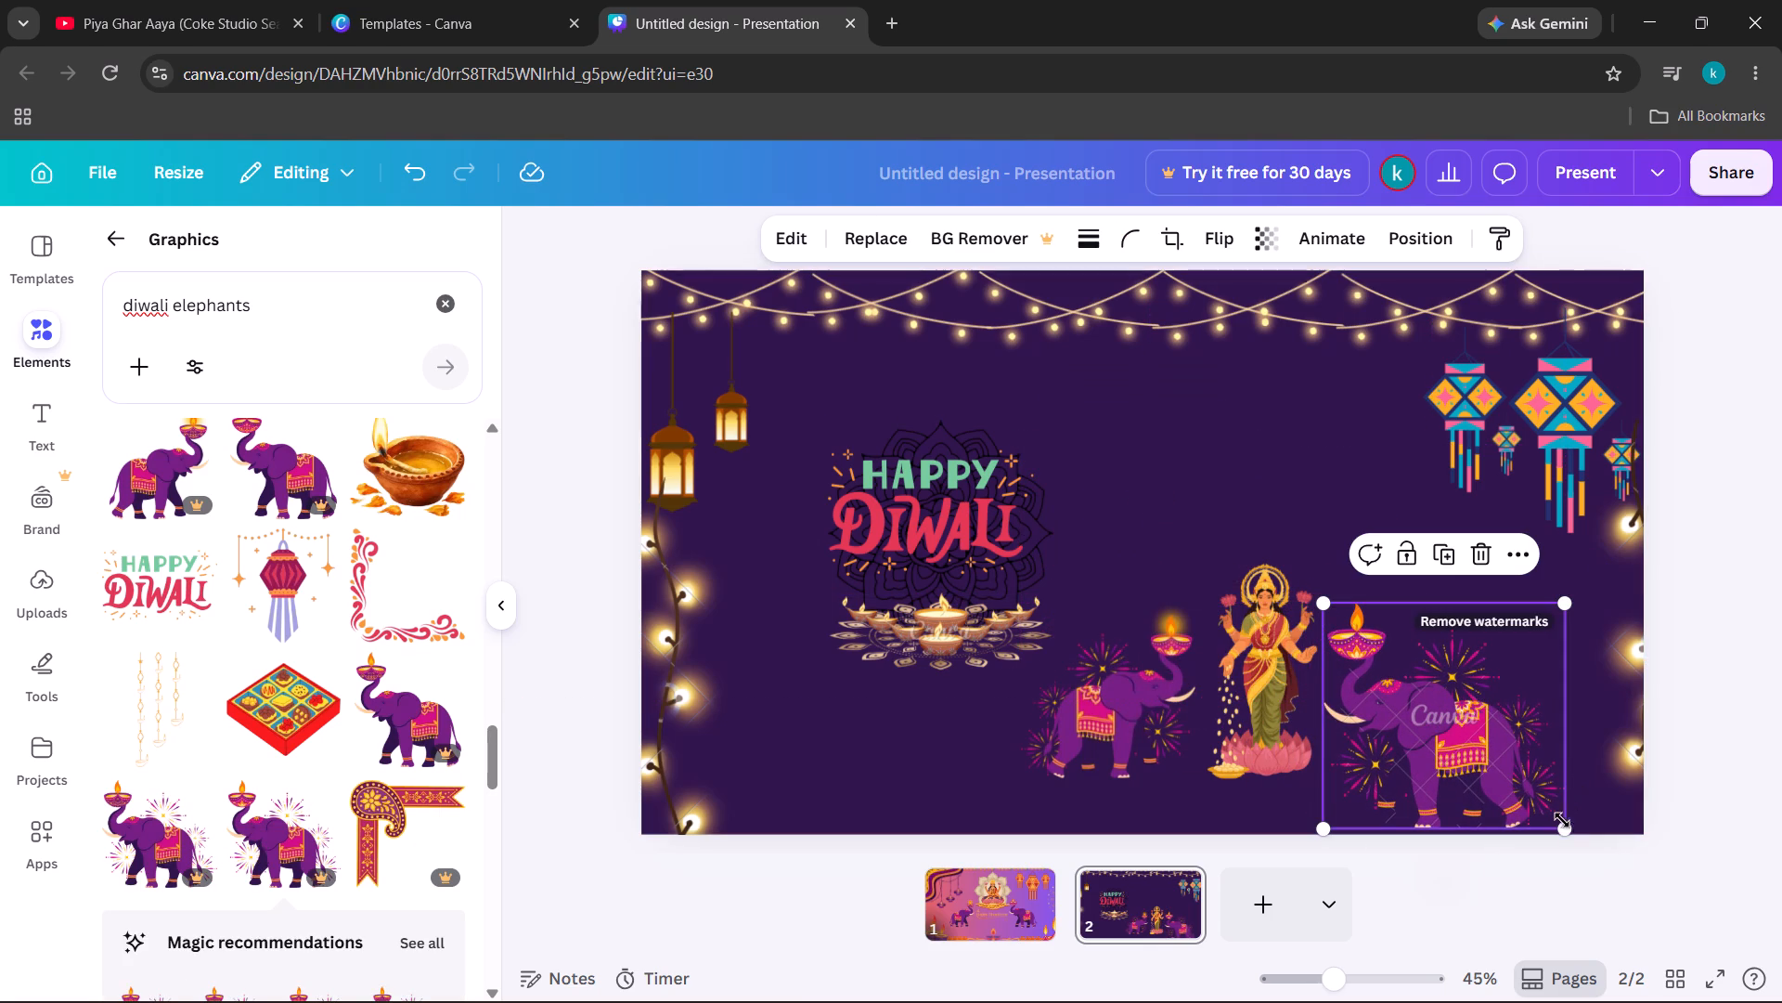
pyautogui.moveTo(1557, 820); pyautogui.dragTo(1491, 755)
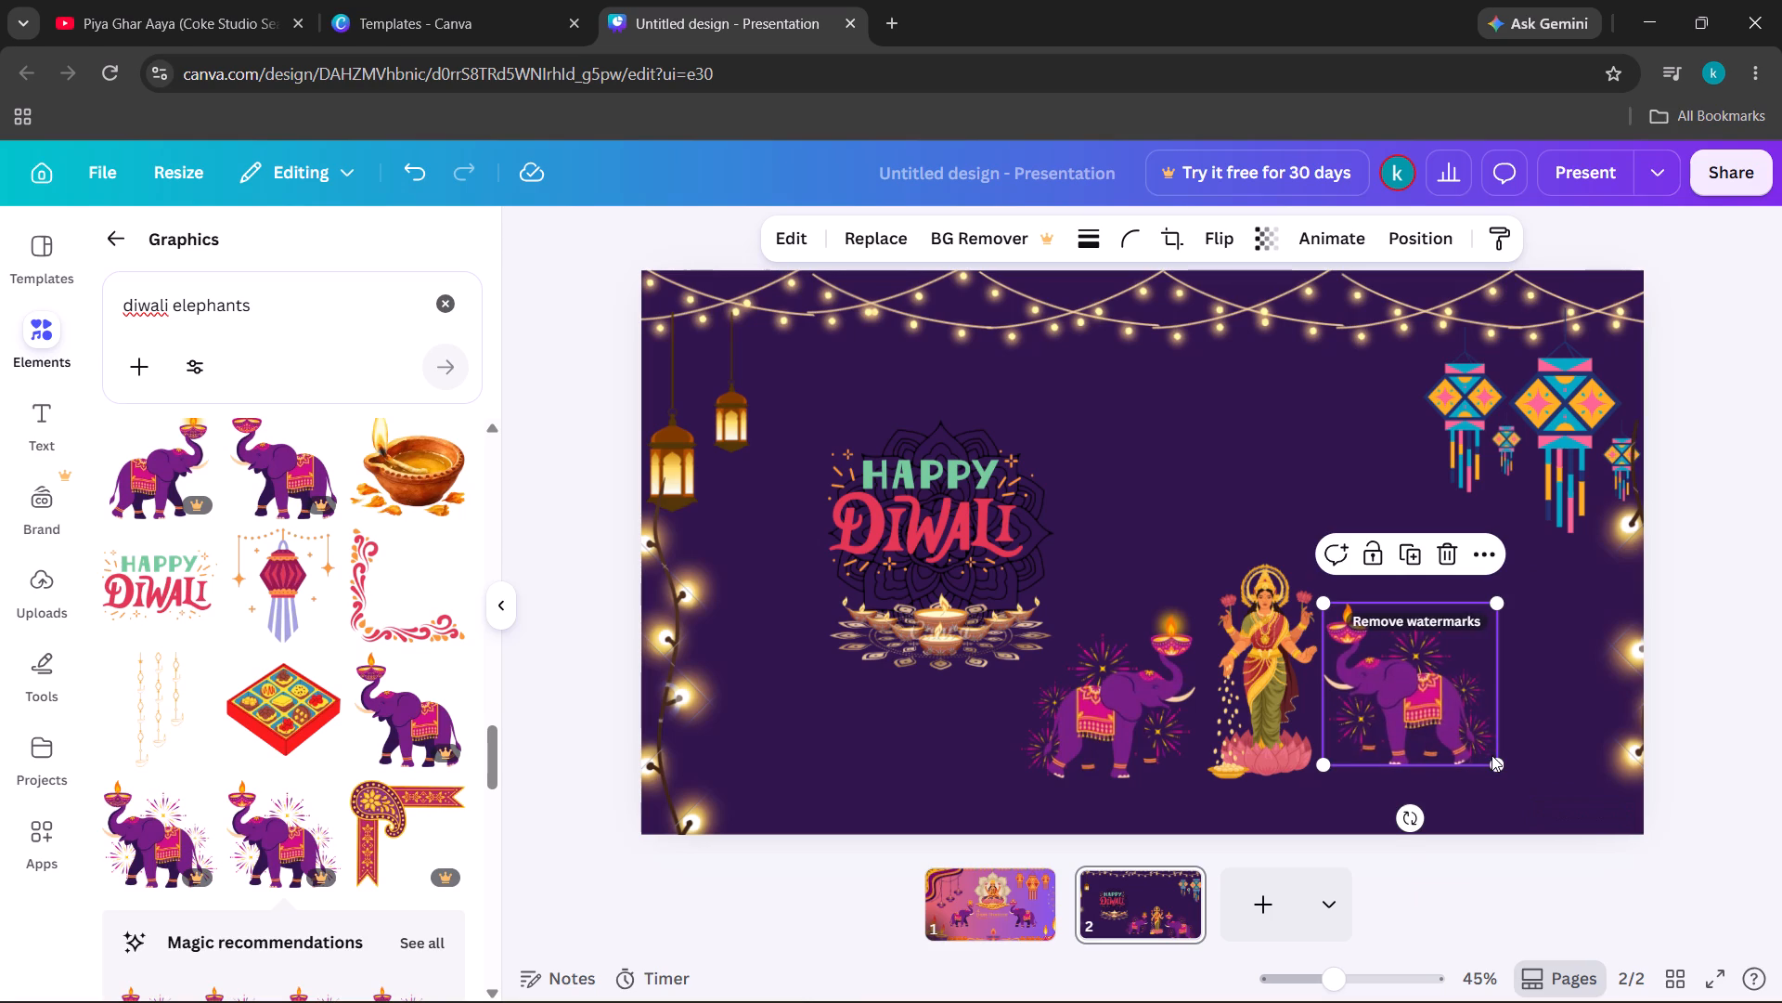
pyautogui.moveTo(1413, 699); pyautogui.dragTo(1414, 711)
pyautogui.click(1516, 705)
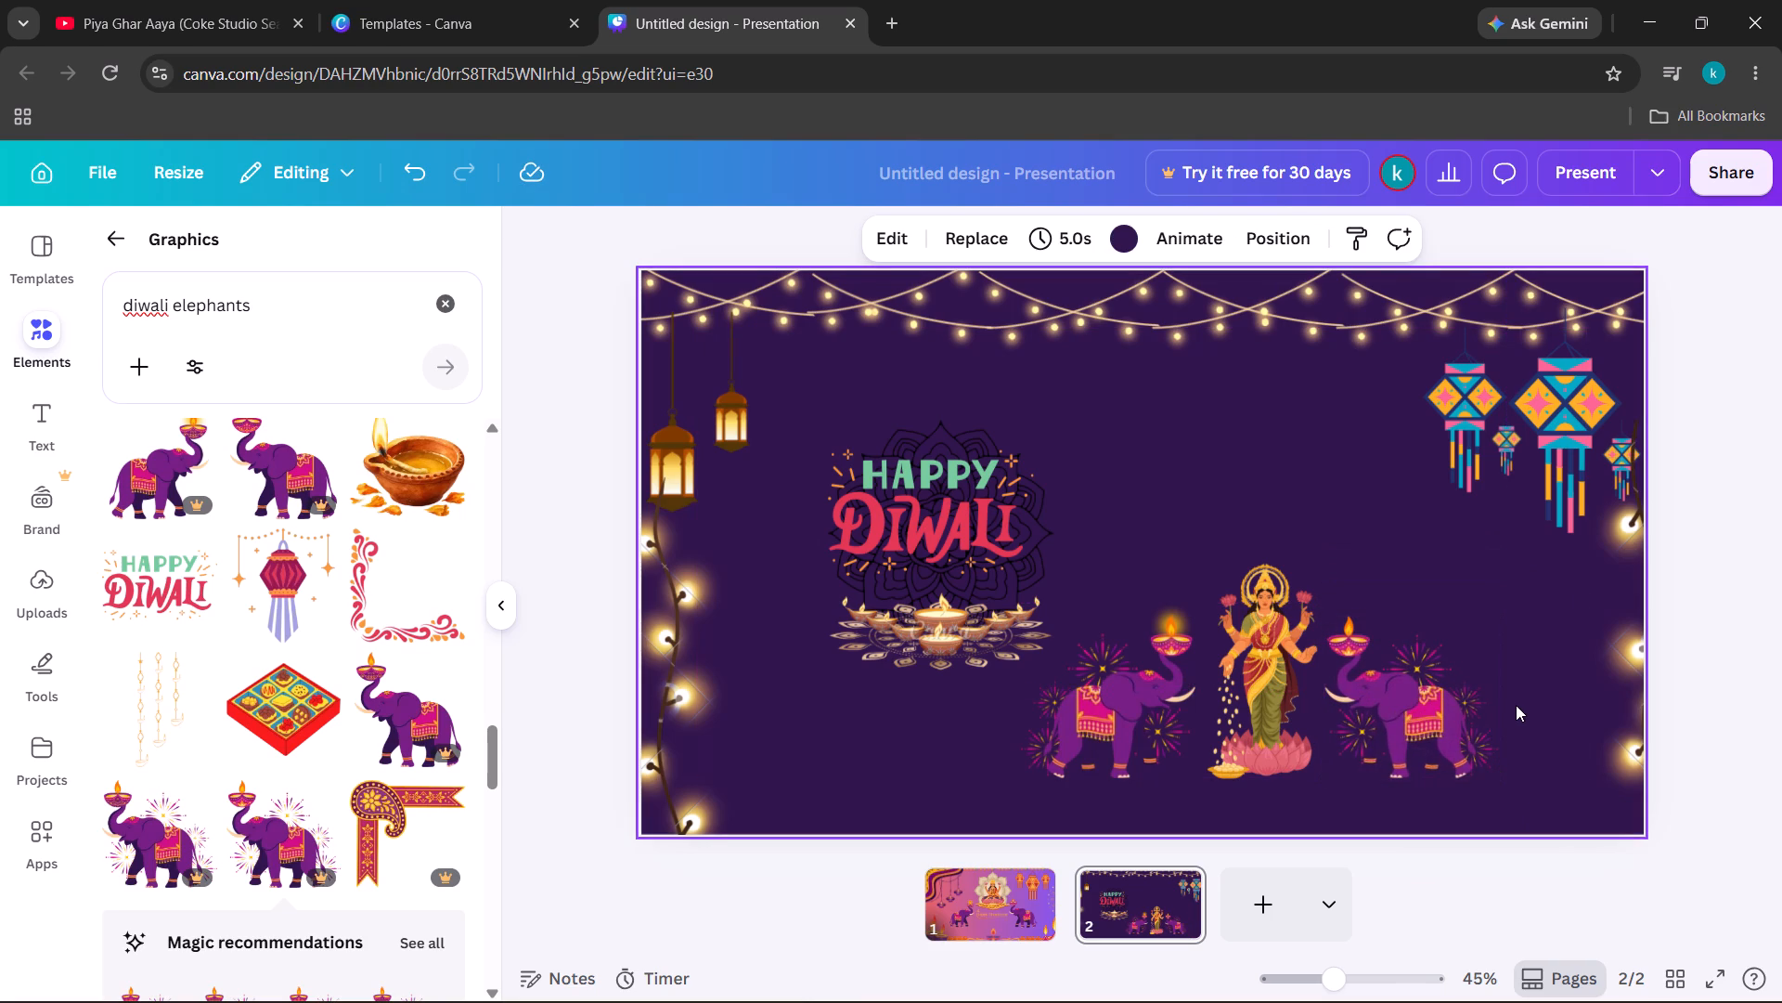
# Enlarge the left-facing elephant slightly to about 346 by 324 and shift it a little away from Laxmi, level with the other elephant.
pyautogui.click(1471, 633)
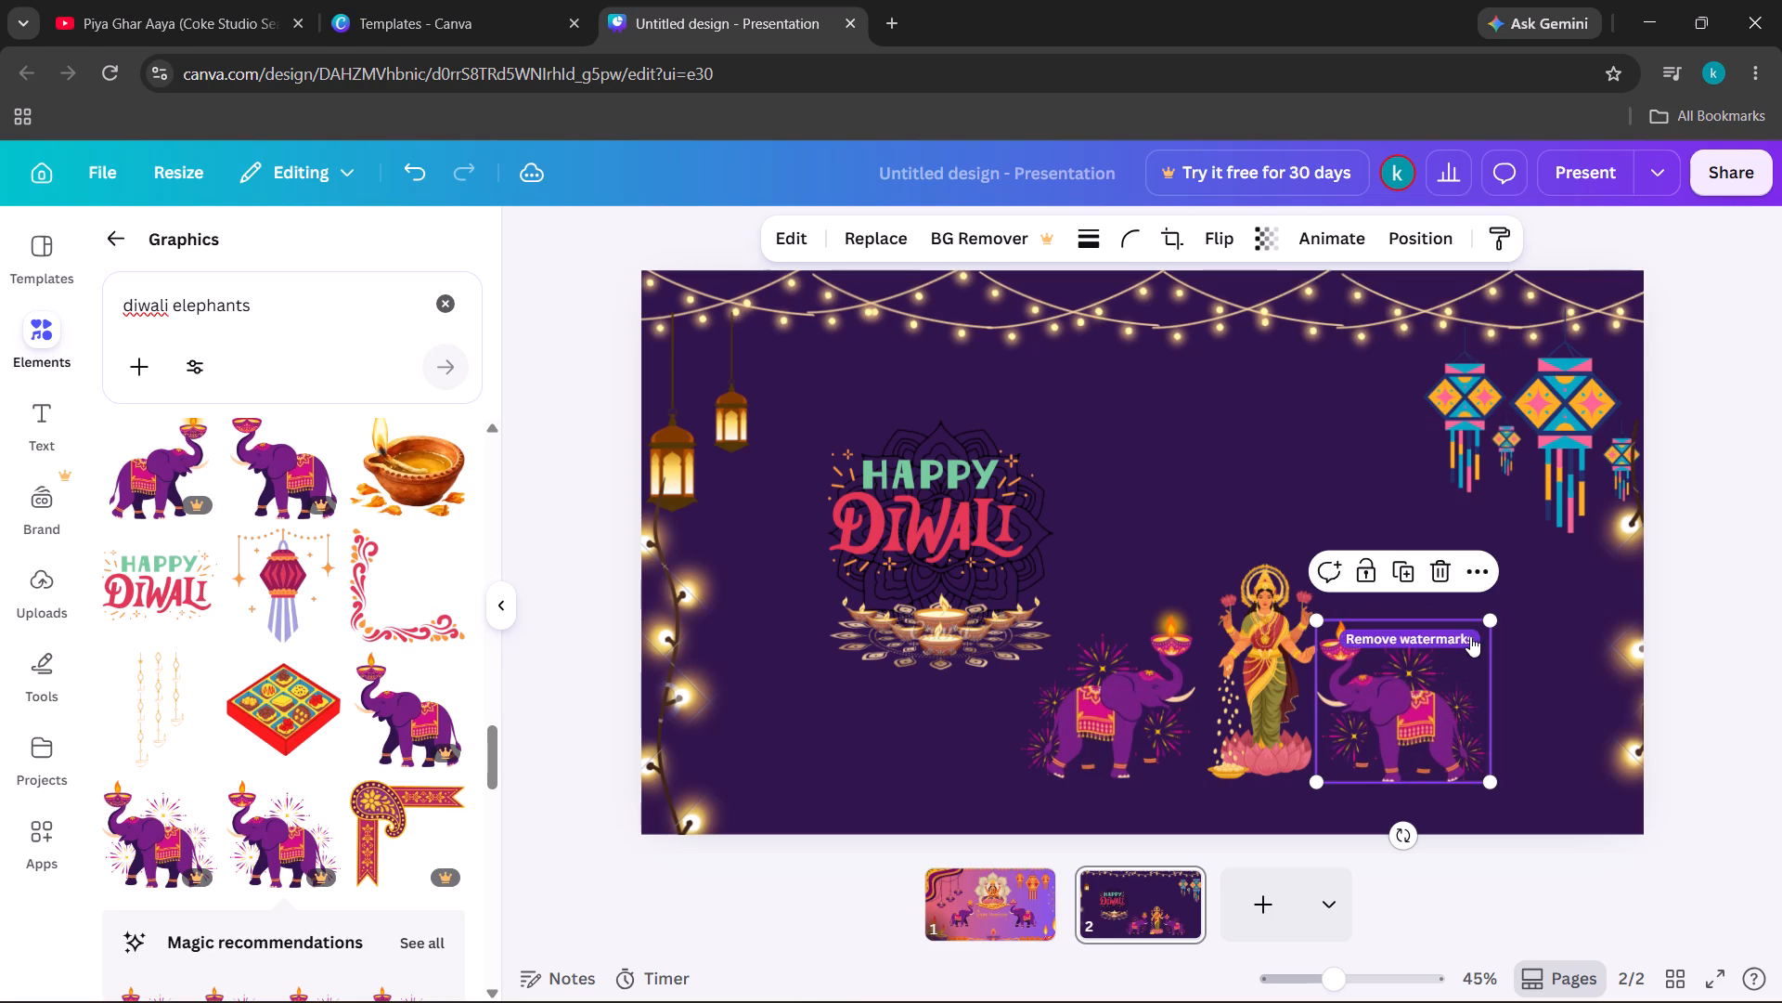
pyautogui.click(1470, 636)
pyautogui.click(1552, 719)
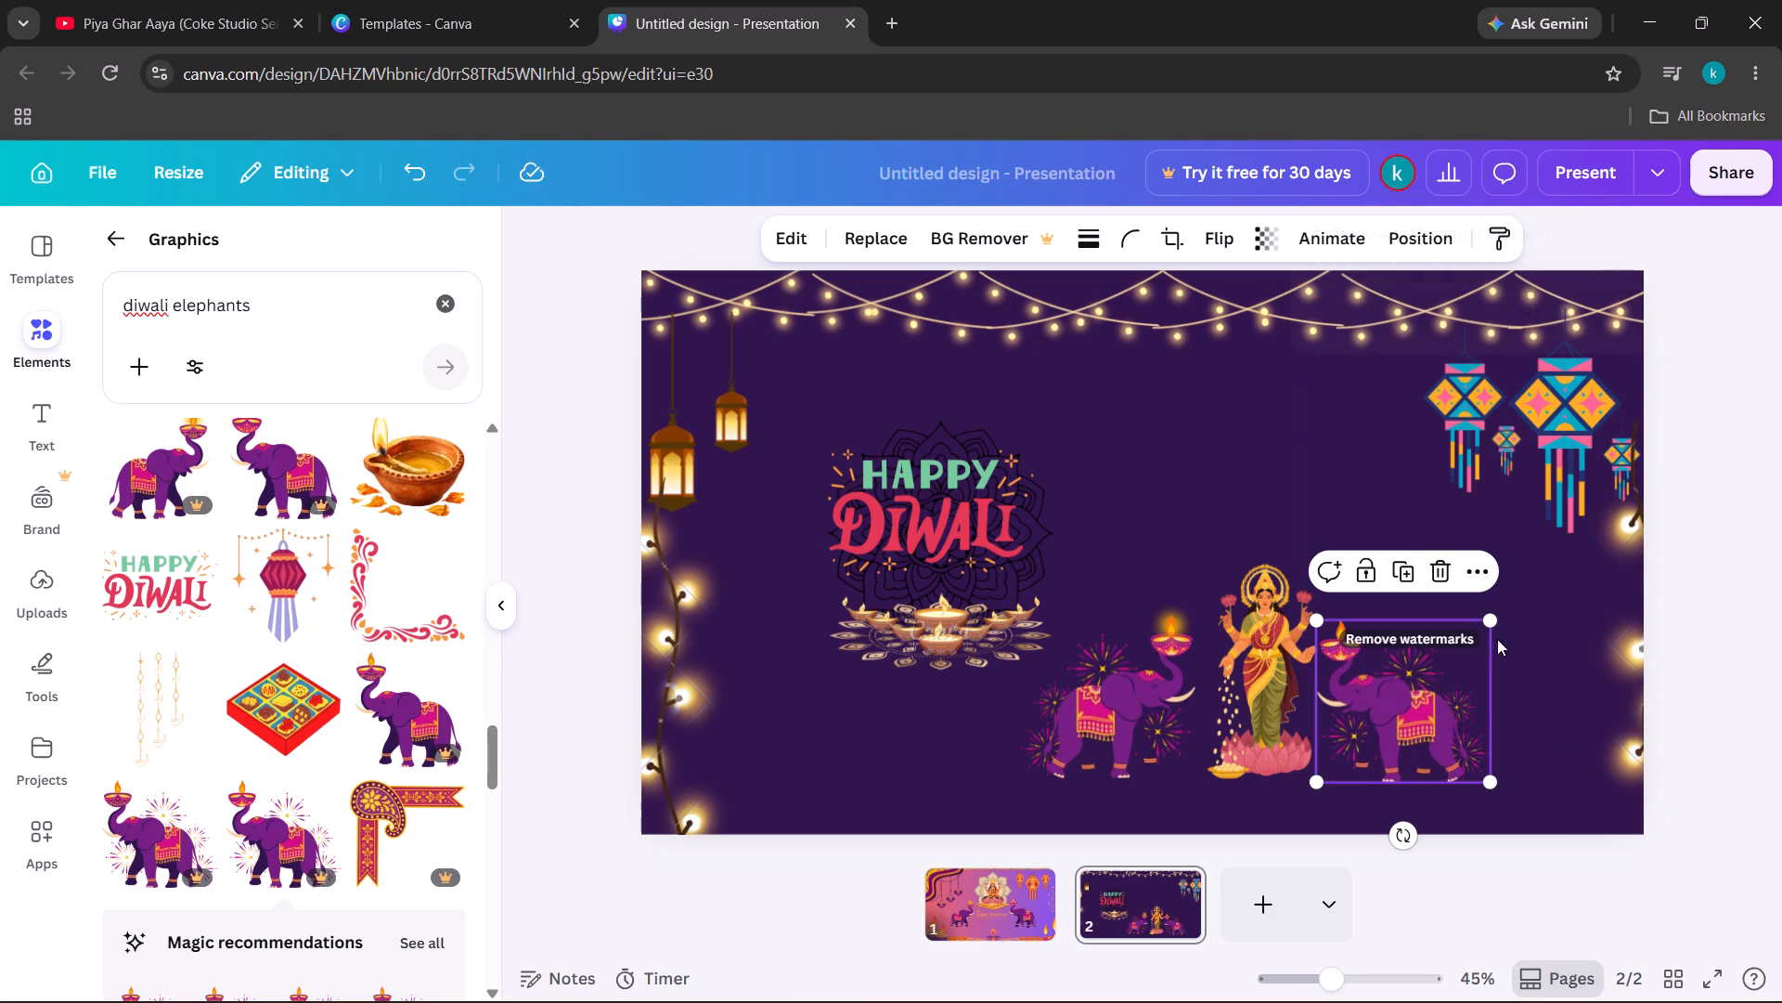
pyautogui.click(1490, 624)
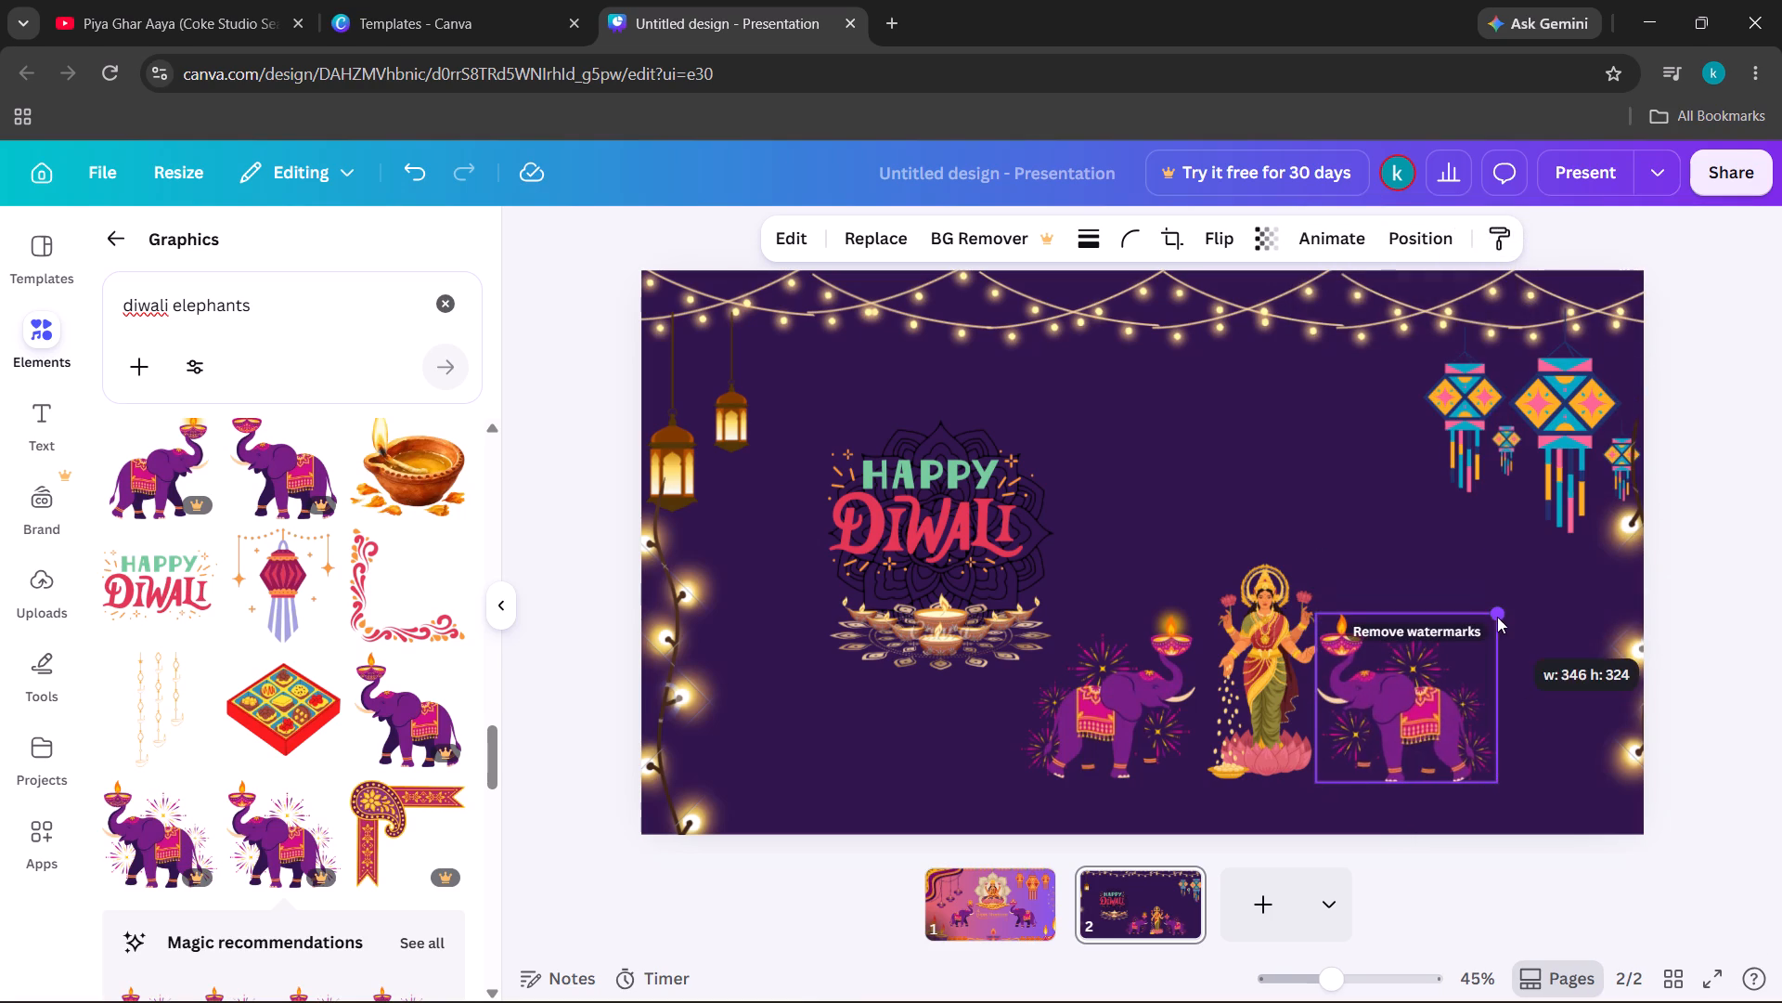
pyautogui.moveTo(1433, 655); pyautogui.dragTo(1449, 658)
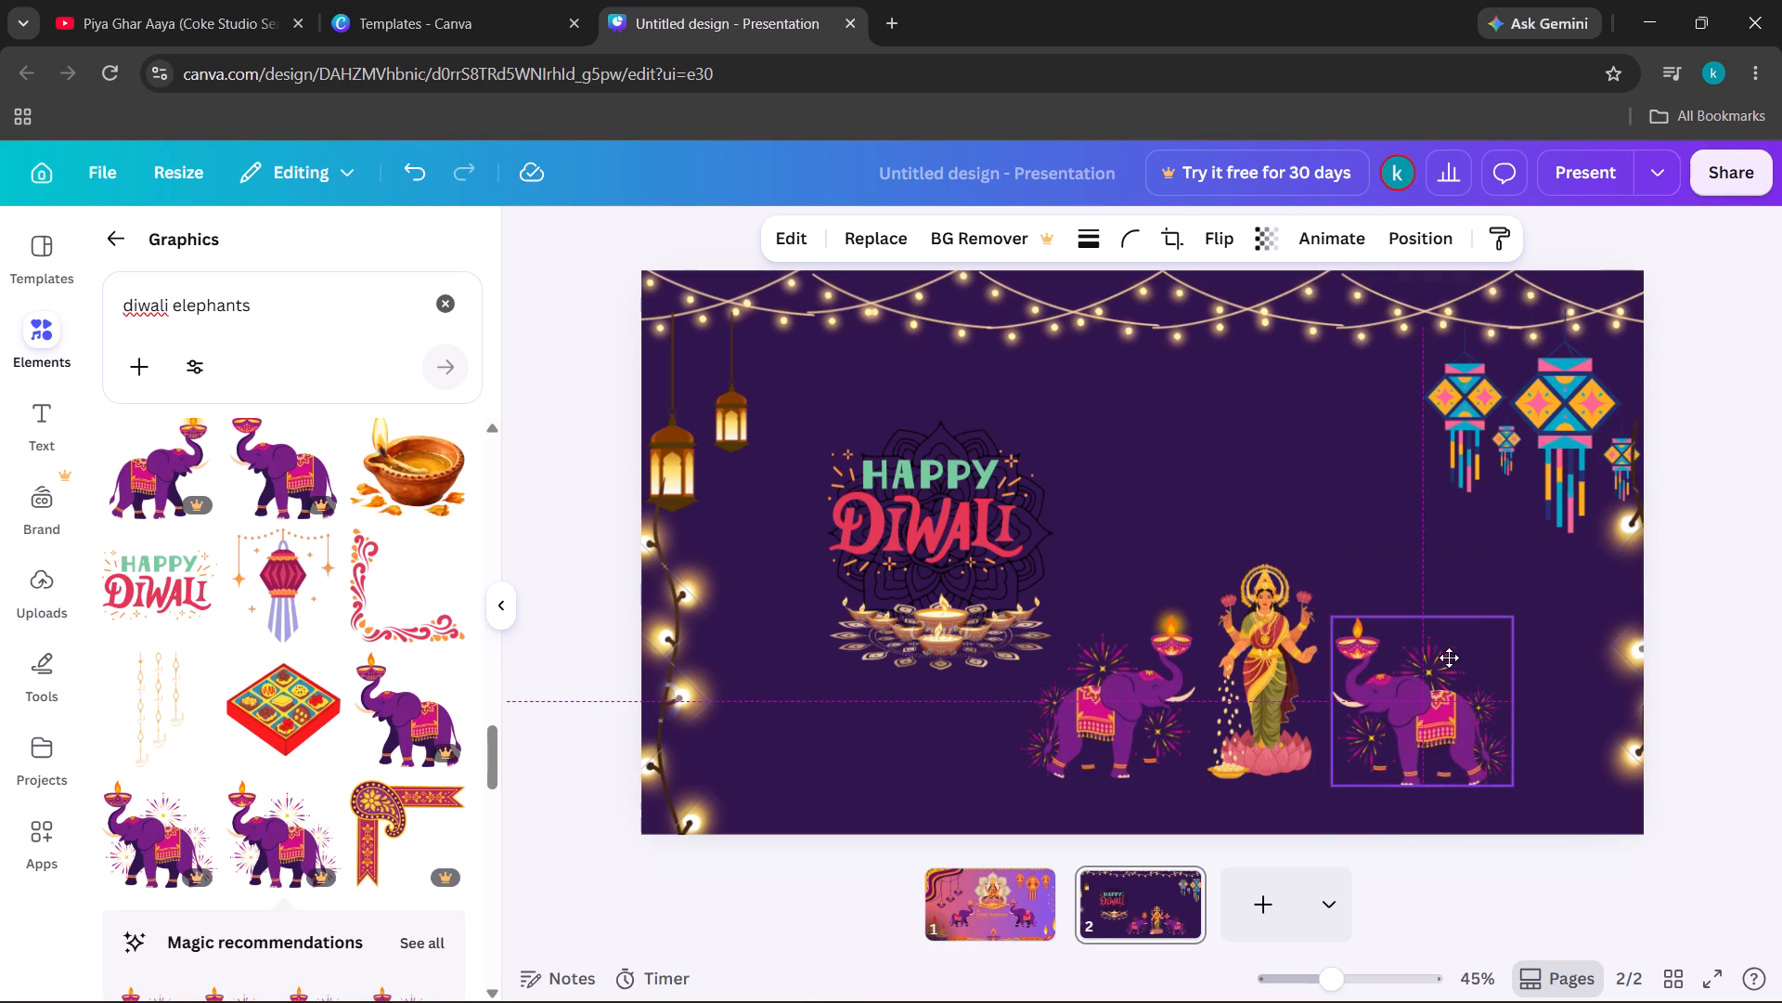
pyautogui.moveTo(1449, 658); pyautogui.dragTo(1451, 658)
pyautogui.click(1374, 502)
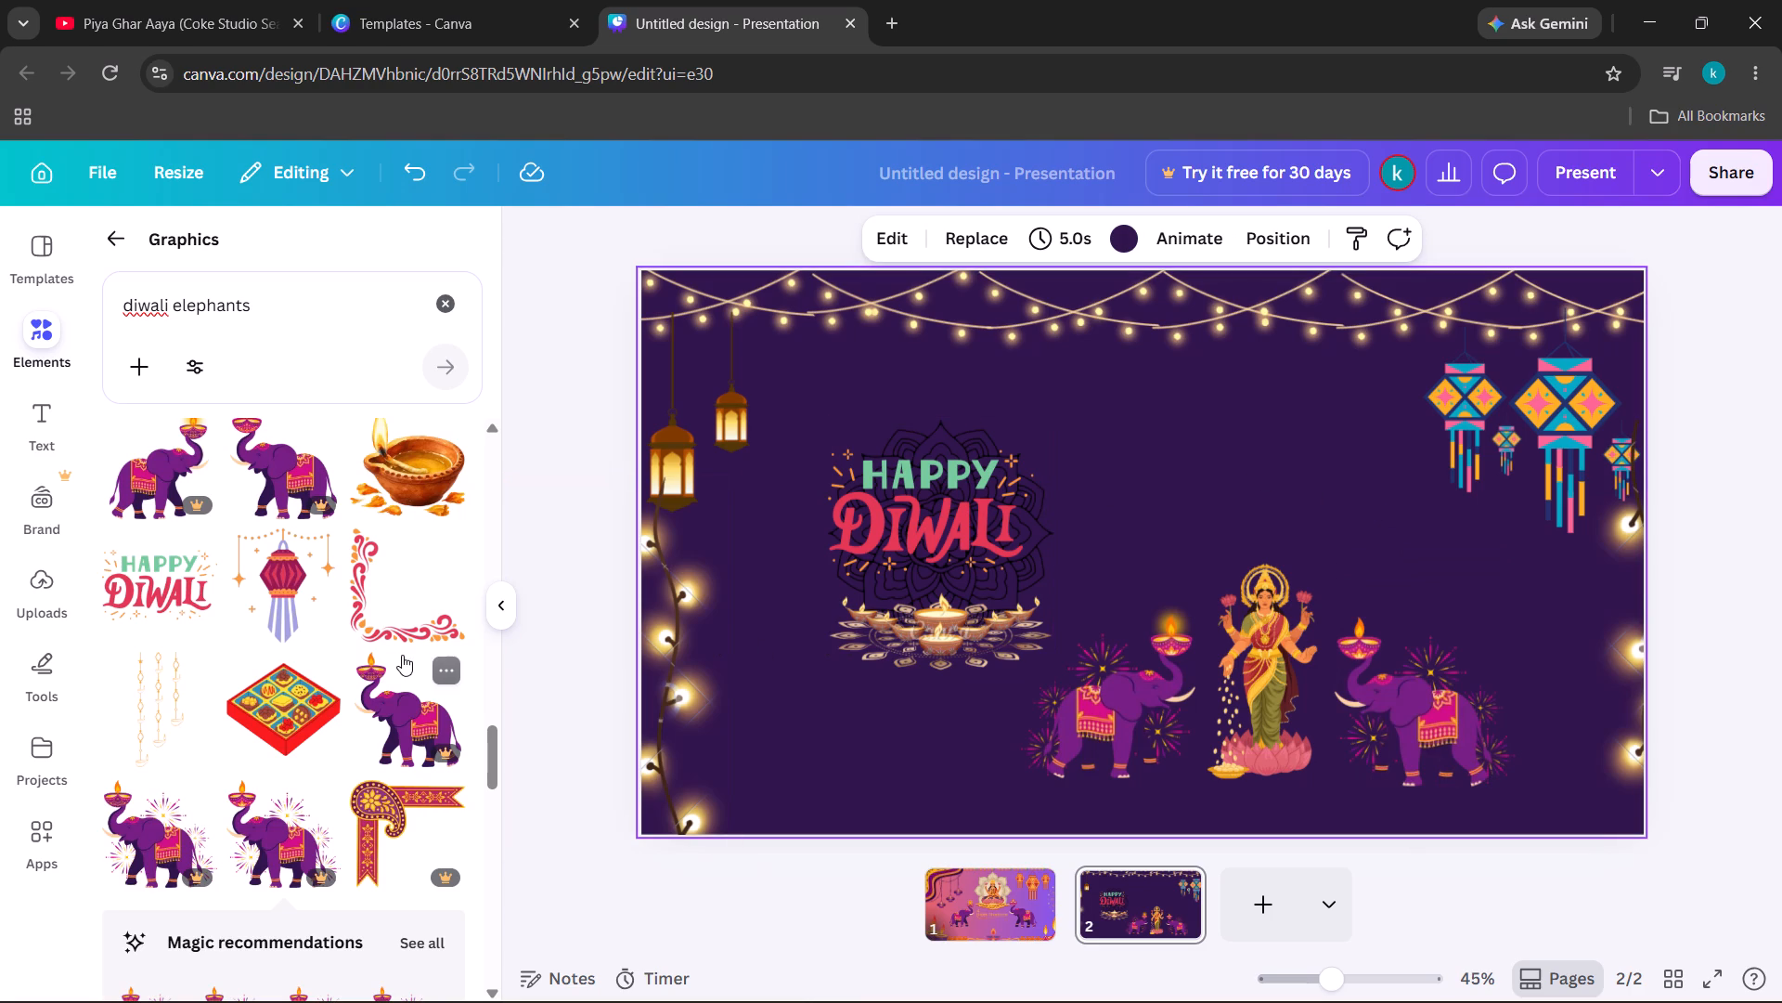
# Search the graphics library for "diwali graphics".
pyautogui.scroll(4, 385, 541)
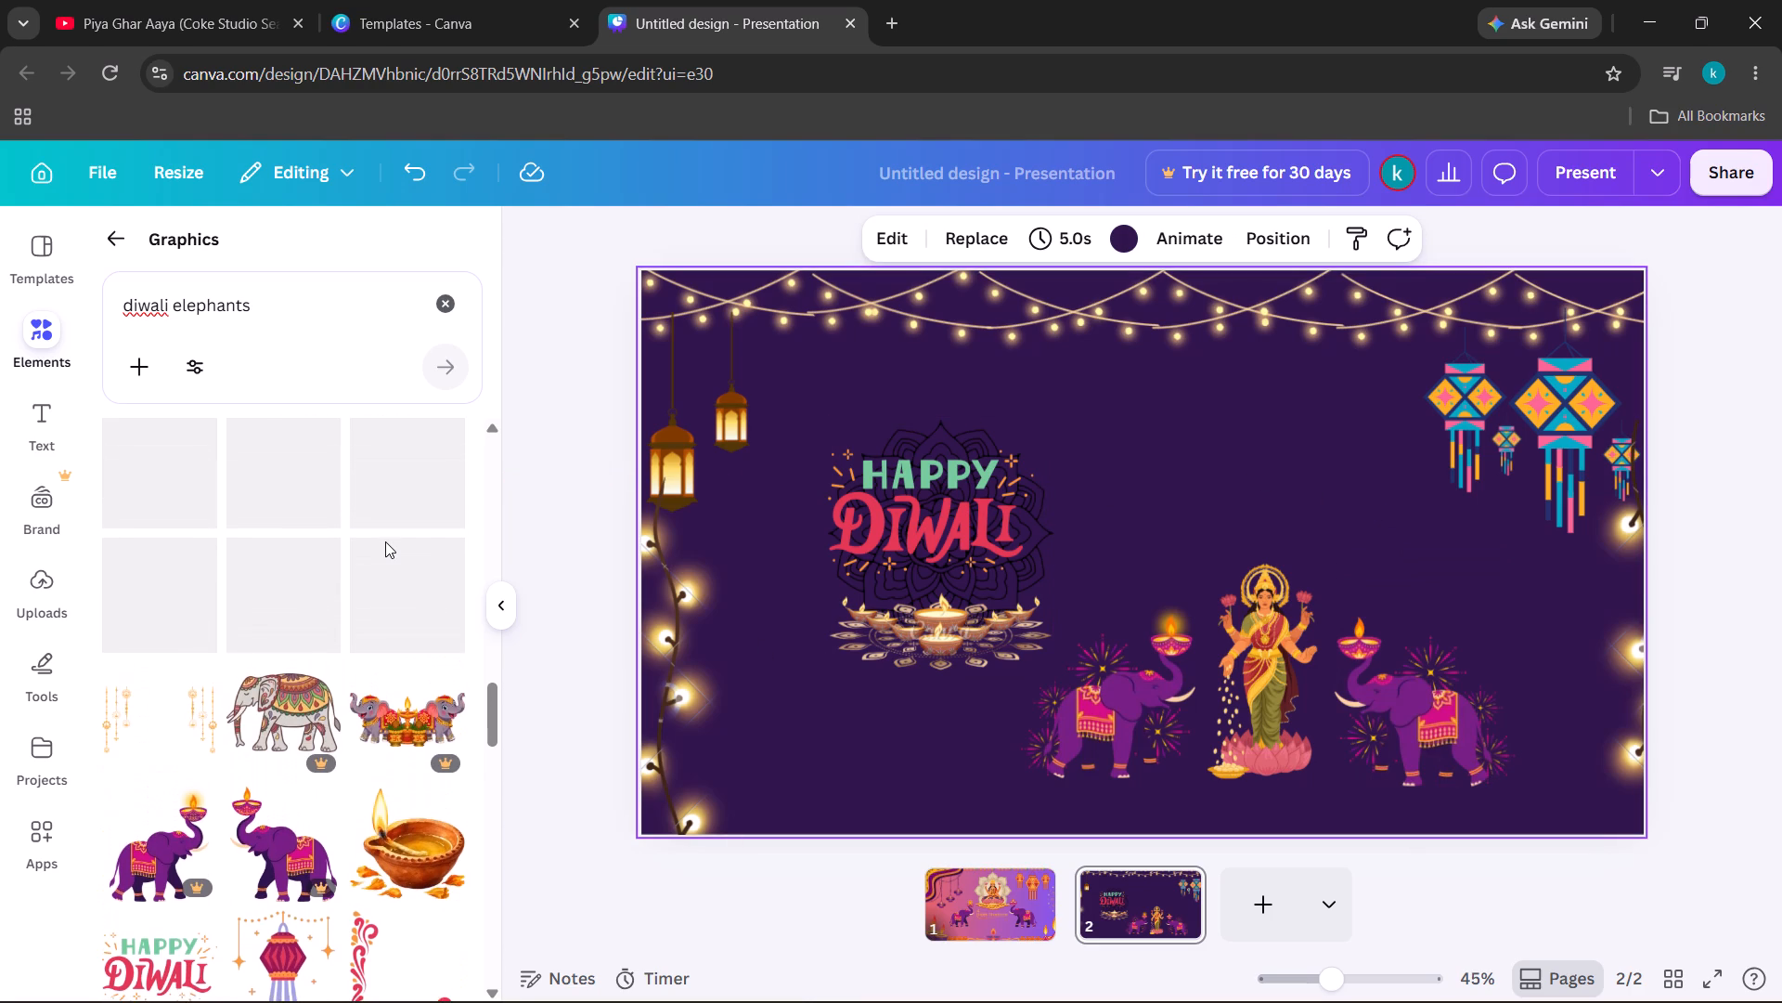
pyautogui.scroll(3, 385, 541)
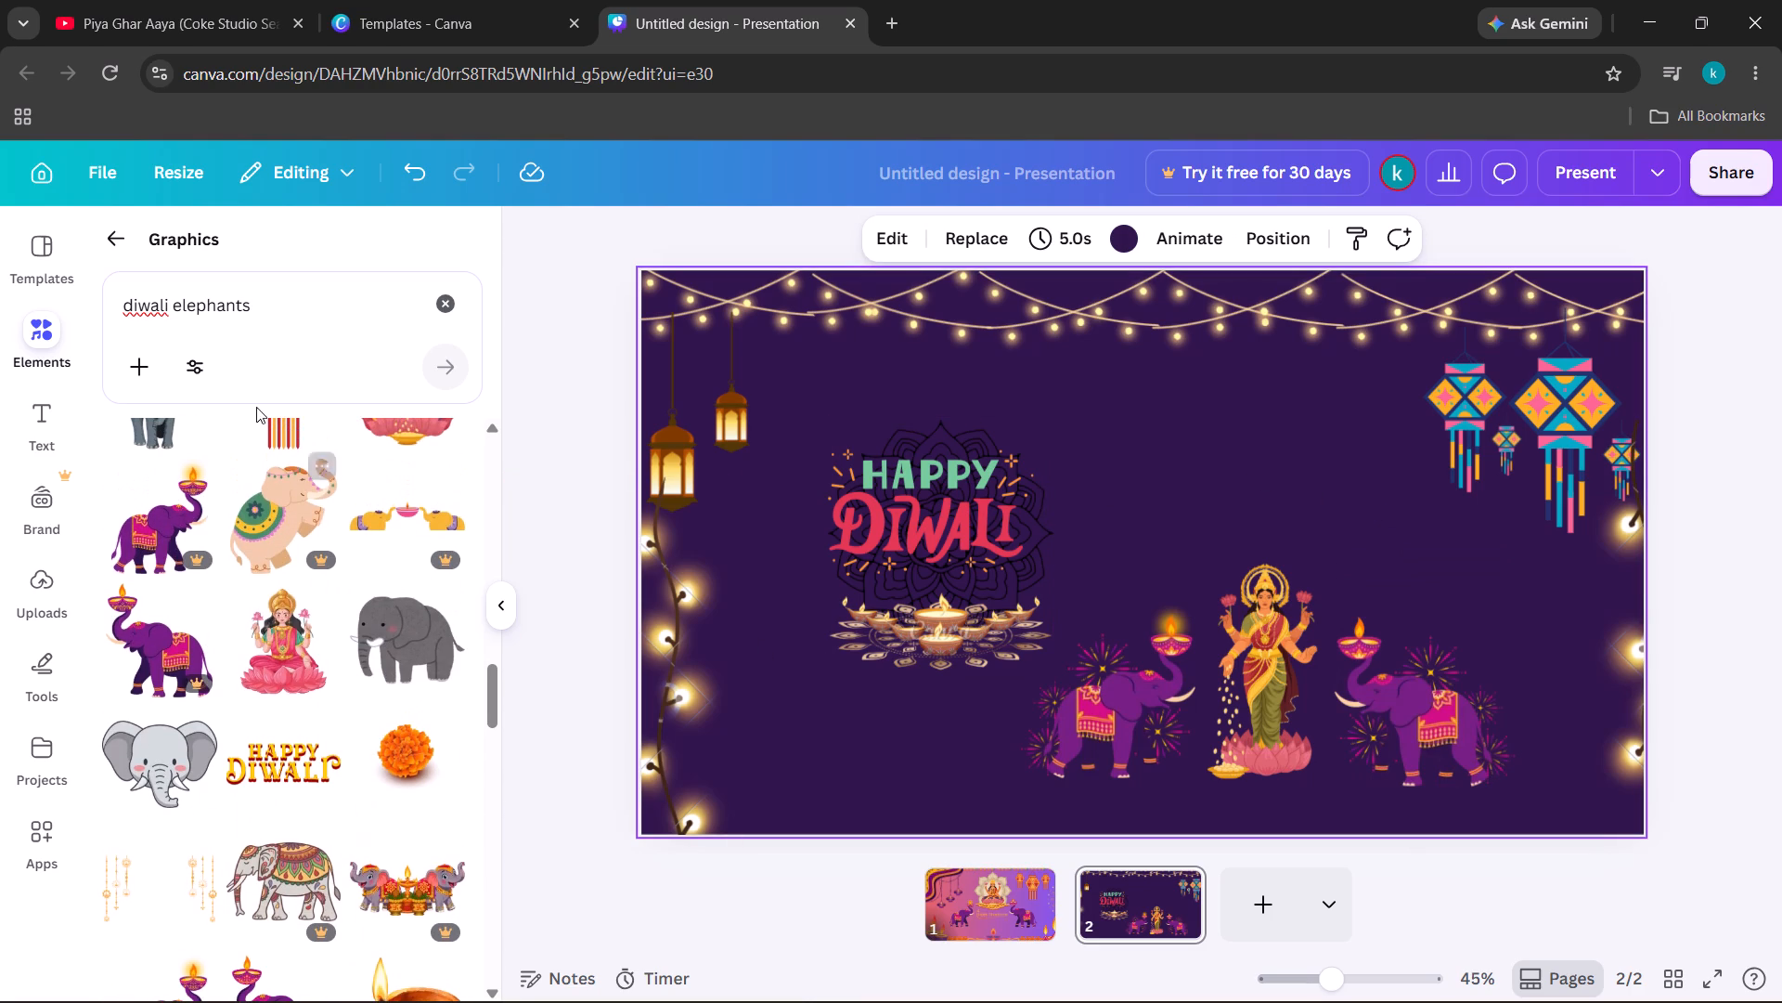
pyautogui.click(257, 298)
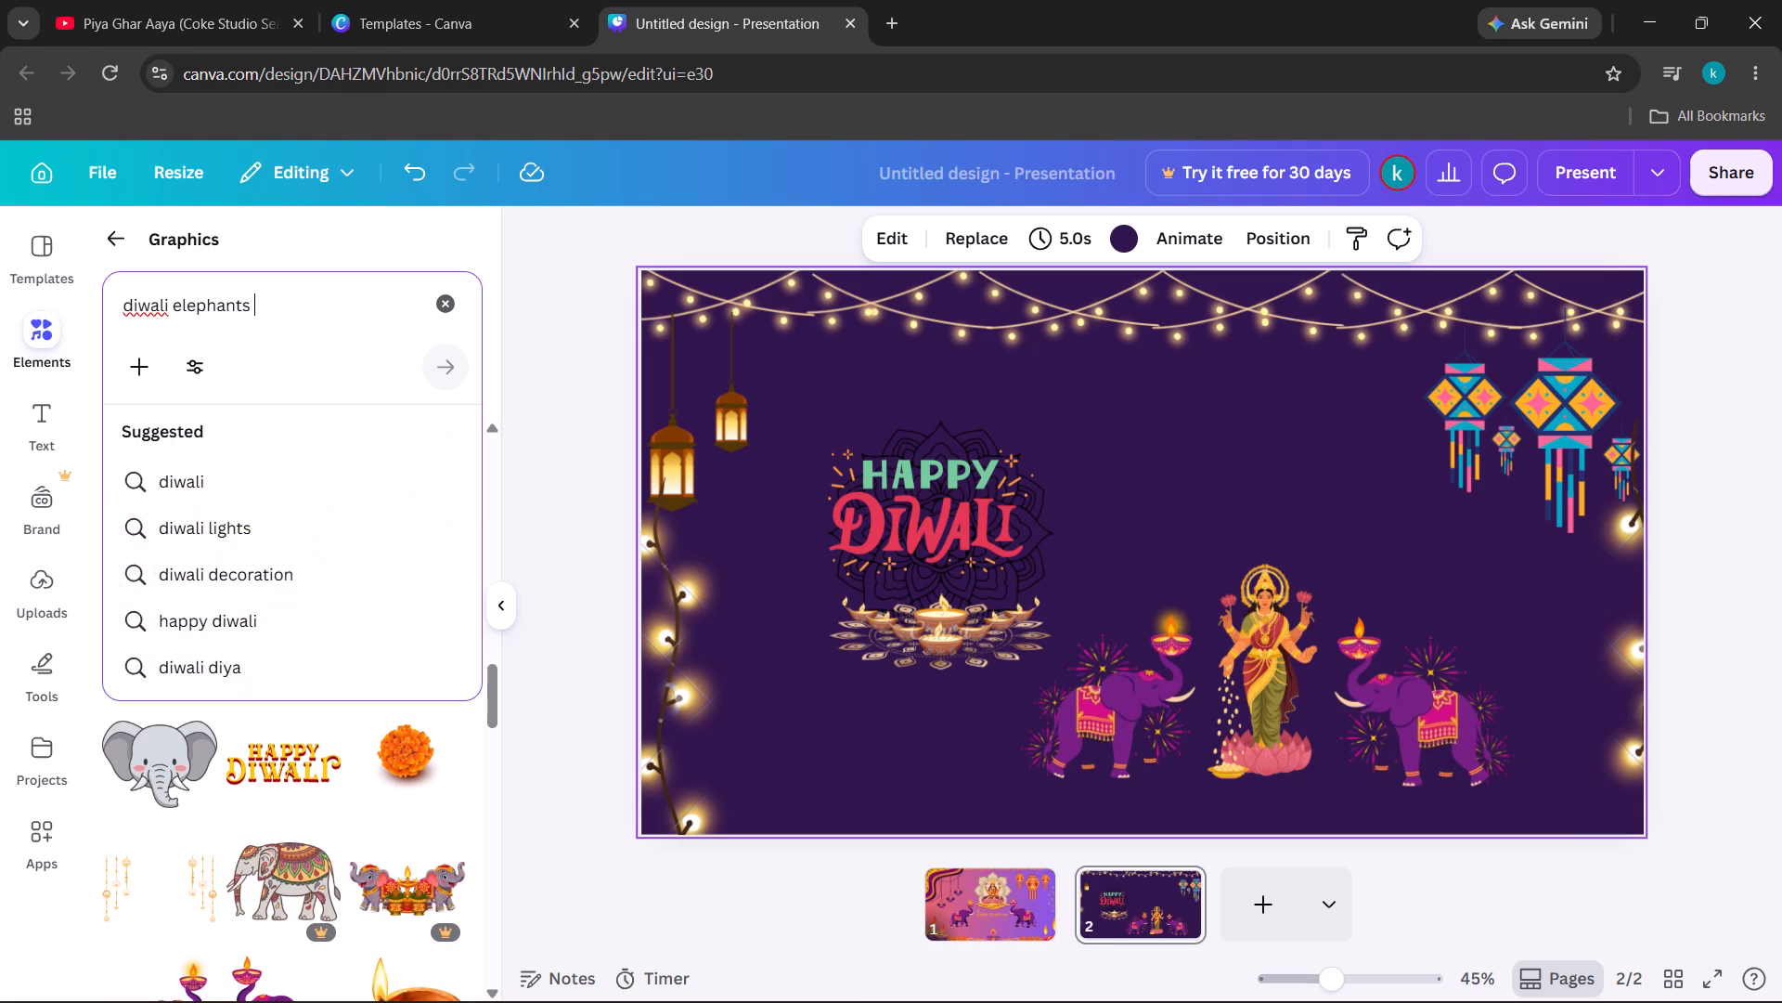
pyautogui.press('BackSpace')
pyautogui.press('BackSpace')
pyautogui.press('BackSpace')
pyautogui.press('BackSpace')
pyautogui.press('BackSpace')
pyautogui.press('BackSpace')
pyautogui.press('BackSpace')
pyautogui.press('BackSpace')
pyautogui.press('BackSpace')
pyautogui.press('BackSpace')
pyautogui.press('BackSpace')
pyautogui.press('space')
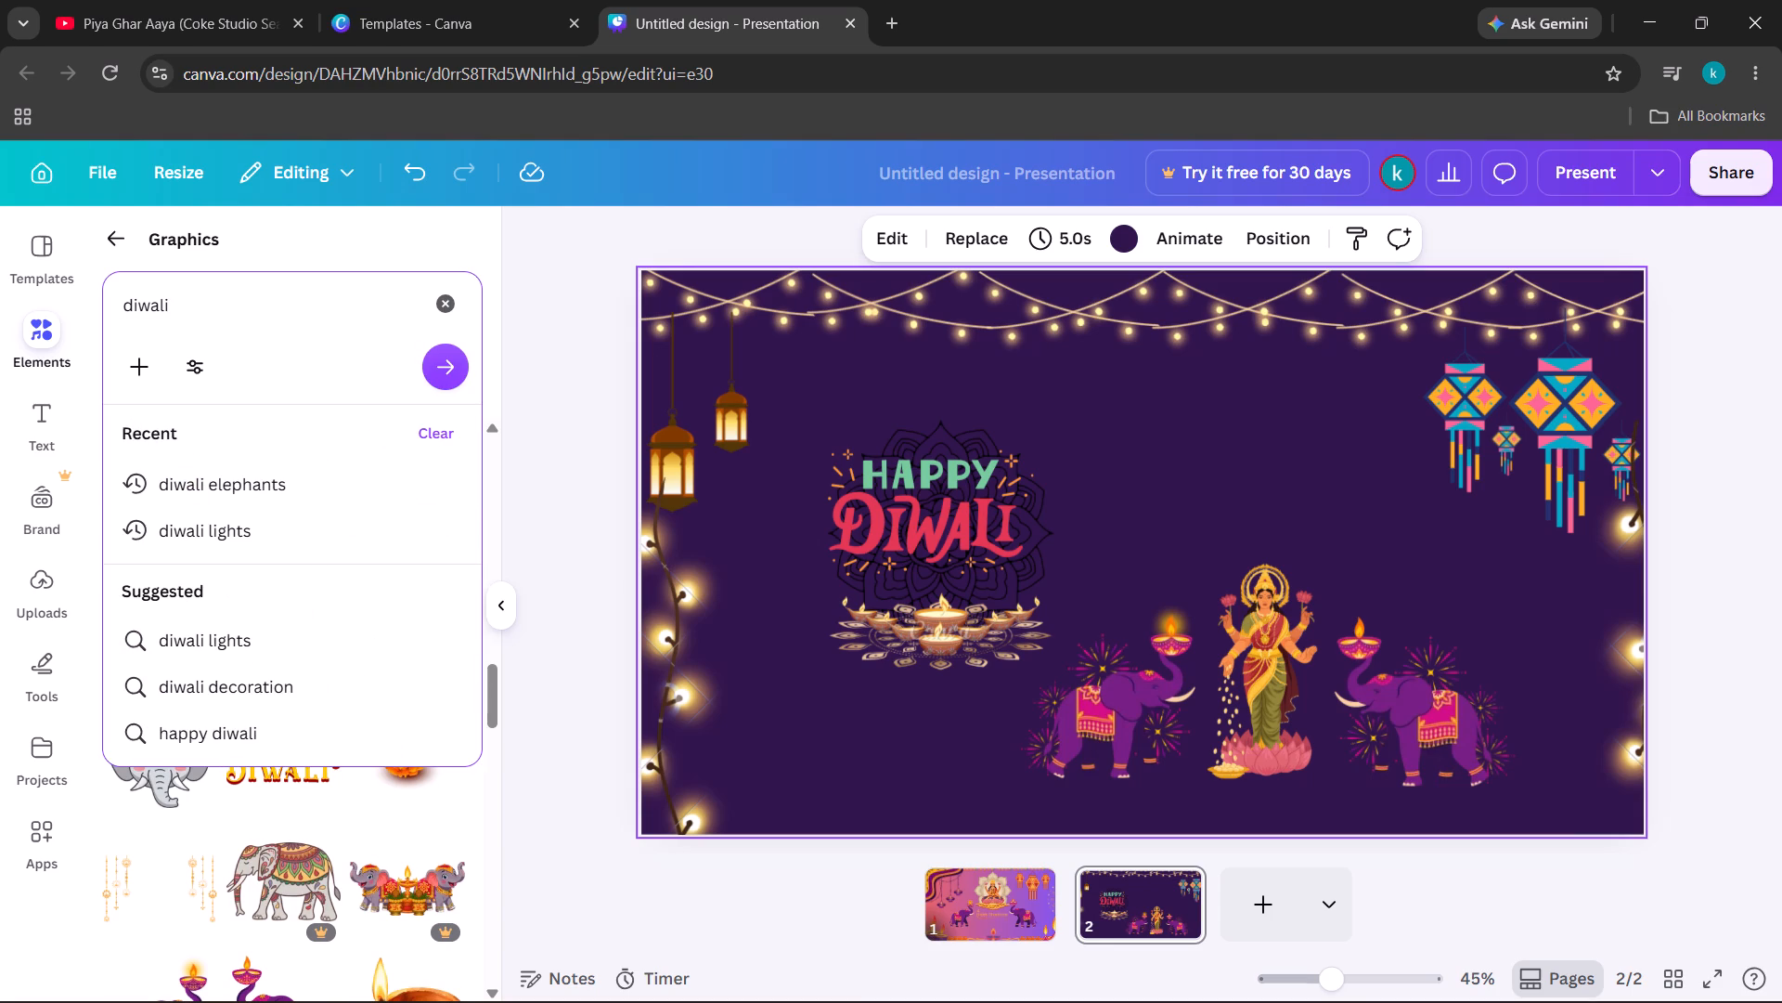
pyautogui.write('graphics')
pyautogui.press('space')
pyautogui.press('Return')
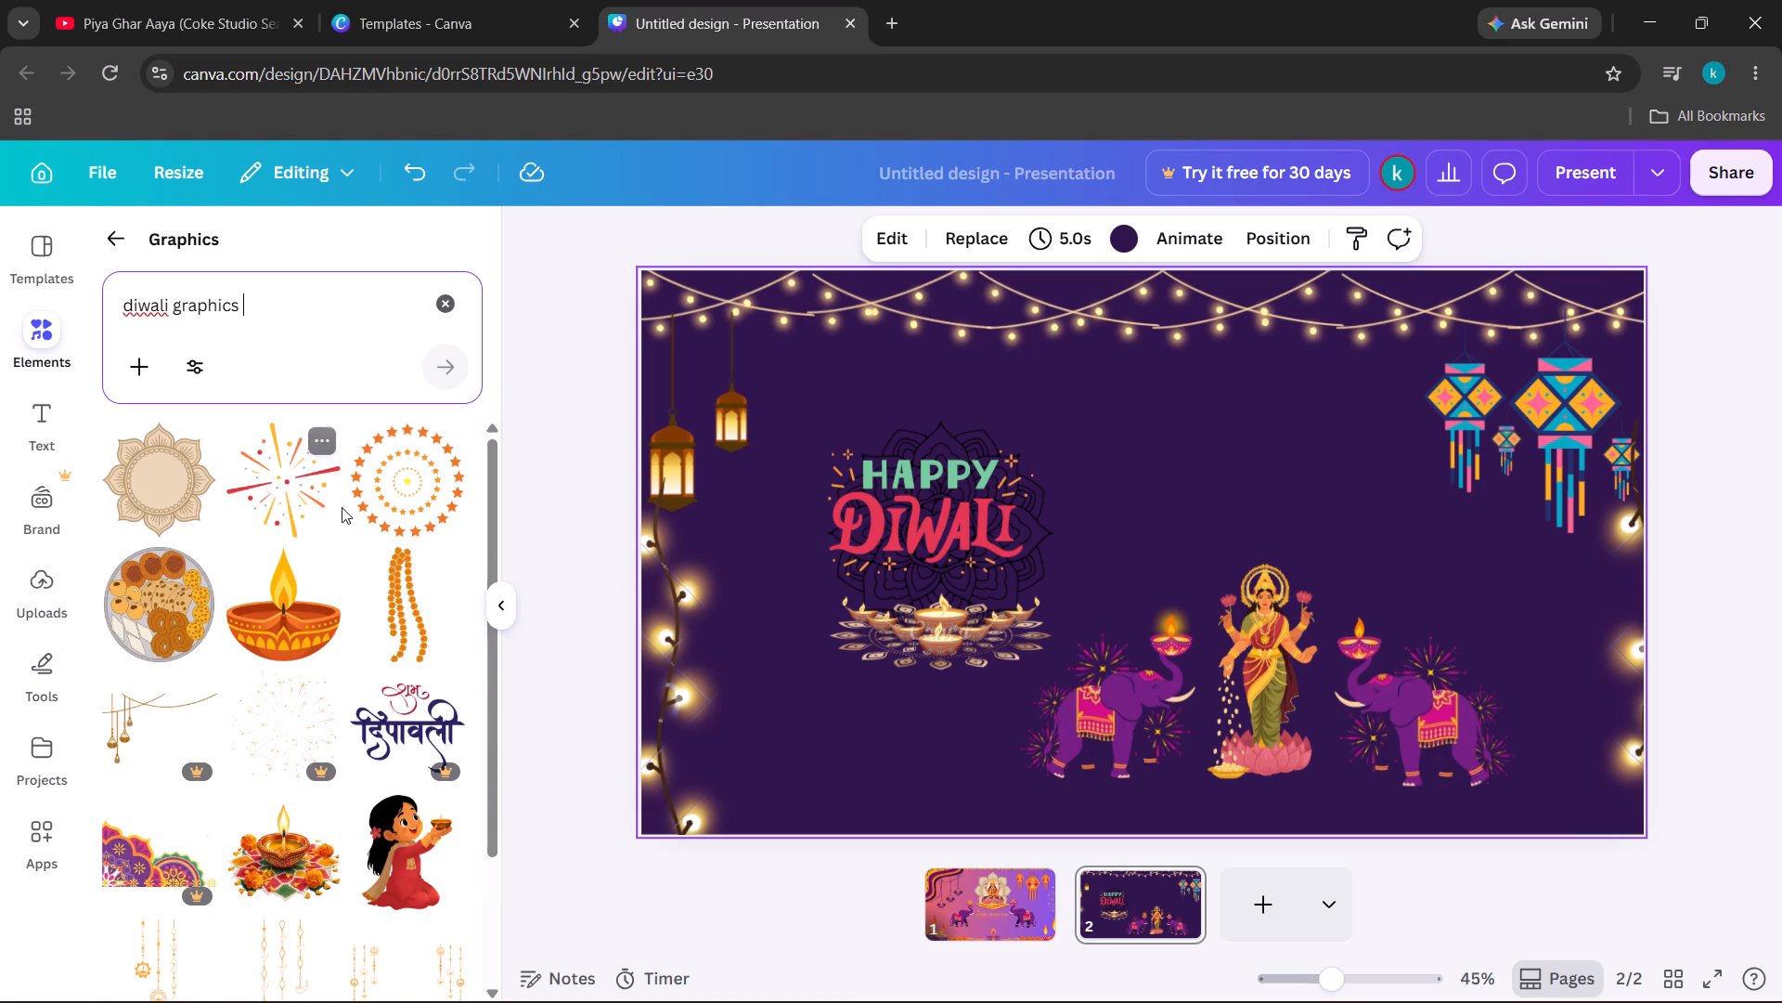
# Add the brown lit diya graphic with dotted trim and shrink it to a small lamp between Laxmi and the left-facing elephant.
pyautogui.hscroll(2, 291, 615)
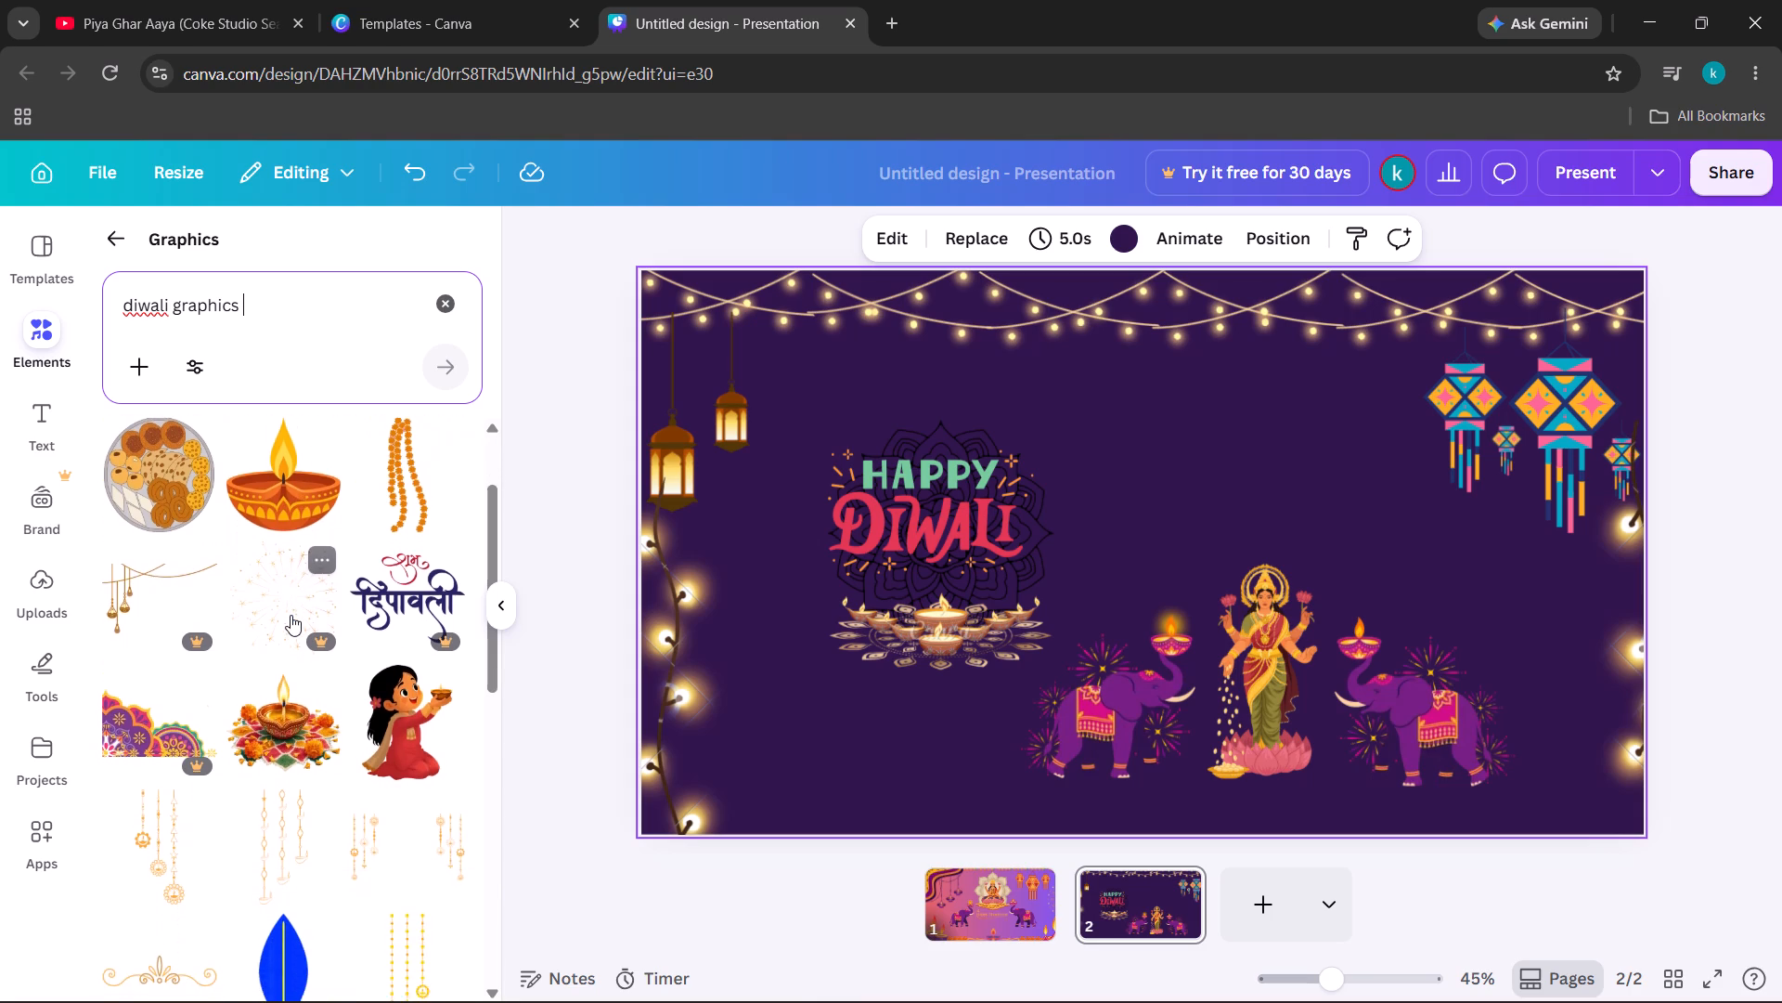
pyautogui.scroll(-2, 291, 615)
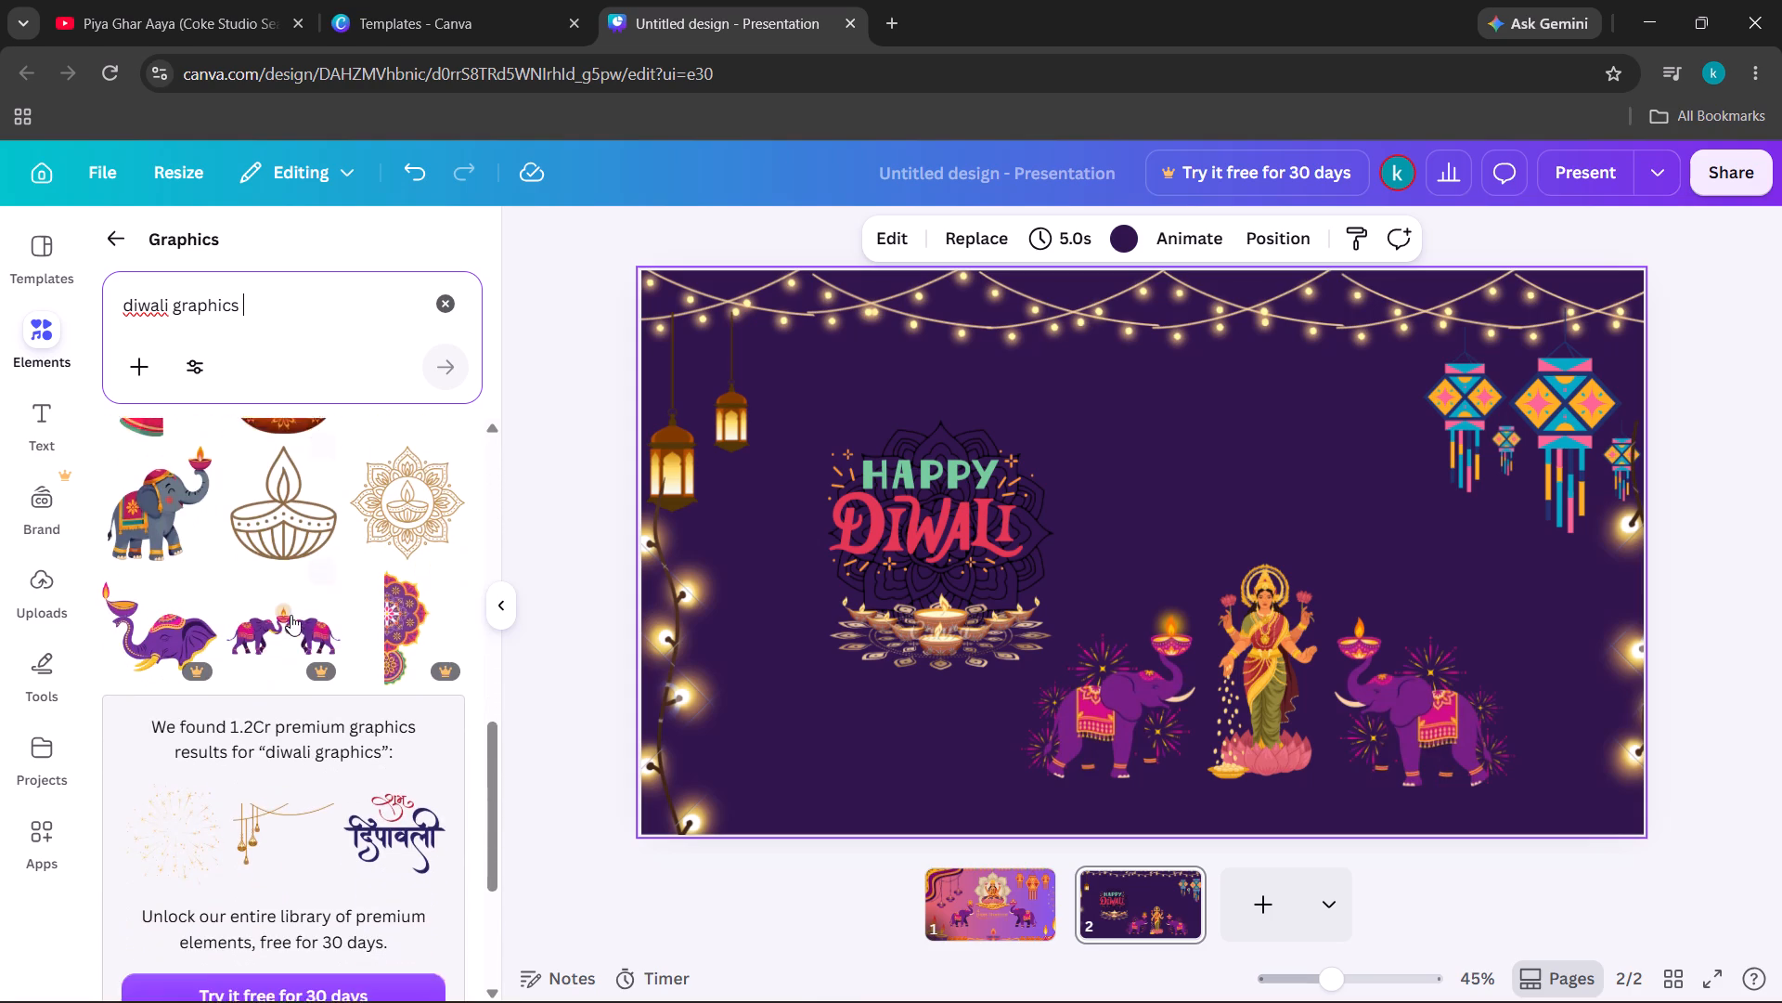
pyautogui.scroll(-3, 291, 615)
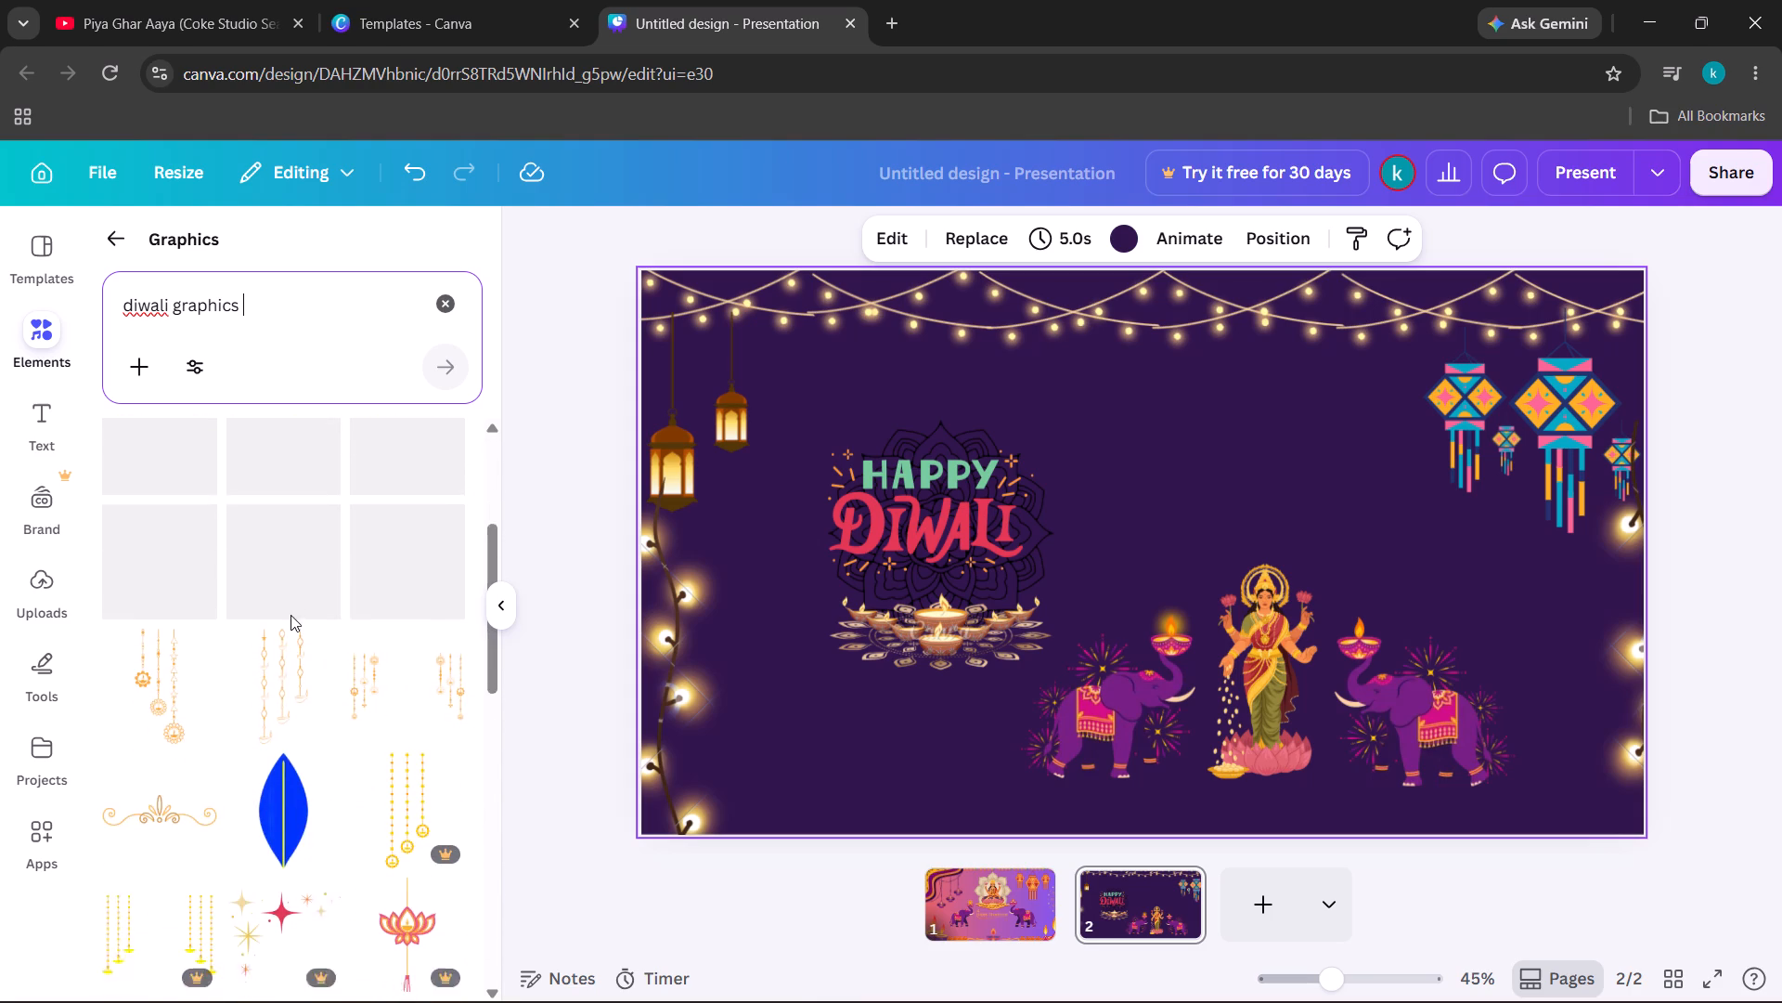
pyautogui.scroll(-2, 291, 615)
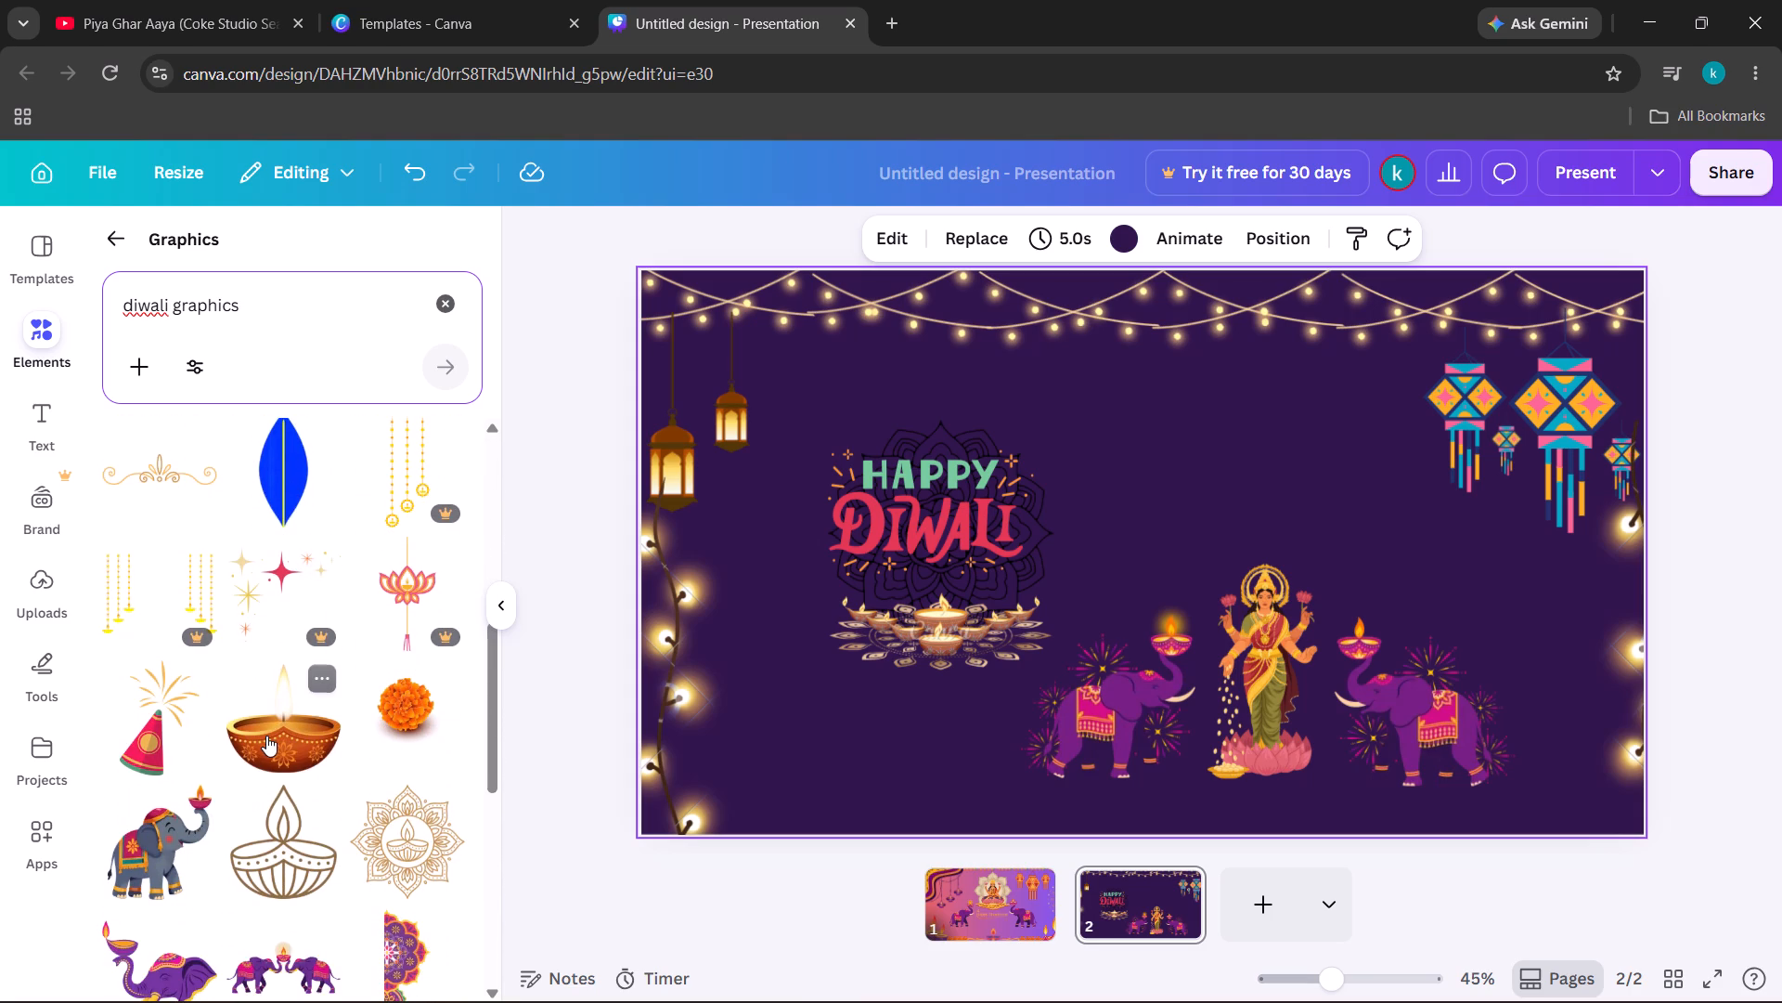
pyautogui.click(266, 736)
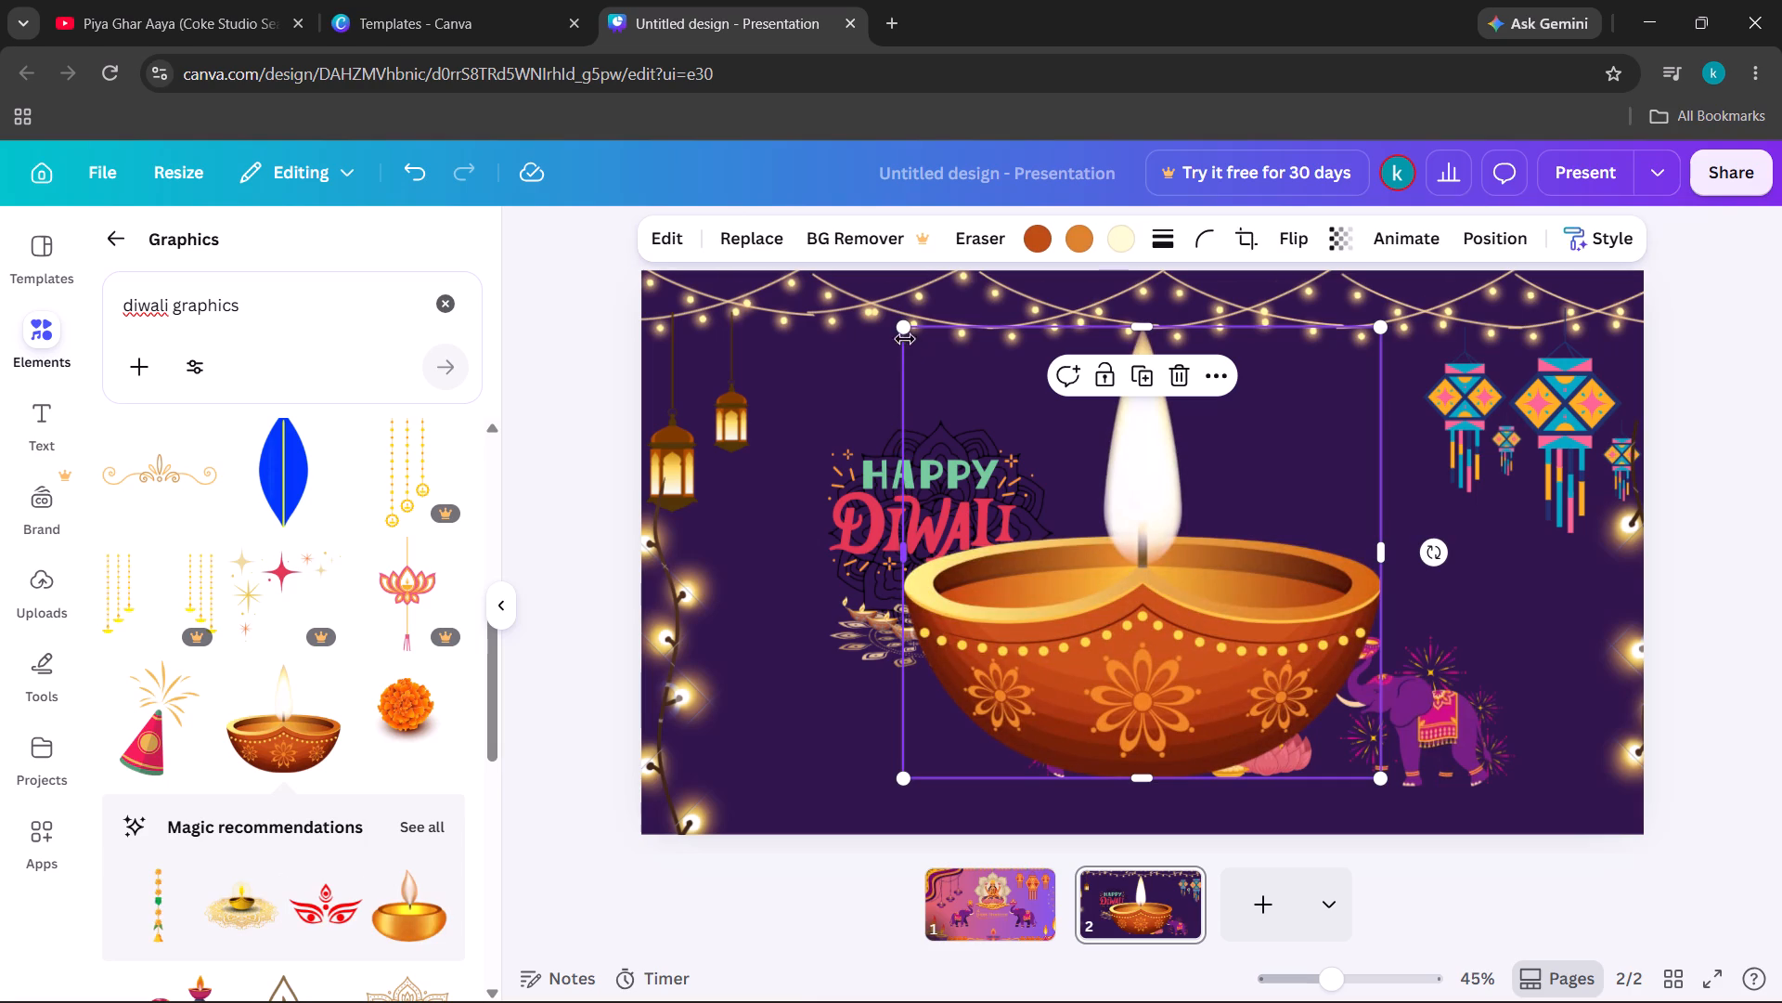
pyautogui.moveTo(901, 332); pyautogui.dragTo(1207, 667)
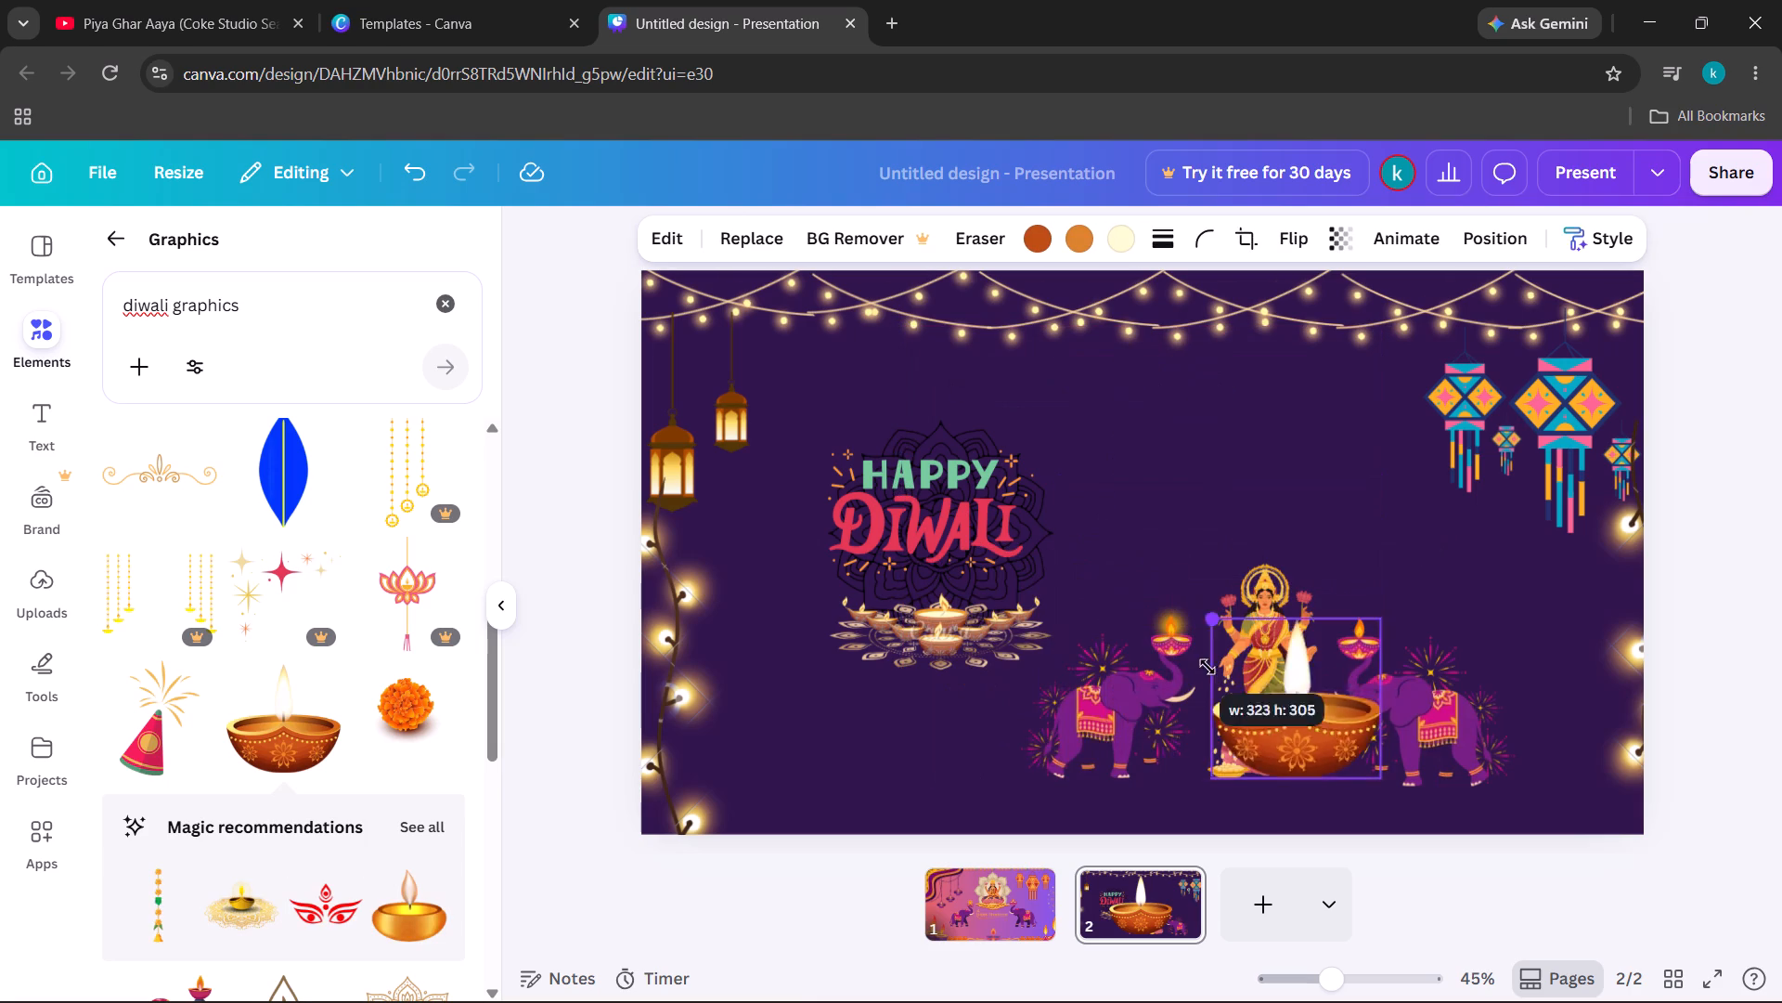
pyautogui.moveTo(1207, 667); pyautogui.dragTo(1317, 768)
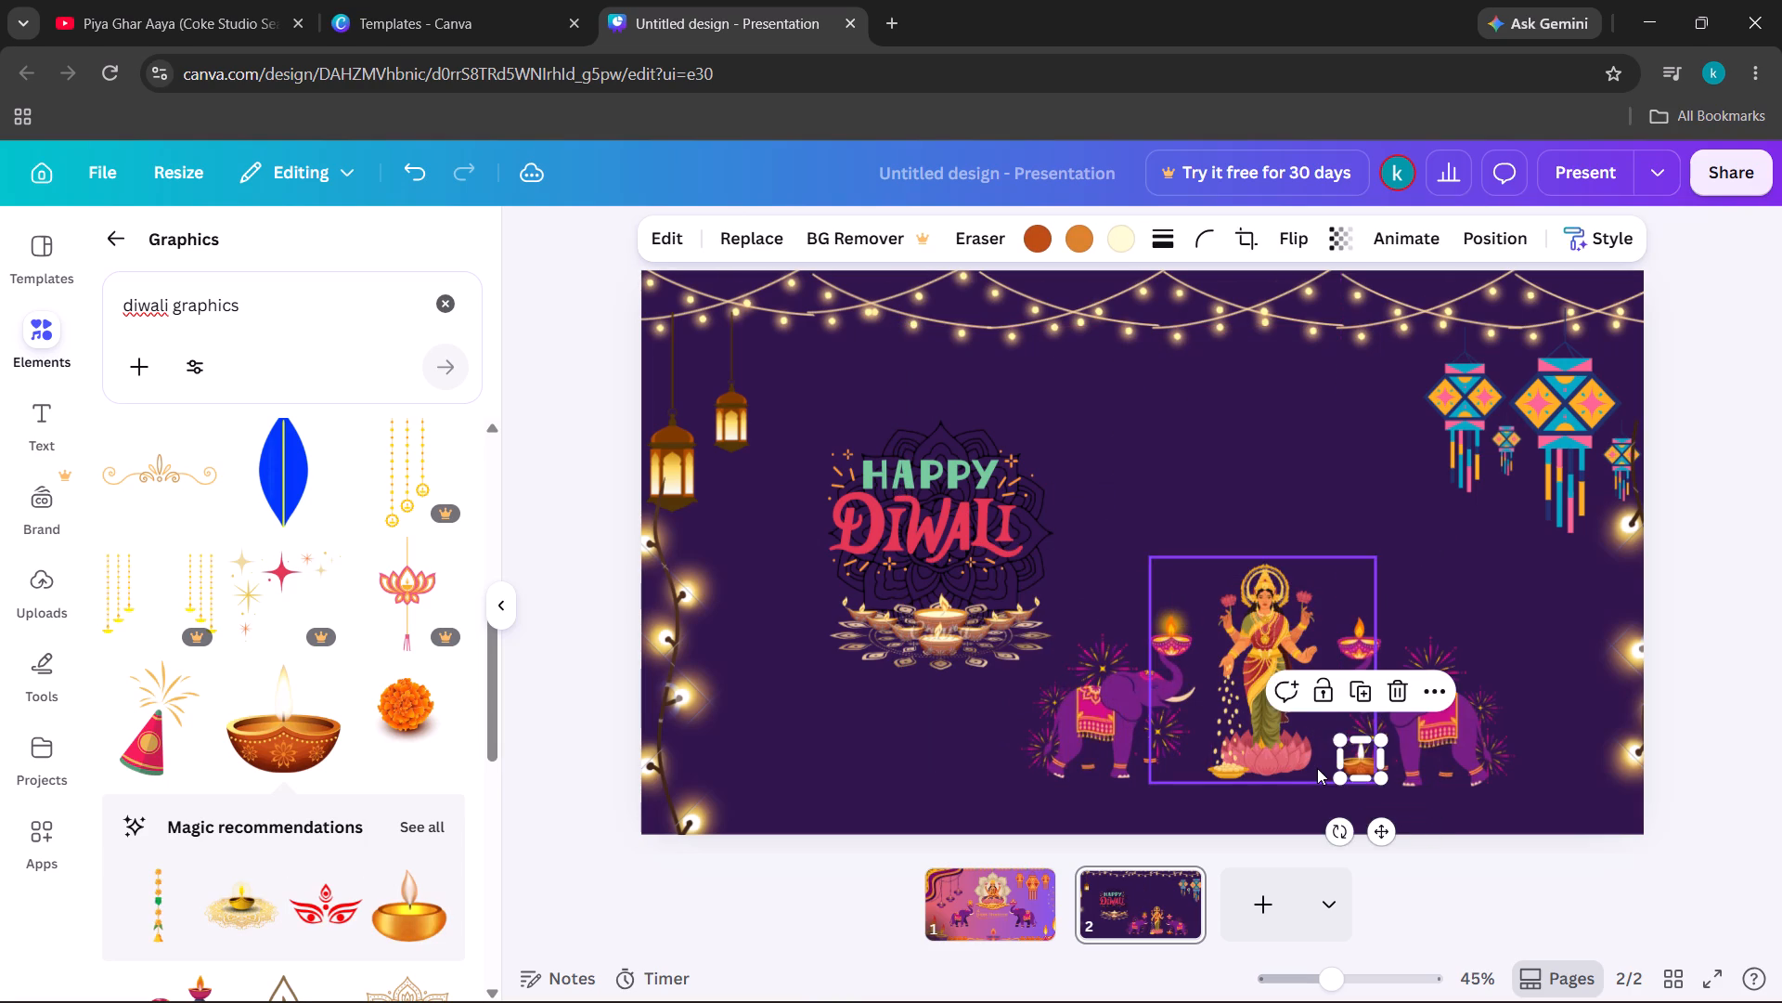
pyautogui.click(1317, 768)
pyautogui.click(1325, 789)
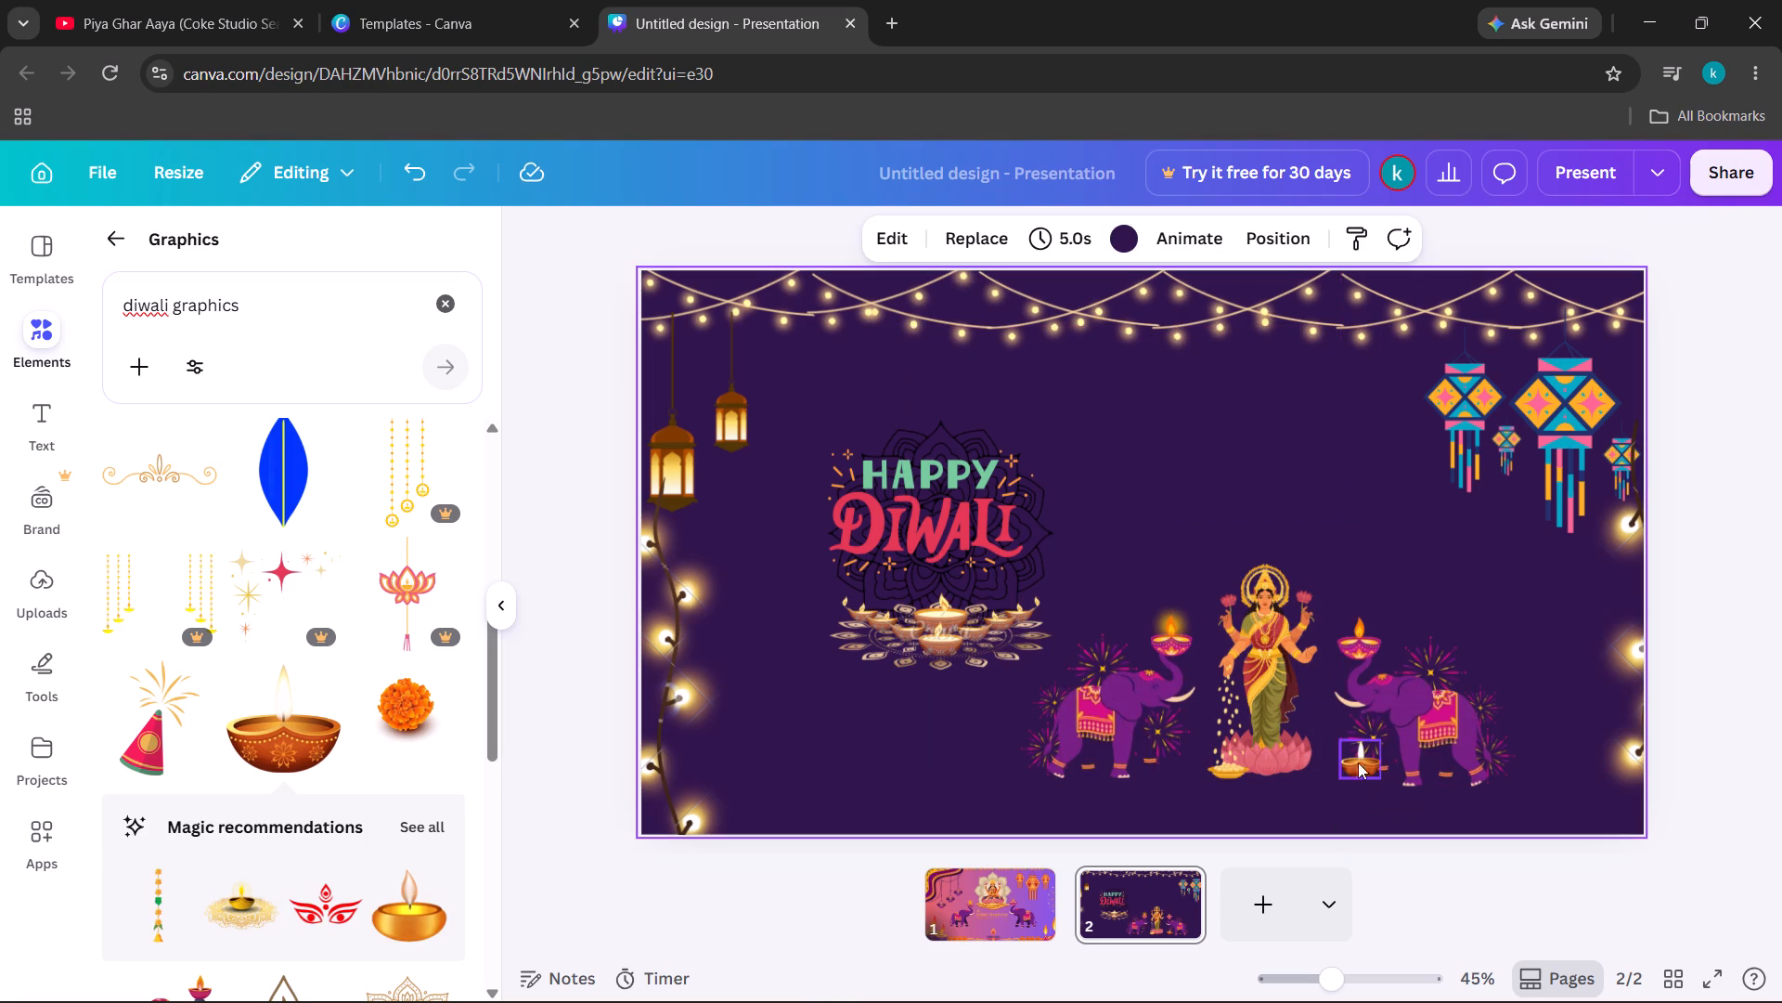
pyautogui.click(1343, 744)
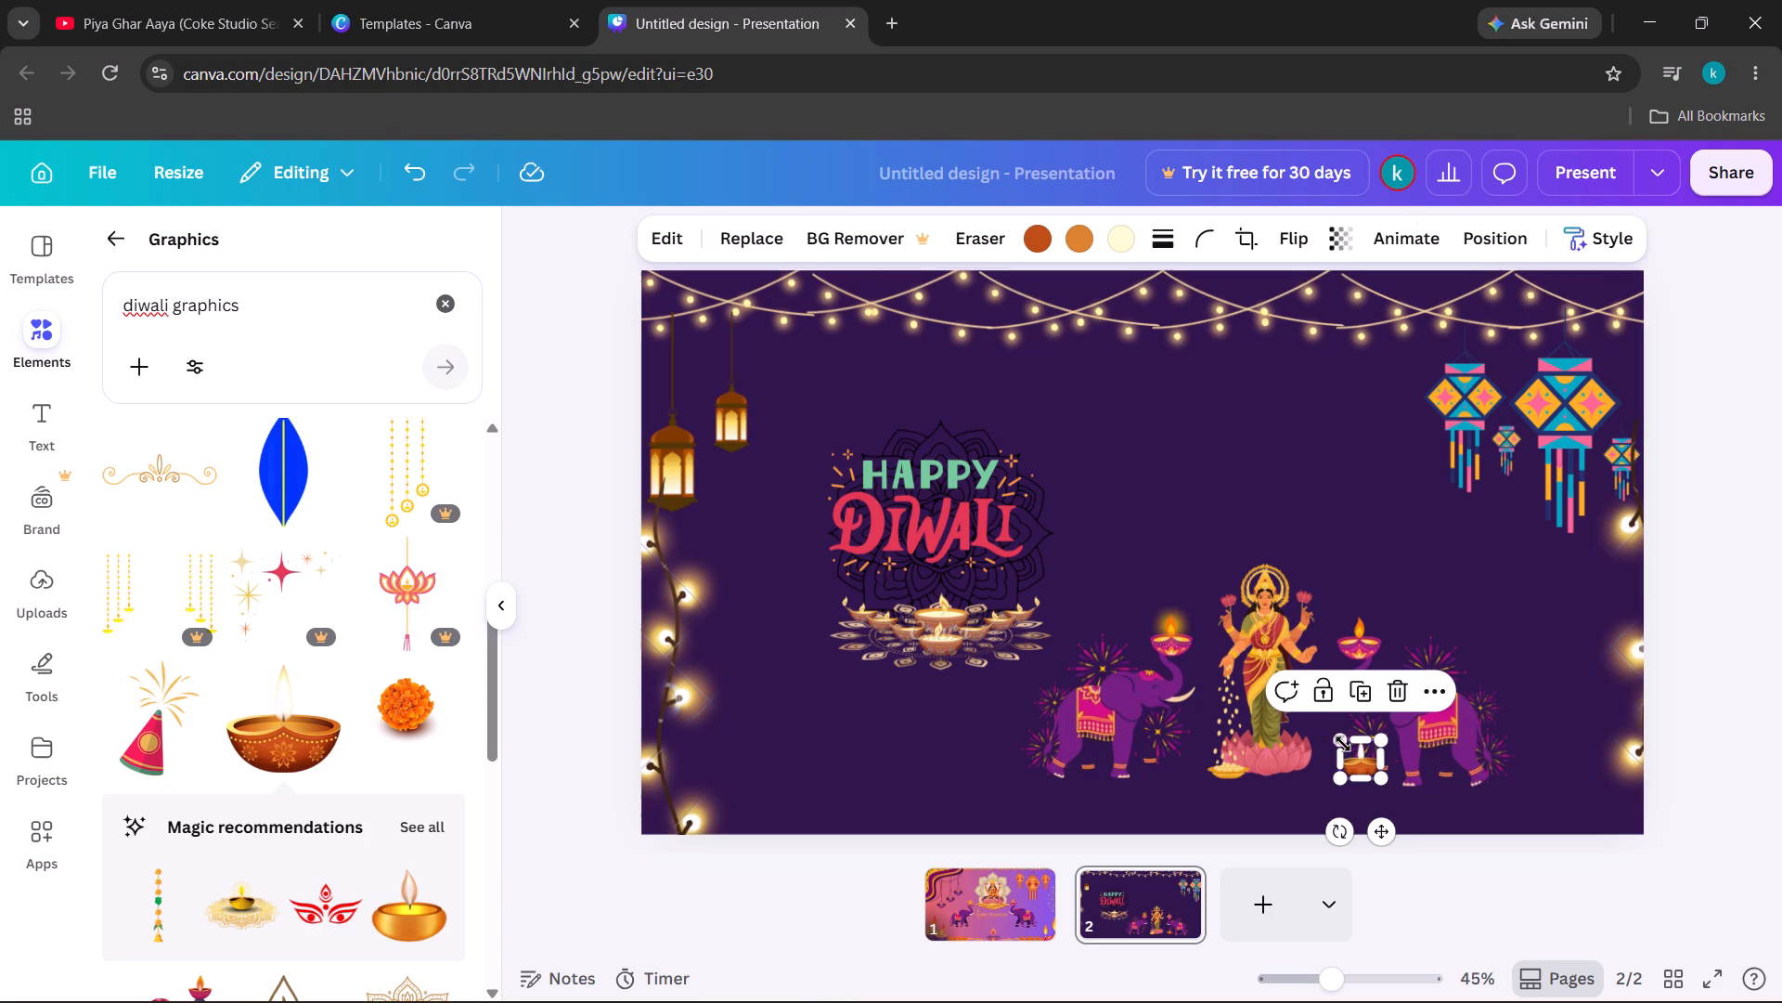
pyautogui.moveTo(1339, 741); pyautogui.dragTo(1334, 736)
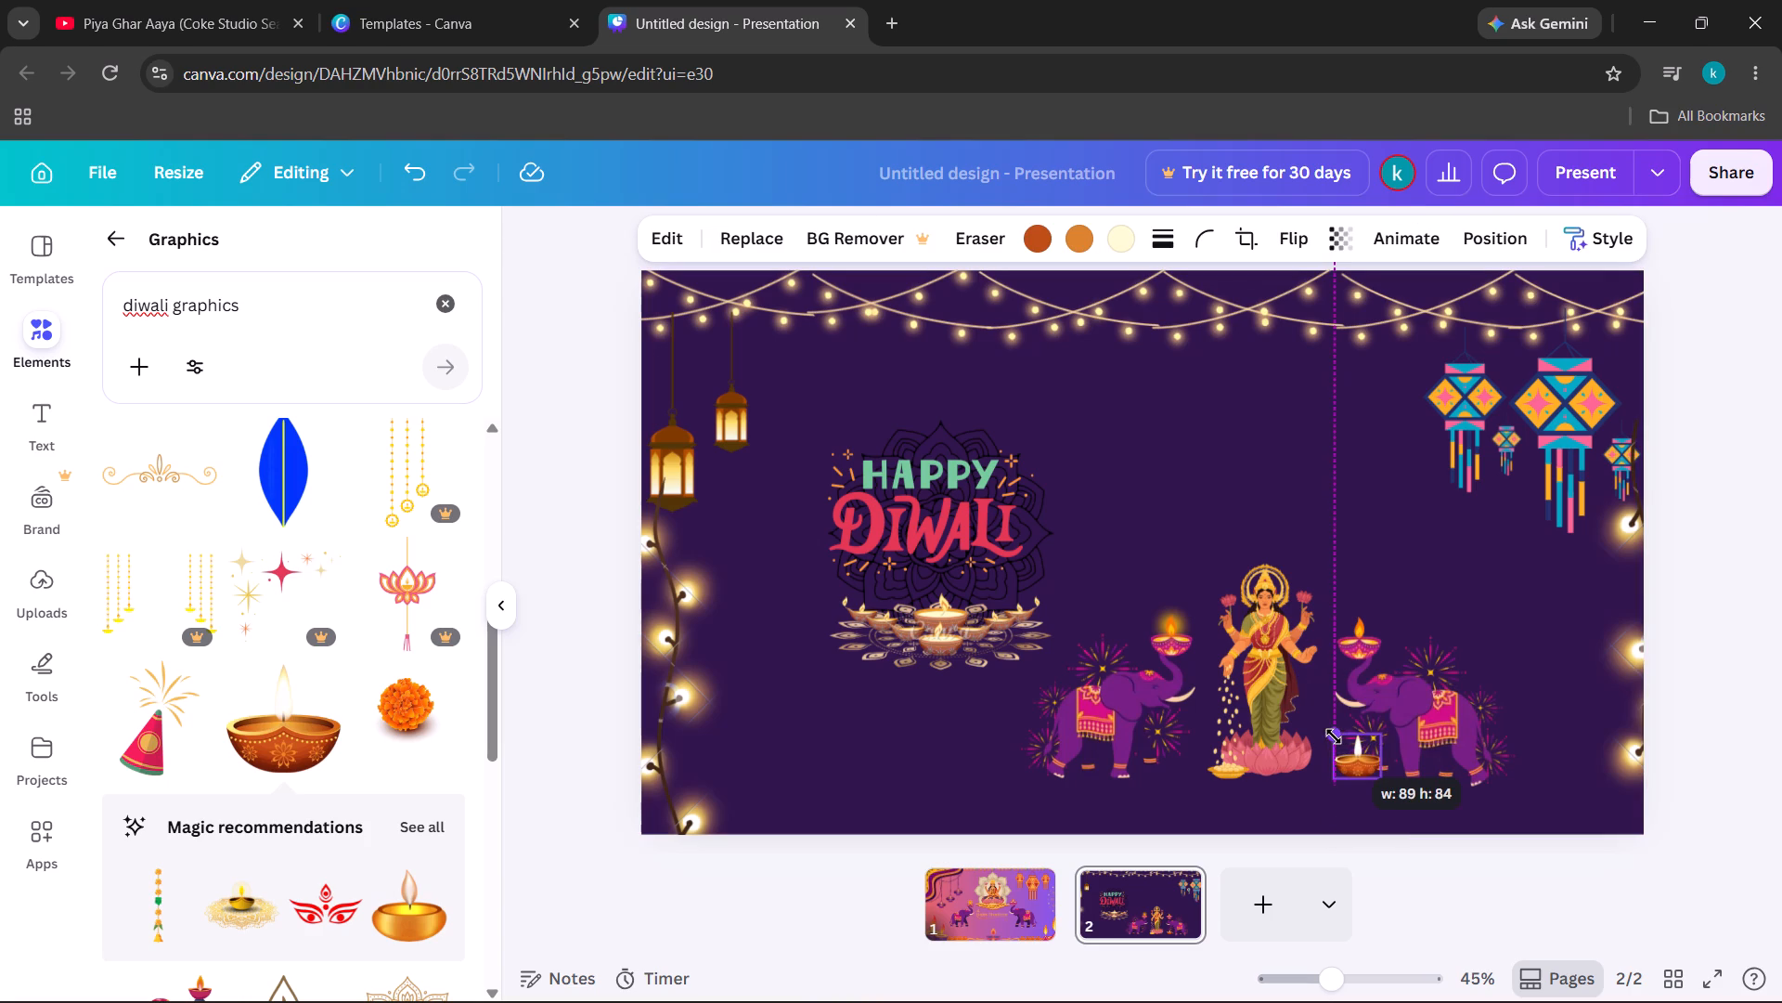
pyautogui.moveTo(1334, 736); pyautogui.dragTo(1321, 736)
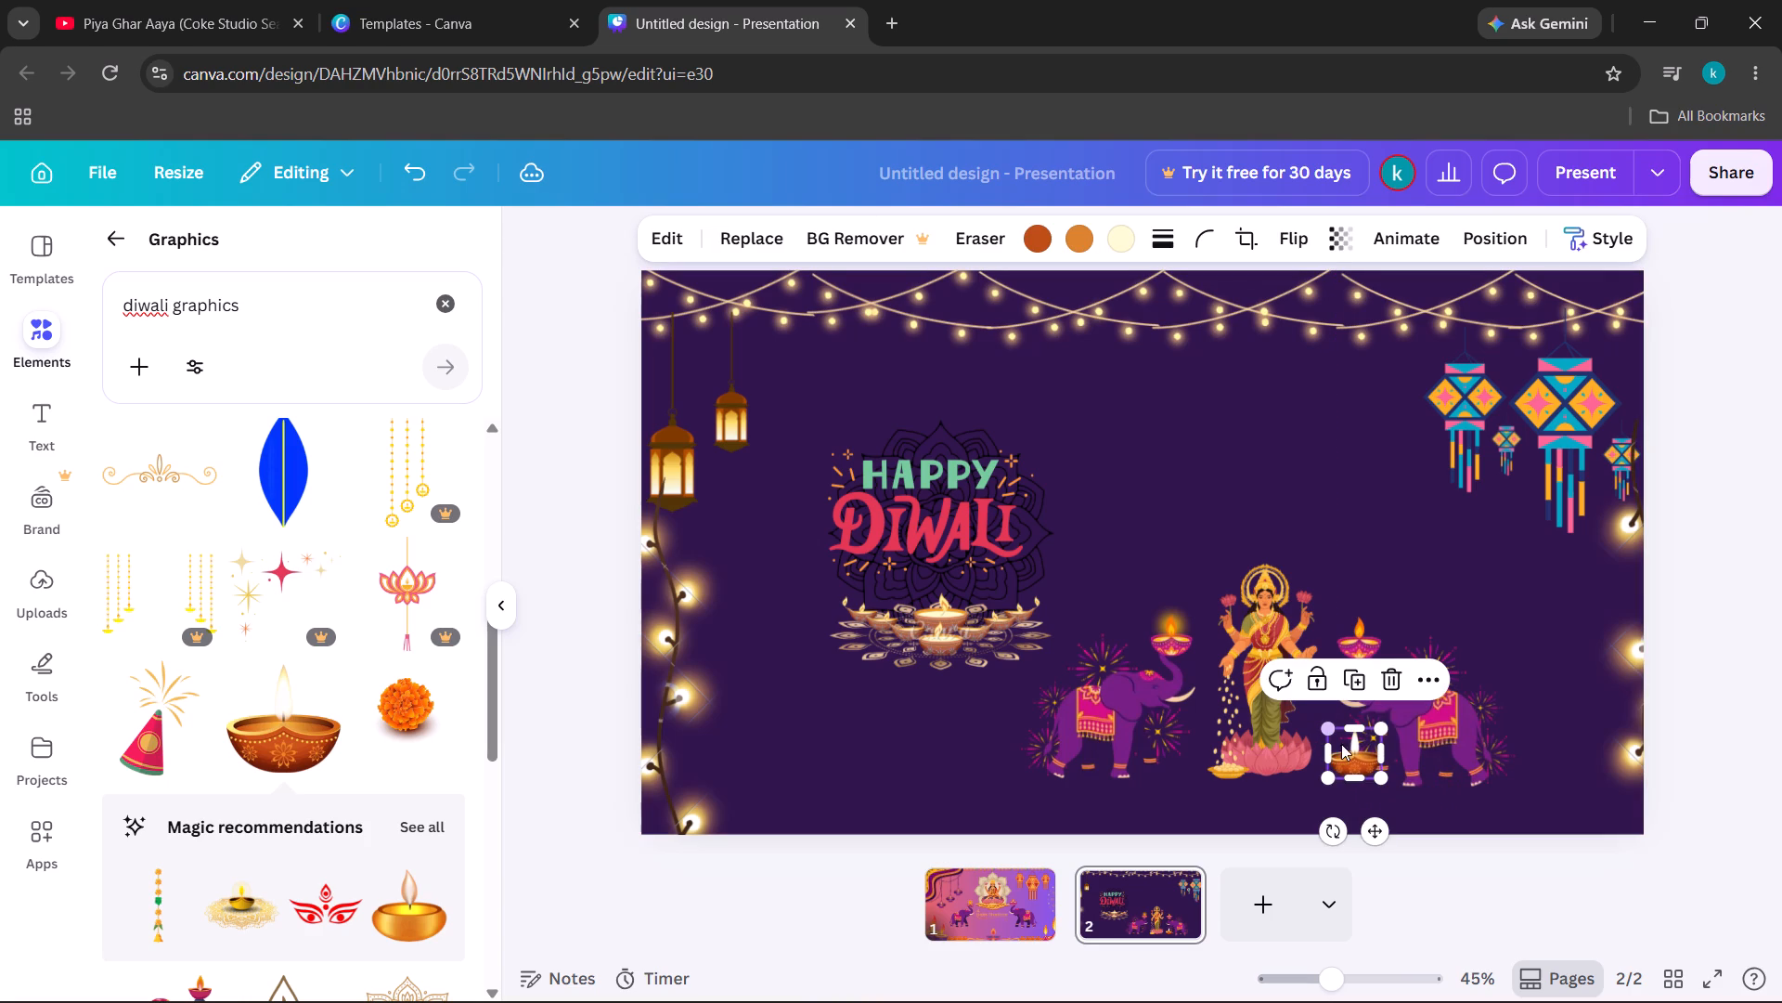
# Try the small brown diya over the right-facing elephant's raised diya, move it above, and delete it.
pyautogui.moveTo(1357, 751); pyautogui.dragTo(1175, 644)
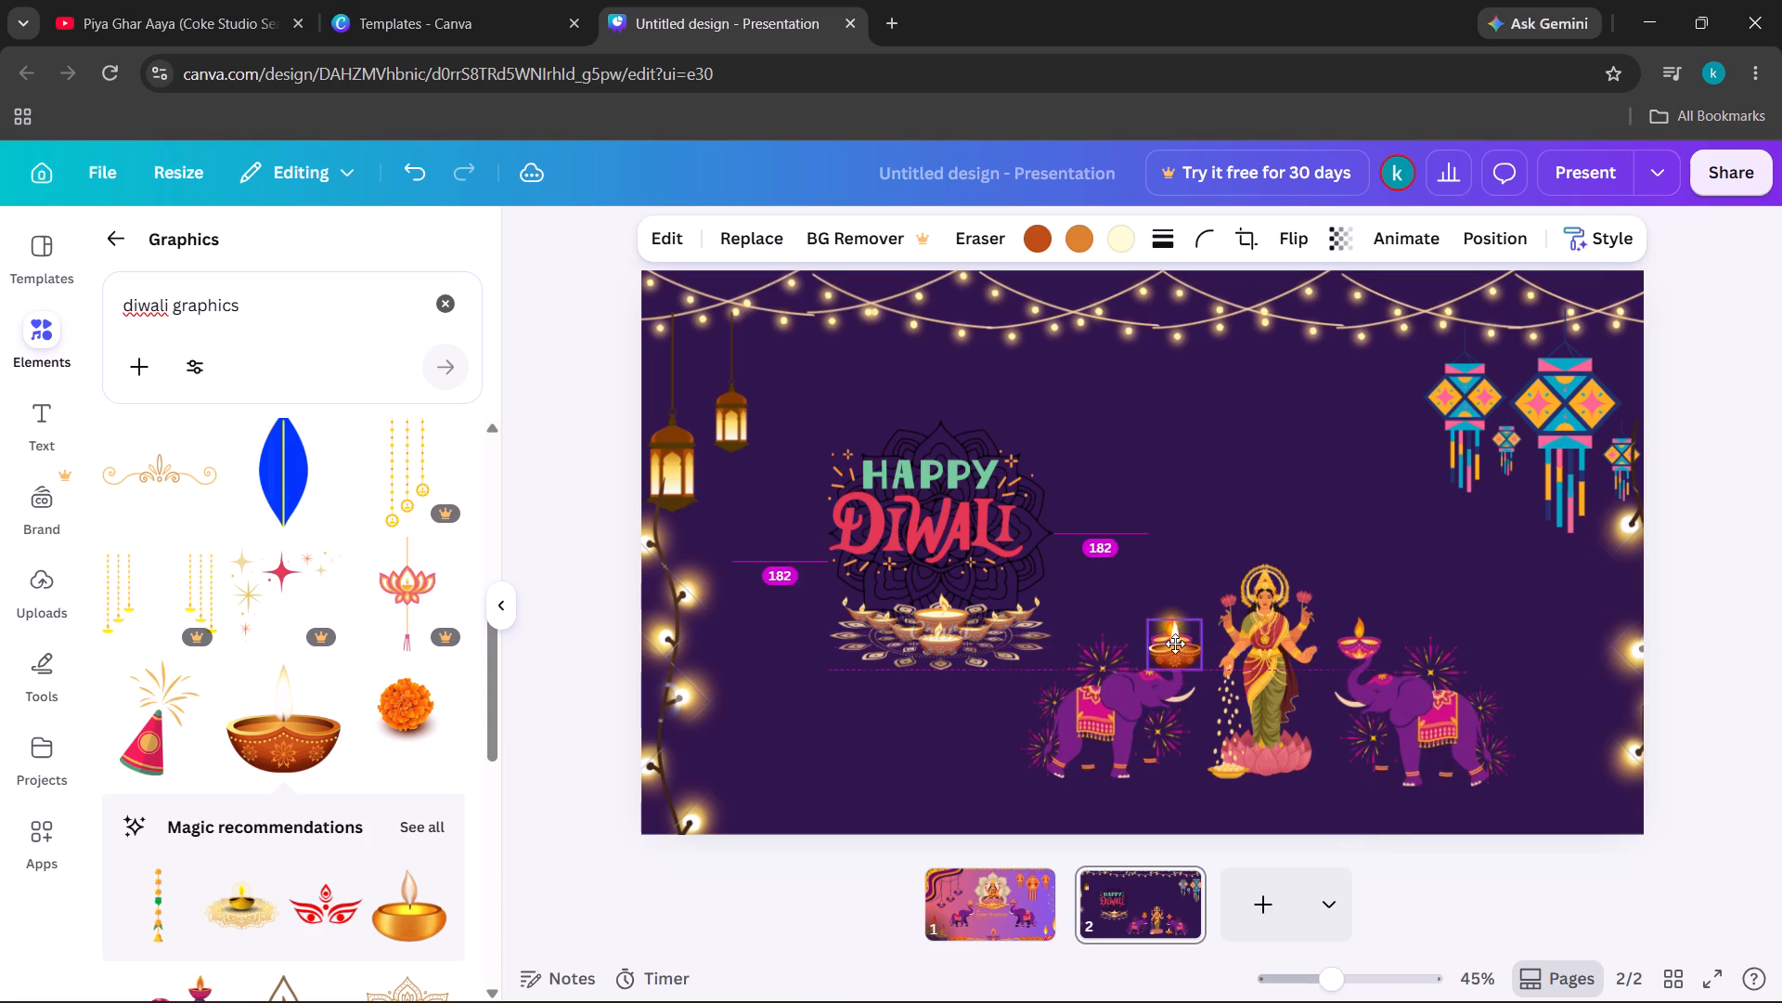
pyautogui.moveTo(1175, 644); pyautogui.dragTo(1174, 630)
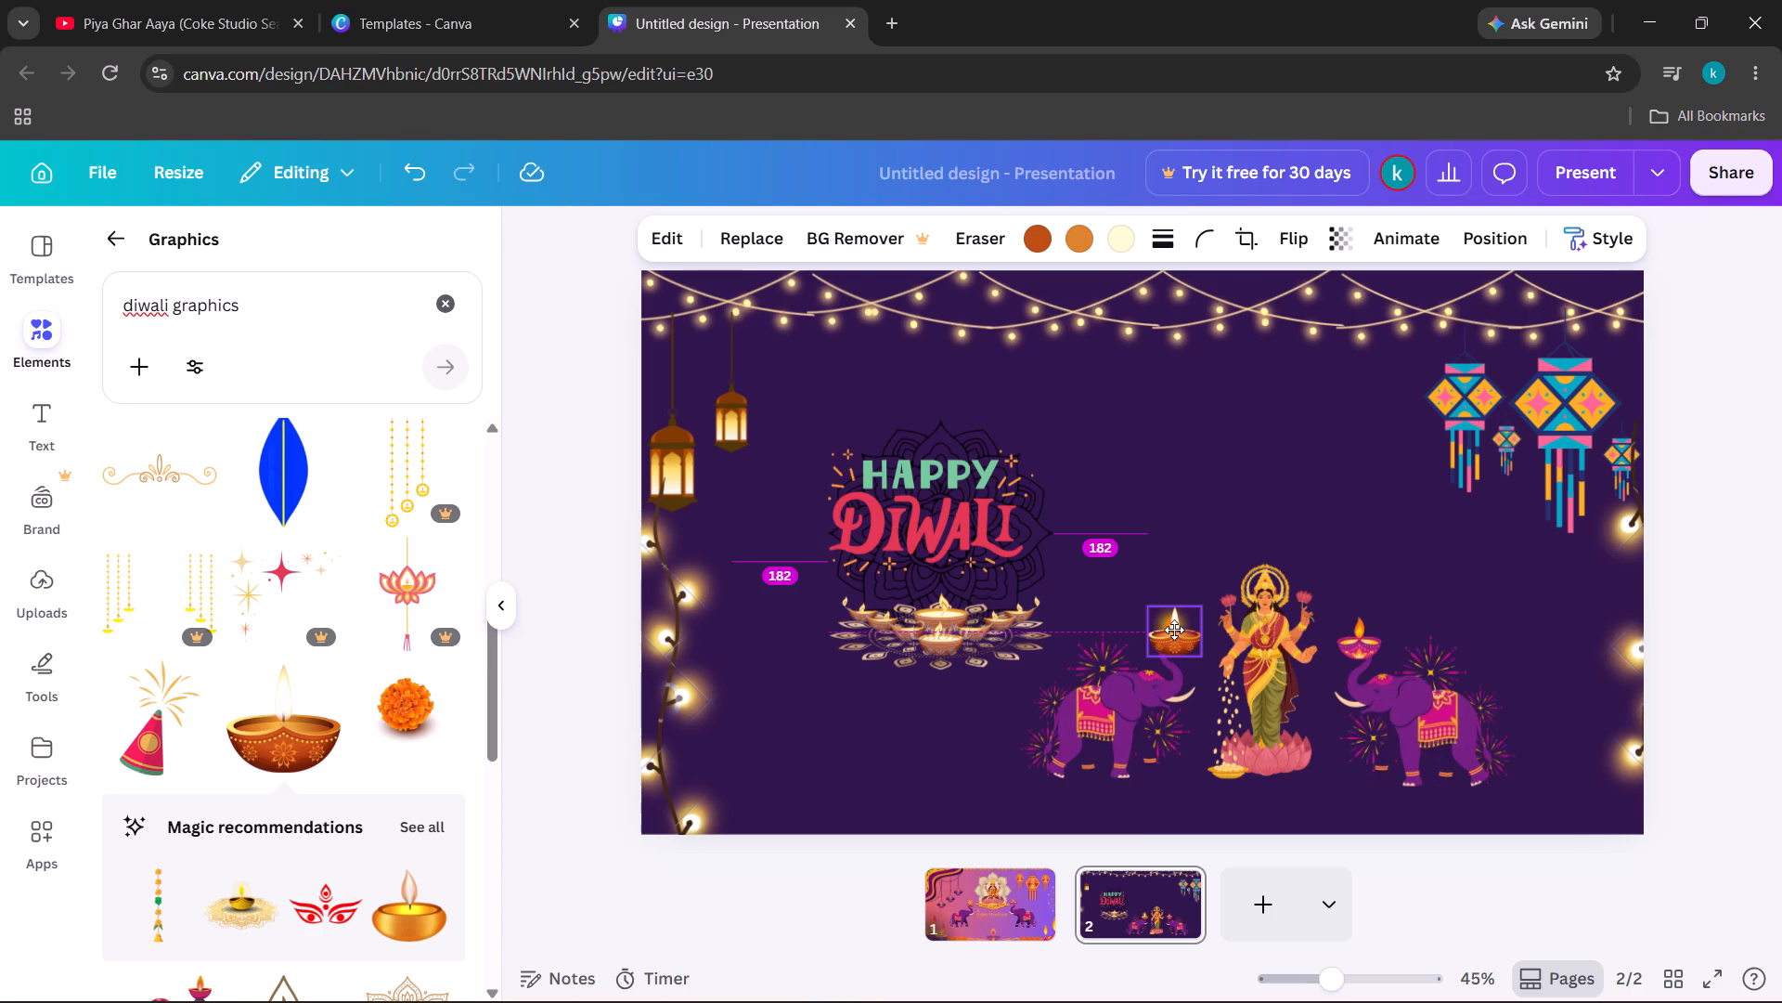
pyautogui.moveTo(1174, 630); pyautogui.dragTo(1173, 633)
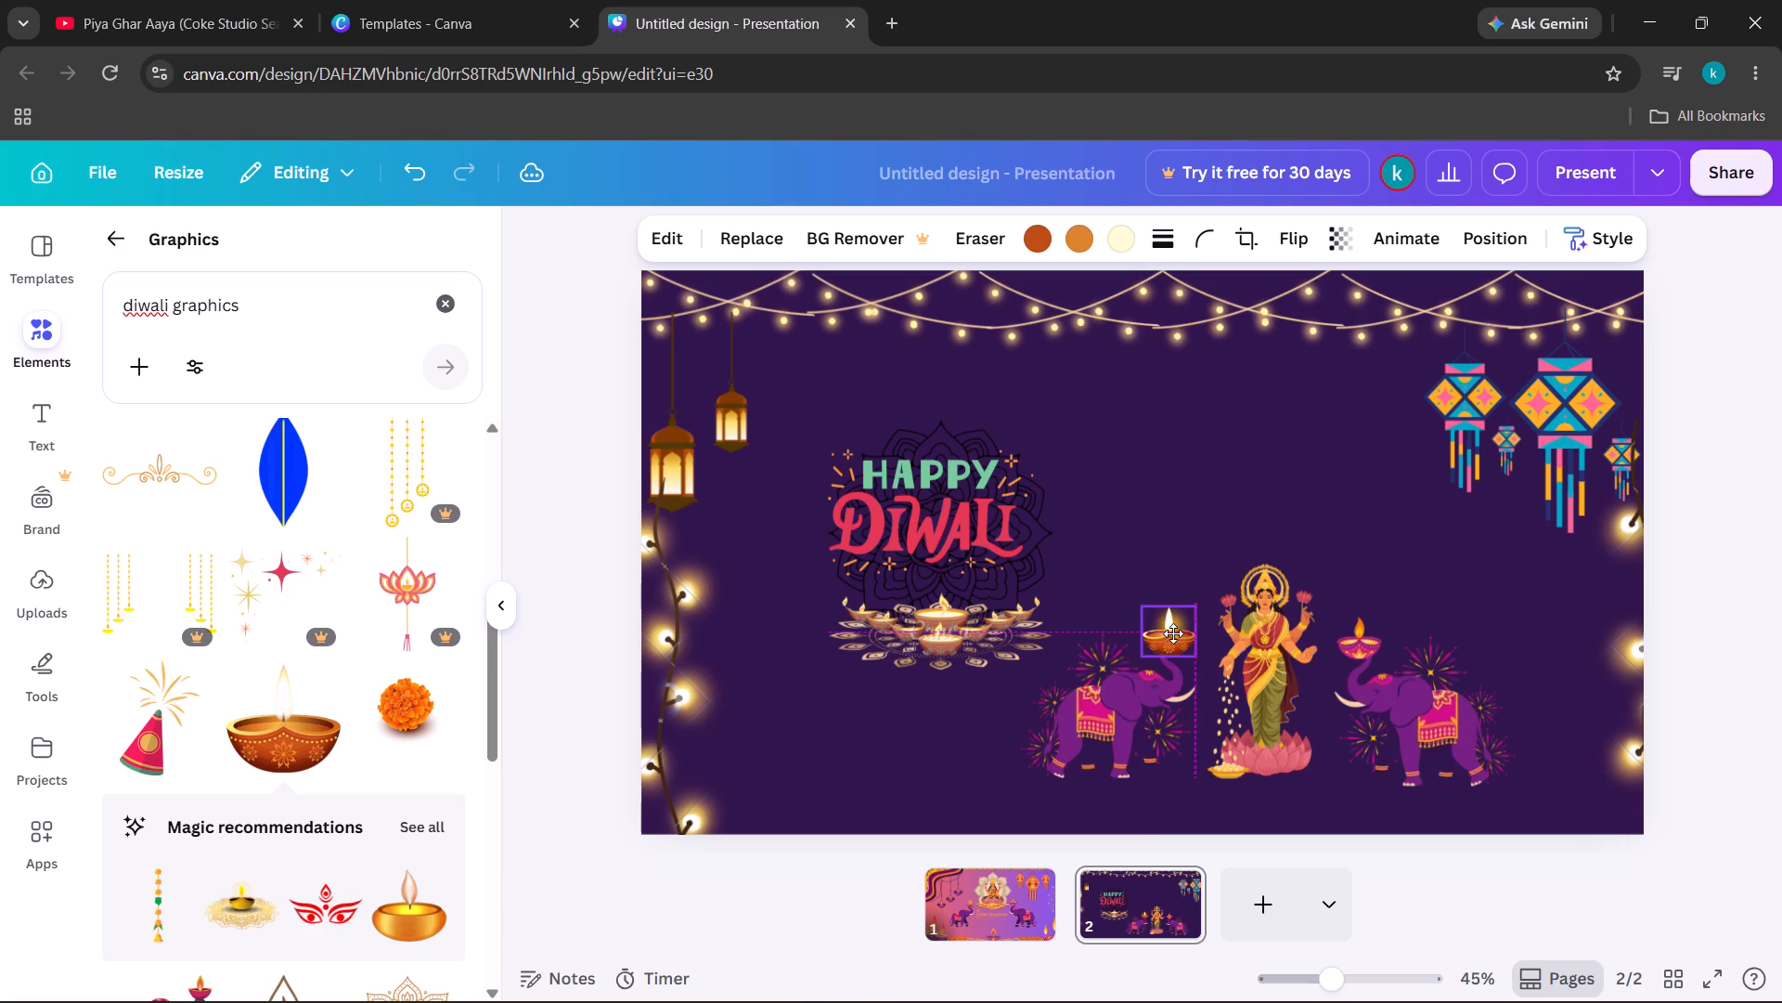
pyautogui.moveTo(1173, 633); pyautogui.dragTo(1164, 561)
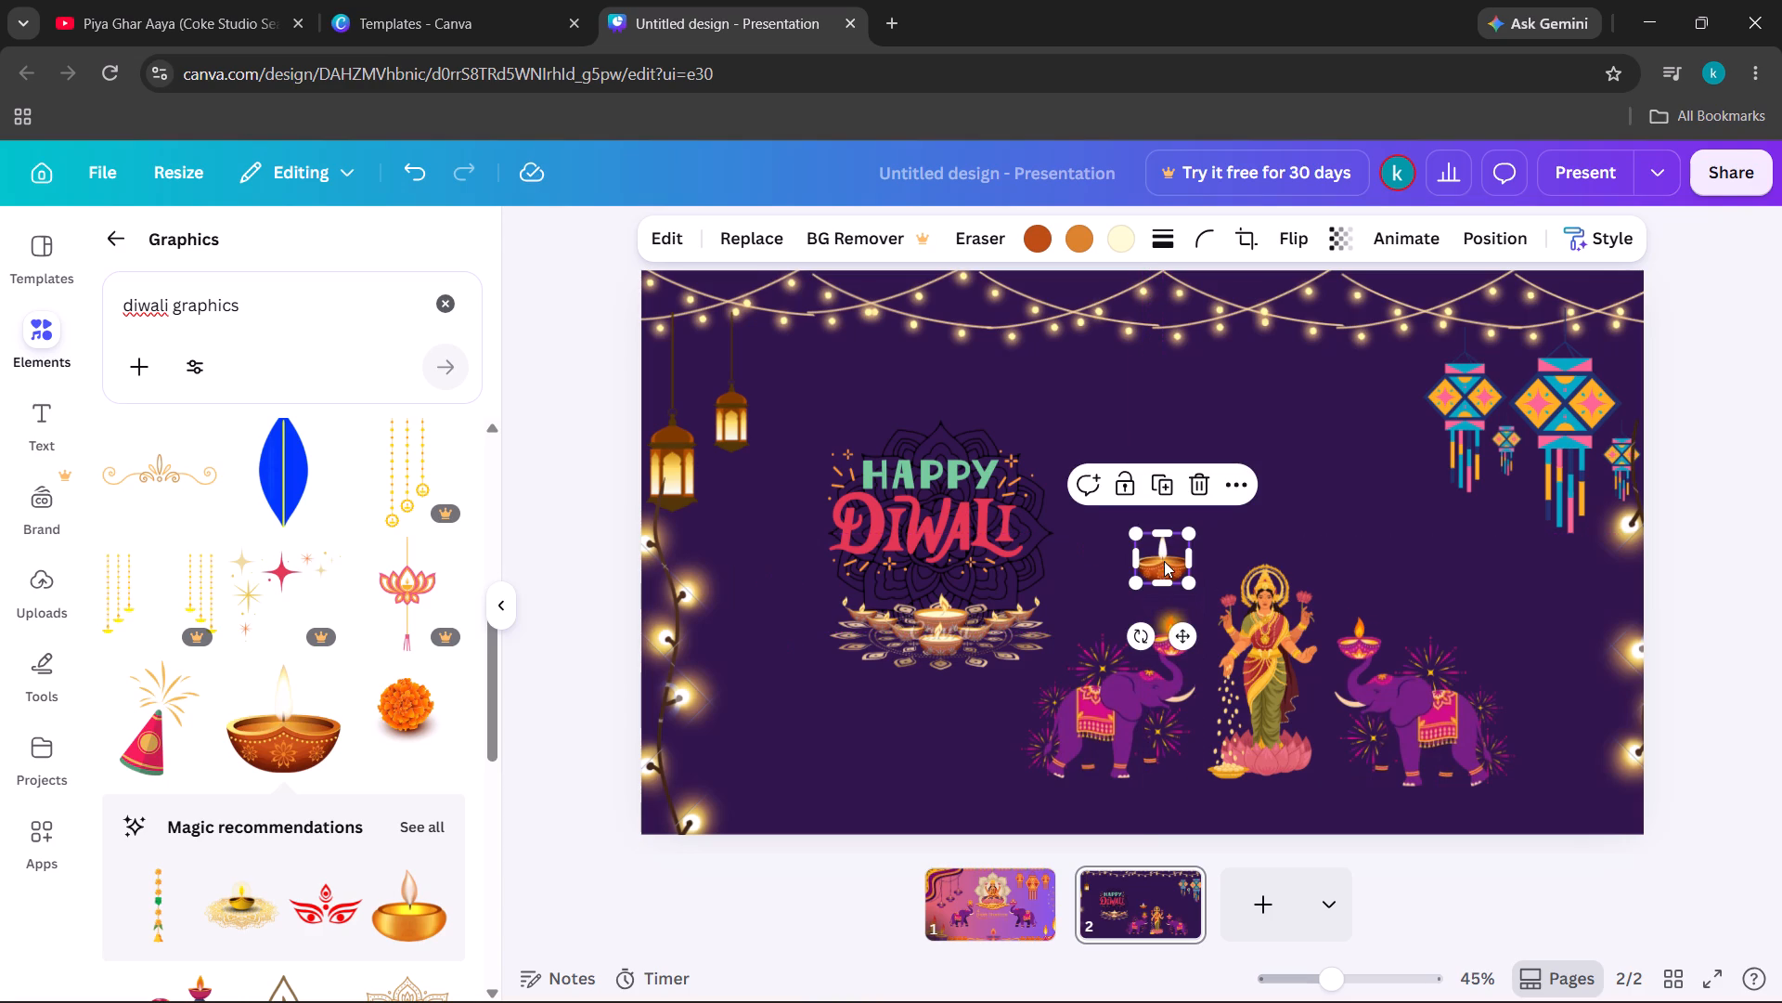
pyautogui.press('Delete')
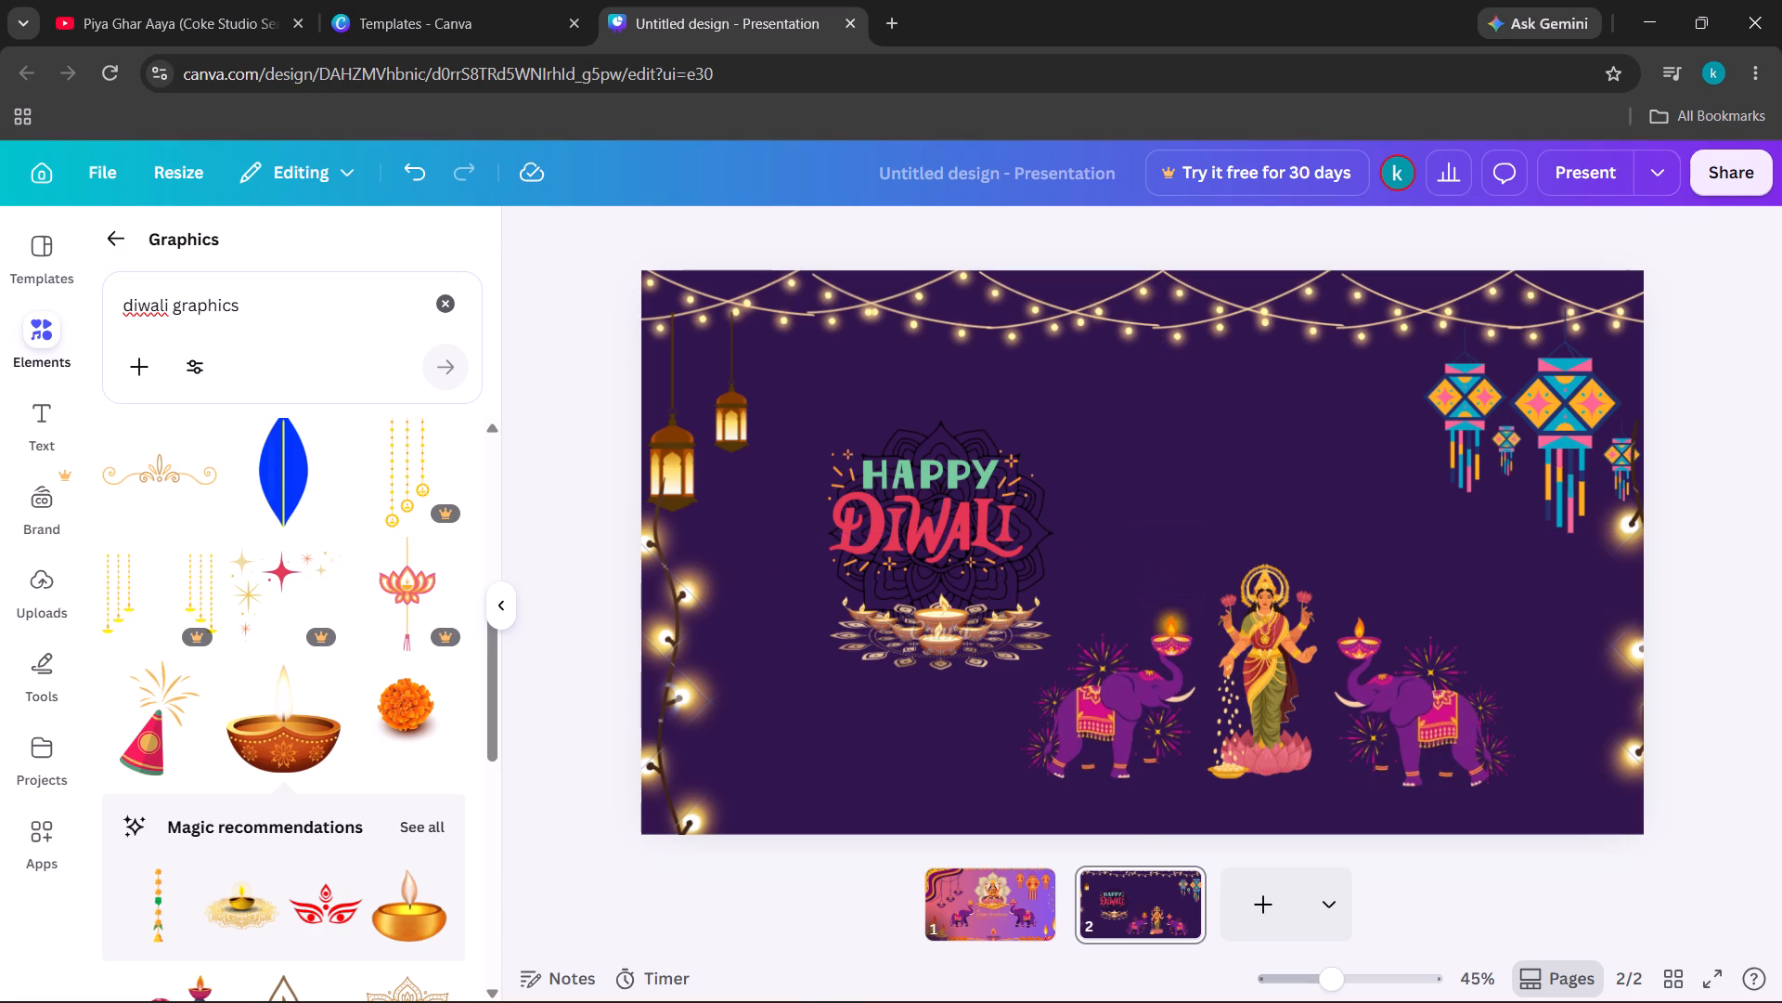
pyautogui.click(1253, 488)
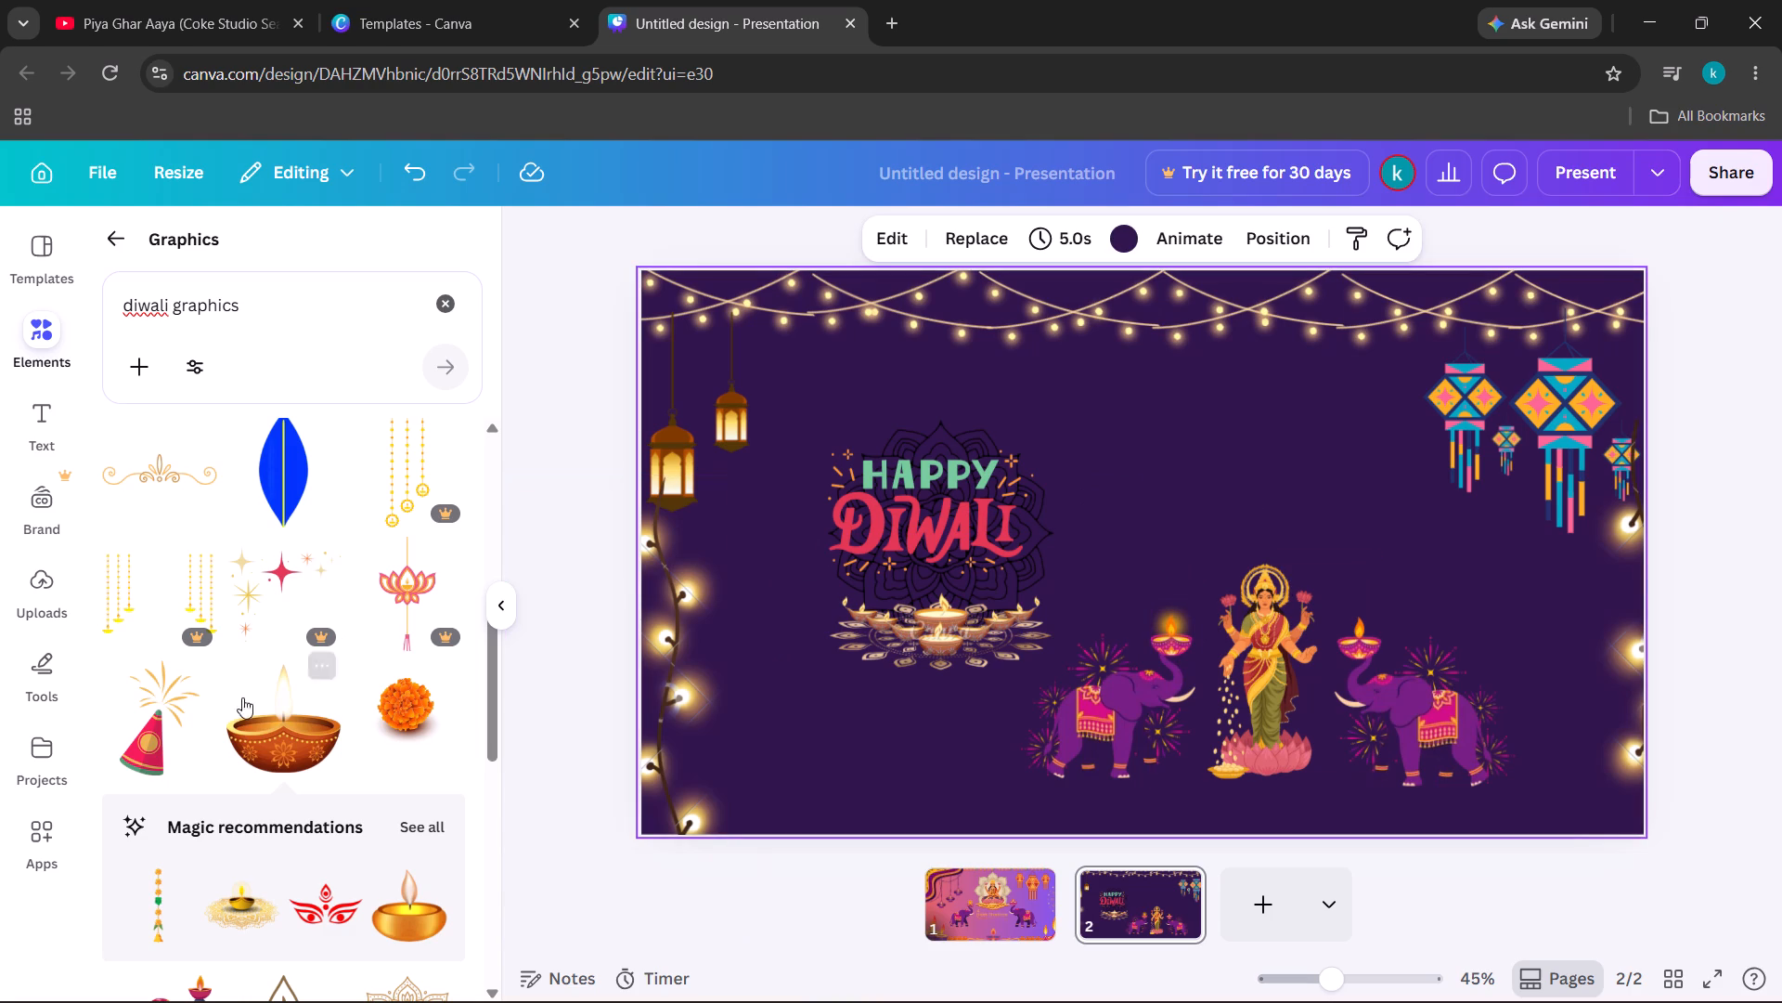
# Browse the "diwali graphics" results for another decorative graphic, such as a lit diya, to use on the Happy Diwali page.
pyautogui.scroll(-4, 239, 738)
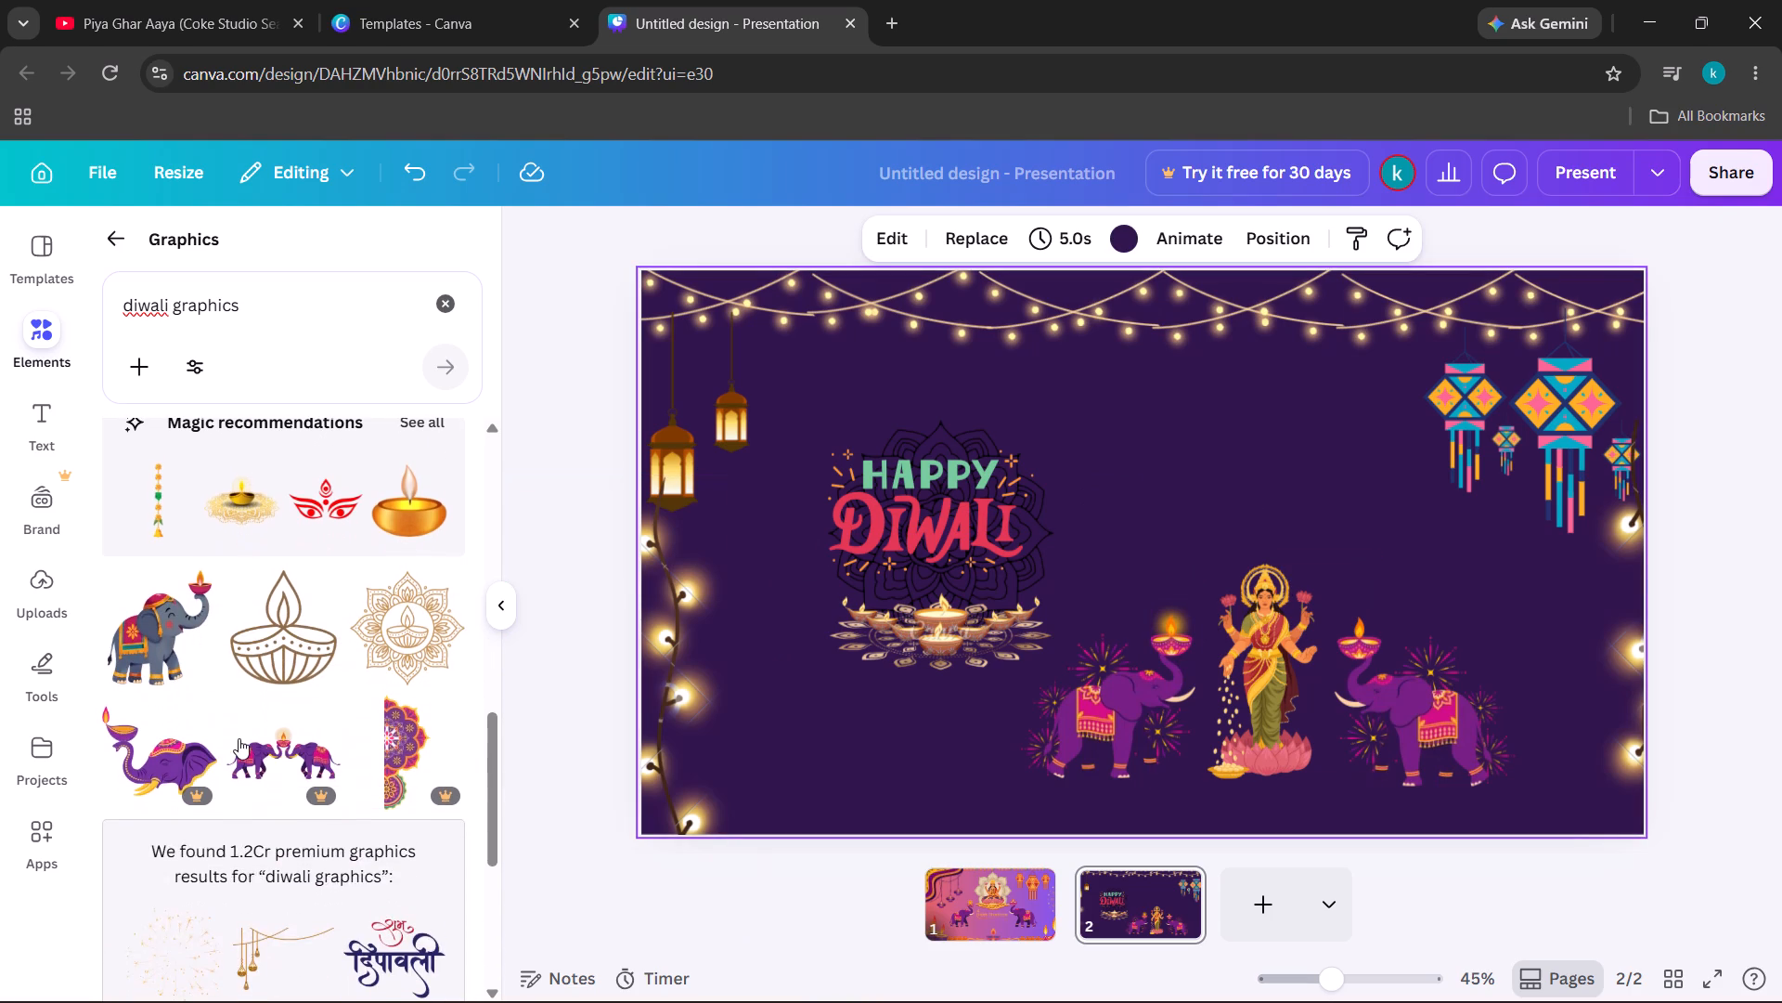
pyautogui.scroll(-2, 239, 738)
pyautogui.scroll(1, 239, 738)
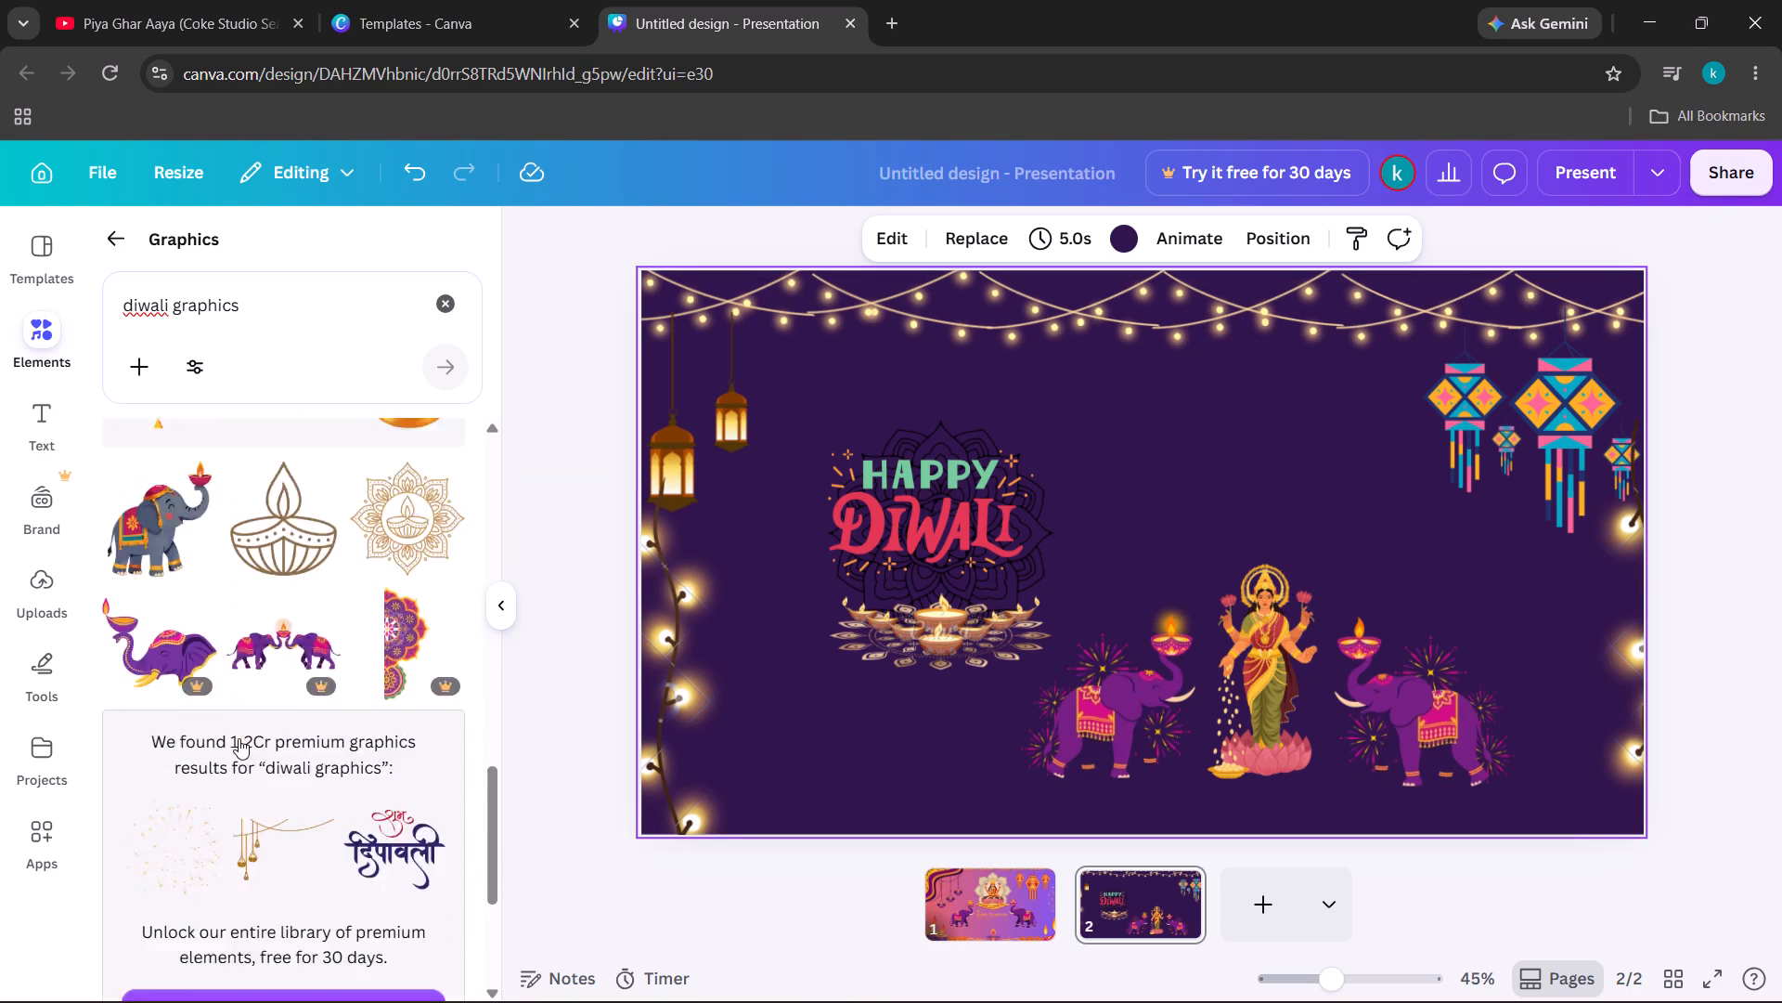
pyautogui.scroll(5, 239, 738)
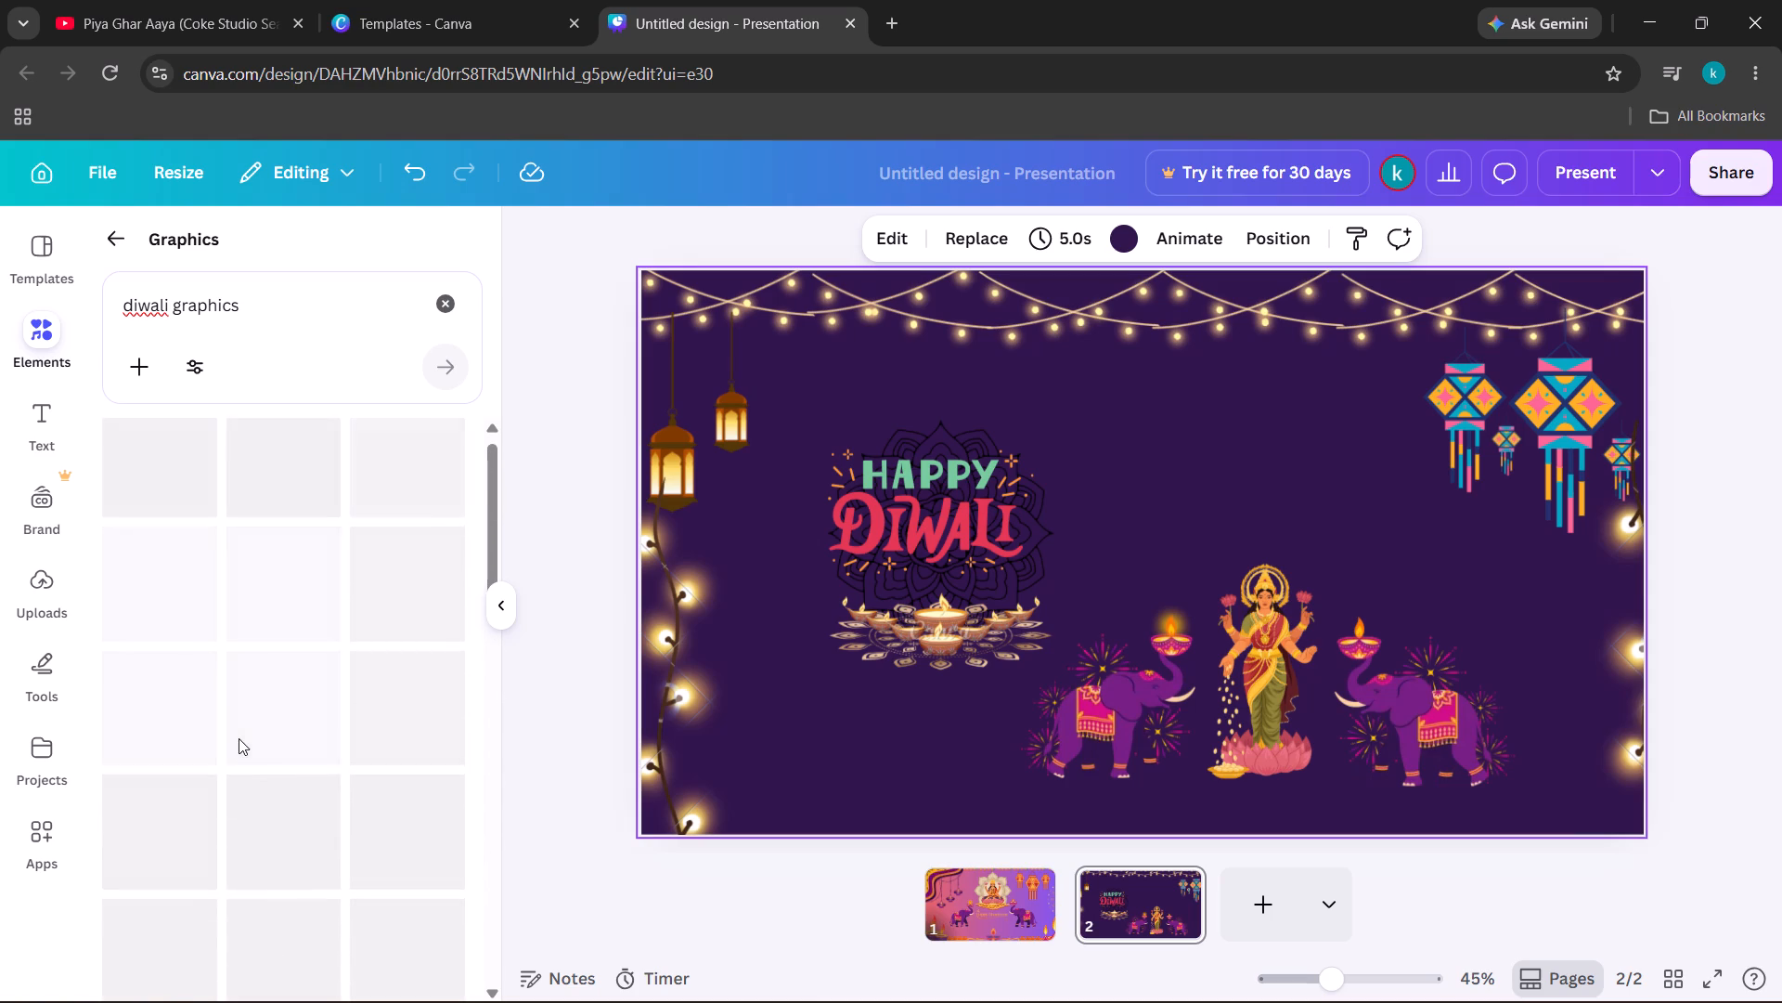
pyautogui.scroll(-6, 239, 738)
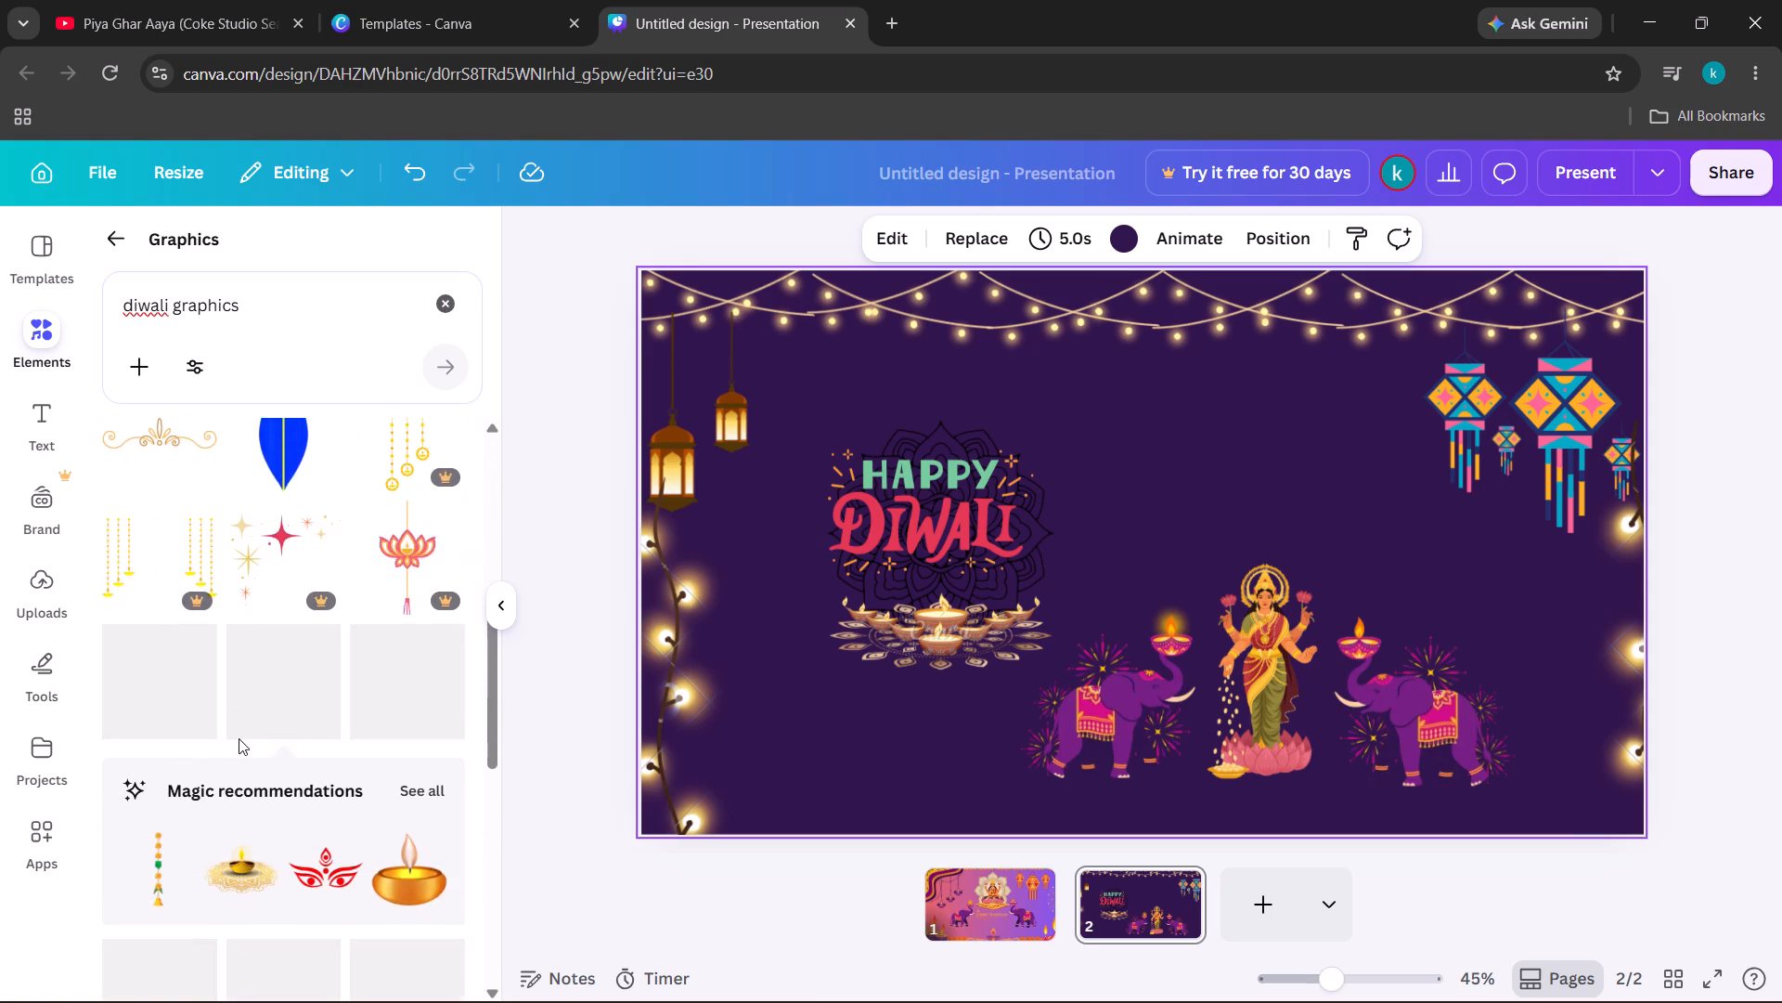
pyautogui.hscroll(9, 239, 738)
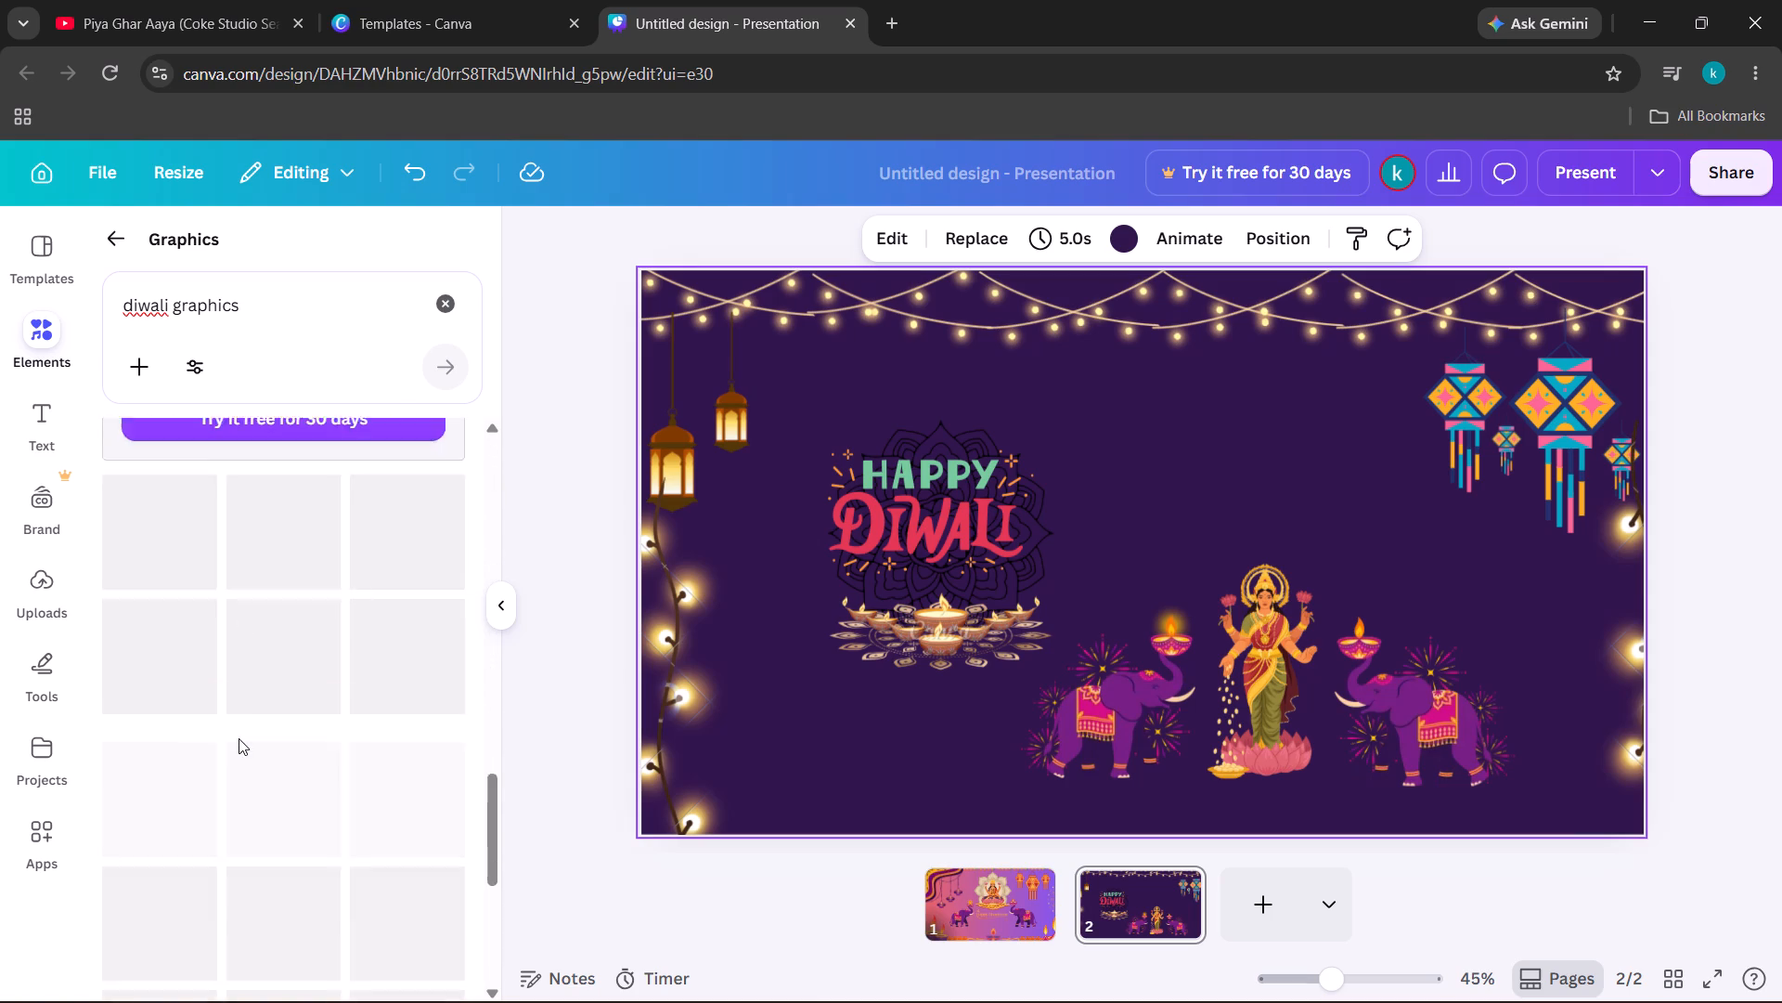
pyautogui.hscroll(1, 239, 738)
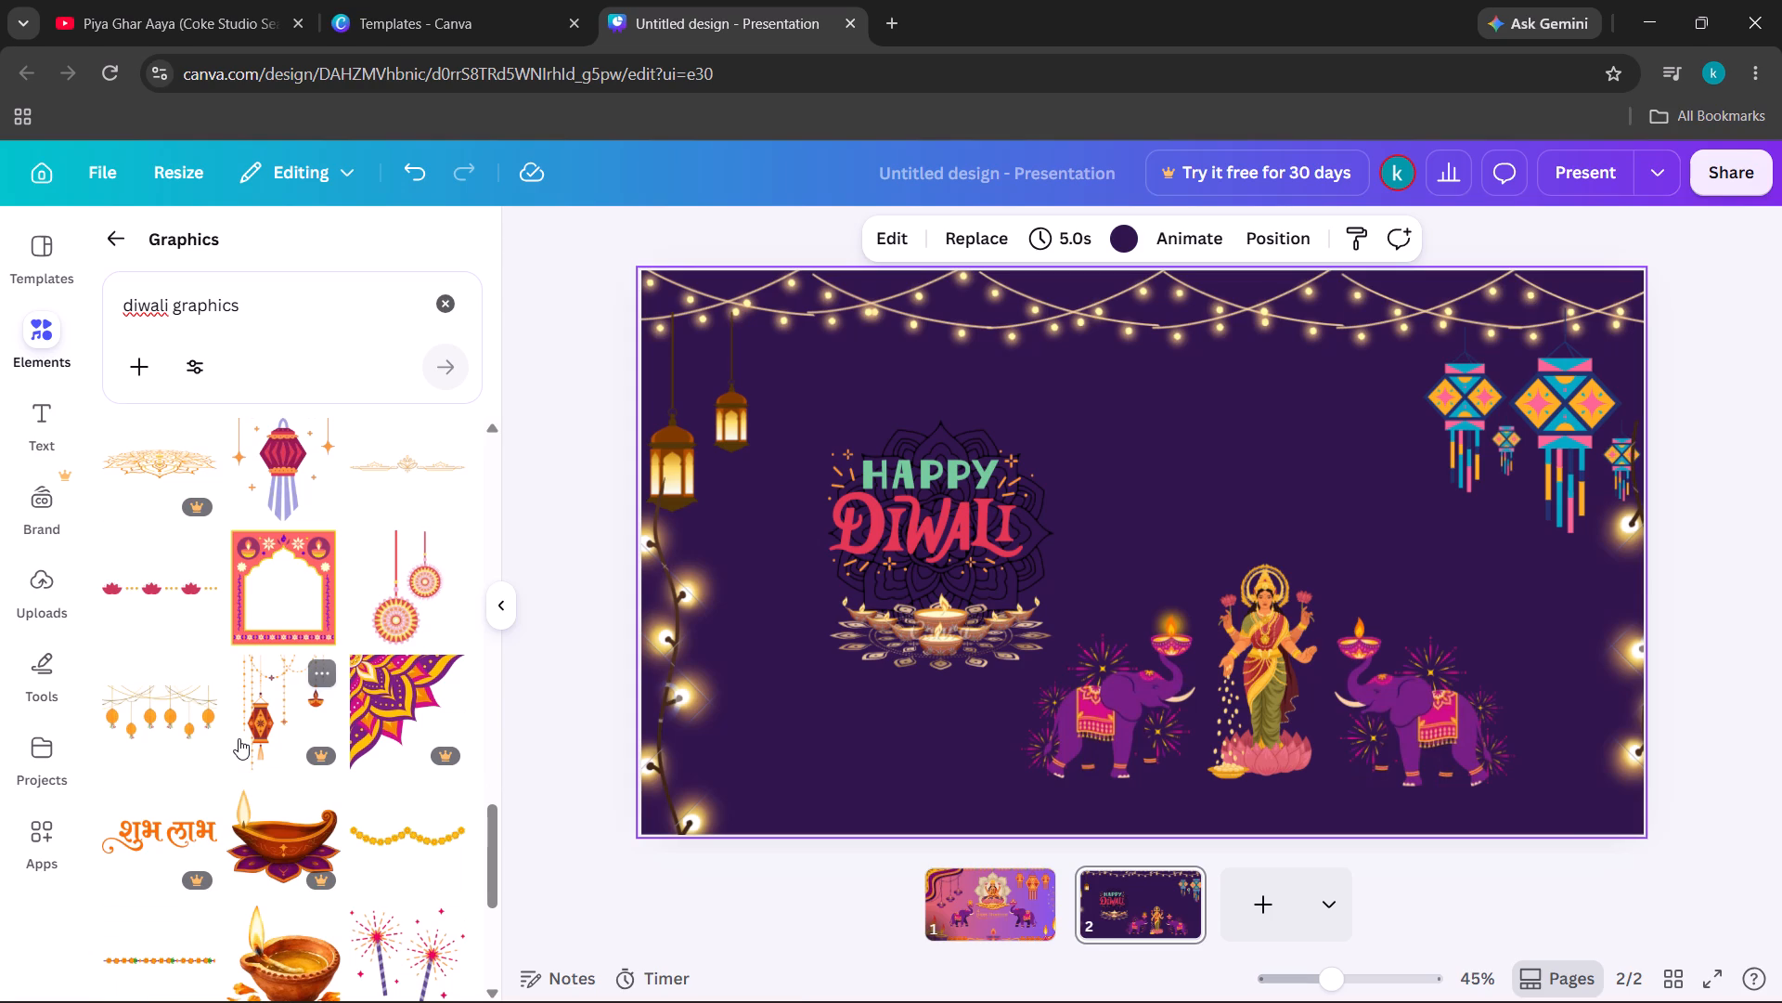
pyautogui.hscroll(4, 239, 738)
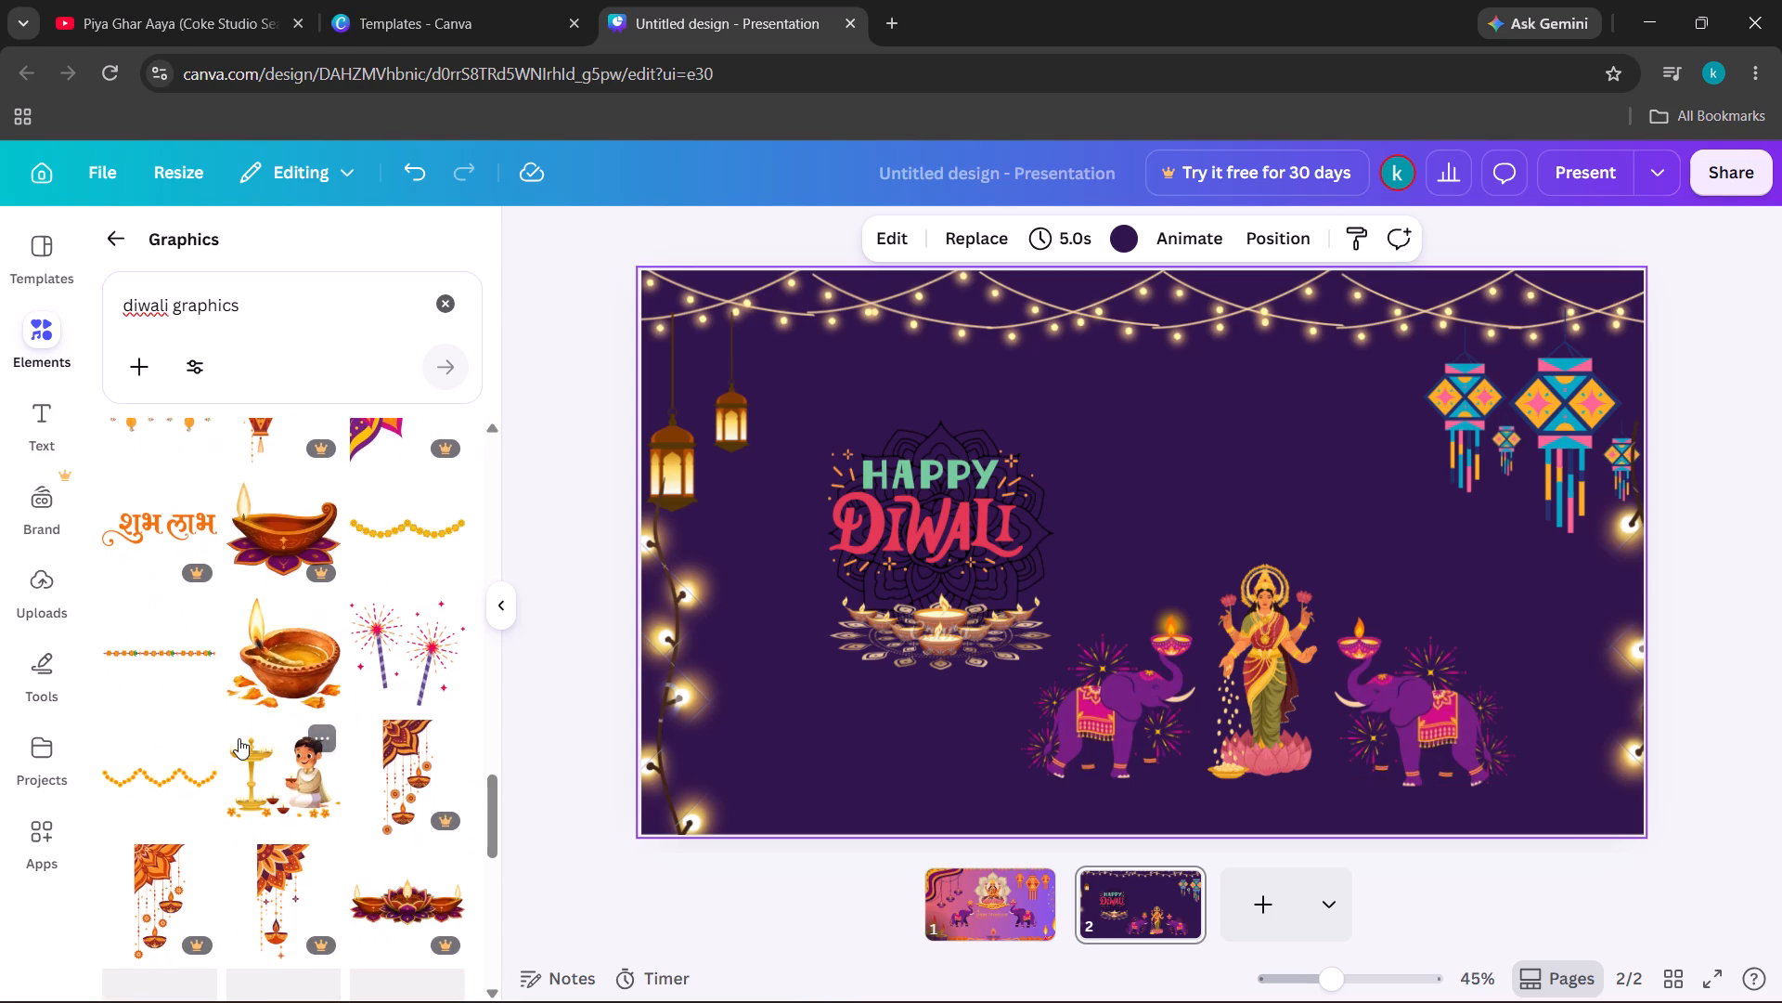
pyautogui.scroll(-4, 239, 738)
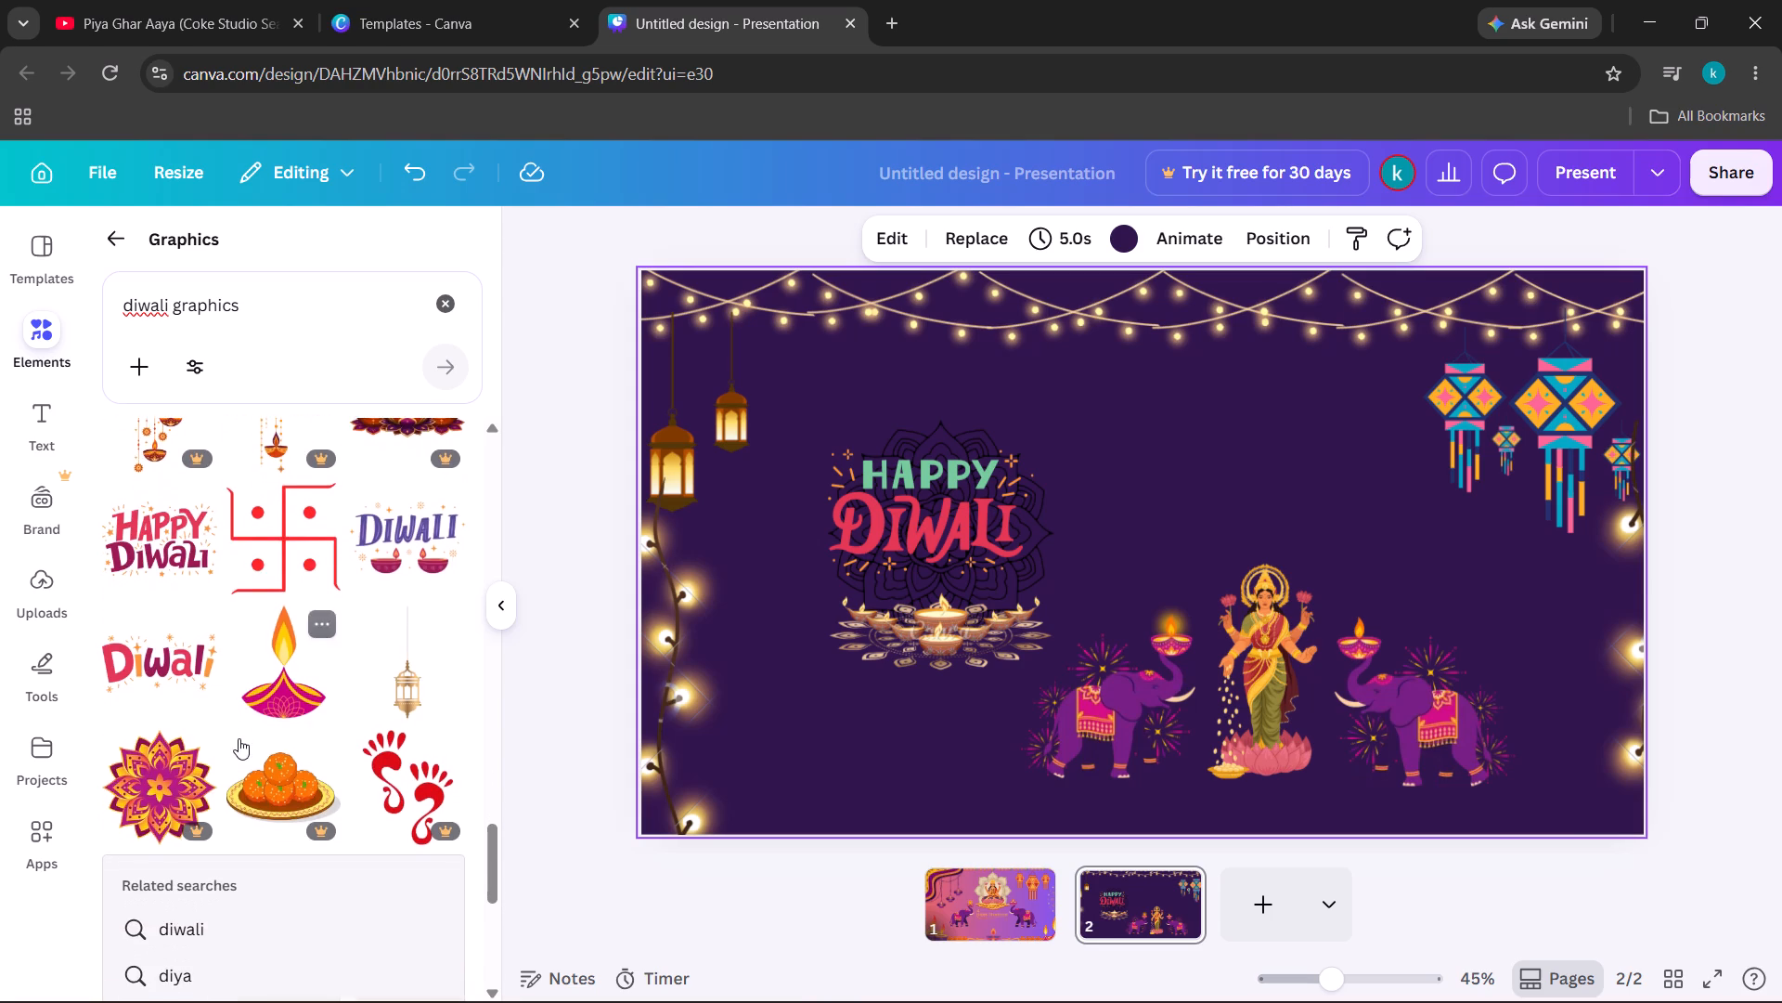
pyautogui.scroll(-2, 239, 738)
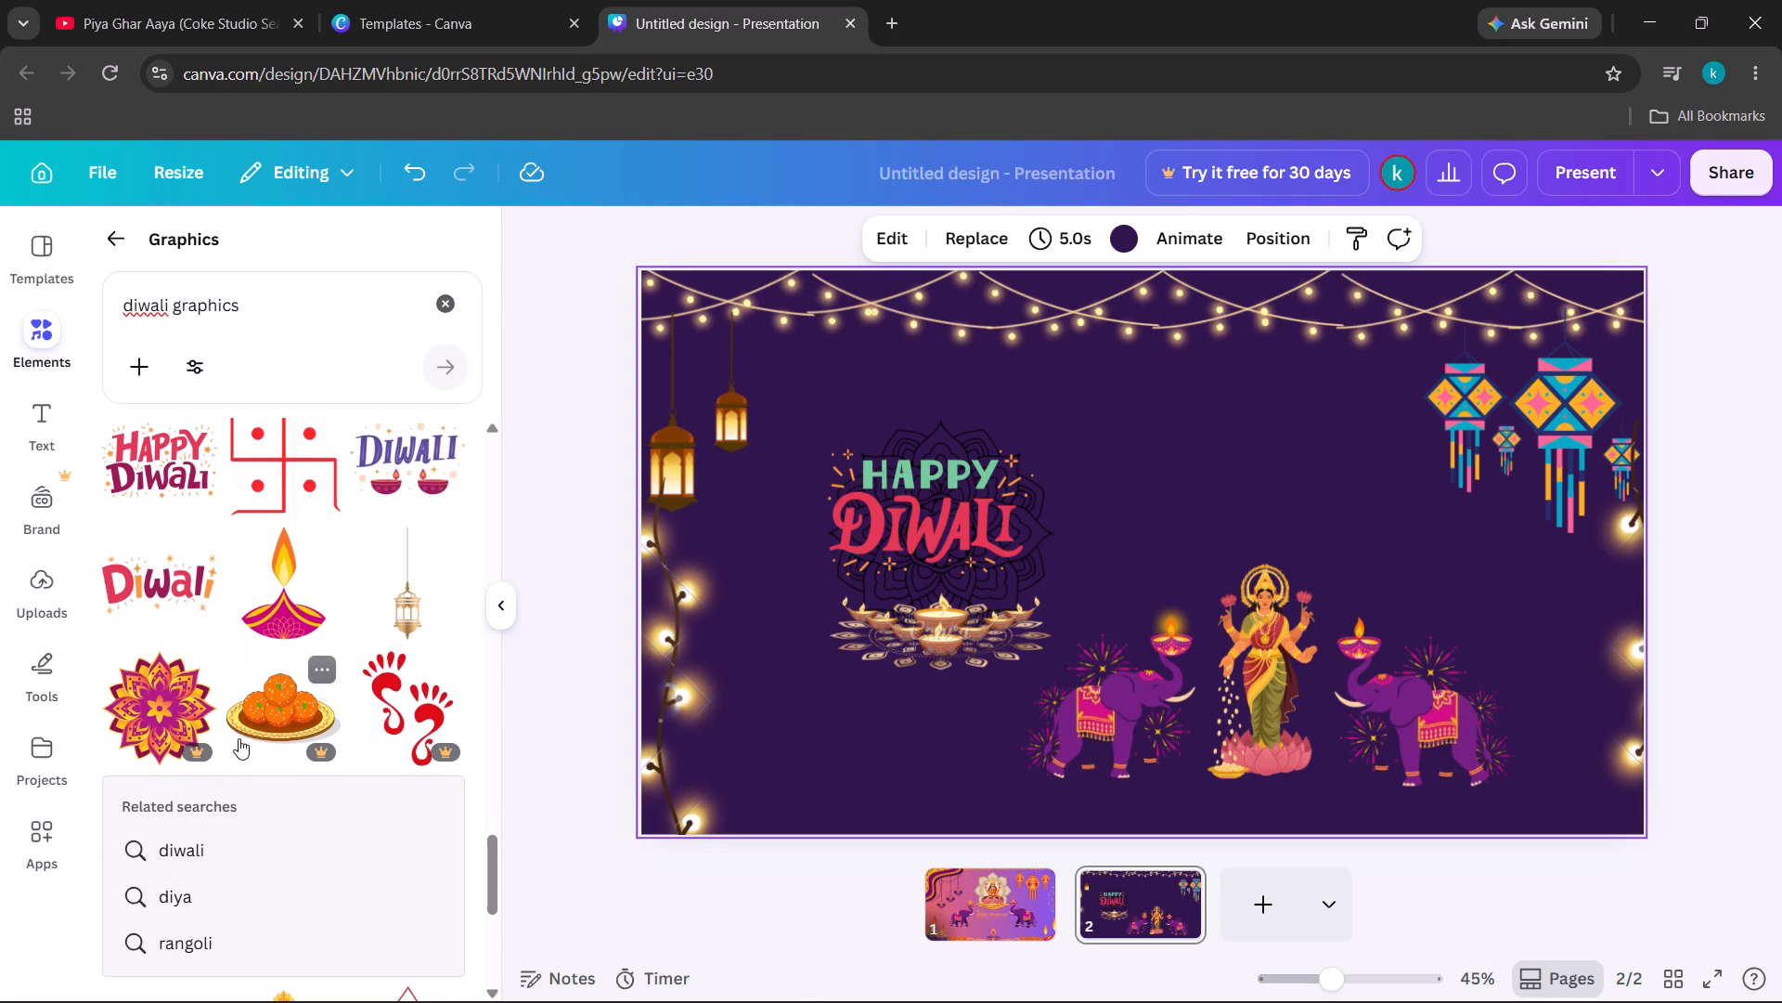
pyautogui.scroll(-2, 239, 738)
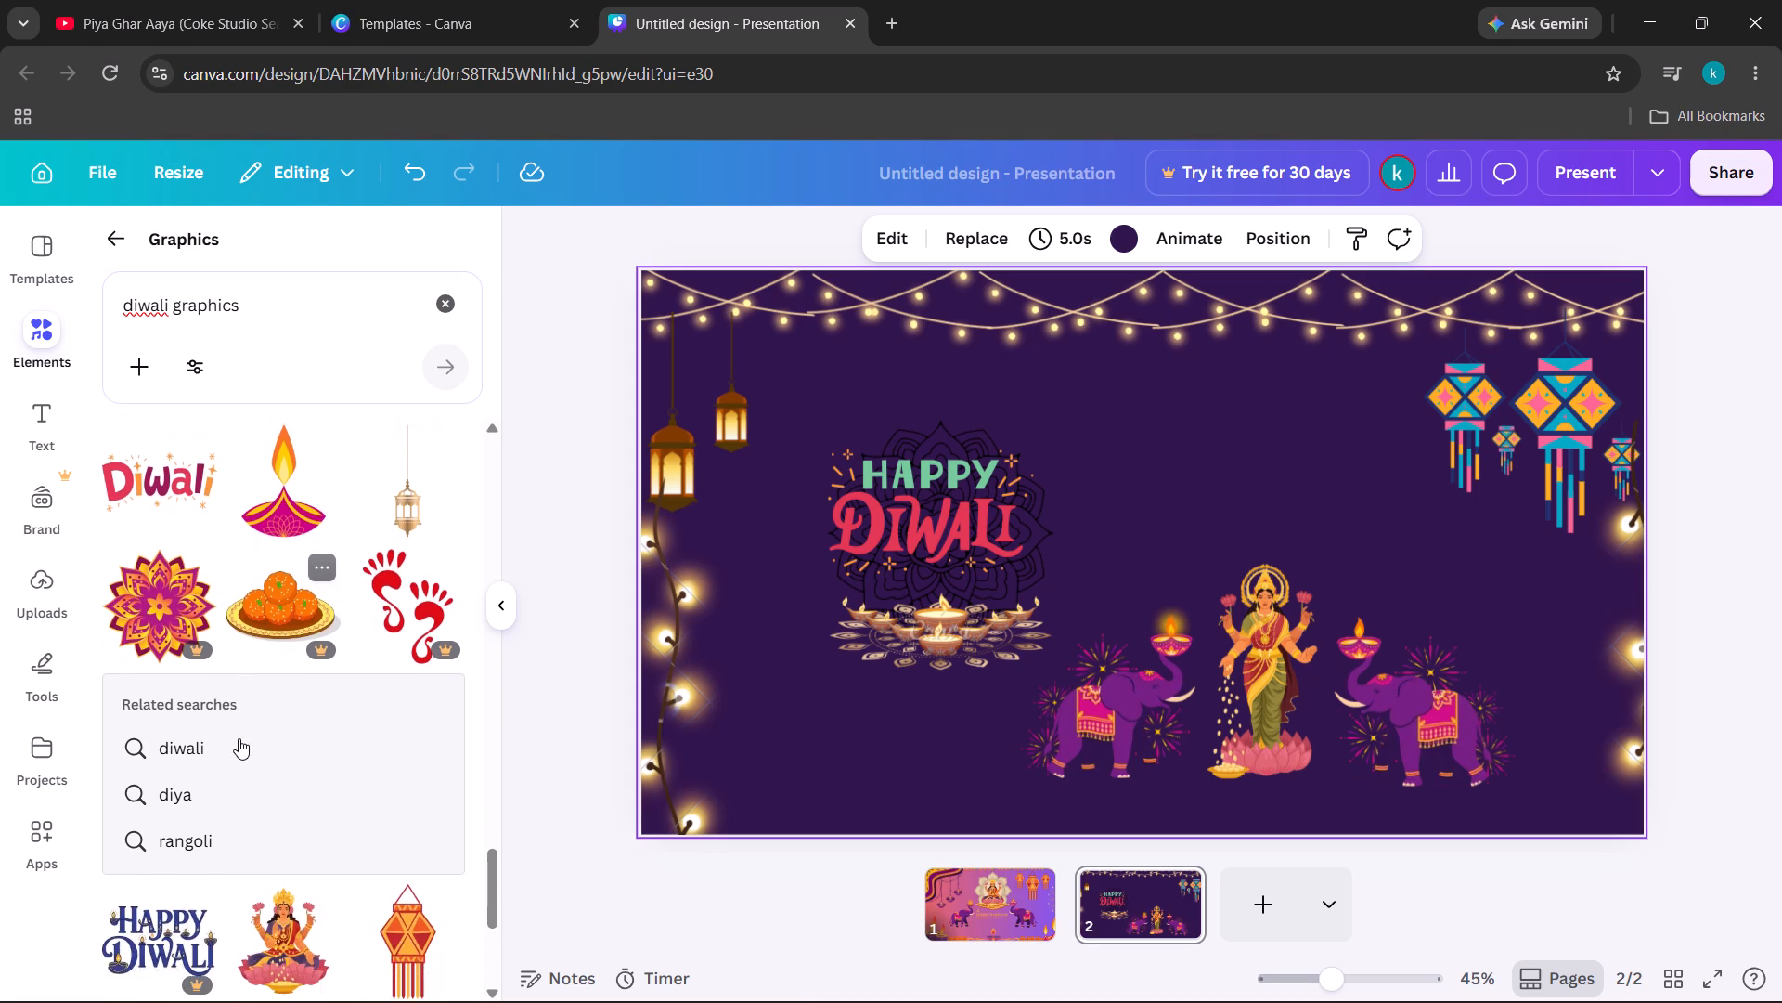
pyautogui.scroll(-3, 239, 738)
pyautogui.hscroll(4, 239, 738)
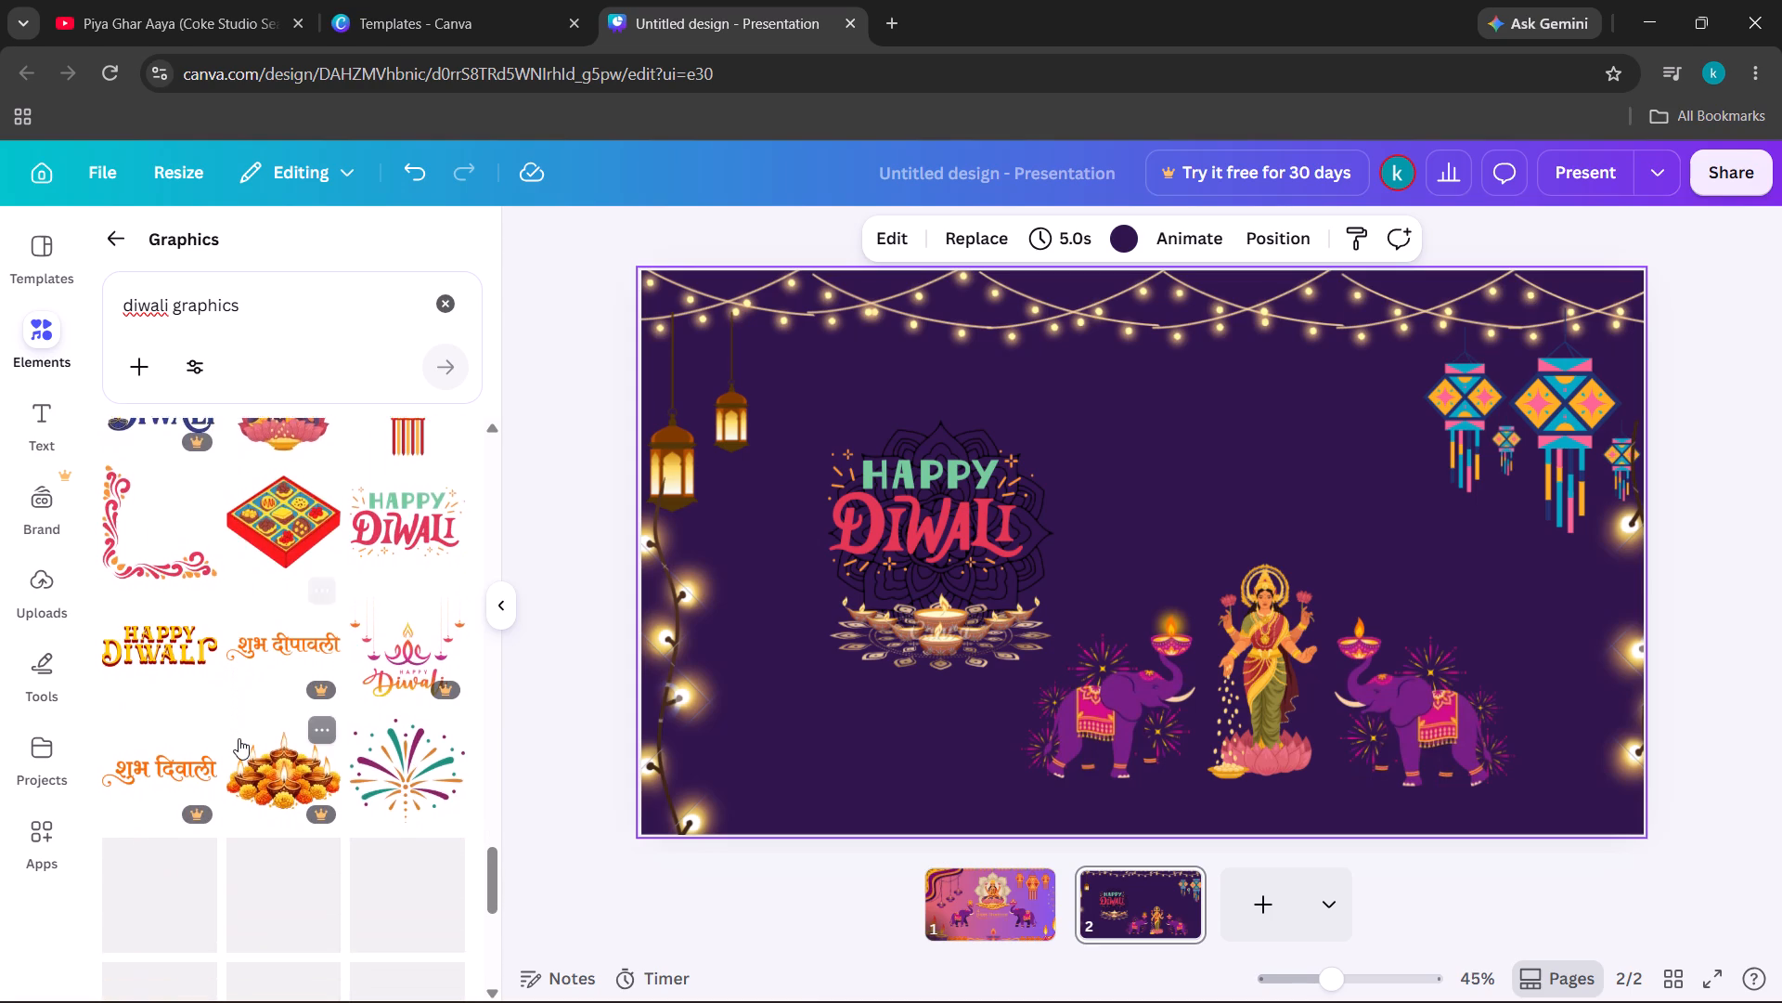
pyautogui.hscroll(1, 239, 738)
pyautogui.scroll(-1, 239, 738)
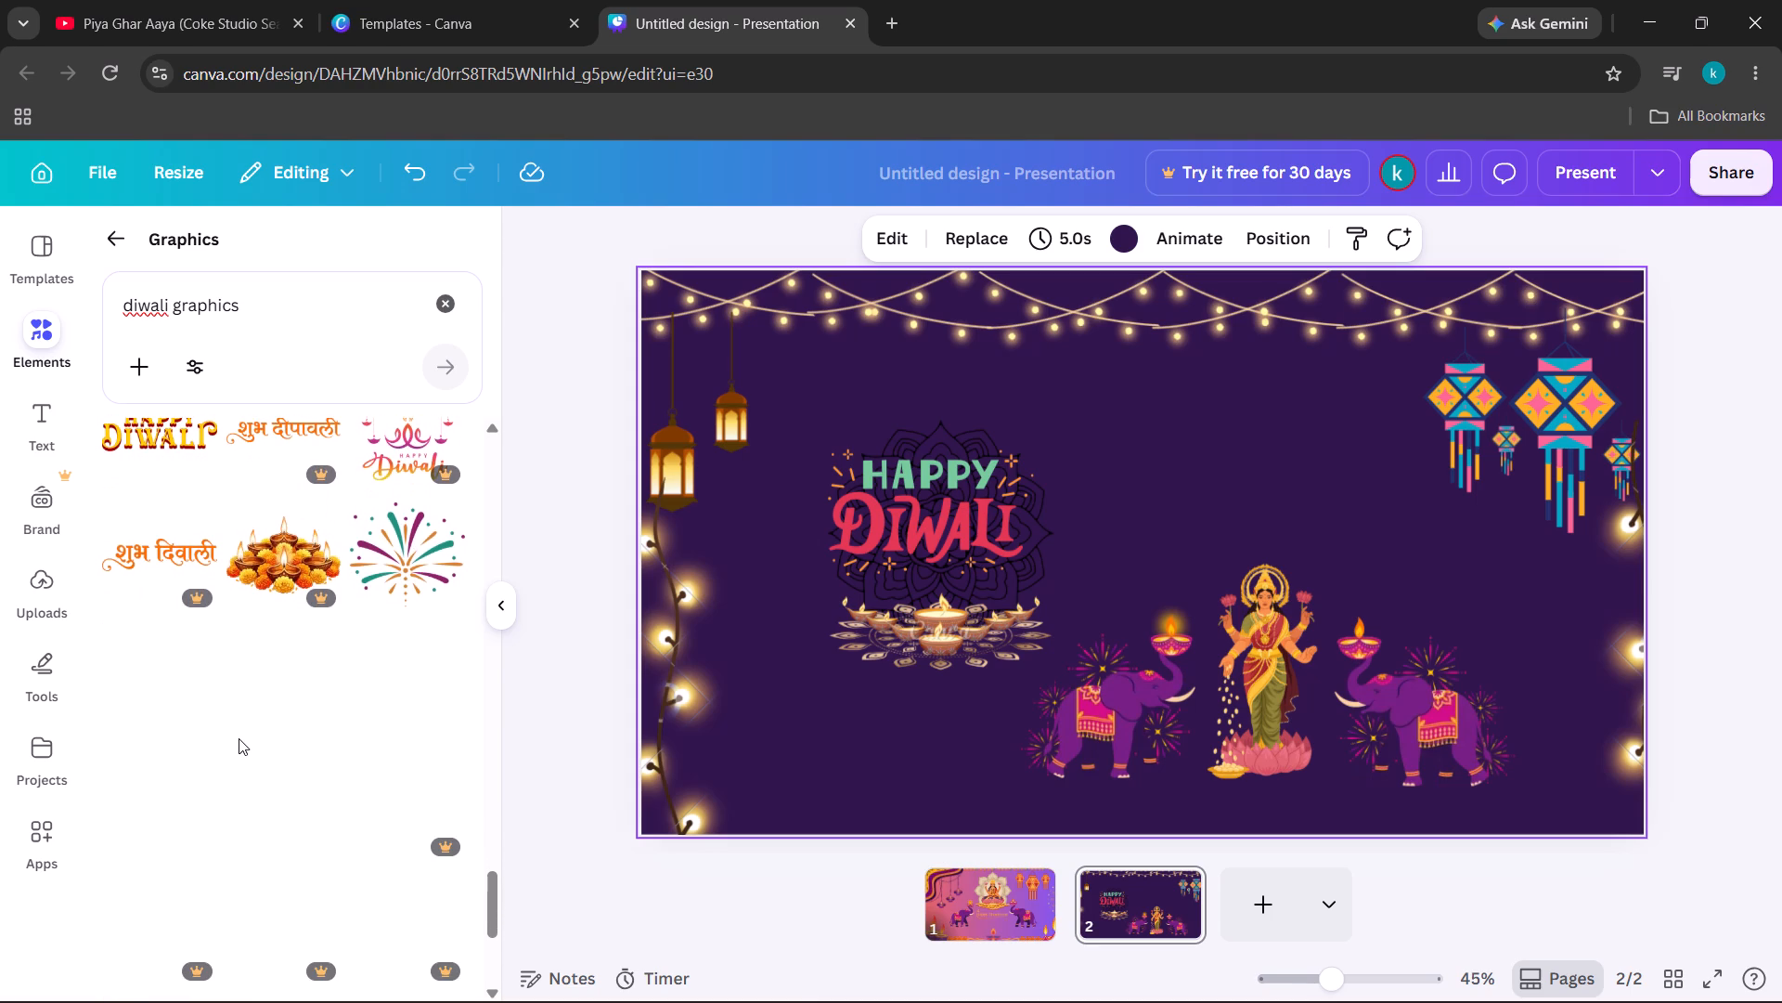
pyautogui.scroll(-3, 239, 738)
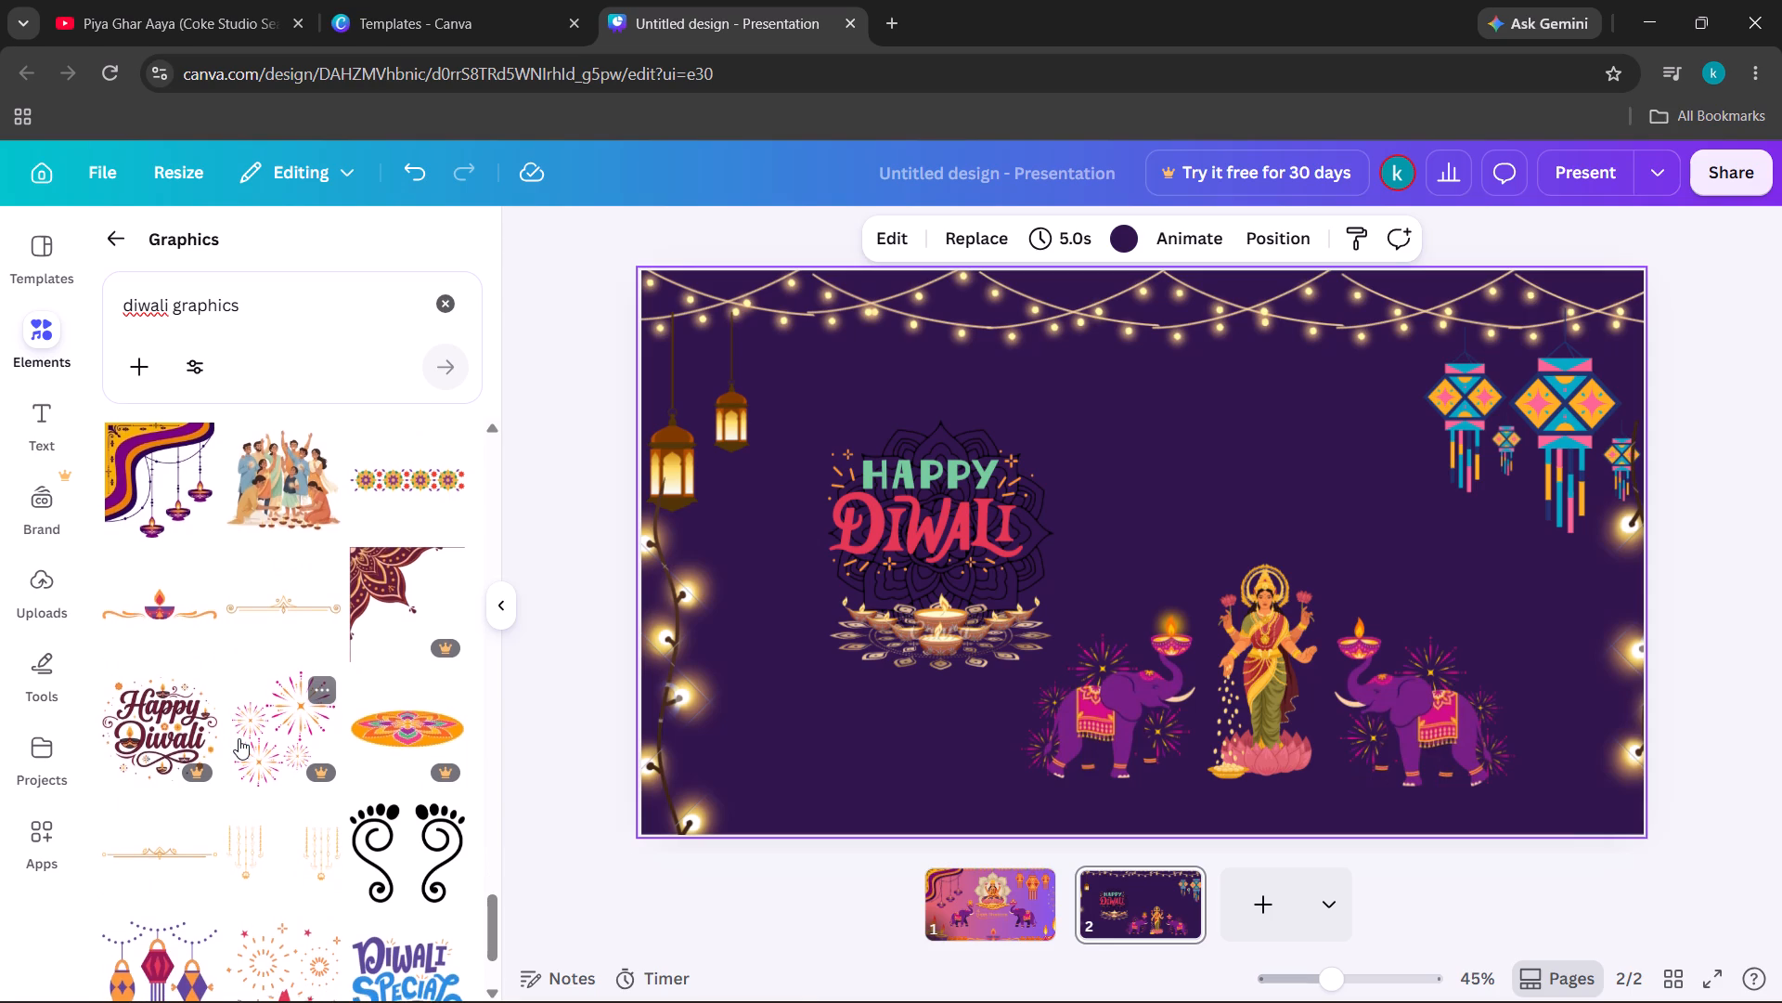
pyautogui.scroll(-2, 239, 738)
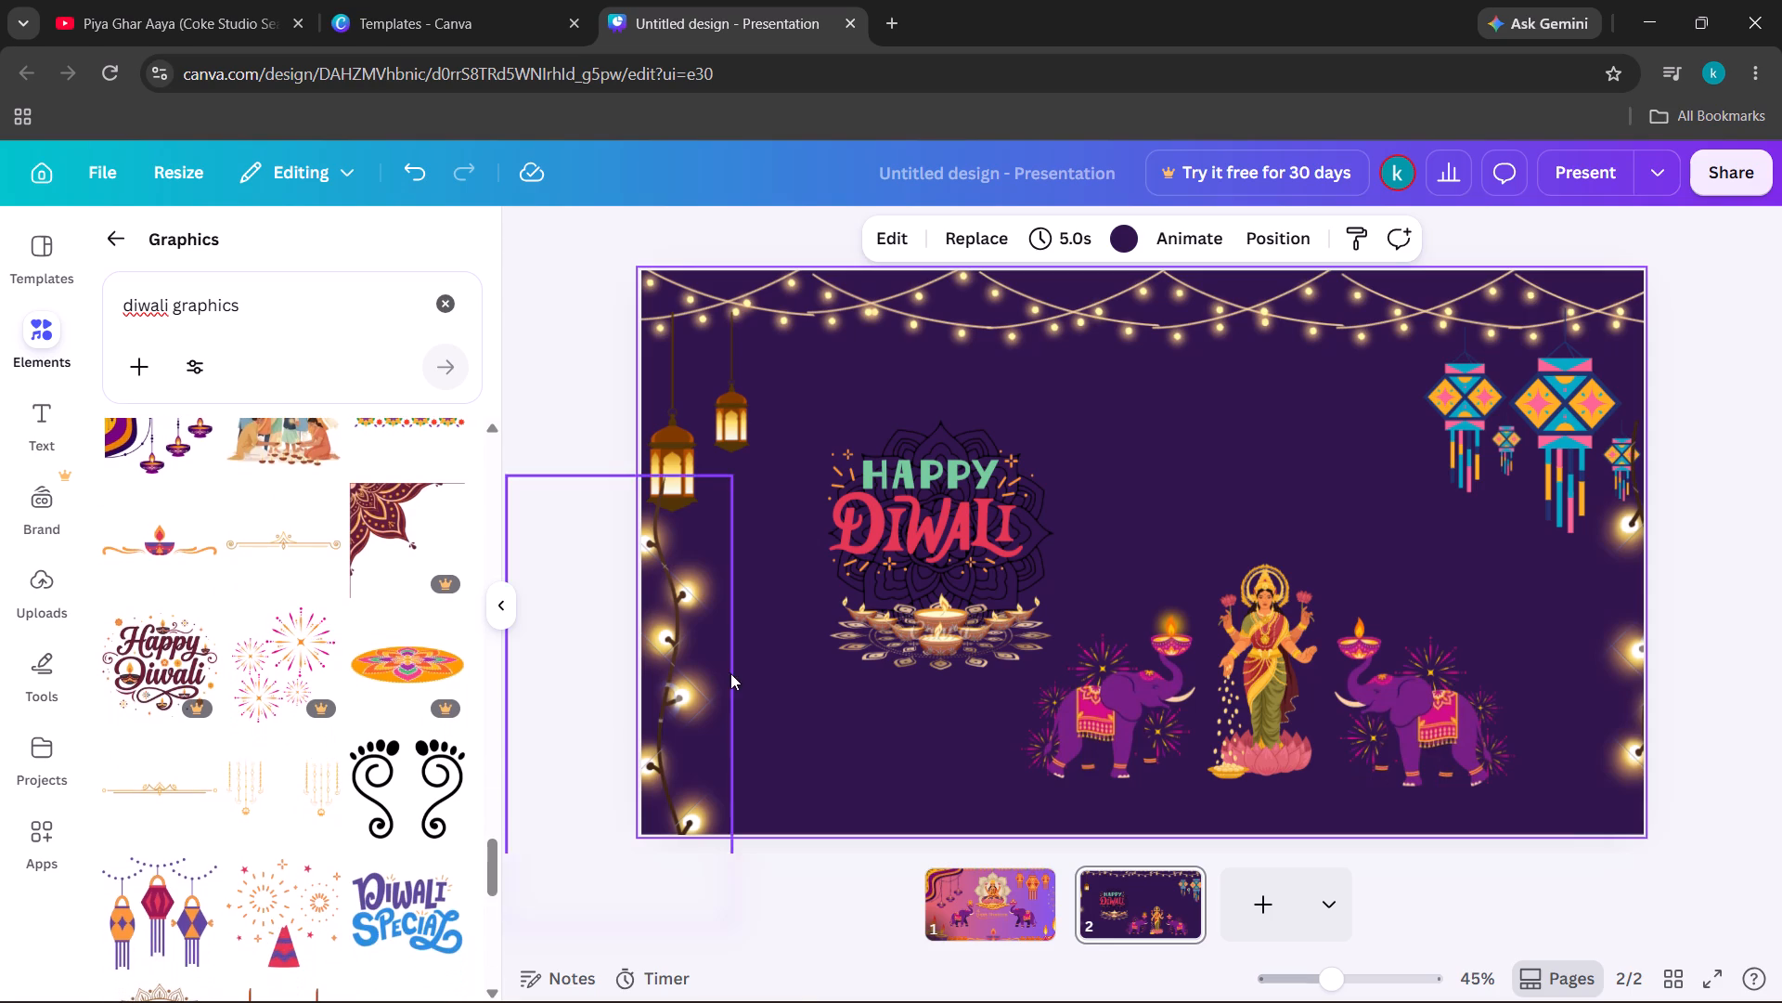
# Shift the "Happy Diwali" lettering slightly so it sits centred over the dark mandala, just above the row of diyas.
pyautogui.moveTo(953, 531); pyautogui.dragTo(962, 558)
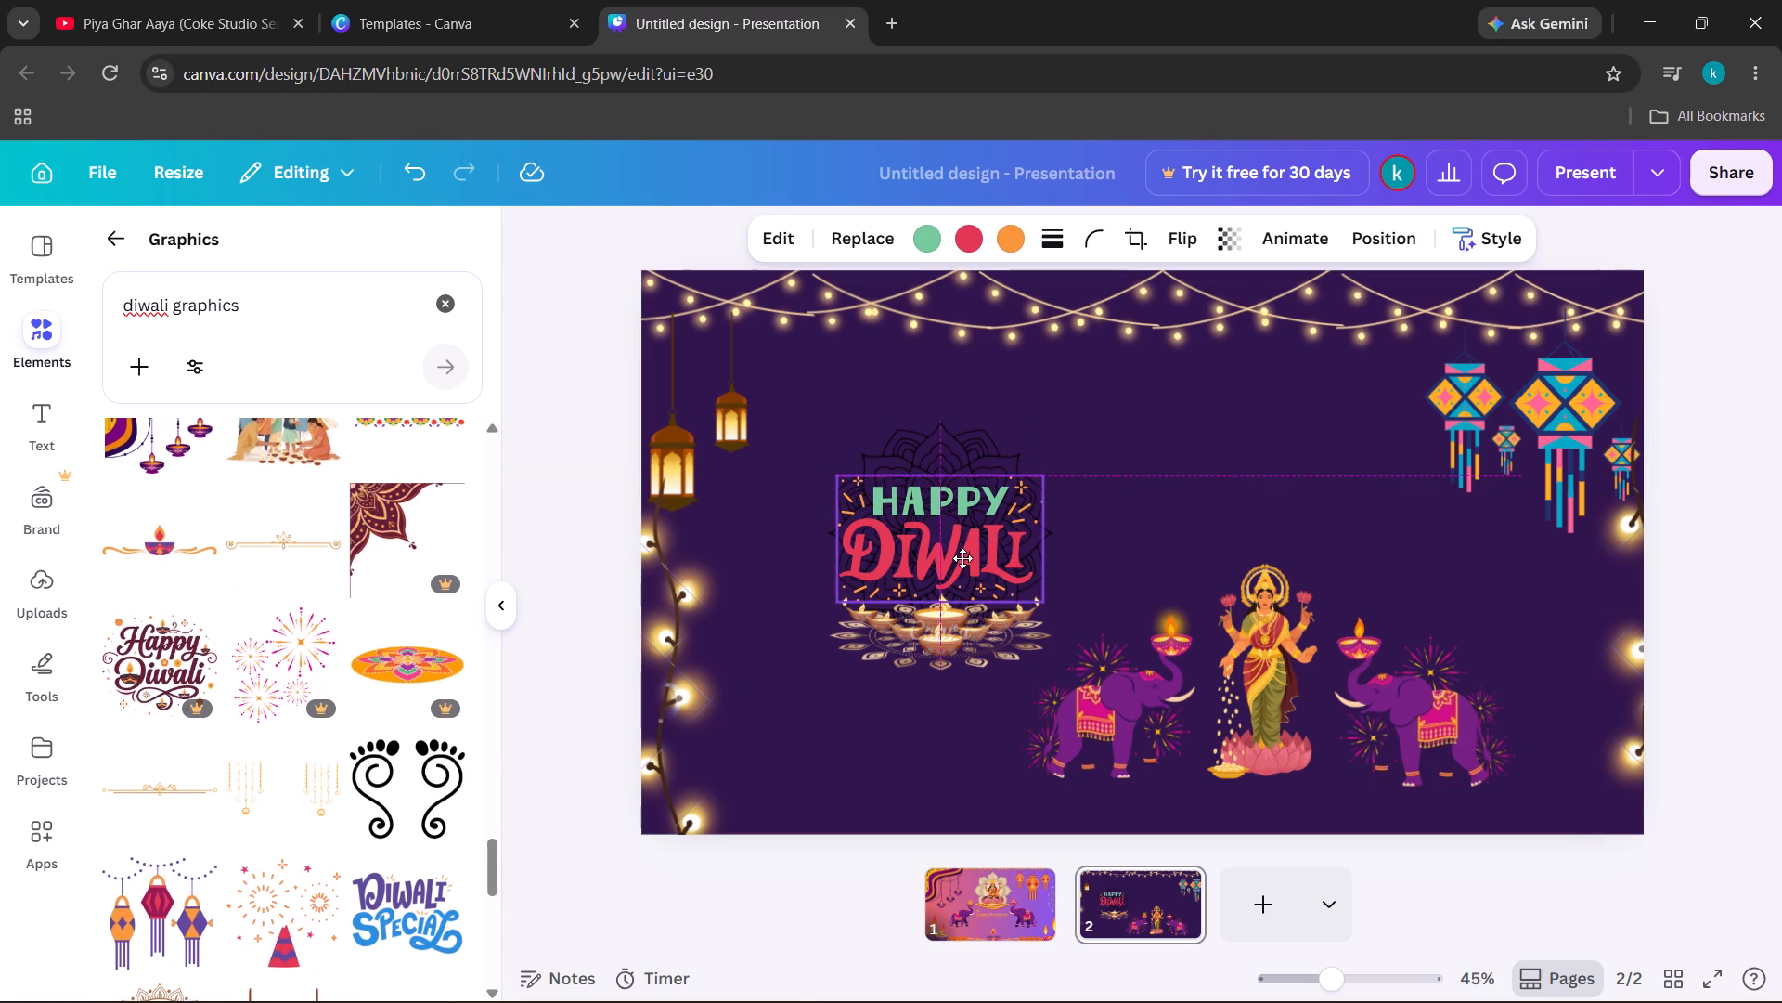
pyautogui.moveTo(962, 558); pyautogui.dragTo(969, 543)
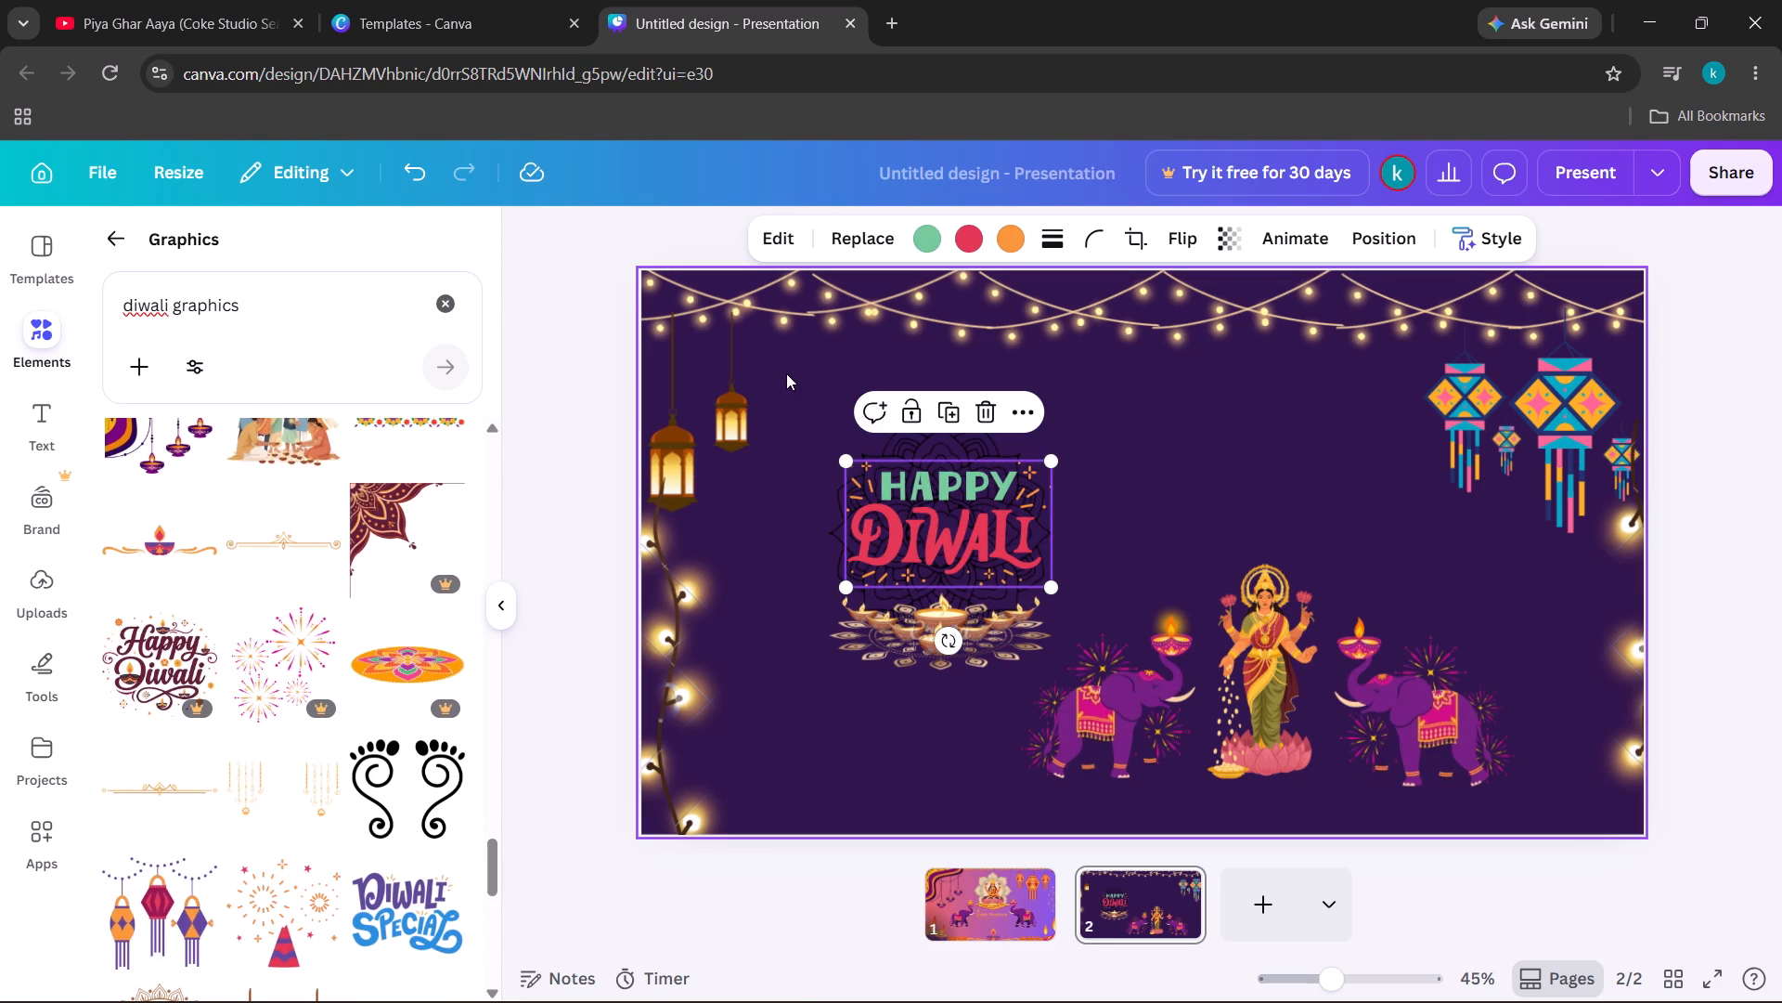
pyautogui.click(786, 373)
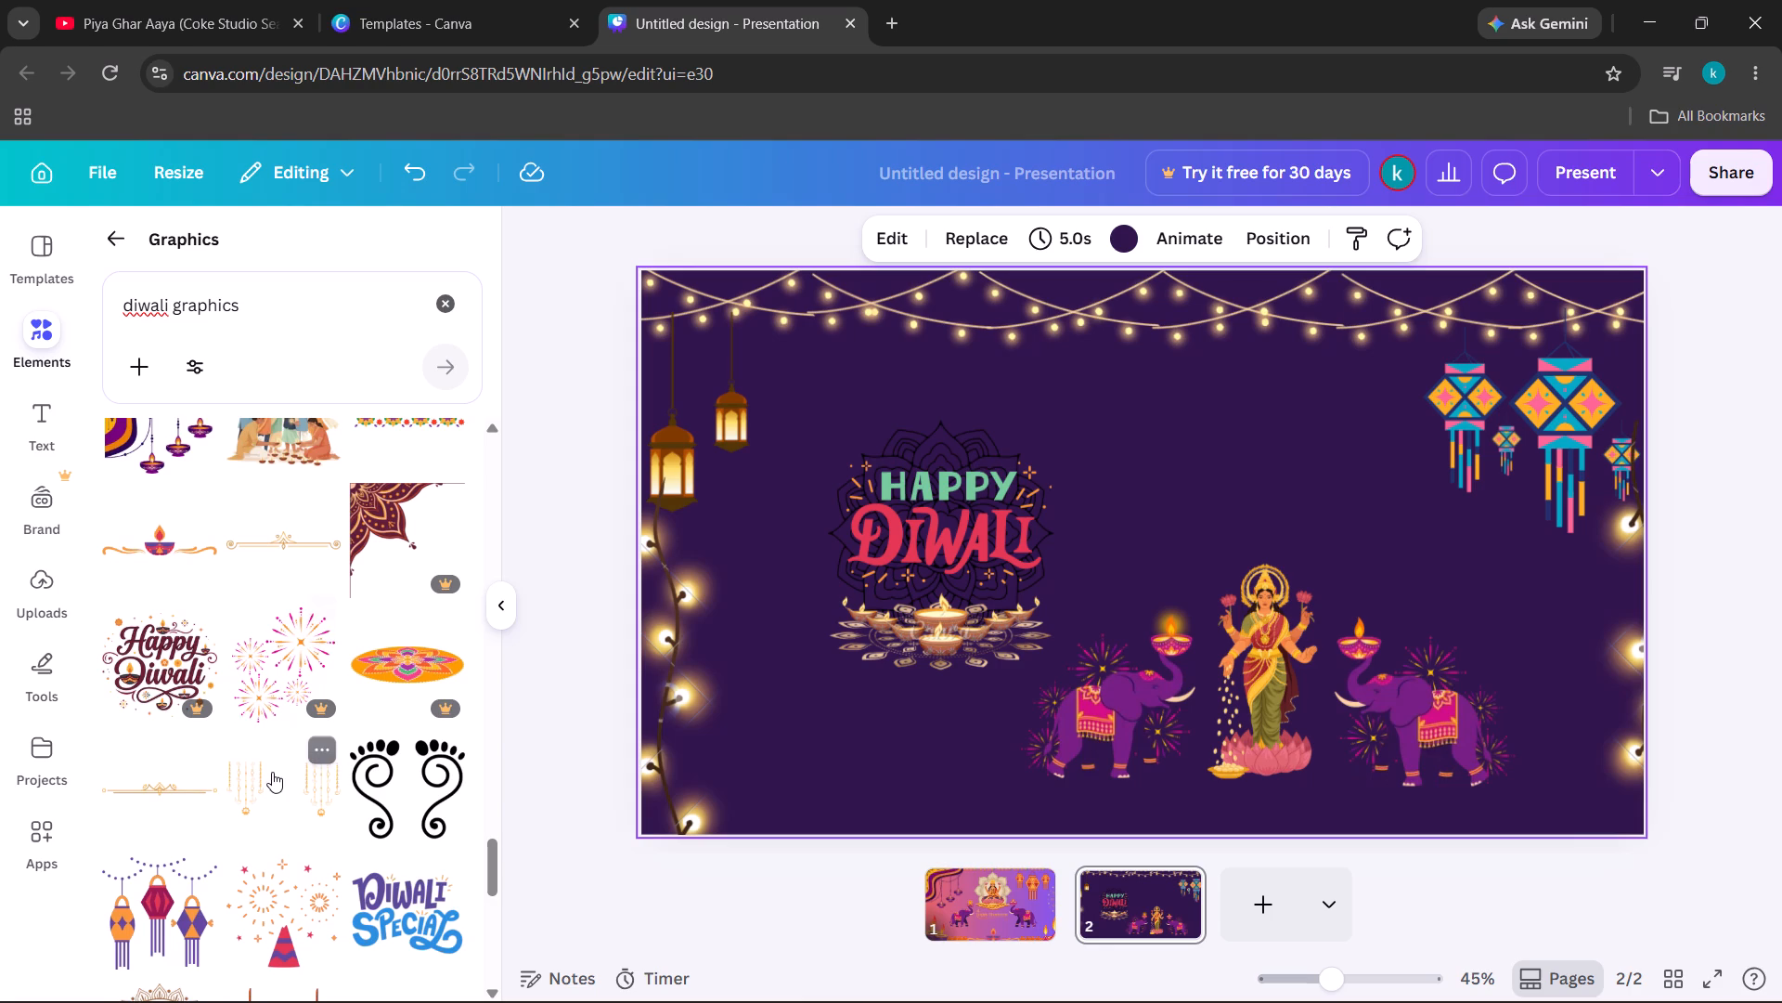
# Add the plain brown diya with a glowing flame from the "diwali graphics" results and shrink it to about 120 by 143.
pyautogui.scroll(-3, 272, 772)
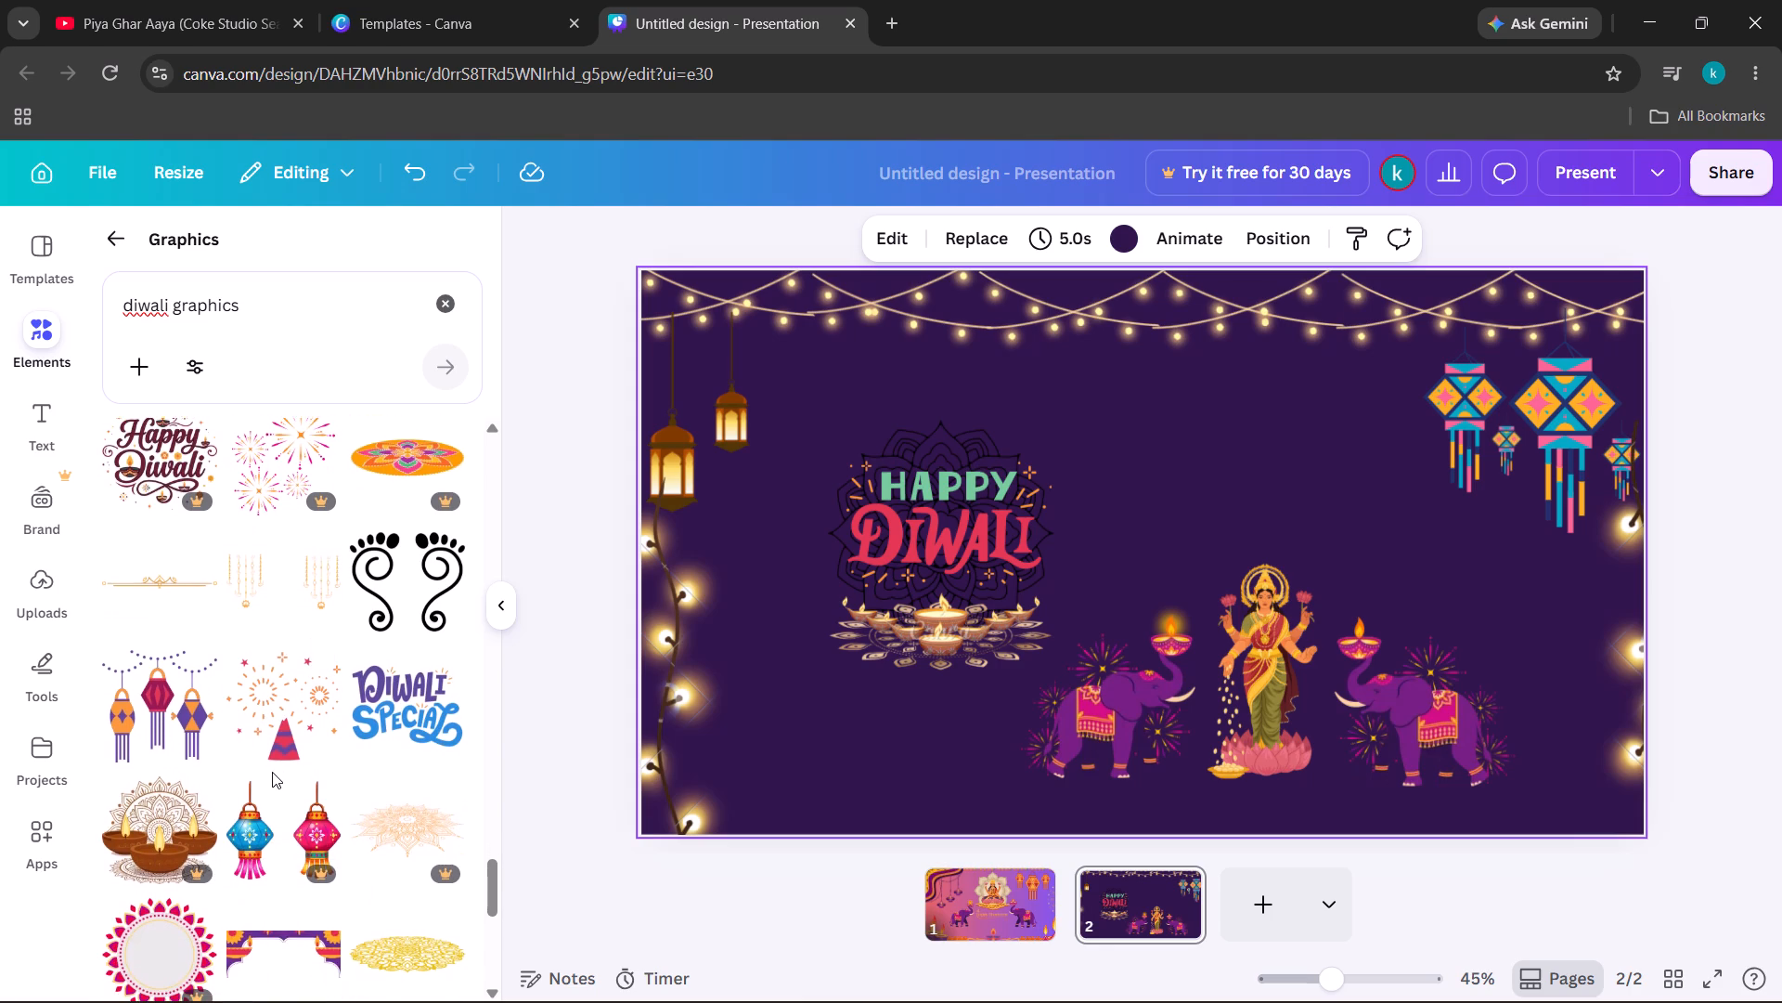
pyautogui.scroll(-4, 272, 772)
pyautogui.hscroll(1, 272, 772)
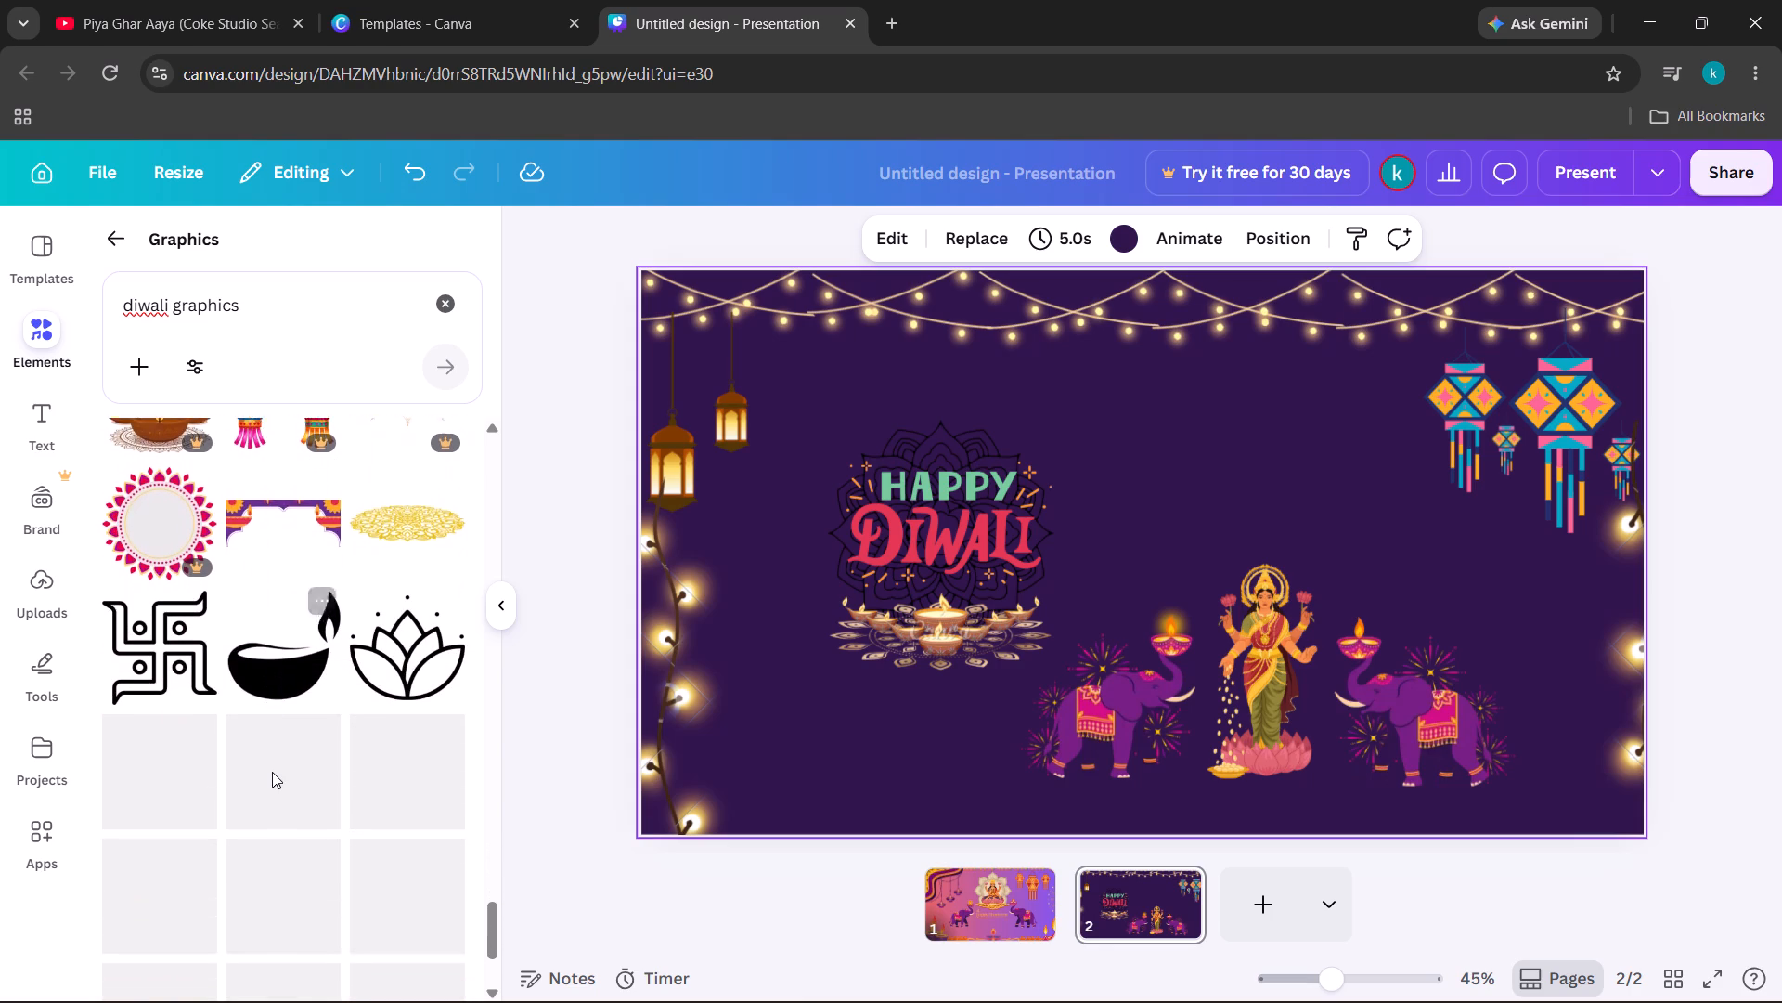
pyautogui.hscroll(1, 272, 772)
pyautogui.scroll(-4, 272, 772)
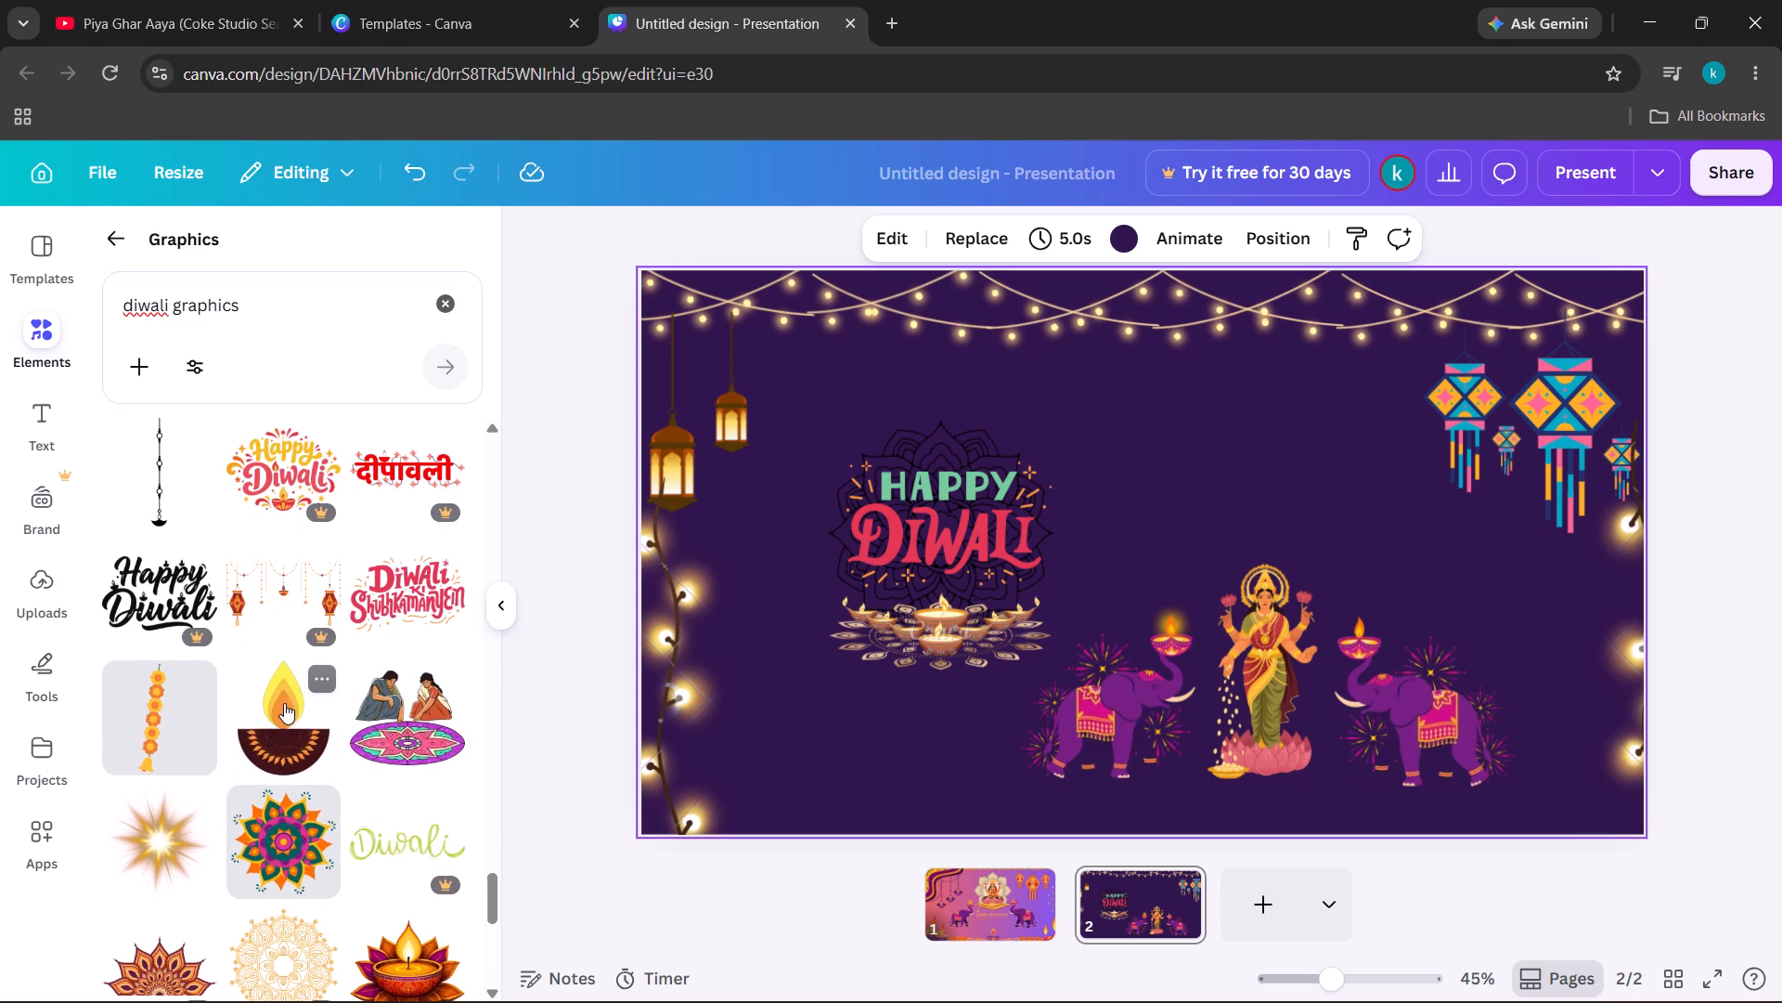
pyautogui.scroll(-5, 196, 905)
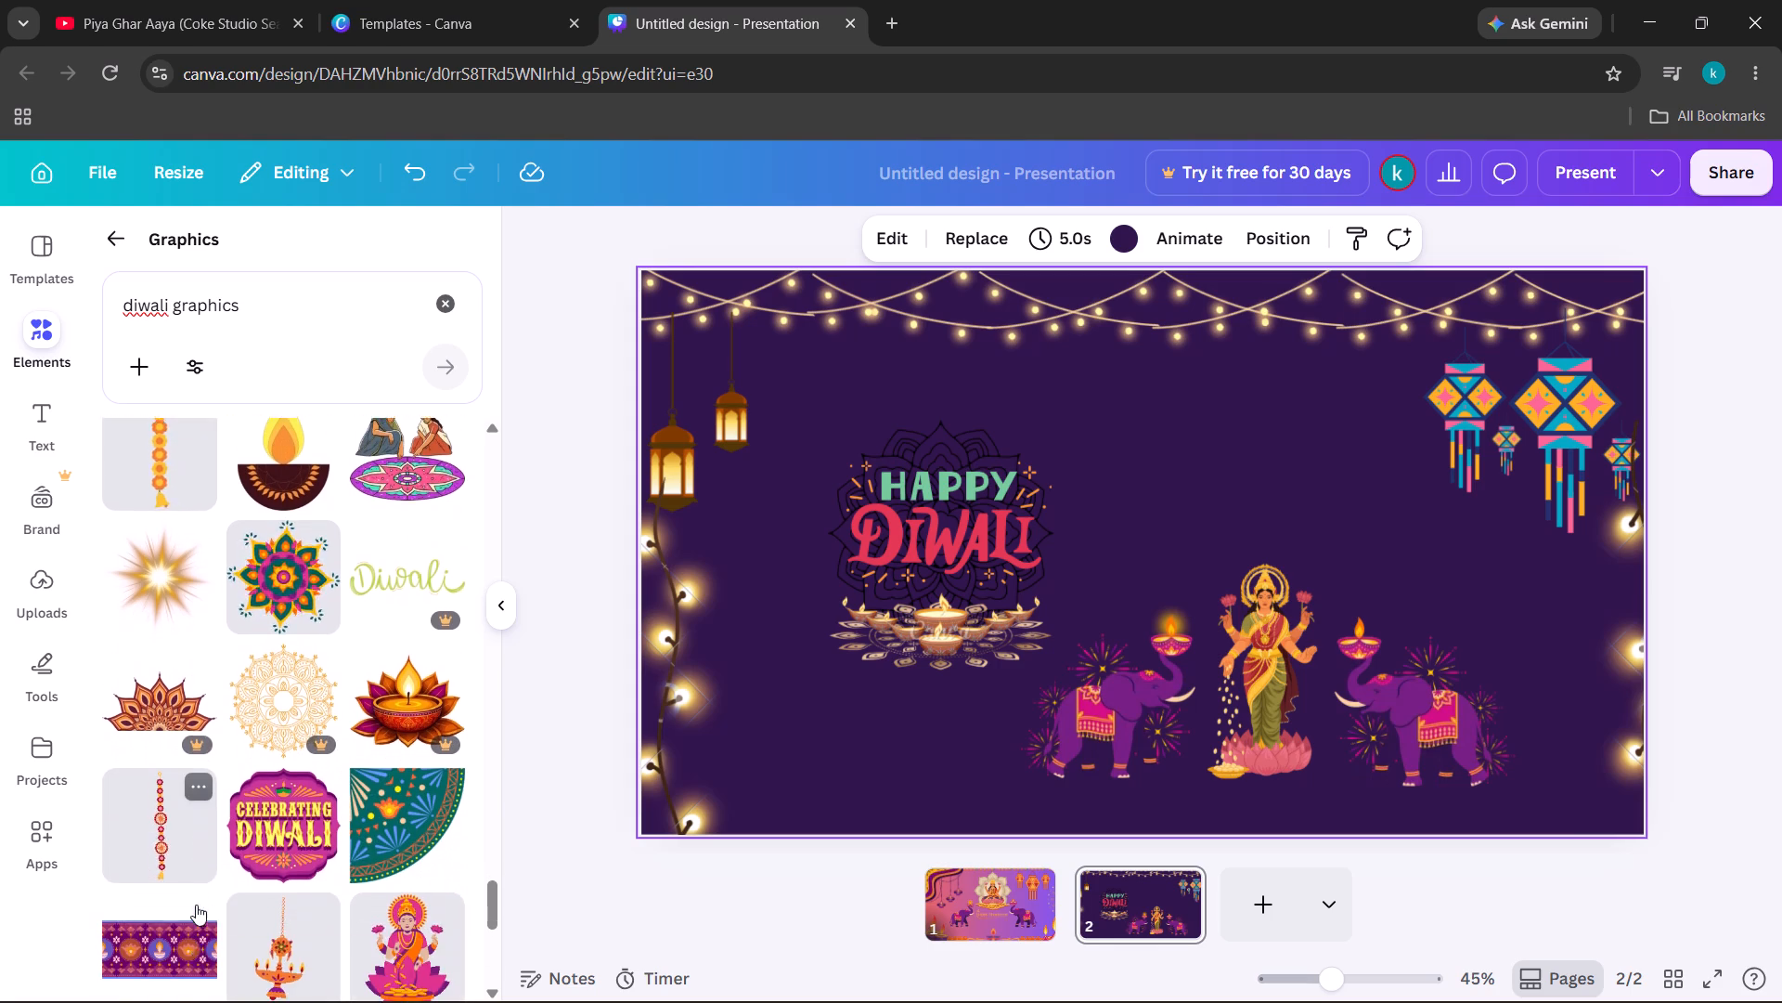
pyautogui.scroll(-5, 196, 905)
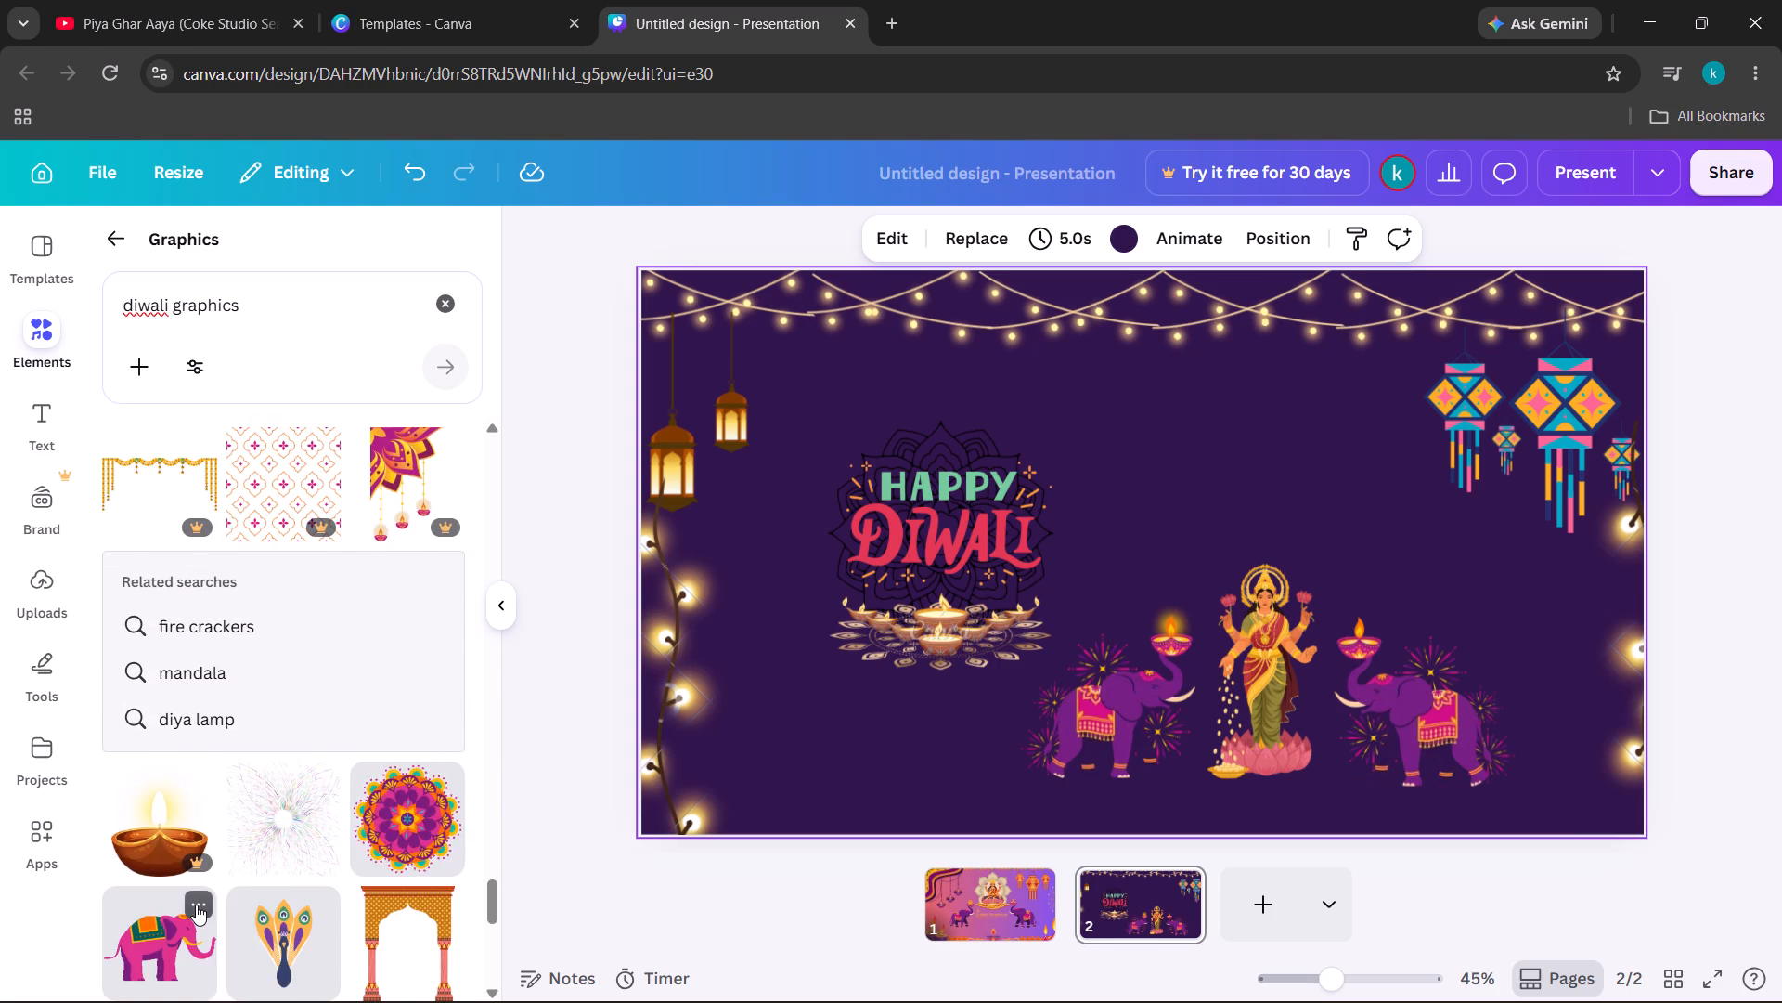
pyautogui.click(170, 844)
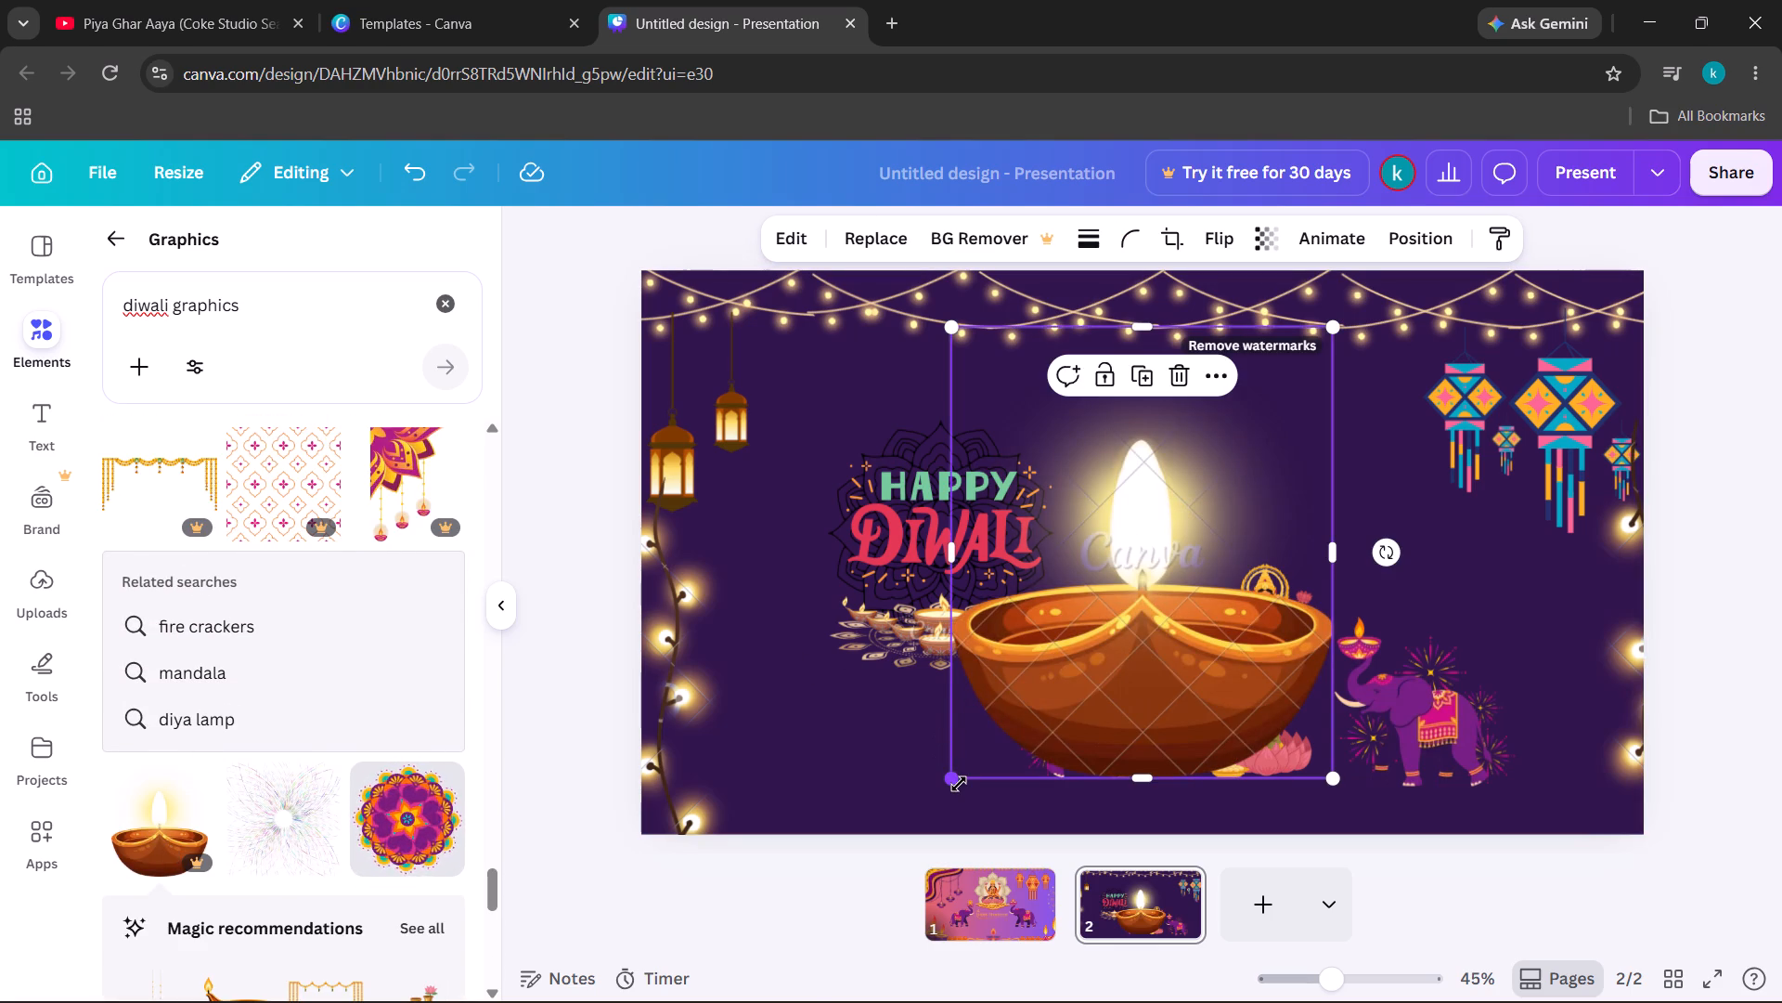
pyautogui.moveTo(959, 784); pyautogui.dragTo(1287, 472)
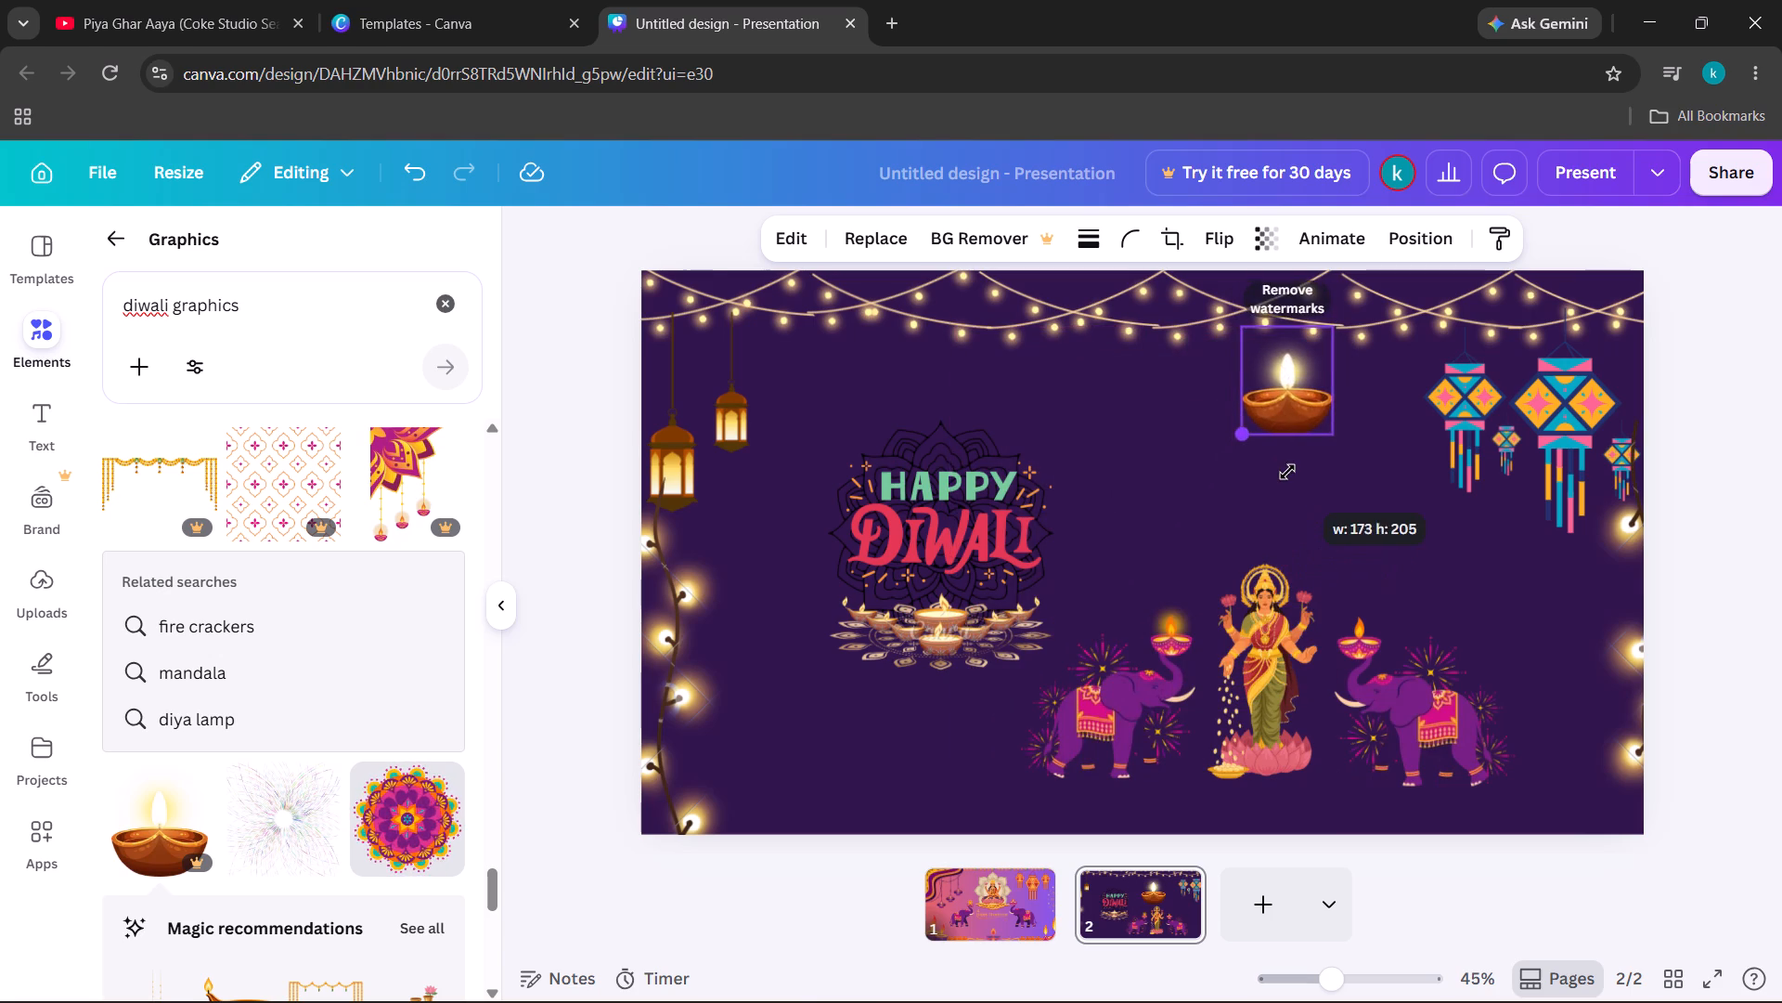
pyautogui.moveTo(1287, 472); pyautogui.dragTo(1322, 445)
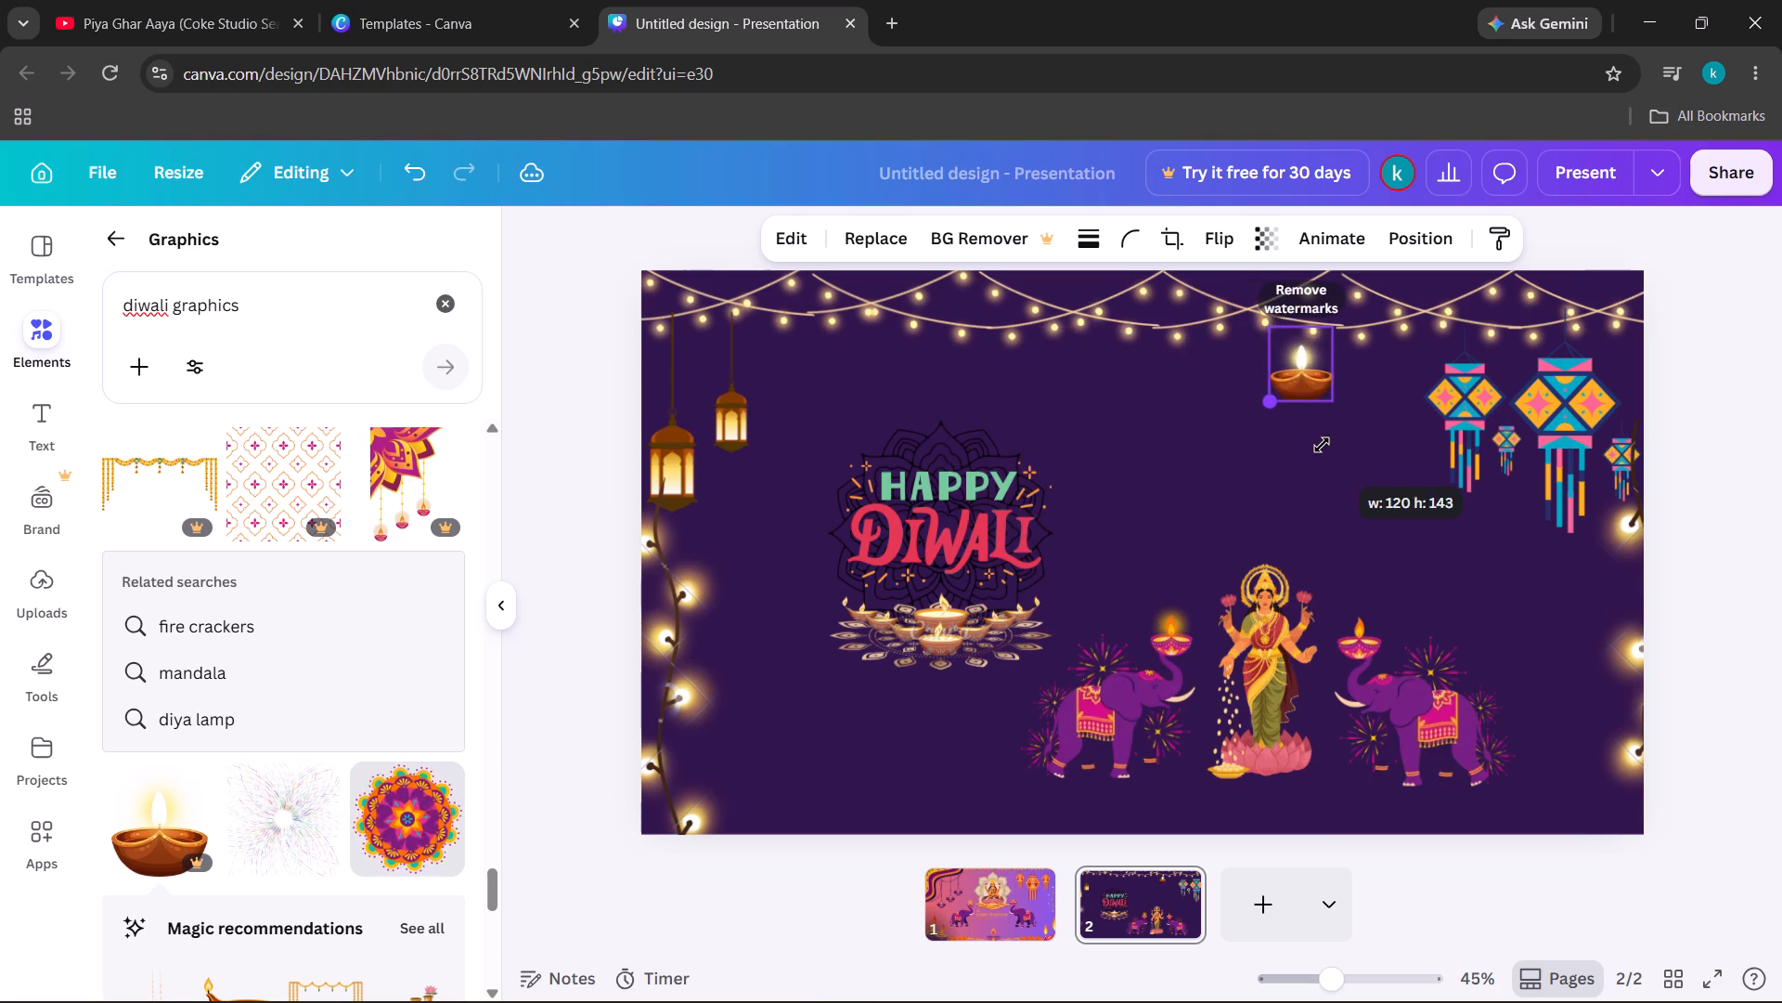
pyautogui.moveTo(1322, 445); pyautogui.dragTo(1322, 446)
# Shrink the glowing diya a little further and position it on the right-facing elephant's raised trunk, covering its original diya.
pyautogui.moveTo(1309, 369); pyautogui.dragTo(1175, 611)
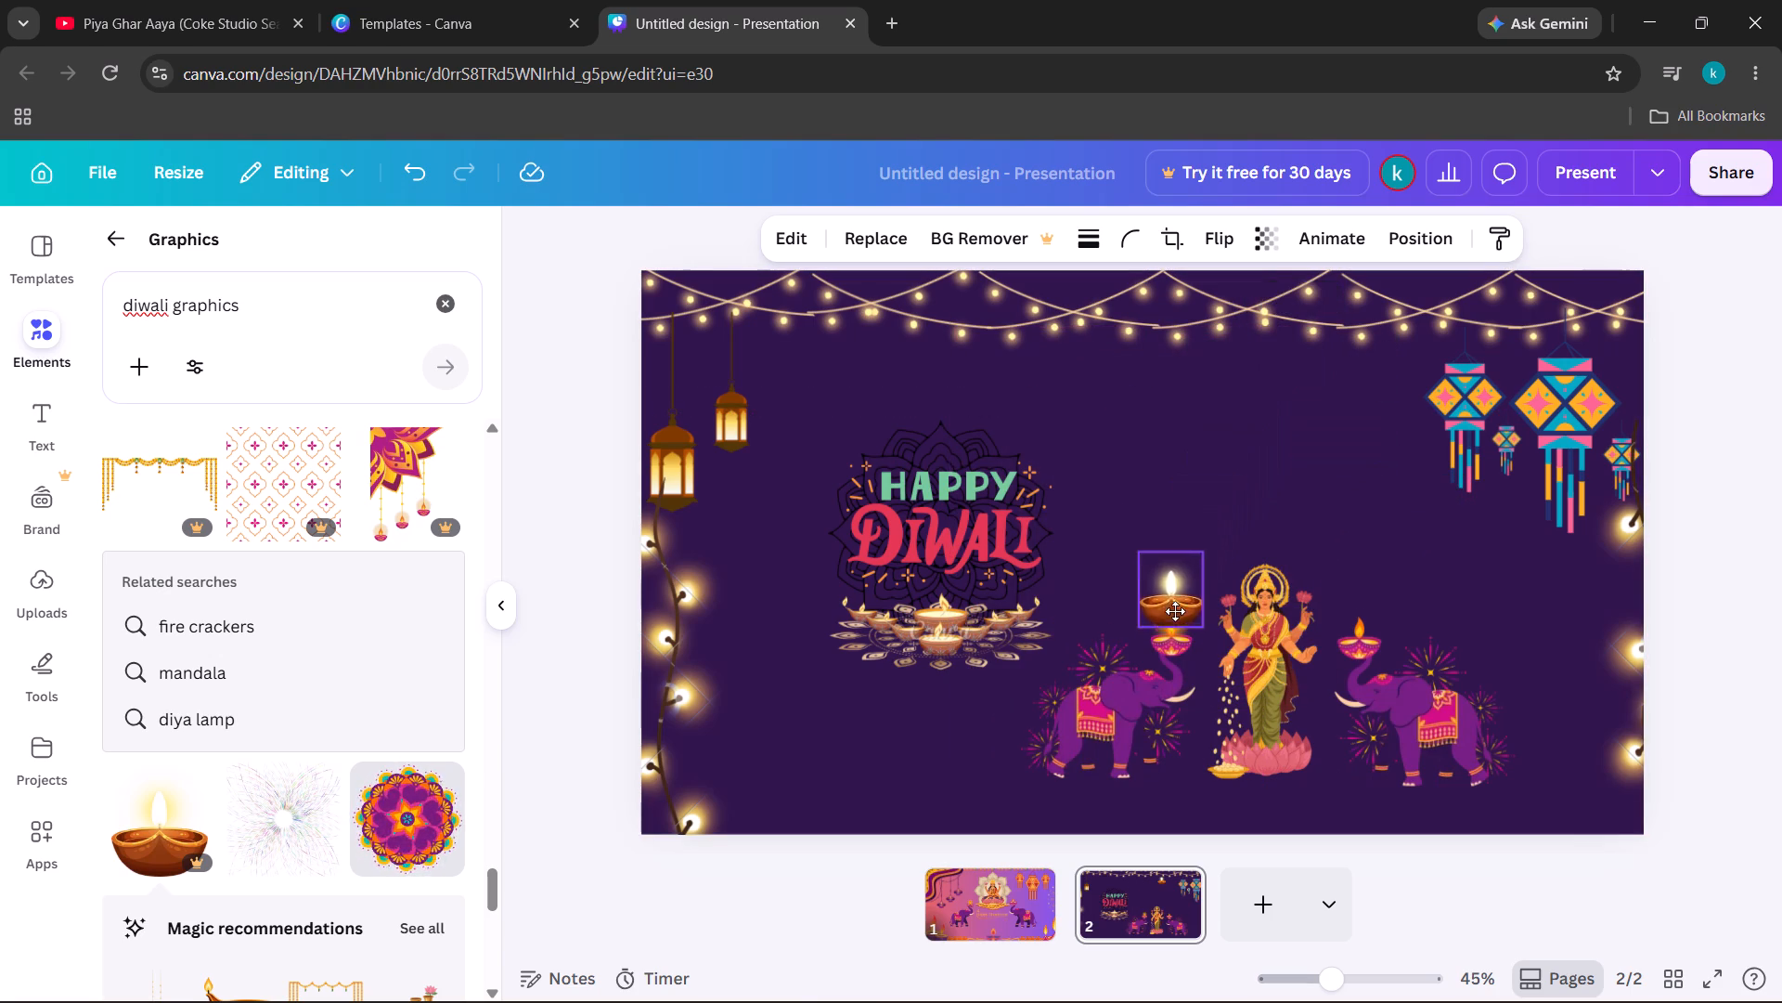
pyautogui.moveTo(1175, 611); pyautogui.dragTo(1186, 627)
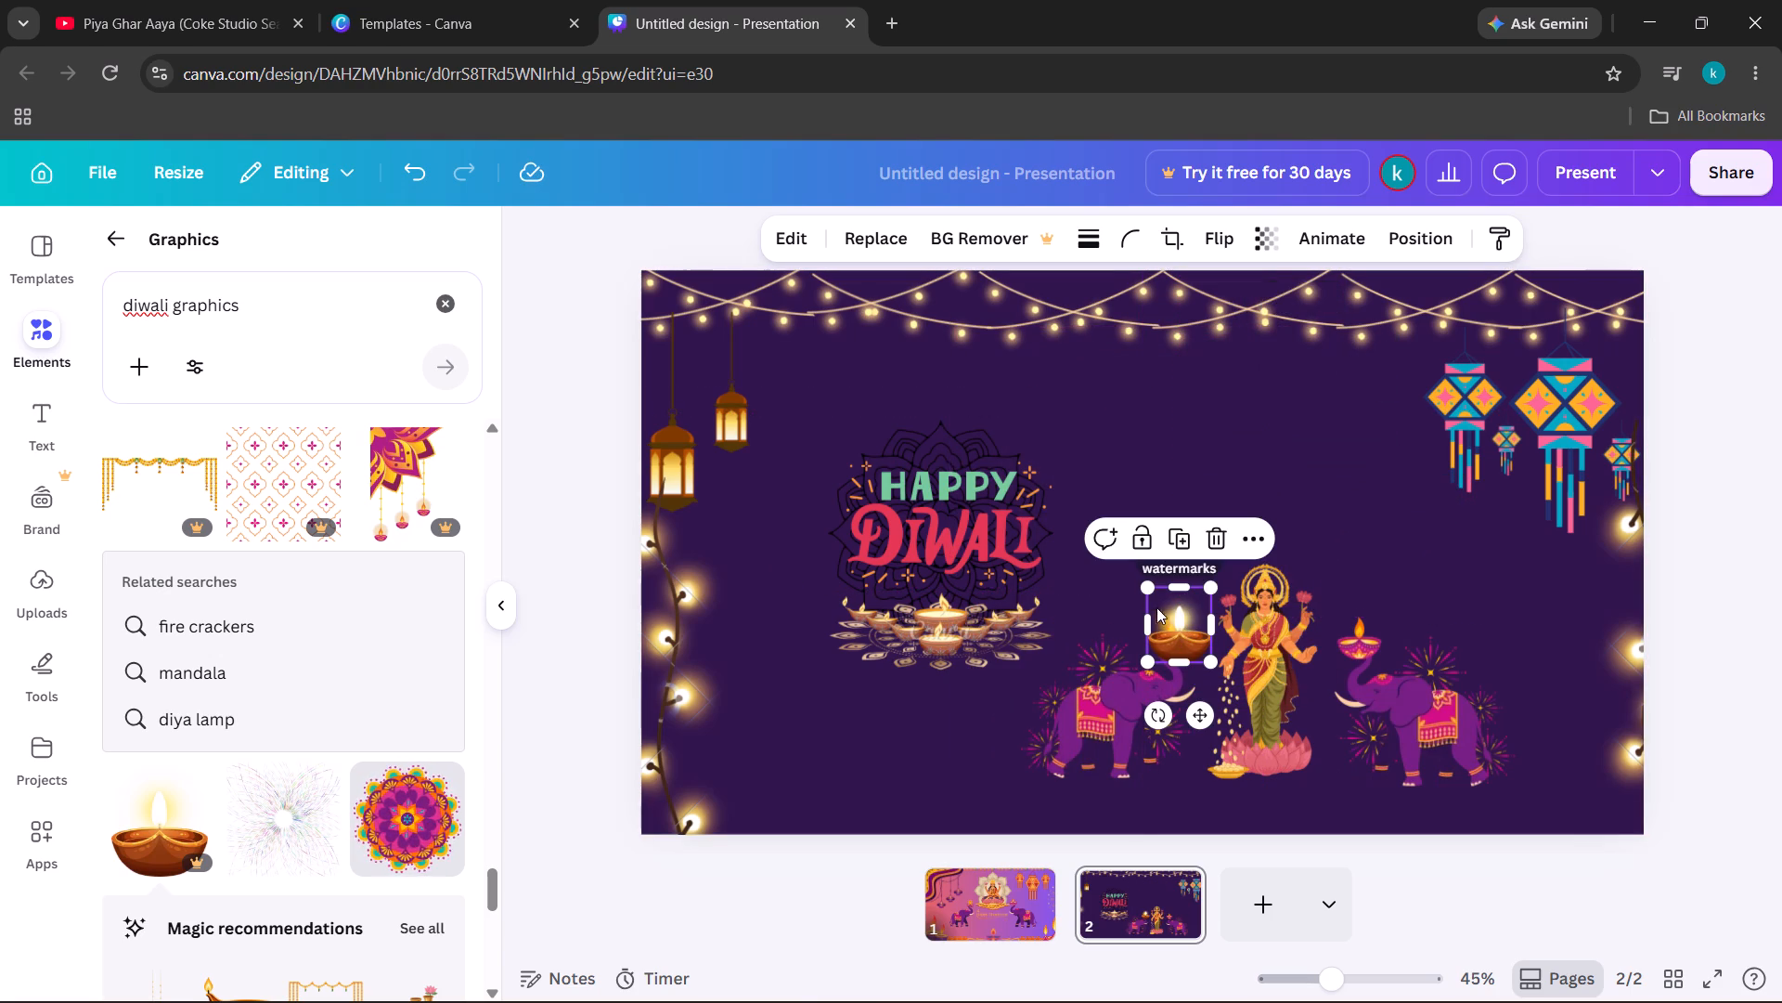
pyautogui.moveTo(1145, 595); pyautogui.dragTo(1154, 606)
pyautogui.click(1178, 636)
pyautogui.moveTo(1178, 636); pyautogui.dragTo(1164, 636)
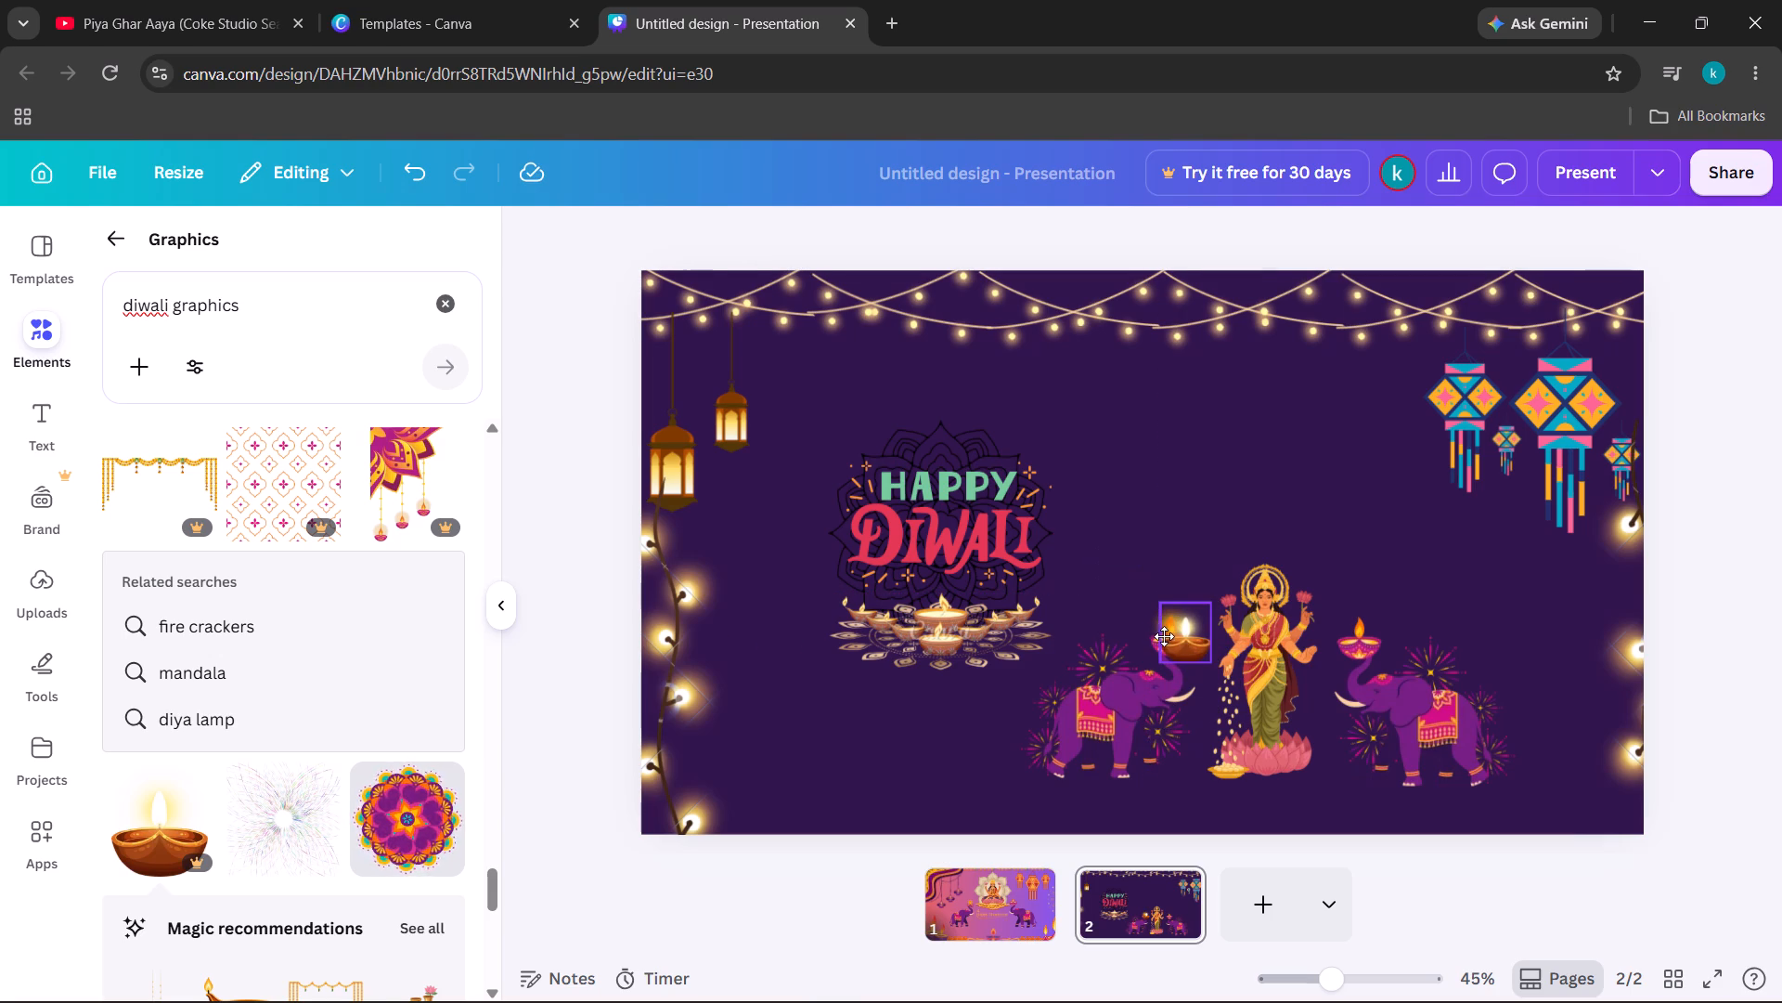
pyautogui.moveTo(1164, 636); pyautogui.dragTo(1156, 634)
pyautogui.click(1149, 564)
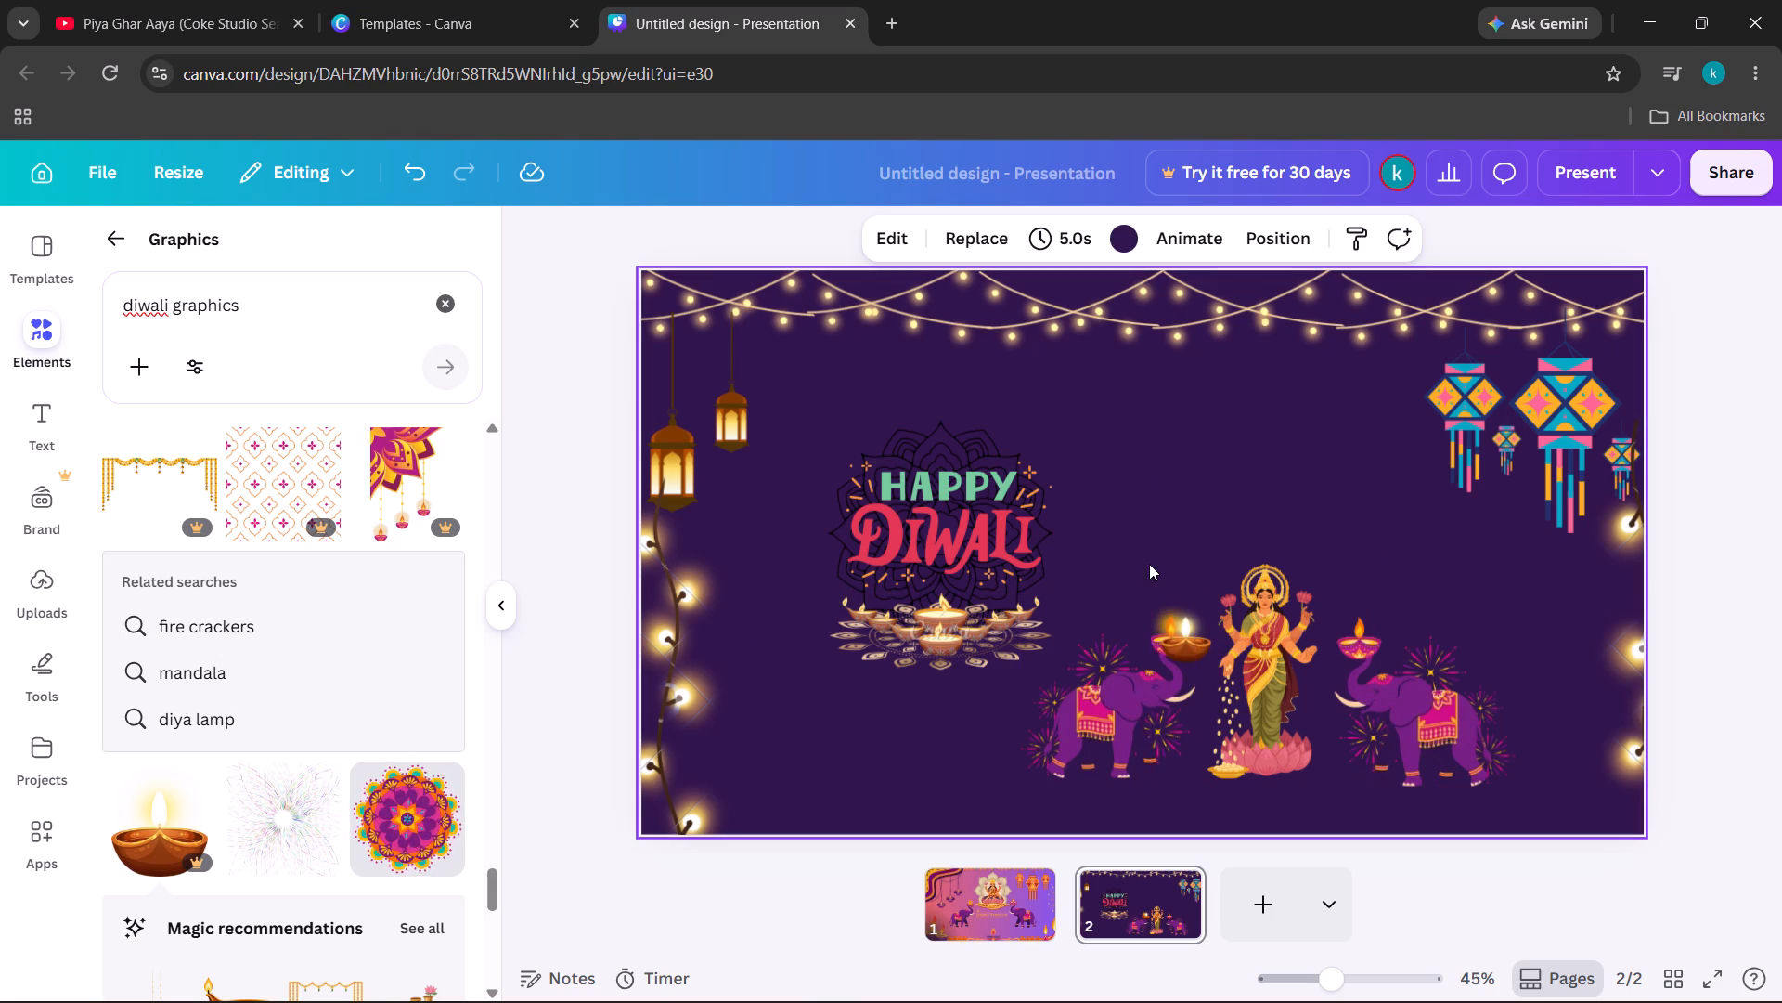
pyautogui.moveTo(1185, 631); pyautogui.dragTo(1175, 628)
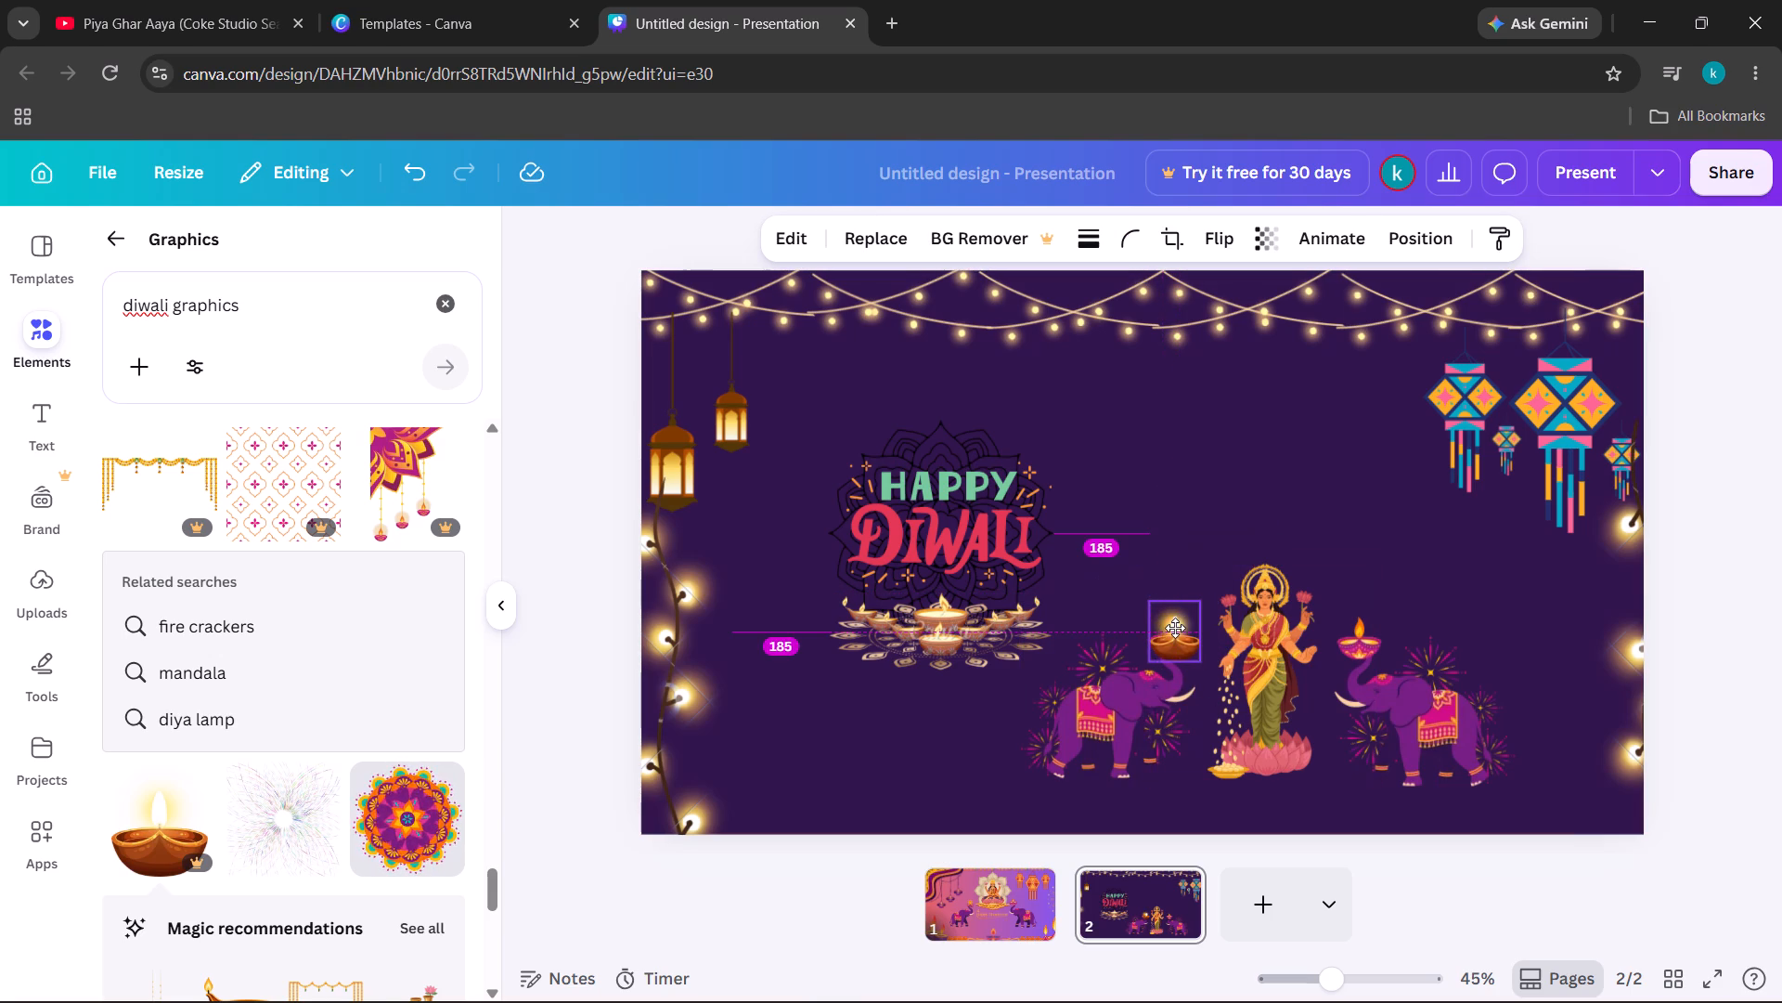
pyautogui.moveTo(1175, 628); pyautogui.dragTo(1171, 624)
pyautogui.click(1191, 450)
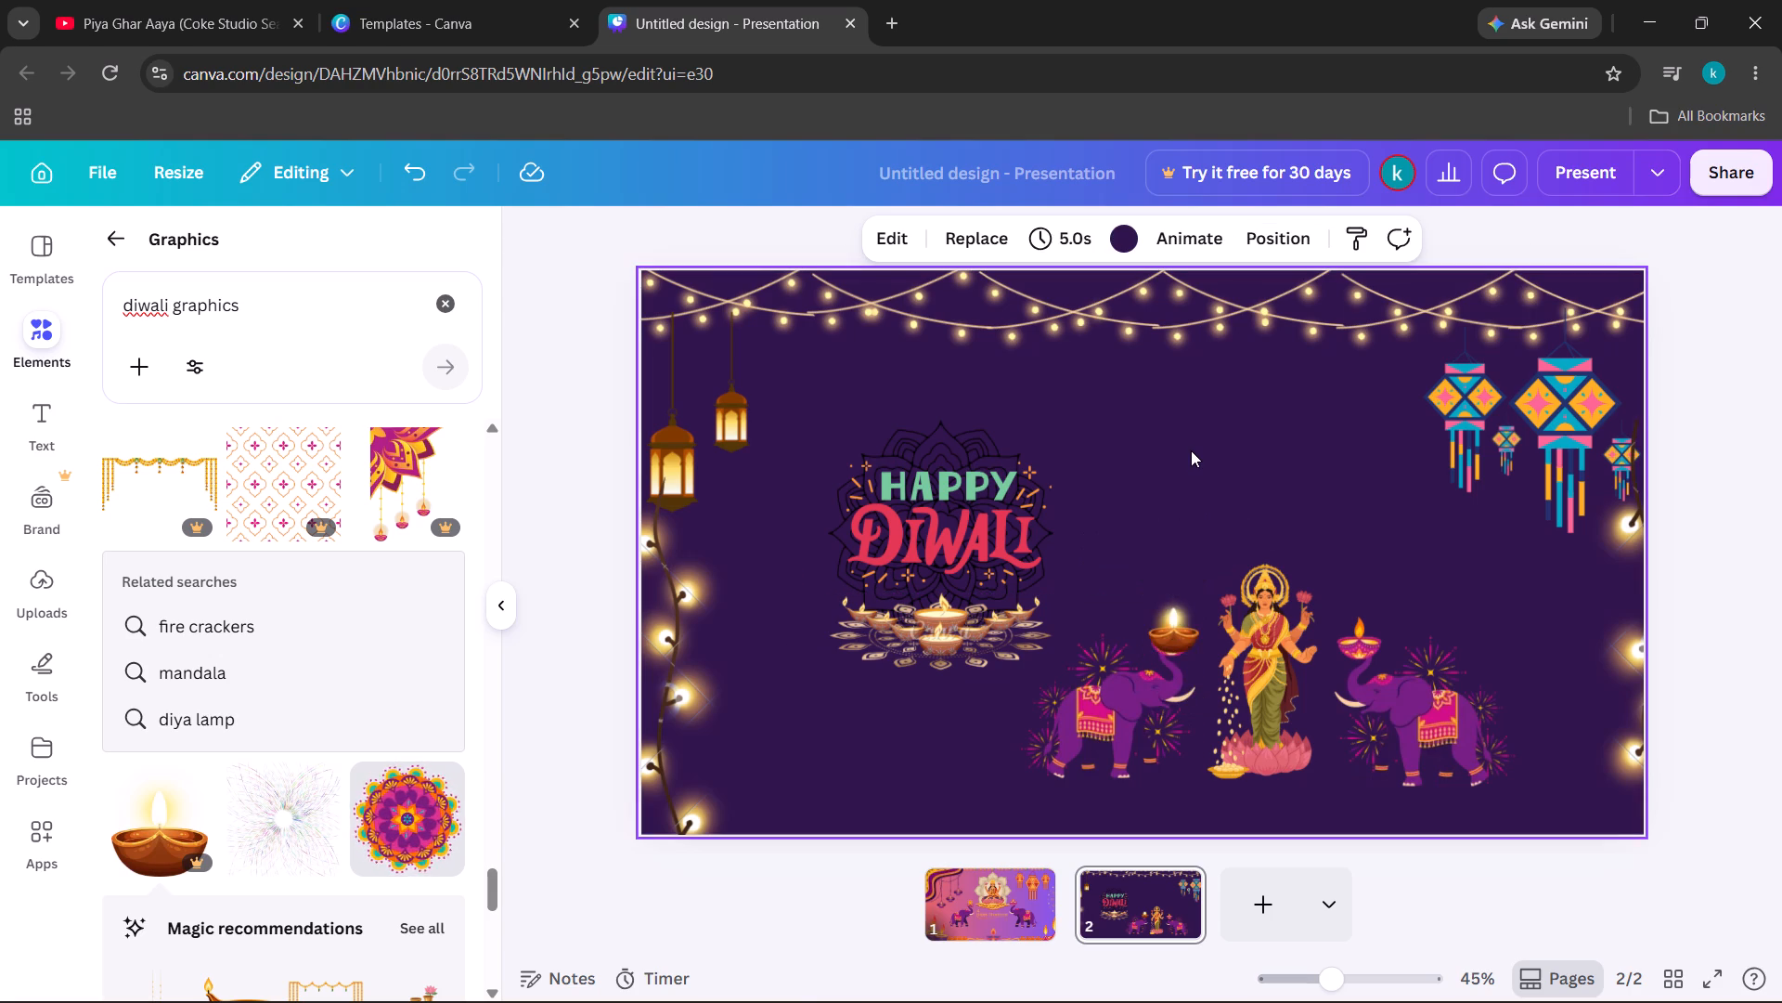
# Duplicate the small glowing diya and place the copy over the left-facing elephant's raised diya, level with the first one.
pyautogui.click(1172, 632)
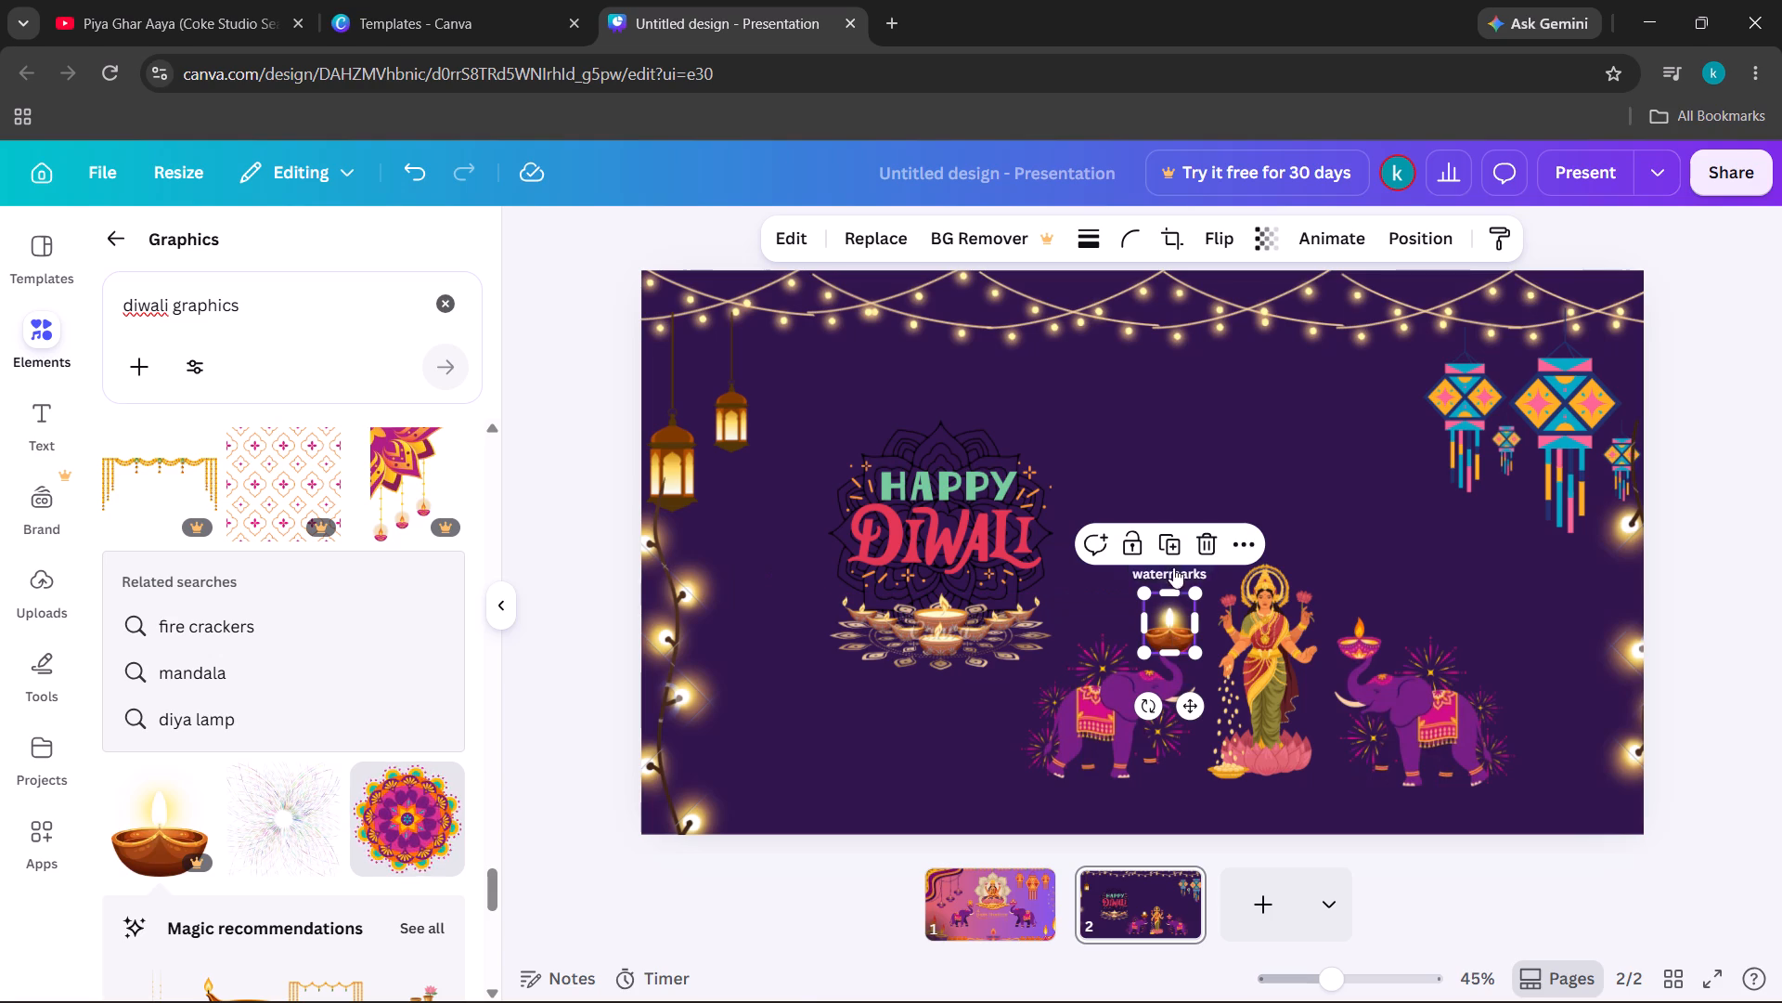
pyautogui.click(1166, 543)
pyautogui.moveTo(1175, 641); pyautogui.dragTo(1358, 642)
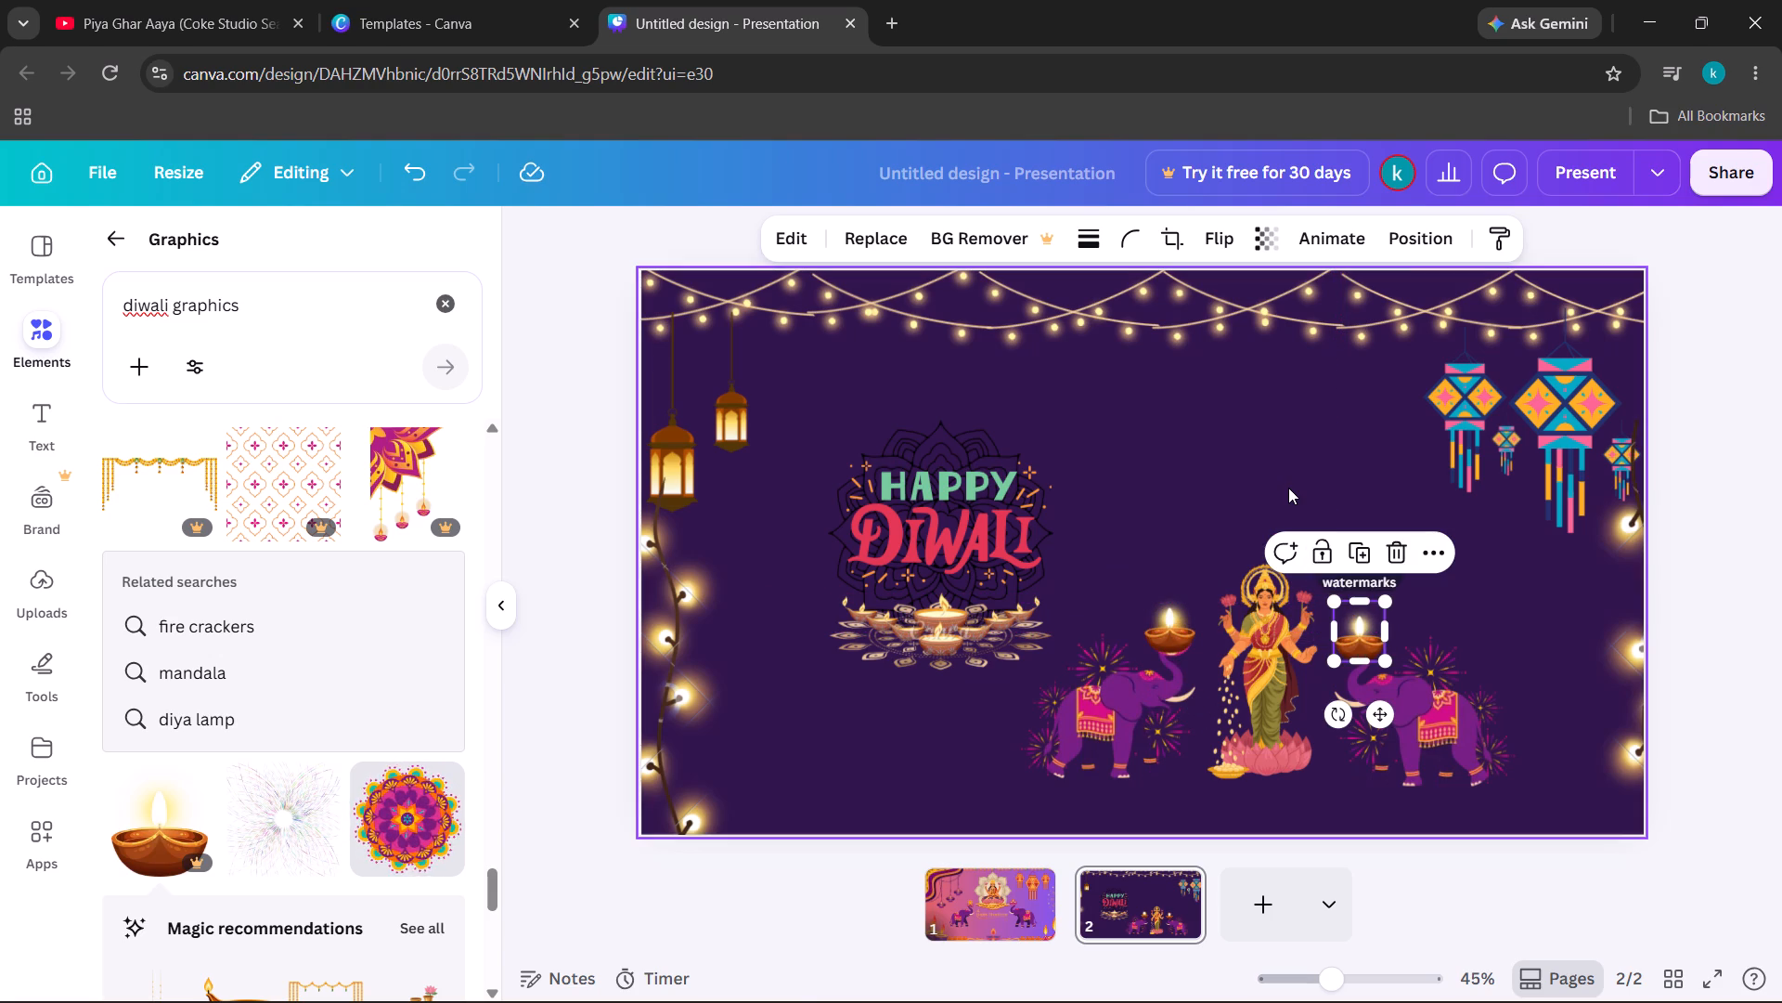
pyautogui.click(1288, 488)
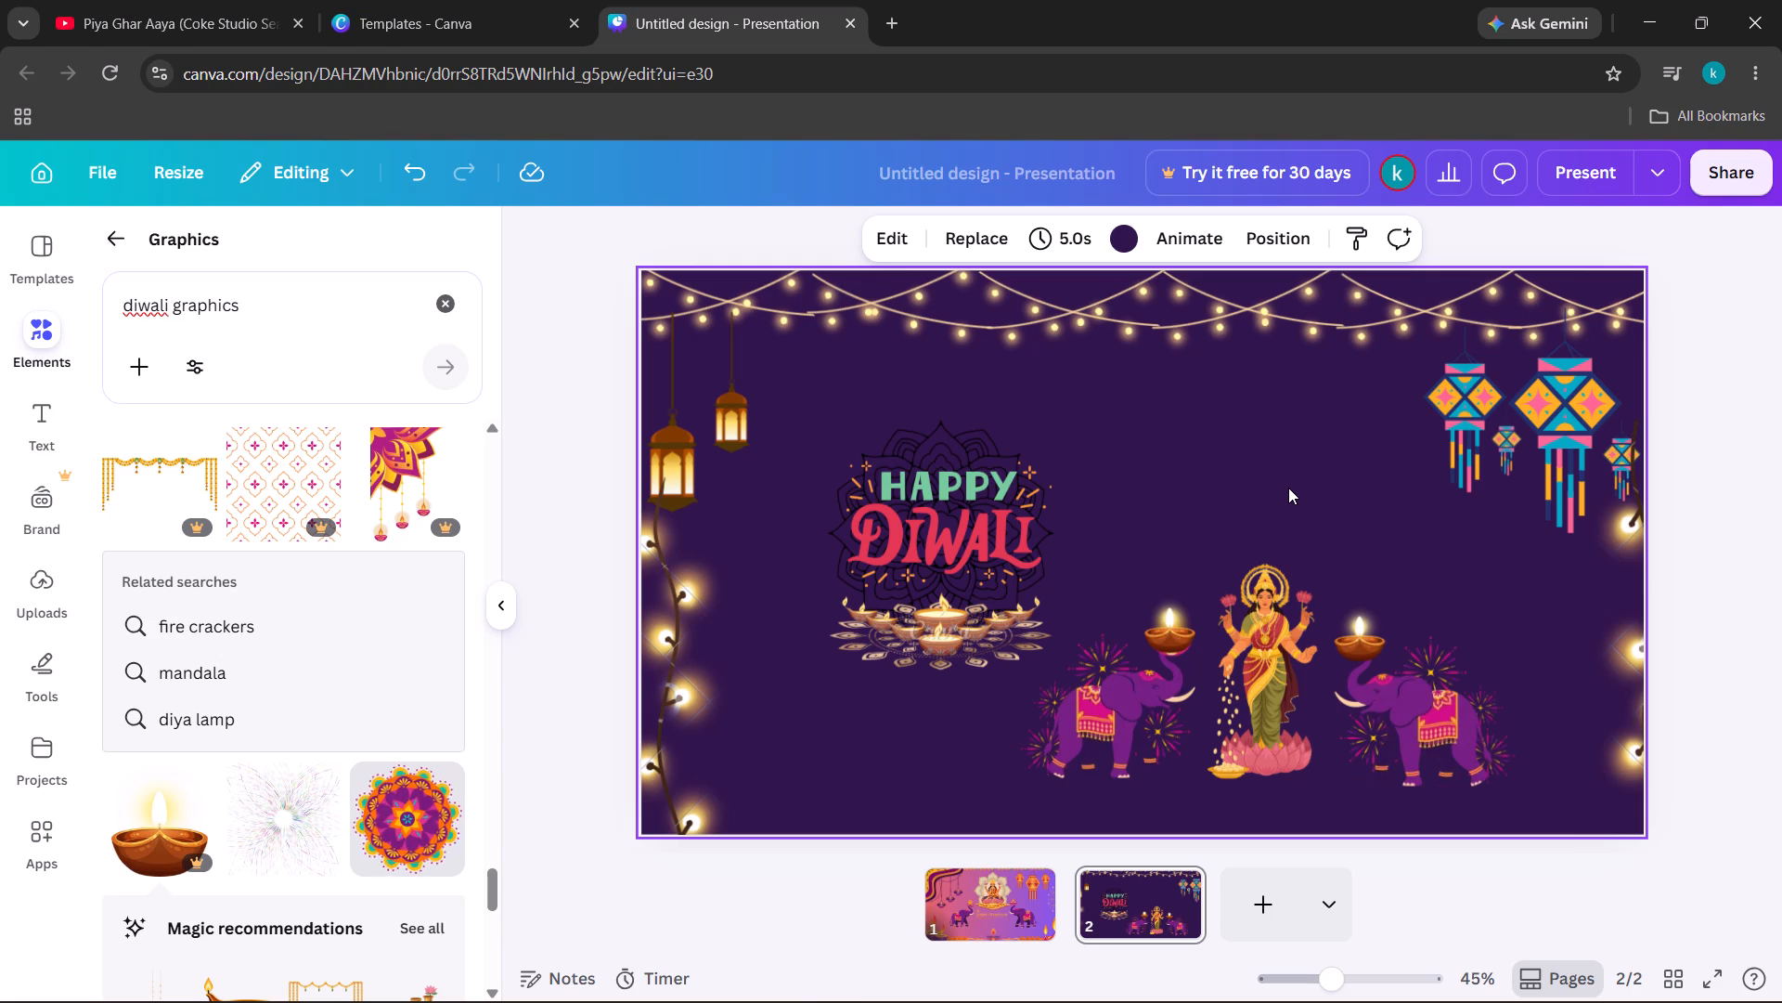
pyautogui.click(1362, 635)
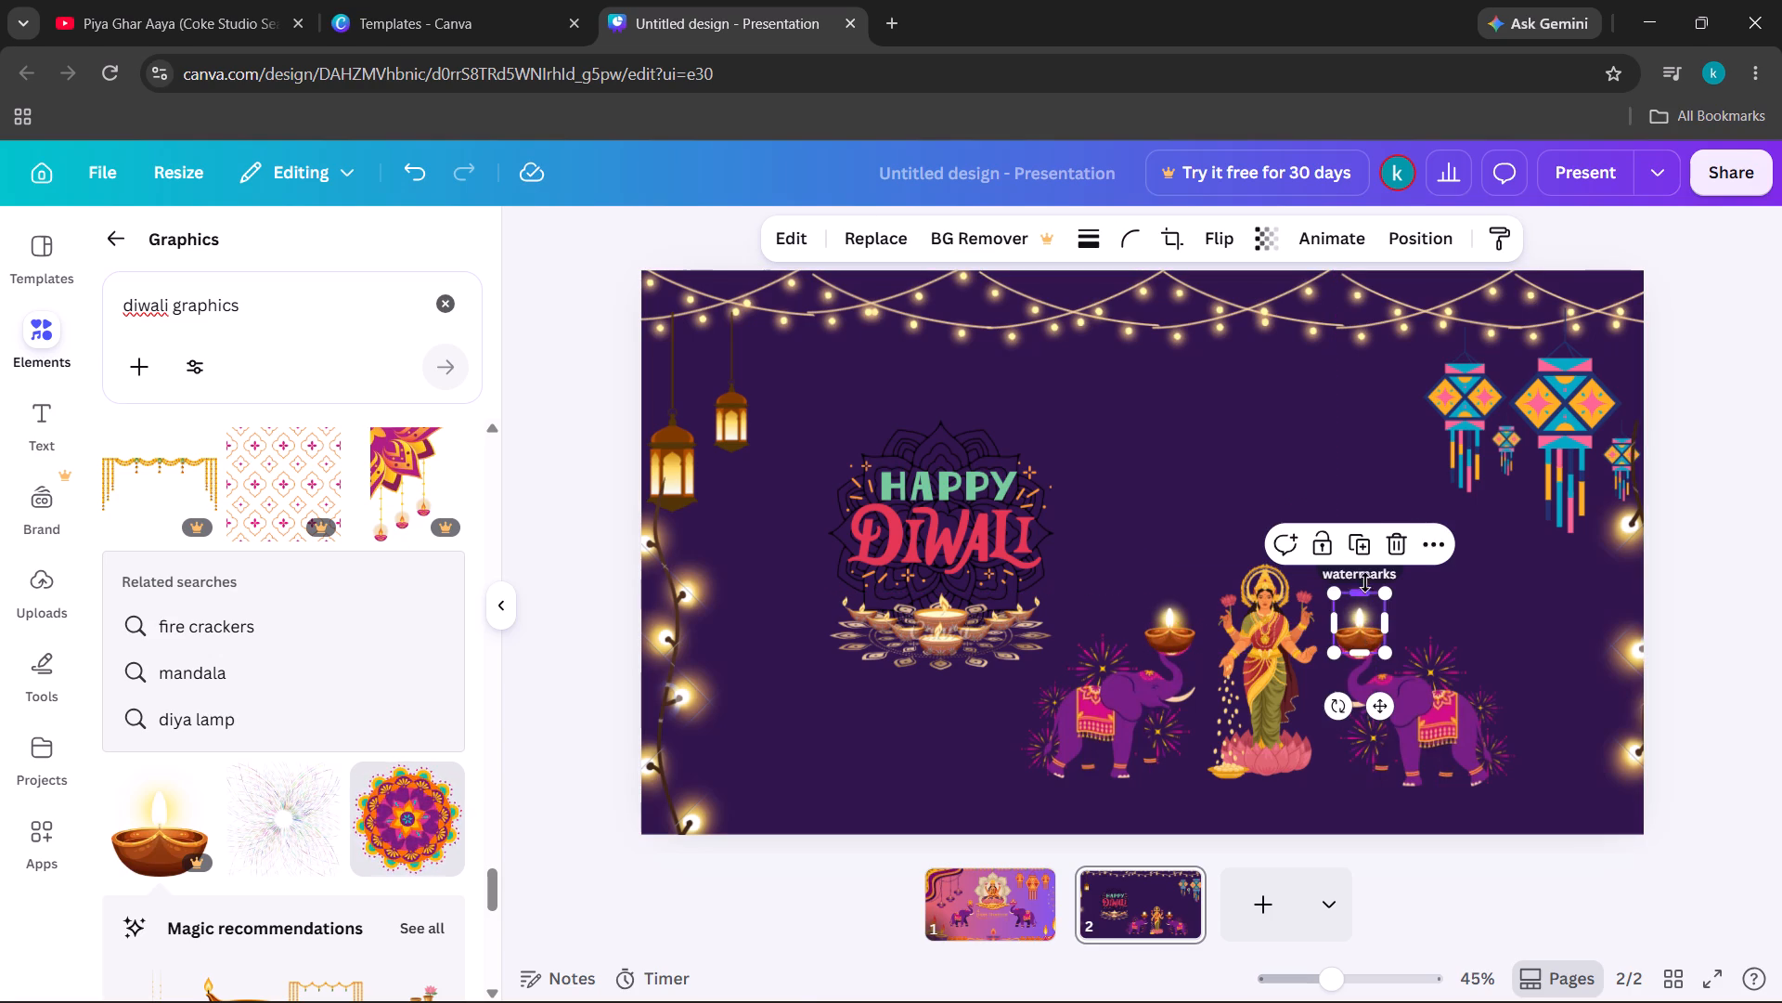
# Browse further through the "diwali graphics" results for more decorations to add to the purple page.
pyautogui.click(1353, 488)
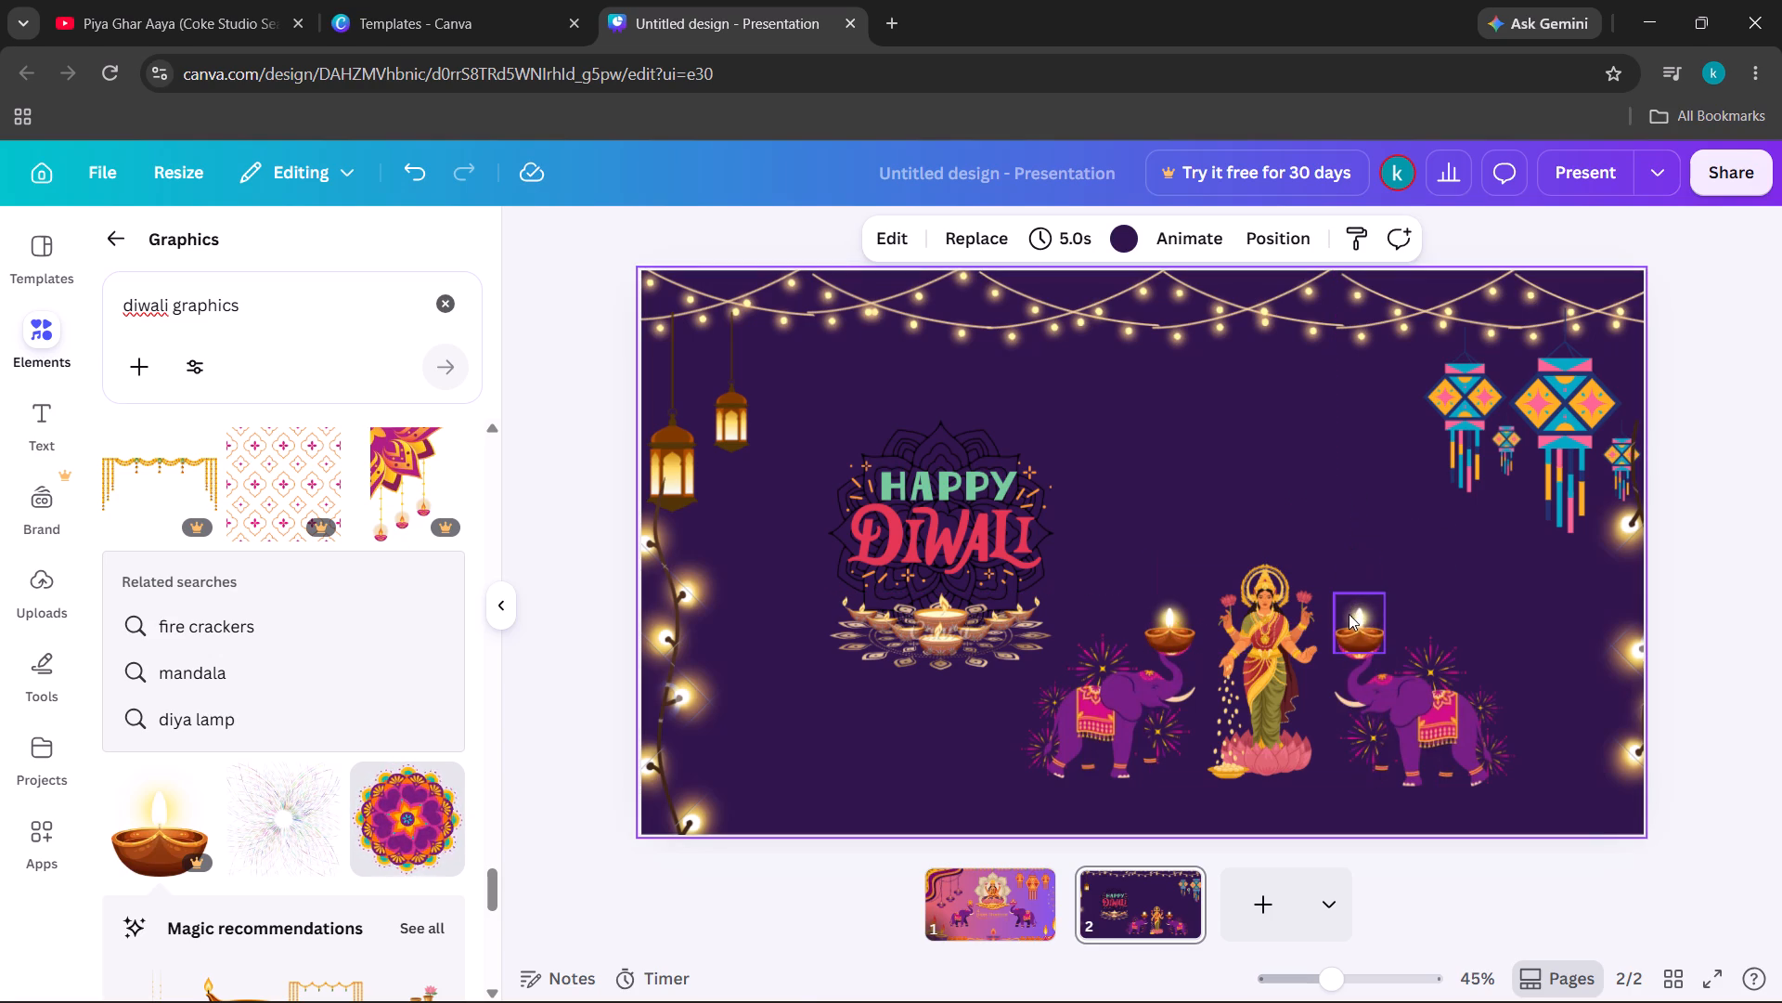
pyautogui.click(1441, 613)
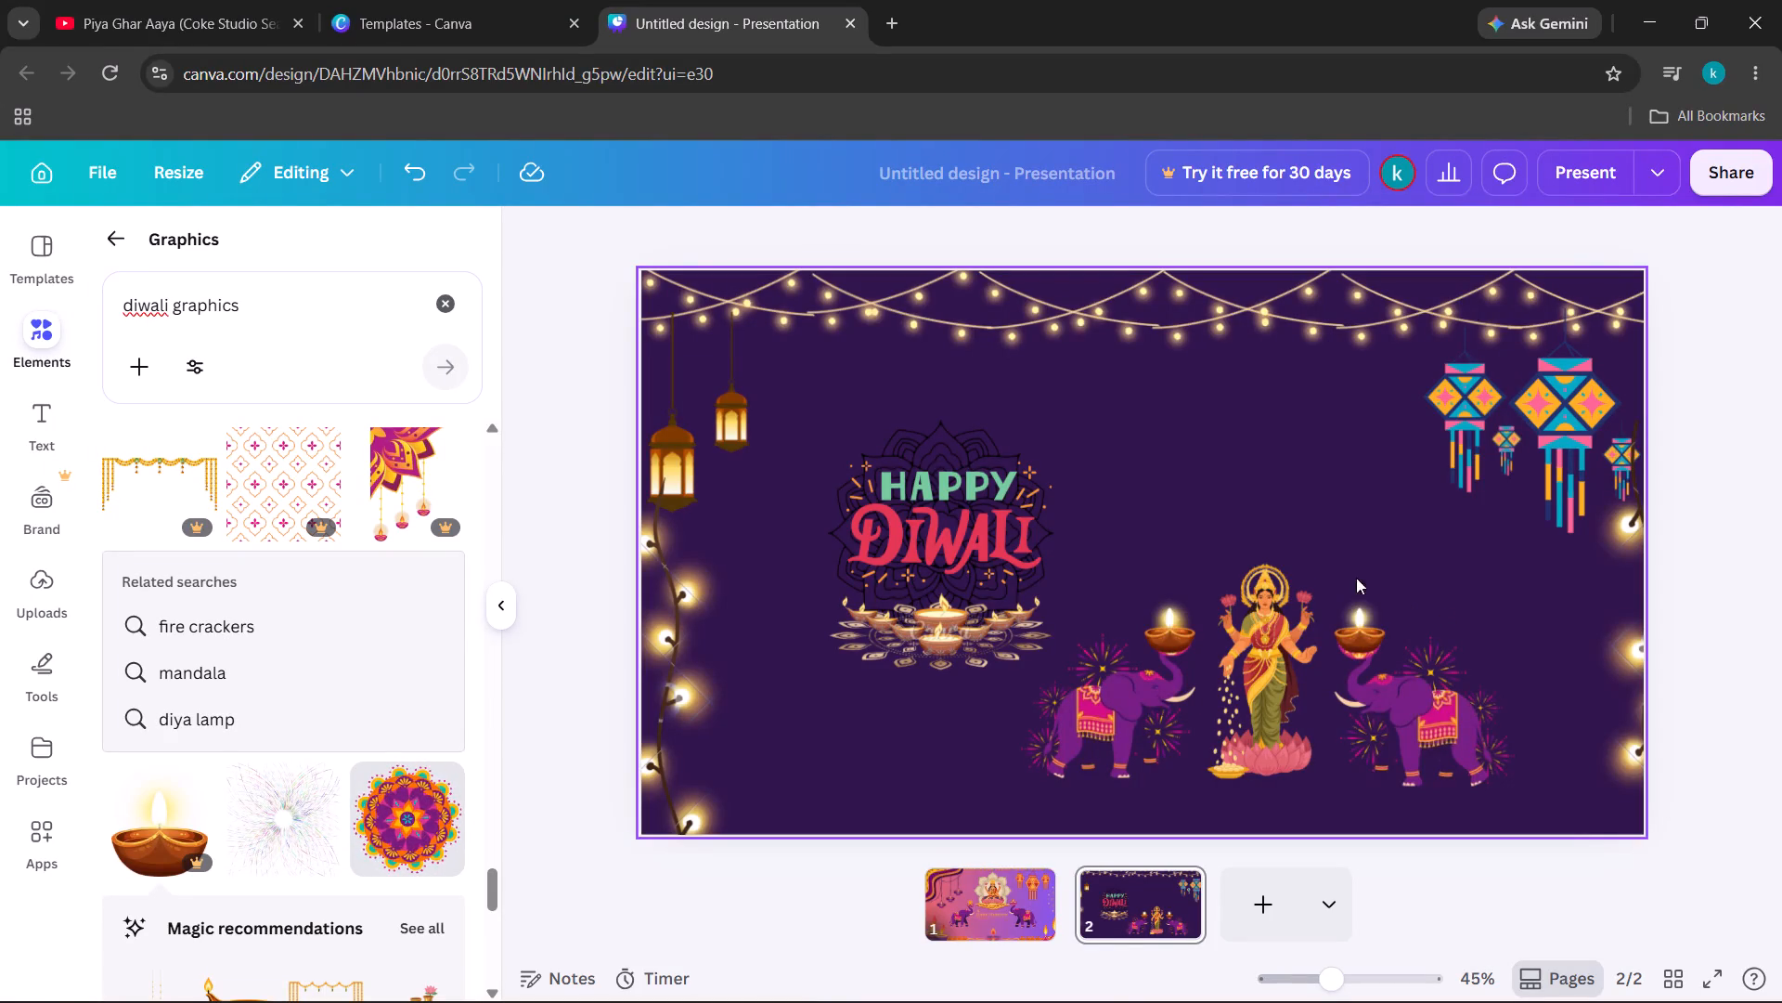
pyautogui.scroll(-1, 316, 824)
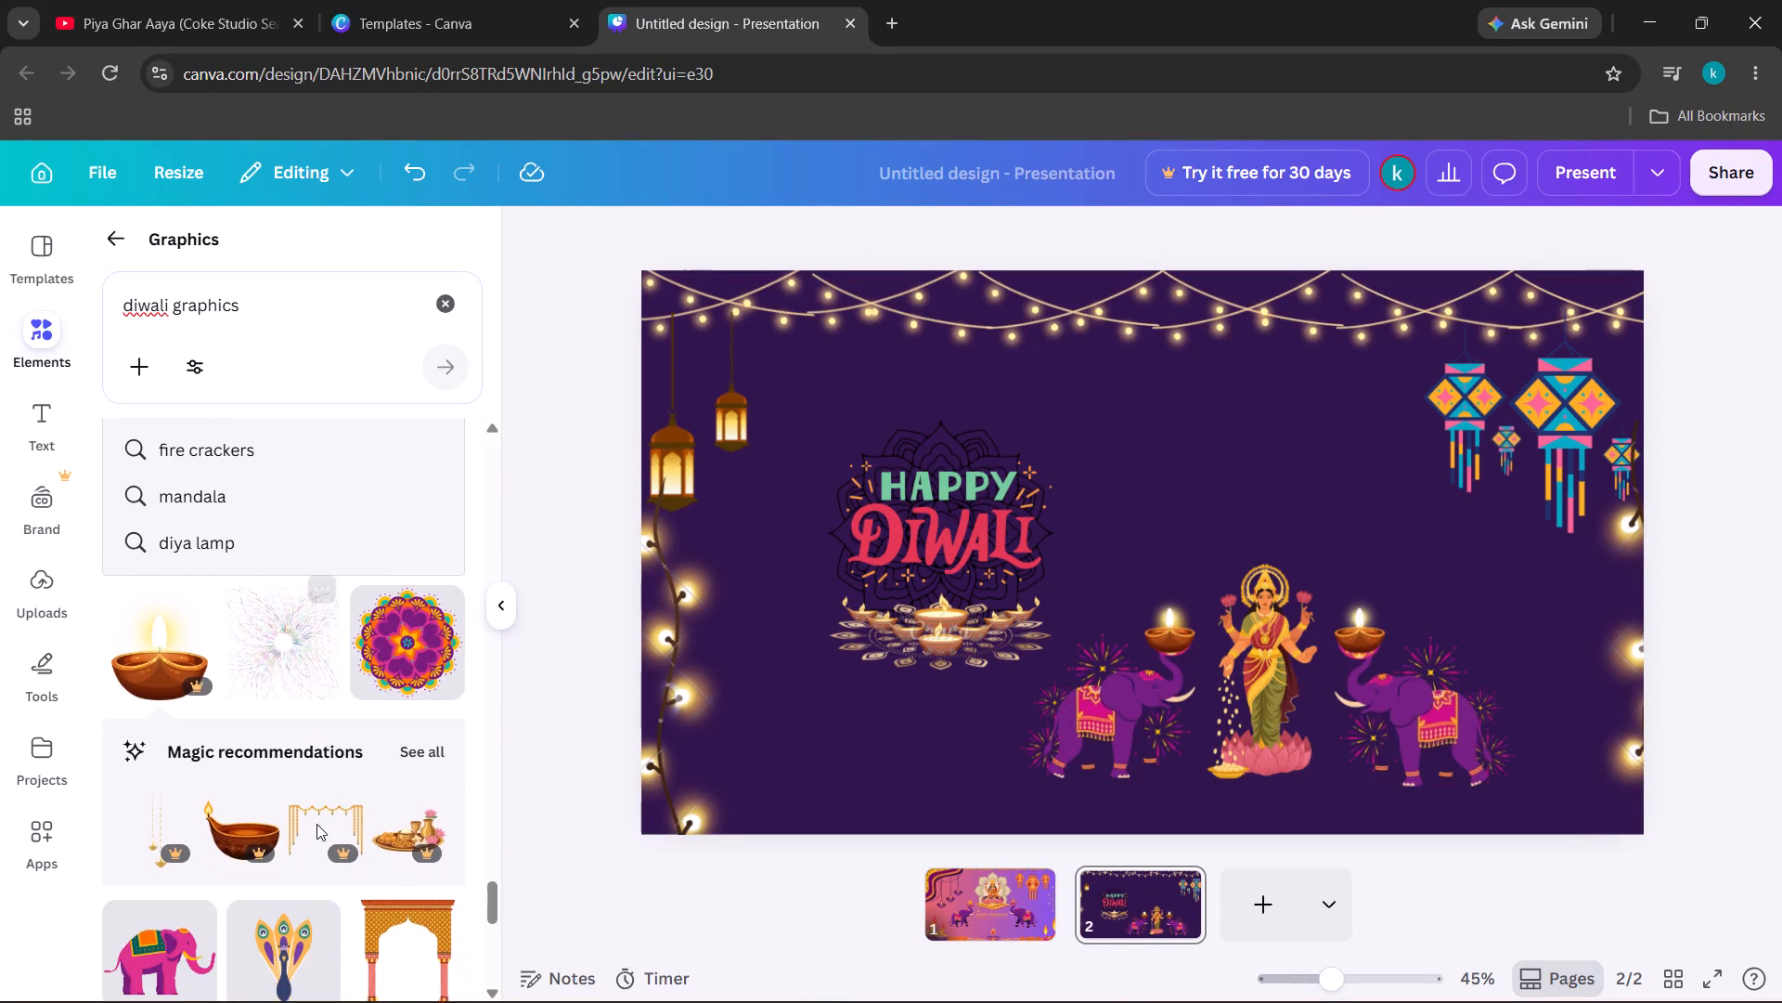
pyautogui.scroll(-2, 316, 824)
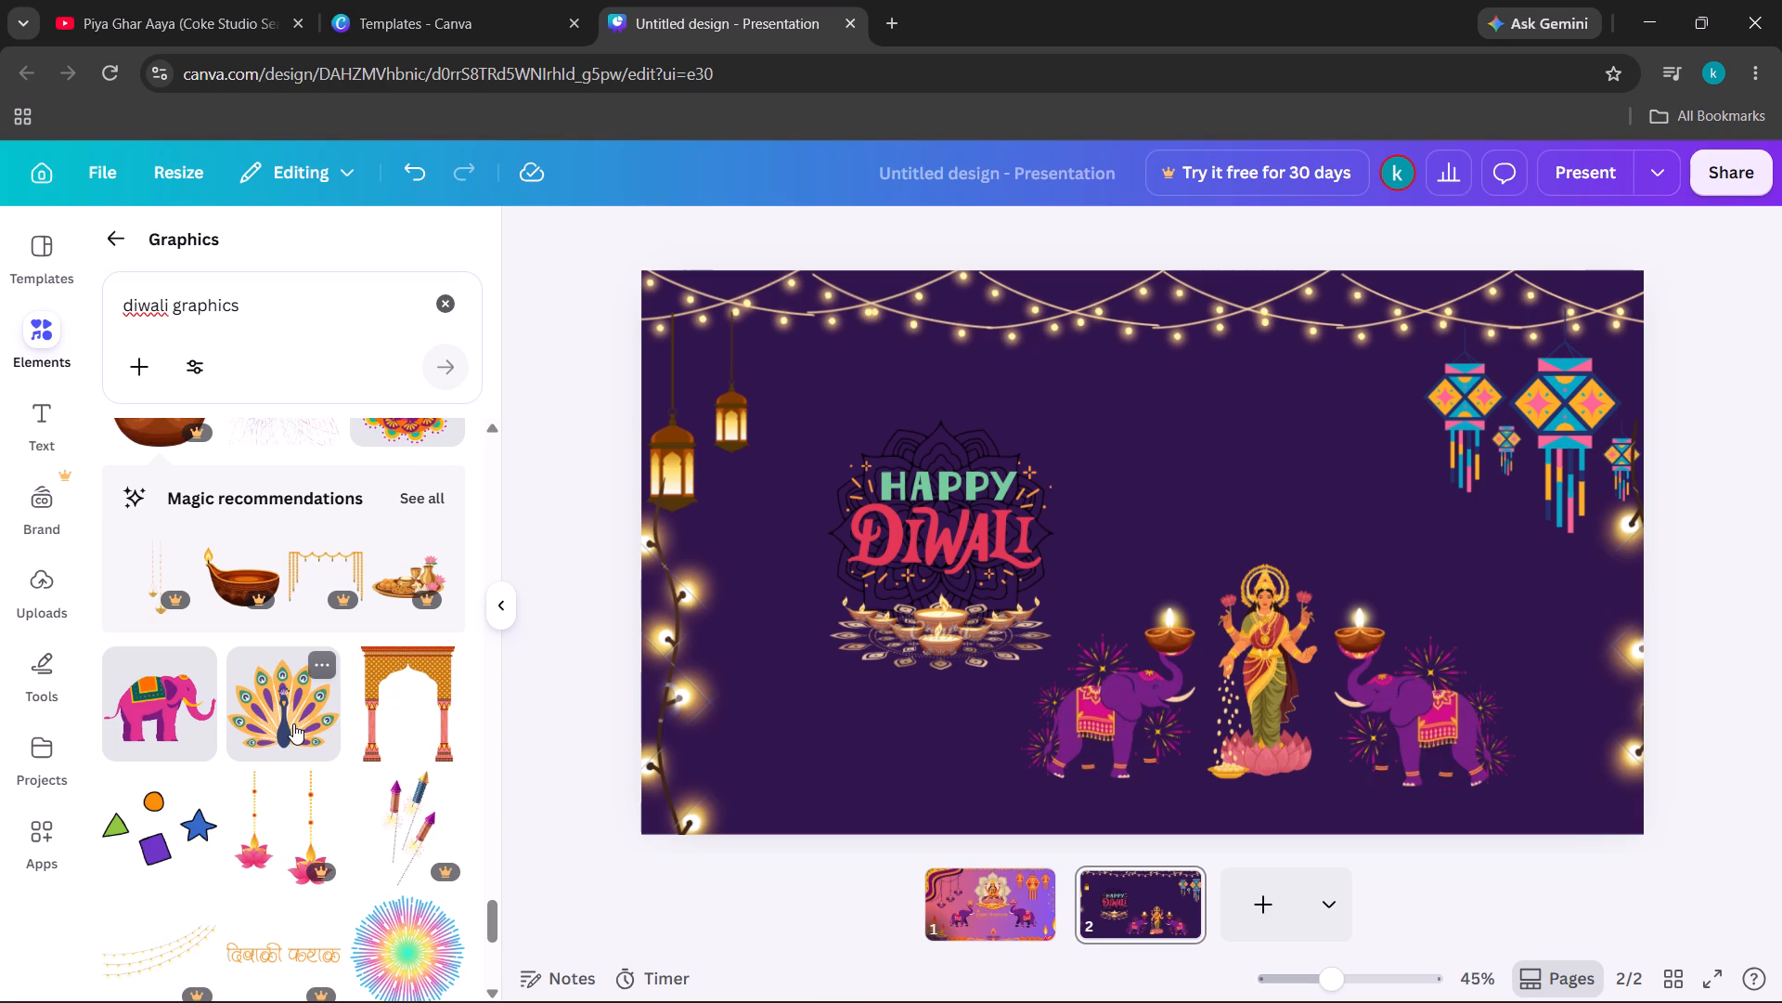
pyautogui.hscroll(2, 293, 723)
pyautogui.scroll(-2, 293, 723)
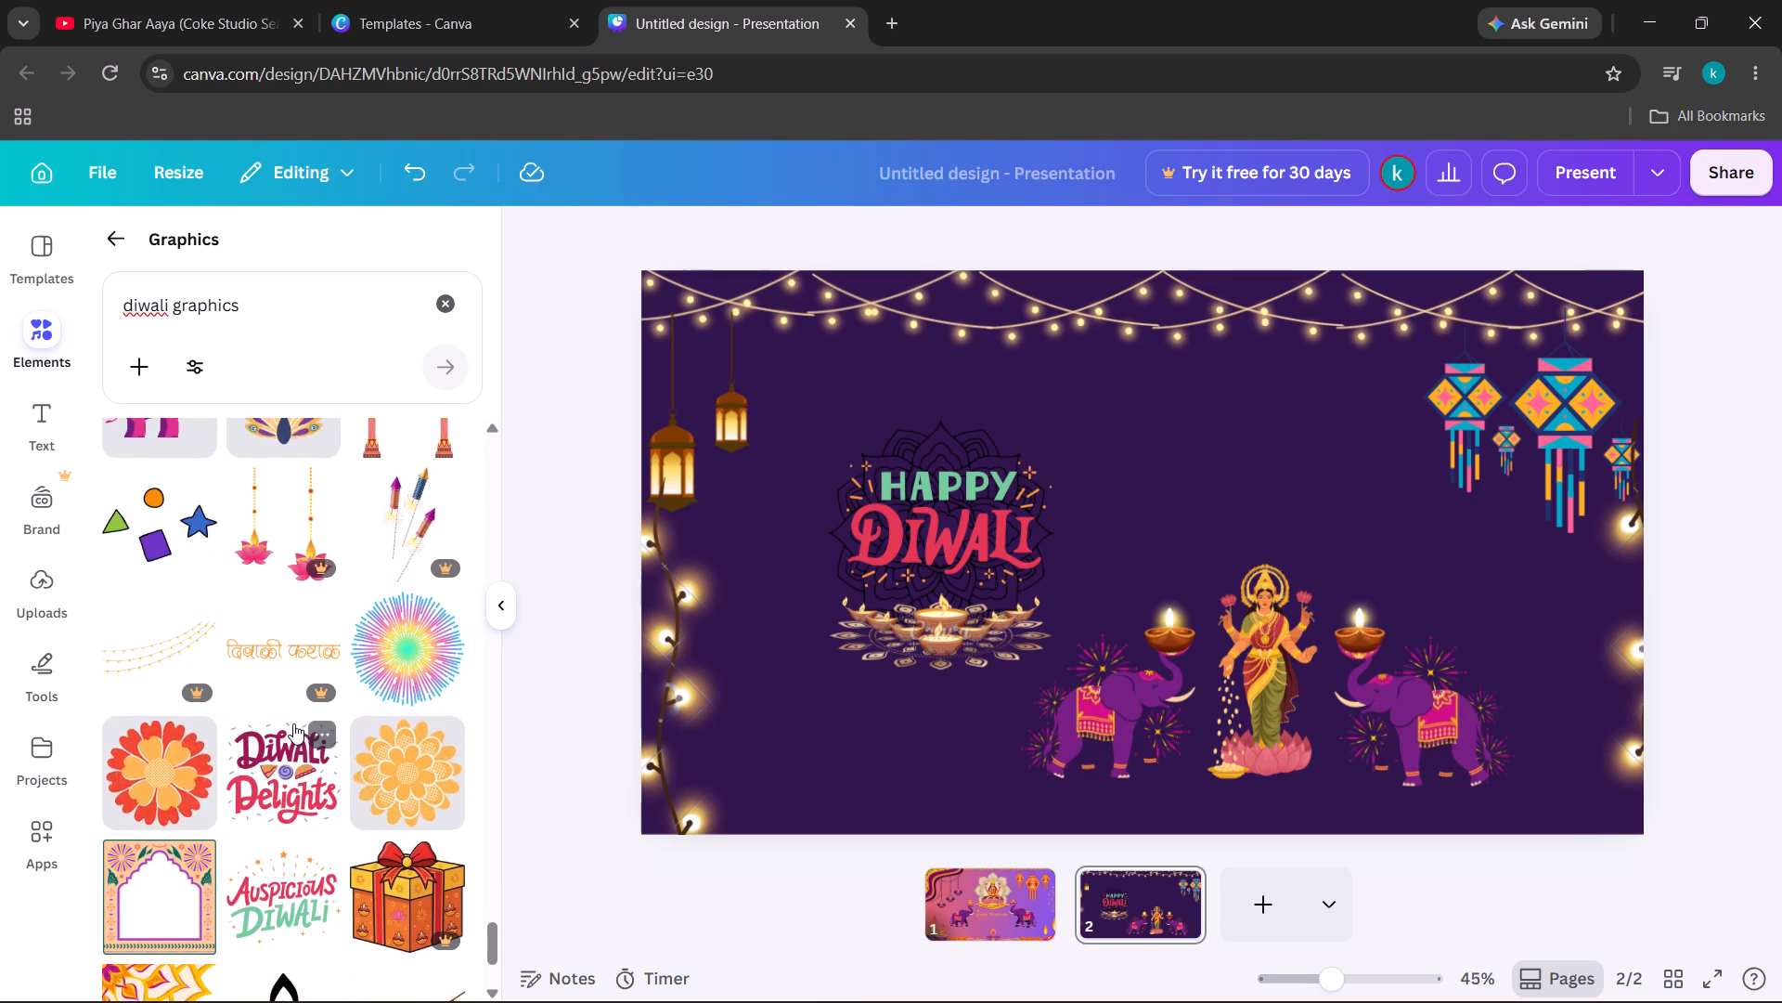
pyautogui.scroll(-3, 293, 723)
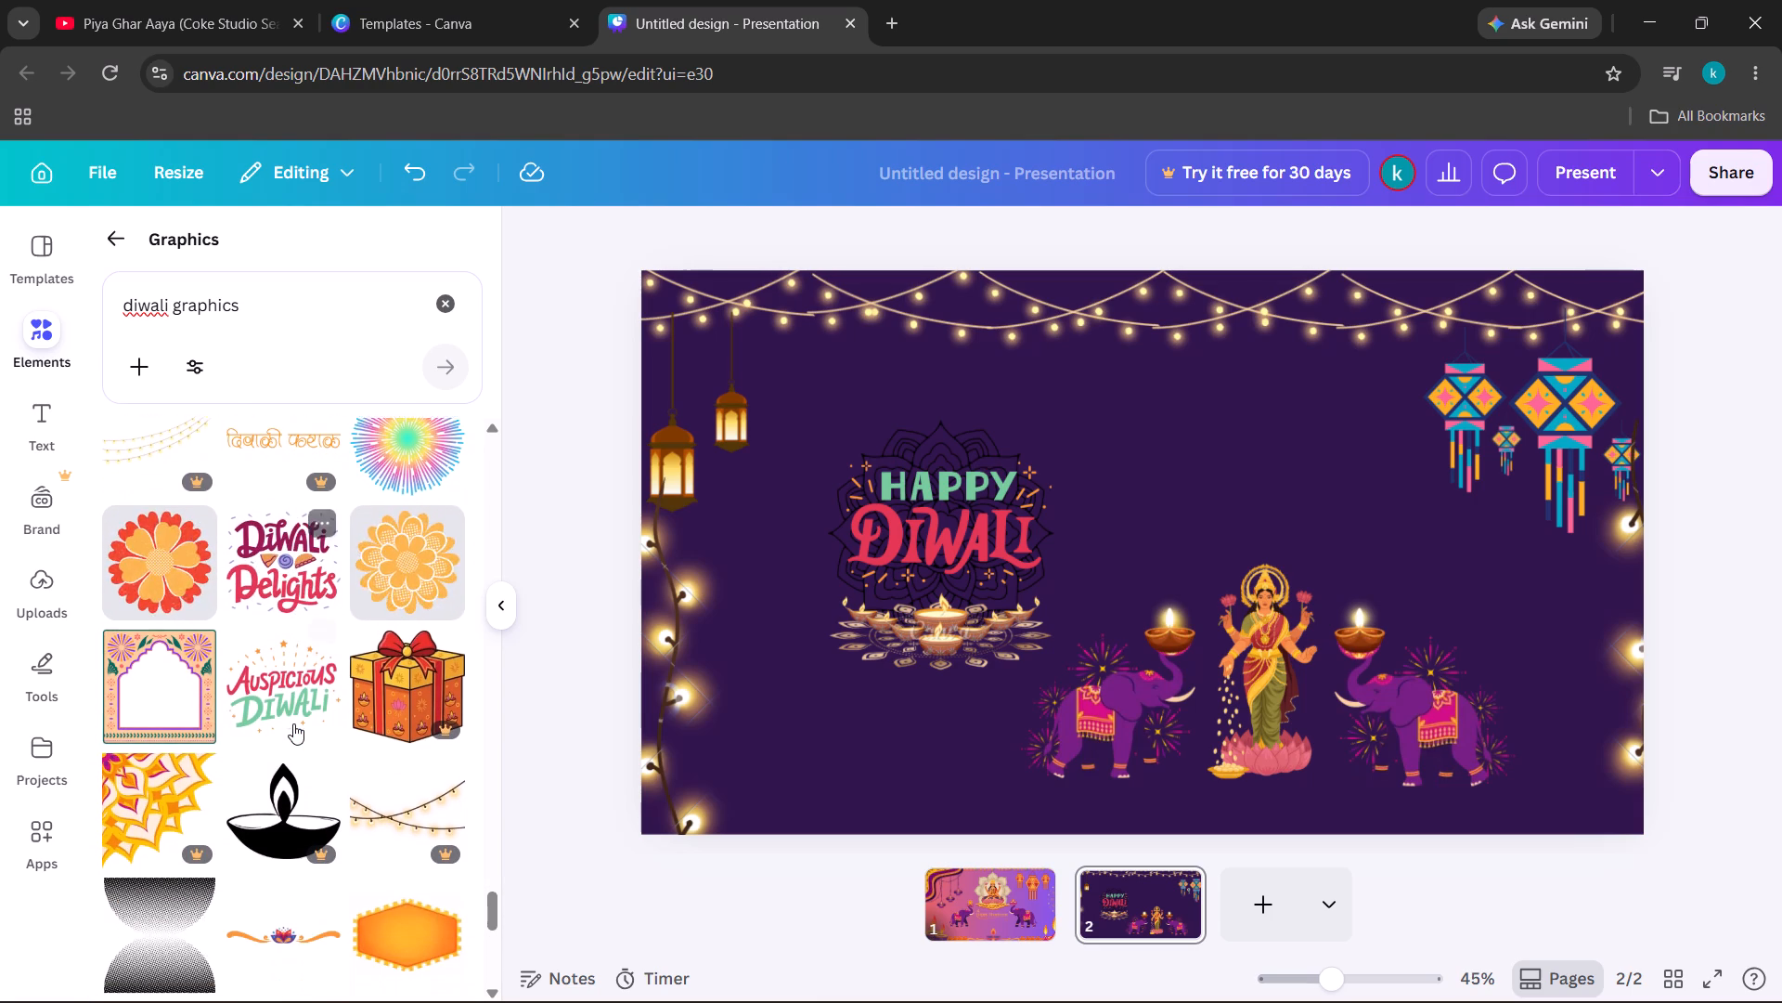
pyautogui.scroll(-5, 293, 723)
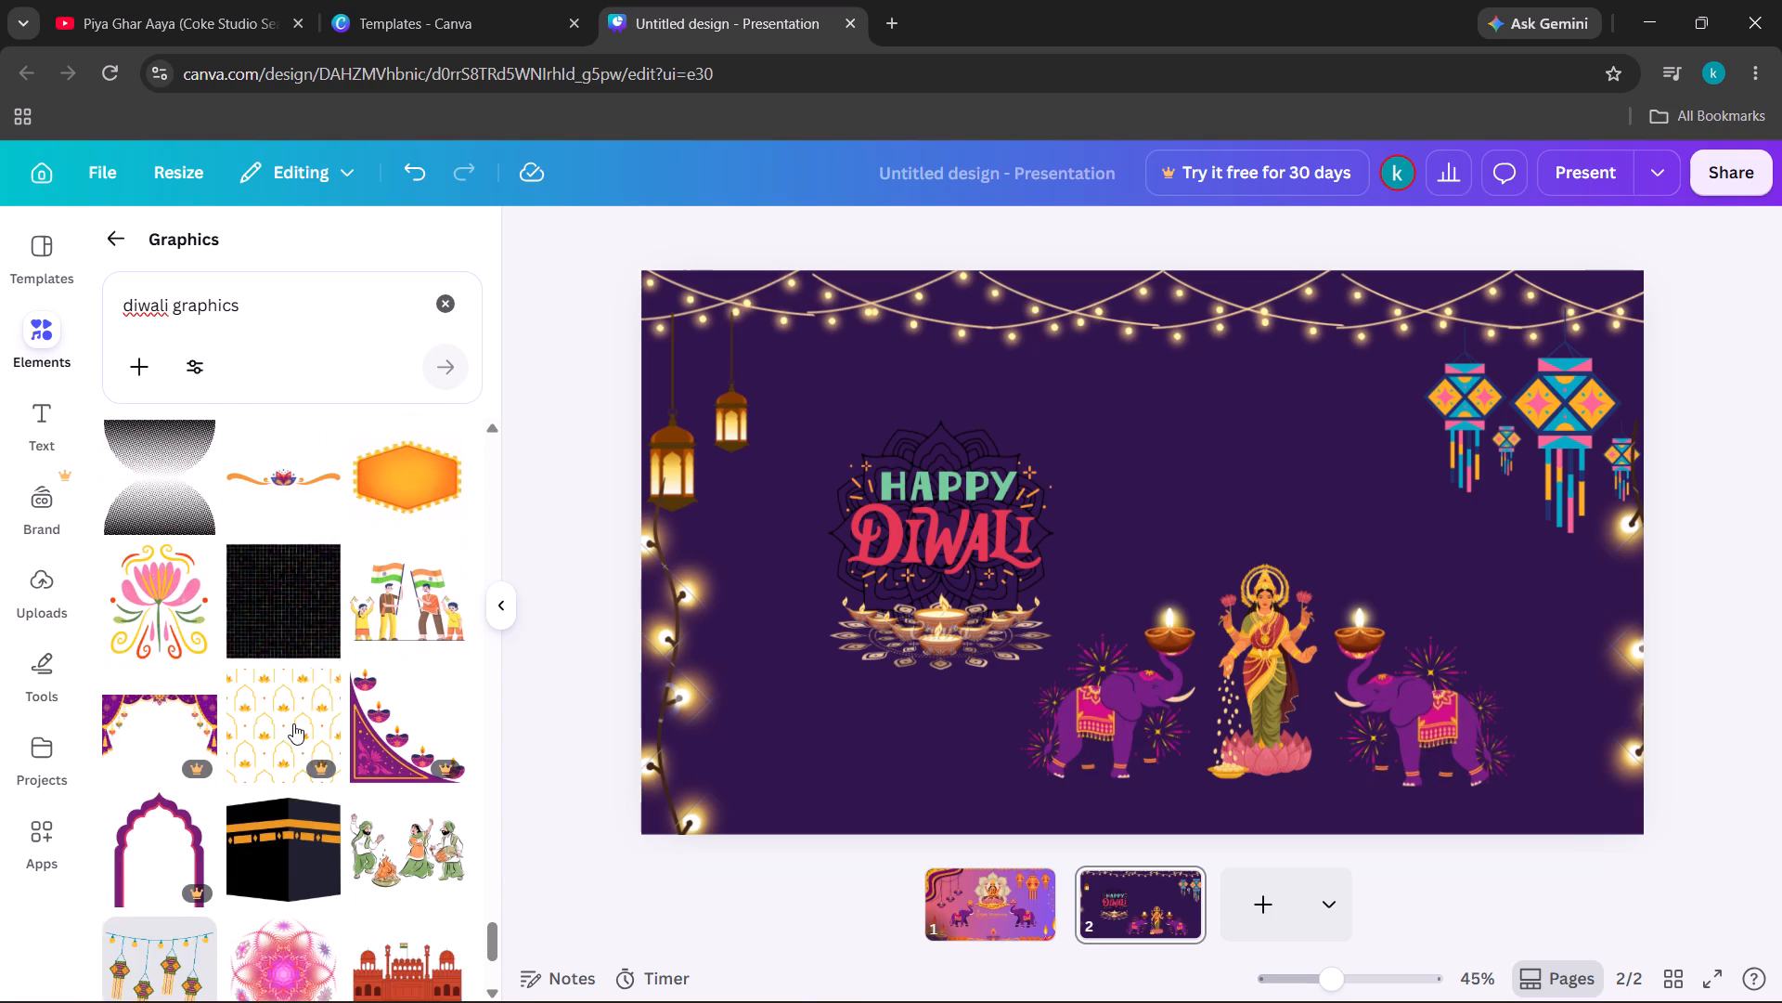
pyautogui.scroll(-2, 293, 723)
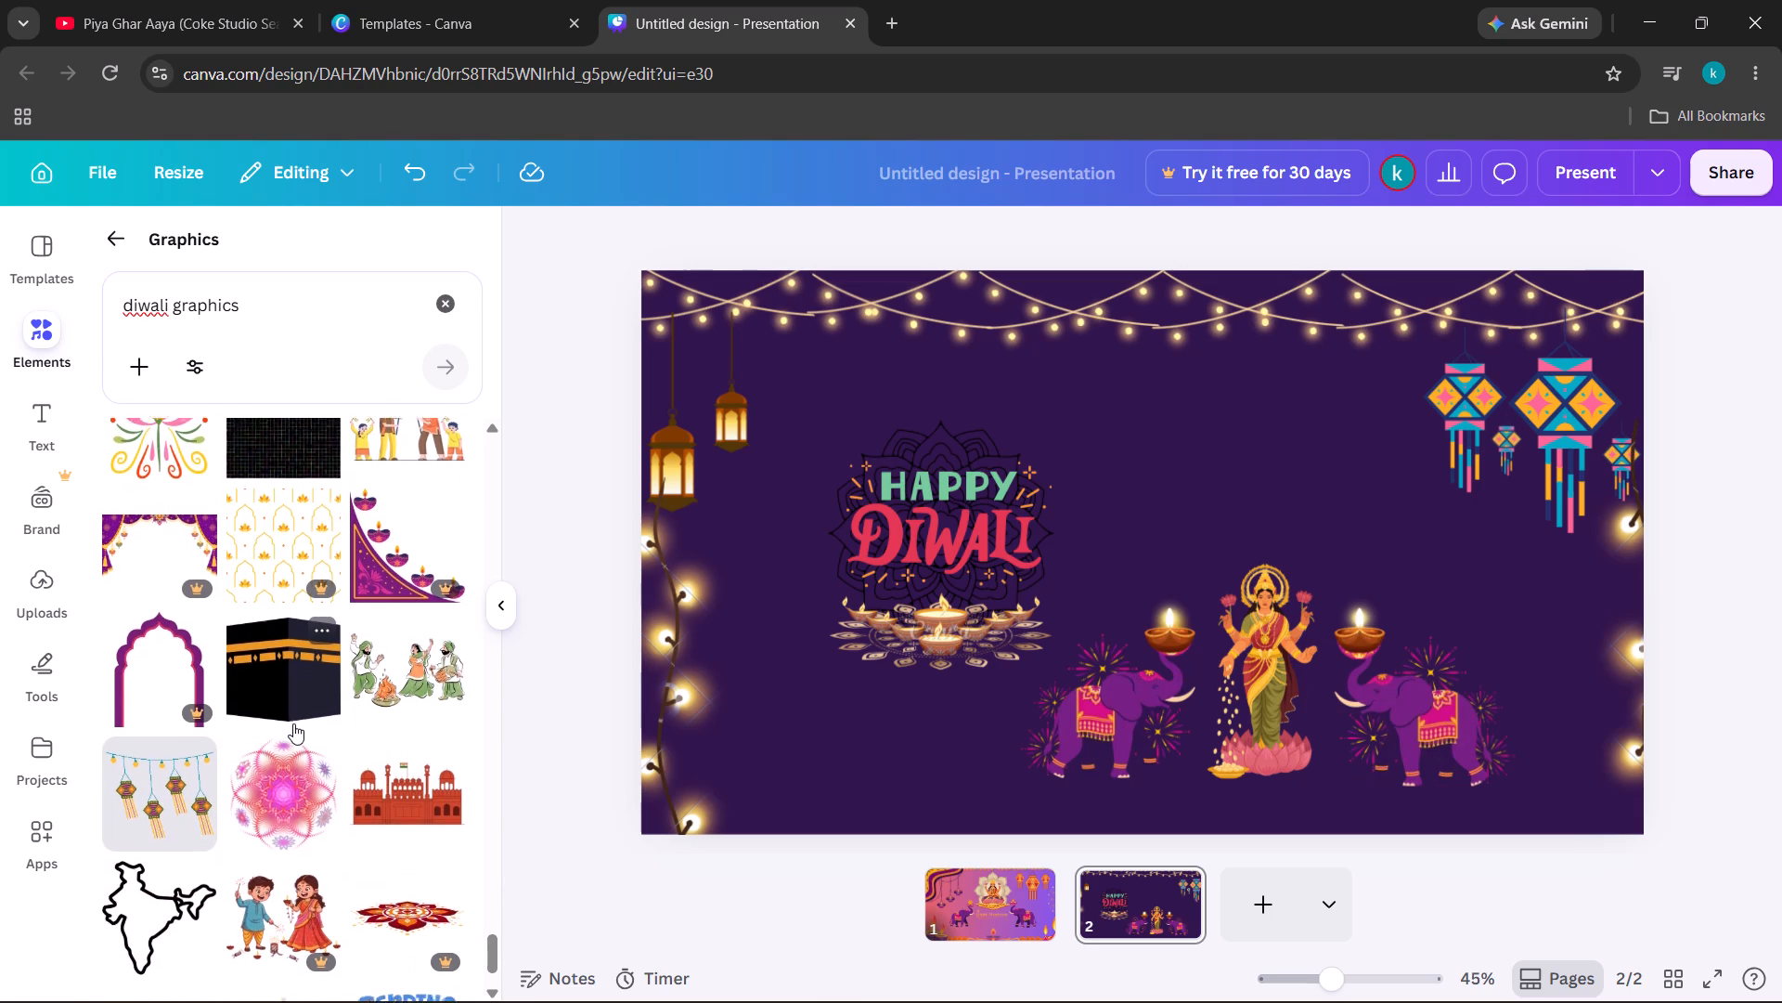
pyautogui.scroll(-1, 293, 723)
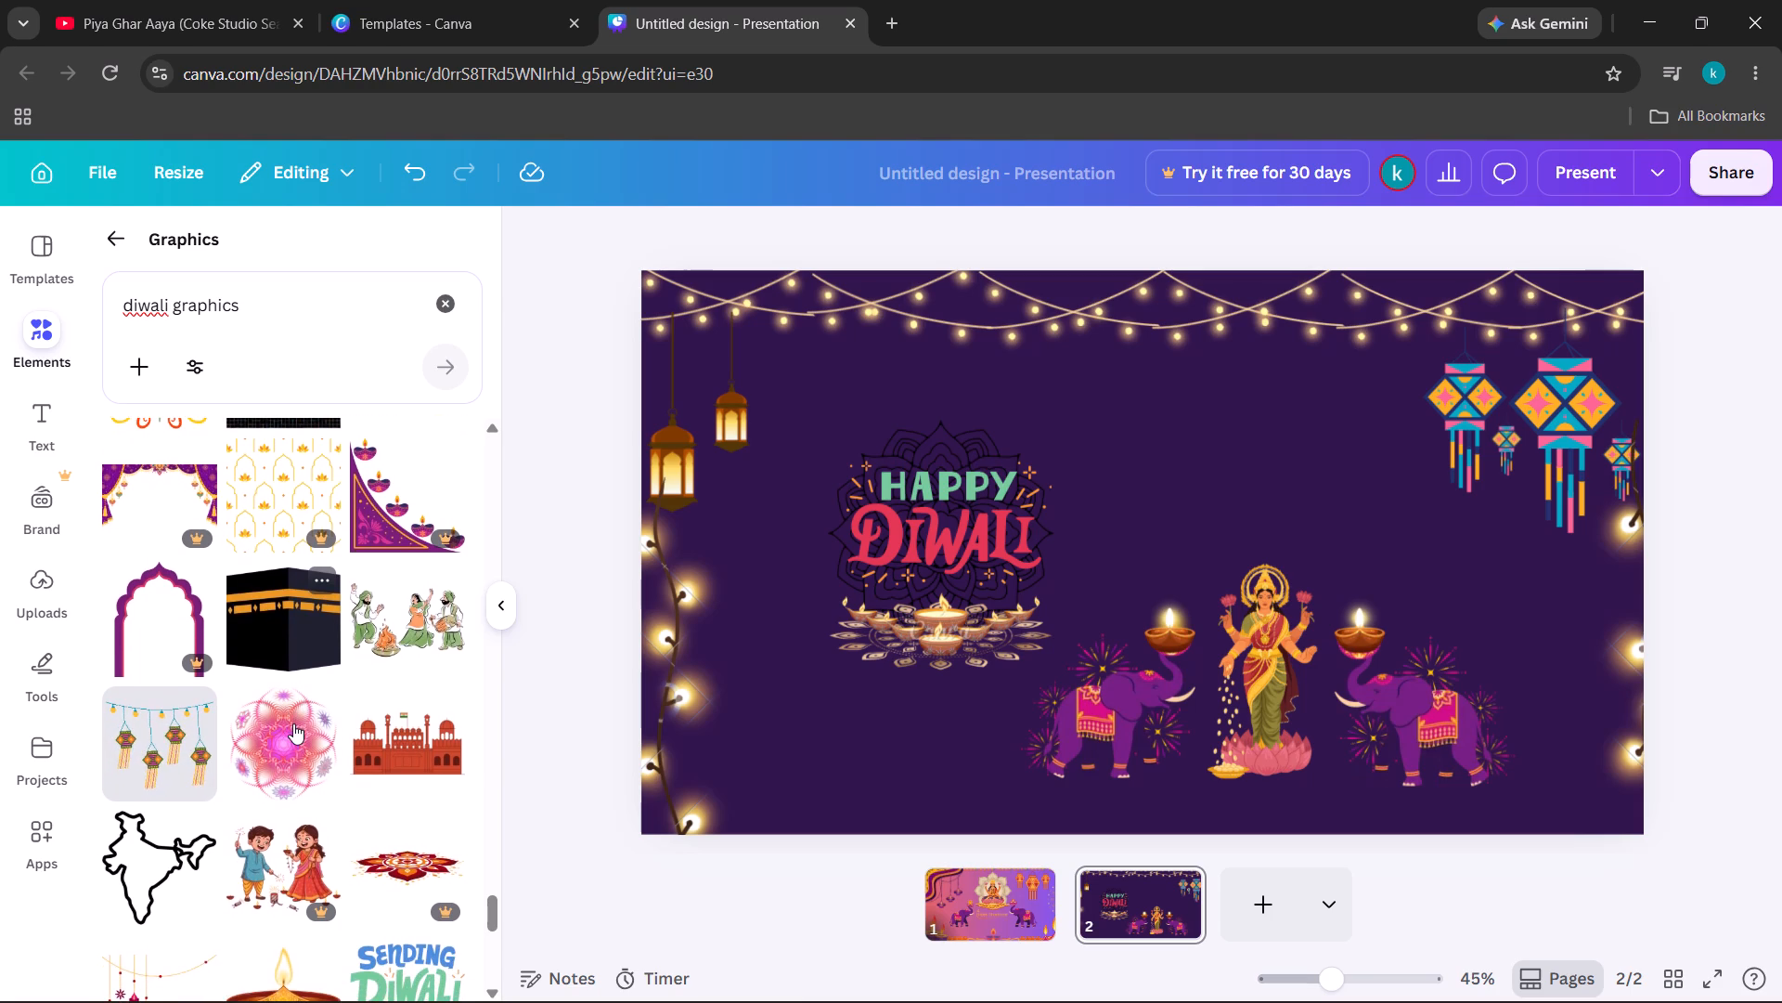
pyautogui.scroll(-1, 293, 723)
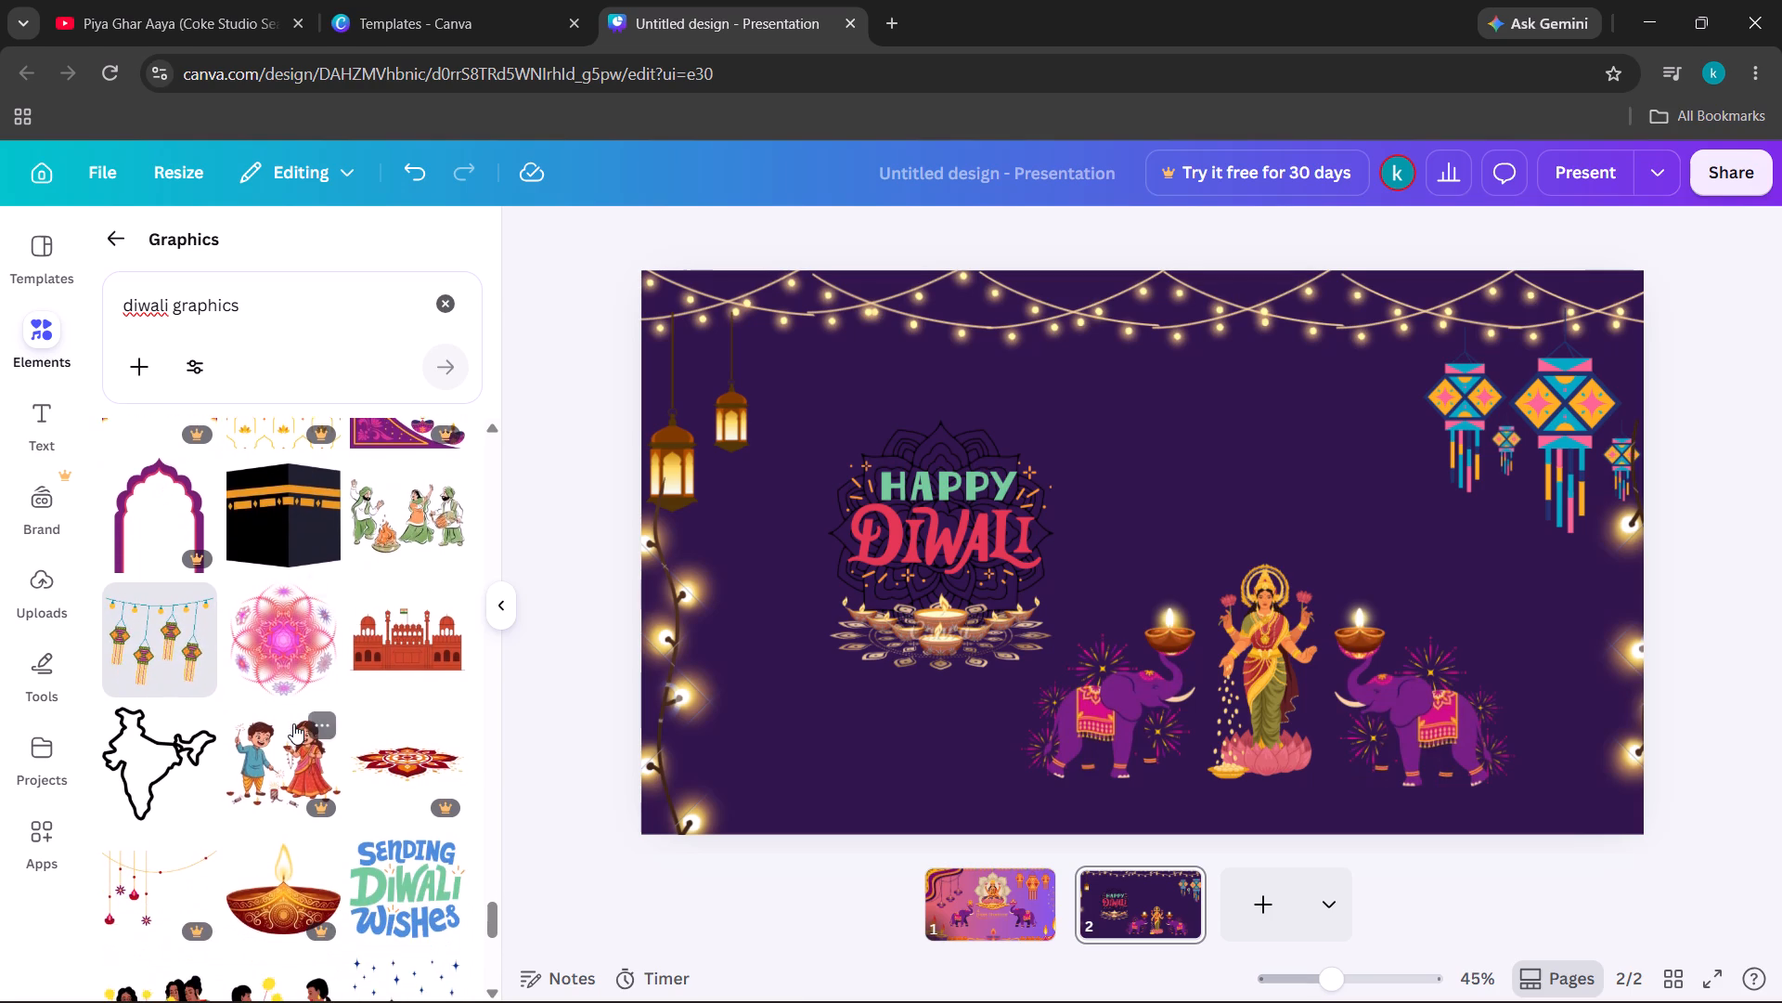
pyautogui.scroll(-6, 293, 723)
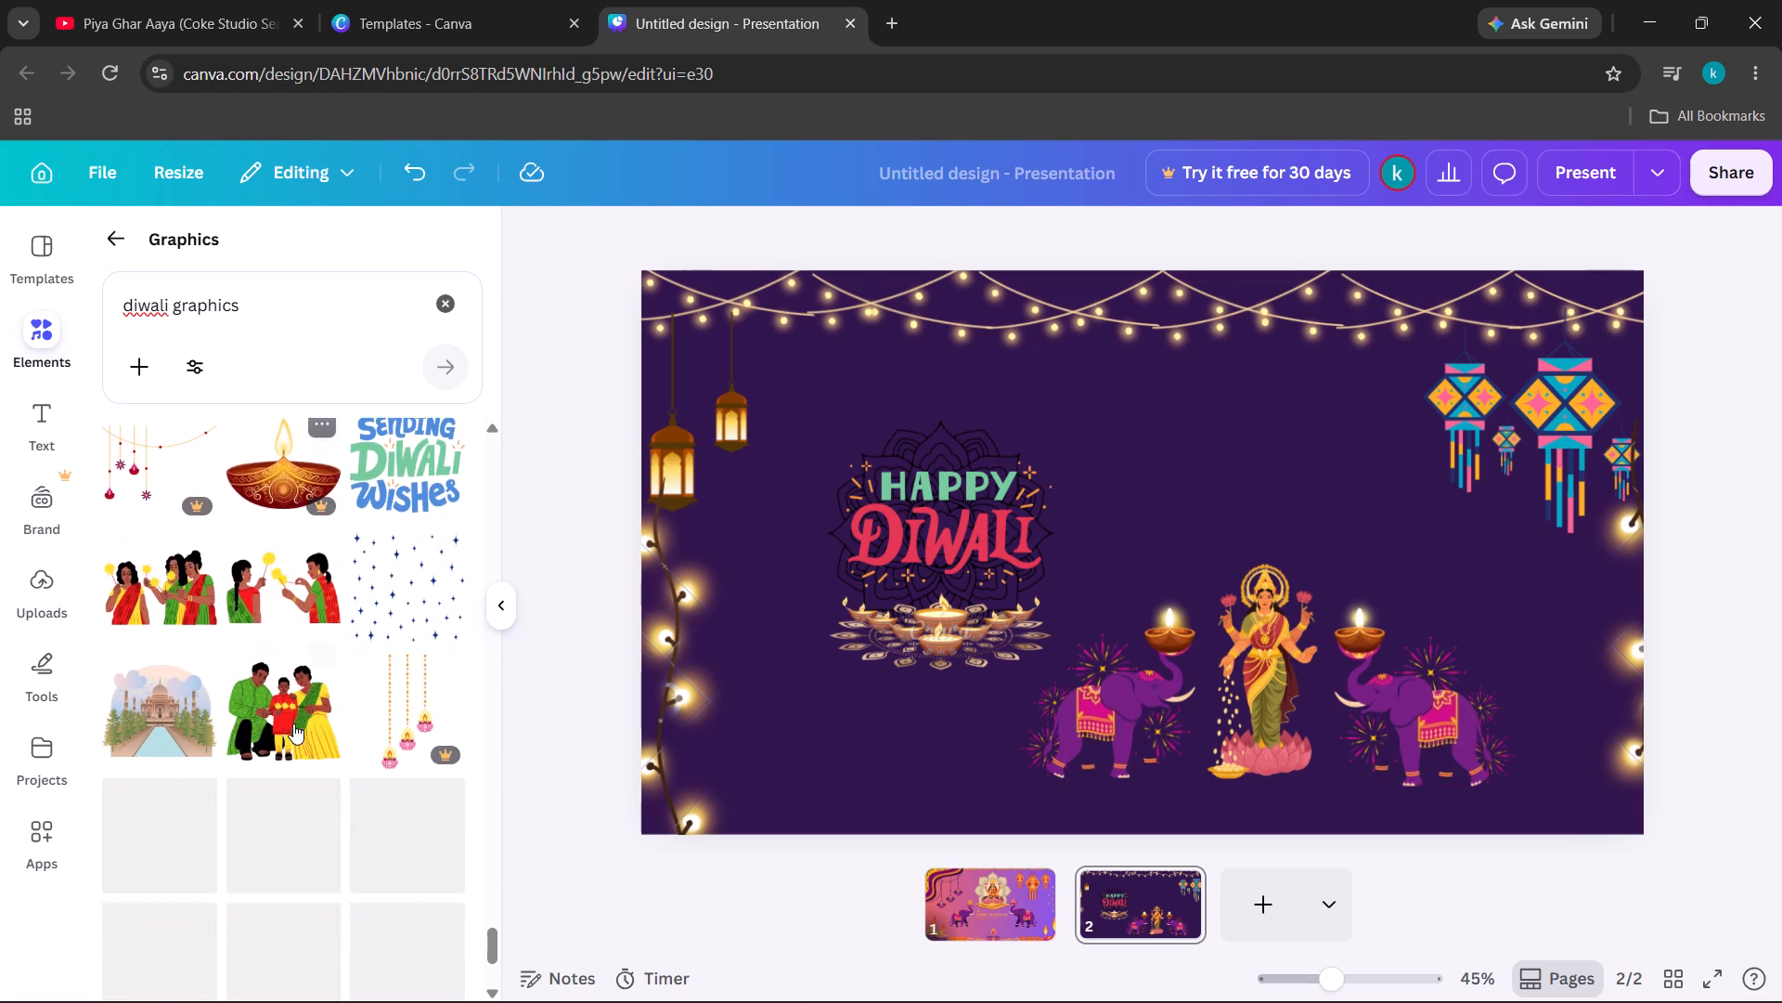
pyautogui.scroll(-2, 293, 723)
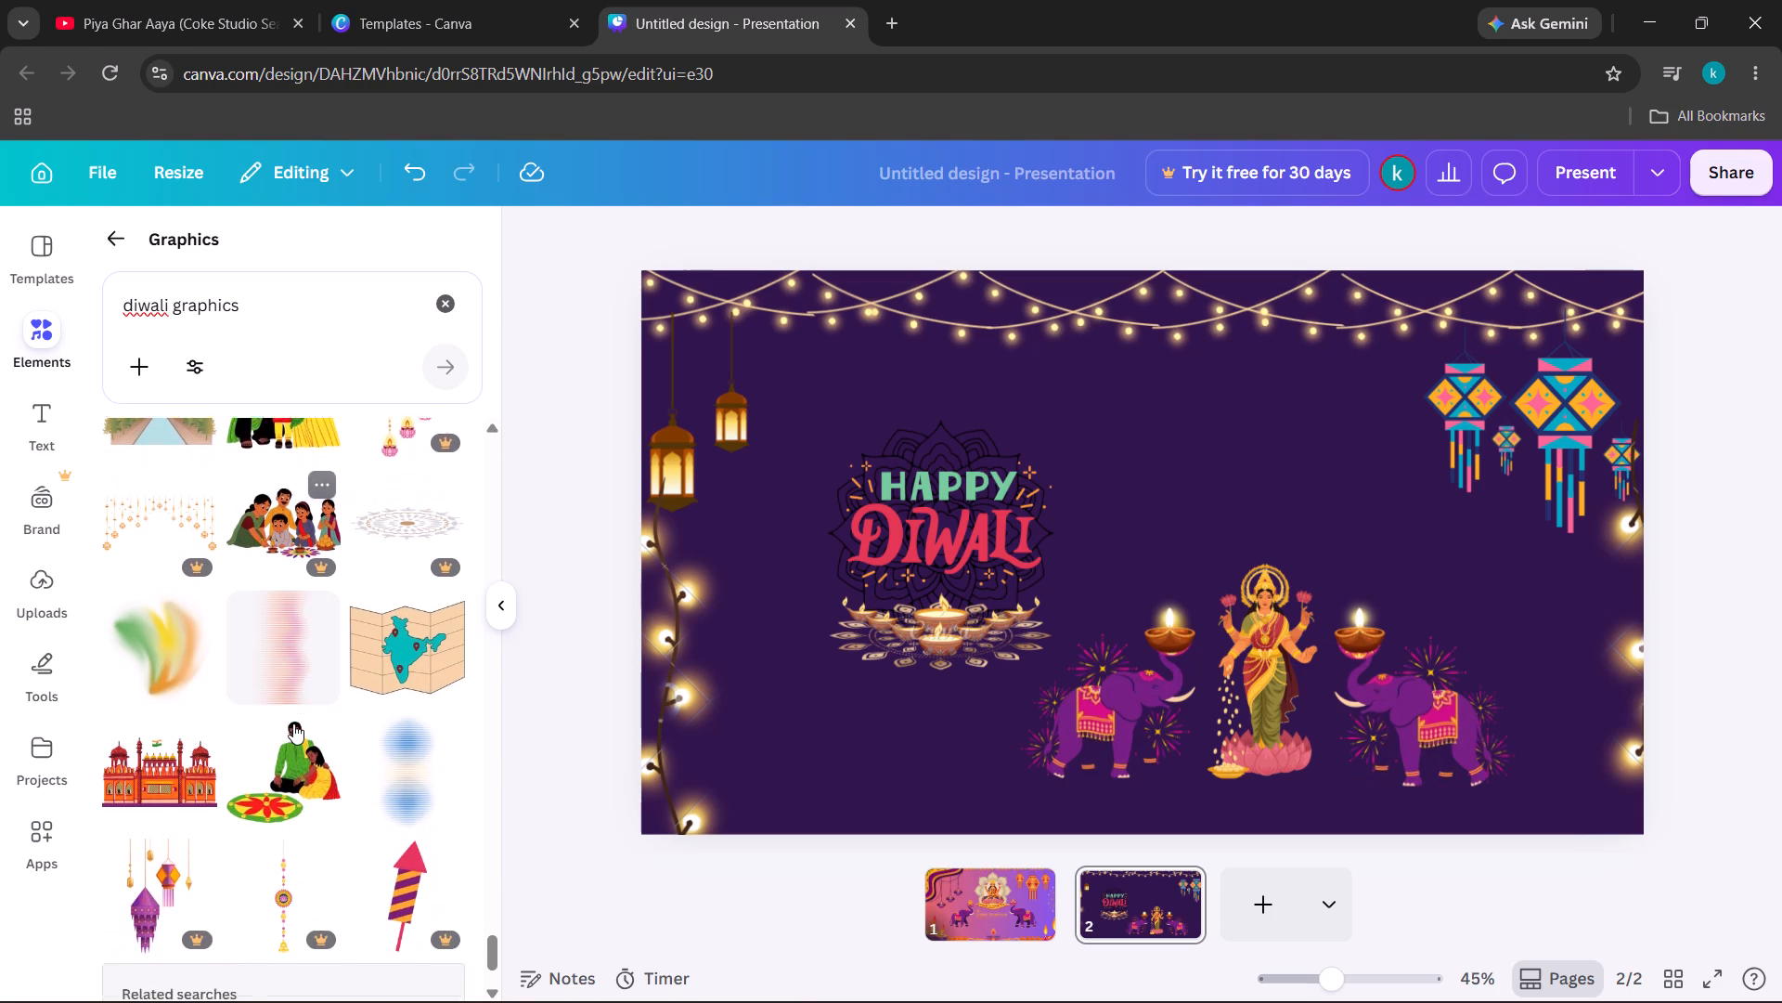
pyautogui.scroll(-2, 293, 723)
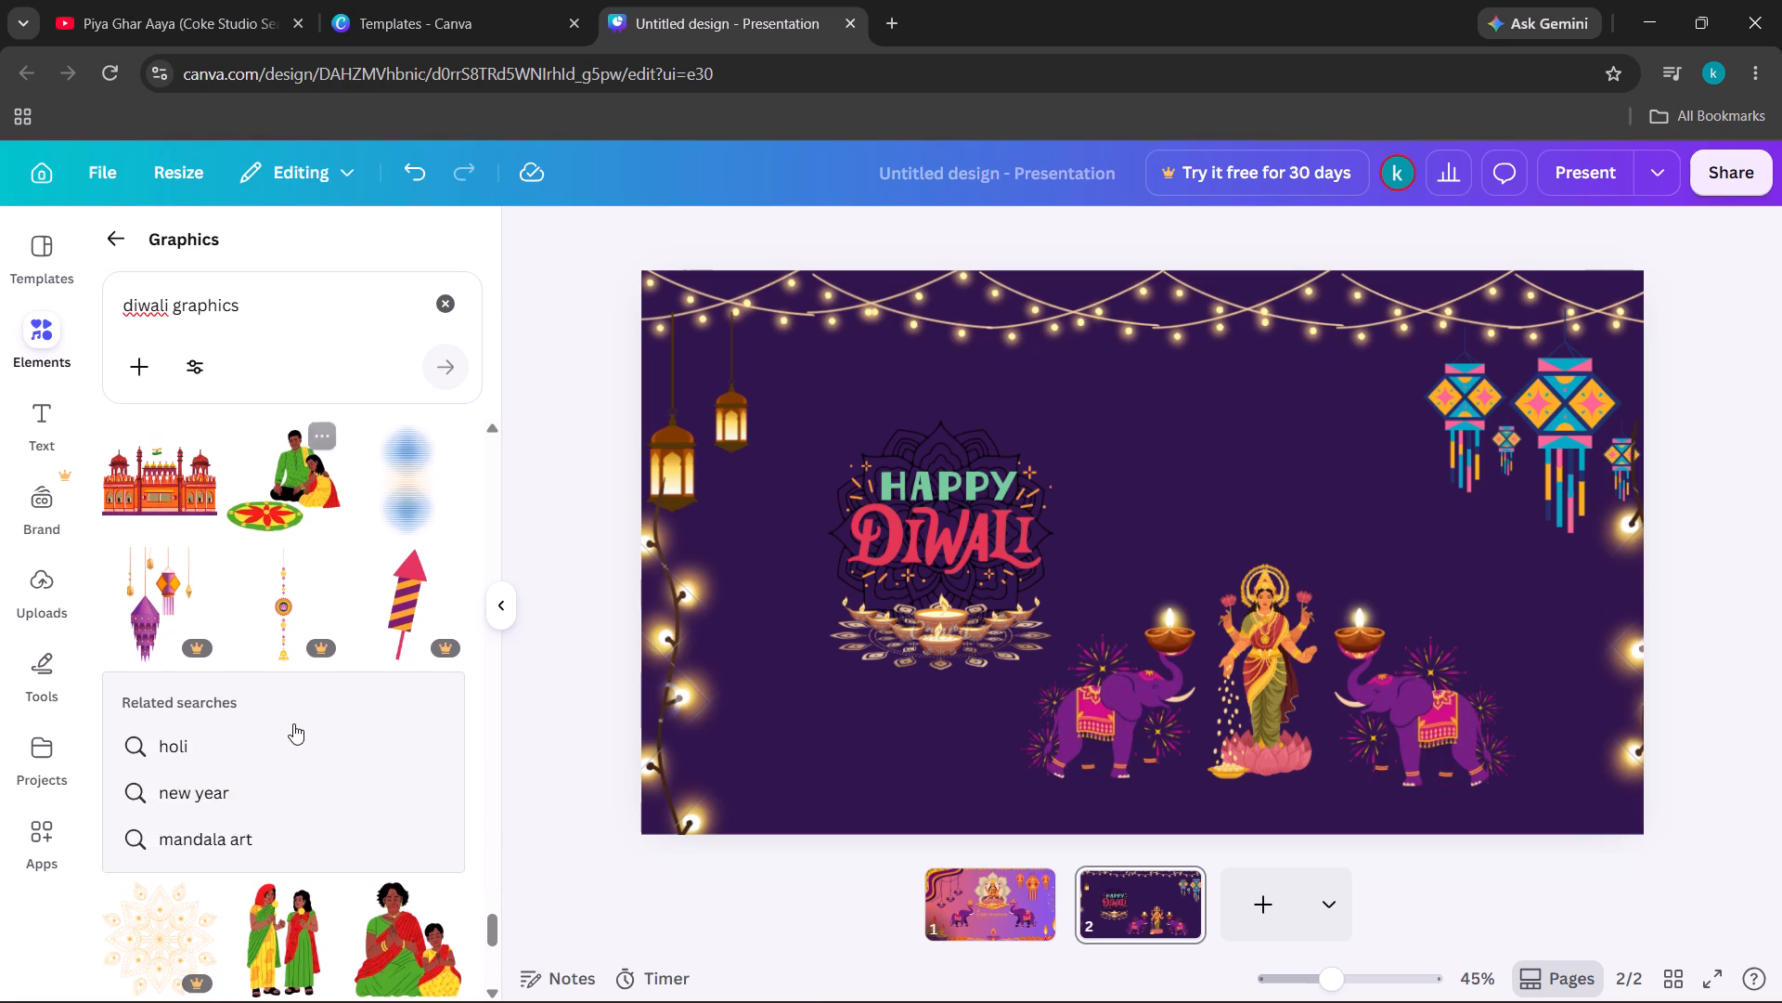
pyautogui.scroll(-3, 293, 723)
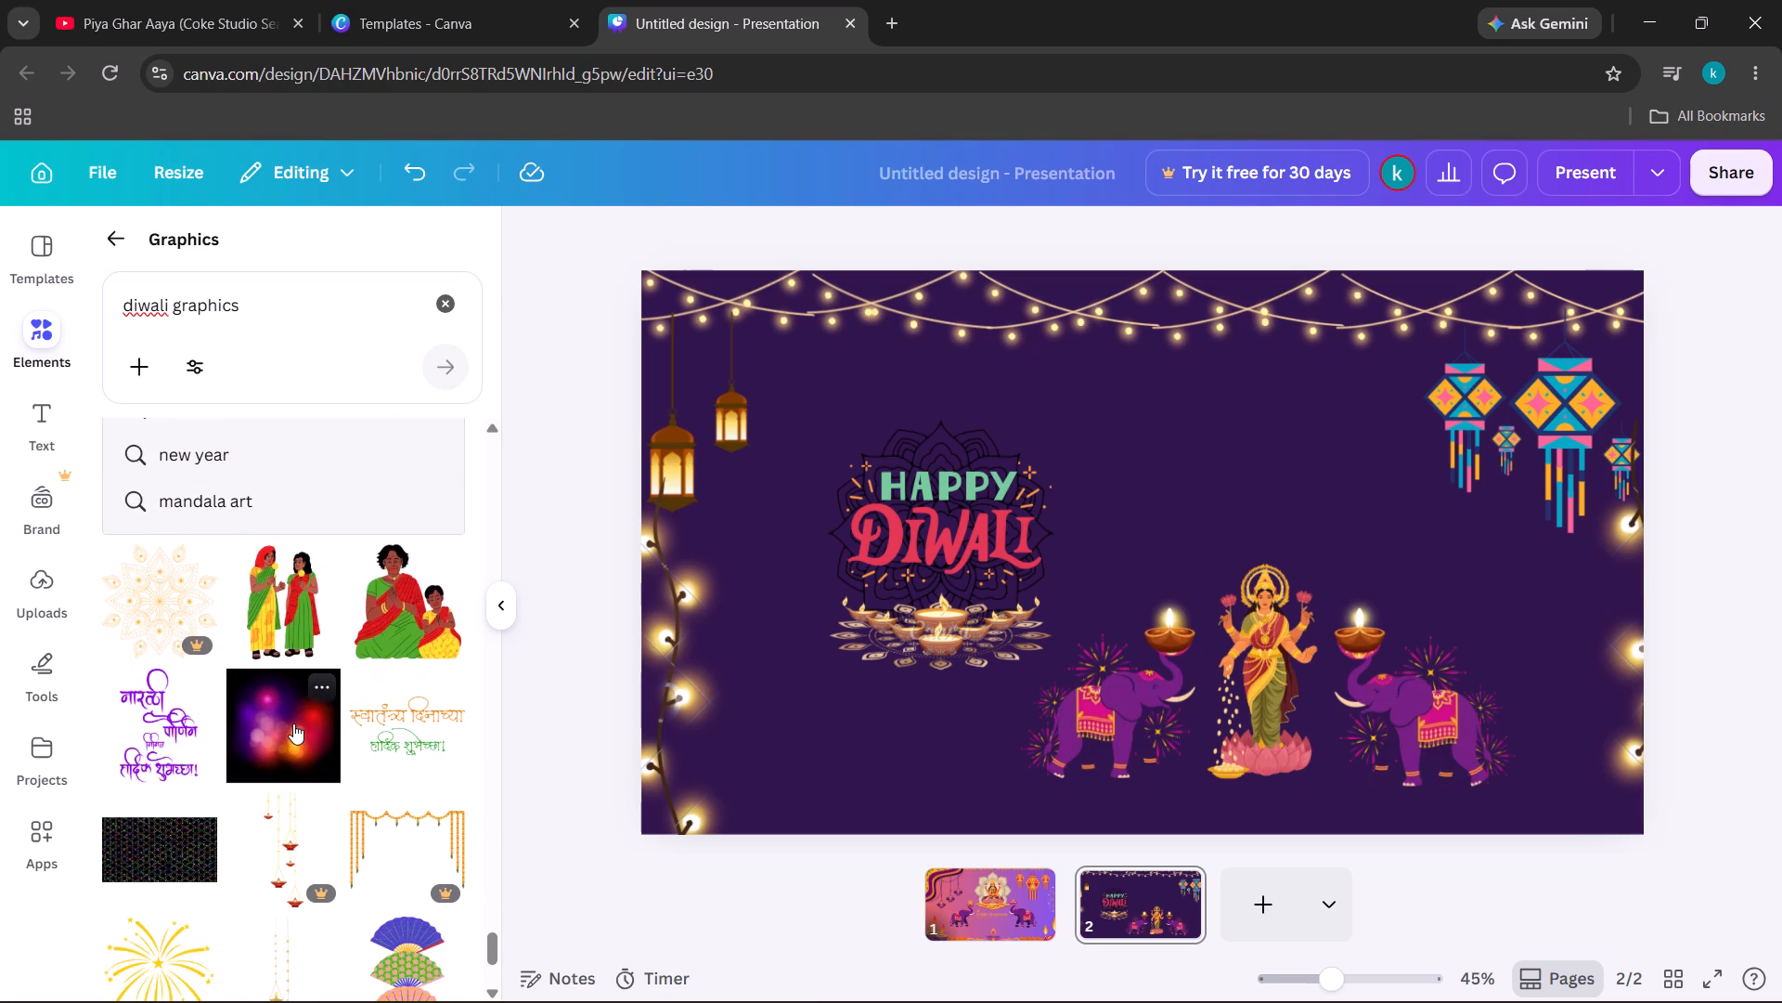
pyautogui.scroll(-3, 293, 723)
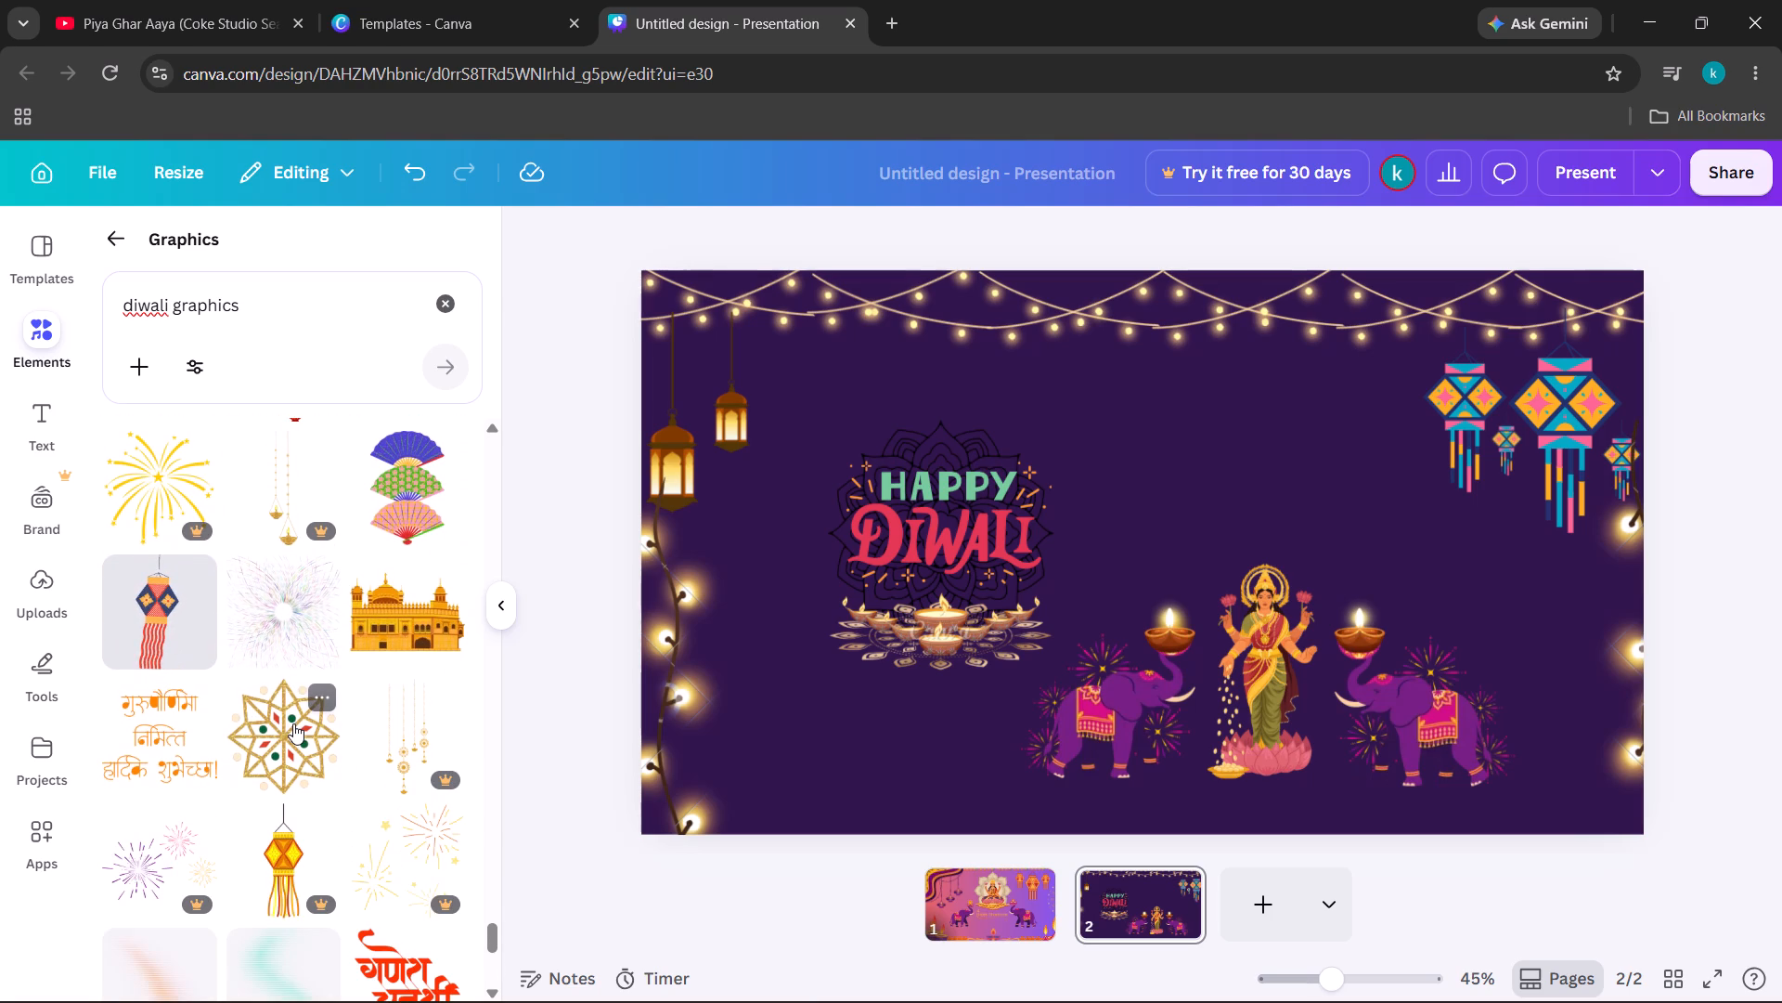
pyautogui.scroll(-3, 293, 723)
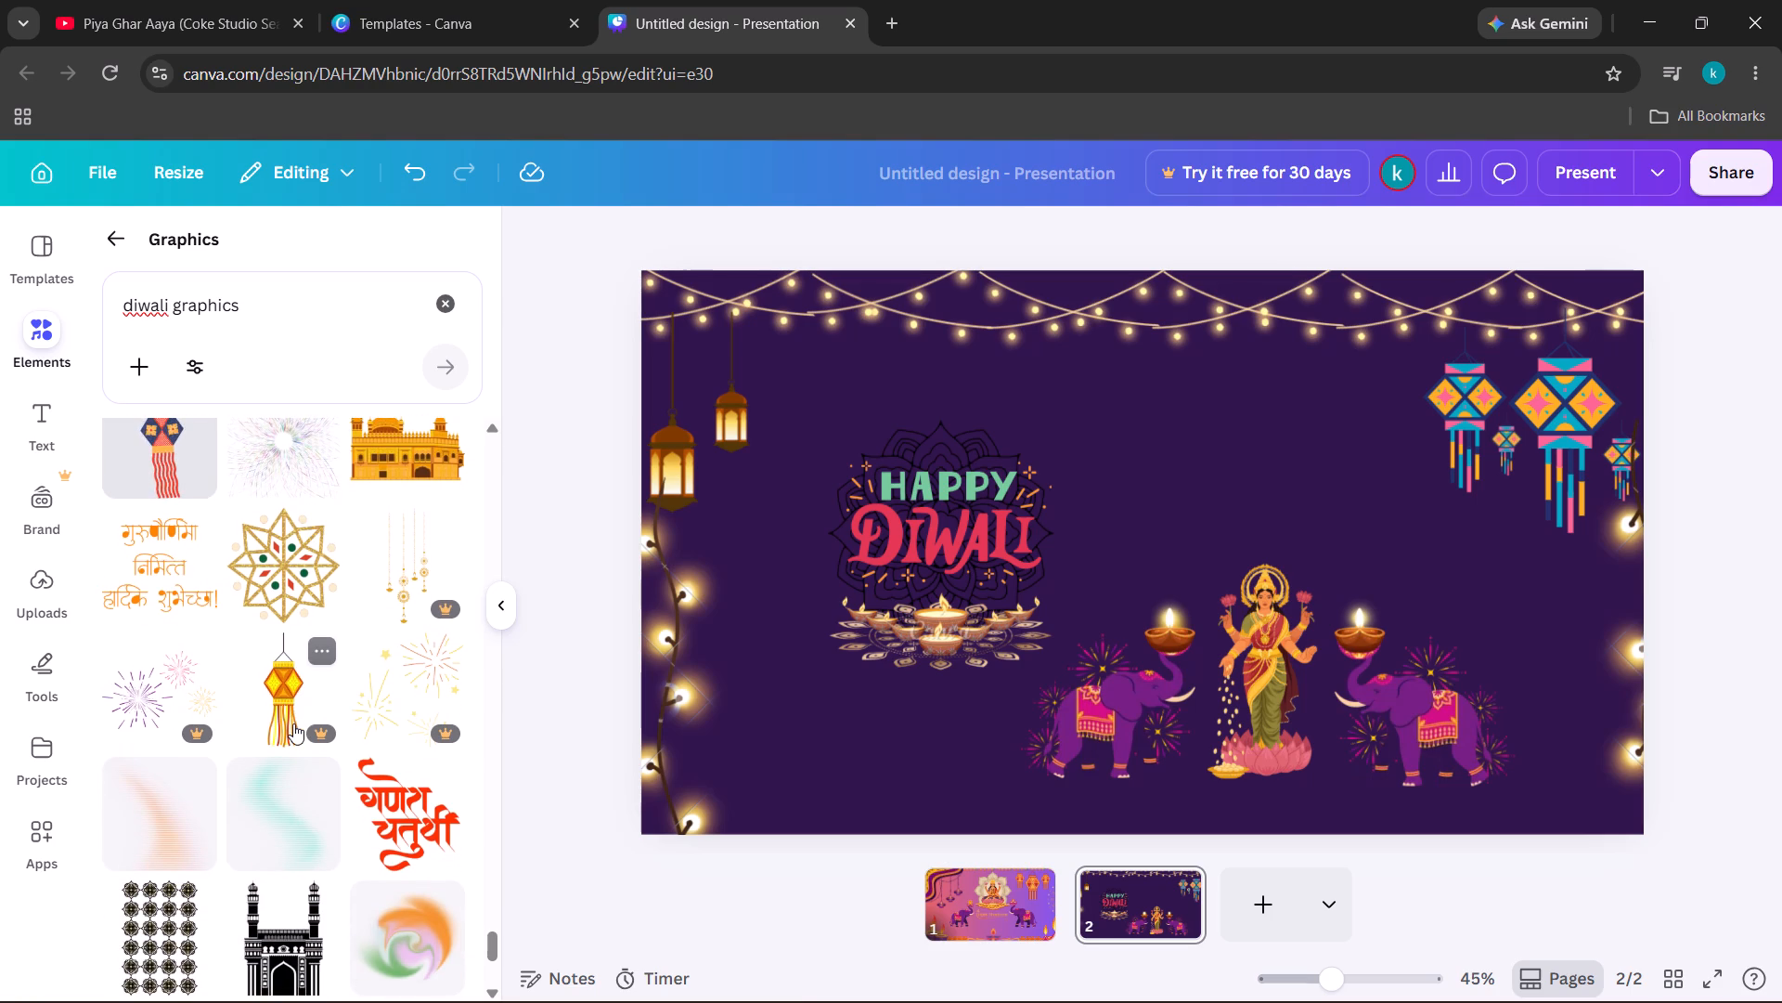
pyautogui.scroll(-5, 293, 723)
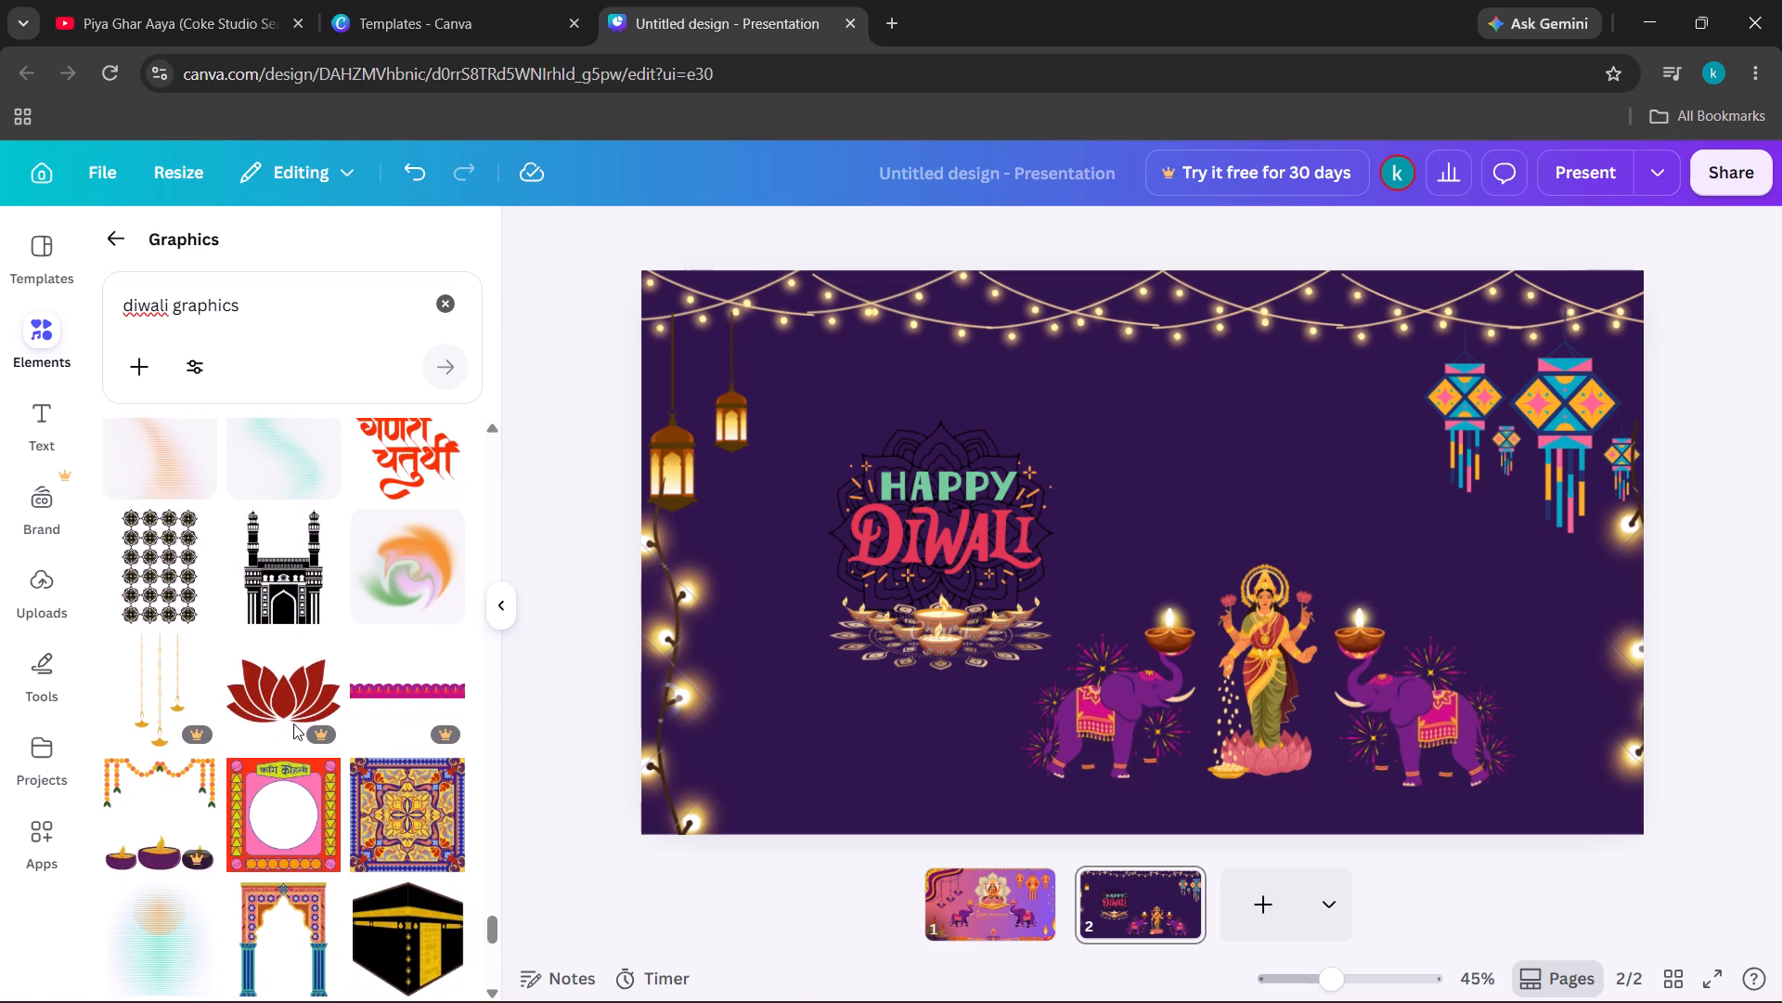
pyautogui.scroll(-3, 293, 723)
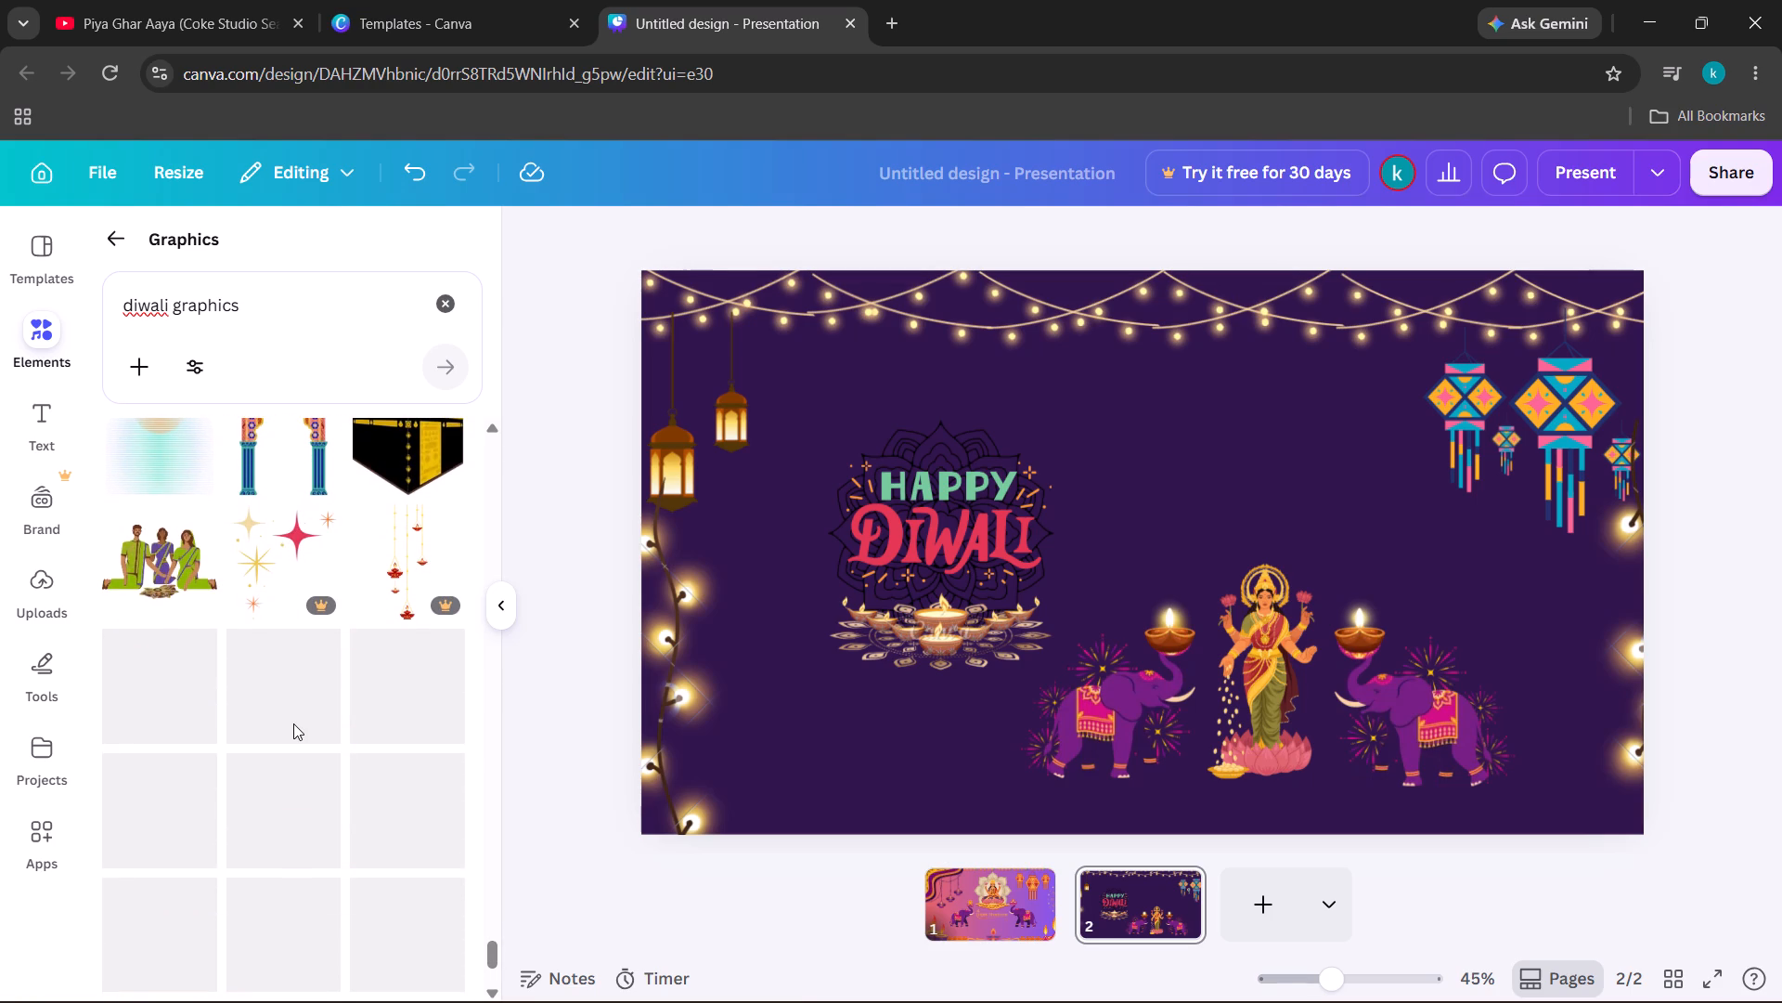
pyautogui.scroll(-4, 293, 723)
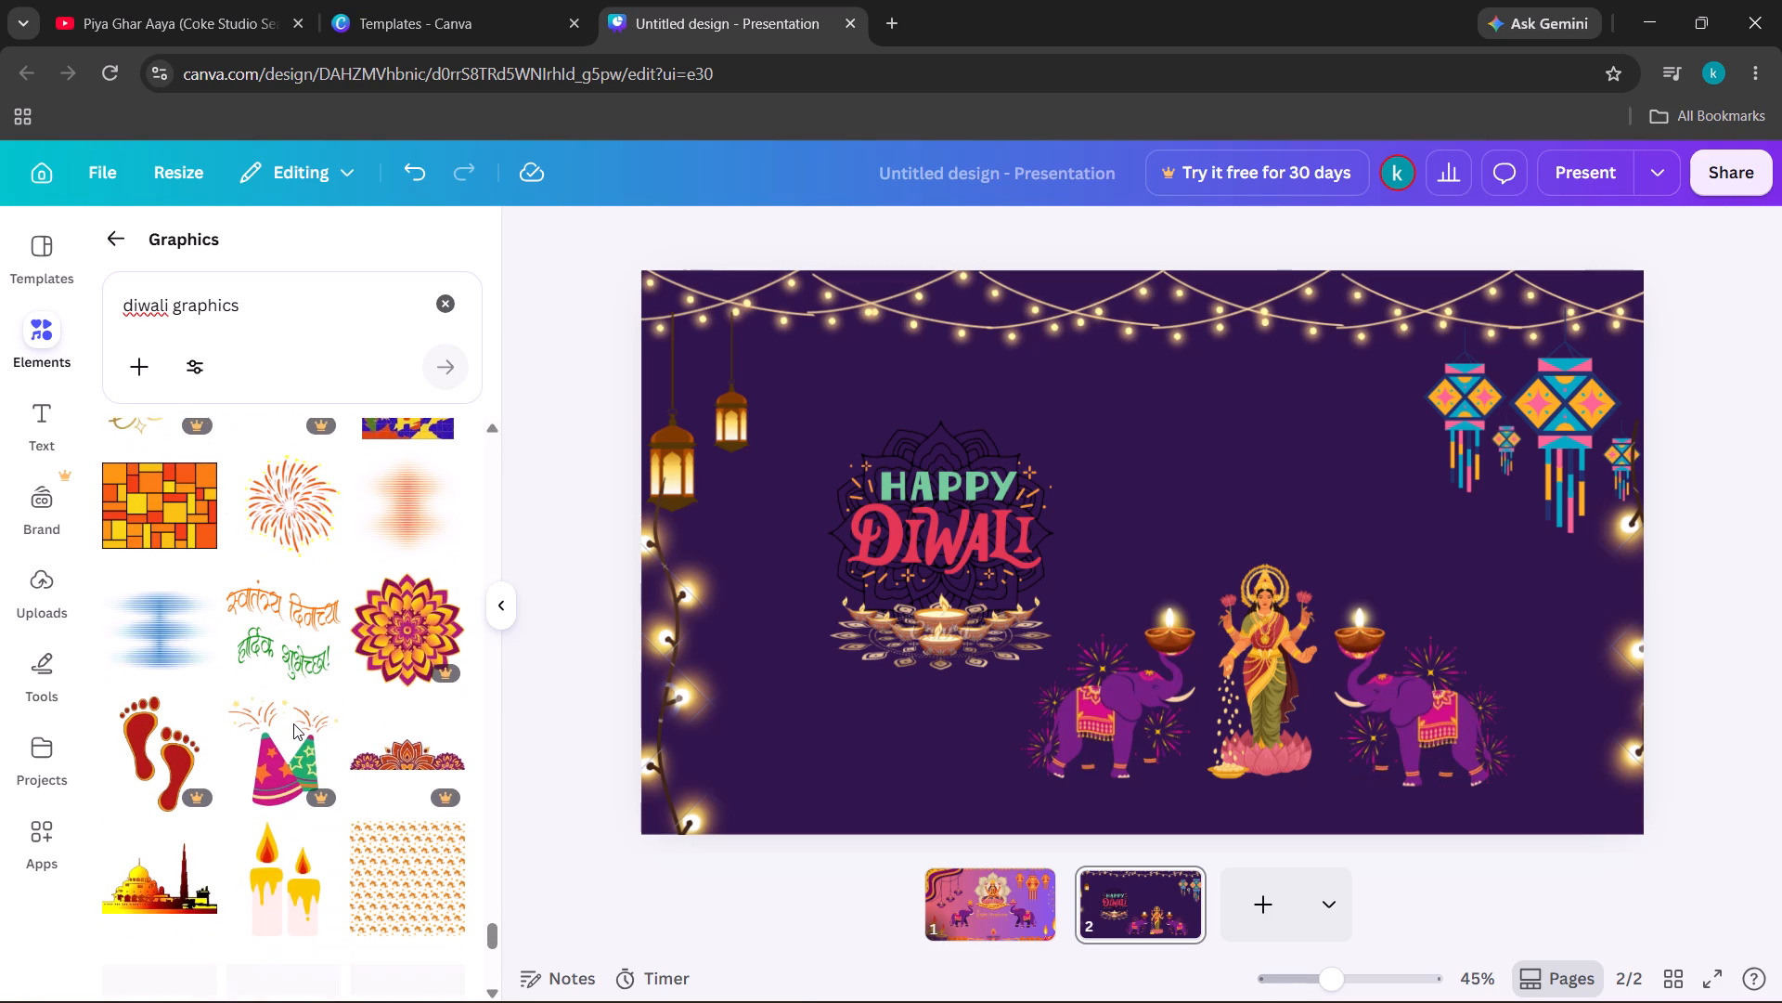
pyautogui.scroll(-1, 293, 723)
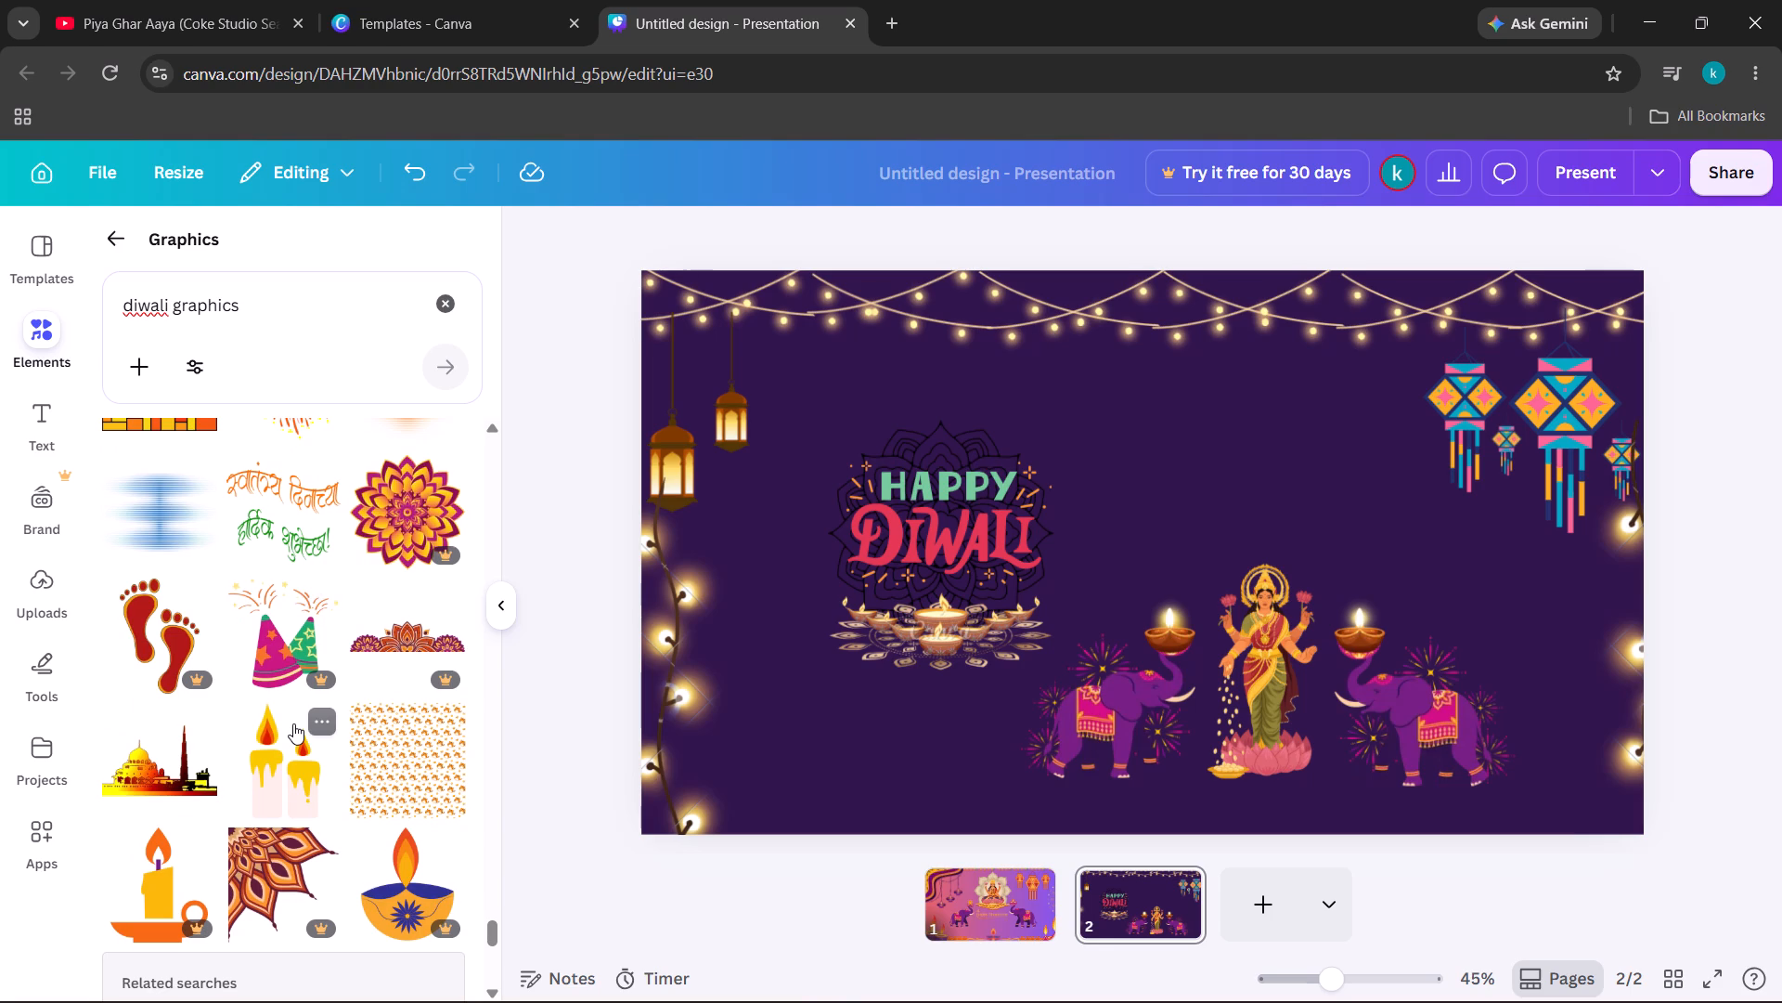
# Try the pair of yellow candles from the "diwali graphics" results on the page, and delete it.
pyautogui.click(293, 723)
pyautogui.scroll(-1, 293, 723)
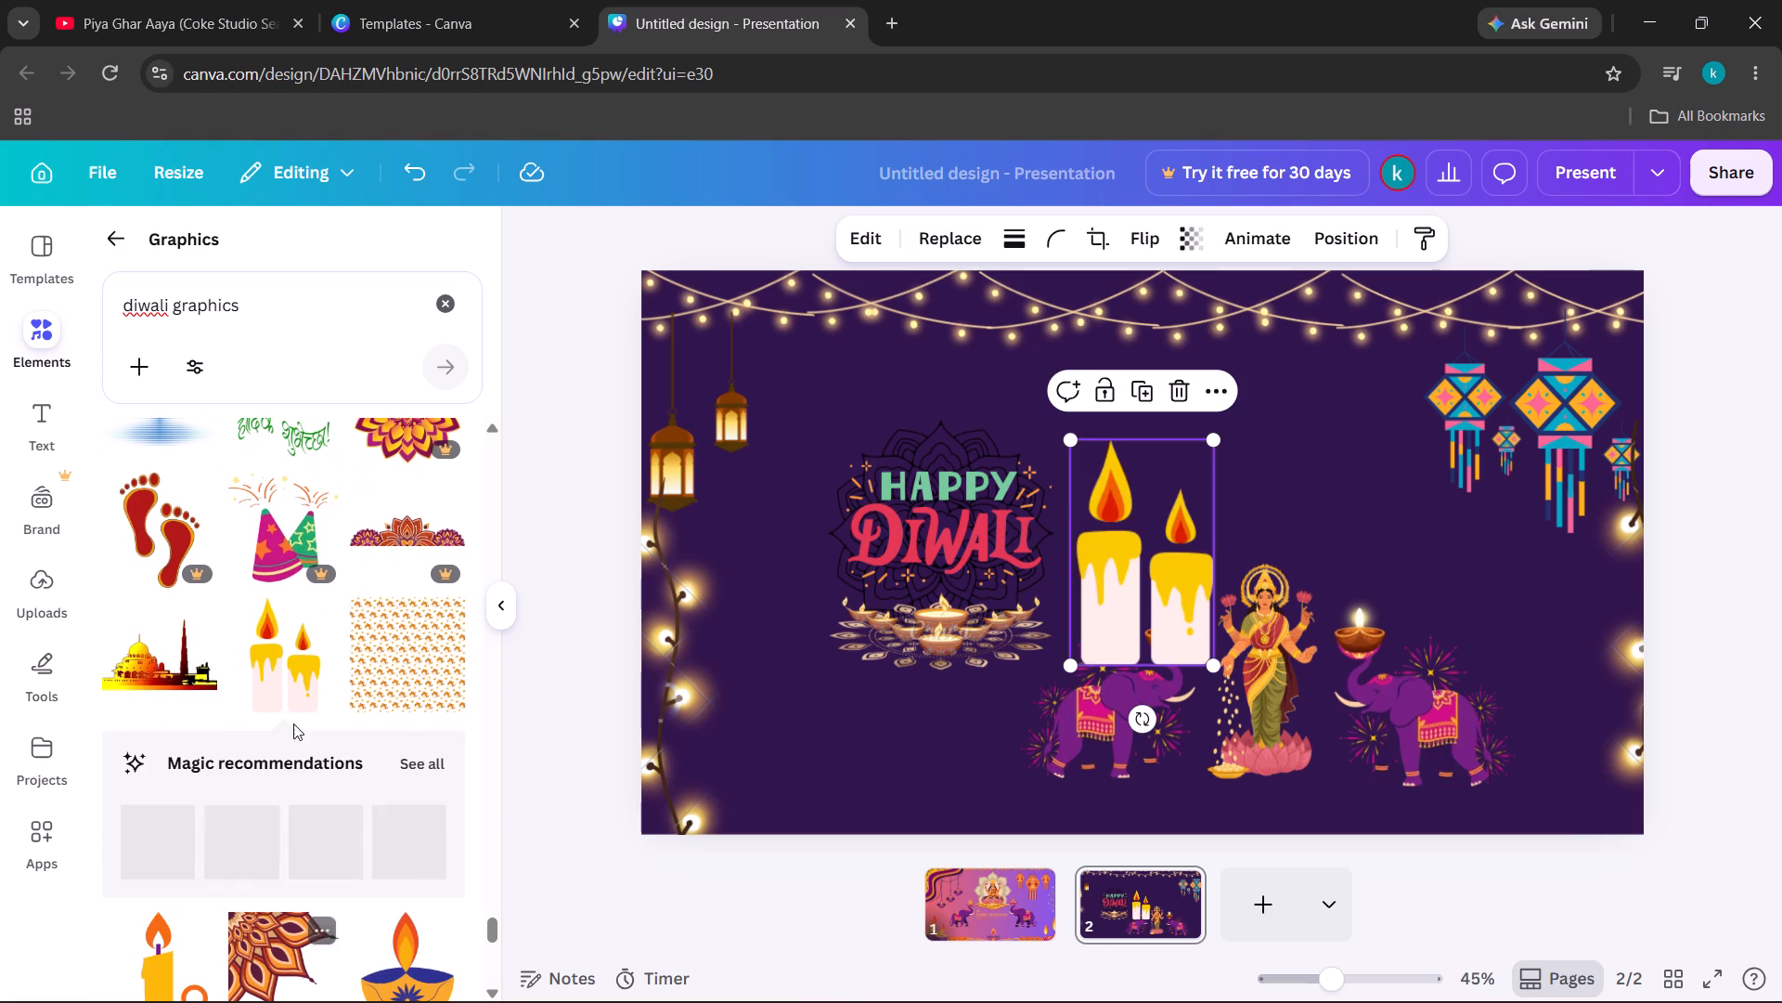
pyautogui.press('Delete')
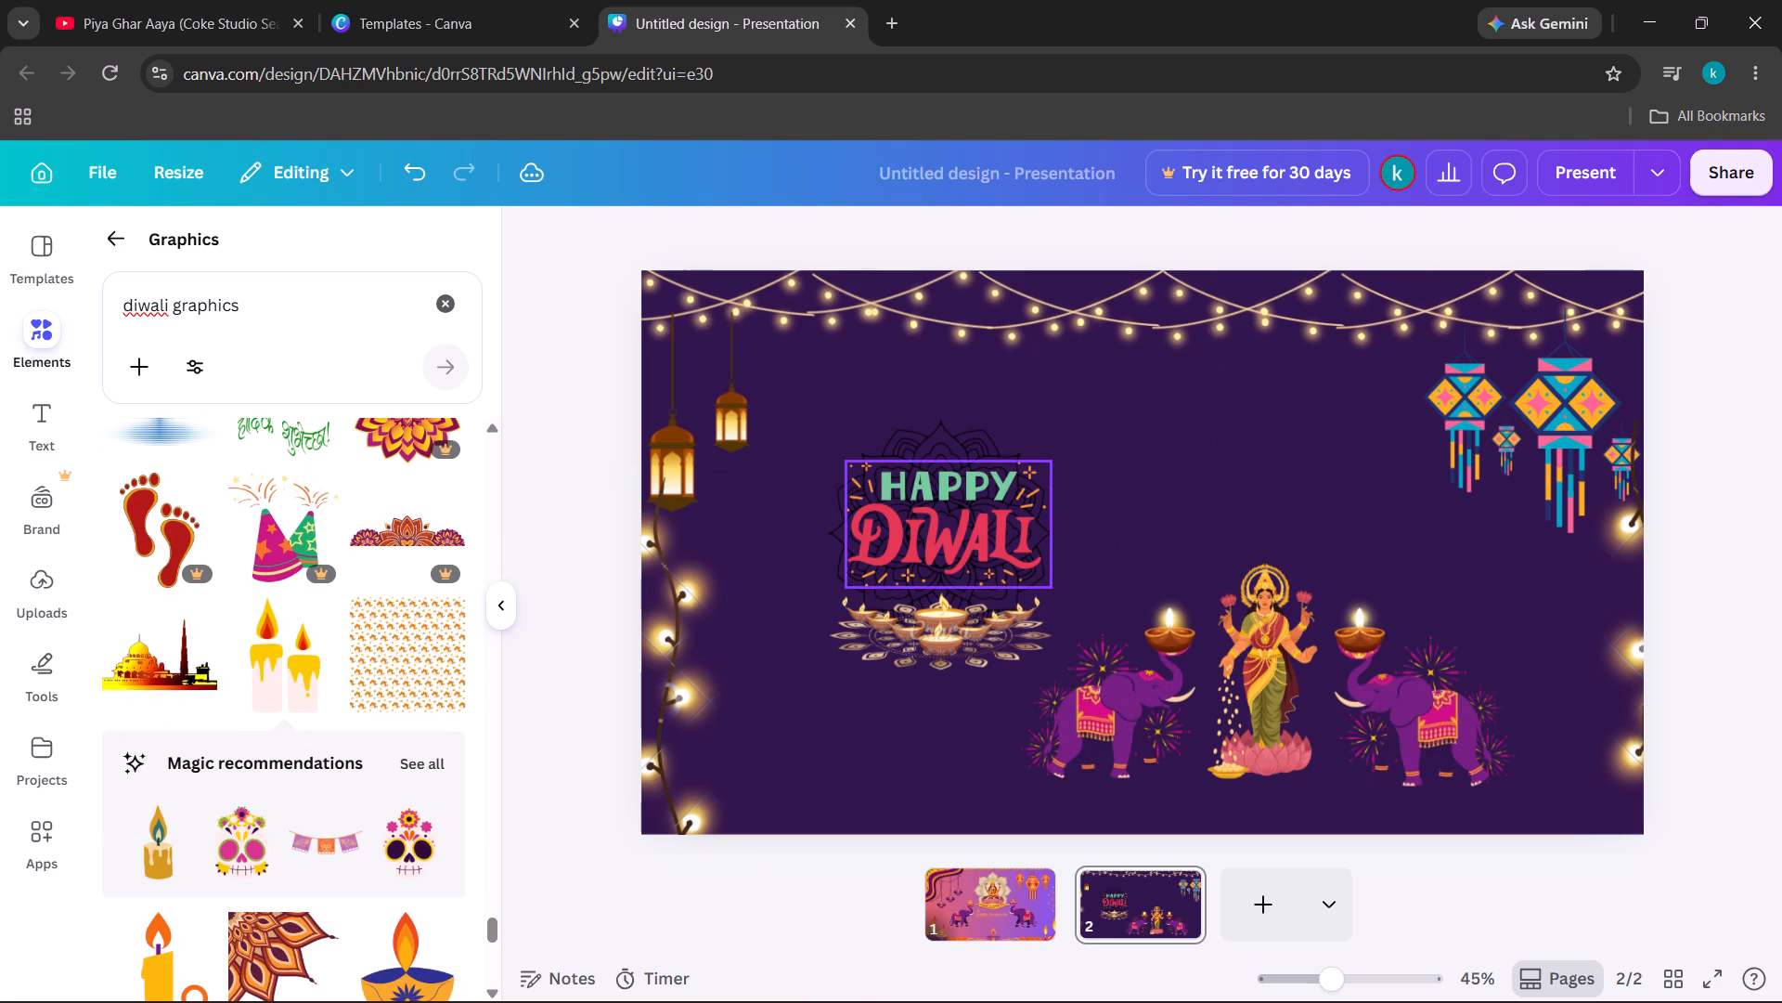
# Examine more of the "diwali graphics" results around the candle and firecracker graphics for a suitable decoration.
pyautogui.scroll(-3, 420, 661)
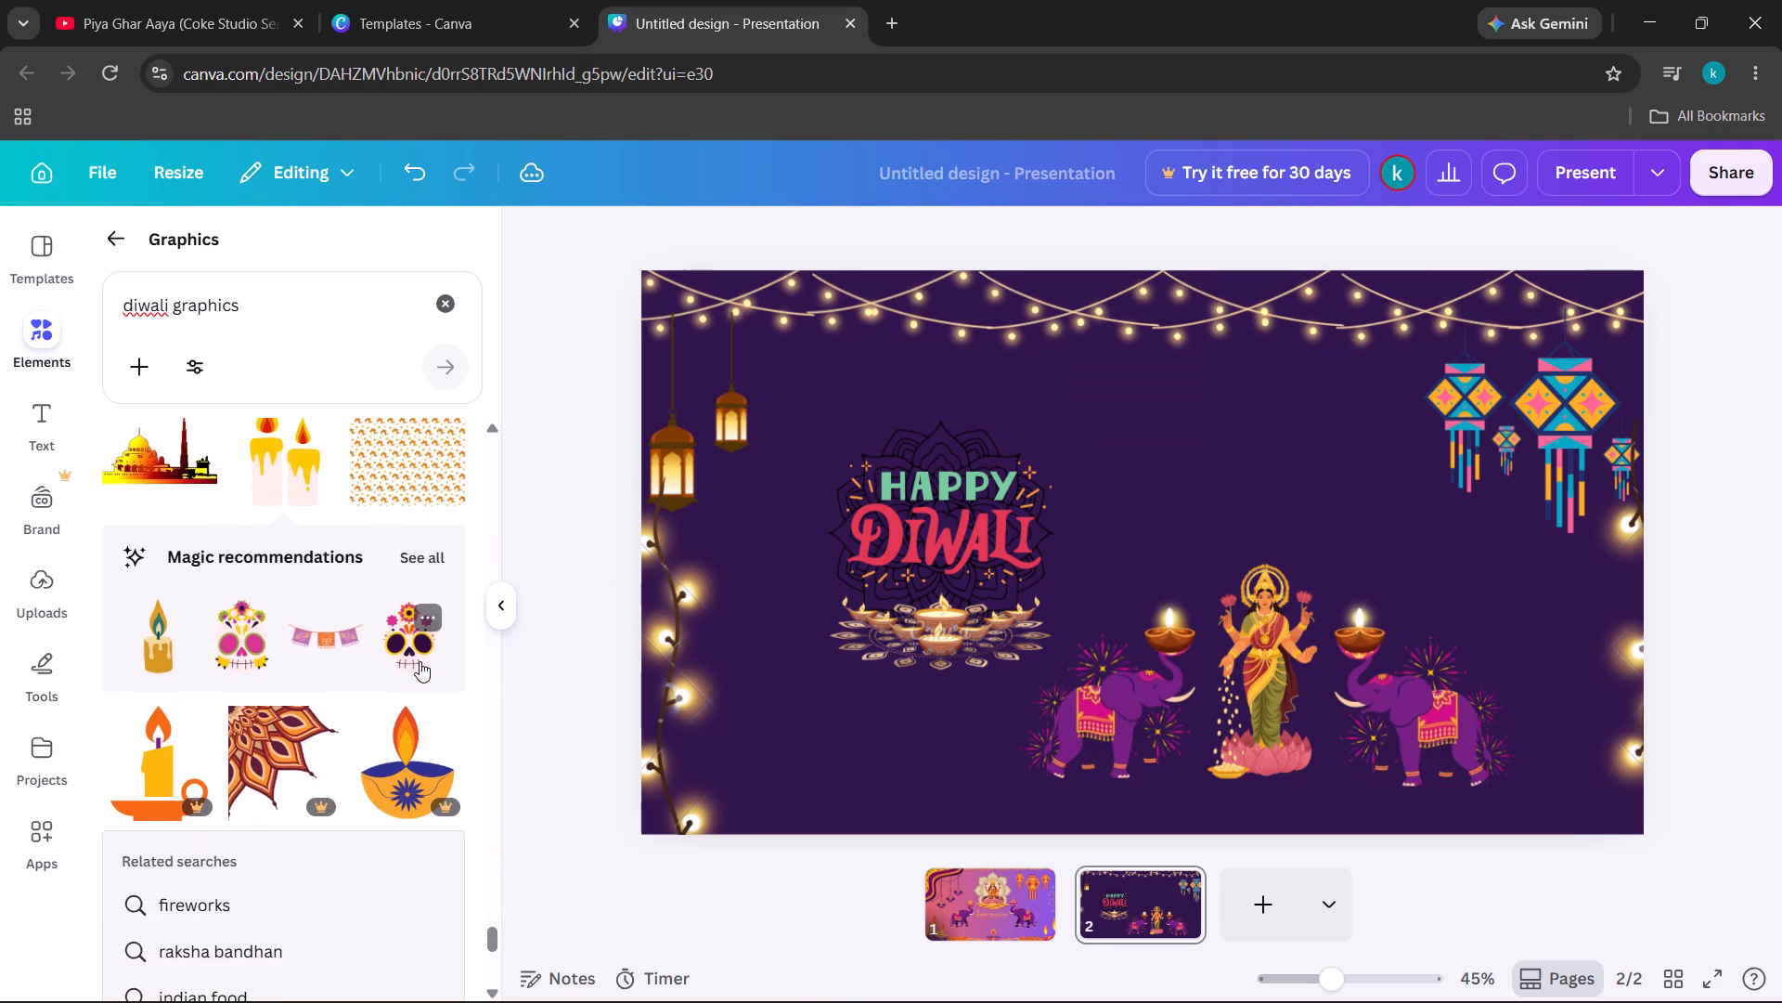
pyautogui.scroll(-5, 420, 661)
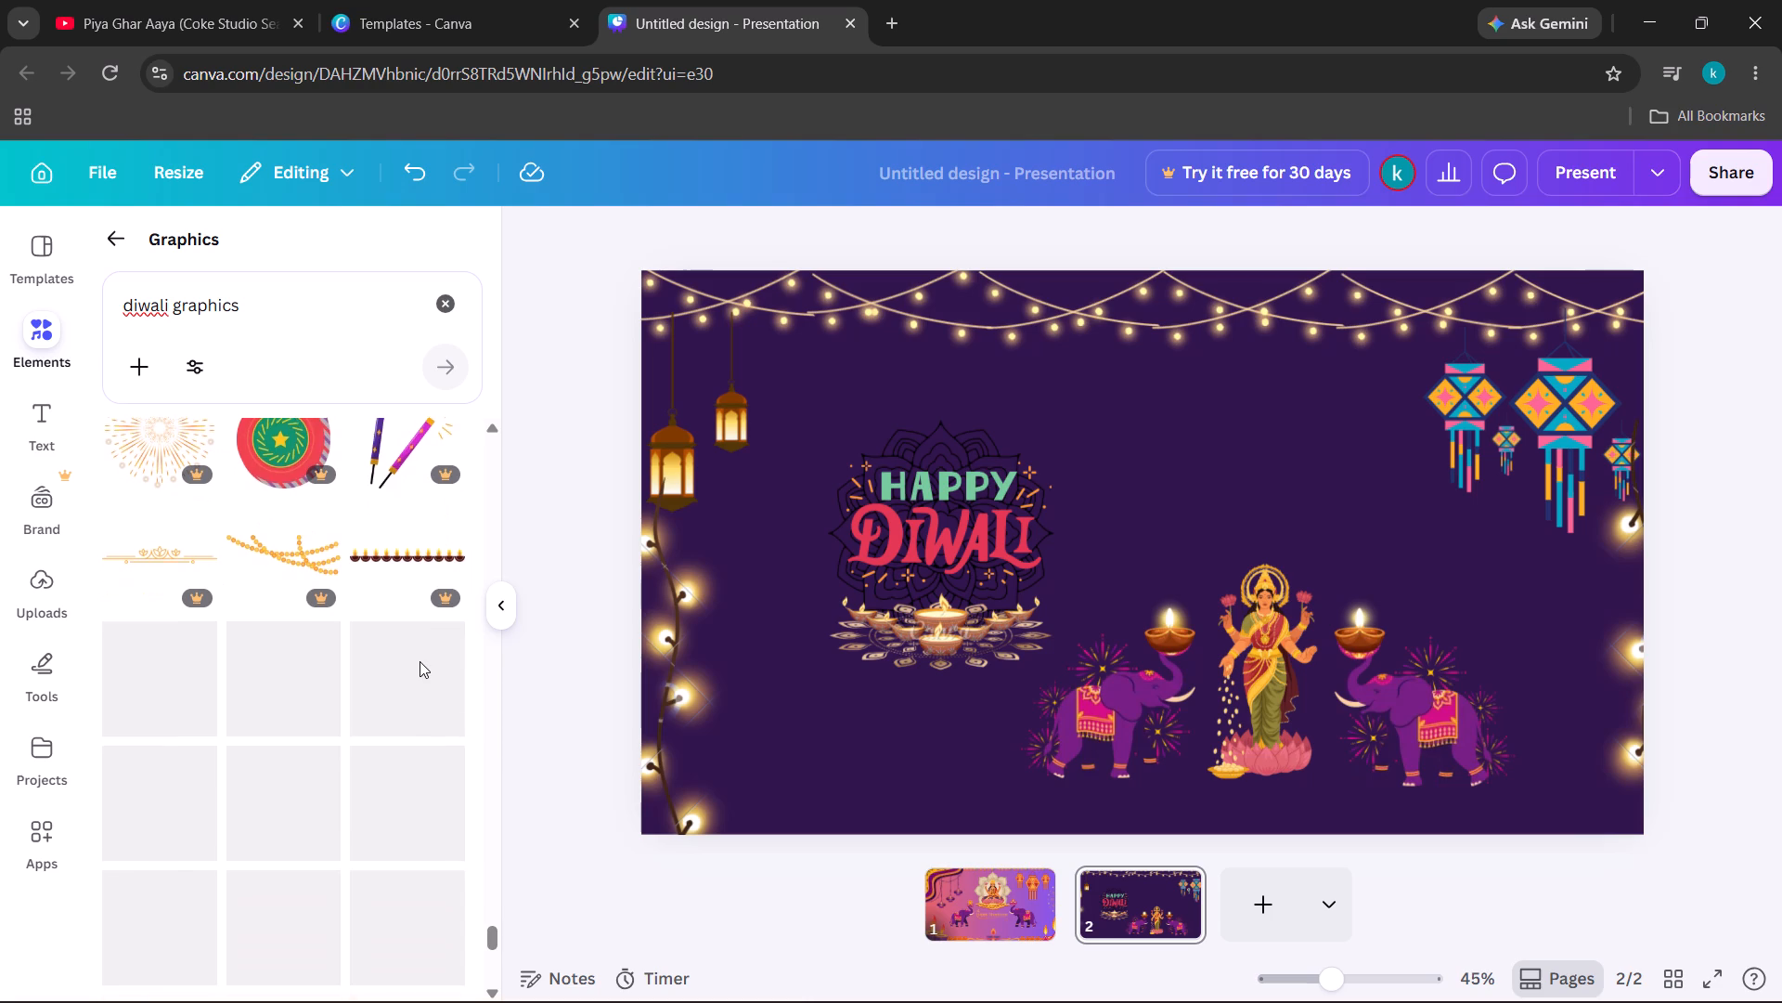
pyautogui.scroll(-1, 420, 661)
pyautogui.scroll(4, 420, 661)
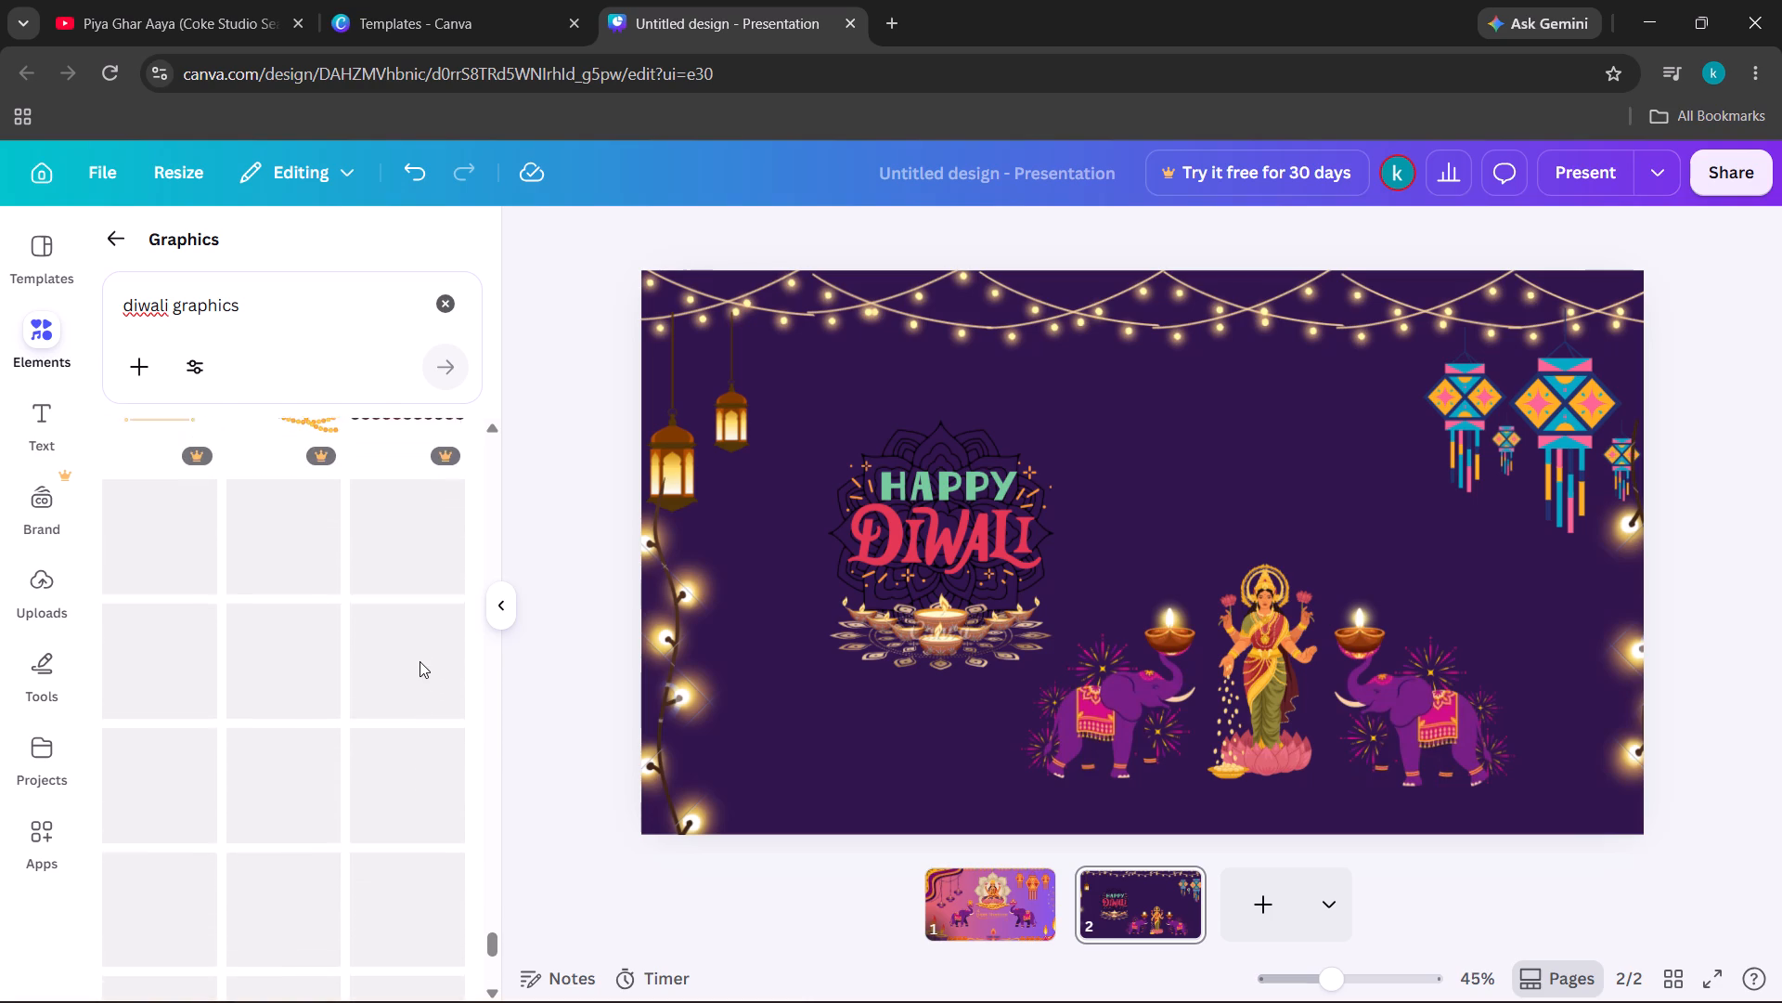
pyautogui.scroll(5, 420, 661)
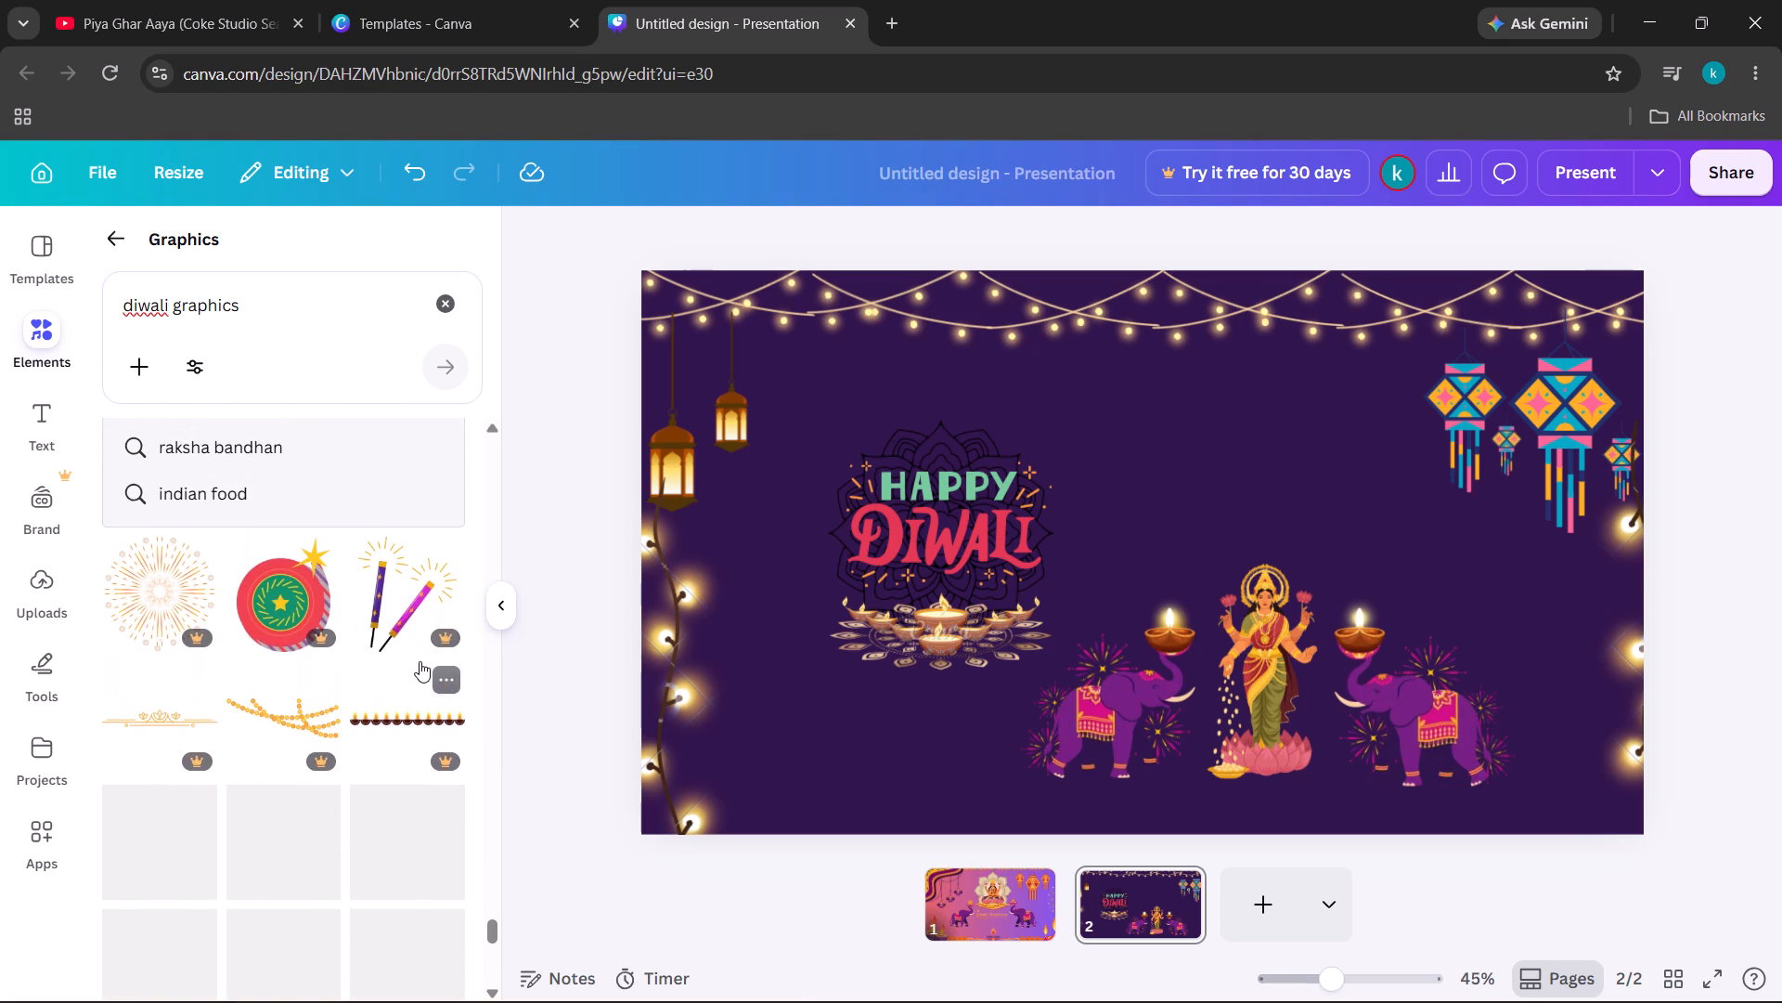
pyautogui.scroll(3, 420, 661)
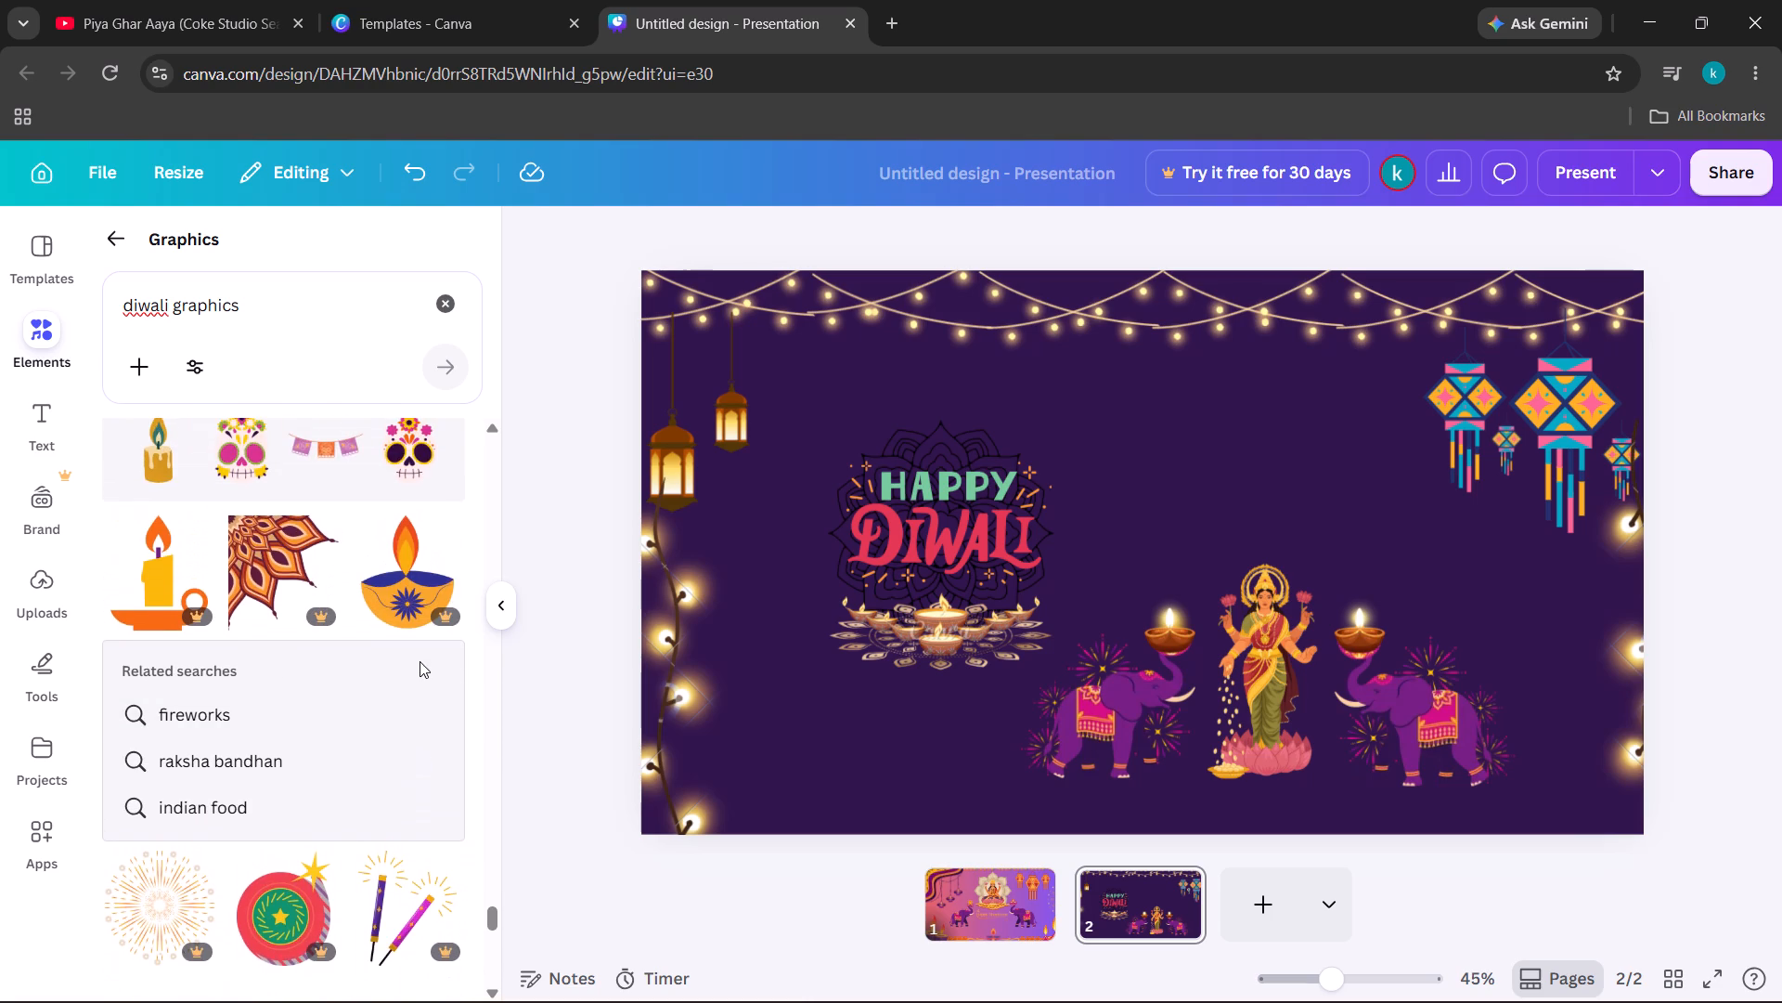
pyautogui.scroll(7, 420, 661)
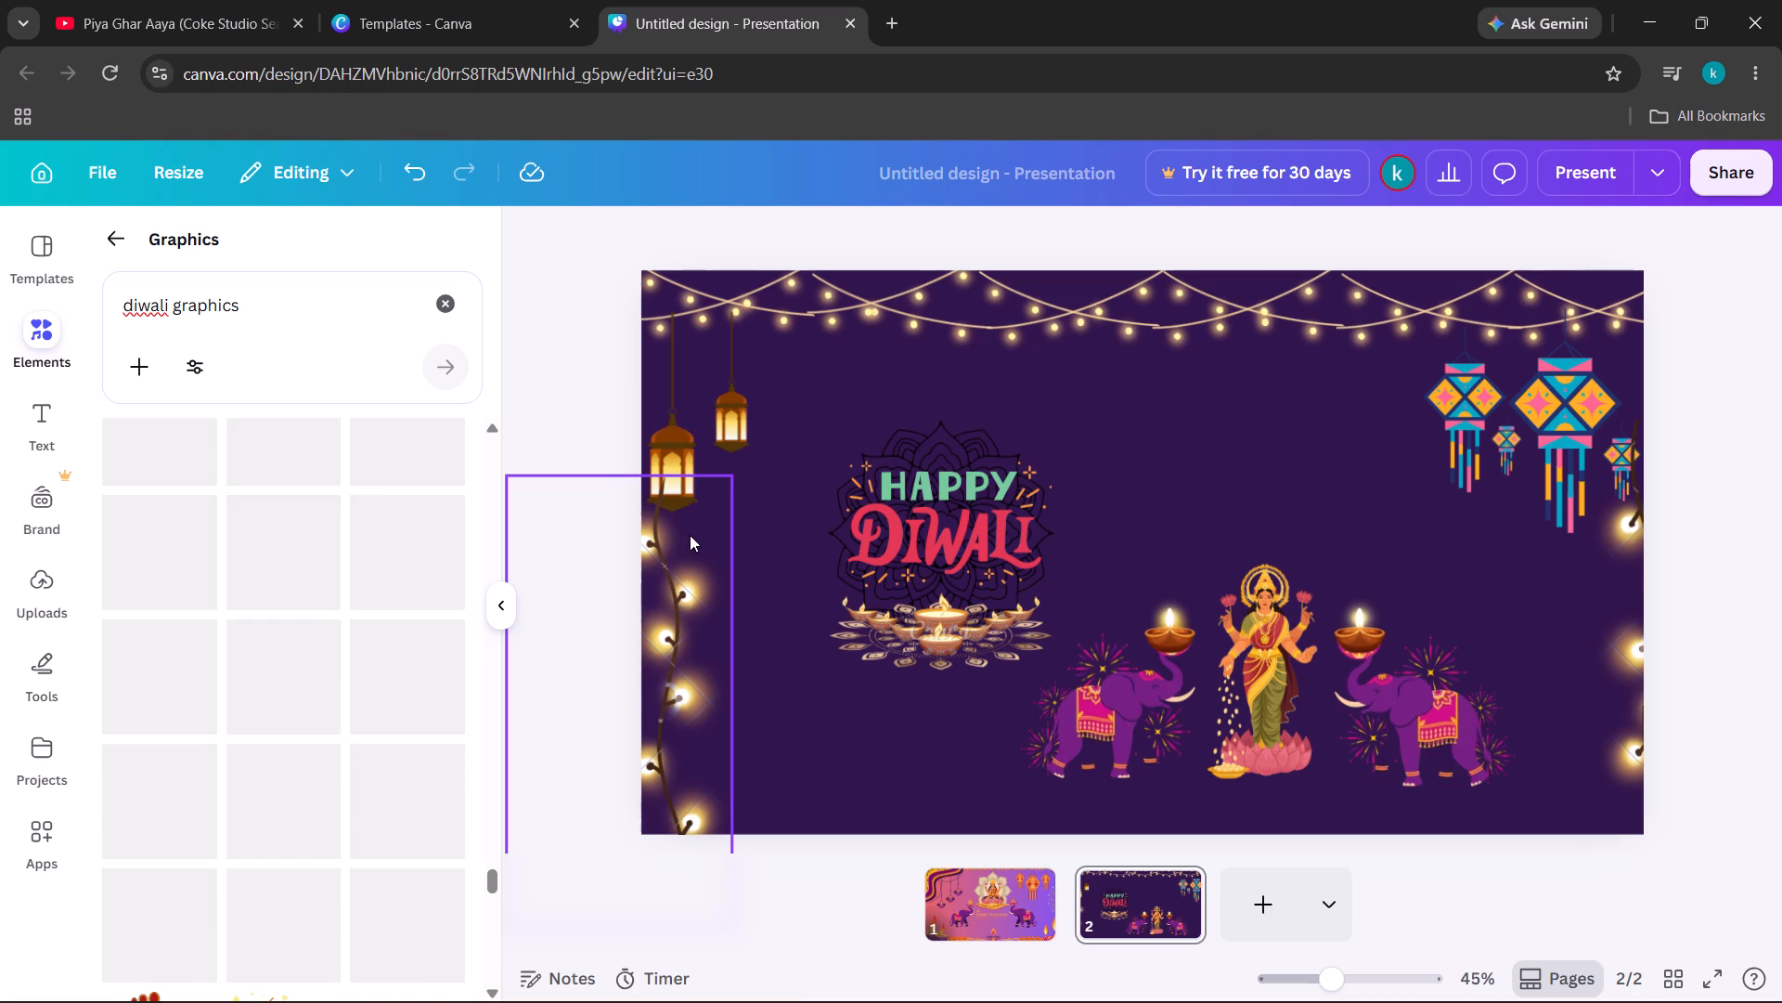
# Duplicate the string lights on the page's left edge, rotate the copy to horizontal, and place it along the bottom edge from the left corner.
pyautogui.click(664, 606)
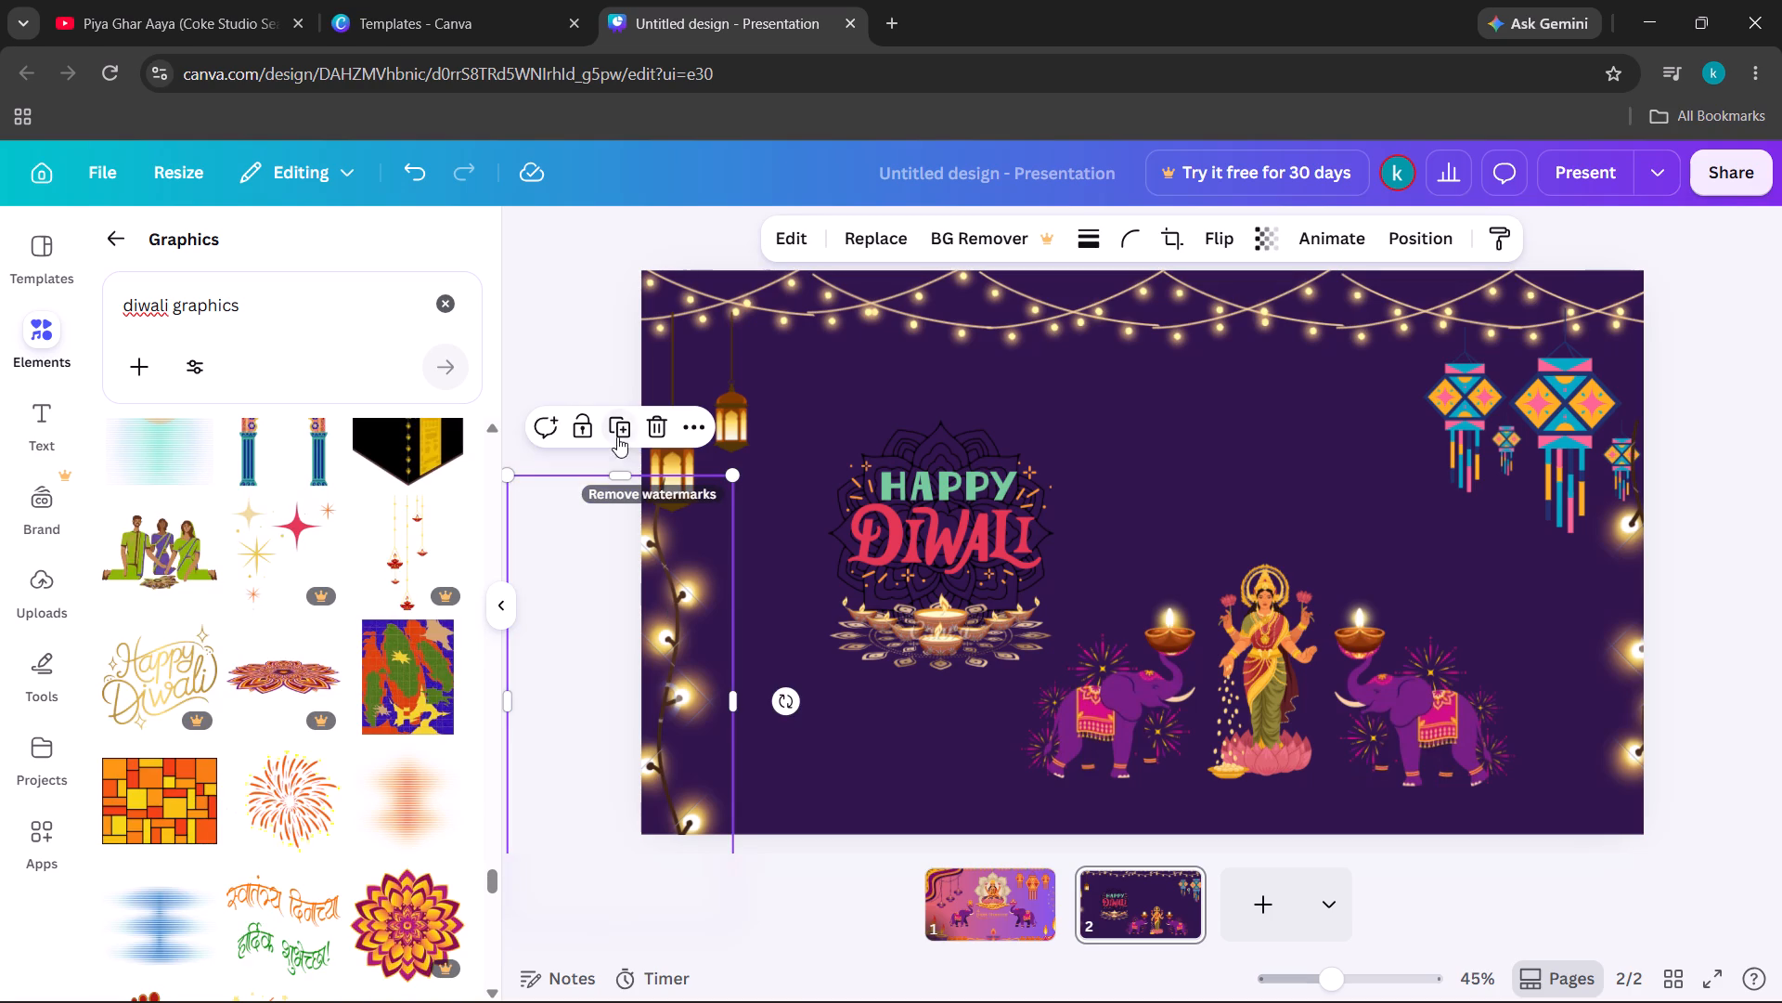
pyautogui.click(616, 436)
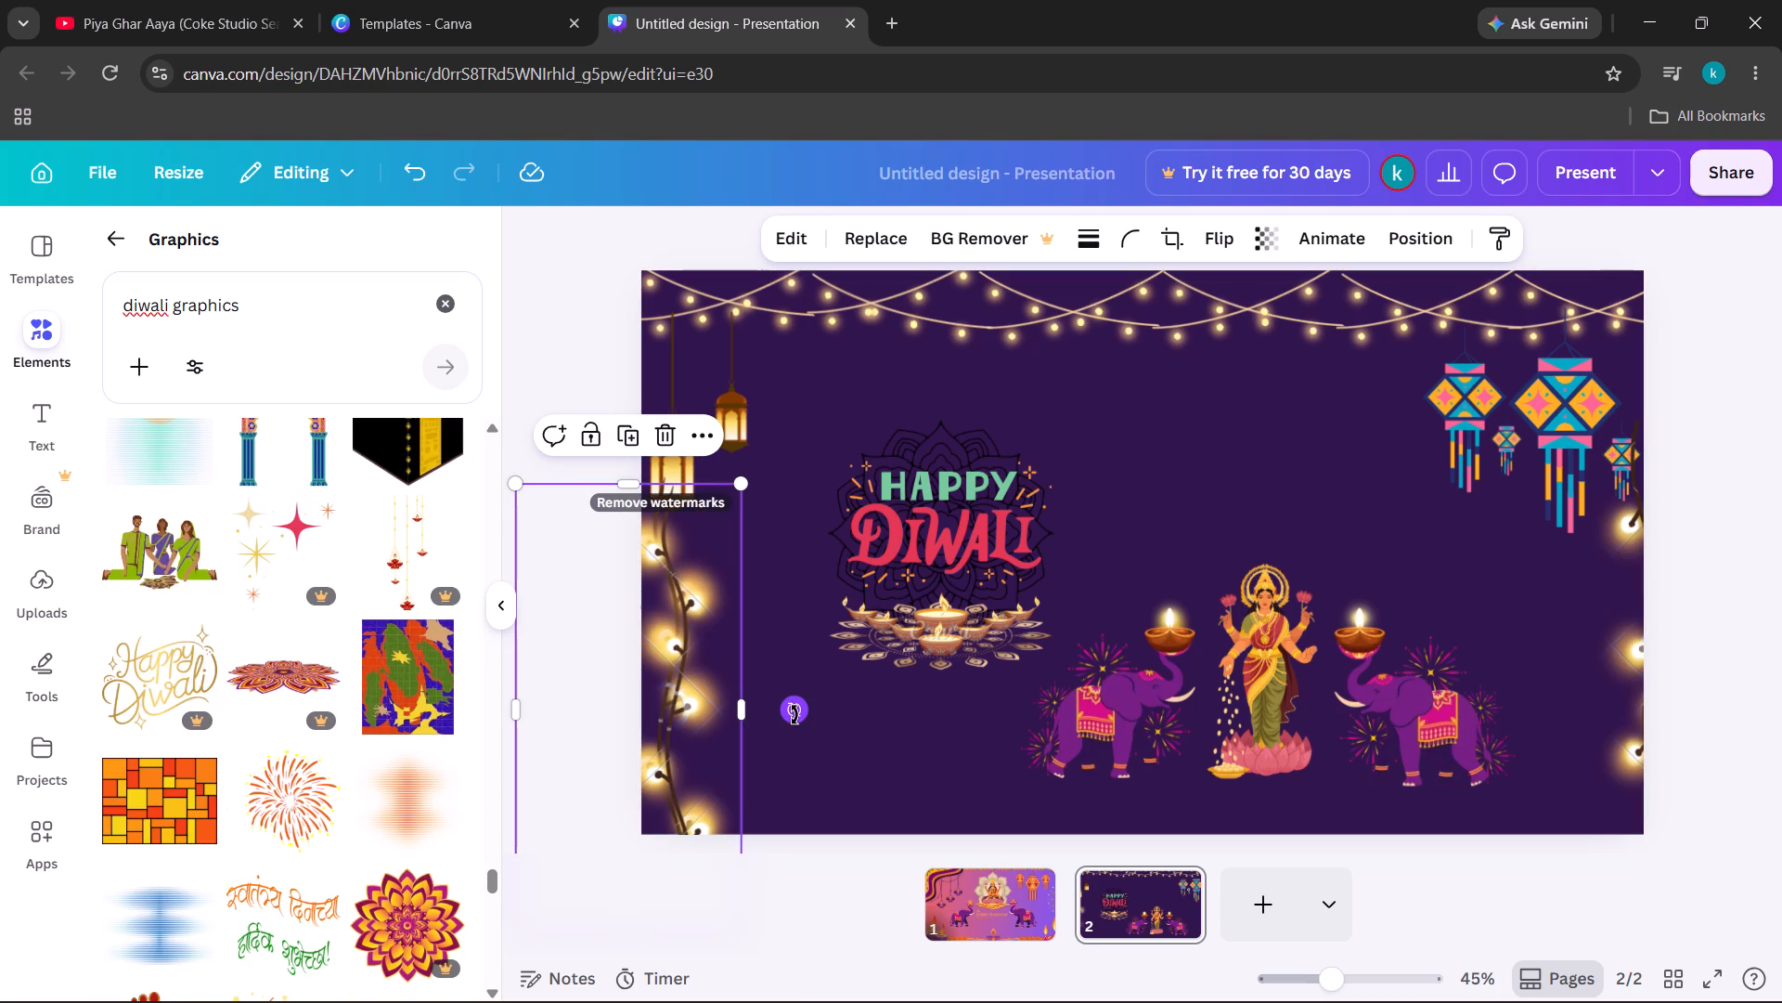
pyautogui.moveTo(794, 715); pyautogui.dragTo(679, 622)
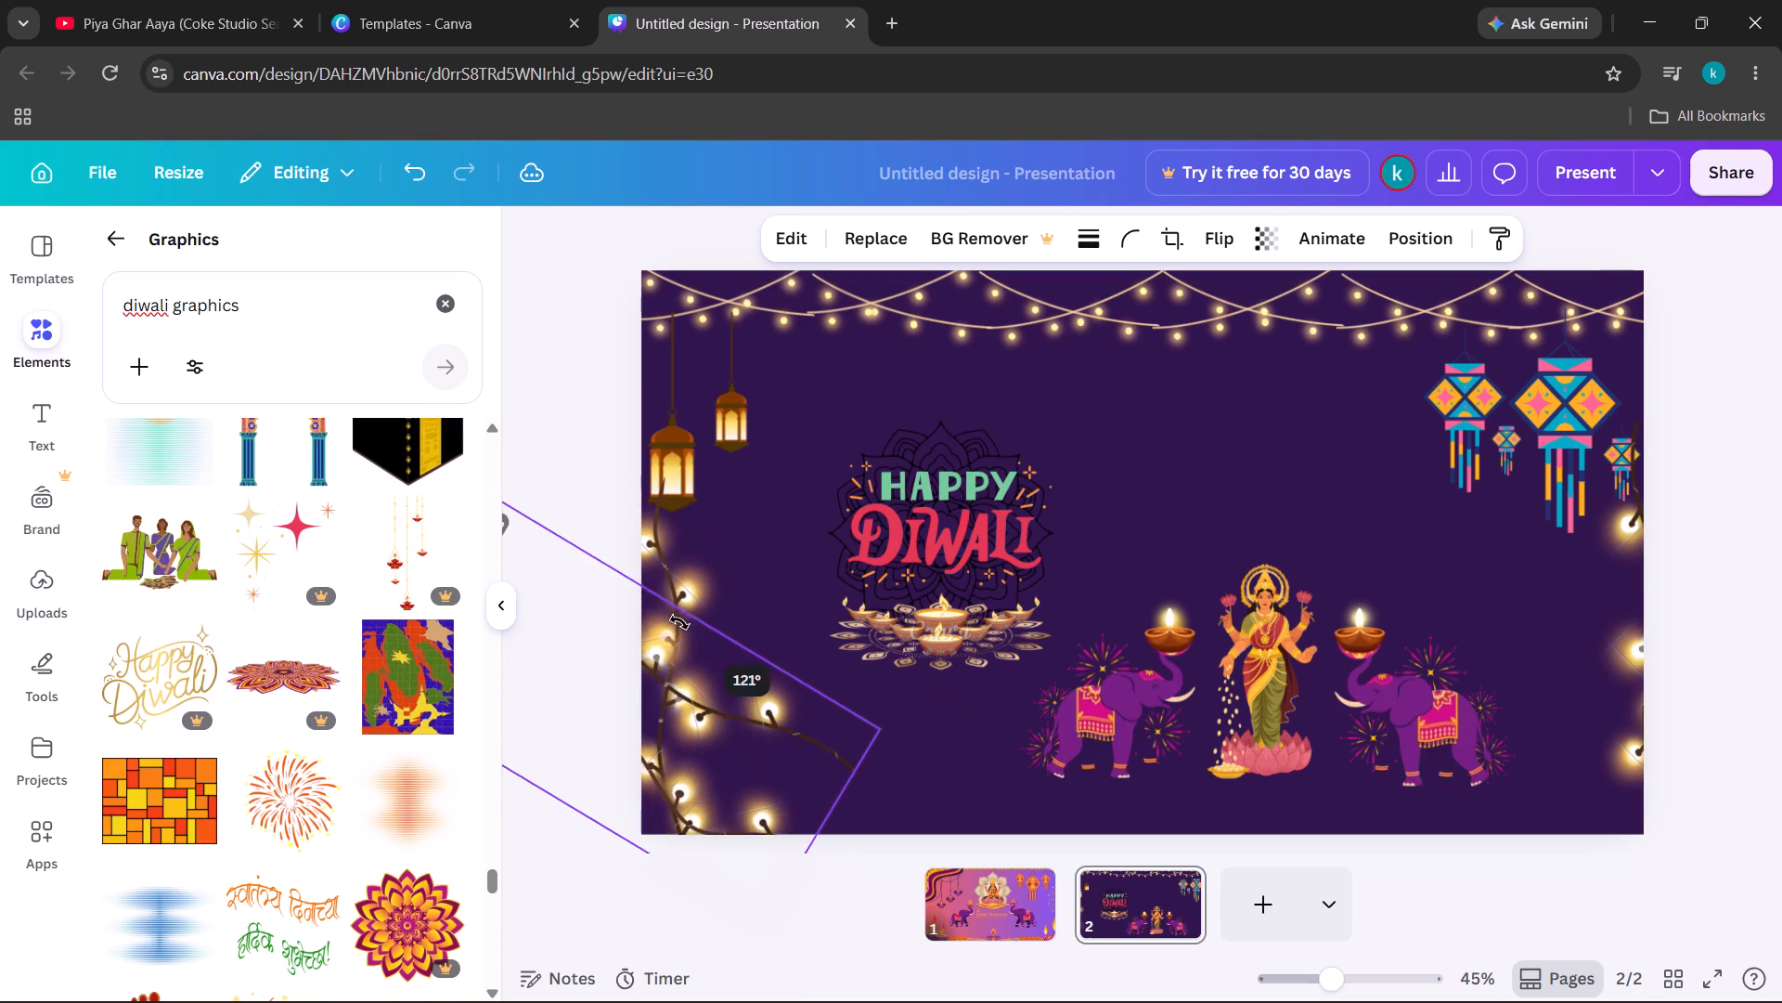
pyautogui.moveTo(679, 622); pyautogui.dragTo(634, 607)
pyautogui.moveTo(660, 658); pyautogui.dragTo(704, 679)
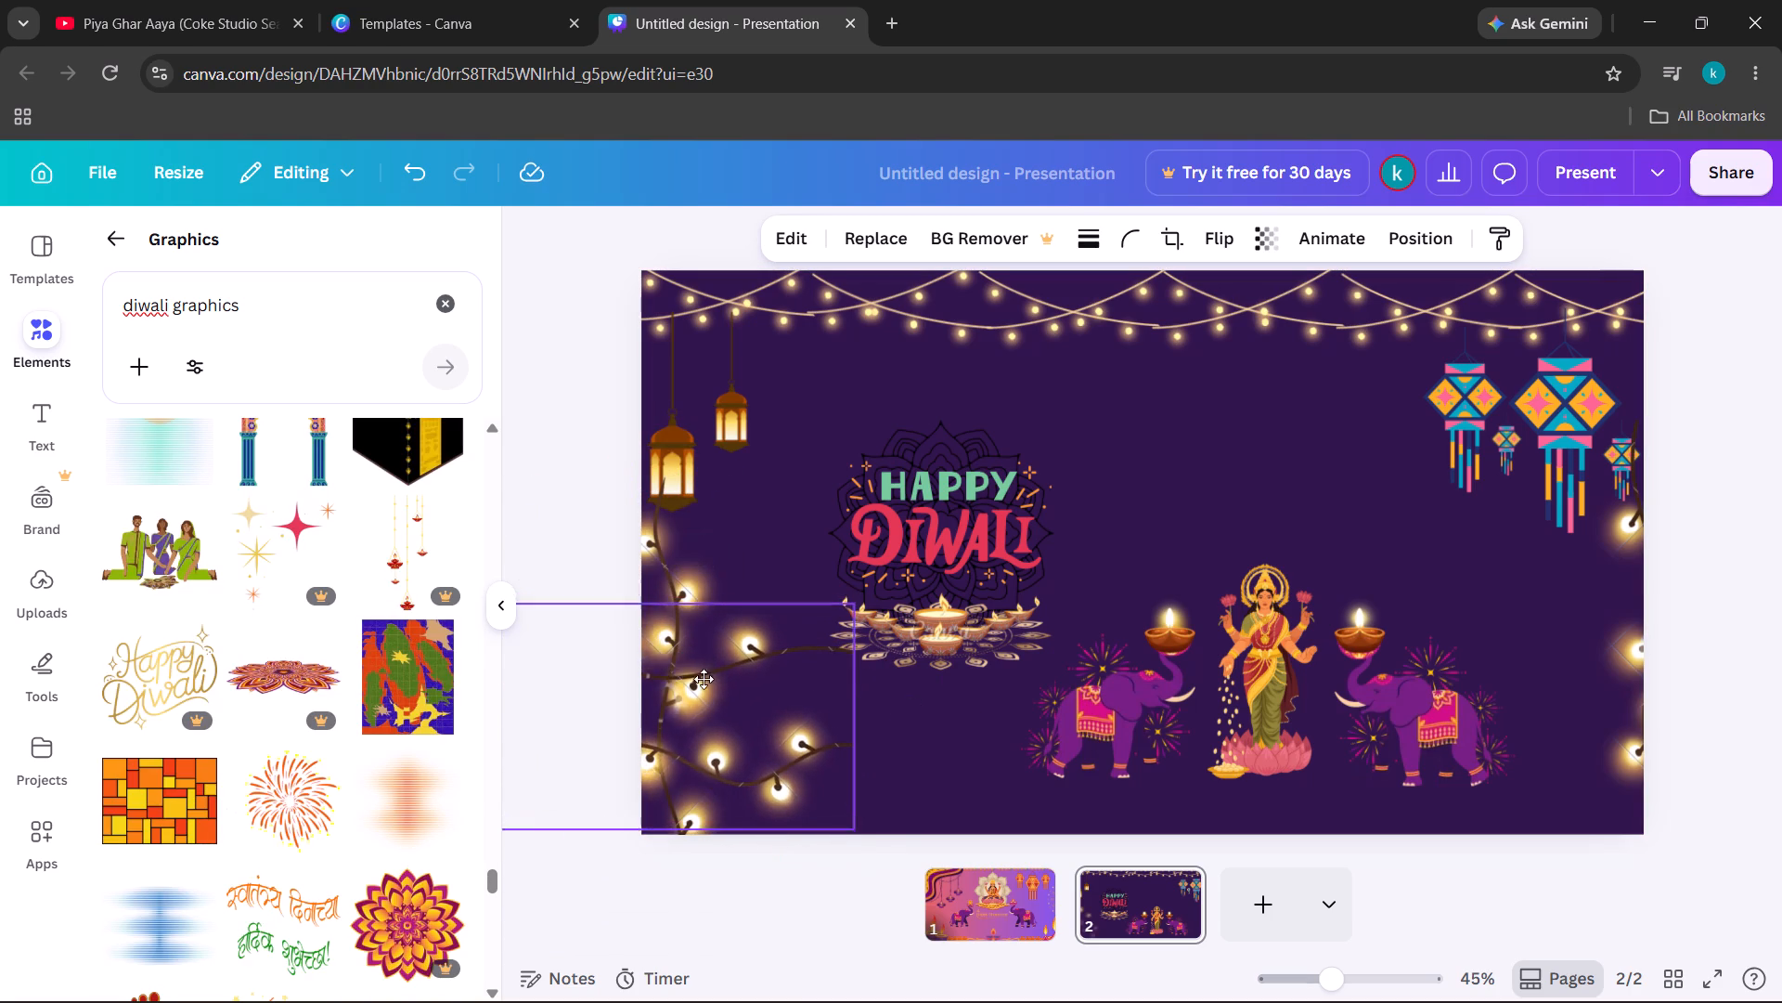
pyautogui.moveTo(704, 679); pyautogui.dragTo(912, 827)
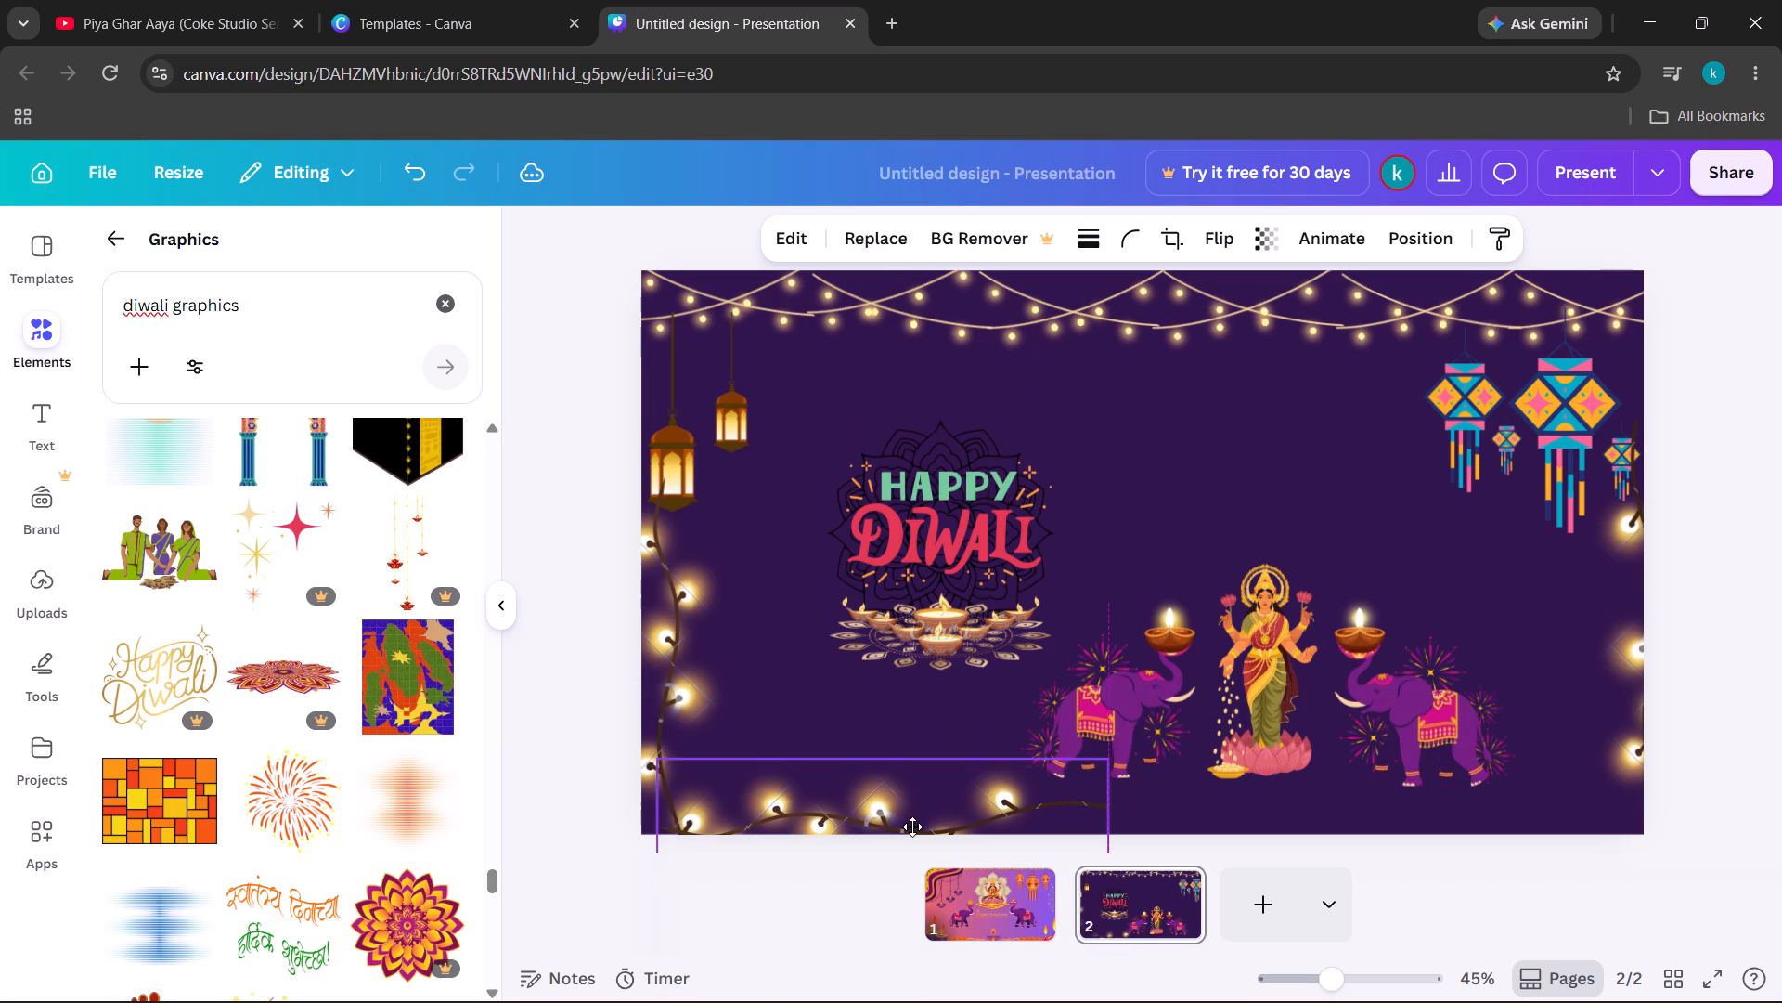
pyautogui.moveTo(912, 827); pyautogui.dragTo(913, 827)
# Duplicate the bottom string lights twice and line the copies up along the page's bottom edge to the right corner.
pyautogui.click(885, 710)
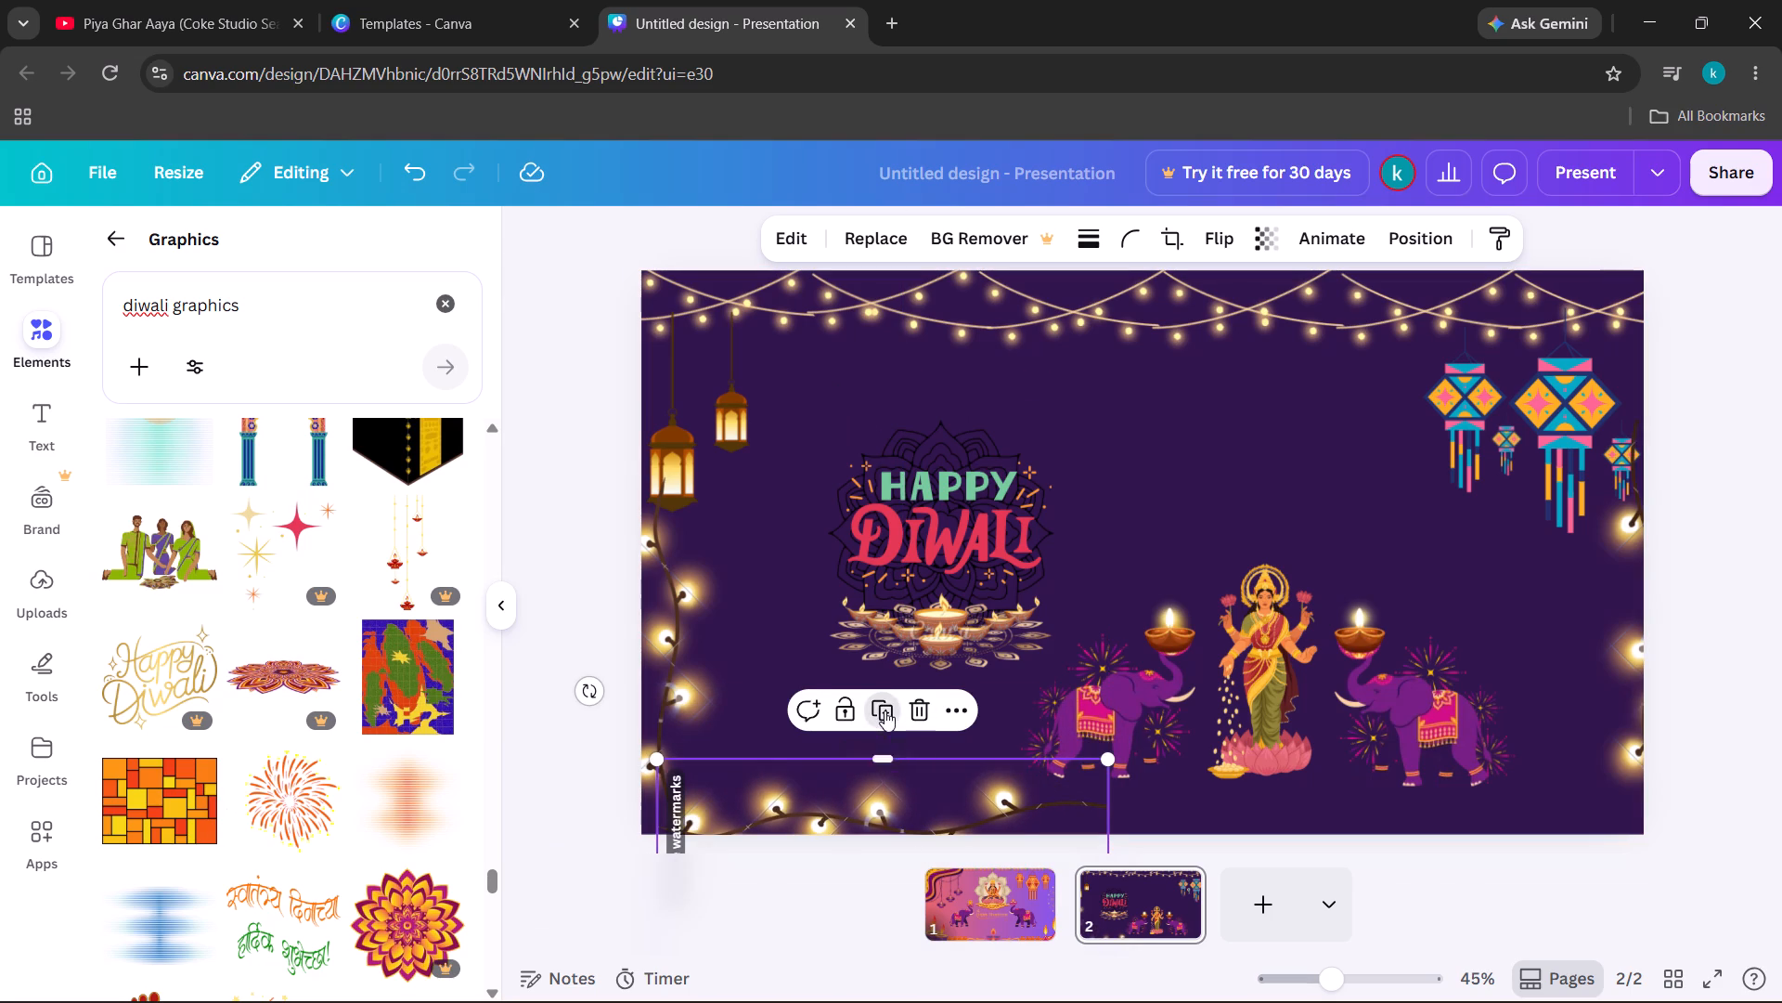
pyautogui.moveTo(928, 808); pyautogui.dragTo(1197, 800)
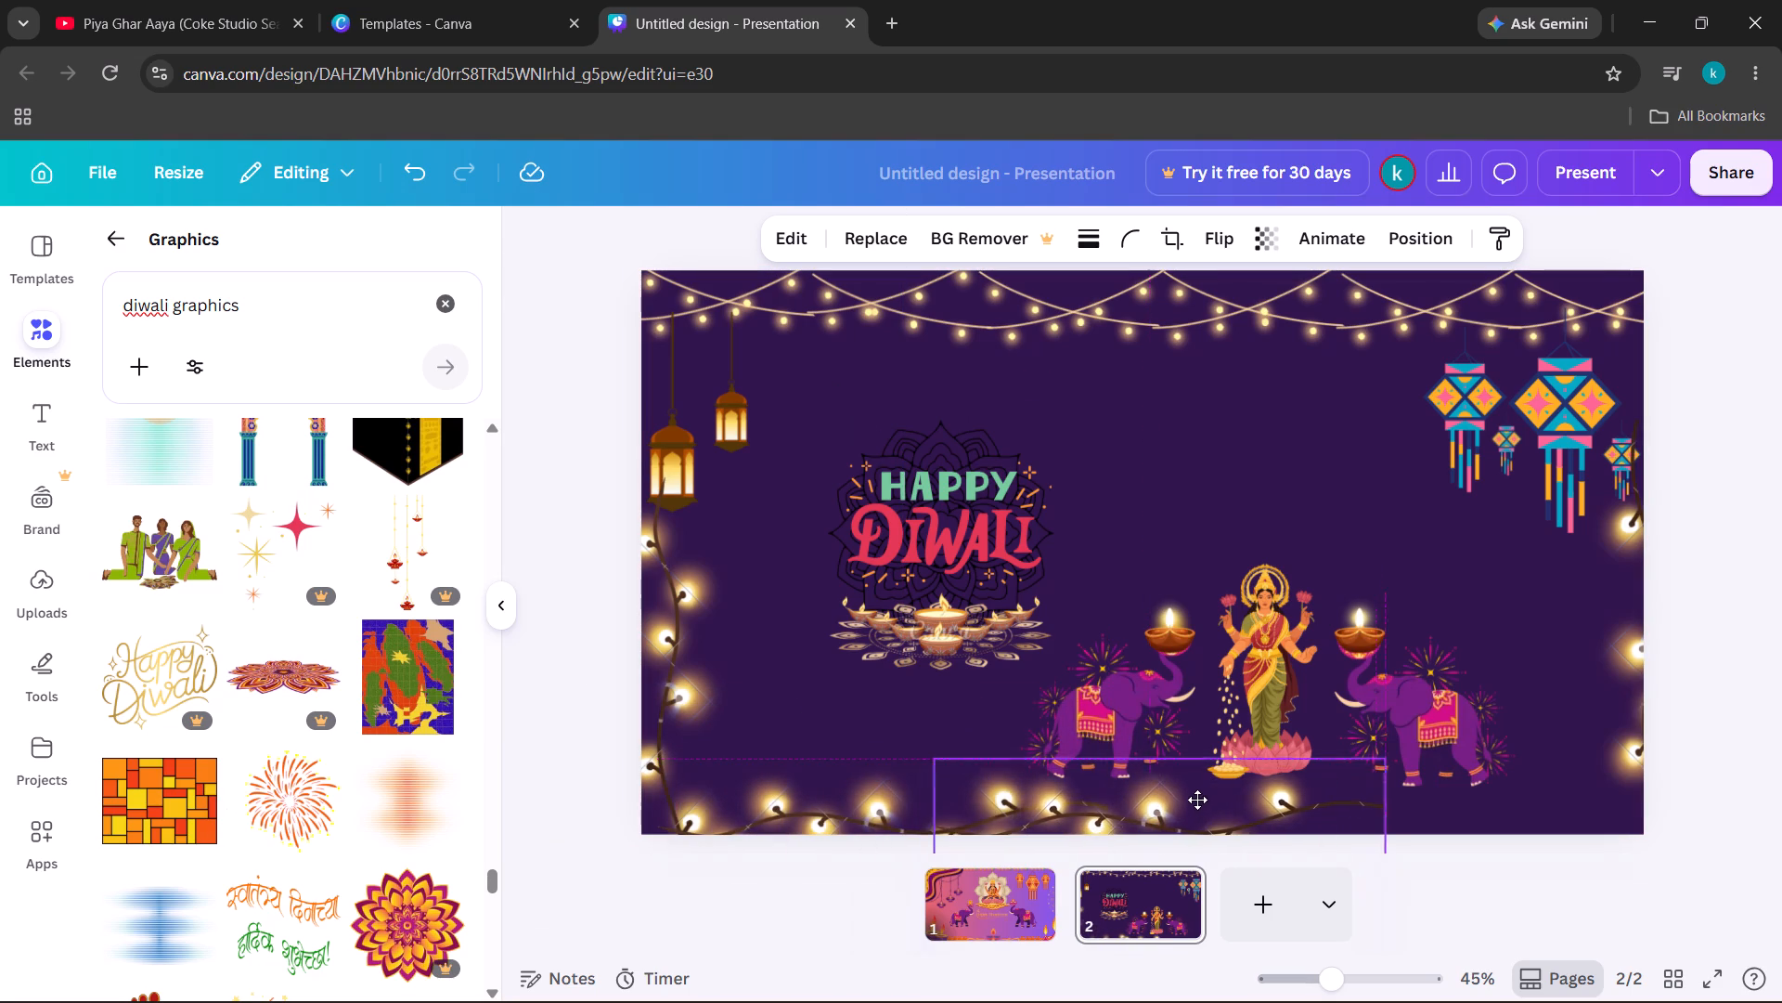
pyautogui.moveTo(1197, 800); pyautogui.dragTo(1240, 800)
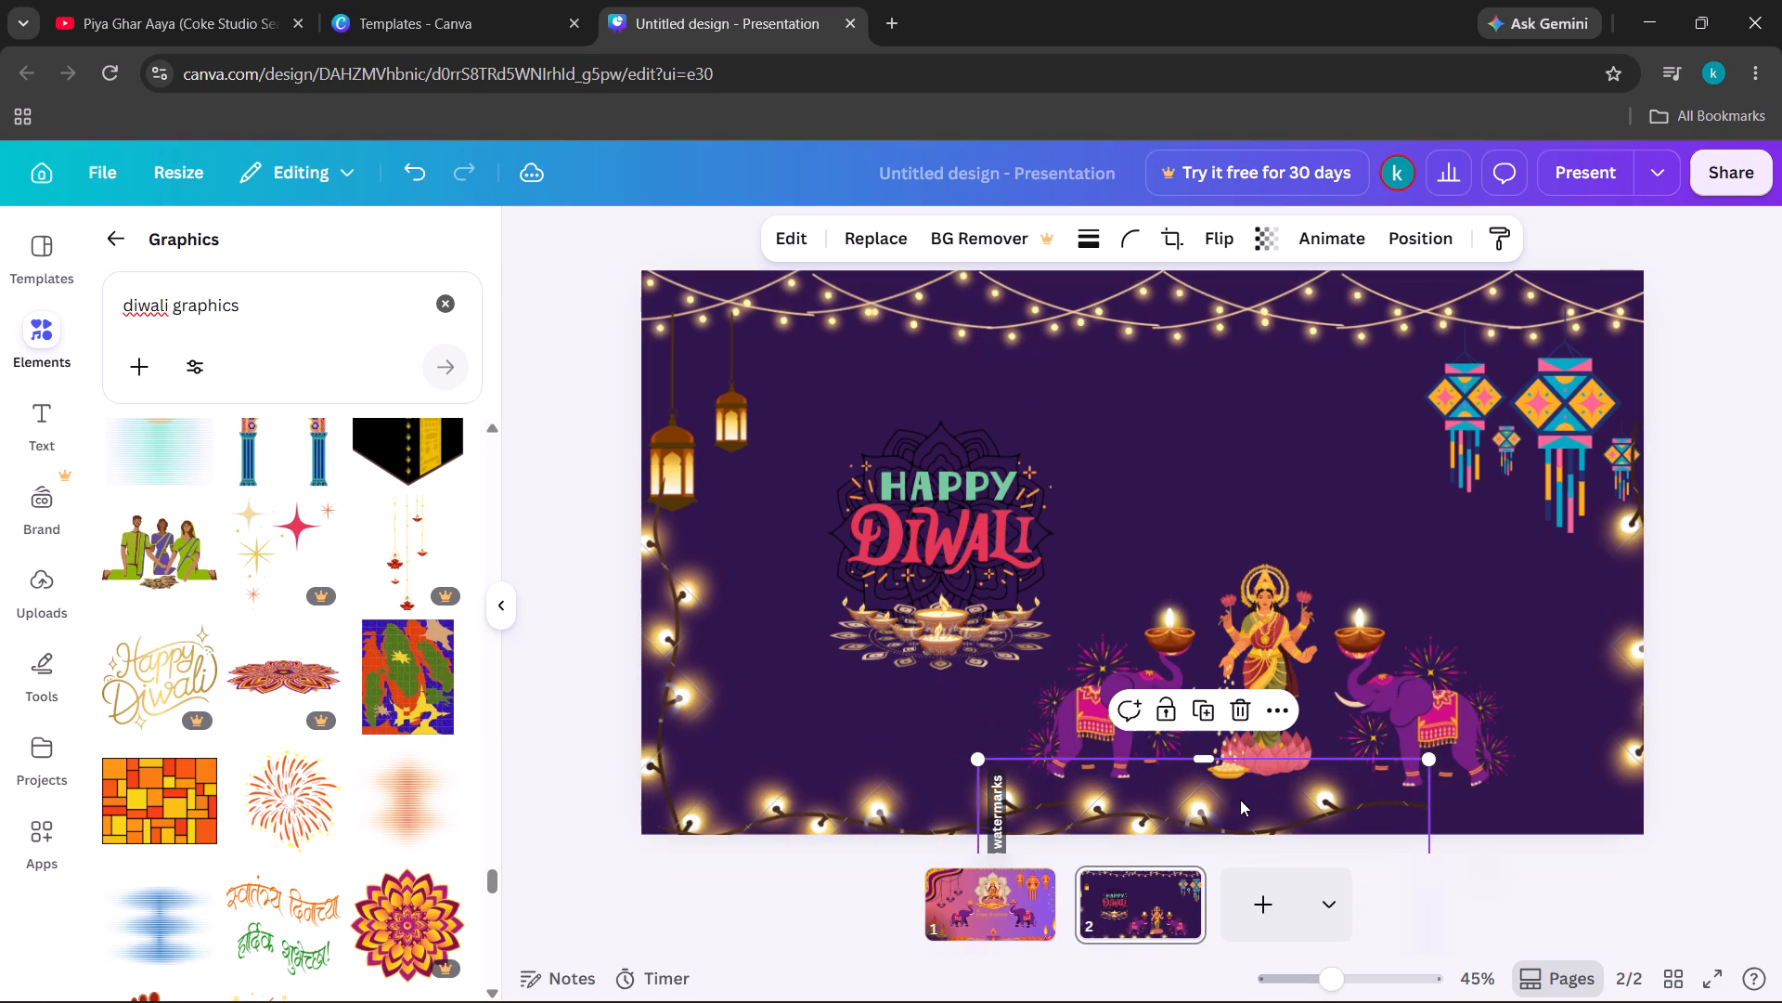
pyautogui.click(1204, 712)
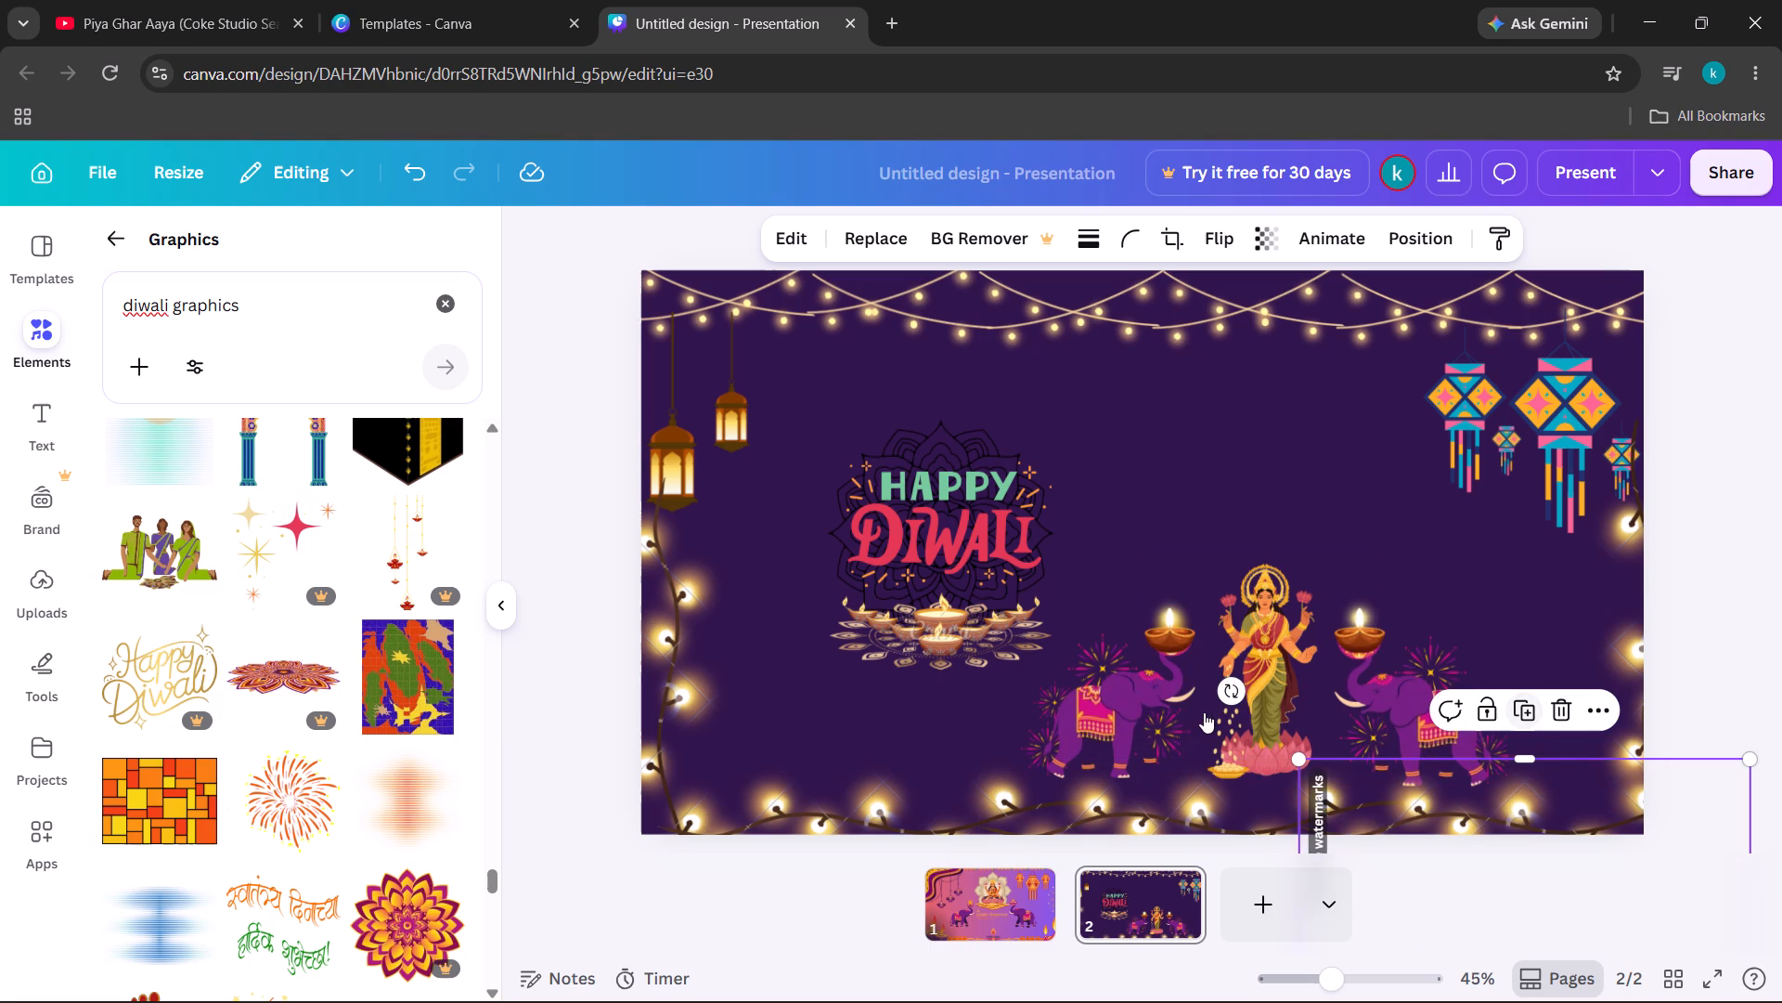
pyautogui.click(1716, 678)
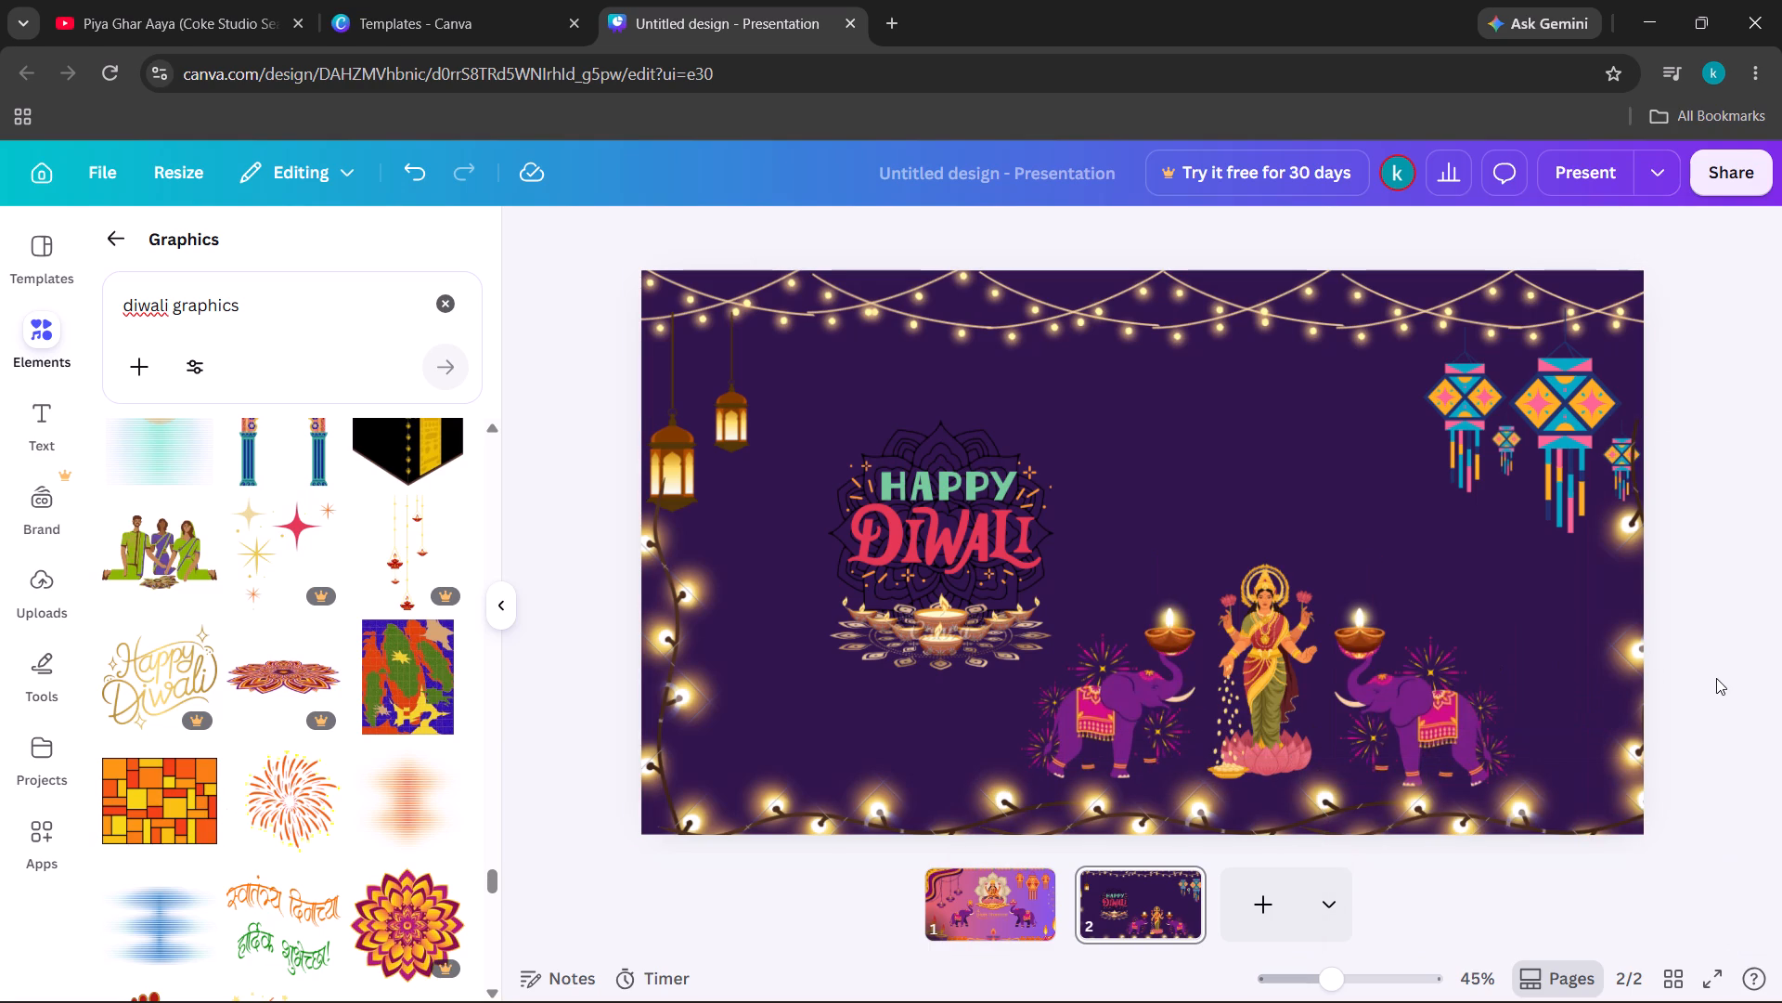
# Shift the vertical string lights on the page's right edge slightly inward and down, below the small hanging lantern.
pyautogui.moveTo(1617, 629); pyautogui.dragTo(1616, 632)
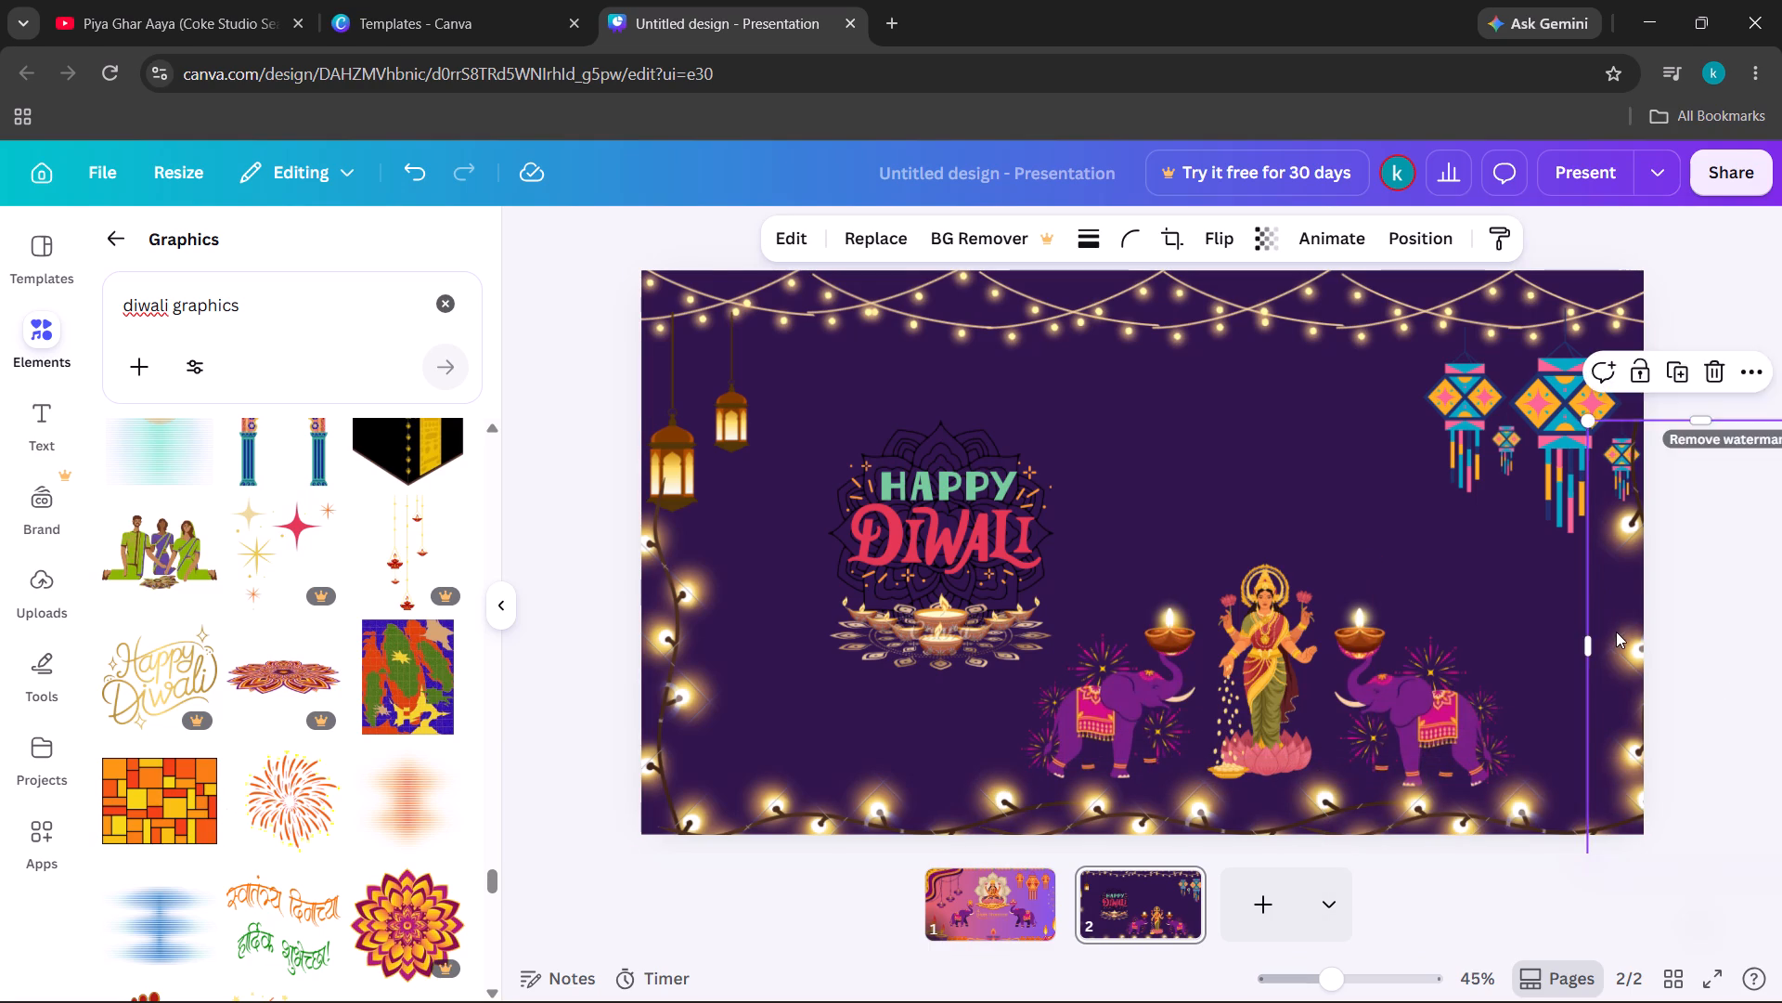
pyautogui.moveTo(1616, 632); pyautogui.dragTo(1604, 627)
pyautogui.click(1710, 677)
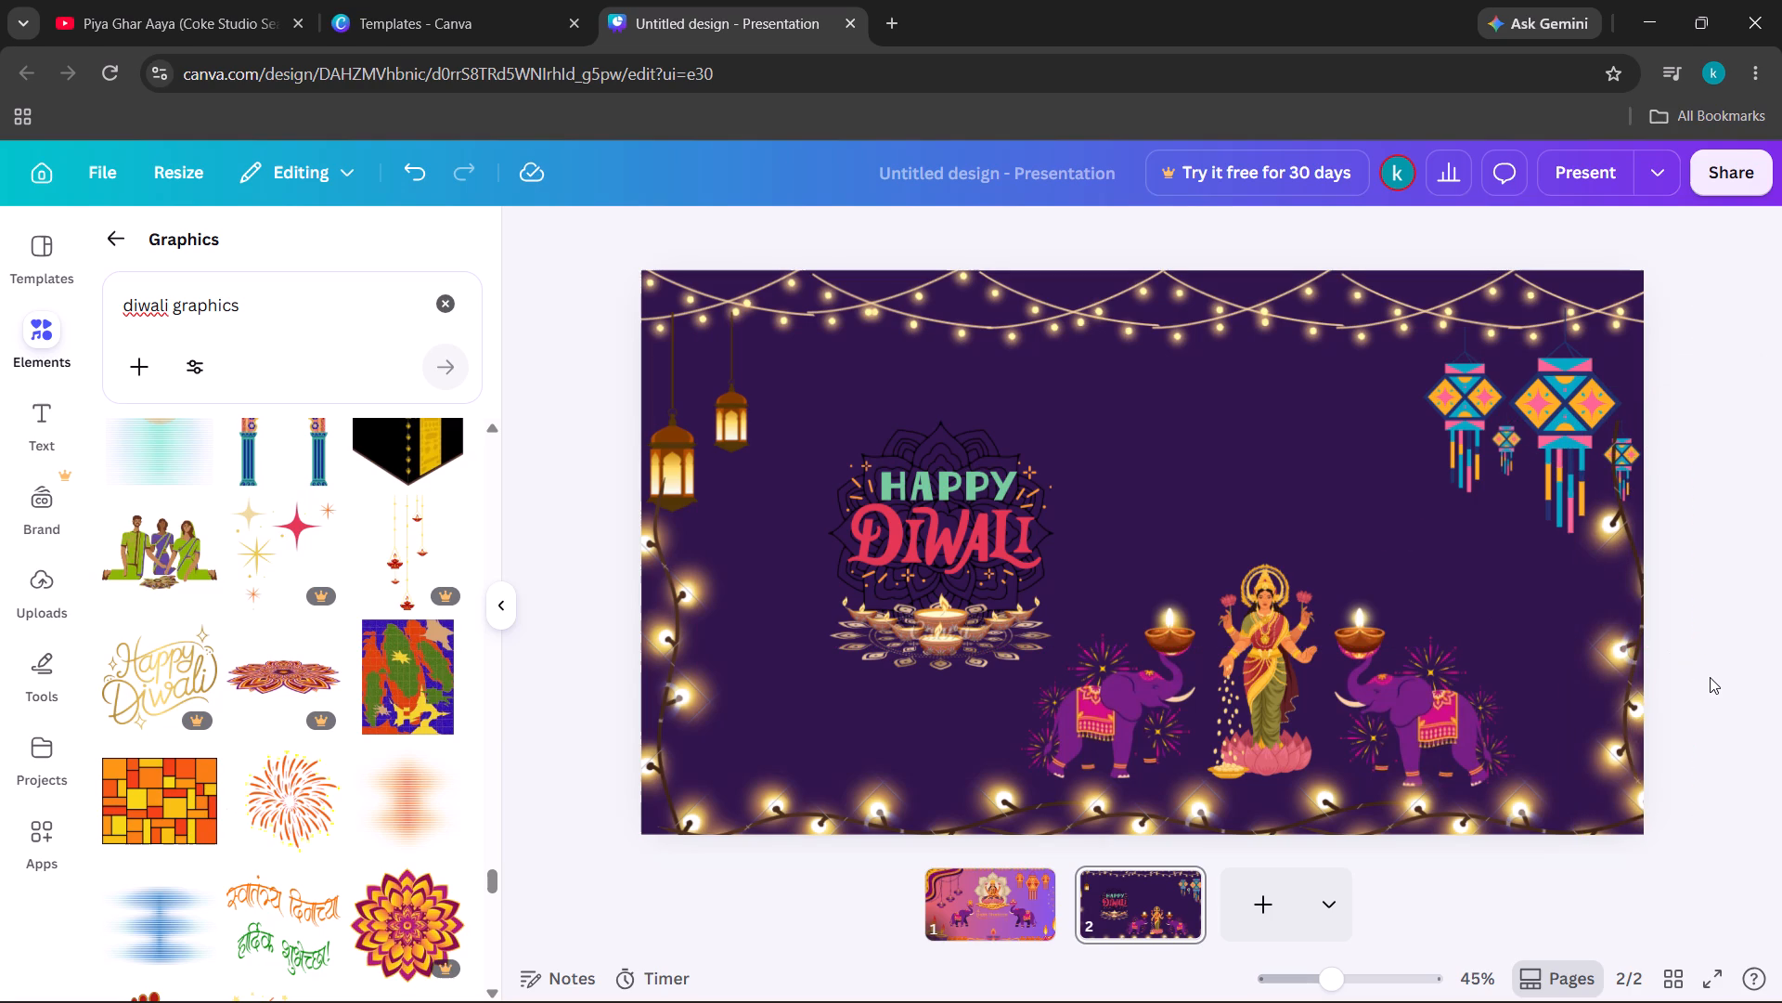
pyautogui.moveTo(1631, 613); pyautogui.dragTo(1614, 638)
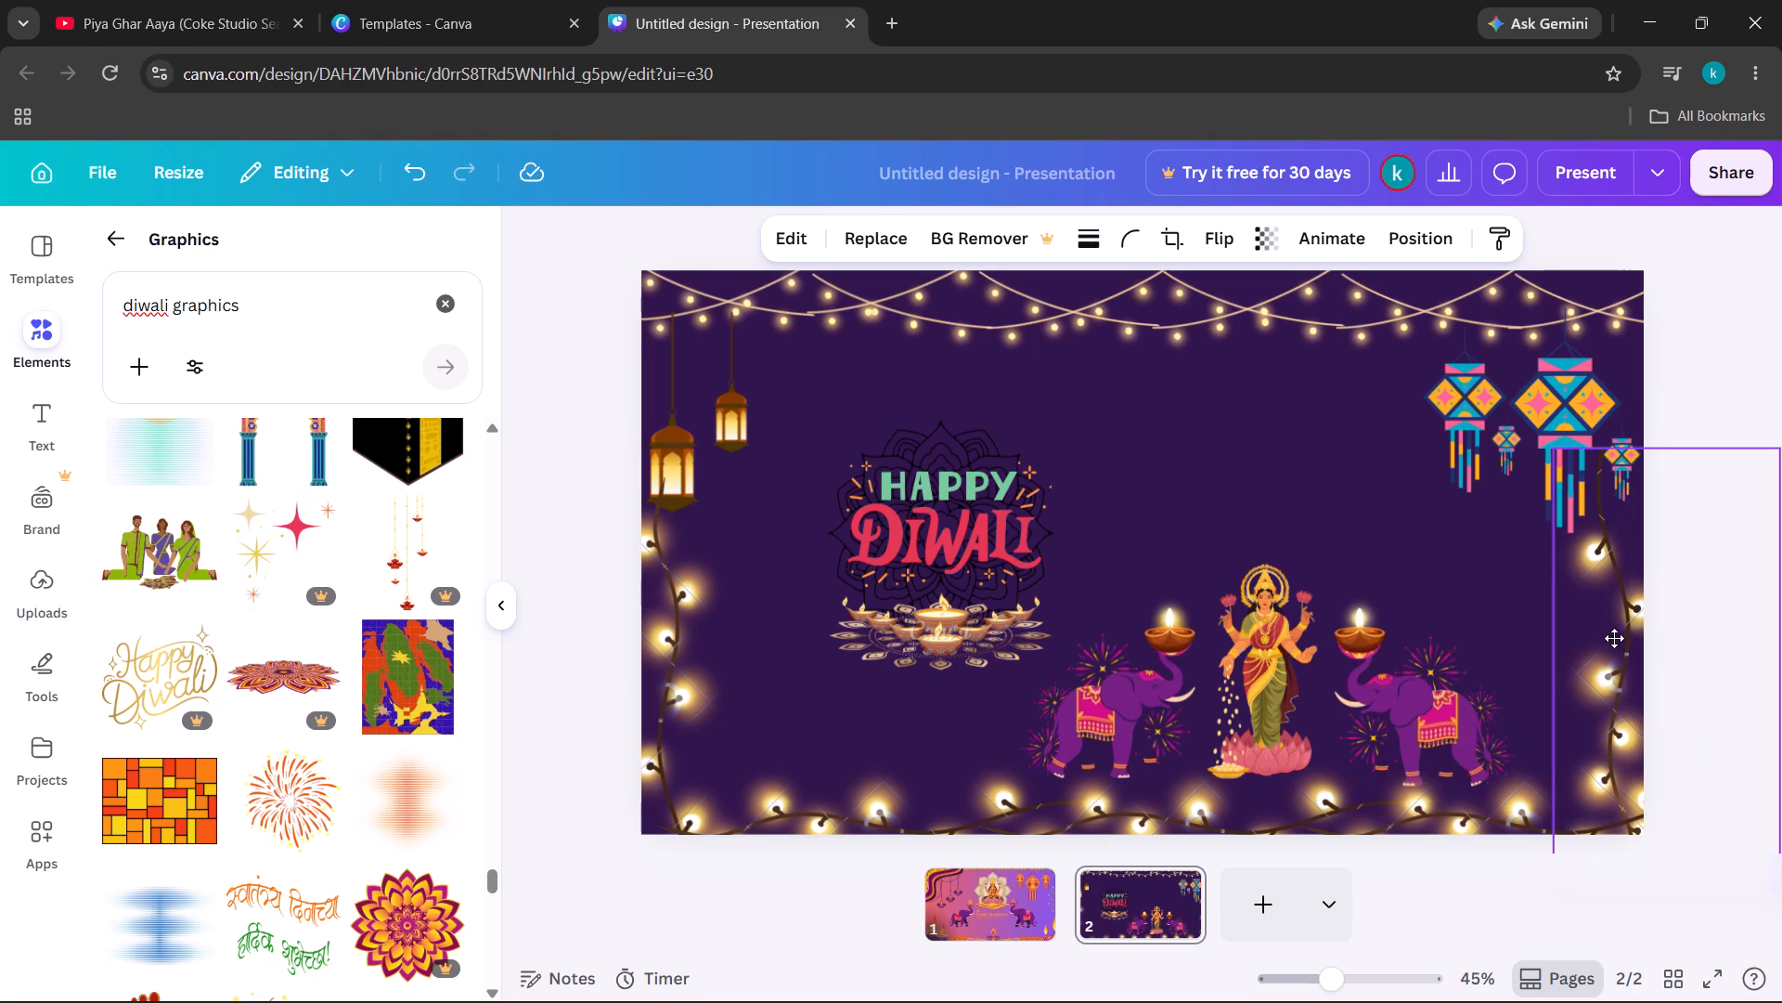
pyautogui.moveTo(1614, 638); pyautogui.dragTo(1613, 632)
pyautogui.click(1667, 629)
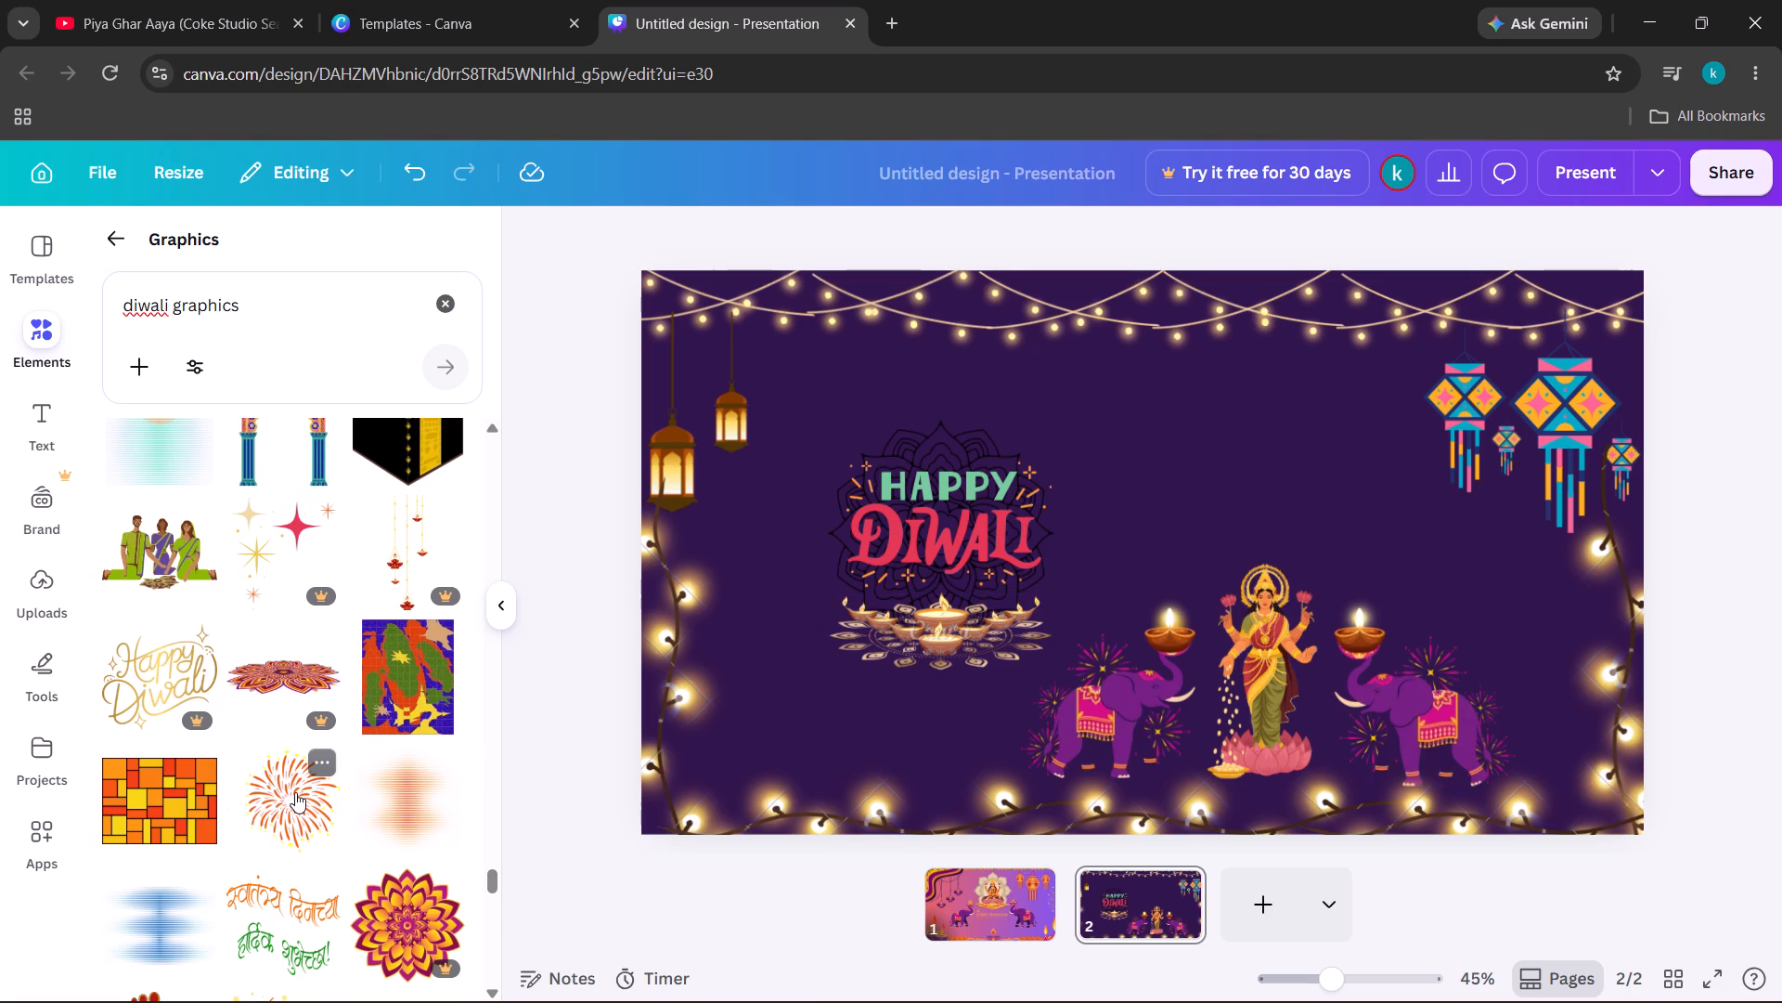
# Add the golden fireworks-and-stars graphic from the "diwali graphics" results, shrink it, and place it to the upper right of the Happy Diwali text.
pyautogui.scroll(6, 295, 792)
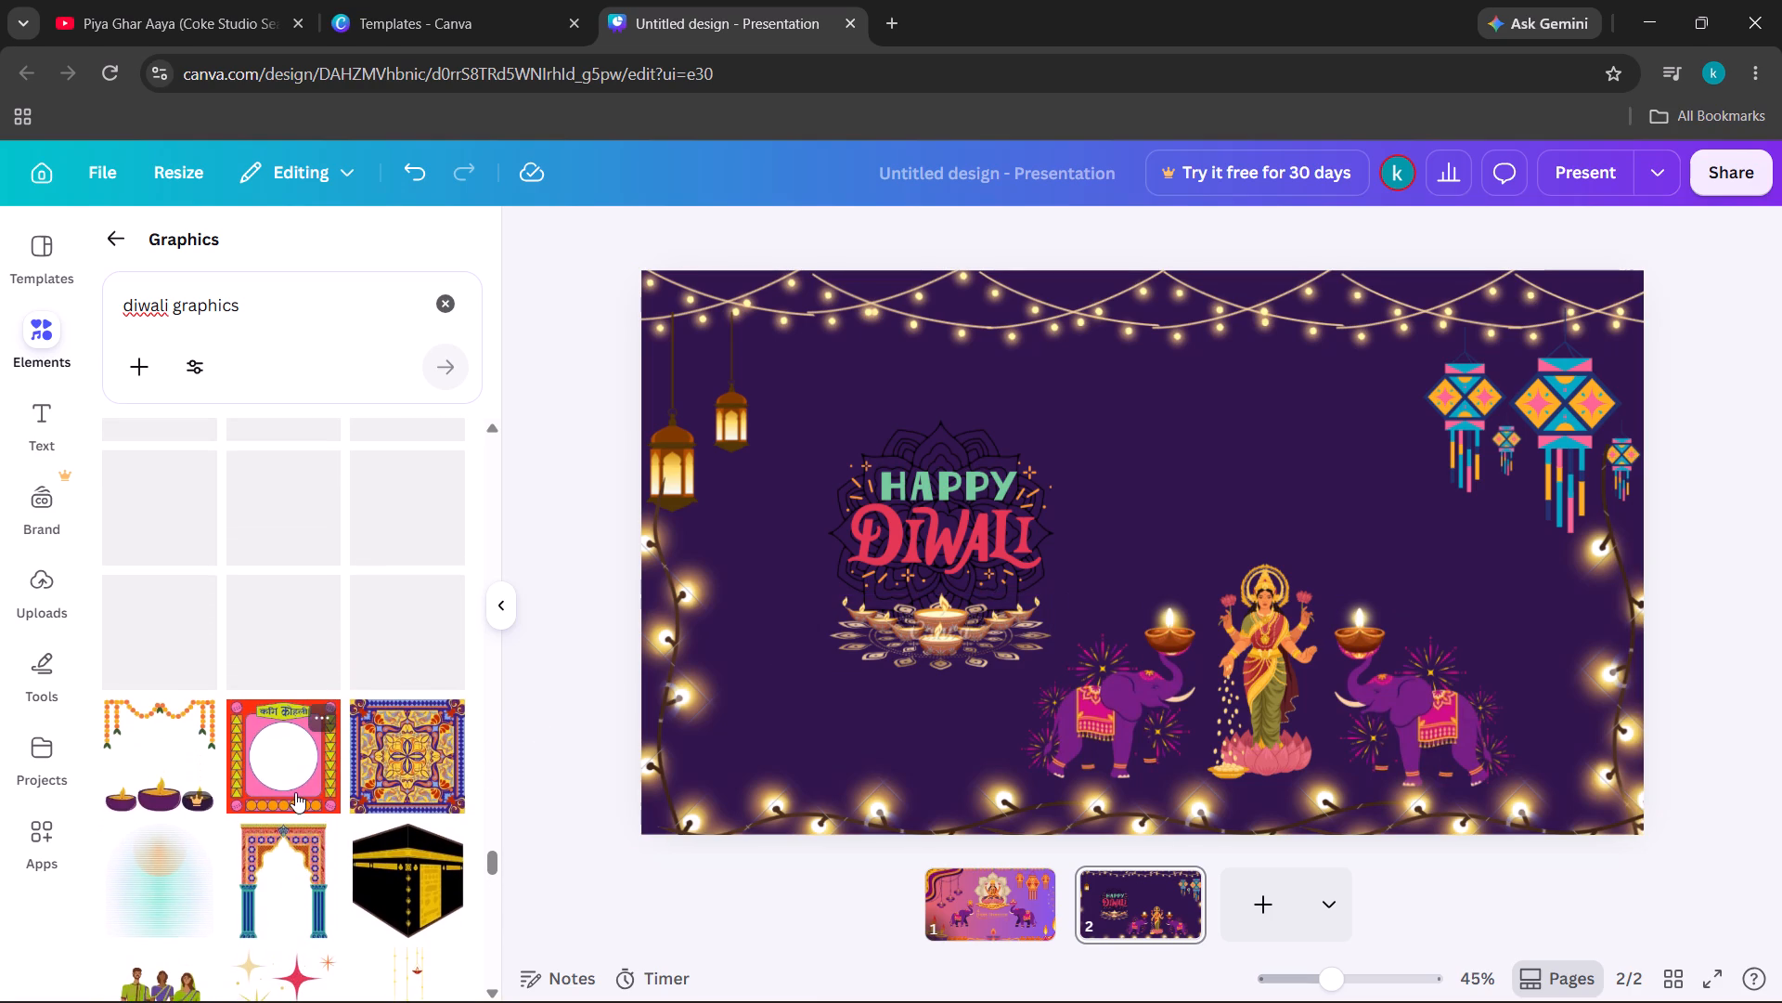
pyautogui.scroll(3, 295, 792)
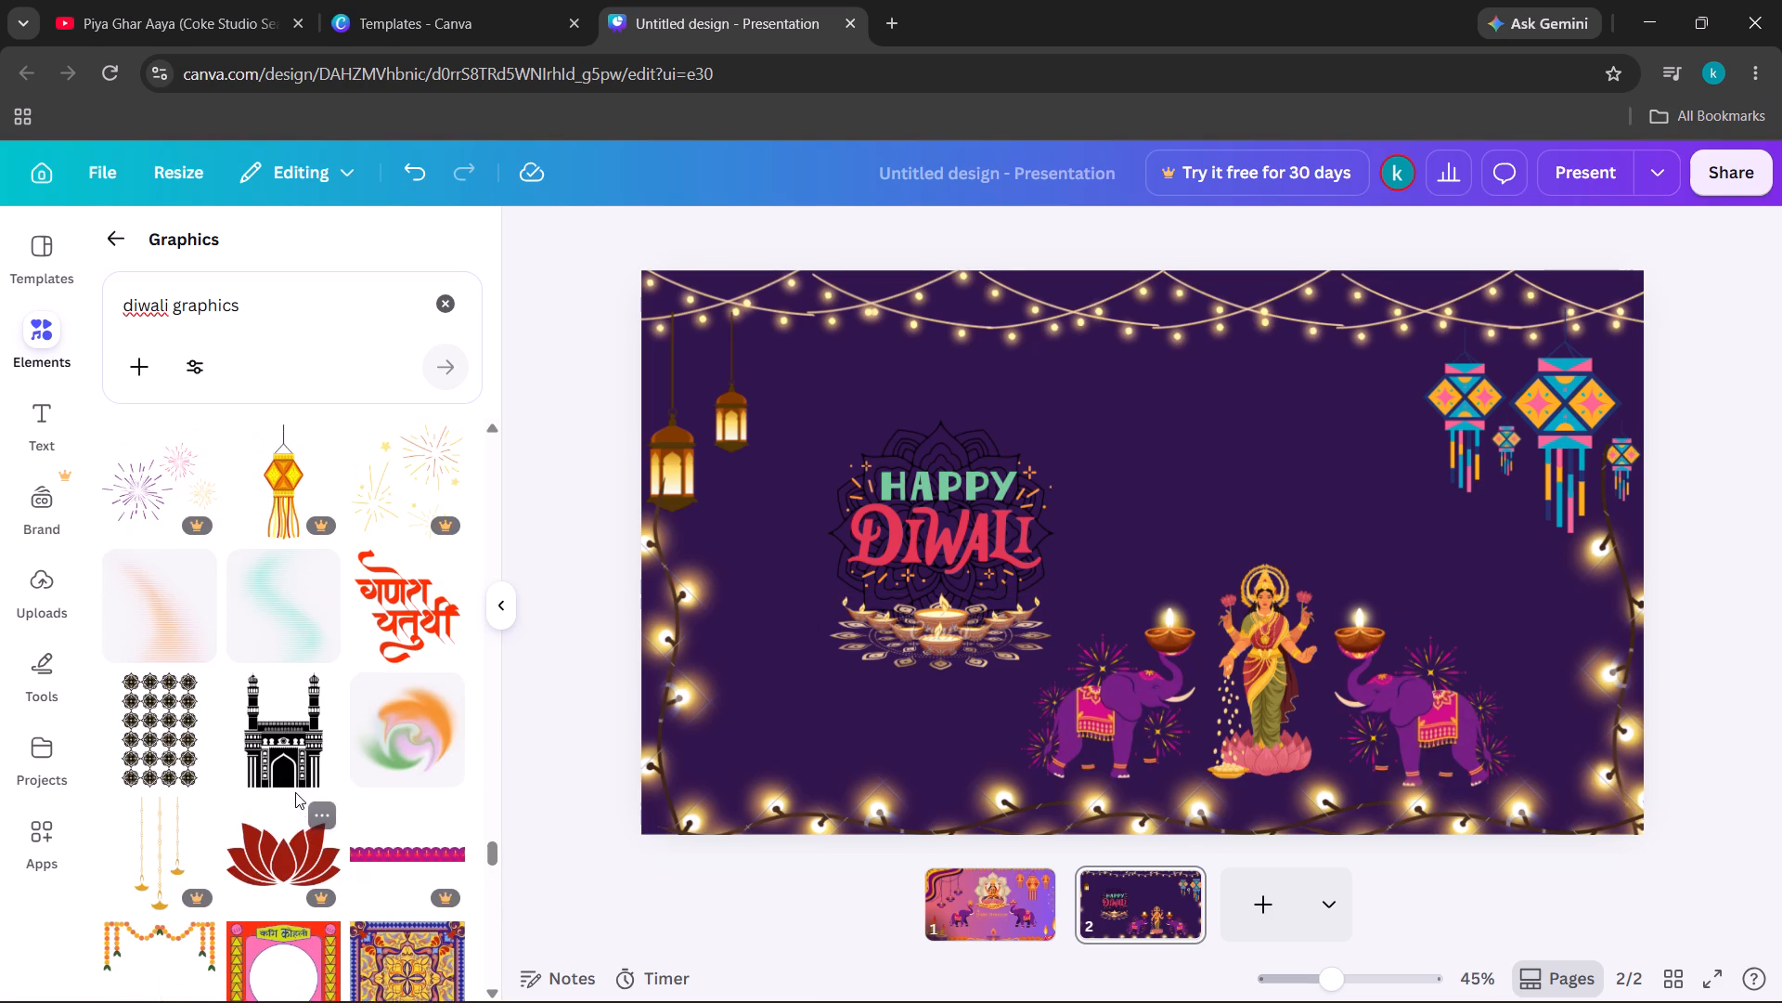
pyautogui.scroll(3, 295, 792)
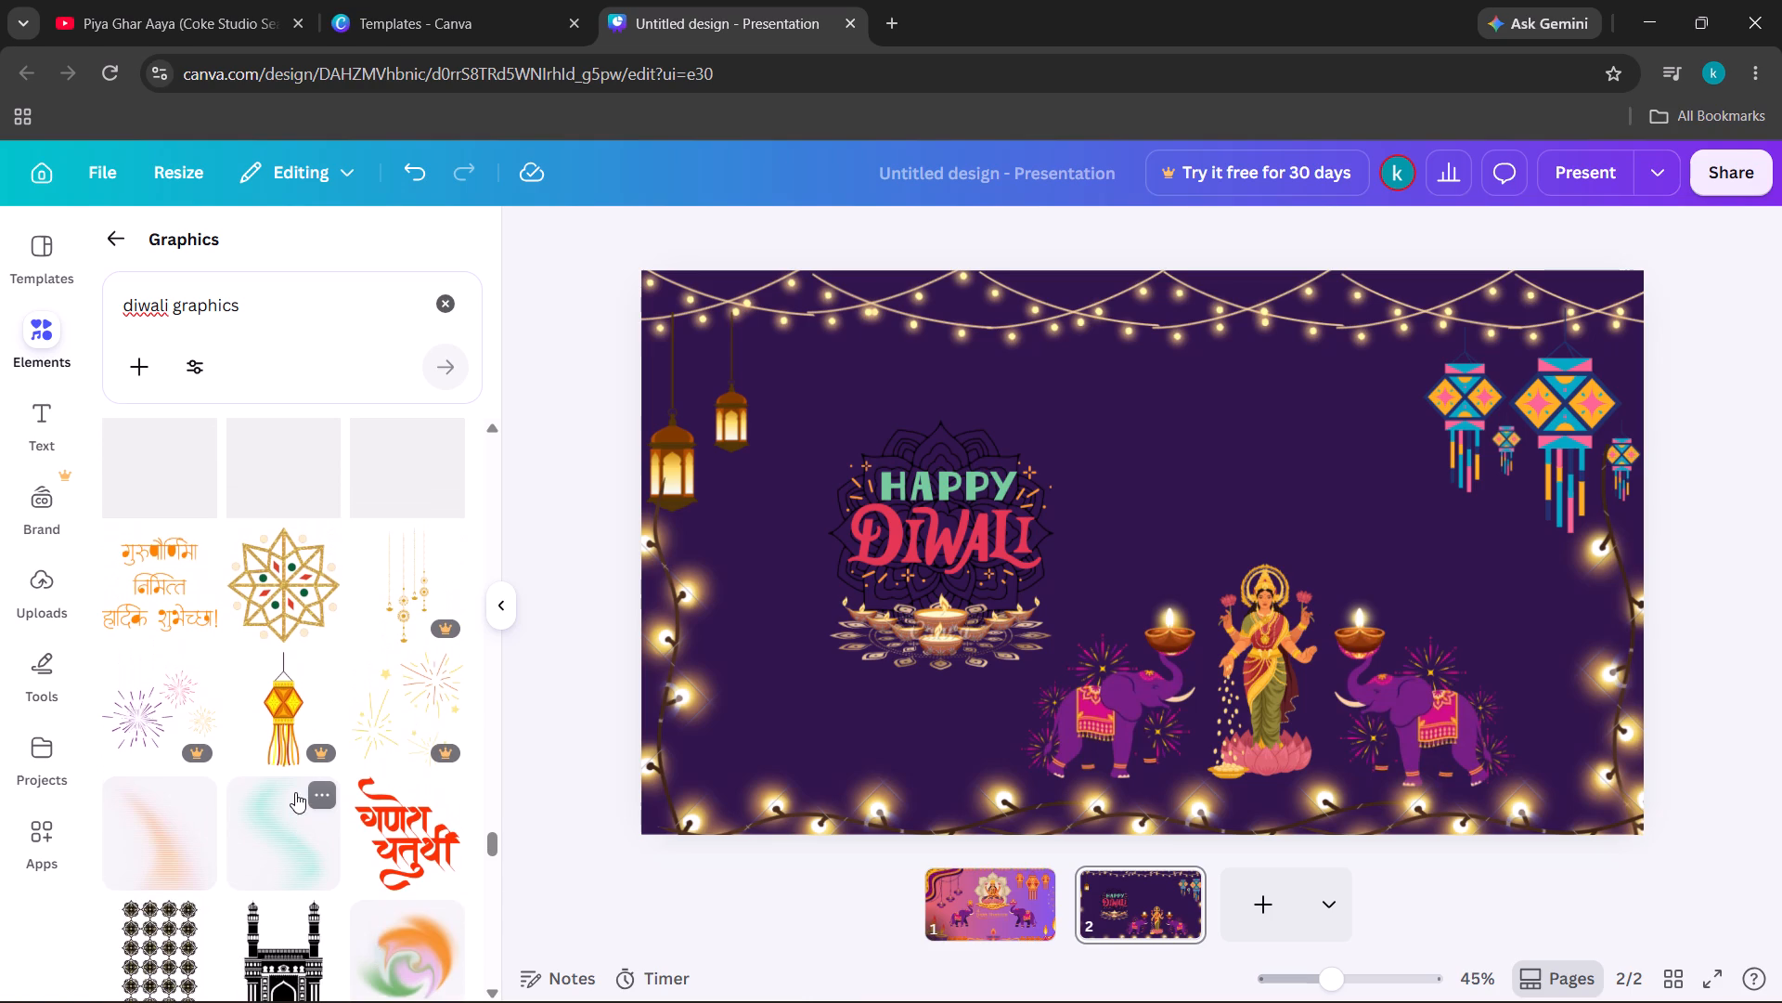
pyautogui.scroll(2, 295, 792)
pyautogui.click(403, 727)
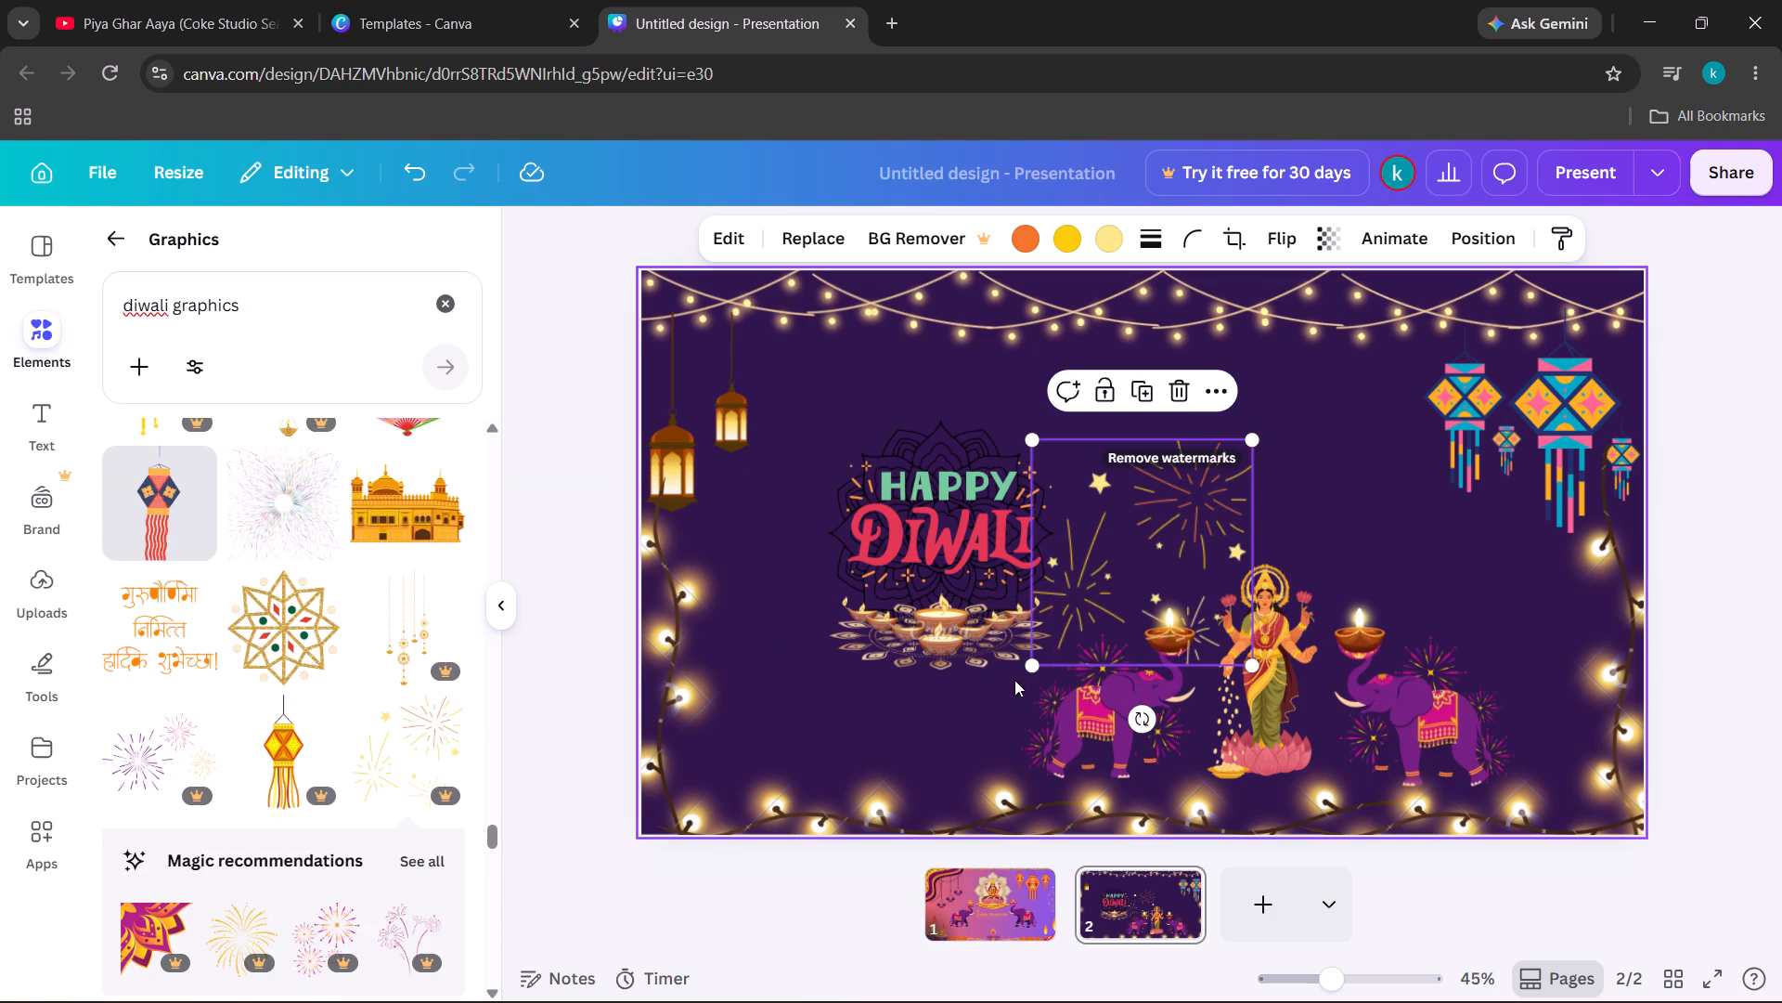
pyautogui.moveTo(1024, 665); pyautogui.dragTo(1035, 655)
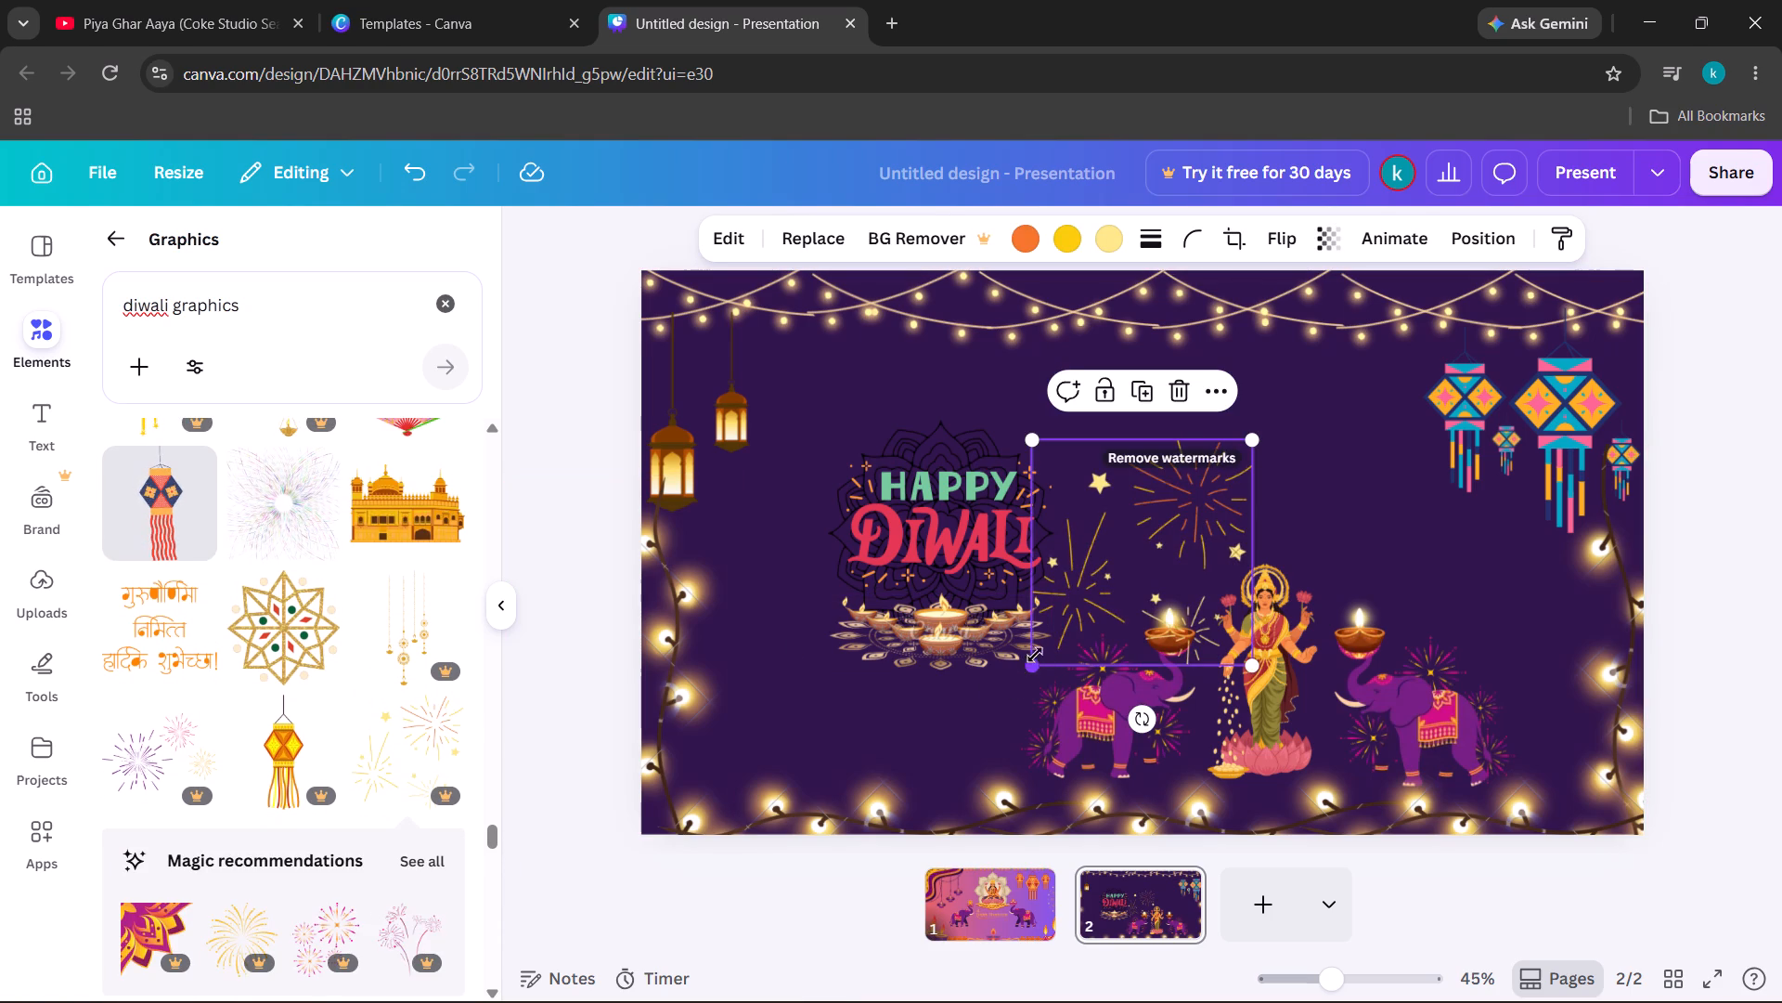
pyautogui.moveTo(1035, 655); pyautogui.dragTo(1190, 518)
pyautogui.moveTo(1227, 474); pyautogui.dragTo(1140, 432)
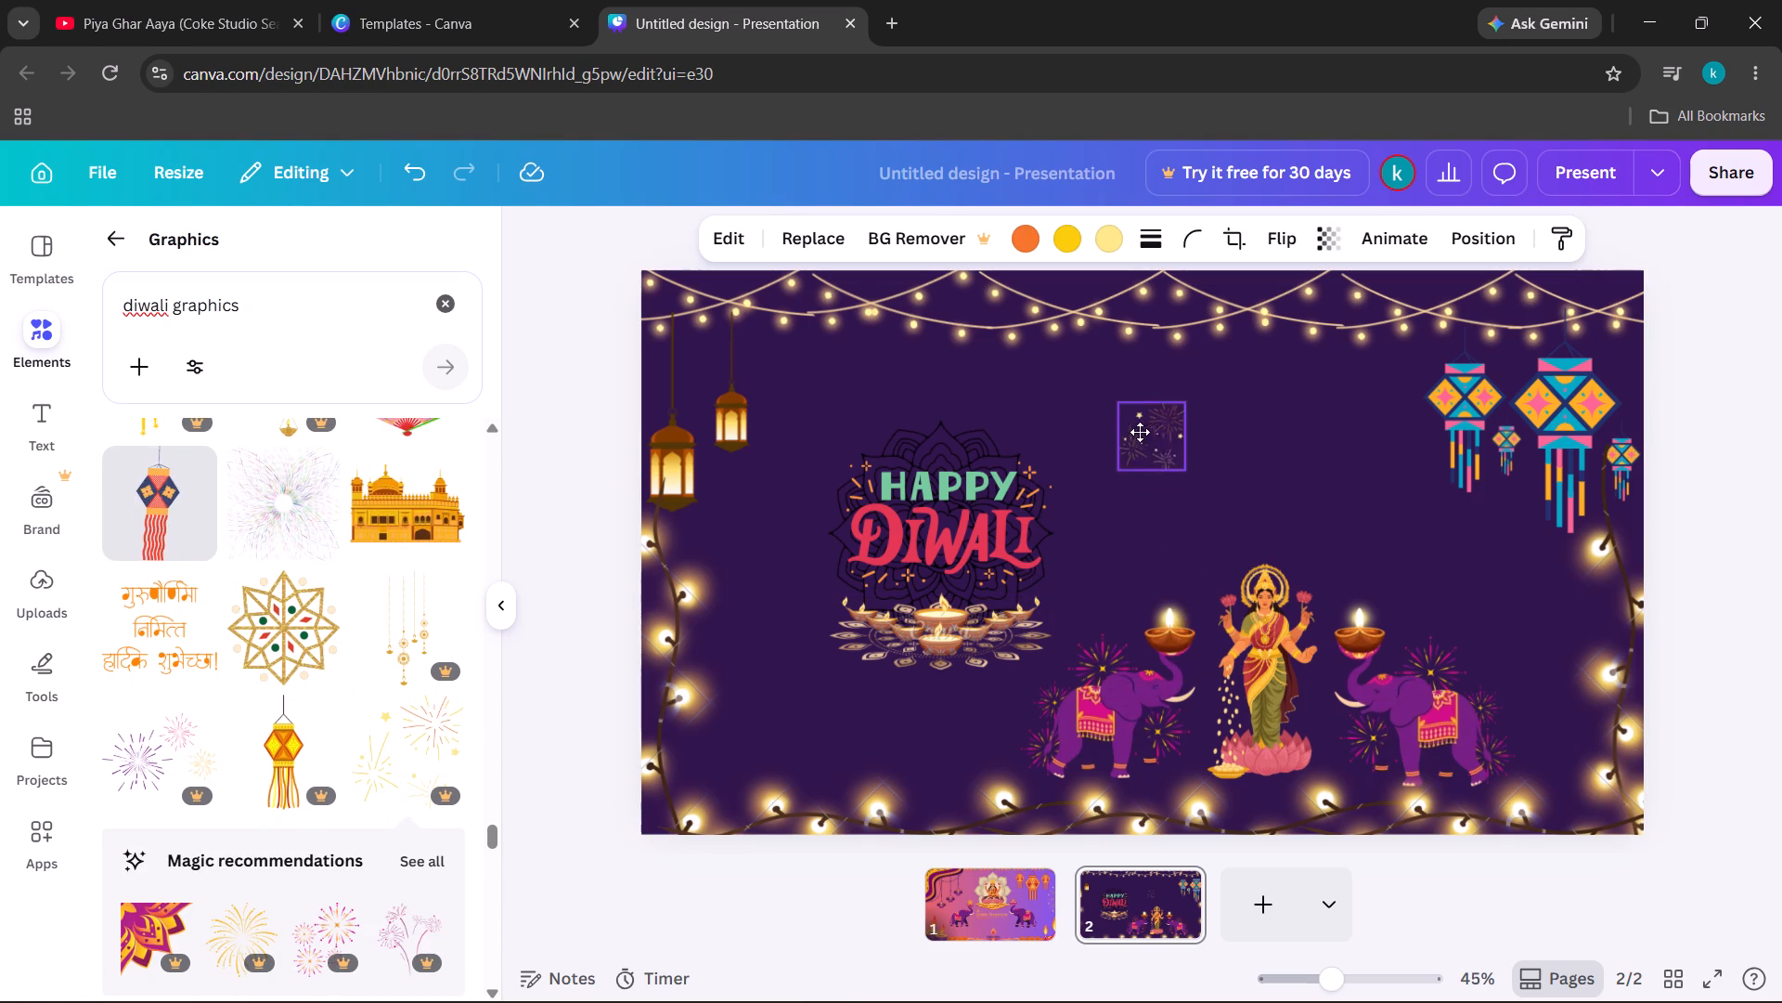
pyautogui.moveTo(1140, 432); pyautogui.dragTo(1130, 430)
pyautogui.click(1205, 459)
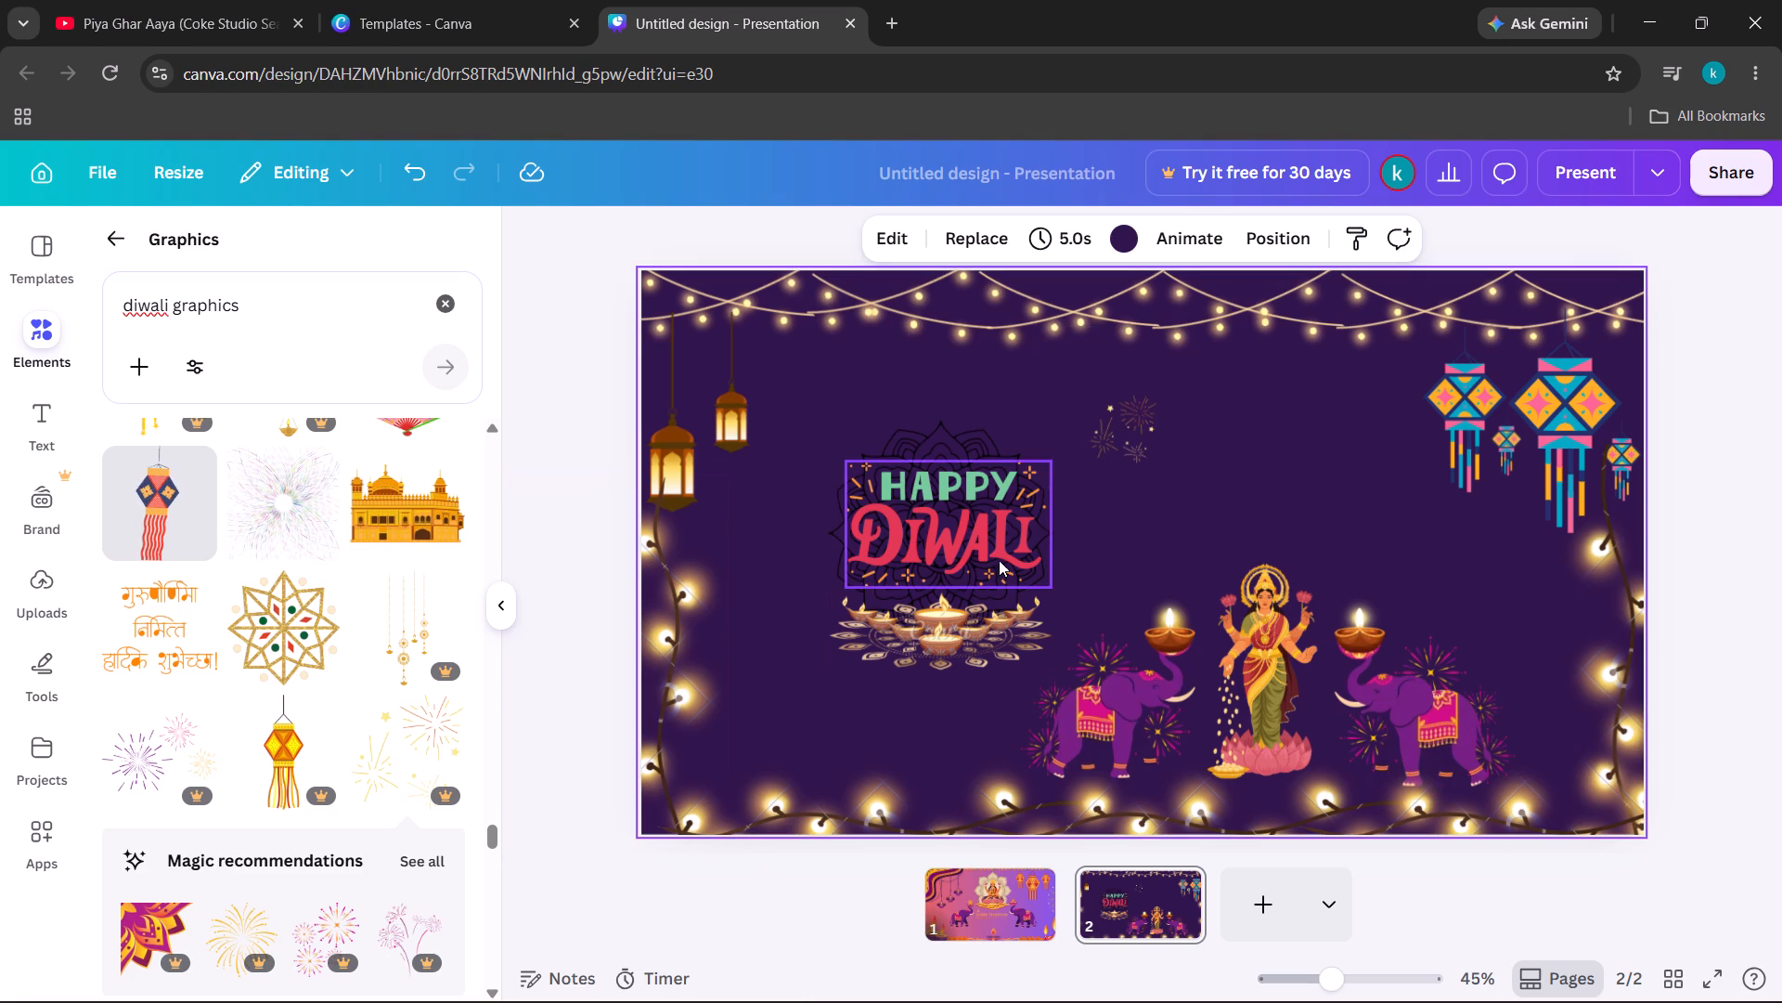
# Duplicate the small fireworks graphic and place the copy level with it, just left of the blue-orange hanging lanterns.
pyautogui.click(1114, 431)
pyautogui.click(1121, 344)
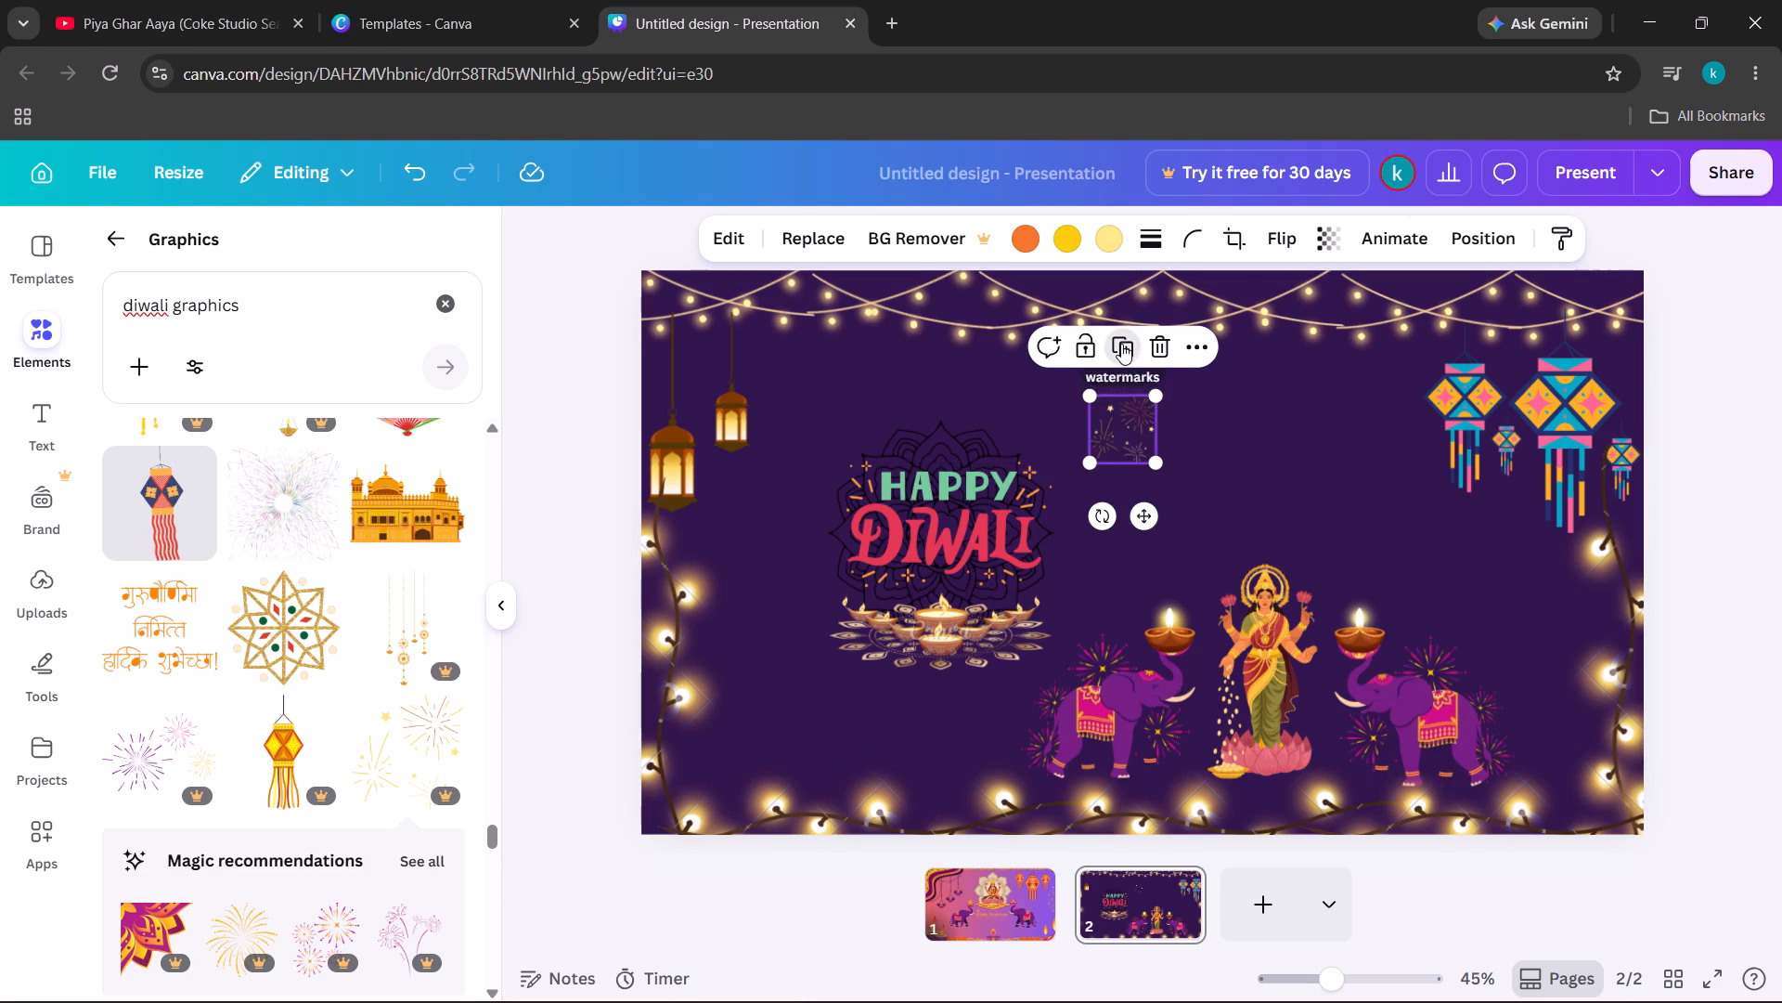
pyautogui.moveTo(1126, 462); pyautogui.dragTo(1358, 460)
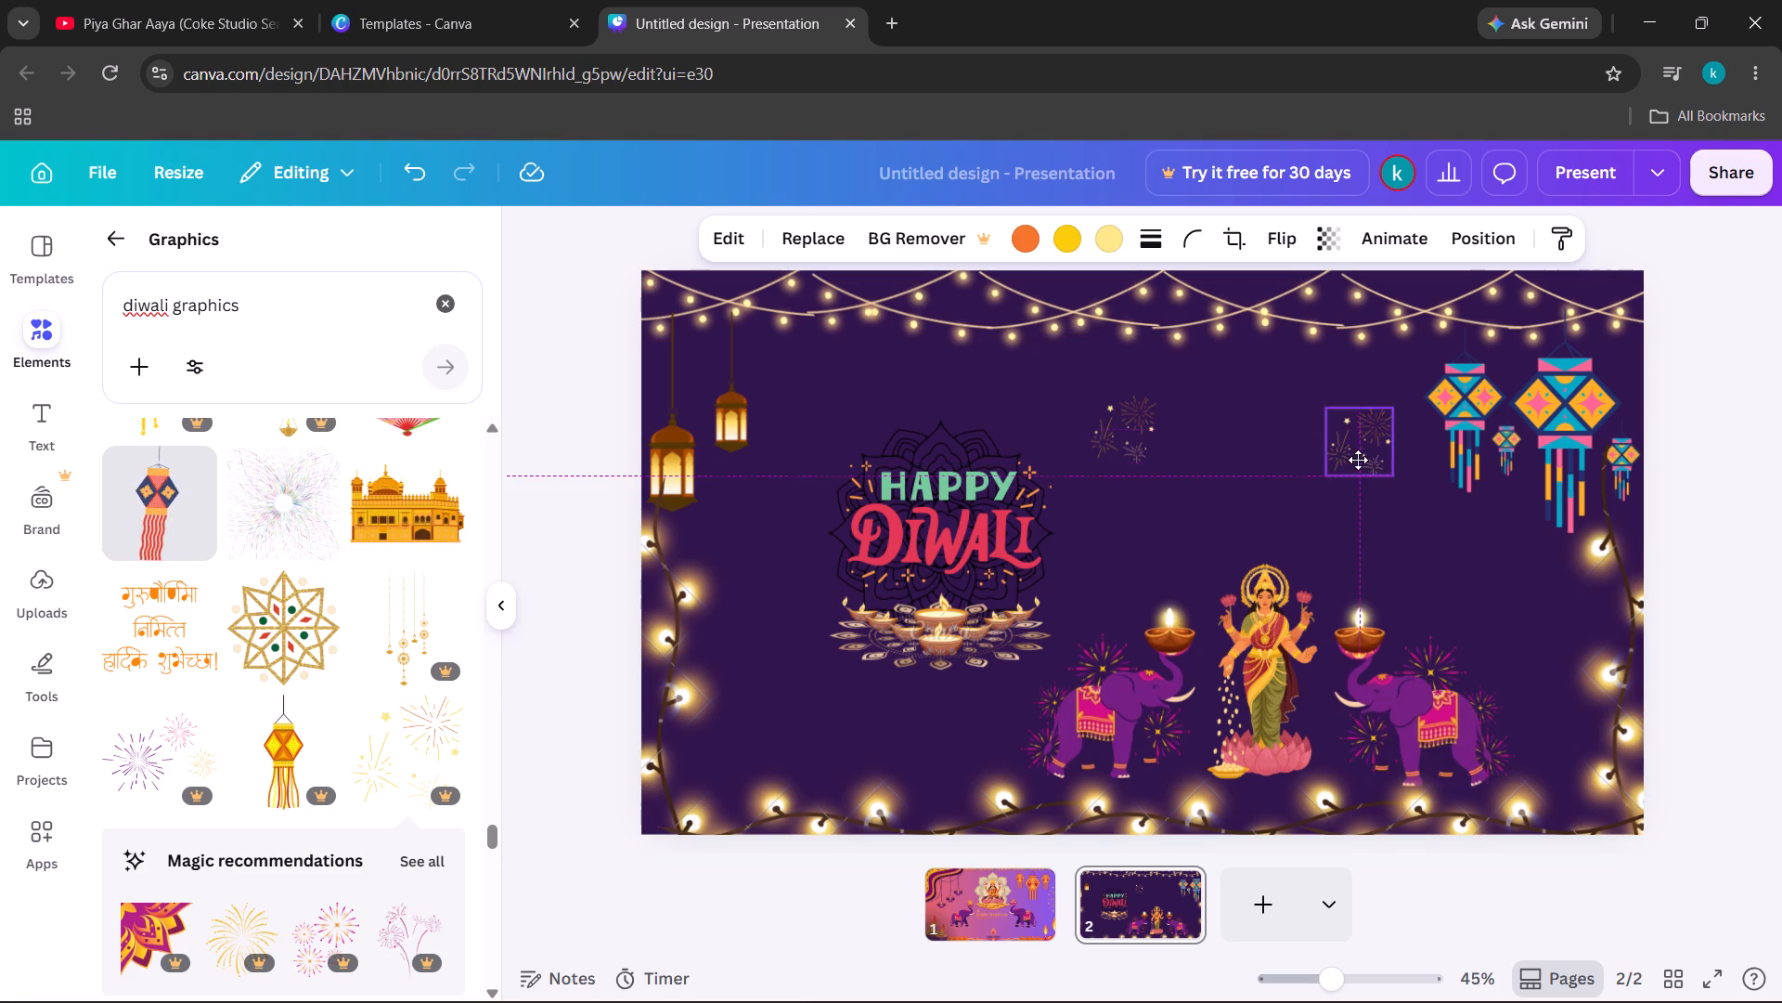
pyautogui.moveTo(1358, 460); pyautogui.dragTo(1369, 457)
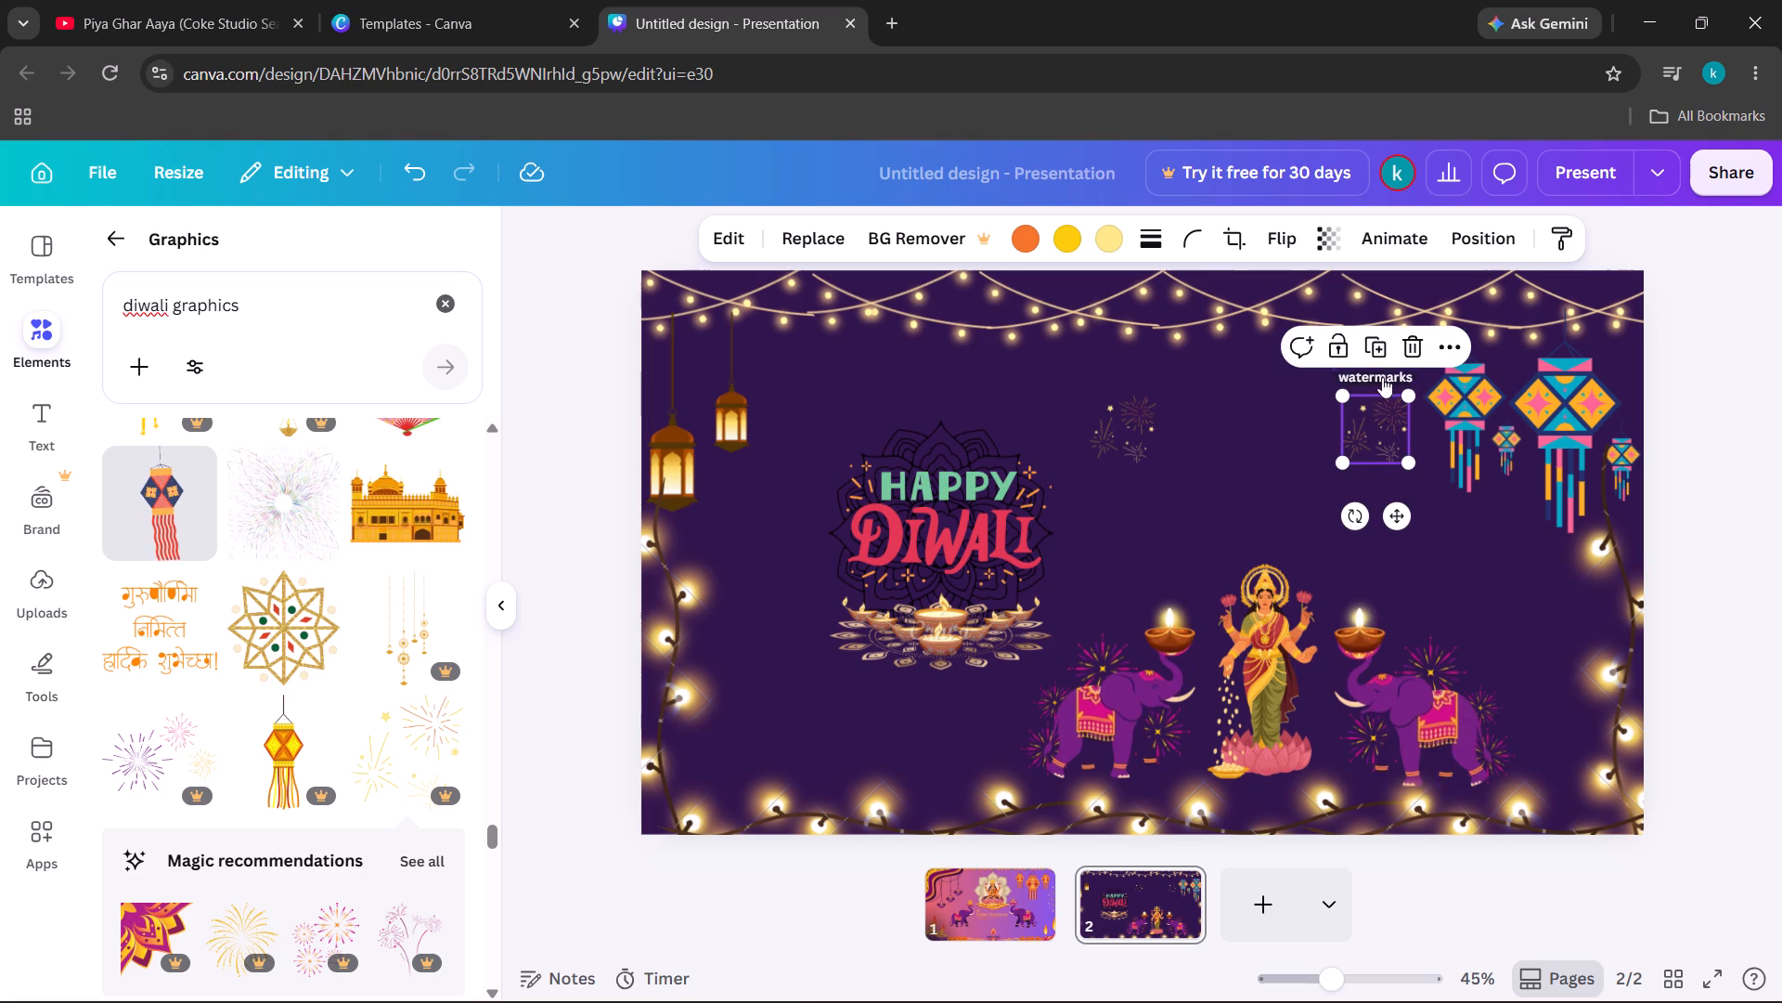
pyautogui.click(1259, 418)
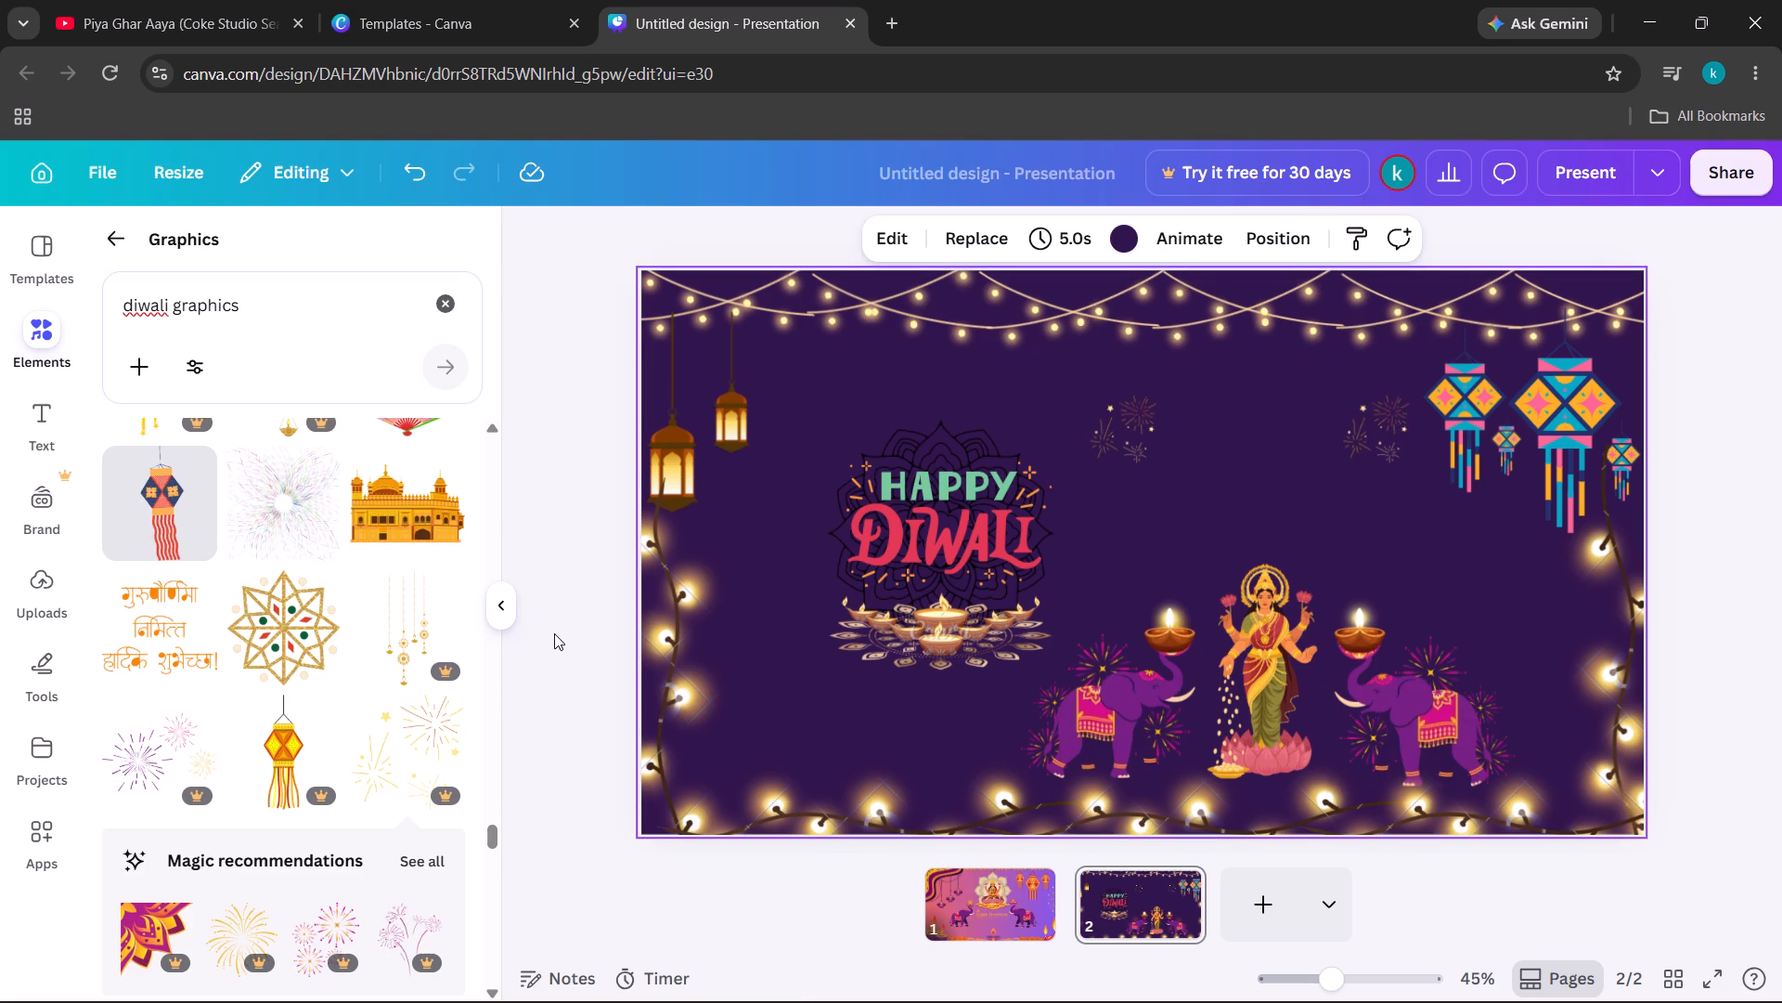
# Browse the "diwali graphics" results for further decorations to add to the purple page.
pyautogui.hscroll(5, 313, 721)
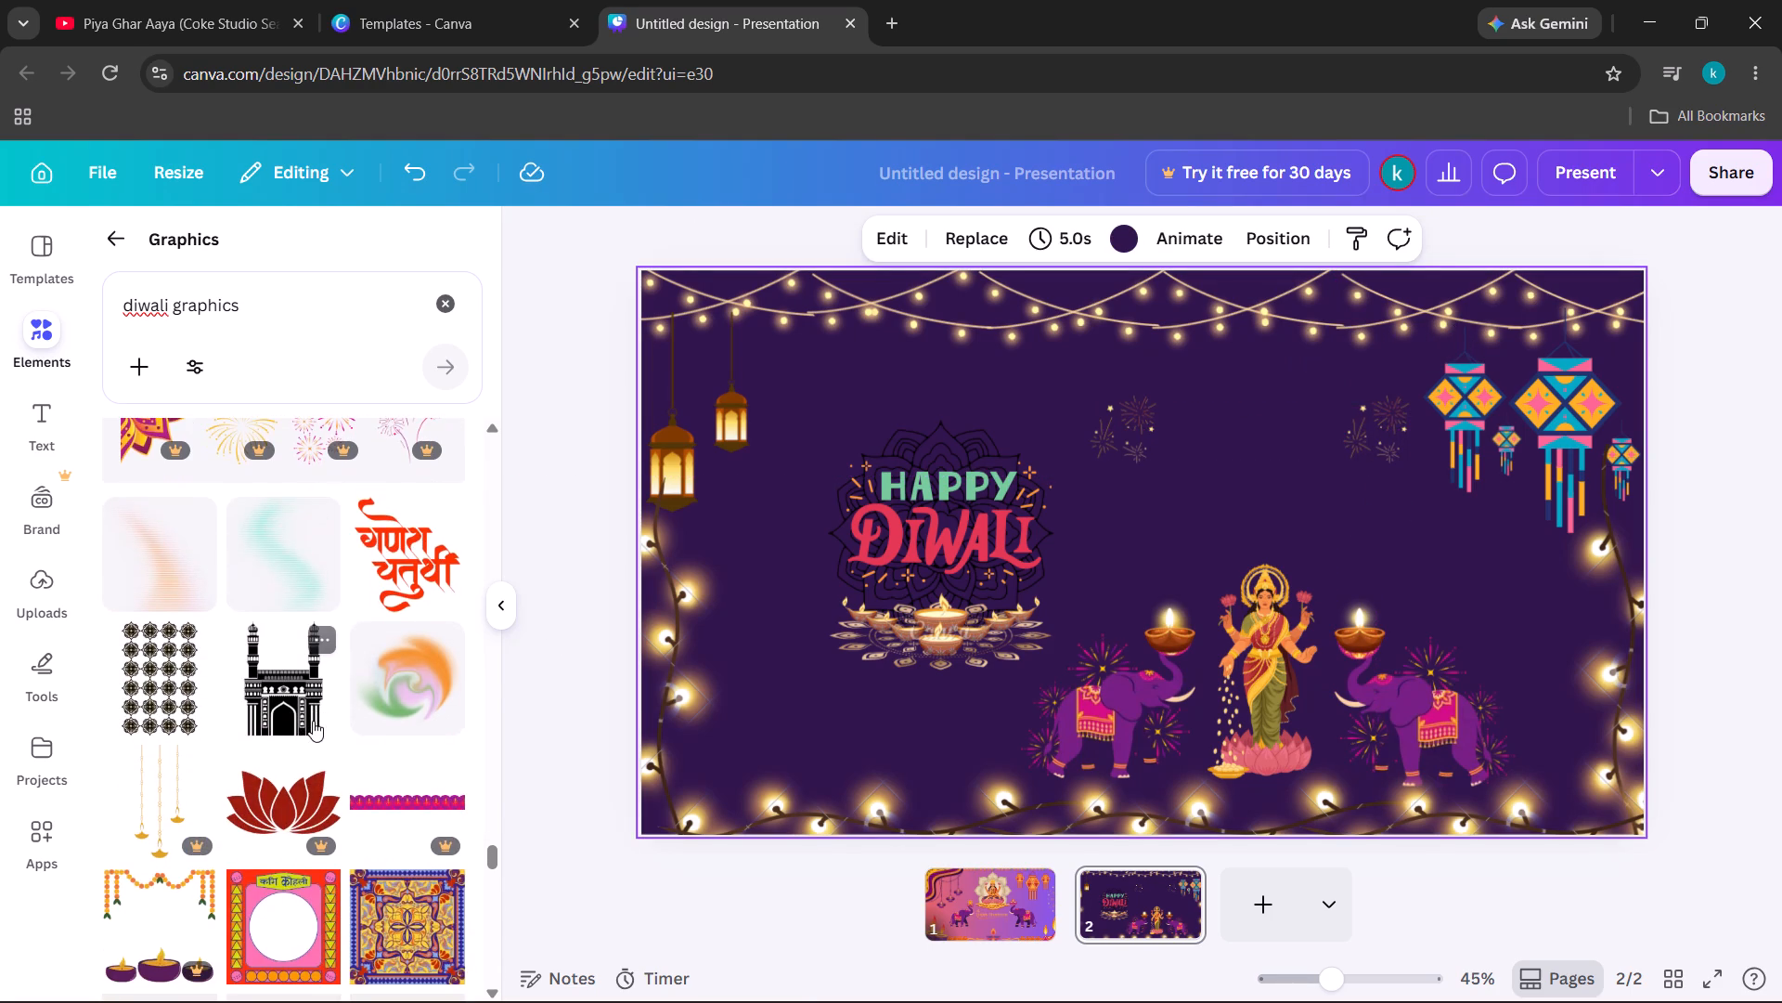
pyautogui.hscroll(2, 313, 721)
pyautogui.scroll(-1, 313, 721)
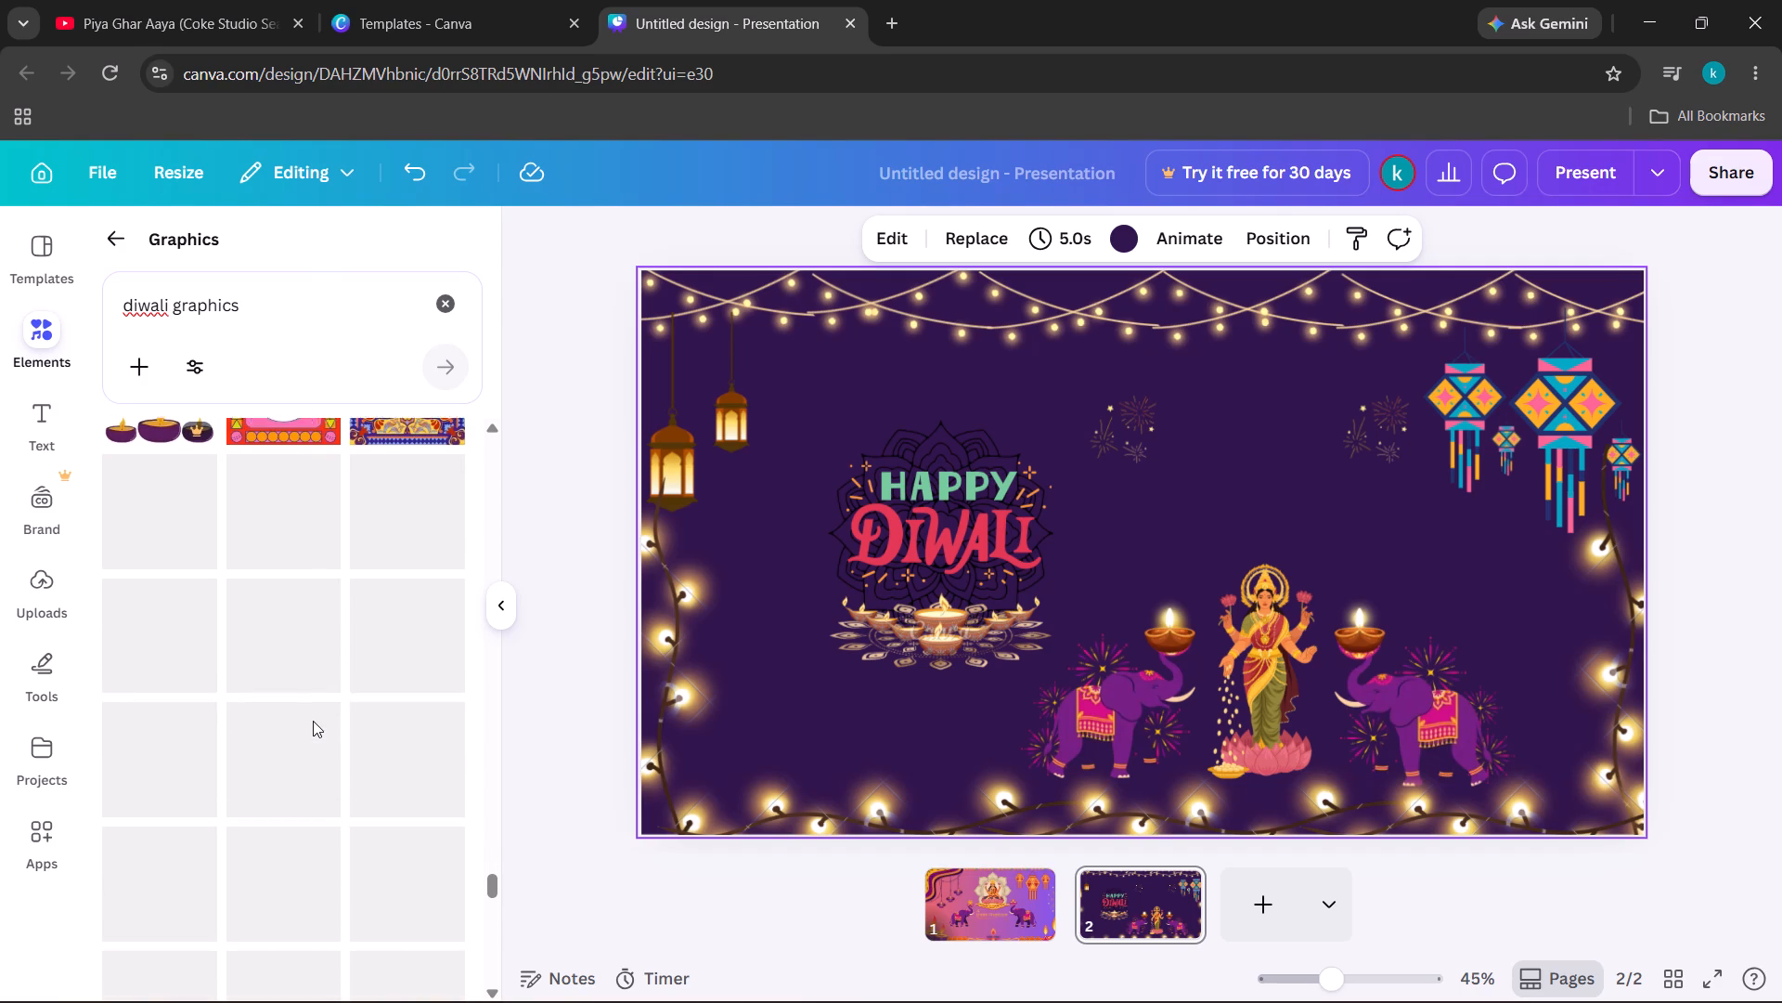
pyautogui.scroll(-1, 313, 721)
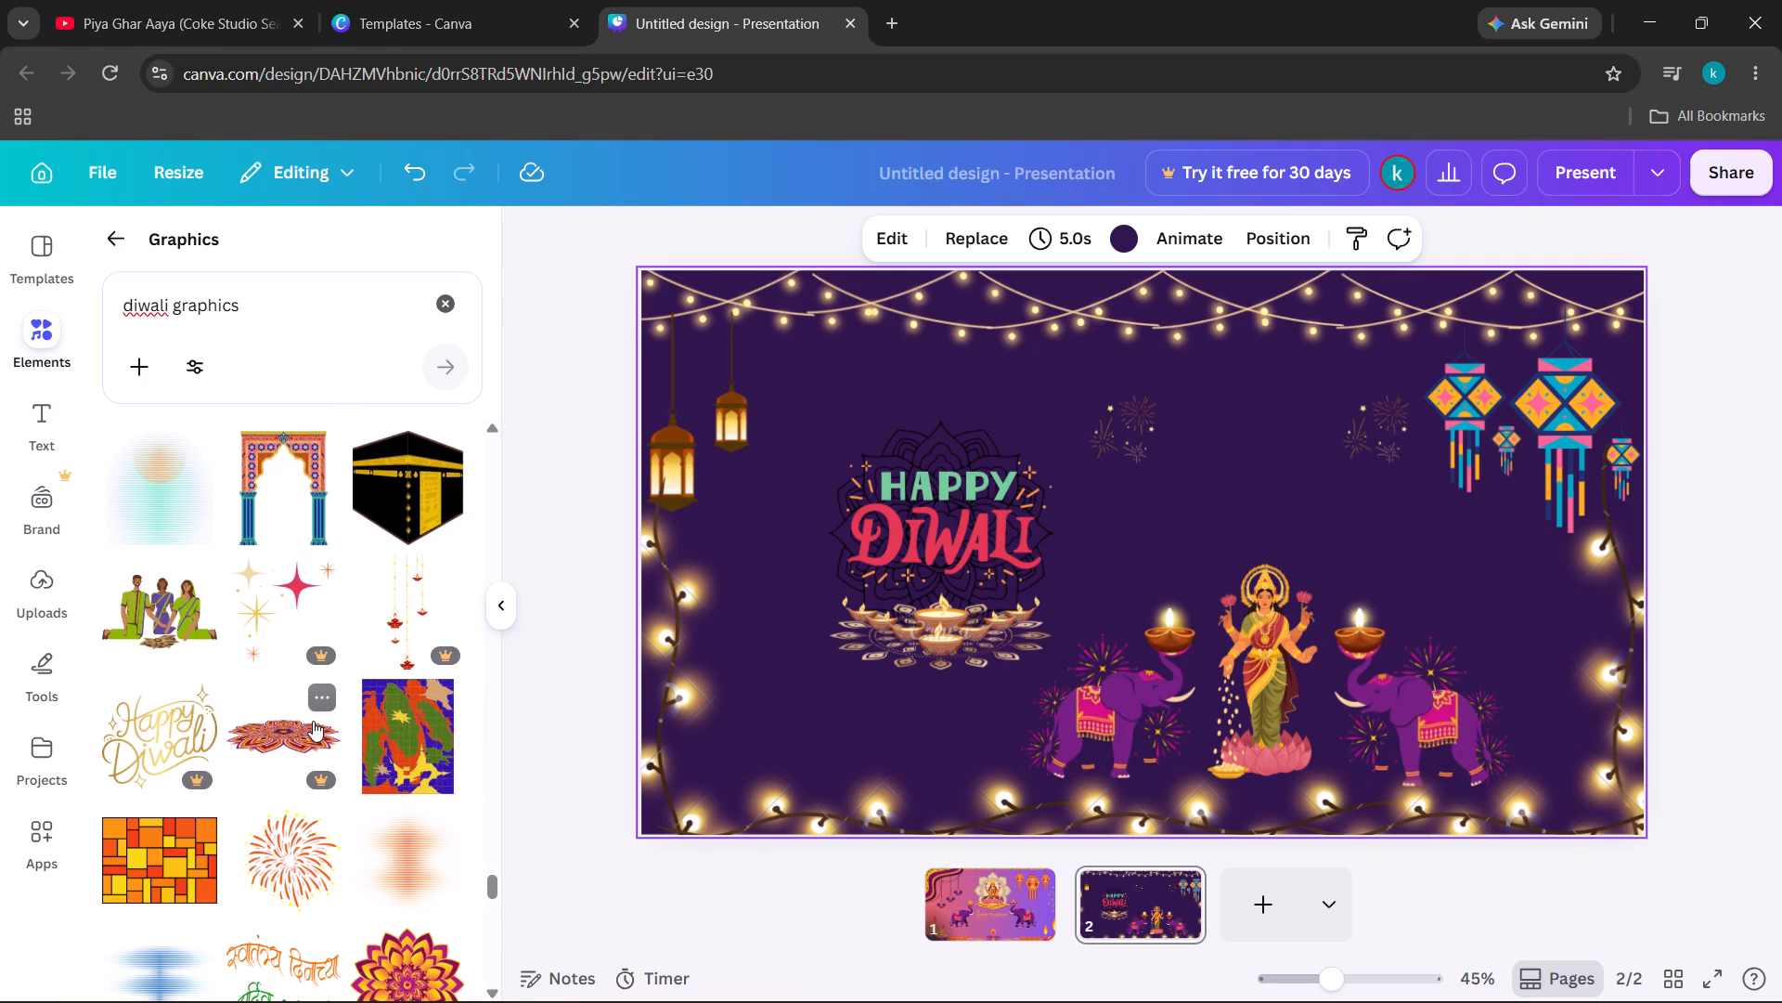
pyautogui.hscroll(4, 241, 797)
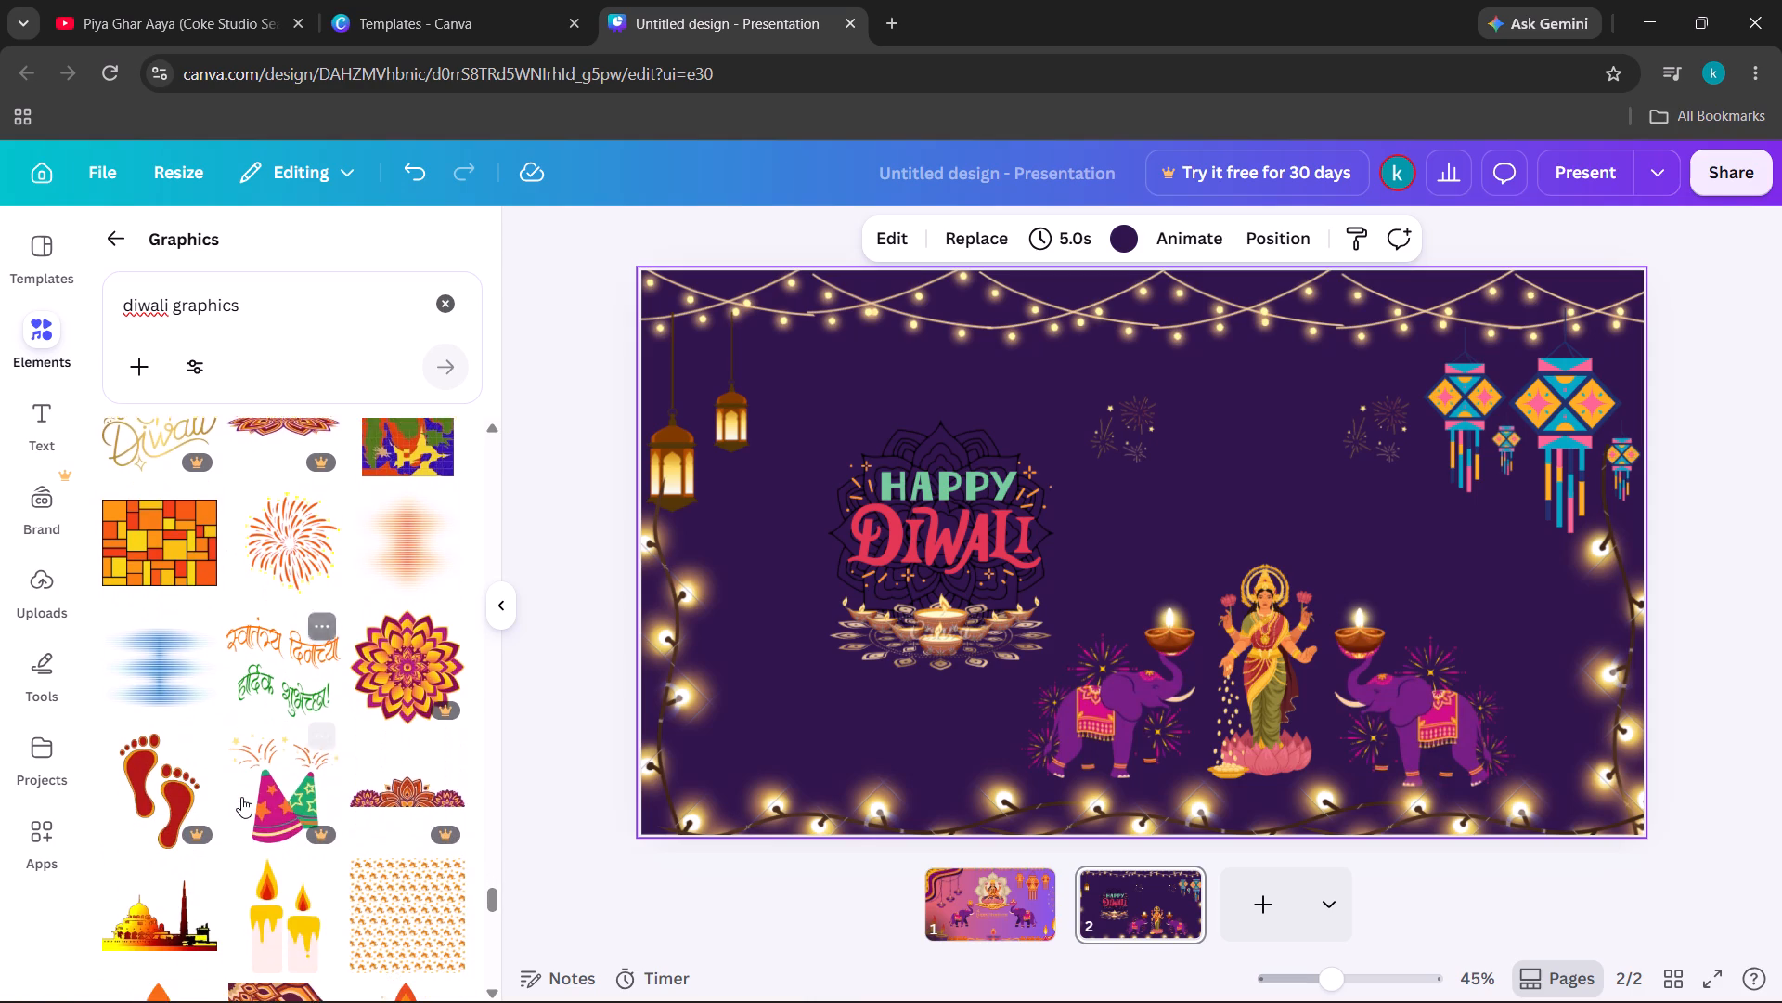
pyautogui.hscroll(4, 241, 797)
pyautogui.scroll(-1, 241, 797)
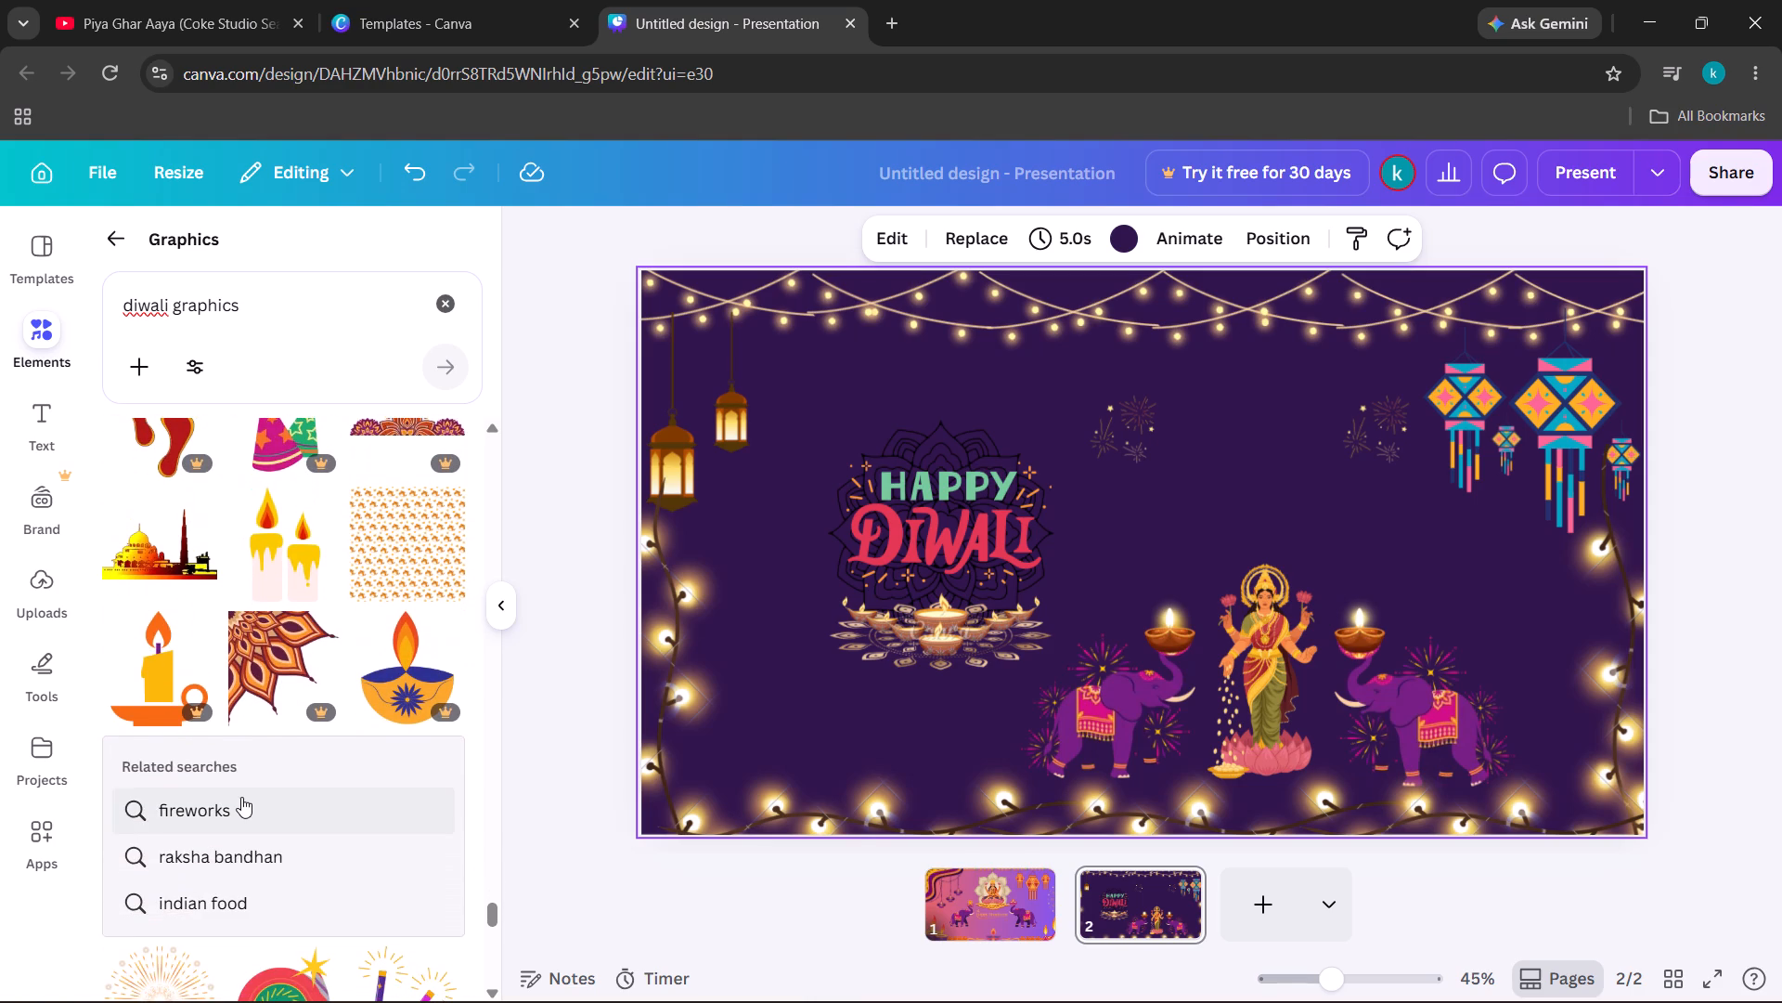
pyautogui.hscroll(2, 241, 797)
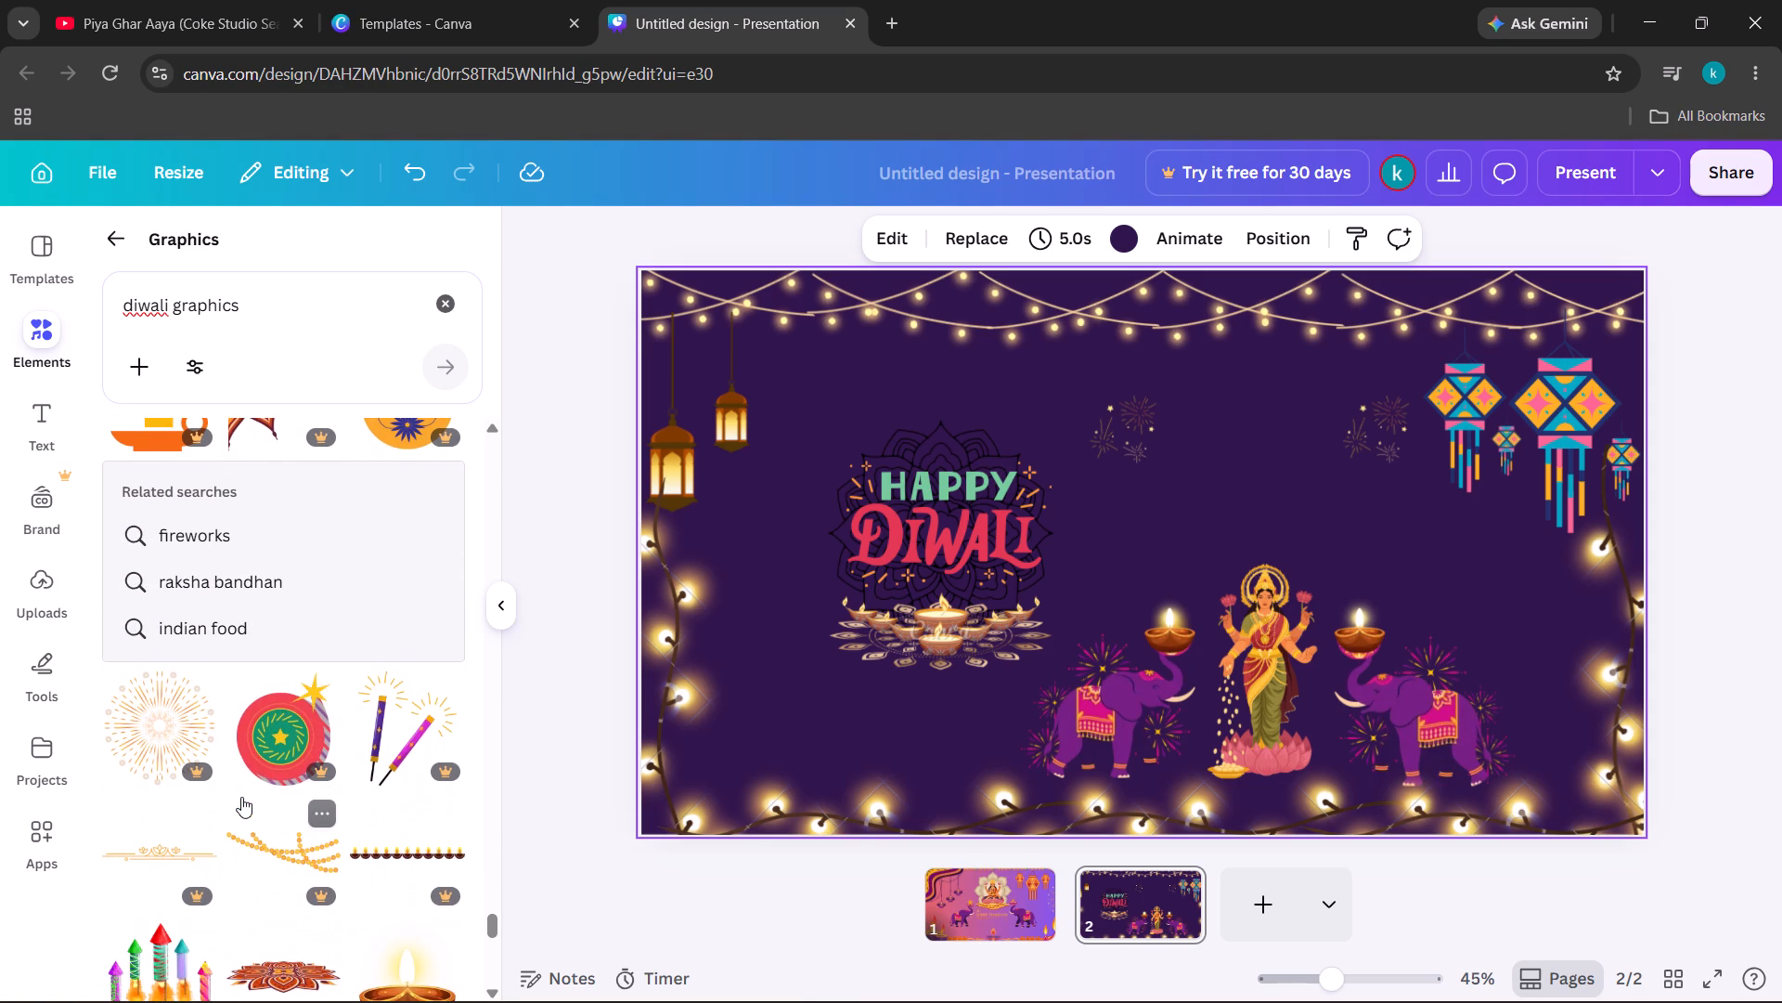
pyautogui.scroll(-3, 241, 797)
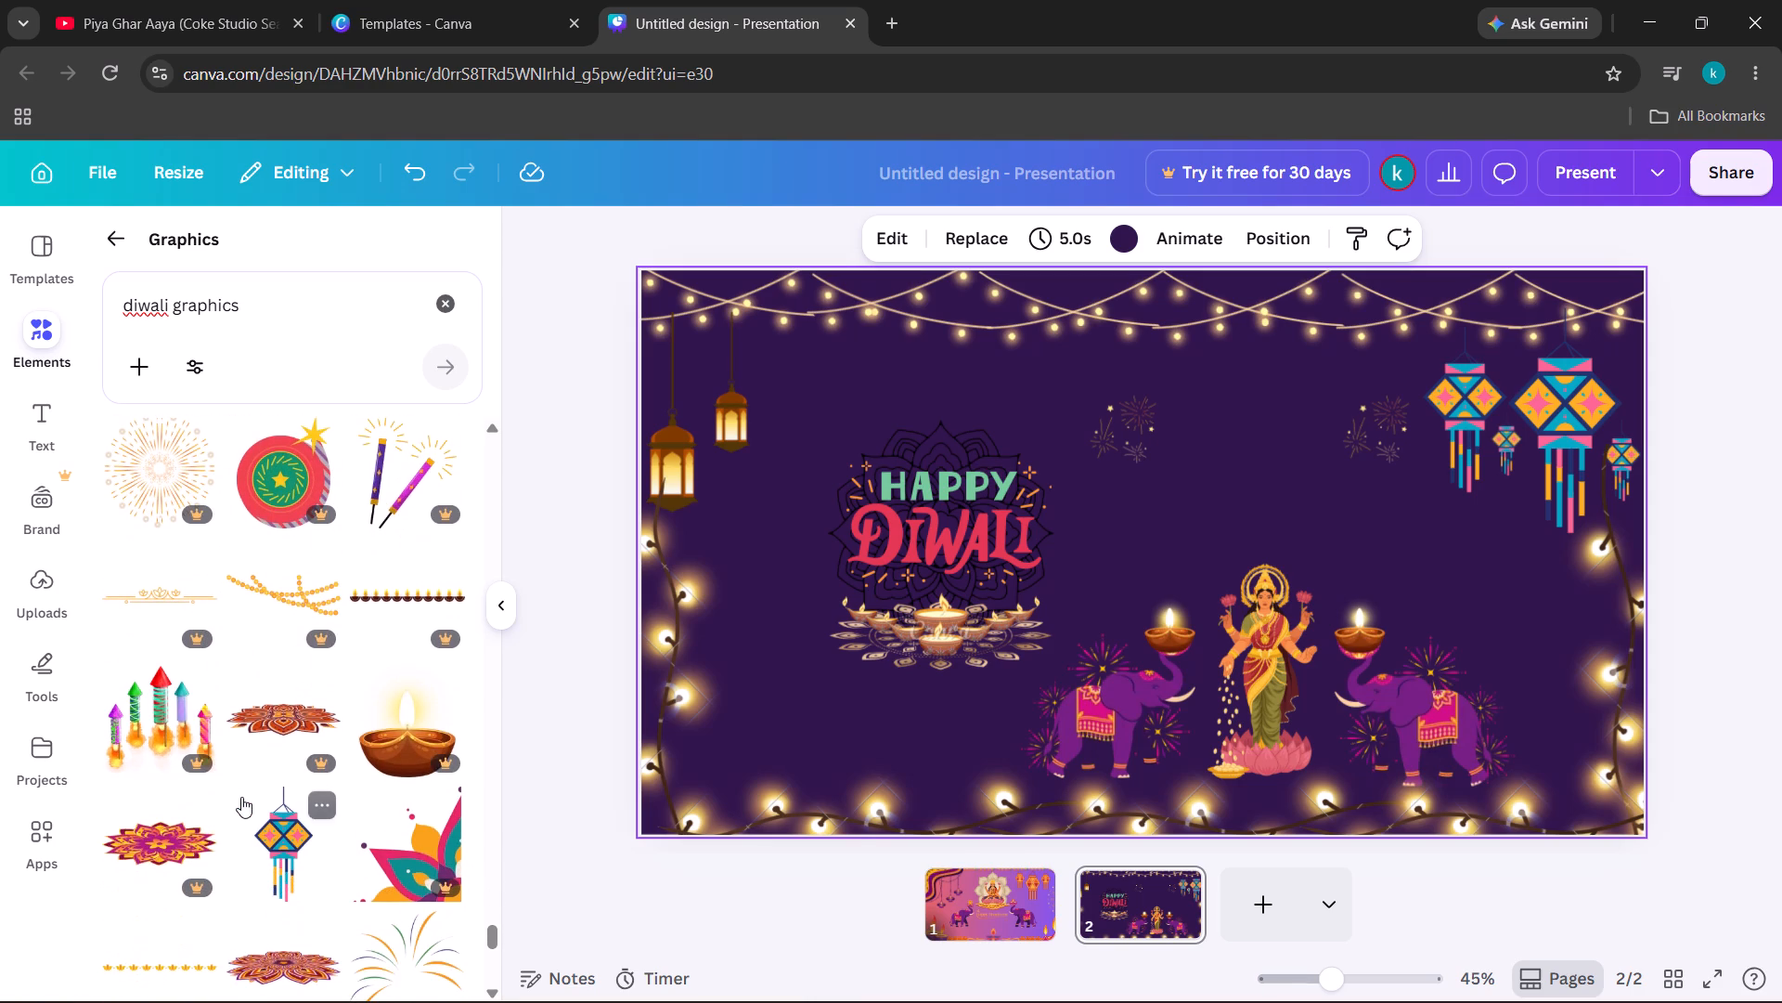
pyautogui.scroll(-1, 241, 797)
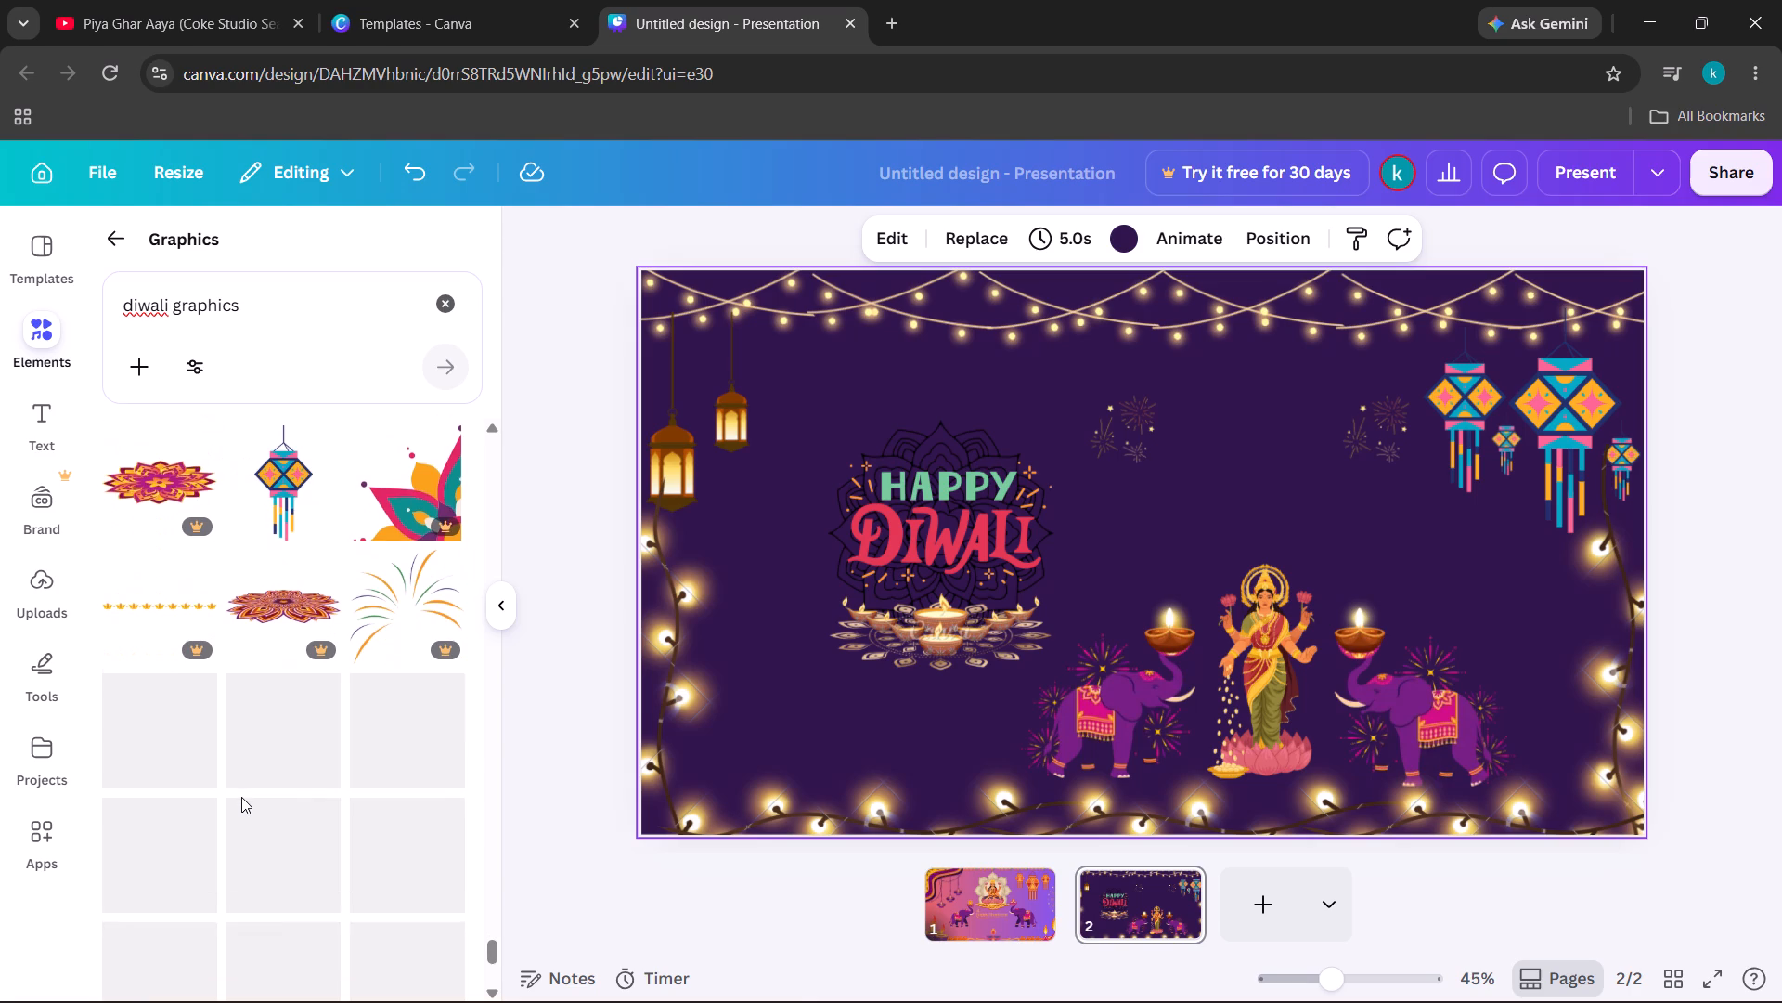
pyautogui.scroll(-1, 241, 797)
pyautogui.hscroll(2, 241, 797)
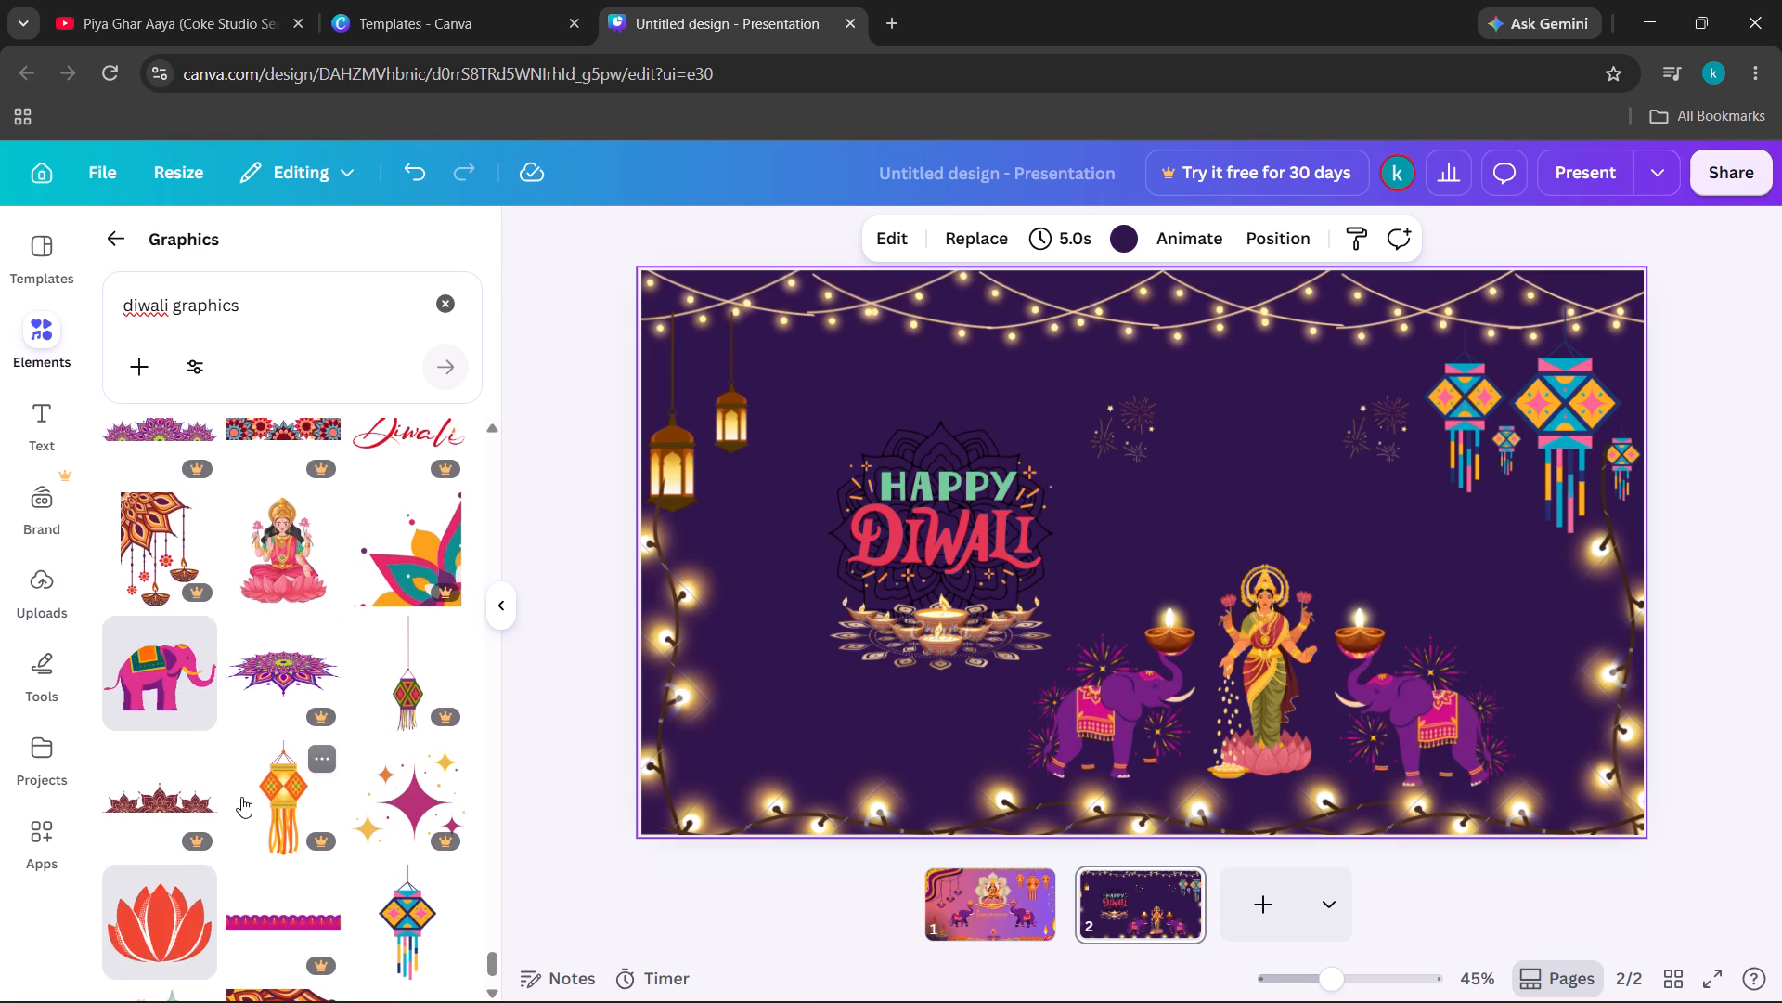
pyautogui.scroll(-1, 241, 797)
pyautogui.hscroll(1, 241, 797)
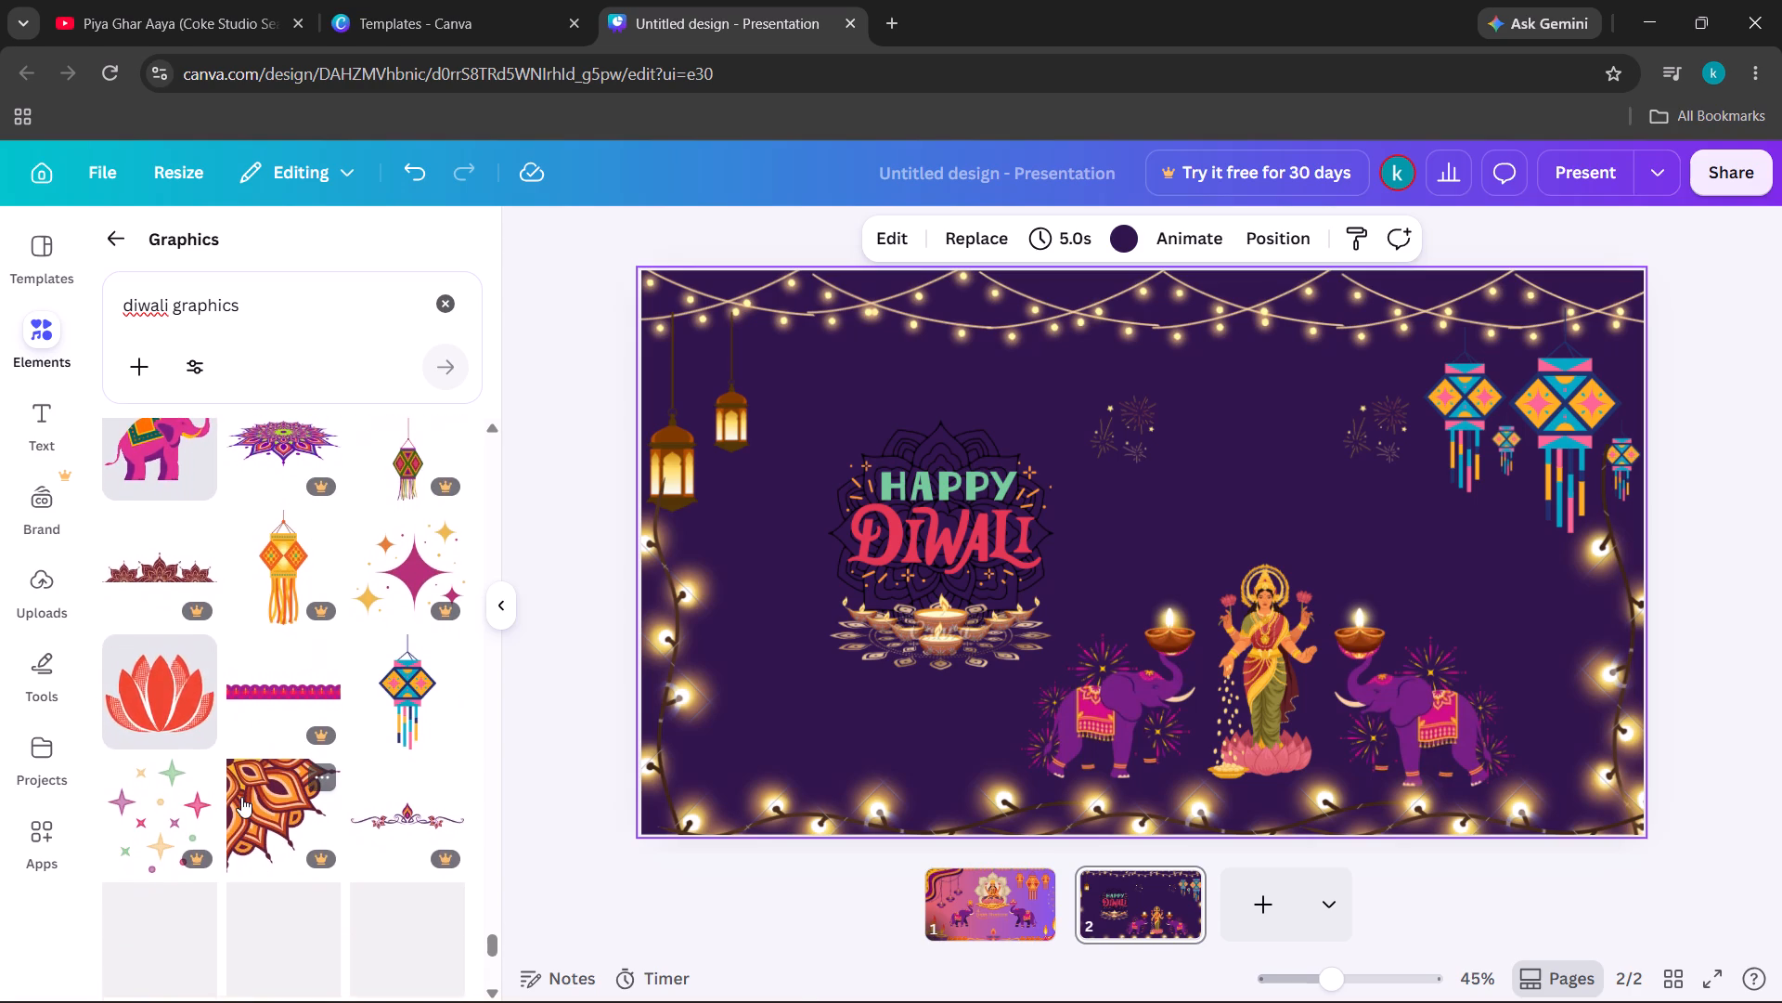
pyautogui.hscroll(1, 241, 797)
pyautogui.scroll(19, 241, 797)
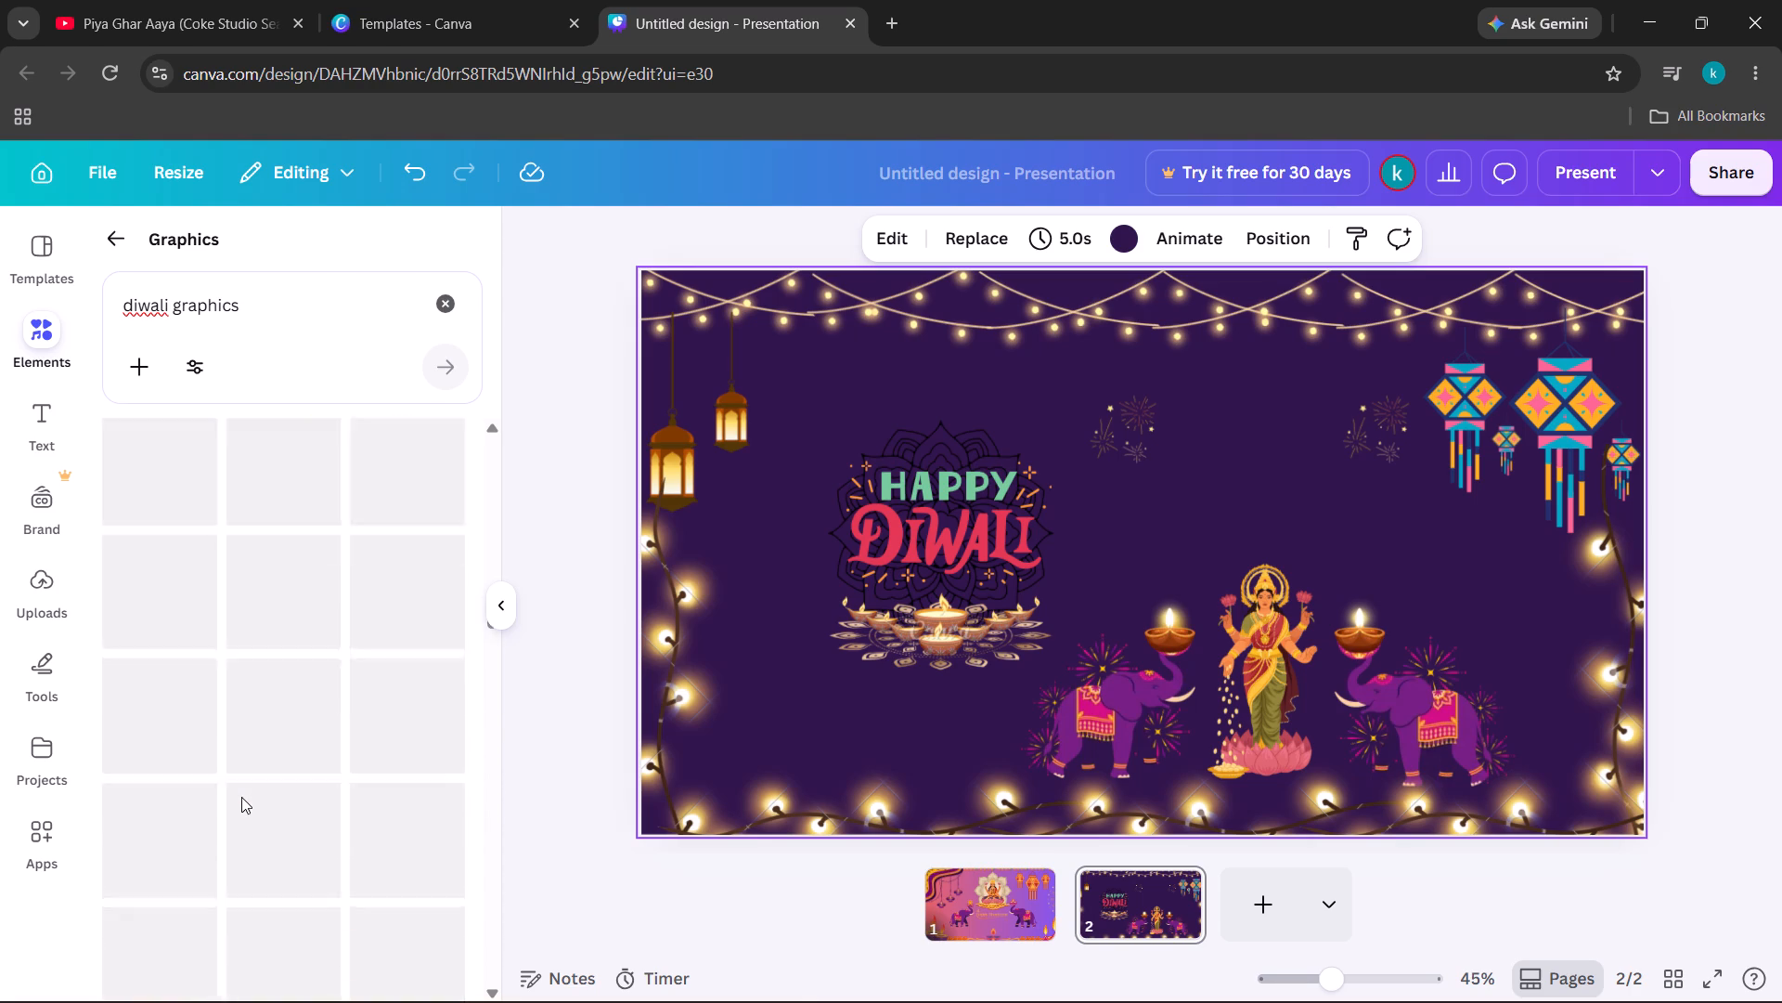
pyautogui.scroll(6, 241, 797)
pyautogui.scroll(-1, 303, 766)
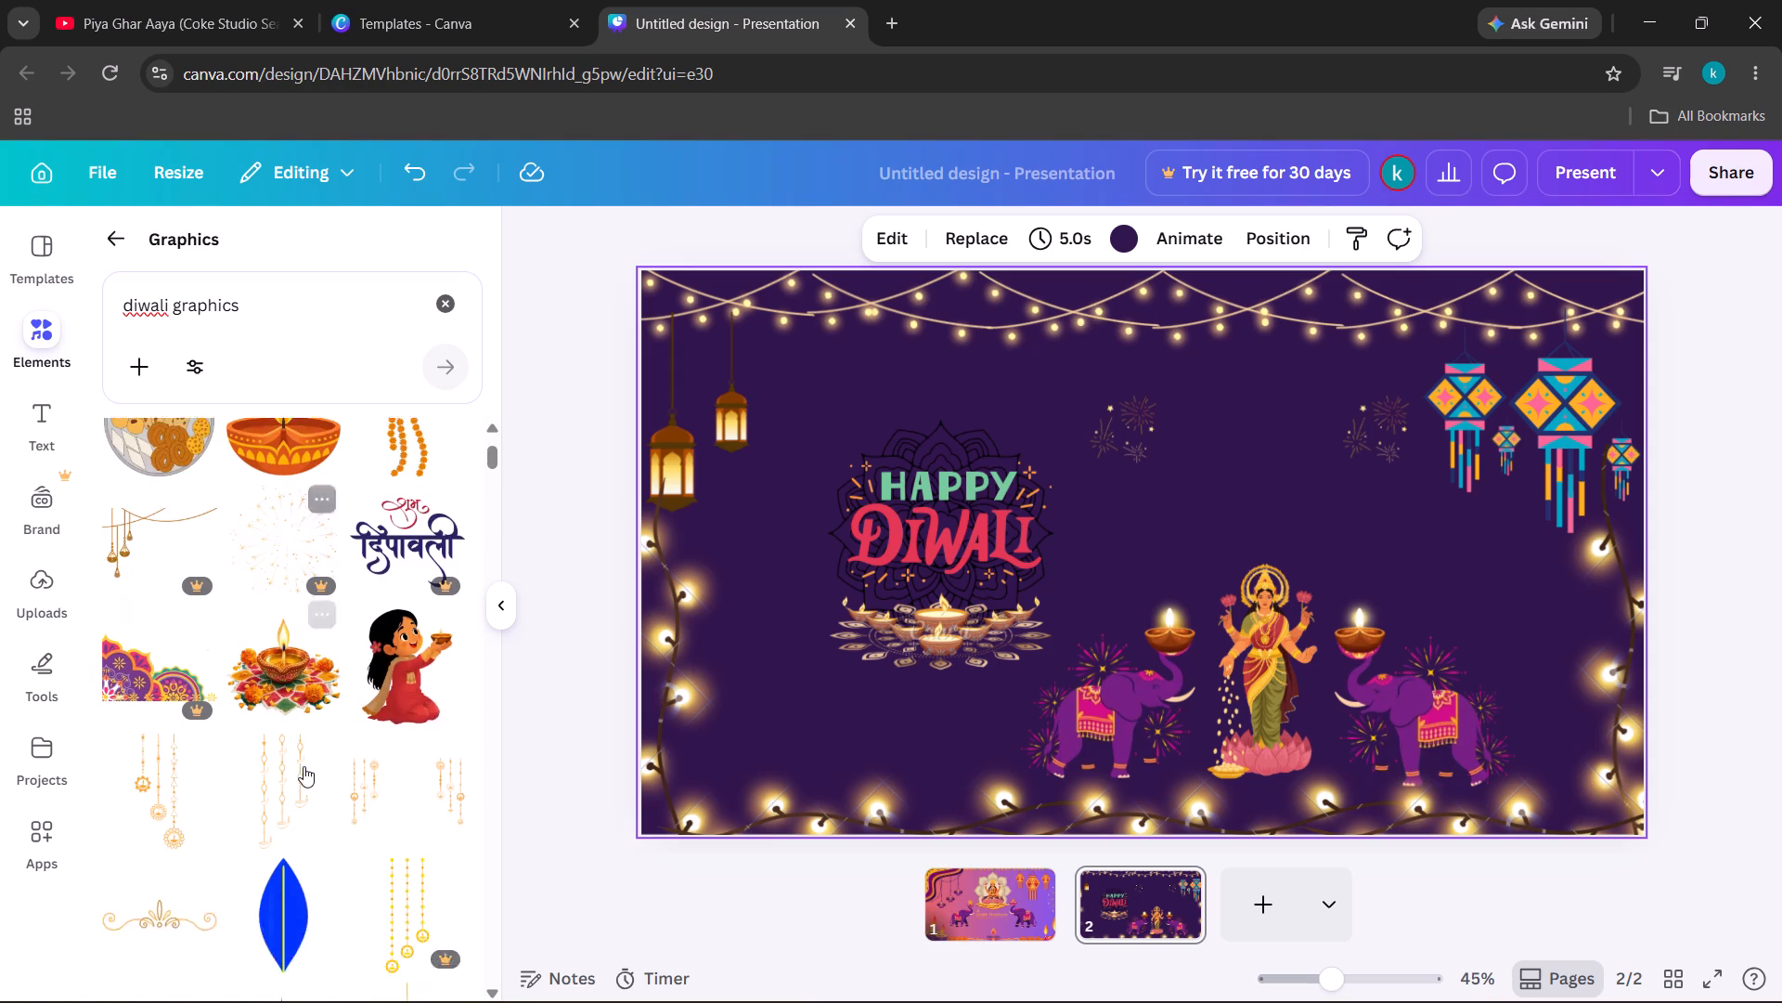
pyautogui.scroll(-1, 303, 766)
pyautogui.hscroll(1, 303, 766)
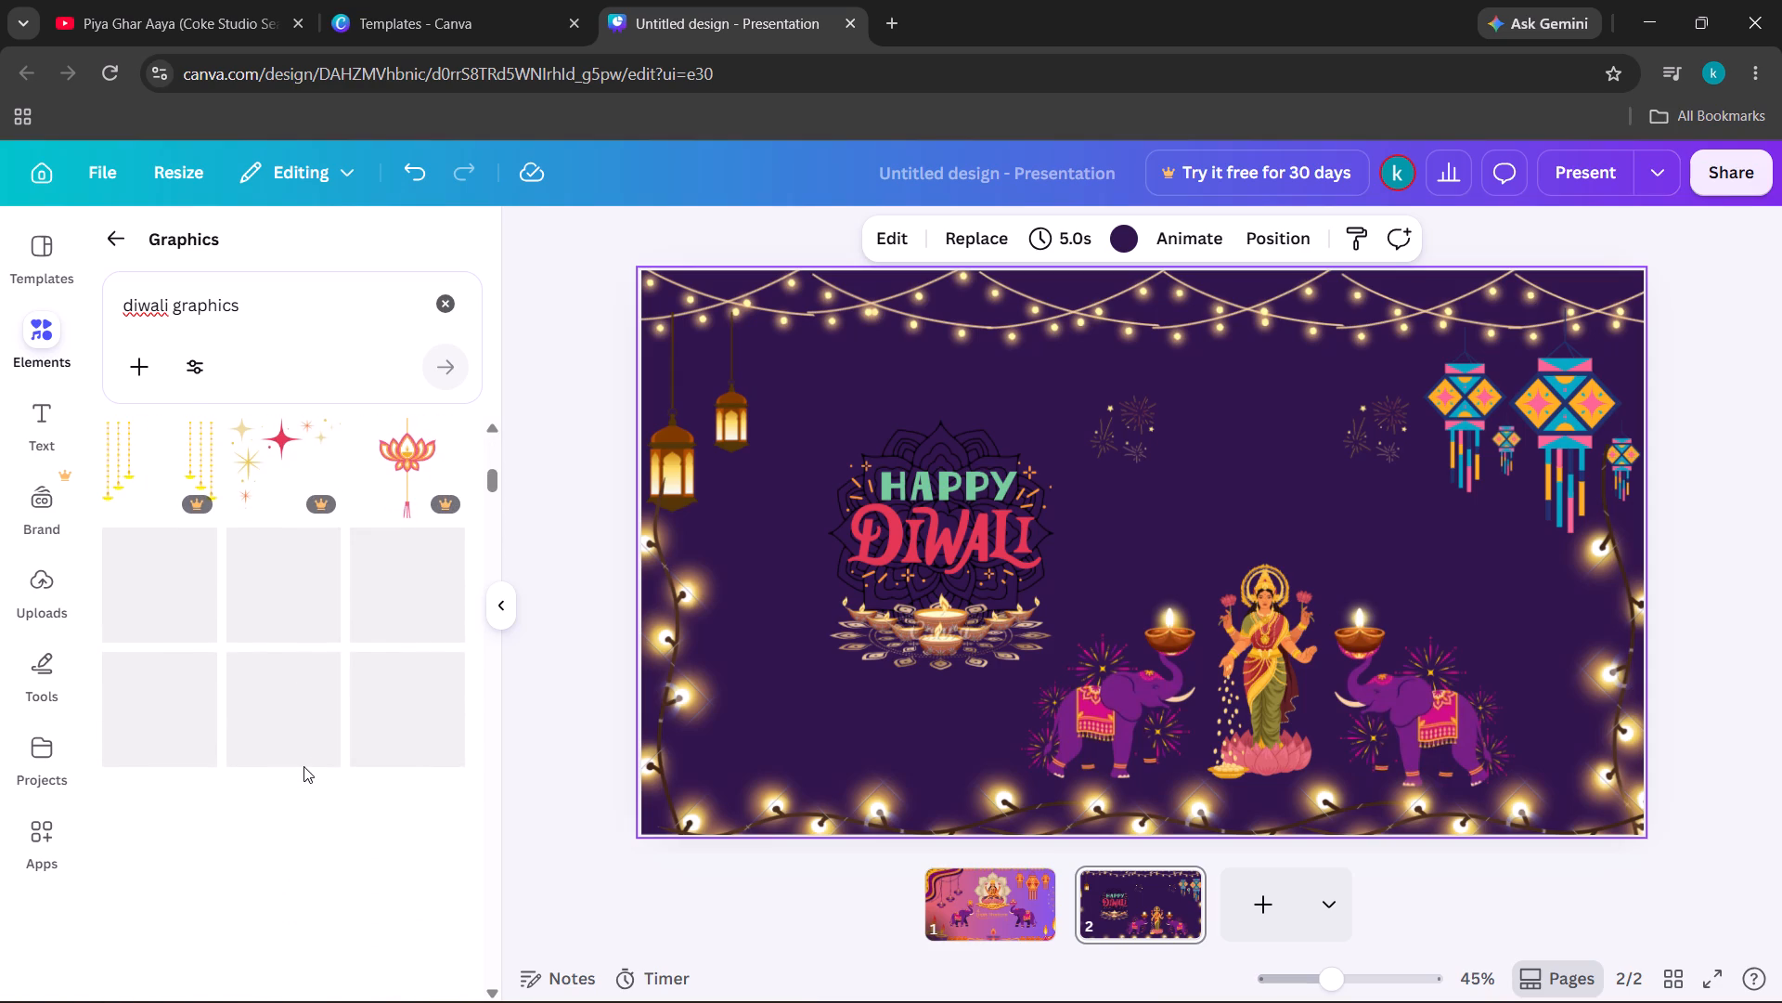
# Change the graphics search to "diwali crackers graphics" and run it.
pyautogui.click(303, 297)
pyautogui.press('Left')
pyautogui.press('Left')
pyautogui.press('Left')
pyautogui.press('Left')
pyautogui.press('Left')
pyautogui.press('Left')
pyautogui.press('Left')
pyautogui.press('Left')
pyautogui.press('Left')
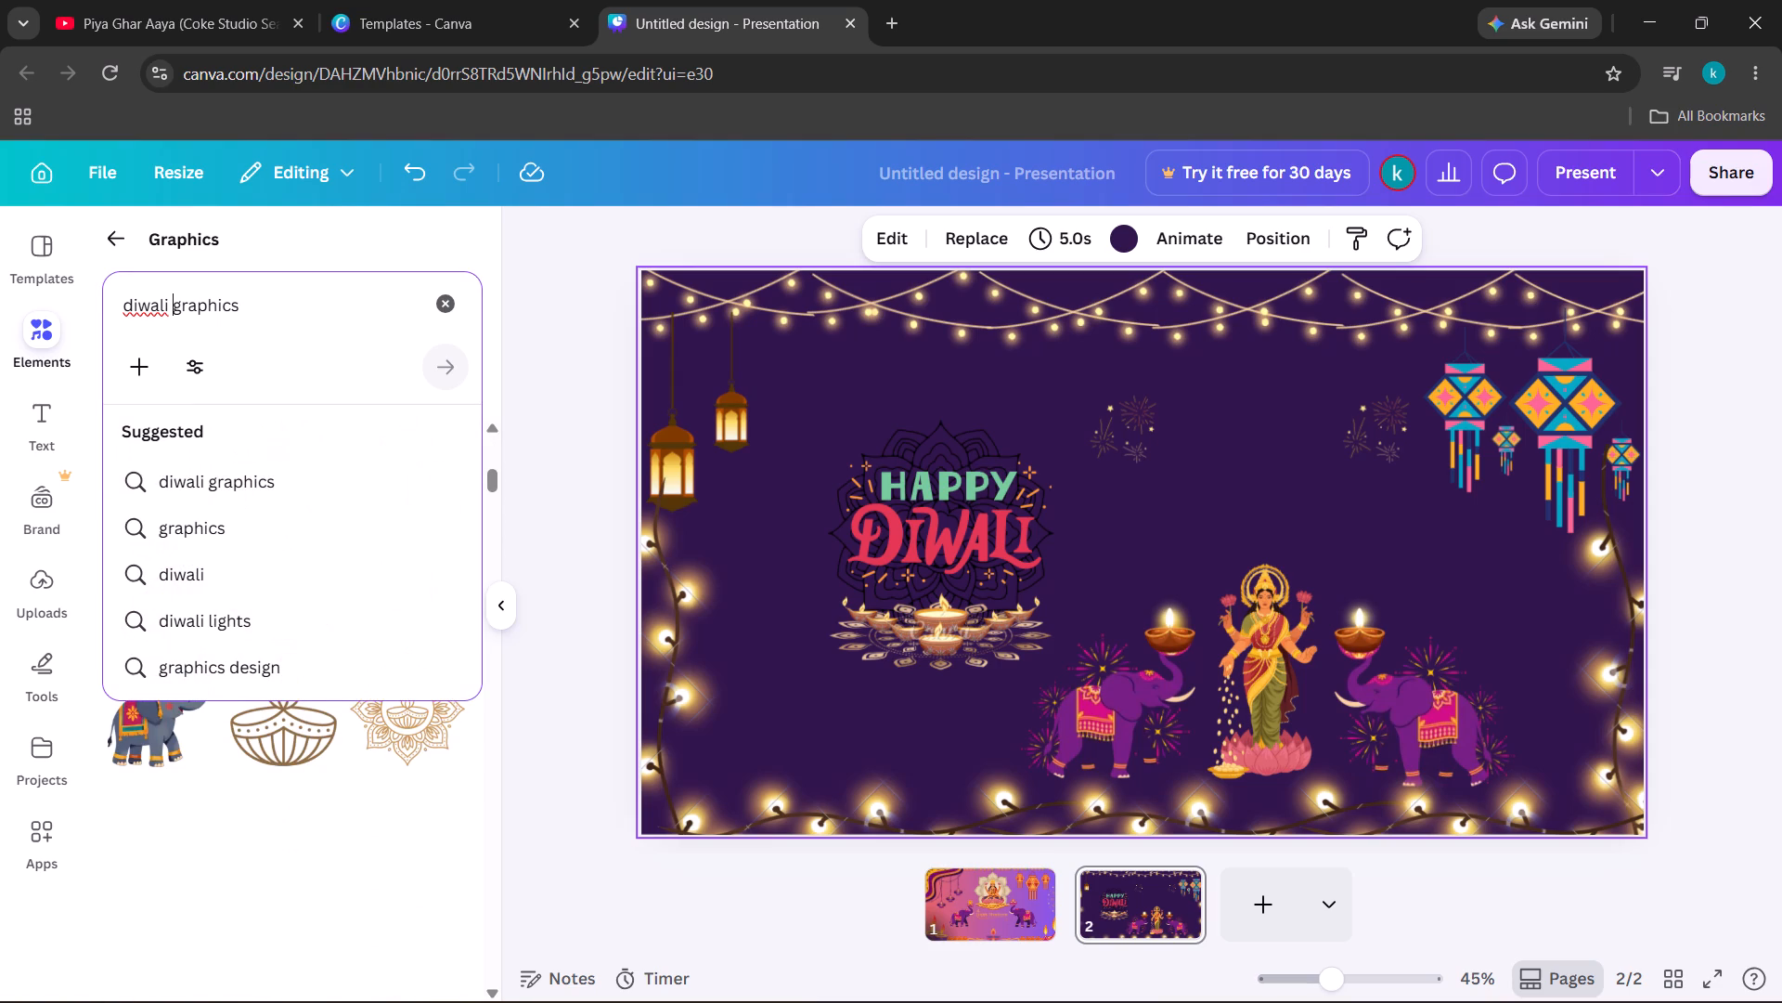
pyautogui.write('crac')
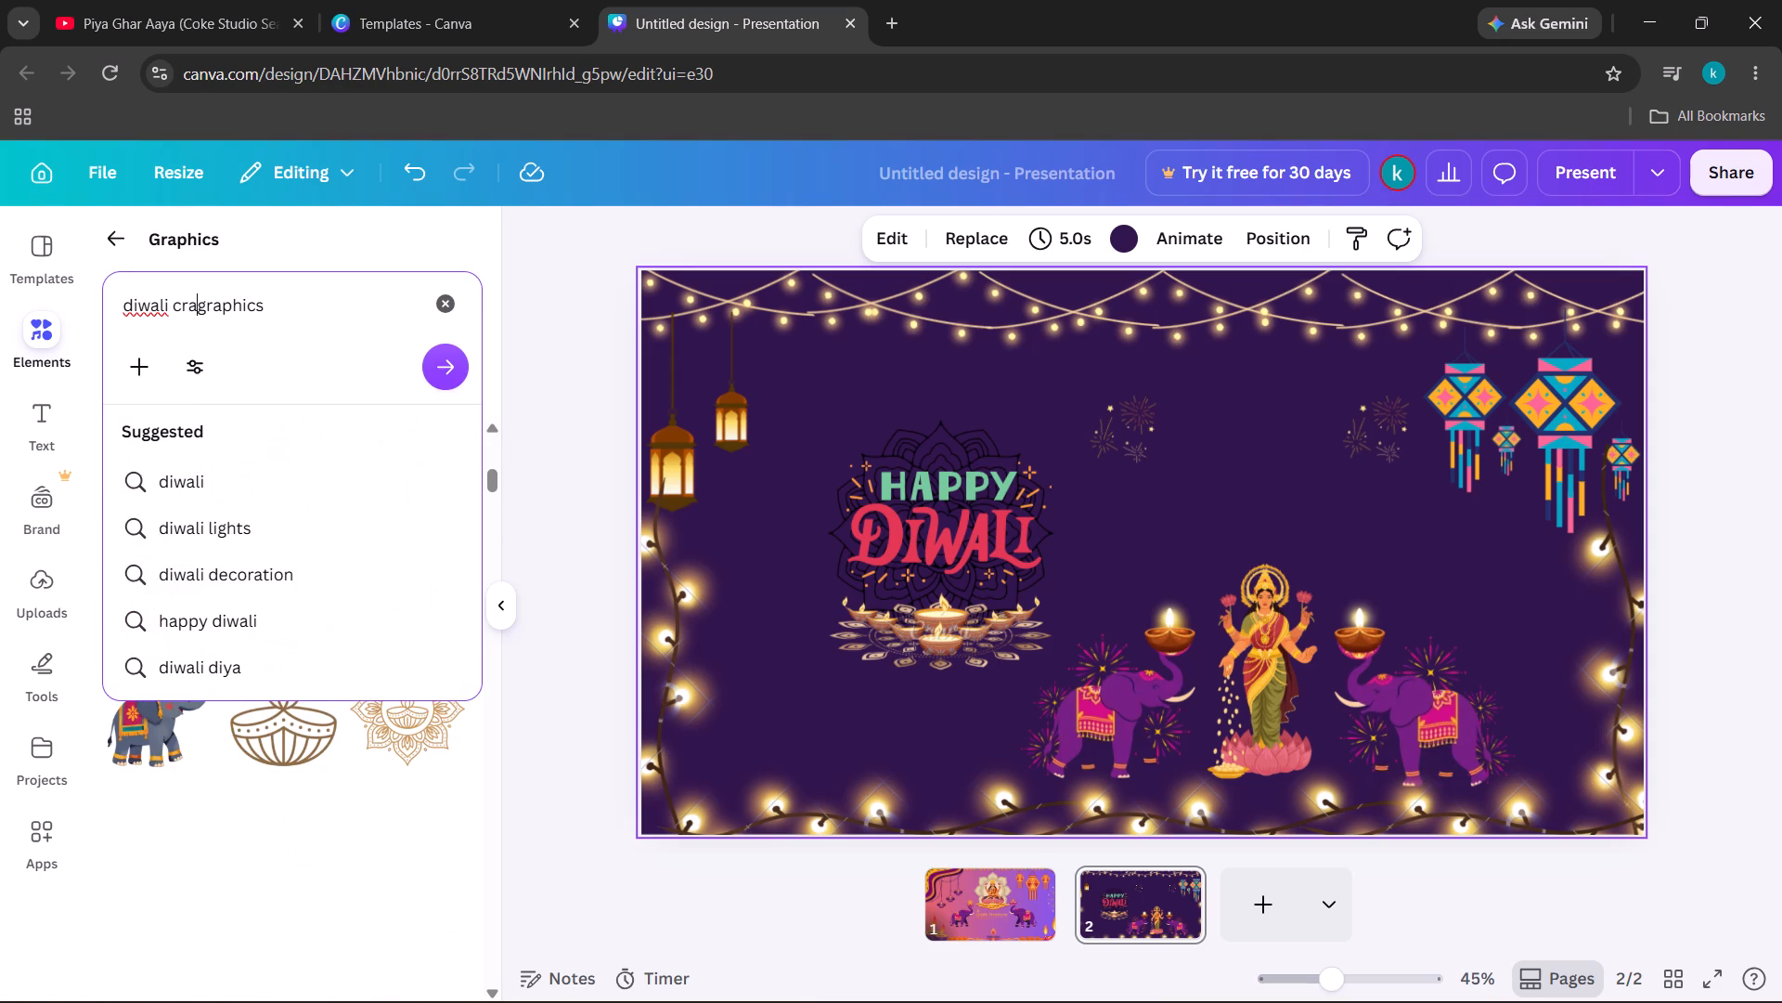
pyautogui.write('kers')
pyautogui.press('space')
pyautogui.press('Return')
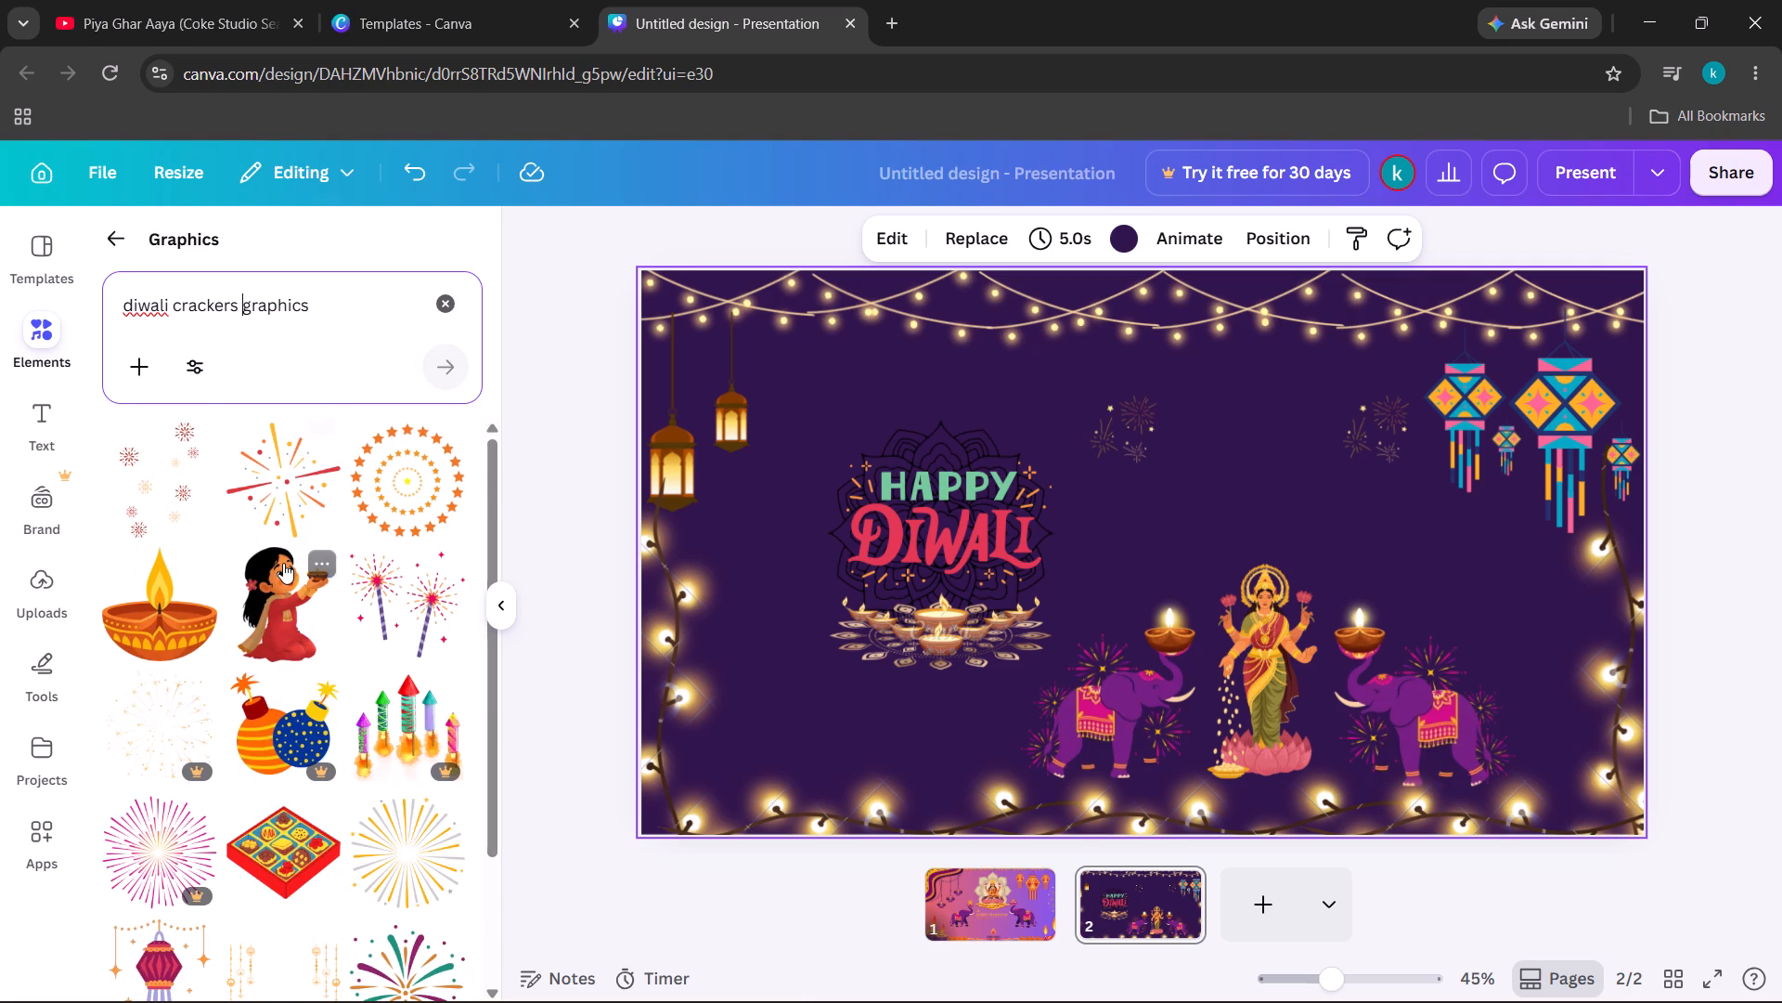
# Add the golden spark-fountain firecracker from the "diwali crackers graphics" results and place it just left of the Happy Diwali text.
pyautogui.scroll(1, 282, 564)
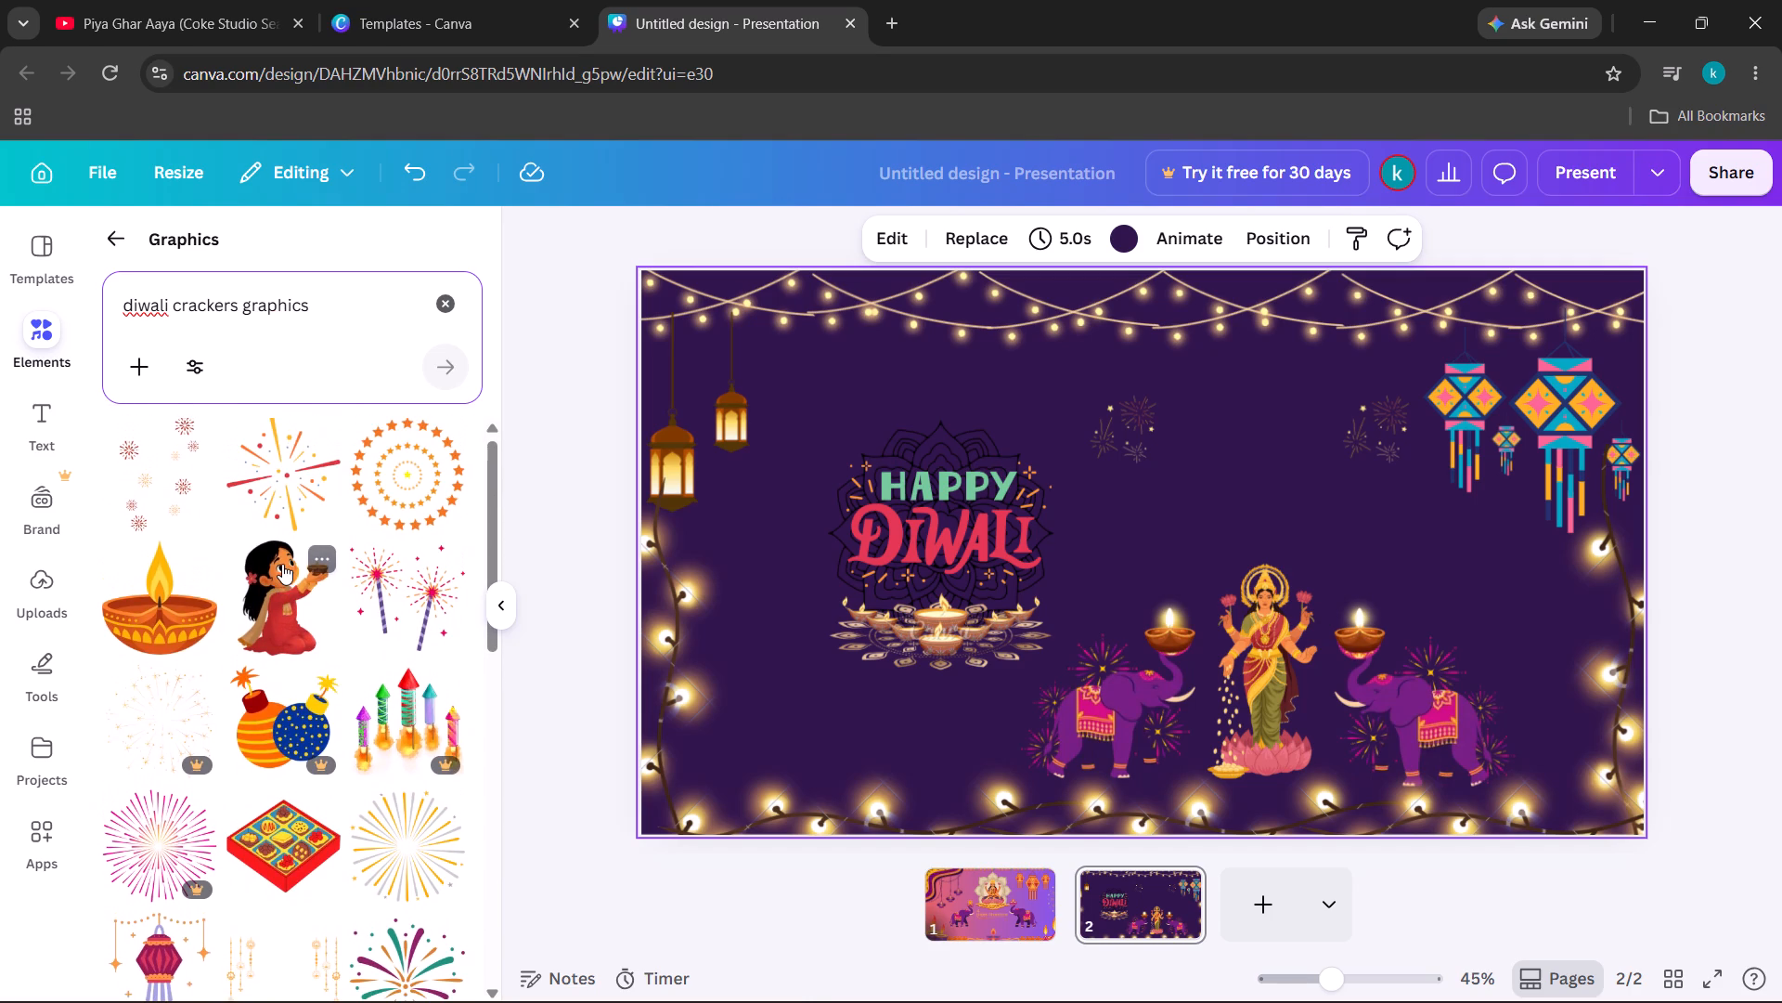
pyautogui.scroll(1, 282, 564)
pyautogui.hscroll(6, 282, 564)
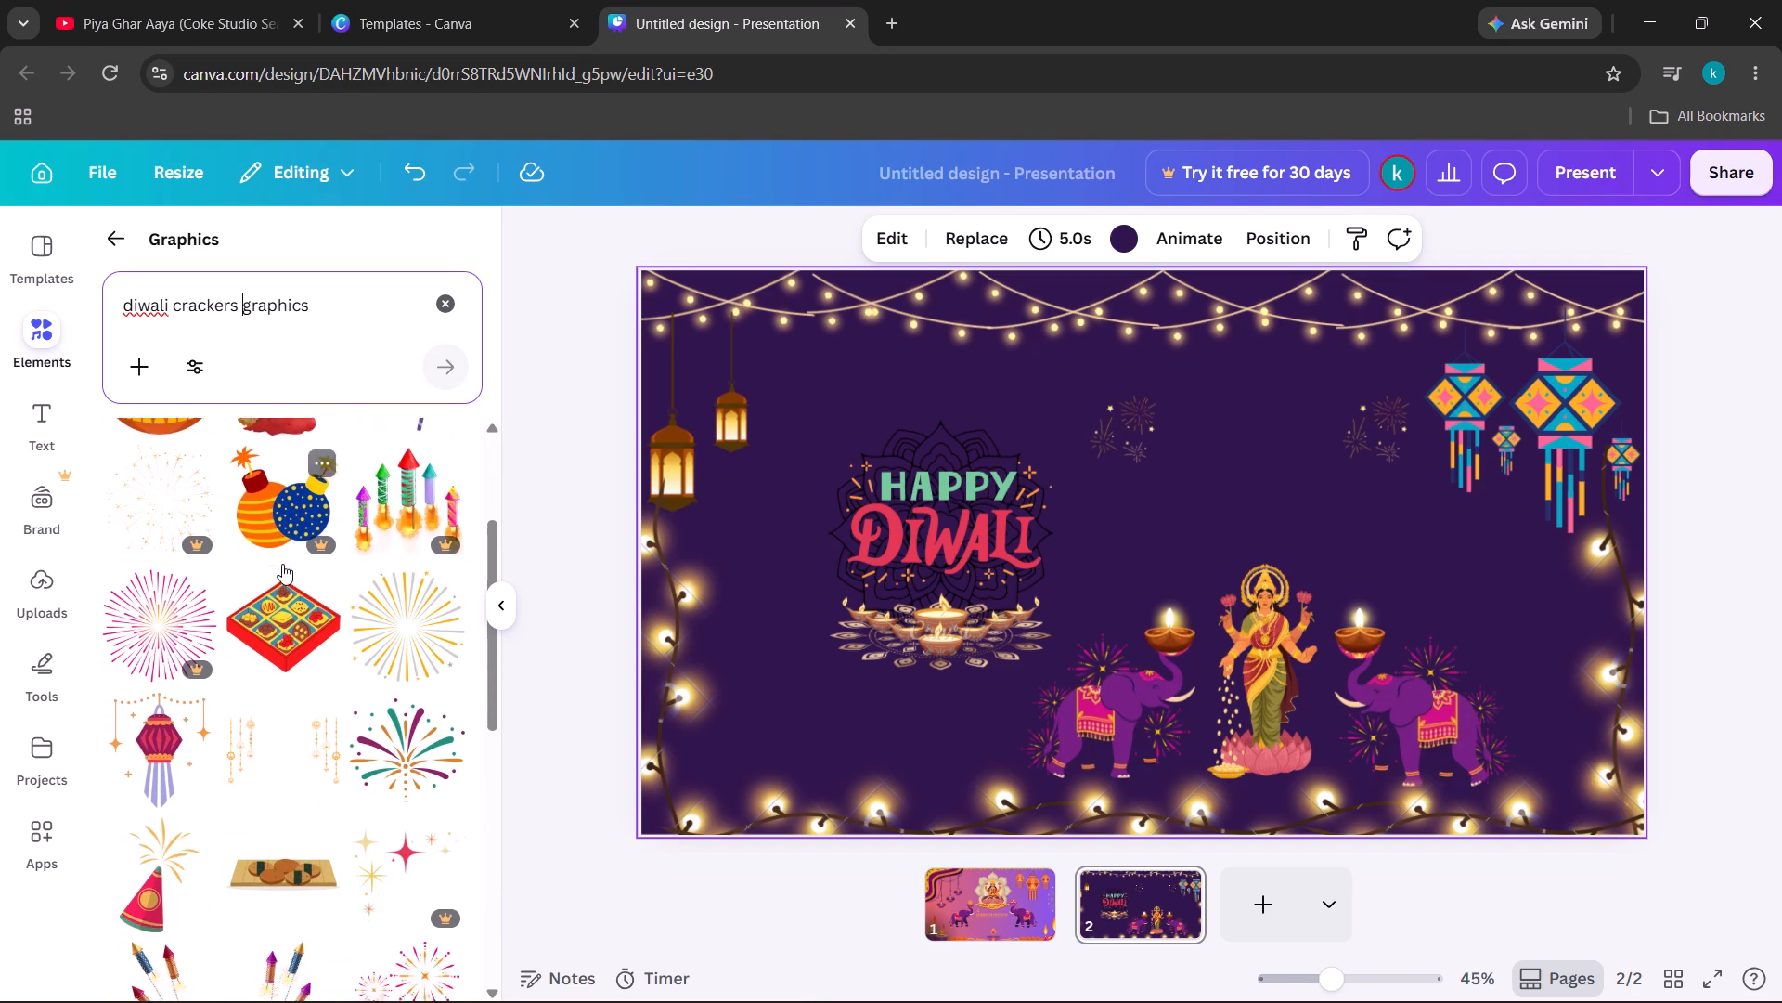
pyautogui.hscroll(5, 282, 564)
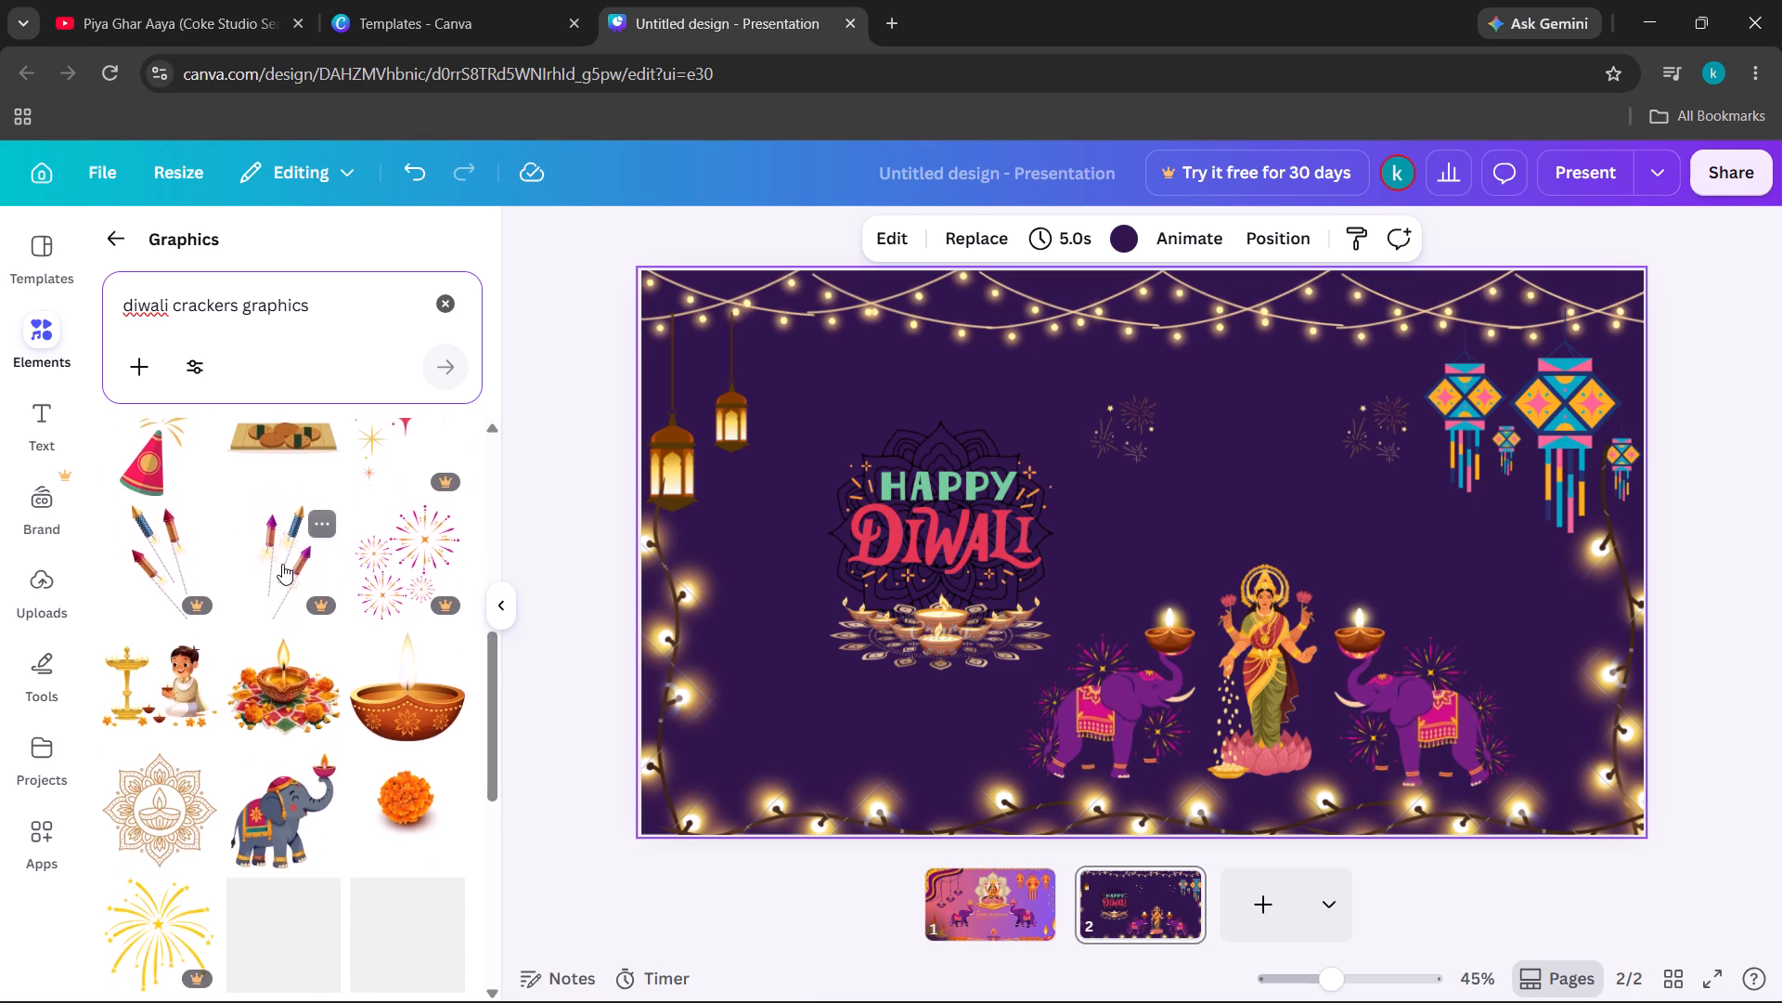
pyautogui.hscroll(9, 282, 564)
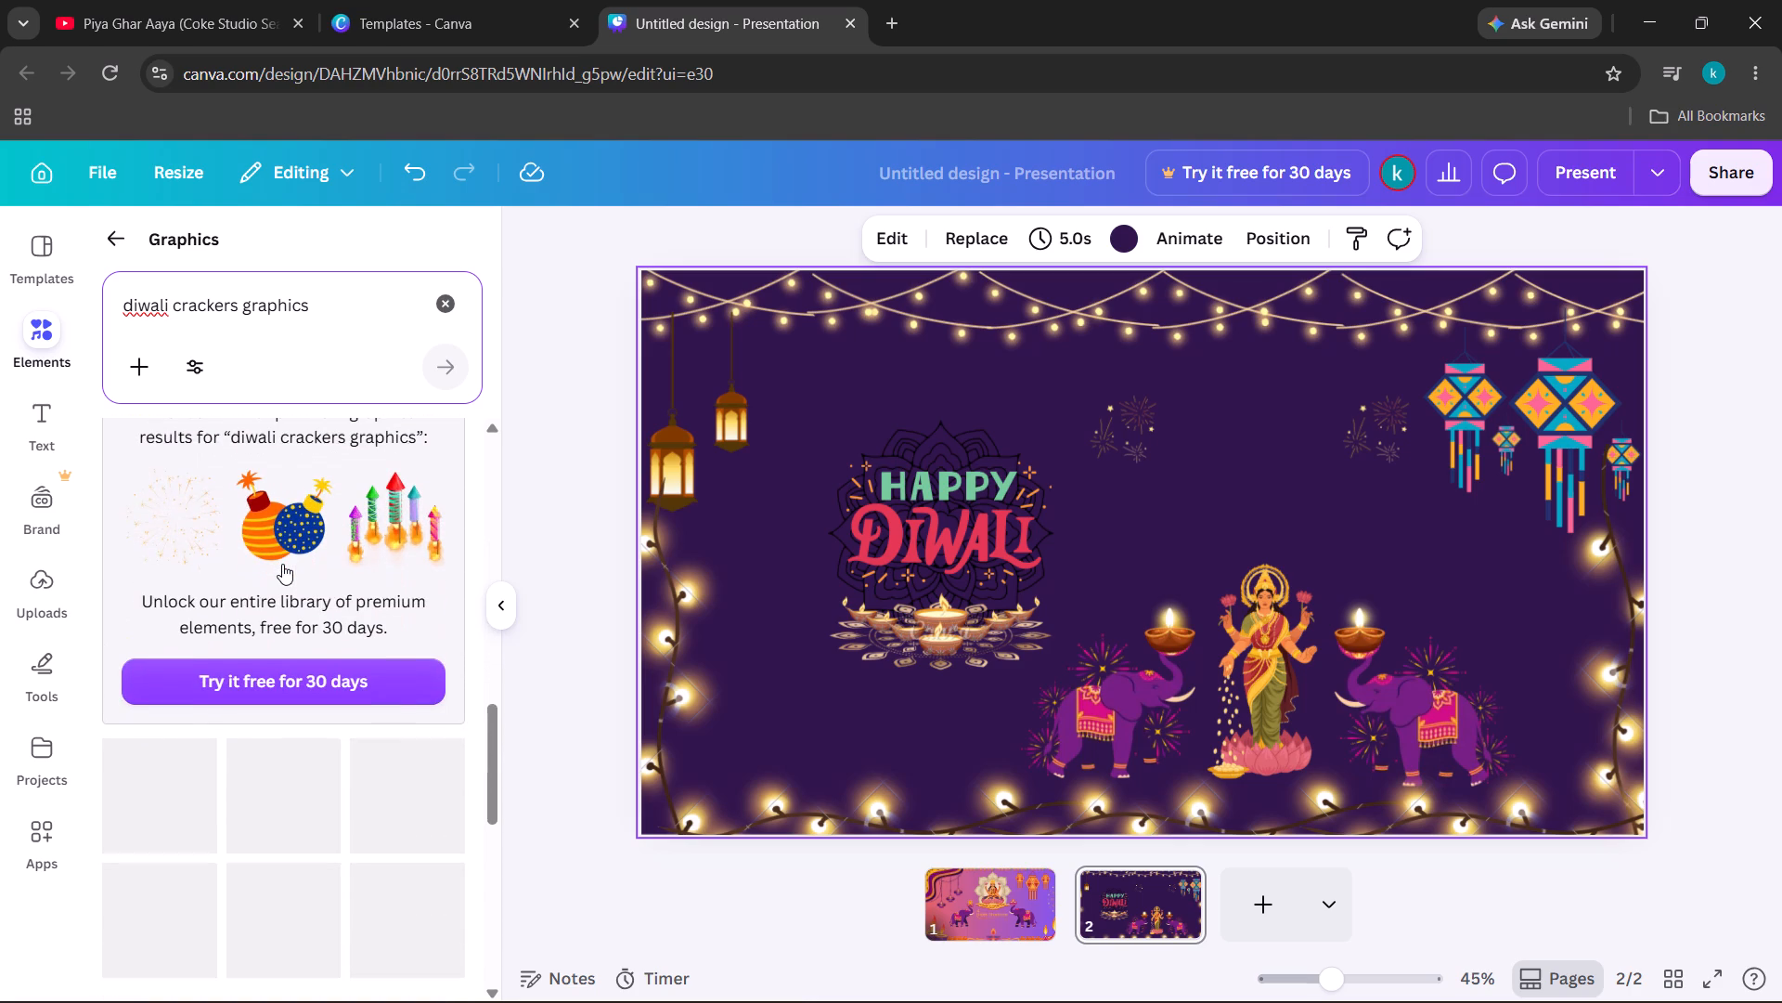
pyautogui.hscroll(6, 282, 564)
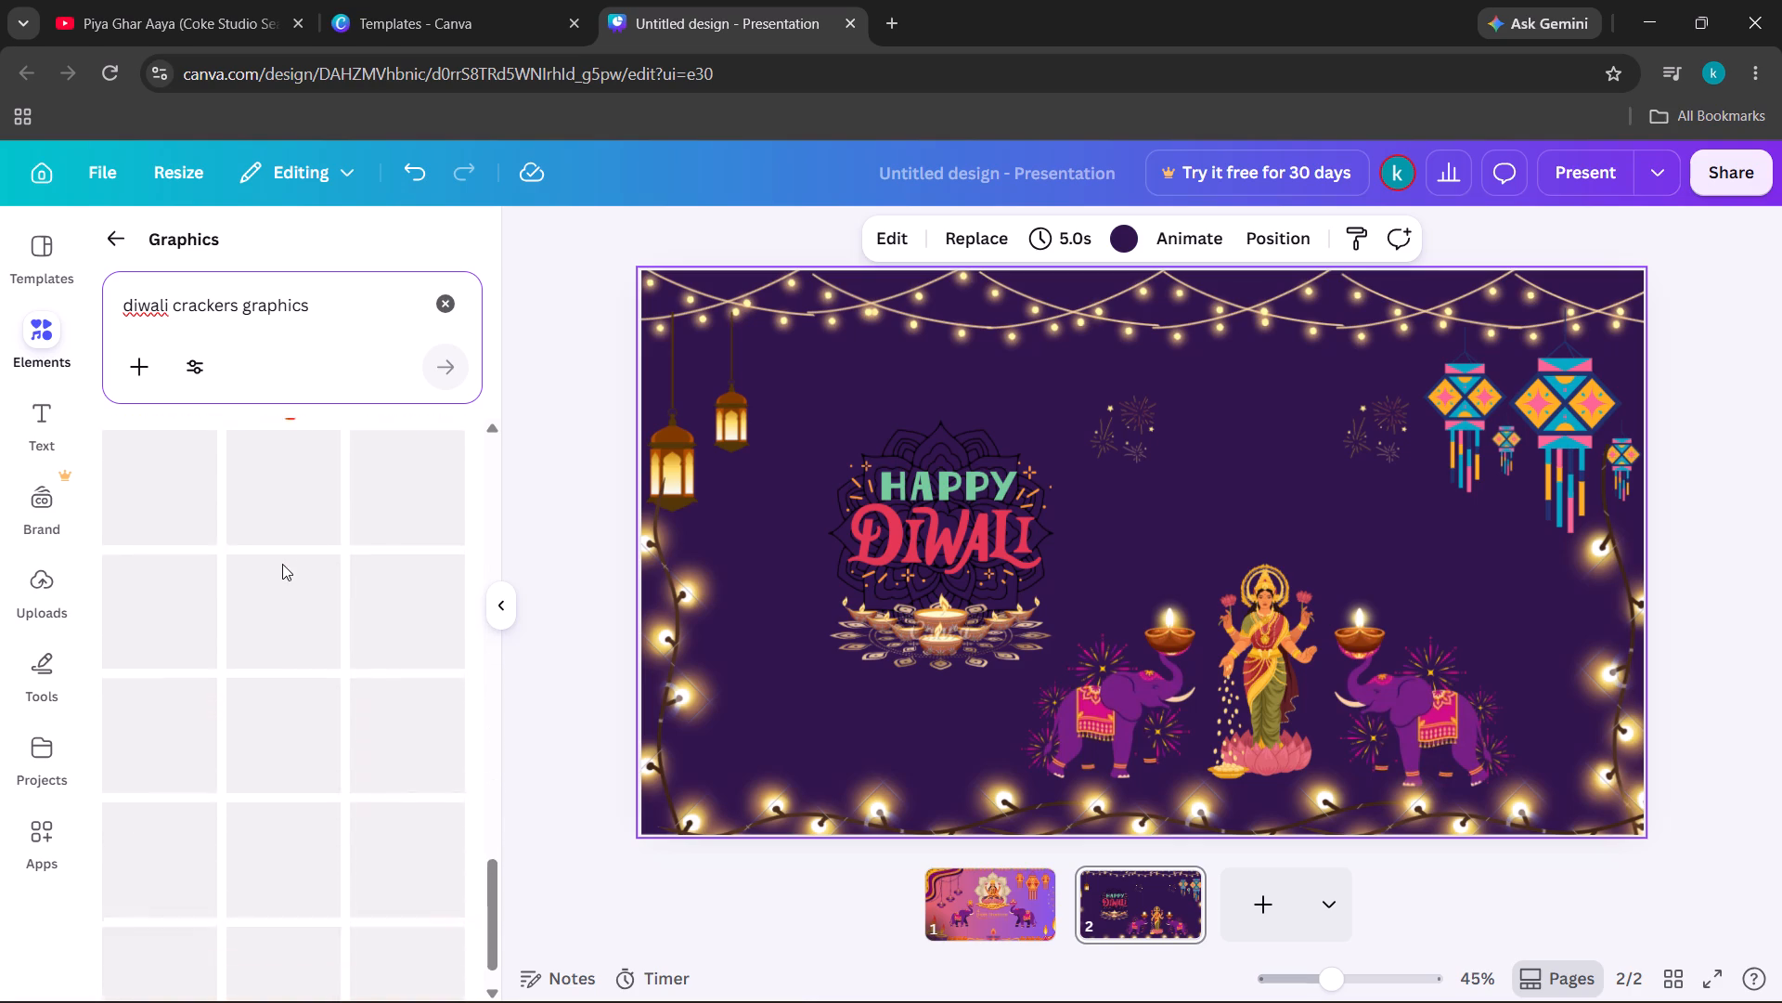
pyautogui.hscroll(3, 282, 564)
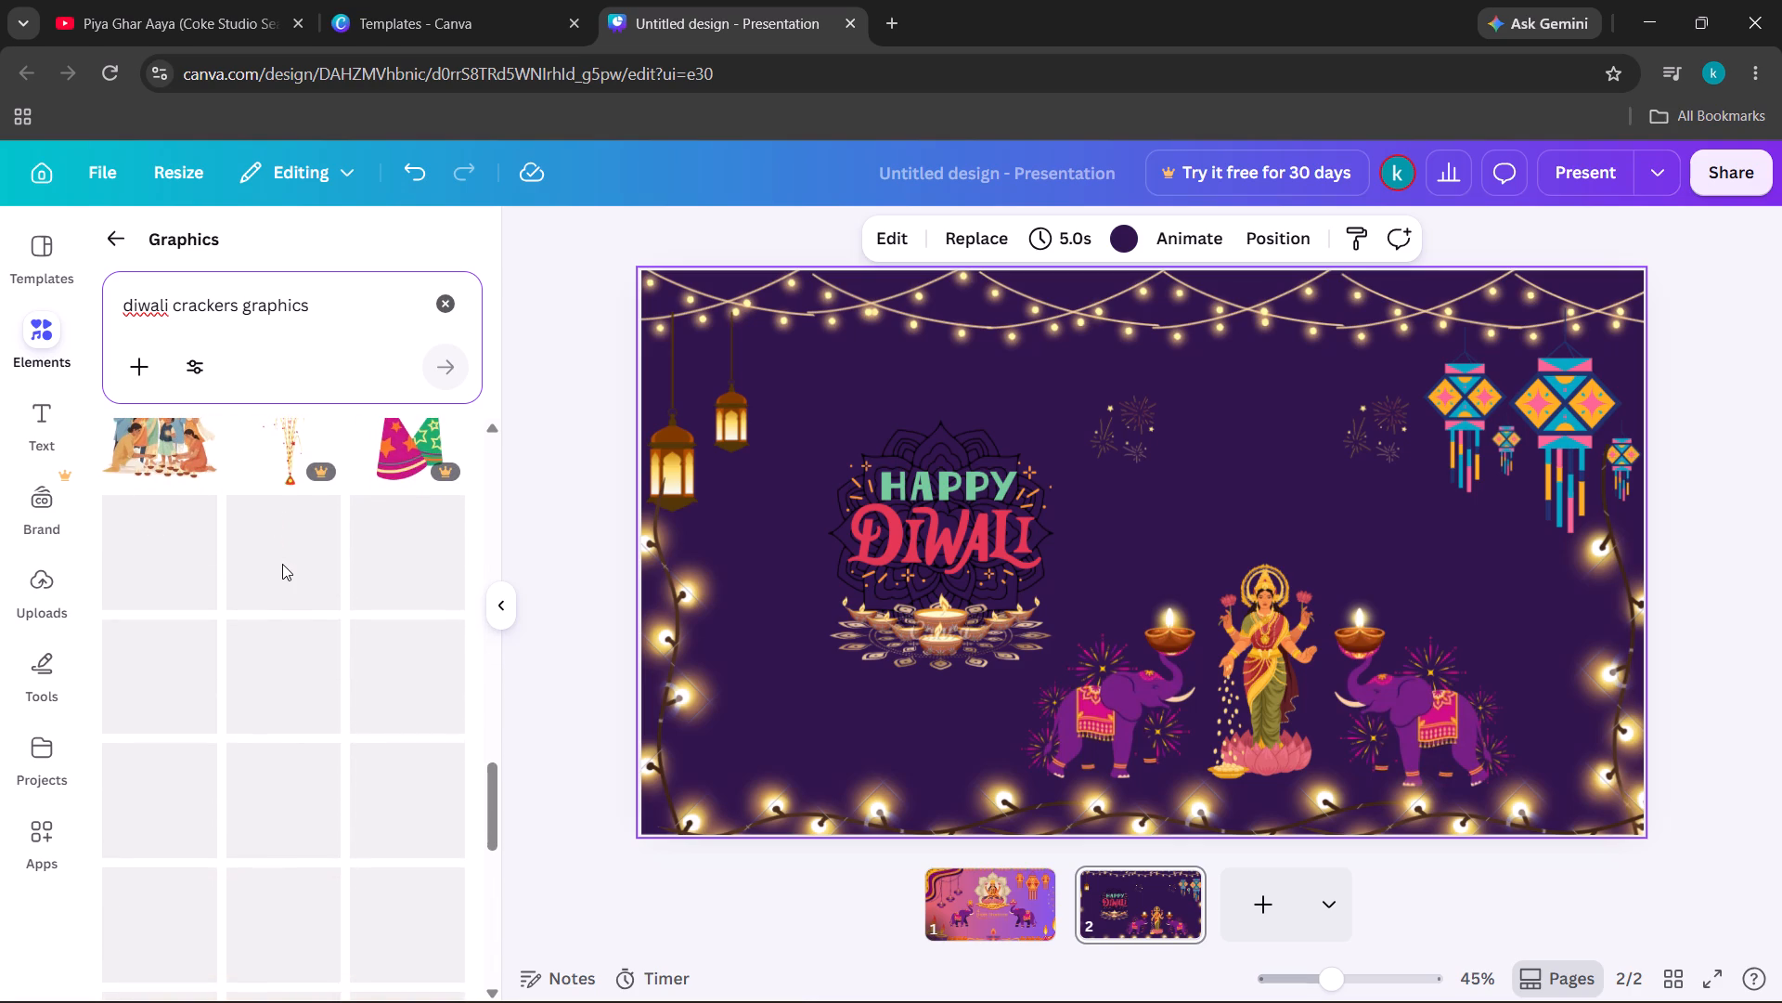
pyautogui.hscroll(1, 282, 564)
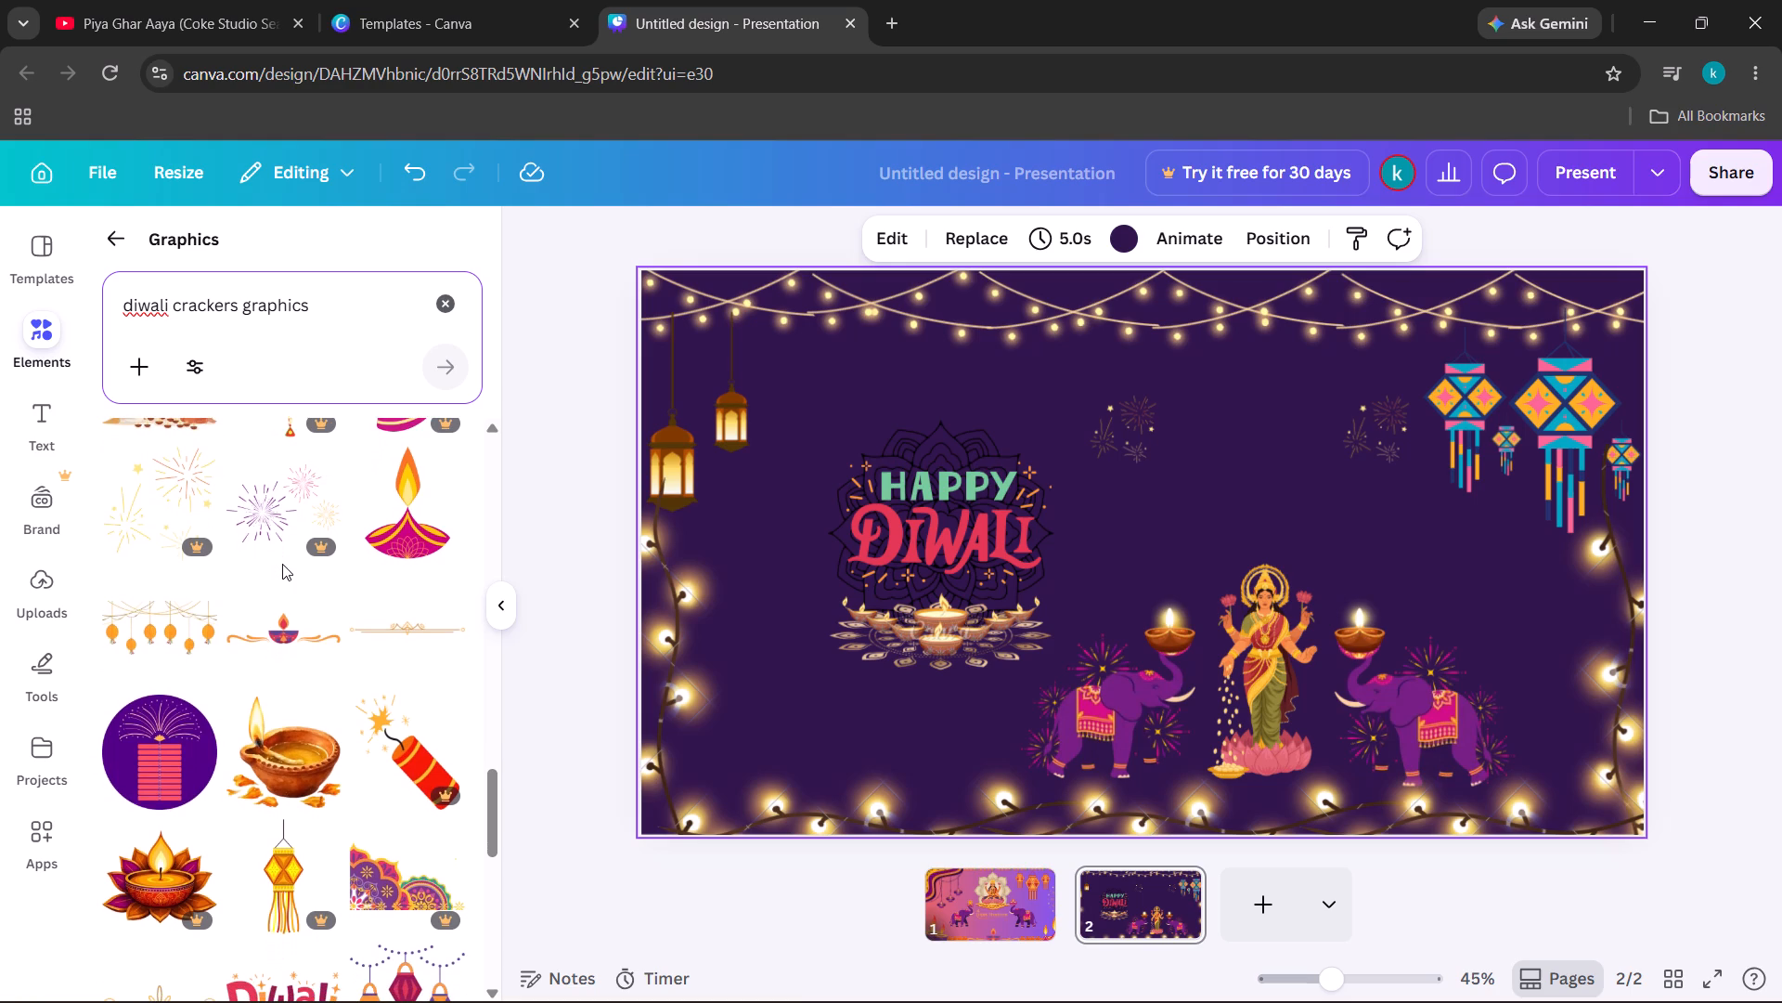
pyautogui.scroll(3, 282, 564)
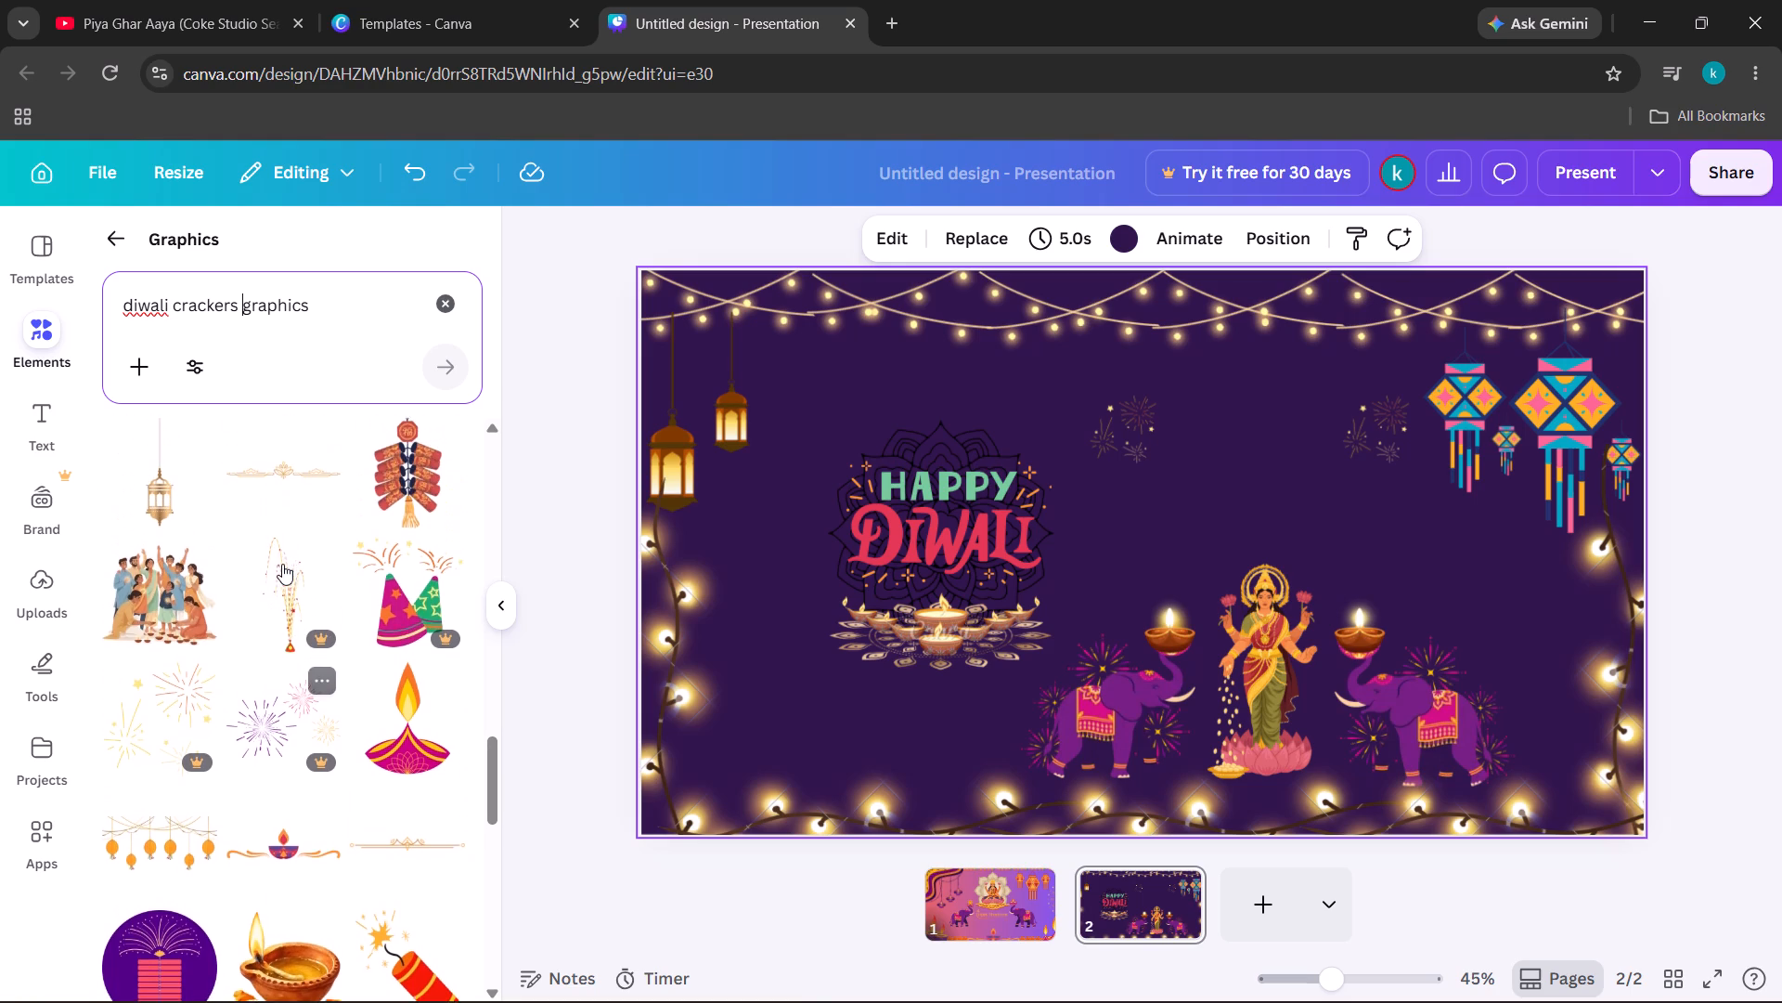
pyautogui.click(282, 585)
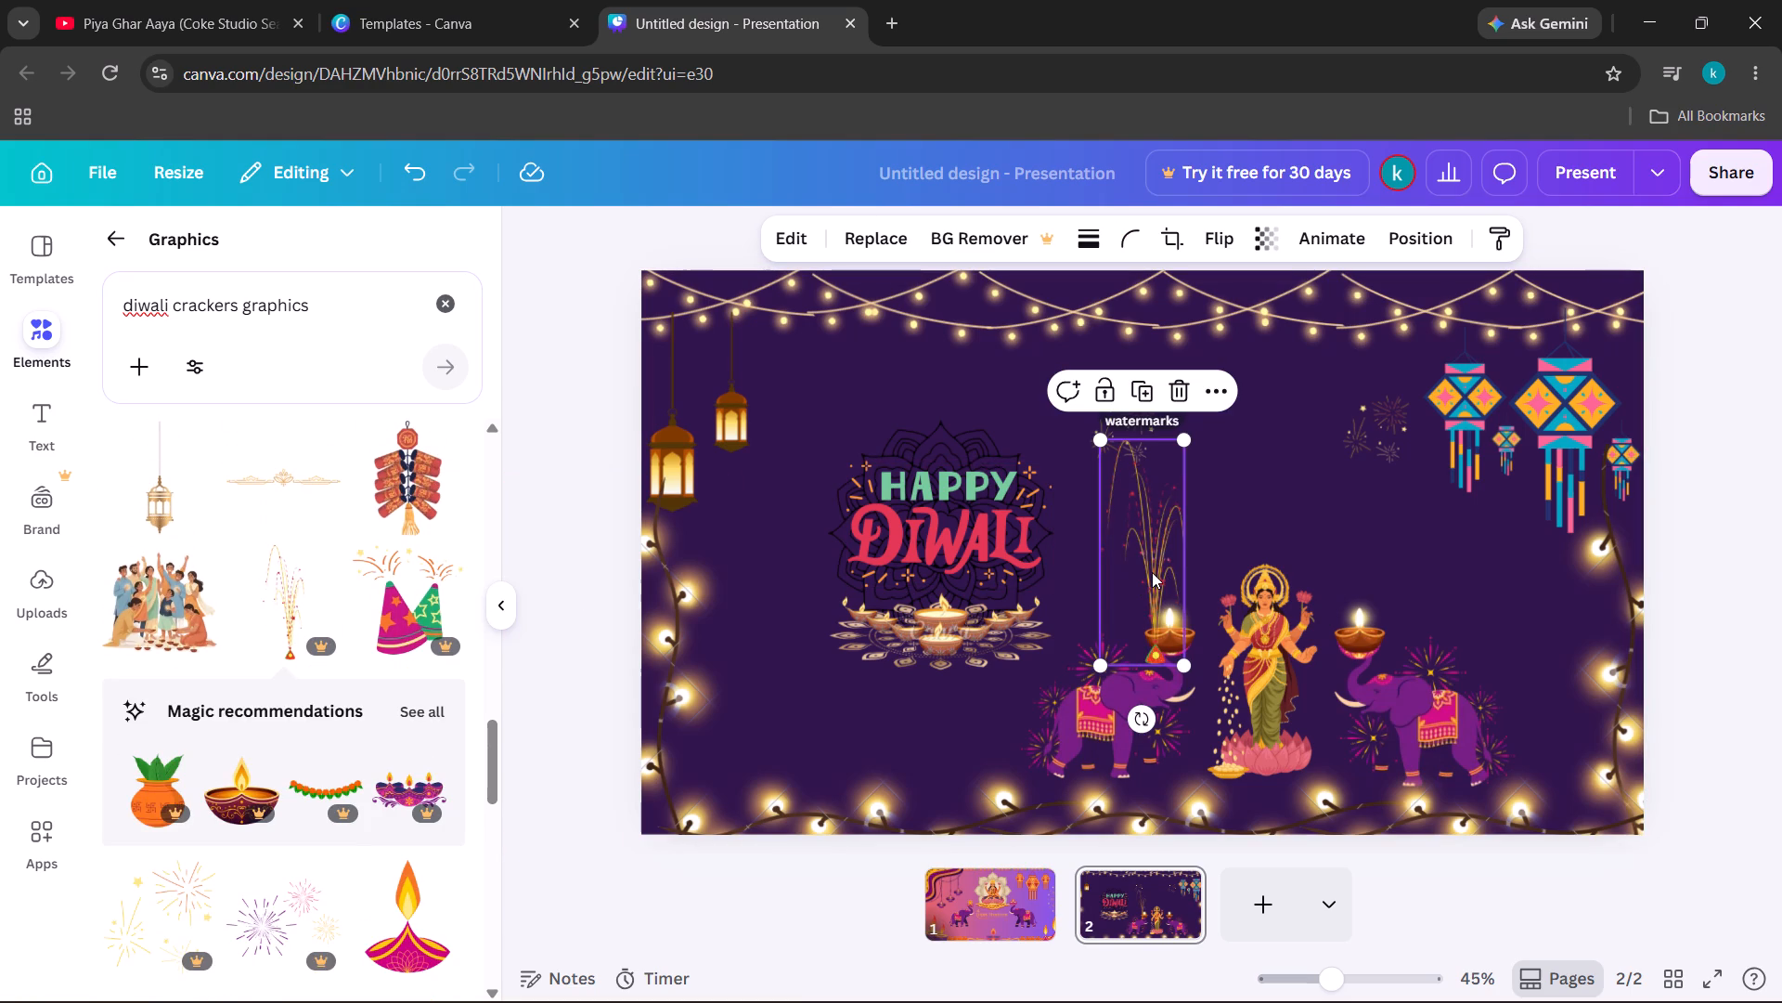
pyautogui.moveTo(1152, 572); pyautogui.dragTo(801, 575)
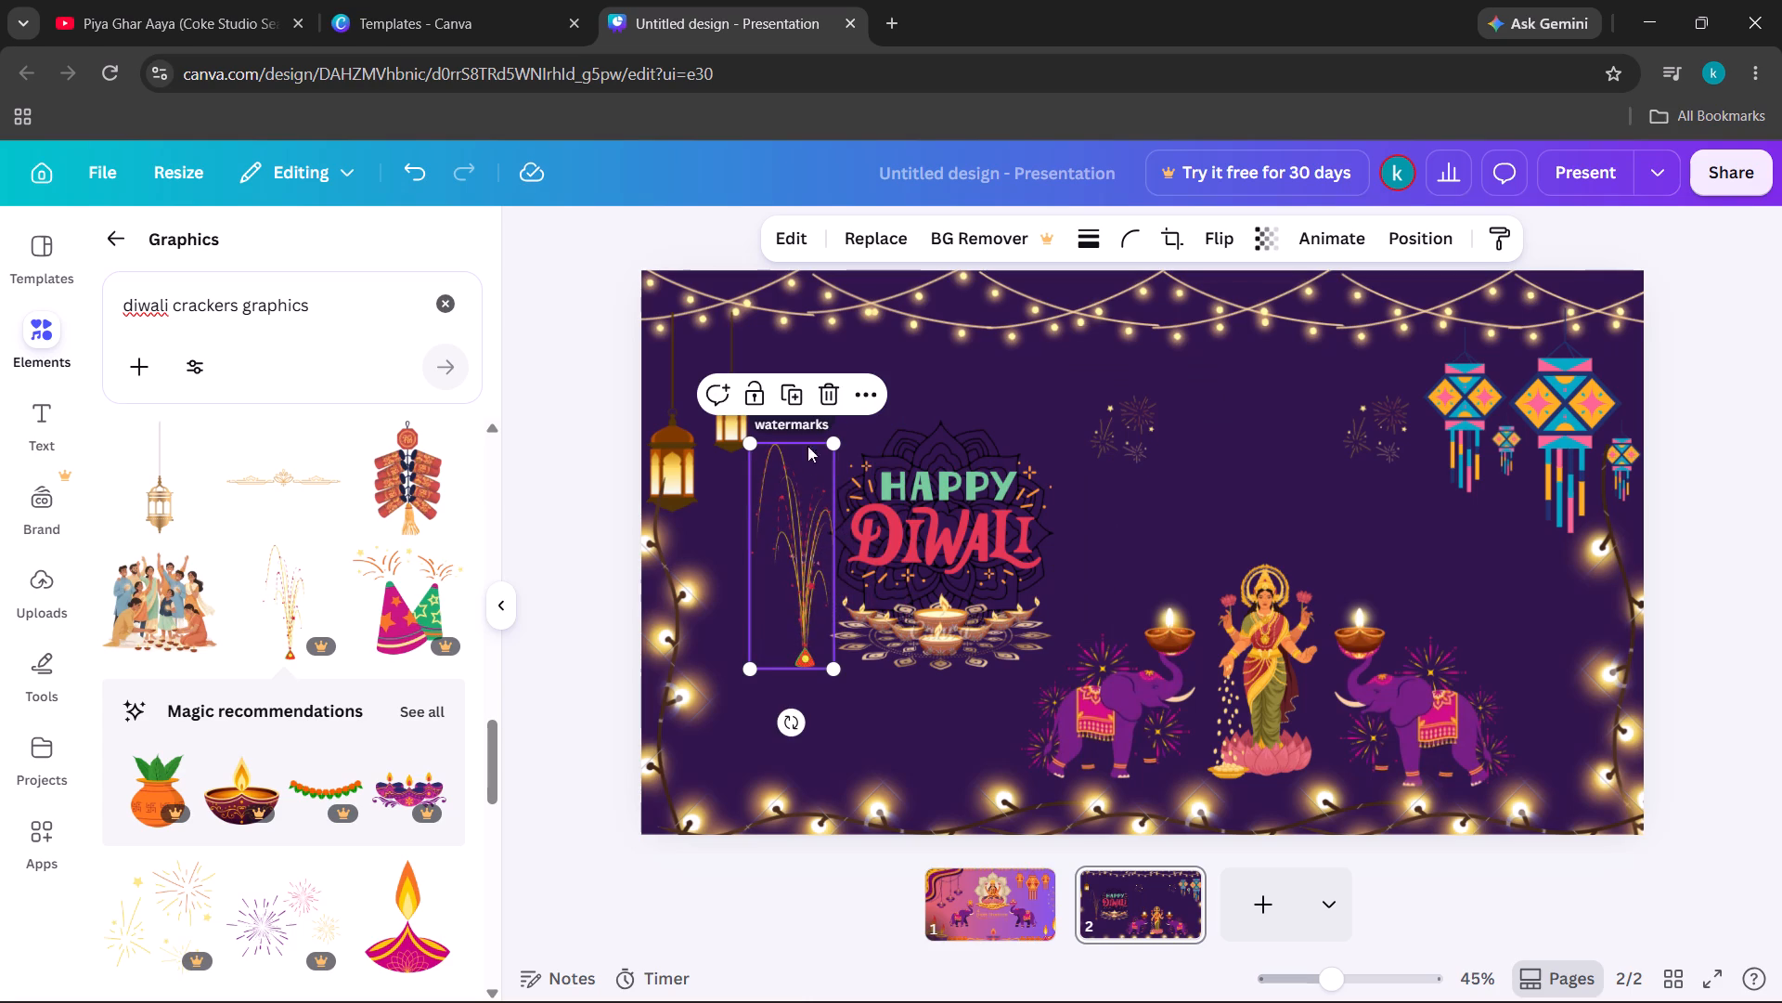
# Duplicate the spark-fountain firecracker and place the copy just right of the Happy Diwali text, roughly level with the original.
pyautogui.click(794, 399)
pyautogui.moveTo(785, 526); pyautogui.dragTo(799, 564)
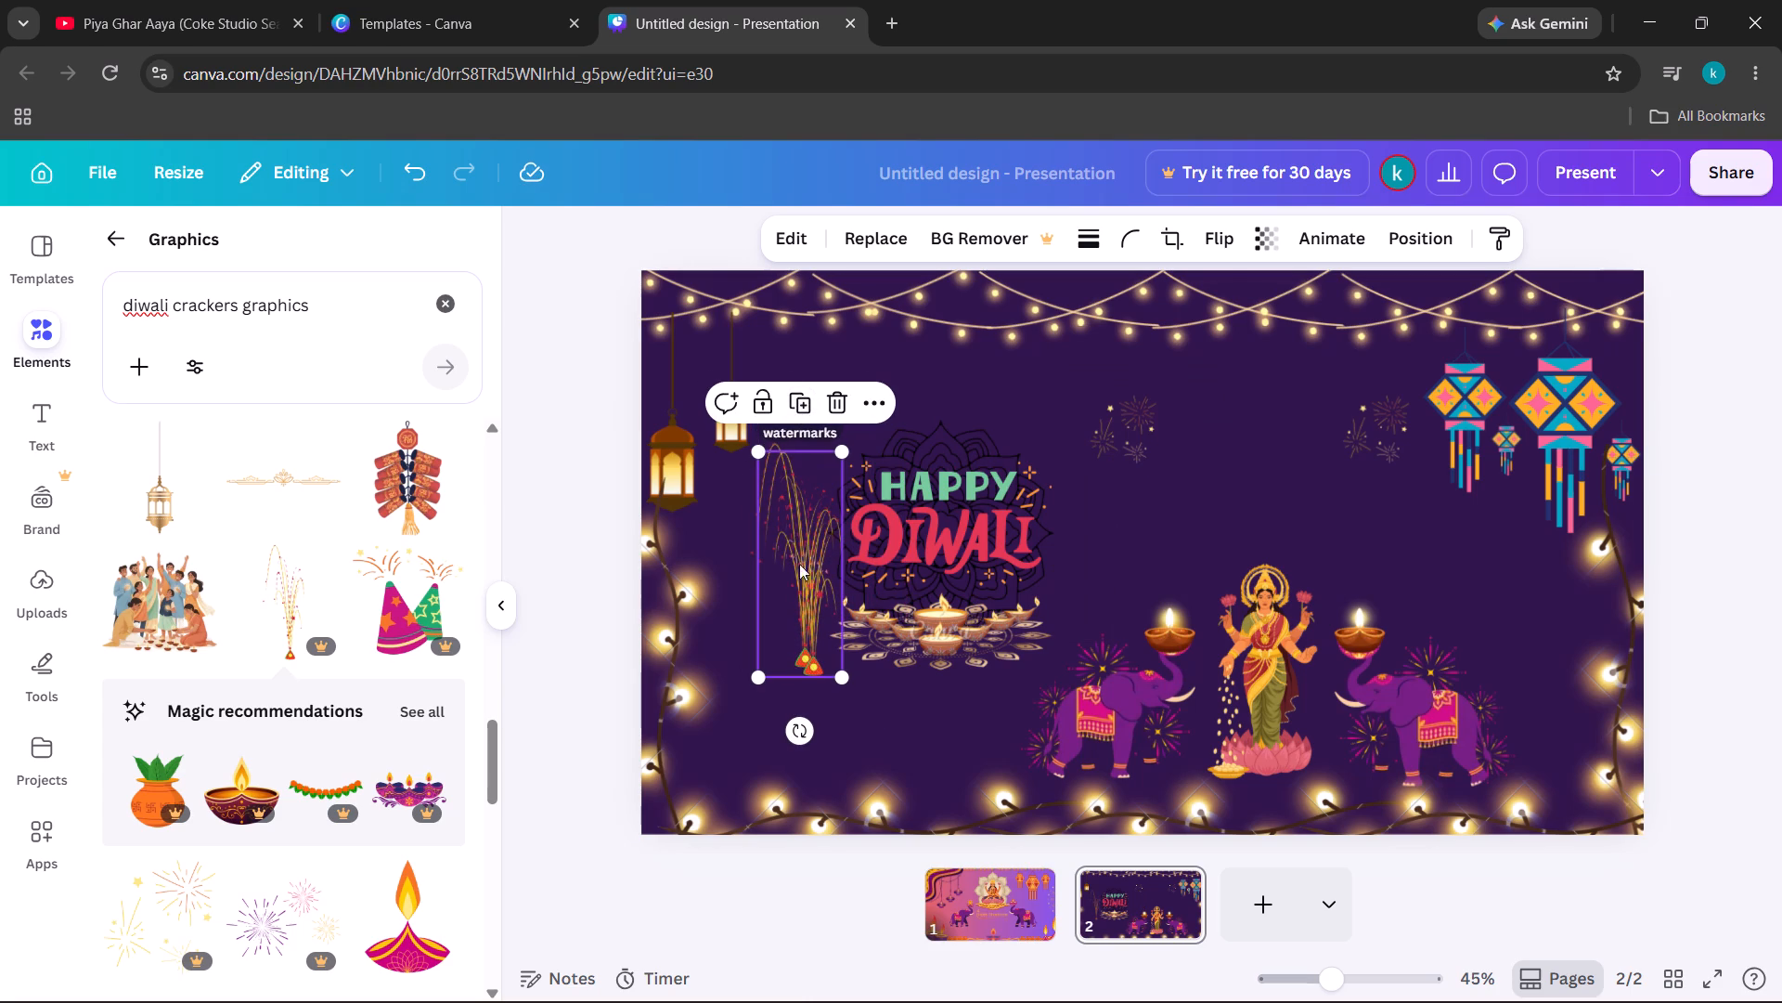
pyautogui.moveTo(799, 564); pyautogui.dragTo(1047, 515)
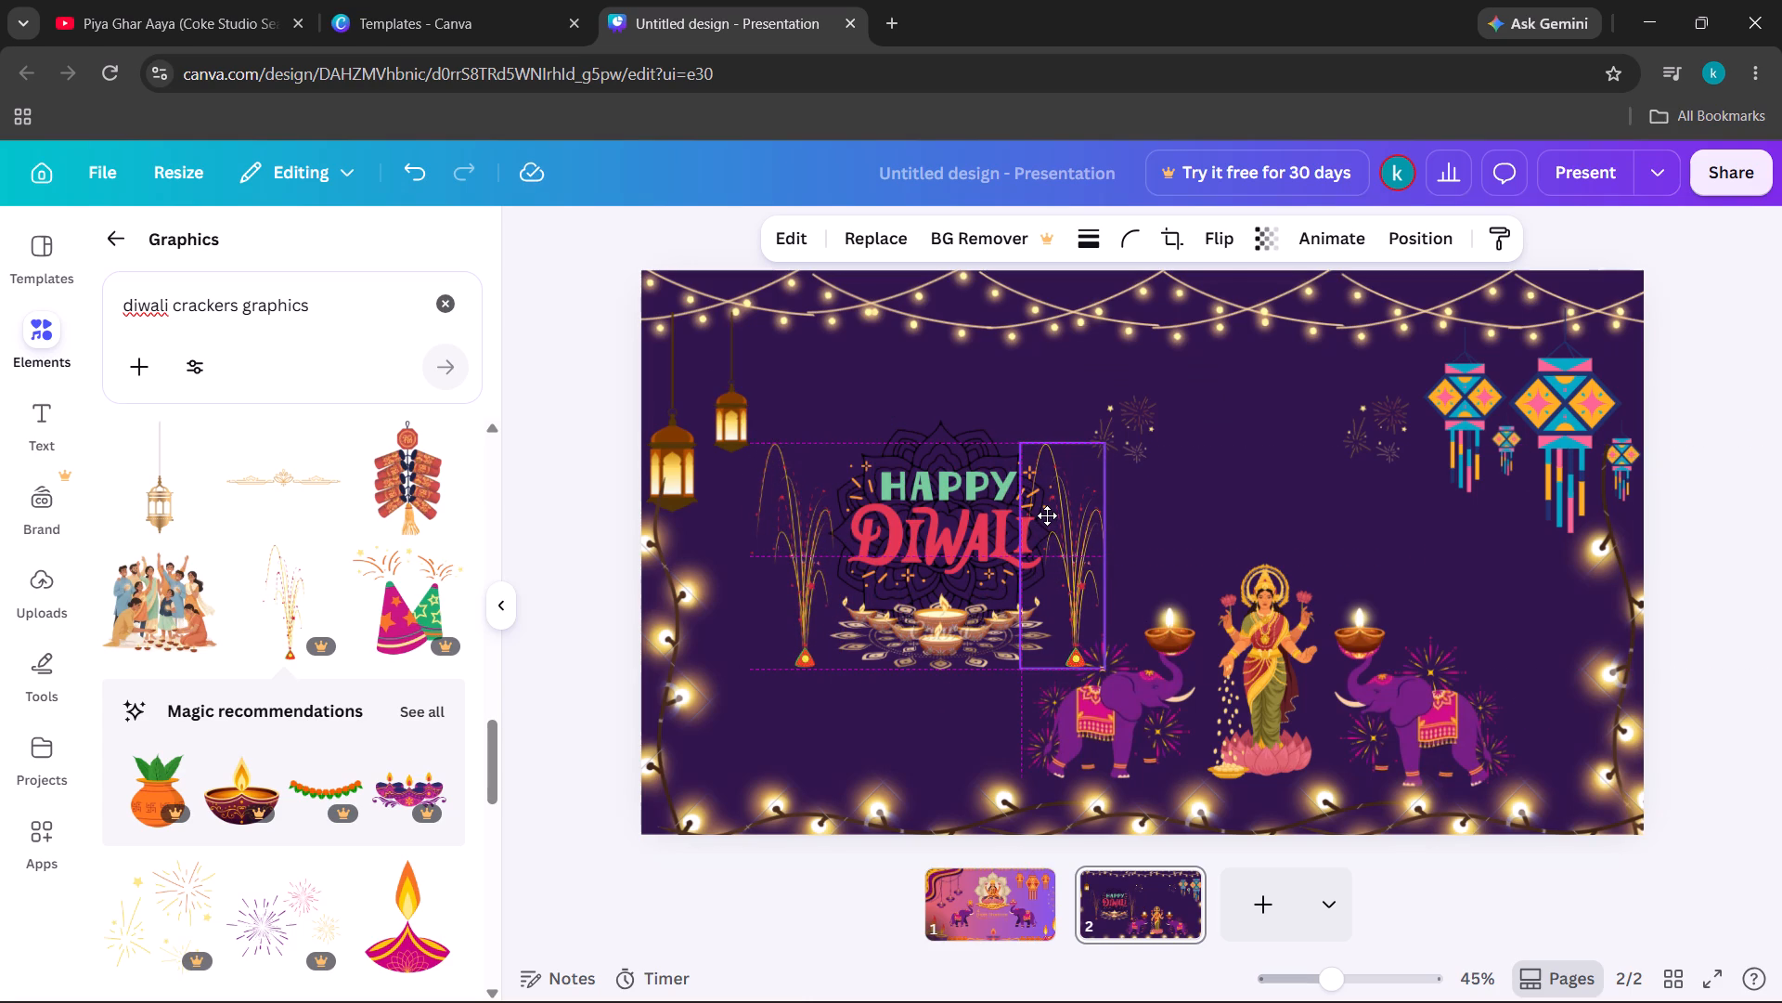
pyautogui.moveTo(1047, 515); pyautogui.dragTo(1068, 513)
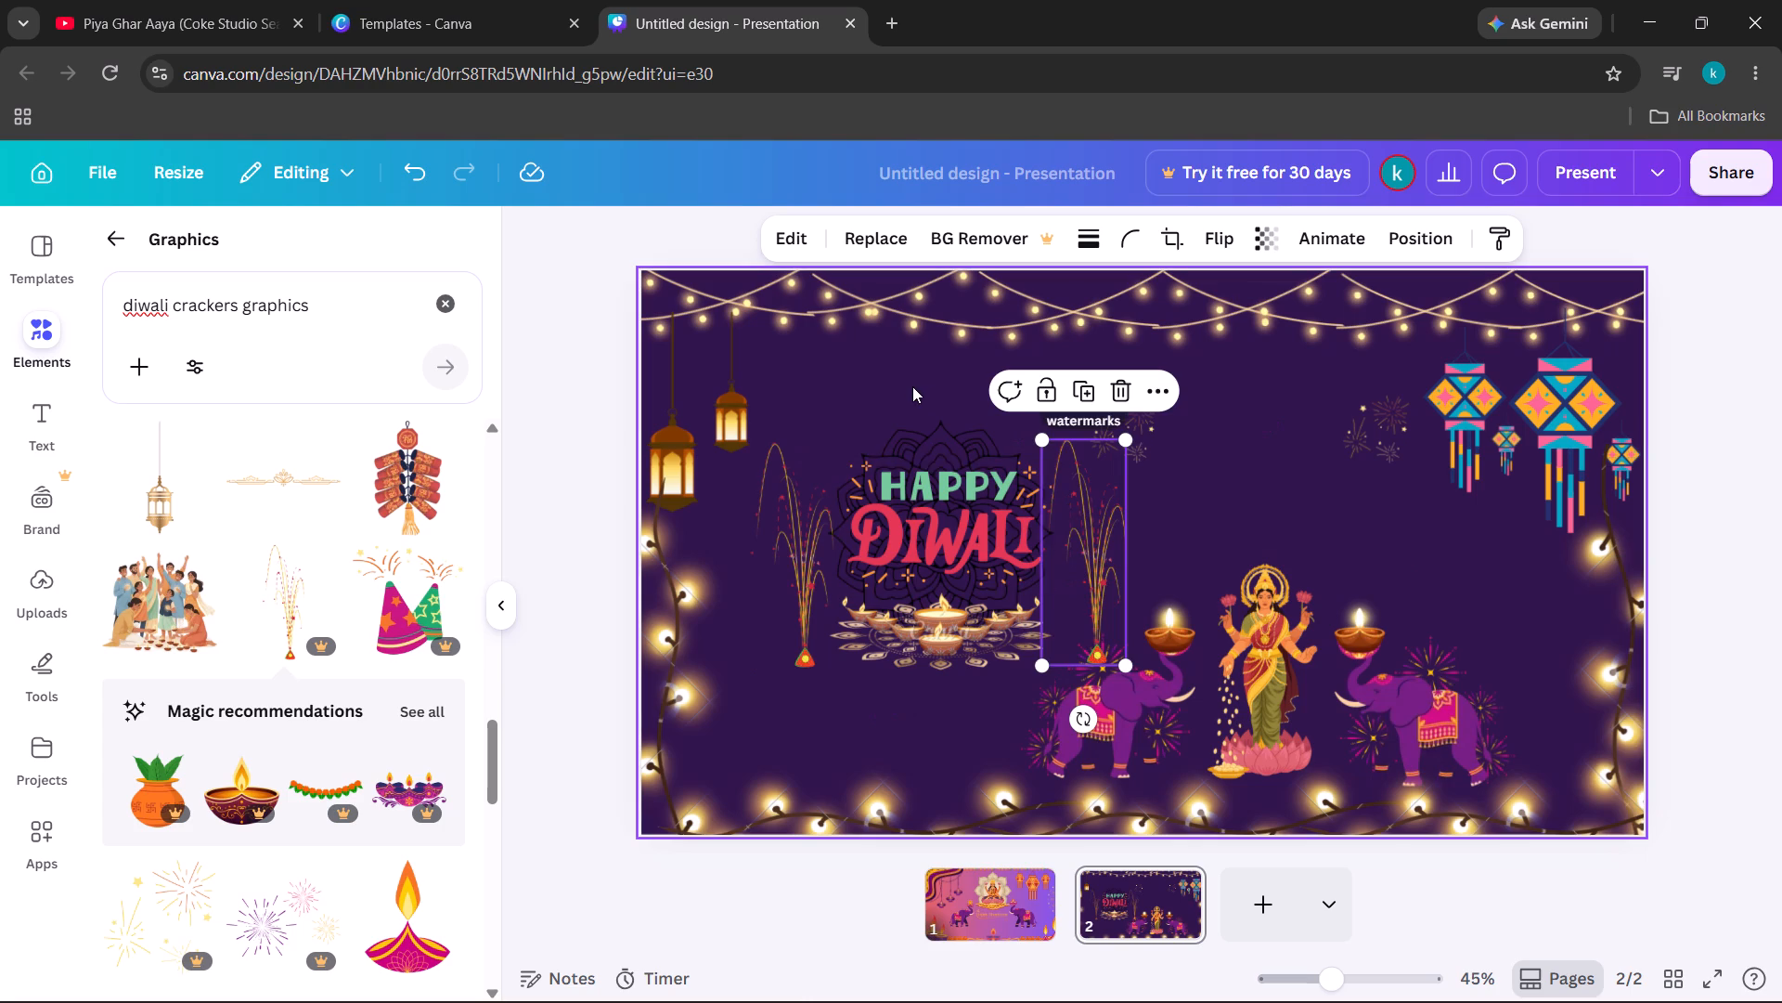
pyautogui.click(912, 386)
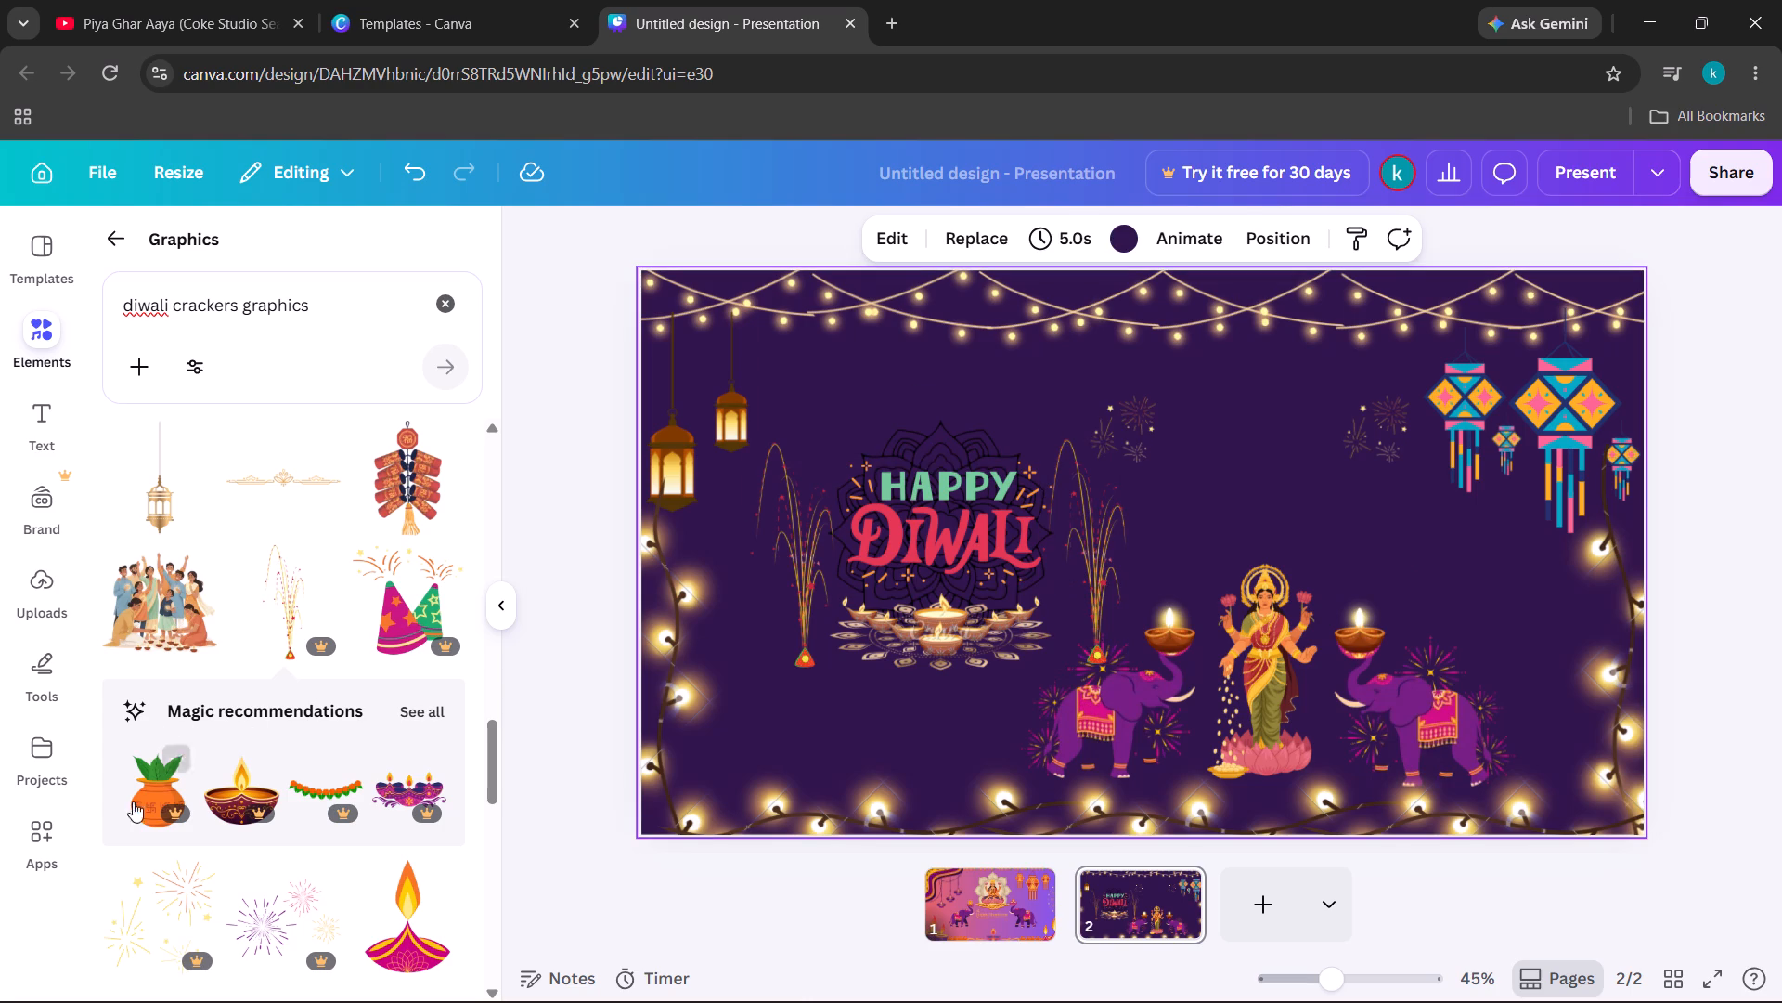
# Browse the "diwali crackers graphics" results for further decorations to add to the purple page.
pyautogui.hscroll(5, 304, 713)
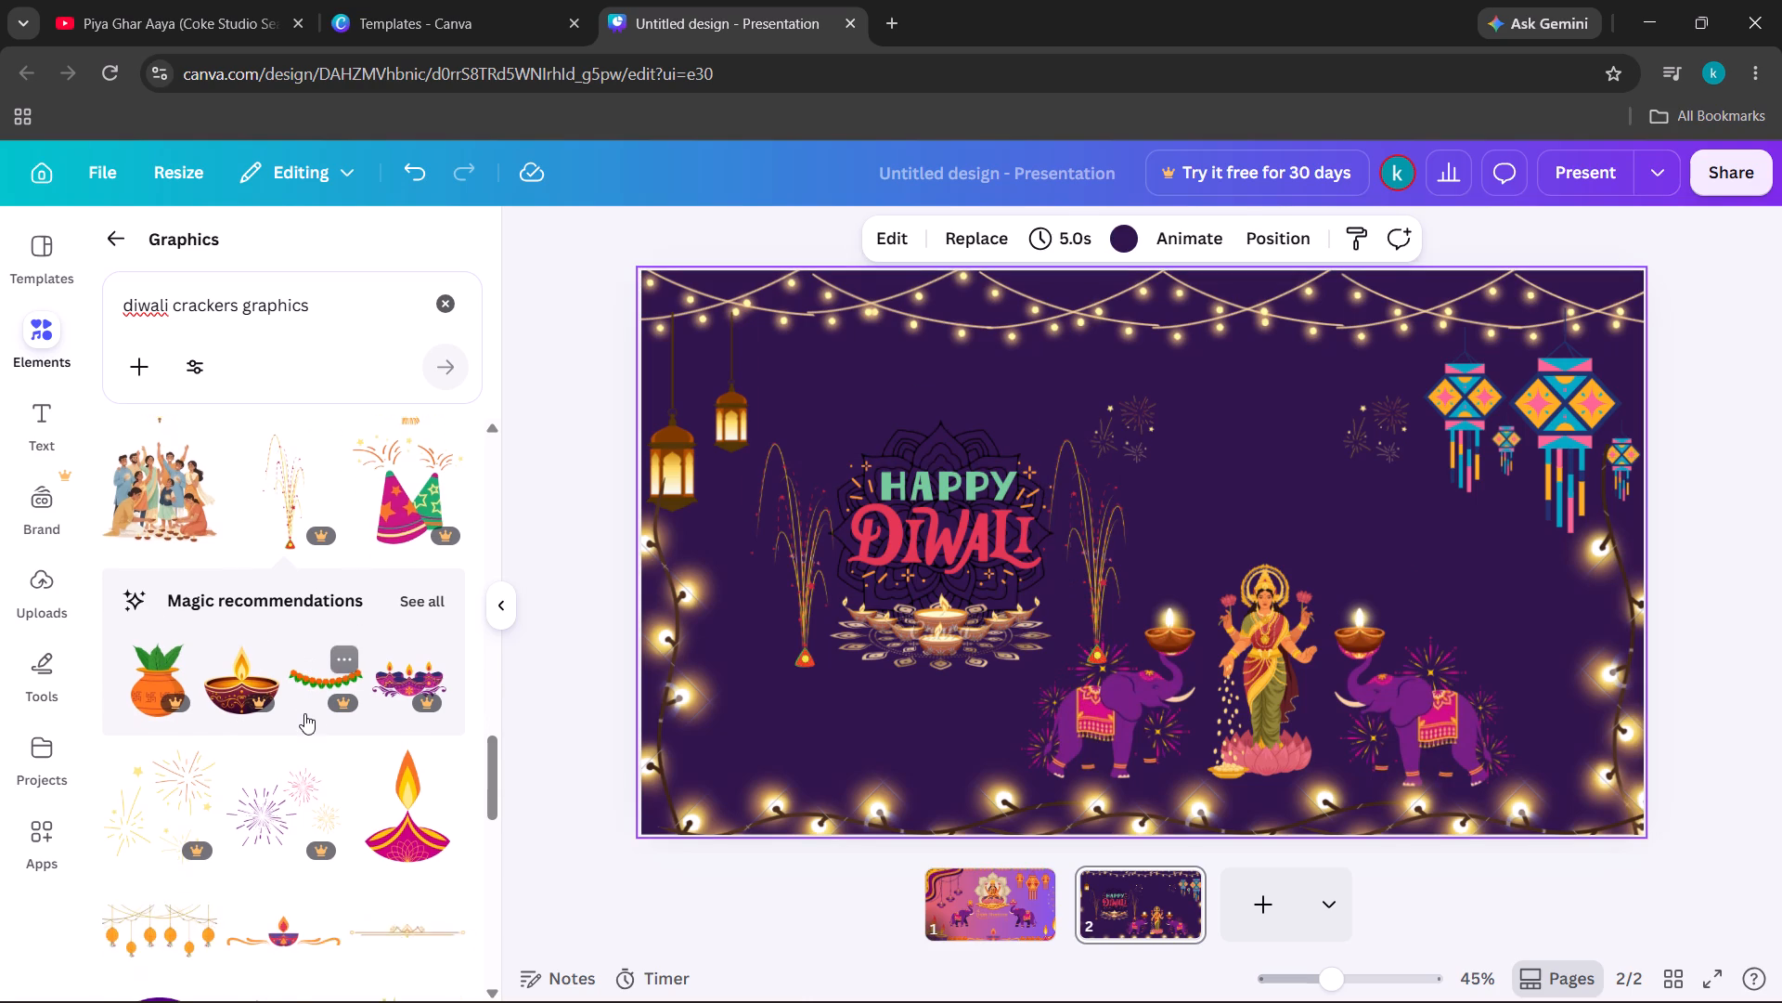
pyautogui.hscroll(4, 304, 713)
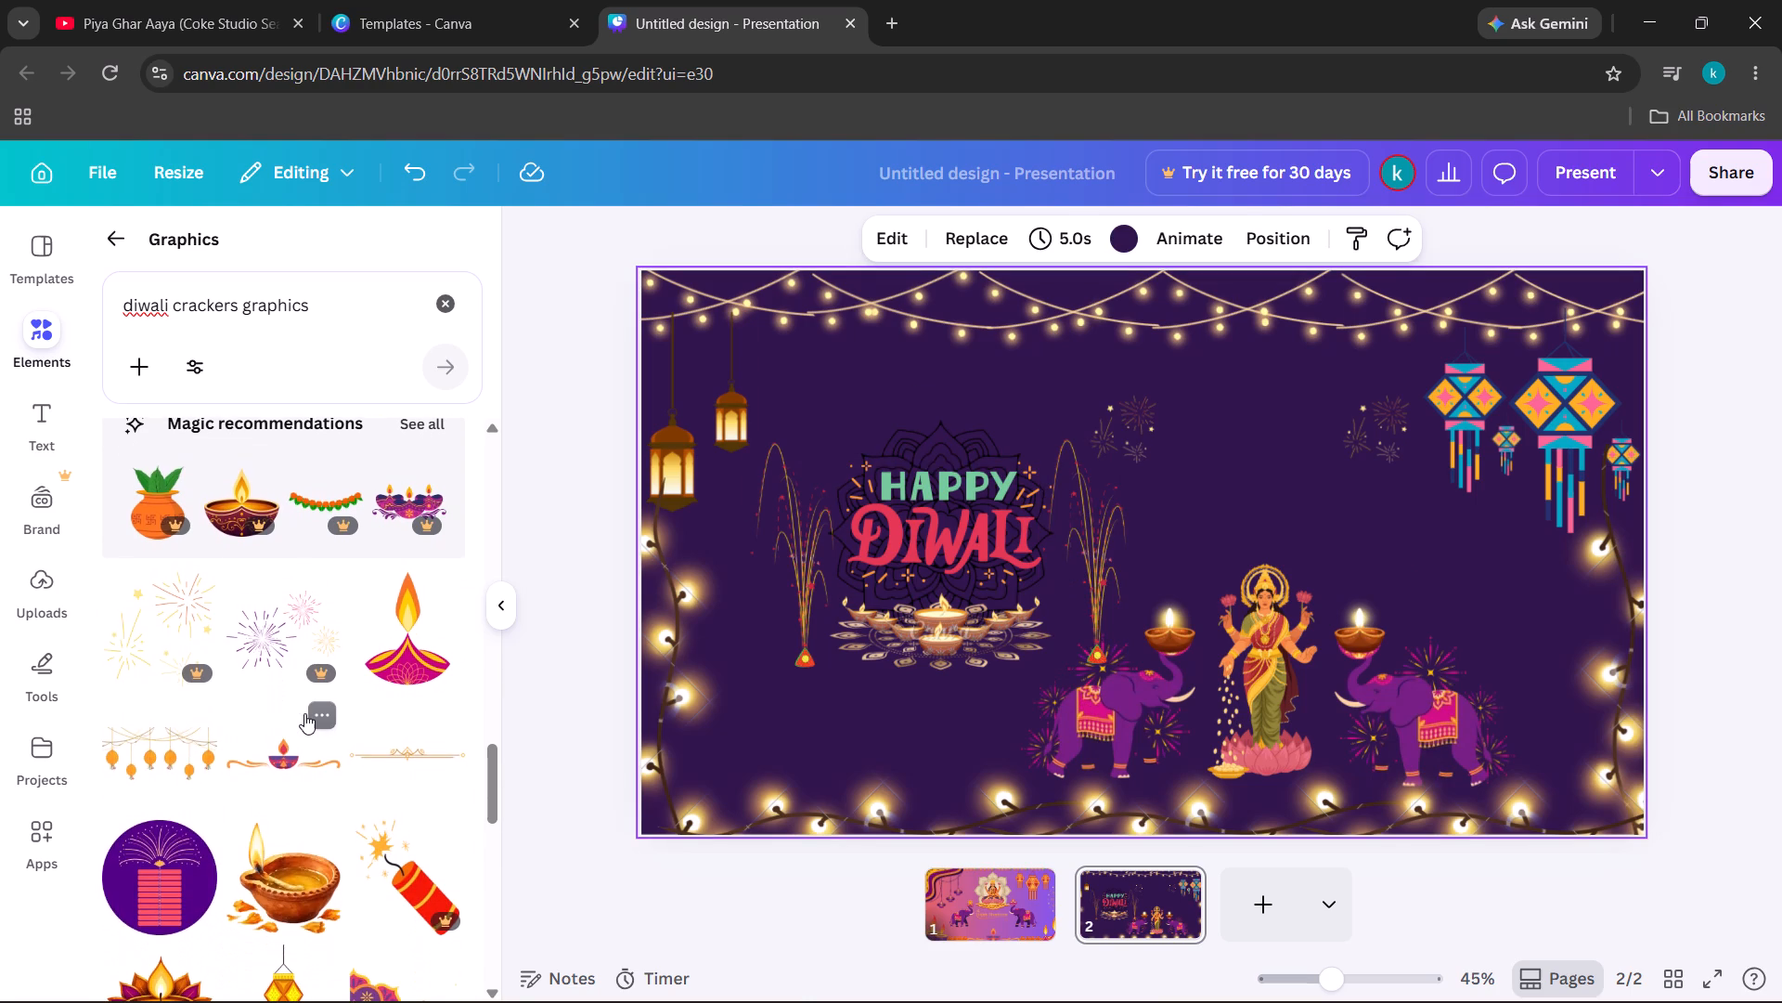
pyautogui.hscroll(4, 304, 713)
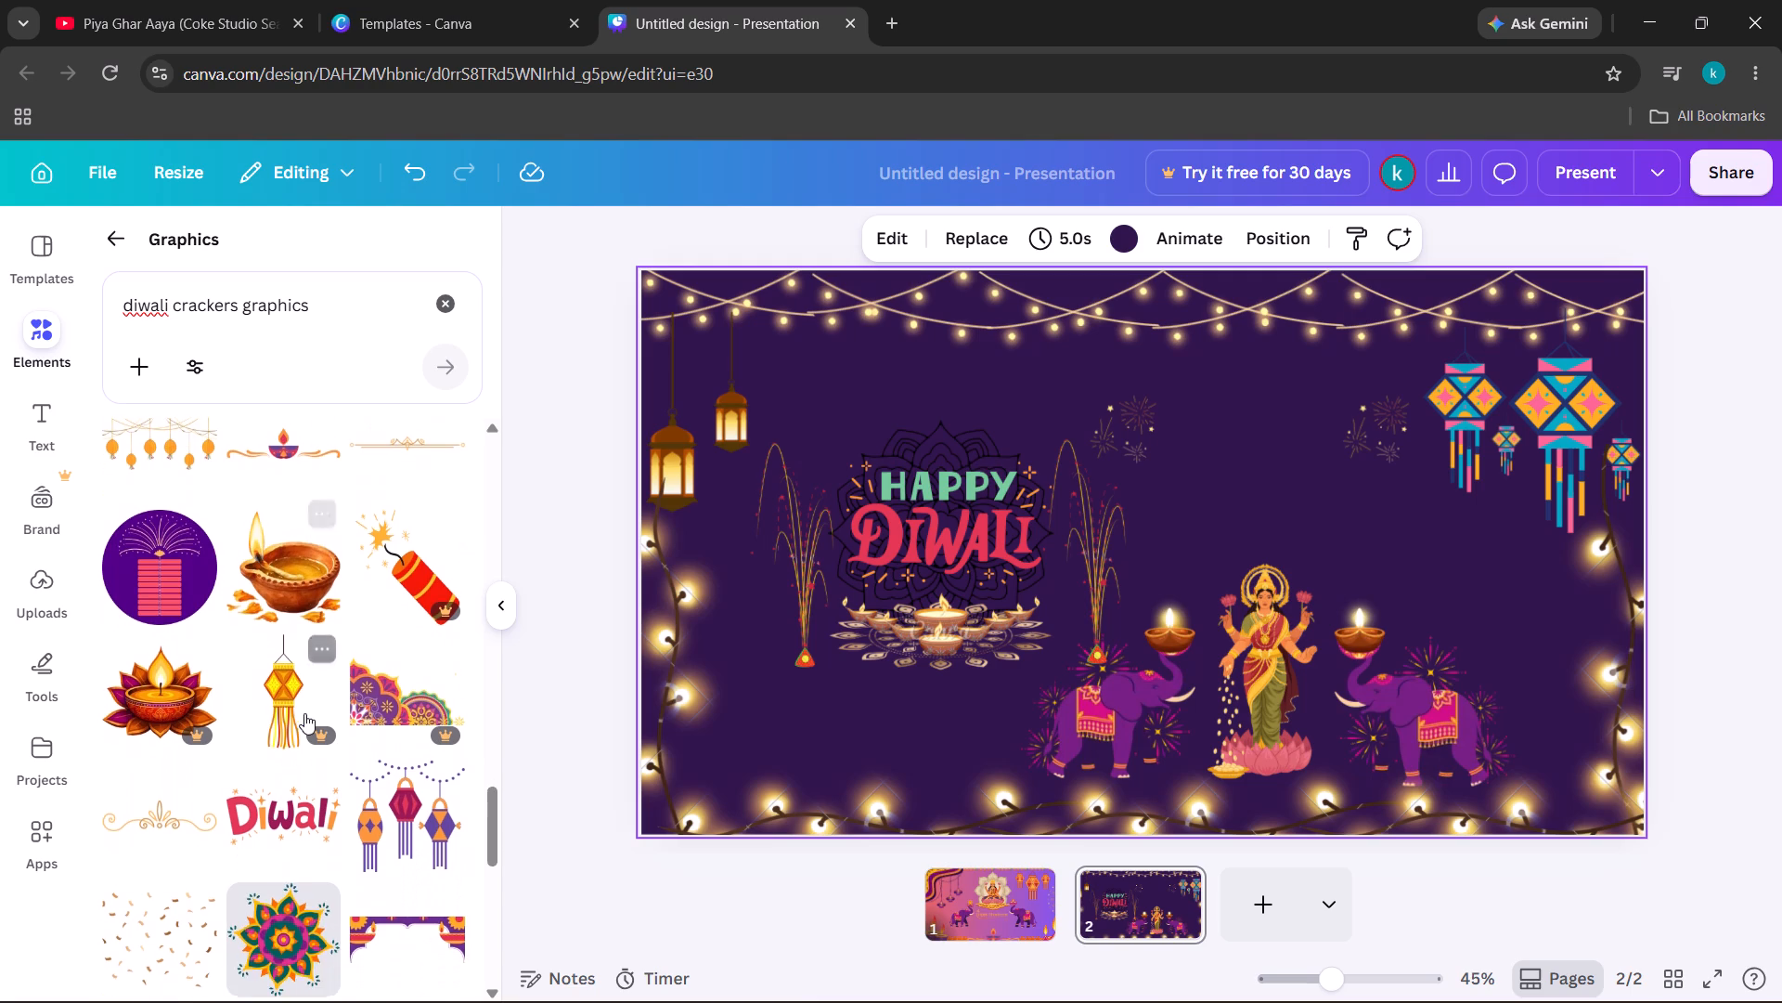
pyautogui.hscroll(8, 304, 713)
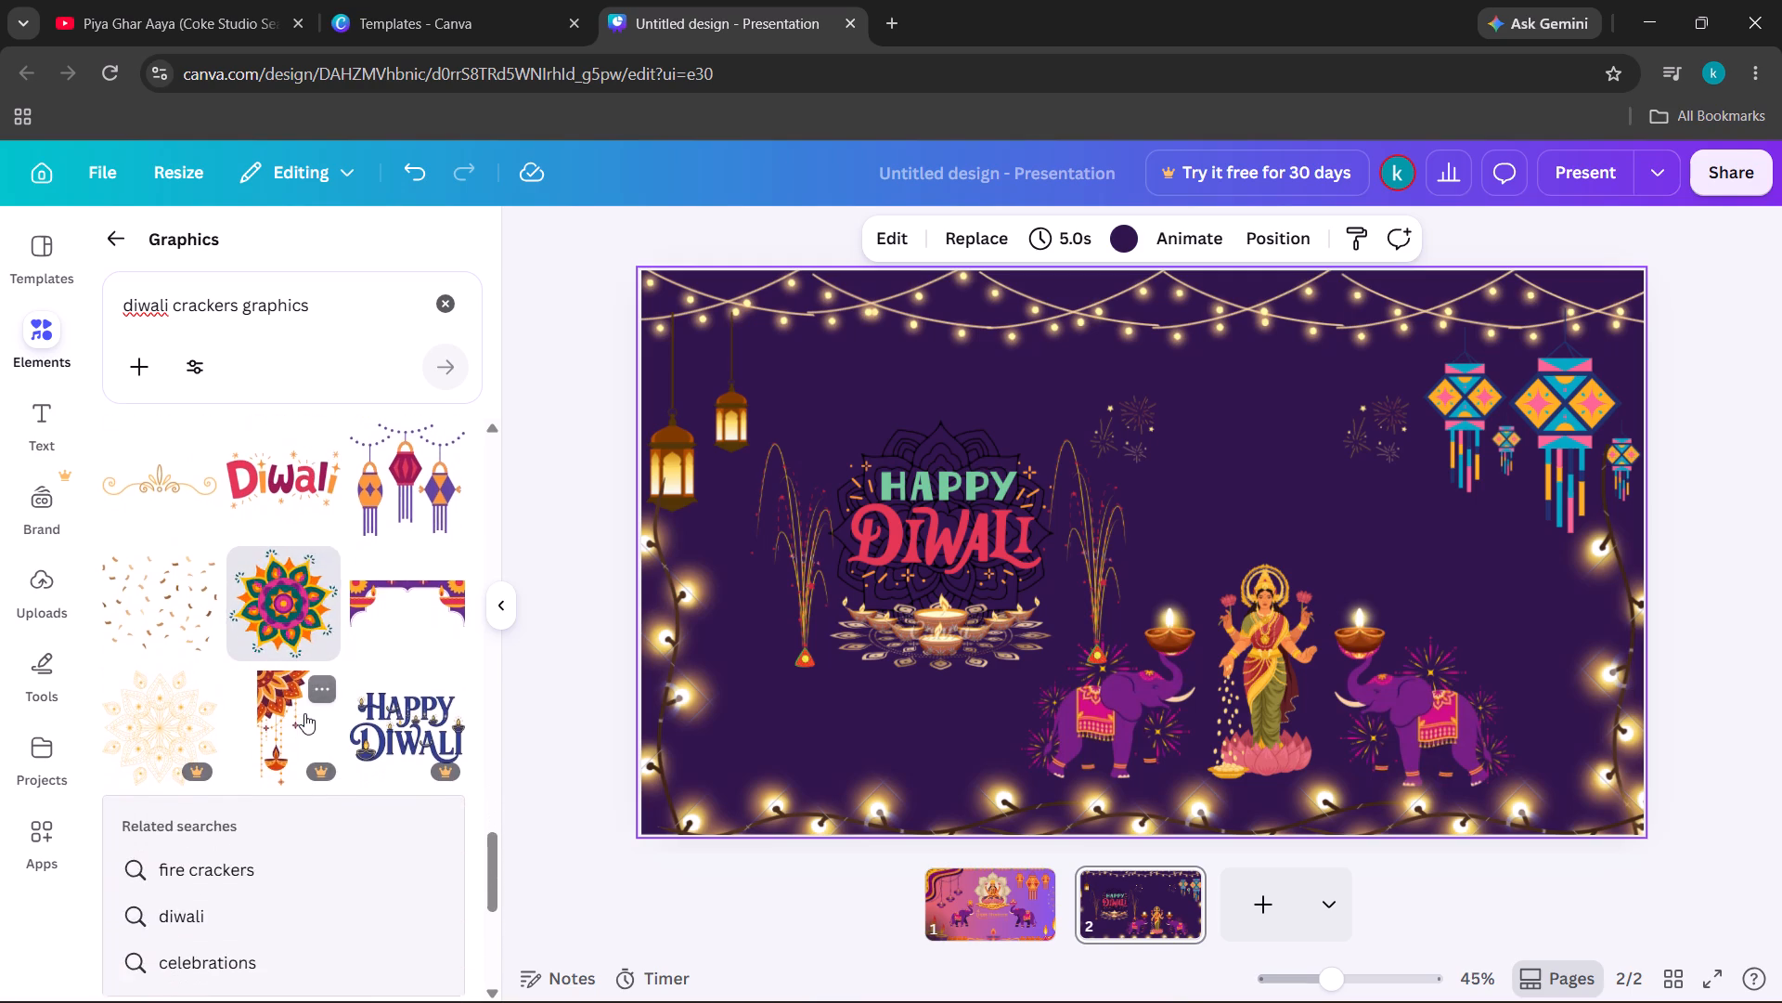
pyautogui.hscroll(7, 304, 713)
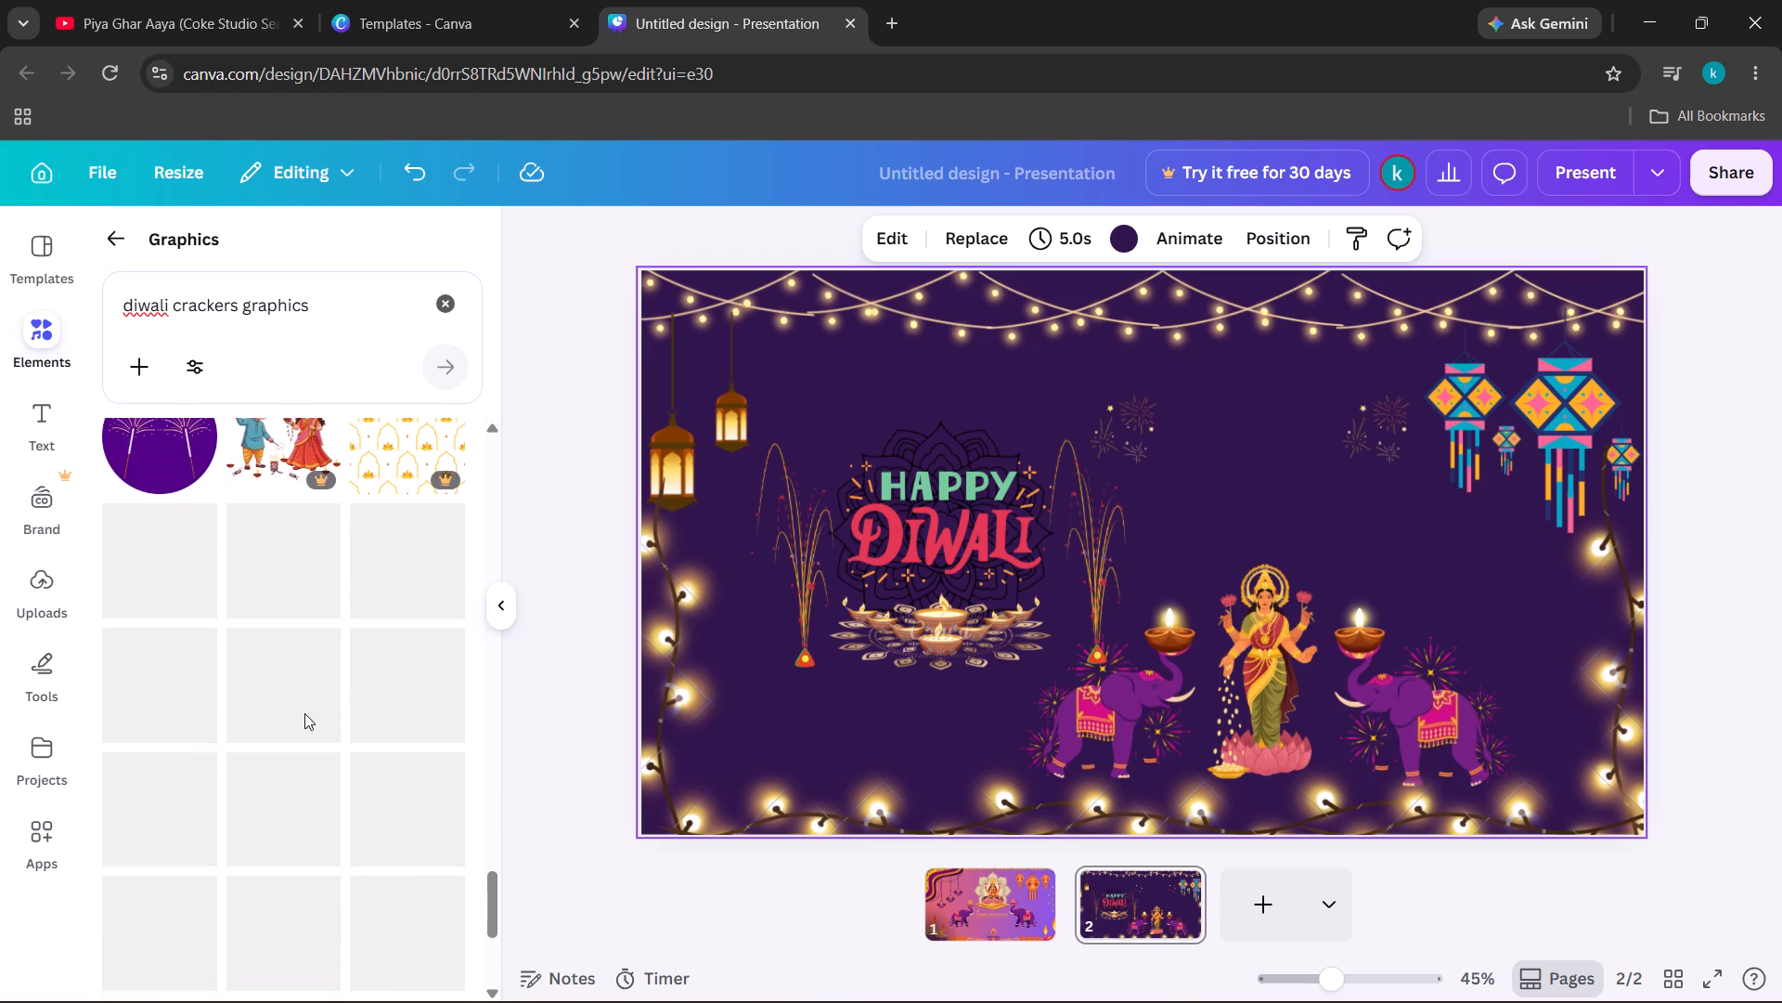
pyautogui.hscroll(2, 304, 713)
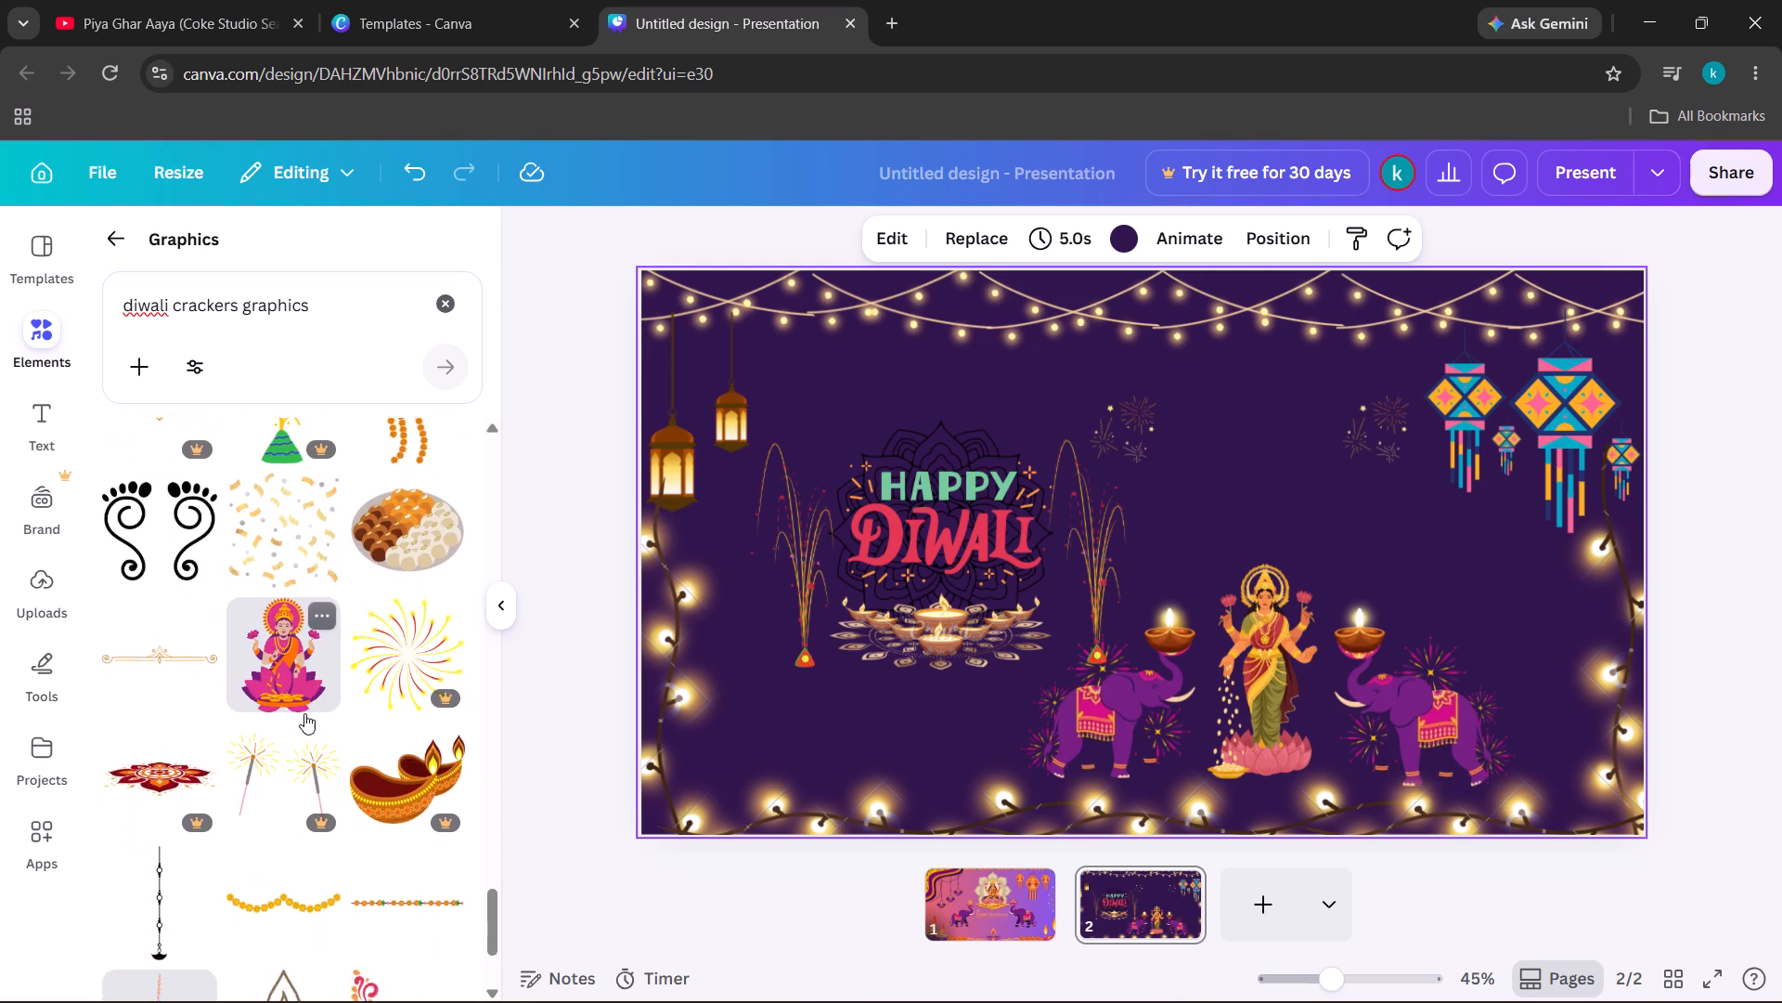
pyautogui.hscroll(5, 304, 713)
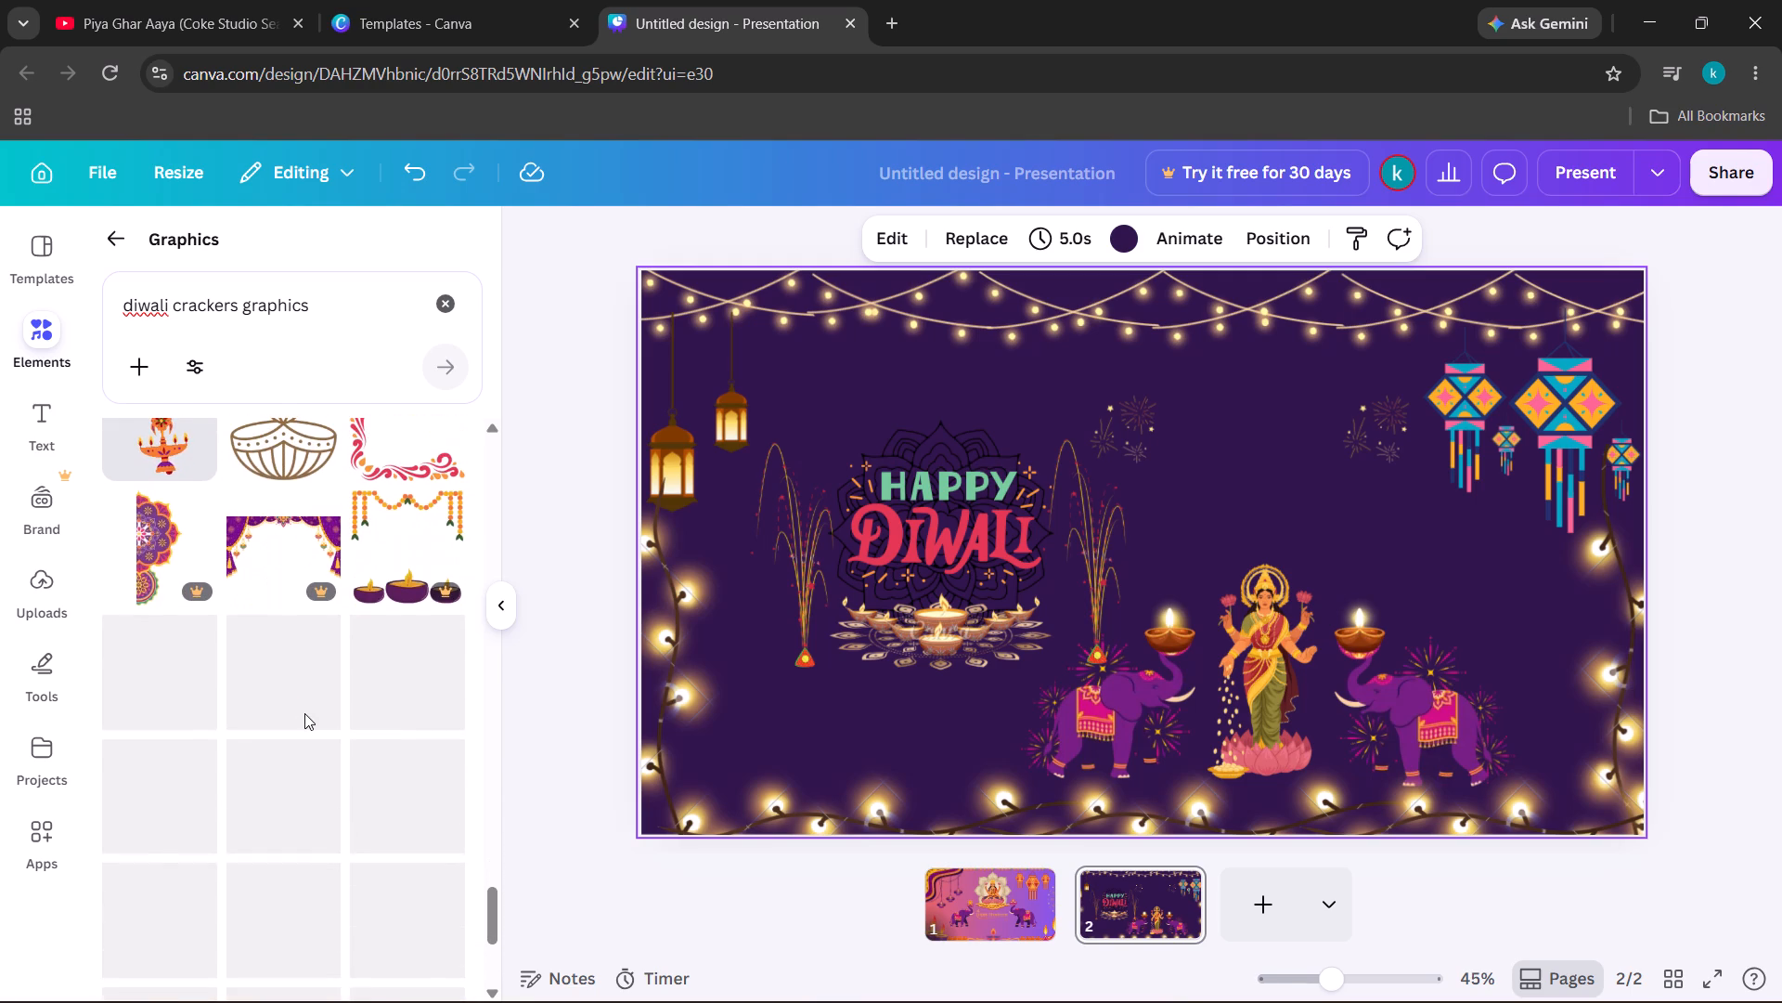
pyautogui.hscroll(5, 304, 713)
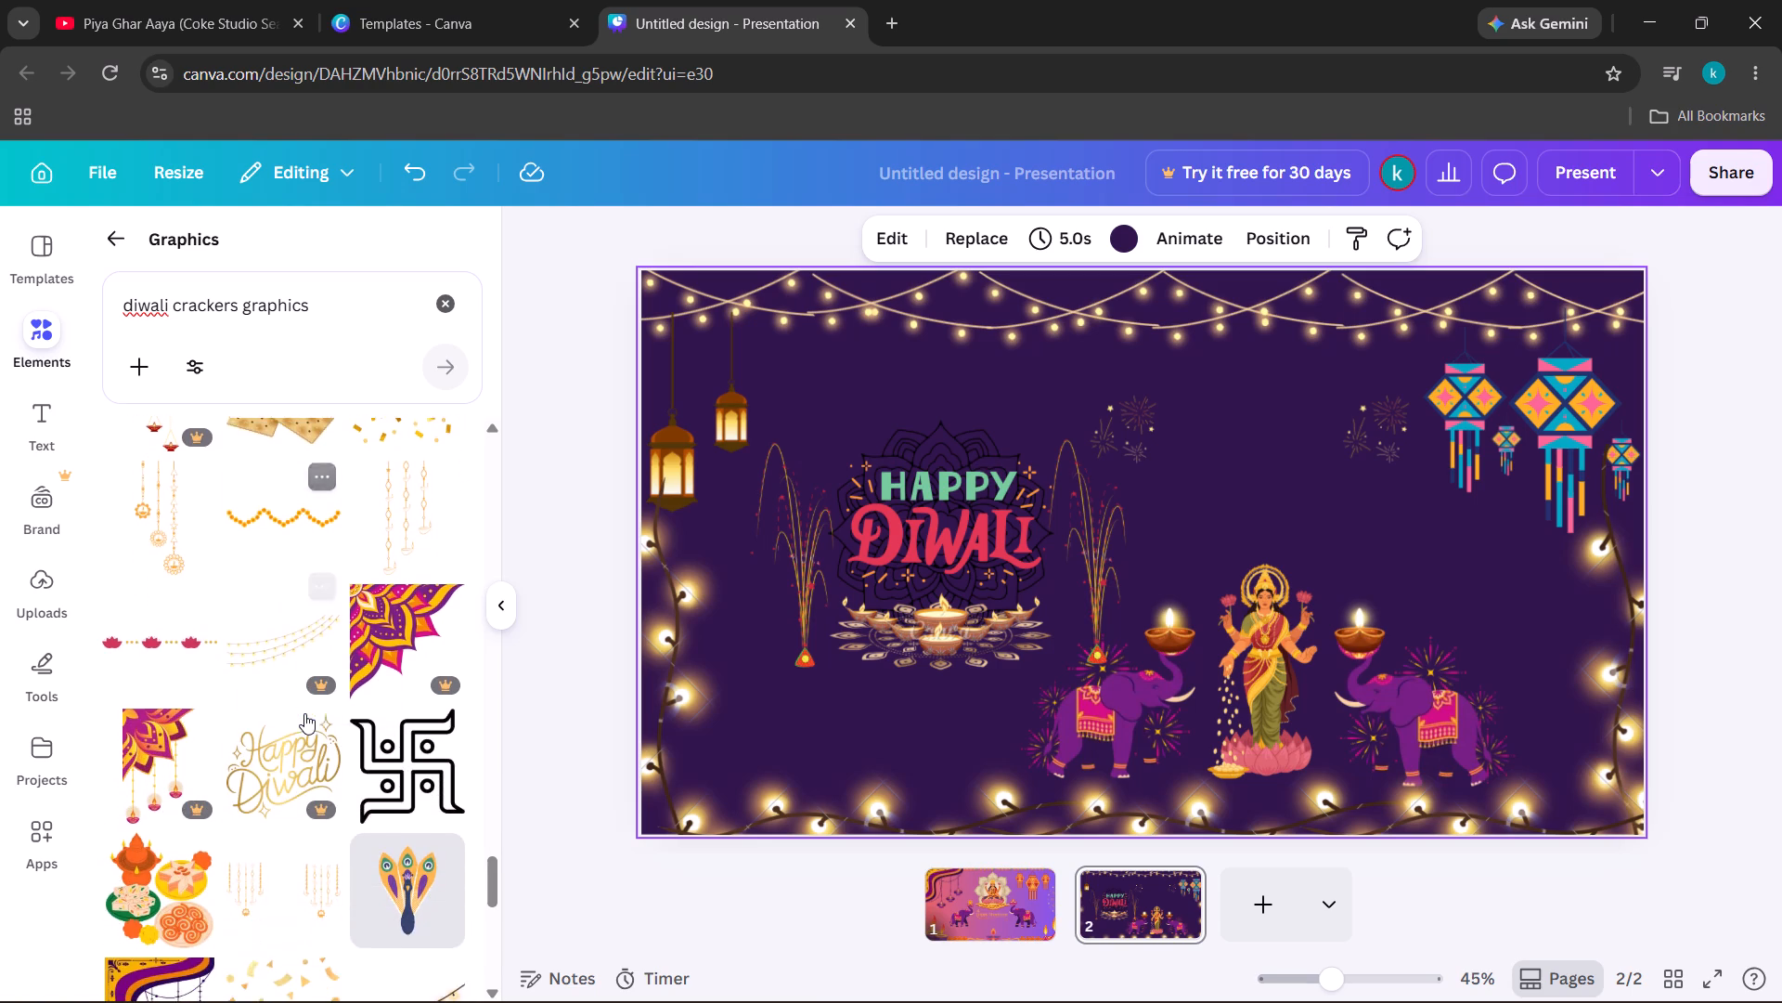
pyautogui.hscroll(4, 304, 713)
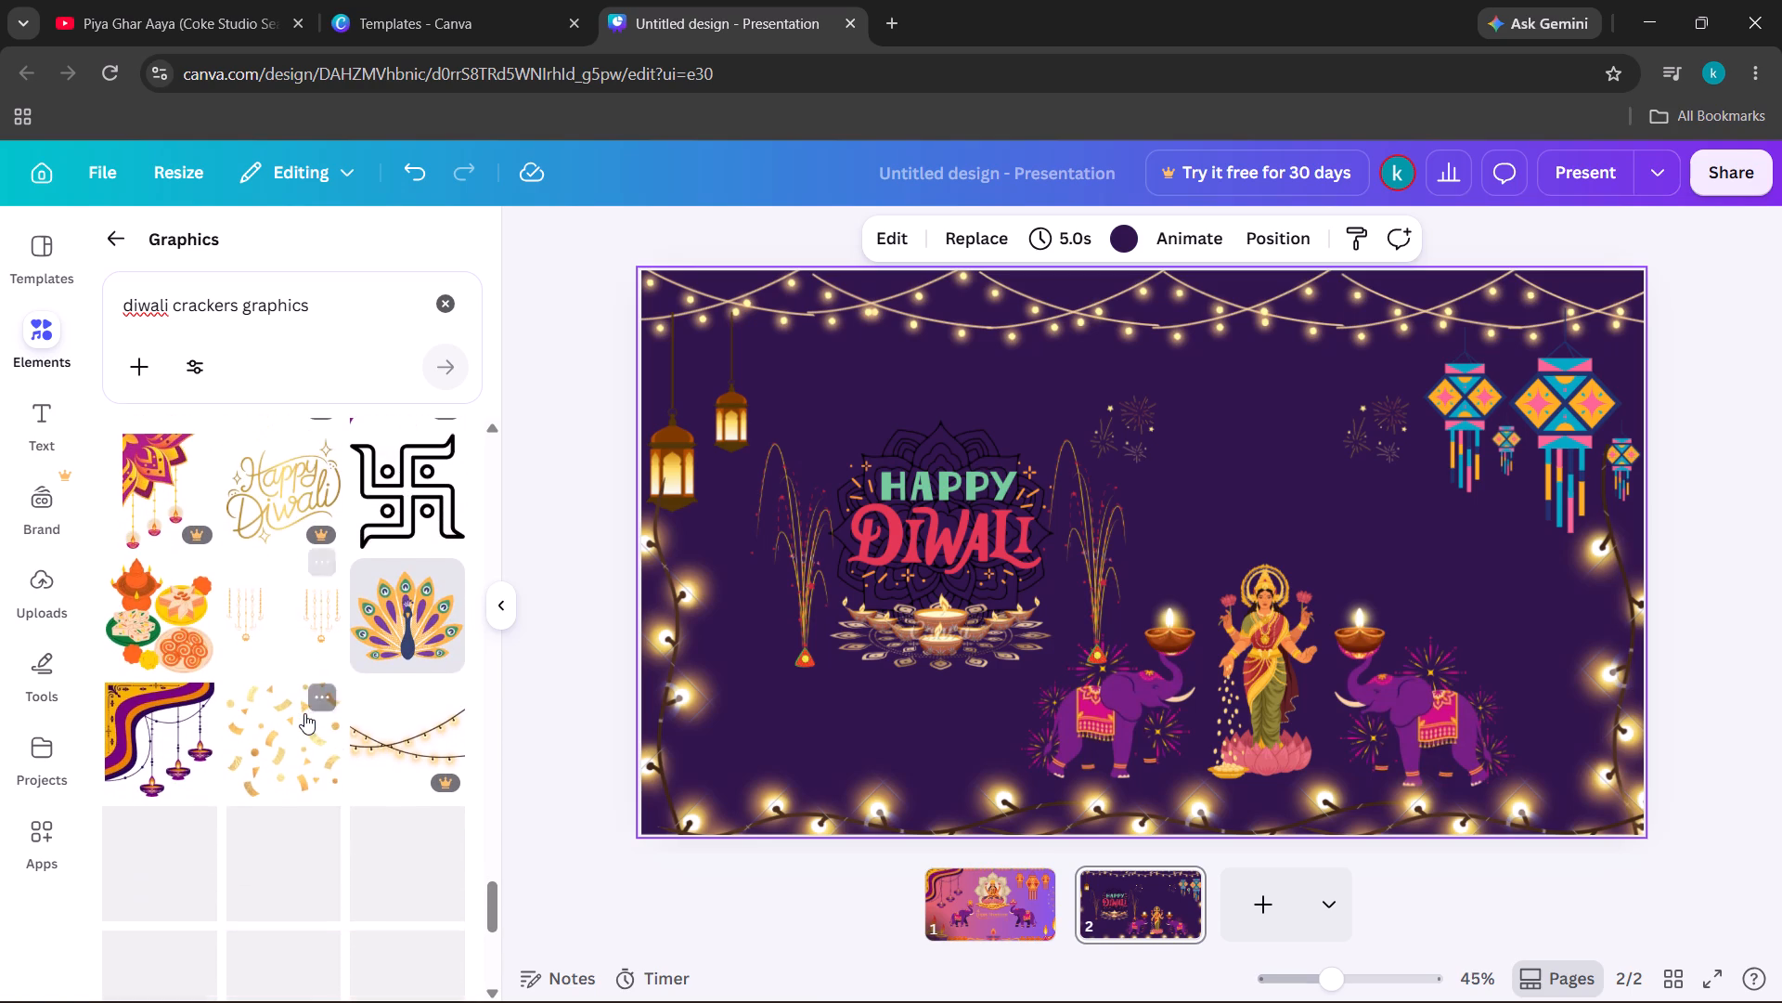
pyautogui.hscroll(3, 304, 713)
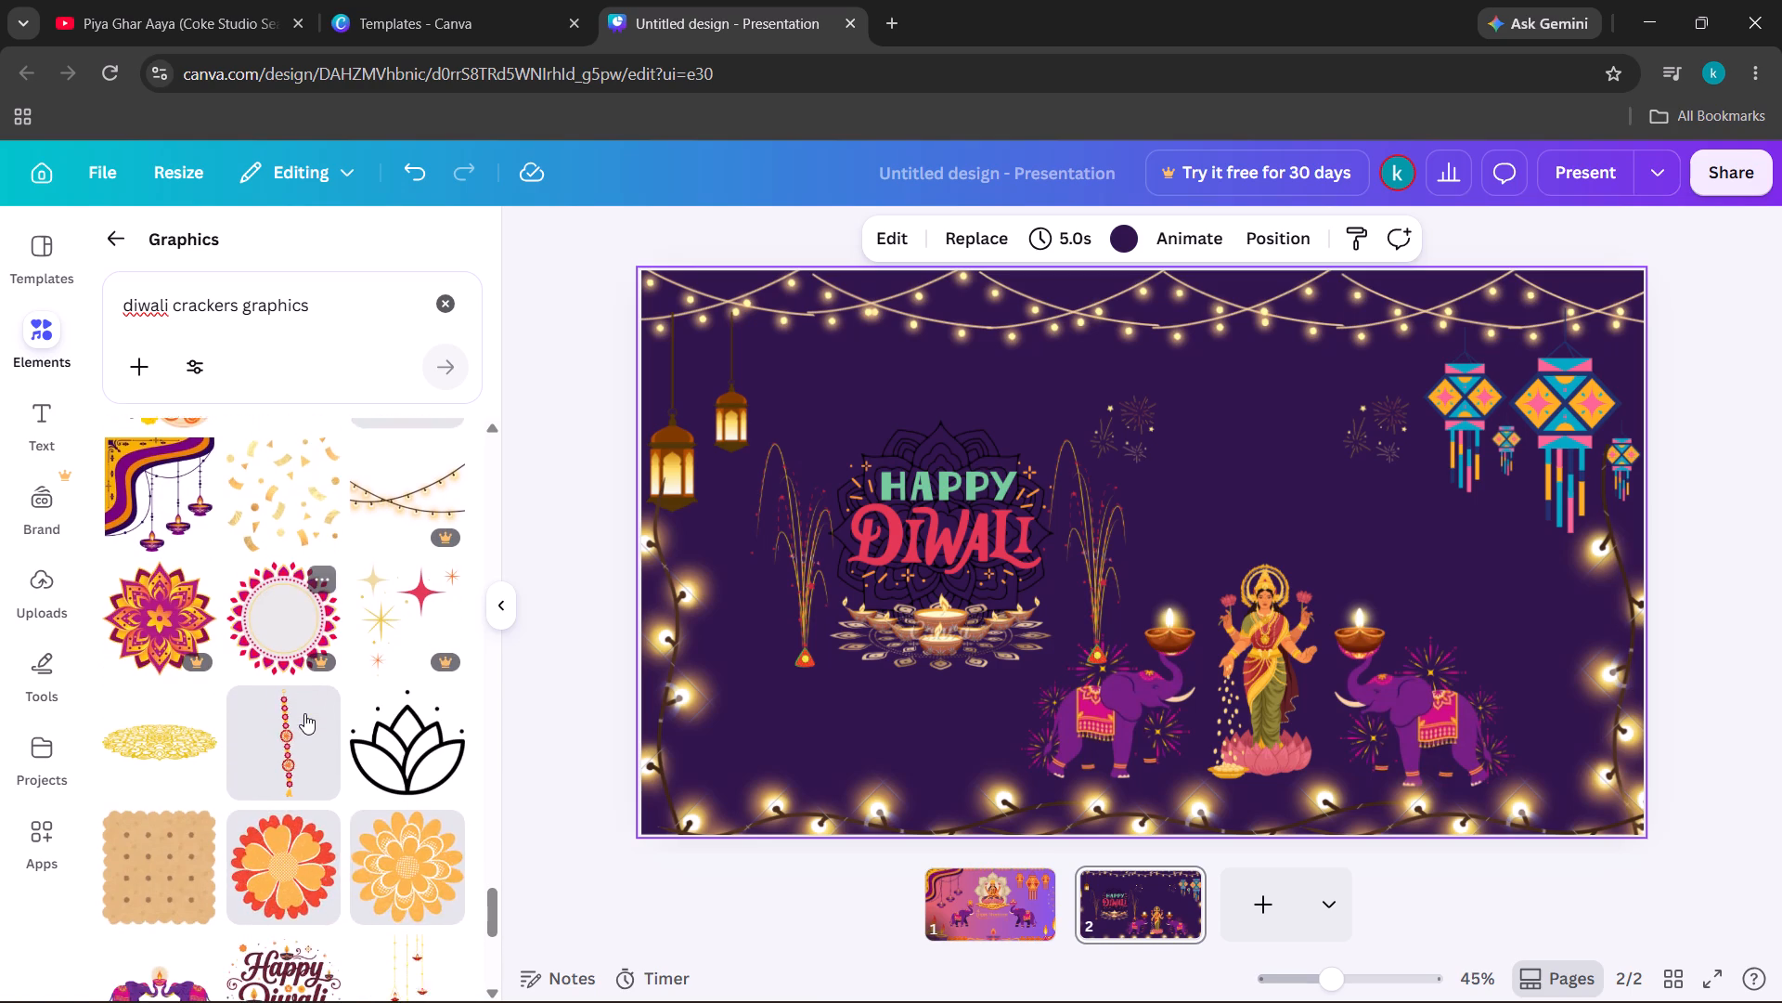
pyautogui.hscroll(5, 304, 713)
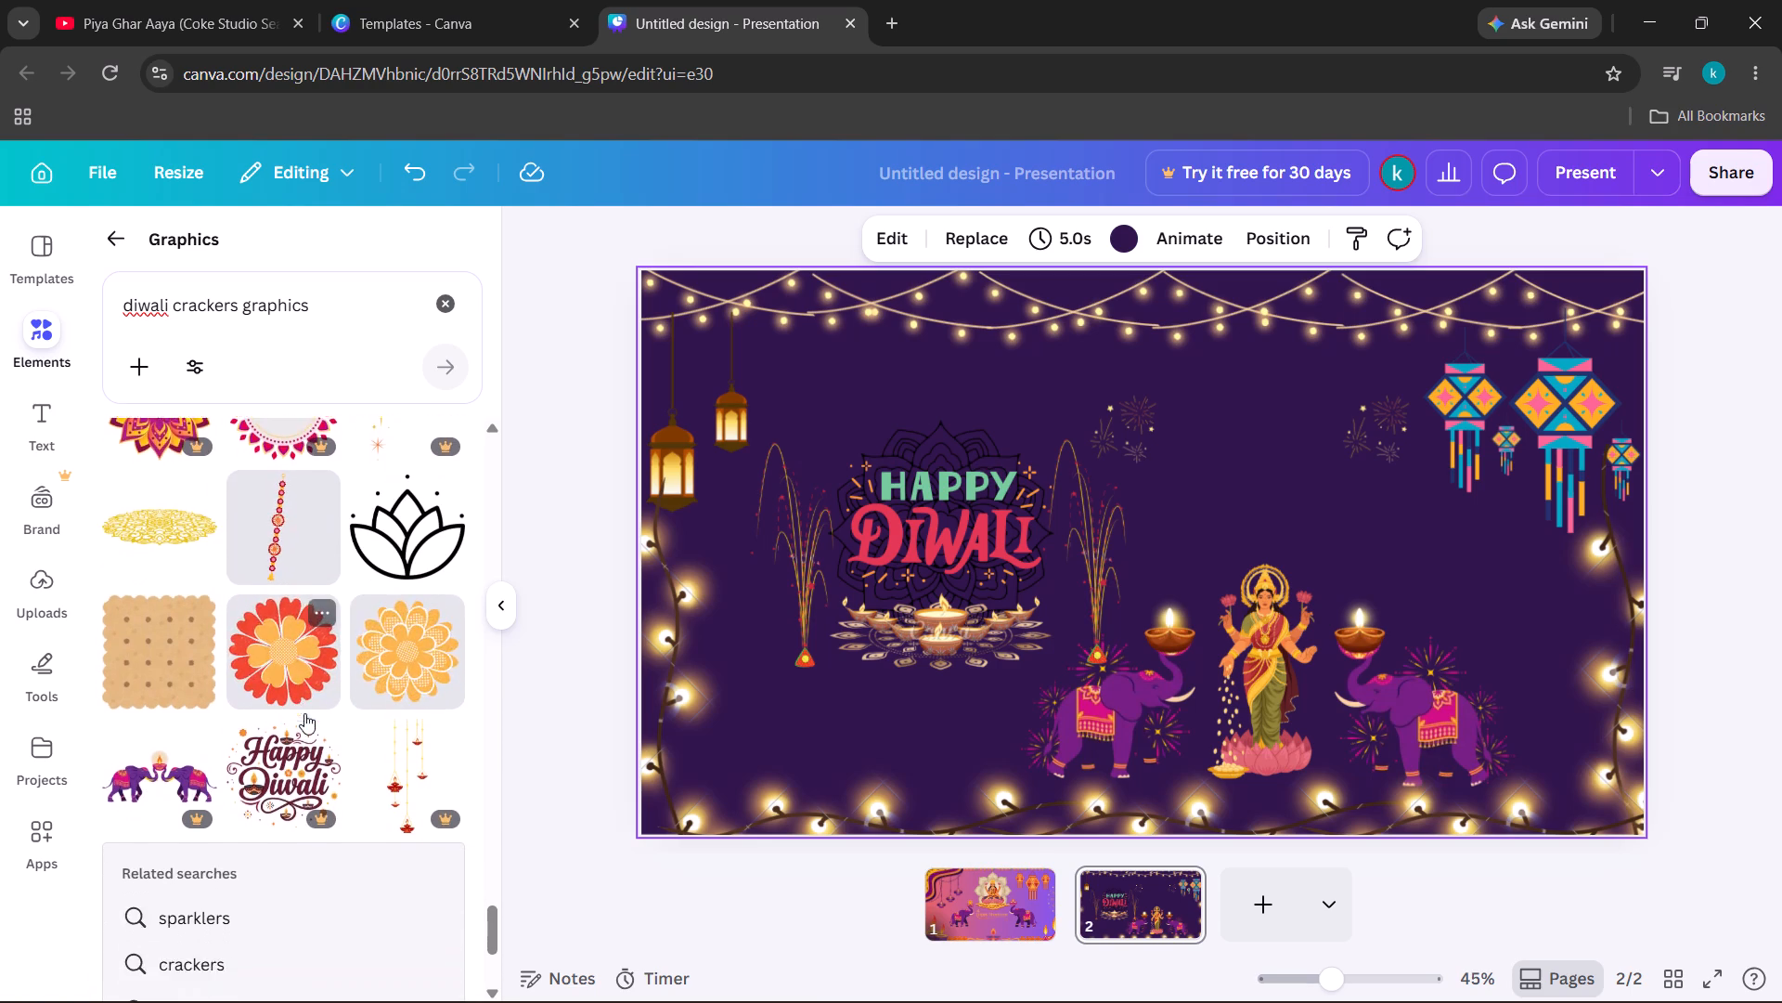
pyautogui.hscroll(5, 304, 713)
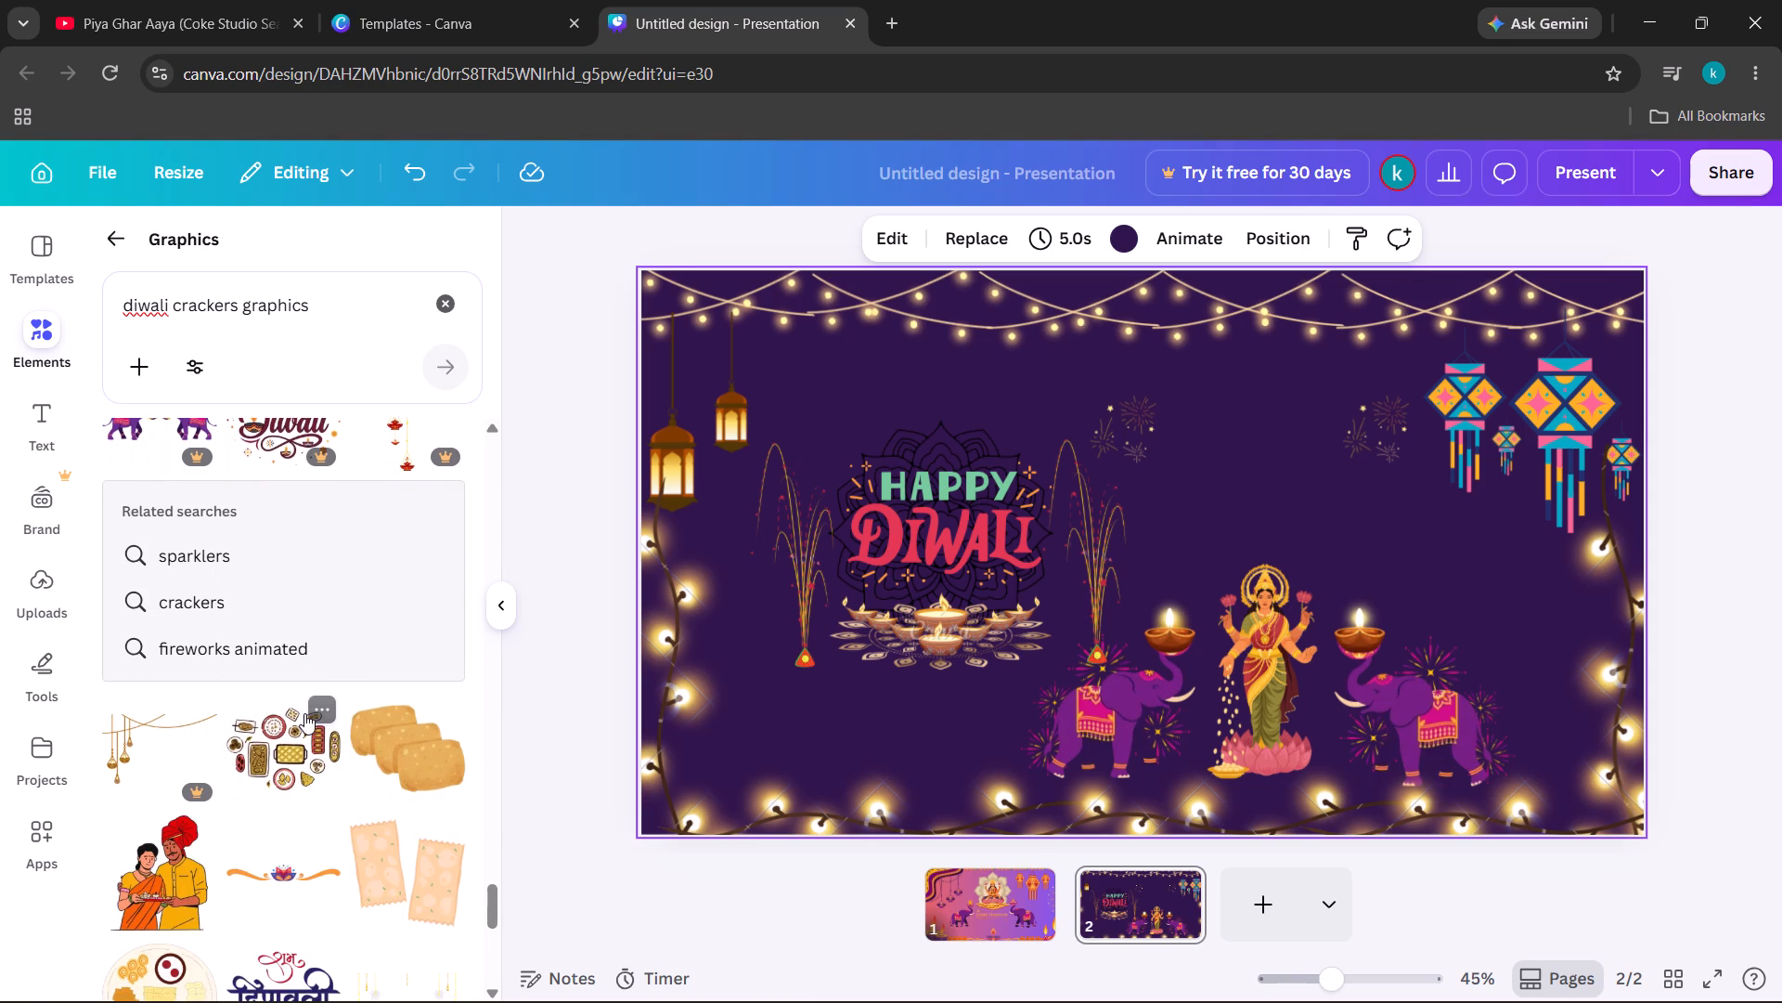
pyautogui.hscroll(5, 304, 713)
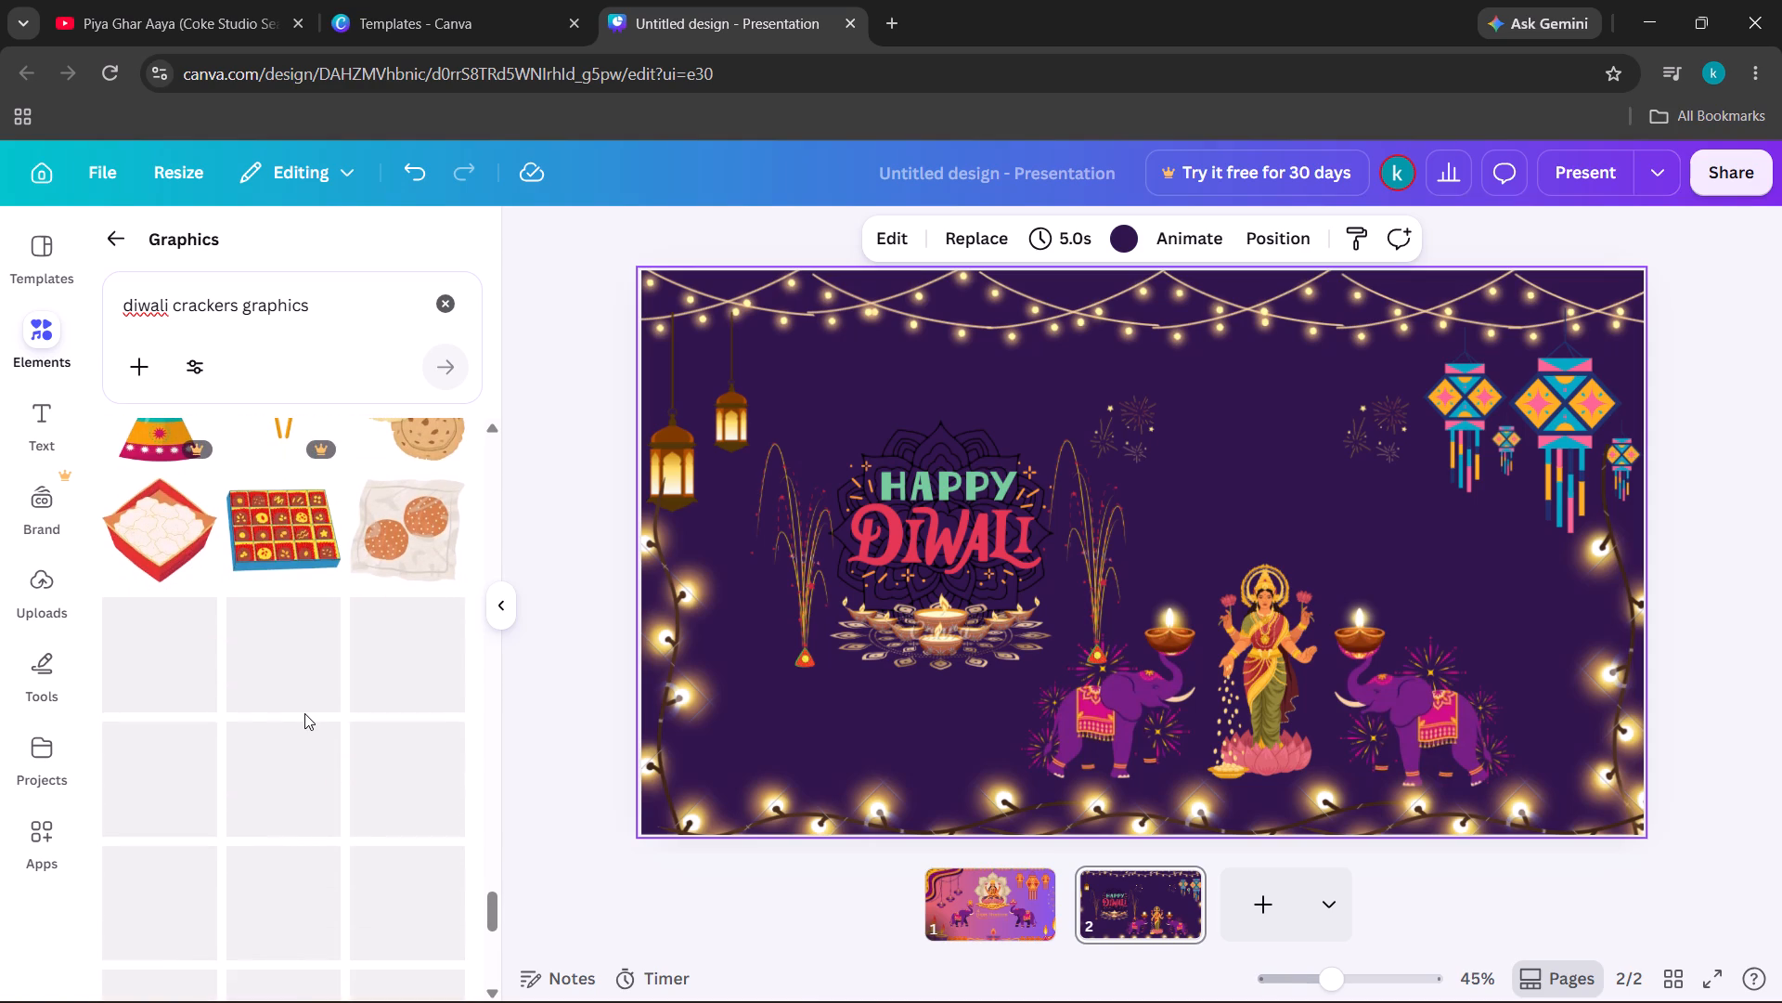
pyautogui.hscroll(5, 304, 713)
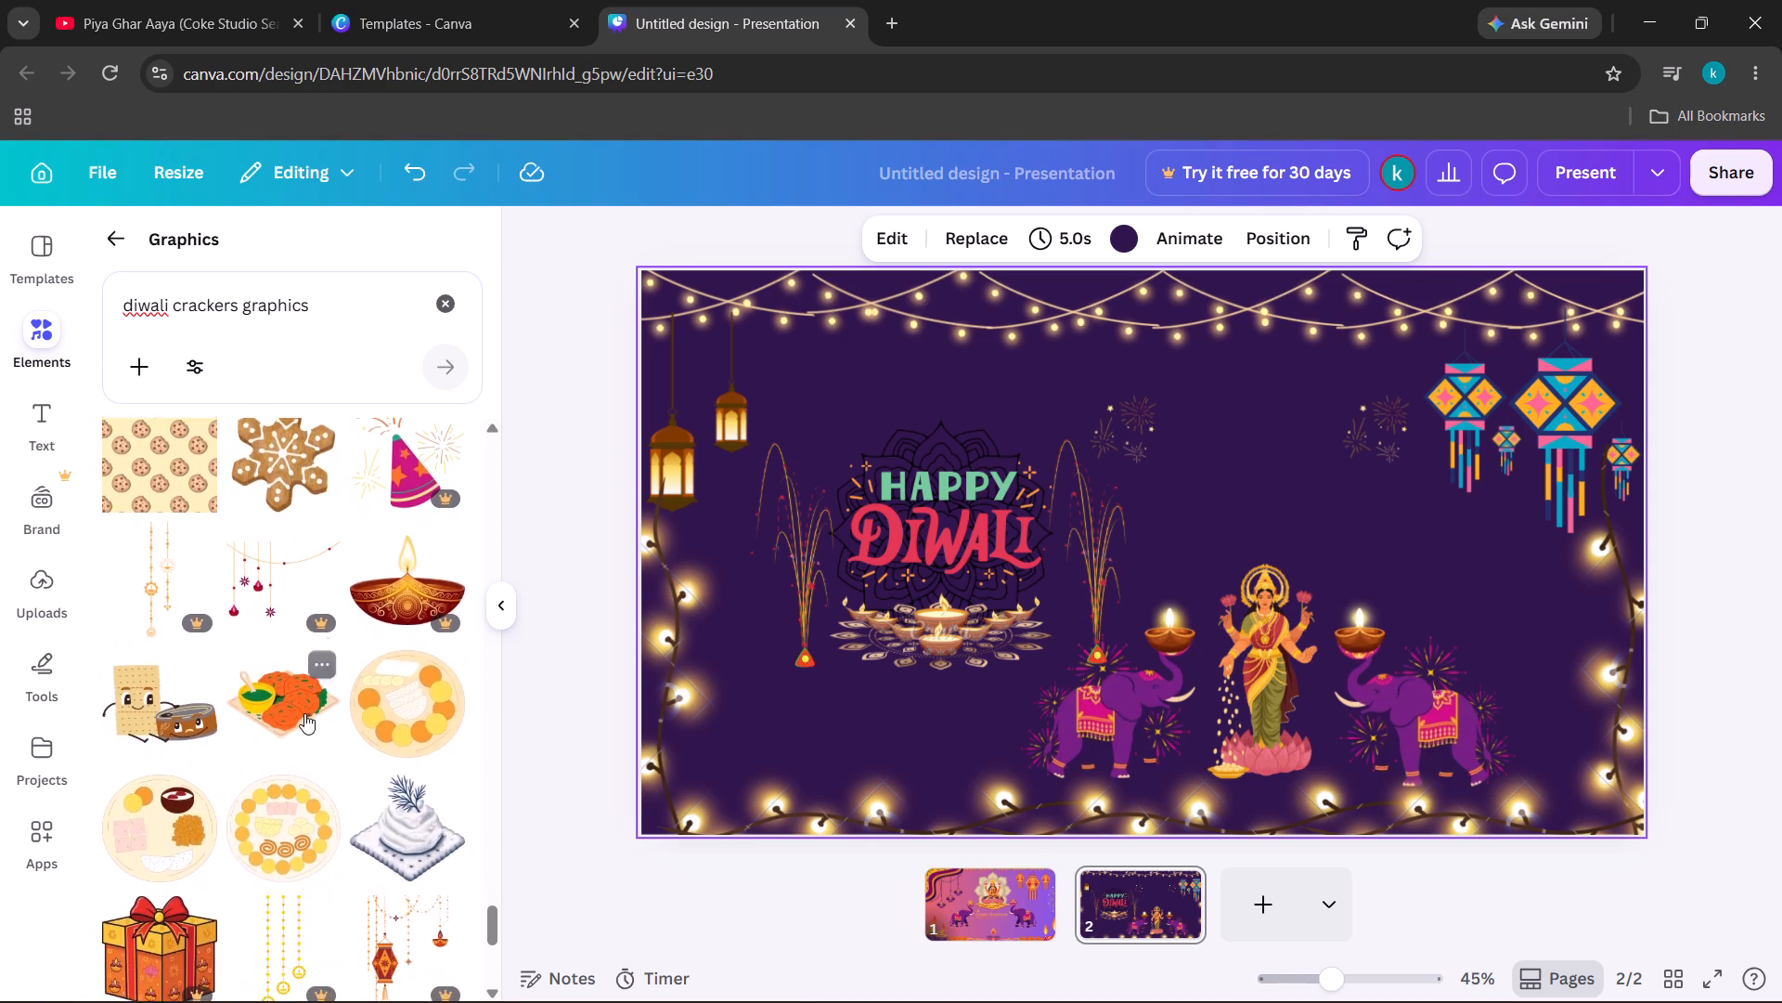
pyautogui.hscroll(1, 304, 713)
pyautogui.scroll(-1, 304, 713)
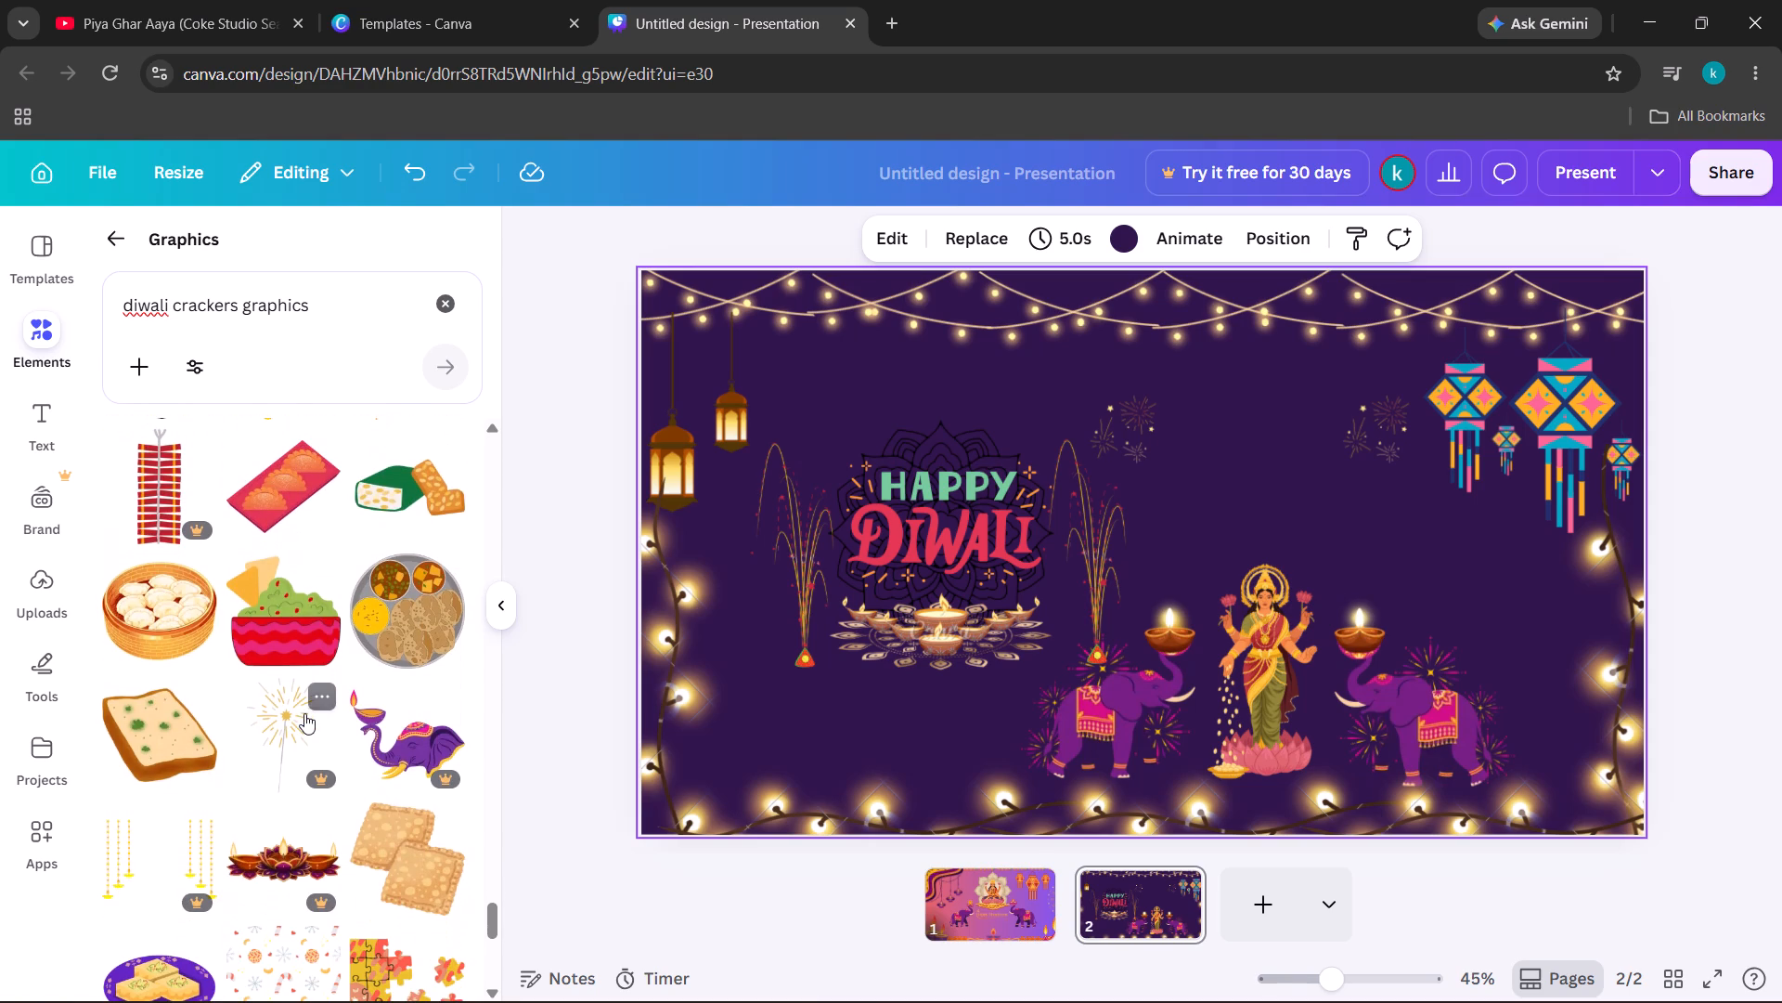
pyautogui.scroll(-2, 304, 713)
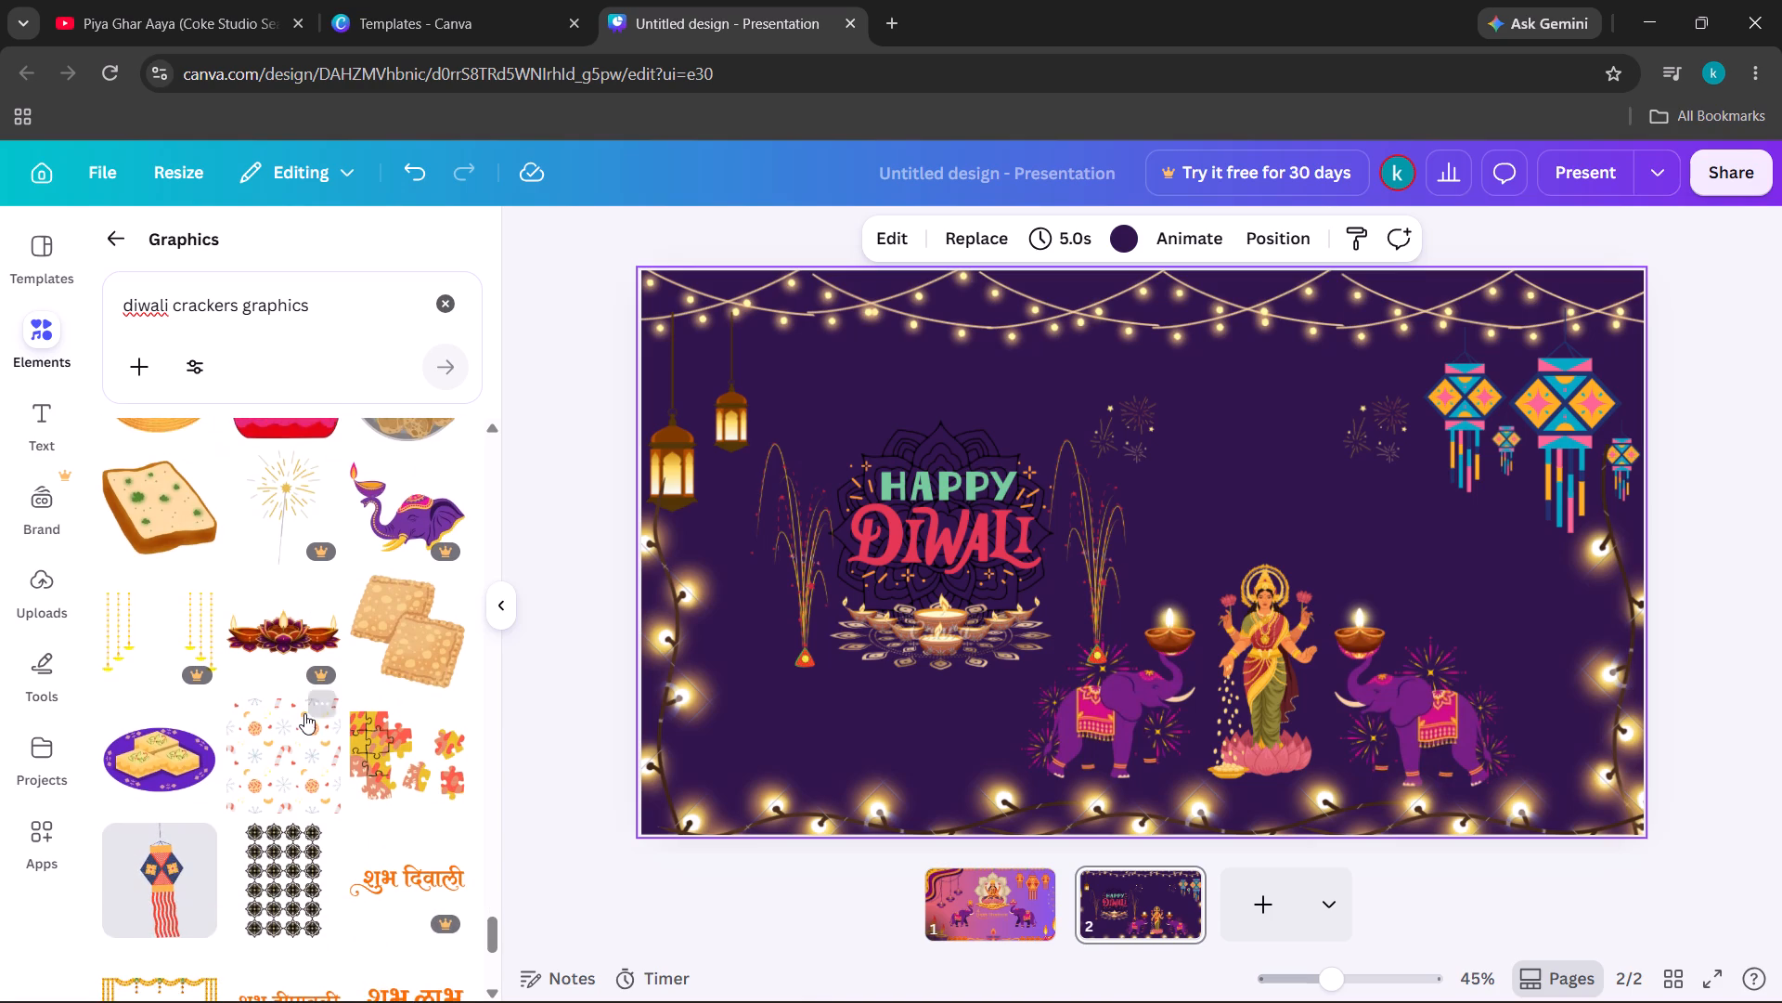
pyautogui.scroll(-1, 304, 713)
pyautogui.hscroll(4, 304, 713)
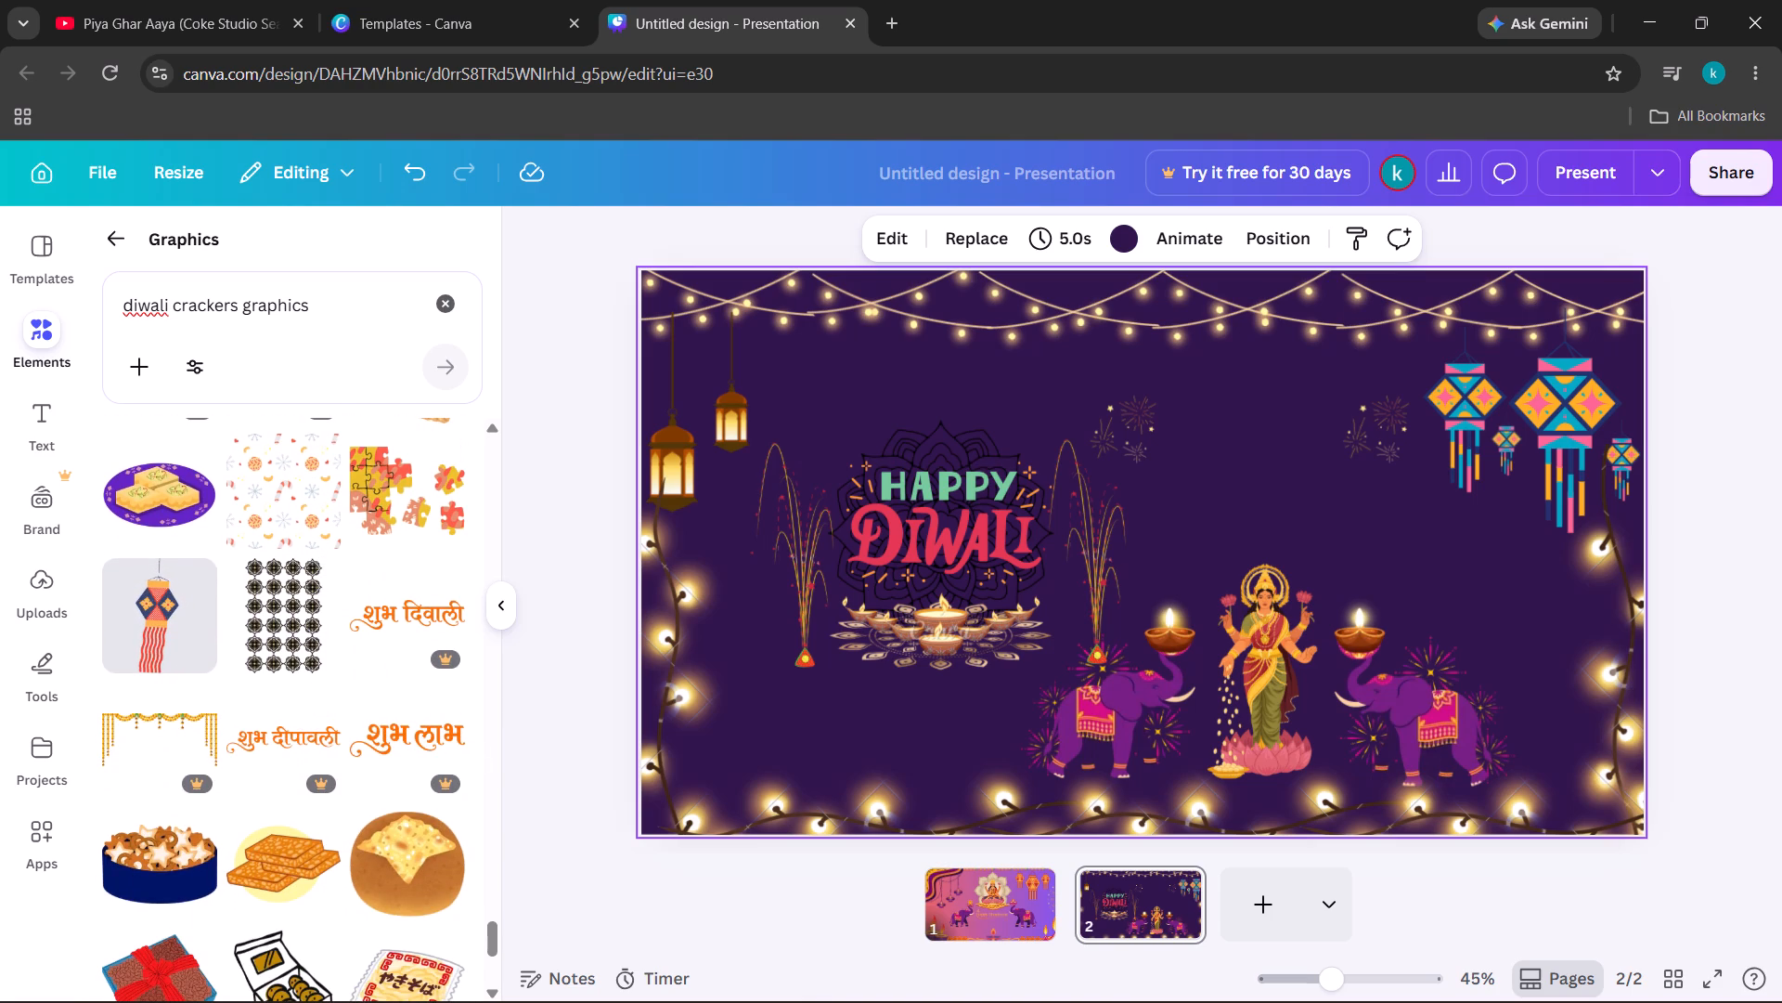
# Change the graphics search to "shub graphics", run it and look through the results for festive lettering.
pyautogui.click(381, 310)
pyautogui.press('Left')
pyautogui.press('Left')
pyautogui.press('Left')
pyautogui.press('Left')
pyautogui.press('Left')
pyautogui.press('Left')
pyautogui.press('Left')
pyautogui.press('Left')
pyautogui.press('Left')
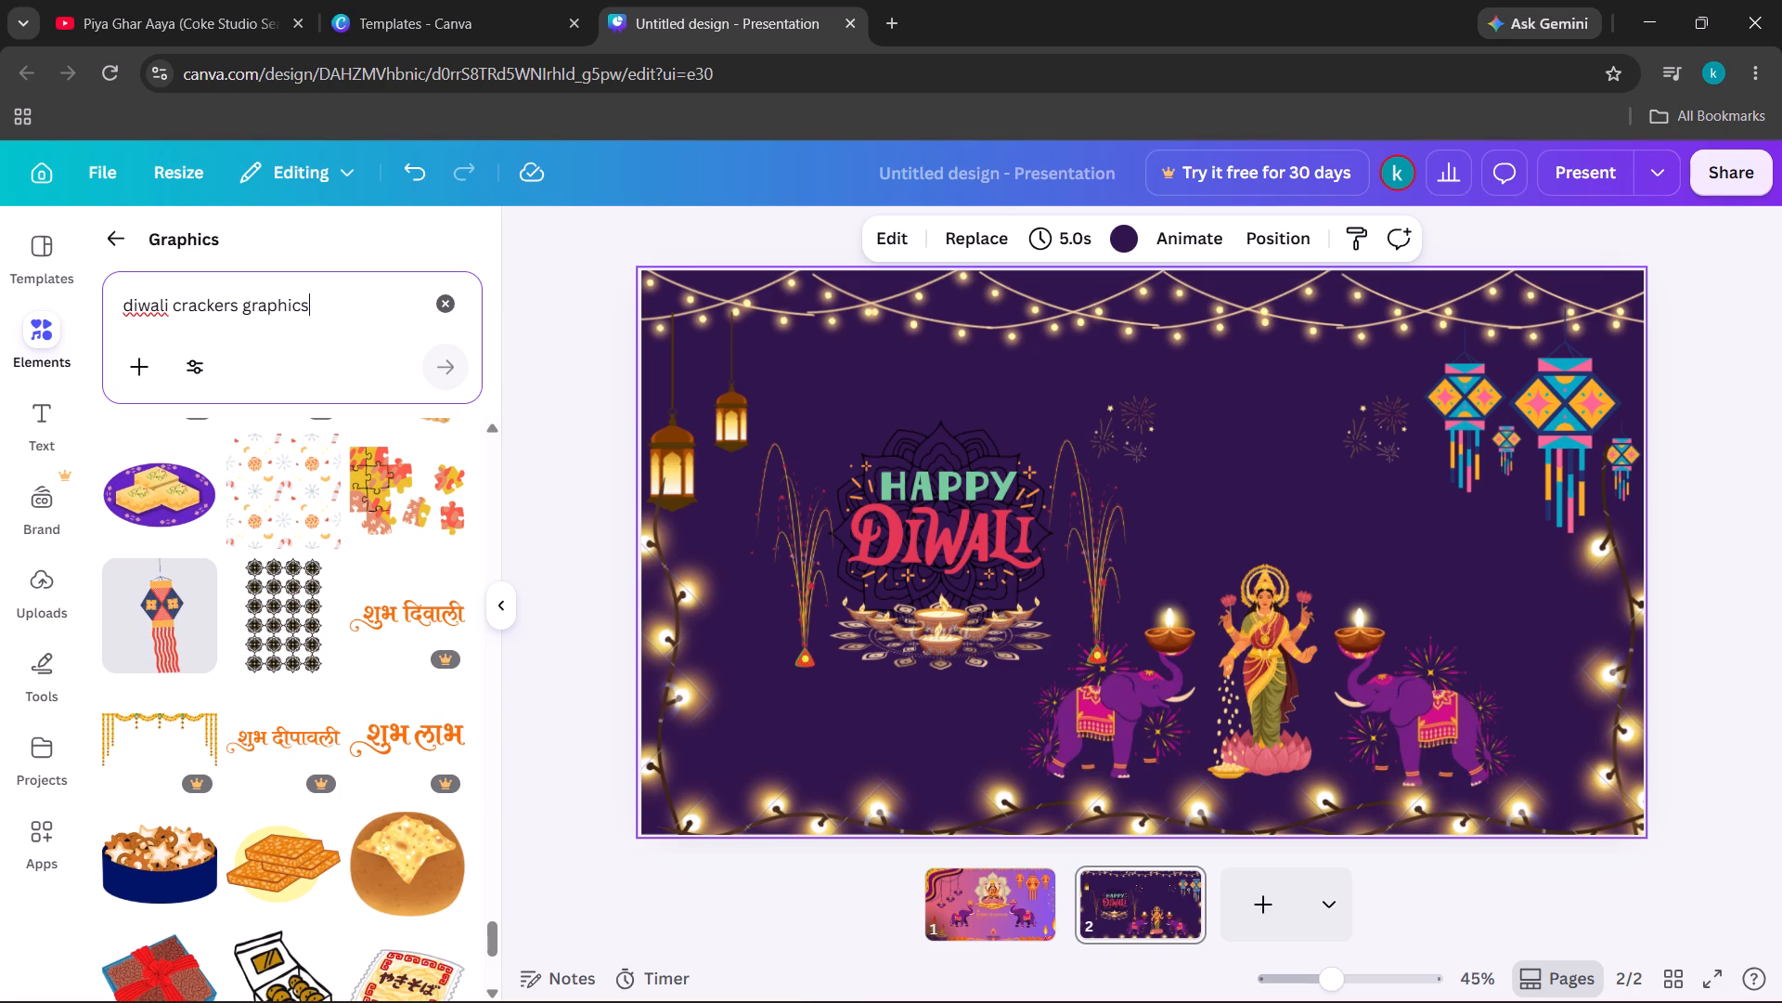
pyautogui.press('Left')
pyautogui.press('BackSpace')
pyautogui.press('BackSpace')
pyautogui.press('BackSpace')
pyautogui.press('BackSpace')
pyautogui.press('BackSpace')
pyautogui.press('BackSpace')
pyautogui.press('BackSpace')
pyautogui.press('BackSpace')
pyautogui.press('BackSpace')
pyautogui.press('BackSpace')
pyautogui.press('BackSpace')
pyautogui.press('BackSpace')
pyautogui.press('BackSpace')
pyautogui.press('BackSpace')
pyautogui.press('BackSpace')
pyautogui.press('BackSpace')
pyautogui.press('BackSpace')
pyautogui.press('BackSpace')
pyautogui.press('BackSpace')
pyautogui.press('BackSpace')
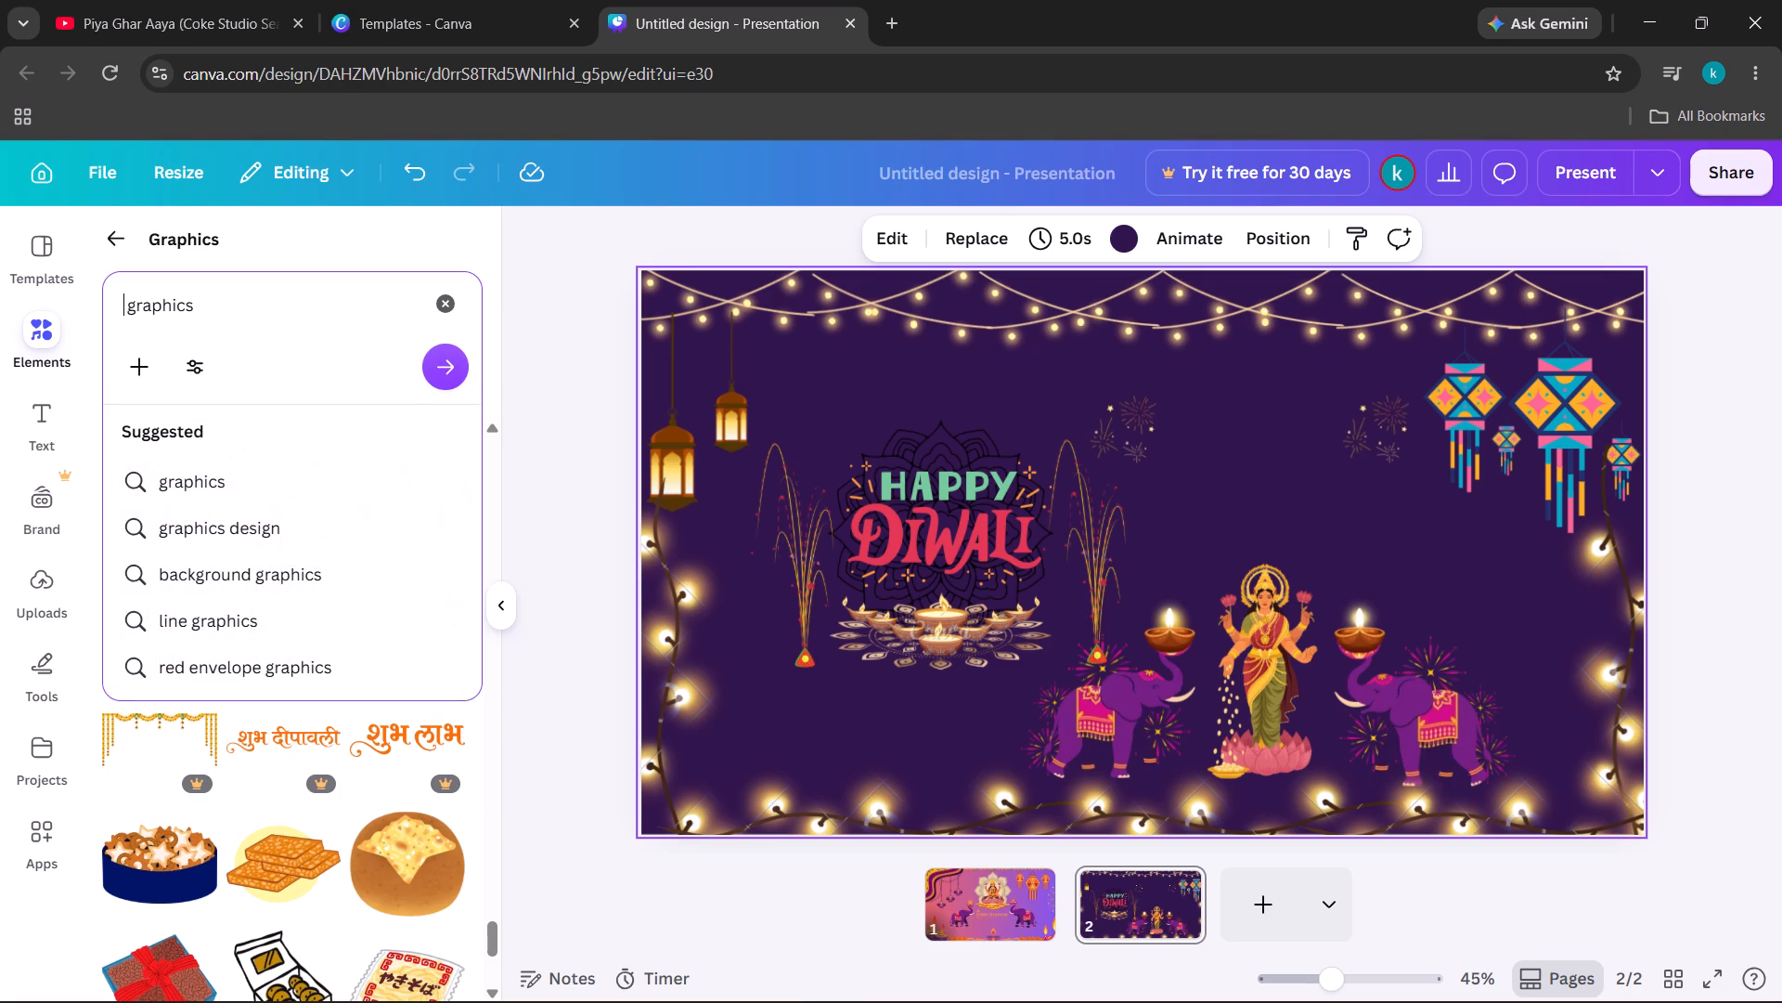
pyautogui.write('shub')
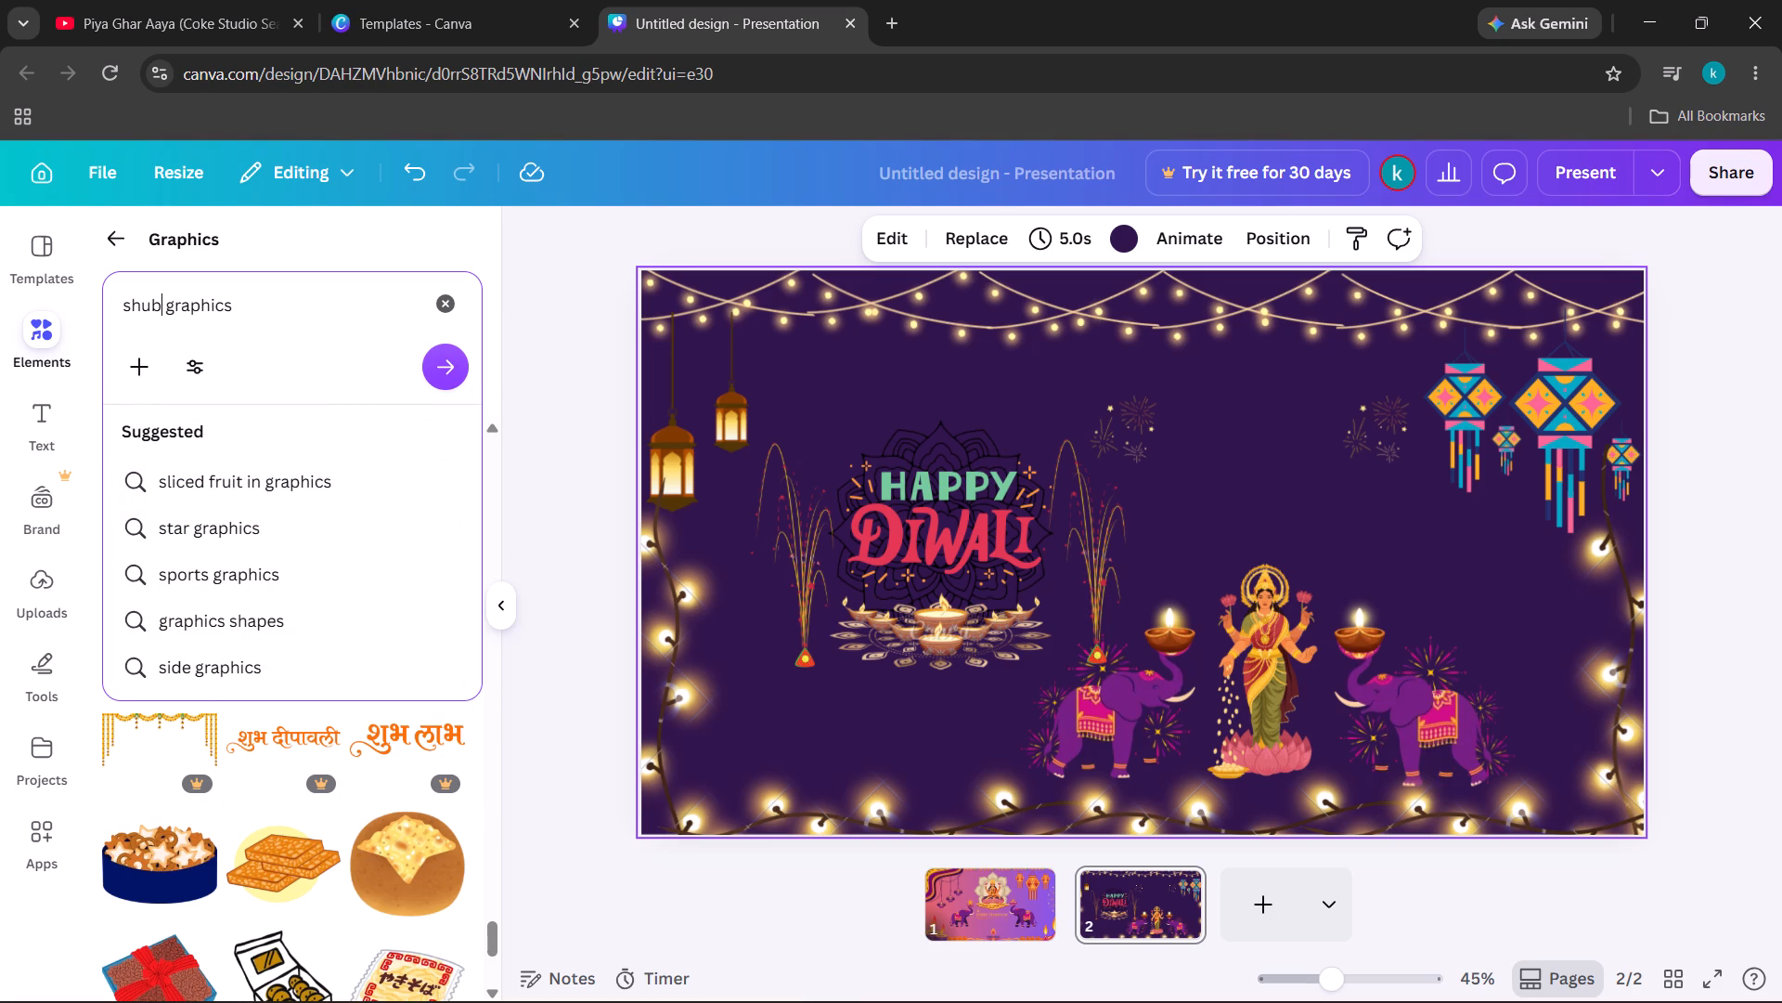
pyautogui.press('Return')
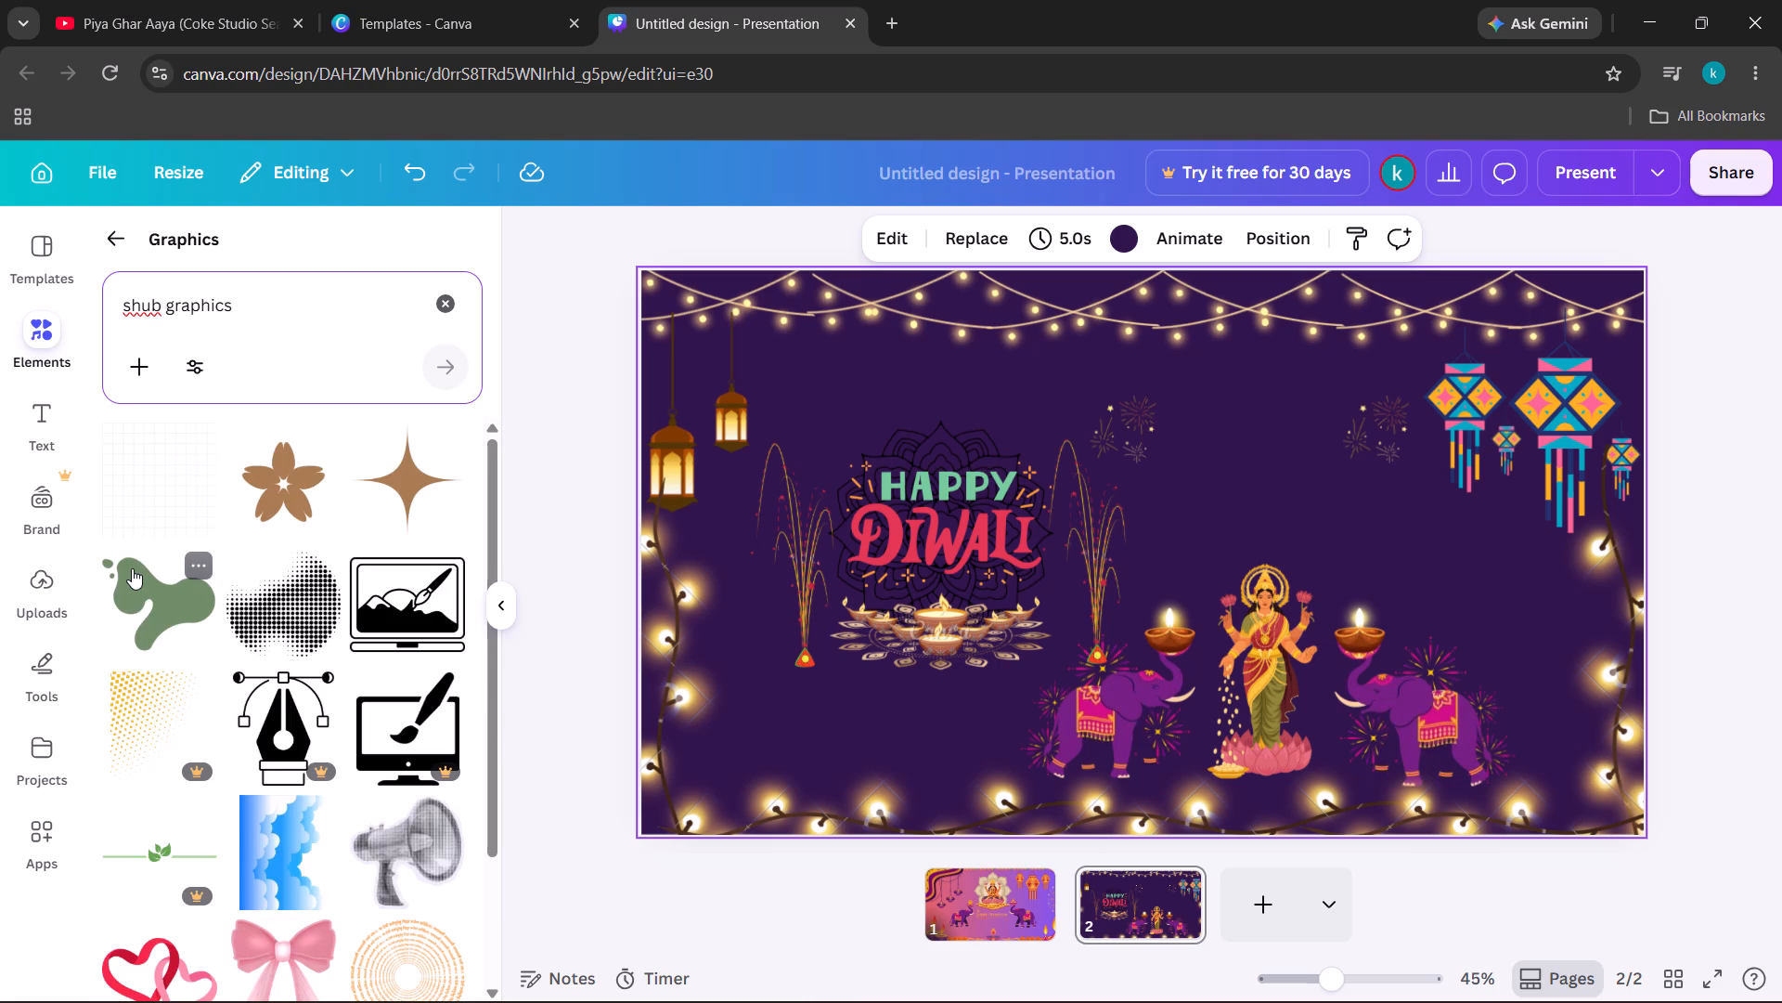
pyautogui.hscroll(13, 132, 568)
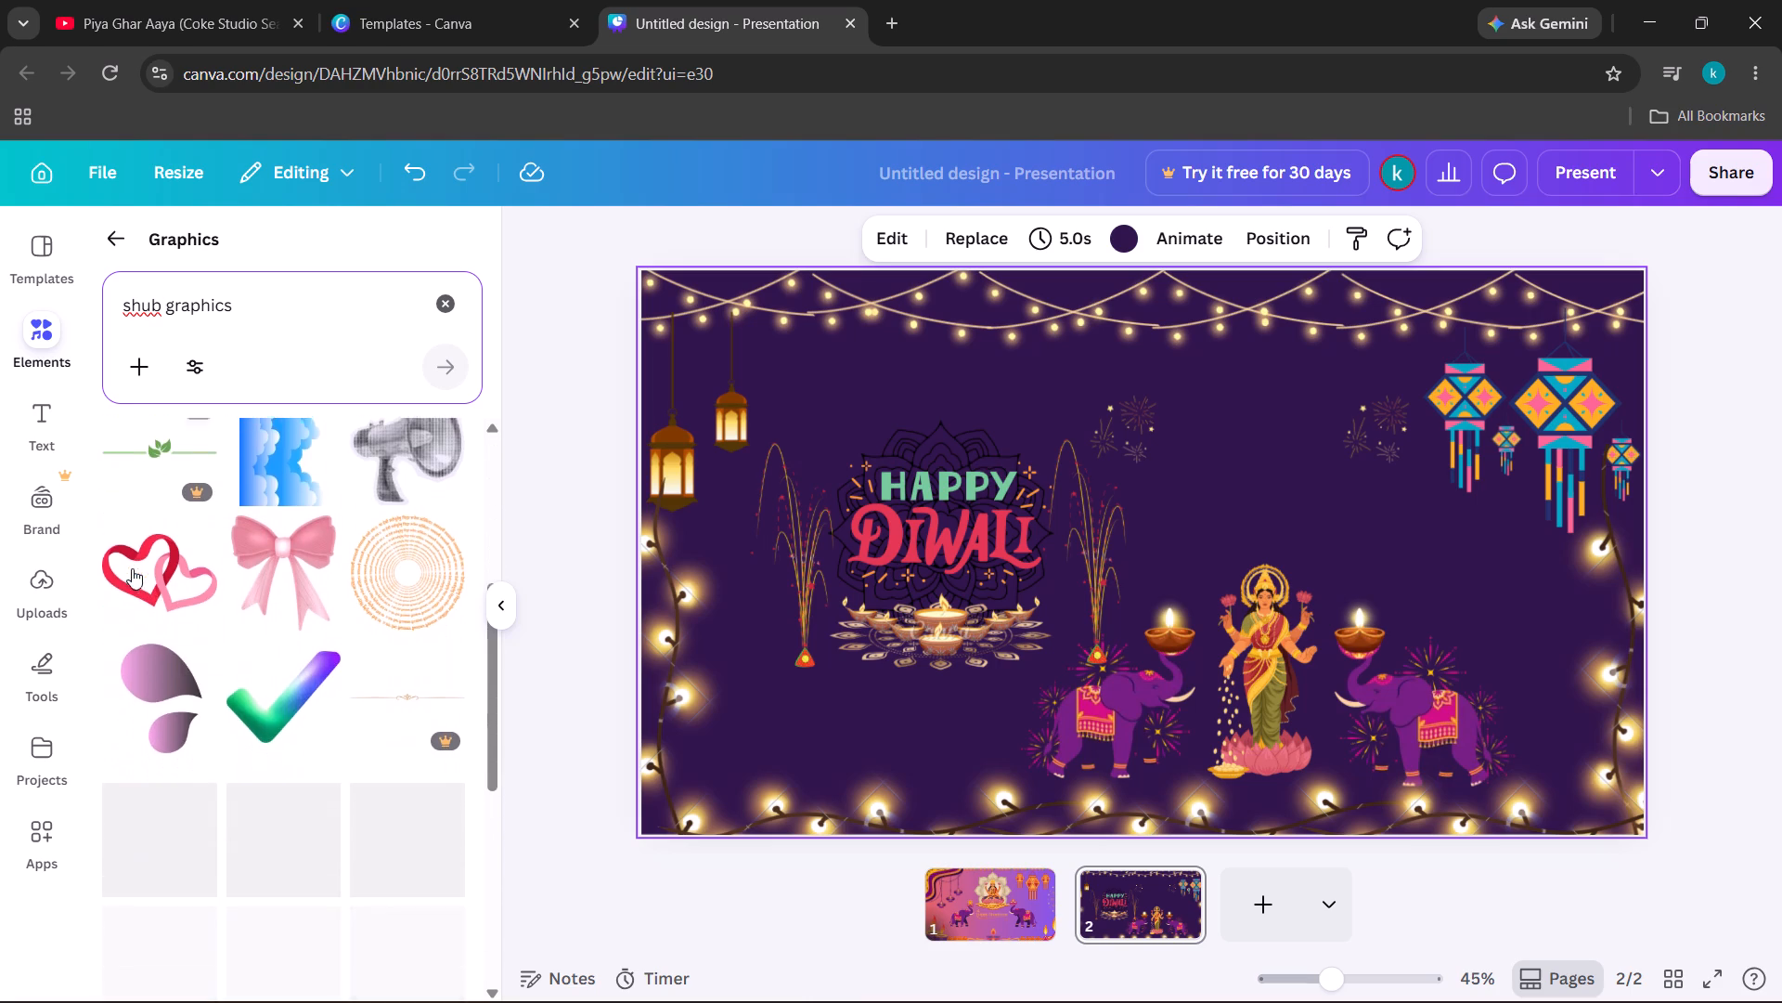
pyautogui.hscroll(1, 132, 568)
pyautogui.scroll(-2, 132, 568)
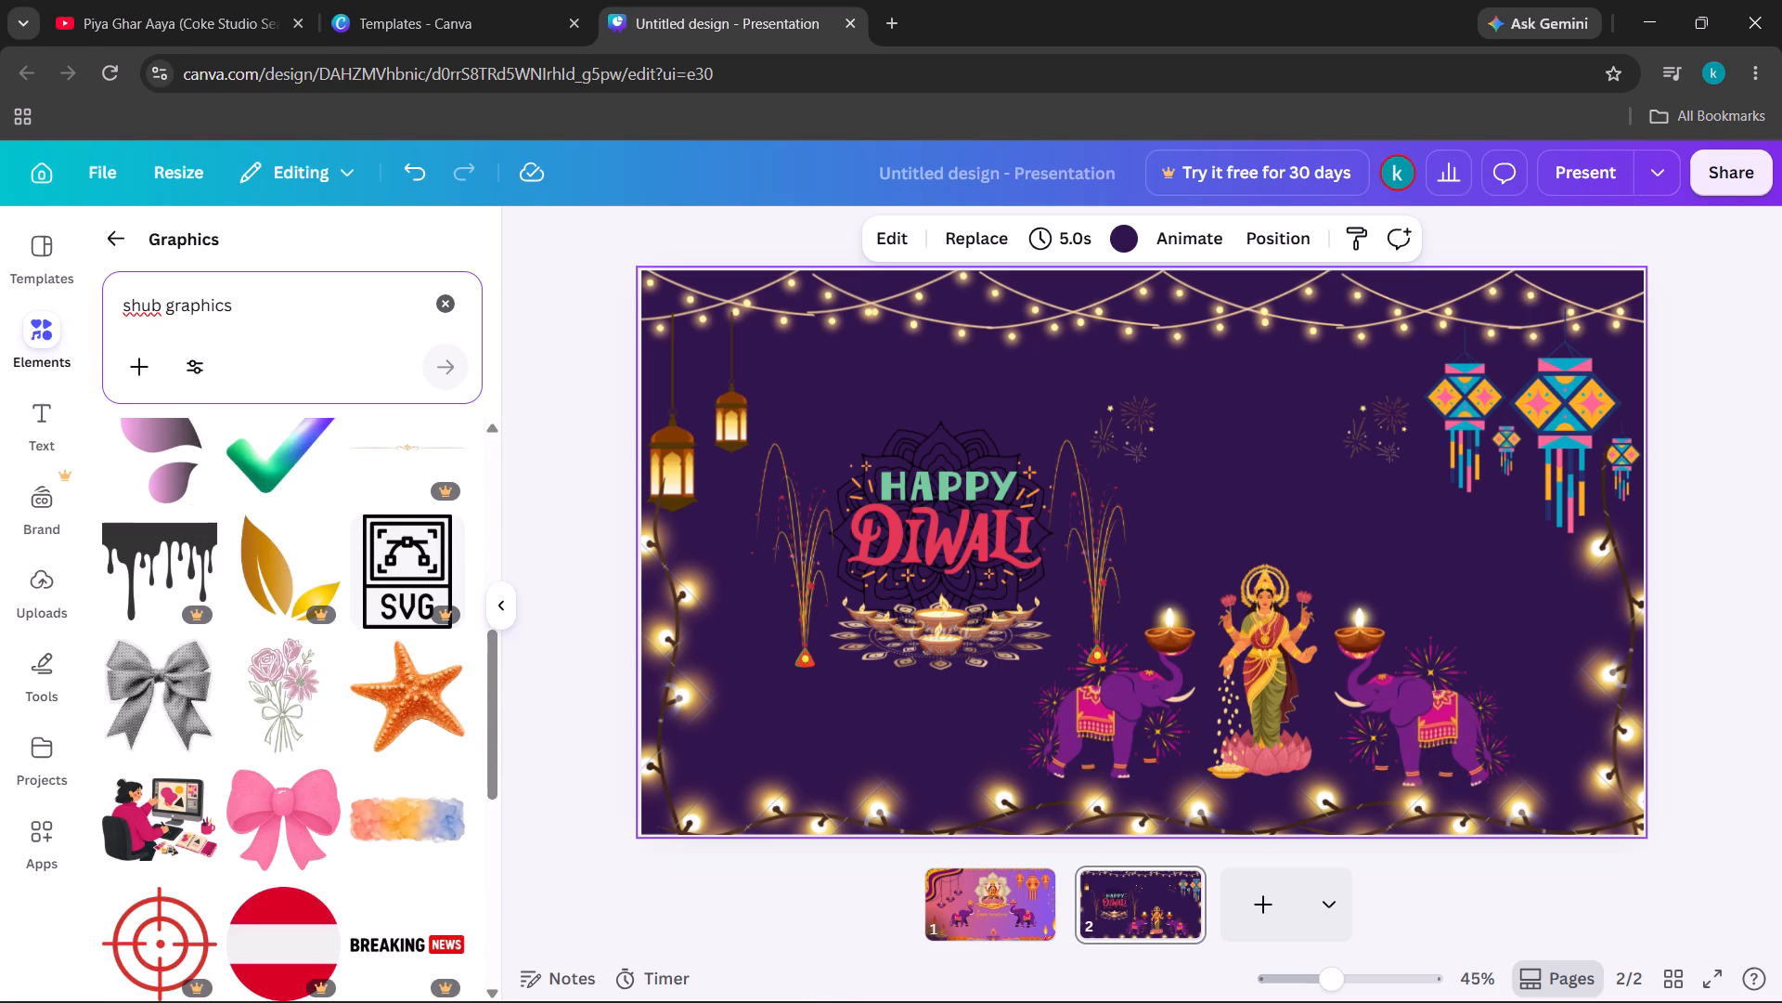
# Search for "shubh graphics", add the orange "शुभ लाभ" lettering, shrink it and place it just above Laxmi's head.
pyautogui.press('h')
pyautogui.press('Return')
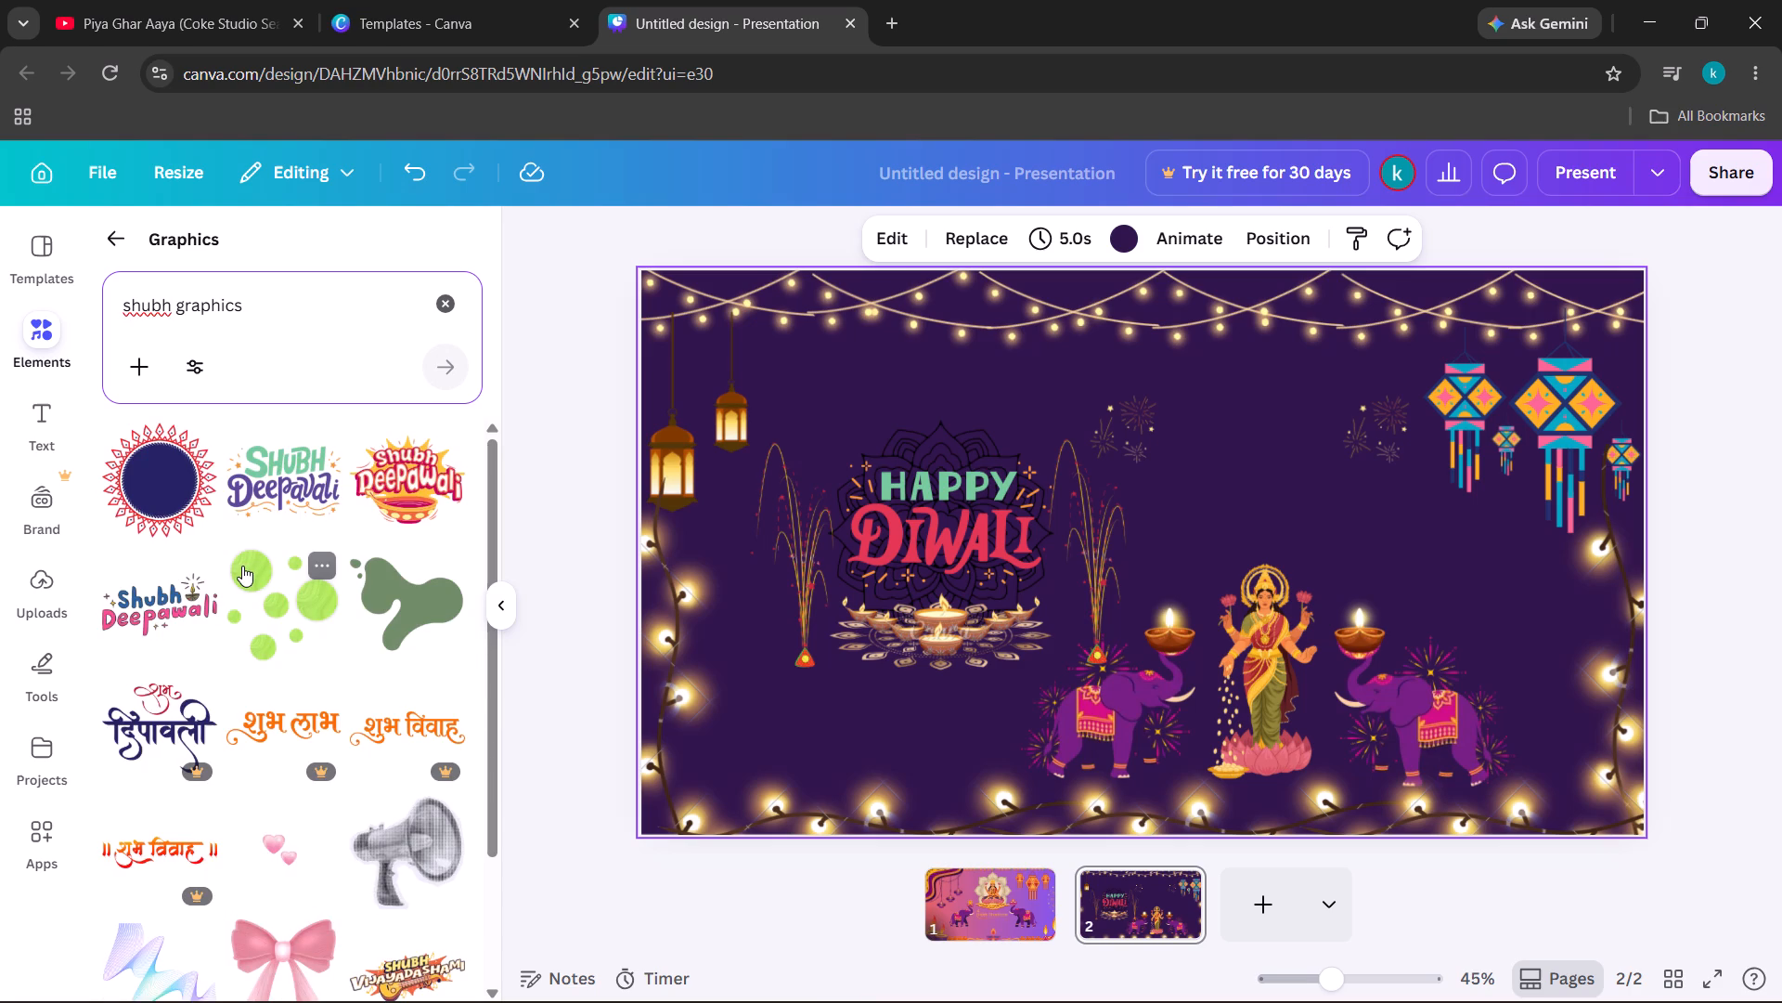
pyautogui.hscroll(3, 242, 566)
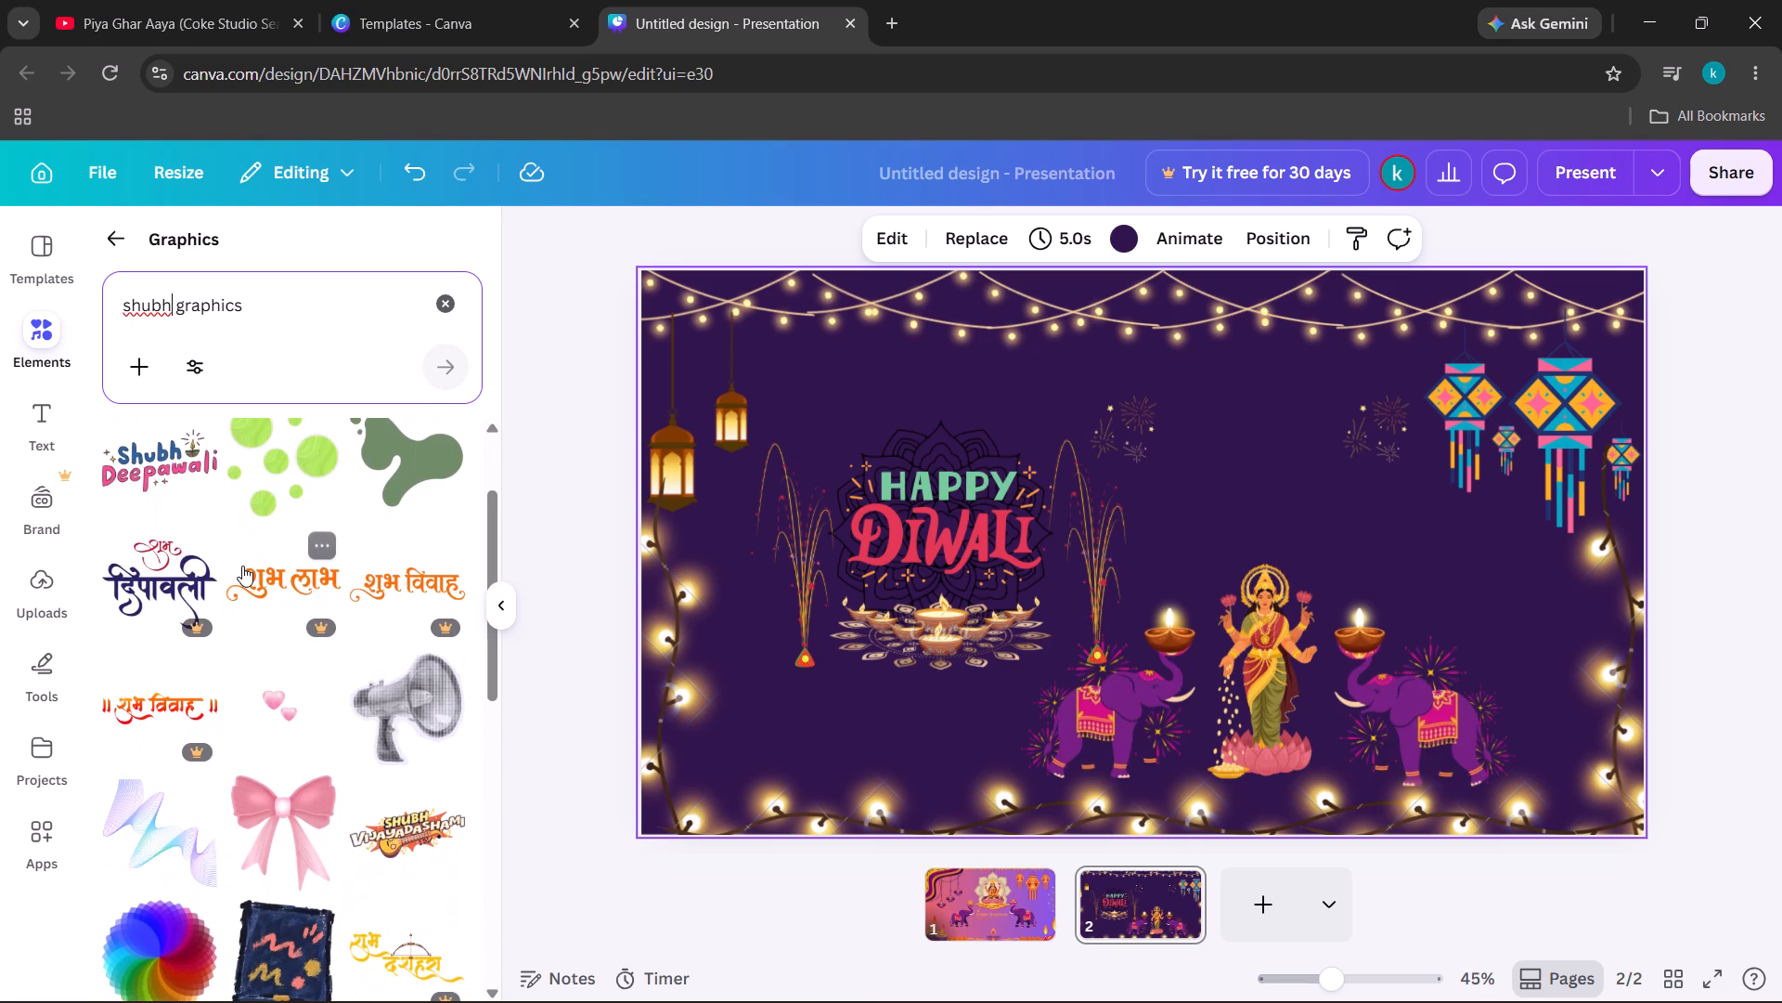
pyautogui.hscroll(5, 242, 566)
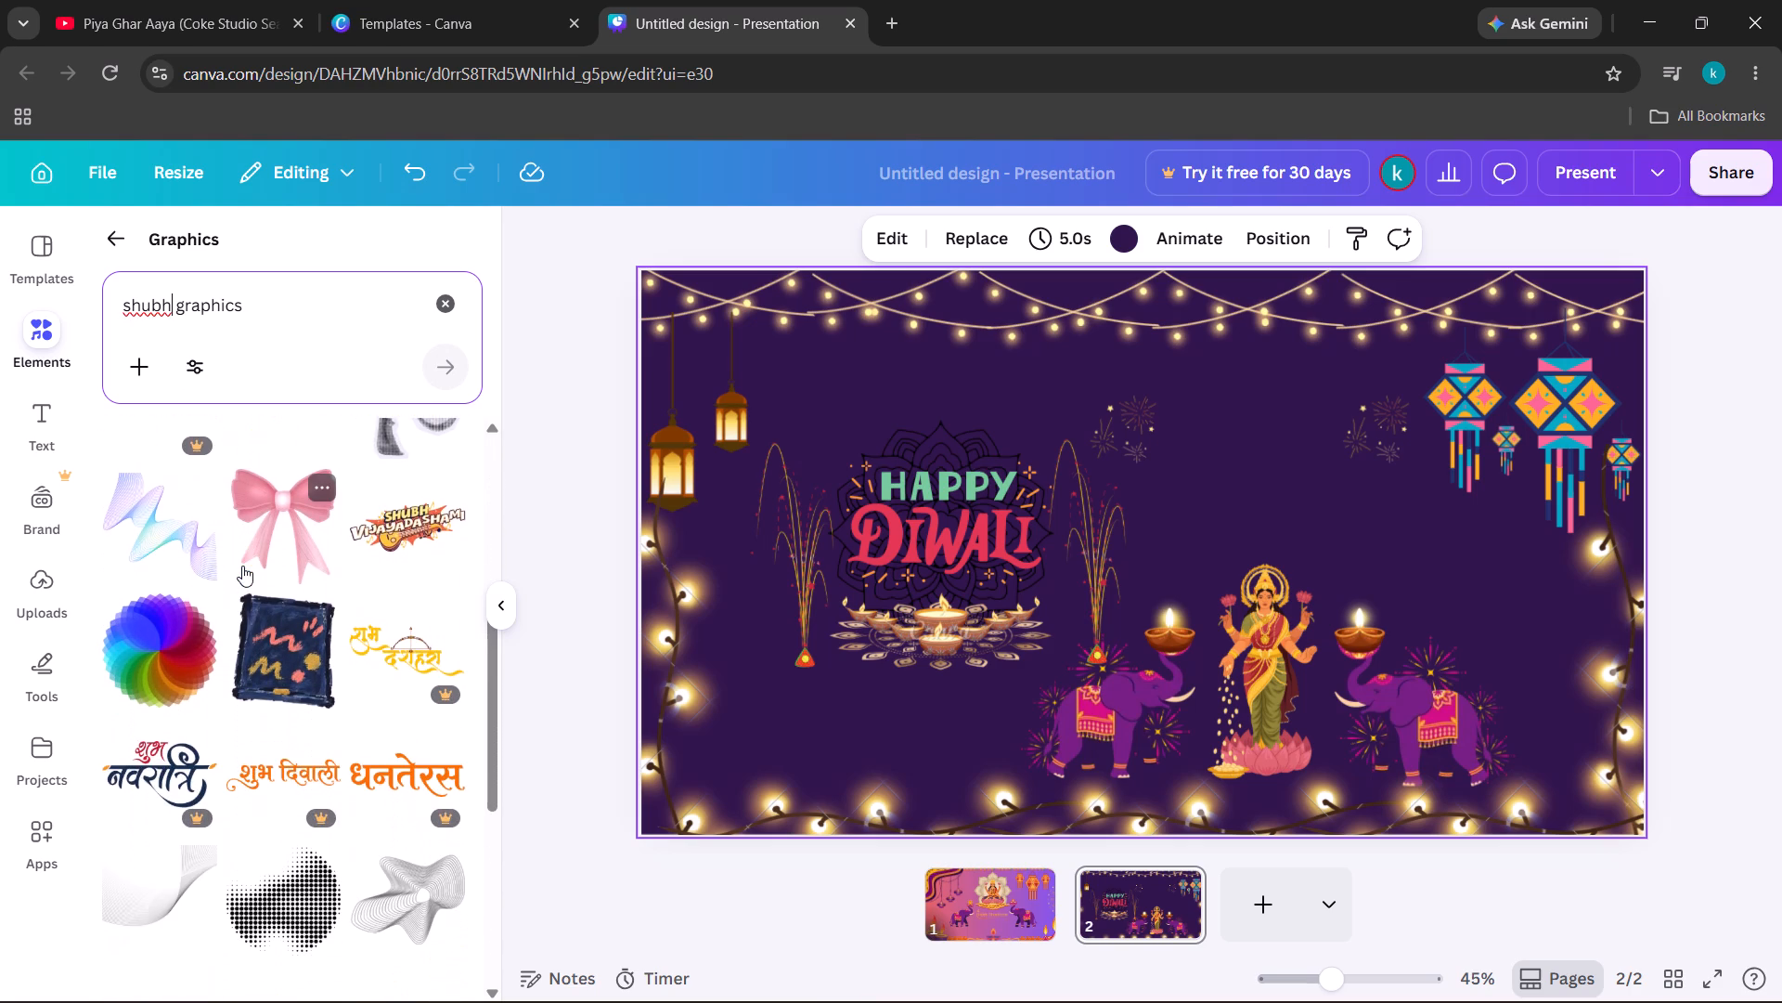
pyautogui.hscroll(3, 242, 566)
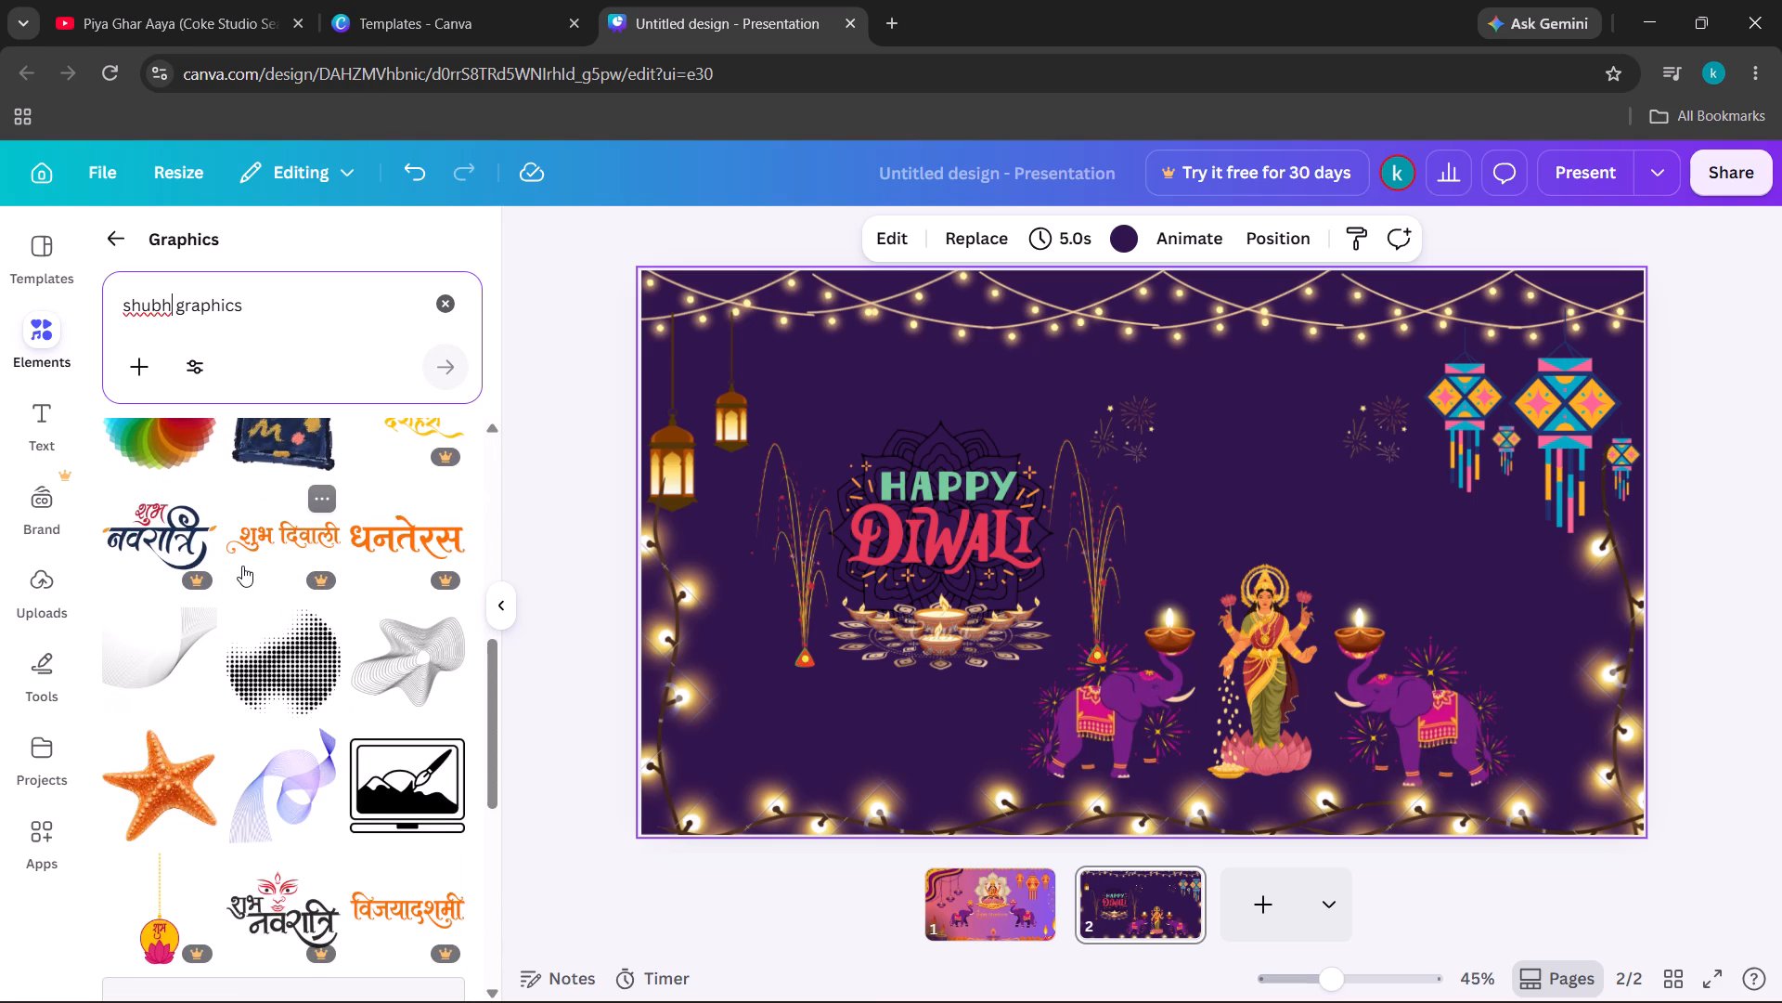
pyautogui.hscroll(6, 242, 566)
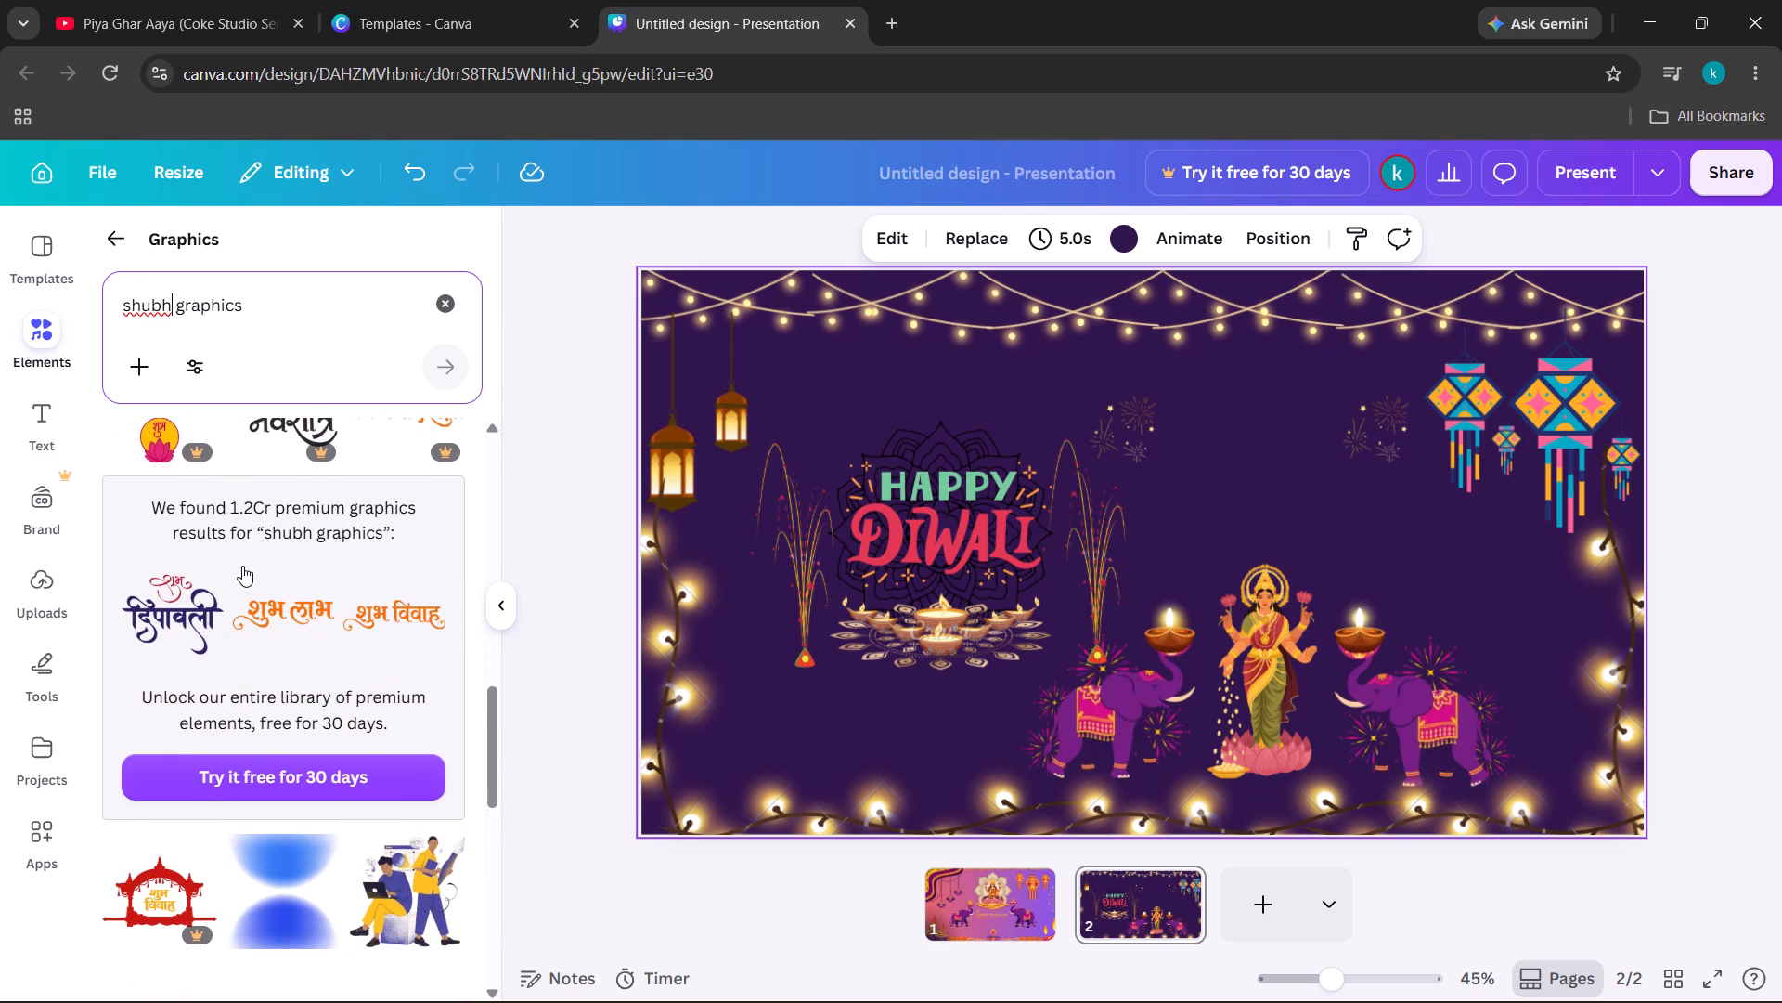
pyautogui.click(279, 602)
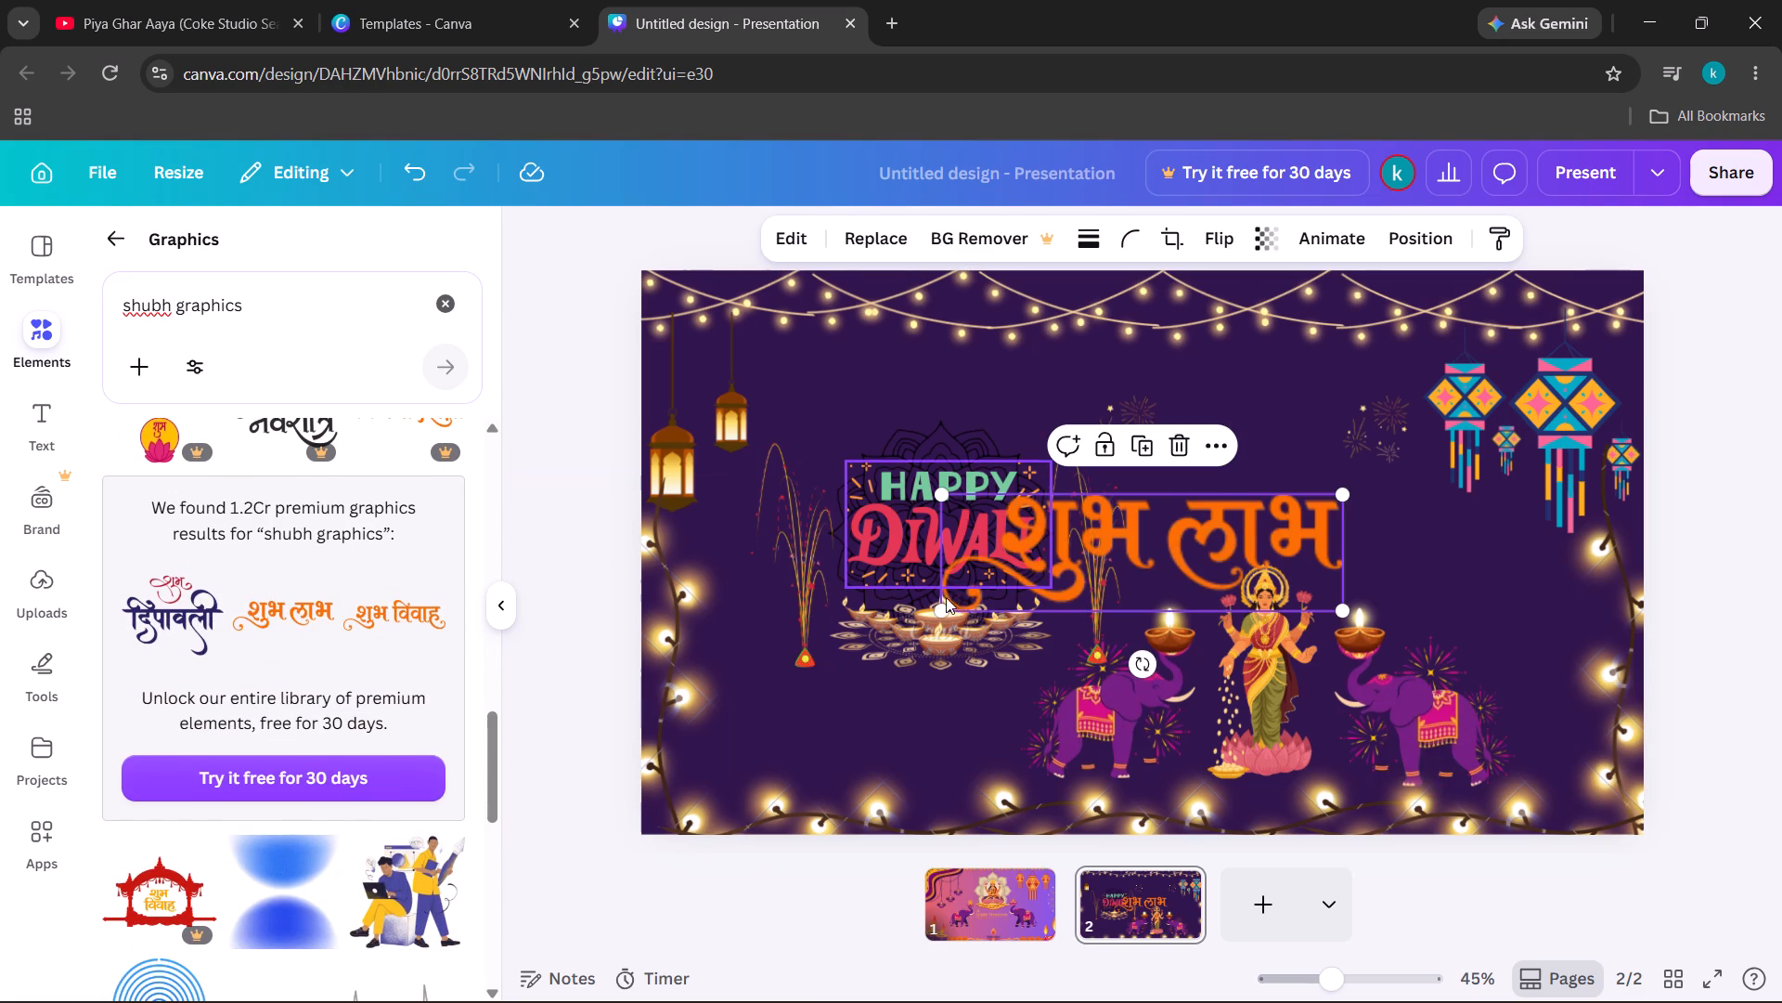
pyautogui.moveTo(943, 604); pyautogui.dragTo(1157, 471)
pyautogui.click(1251, 510)
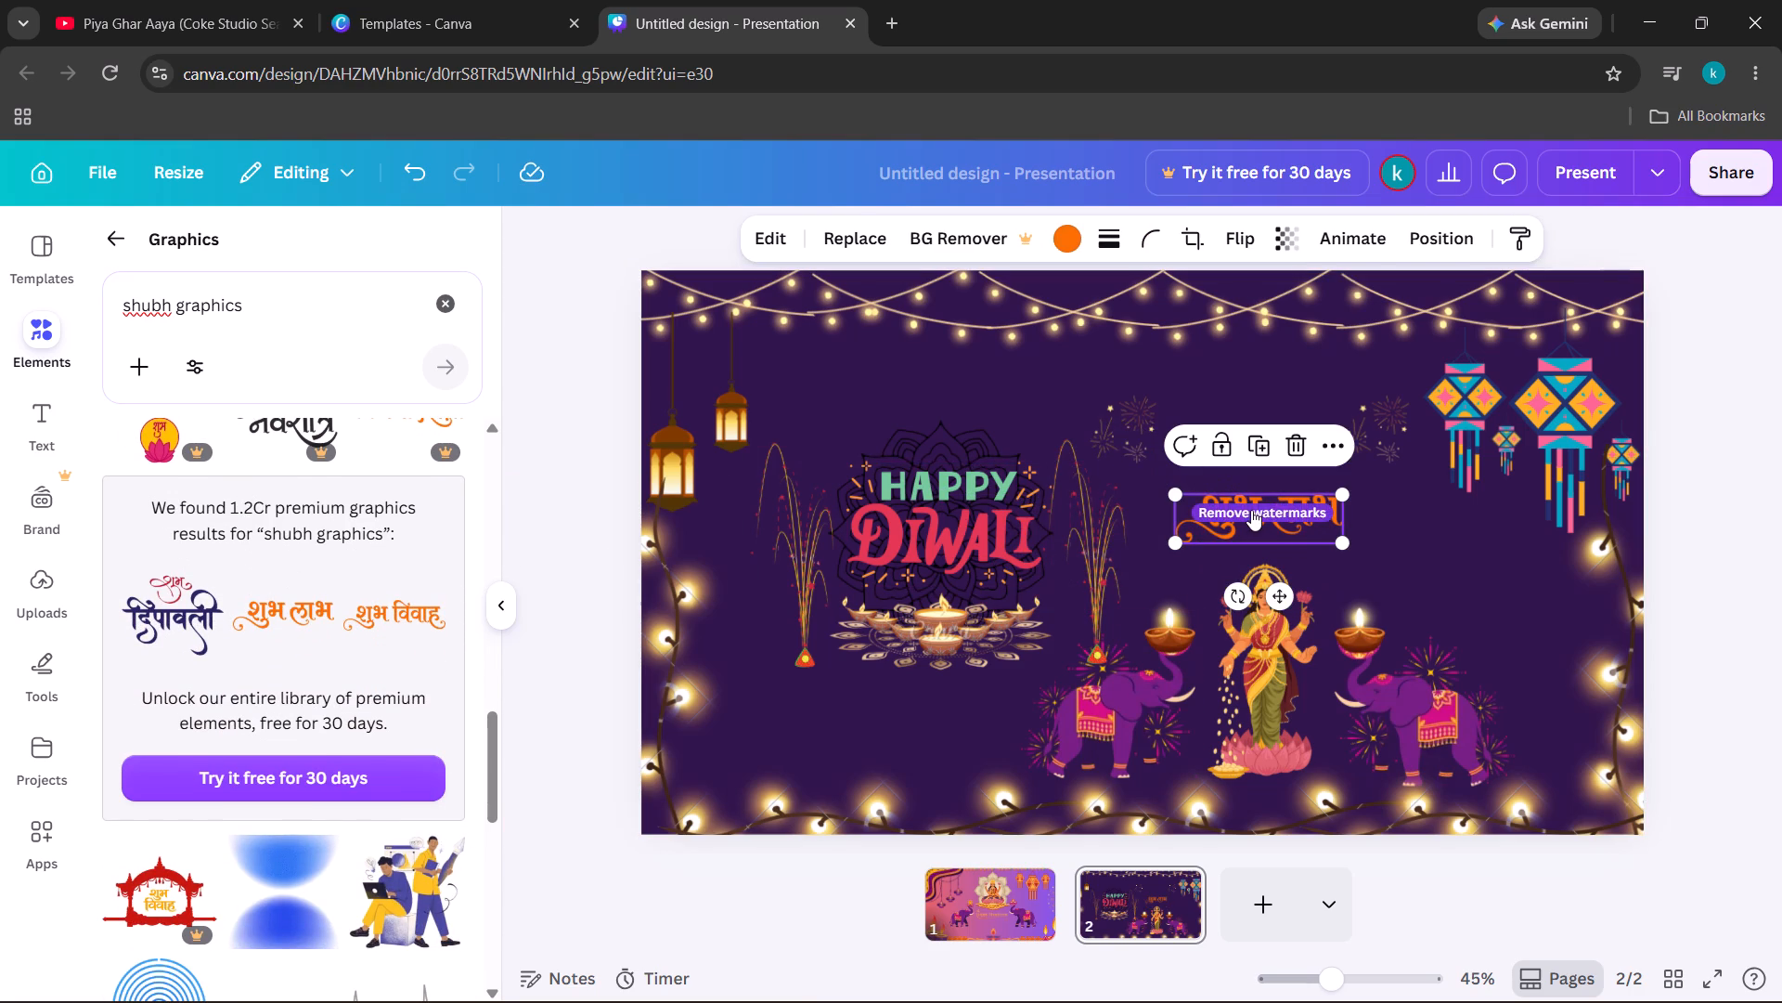
pyautogui.moveTo(1256, 528); pyautogui.dragTo(1262, 541)
pyautogui.click(1269, 530)
pyautogui.moveTo(1268, 519); pyautogui.dragTo(1267, 541)
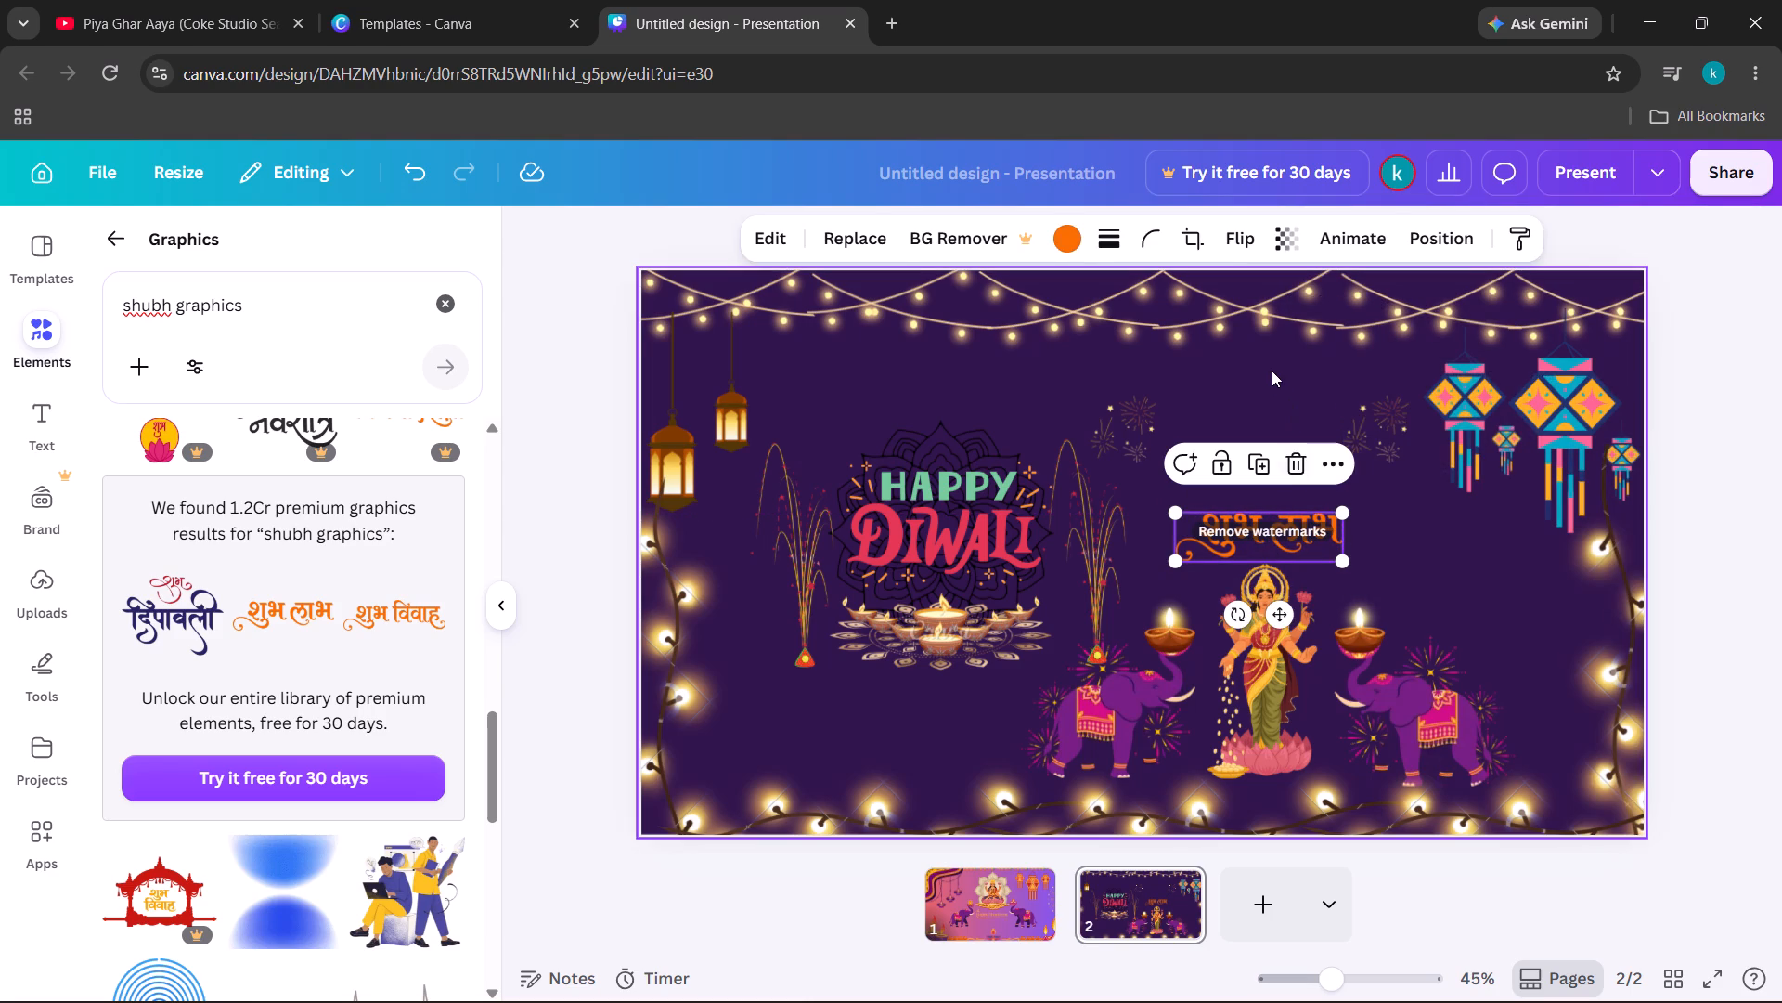
pyautogui.click(1272, 371)
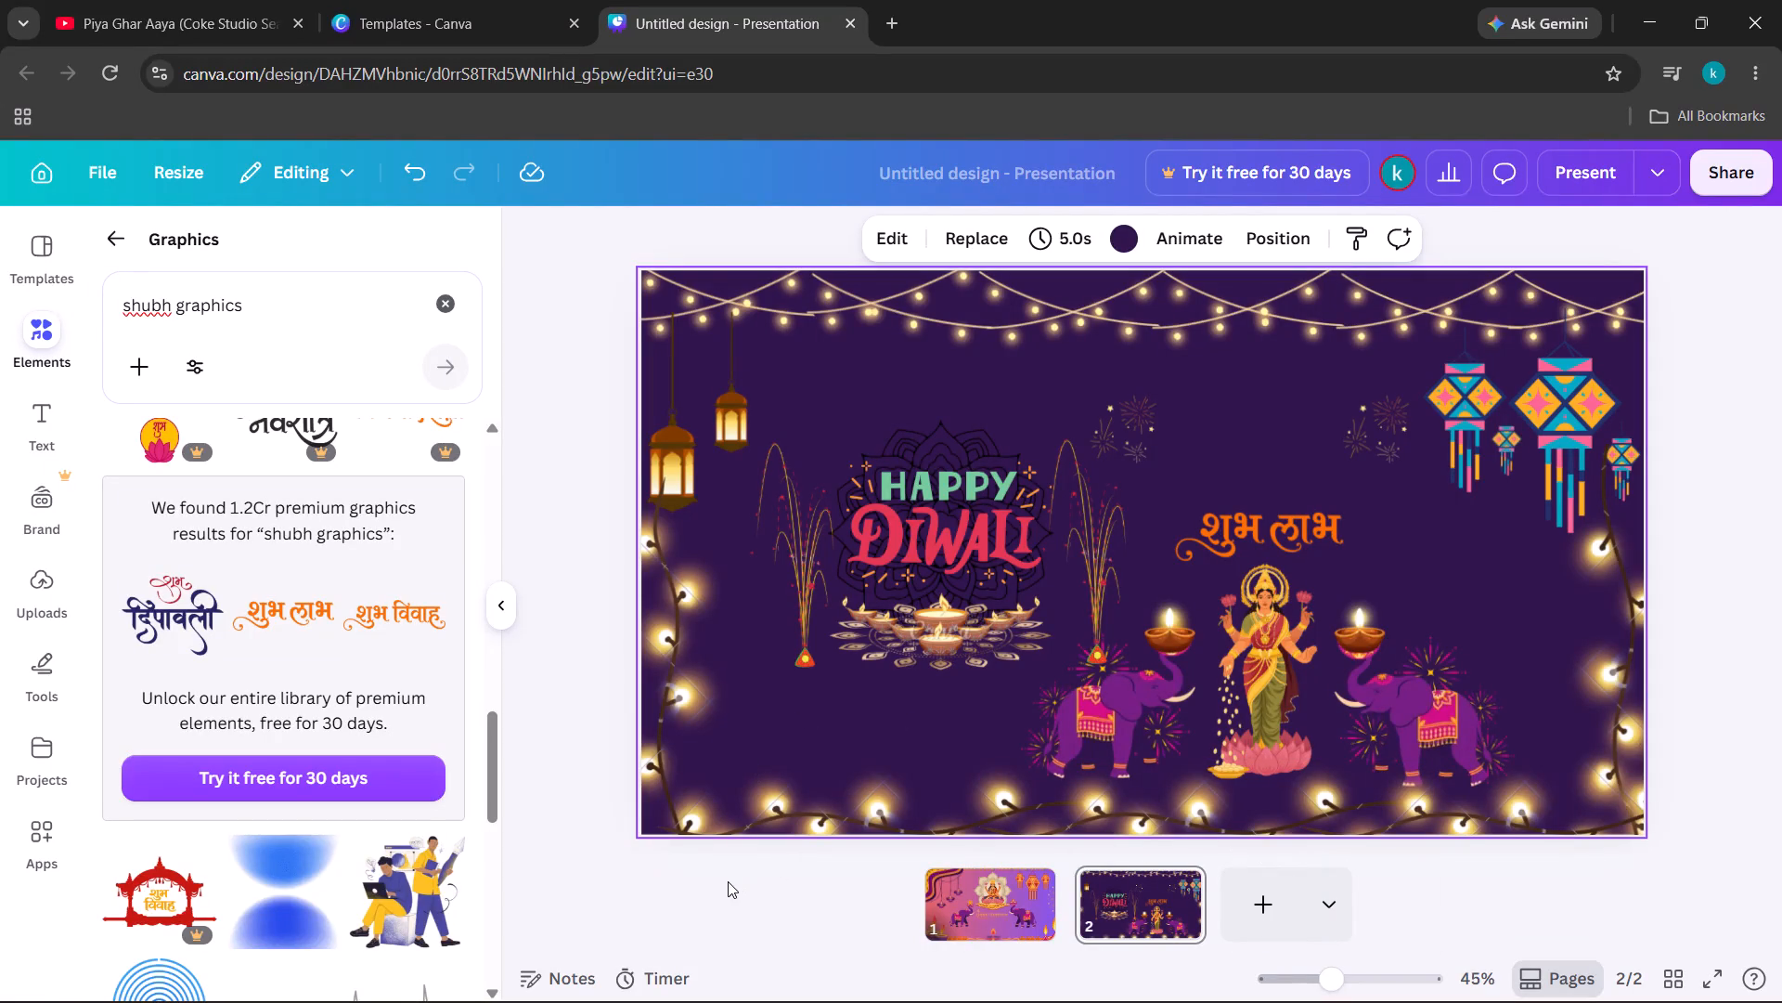
# Add a new page after the purple Happy Diwali page.
pyautogui.click(1273, 899)
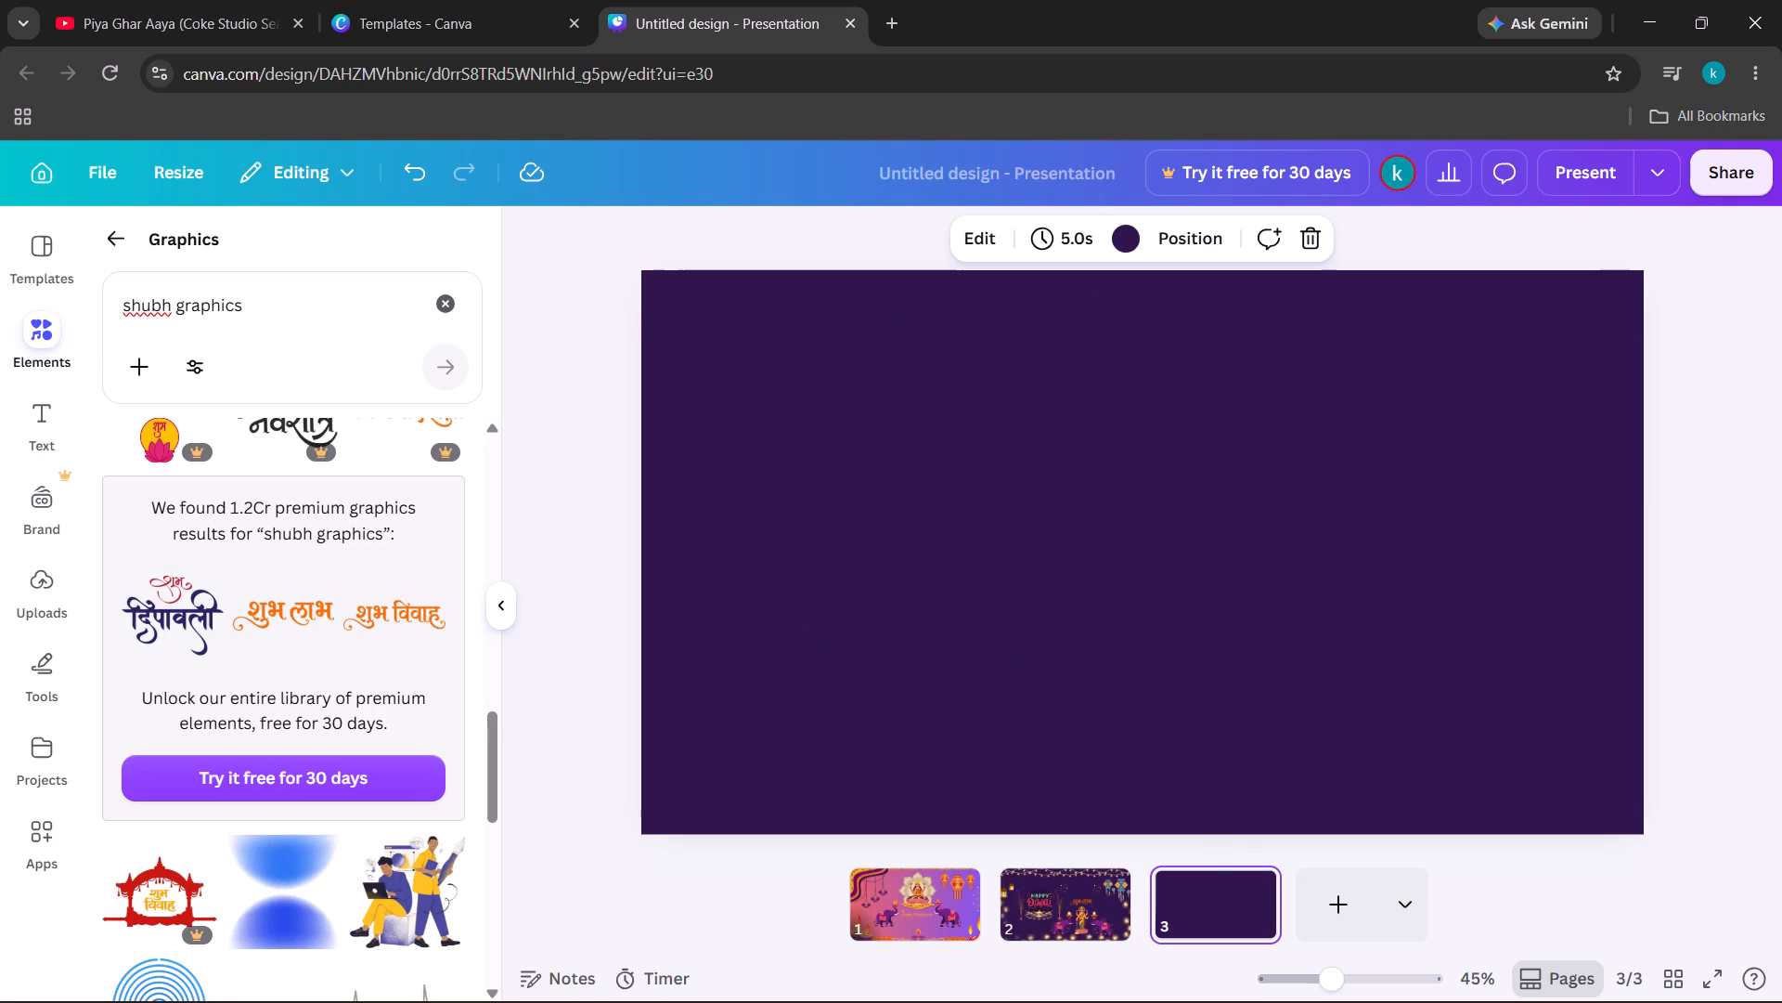
# Search for "shubhguverdham parvat graphics" and look through the results for a mountain.
pyautogui.click(342, 305)
pyautogui.press('Left')
pyautogui.press('Left')
pyautogui.press('Left')
pyautogui.press('Left')
pyautogui.press('Left')
pyautogui.press('Left')
pyautogui.press('Left')
pyautogui.press('Left')
pyautogui.press('Left')
pyautogui.press('Left')
pyautogui.press('Left')
pyautogui.press('Left')
pyautogui.press('Left')
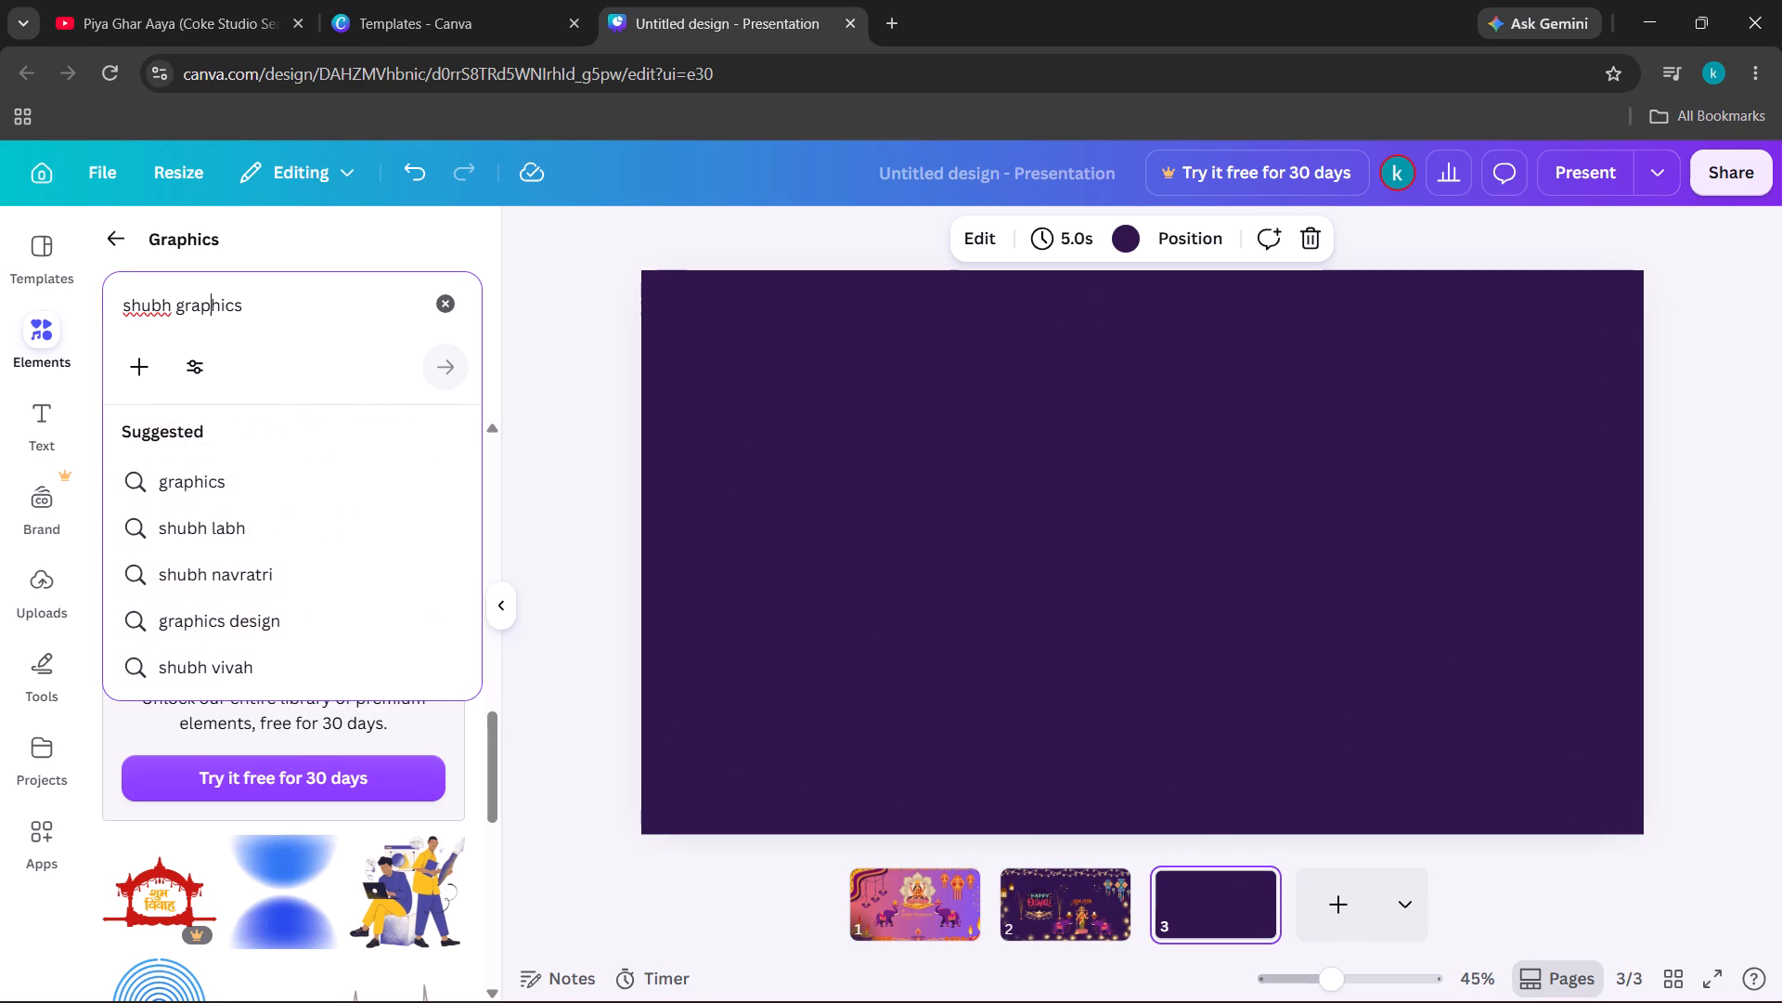
pyautogui.press('Right')
pyautogui.press('Right')
pyautogui.press('Right')
pyautogui.write('guverdham')
pyautogui.press('space')
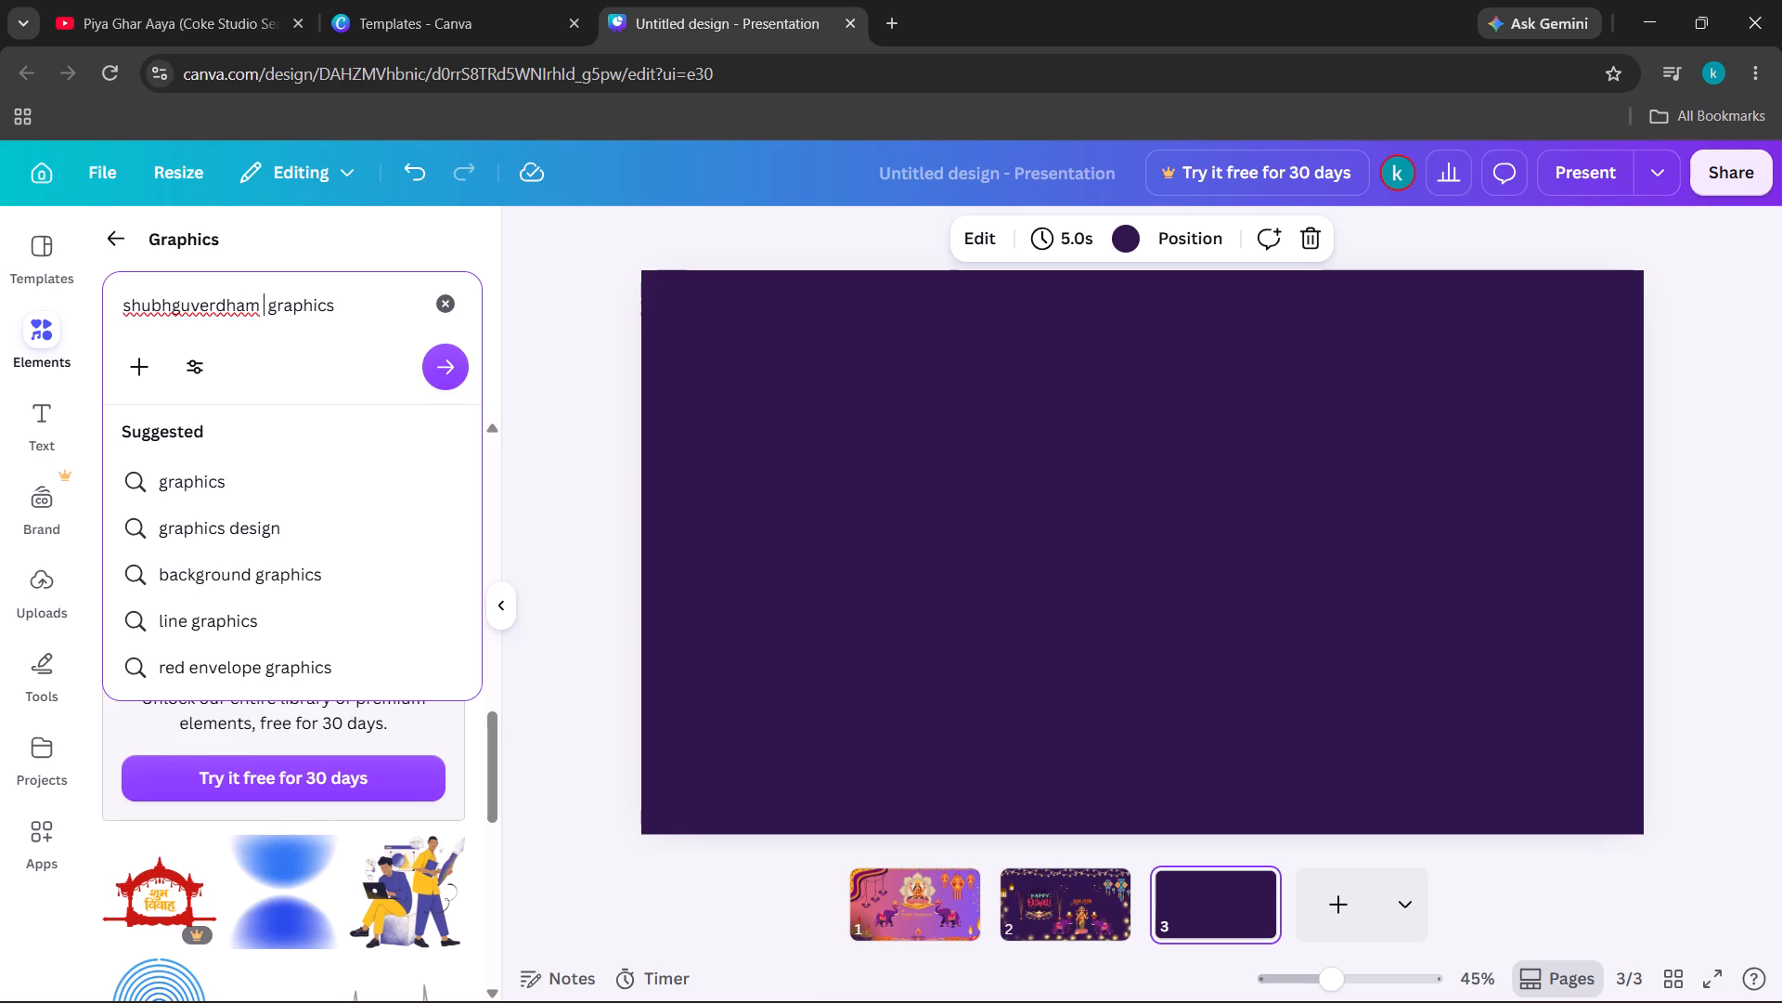
pyautogui.write('parva')
pyautogui.press('y')
pyautogui.press('BackSpace')
pyautogui.press('t')
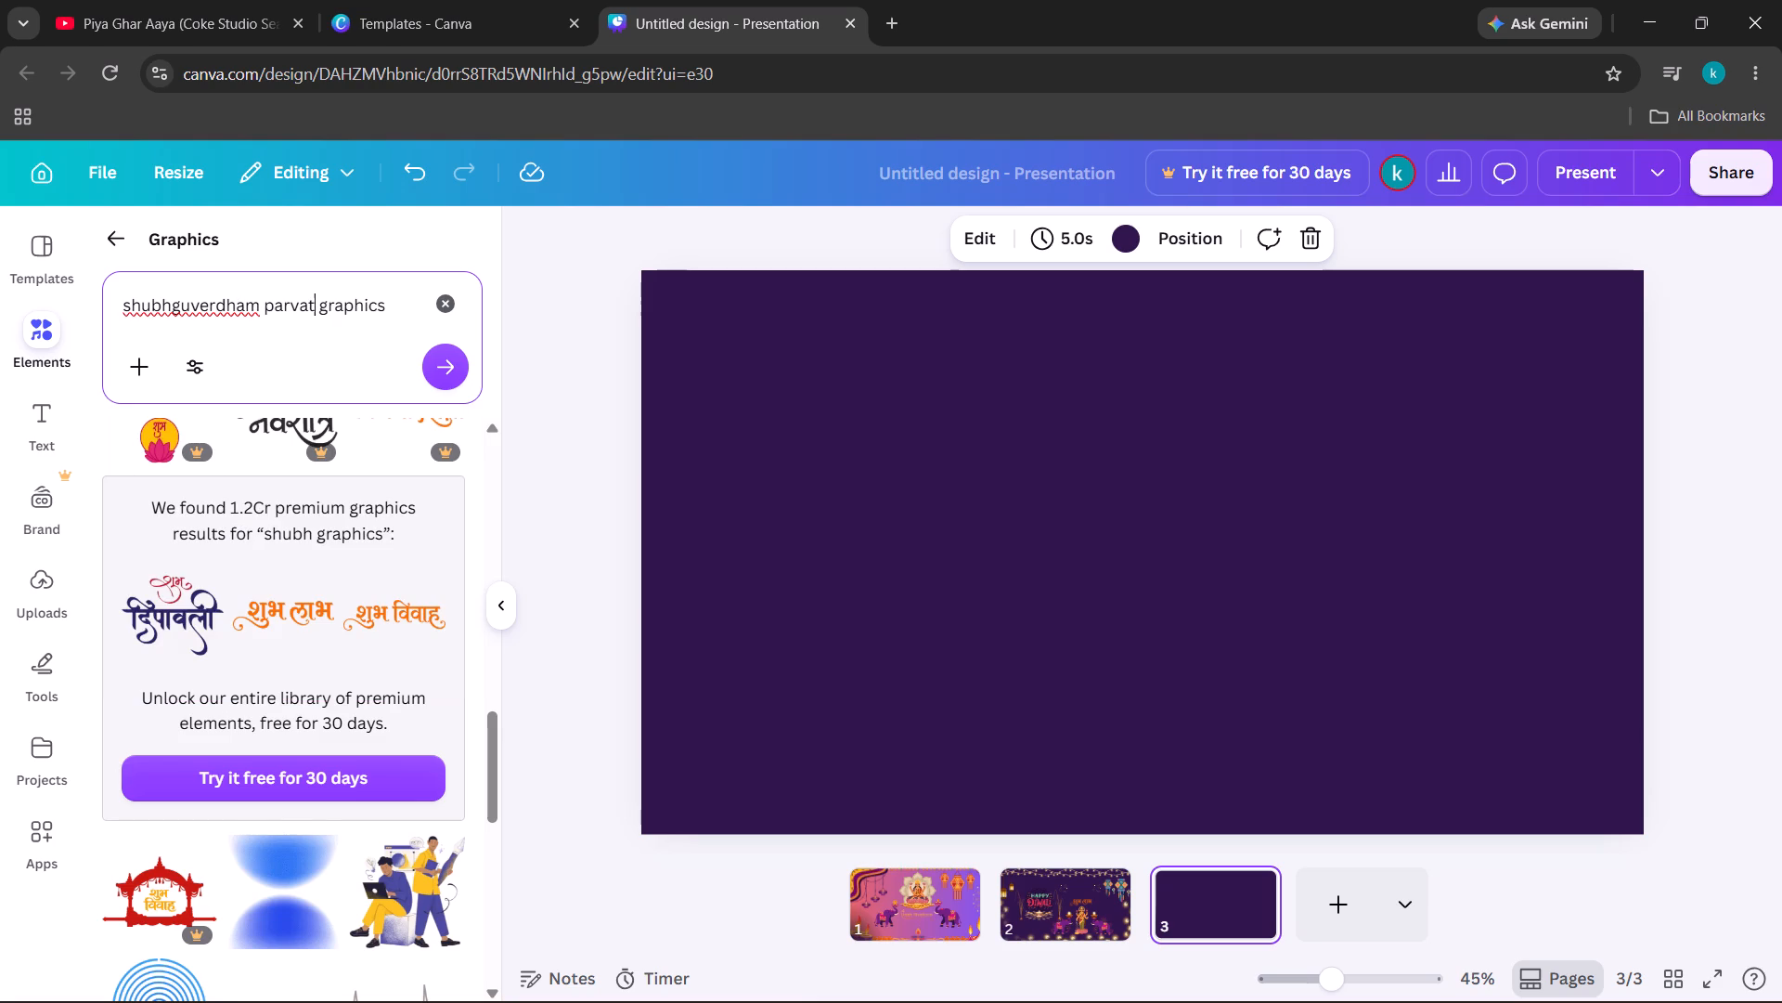
pyautogui.press('Return')
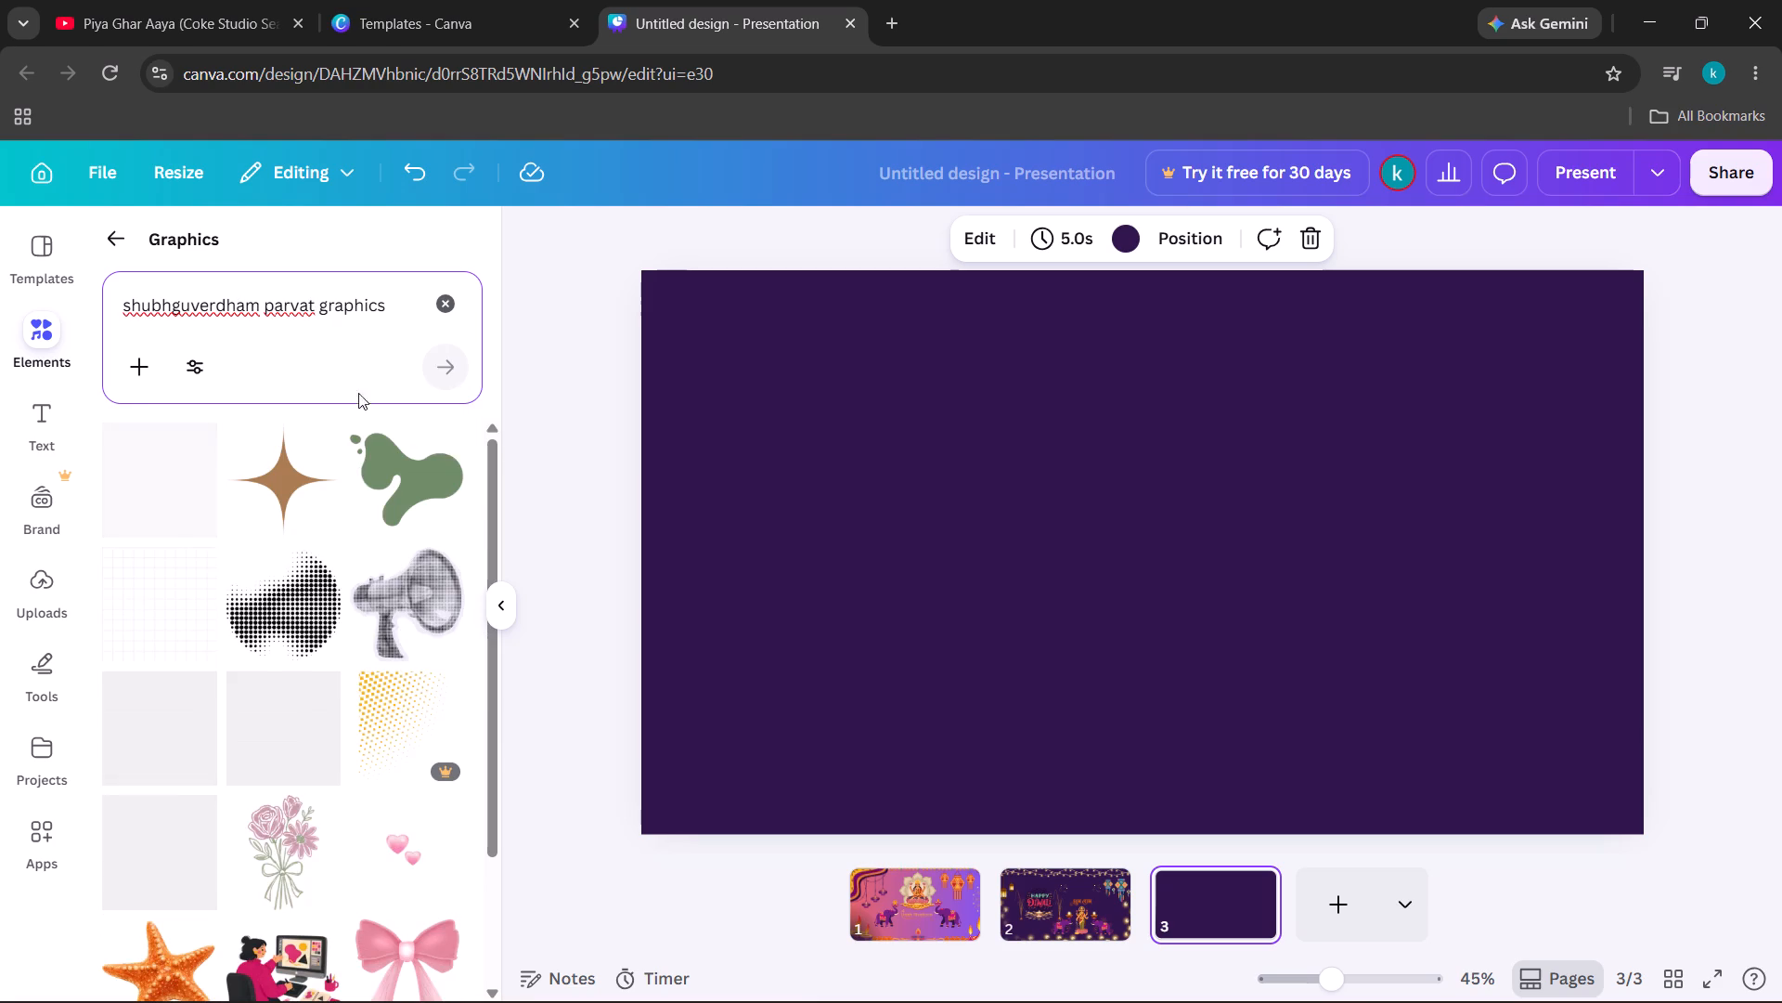
pyautogui.hscroll(1, 230, 640)
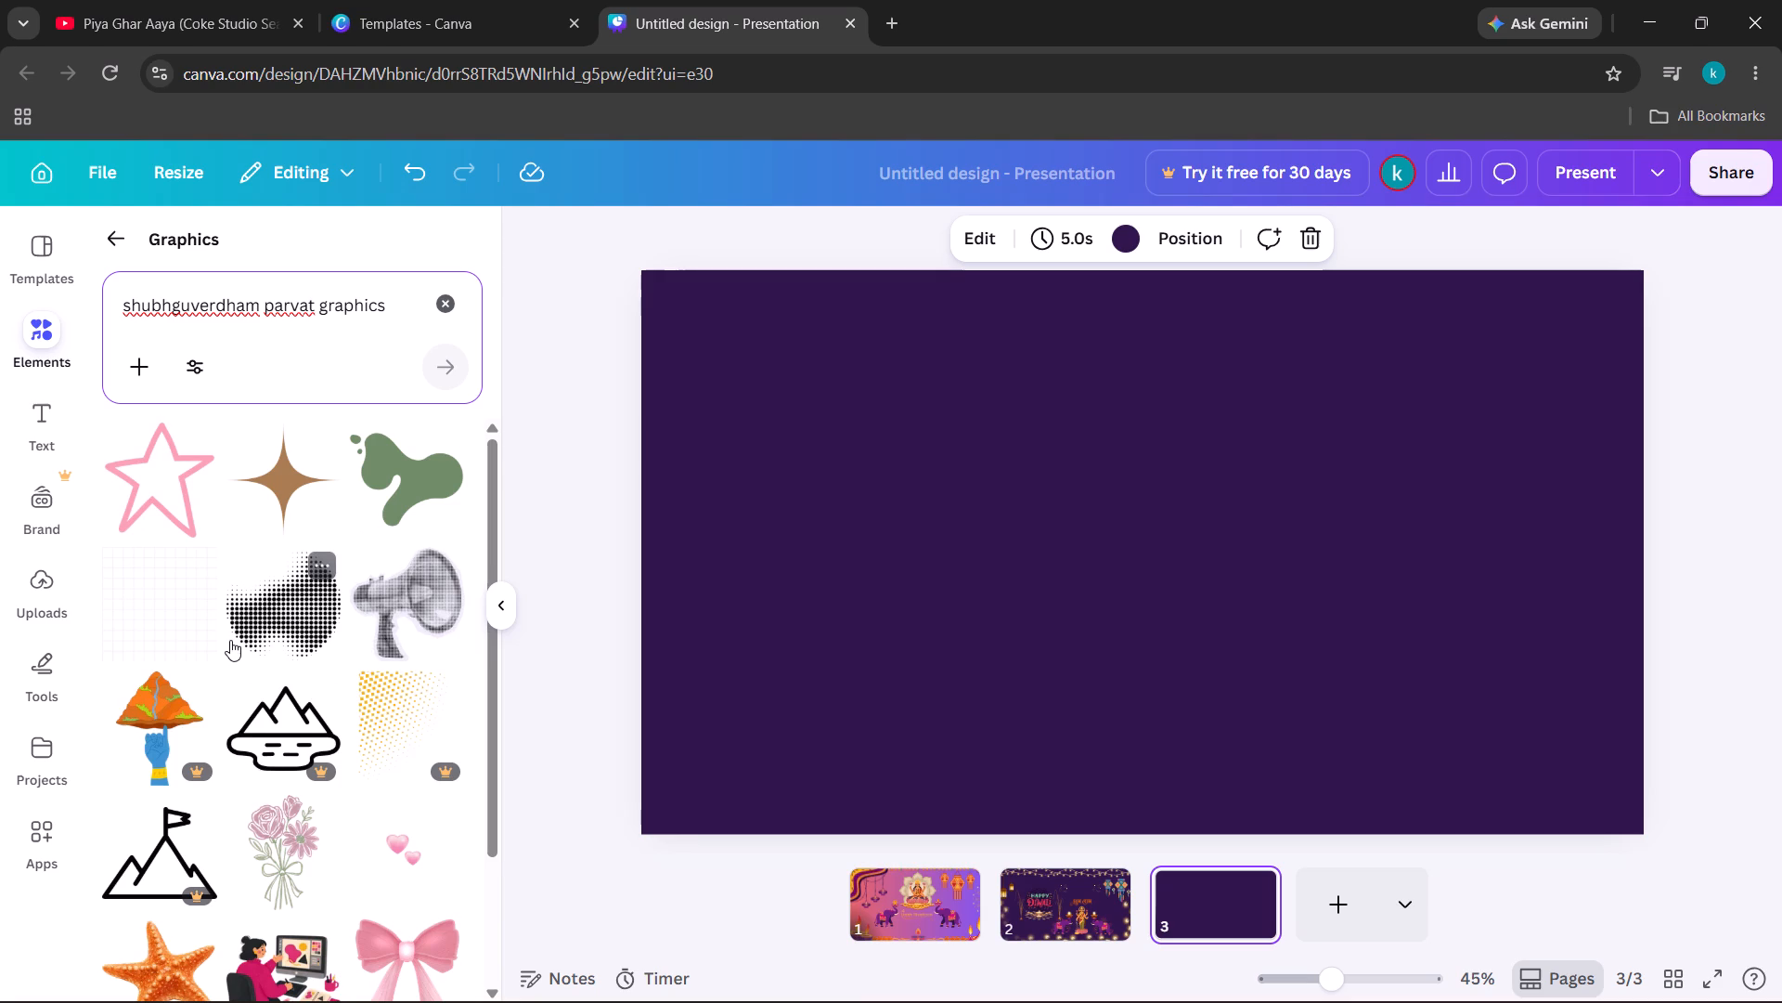
pyautogui.hscroll(7, 230, 640)
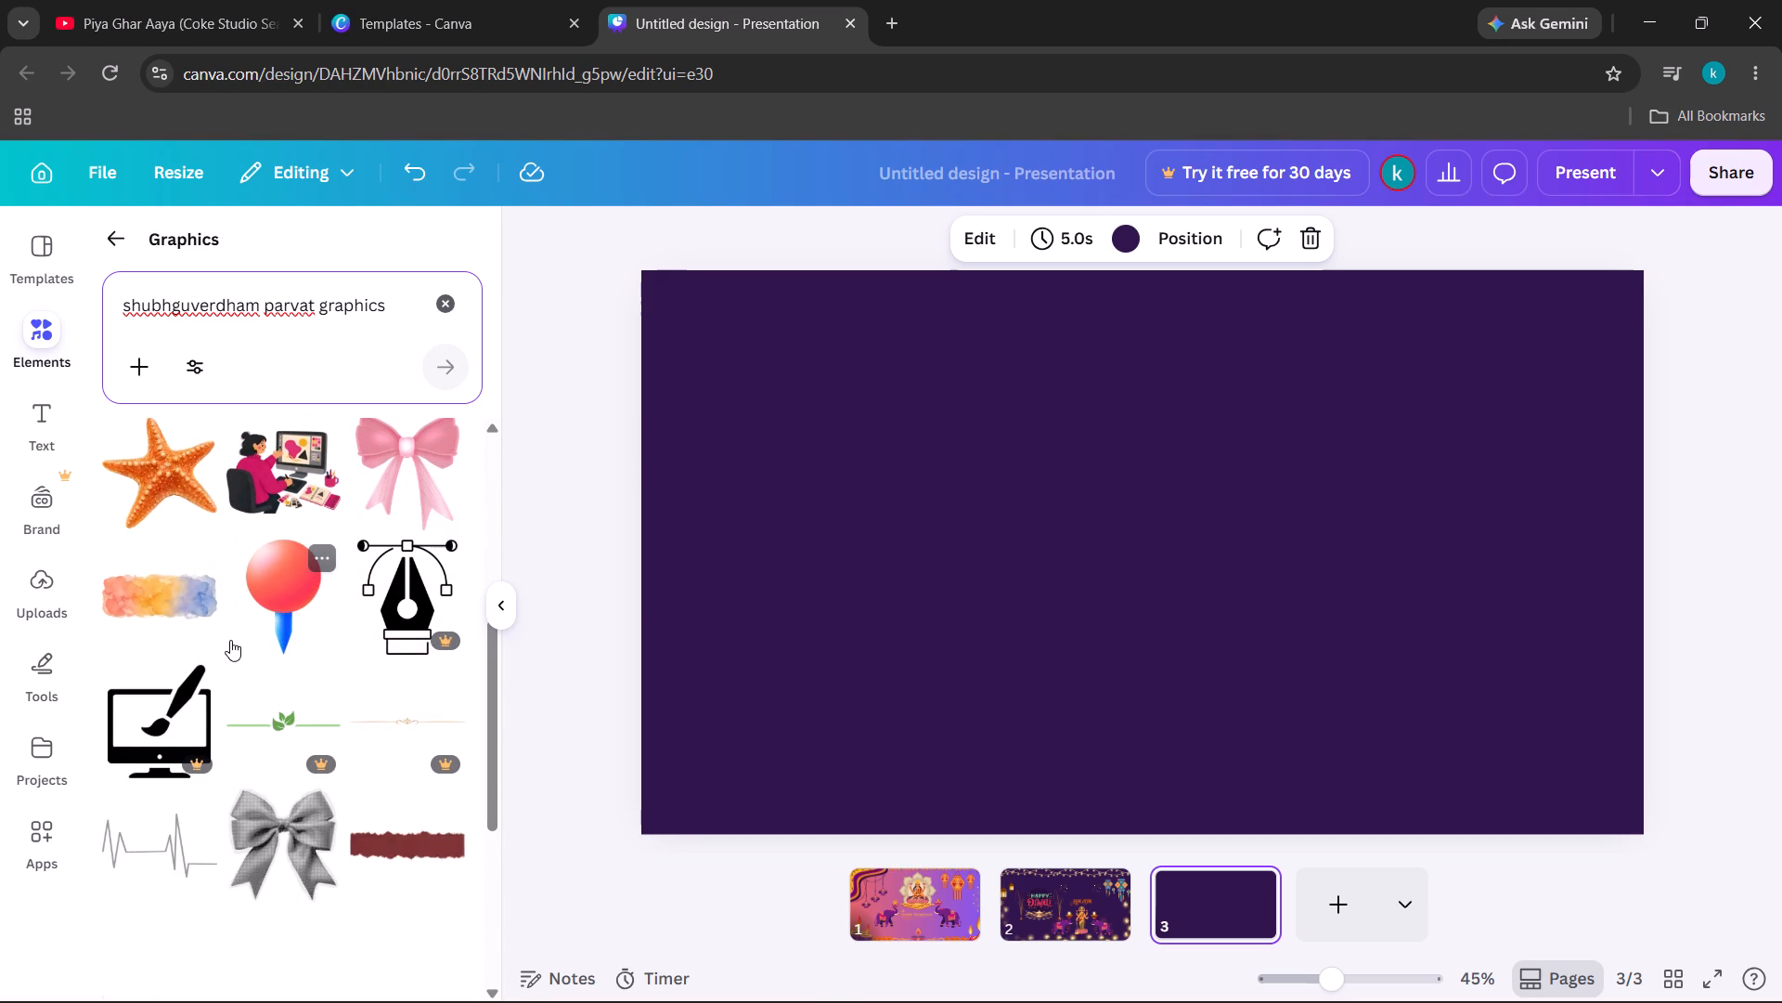
pyautogui.hscroll(3, 230, 640)
pyautogui.scroll(5, 230, 640)
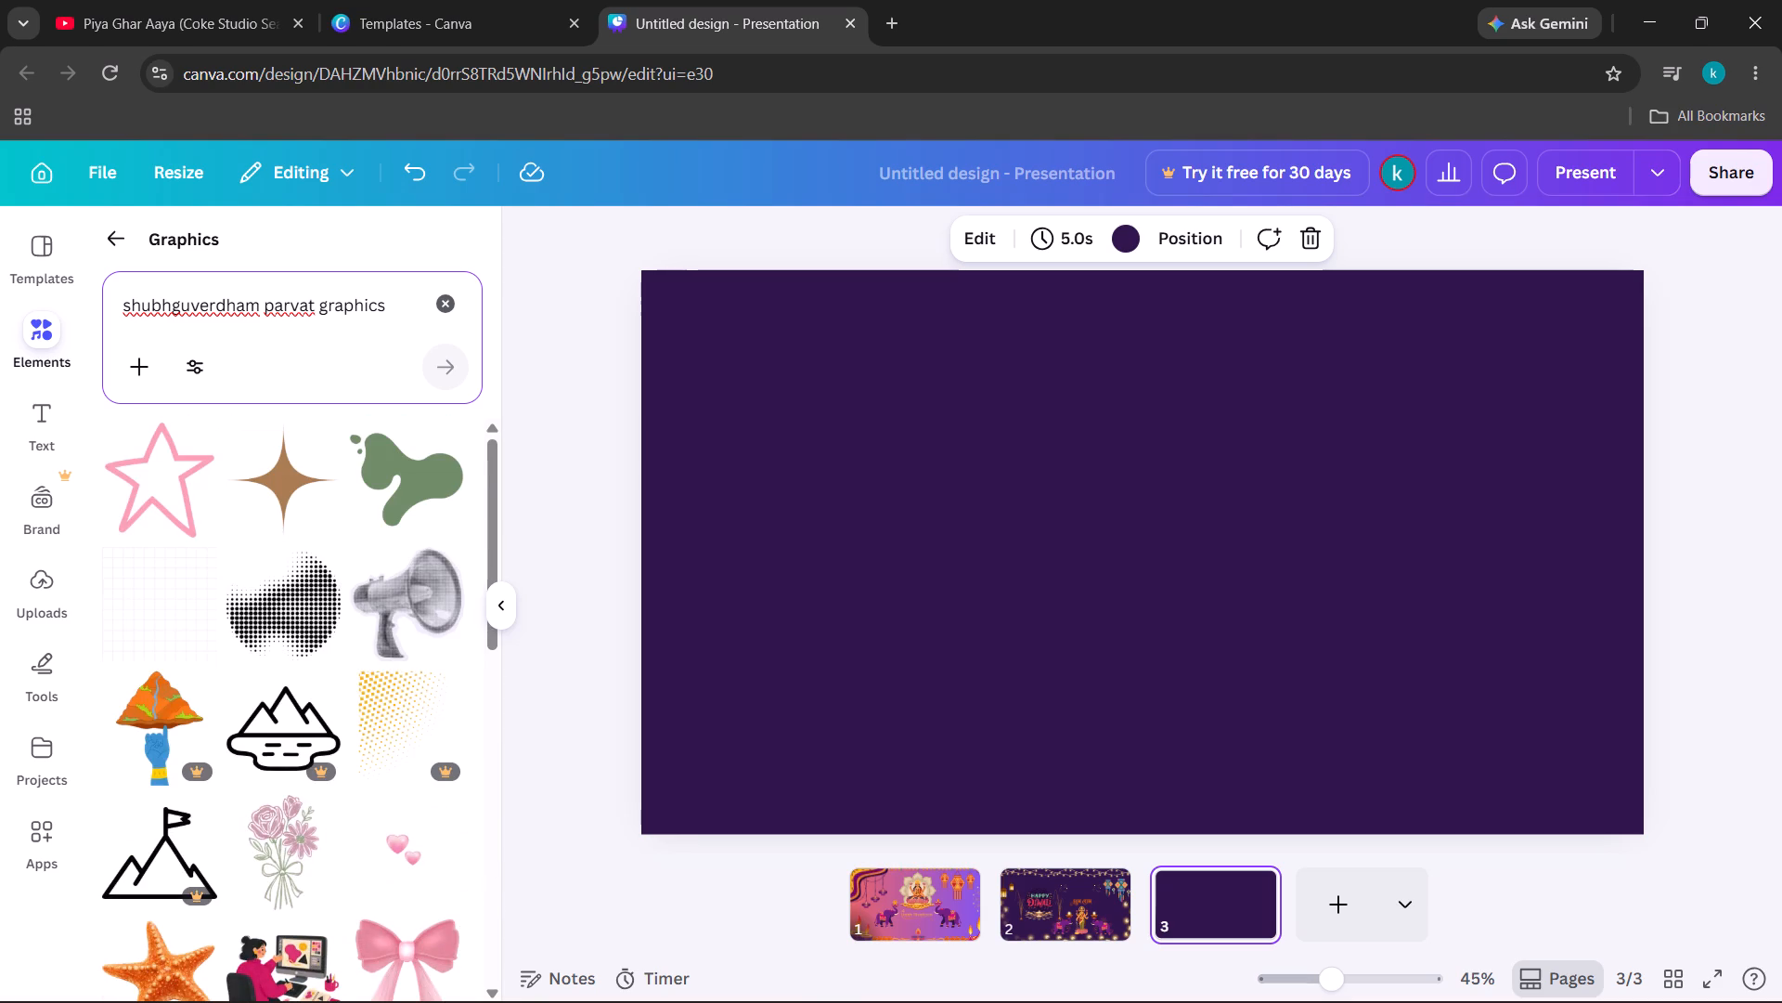
# Change the graphics search to "mountain graphics" and run it.
pyautogui.press('BackSpace')
pyautogui.press('BackSpace')
pyautogui.press('BackSpace')
pyautogui.press('BackSpace')
pyautogui.press('BackSpace')
pyautogui.press('BackSpace')
pyautogui.press('BackSpace')
pyautogui.press('BackSpace')
pyautogui.press('BackSpace')
pyautogui.press('BackSpace')
pyautogui.press('BackSpace')
pyautogui.press('BackSpace')
pyautogui.press('BackSpace')
pyautogui.press('BackSpace')
pyautogui.press('BackSpace')
pyautogui.press('BackSpace')
pyautogui.press('BackSpace')
pyautogui.press('BackSpace')
pyautogui.press('BackSpace')
pyautogui.press('BackSpace')
pyautogui.press('BackSpace')
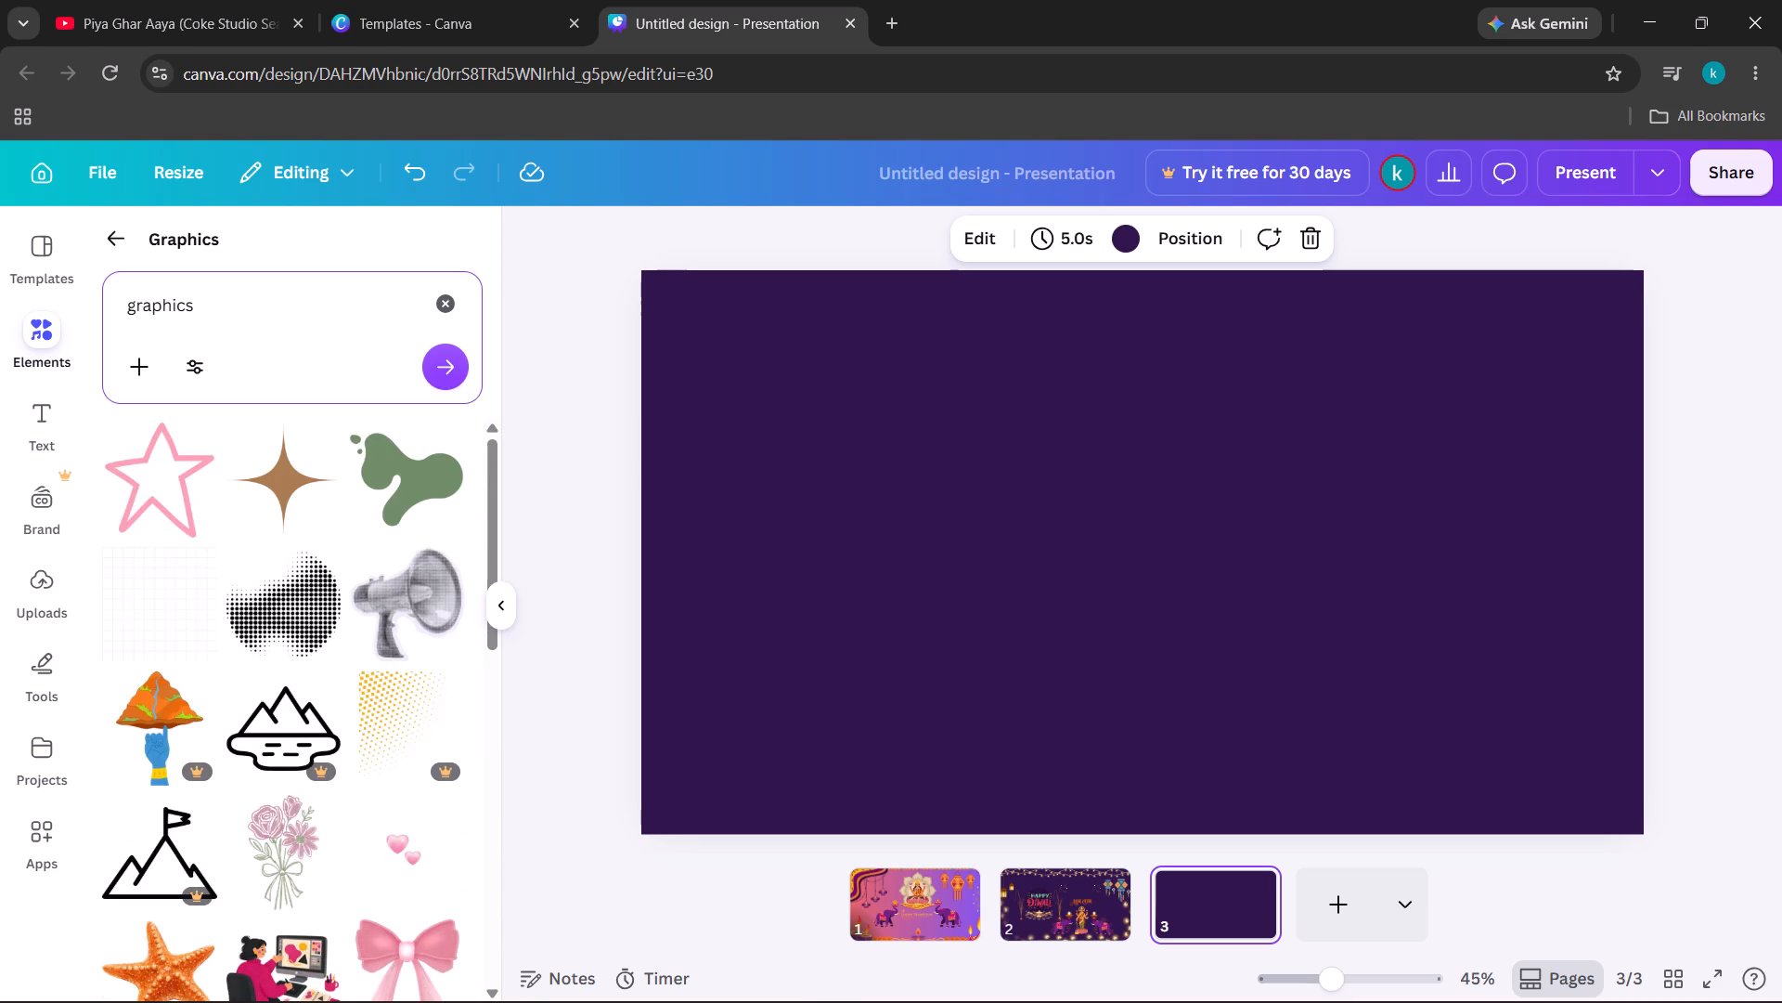
pyautogui.write('mountain')
pyautogui.press('space')
pyautogui.press('Return')
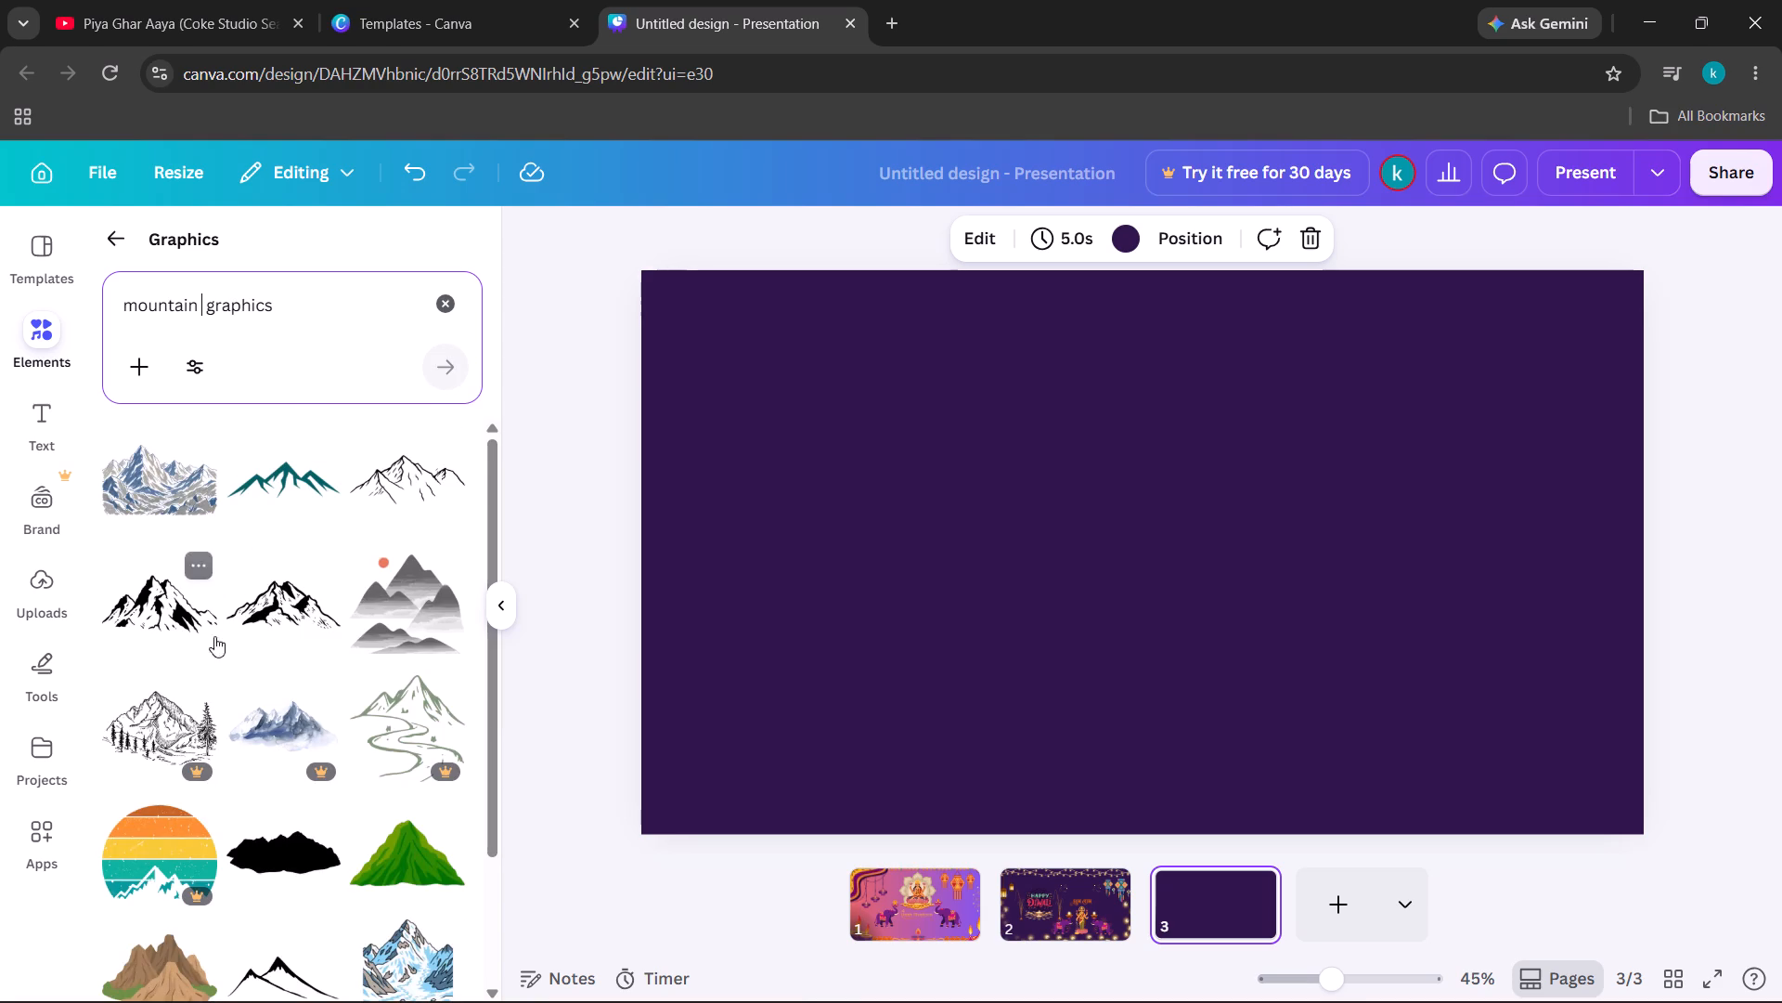
# Add the dark green mountain from the "mountain graphics" results and place it slightly above the centre of page 3.
pyautogui.click(407, 853)
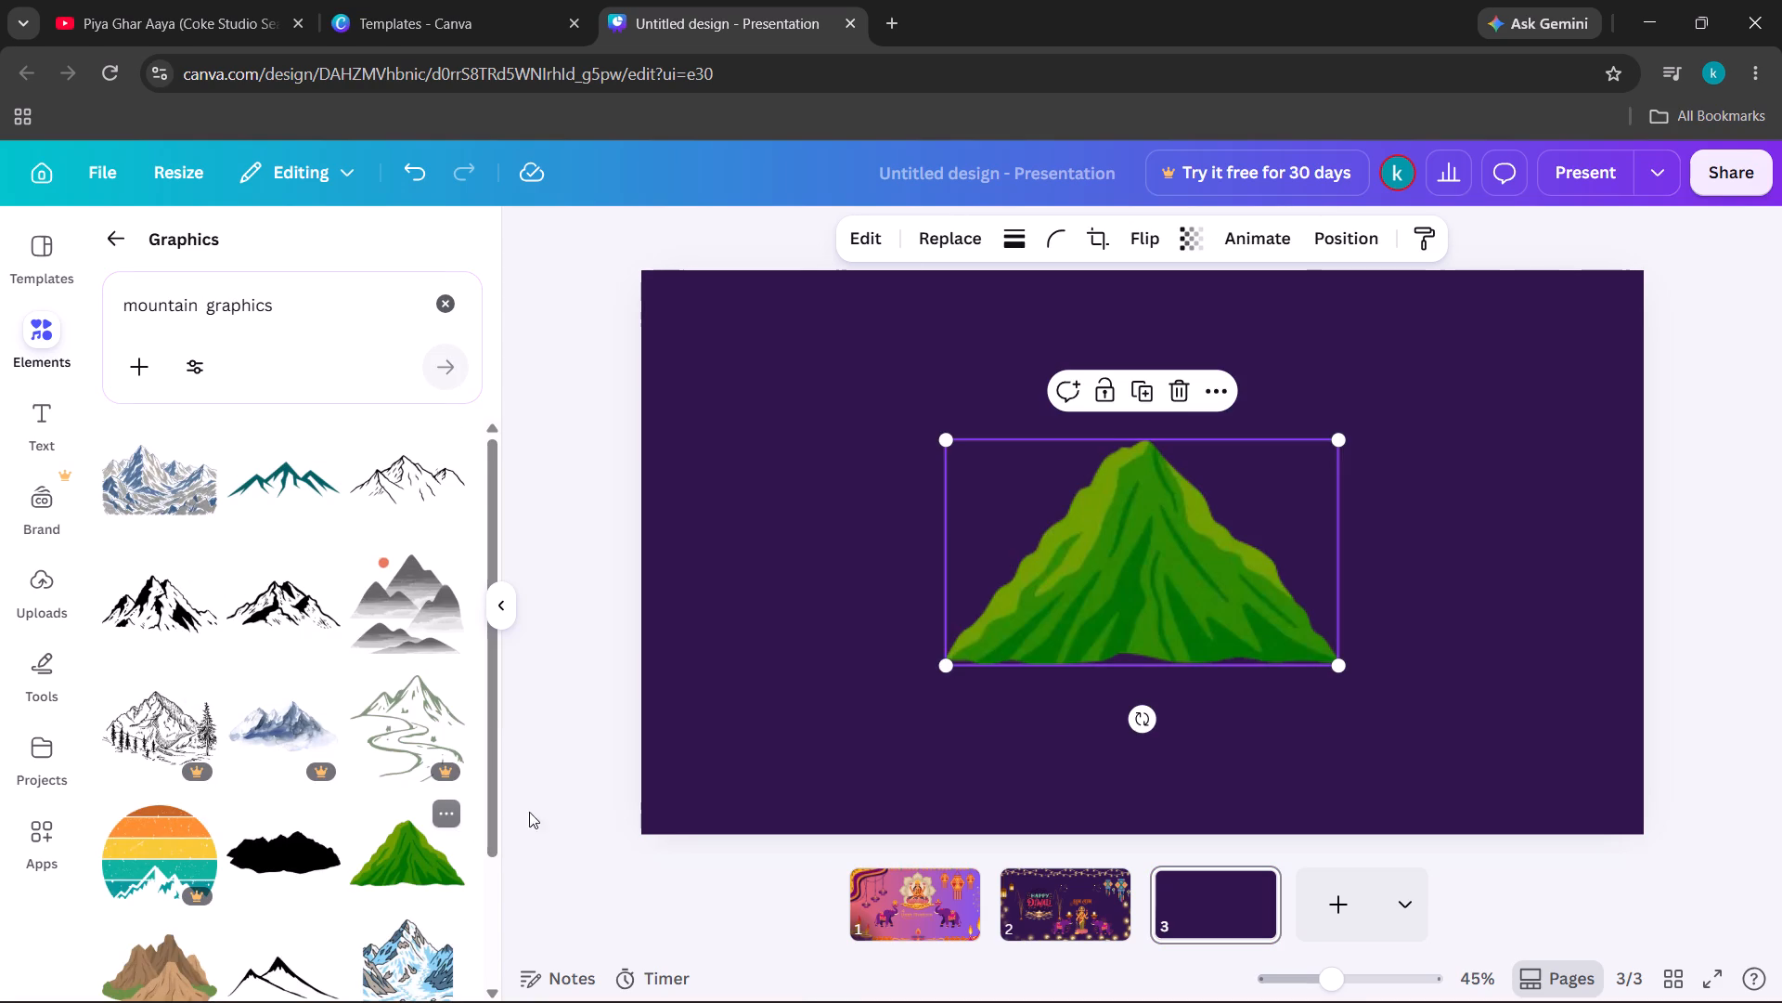
pyautogui.click(836, 633)
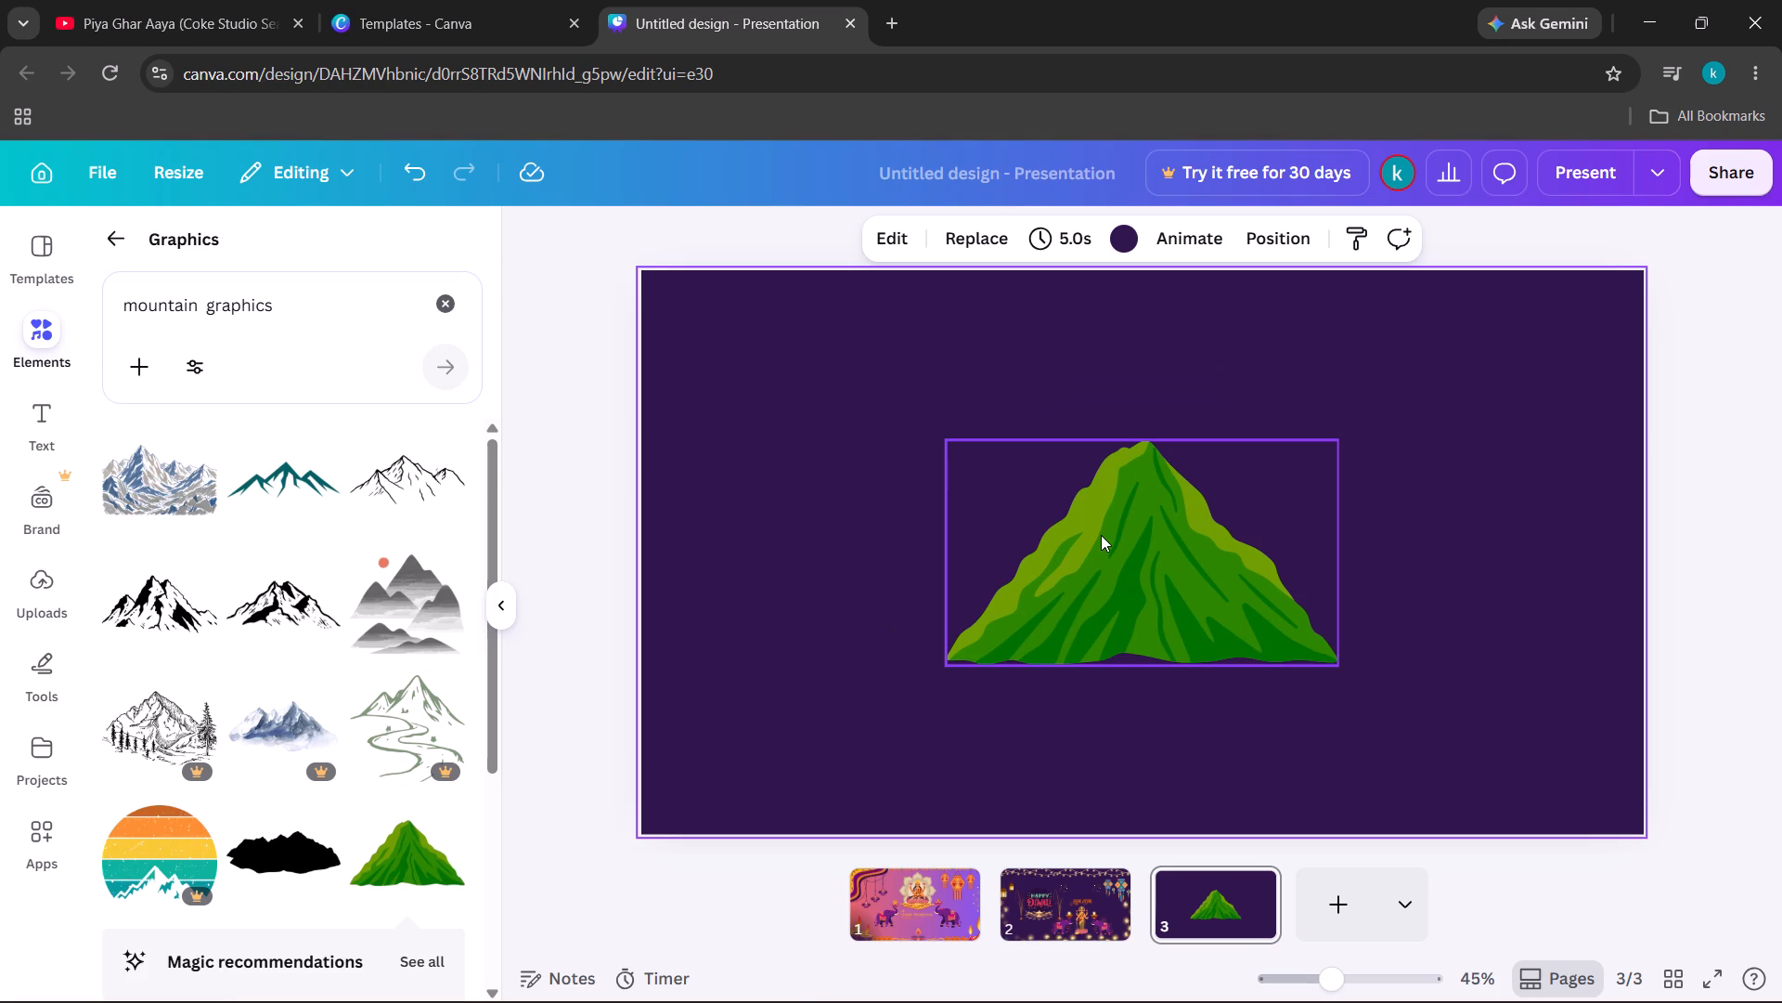
pyautogui.moveTo(1098, 535); pyautogui.dragTo(1089, 511)
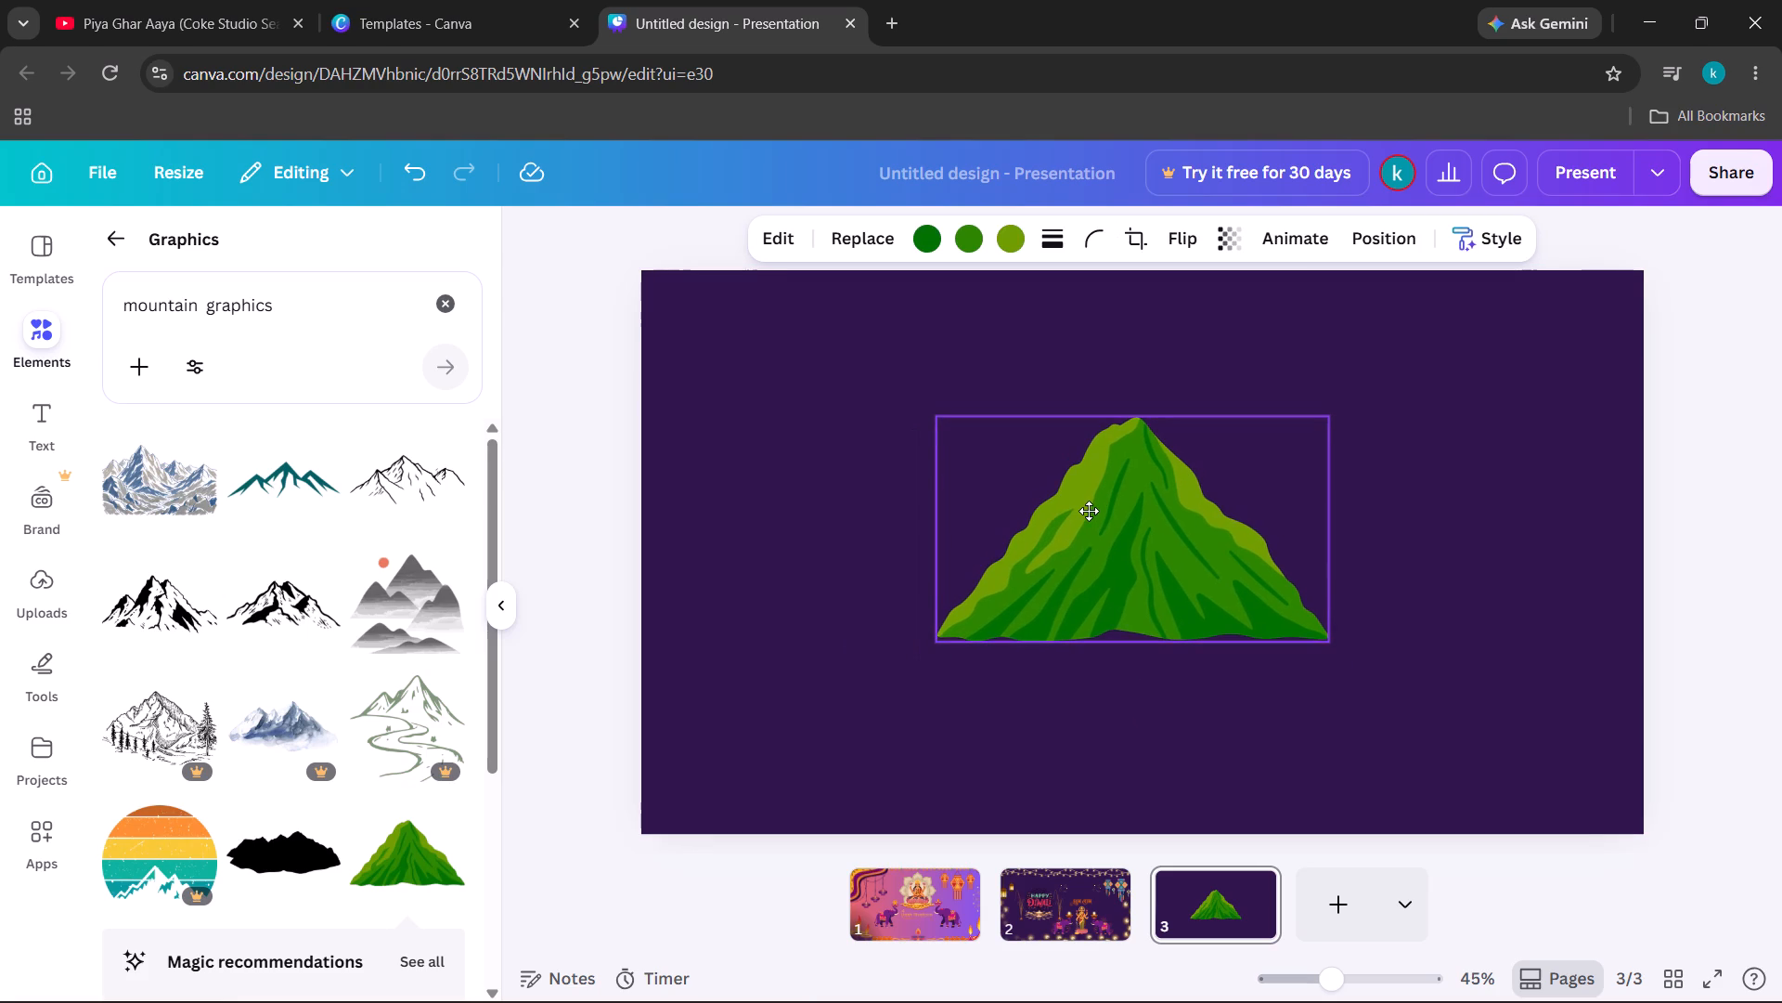
pyautogui.moveTo(1089, 511); pyautogui.dragTo(1079, 505)
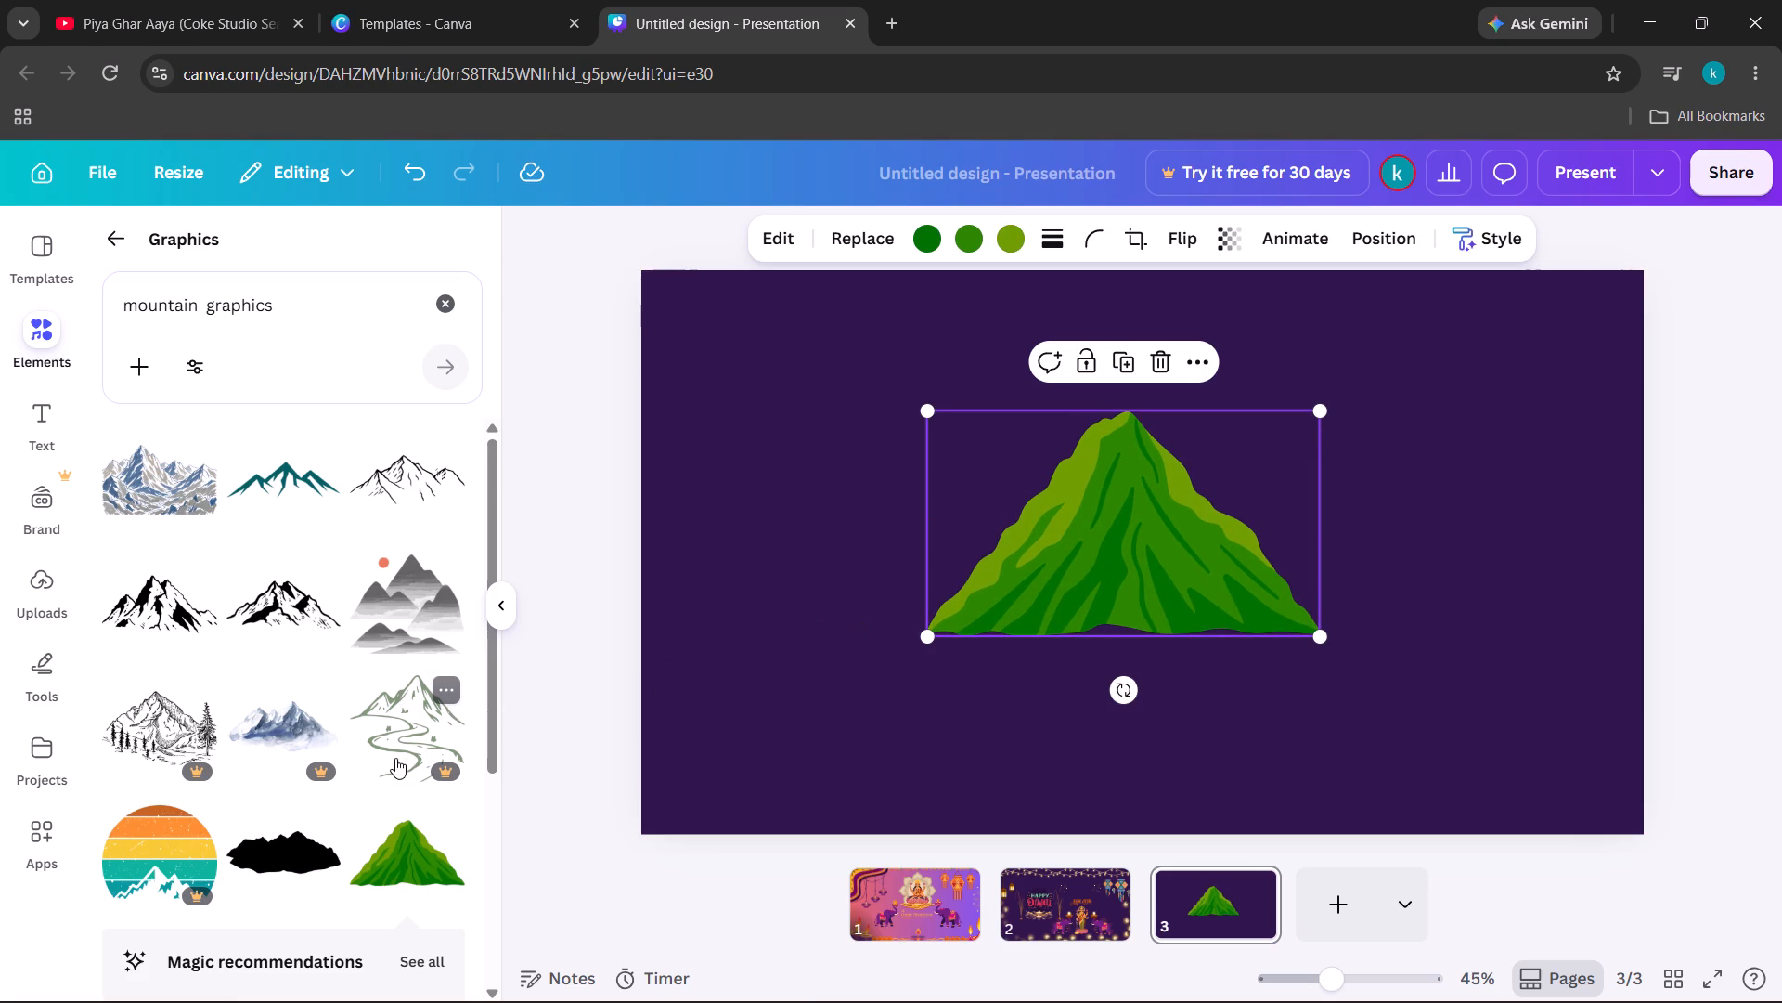
# Add the lime-green faceted mountain from the results to page 3 and shrink it towards its lower-right corner.
pyautogui.hscroll(3, 274, 793)
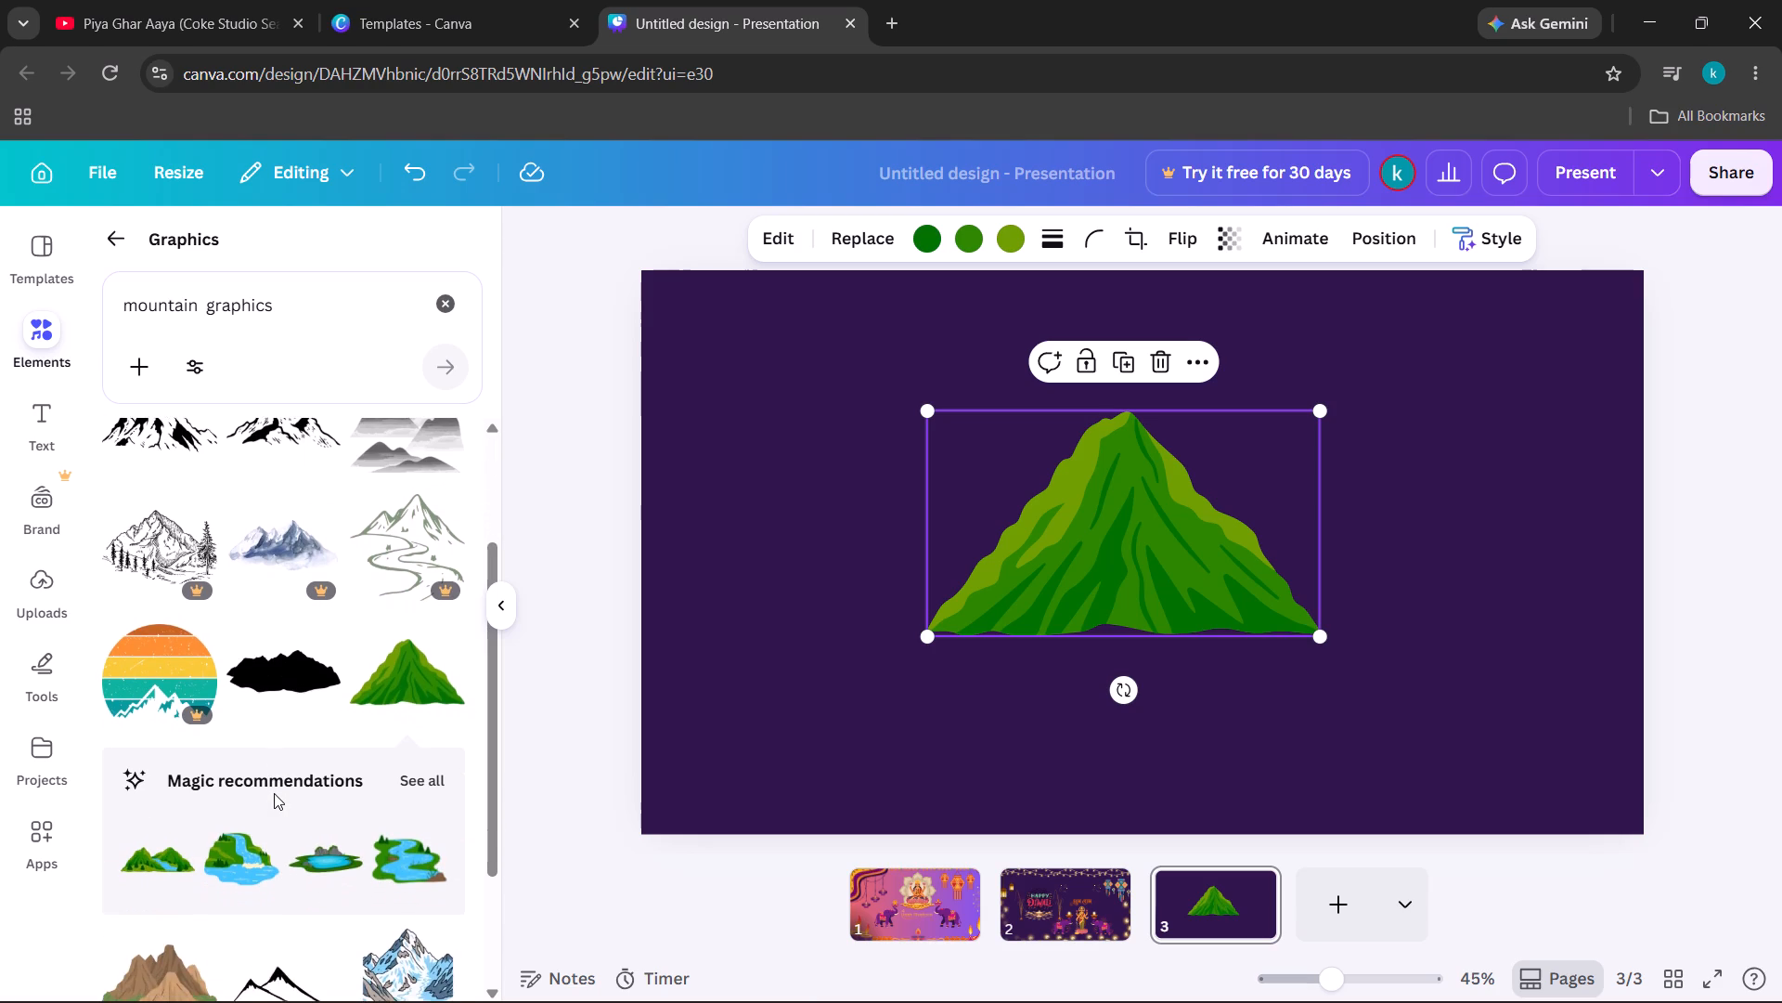
pyautogui.hscroll(5, 274, 793)
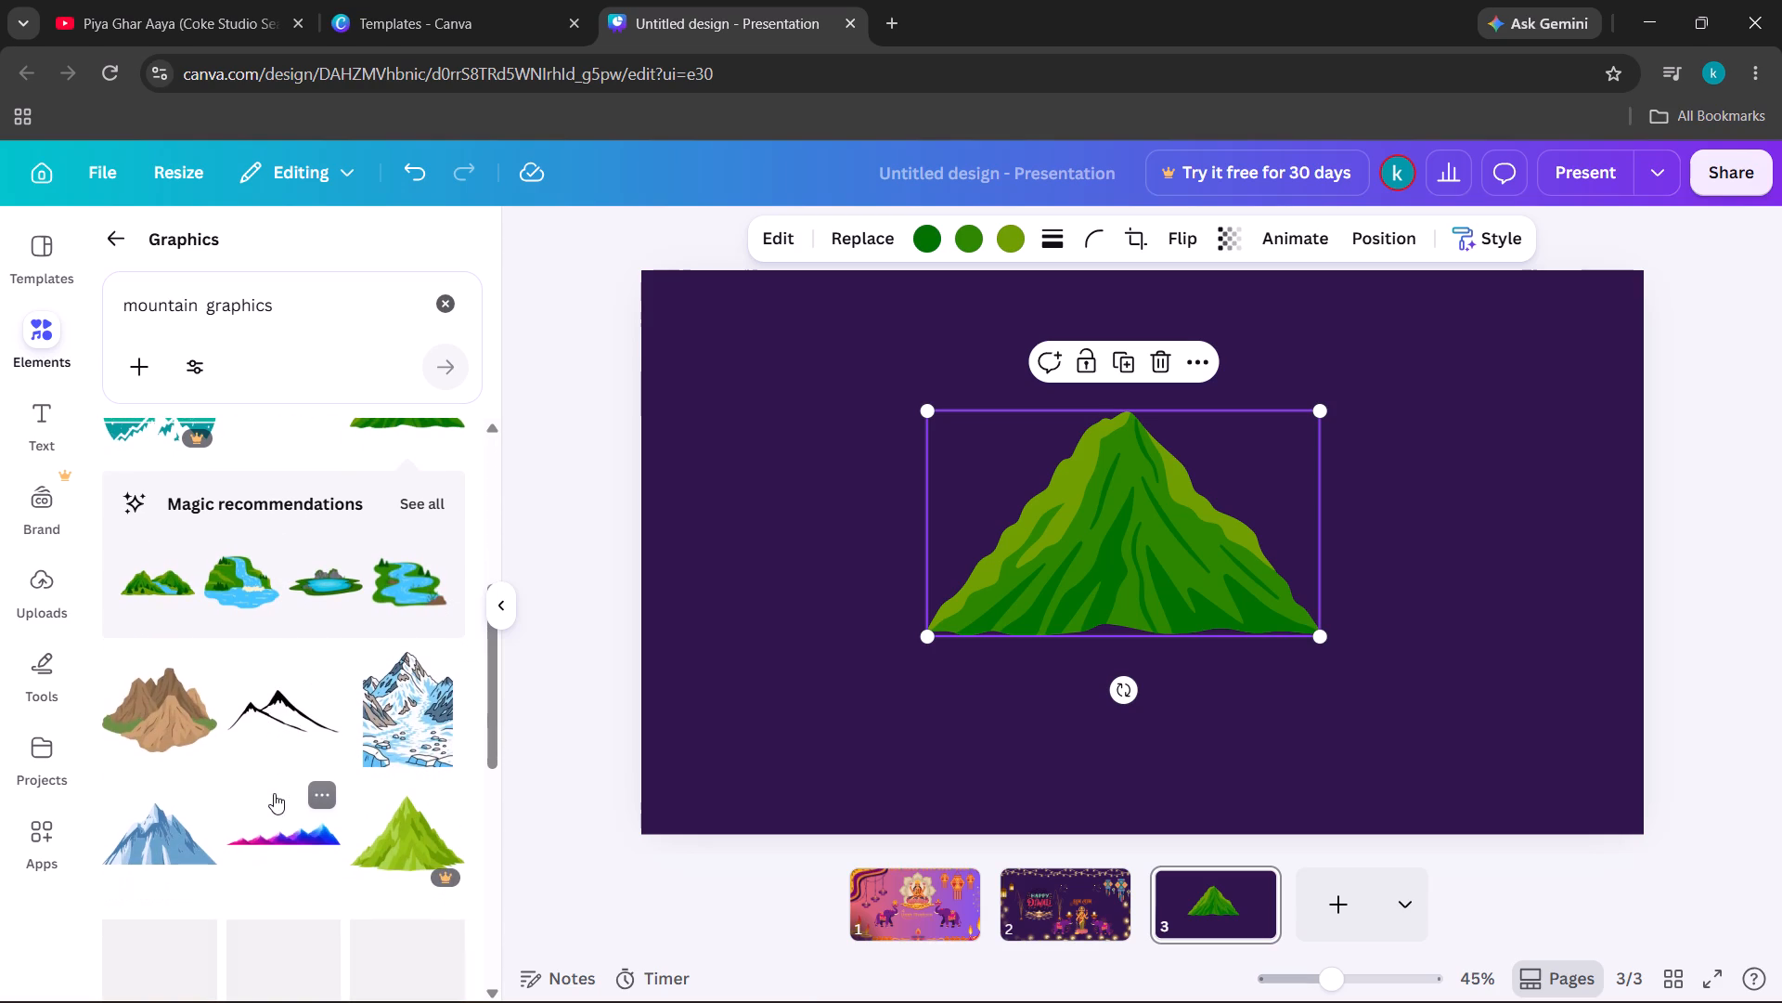
pyautogui.scroll(-1, 274, 793)
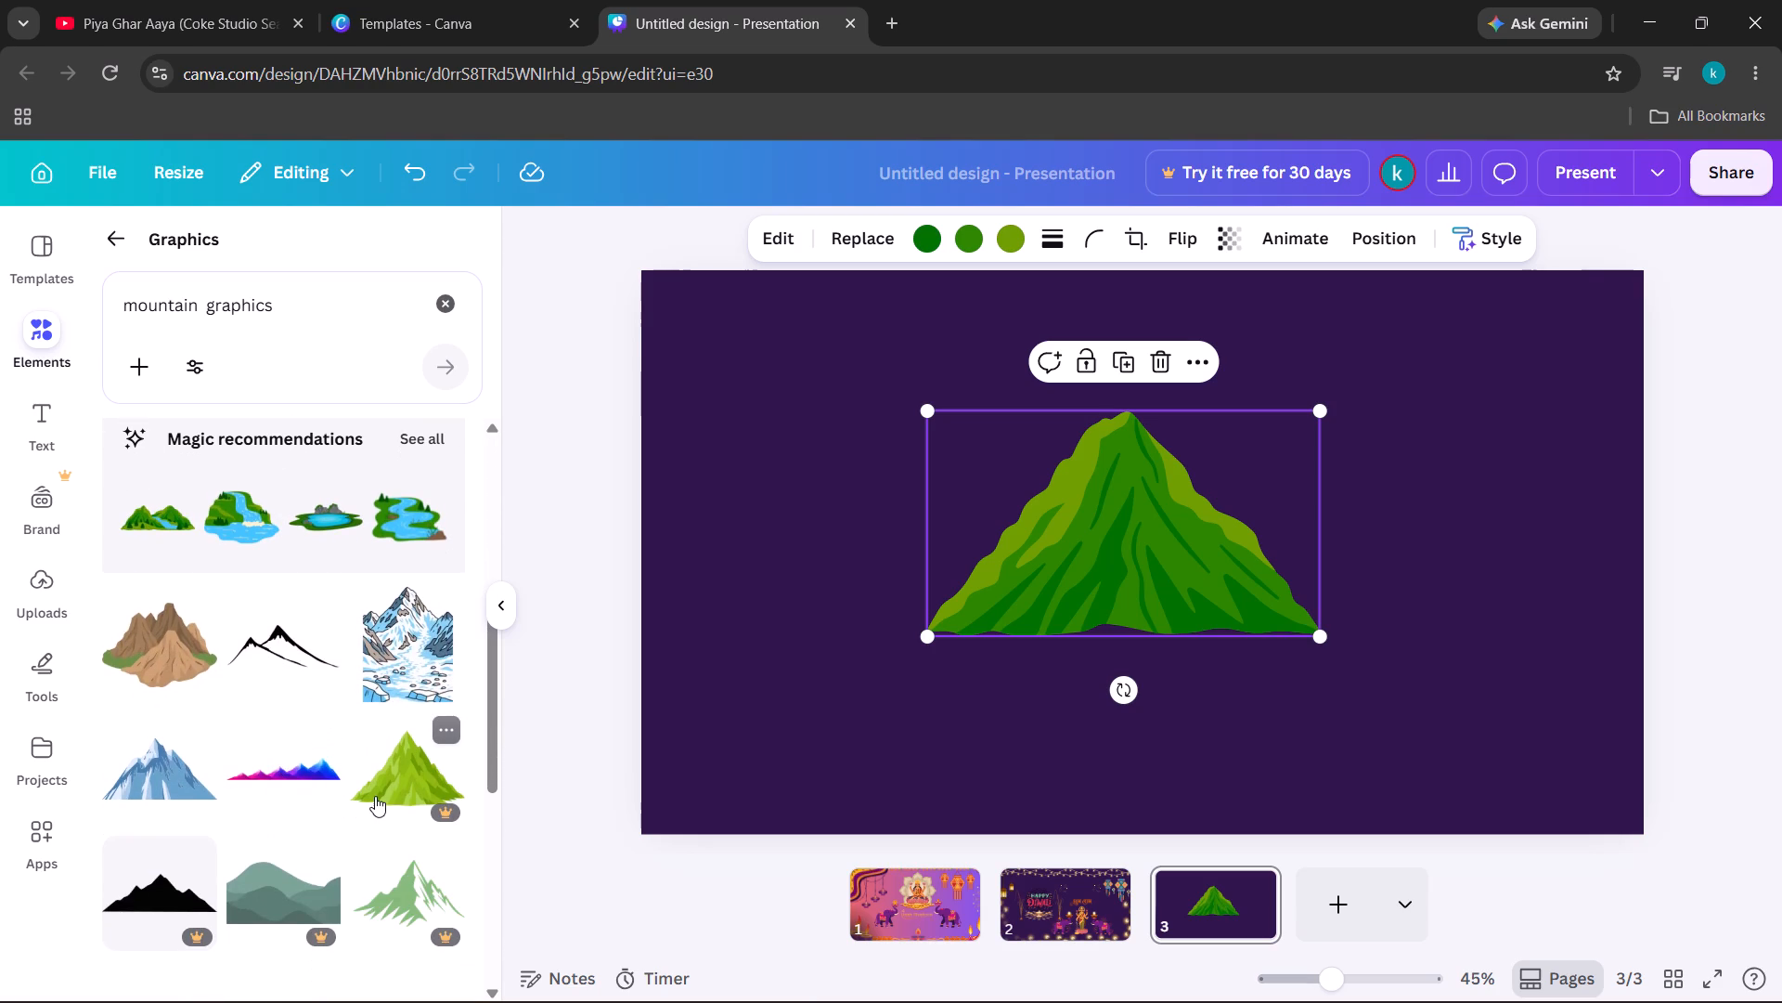
pyautogui.click(375, 796)
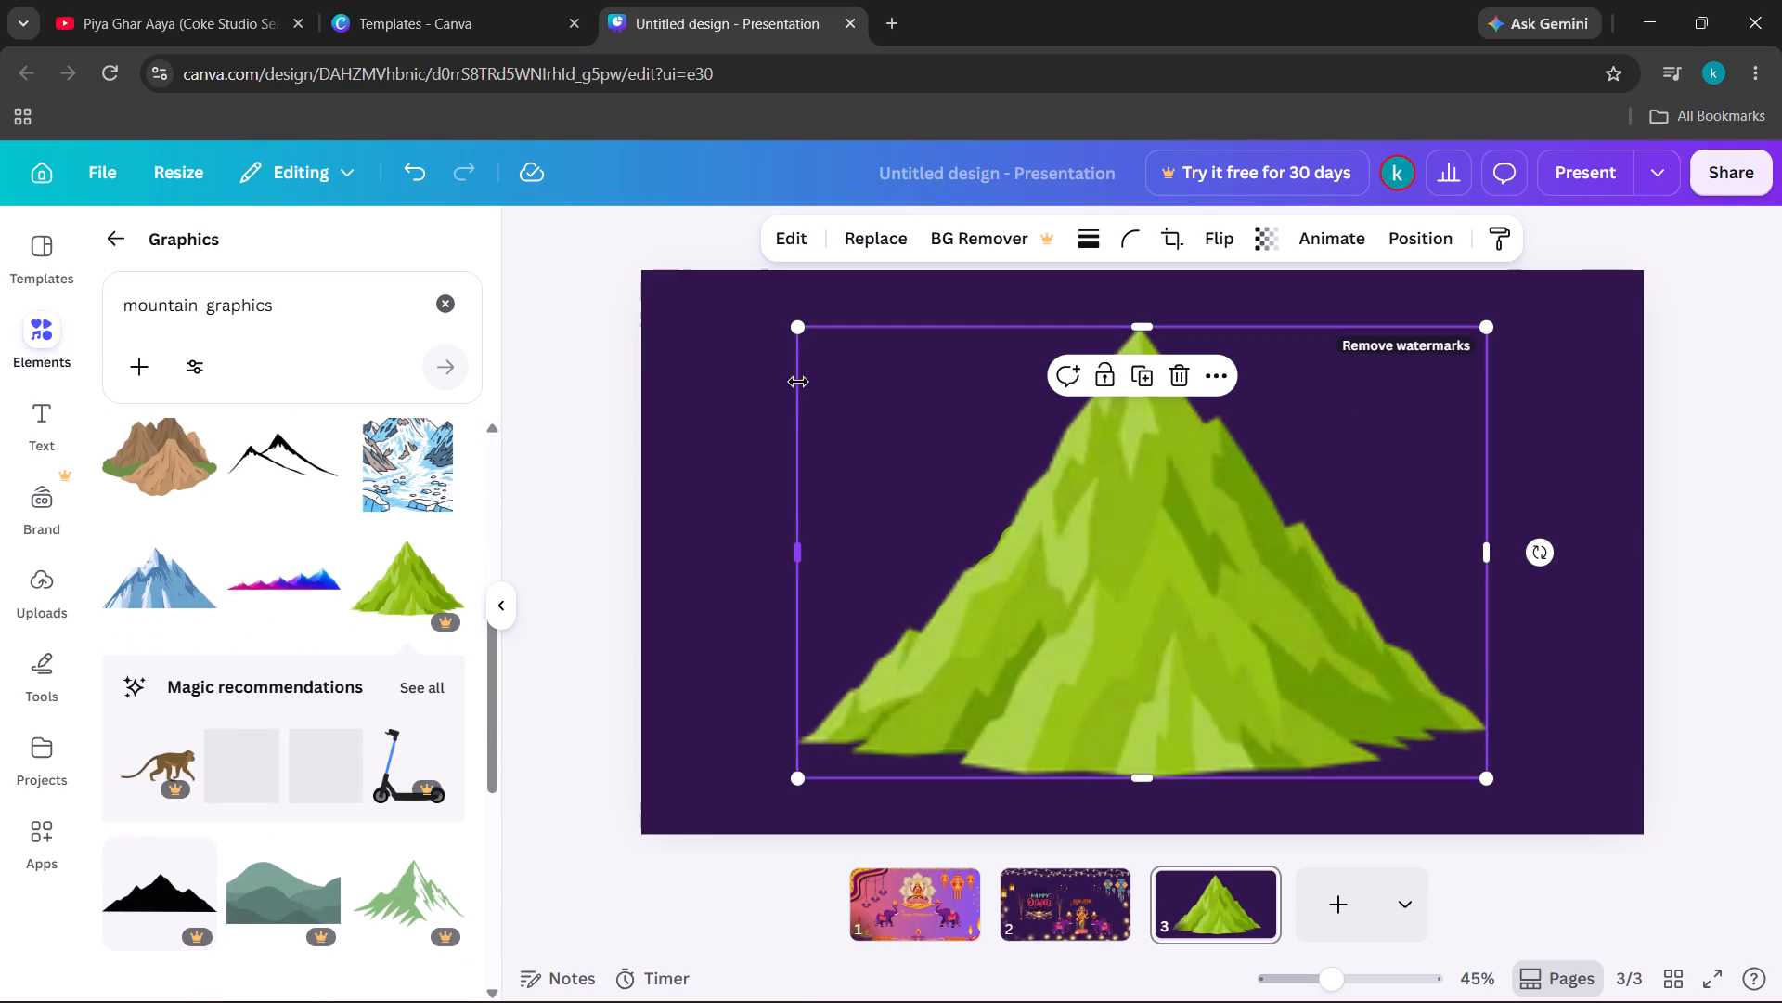
pyautogui.moveTo(798, 327); pyautogui.dragTo(1024, 624)
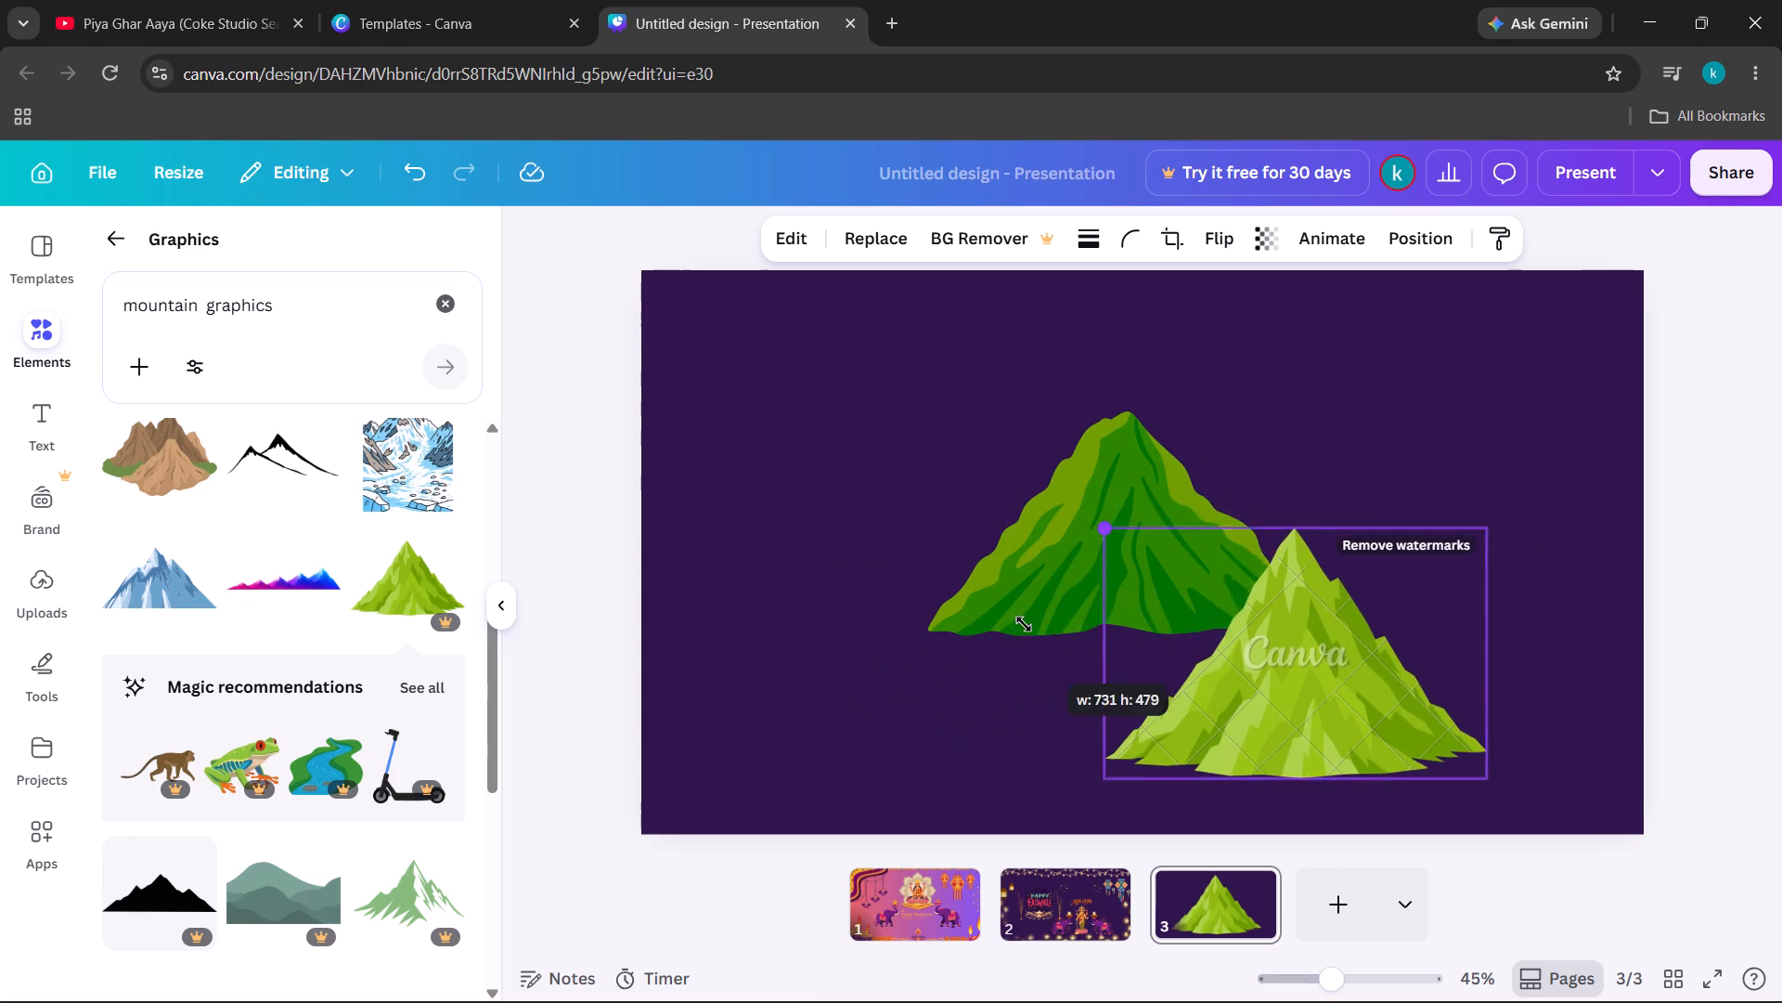
# Enlarge the light-green mountain graphic on slide 3.
pyautogui.moveTo(1024, 624); pyautogui.dragTo(1017, 521)
pyautogui.click(1575, 655)
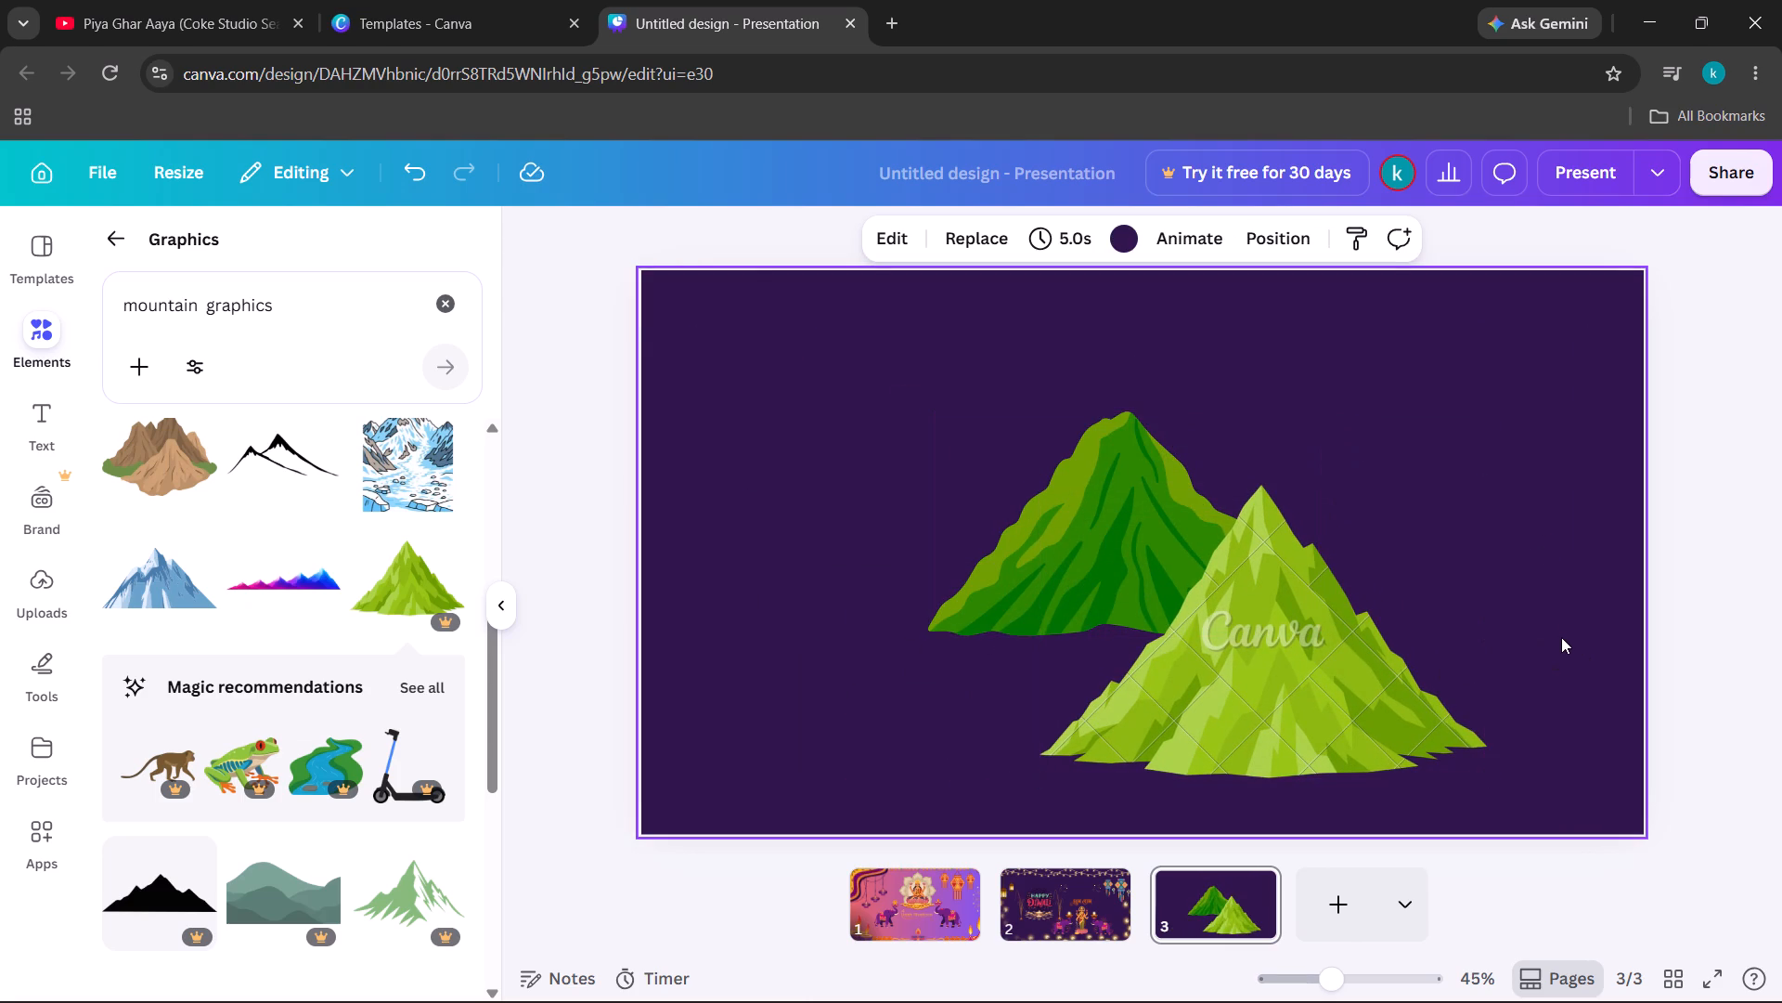
# Rotate the light-green mountain graphic 180° so its peak points straight down.
pyautogui.click(1394, 652)
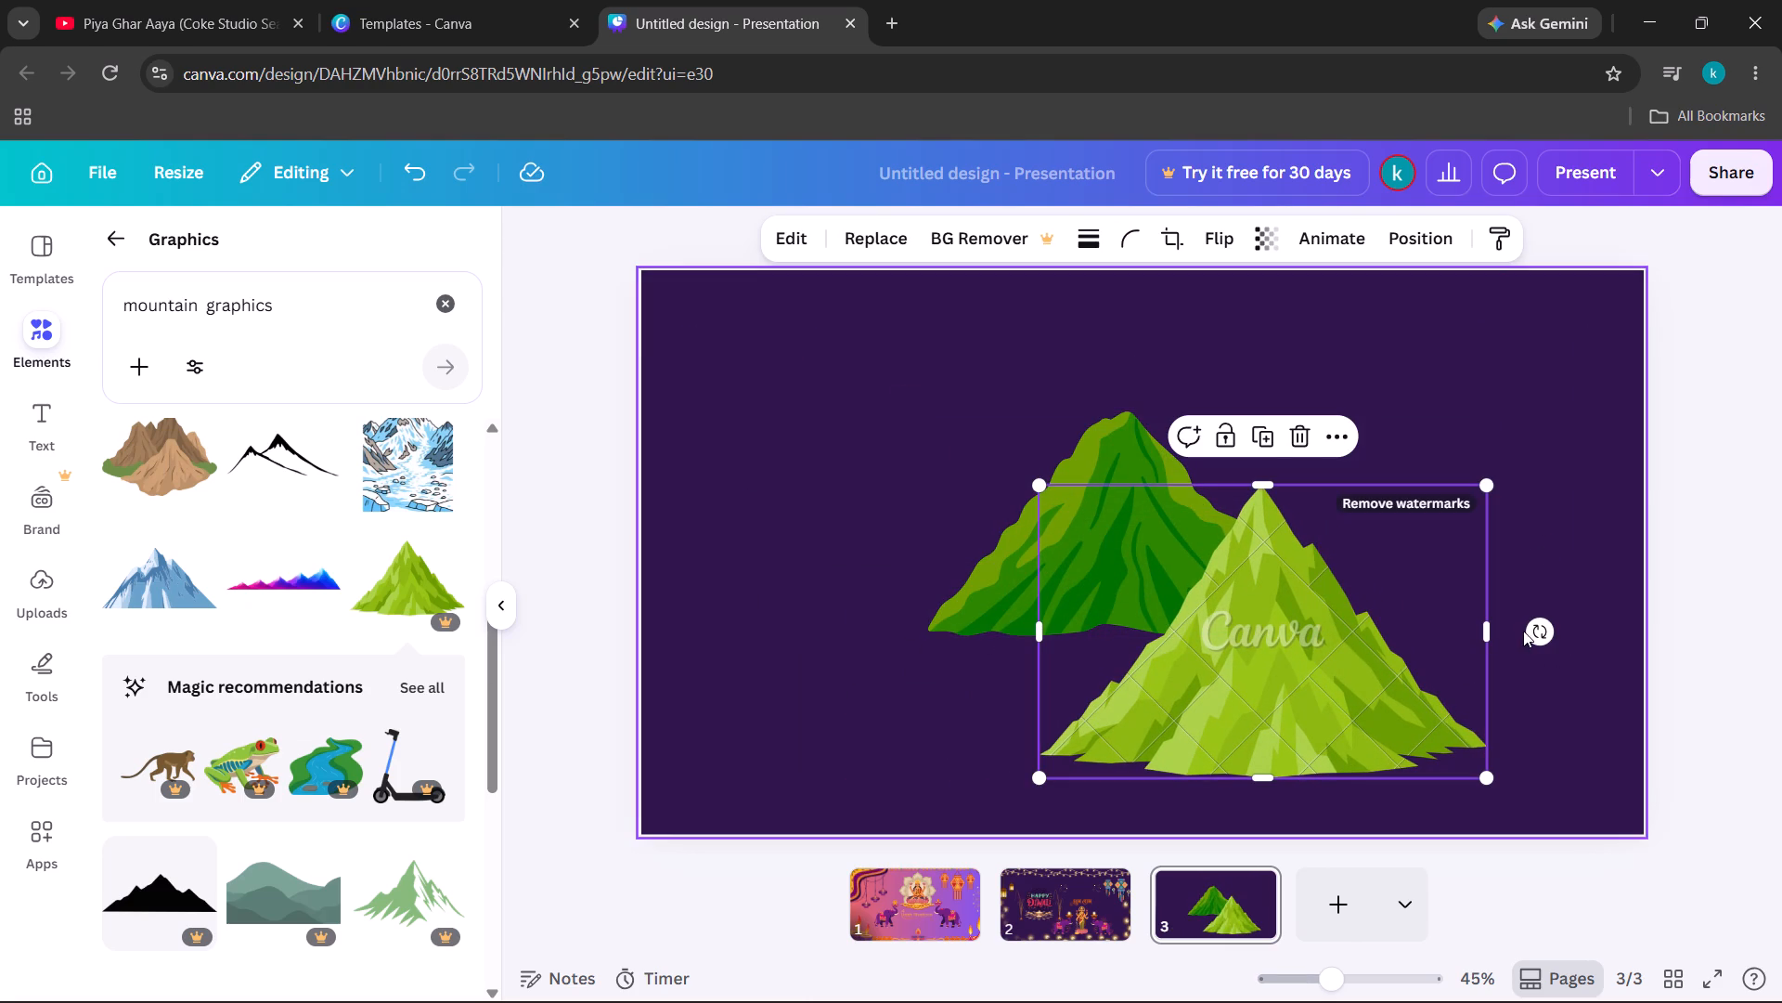
pyautogui.moveTo(1529, 631); pyautogui.dragTo(1128, 725)
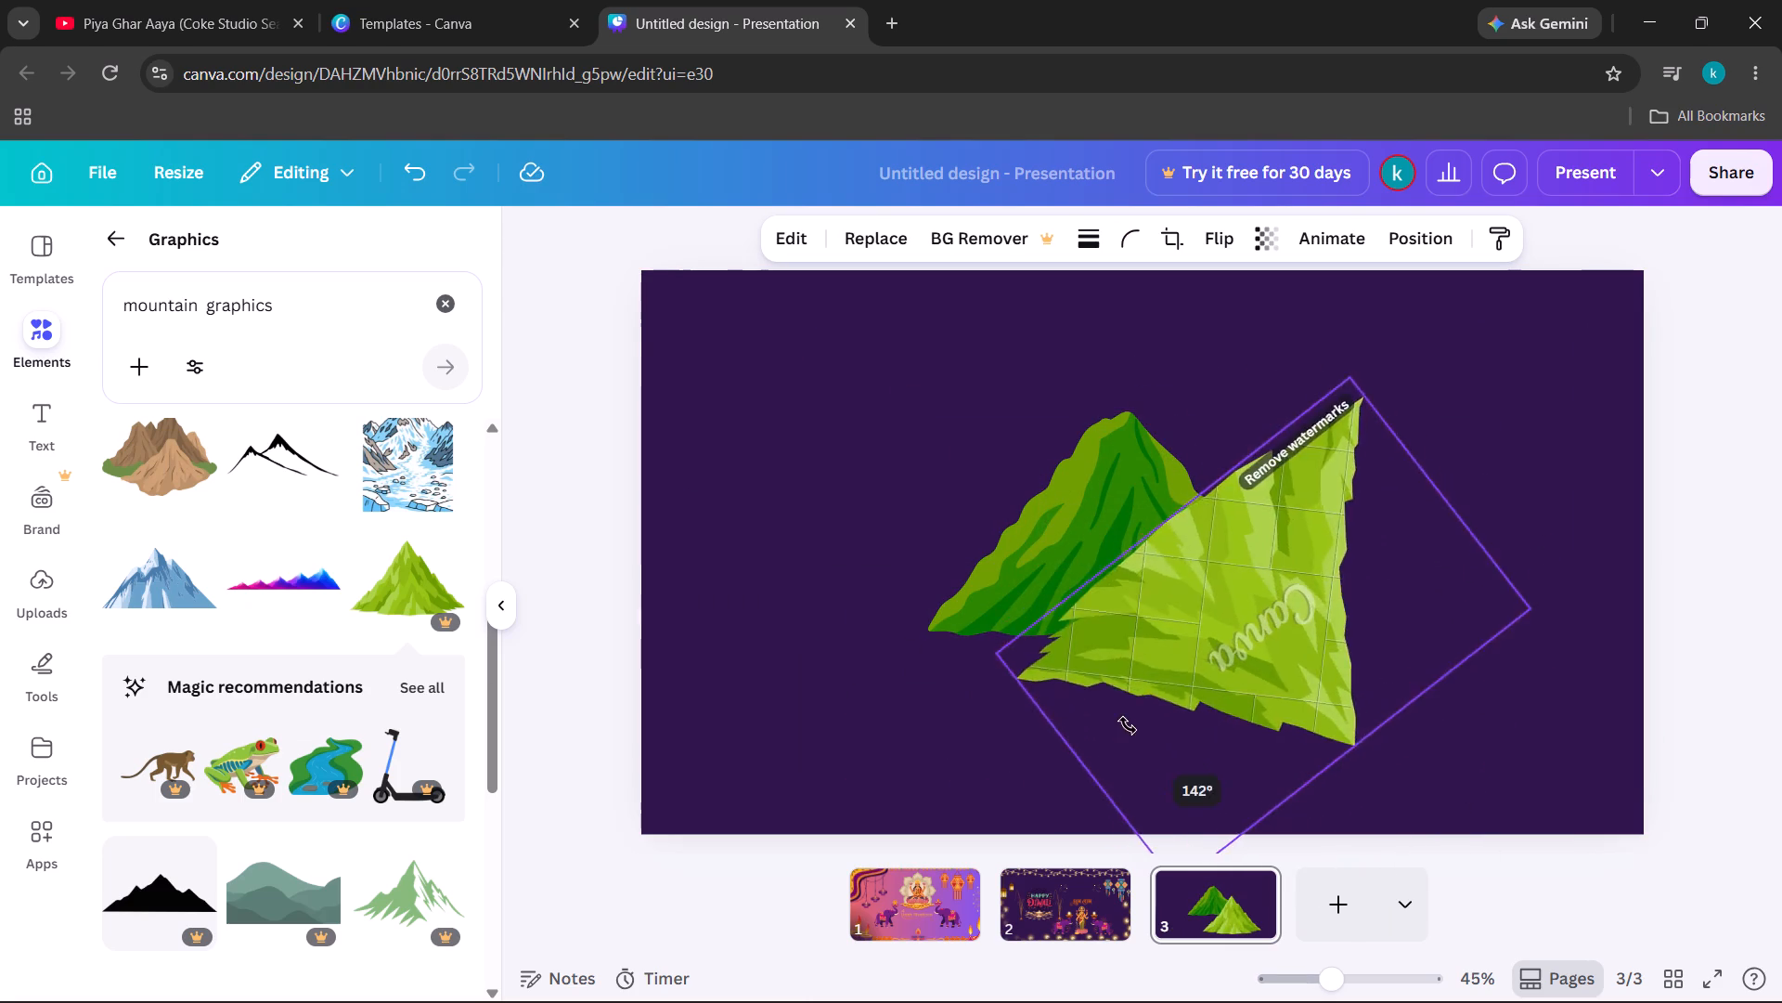
pyautogui.moveTo(1128, 725); pyautogui.dragTo(1084, 634)
# Move the upside-down light-green mountain to the slide's bottom edge, leaving only its flat base showing below the dark-green mountain.
pyautogui.moveTo(1379, 525); pyautogui.dragTo(1318, 600)
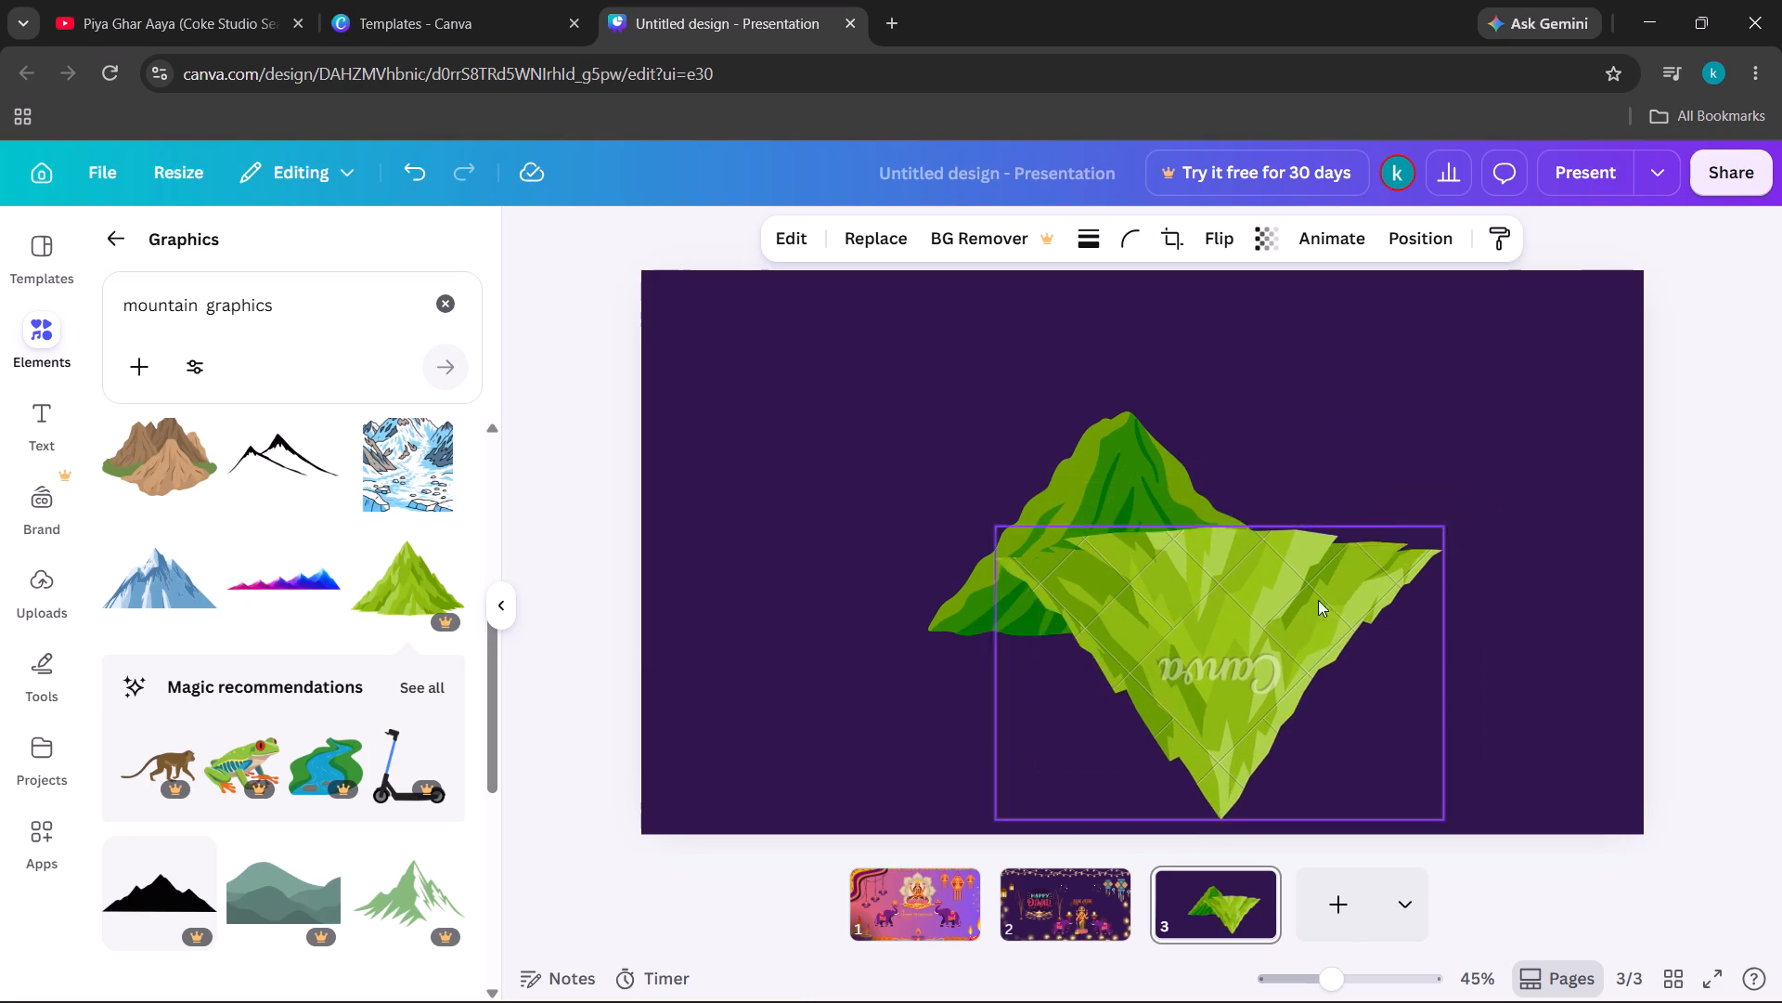
pyautogui.moveTo(1318, 600); pyautogui.dragTo(1262, 800)
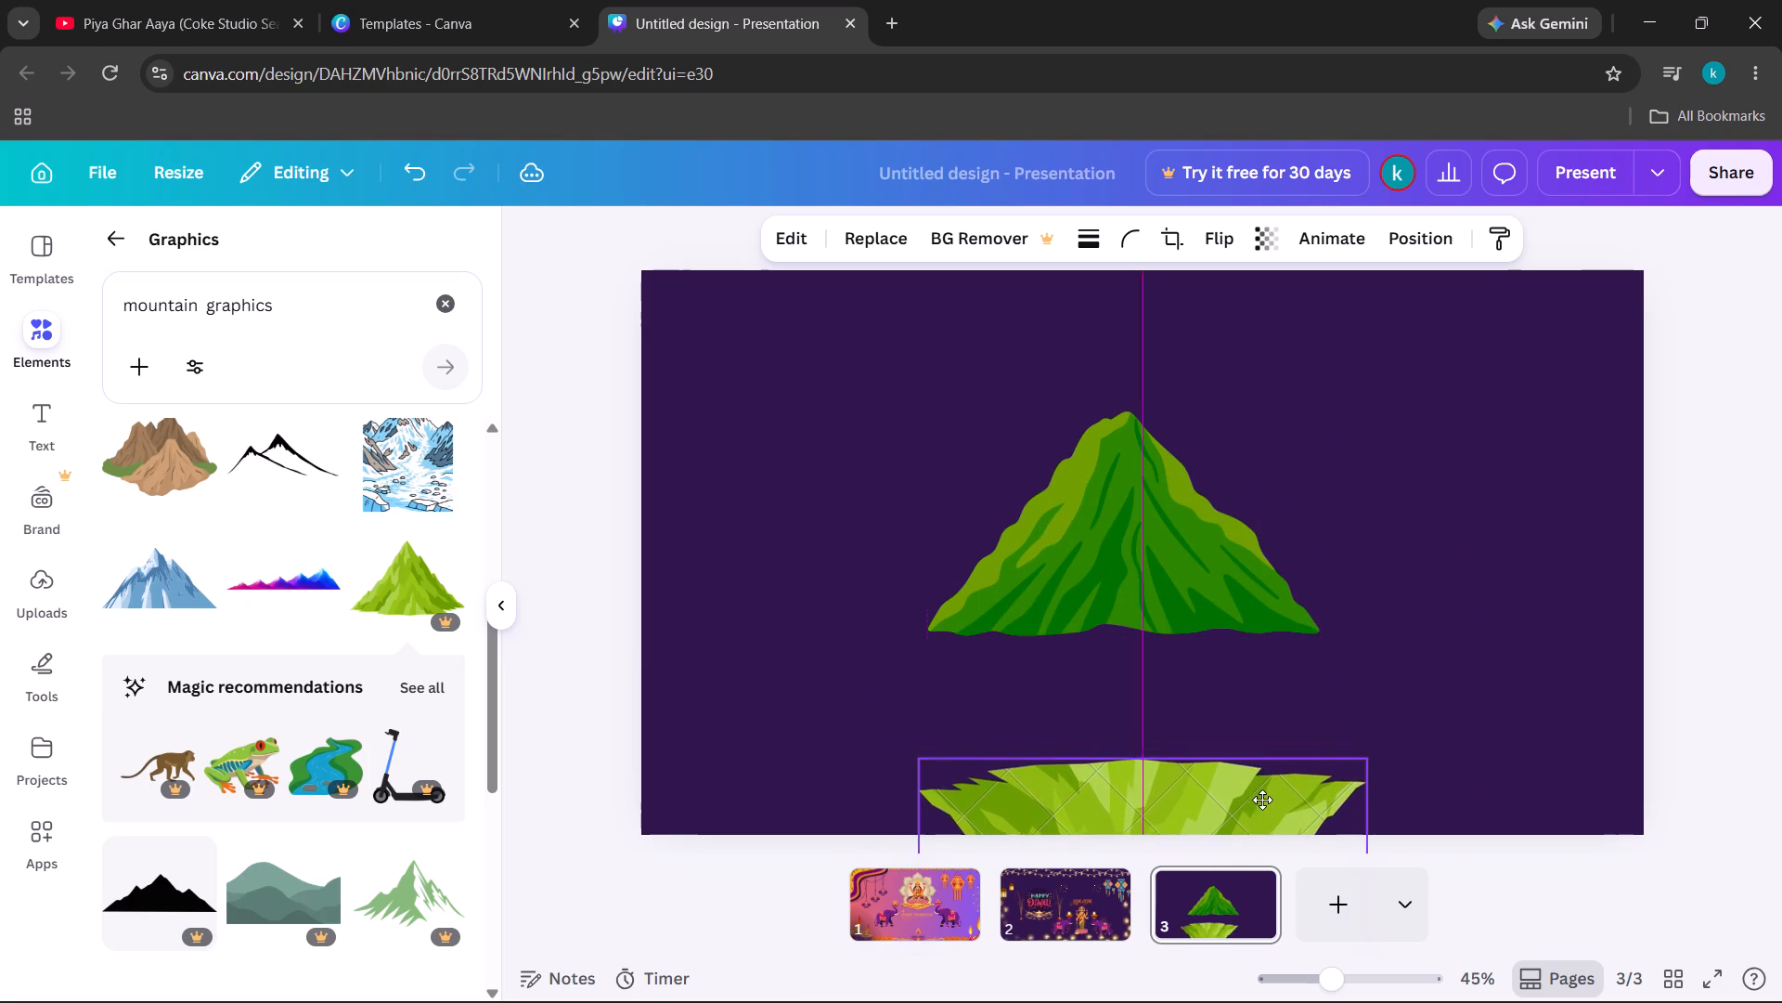
pyautogui.moveTo(1262, 800); pyautogui.dragTo(1240, 815)
pyautogui.moveTo(1240, 815); pyautogui.dragTo(1356, 683)
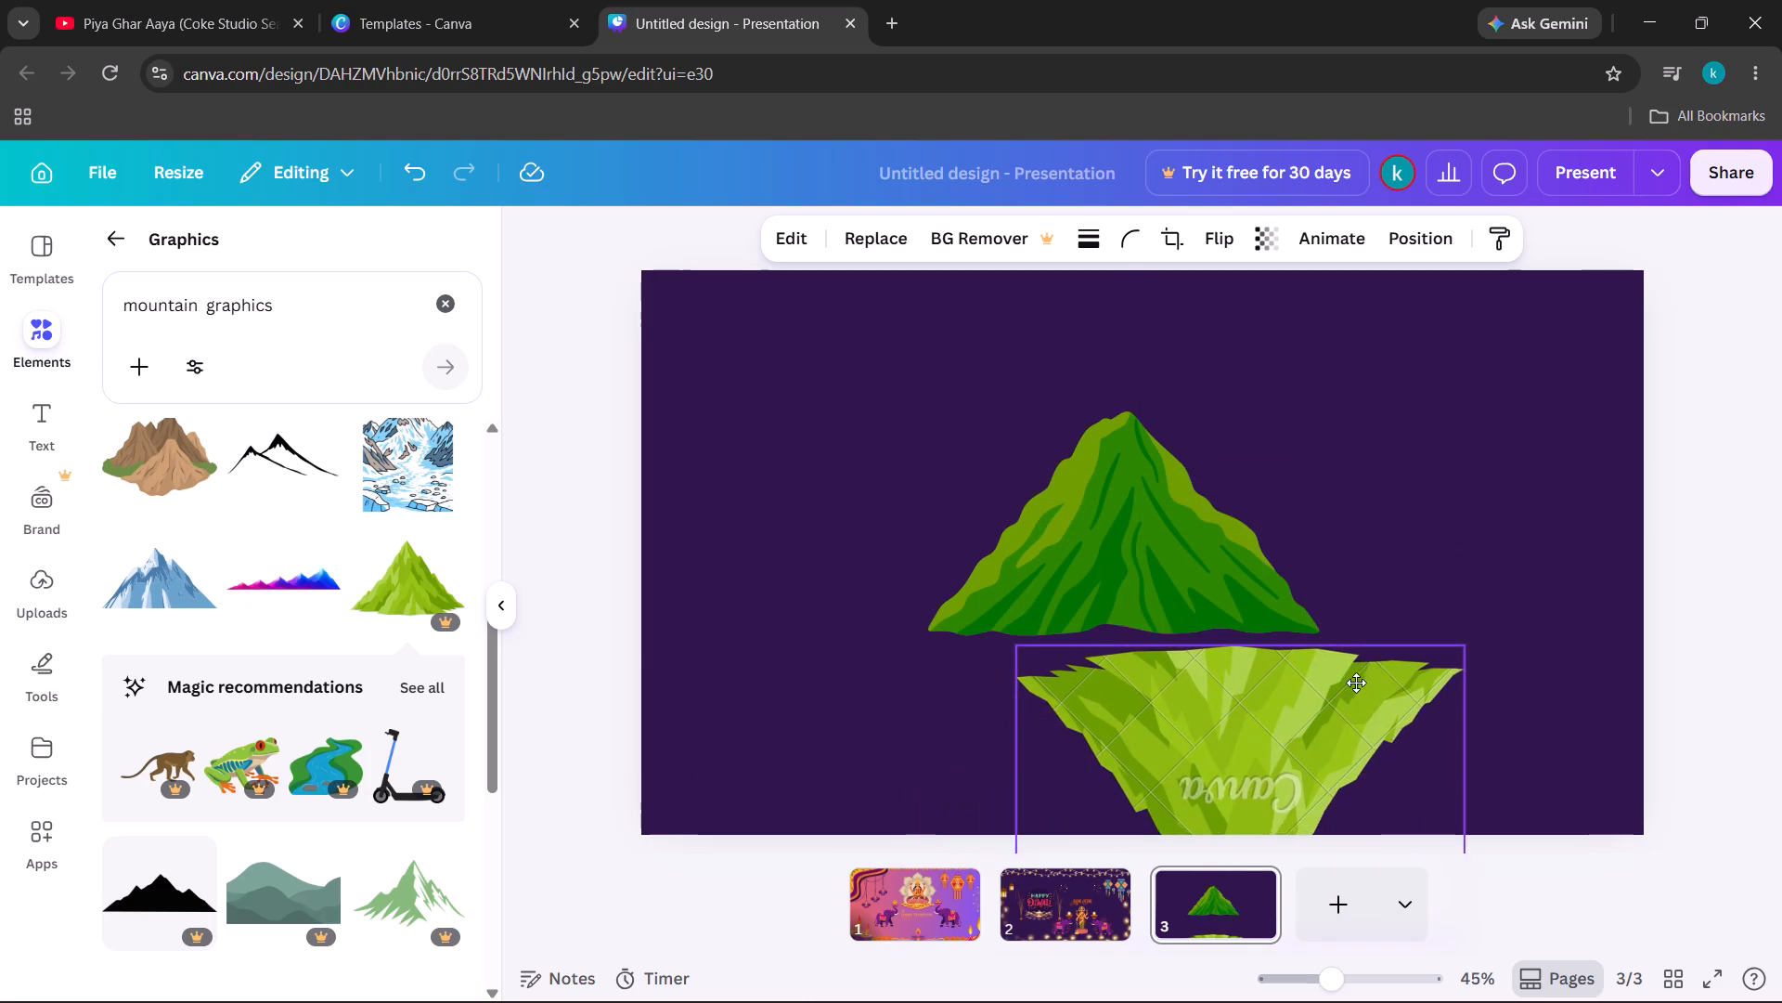
pyautogui.moveTo(1356, 683); pyautogui.dragTo(1227, 805)
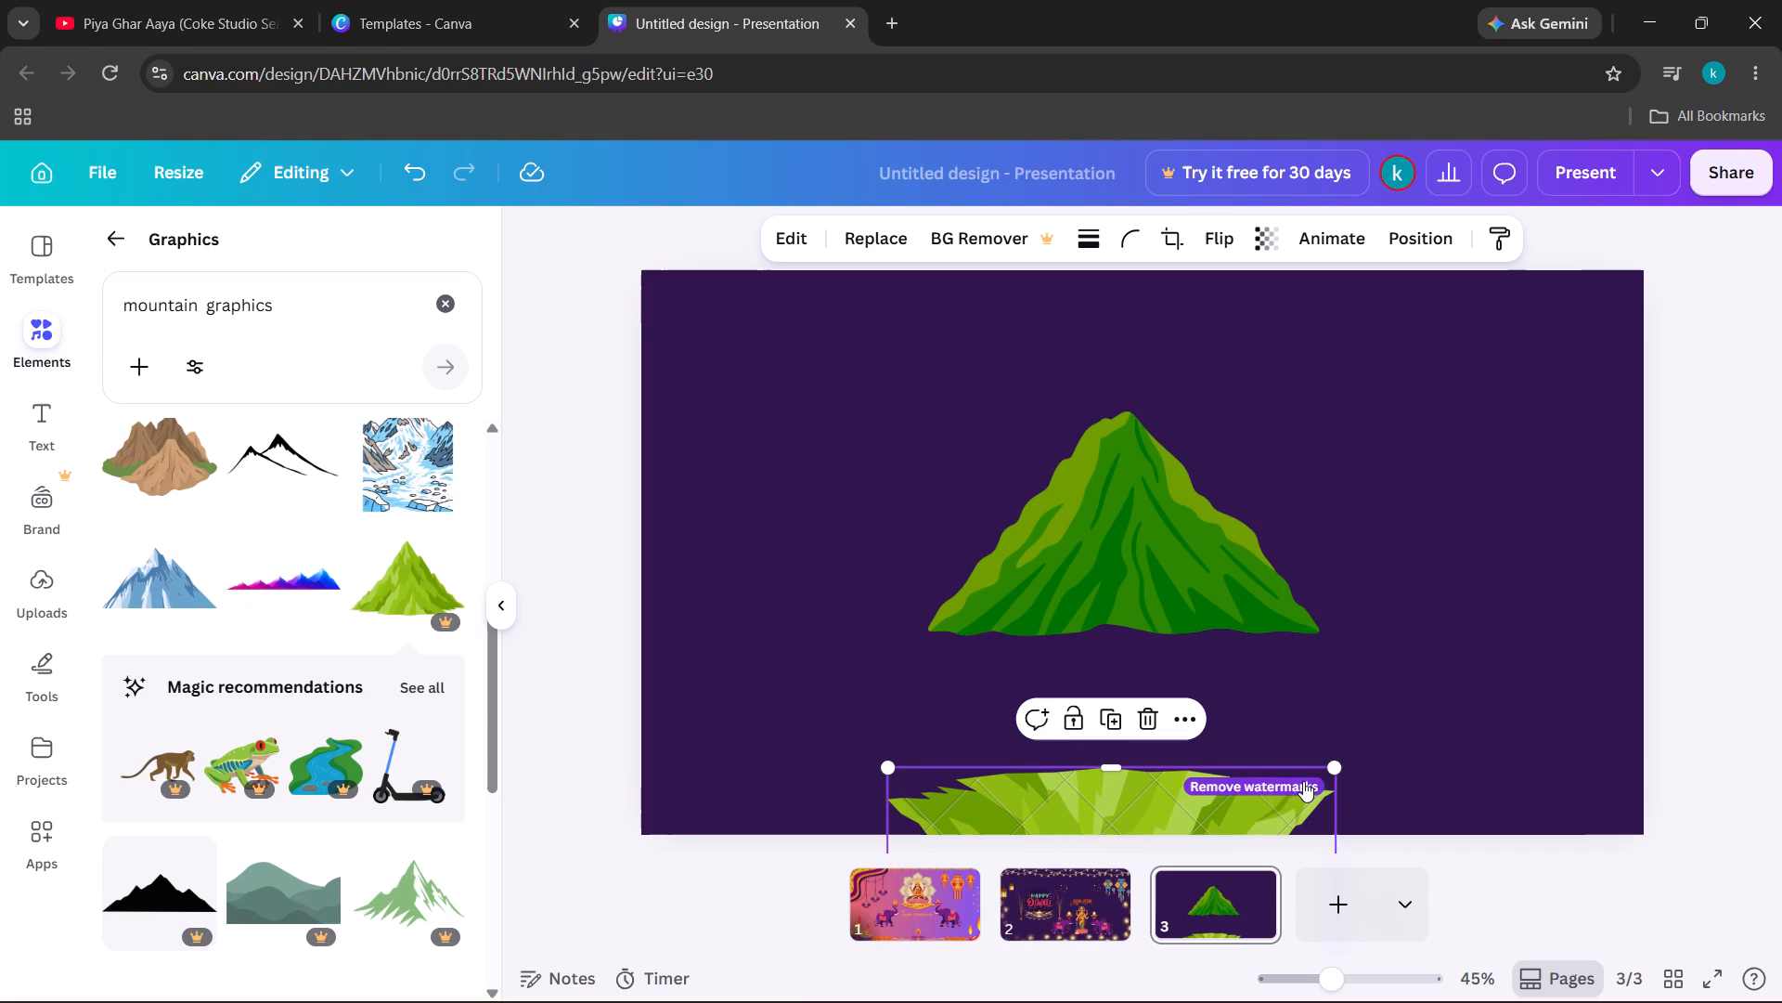
# Widen the upside-down mountain into a broad ground strip and place it near the middle of the slide's bottom edge.
pyautogui.moveTo(1327, 795); pyautogui.dragTo(1417, 795)
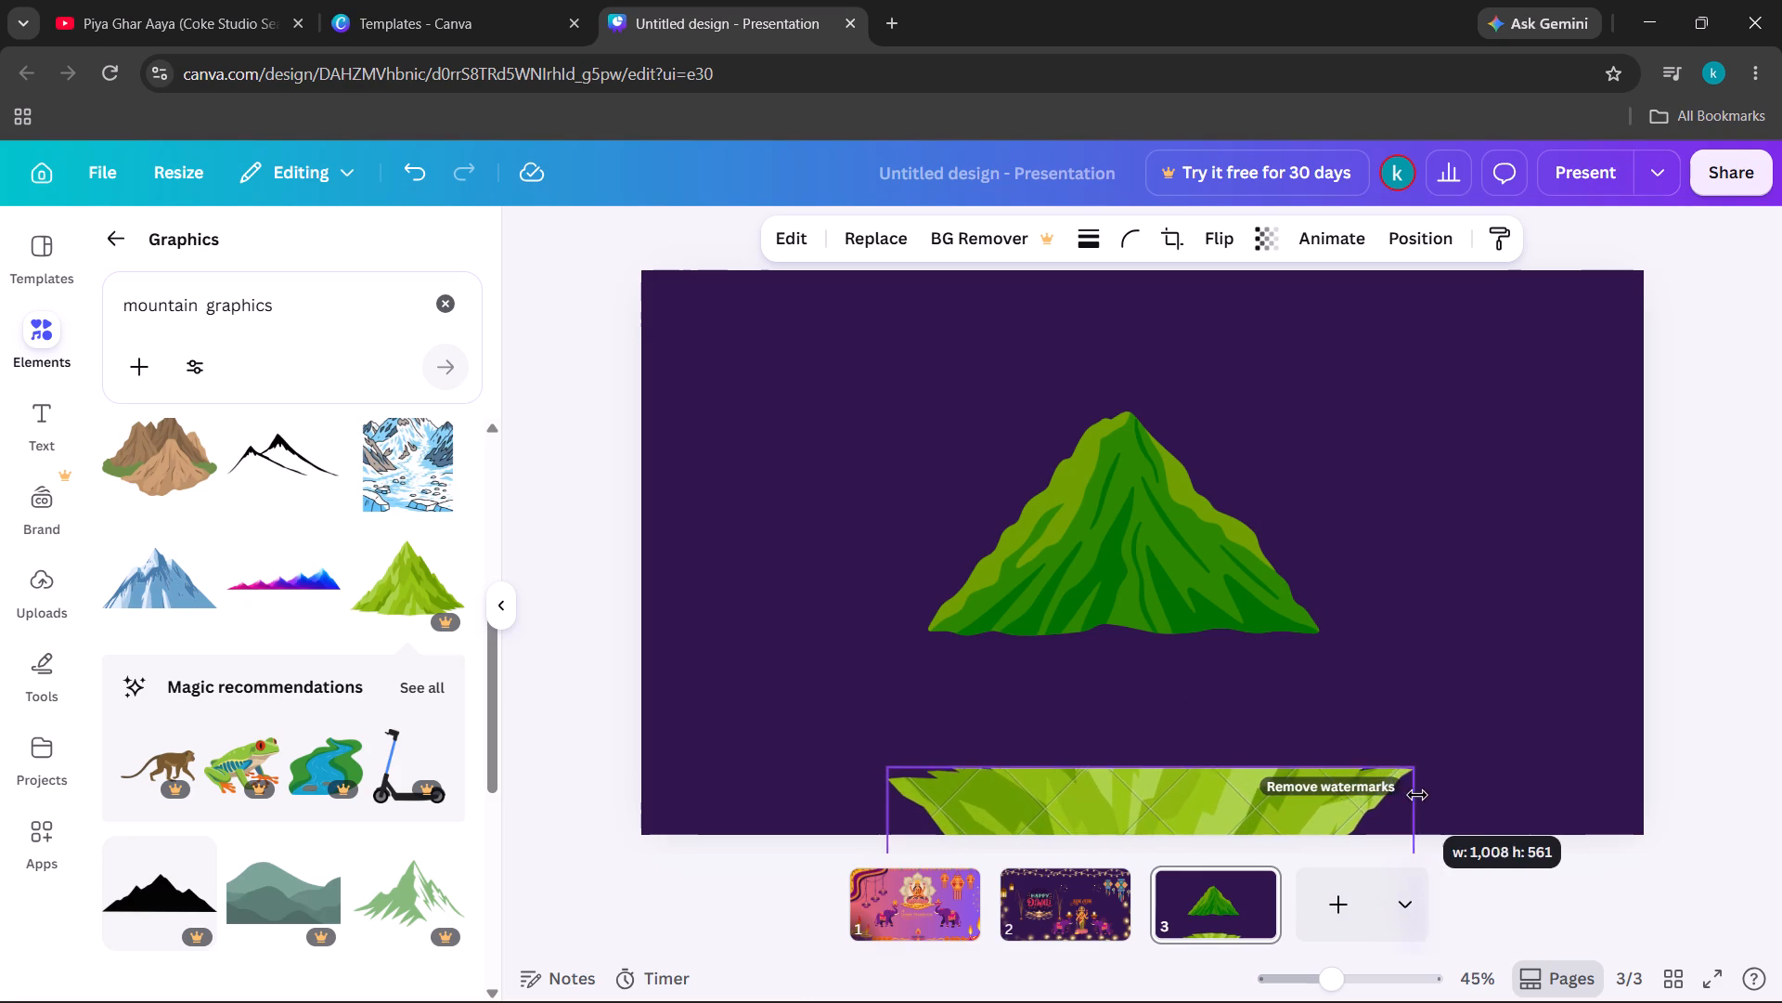
pyautogui.moveTo(1417, 795); pyautogui.dragTo(1505, 796)
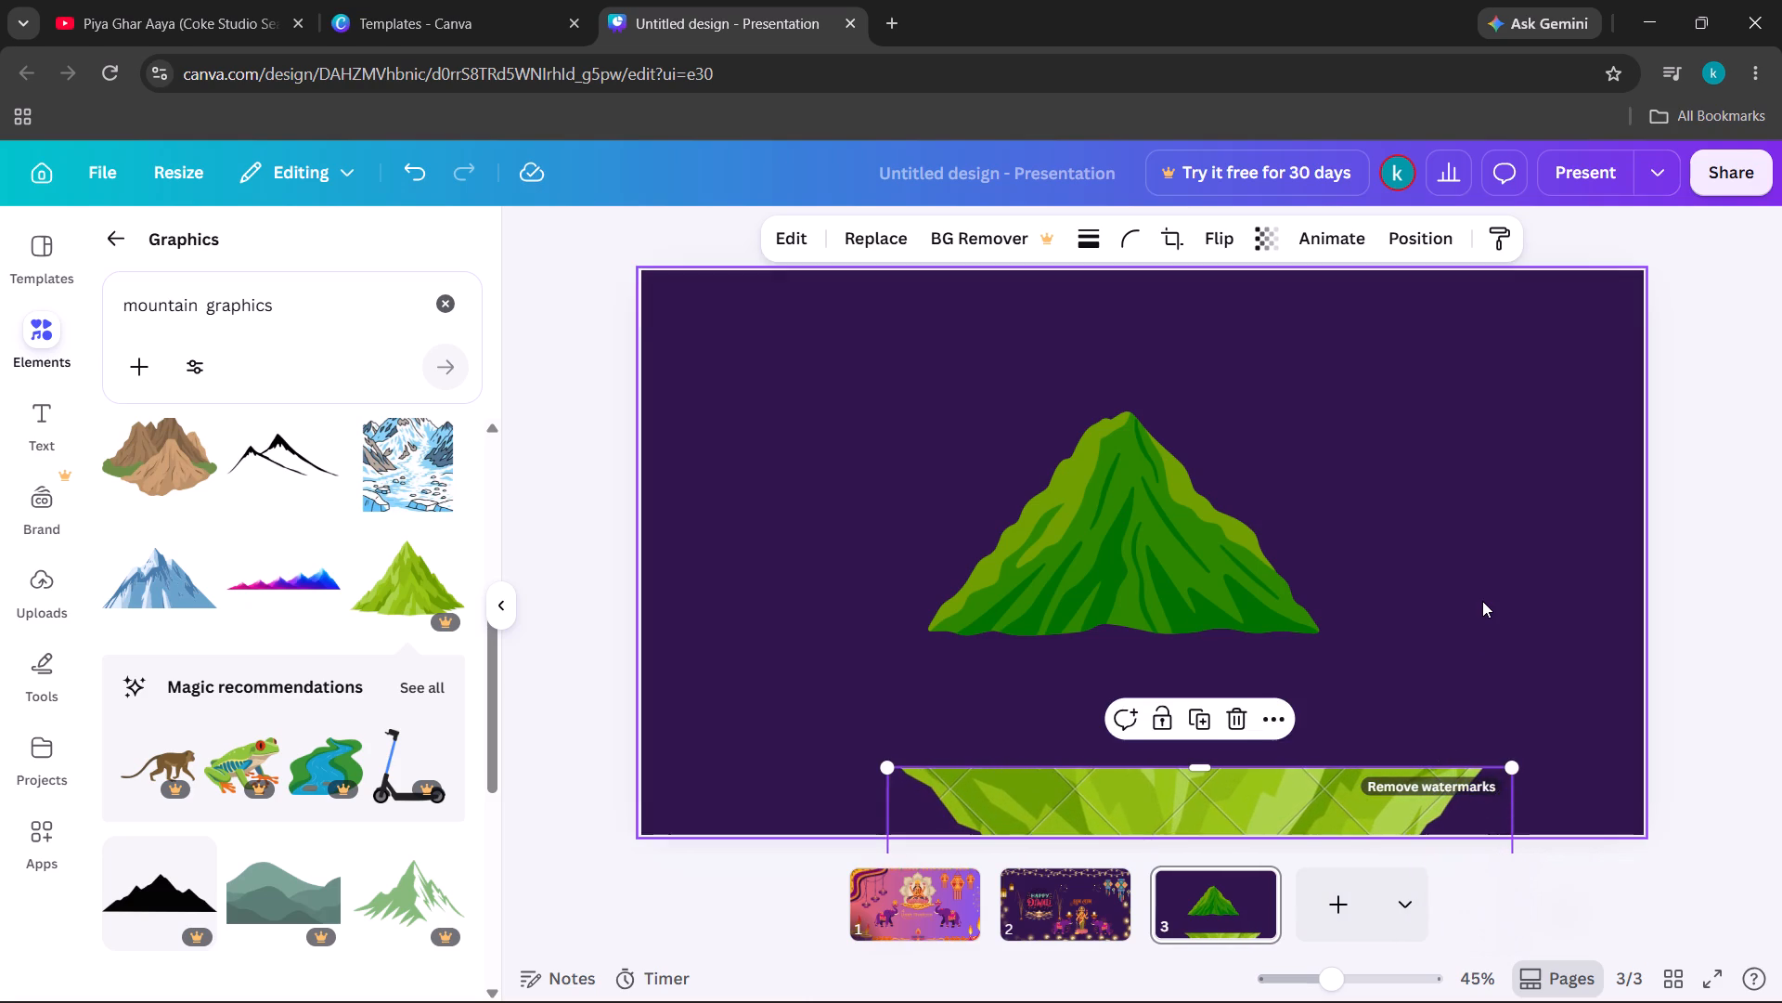
pyautogui.click(1482, 601)
pyautogui.moveTo(1279, 797); pyautogui.dragTo(1220, 809)
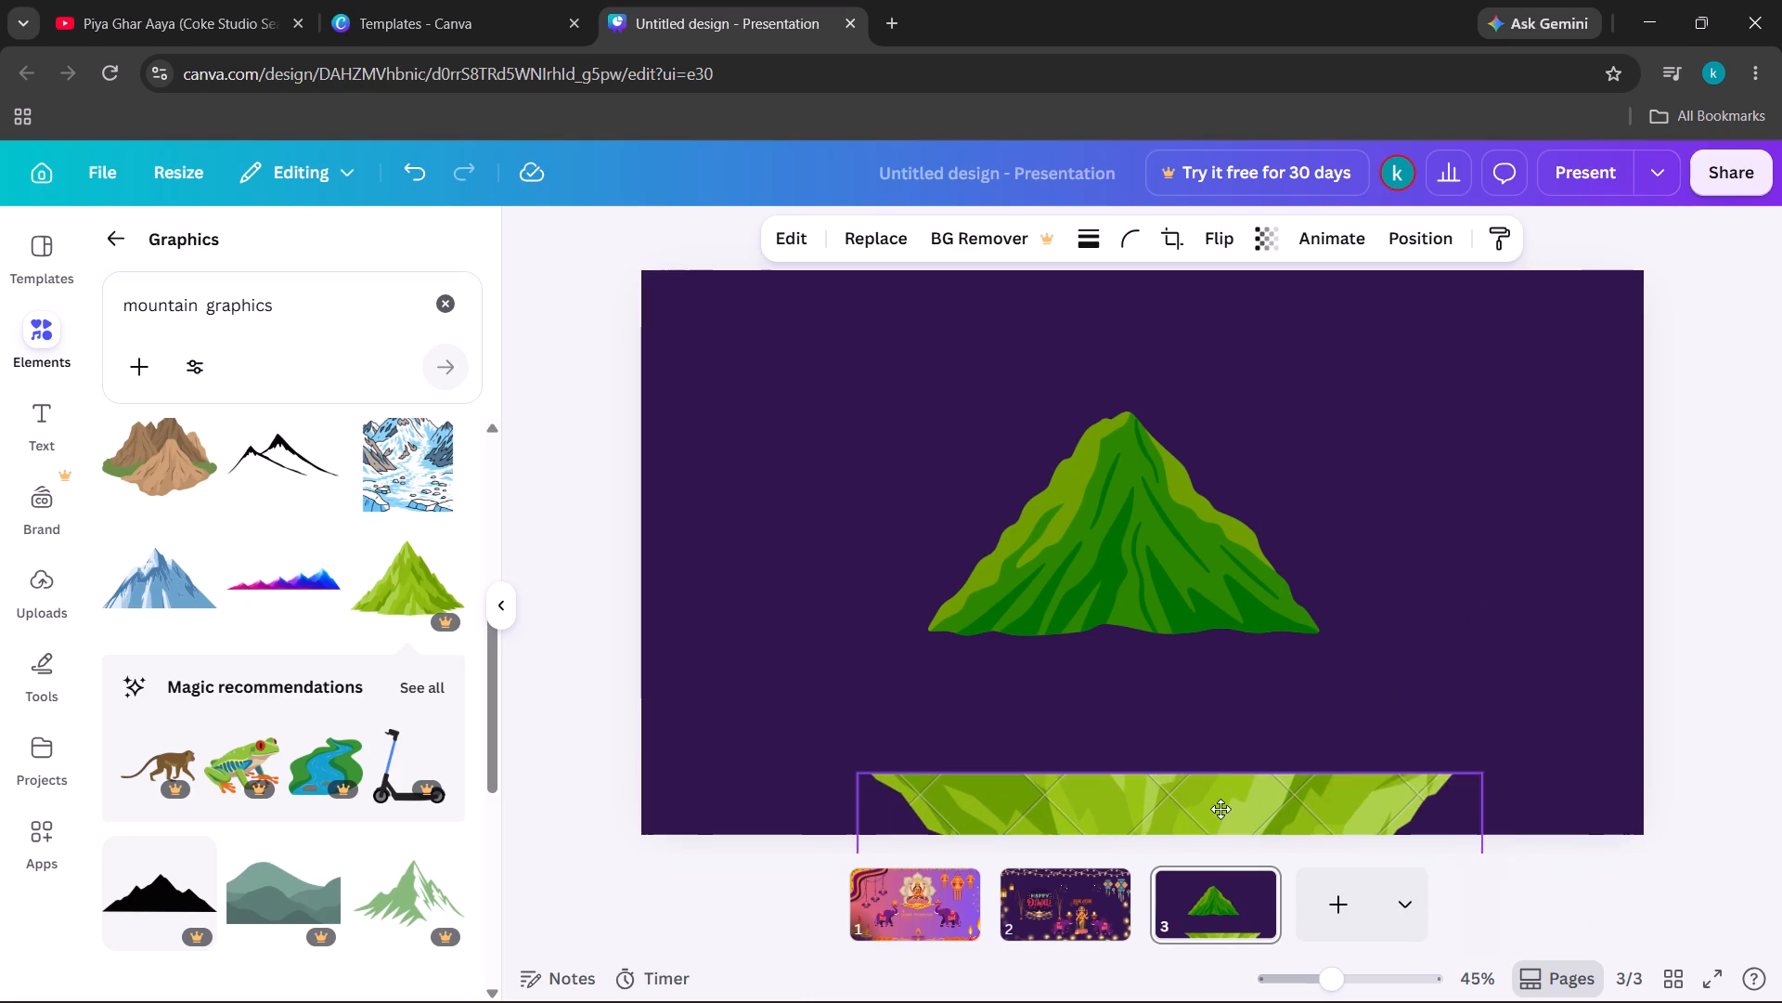
pyautogui.moveTo(1220, 809); pyautogui.dragTo(1198, 809)
pyautogui.click(896, 525)
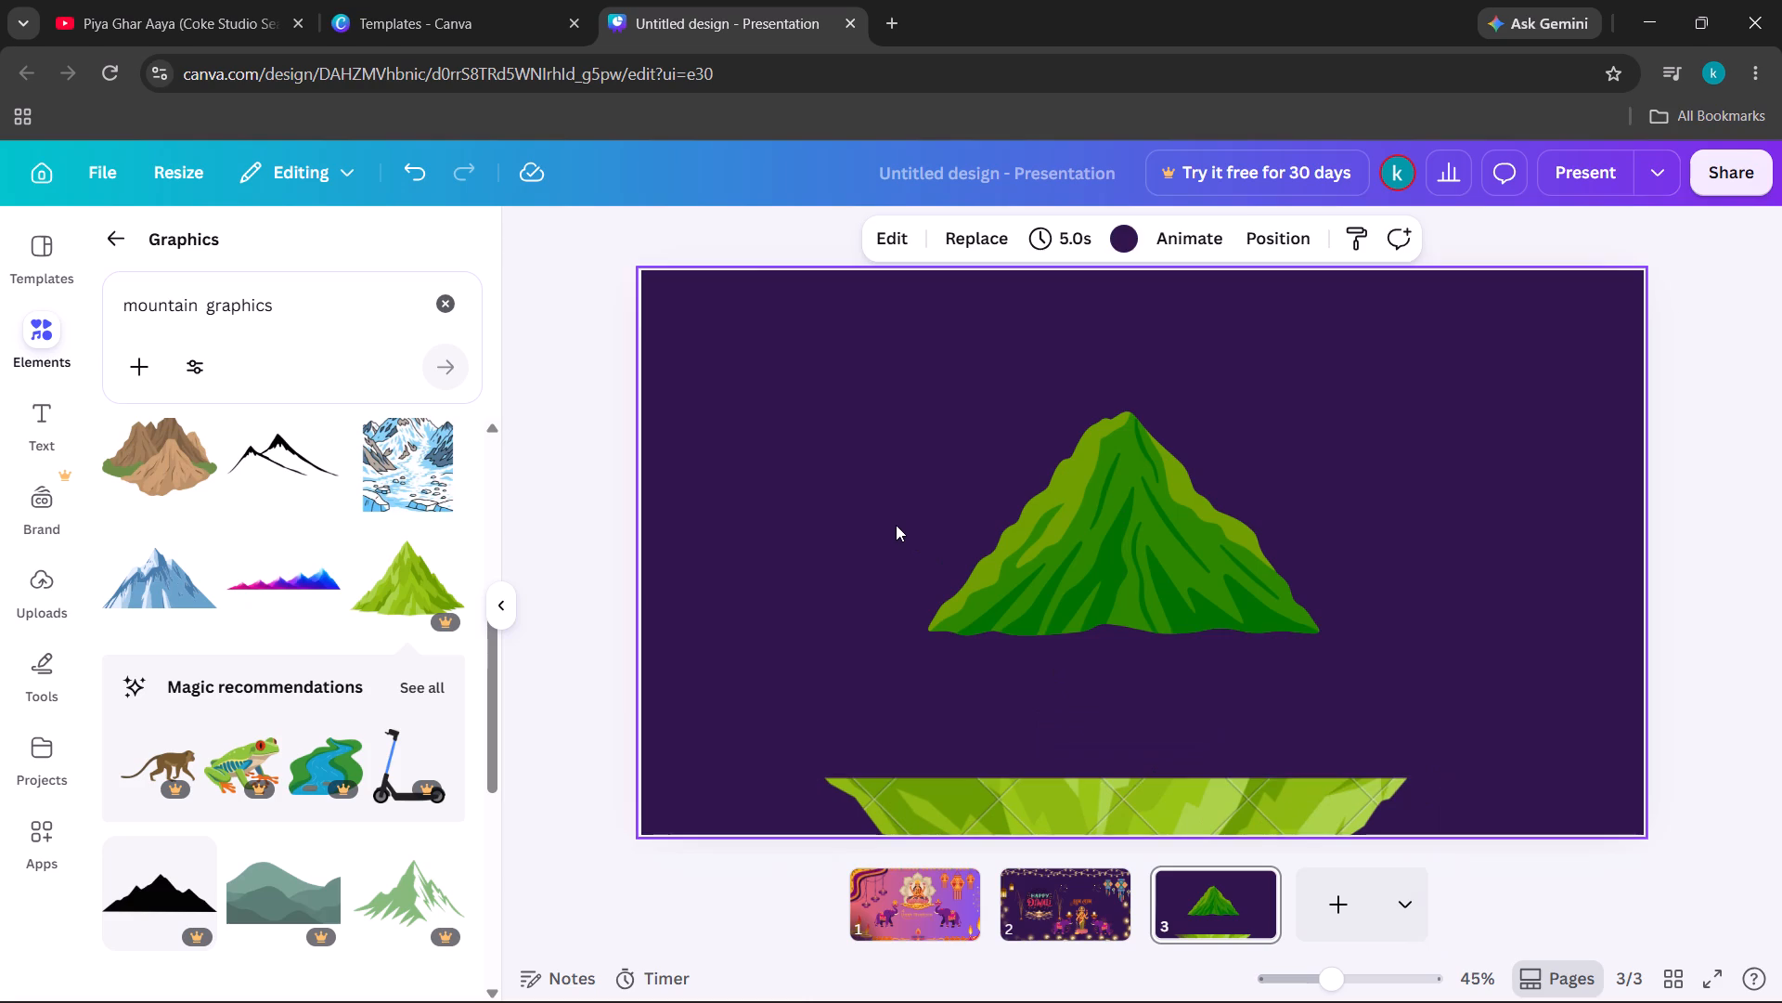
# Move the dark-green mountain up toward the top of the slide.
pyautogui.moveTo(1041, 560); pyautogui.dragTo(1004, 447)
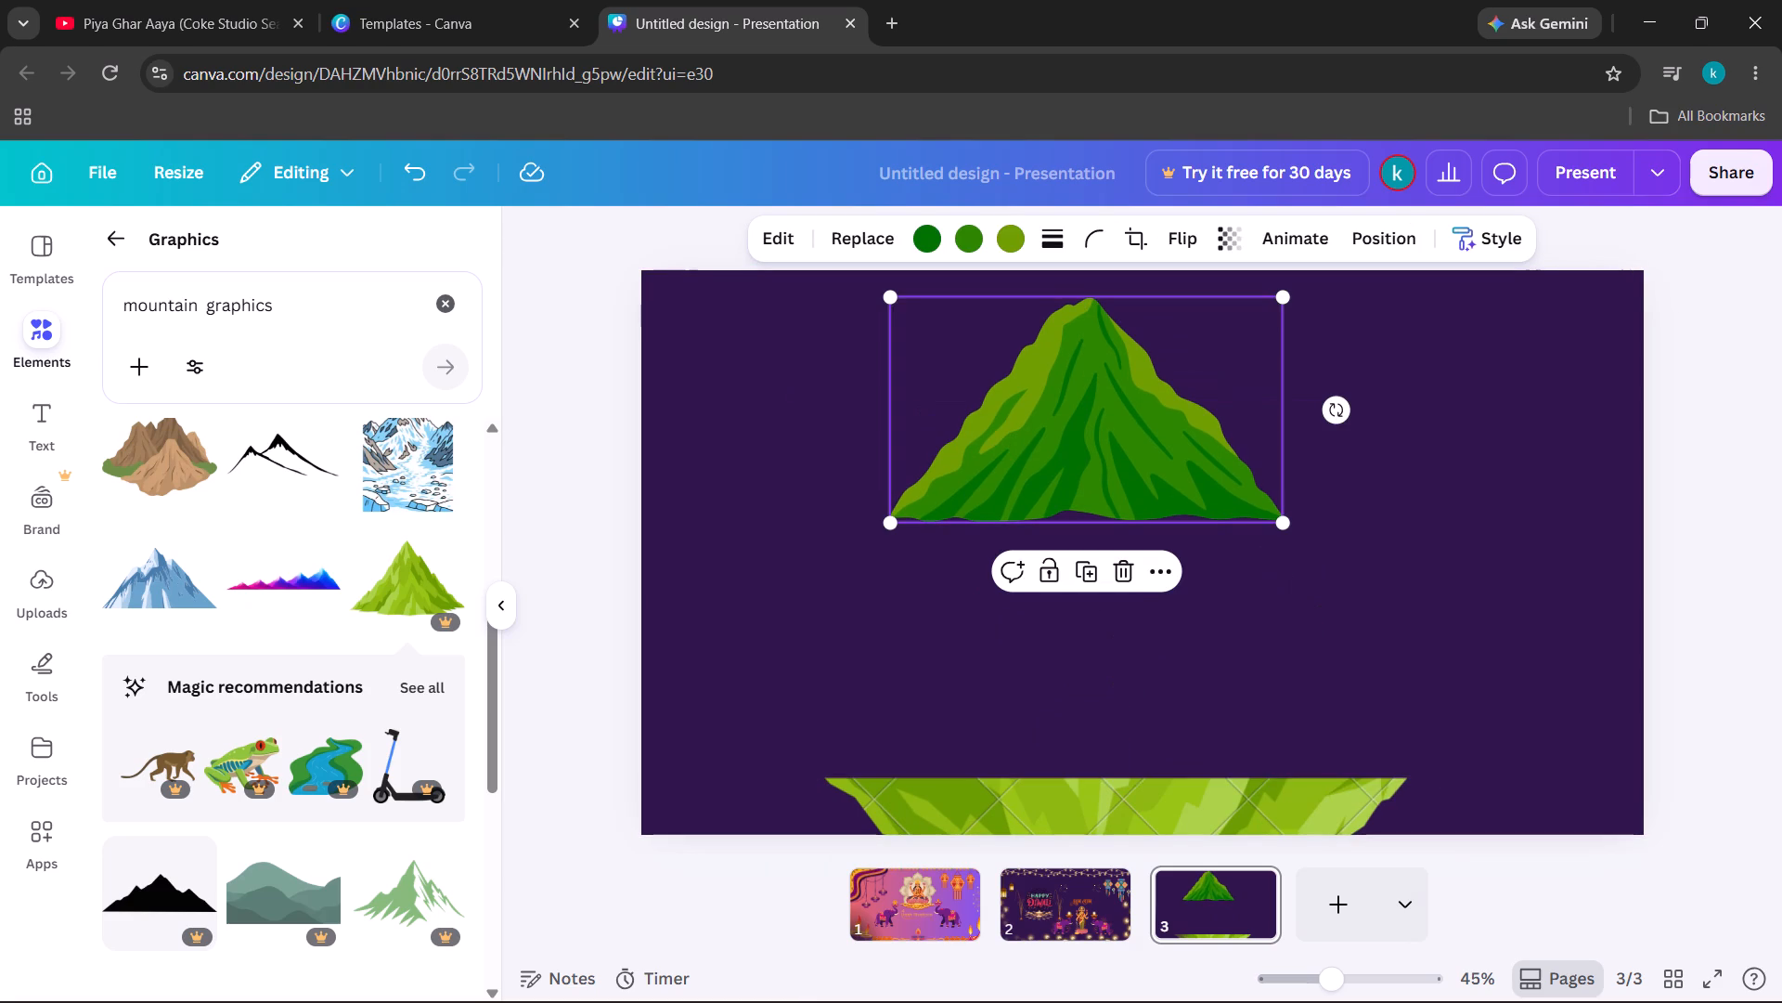
# Change the graphics search from mountain to "krishna graphics" and run it.
pyautogui.click(316, 314)
pyautogui.press('Left')
pyautogui.press('Left')
pyautogui.press('Left')
pyautogui.press('Left')
pyautogui.press('Left')
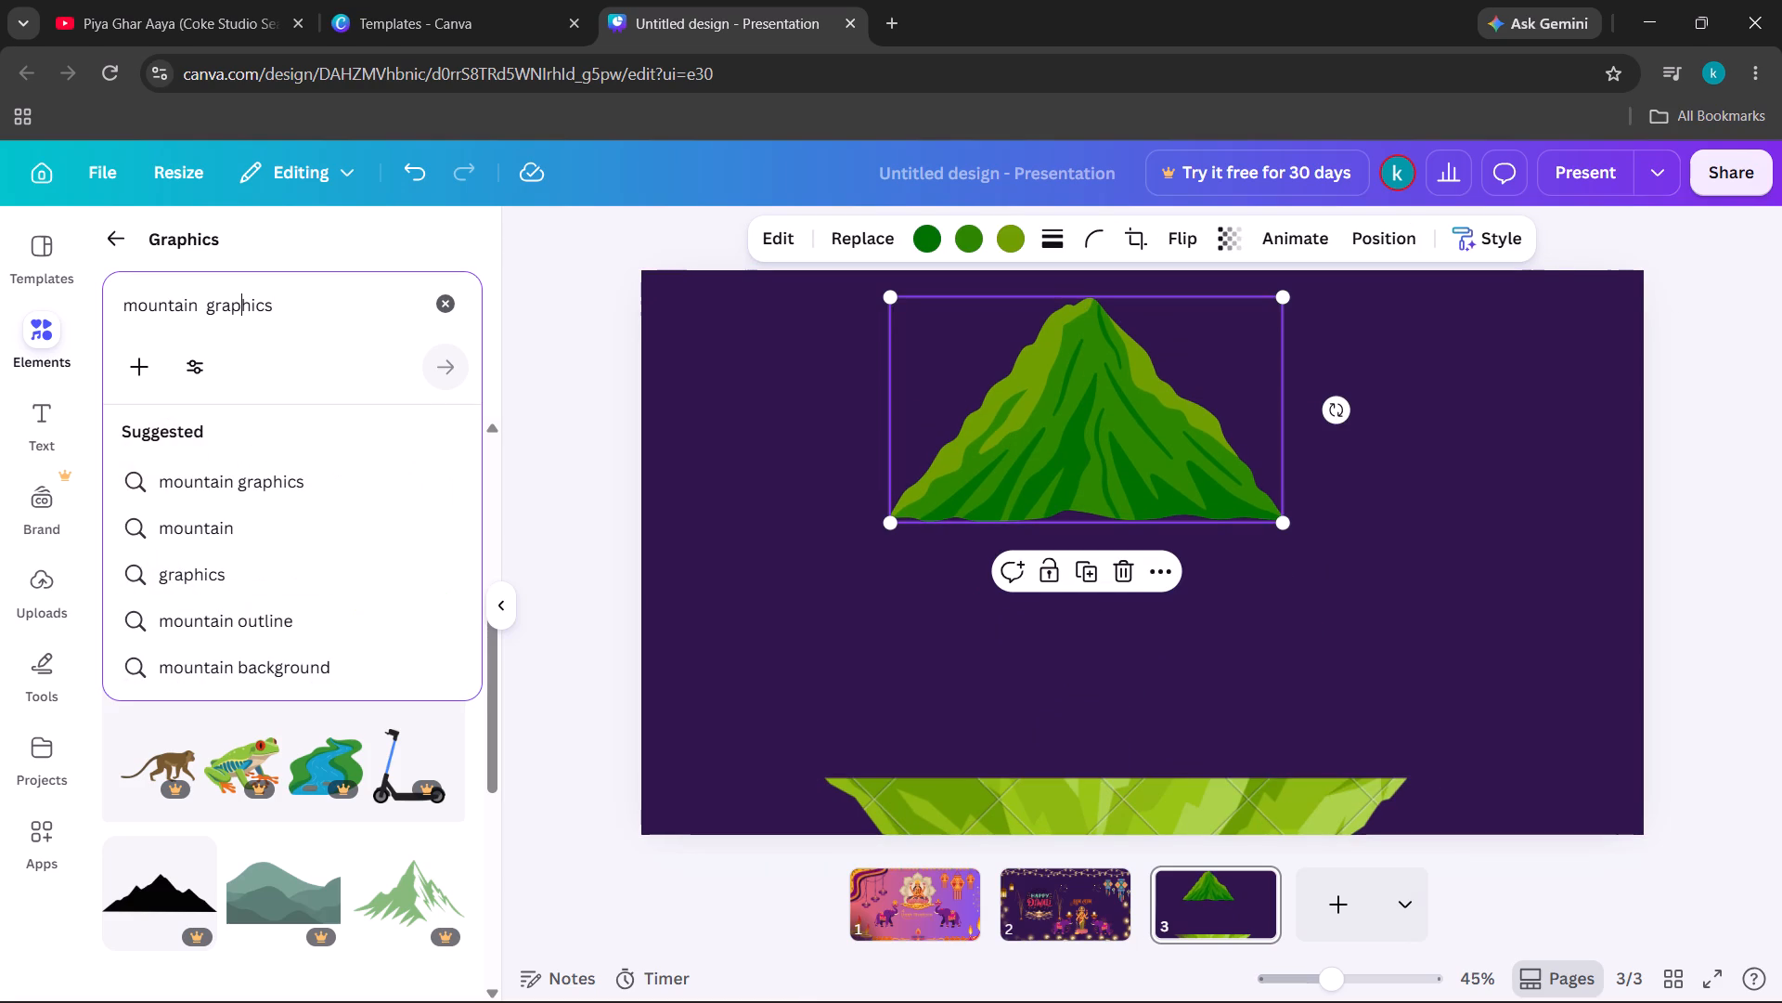
pyautogui.press('Left')
pyautogui.press('Left')
pyautogui.press('Left')
pyautogui.press('Left')
pyautogui.press('Left')
pyautogui.press('Left')
pyautogui.press('BackSpace')
pyautogui.press('BackSpace')
pyautogui.press('BackSpace')
pyautogui.press('BackSpace')
pyautogui.press('BackSpace')
pyautogui.press('BackSpace')
pyautogui.press('BackSpace')
pyautogui.press('BackSpace')
pyautogui.press('BackSpace')
pyautogui.press('BackSpace')
pyautogui.press('BackSpace')
pyautogui.press('BackSpace')
pyautogui.press('BackSpace')
pyautogui.press('BackSpace')
pyautogui.press('BackSpace')
pyautogui.press('BackSpace')
pyautogui.press('BackSpace')
pyautogui.write('krishna')
pyautogui.press('space')
pyautogui.press('Return')
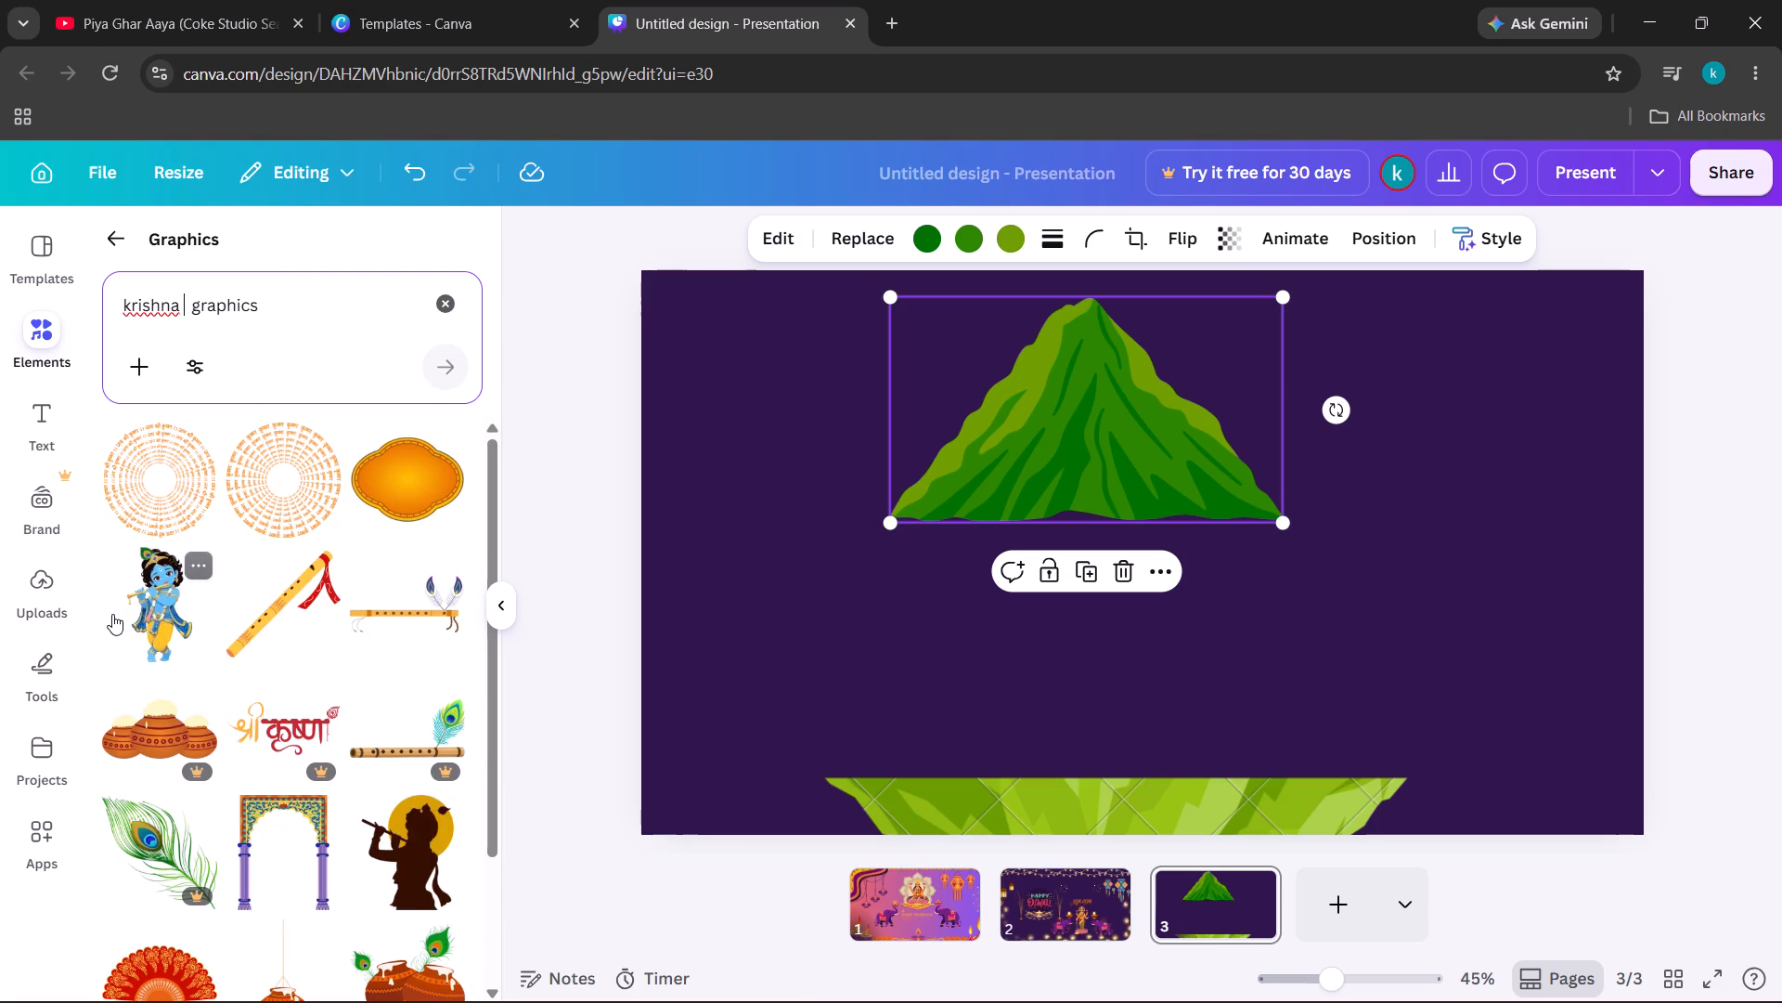
# Add the standing, flute-playing Krishna graphic with the green shawl and yellow dhoti to slide 3.
pyautogui.hscroll(8, 112, 614)
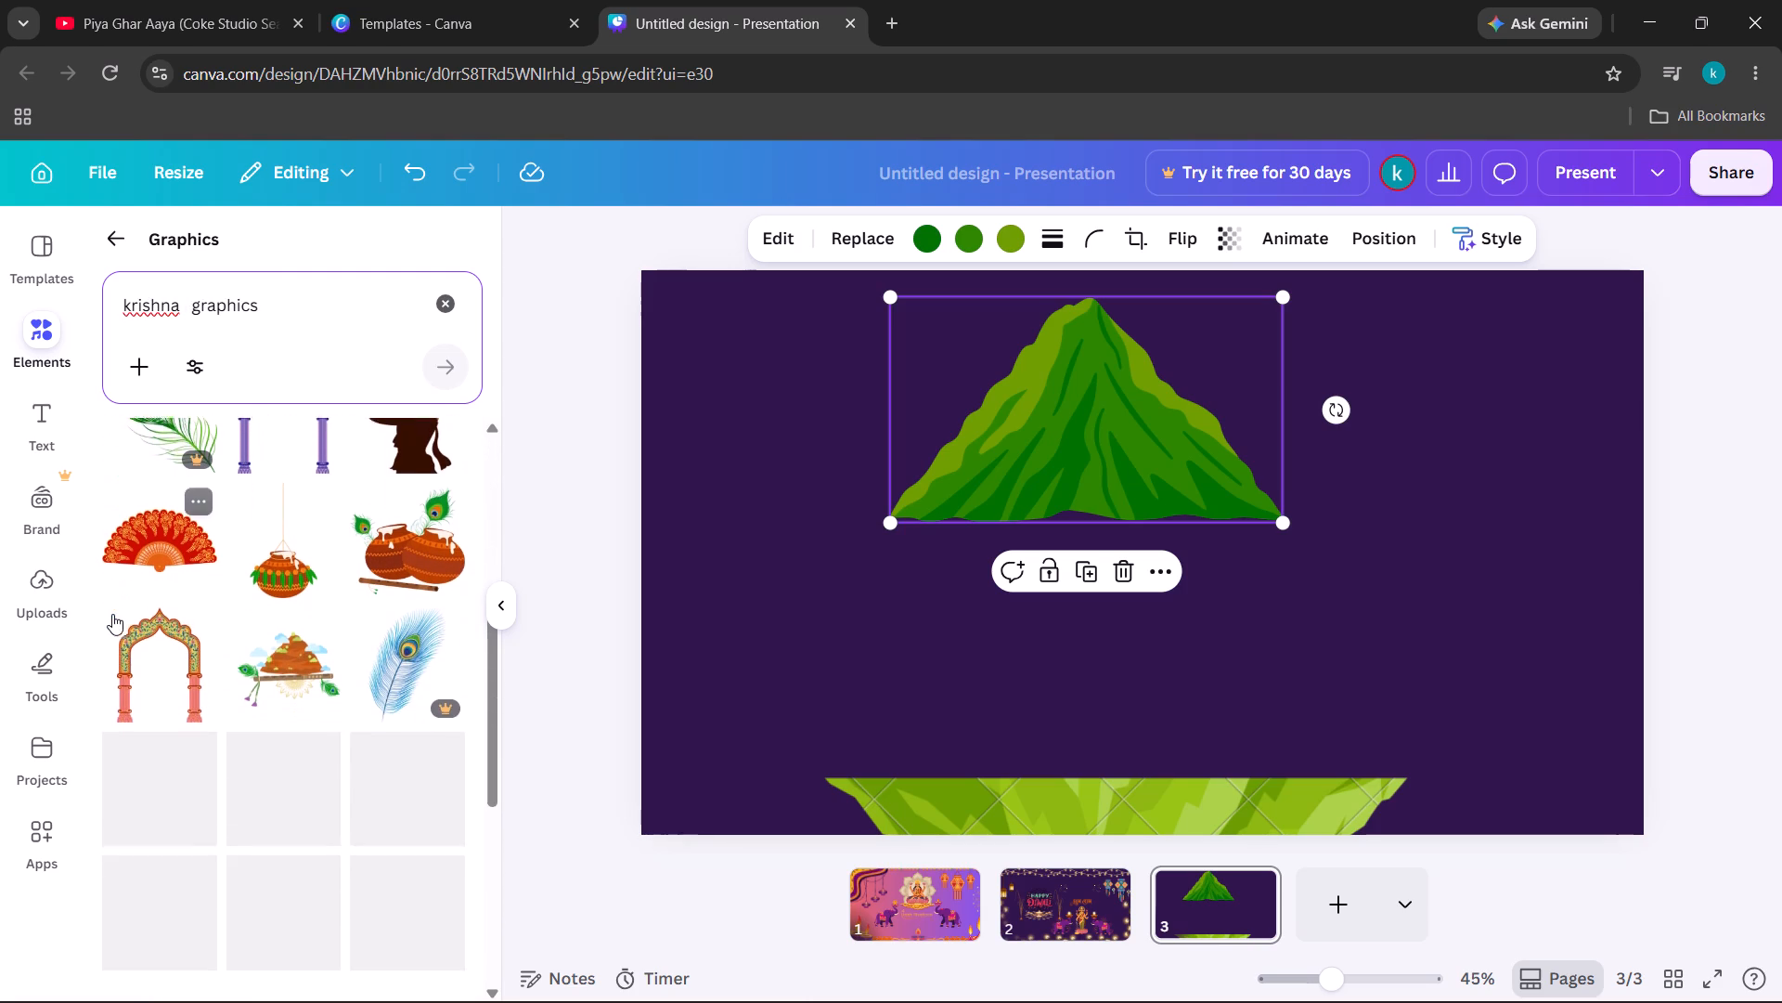
pyautogui.hscroll(5, 112, 614)
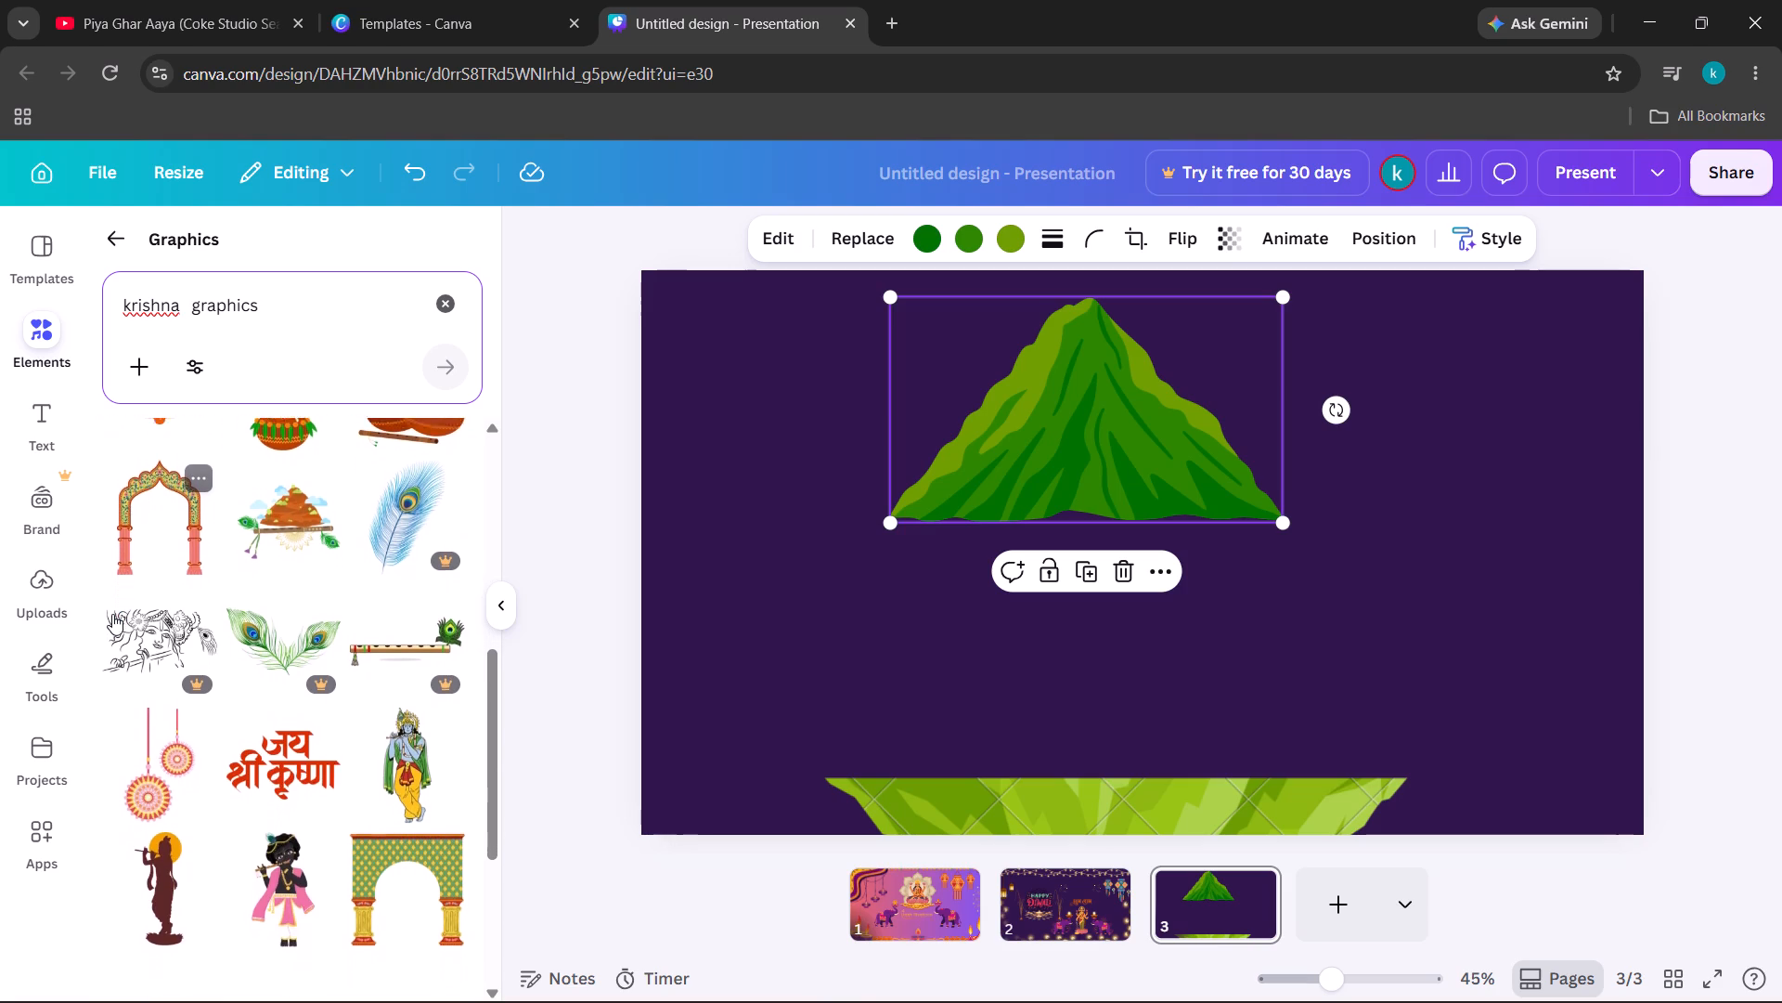
pyautogui.hscroll(7, 112, 614)
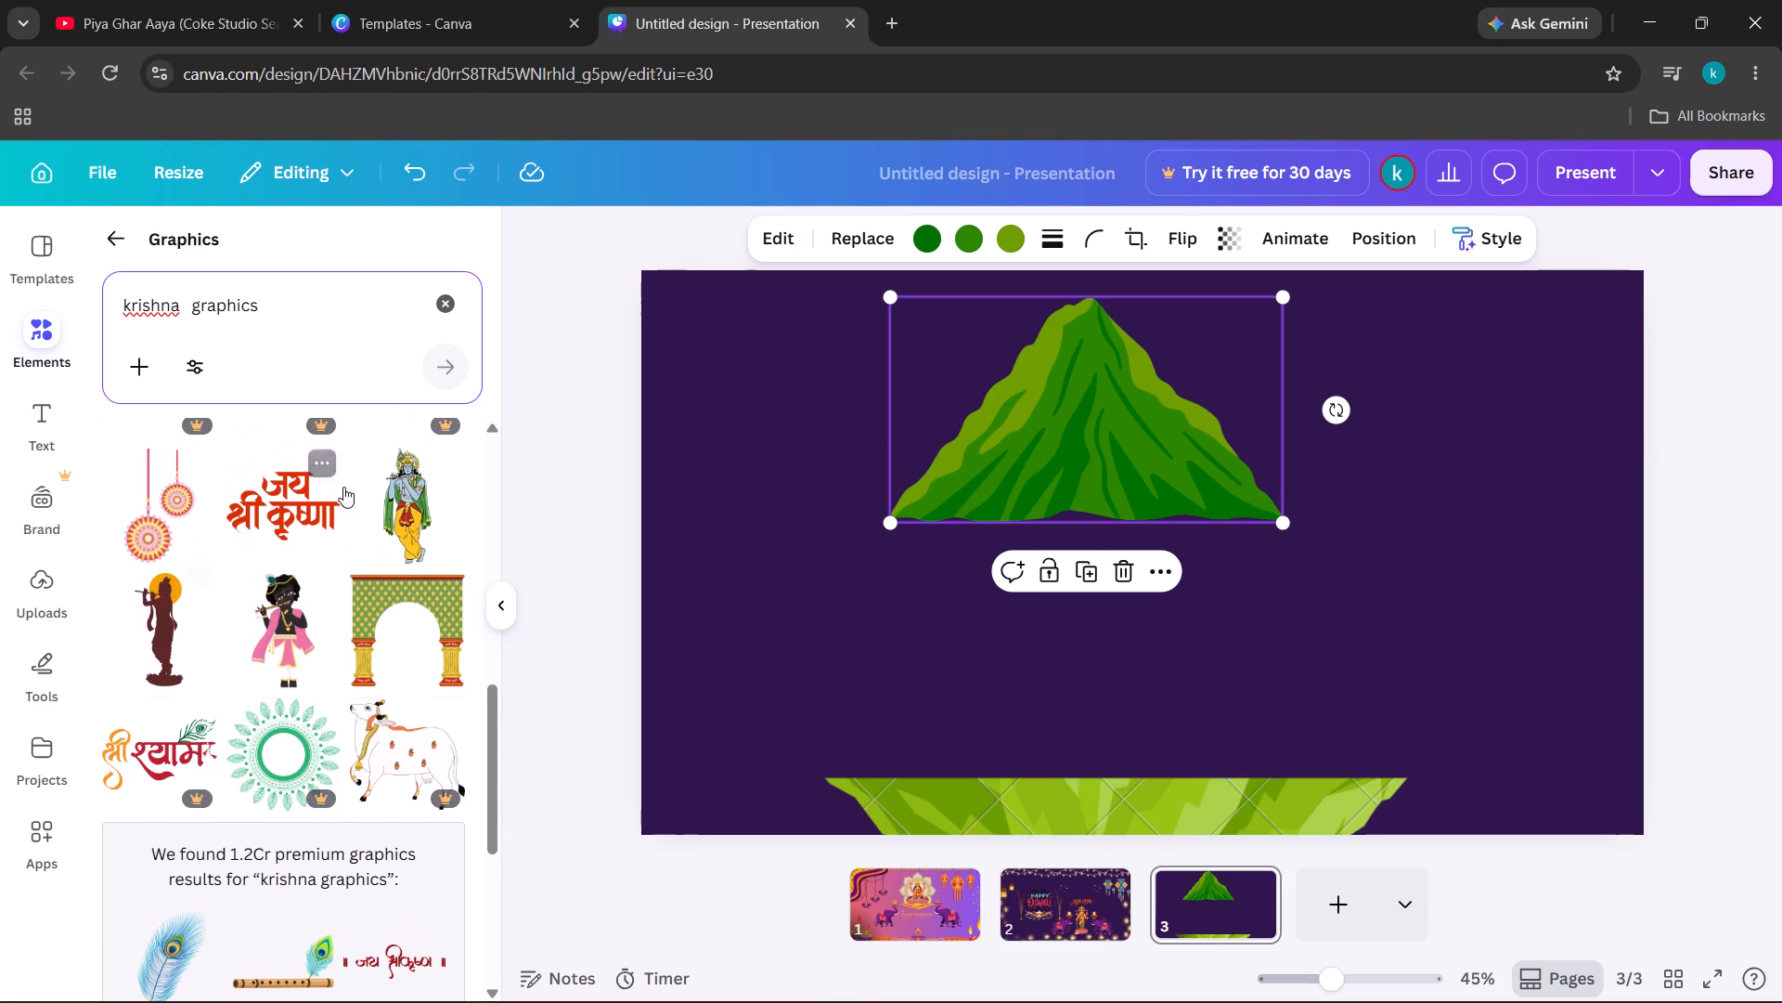
pyautogui.click(419, 478)
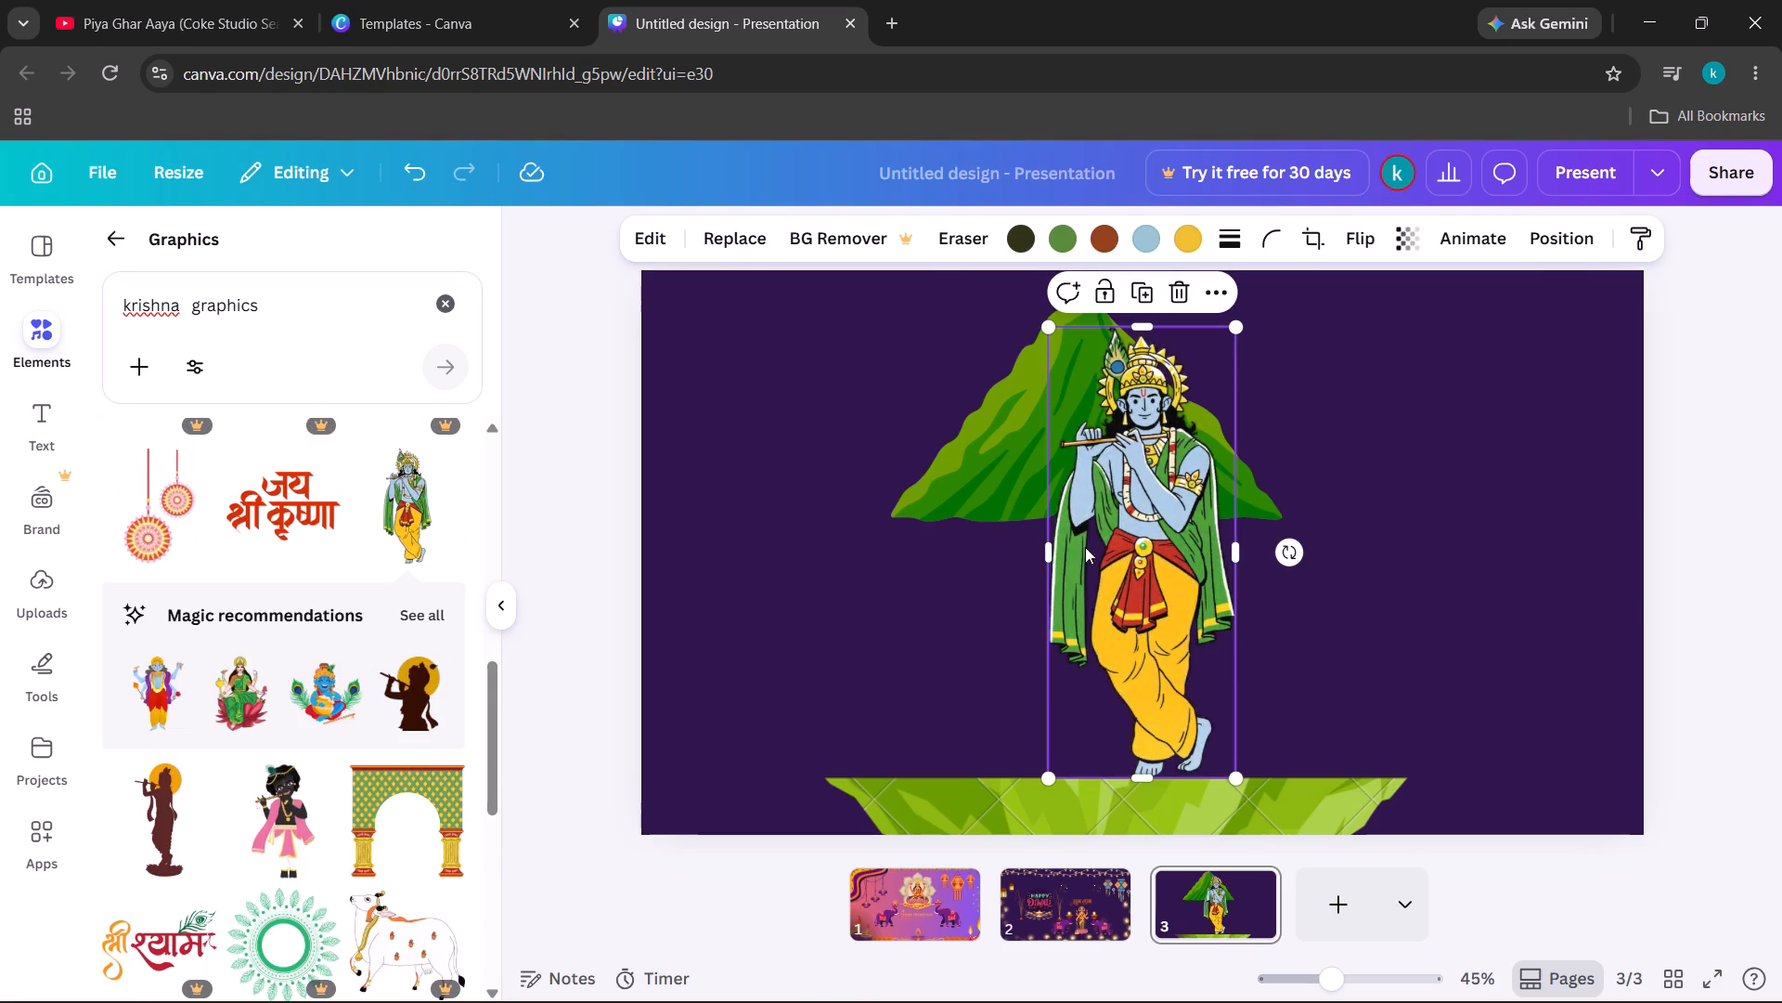
# Shrink the Krishna figure to about a quarter of the slide's height and stand it on the green ground strip.
pyautogui.moveTo(1049, 328); pyautogui.dragTo(1142, 646)
pyautogui.moveTo(1202, 702); pyautogui.dragTo(1103, 708)
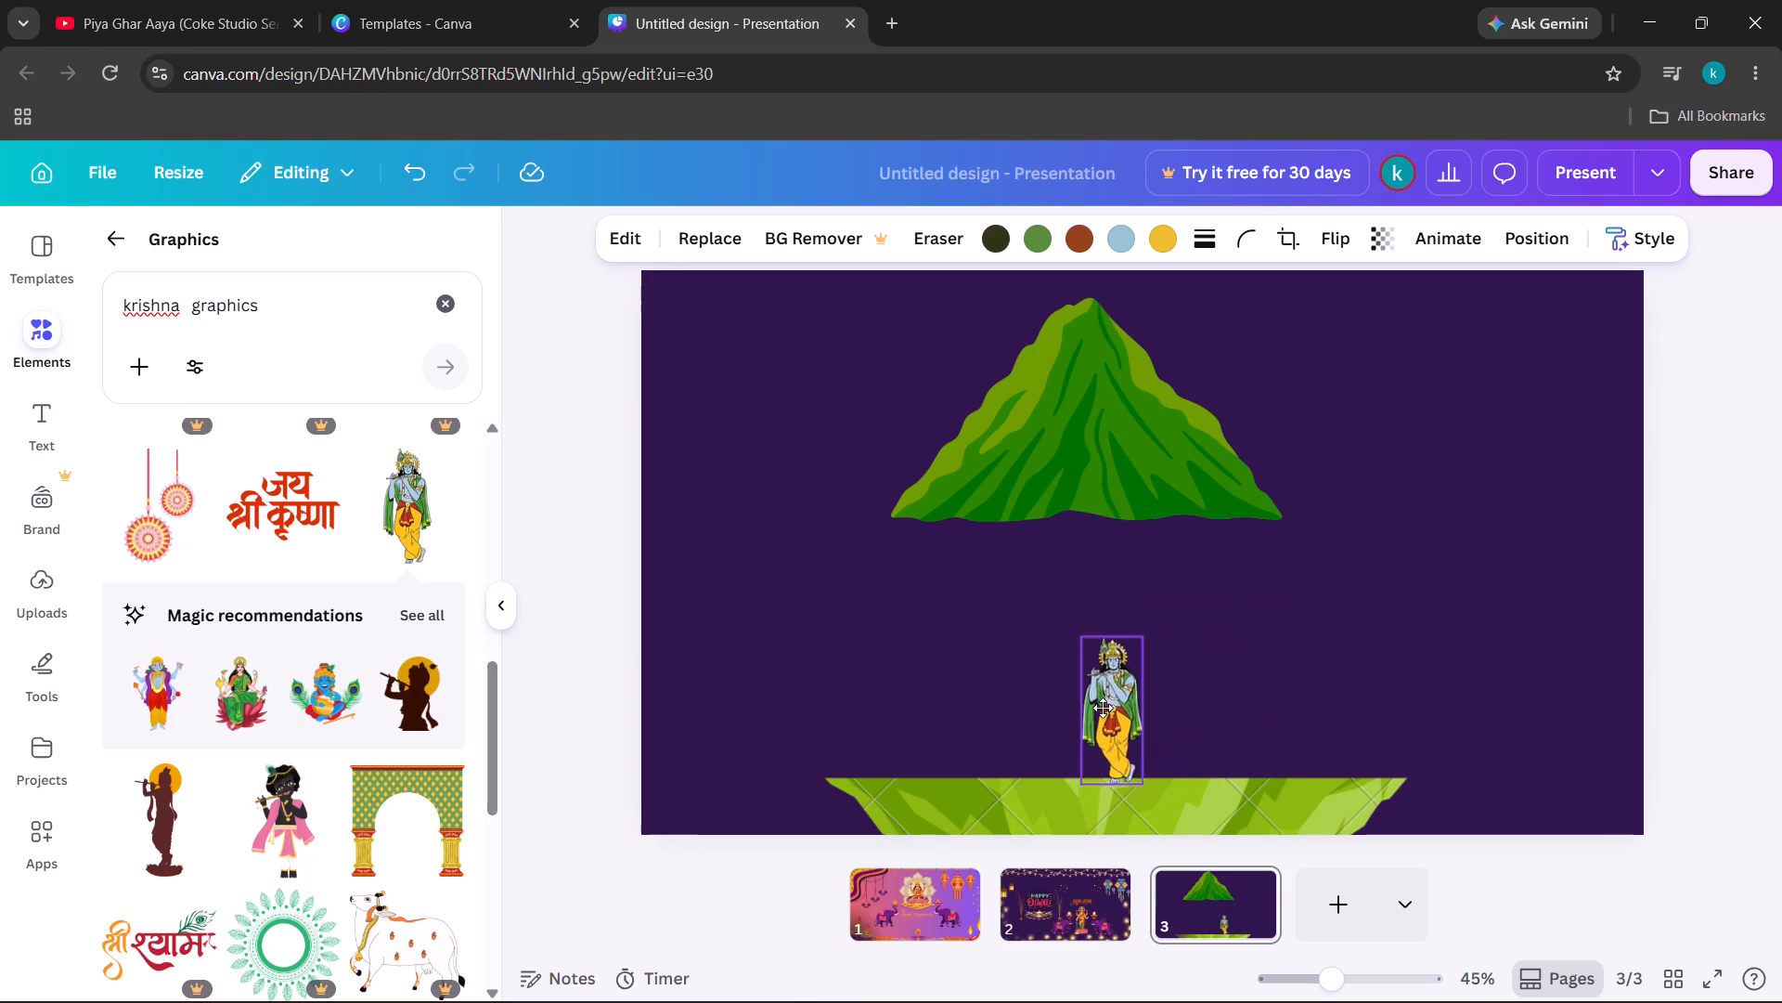
pyautogui.moveTo(1103, 708); pyautogui.dragTo(1091, 706)
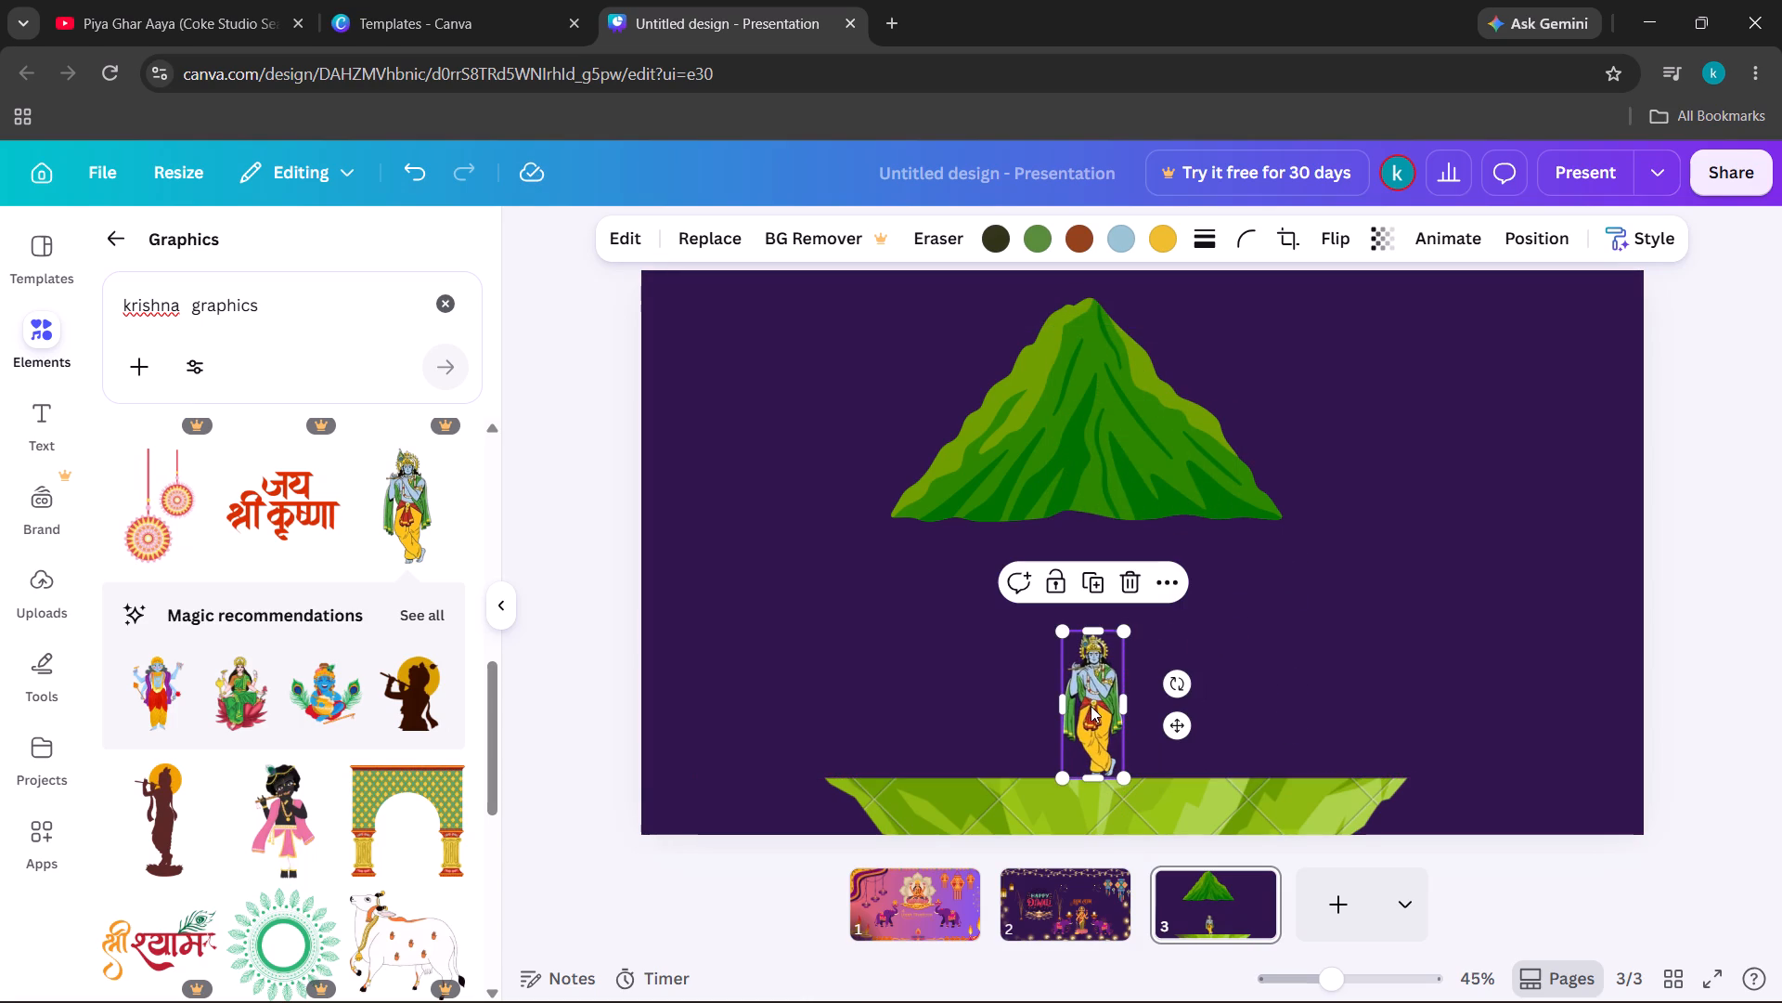
# Lower the dark-green mountain and centre the Krishna figure beneath its peak, so the mountain's base rests on the crown.
pyautogui.moveTo(1084, 449); pyautogui.dragTo(1088, 529)
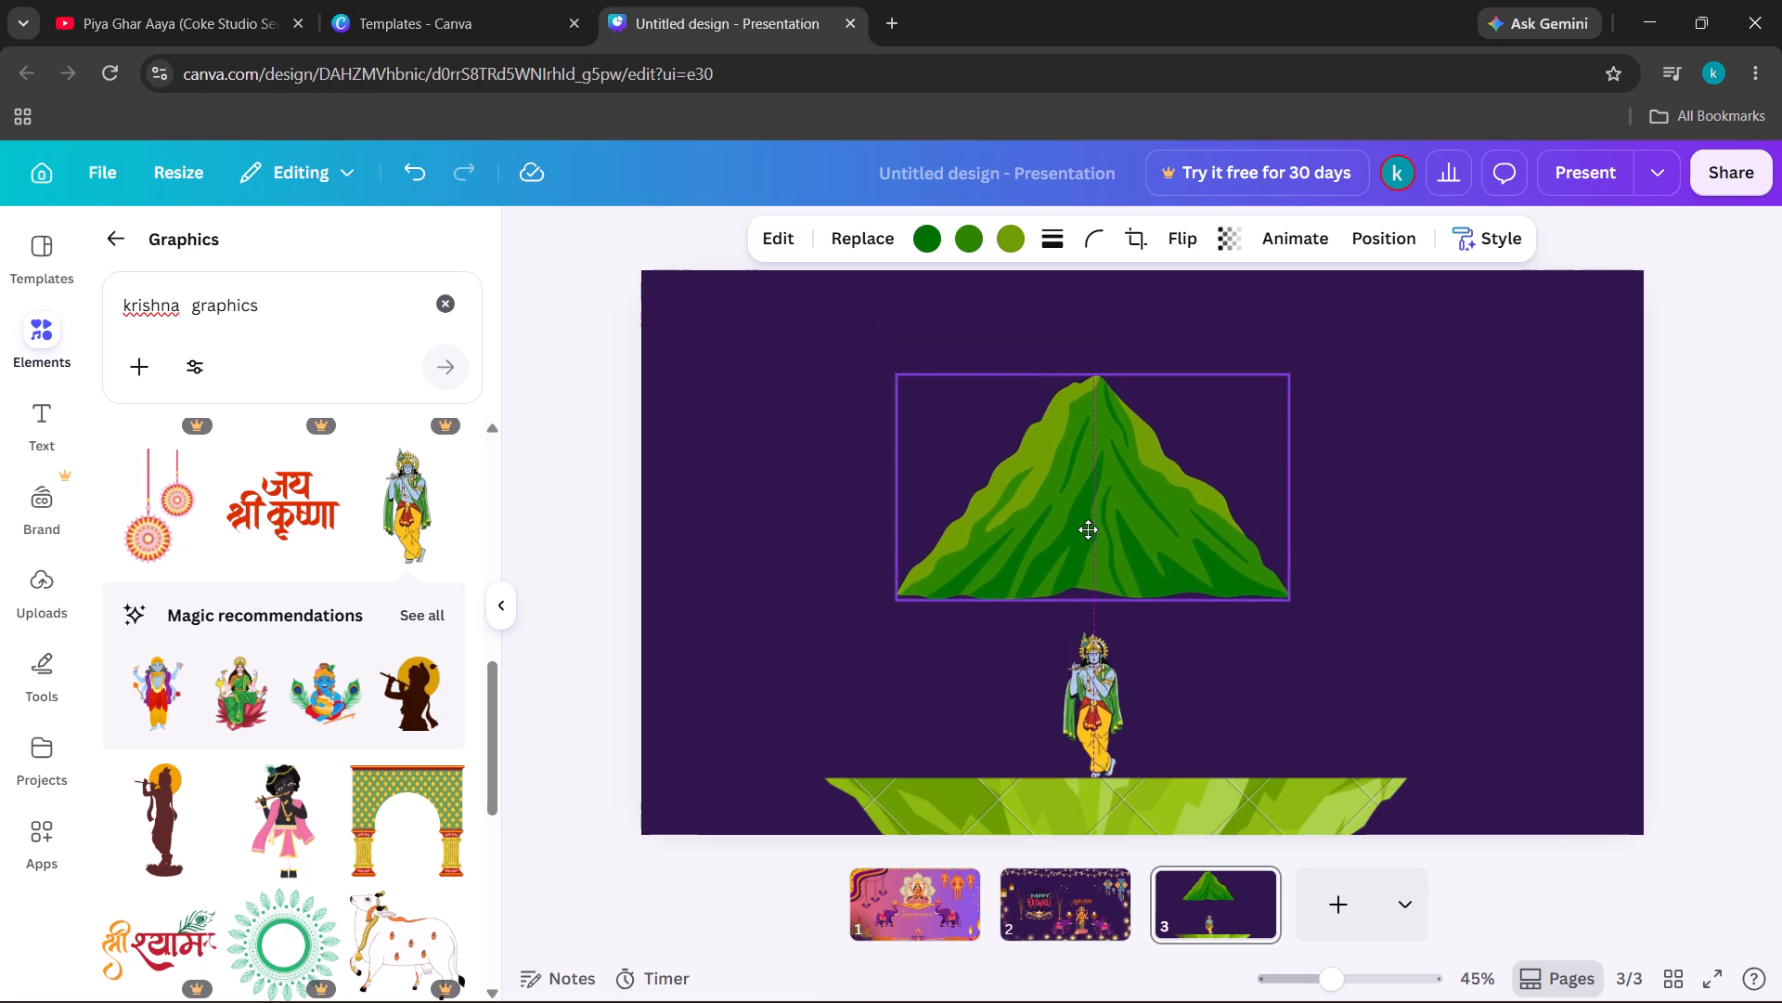
pyautogui.moveTo(1088, 529); pyautogui.dragTo(1117, 557)
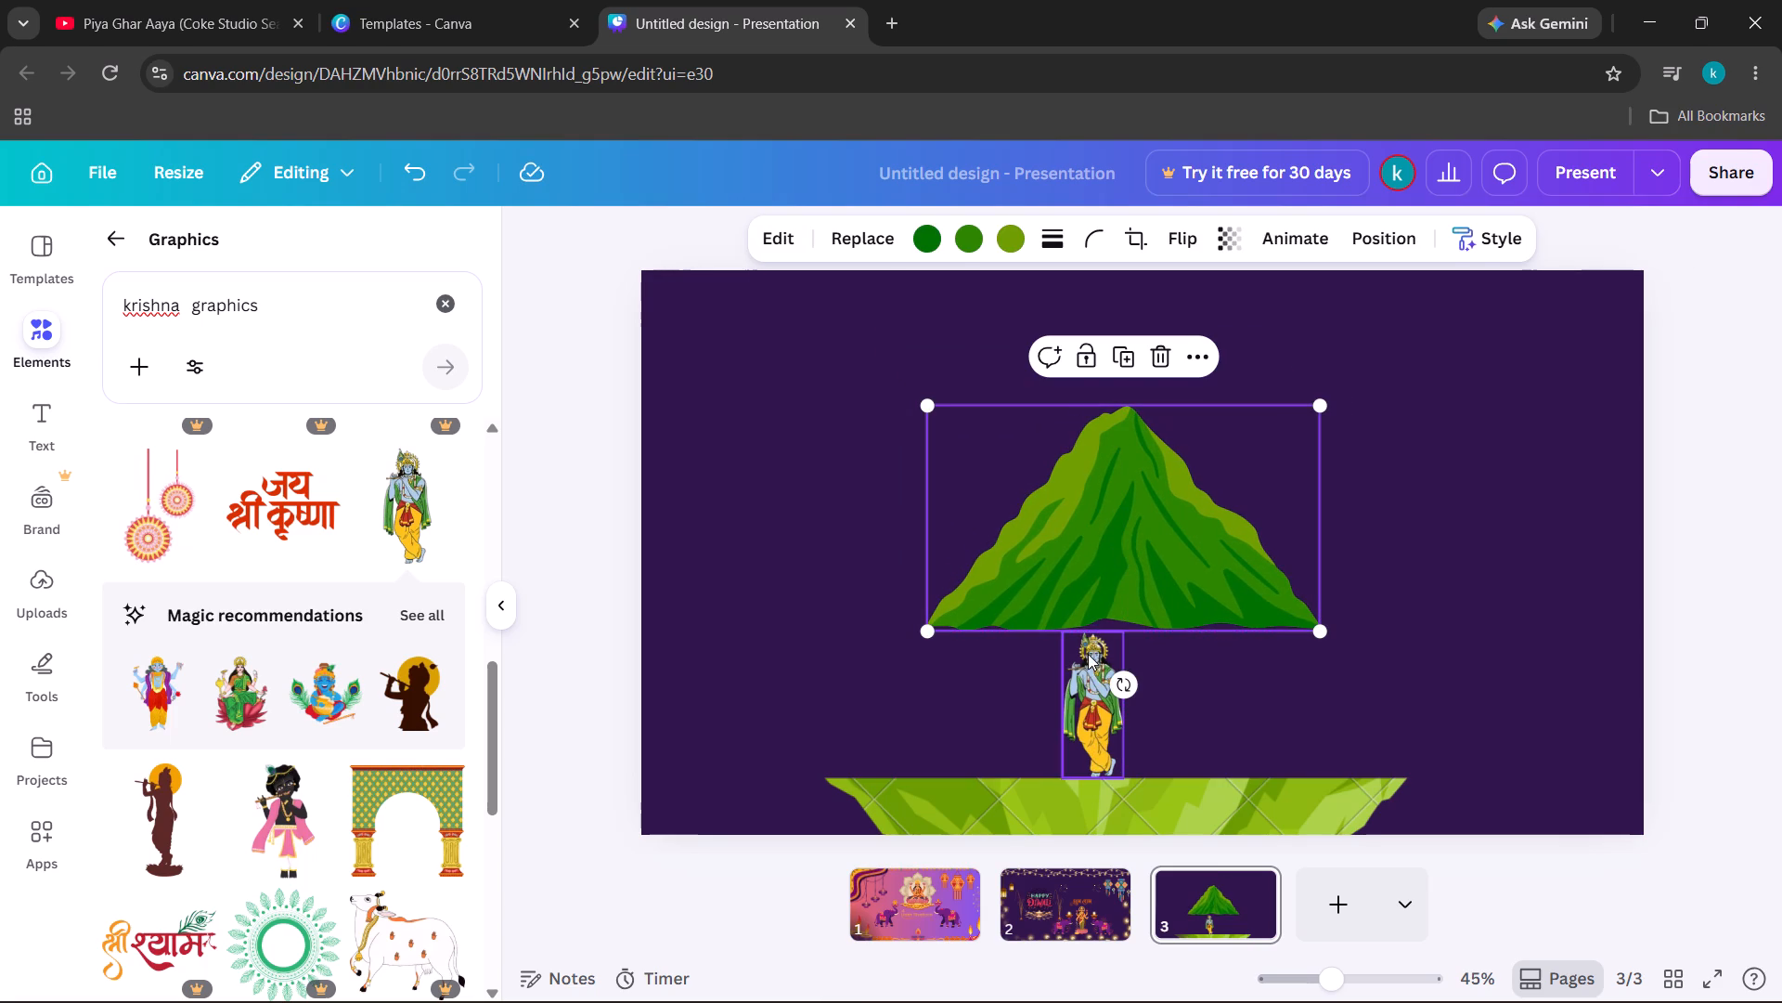
pyautogui.moveTo(1088, 654); pyautogui.dragTo(1125, 651)
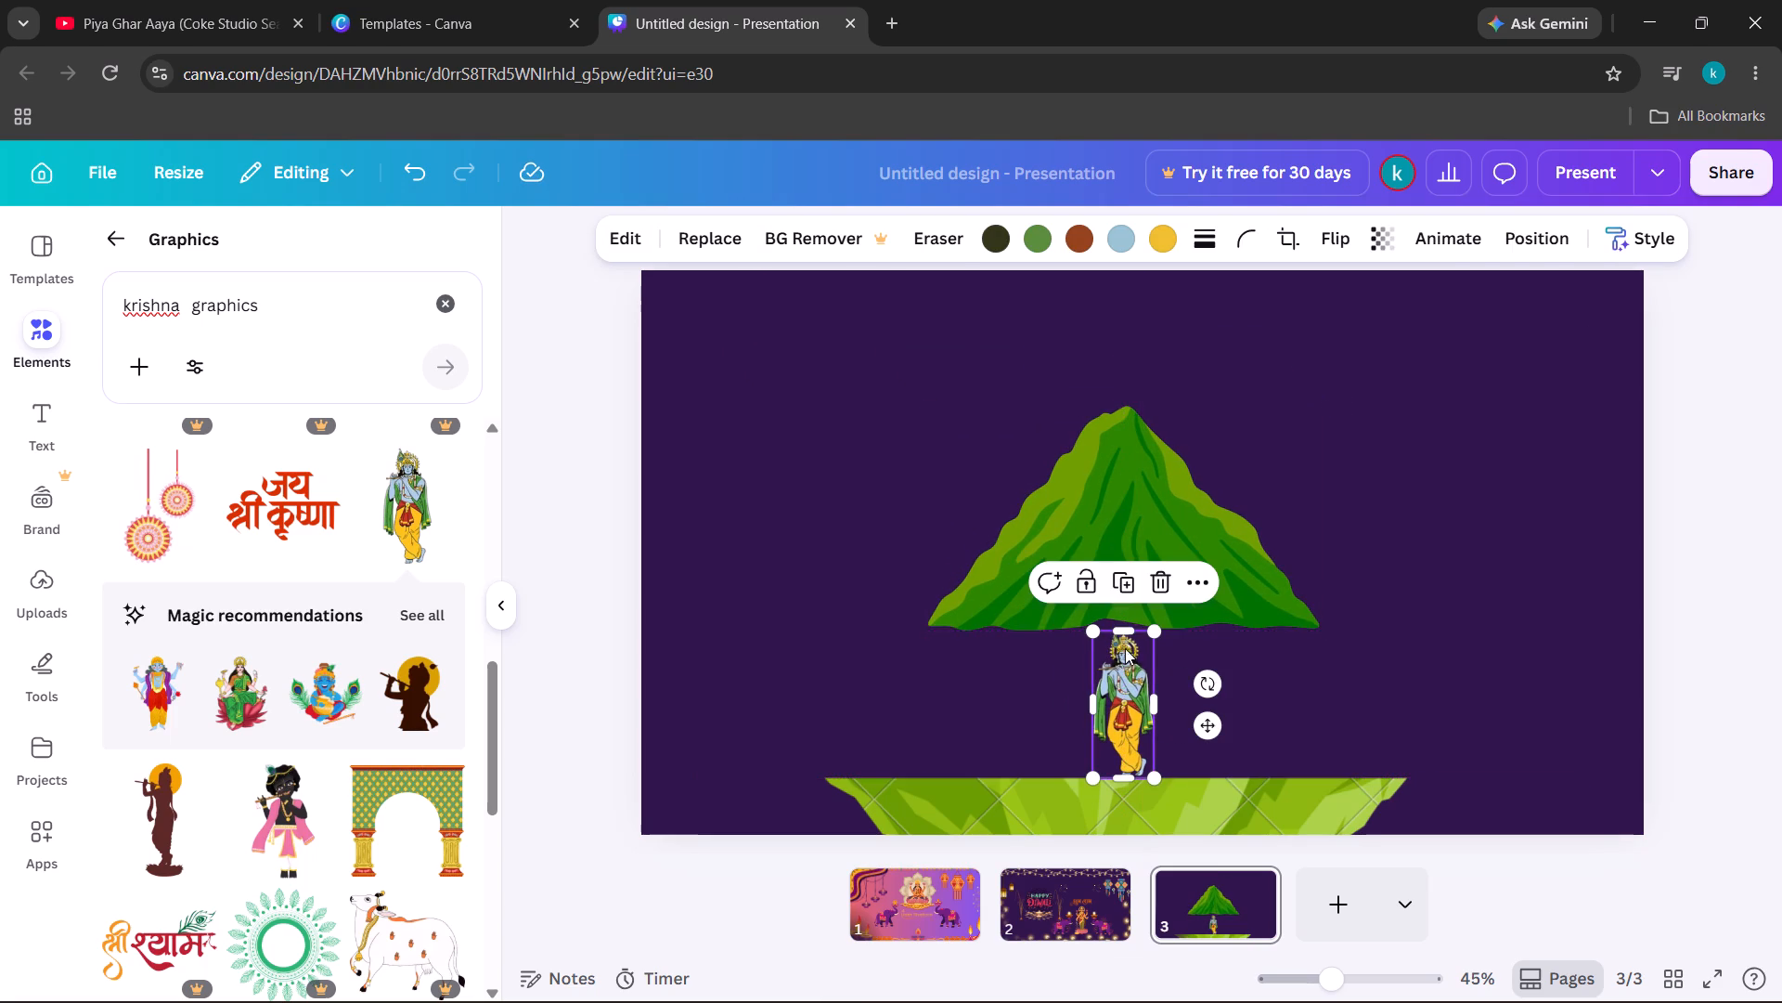
pyautogui.moveTo(1105, 563); pyautogui.dragTo(1104, 583)
pyautogui.moveTo(1105, 520); pyautogui.dragTo(1105, 538)
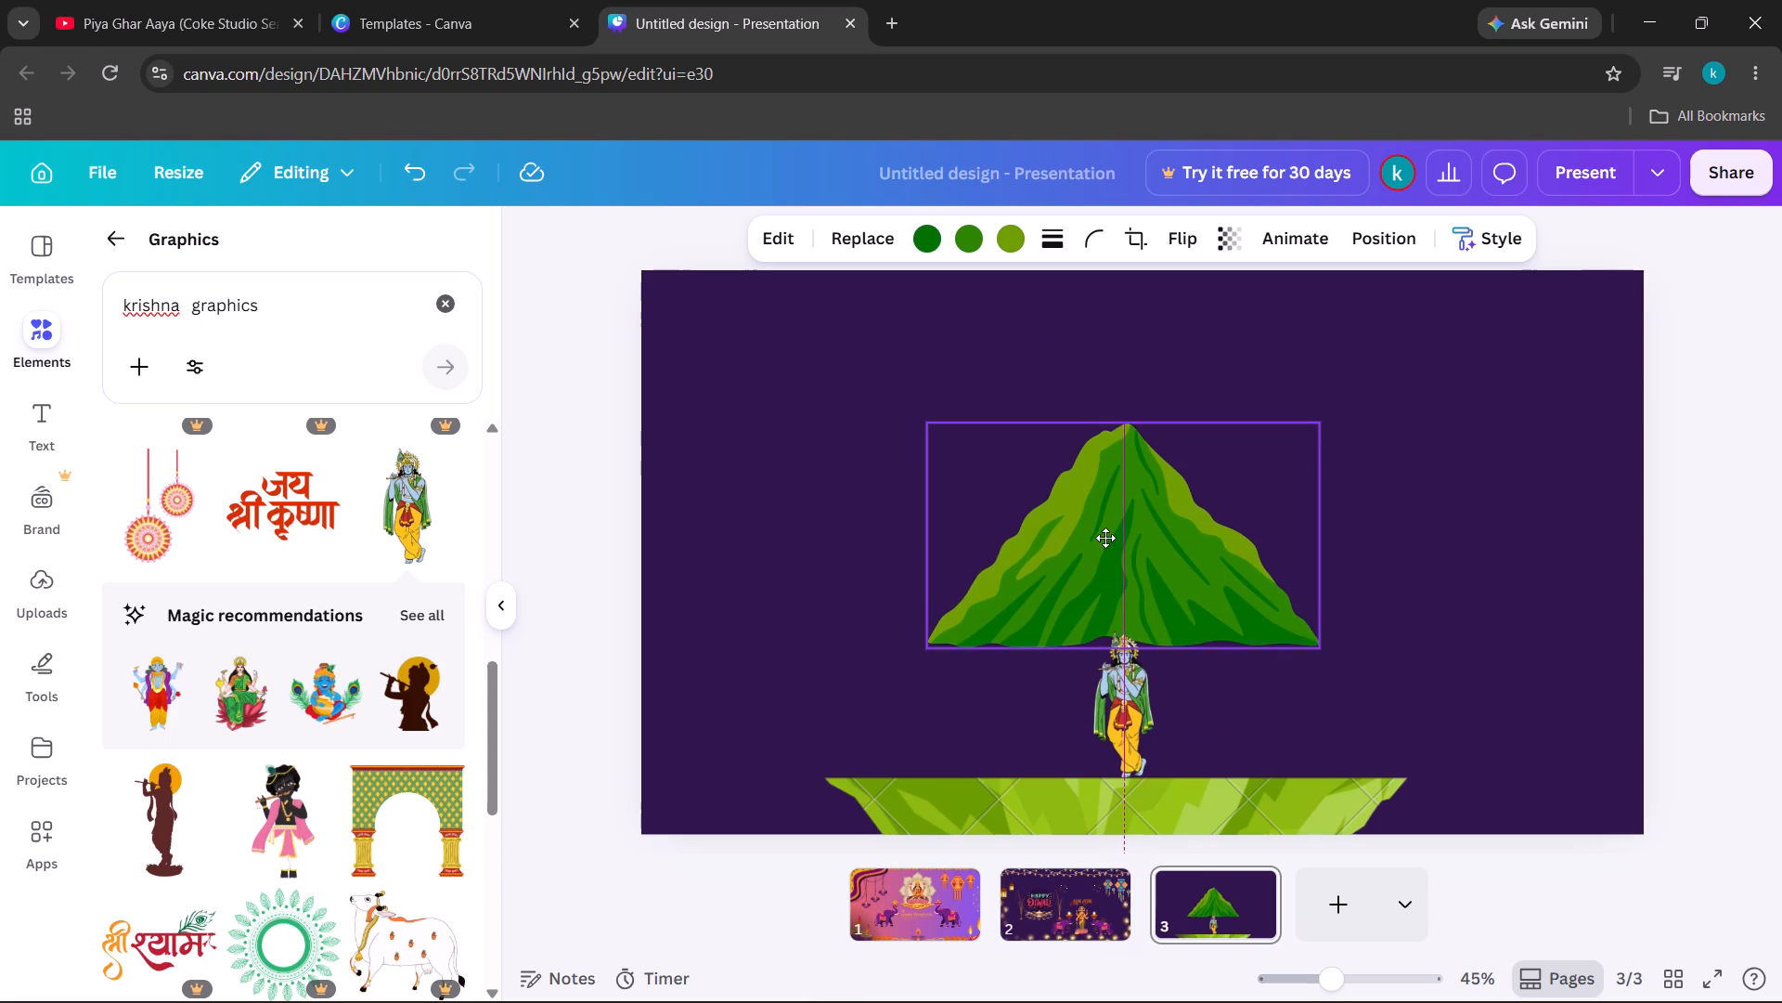
pyautogui.moveTo(1105, 538); pyautogui.dragTo(1107, 534)
pyautogui.click(1388, 481)
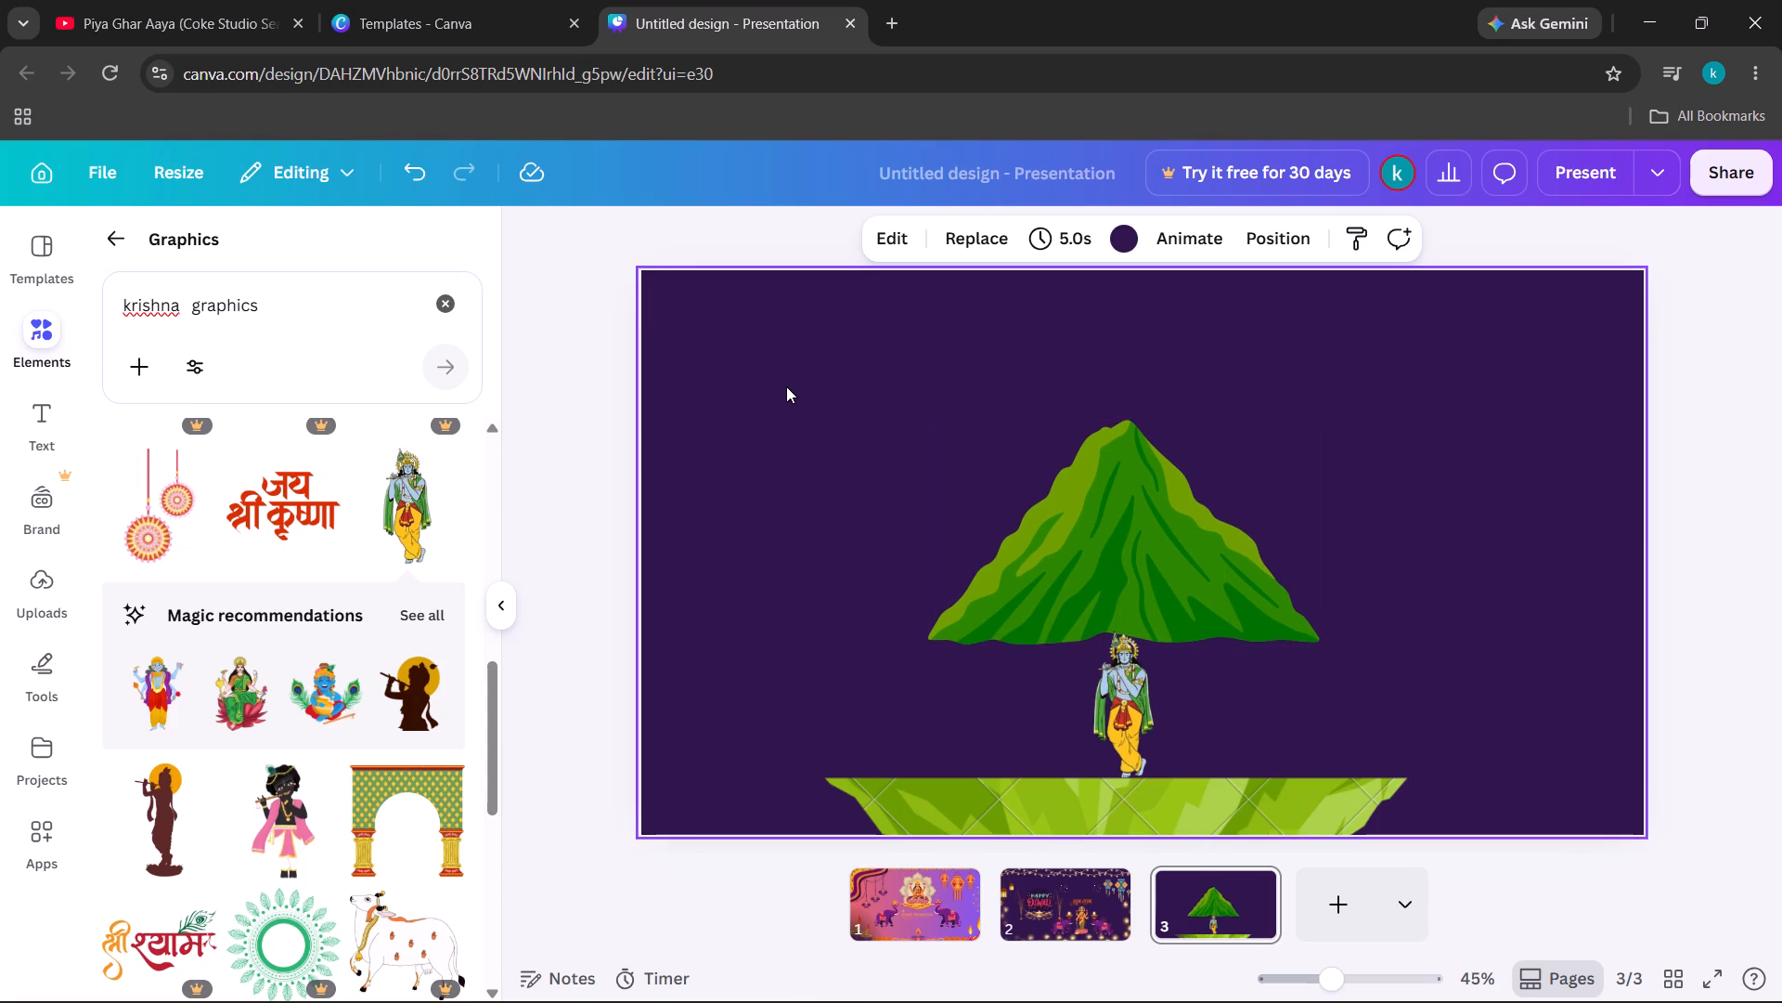
pyautogui.moveTo(786, 386); pyautogui.dragTo(572, 414)
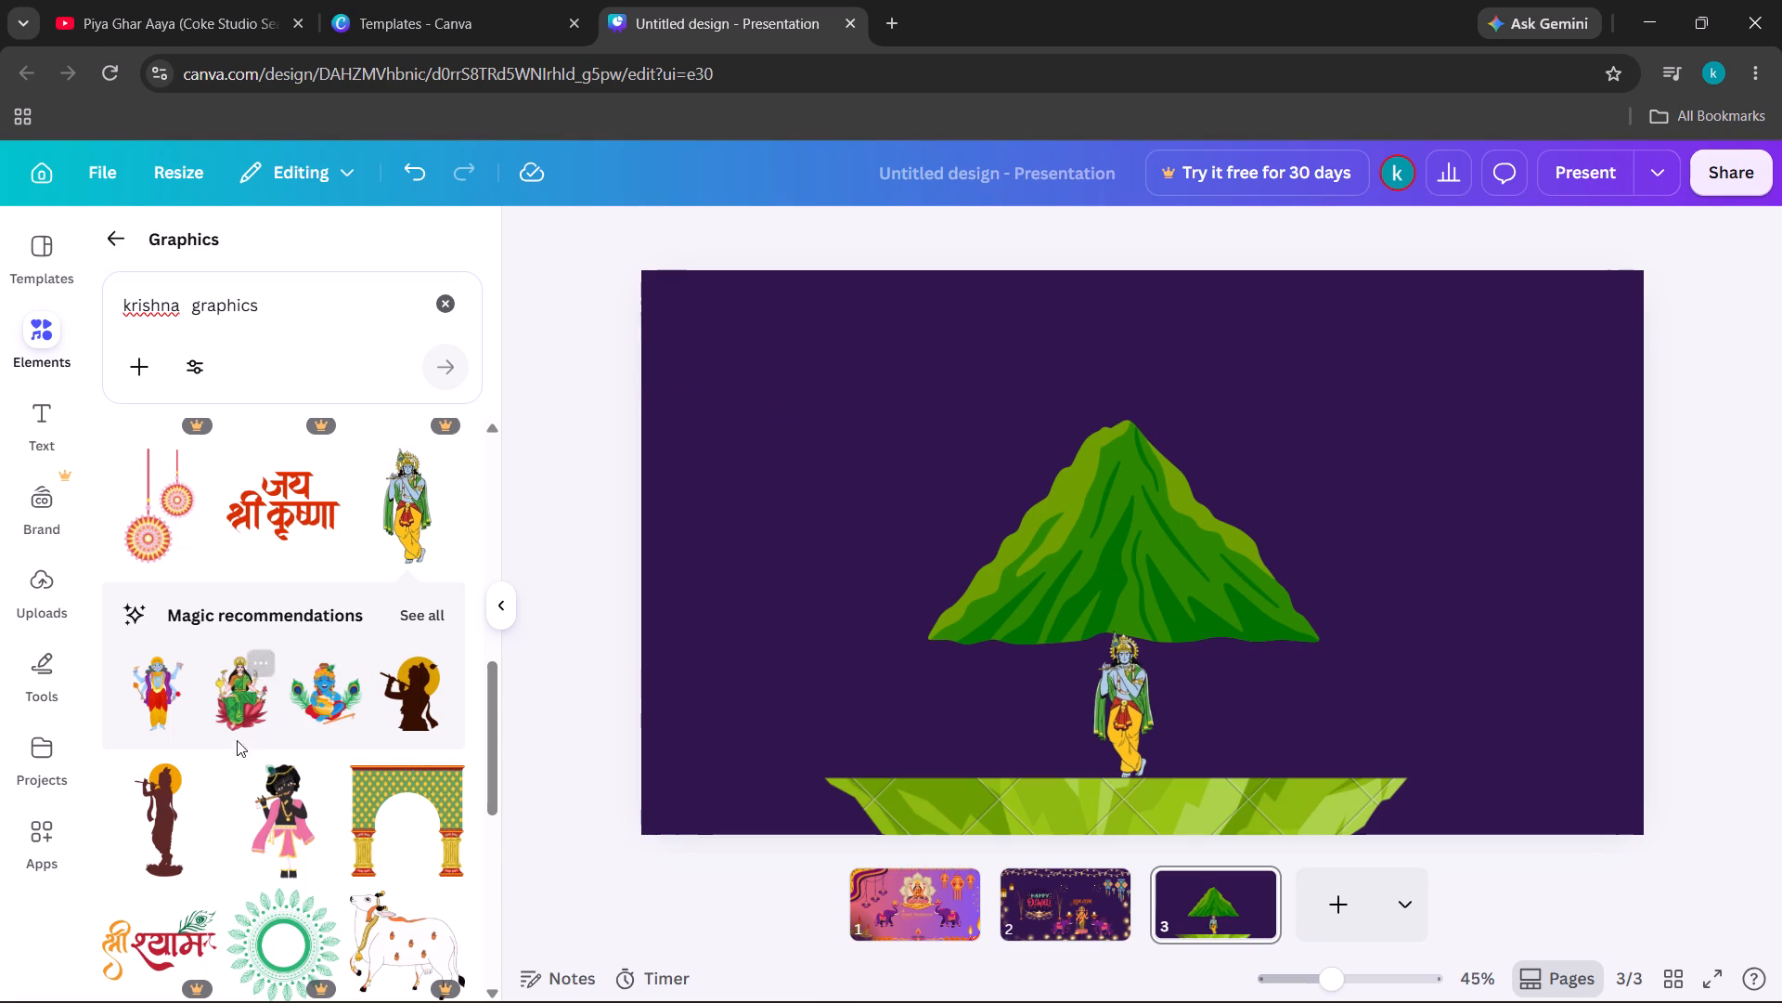
# Browse the "krishna graphics" results for more figures or decorations suited to the mountain scene.
pyautogui.hscroll(5, 228, 748)
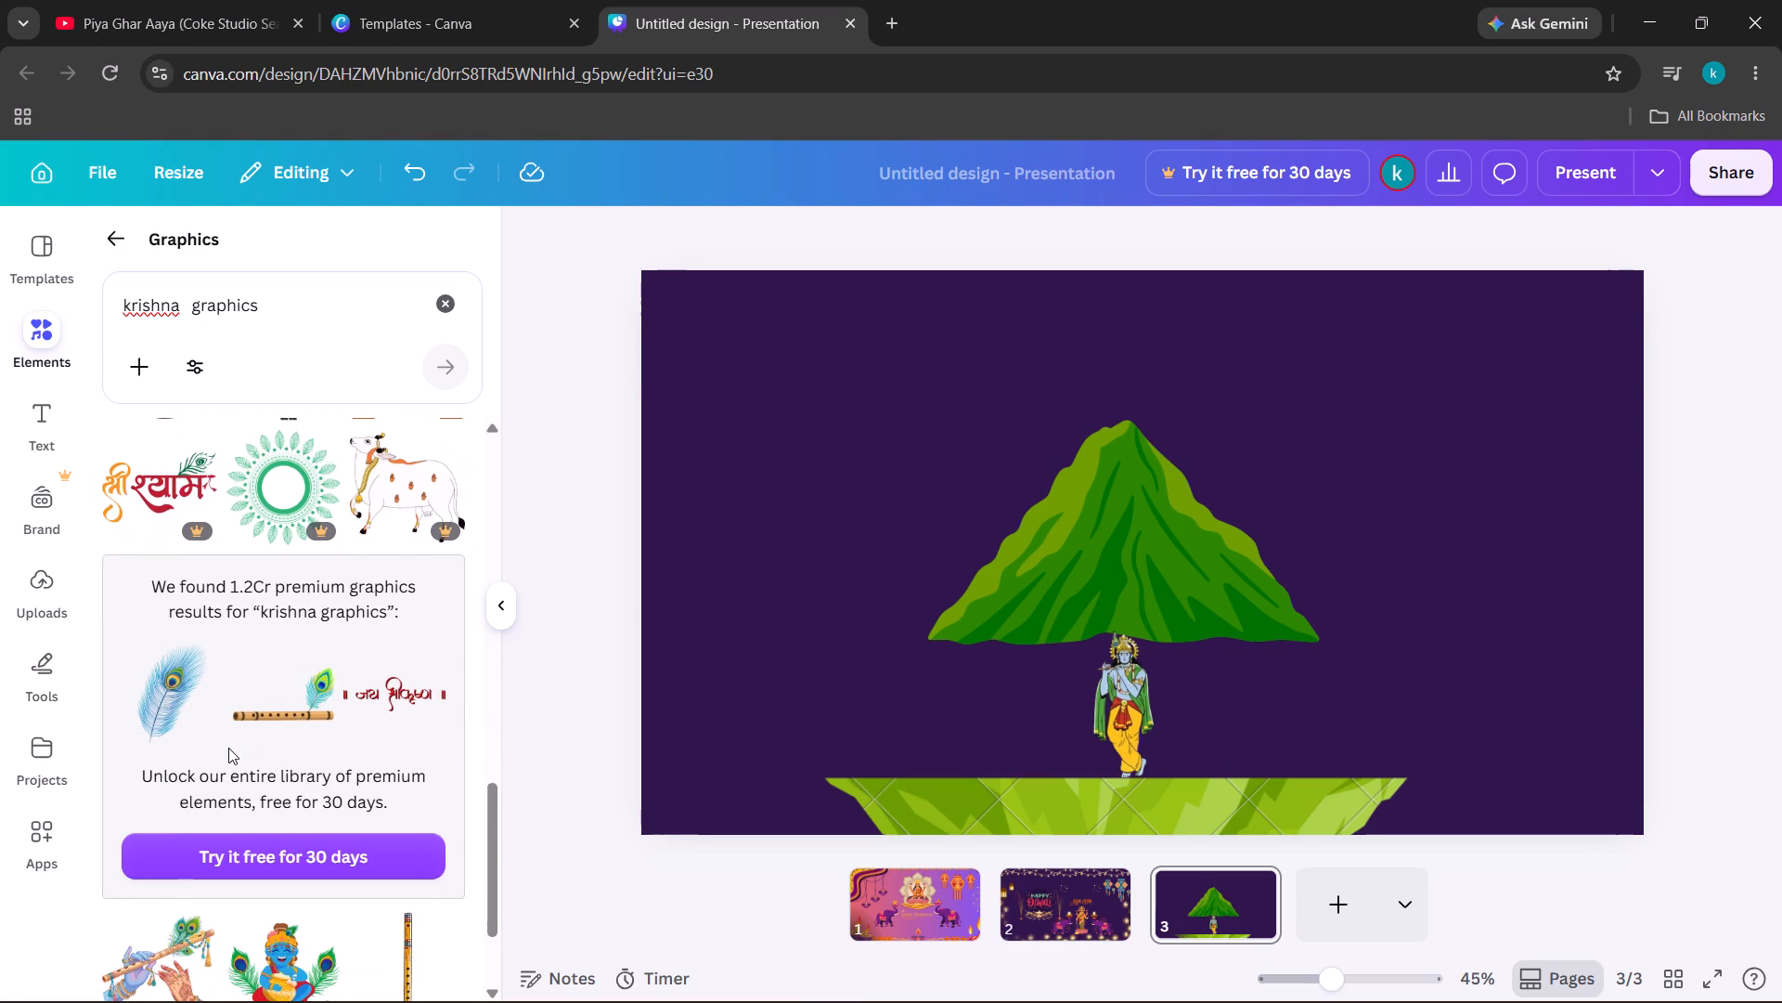
pyautogui.hscroll(7, 228, 748)
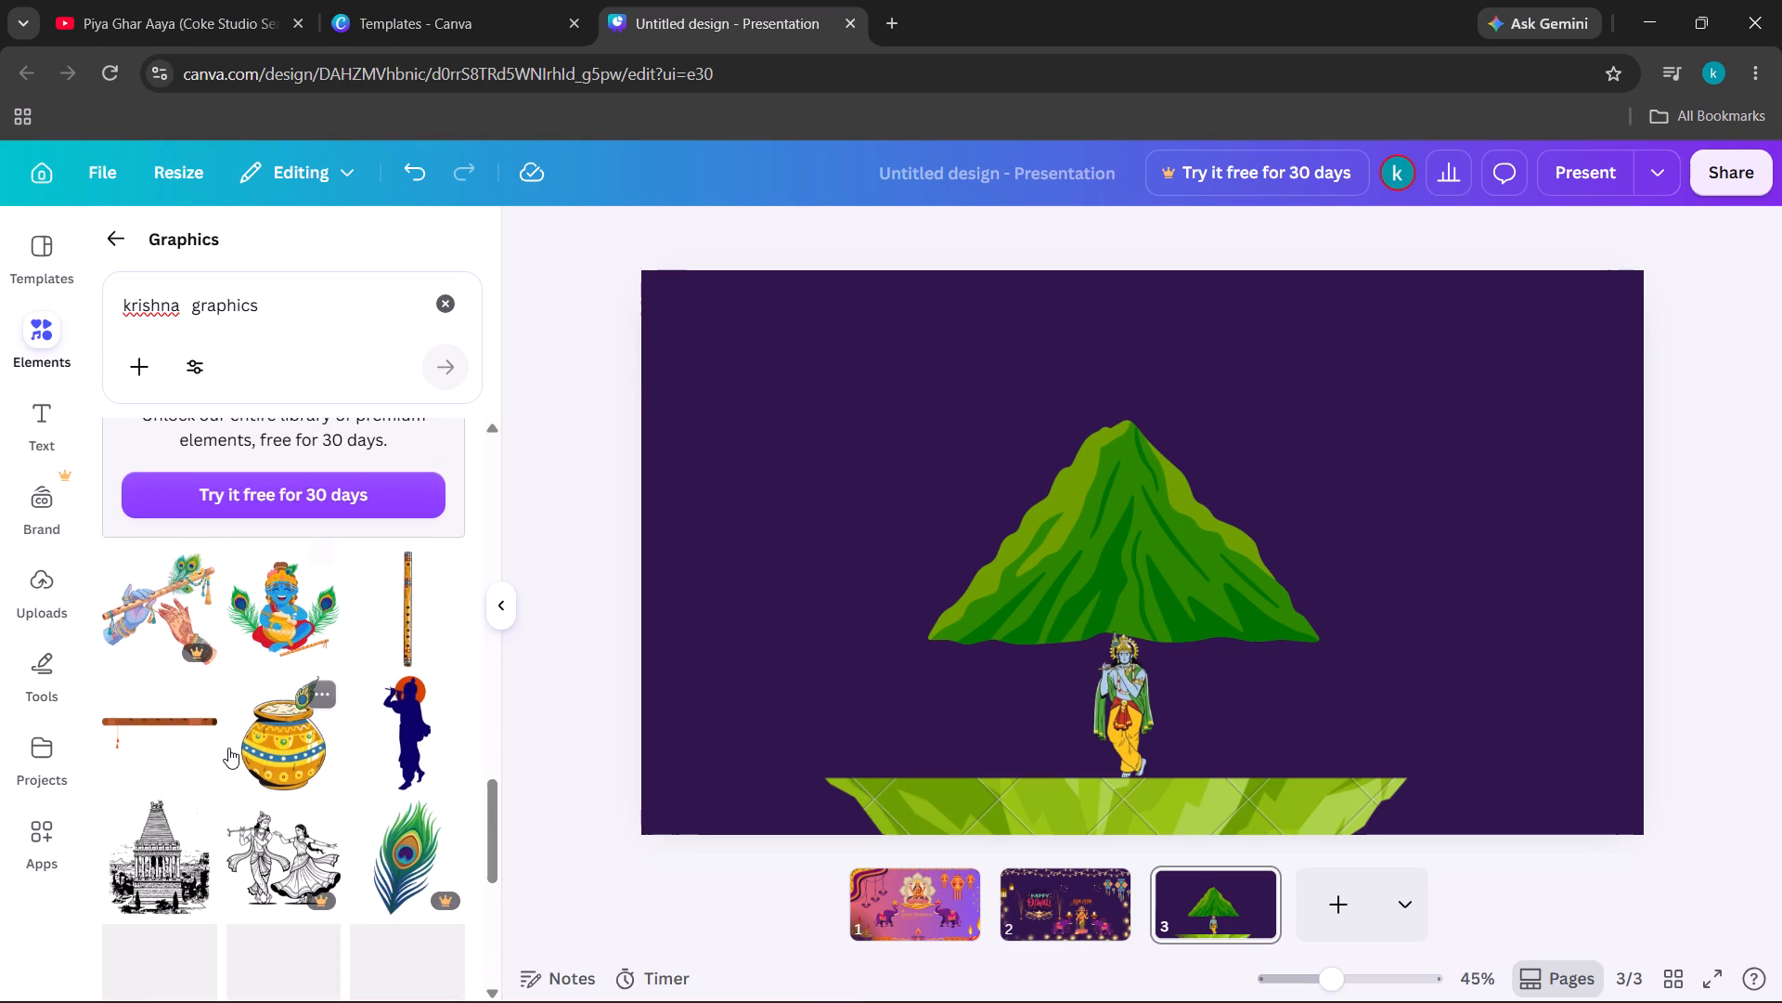
pyautogui.hscroll(8, 228, 748)
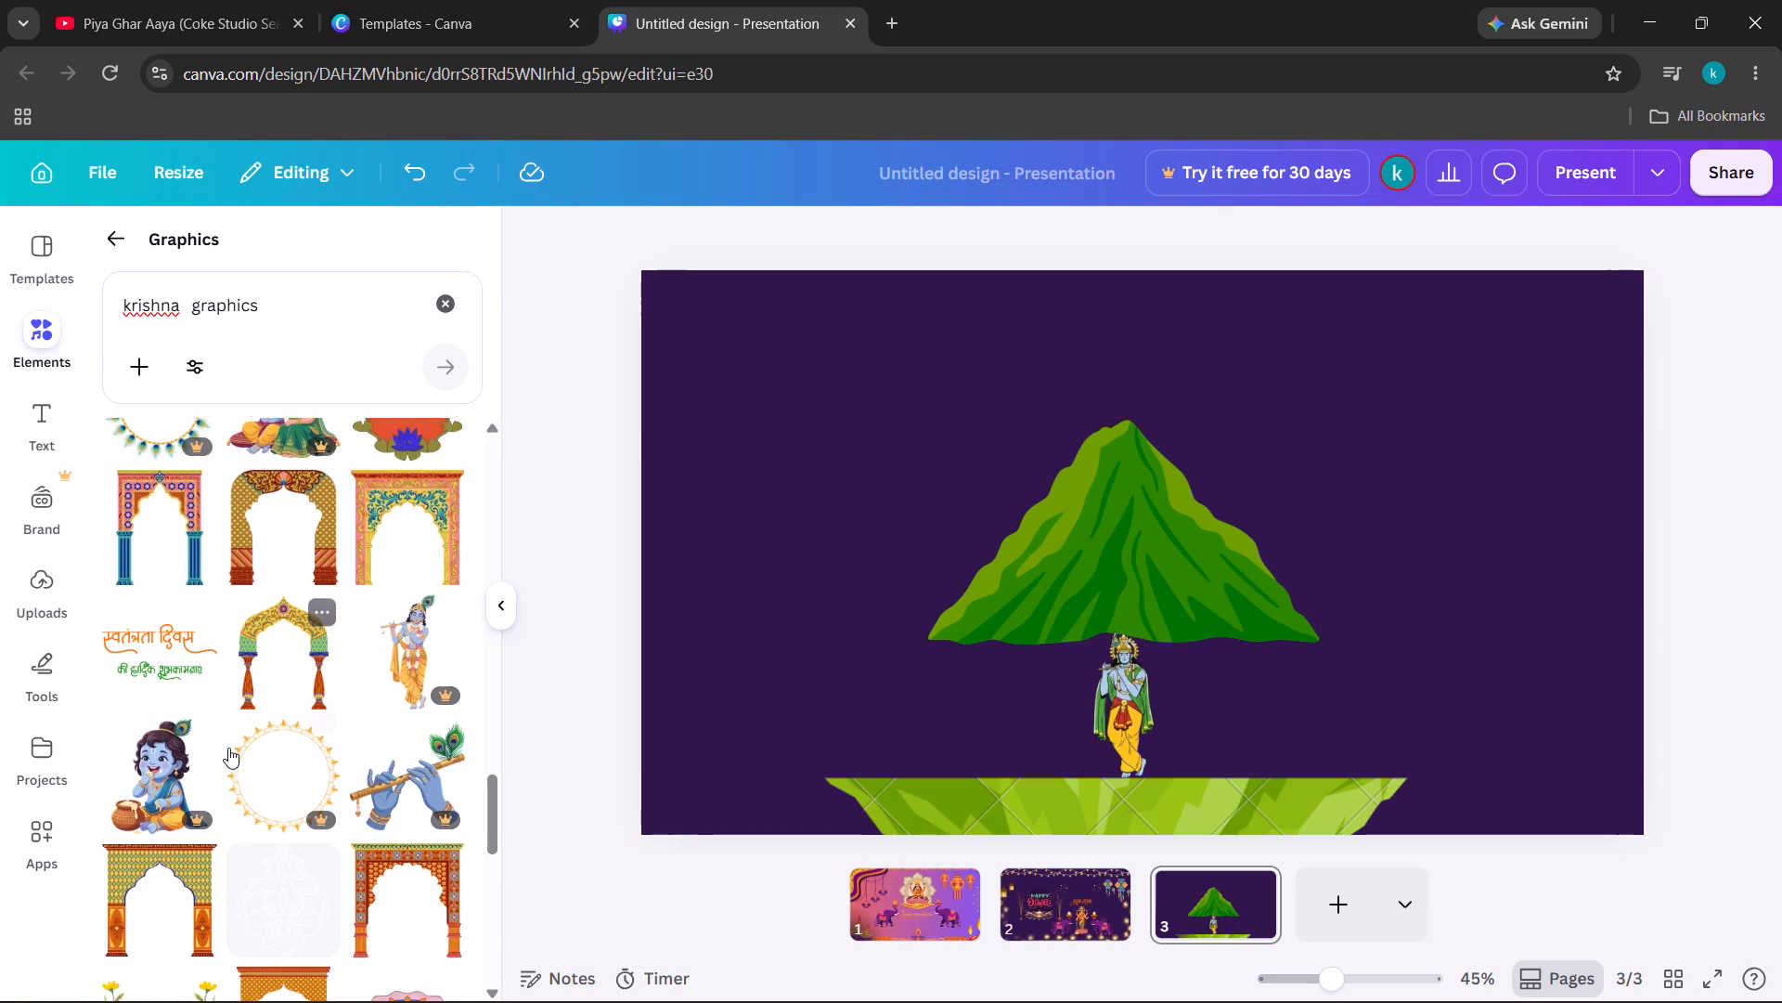
pyautogui.hscroll(10, 228, 748)
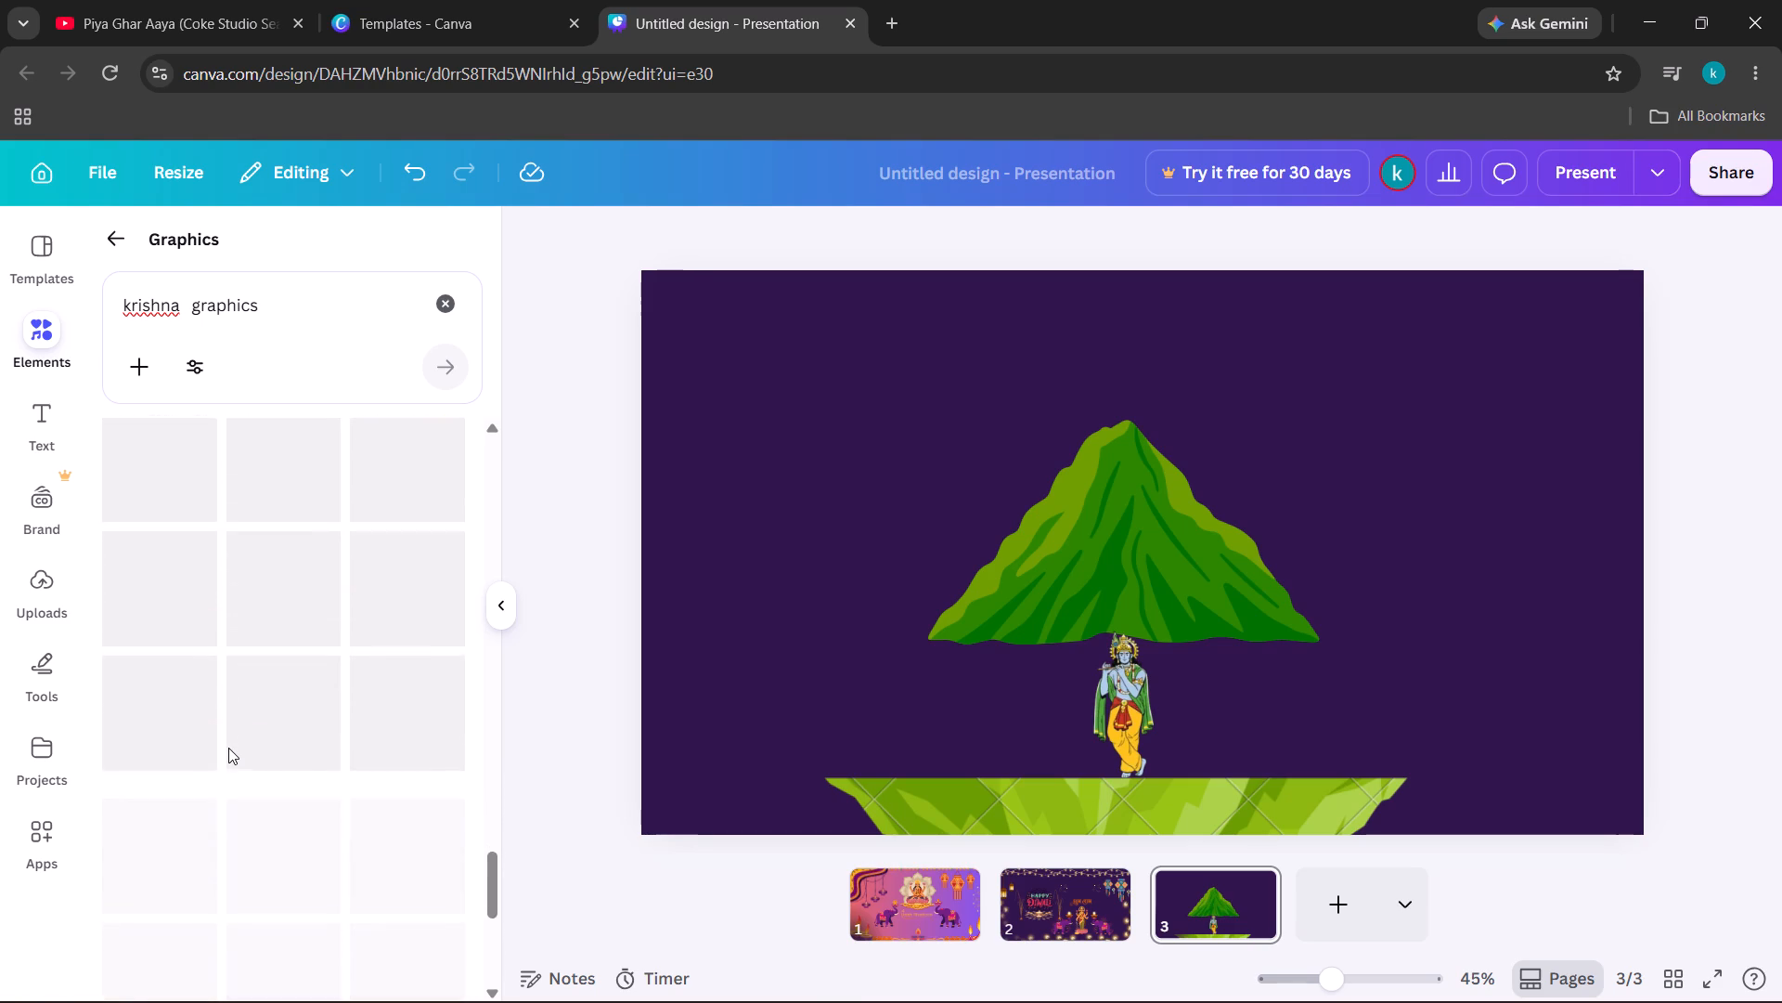
pyautogui.scroll(4, 228, 748)
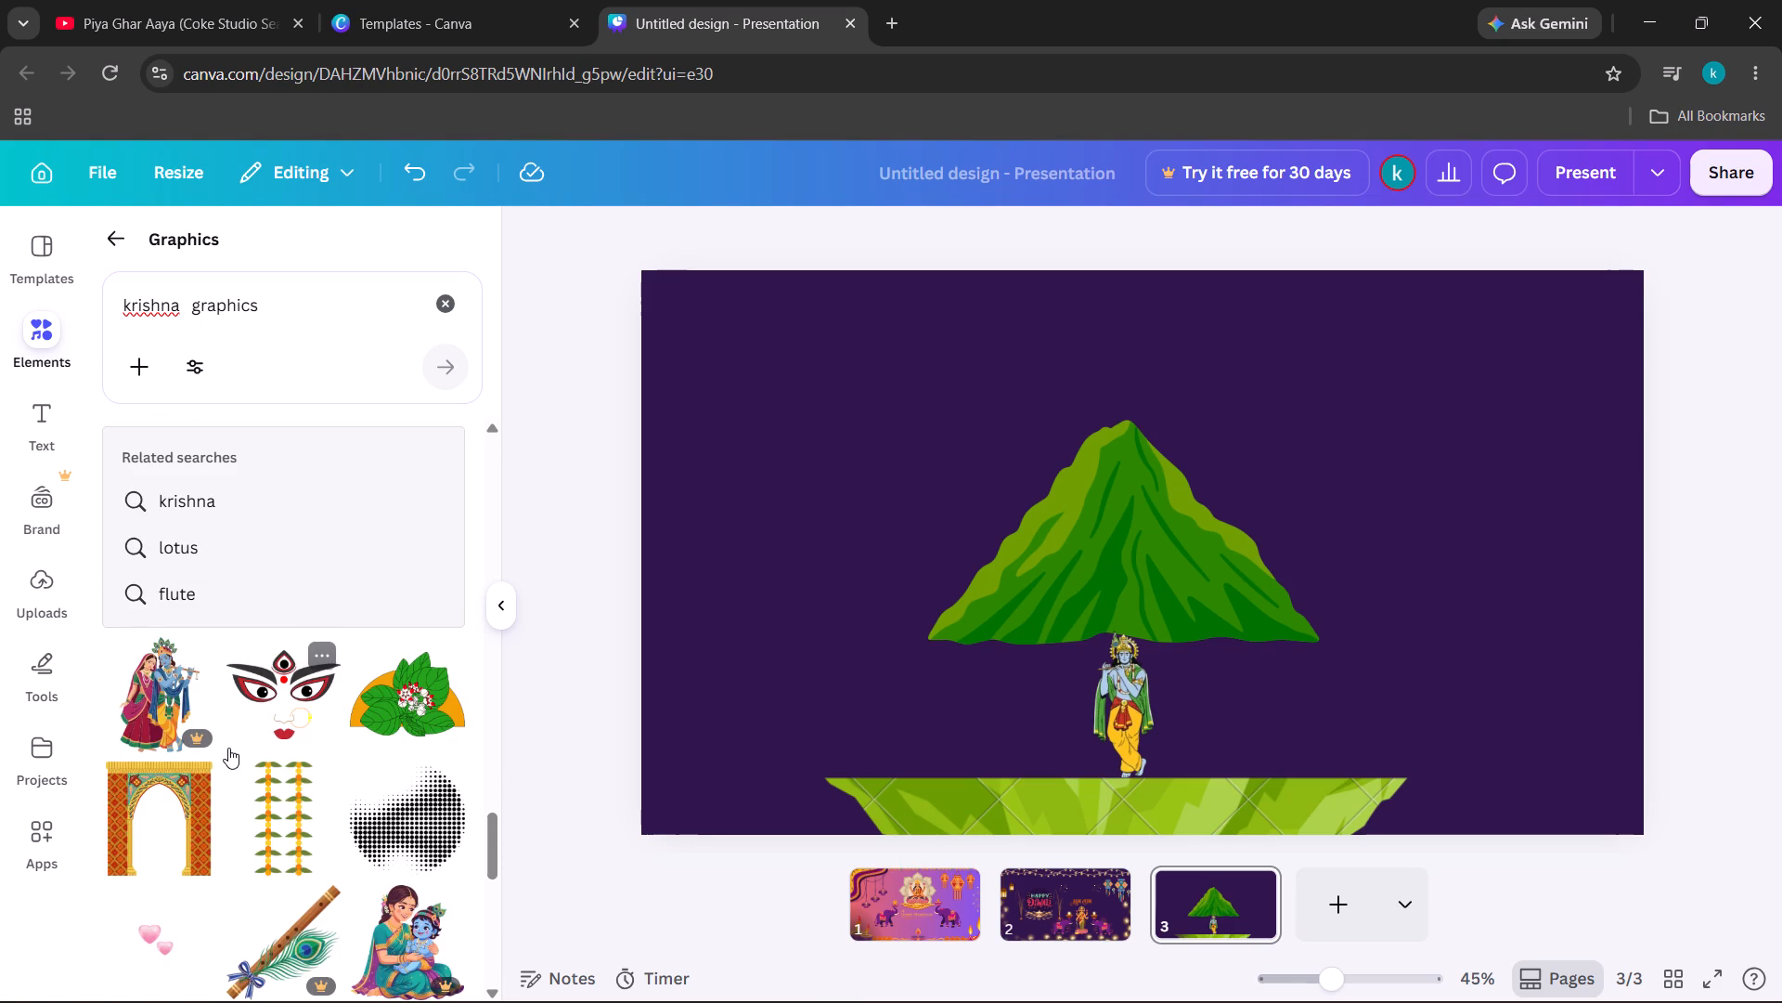
pyautogui.hscroll(9, 228, 748)
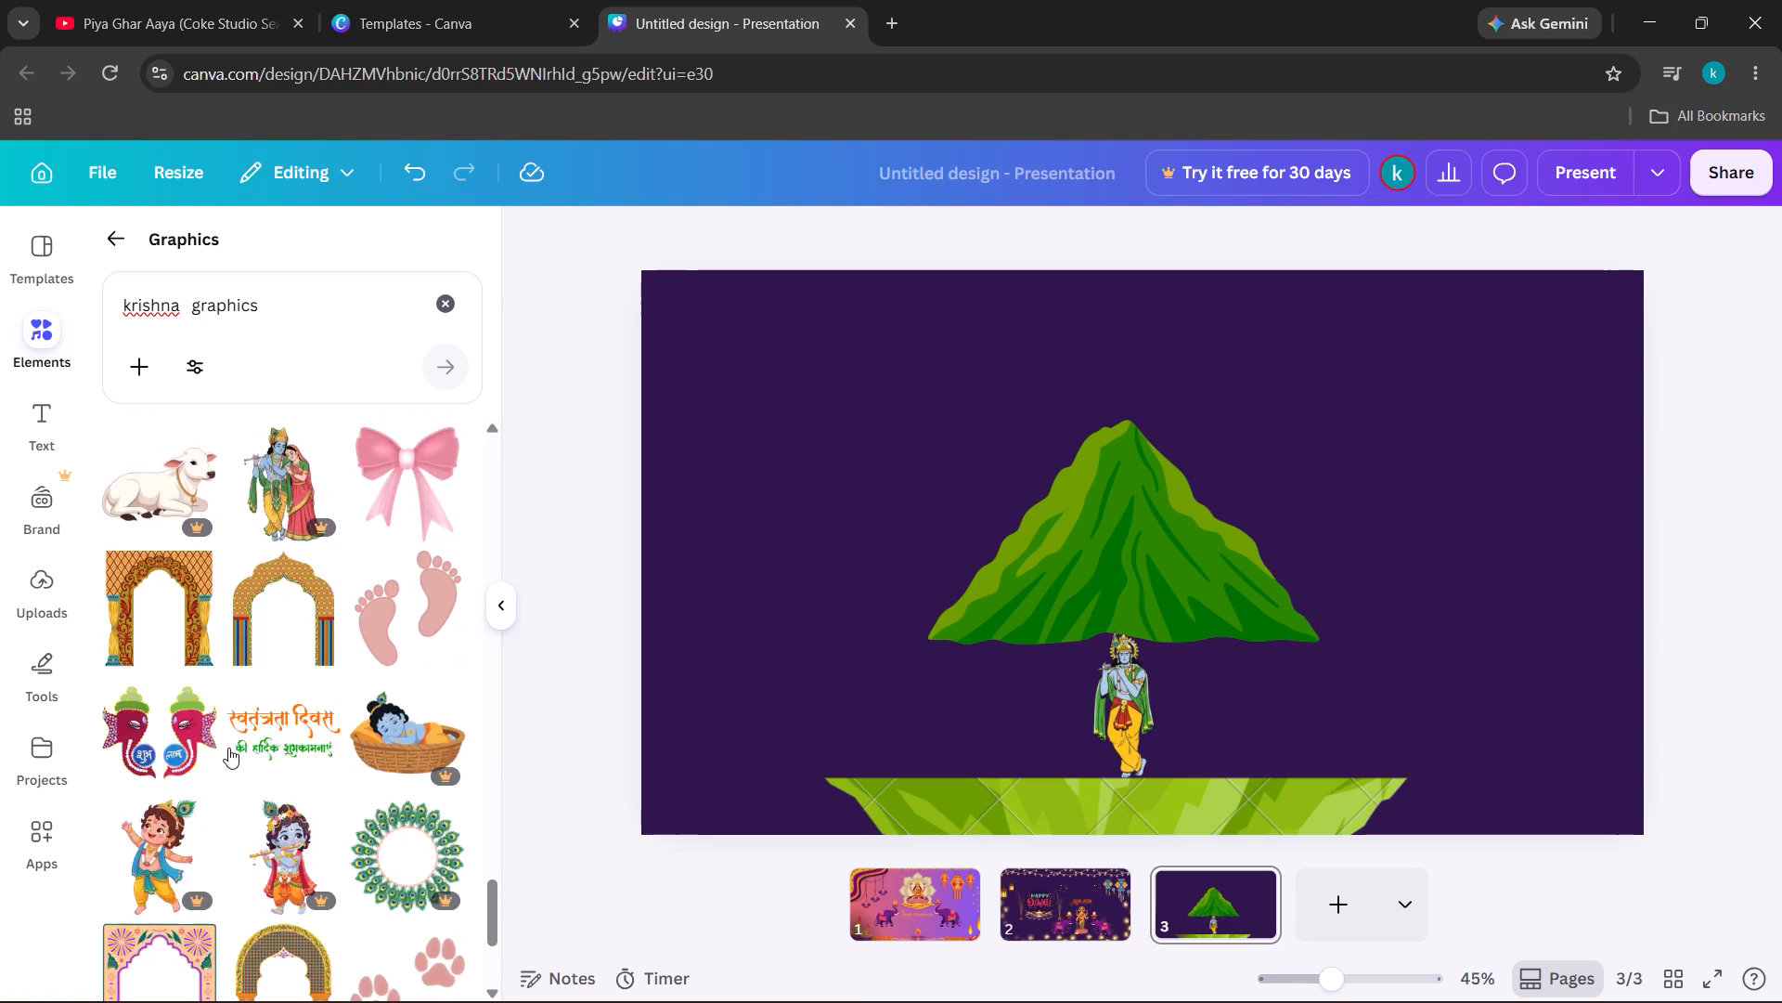
pyautogui.scroll(13, 228, 748)
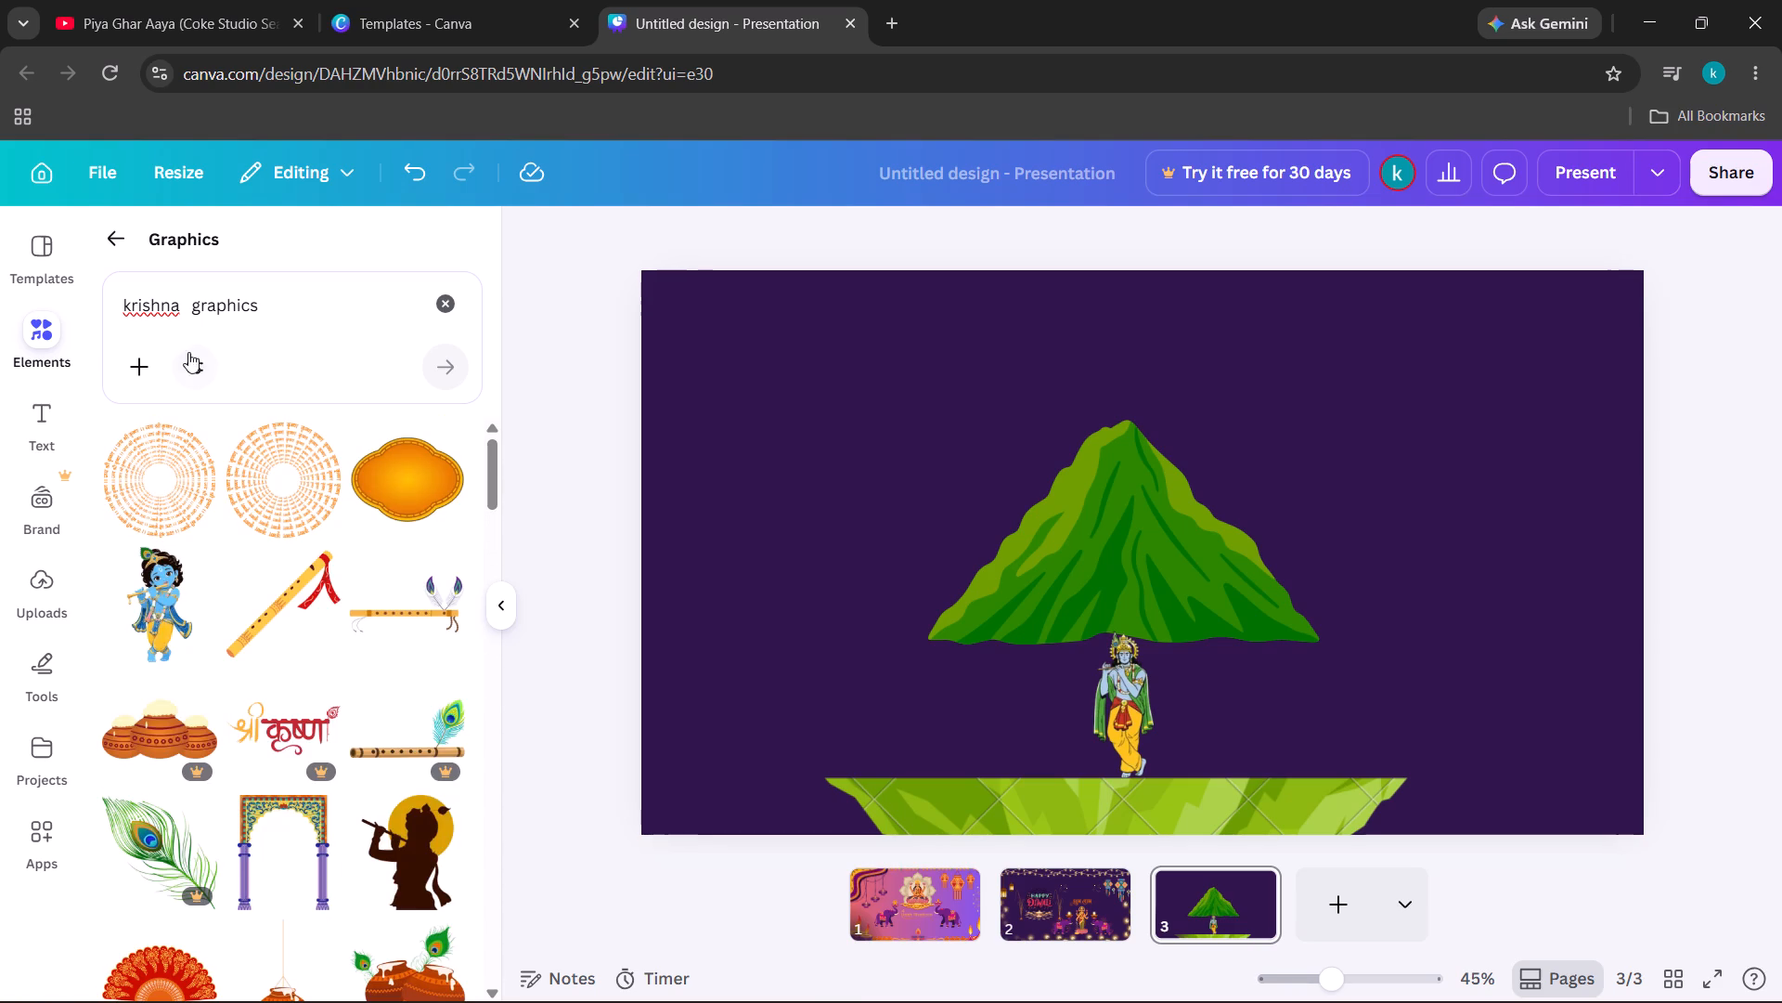
# Search the graphics for "krishna rgiht hand up graphics" and look through the first results for a raised-arm figure.
pyautogui.click(177, 318)
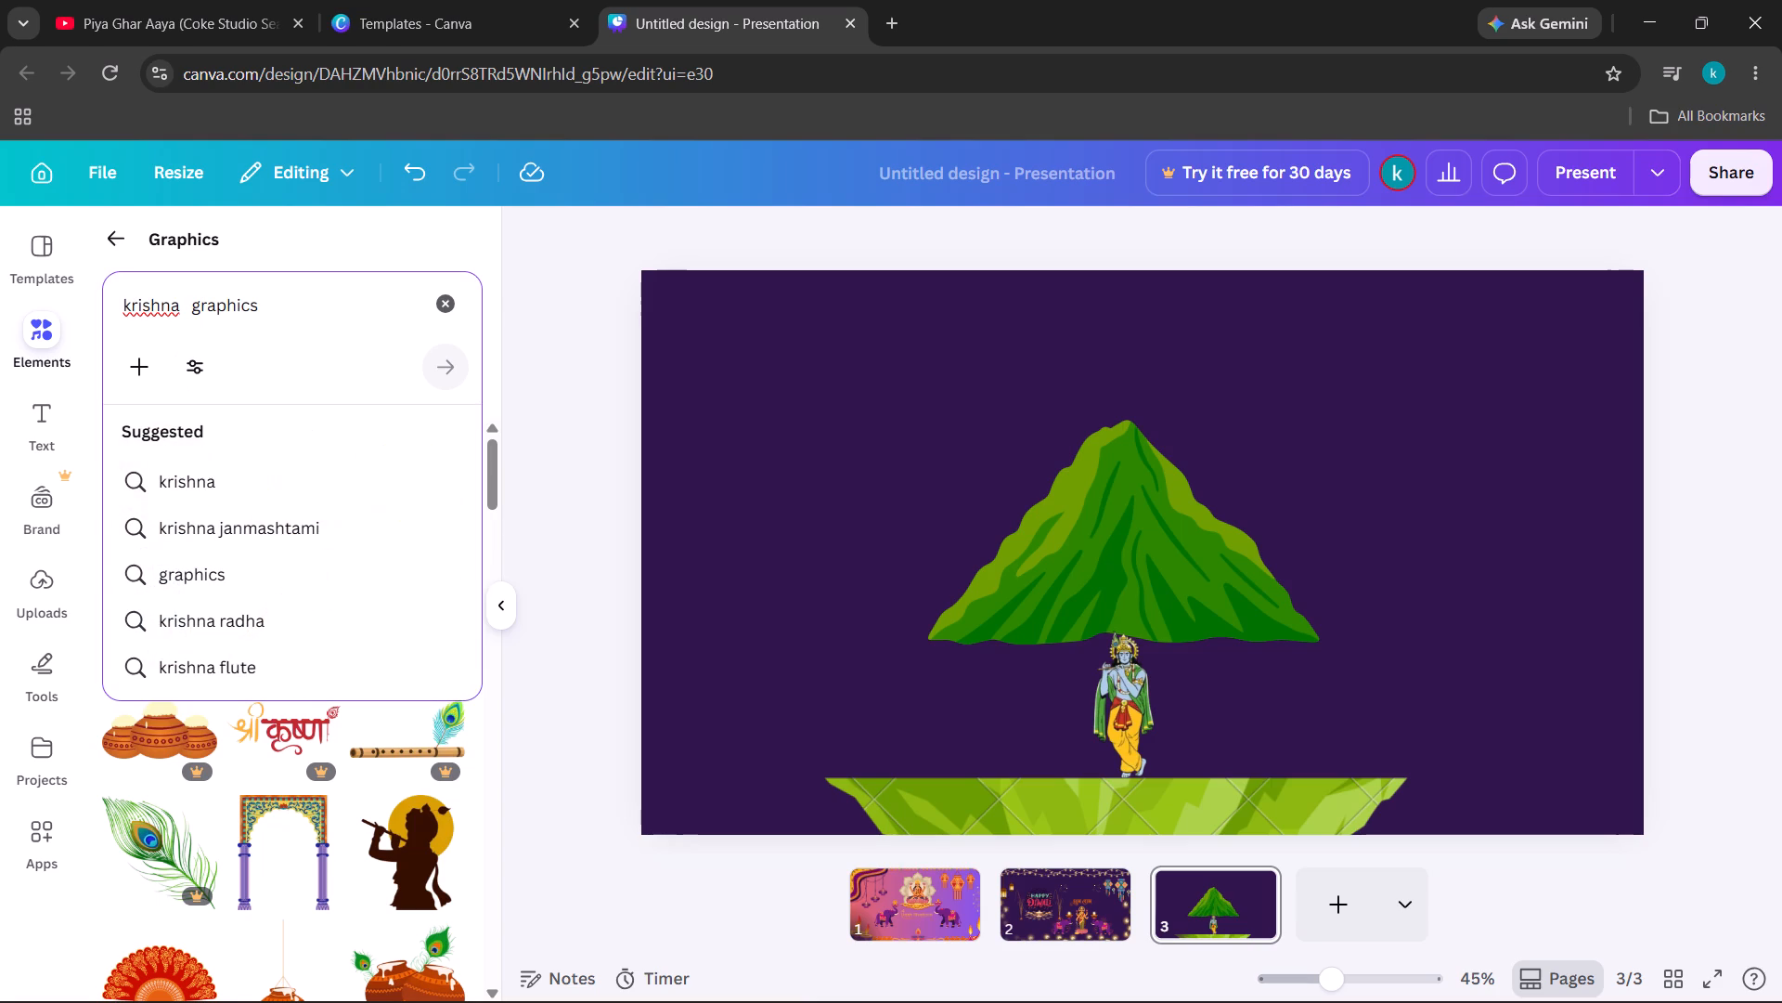
pyautogui.press('space')
pyautogui.write('rgiht hand up')
pyautogui.press('space')
pyautogui.press('Return')
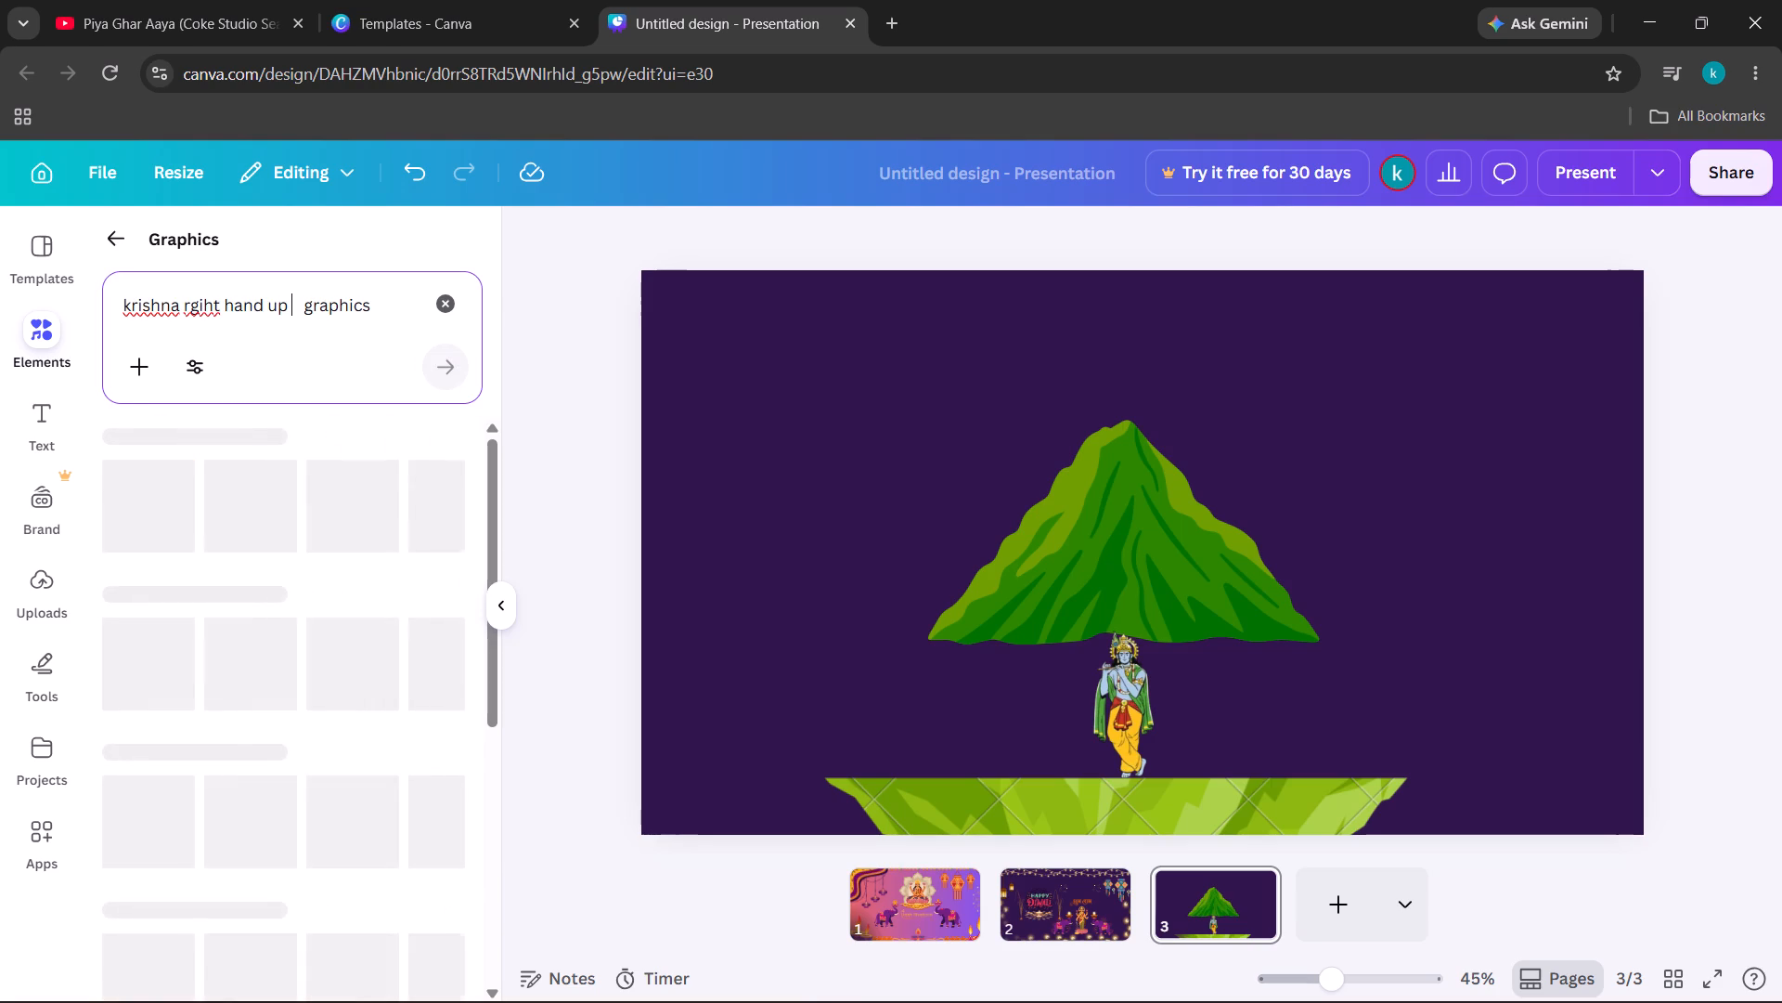
pyautogui.hscroll(2, 184, 693)
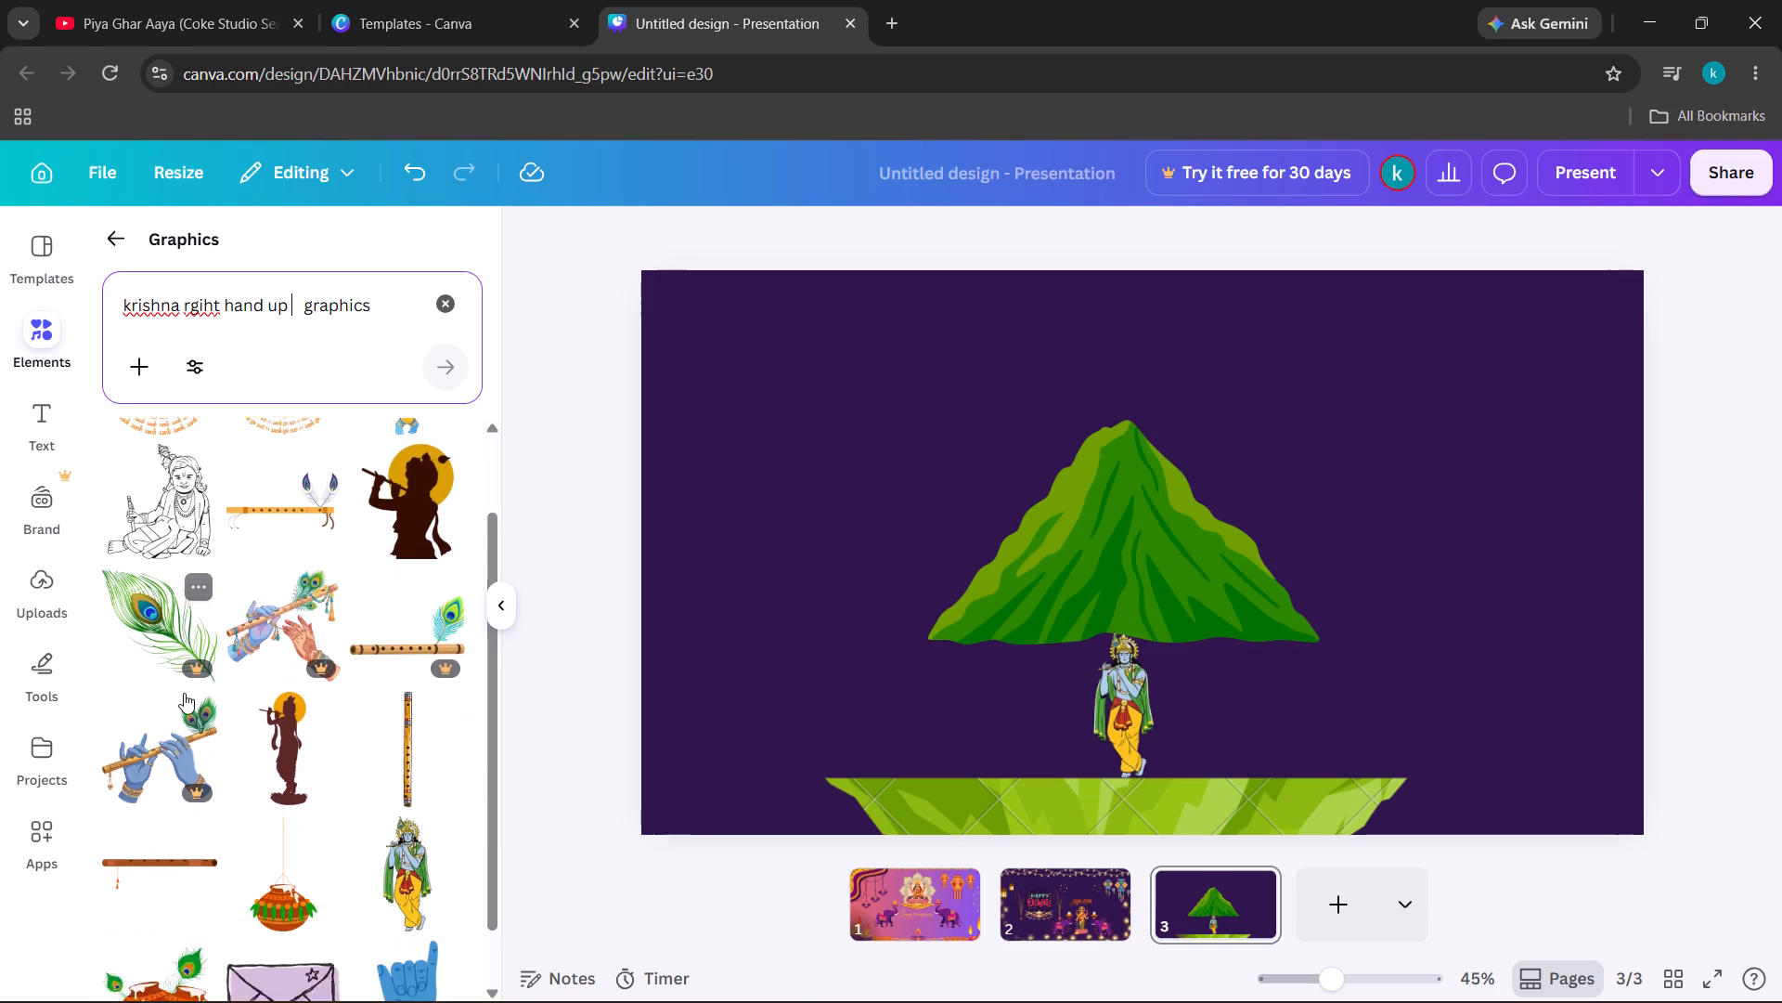
pyautogui.hscroll(4, 184, 693)
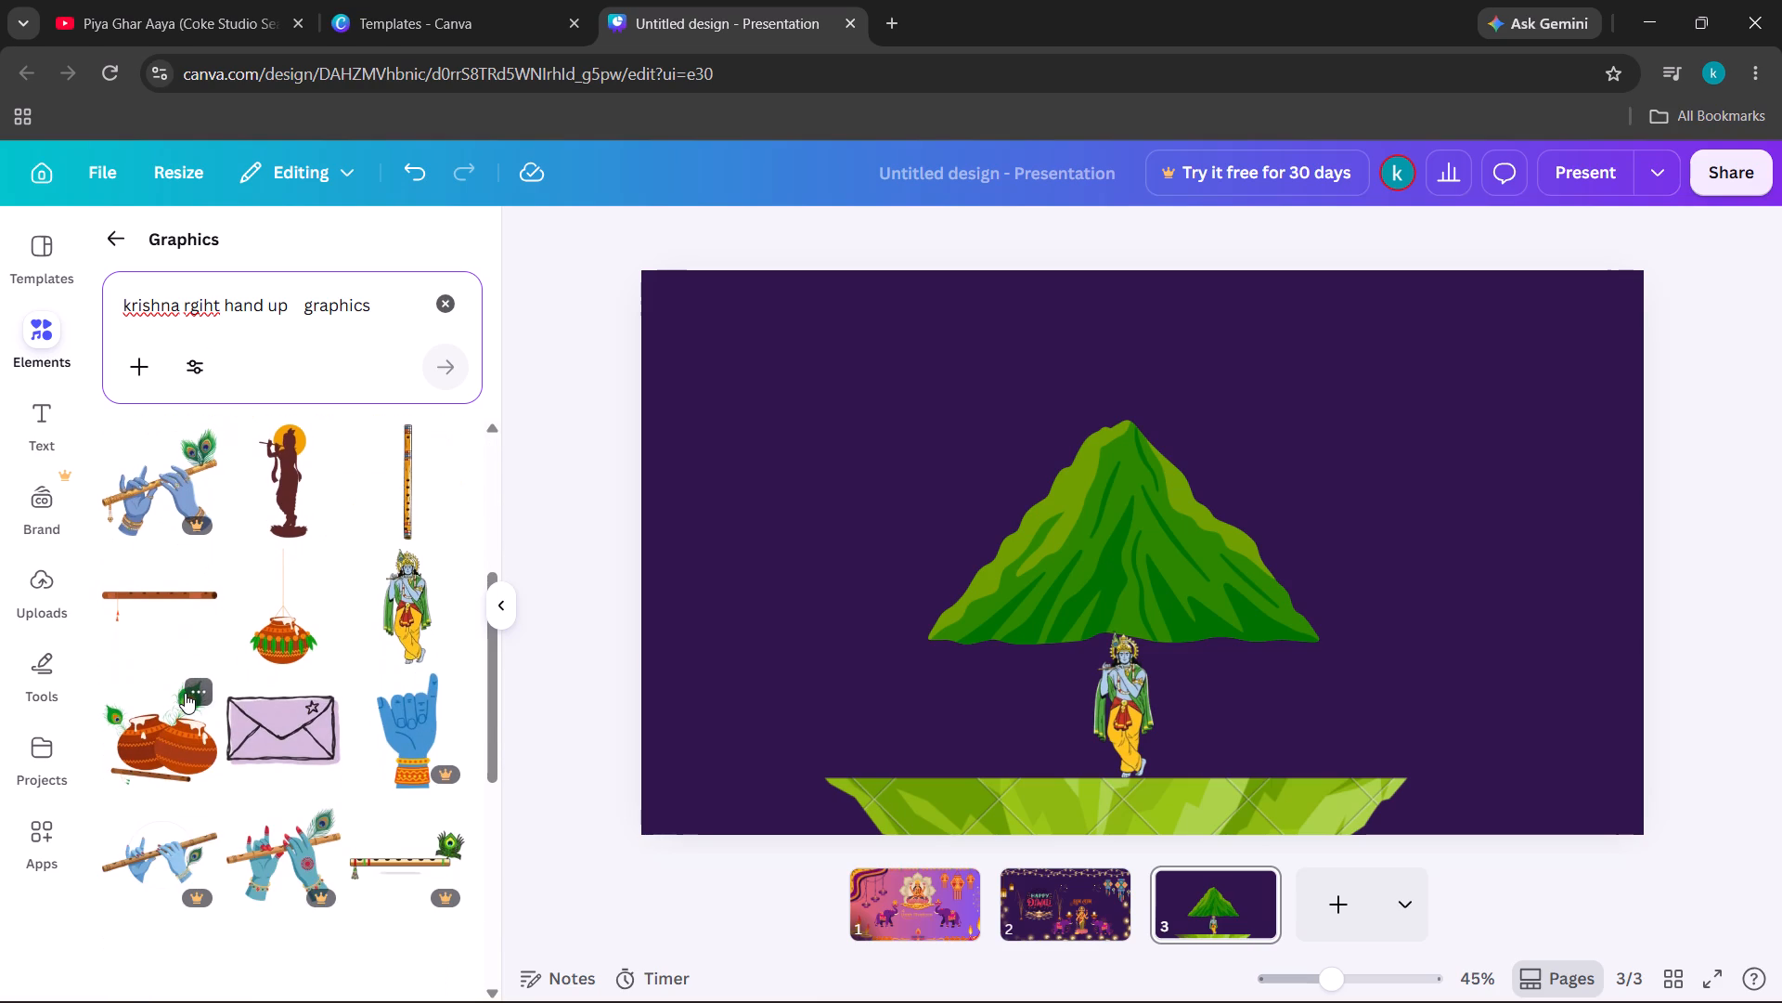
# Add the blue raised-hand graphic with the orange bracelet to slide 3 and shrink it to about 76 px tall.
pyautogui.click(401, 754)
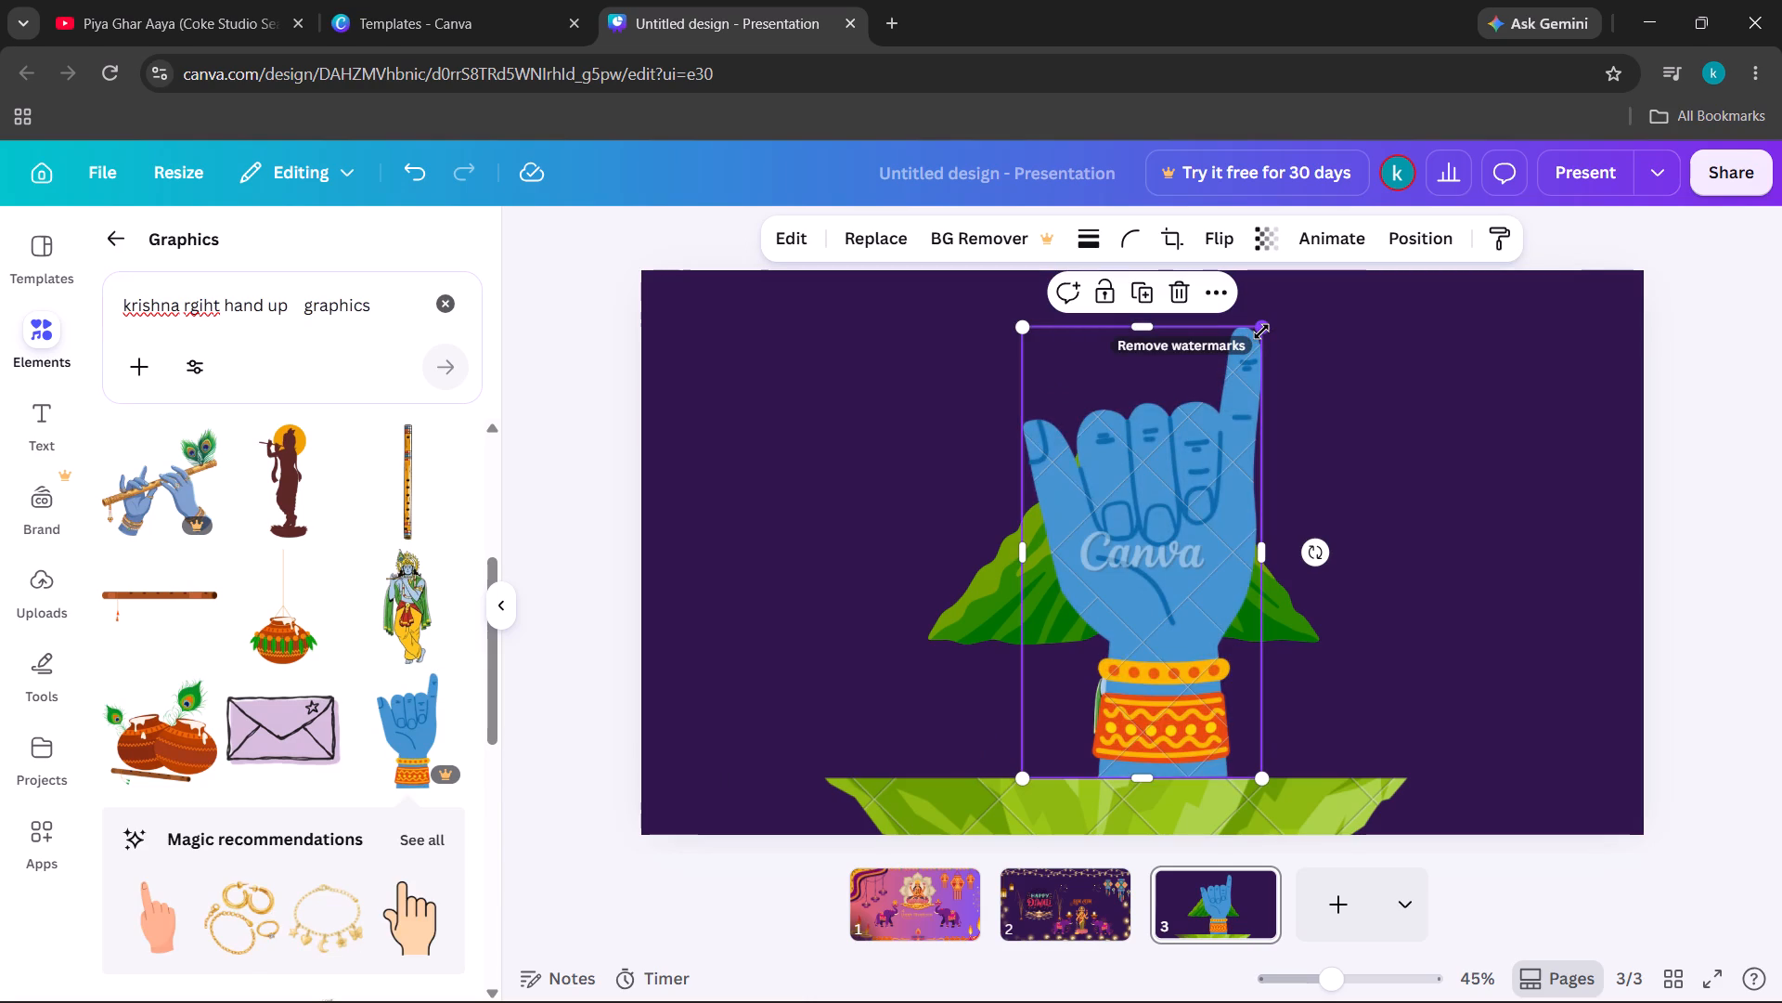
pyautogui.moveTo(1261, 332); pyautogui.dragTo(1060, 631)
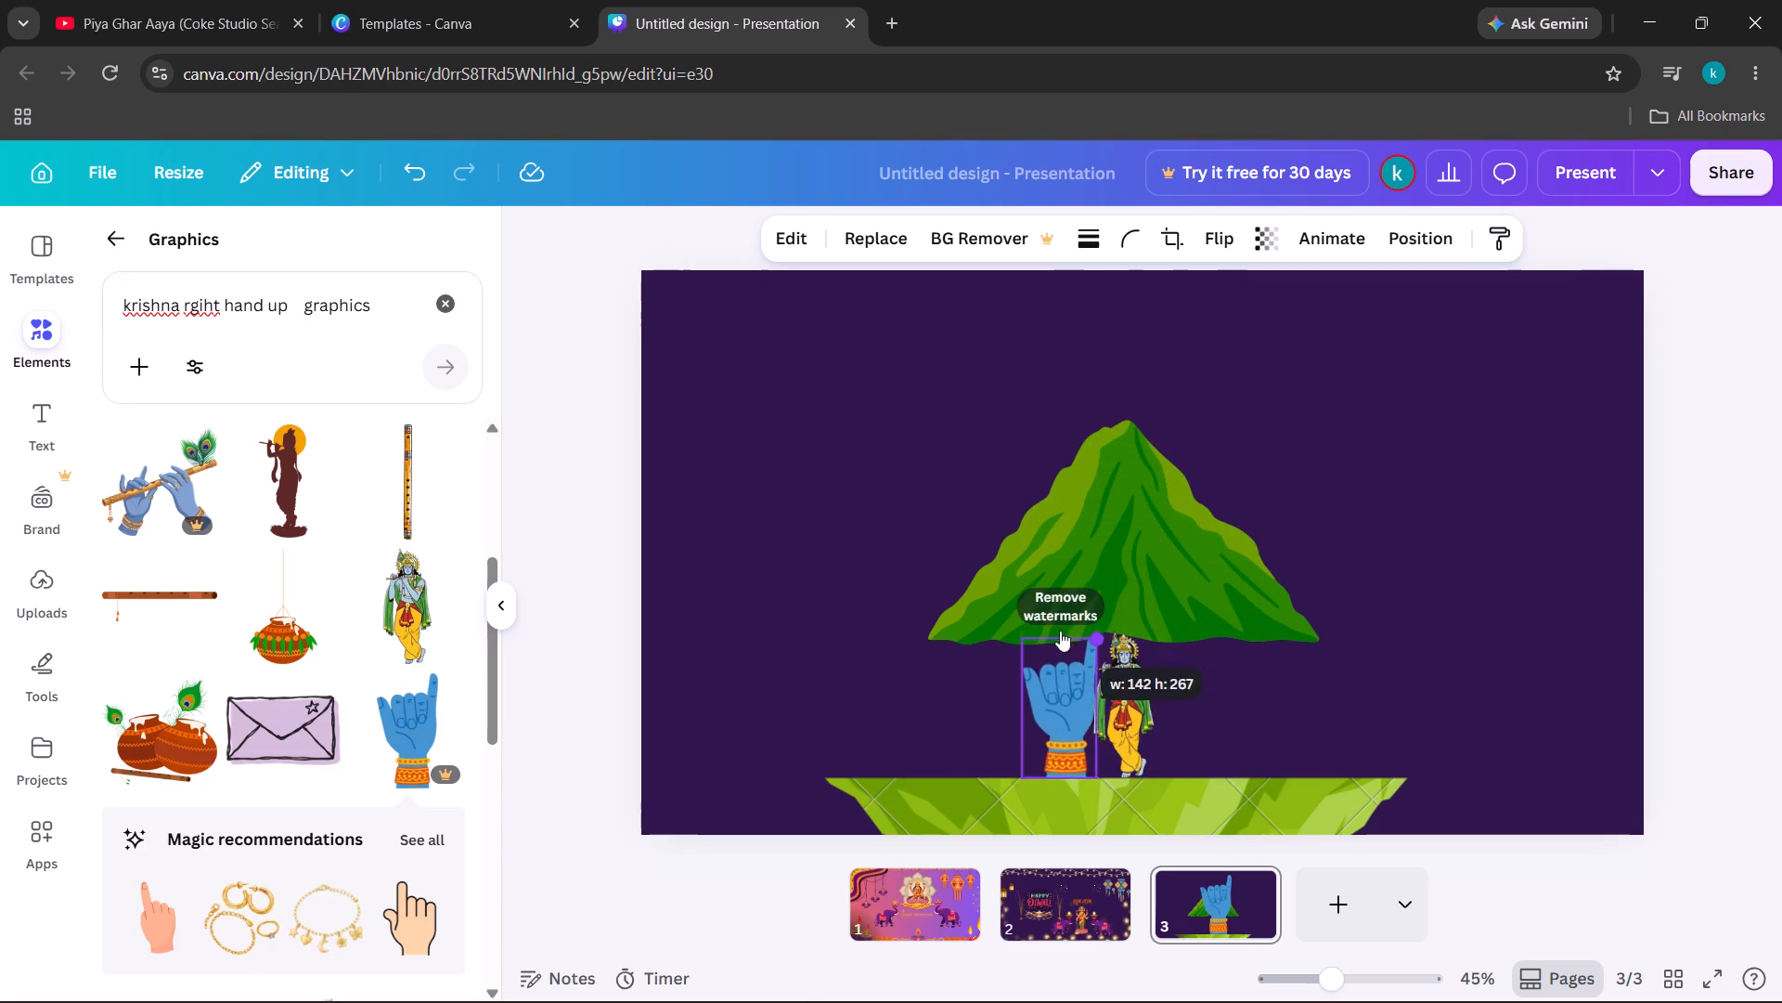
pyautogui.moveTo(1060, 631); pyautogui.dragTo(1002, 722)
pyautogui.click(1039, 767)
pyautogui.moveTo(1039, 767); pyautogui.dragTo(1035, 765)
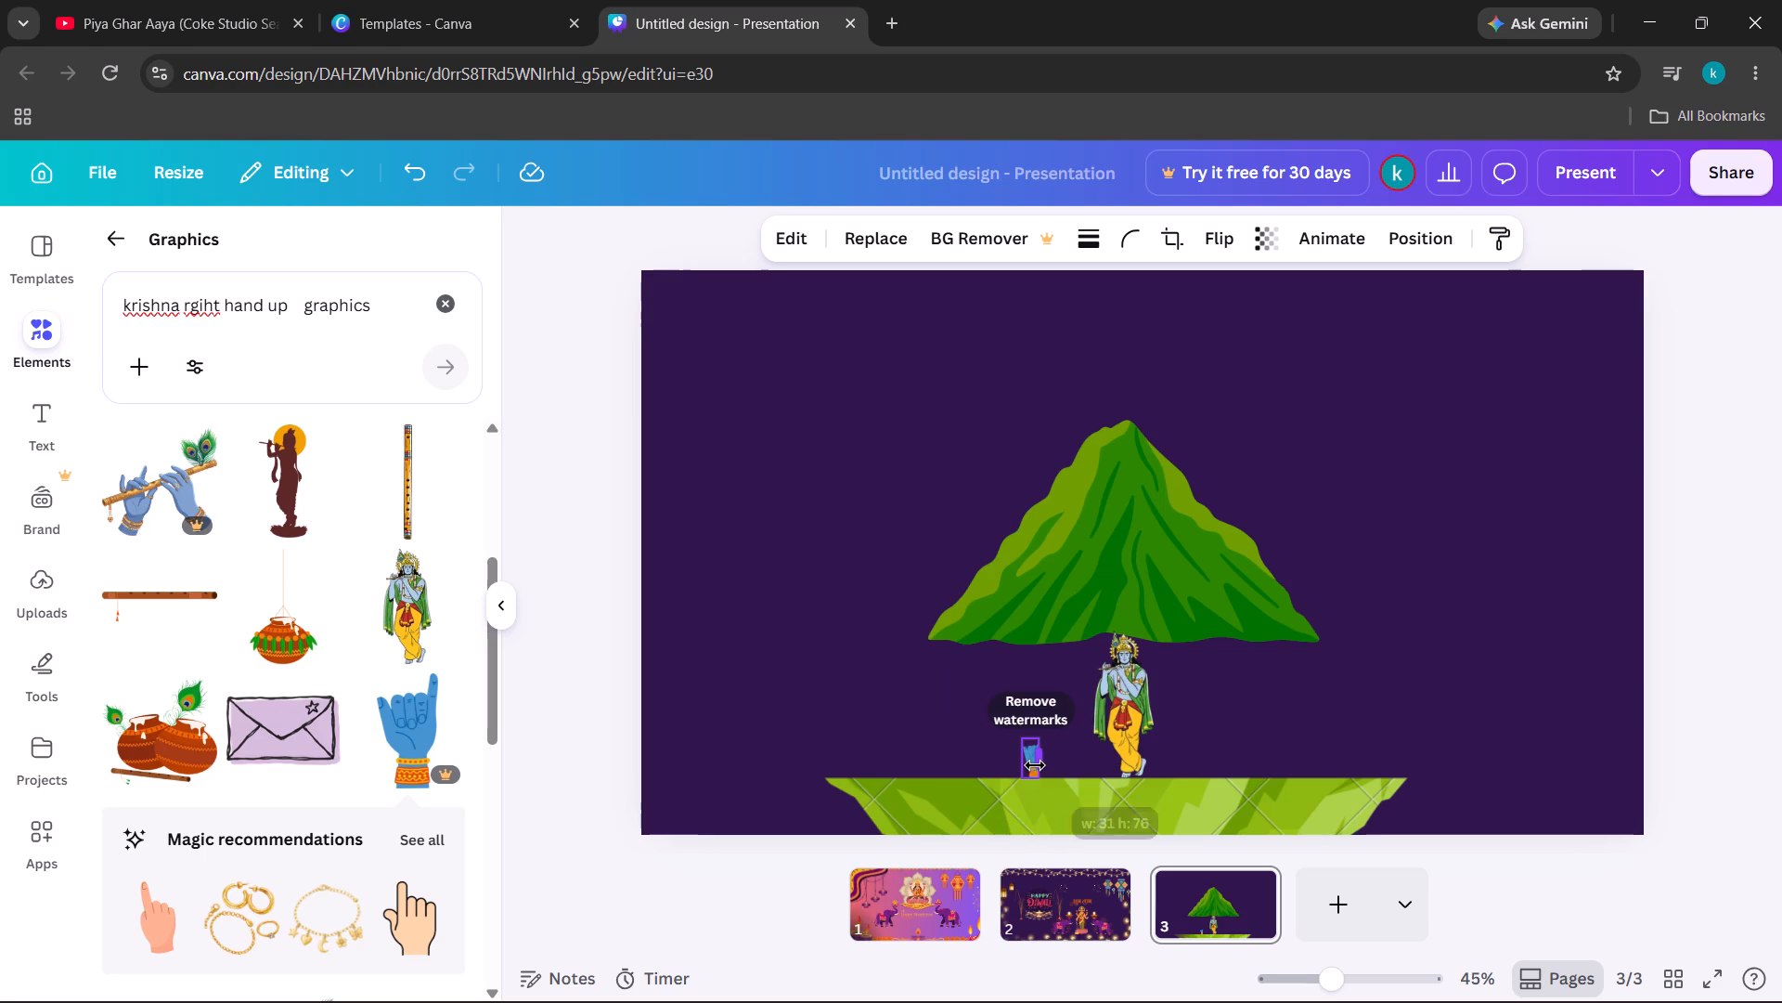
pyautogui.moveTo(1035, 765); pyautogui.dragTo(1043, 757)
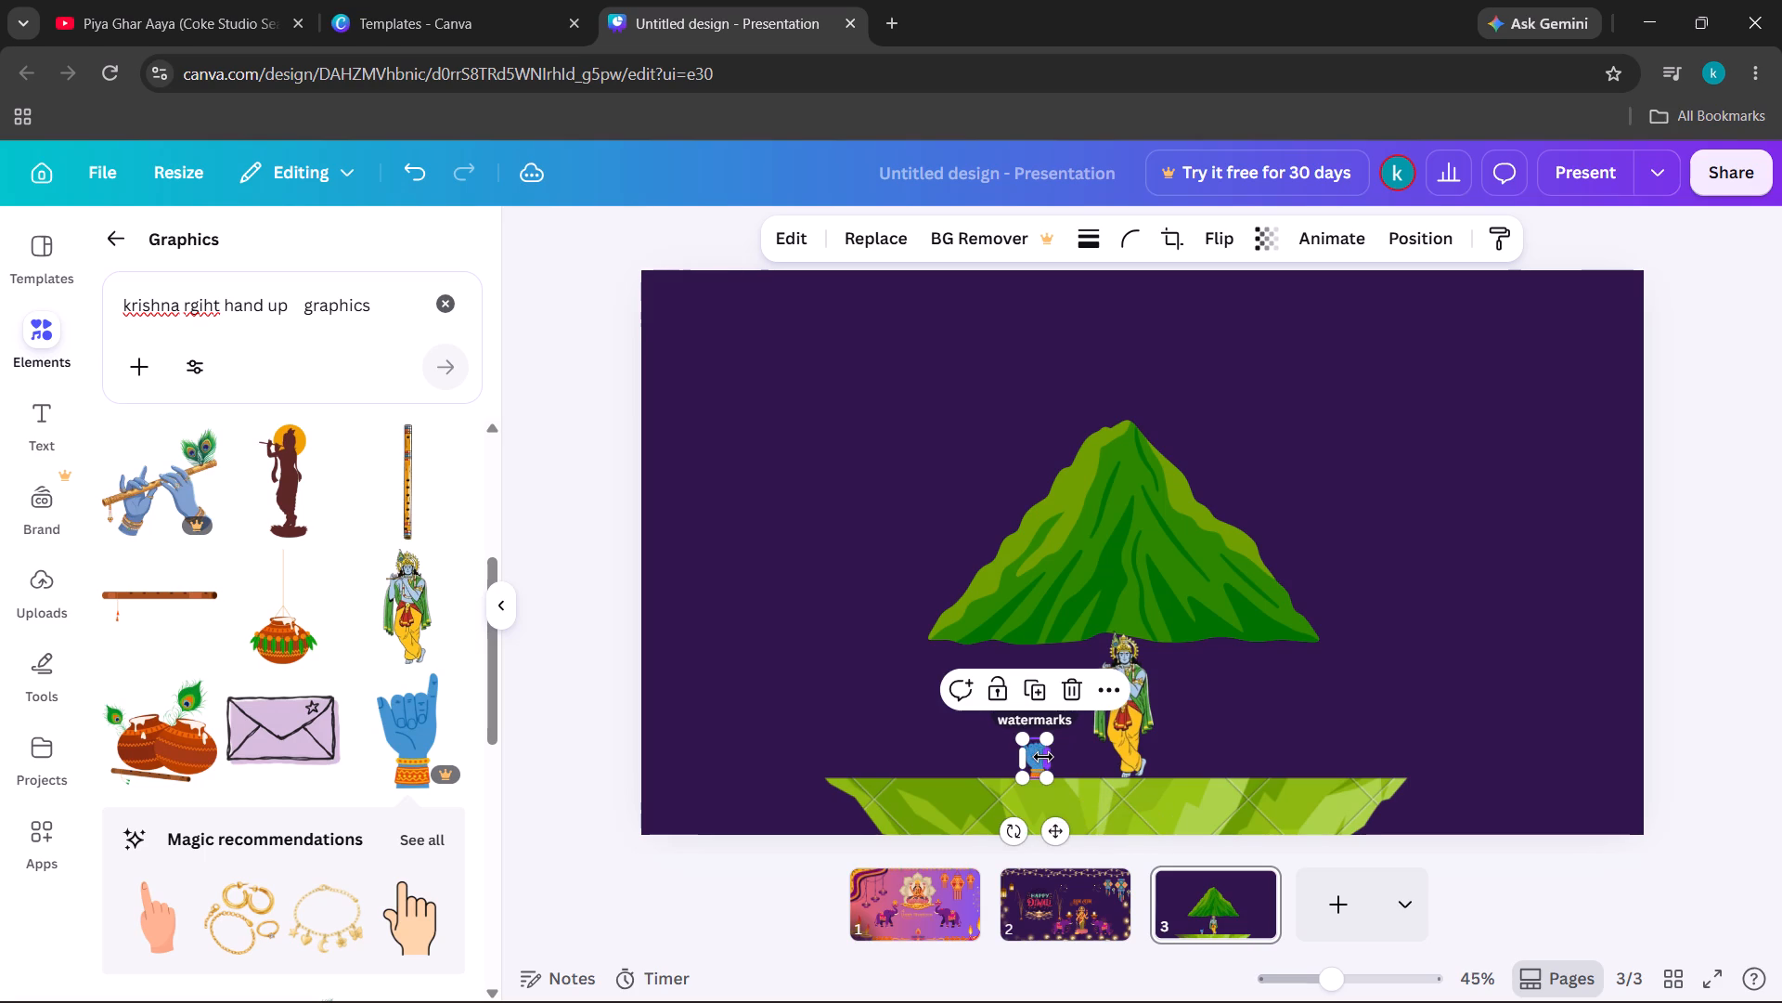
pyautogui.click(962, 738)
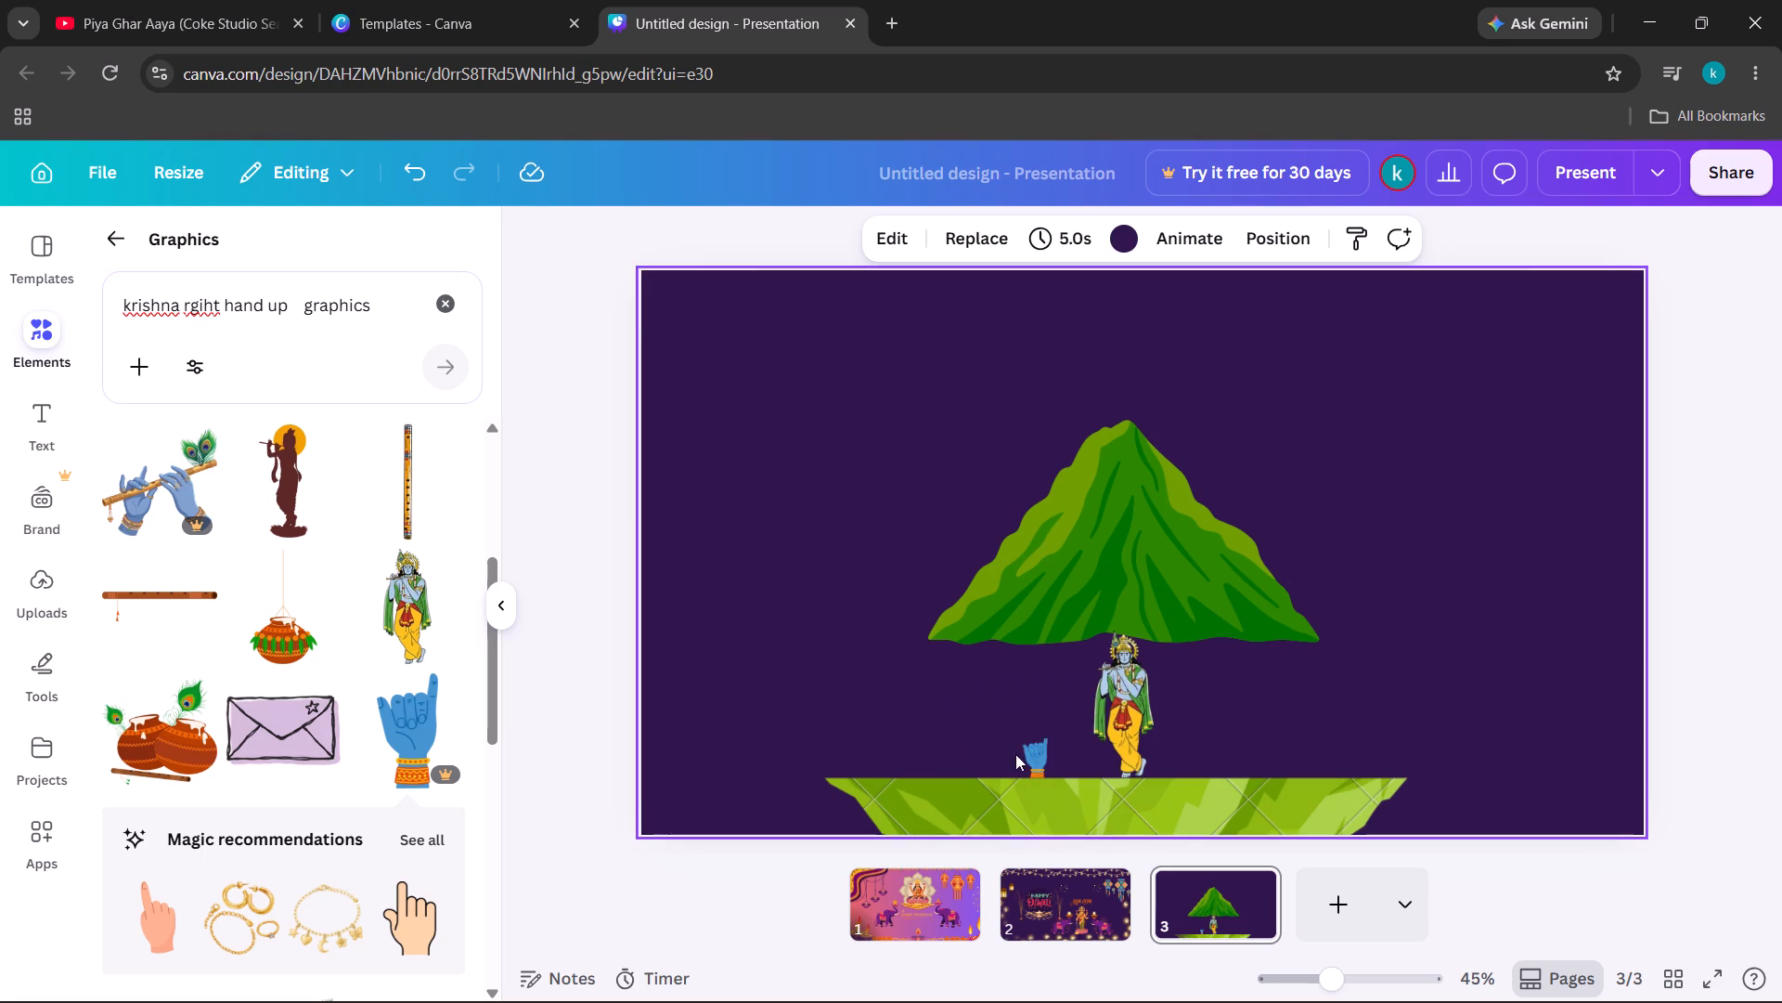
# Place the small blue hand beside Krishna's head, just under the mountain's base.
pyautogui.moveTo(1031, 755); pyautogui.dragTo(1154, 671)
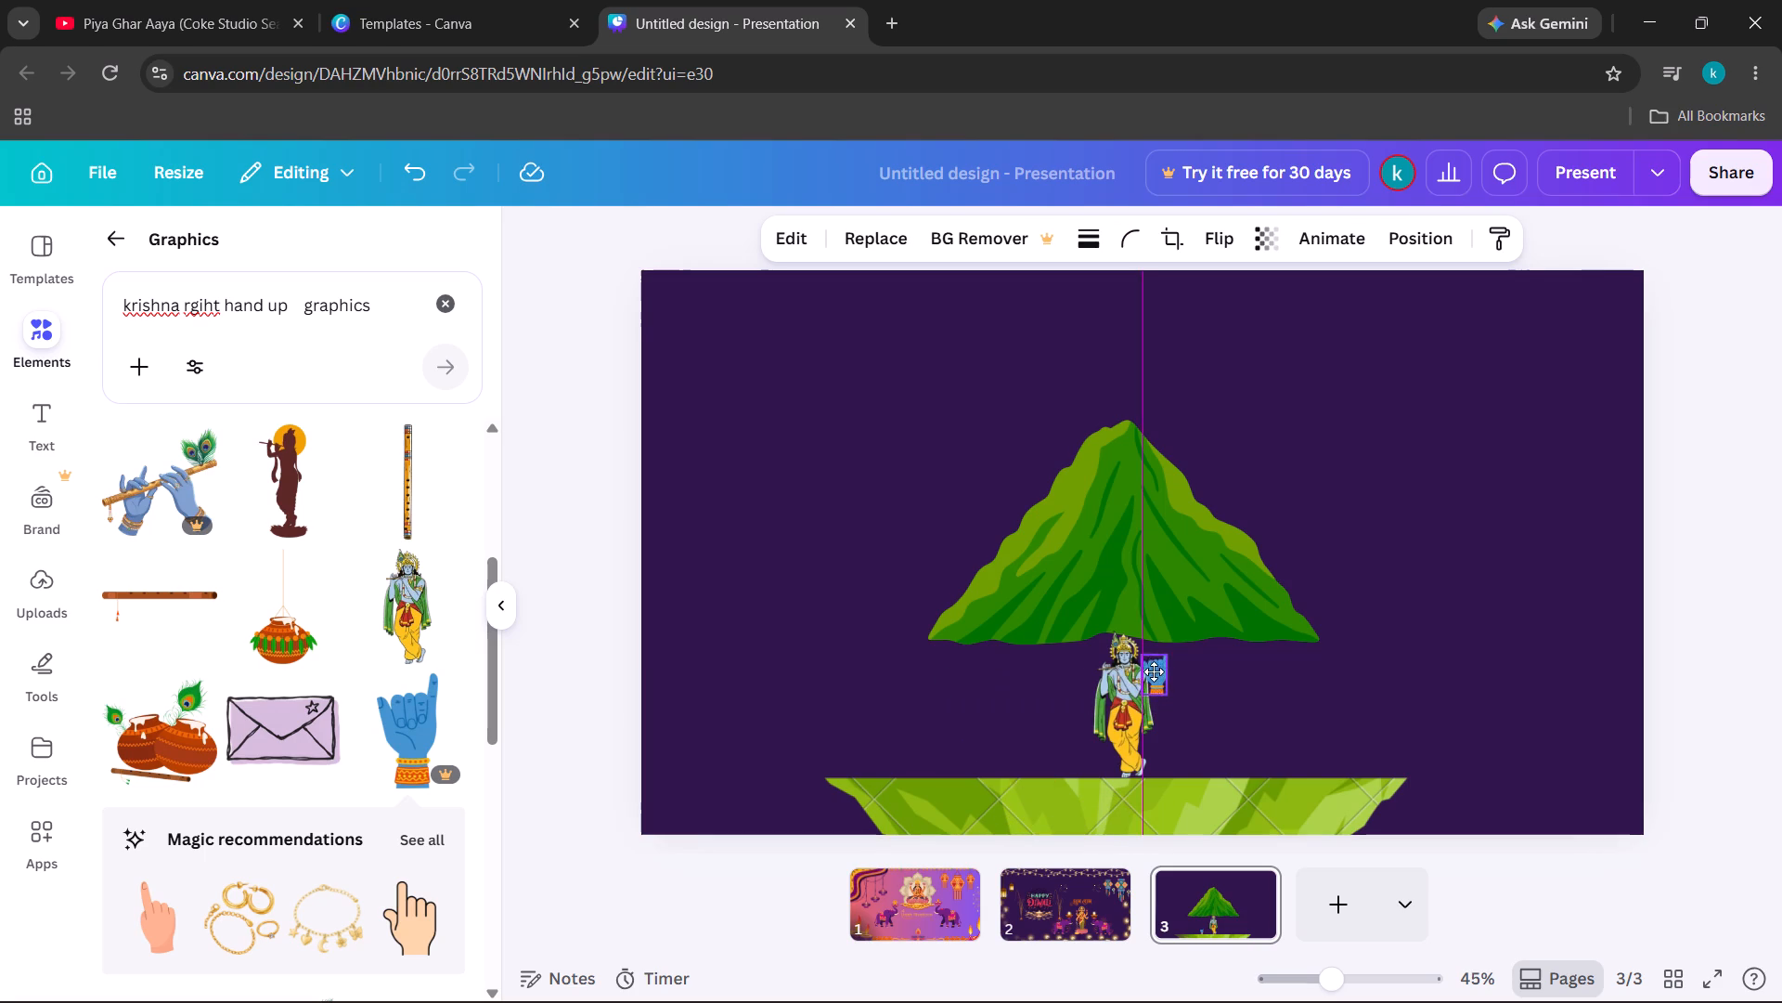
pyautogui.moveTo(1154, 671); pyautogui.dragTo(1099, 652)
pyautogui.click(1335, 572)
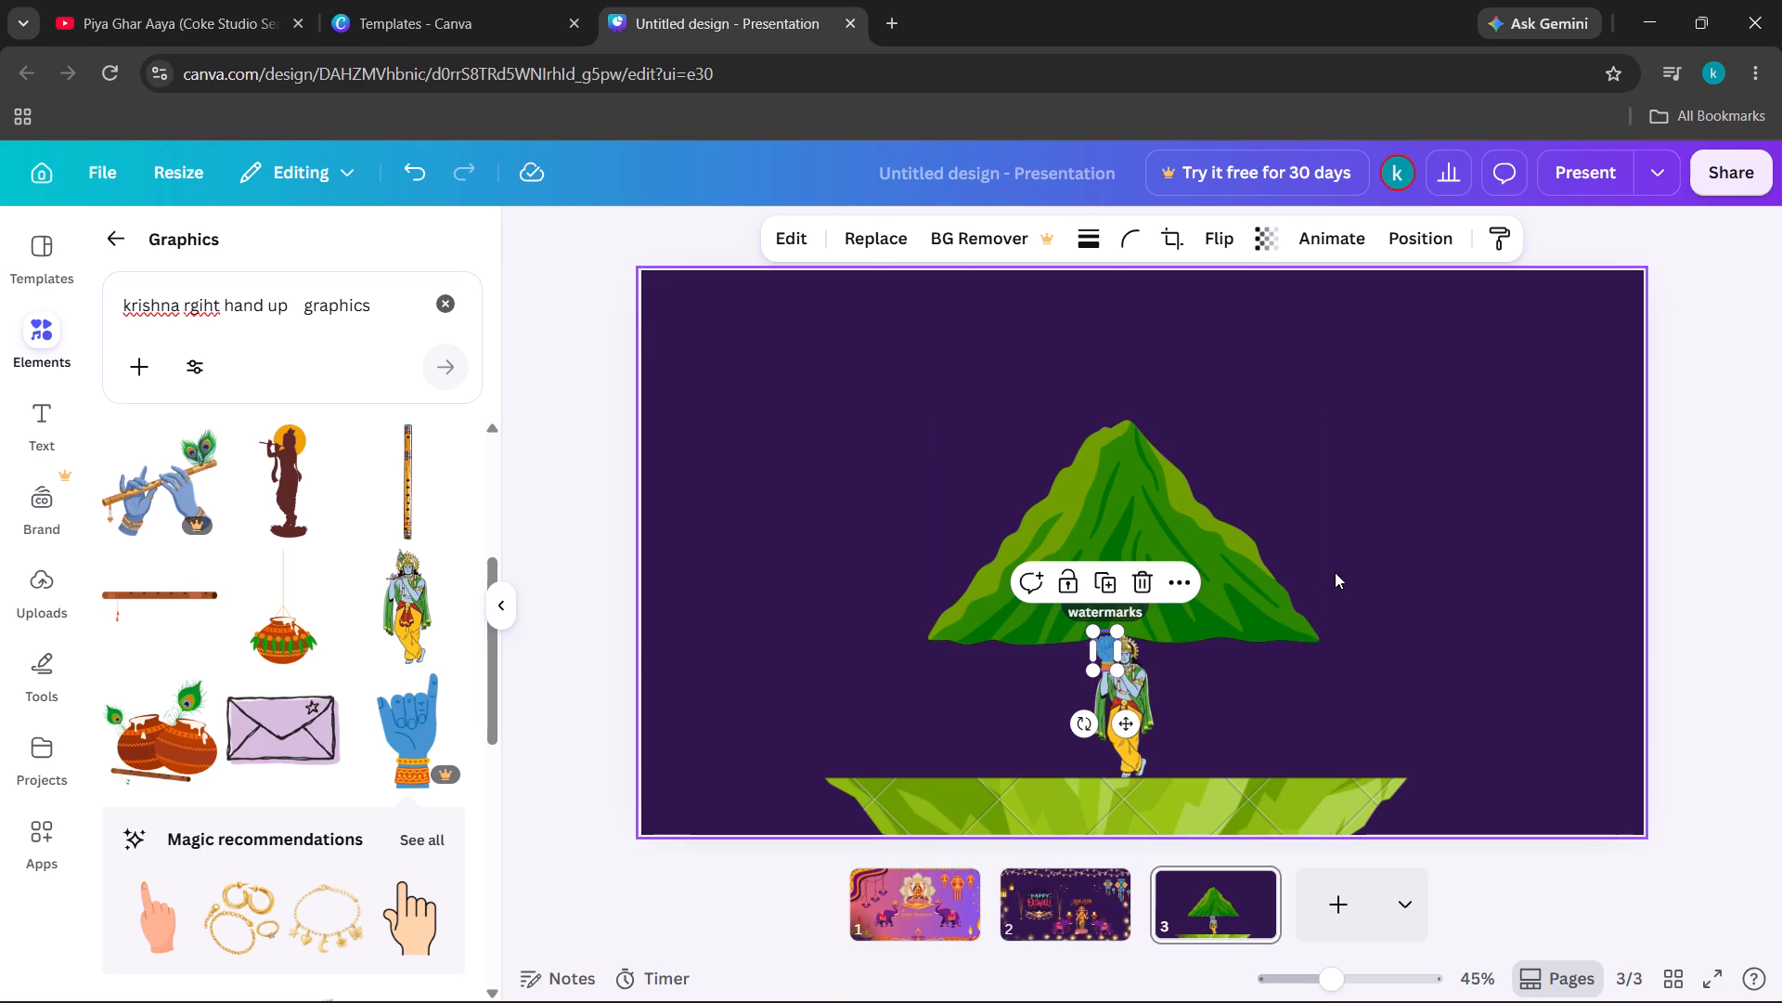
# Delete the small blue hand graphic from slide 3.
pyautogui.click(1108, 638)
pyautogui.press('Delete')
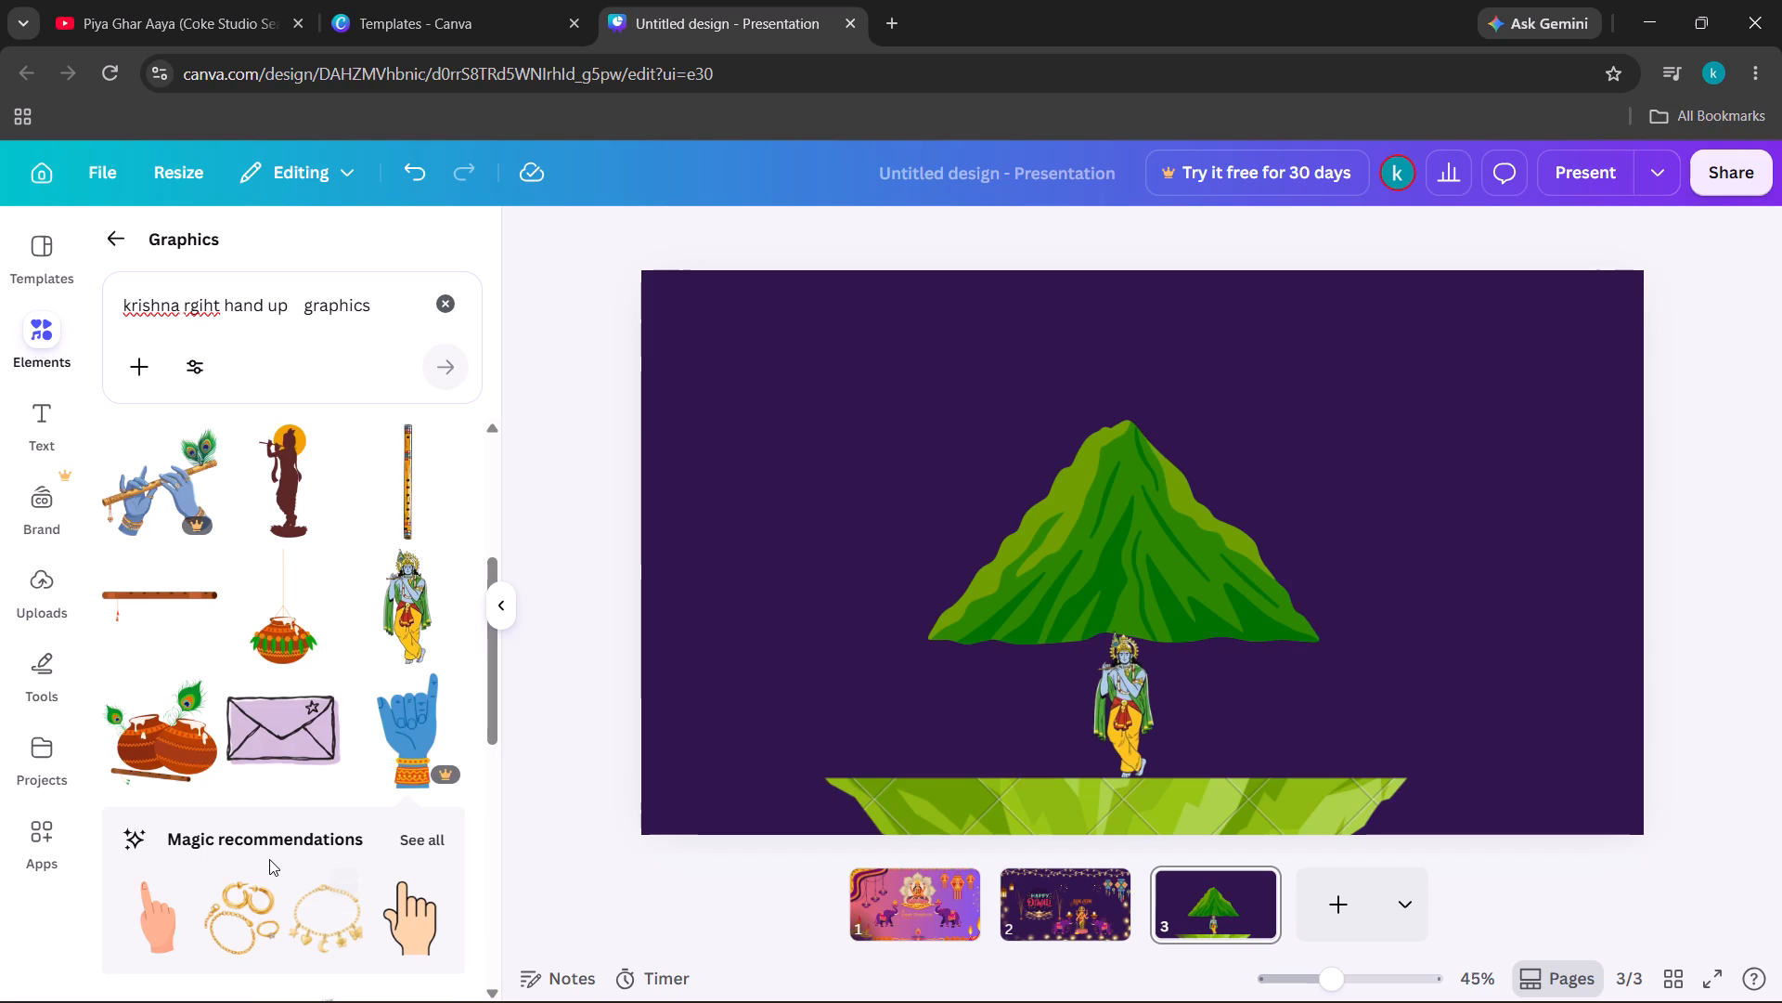
# Browse further through the raised-hand Krishna results for a figure or hand suited to the mountain-lifting scene.
pyautogui.scroll(-3, 269, 859)
pyautogui.hscroll(1, 269, 859)
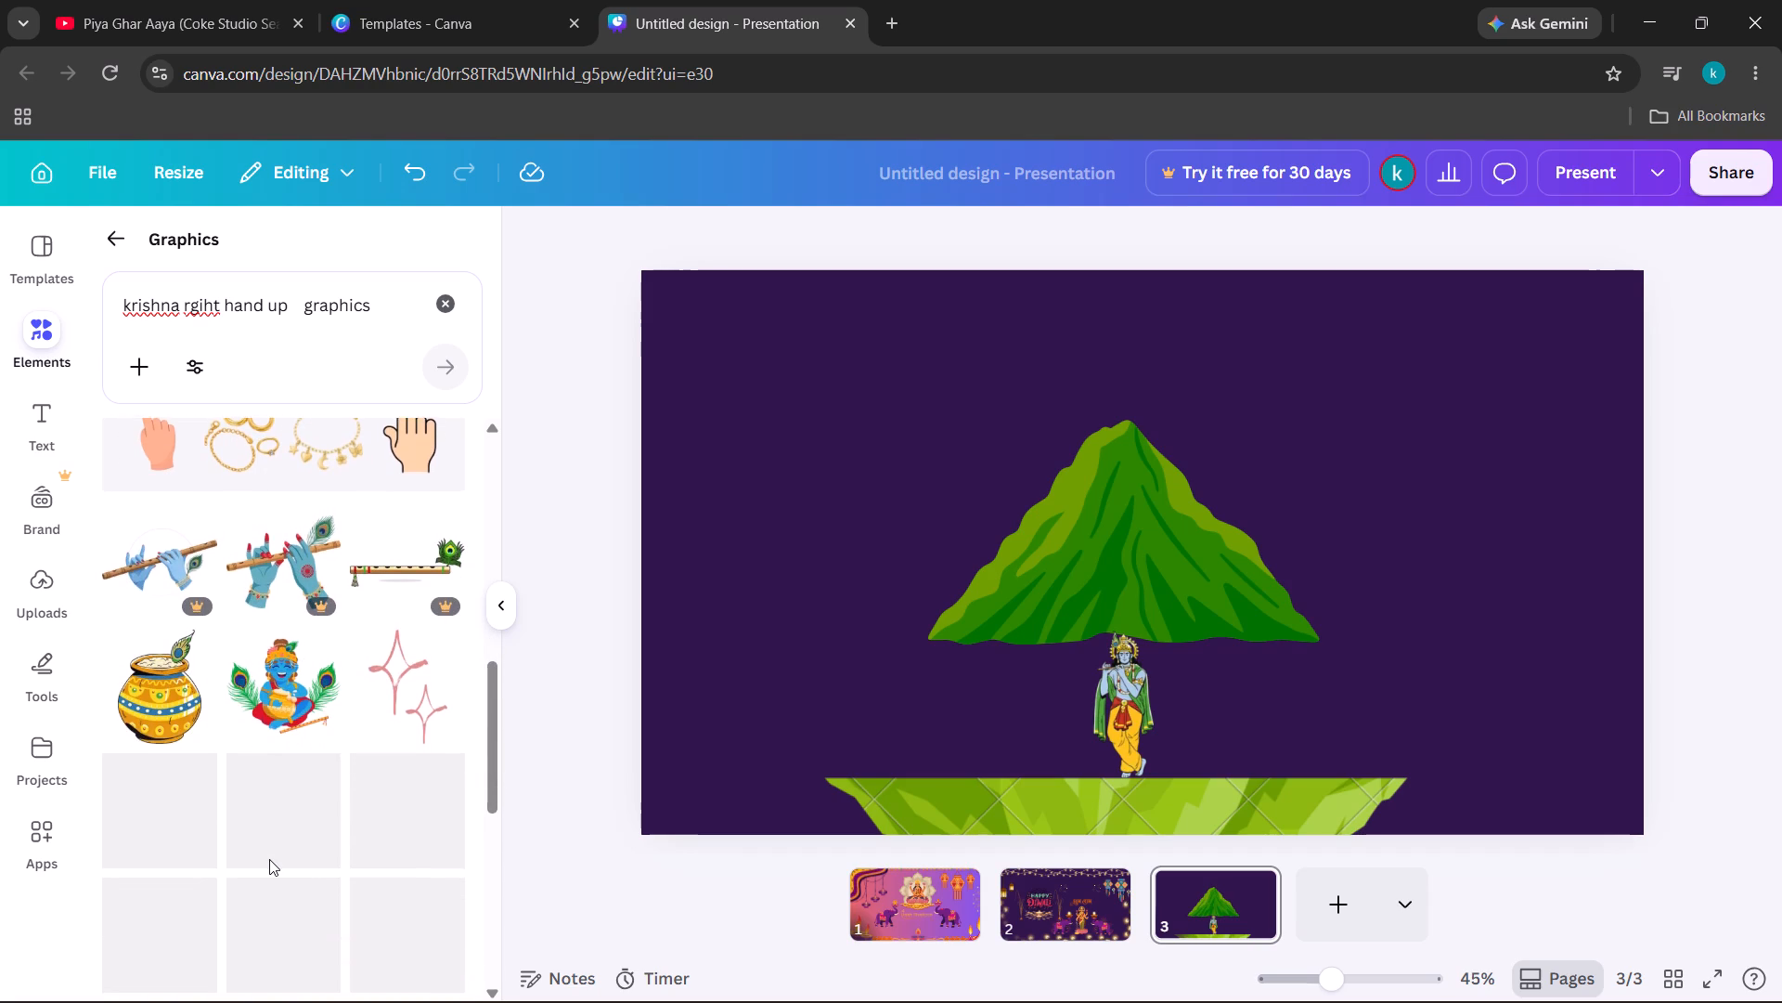
pyautogui.scroll(-2, 269, 859)
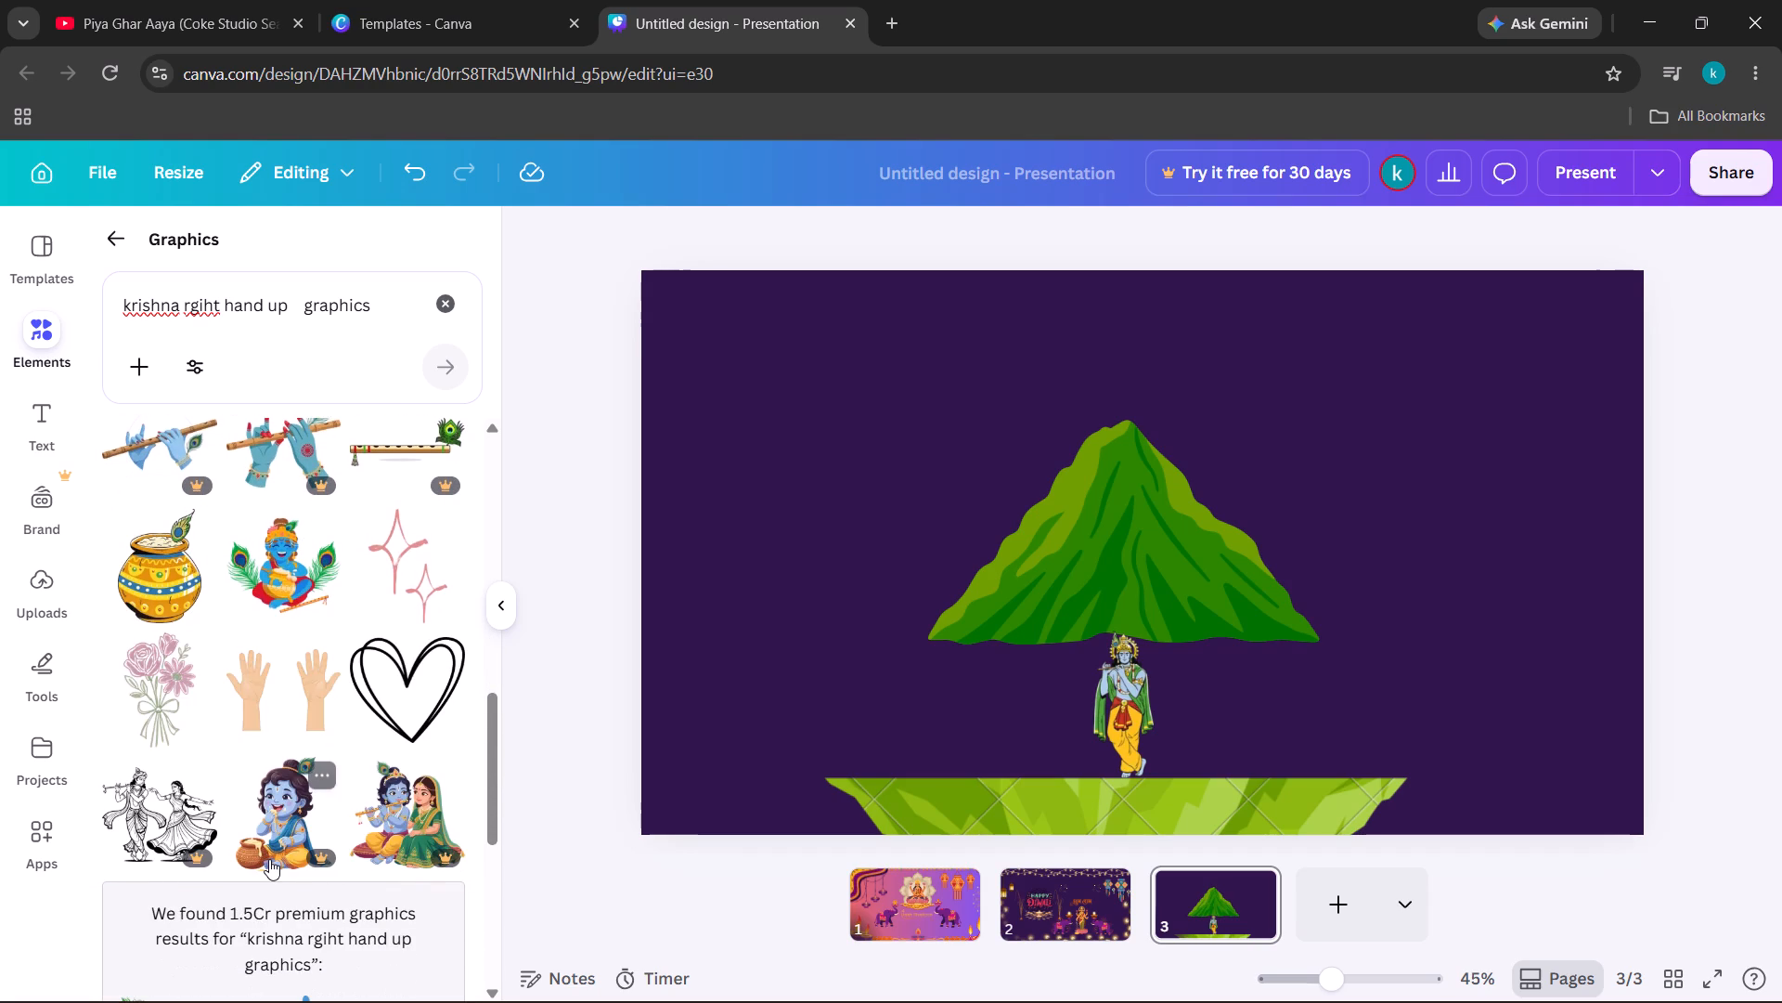
pyautogui.scroll(-3, 269, 859)
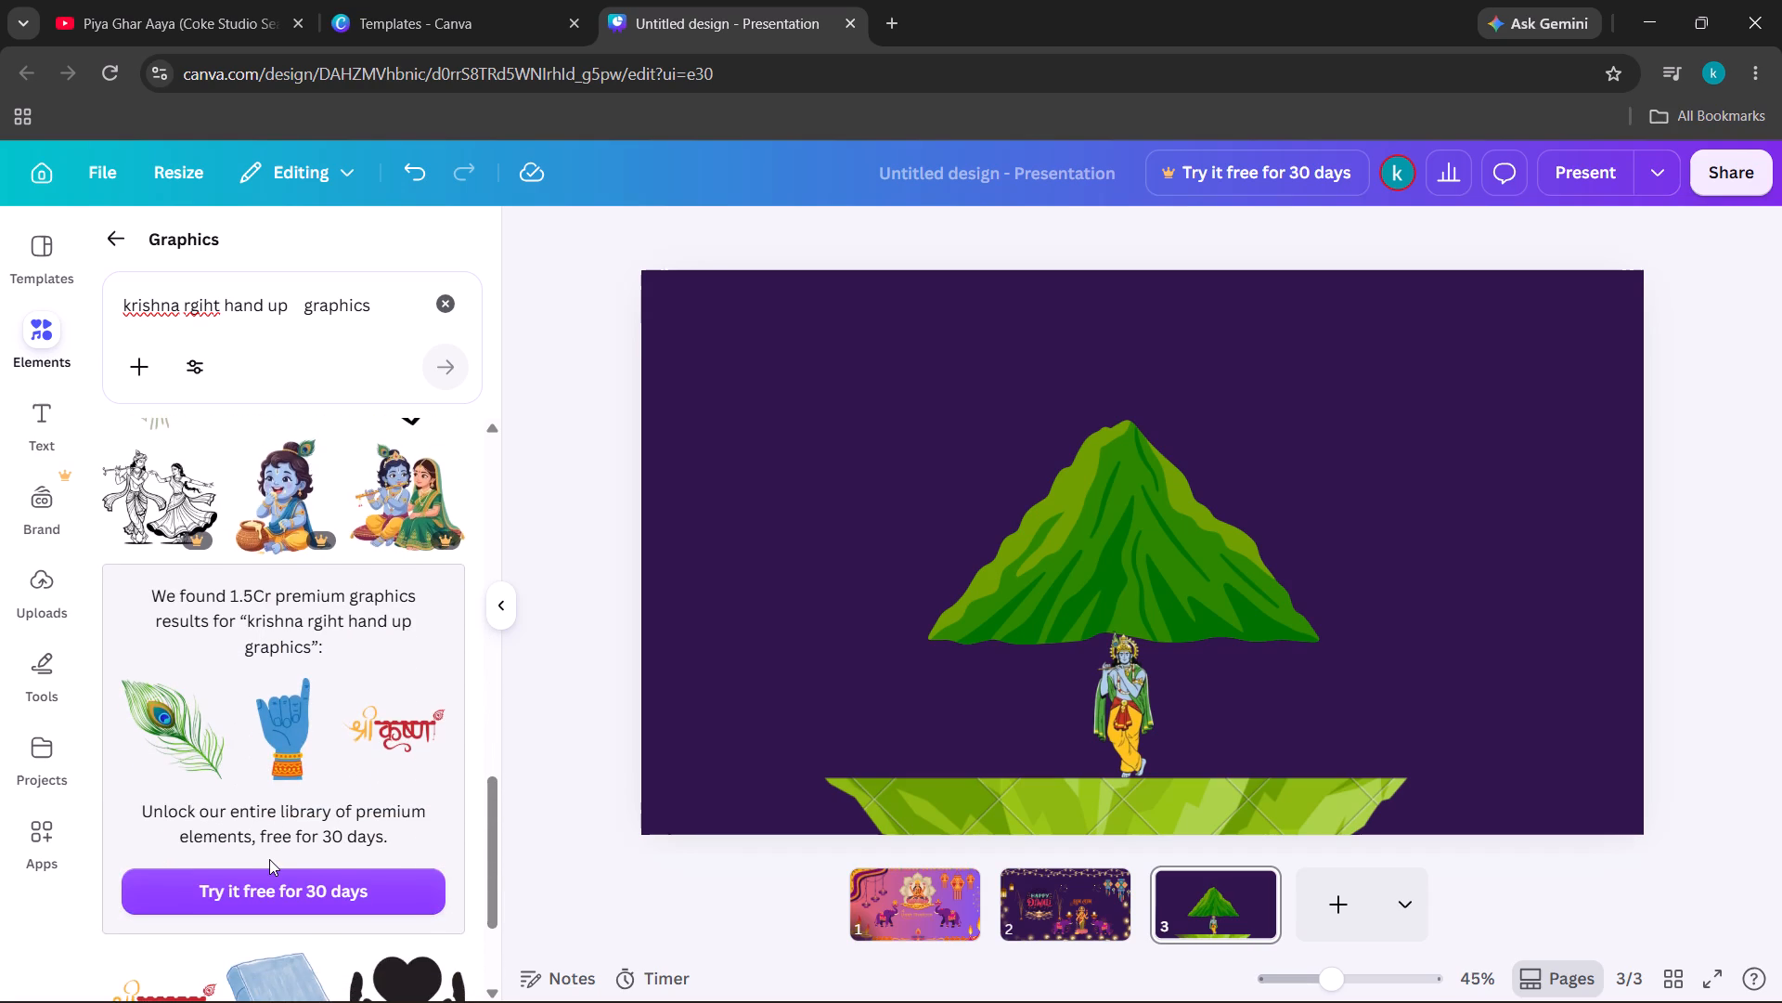
pyautogui.scroll(-5, 269, 859)
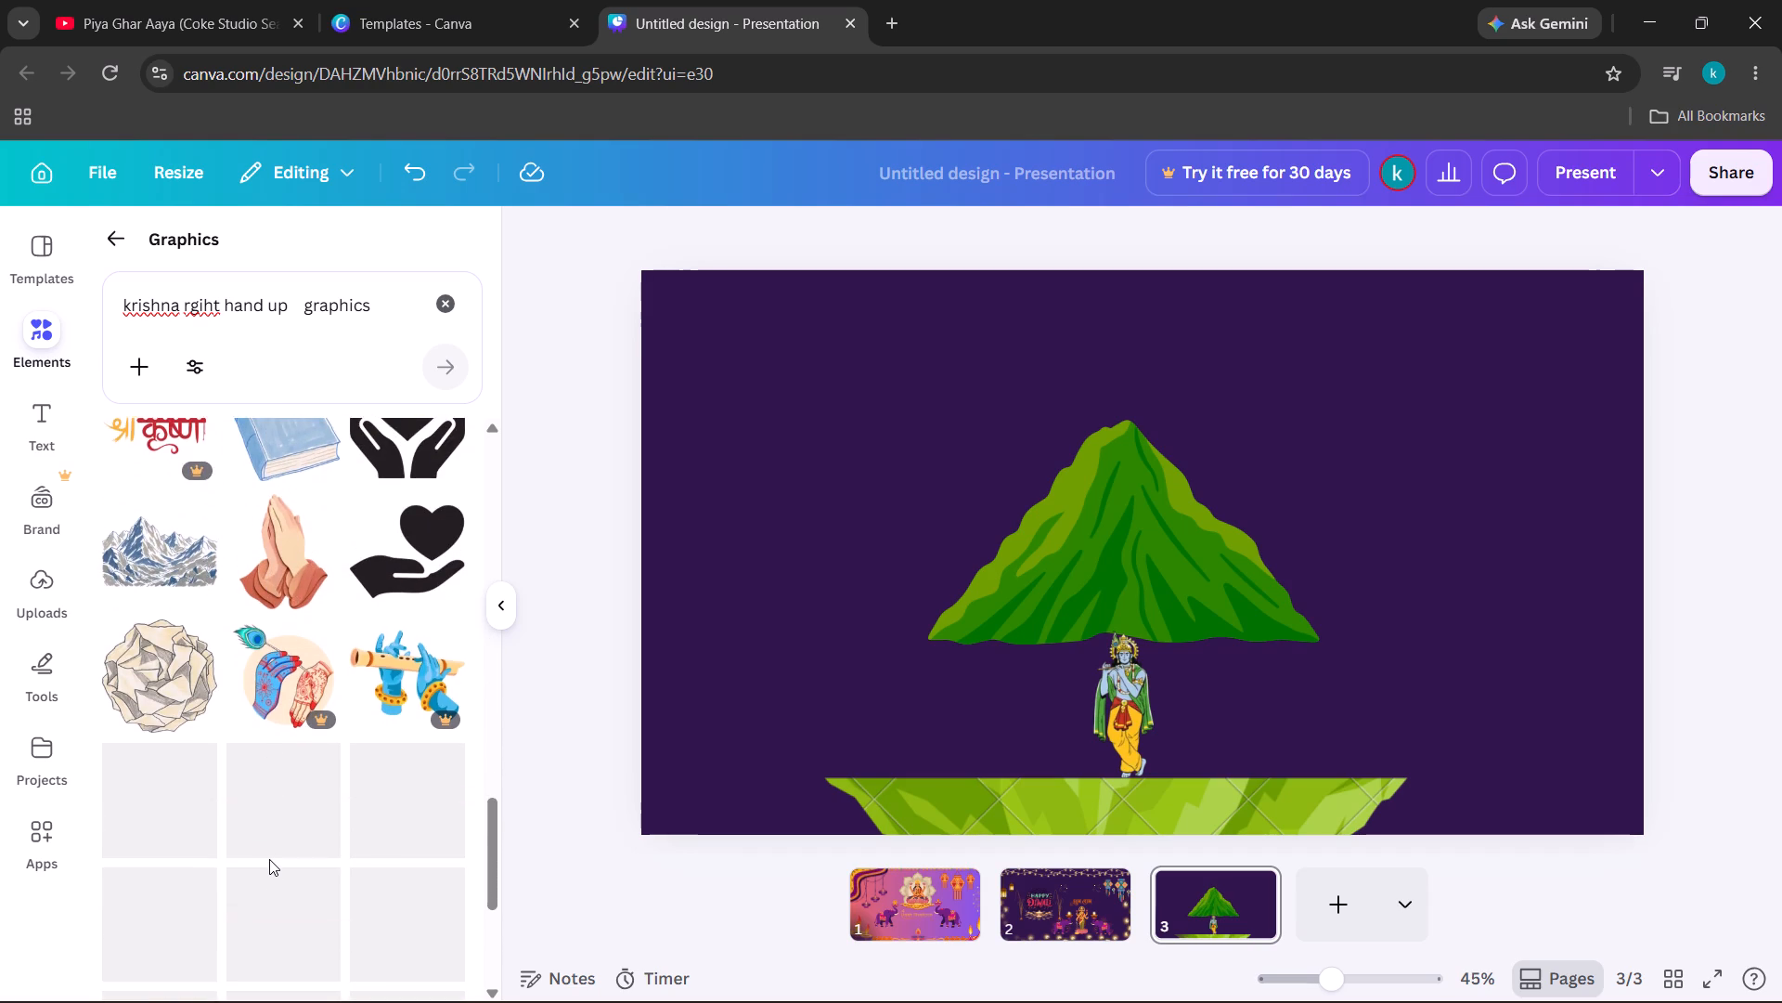
pyautogui.scroll(-2, 269, 859)
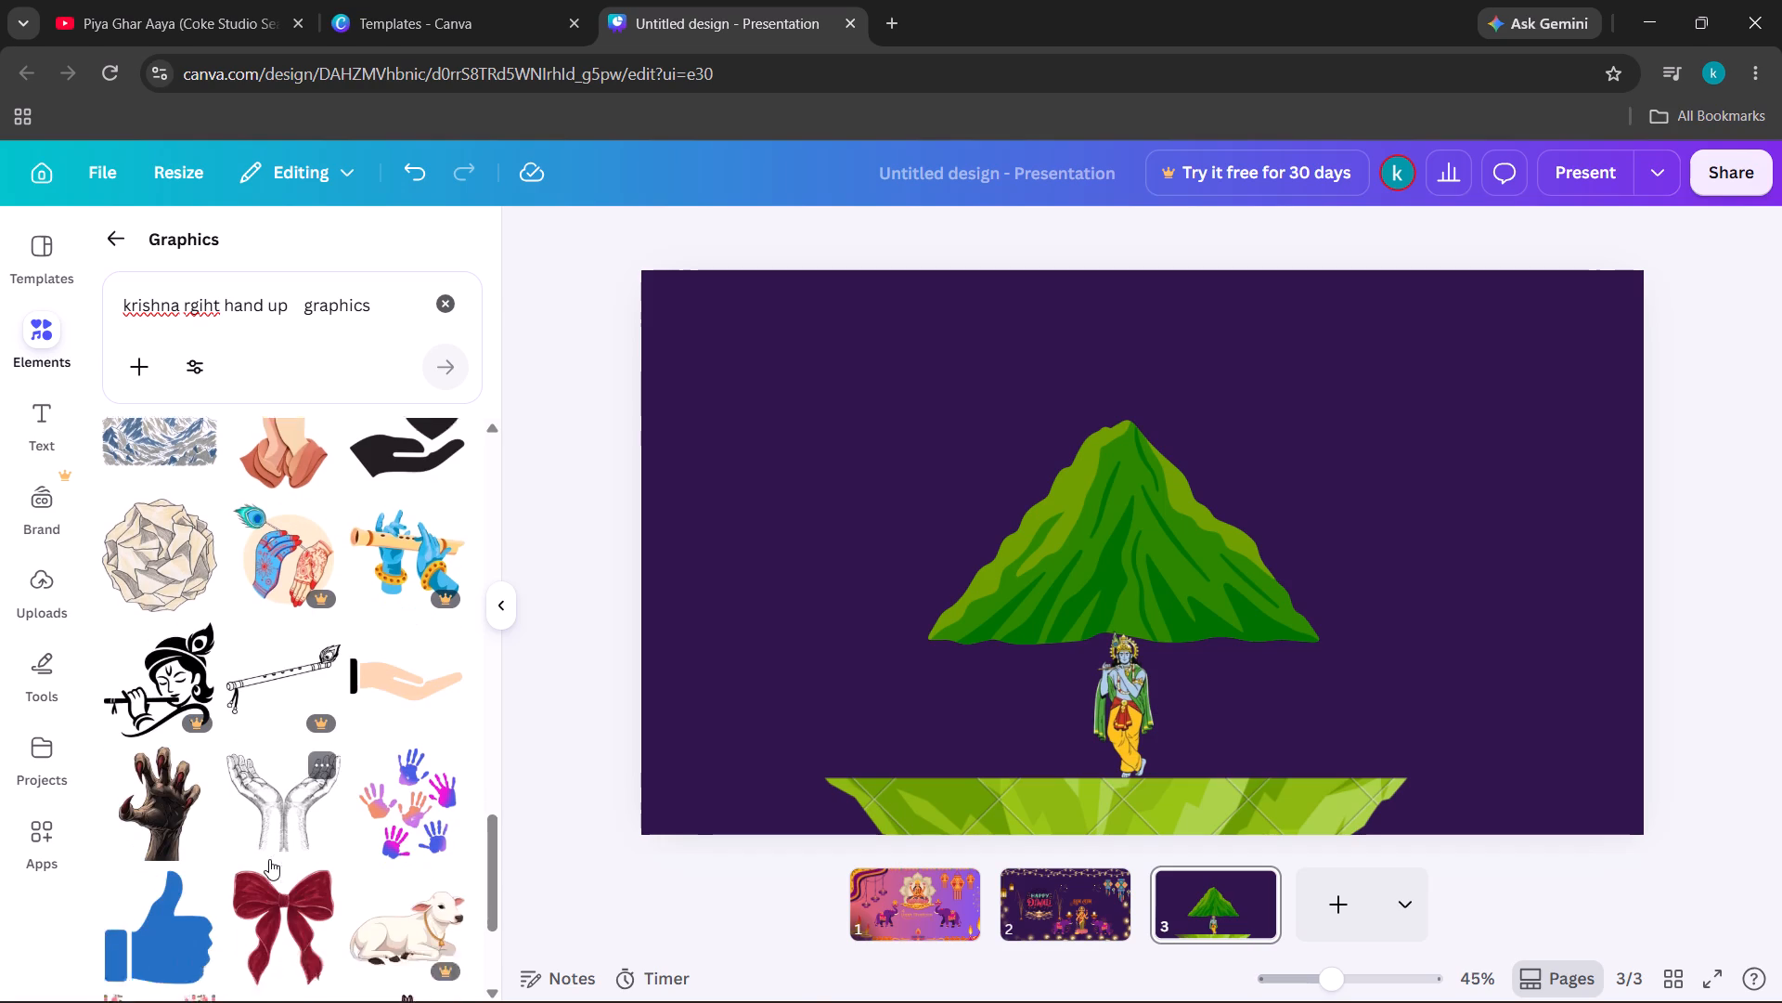
pyautogui.scroll(-6, 269, 859)
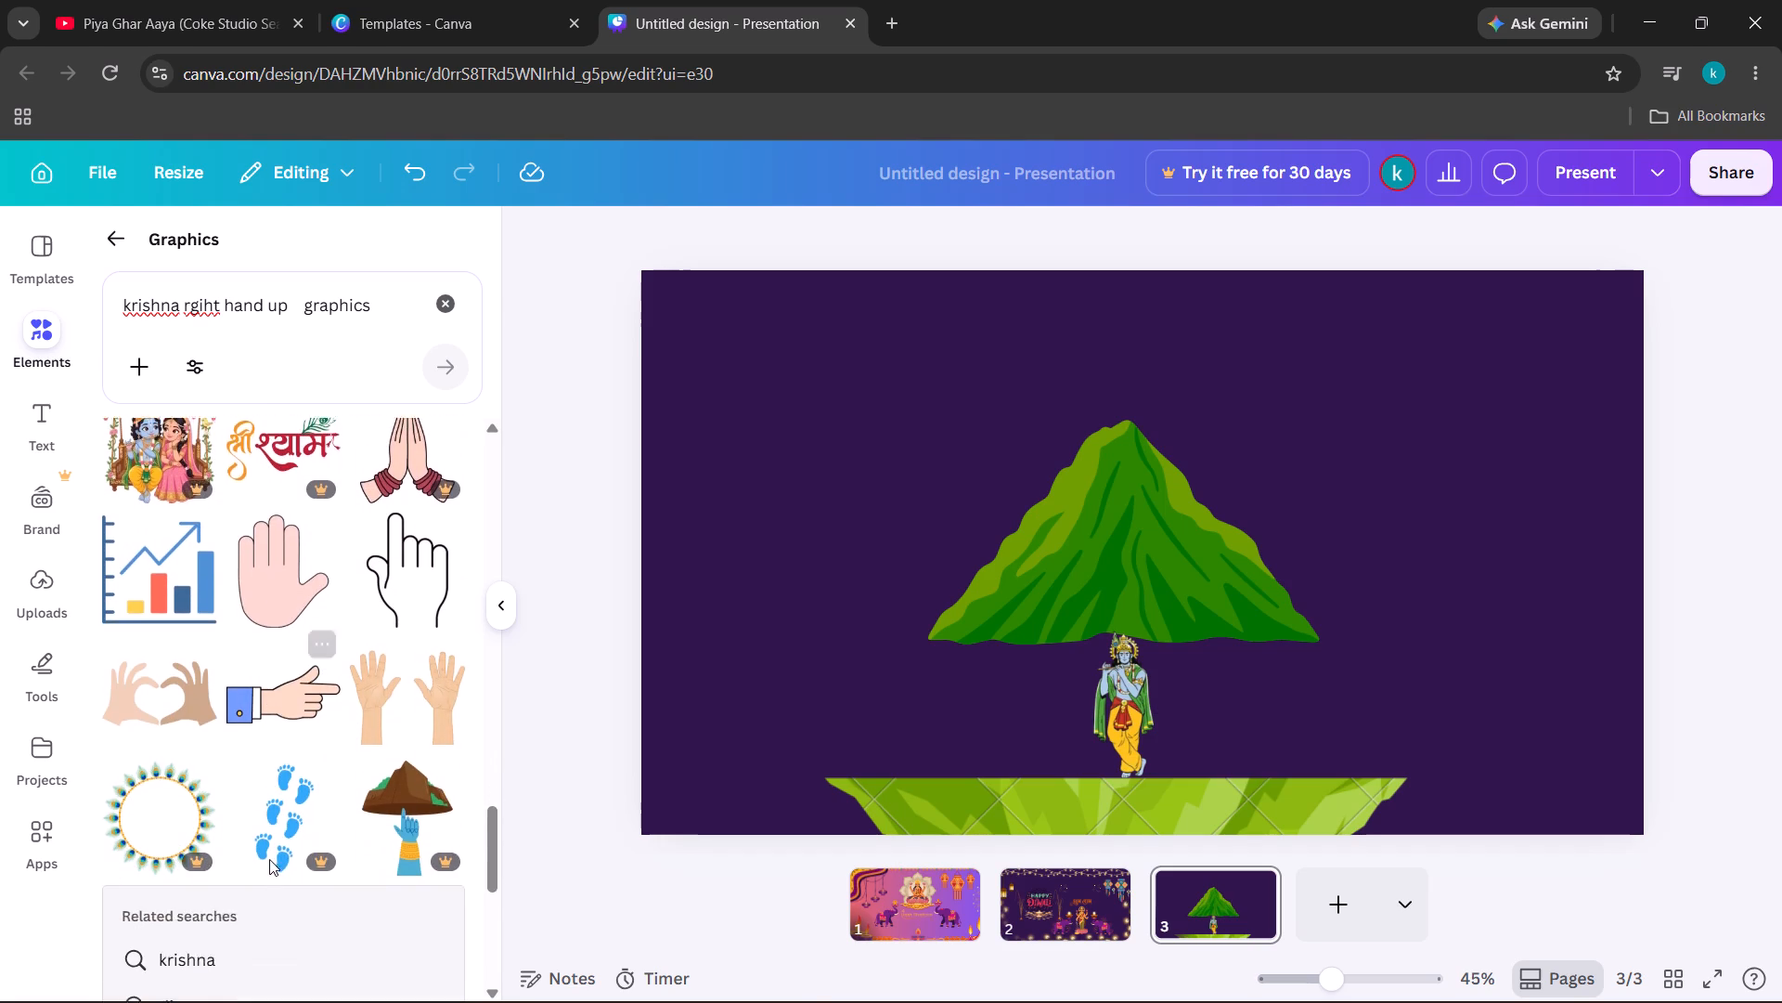
pyautogui.scroll(-3, 269, 859)
pyautogui.hscroll(1, 269, 859)
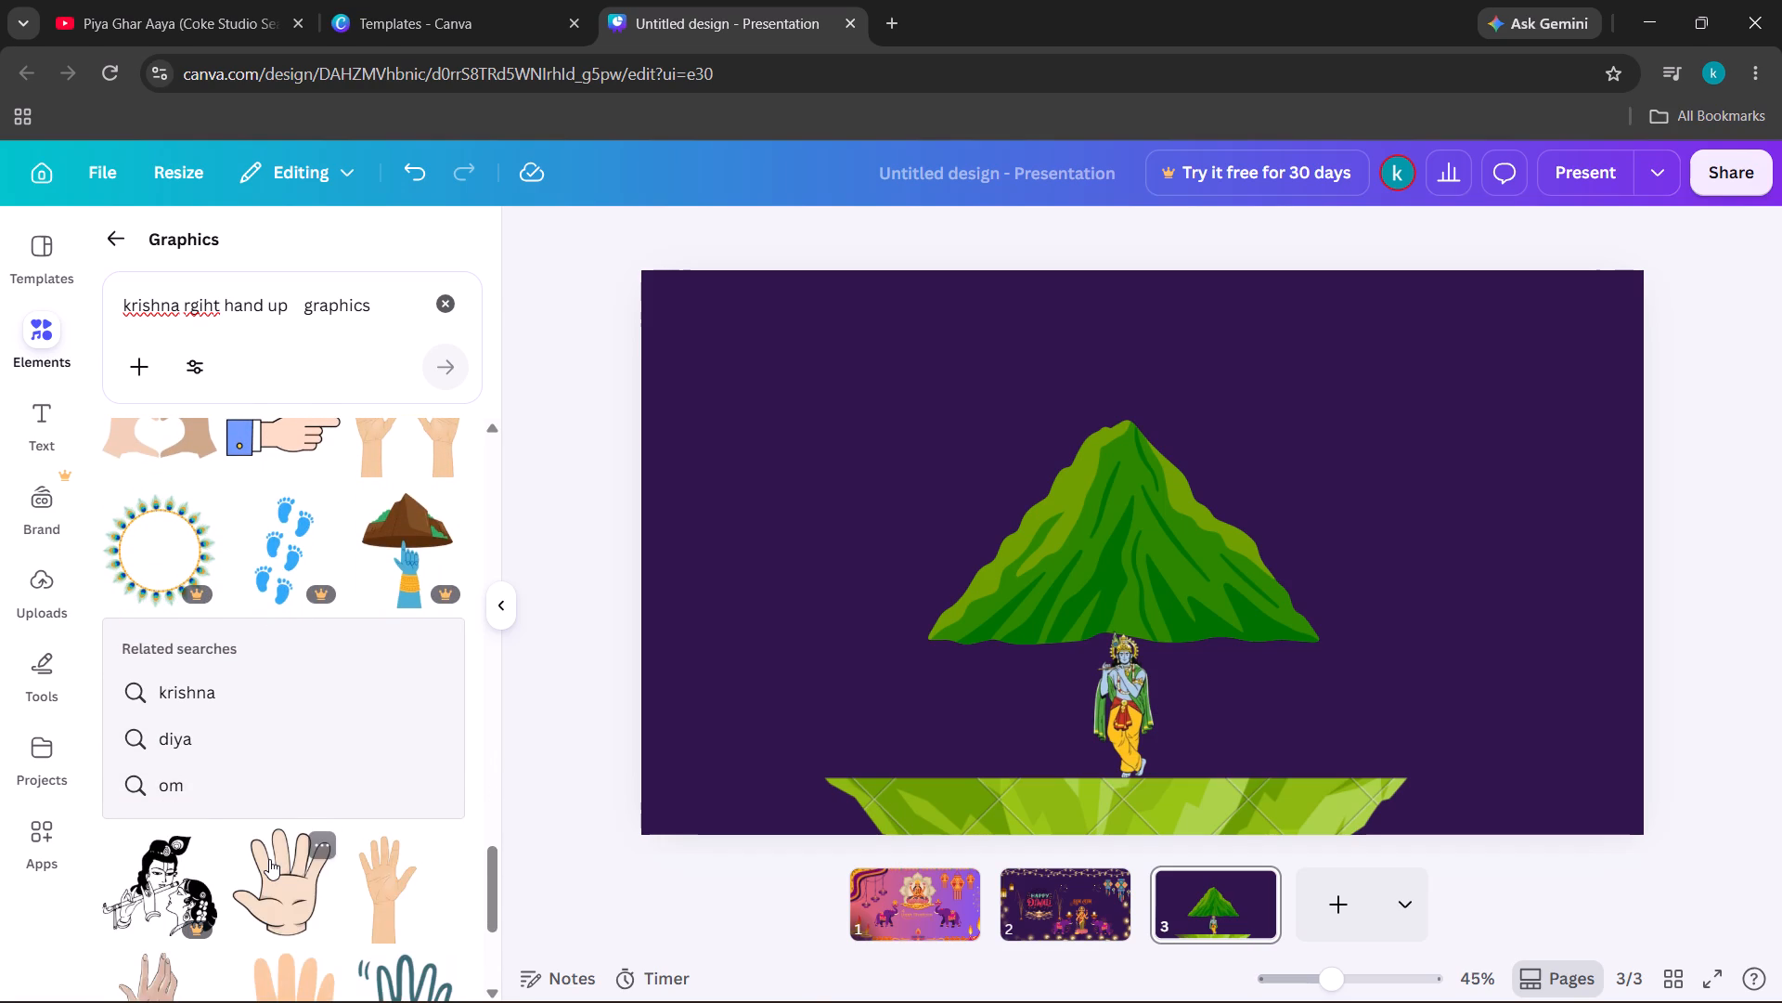
pyautogui.scroll(-5, 269, 859)
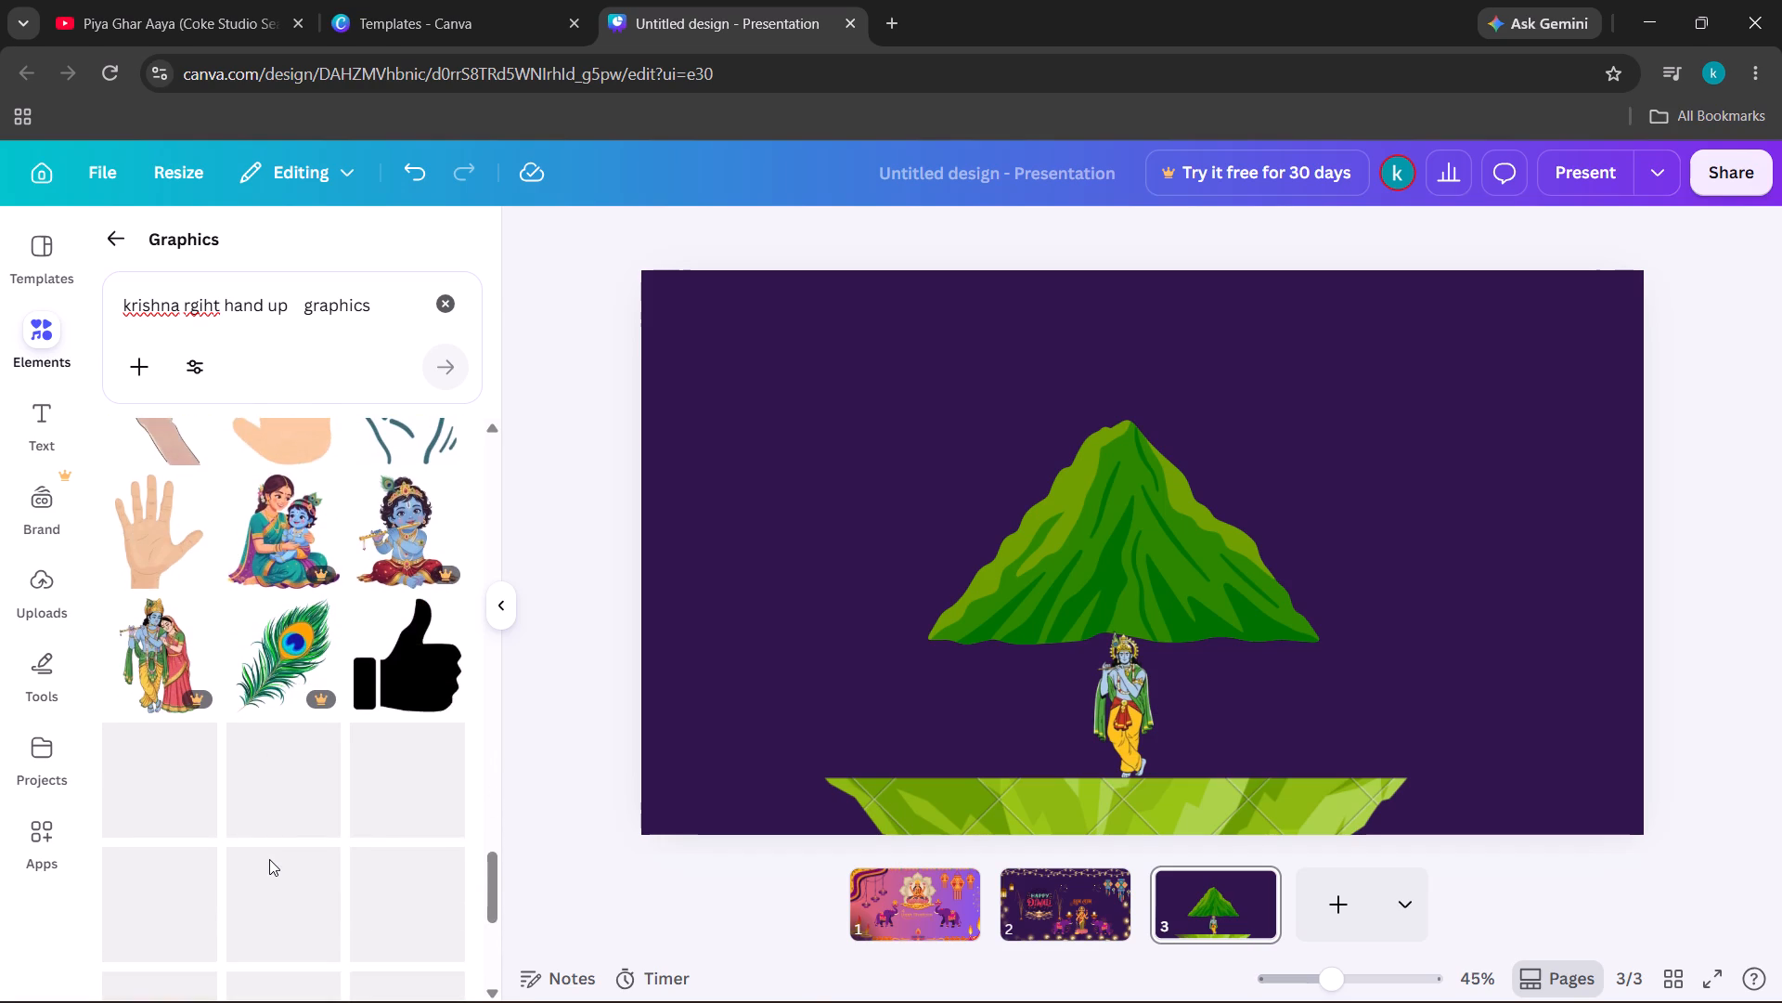
pyautogui.scroll(-2, 269, 859)
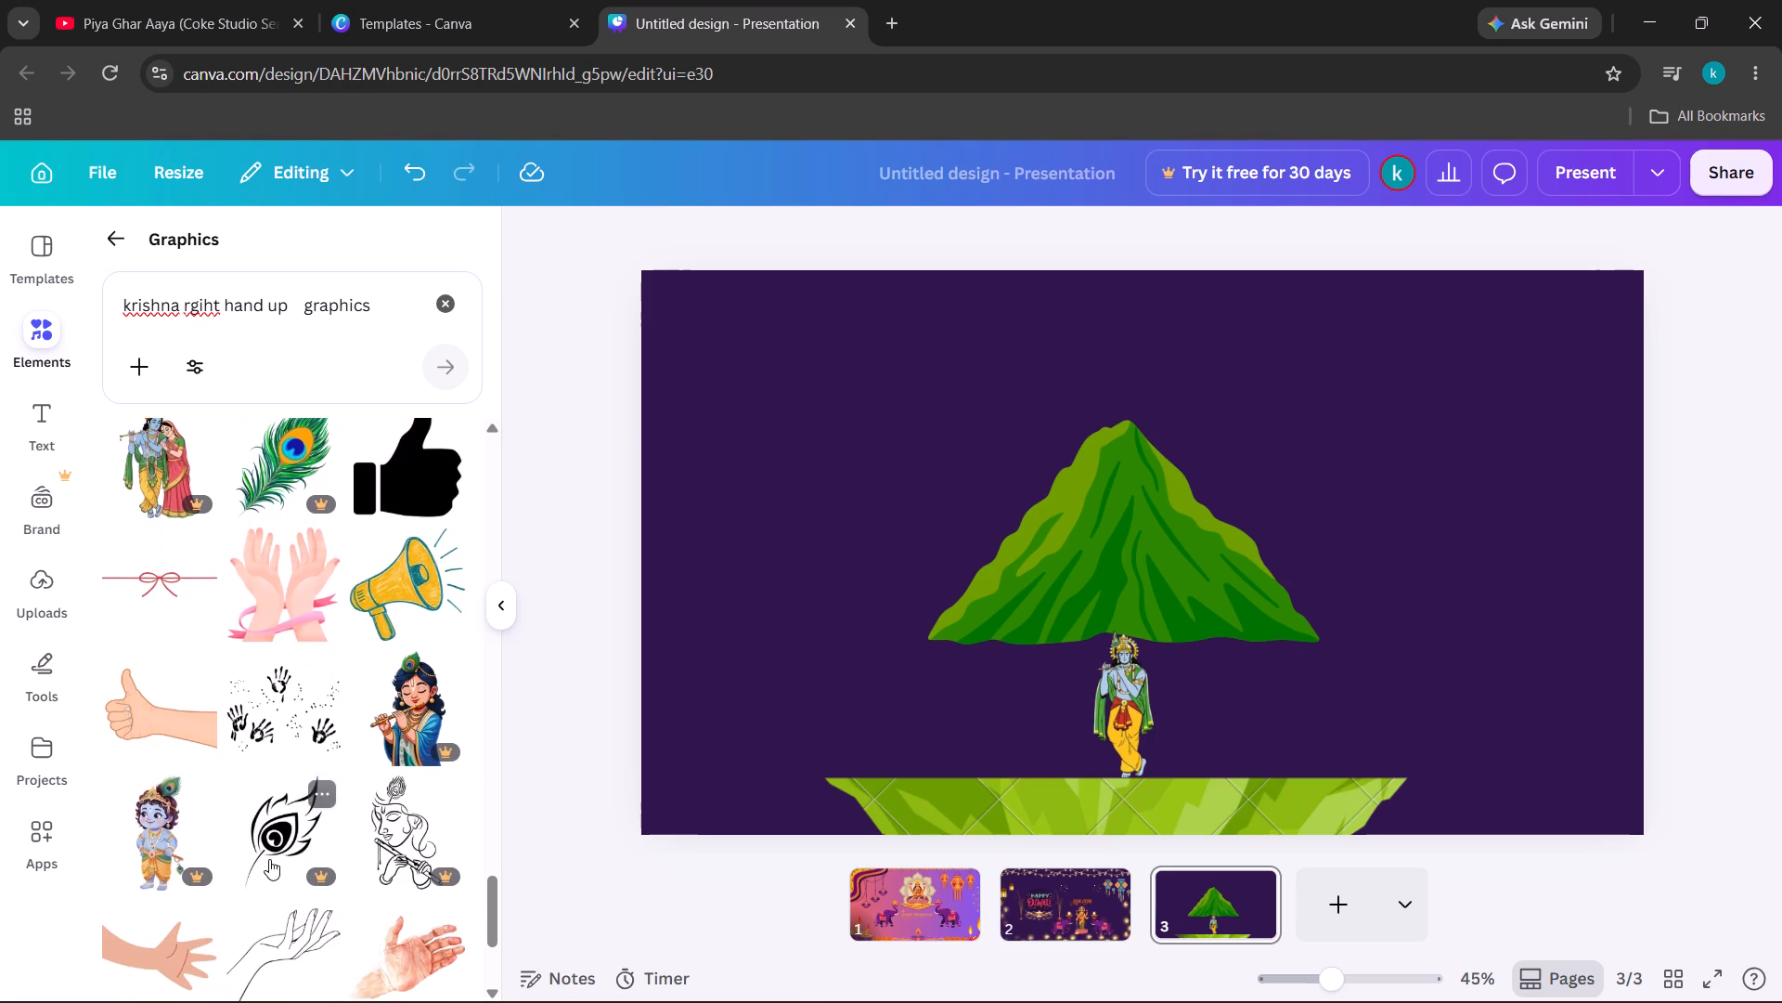
pyautogui.scroll(-6, 269, 859)
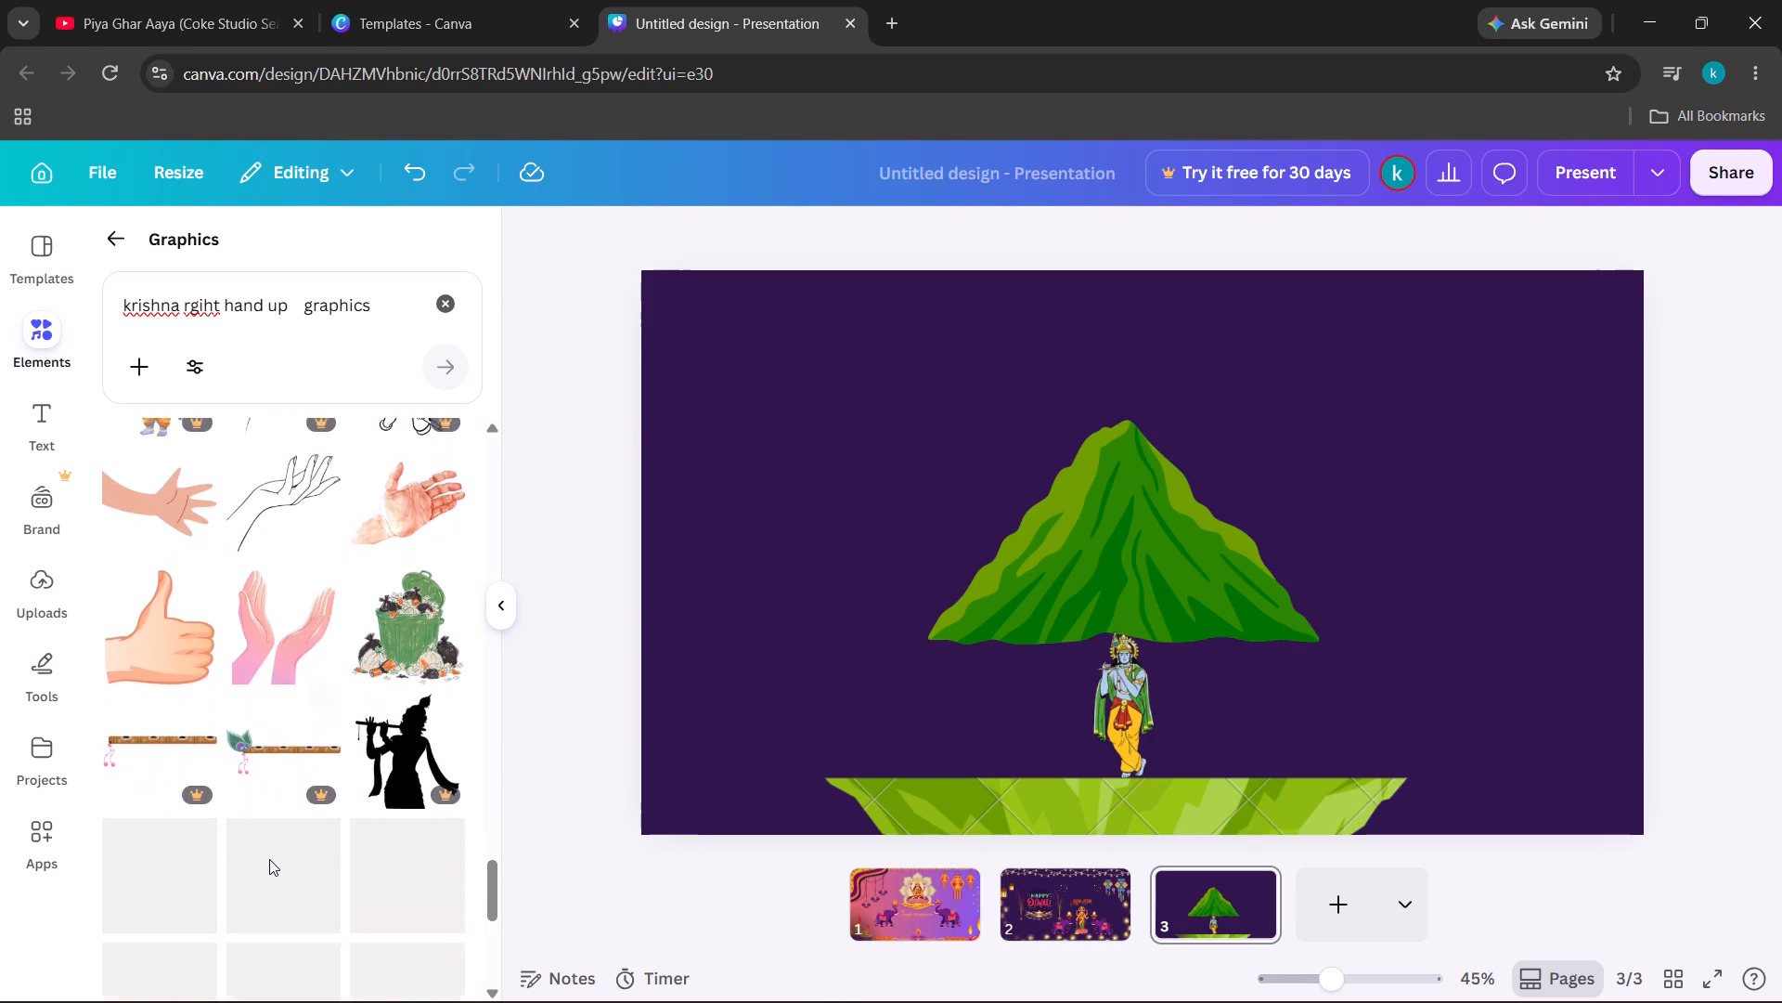
pyautogui.scroll(-3, 269, 859)
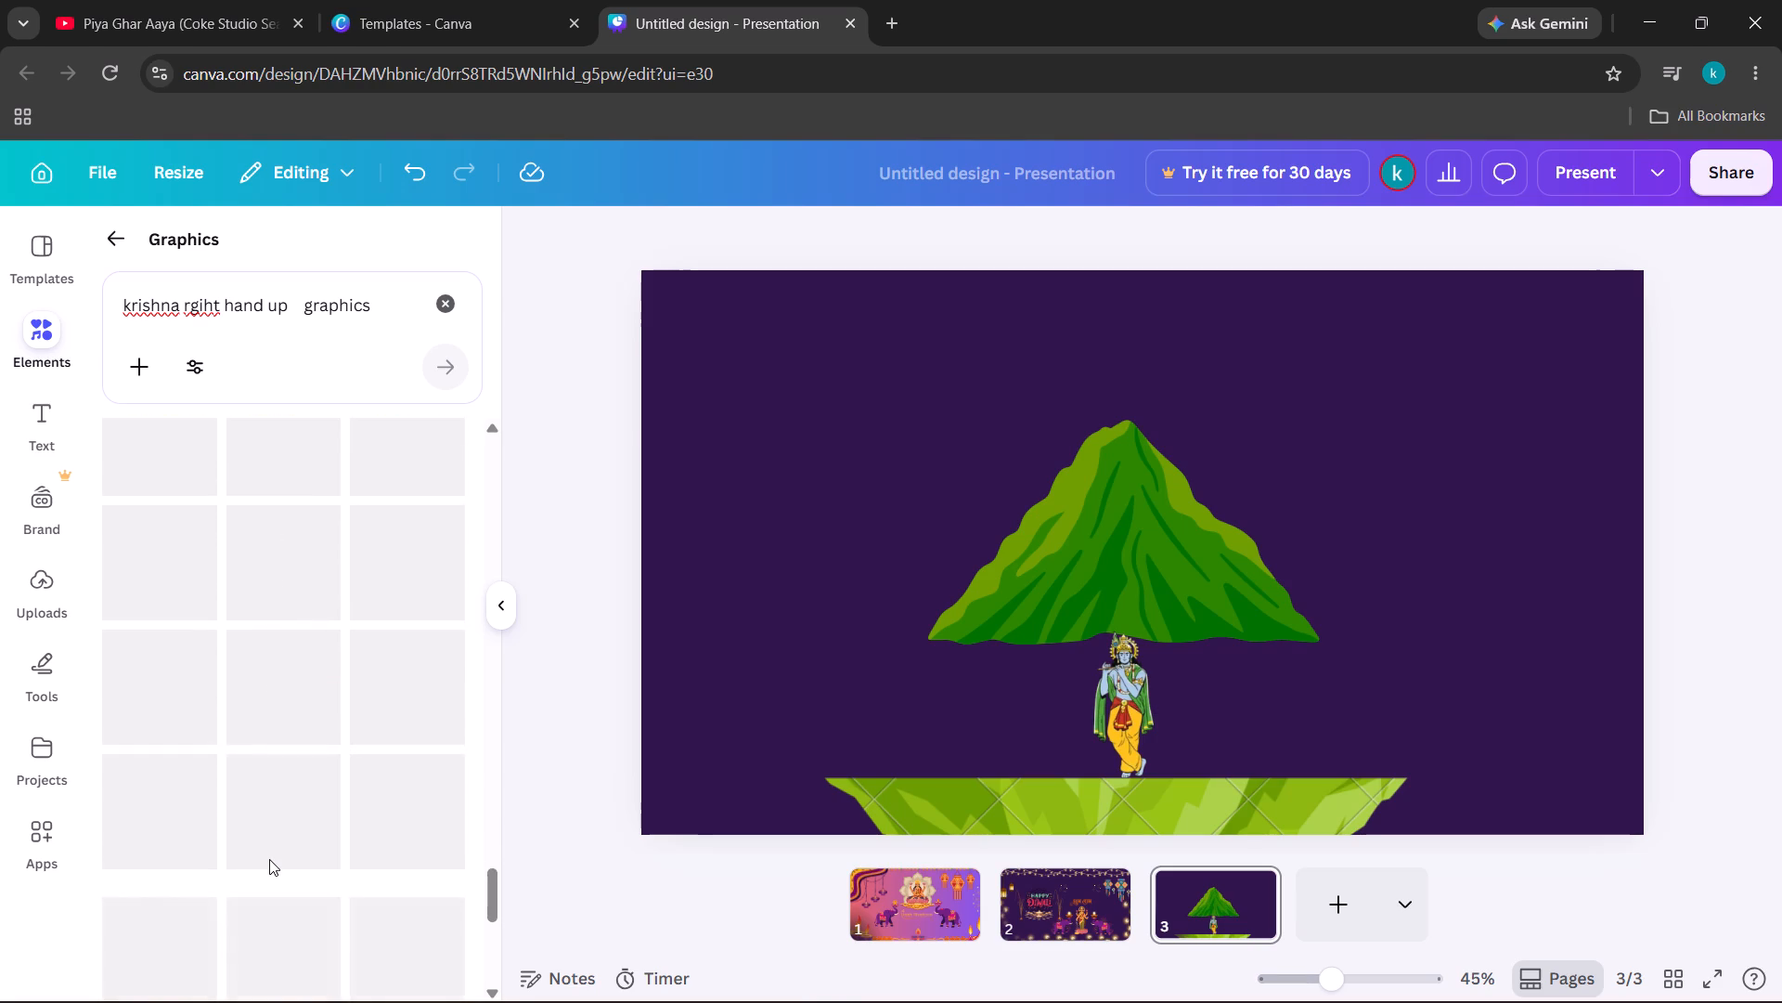
pyautogui.scroll(1, 269, 859)
pyautogui.scroll(-2, 269, 859)
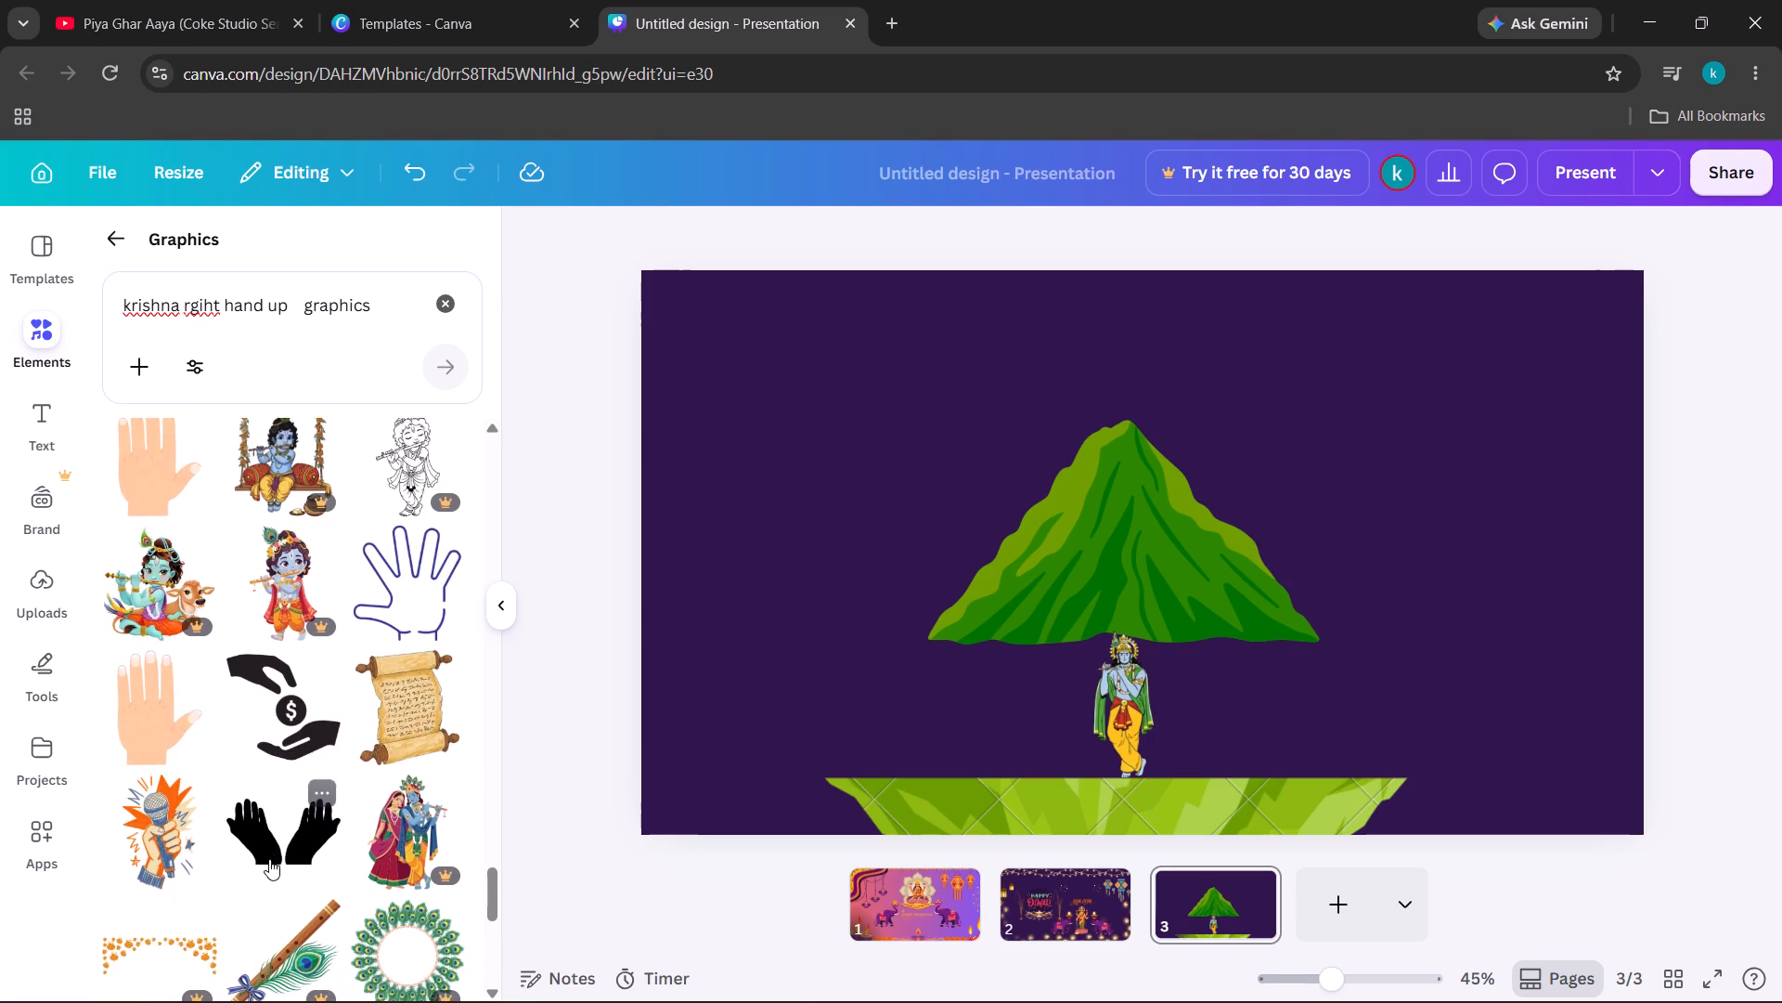
pyautogui.scroll(-4, 269, 859)
pyautogui.hscroll(1, 269, 859)
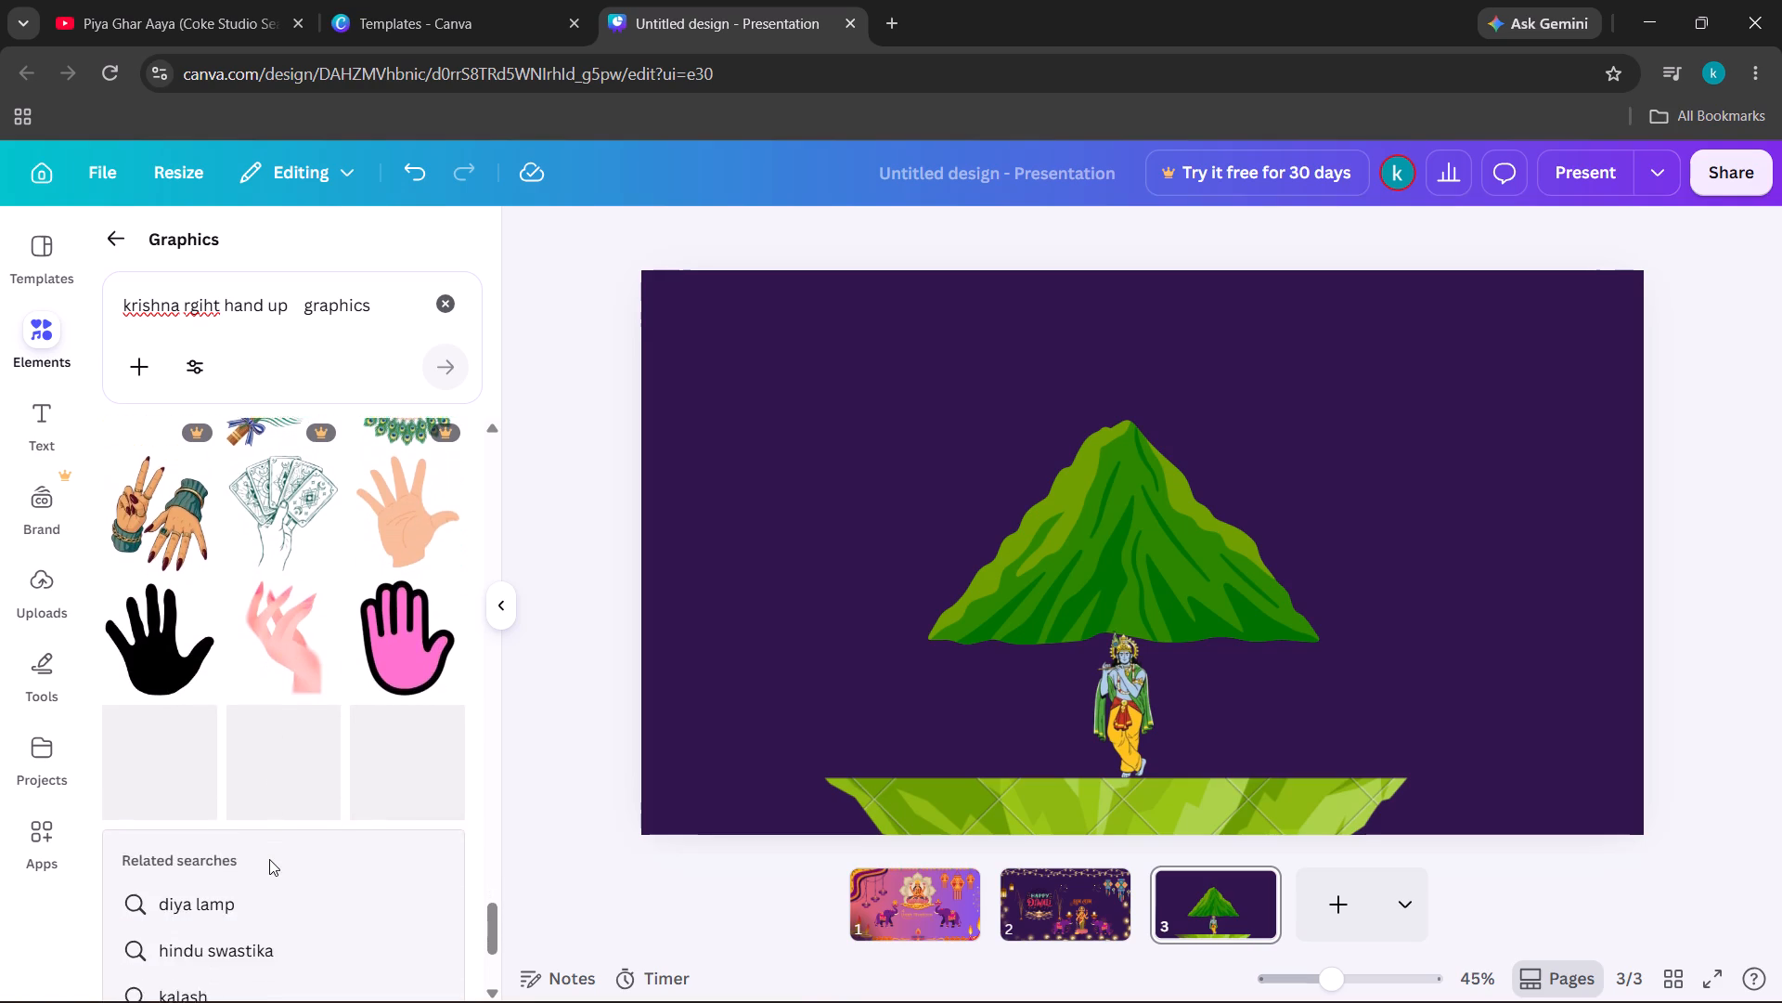
pyautogui.hscroll(1, 269, 859)
pyautogui.scroll(-4, 269, 859)
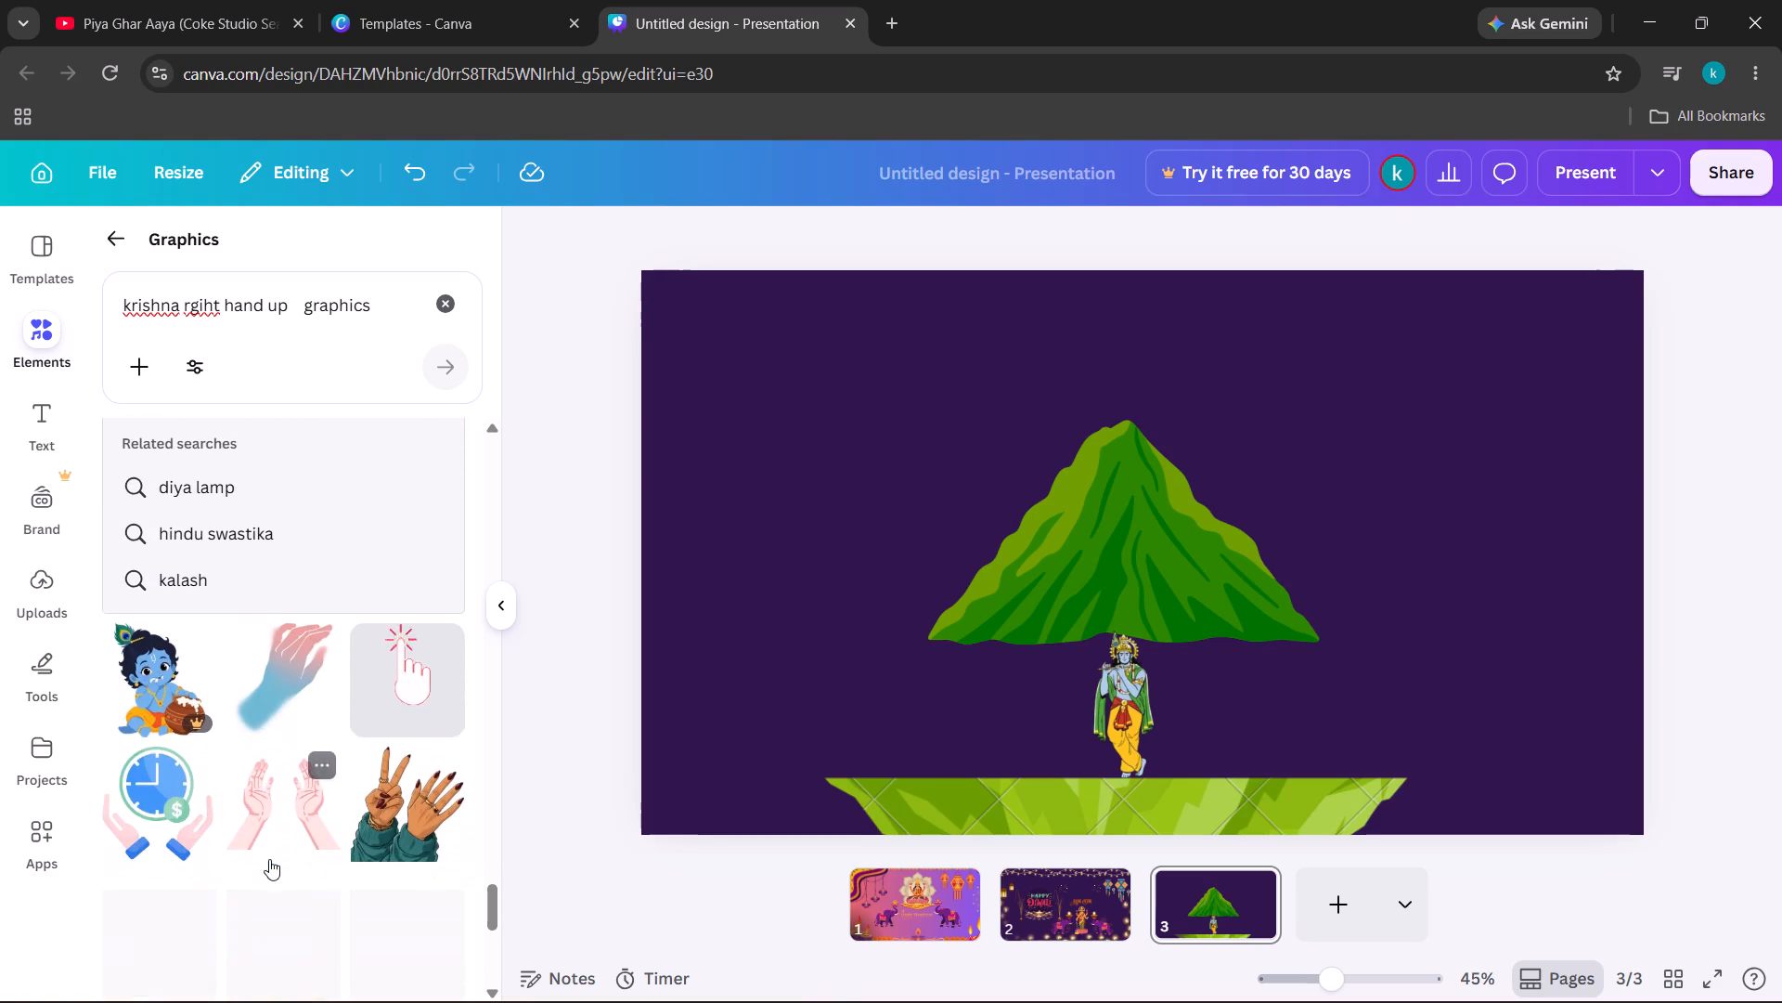
pyautogui.scroll(11, 269, 859)
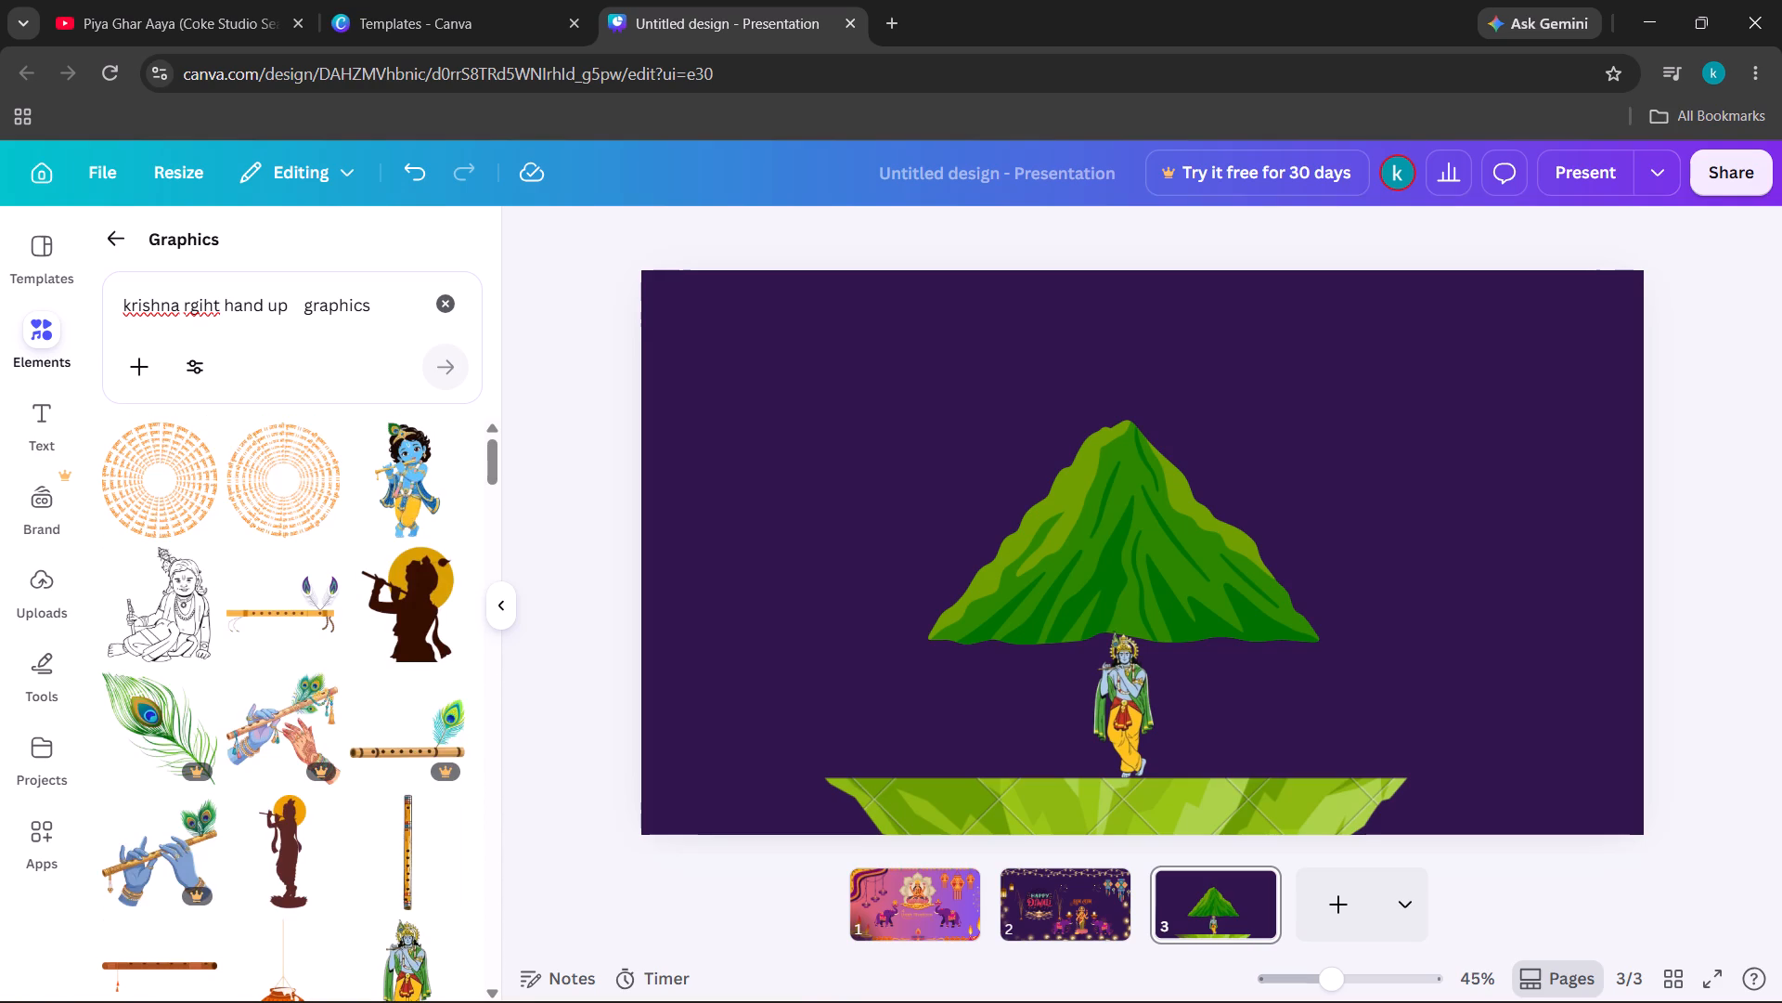
# Replace the Krishna search words and search the graphics for "brij visi graphics".
pyautogui.click(289, 304)
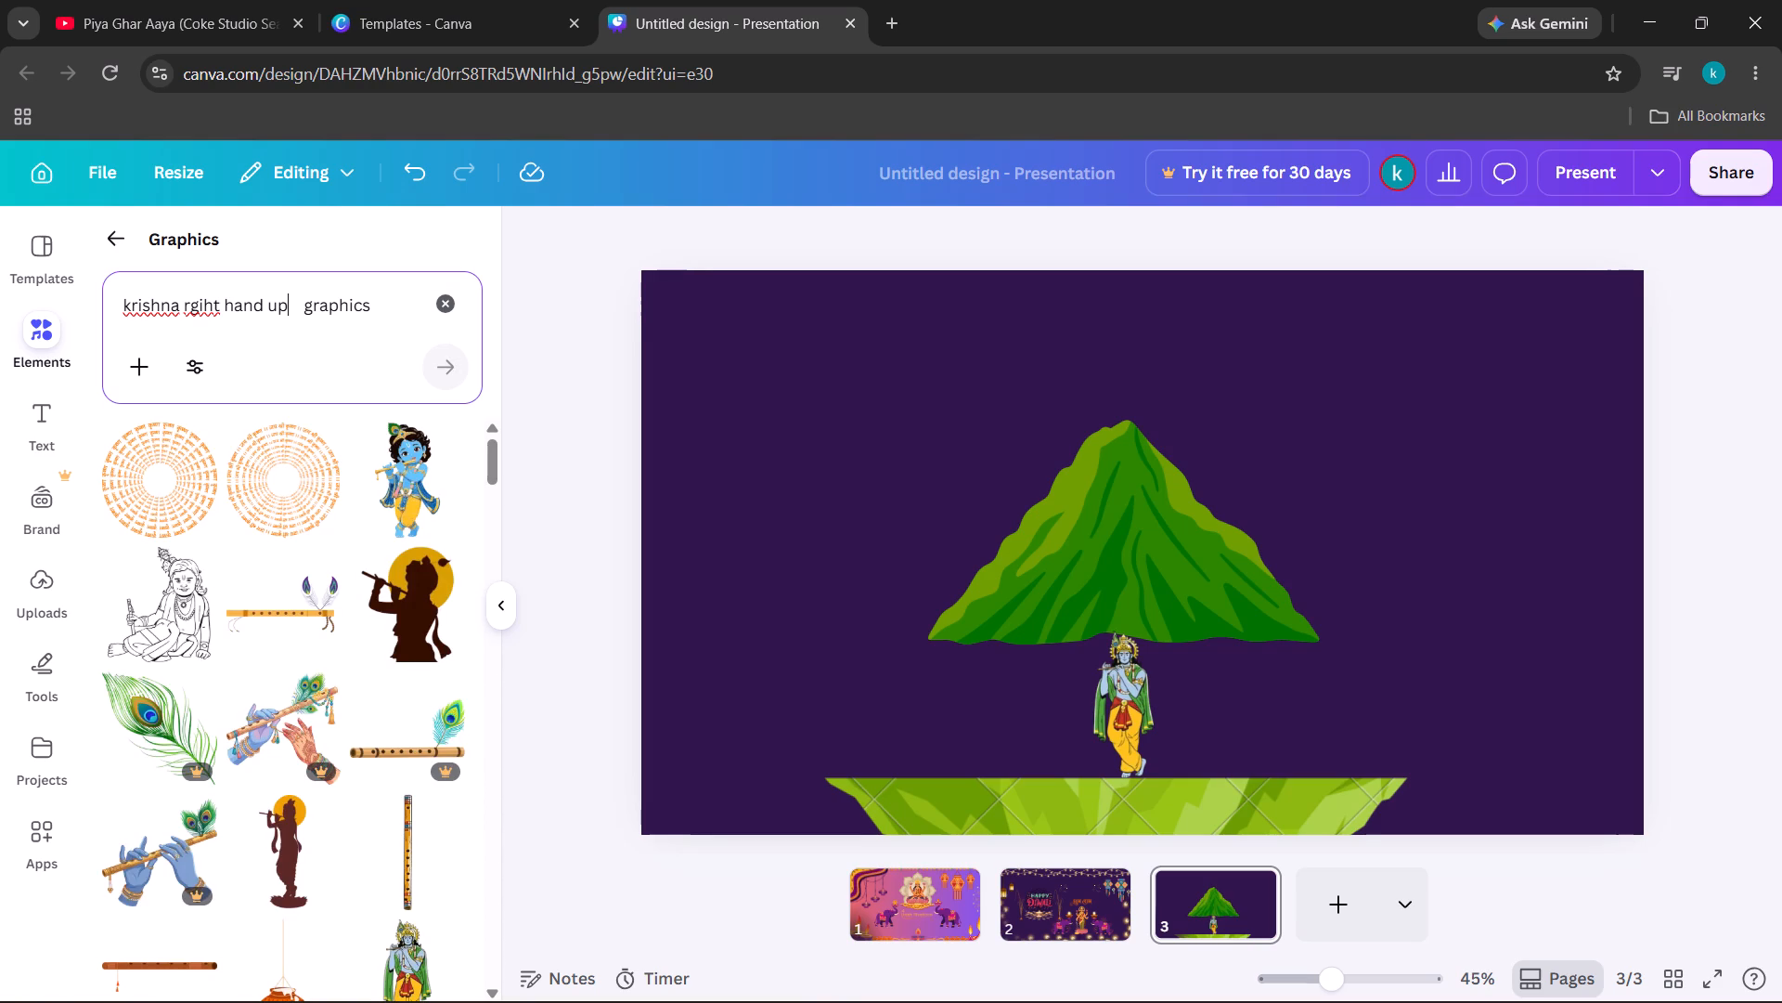
pyautogui.press('BackSpace')
pyautogui.press('BackSpace')
pyautogui.press('BackSpace')
pyautogui.press('BackSpace')
pyautogui.press('BackSpace')
pyautogui.press('BackSpace')
pyautogui.press('BackSpace')
pyautogui.press('BackSpace')
pyautogui.press('BackSpace')
pyautogui.press('BackSpace')
pyautogui.press('BackSpace')
pyautogui.press('BackSpace')
pyautogui.press('BackSpace')
pyautogui.press('BackSpace')
pyautogui.press('BackSpace')
pyautogui.press('BackSpace')
pyautogui.press('BackSpace')
pyautogui.press('BackSpace')
pyautogui.press('BackSpace')
pyautogui.press('BackSpace')
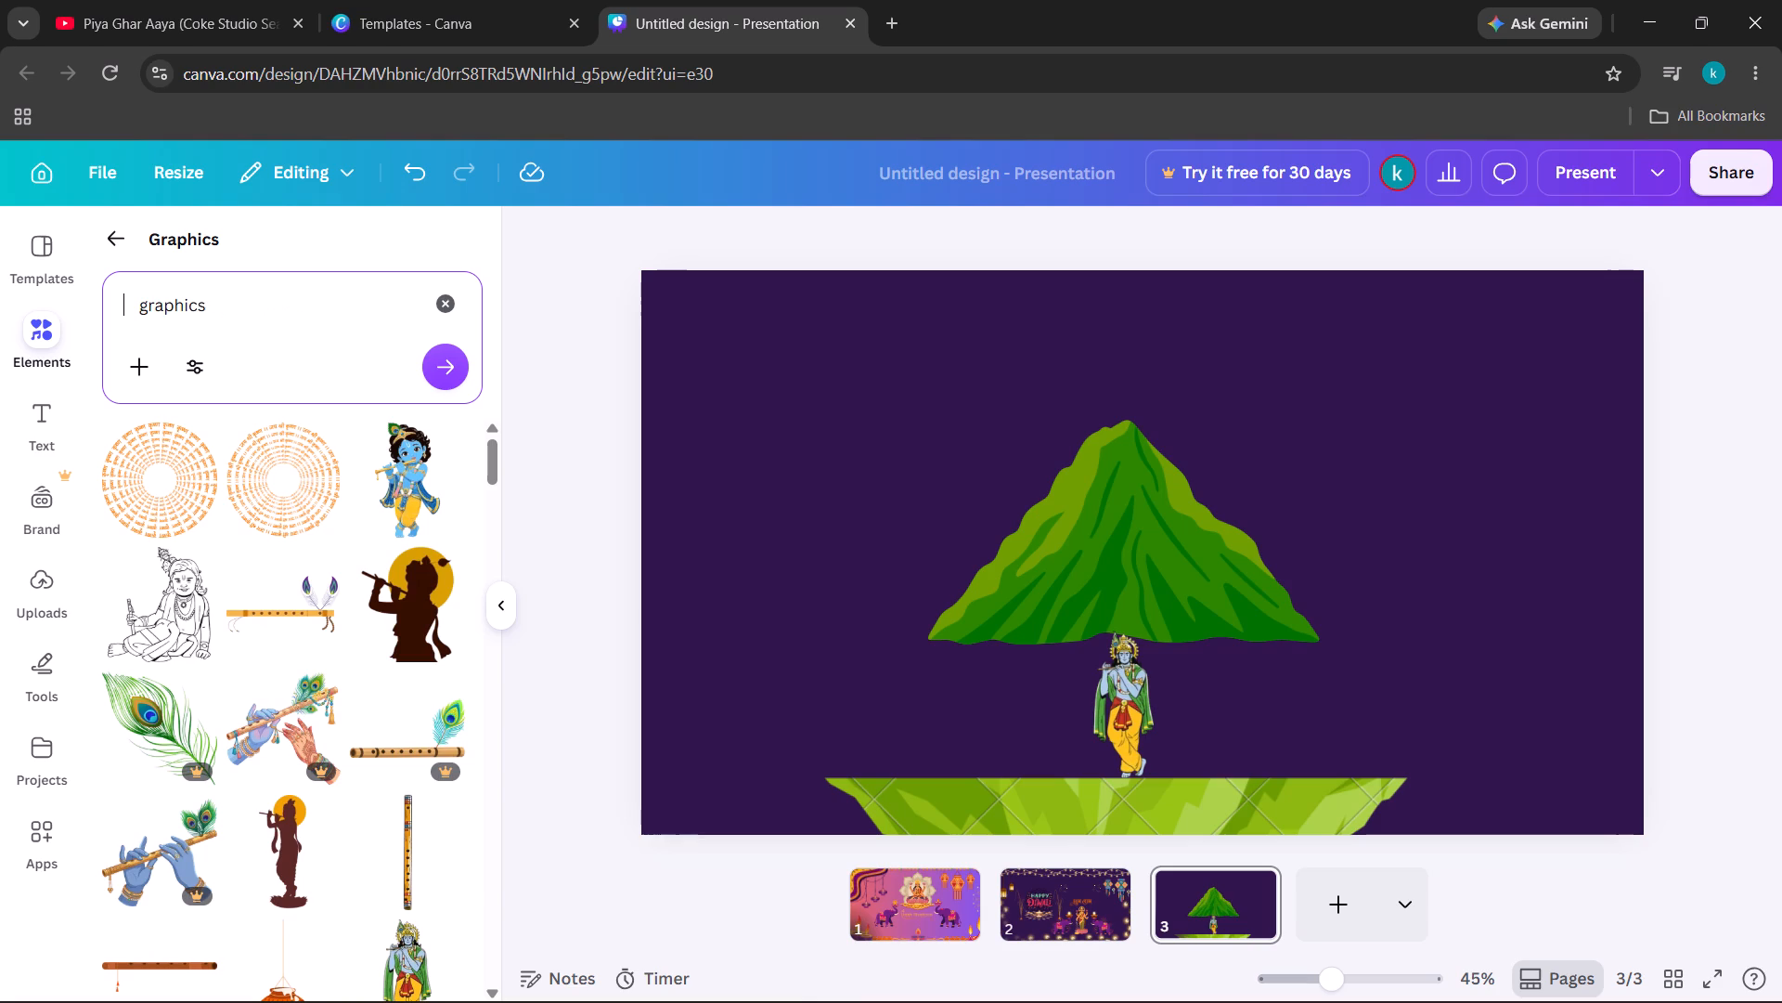
pyautogui.write('brij vis')
pyautogui.write('i')
pyautogui.press('space')
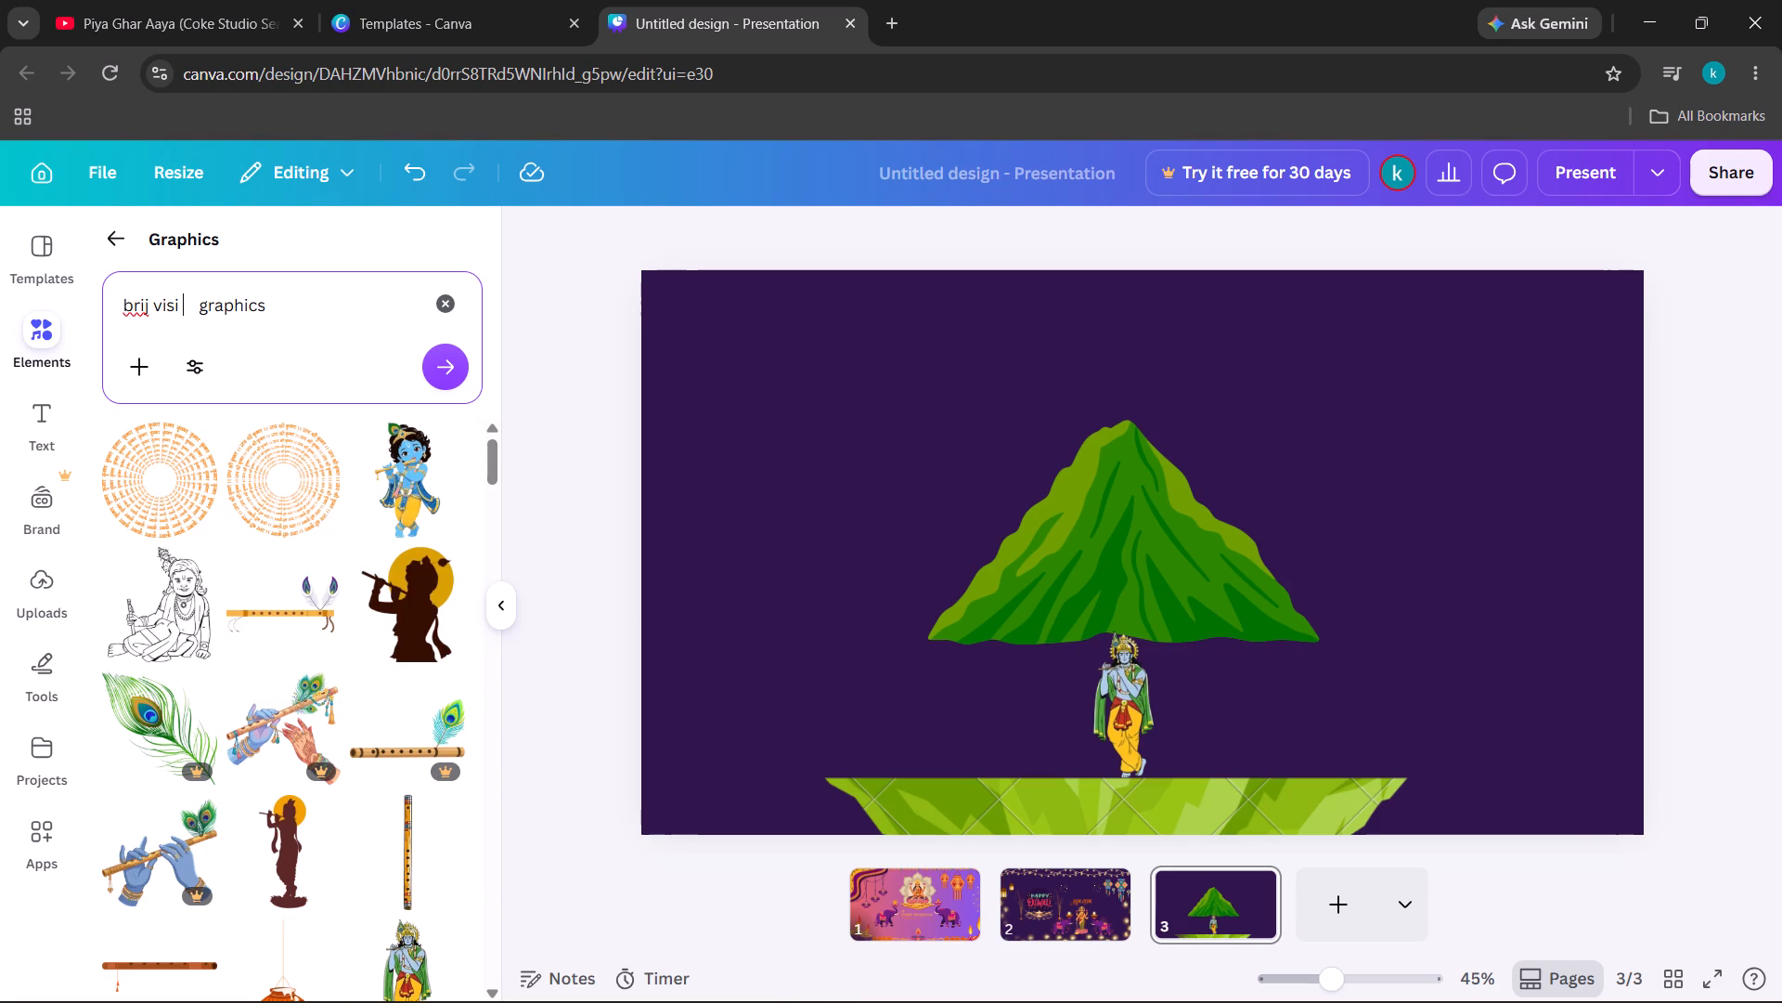
pyautogui.press('Return')
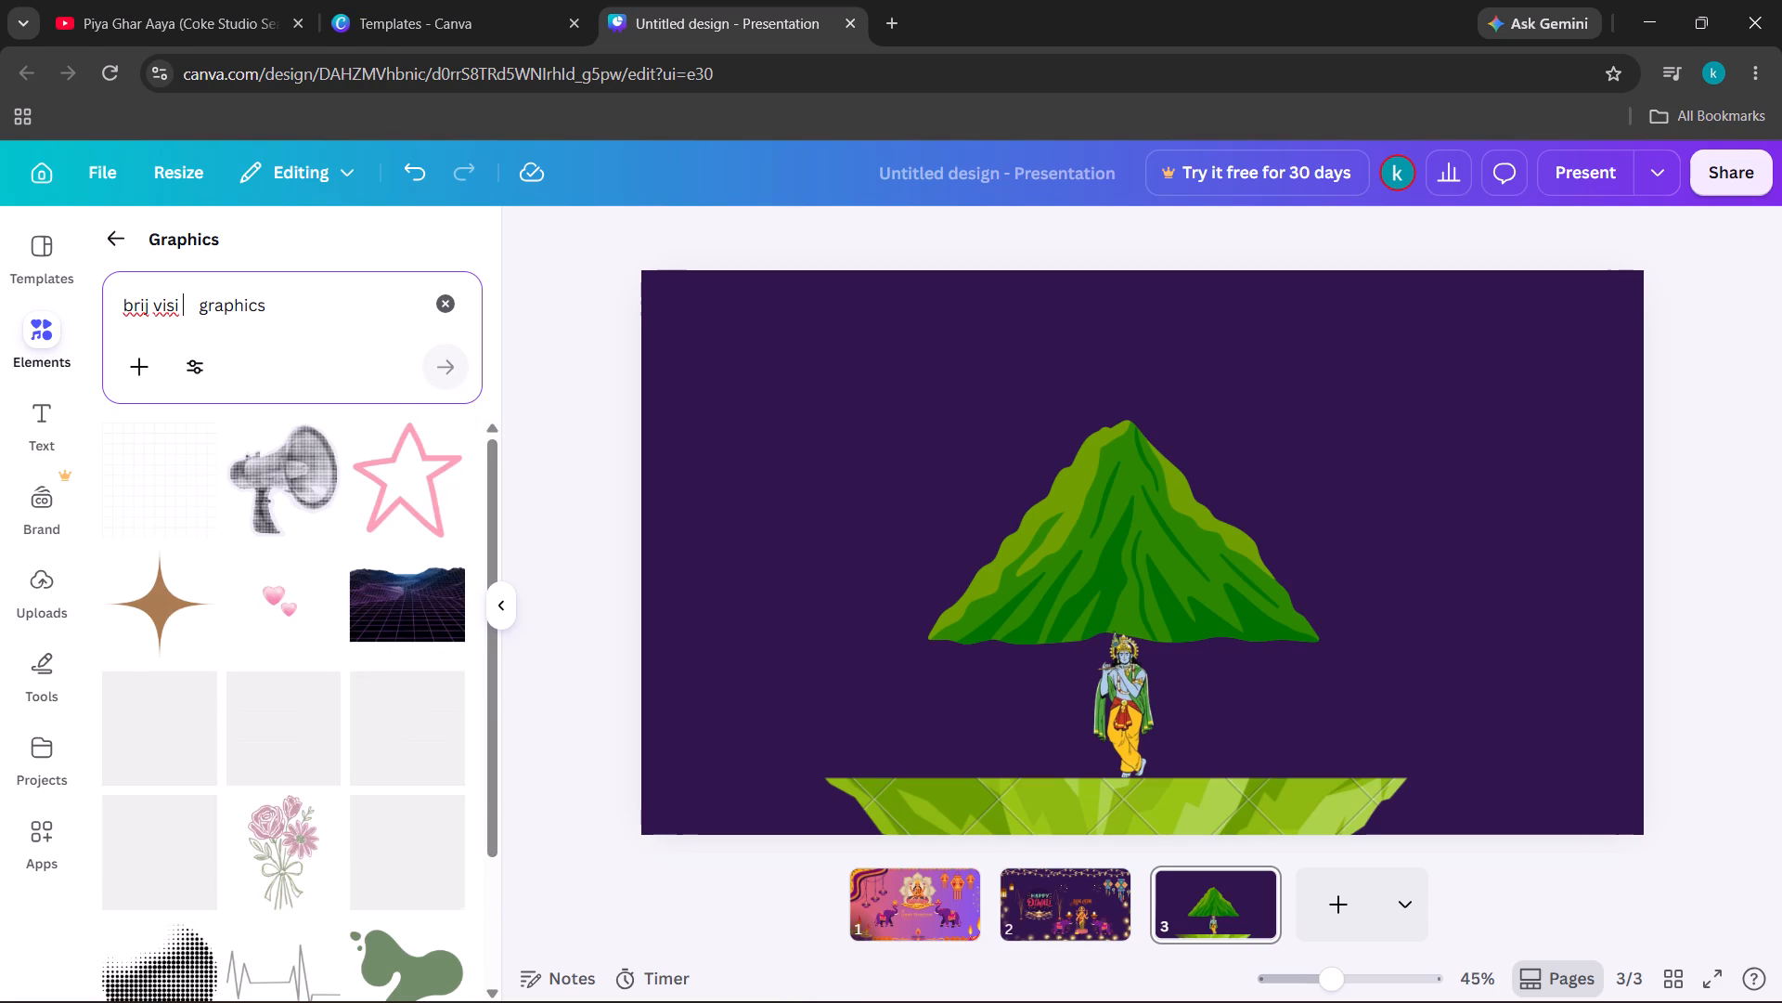
# Correct the graphics search to "brij vasi graphics" and browse the results for villager figures.
pyautogui.press('BackSpace')
pyautogui.press('BackSpace')
pyautogui.press('BackSpace')
pyautogui.press('BackSpace')
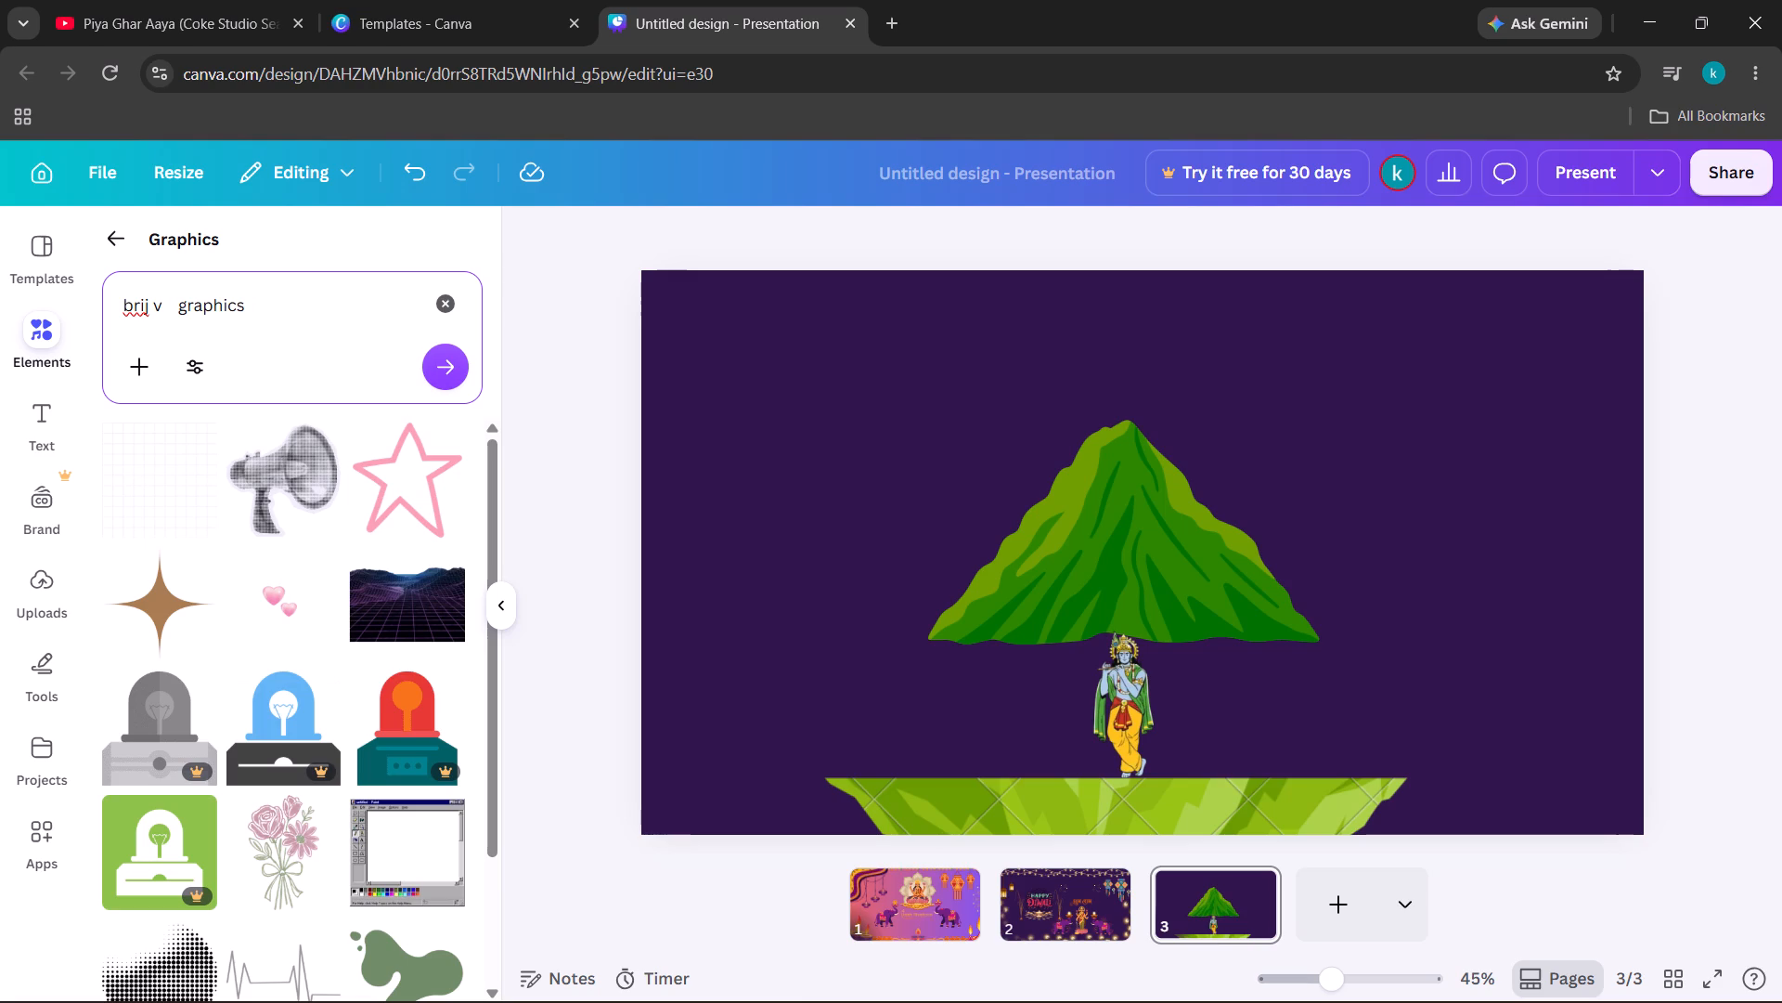
pyautogui.write('asi')
pyautogui.press('space')
pyautogui.press('Right')
pyautogui.press('Right')
pyautogui.press('Right')
pyautogui.press('BackSpace')
pyautogui.press('BackSpace')
pyautogui.press('BackSpace')
pyautogui.press('BackSpace')
pyautogui.press('BackSpace')
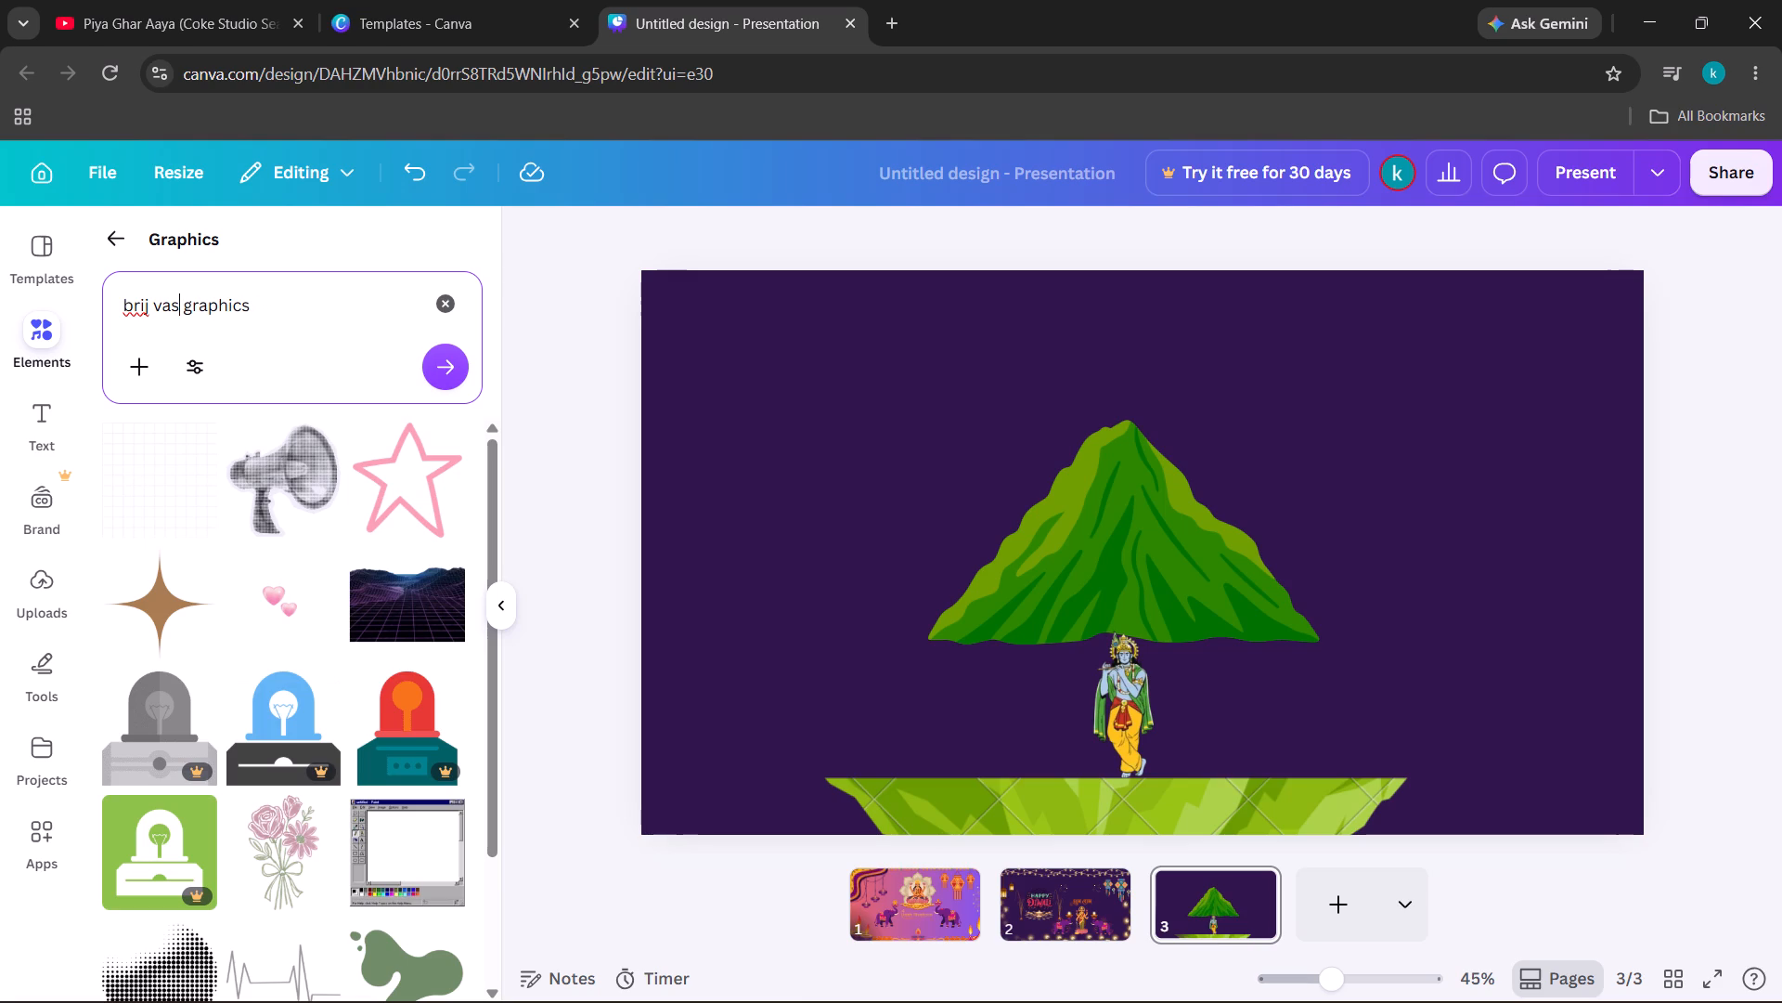
pyautogui.press('i')
pyautogui.press('Right')
pyautogui.press('BackSpace')
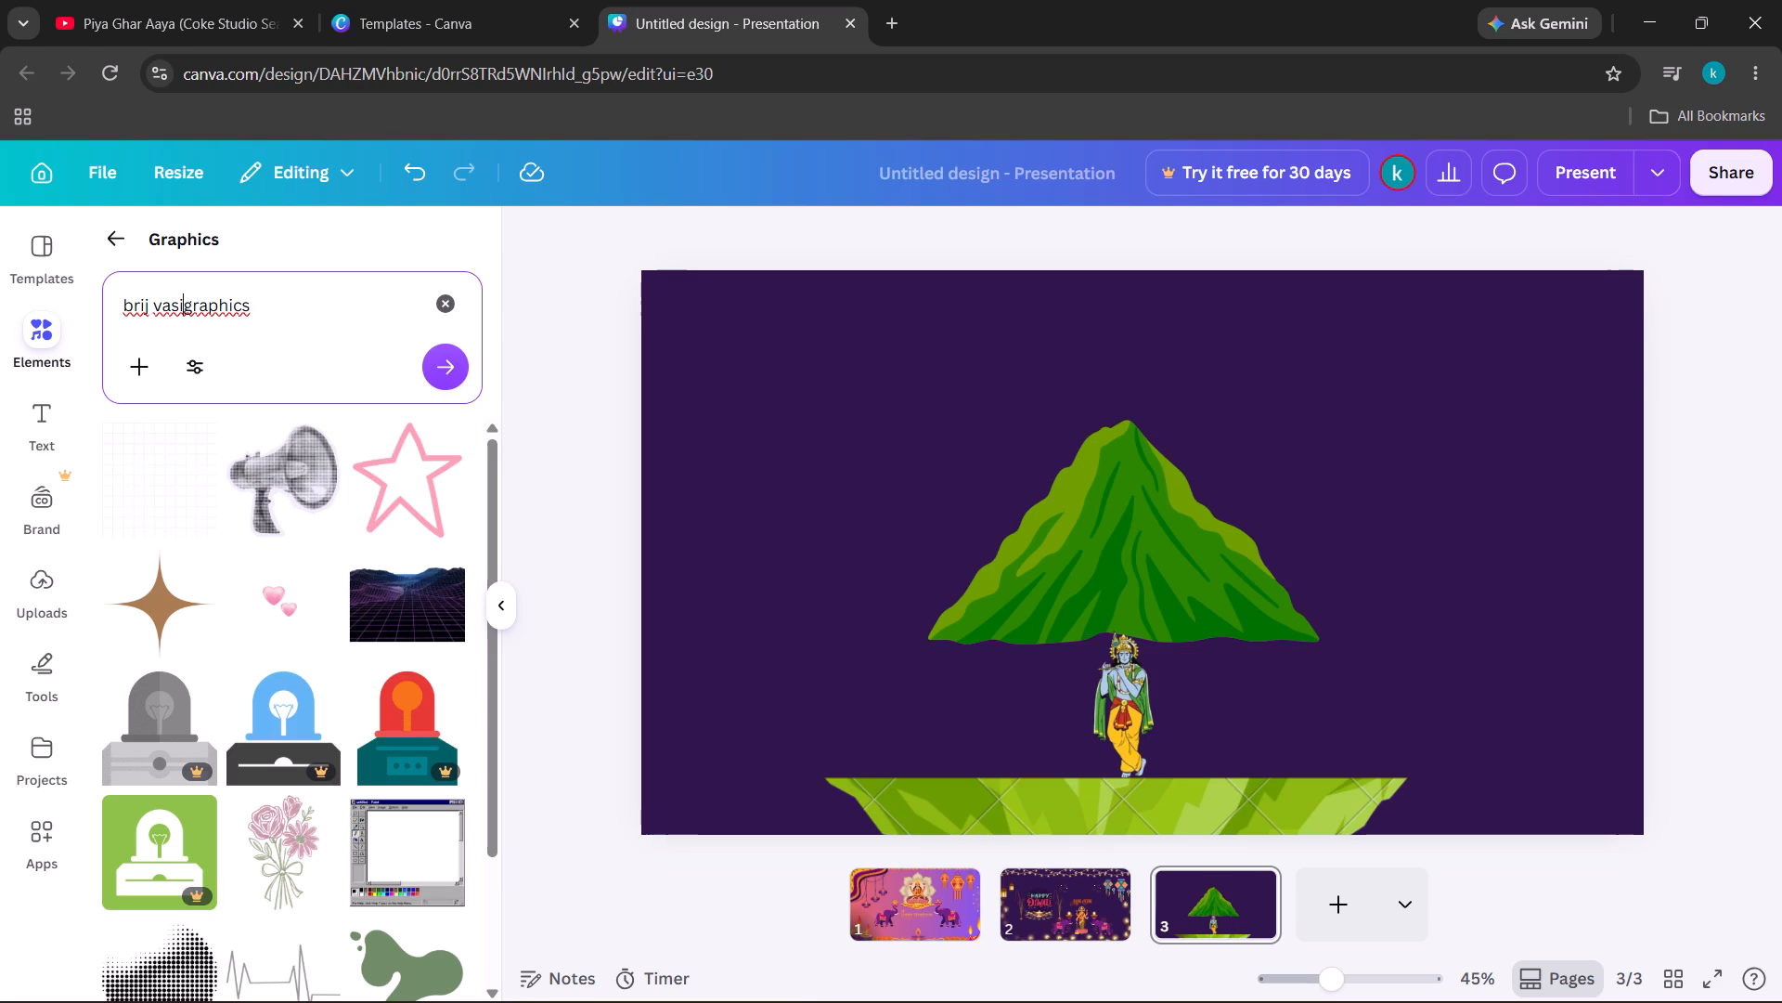
pyautogui.press('space')
pyautogui.press('Return')
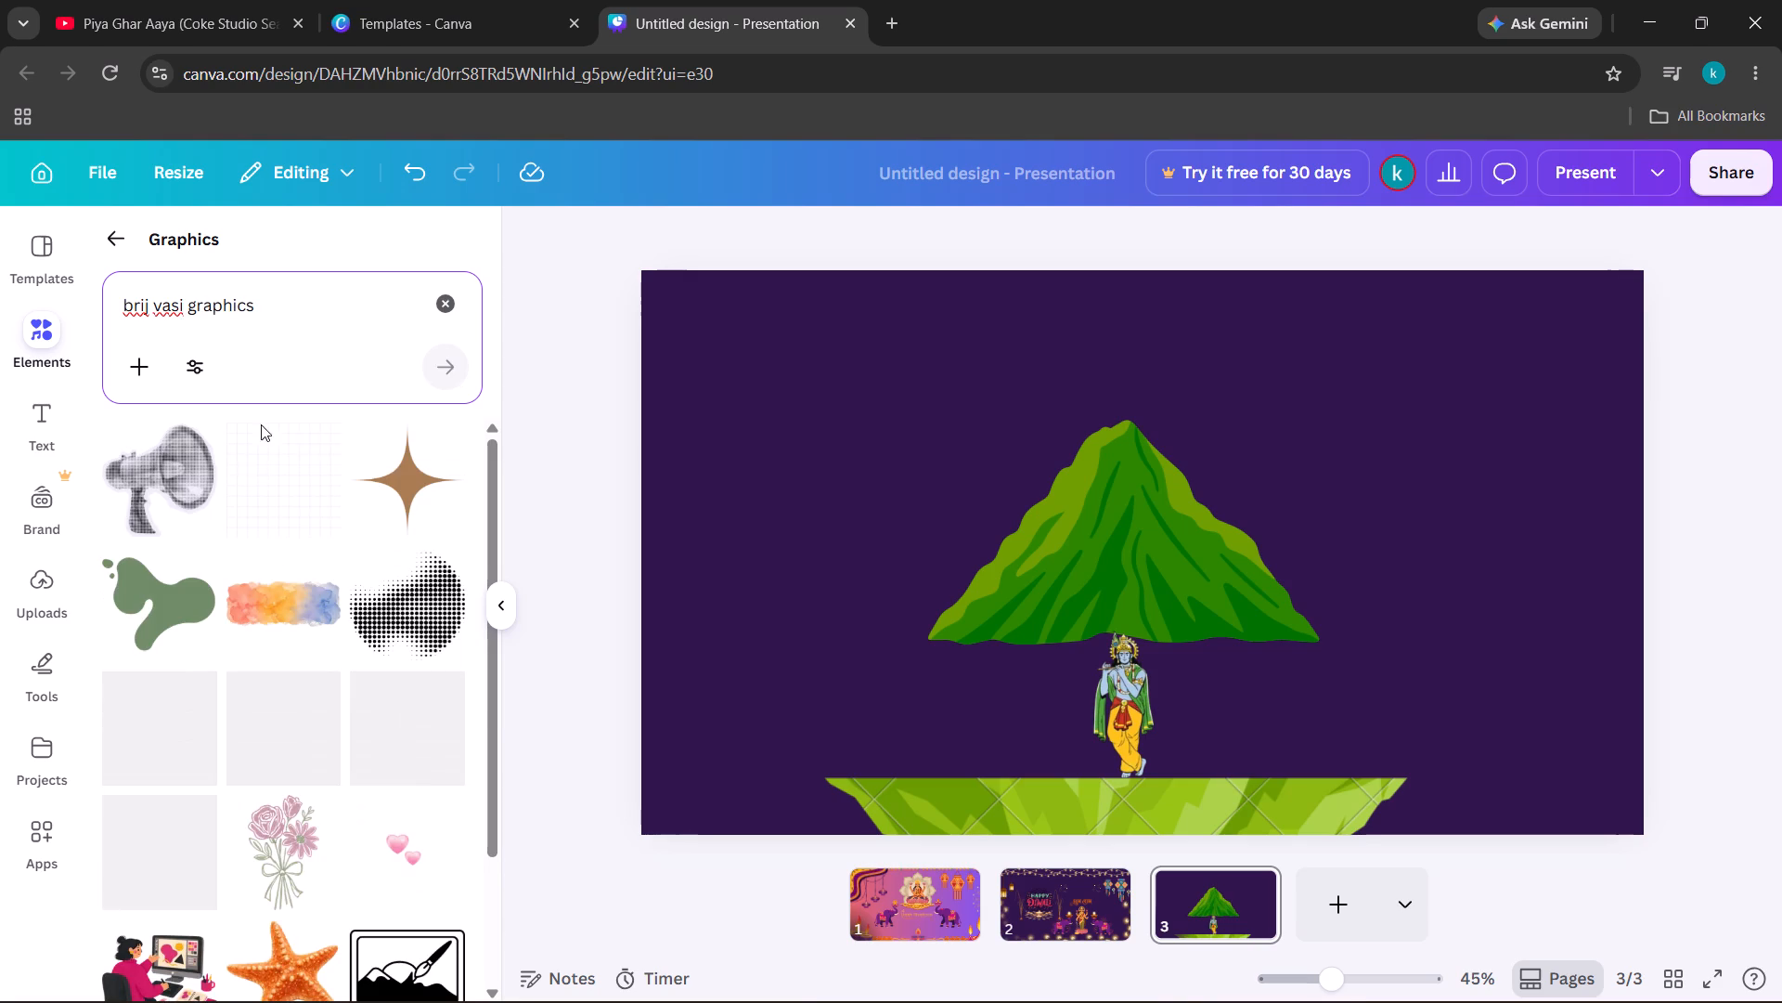
pyautogui.hscroll(5, 224, 629)
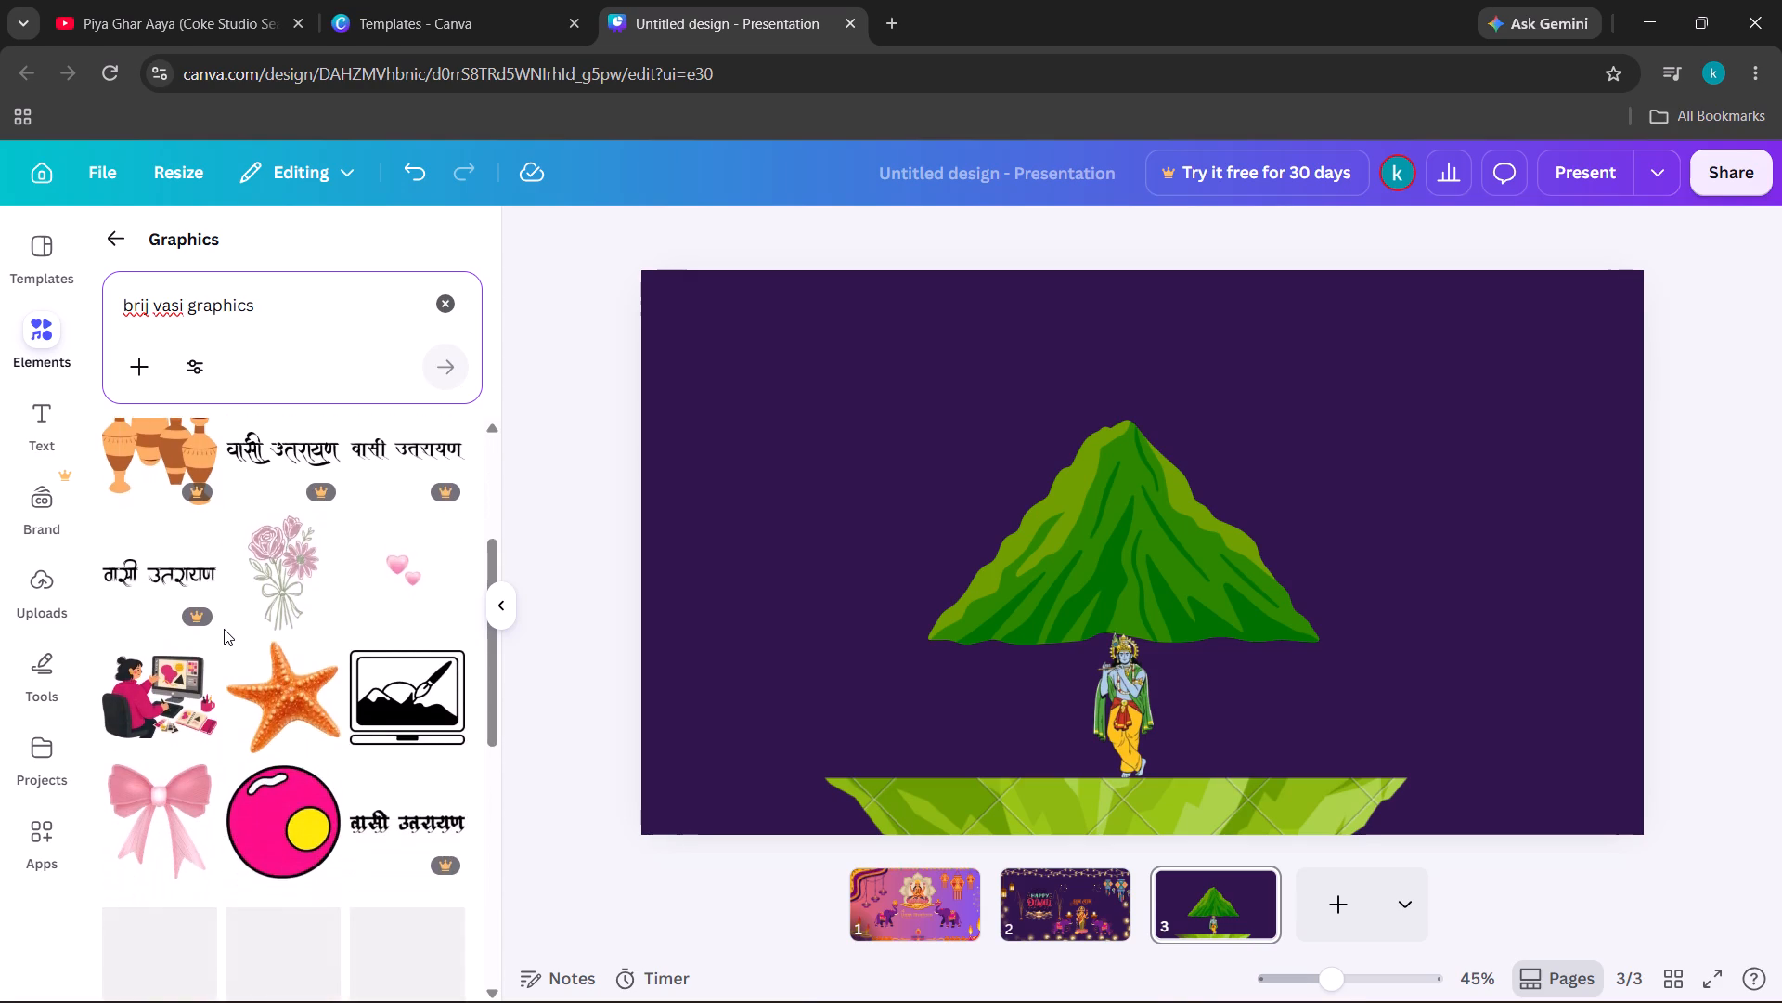
pyautogui.hscroll(3, 224, 629)
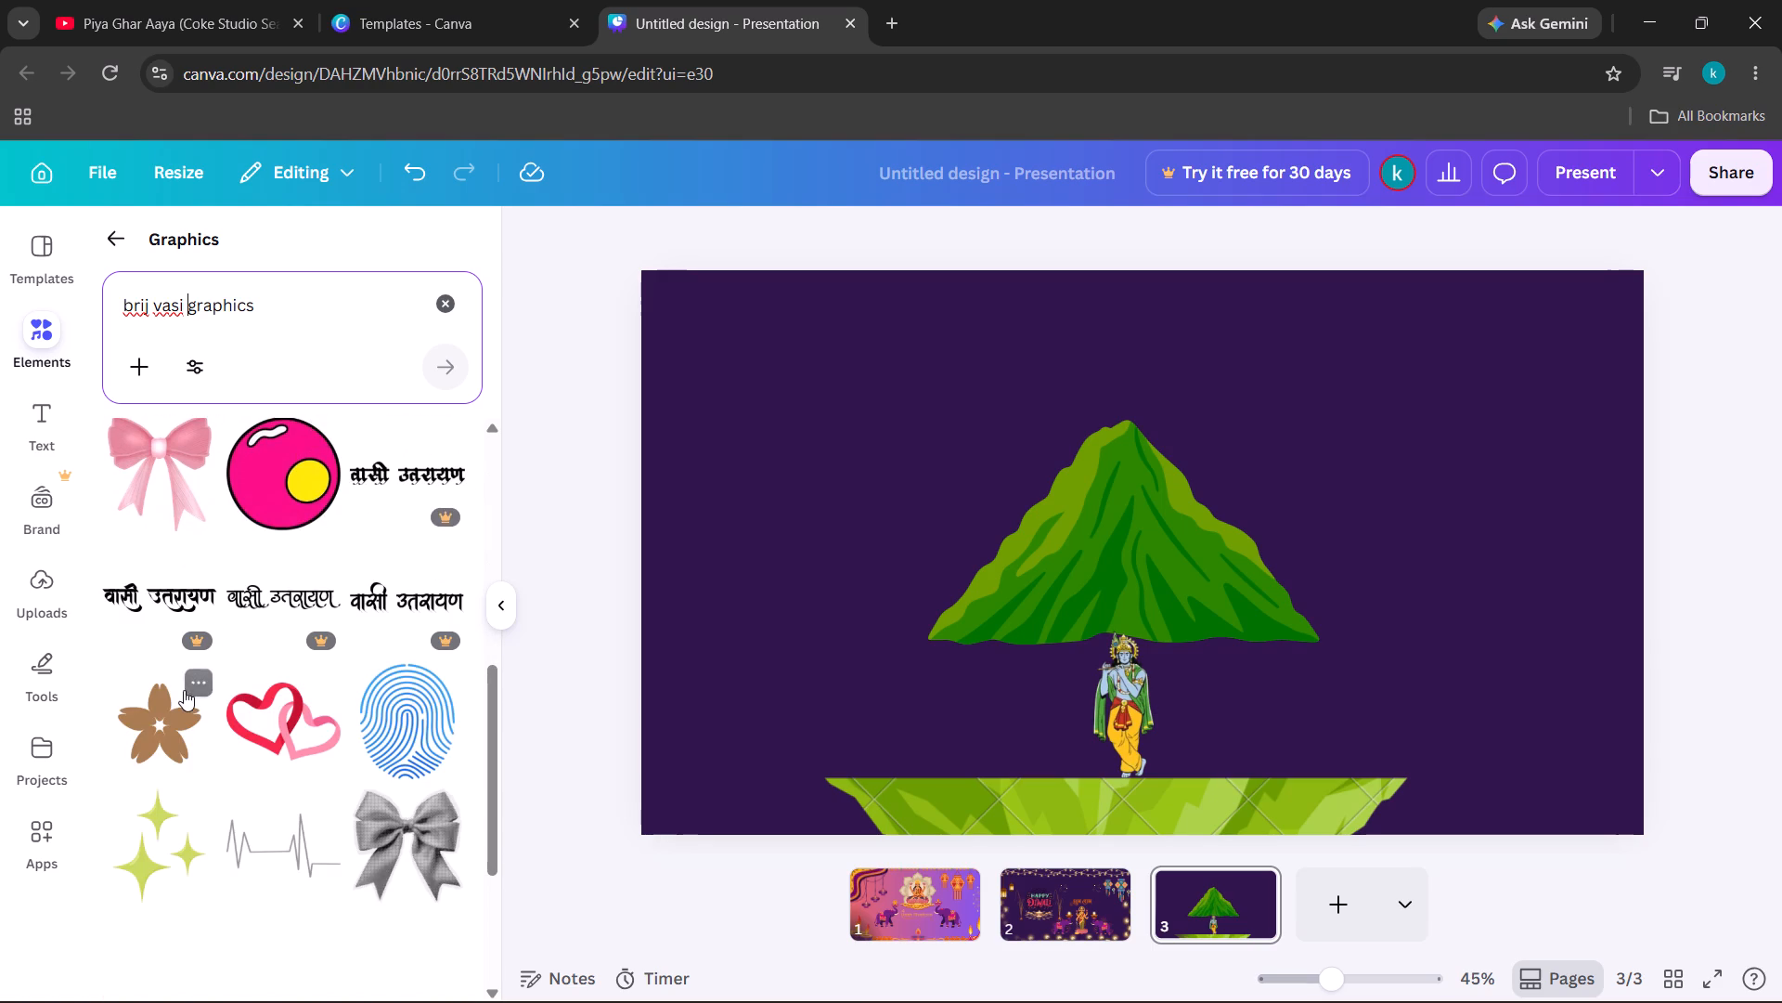
pyautogui.hscroll(8, 184, 690)
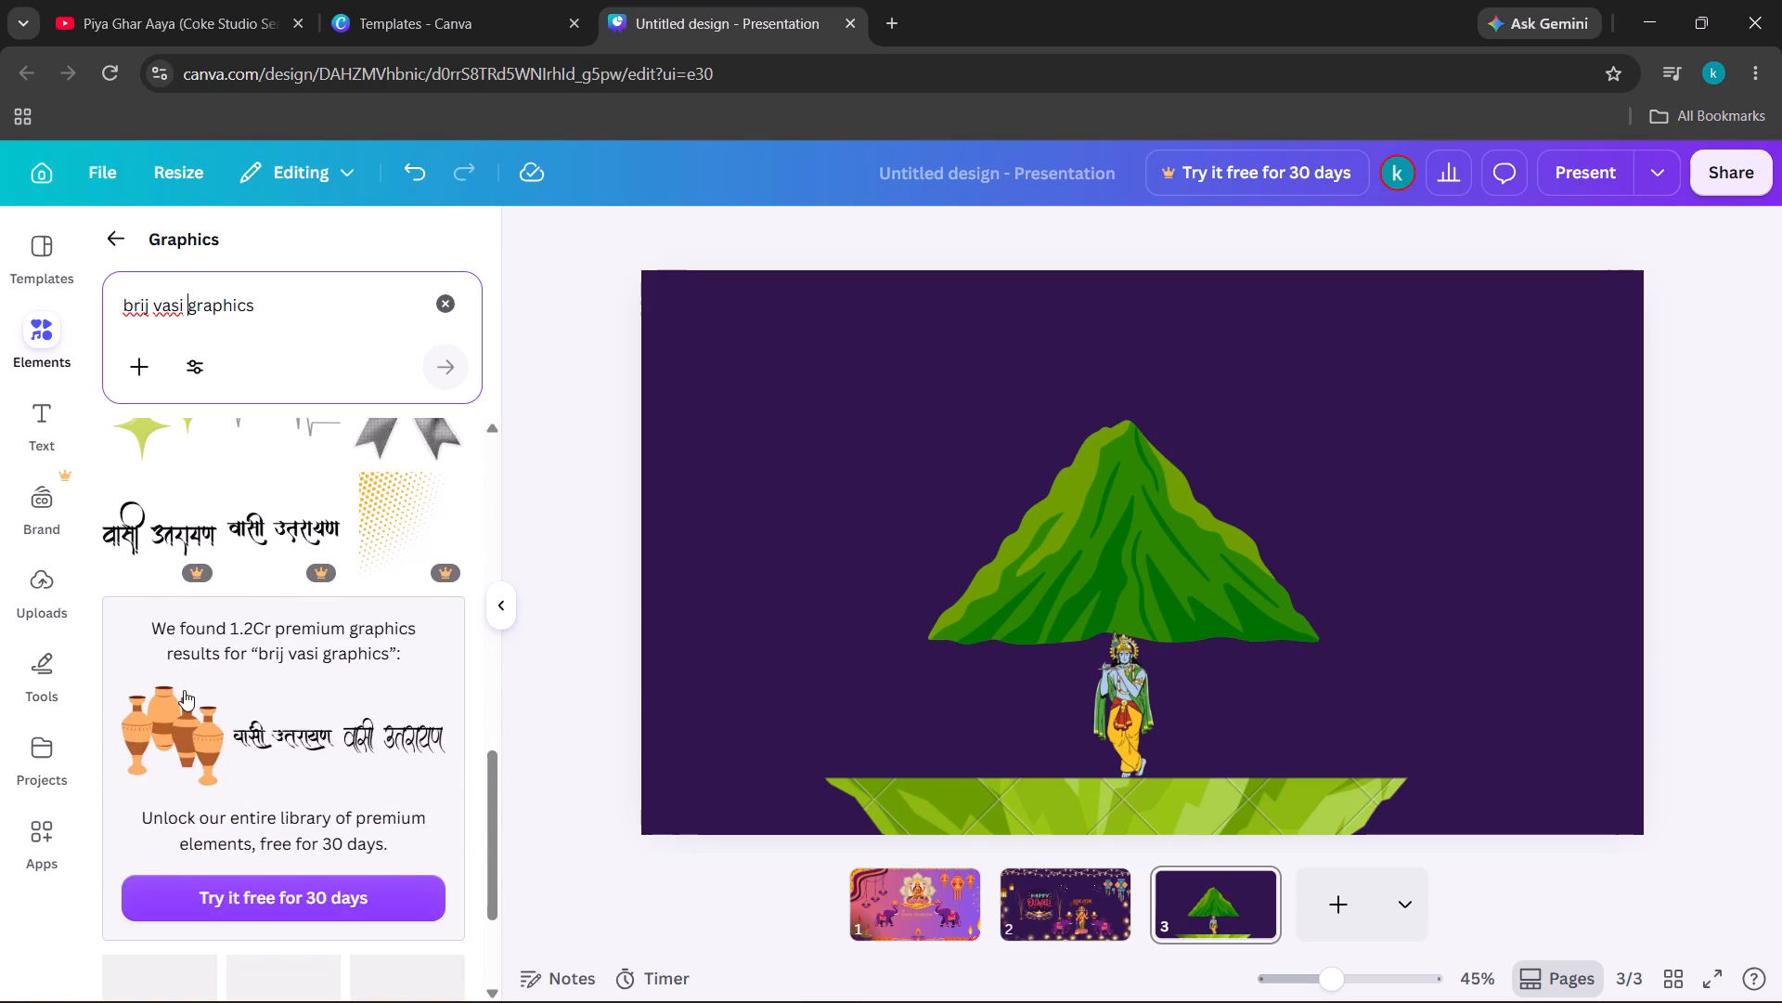
pyautogui.hscroll(4, 184, 690)
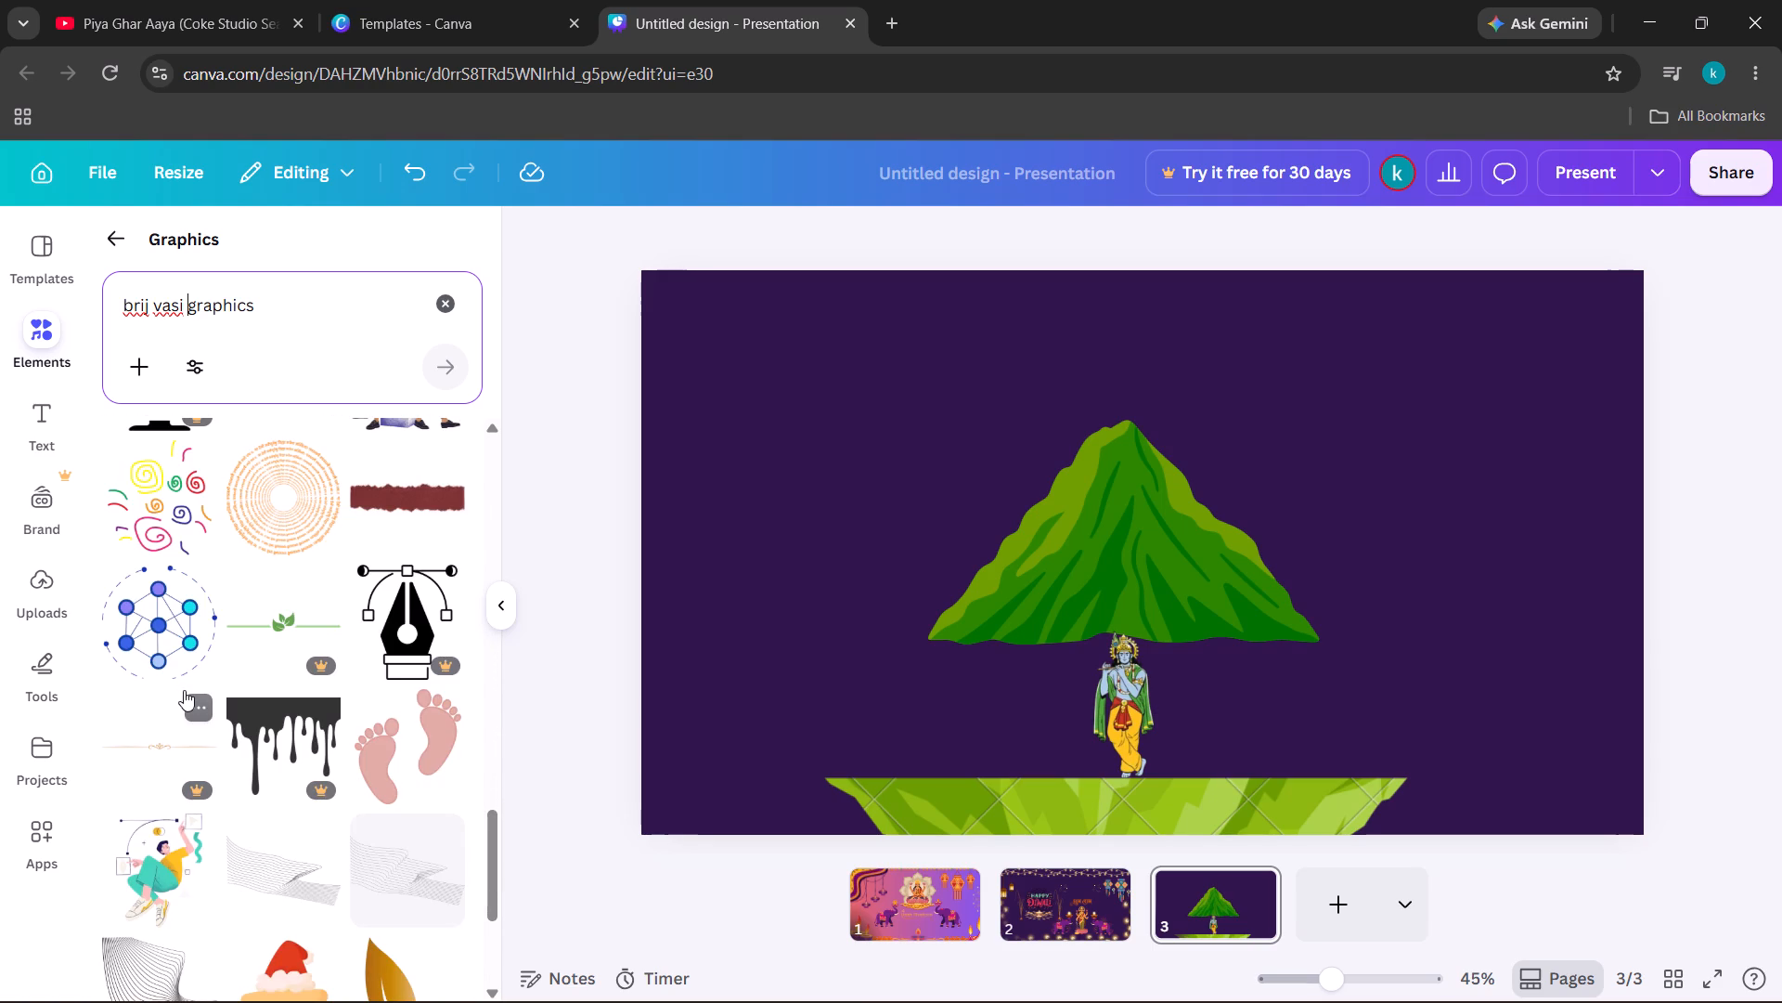
pyautogui.hscroll(2, 184, 690)
pyautogui.scroll(7, 184, 690)
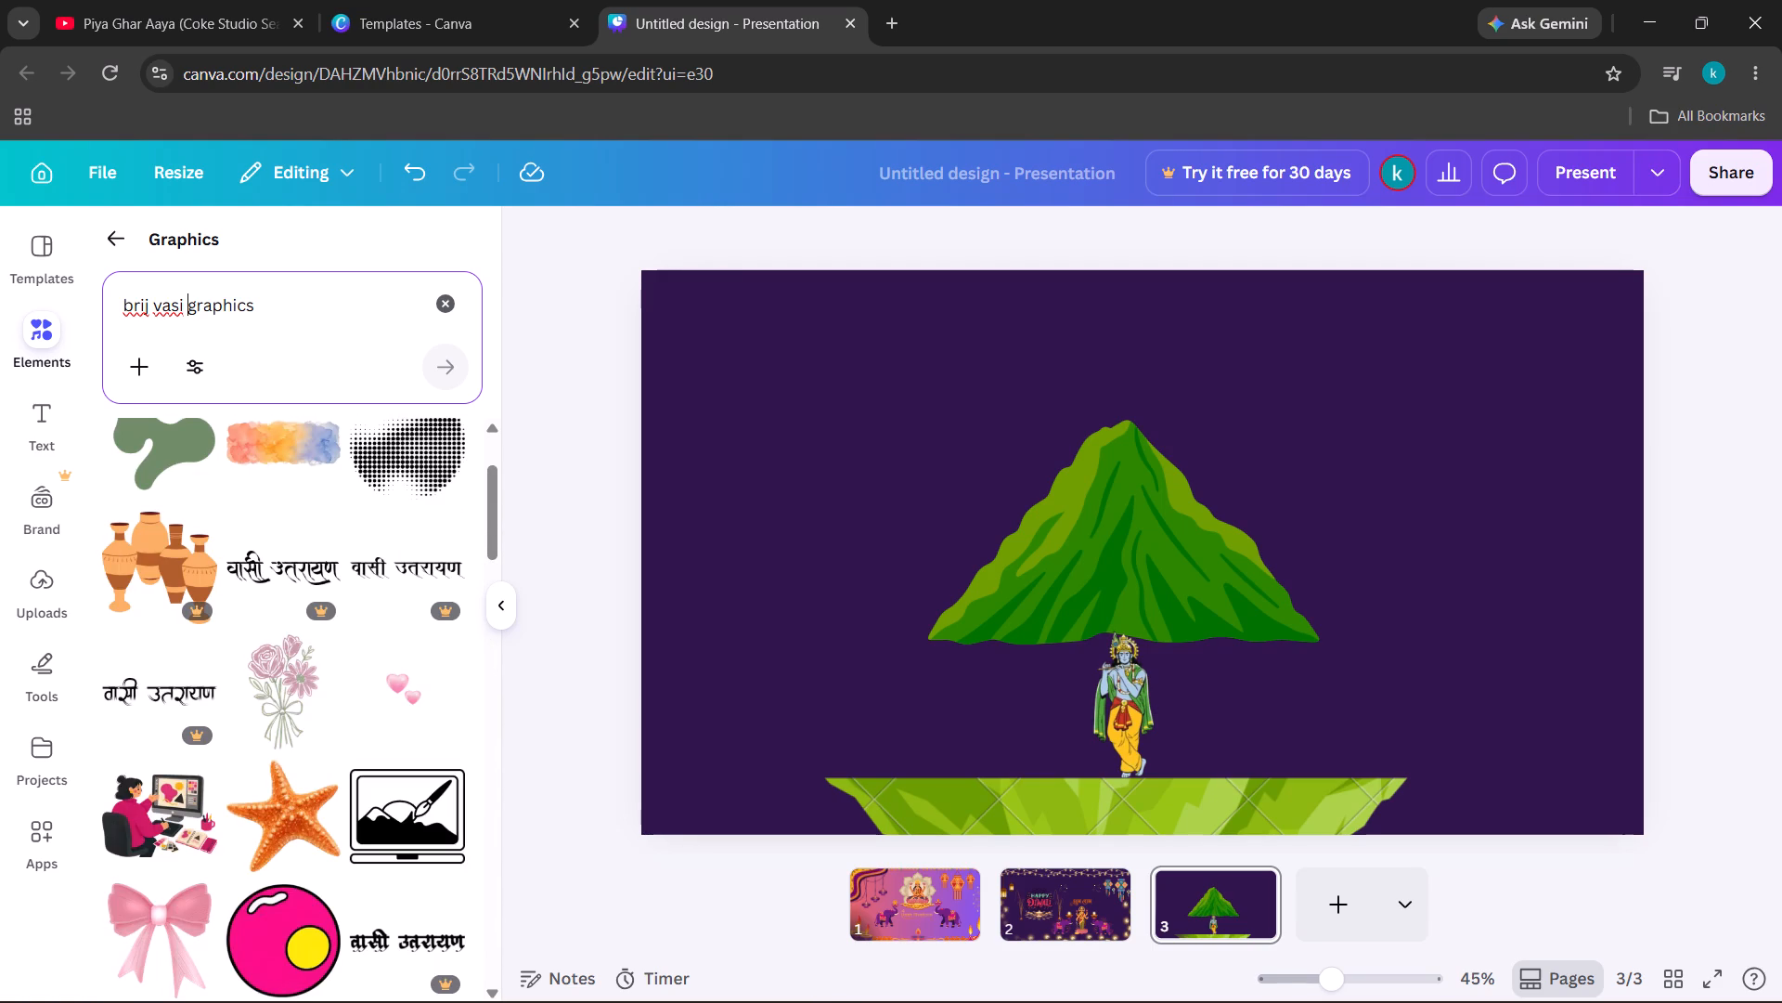
# Replace the Brij Vasi search words and search the graphics for "humans graphics".
pyautogui.press('BackSpace')
pyautogui.press('BackSpace')
pyautogui.press('BackSpace')
pyautogui.press('BackSpace')
pyautogui.press('BackSpace')
pyautogui.press('BackSpace')
pyautogui.press('BackSpace')
pyautogui.press('BackSpace')
pyautogui.press('BackSpace')
pyautogui.press('BackSpace')
pyautogui.press('BackSpace')
pyautogui.press('BackSpace')
pyautogui.press('BackSpace')
pyautogui.press('BackSpace')
pyautogui.press('BackSpace')
pyautogui.press('BackSpace')
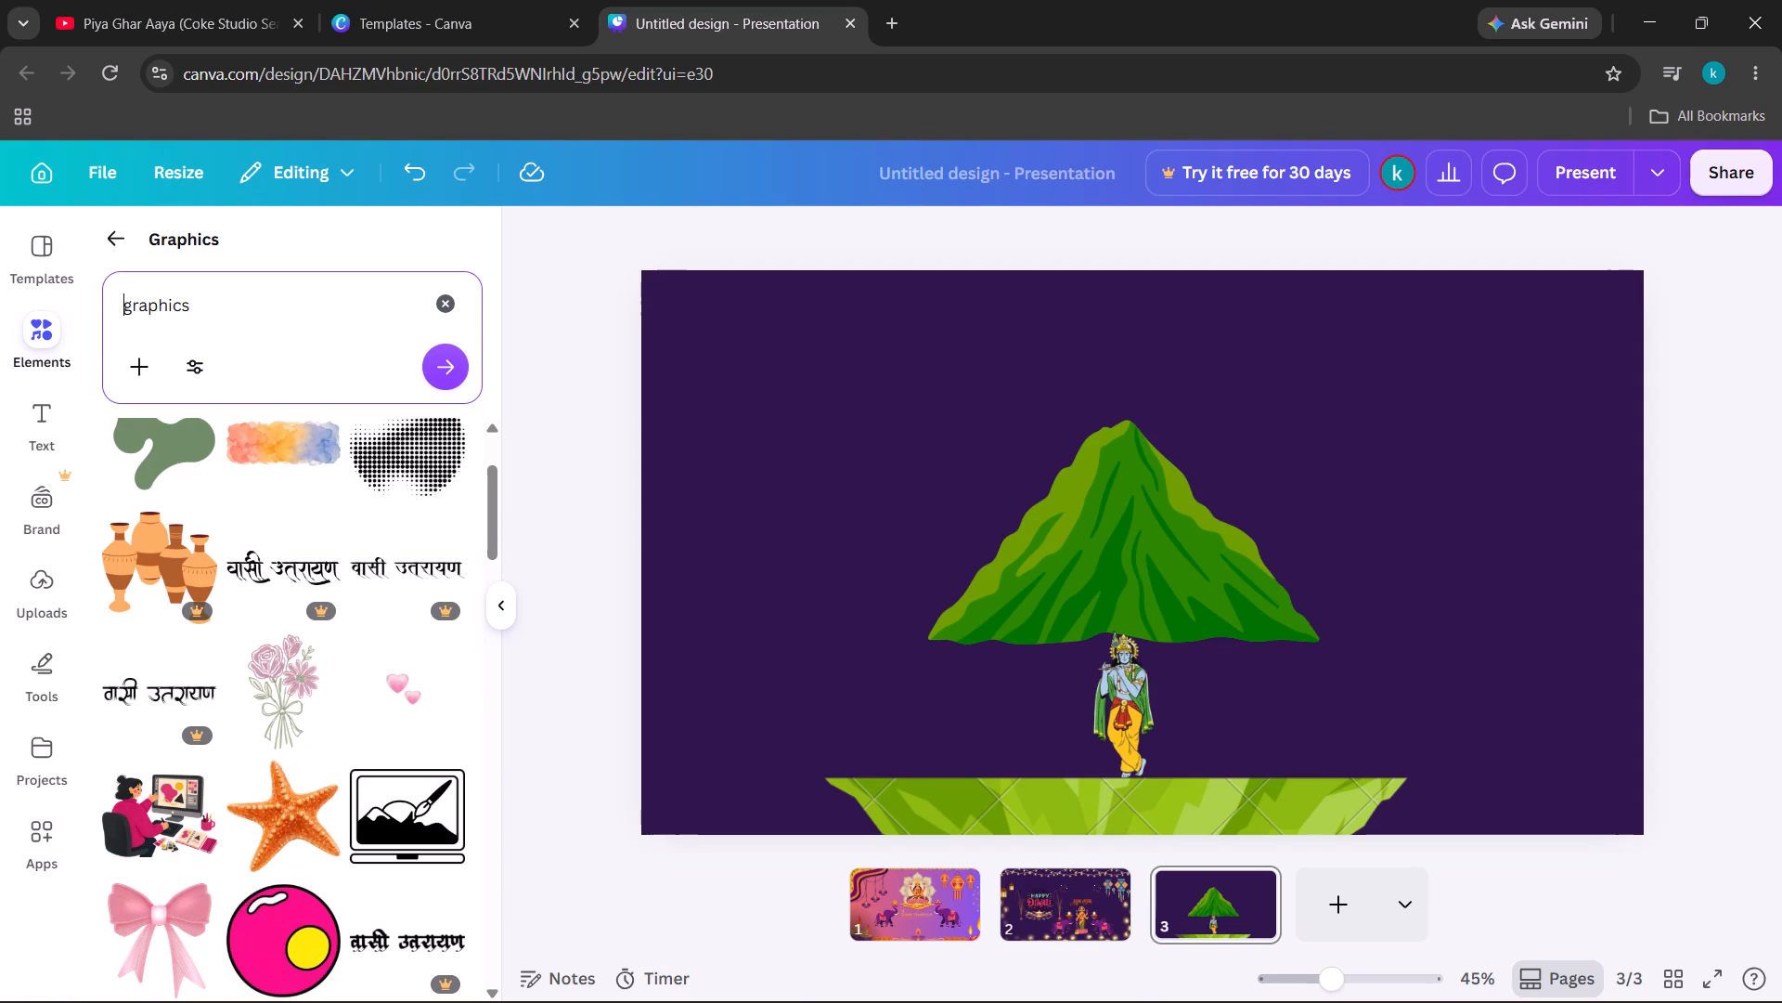
pyautogui.write('humans')
pyautogui.press('space')
pyautogui.press('Return')
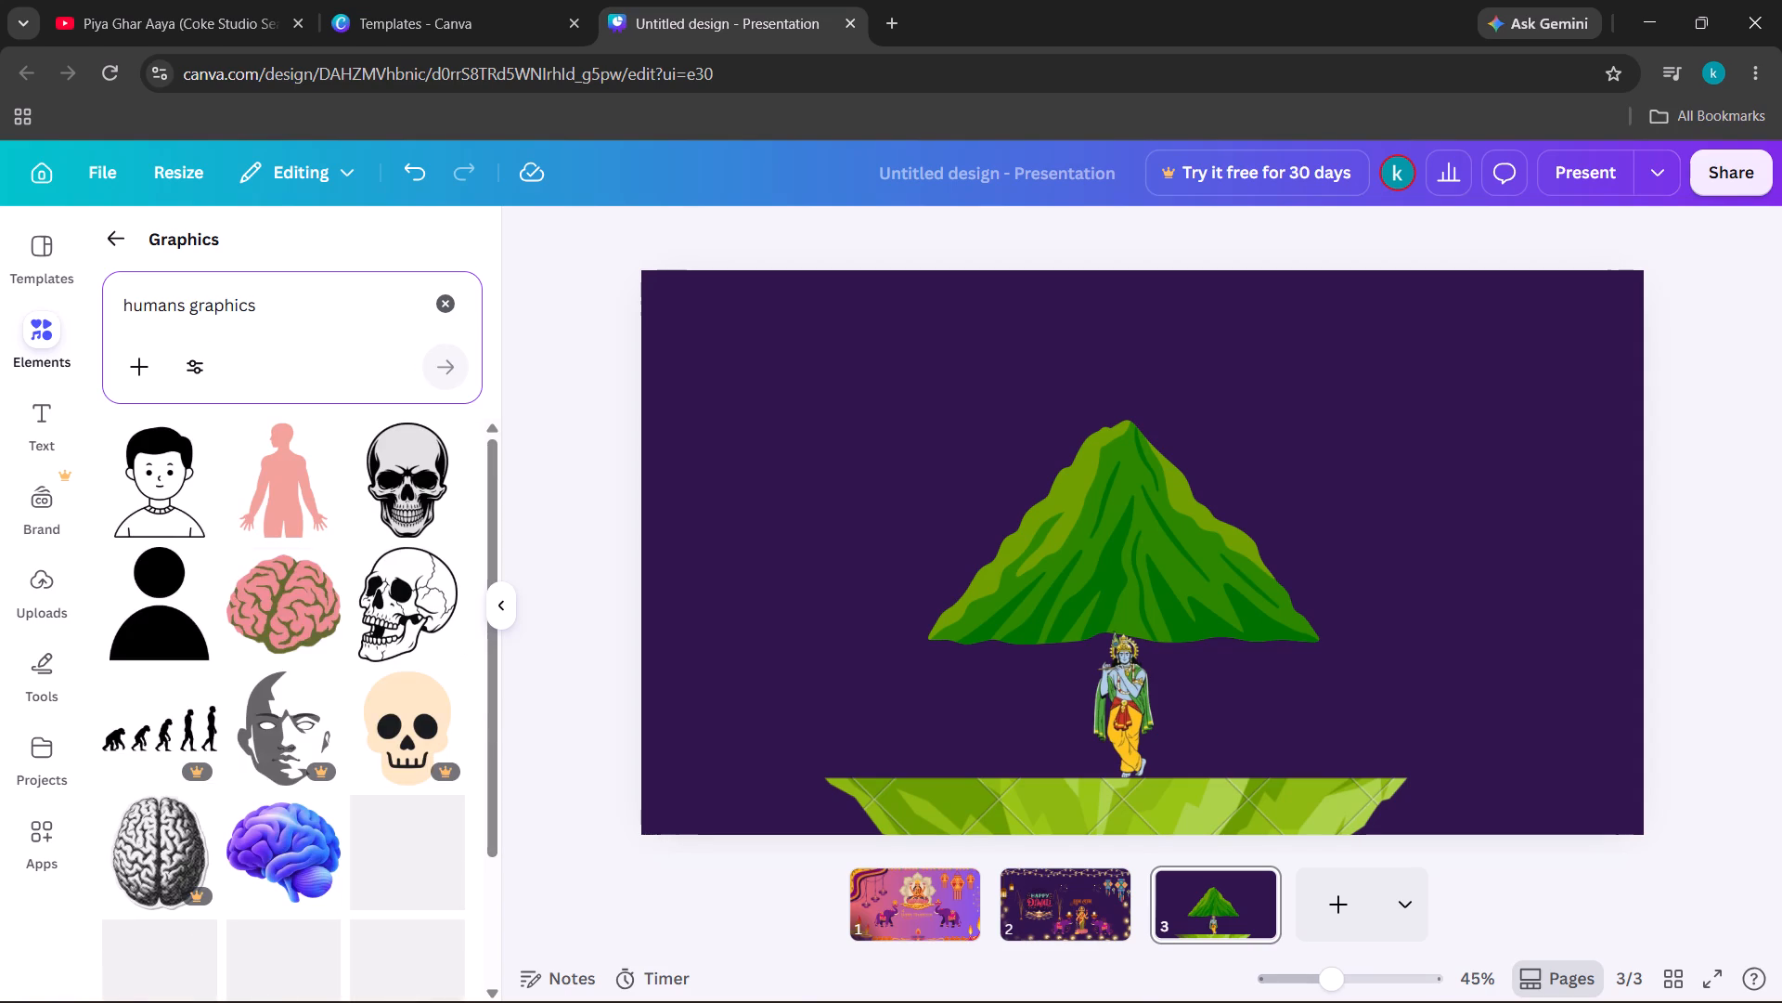
# Change the graphics search from humans to "maharaj graphics".
pyautogui.press('BackSpace')
pyautogui.press('BackSpace')
pyautogui.press('BackSpace')
pyautogui.press('BackSpace')
pyautogui.press('BackSpace')
pyautogui.press('BackSpace')
pyautogui.press('BackSpace')
pyautogui.press('BackSpace')
pyautogui.press('BackSpace')
pyautogui.press('BackSpace')
pyautogui.press('BackSpace')
pyautogui.press('BackSpace')
pyautogui.press('BackSpace')
pyautogui.press('BackSpace')
pyautogui.write('maharaj')
pyautogui.press('space')
pyautogui.press('Return')
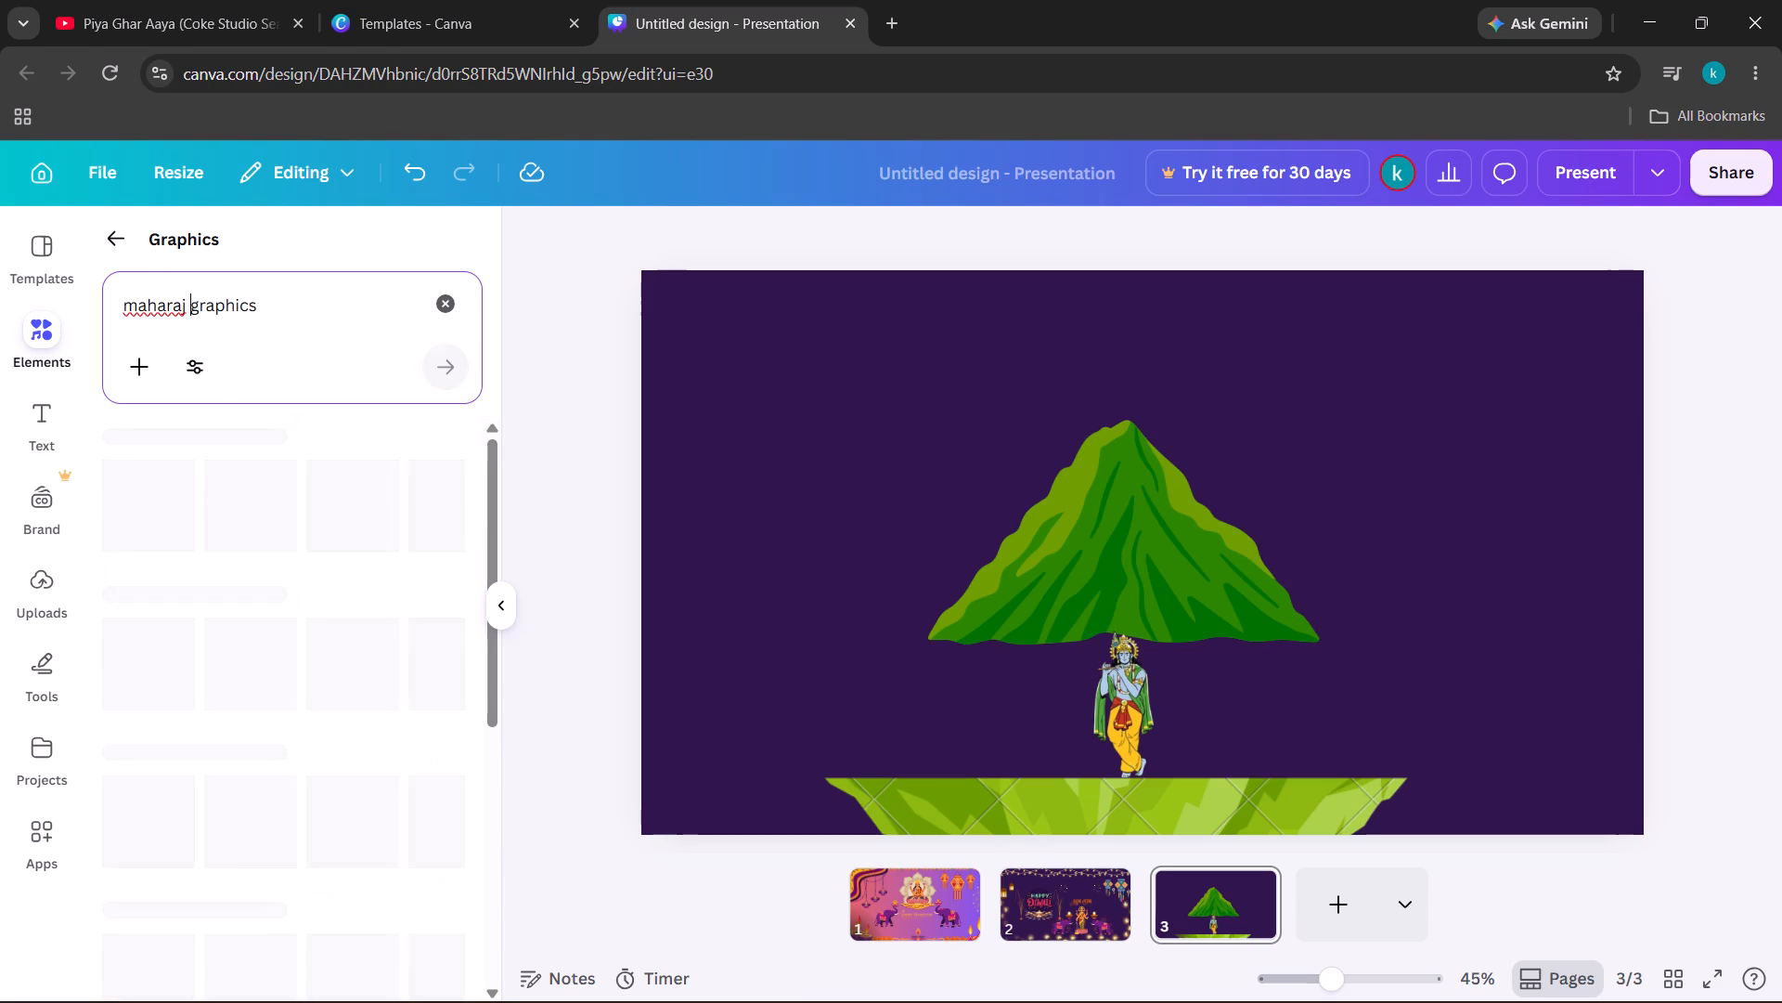
# Browse the maharaj results for figures suited to standing beside Krishna under the mountain.
pyautogui.hscroll(7, 180, 596)
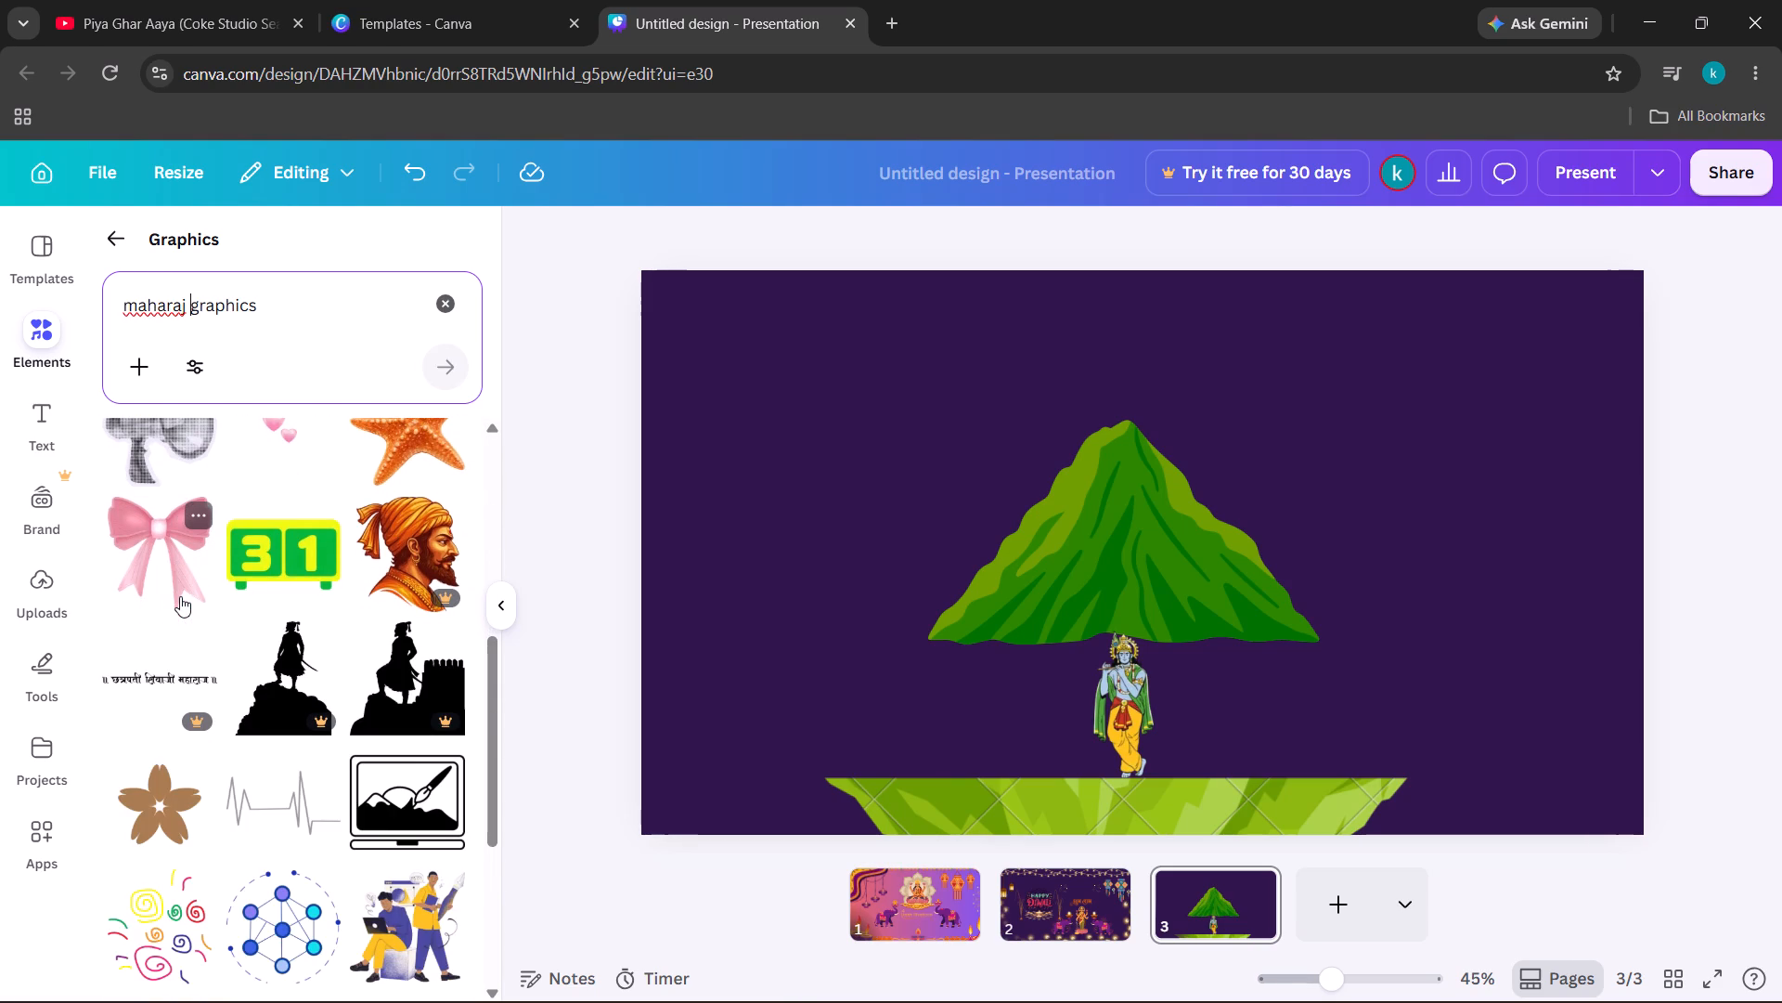
pyautogui.hscroll(6, 180, 596)
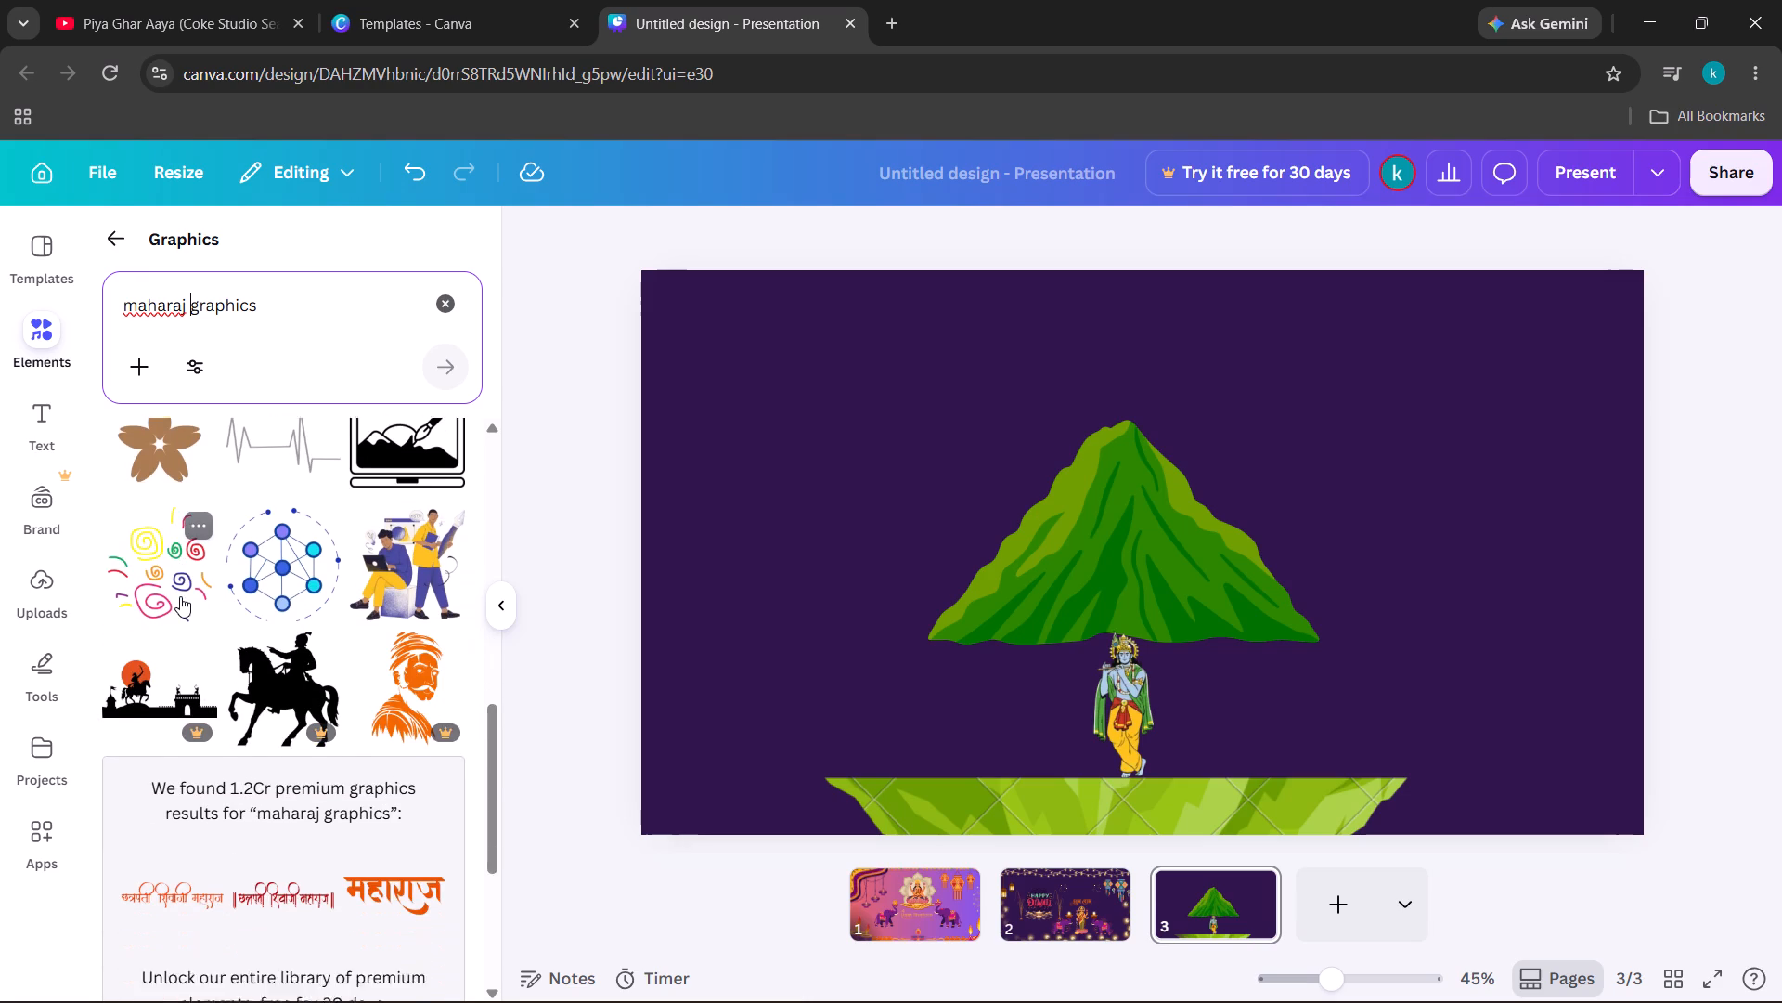
pyautogui.hscroll(10, 180, 596)
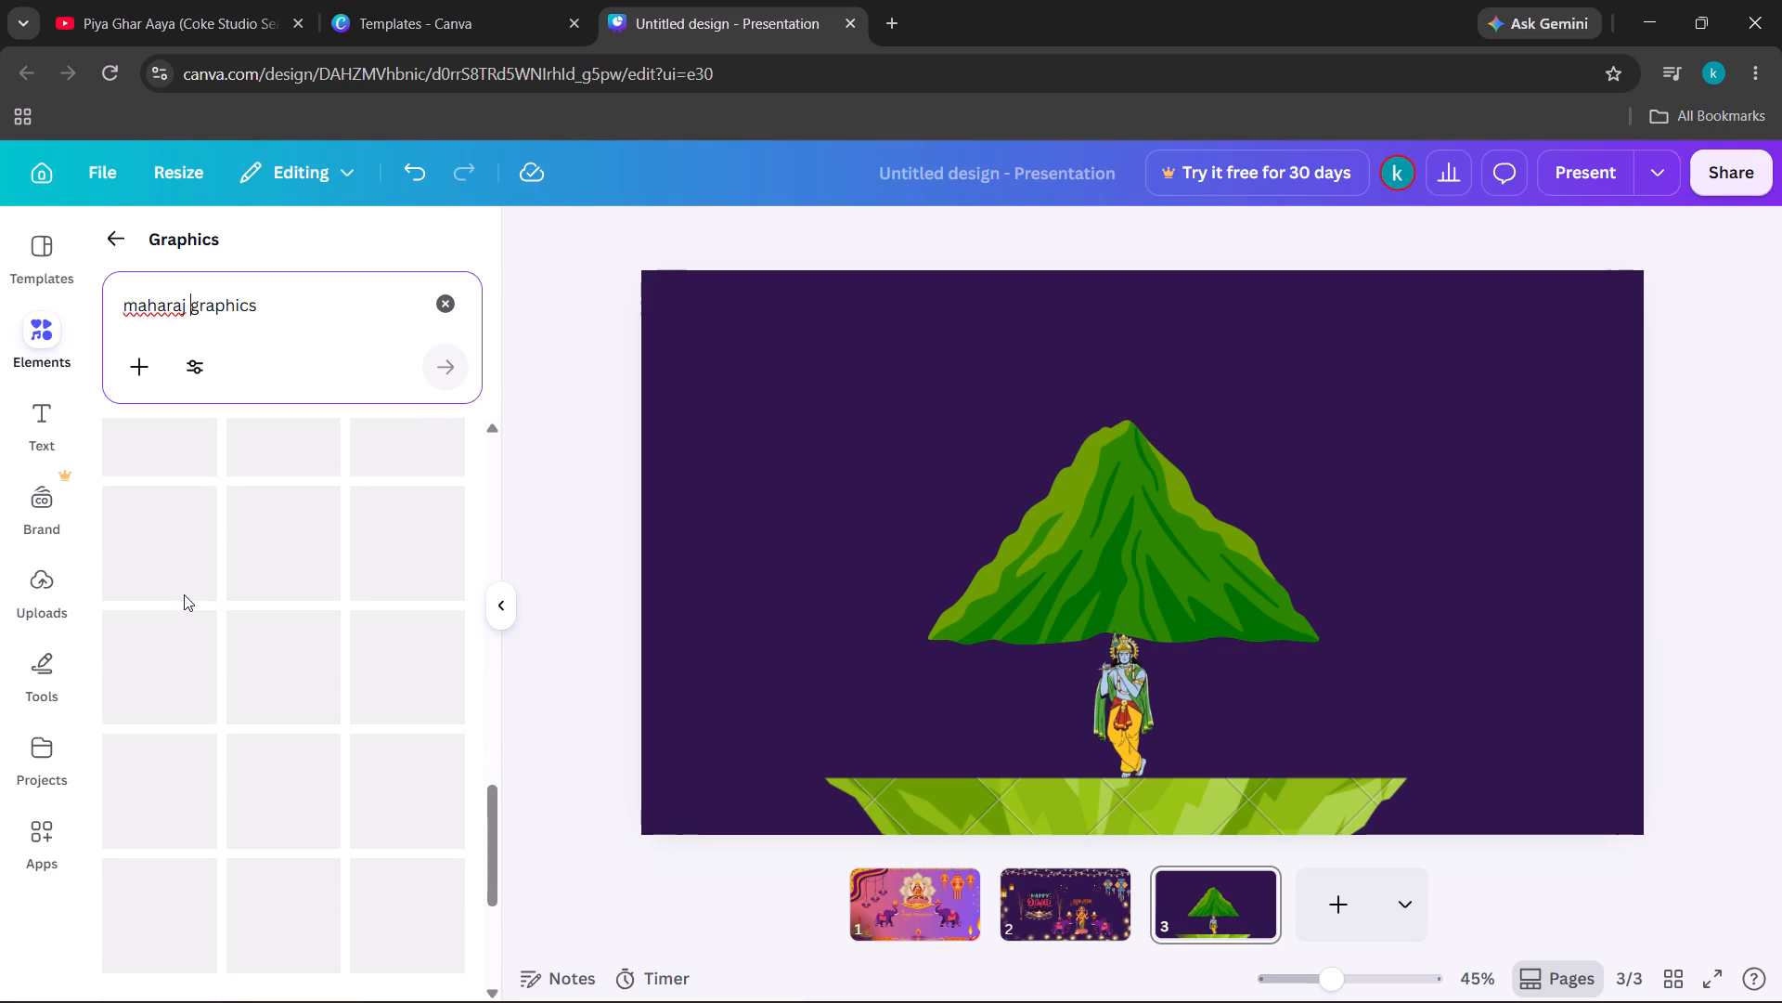
pyautogui.scroll(2, 184, 594)
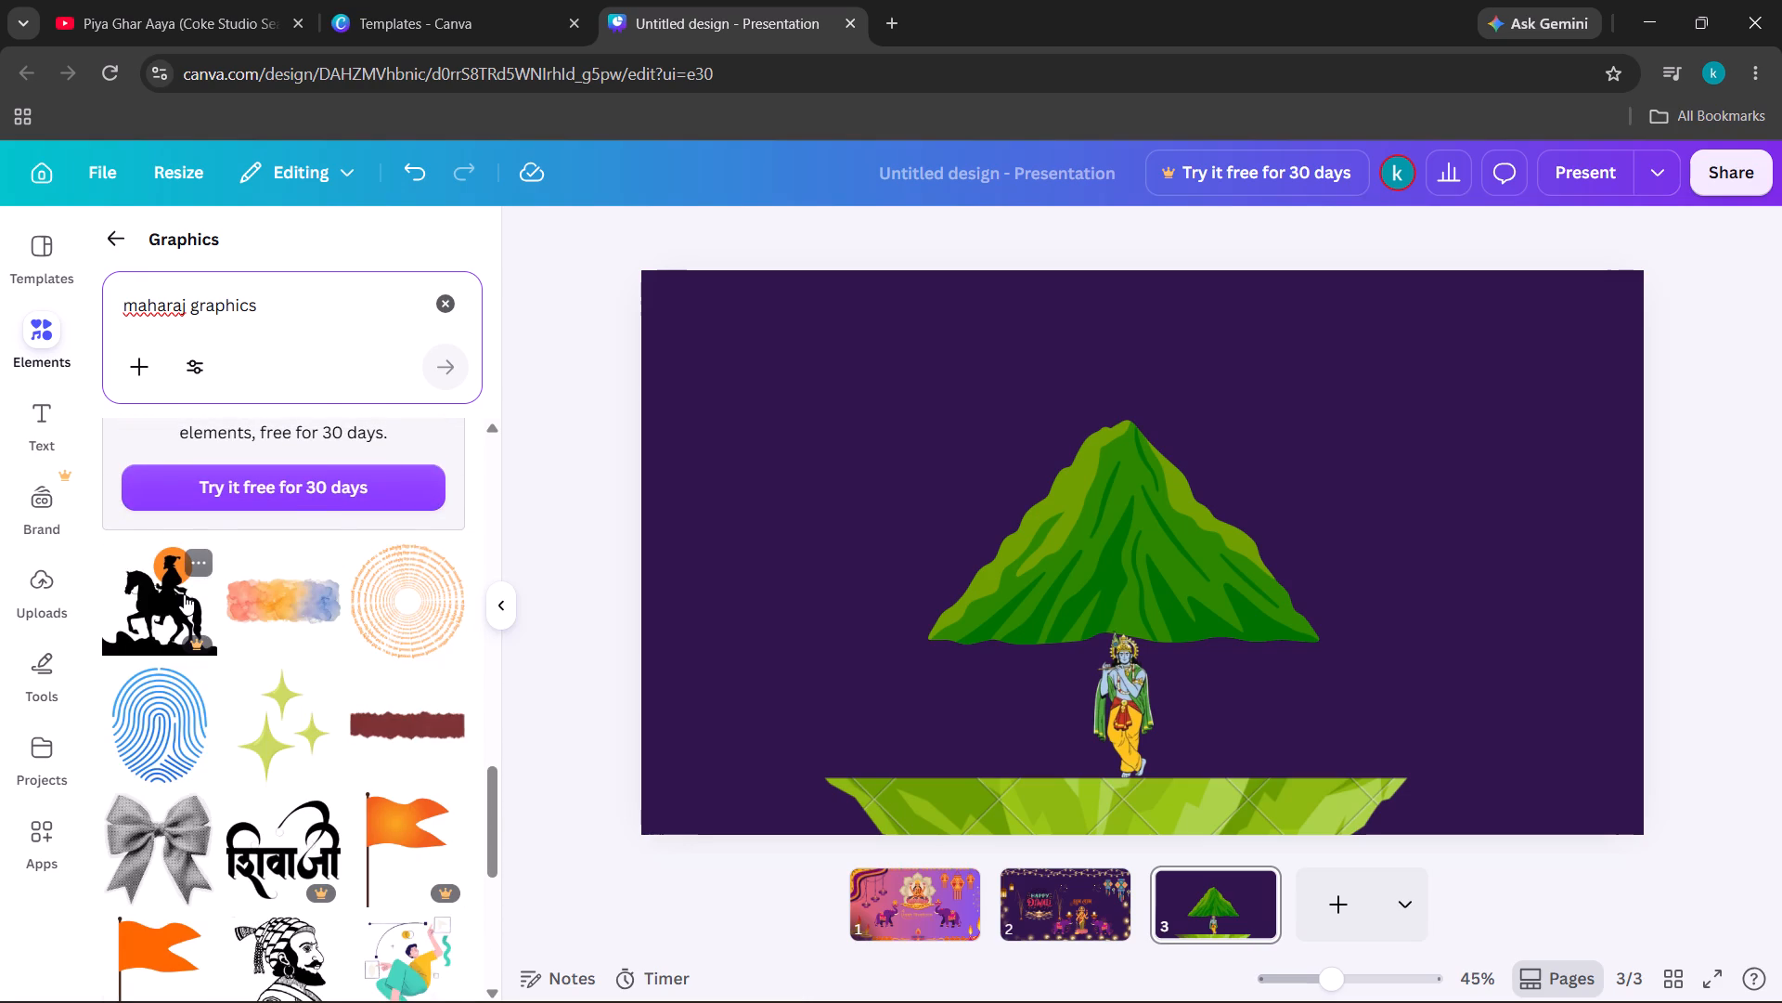
pyautogui.scroll(-2, 184, 594)
pyautogui.hscroll(6, 184, 594)
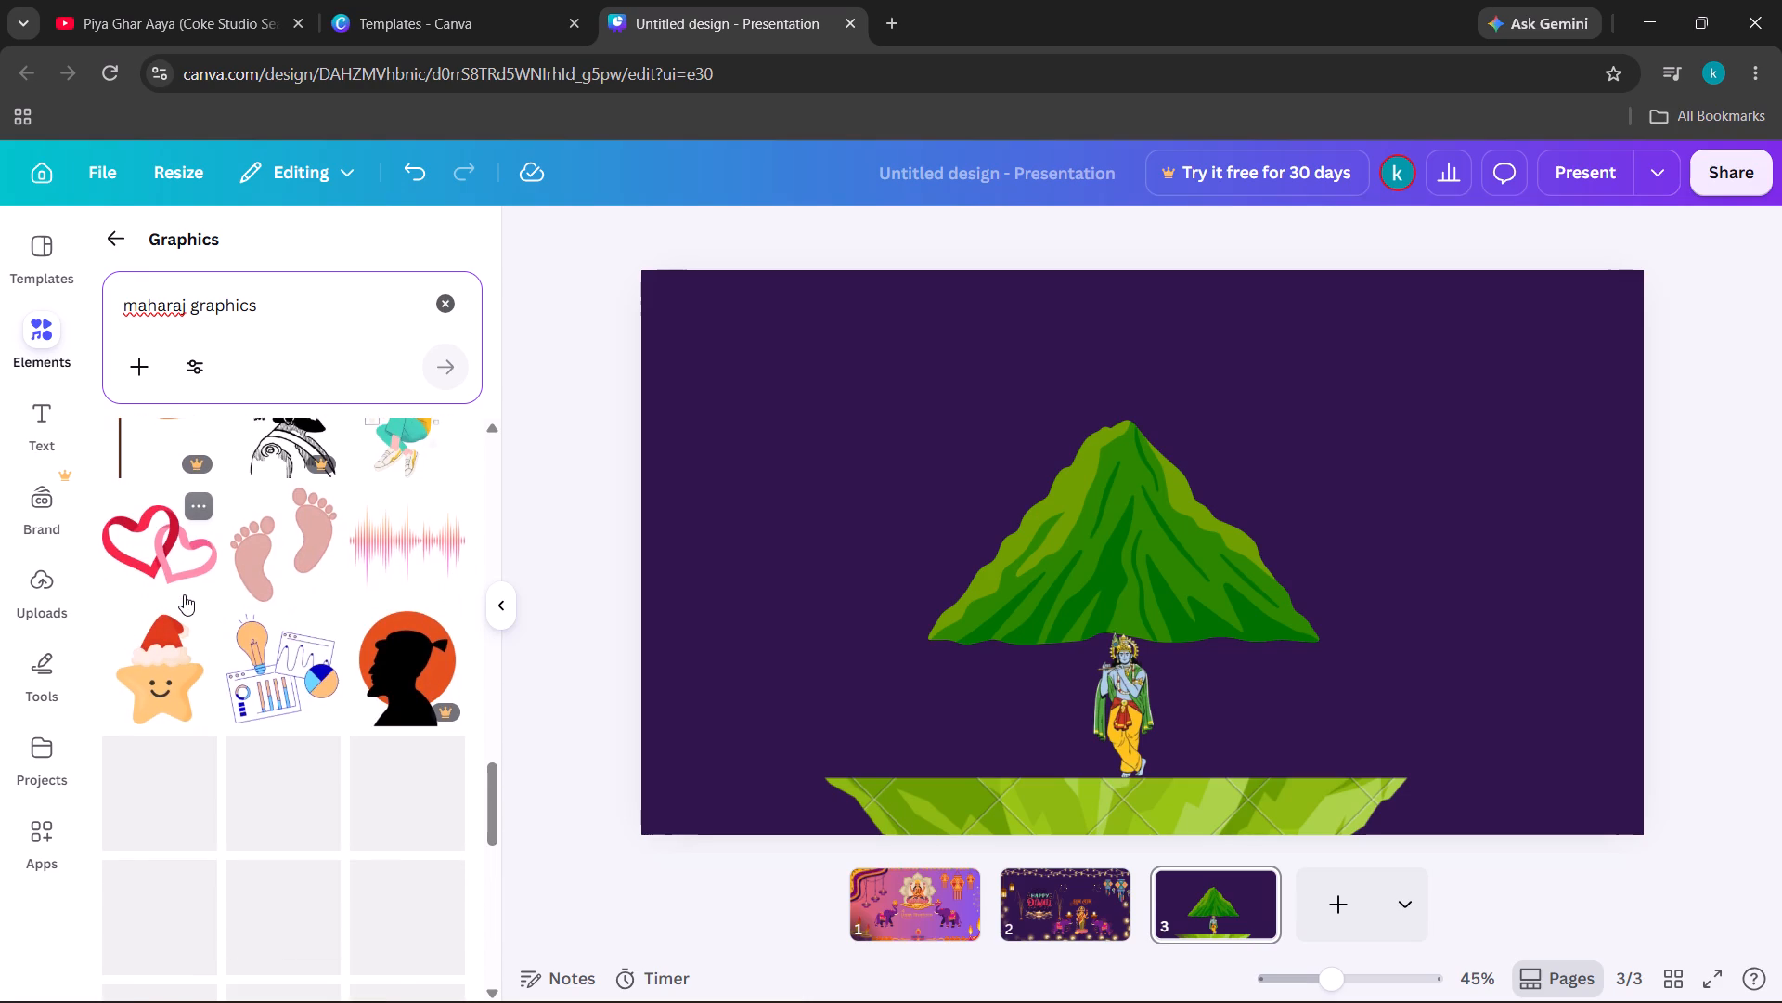
pyautogui.hscroll(3, 184, 594)
pyautogui.scroll(-2, 184, 594)
pyautogui.hscroll(1, 184, 594)
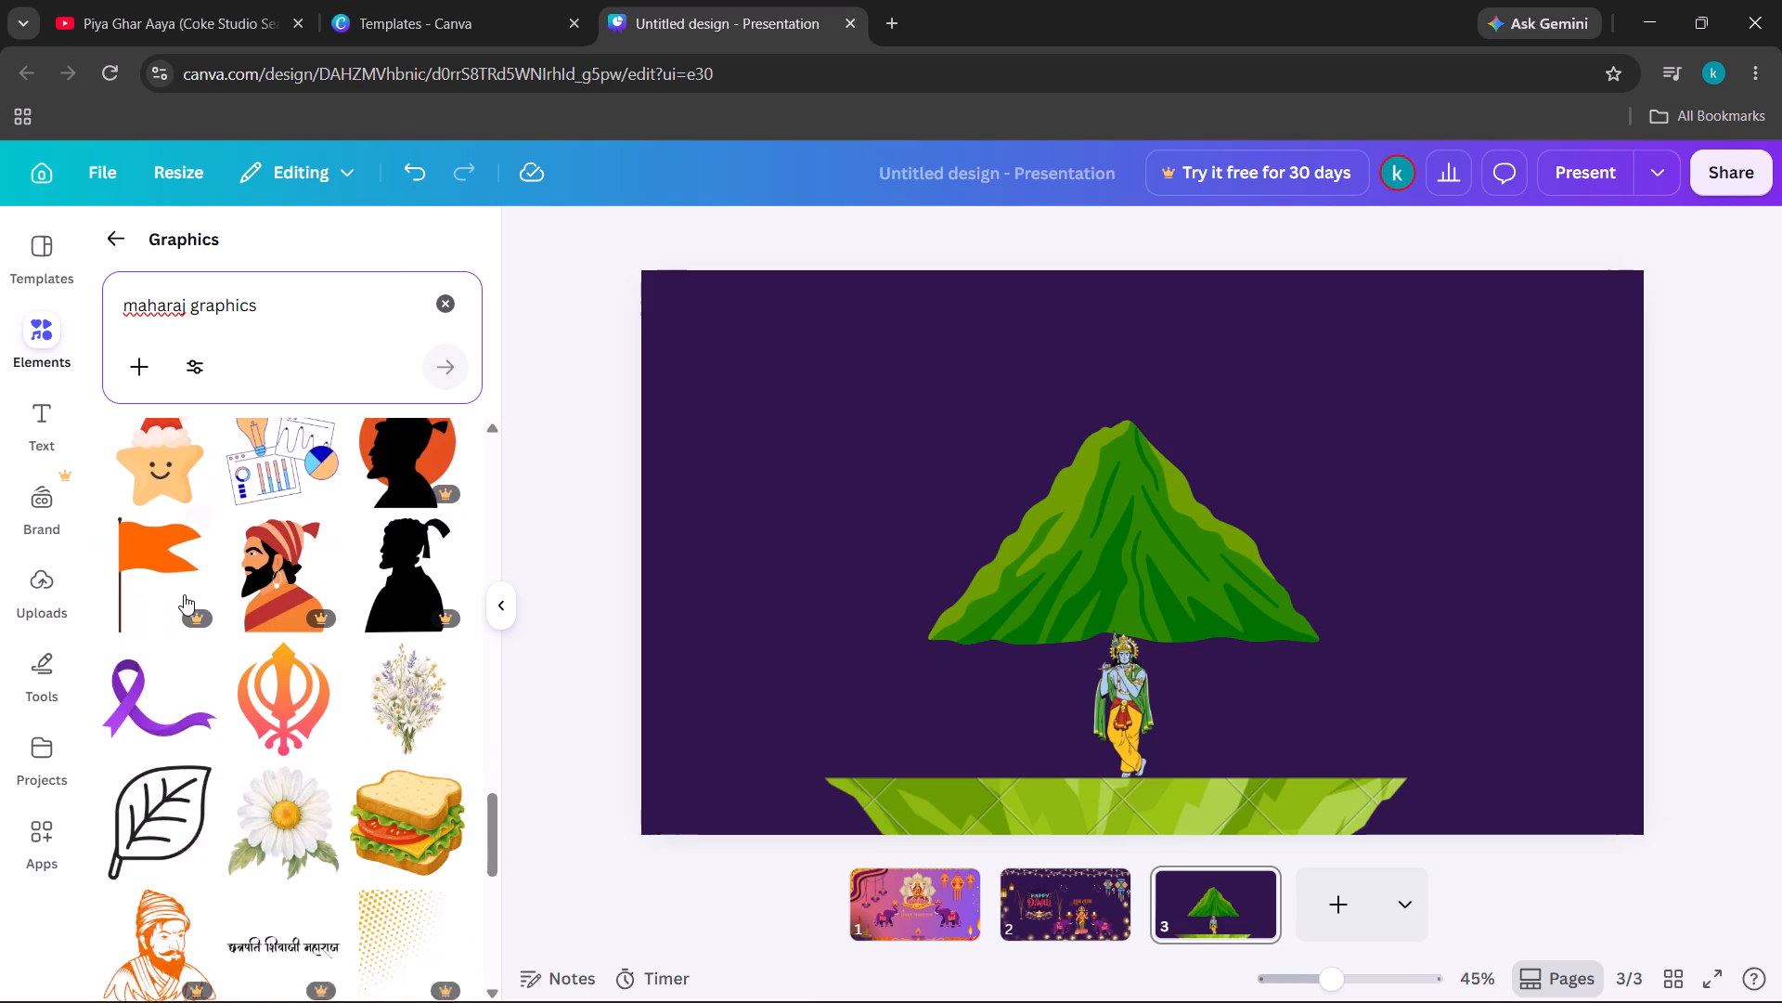
pyautogui.hscroll(5, 184, 594)
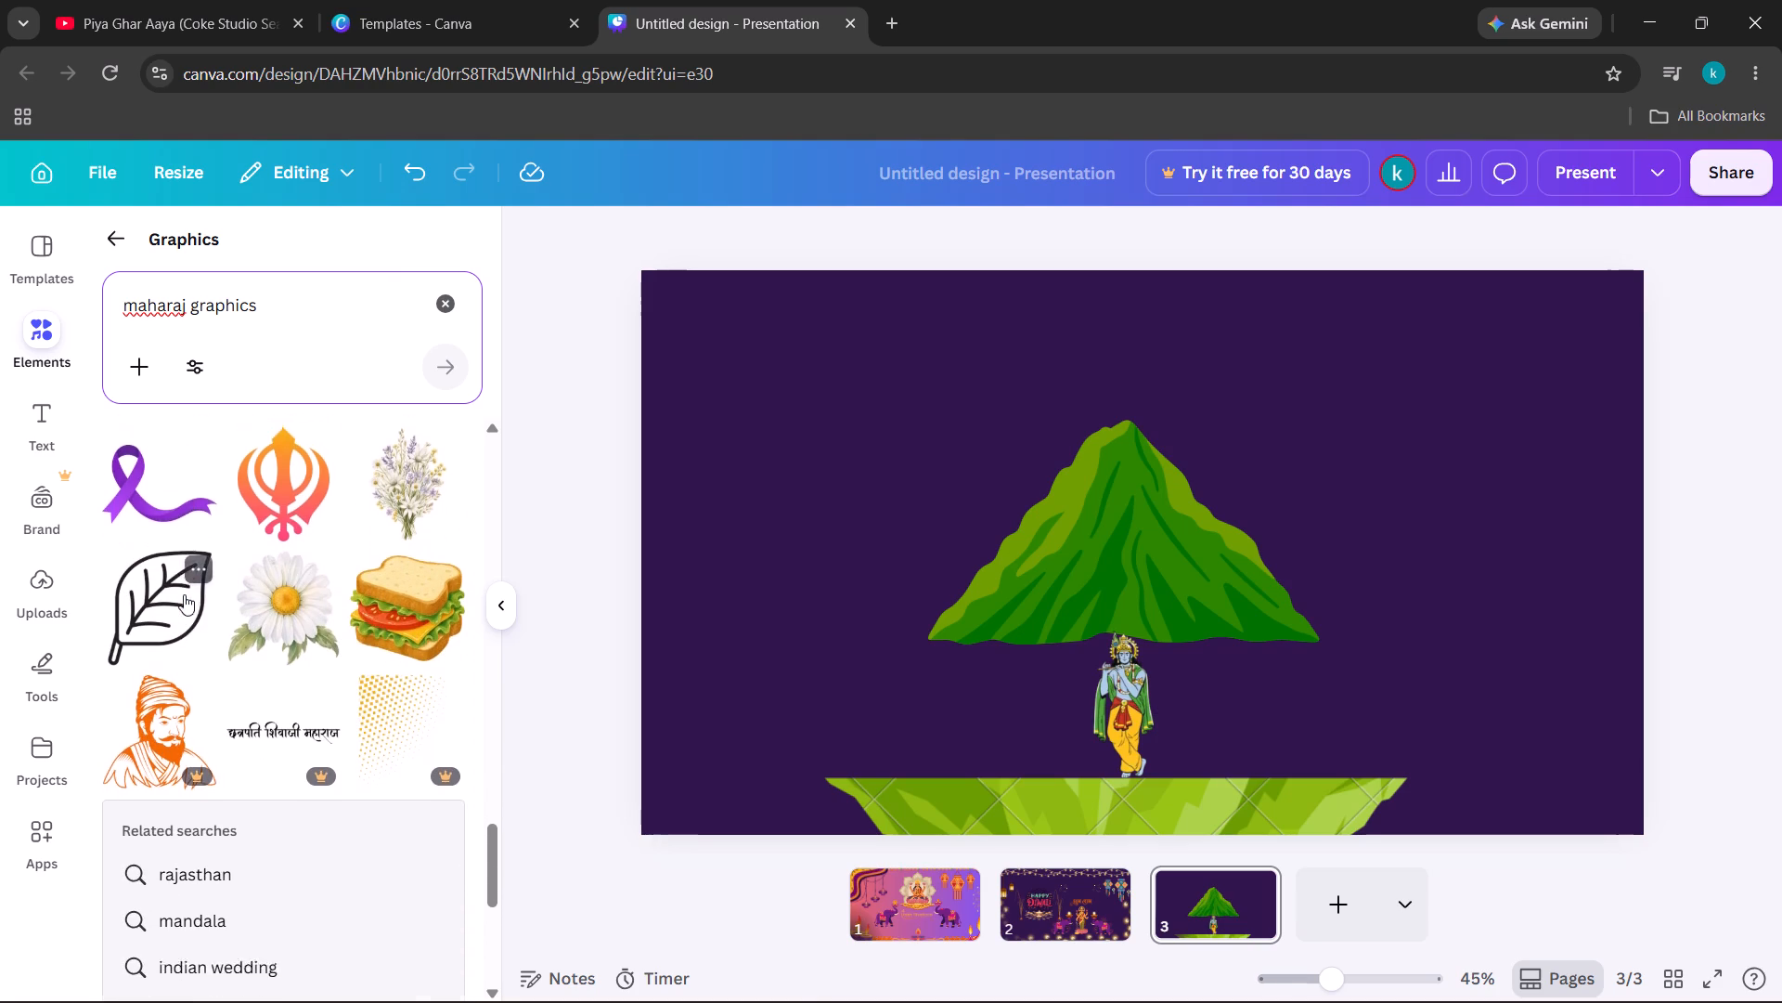
pyautogui.hscroll(2, 184, 594)
pyautogui.scroll(7, 184, 594)
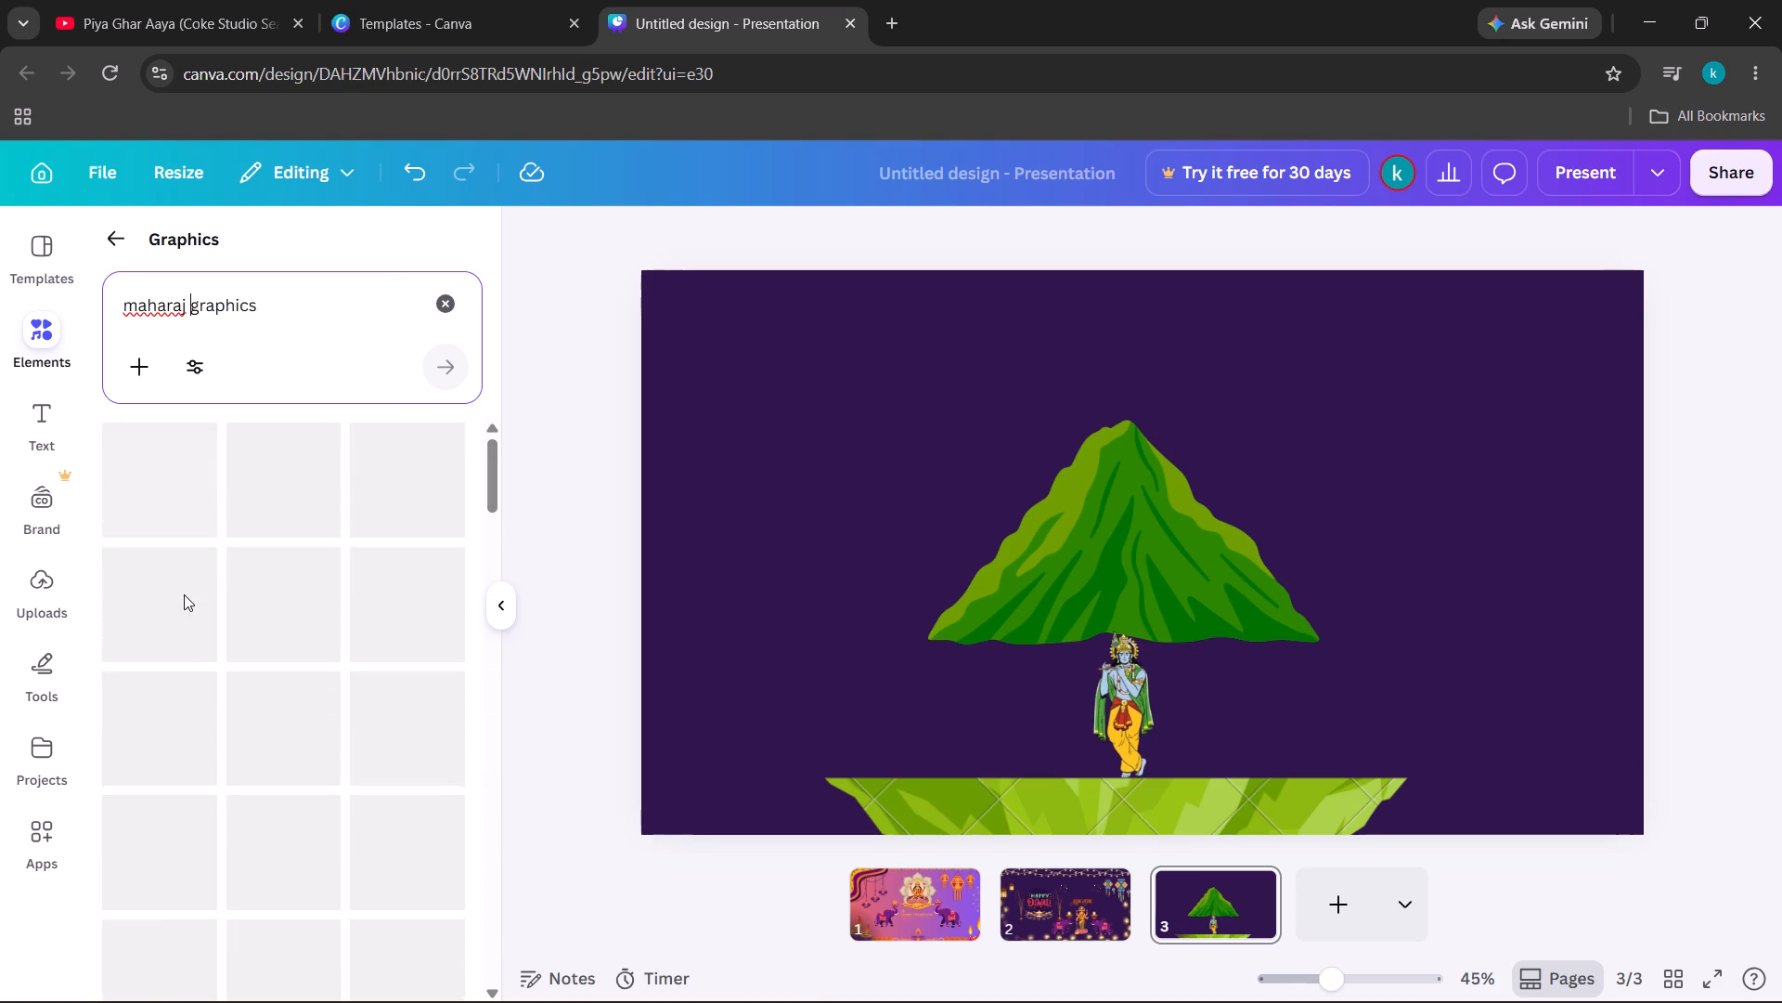
# Replace the word maharaj with "kings" and search the graphics again.
pyautogui.press('BackSpace')
pyautogui.press('BackSpace')
pyautogui.press('BackSpace')
pyautogui.press('BackSpace')
pyautogui.press('BackSpace')
pyautogui.press('BackSpace')
pyautogui.press('BackSpace')
pyautogui.press('BackSpace')
pyautogui.press('BackSpace')
pyautogui.press('BackSpace')
pyautogui.press('BackSpace')
pyautogui.press('BackSpace')
pyautogui.press('BackSpace')
pyautogui.press('BackSpace')
pyautogui.press('BackSpace')
pyautogui.press('BackSpace')
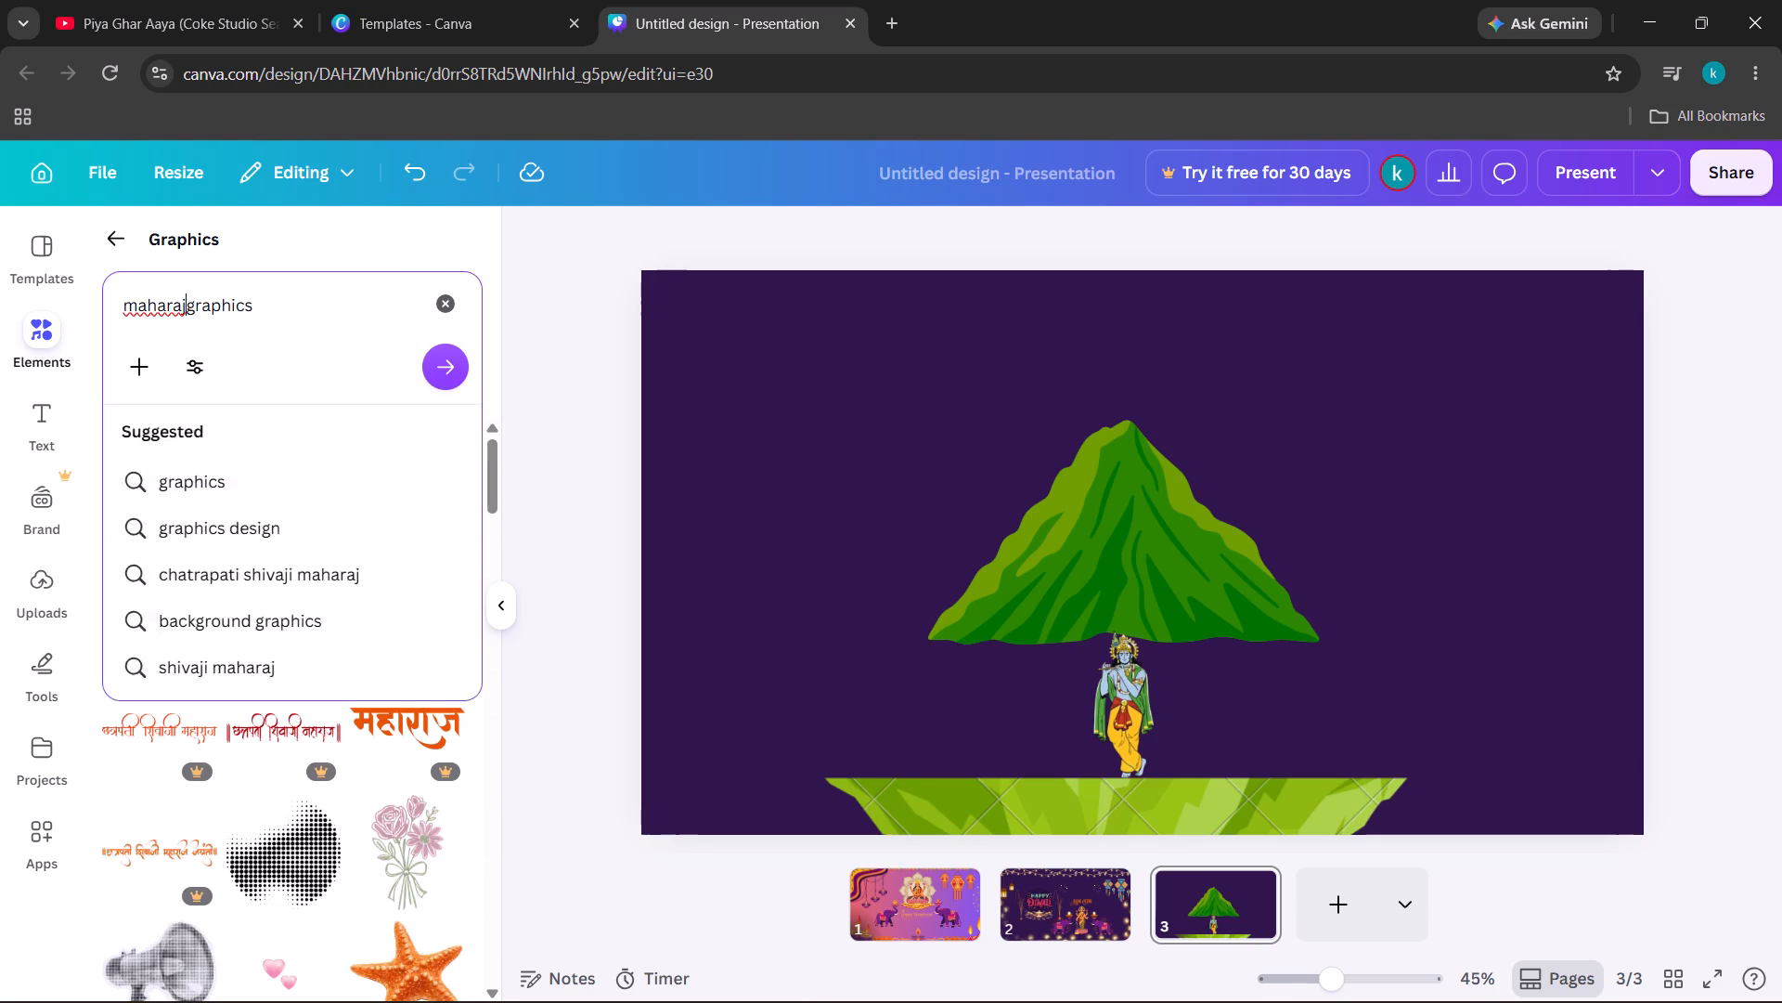
pyautogui.write('kings')
pyautogui.press('Return')
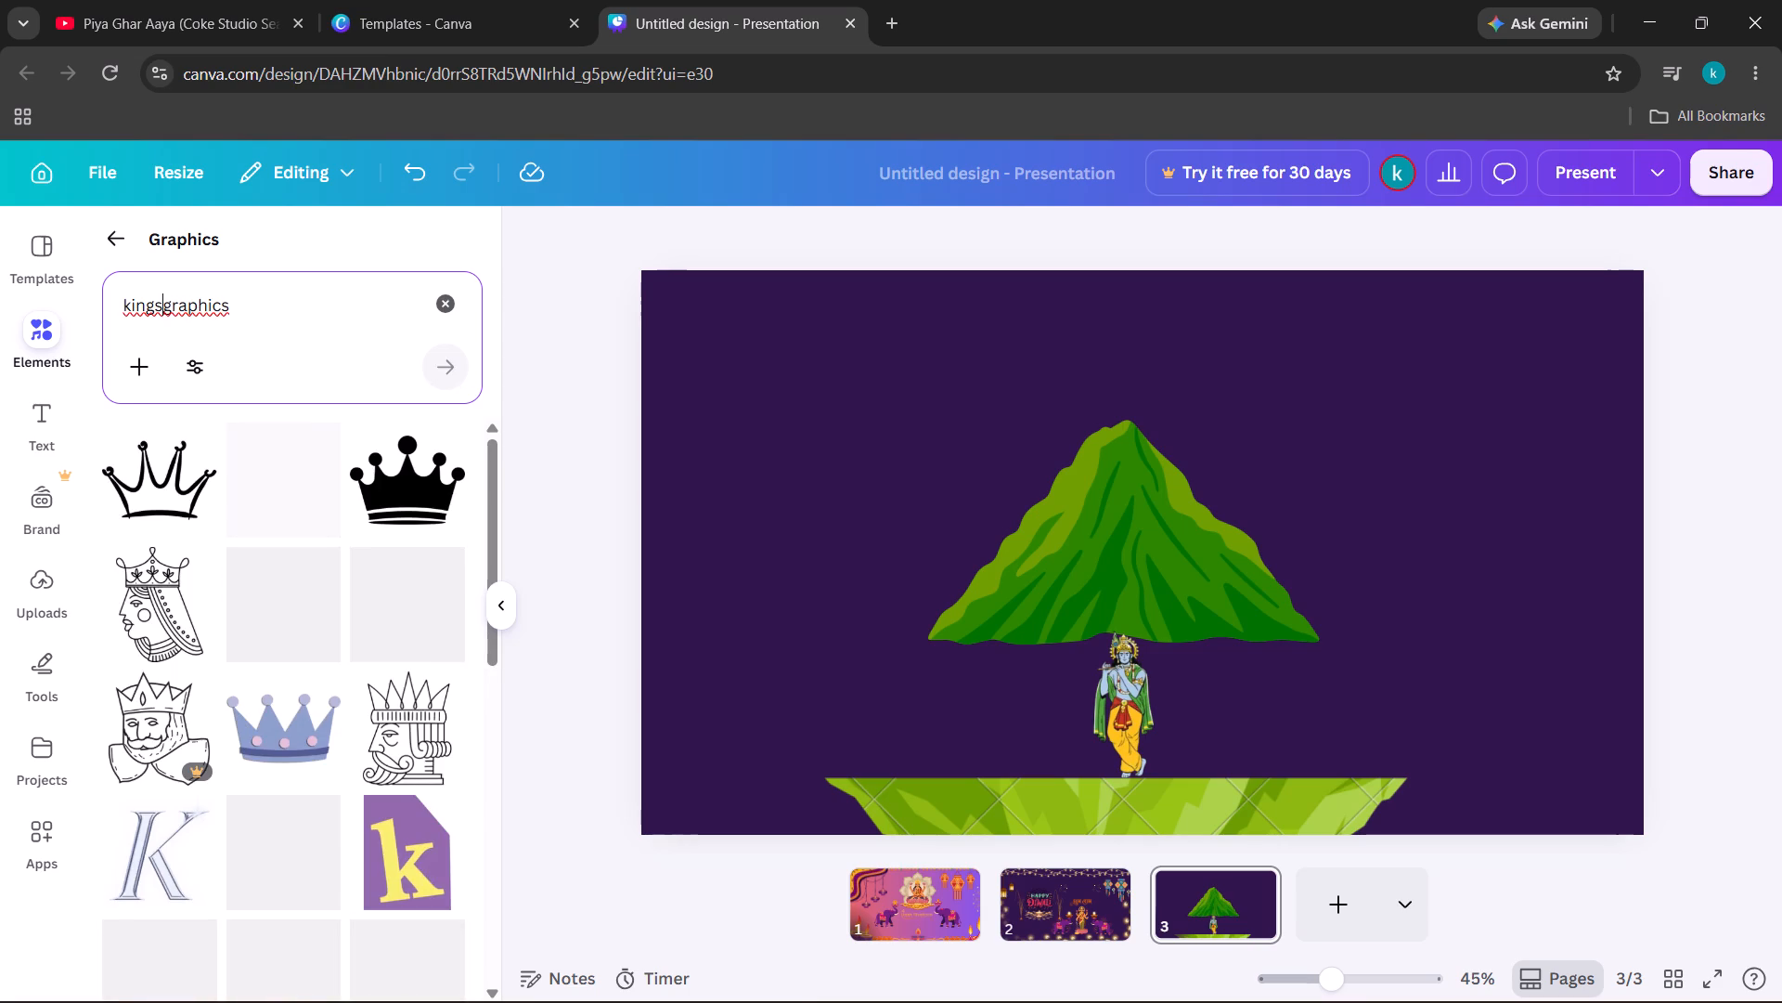
# Replace the word kings and search the graphics for "human standing up graphics".
pyautogui.press('BackSpace')
pyautogui.press('BackSpace')
pyautogui.press('BackSpace')
pyautogui.press('BackSpace')
pyautogui.press('BackSpace')
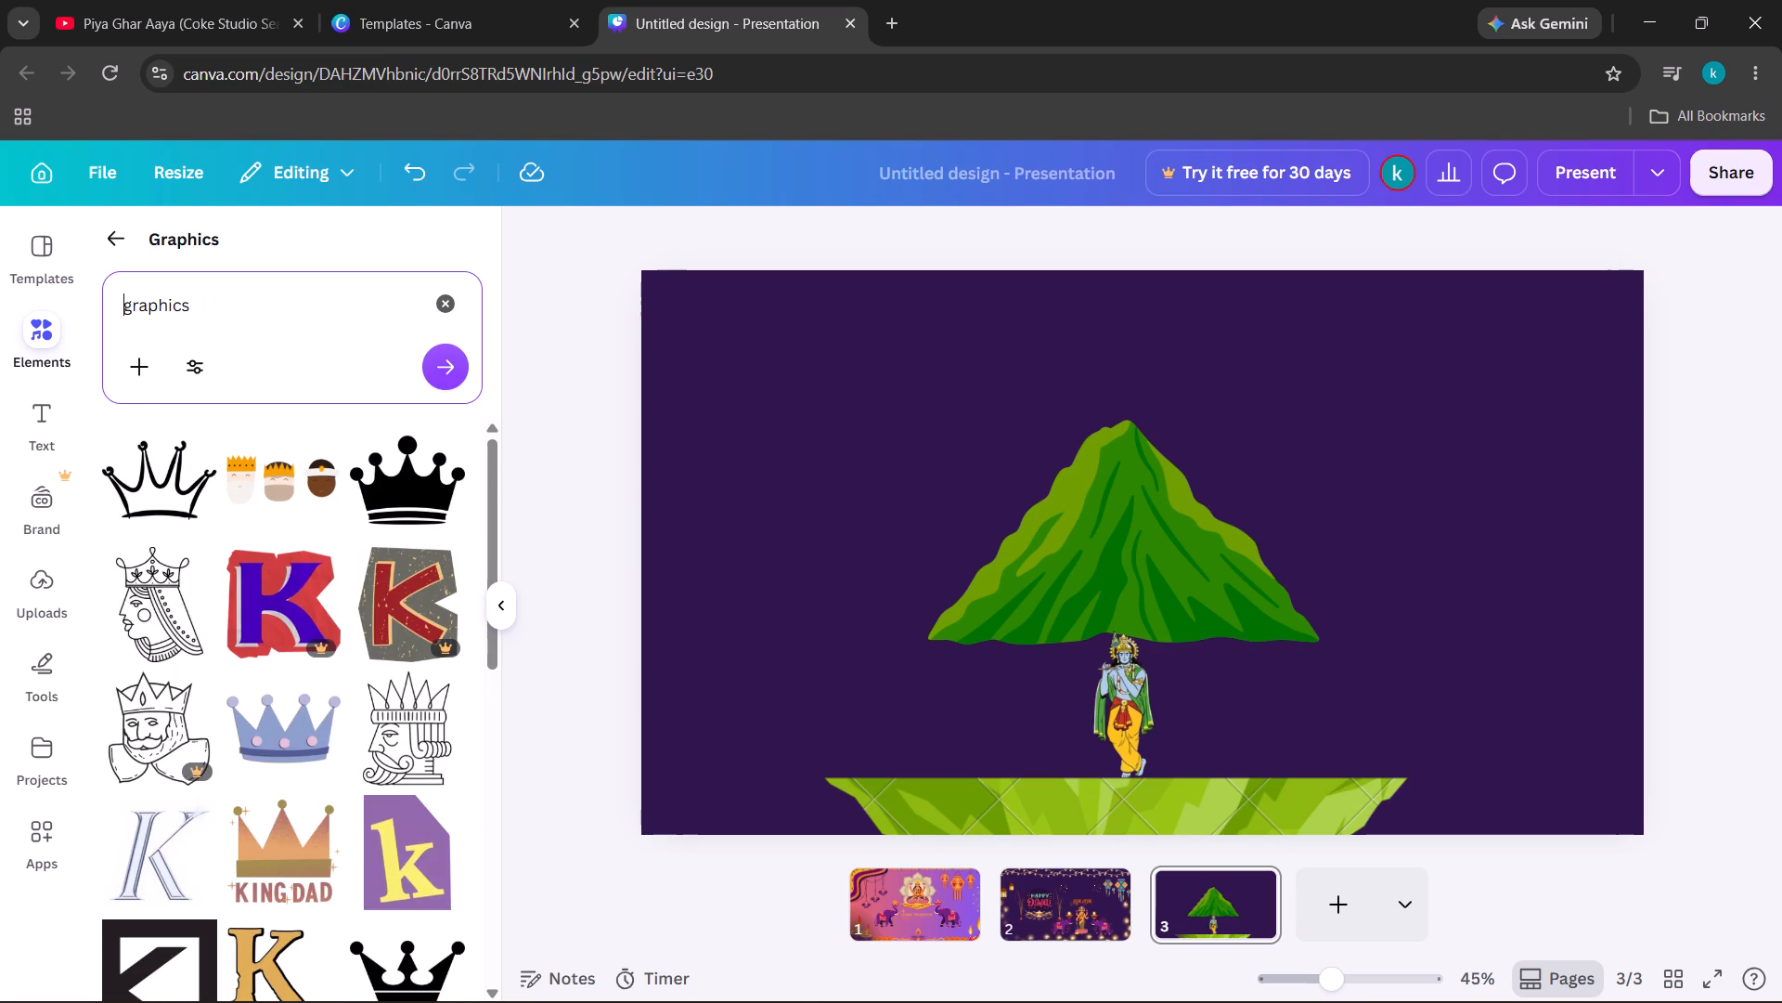
pyautogui.press('space')
pyautogui.press('Left')
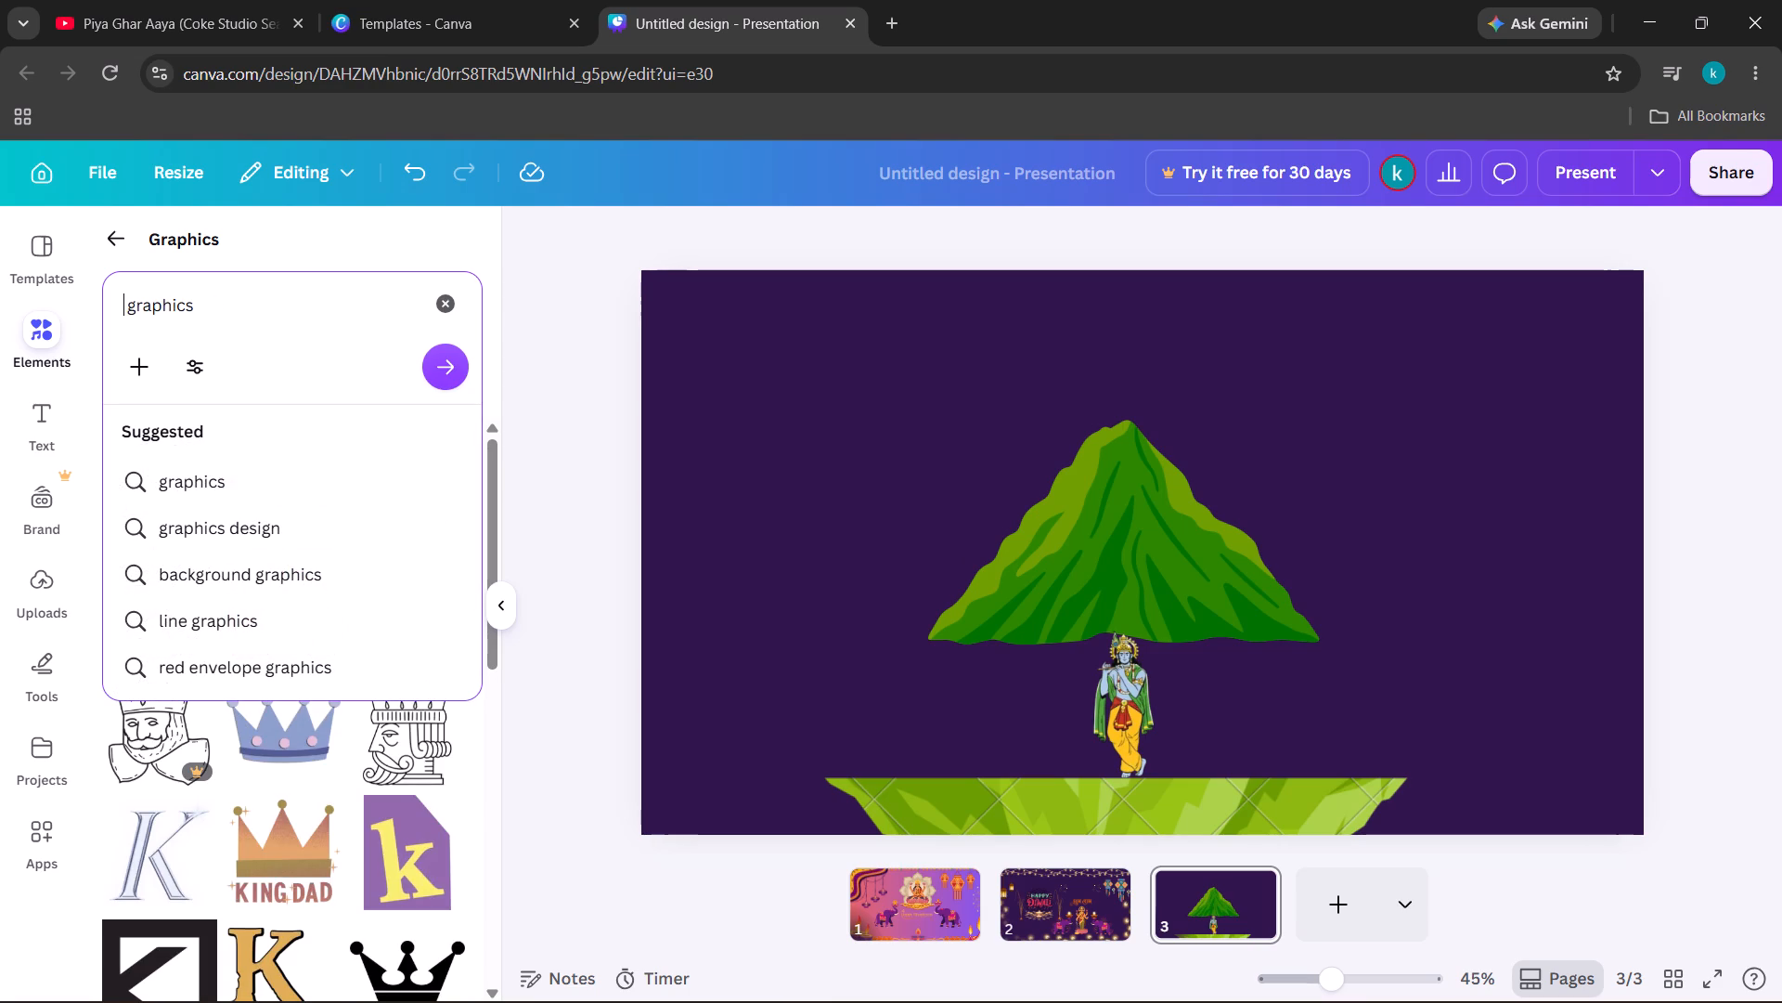
pyautogui.write('human stan')
pyautogui.press('d')
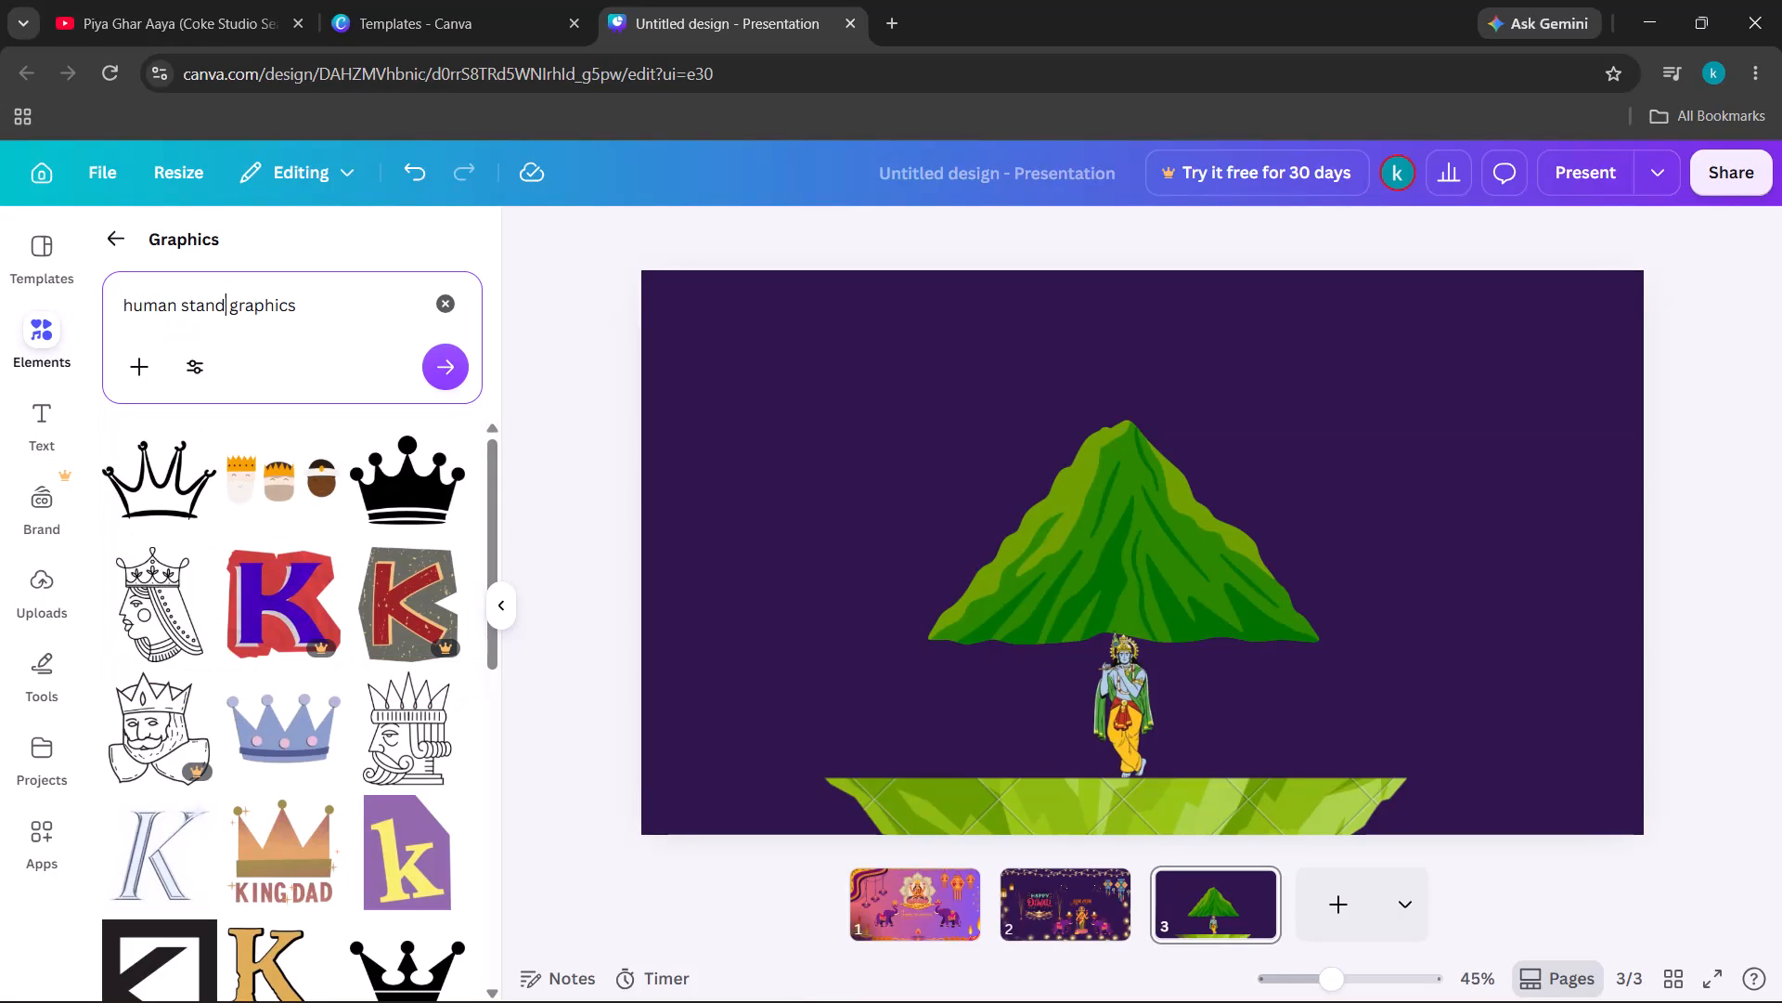
pyautogui.write('ing')
pyautogui.press('space')
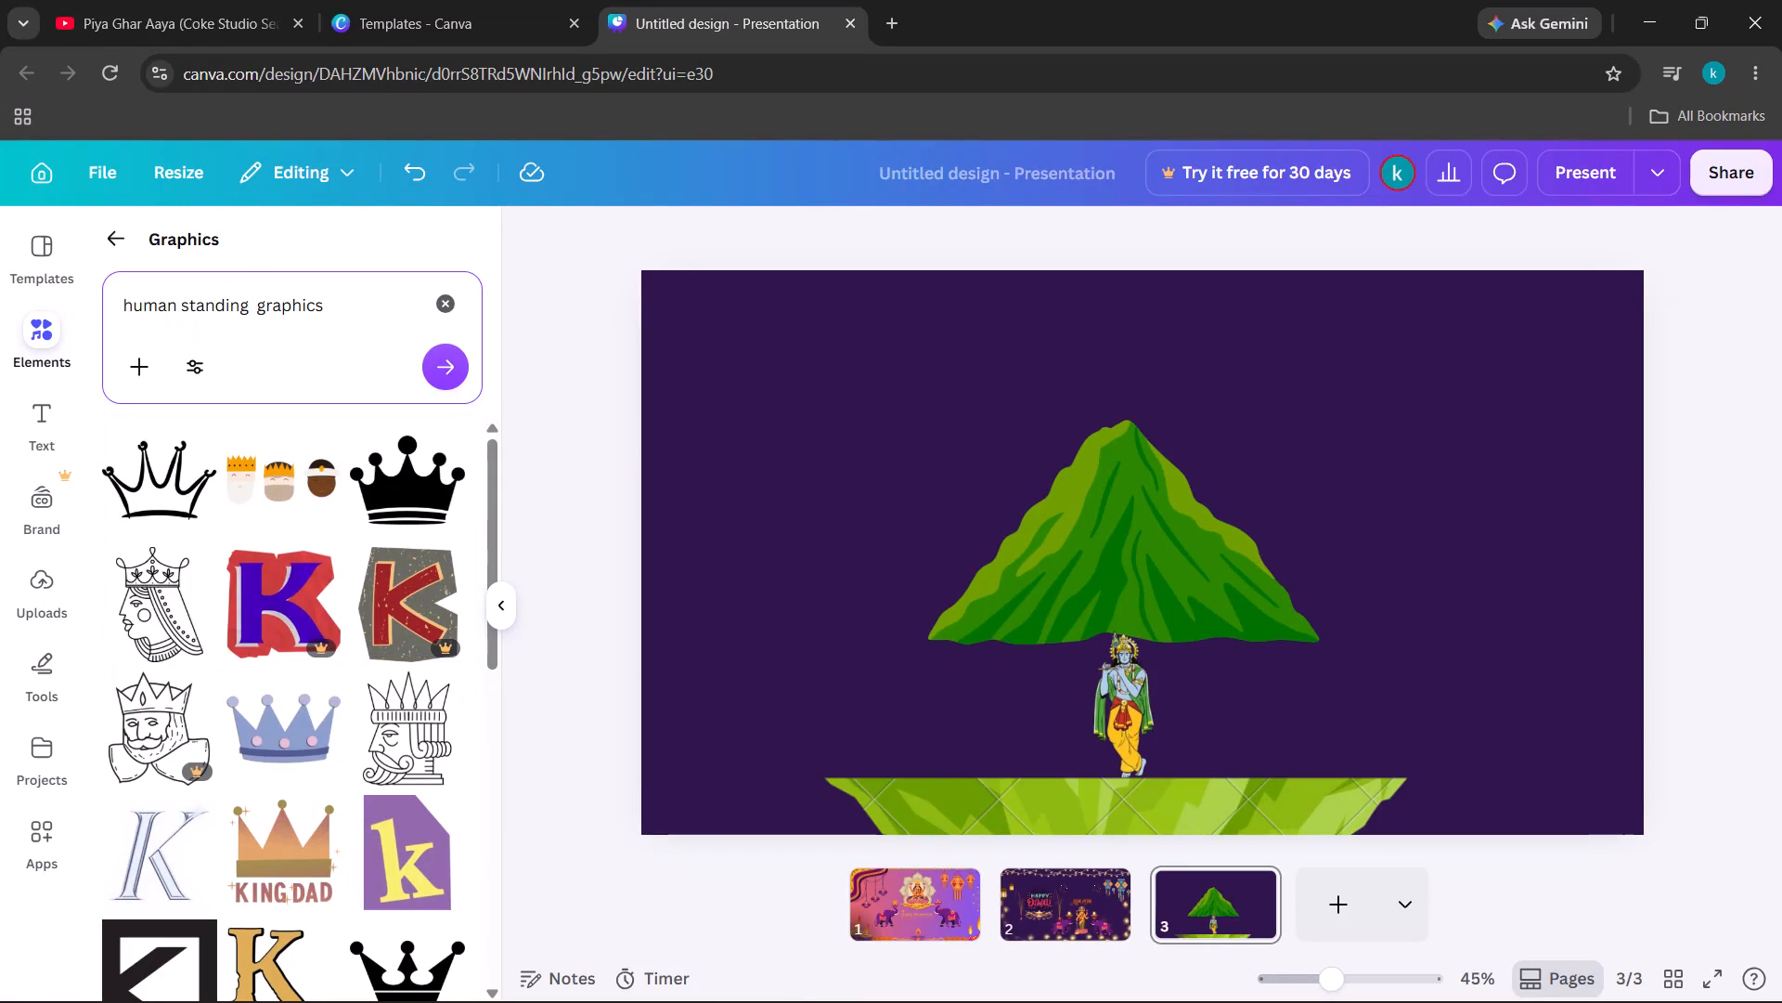
pyautogui.write('up')
pyautogui.press('space')
pyautogui.press('Return')
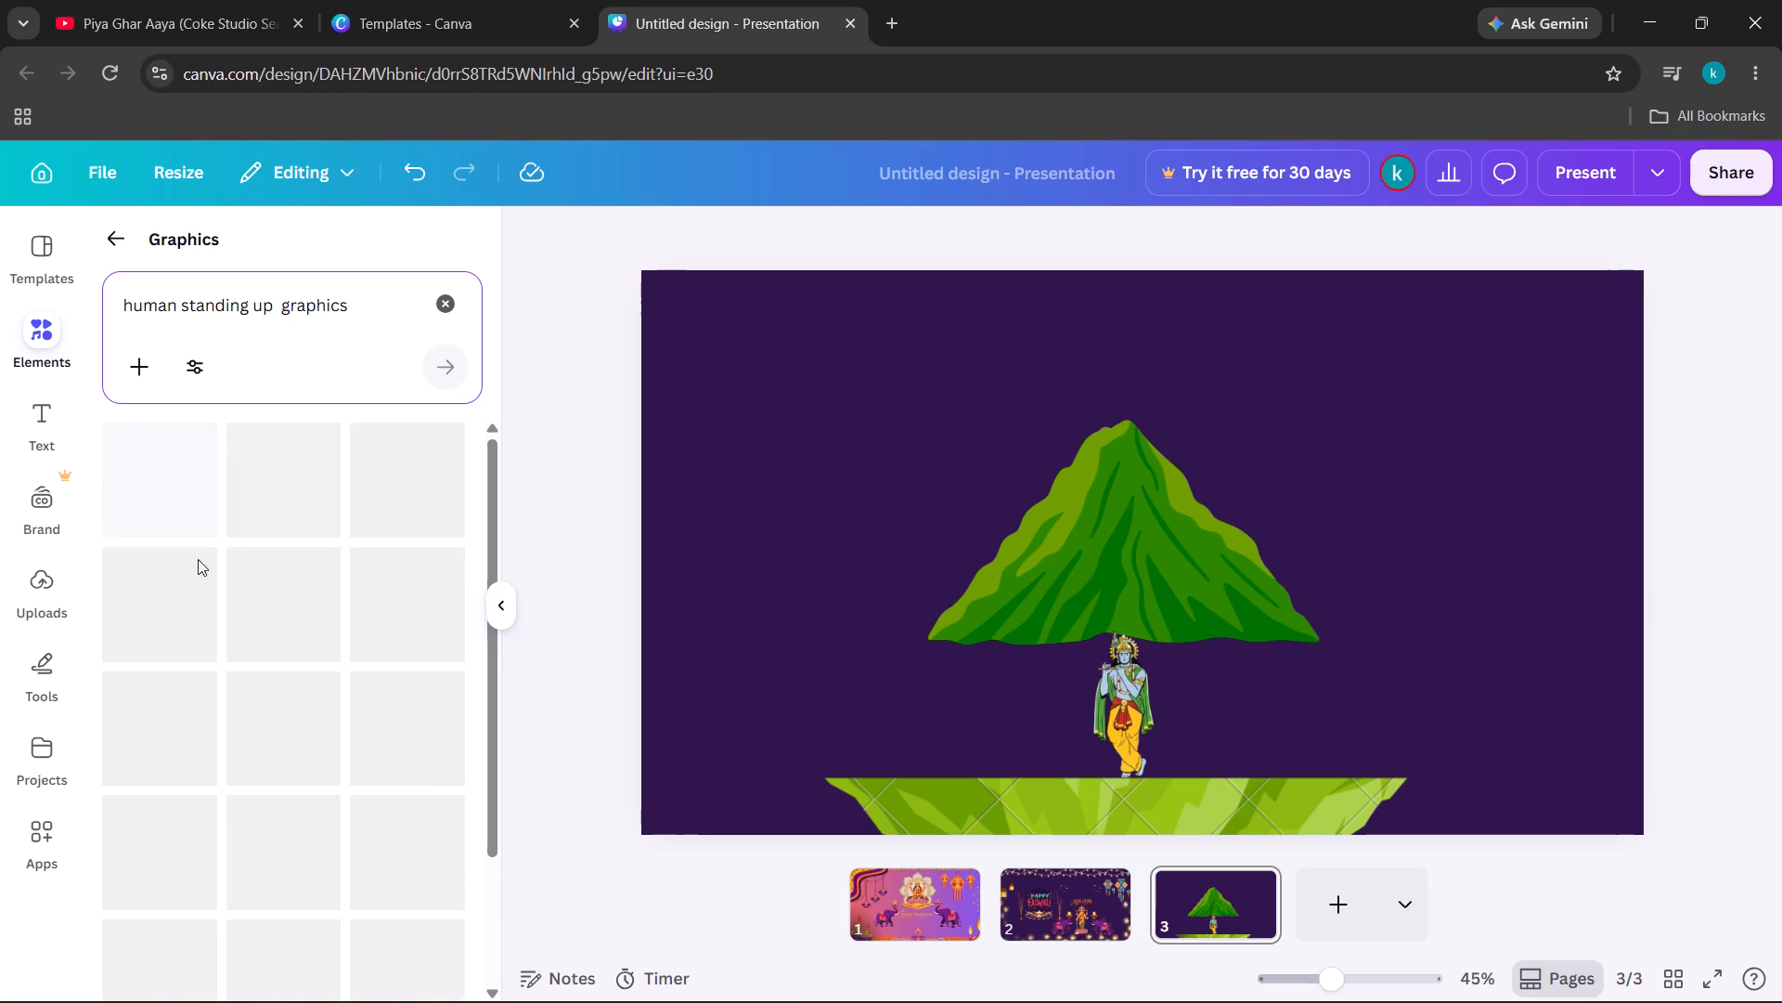
# Browse the human standing up results for figures suited to standing beside Krishna under the mountain.
pyautogui.hscroll(2, 193, 609)
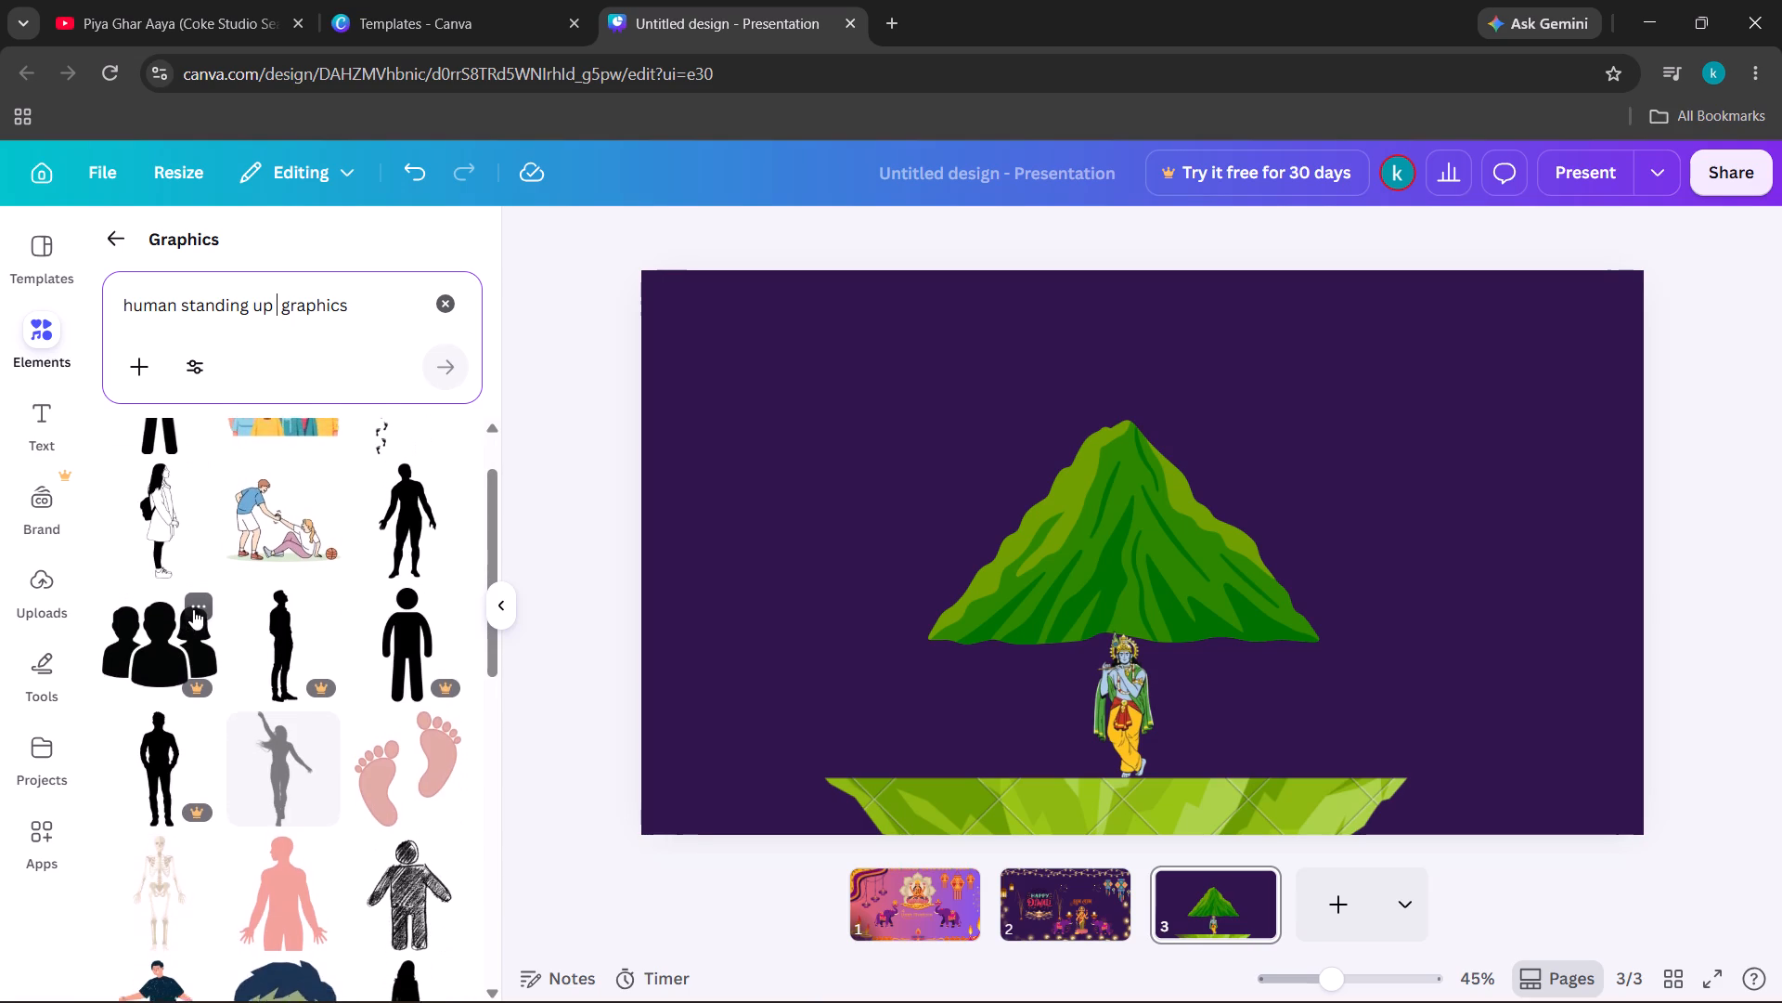
pyautogui.hscroll(6, 193, 609)
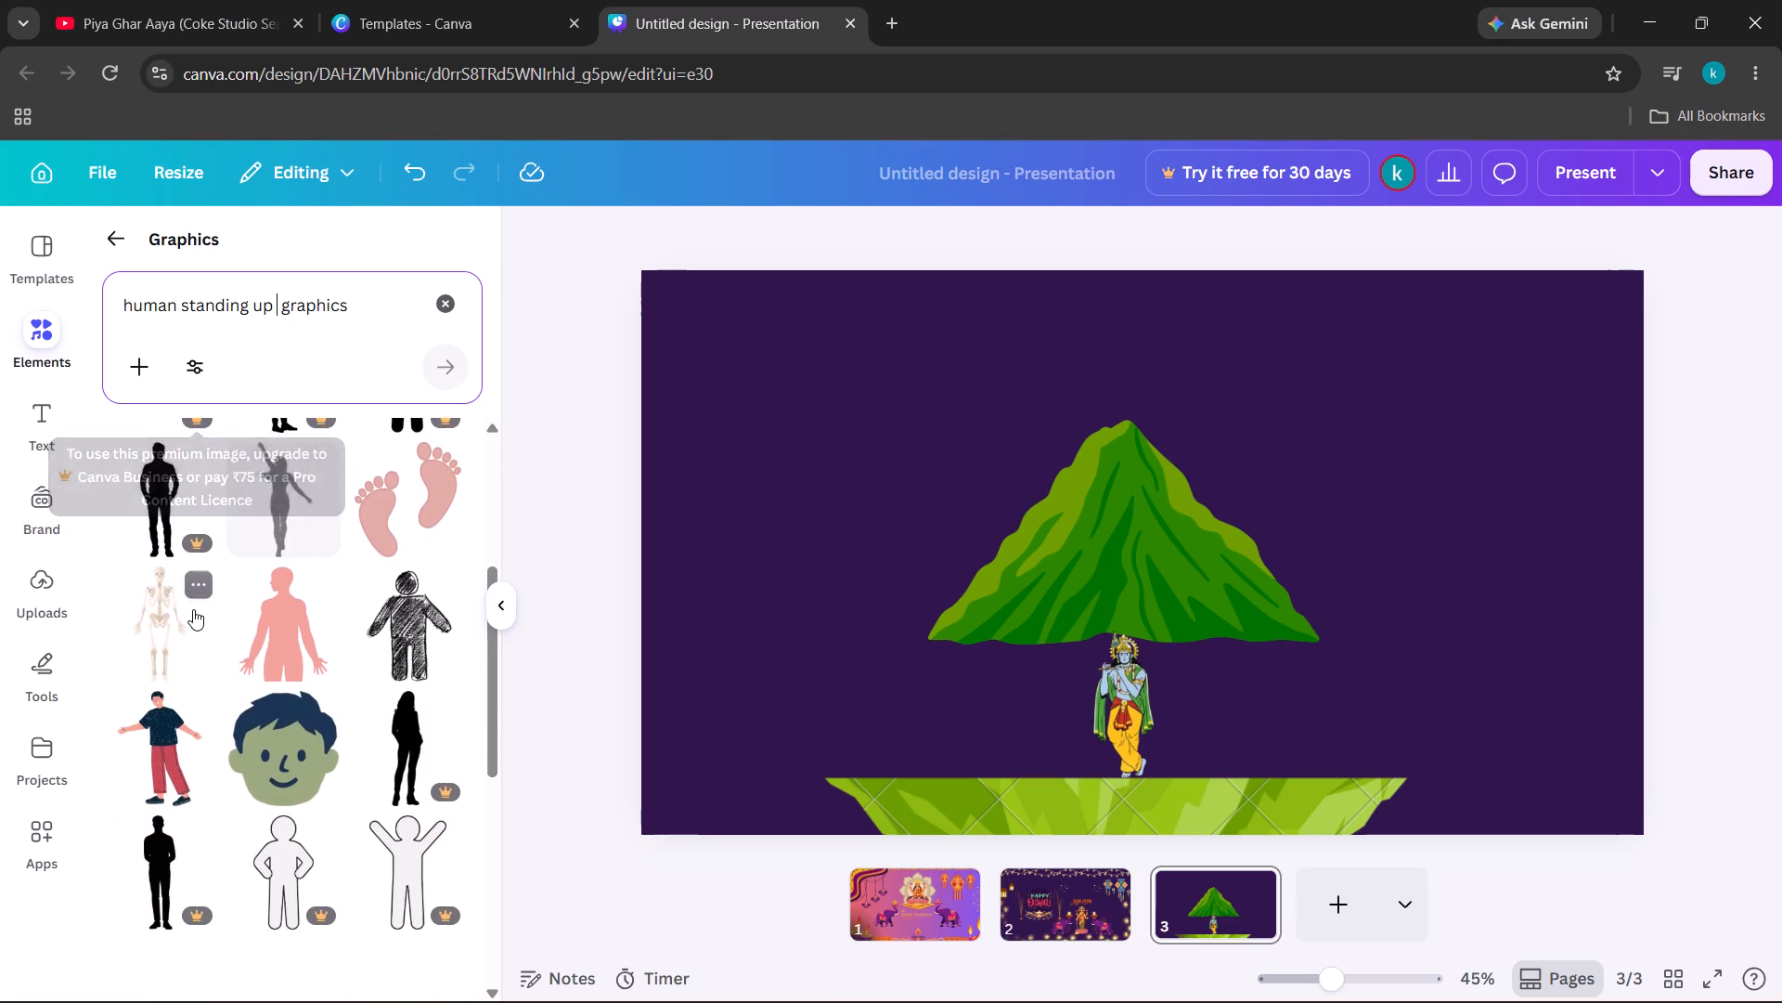
pyautogui.hscroll(8, 193, 609)
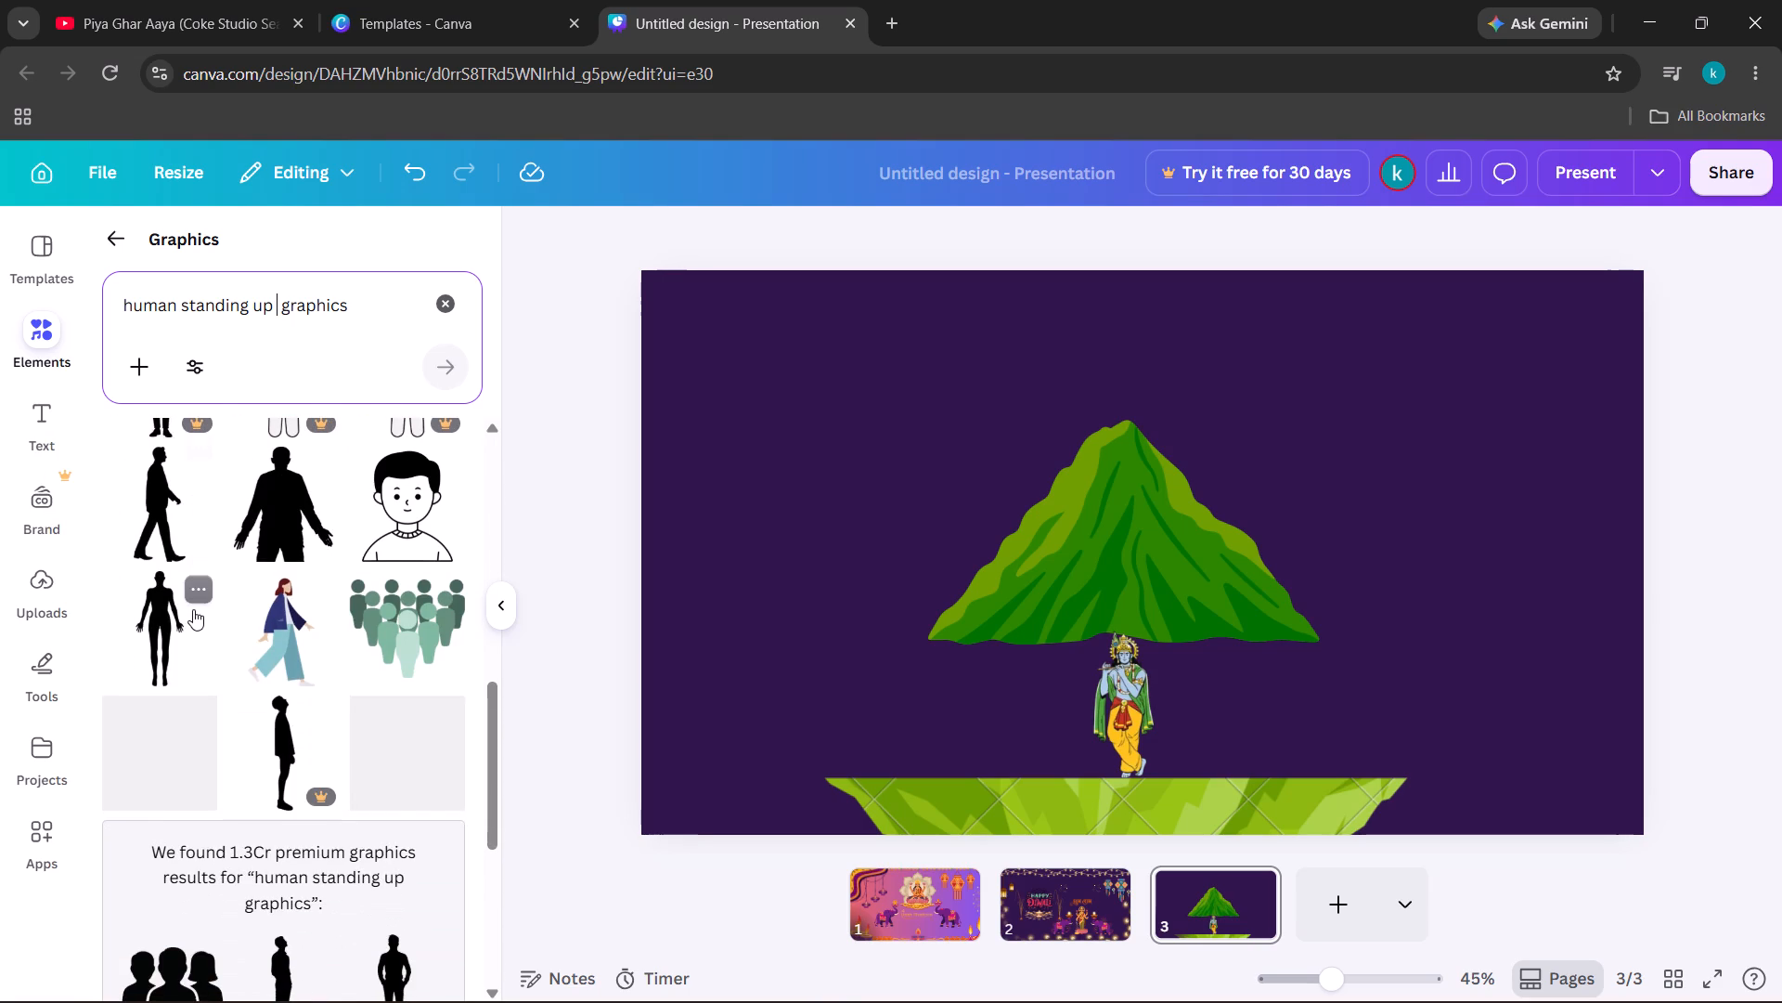
pyautogui.hscroll(5, 193, 609)
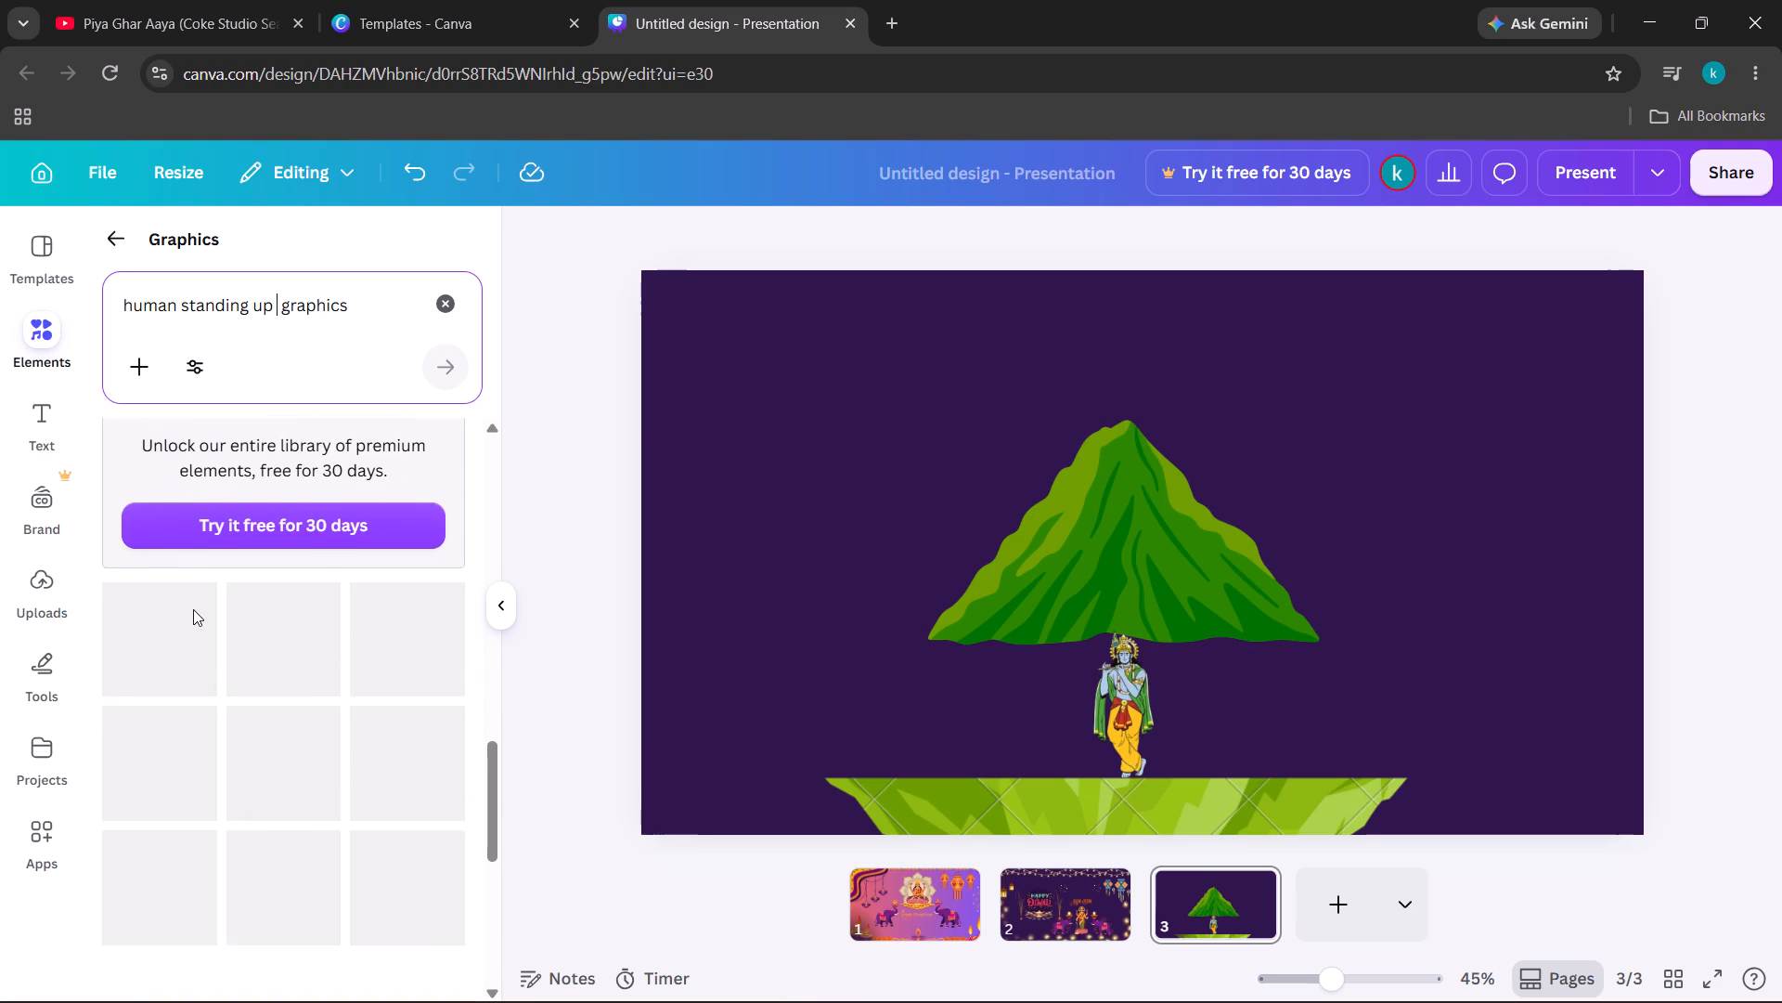
pyautogui.hscroll(3, 193, 609)
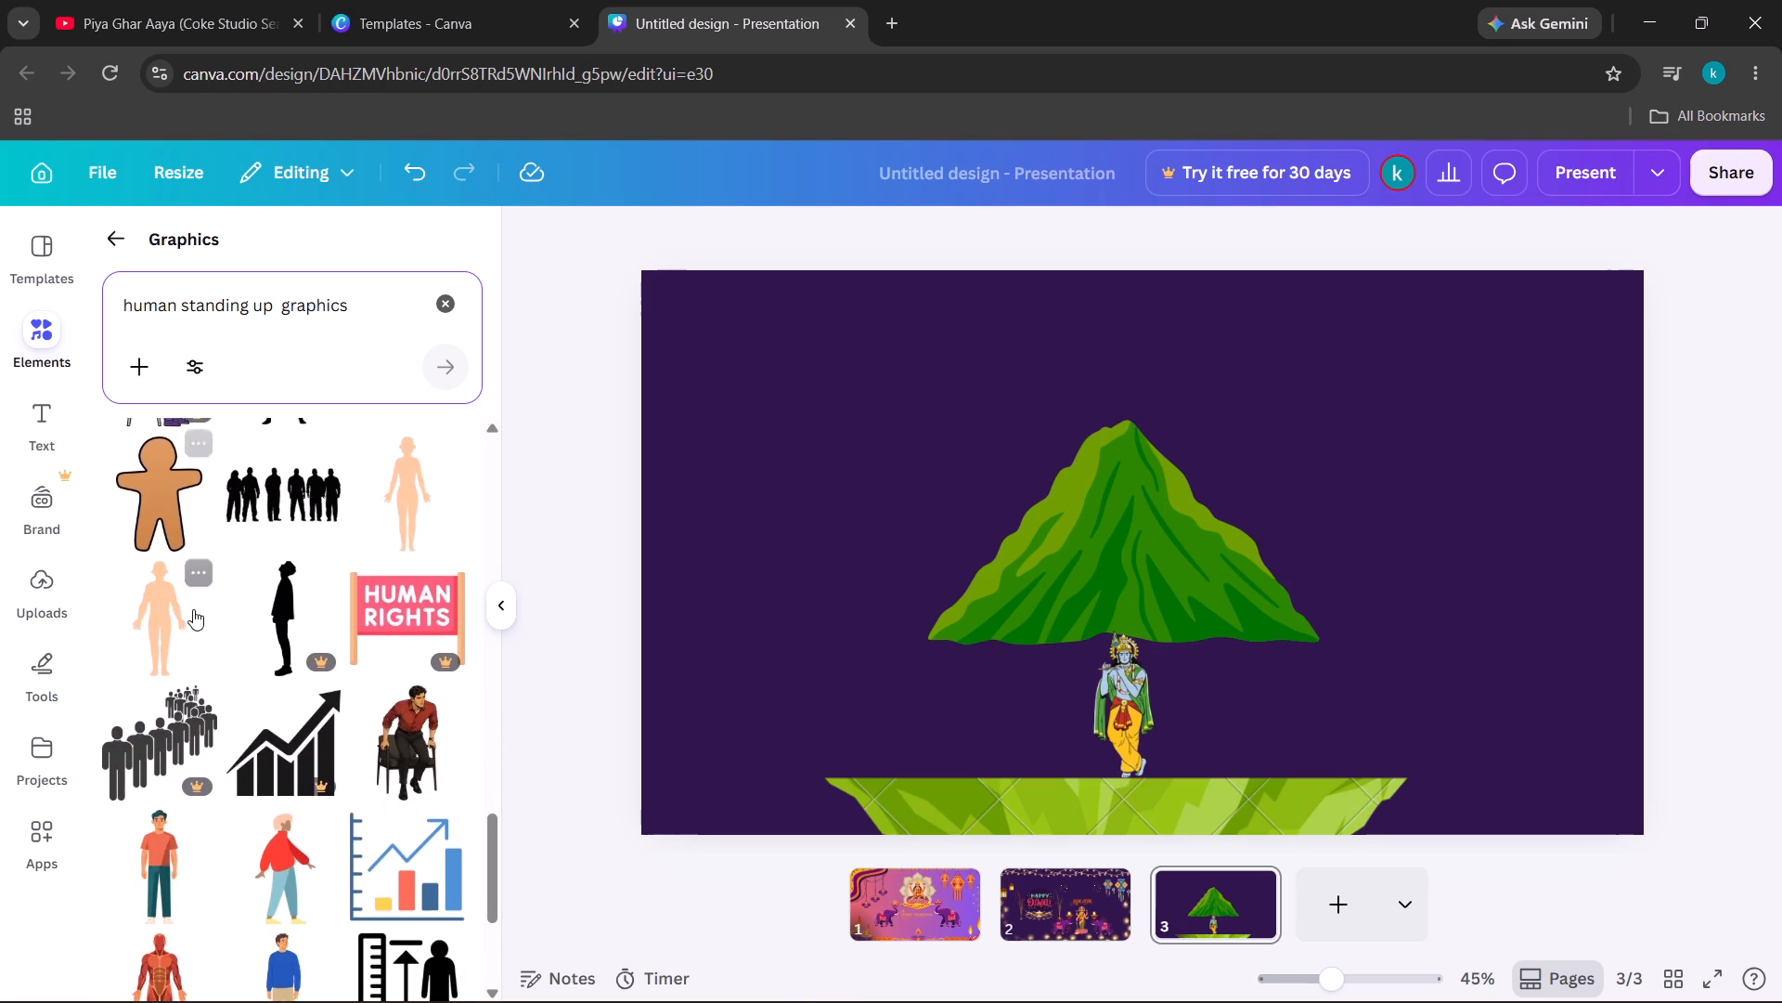
pyautogui.hscroll(6, 193, 609)
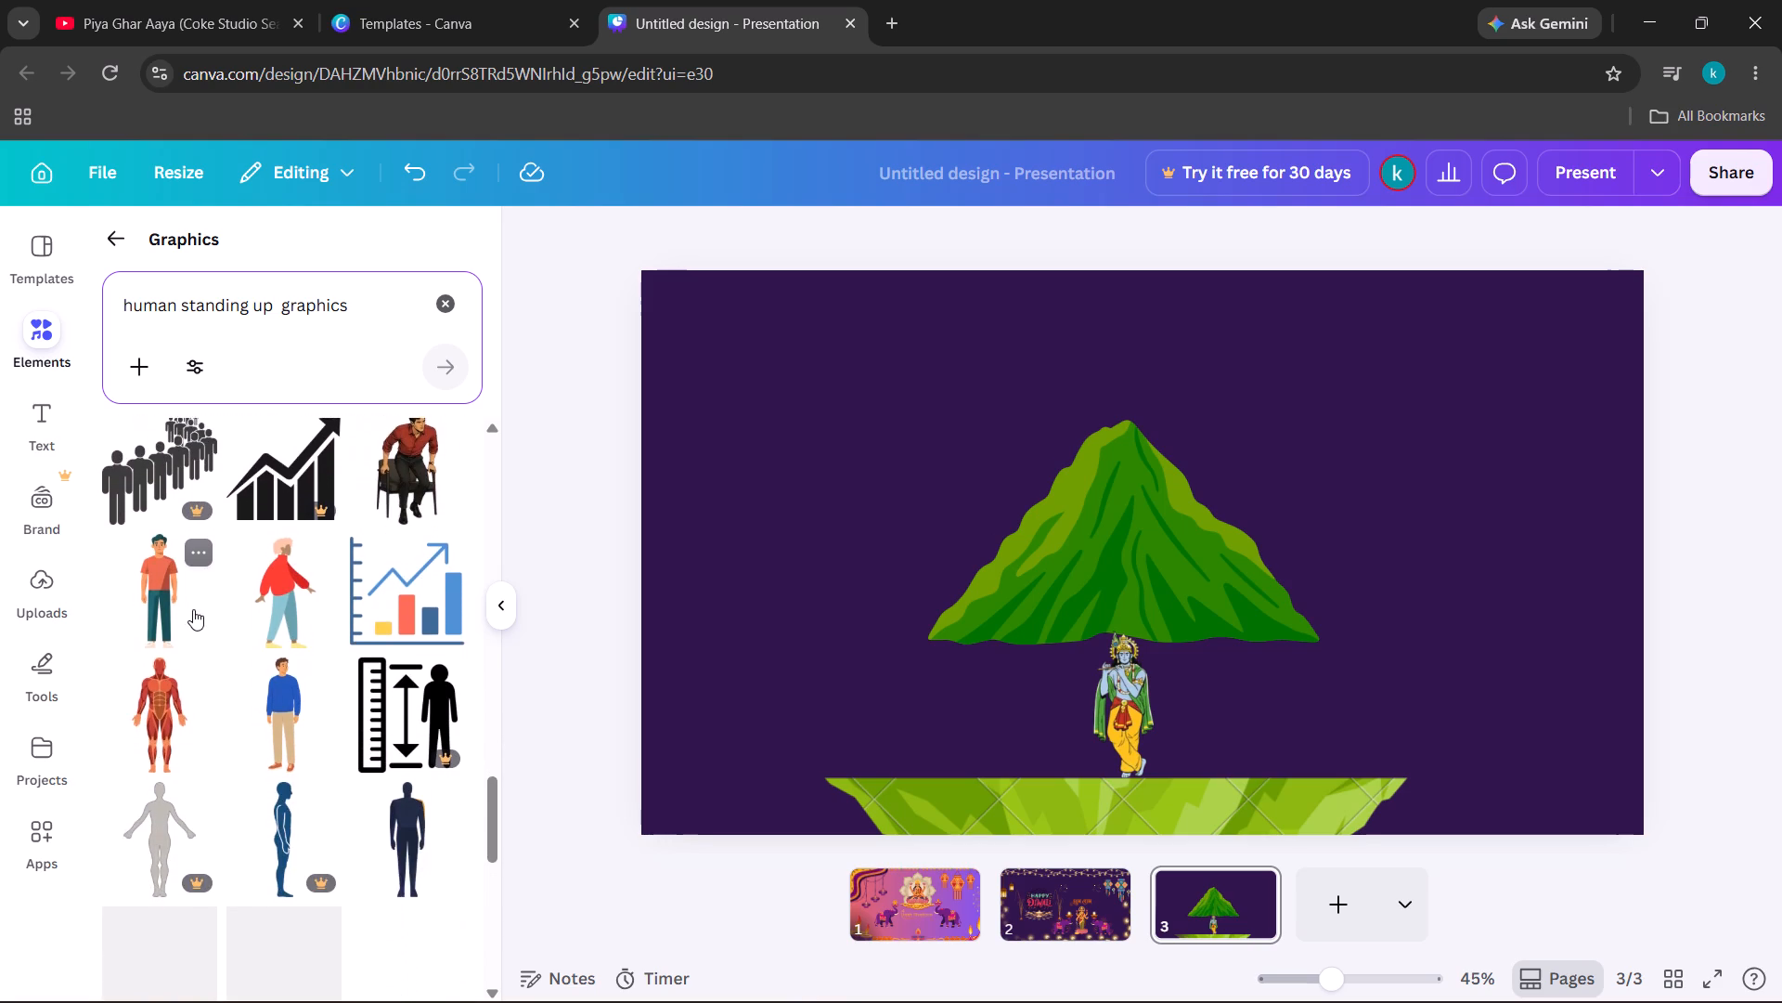
pyautogui.hscroll(6, 193, 609)
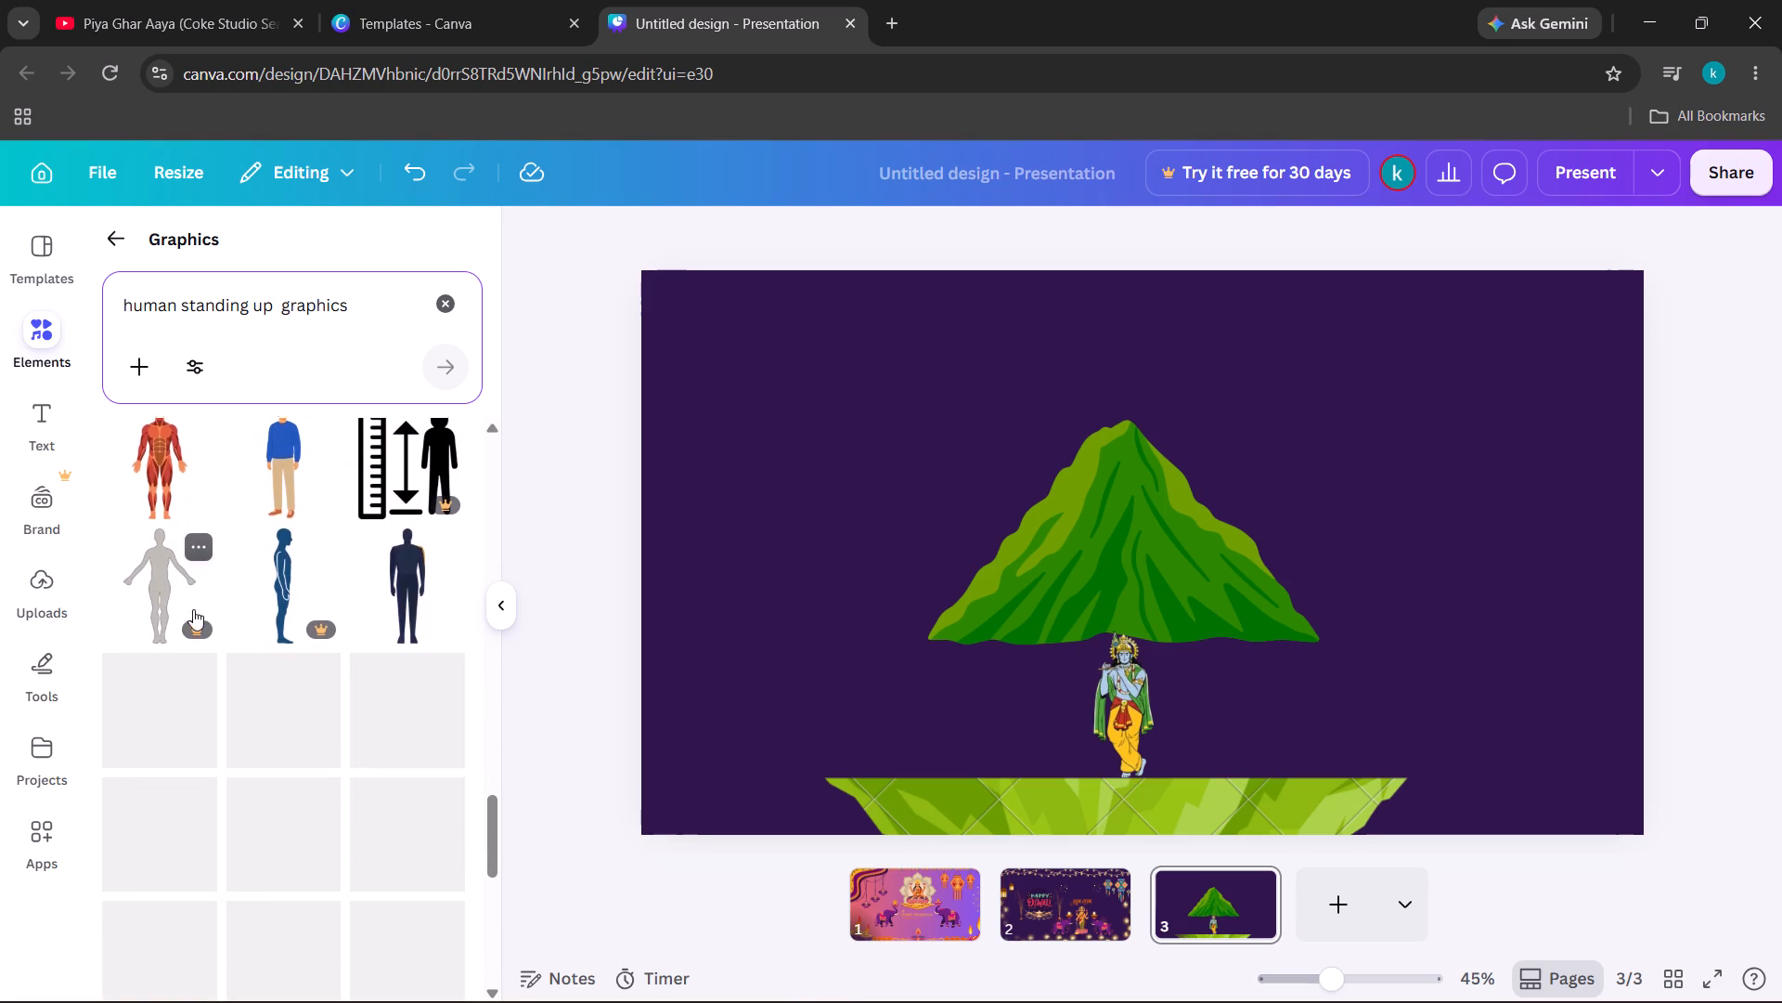
pyautogui.hscroll(1, 193, 609)
pyautogui.scroll(-1, 193, 609)
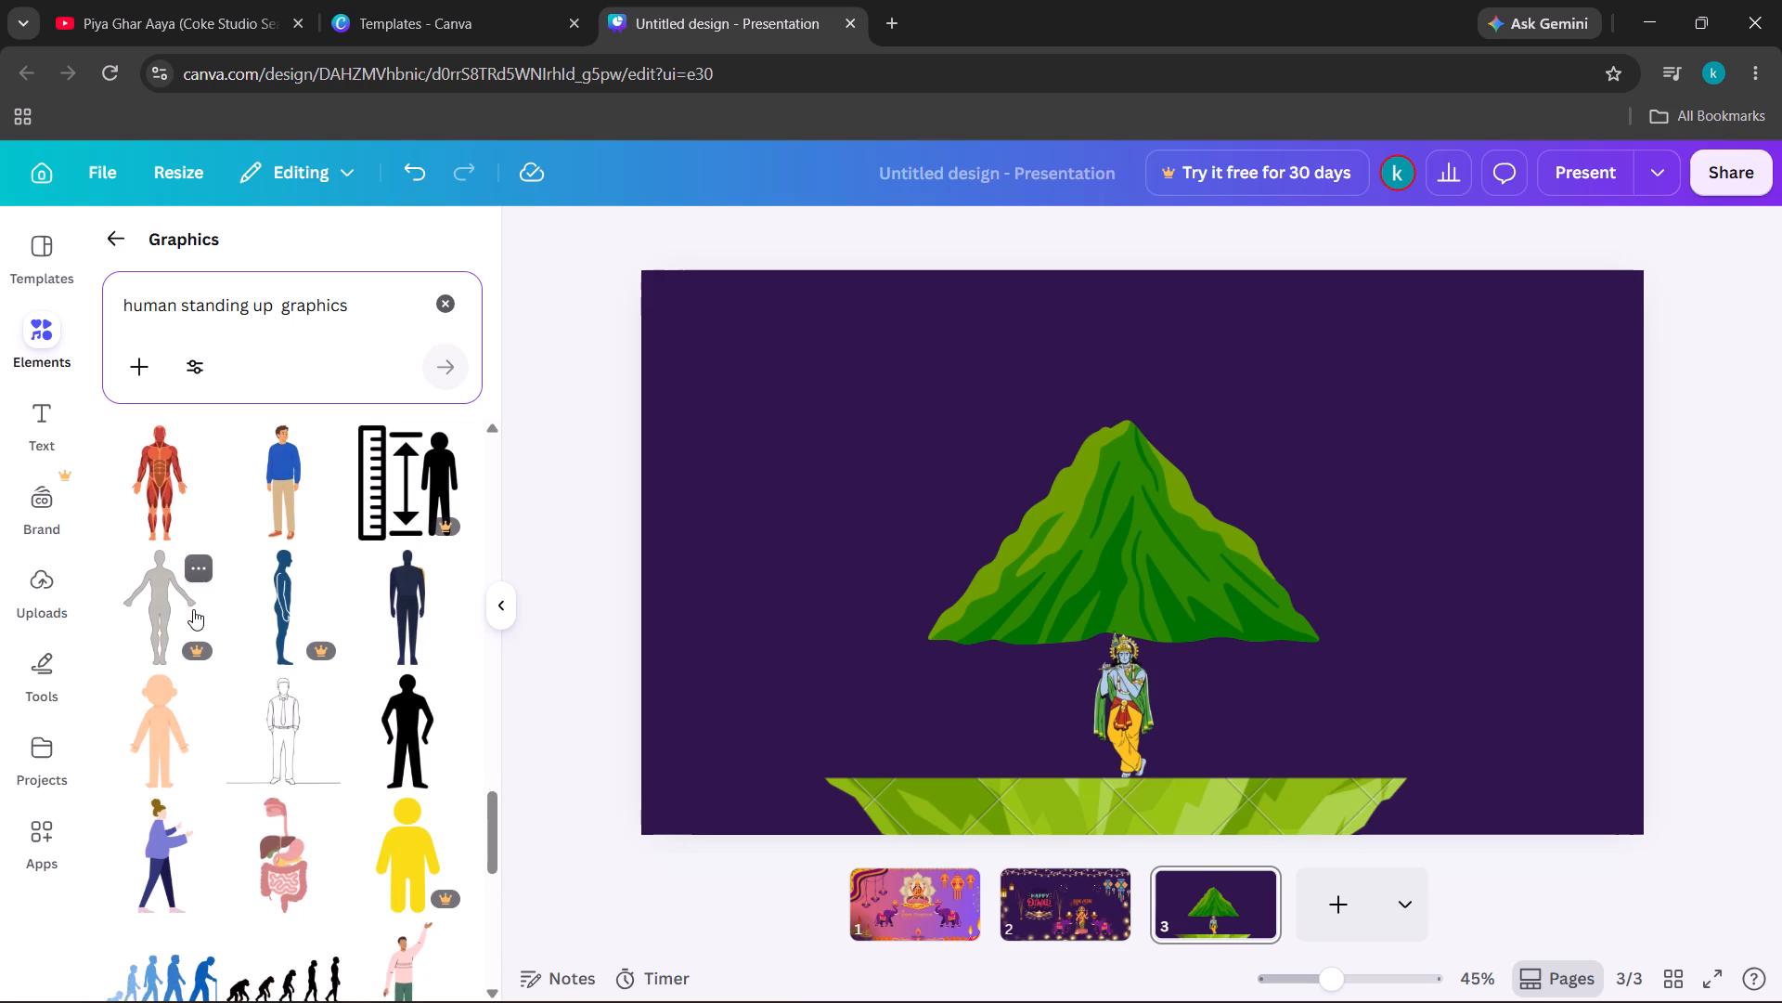
pyautogui.scroll(-2, 193, 609)
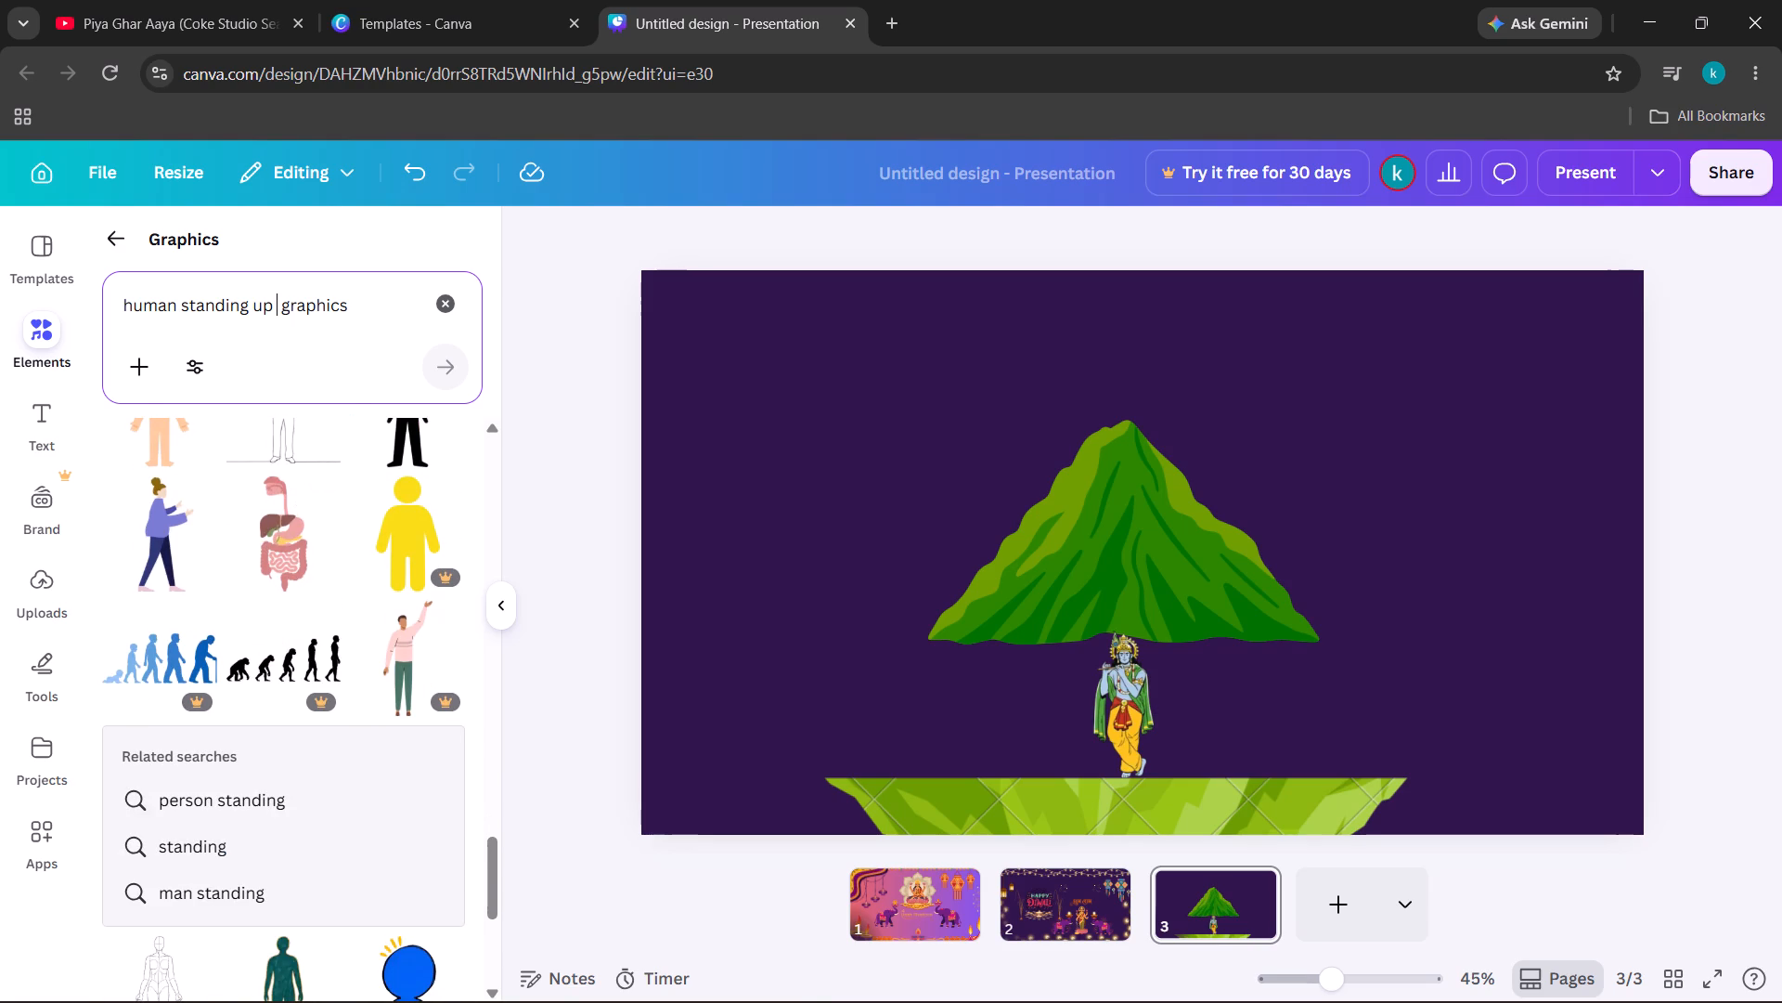
# Replace the words "human standing up" with "cow" and search the graphics again.
pyautogui.press('BackSpace')
pyautogui.press('BackSpace')
pyautogui.press('BackSpace')
pyautogui.press('BackSpace')
pyautogui.press('BackSpace')
pyautogui.press('BackSpace')
pyautogui.press('BackSpace')
pyautogui.press('BackSpace')
pyautogui.press('BackSpace')
pyautogui.press('BackSpace')
pyautogui.press('BackSpace')
pyautogui.press('BackSpace')
pyautogui.press('BackSpace')
pyautogui.press('BackSpace')
pyautogui.press('BackSpace')
pyautogui.press('BackSpace')
pyautogui.press('BackSpace')
pyautogui.press('BackSpace')
pyautogui.press('BackSpace')
pyautogui.press('BackSpace')
pyautogui.write('cow')
pyautogui.press('space')
pyautogui.press('Return')
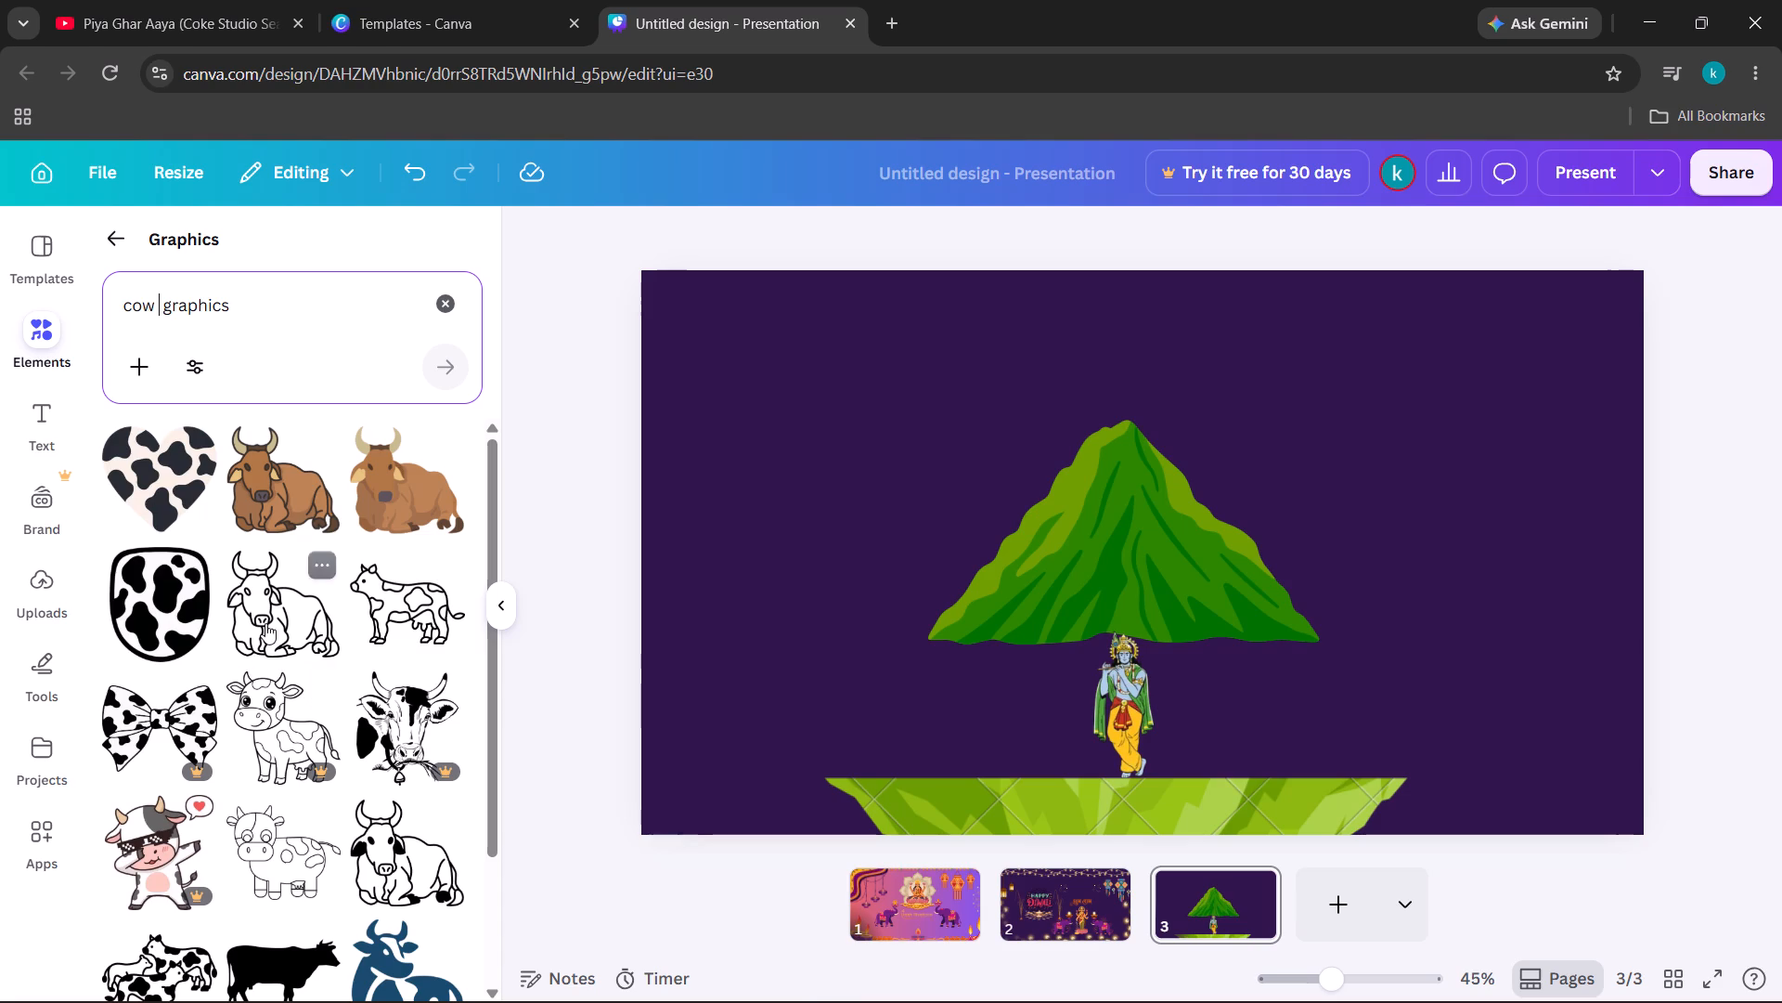
# Add the outlined brown sitting cow, shrink it, and place it on the green ground just right of Krishna.
pyautogui.click(295, 489)
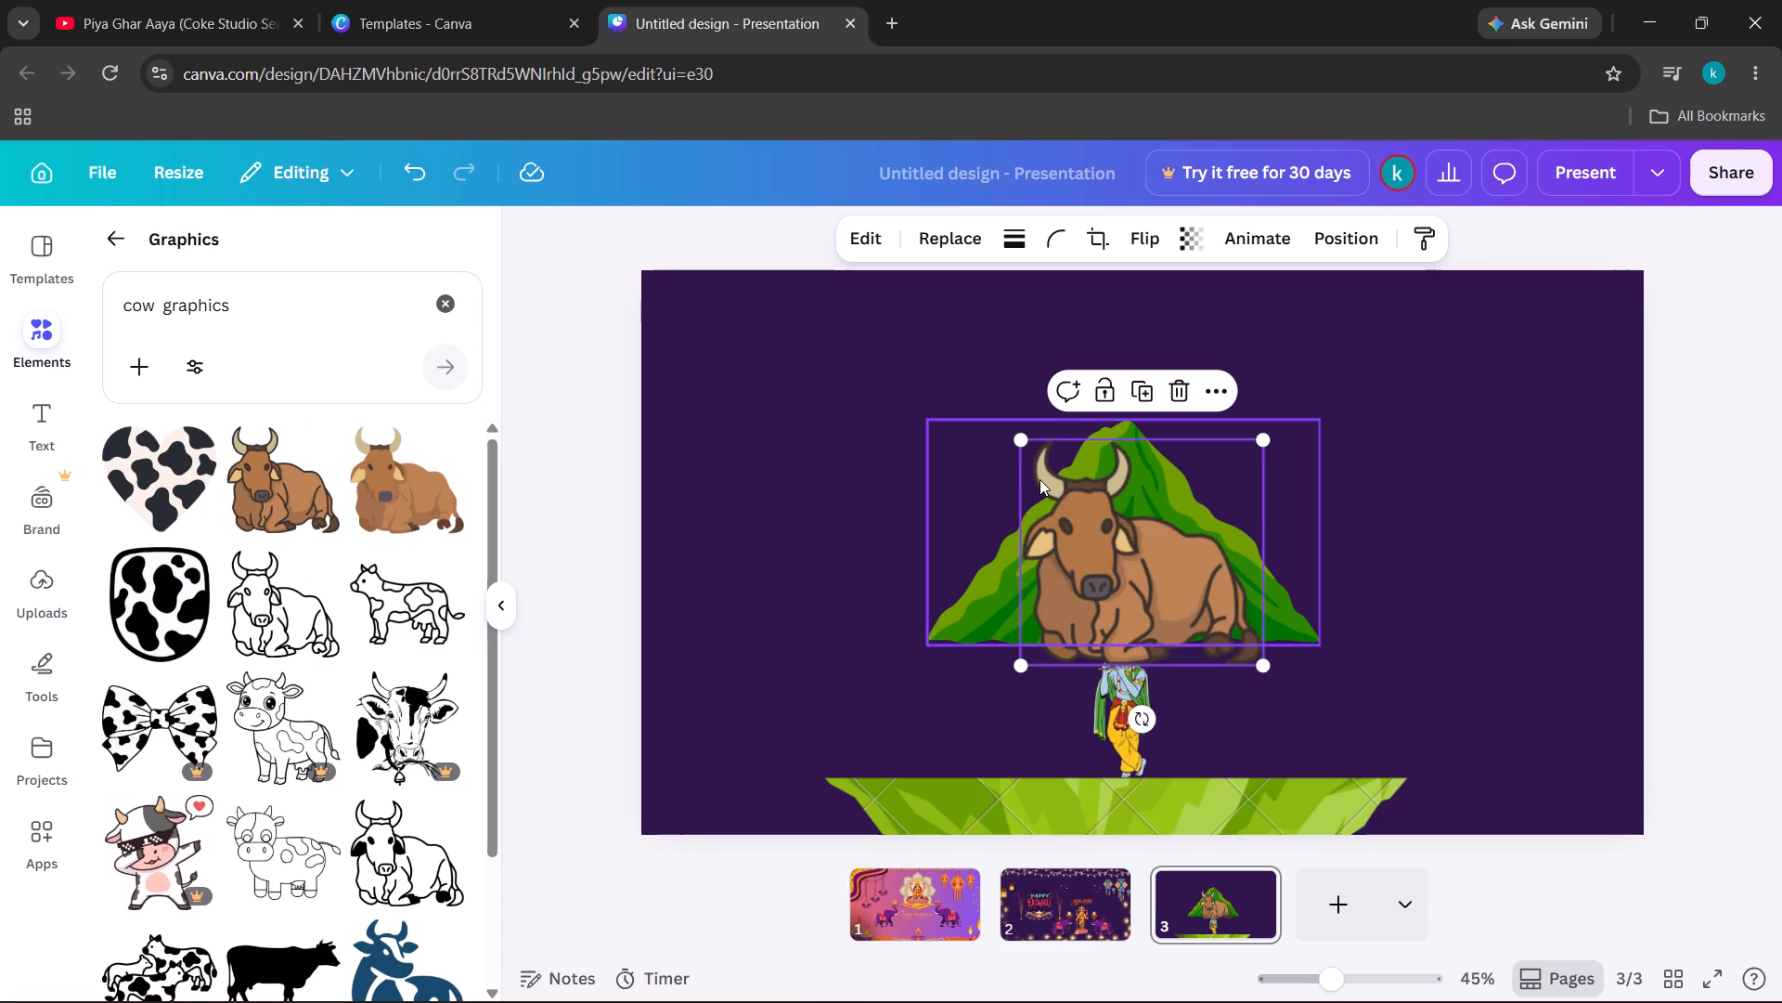
pyautogui.moveTo(1022, 445); pyautogui.dragTo(1141, 580)
pyautogui.moveTo(1169, 608); pyautogui.dragTo(1196, 662)
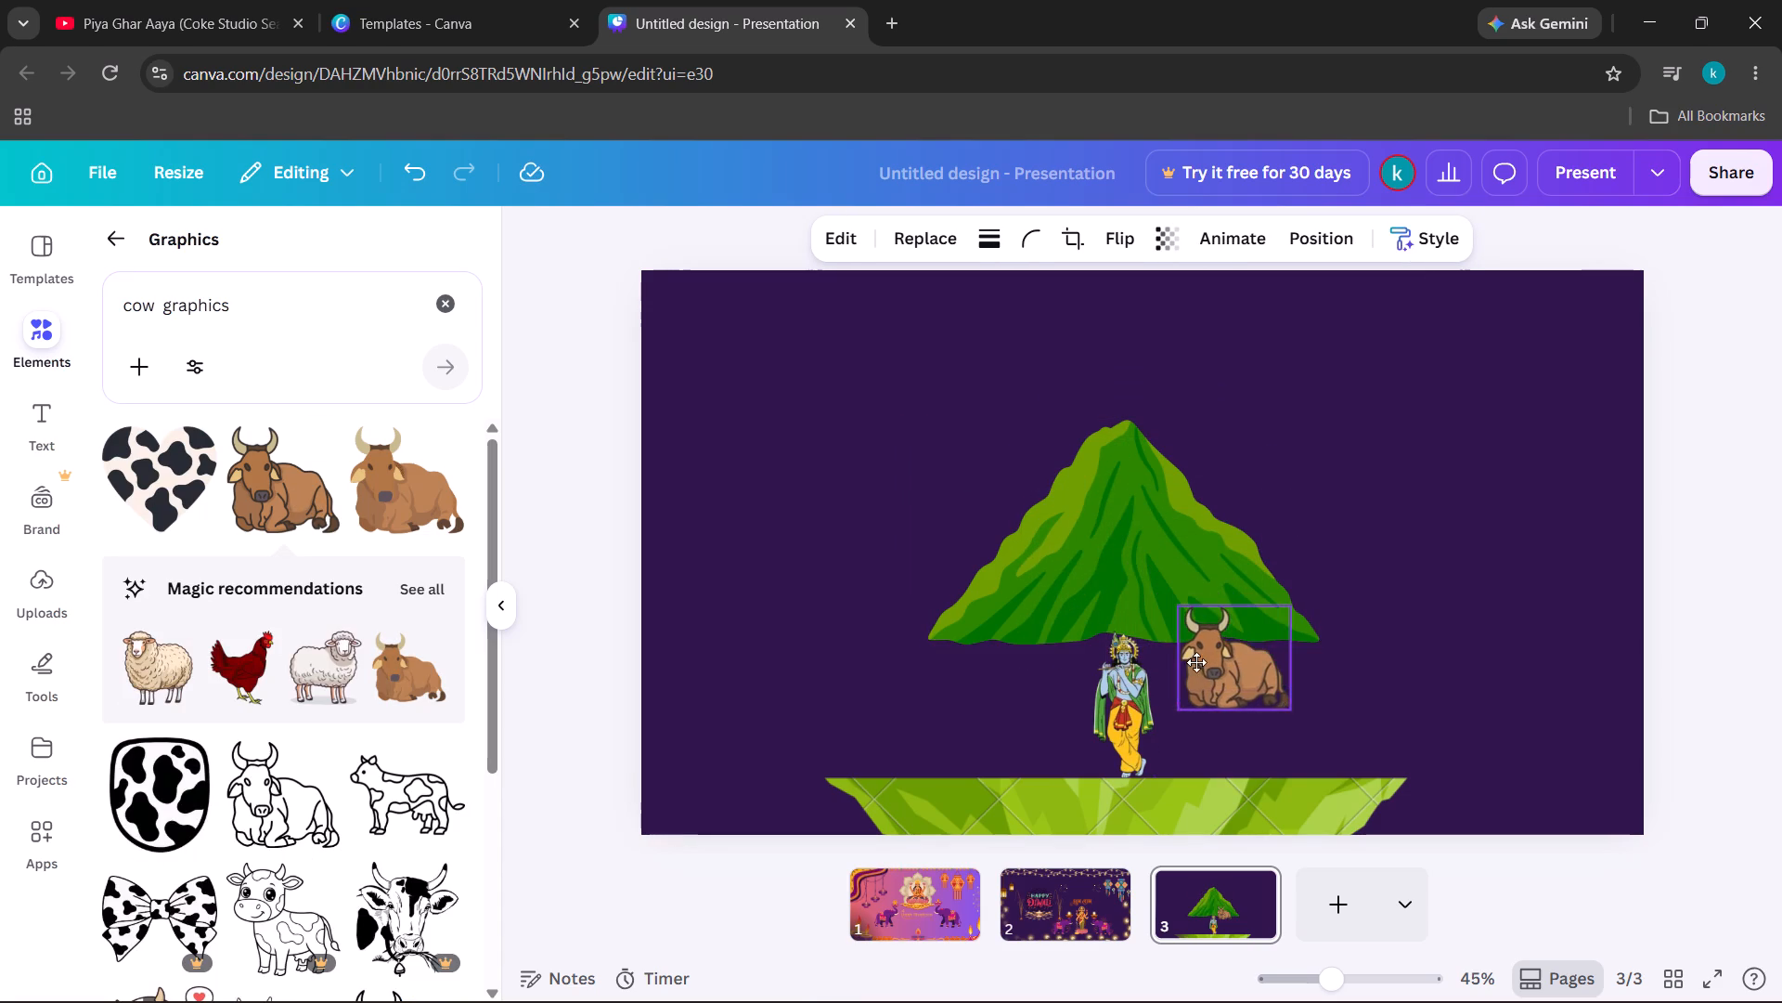
pyautogui.moveTo(1196, 662); pyautogui.dragTo(1178, 725)
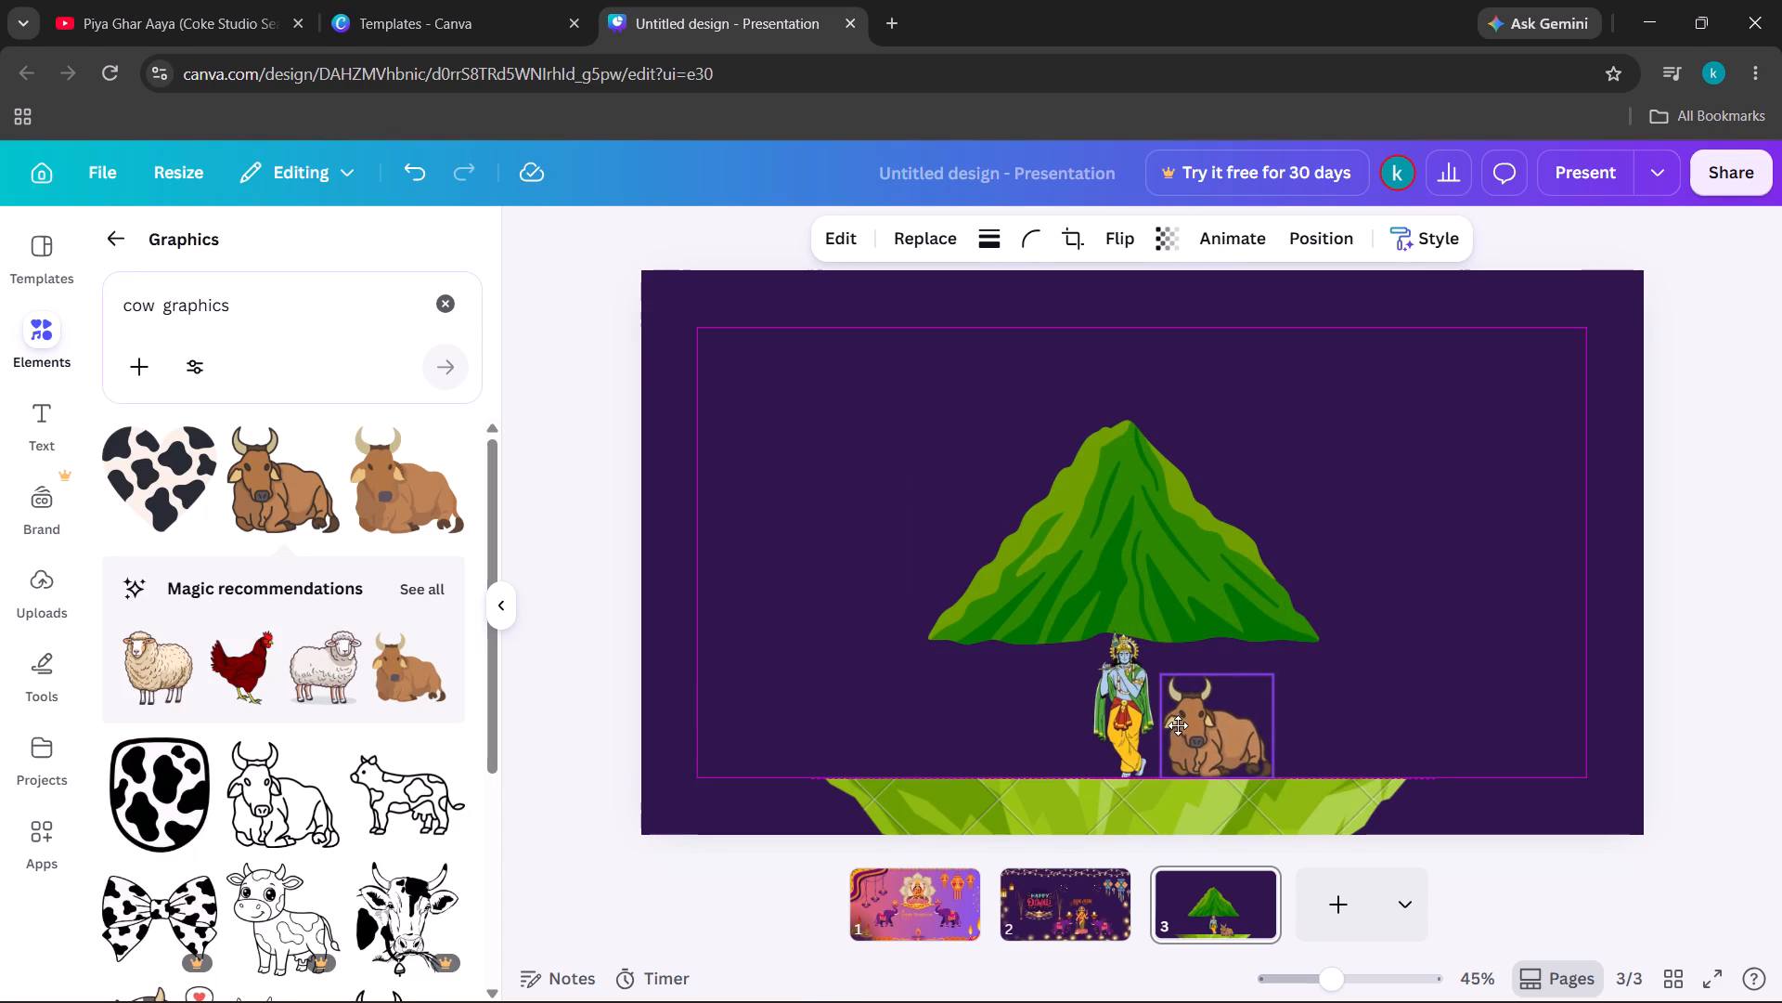
pyautogui.moveTo(1178, 725); pyautogui.dragTo(1175, 731)
pyautogui.click(1521, 562)
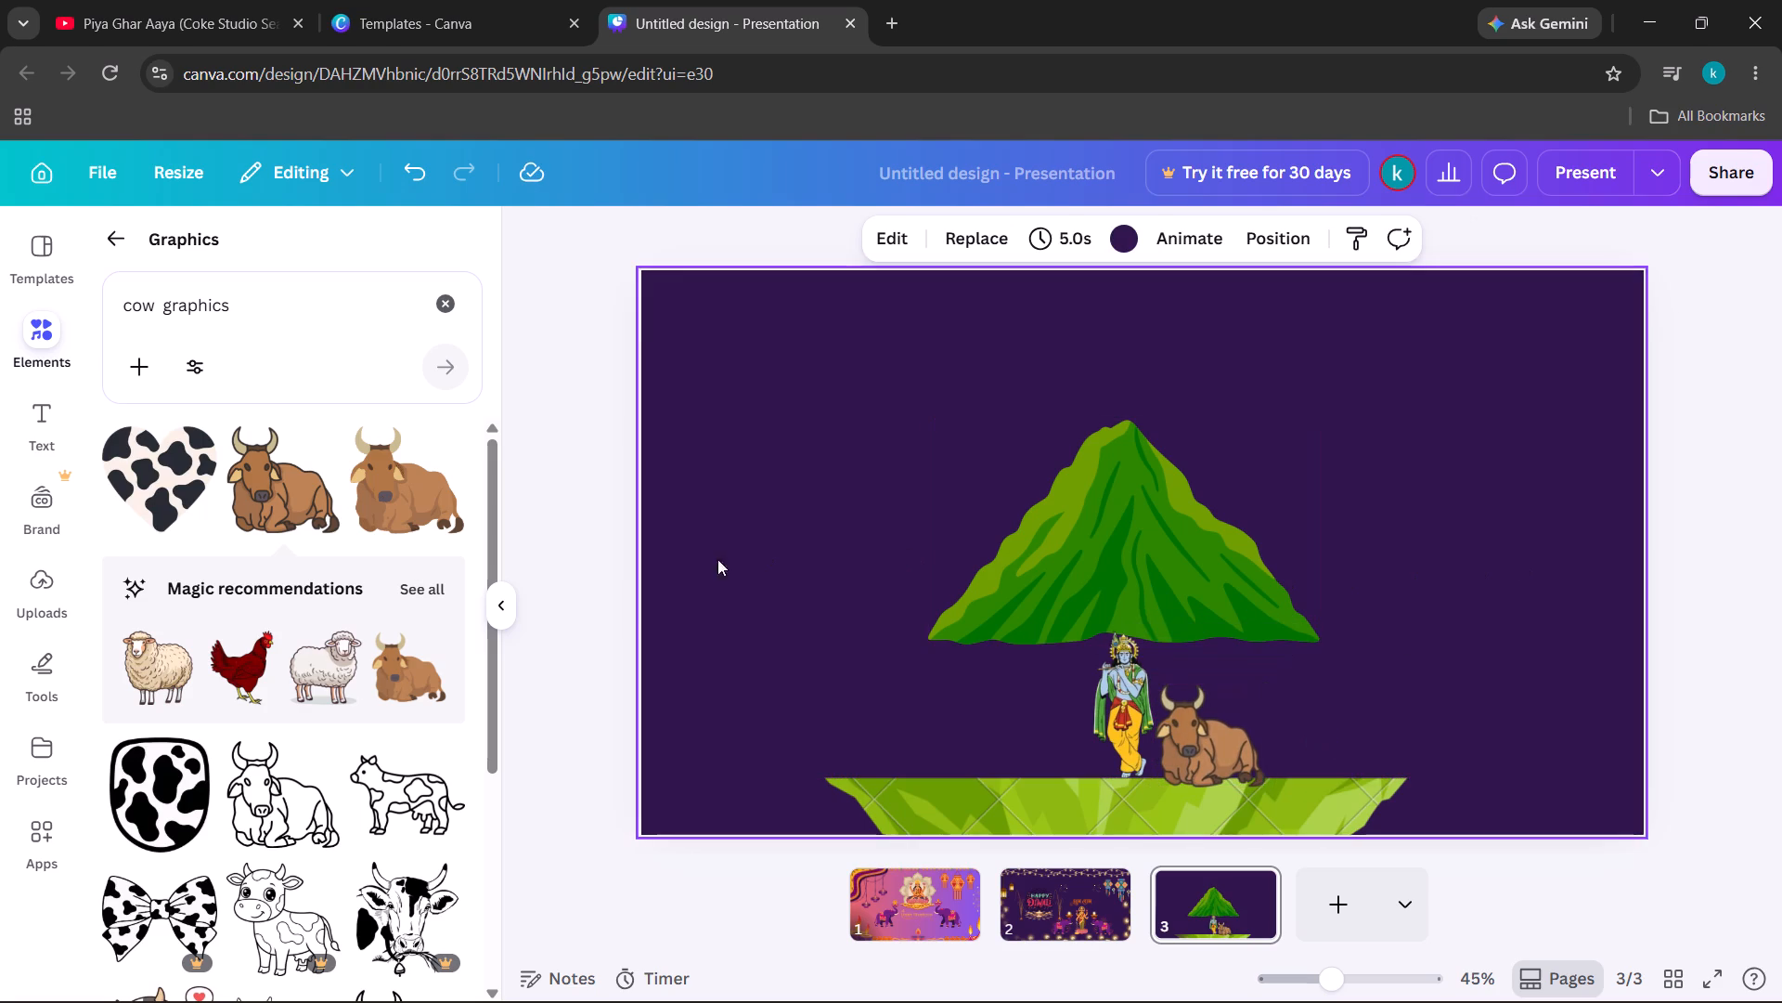
# Add the standing white cow with dark brown patches, shrink it, and place it on the ground just left of Krishna.
pyautogui.hscroll(1, 200, 669)
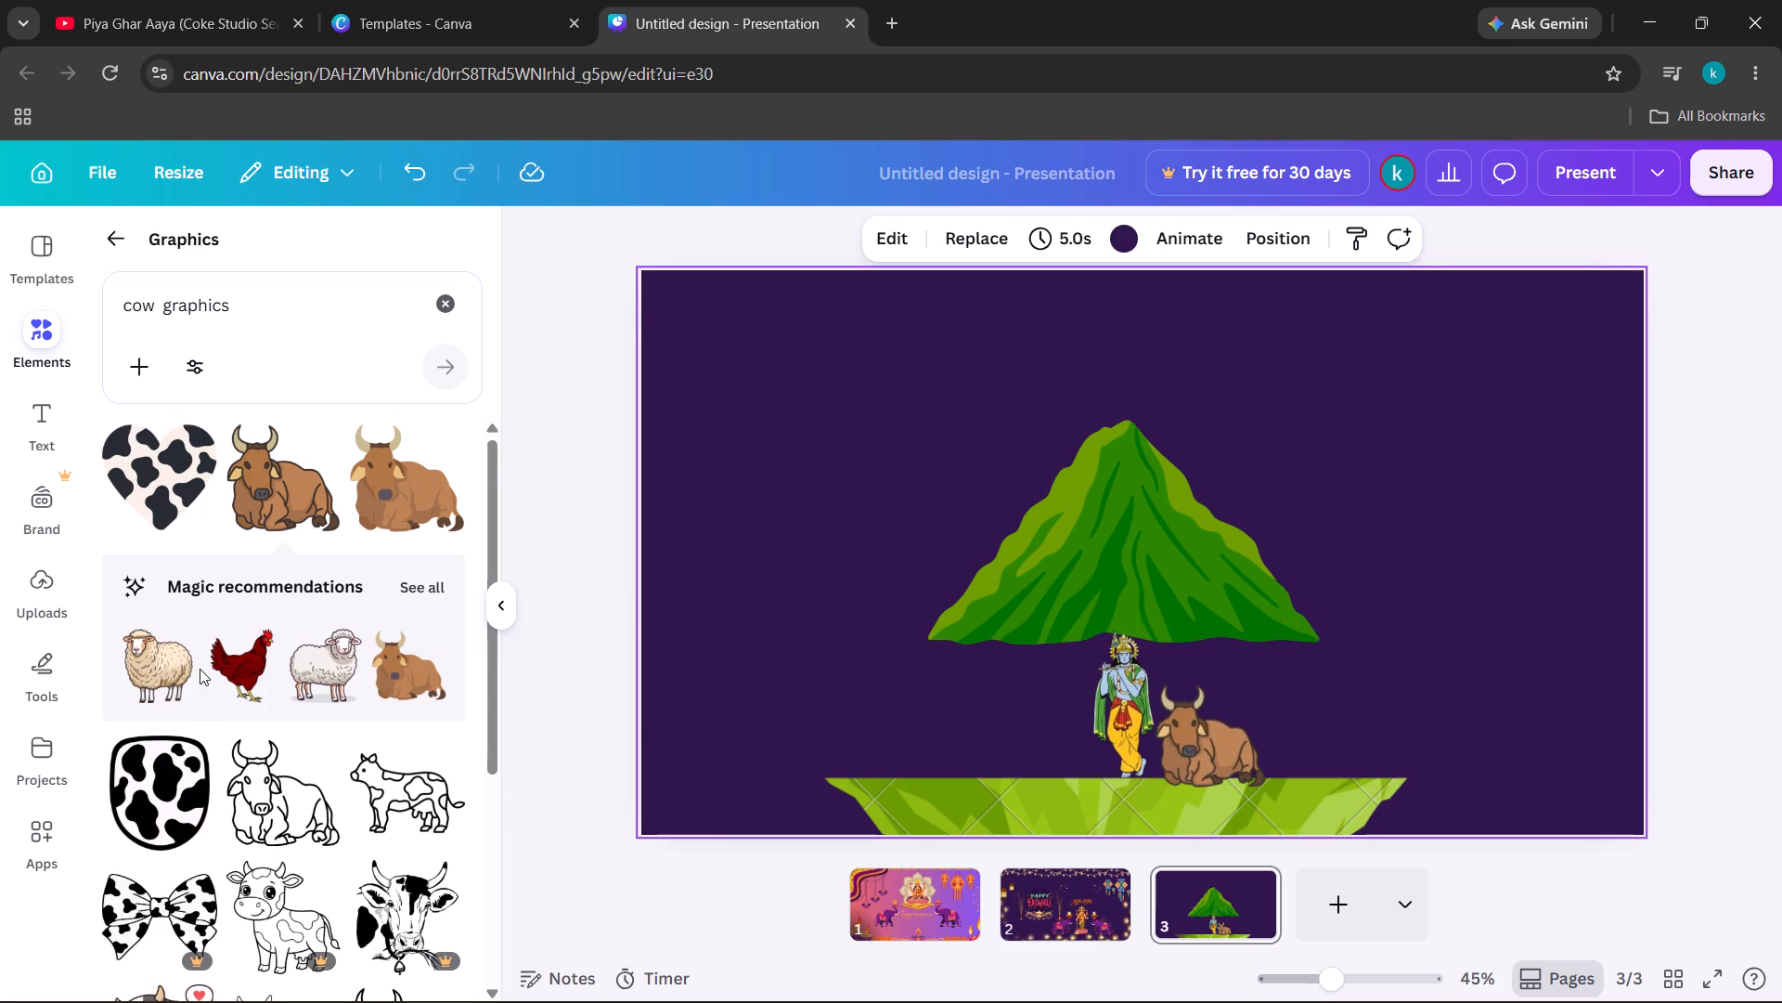
pyautogui.hscroll(7, 200, 669)
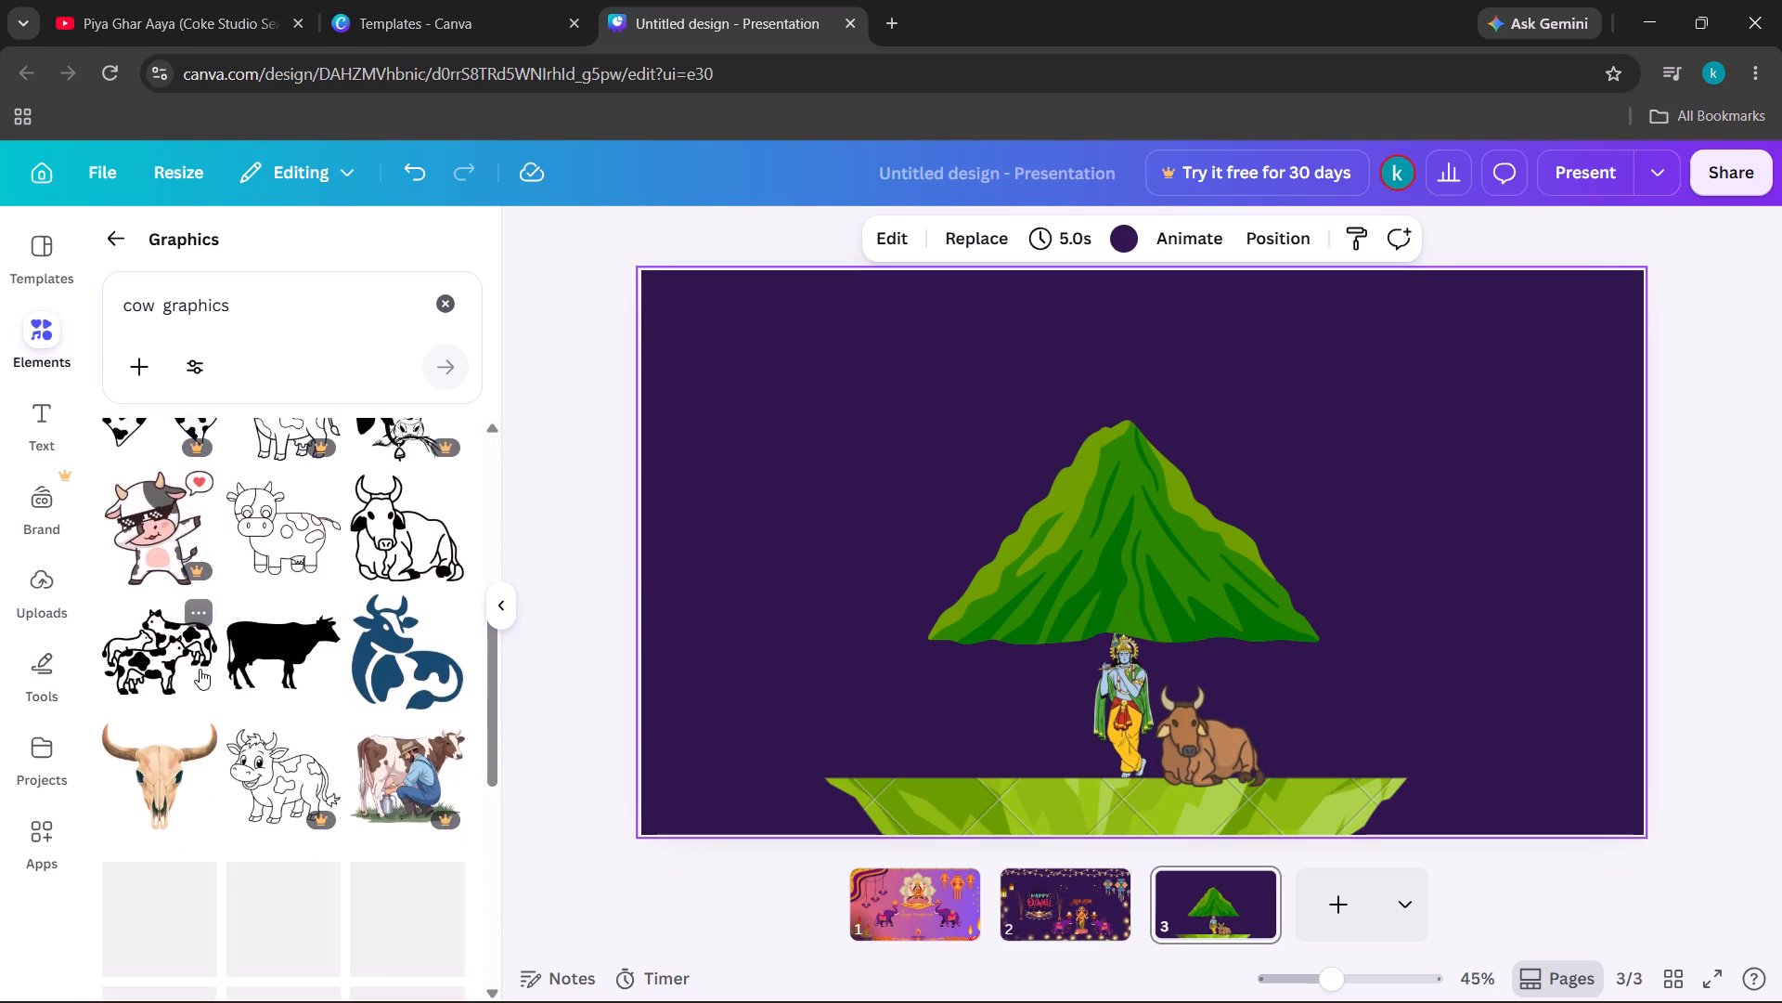
pyautogui.hscroll(1, 200, 669)
pyautogui.scroll(2, 200, 669)
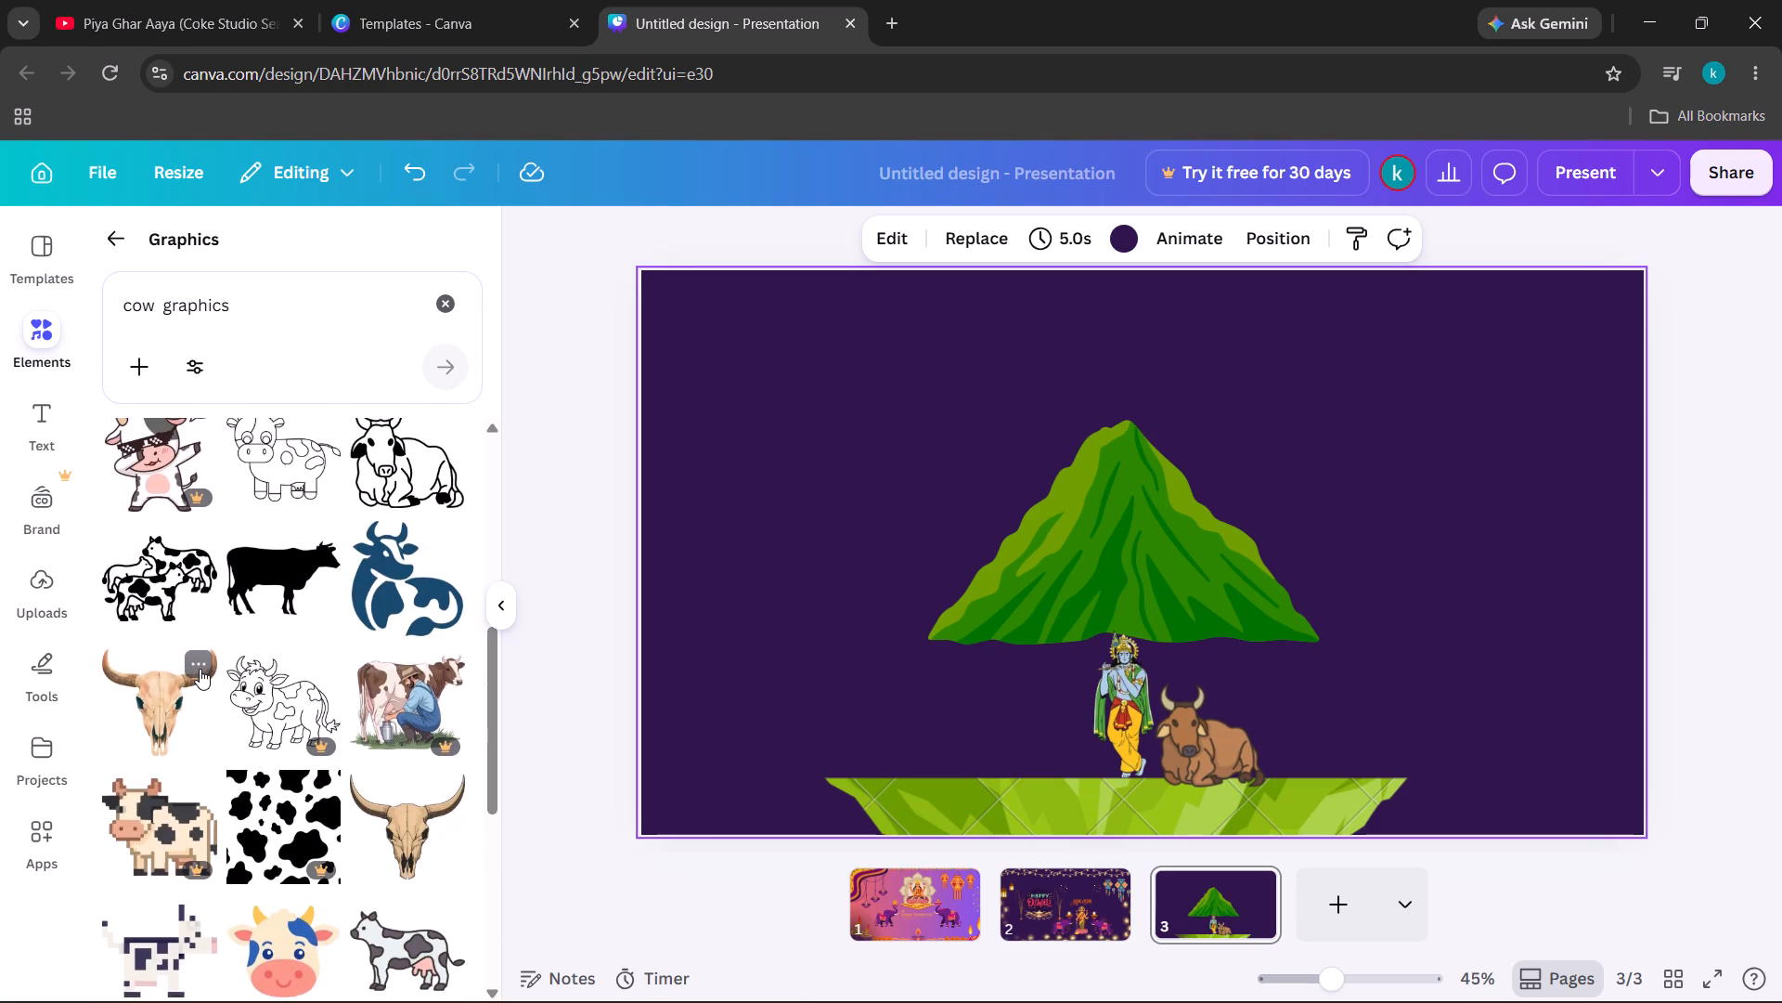
pyautogui.scroll(1, 200, 669)
pyautogui.scroll(-1, 200, 669)
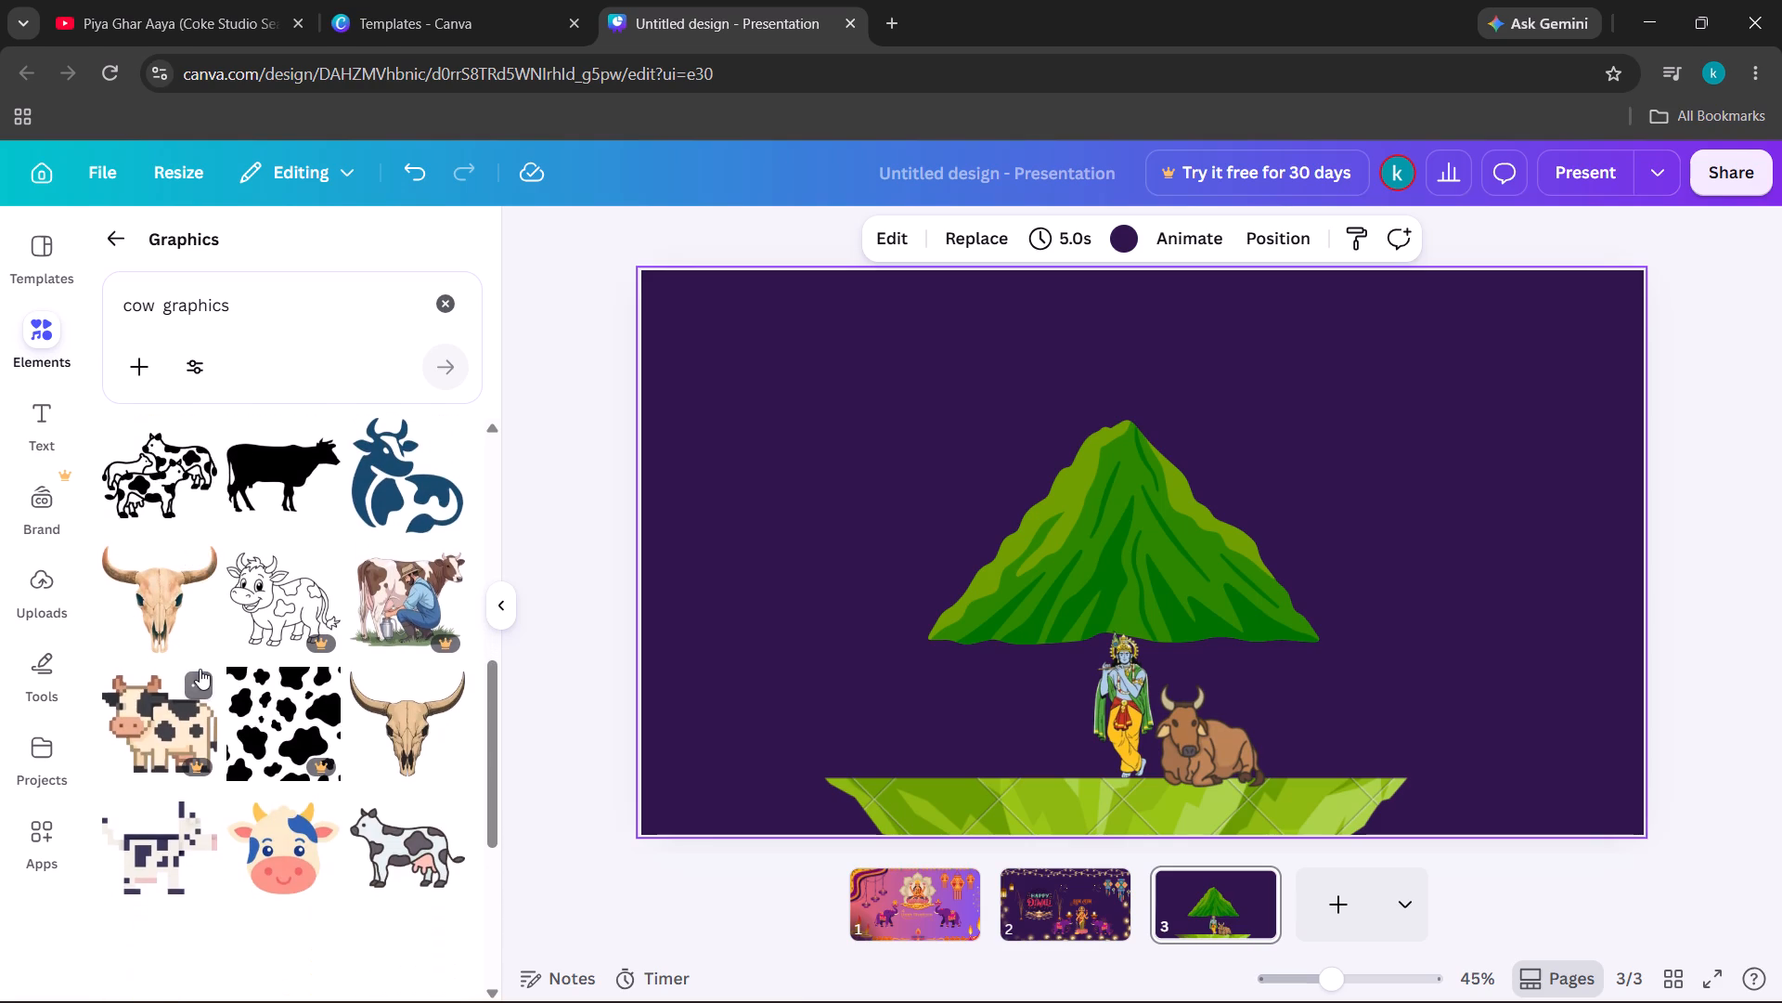
pyautogui.scroll(-2, 200, 669)
pyautogui.hscroll(4, 200, 669)
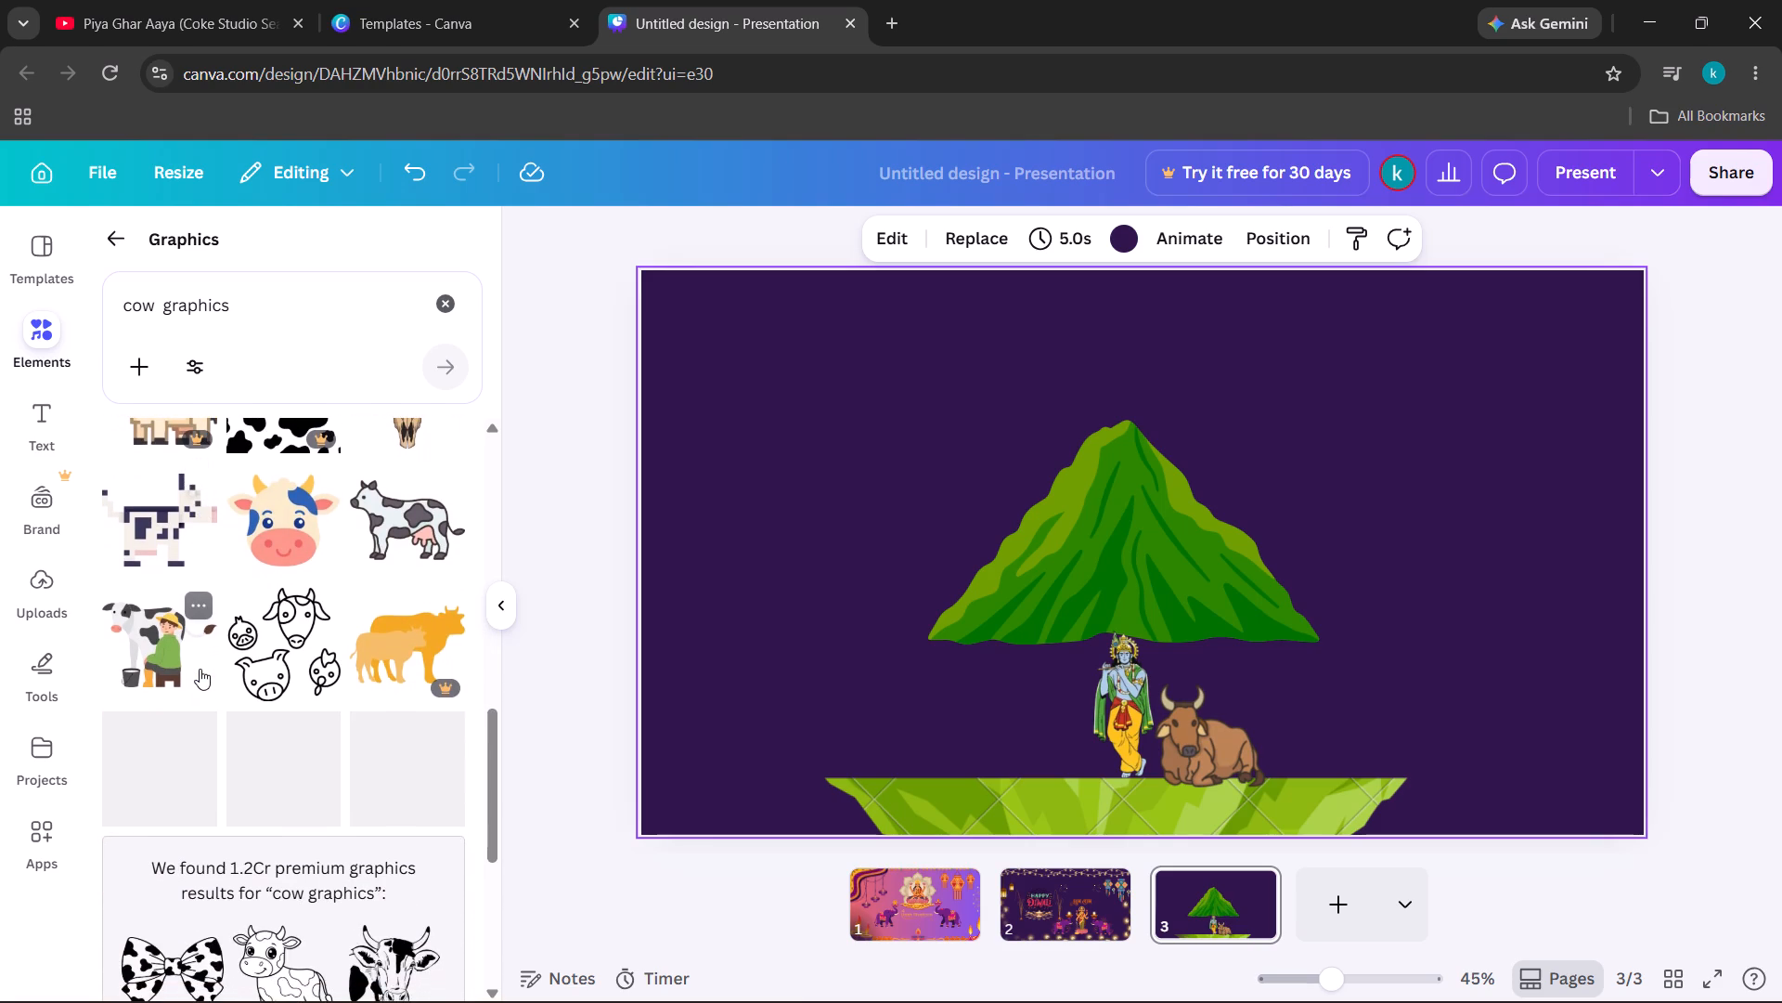
pyautogui.hscroll(6, 200, 669)
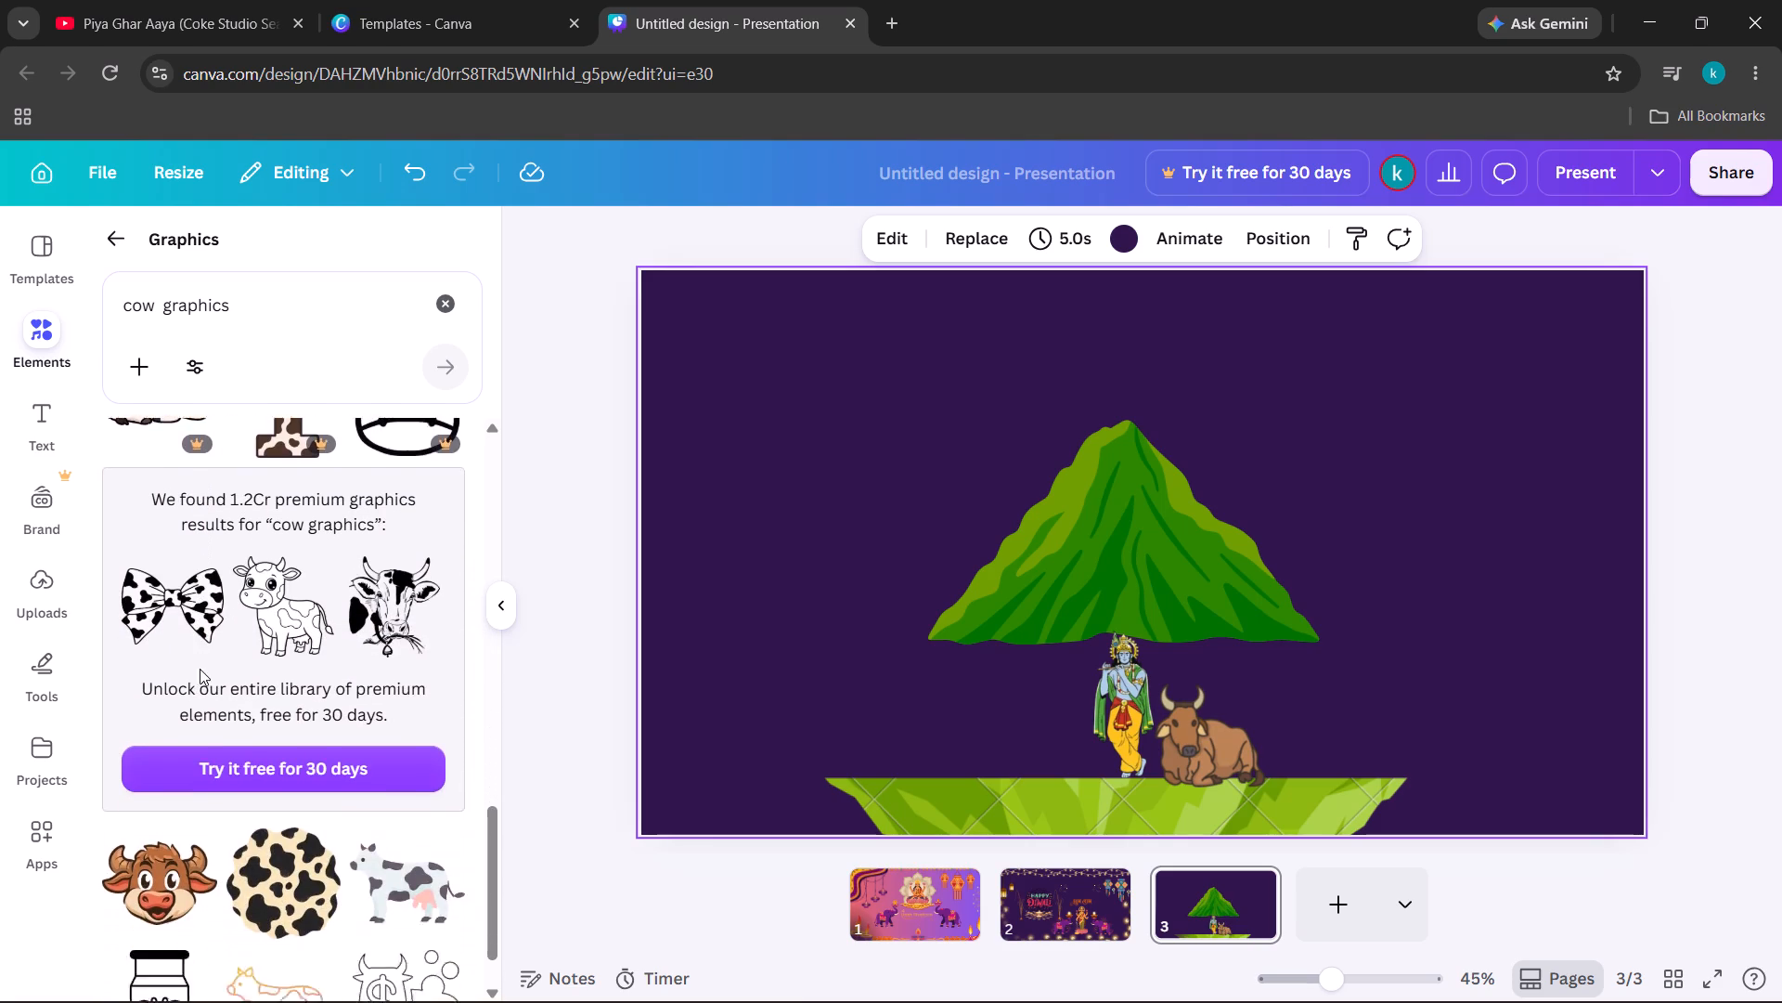
pyautogui.hscroll(4, 200, 669)
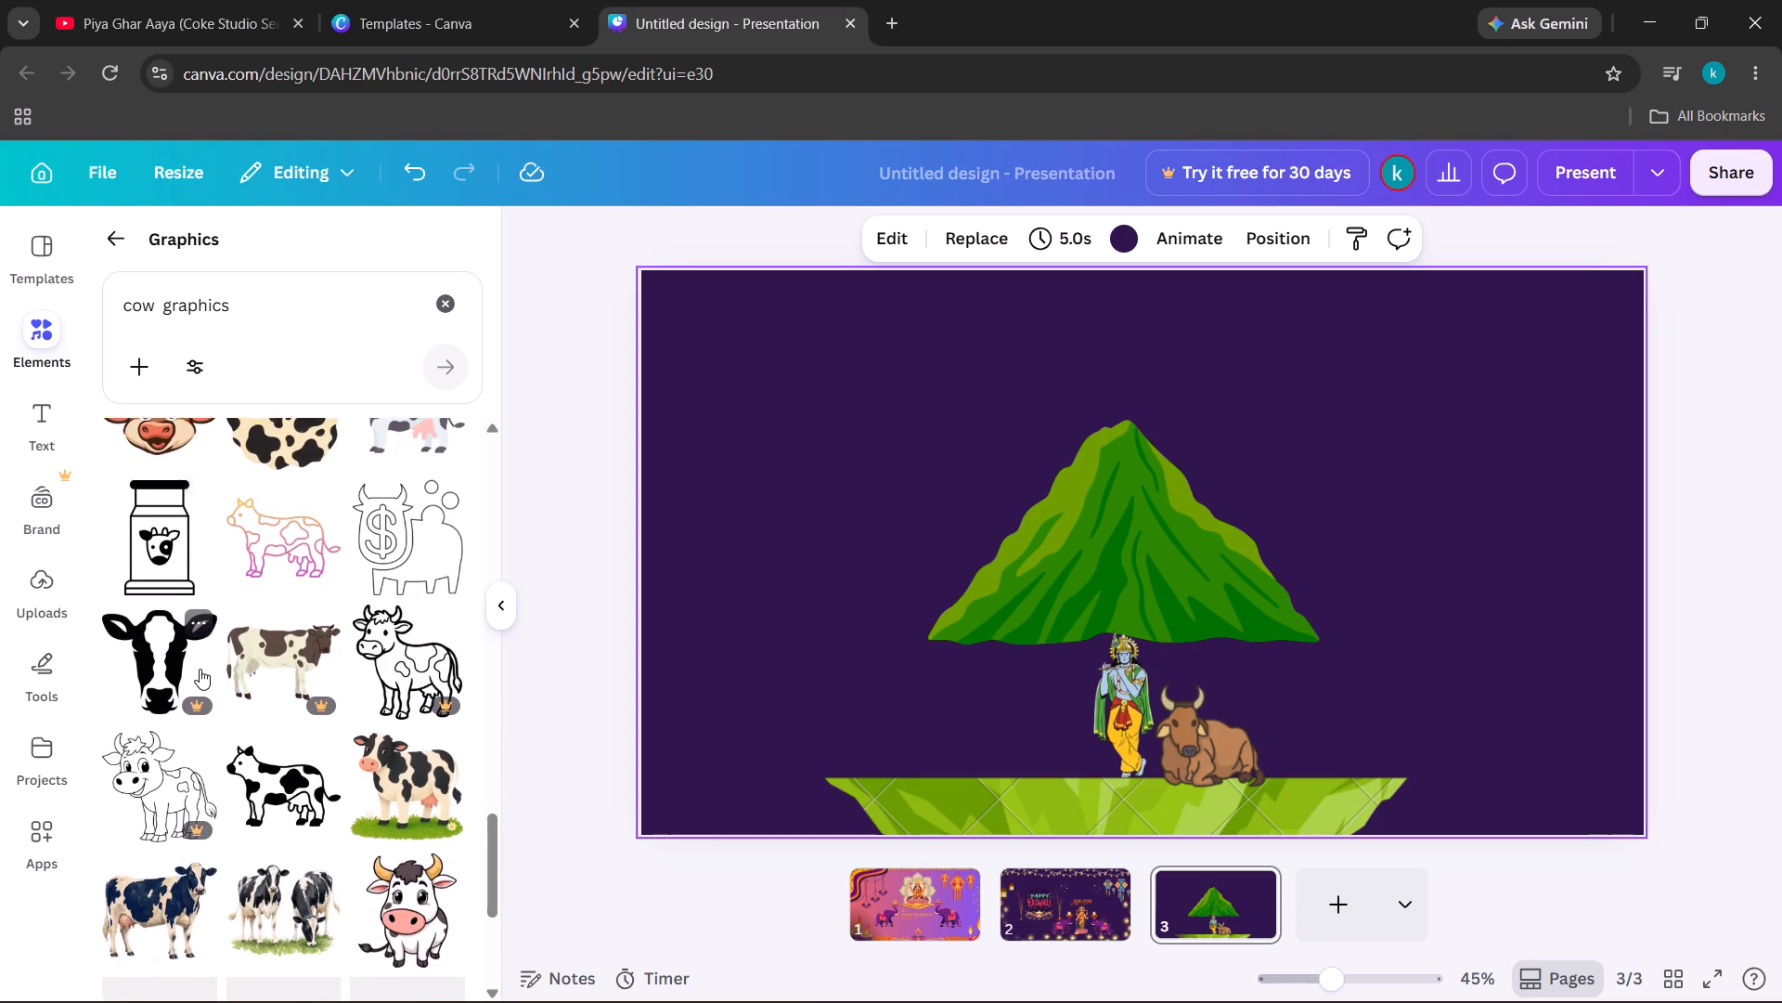
pyautogui.hscroll(1, 200, 669)
pyautogui.click(278, 671)
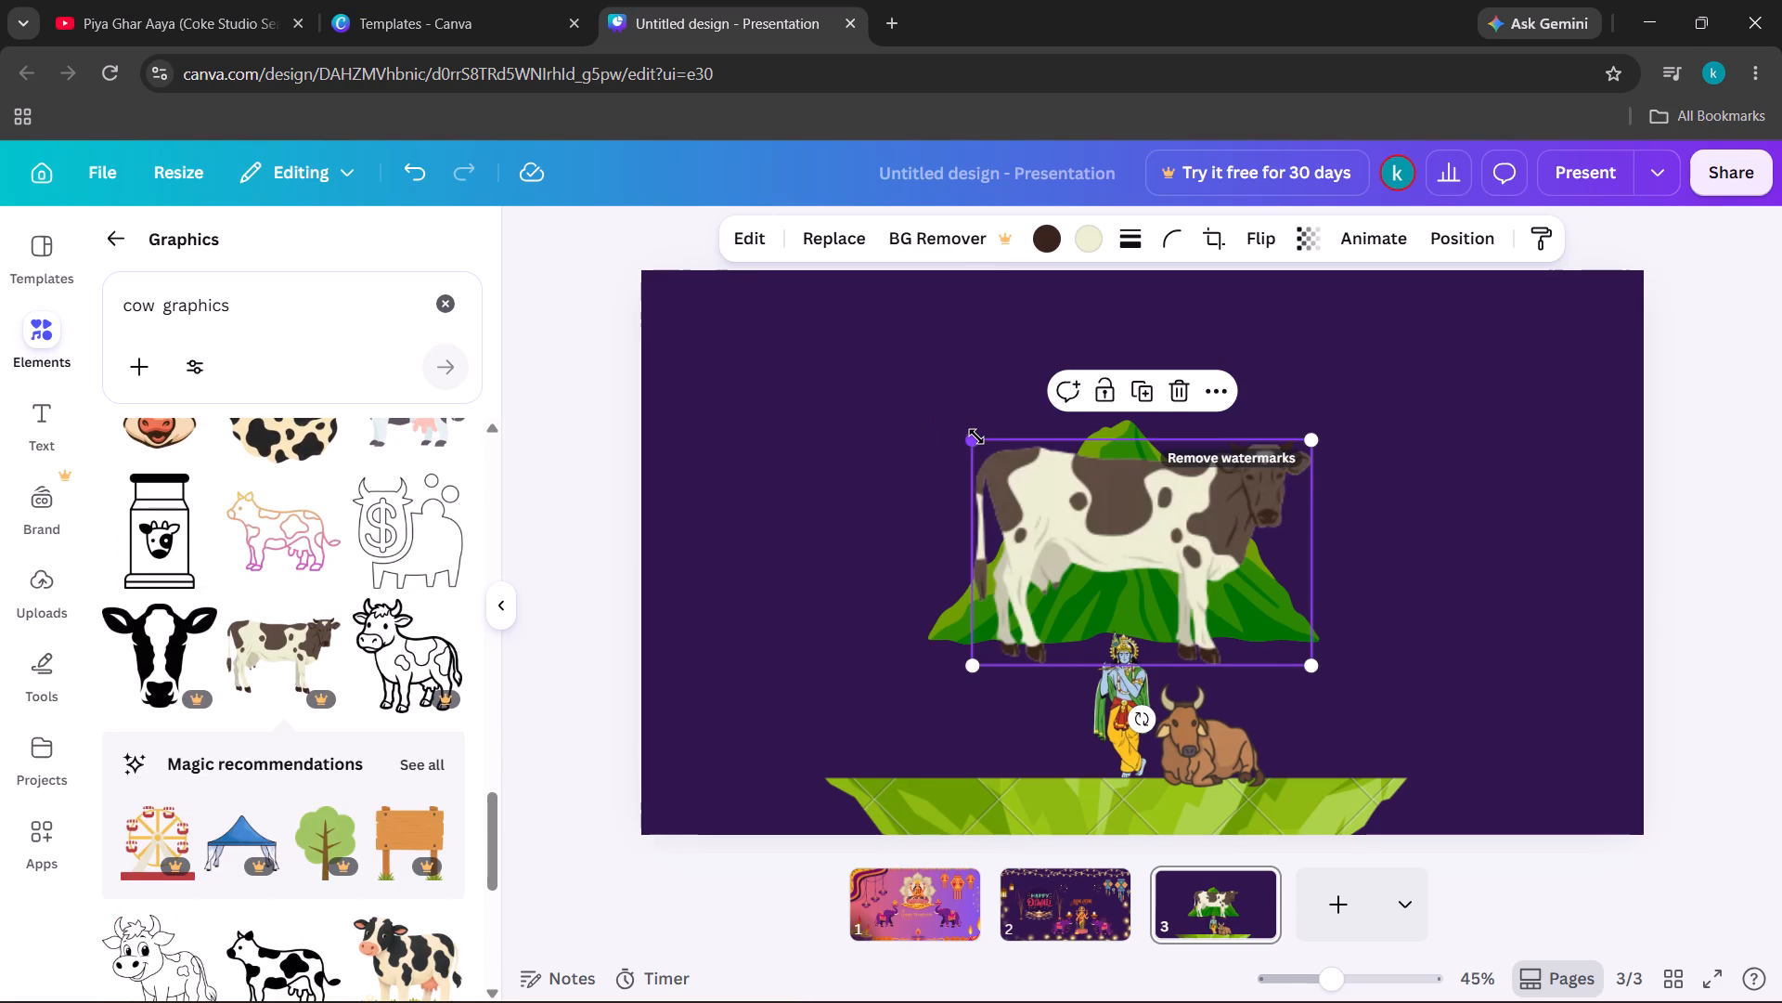
pyautogui.moveTo(974, 436); pyautogui.dragTo(1109, 534)
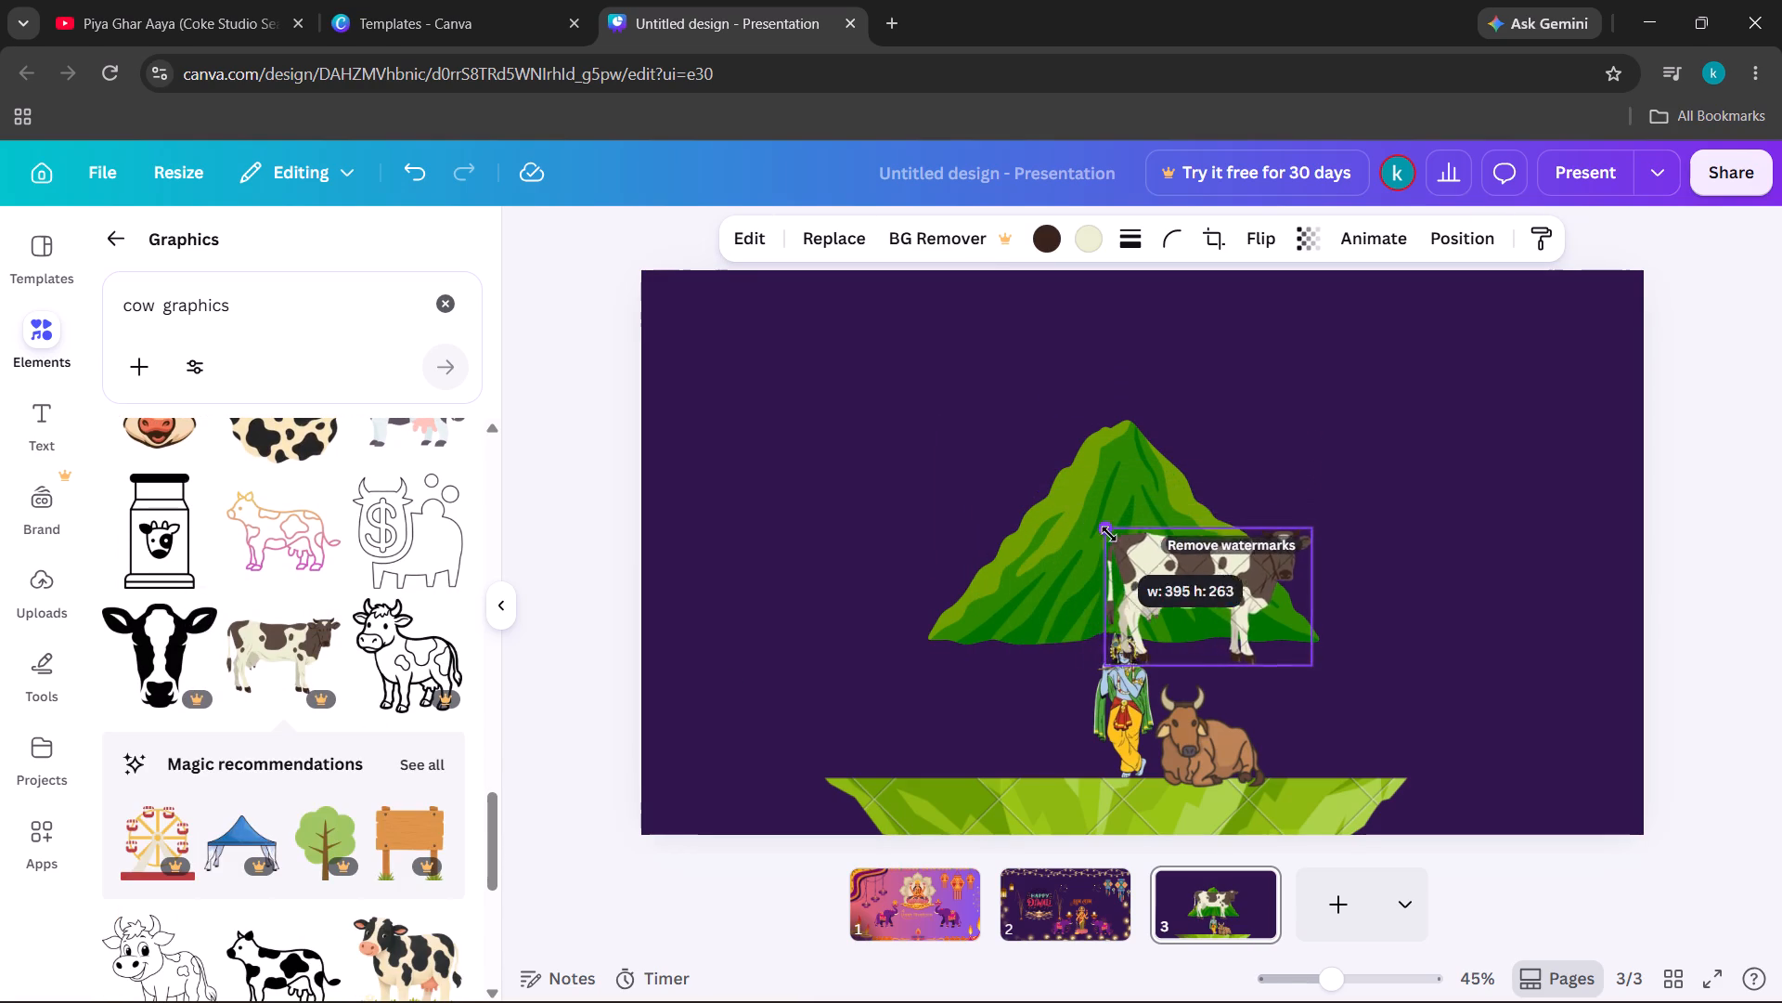
pyautogui.moveTo(1109, 534); pyautogui.dragTo(1150, 547)
pyautogui.moveTo(1191, 605); pyautogui.dragTo(952, 703)
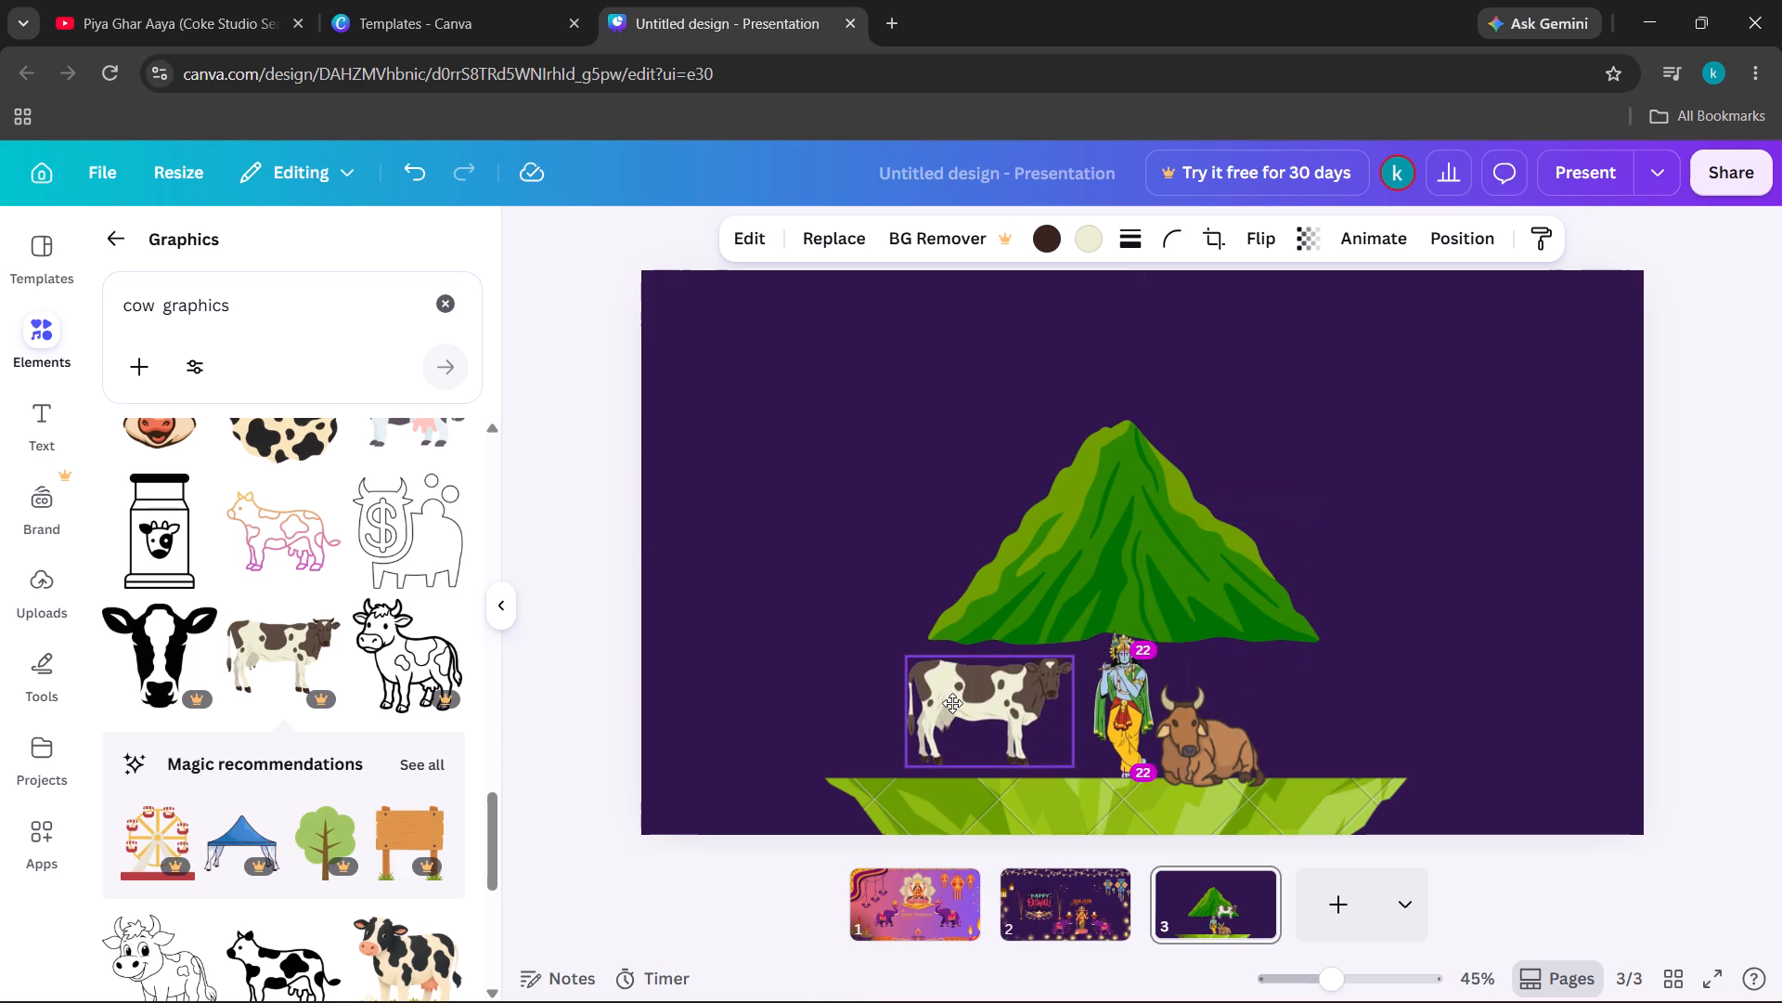
pyautogui.moveTo(952, 703); pyautogui.dragTo(966, 724)
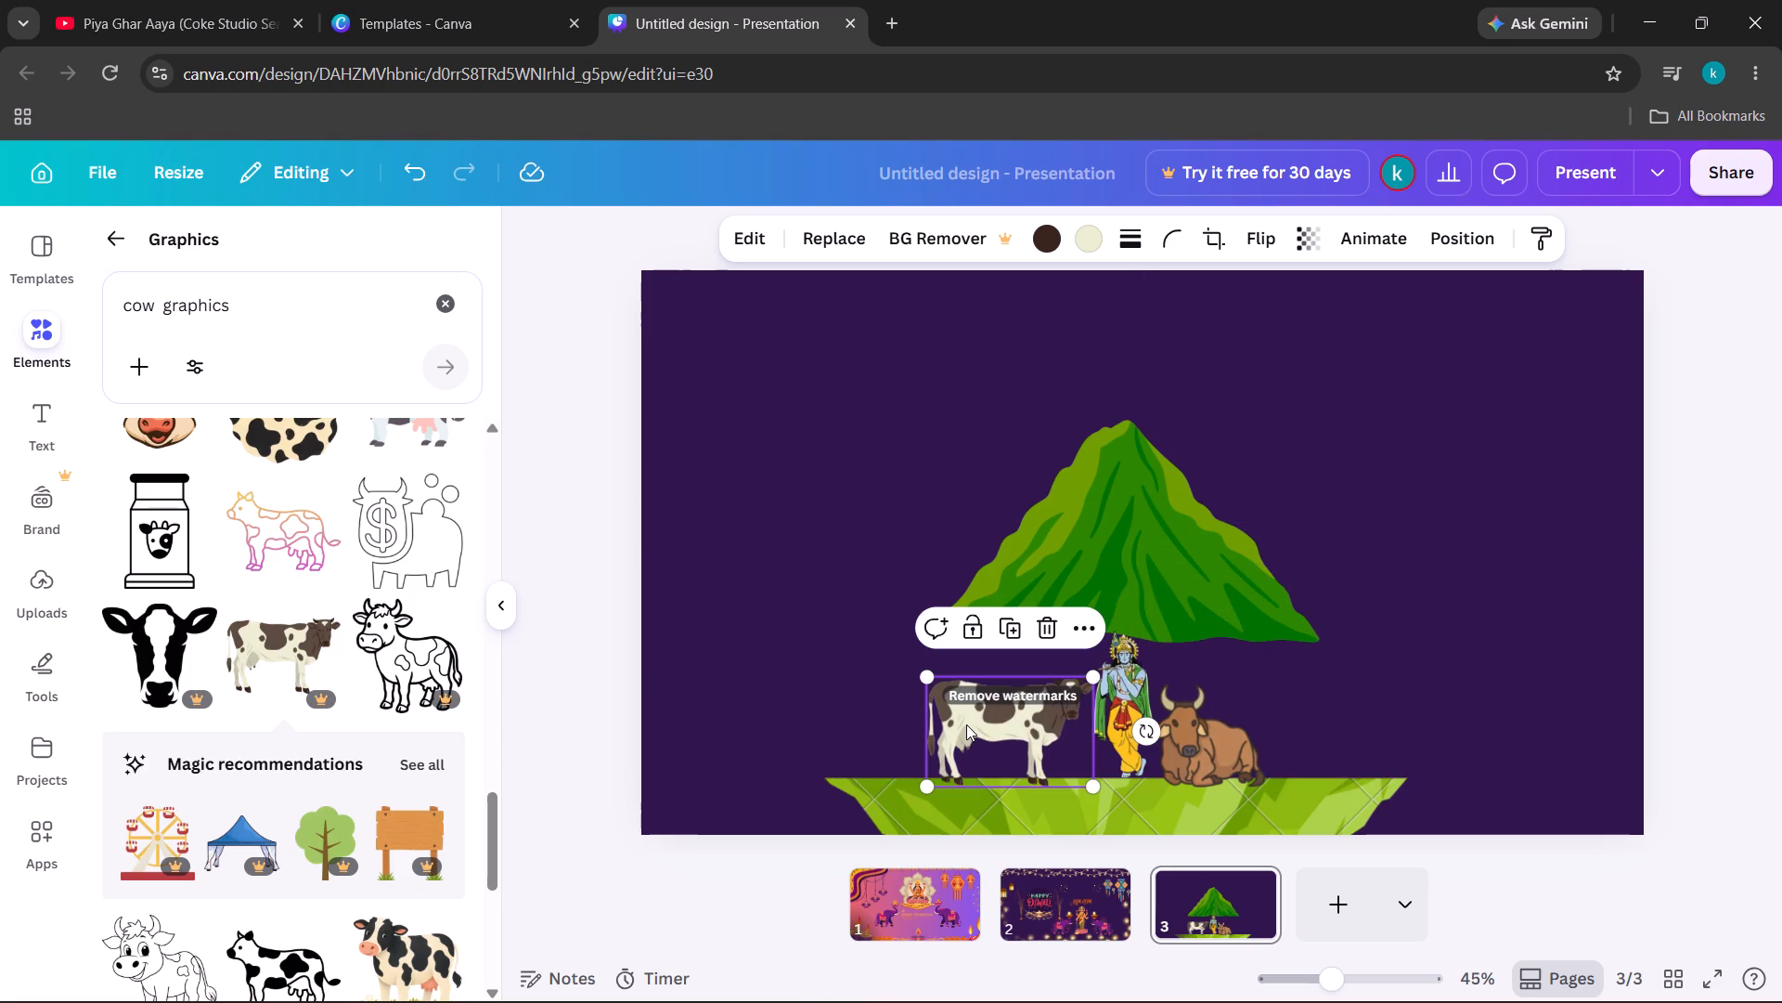
pyautogui.click(802, 540)
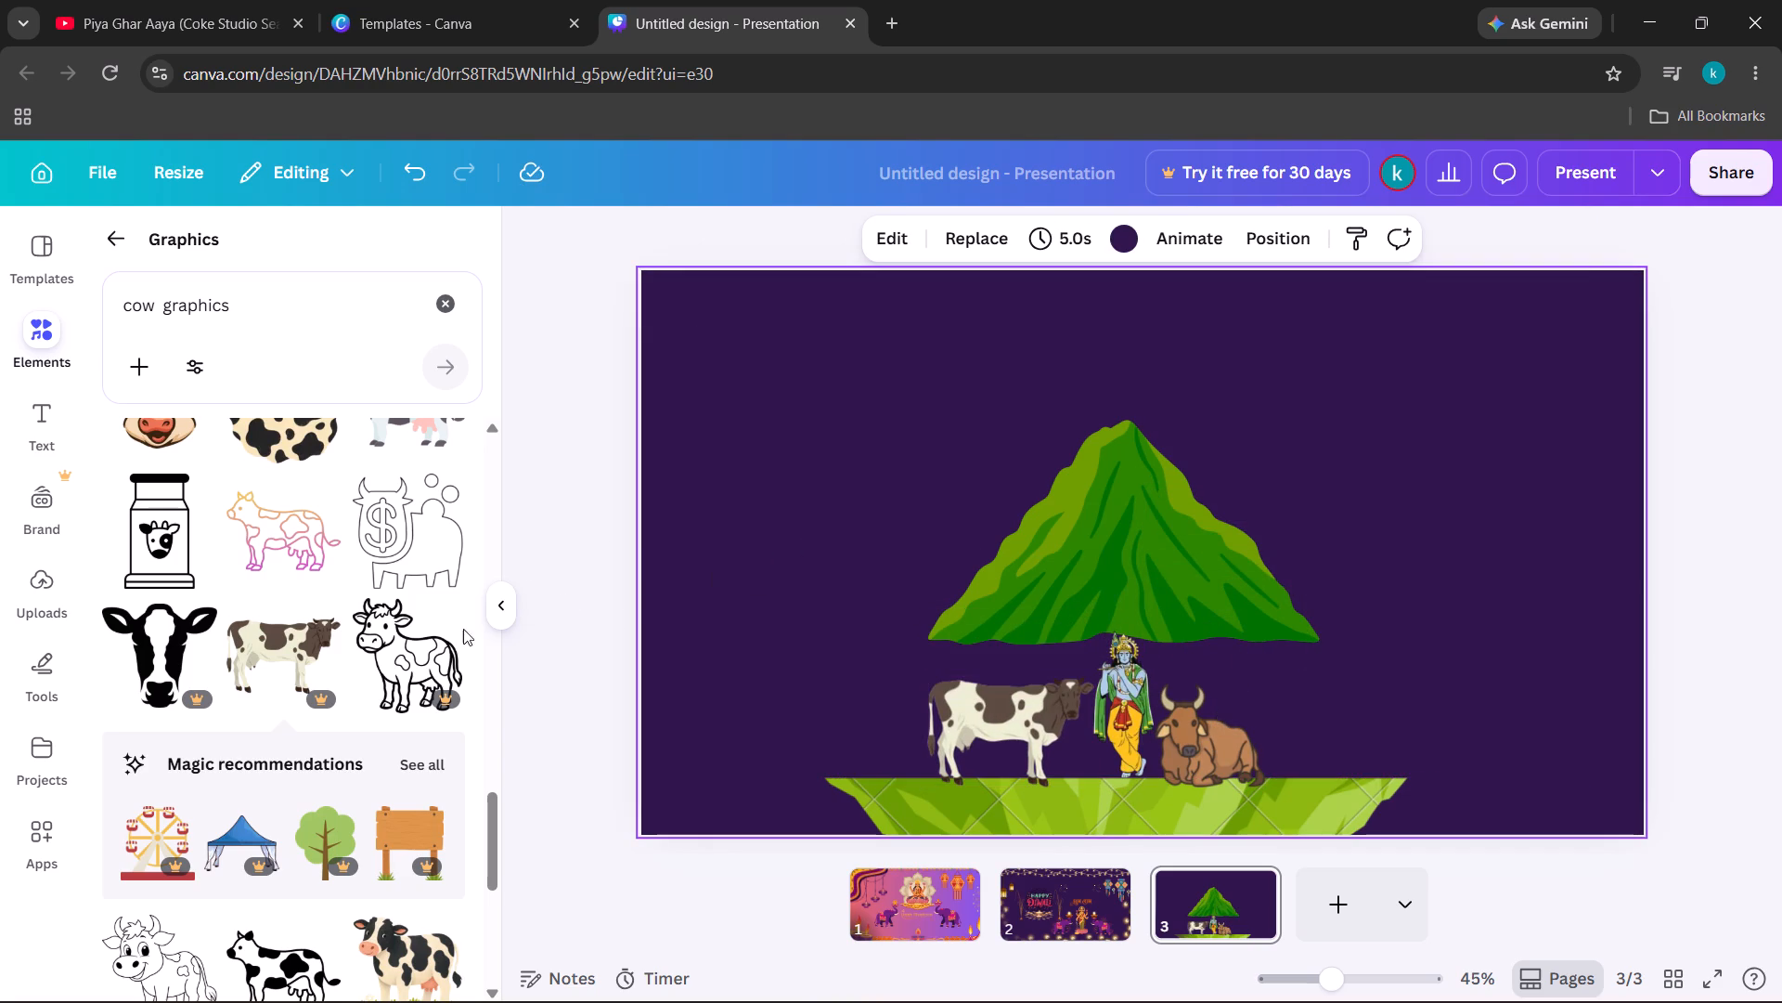
# Add the graphic of two black-and-white cows on grass, shrink it, and place it on the ground right of the brown cow.
pyautogui.hscroll(1, 296, 767)
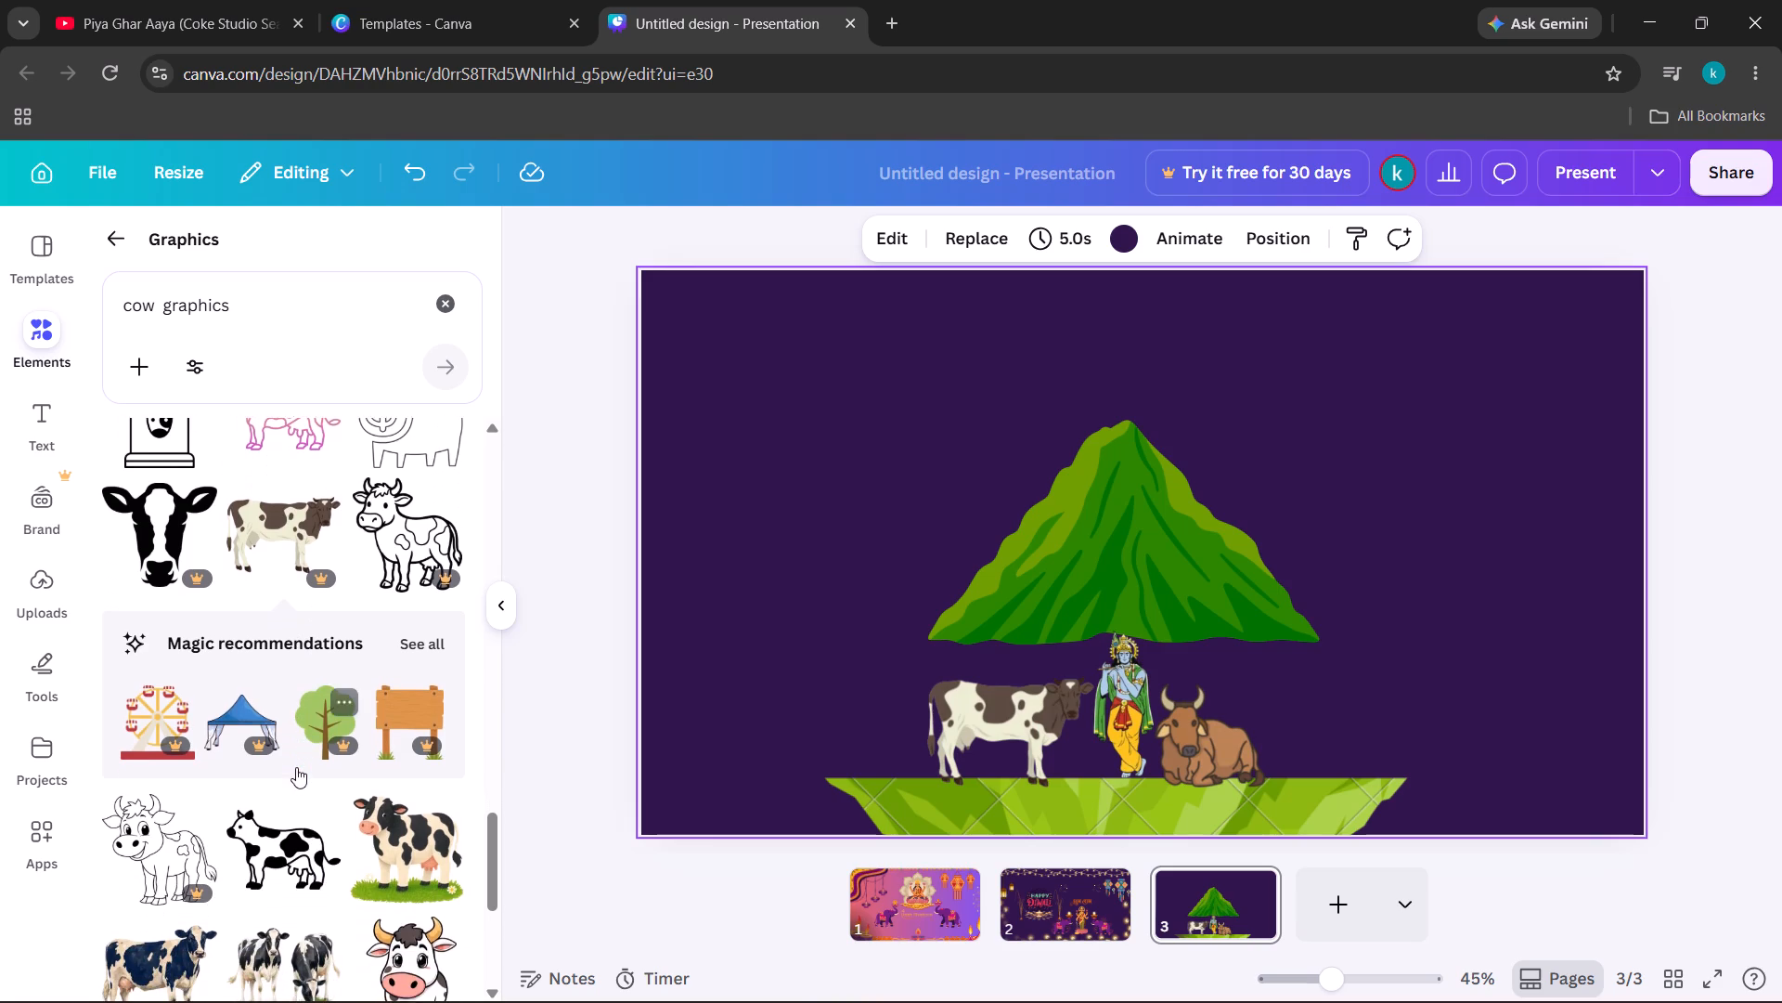
pyautogui.hscroll(1, 296, 767)
pyautogui.hscroll(1, 388, 838)
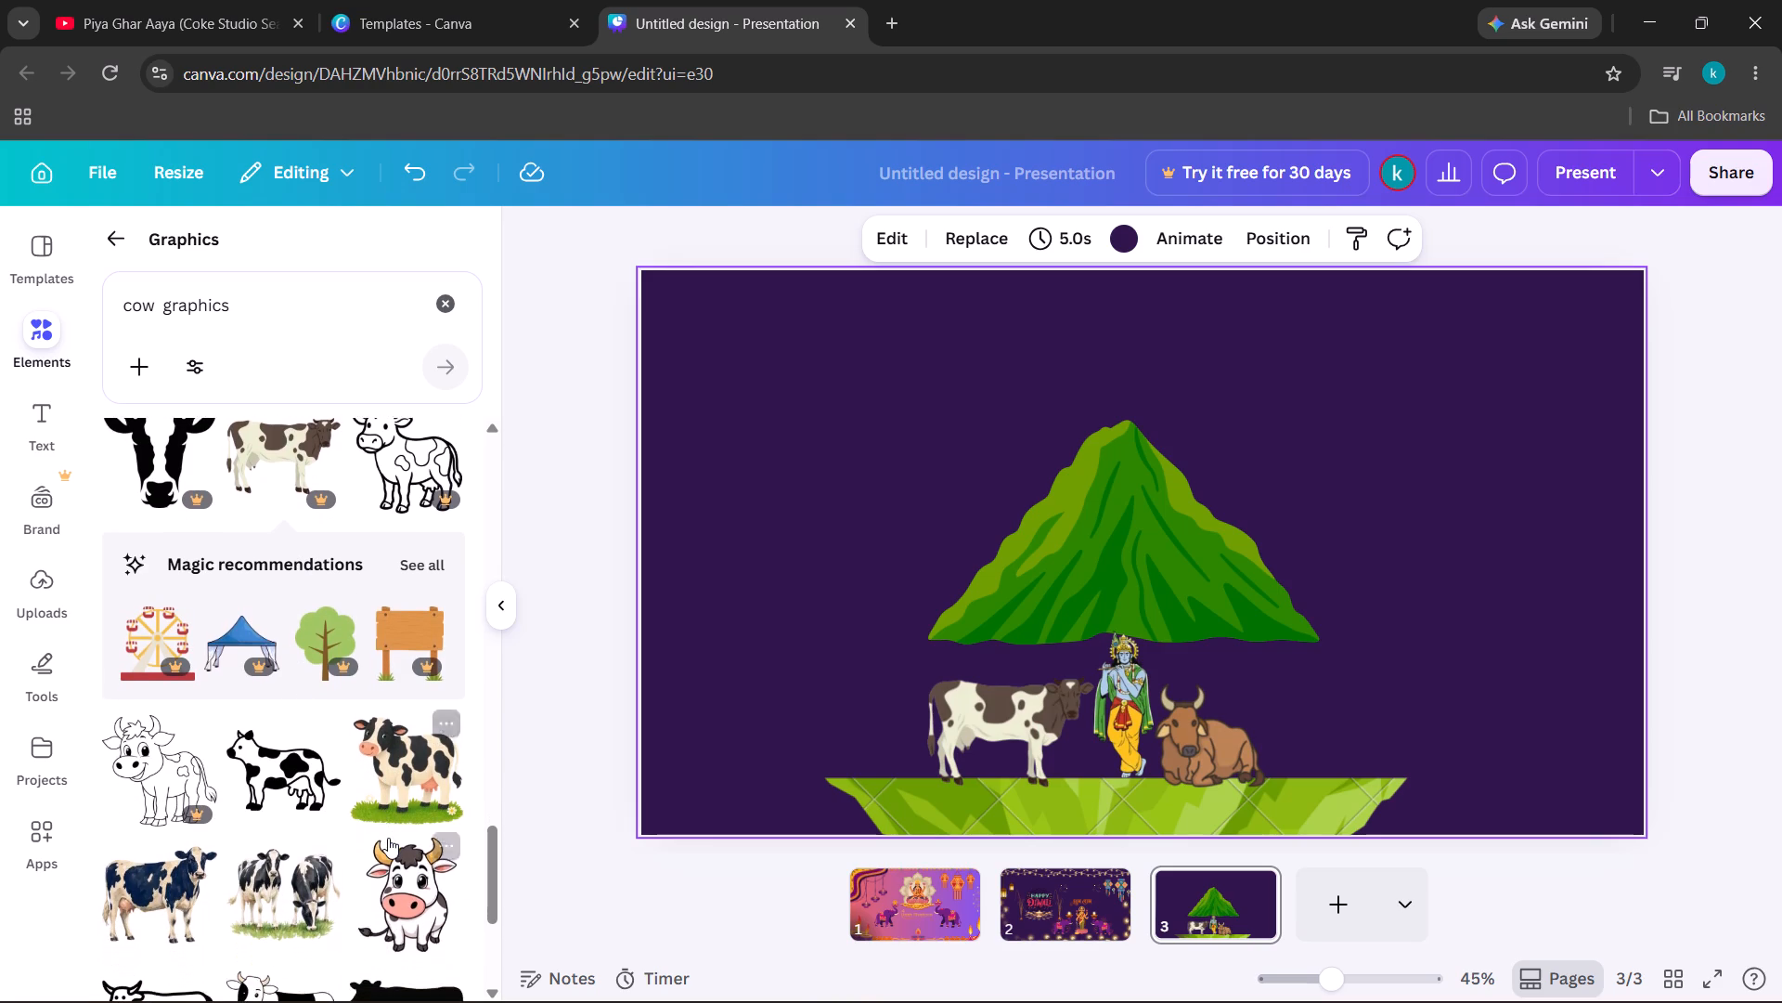
pyautogui.hscroll(2, 388, 838)
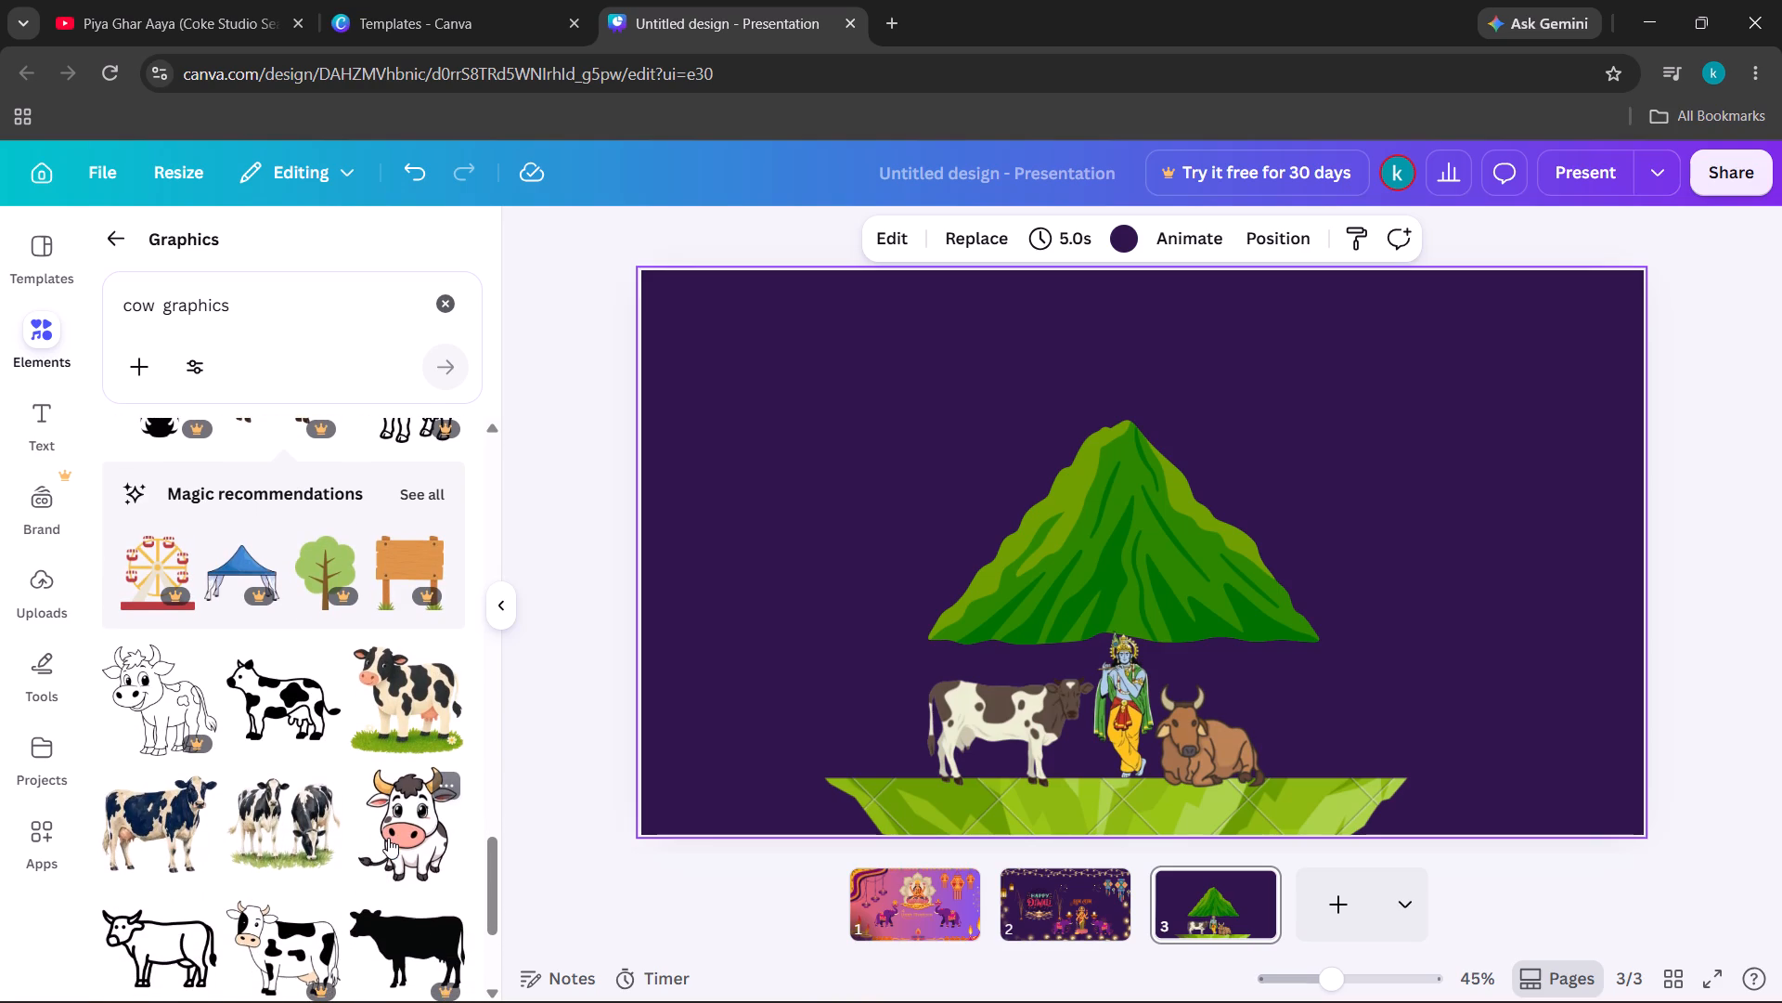
pyautogui.scroll(-1, 388, 838)
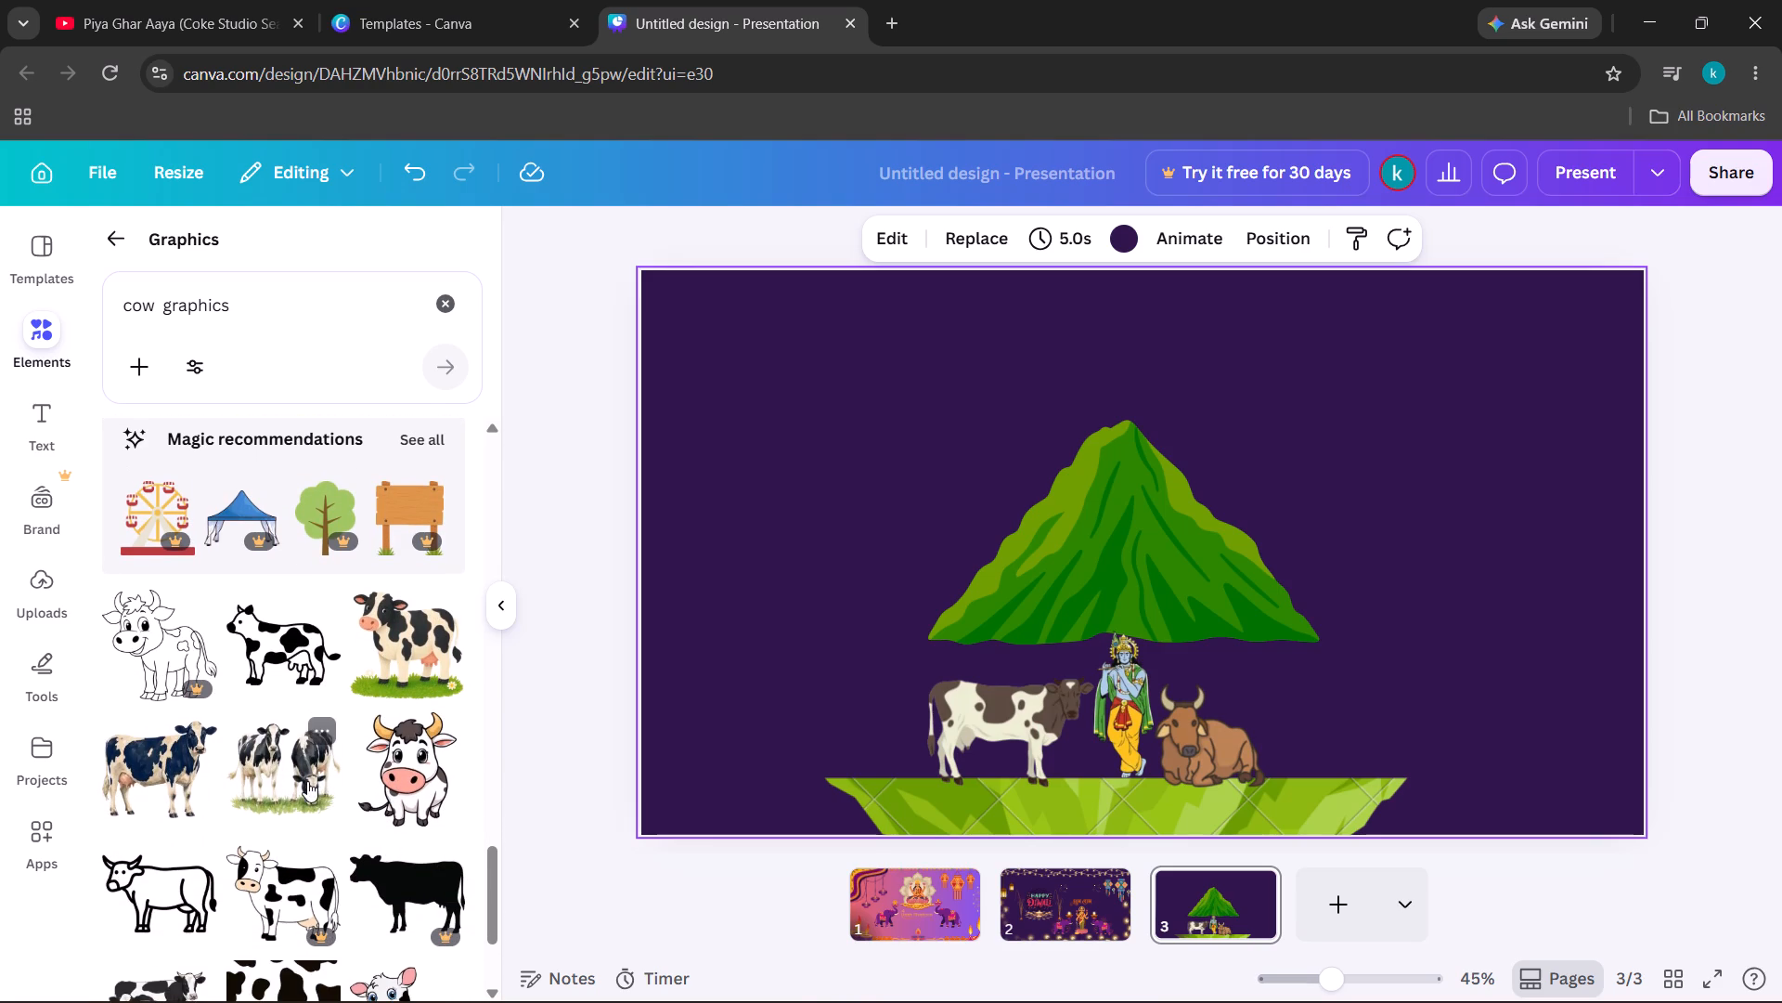
pyautogui.click(303, 778)
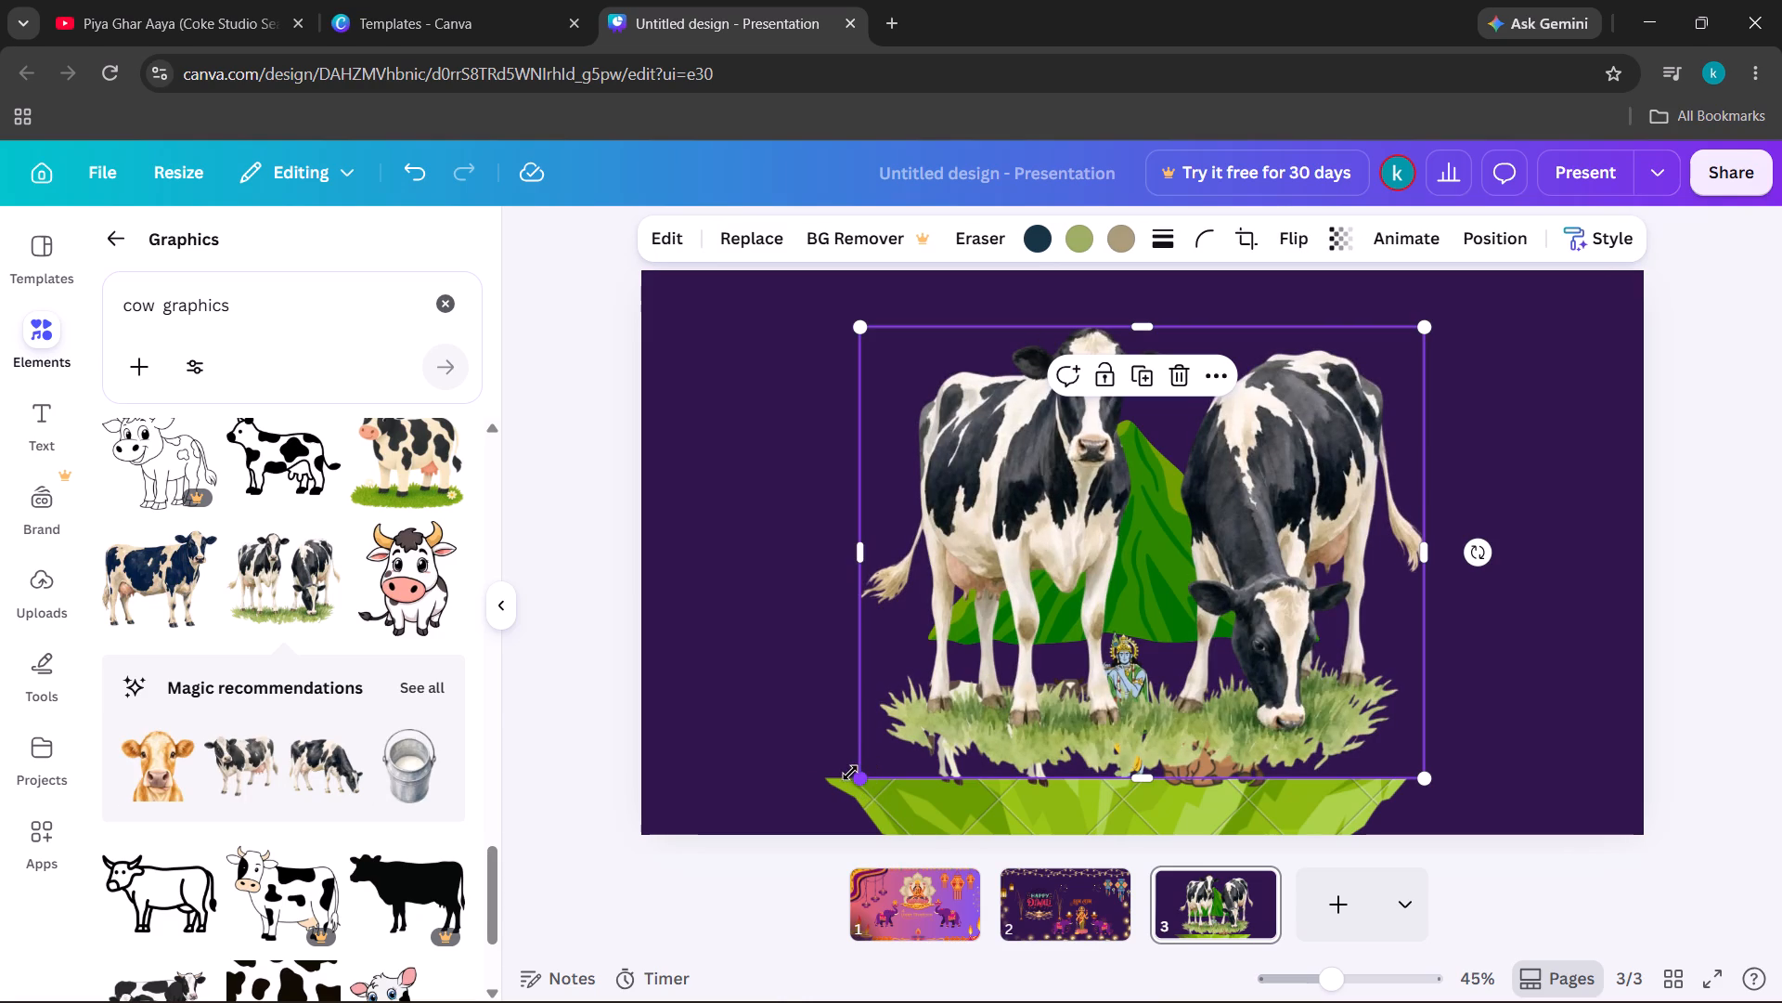
pyautogui.moveTo(850, 773); pyautogui.dragTo(1258, 551)
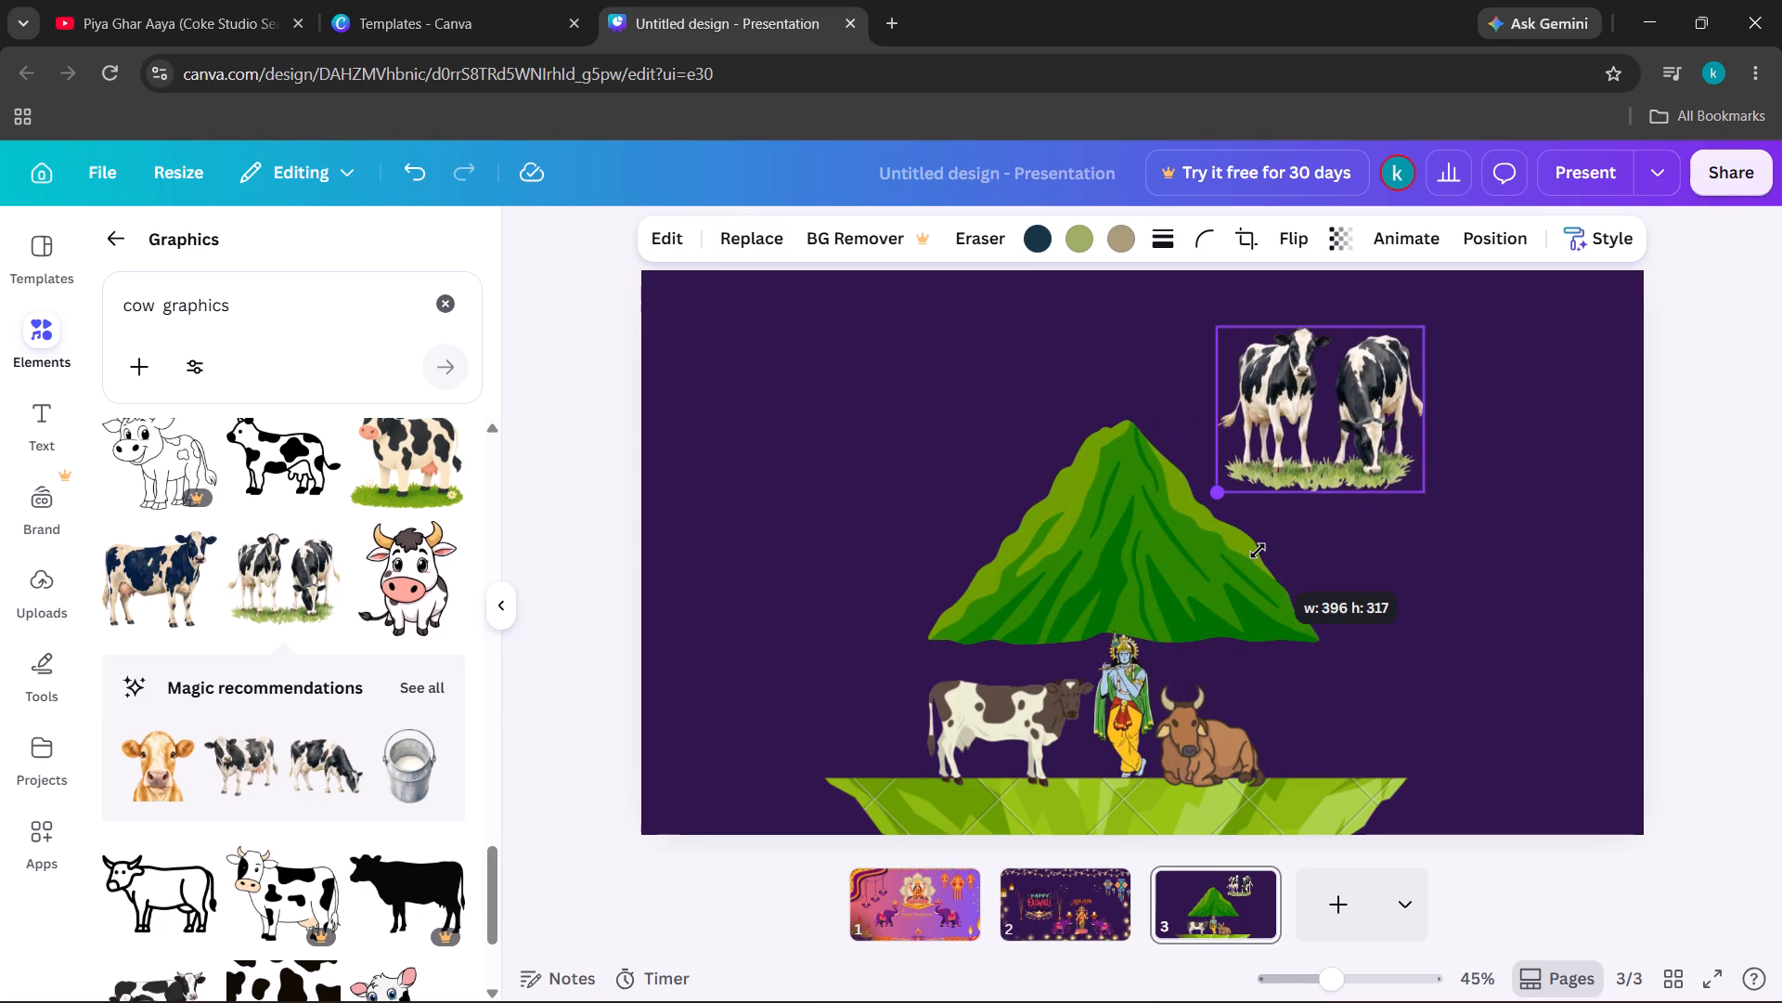
pyautogui.moveTo(1258, 551); pyautogui.dragTo(1323, 521)
pyautogui.moveTo(1363, 396); pyautogui.dragTo(1360, 464)
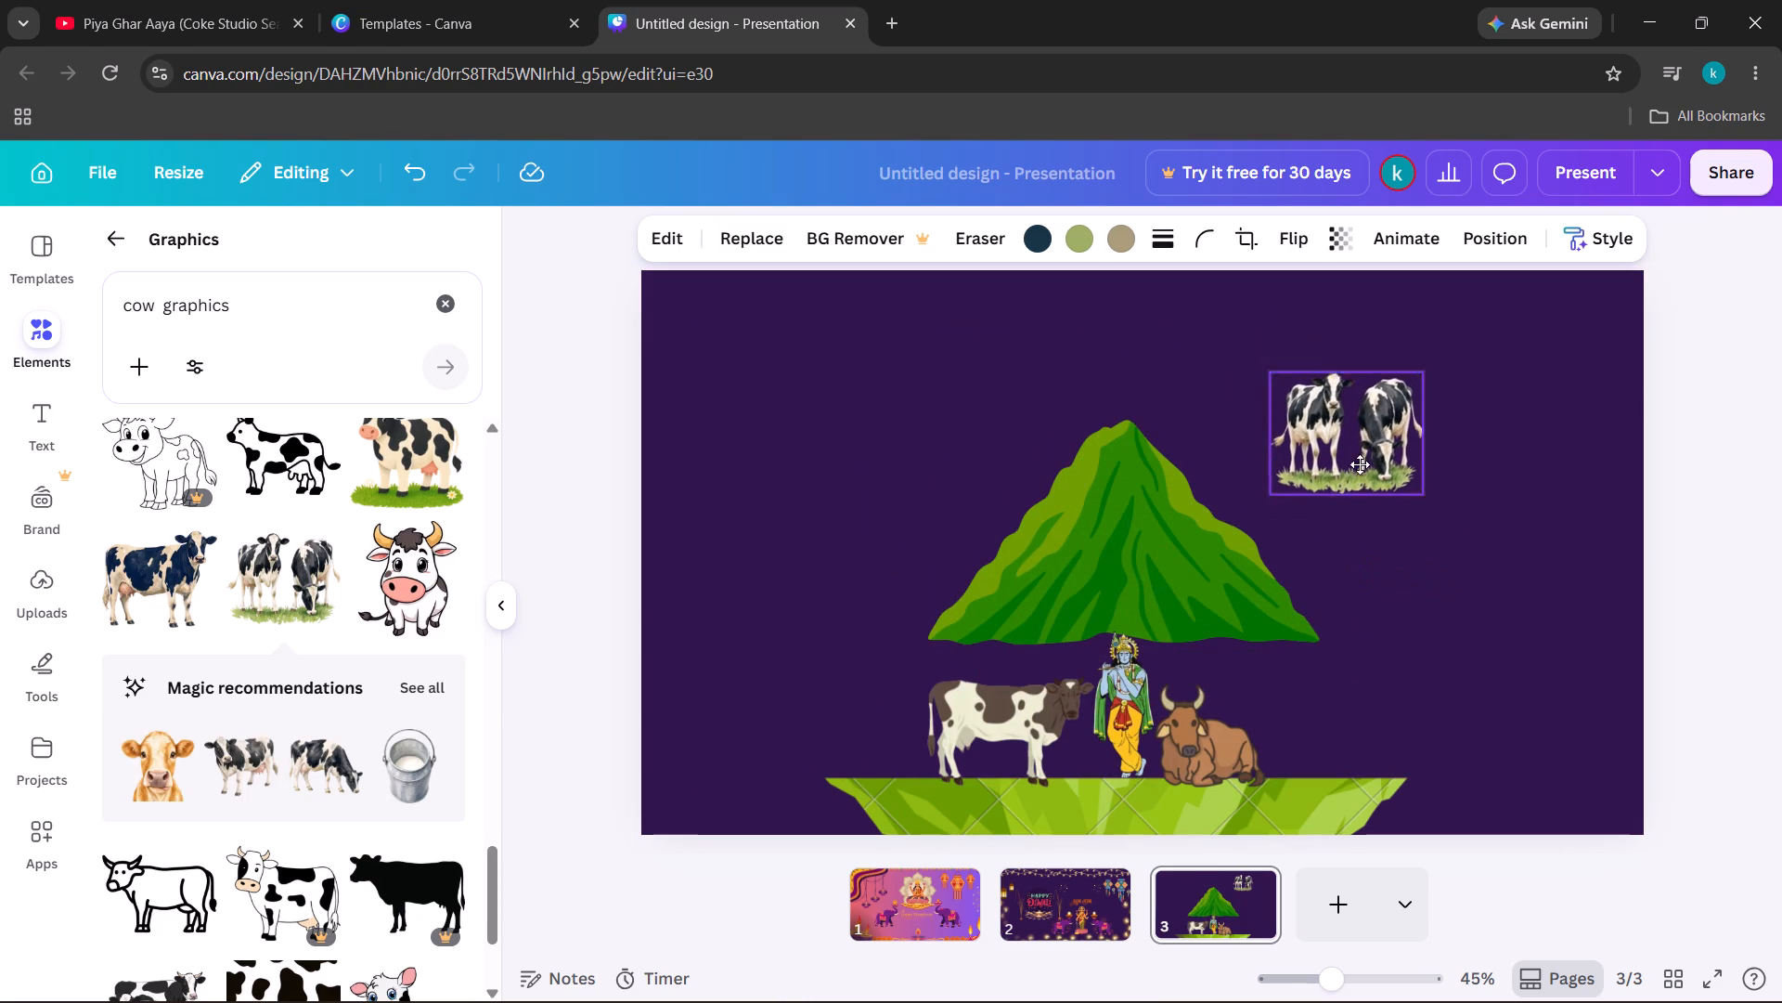
pyautogui.moveTo(1360, 464); pyautogui.dragTo(1339, 734)
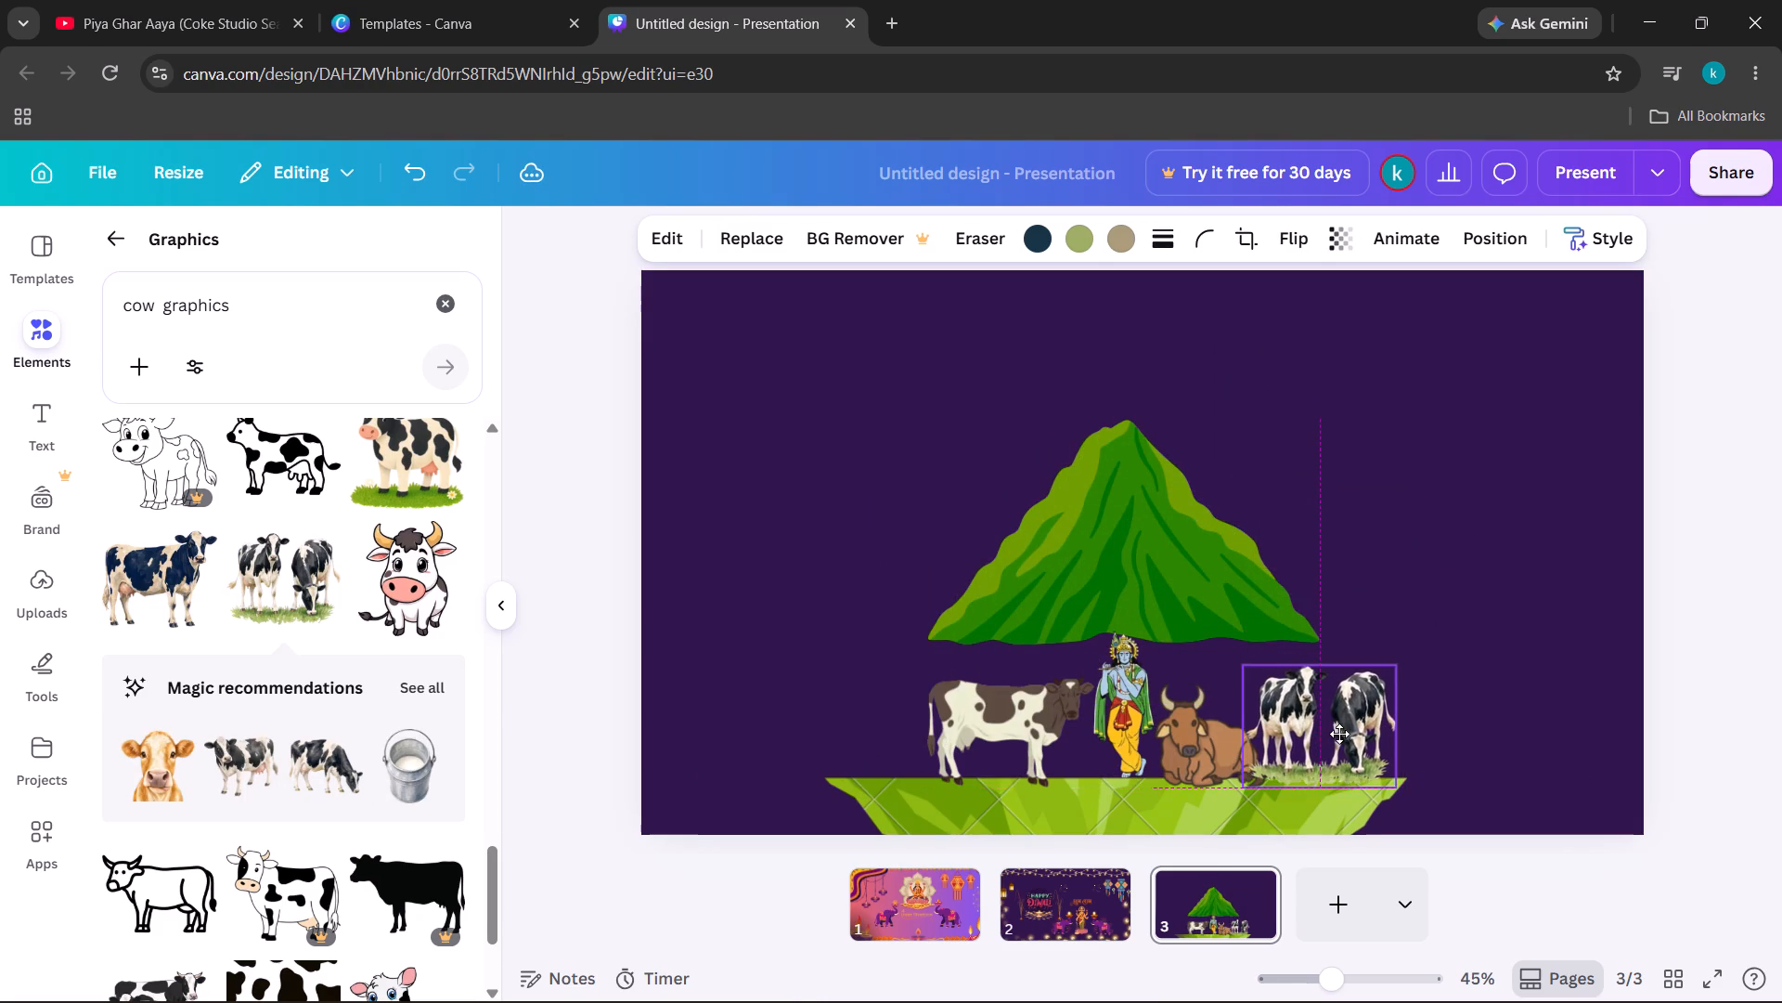
pyautogui.moveTo(1339, 734); pyautogui.dragTo(1341, 749)
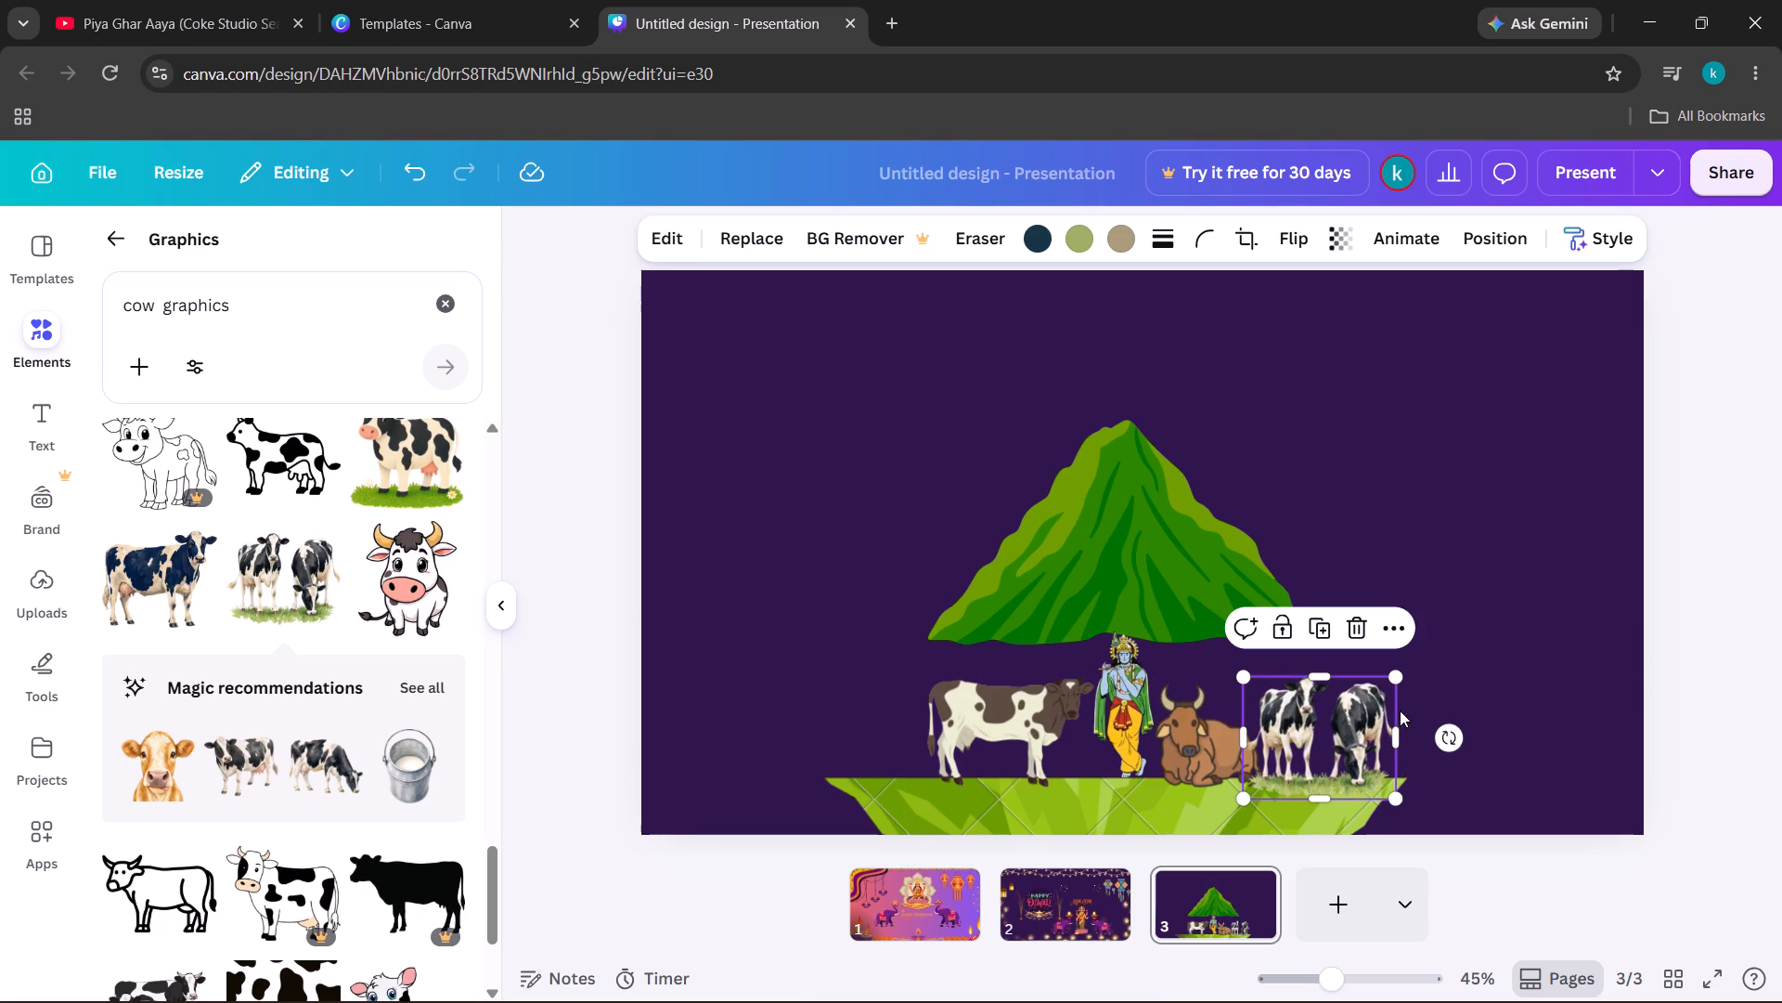
# Shrink the brown sitting cow, tilt it slightly clockwise, and set it on the green ground close beside Krishna.
pyautogui.click(1534, 591)
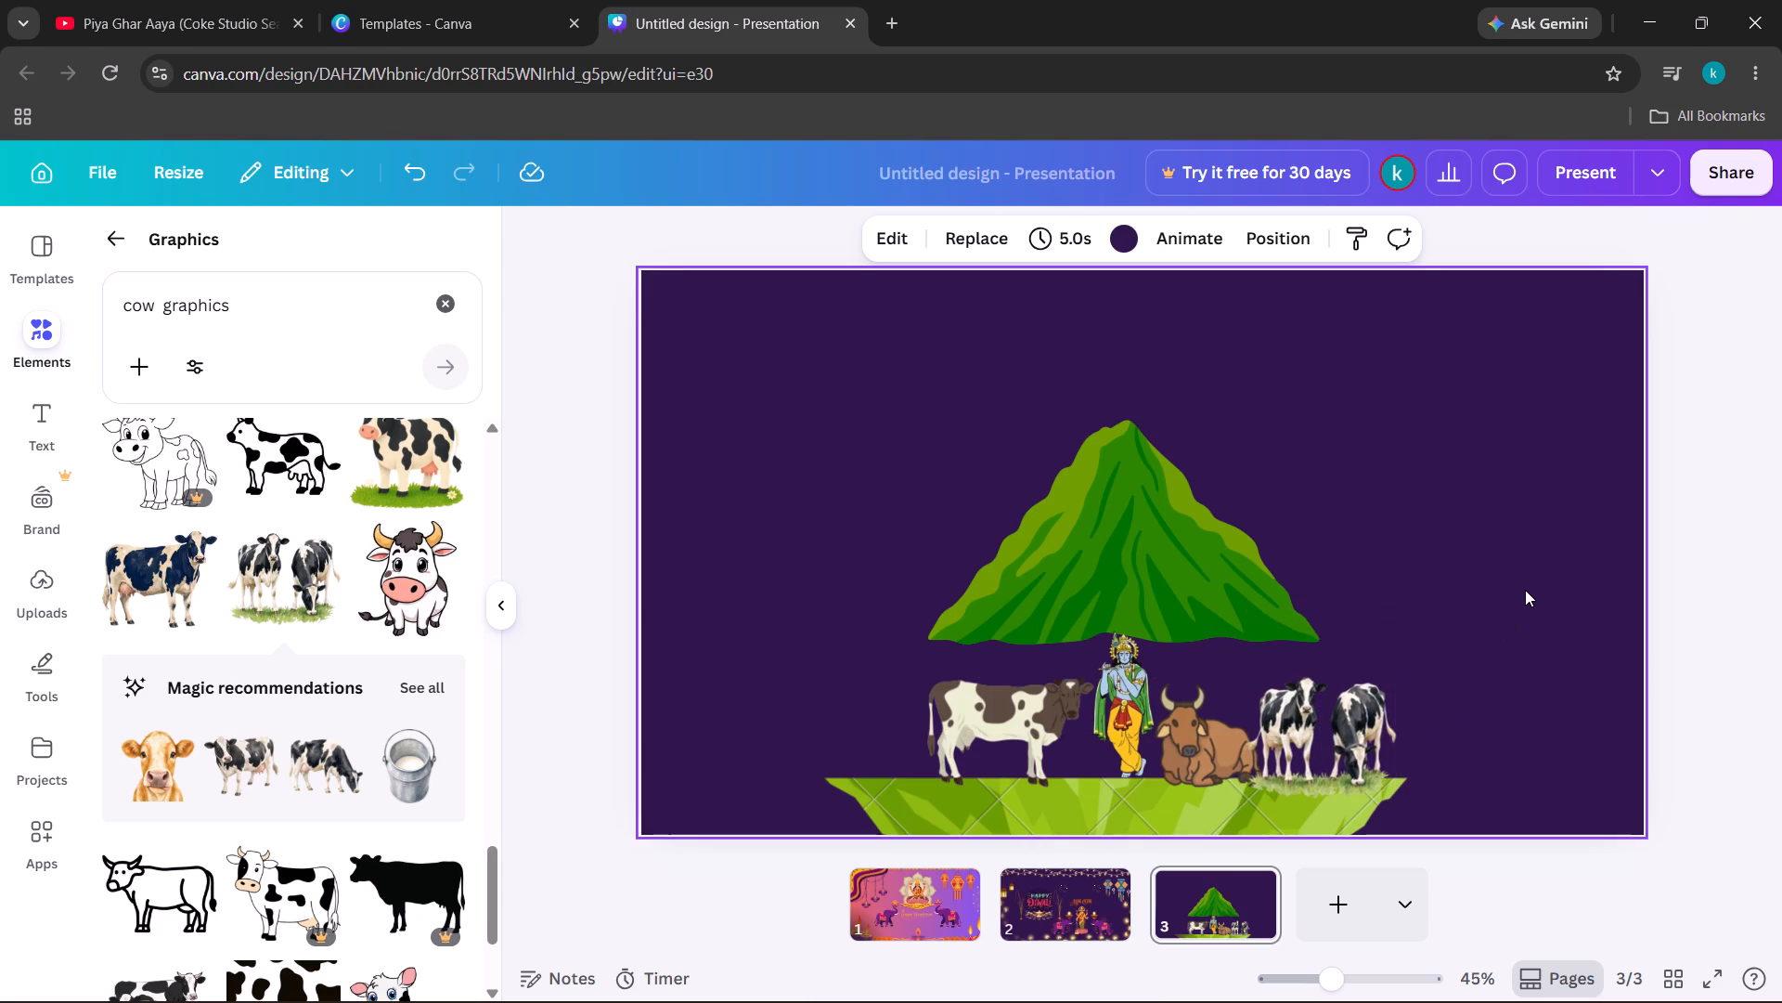
pyautogui.click(1214, 716)
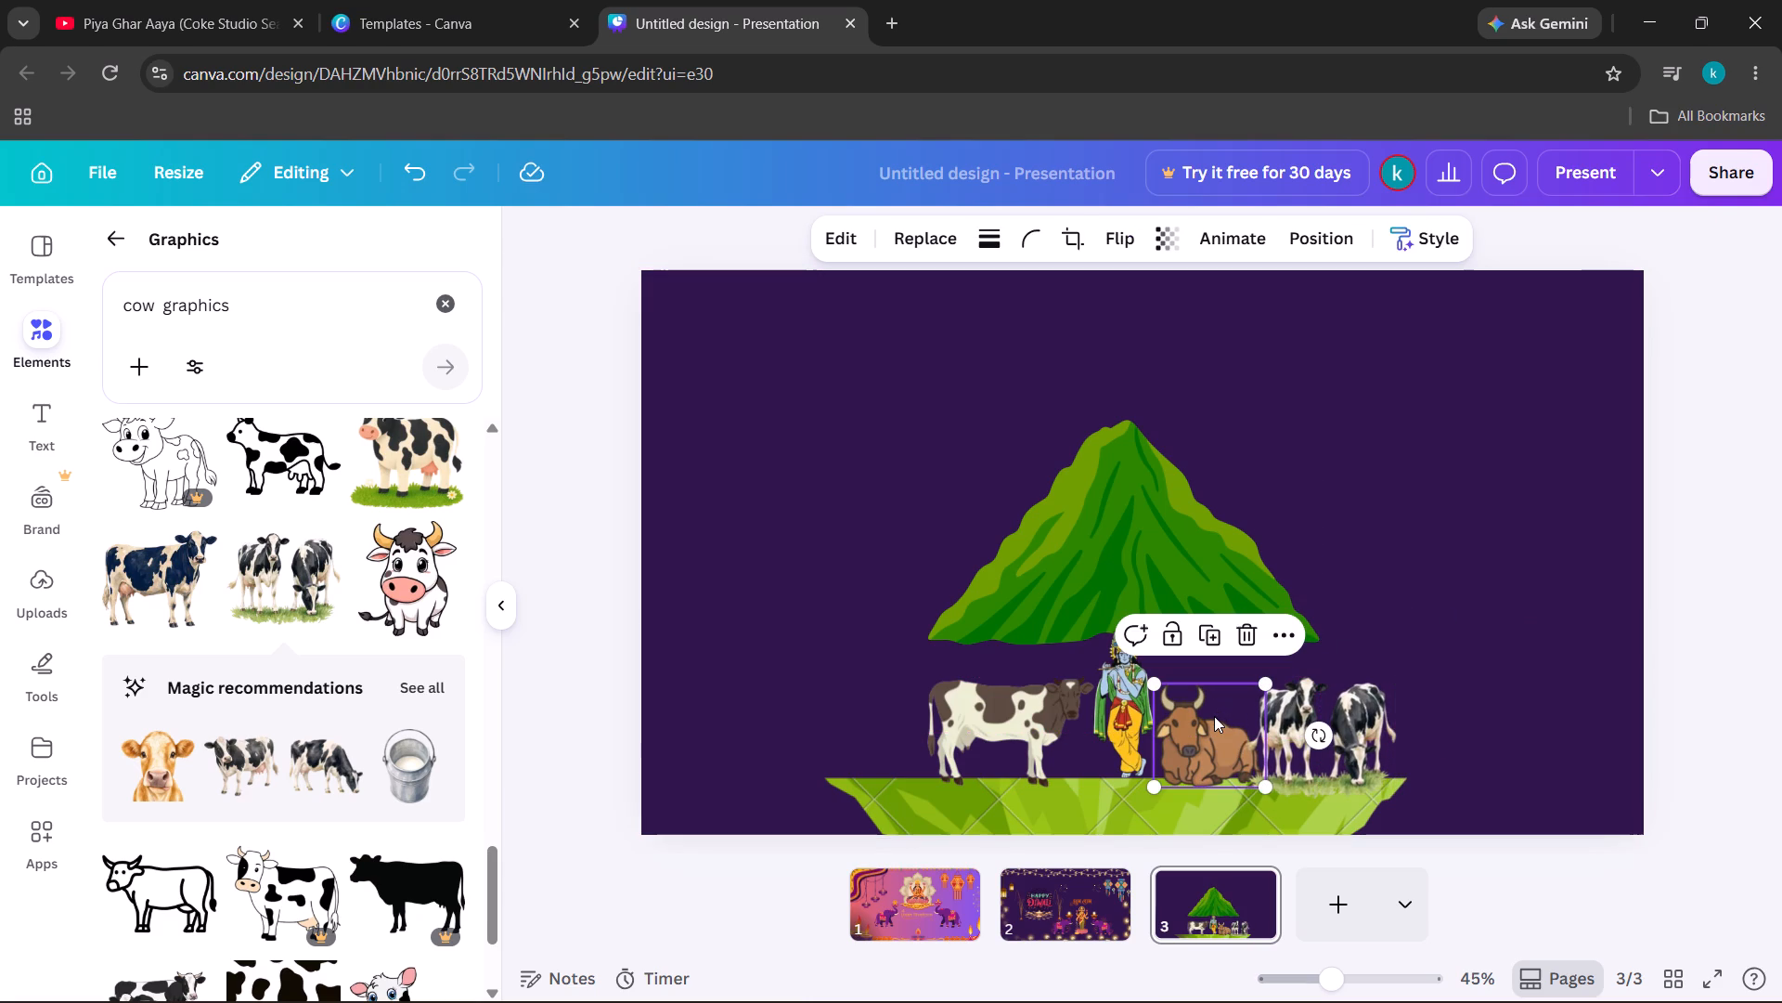
pyautogui.moveTo(1262, 685); pyautogui.dragTo(1241, 706)
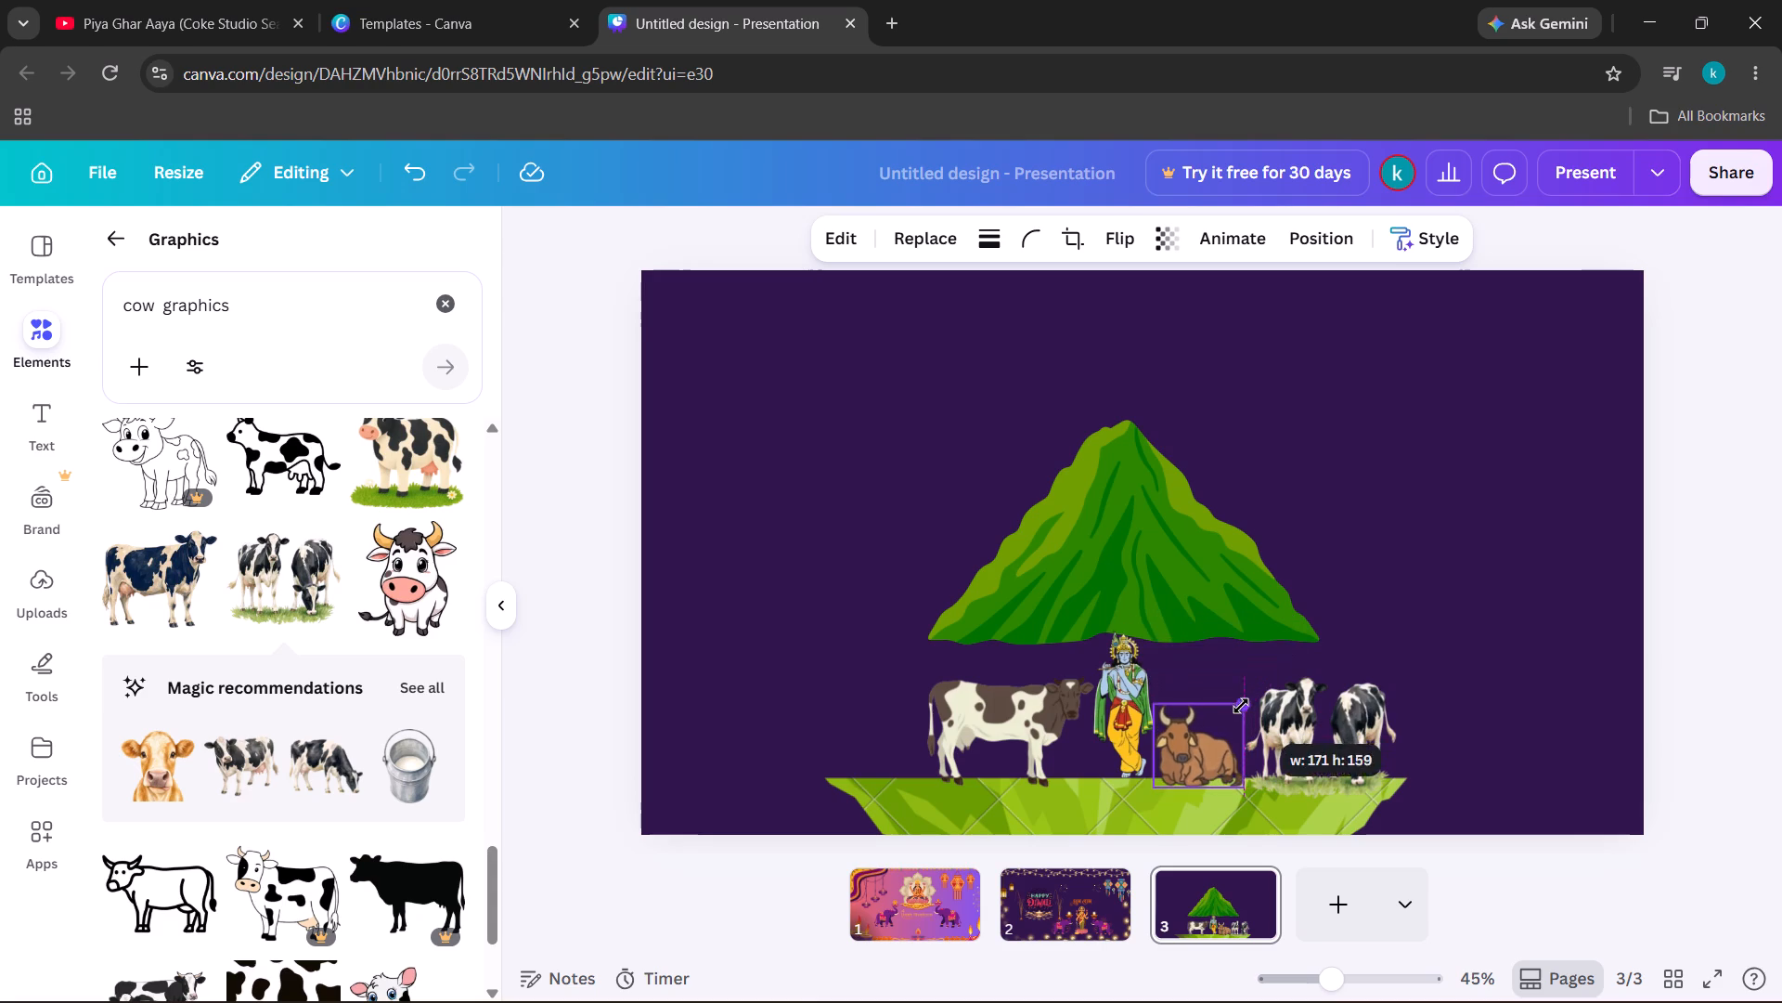
pyautogui.moveTo(1241, 706); pyautogui.dragTo(1223, 726)
pyautogui.moveTo(1204, 745); pyautogui.dragTo(1198, 739)
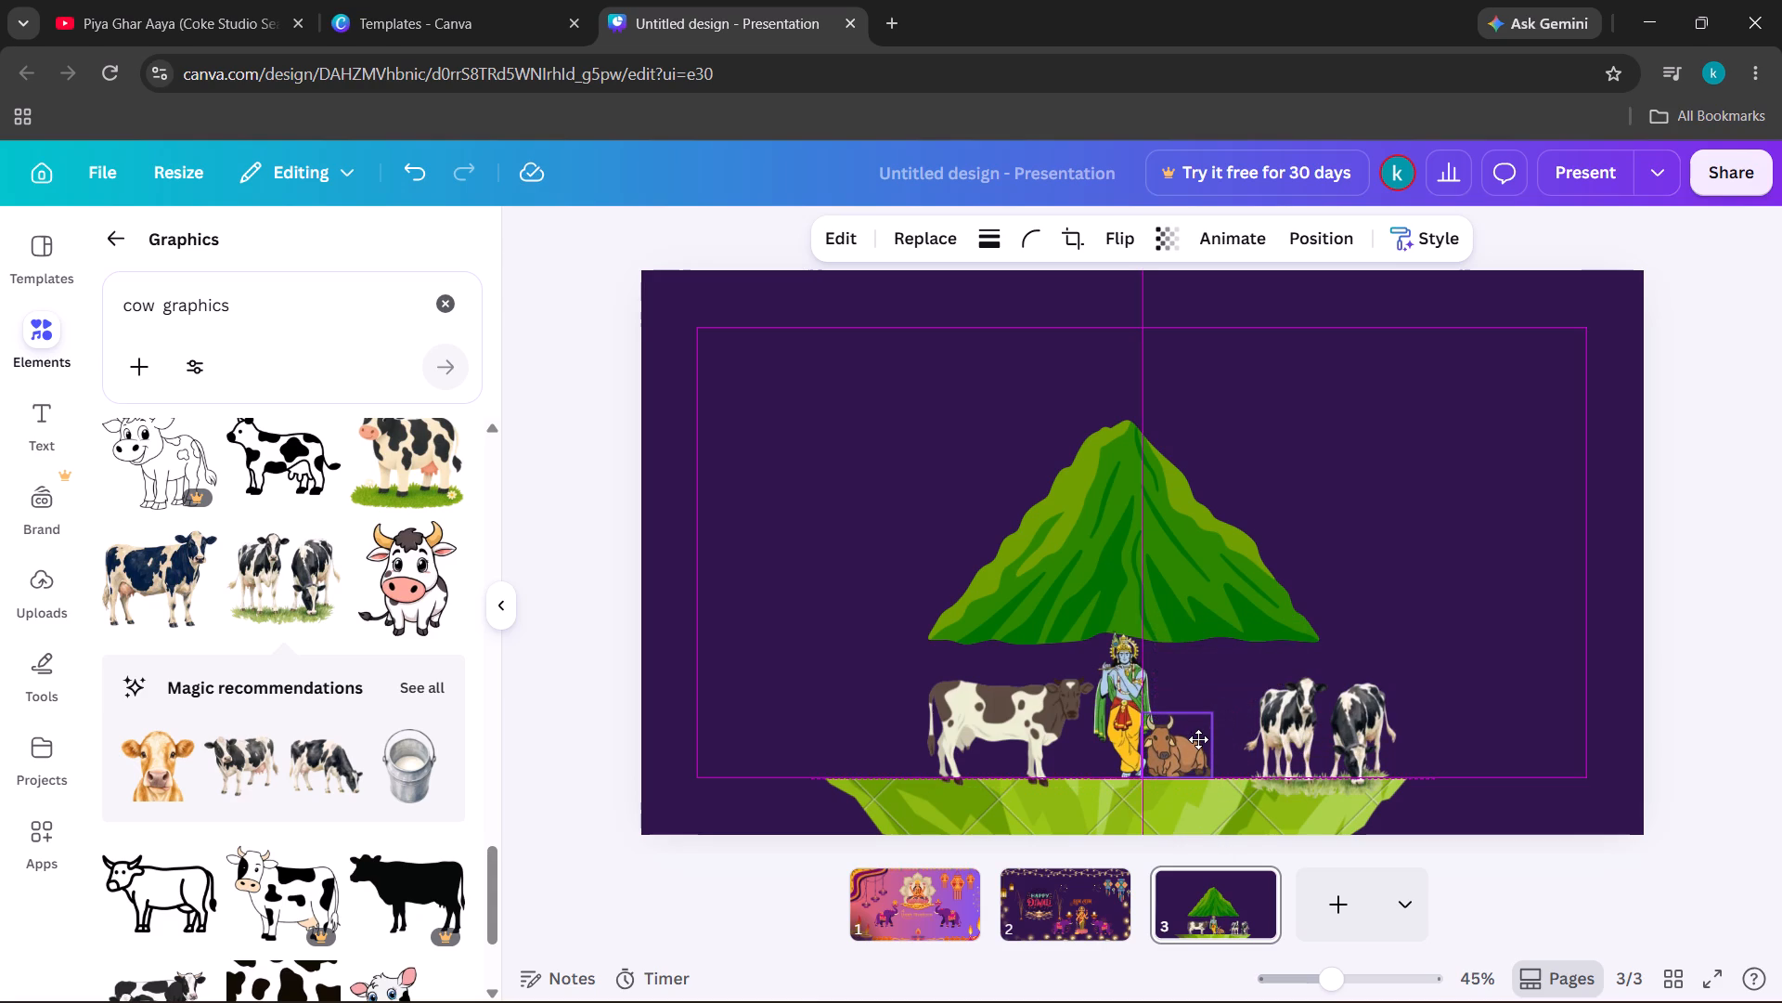
pyautogui.moveTo(1198, 739); pyautogui.dragTo(1199, 744)
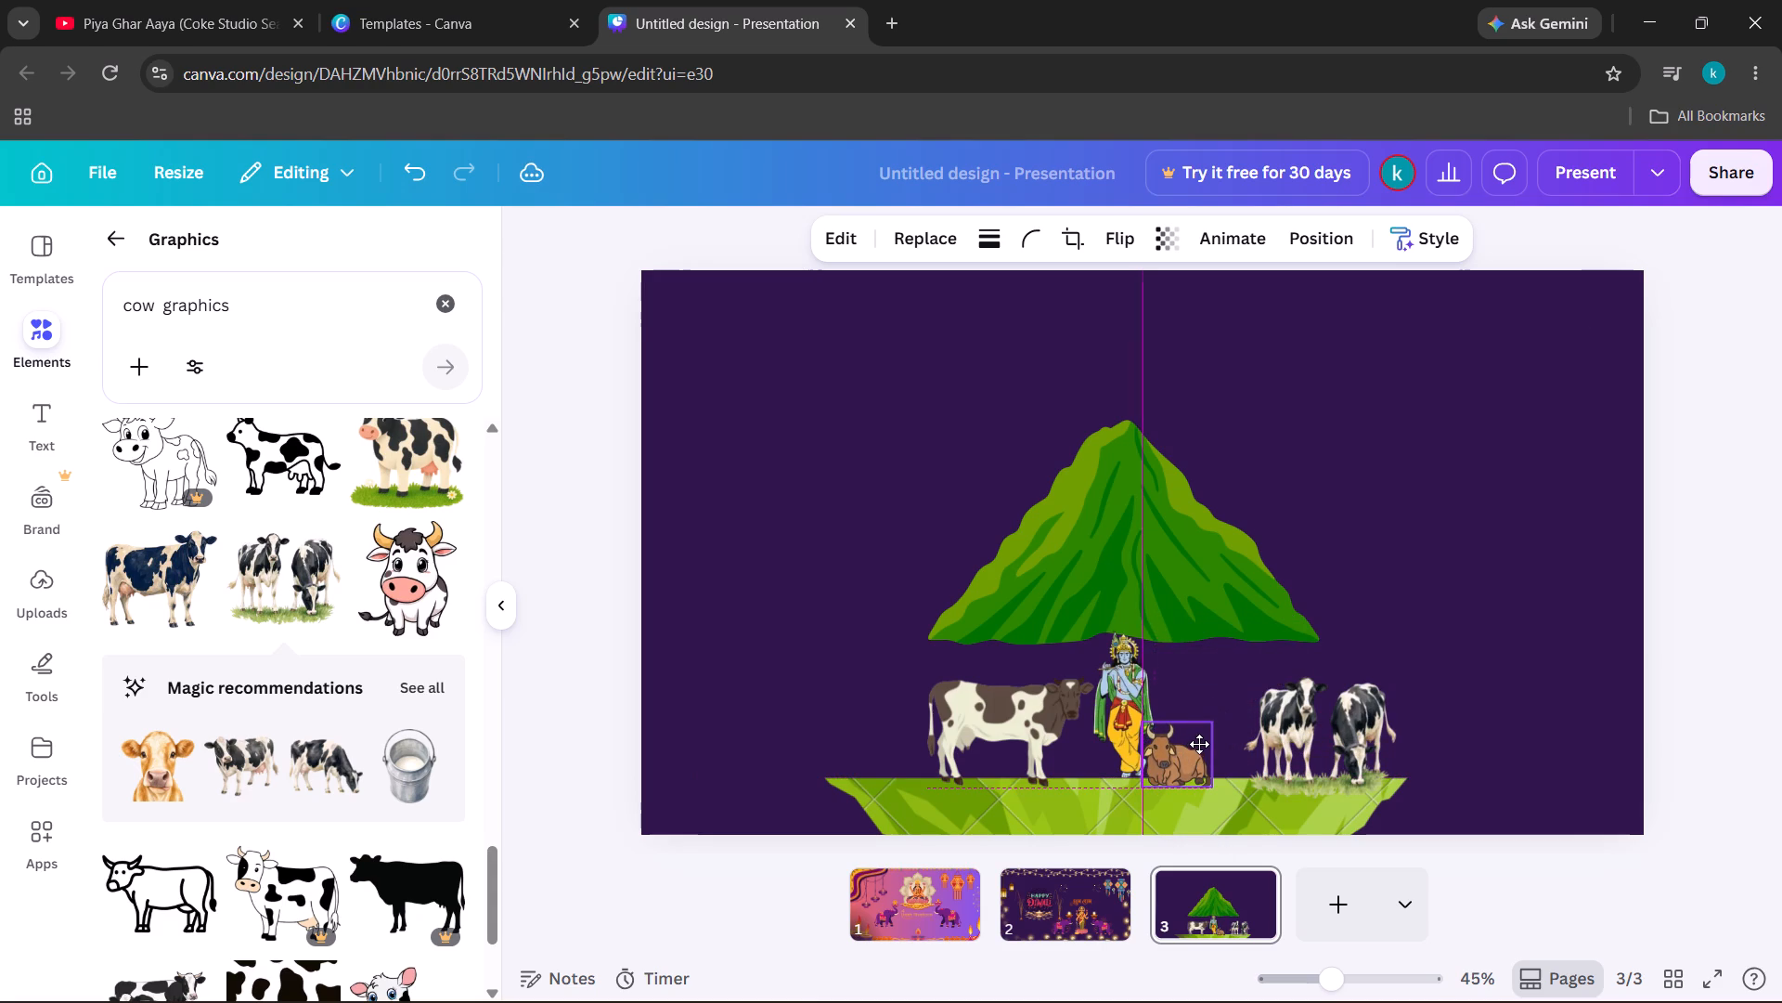
pyautogui.moveTo(1199, 744); pyautogui.dragTo(1201, 734)
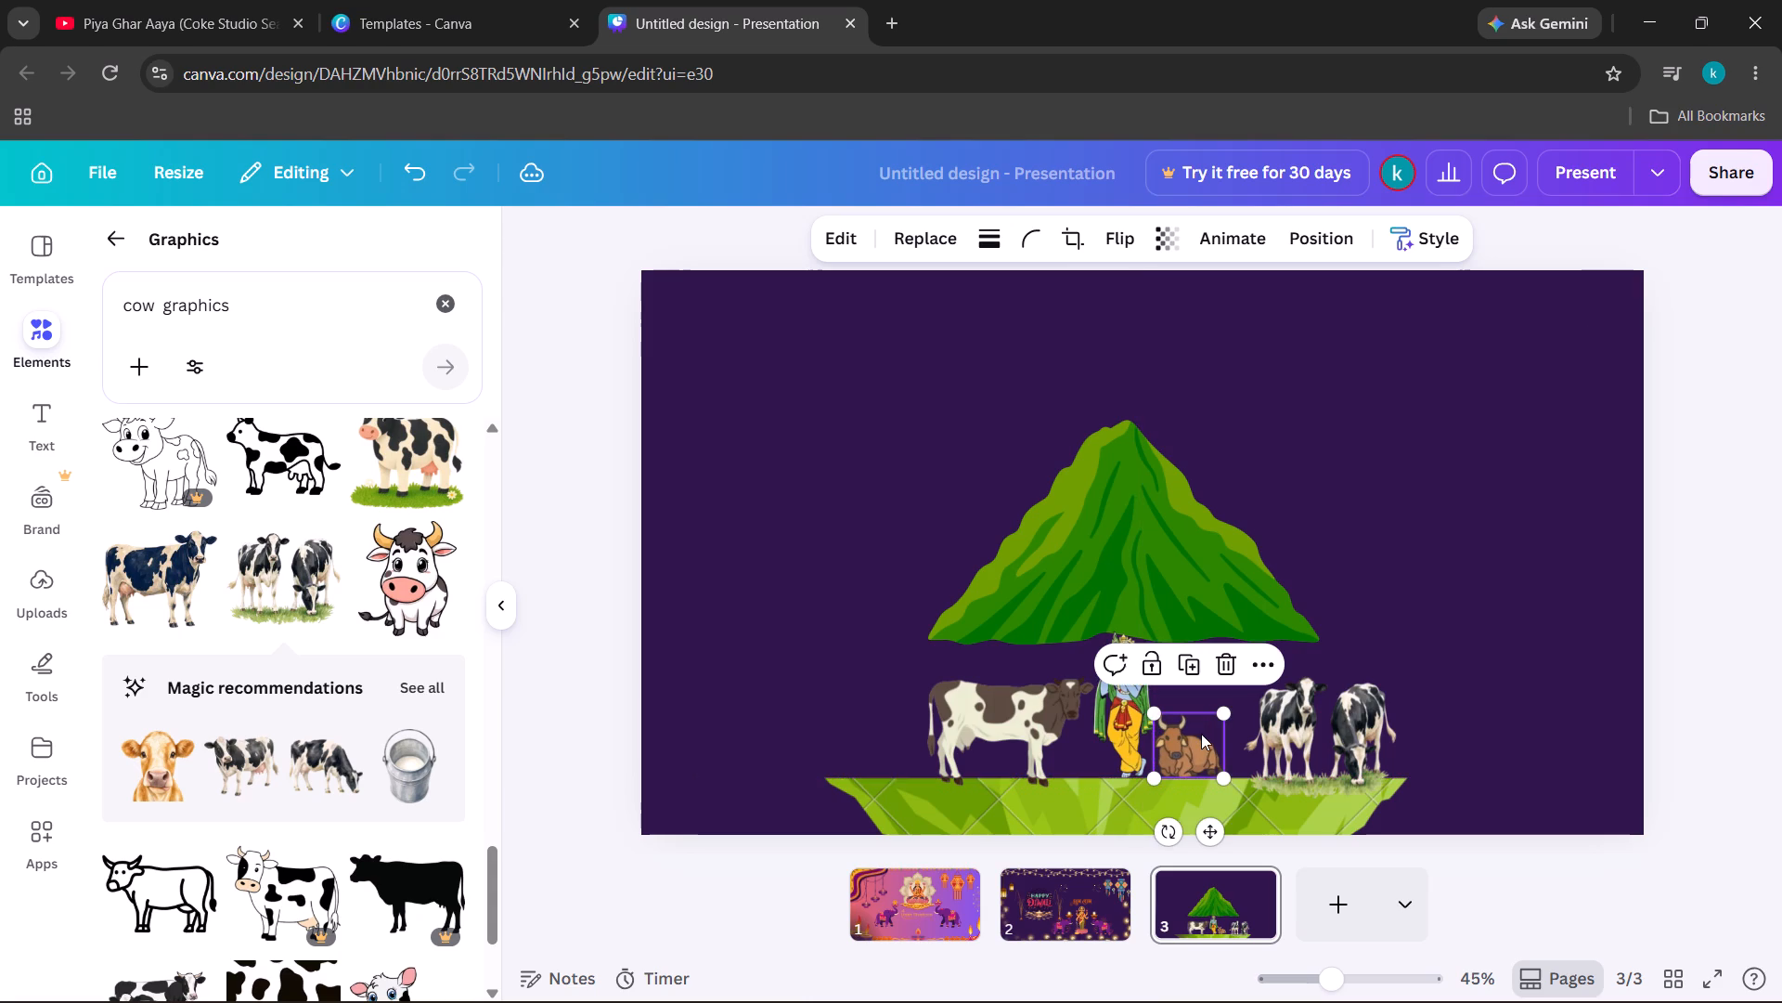
pyautogui.moveTo(1169, 830); pyautogui.dragTo(1165, 830)
pyautogui.moveTo(1165, 830); pyautogui.dragTo(1157, 830)
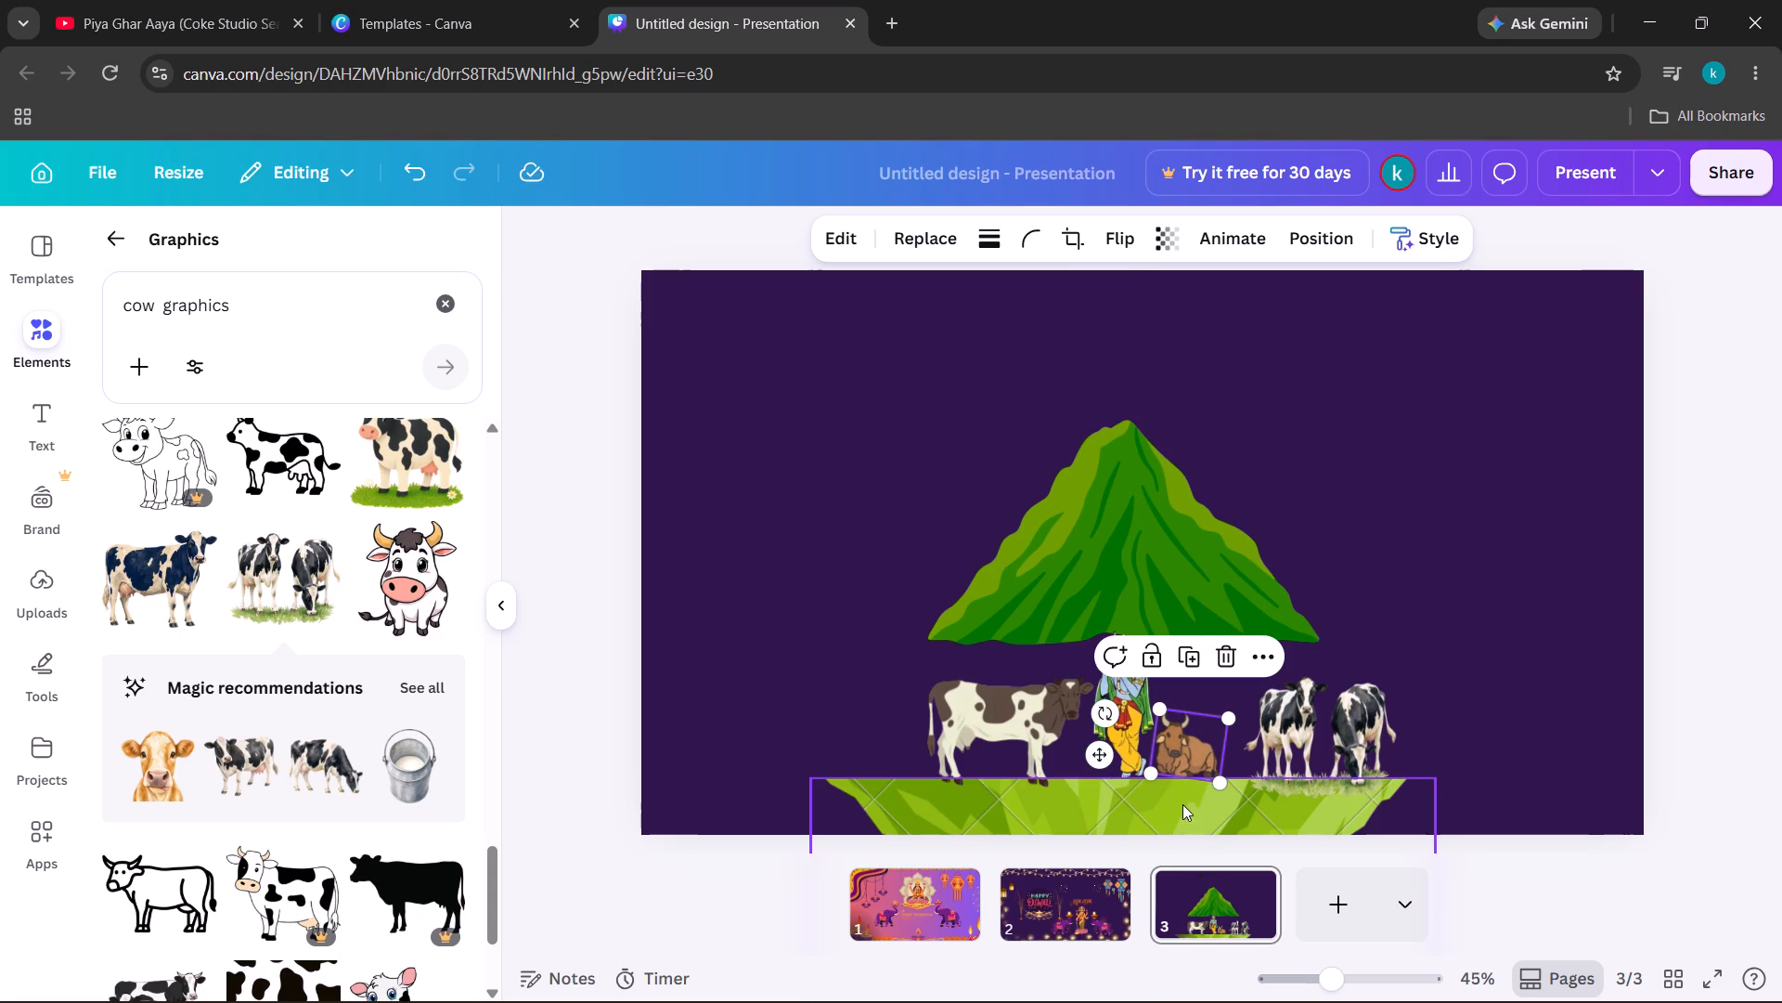
pyautogui.click(1182, 767)
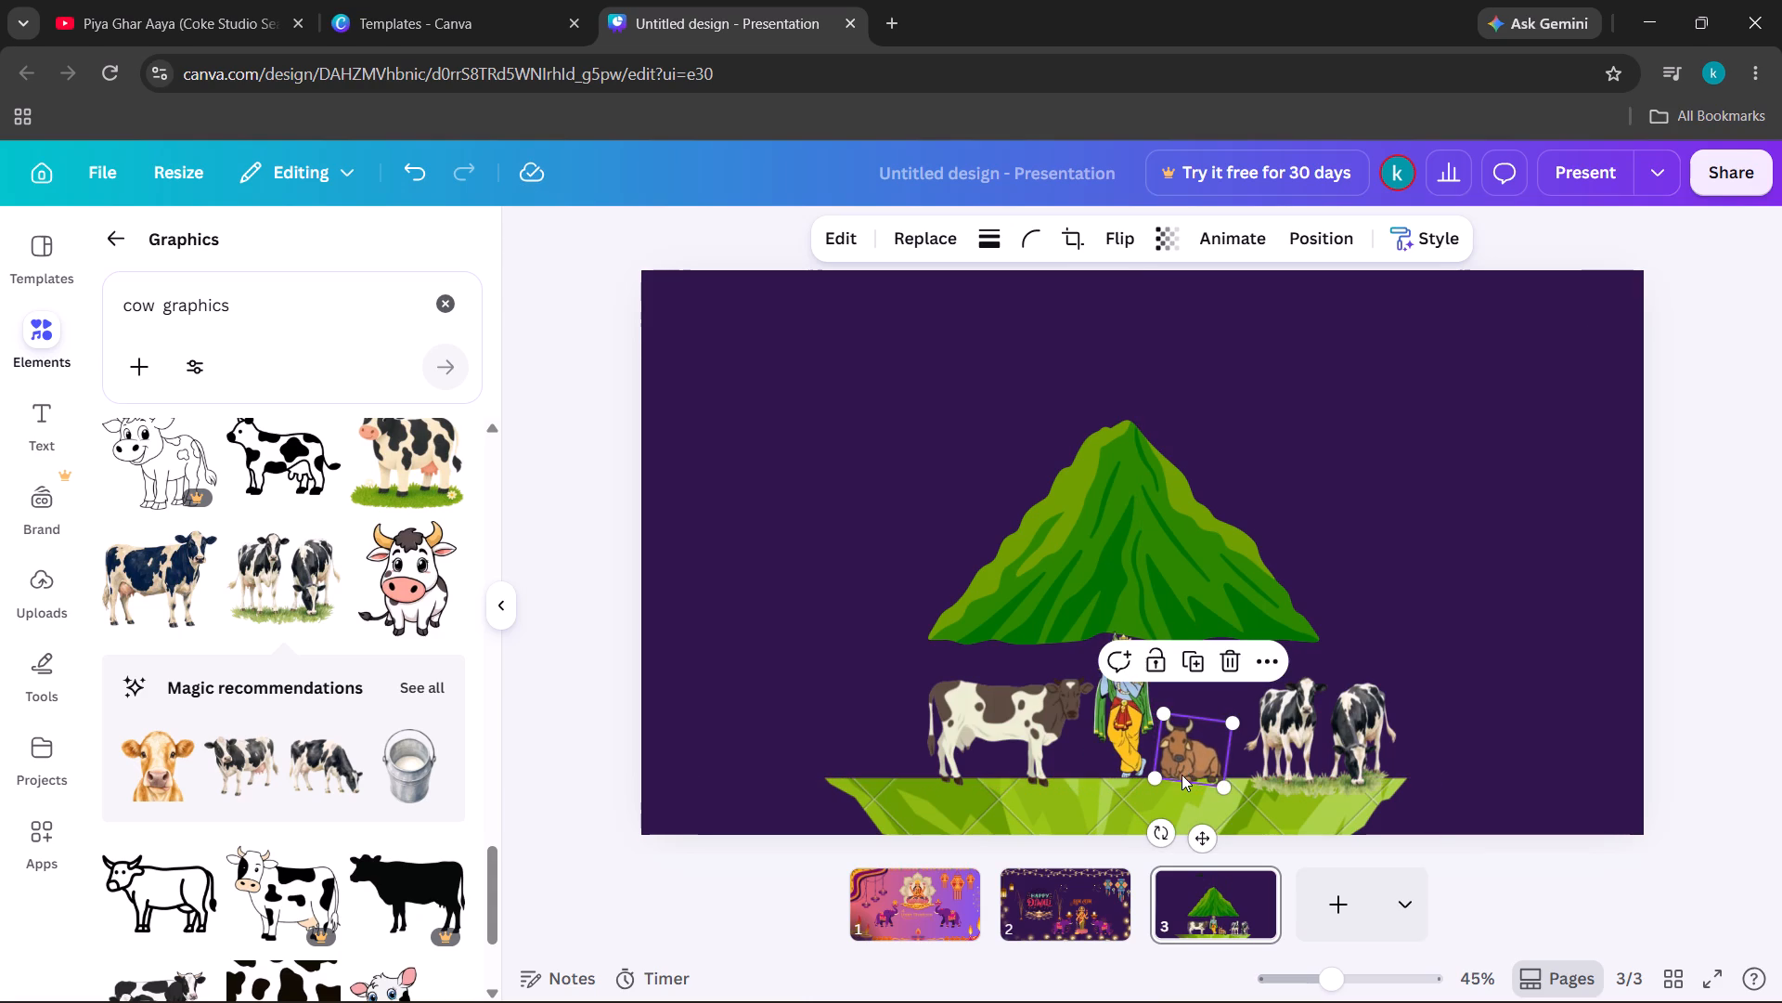
pyautogui.click(1520, 587)
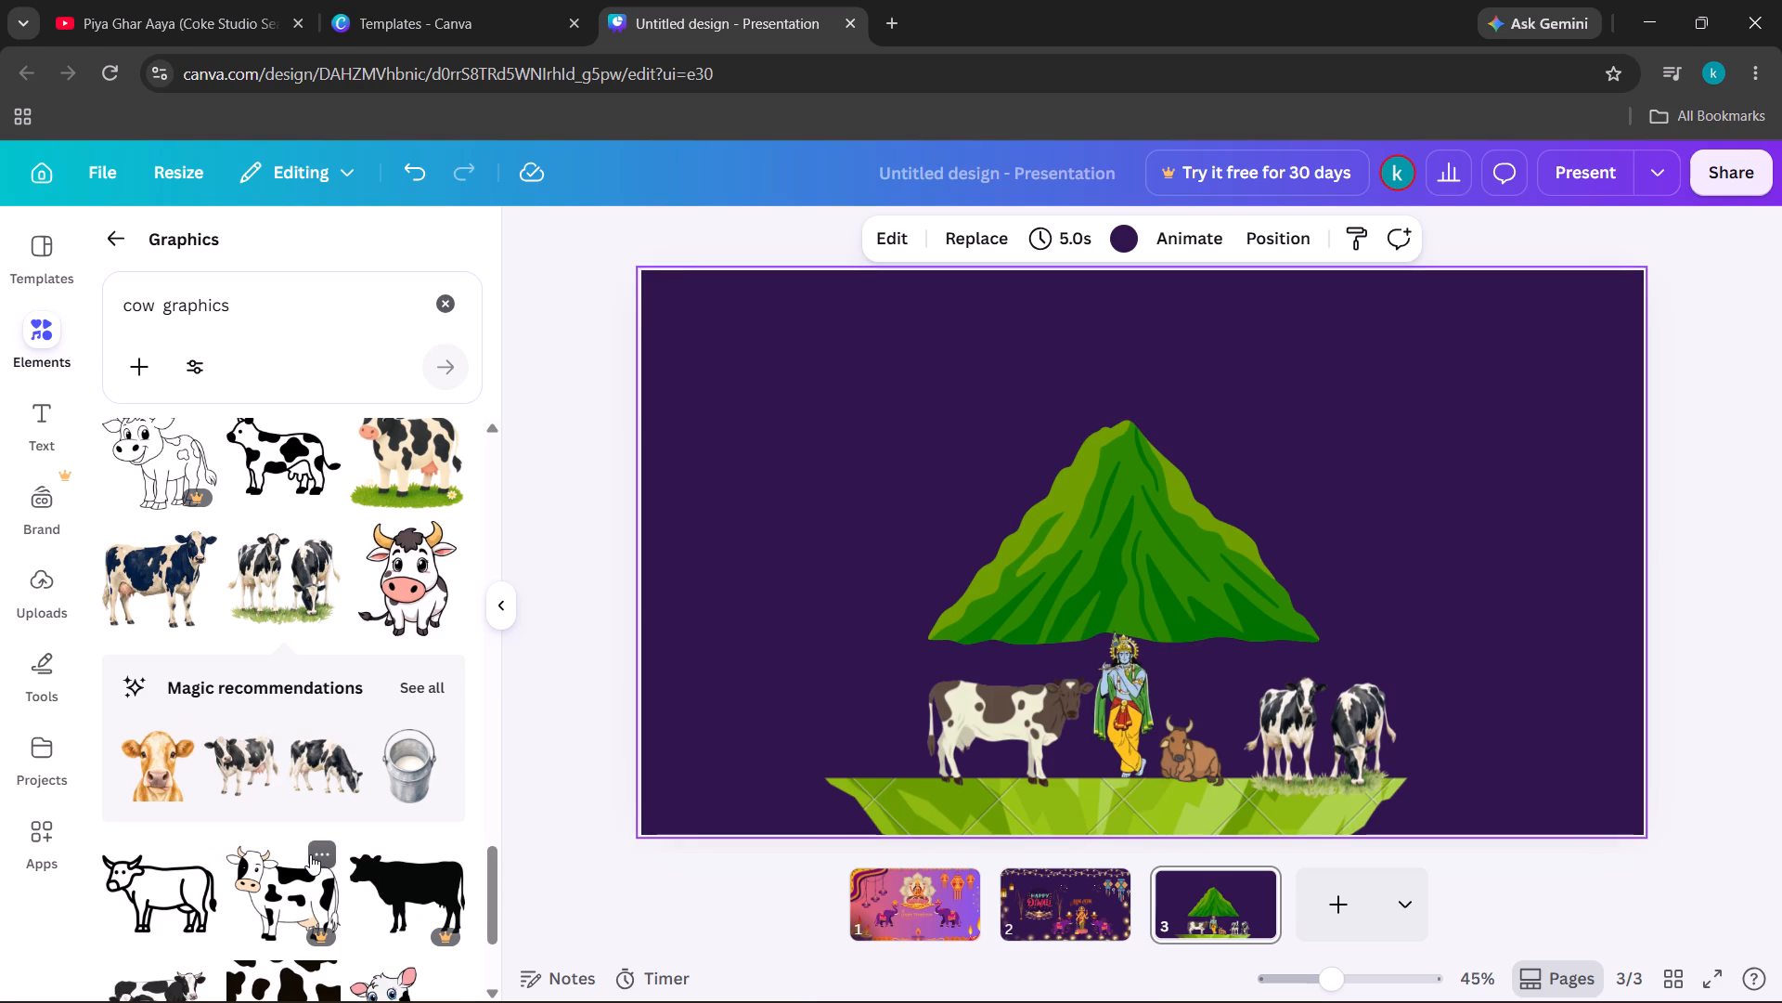
# Look further through the cow graphics for another suitable figure for the scene.
pyautogui.scroll(-3, 310, 854)
pyautogui.hscroll(3, 310, 854)
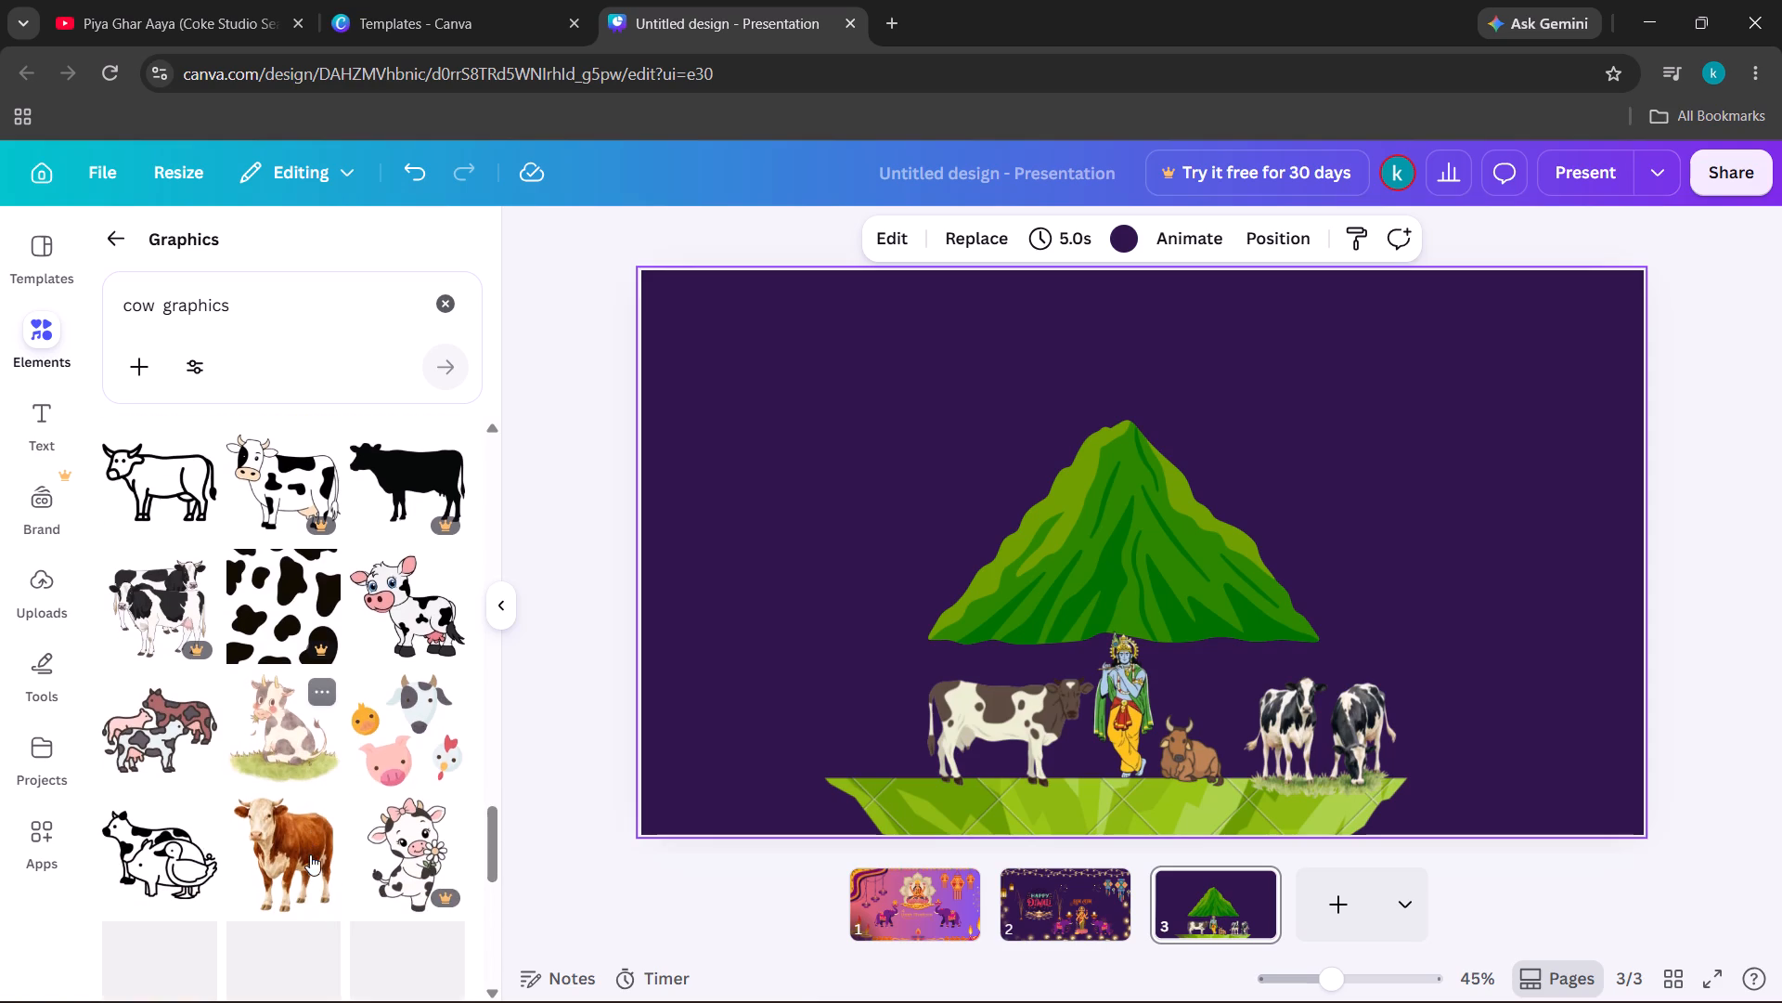
pyautogui.hscroll(7, 310, 854)
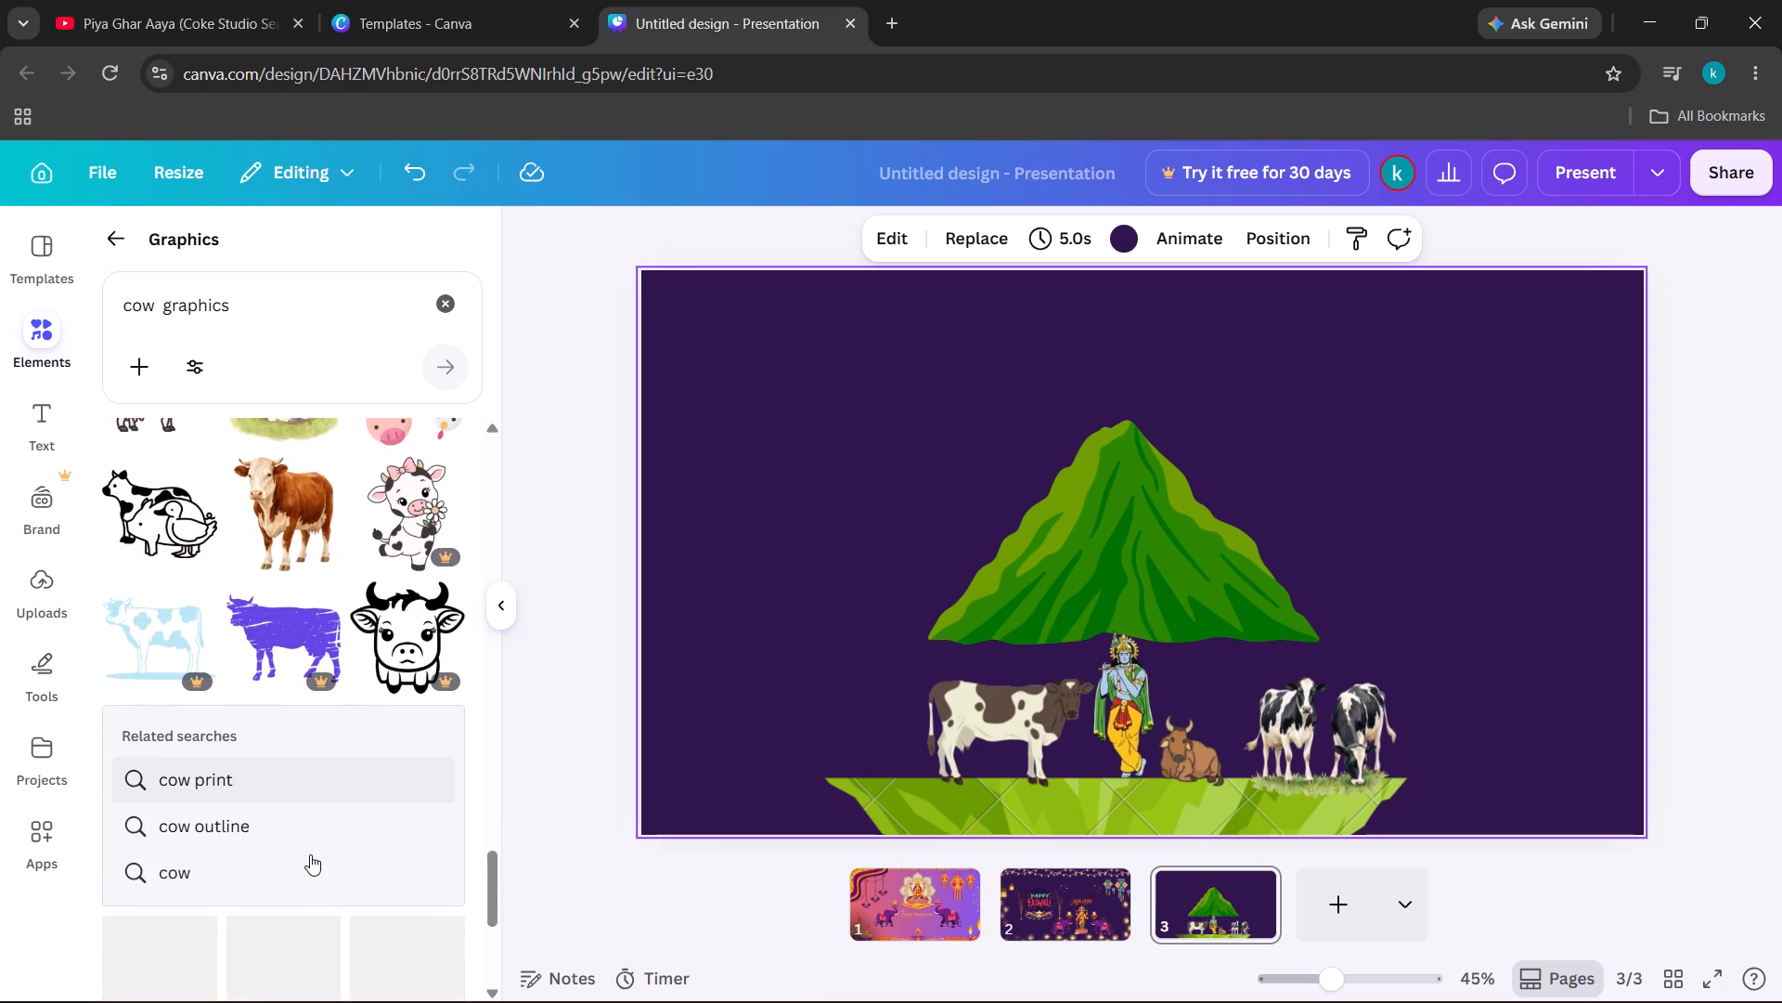
pyautogui.scroll(9, 310, 854)
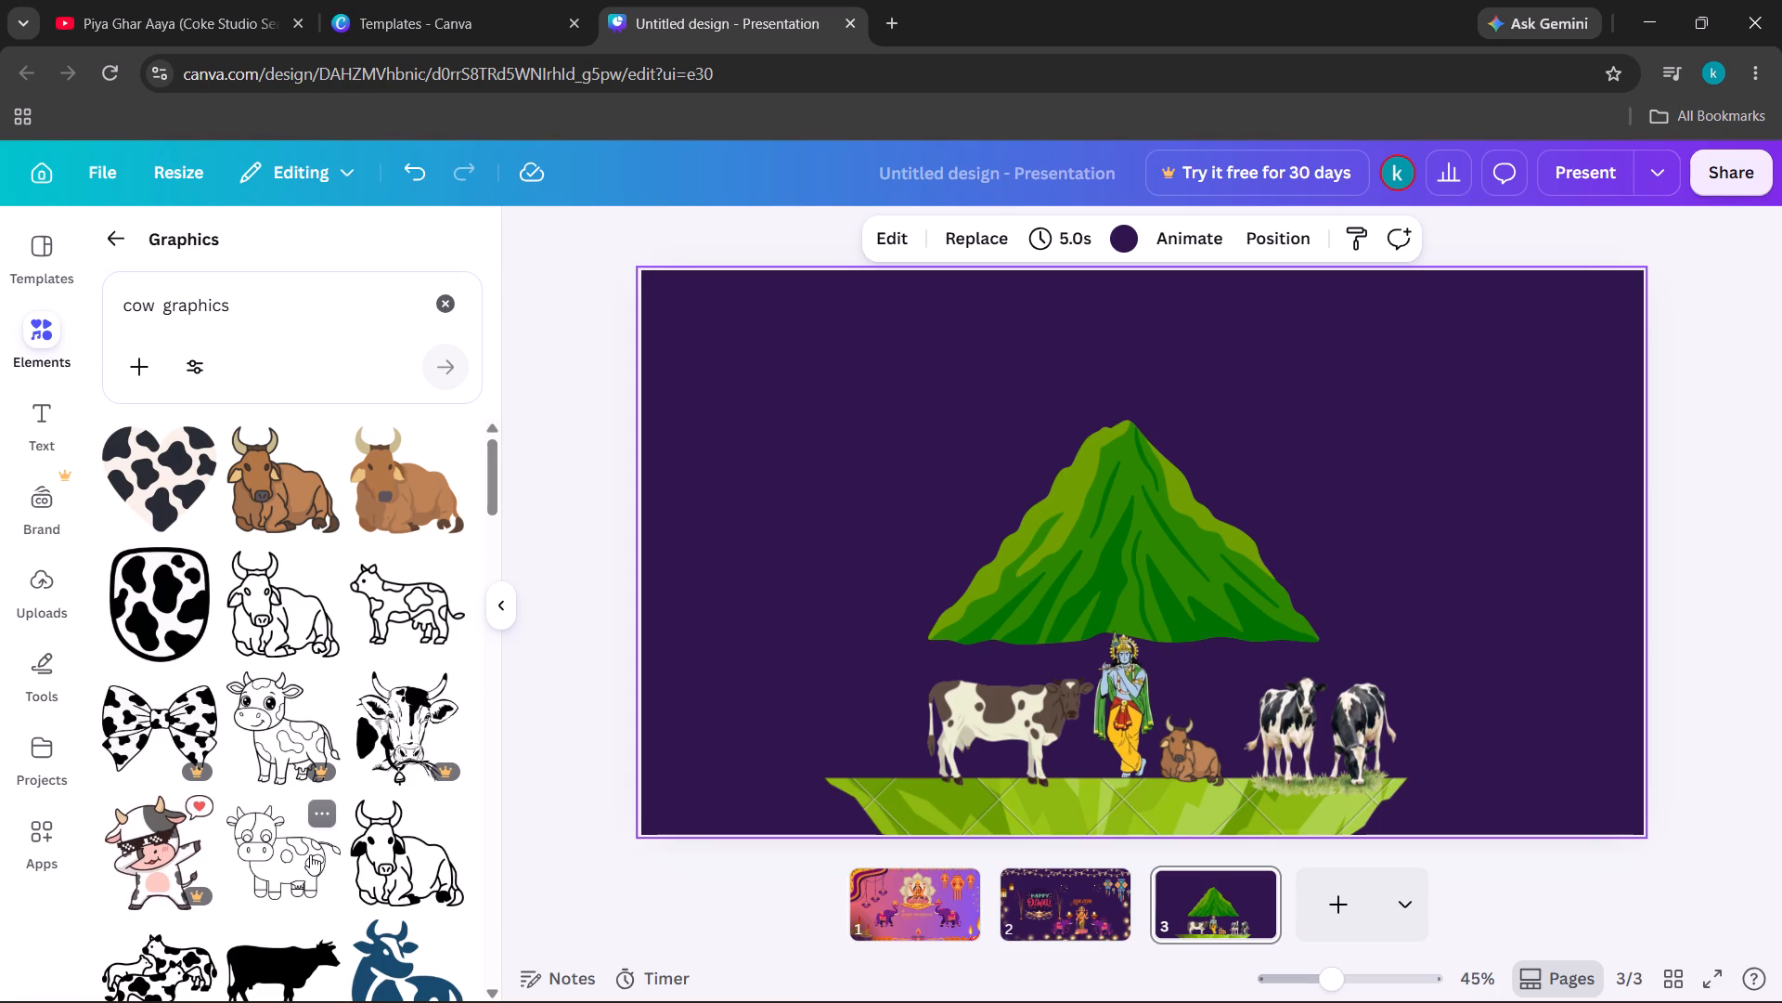
# Replace the word "cow" with "shreenath ji" and search the graphics again.
pyautogui.click(154, 301)
pyautogui.press('BackSpace')
pyautogui.press('BackSpace')
pyautogui.press('BackSpace')
pyautogui.press('BackSpace')
pyautogui.press('BackSpace')
pyautogui.press('BackSpace')
pyautogui.press('BackSpace')
pyautogui.press('BackSpace')
pyautogui.press('BackSpace')
pyautogui.press('BackSpace')
pyautogui.press('BackSpace')
pyautogui.press('BackSpace')
pyautogui.press('BackSpace')
pyautogui.press('BackSpace')
pyautogui.press('BackSpace')
pyautogui.press('BackSpace')
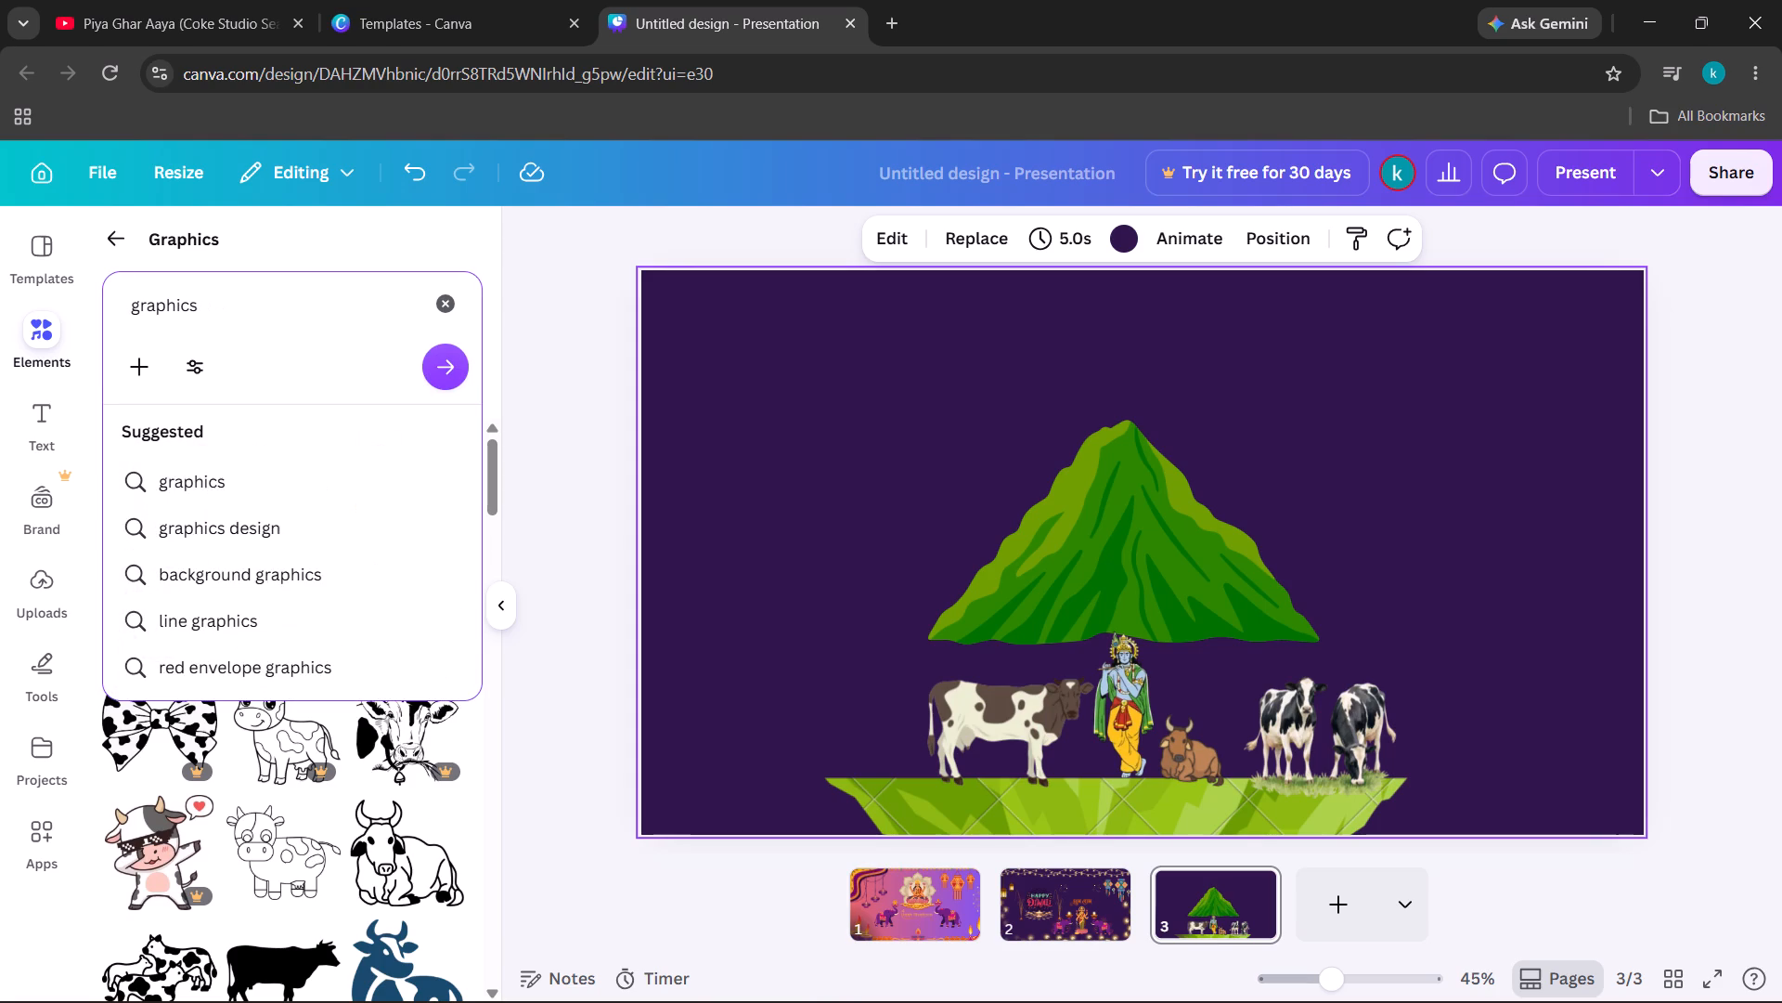
pyautogui.press('s')
pyautogui.press('h')
pyautogui.write('ree')
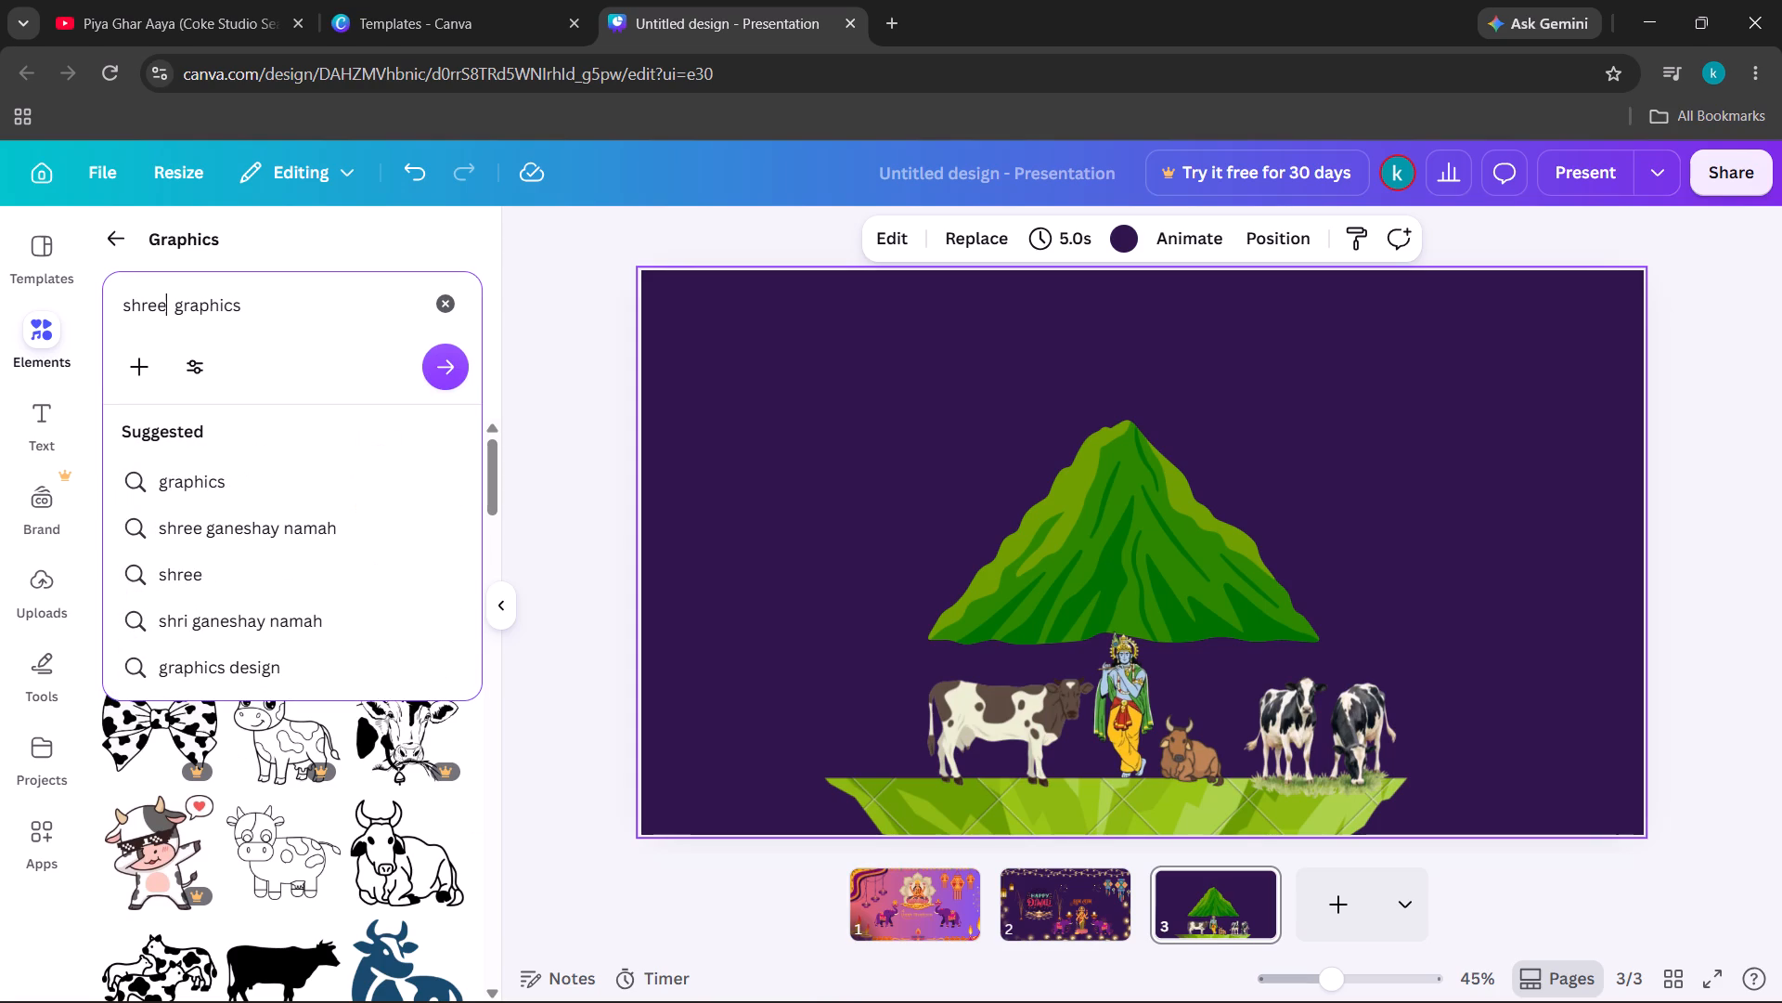
pyautogui.write('nath ji')
pyautogui.press('space')
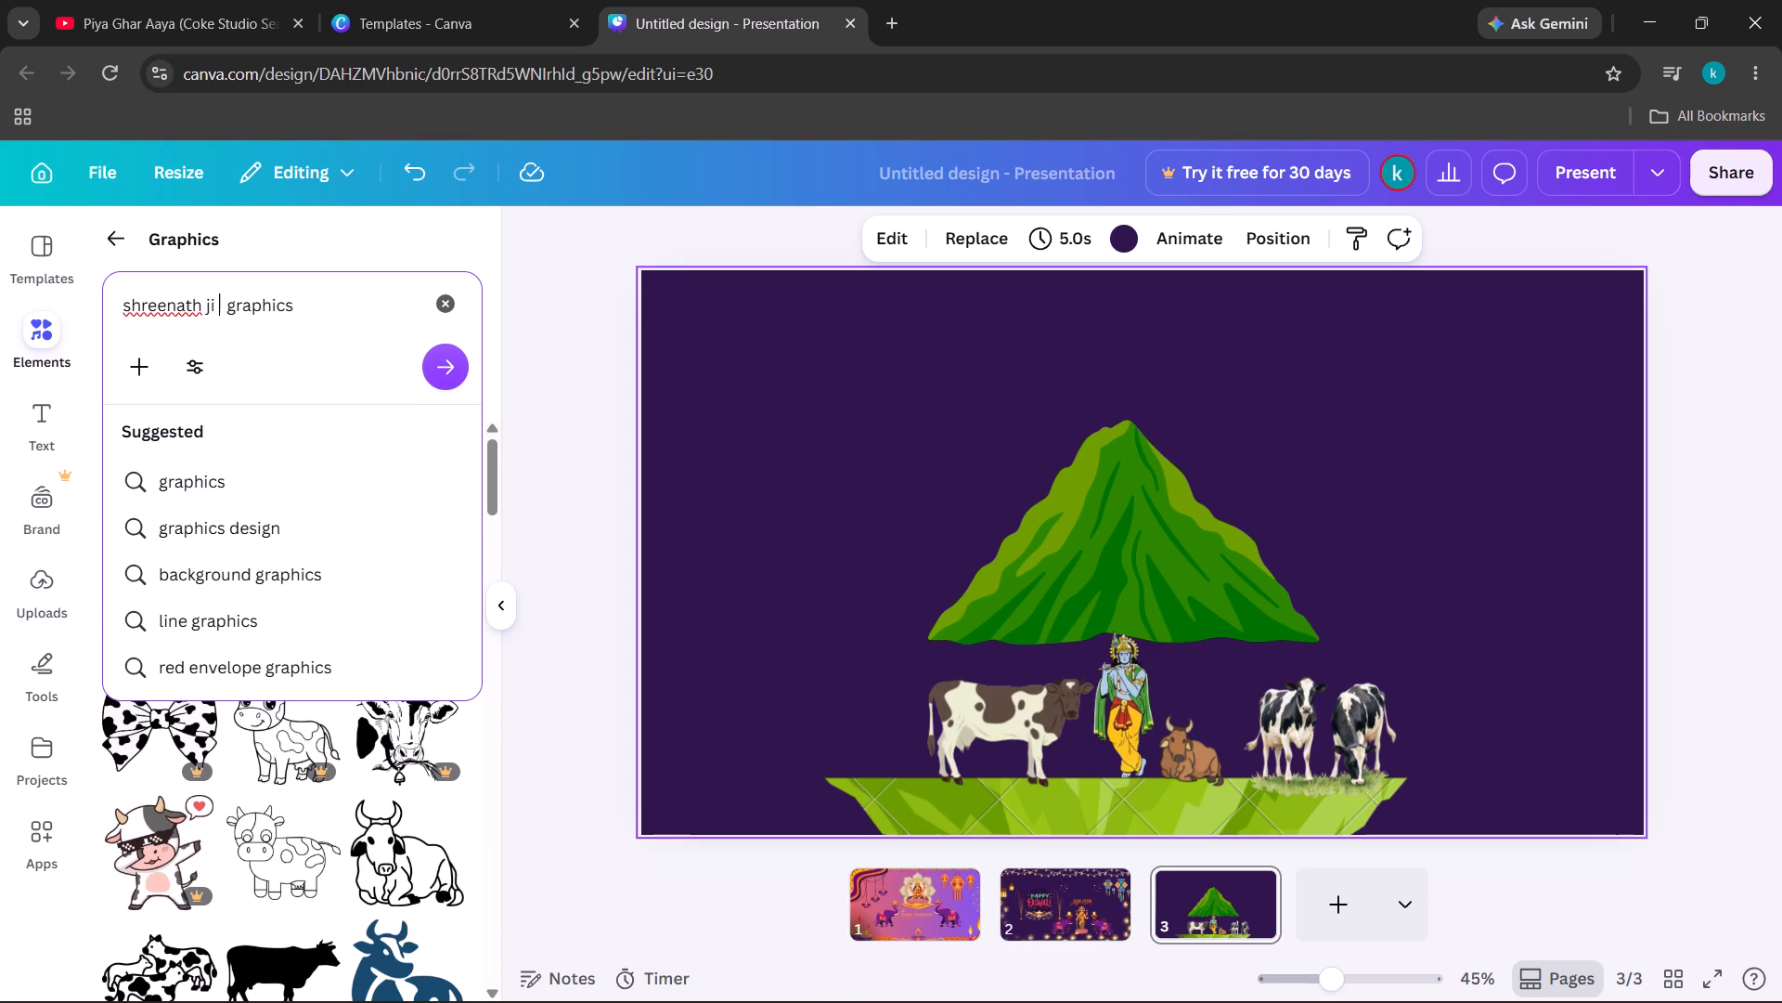
pyautogui.press('Return')
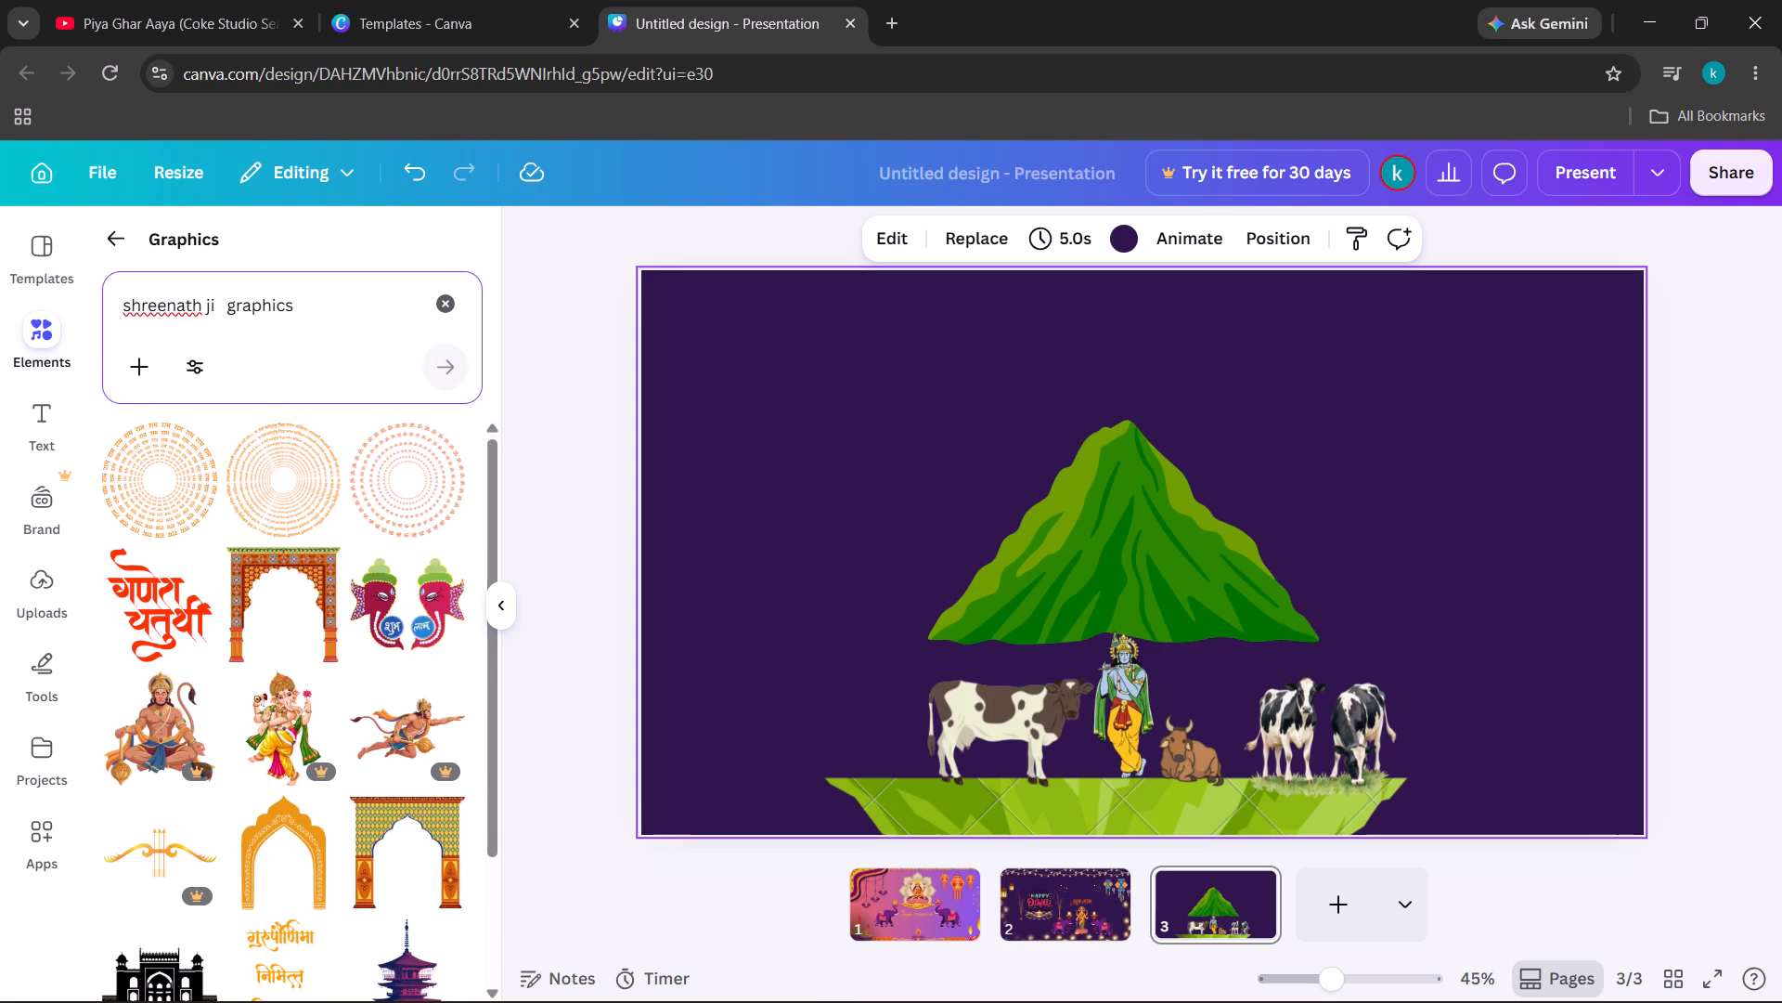
# Look through the shreenath ji graphics for a figure that suits the Krishna scene.
pyautogui.hscroll(5, 156, 296)
pyautogui.scroll(-4, 156, 296)
pyautogui.scroll(-3, 168, 504)
pyautogui.hscroll(3, 168, 504)
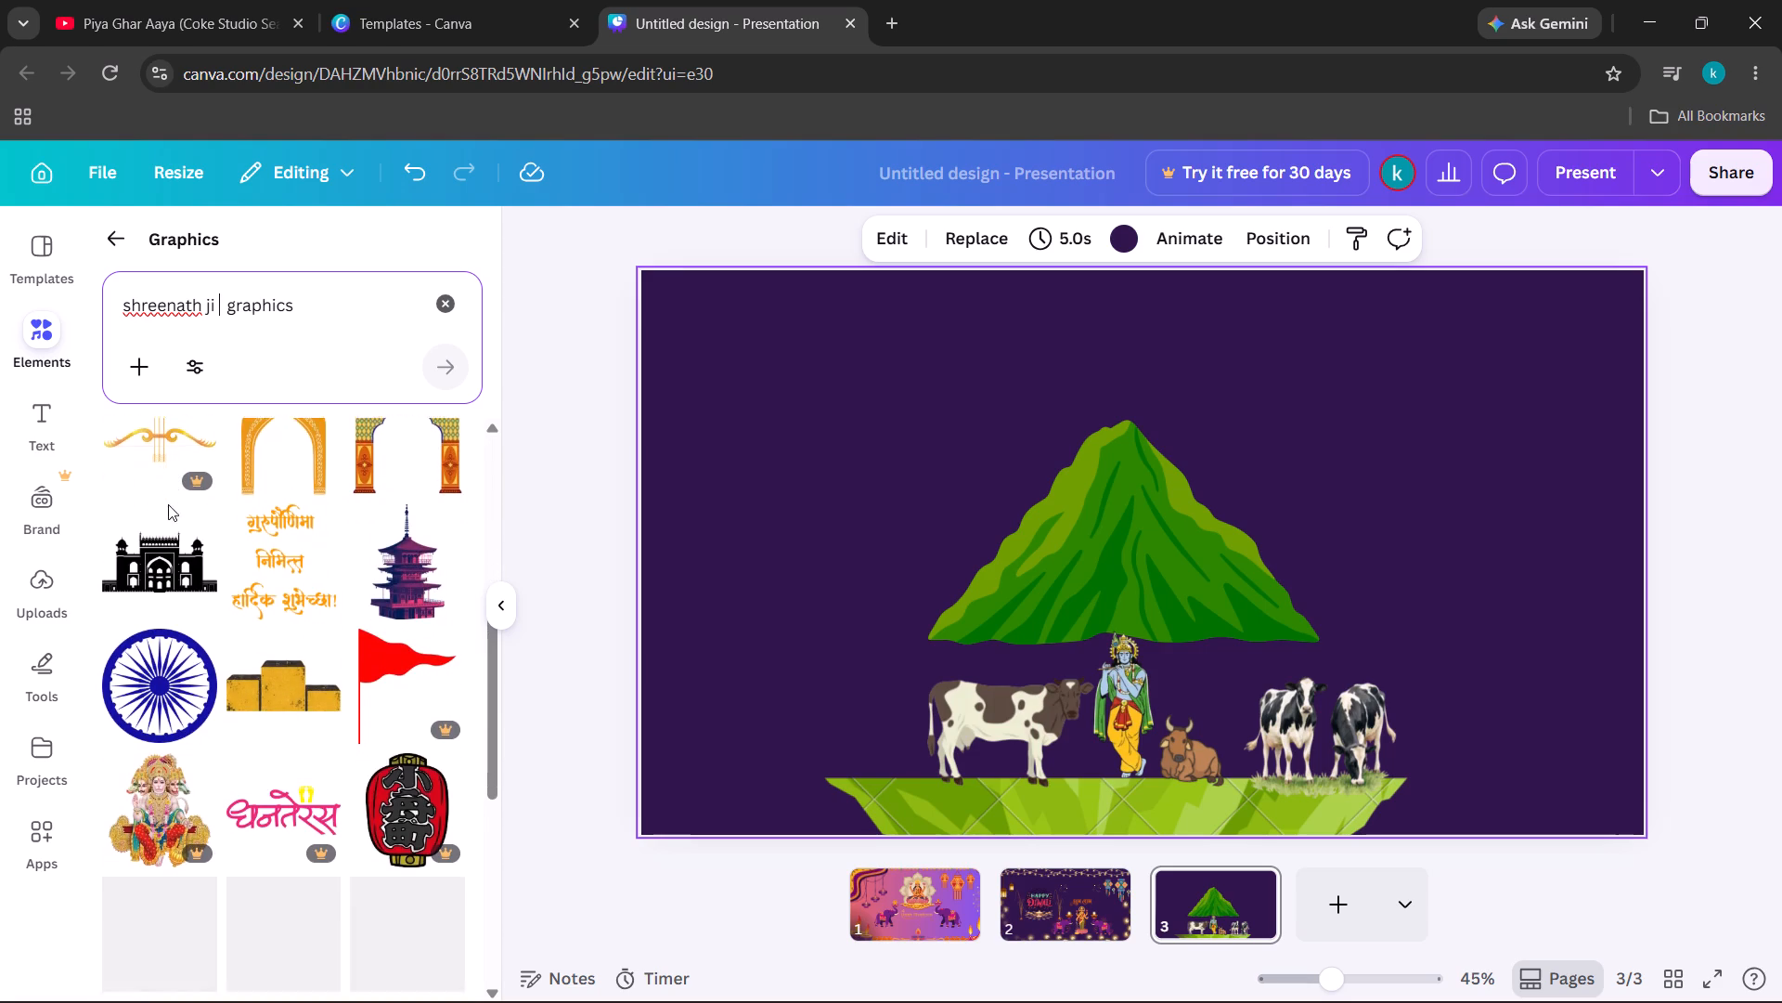
pyautogui.hscroll(1, 168, 504)
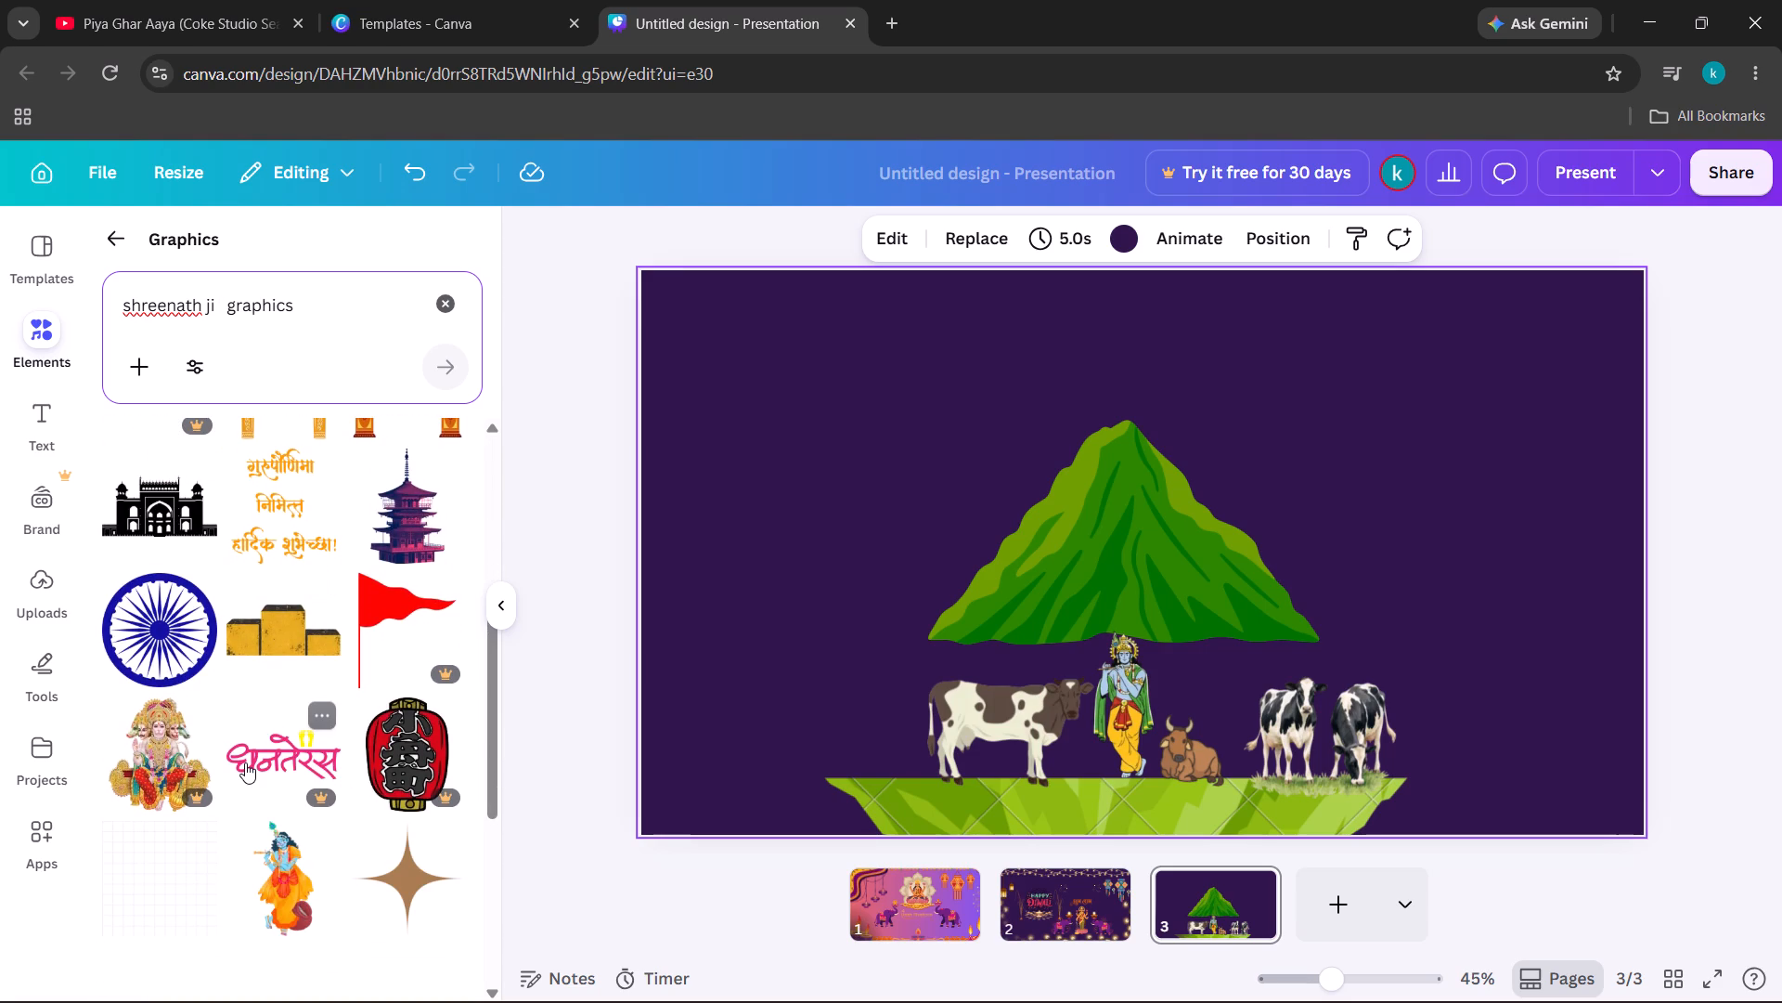
pyautogui.scroll(-1, 245, 762)
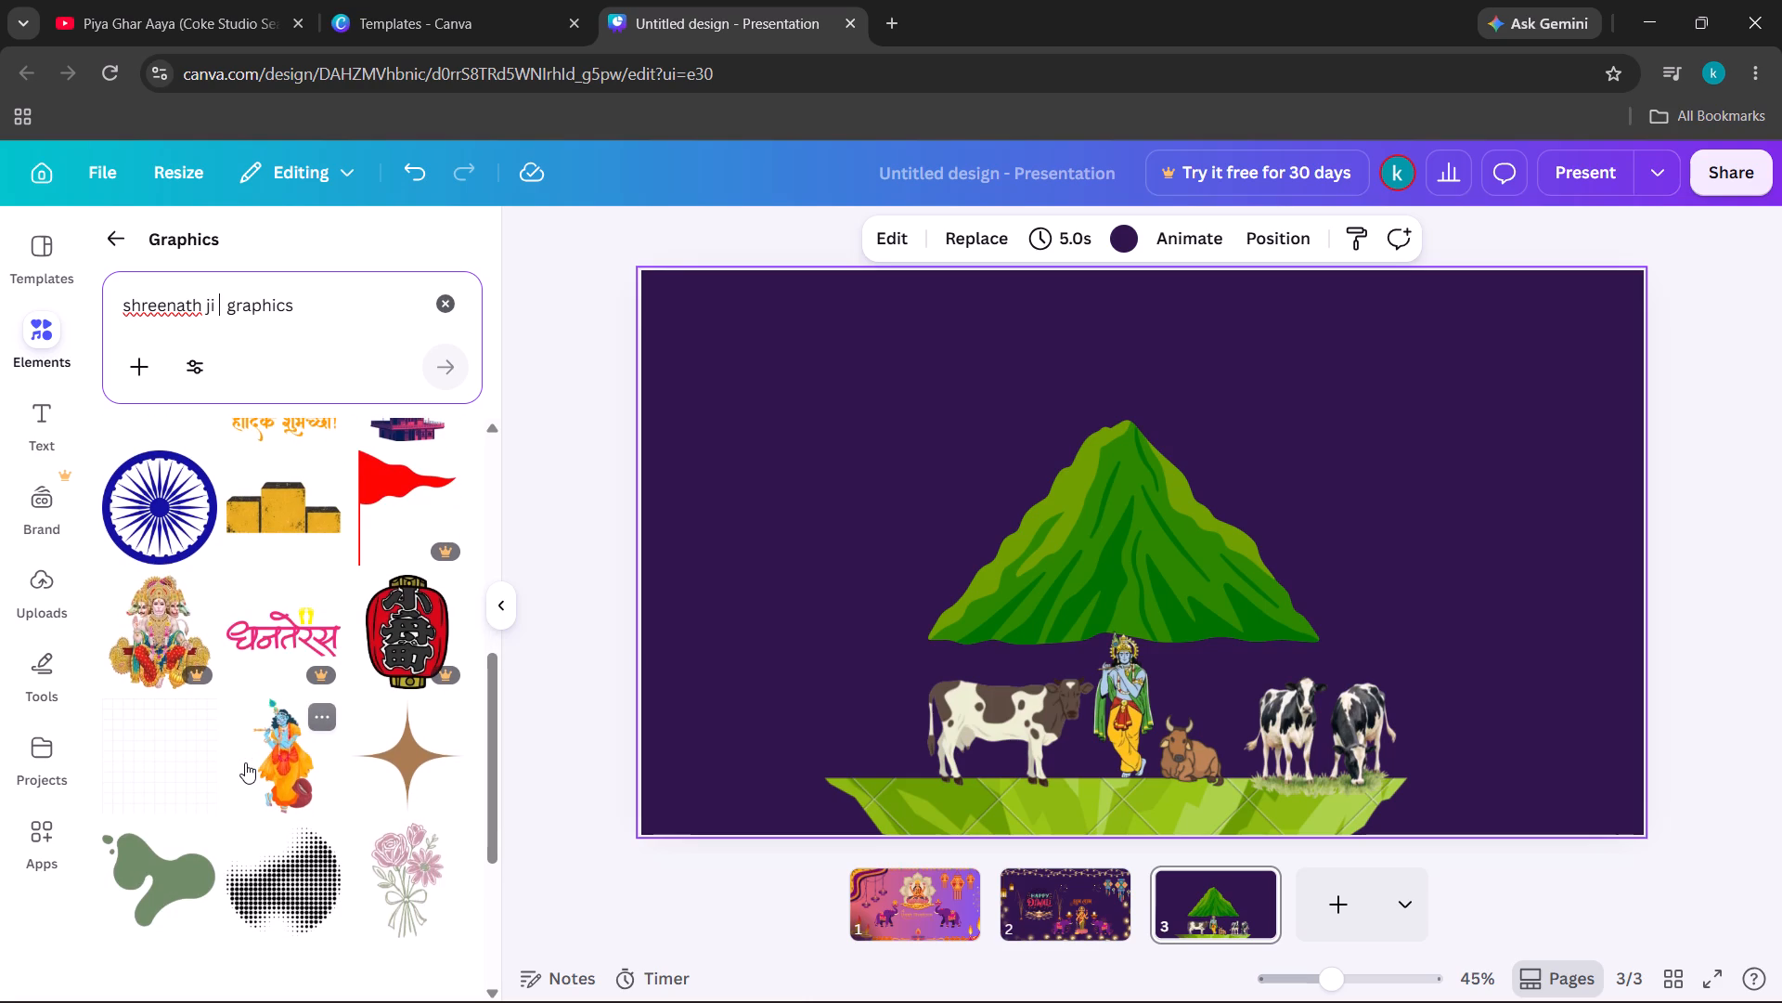
pyautogui.scroll(-1, 245, 762)
pyautogui.hscroll(4, 245, 762)
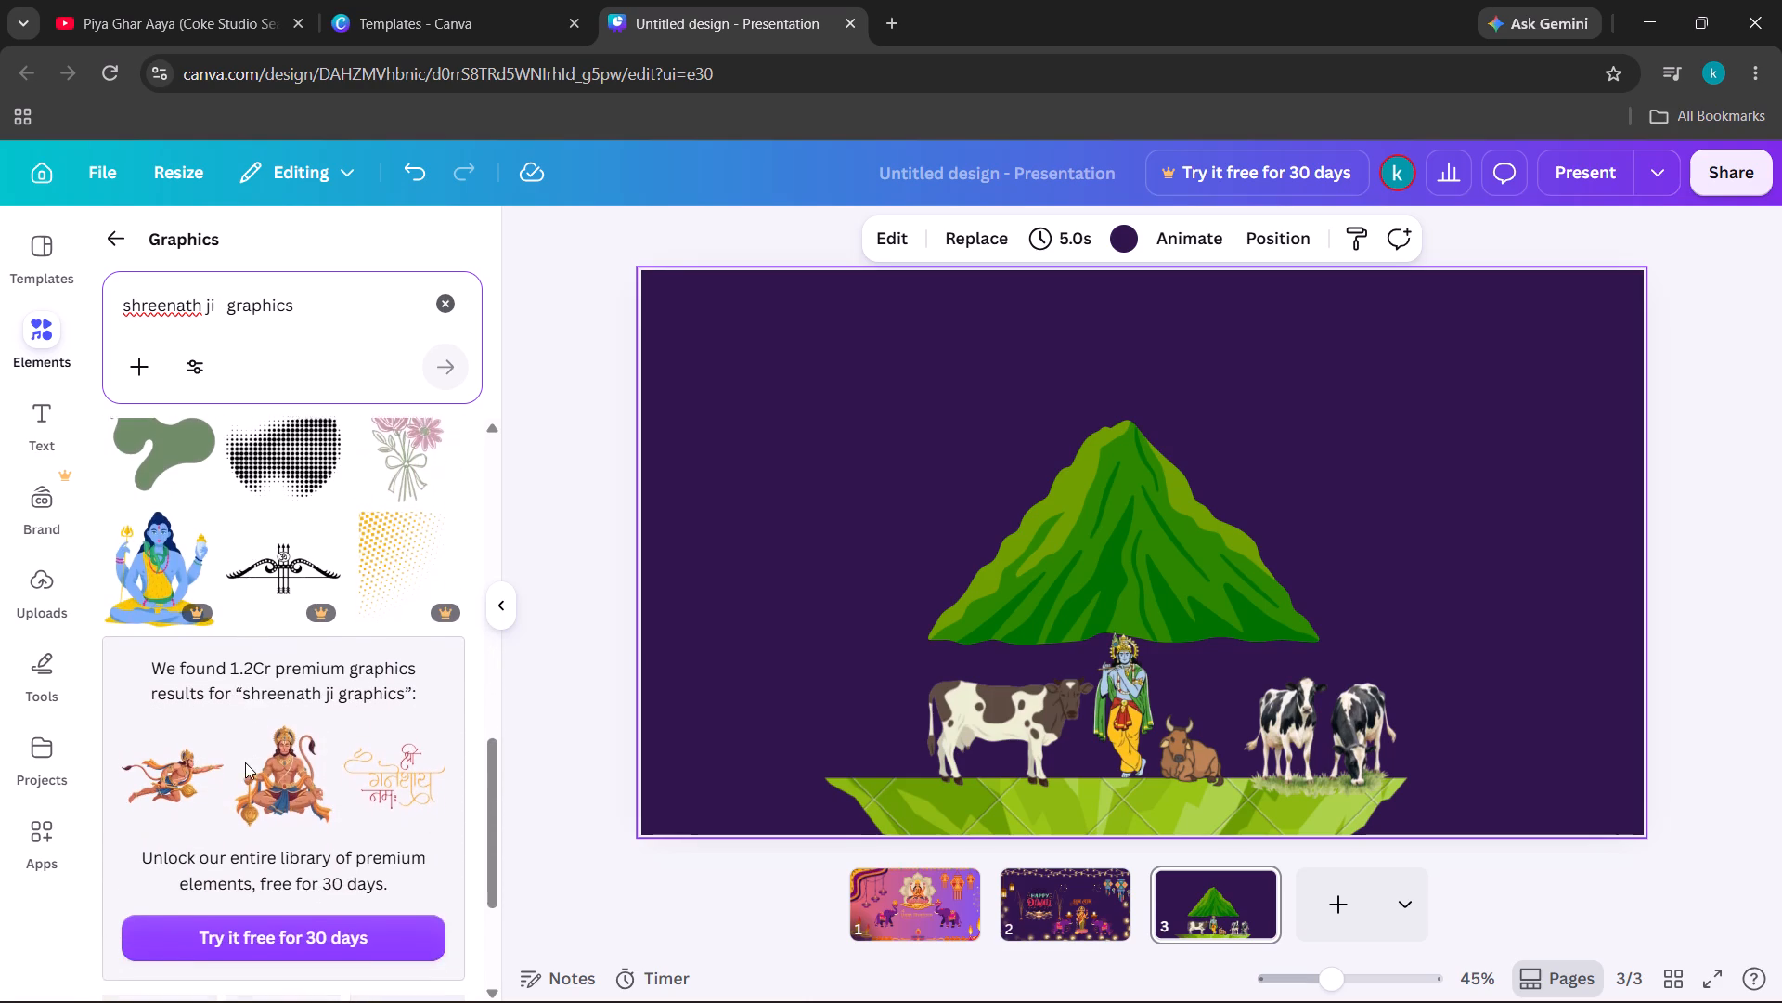
pyautogui.hscroll(2, 245, 762)
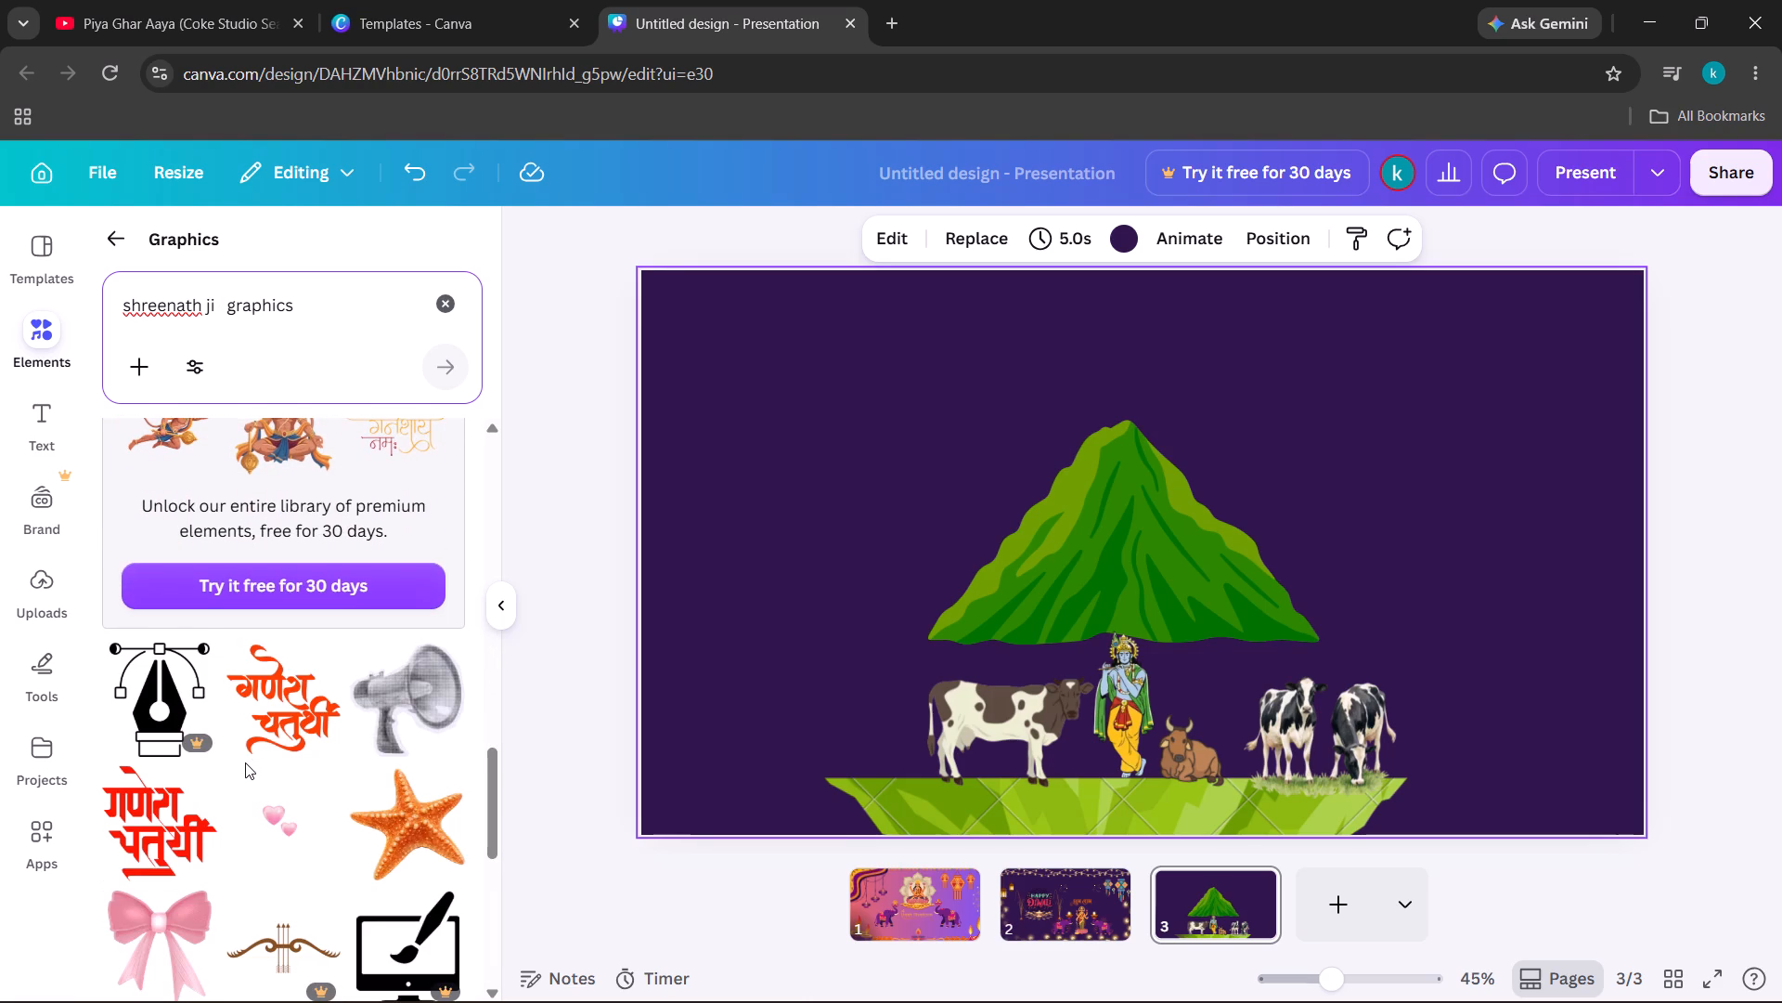
pyautogui.scroll(-3, 245, 762)
pyautogui.hscroll(3, 245, 762)
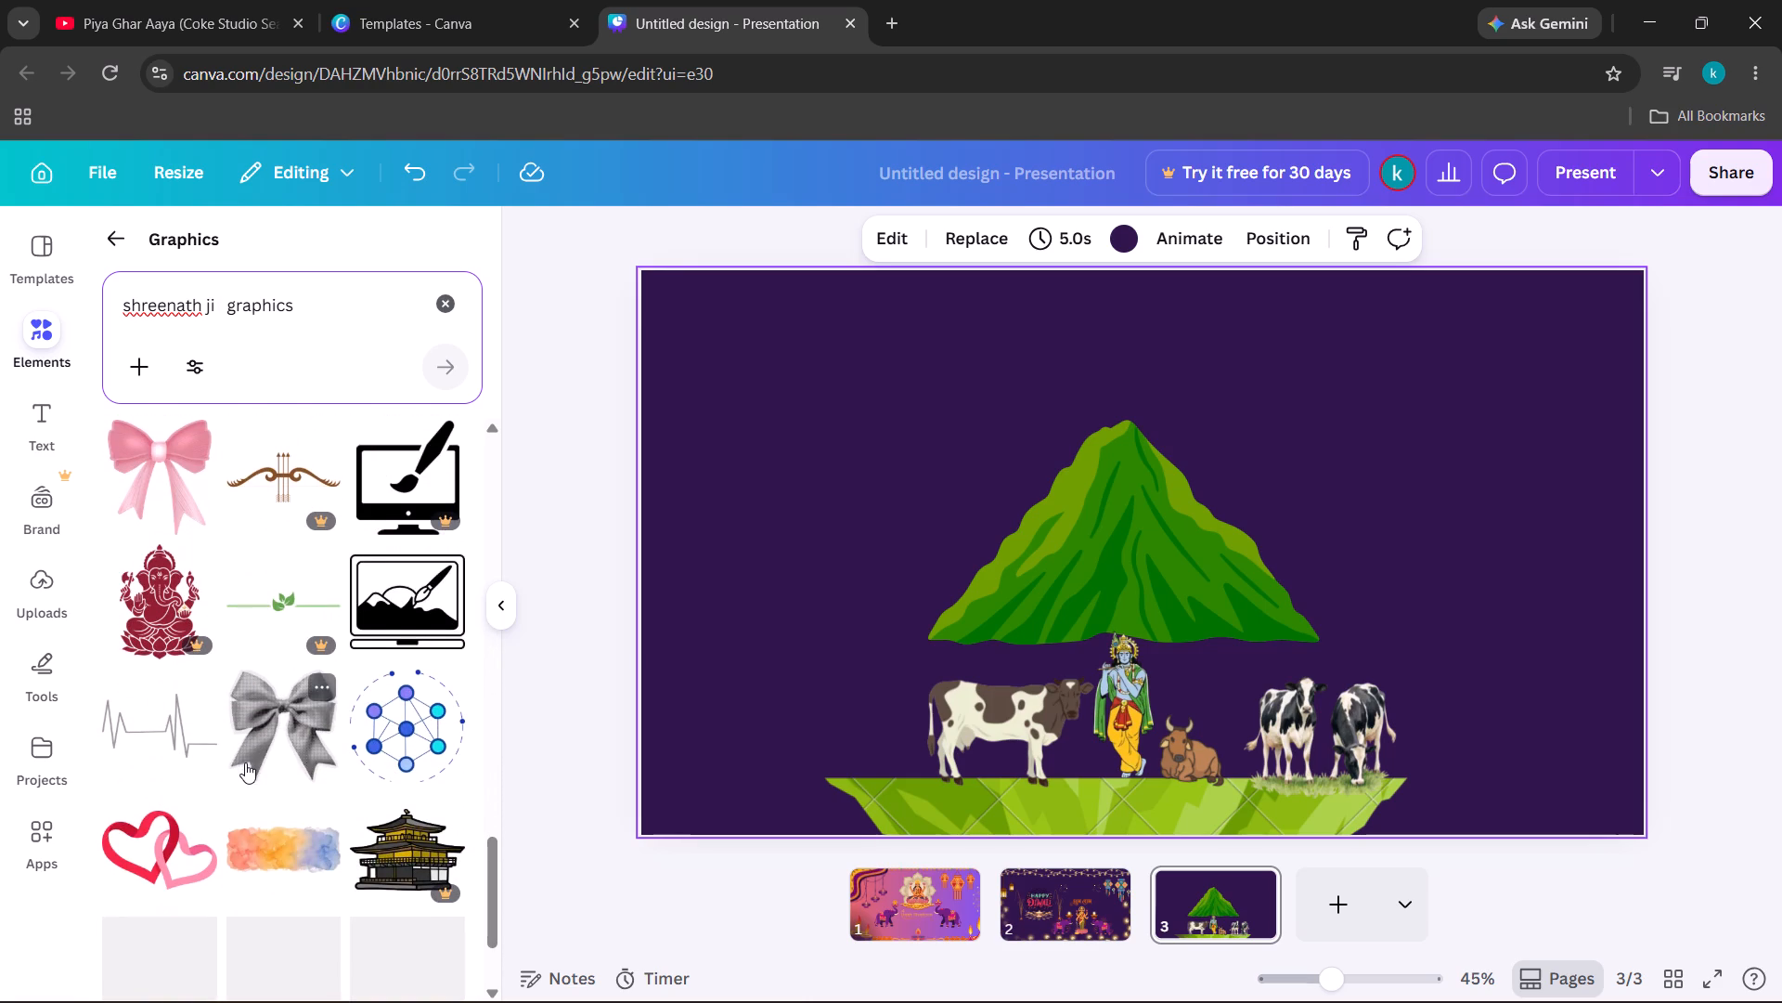
pyautogui.hscroll(4, 245, 762)
pyautogui.scroll(5, 245, 762)
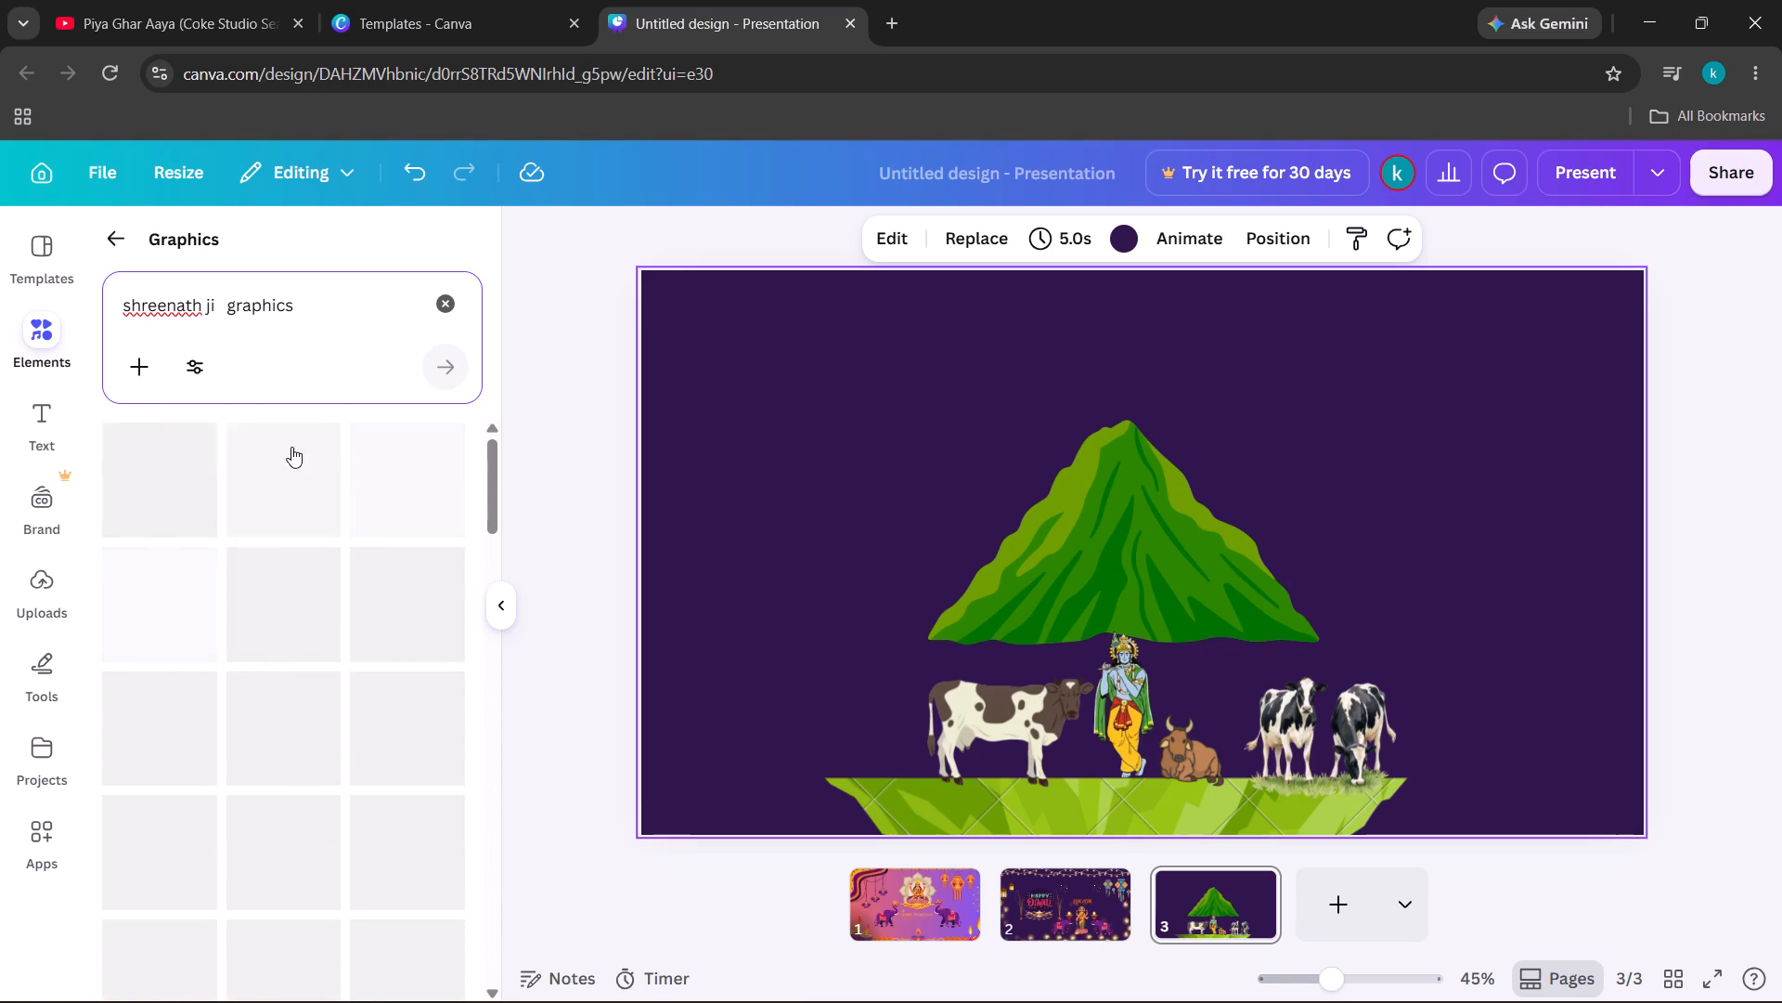
# Replace the words "shreenath ji" with "govardhan puja" and search the graphics again.
pyautogui.press('BackSpace')
pyautogui.press('BackSpace')
pyautogui.press('BackSpace')
pyautogui.press('BackSpace')
pyautogui.press('BackSpace')
pyautogui.press('BackSpace')
pyautogui.press('BackSpace')
pyautogui.press('BackSpace')
pyautogui.press('BackSpace')
pyautogui.press('BackSpace')
pyautogui.press('BackSpace')
pyautogui.press('BackSpace')
pyautogui.press('BackSpace')
pyautogui.press('BackSpace')
pyautogui.press('BackSpace')
pyautogui.press('BackSpace')
pyautogui.press('BackSpace')
pyautogui.press('BackSpace')
pyautogui.press('BackSpace')
pyautogui.press('BackSpace')
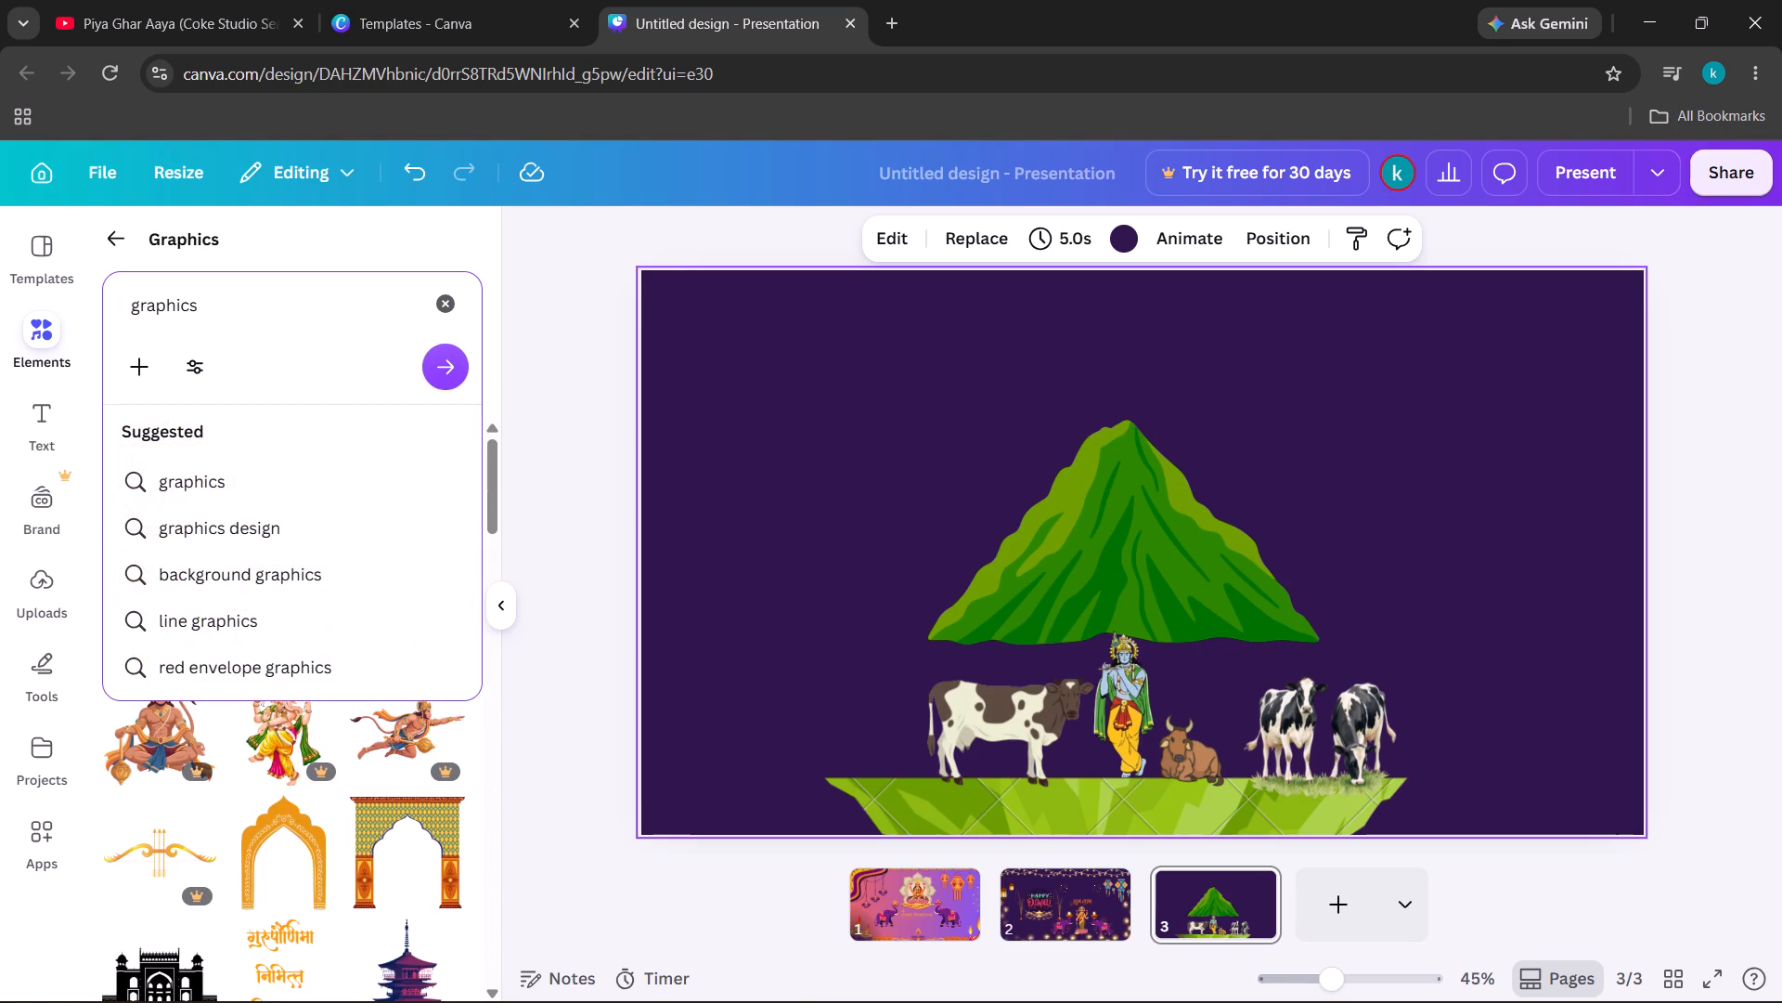
pyautogui.write('govardhan puja')
pyautogui.press('space')
pyautogui.press('Return')
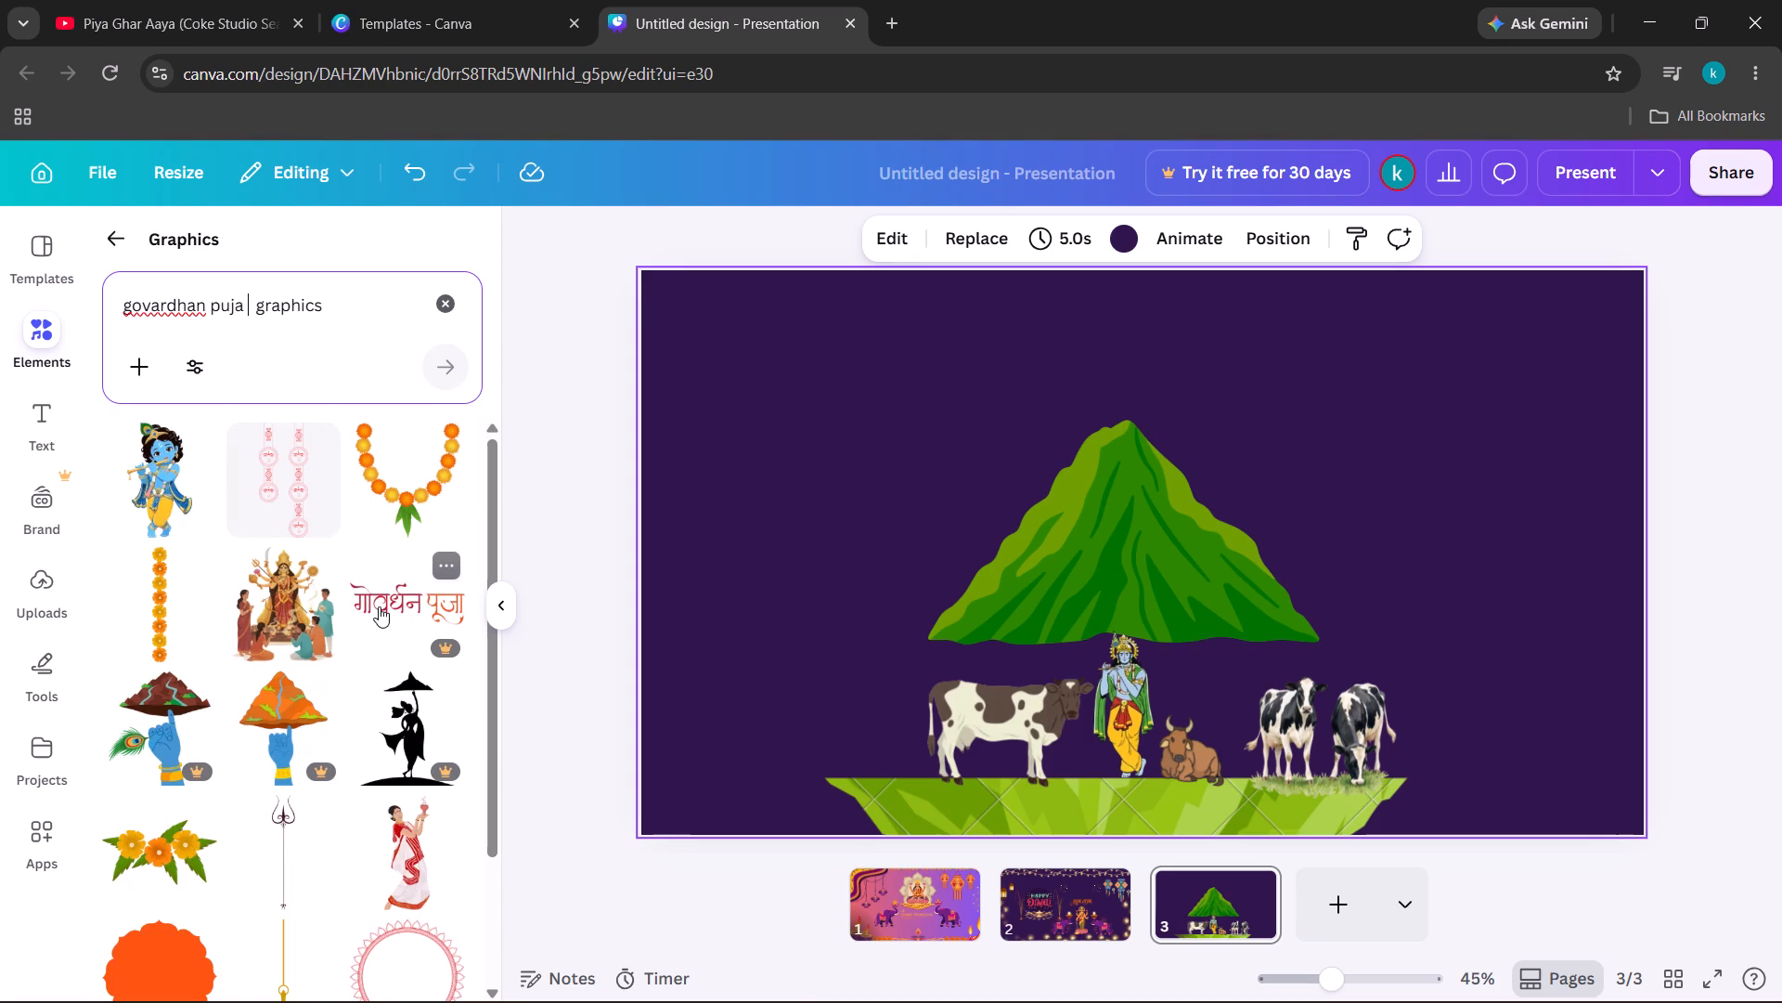
# Add the red-and-orange "गोवर्धन पूजा" lettering graphic, shrink it, and place it as a title just above the mountain peak.
pyautogui.click(379, 606)
pyautogui.moveTo(1029, 566); pyautogui.dragTo(996, 378)
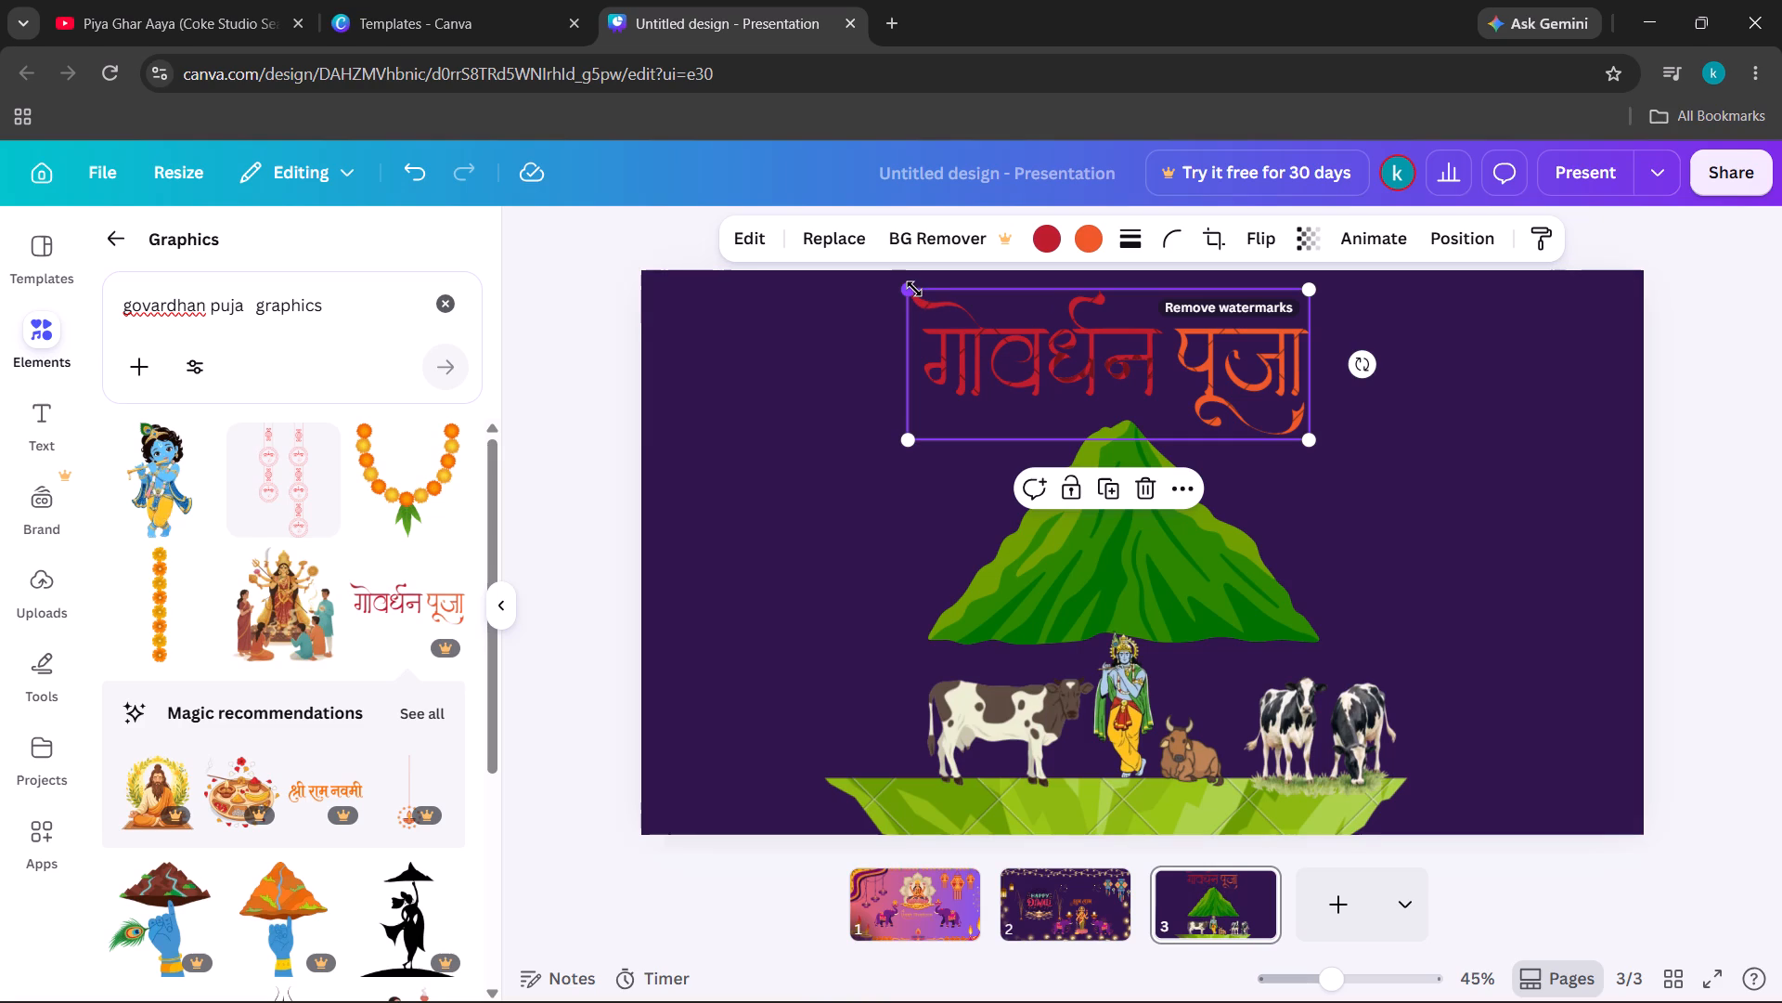
pyautogui.moveTo(911, 291); pyautogui.dragTo(1018, 340)
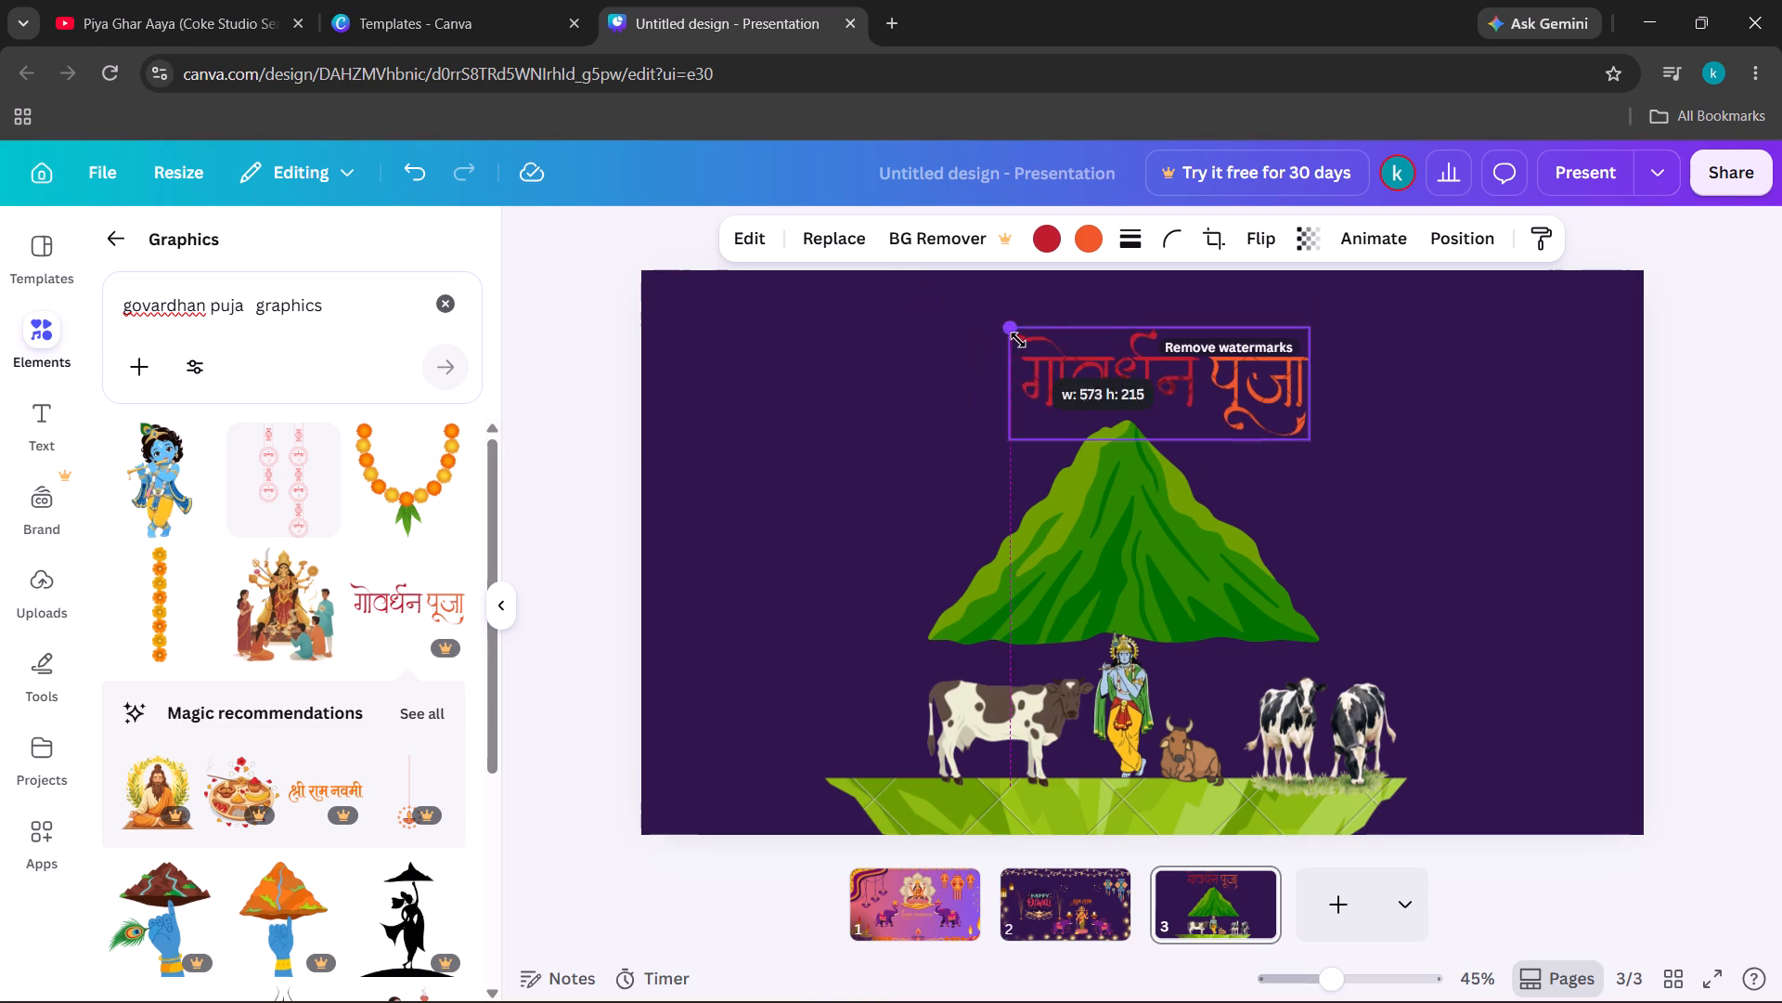
pyautogui.moveTo(1018, 340); pyautogui.dragTo(1051, 358)
pyautogui.moveTo(1132, 407); pyautogui.dragTo(1062, 373)
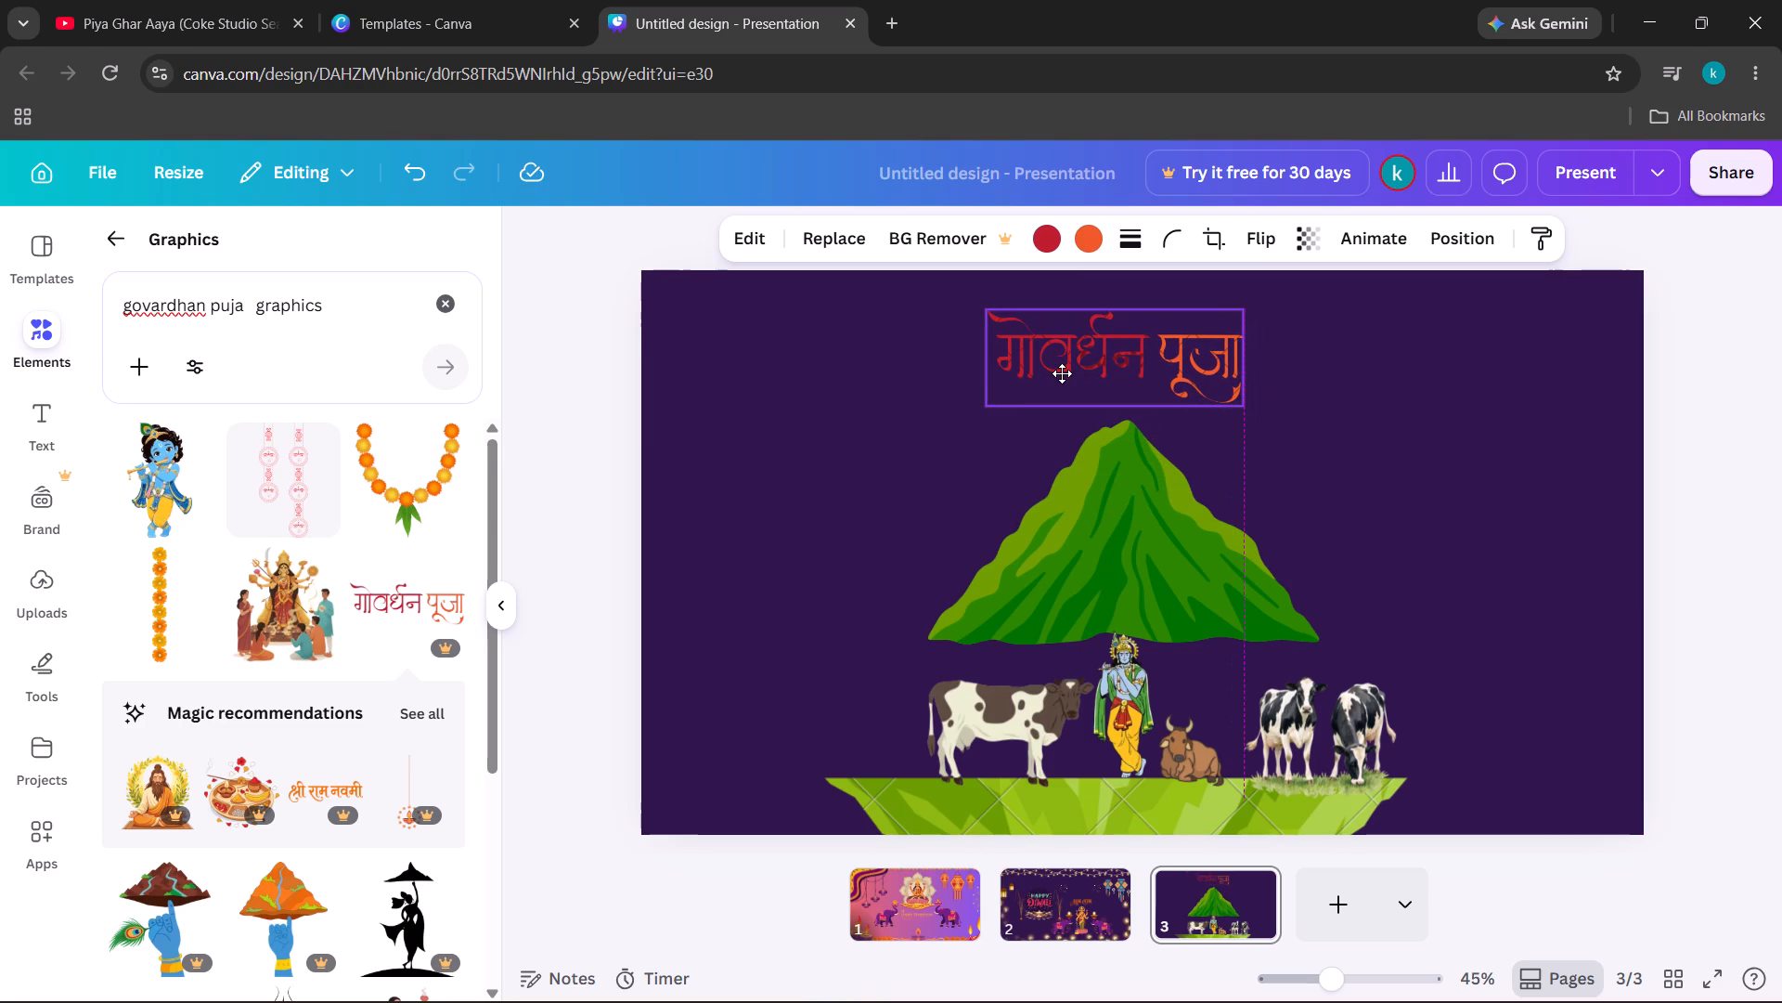
pyautogui.moveTo(1062, 373); pyautogui.dragTo(1072, 381)
pyautogui.click(1372, 440)
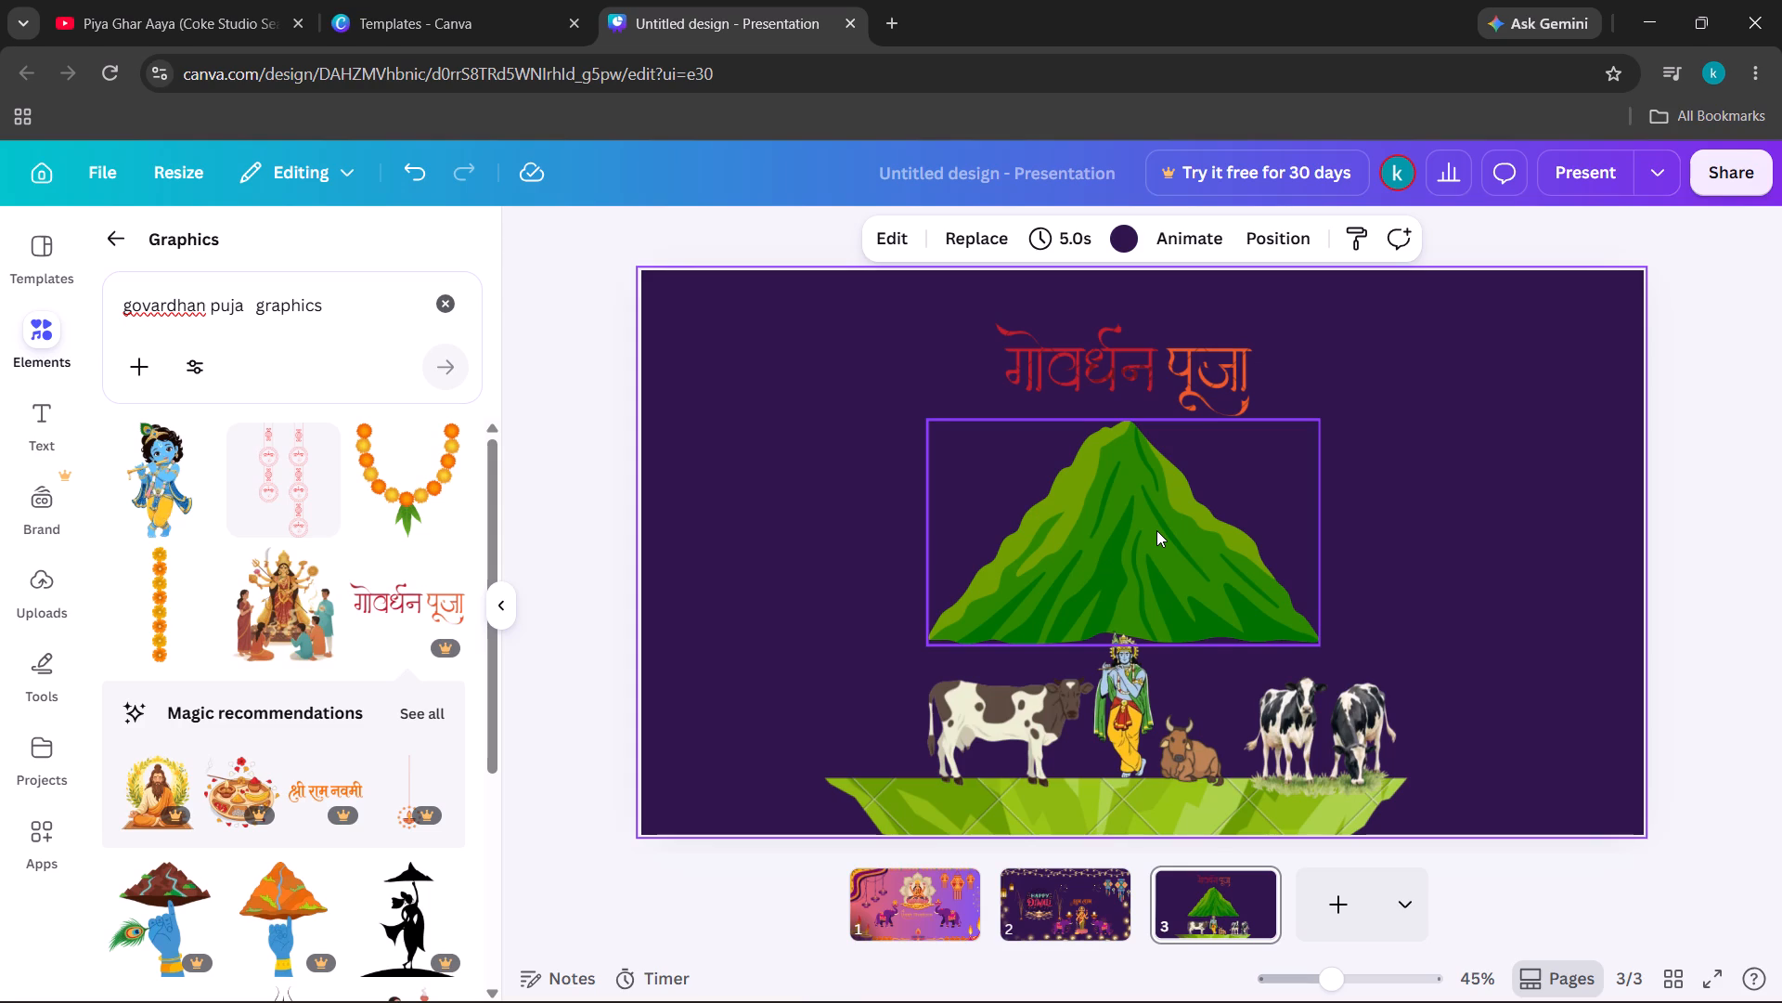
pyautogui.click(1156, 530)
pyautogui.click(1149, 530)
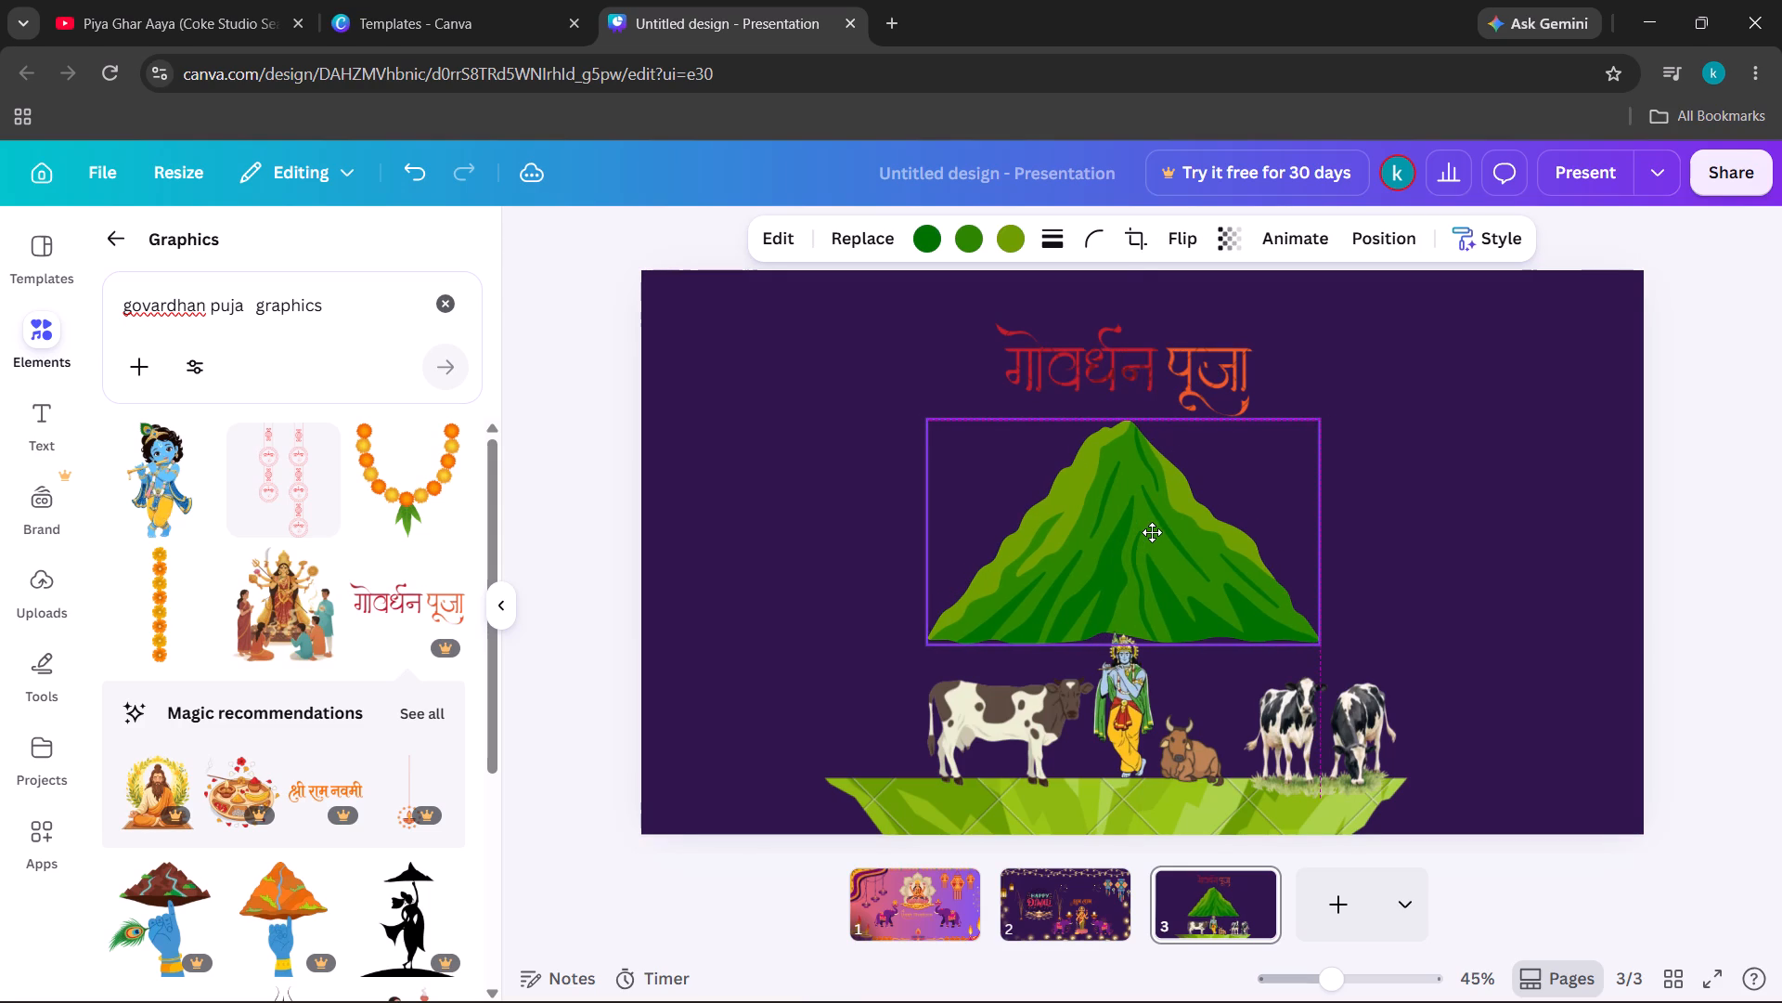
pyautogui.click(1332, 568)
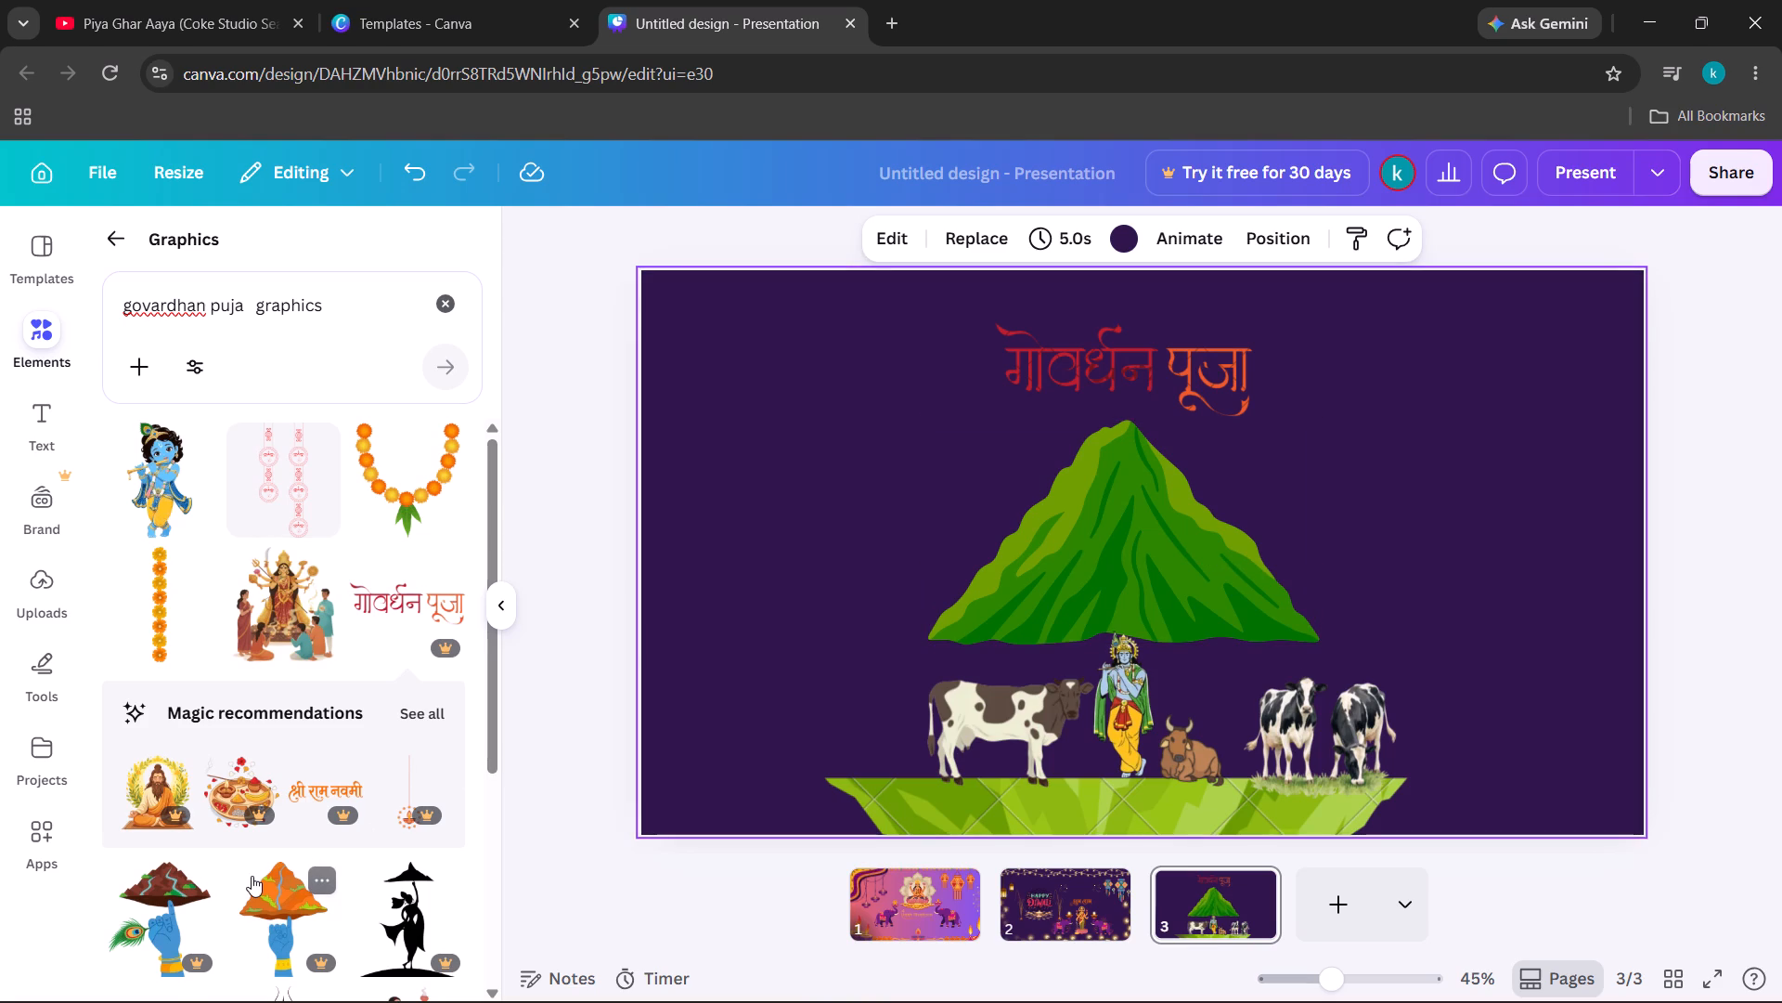
# Look through the govardhan puja graphics for a Krishna figure with a raised arm and other elements that suit the mountain scene.
pyautogui.hscroll(5, 252, 876)
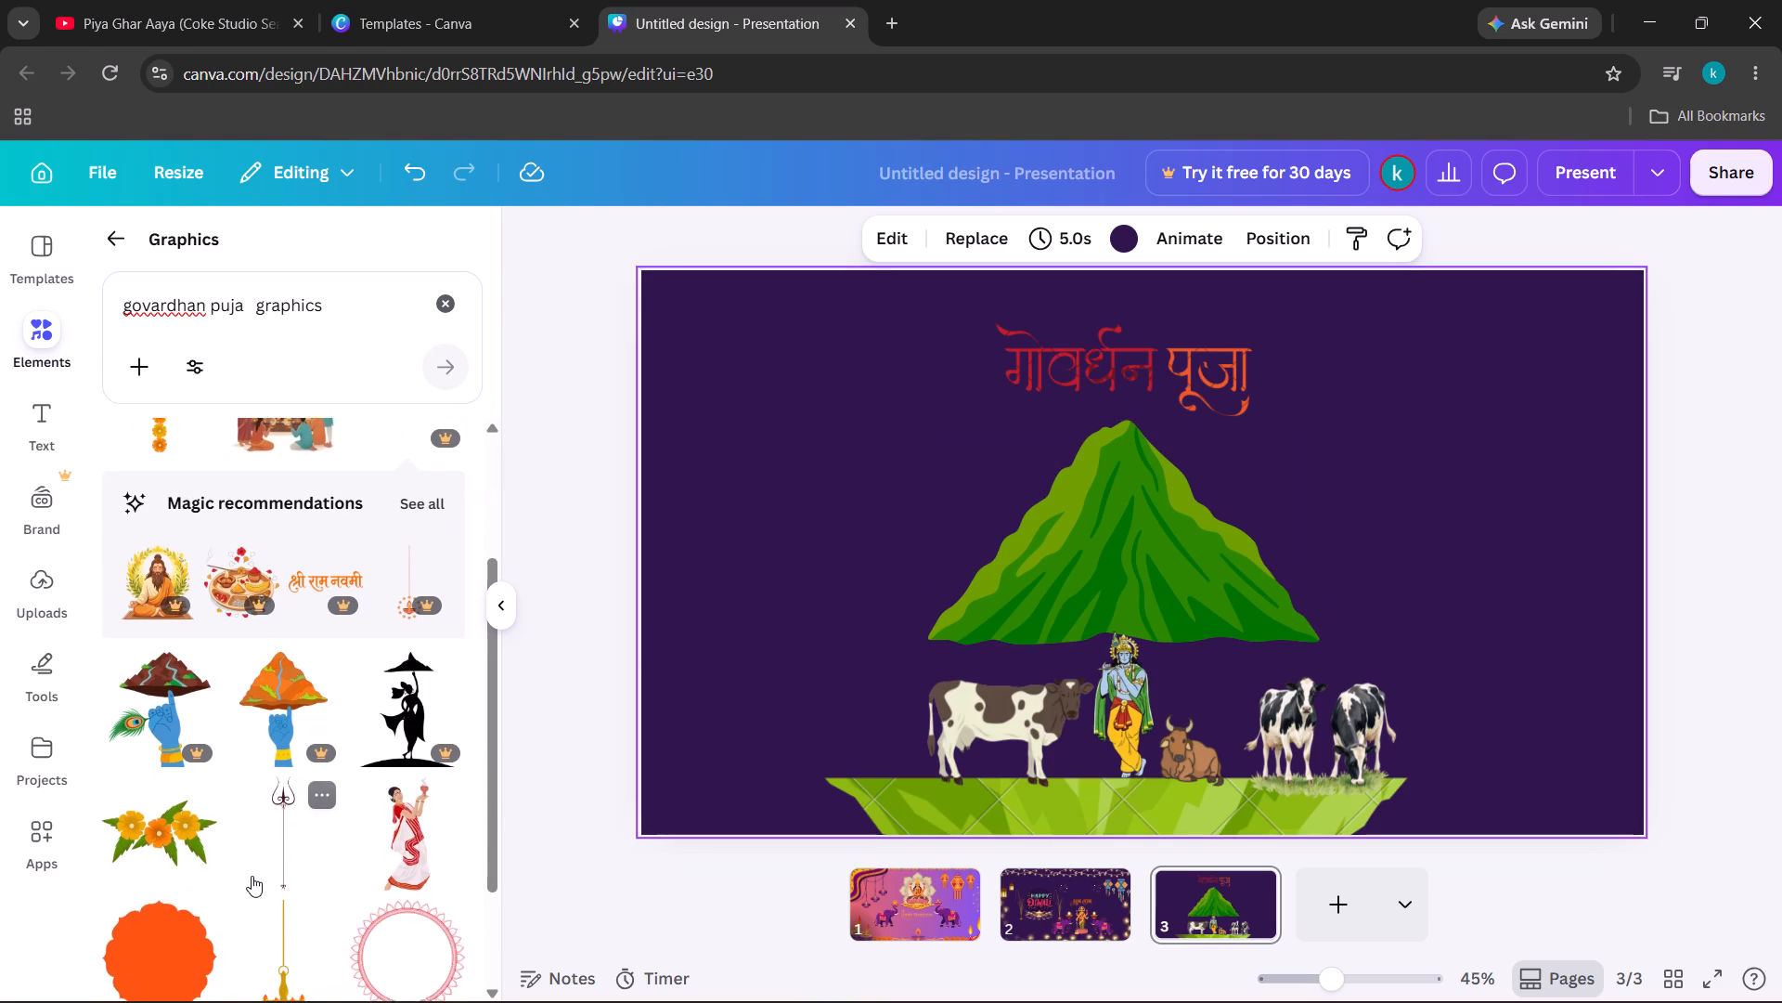
pyautogui.hscroll(6, 252, 876)
pyautogui.scroll(4, 252, 876)
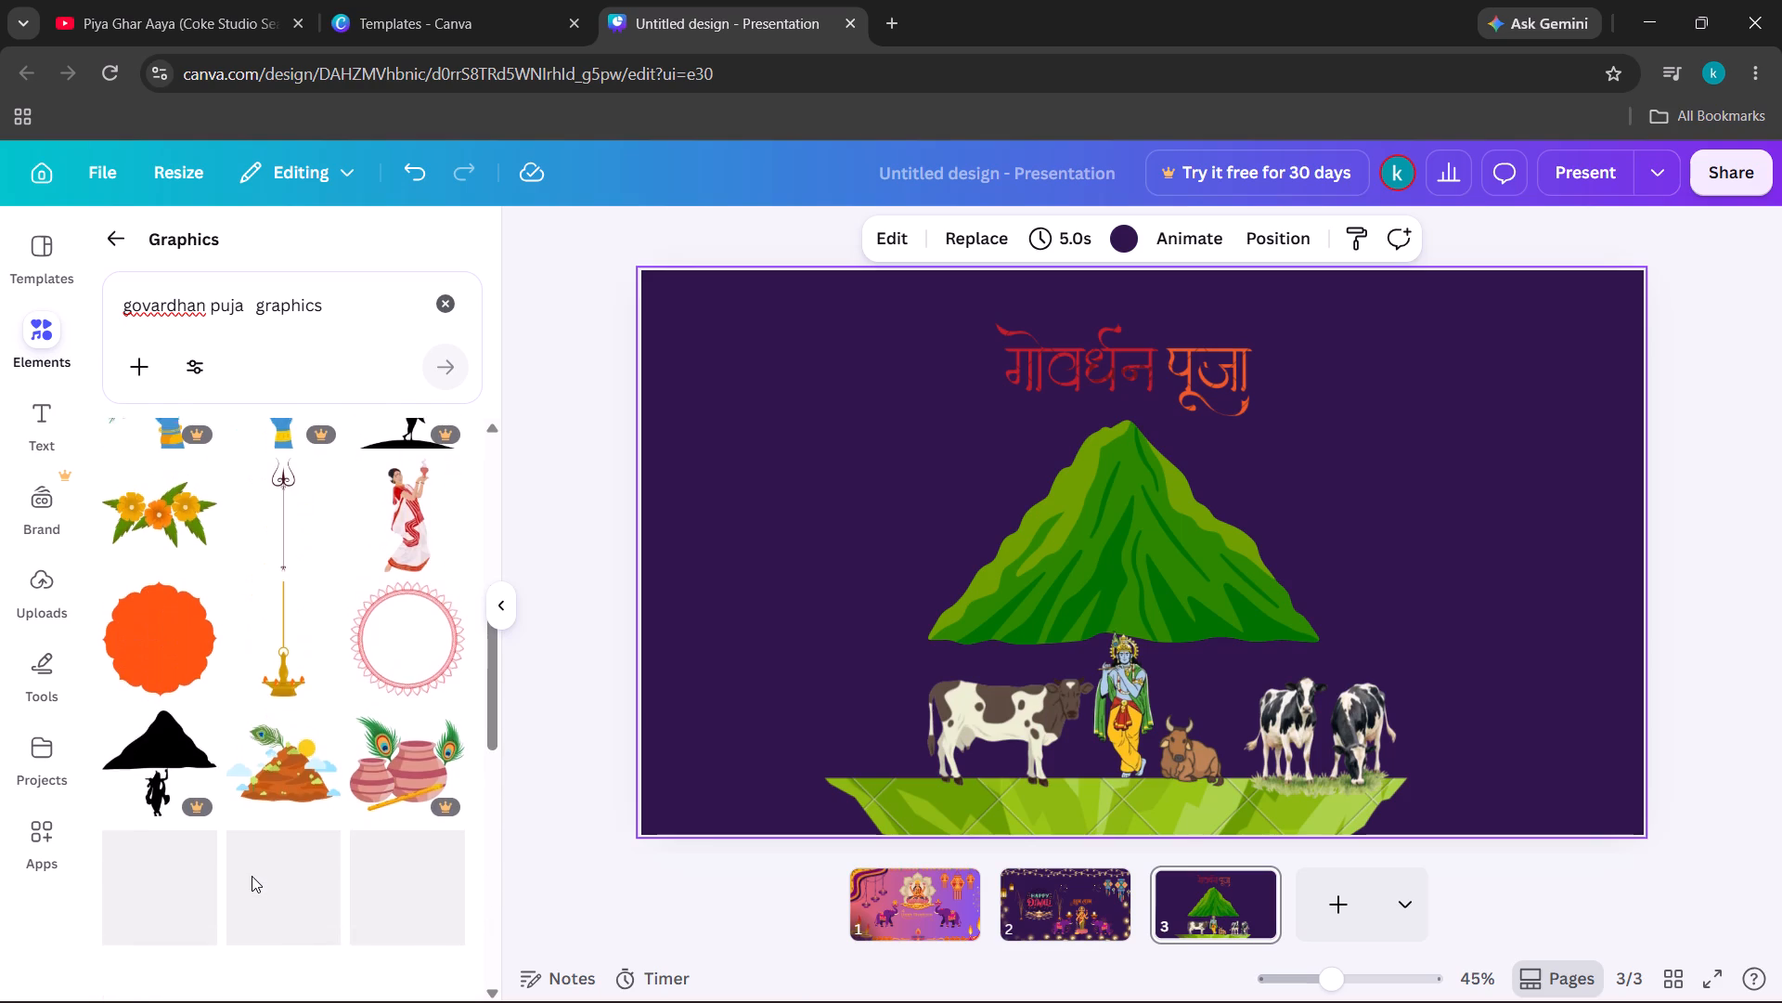
pyautogui.hscroll(4, 252, 876)
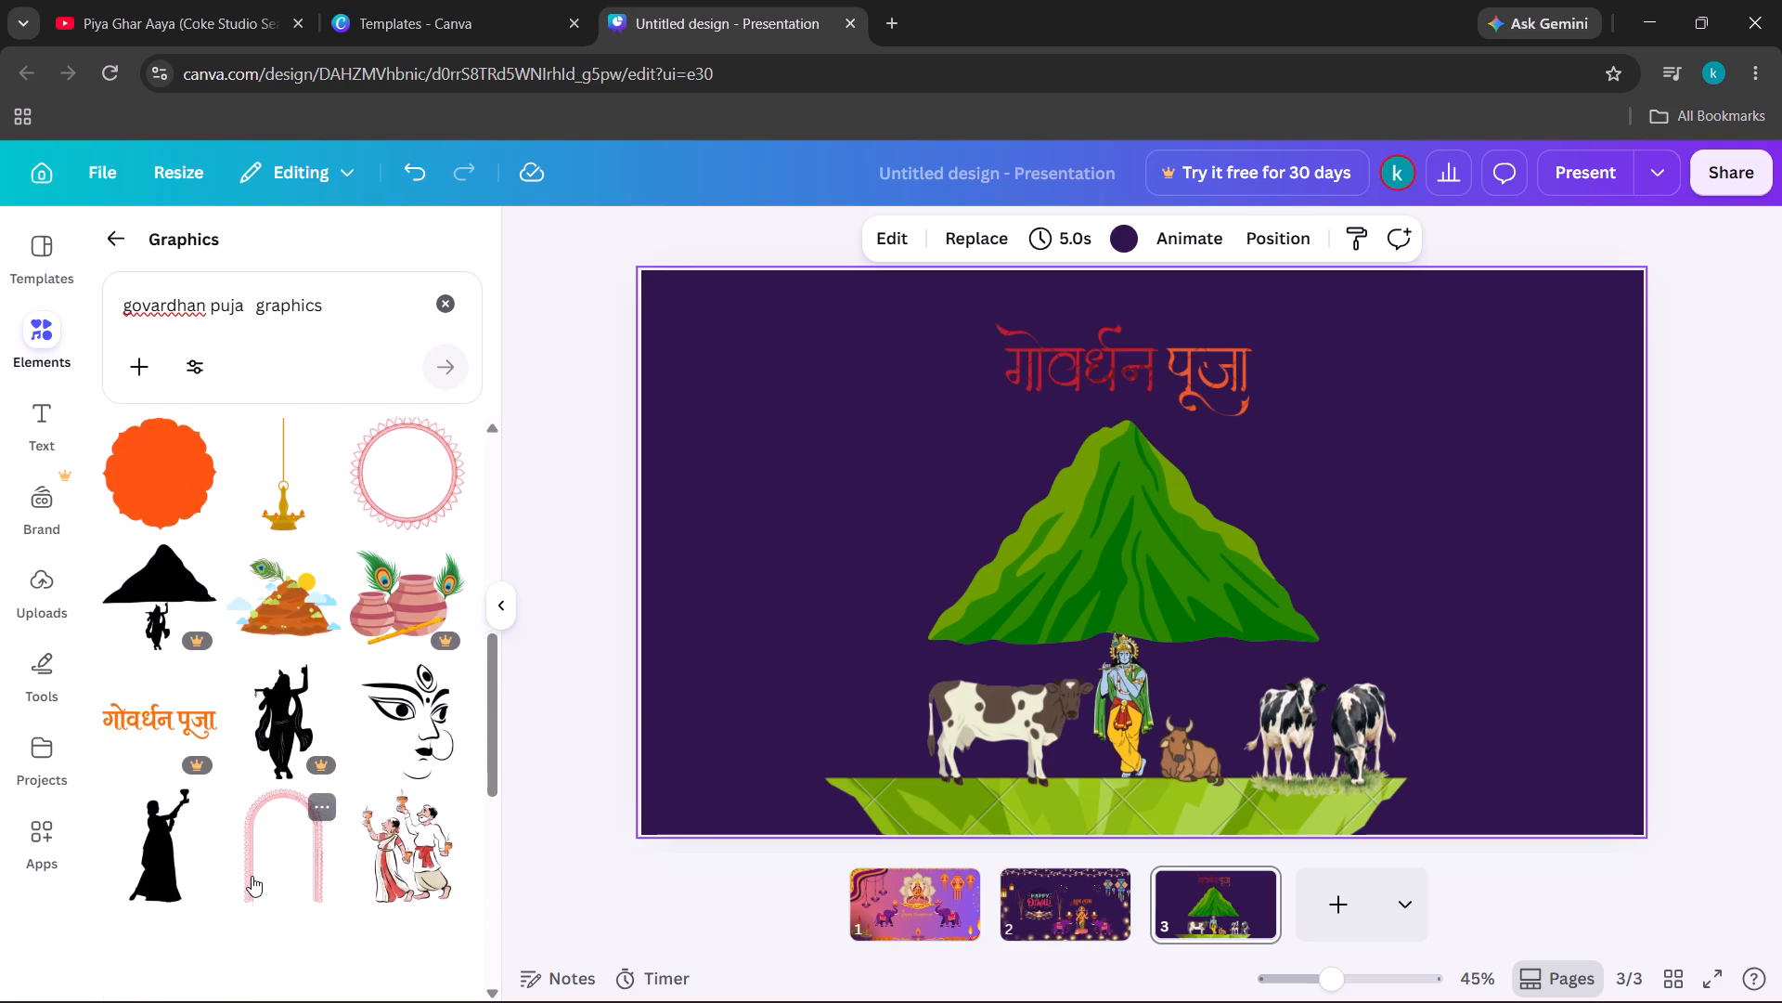
pyautogui.hscroll(1, 252, 876)
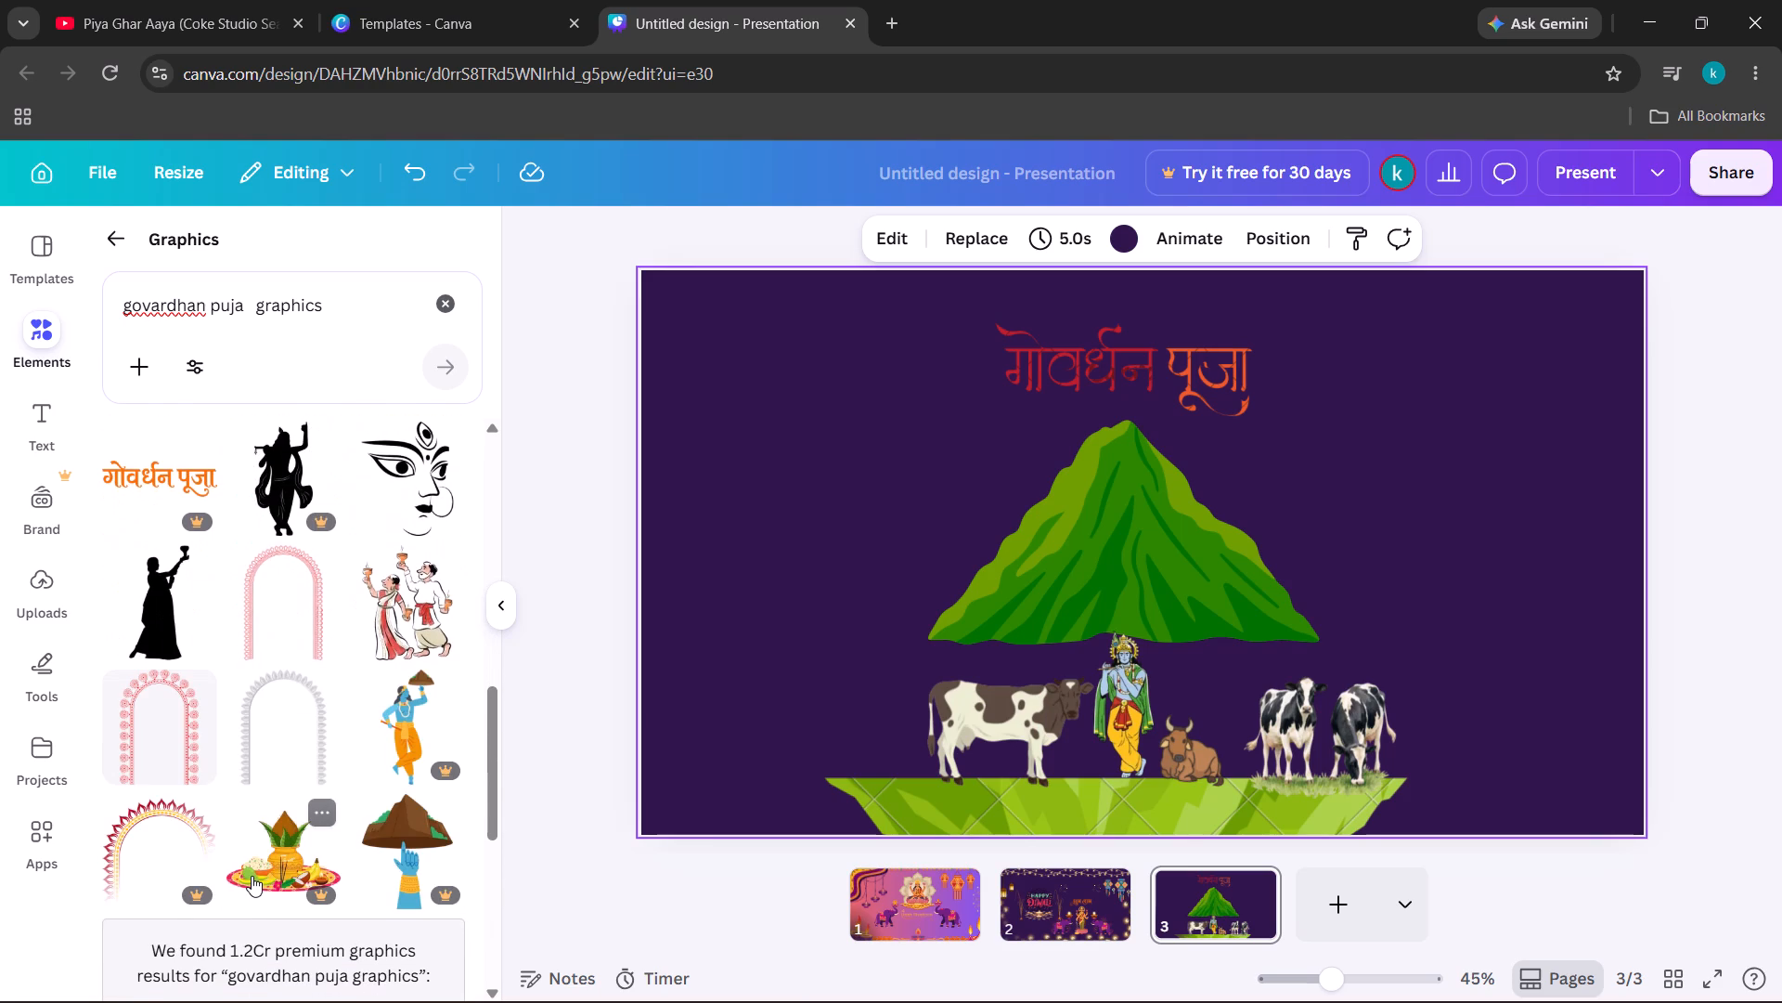
pyautogui.hscroll(2, 252, 876)
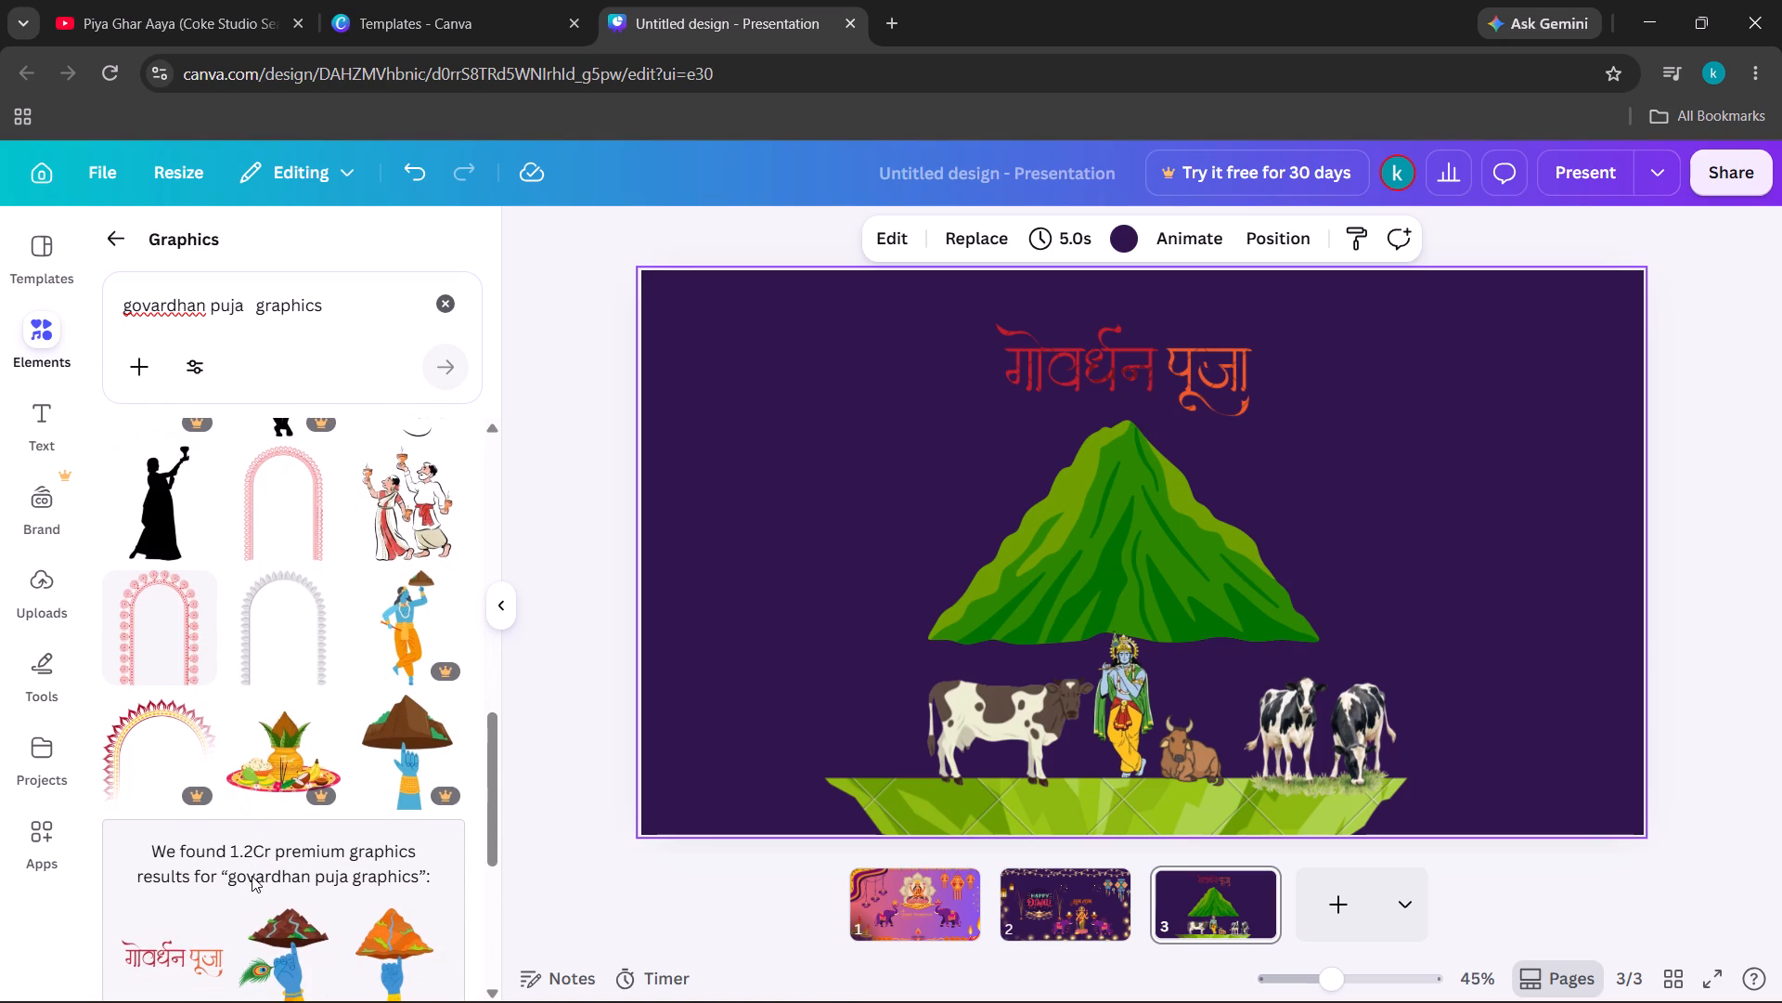
pyautogui.hscroll(1, 252, 876)
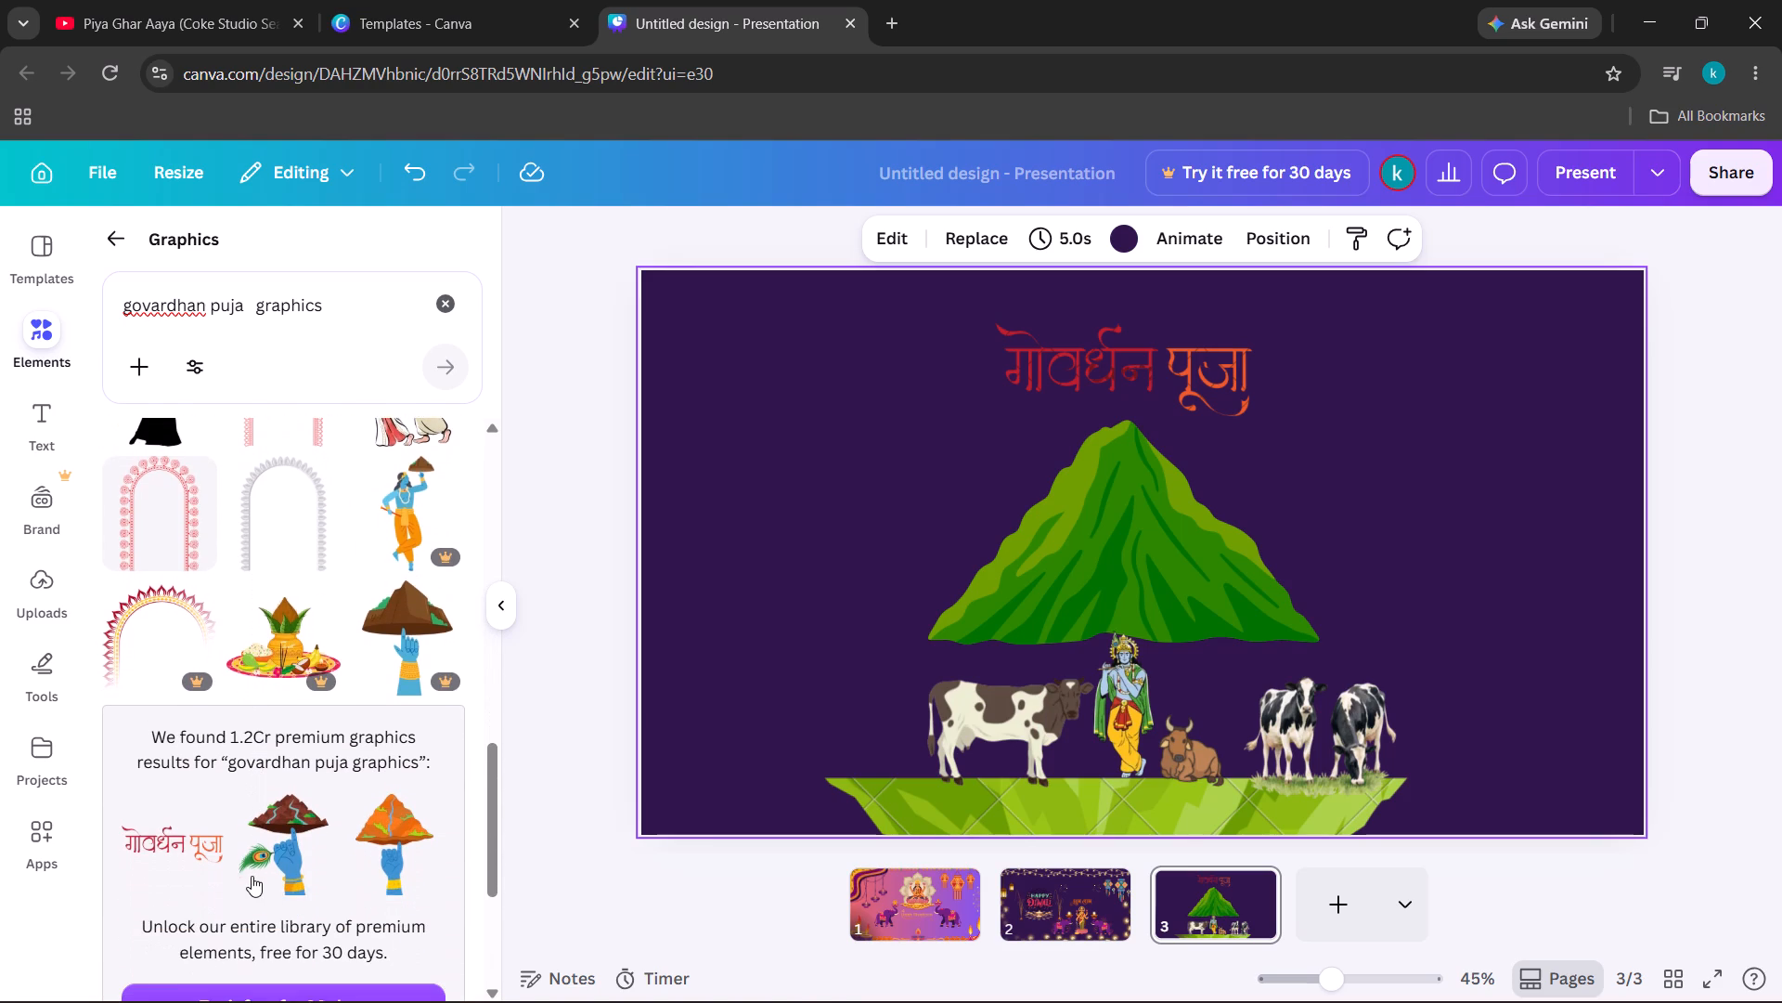
pyautogui.hscroll(1, 252, 876)
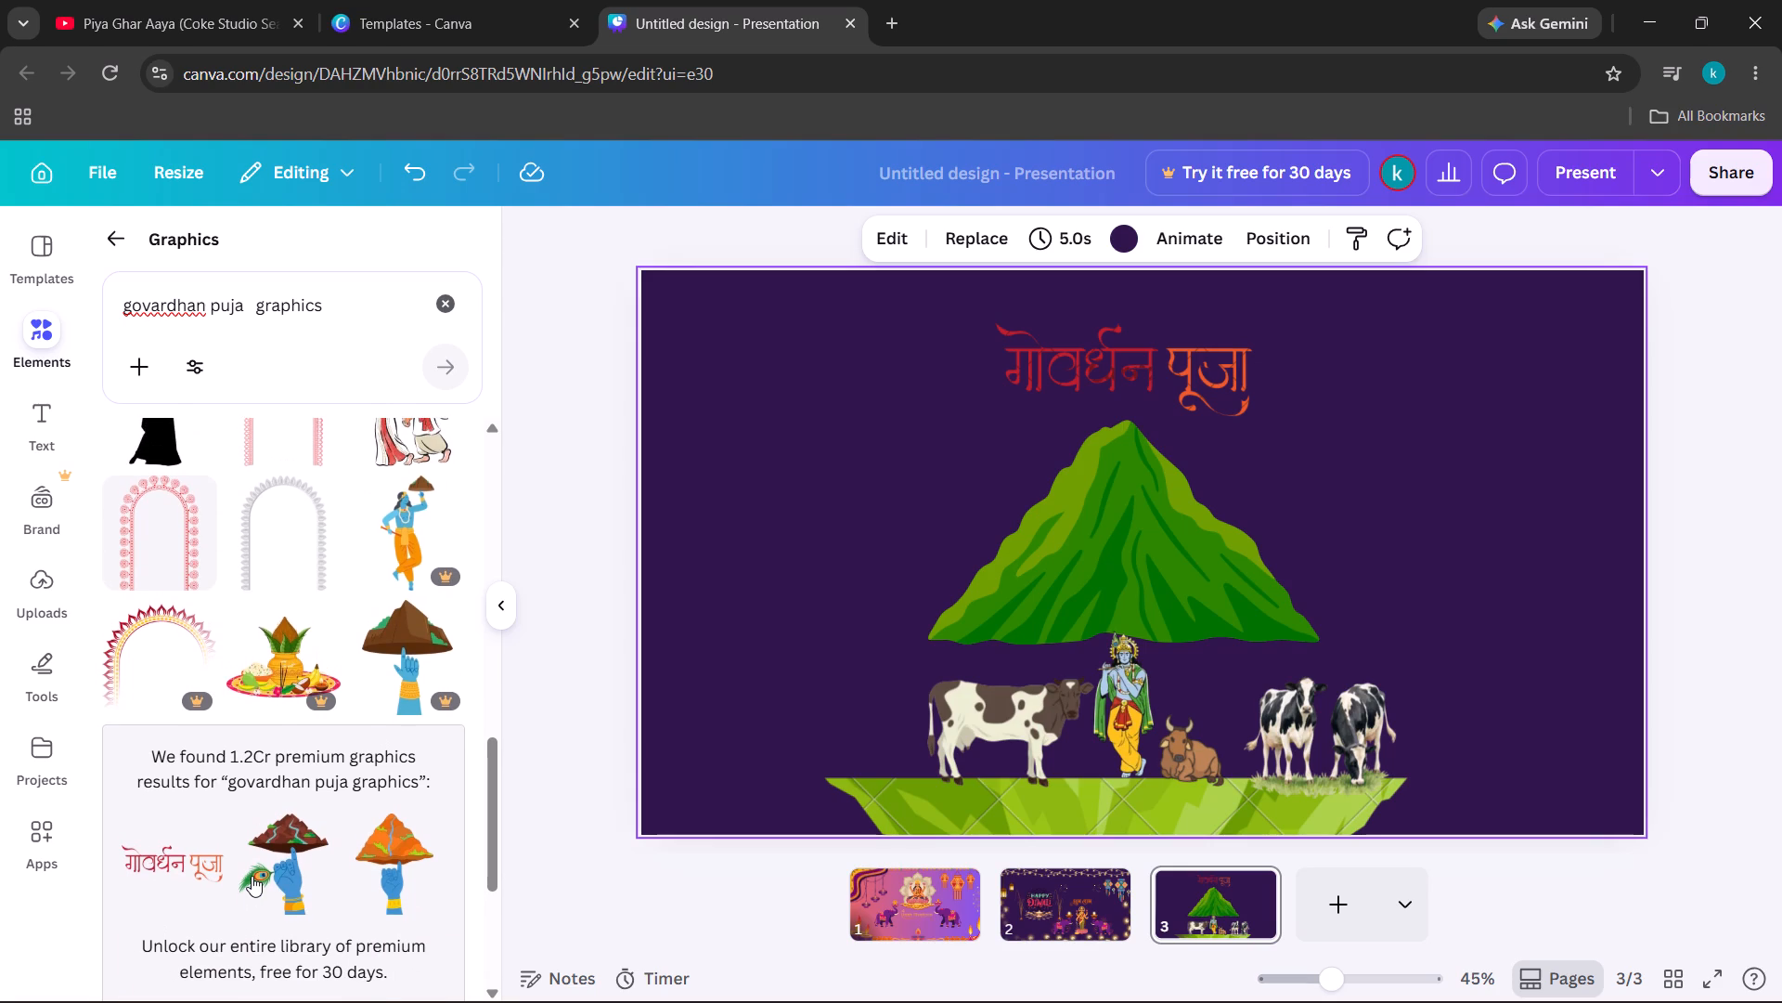
pyautogui.scroll(1, 252, 876)
pyautogui.hscroll(3, 252, 876)
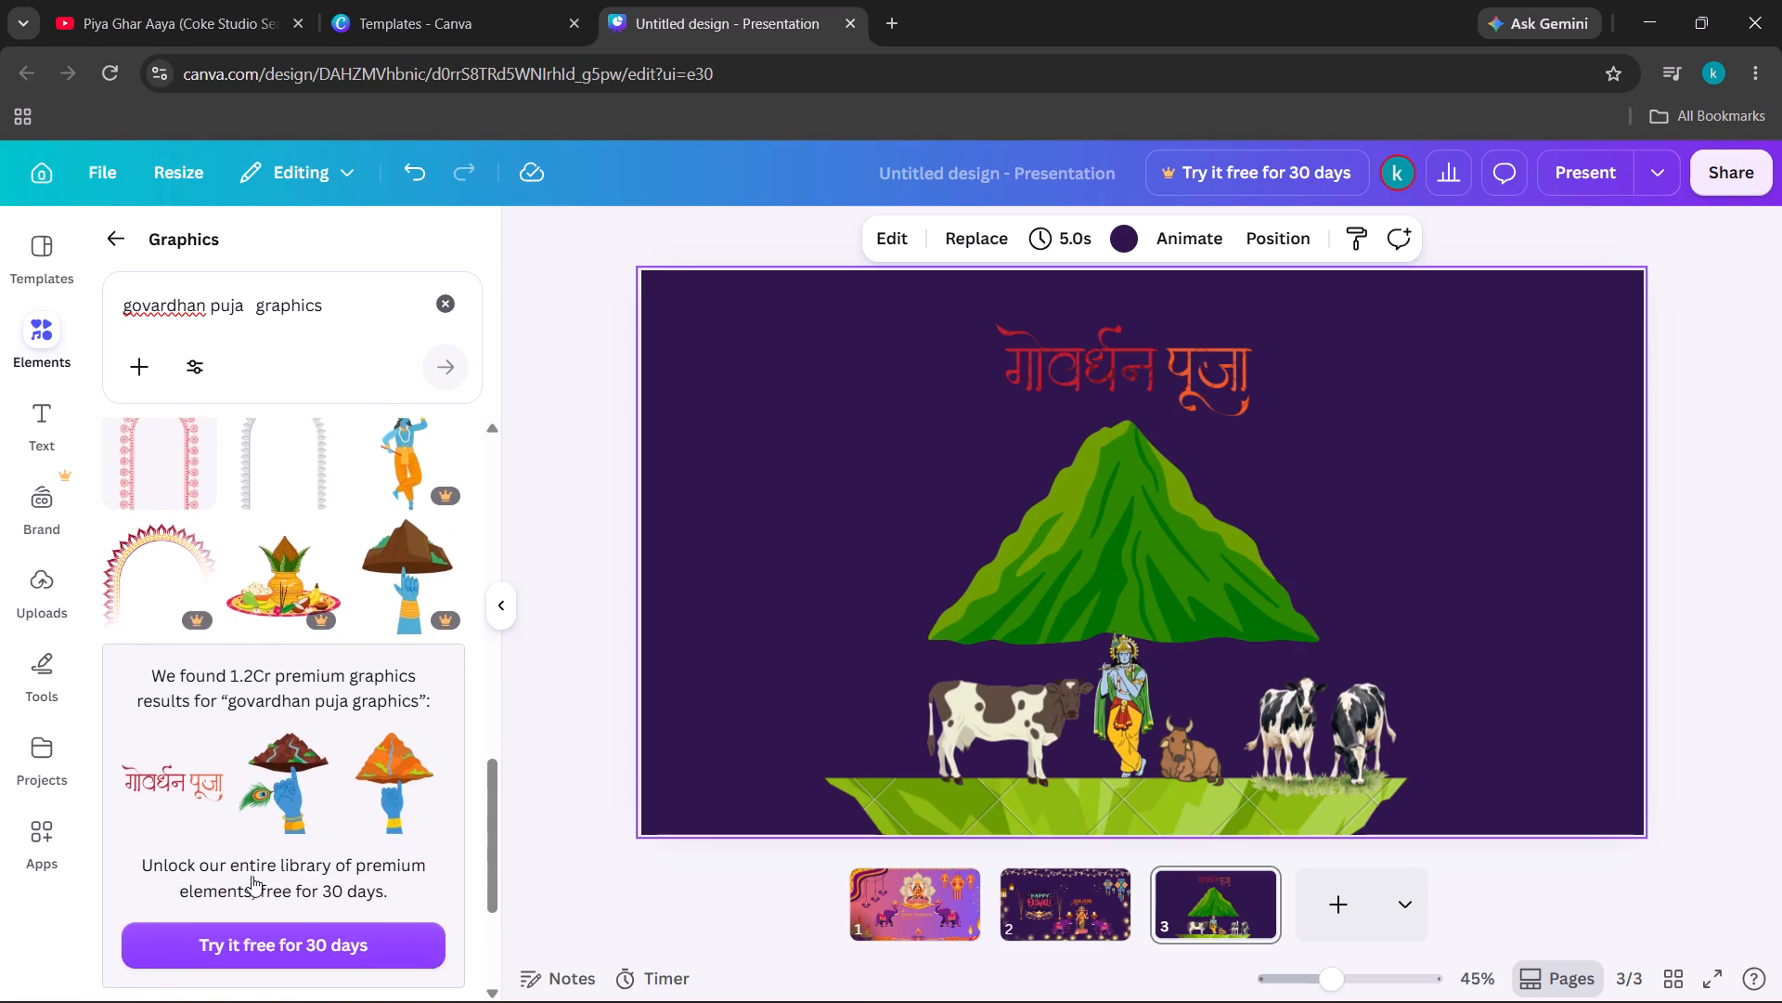
pyautogui.hscroll(6, 252, 876)
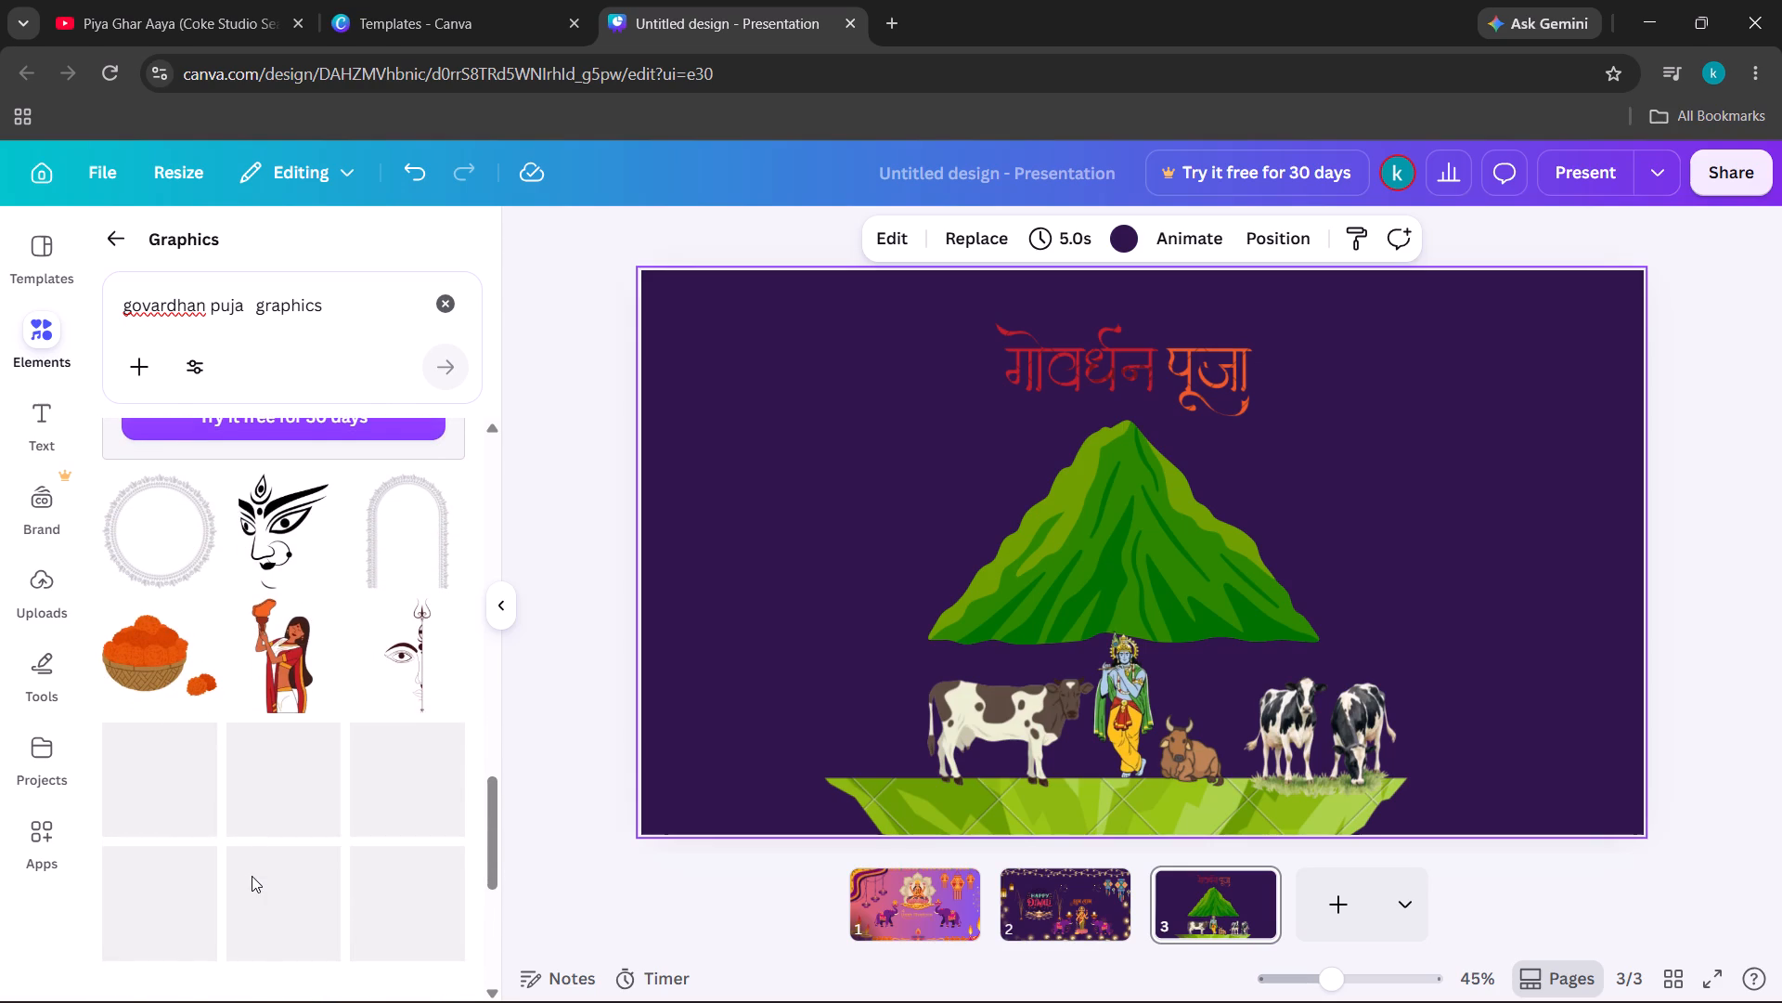
pyautogui.hscroll(1, 252, 876)
pyautogui.scroll(-1, 252, 876)
pyautogui.hscroll(5, 252, 876)
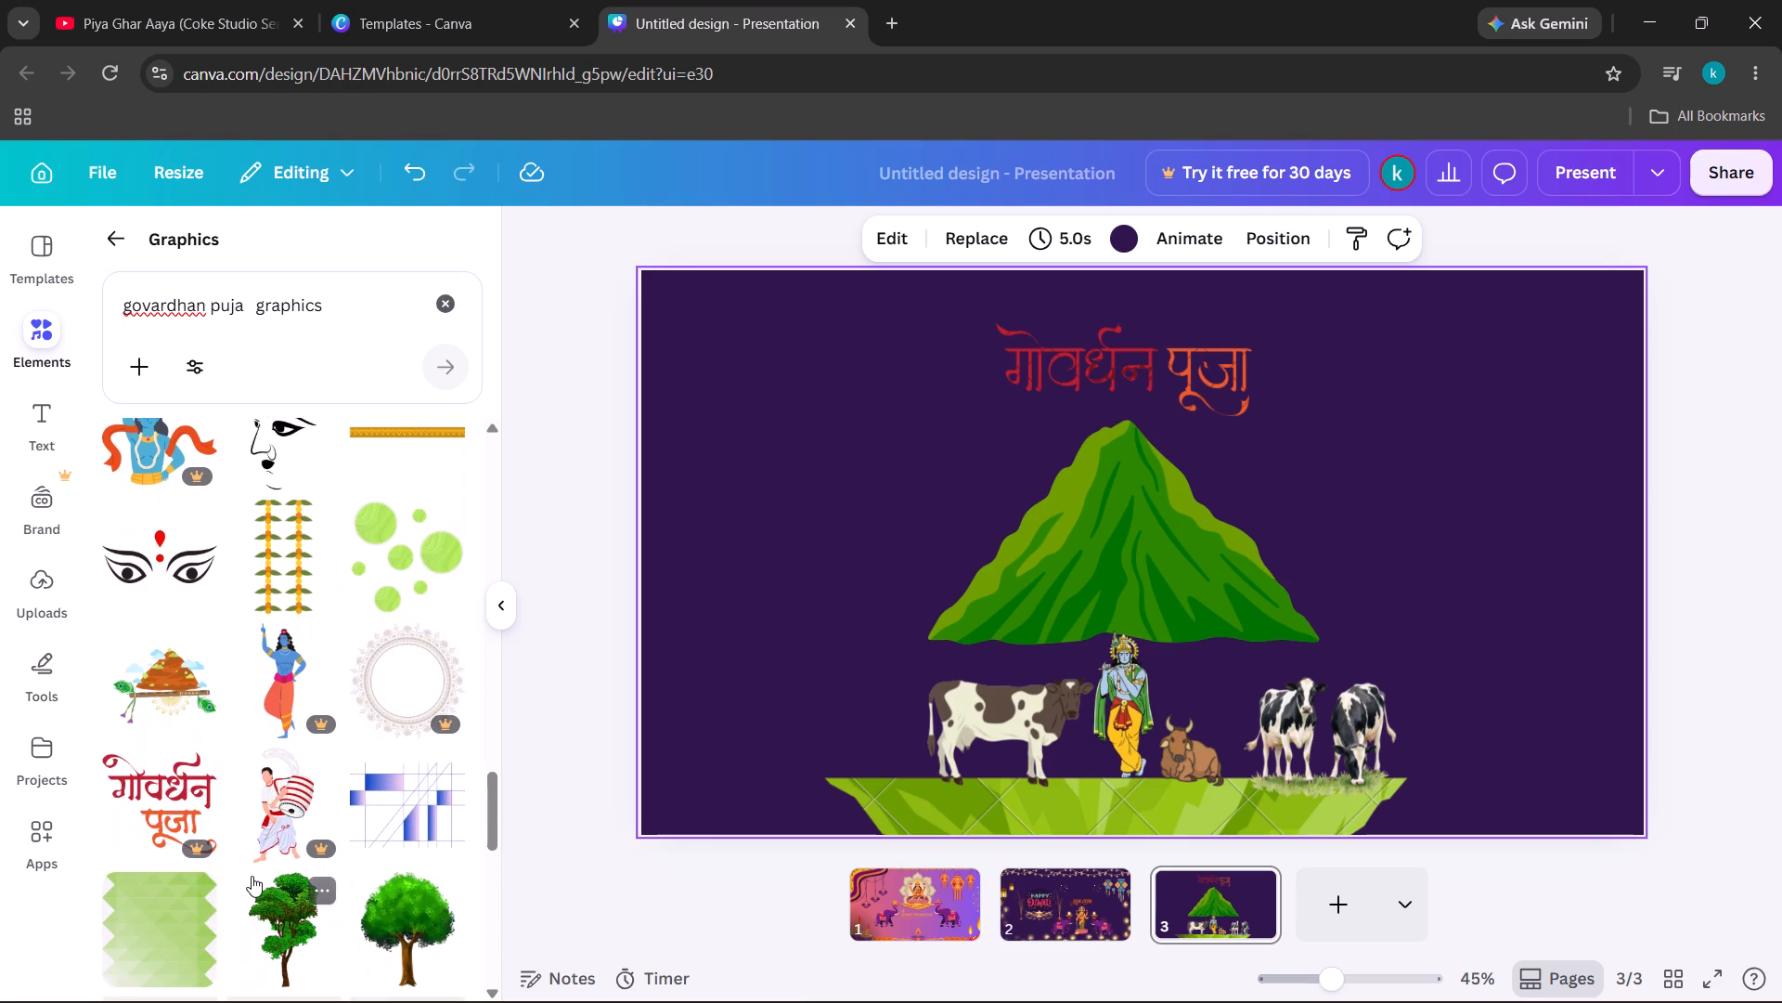
pyautogui.hscroll(1, 252, 876)
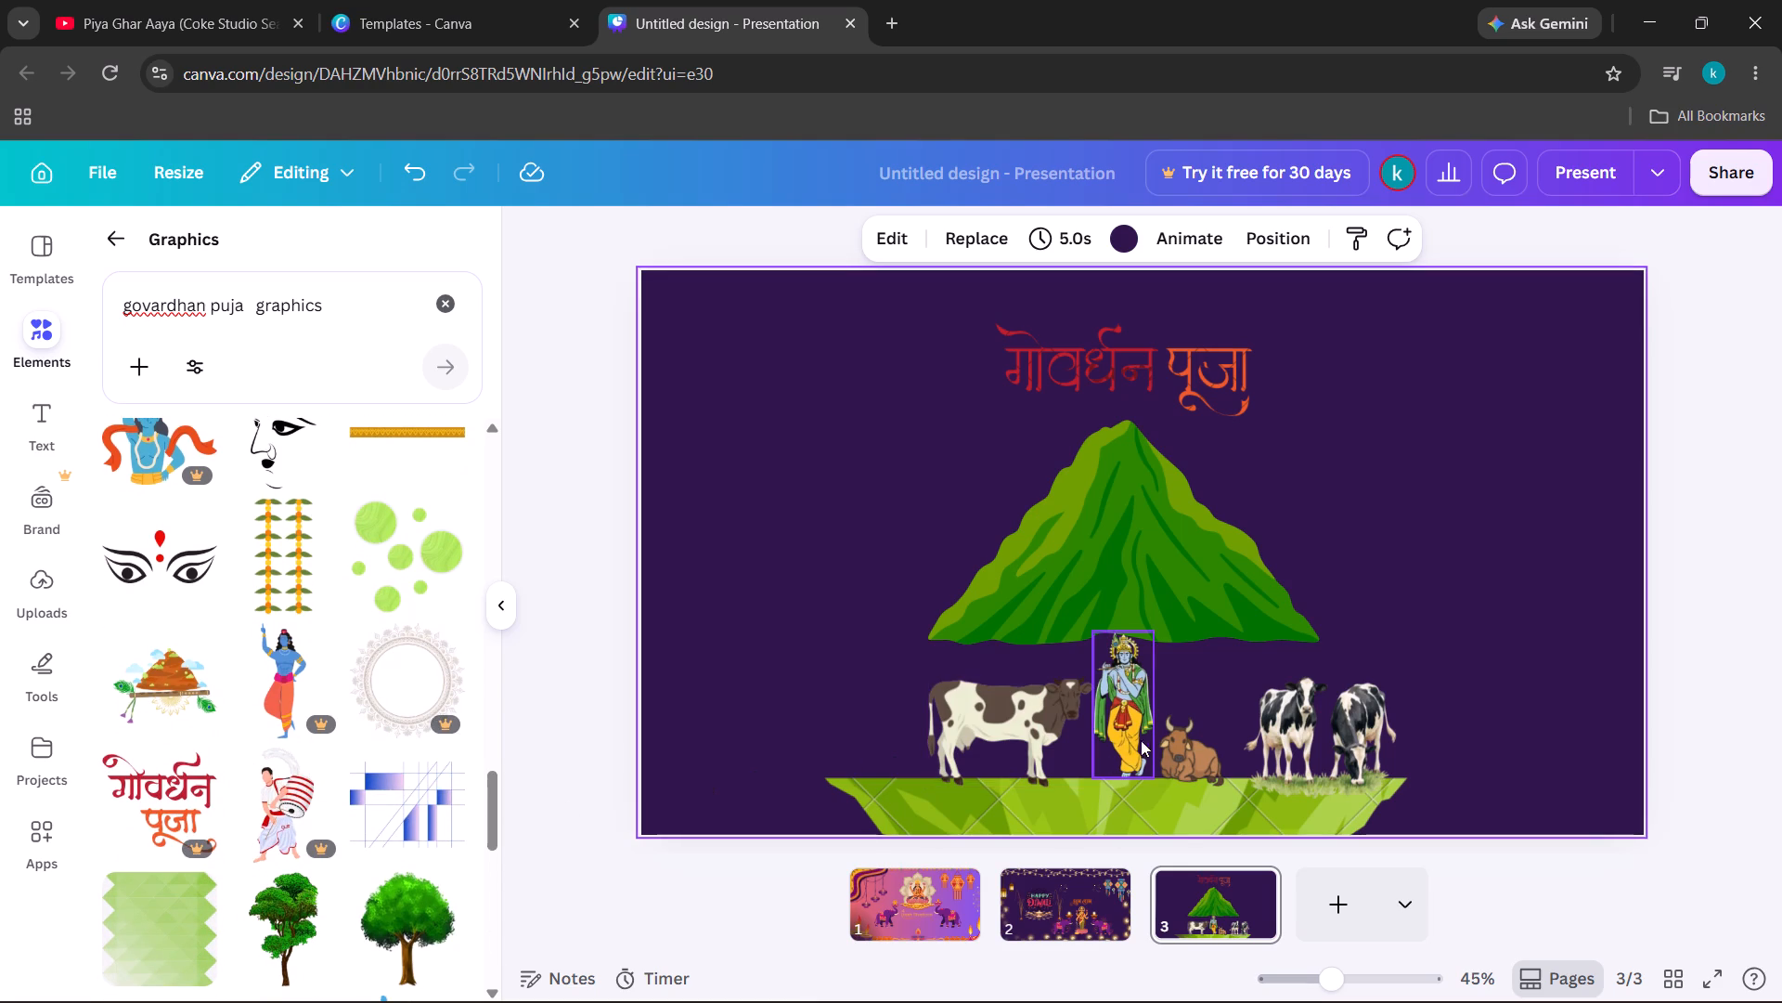
# Replace the flute-playing Krishna with the blue figure raising one arm, shrunk and placed so its hand meets the mountain's base.
pyautogui.click(1127, 728)
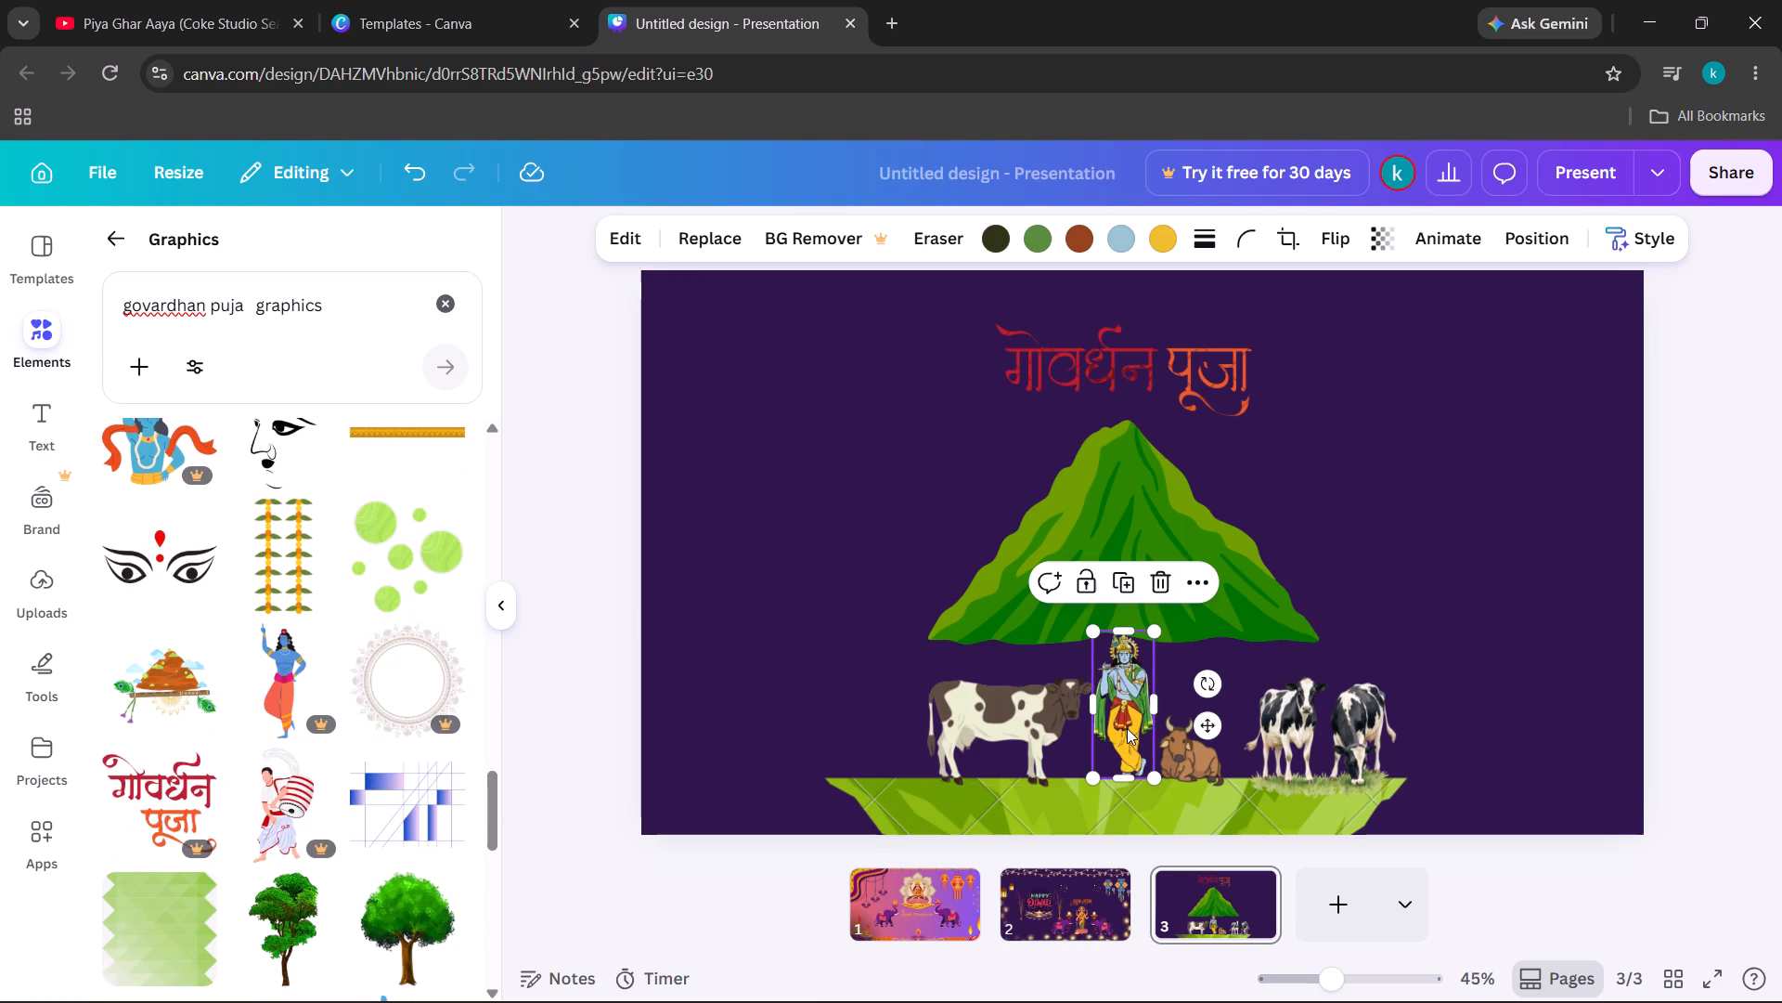
pyautogui.press('Delete')
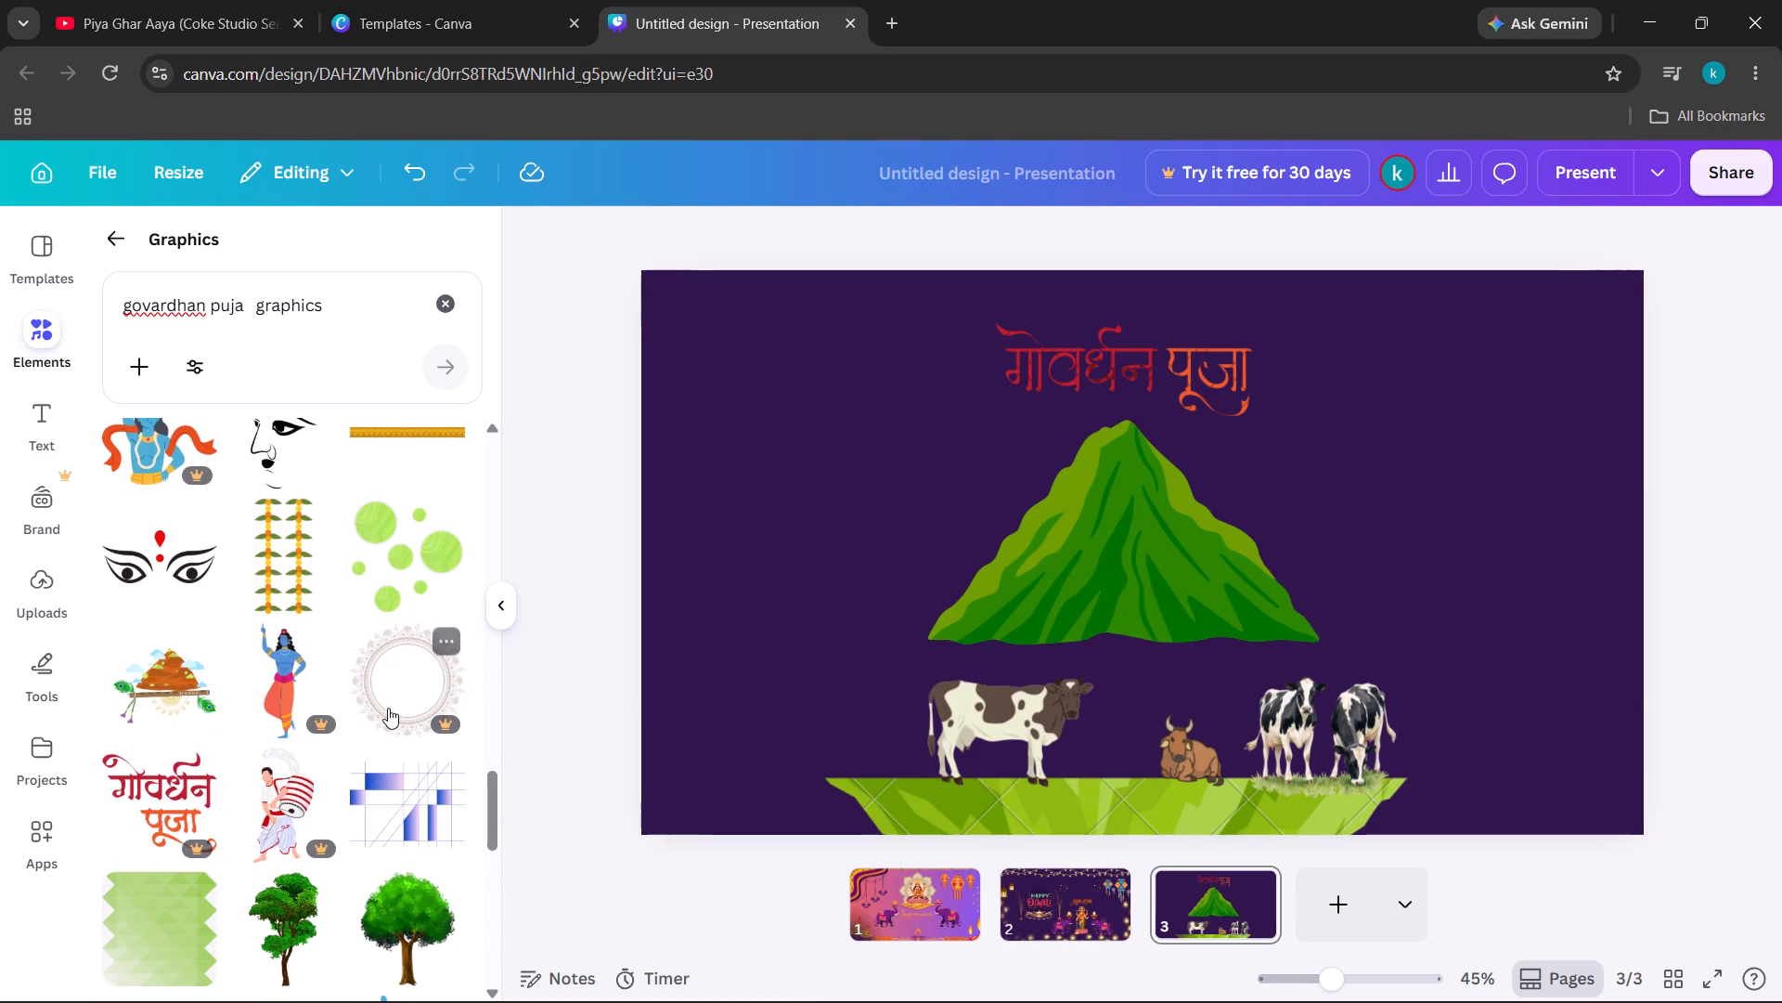
pyautogui.click(260, 679)
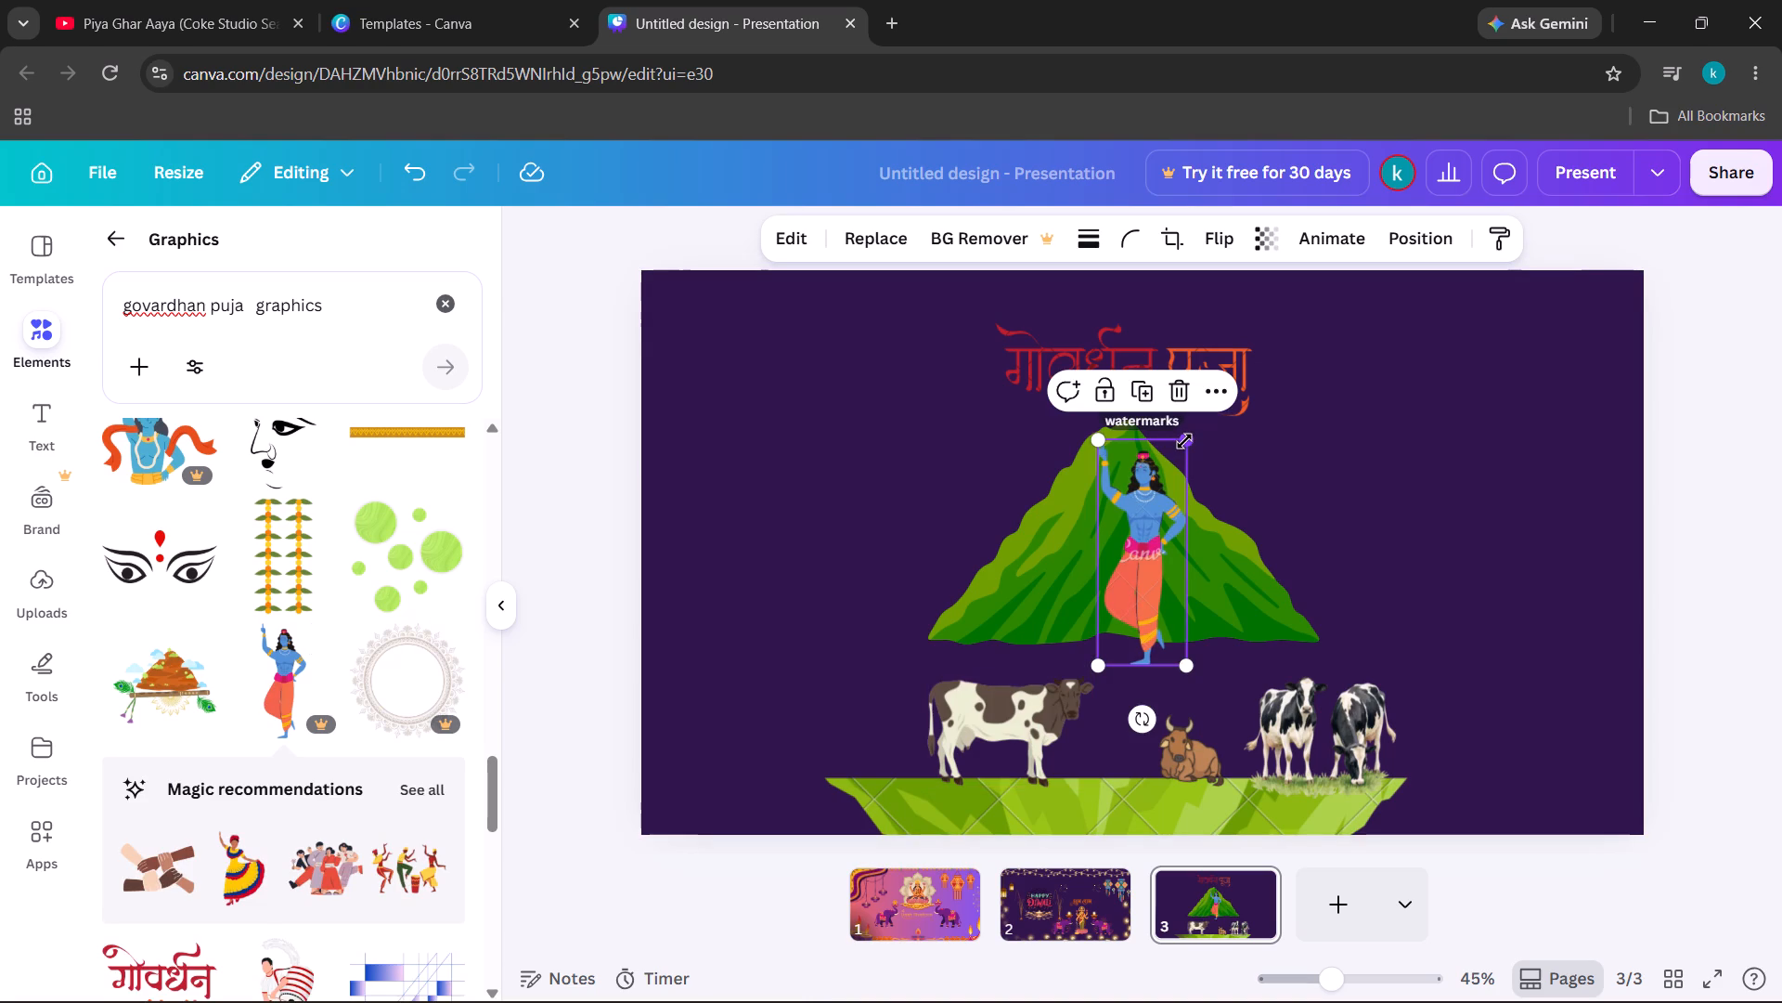
pyautogui.moveTo(1184, 441); pyautogui.dragTo(1140, 489)
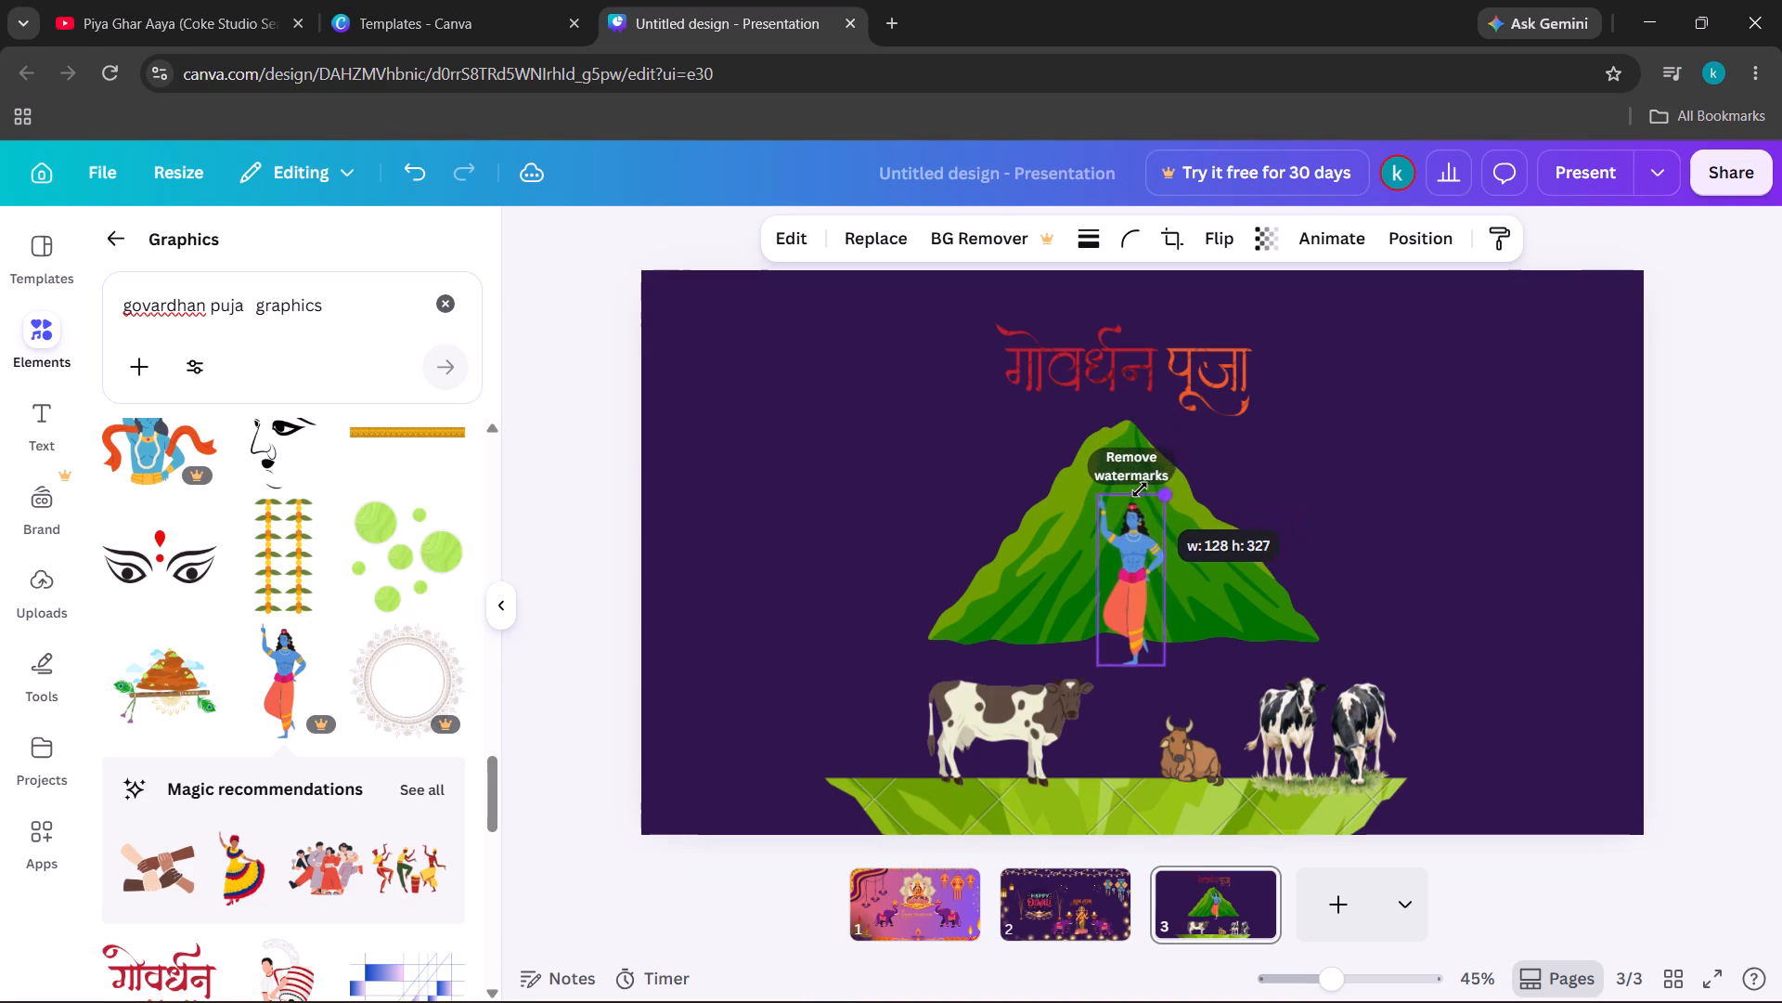
pyautogui.moveTo(1140, 489); pyautogui.dragTo(1129, 502)
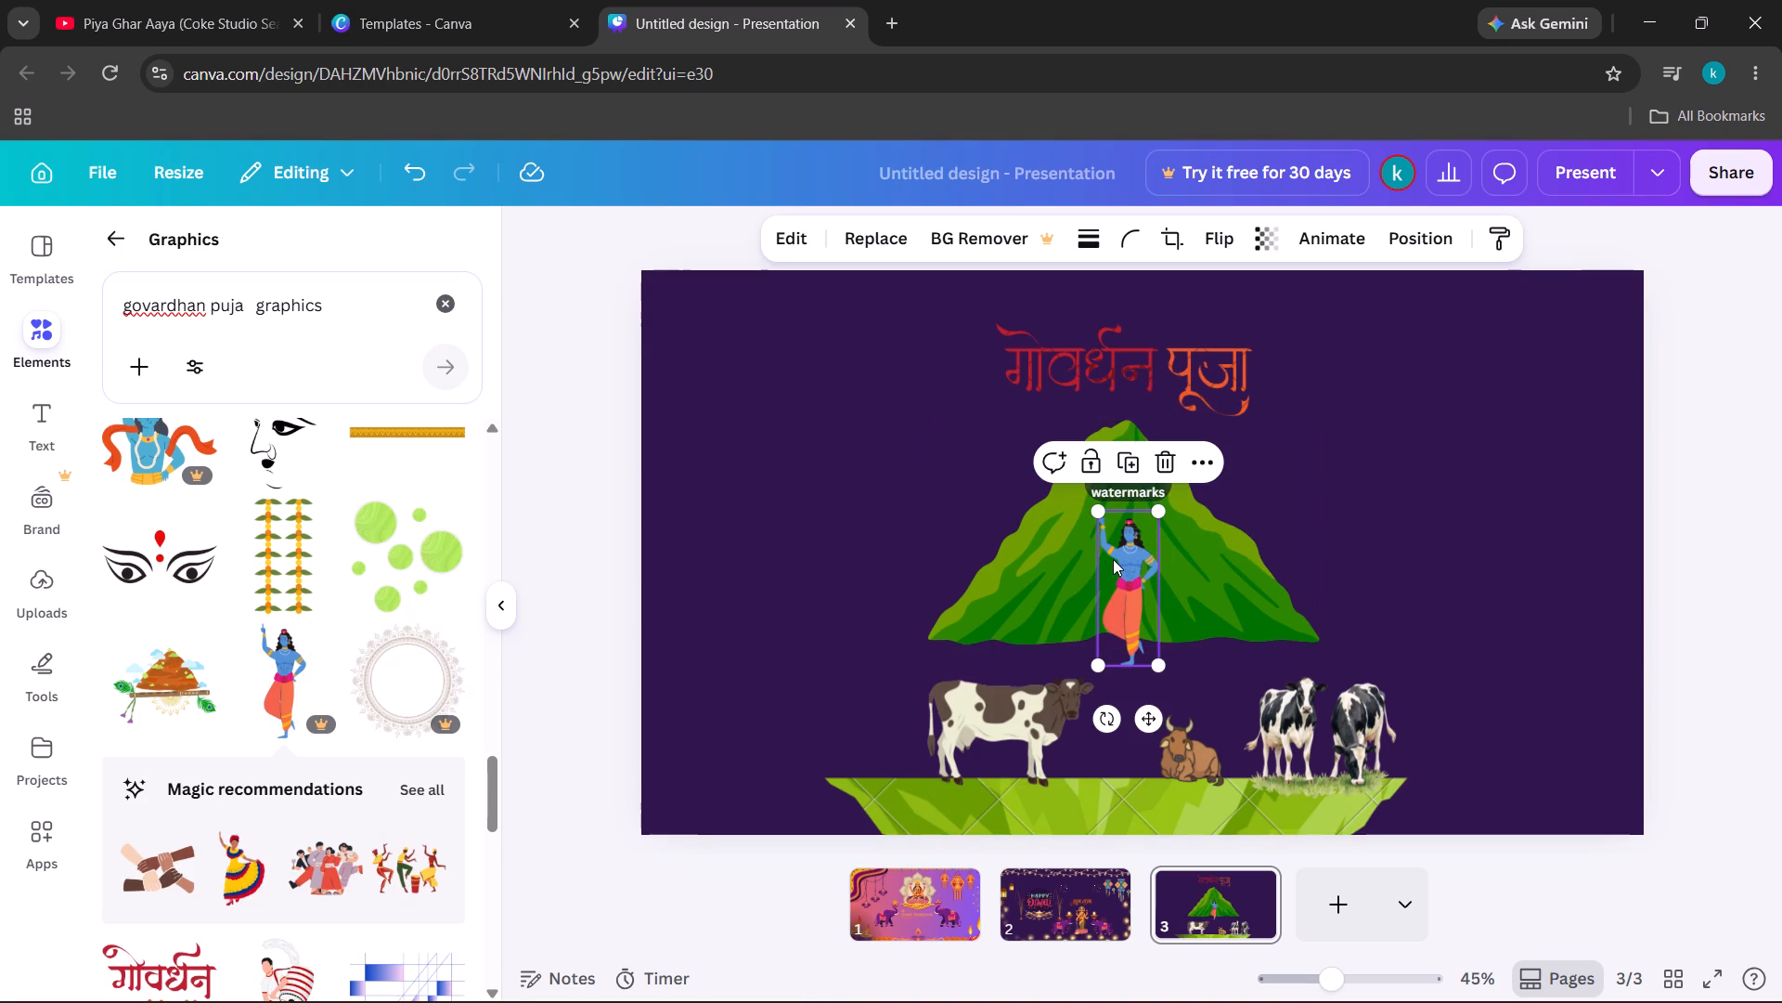
pyautogui.moveTo(1113, 559); pyautogui.dragTo(1114, 682)
pyautogui.click(1588, 546)
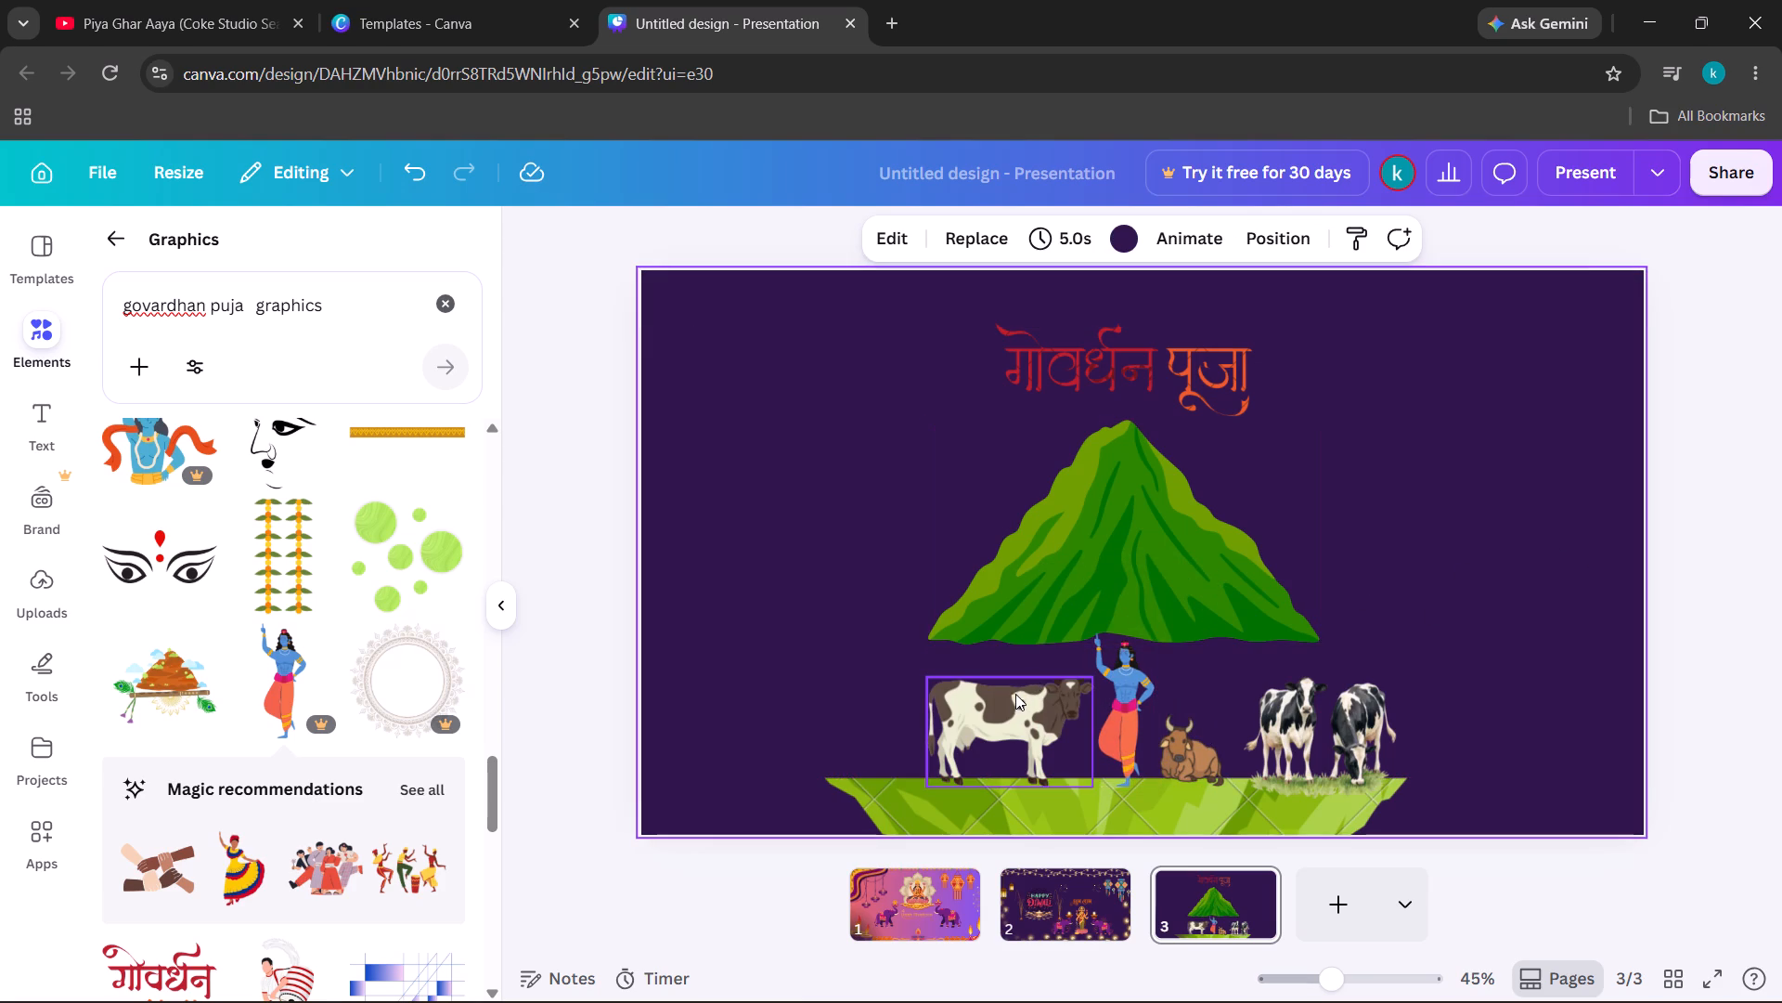
# Rearrange the cows around Krishna: brown-spotted cow and lying calf on his left, black-and-white pair closer on his right.
pyautogui.moveTo(1015, 695); pyautogui.dragTo(980, 705)
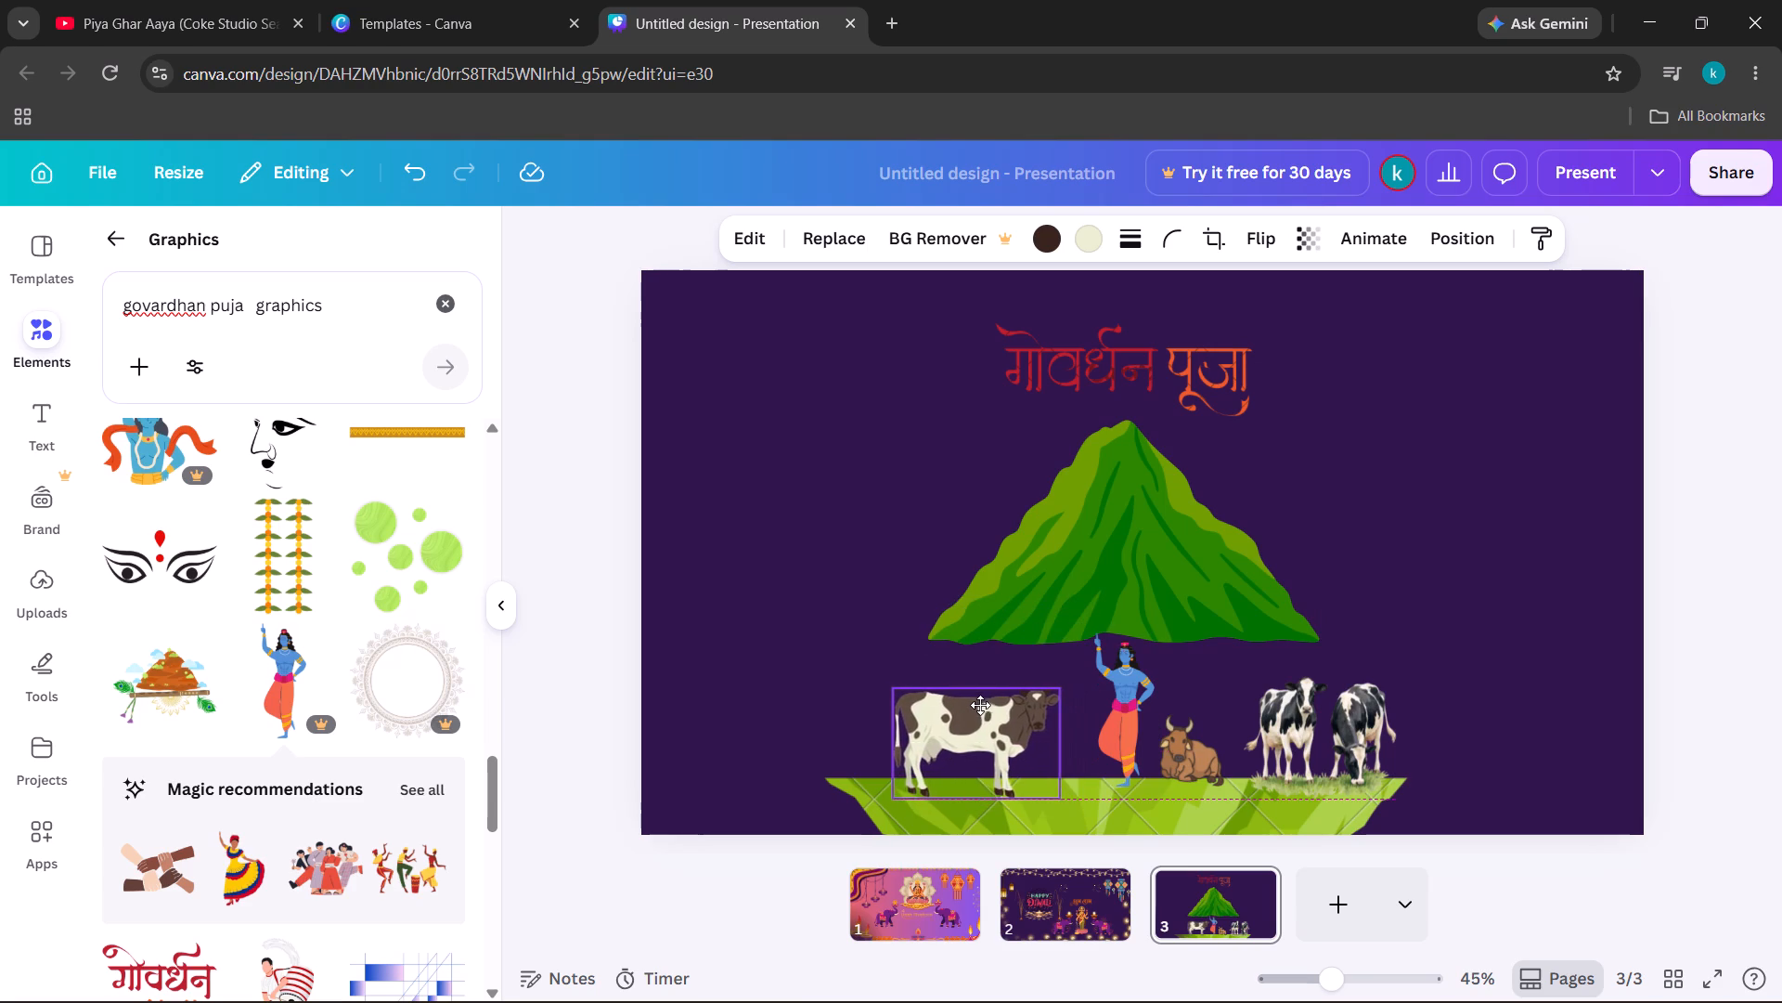
pyautogui.moveTo(980, 705); pyautogui.dragTo(966, 687)
pyautogui.moveTo(1200, 756); pyautogui.dragTo(1078, 757)
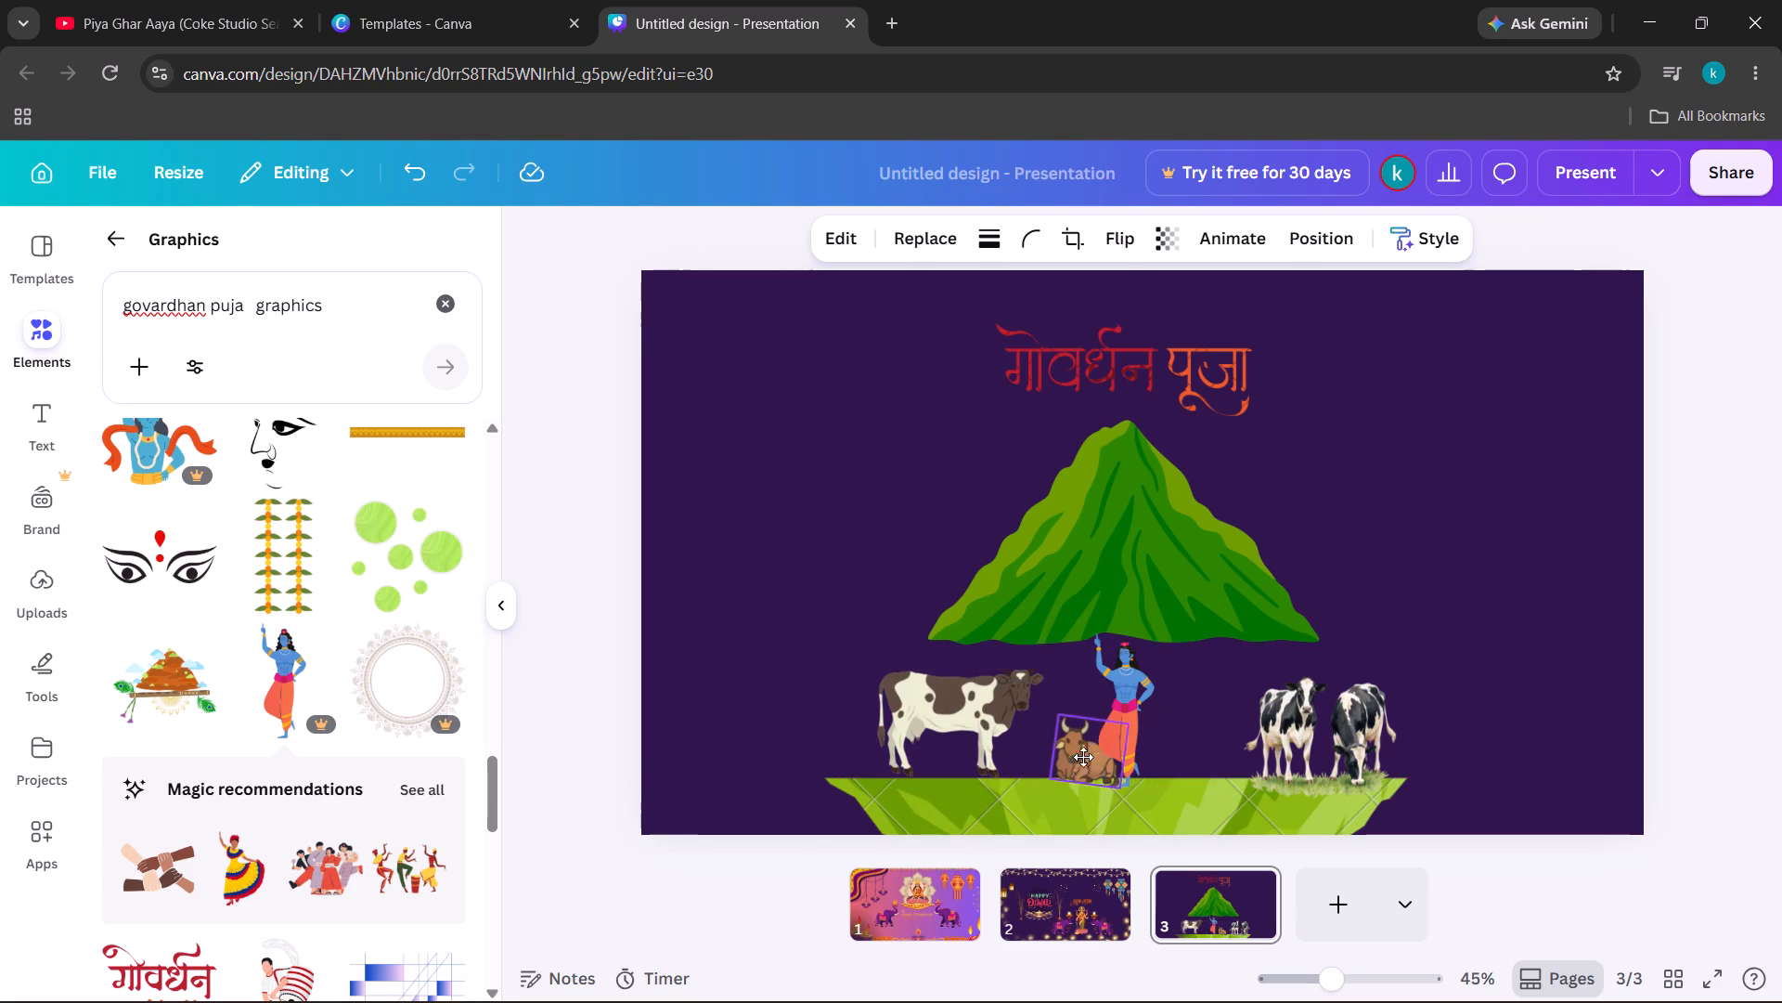
pyautogui.moveTo(1078, 757); pyautogui.dragTo(1069, 756)
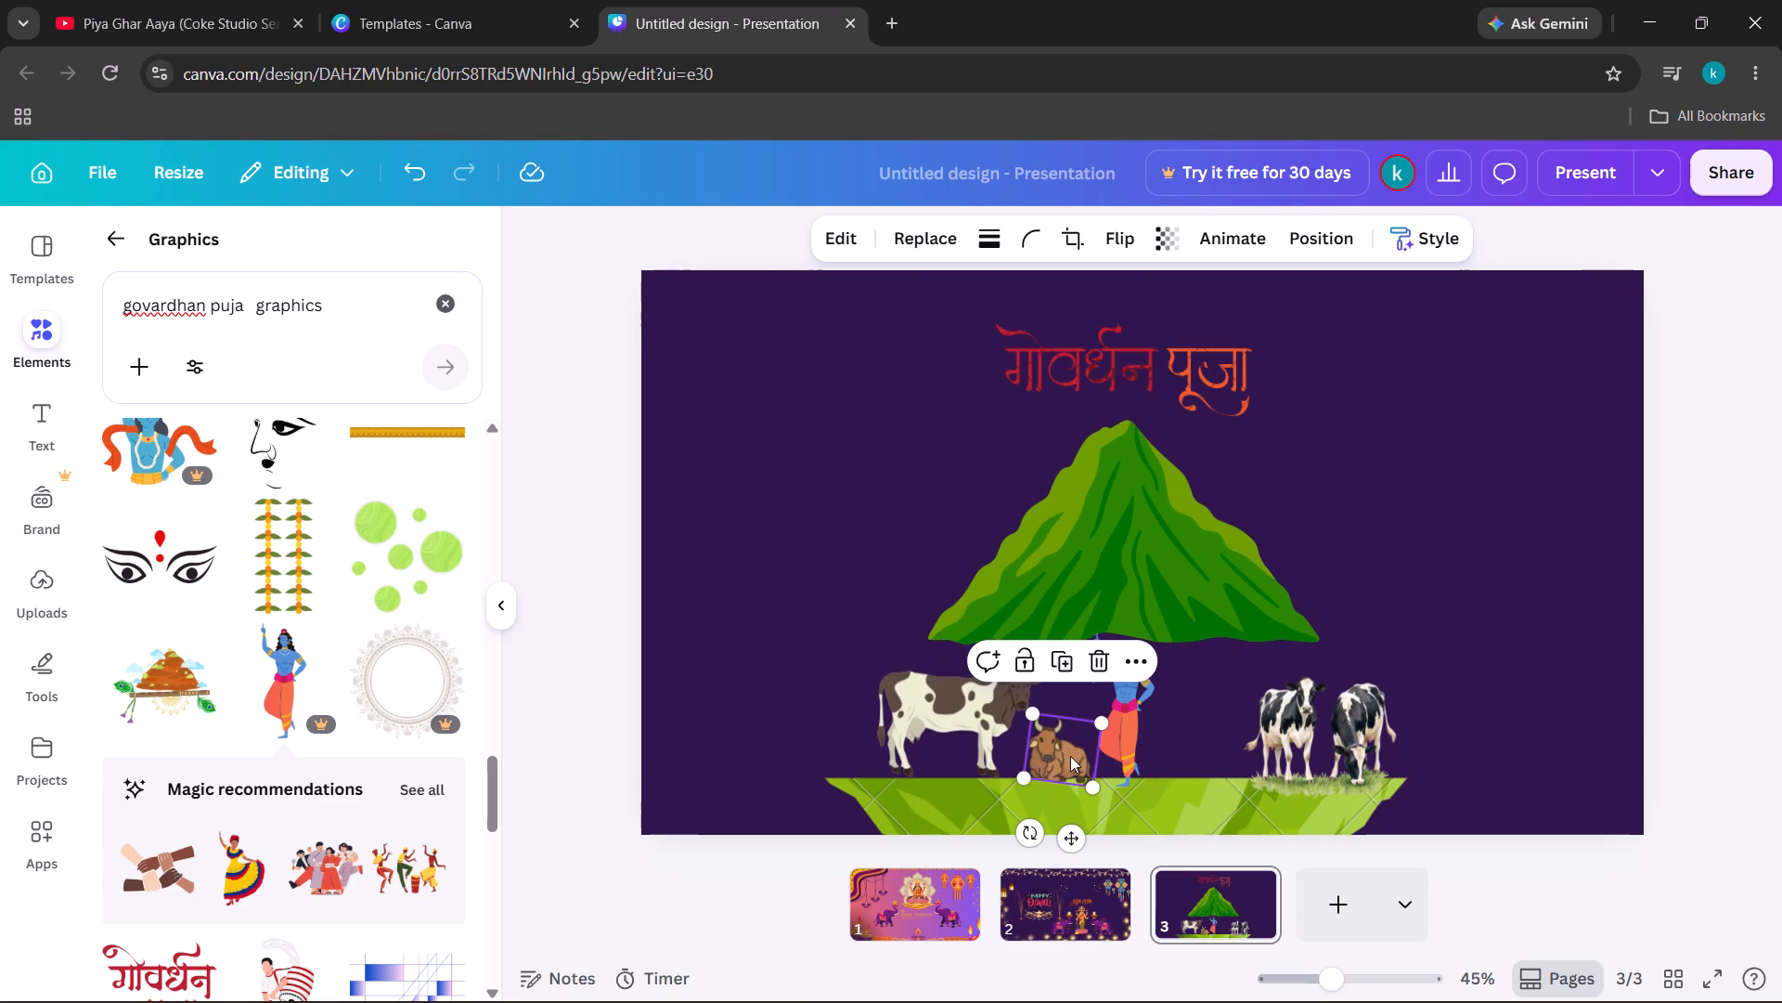
pyautogui.moveTo(1298, 766); pyautogui.dragTo(1259, 767)
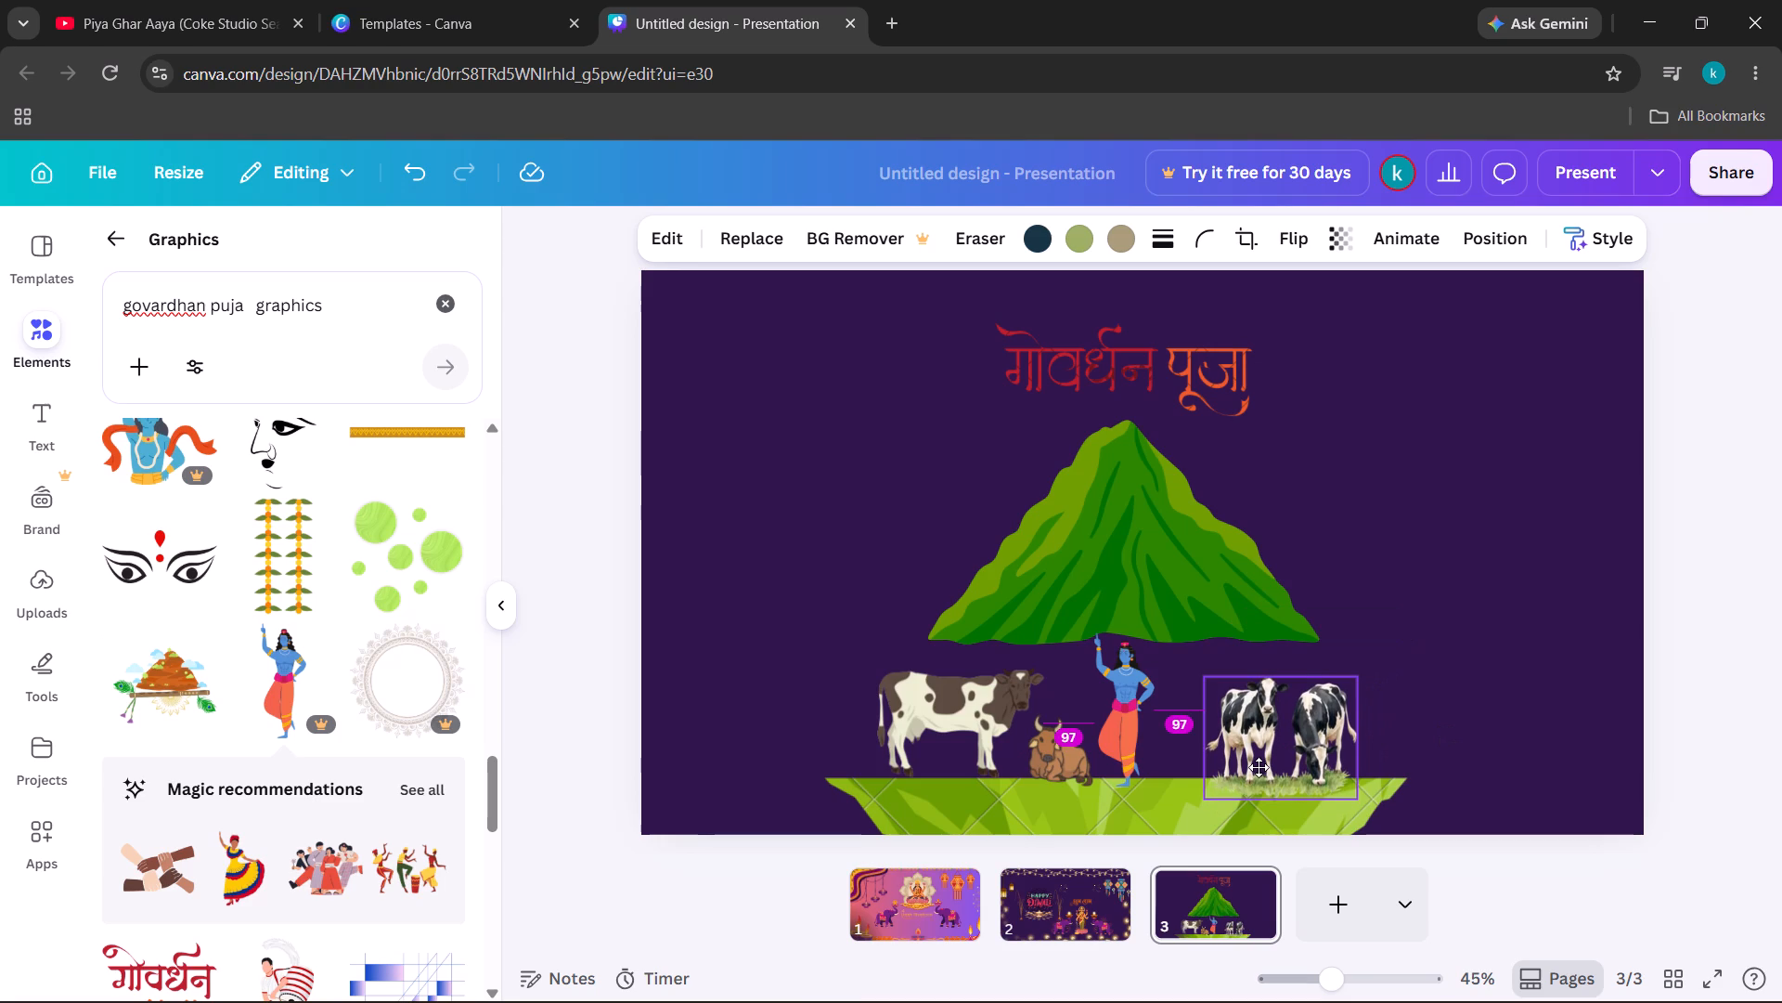
pyautogui.moveTo(1259, 767); pyautogui.dragTo(1251, 765)
pyautogui.click(1418, 707)
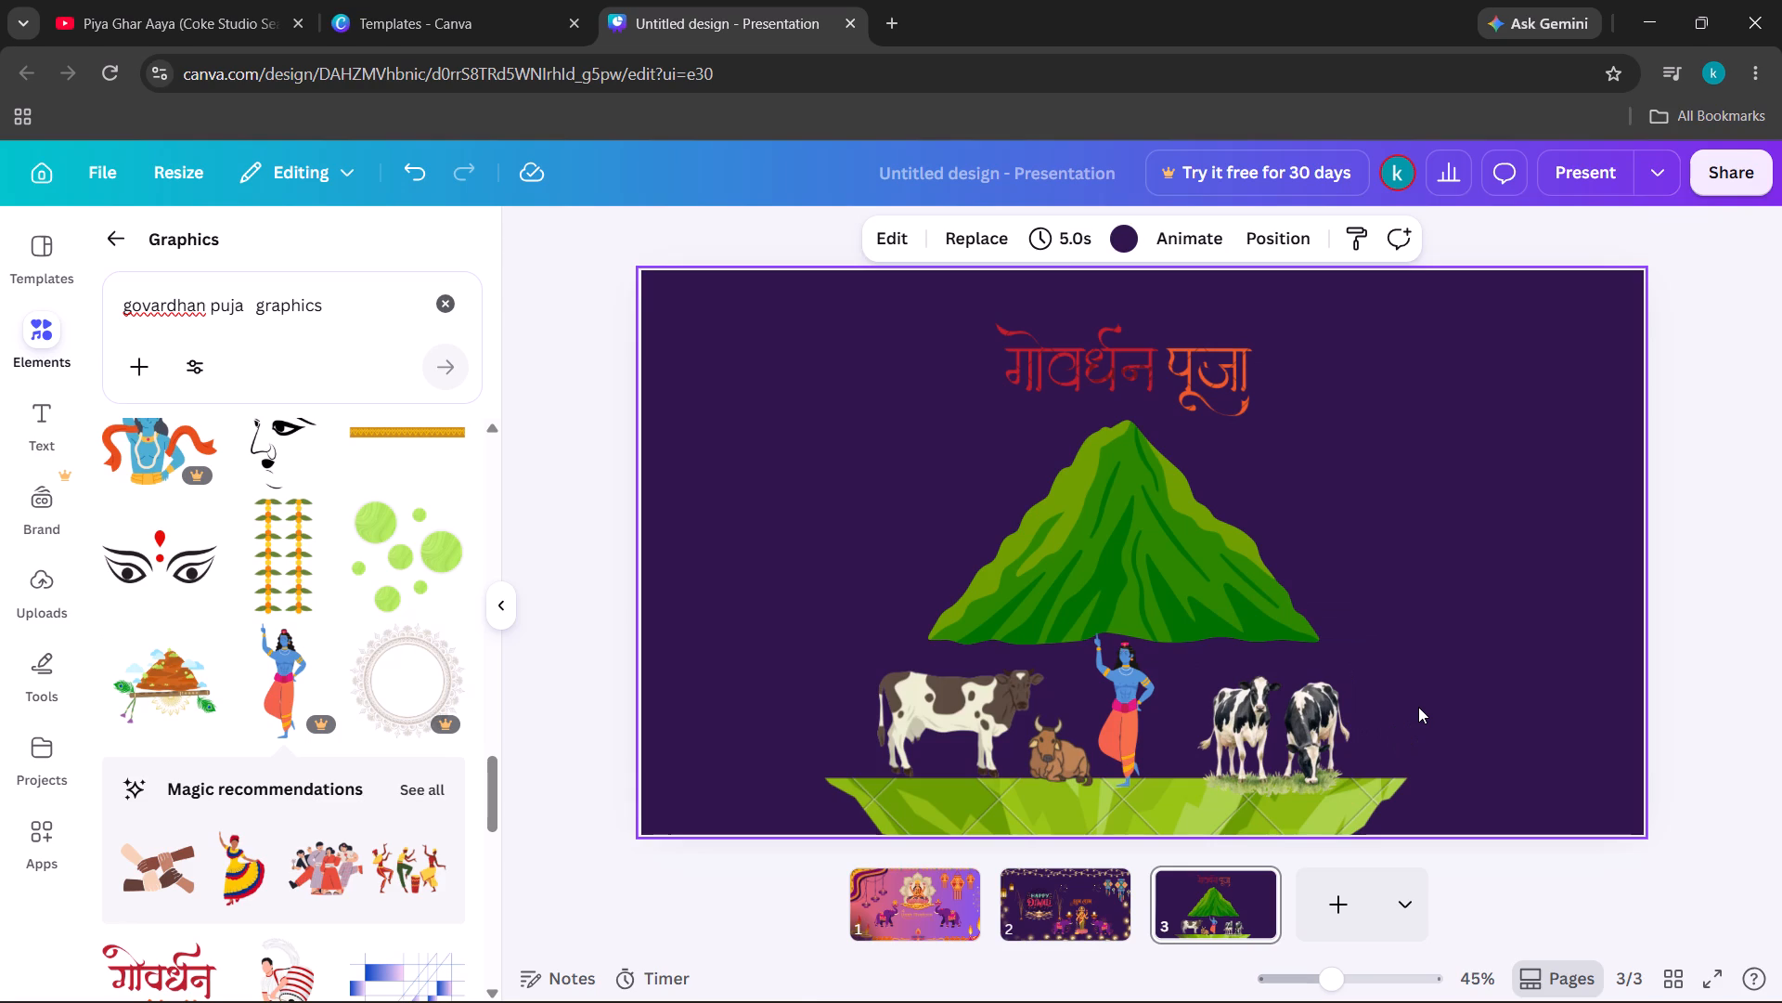
# Add the round green tree graphic, shrink it to a small size, and place it on the mountain's lower left slope.
pyautogui.scroll(-1, 1418, 707)
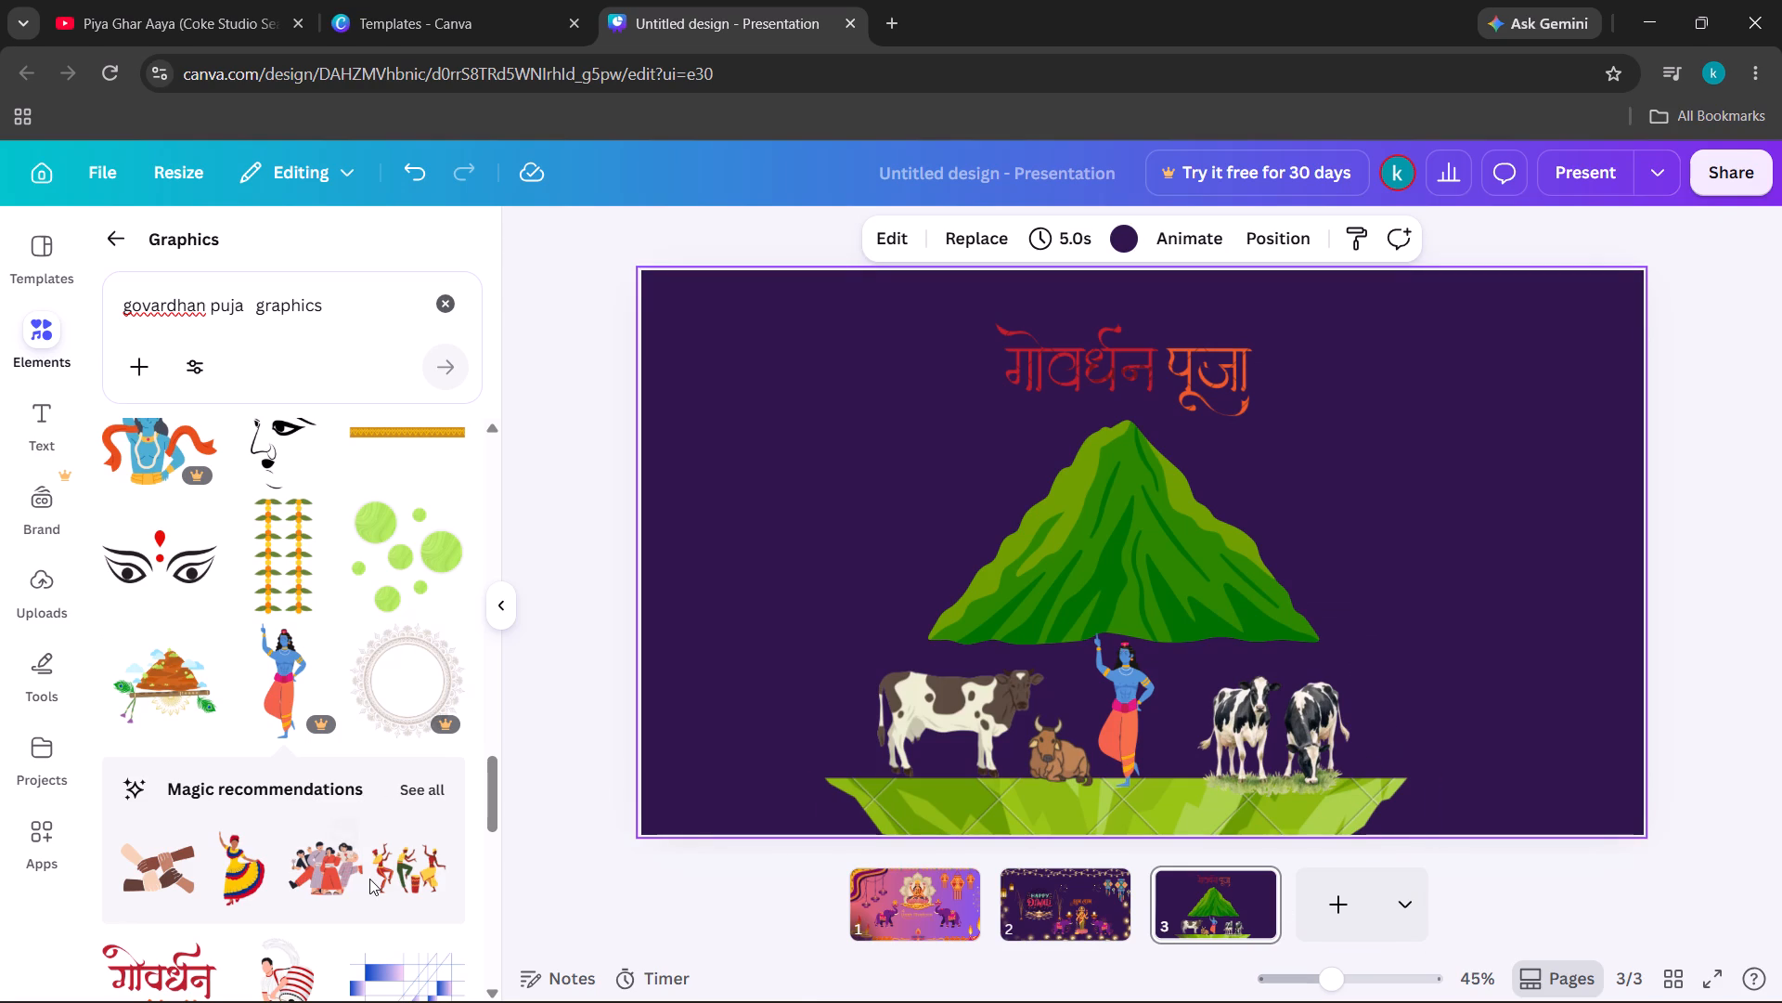
pyautogui.scroll(-5, 369, 879)
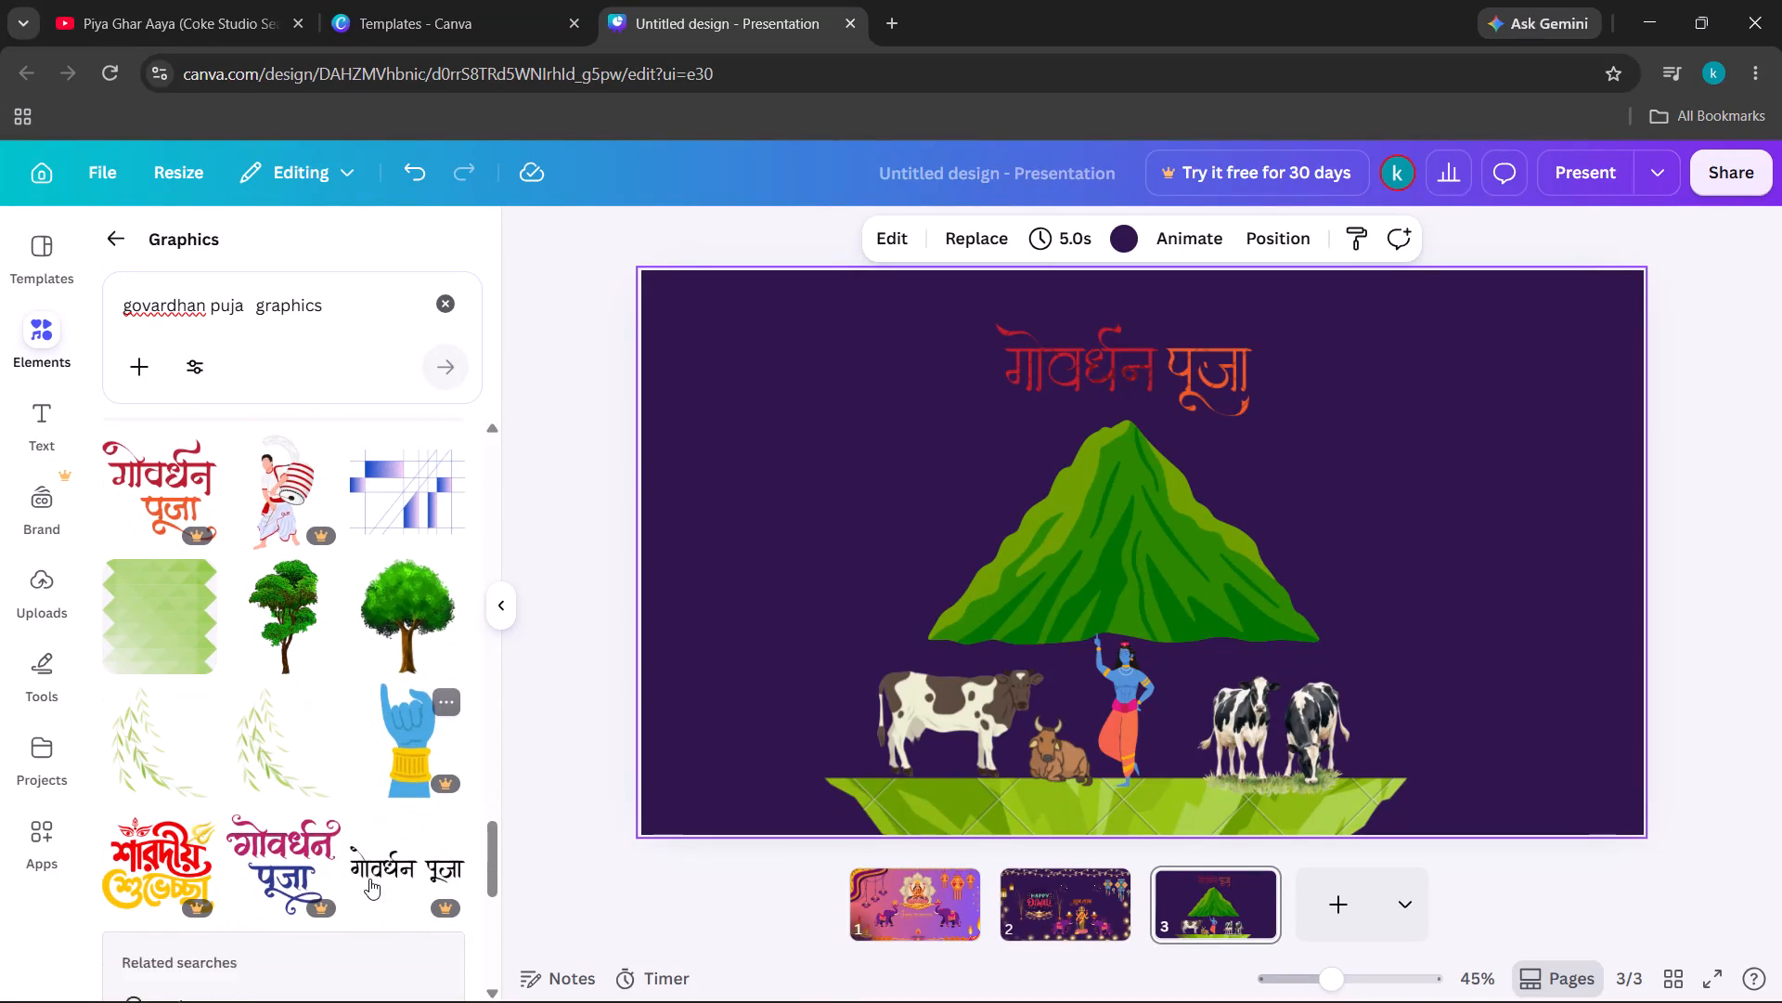
pyautogui.scroll(-2, 369, 879)
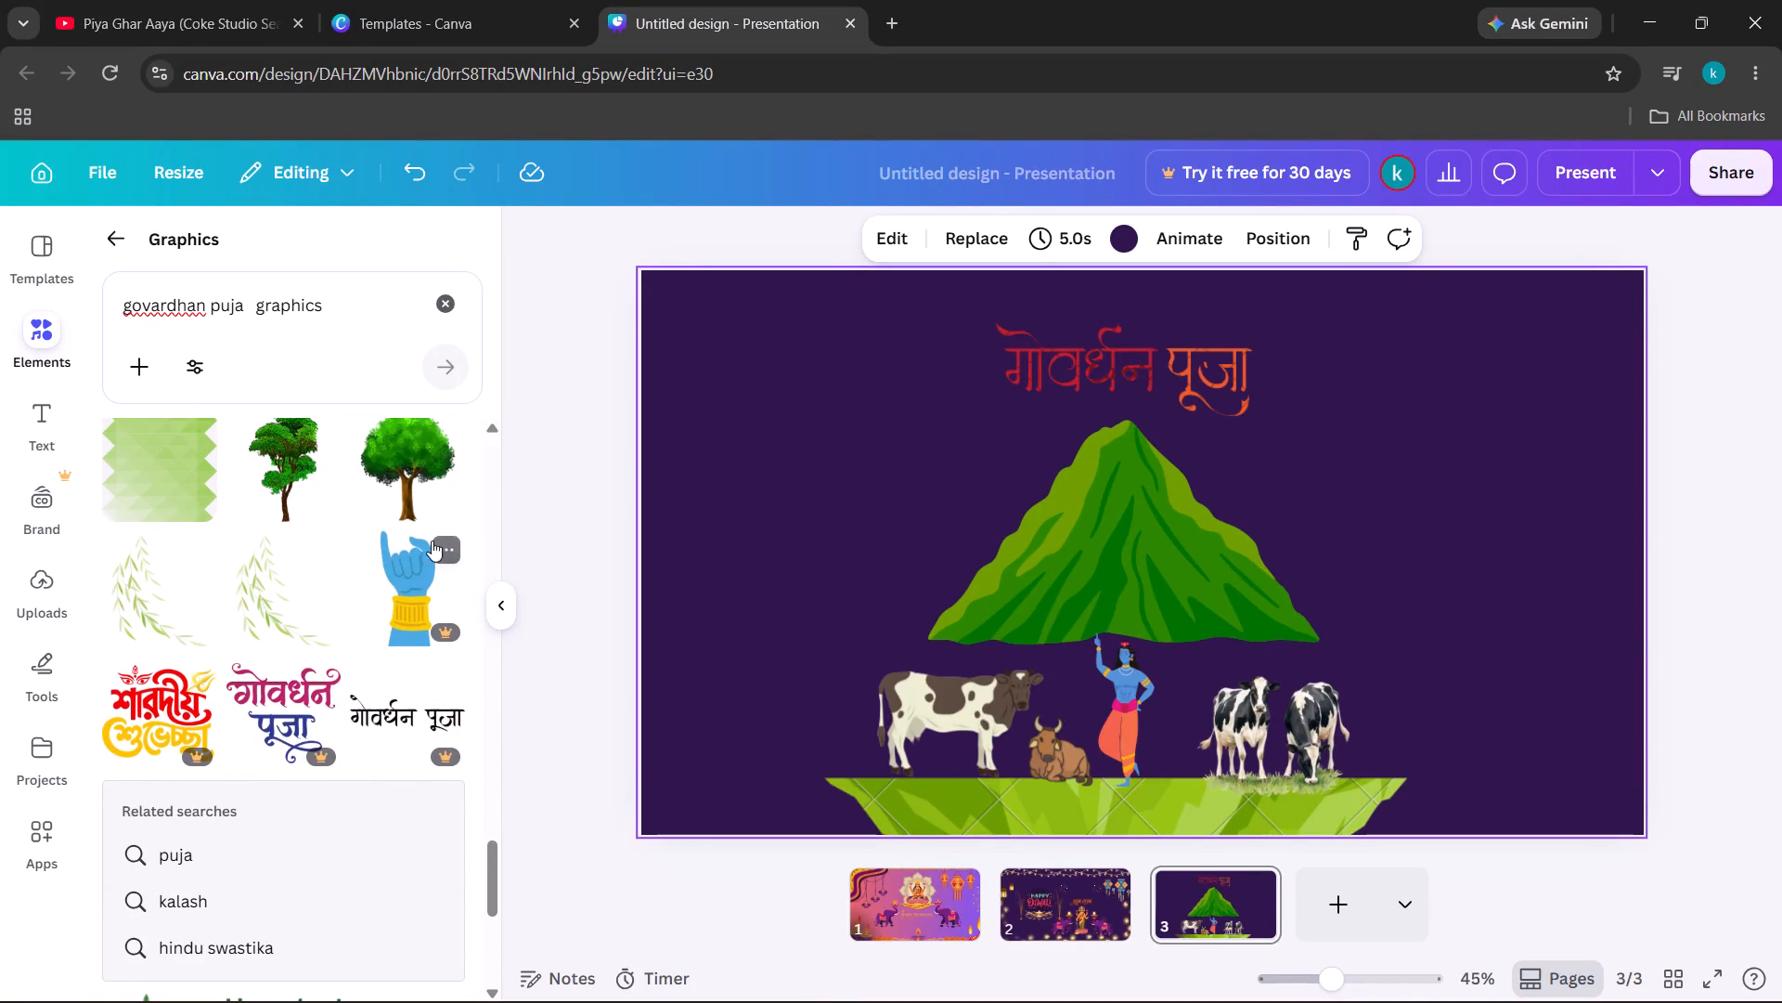
pyautogui.scroll(2, 395, 537)
pyautogui.click(394, 615)
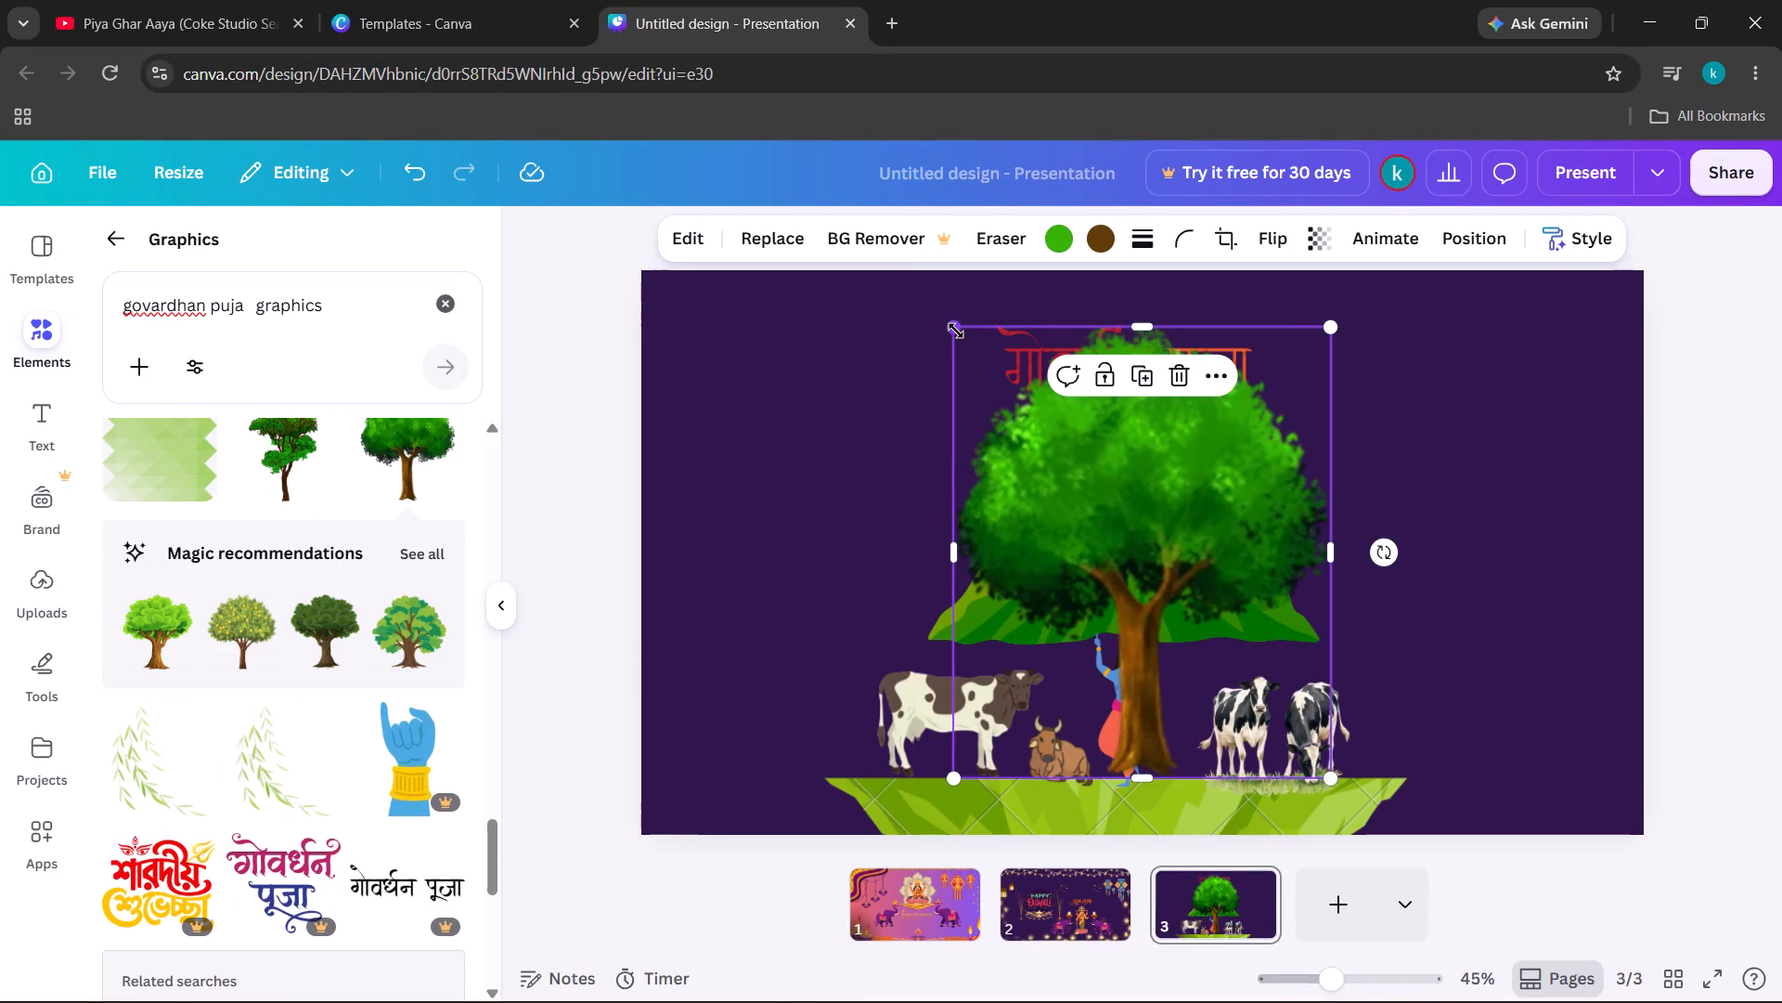
pyautogui.moveTo(956, 331); pyautogui.dragTo(1175, 788)
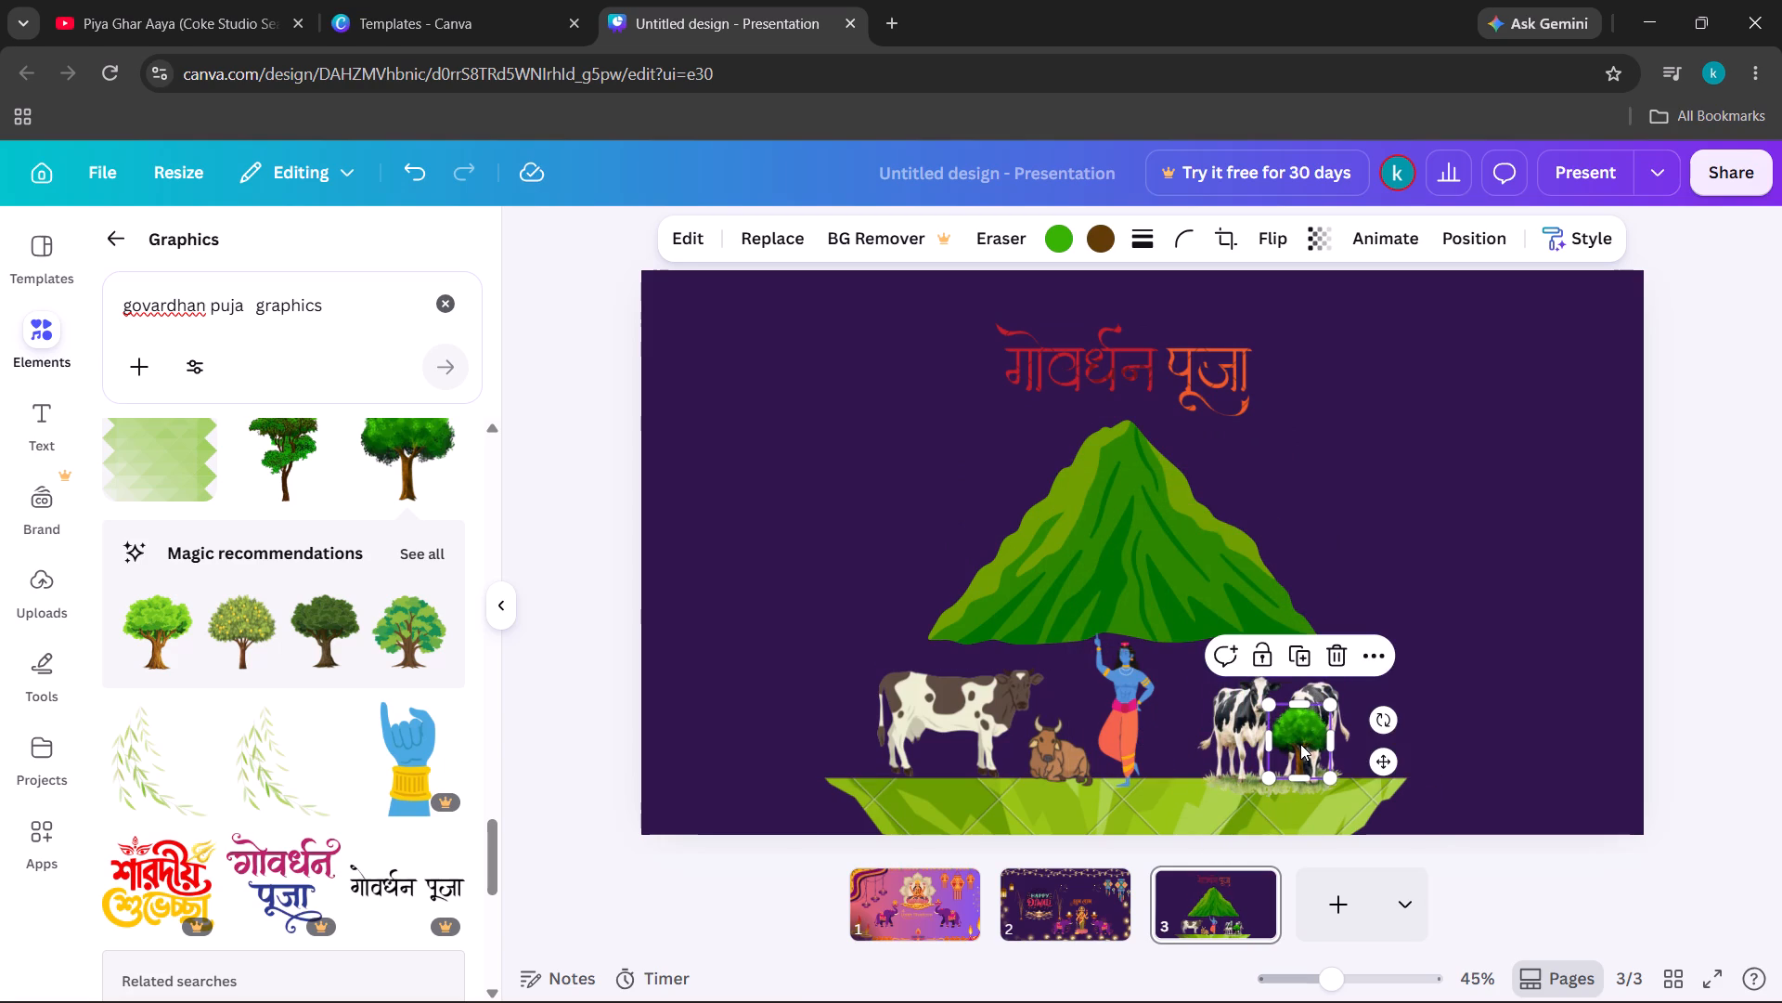
pyautogui.moveTo(1300, 744); pyautogui.dragTo(1026, 578)
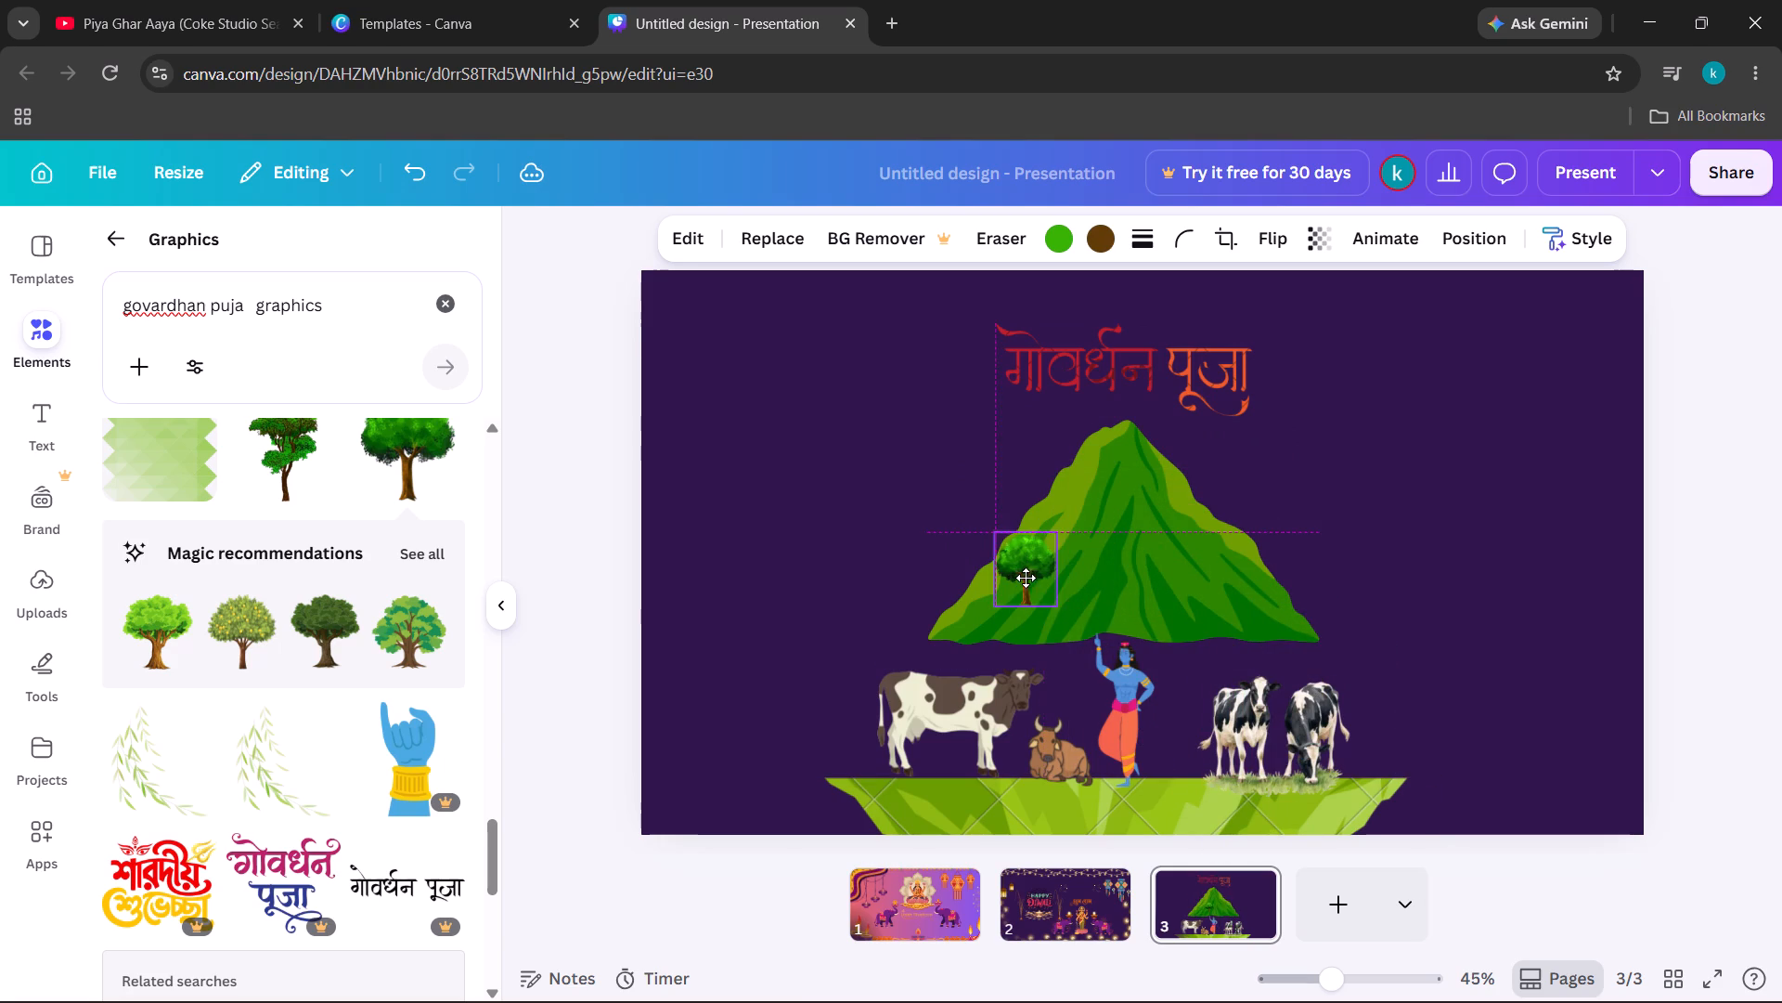
pyautogui.moveTo(1026, 578); pyautogui.dragTo(1019, 578)
# Duplicate the small tree three times, placing the copies at the mountain's centre, on its right slope and just below the peak.
pyautogui.click(1021, 489)
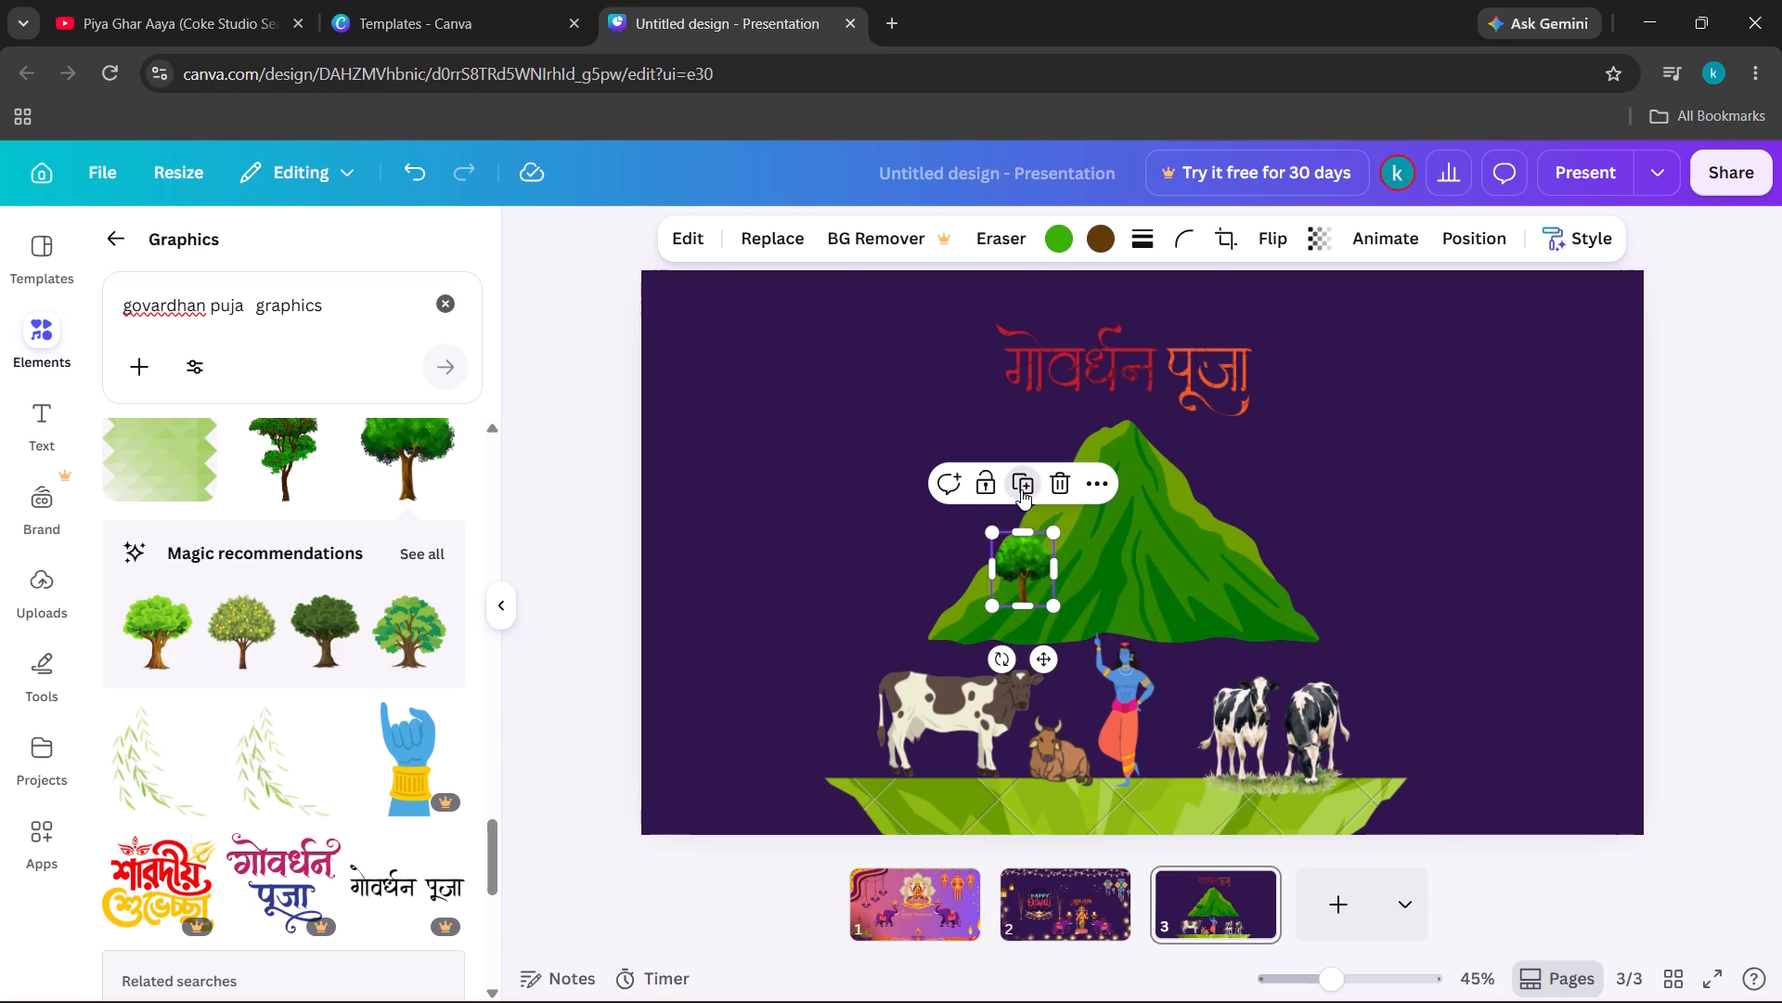
pyautogui.moveTo(1033, 574); pyautogui.dragTo(1104, 533)
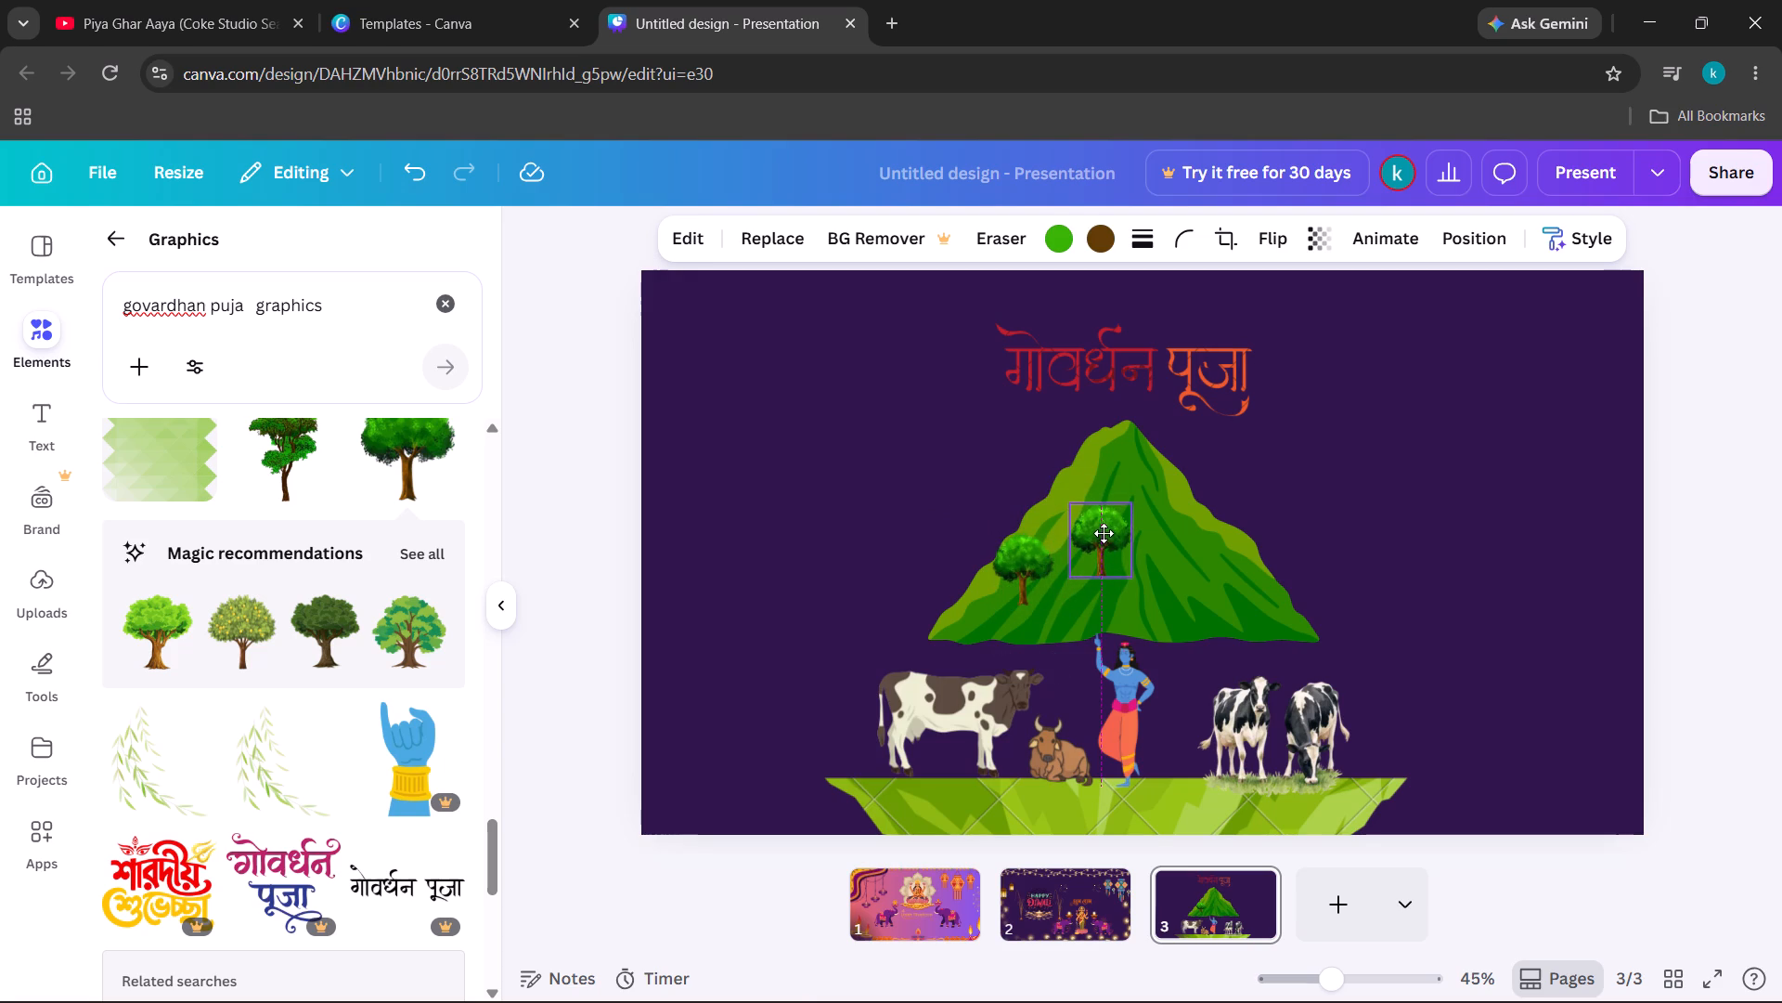
pyautogui.moveTo(1104, 533); pyautogui.dragTo(1101, 530)
pyautogui.click(1106, 447)
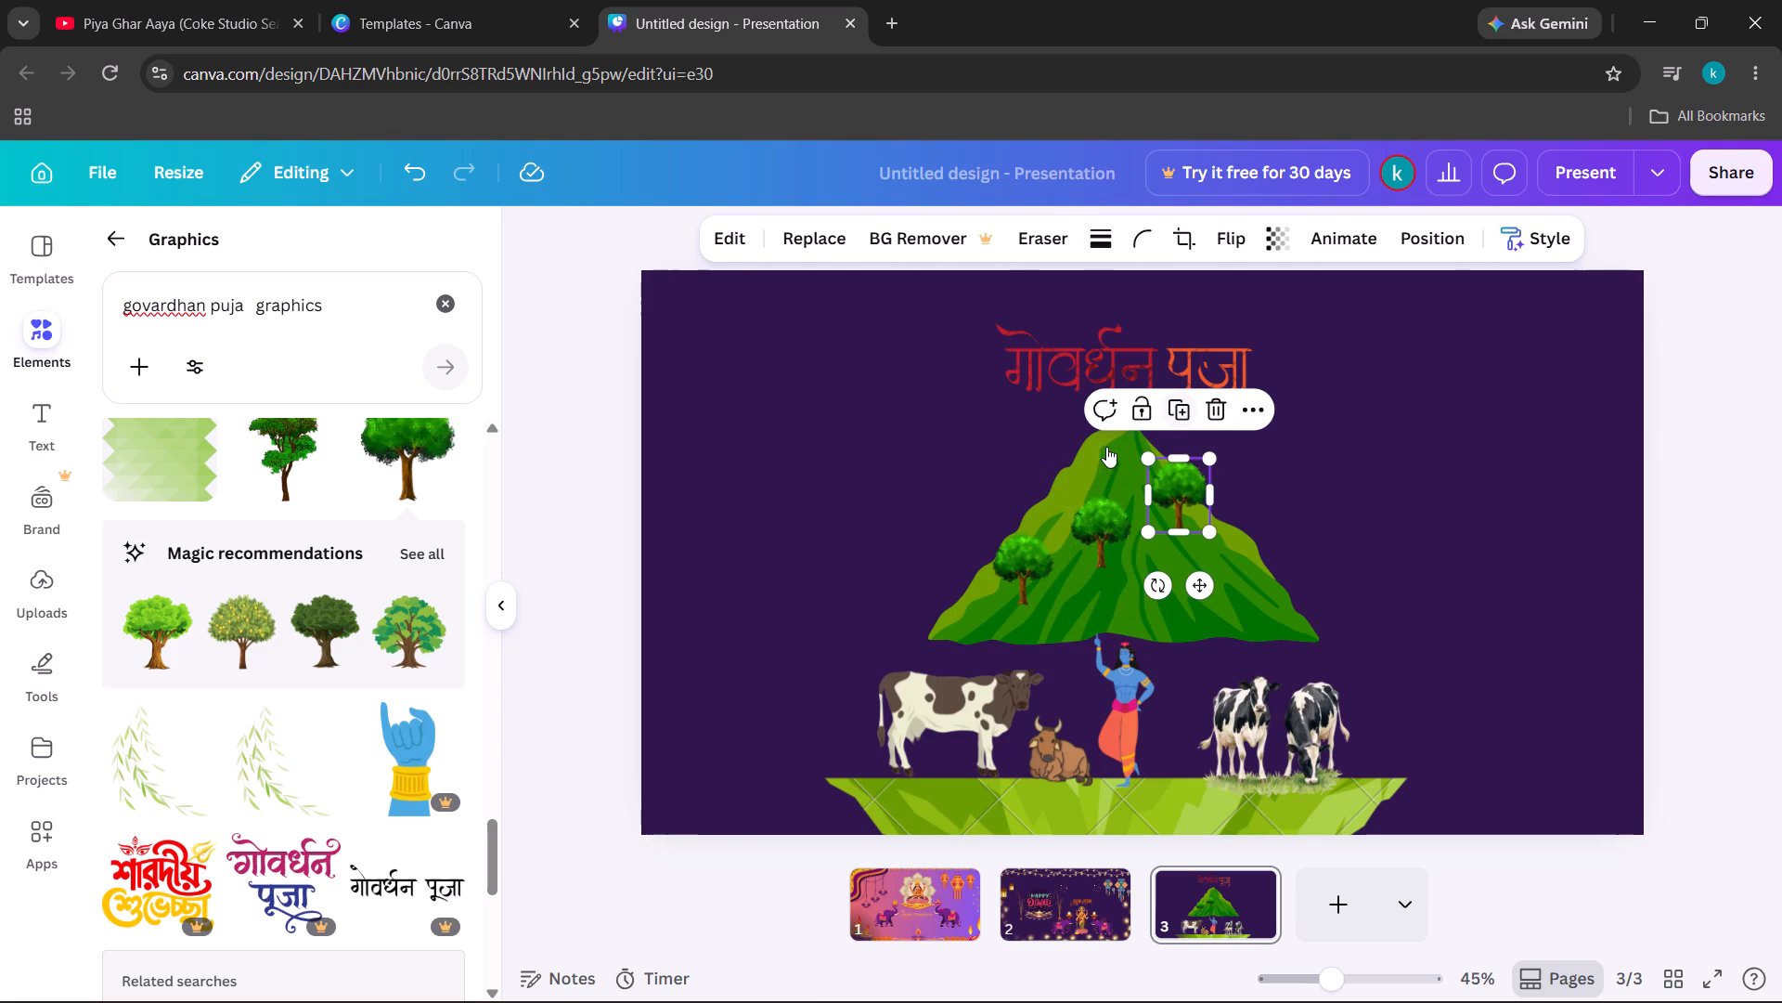
pyautogui.moveTo(1168, 508); pyautogui.dragTo(1176, 560)
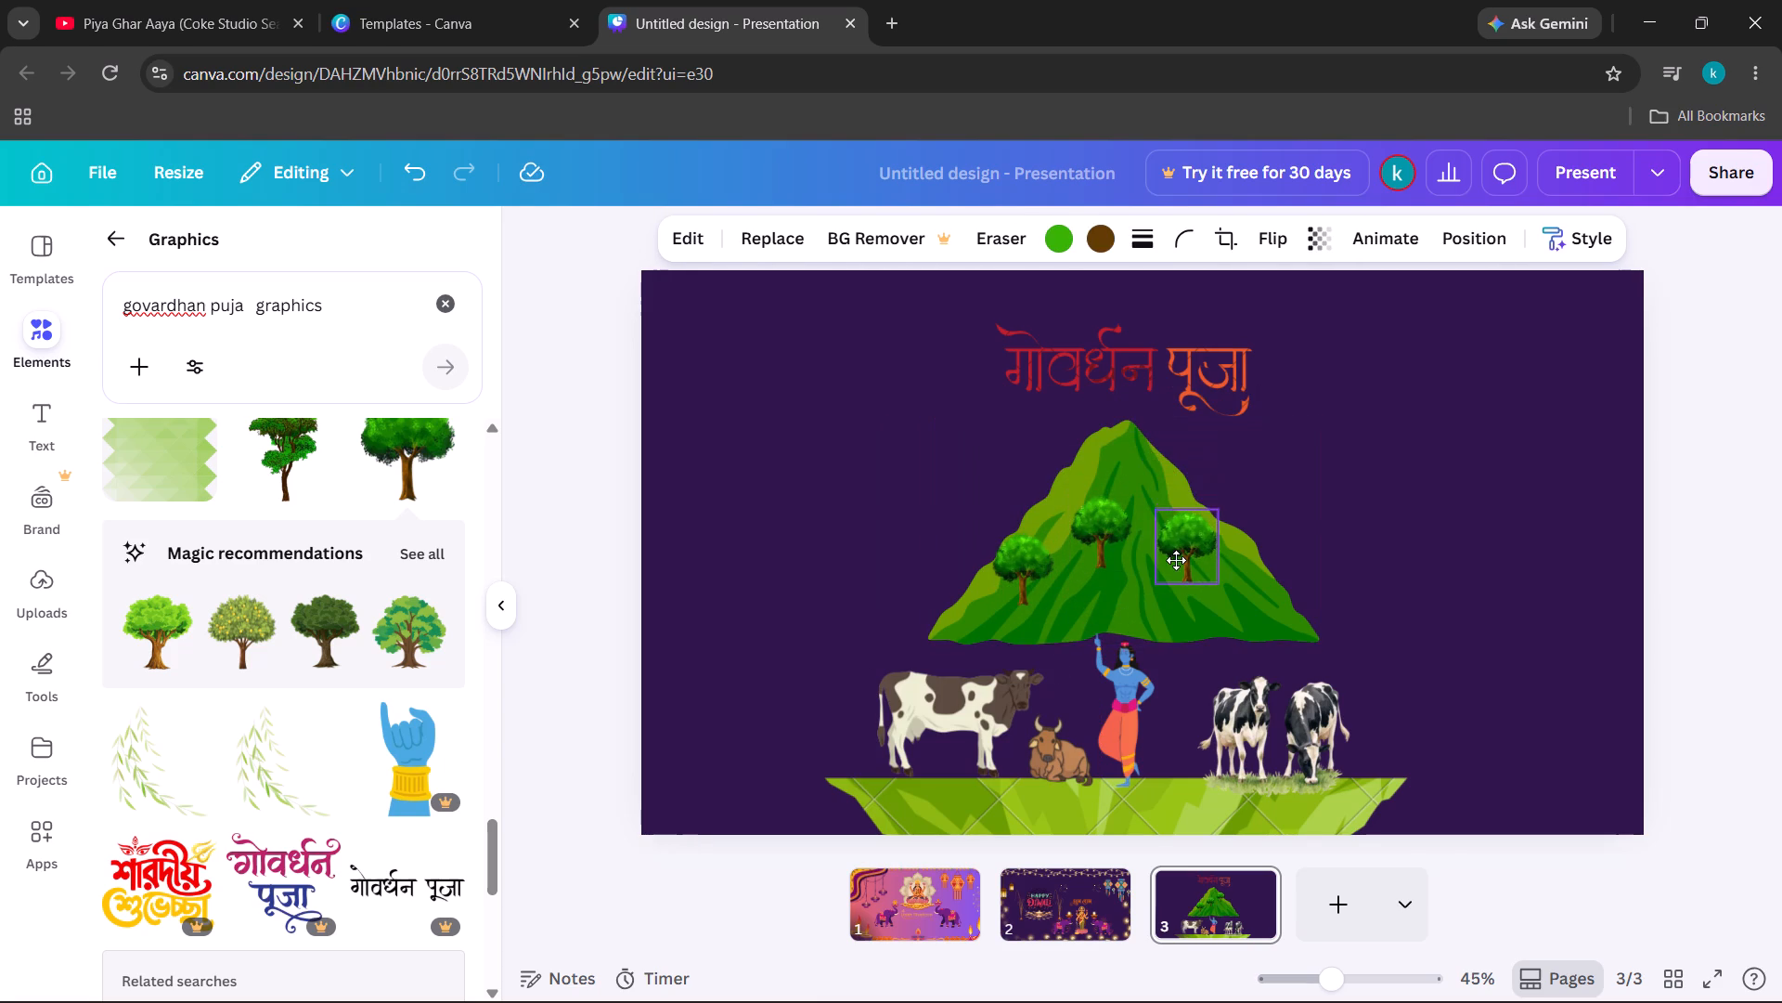
pyautogui.moveTo(1176, 560); pyautogui.dragTo(1177, 561)
pyautogui.click(1187, 470)
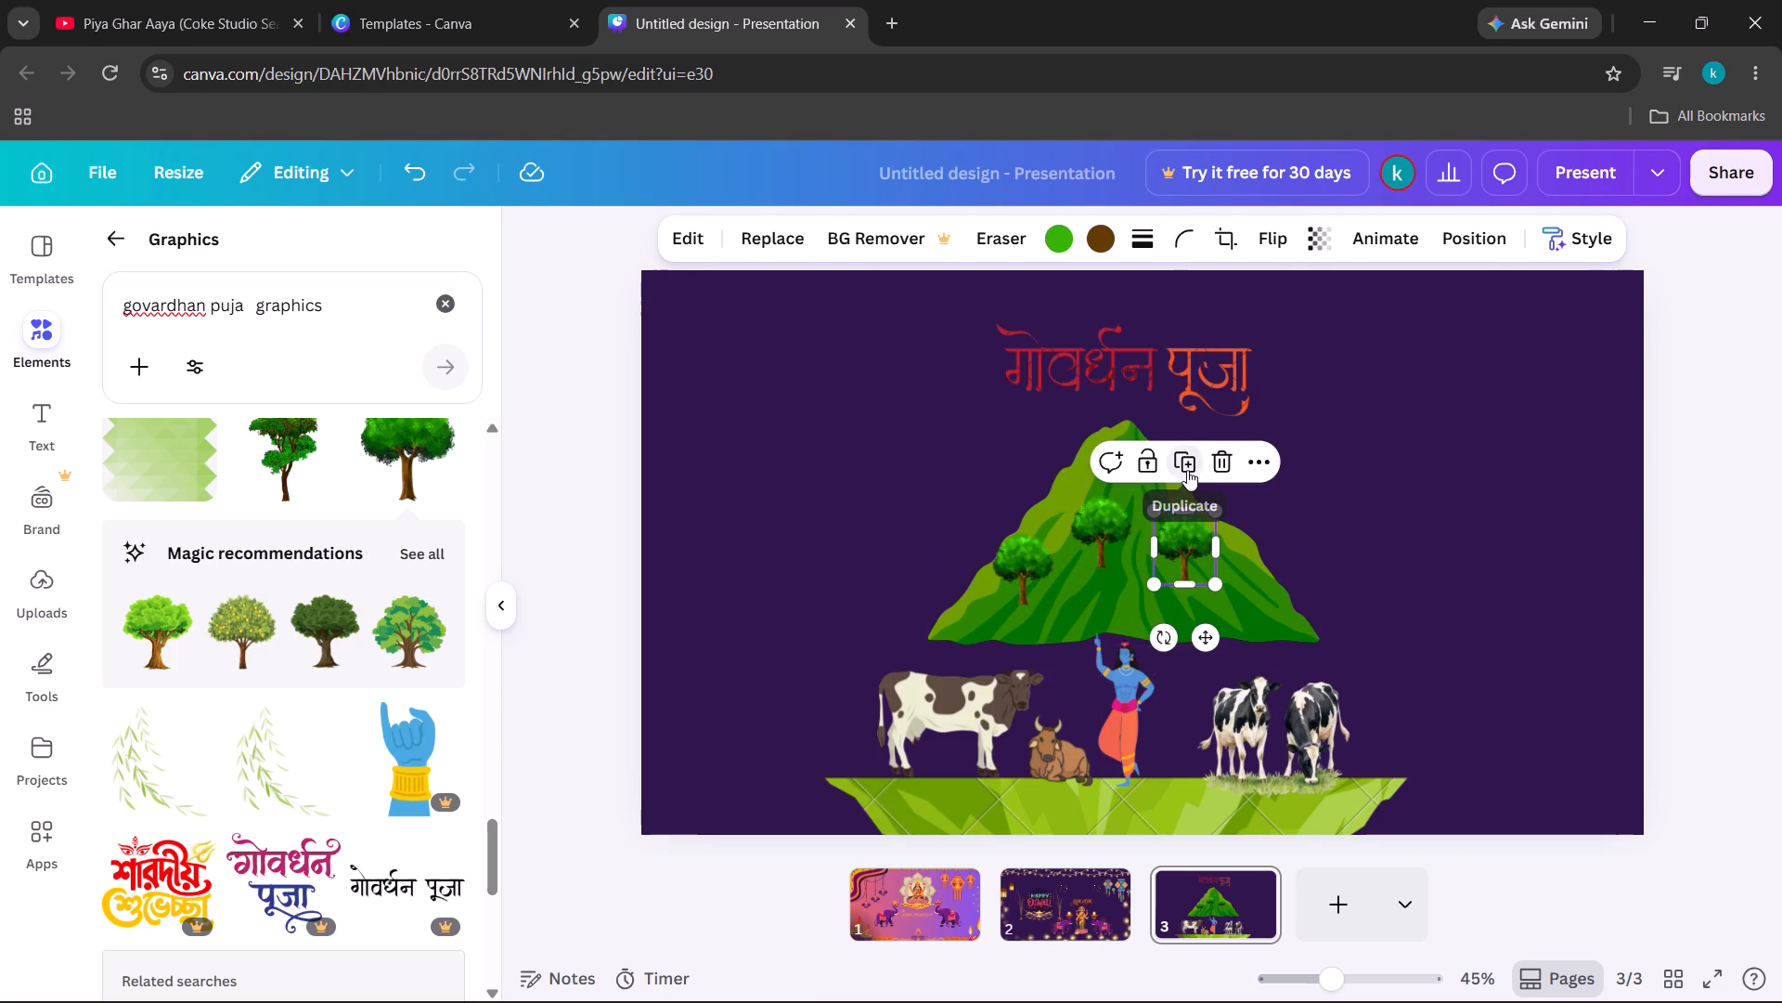
pyautogui.moveTo(1259, 580); pyautogui.dragTo(1143, 495)
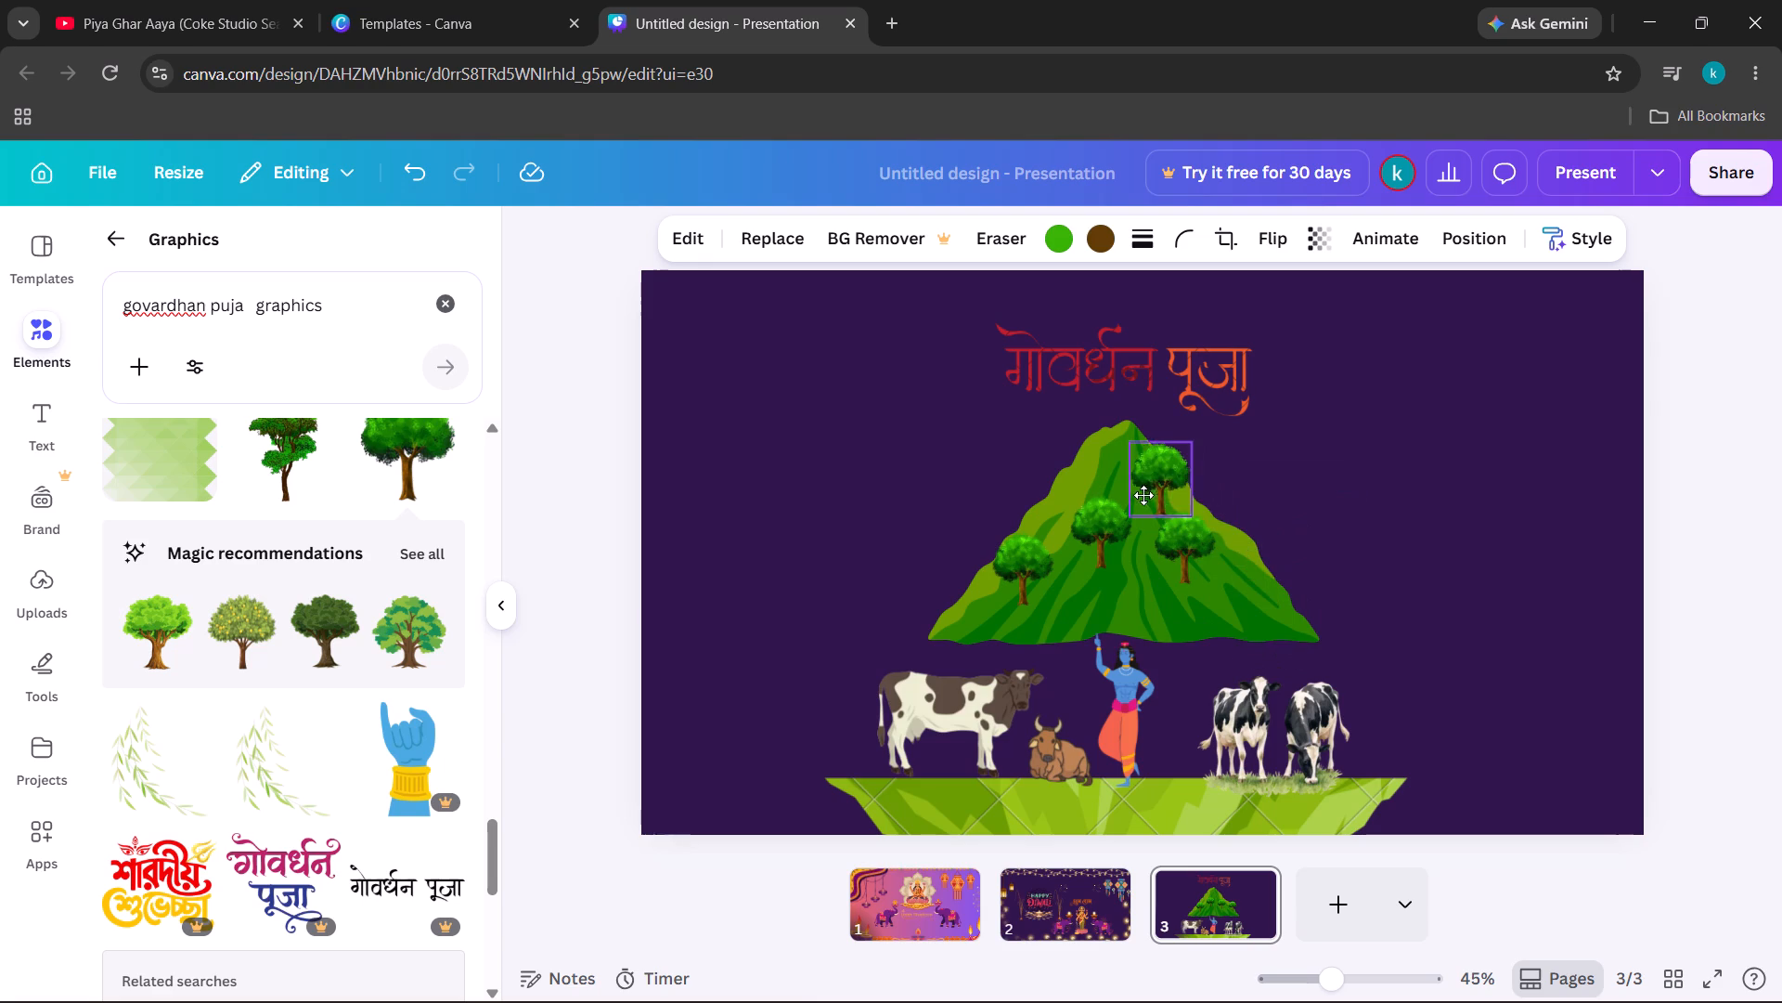
pyautogui.moveTo(1143, 495); pyautogui.dragTo(1138, 496)
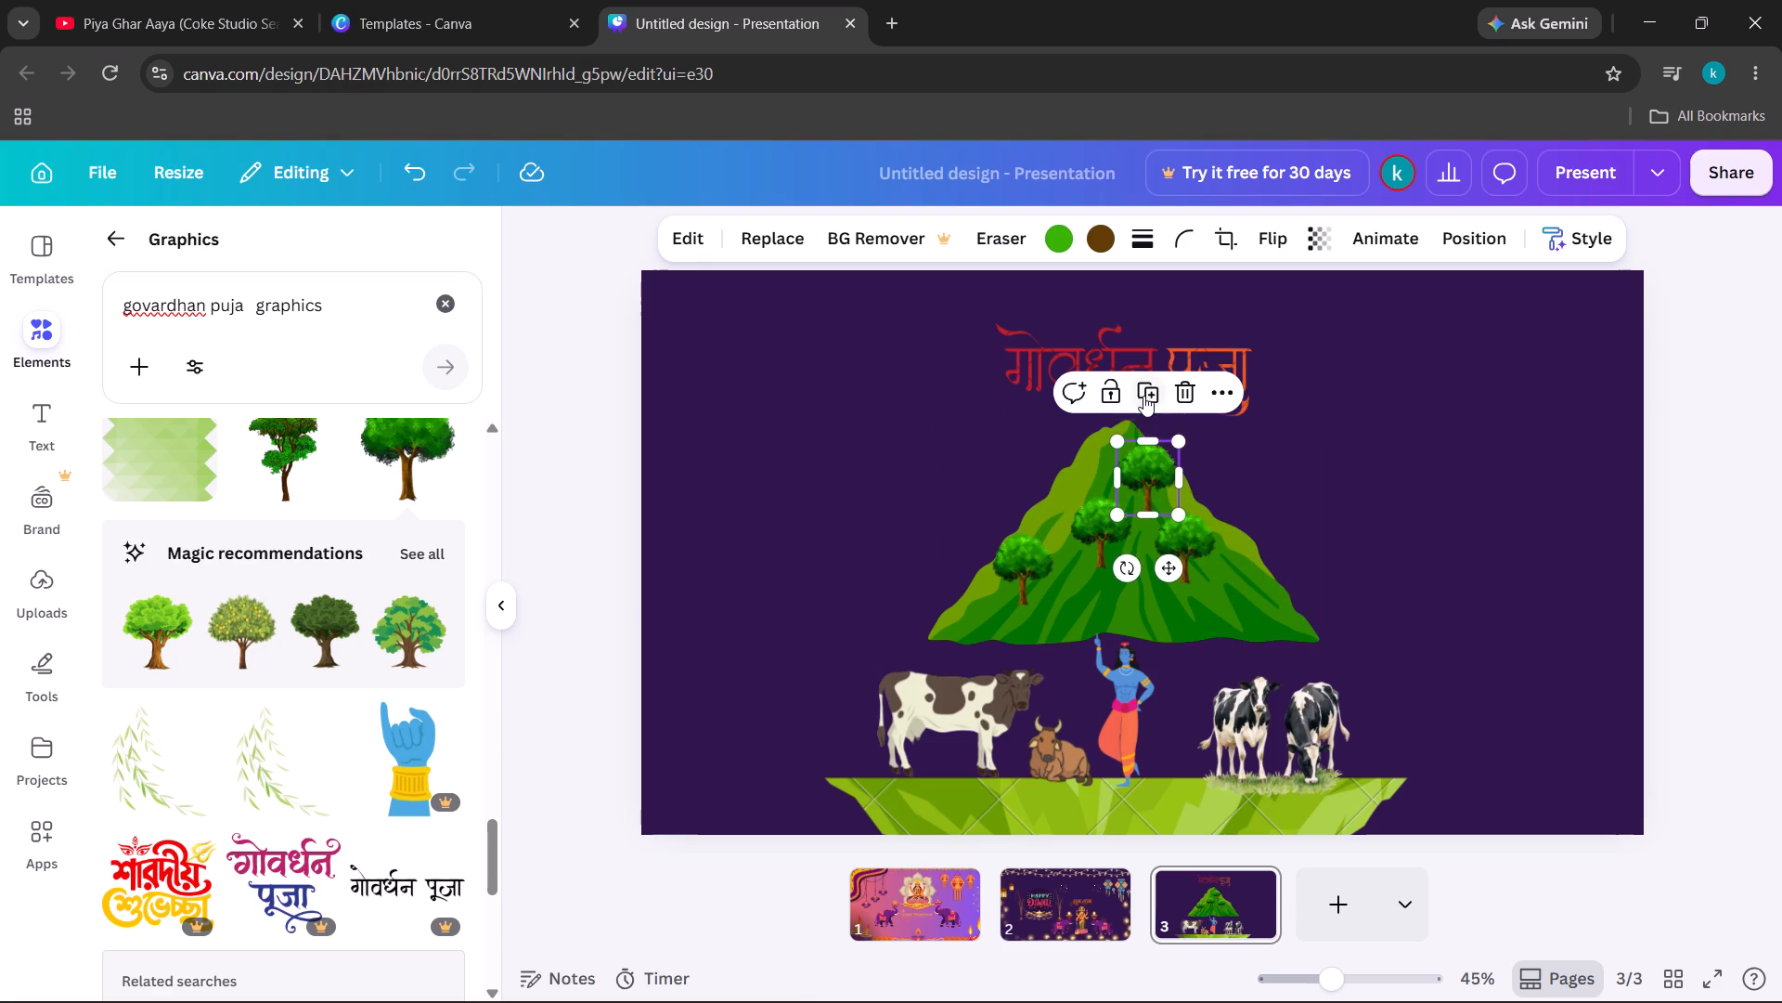
# Duplicate the small tree twice more, placing one copy on the mountain's upper left slope and the other at its peak.
pyautogui.click(1143, 396)
pyautogui.moveTo(1094, 403); pyautogui.dragTo(1074, 449)
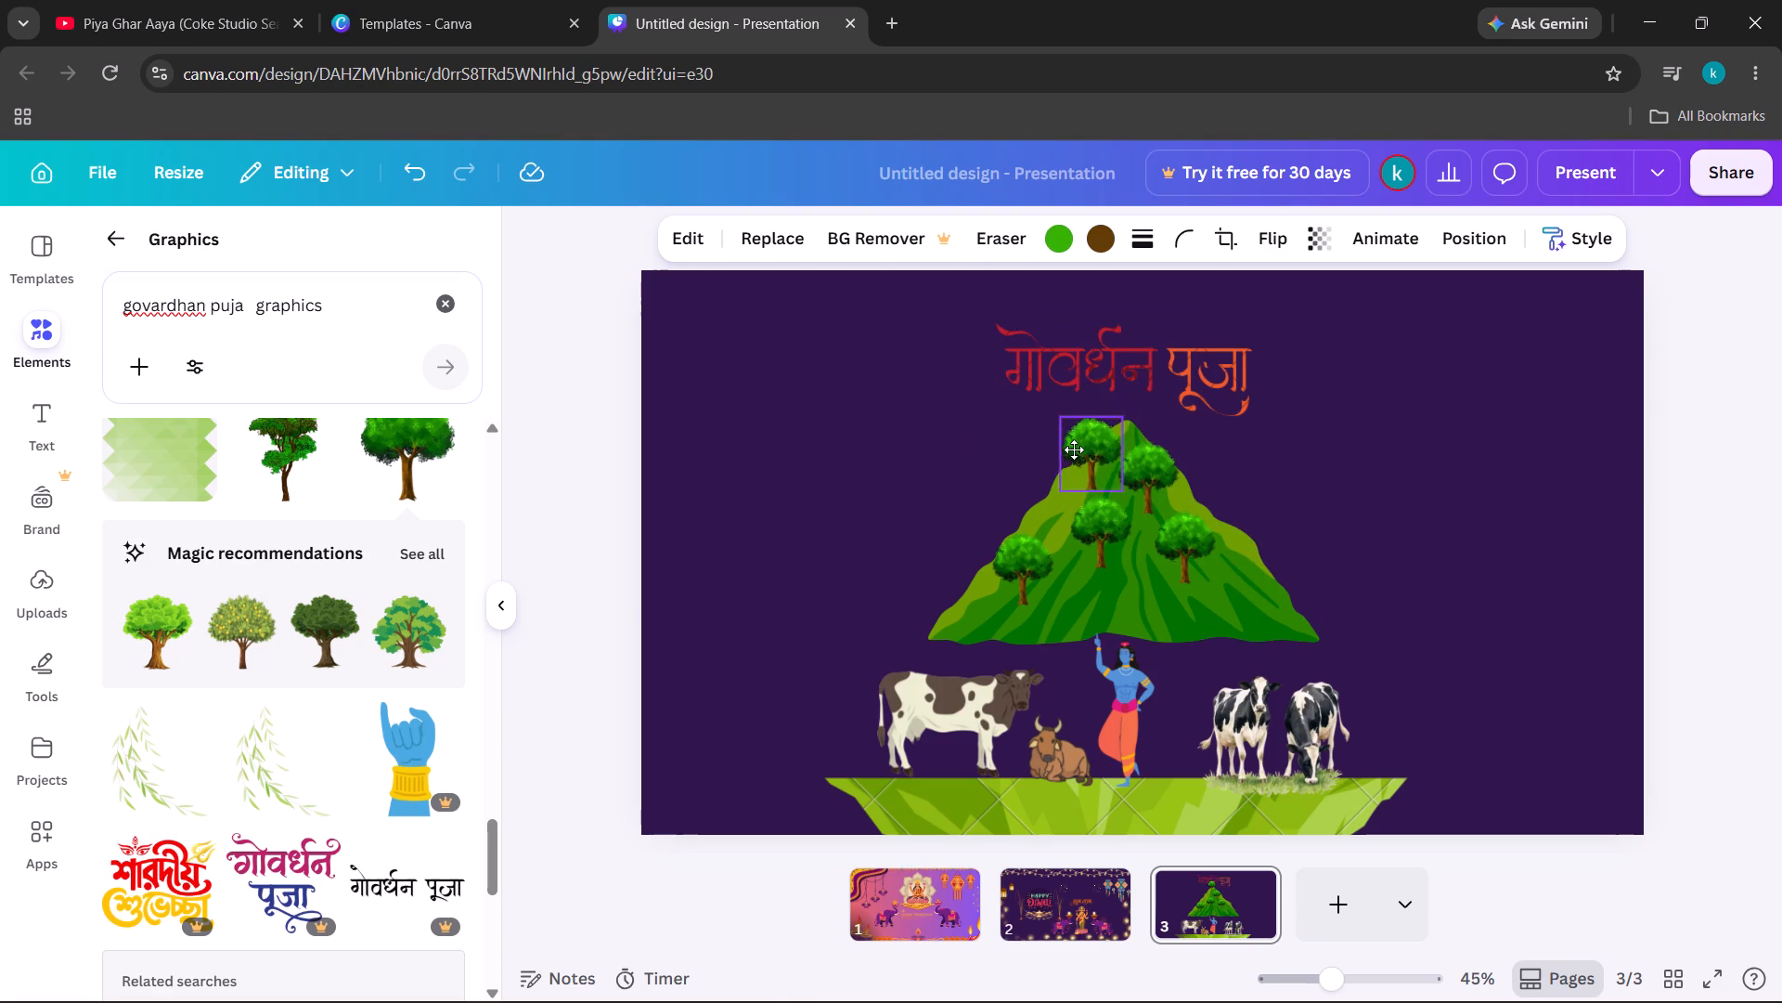
pyautogui.moveTo(1074, 449); pyautogui.dragTo(1048, 495)
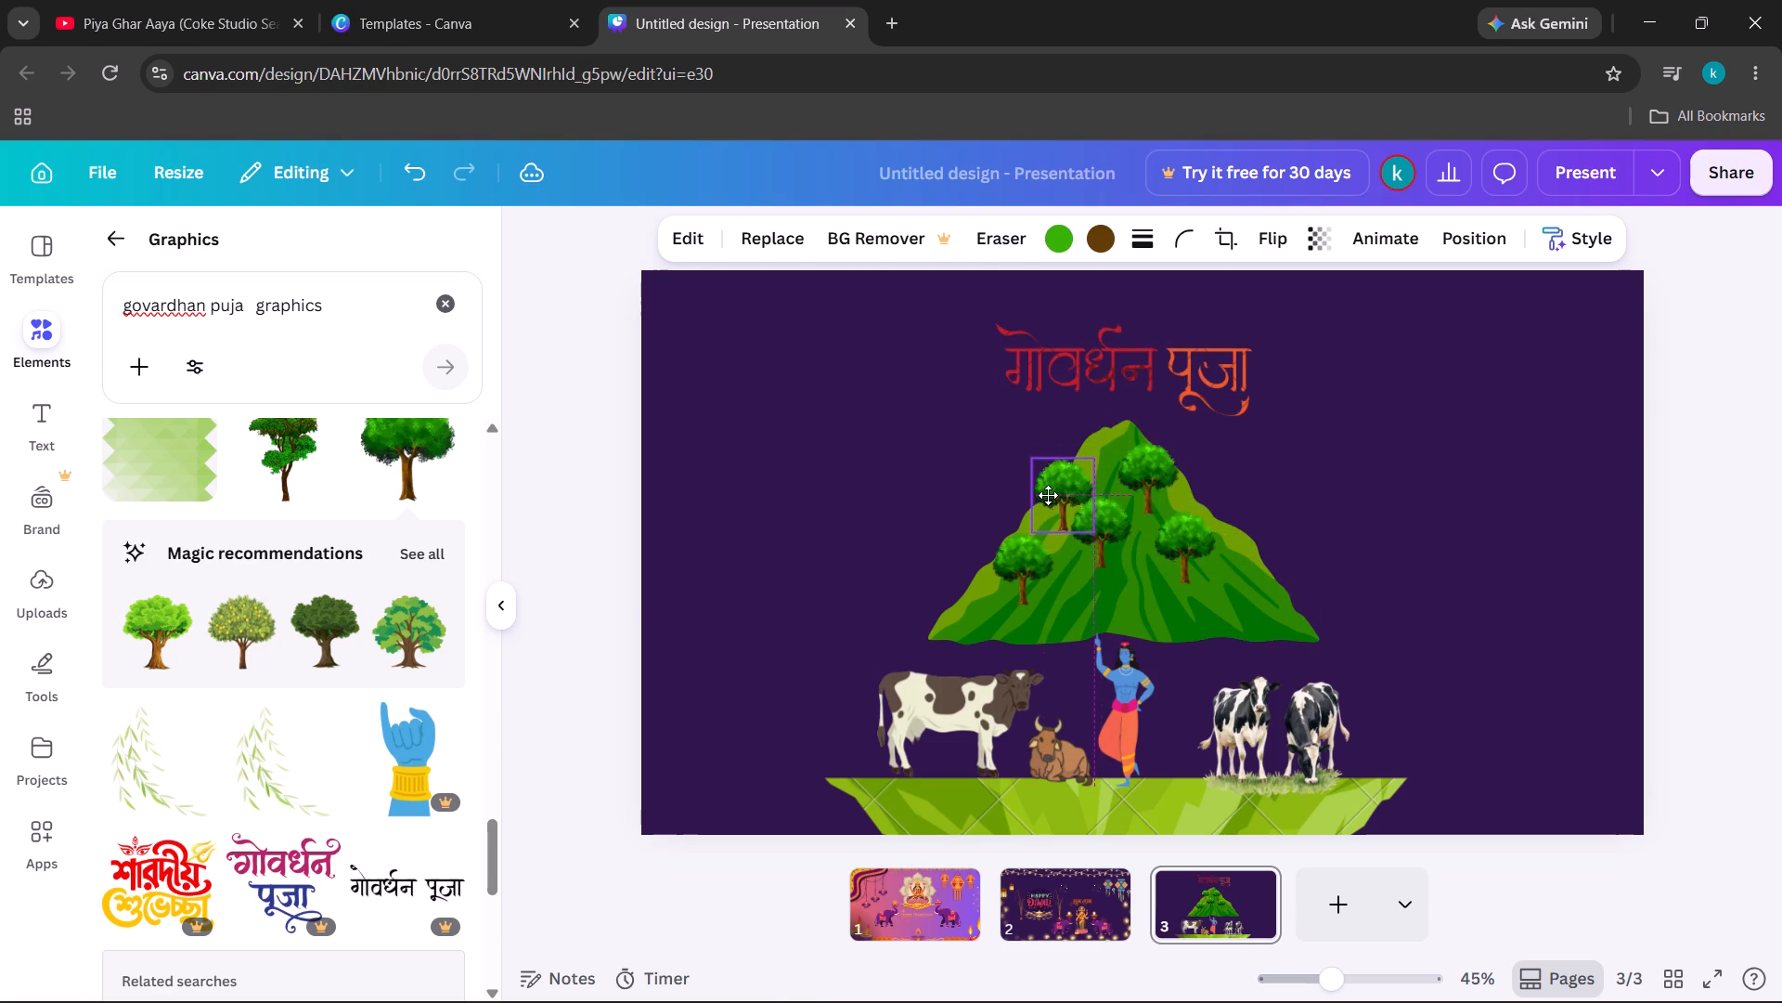
pyautogui.moveTo(1048, 495); pyautogui.dragTo(1049, 495)
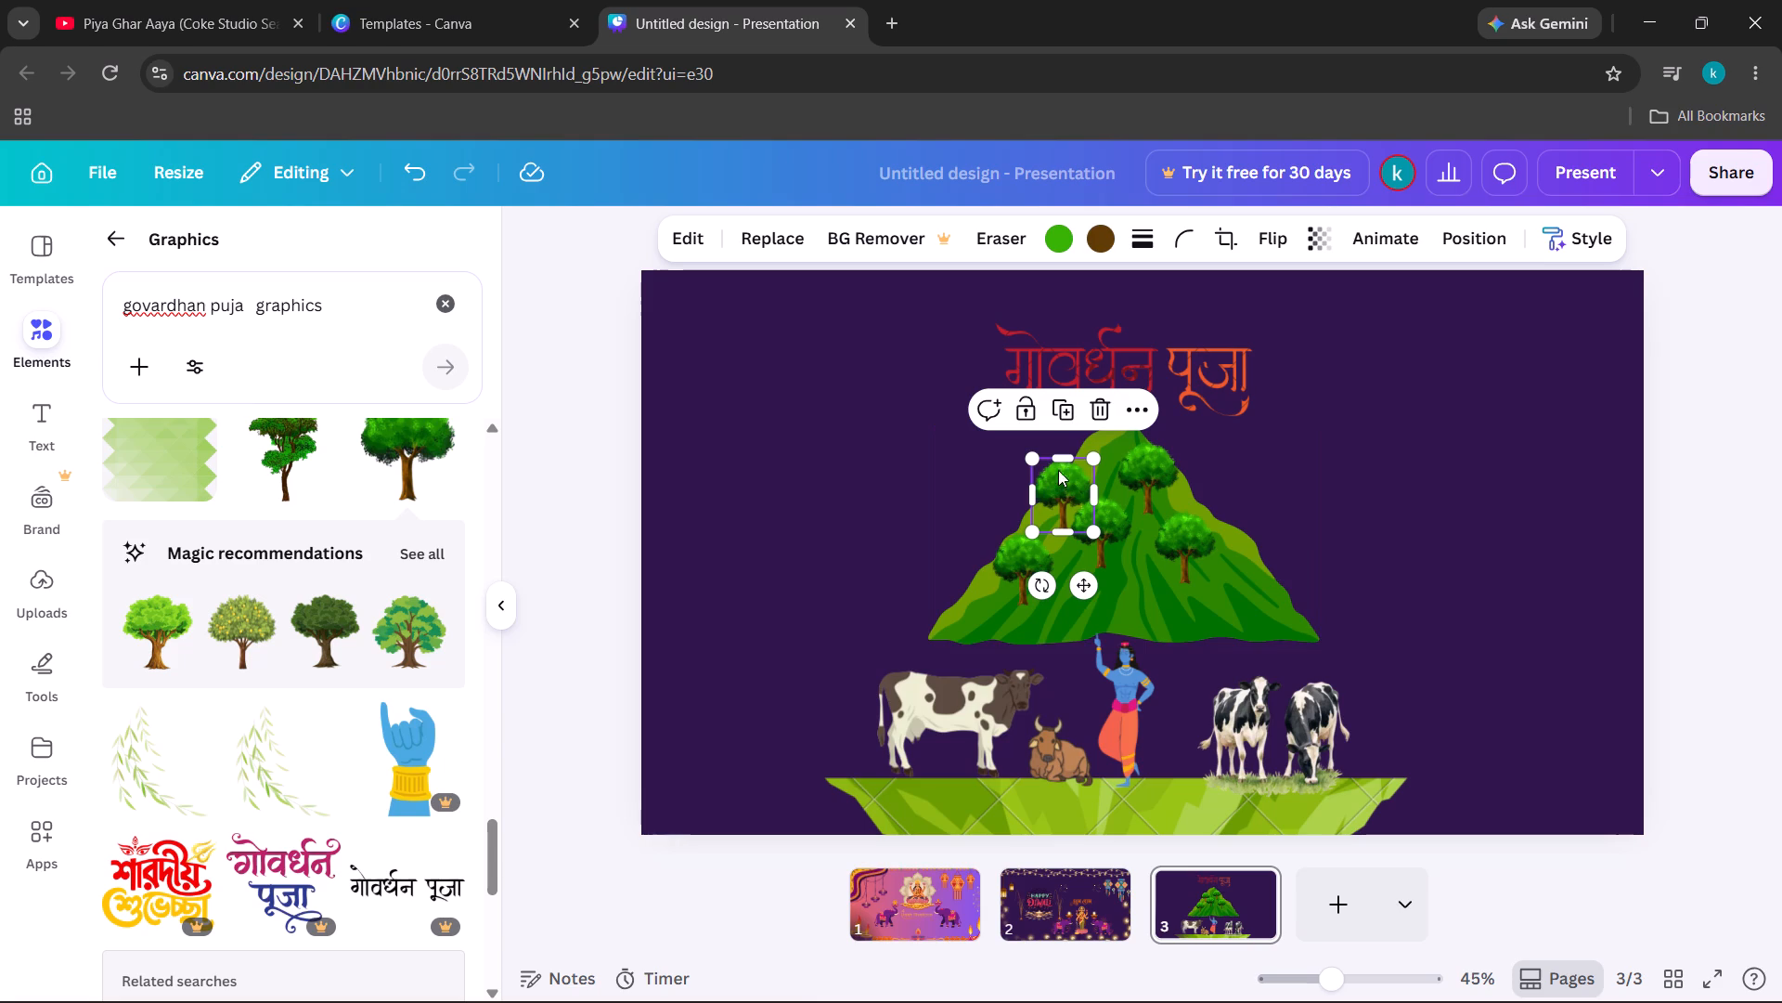
pyautogui.click(1058, 409)
pyautogui.moveTo(990, 505); pyautogui.dragTo(1115, 436)
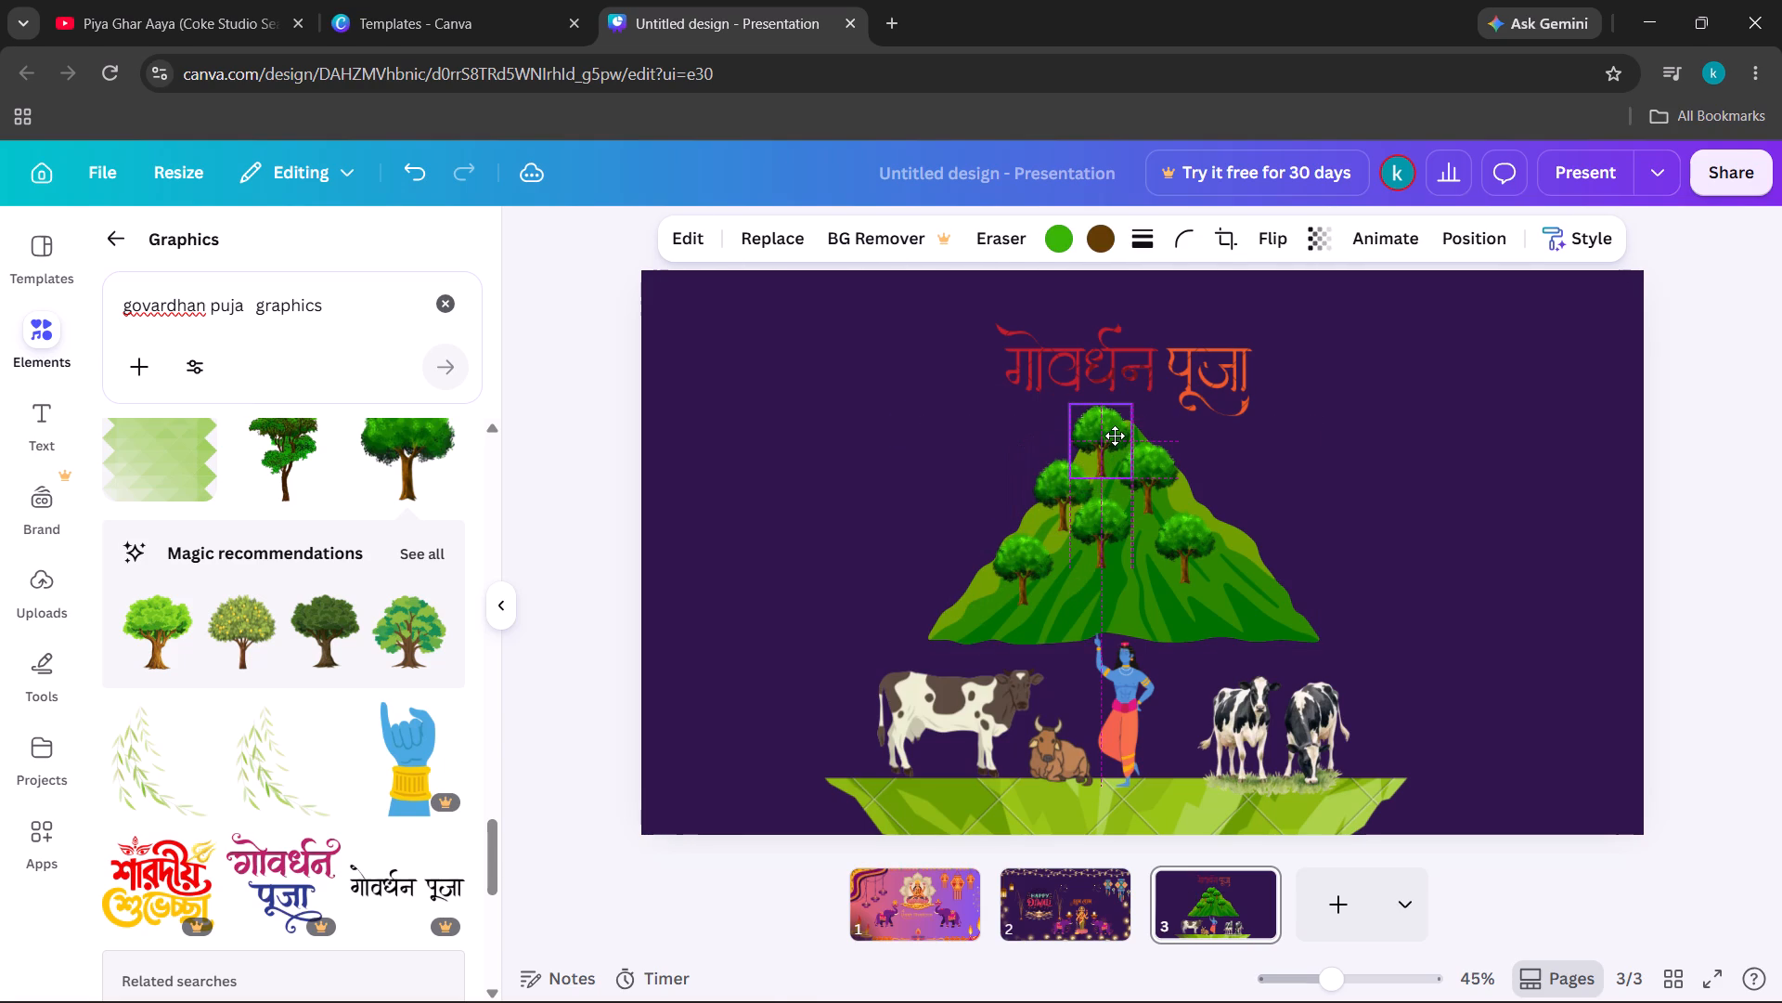
pyautogui.moveTo(1115, 436); pyautogui.dragTo(1120, 436)
pyautogui.click(1286, 488)
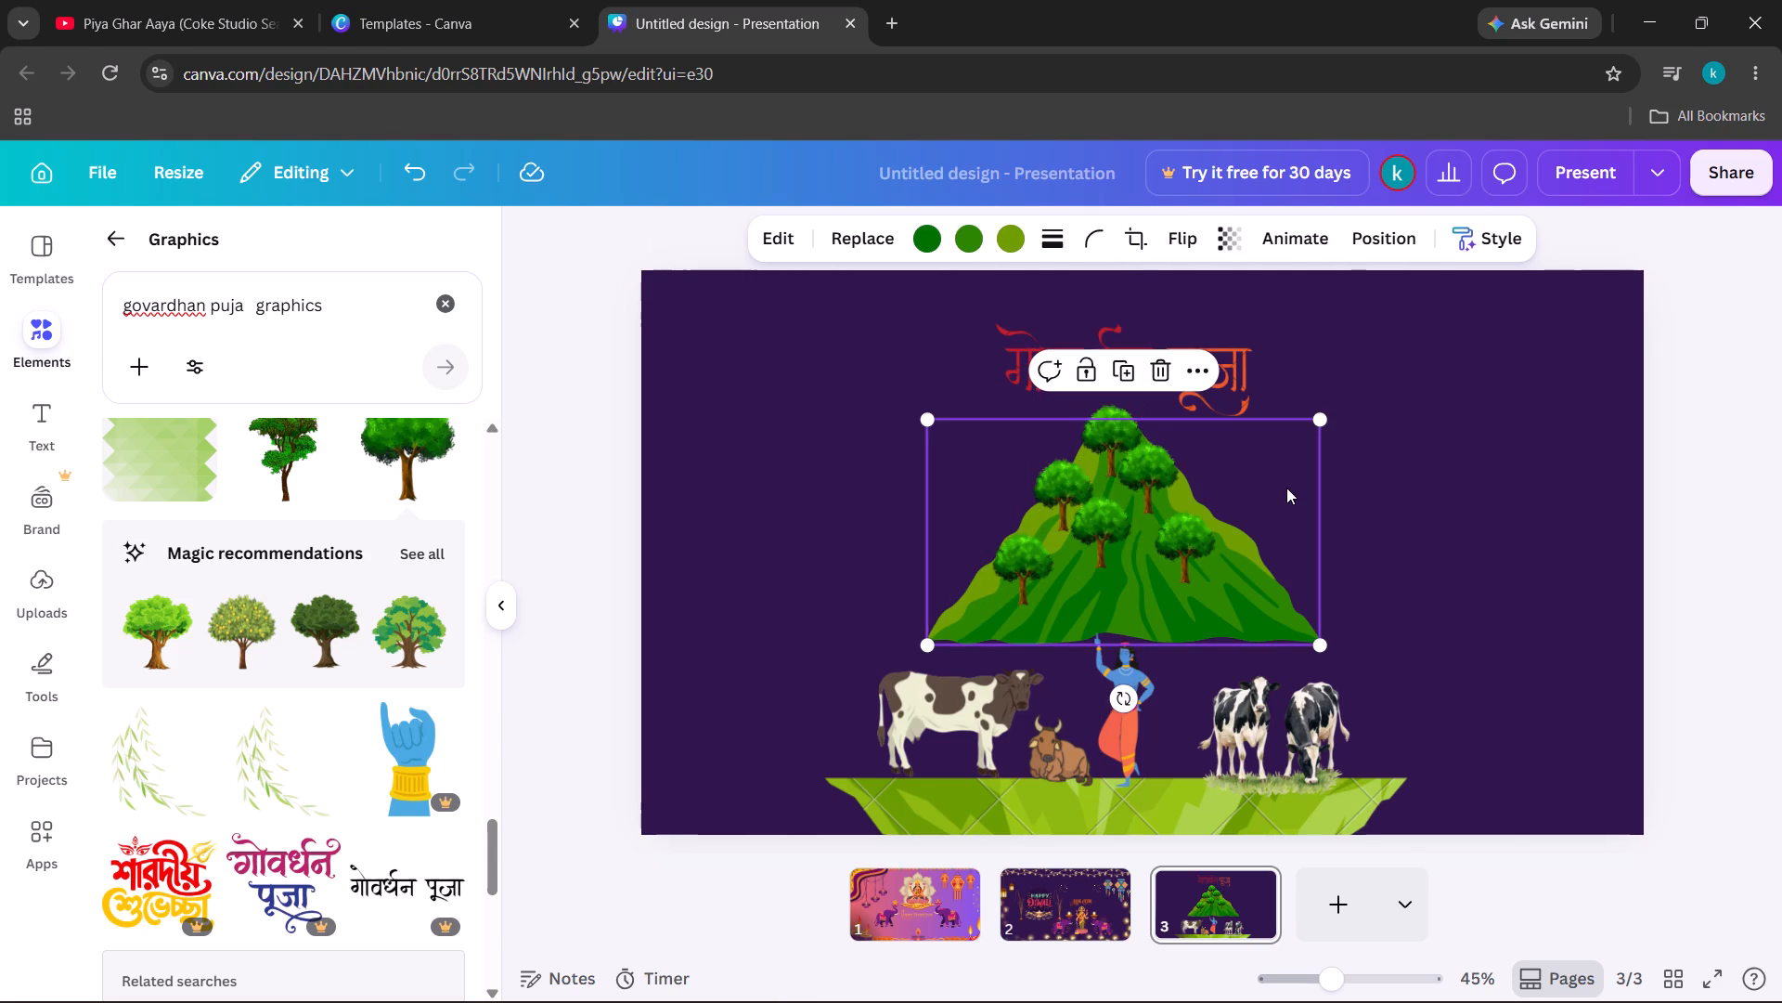
pyautogui.click(1407, 475)
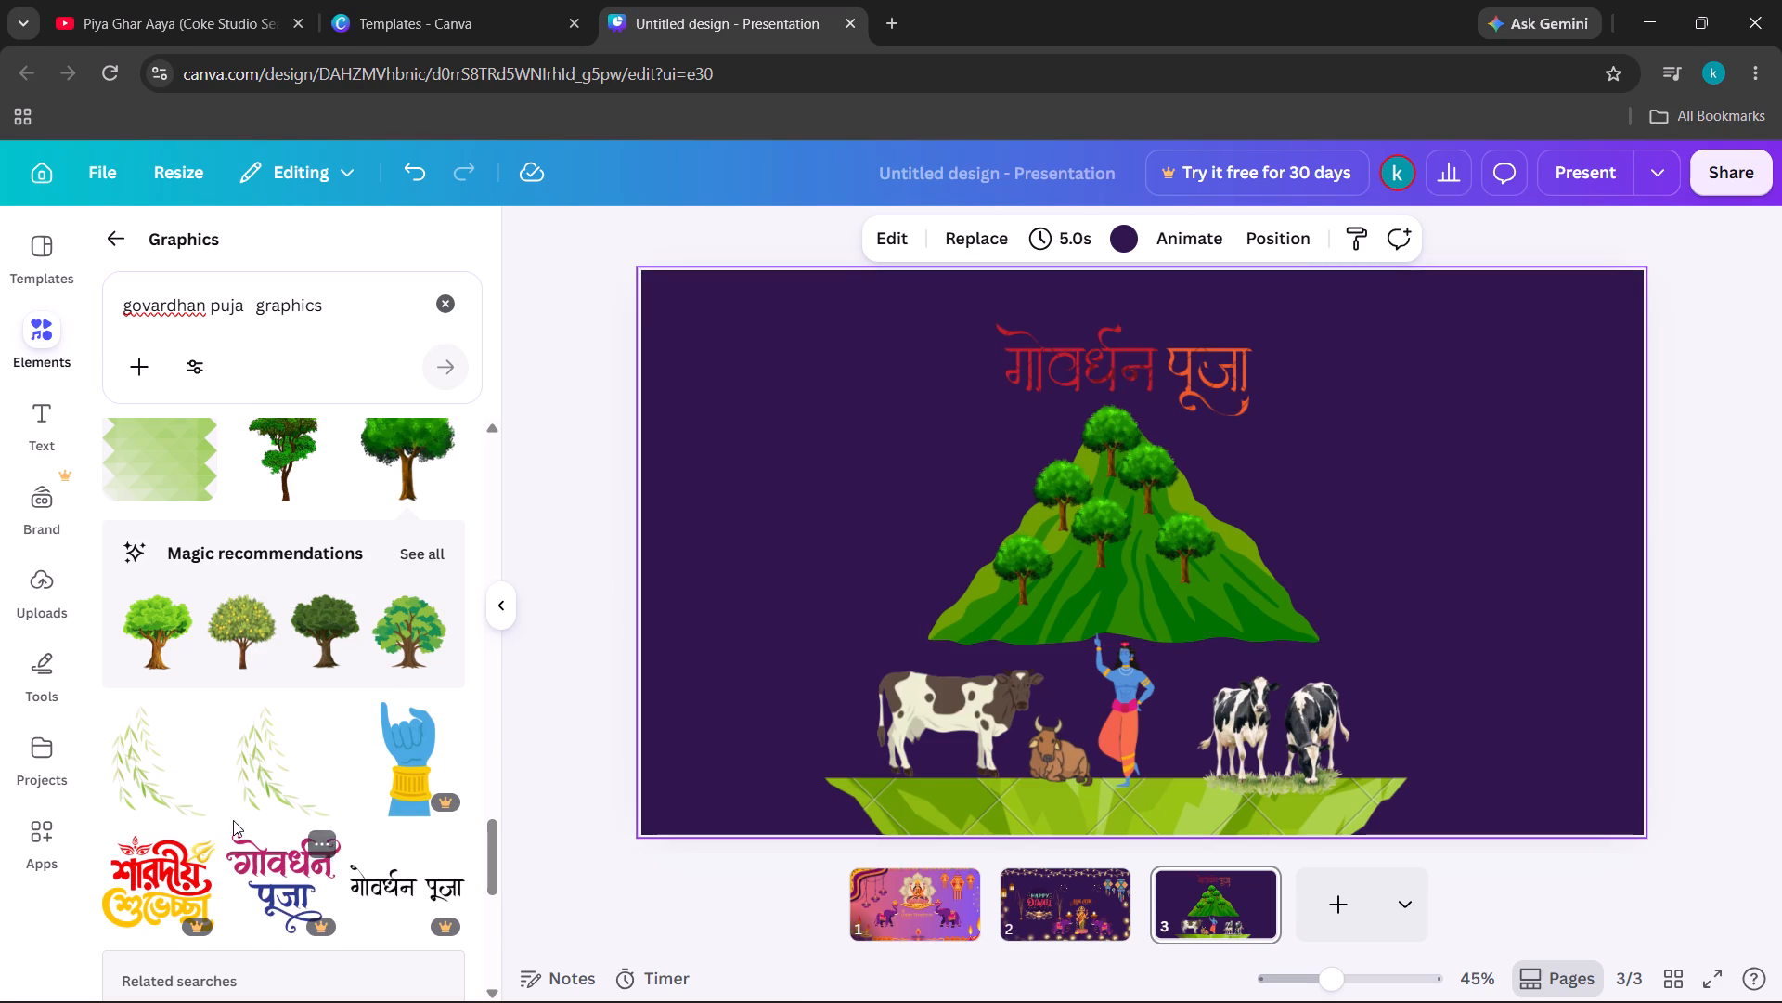
# Browse the Govardhan Puja graphics results for more decorations that suit the slide.
pyautogui.hscroll(11, 213, 820)
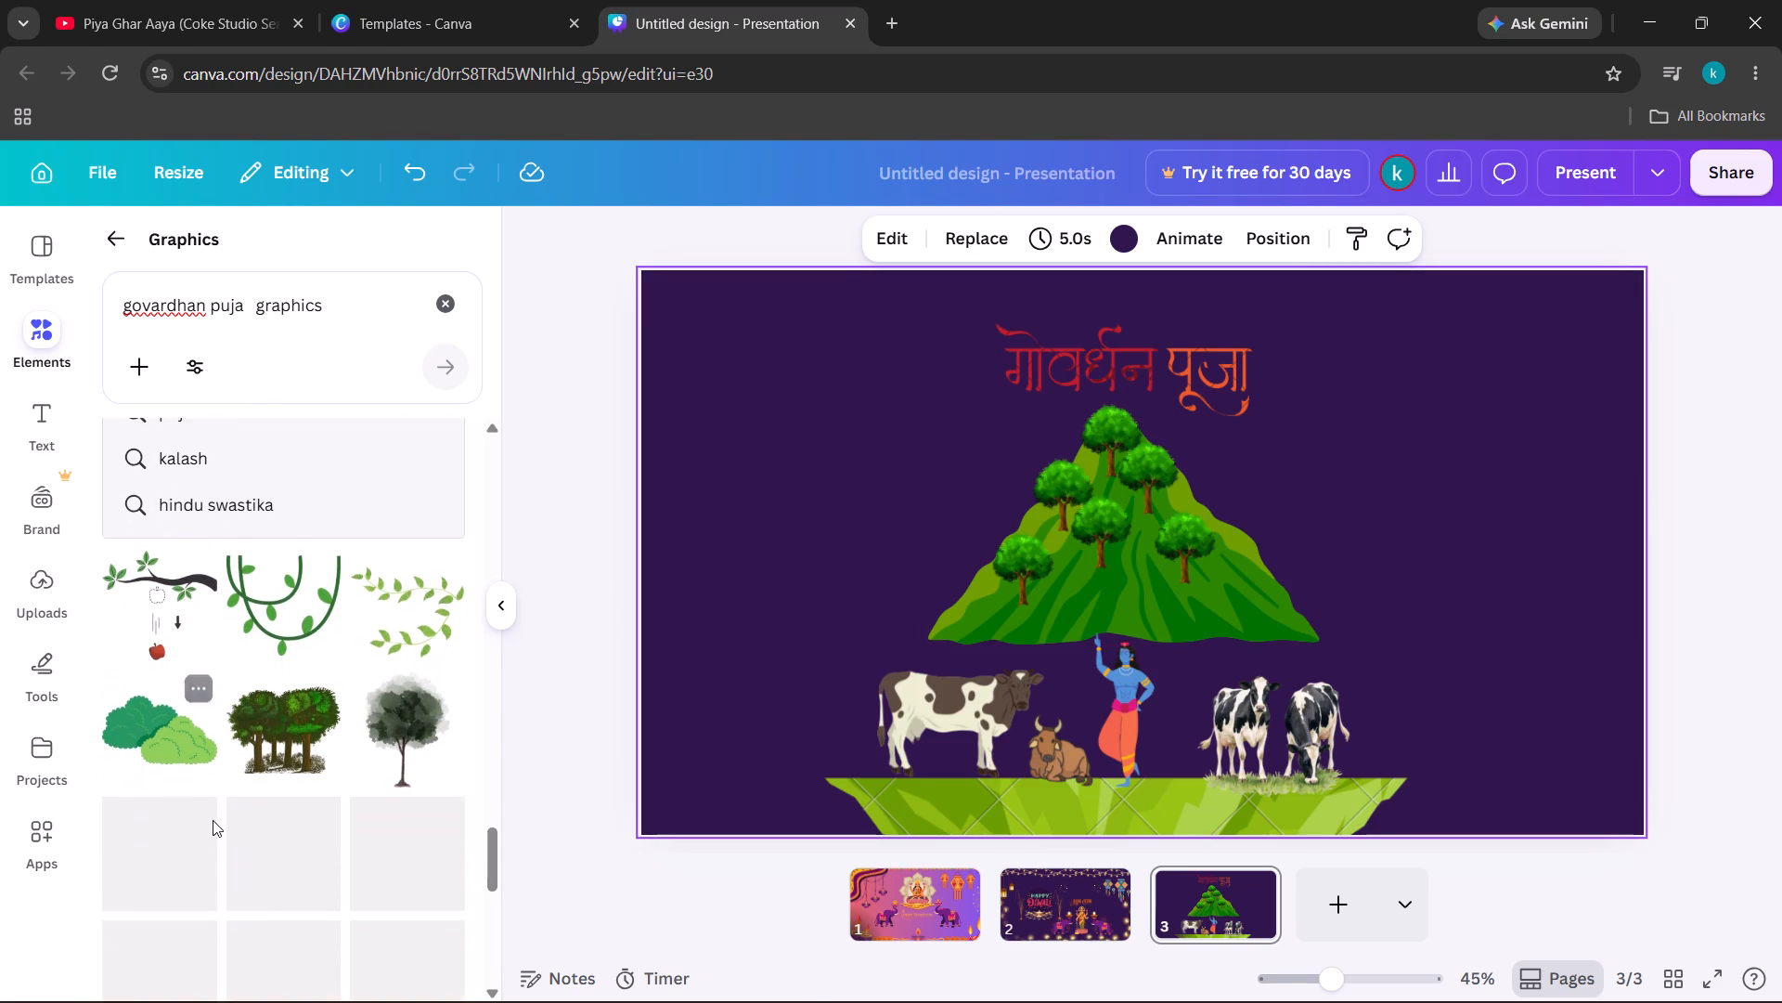
pyautogui.hscroll(6, 213, 820)
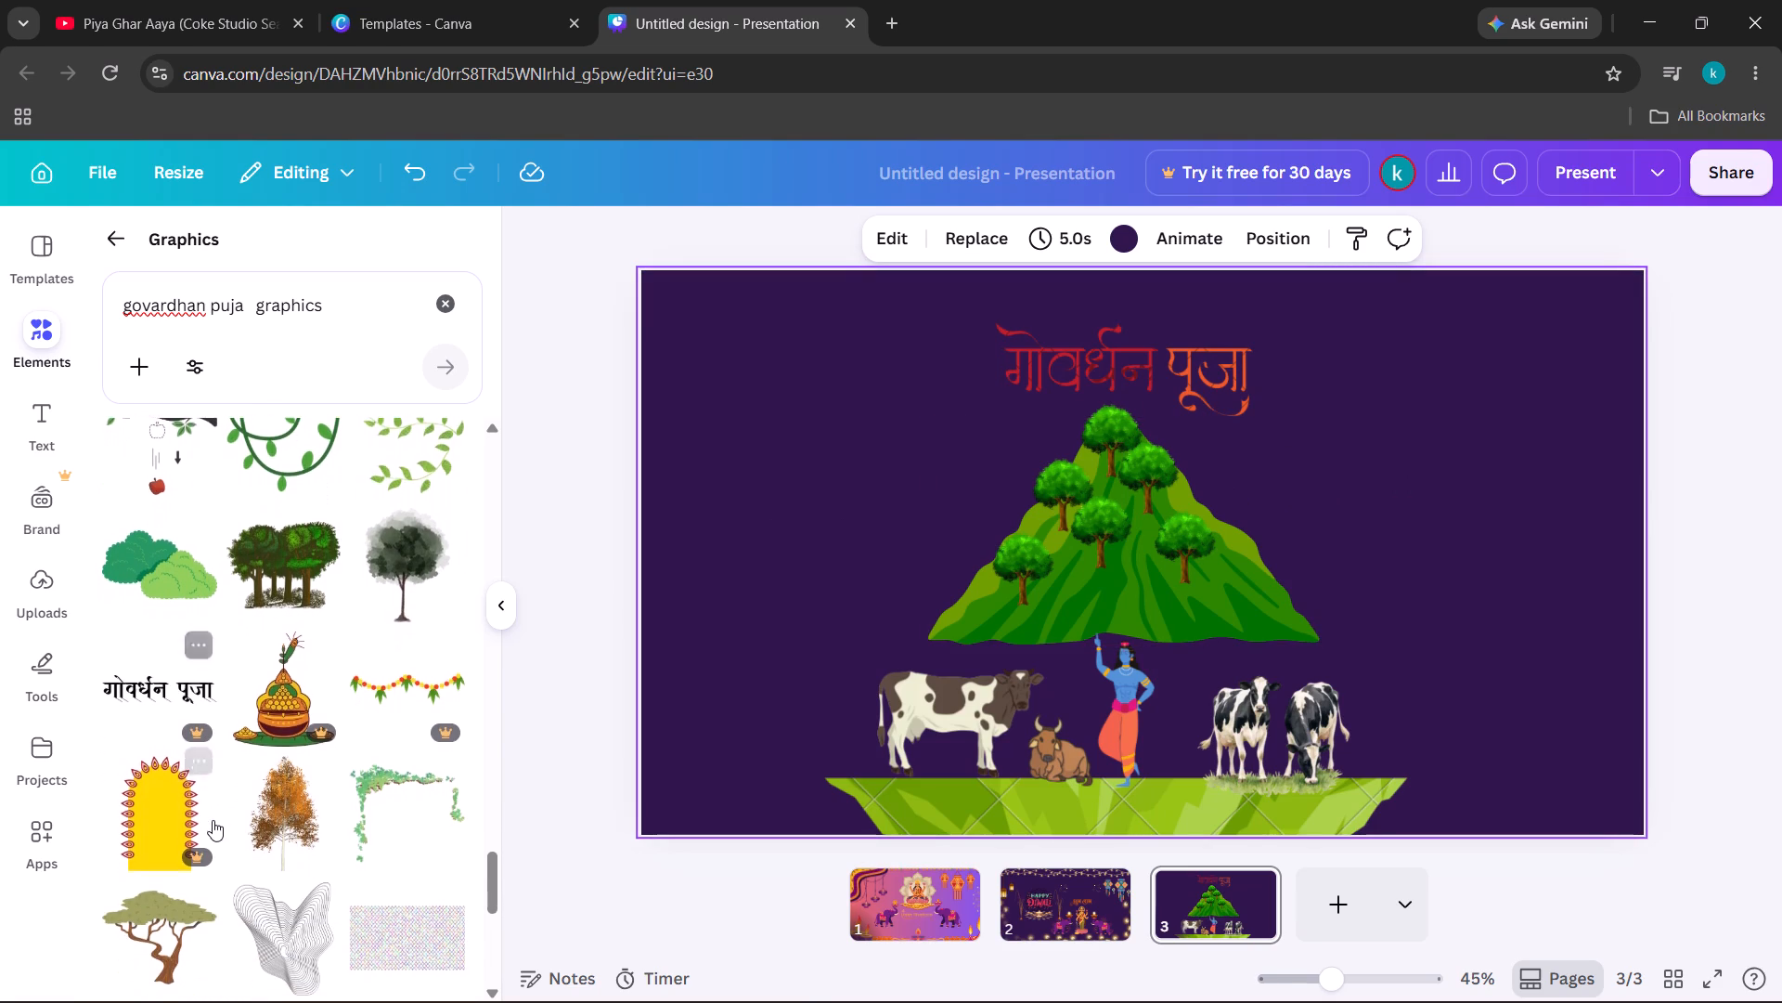
pyautogui.hscroll(7, 213, 820)
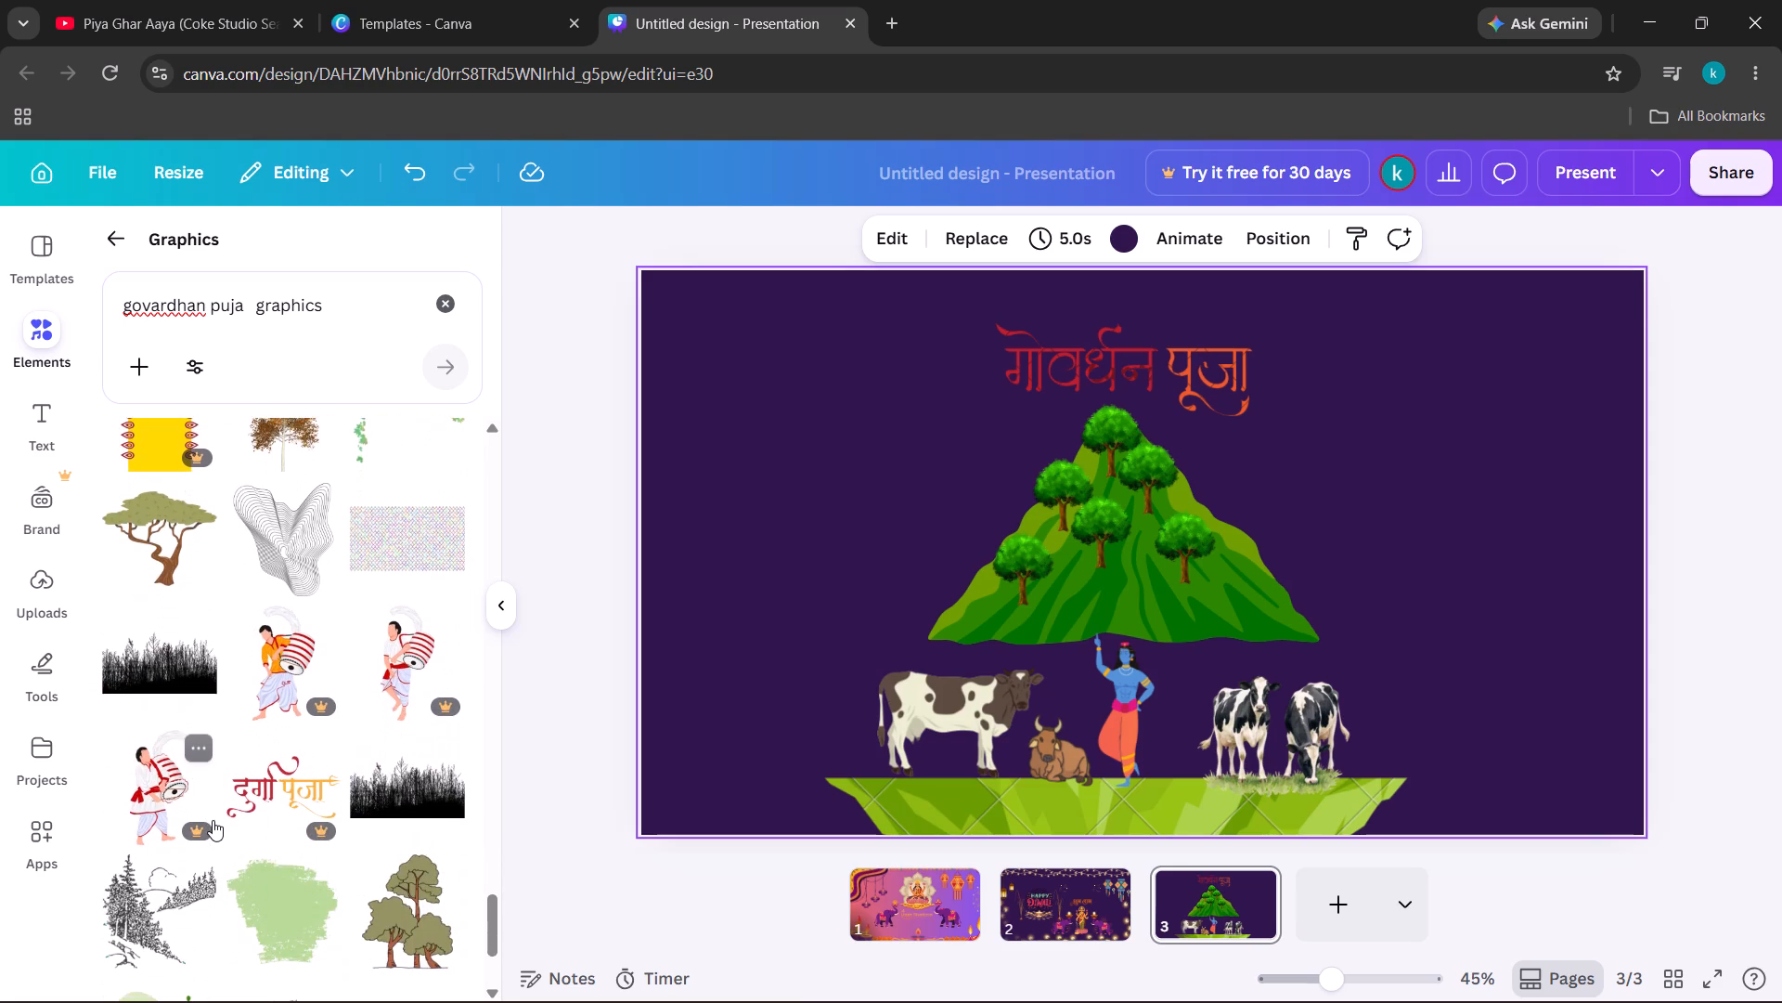
pyautogui.hscroll(5, 213, 820)
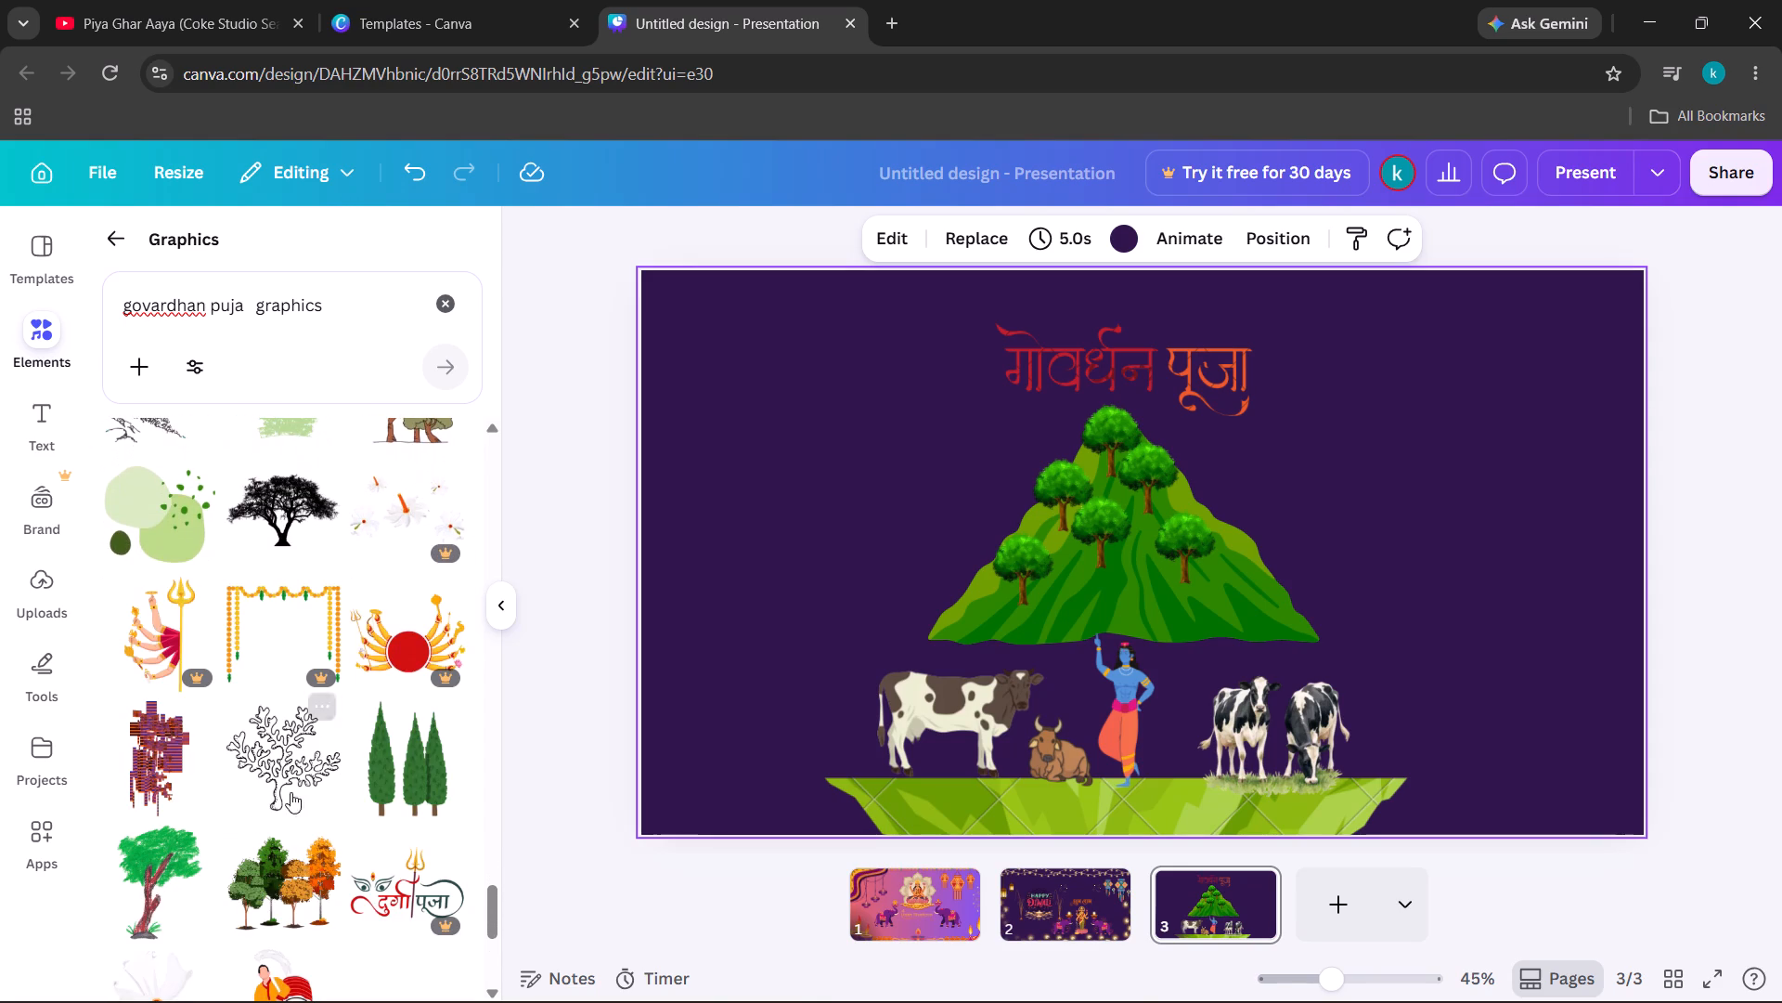
pyautogui.hscroll(5, 331, 686)
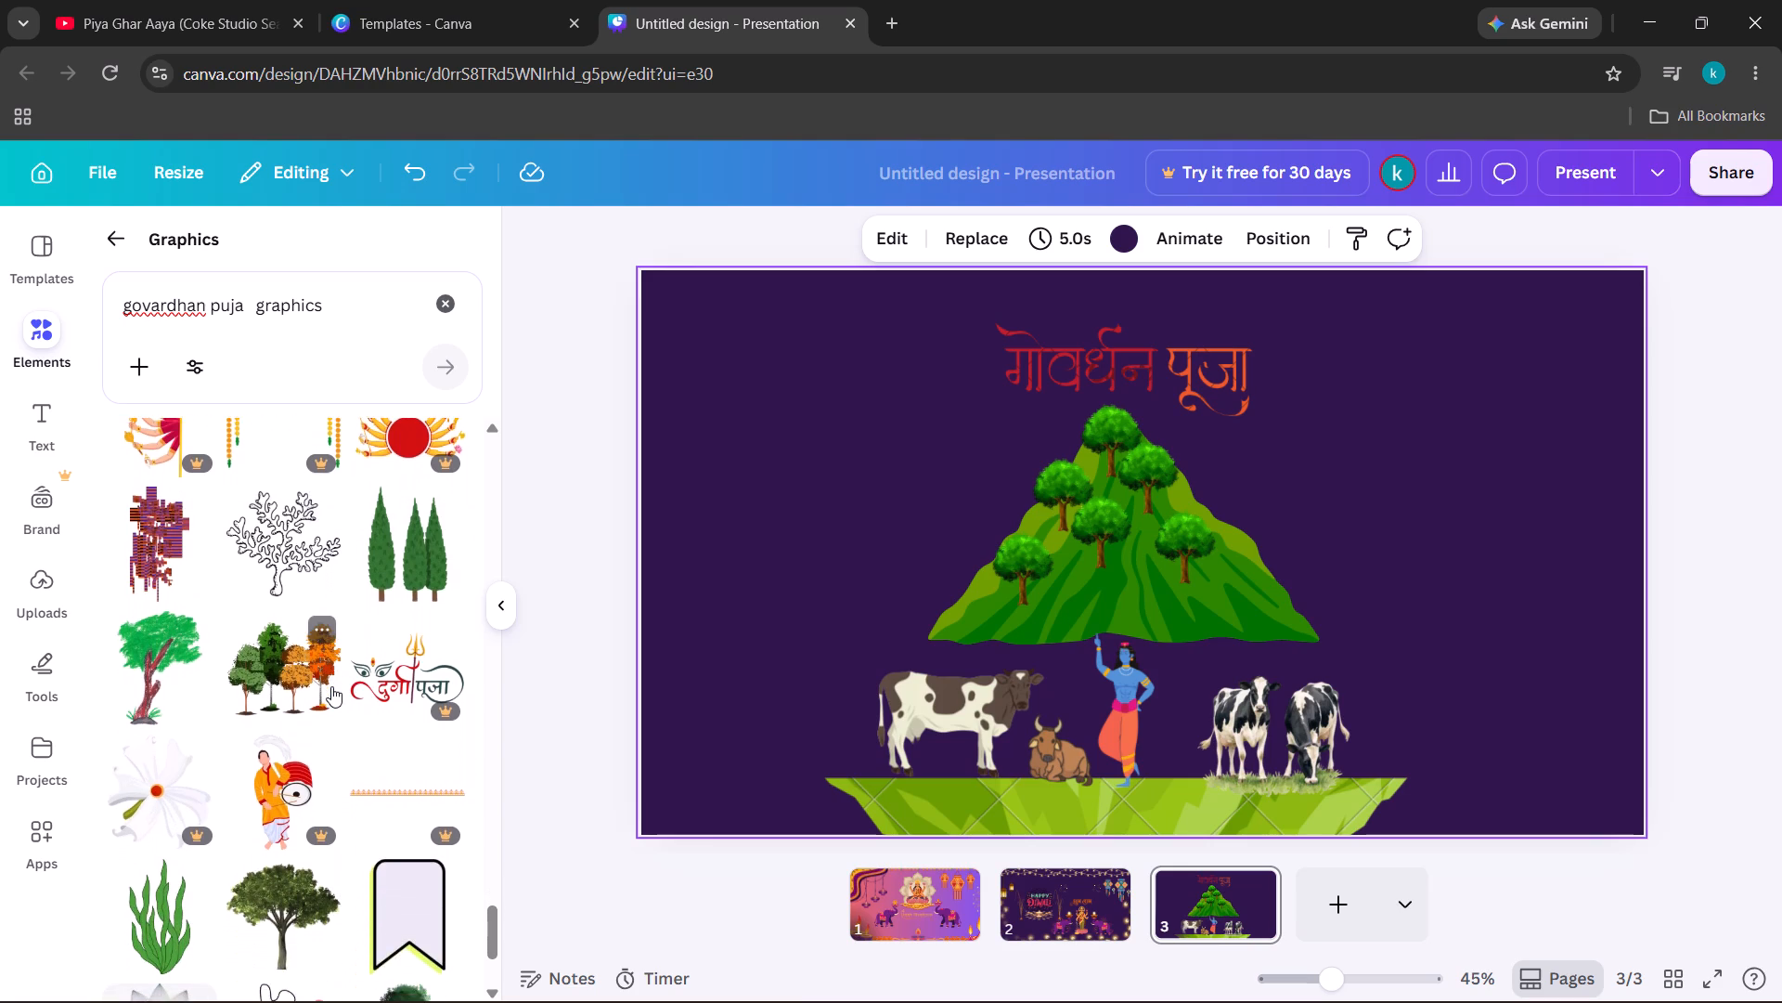
pyautogui.hscroll(6, 331, 686)
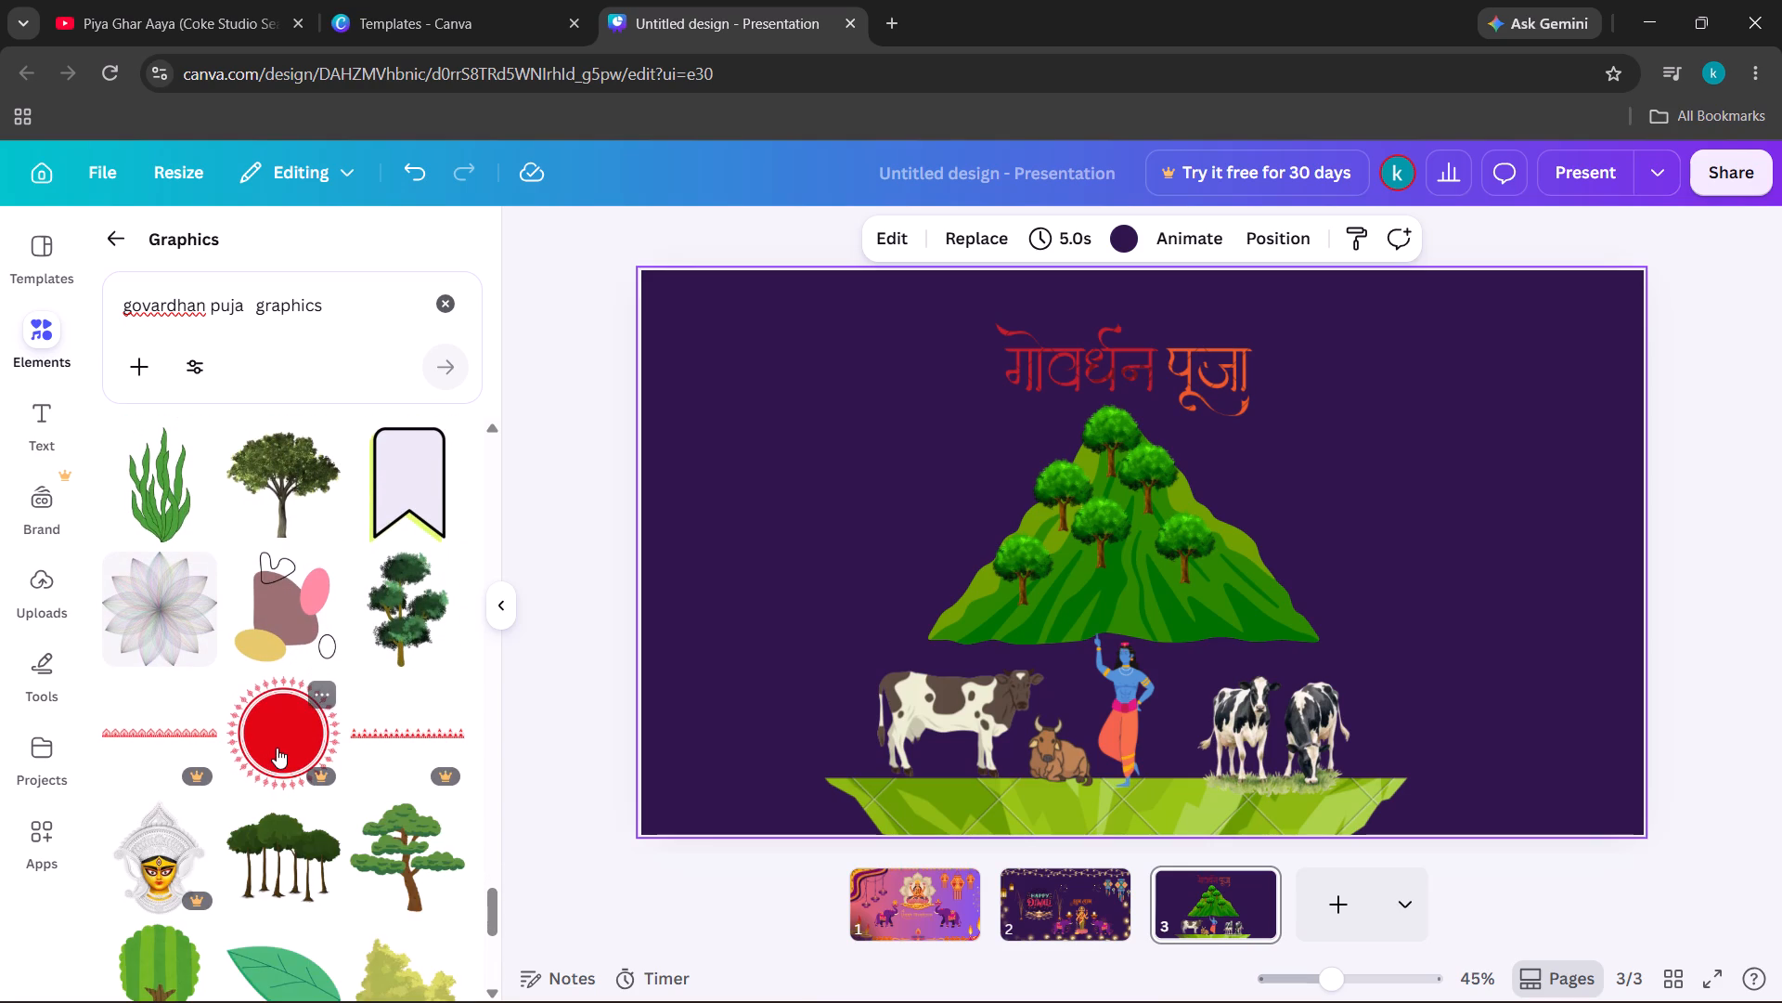
pyautogui.scroll(3, 277, 748)
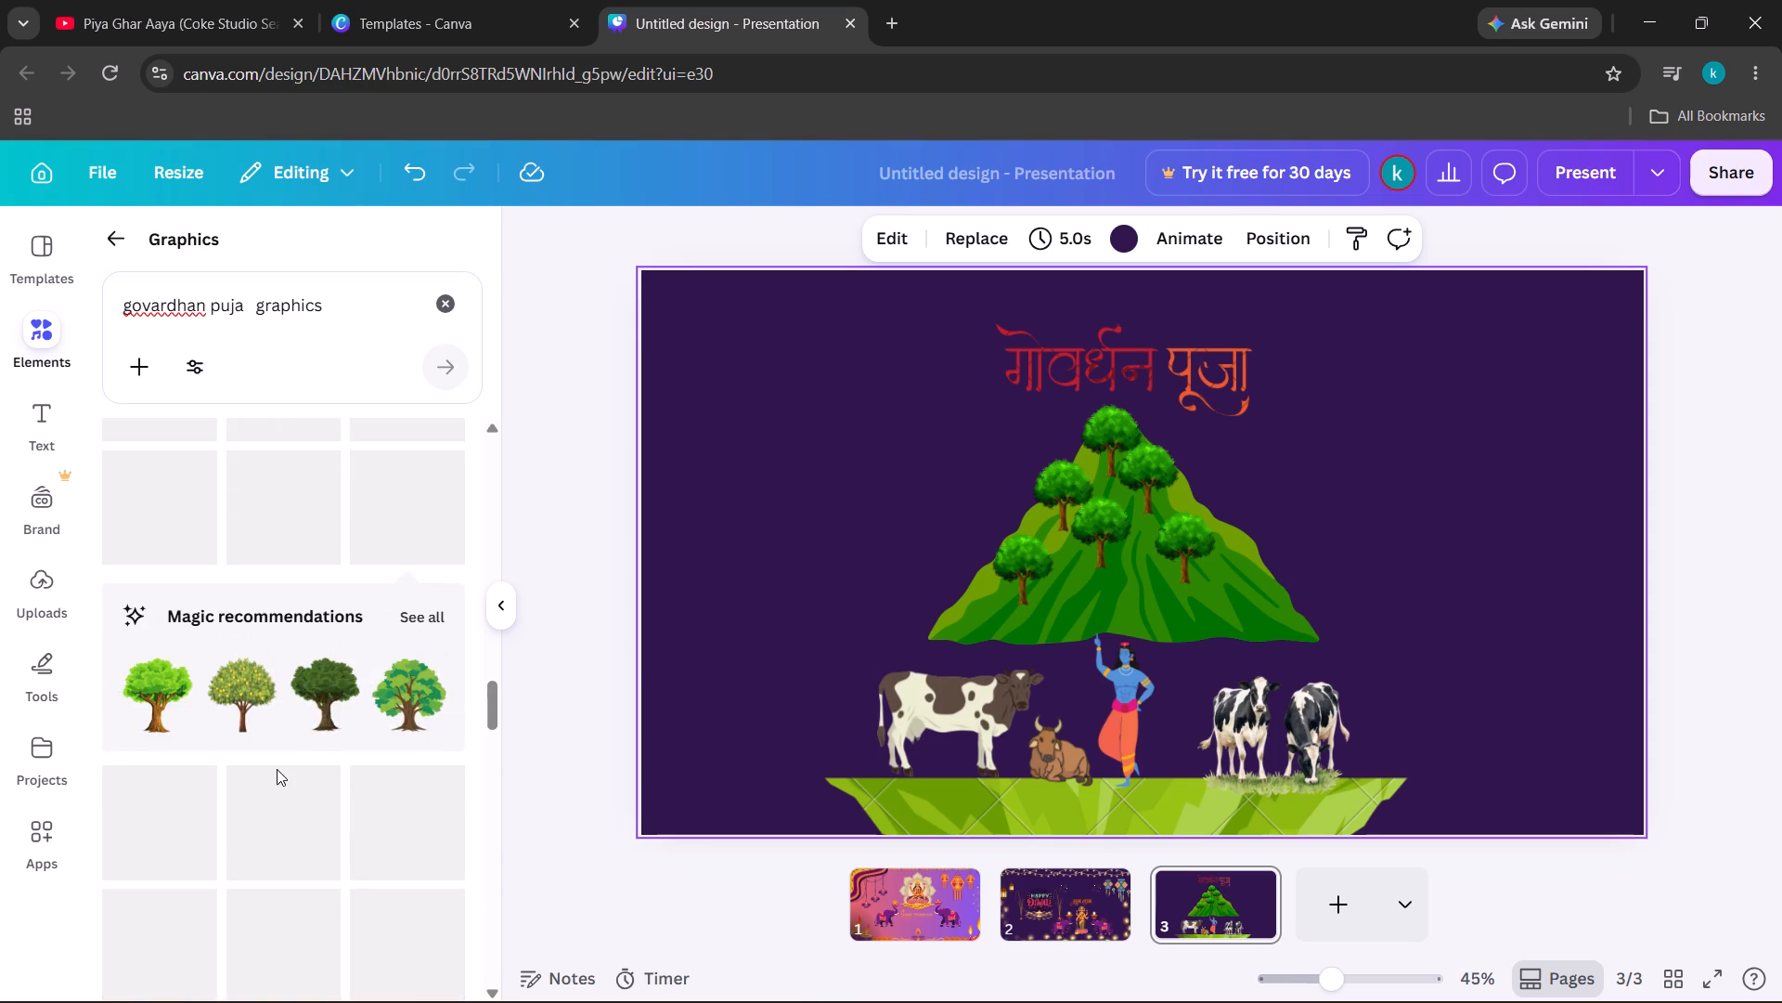
pyautogui.scroll(5, 277, 769)
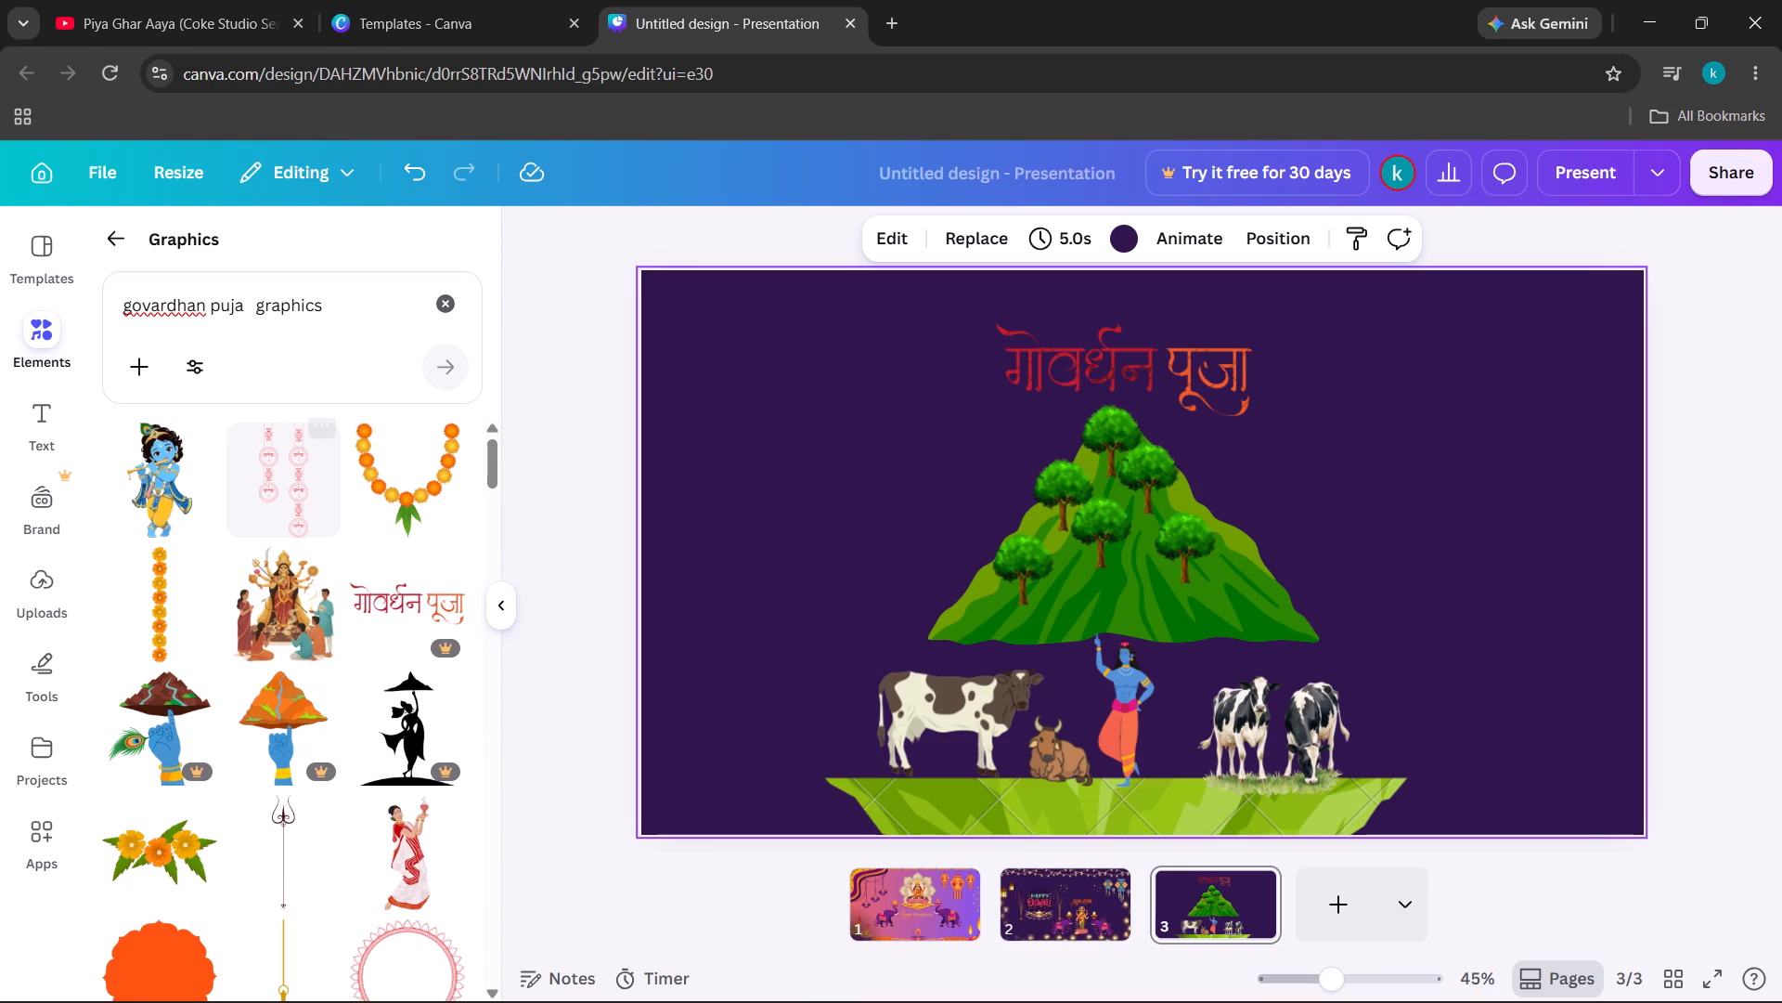
# Search the graphics library for diwali instead of govardhan puja.
pyautogui.click(245, 304)
pyautogui.press('BackSpace')
pyautogui.press('BackSpace')
pyautogui.press('BackSpace')
pyautogui.press('BackSpace')
pyautogui.press('BackSpace')
pyautogui.press('BackSpace')
pyautogui.press('BackSpace')
pyautogui.press('BackSpace')
pyautogui.press('BackSpace')
pyautogui.press('BackSpace')
pyautogui.press('BackSpace')
pyautogui.press('BackSpace')
pyautogui.press('BackSpace')
pyautogui.press('BackSpace')
pyautogui.press('BackSpace')
pyautogui.press('BackSpace')
pyautogui.press('BackSpace')
pyautogui.press('BackSpace')
pyautogui.press('BackSpace')
pyautogui.press('BackSpace')
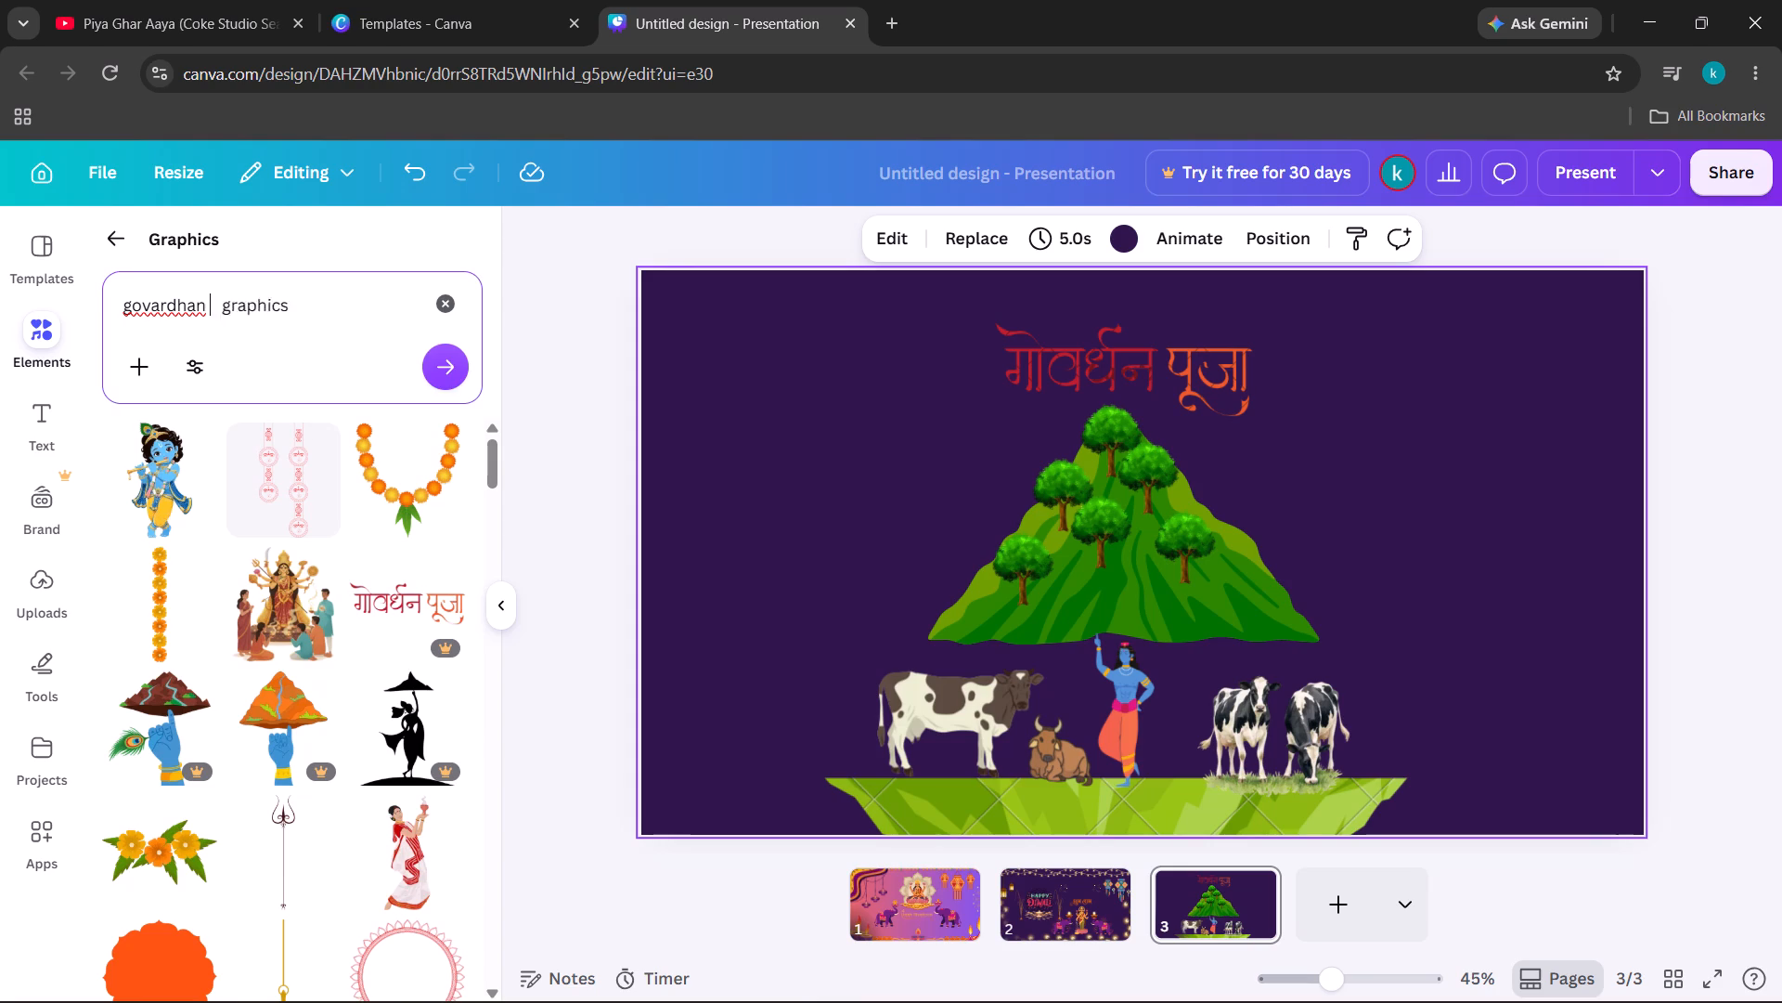
pyautogui.write('diwali')
pyautogui.press('space')
pyautogui.press('Return')
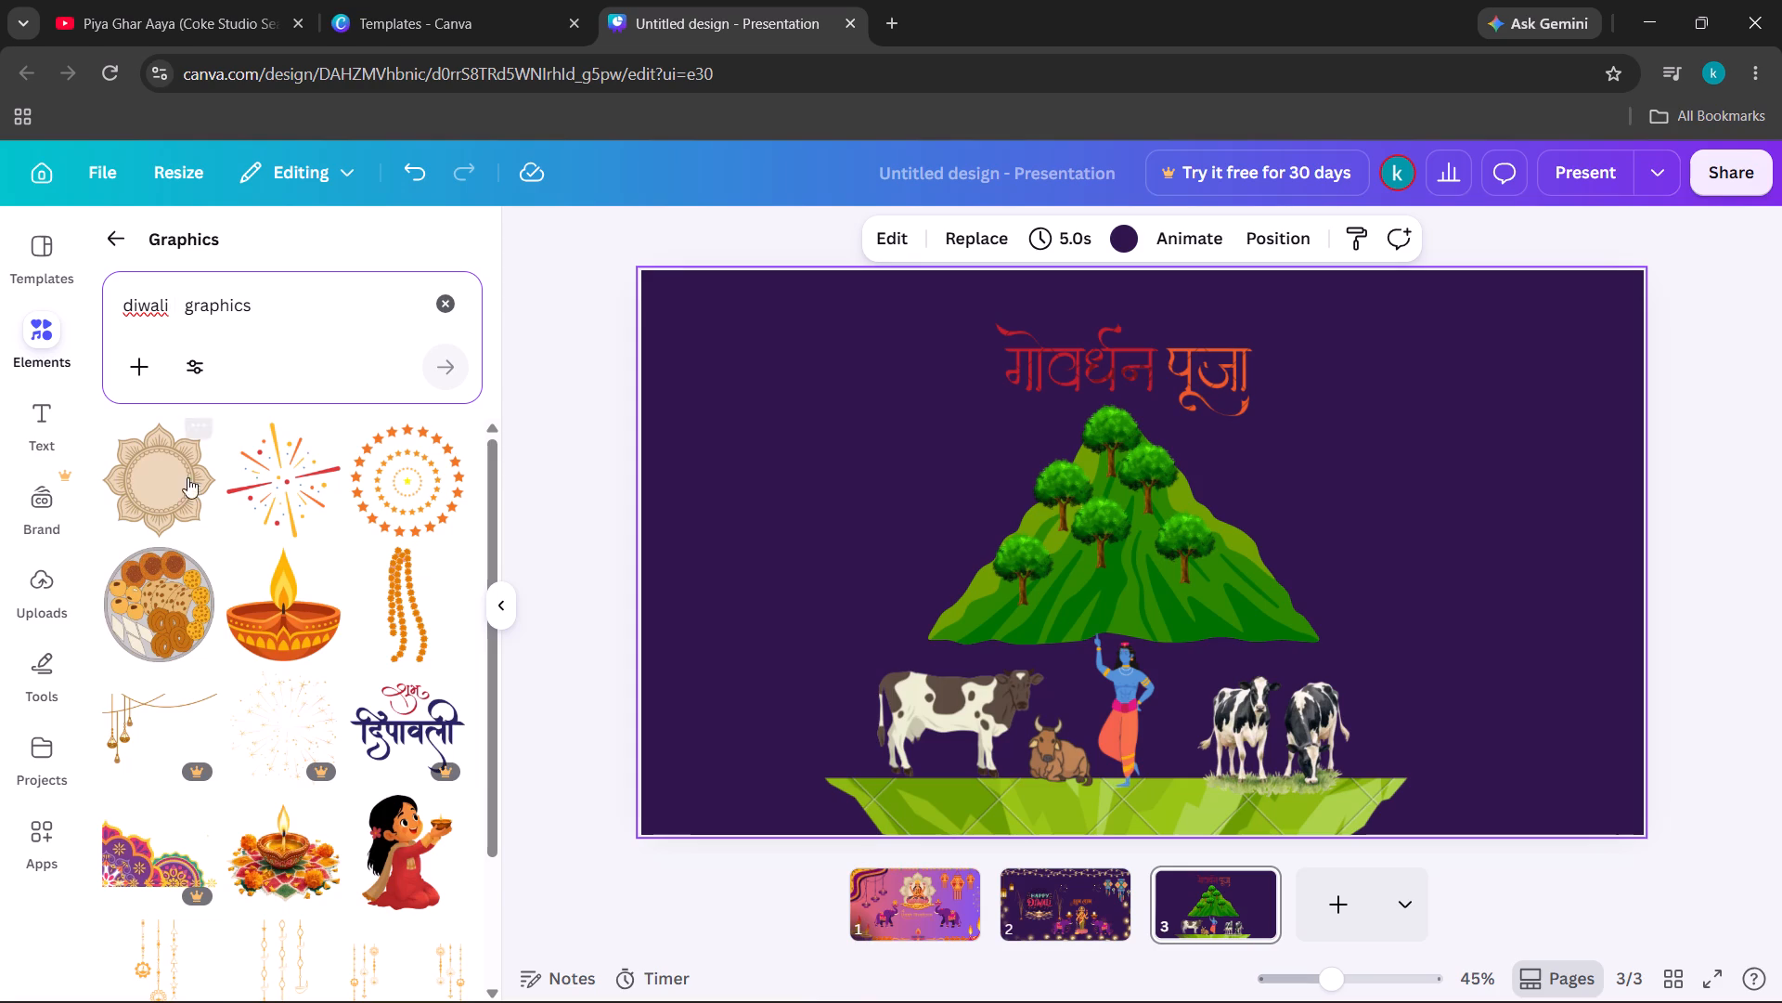
# Add the orange concentric star-ring graphic and place it in the slide's top-left corner, partly off the page.
pyautogui.click(391, 513)
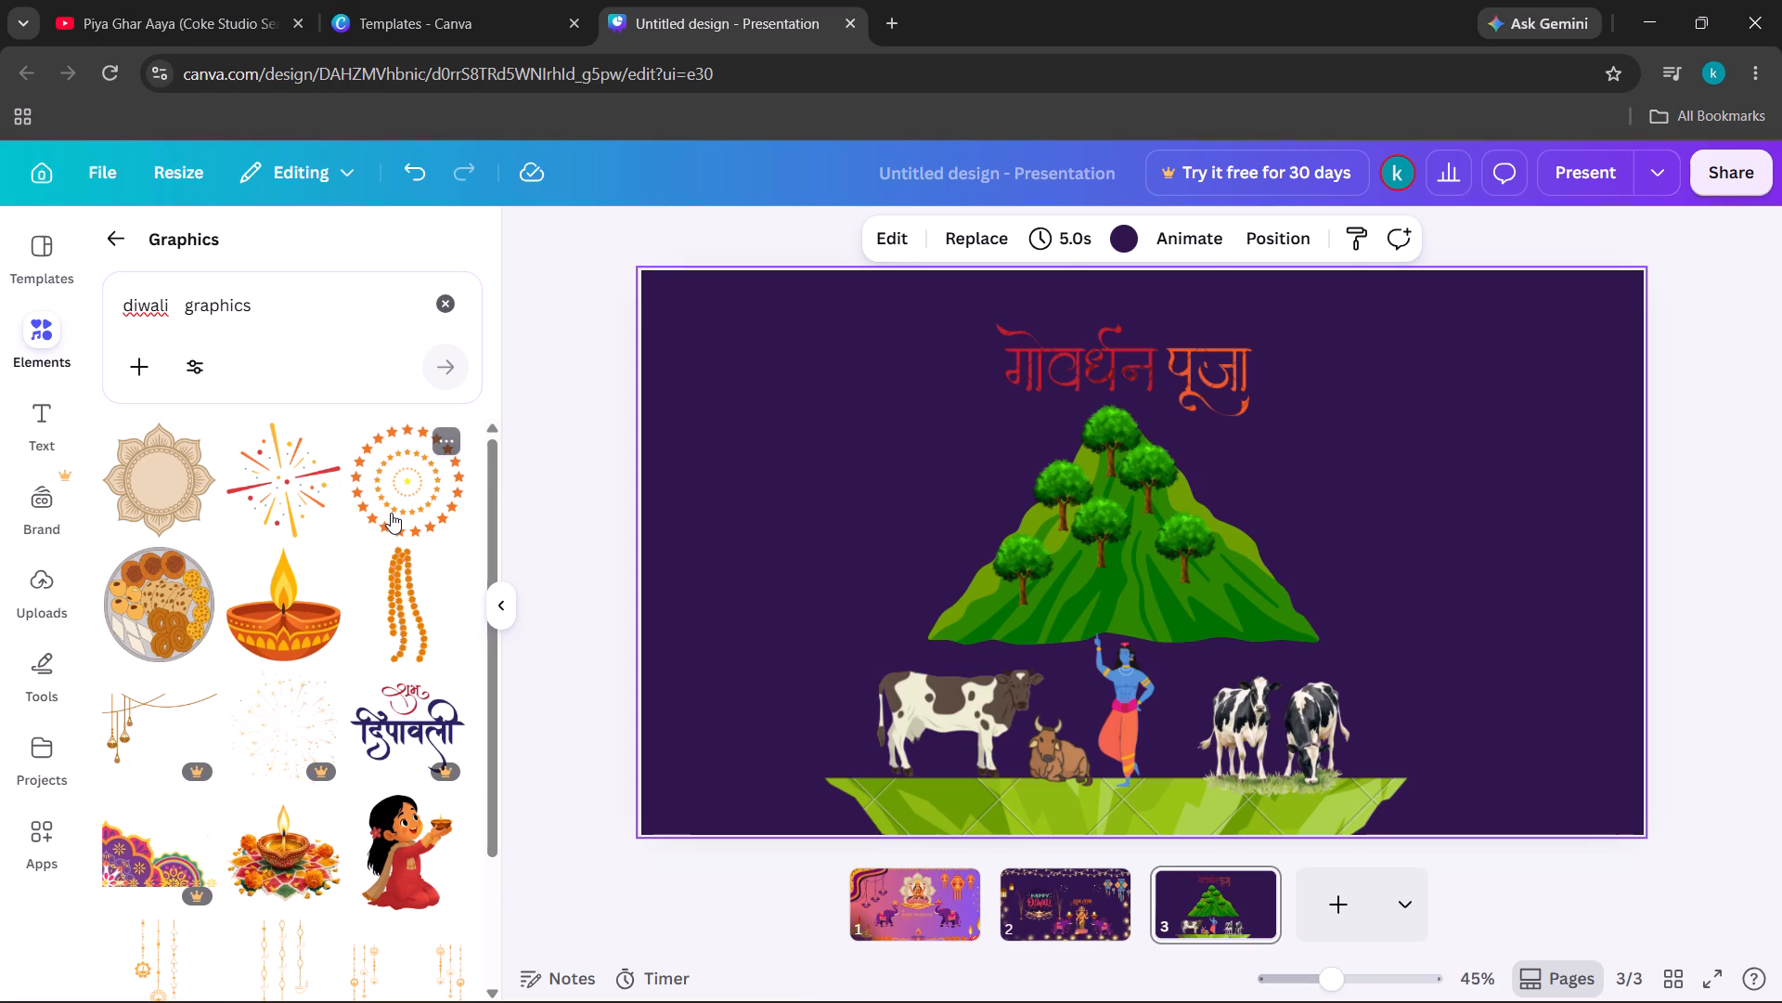
pyautogui.moveTo(1105, 569); pyautogui.dragTo(741, 365)
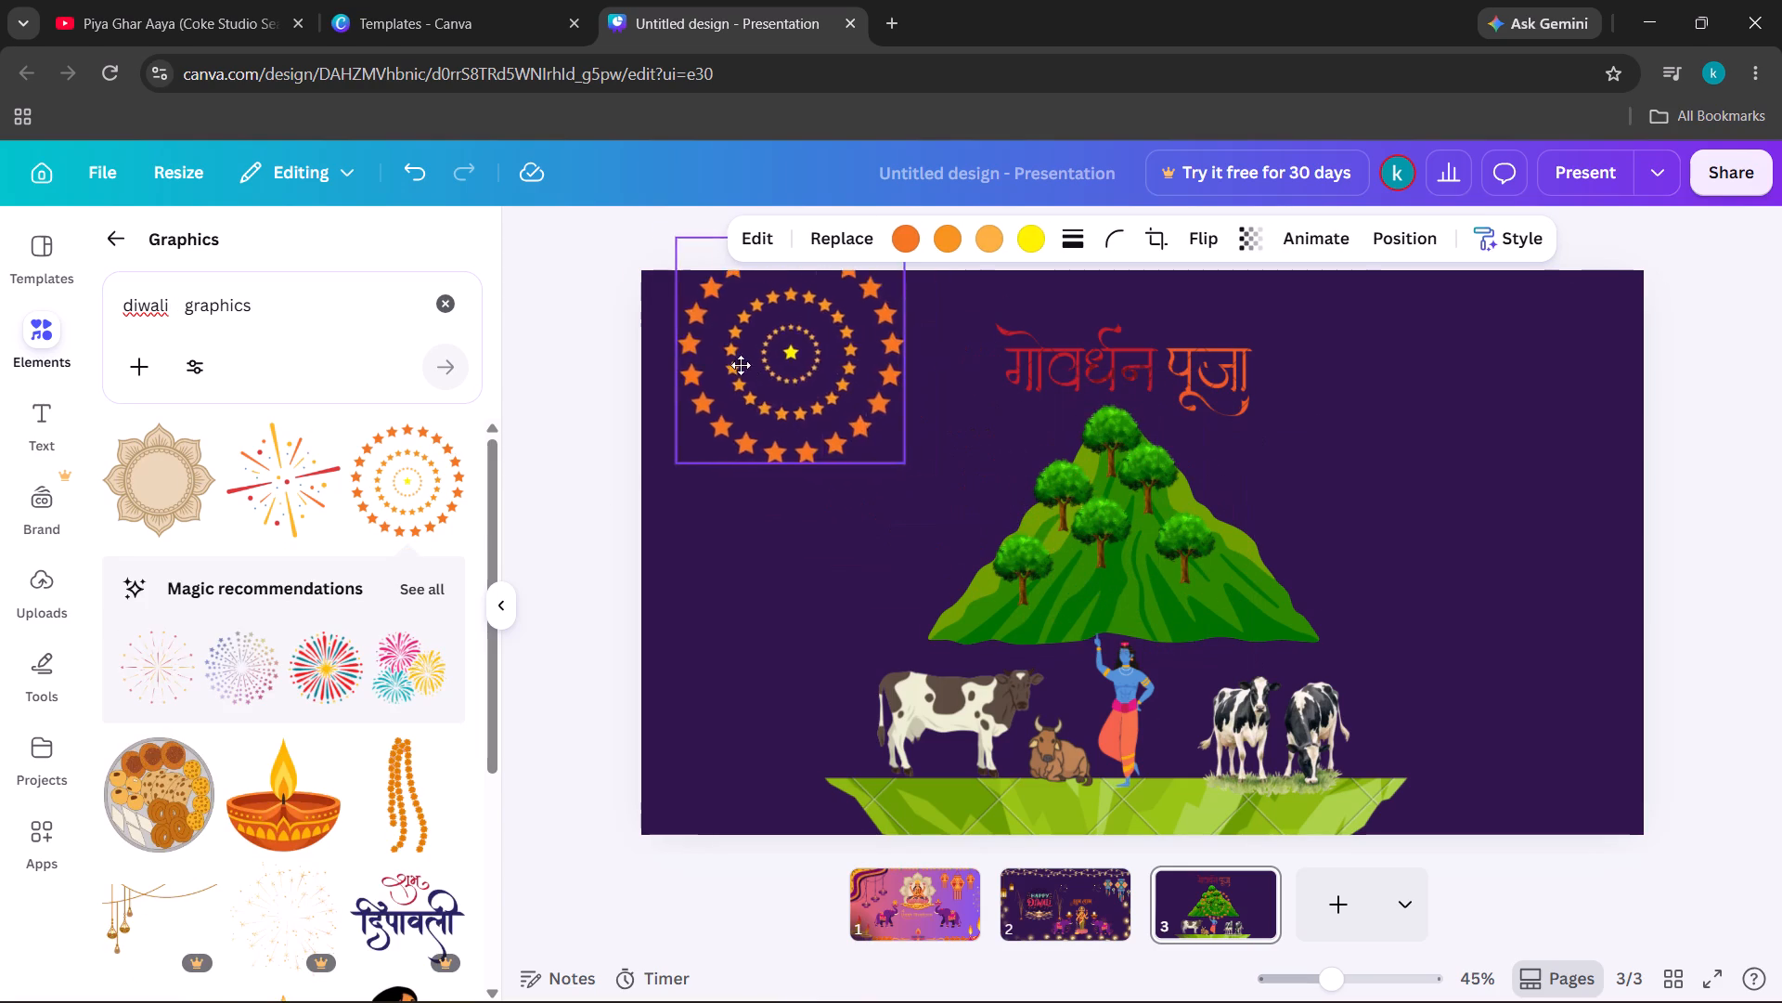
pyautogui.moveTo(741, 365); pyautogui.dragTo(646, 317)
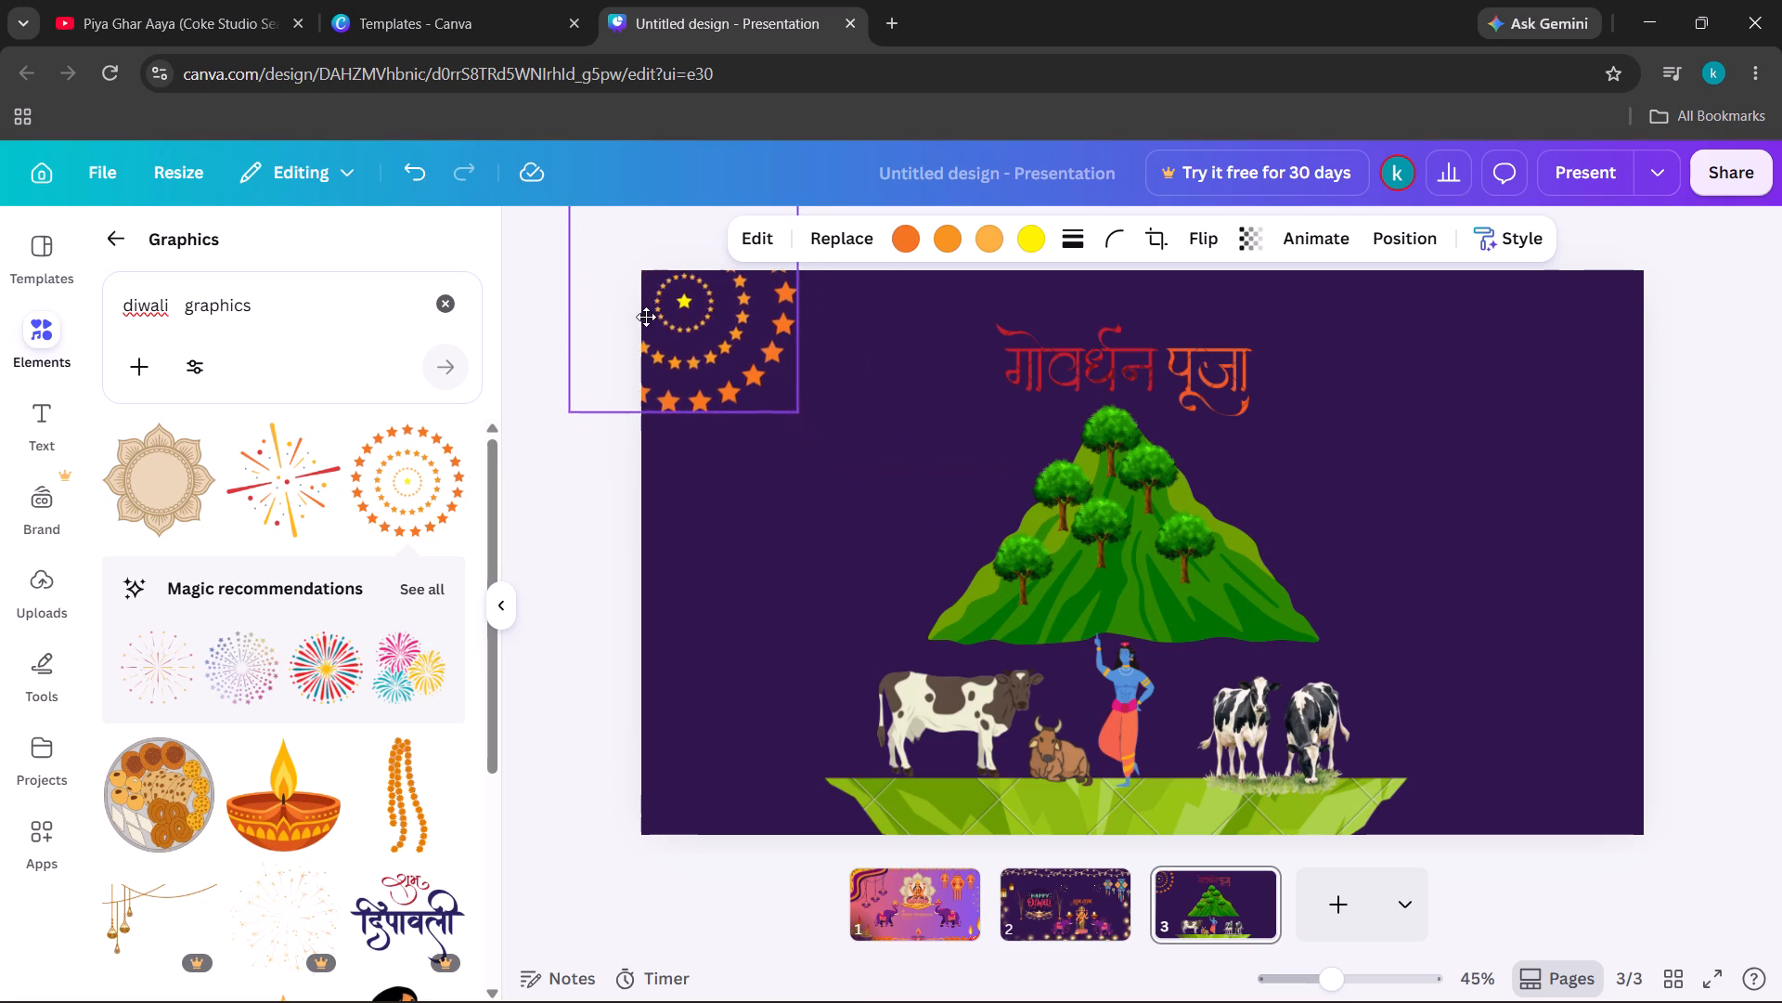
pyautogui.moveTo(646, 317); pyautogui.dragTo(632, 299)
pyautogui.click(694, 506)
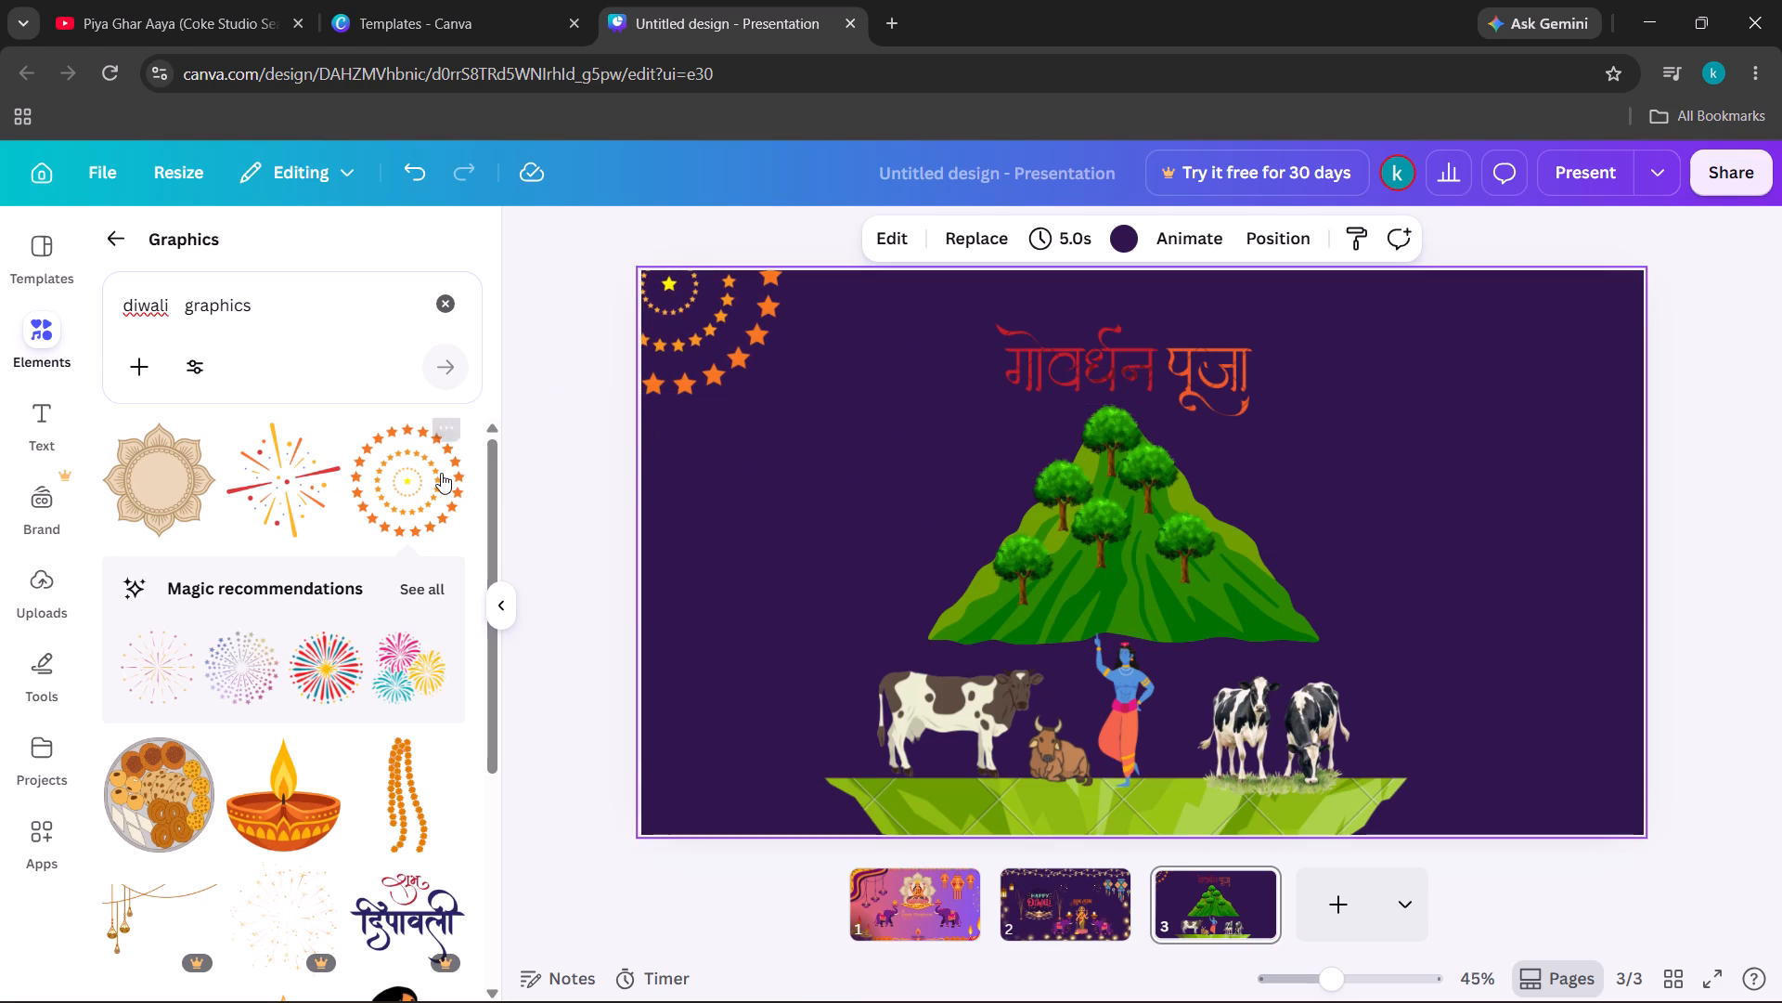
# Add a second orange star-ring graphic and place it in the slide's bottom-left corner, partly off the page.
pyautogui.click(404, 501)
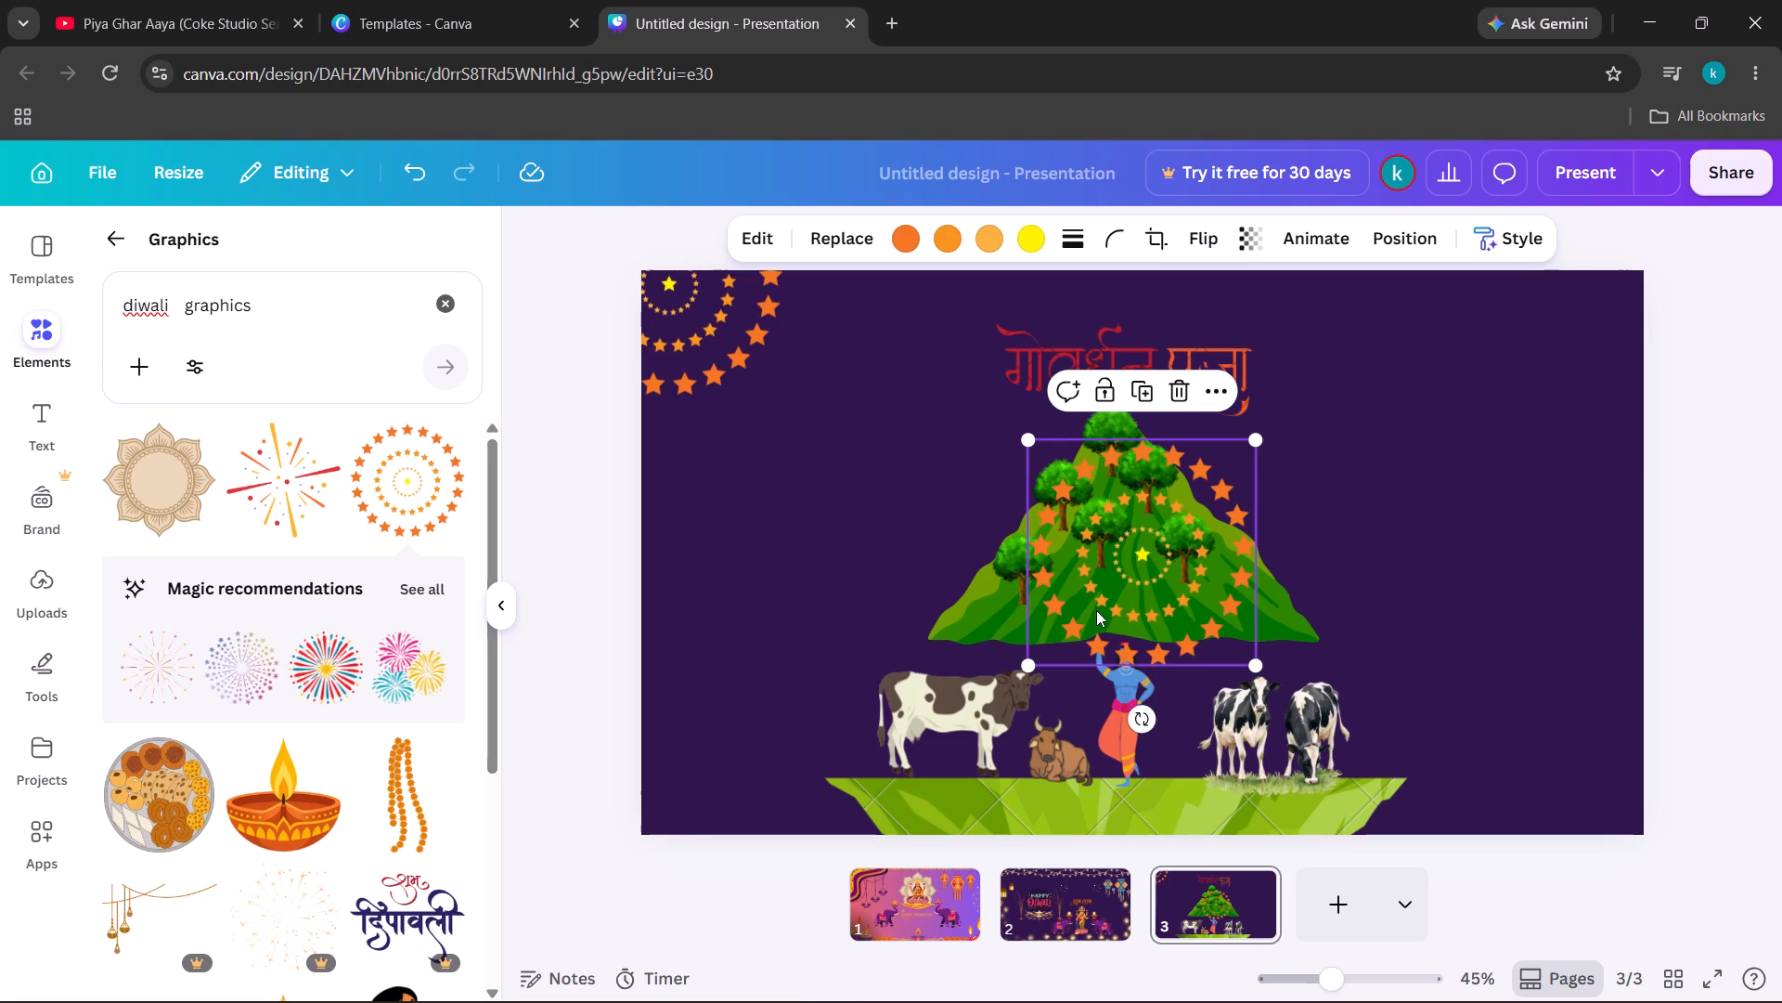
pyautogui.moveTo(1096, 610); pyautogui.dragTo(596, 501)
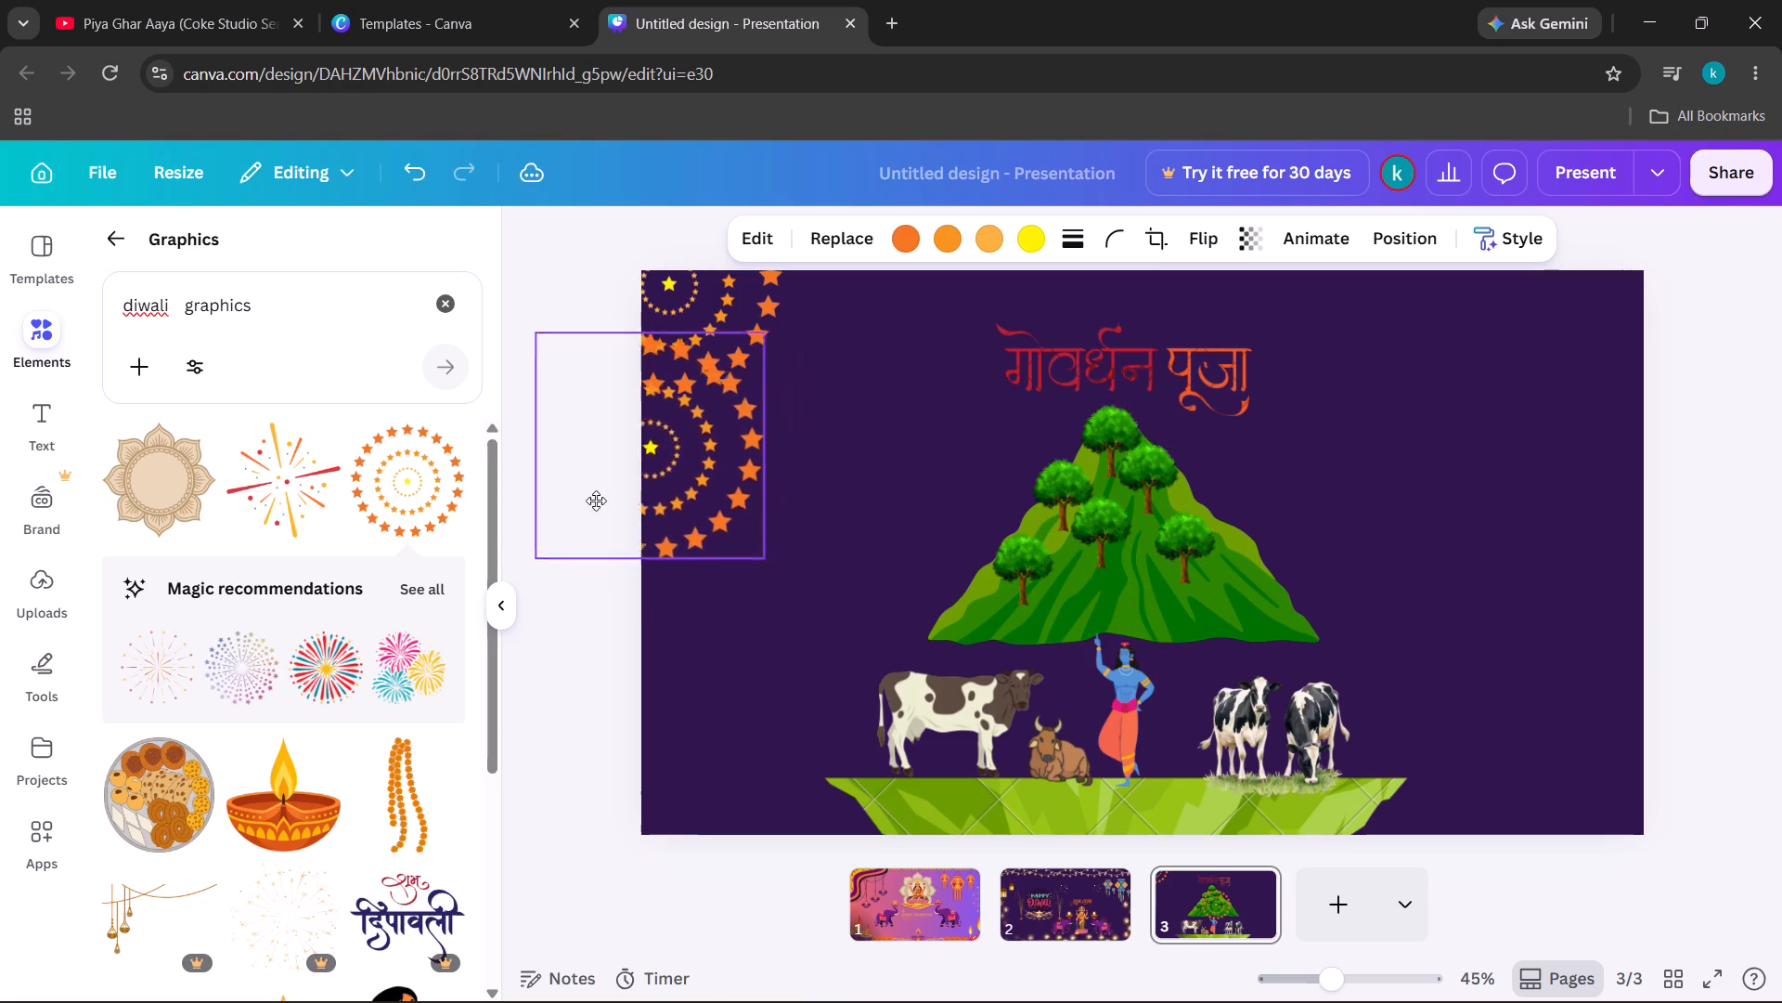
pyautogui.moveTo(596, 501); pyautogui.dragTo(566, 554)
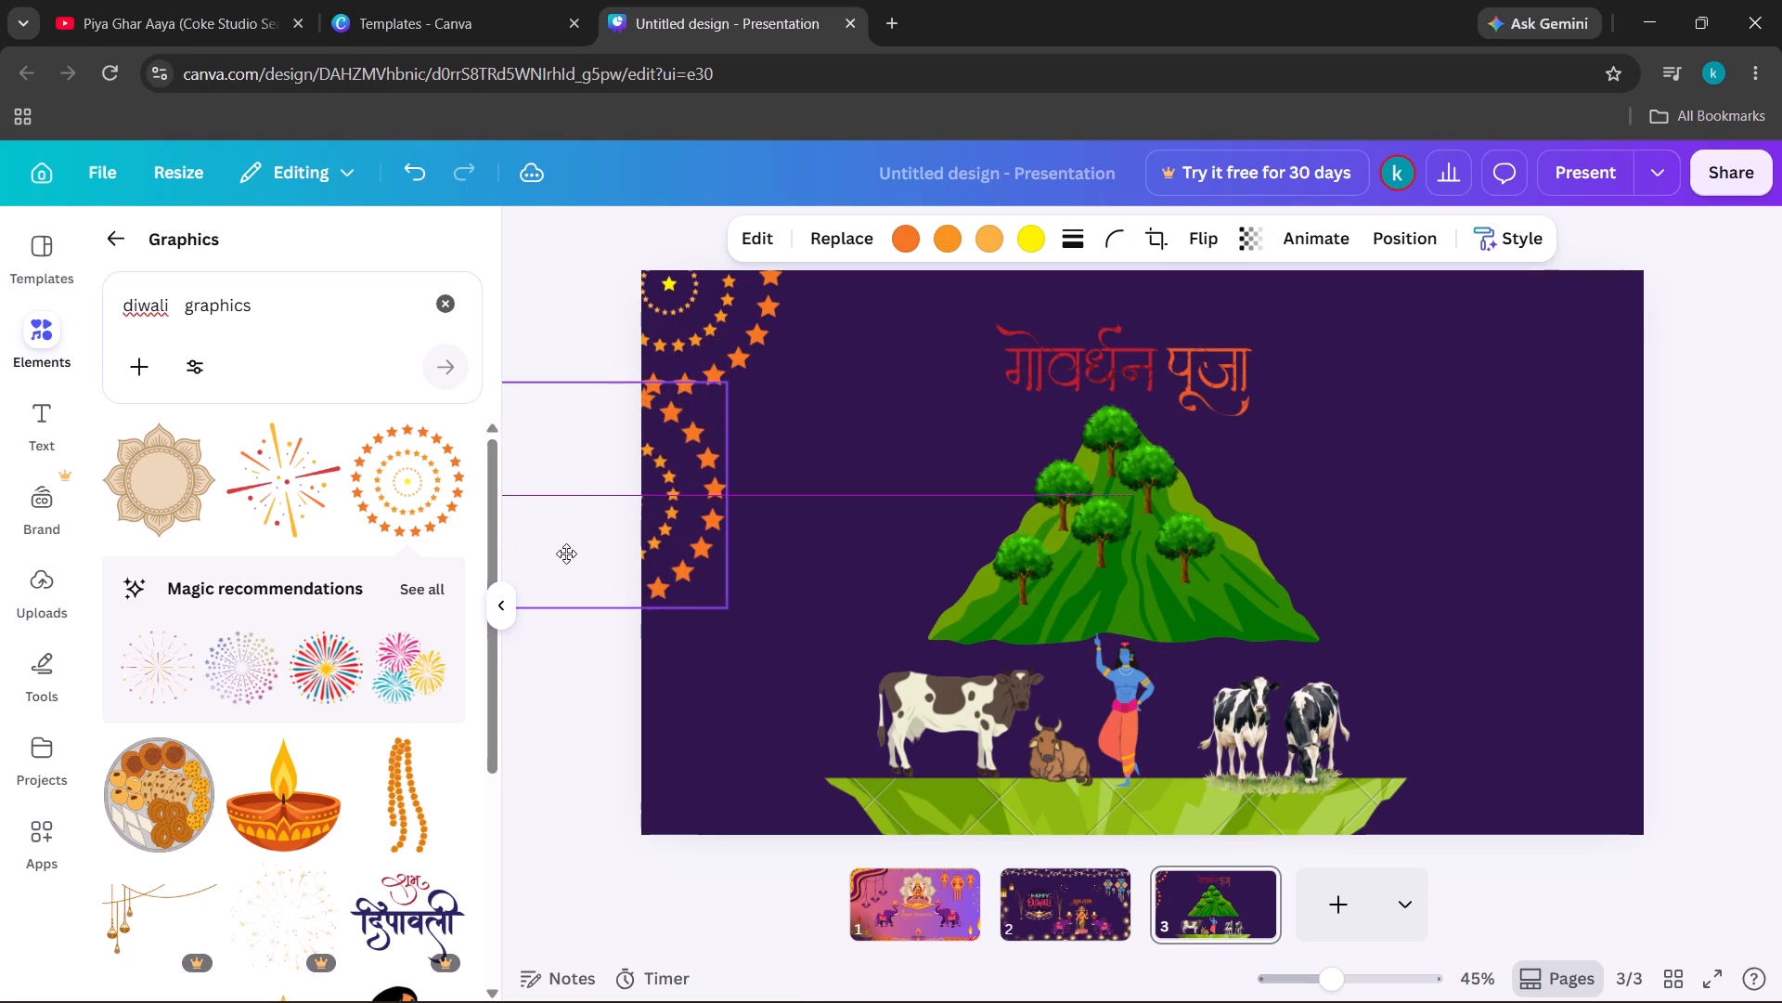
pyautogui.moveTo(566, 554); pyautogui.dragTo(559, 595)
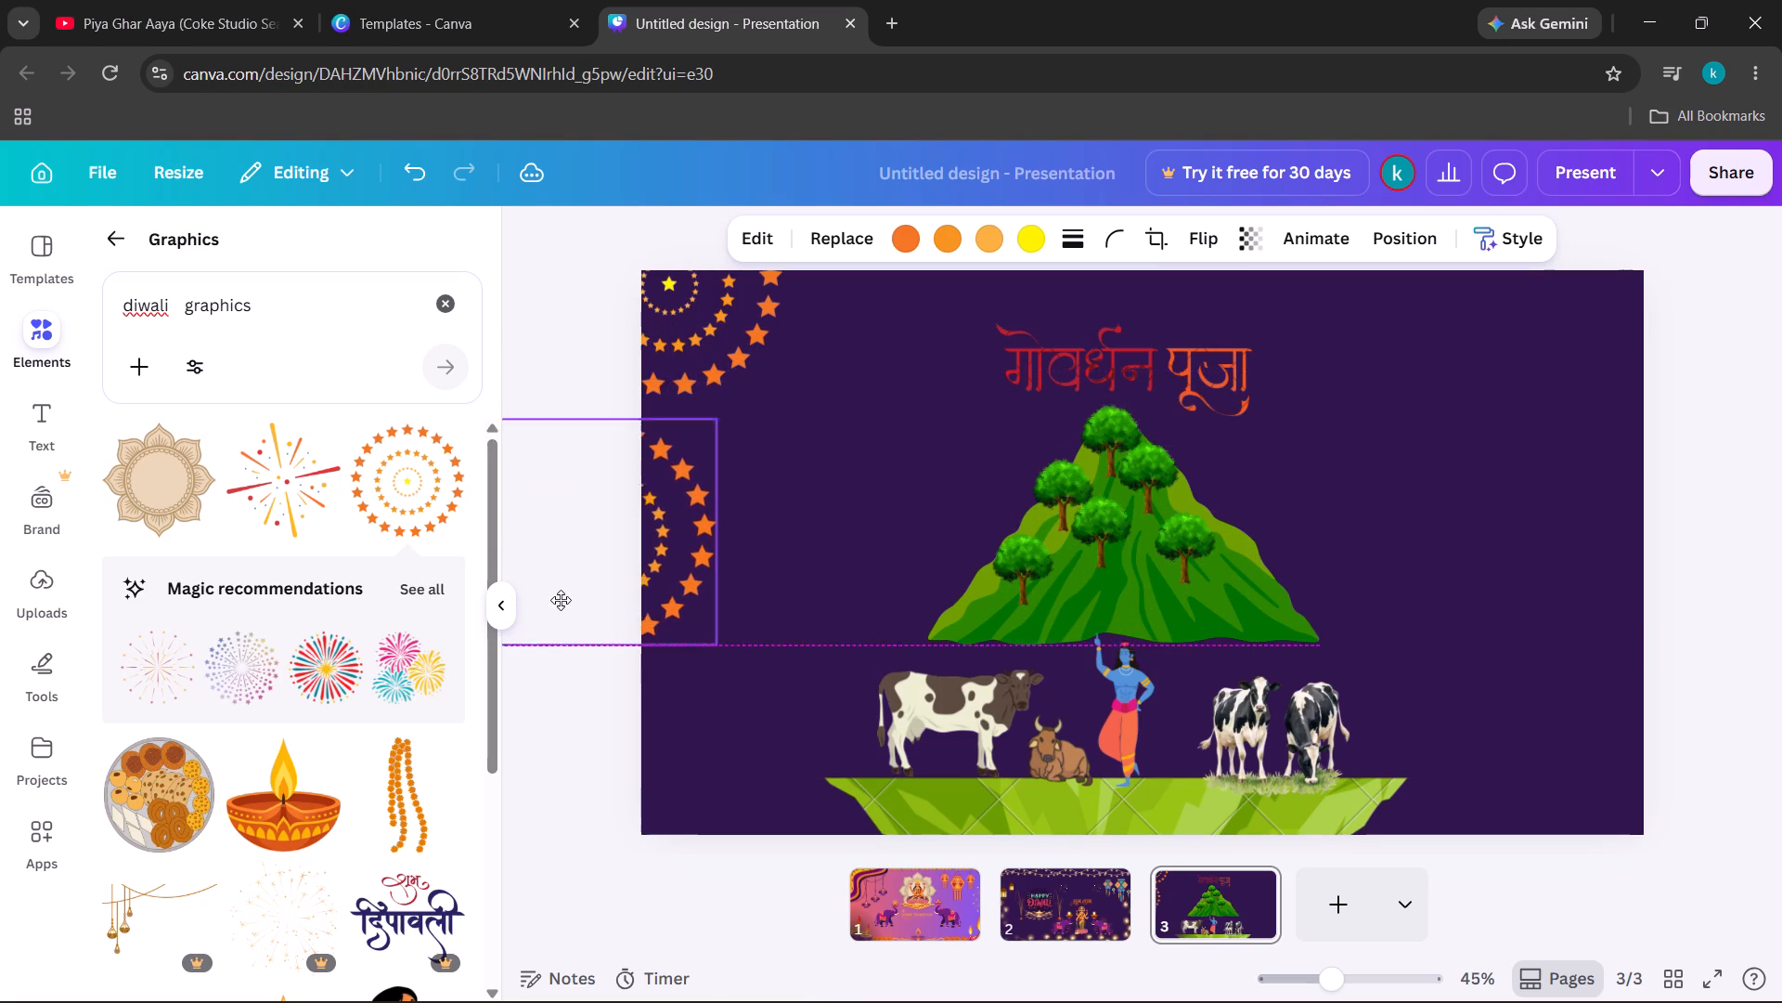
pyautogui.moveTo(566, 658); pyautogui.dragTo(593, 788)
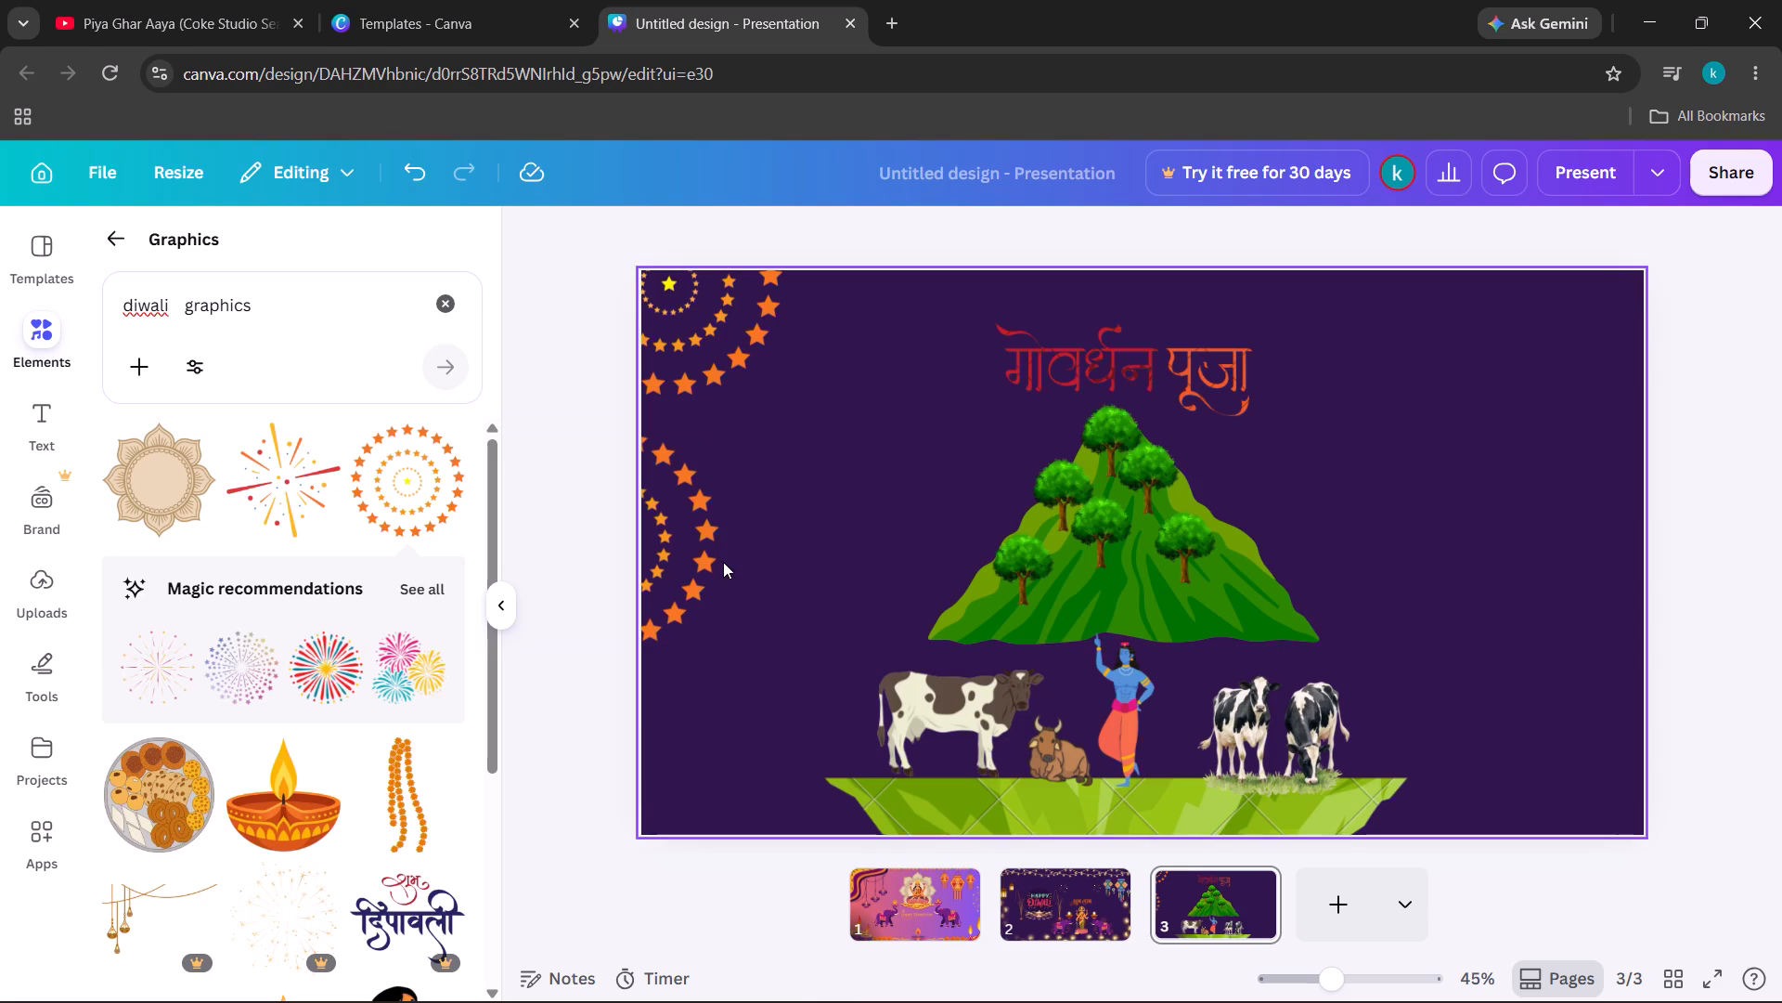
pyautogui.moveTo(696, 546); pyautogui.dragTo(744, 808)
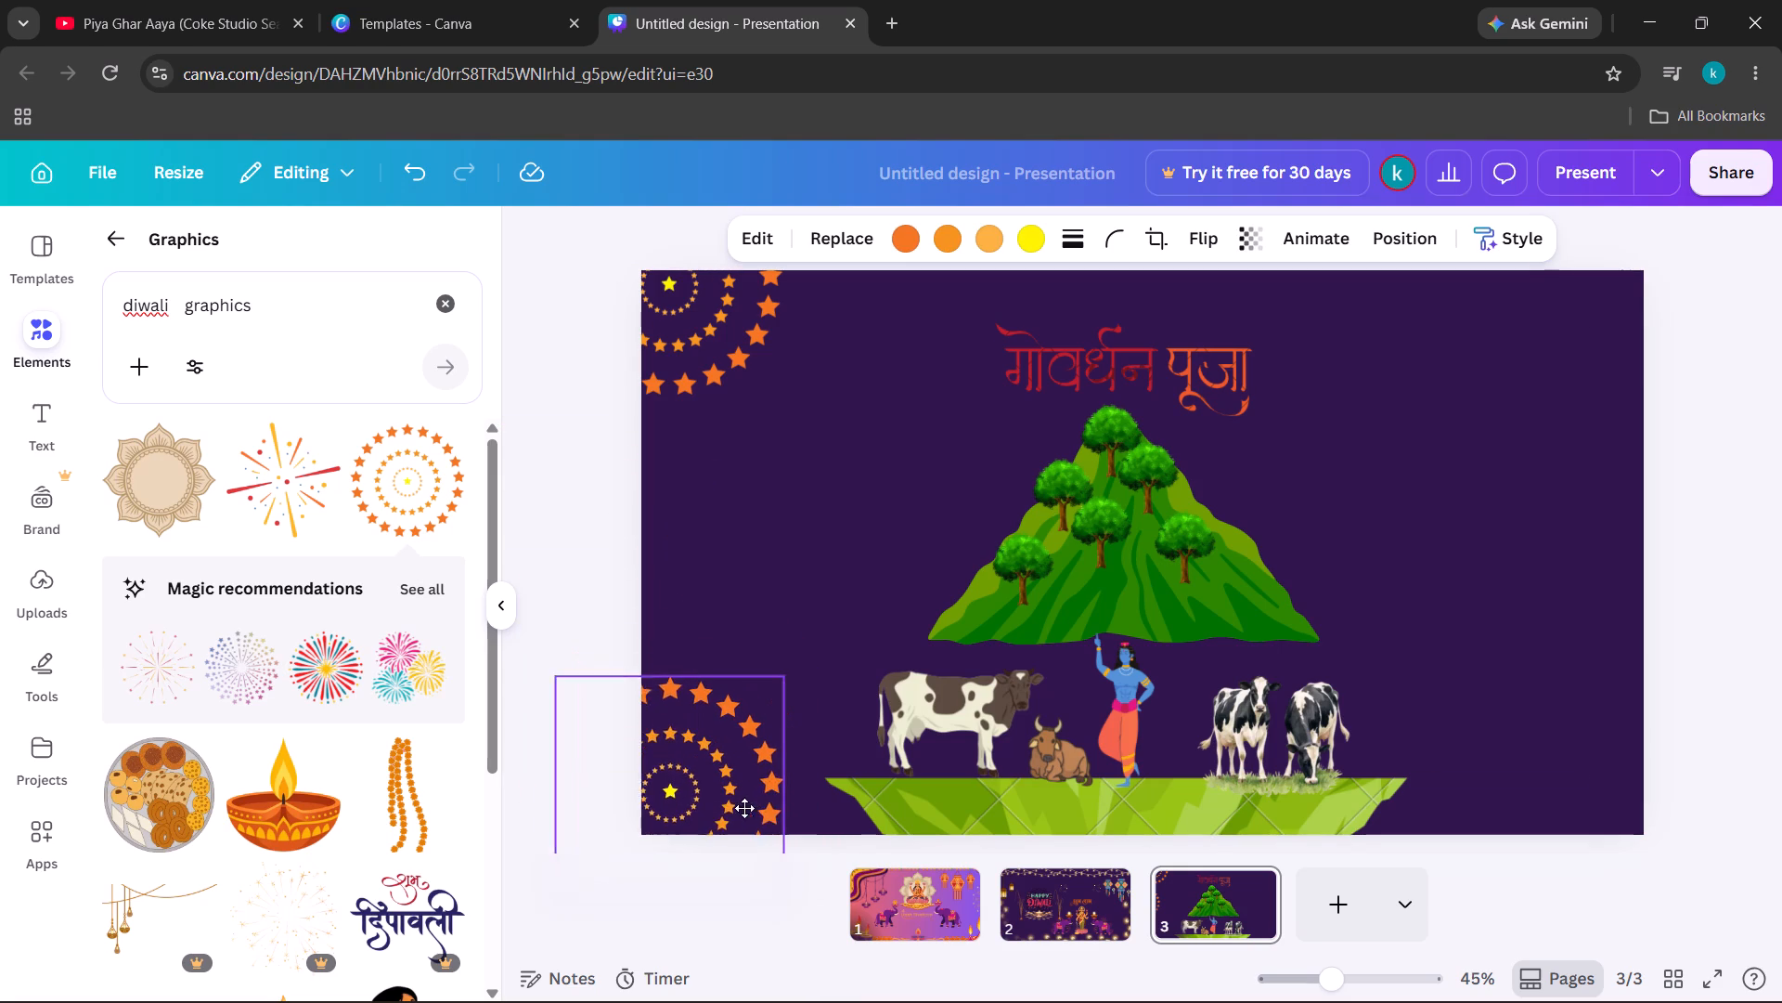
pyautogui.moveTo(744, 808); pyautogui.dragTo(747, 839)
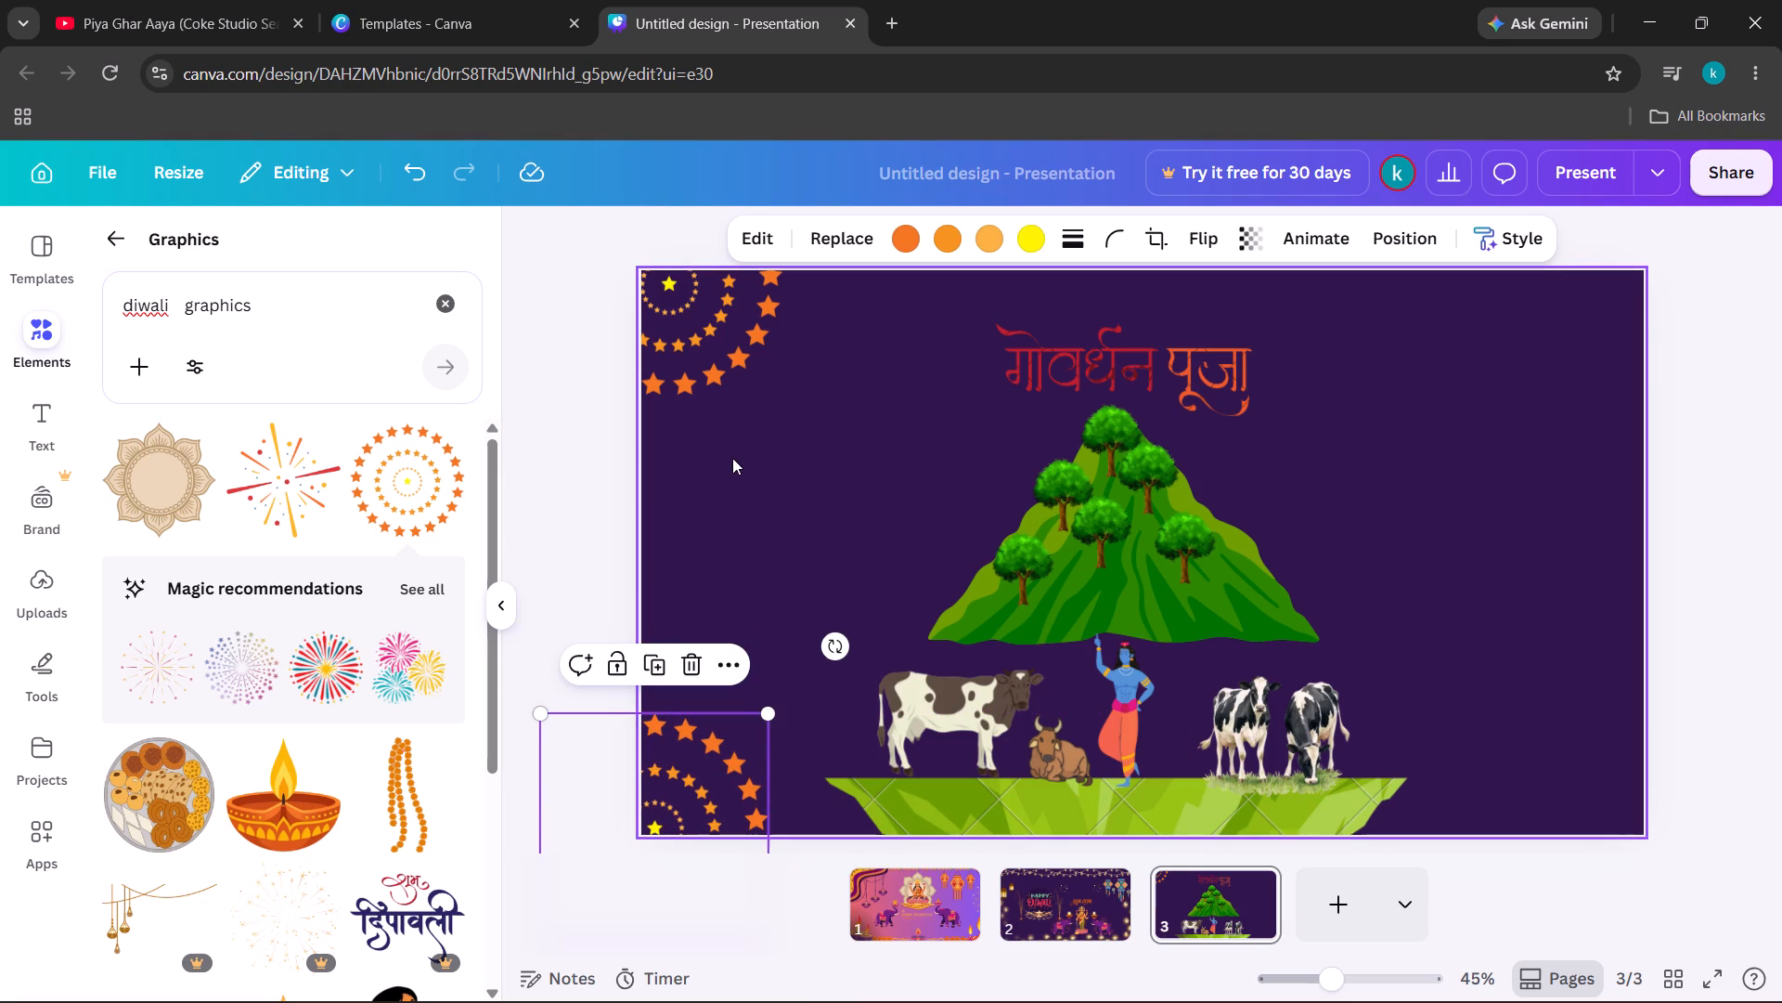
# Duplicate the top-left star ring for the slide's top-right corner, and that copy for the bottom-right corner, both partly off the page.
pyautogui.click(721, 365)
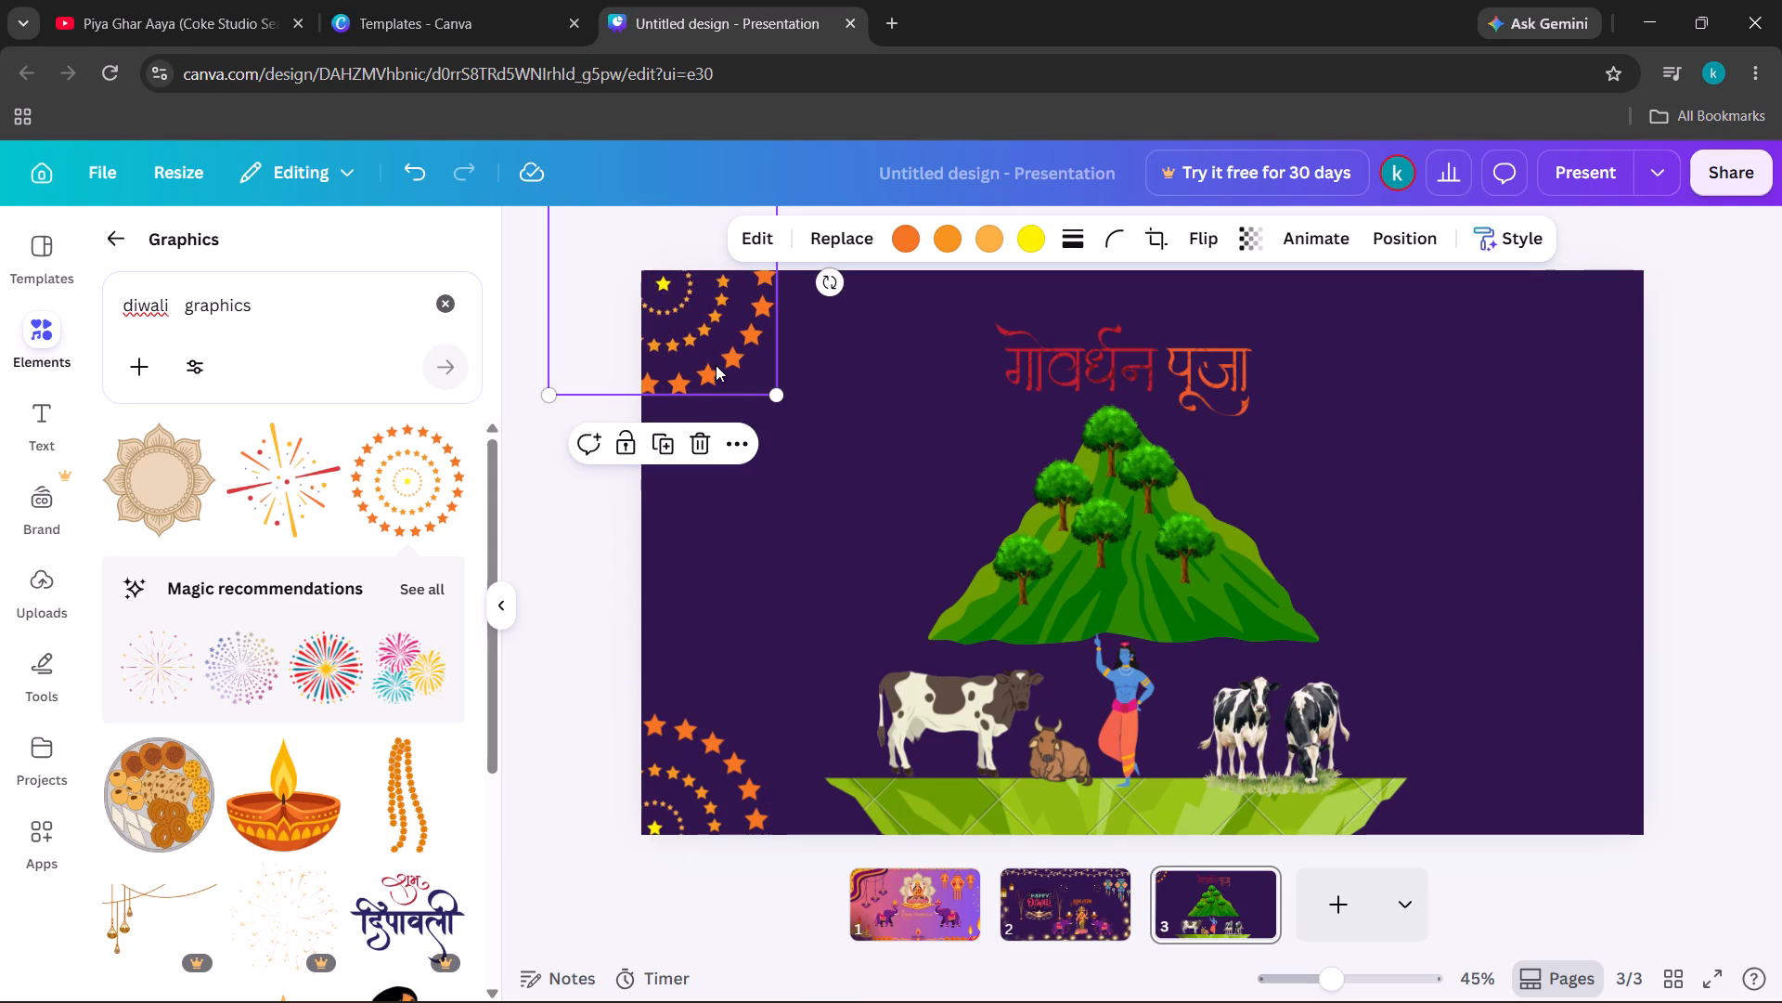
pyautogui.click(653, 445)
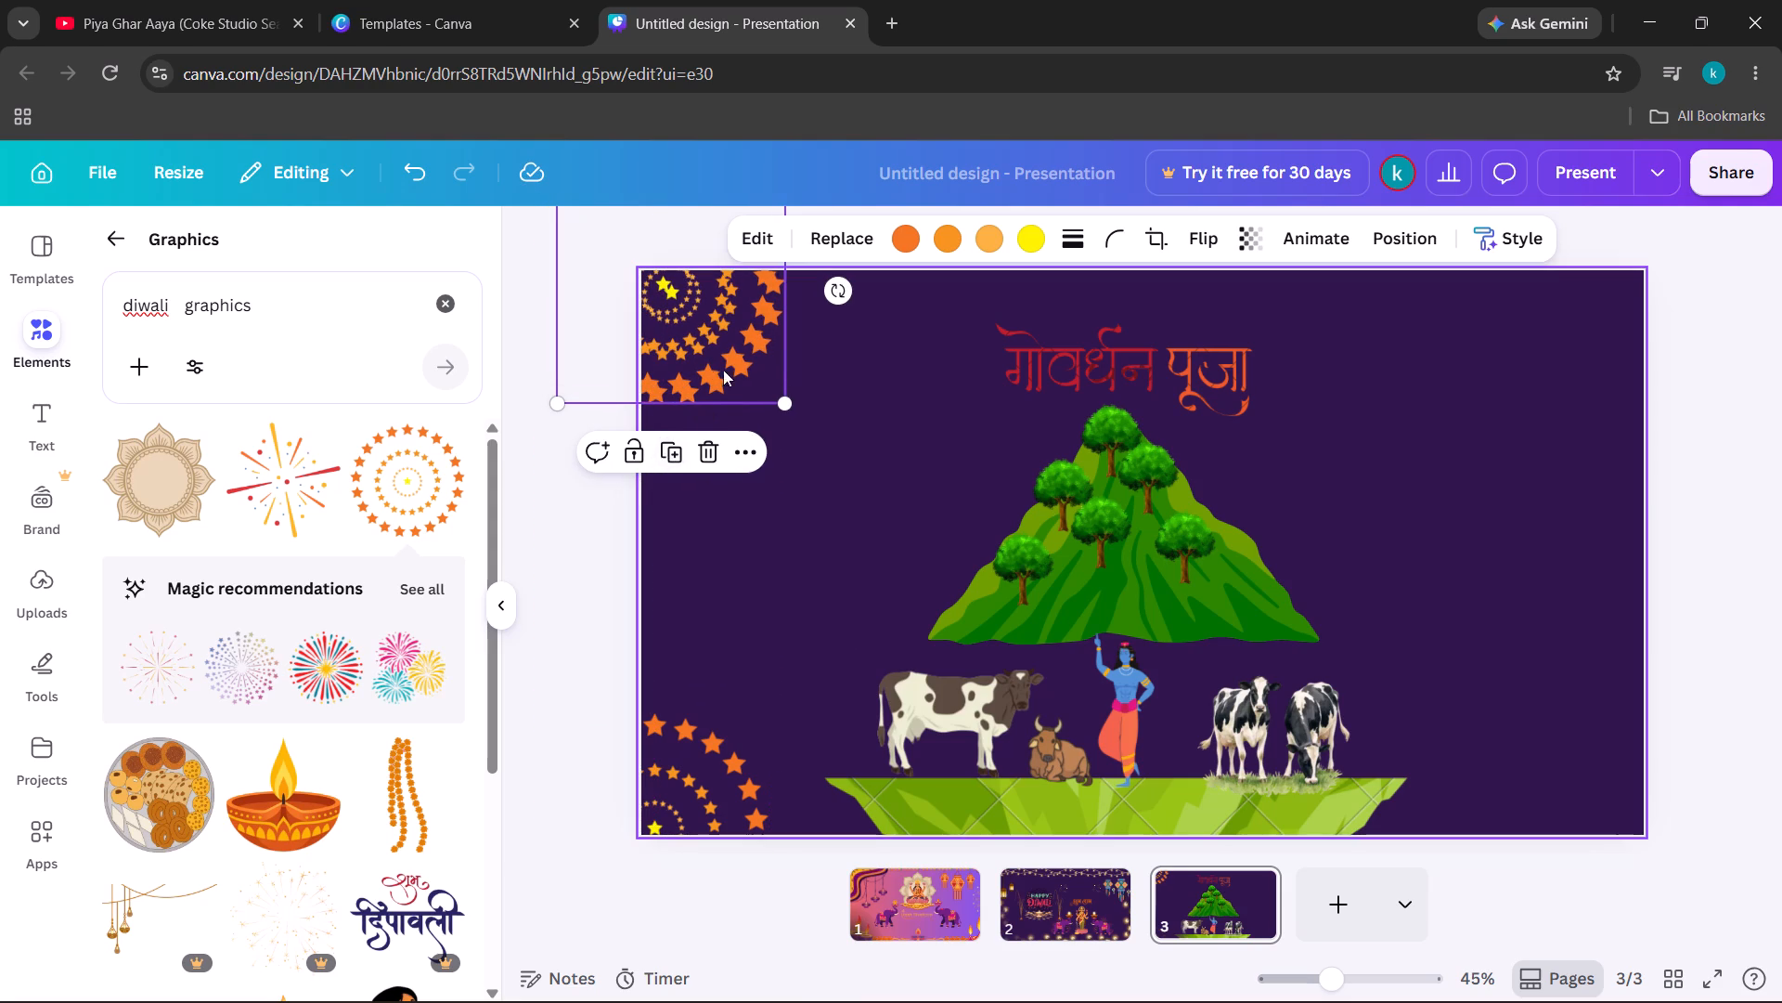
pyautogui.moveTo(717, 348); pyautogui.dragTo(1629, 384)
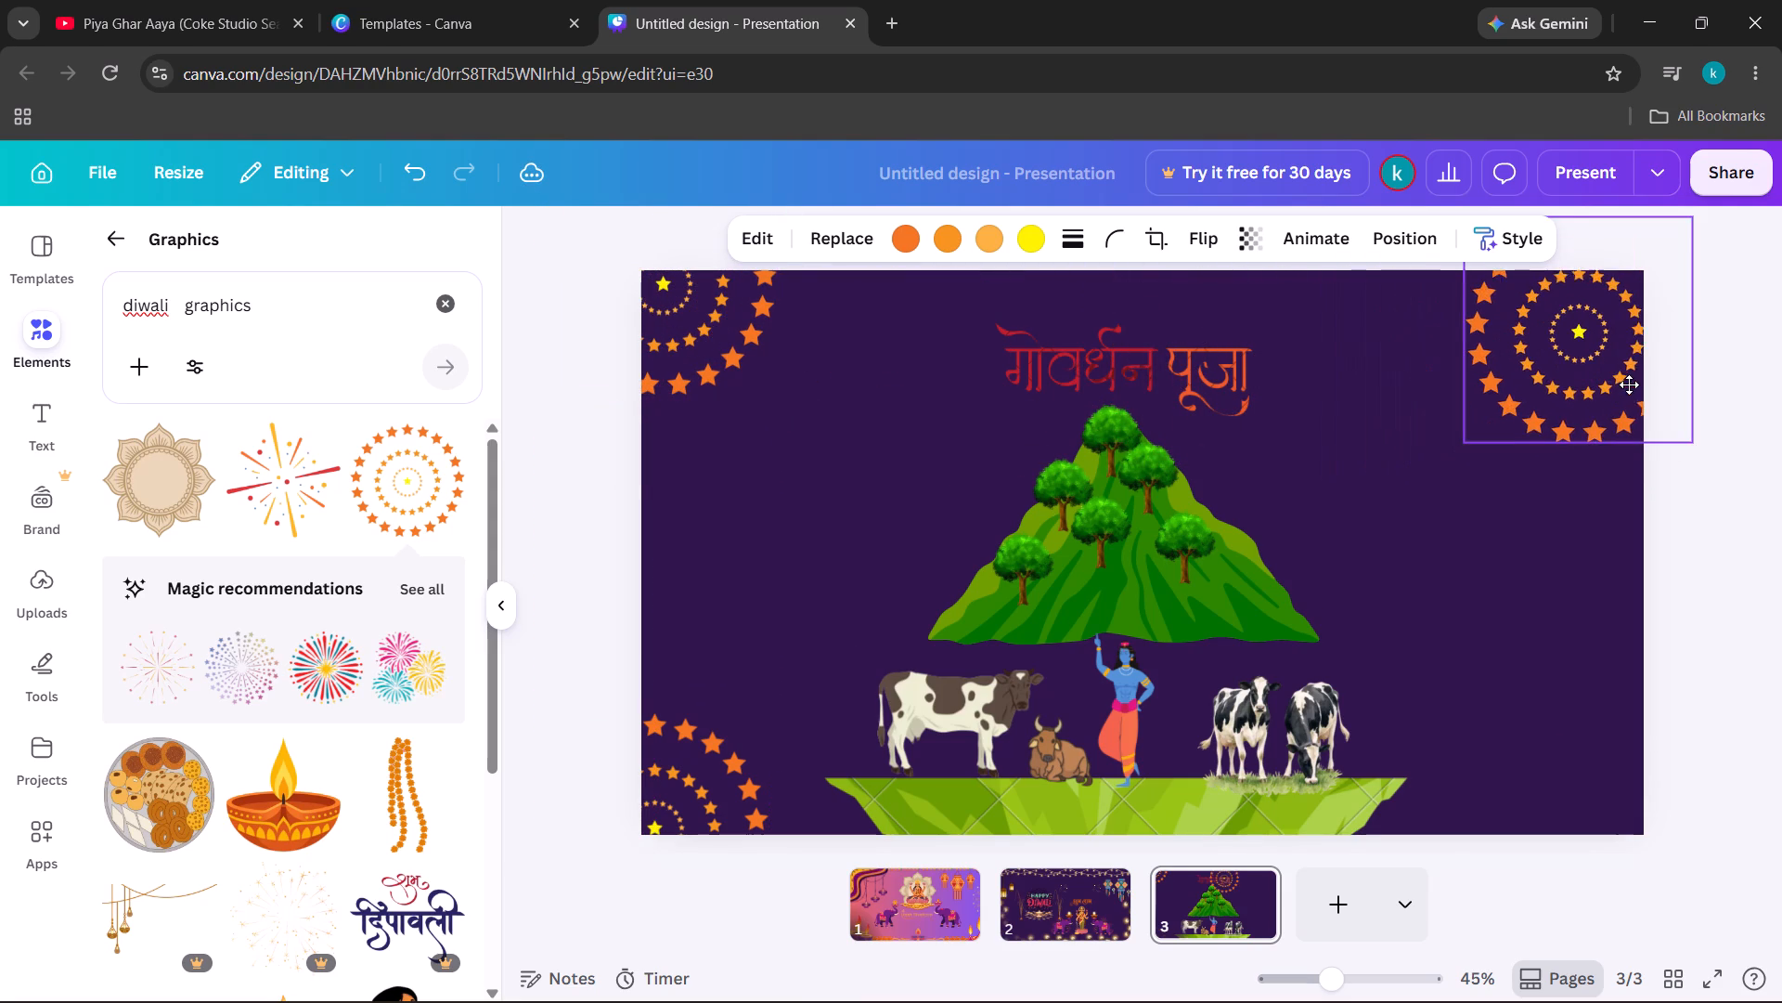
pyautogui.moveTo(1629, 384); pyautogui.dragTo(1674, 336)
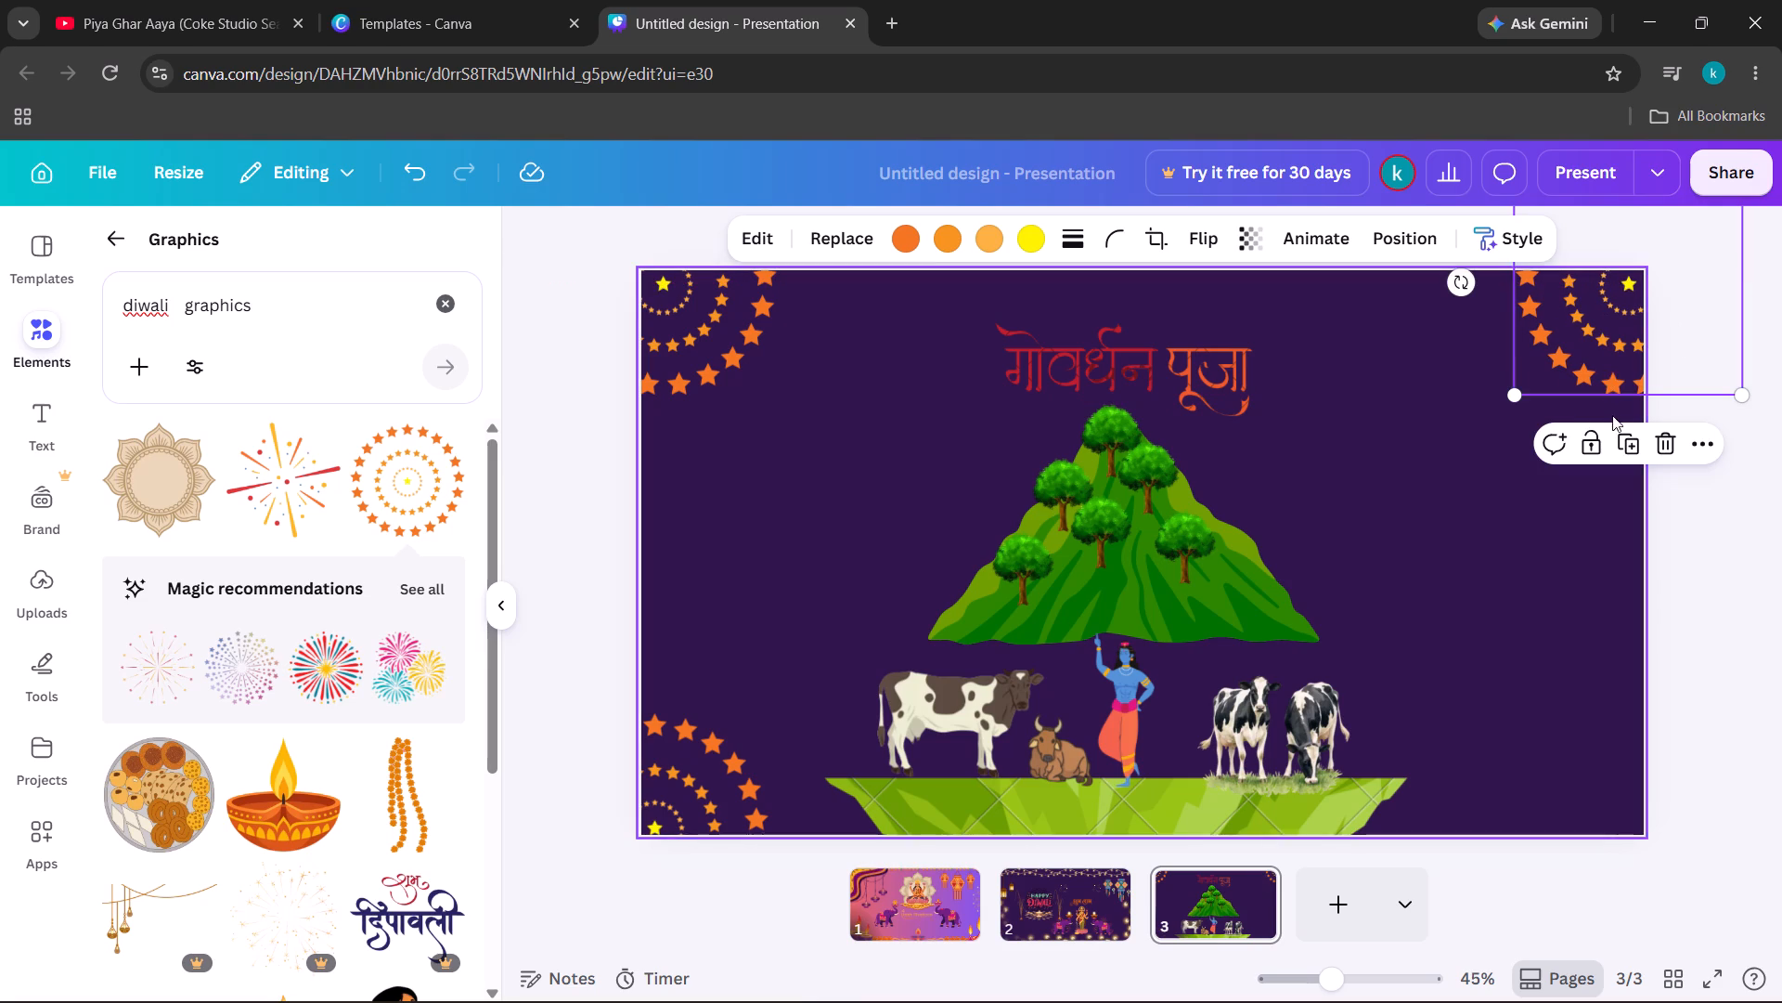
pyautogui.click(1626, 443)
pyautogui.moveTo(1615, 321); pyautogui.dragTo(1601, 473)
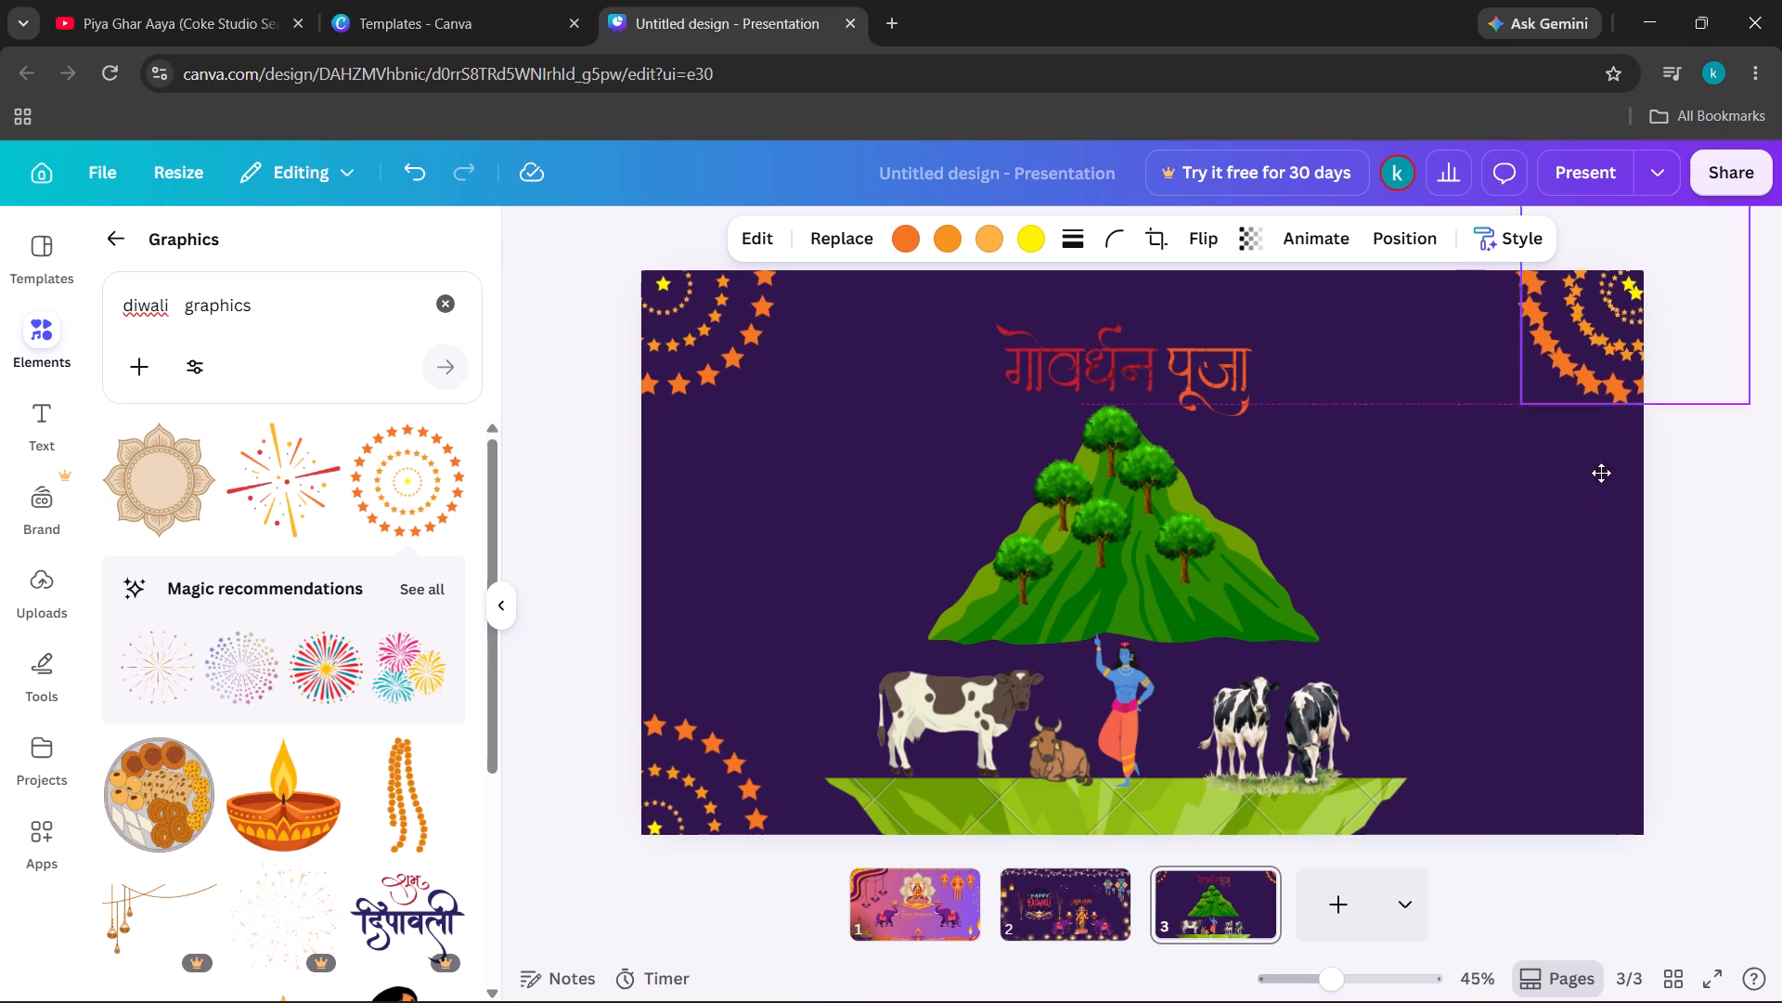
pyautogui.moveTo(1601, 473); pyautogui.dragTo(1594, 841)
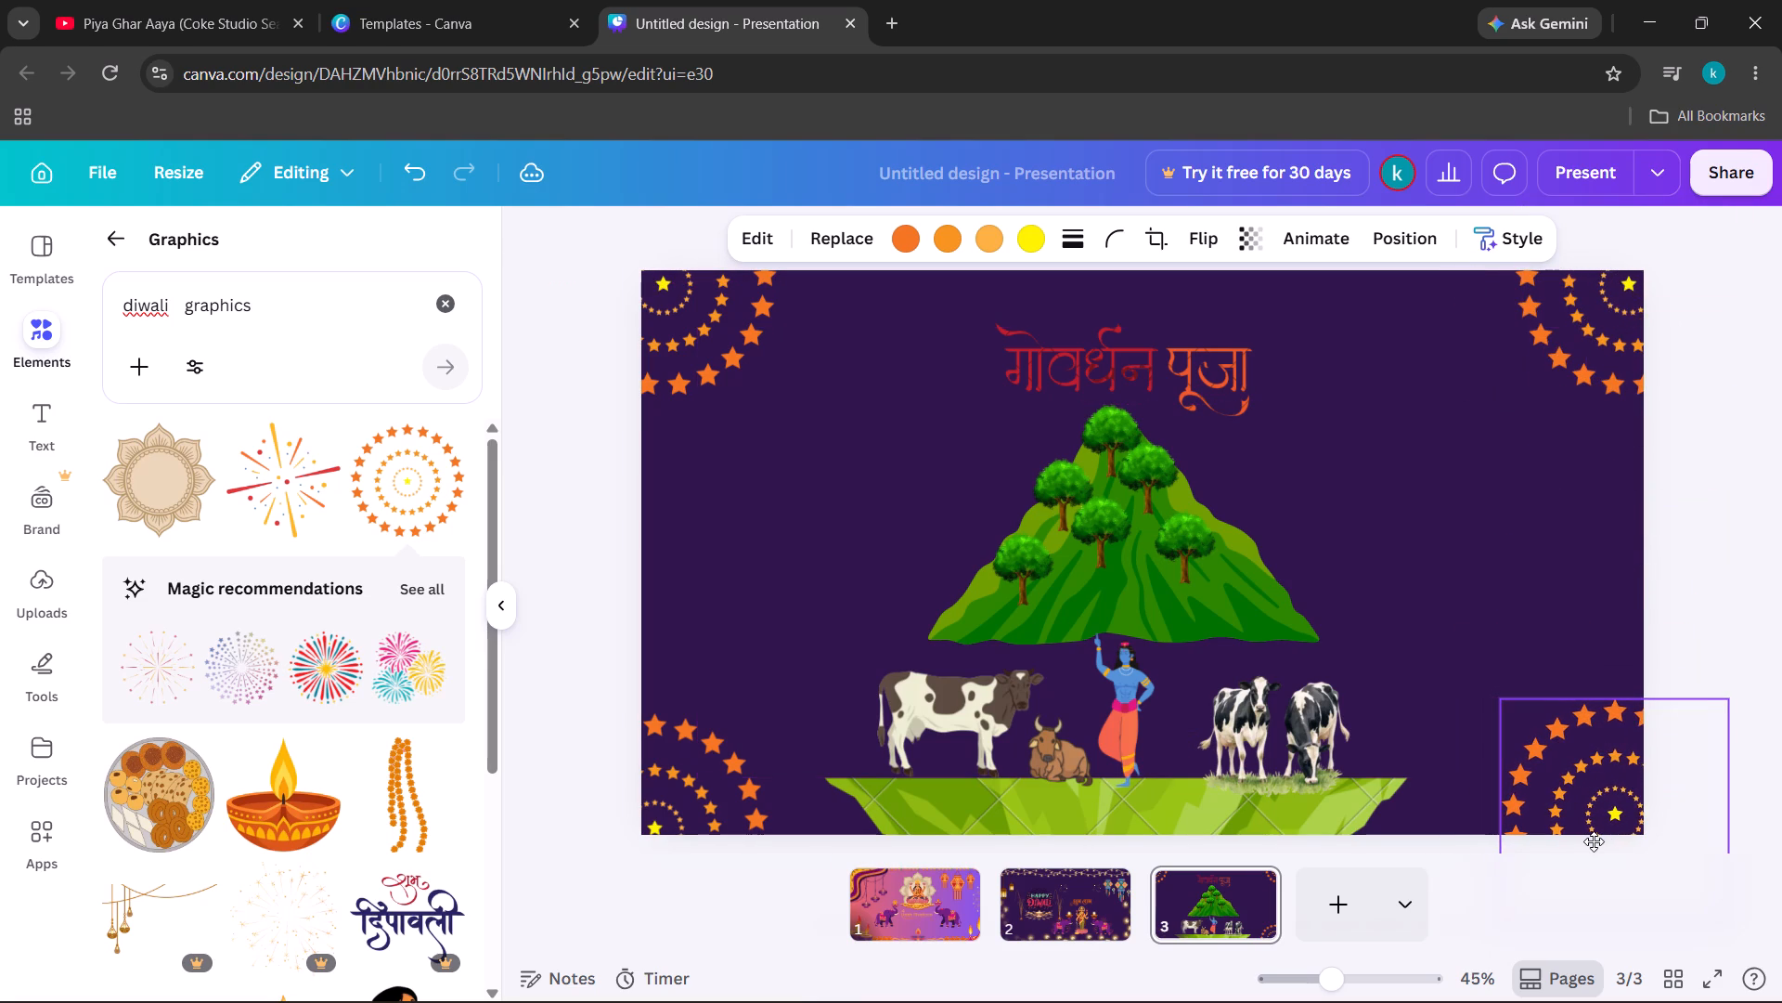
pyautogui.moveTo(1594, 841); pyautogui.dragTo(1597, 853)
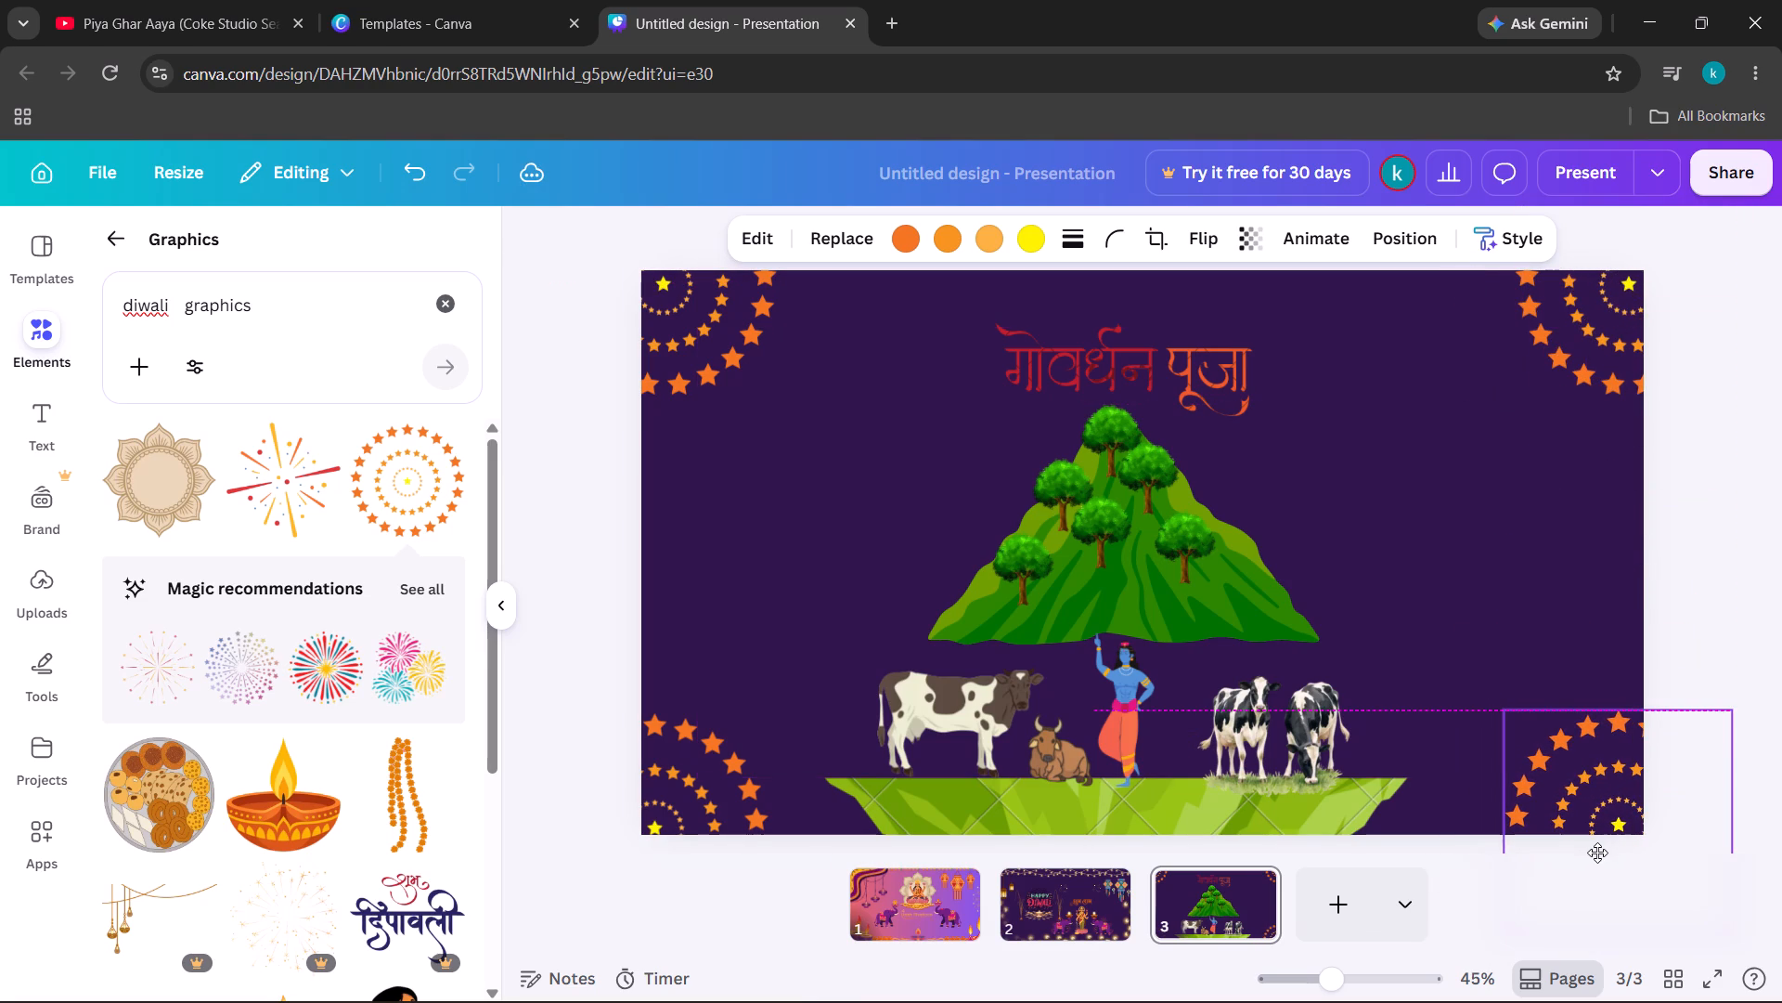
pyautogui.moveTo(1597, 853); pyautogui.dragTo(1599, 846)
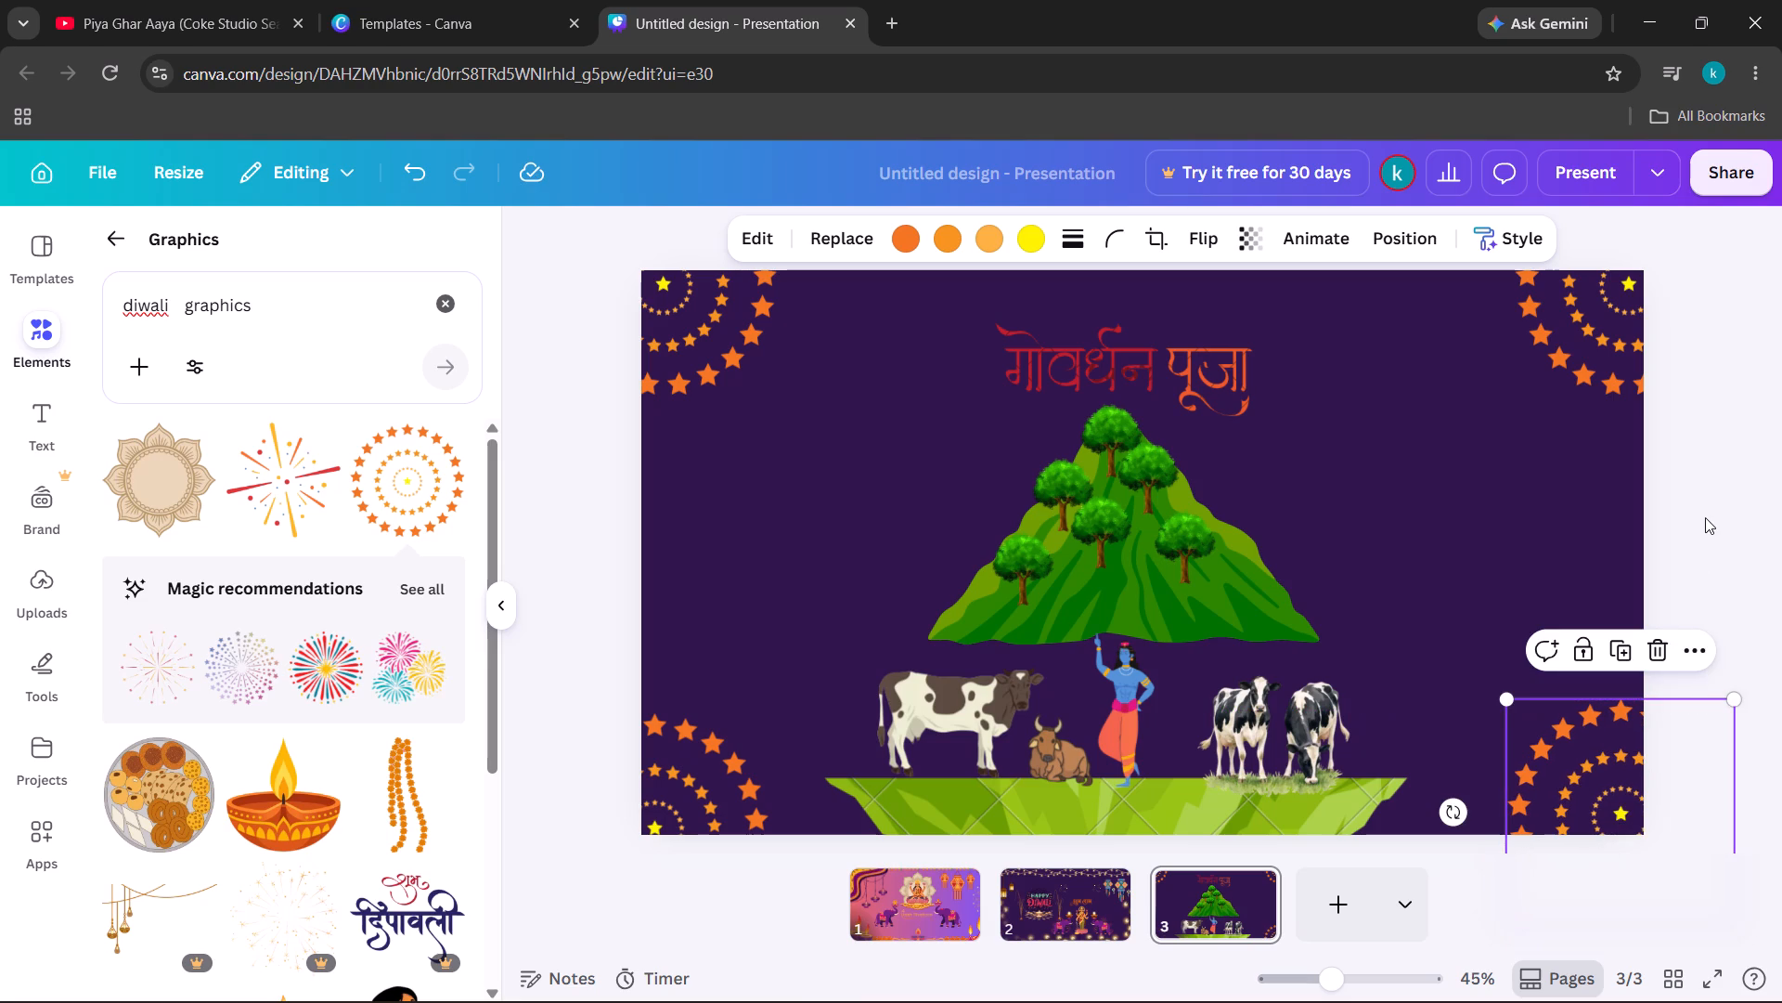
# Refine the graphics library search from diwali graphics to diwali light graphics.
pyautogui.click(1705, 517)
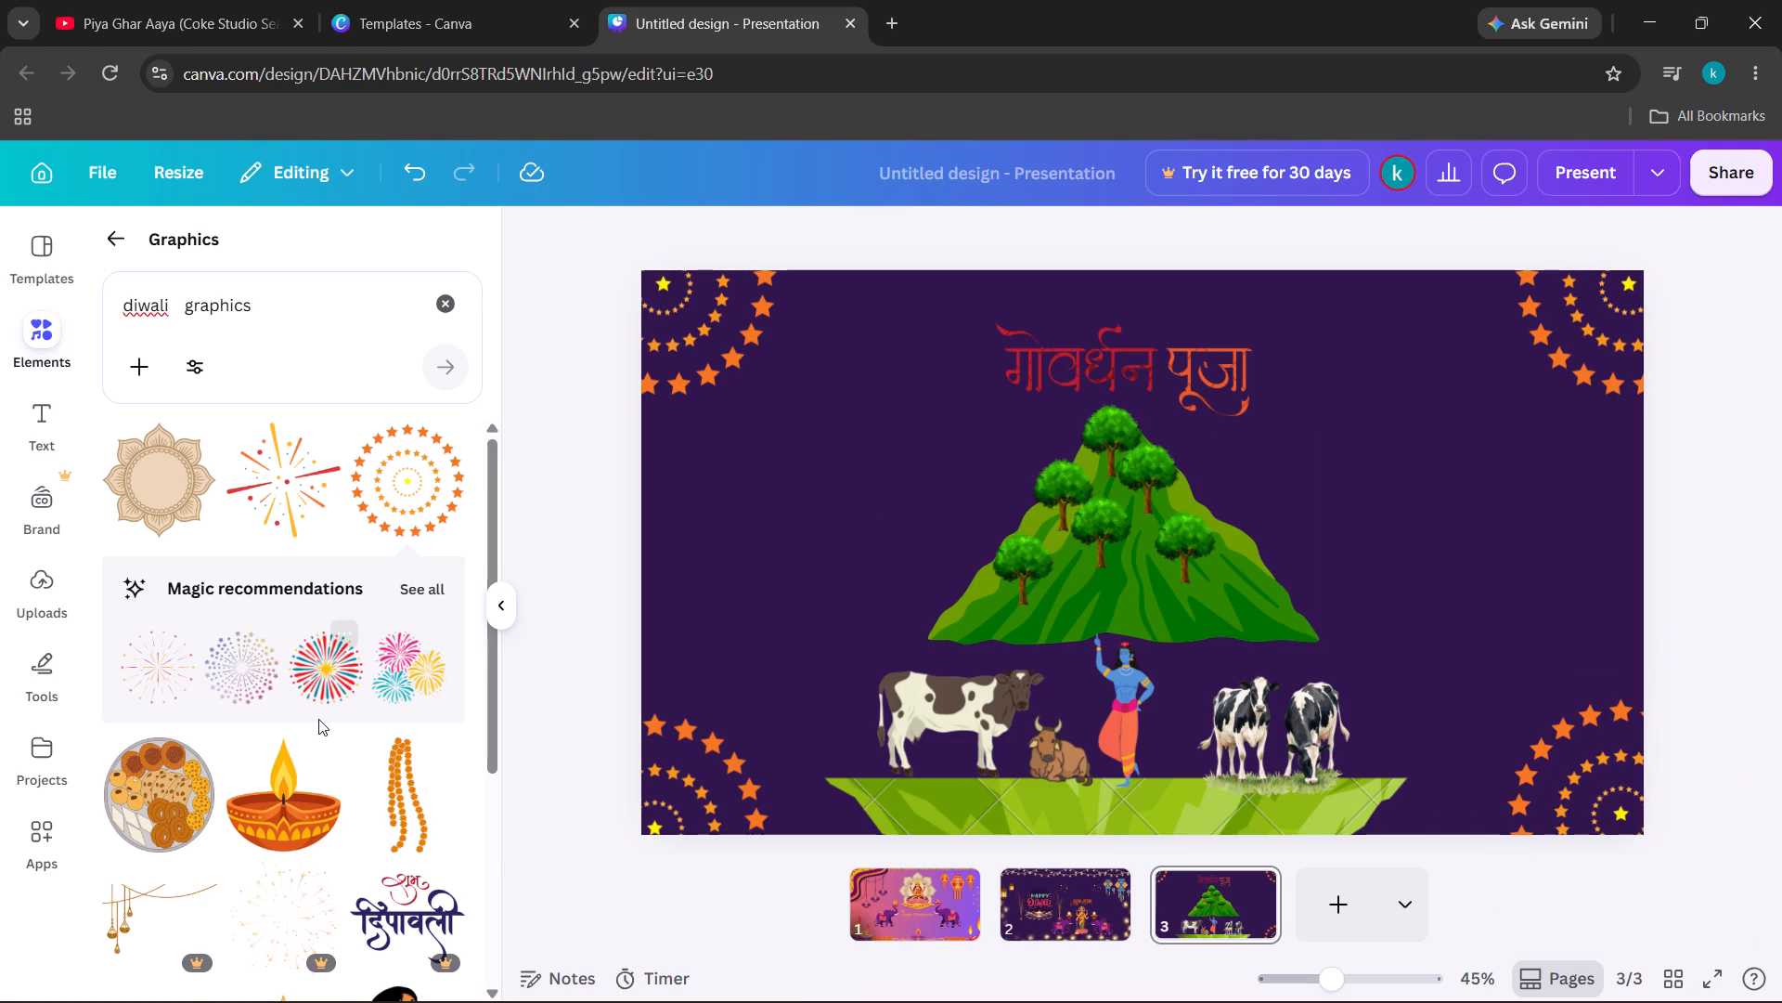
pyautogui.hscroll(3, 318, 719)
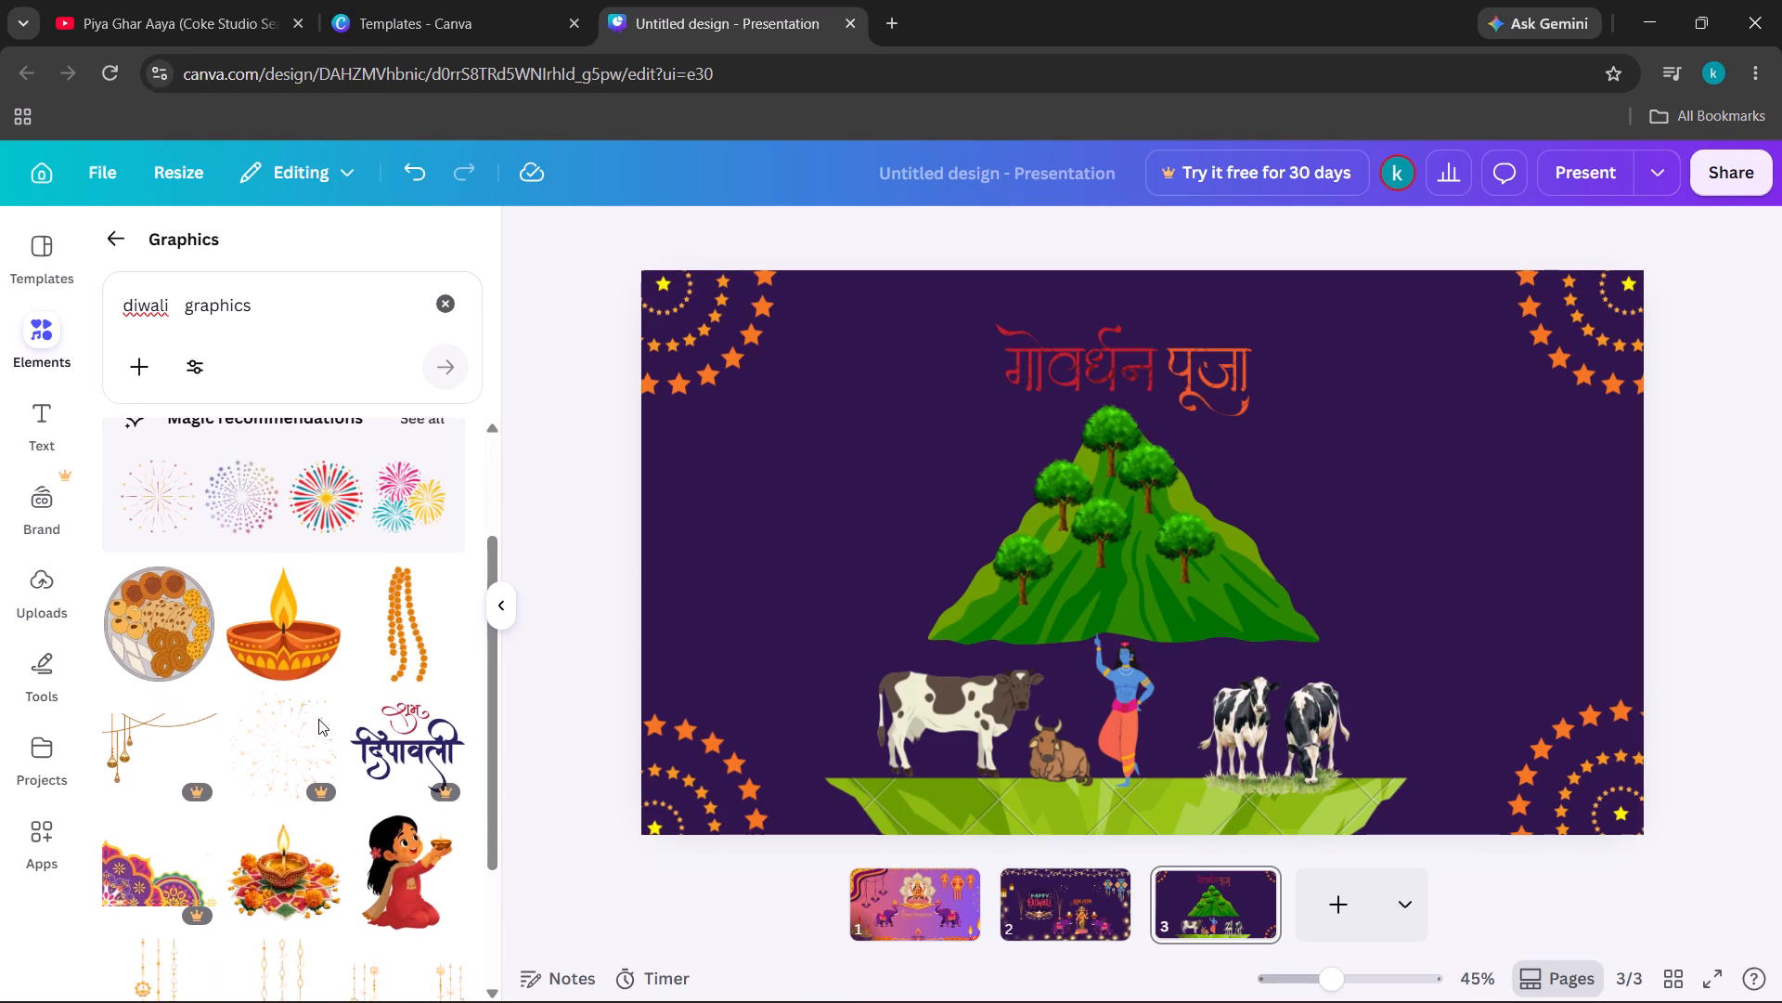
pyautogui.hscroll(10, 318, 719)
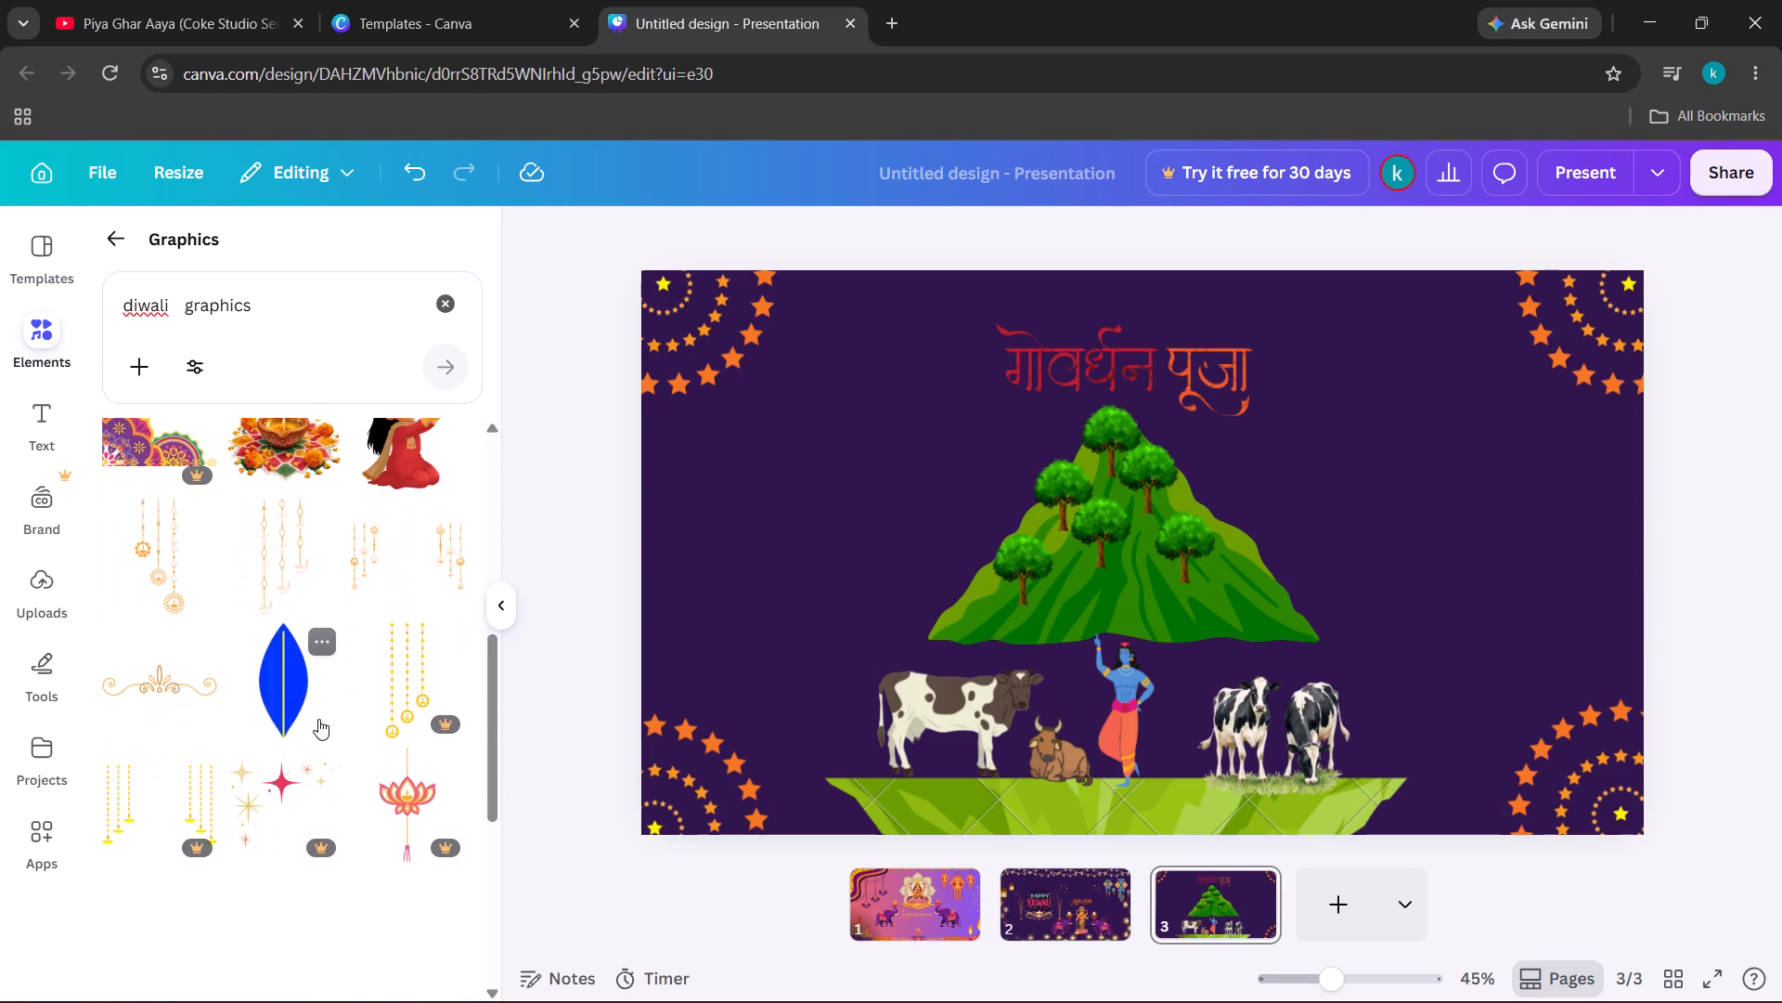
pyautogui.scroll(5, 318, 719)
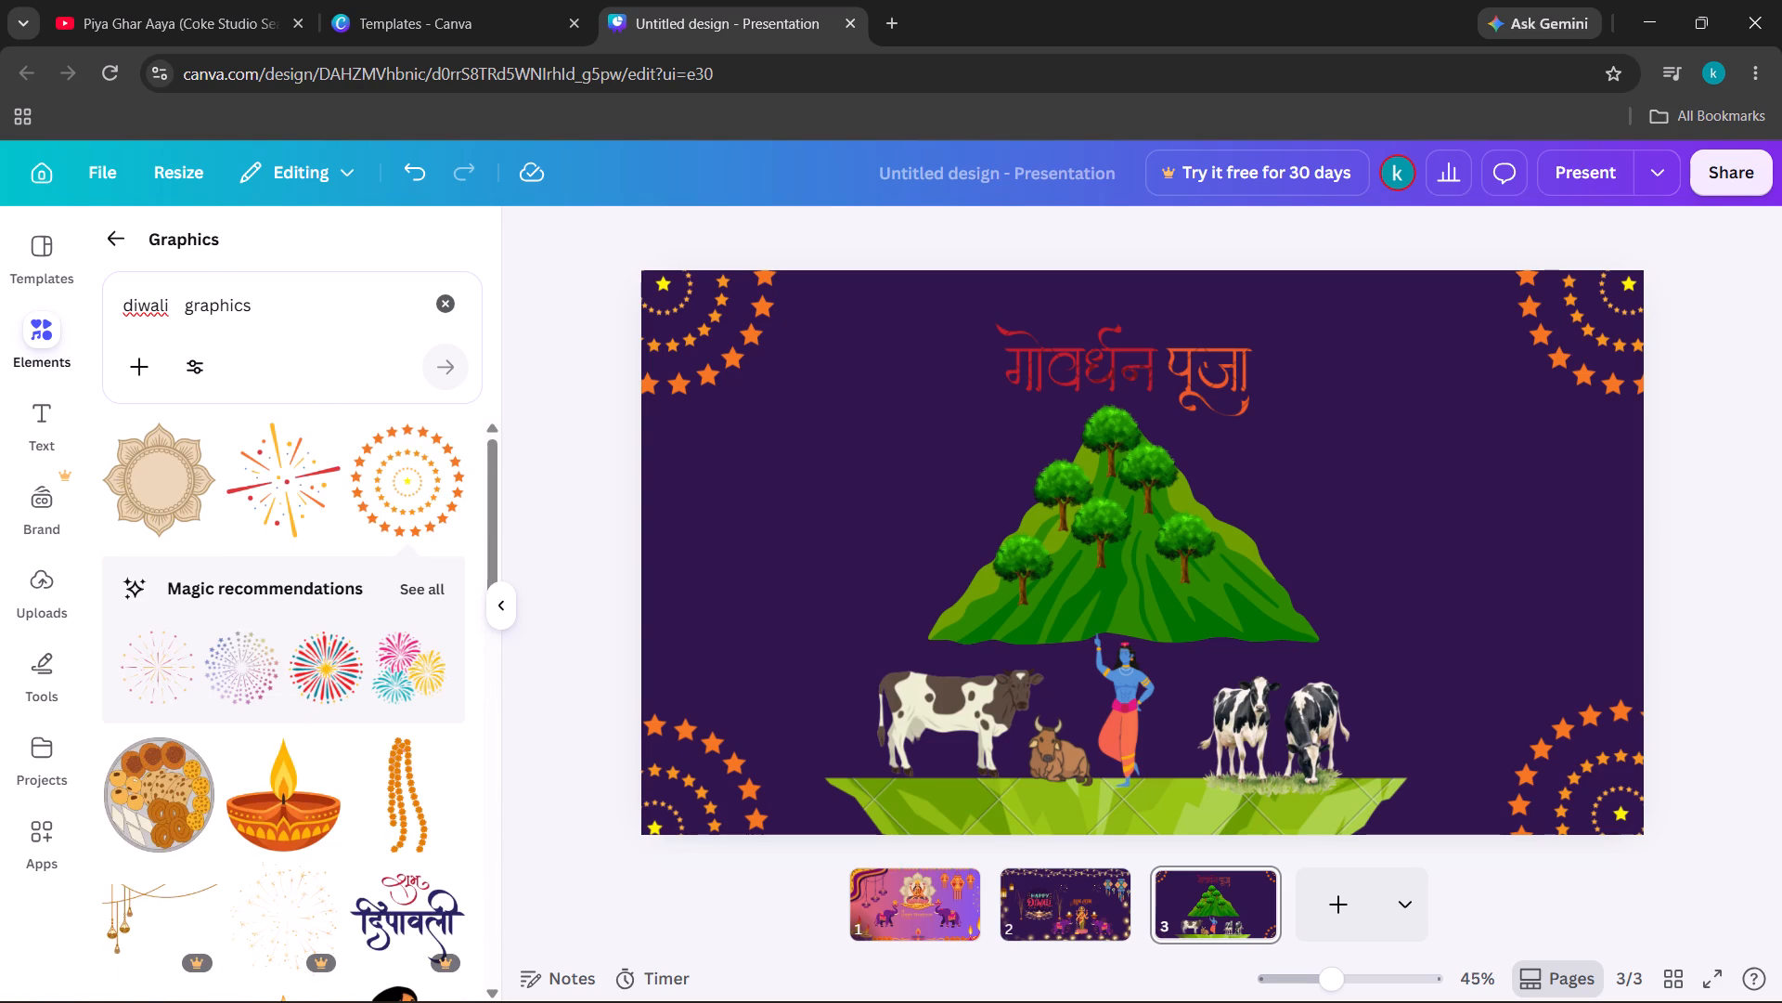
pyautogui.click(179, 305)
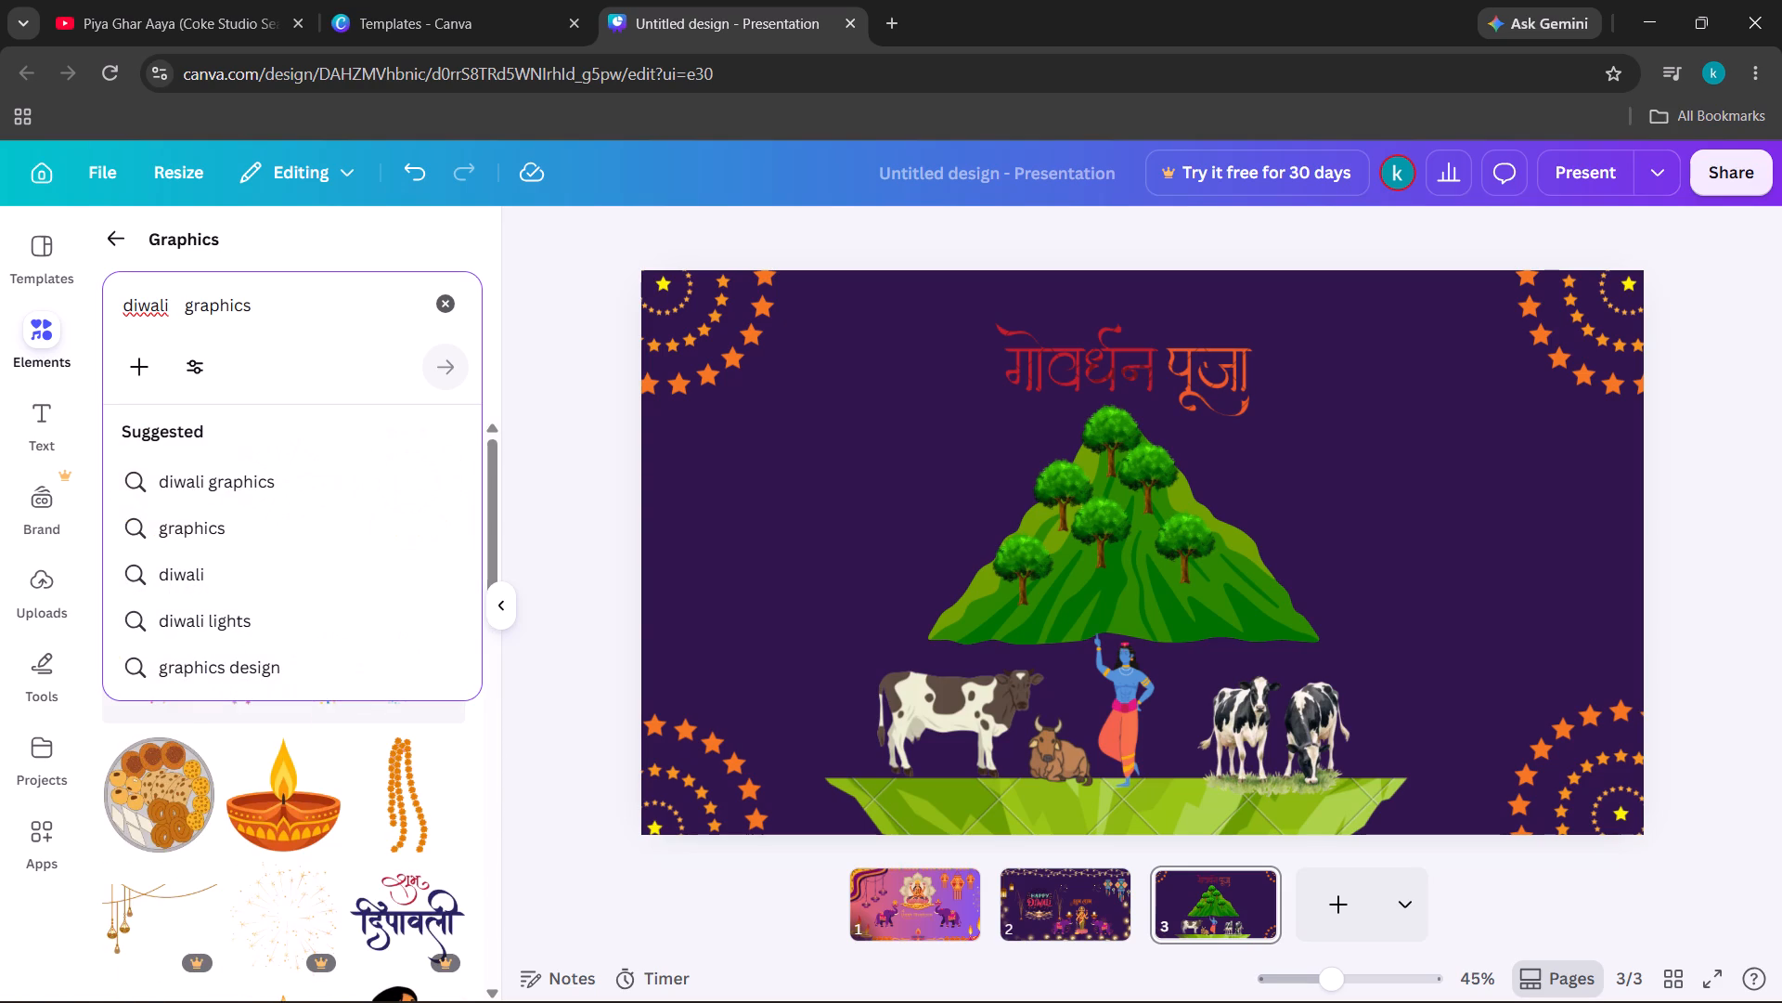
pyautogui.write('light')
pyautogui.press('space')
pyautogui.press('Return')
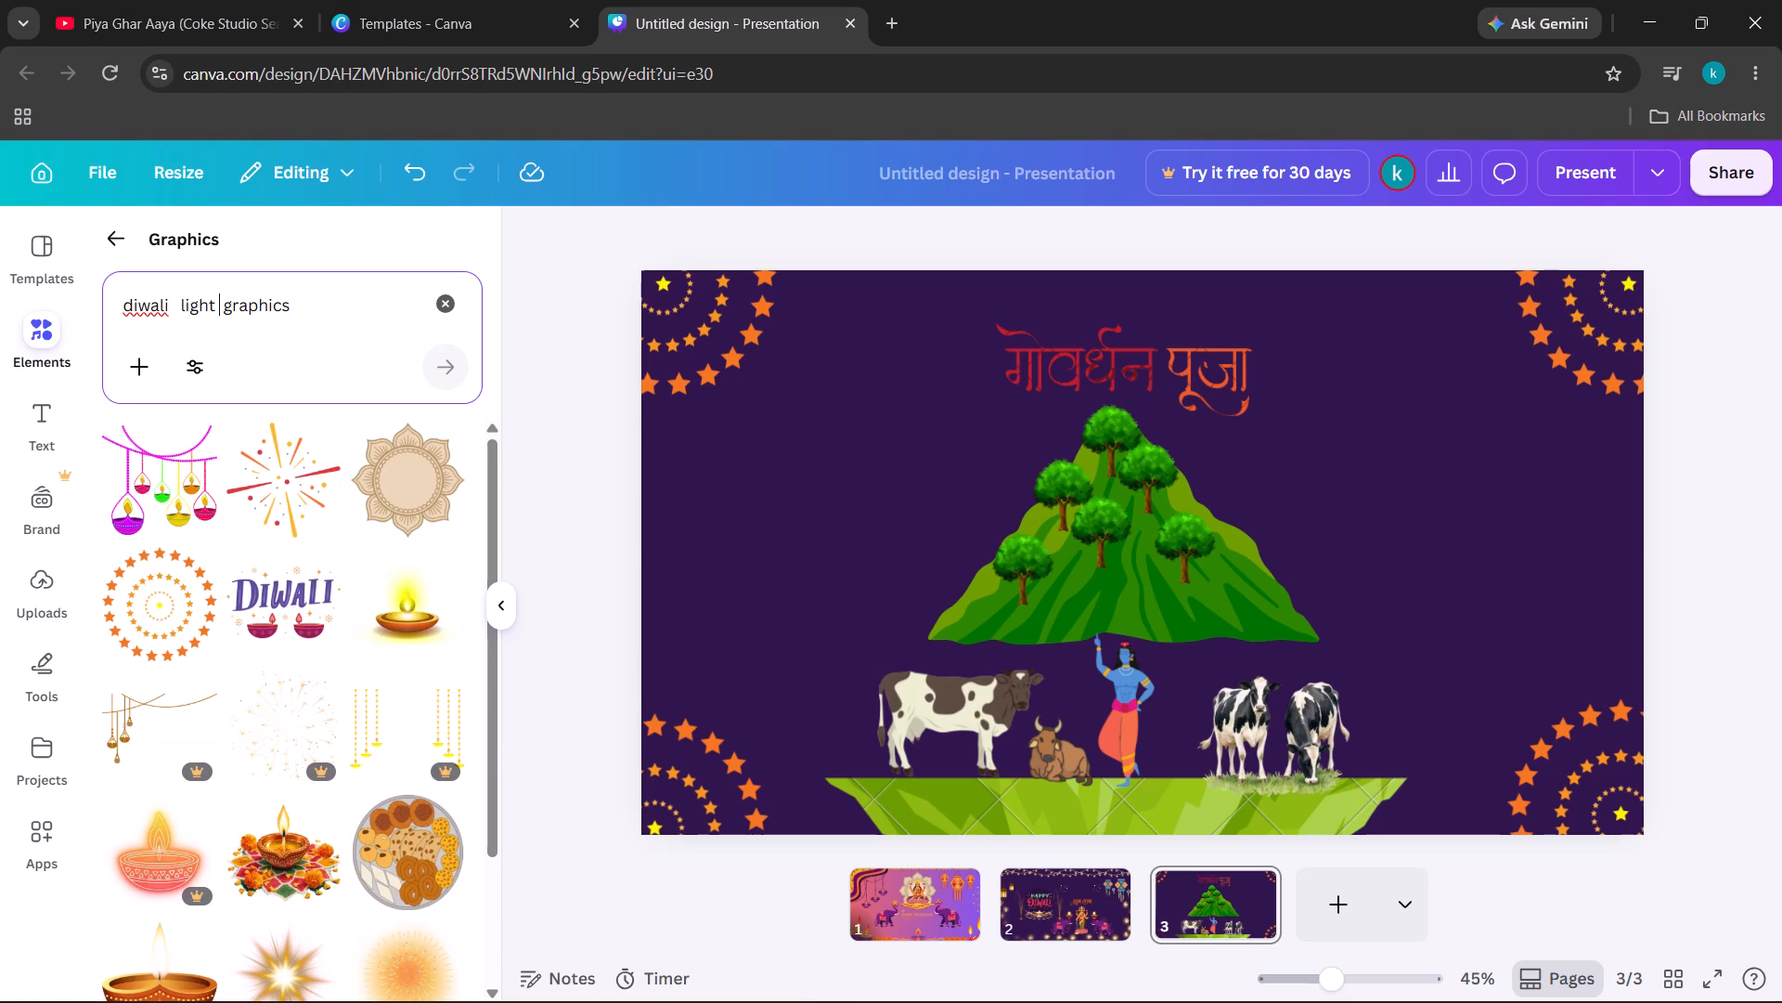
# Browse the diwali light graphics for a light decoration that suits the Govardhan Puja slide.
pyautogui.hscroll(8, 264, 736)
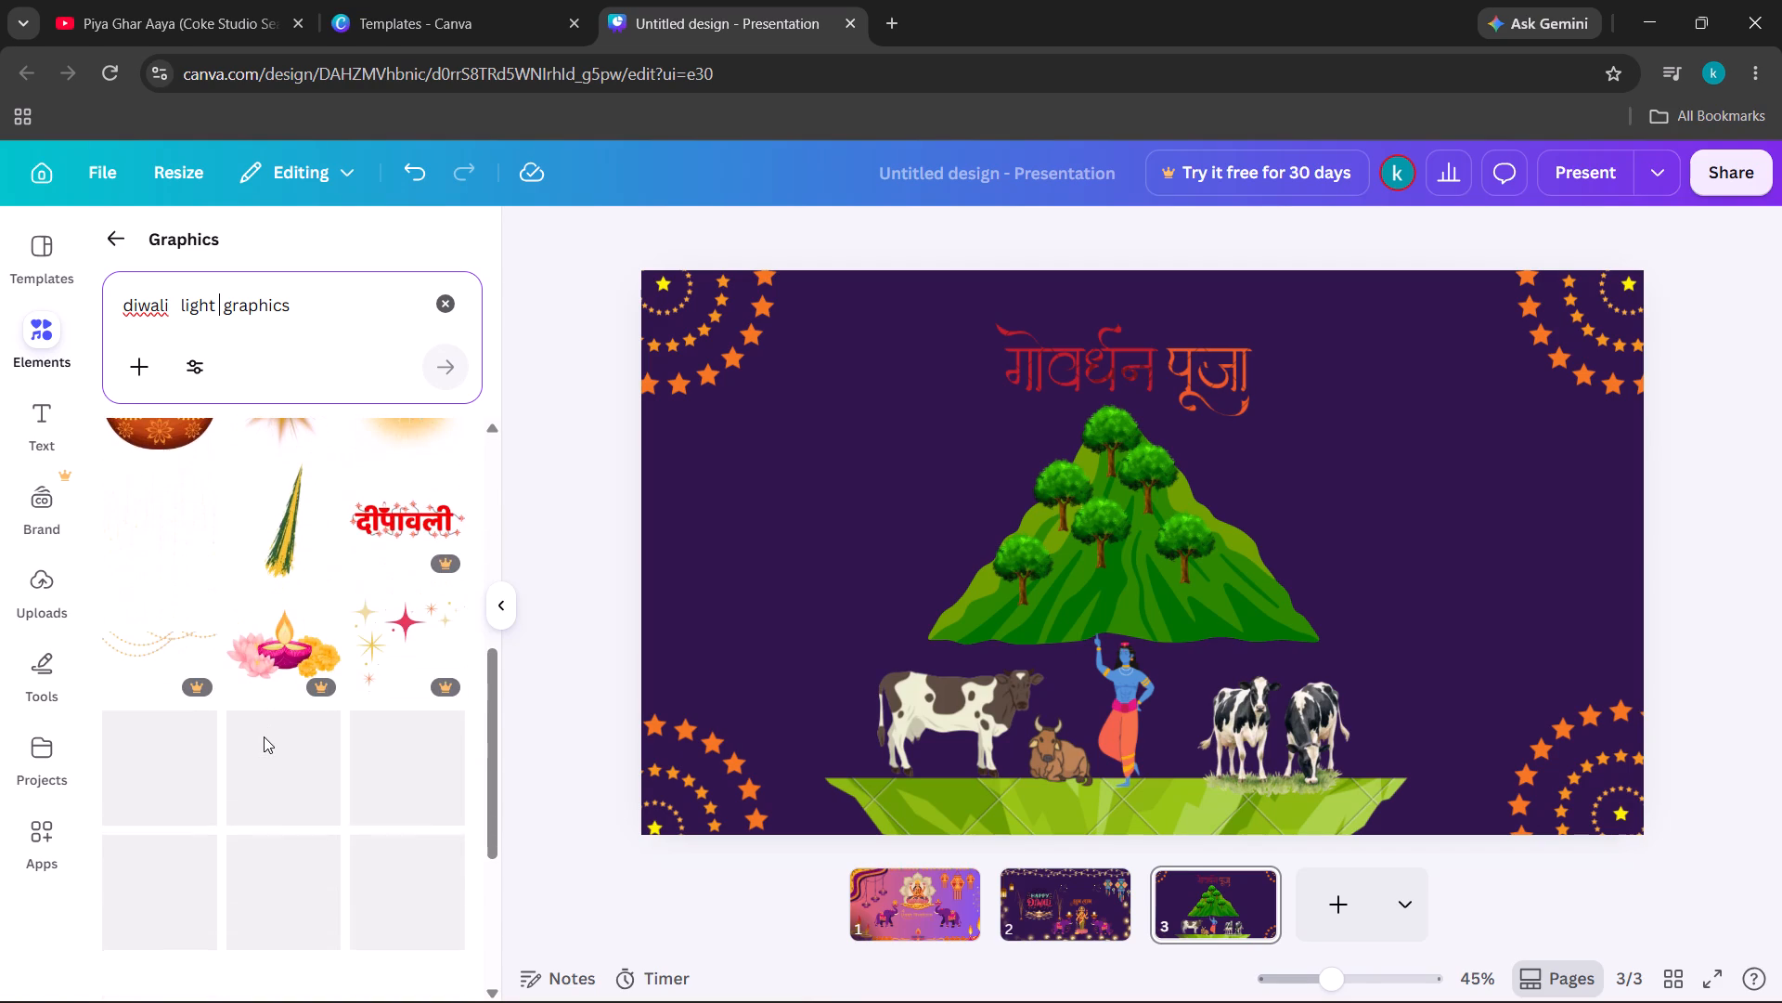
pyautogui.hscroll(2, 264, 736)
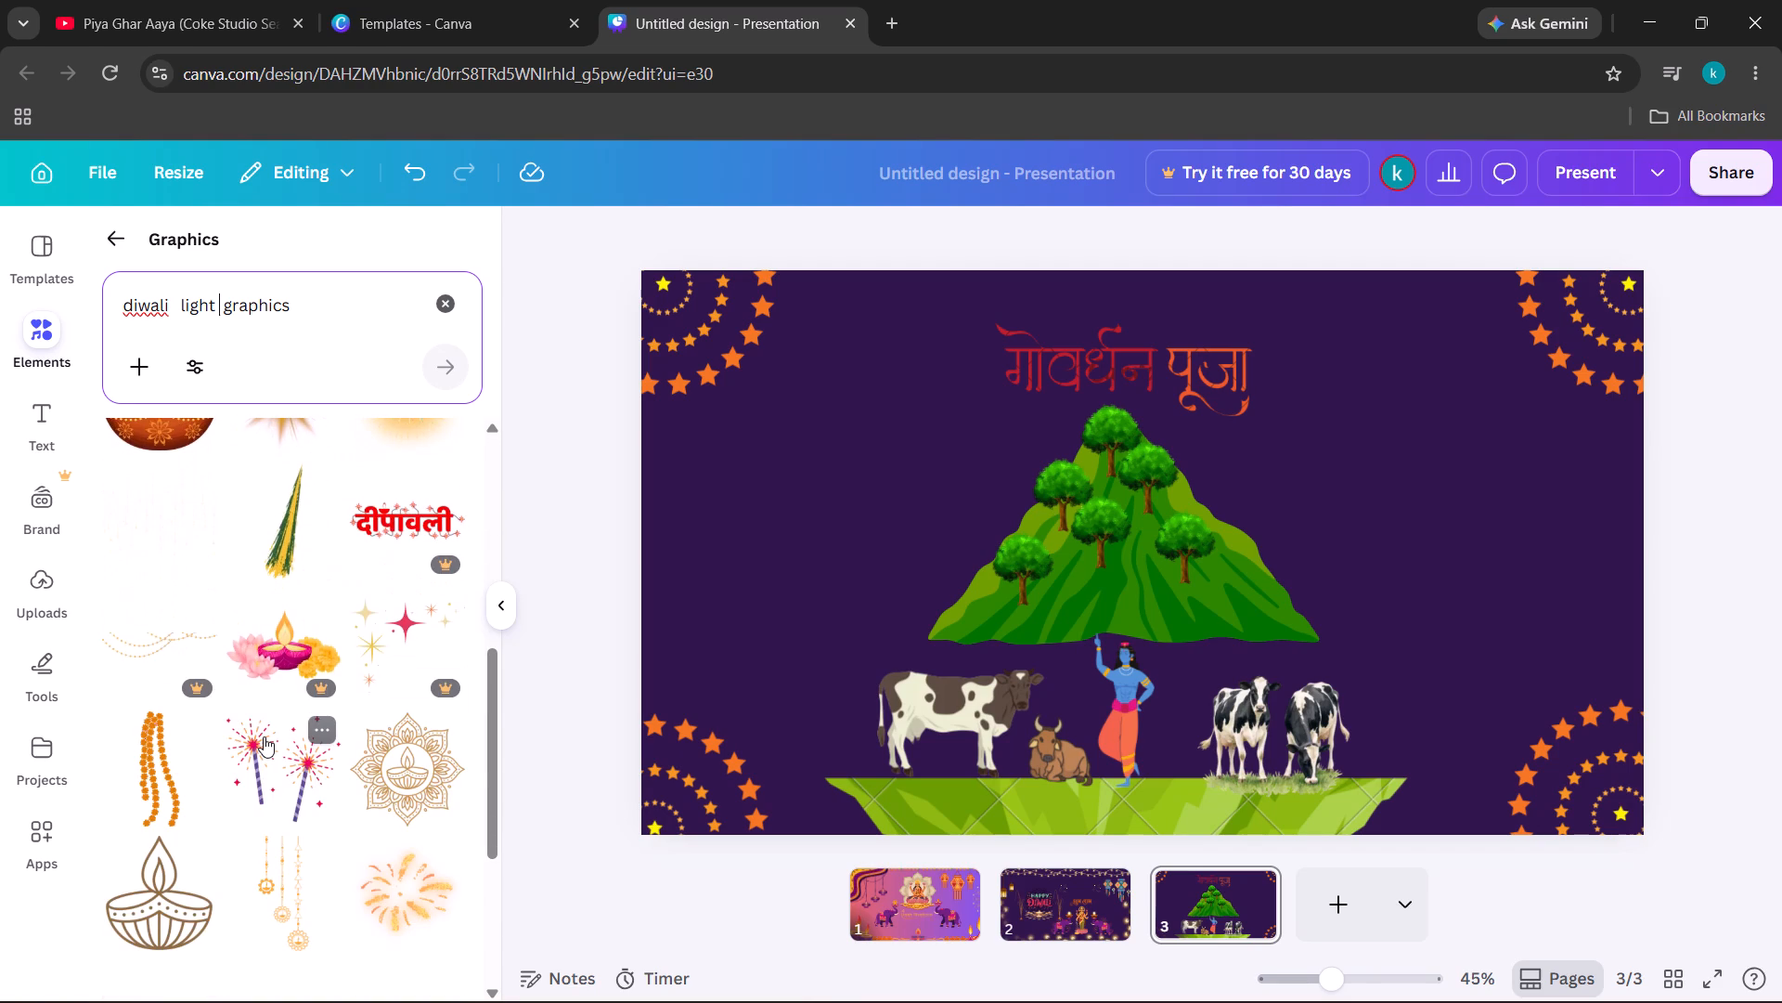
pyautogui.hscroll(8, 264, 736)
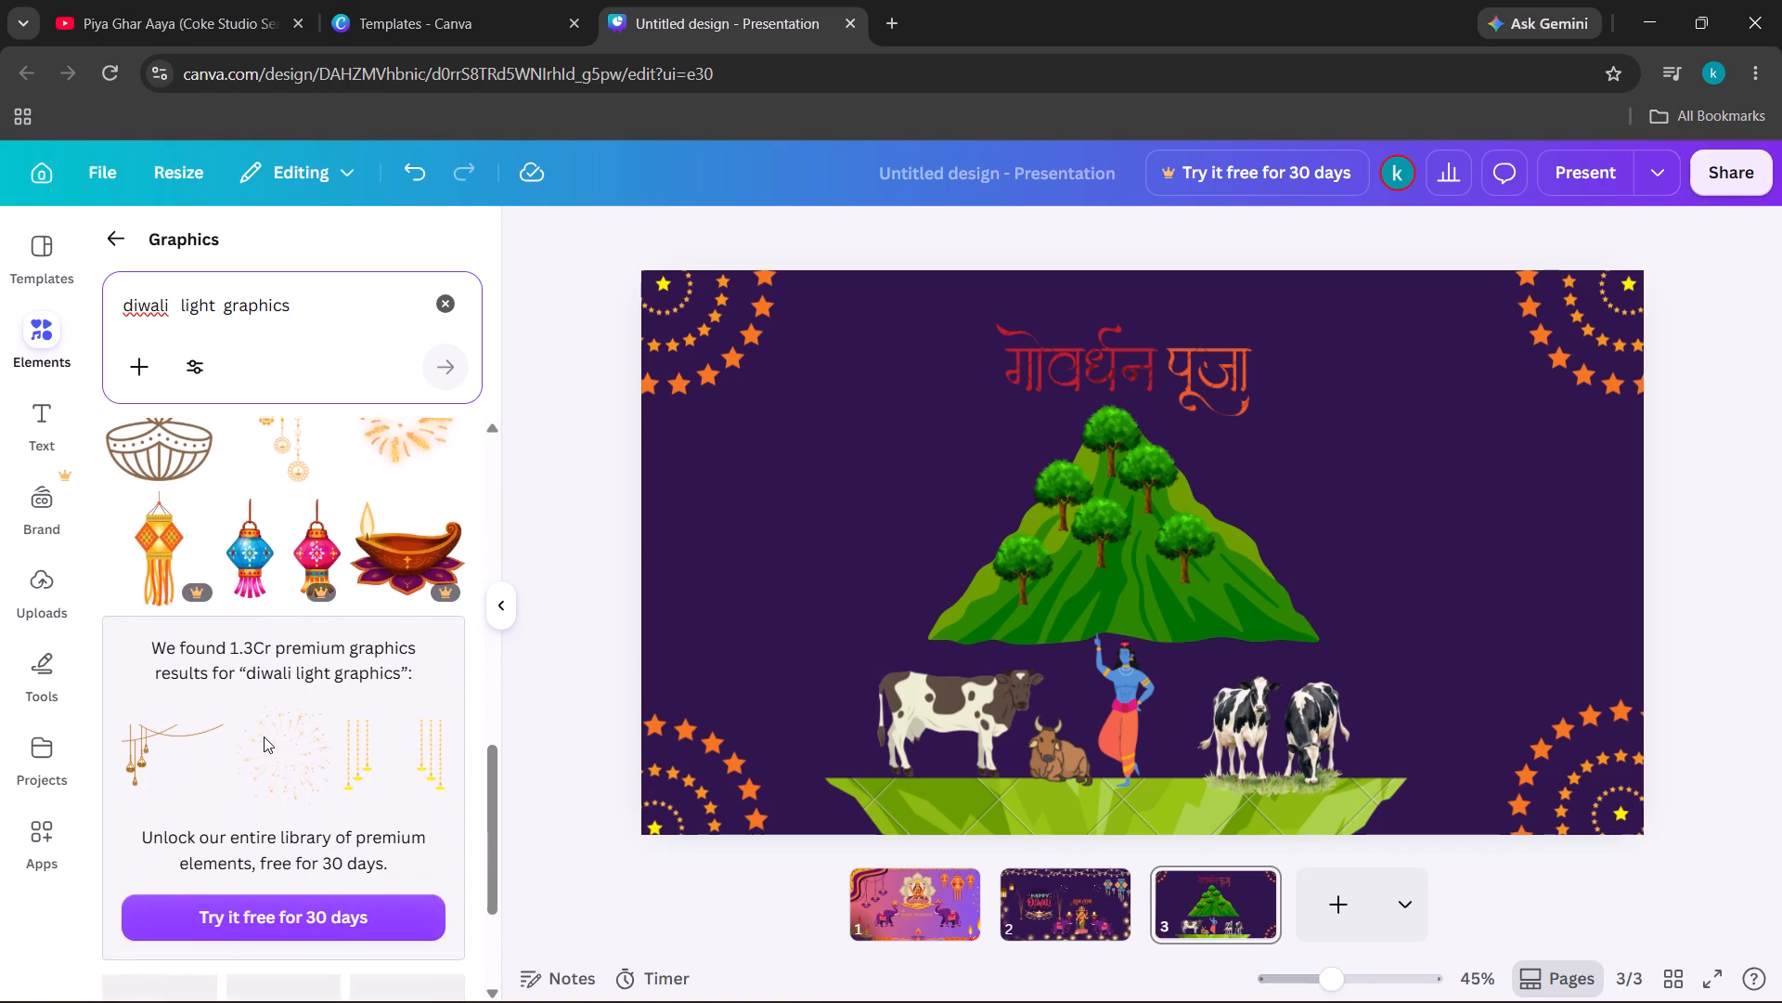
pyautogui.hscroll(8, 264, 736)
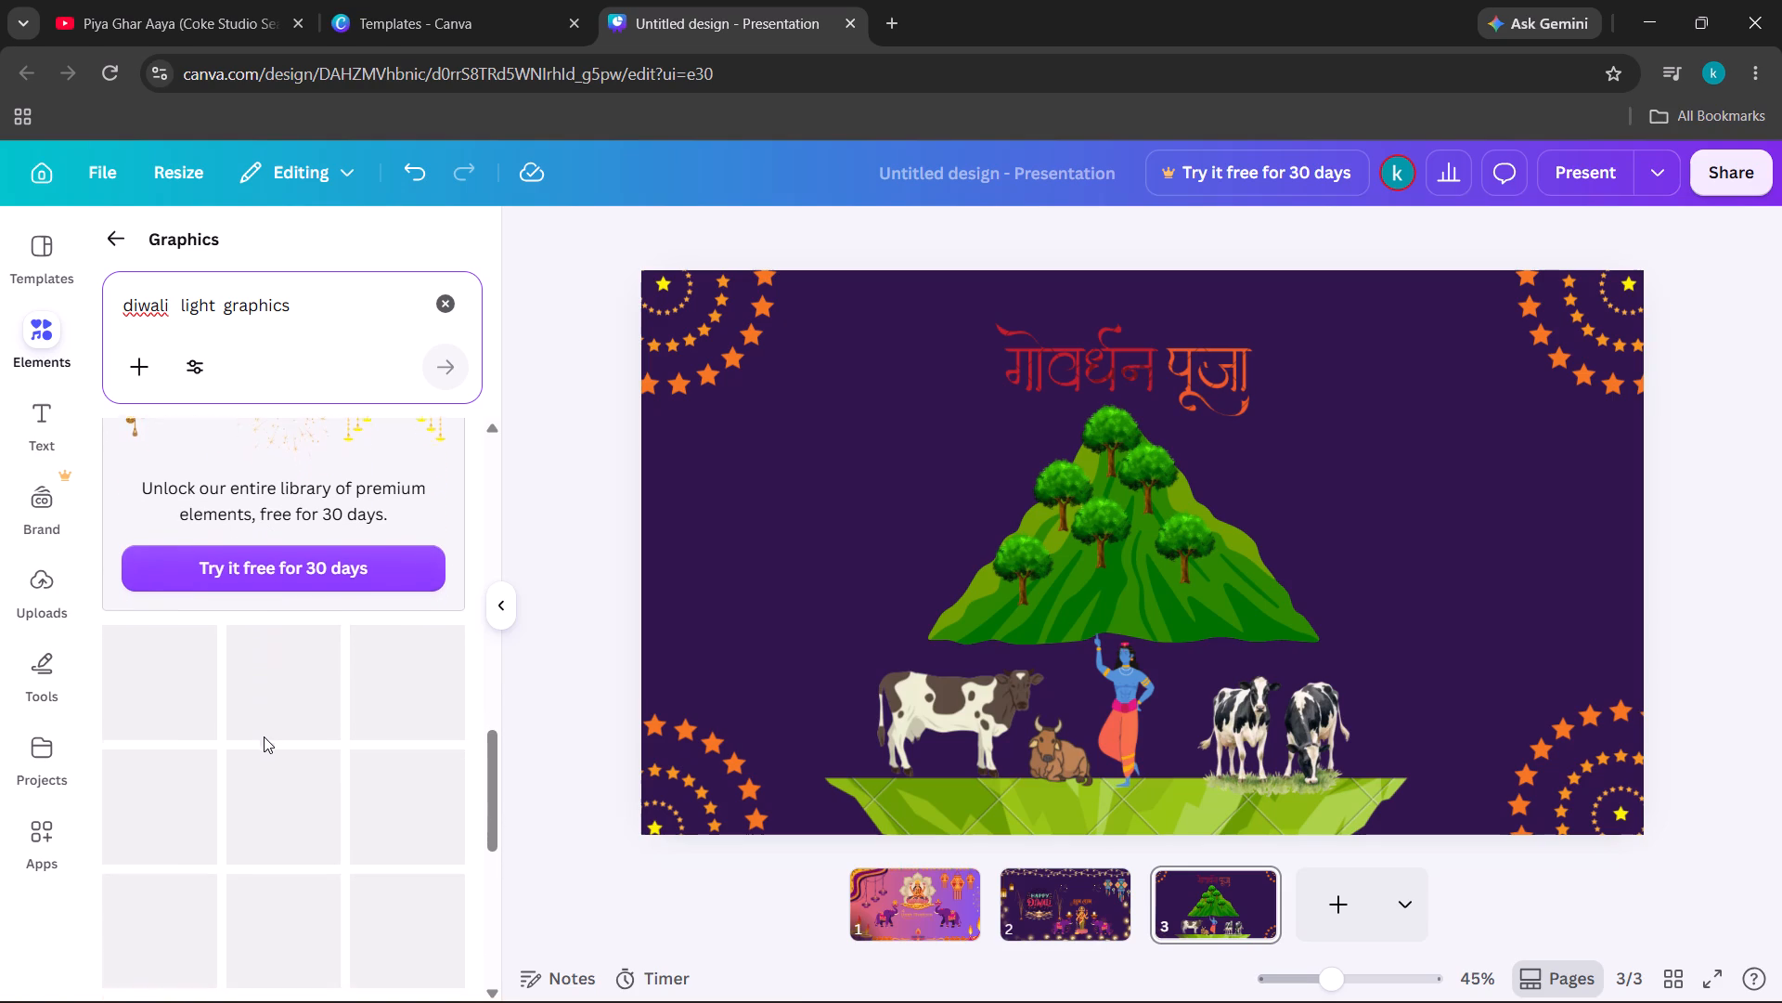
pyautogui.hscroll(1, 264, 736)
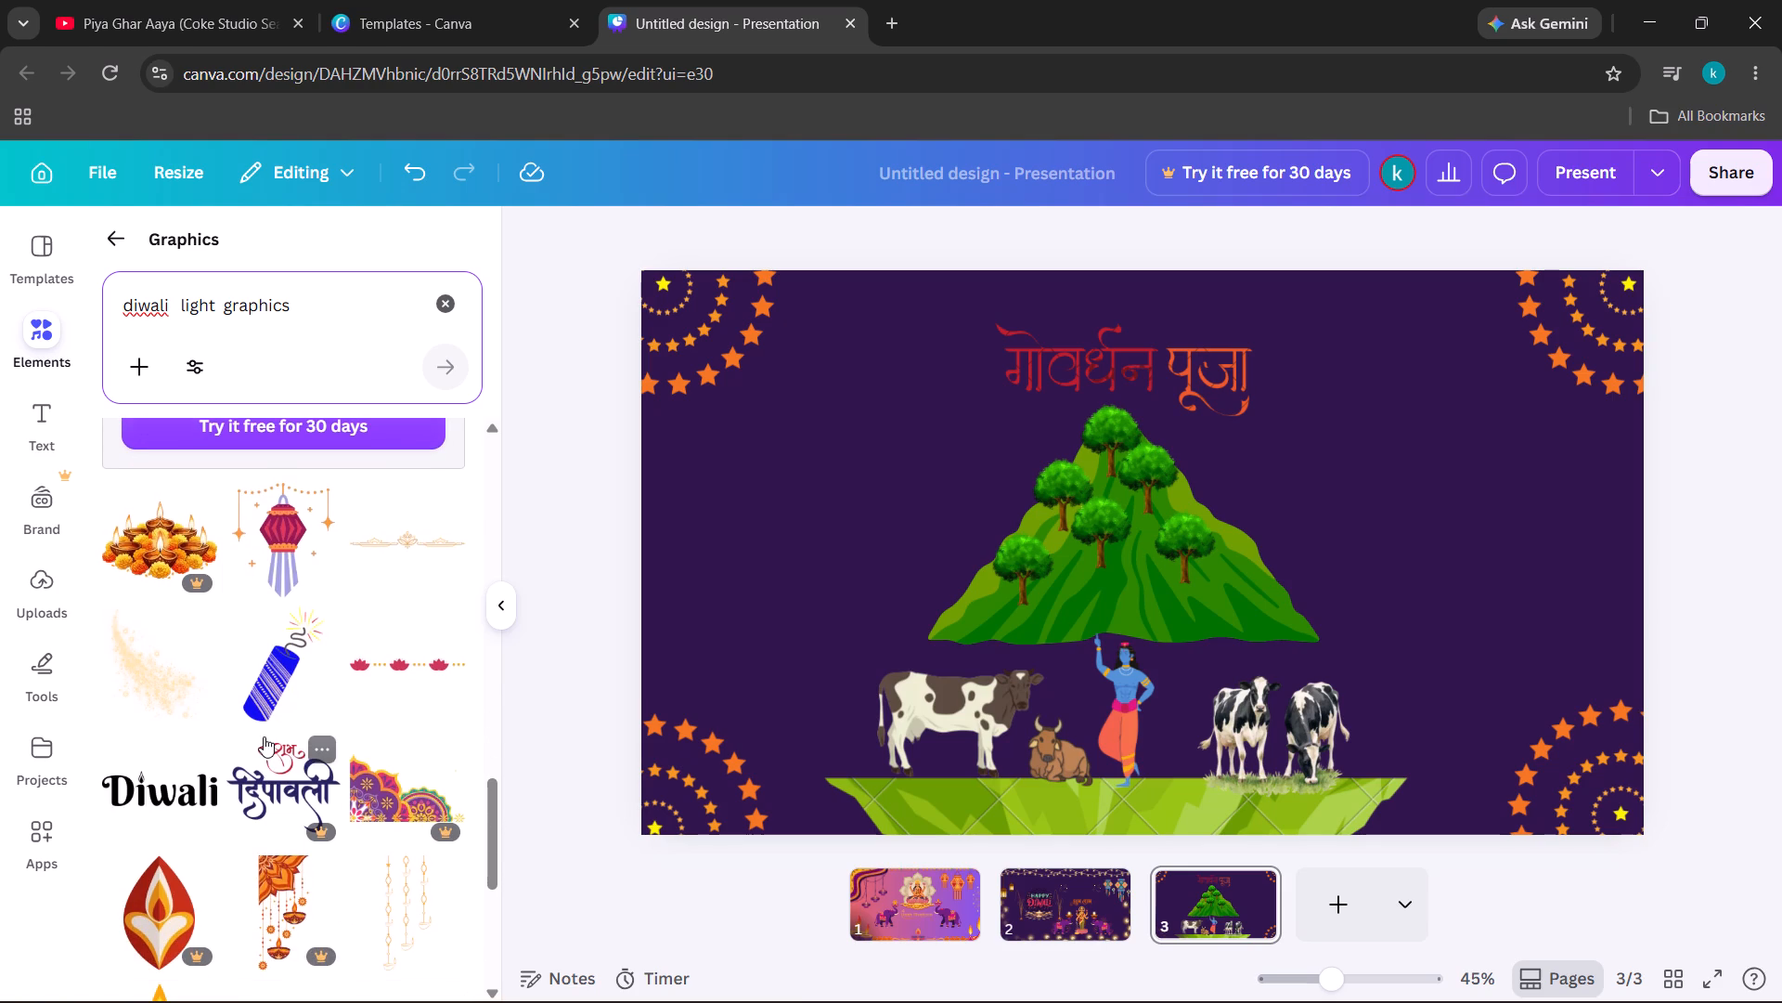
pyautogui.scroll(-1, 273, 730)
pyautogui.hscroll(1, 273, 730)
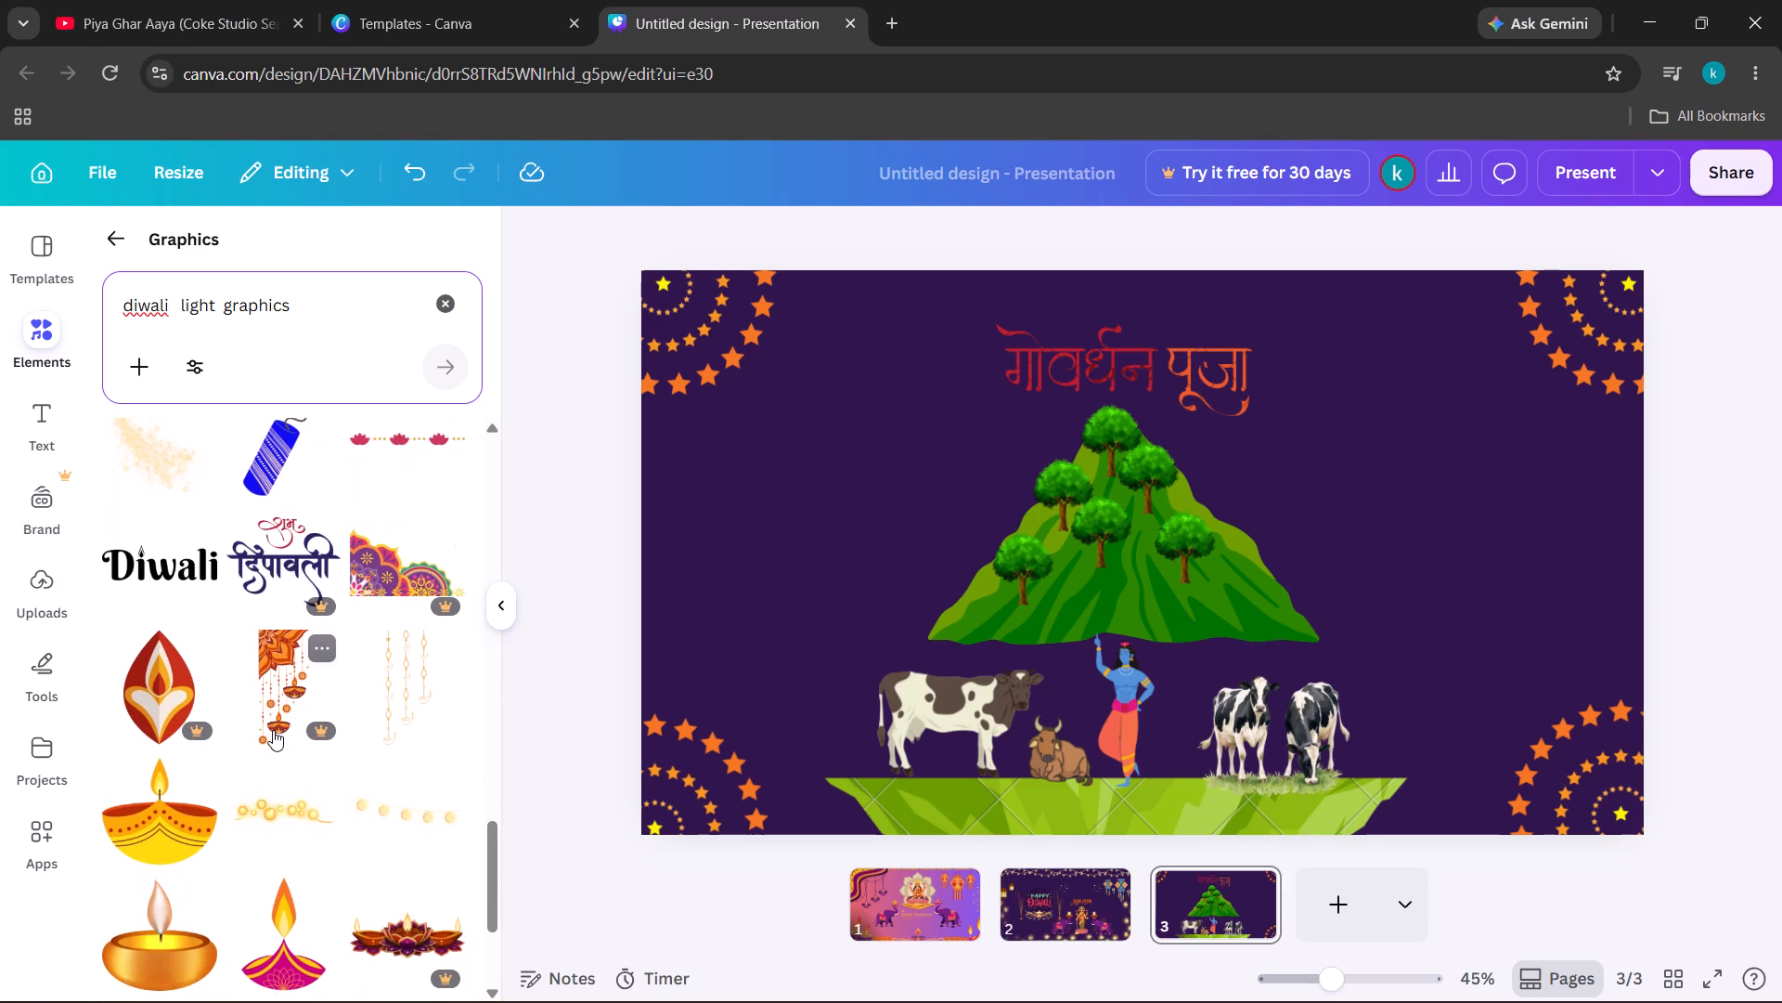
pyautogui.hscroll(1, 273, 730)
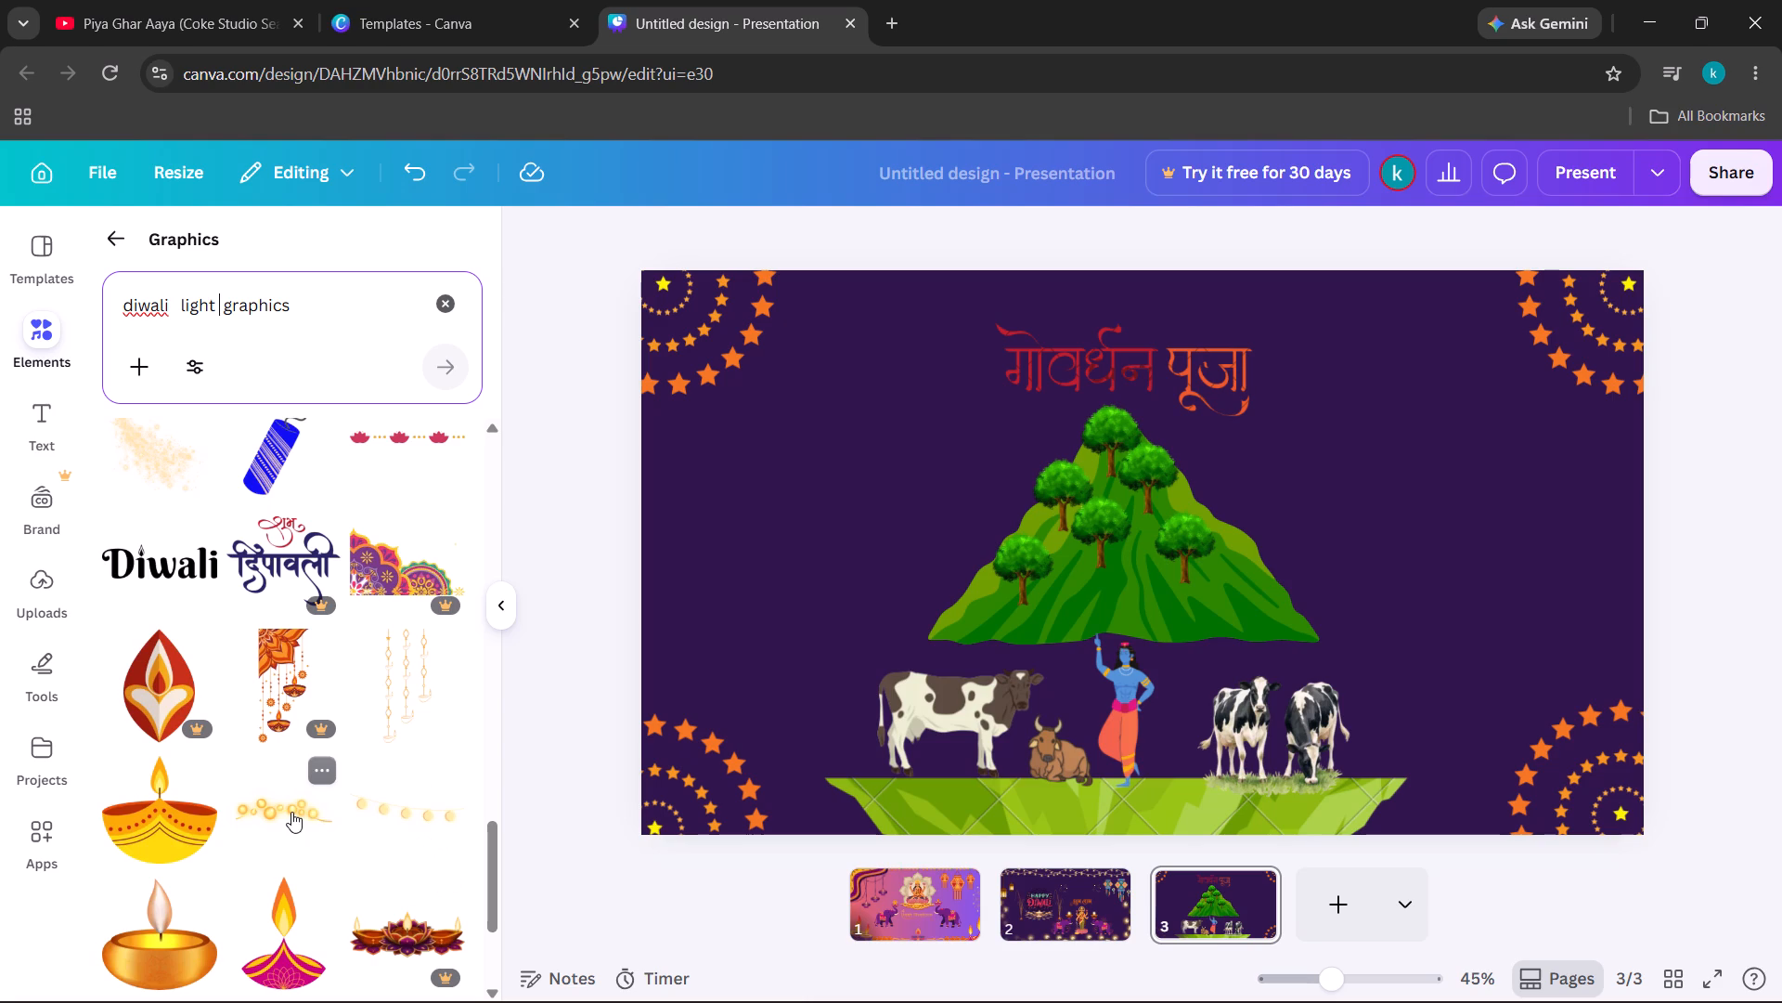
pyautogui.hscroll(8, 291, 812)
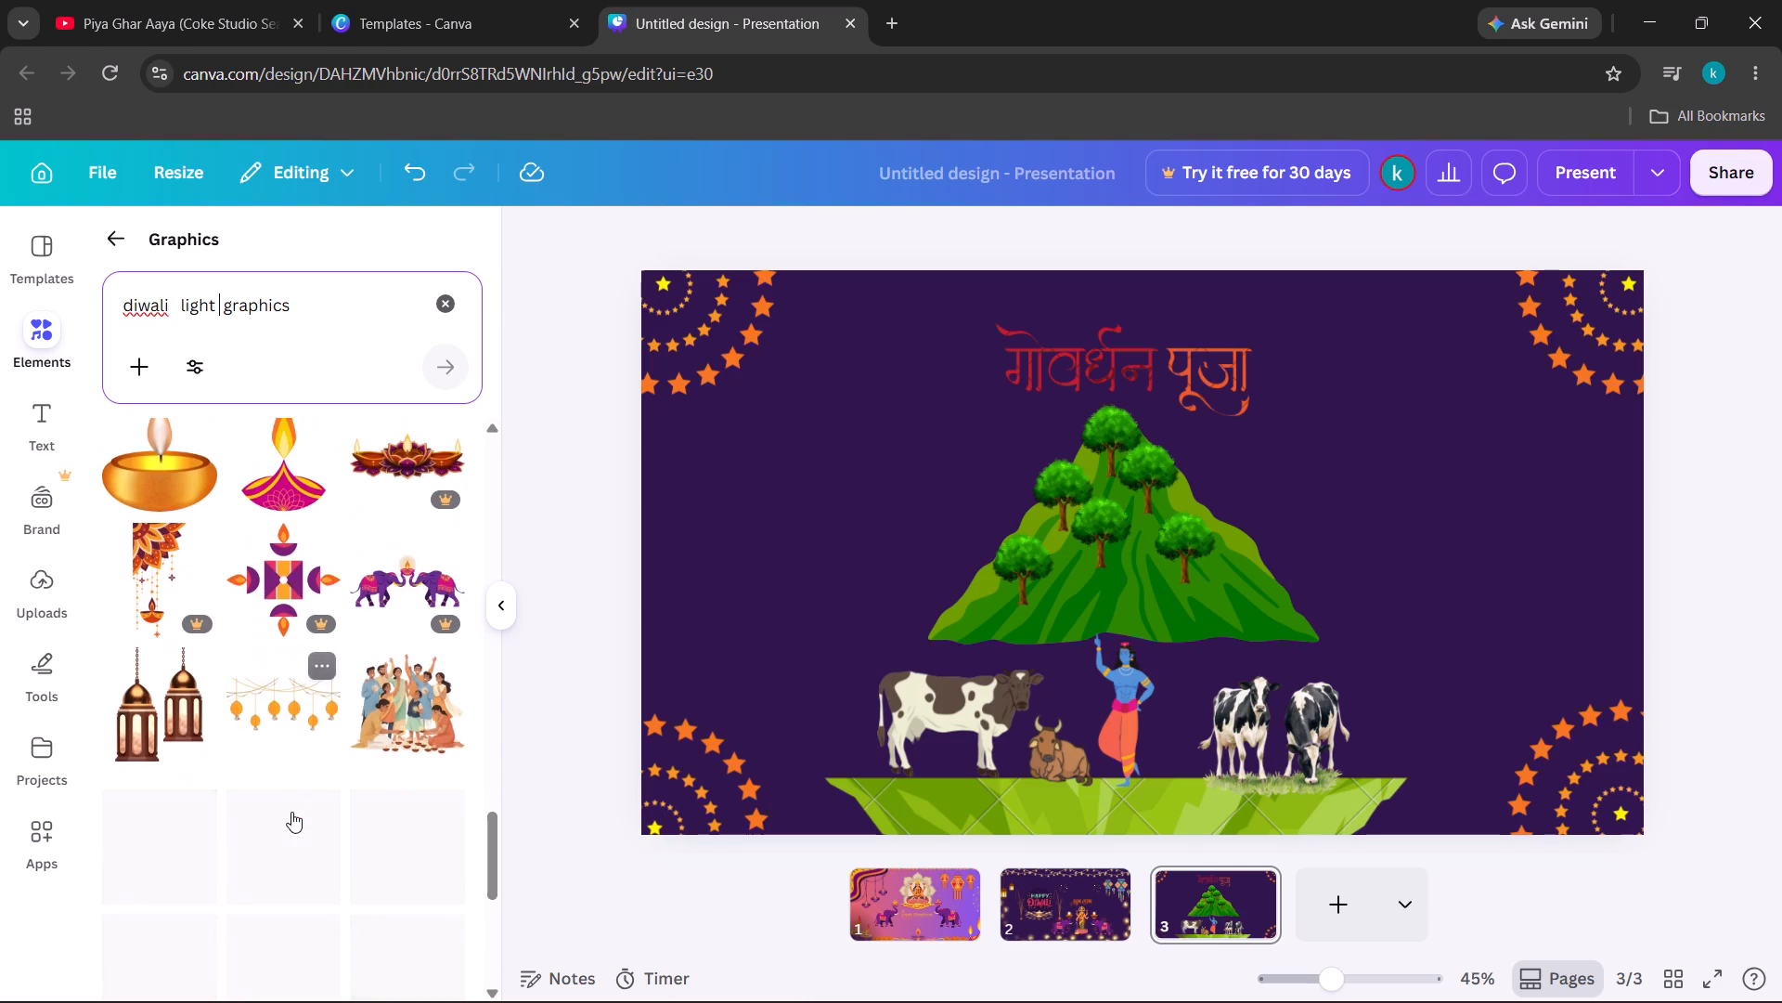
pyautogui.hscroll(1, 291, 812)
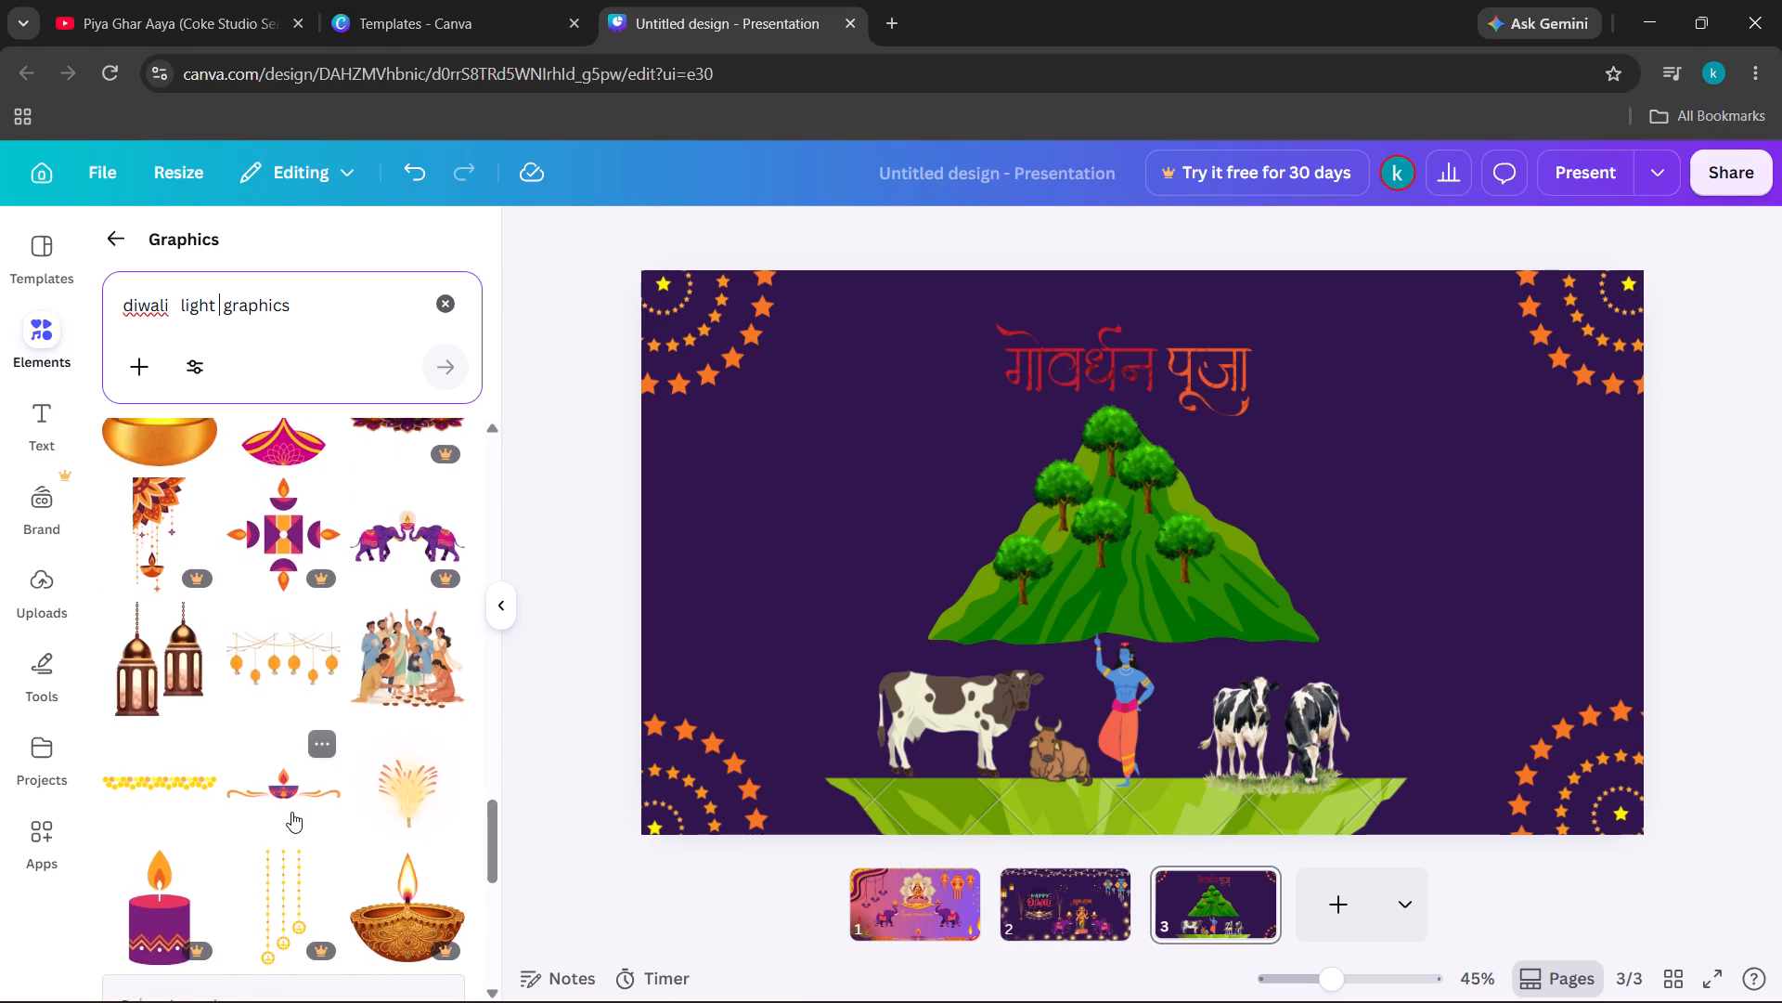
pyautogui.hscroll(1, 291, 812)
pyautogui.scroll(-1, 291, 812)
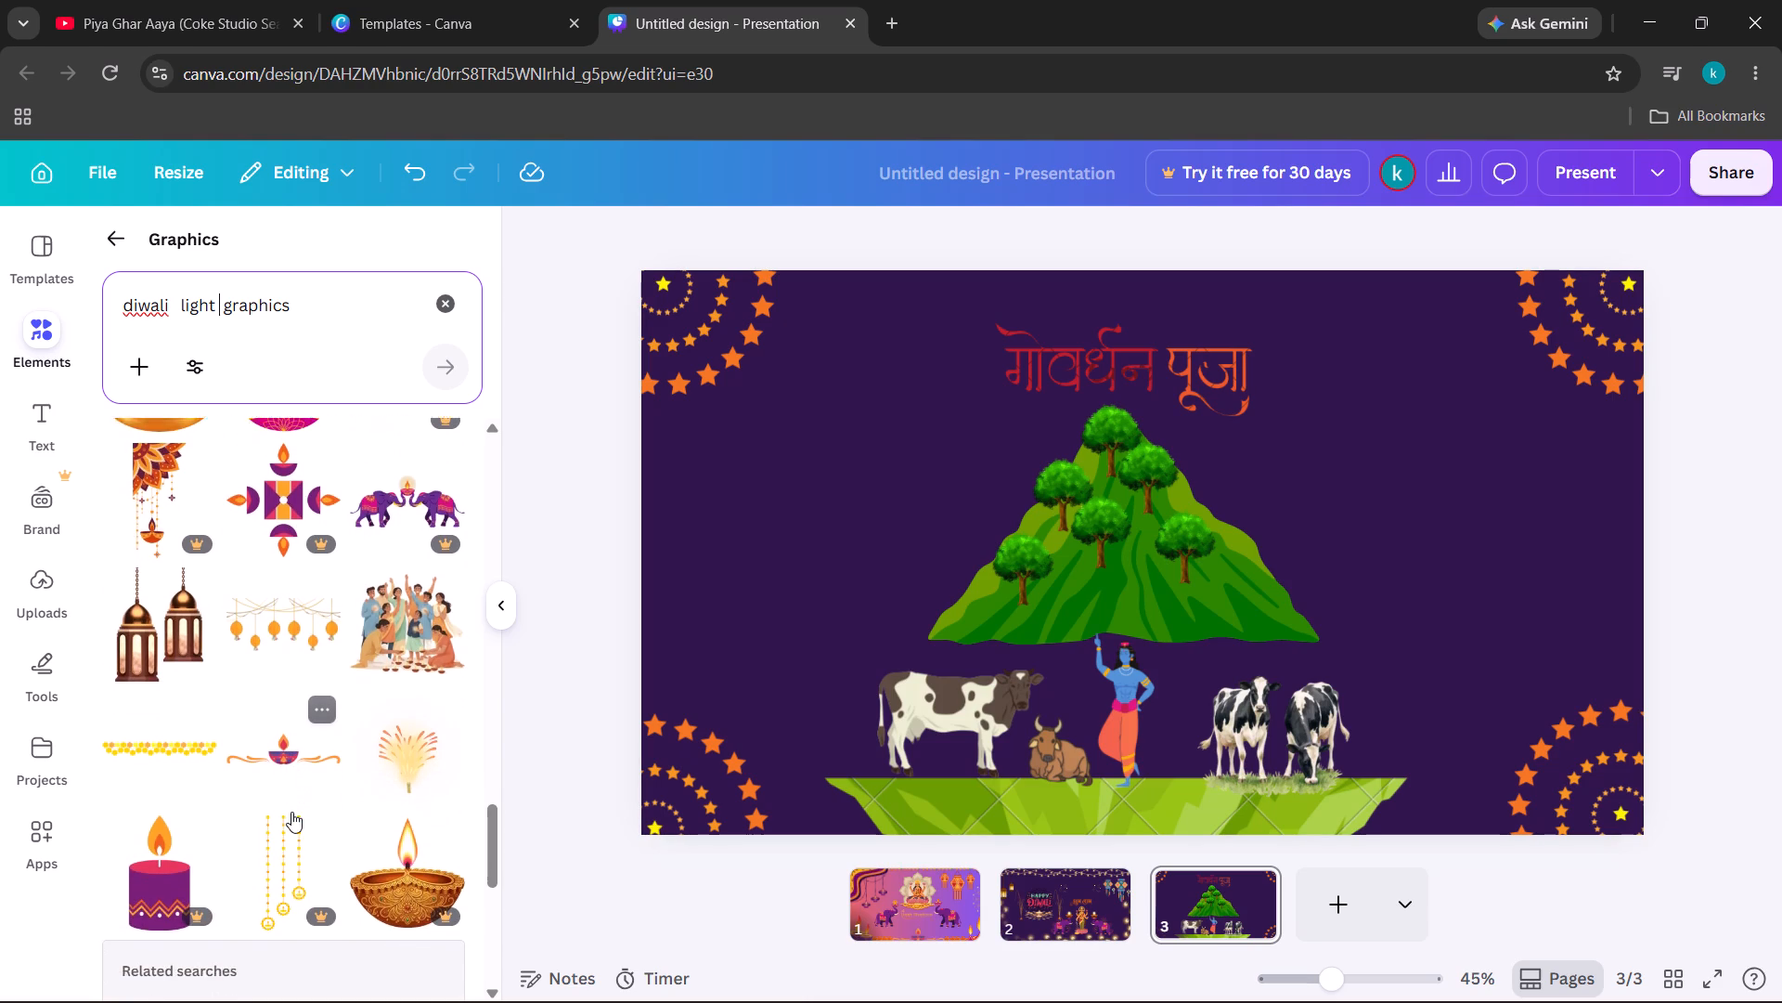
pyautogui.scroll(-1, 291, 812)
pyautogui.hscroll(2, 291, 812)
pyautogui.scroll(-2, 291, 812)
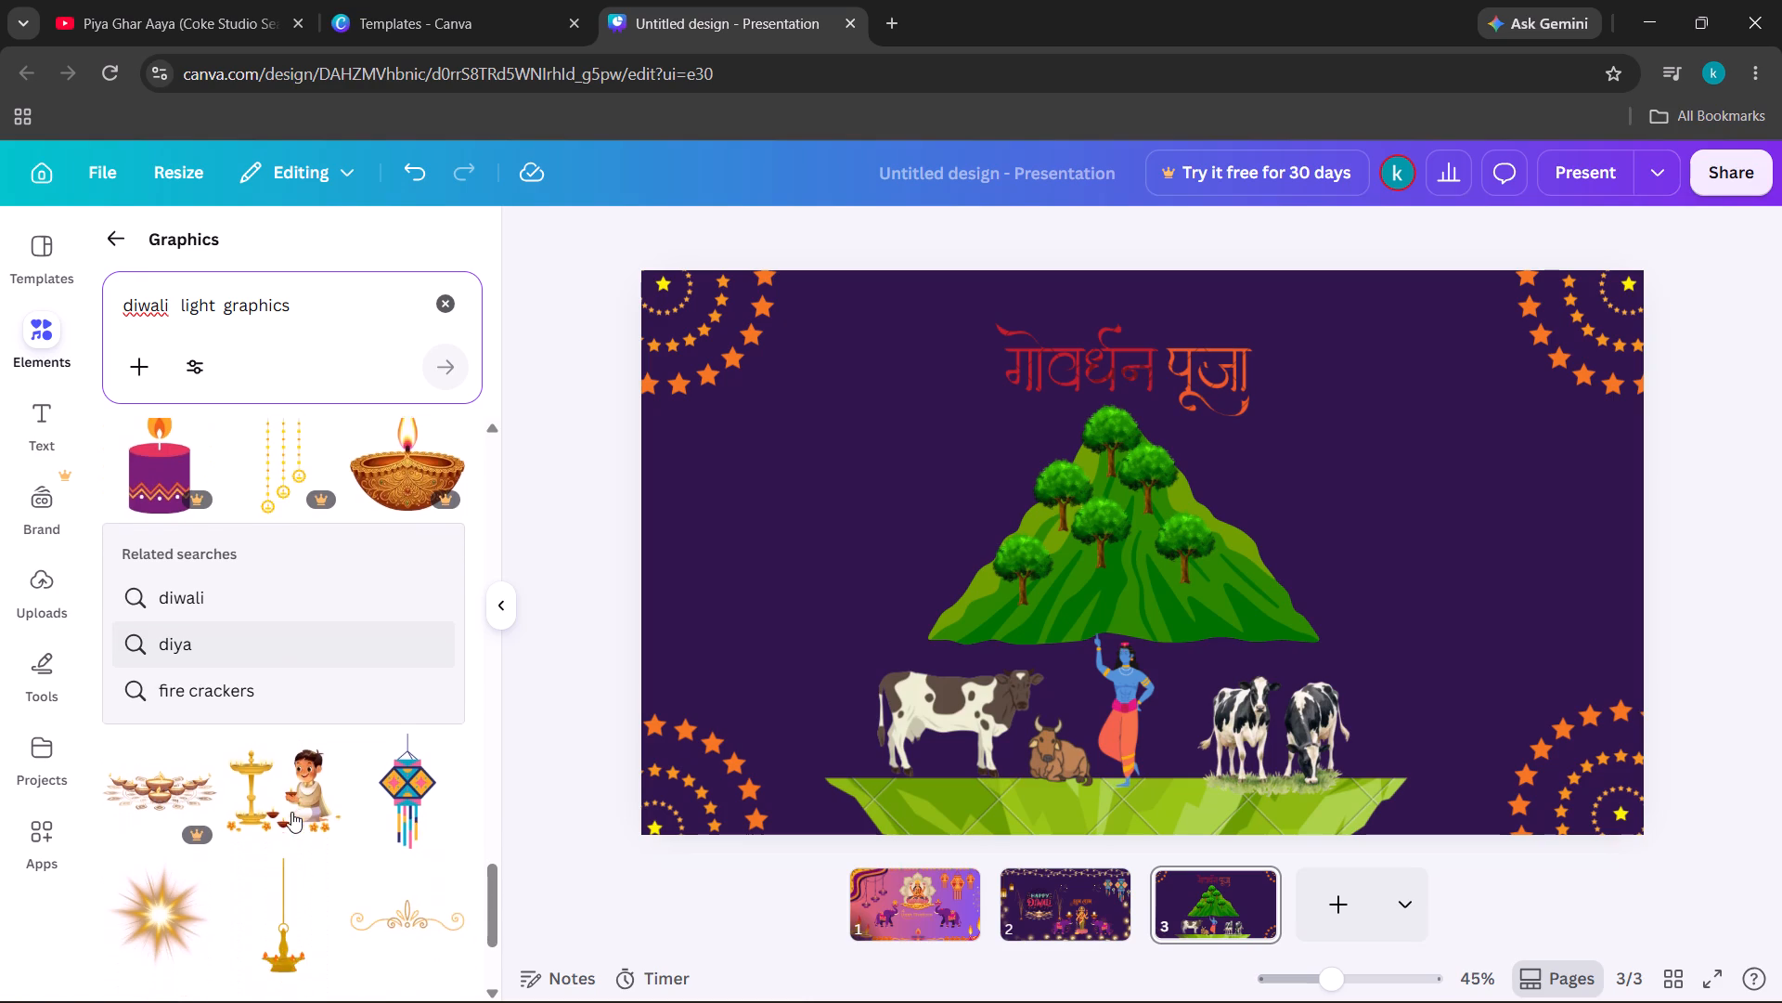
pyautogui.scroll(-3, 291, 812)
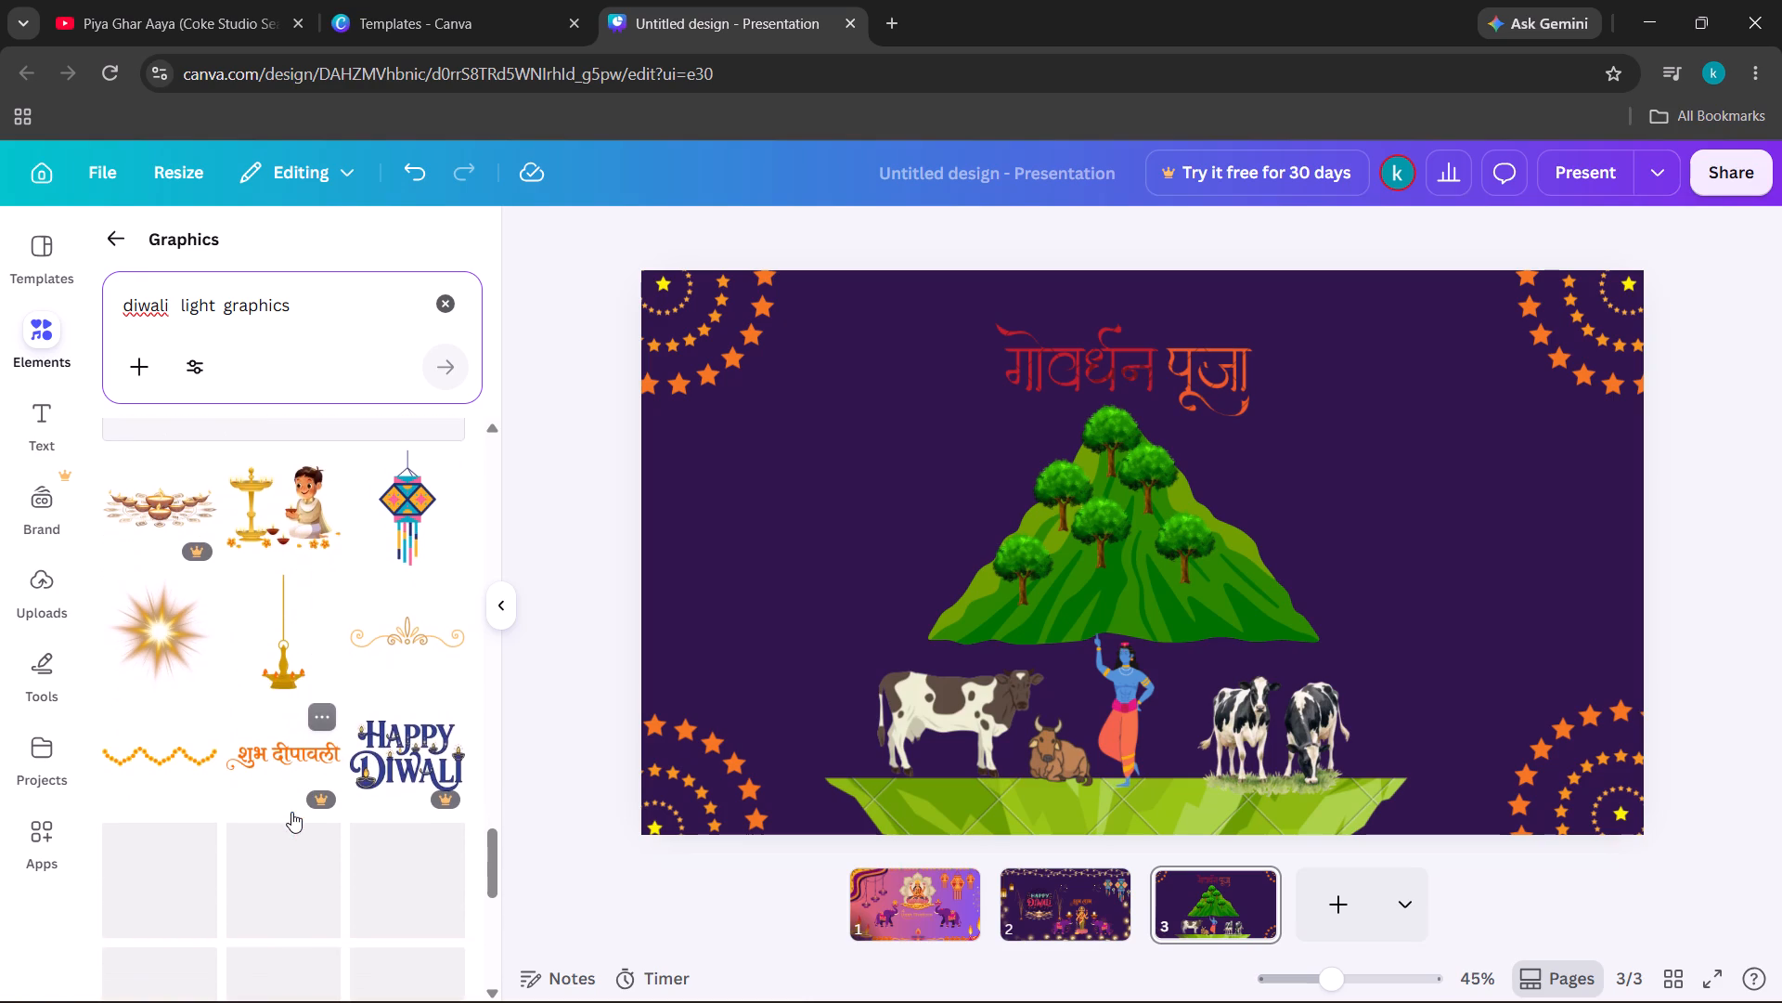
pyautogui.scroll(-2, 291, 812)
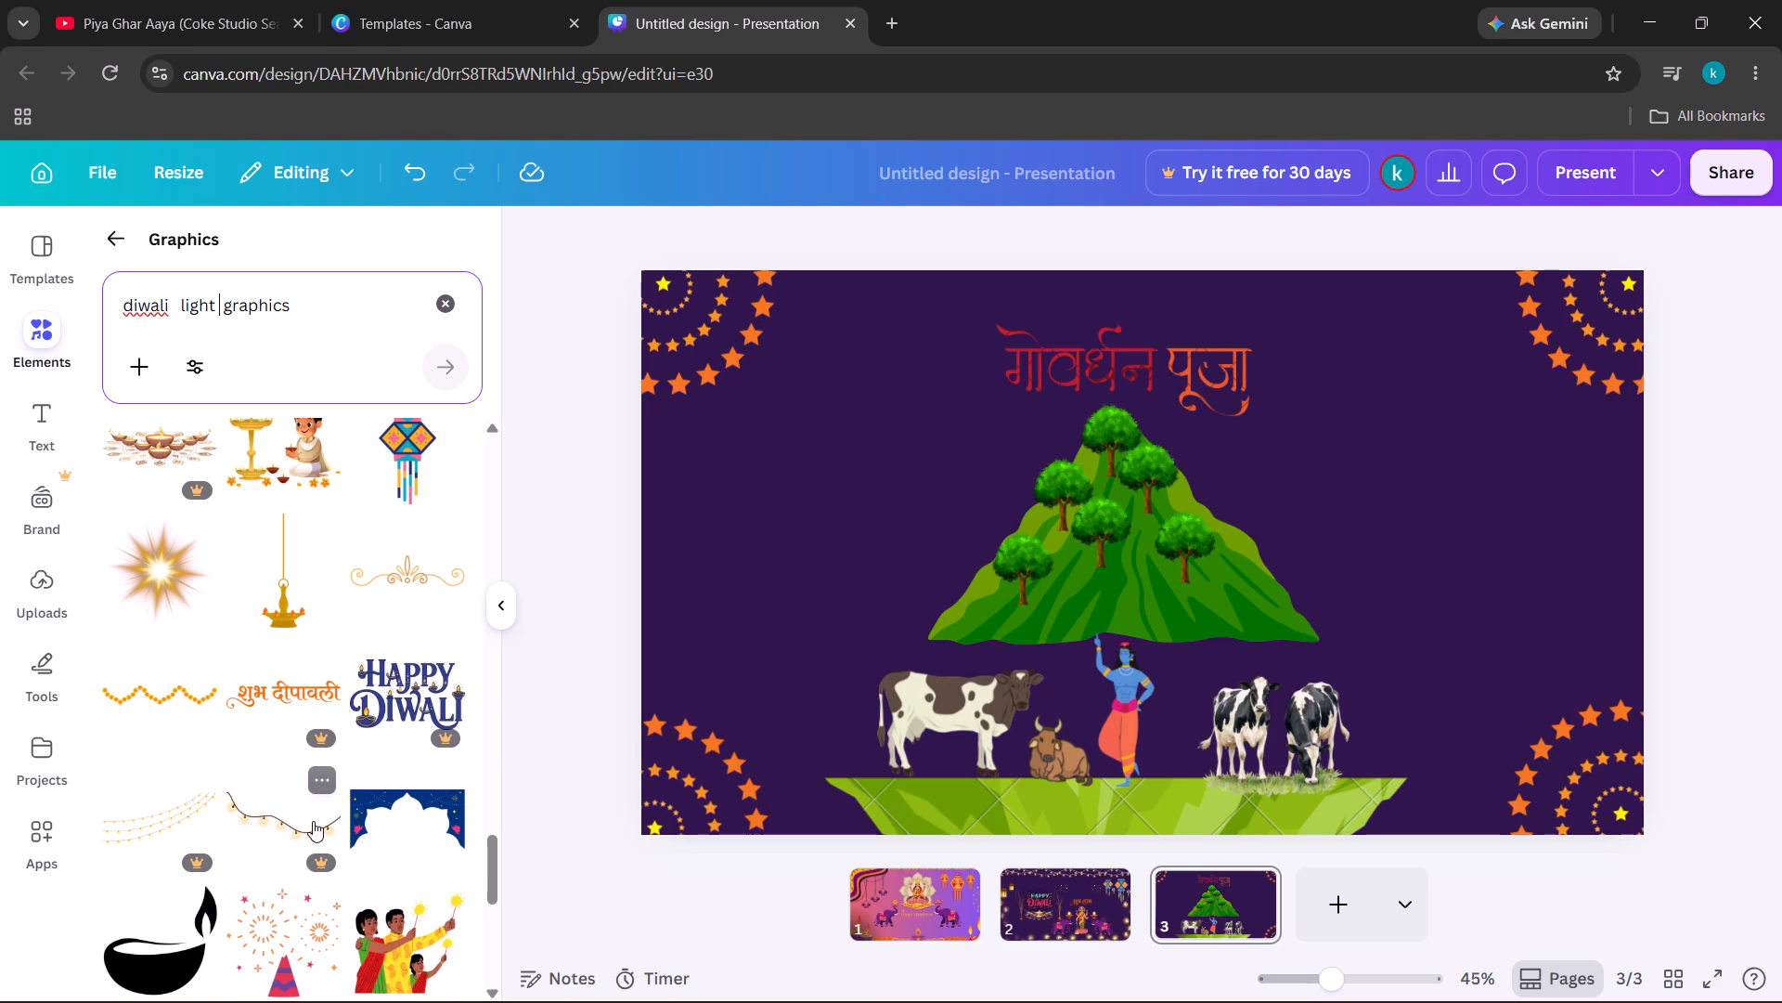
pyautogui.scroll(-3, 313, 821)
pyautogui.hscroll(4, 313, 821)
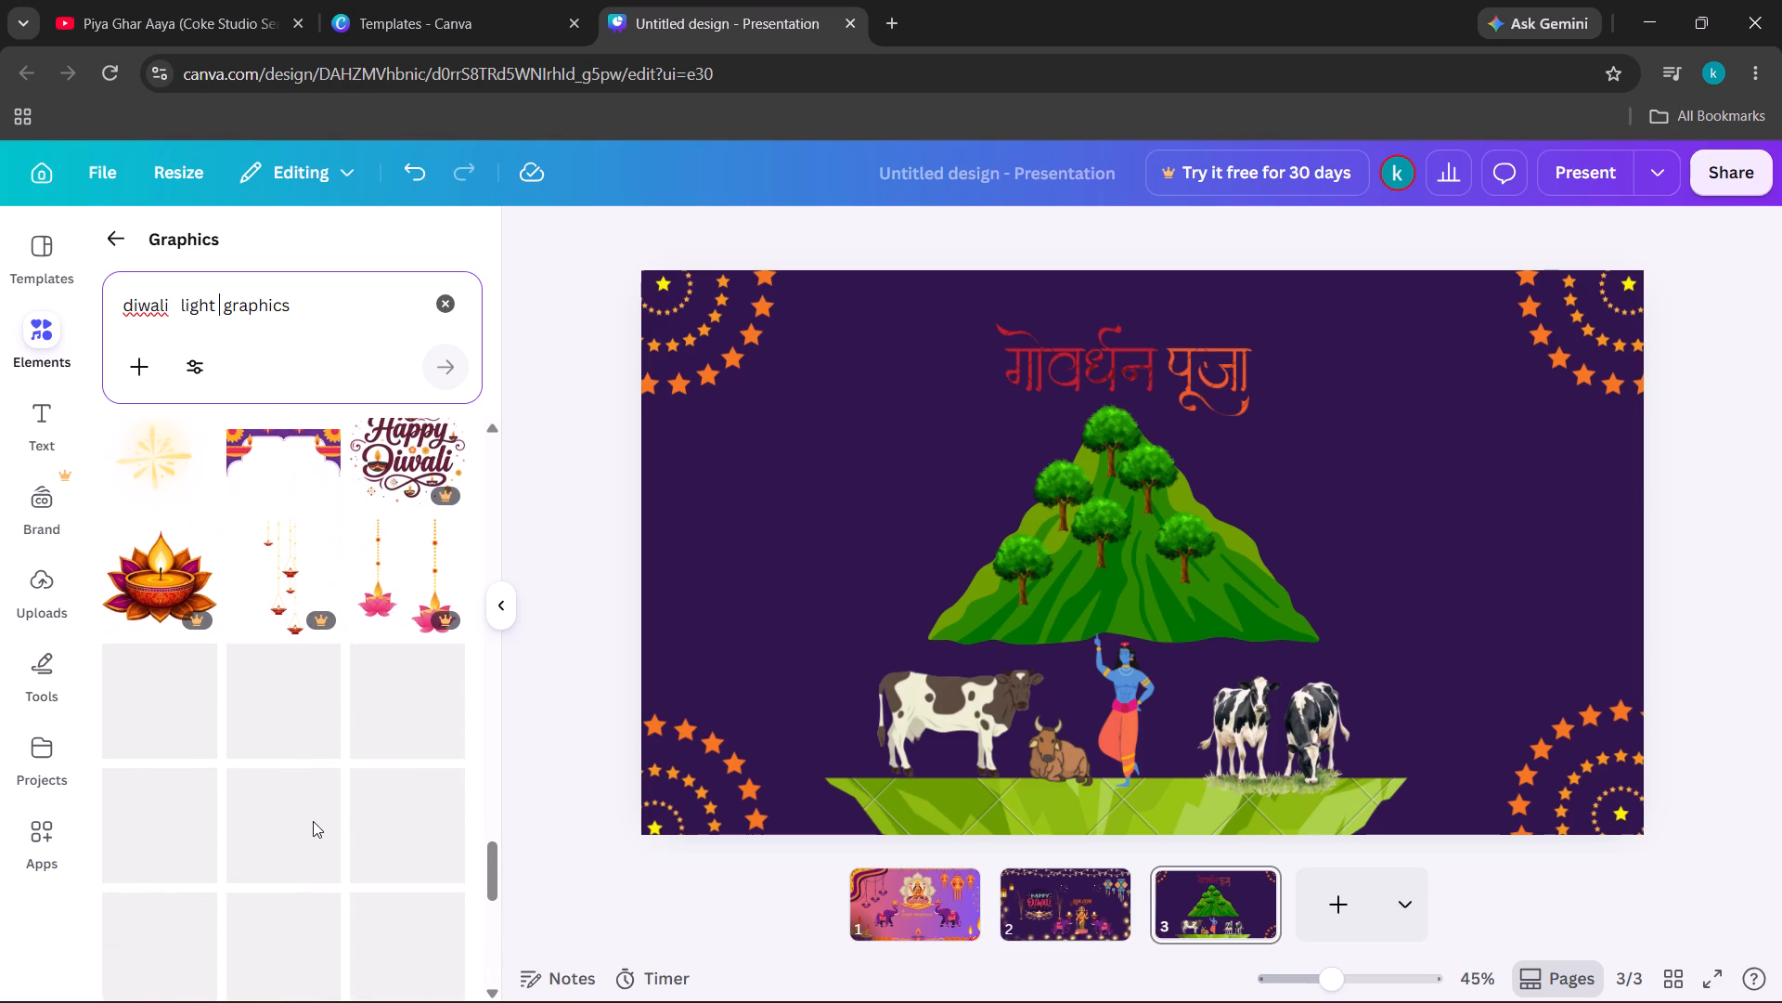
# Remove the extra spaces between diwali and light in the graphics query and rerun the search.
pyautogui.click(177, 311)
pyautogui.press('BackSpace')
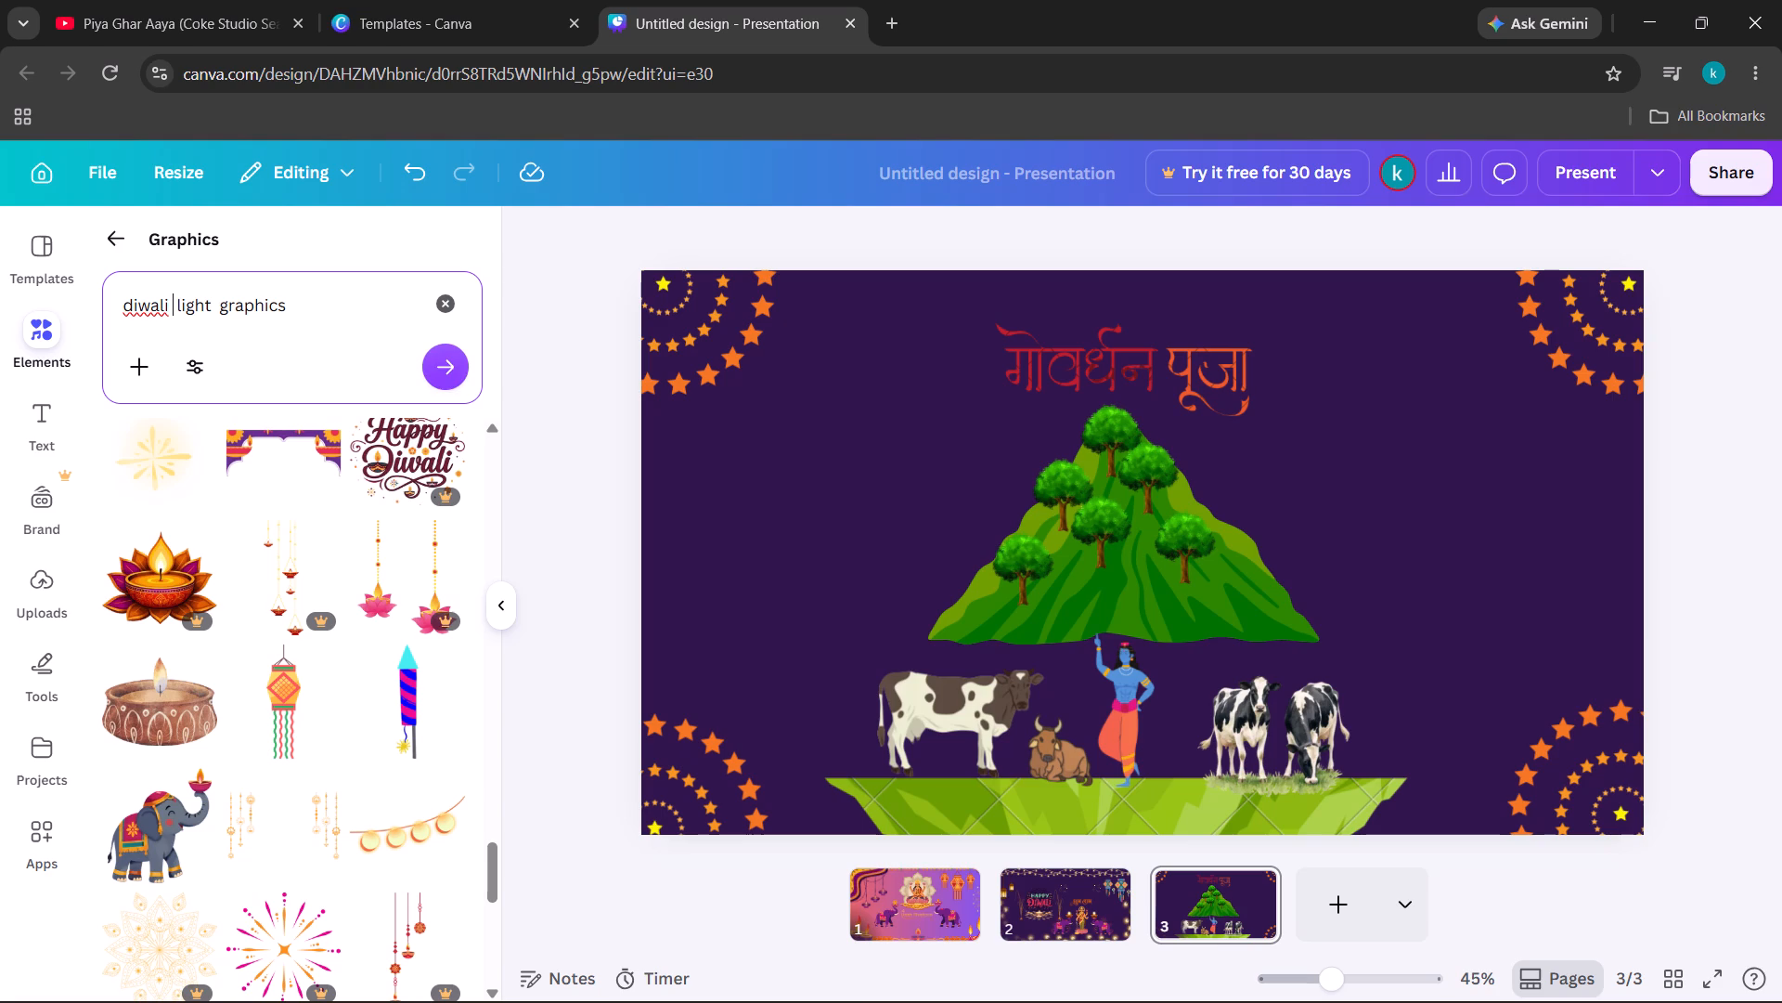
pyautogui.press('BackSpace')
pyautogui.press('Return')
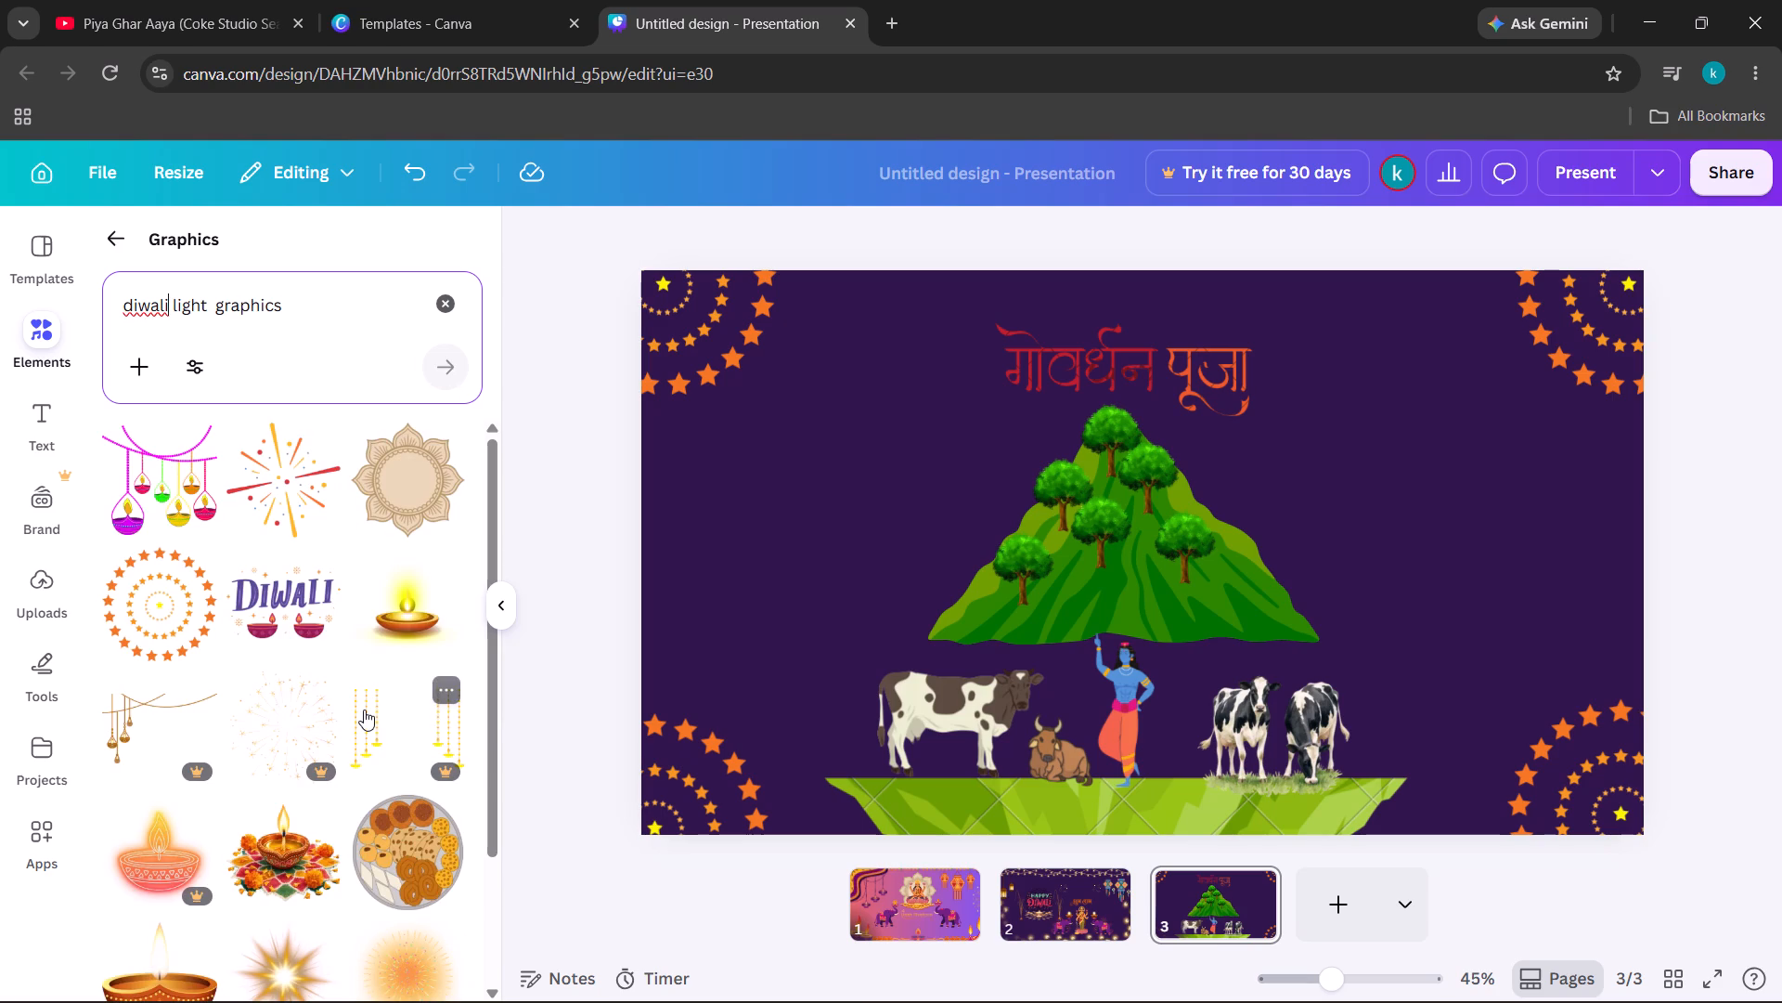
# Browse the diwali light graphics results for a string-light decoration that suits the slide's top edge.
pyautogui.hscroll(6, 293, 815)
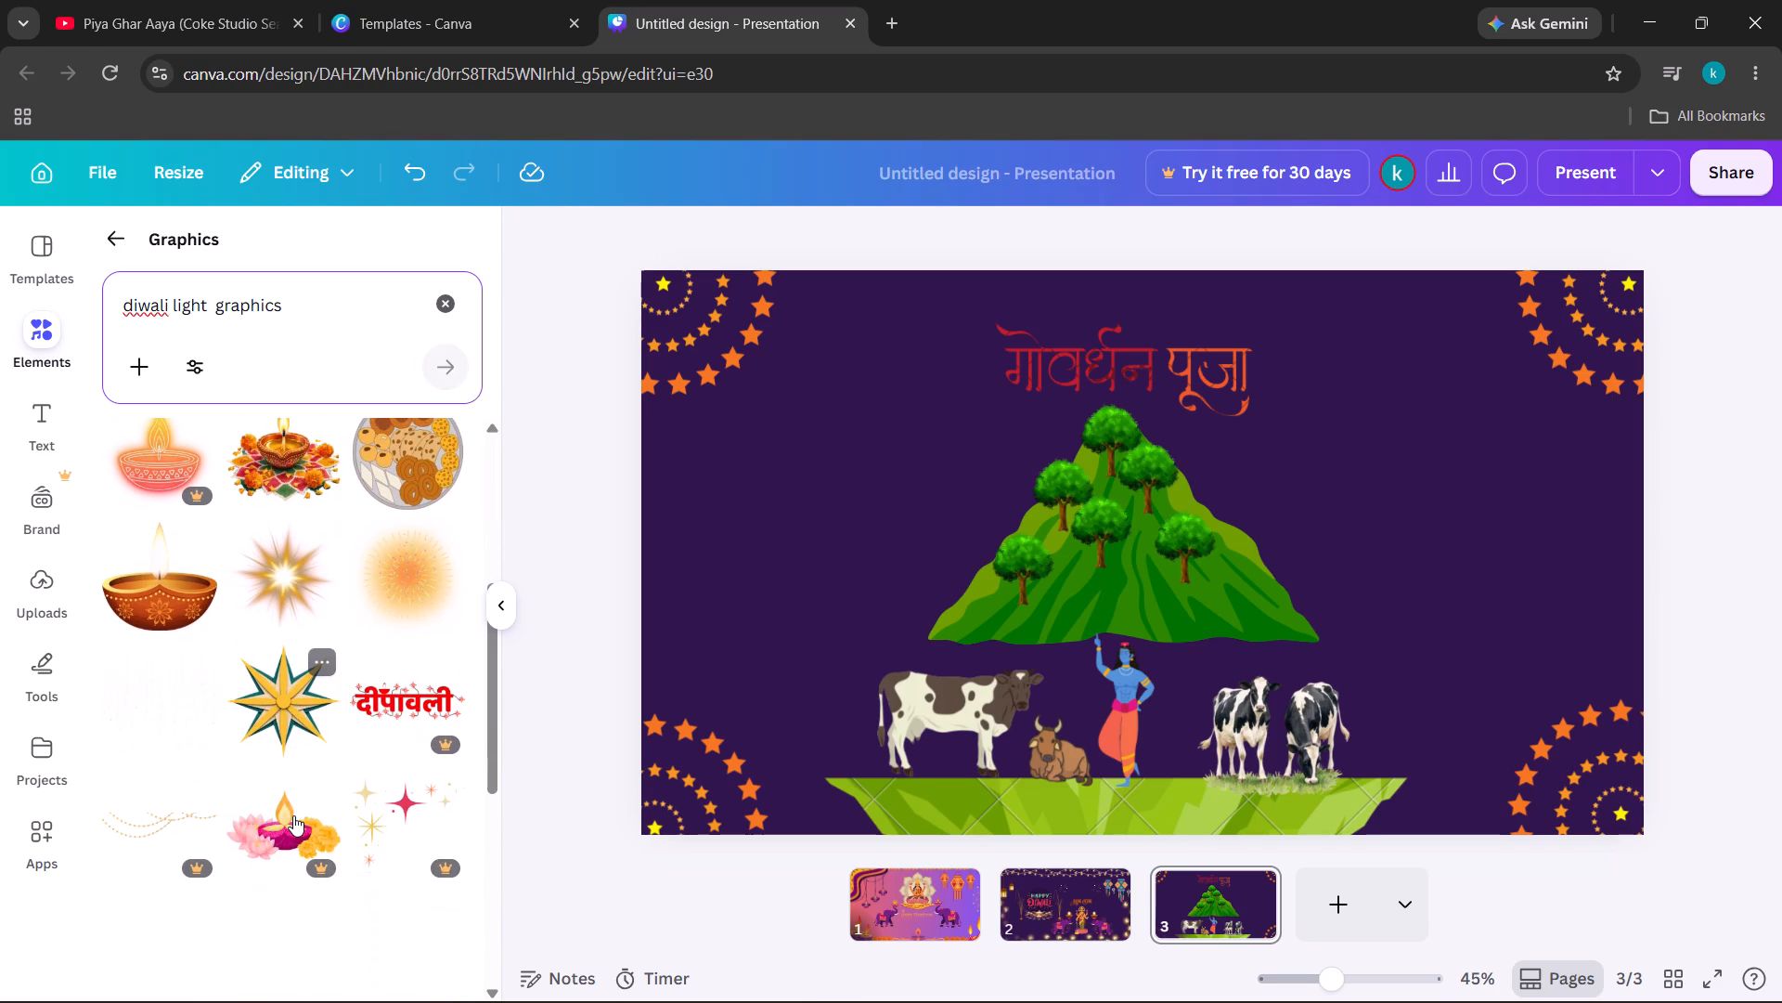
pyautogui.scroll(-1, 293, 815)
pyautogui.hscroll(1, 293, 815)
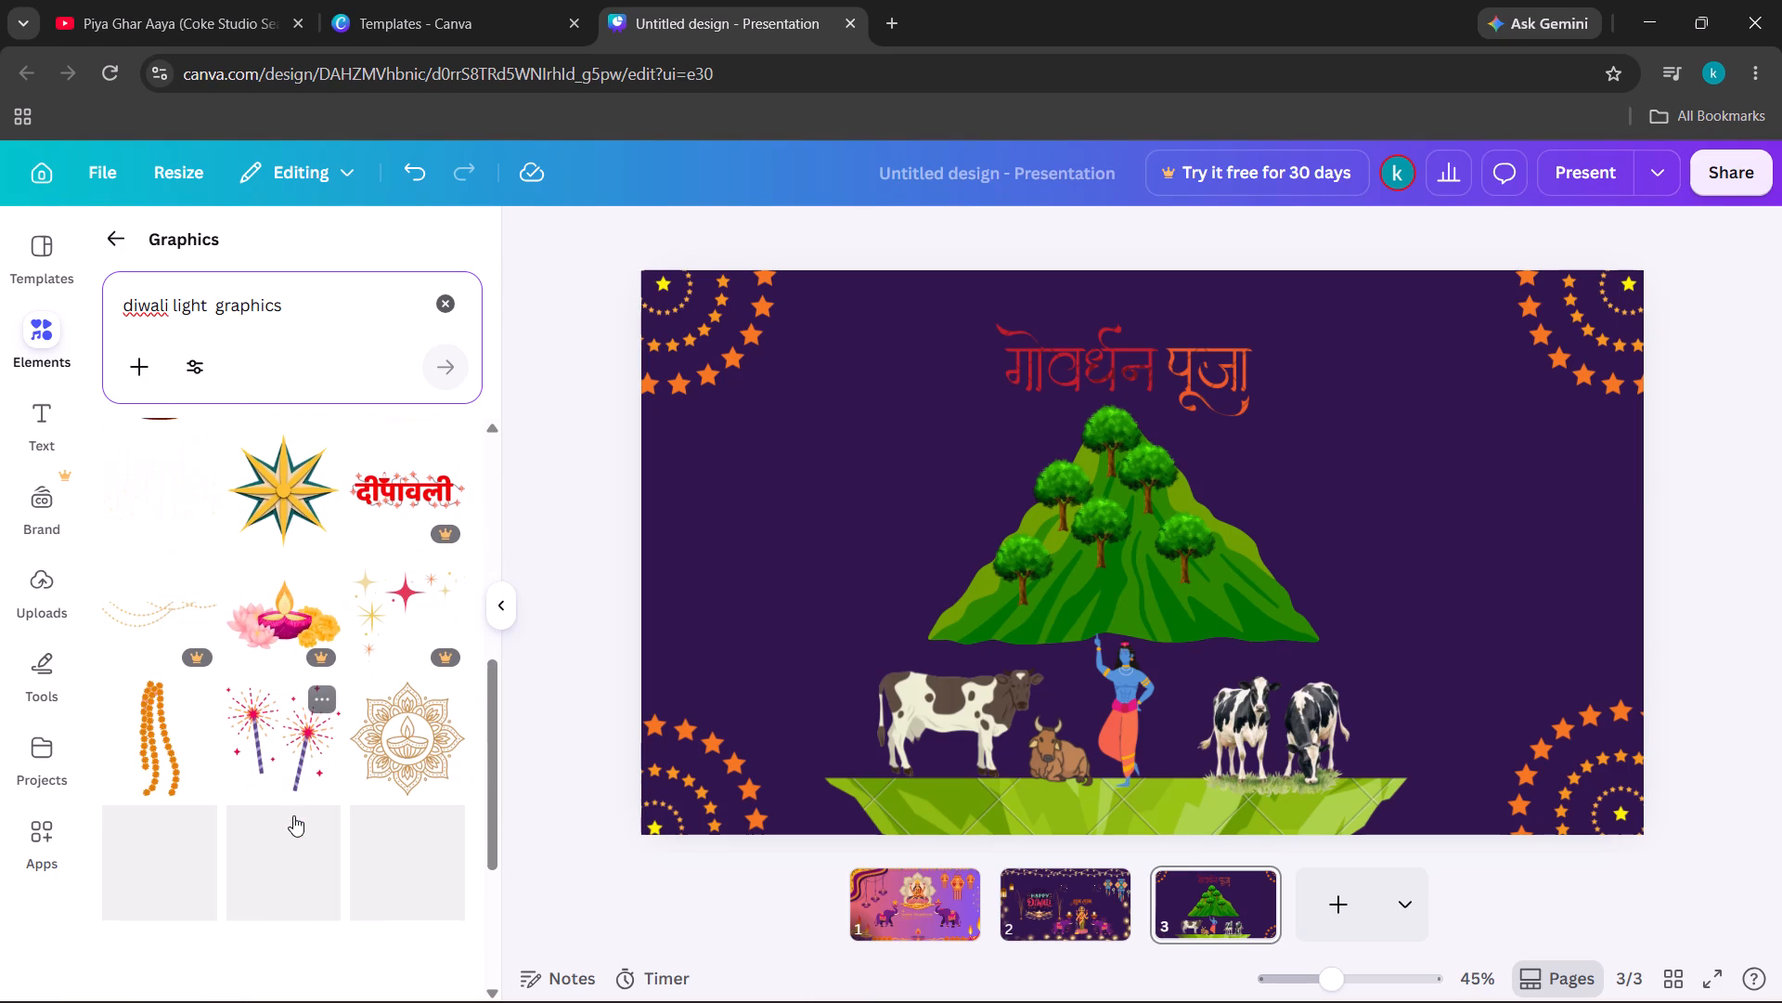
pyautogui.hscroll(1, 293, 815)
pyautogui.scroll(-1, 293, 815)
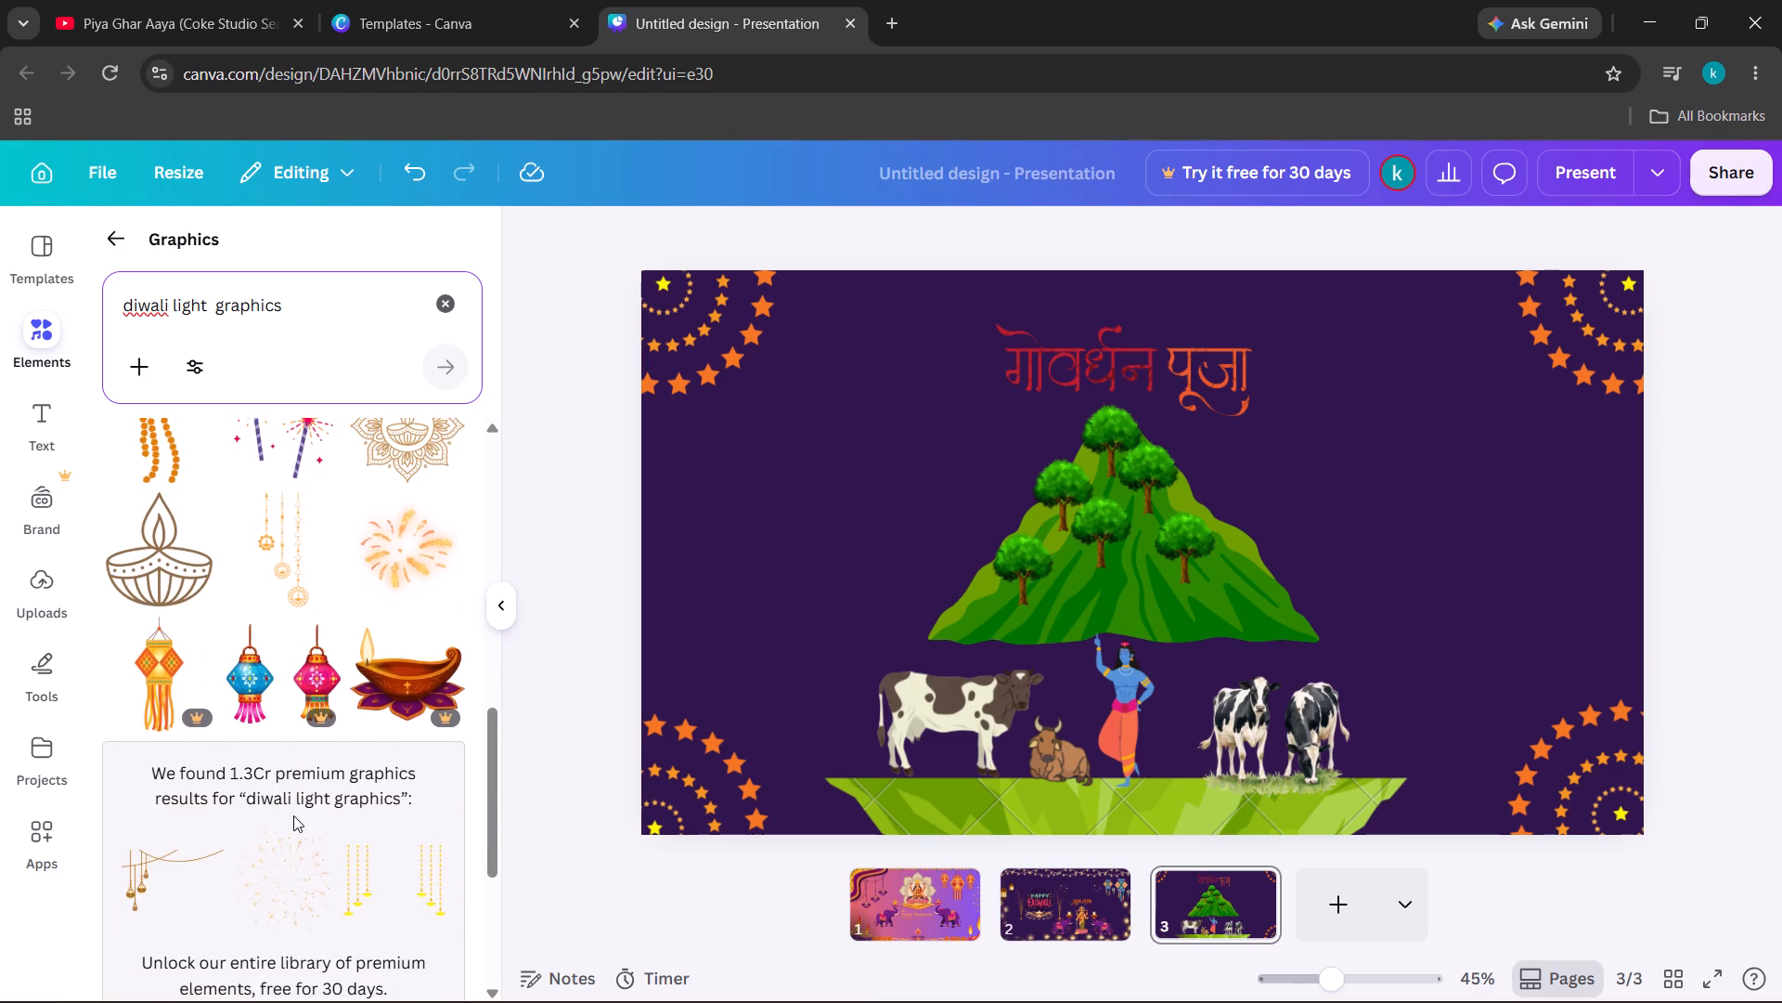
pyautogui.scroll(-1, 293, 815)
pyautogui.scroll(4, 293, 815)
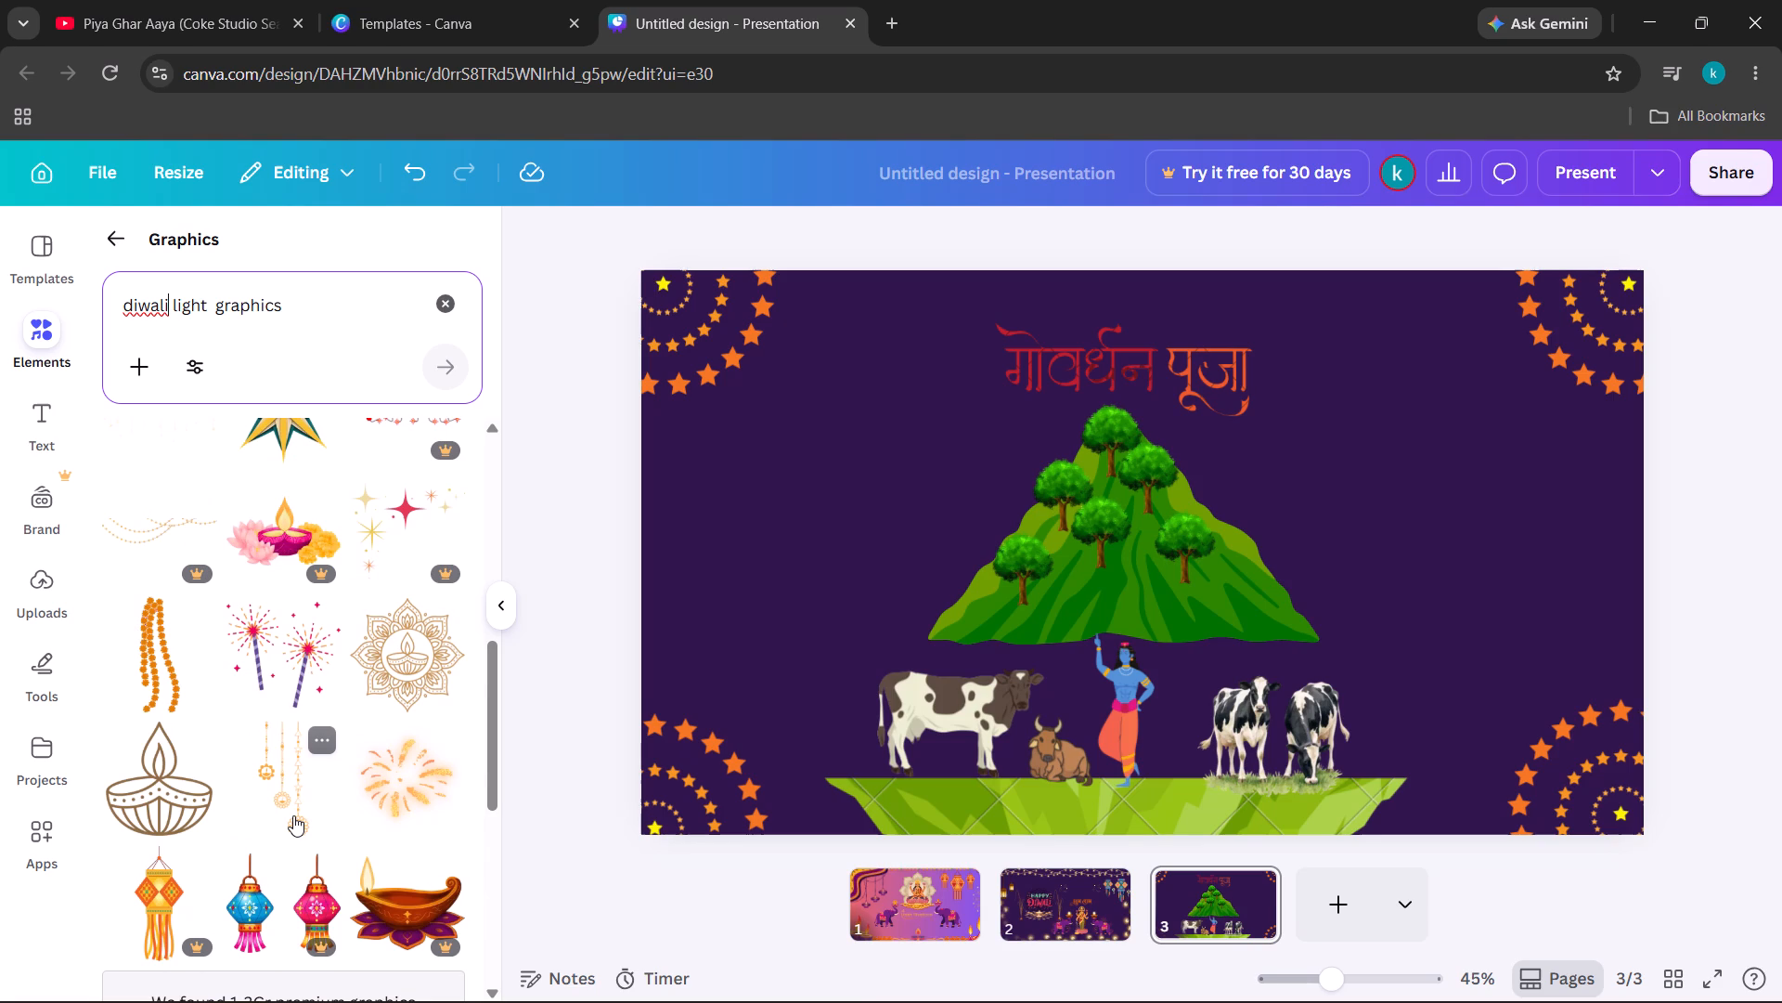
pyautogui.scroll(-2, 293, 815)
pyautogui.hscroll(1, 293, 815)
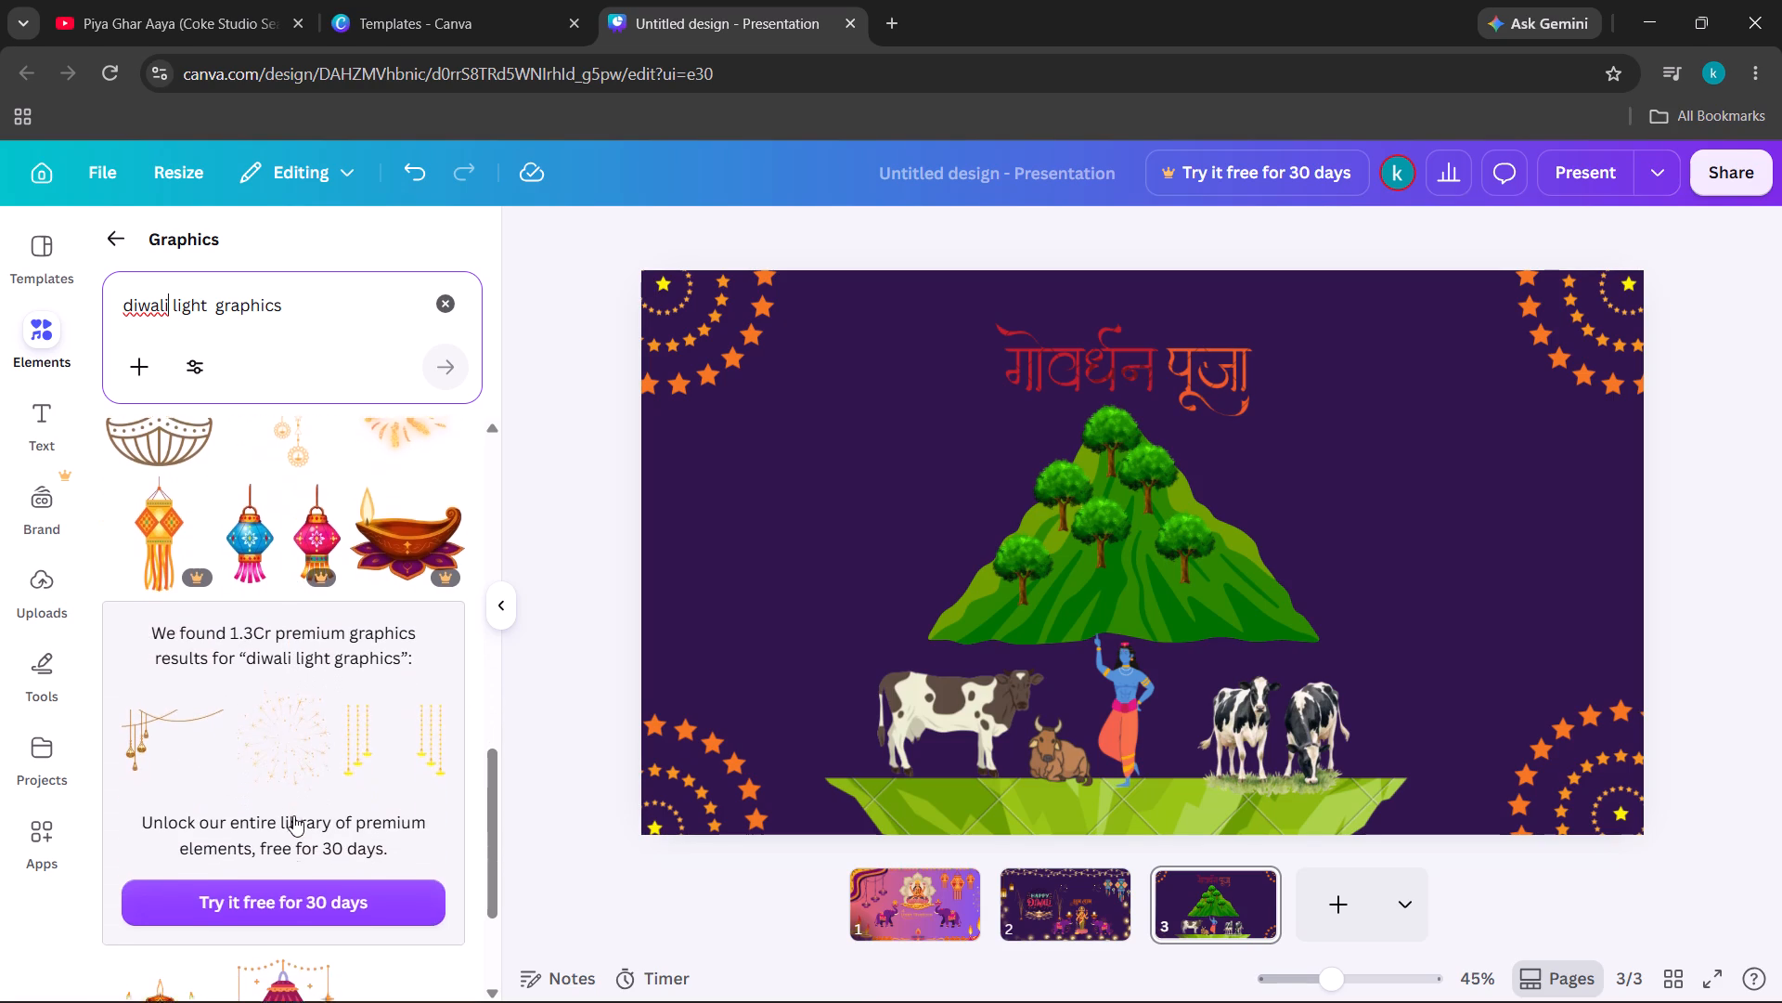
pyautogui.hscroll(1, 293, 815)
pyautogui.scroll(-1, 293, 815)
pyautogui.hscroll(1, 293, 815)
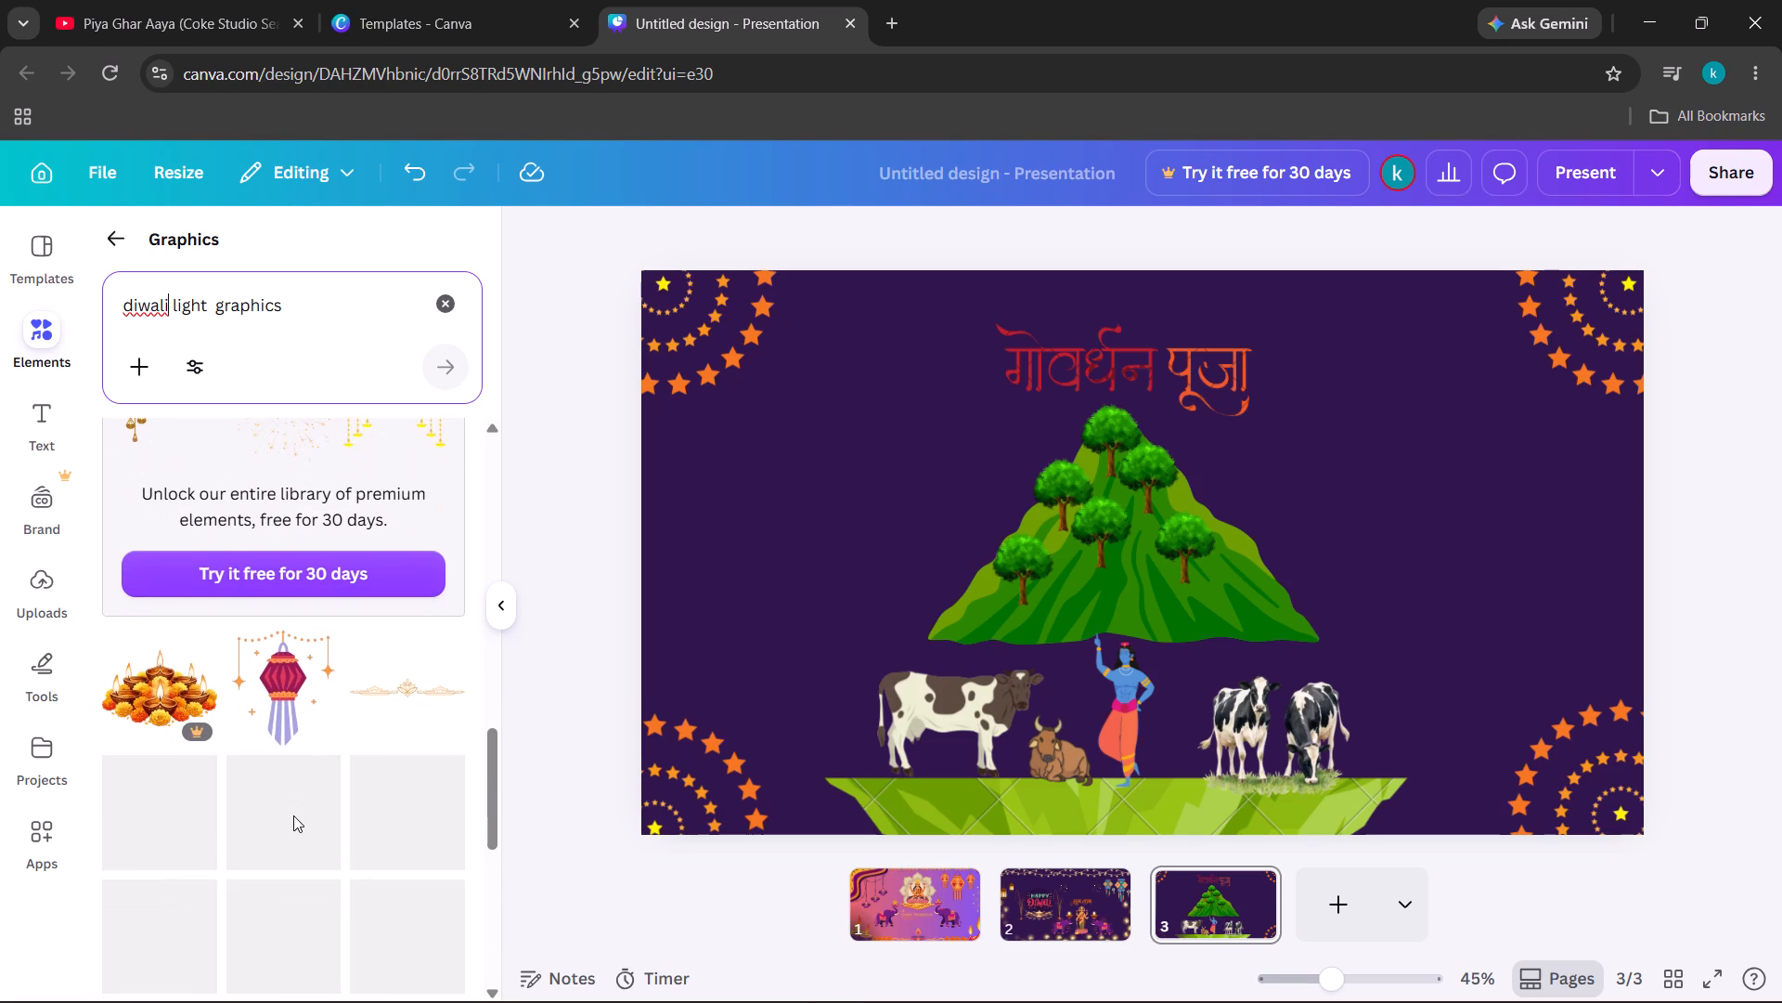
pyautogui.scroll(-3, 293, 815)
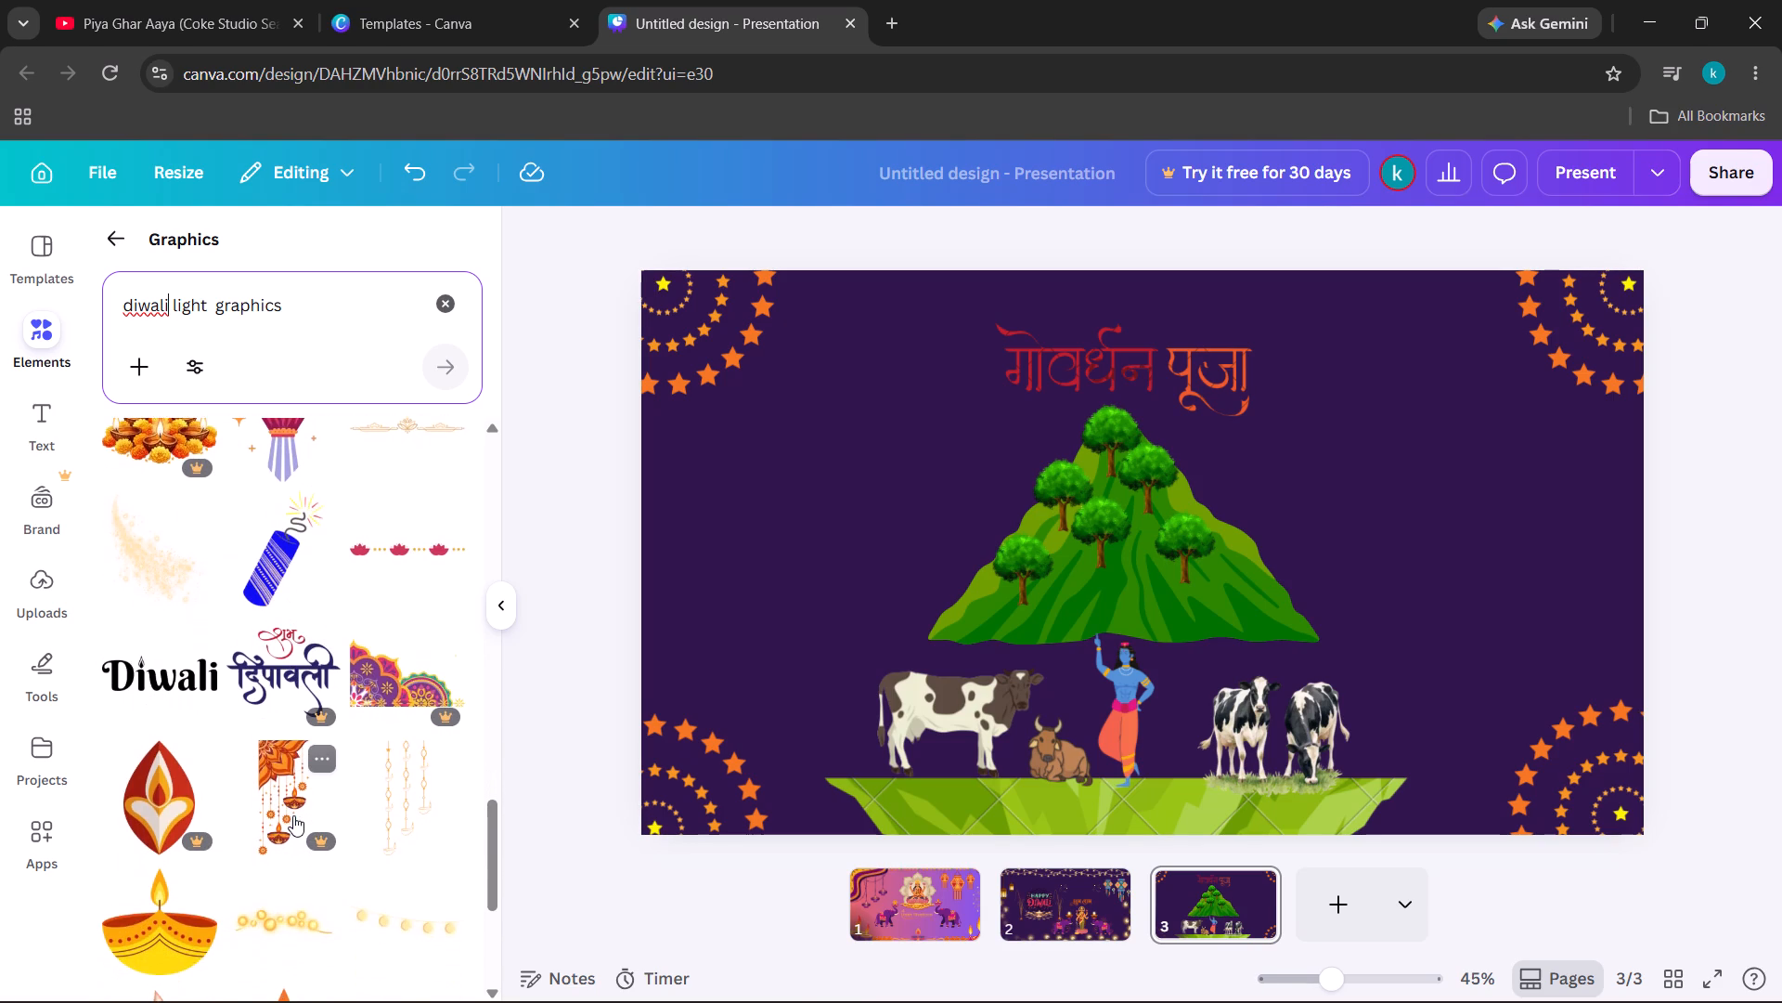
pyautogui.scroll(-1, 293, 815)
pyautogui.hscroll(1, 293, 815)
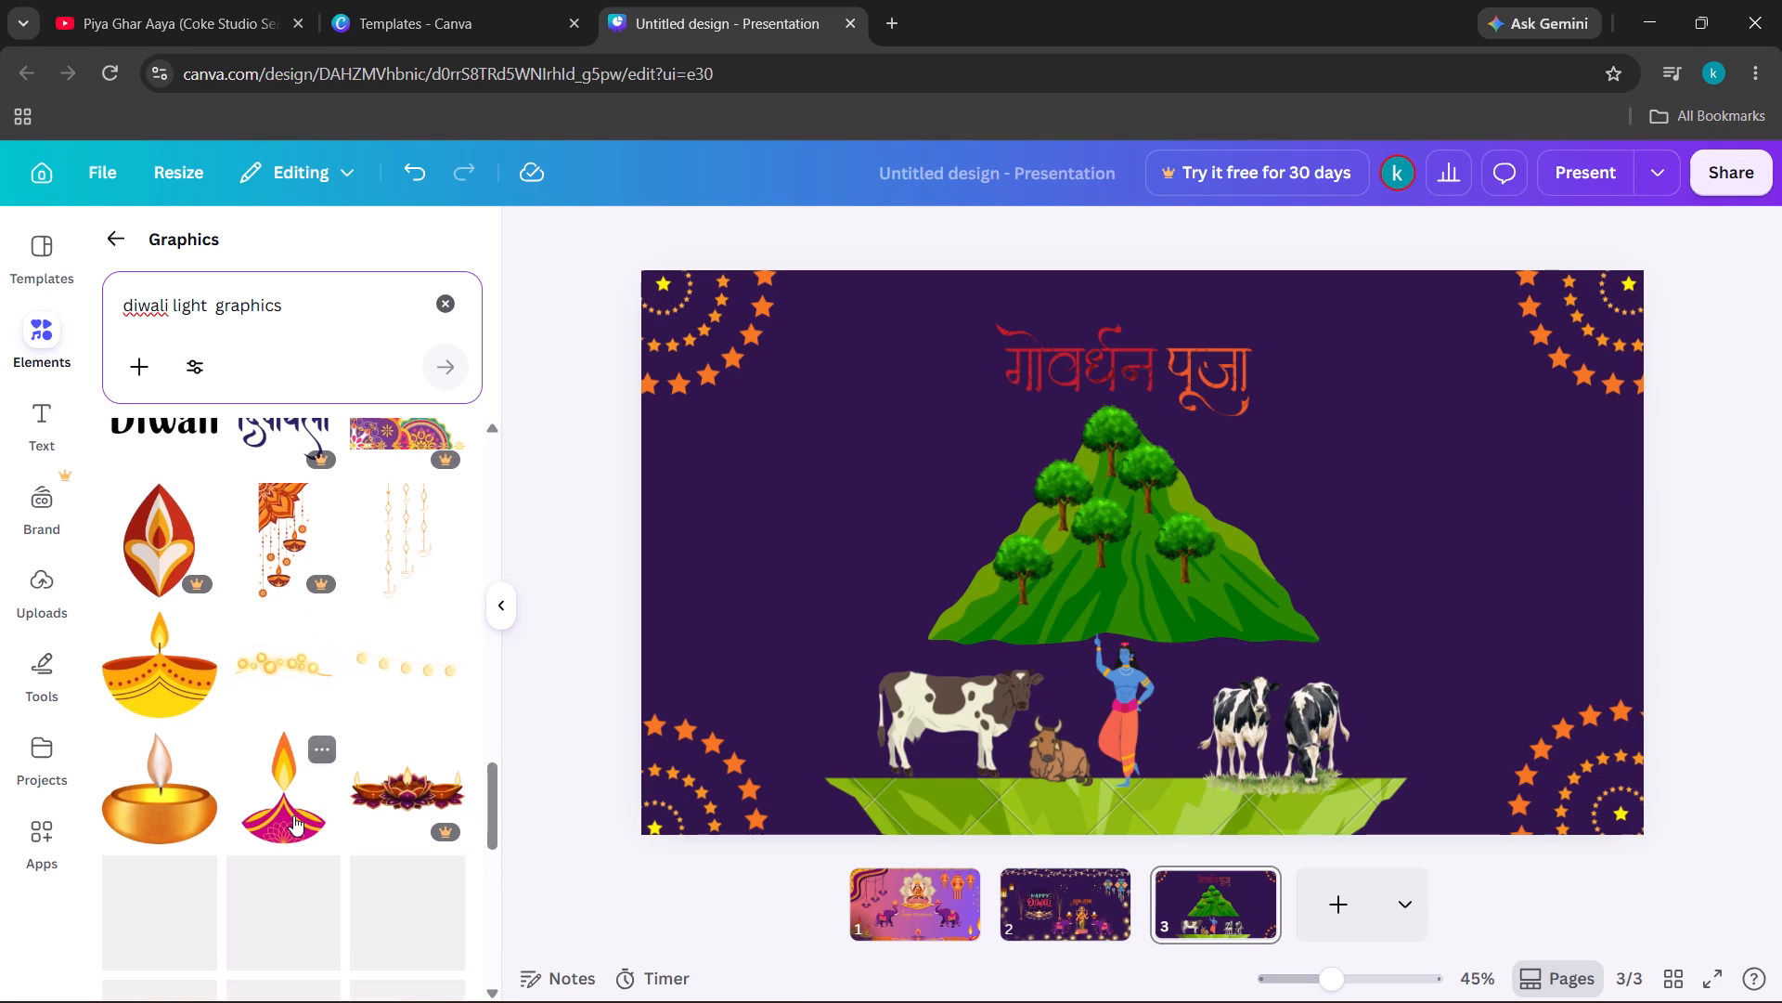
pyautogui.hscroll(1, 293, 815)
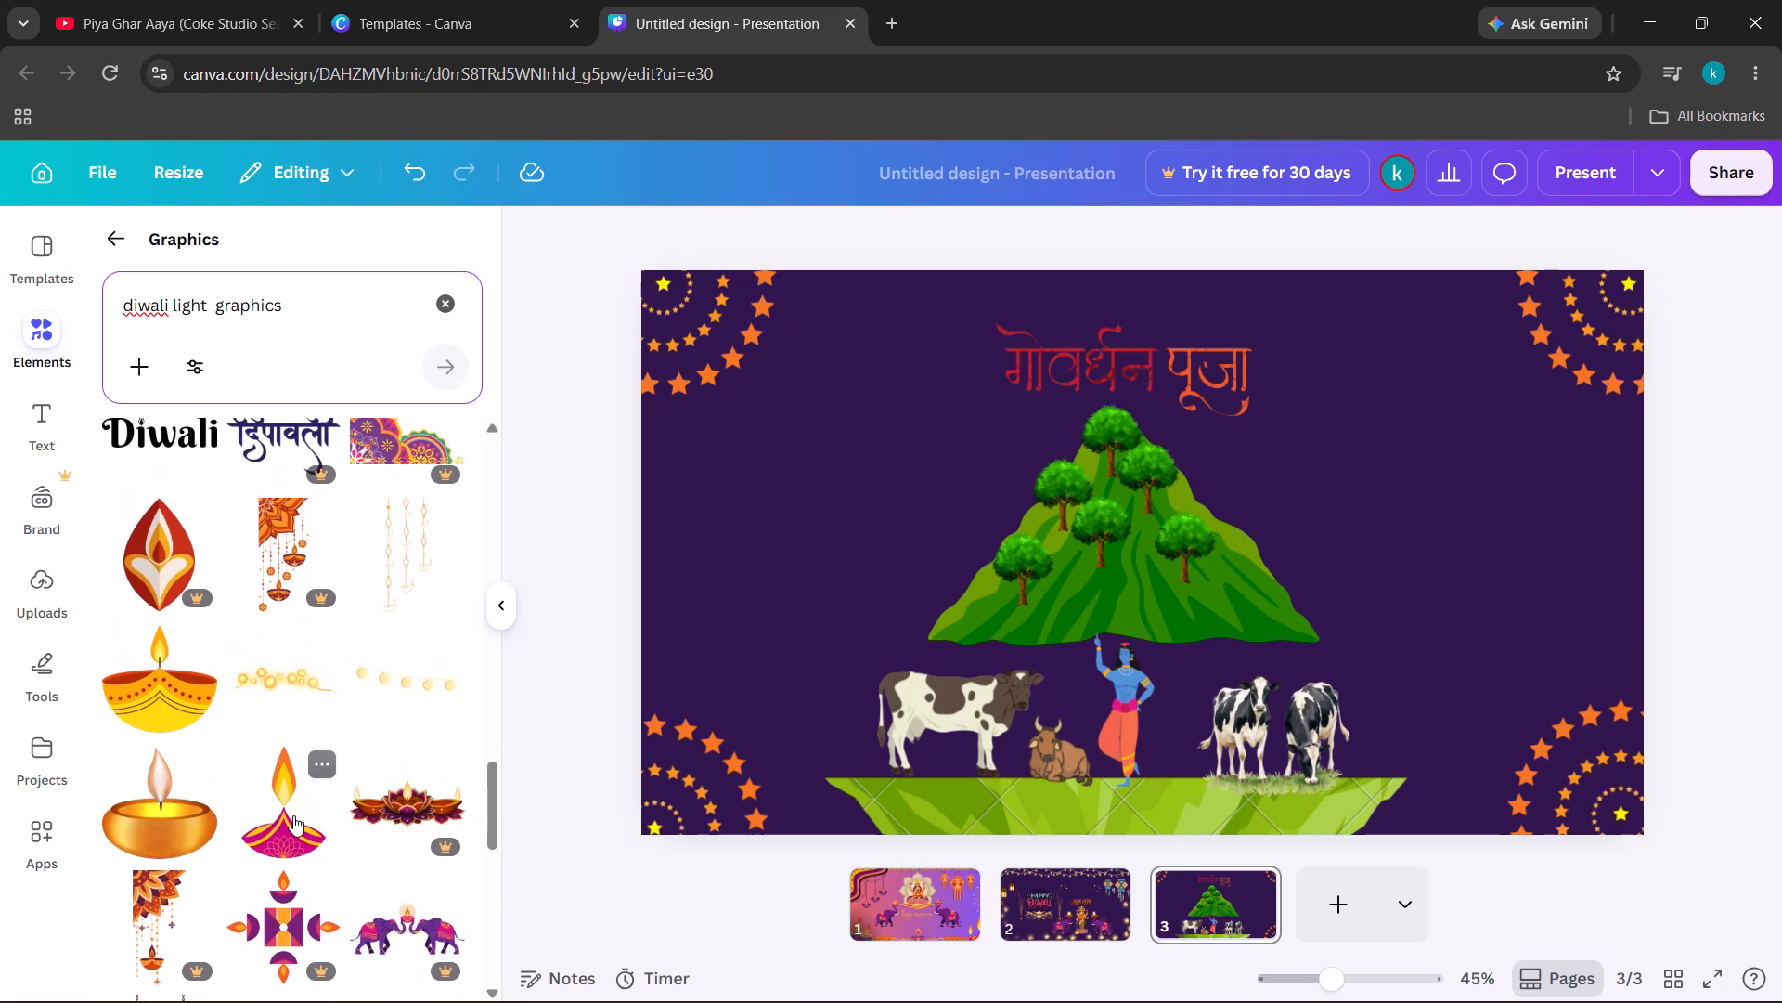
# Add the five-bulb glowing string light, about 270 px wide and tilted slightly counter-clockwise, at the slide's top edge beside the top-left star ring.
pyautogui.click(407, 681)
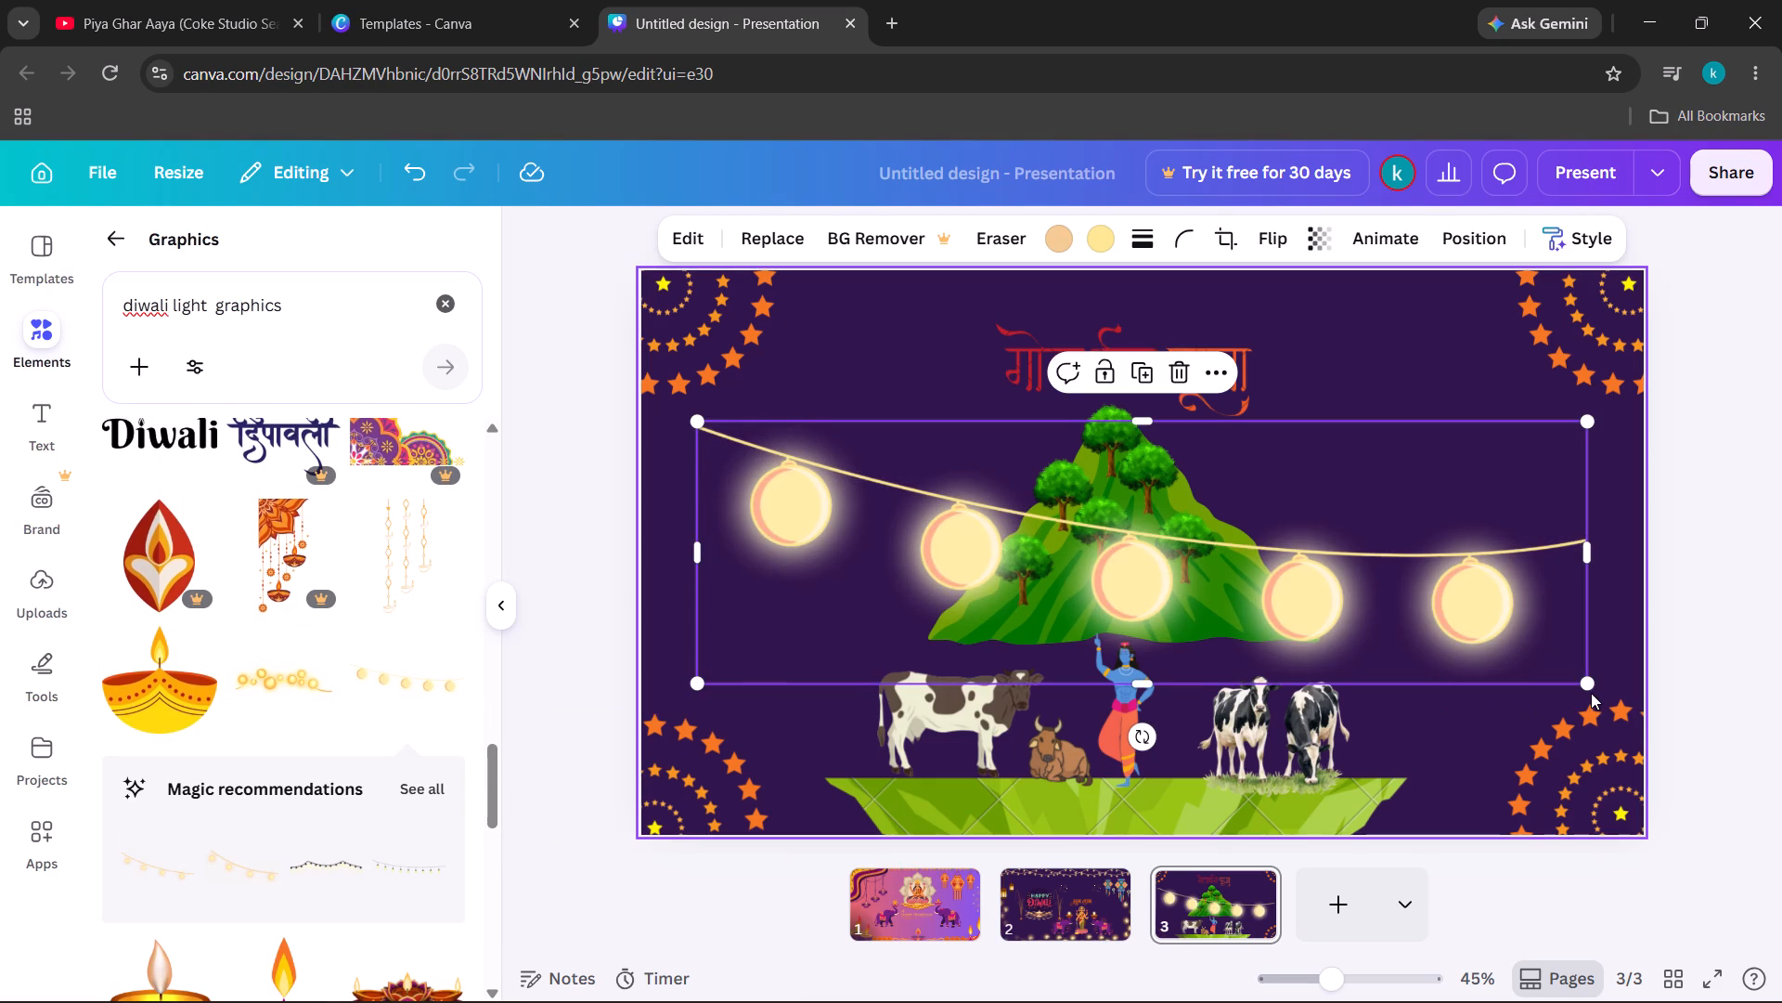
pyautogui.moveTo(1590, 682); pyautogui.dragTo(1261, 496)
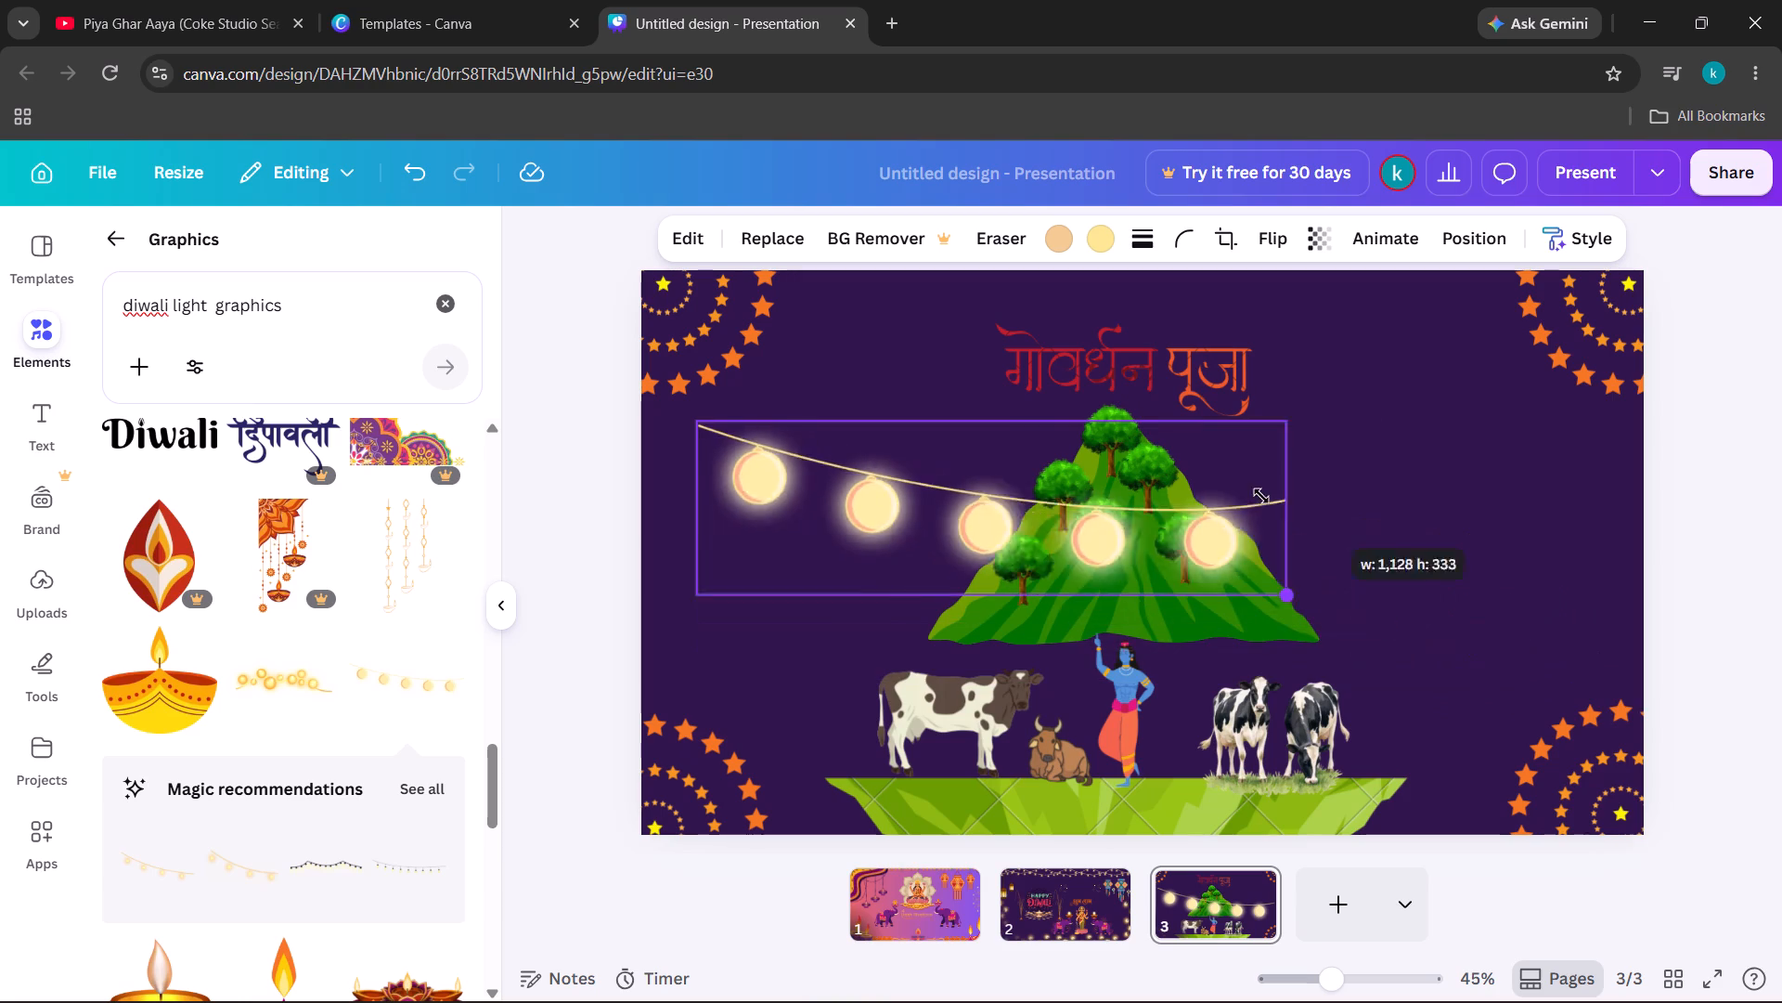
pyautogui.moveTo(1261, 496); pyautogui.dragTo(848, 444)
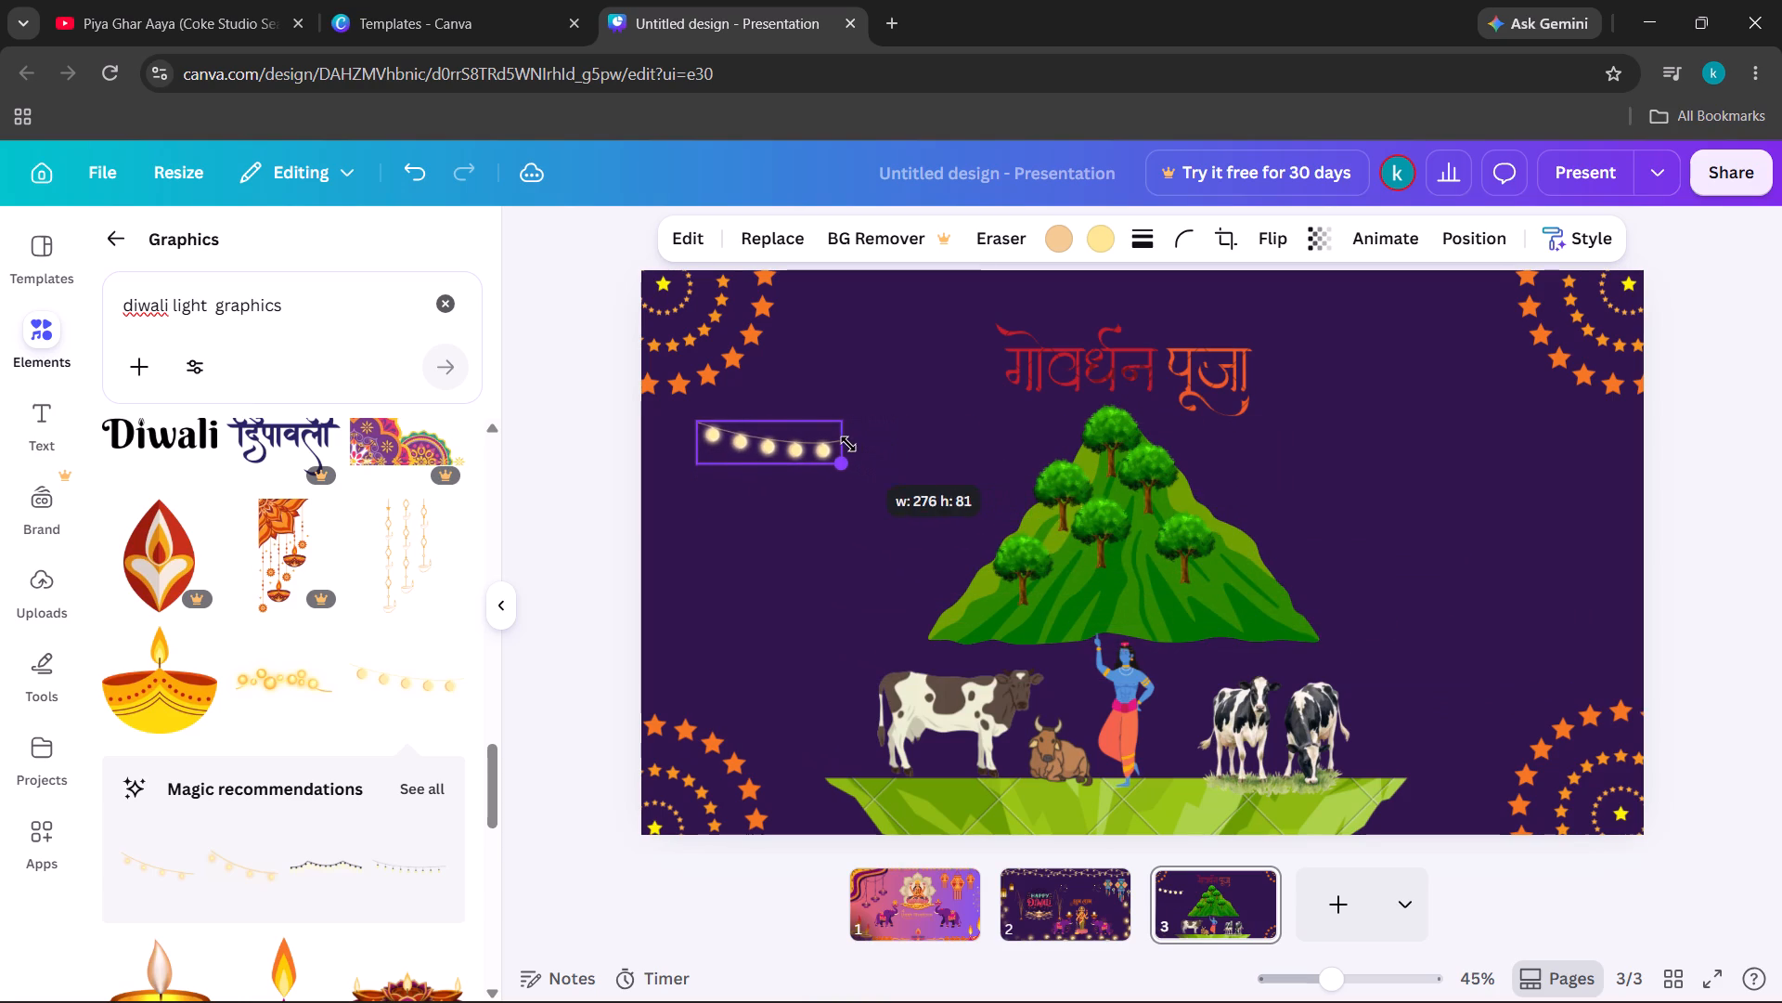
pyautogui.moveTo(848, 444); pyautogui.dragTo(842, 445)
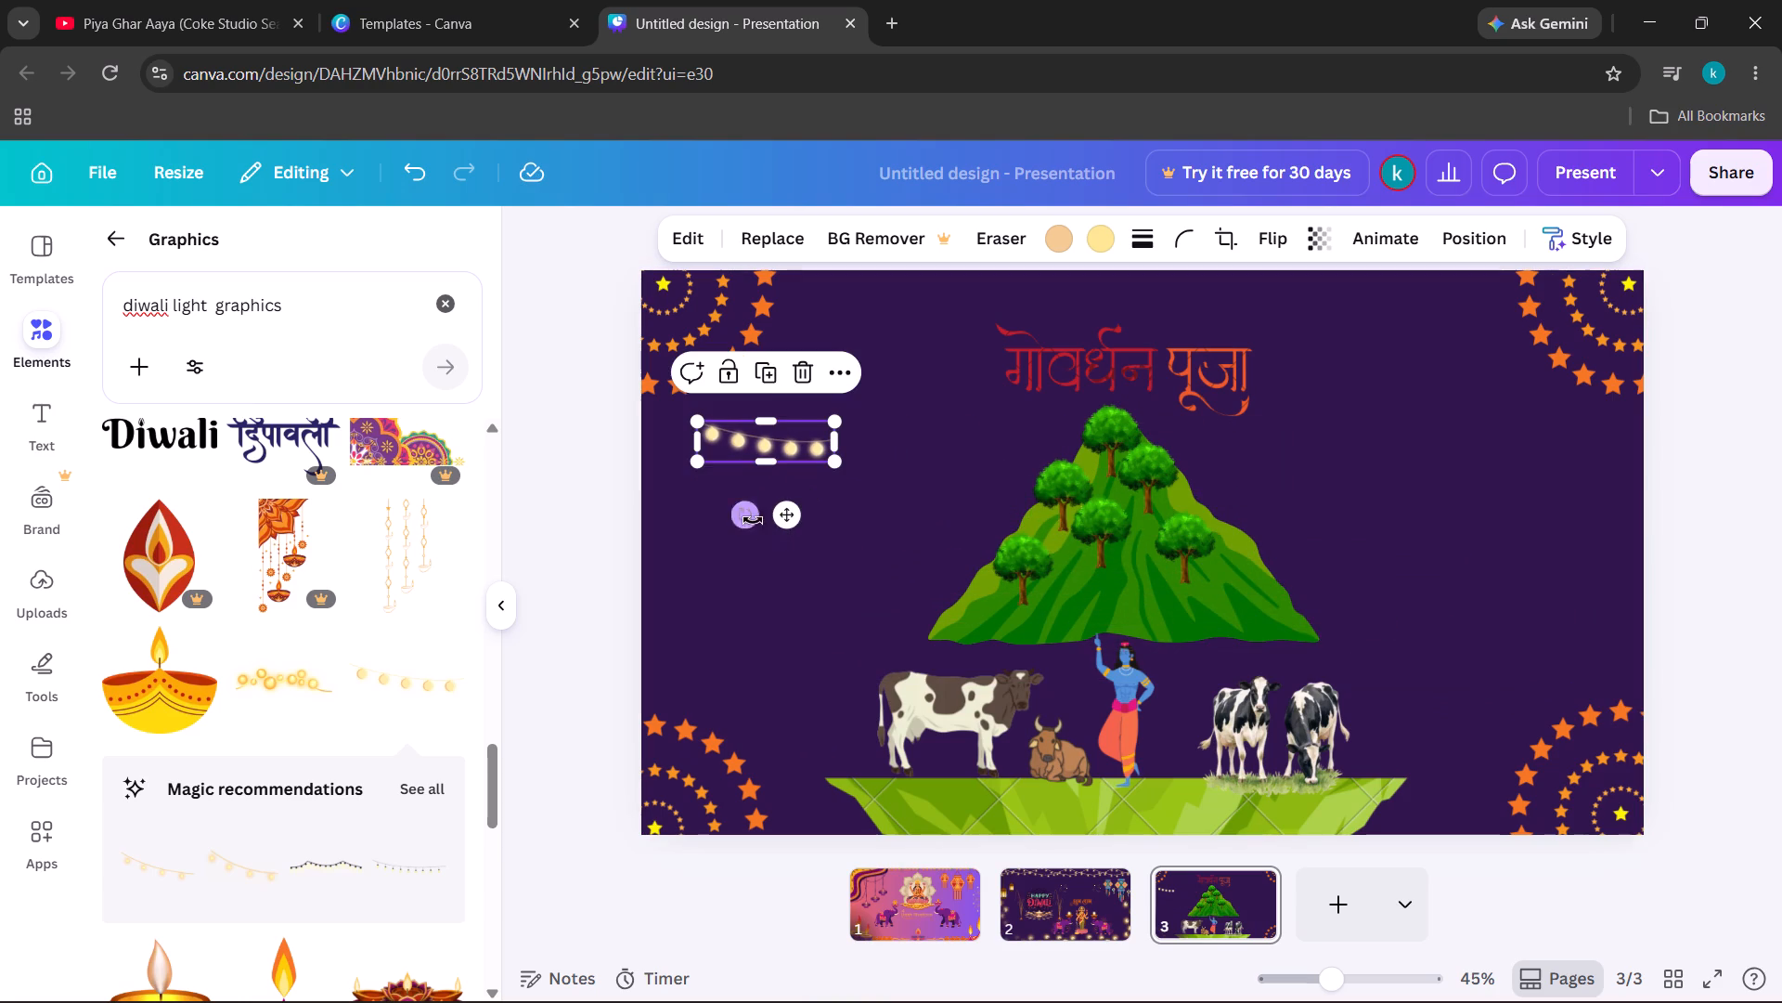
pyautogui.moveTo(747, 519); pyautogui.dragTo(755, 522)
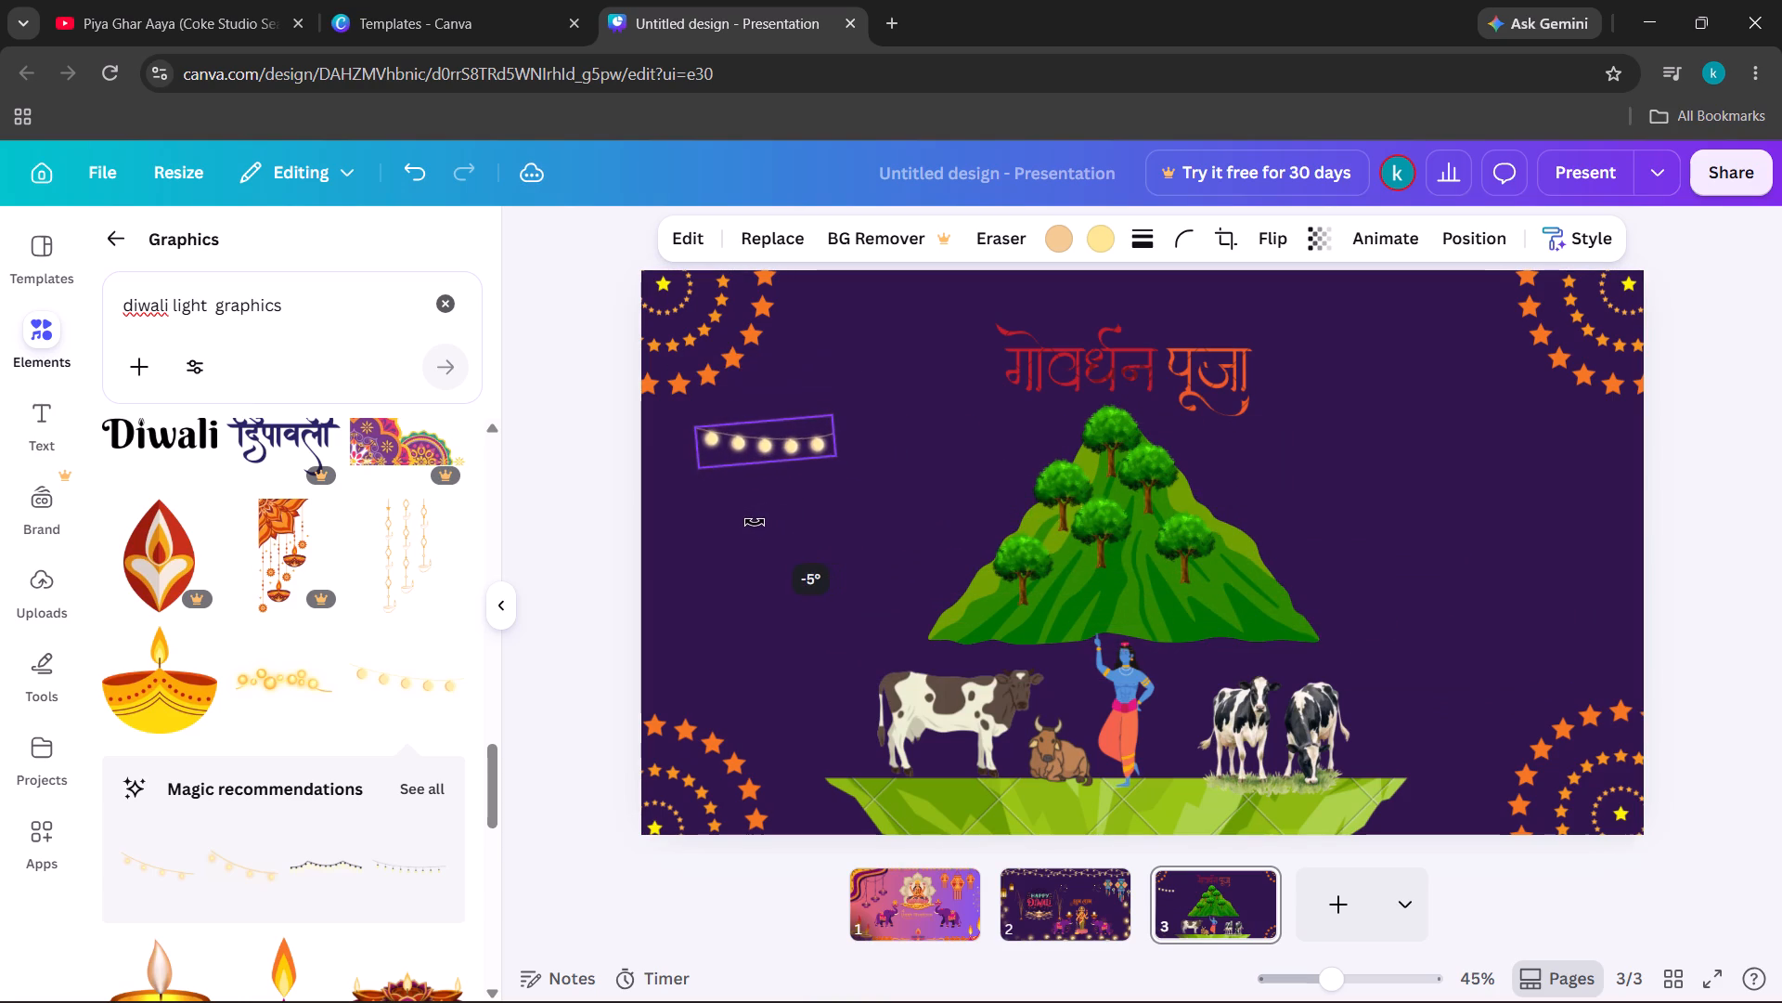
pyautogui.moveTo(755, 522); pyautogui.dragTo(758, 524)
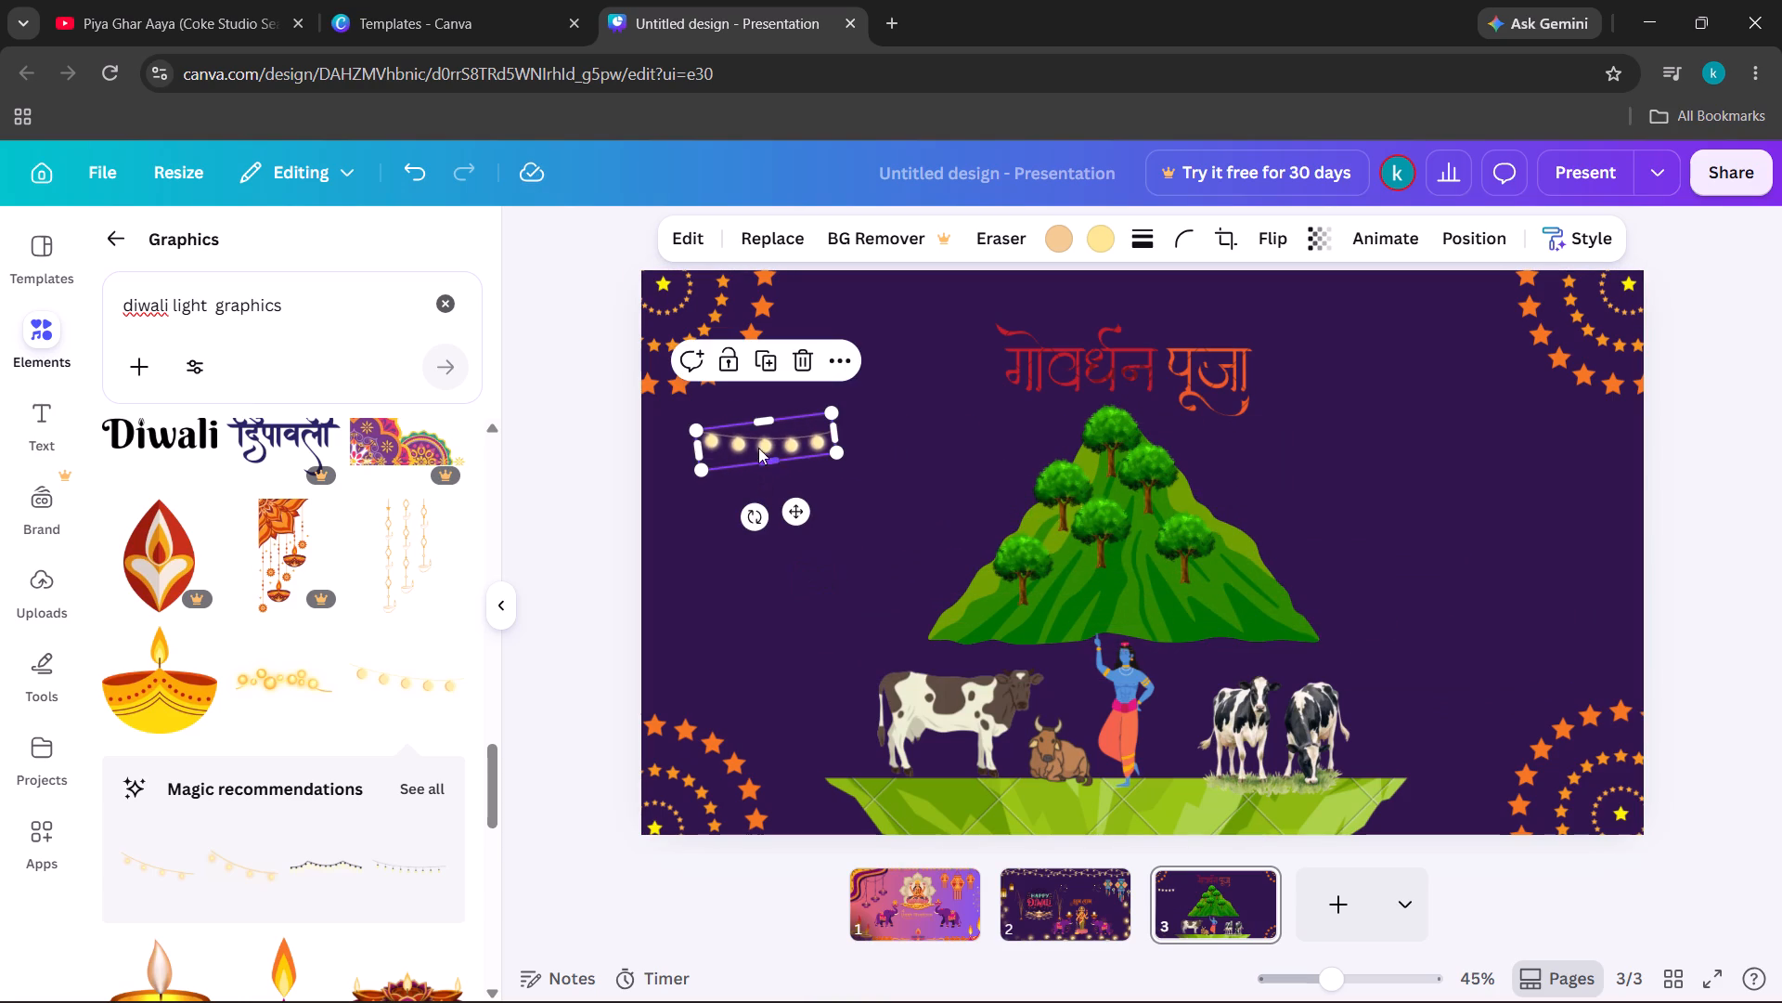
pyautogui.moveTo(758, 437); pyautogui.dragTo(824, 302)
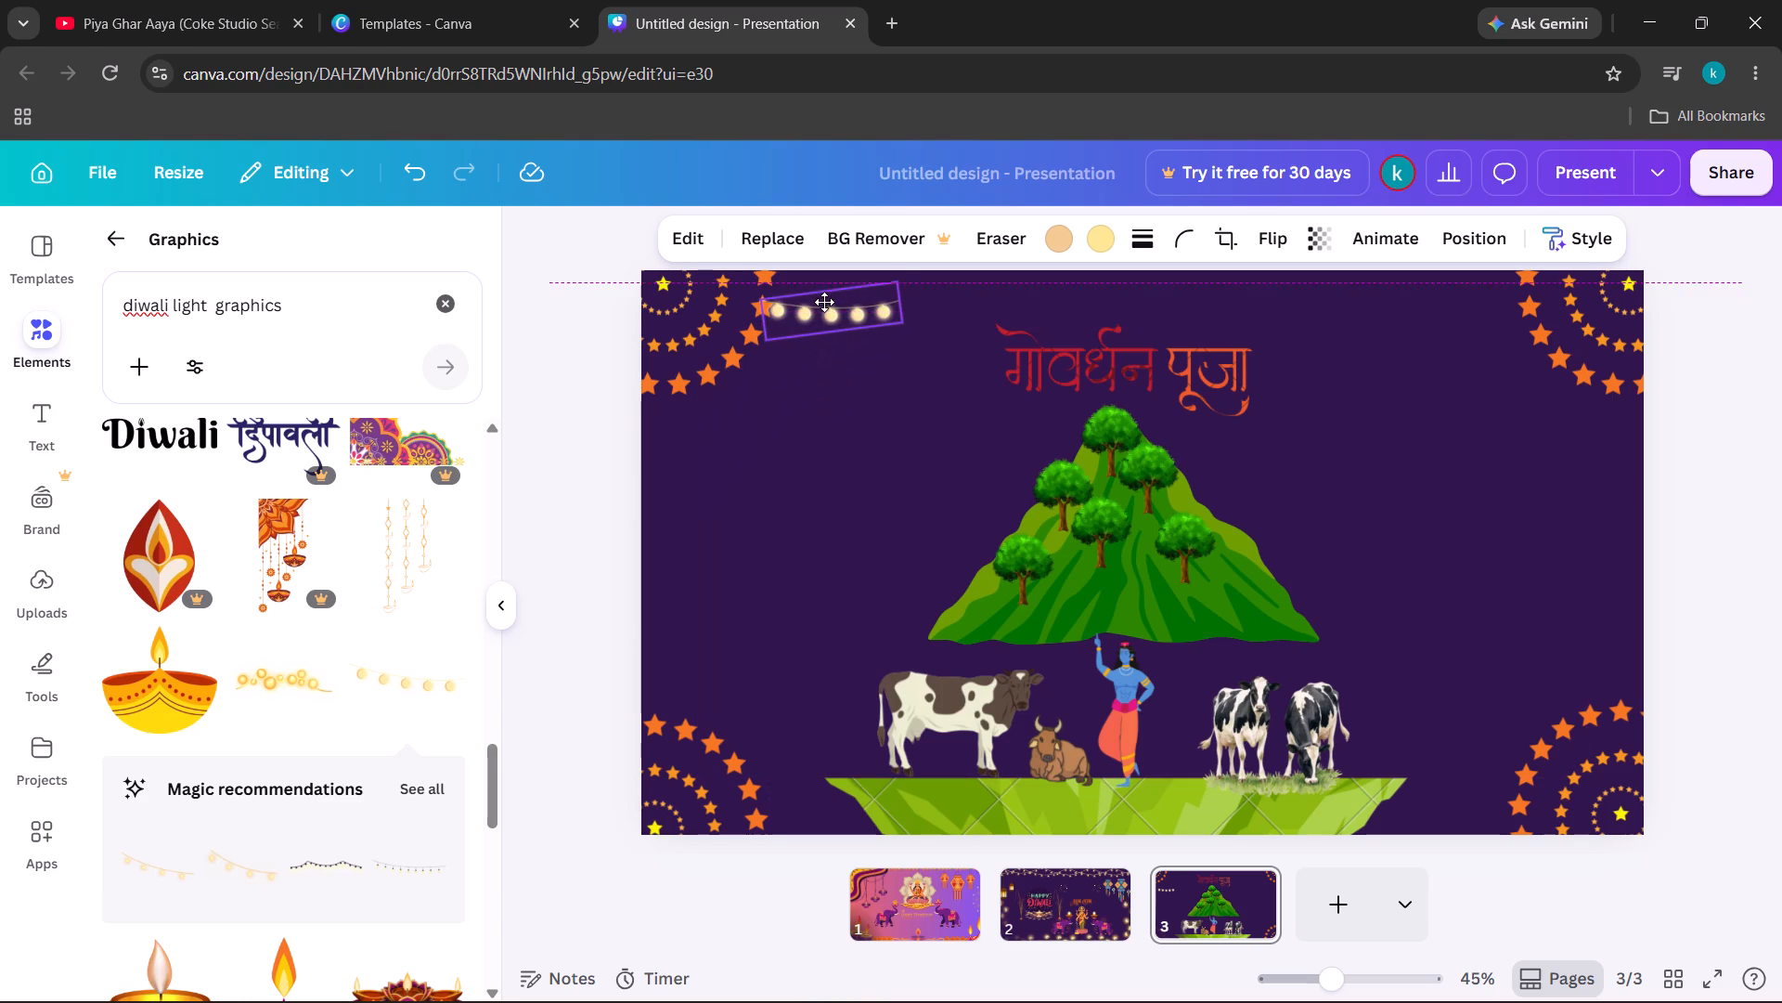
pyautogui.moveTo(824, 302); pyautogui.dragTo(826, 289)
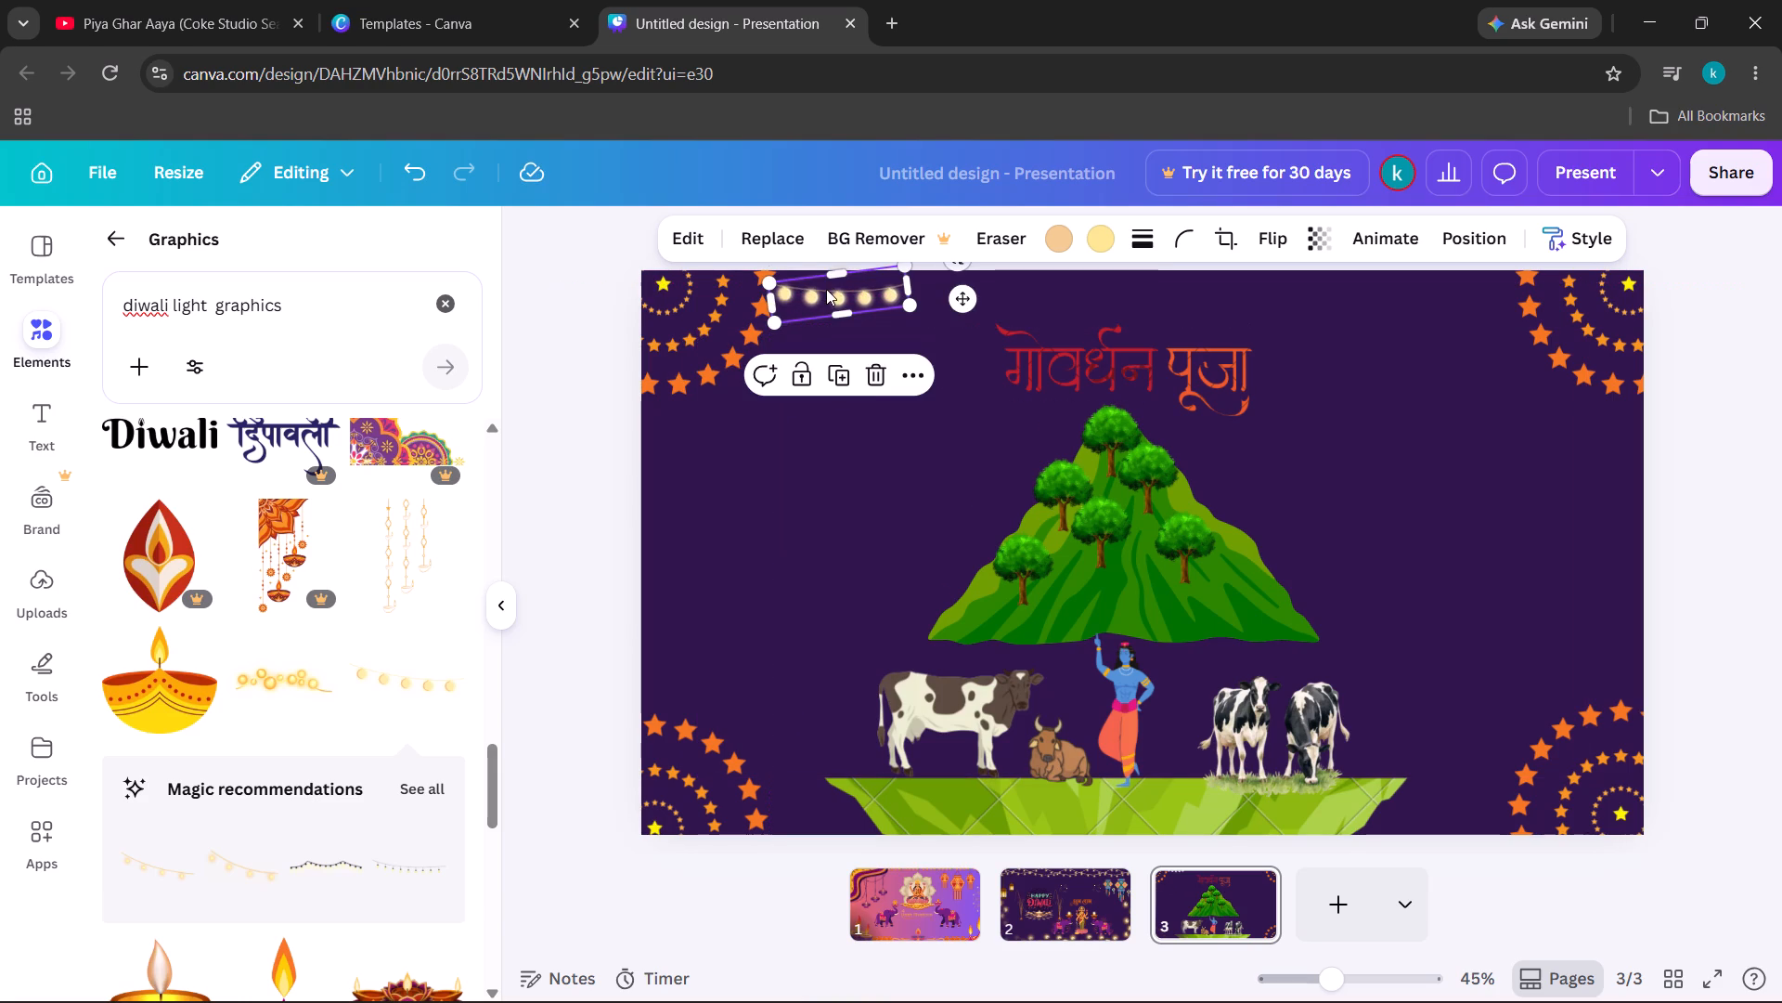
# Duplicate the string light six times in a row along the slide's top edge, ending the last copy at the top-right star ring.
pyautogui.click(847, 374)
pyautogui.moveTo(851, 301); pyautogui.dragTo(951, 295)
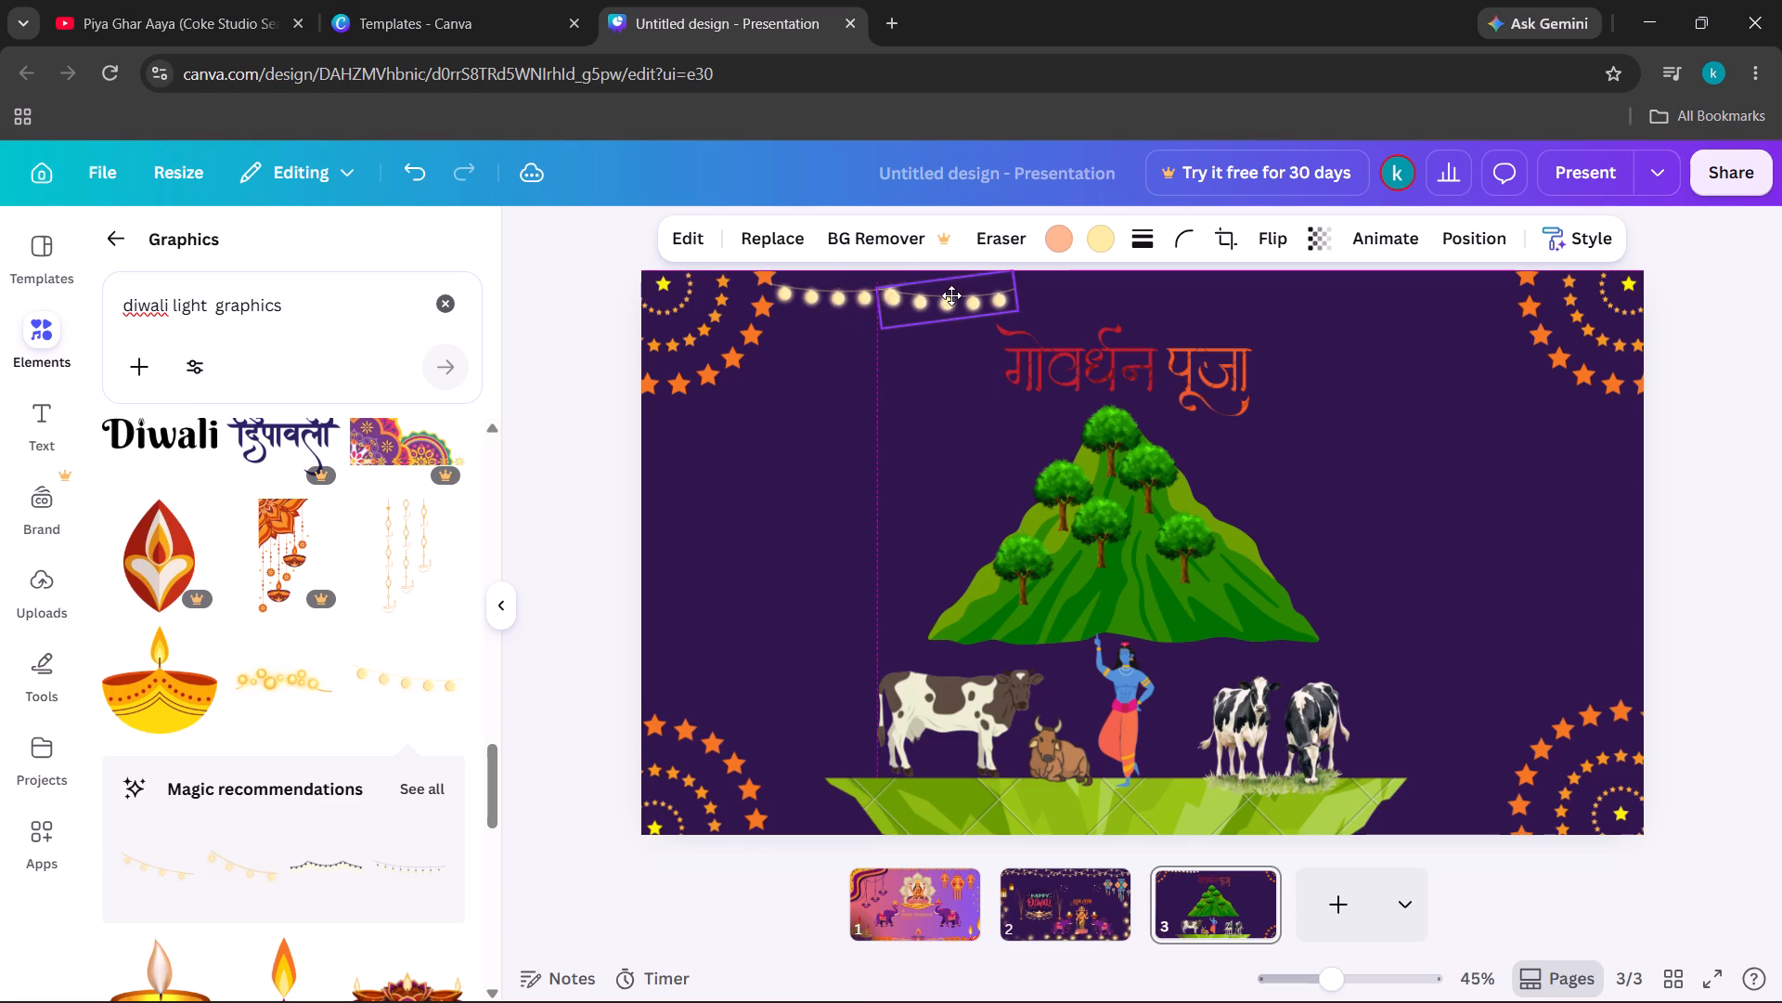
pyautogui.moveTo(951, 295); pyautogui.dragTo(949, 293)
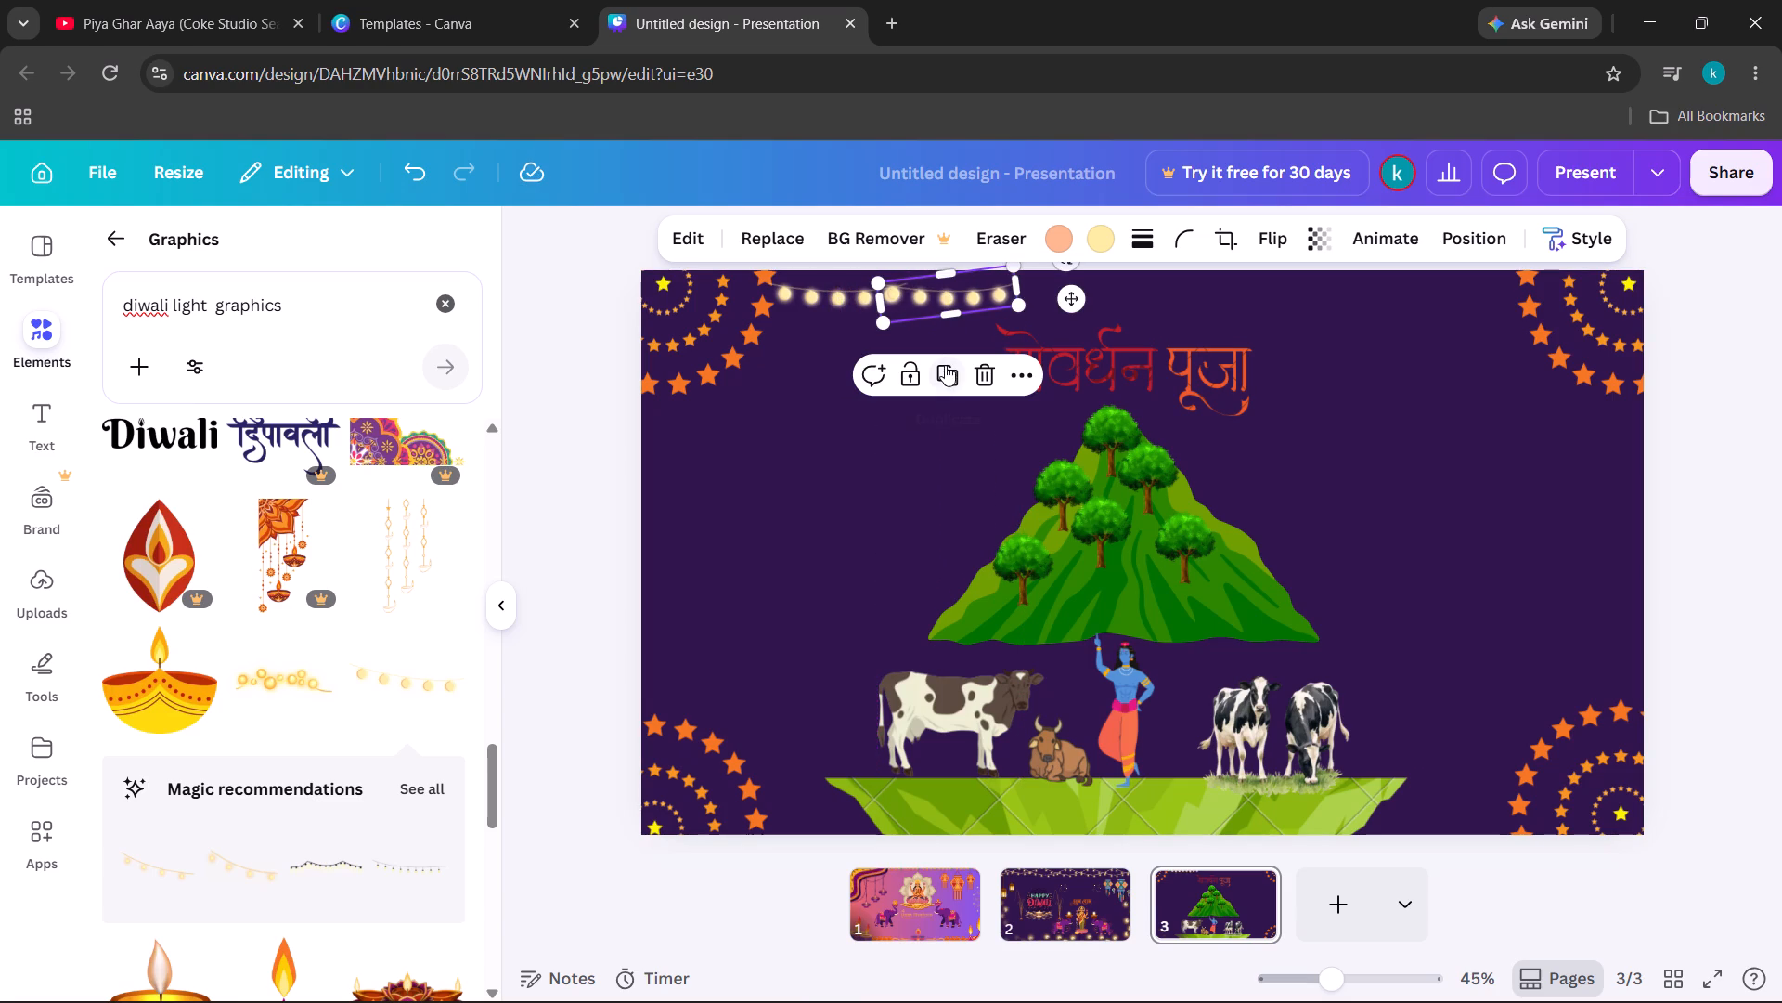
pyautogui.click(945, 369)
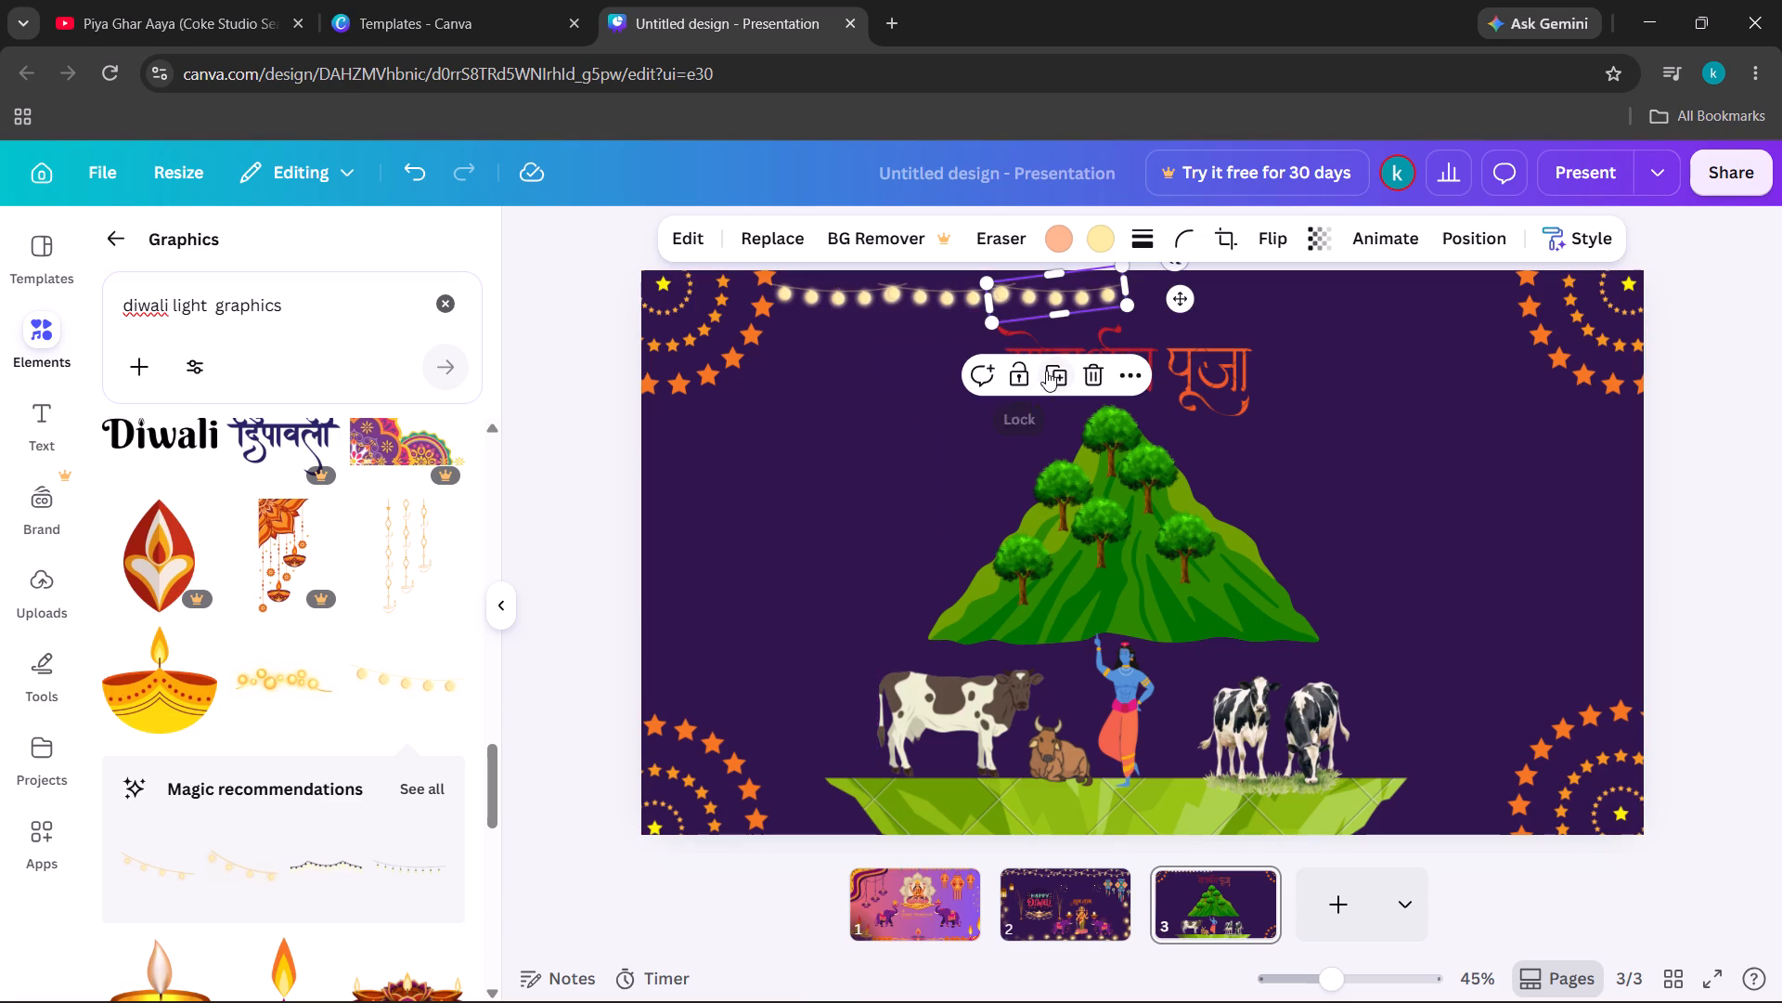
pyautogui.click(1067, 376)
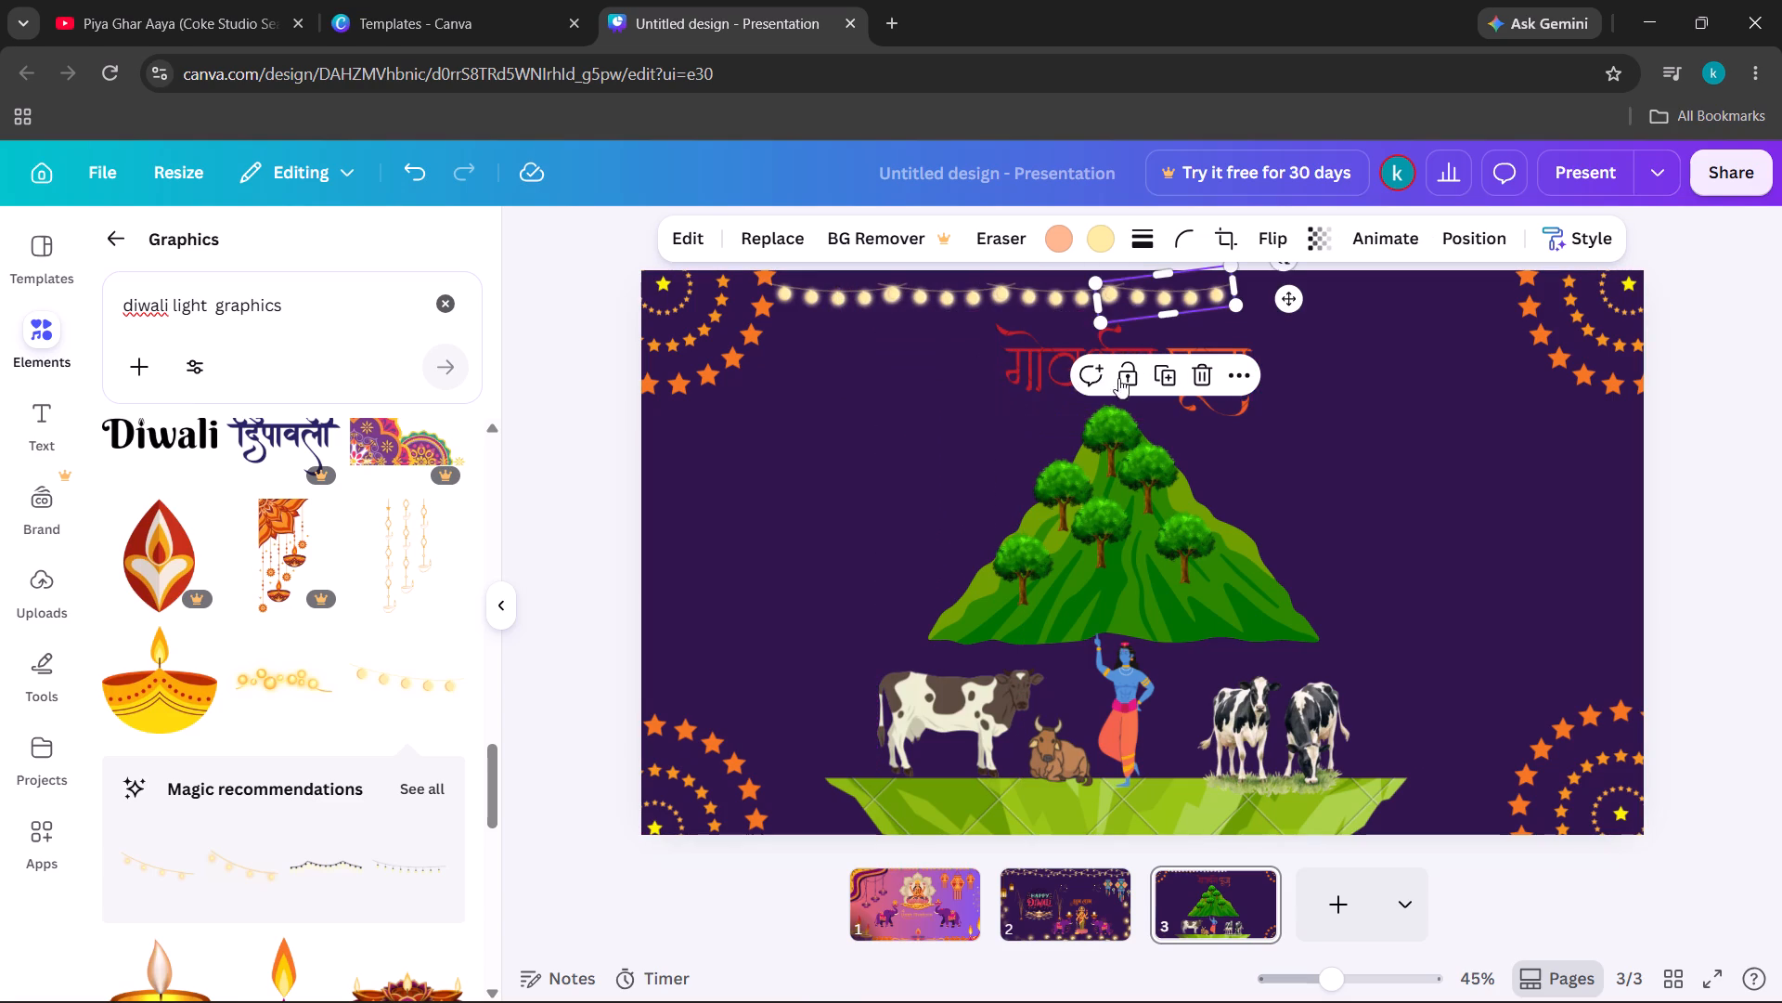
pyautogui.click(1168, 376)
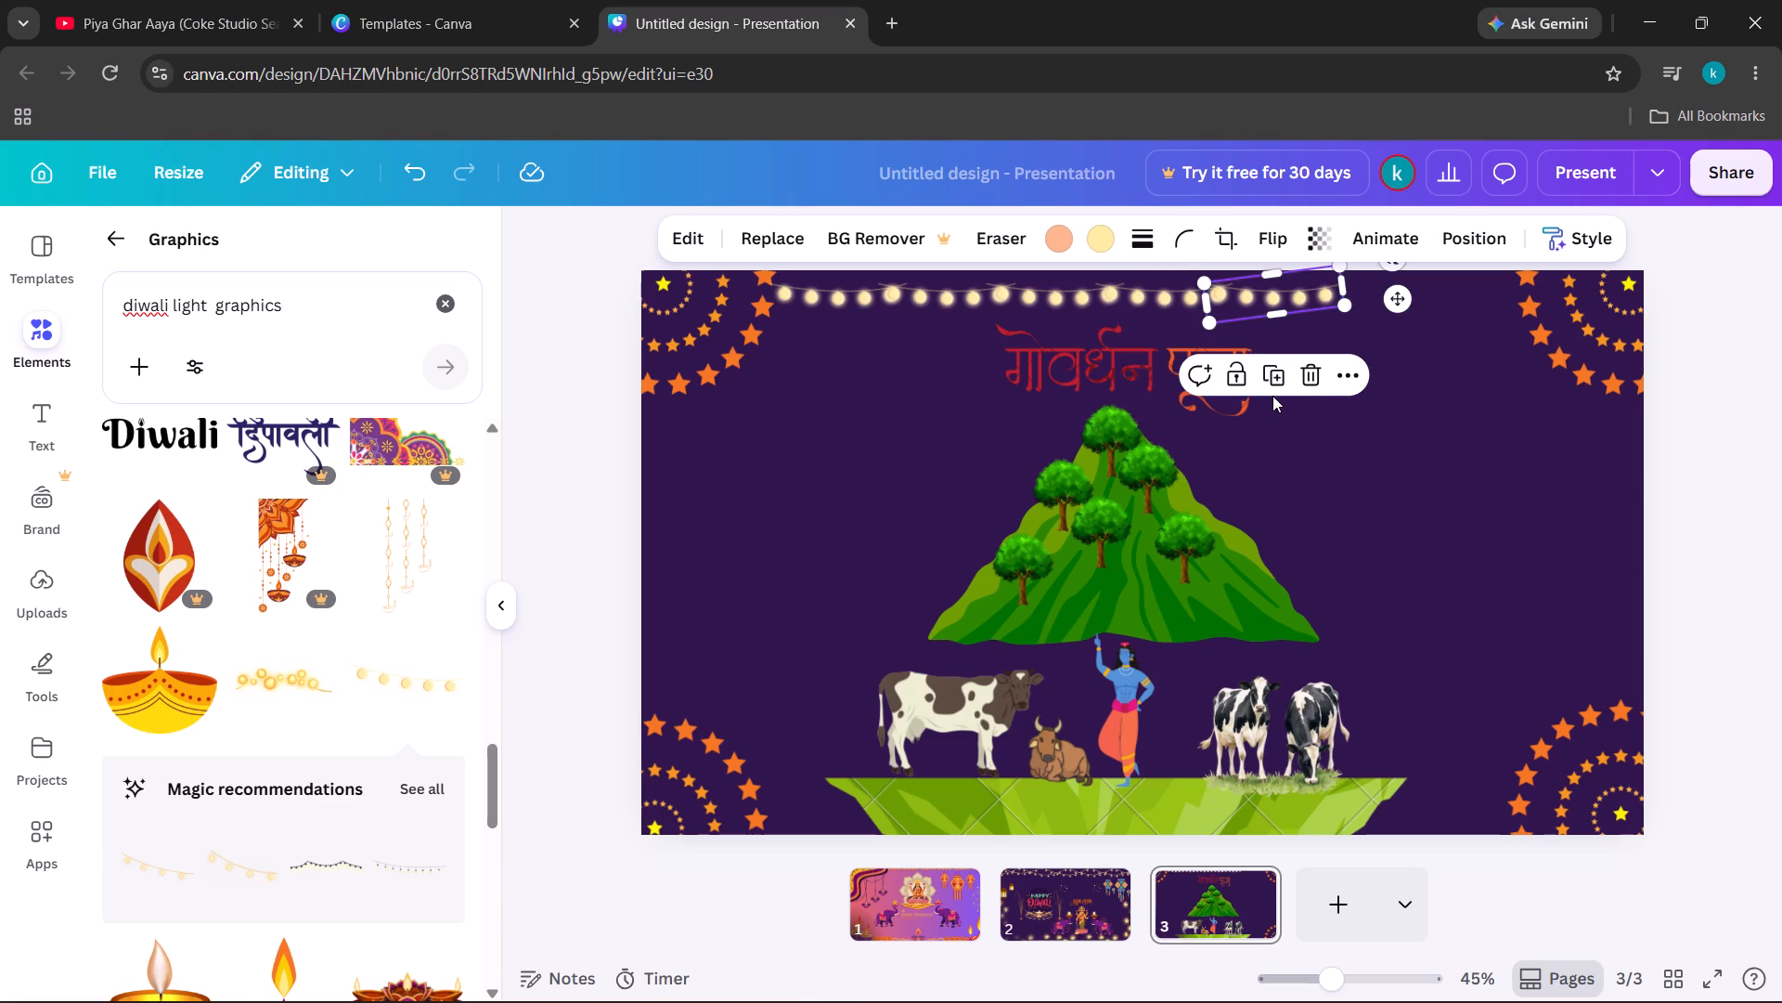
pyautogui.click(1273, 380)
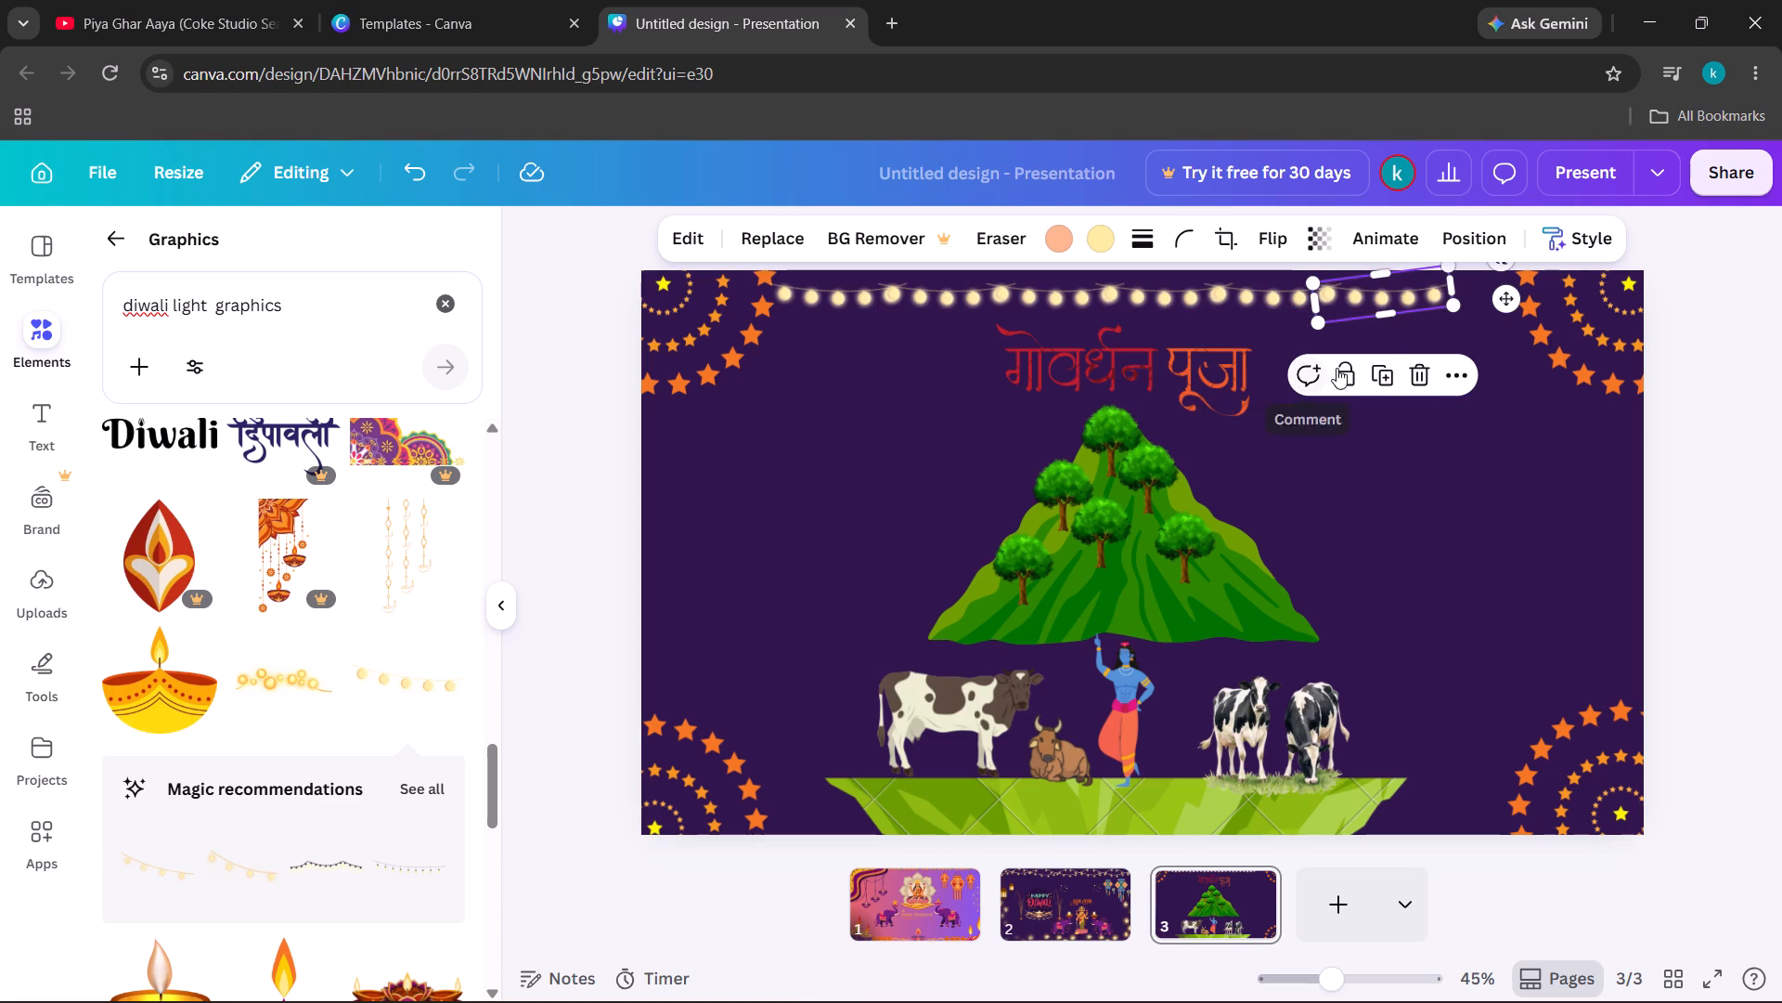
pyautogui.click(1384, 376)
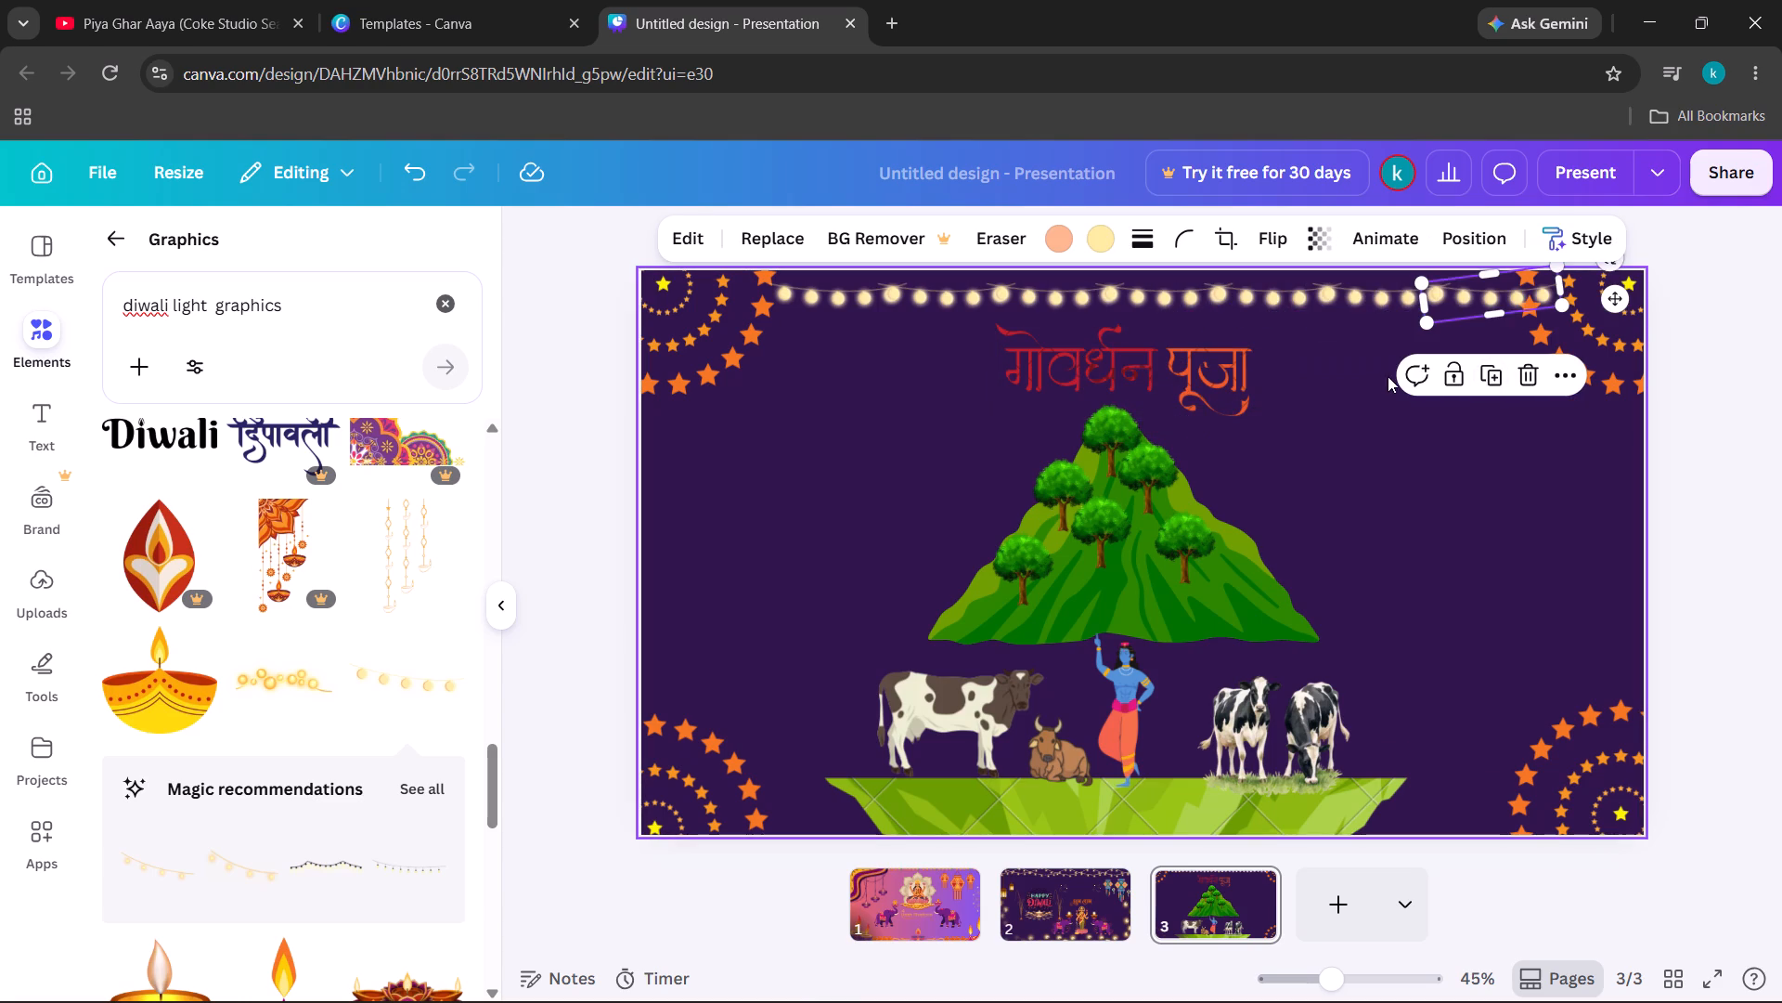
pyautogui.moveTo(1501, 293); pyautogui.dragTo(1440, 294)
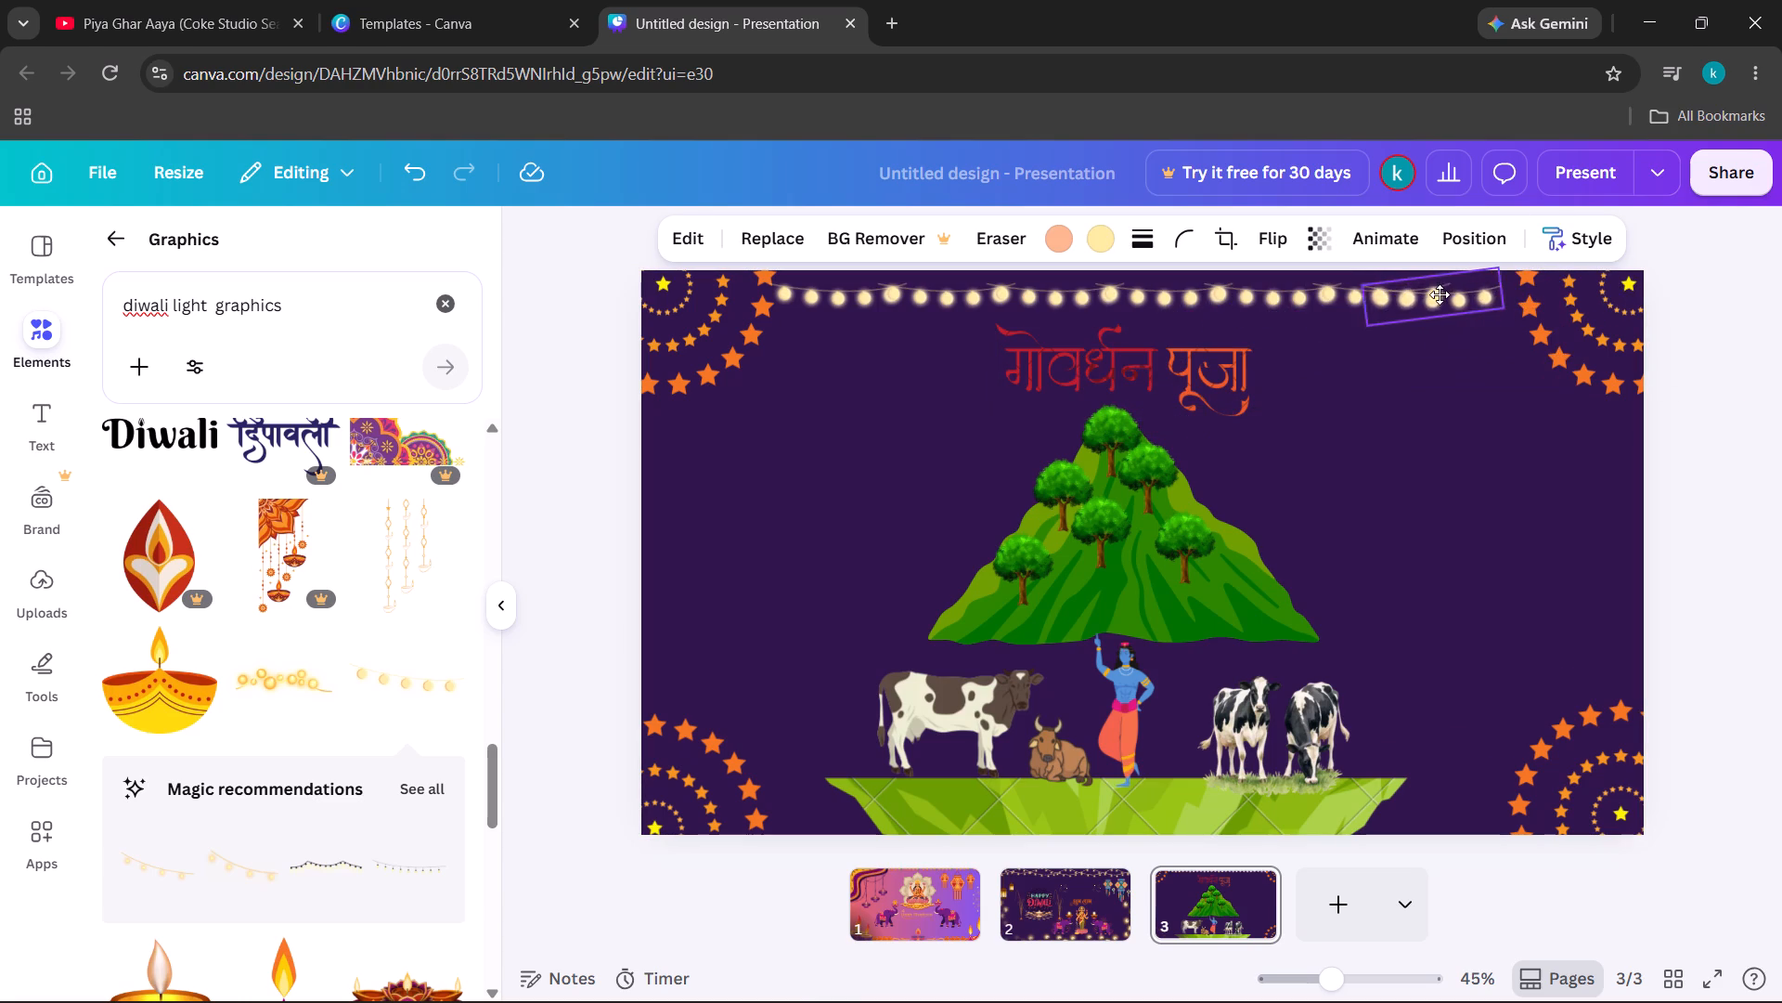
pyautogui.moveTo(1440, 294); pyautogui.dragTo(1453, 299)
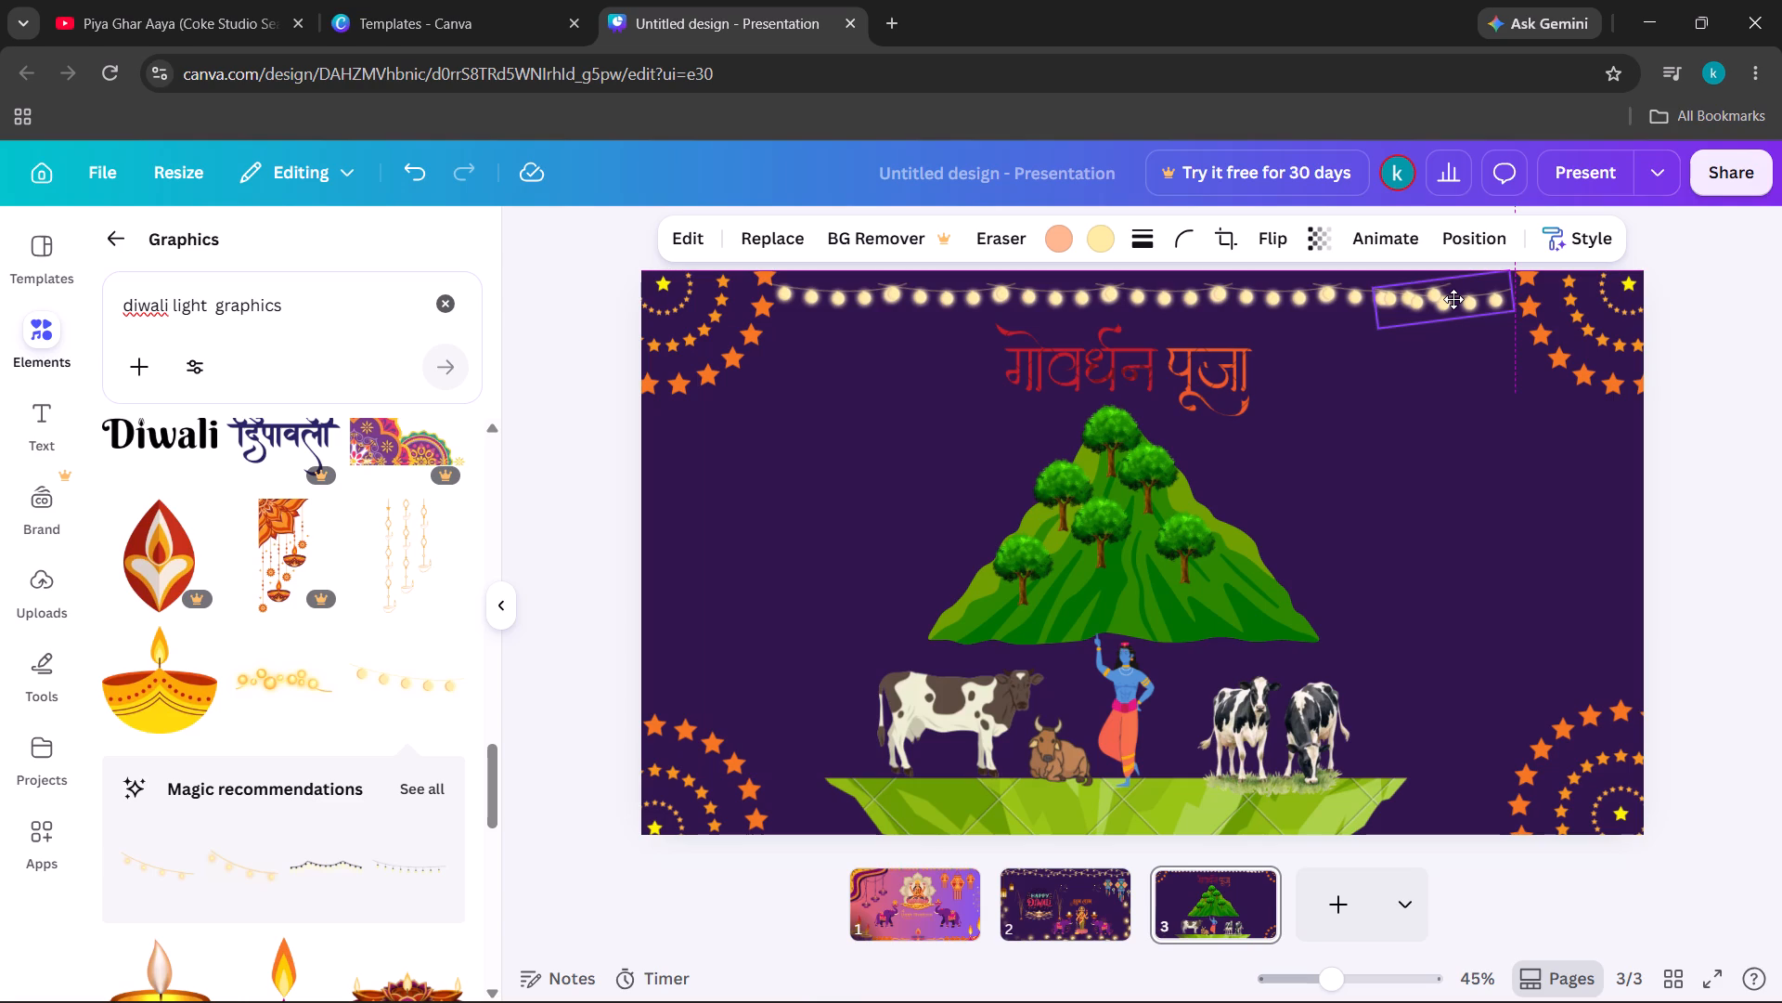
pyautogui.moveTo(1453, 299); pyautogui.dragTo(1452, 289)
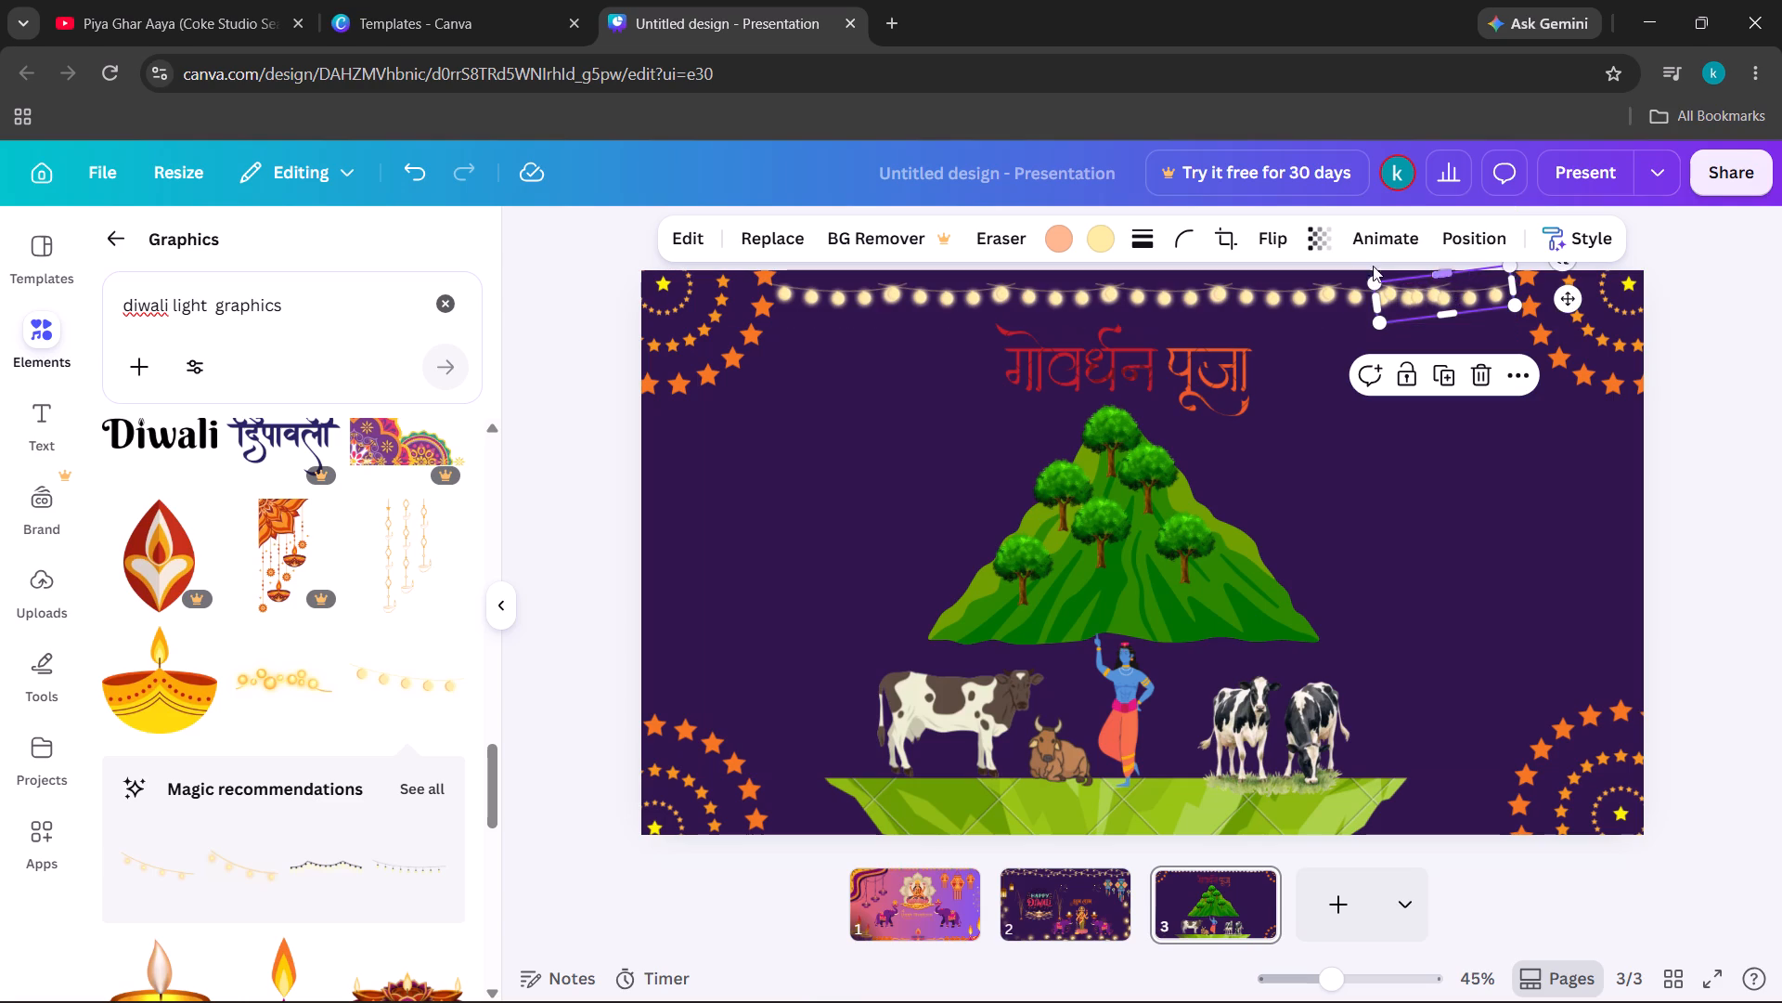
# Delete the overlapping string light copy second from the end of the row, near the top-right star ring.
pyautogui.click(1324, 290)
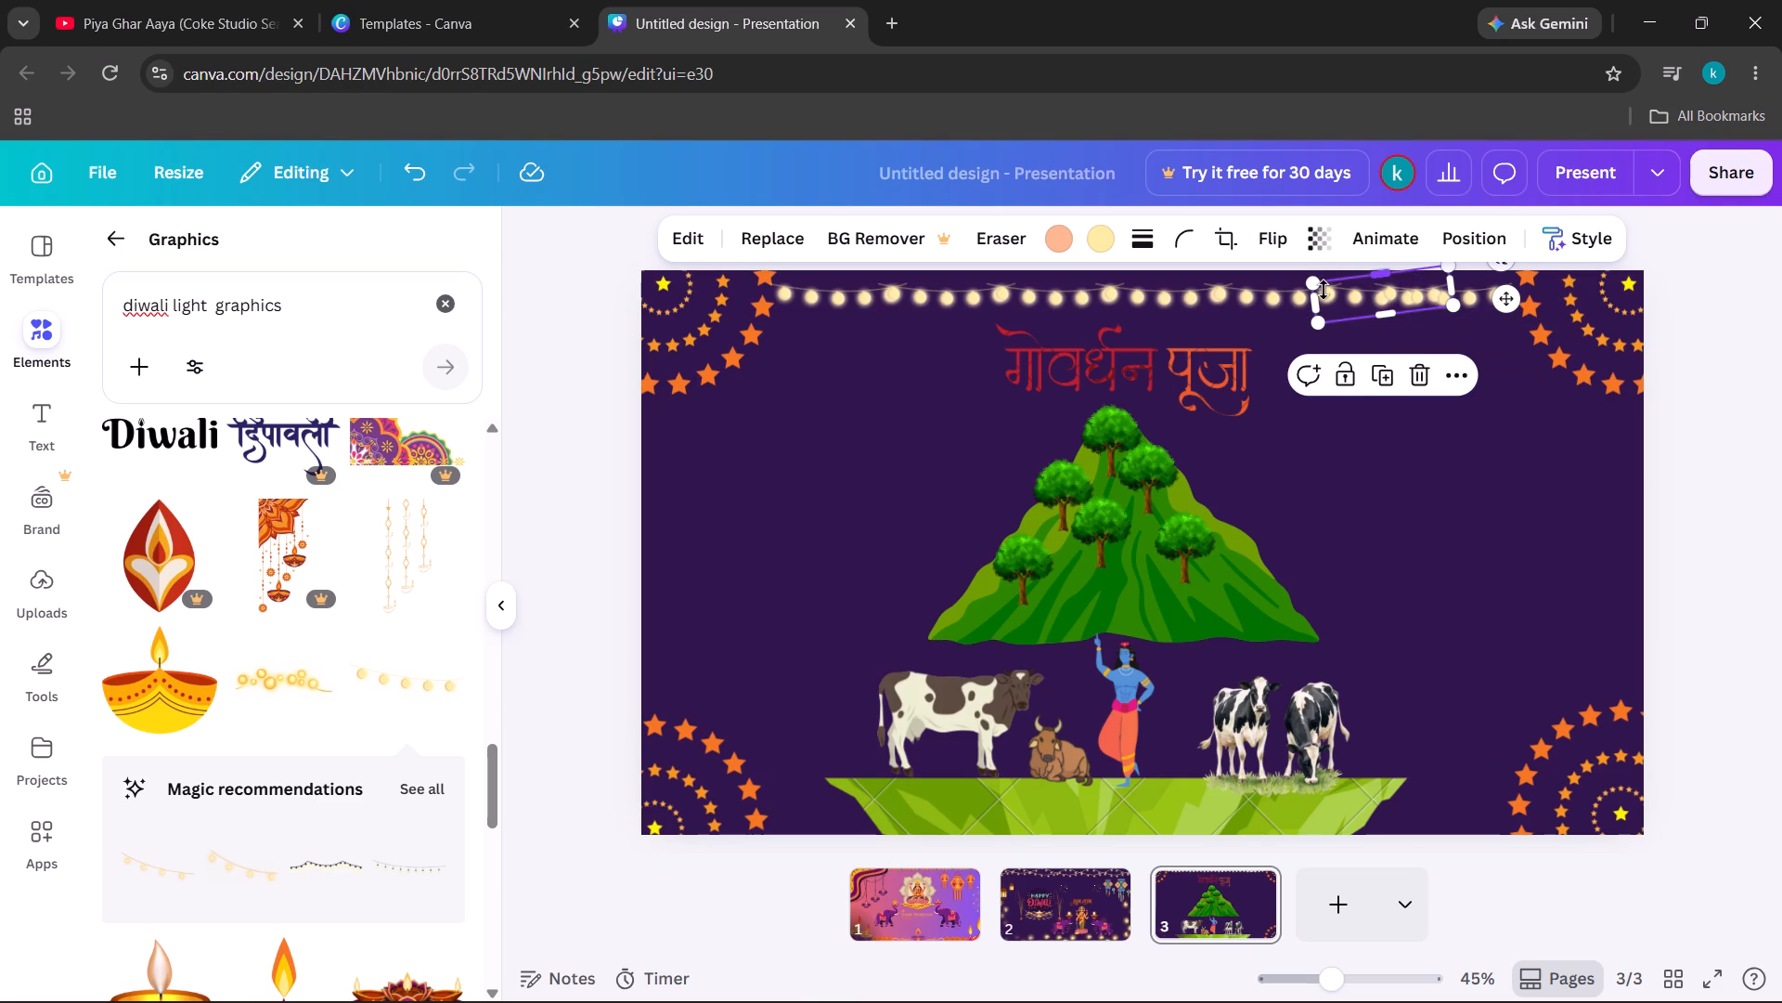
pyautogui.press('Delete')
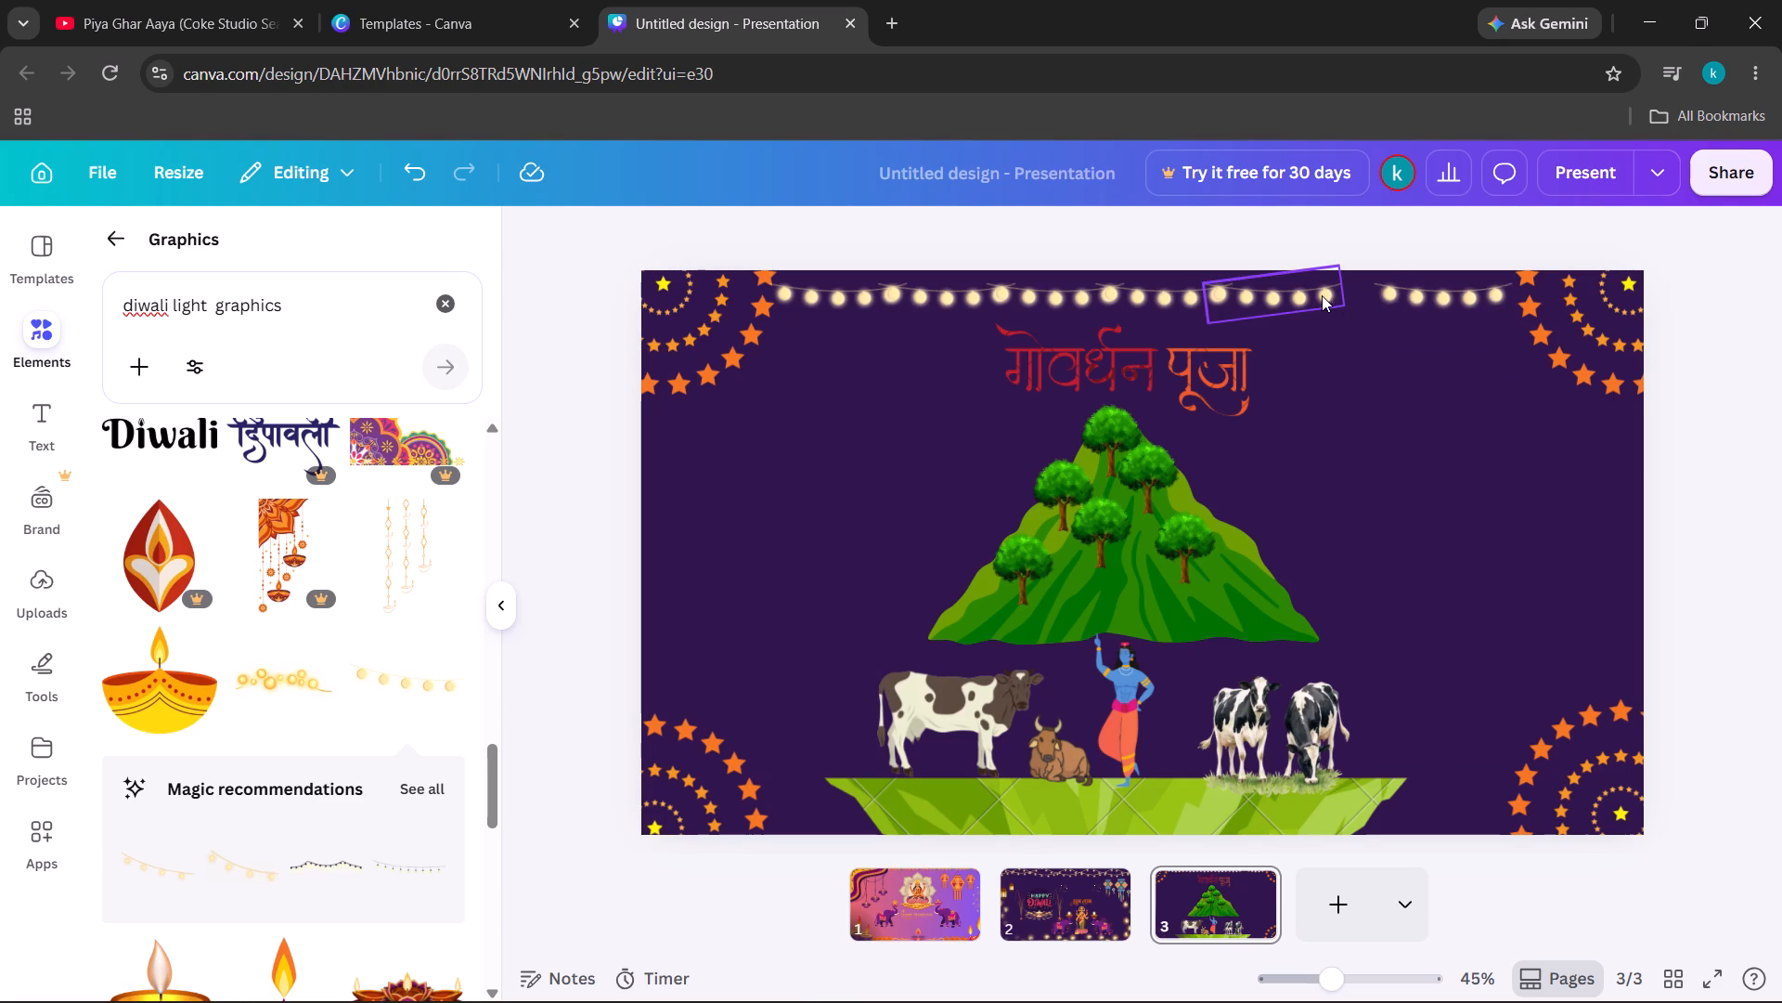
# Shift the two string lights beside the gap toward the top-right star ring so the row looks continuous and level.
pyautogui.moveTo(1318, 295); pyautogui.dragTo(1338, 296)
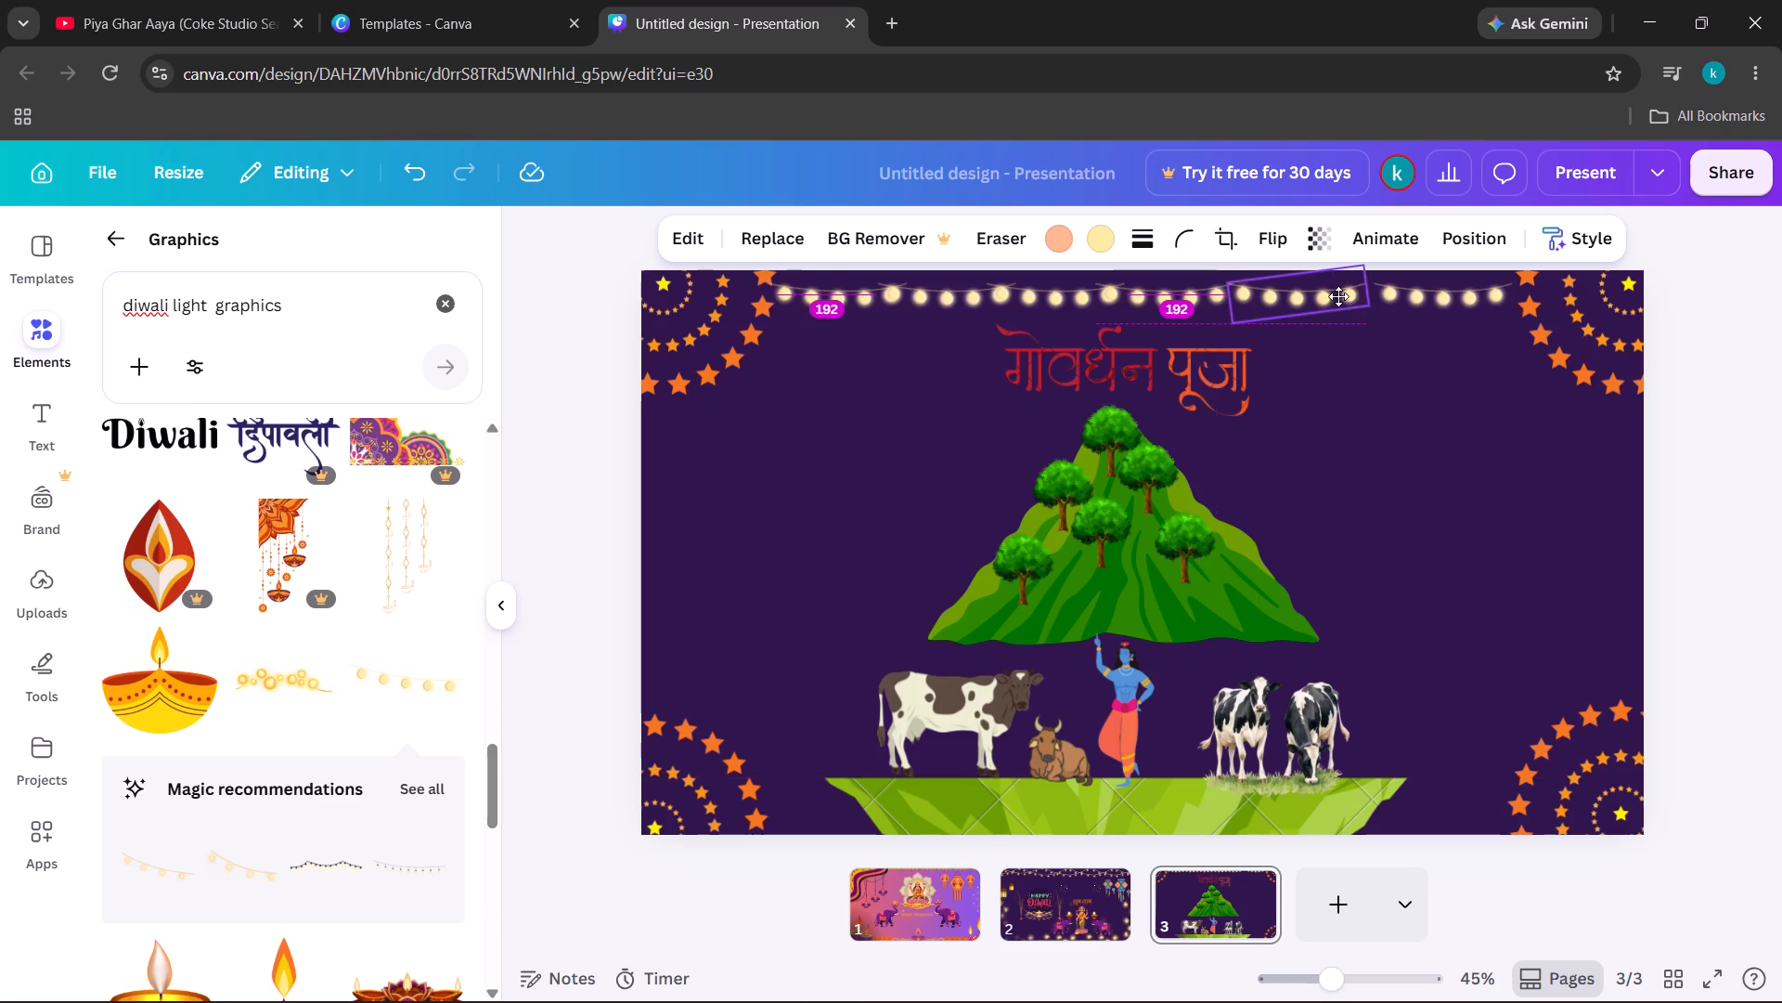
pyautogui.moveTo(1338, 296); pyautogui.dragTo(1347, 295)
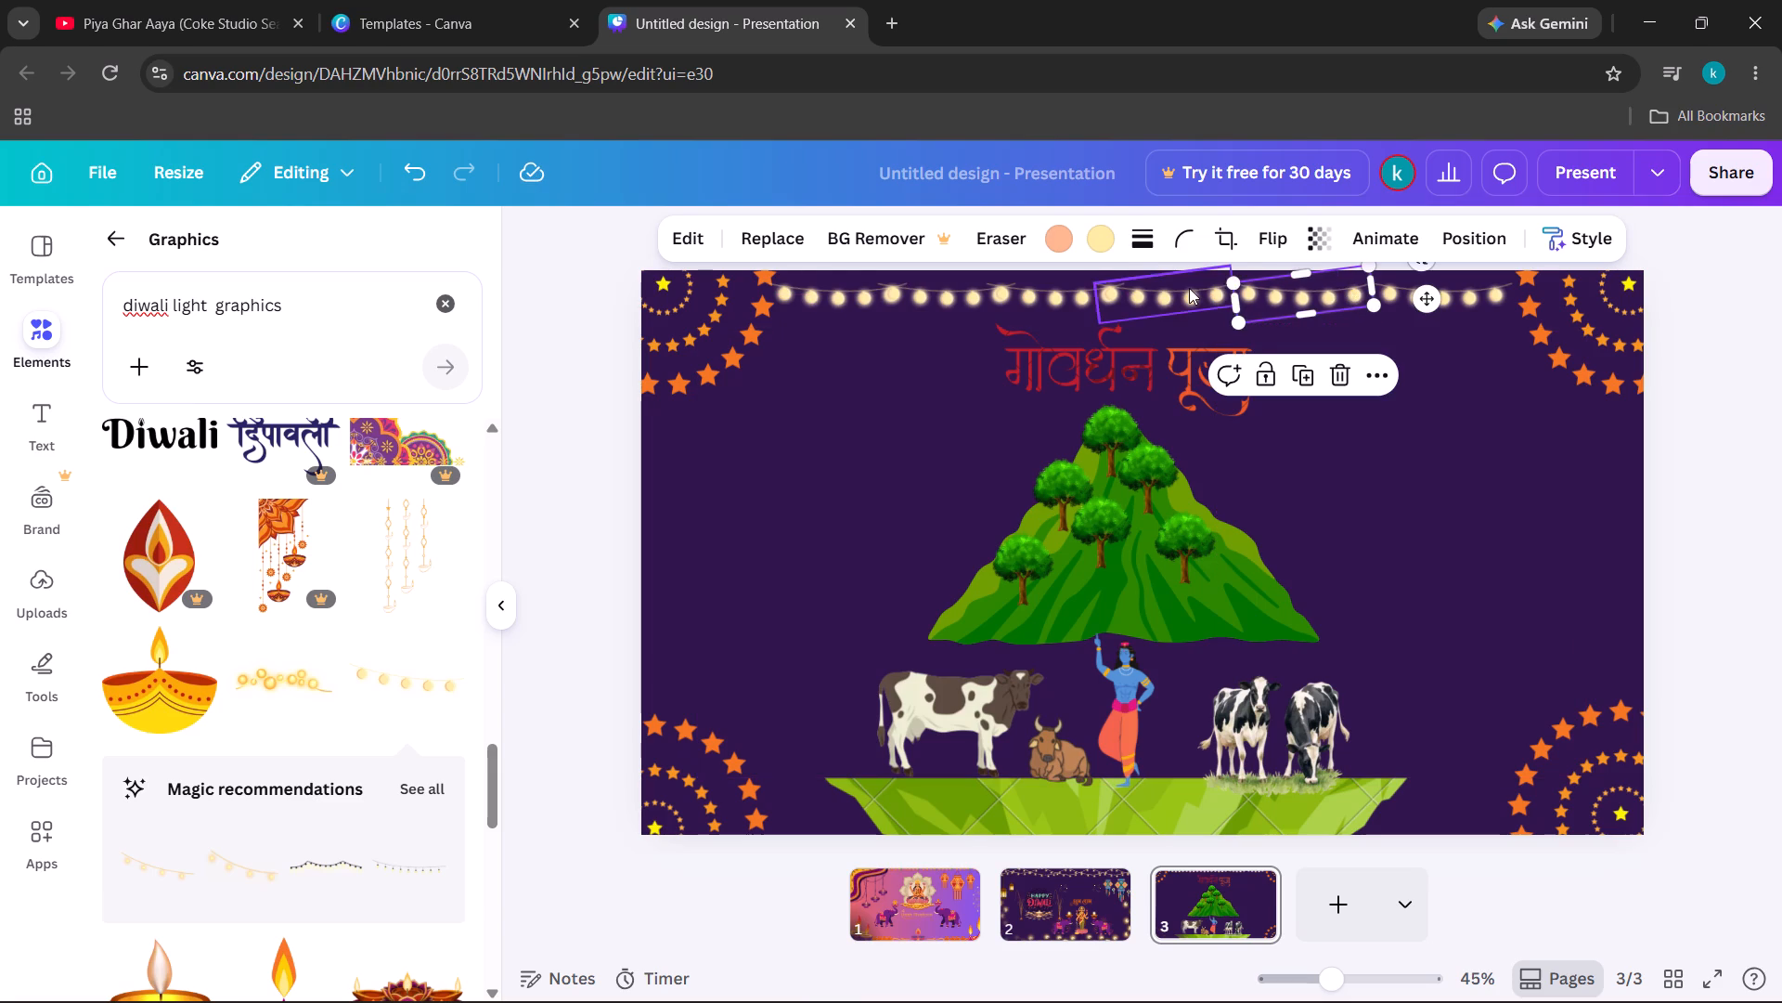
pyautogui.moveTo(1189, 288); pyautogui.dragTo(1203, 290)
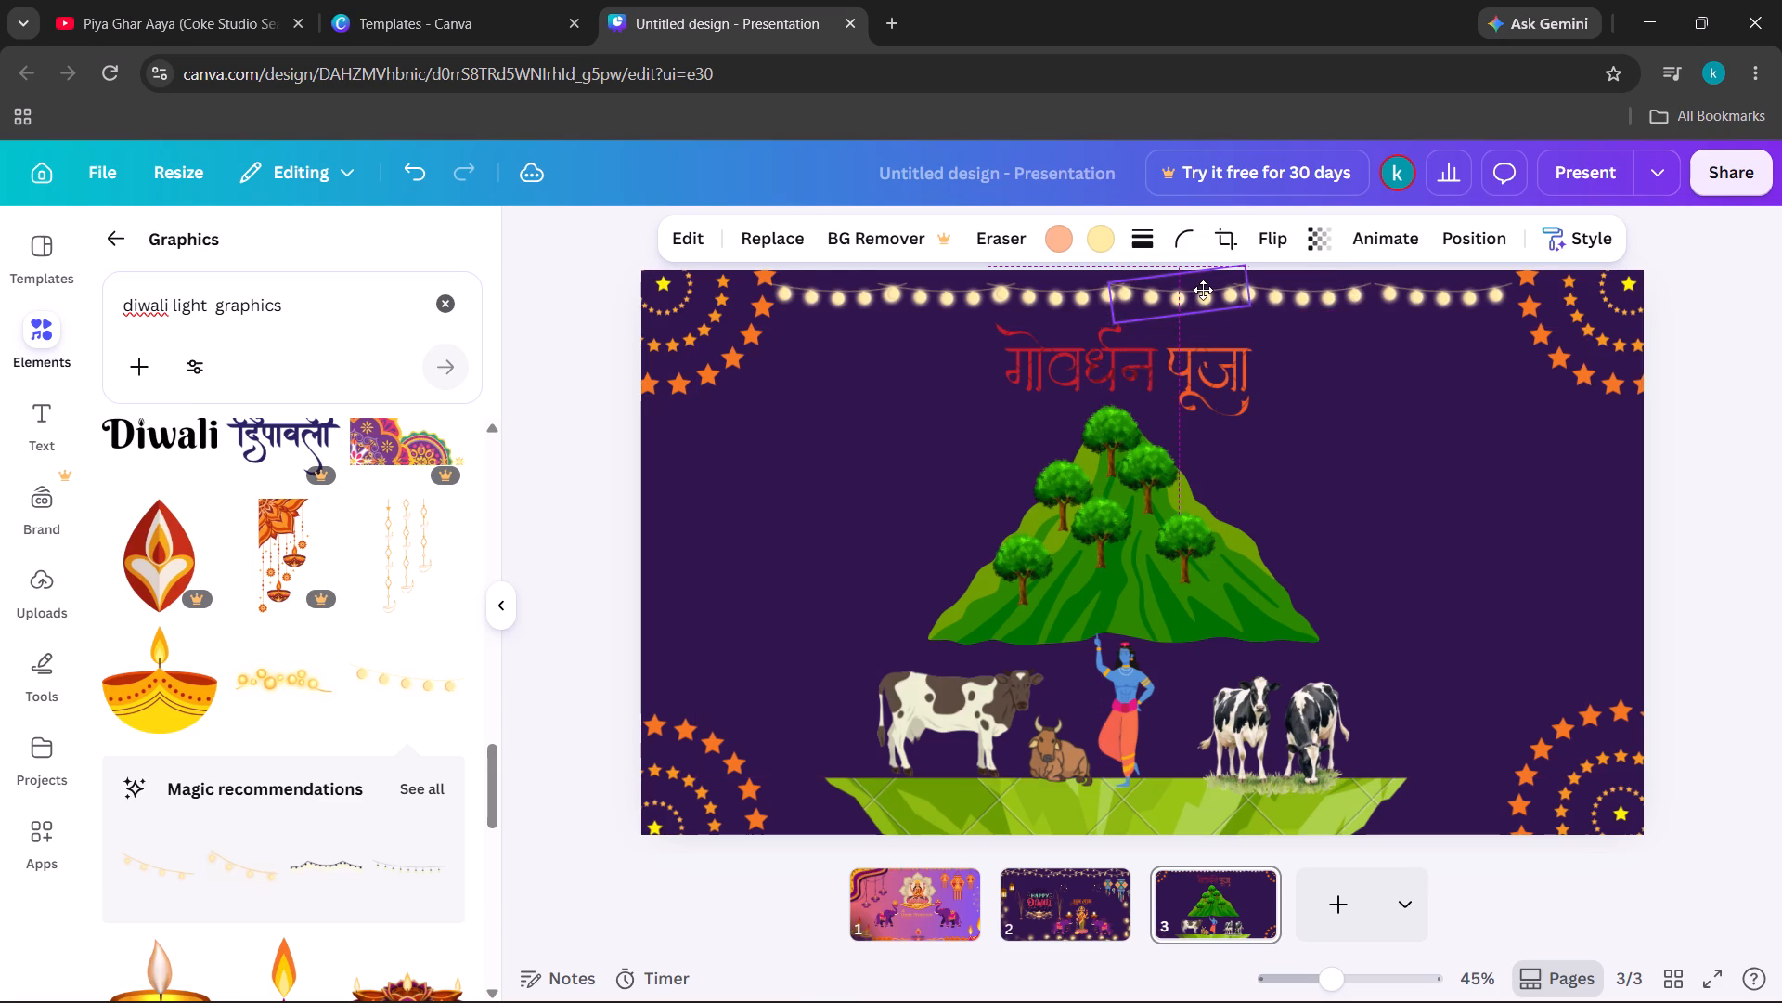
pyautogui.moveTo(1203, 290); pyautogui.dragTo(1206, 291)
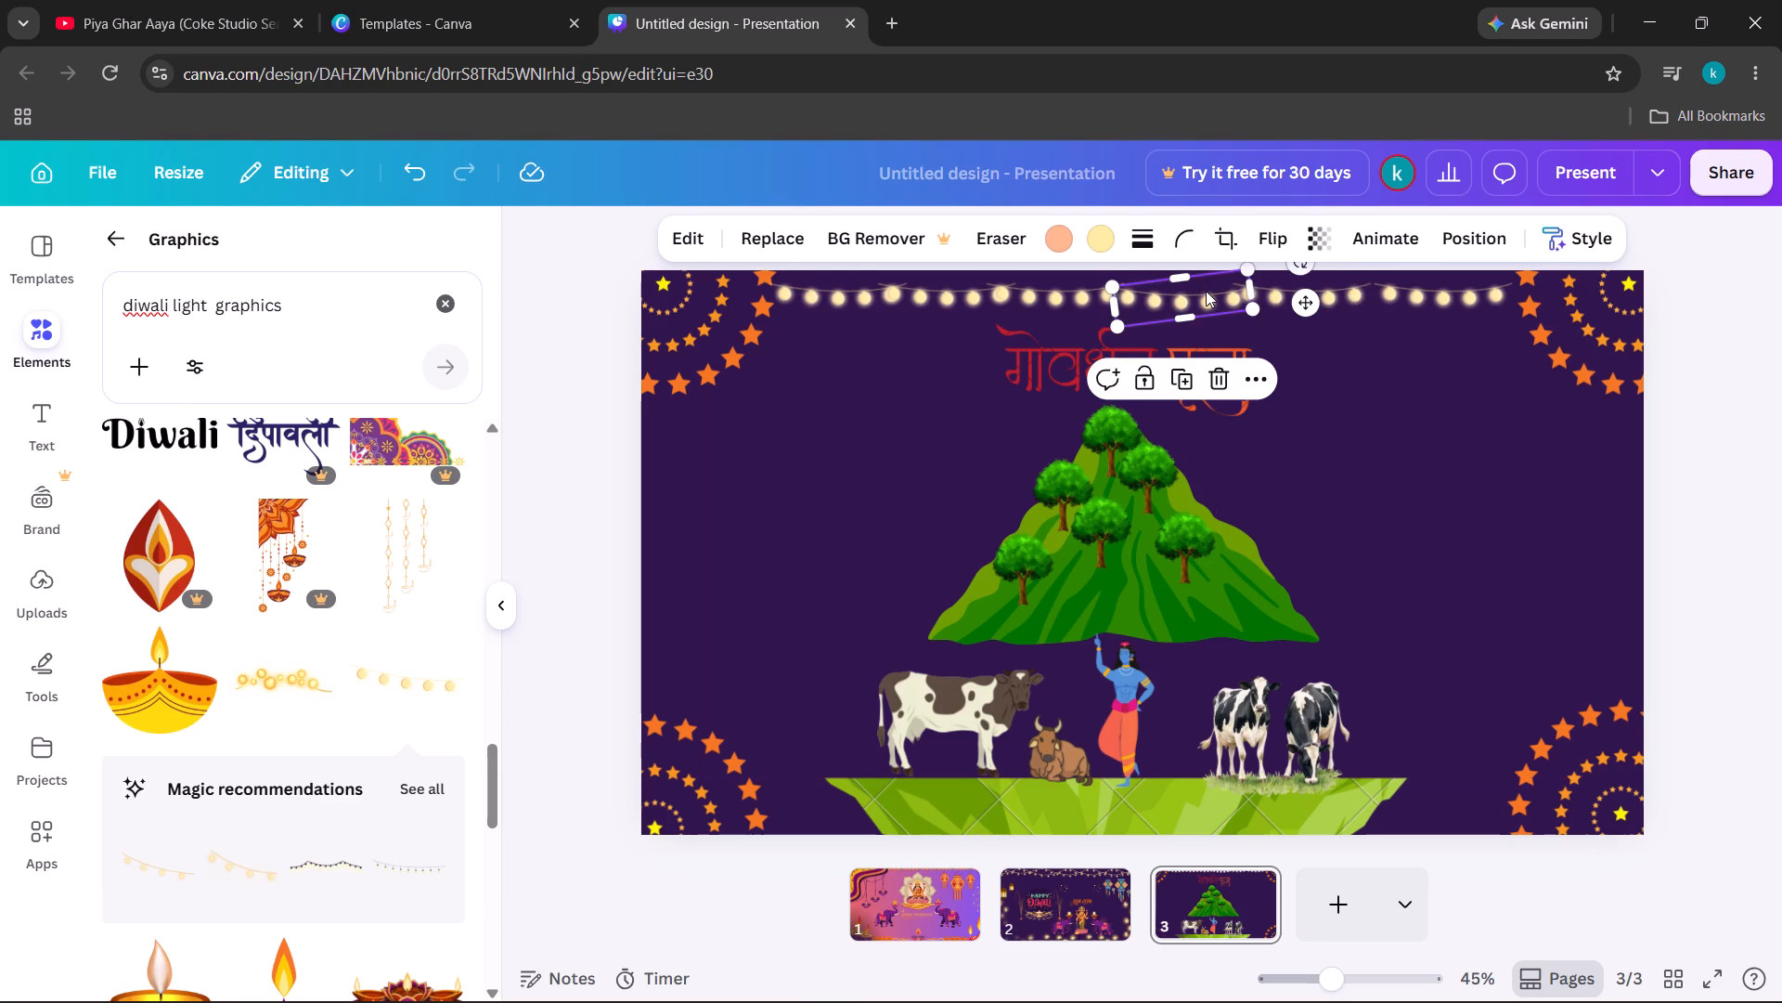
pyautogui.moveTo(1264, 294); pyautogui.dragTo(1267, 294)
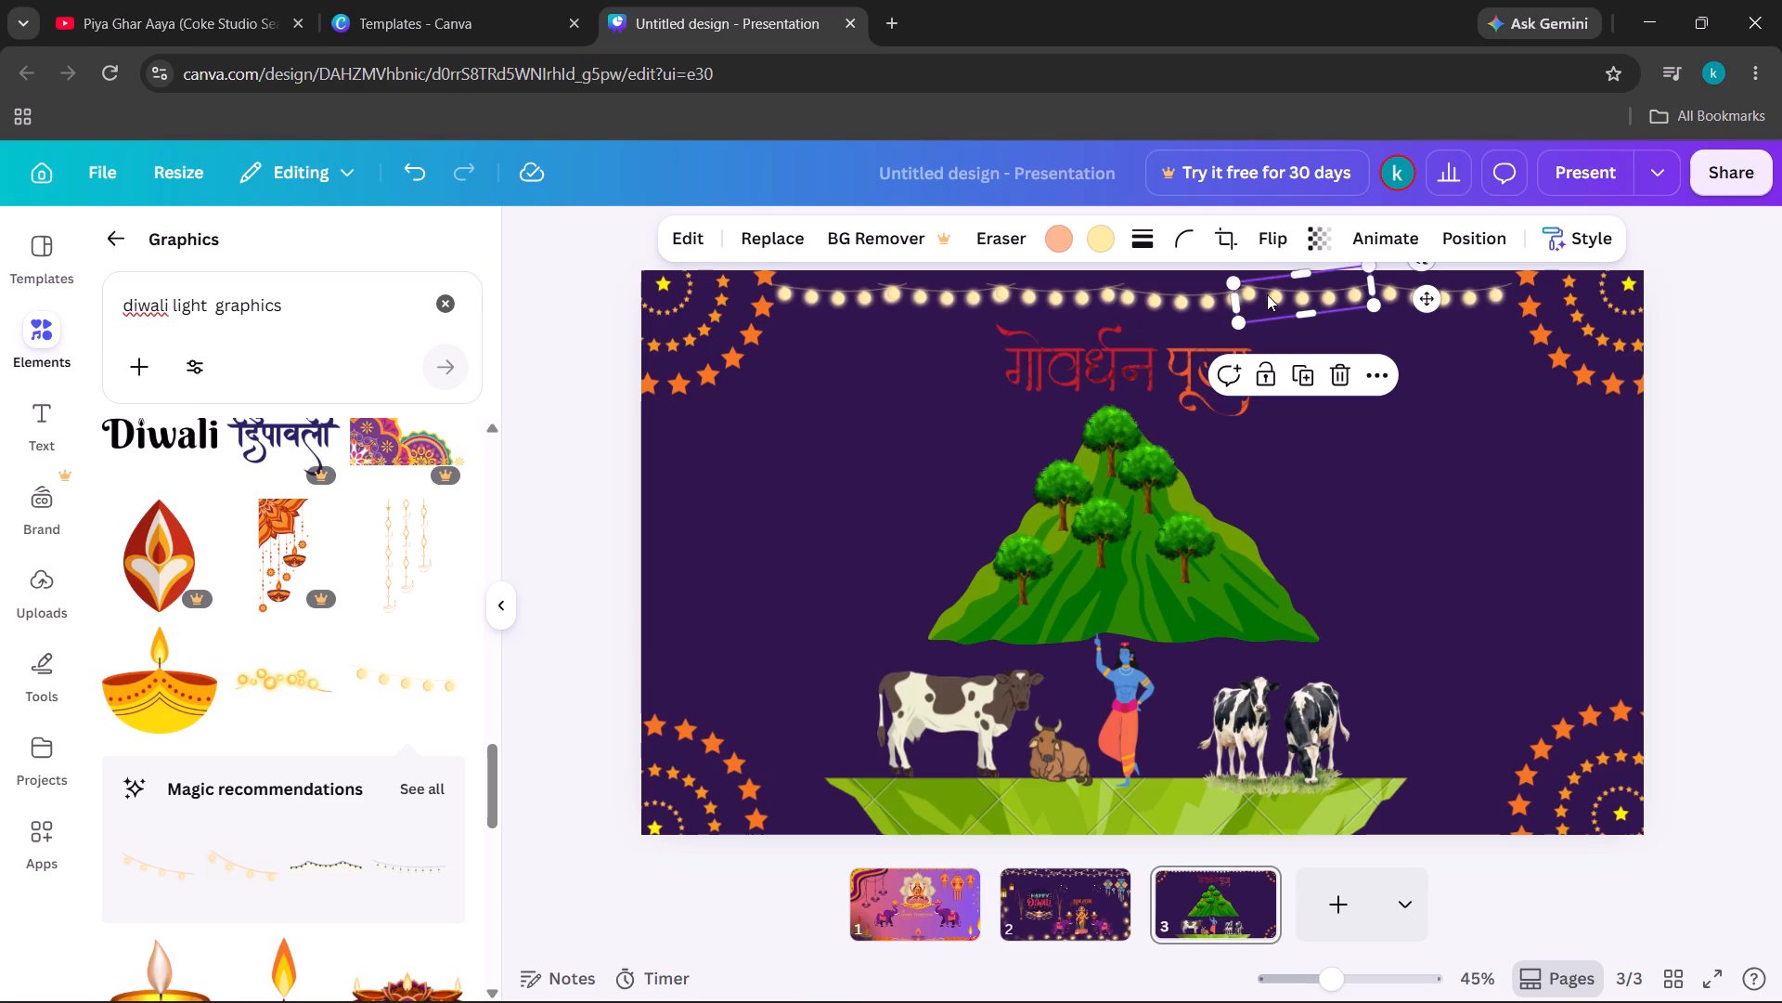
pyautogui.moveTo(1267, 294); pyautogui.dragTo(1272, 294)
pyautogui.moveTo(1194, 292); pyautogui.dragTo(1191, 293)
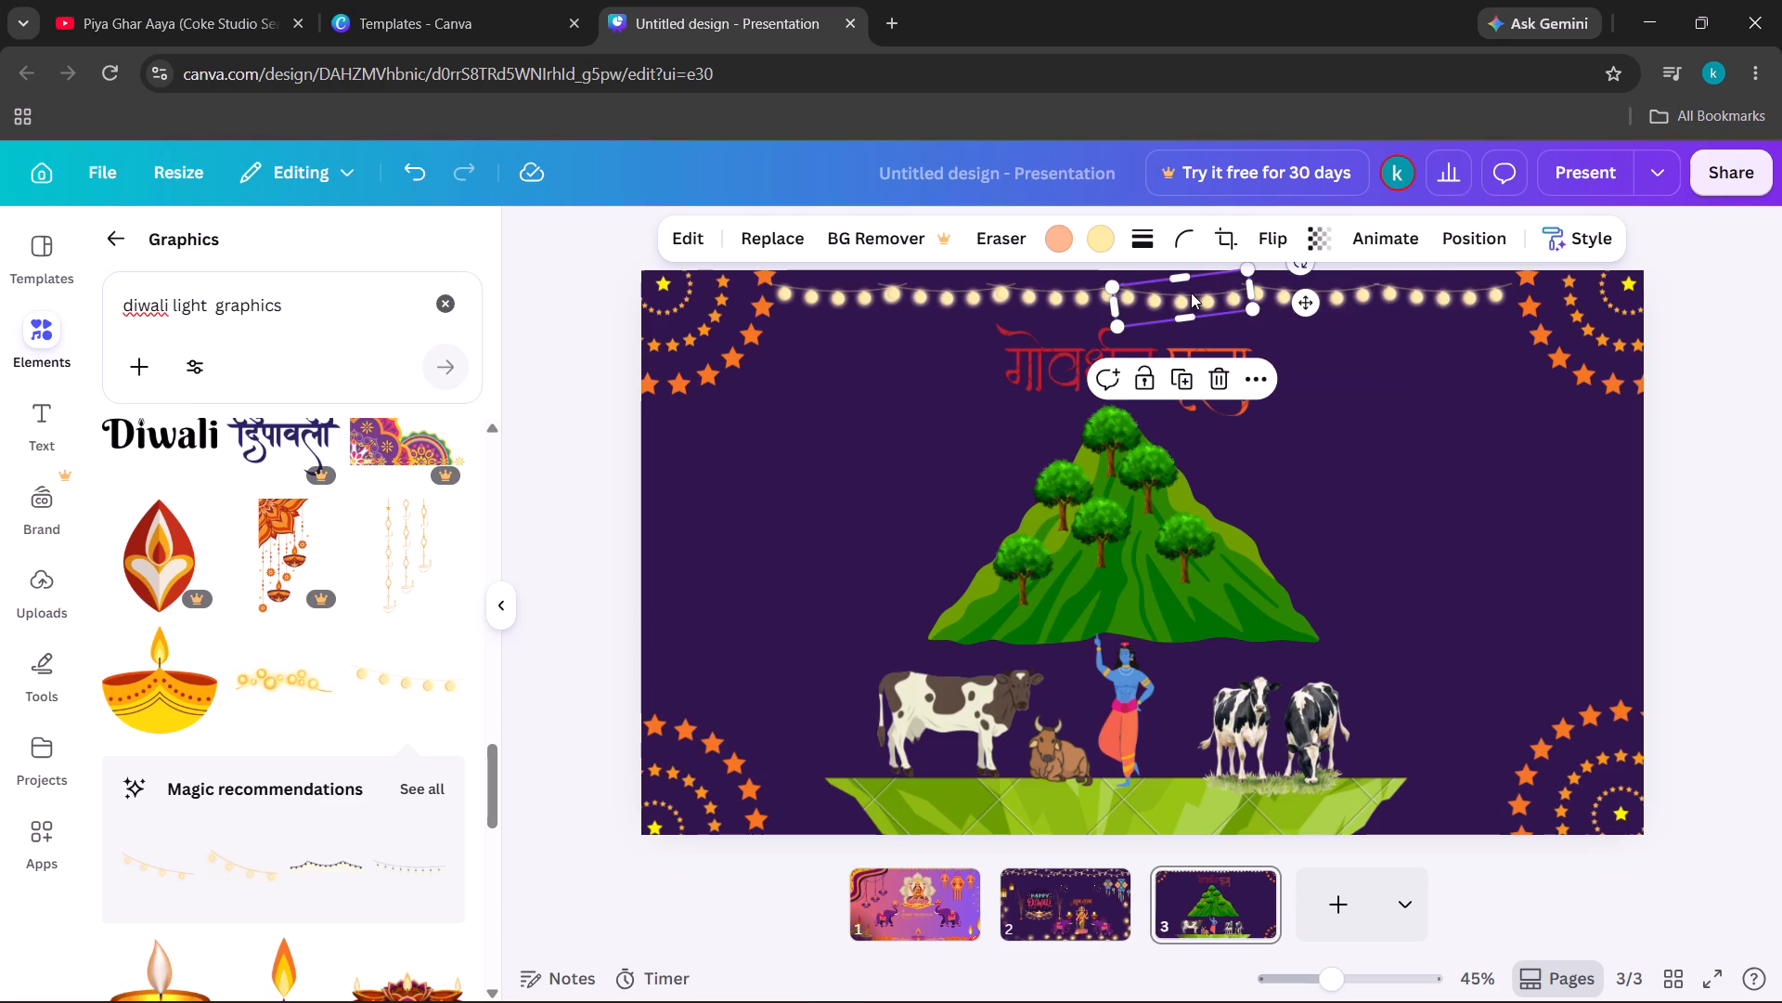
pyautogui.moveTo(1191, 293); pyautogui.dragTo(1197, 282)
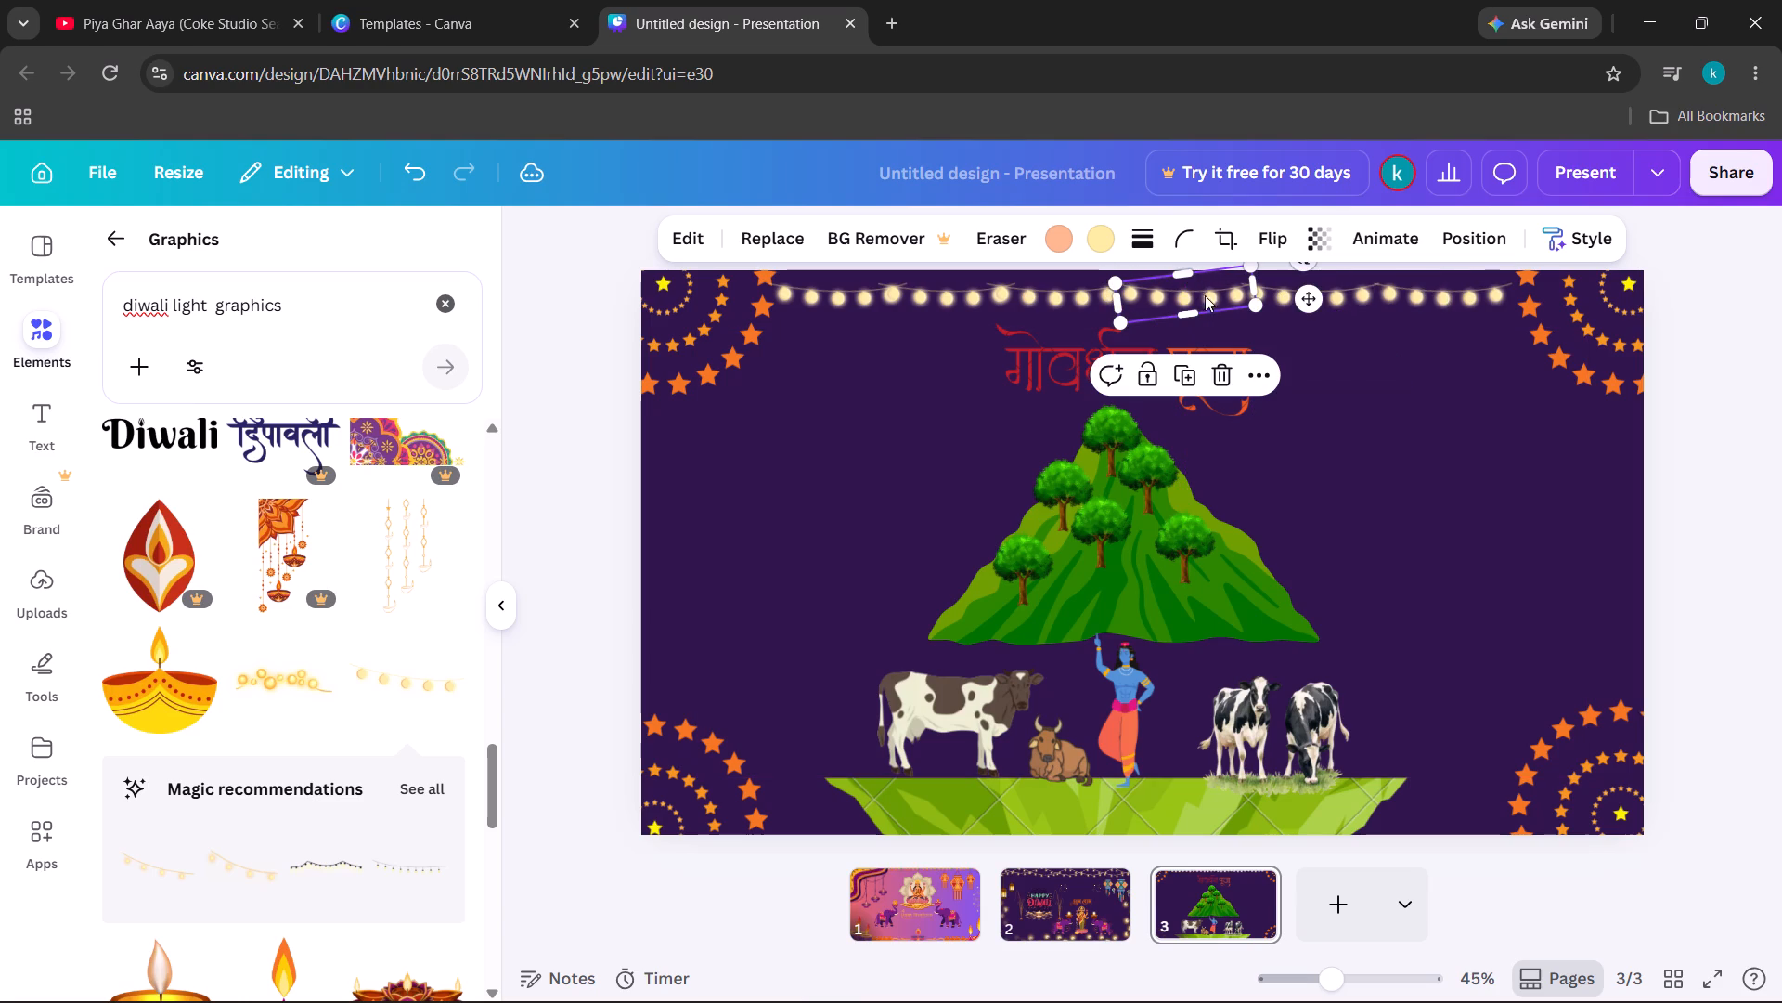
pyautogui.click(1445, 471)
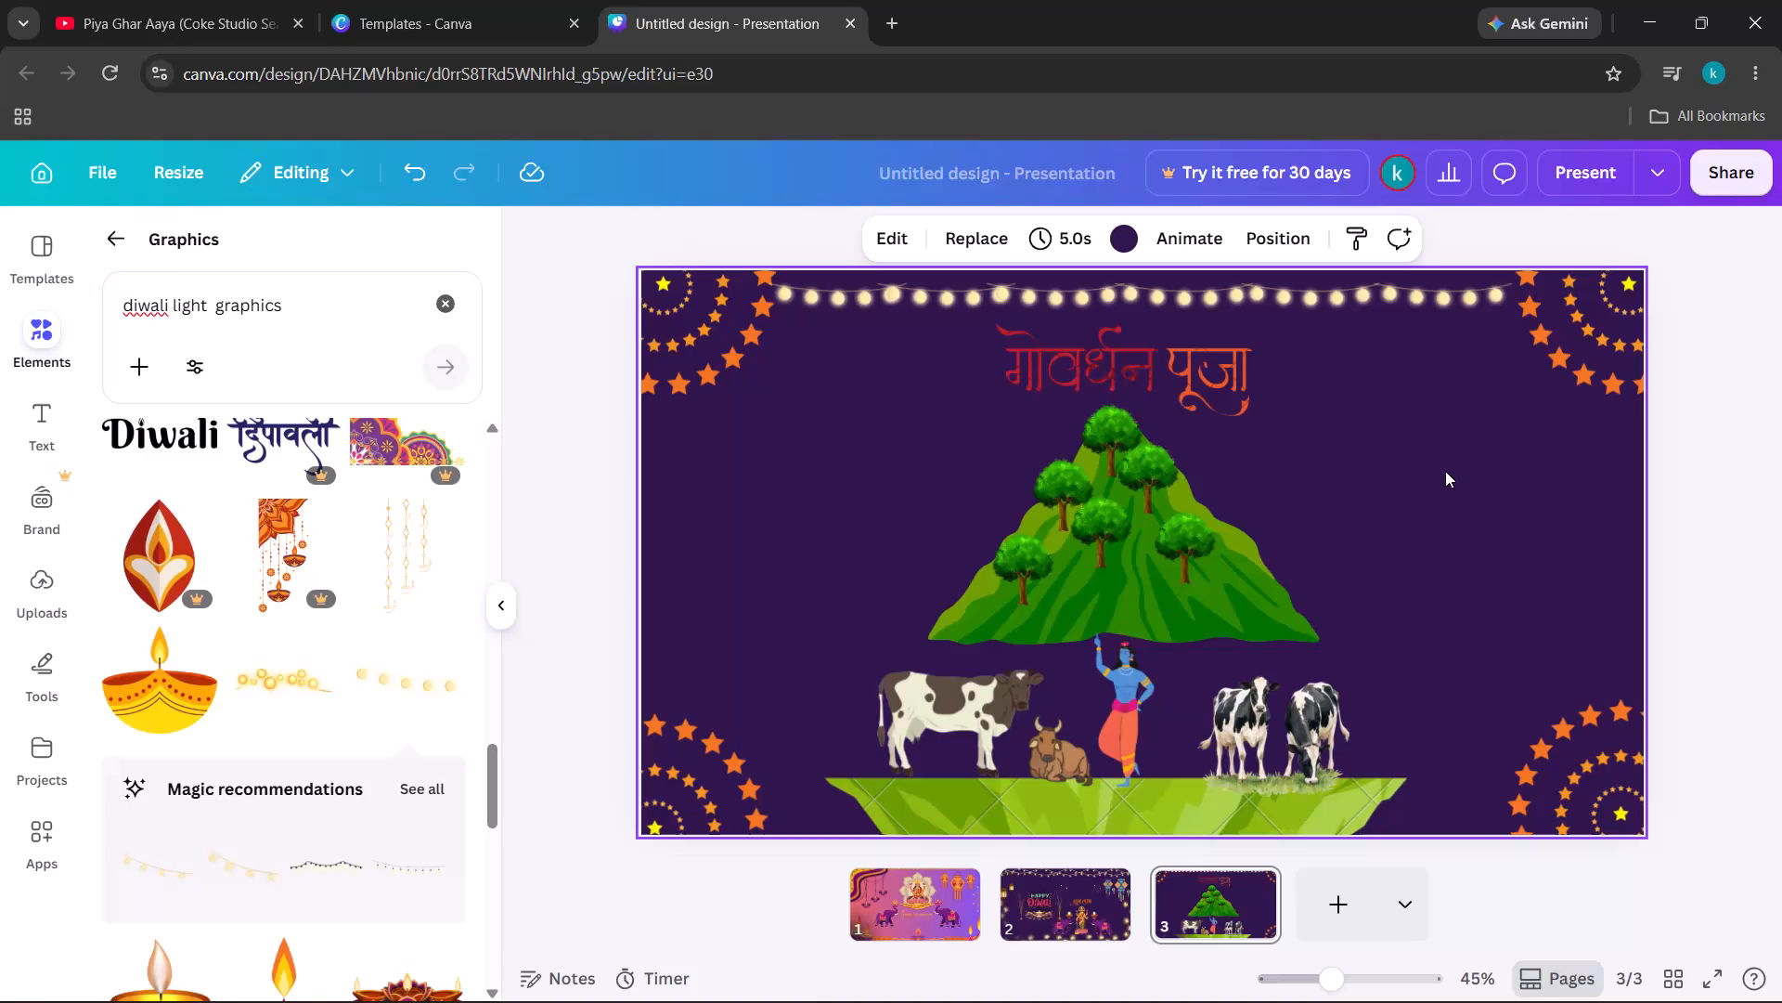
# Add a blank fourth slide after the Govardhan Puja slide.
pyautogui.click(1350, 872)
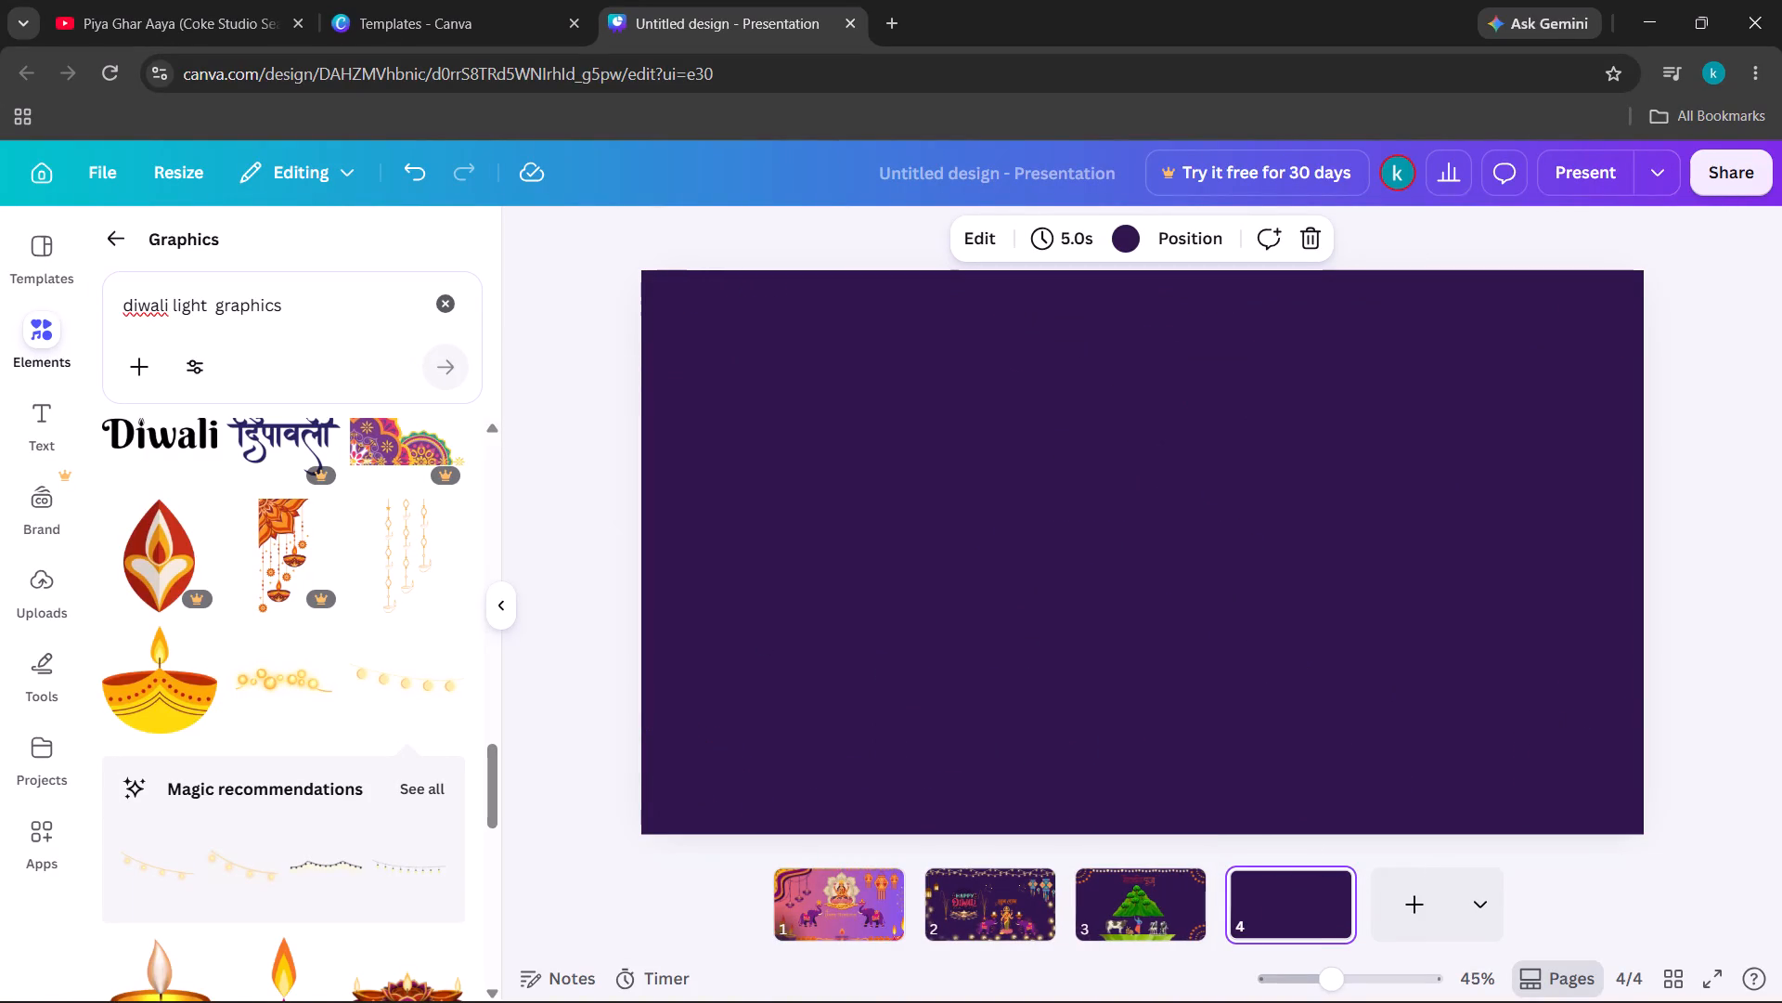
# Replace diwali light with rakshabandhan in the graphics query and run the search.
pyautogui.click(214, 316)
pyautogui.press('Left')
pyautogui.press('BackSpace')
pyautogui.press('BackSpace')
pyautogui.press('BackSpace')
pyautogui.press('BackSpace')
pyautogui.press('BackSpace')
pyautogui.press('BackSpace')
pyautogui.press('BackSpace')
pyautogui.press('BackSpace')
pyautogui.press('BackSpace')
pyautogui.press('BackSpace')
pyautogui.press('BackSpace')
pyautogui.press('BackSpace')
pyautogui.press('BackSpace')
pyautogui.press('BackSpace')
pyautogui.press('BackSpace')
pyautogui.press('BackSpace')
pyautogui.press('BackSpace')
pyautogui.press('BackSpace')
pyautogui.press('BackSpace')
pyautogui.press('BackSpace')
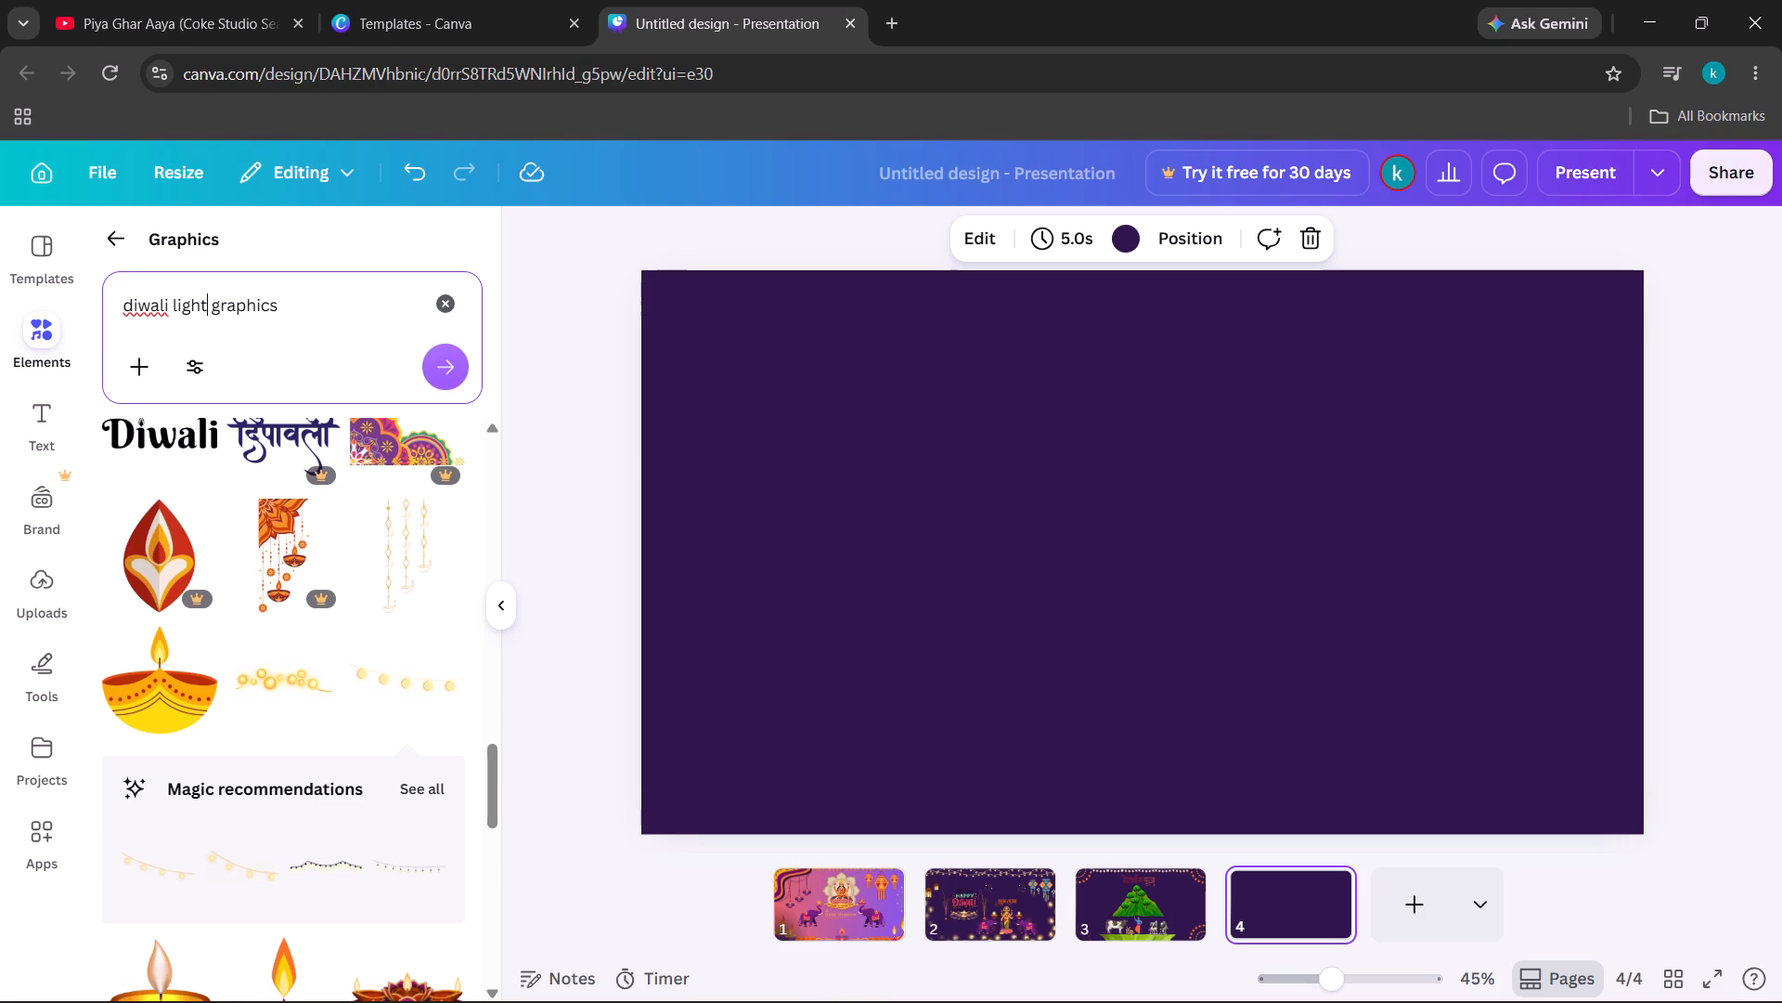
pyautogui.write('rakshabanda')
pyautogui.press('BackSpace')
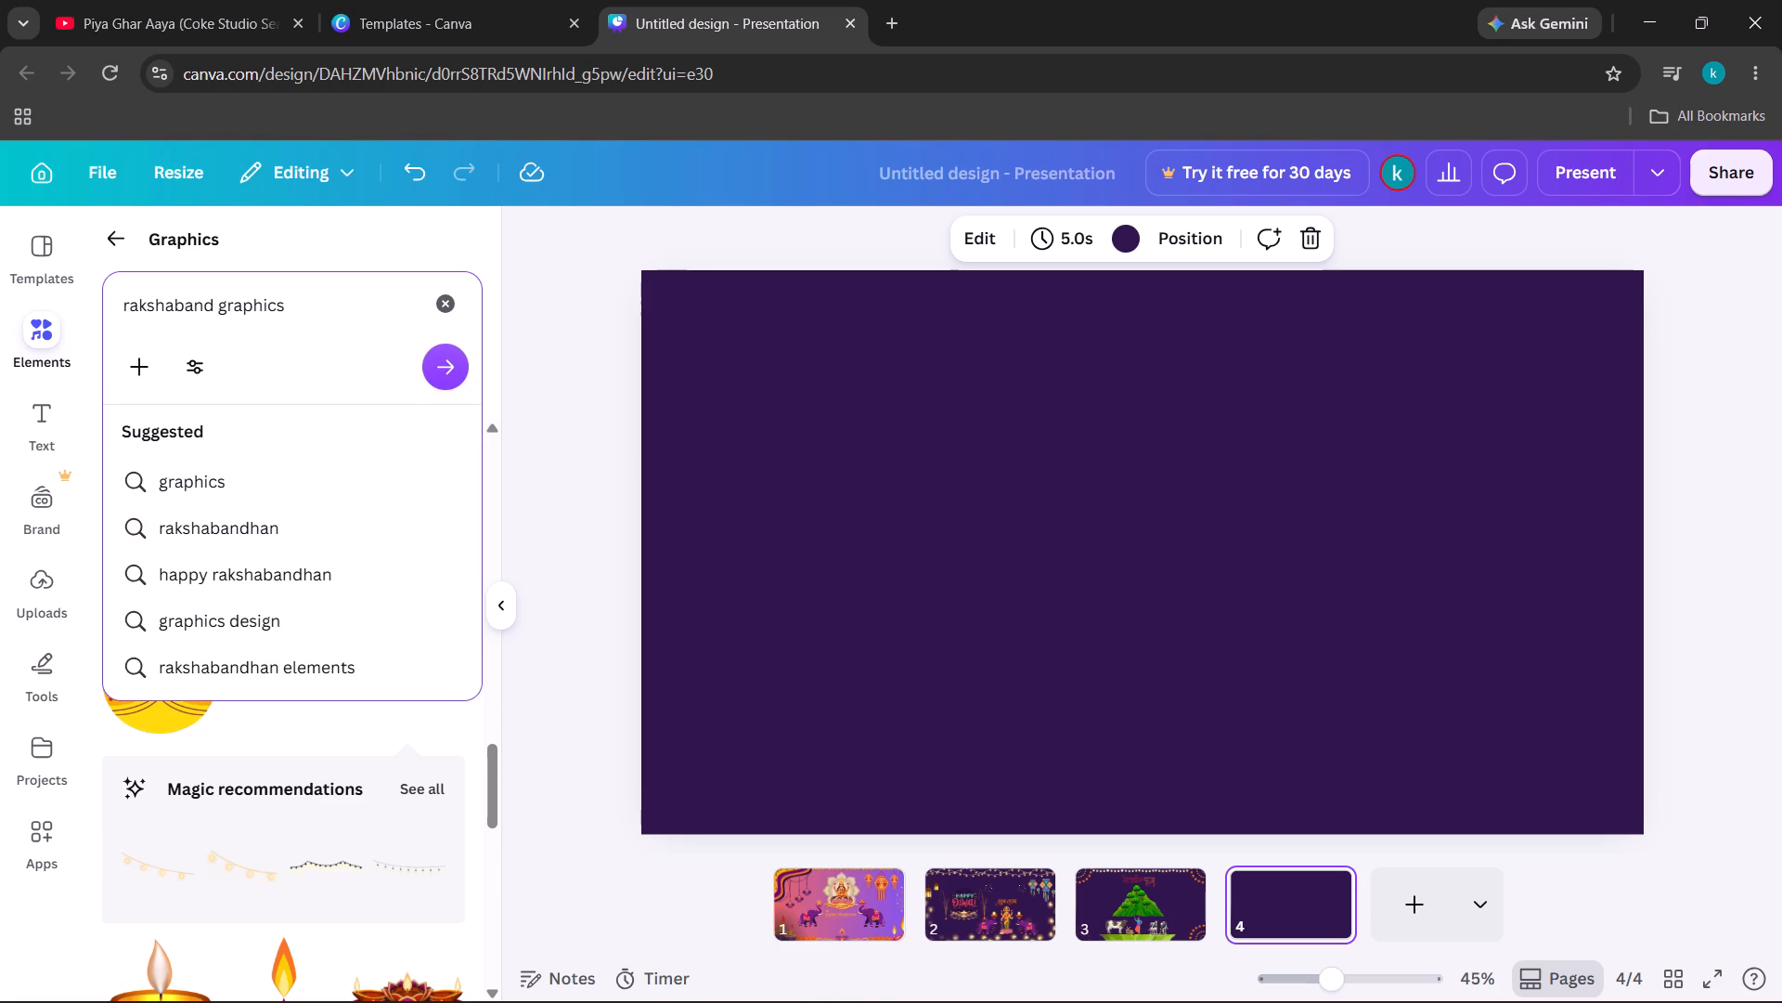
pyautogui.write('han')
pyautogui.press('space')
pyautogui.press('Return')
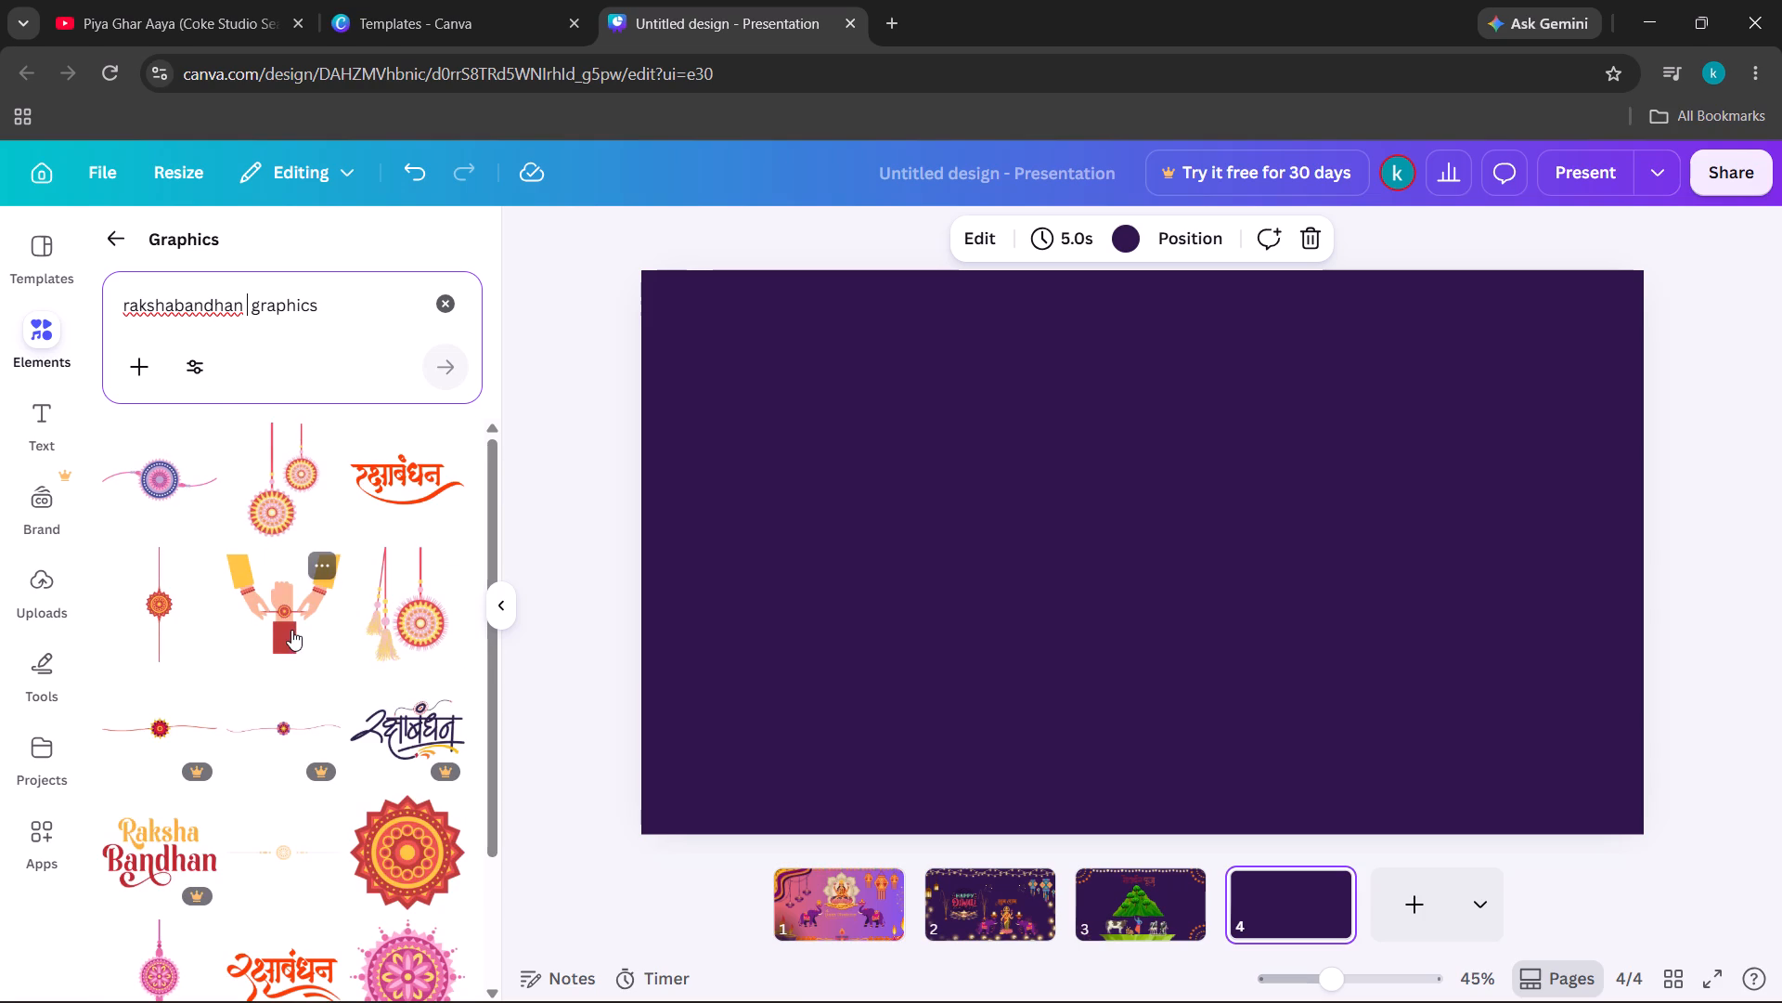
# Add the graphic of a girl tying a rakhi on a boy, about 440 px wide, slightly below slide 4's centre.
pyautogui.scroll(-5, 291, 630)
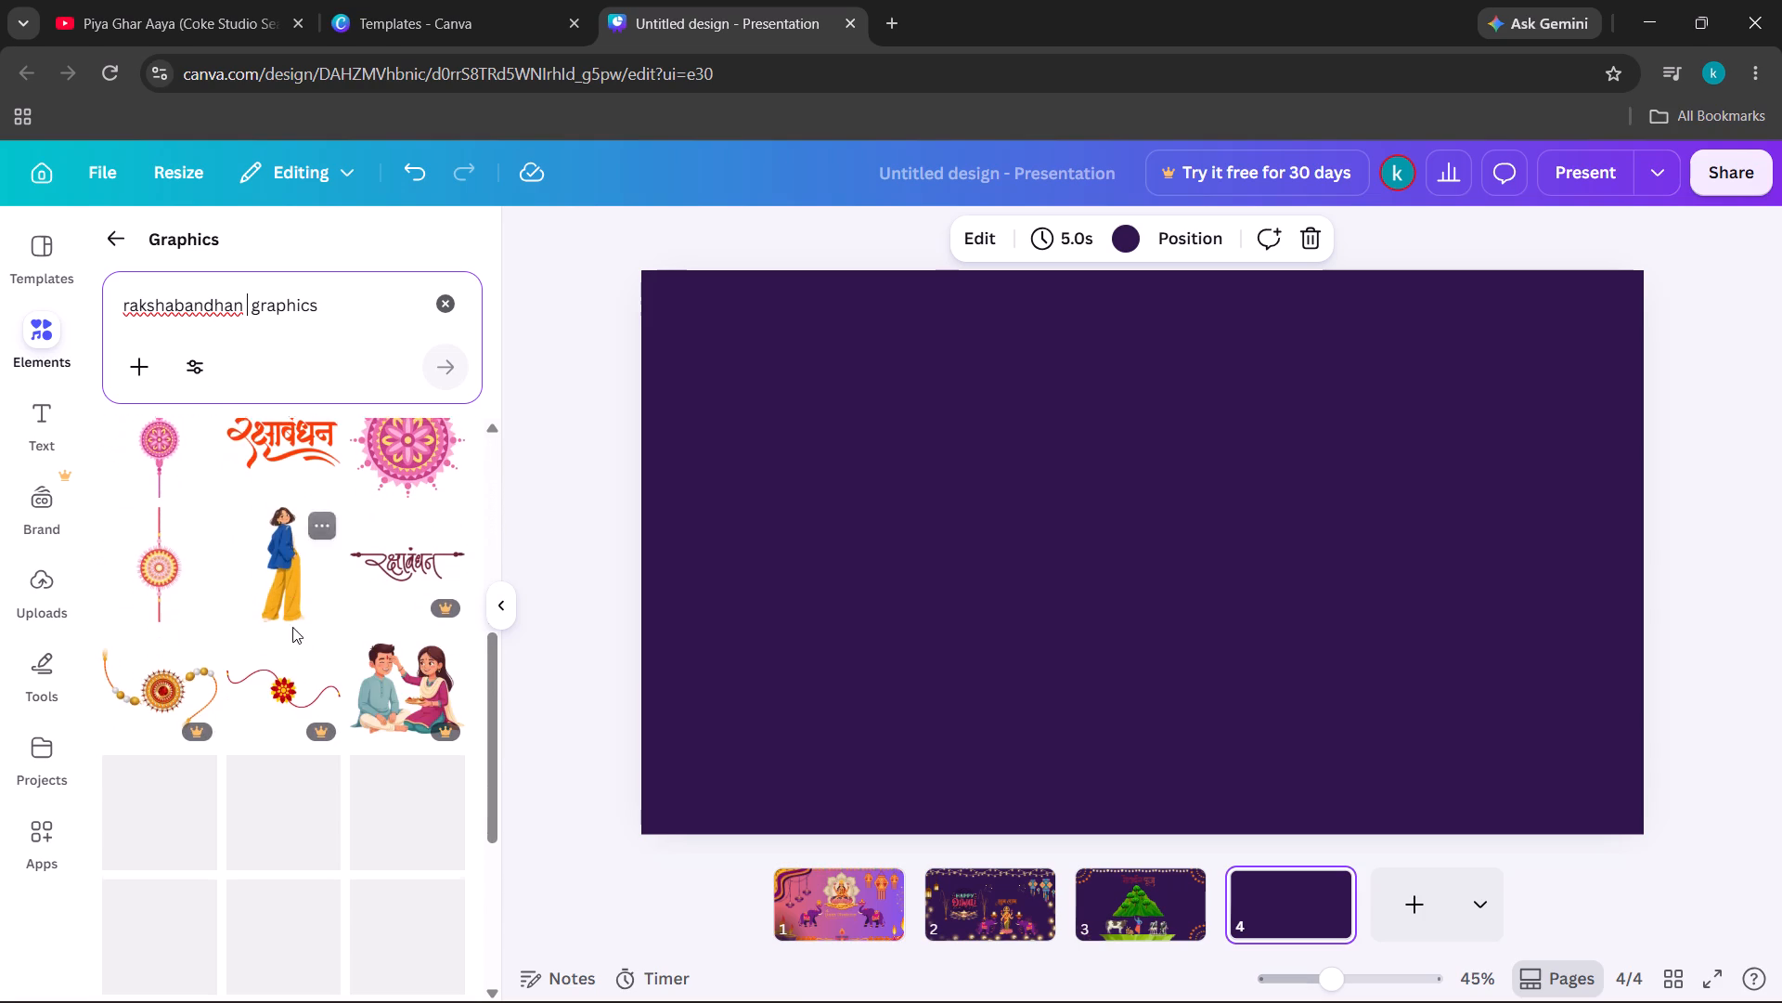
pyautogui.scroll(-2, 292, 627)
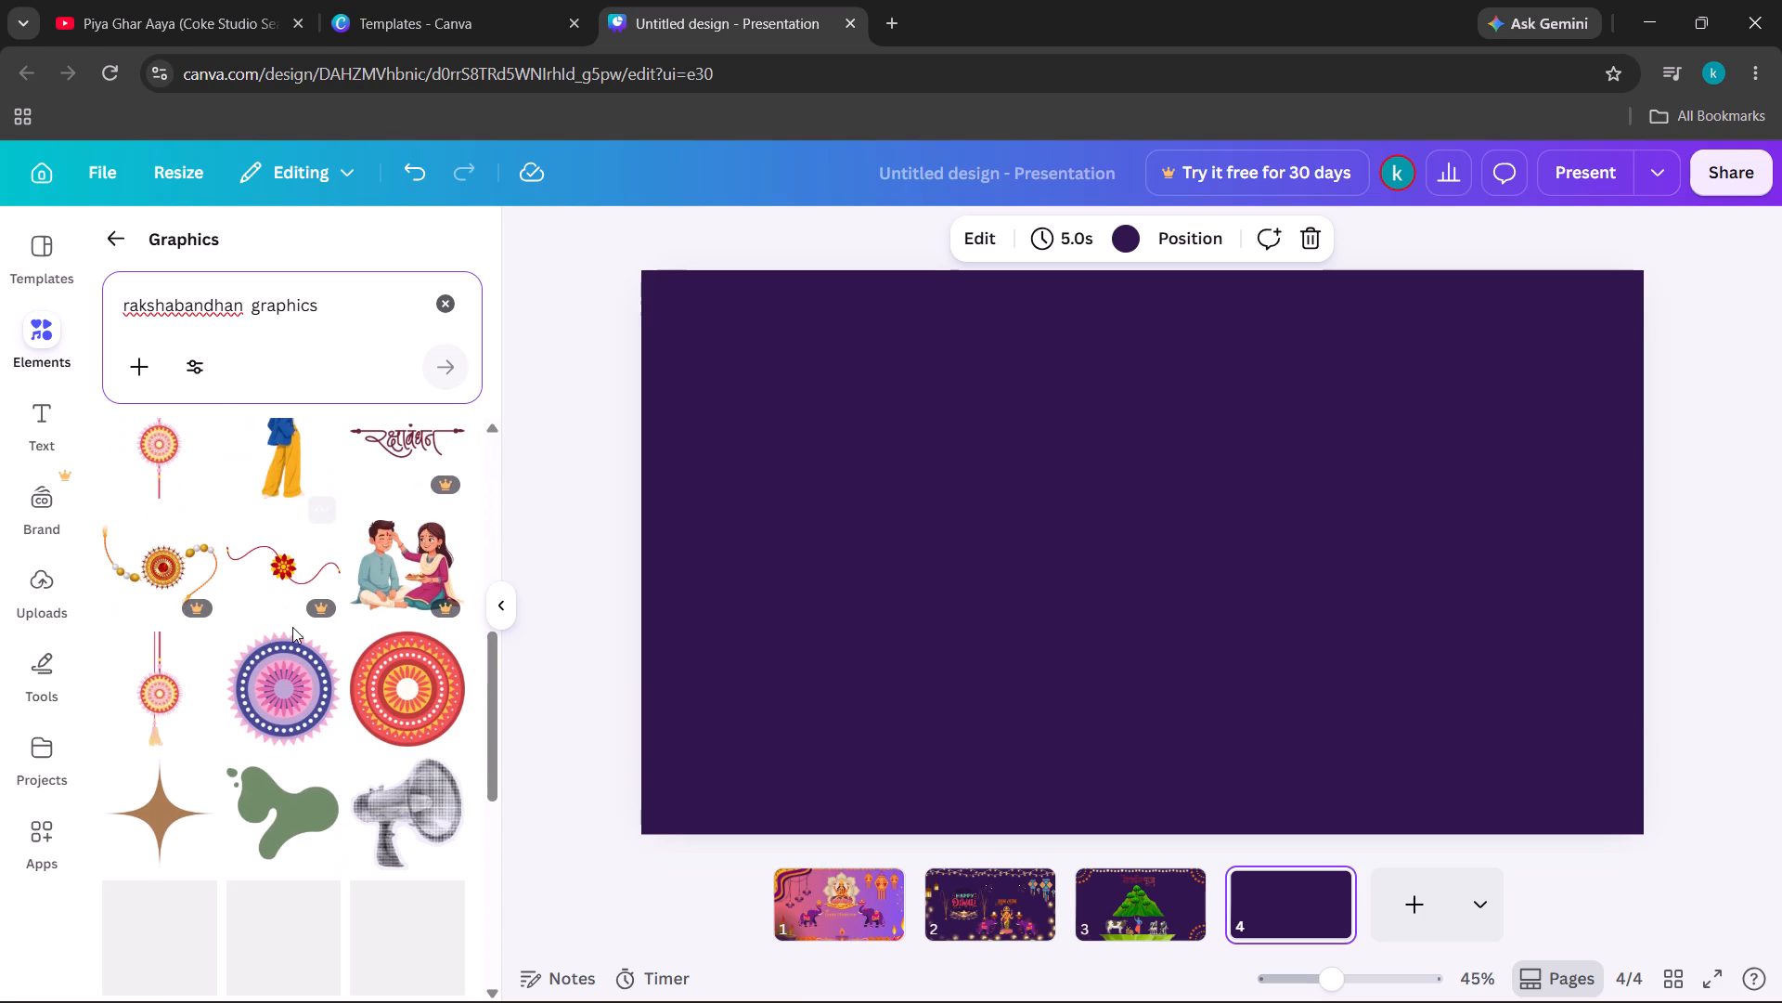
pyautogui.scroll(-3, 292, 627)
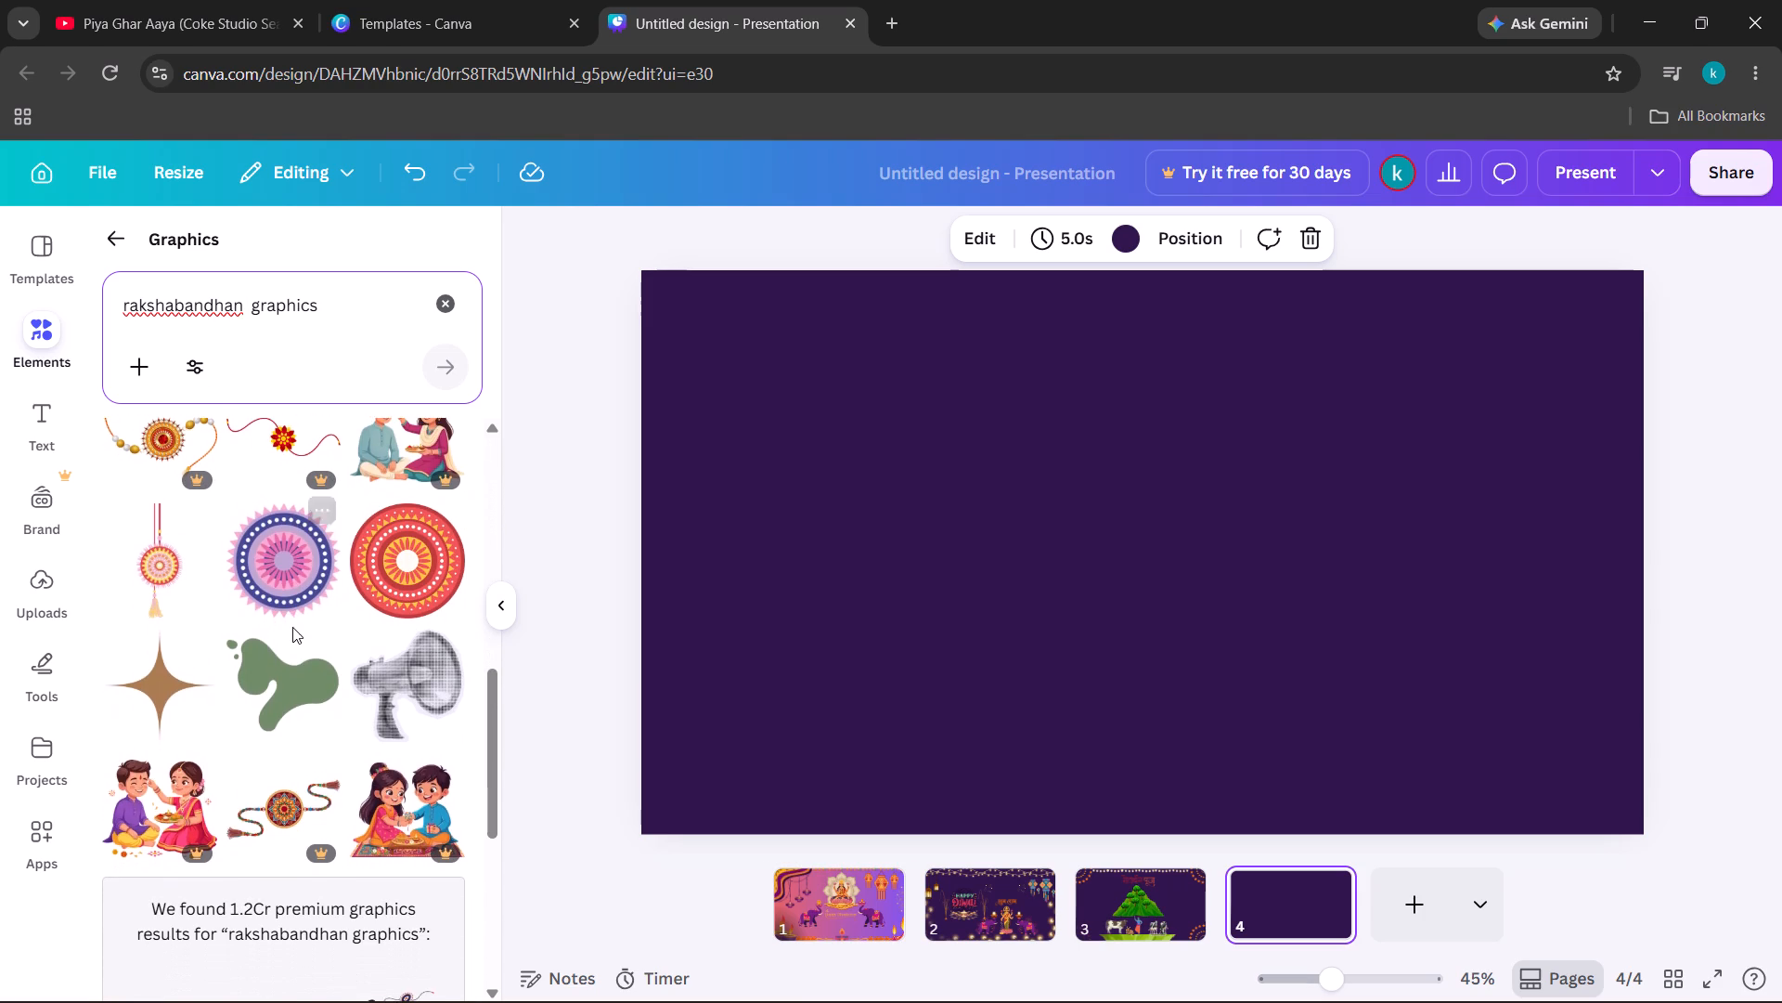
pyautogui.scroll(-2, 292, 627)
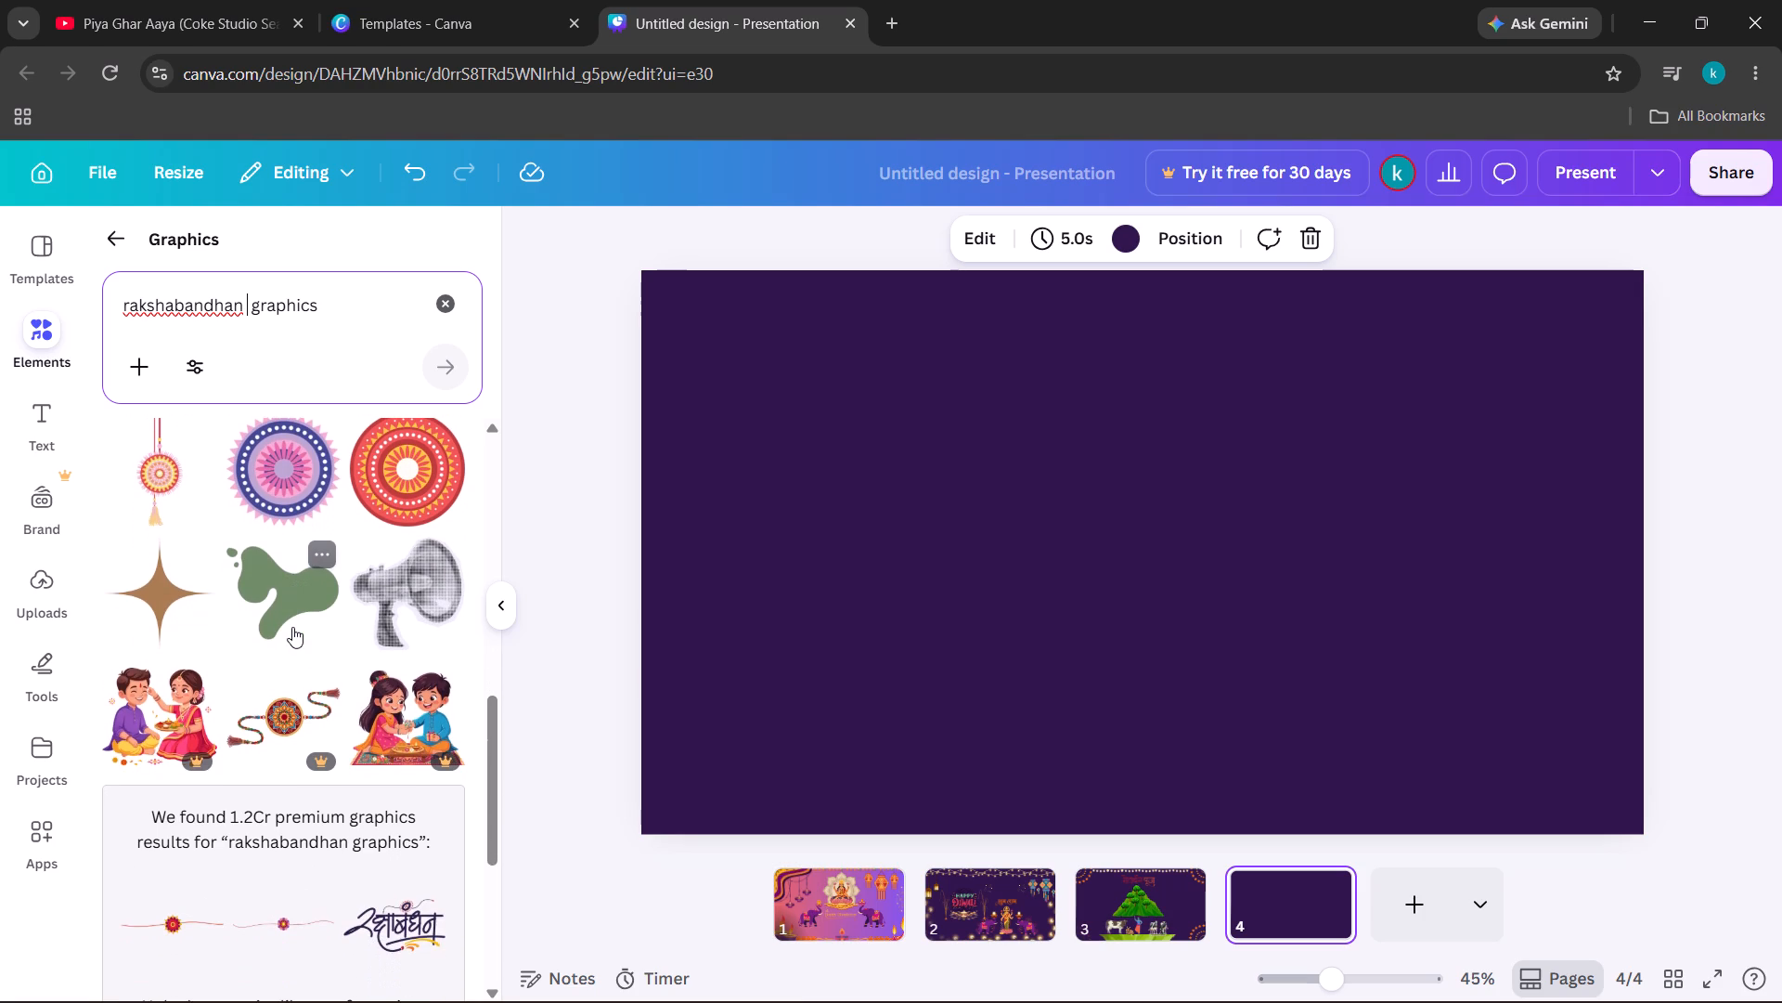
pyautogui.scroll(-1, 292, 627)
pyautogui.click(410, 705)
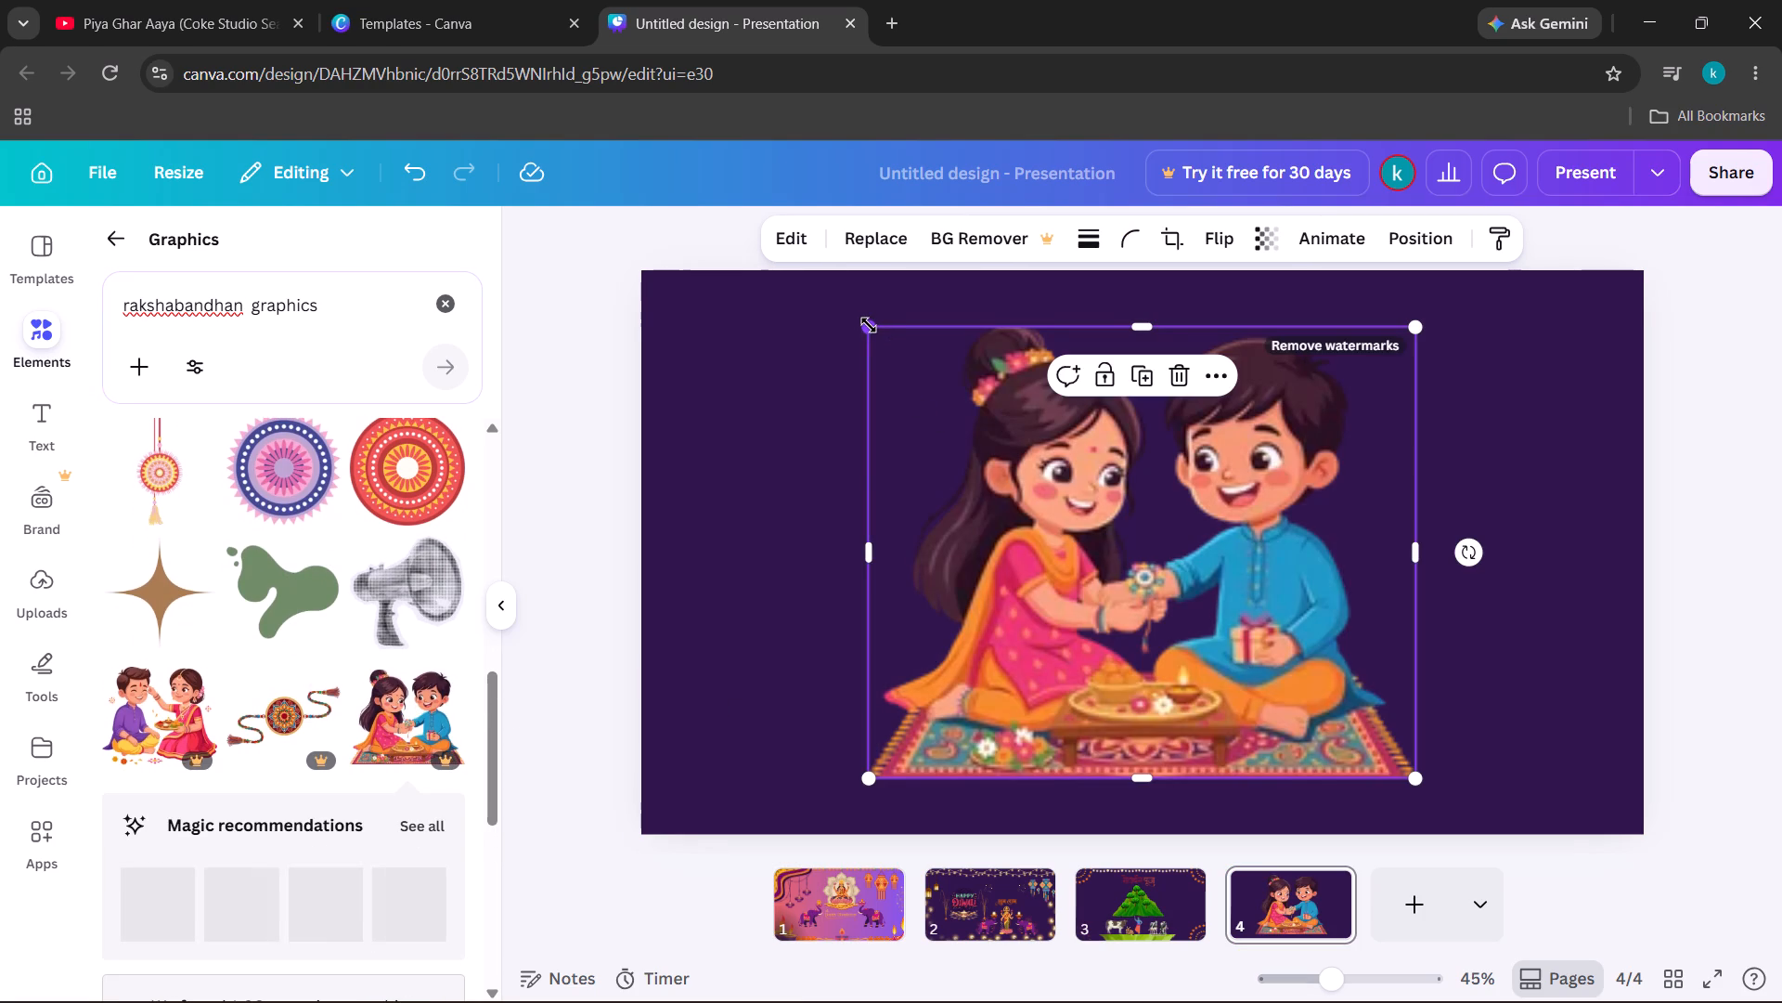
pyautogui.moveTo(869, 325); pyautogui.dragTo(1129, 658)
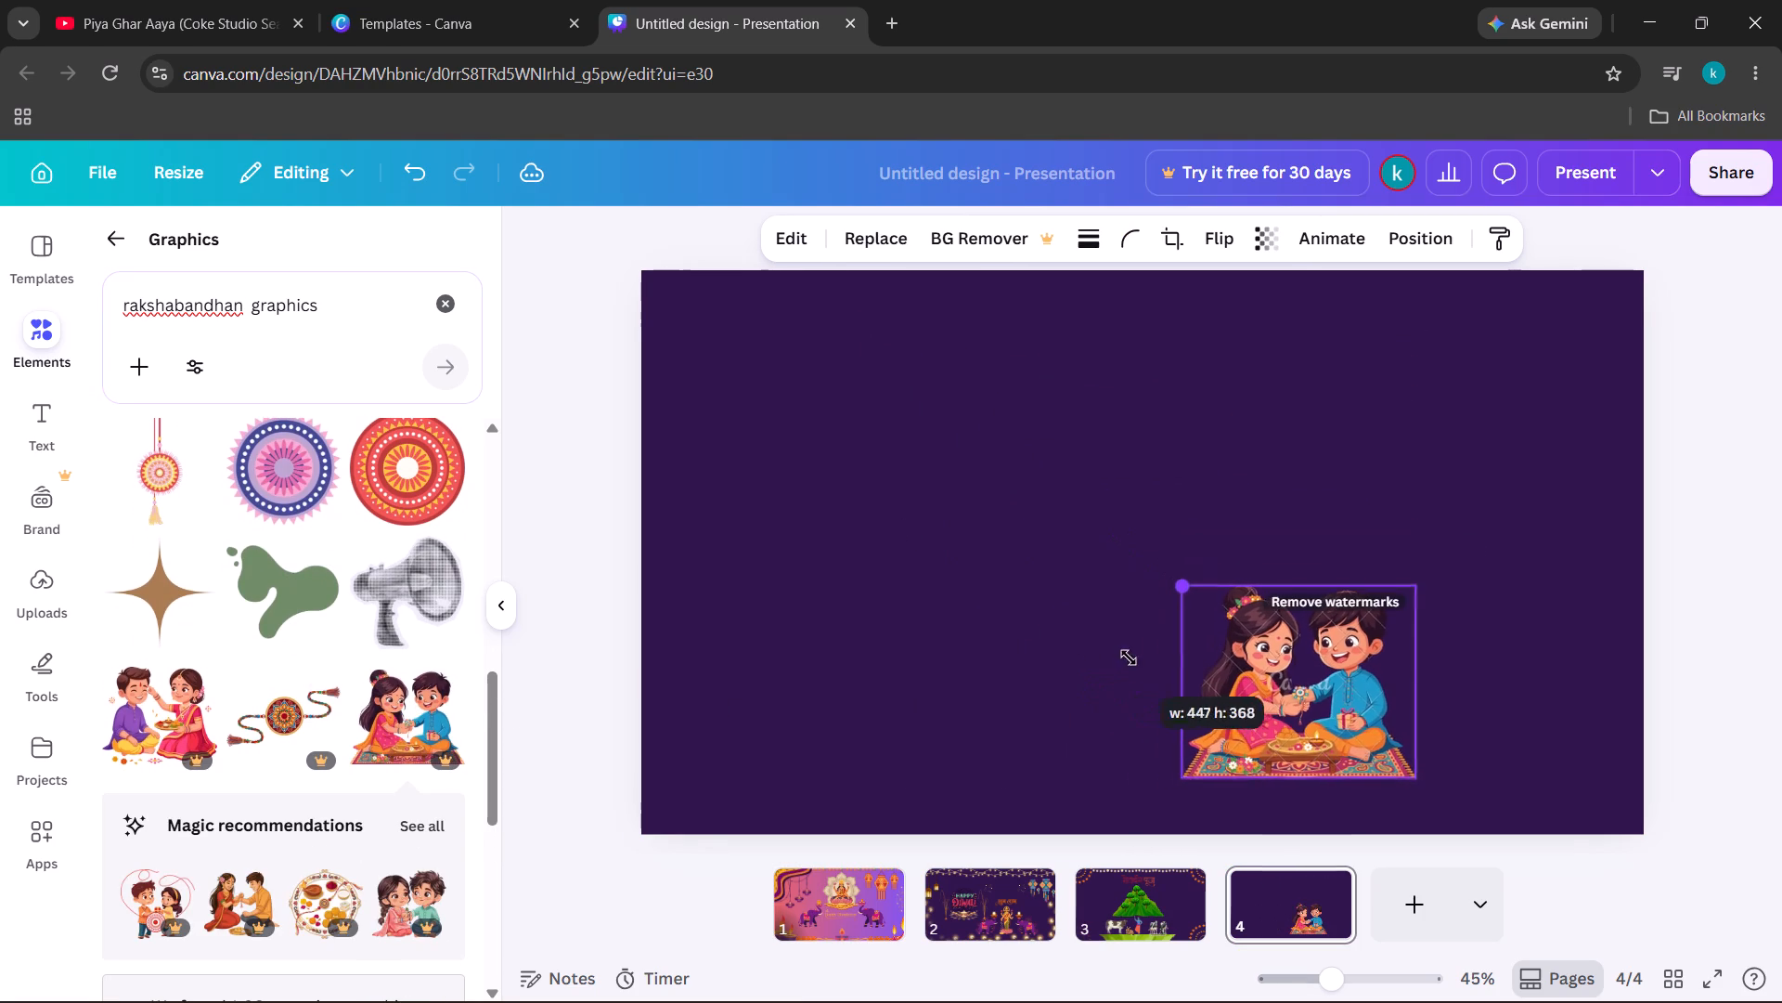
pyautogui.moveTo(1129, 658); pyautogui.dragTo(1130, 660)
pyautogui.moveTo(1275, 689); pyautogui.dragTo(1101, 611)
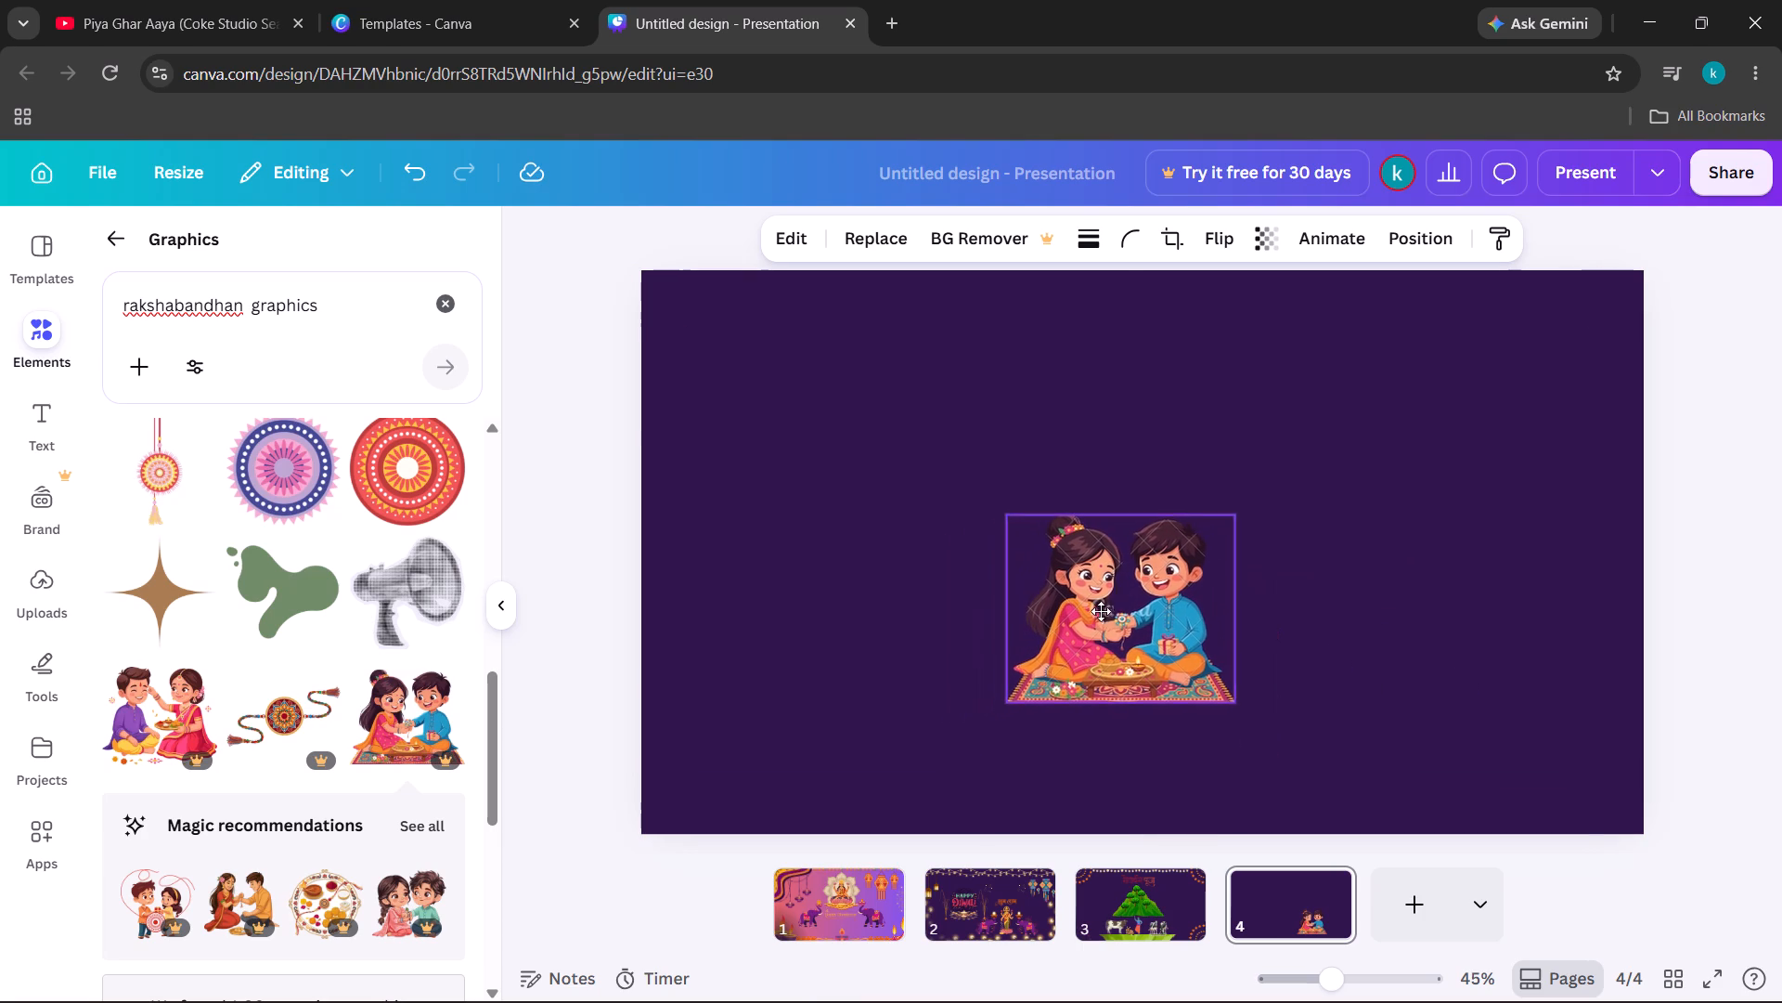
pyautogui.moveTo(1101, 611); pyautogui.dragTo(1091, 597)
pyautogui.click(1305, 577)
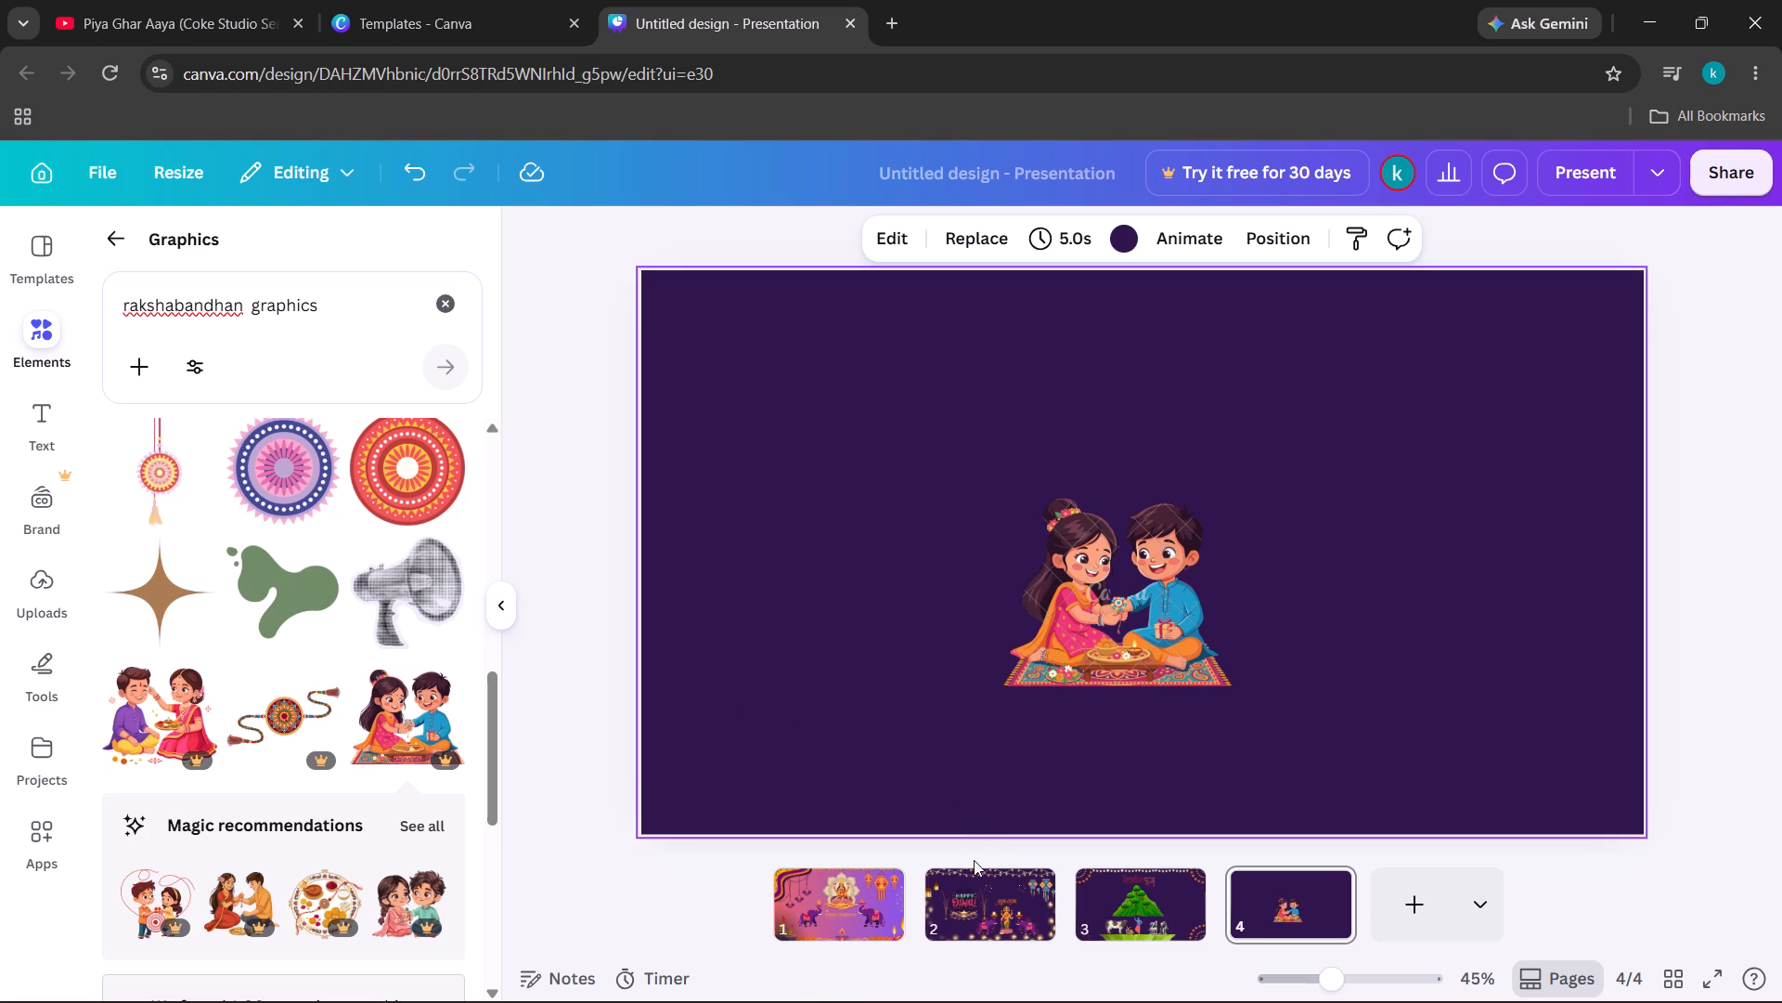
# Review the designs of slides 1, 2 and 3 and return to slide 4.
pyautogui.click(972, 888)
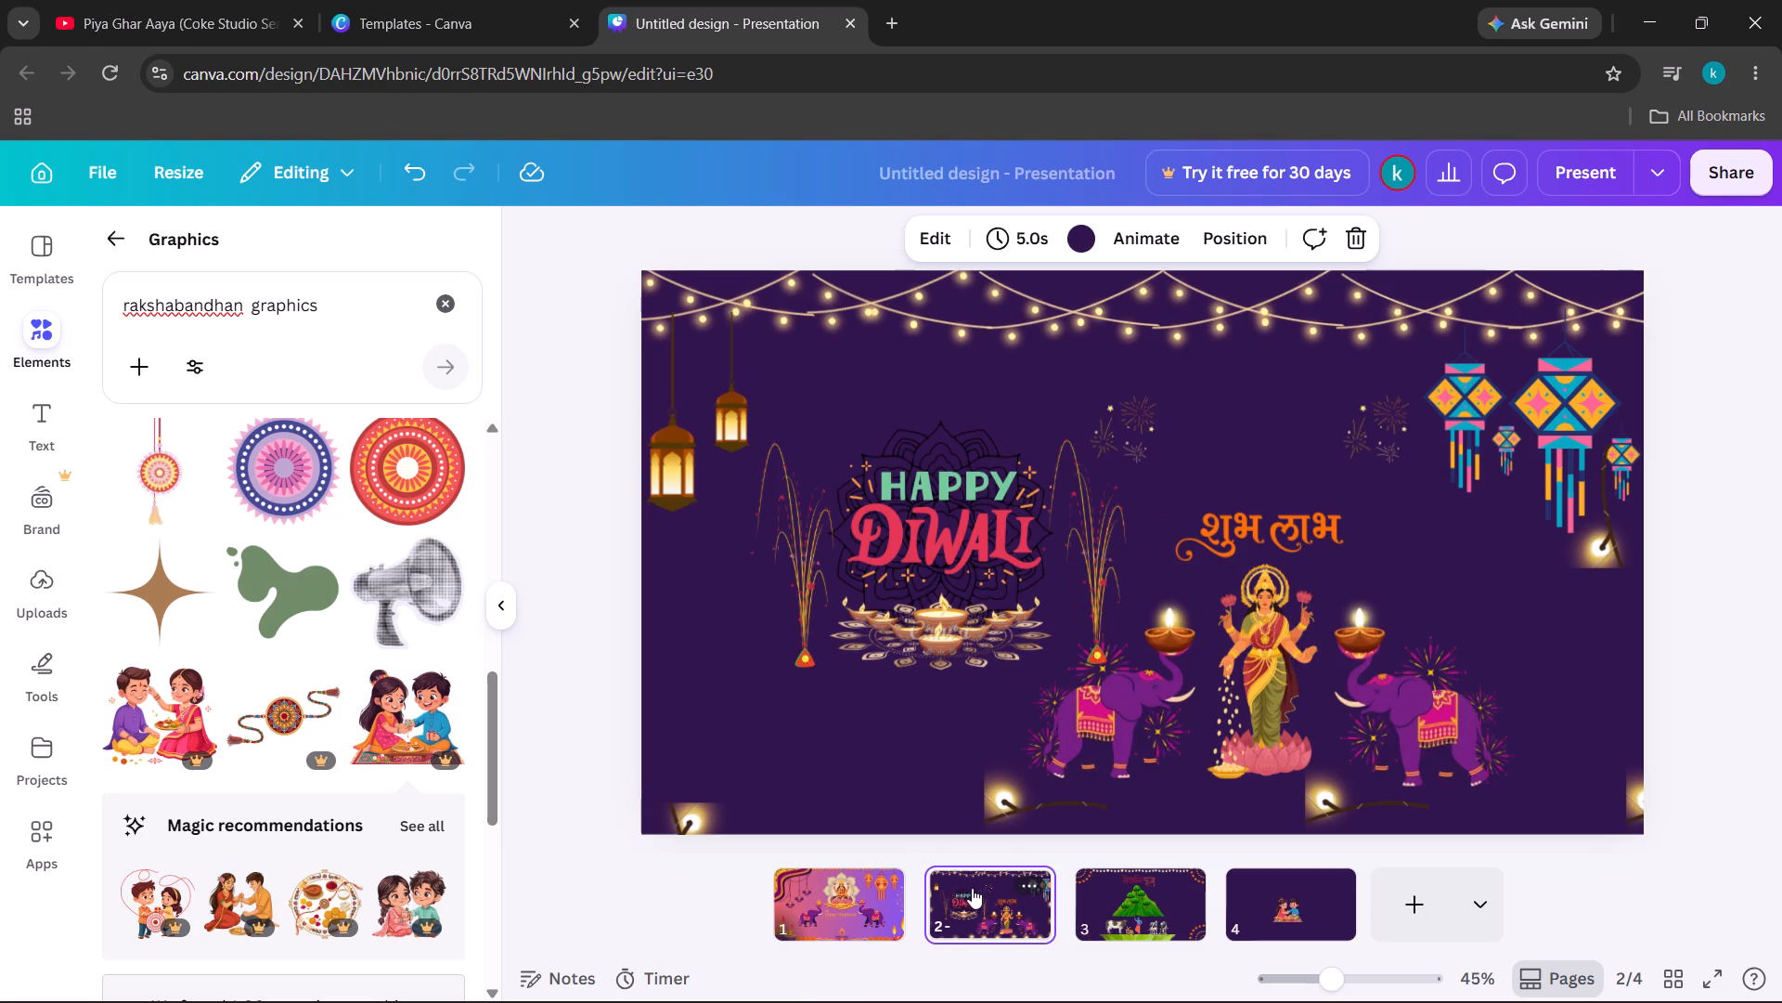
pyautogui.click(837, 897)
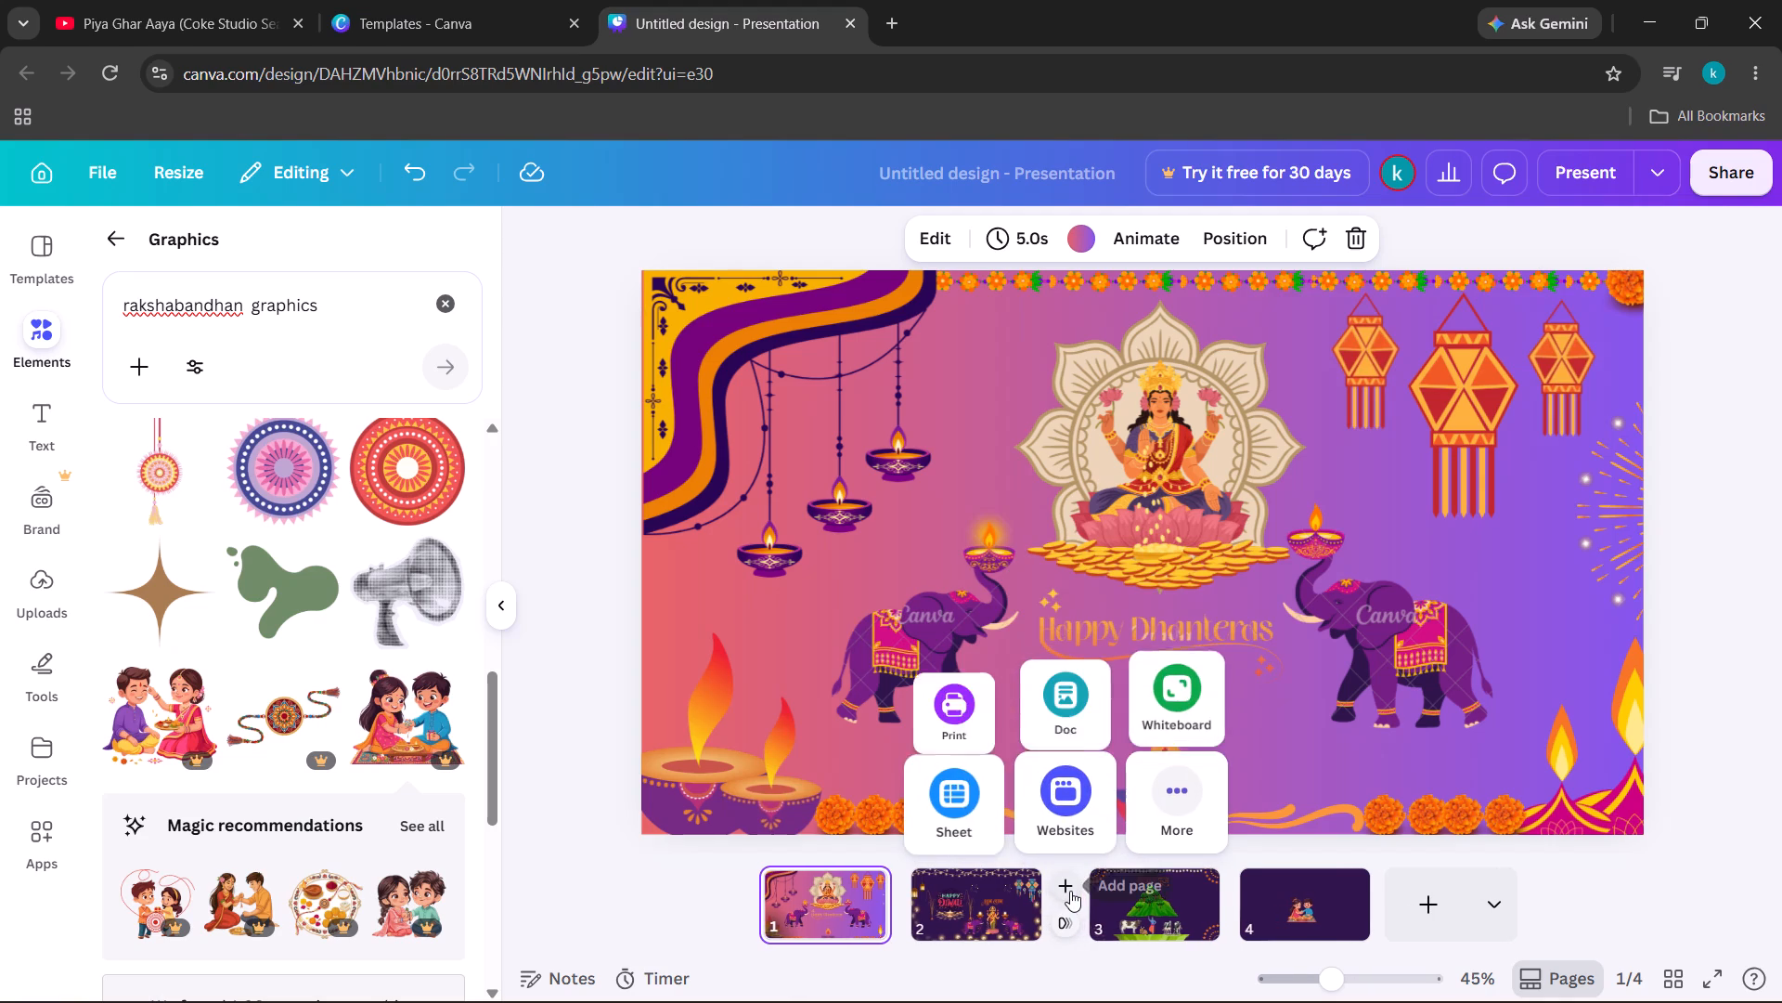
pyautogui.click(1124, 896)
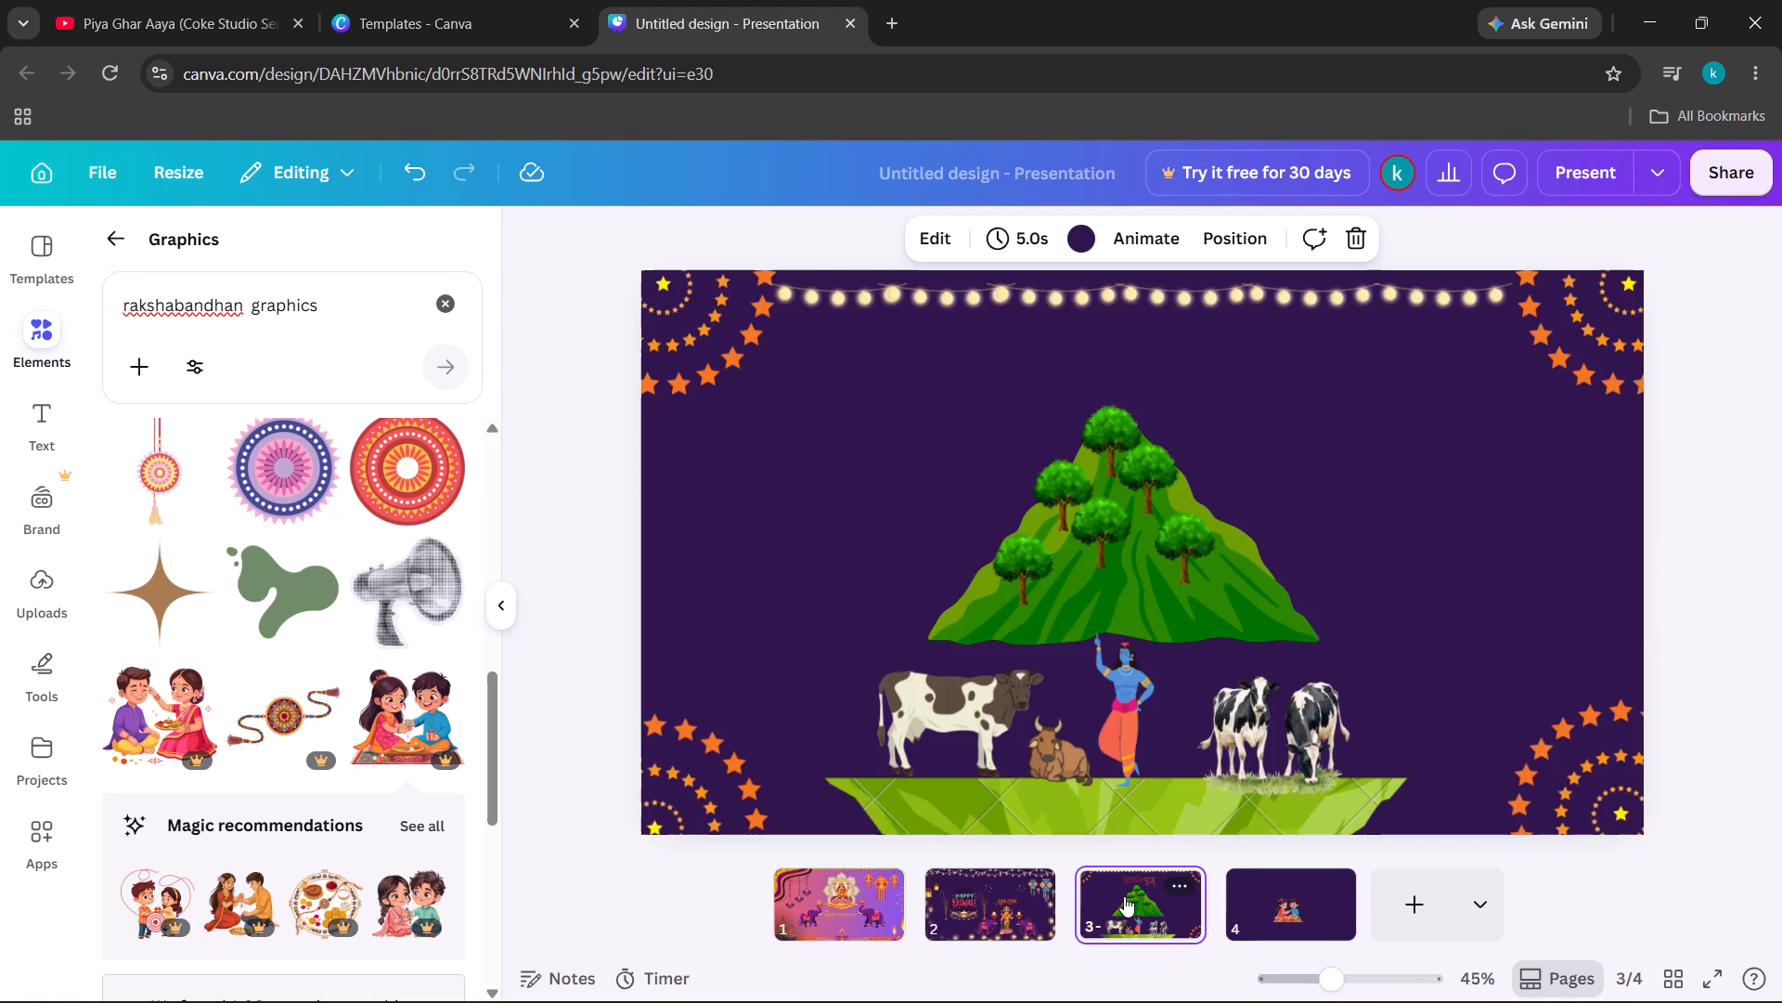
pyautogui.click(849, 907)
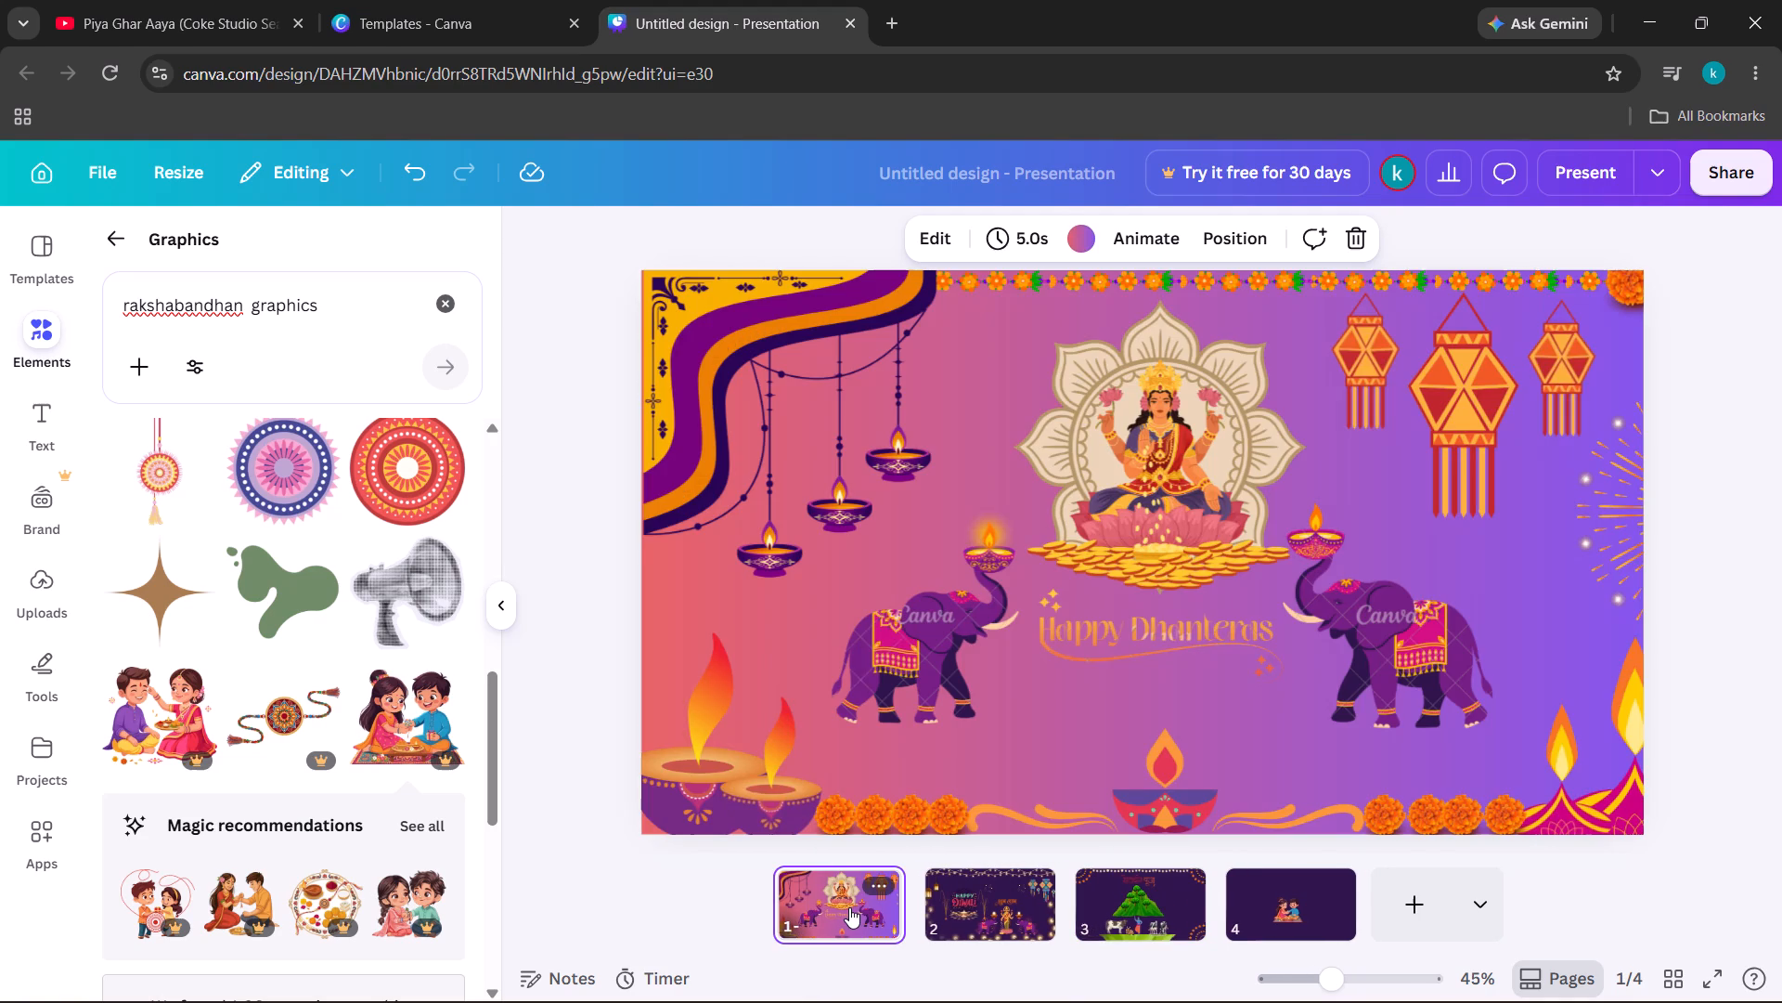
pyautogui.click(952, 908)
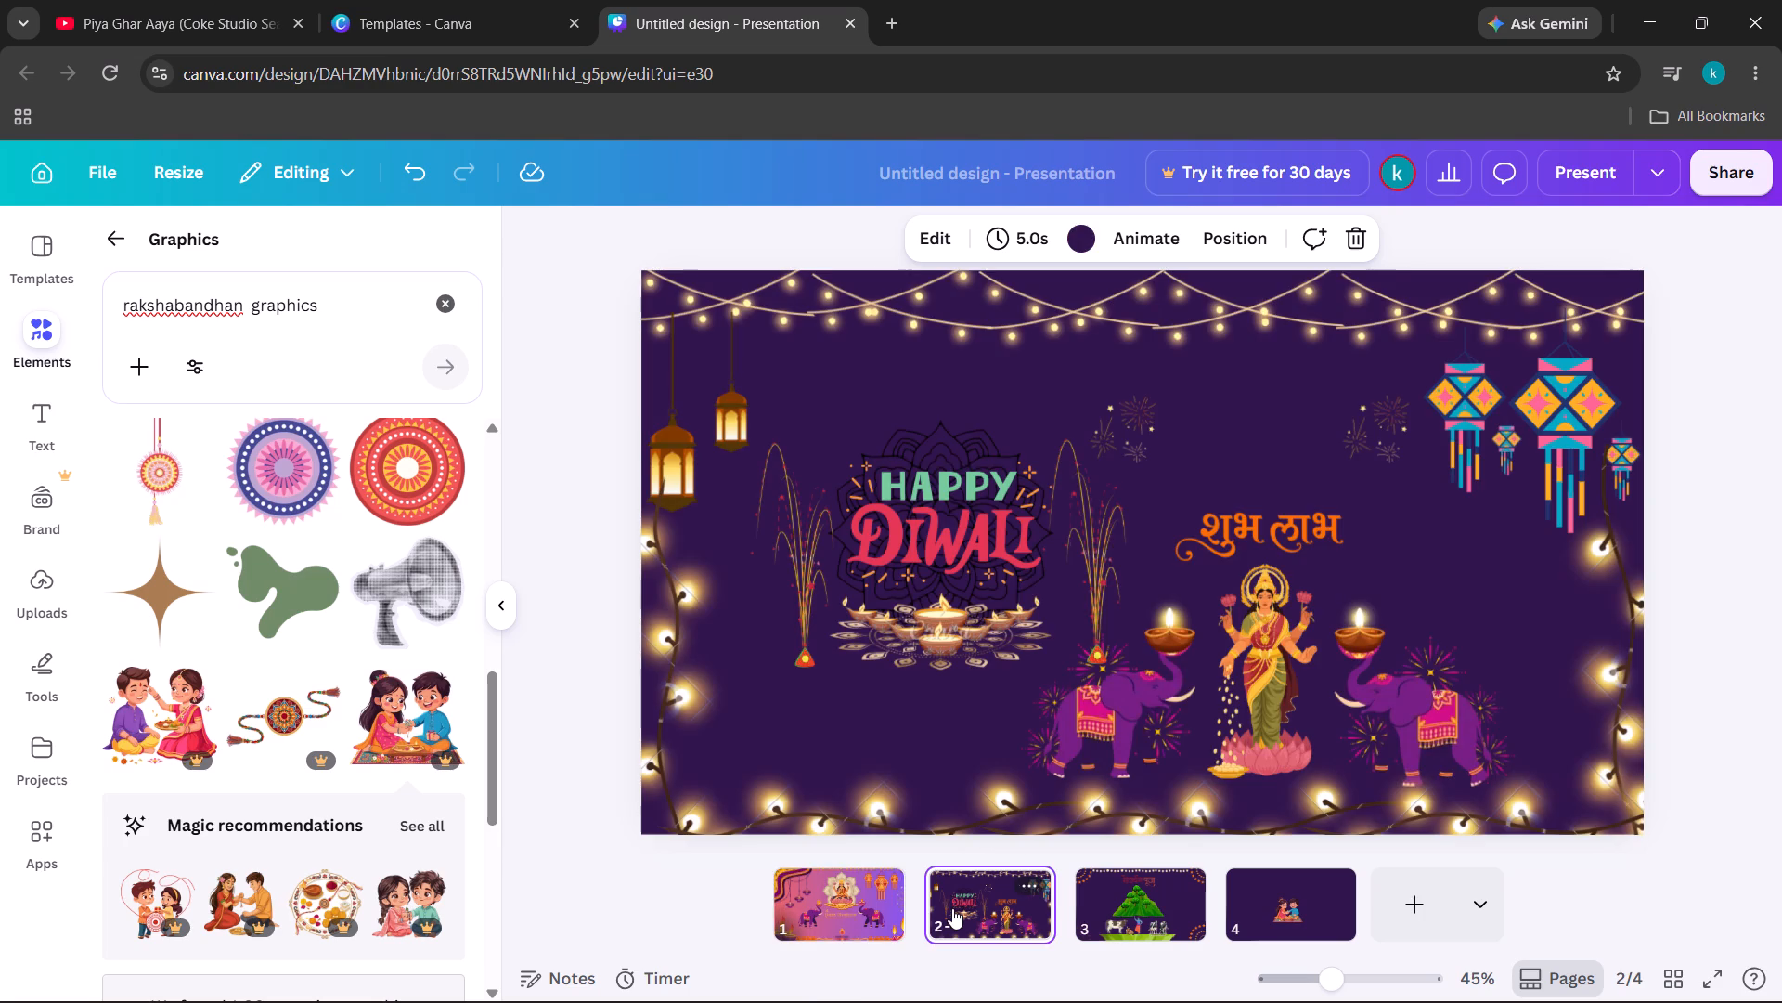
pyautogui.click(1137, 886)
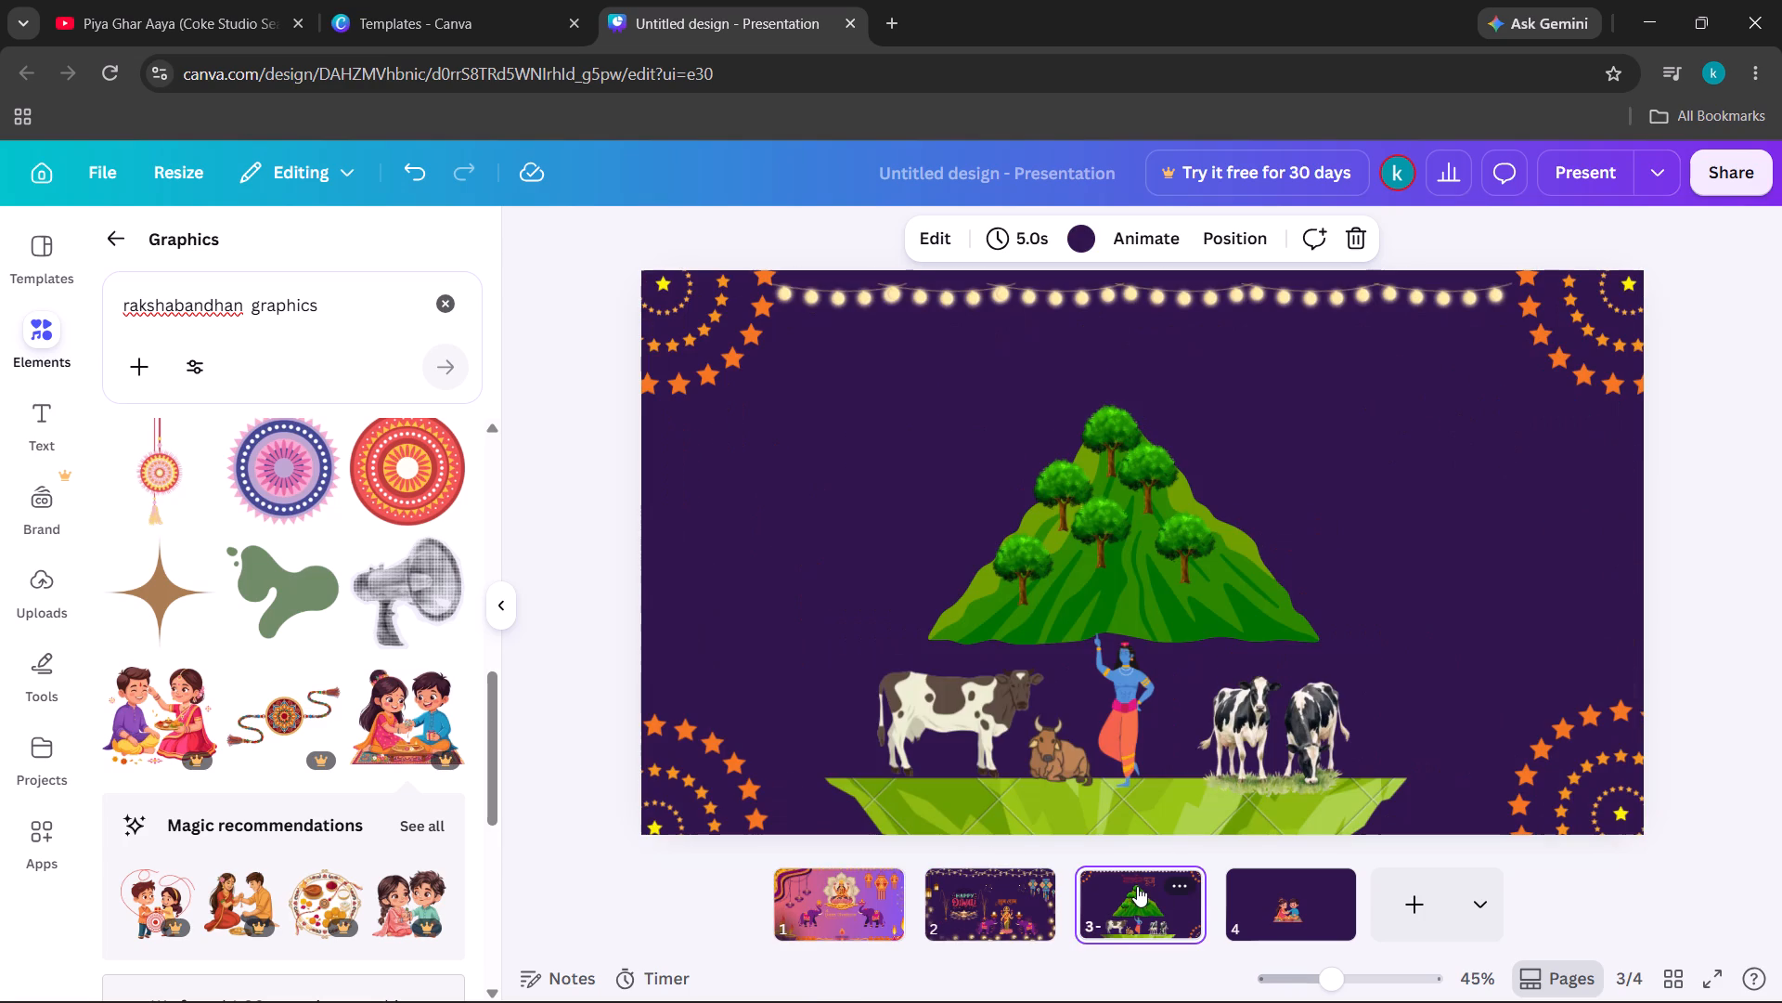
pyautogui.click(1261, 908)
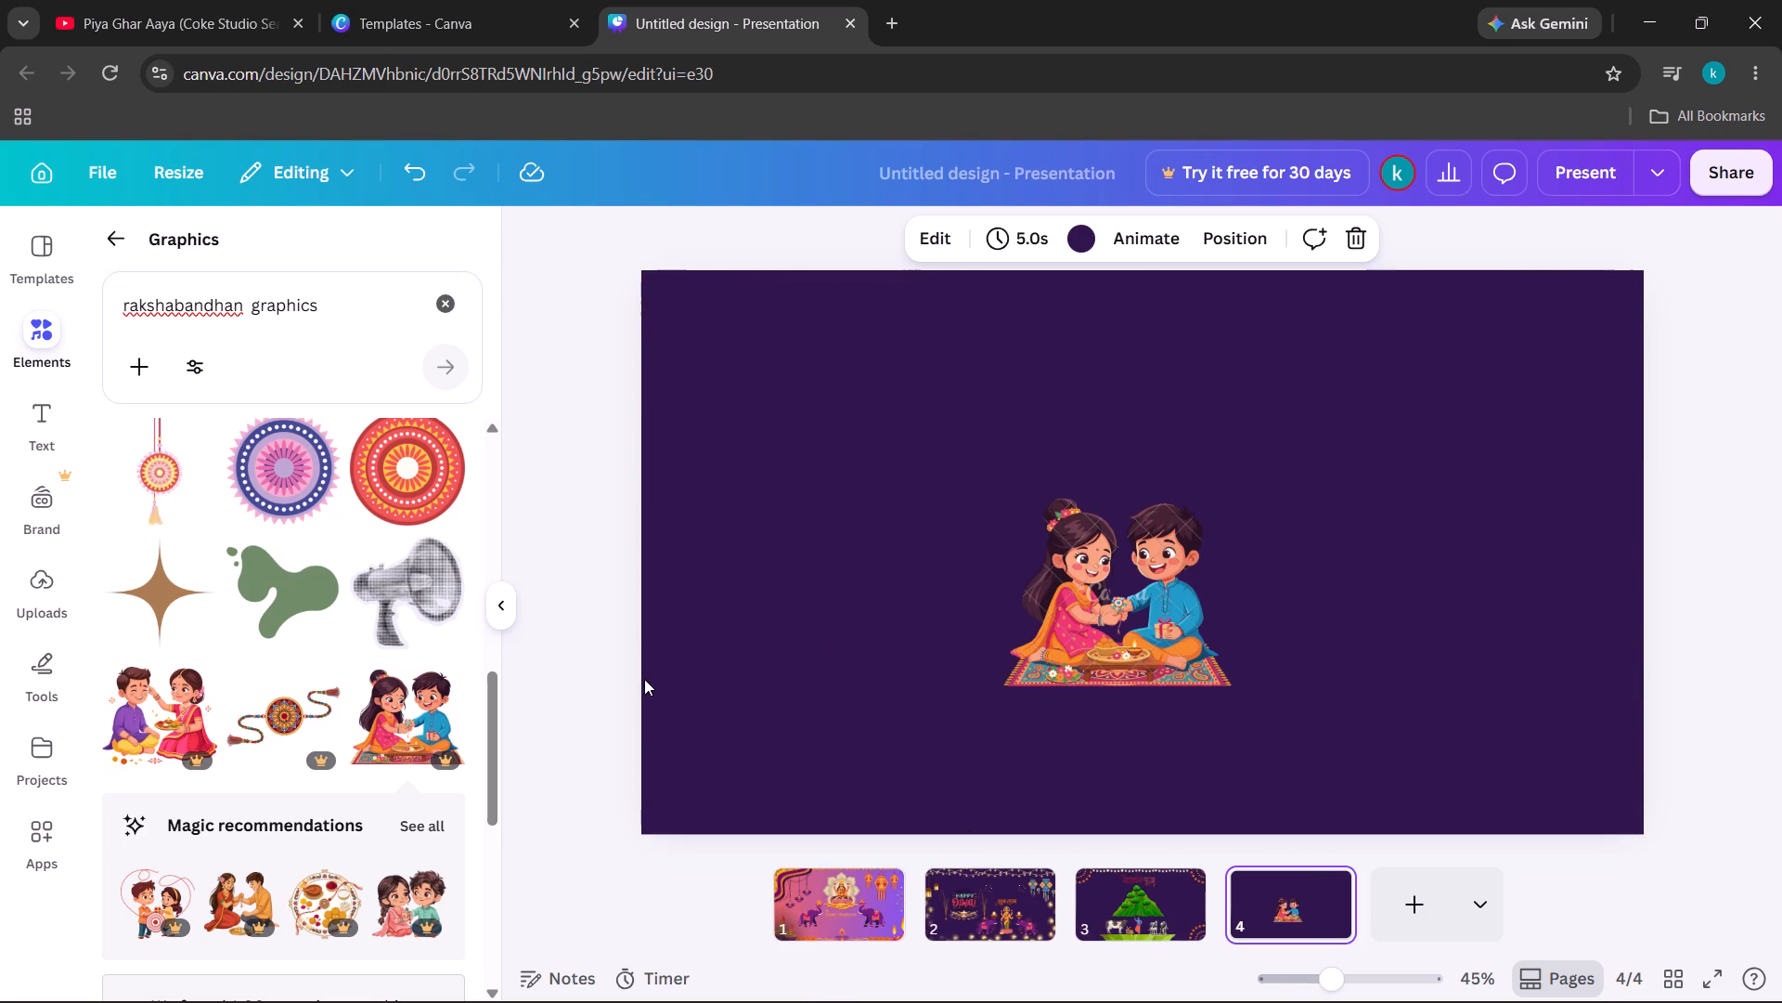
# Browse the rakshabandhan graphics results for elements that suit slide 4.
pyautogui.scroll(-2, 331, 750)
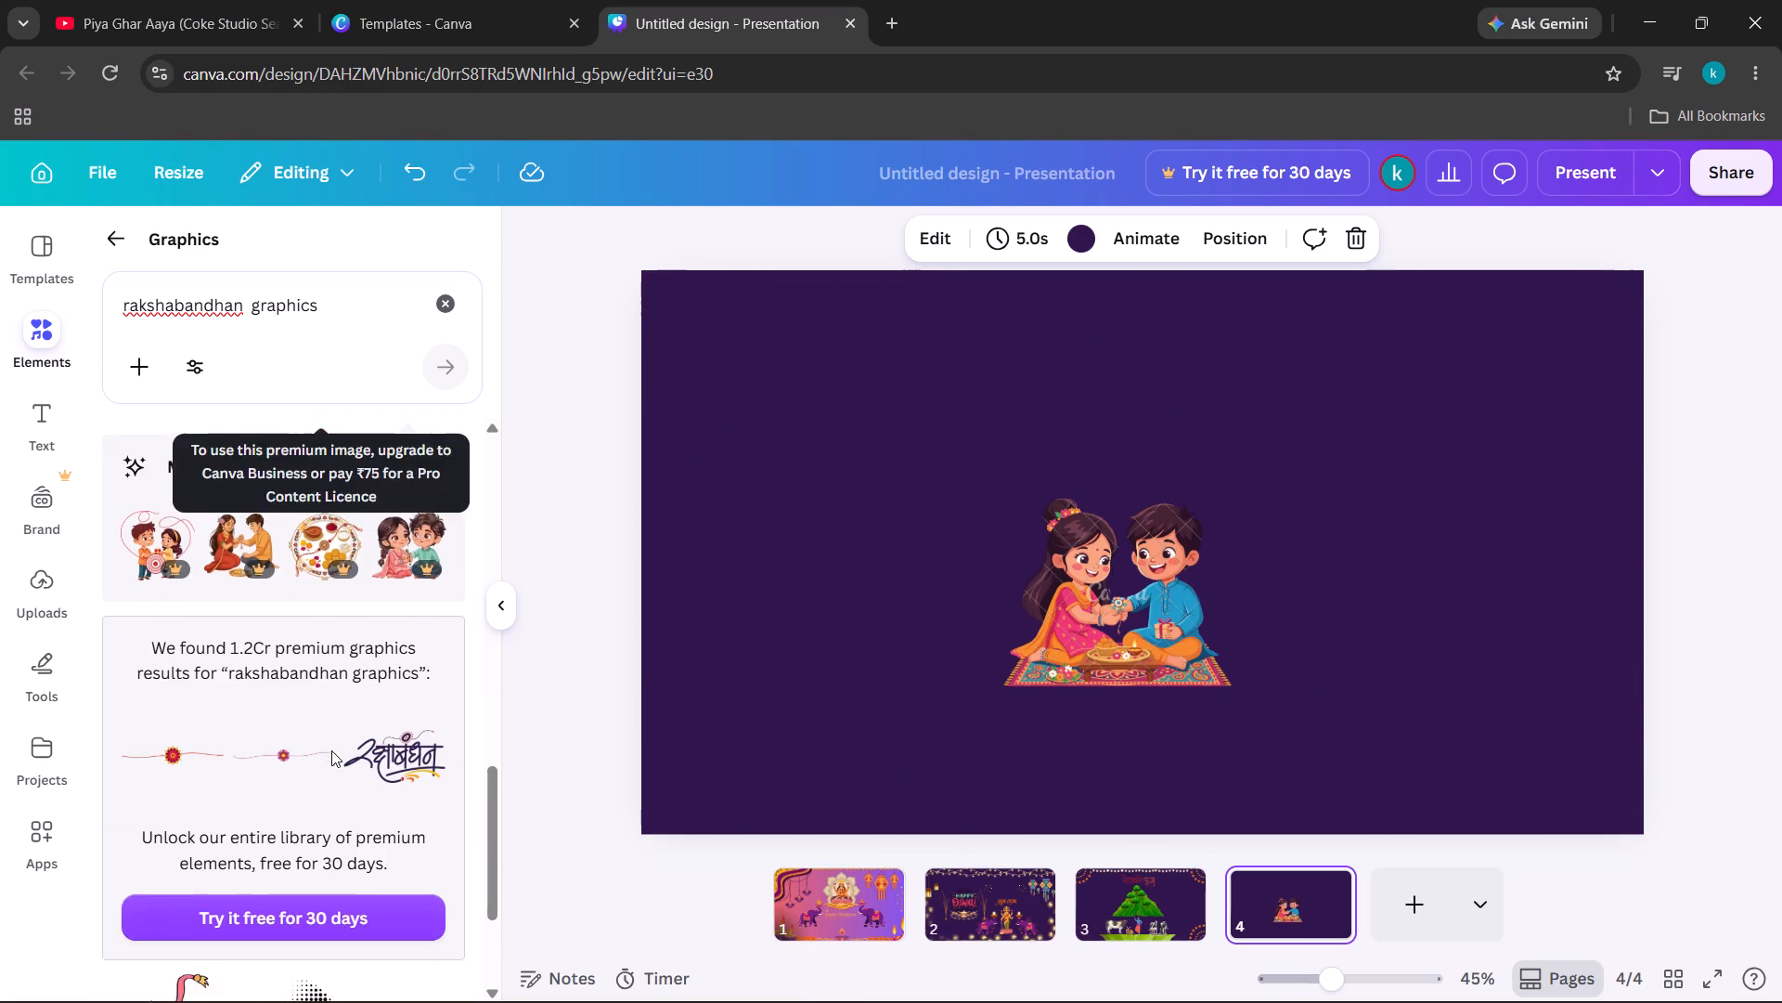
pyautogui.scroll(-4, 331, 750)
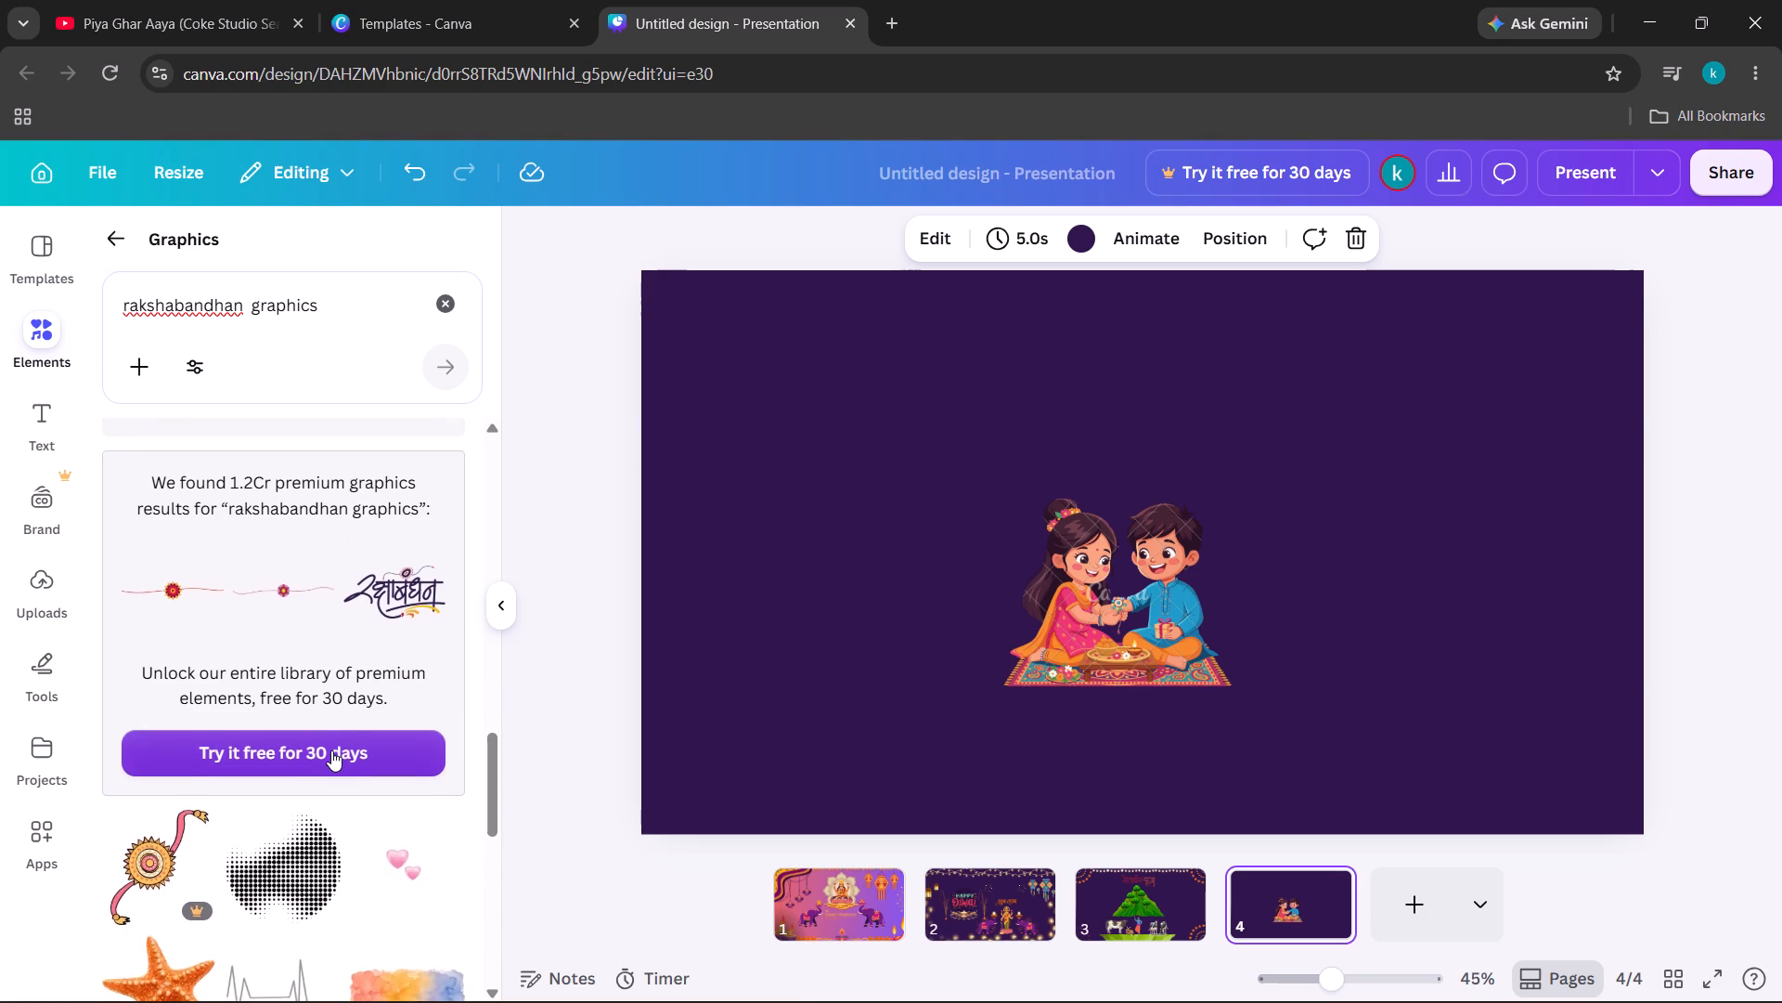
pyautogui.scroll(-3, 331, 750)
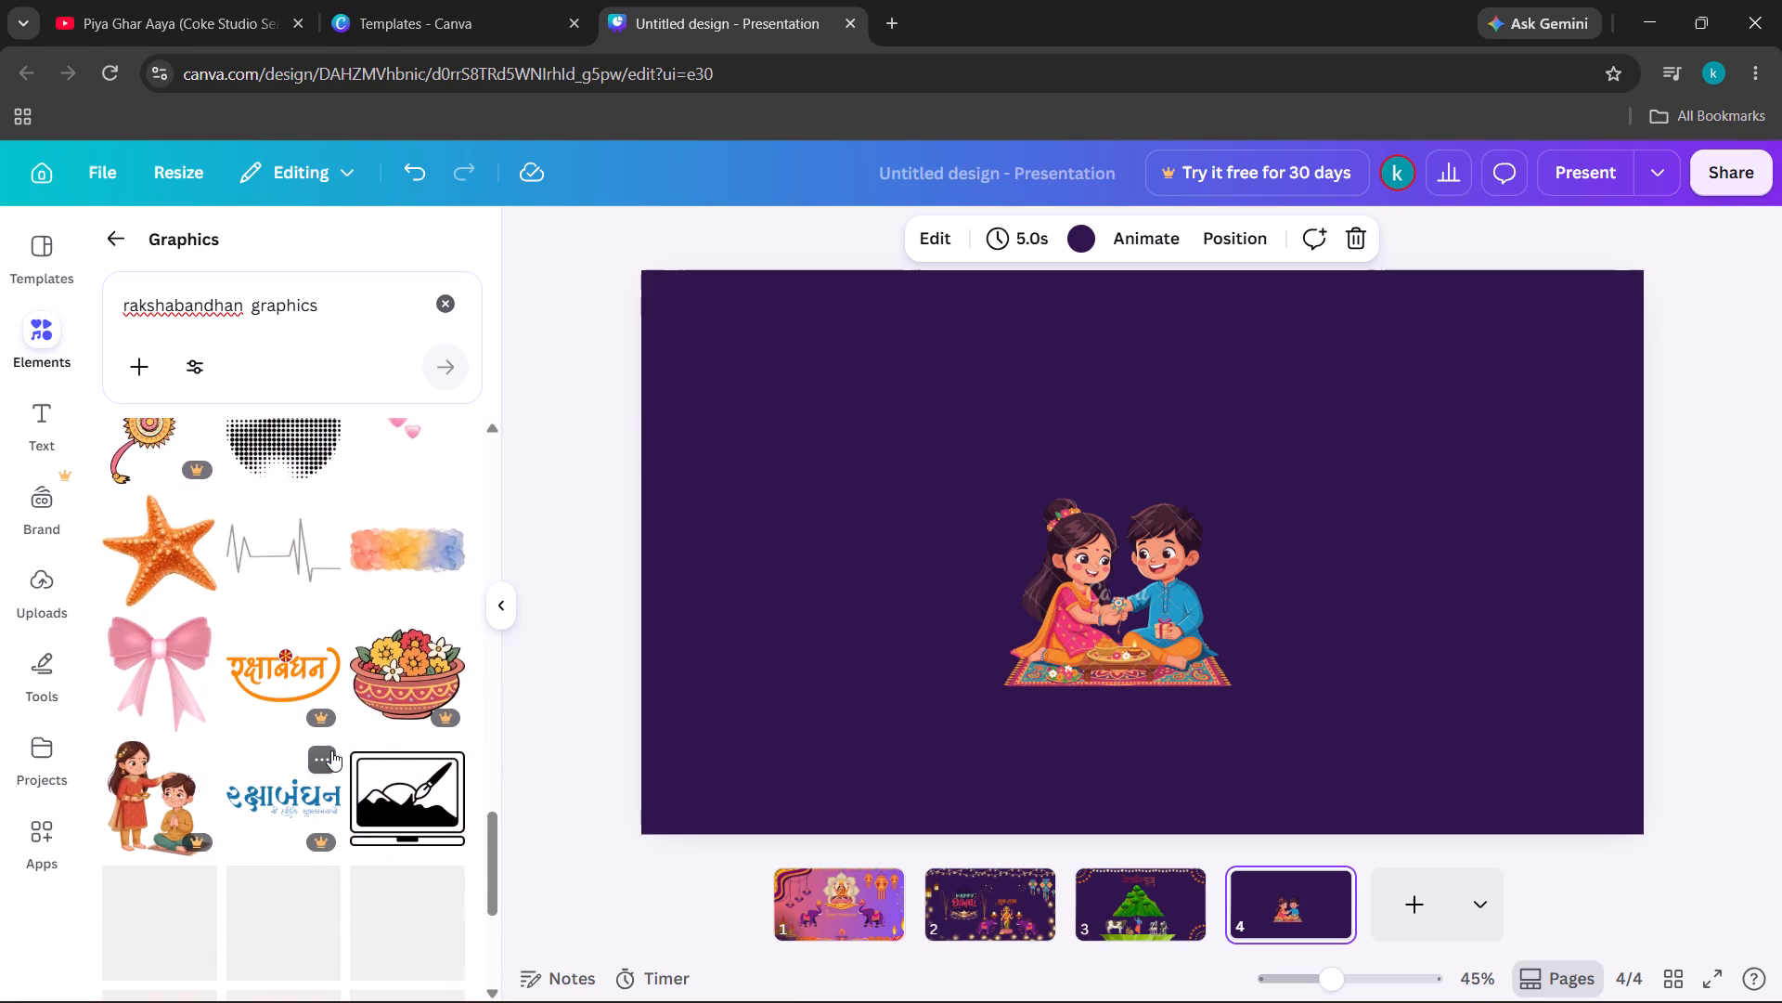
pyautogui.scroll(-6, 331, 750)
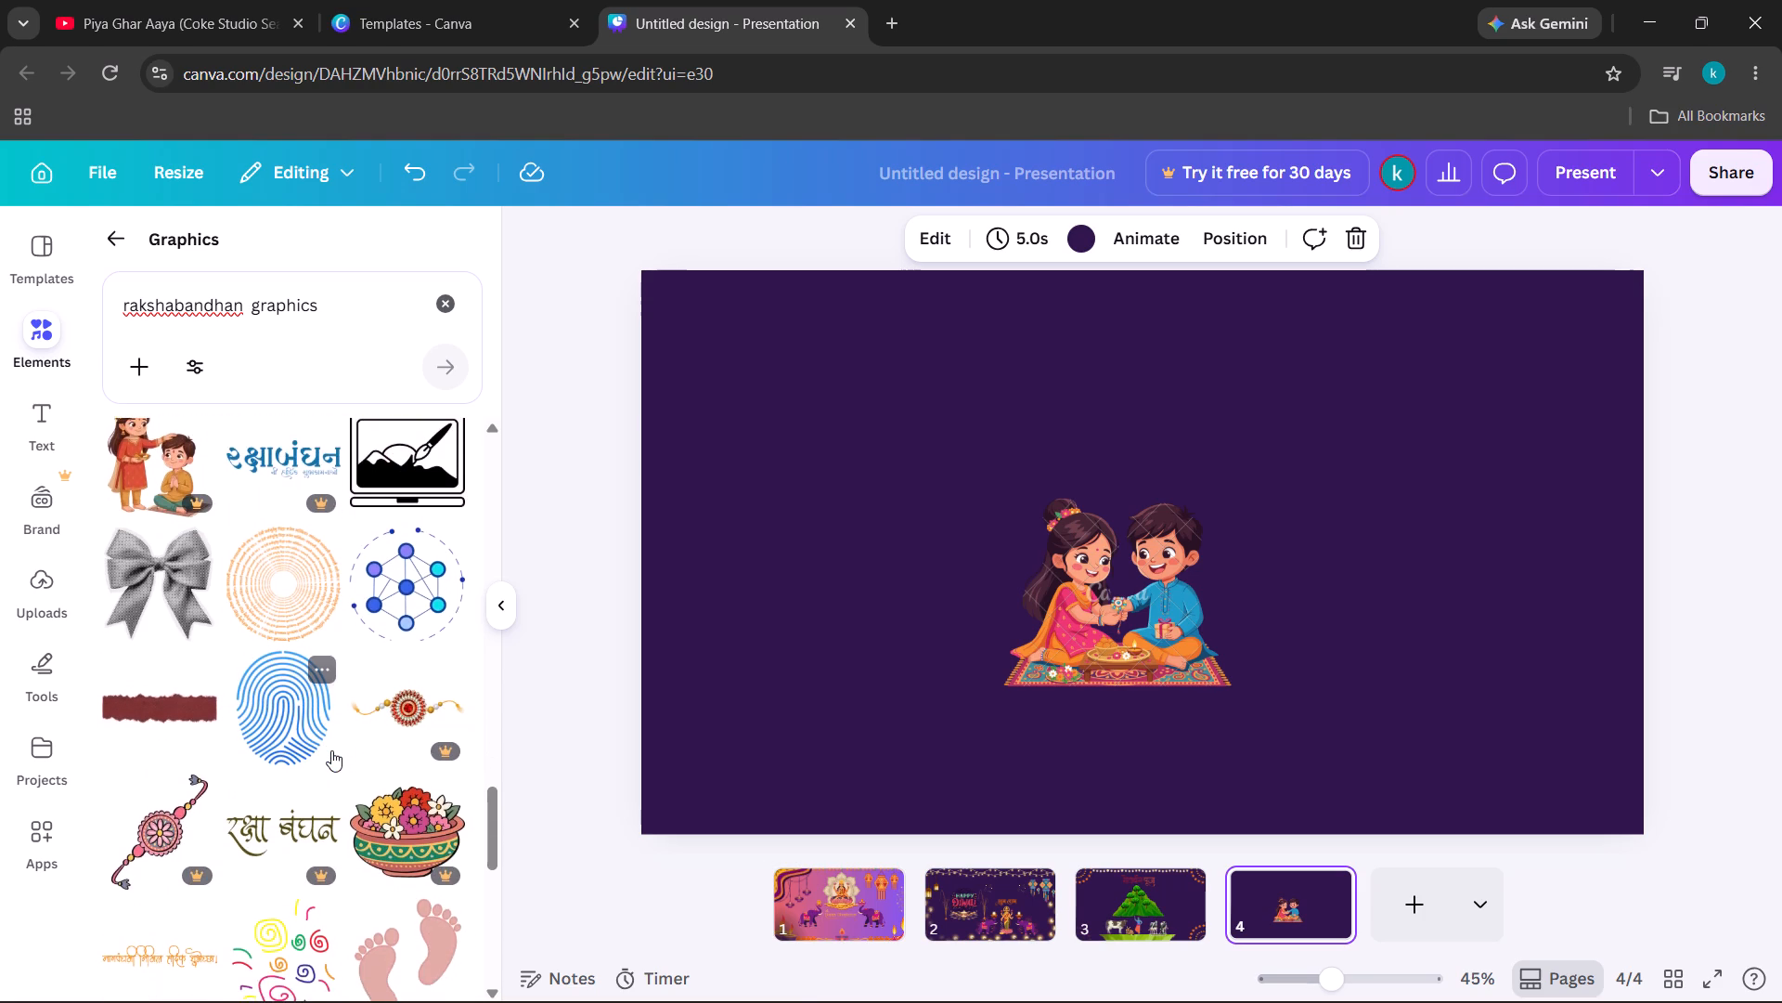
pyautogui.scroll(-4, 331, 750)
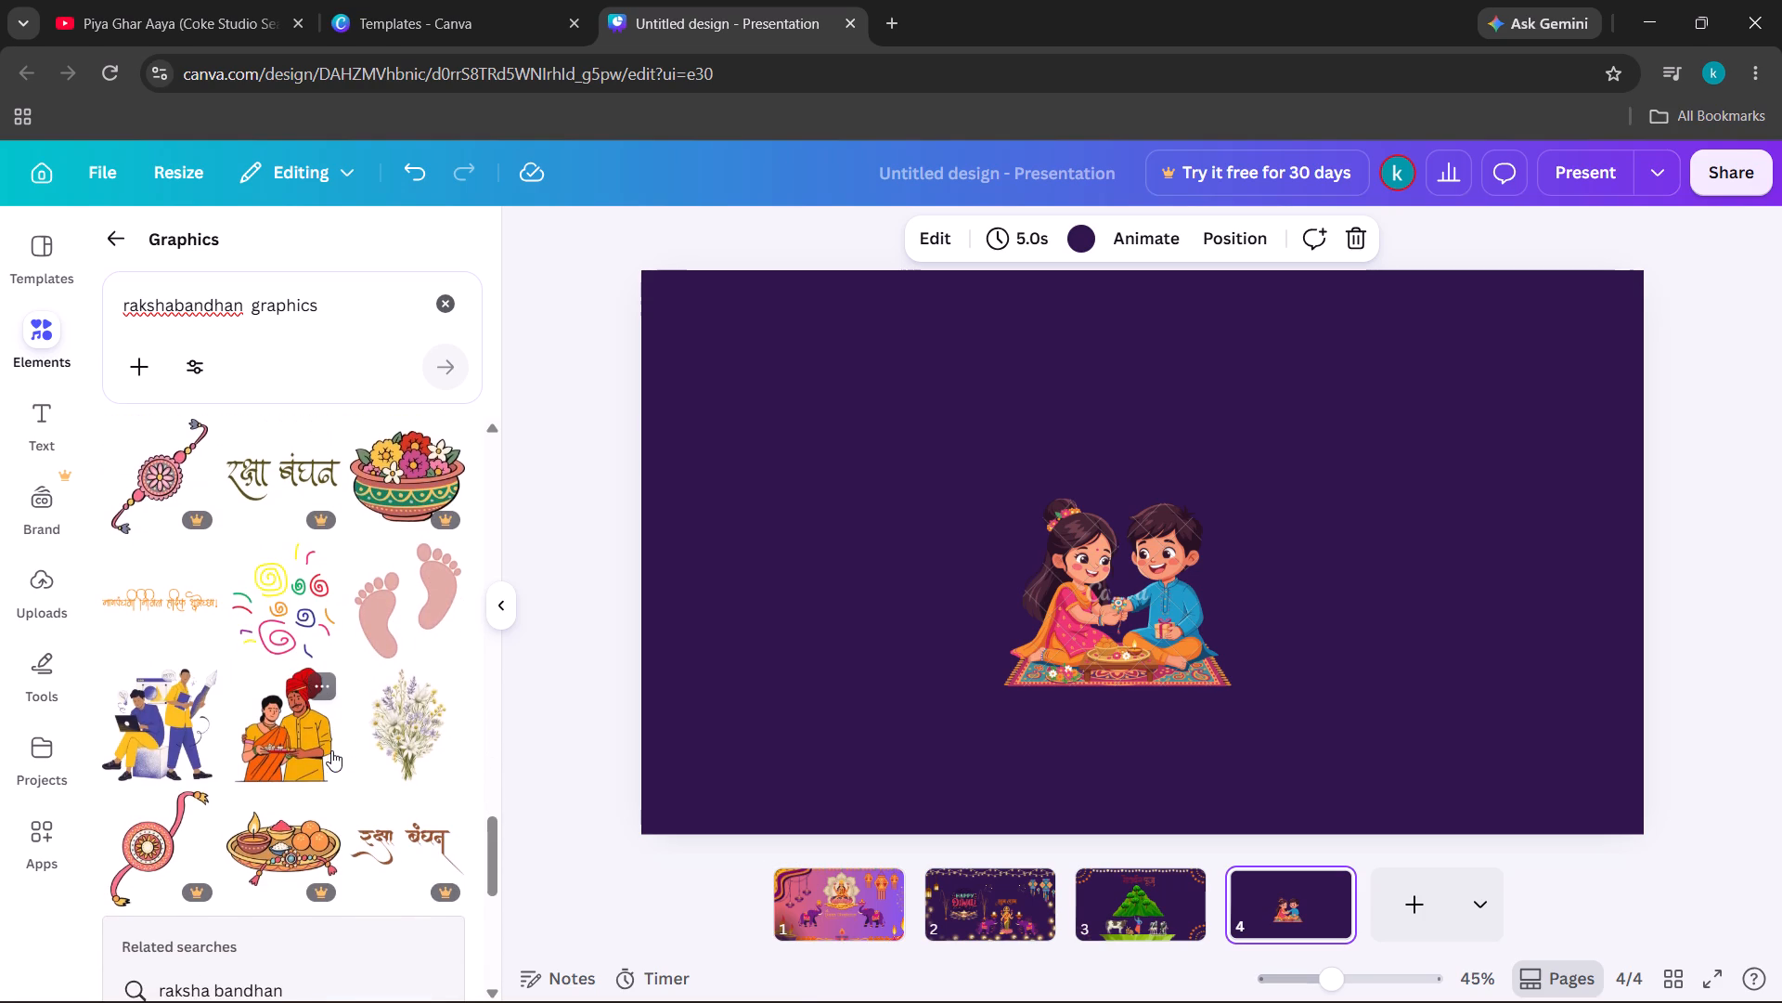
pyautogui.scroll(-1, 331, 750)
pyautogui.scroll(1, 331, 750)
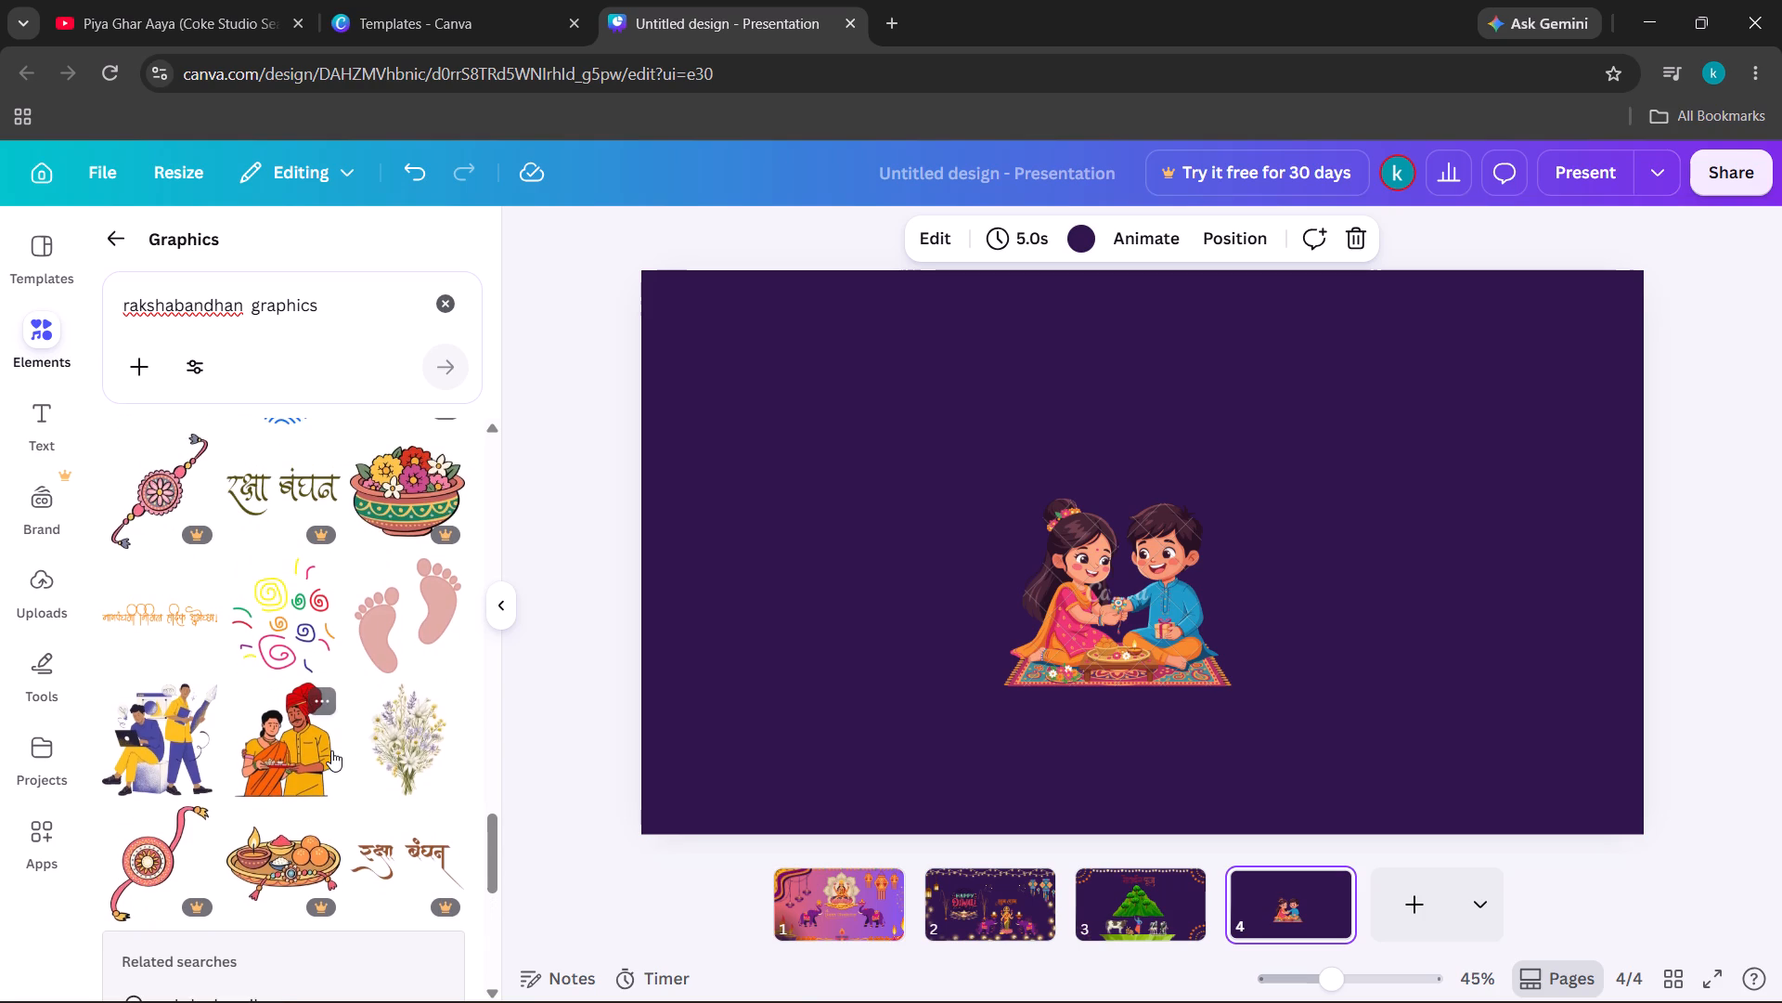
pyautogui.scroll(7, 331, 750)
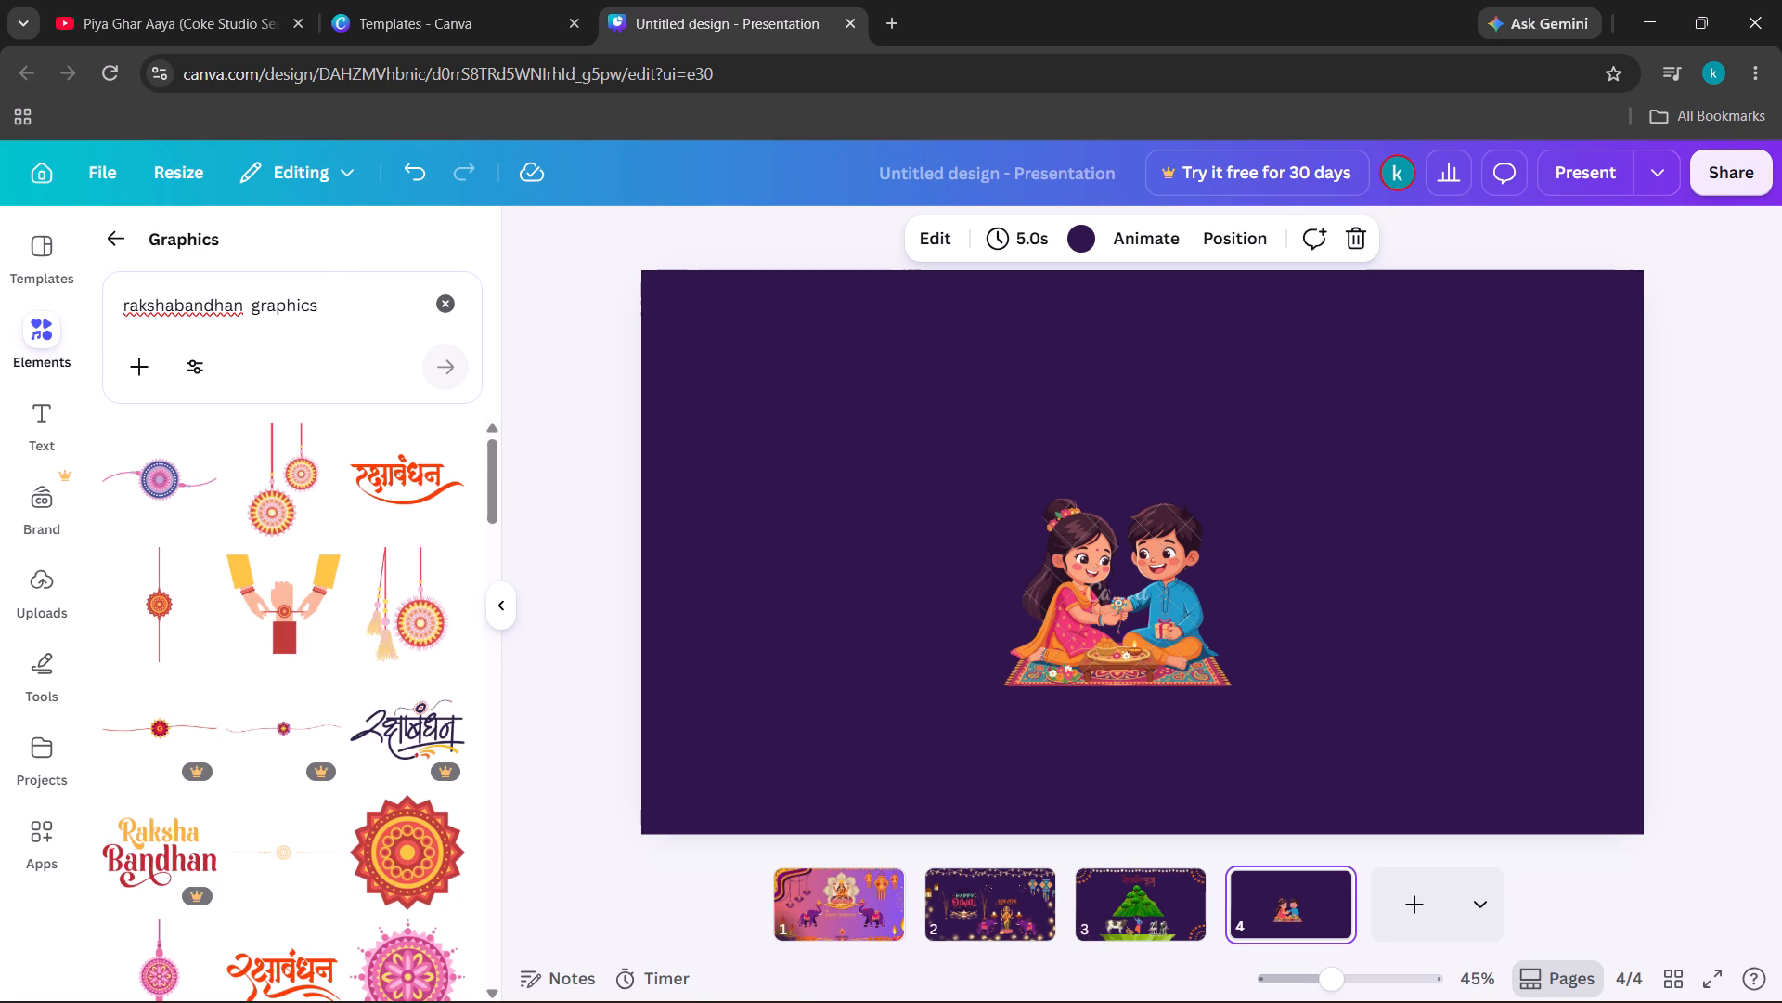
# Replace rakshabandhan with bhaidooj in the graphics query and run the search.
pyautogui.click(239, 301)
pyautogui.press('BackSpace')
pyautogui.press('BackSpace')
pyautogui.press('BackSpace')
pyautogui.press('BackSpace')
pyautogui.press('BackSpace')
pyautogui.press('BackSpace')
pyautogui.press('BackSpace')
pyautogui.press('BackSpace')
pyautogui.press('BackSpace')
pyautogui.press('BackSpace')
pyautogui.press('BackSpace')
pyautogui.press('BackSpace')
pyautogui.press('BackSpace')
pyautogui.press('BackSpace')
pyautogui.press('BackSpace')
pyautogui.press('BackSpace')
pyautogui.press('BackSpace')
pyautogui.press('BackSpace')
pyautogui.press('BackSpace')
pyautogui.press('BackSpace')
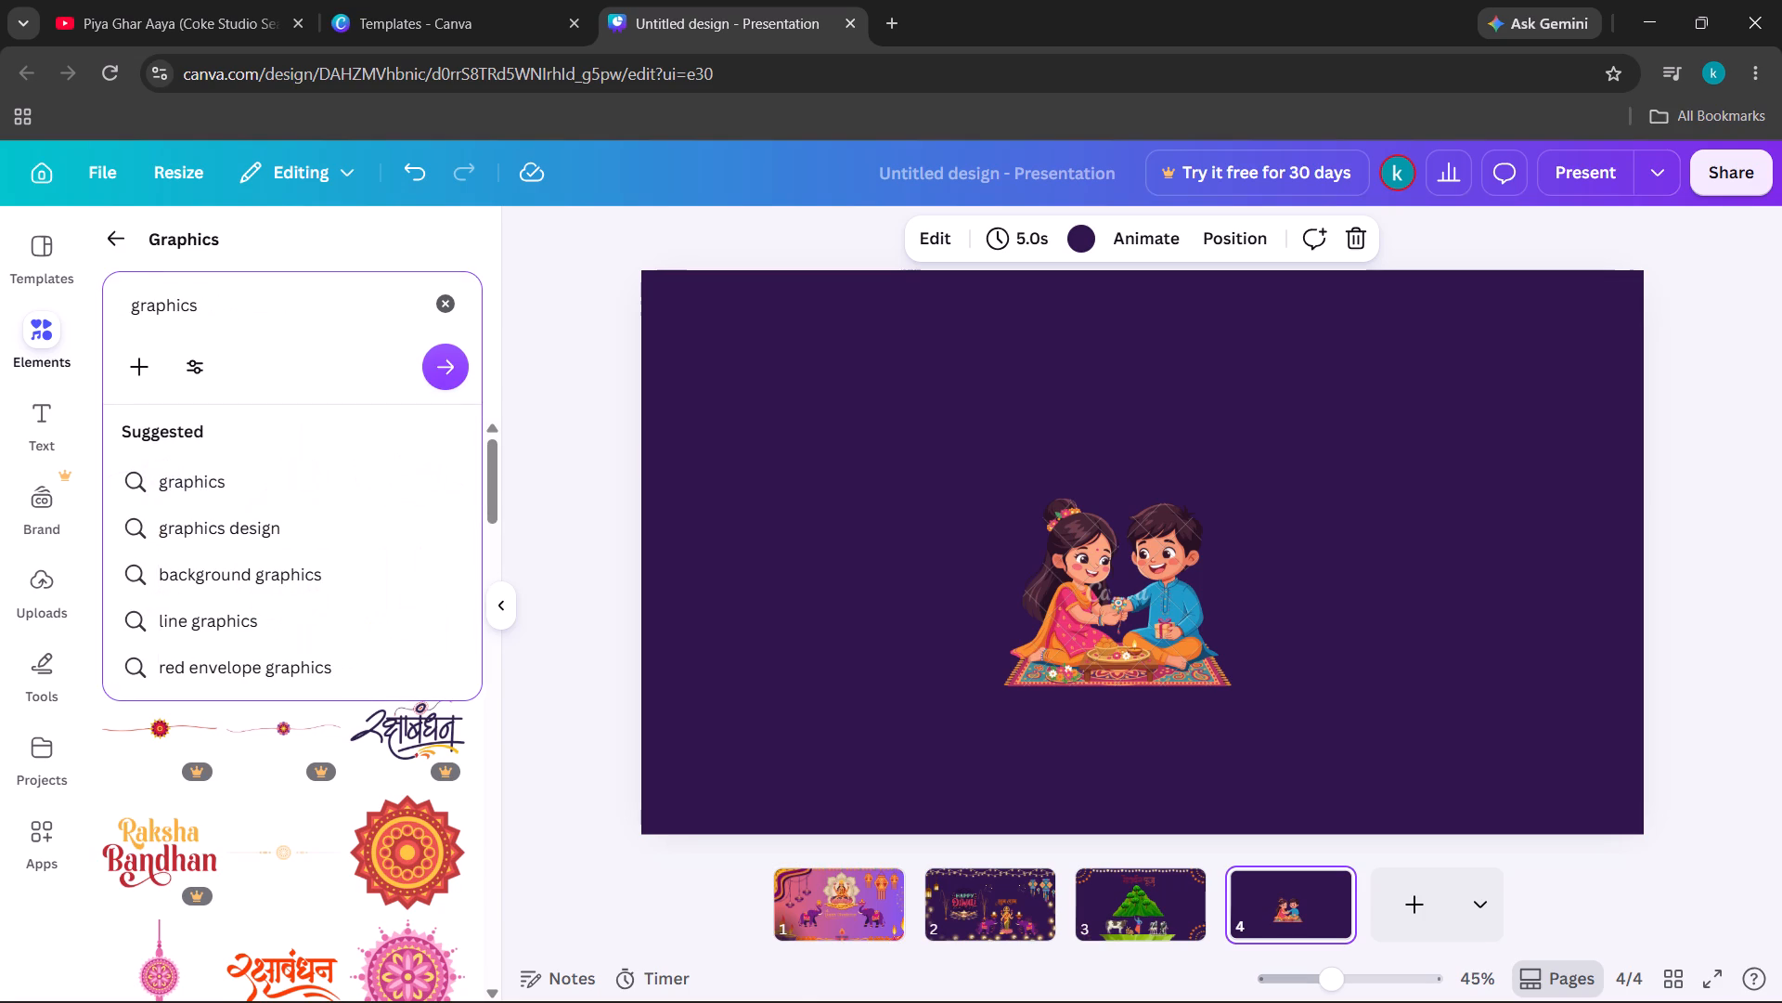
pyautogui.write('bhai')
pyautogui.write('doo')
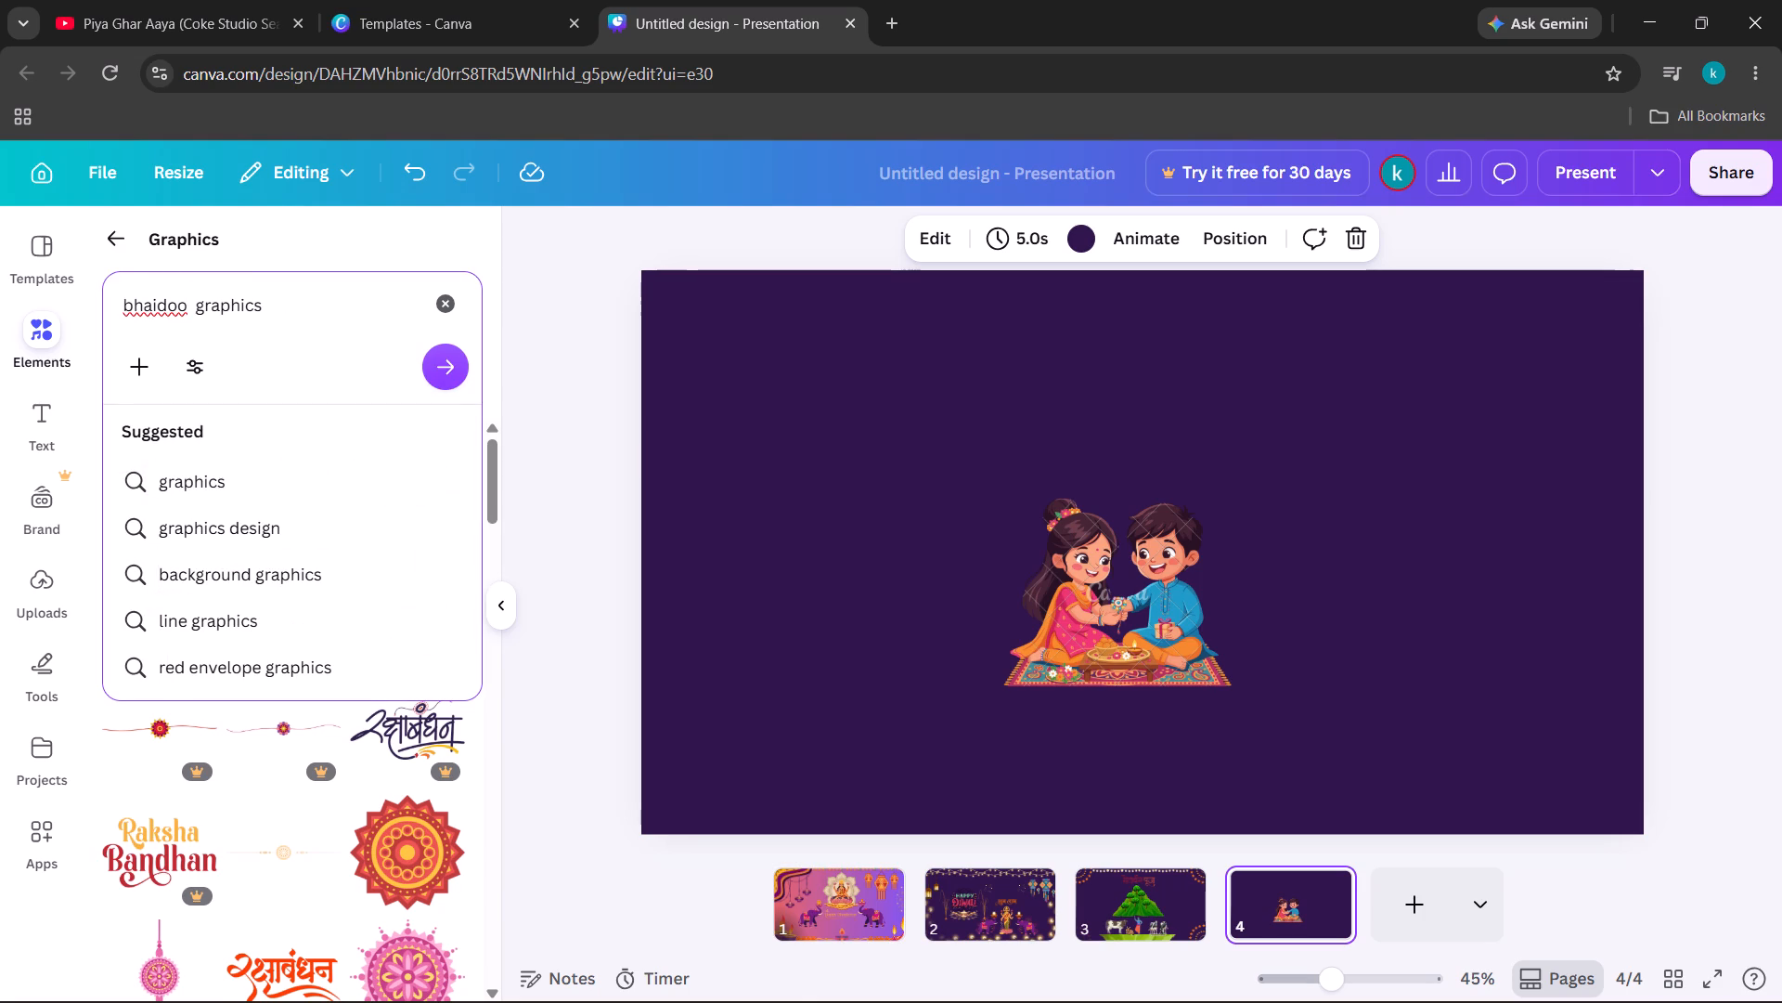
pyautogui.press('BackSpace')
pyautogui.write('ov')
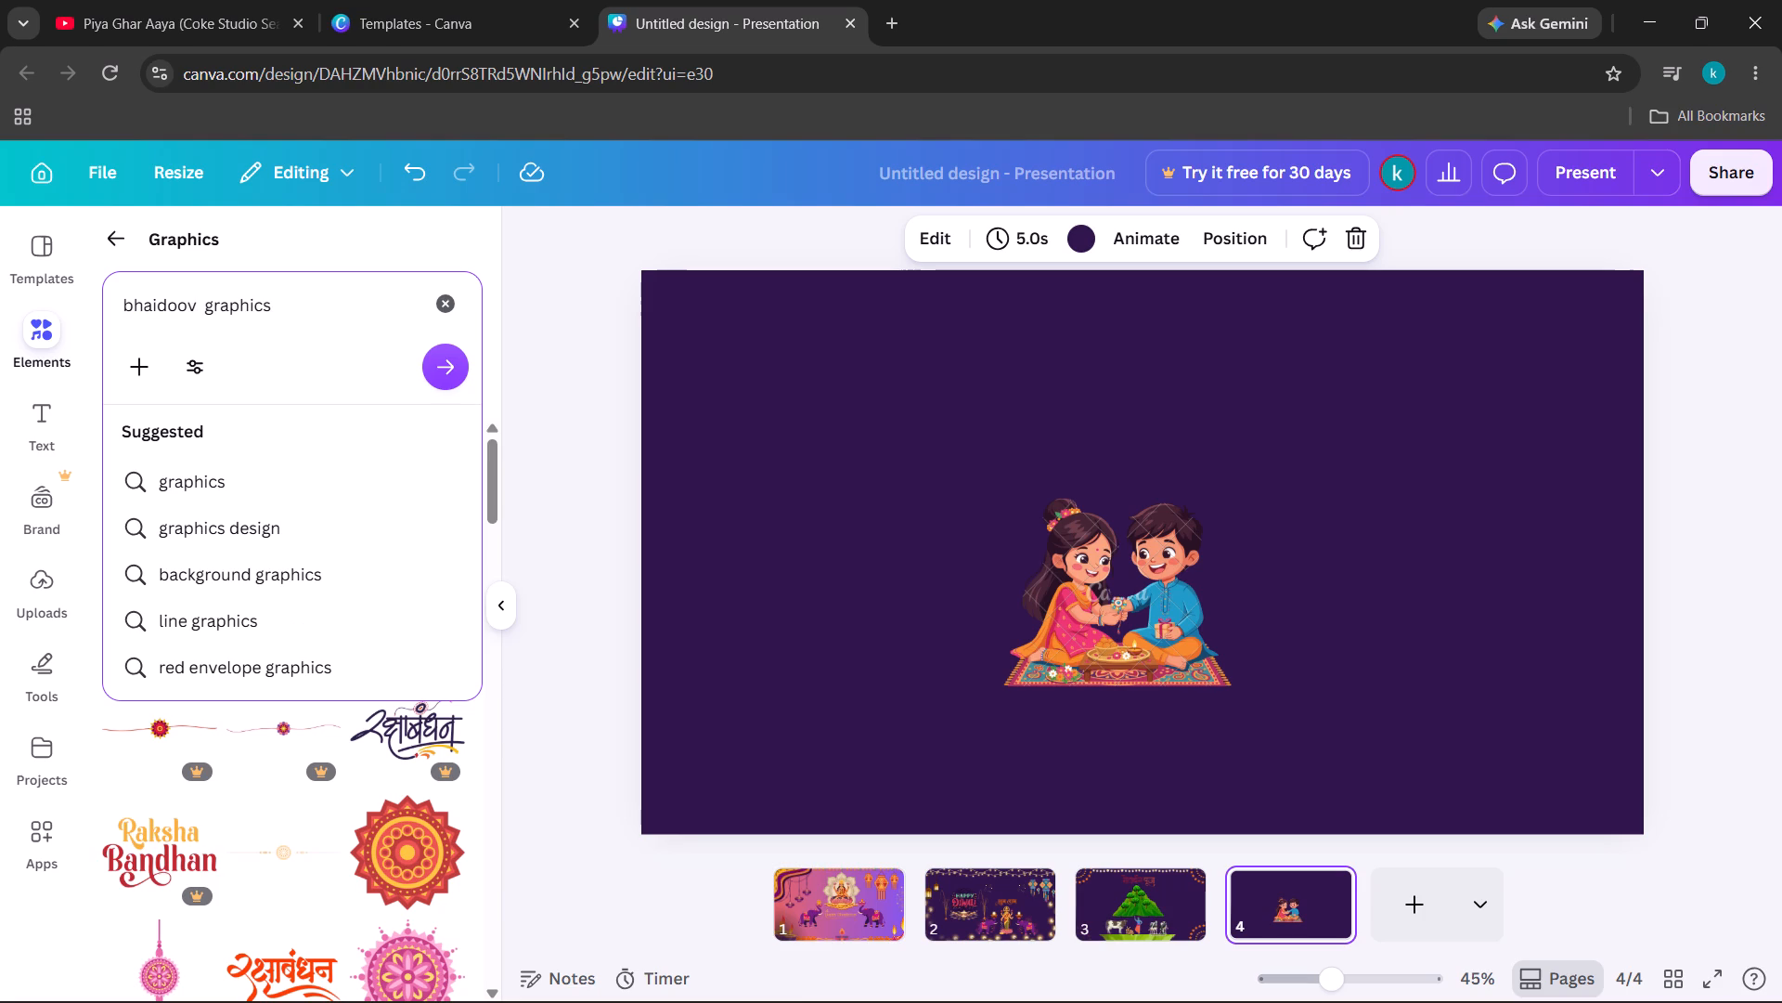
pyautogui.press('BackSpace')
pyautogui.press('j')
pyautogui.press('Return')
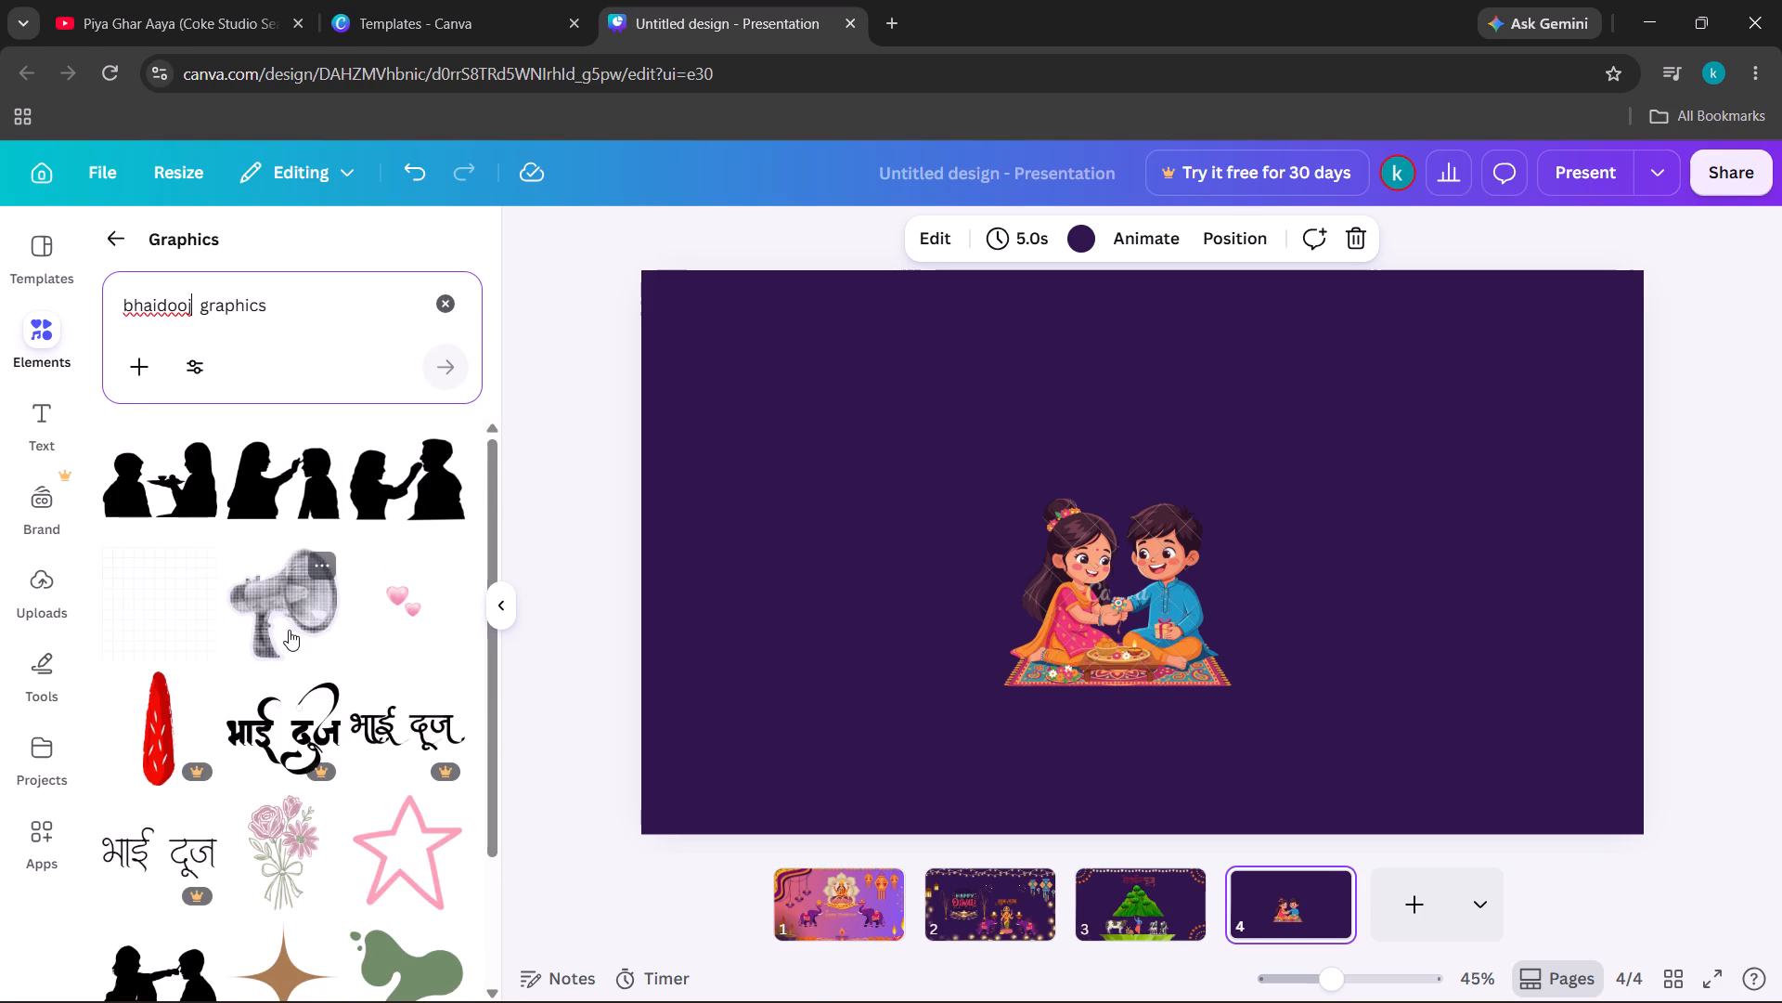
# Add a black भाई दूज lettering graphic from the results and place it above the children on slide 4.
pyautogui.hscroll(1, 289, 630)
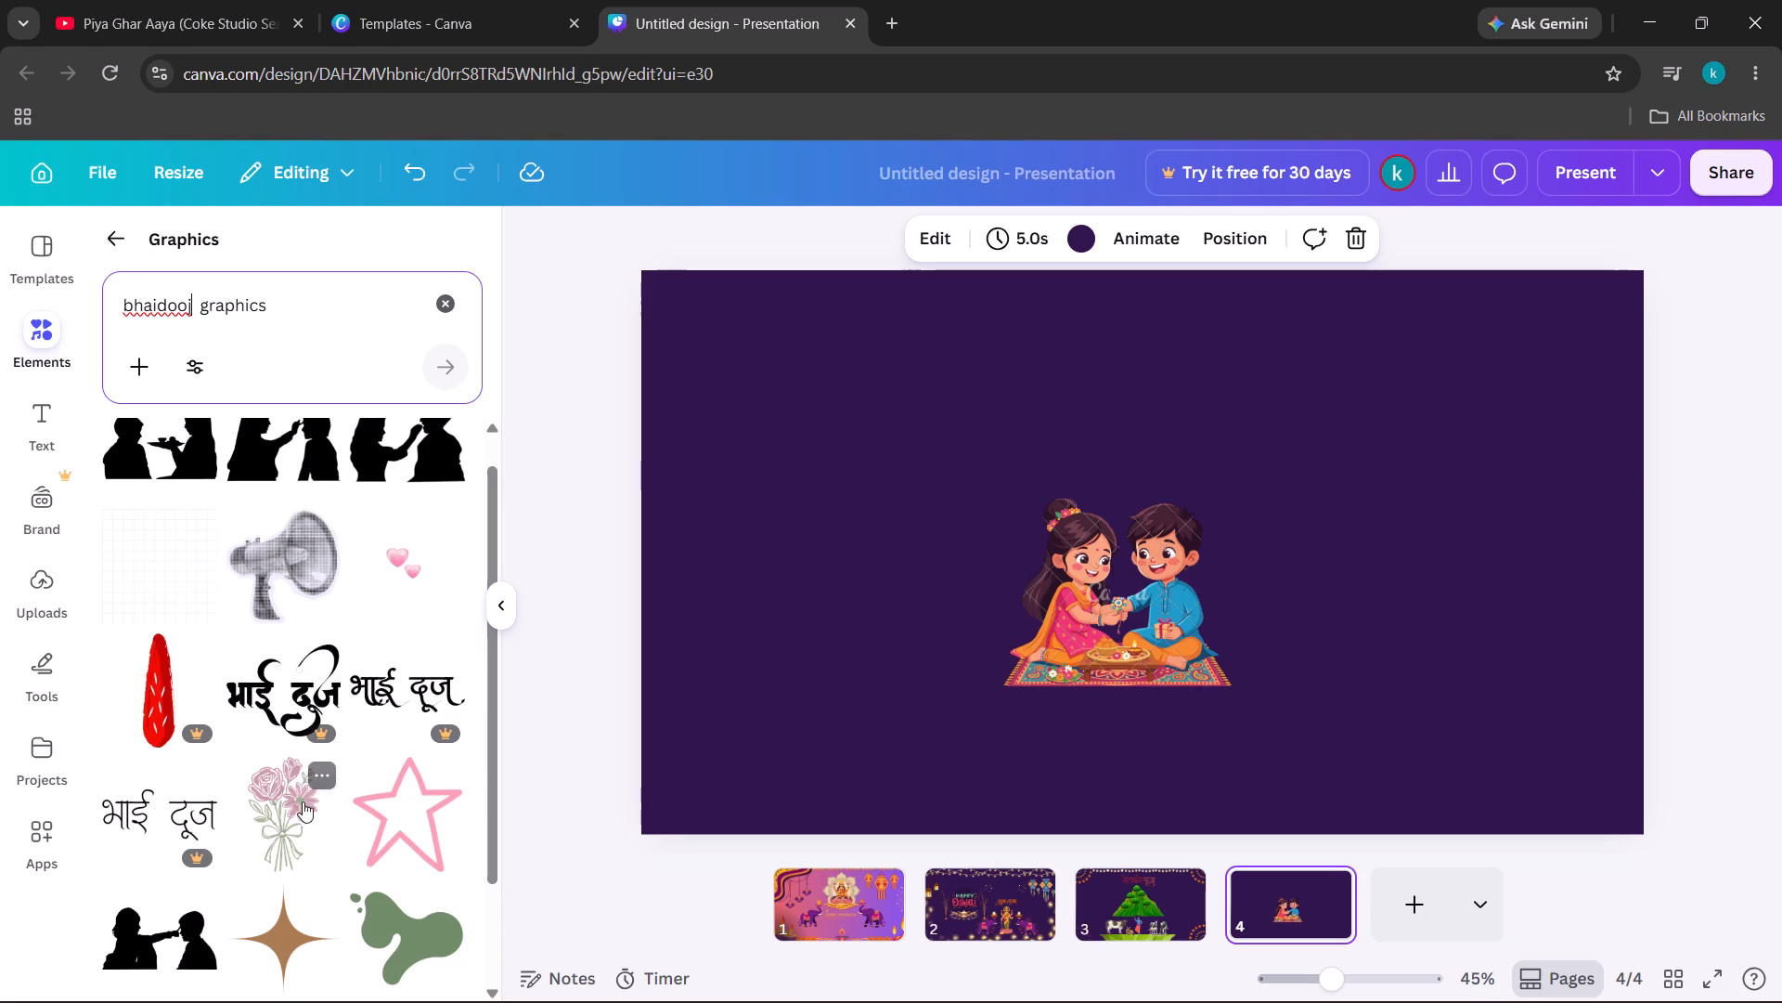
pyautogui.hscroll(1, 250, 836)
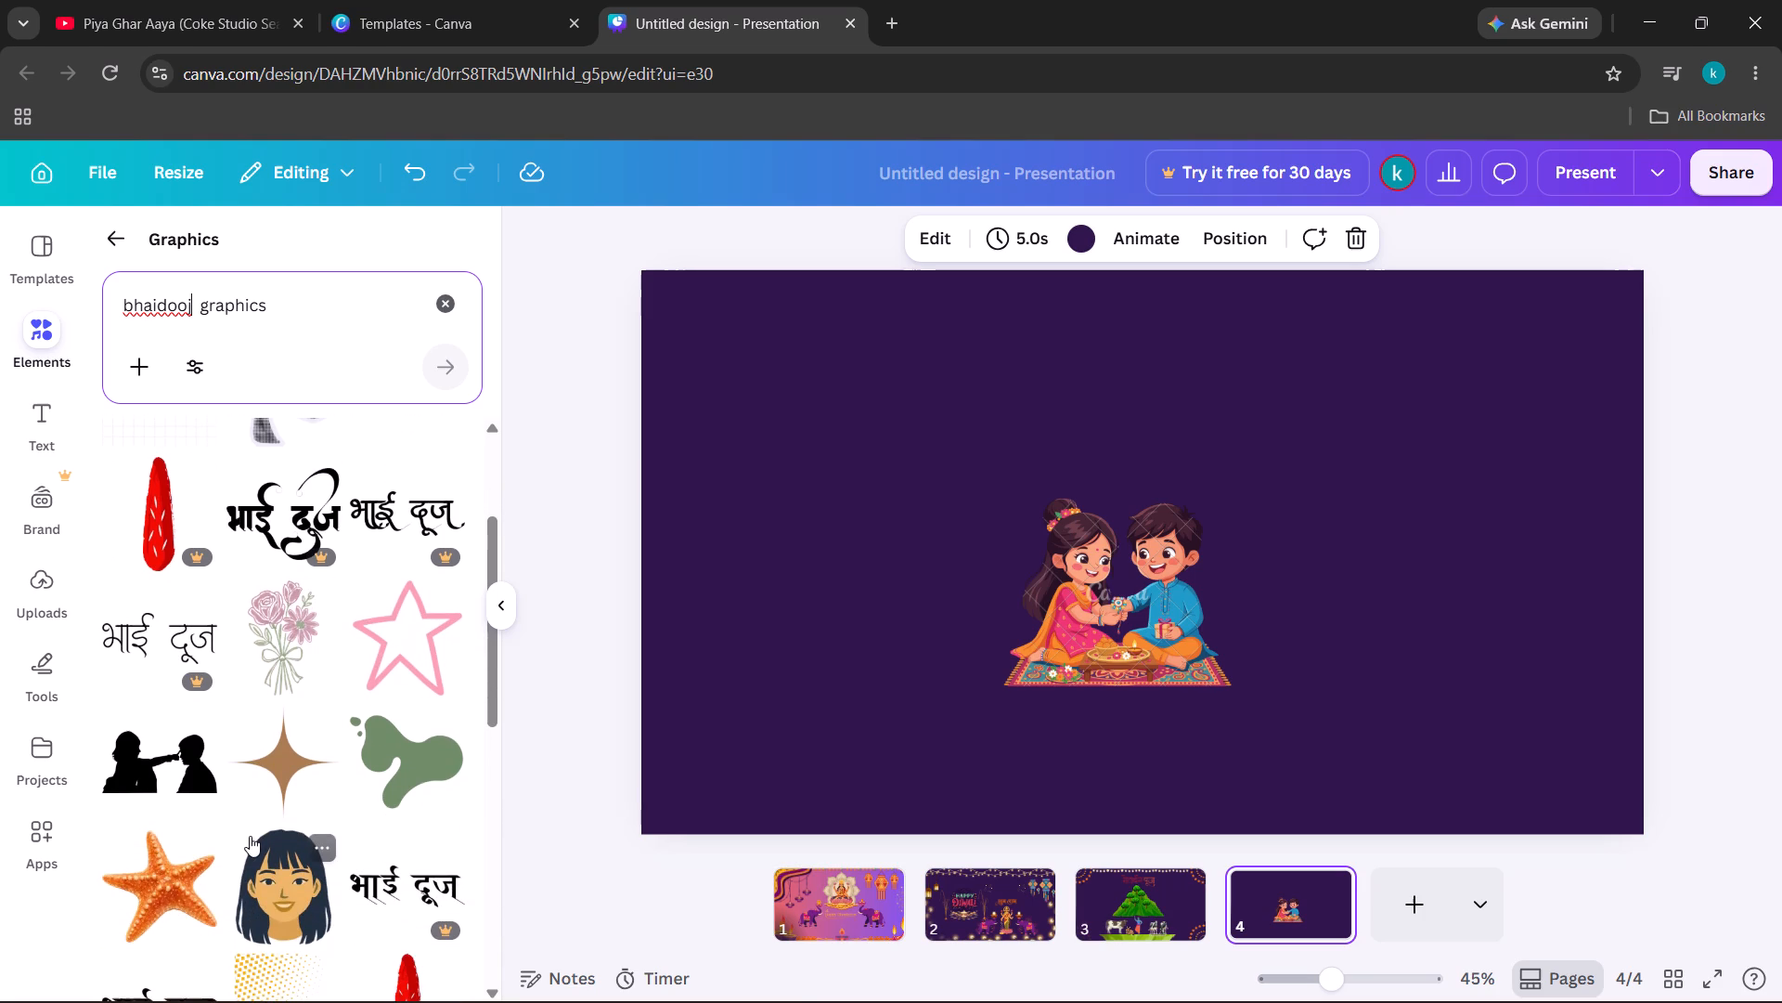
pyautogui.hscroll(2, 250, 836)
pyautogui.scroll(-4, 250, 836)
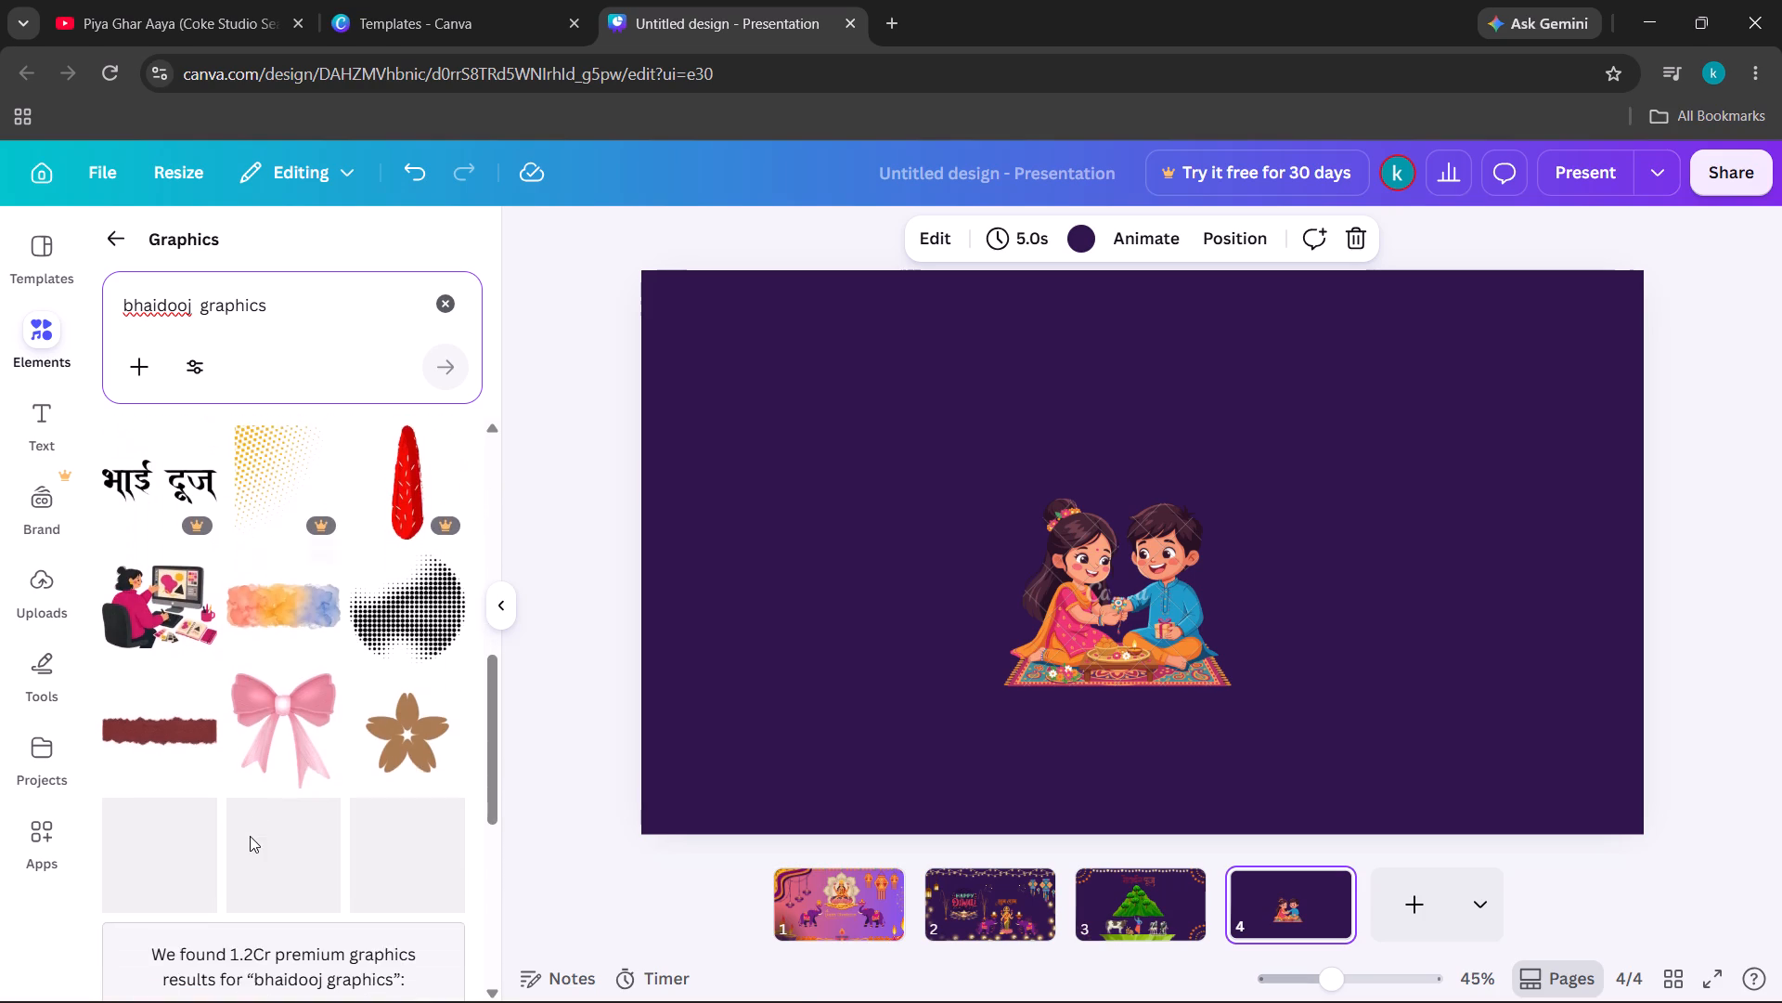
pyautogui.scroll(-3, 250, 836)
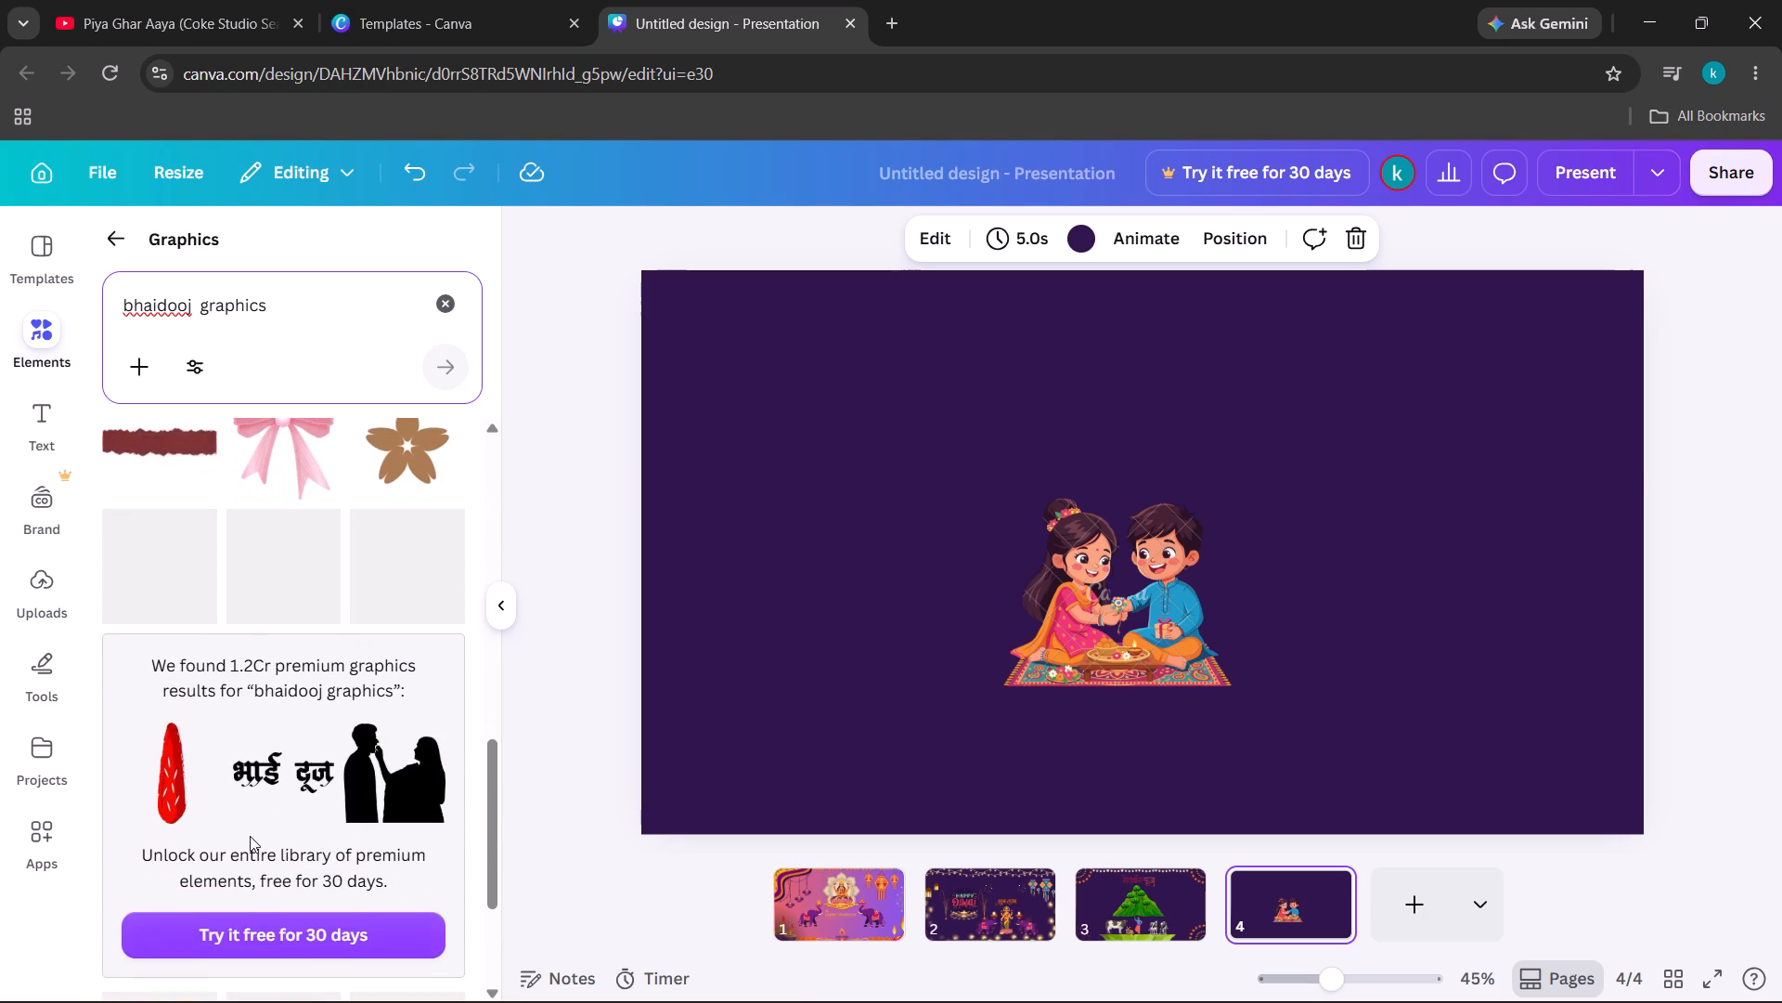
pyautogui.scroll(-4, 250, 836)
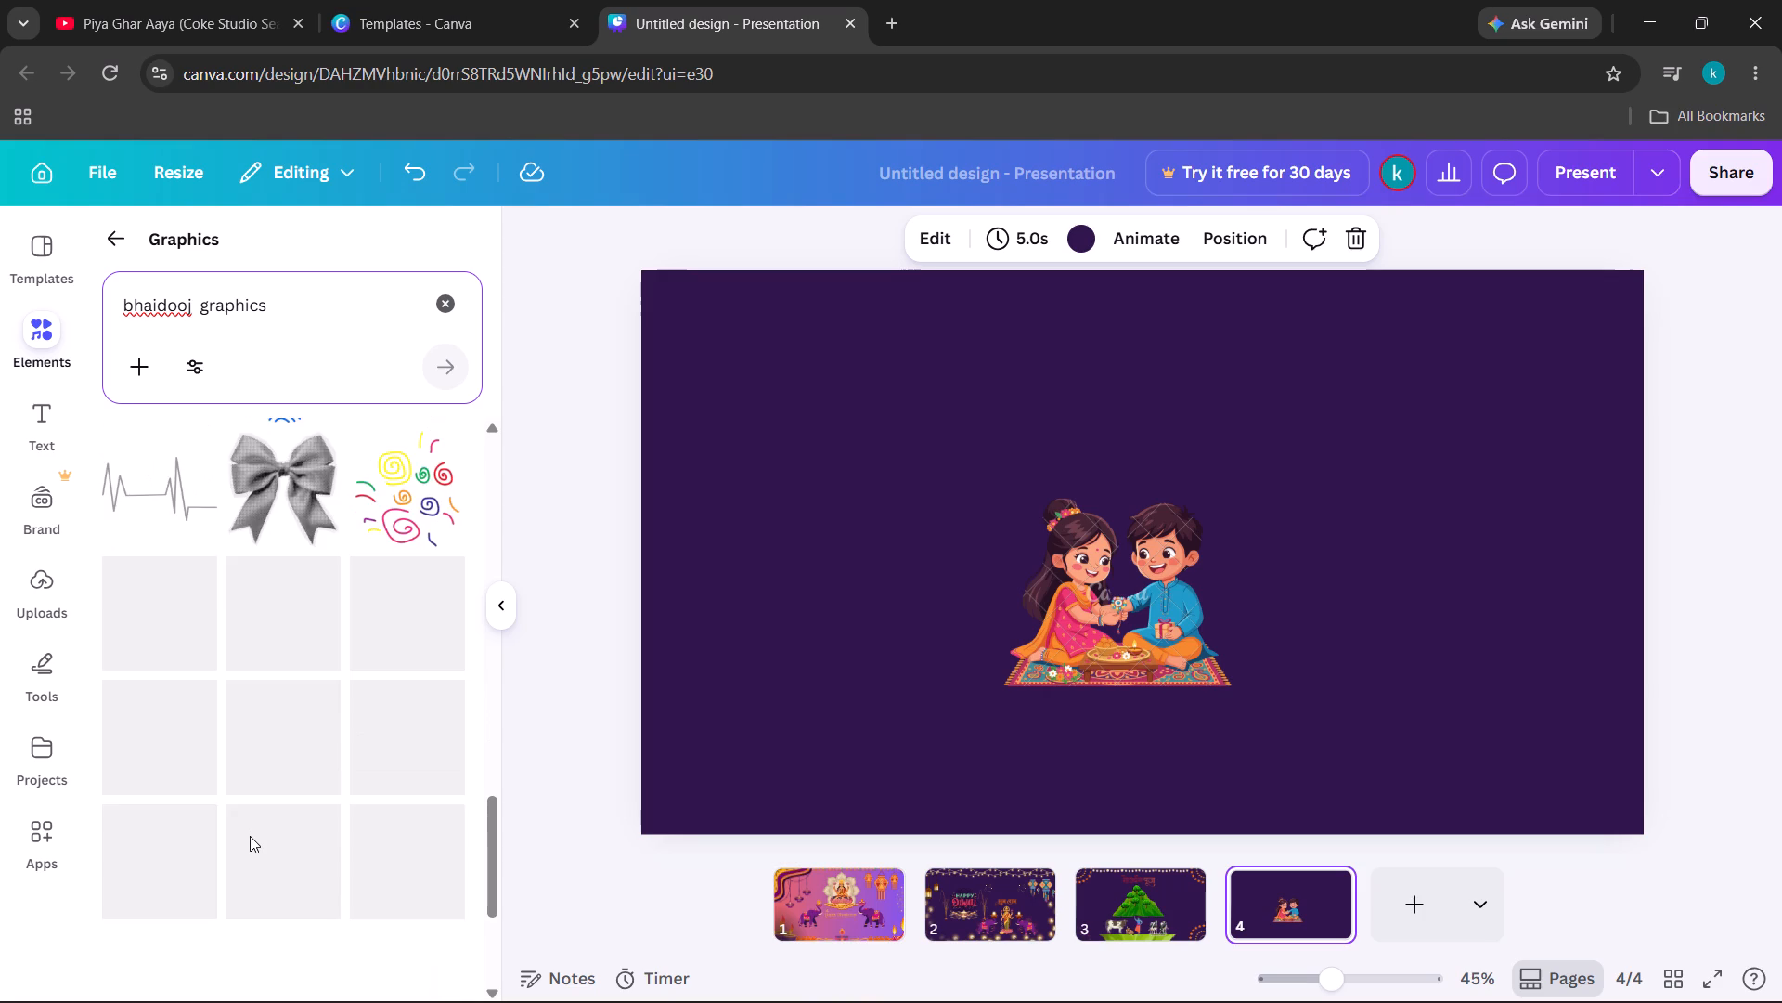
pyautogui.scroll(3, 250, 836)
pyautogui.click(151, 678)
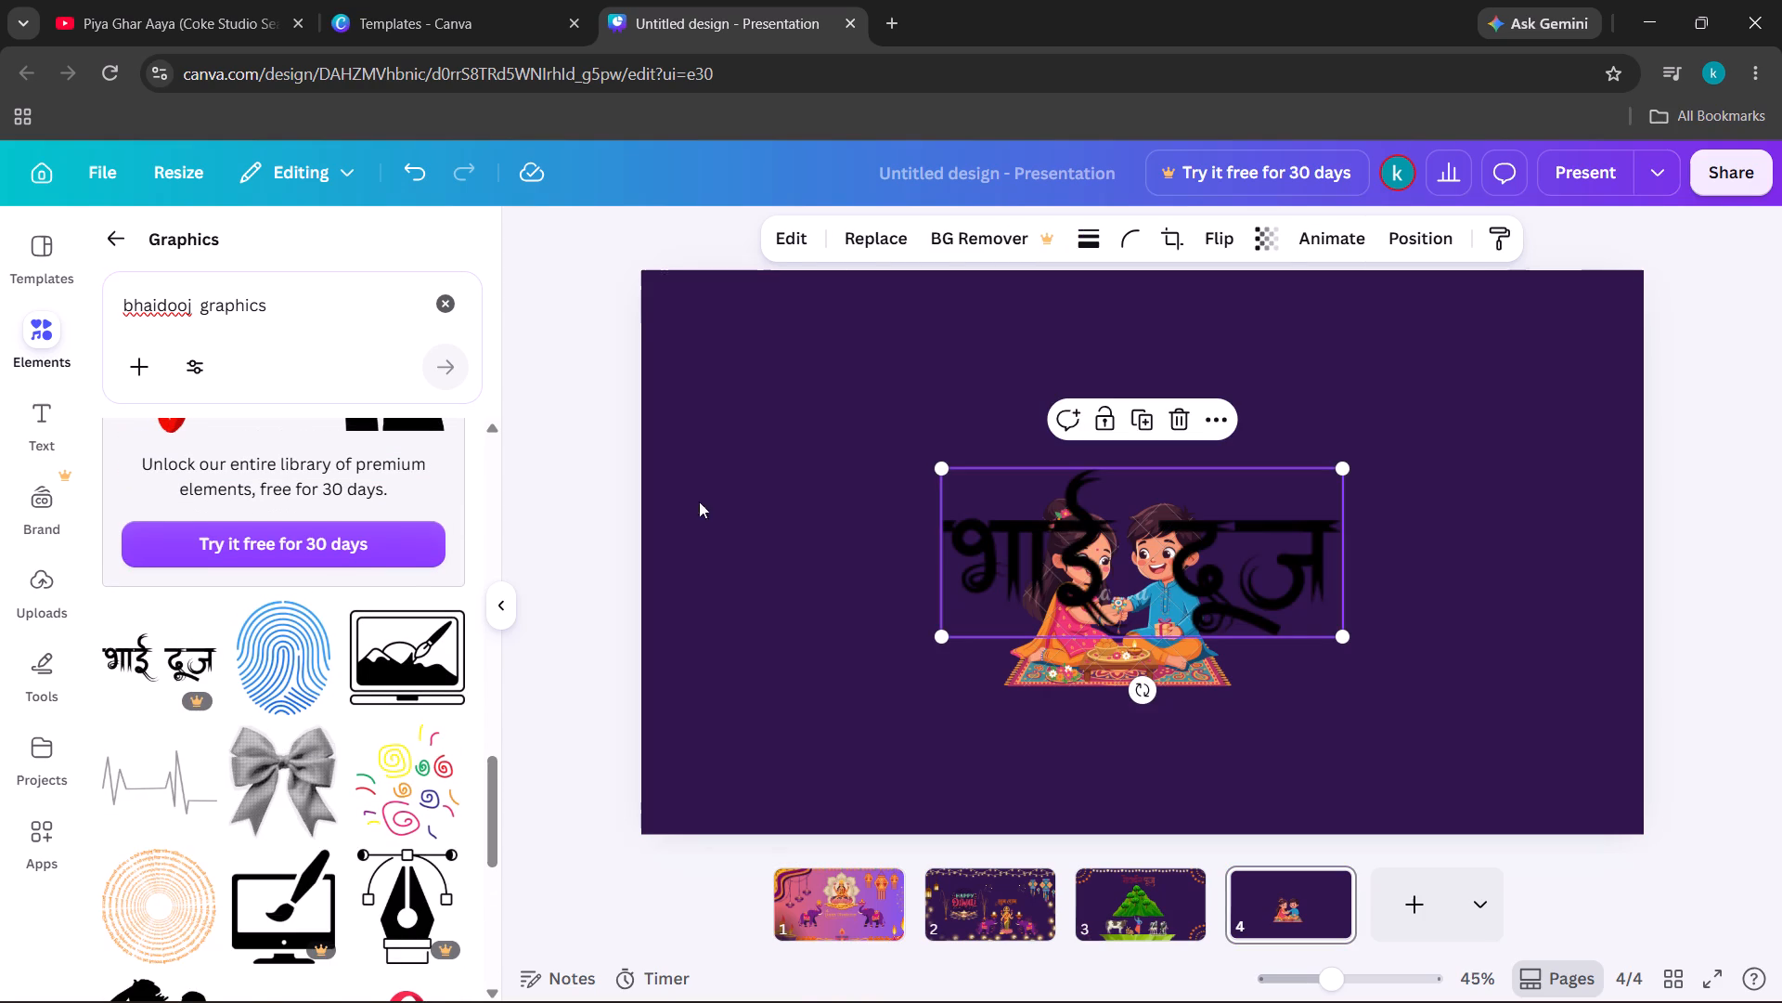
pyautogui.moveTo(1018, 547); pyautogui.dragTo(1020, 414)
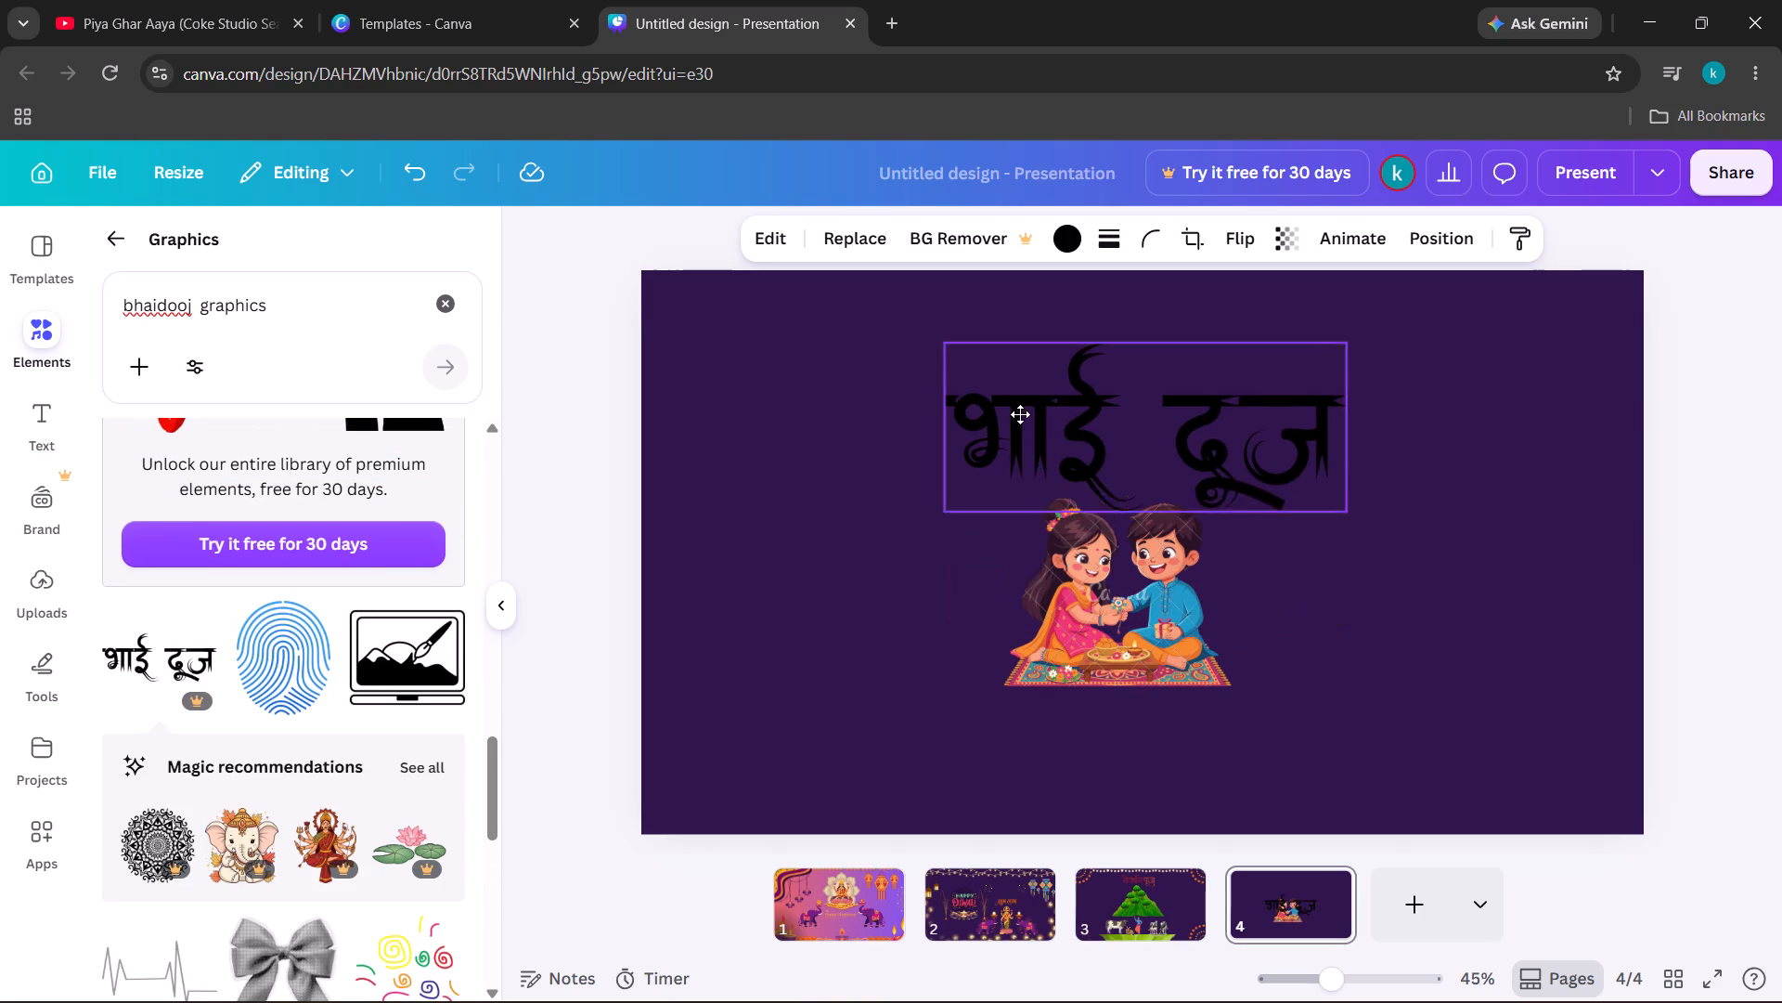
pyautogui.moveTo(1020, 414); pyautogui.dragTo(1004, 384)
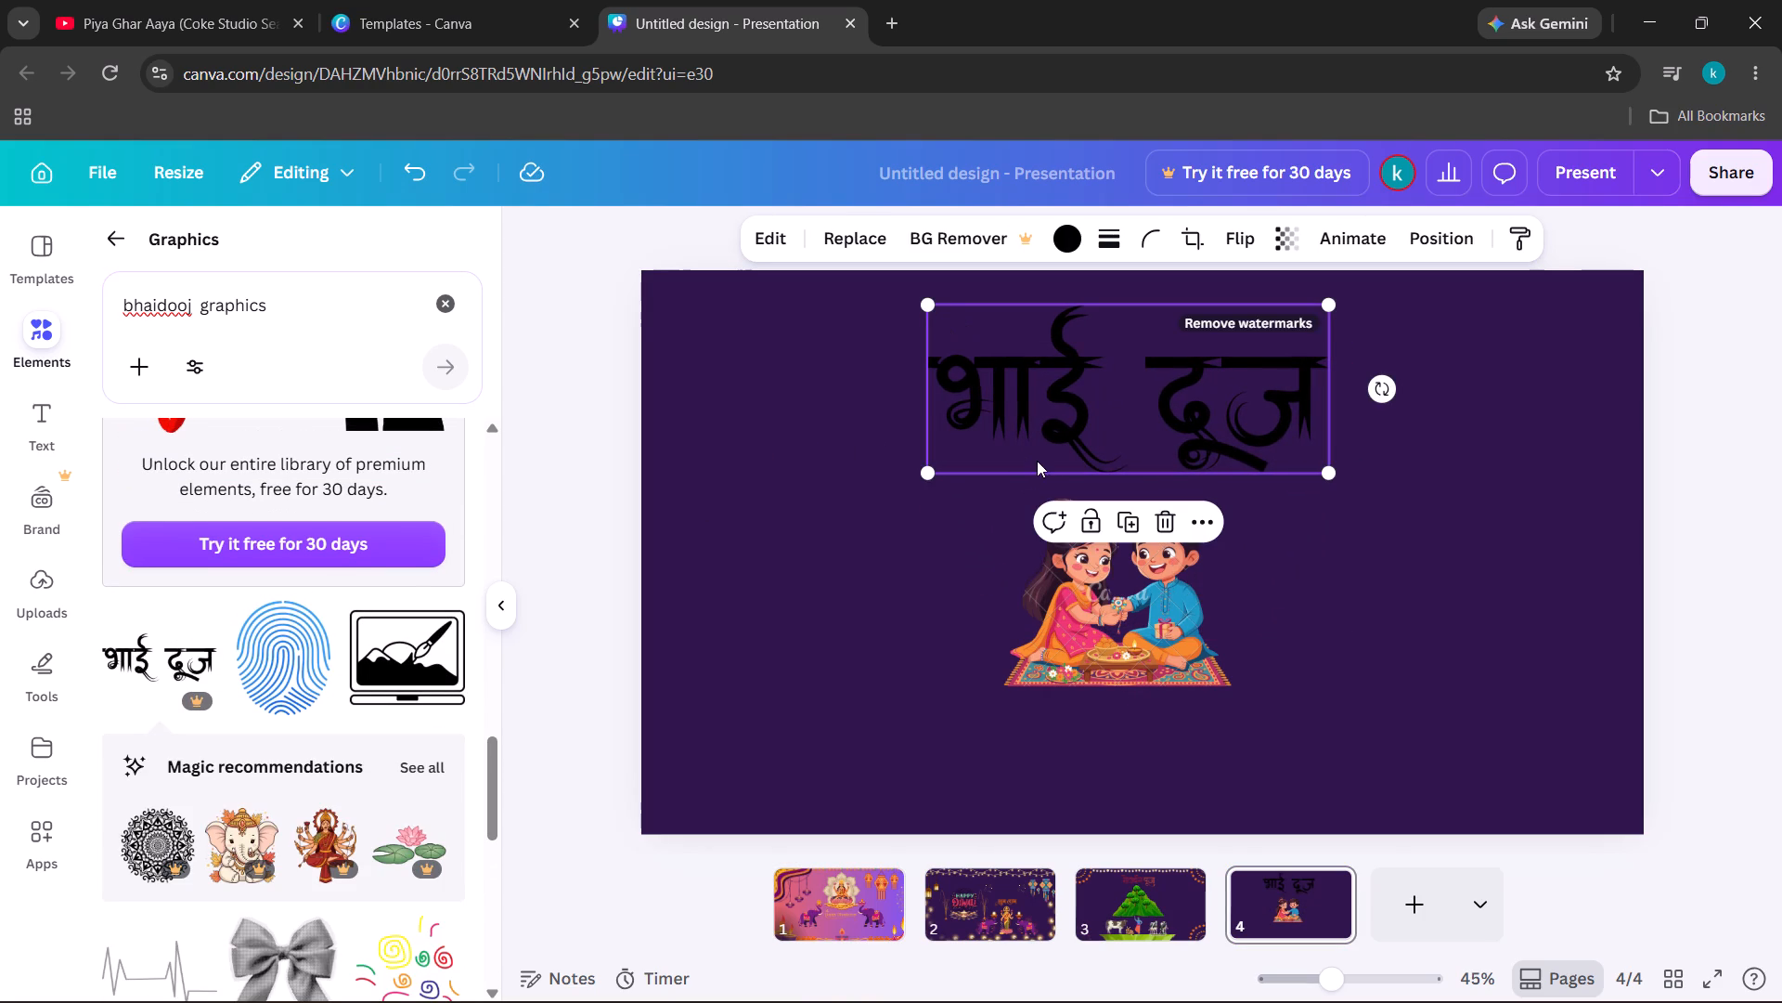
# Recolour the भाई दूज lettering red.
pyautogui.click(1064, 239)
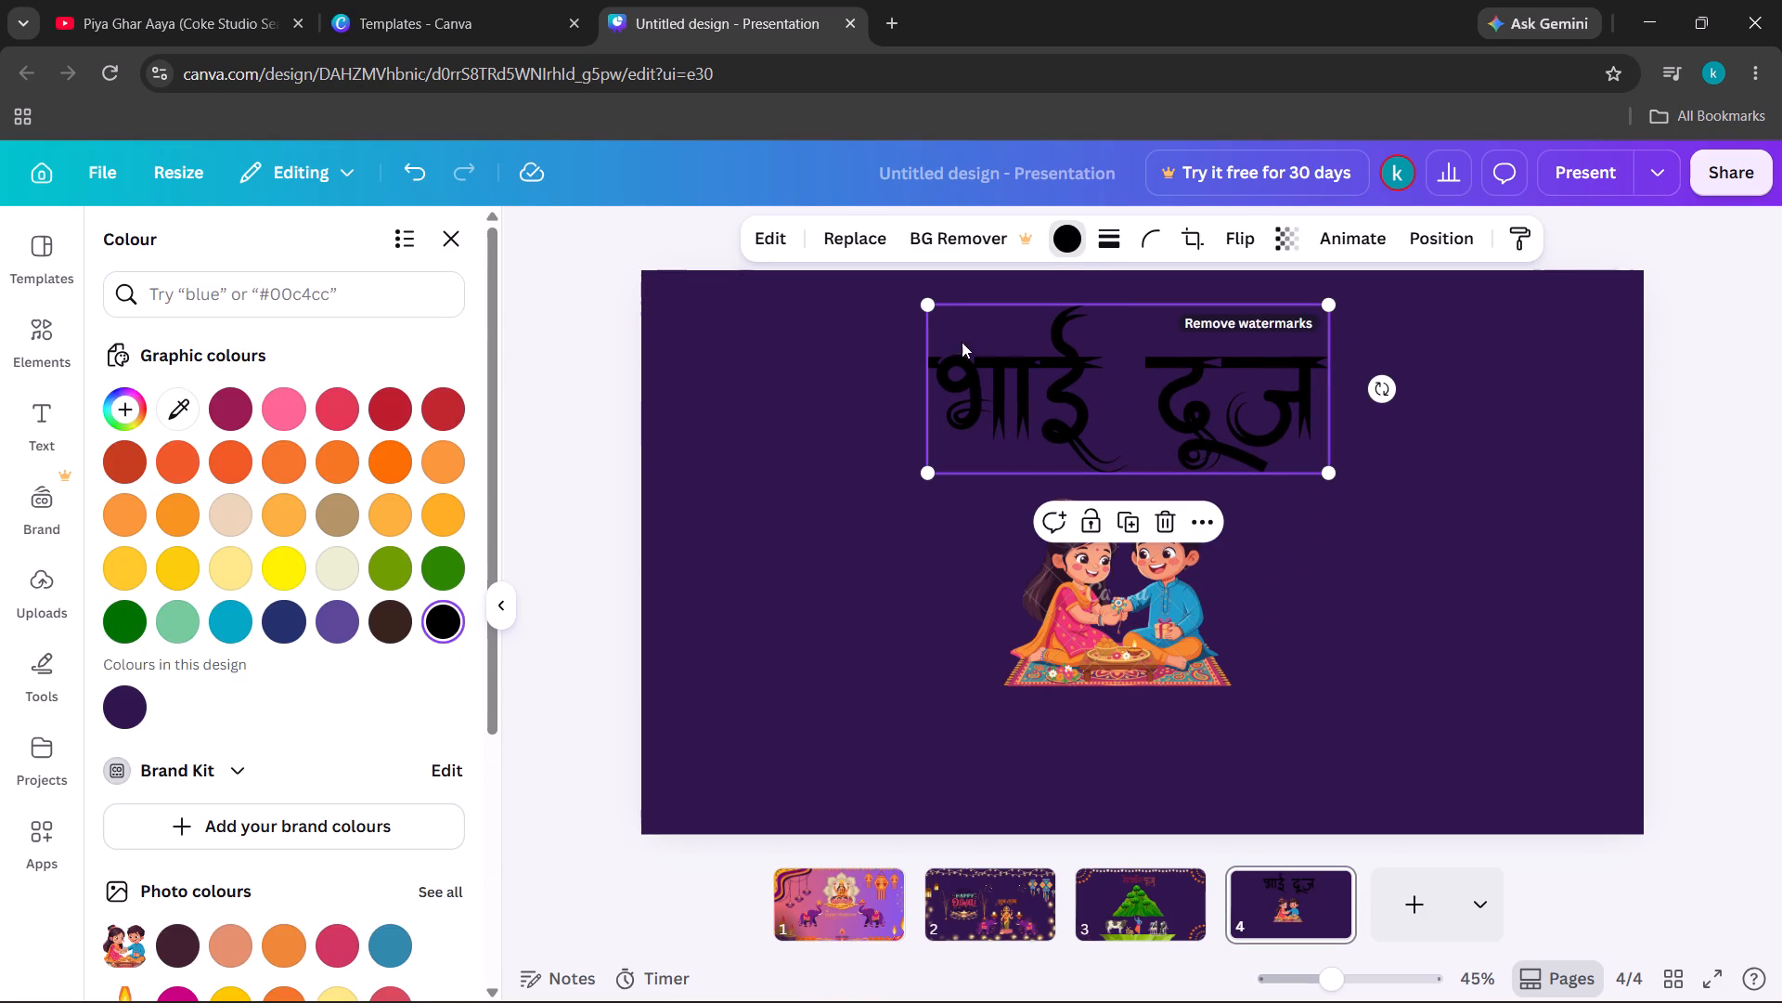
pyautogui.click(382, 392)
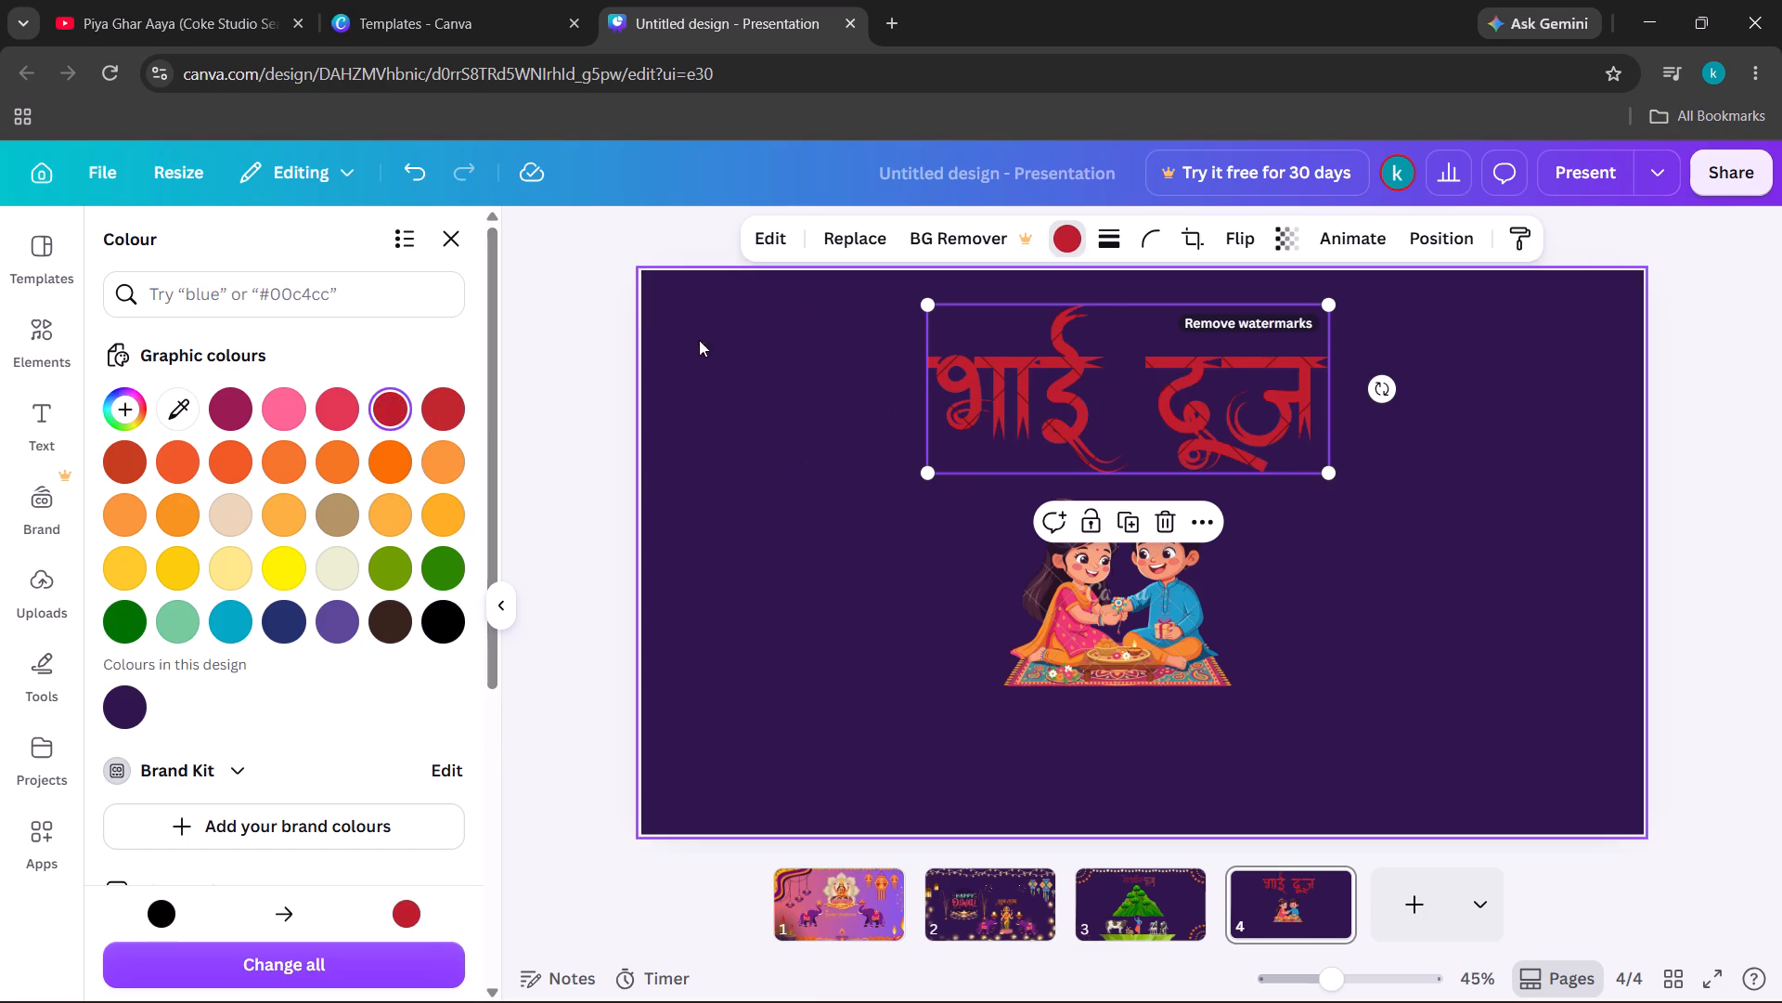
pyautogui.click(438, 407)
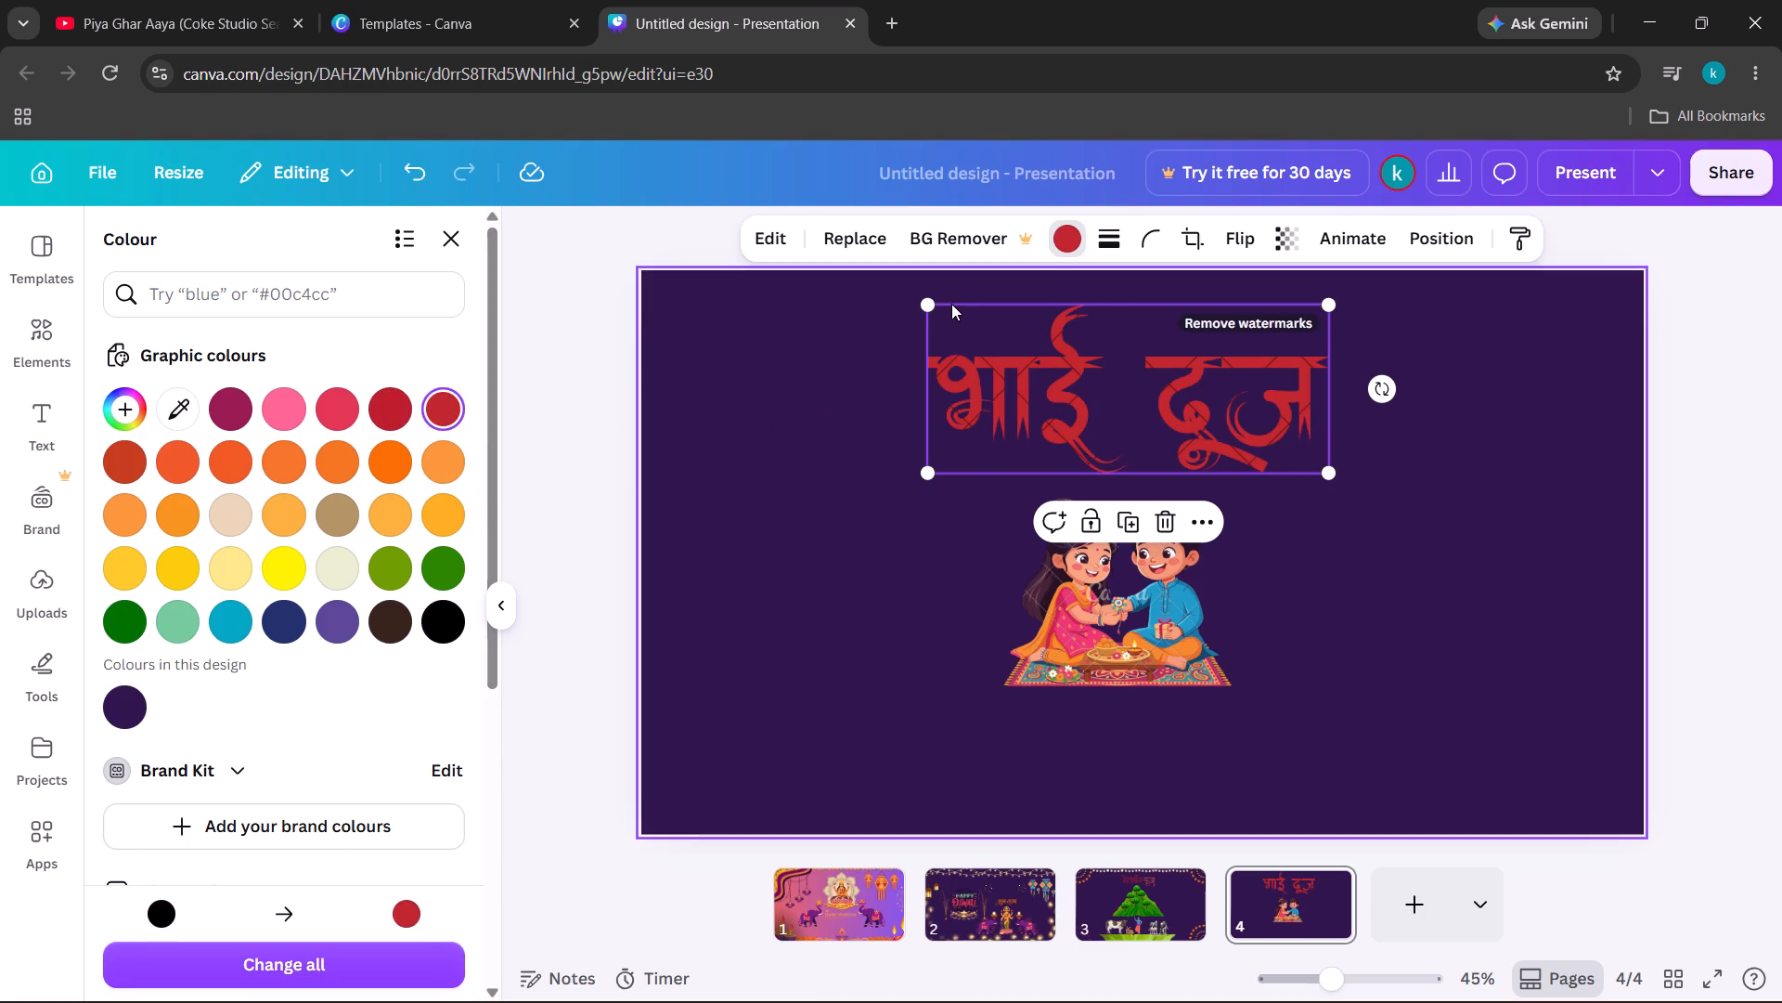
# Shrink the भाई दूज lettering to about half size and centre it and the children graphic horizontally on slide 4.
pyautogui.moveTo(923, 303); pyautogui.dragTo(1085, 449)
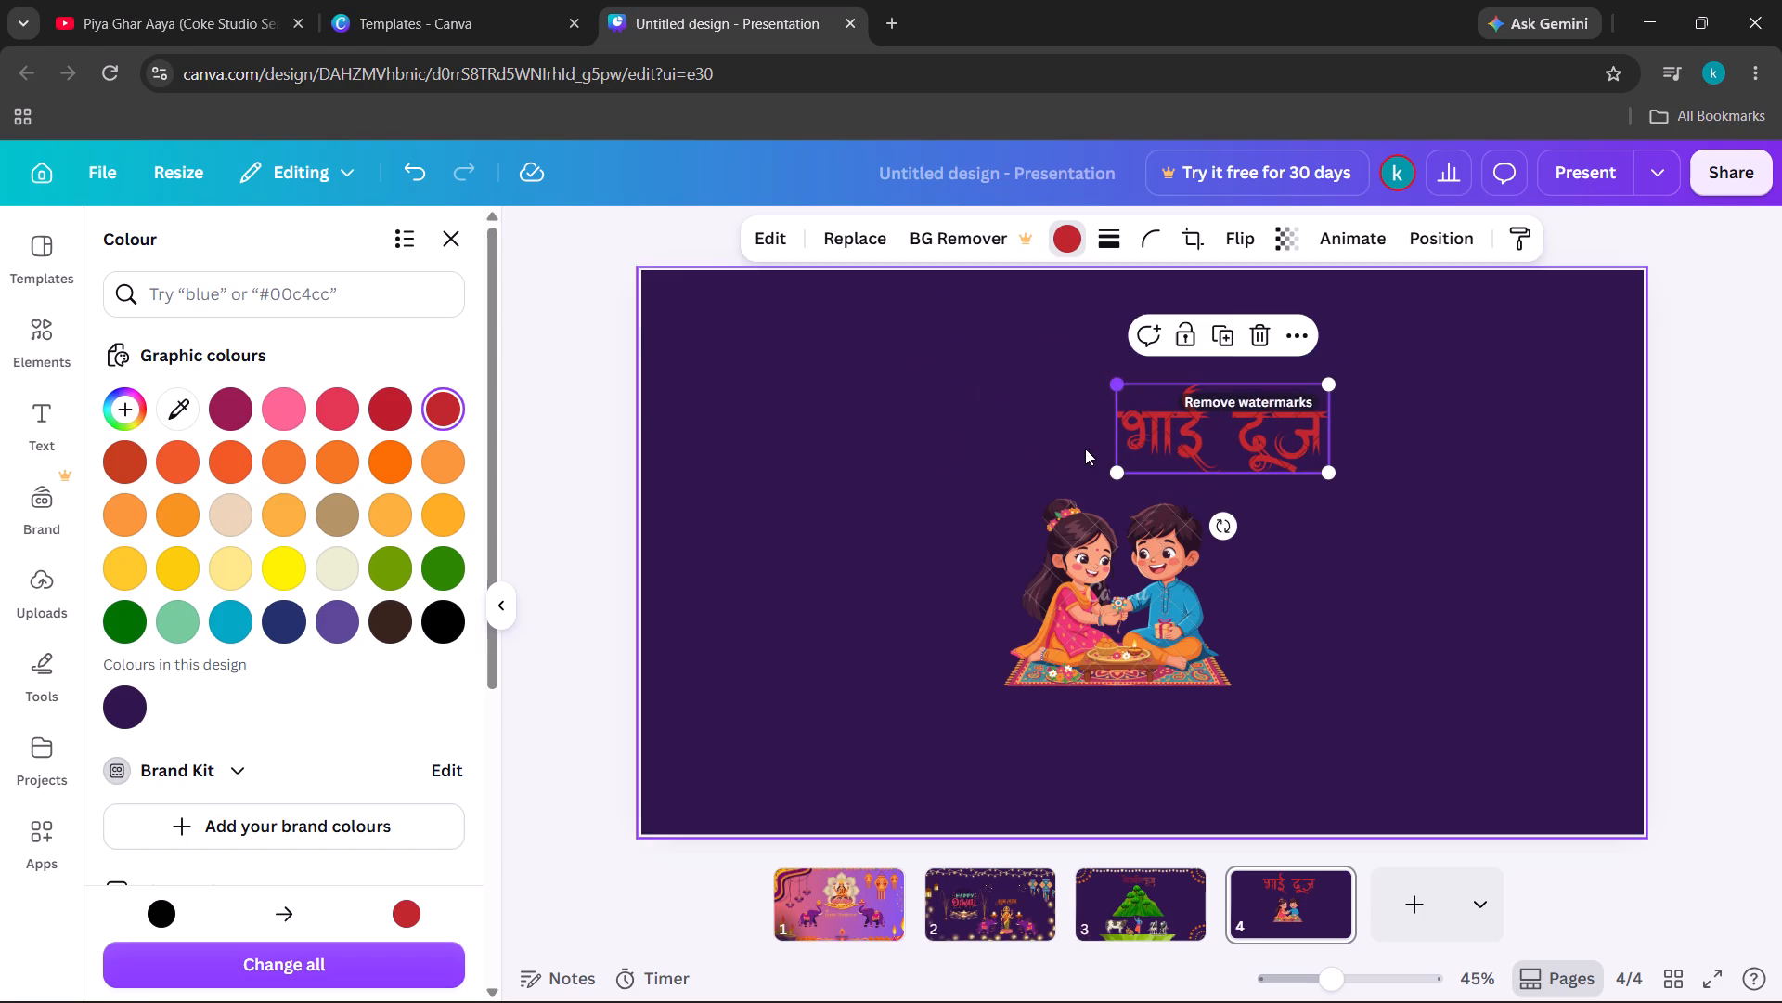
pyautogui.moveTo(1192, 436); pyautogui.dragTo(1058, 389)
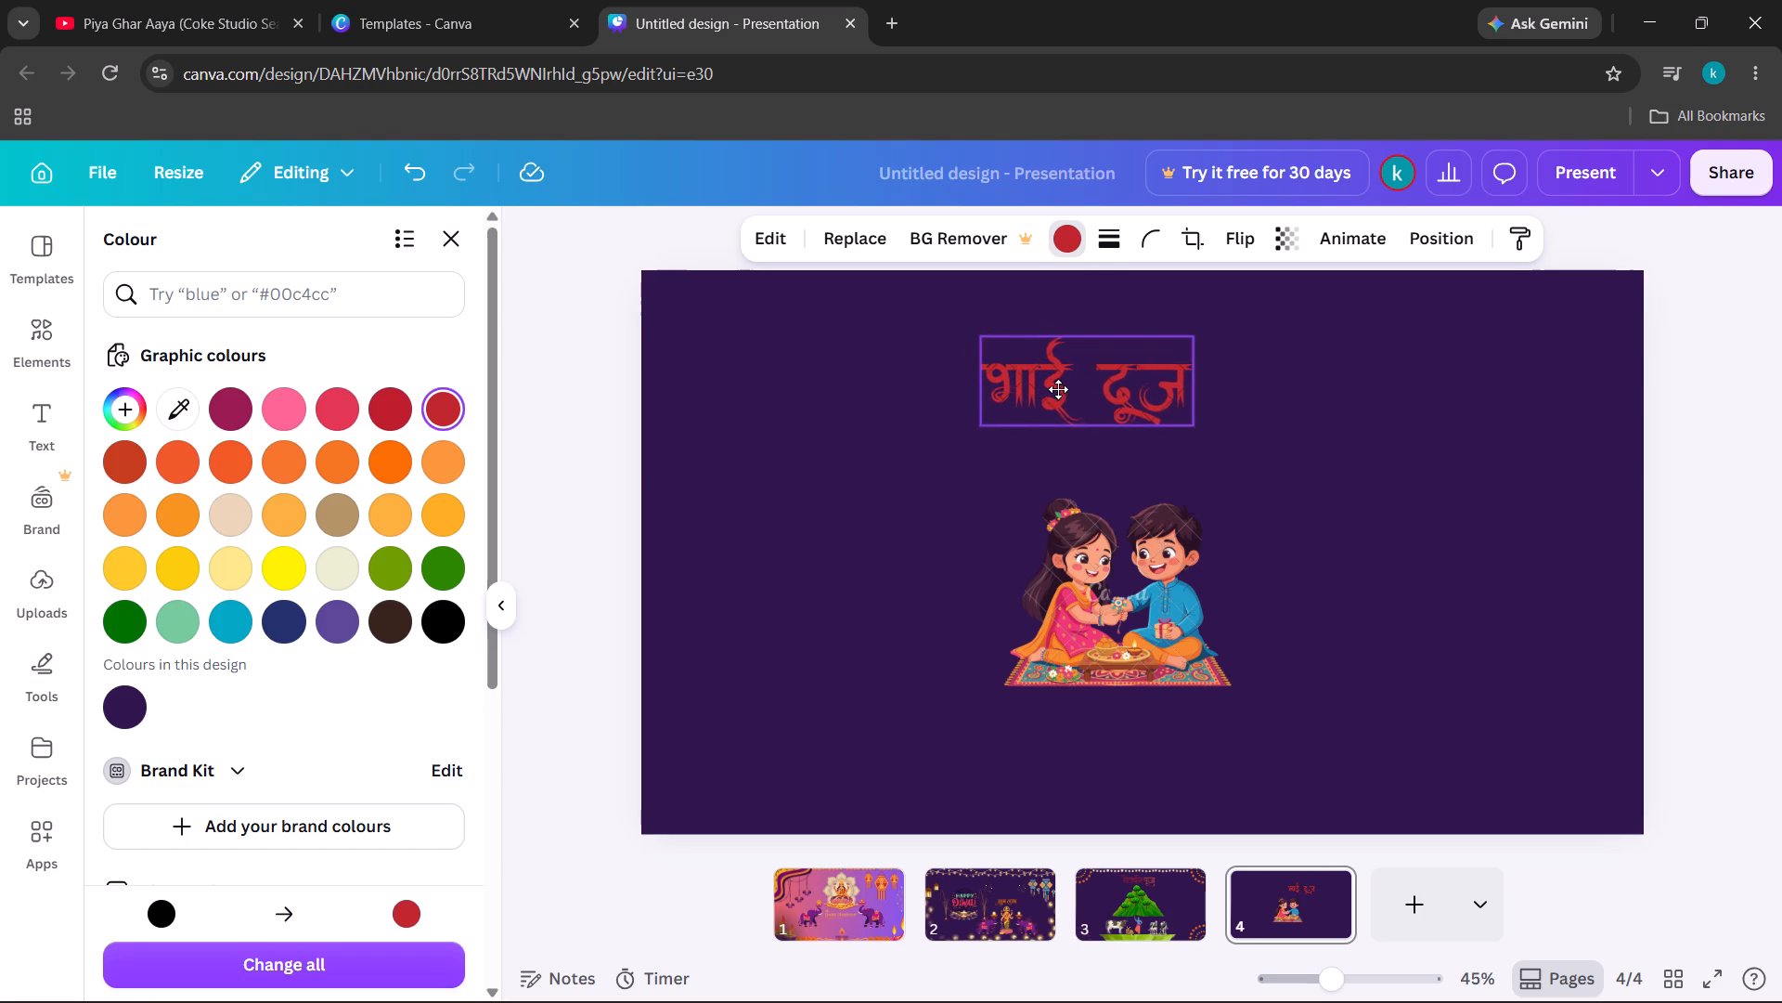
pyautogui.moveTo(1058, 389); pyautogui.dragTo(1112, 384)
pyautogui.moveTo(1110, 600); pyautogui.dragTo(1134, 597)
pyautogui.click(1332, 628)
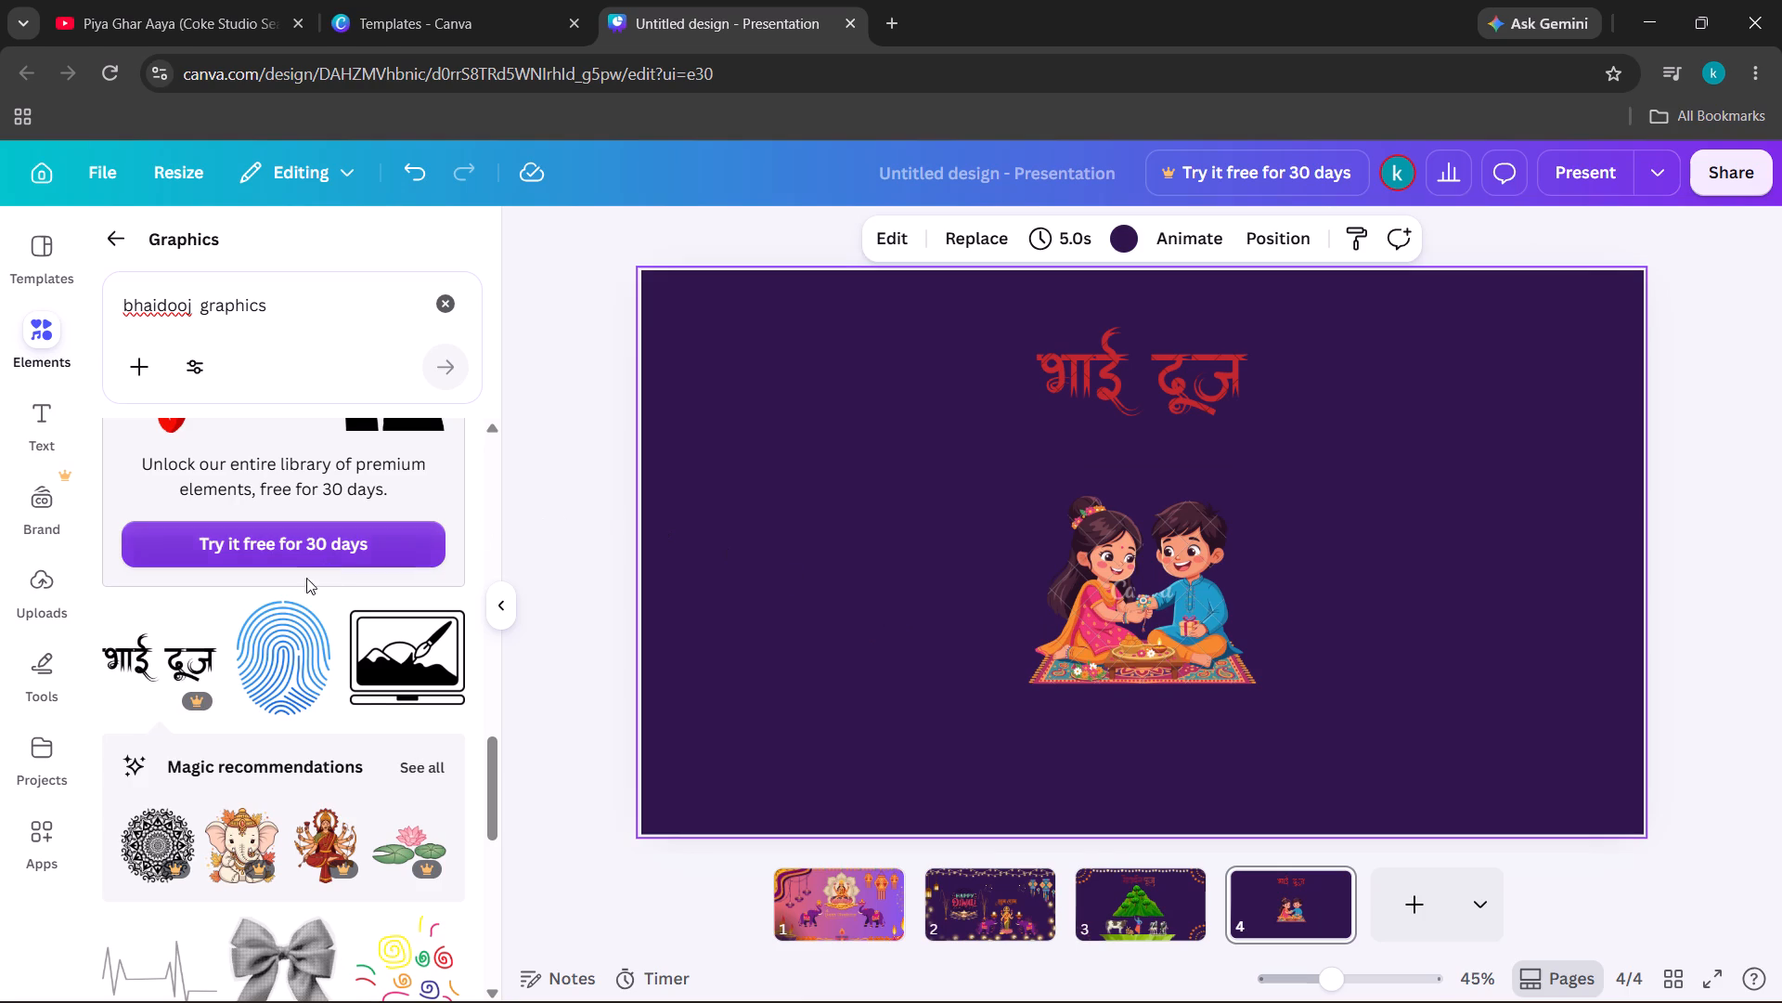
# Browse the remaining bhaidooj graphics for further decorations for slide 4.
pyautogui.scroll(-1, 243, 725)
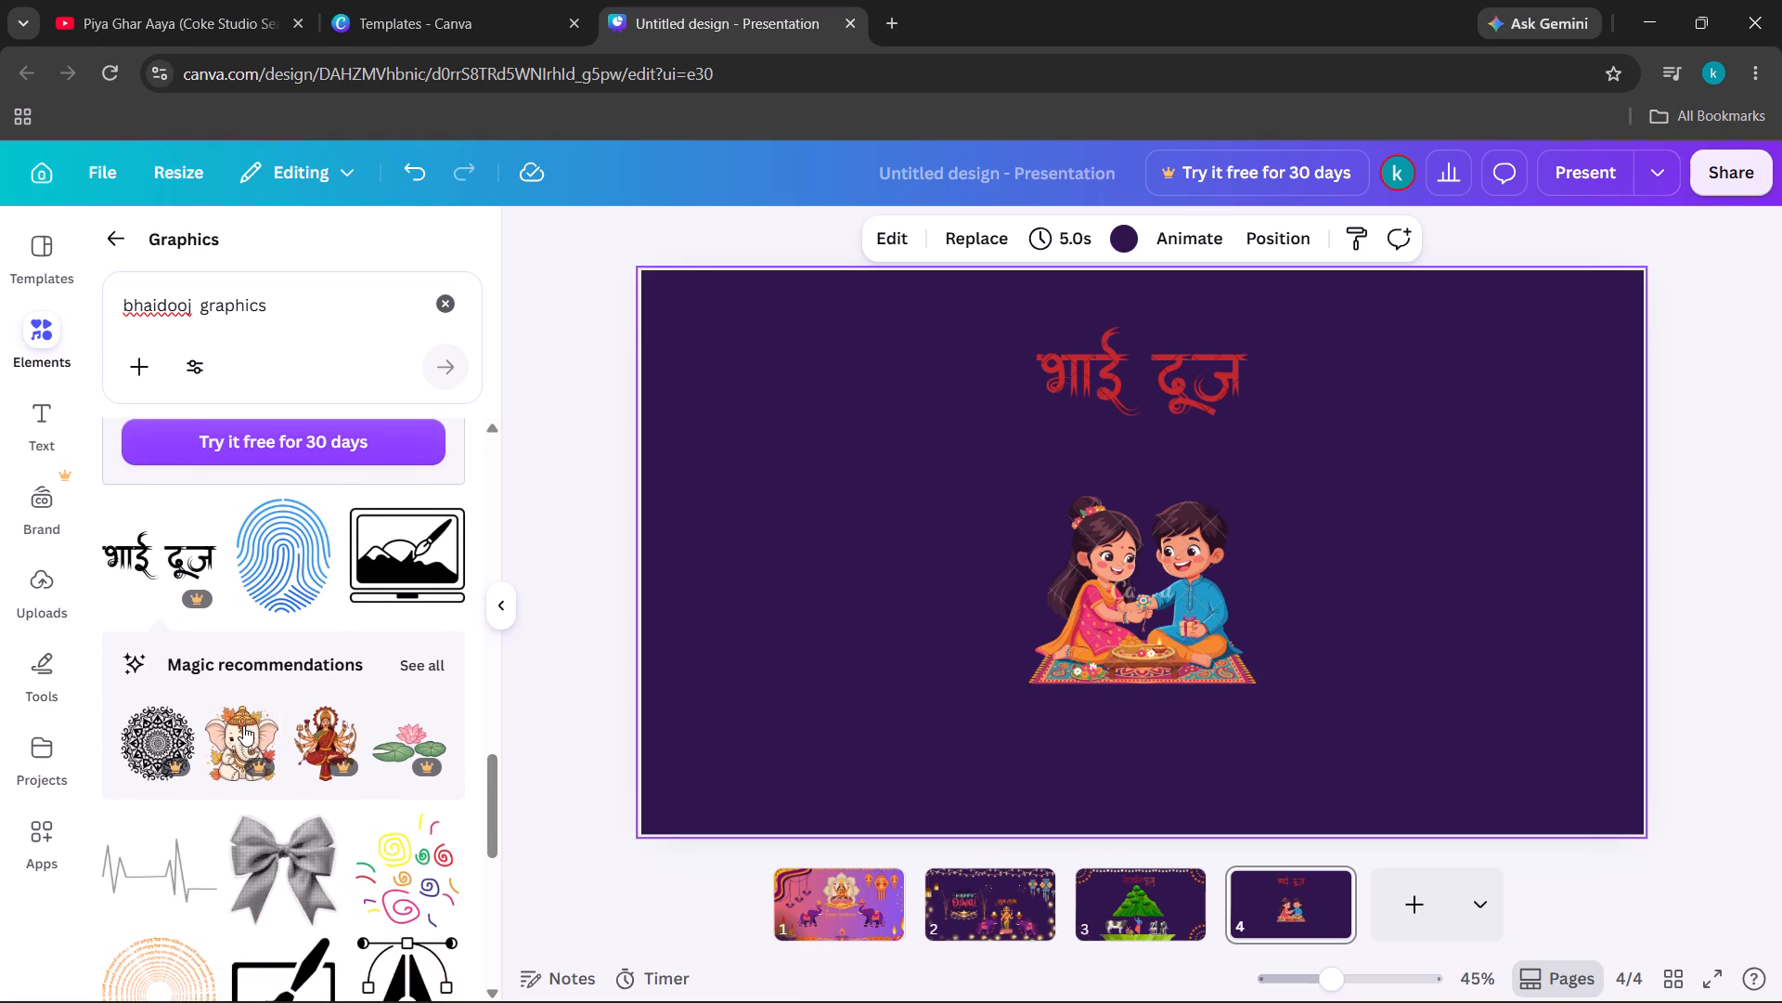
pyautogui.scroll(-2, 243, 725)
pyautogui.hscroll(6, 243, 725)
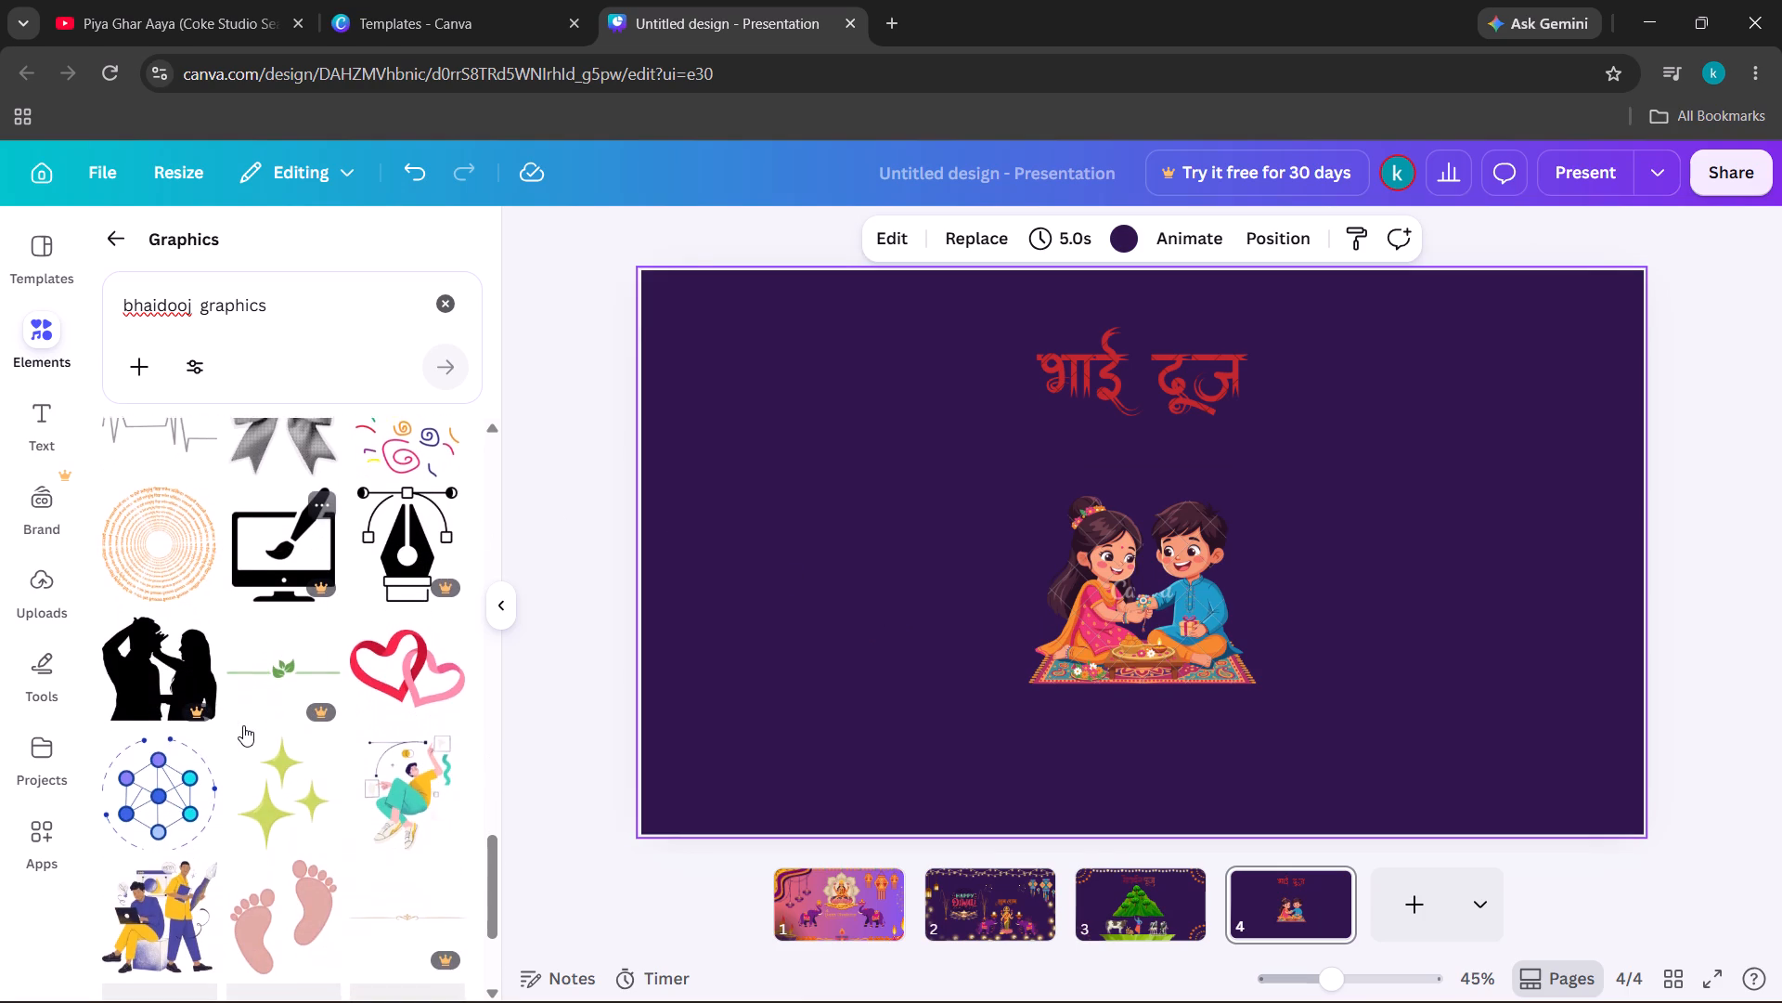
pyautogui.hscroll(6, 243, 725)
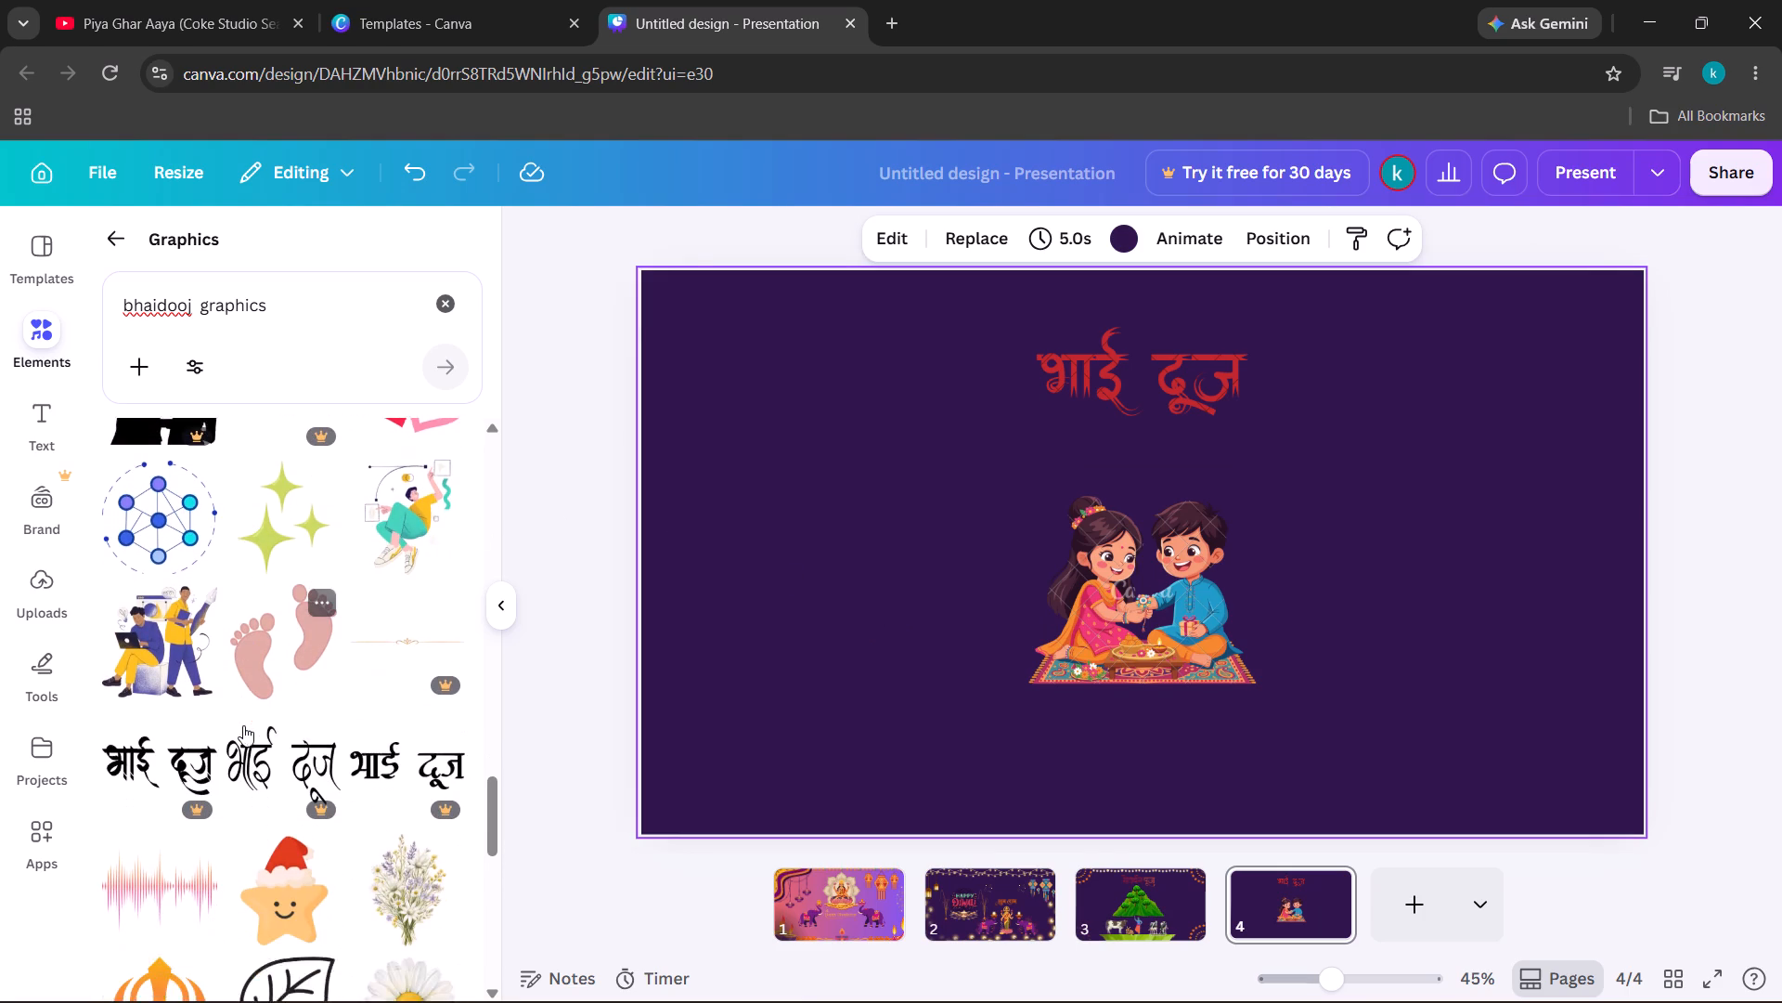
pyautogui.hscroll(9, 243, 725)
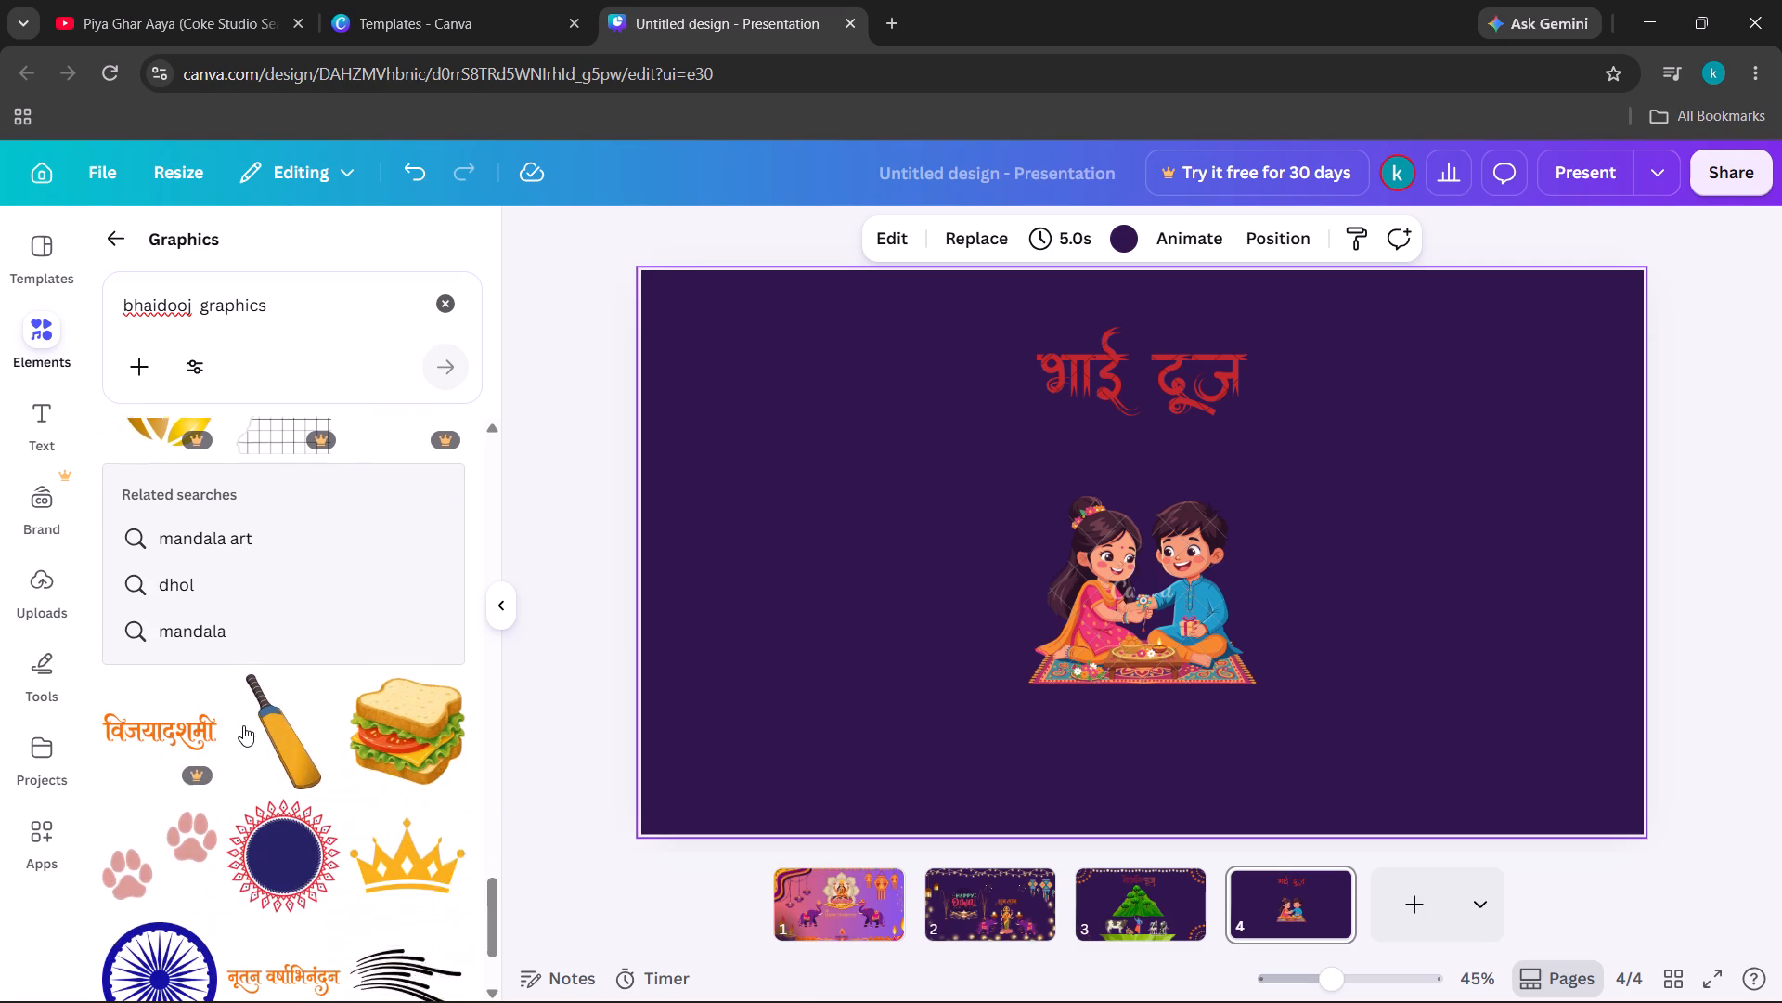
pyautogui.hscroll(6, 243, 725)
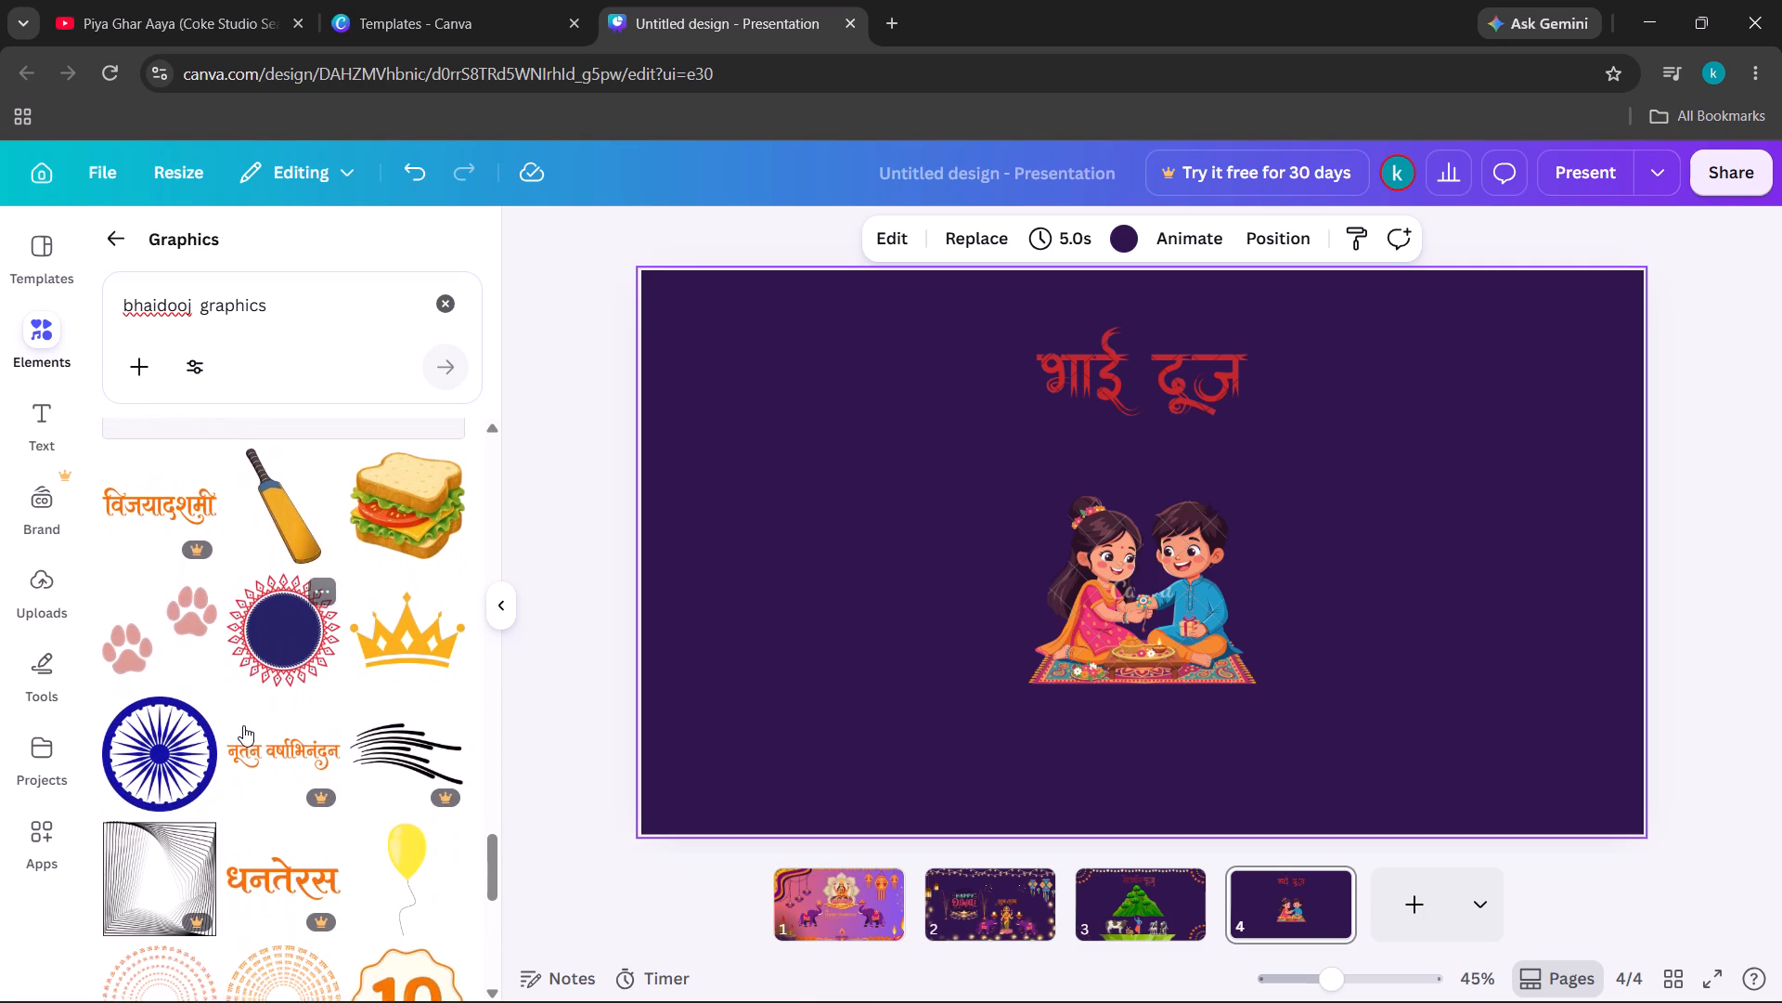
pyautogui.hscroll(5, 243, 725)
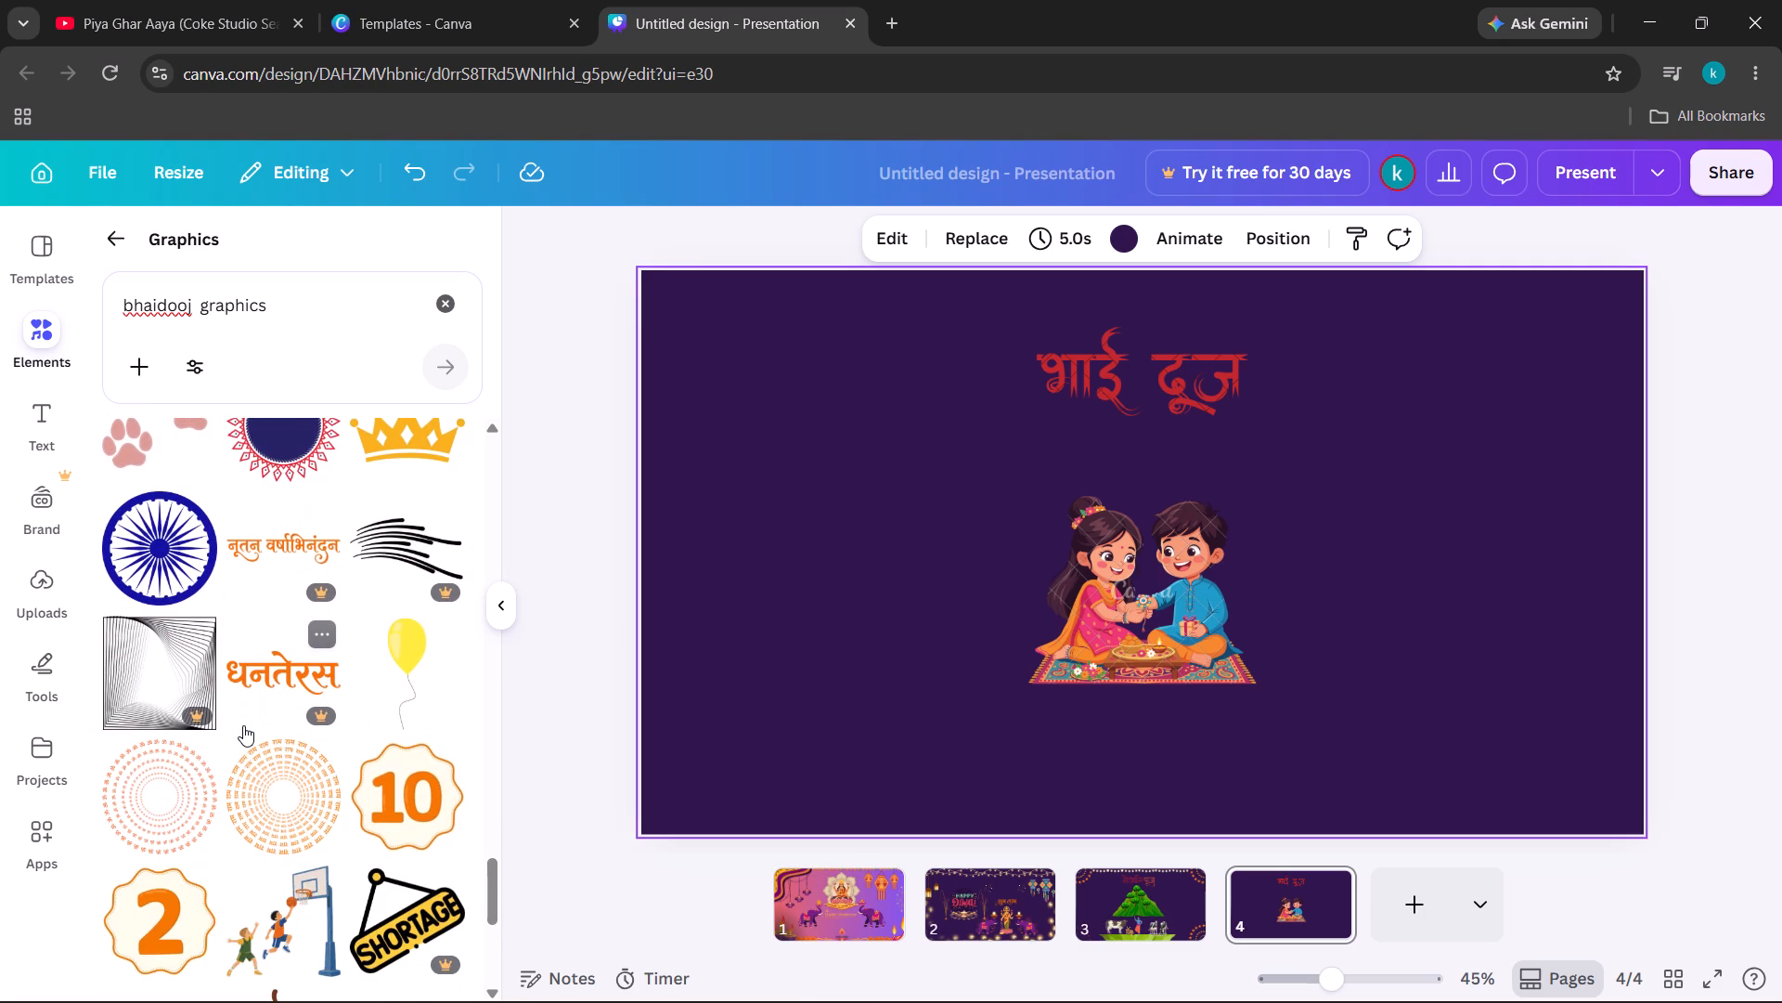
pyautogui.scroll(2, 243, 725)
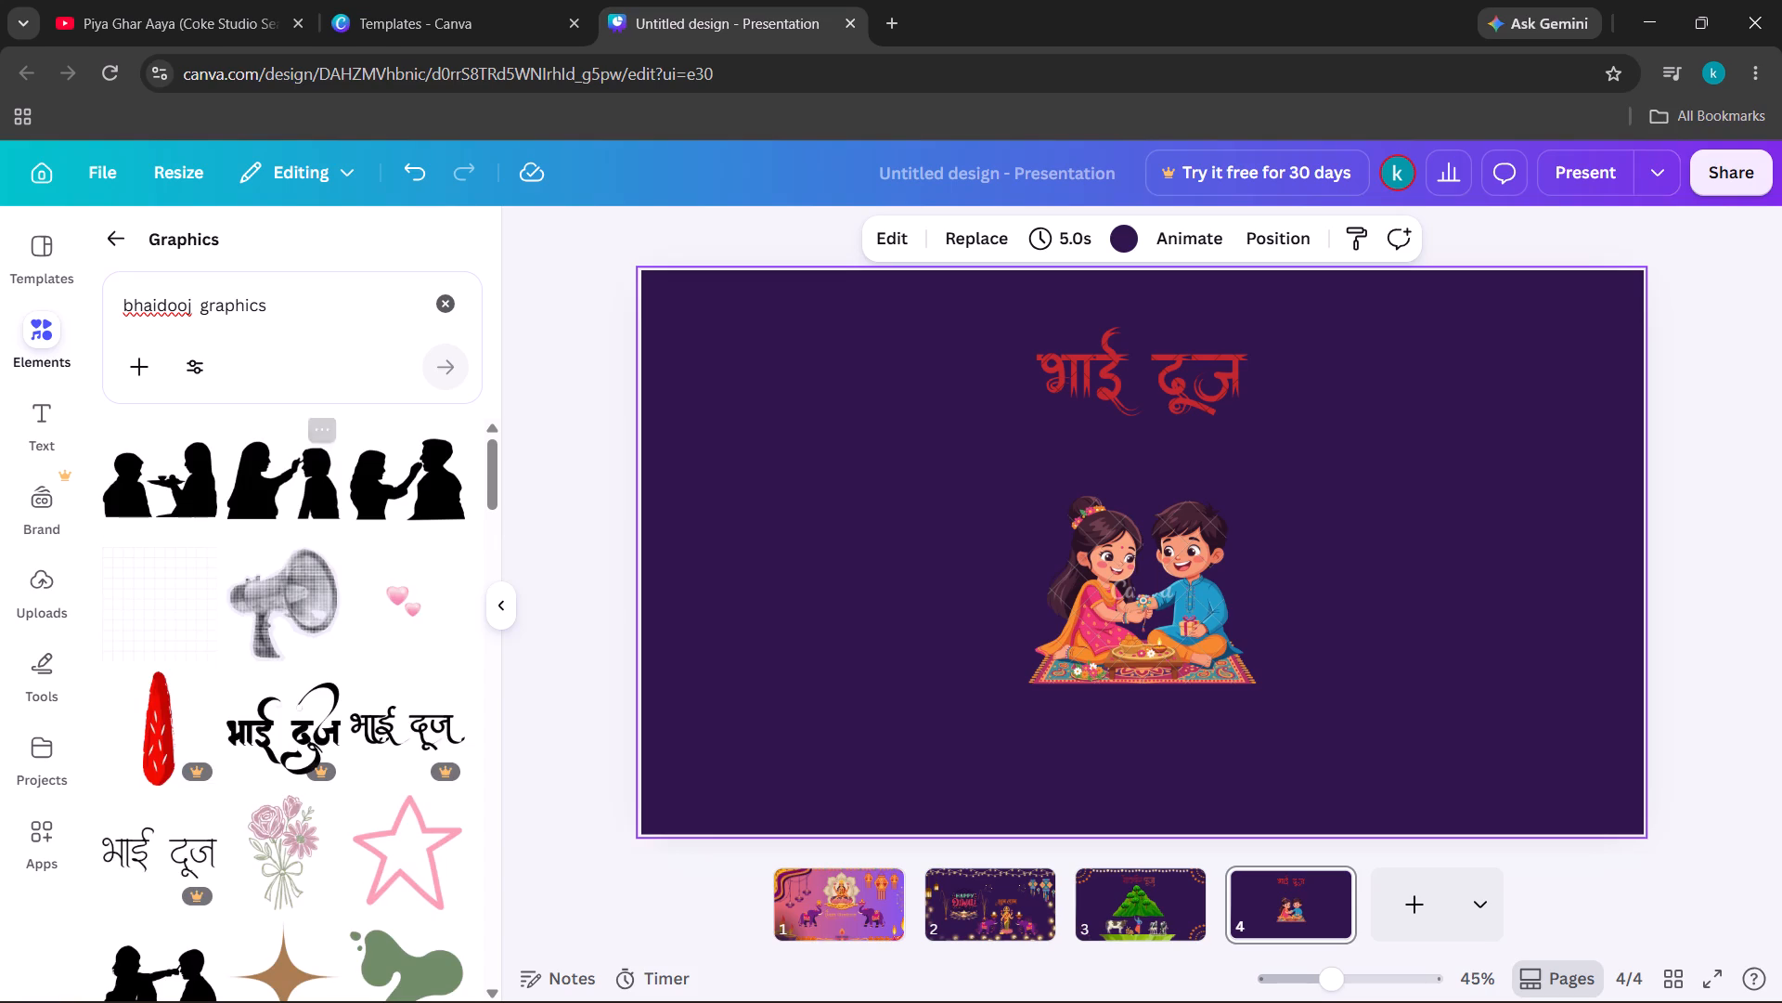
# Replace bhaidooj with diwali lights in the graphics query and run the search.
pyautogui.click(196, 306)
pyautogui.press('BackSpace')
pyautogui.press('BackSpace')
pyautogui.press('BackSpace')
pyautogui.press('BackSpace')
pyautogui.press('BackSpace')
pyautogui.press('BackSpace')
pyautogui.press('BackSpace')
pyautogui.press('BackSpace')
pyautogui.press('BackSpace')
pyautogui.press('BackSpace')
pyautogui.press('BackSpace')
pyautogui.press('BackSpace')
pyautogui.press('BackSpace')
pyautogui.press('BackSpace')
pyautogui.press('BackSpace')
pyautogui.press('BackSpace')
pyautogui.press('BackSpace')
pyautogui.press('BackSpace')
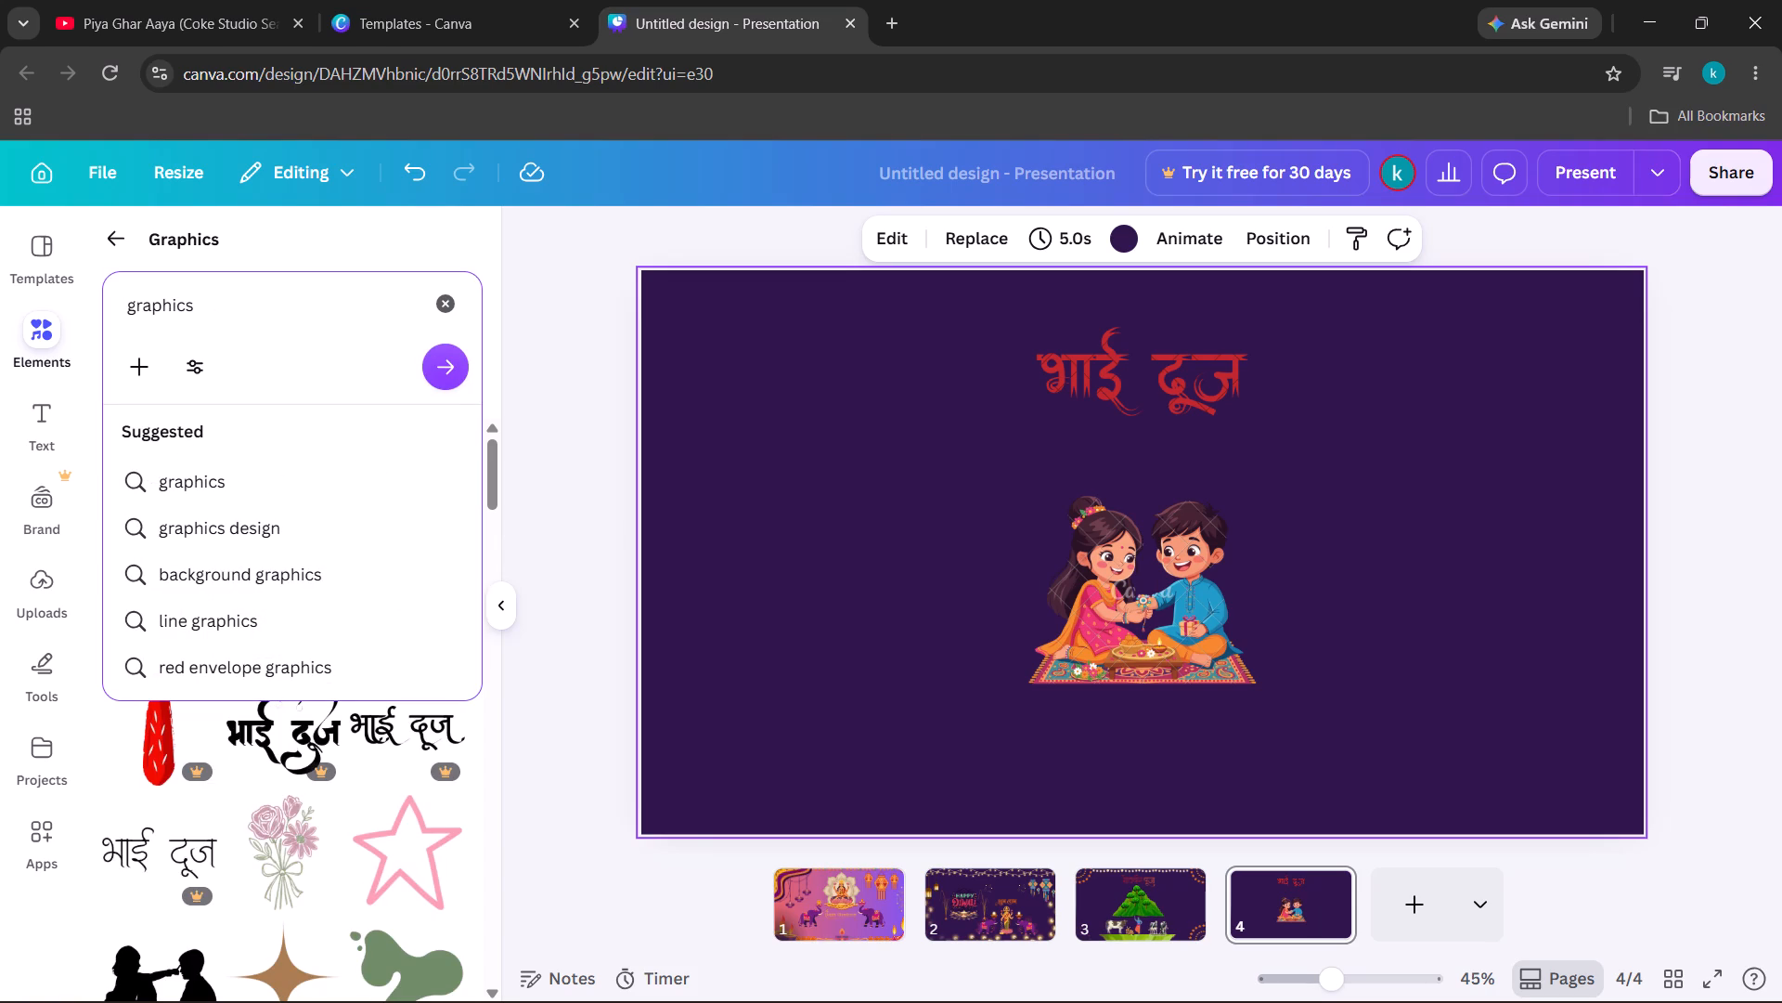
pyautogui.write('diwali ligjhts')
pyautogui.press('space')
pyautogui.press('Return')
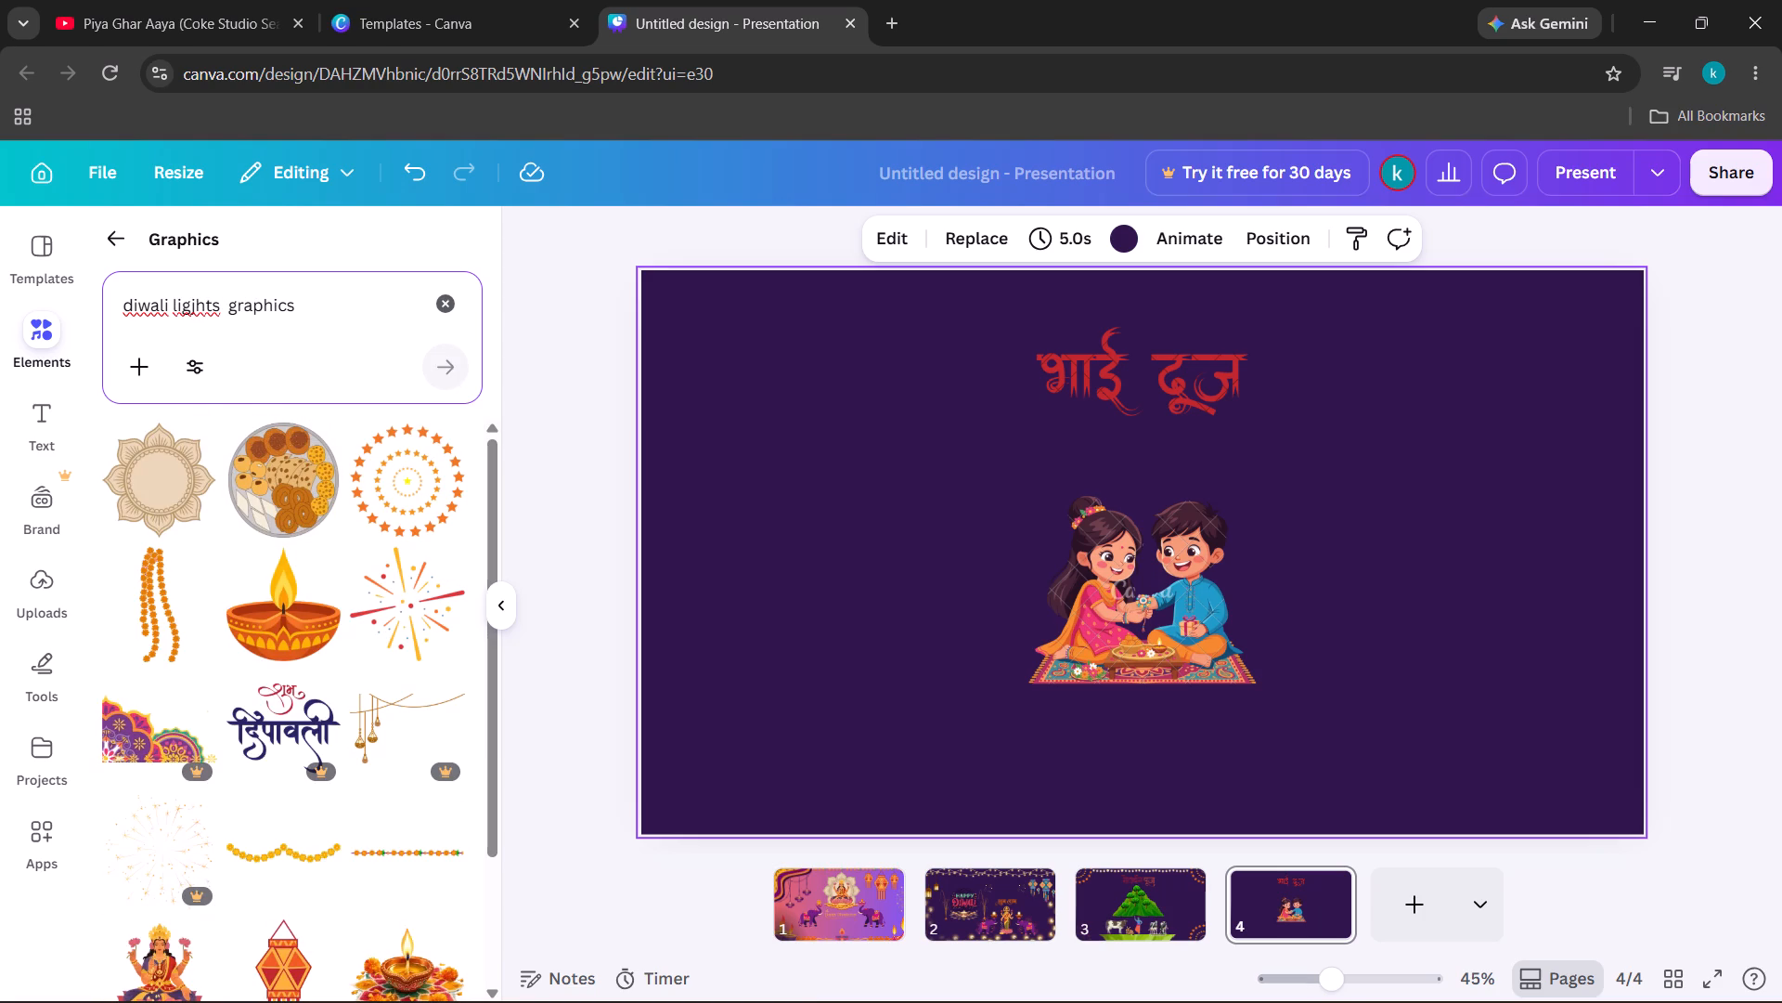
# Correct the graphics query to diwali light graphics and run the search.
pyautogui.press('BackSpace')
pyautogui.press('BackSpace')
pyautogui.press('BackSpace')
pyautogui.press('BackSpace')
pyautogui.press('BackSpace')
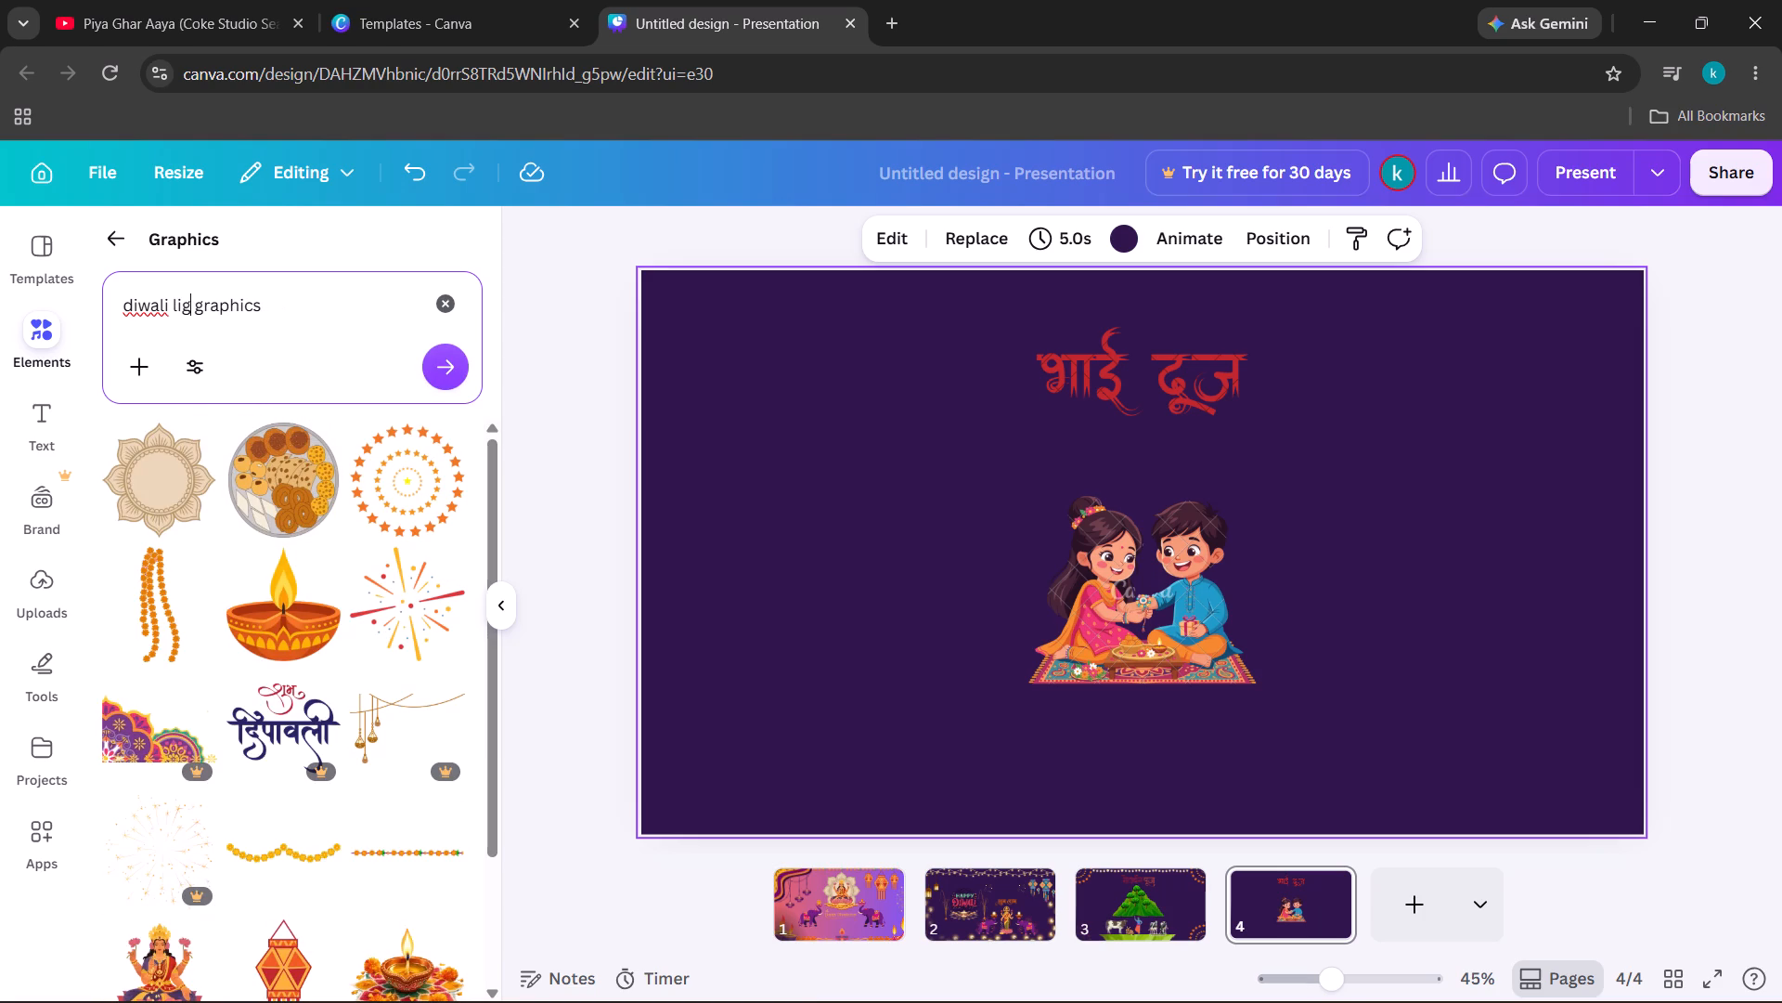
pyautogui.press('h')
pyautogui.press('t')
pyautogui.press('Return')
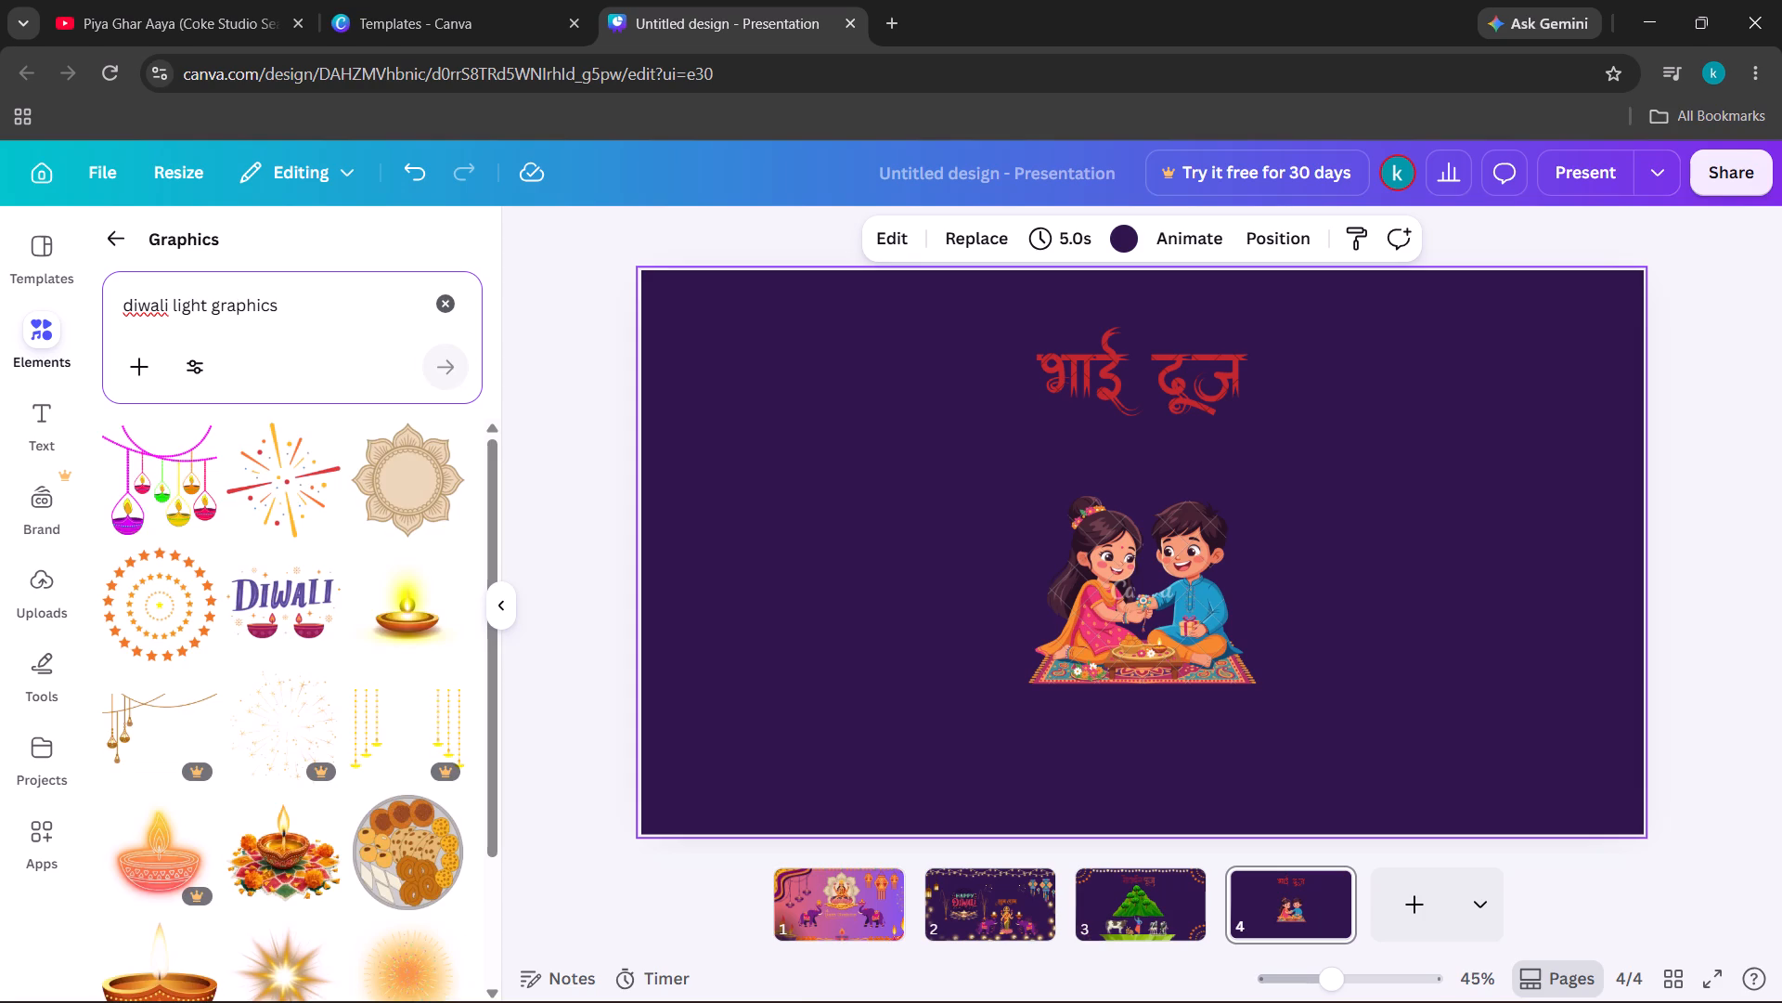
# Add the yellow-and-orange marigold garland graphic from the results and place it in slide 4's top-left corner.
pyautogui.scroll(-3, 306, 796)
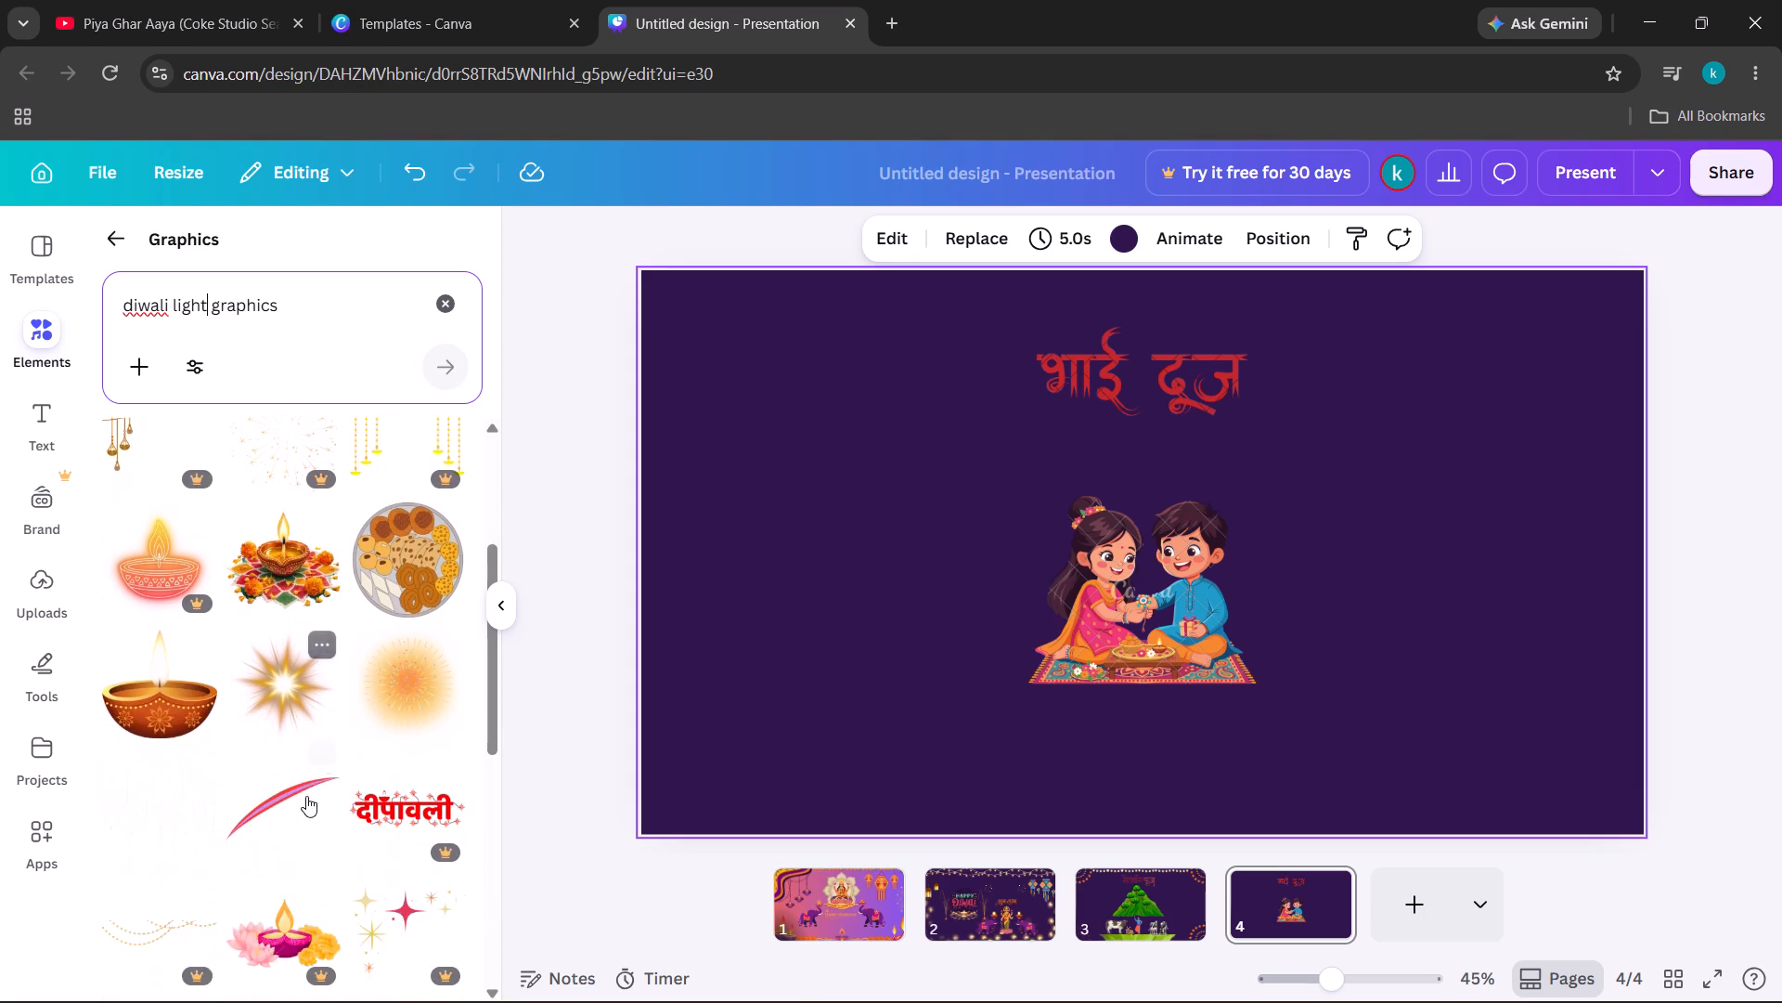
pyautogui.hscroll(5, 306, 796)
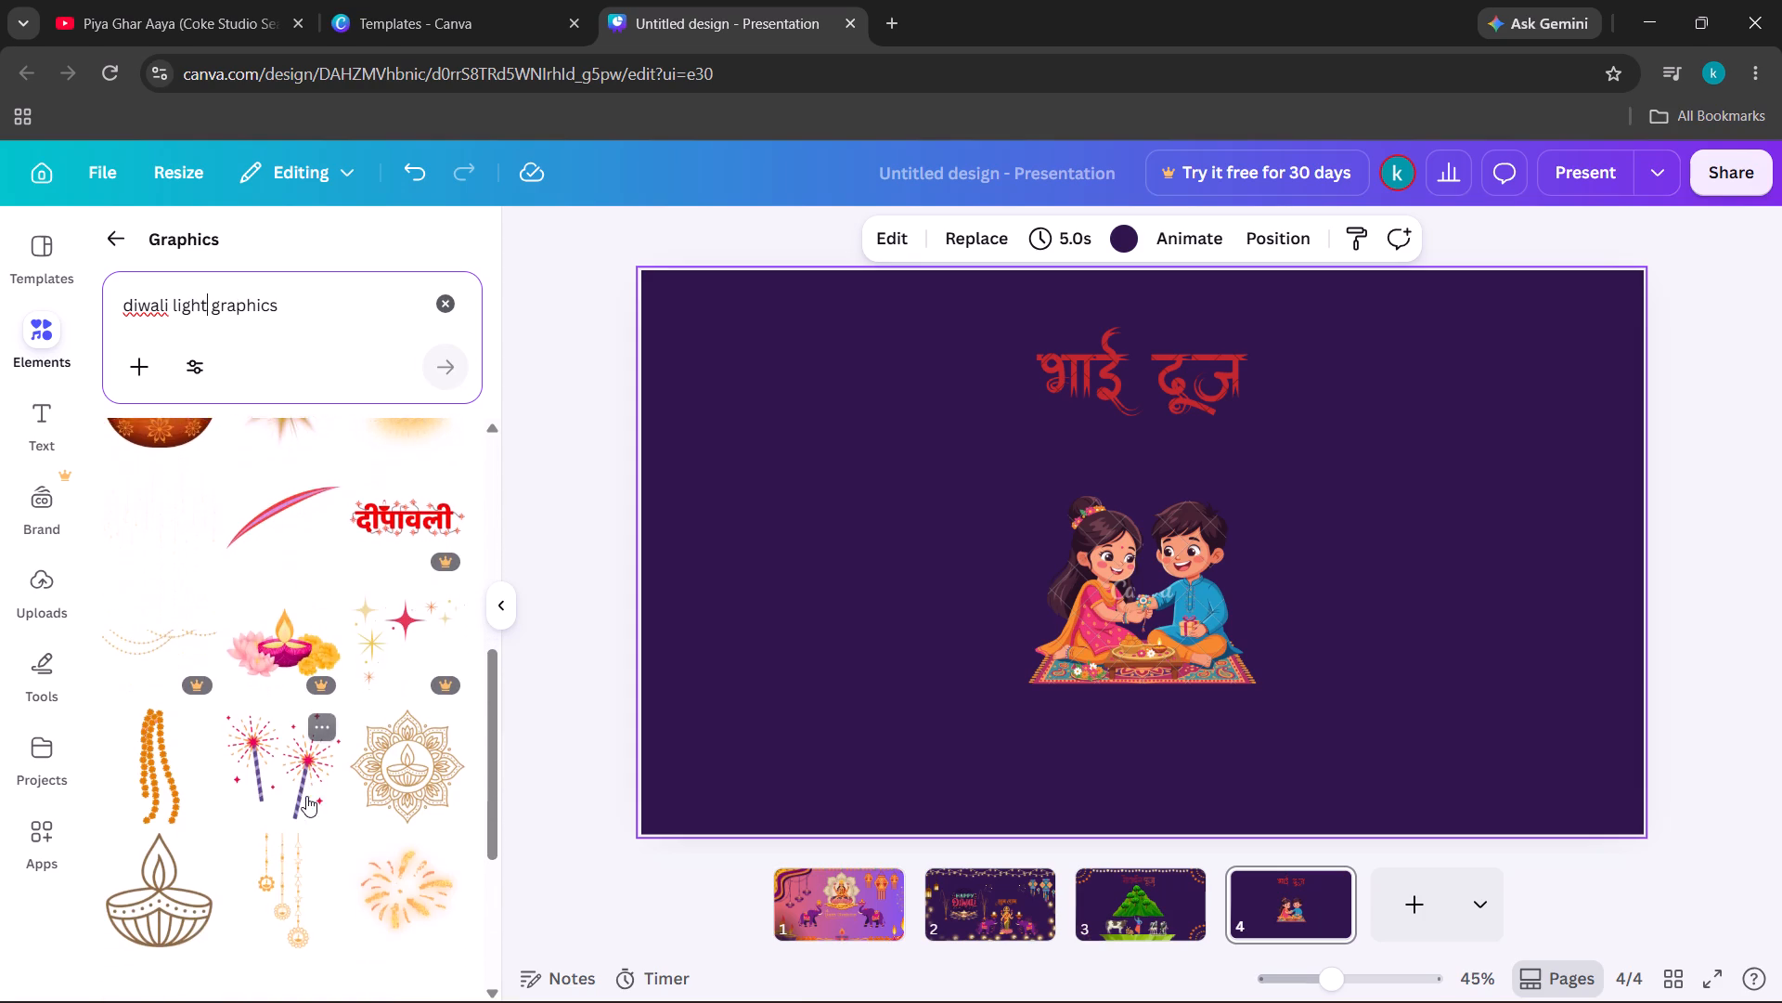
pyautogui.hscroll(8, 306, 796)
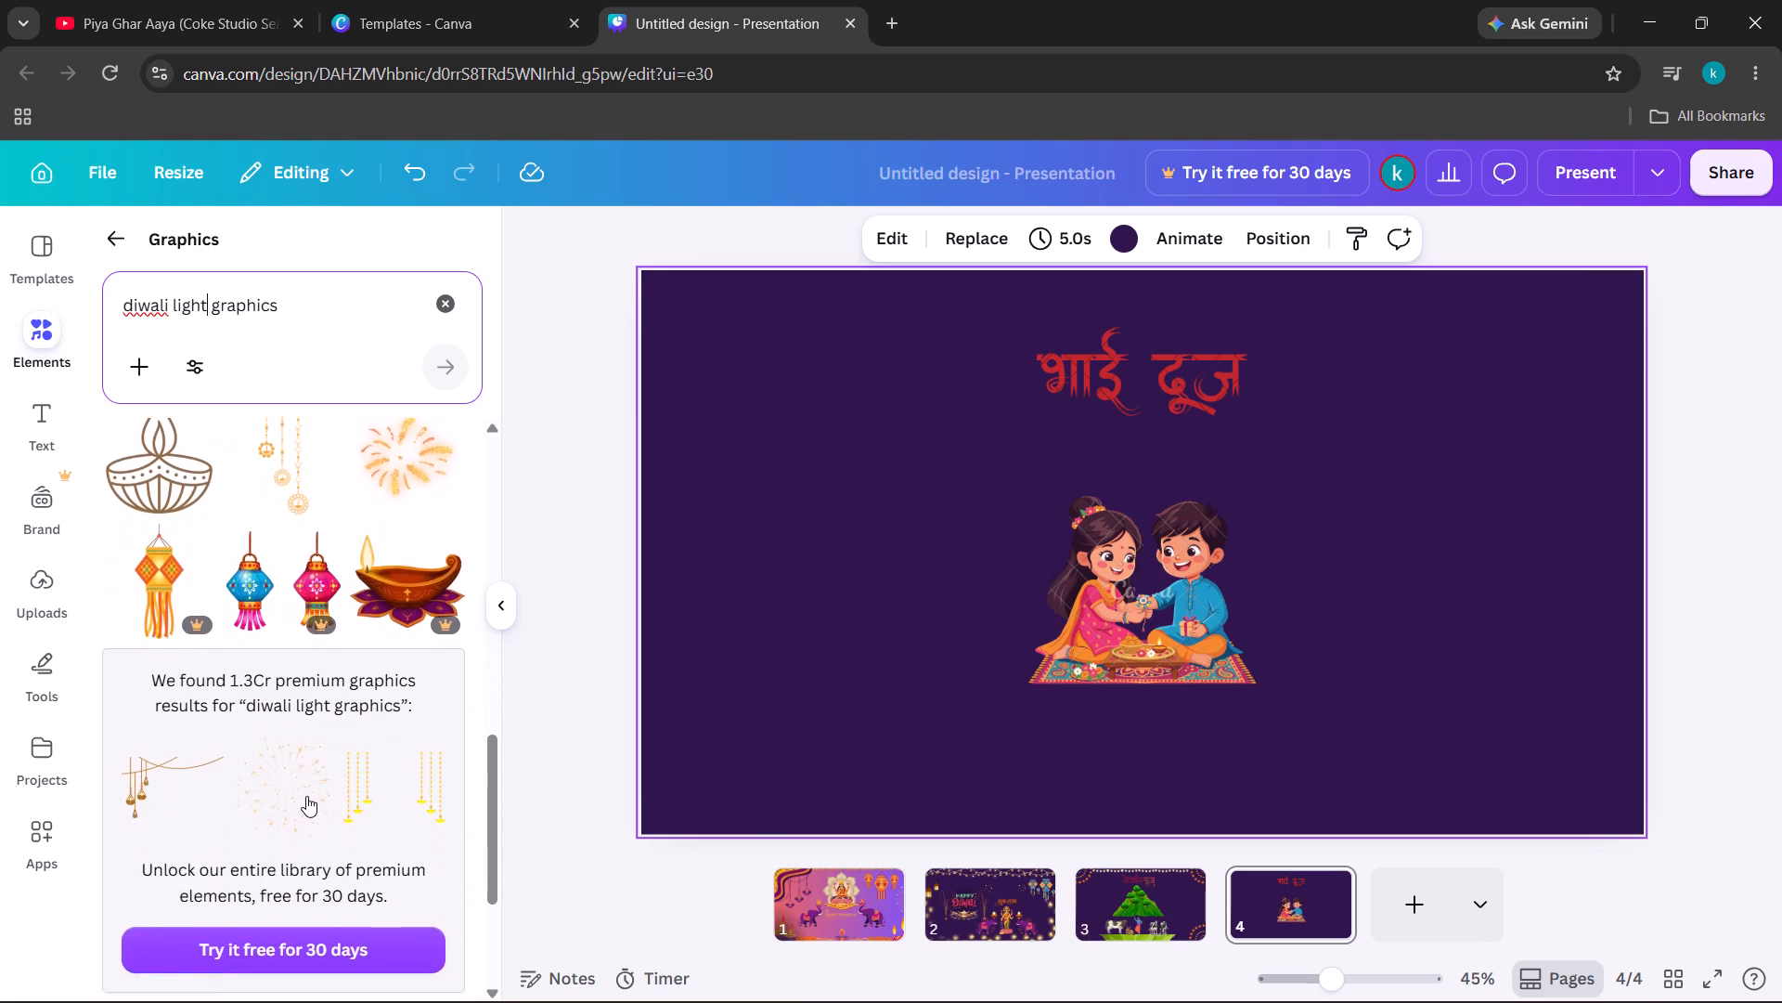
pyautogui.hscroll(6, 306, 796)
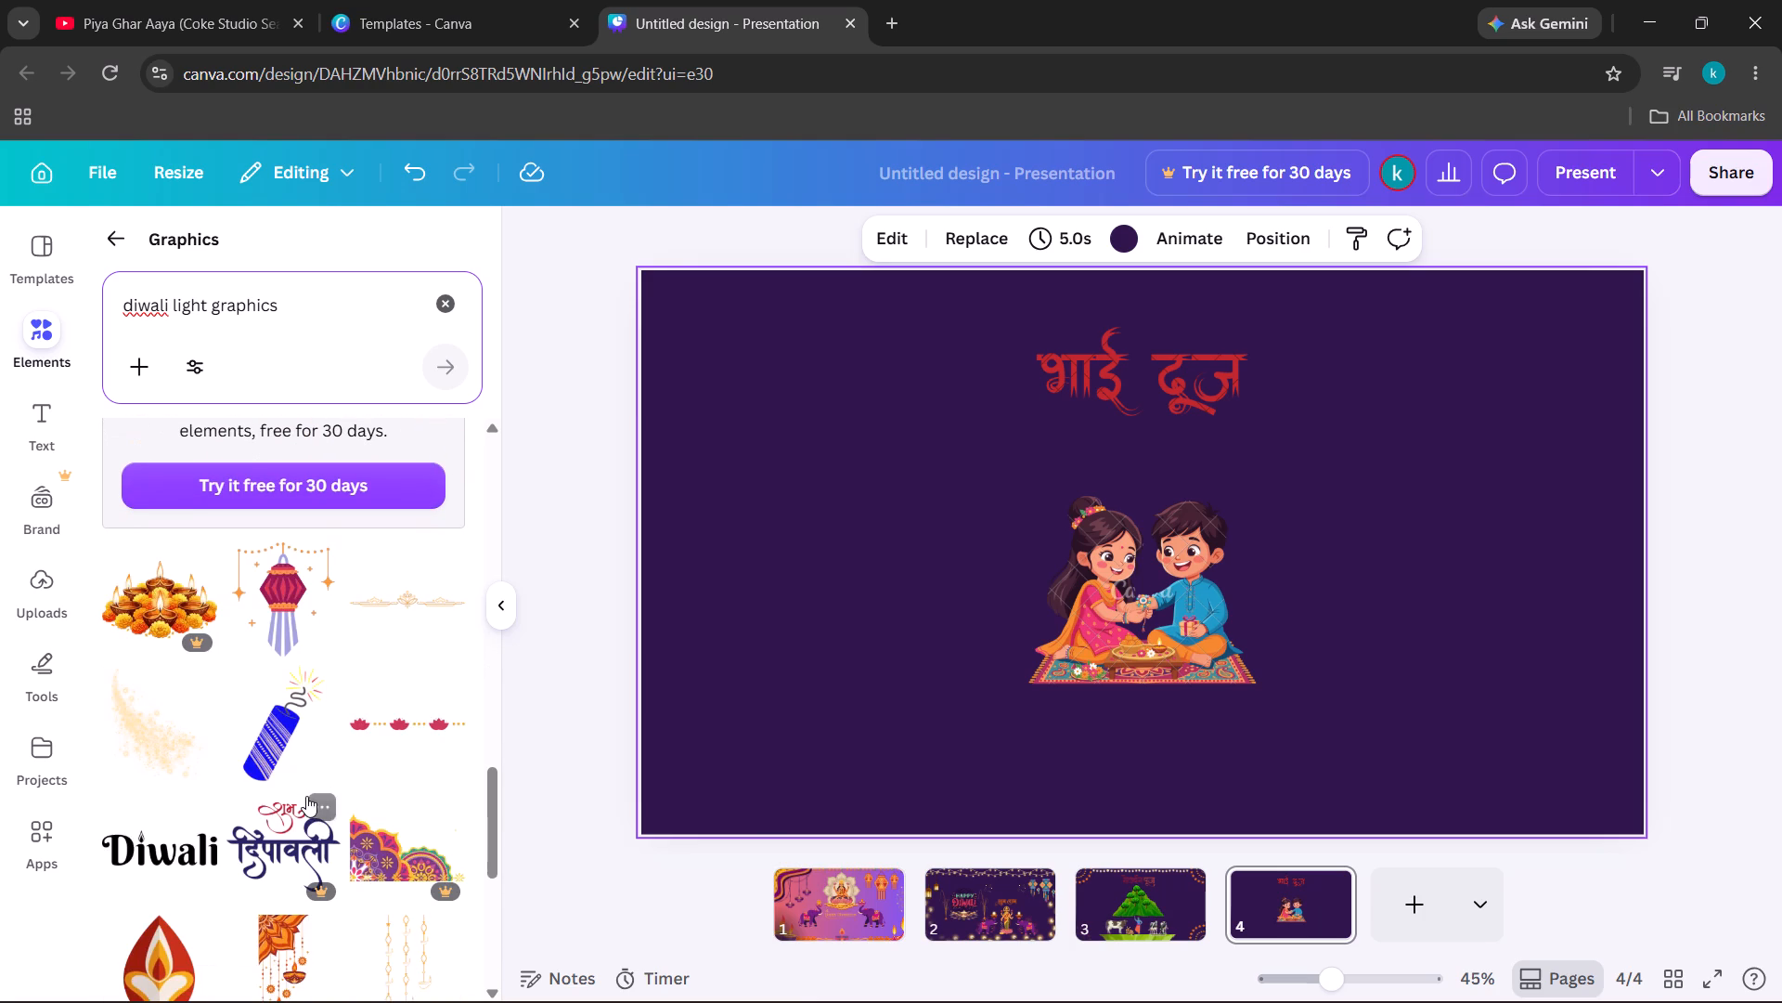
pyautogui.hscroll(7, 306, 796)
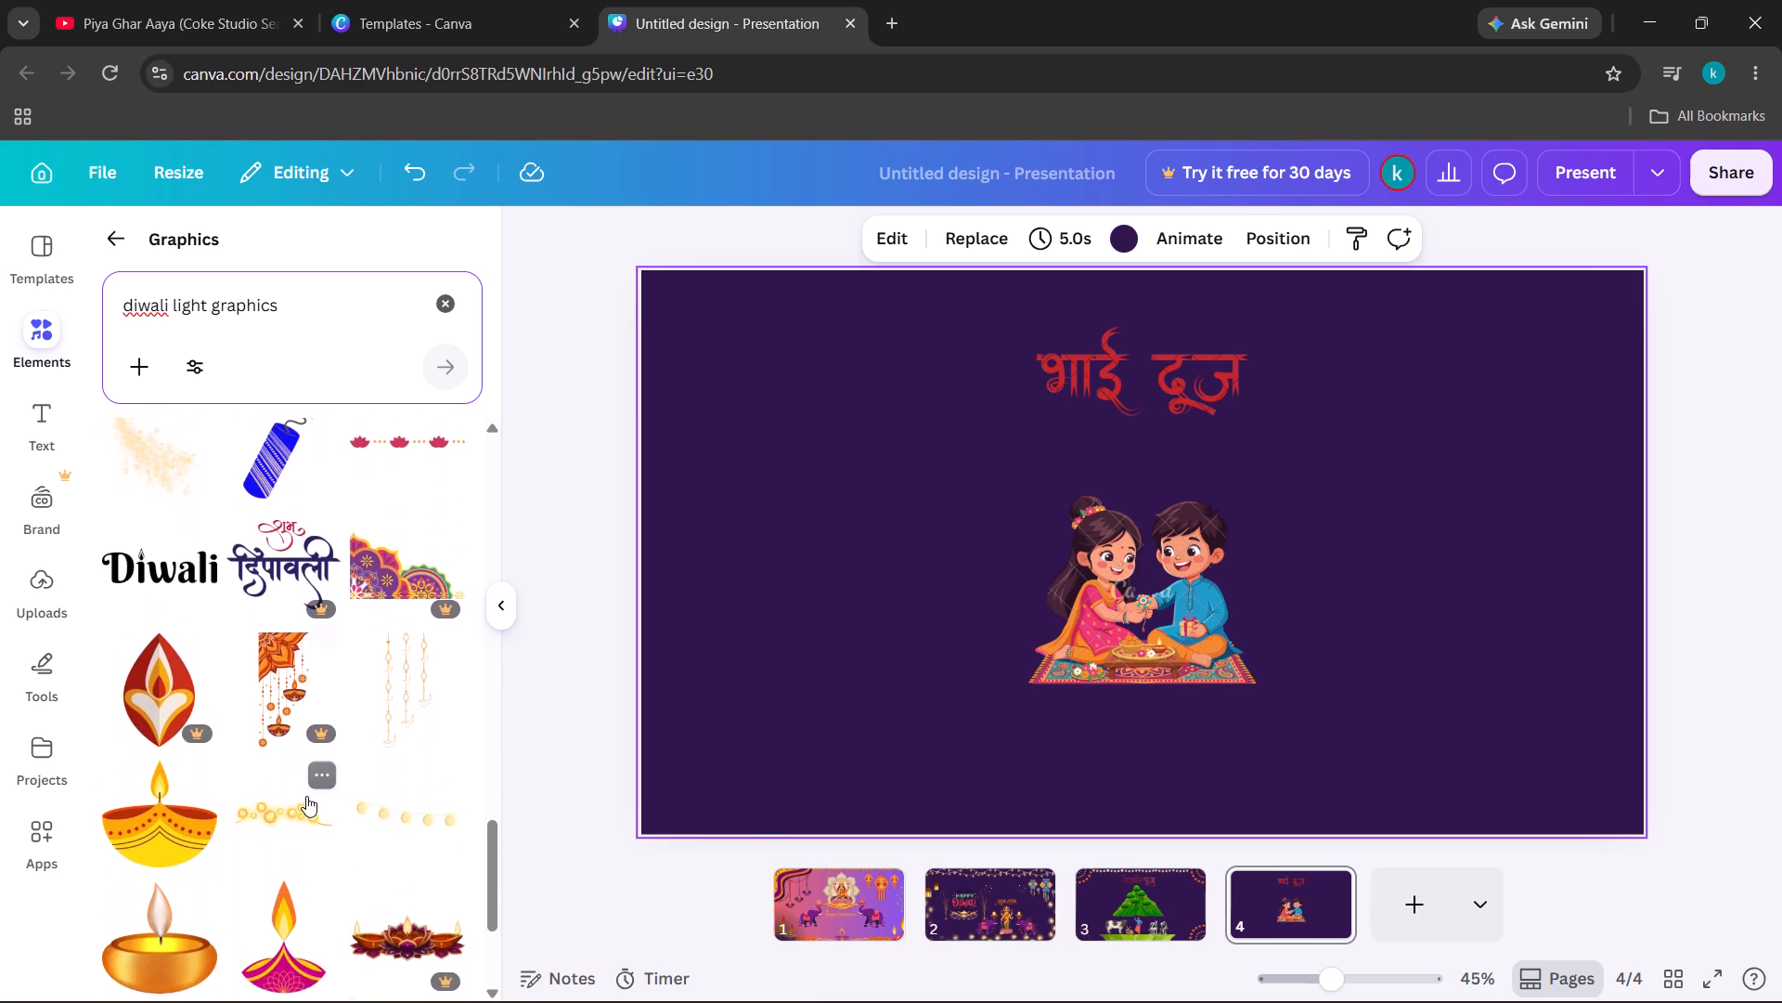
pyautogui.hscroll(4, 306, 796)
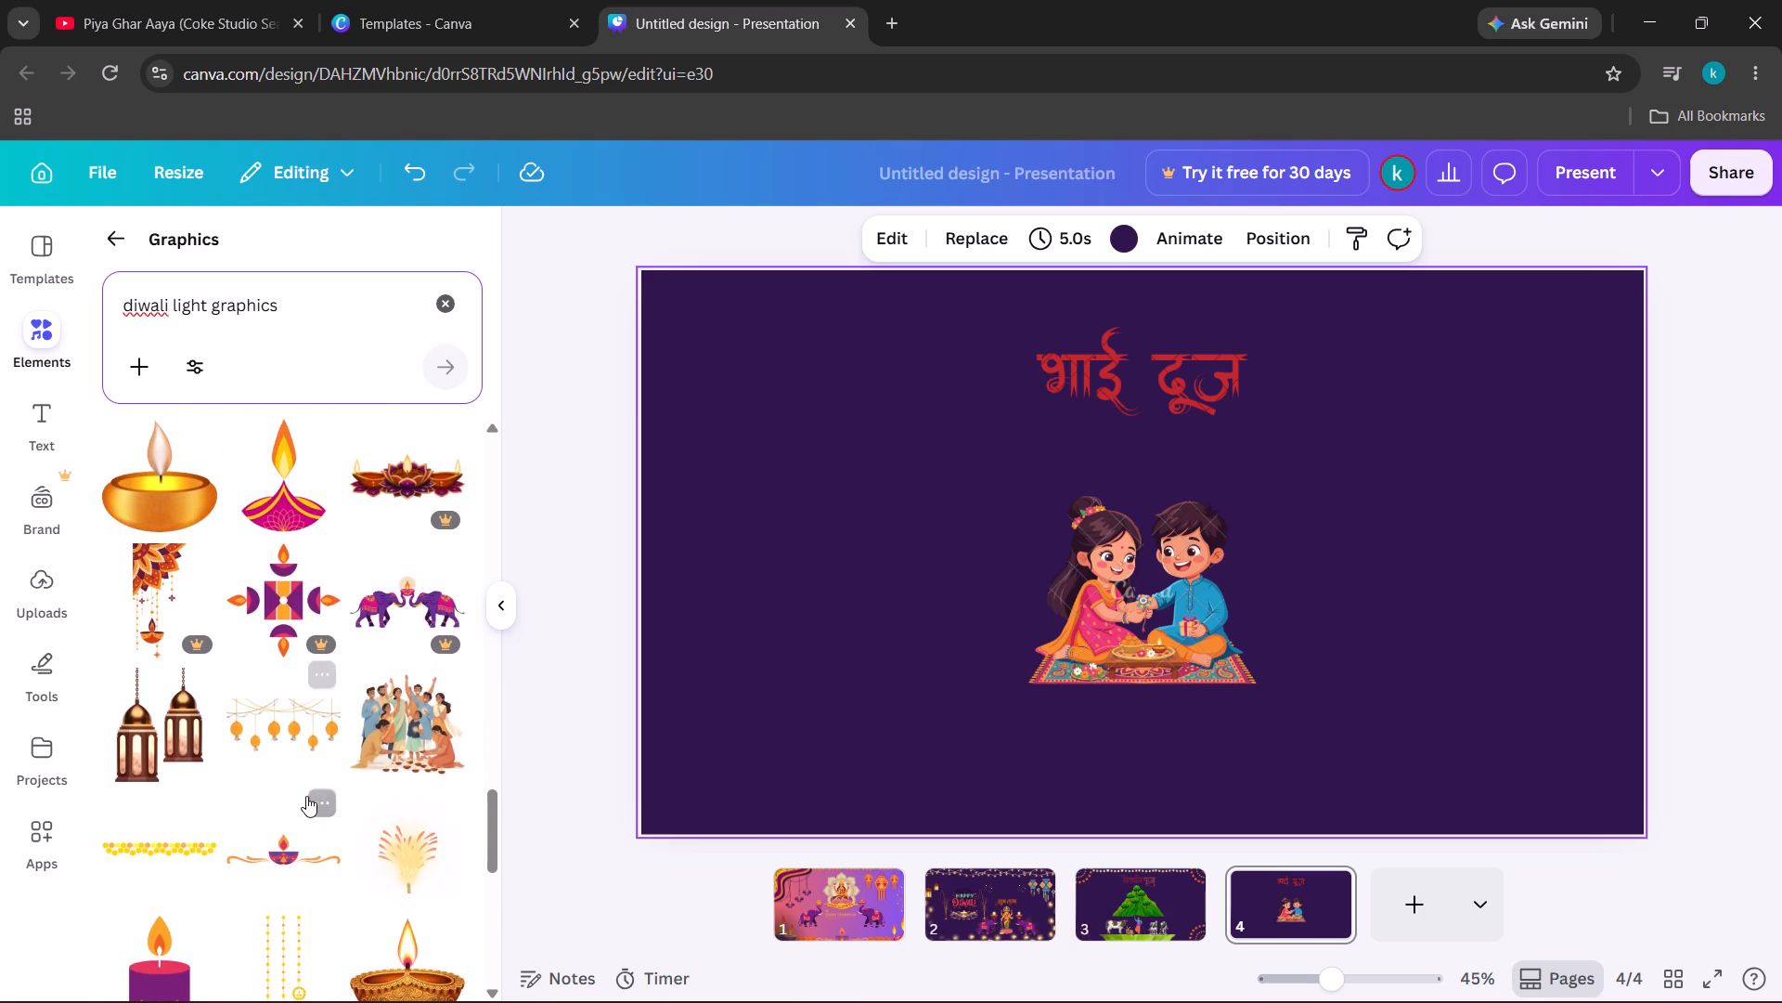
pyautogui.scroll(-1, 306, 796)
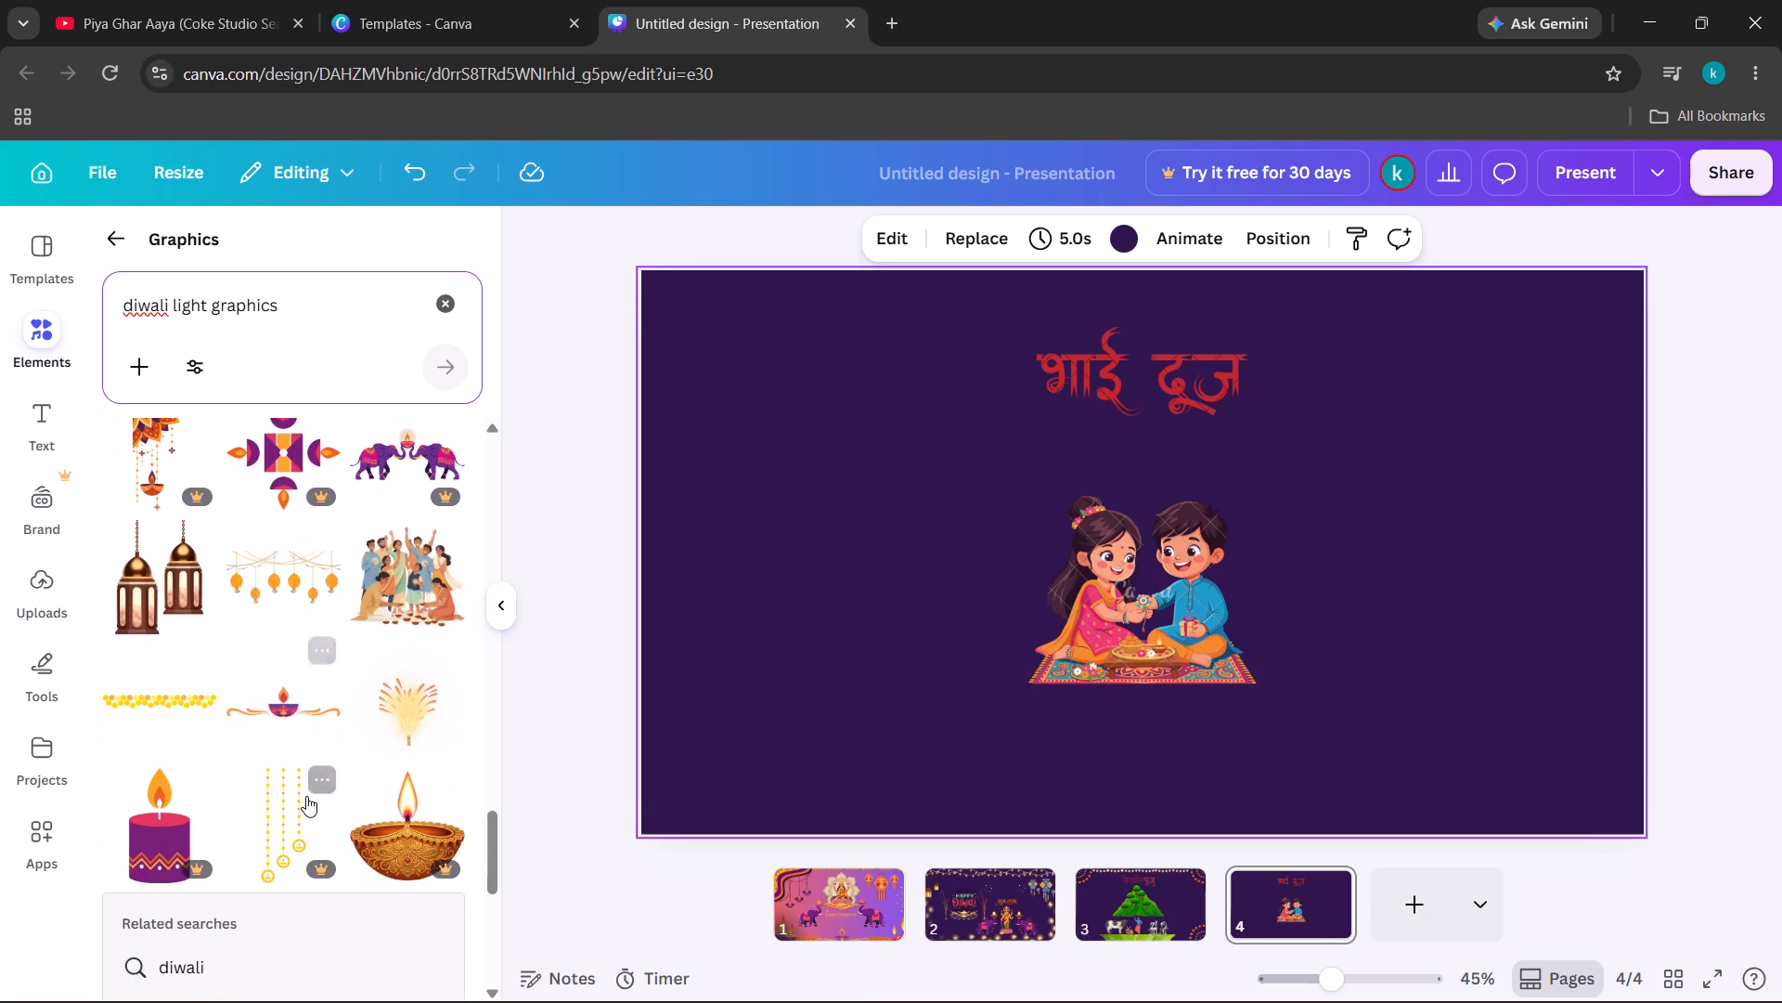
pyautogui.click(178, 724)
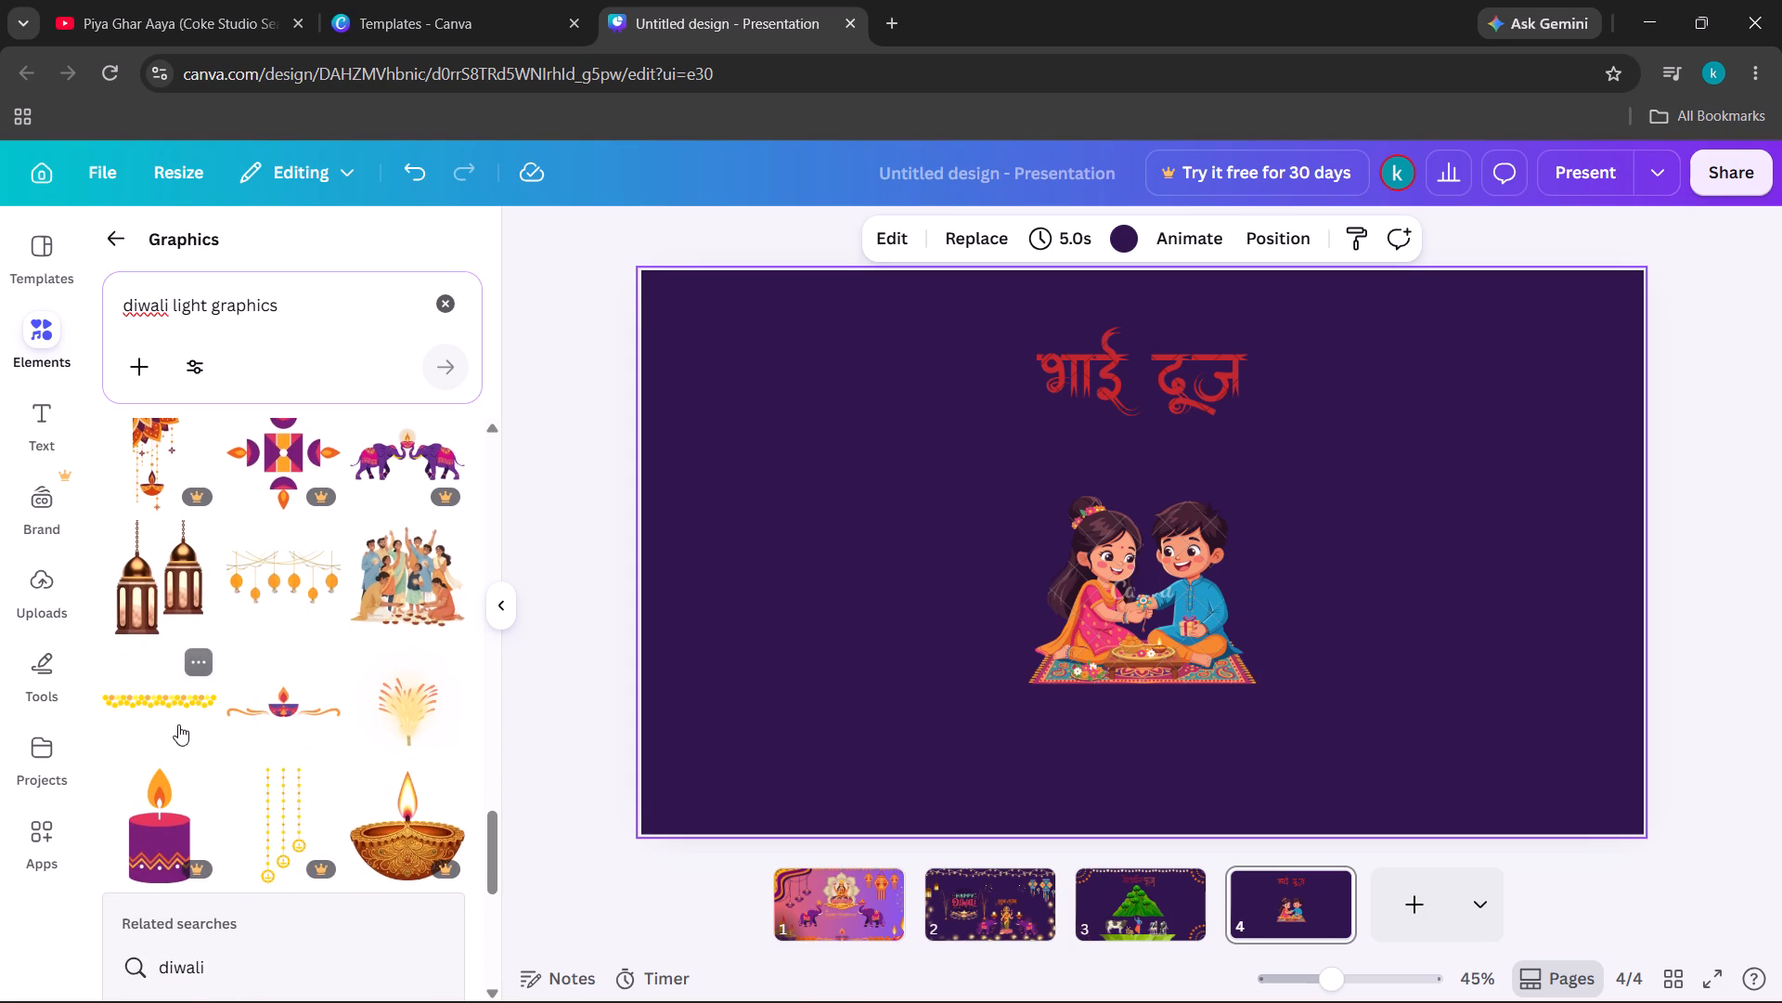
pyautogui.moveTo(1094, 545); pyautogui.dragTo(881, 385)
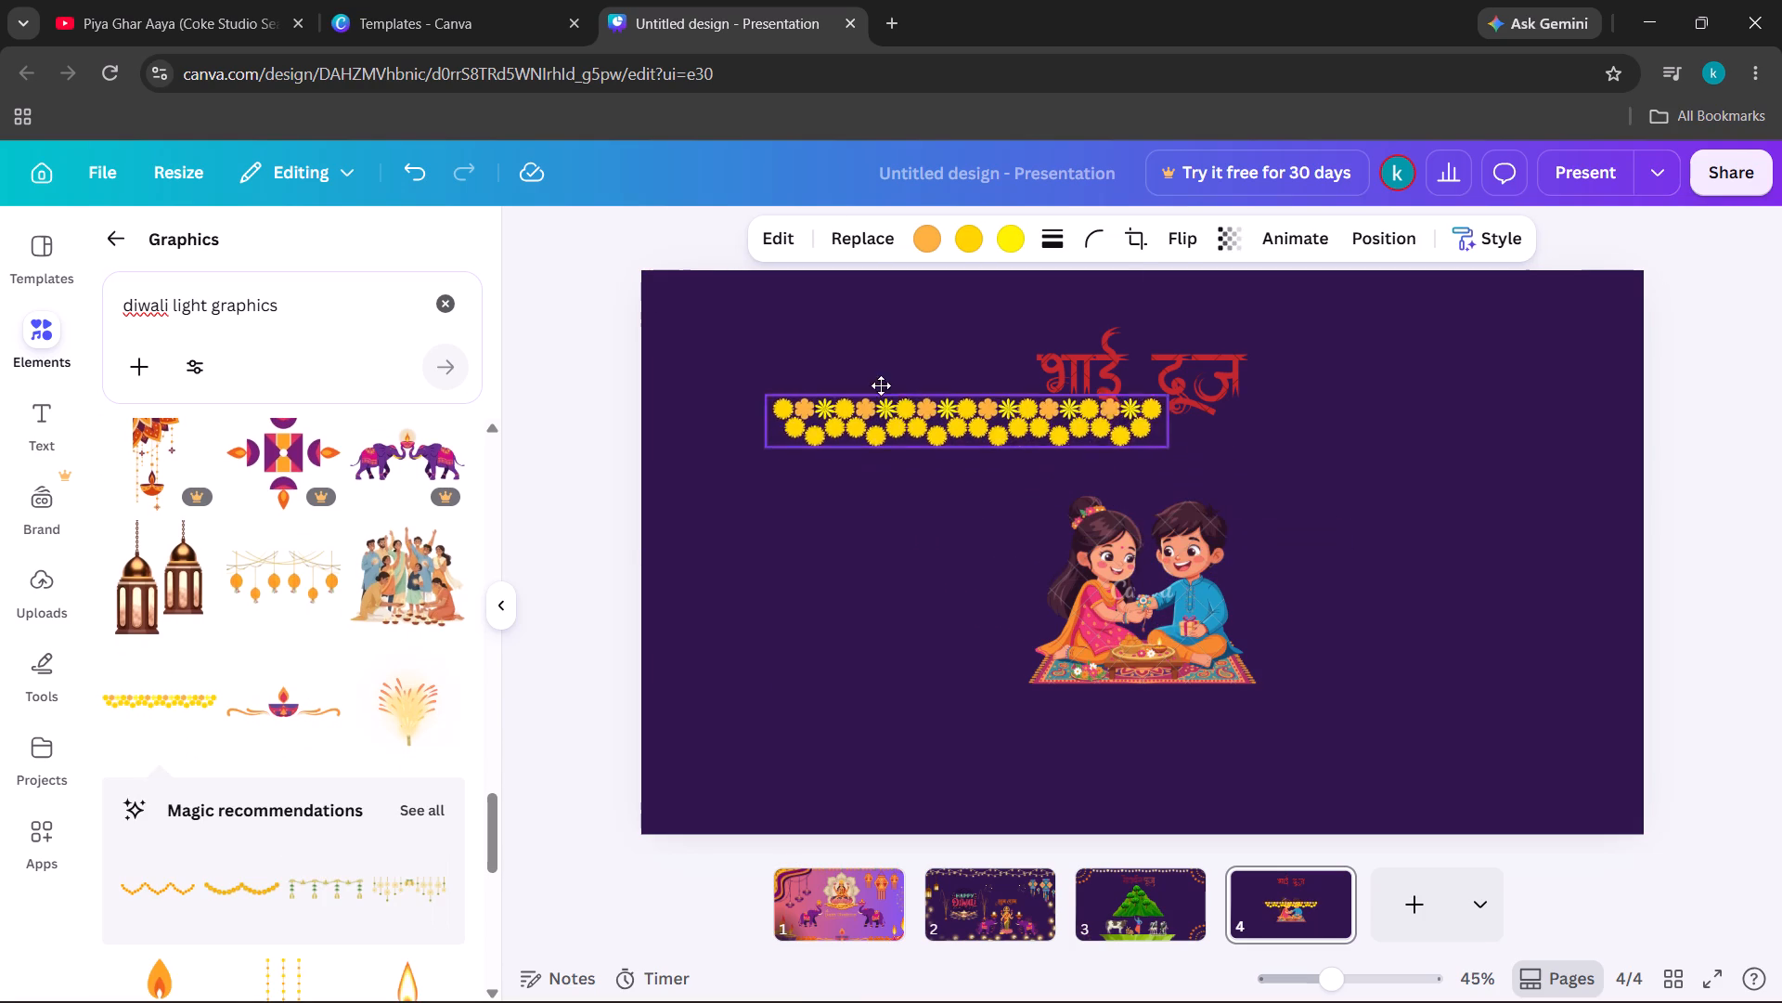
pyautogui.moveTo(881, 385); pyautogui.dragTo(786, 287)
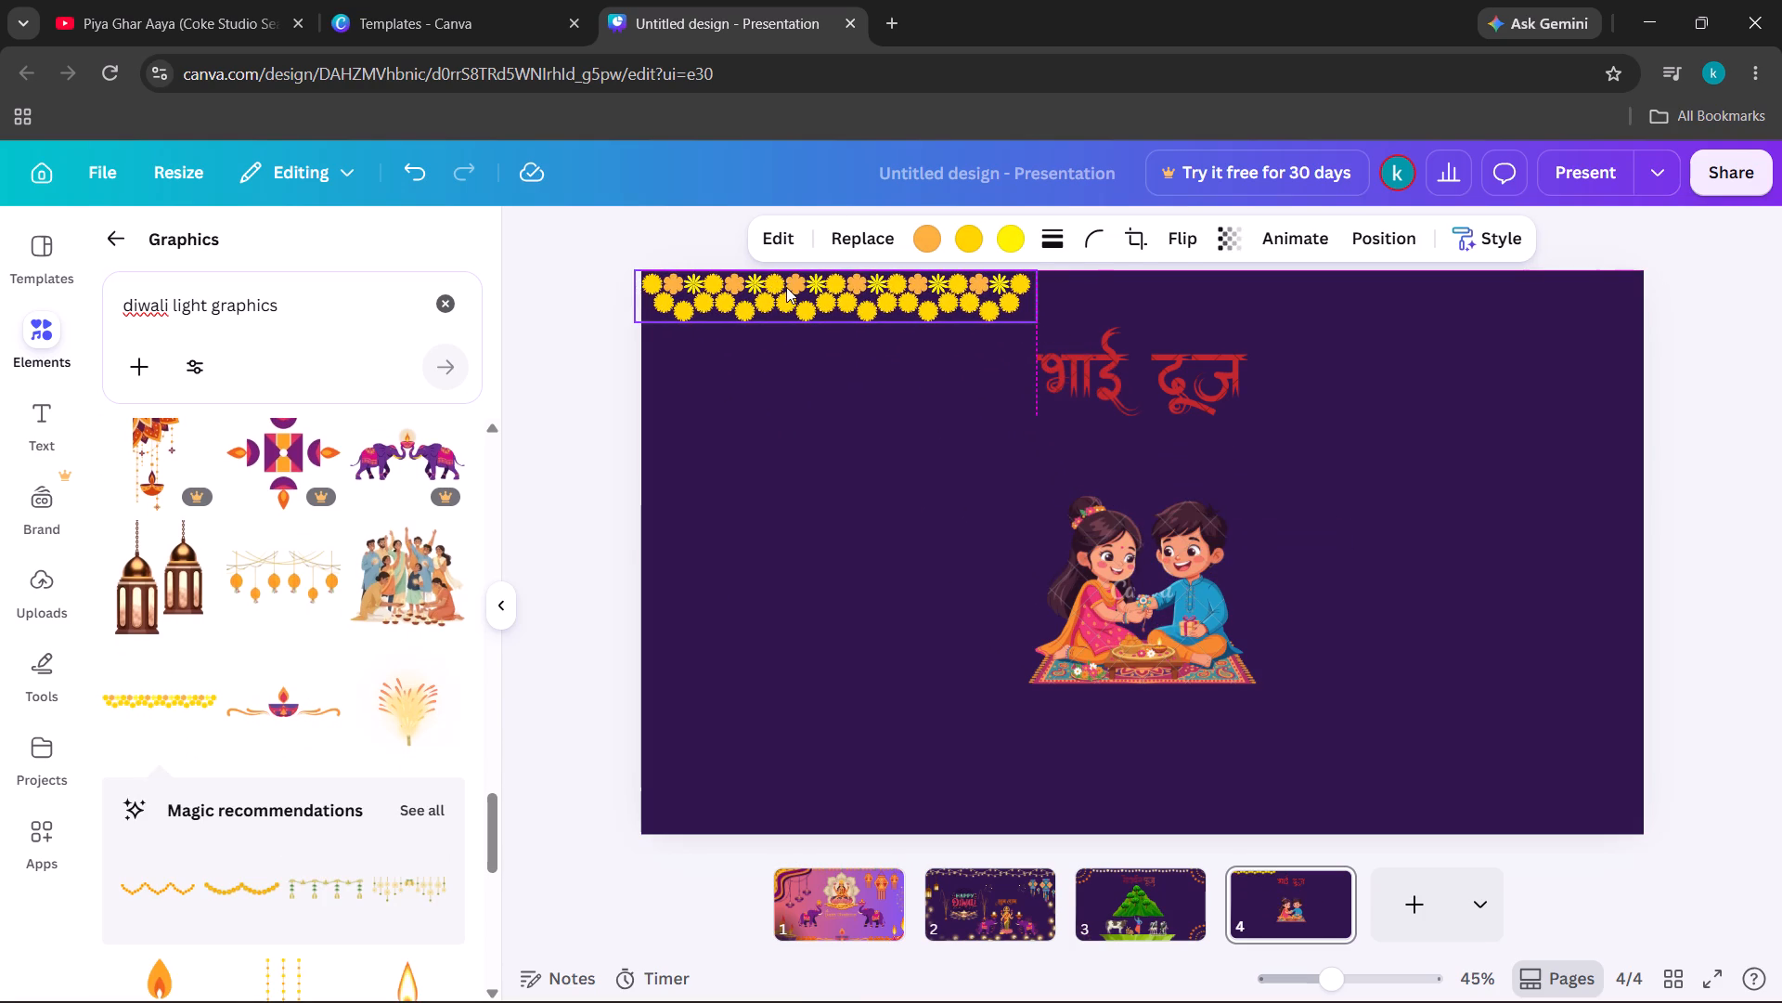
# Duplicate the marigold garland twice and line the copies up end to end across the slide's full top edge.
pyautogui.click(839, 364)
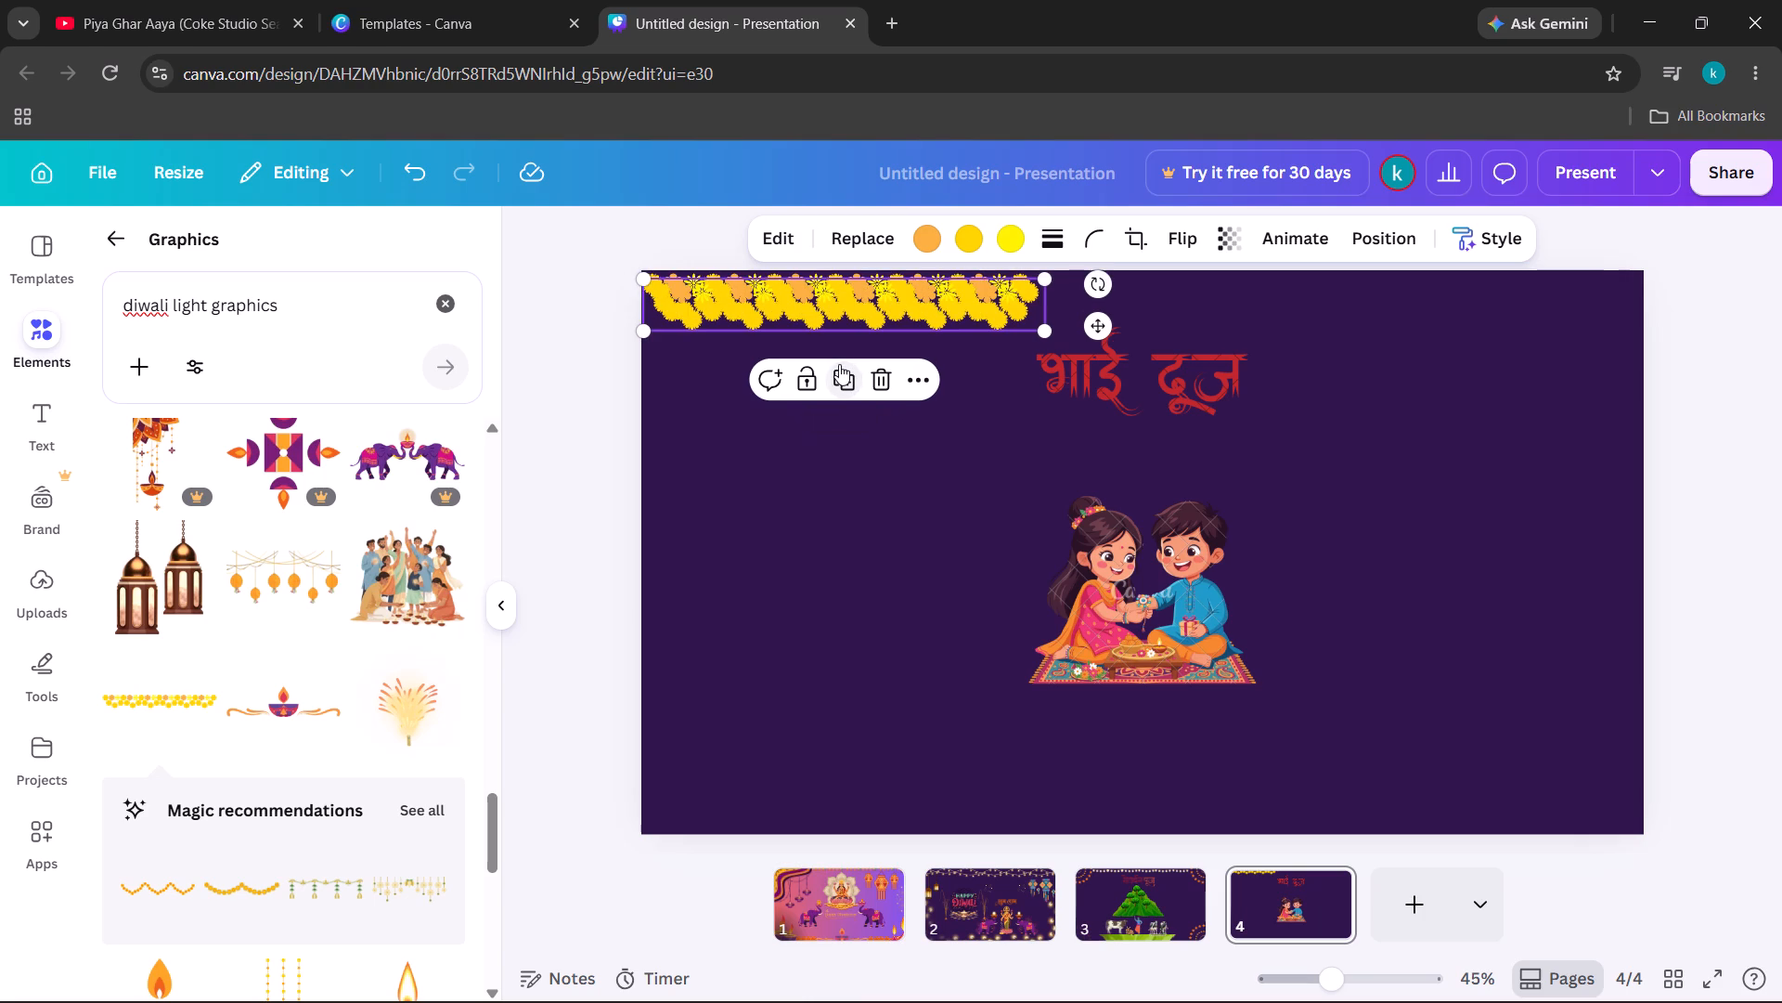
pyautogui.moveTo(939, 303); pyautogui.dragTo(1308, 302)
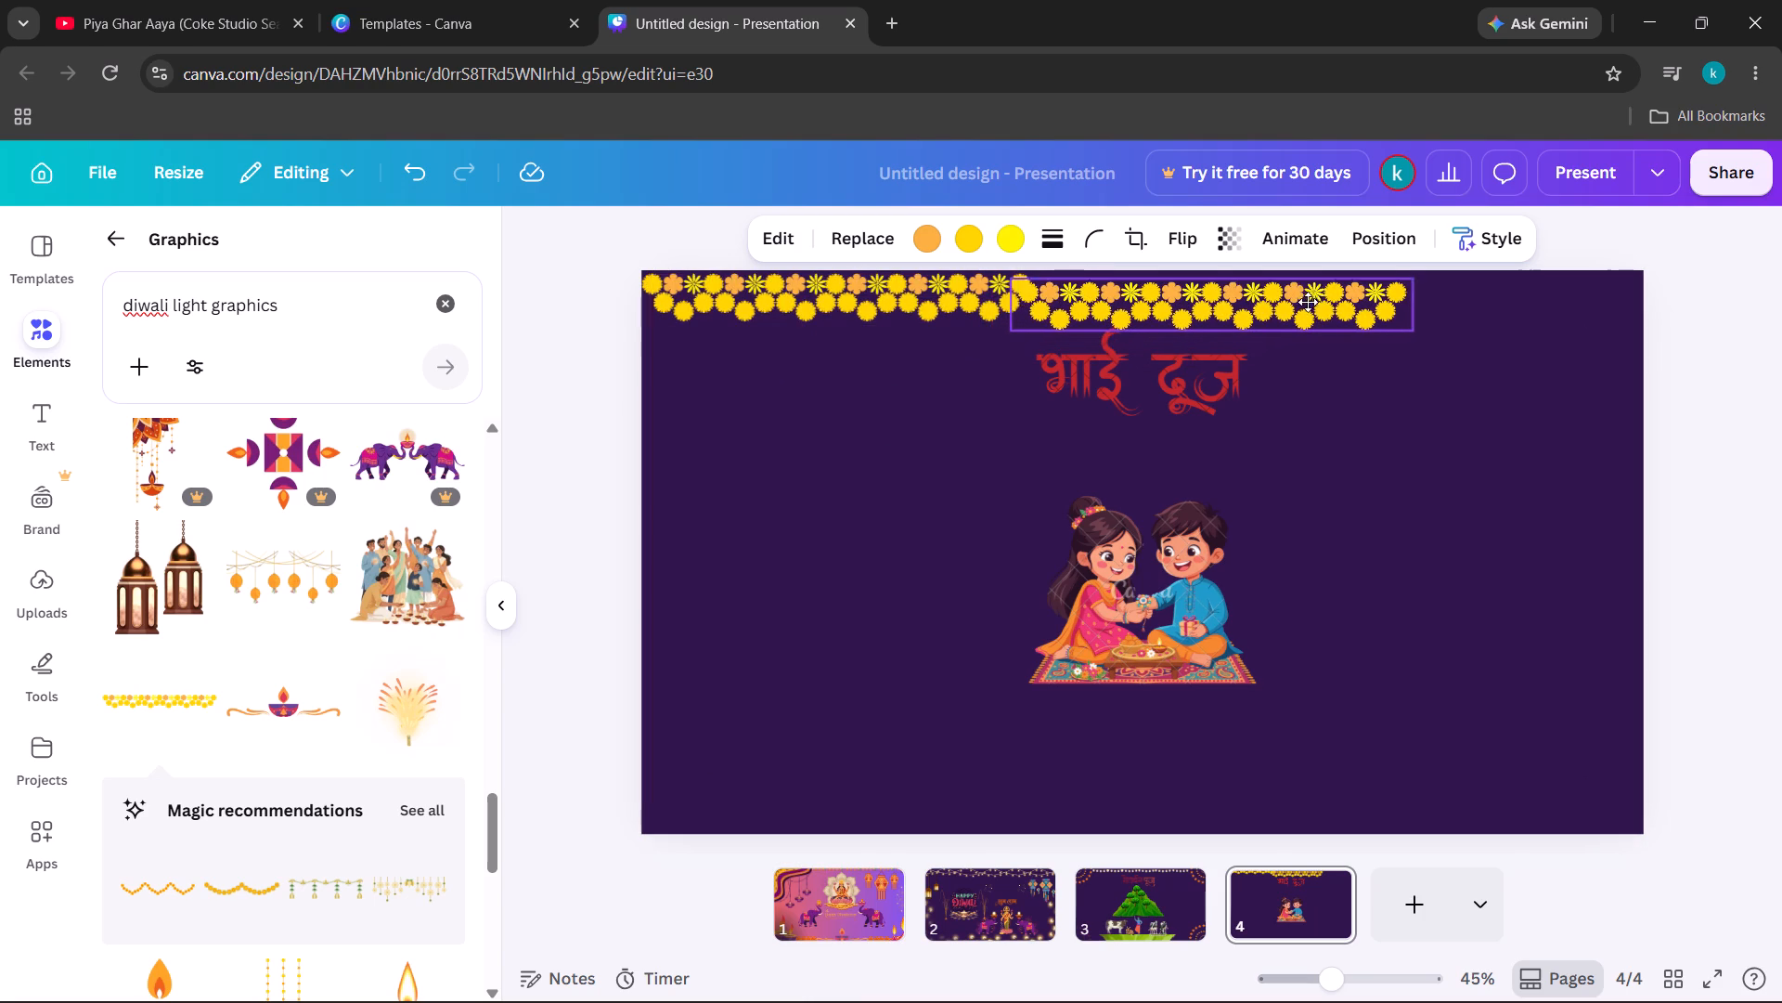
pyautogui.moveTo(1308, 302); pyautogui.dragTo(1294, 293)
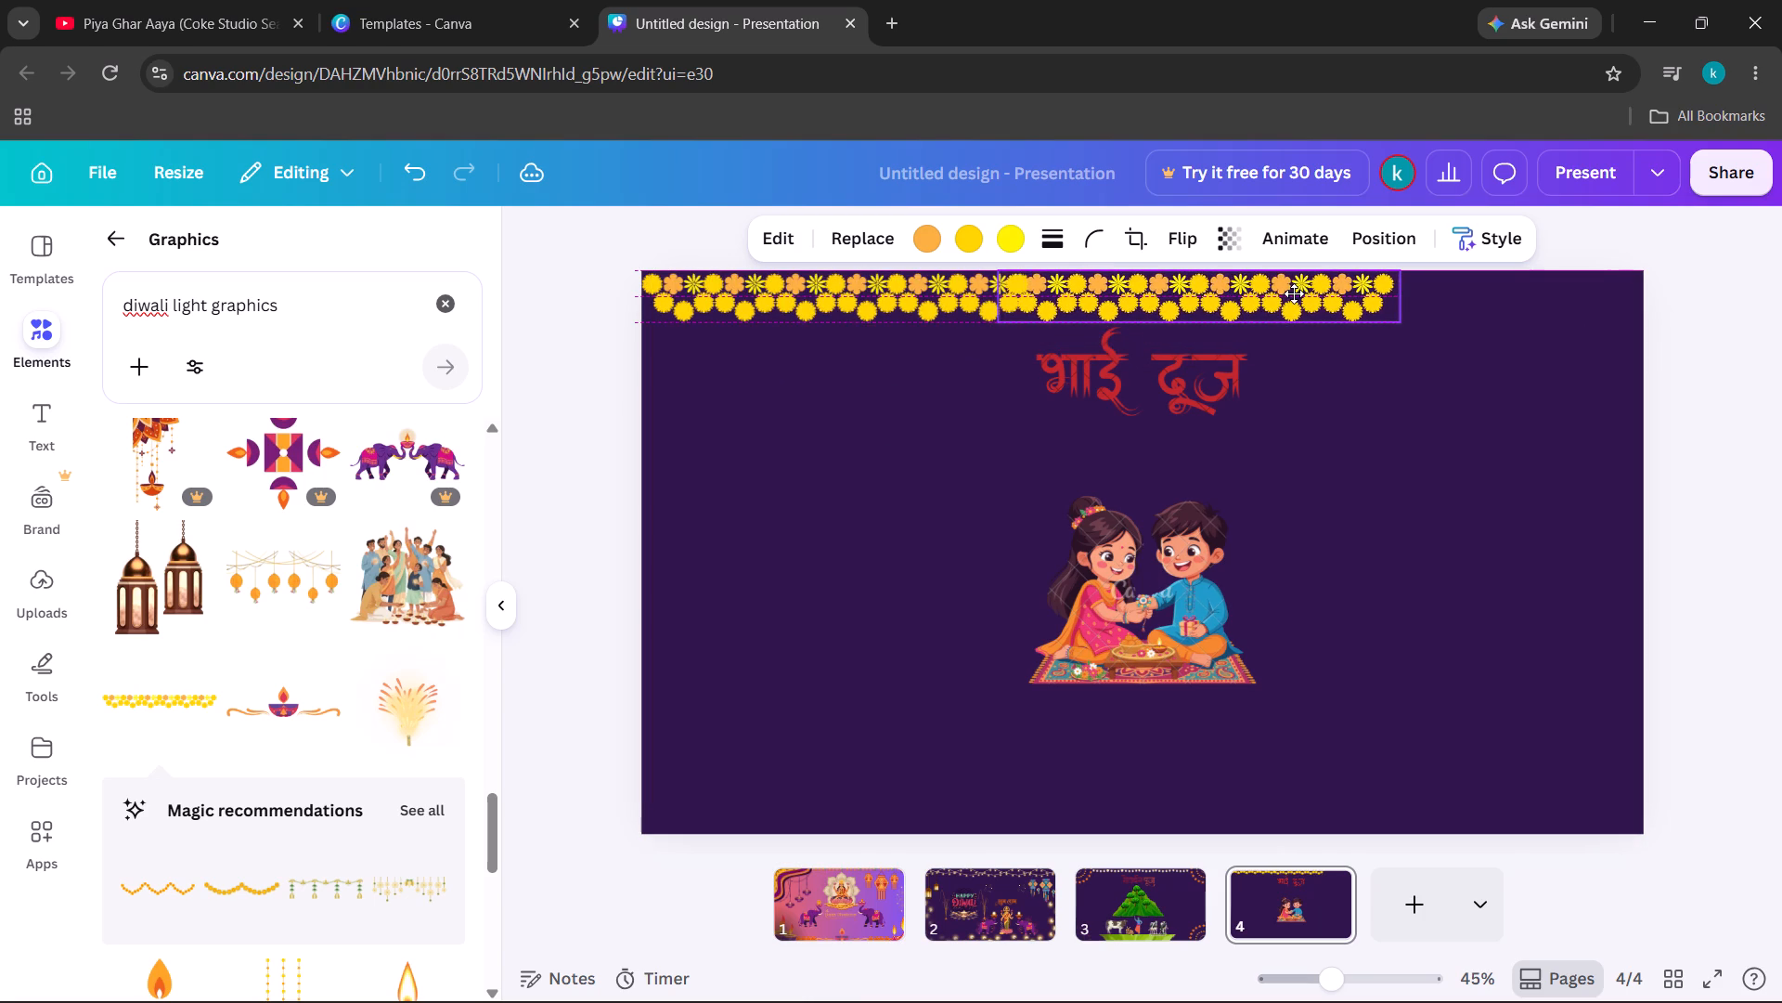
pyautogui.moveTo(1294, 293); pyautogui.dragTo(1303, 292)
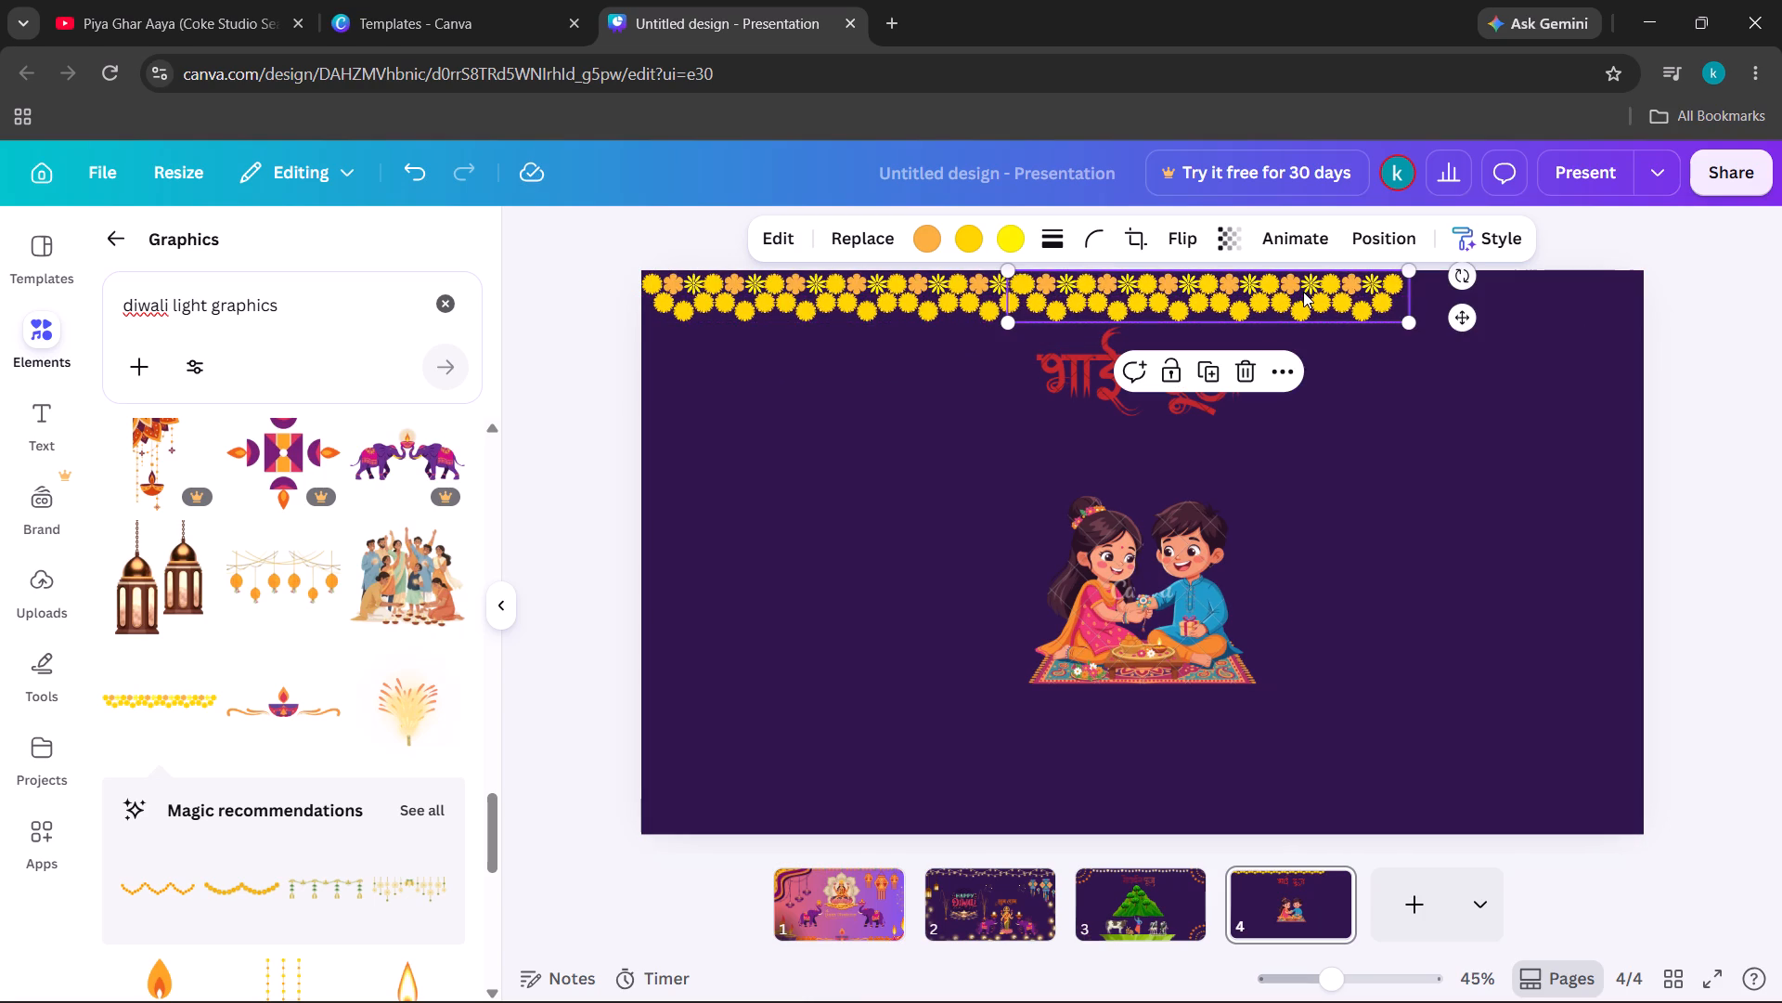
pyautogui.click(1207, 363)
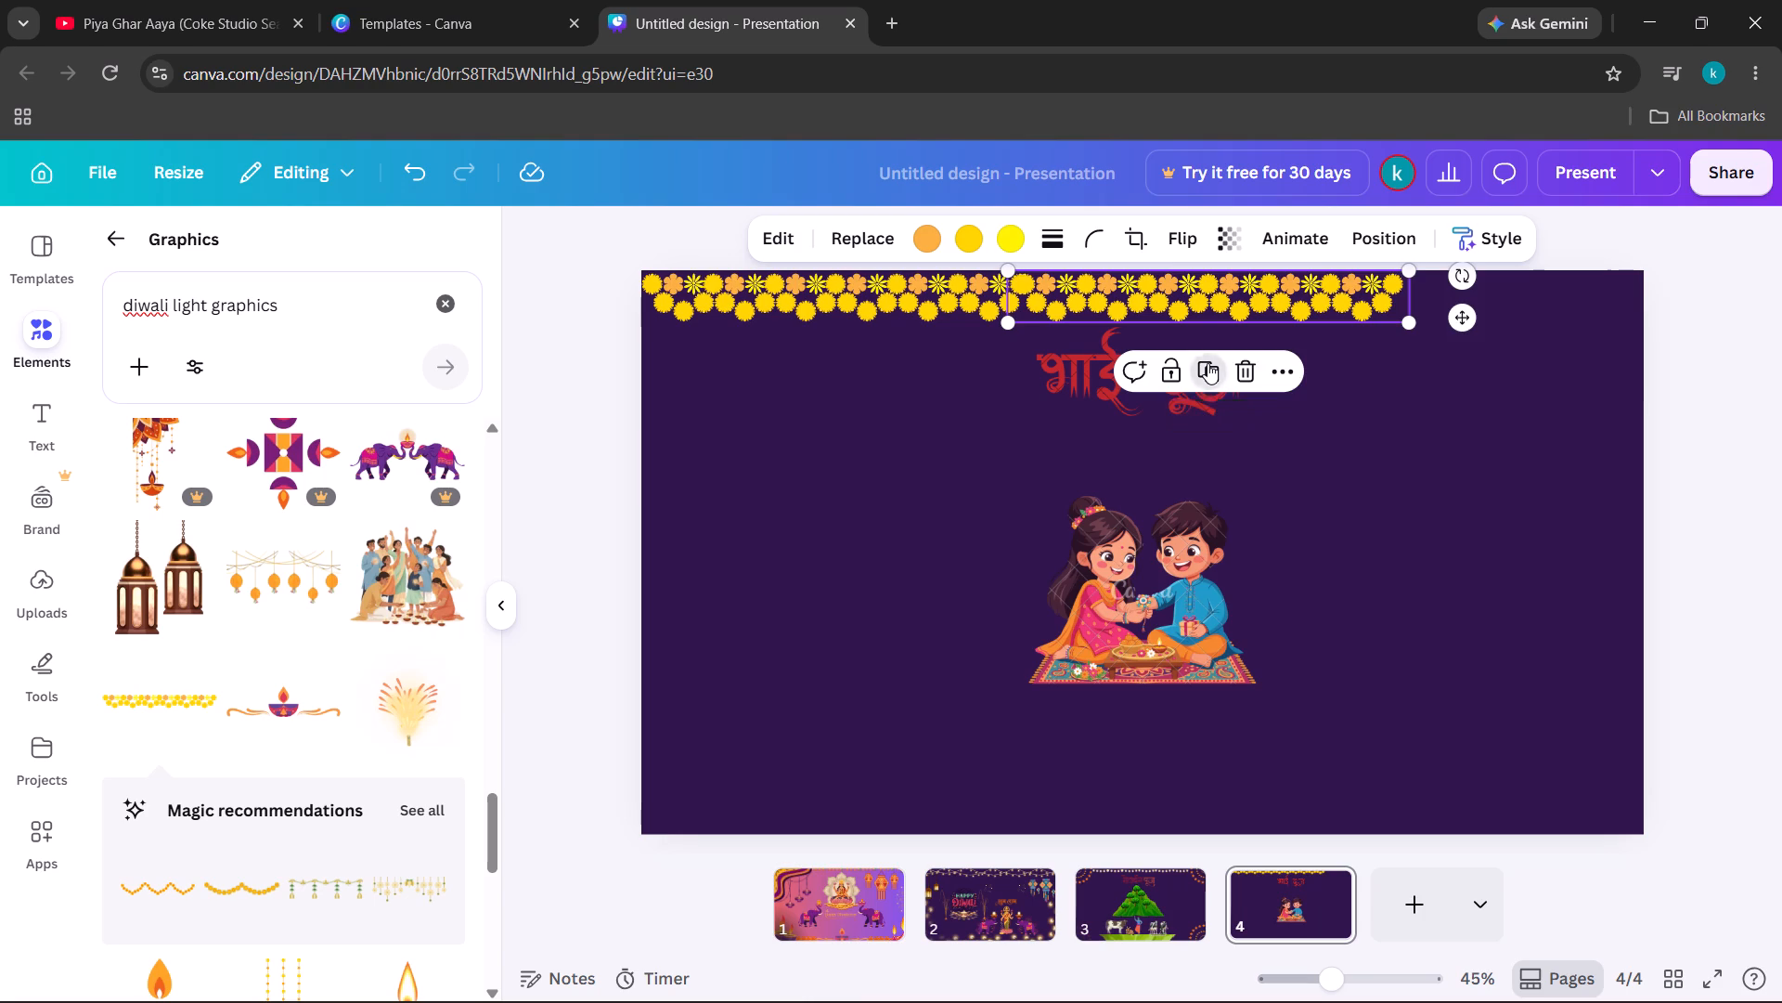
pyautogui.click(1370, 422)
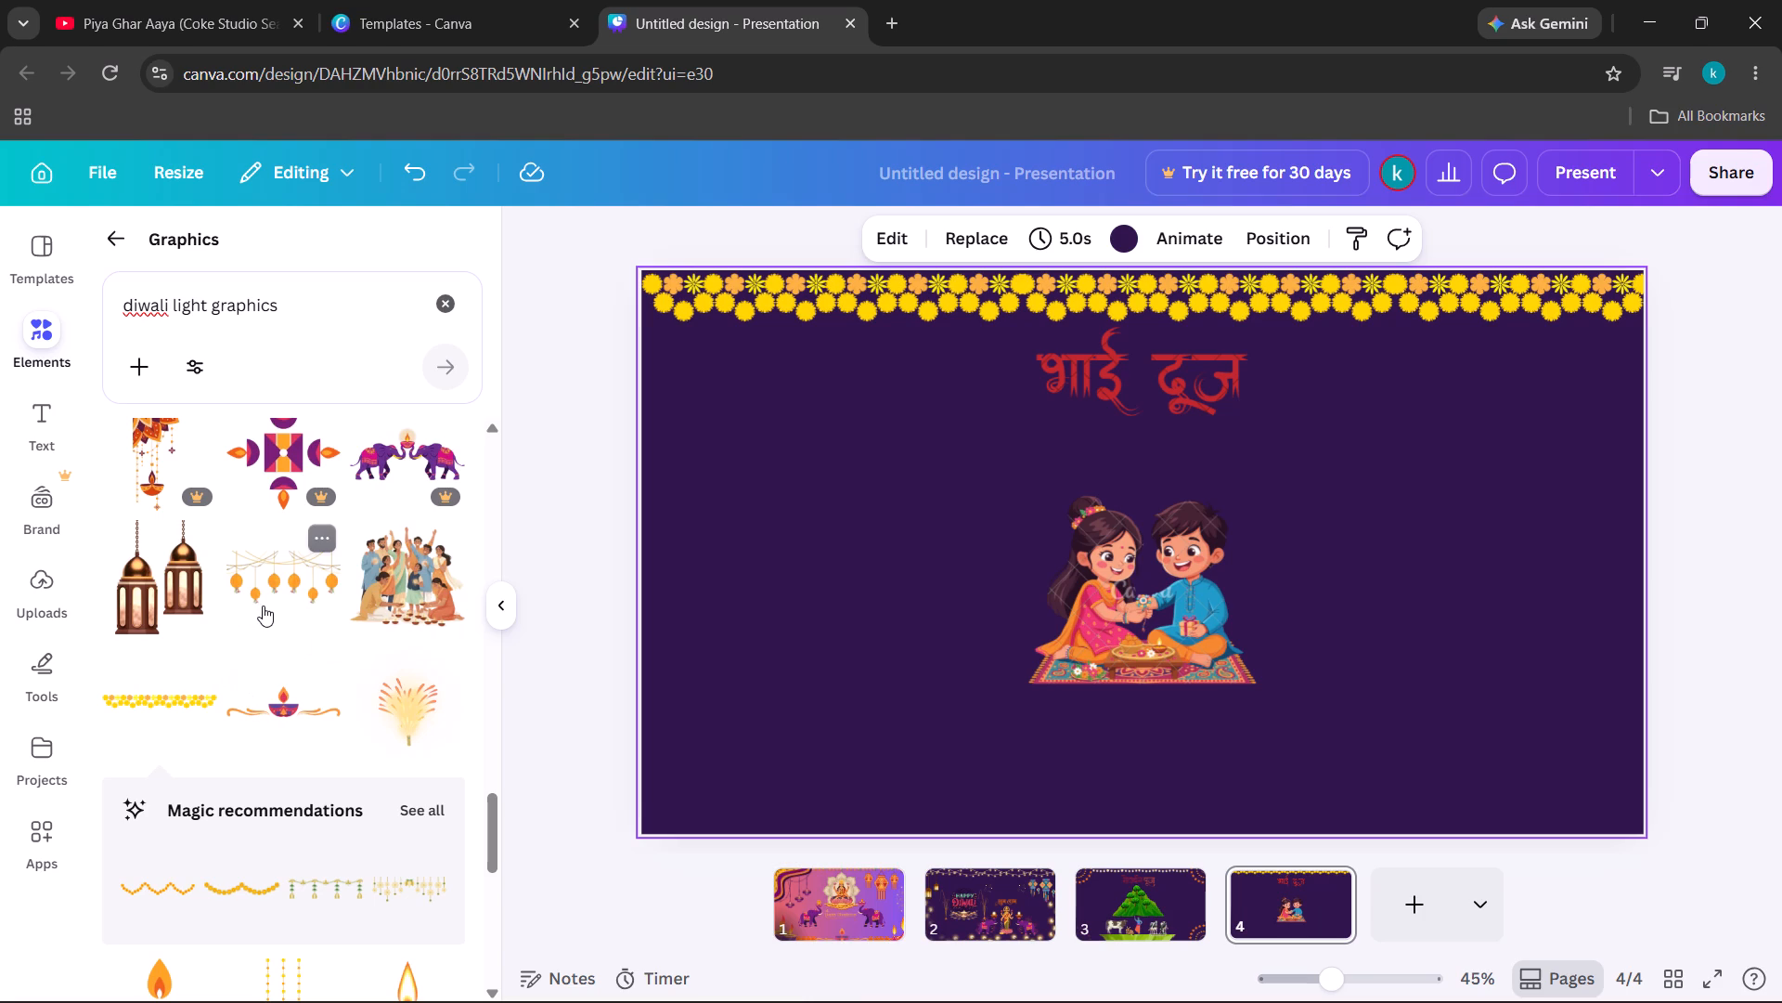
# Add the glowing bulb string-lights graphic, shrink it to about a third, and place it beneath the garland in the slide's top-right corner.
pyautogui.hscroll(7, 326, 768)
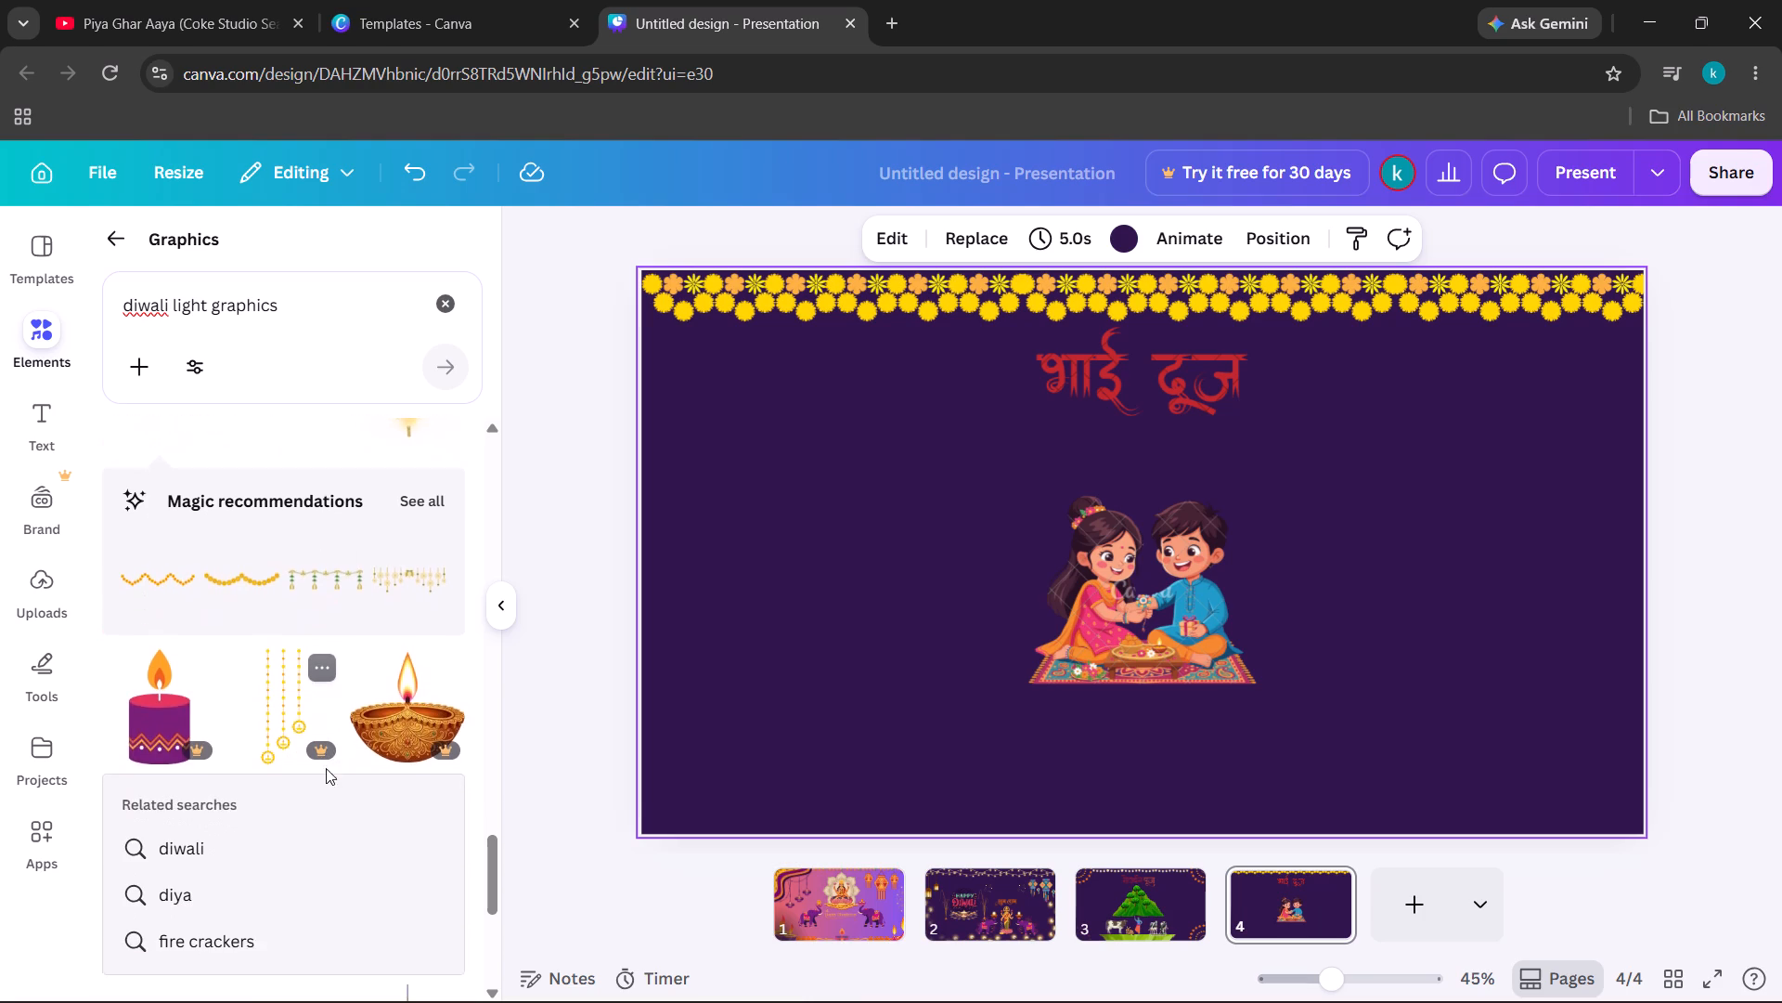
pyautogui.hscroll(4, 326, 768)
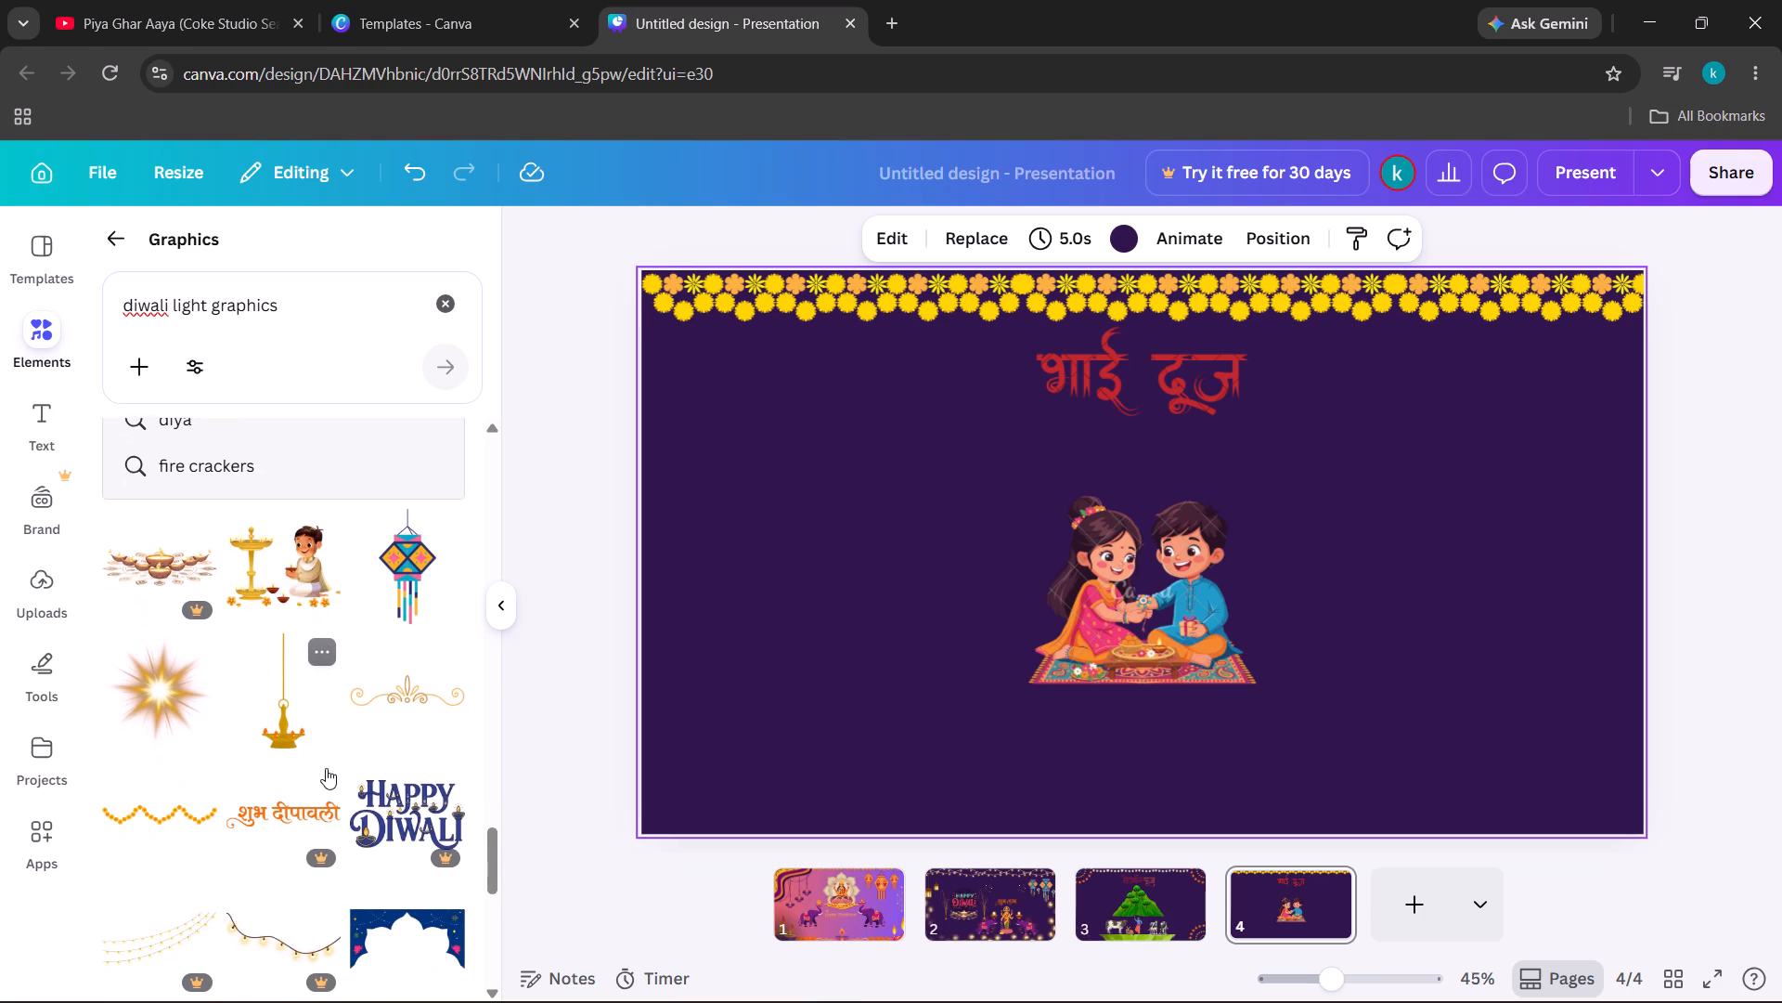
pyautogui.hscroll(1, 326, 768)
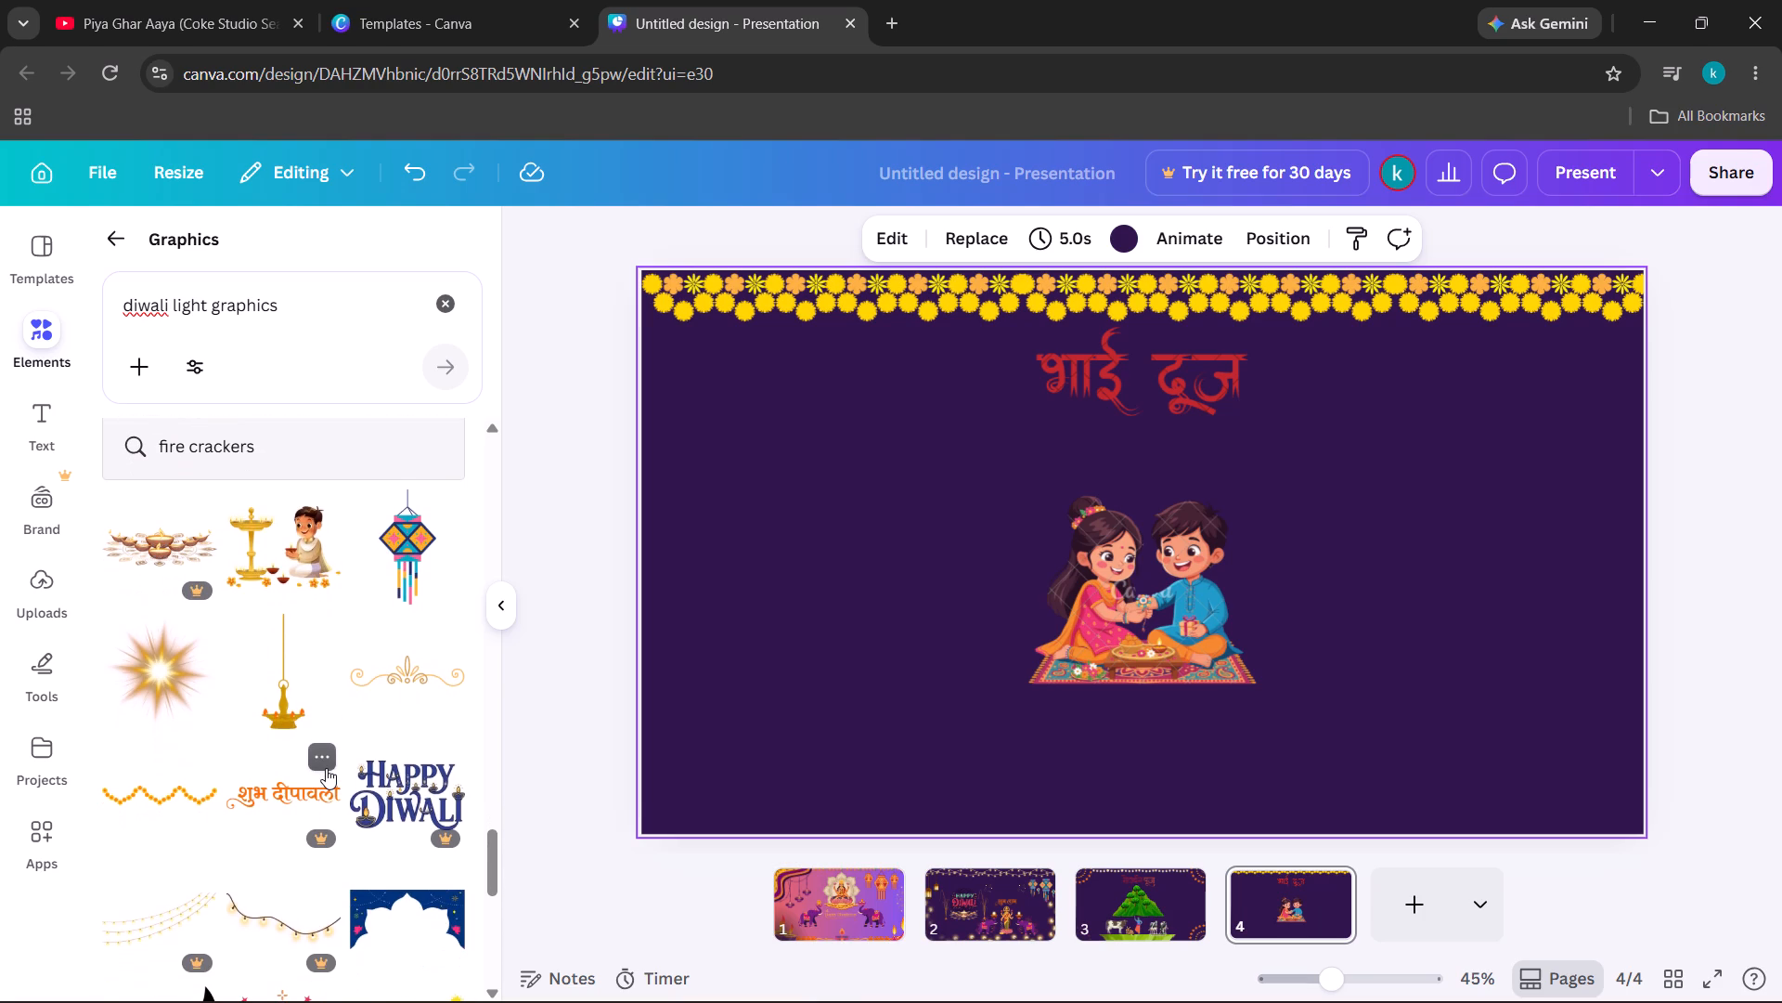
pyautogui.click(263, 931)
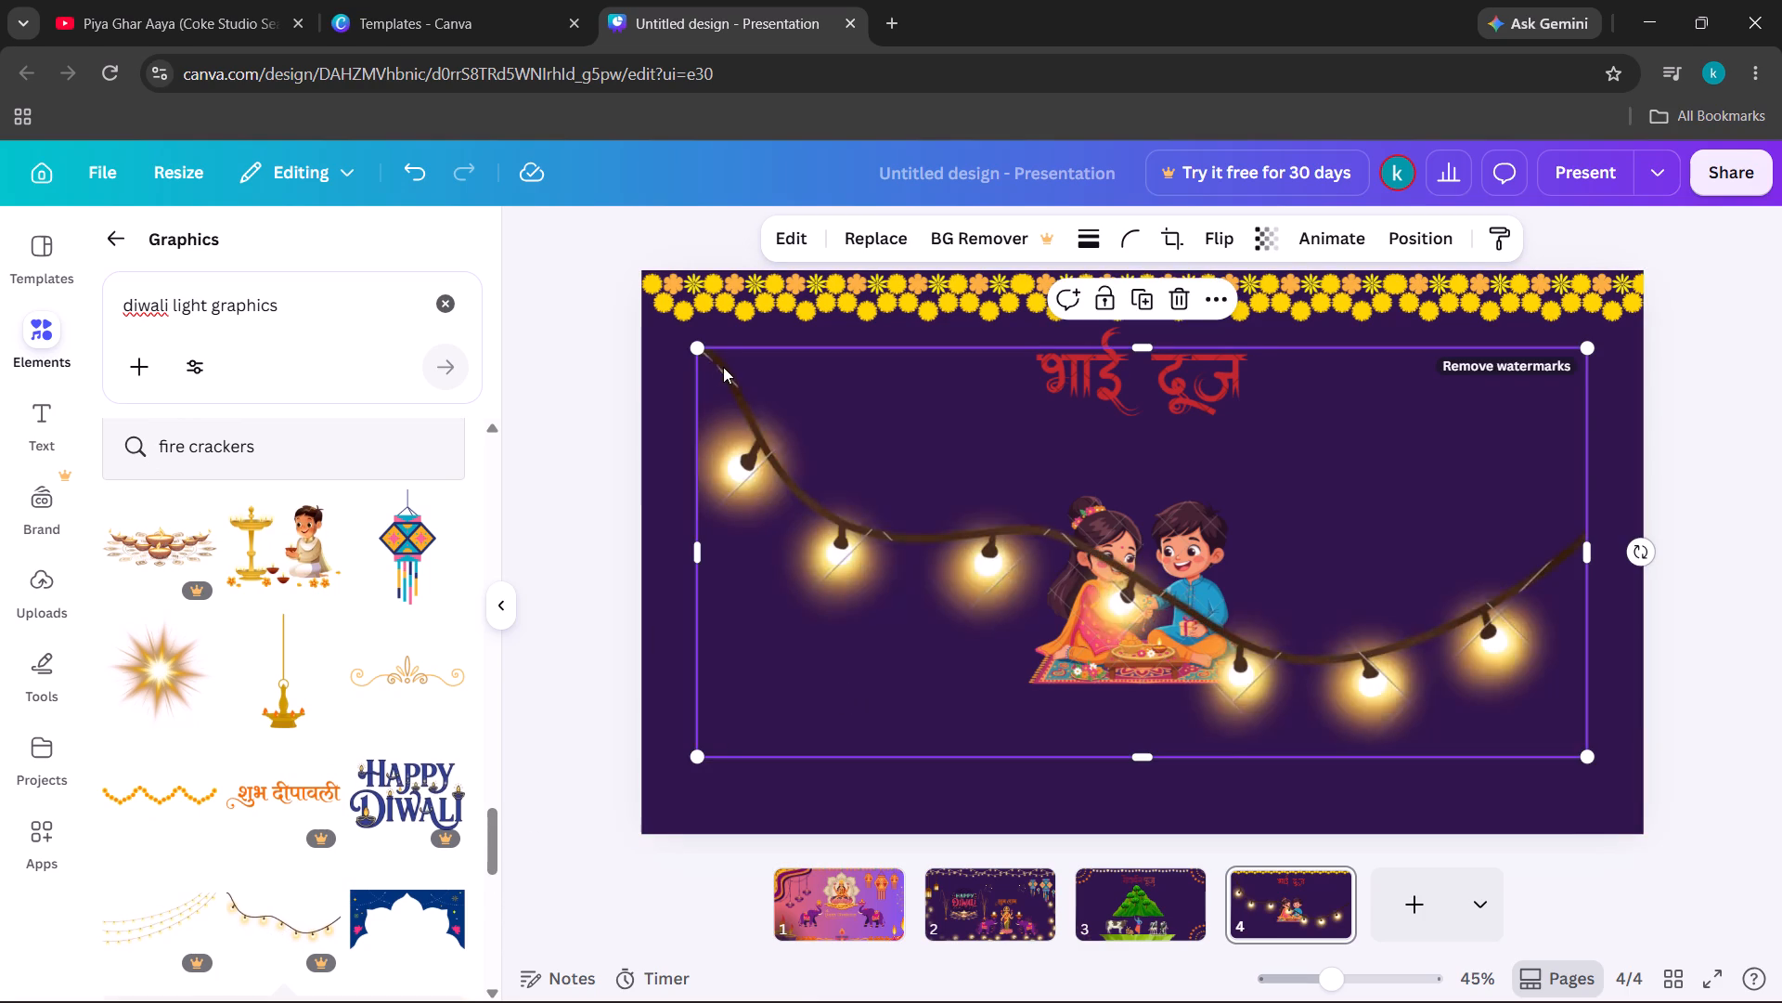
pyautogui.moveTo(703, 354); pyautogui.dragTo(1189, 654)
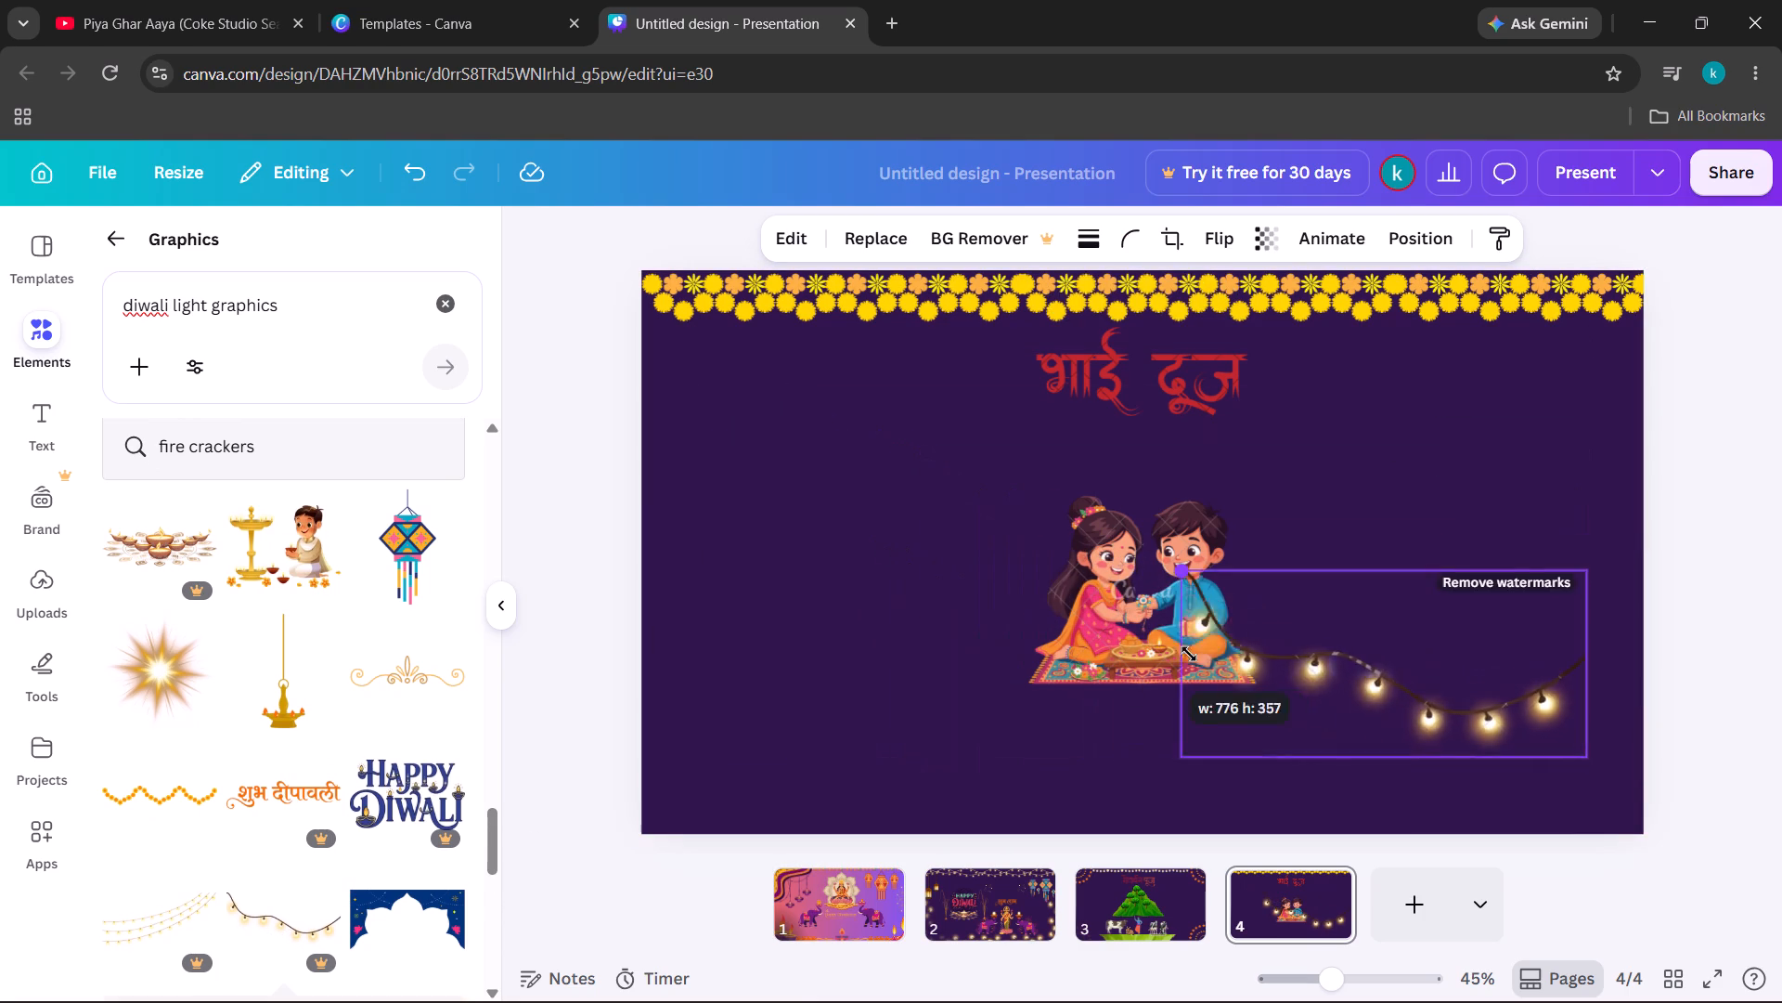
pyautogui.moveTo(1189, 654); pyautogui.dragTo(1284, 671)
pyautogui.moveTo(1388, 702); pyautogui.dragTo(1364, 477)
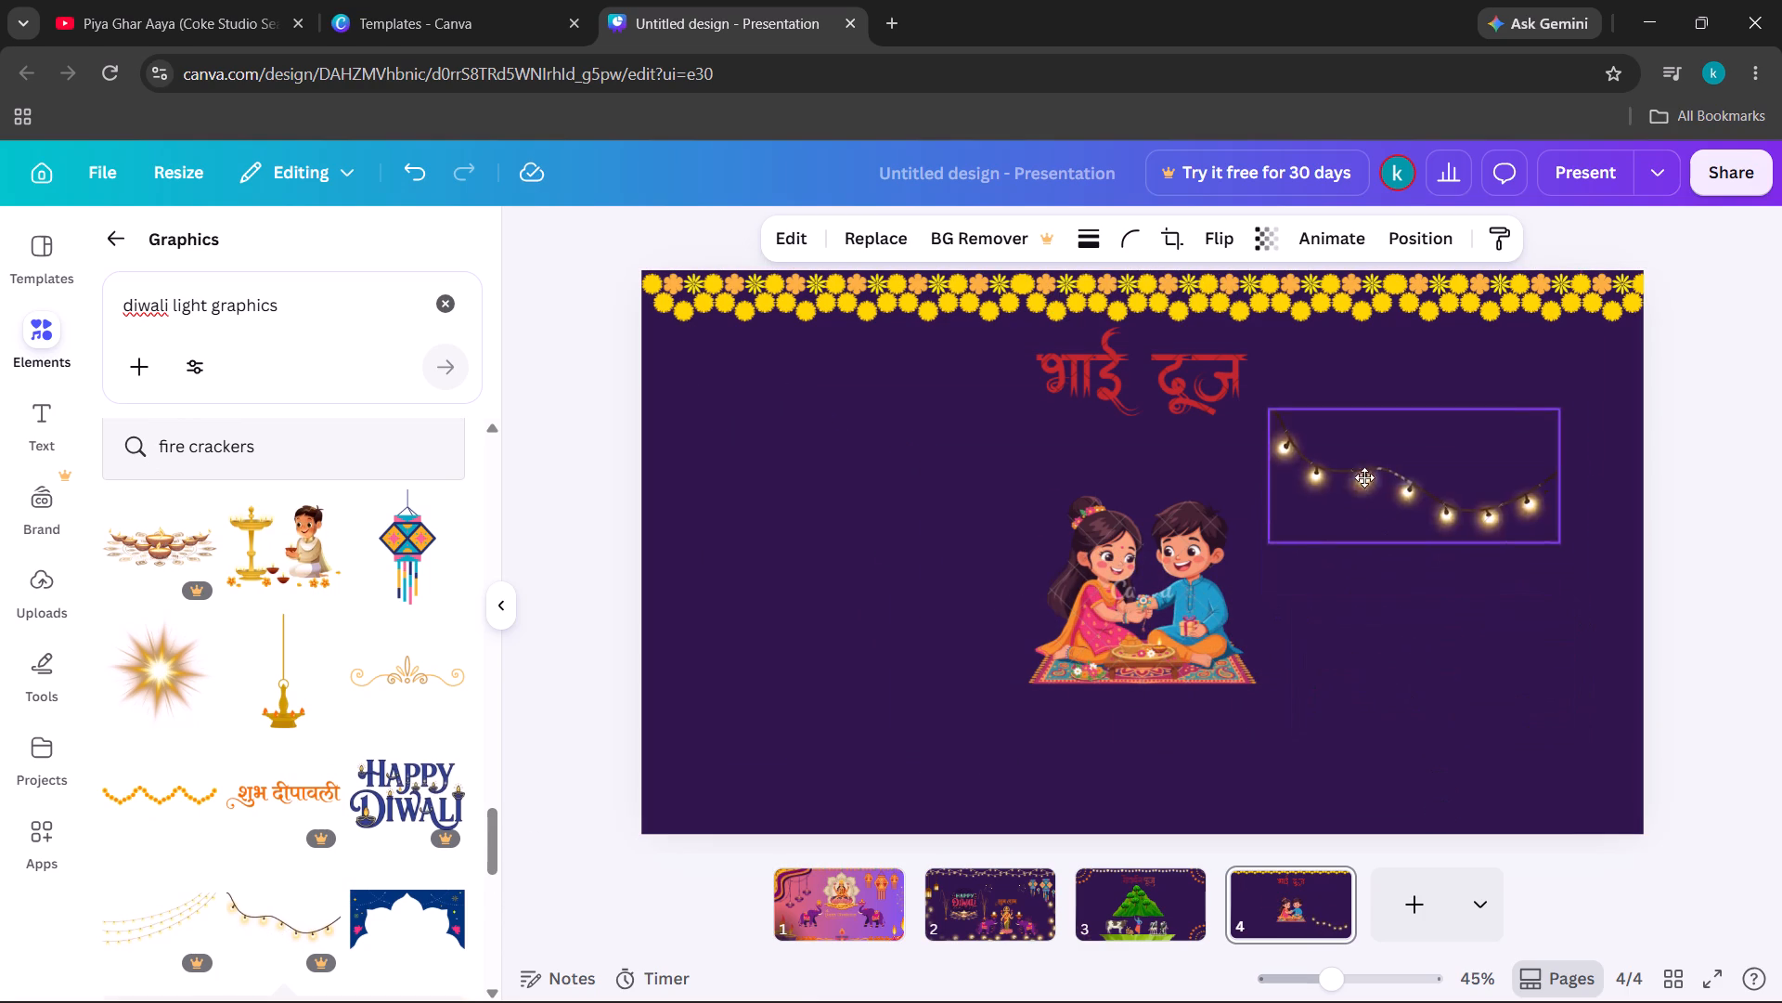
pyautogui.moveTo(1364, 477); pyautogui.dragTo(1453, 346)
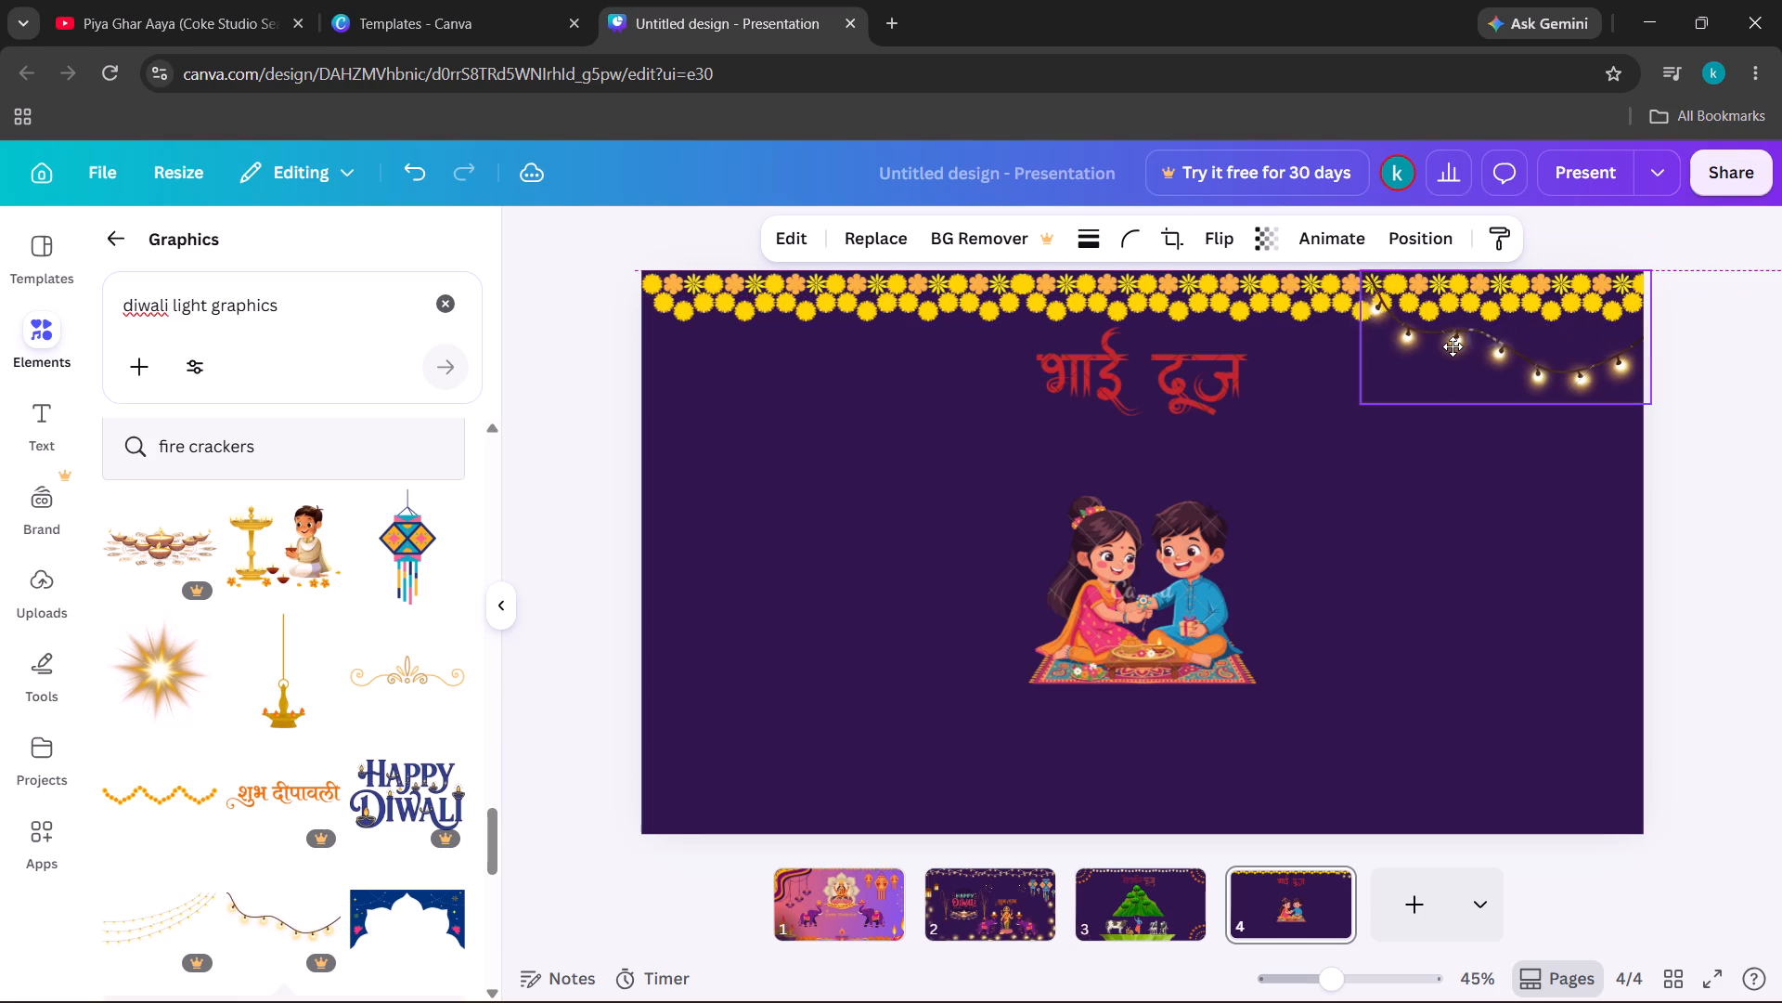
pyautogui.moveTo(1453, 346); pyautogui.dragTo(1447, 343)
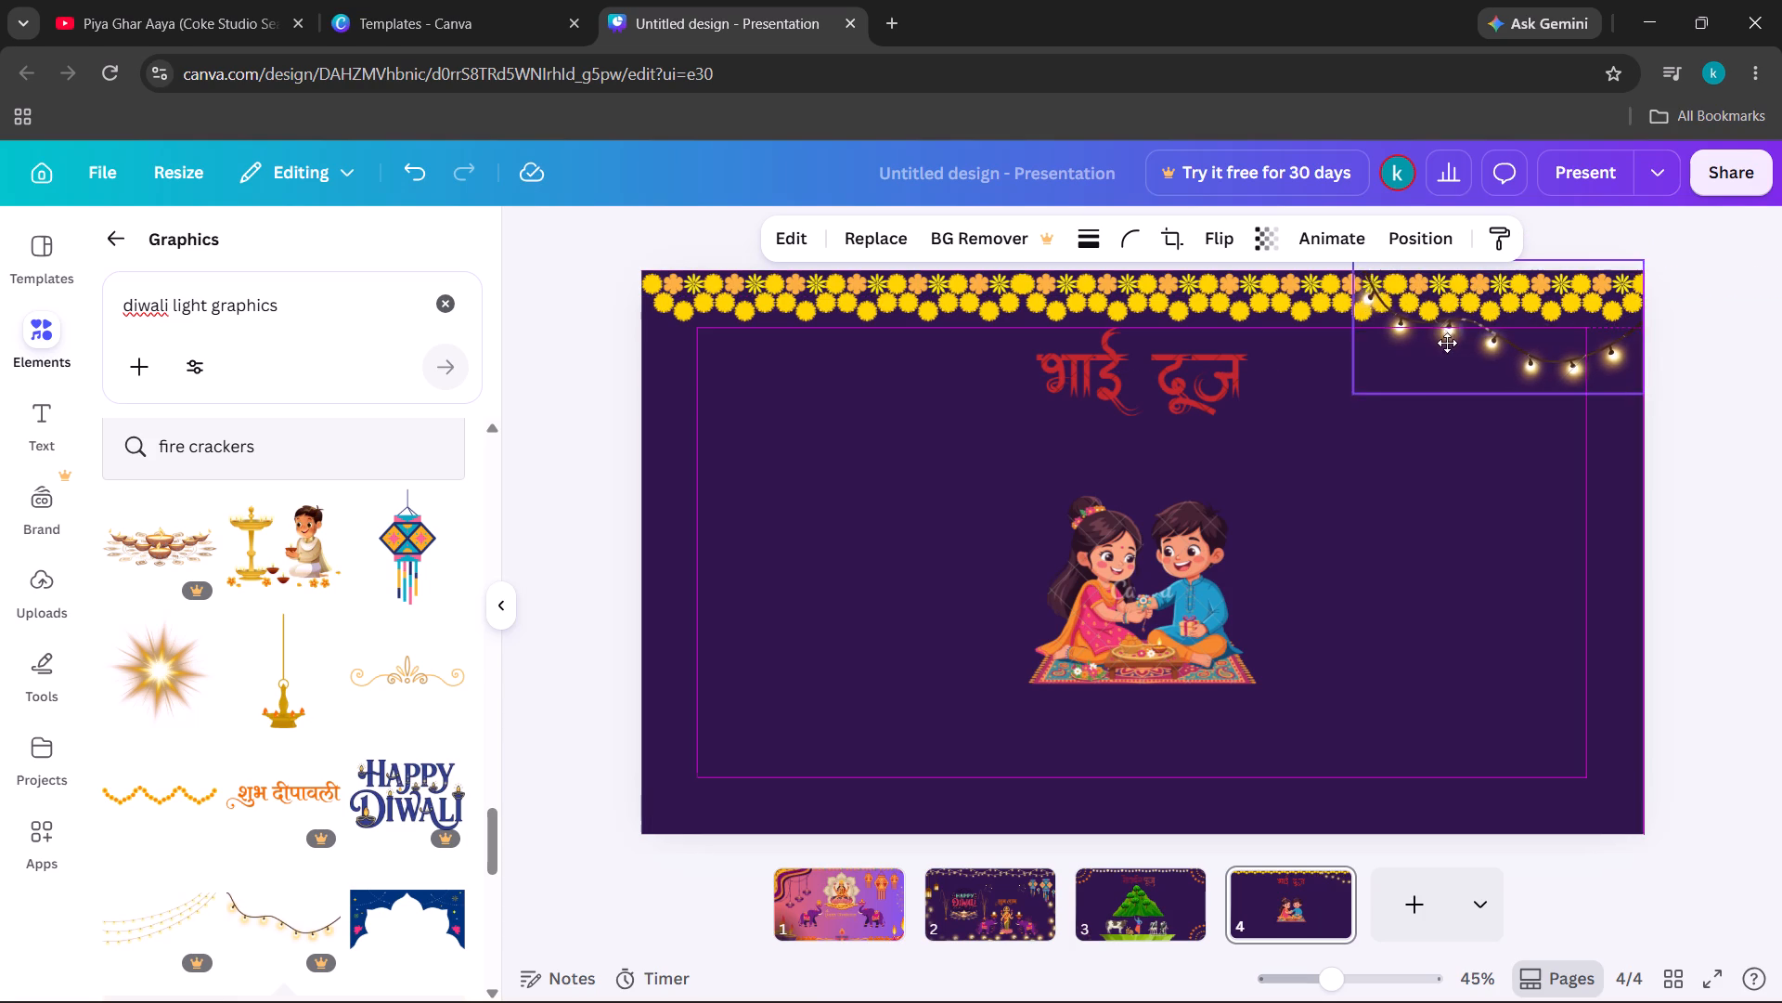
pyautogui.moveTo(1447, 343); pyautogui.dragTo(1454, 341)
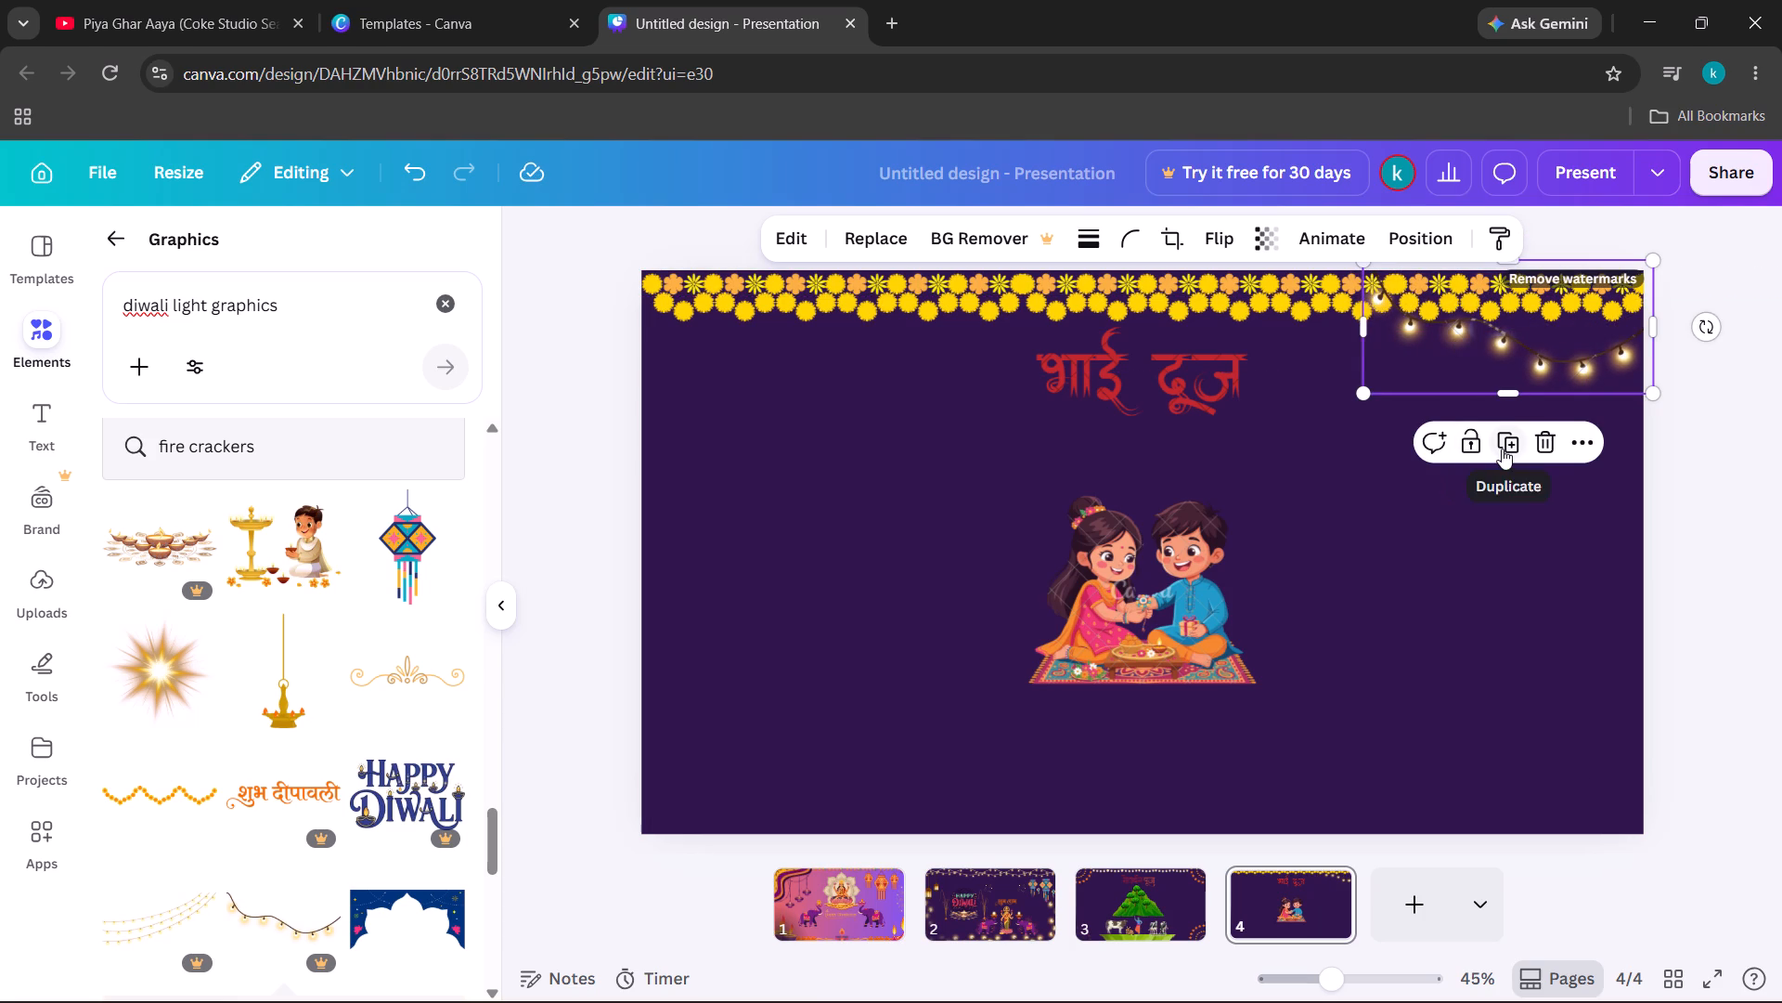
# Duplicate the string lights, tilt the copy slightly counterclockwise, and join it to the original's left end beneath the garland.
pyautogui.click(1502, 449)
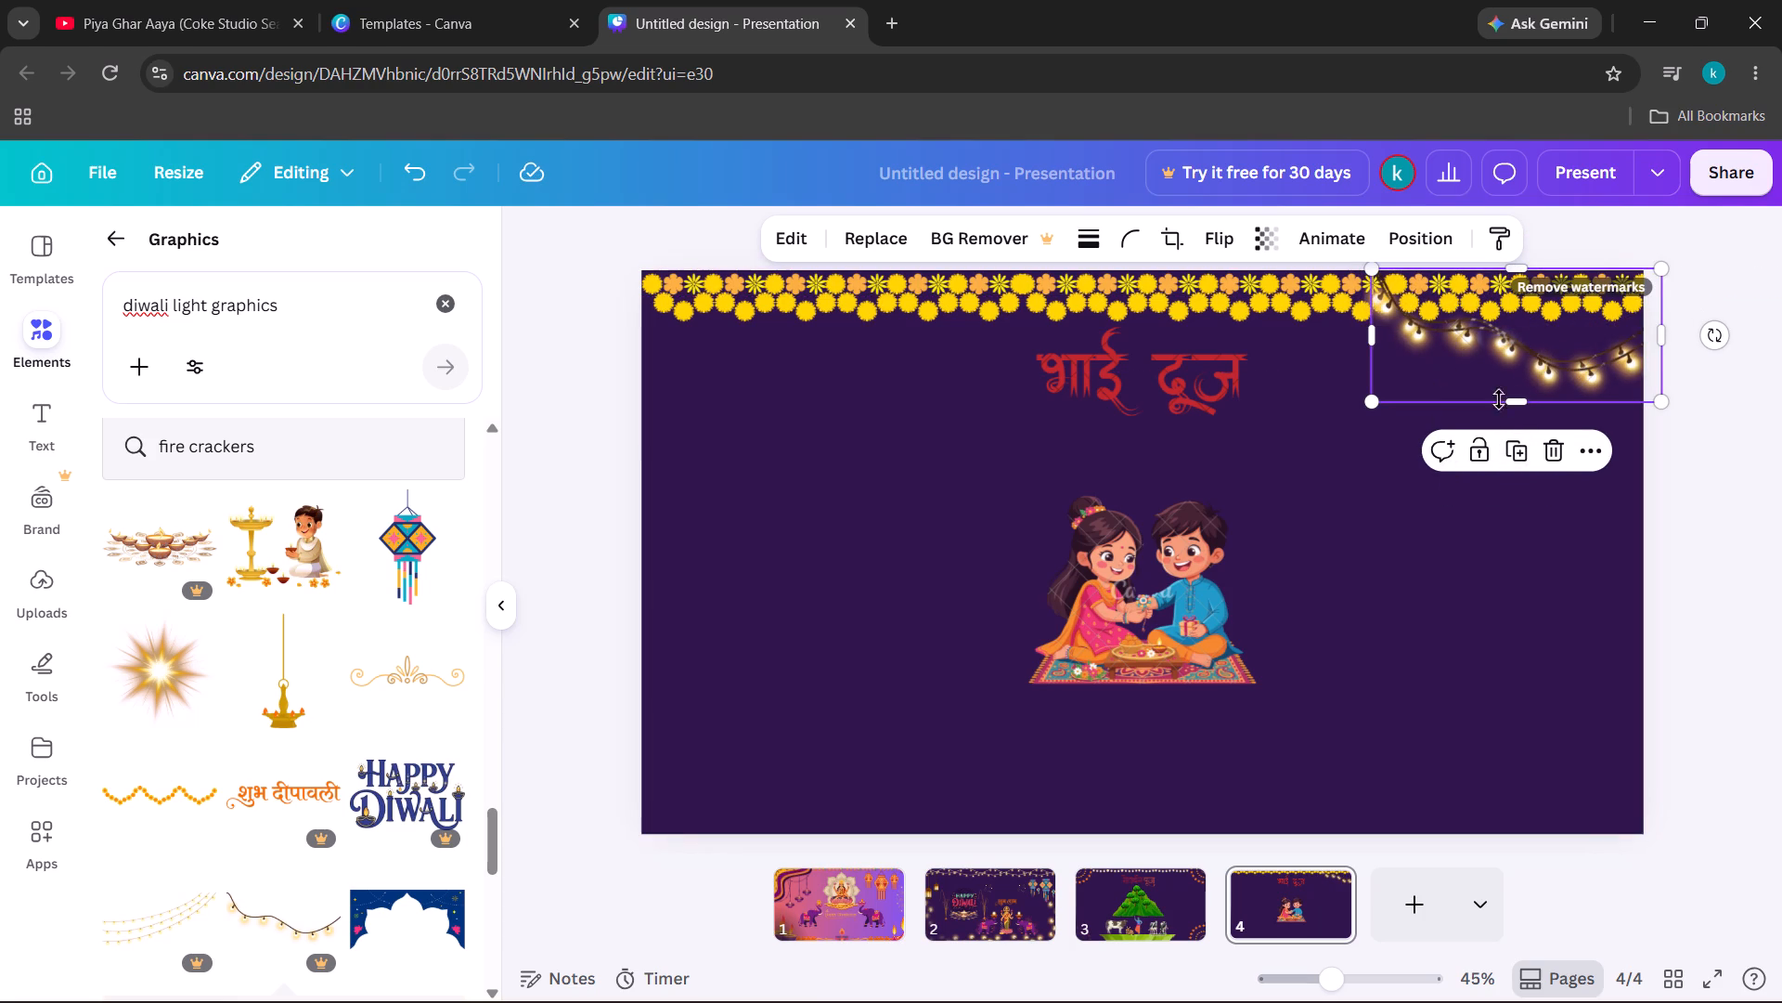
pyautogui.moveTo(1711, 341); pyautogui.dragTo(1582, 302)
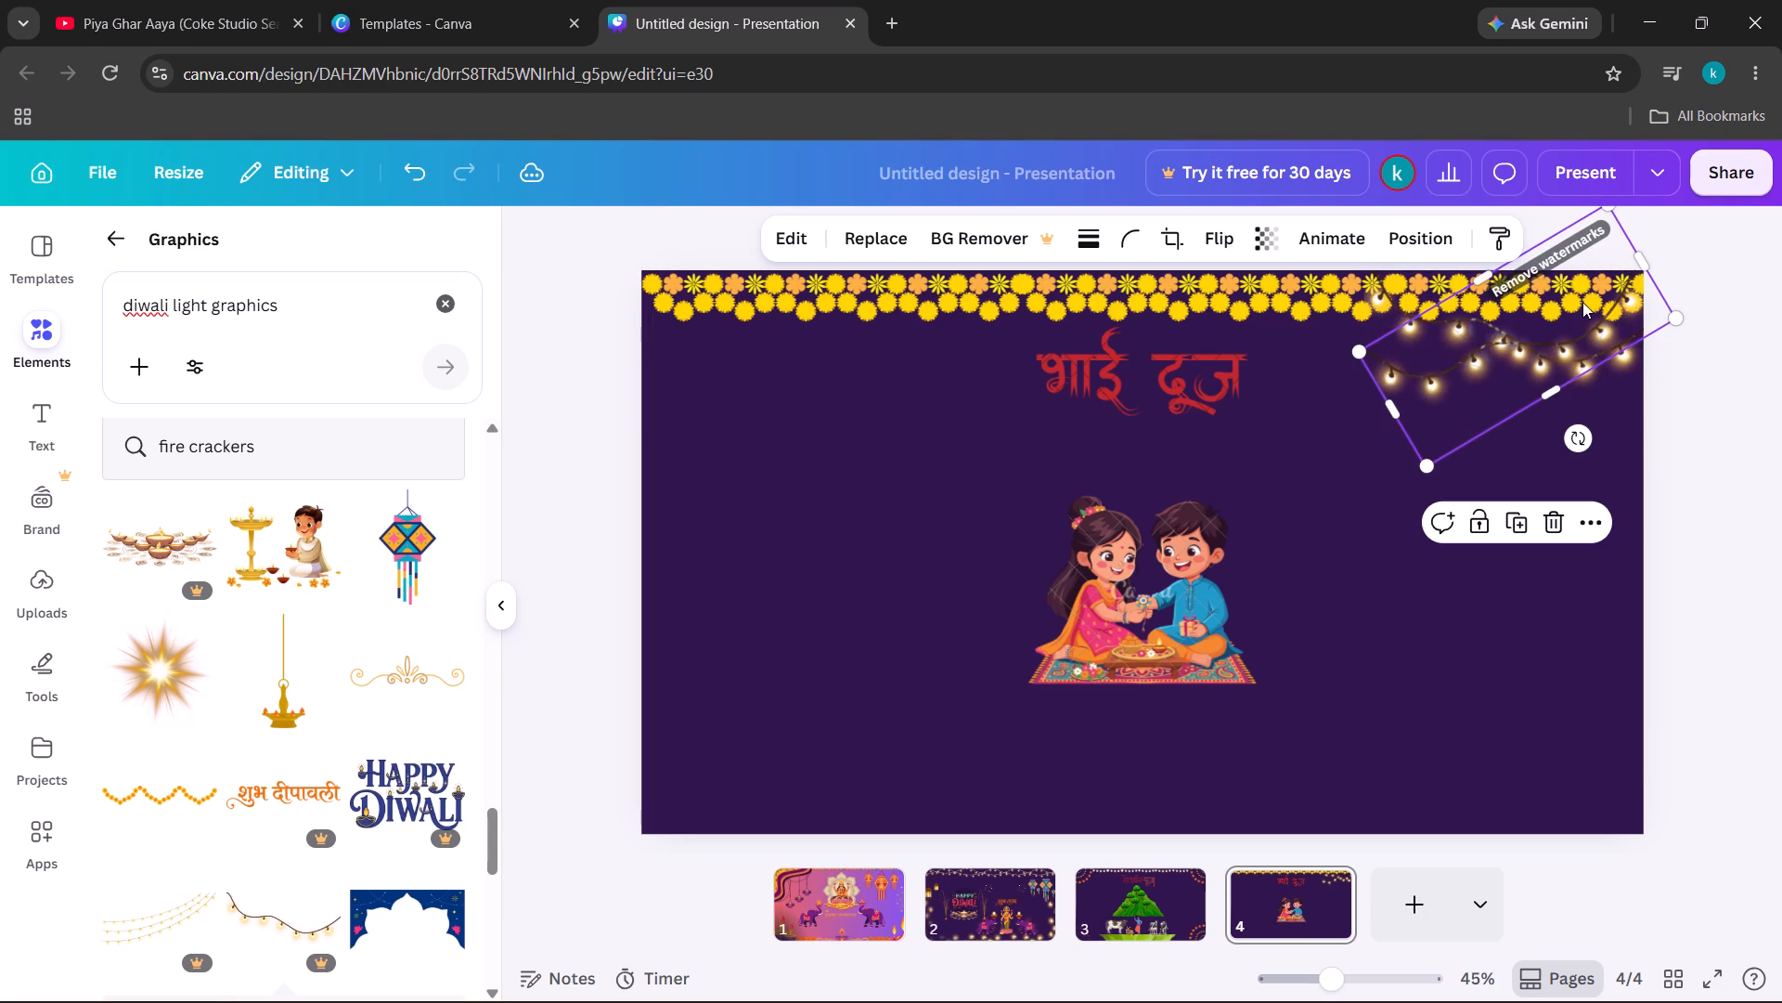
pyautogui.moveTo(1521, 327); pyautogui.dragTo(1281, 344)
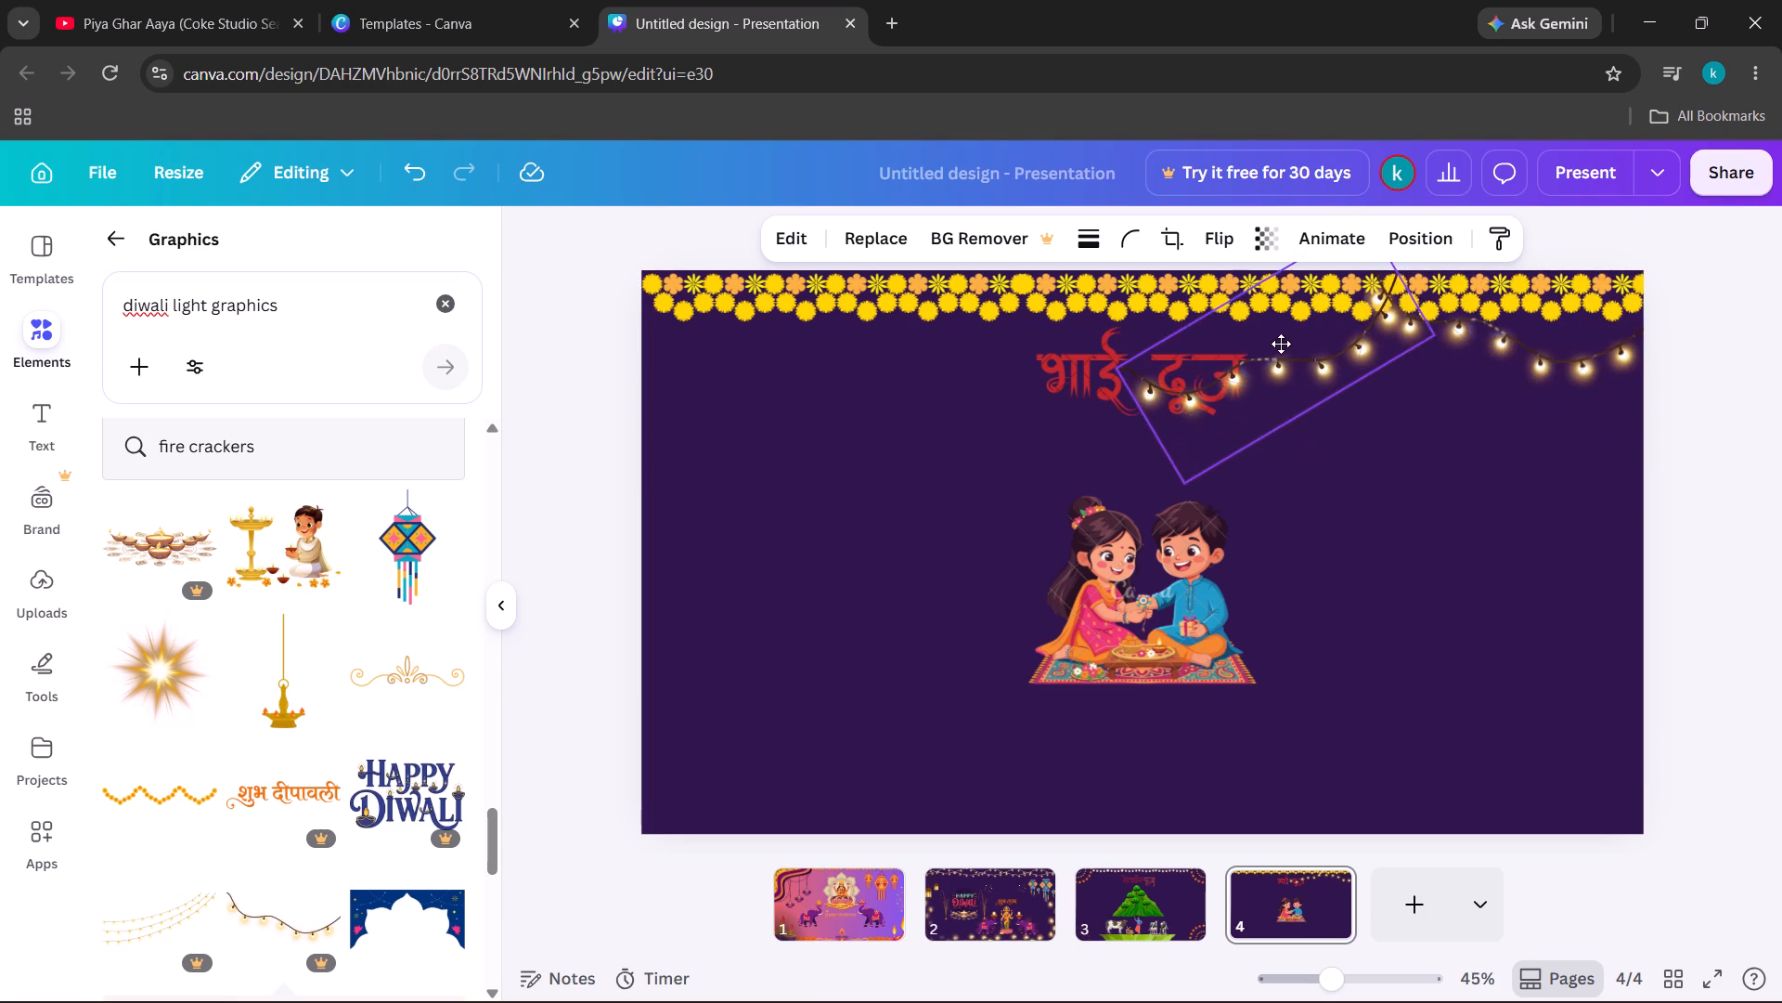
pyautogui.moveTo(1281, 344); pyautogui.dragTo(1286, 345)
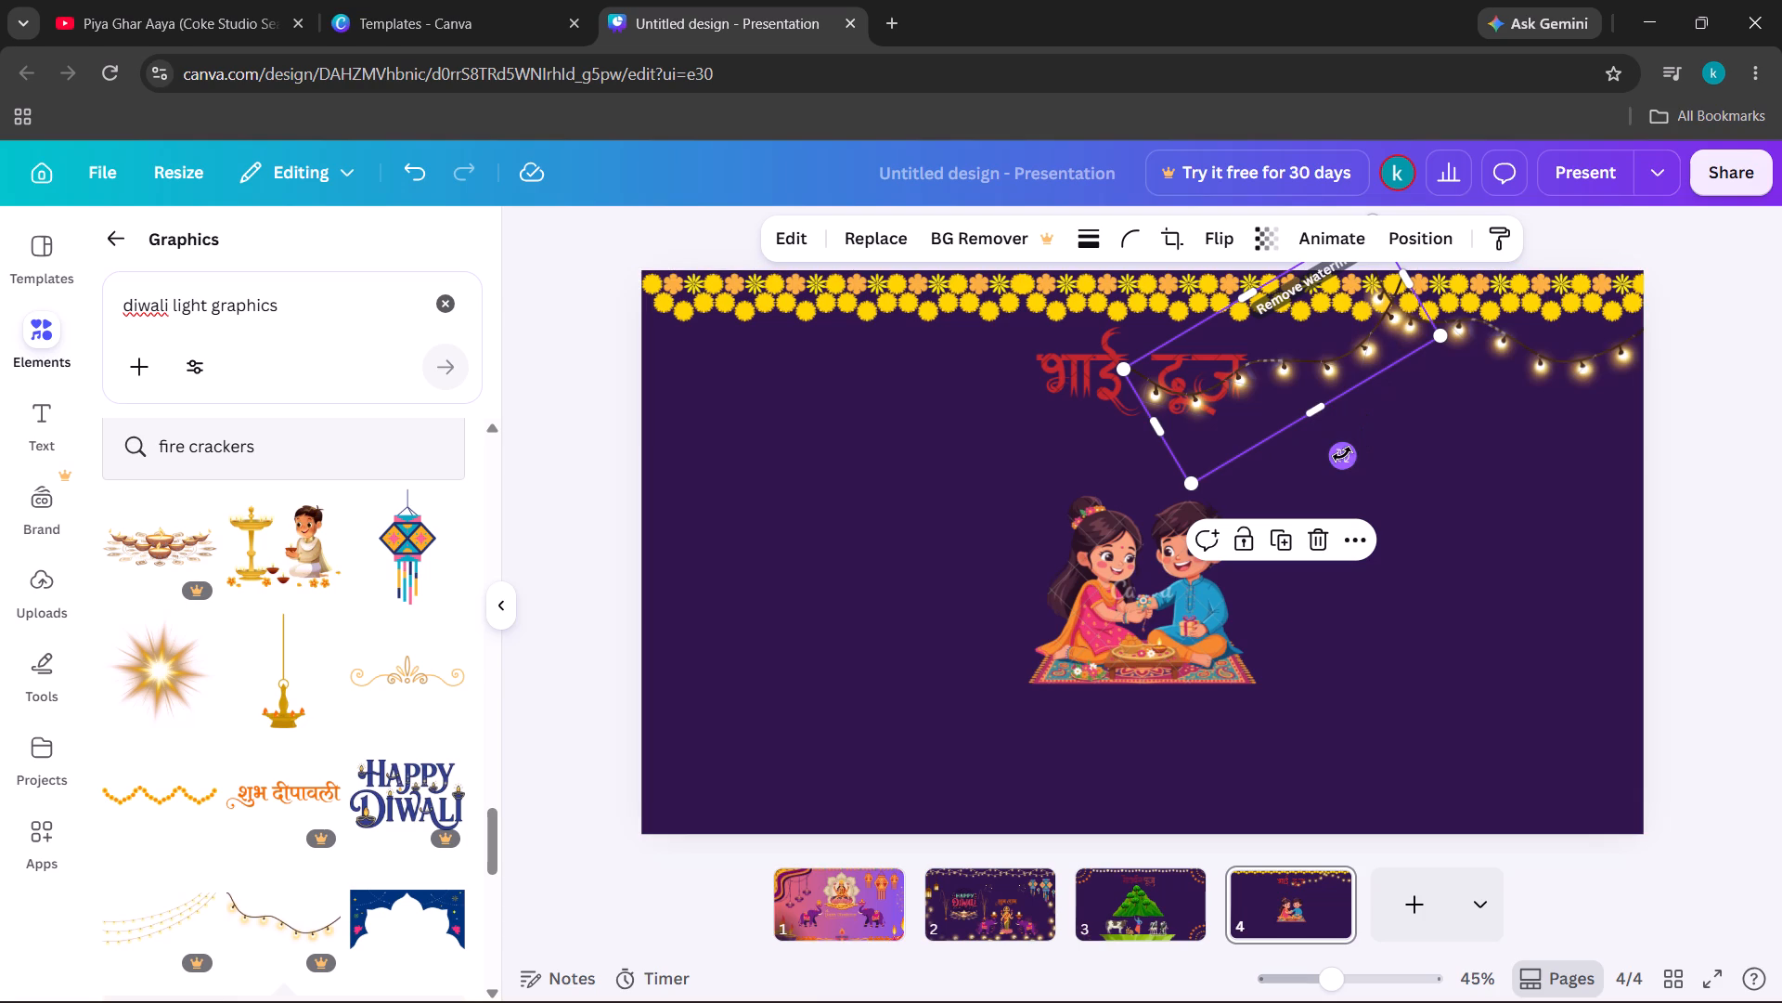
pyautogui.moveTo(1342, 454); pyautogui.dragTo(1299, 432)
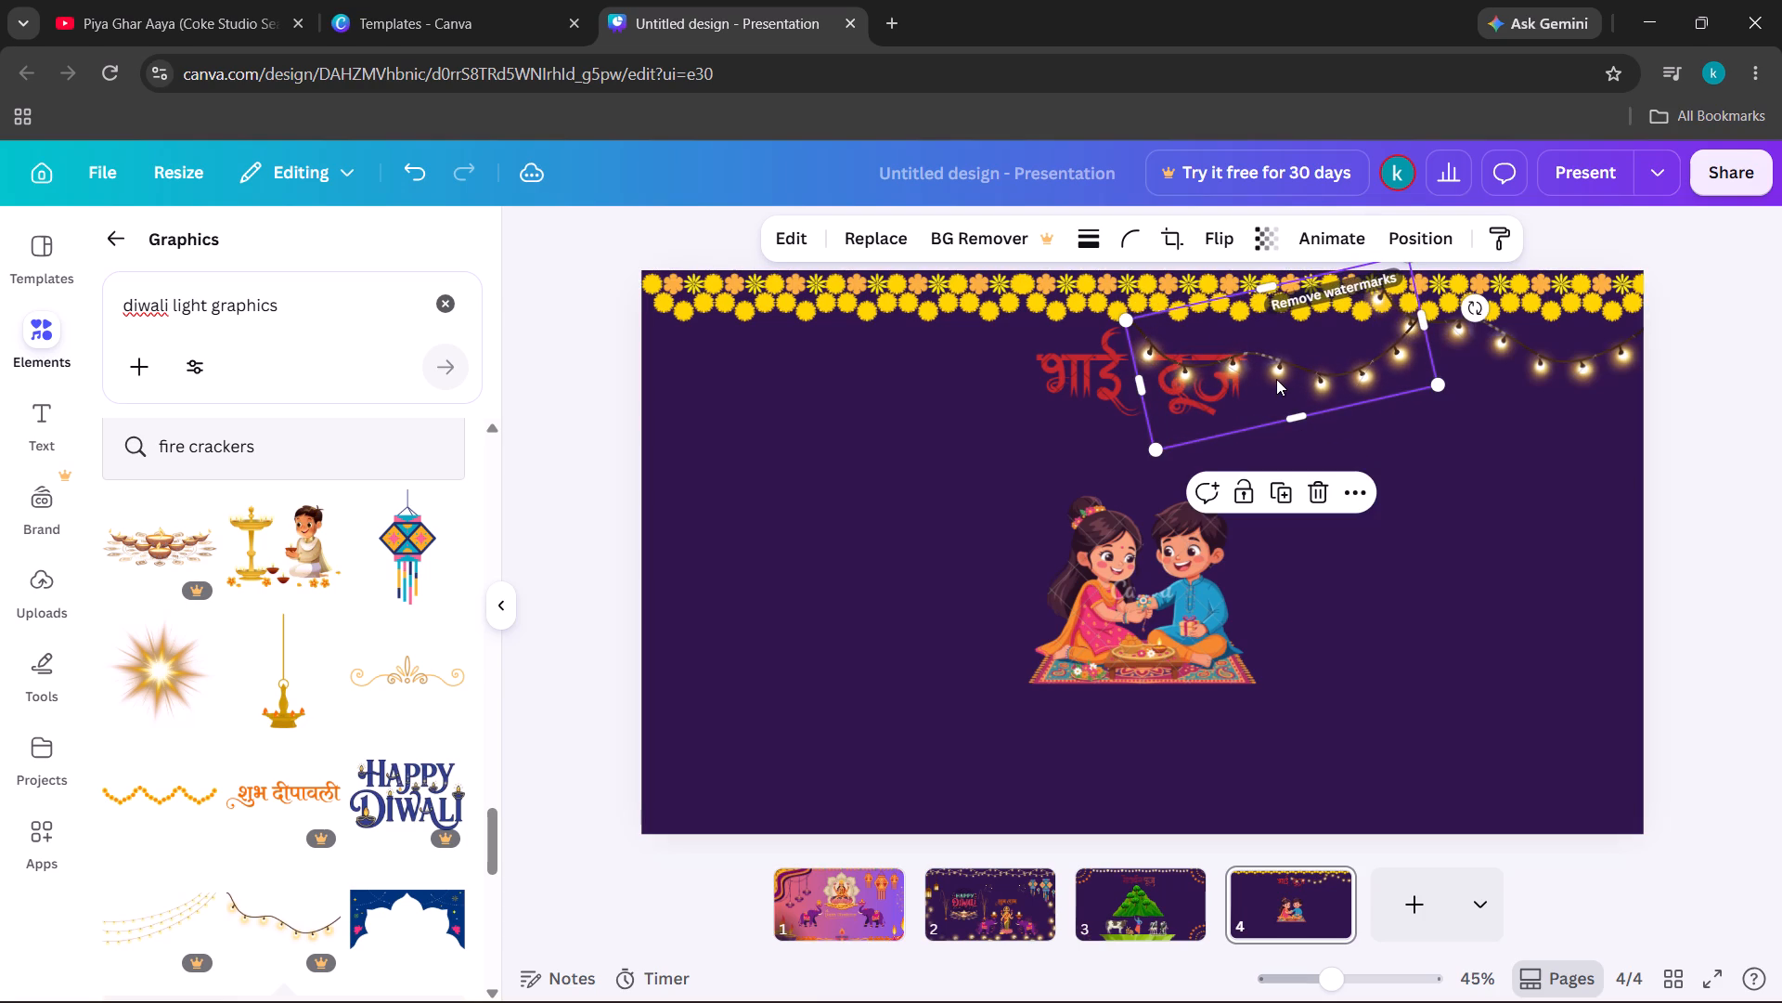
pyautogui.moveTo(1276, 379); pyautogui.dragTo(1274, 357)
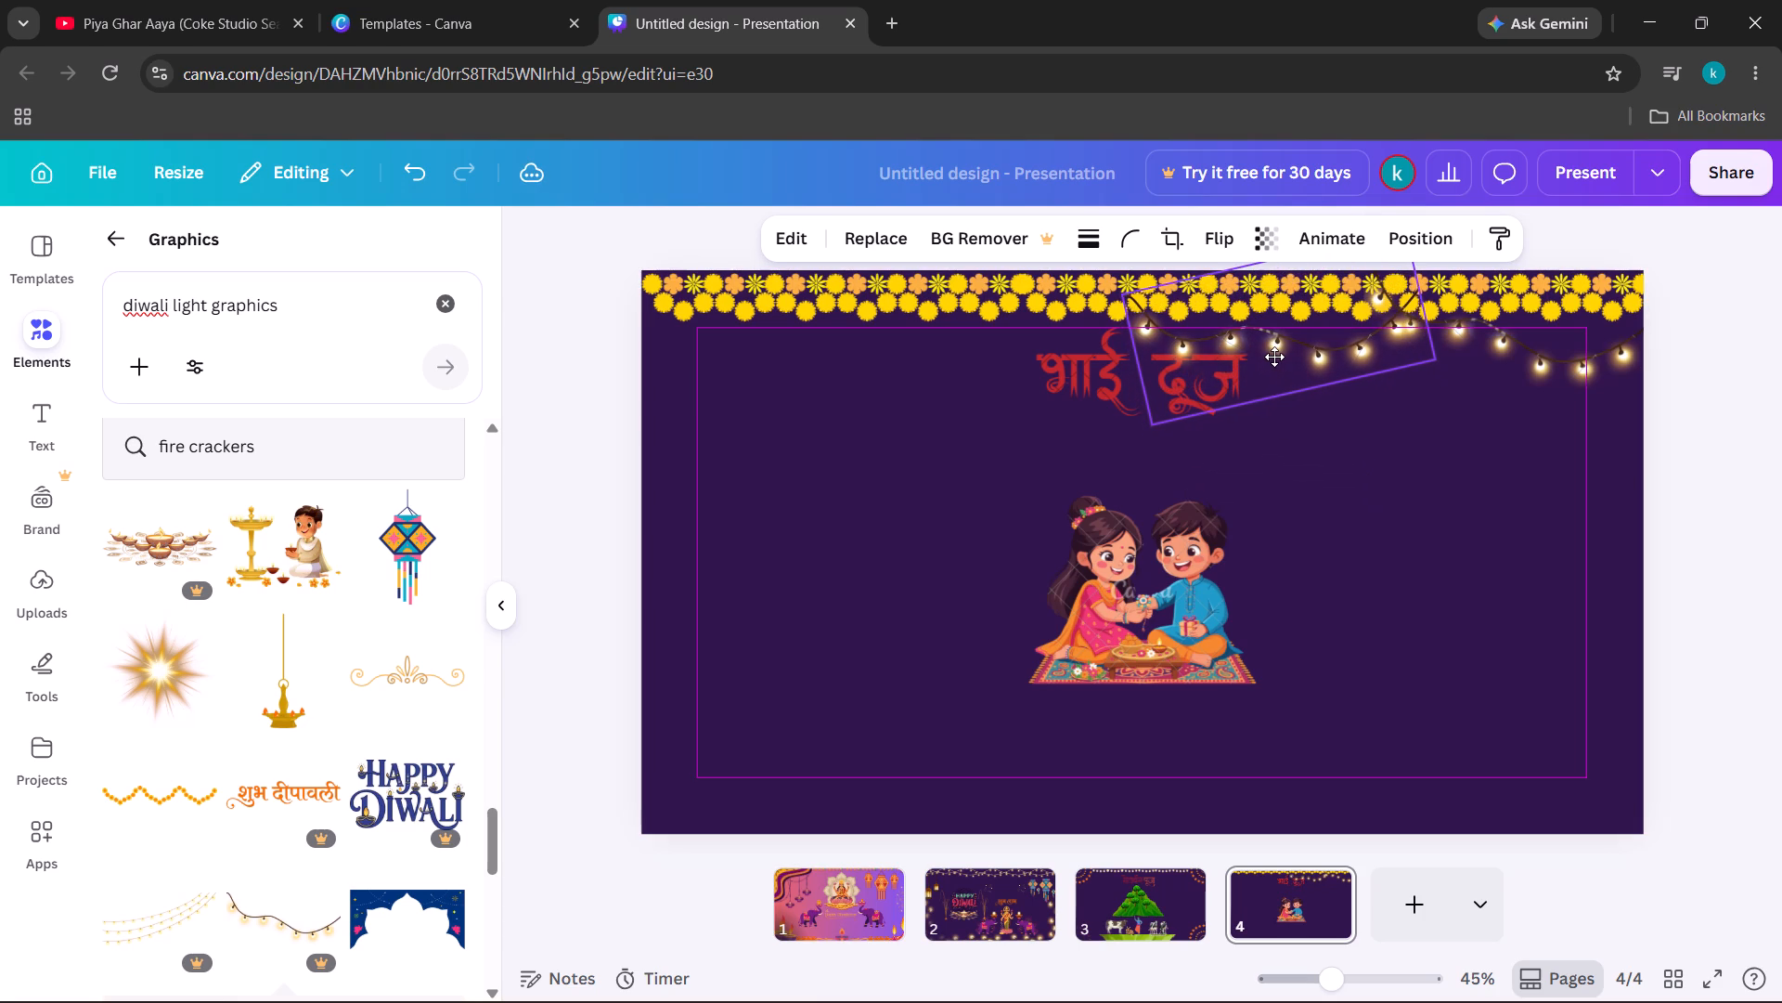
pyautogui.moveTo(1274, 357); pyautogui.dragTo(1274, 356)
pyautogui.click(1376, 531)
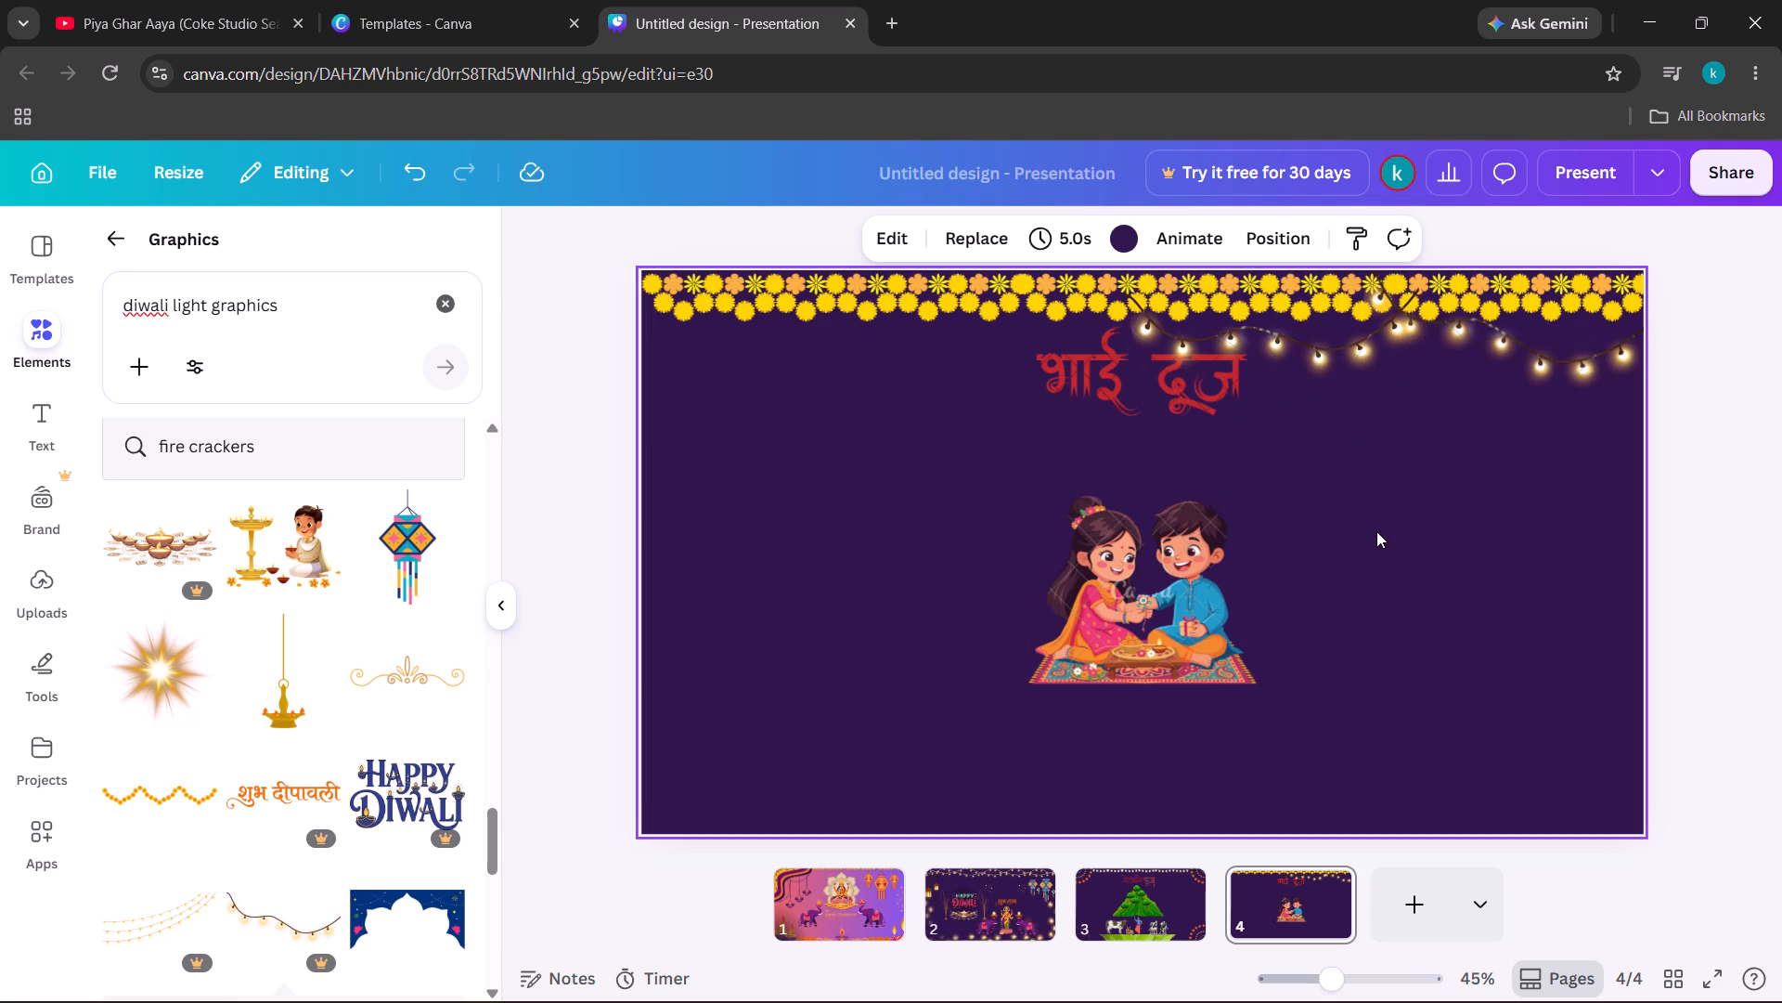
# Duplicate the tilted string lights twice and chain the copies end to end beneath the garland to slide 4's left edge.
pyautogui.click(1241, 343)
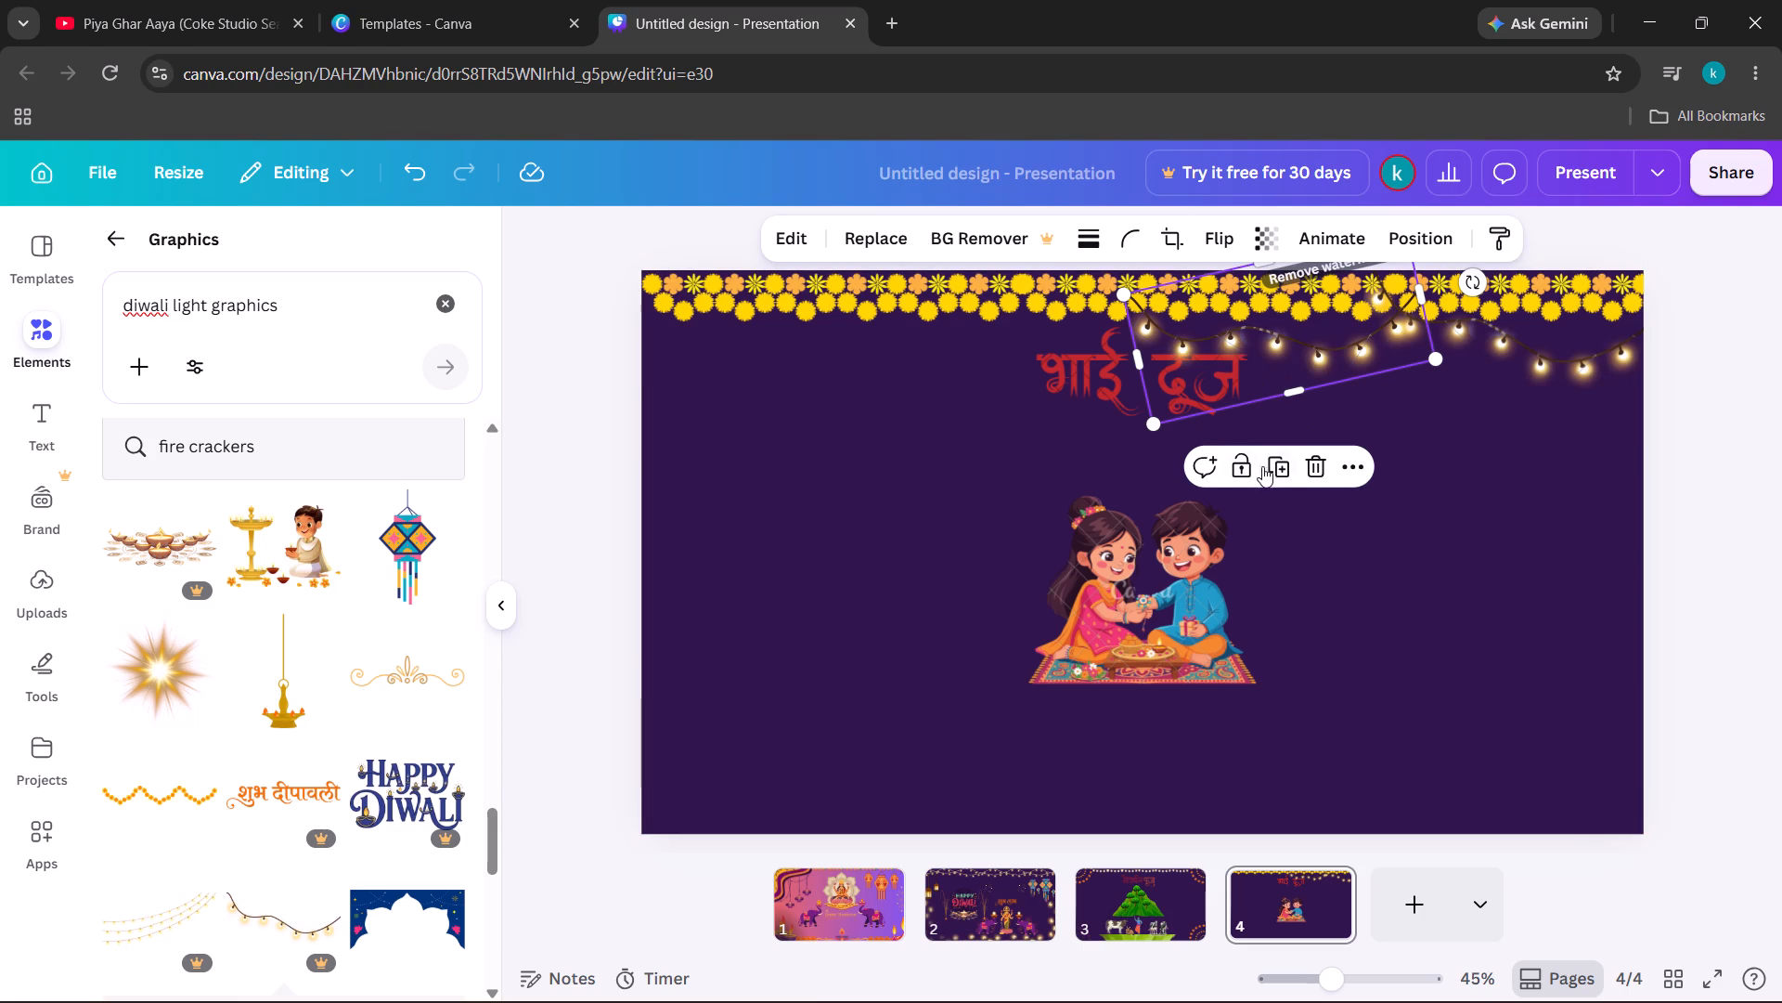
pyautogui.click(1266, 468)
pyautogui.moveTo(1076, 312); pyautogui.dragTo(1042, 332)
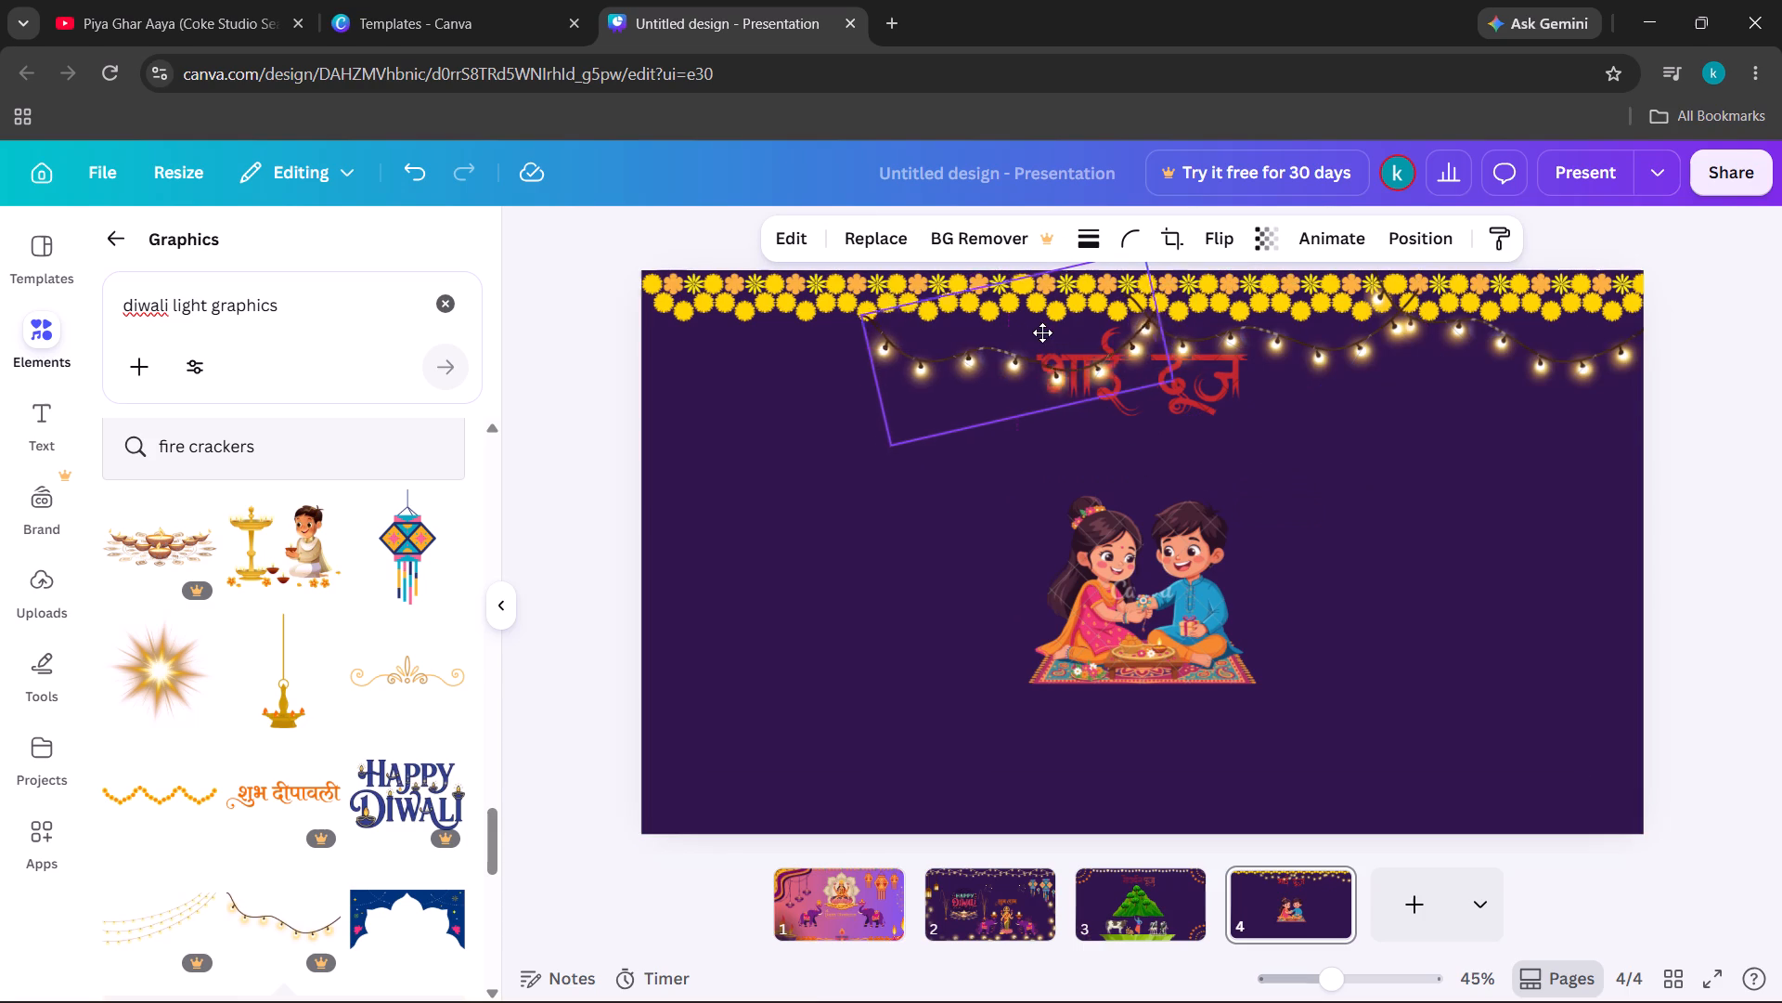
pyautogui.moveTo(1042, 332); pyautogui.dragTo(1041, 319)
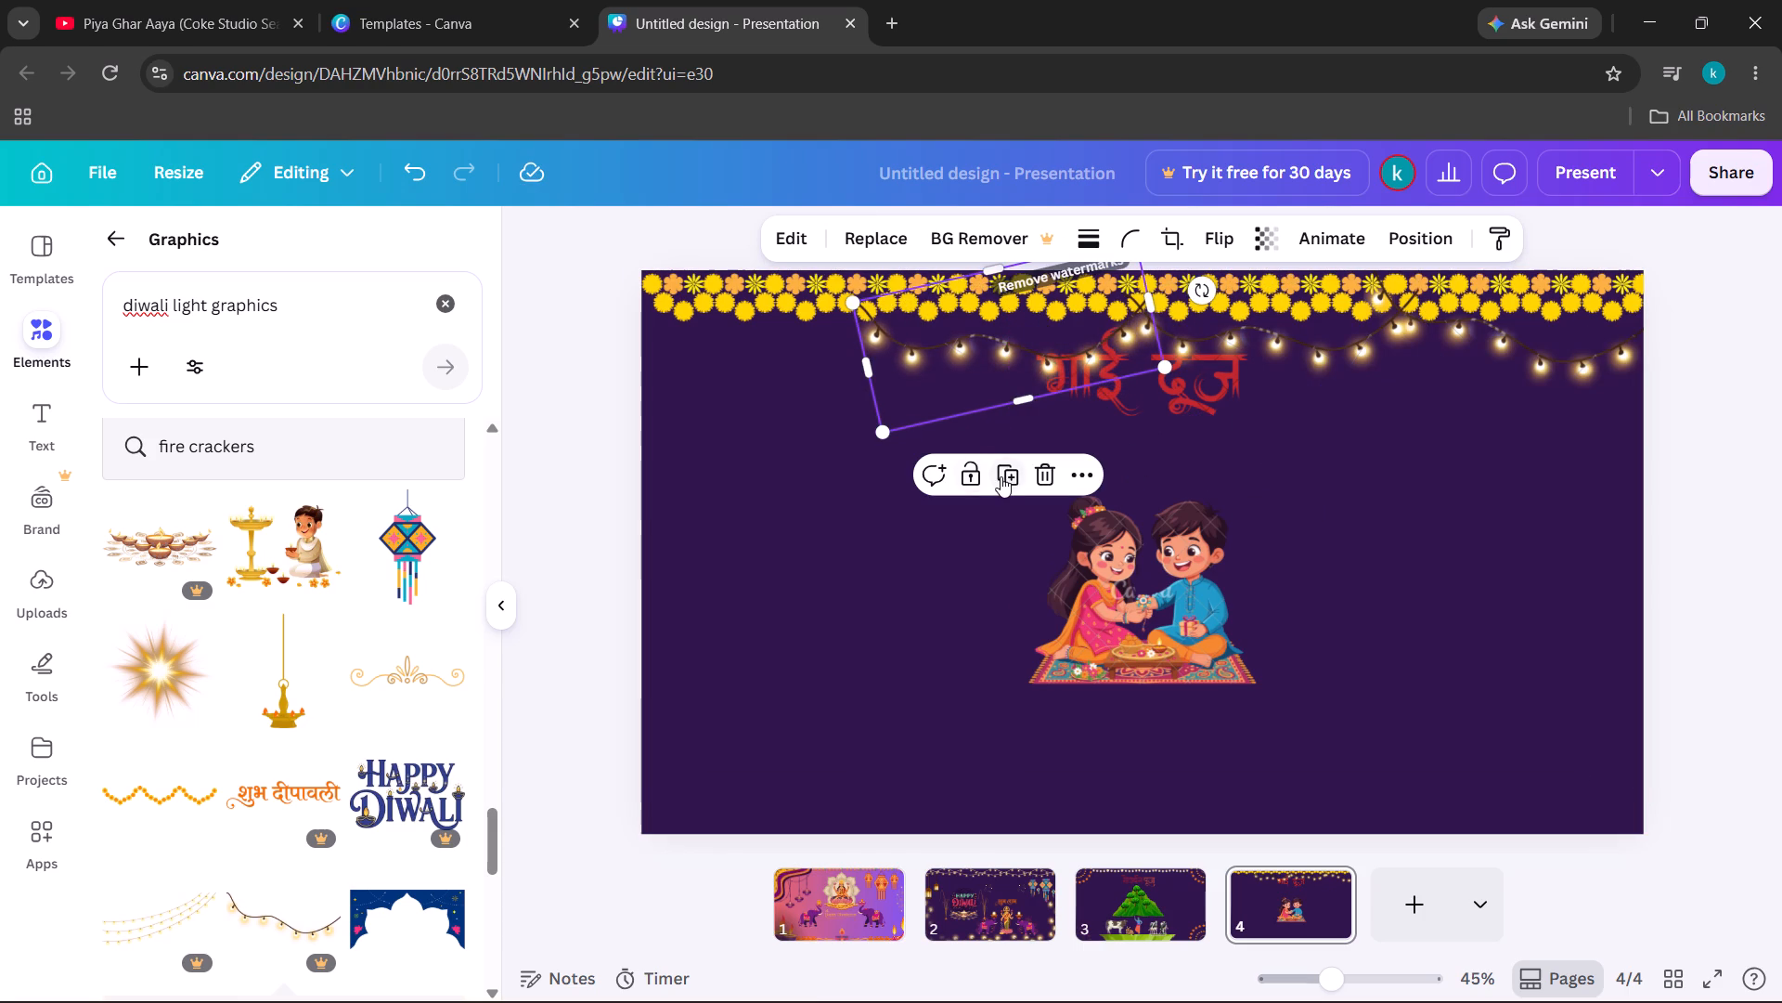
pyautogui.click(1005, 476)
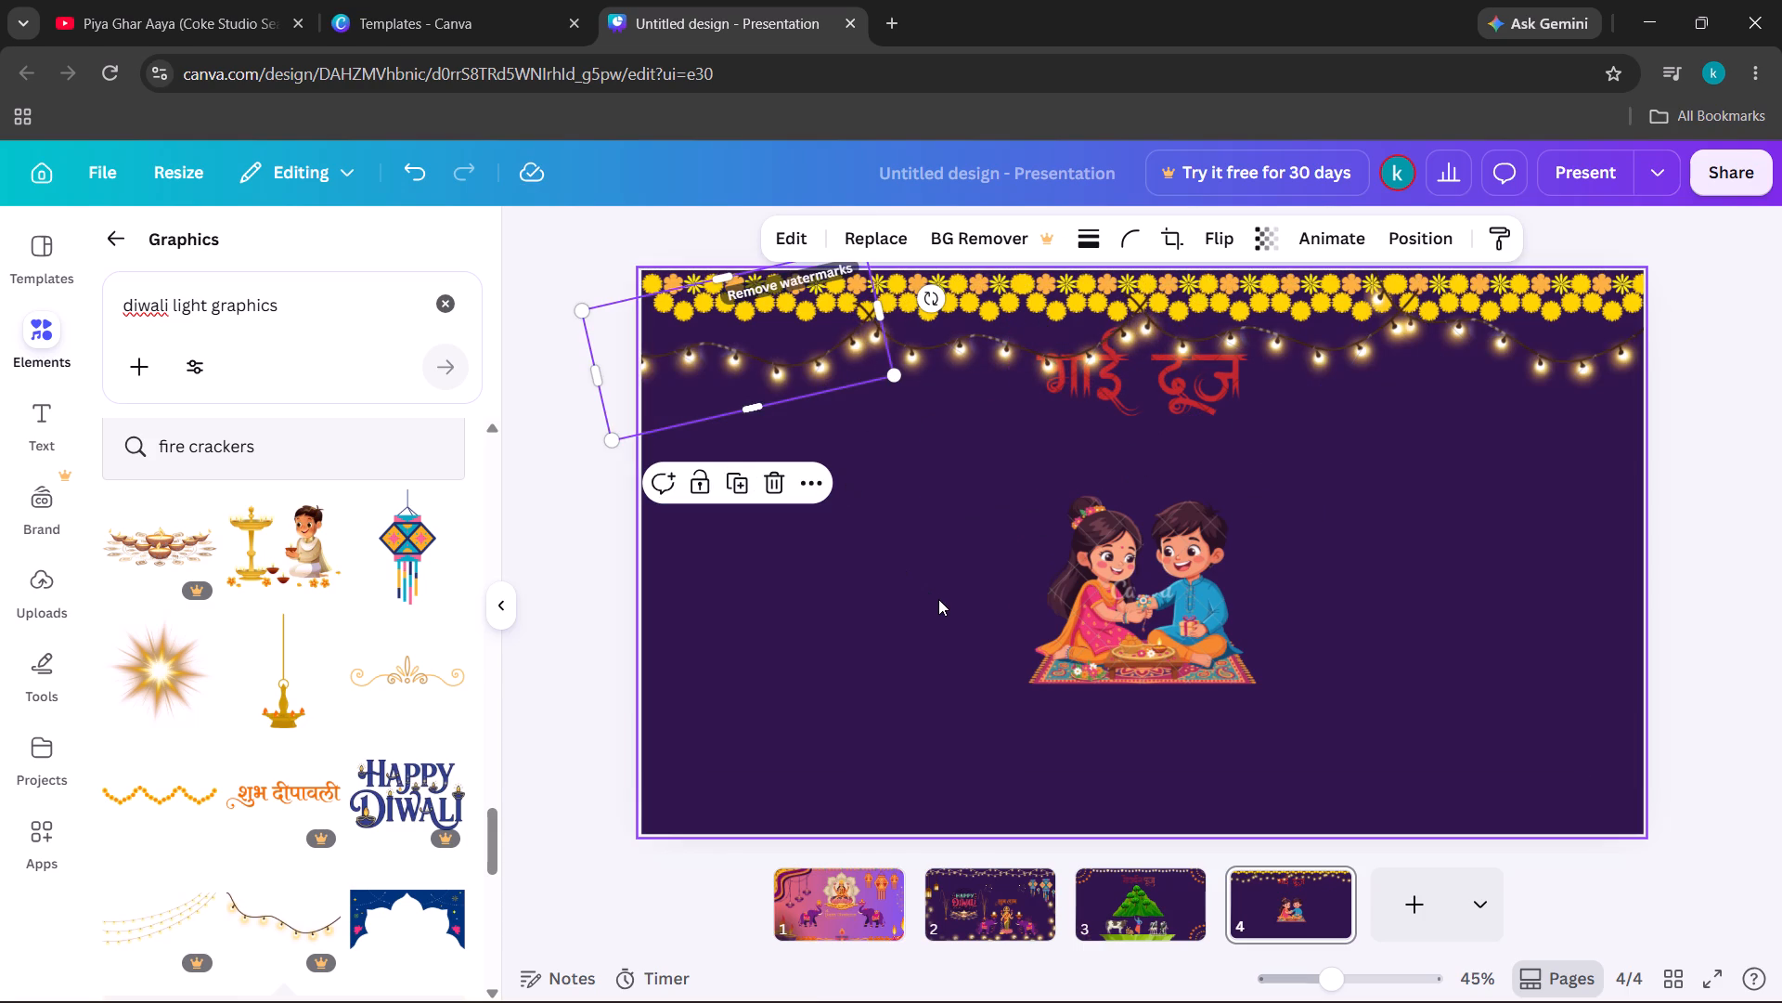
pyautogui.click(938, 599)
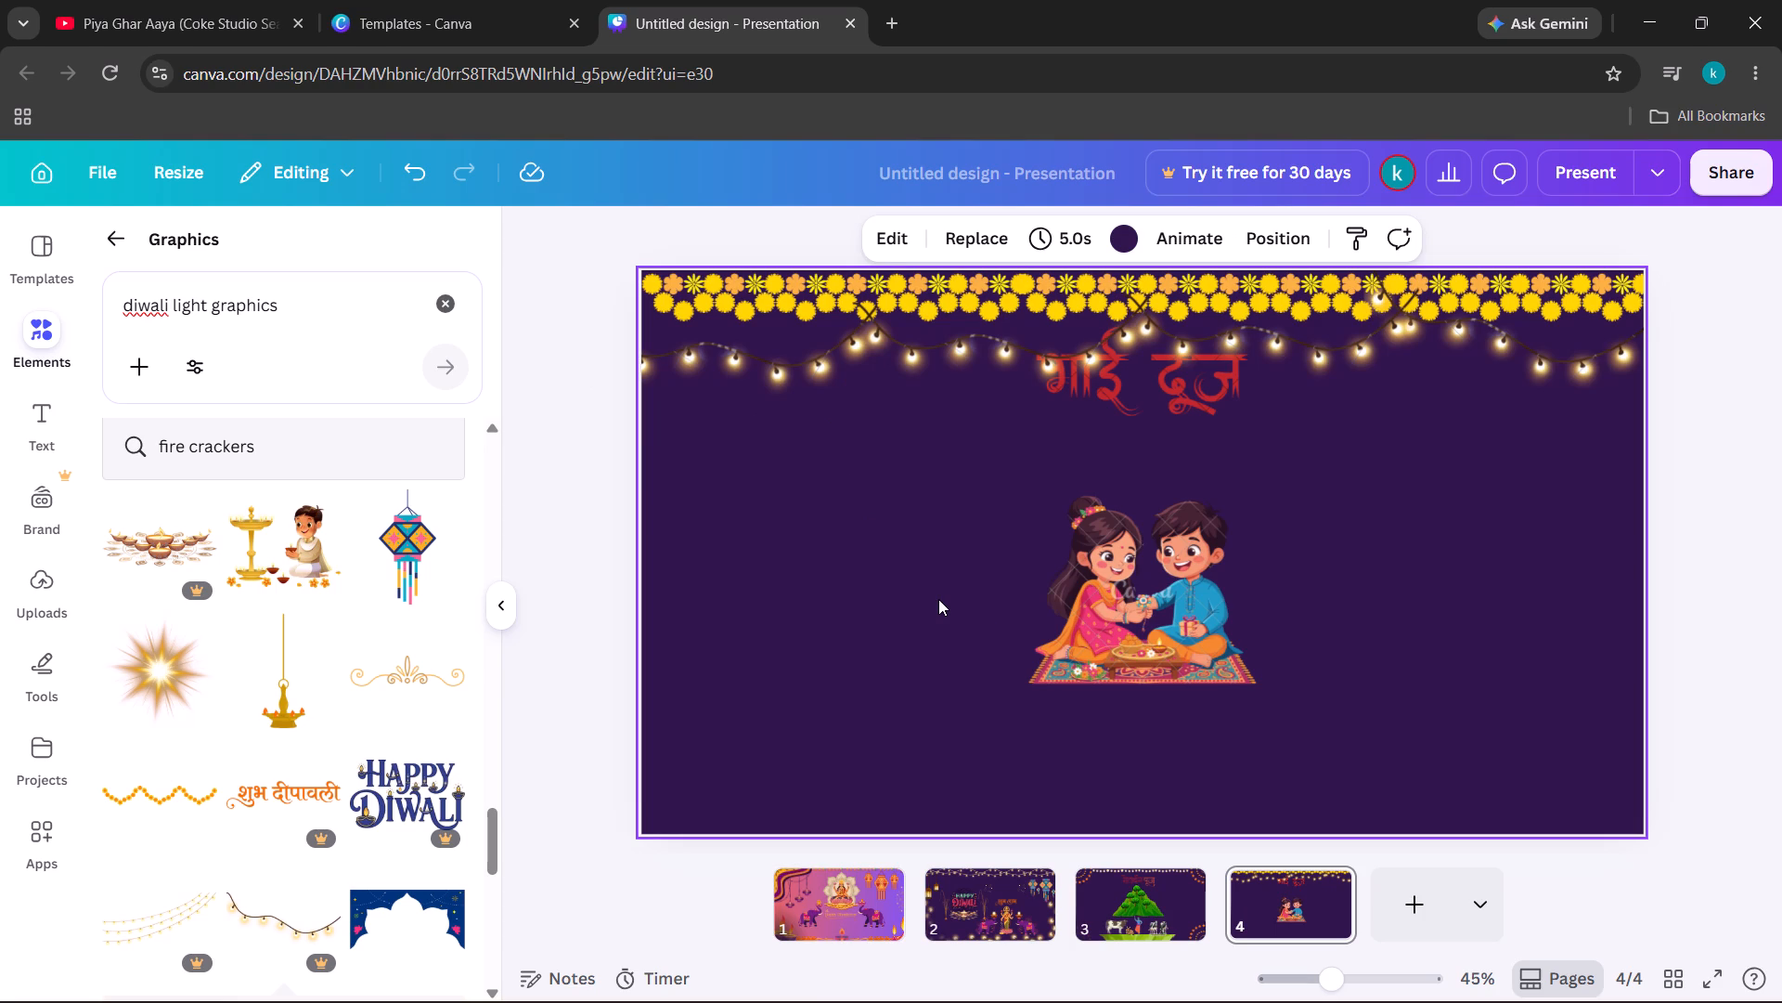
# Move the brother-and-sister illustration lower on the slide and shift the भाई दूज title down below the string lights.
pyautogui.moveTo(1168, 584); pyautogui.dragTo(1171, 619)
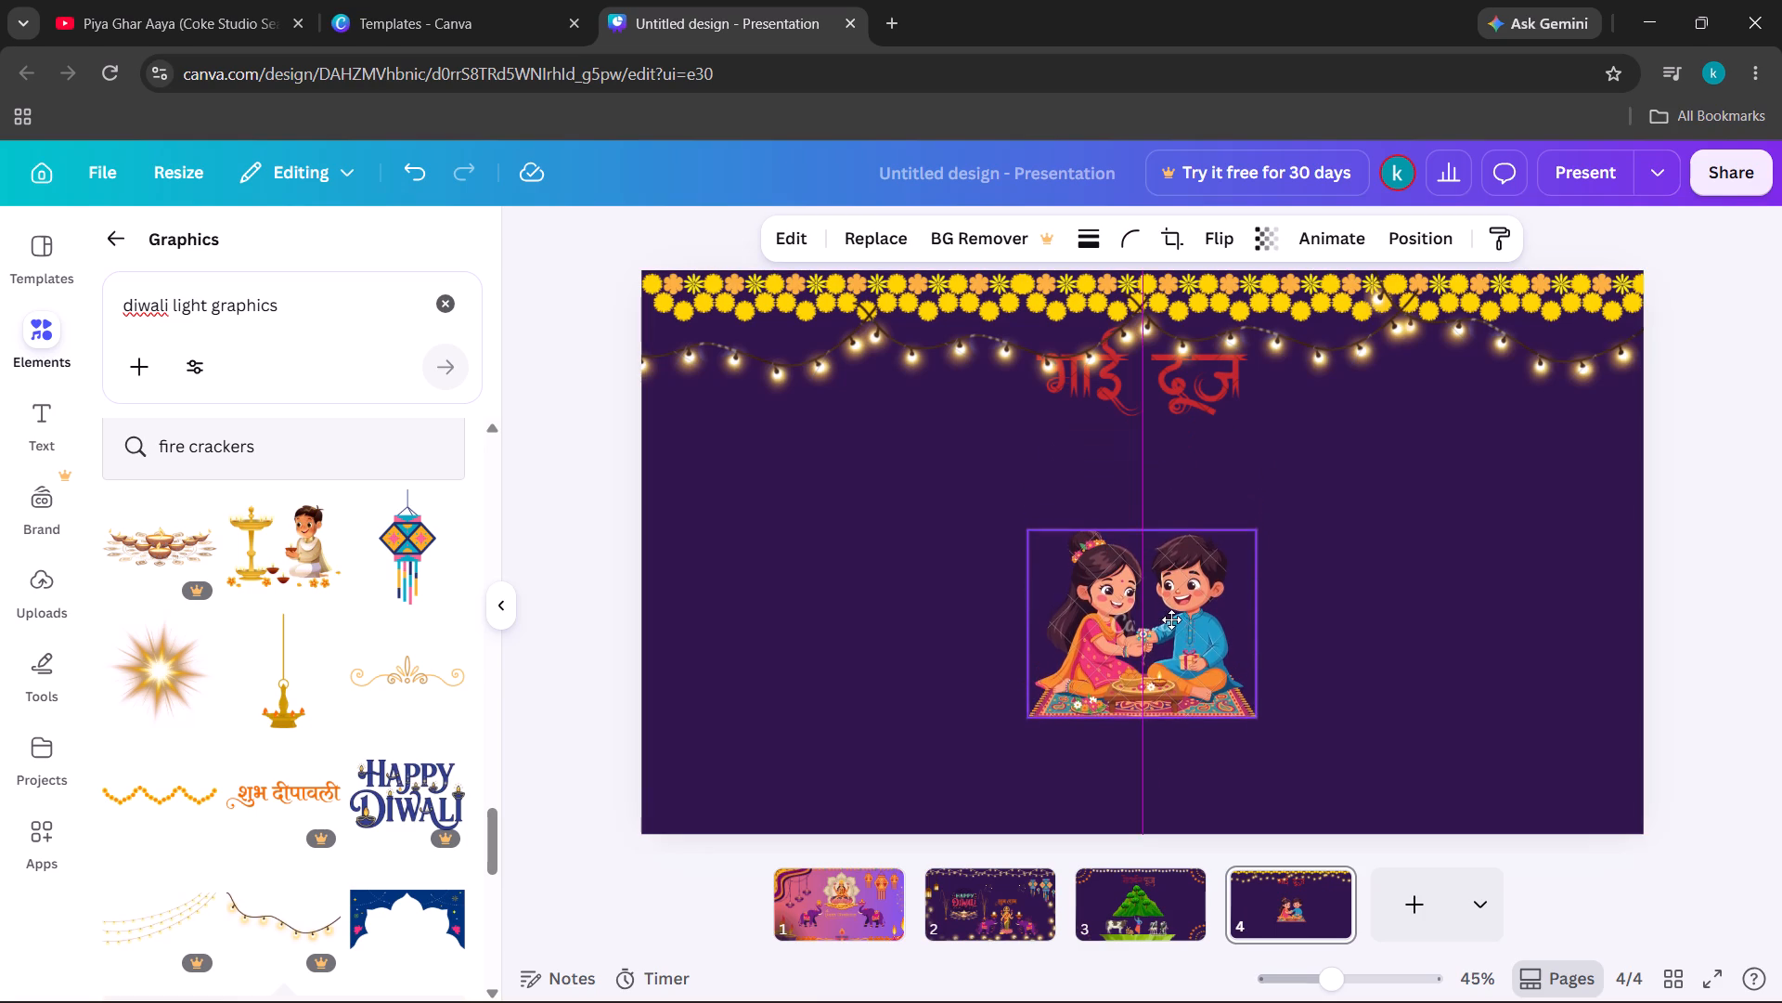
pyautogui.moveTo(1171, 619); pyautogui.dragTo(1171, 620)
pyautogui.moveTo(1140, 380); pyautogui.dragTo(1151, 429)
pyautogui.moveTo(1167, 580); pyautogui.dragTo(1167, 576)
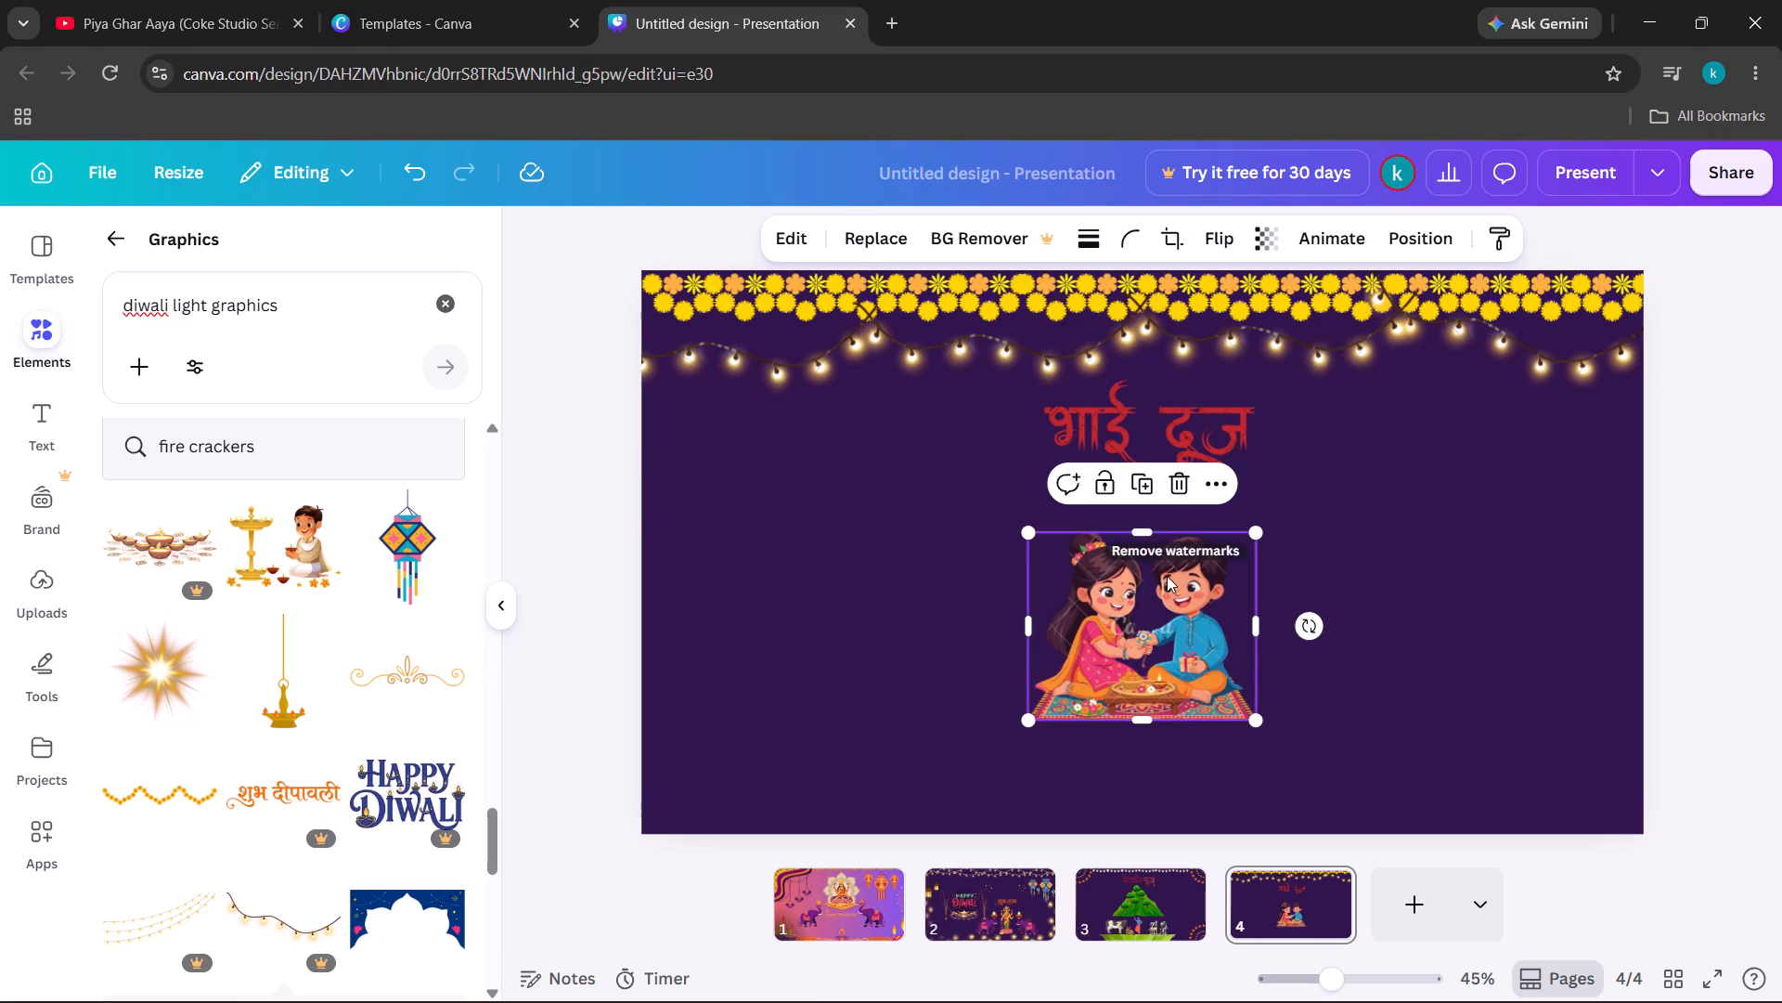
pyautogui.moveTo(1167, 576); pyautogui.dragTo(1176, 576)
pyautogui.click(1394, 608)
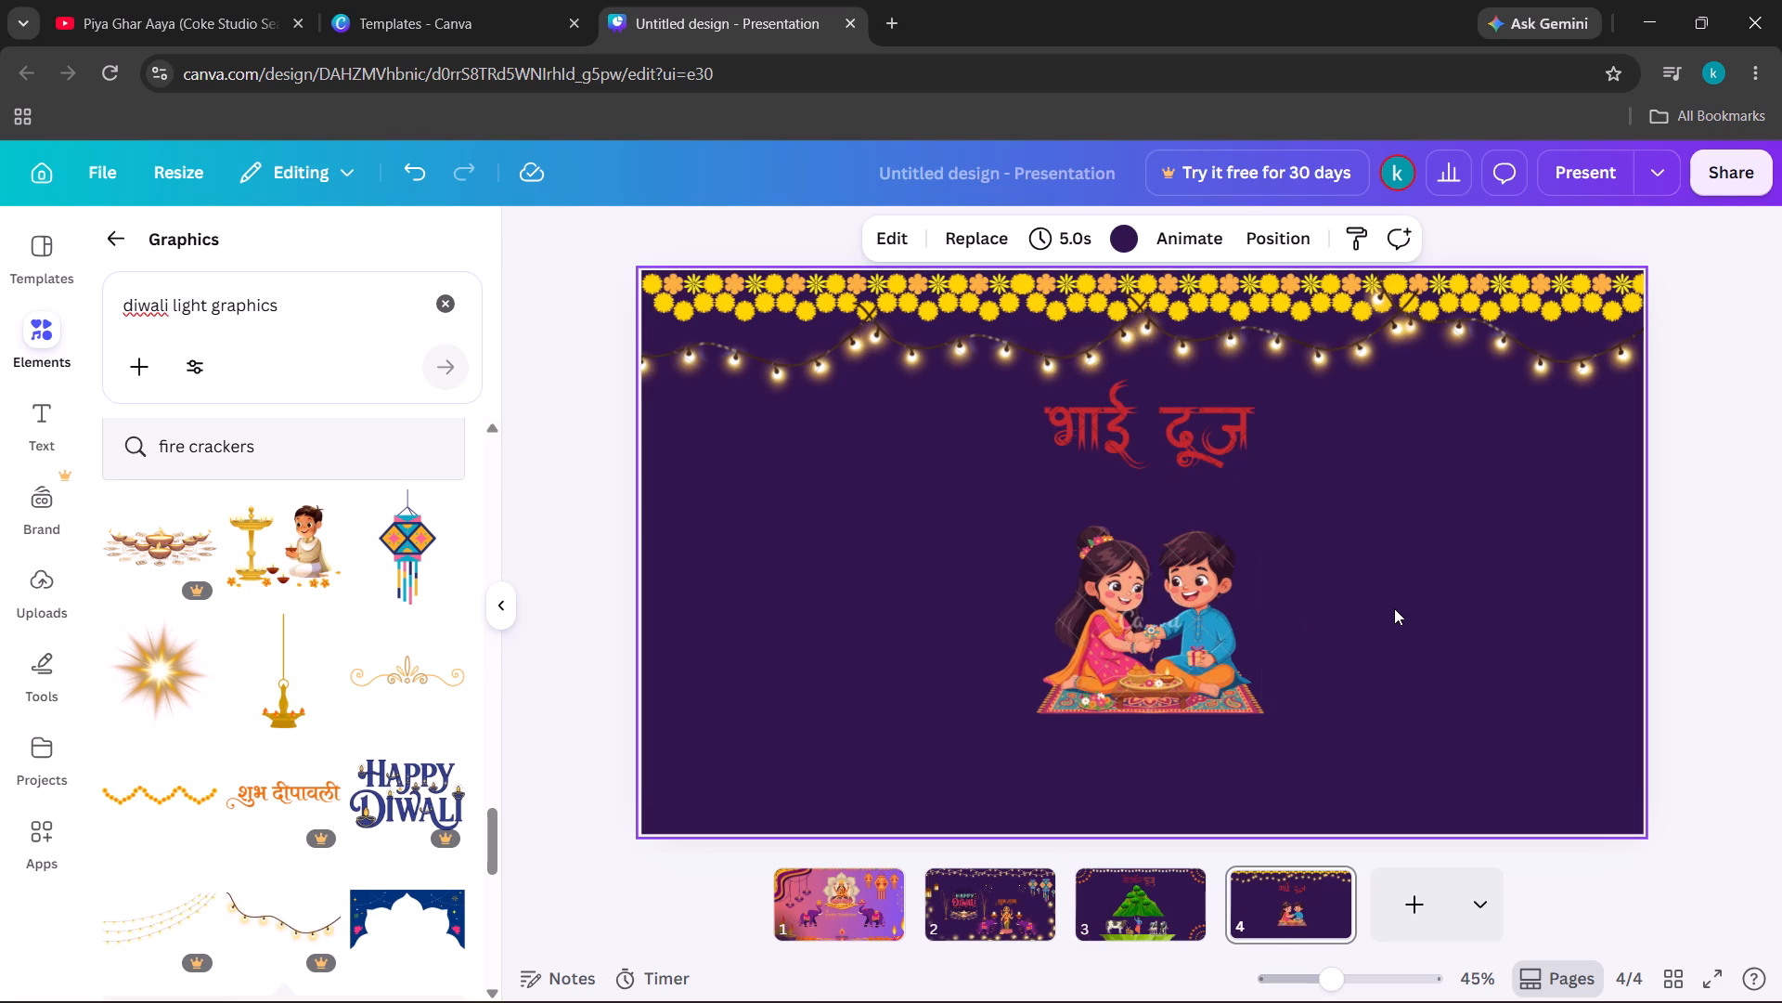
# Add the hanging golden diya lamp graphic, shrink it to about two-thirds, and hang it from the garland near the slide's left edge.
pyautogui.click(265, 694)
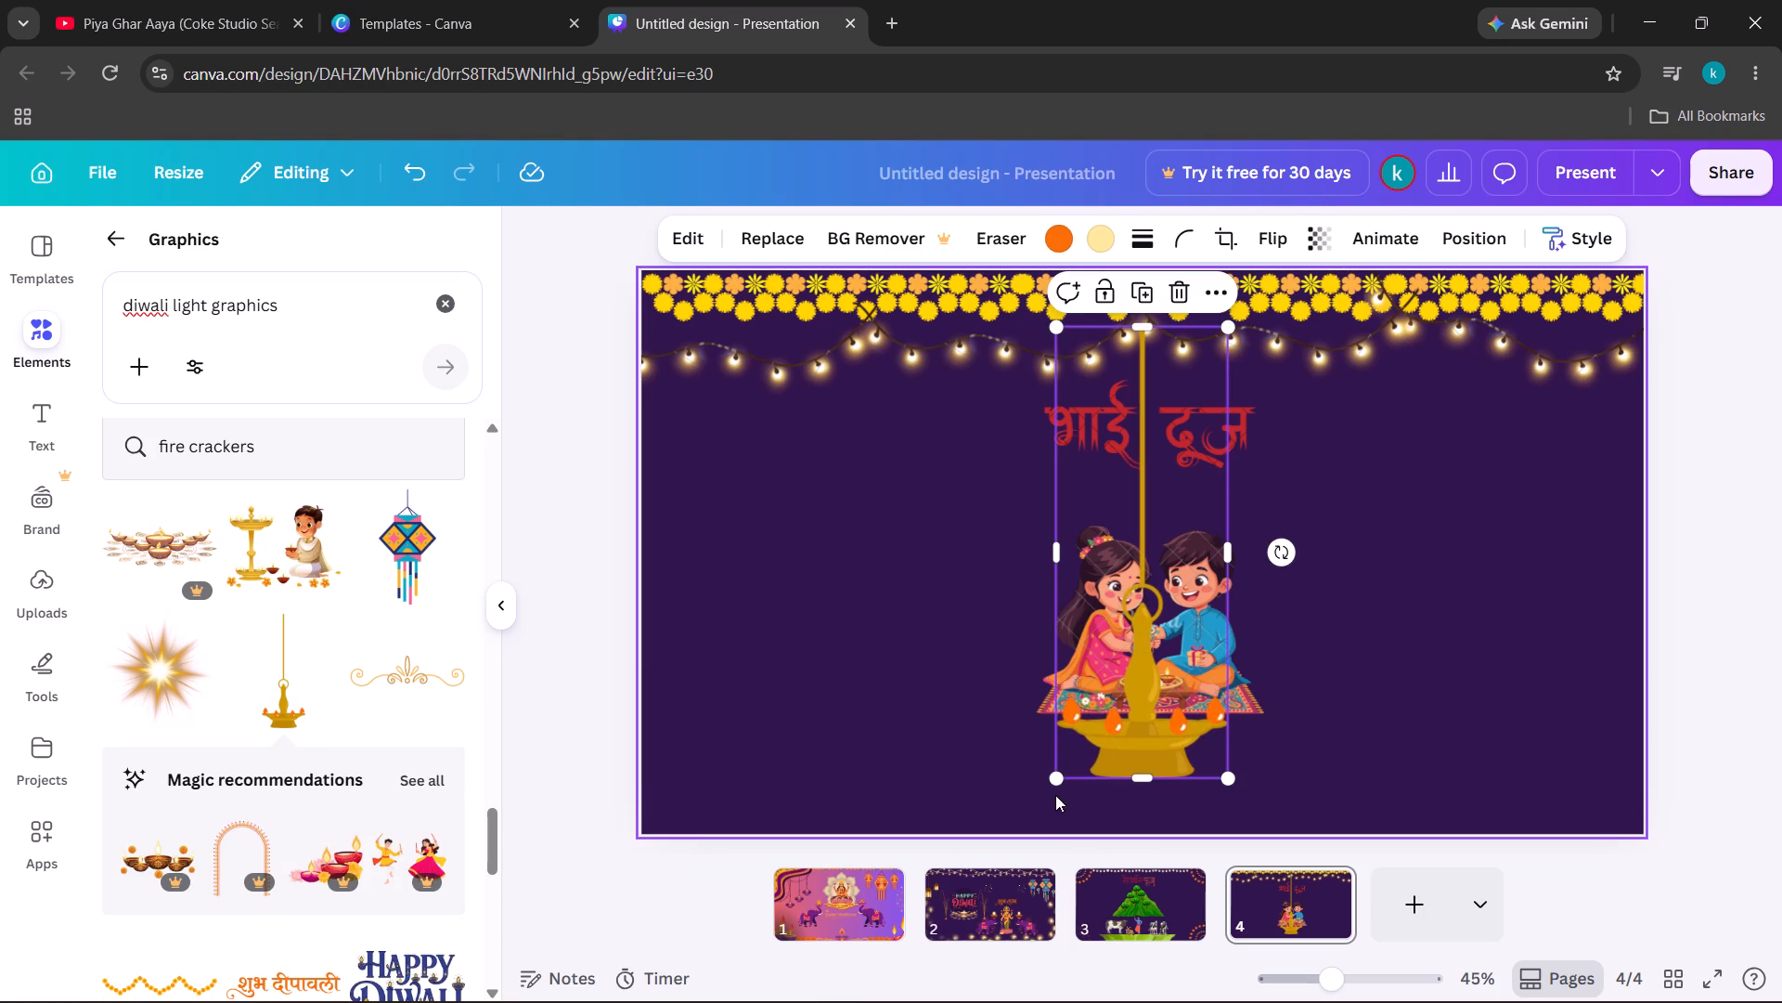
pyautogui.moveTo(1053, 774); pyautogui.dragTo(1140, 633)
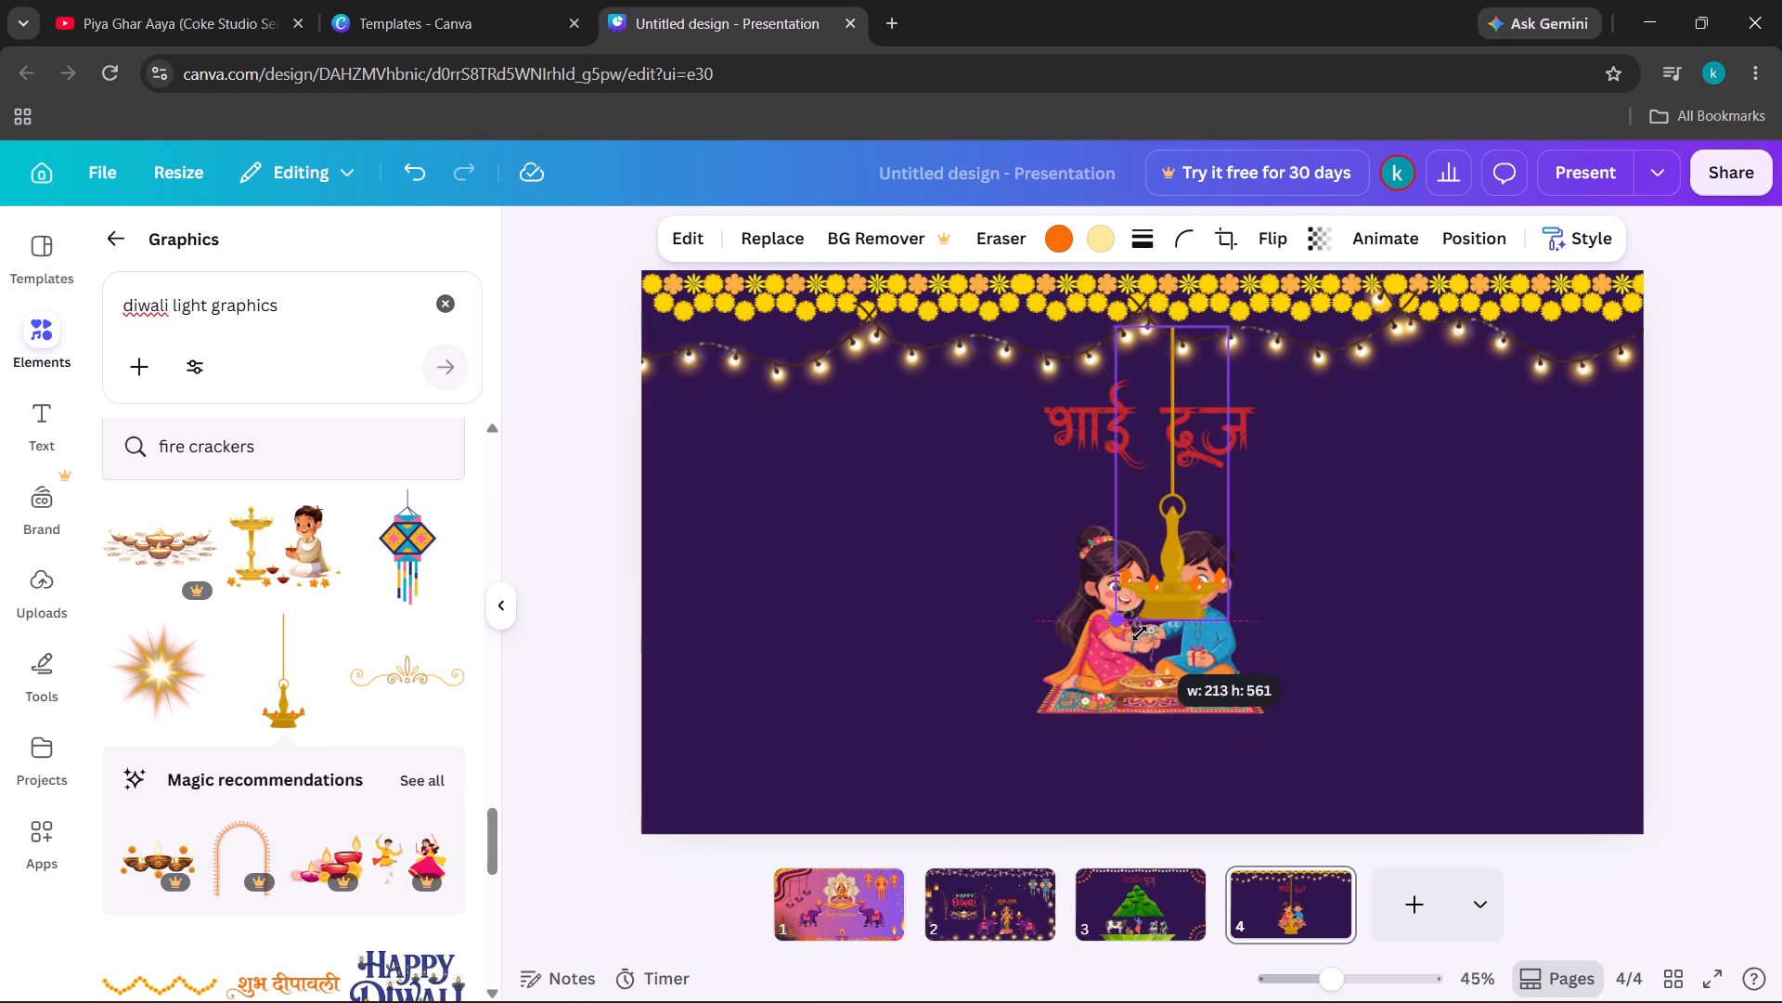
pyautogui.moveTo(1140, 633); pyautogui.dragTo(1152, 620)
pyautogui.moveTo(1169, 576); pyautogui.dragTo(719, 618)
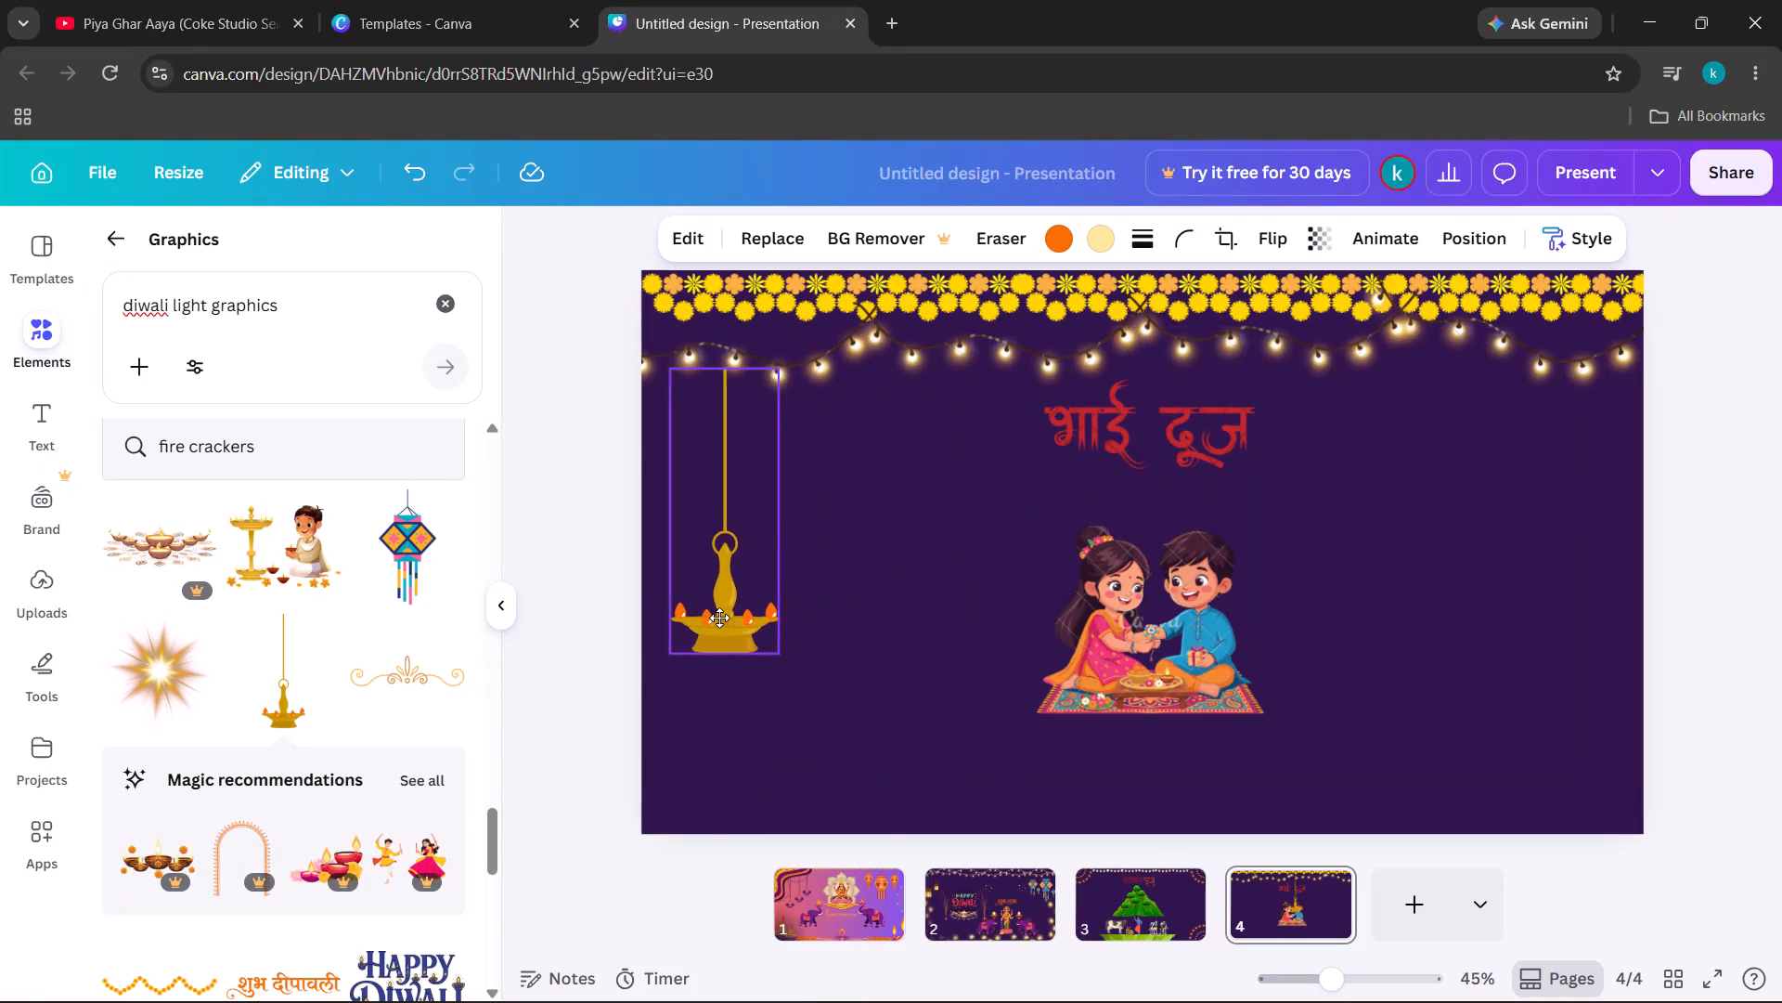
pyautogui.moveTo(719, 618); pyautogui.dragTo(668, 571)
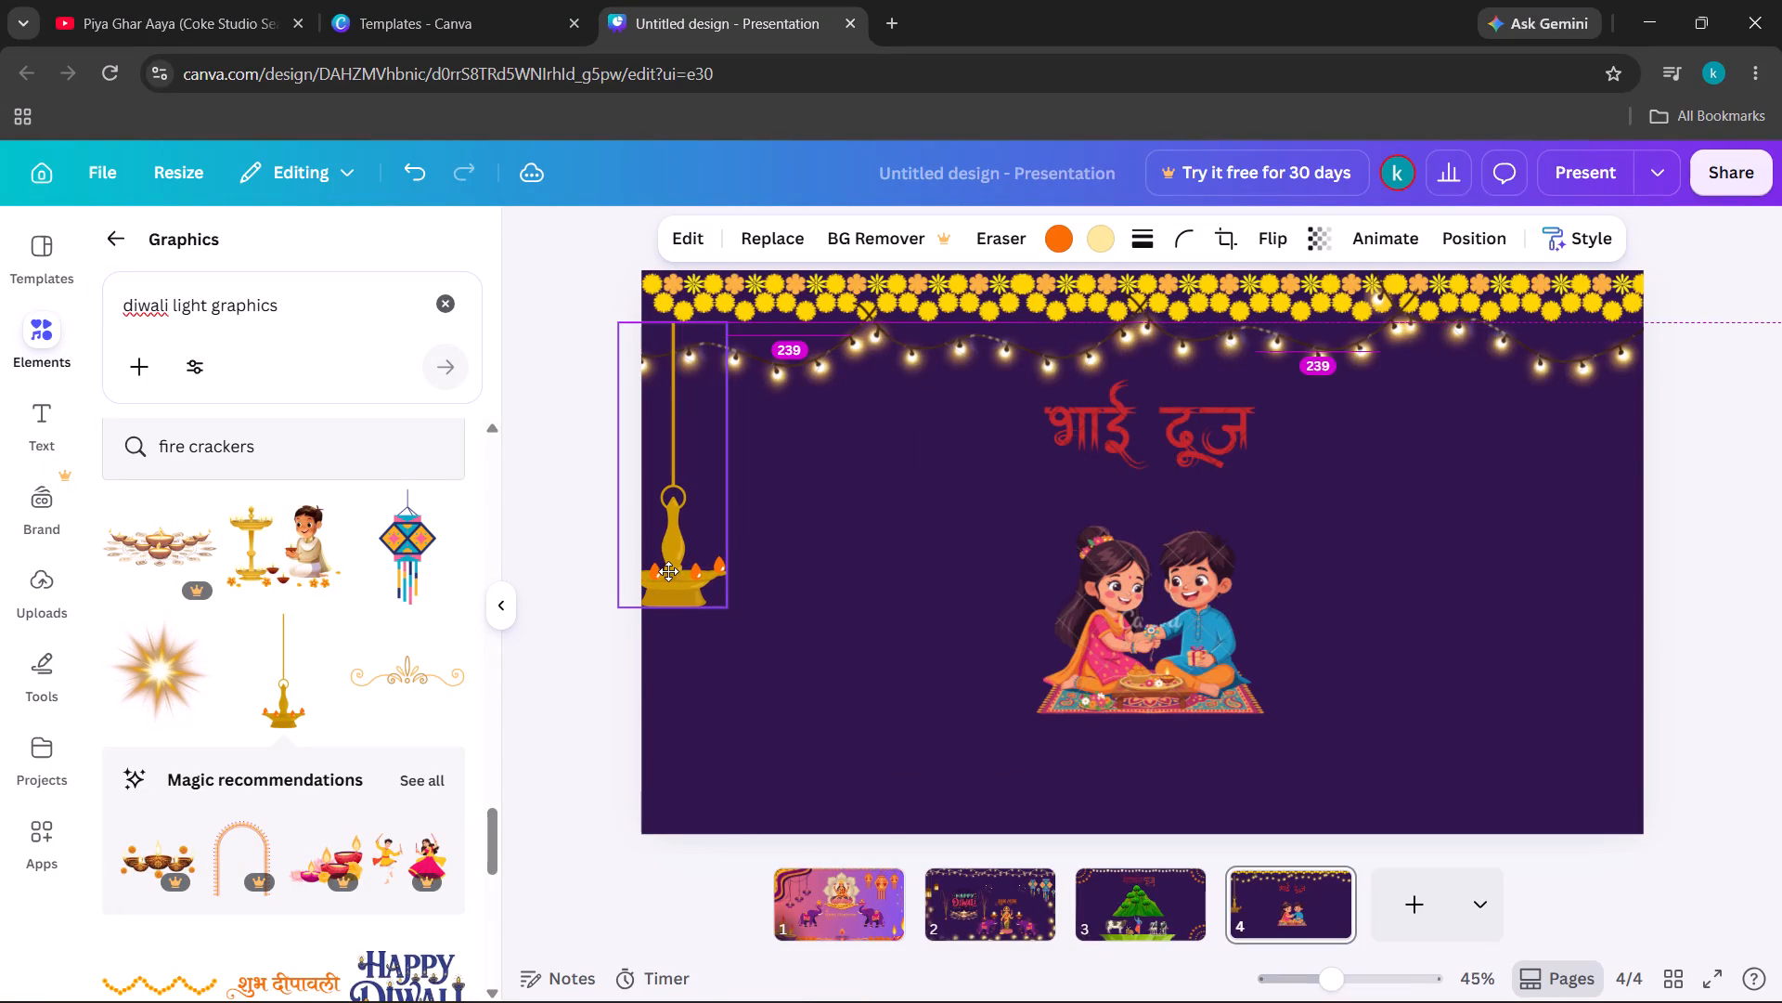
pyautogui.moveTo(668, 571); pyautogui.dragTo(714, 560)
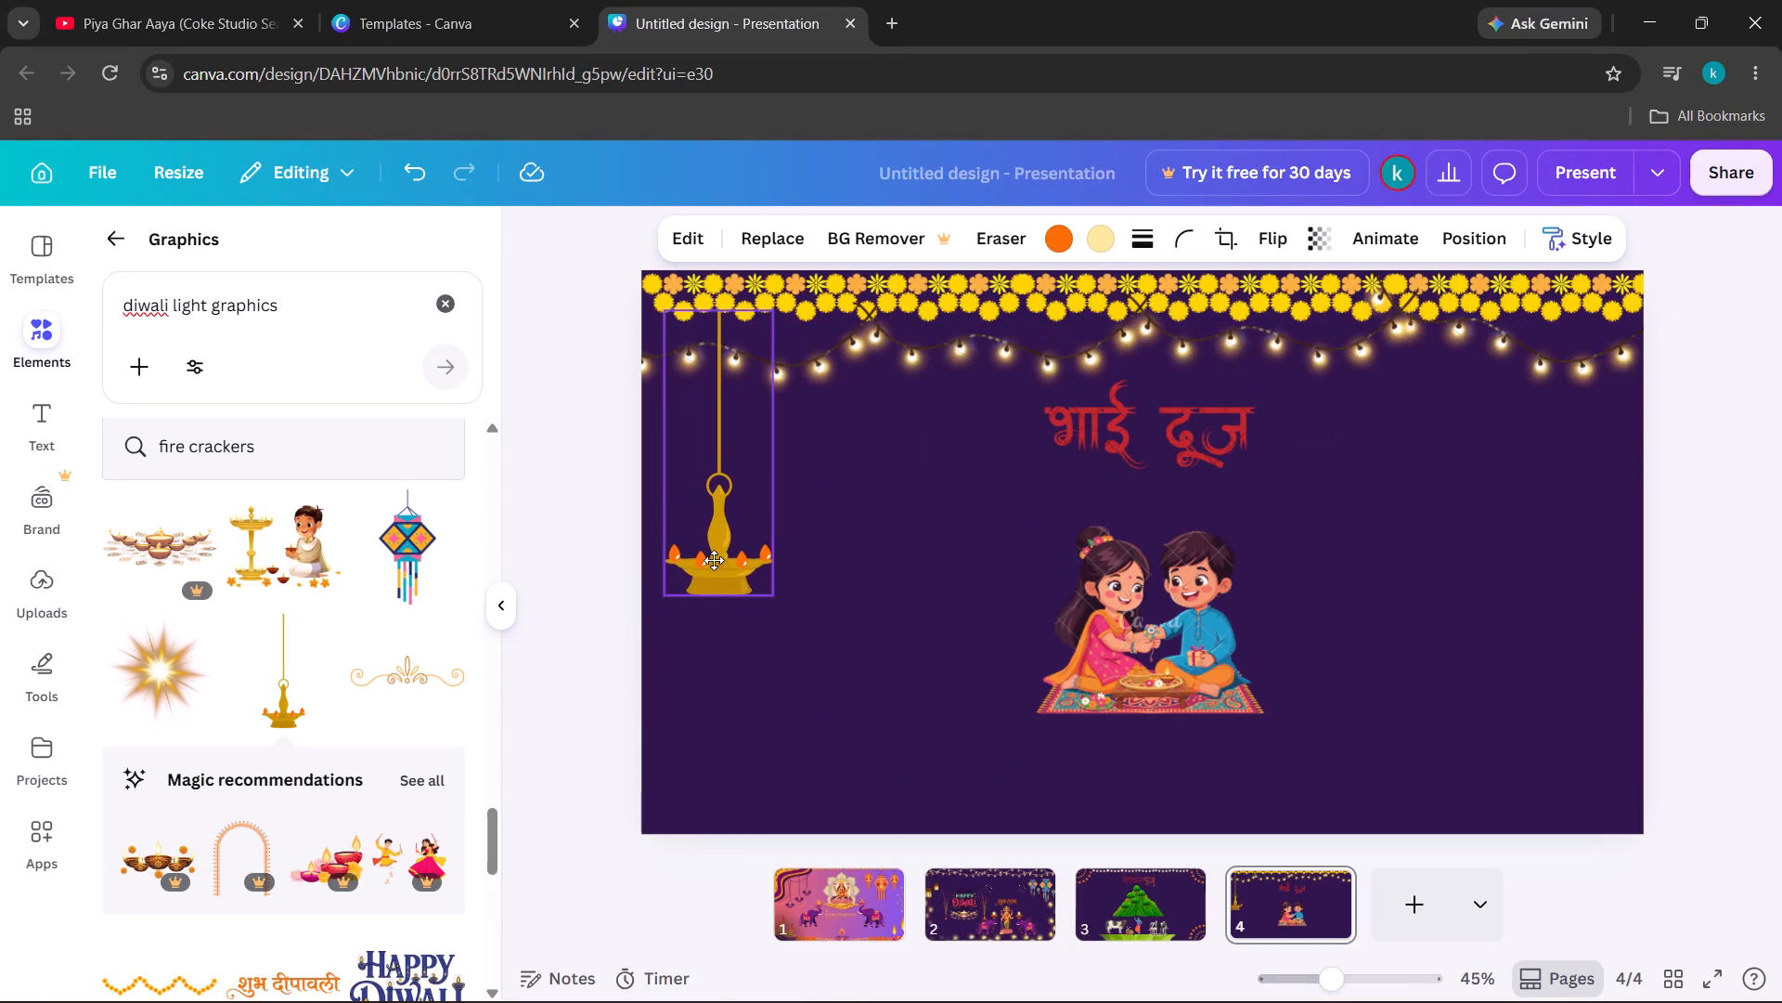
pyautogui.moveTo(714, 560); pyautogui.dragTo(705, 561)
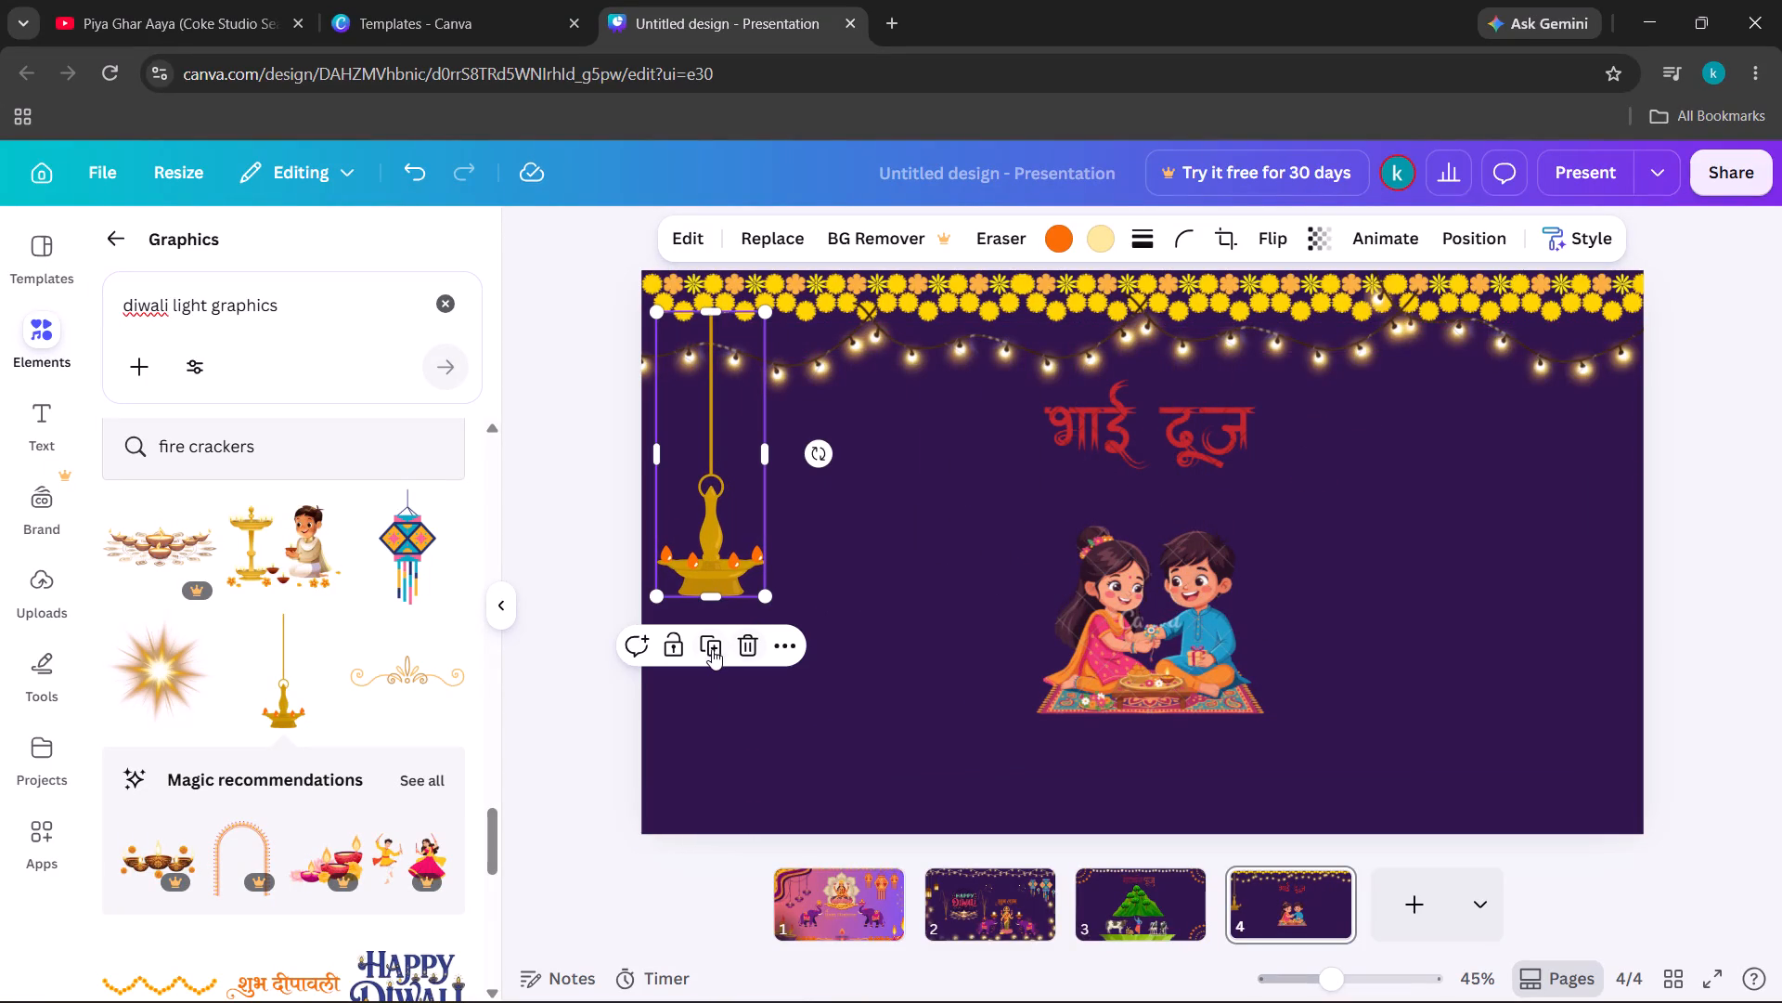
# Duplicate the hanging diya lamp, make the copy slightly smaller, and hang it a little higher, just right of the first lamp.
pyautogui.click(704, 649)
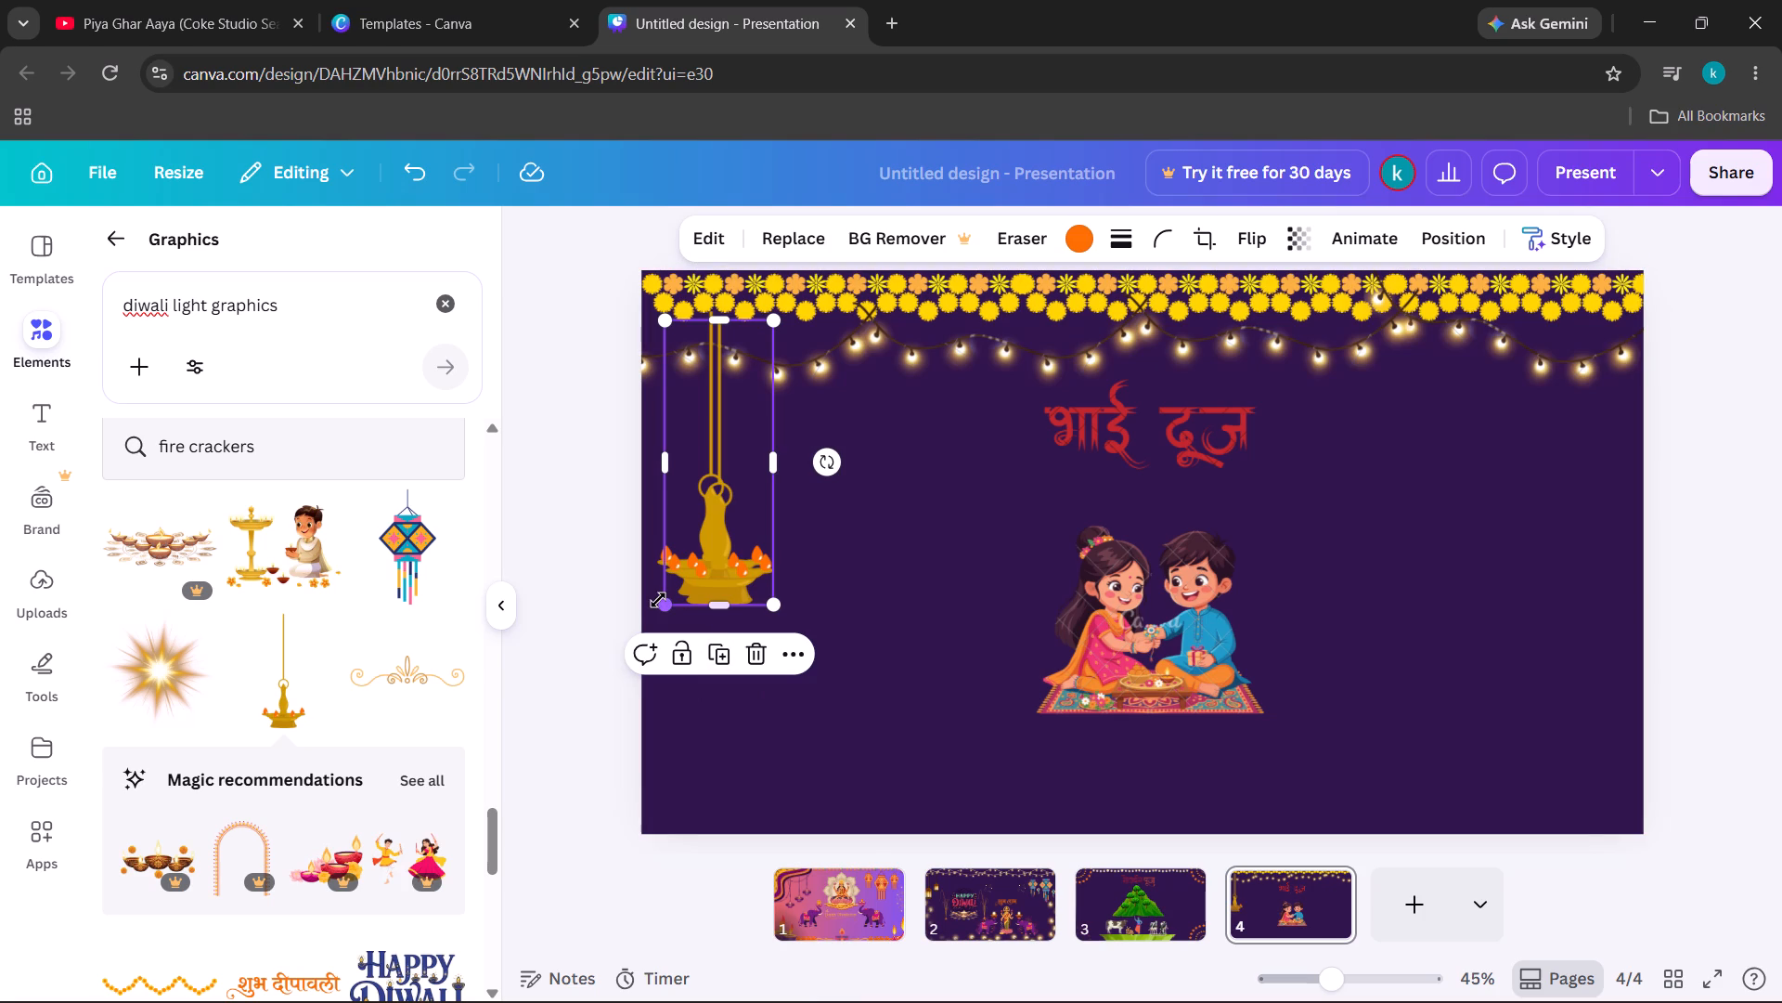
pyautogui.moveTo(658, 600); pyautogui.dragTo(672, 581)
pyautogui.moveTo(697, 545); pyautogui.dragTo(768, 512)
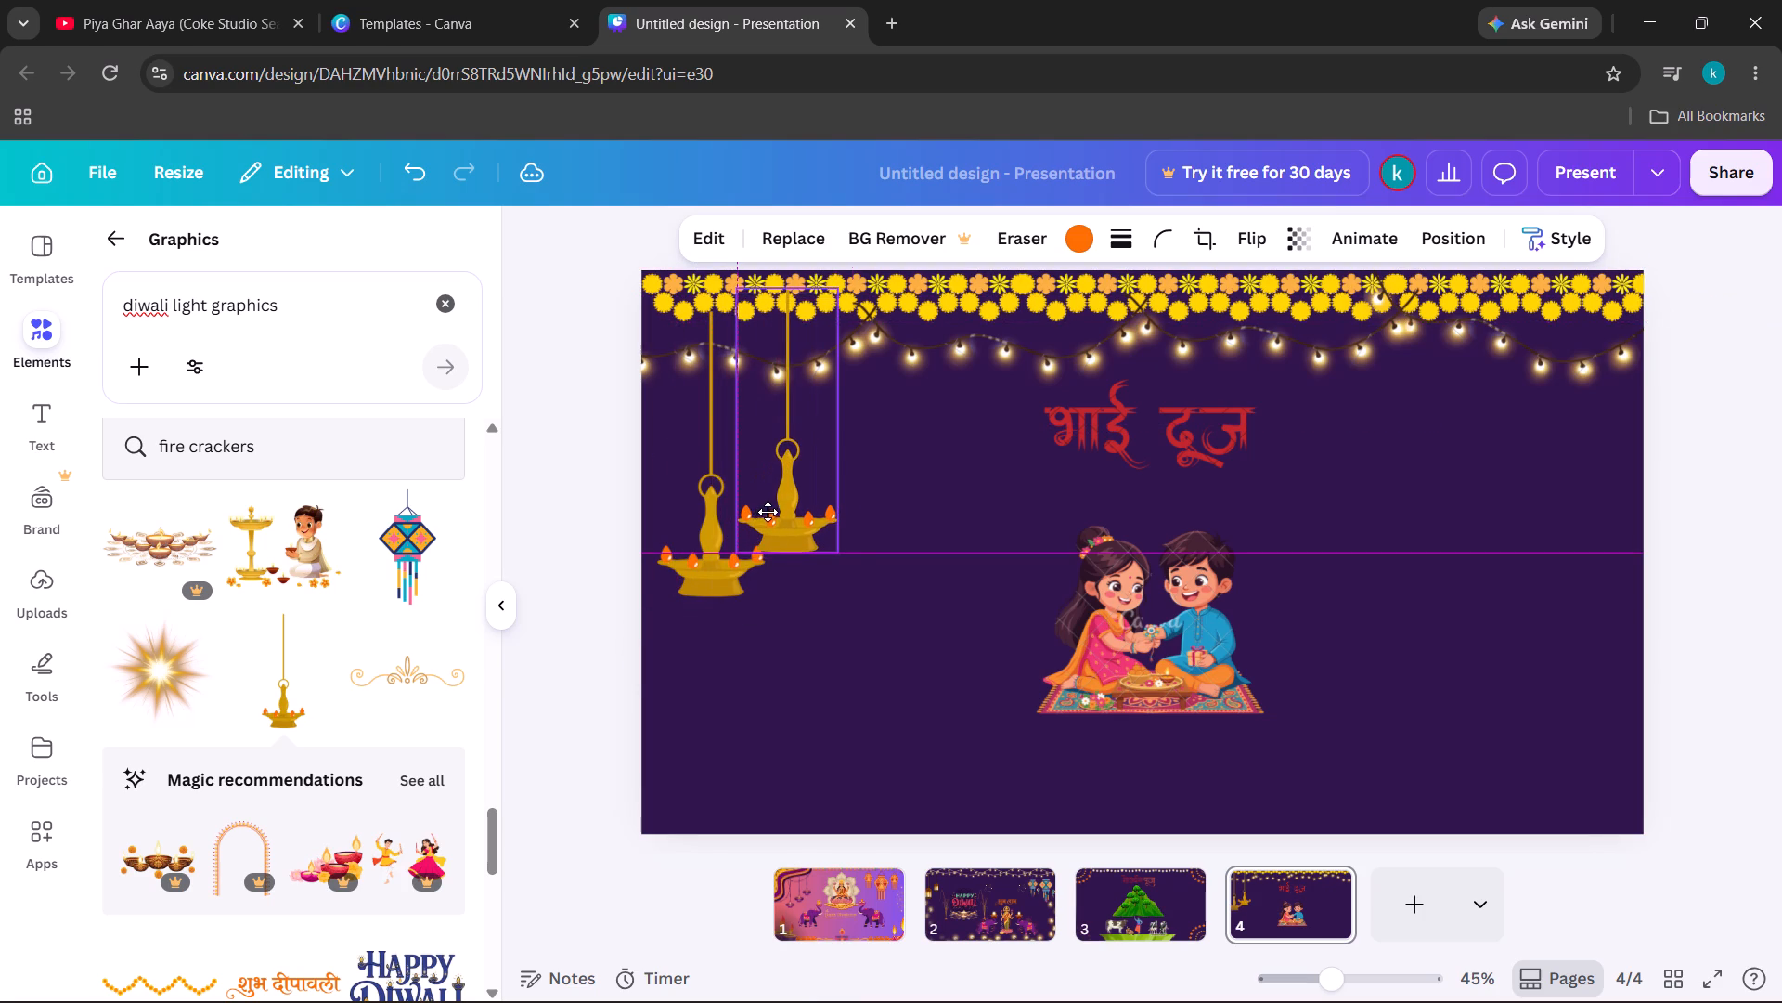
pyautogui.moveTo(768, 512); pyautogui.dragTo(777, 510)
pyautogui.click(829, 744)
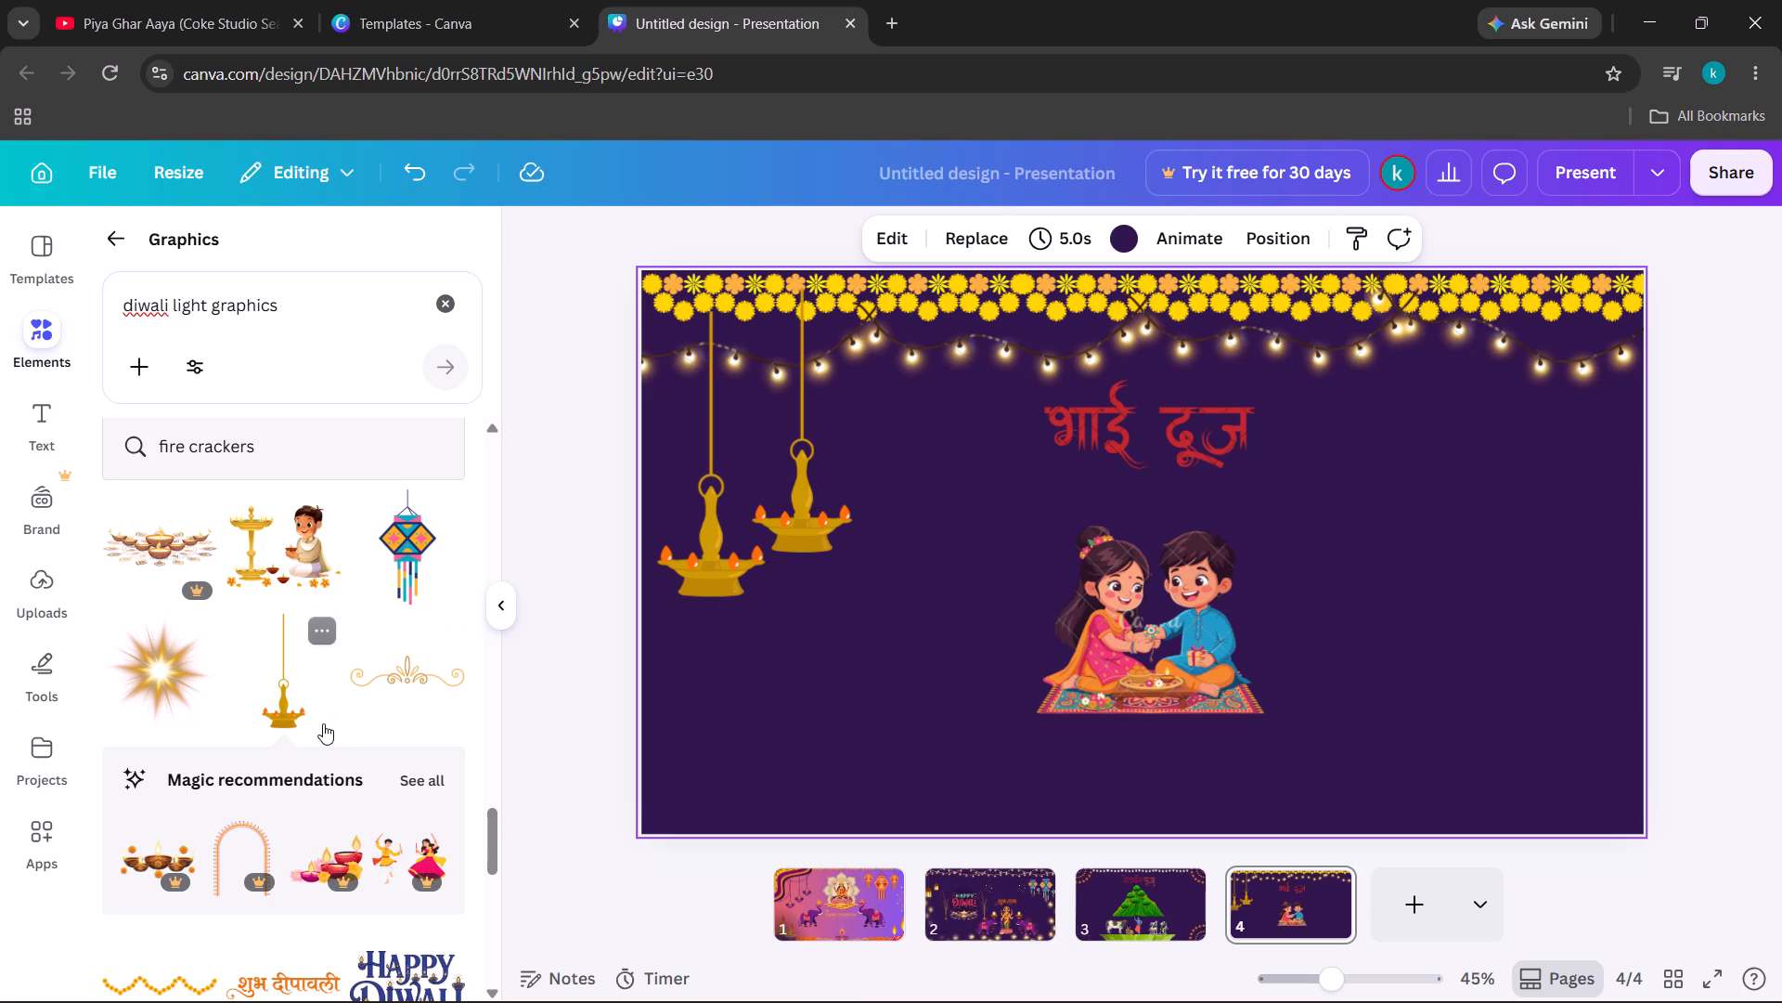
# Add the decorative arch from the magic recommendations, enlarge it, and position it to frame the brother-and-sister illustration.
pyautogui.hscroll(3, 323, 723)
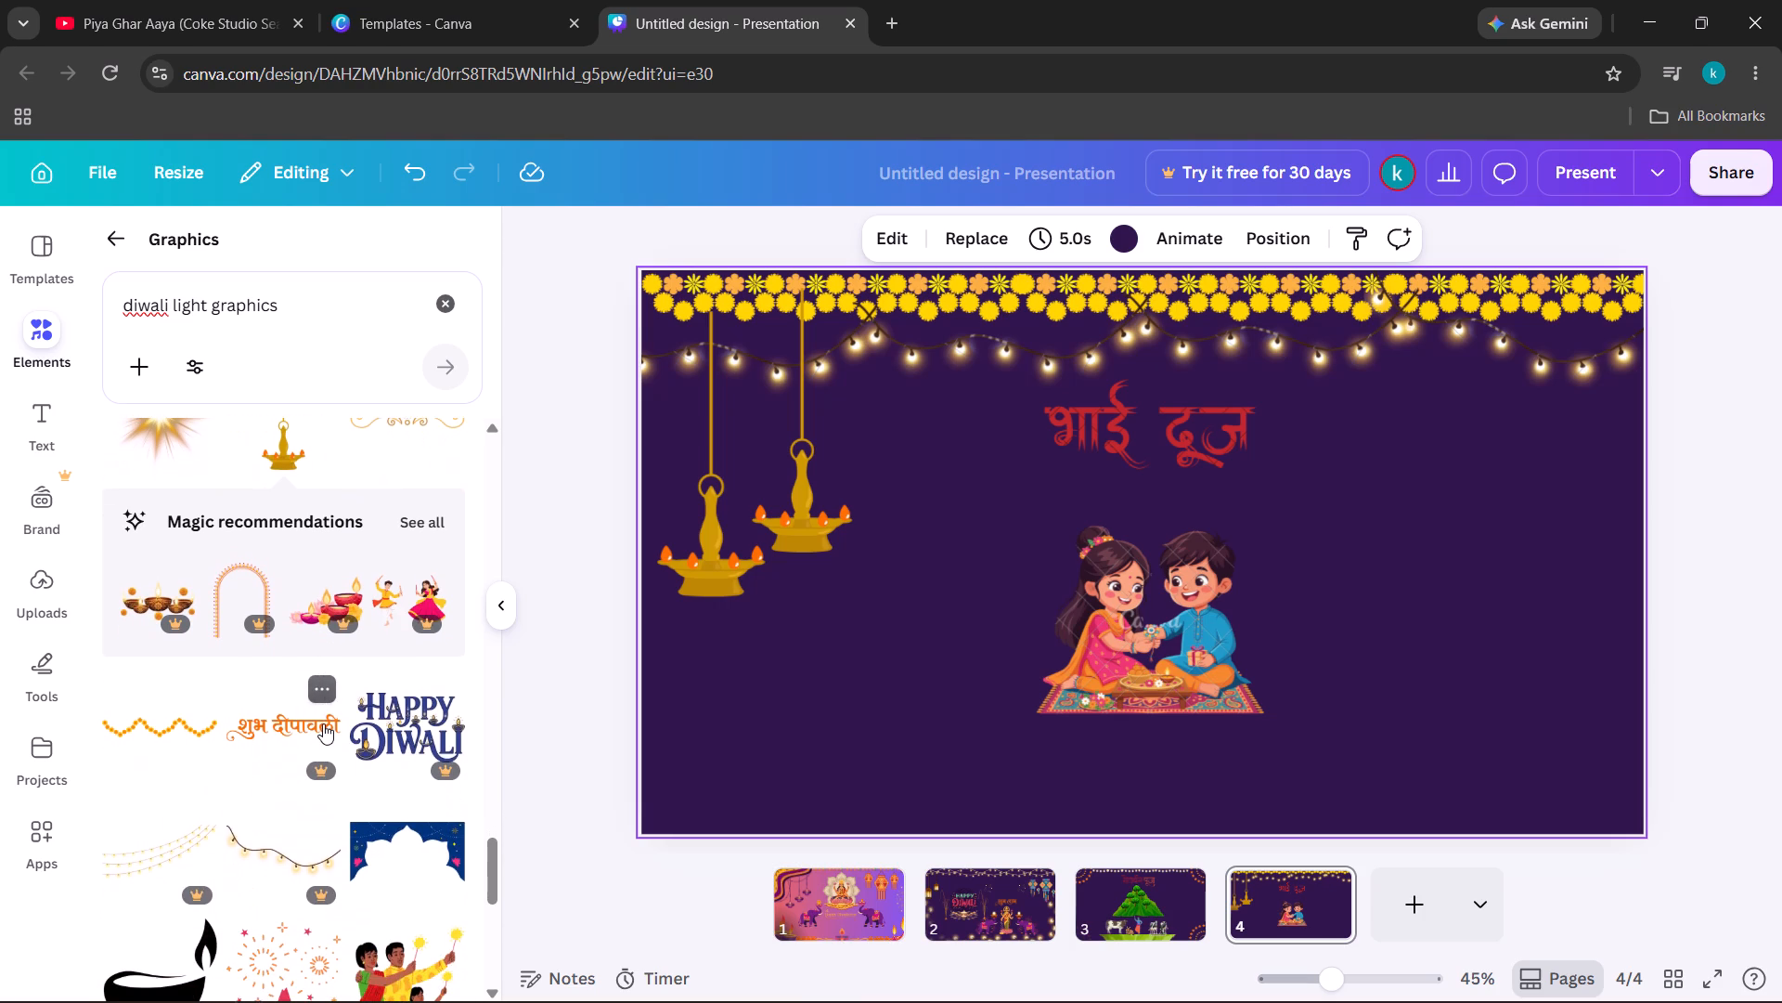
pyautogui.hscroll(1, 323, 723)
pyautogui.click(235, 573)
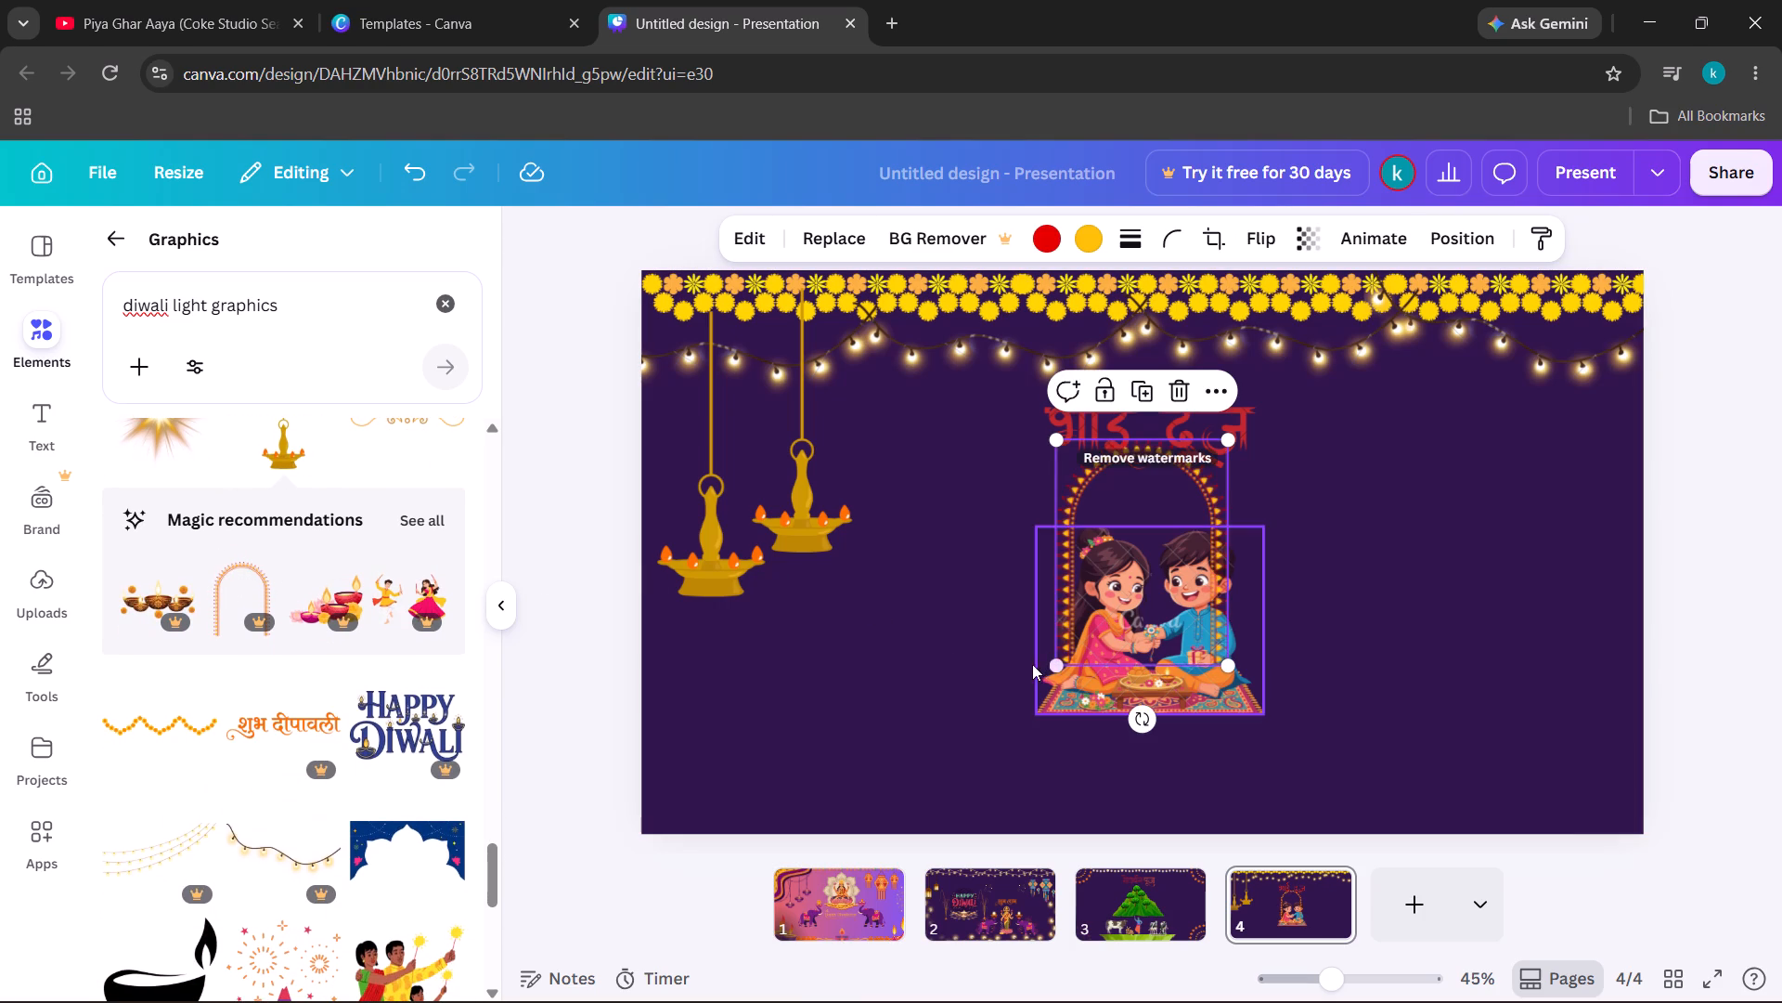
pyautogui.moveTo(1056, 663); pyautogui.dragTo(952, 757)
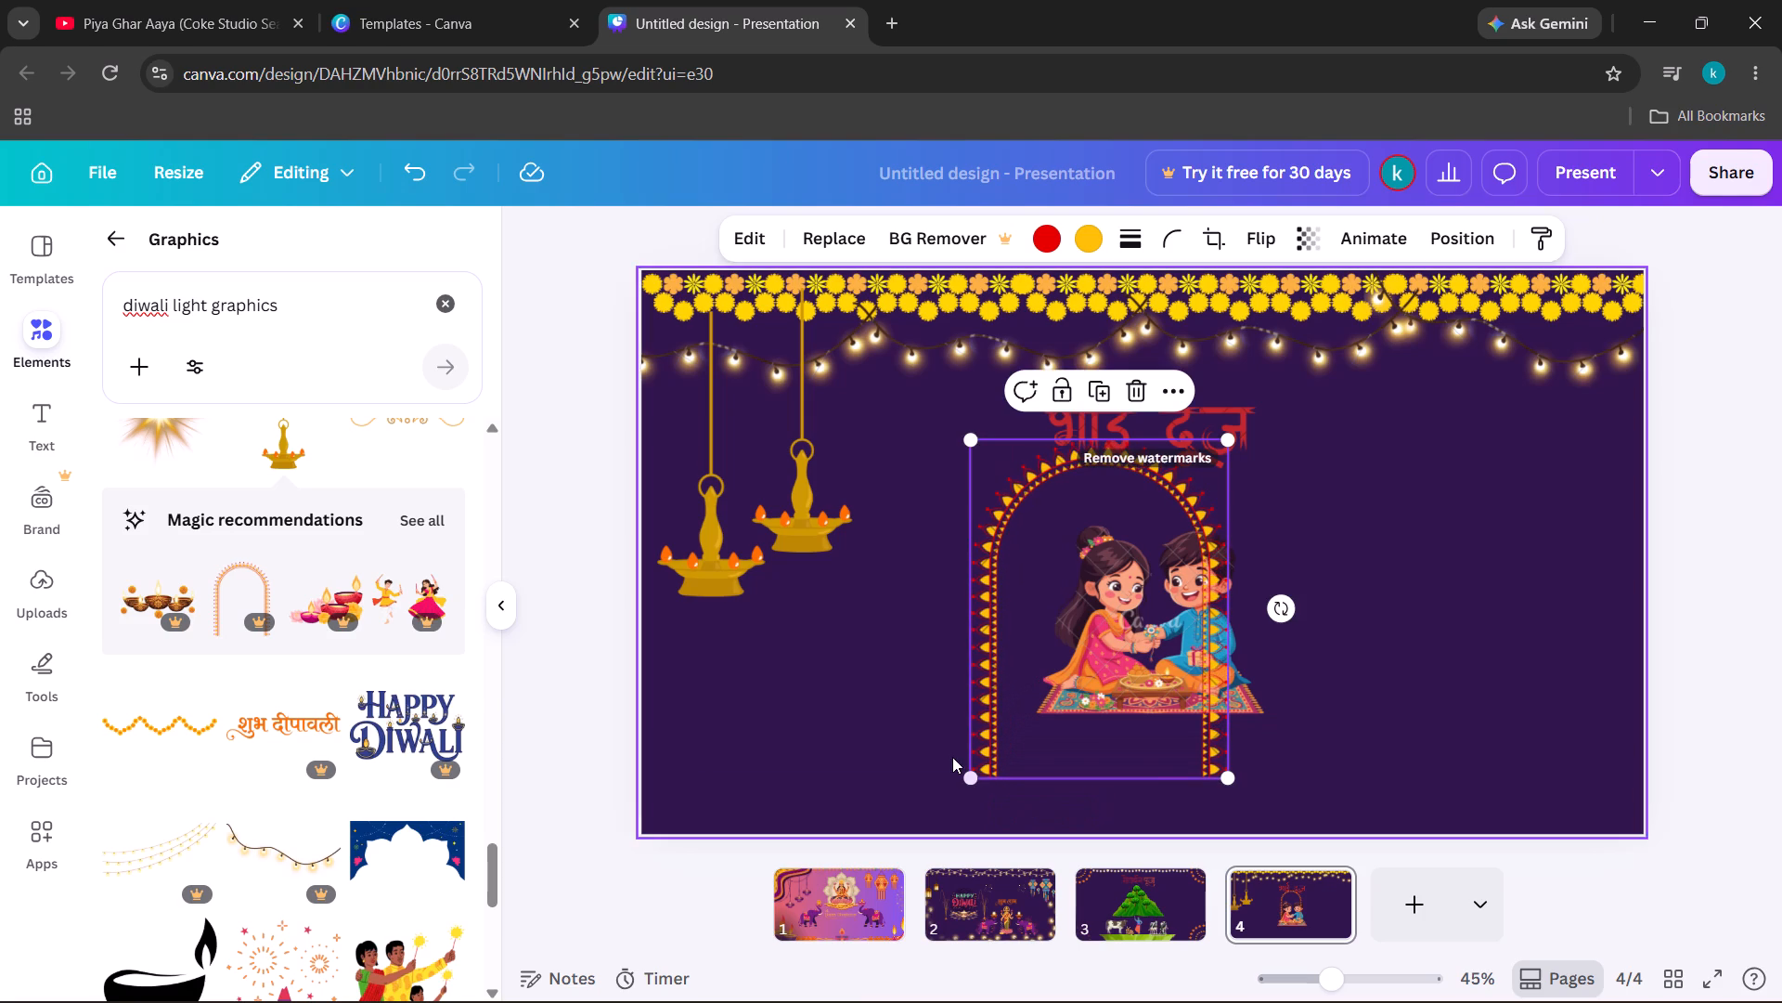
pyautogui.moveTo(1031, 718); pyautogui.dragTo(1084, 731)
pyautogui.moveTo(1022, 788); pyautogui.dragTo(1005, 795)
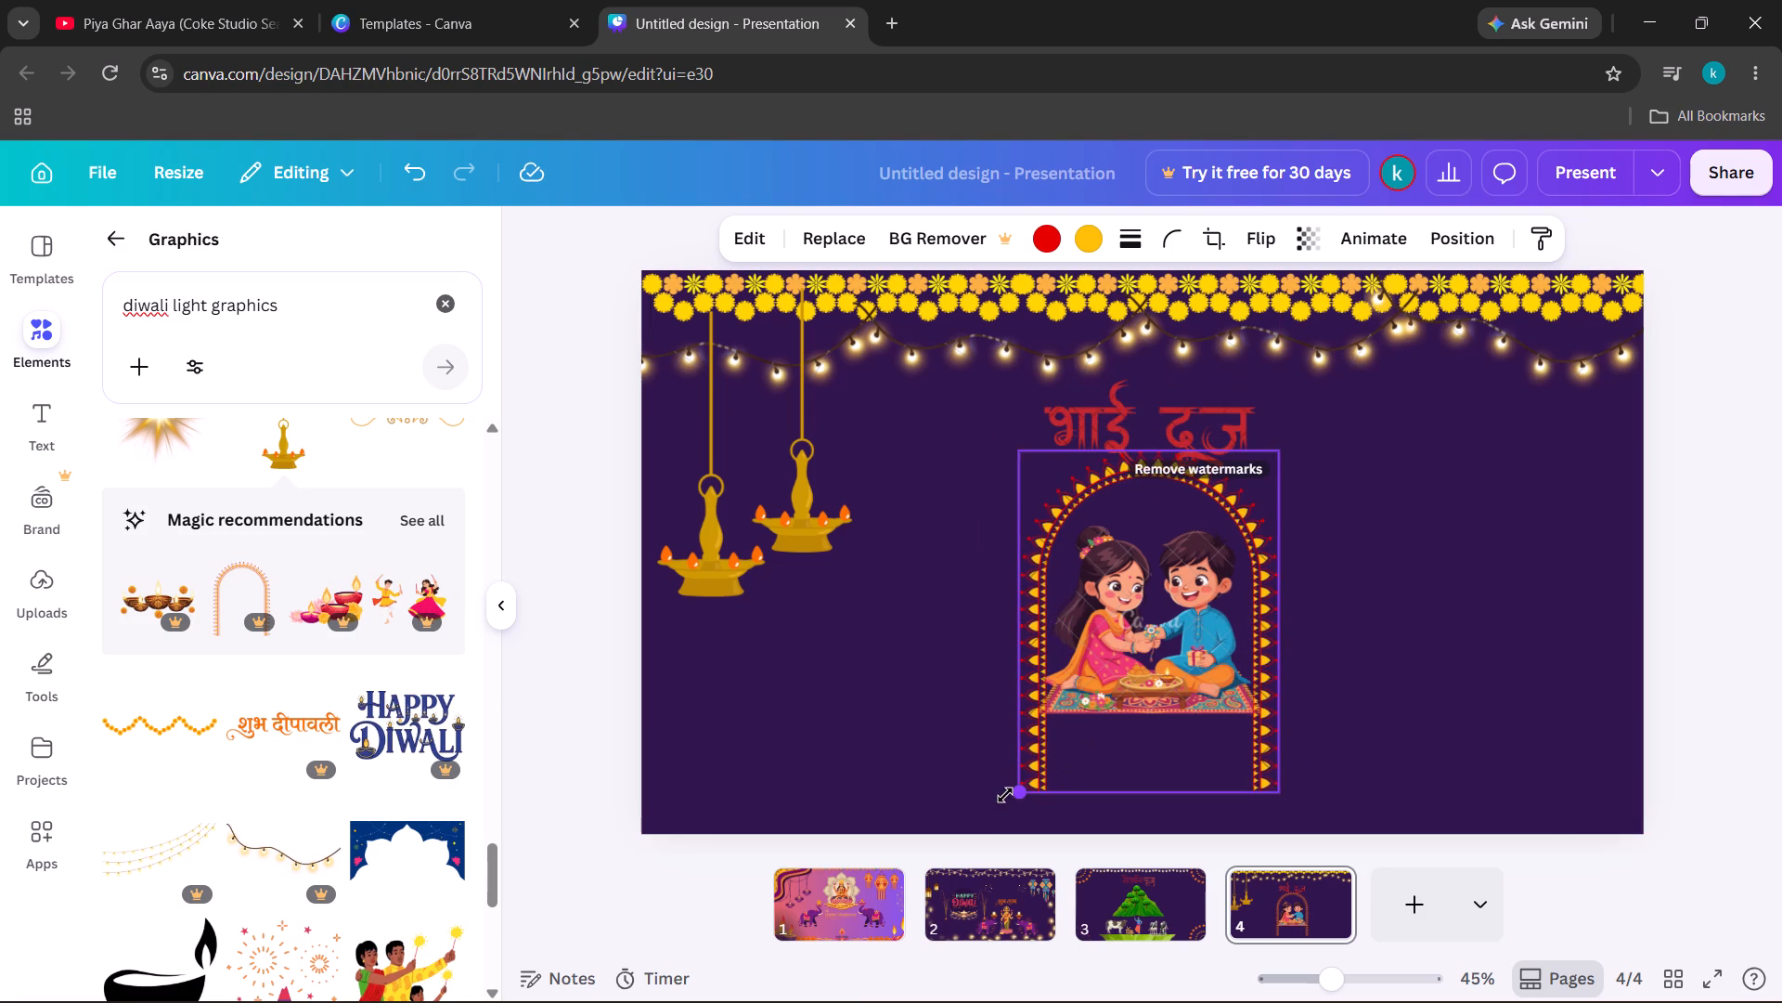
pyautogui.moveTo(1005, 795); pyautogui.dragTo(974, 807)
pyautogui.moveTo(1027, 795); pyautogui.dragTo(1050, 791)
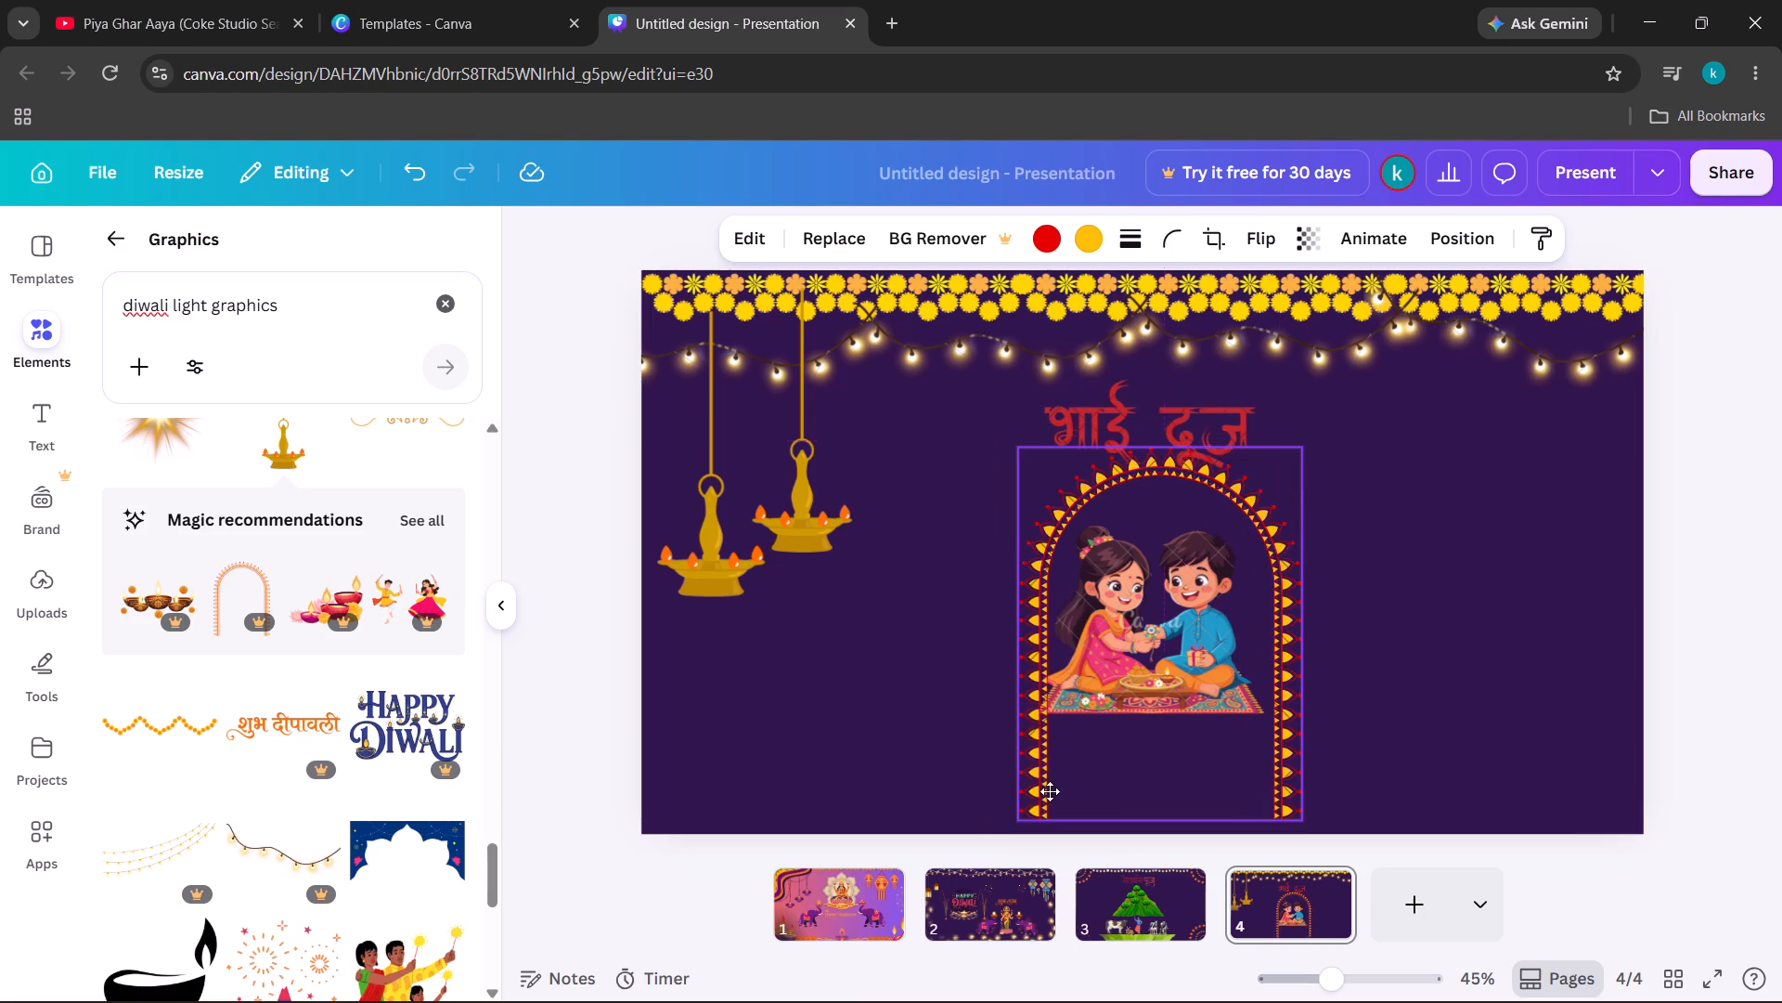
pyautogui.moveTo(1050, 791); pyautogui.dragTo(1050, 789)
pyautogui.moveTo(1109, 693); pyautogui.dragTo(1101, 695)
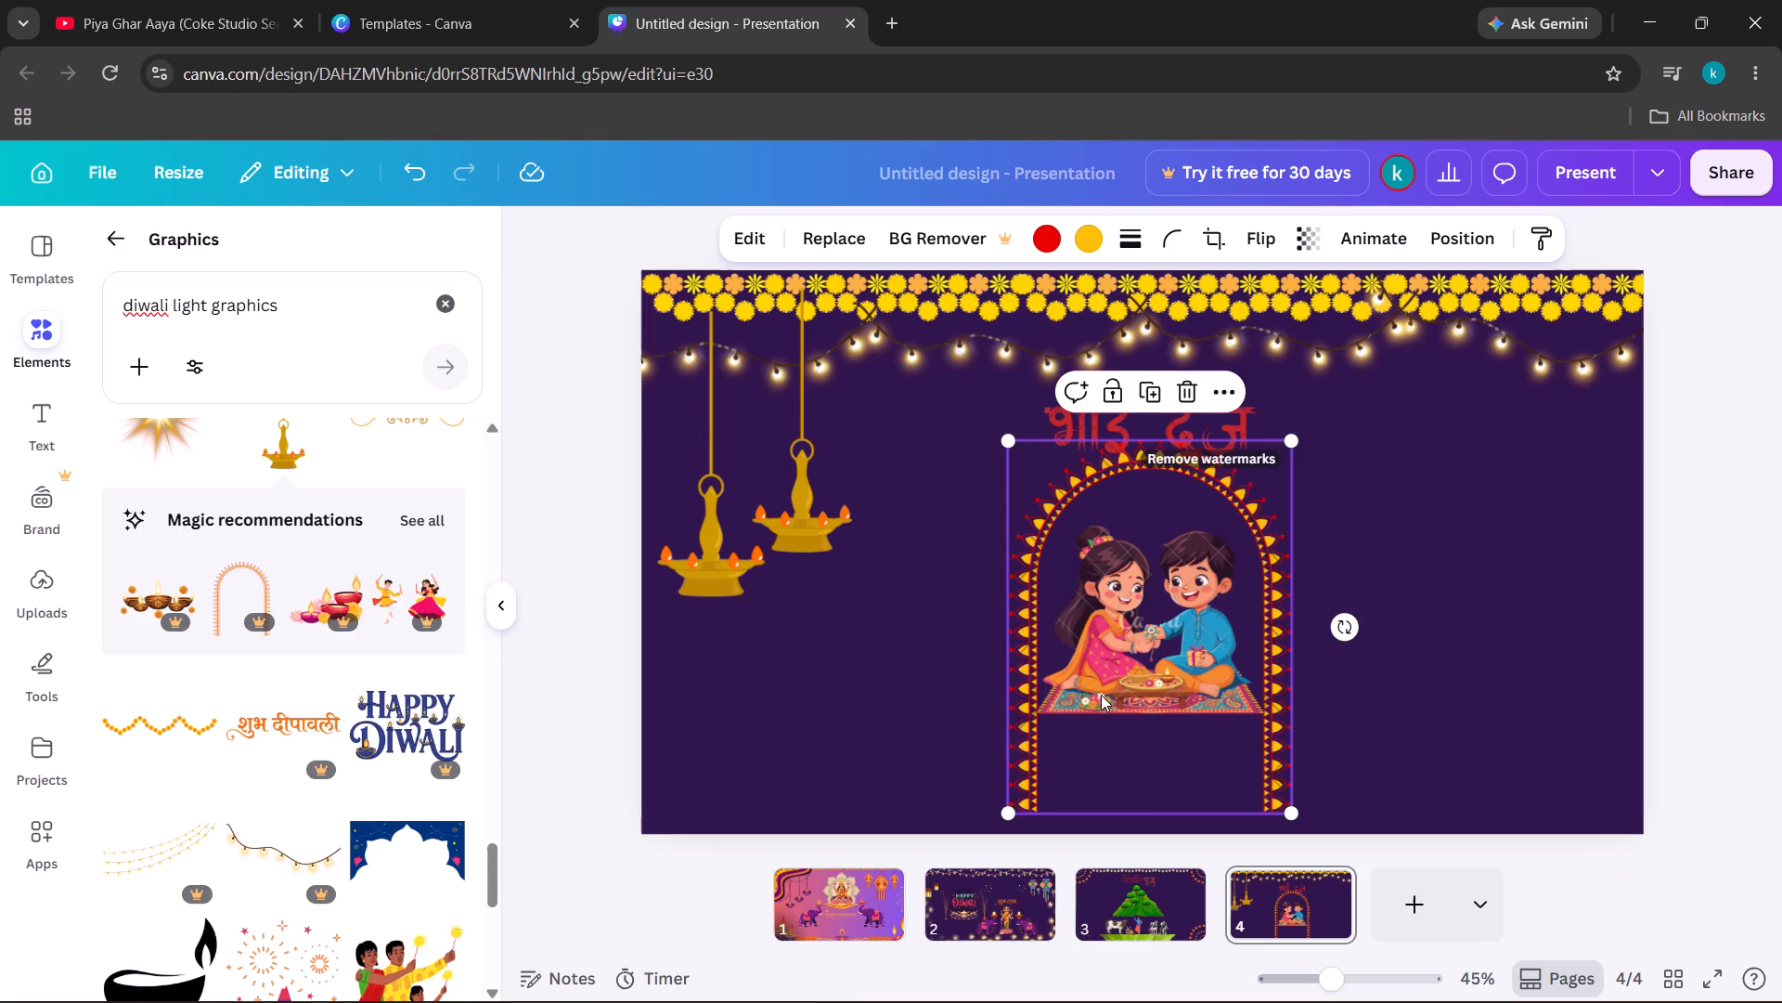
pyautogui.click(1345, 690)
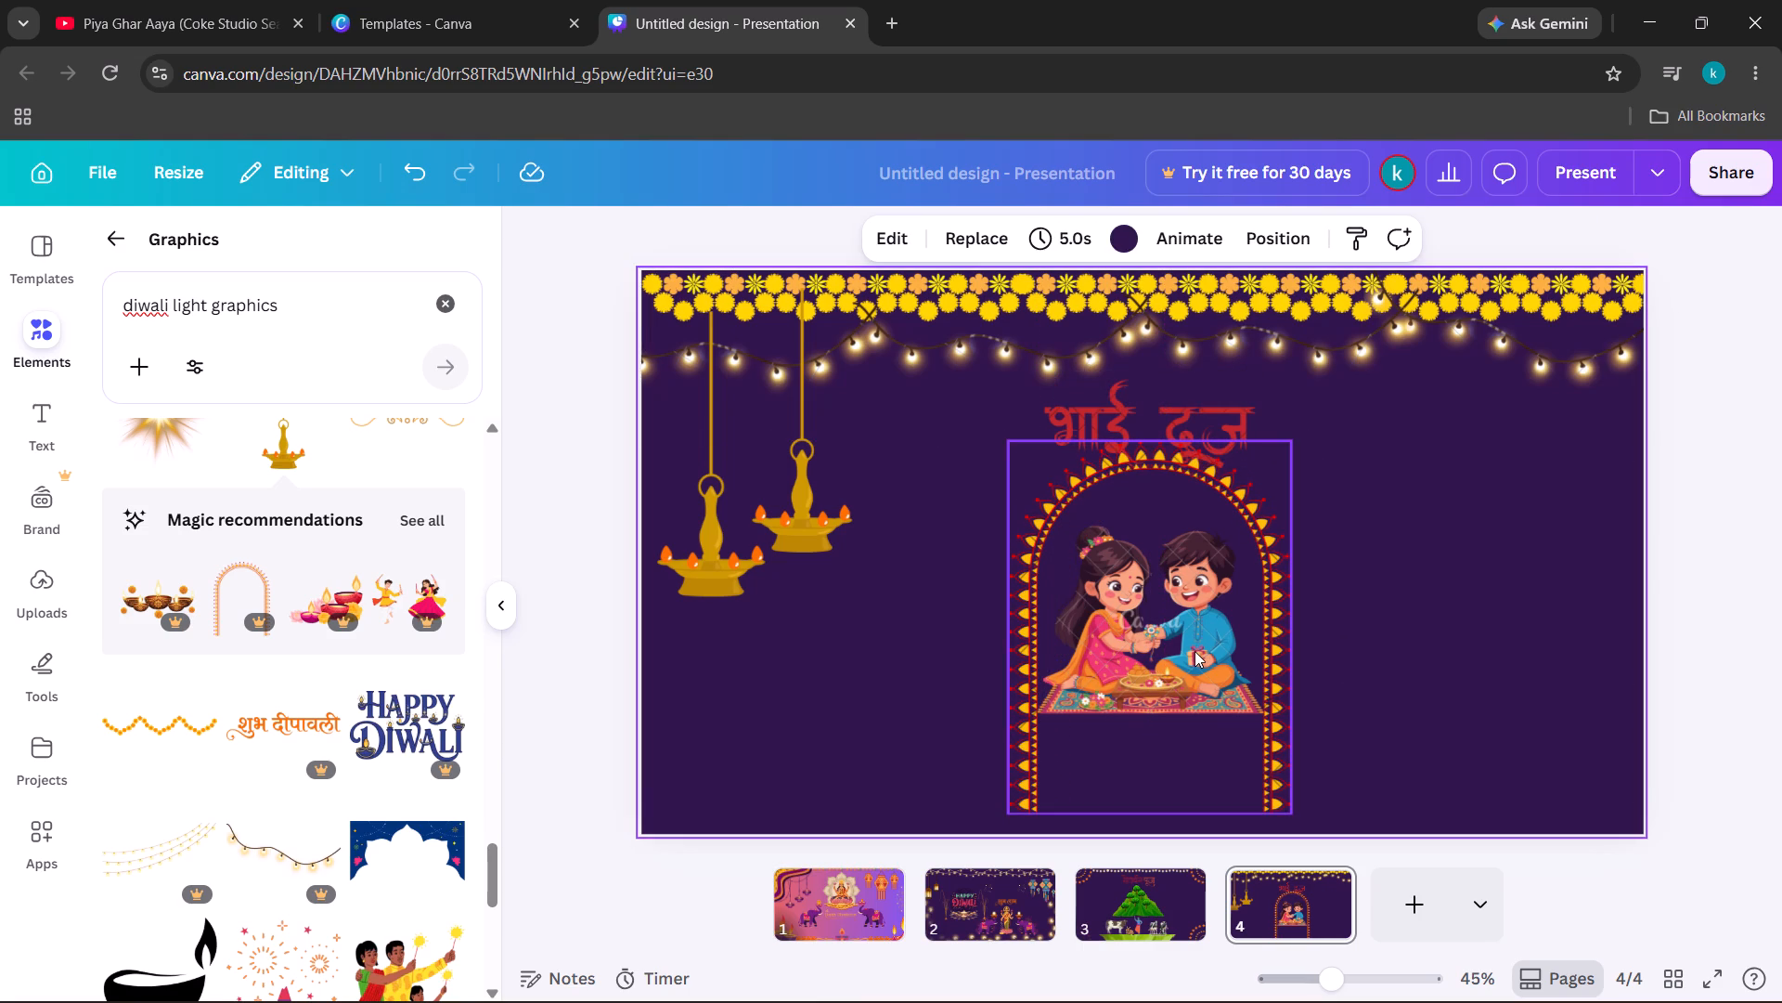
pyautogui.click(1194, 651)
pyautogui.click(1194, 651)
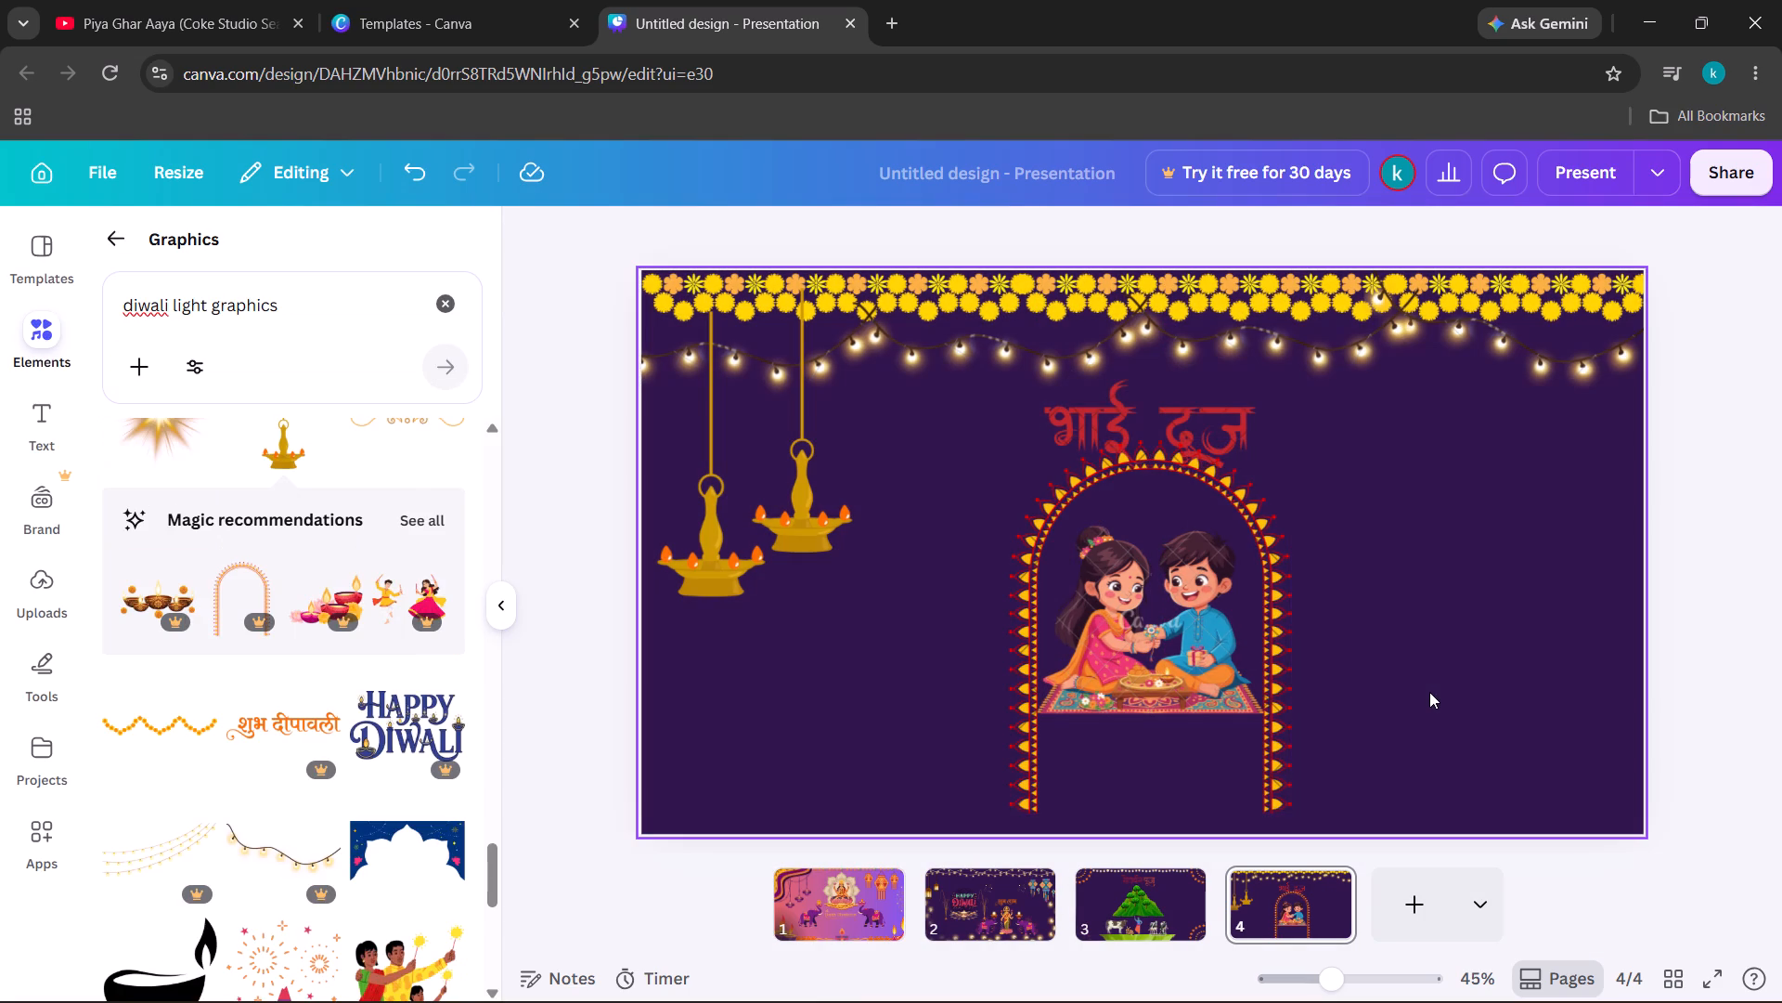
# Nudge the भाई दूज title up slightly so it sits above the top of the arch.
pyautogui.moveTo(1191, 423); pyautogui.dragTo(1192, 412)
pyautogui.click(1394, 595)
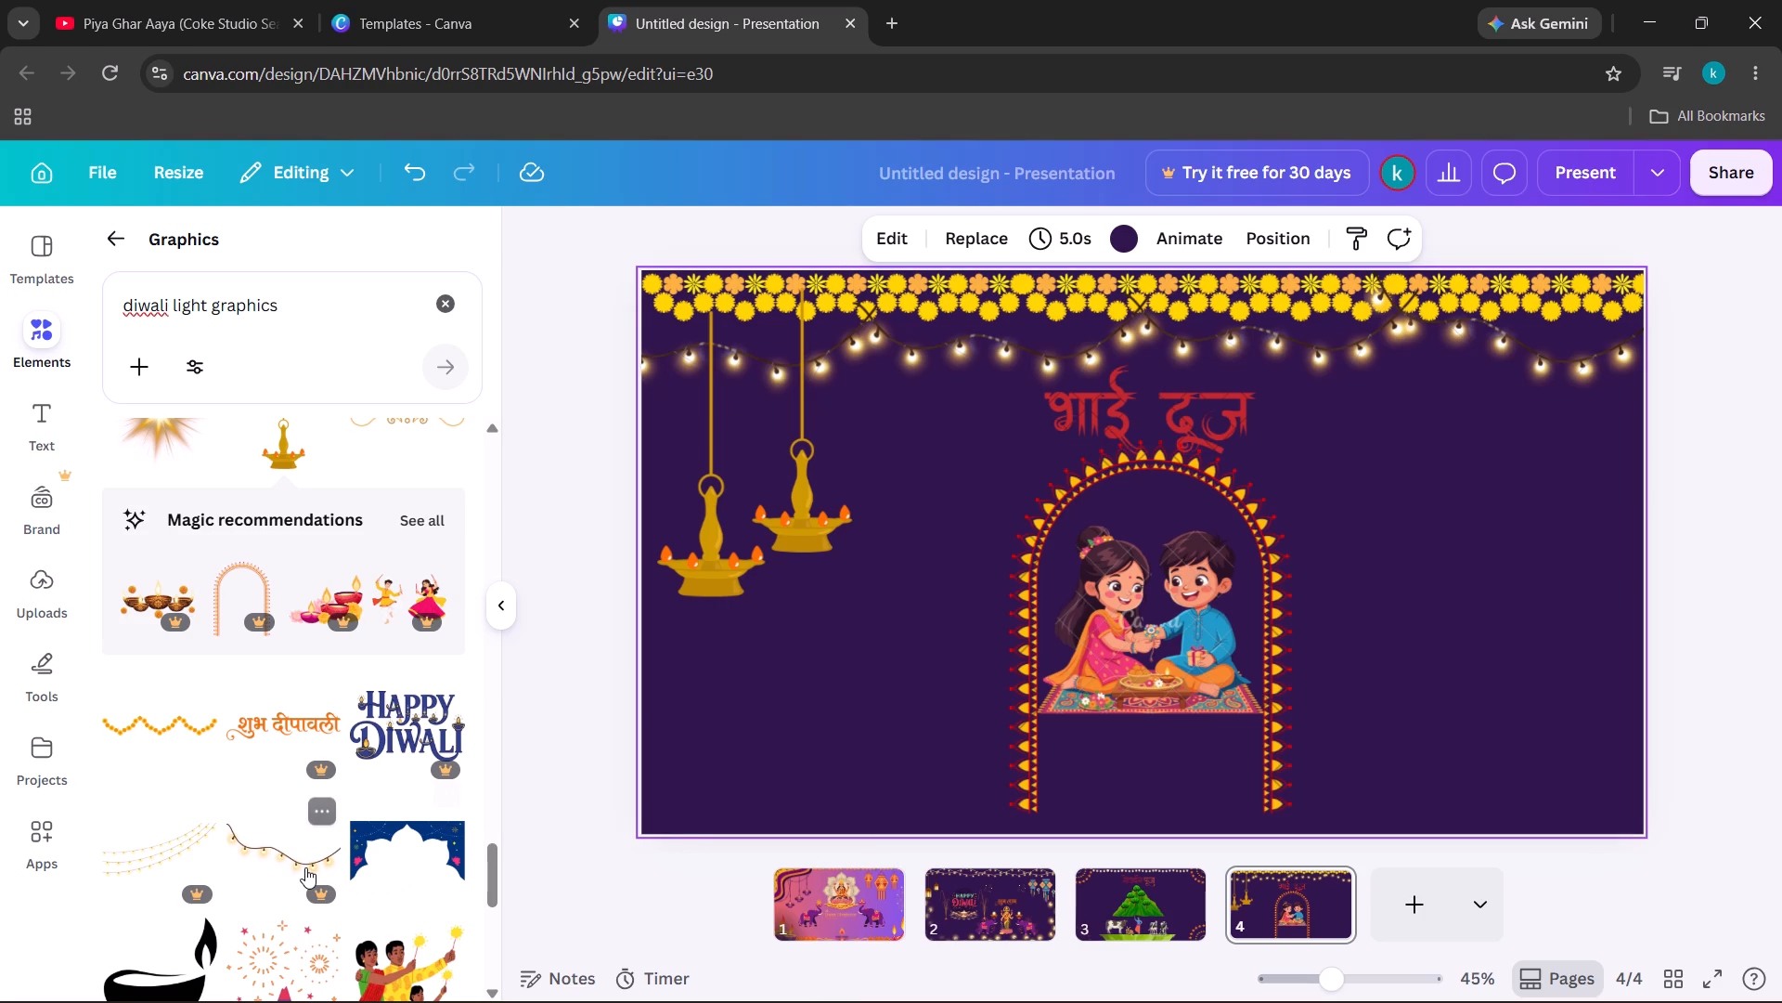
# Add the purple-and-yellow wheel hanging with bells, shrink it to about half, and hang it below the lights on the slide's upper right.
pyautogui.scroll(-2, 305, 867)
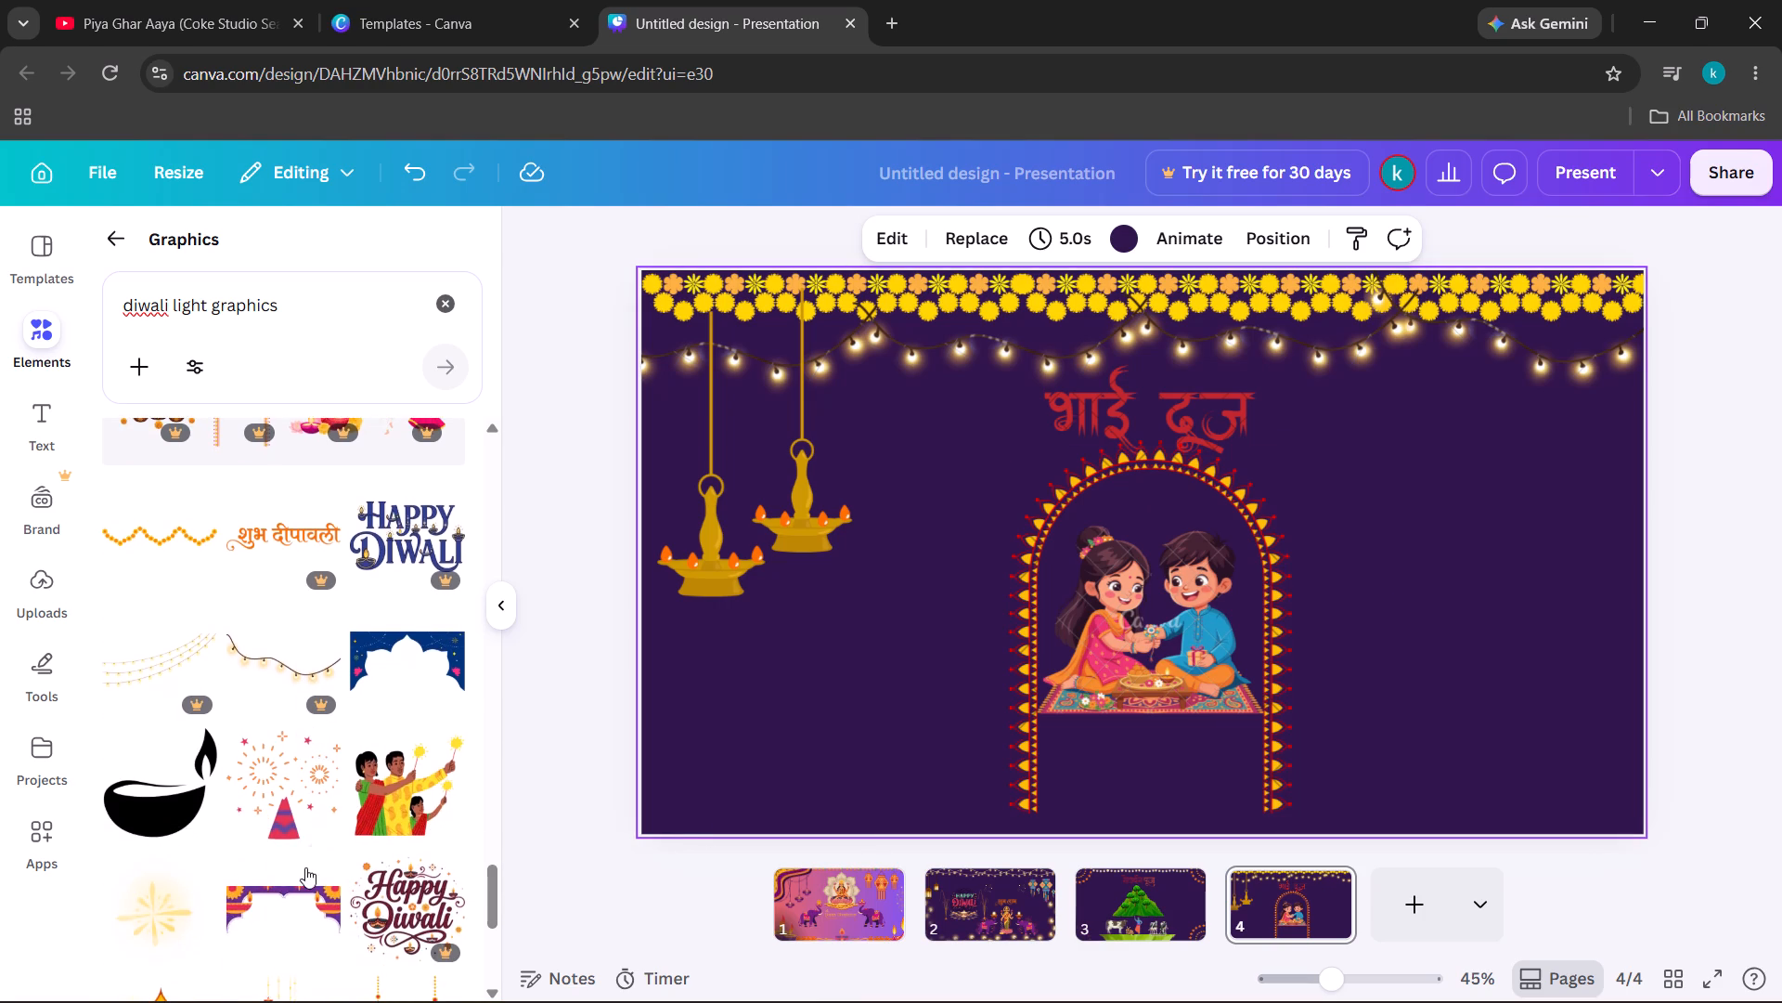
pyautogui.scroll(-3, 305, 867)
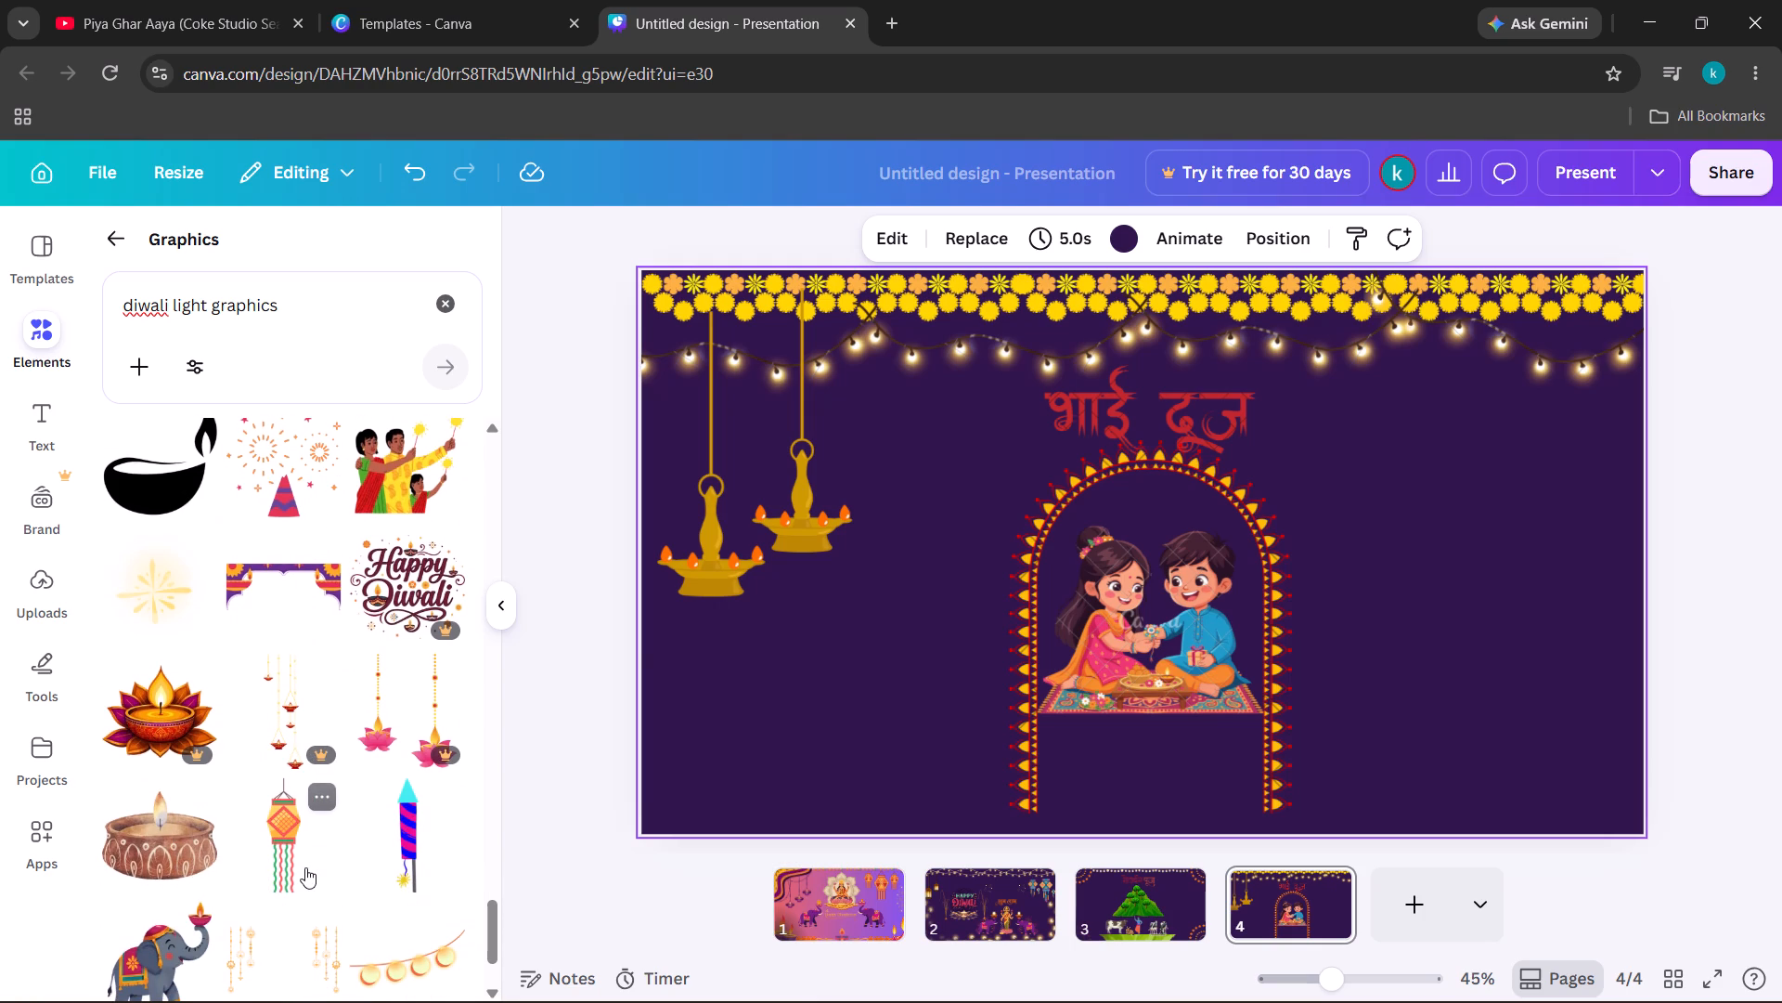
pyautogui.scroll(-1, 305, 867)
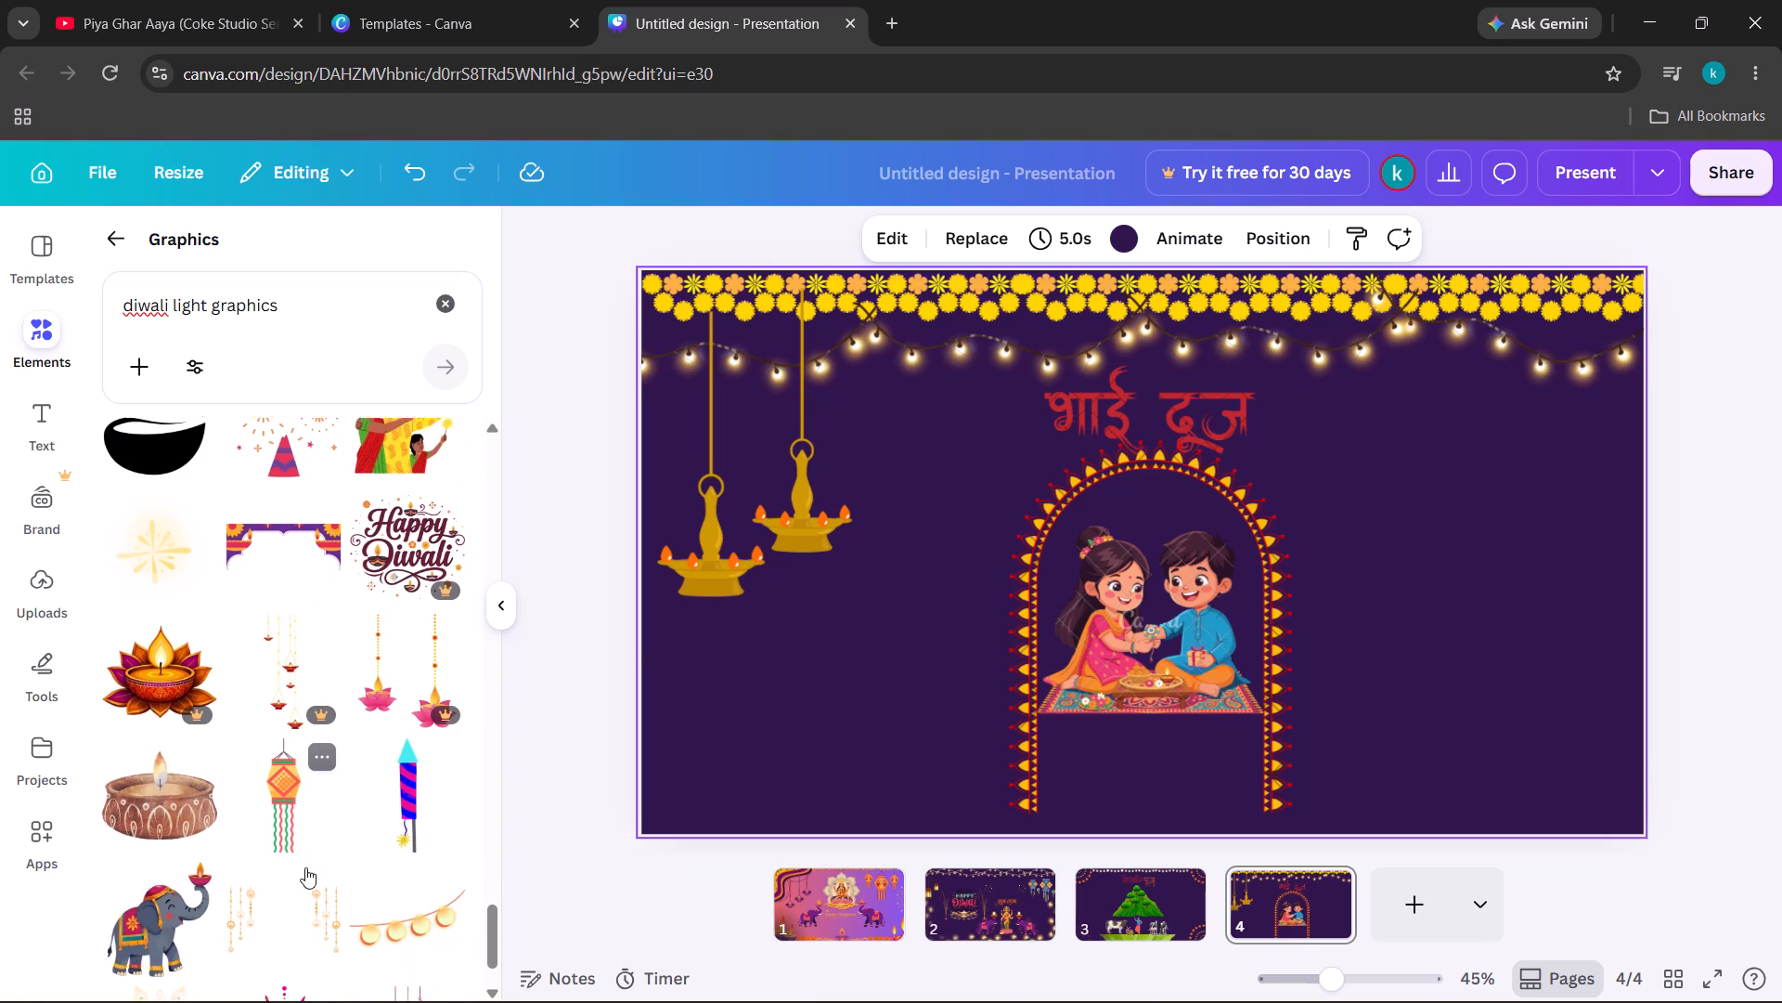
pyautogui.scroll(-1, 305, 867)
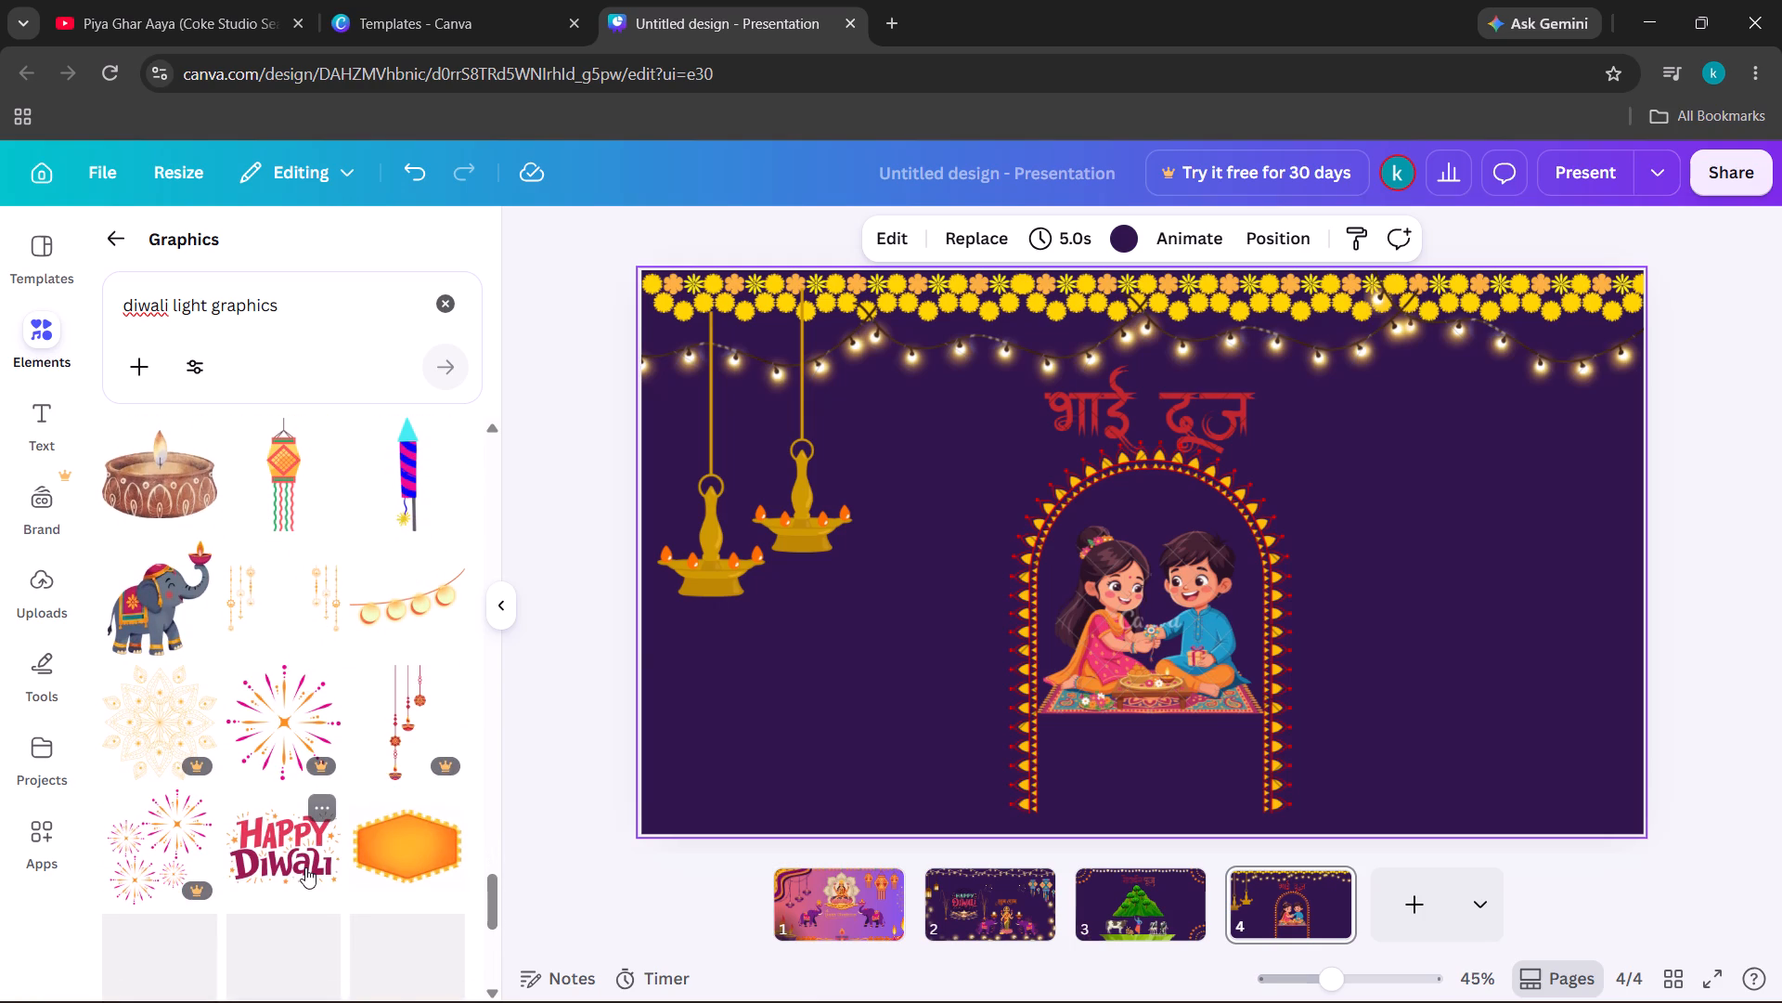
pyautogui.scroll(-2, 305, 867)
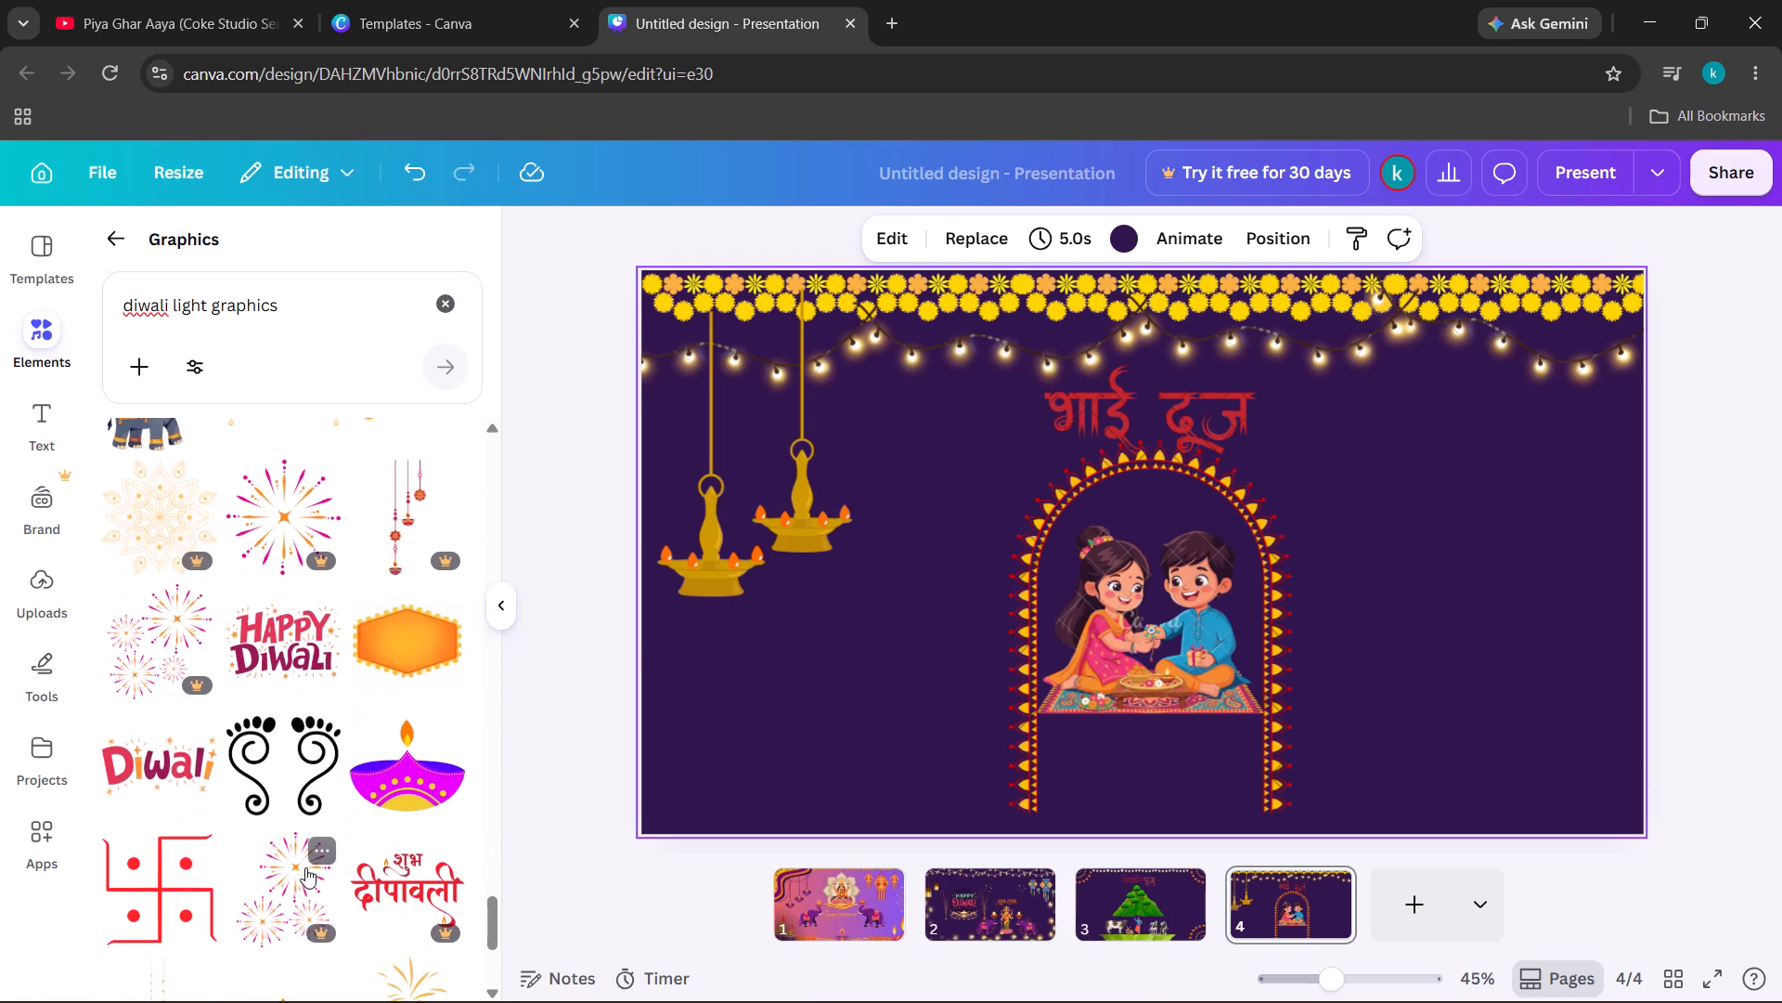
pyautogui.scroll(-2, 305, 867)
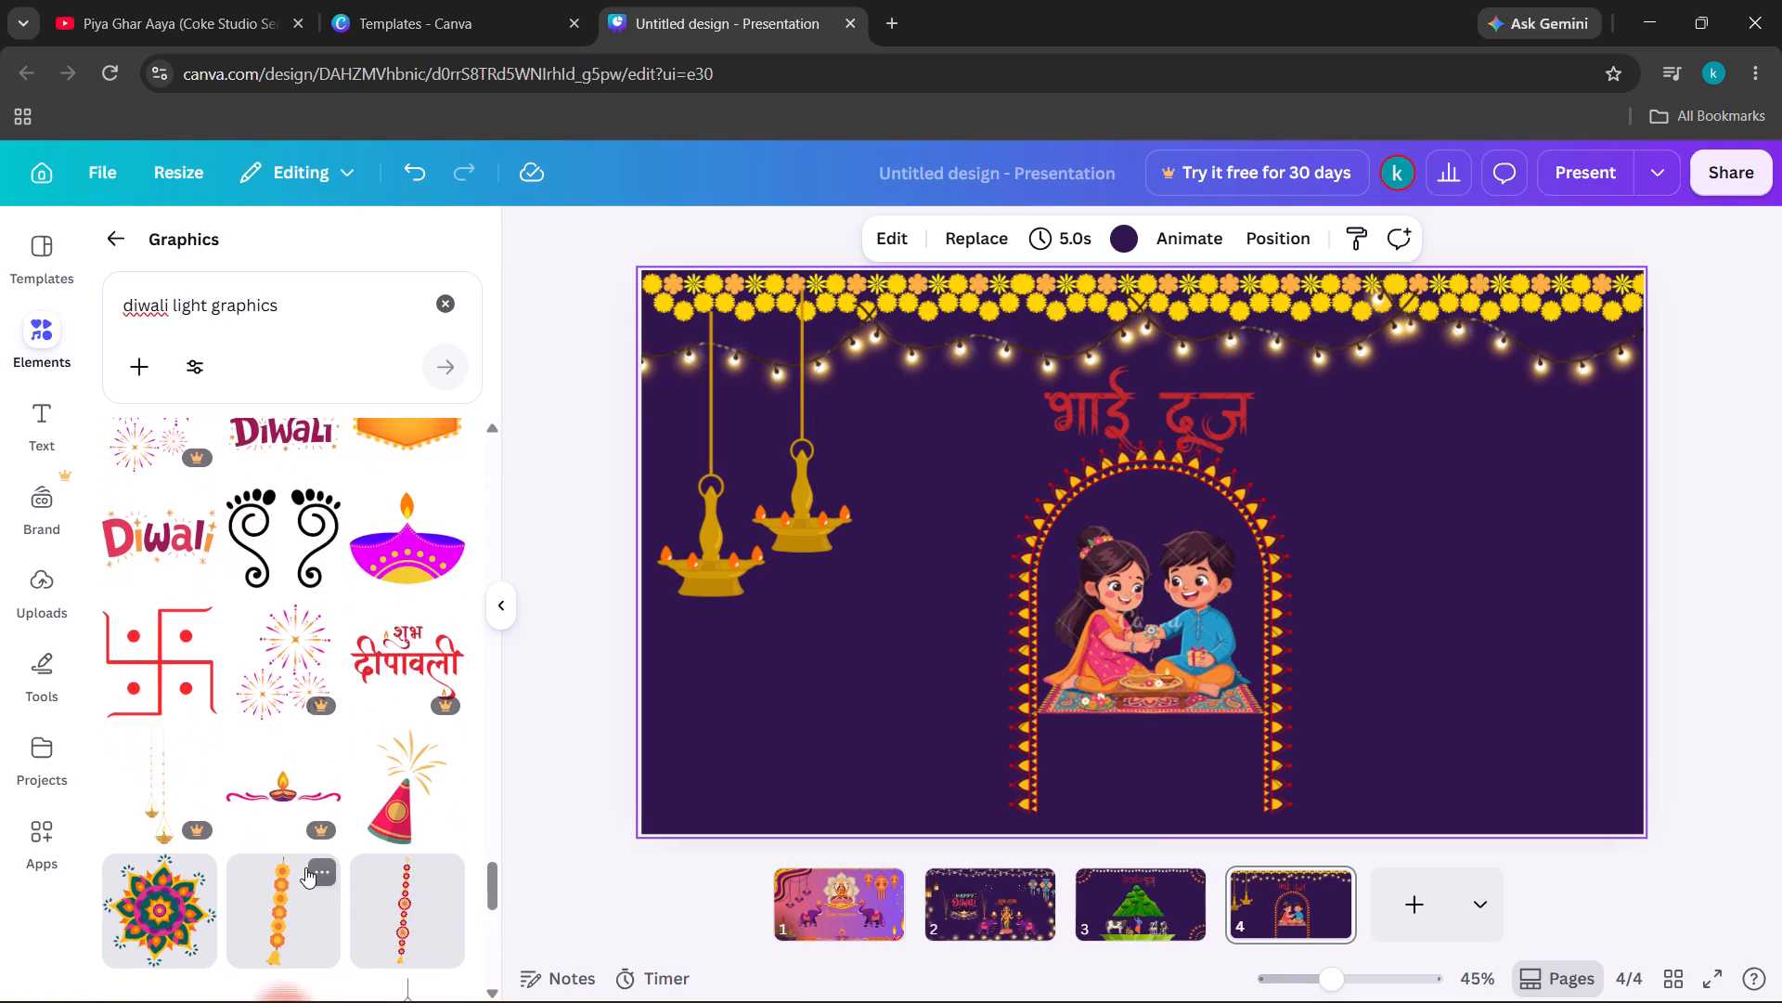
pyautogui.scroll(-3, 305, 867)
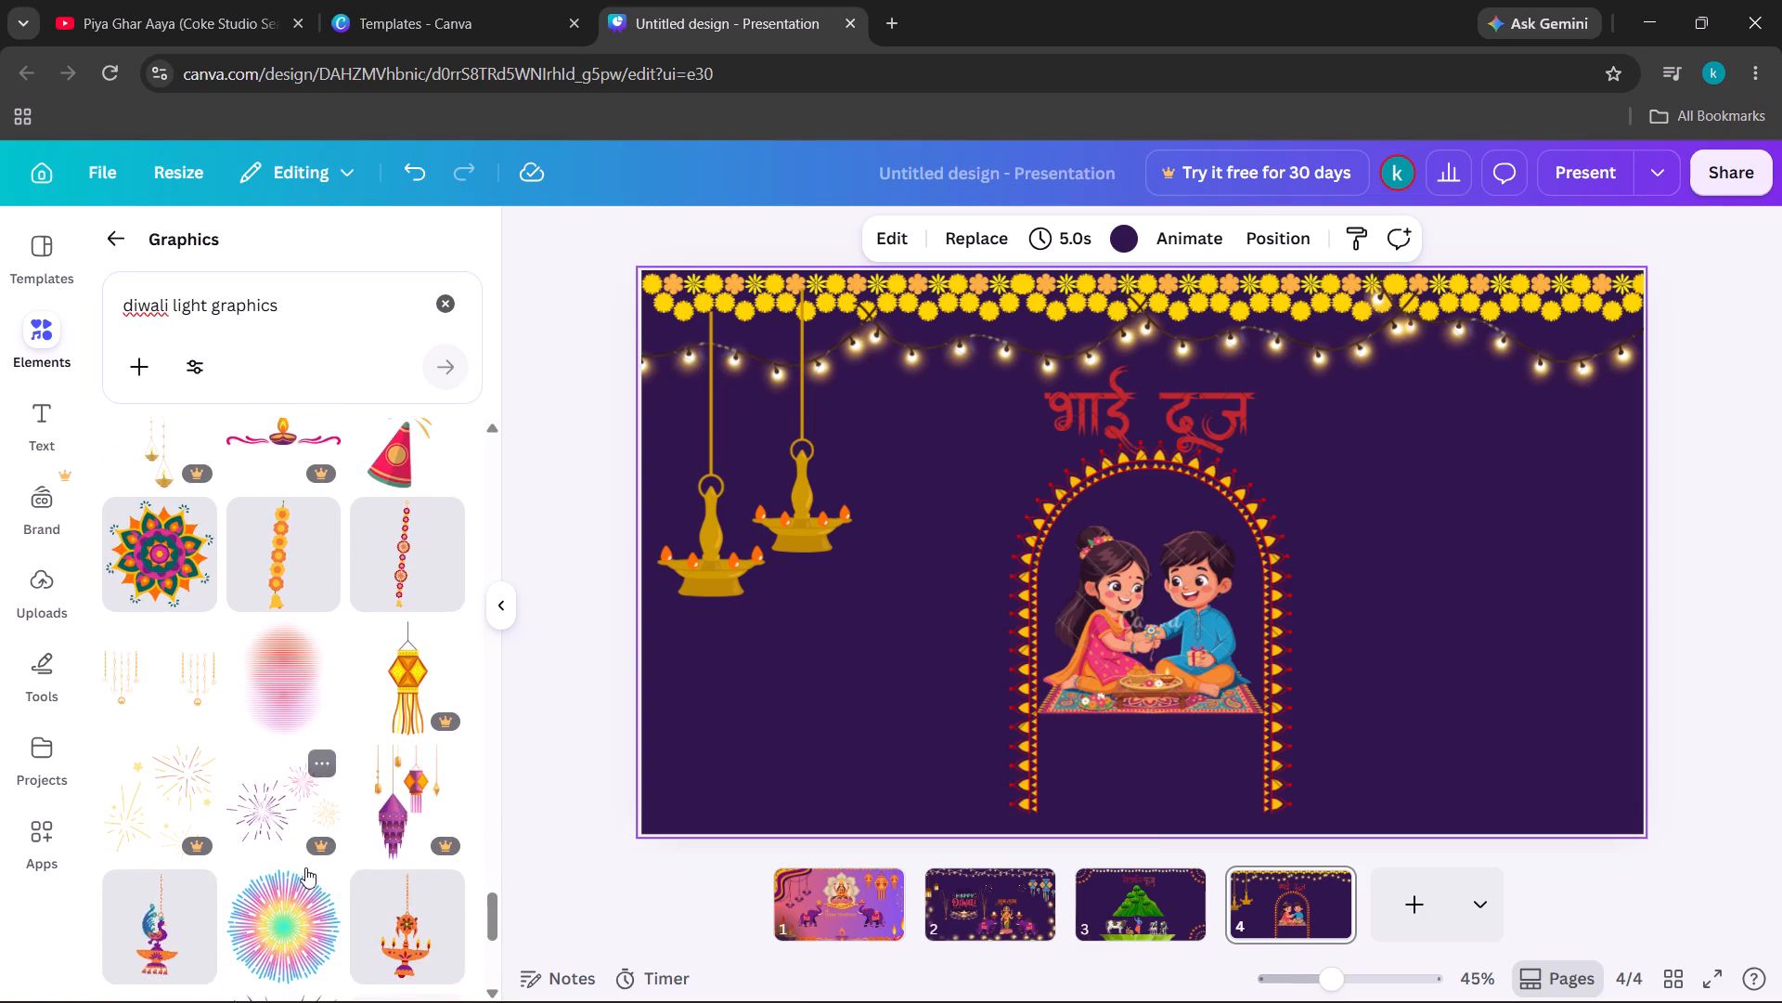
pyautogui.scroll(-2, 305, 867)
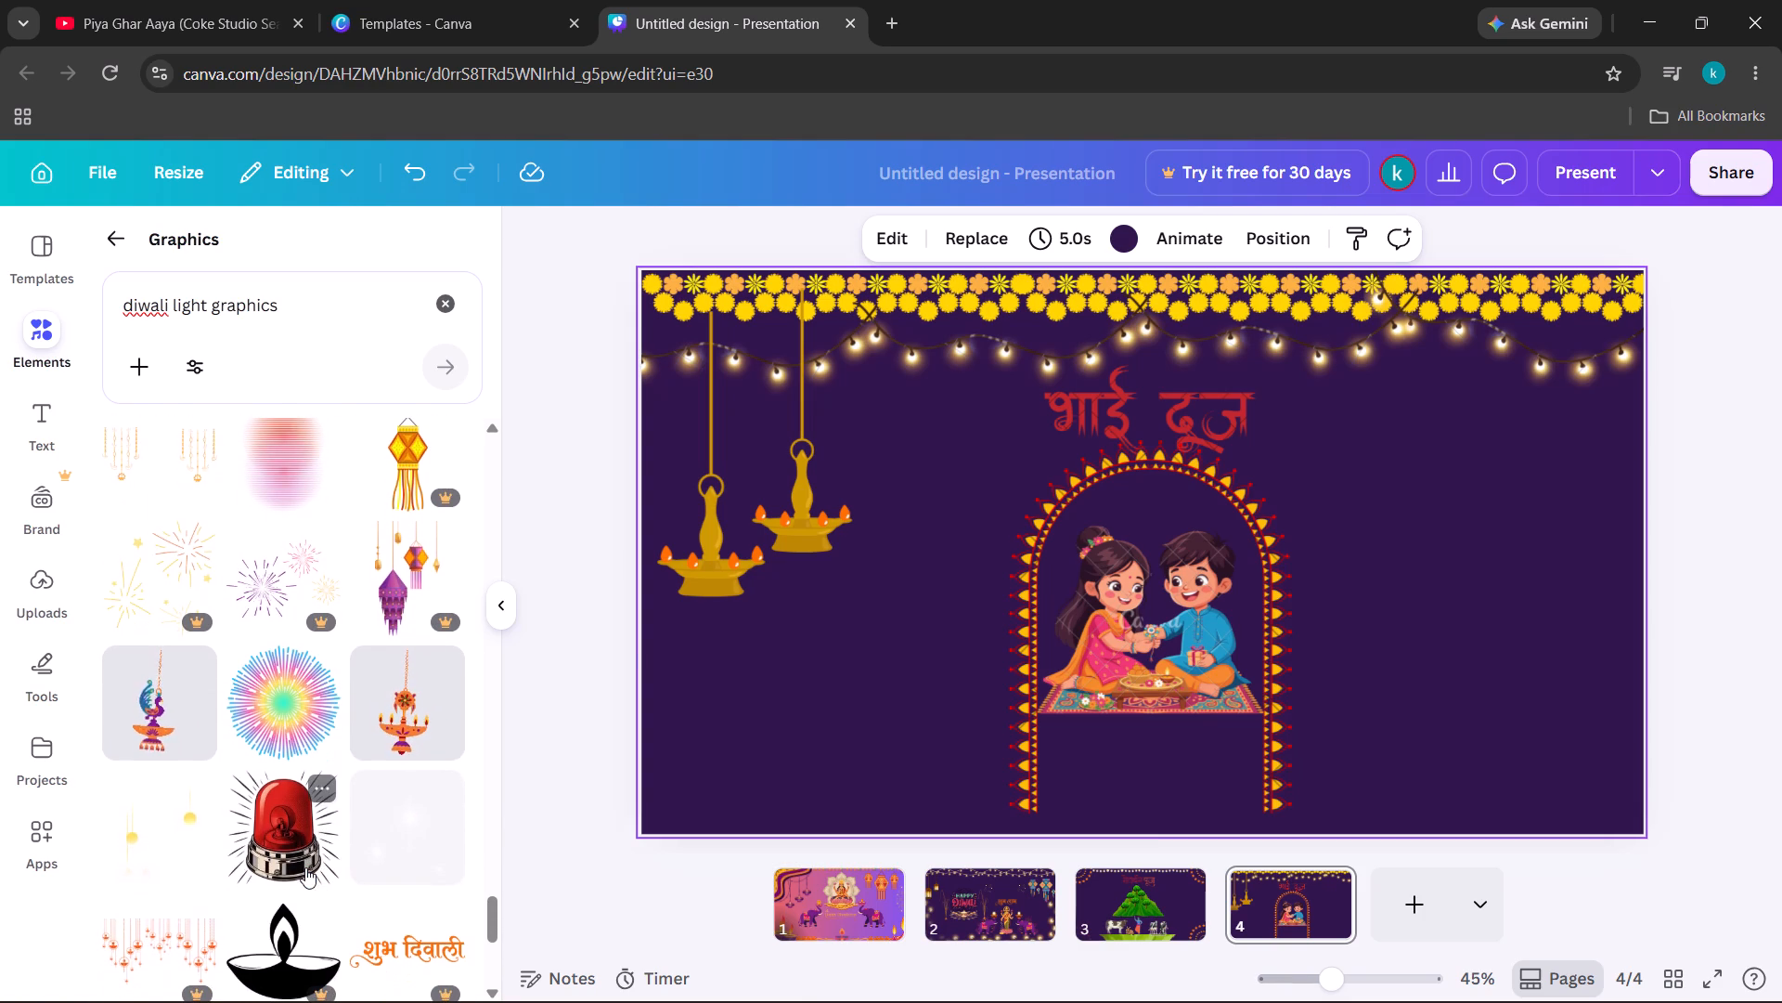
pyautogui.hscroll(4, 305, 867)
pyautogui.scroll(-1, 305, 867)
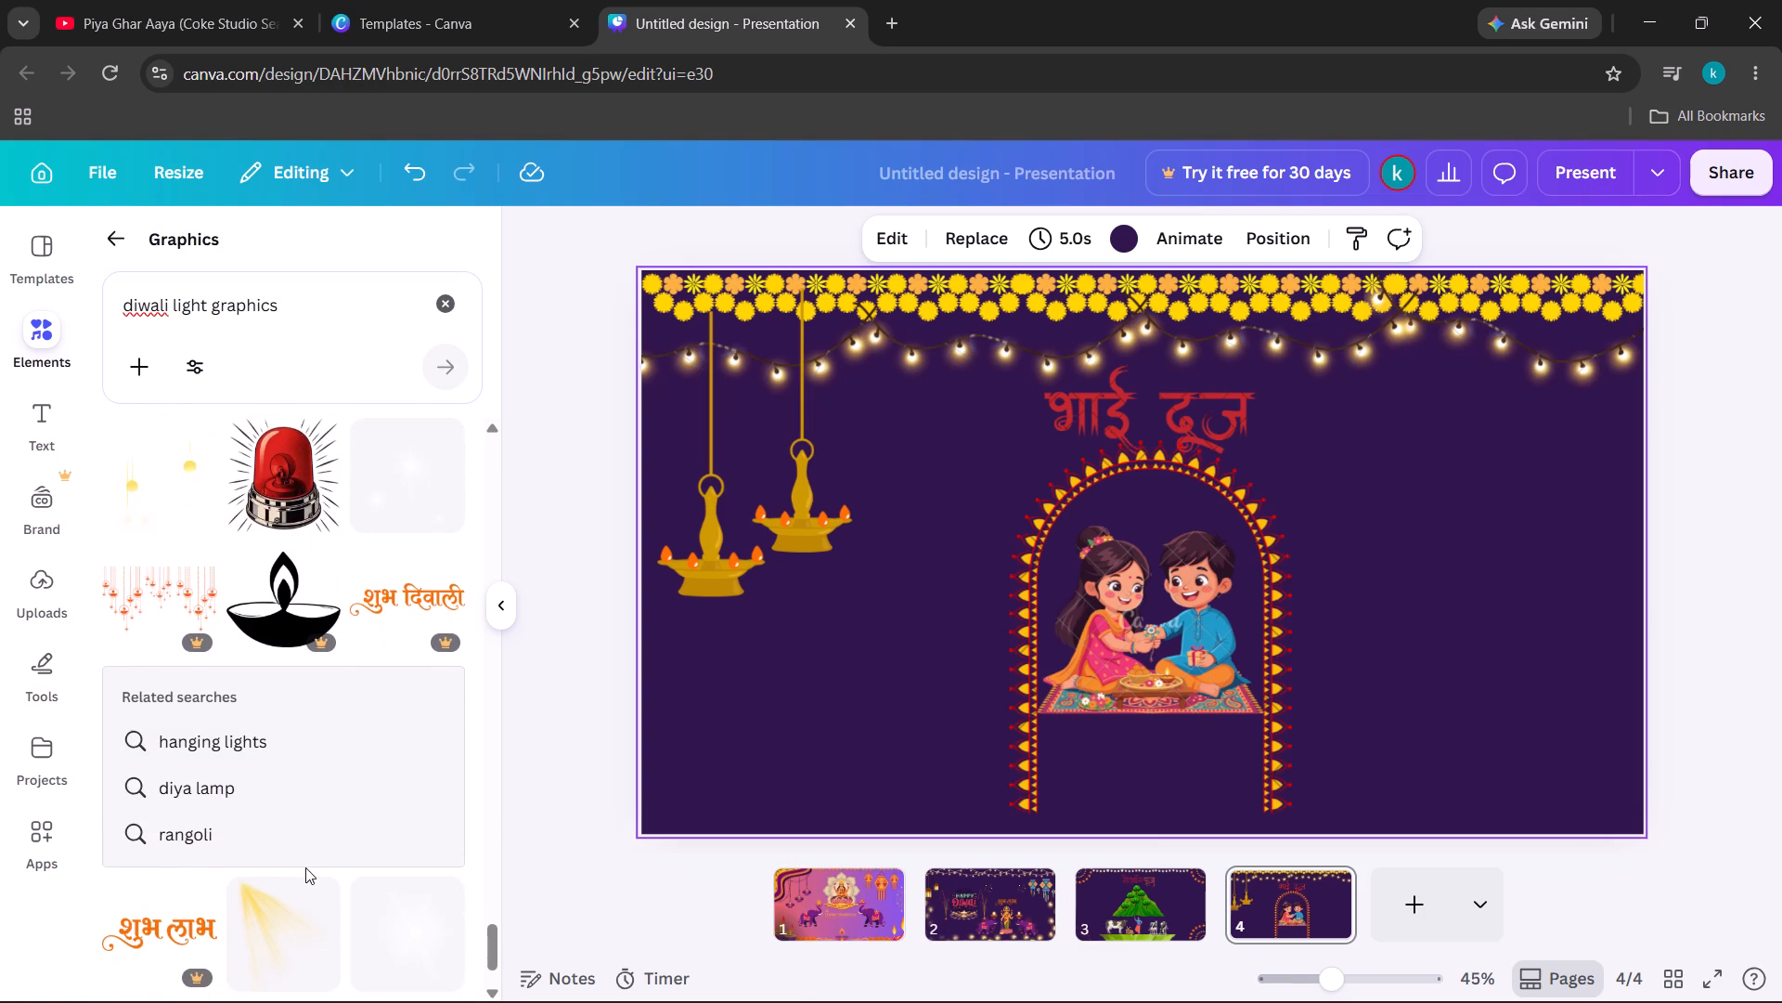
pyautogui.scroll(-3, 305, 867)
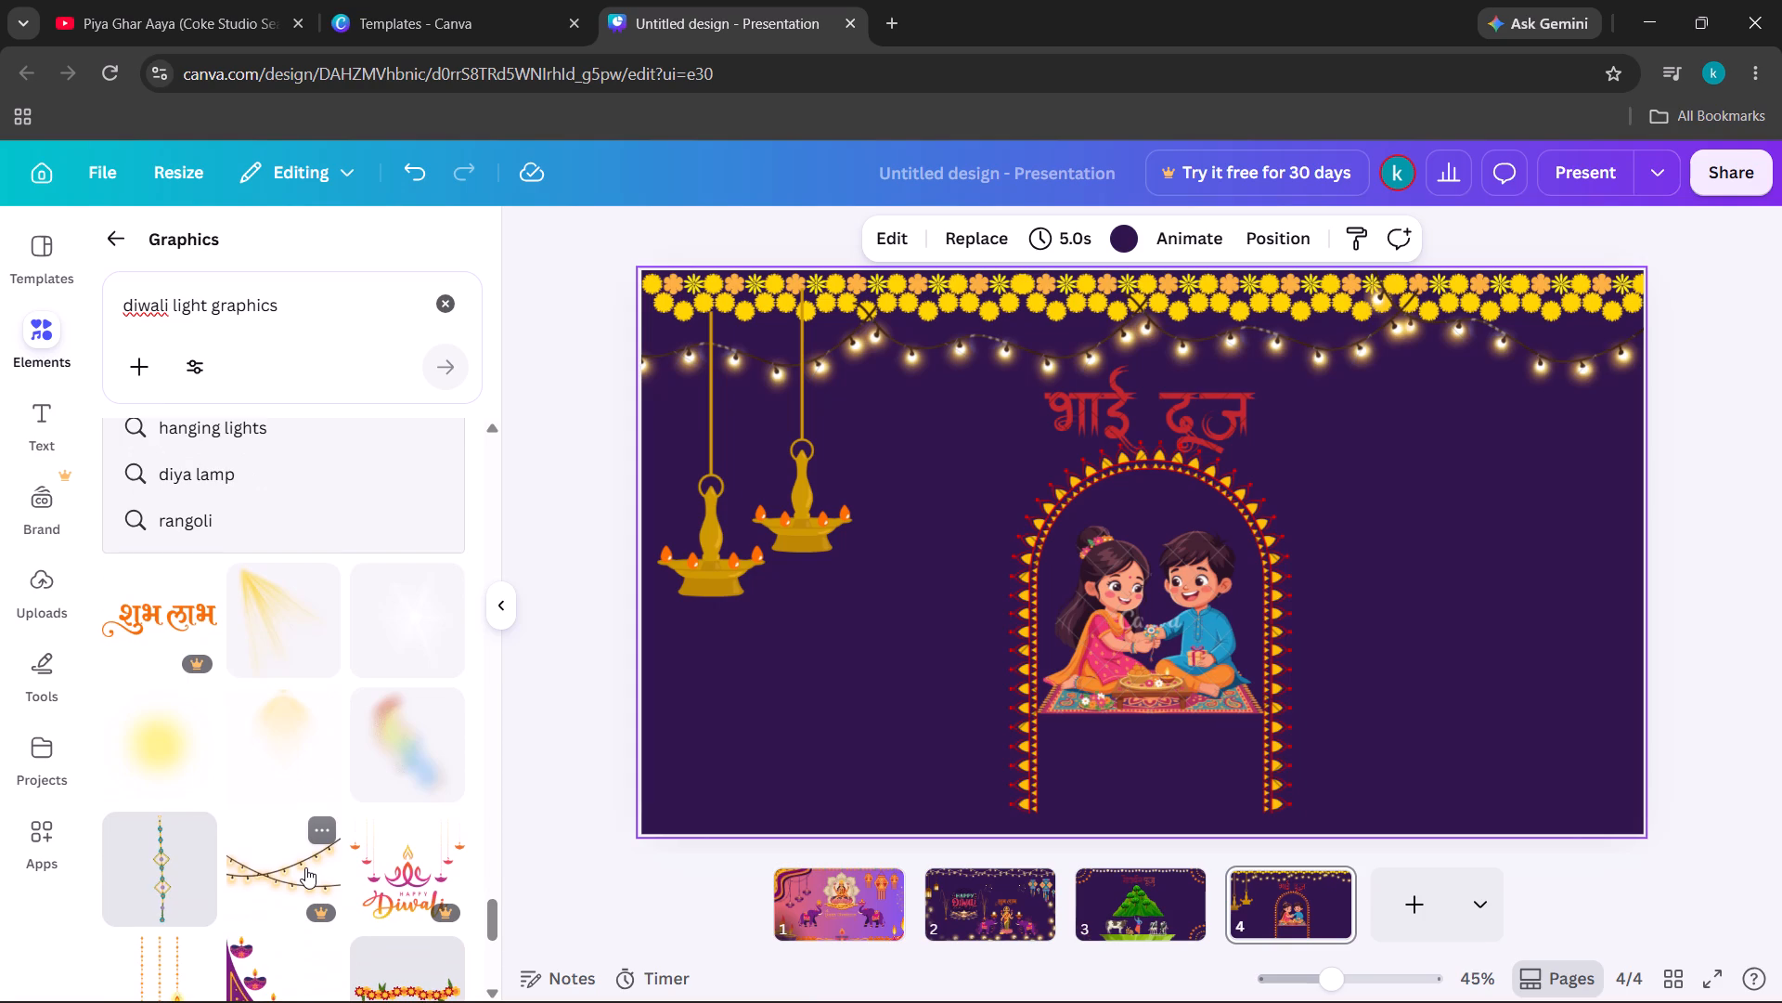
pyautogui.hscroll(3, 305, 867)
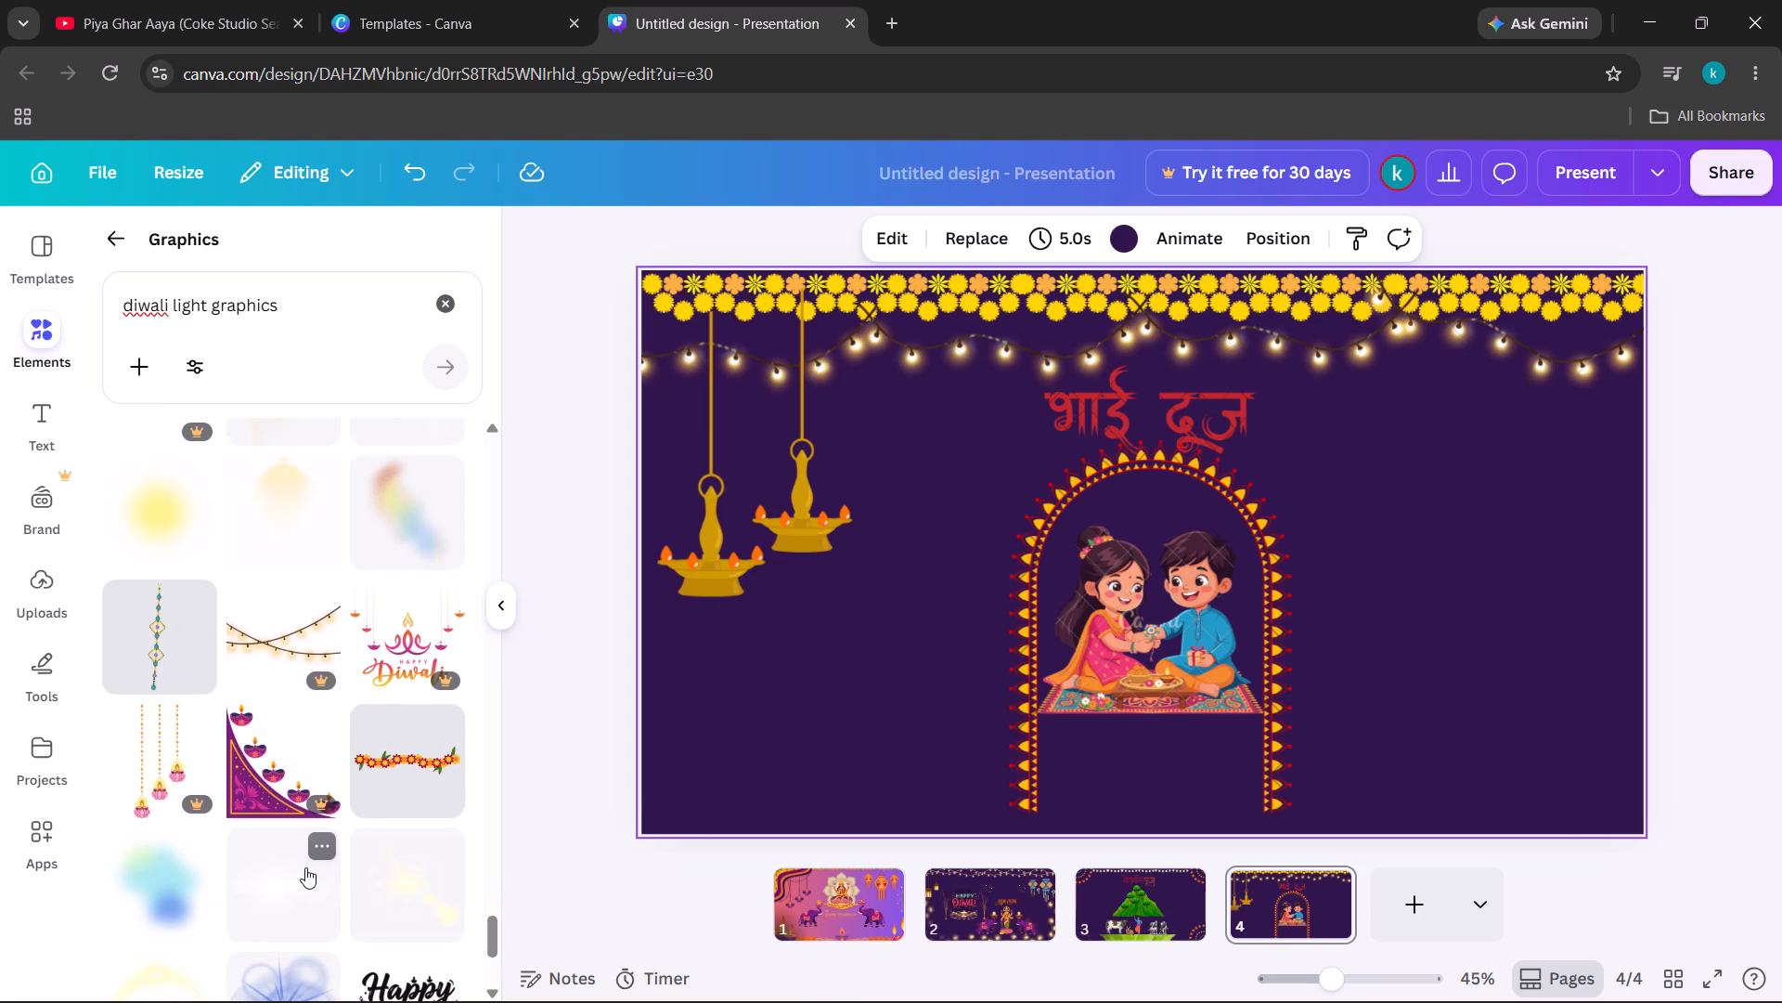
pyautogui.scroll(-6, 305, 867)
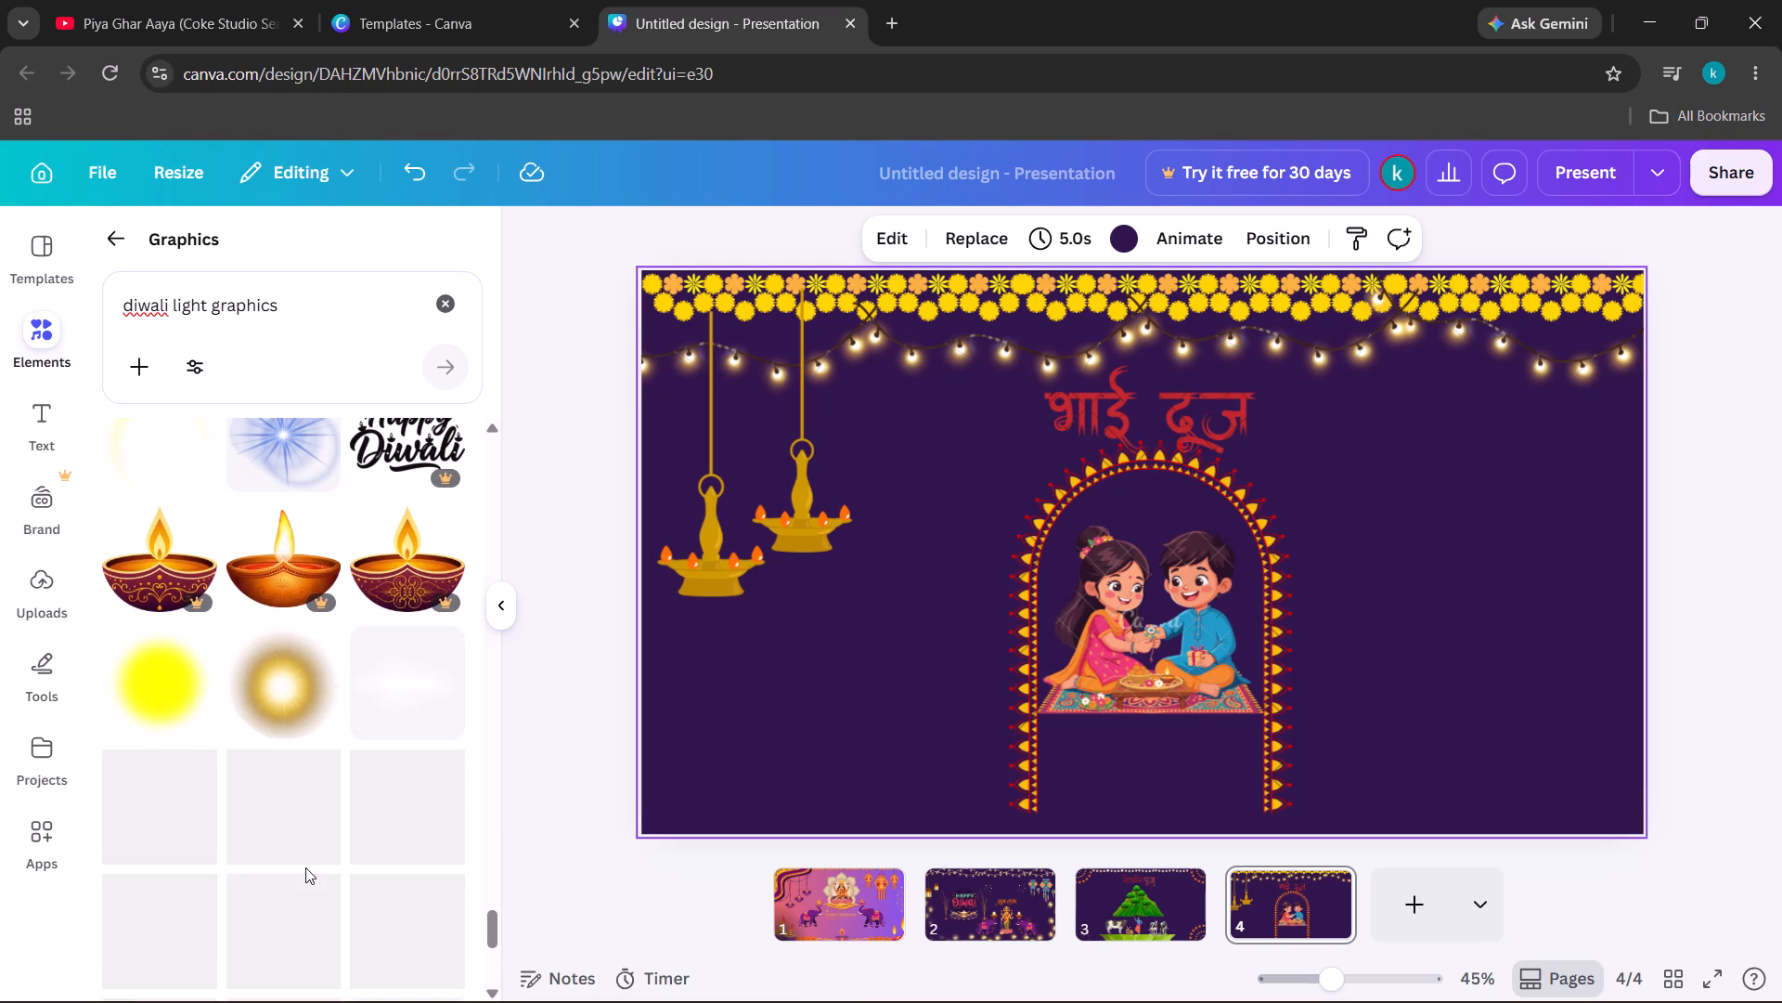
pyautogui.scroll(-2, 305, 867)
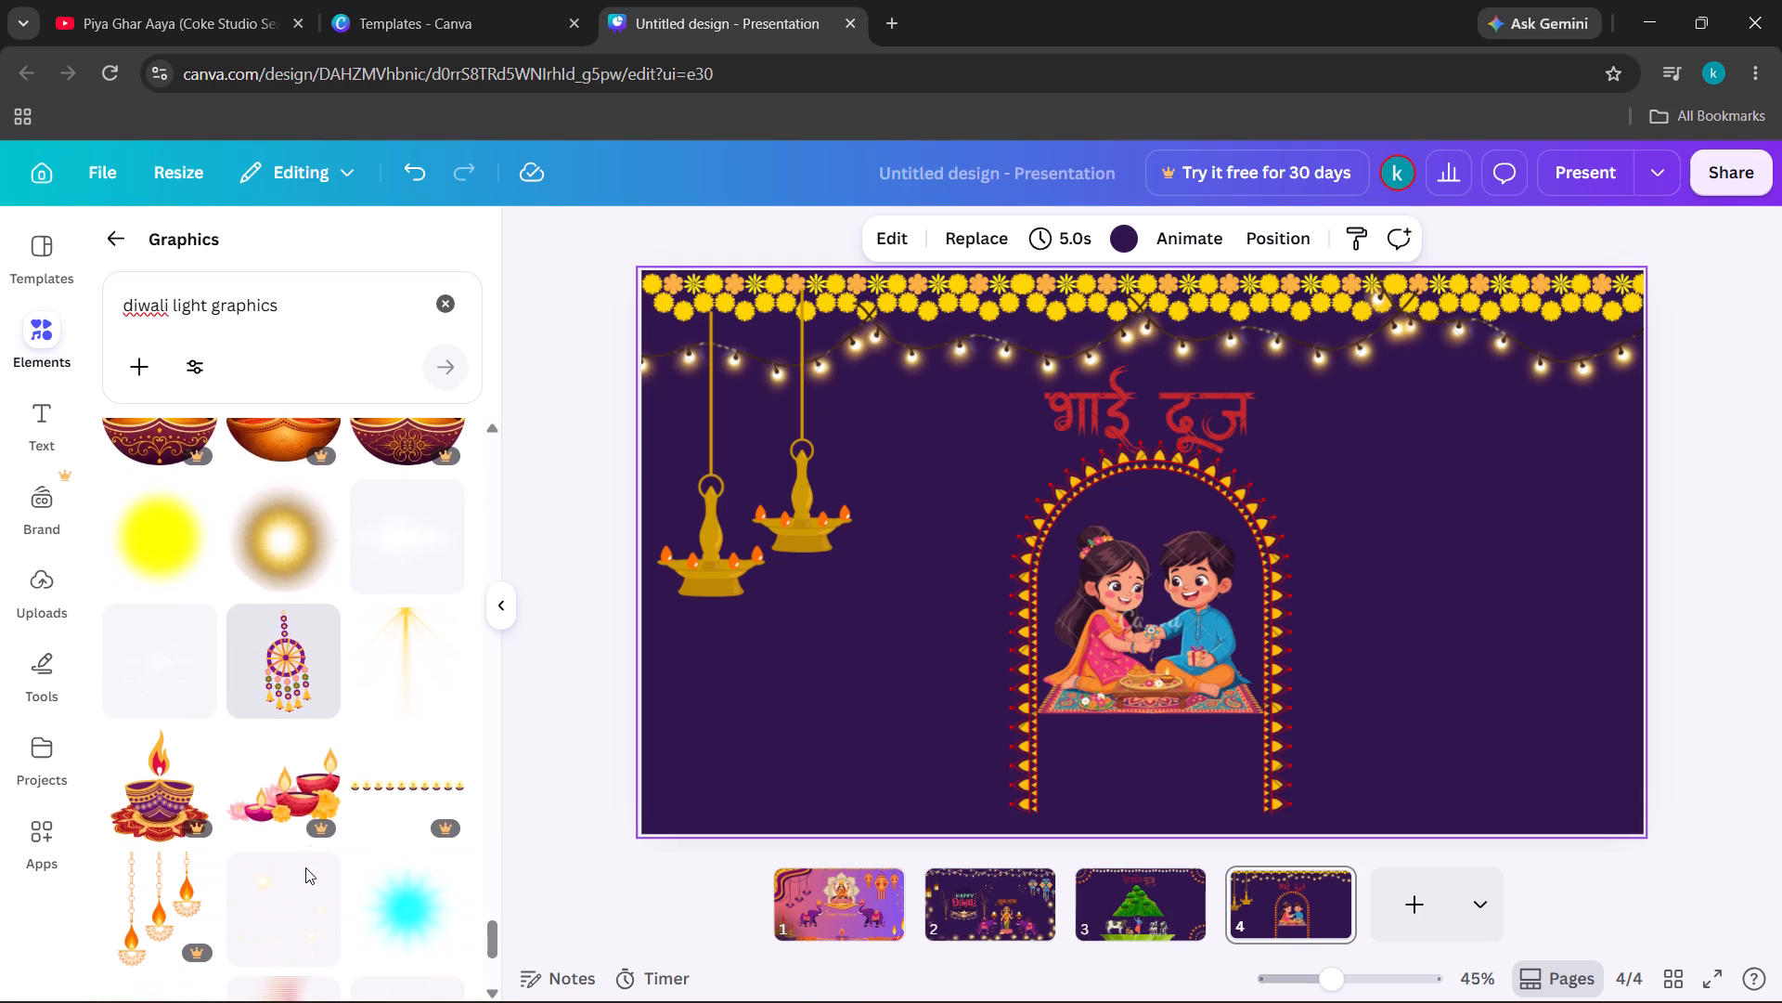
pyautogui.scroll(-1, 305, 867)
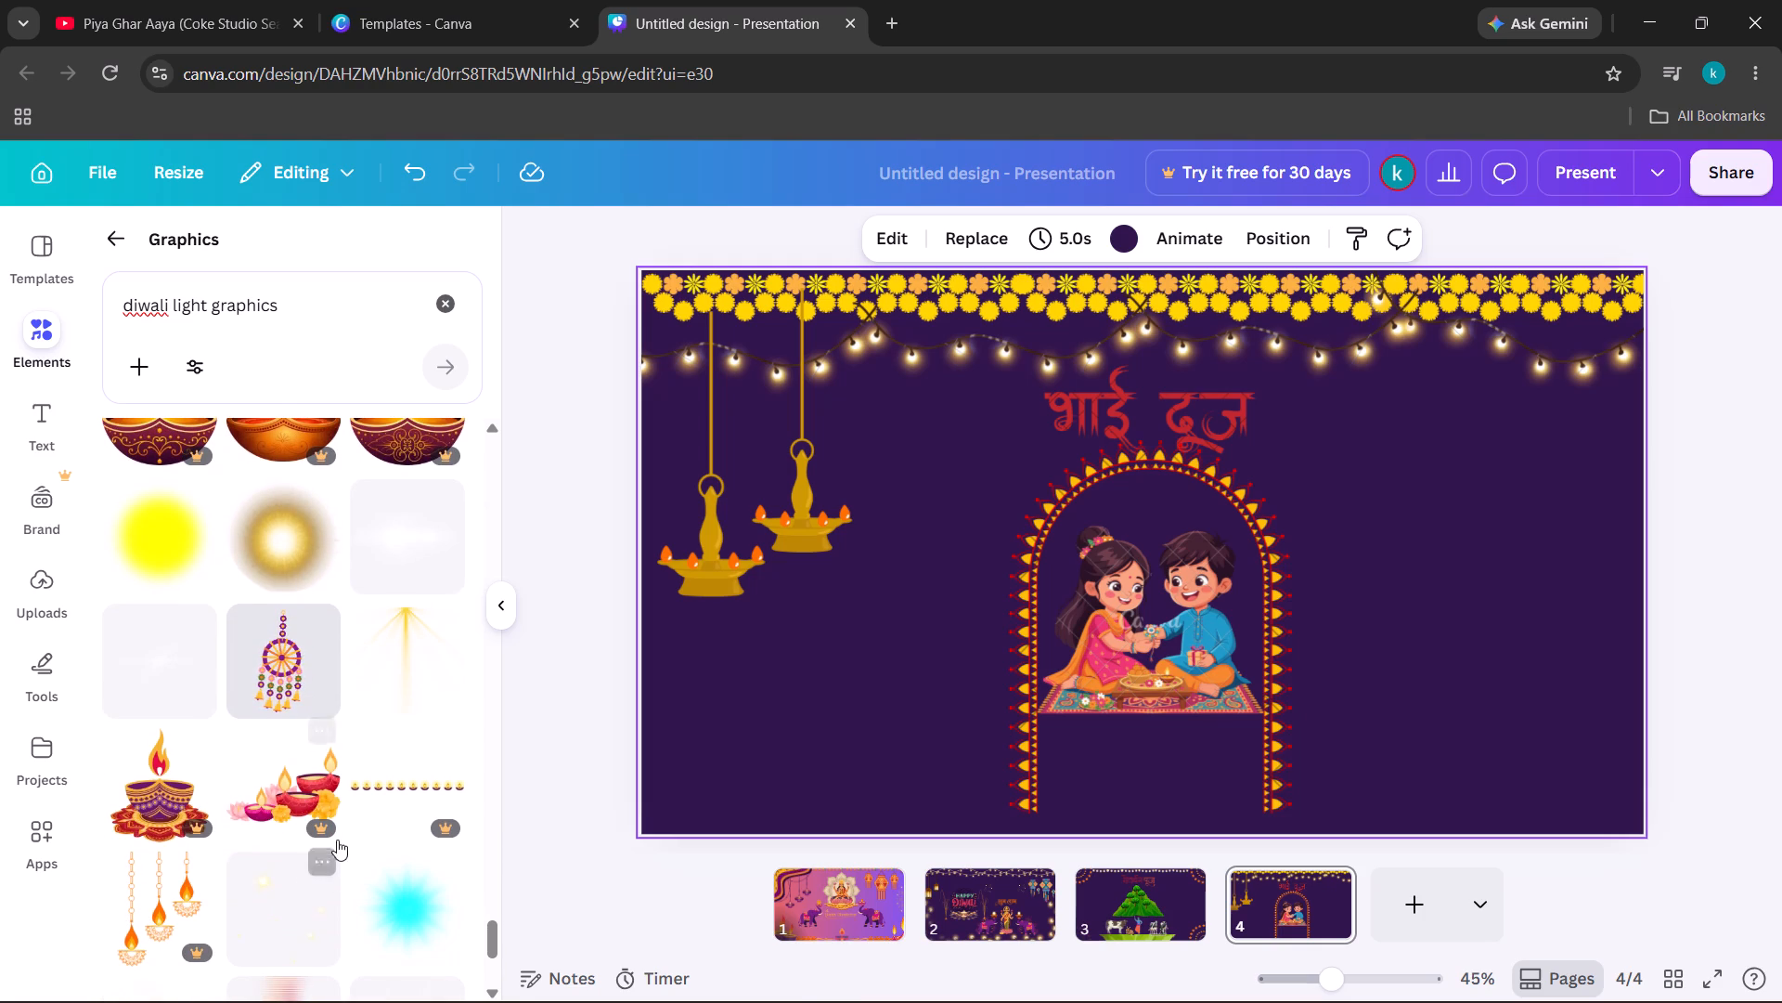
pyautogui.click(272, 678)
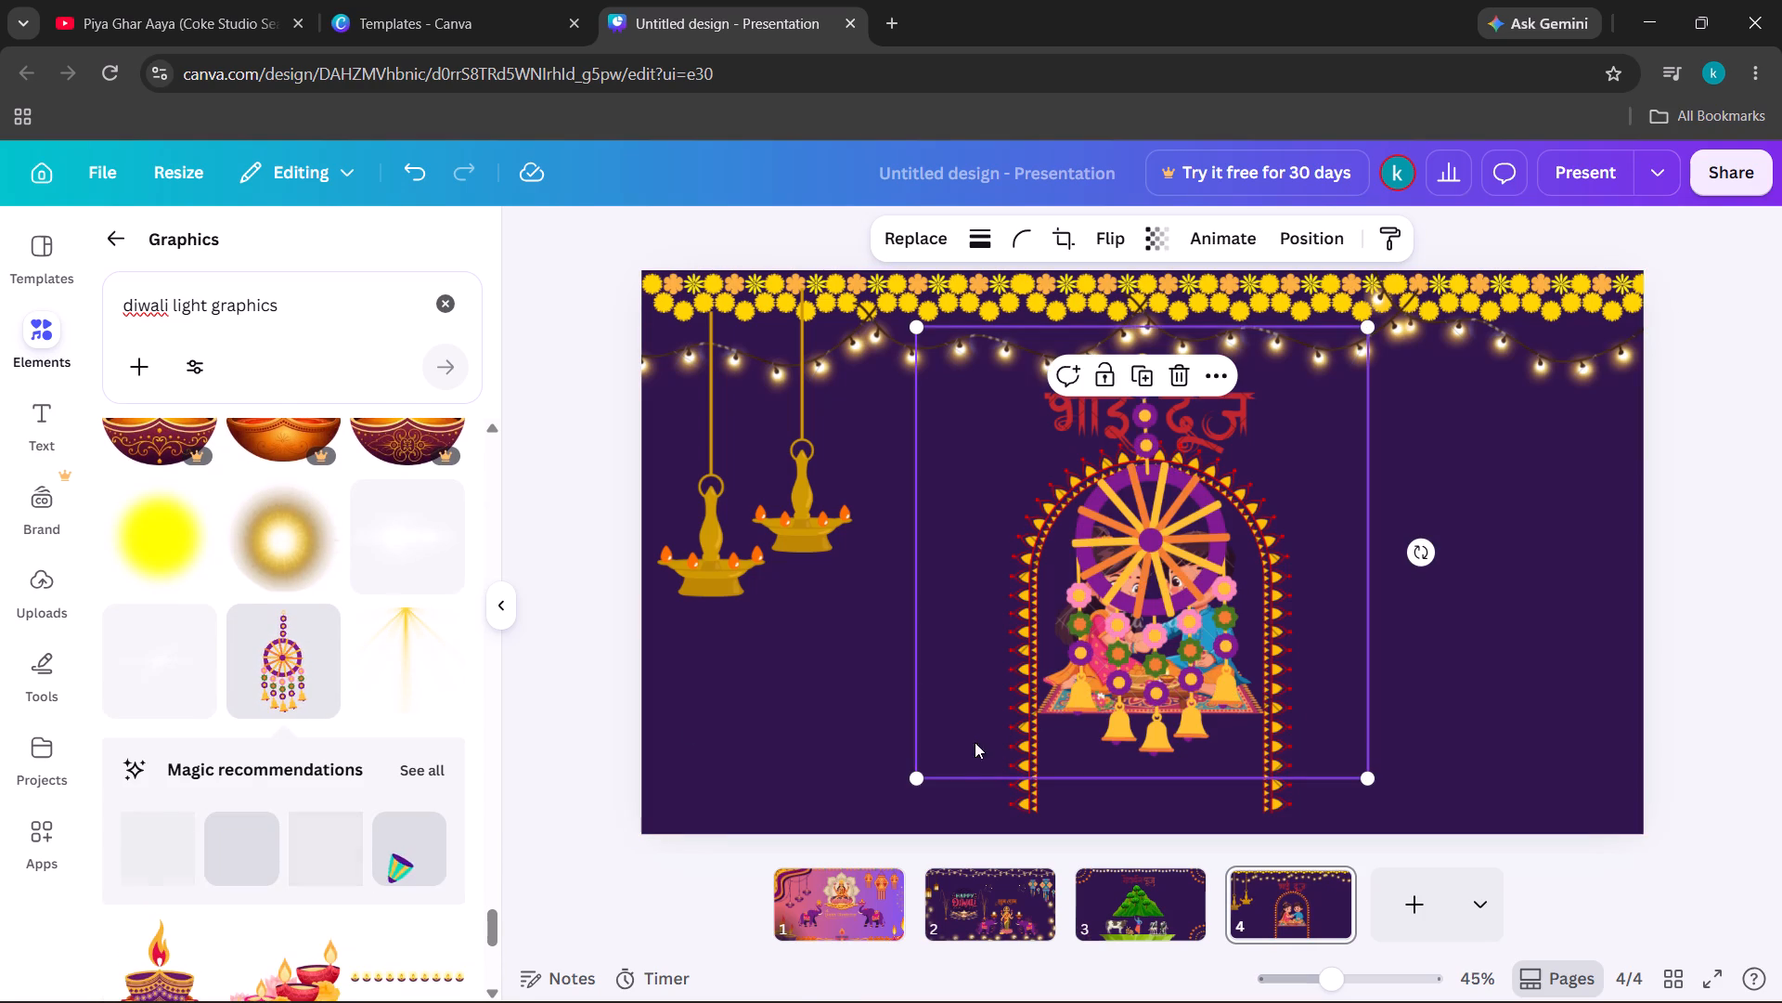
pyautogui.moveTo(924, 777); pyautogui.dragTo(1095, 630)
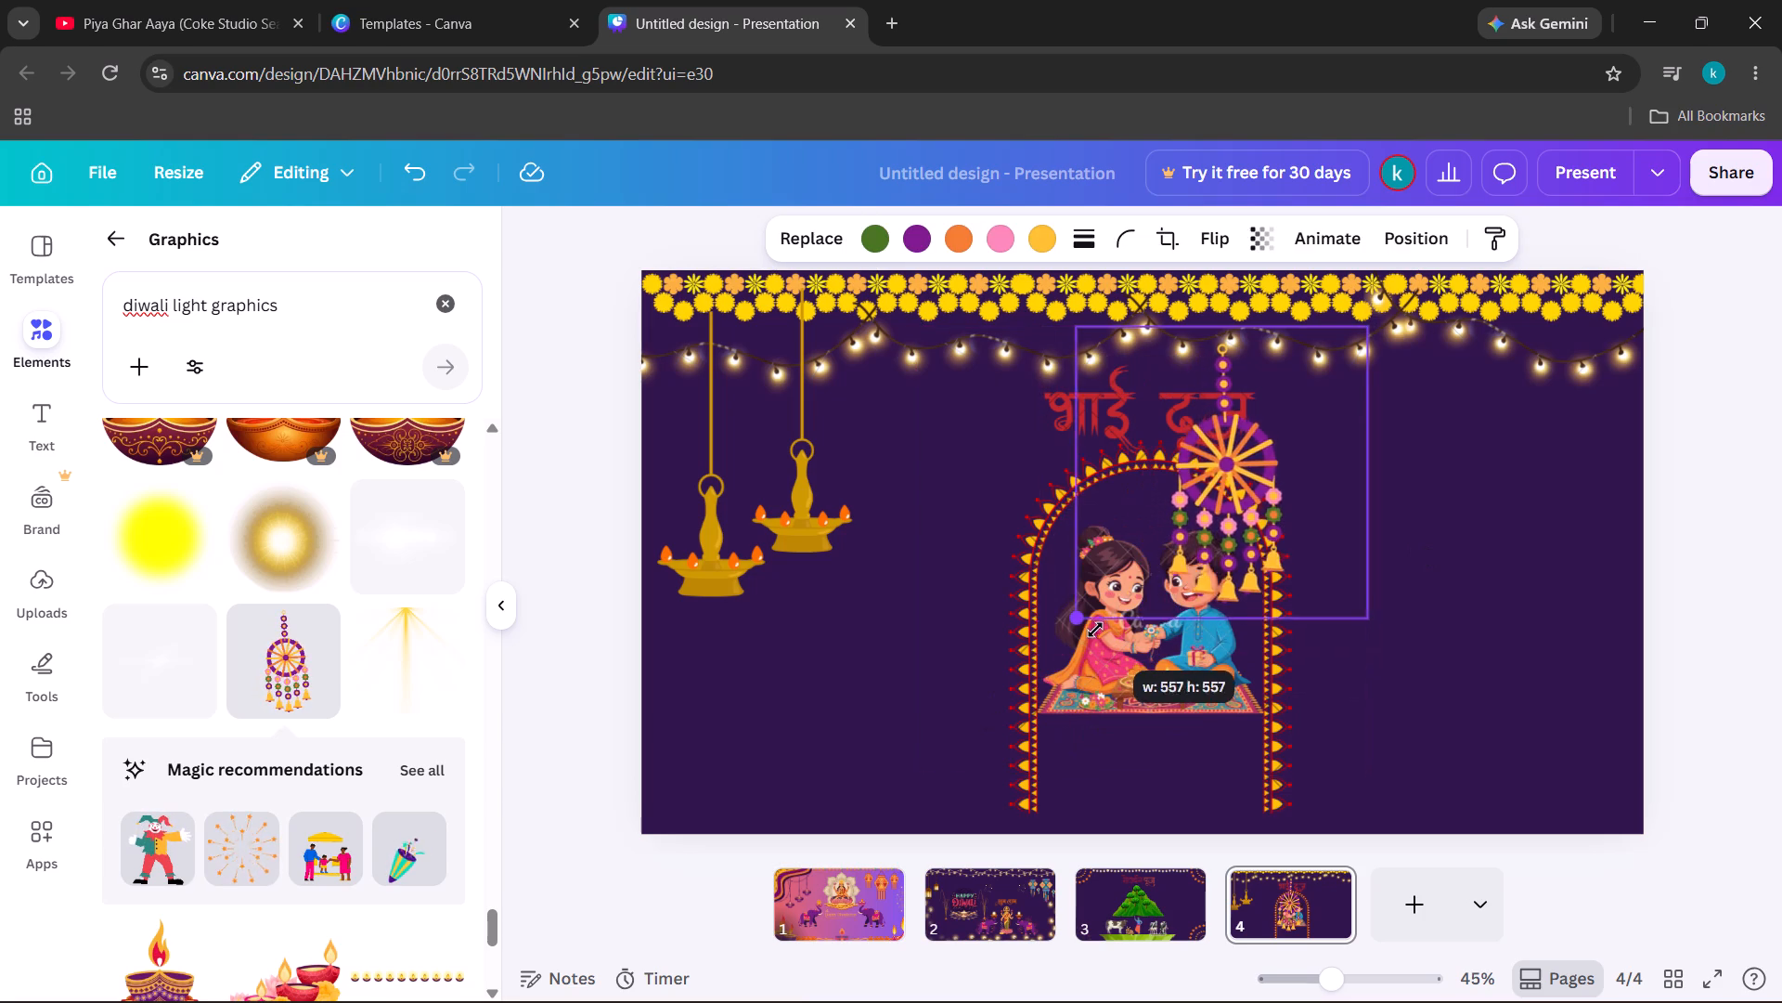
pyautogui.moveTo(1095, 630); pyautogui.dragTo(1209, 590)
pyautogui.moveTo(1272, 472); pyautogui.dragTo(1453, 574)
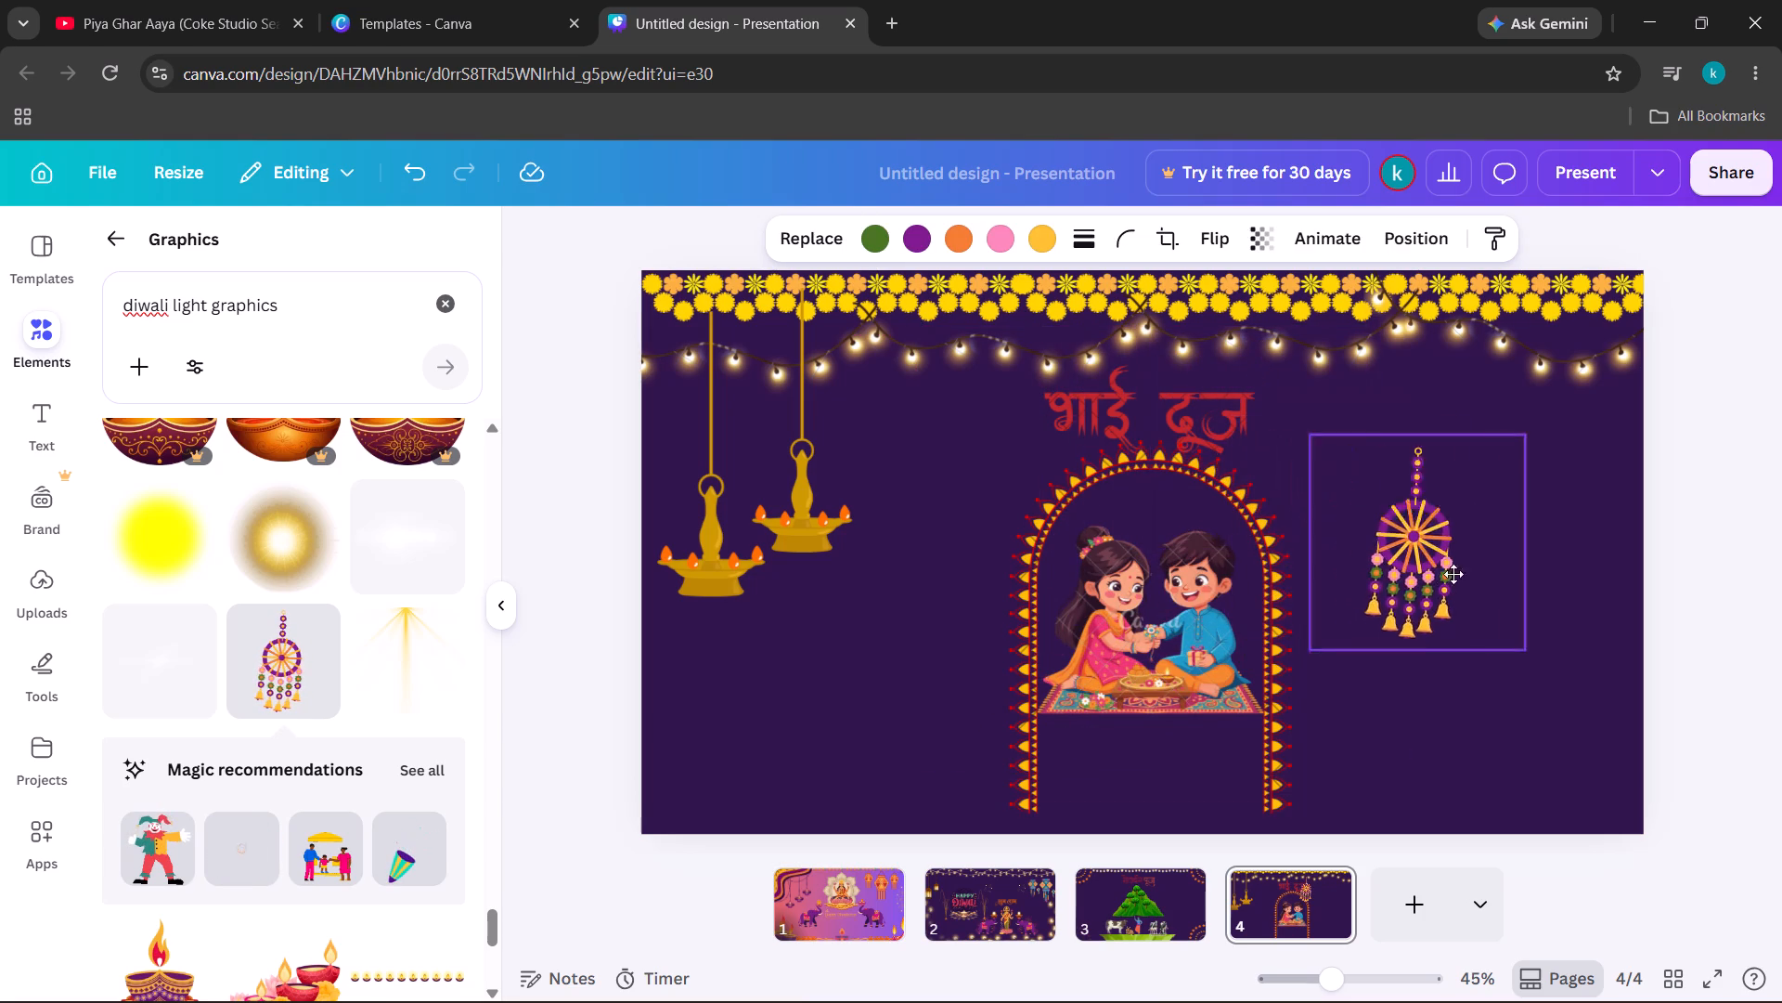
pyautogui.moveTo(1453, 574); pyautogui.dragTo(1452, 459)
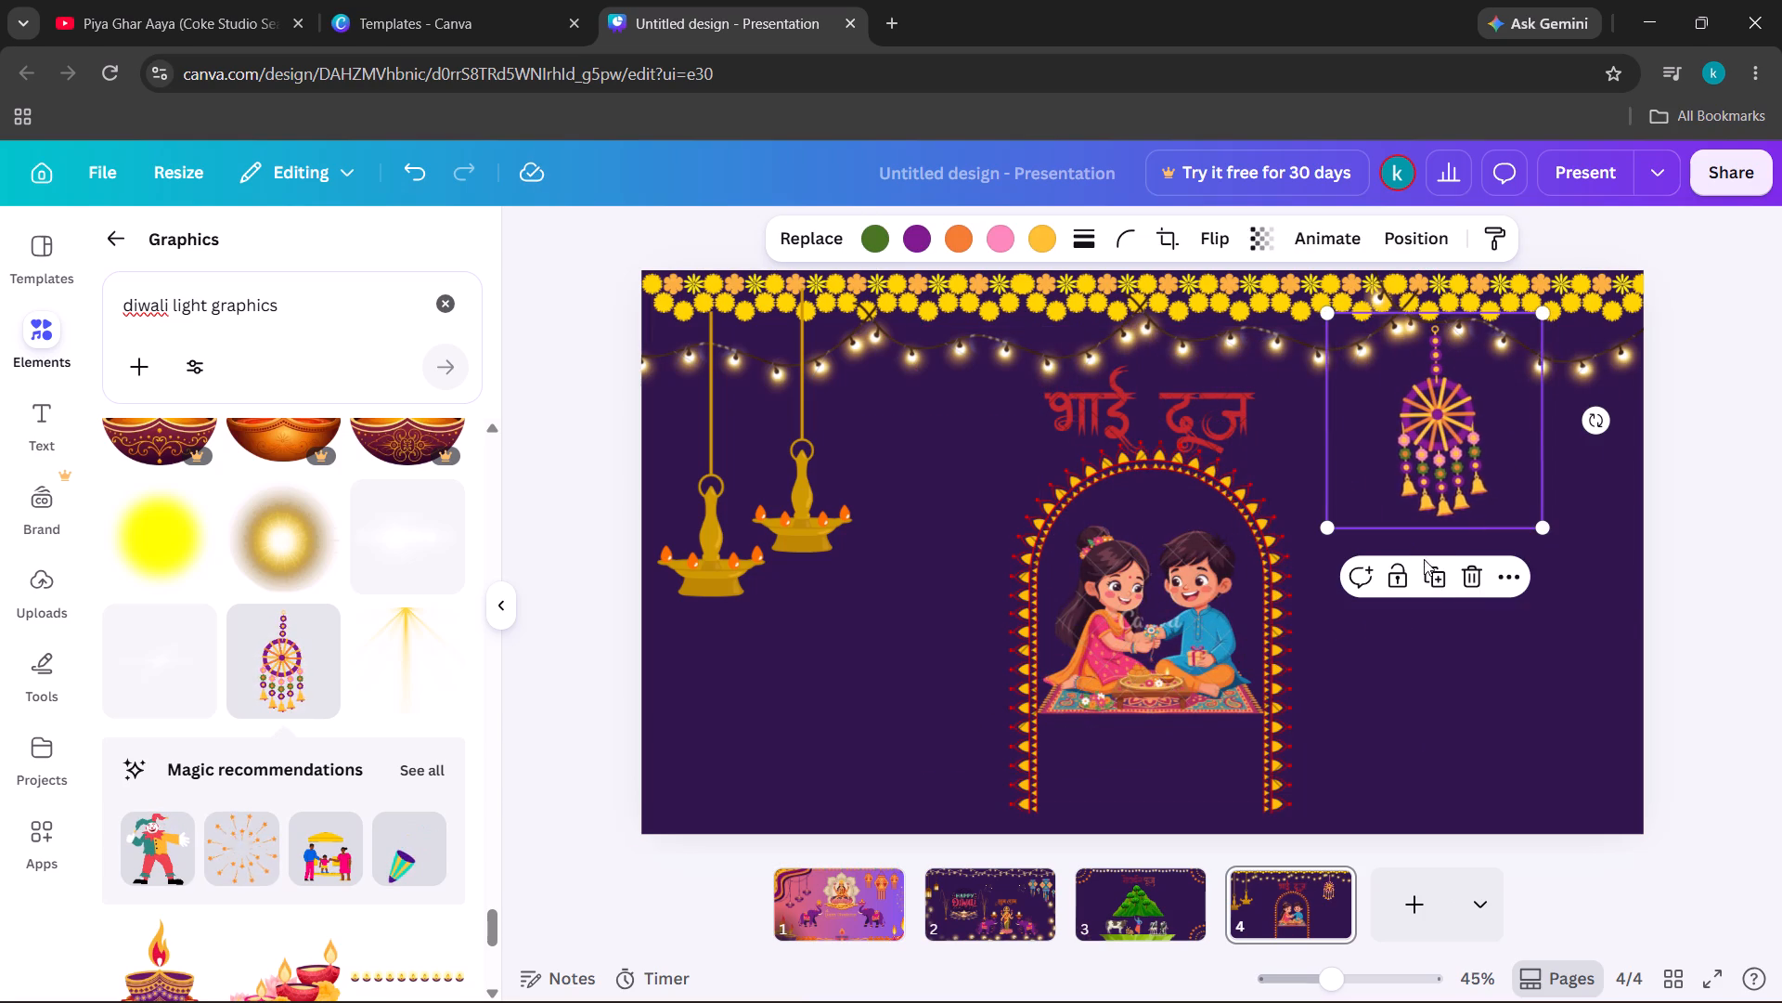
# Duplicate the wheel hanging and place the copy slightly lower, beside the first one near the slide's right edge.
pyautogui.click(1426, 566)
pyautogui.moveTo(1402, 464); pyautogui.dragTo(1480, 518)
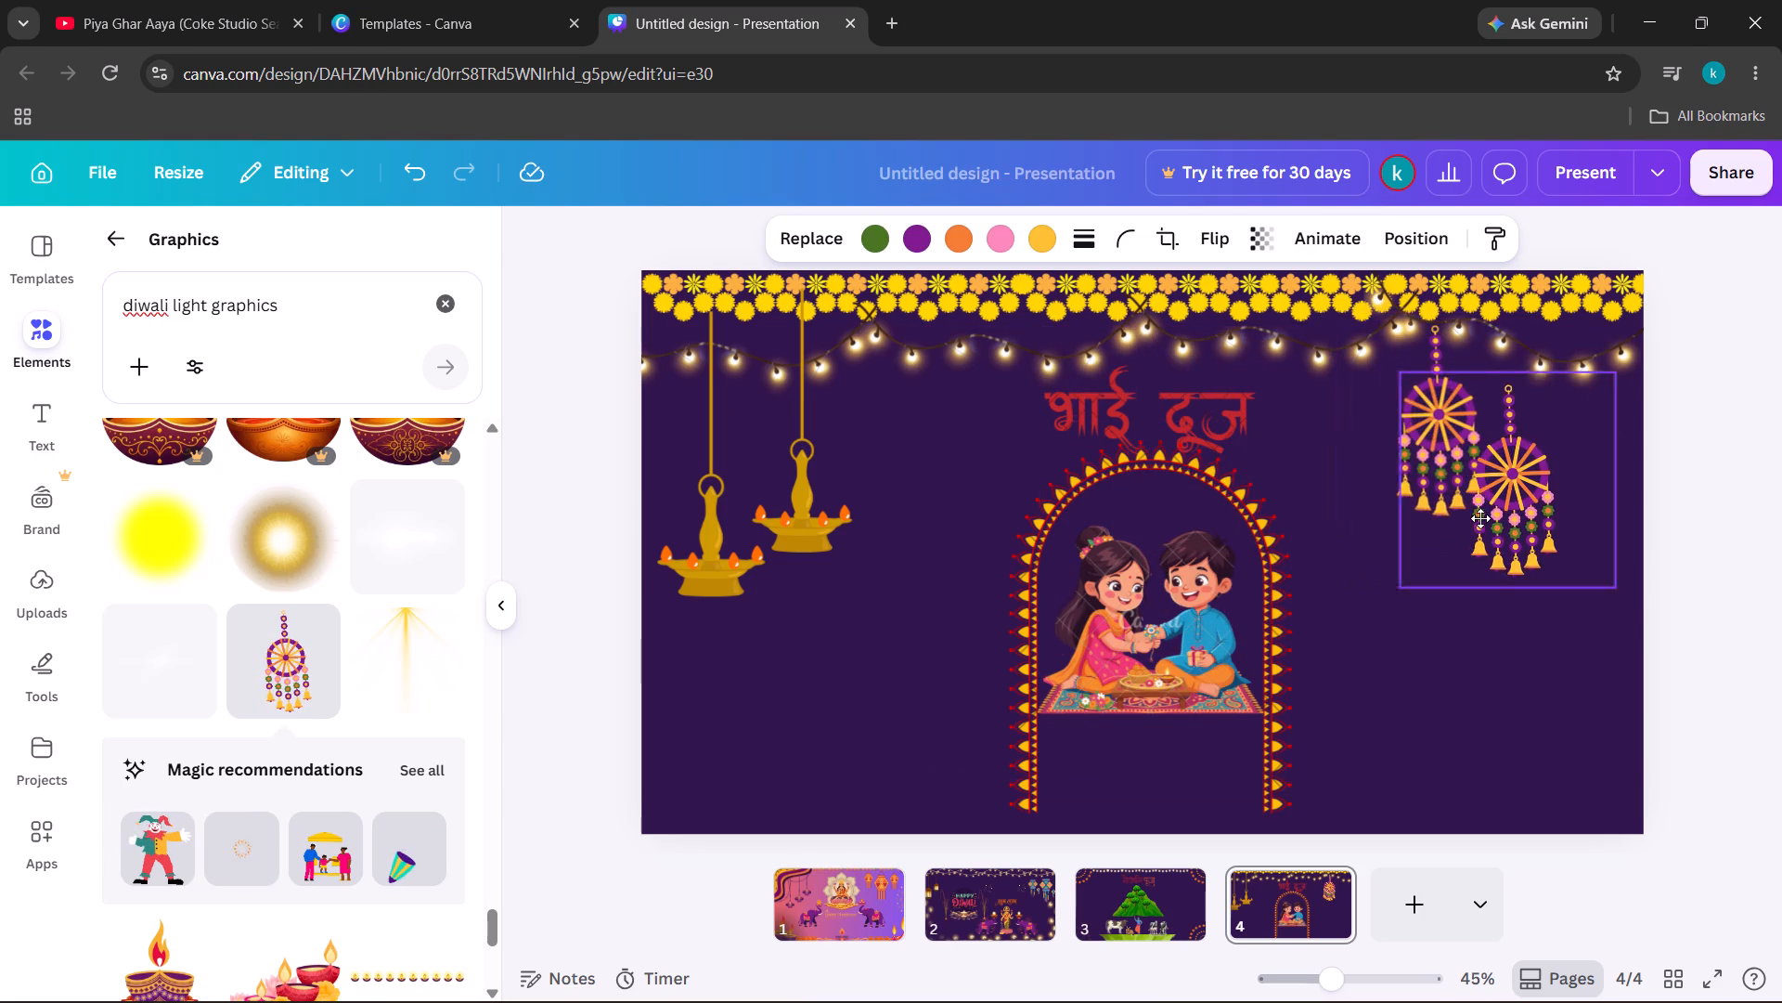
pyautogui.moveTo(1480, 518); pyautogui.dragTo(1506, 507)
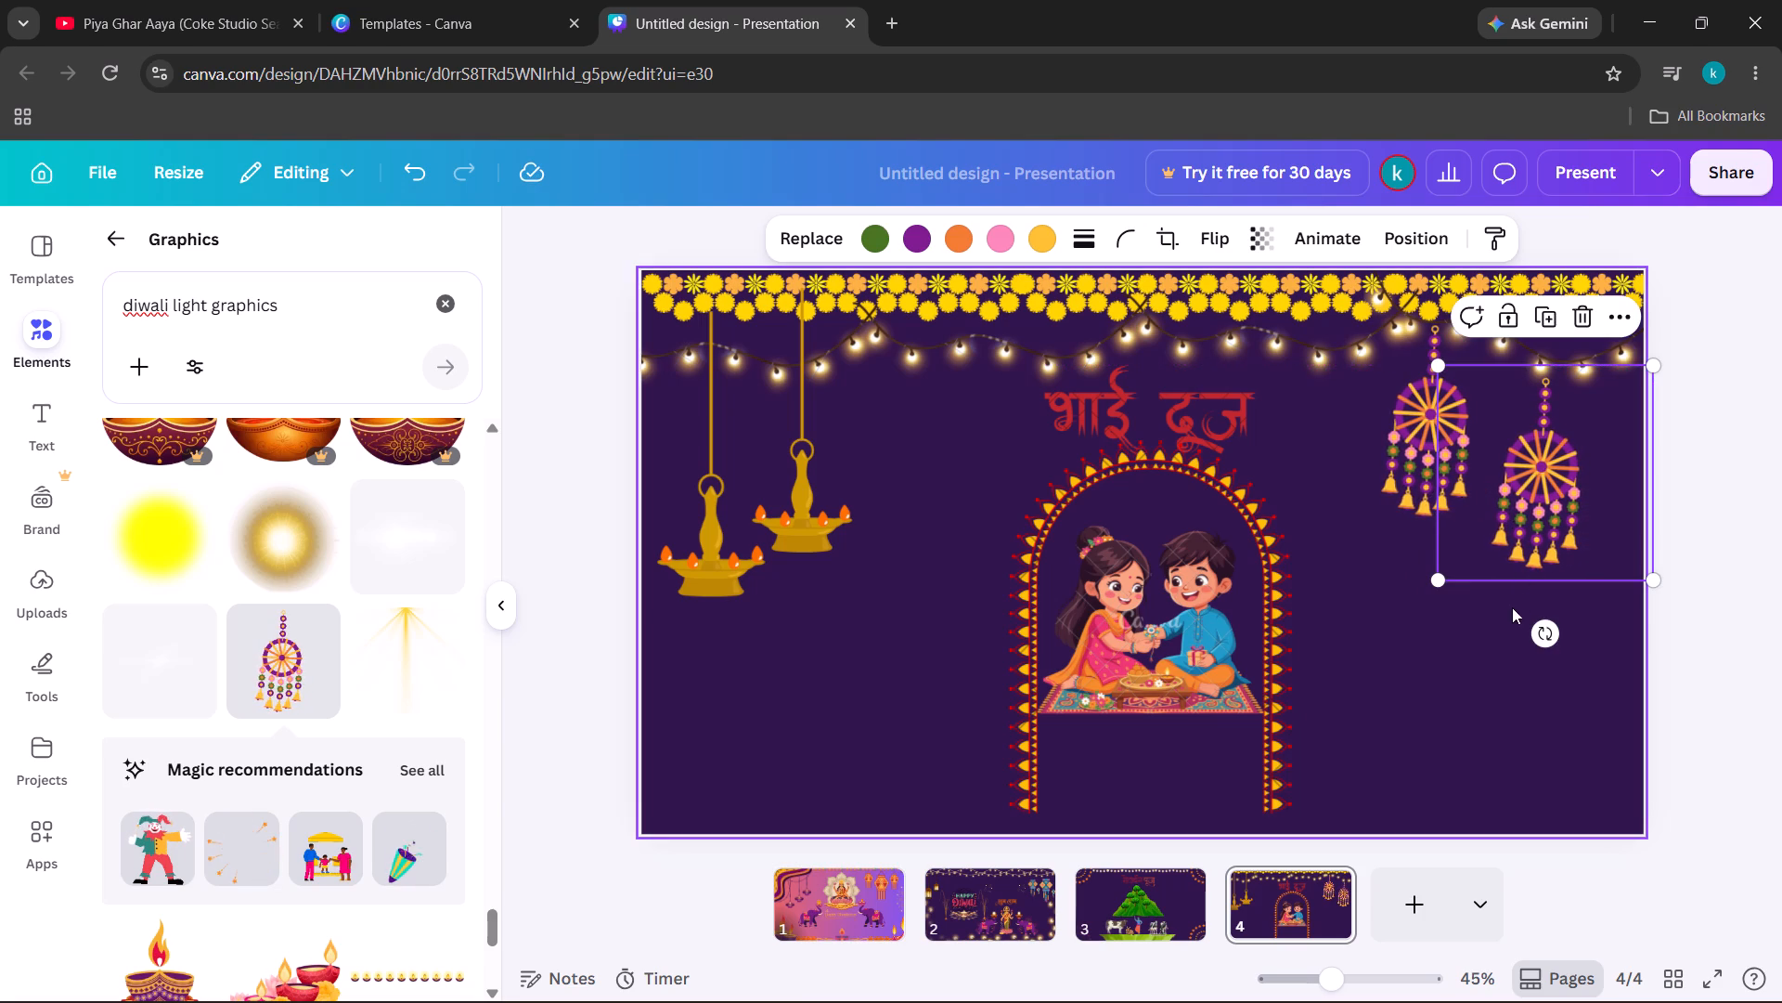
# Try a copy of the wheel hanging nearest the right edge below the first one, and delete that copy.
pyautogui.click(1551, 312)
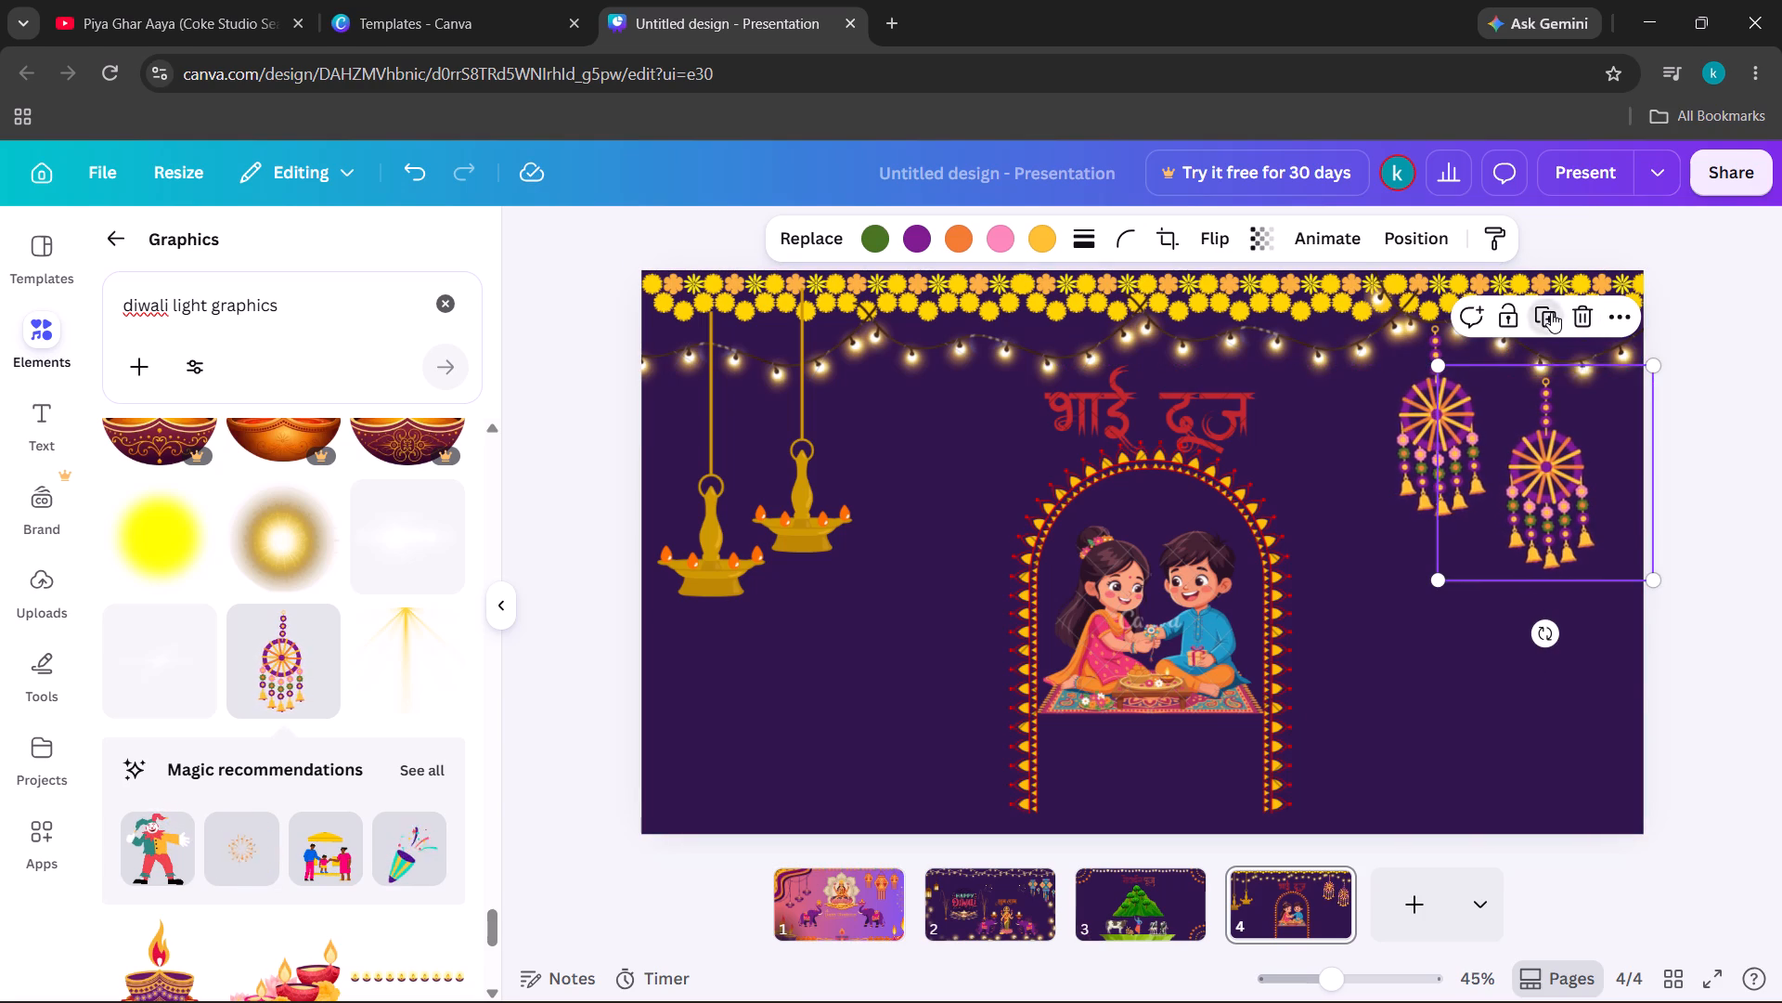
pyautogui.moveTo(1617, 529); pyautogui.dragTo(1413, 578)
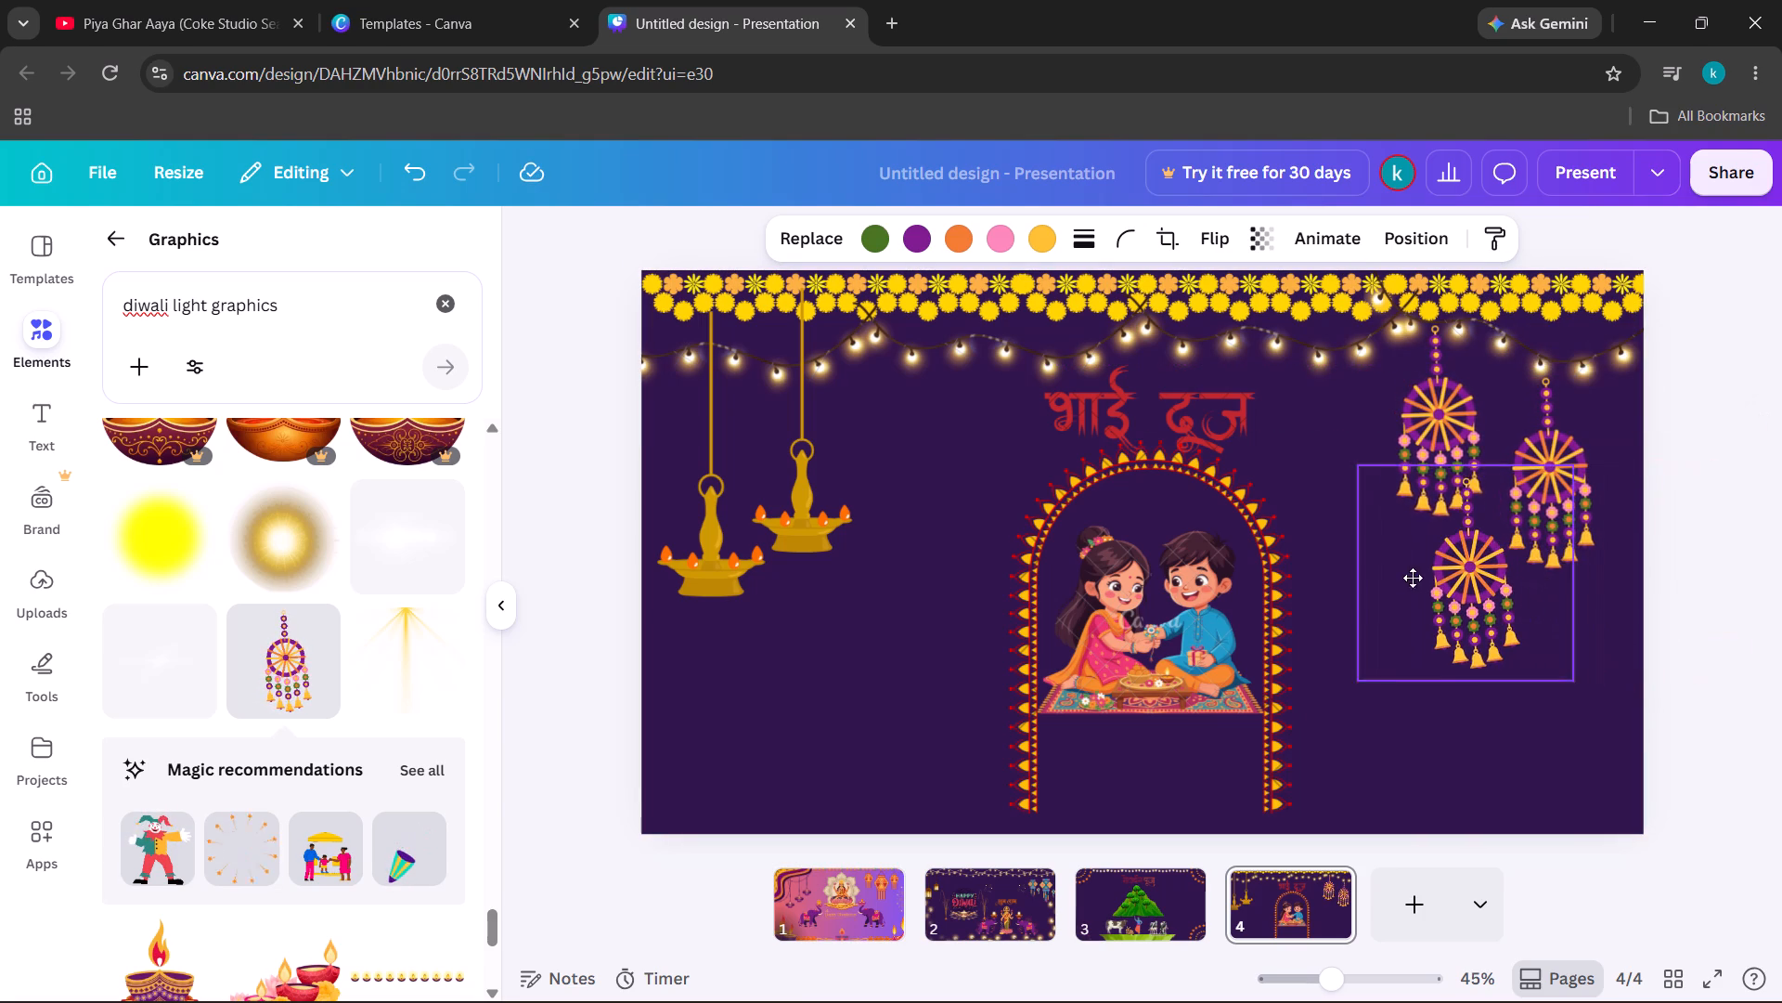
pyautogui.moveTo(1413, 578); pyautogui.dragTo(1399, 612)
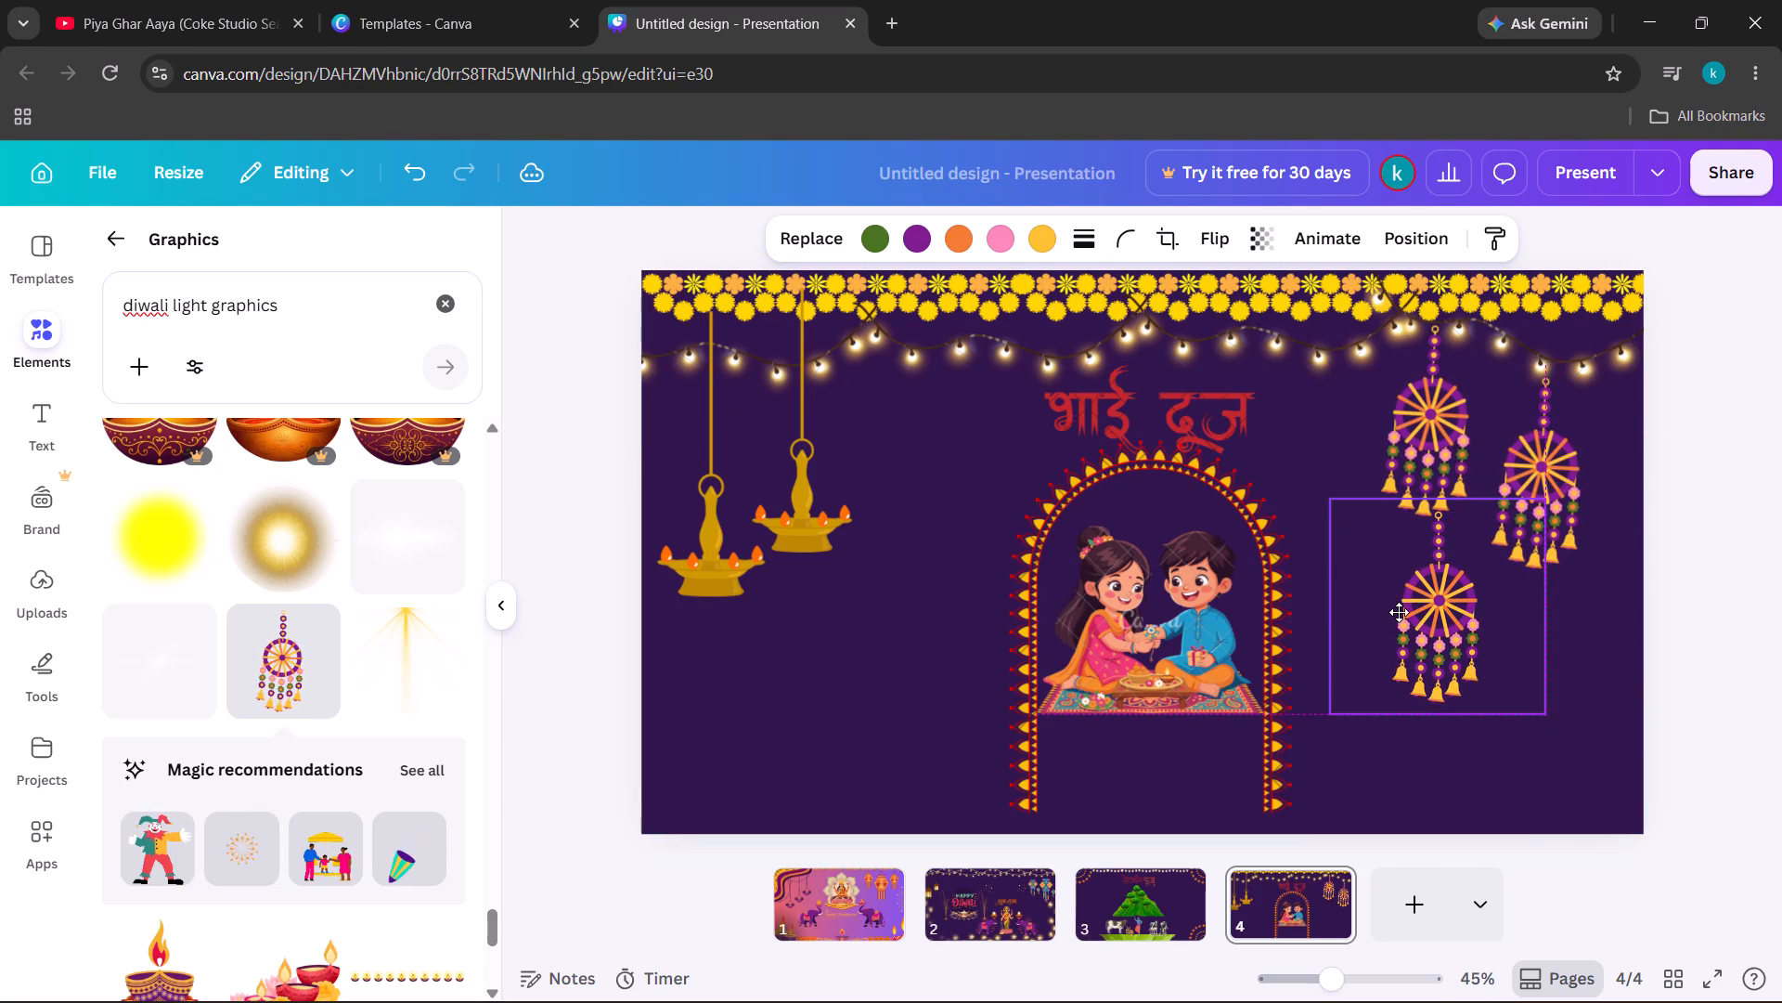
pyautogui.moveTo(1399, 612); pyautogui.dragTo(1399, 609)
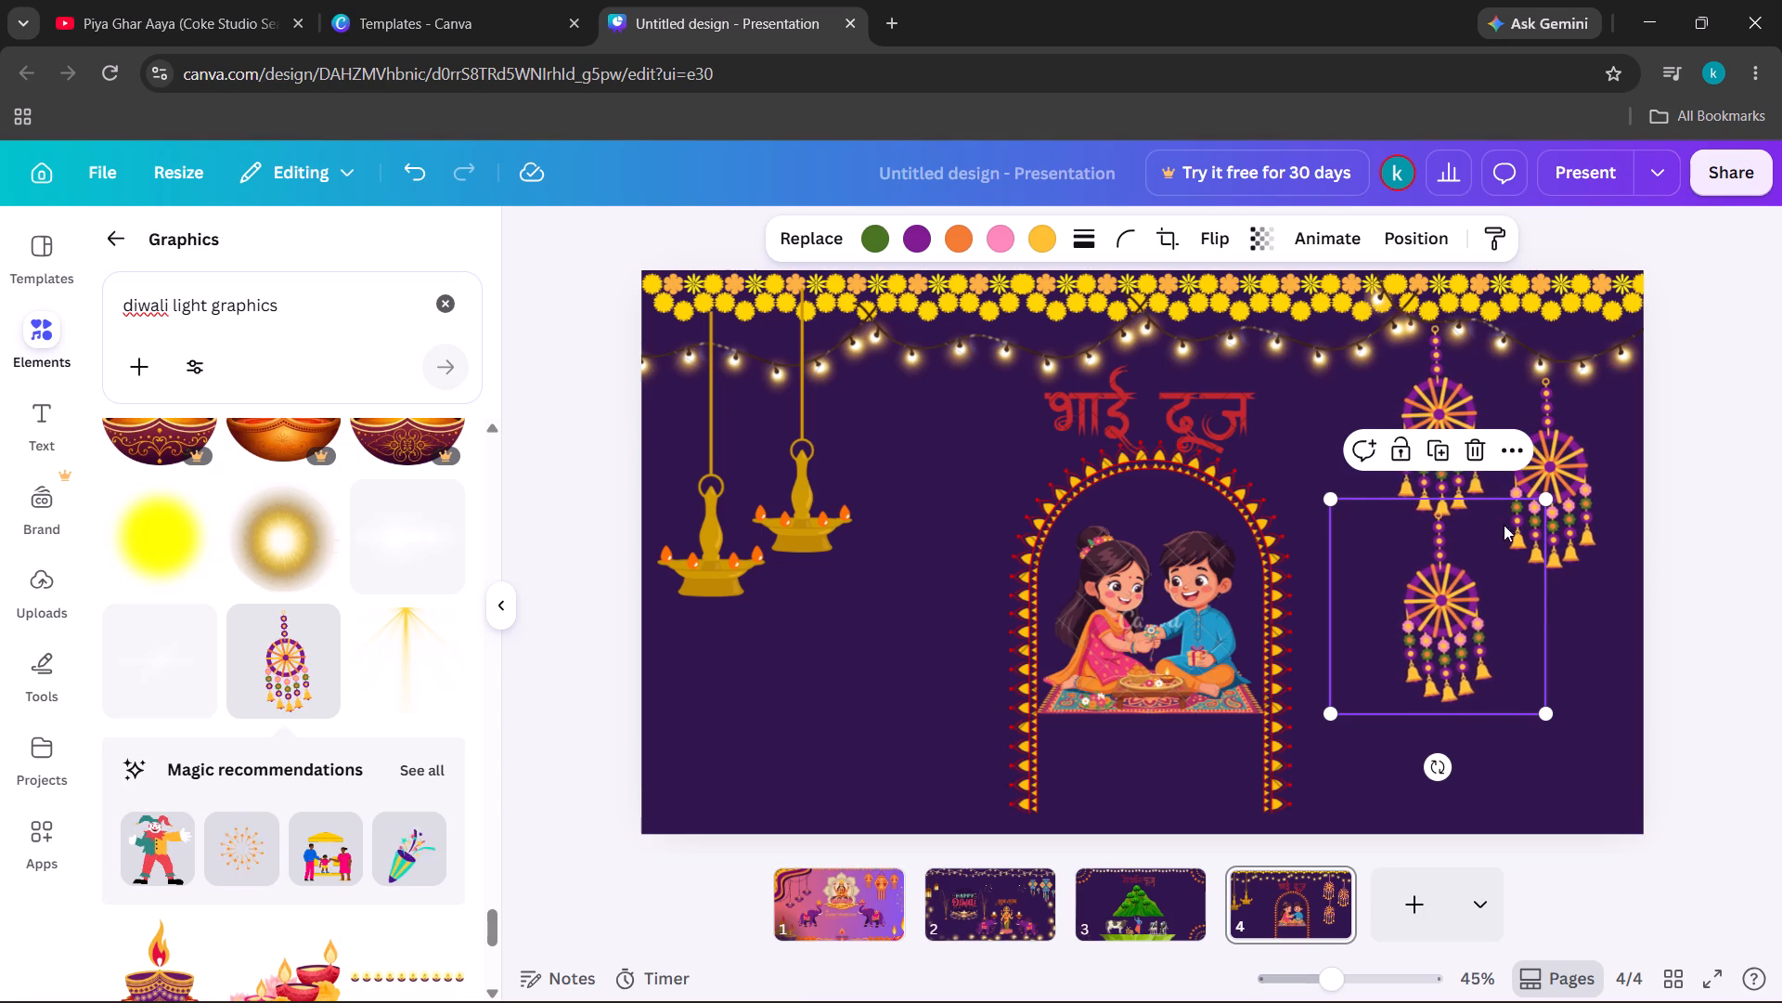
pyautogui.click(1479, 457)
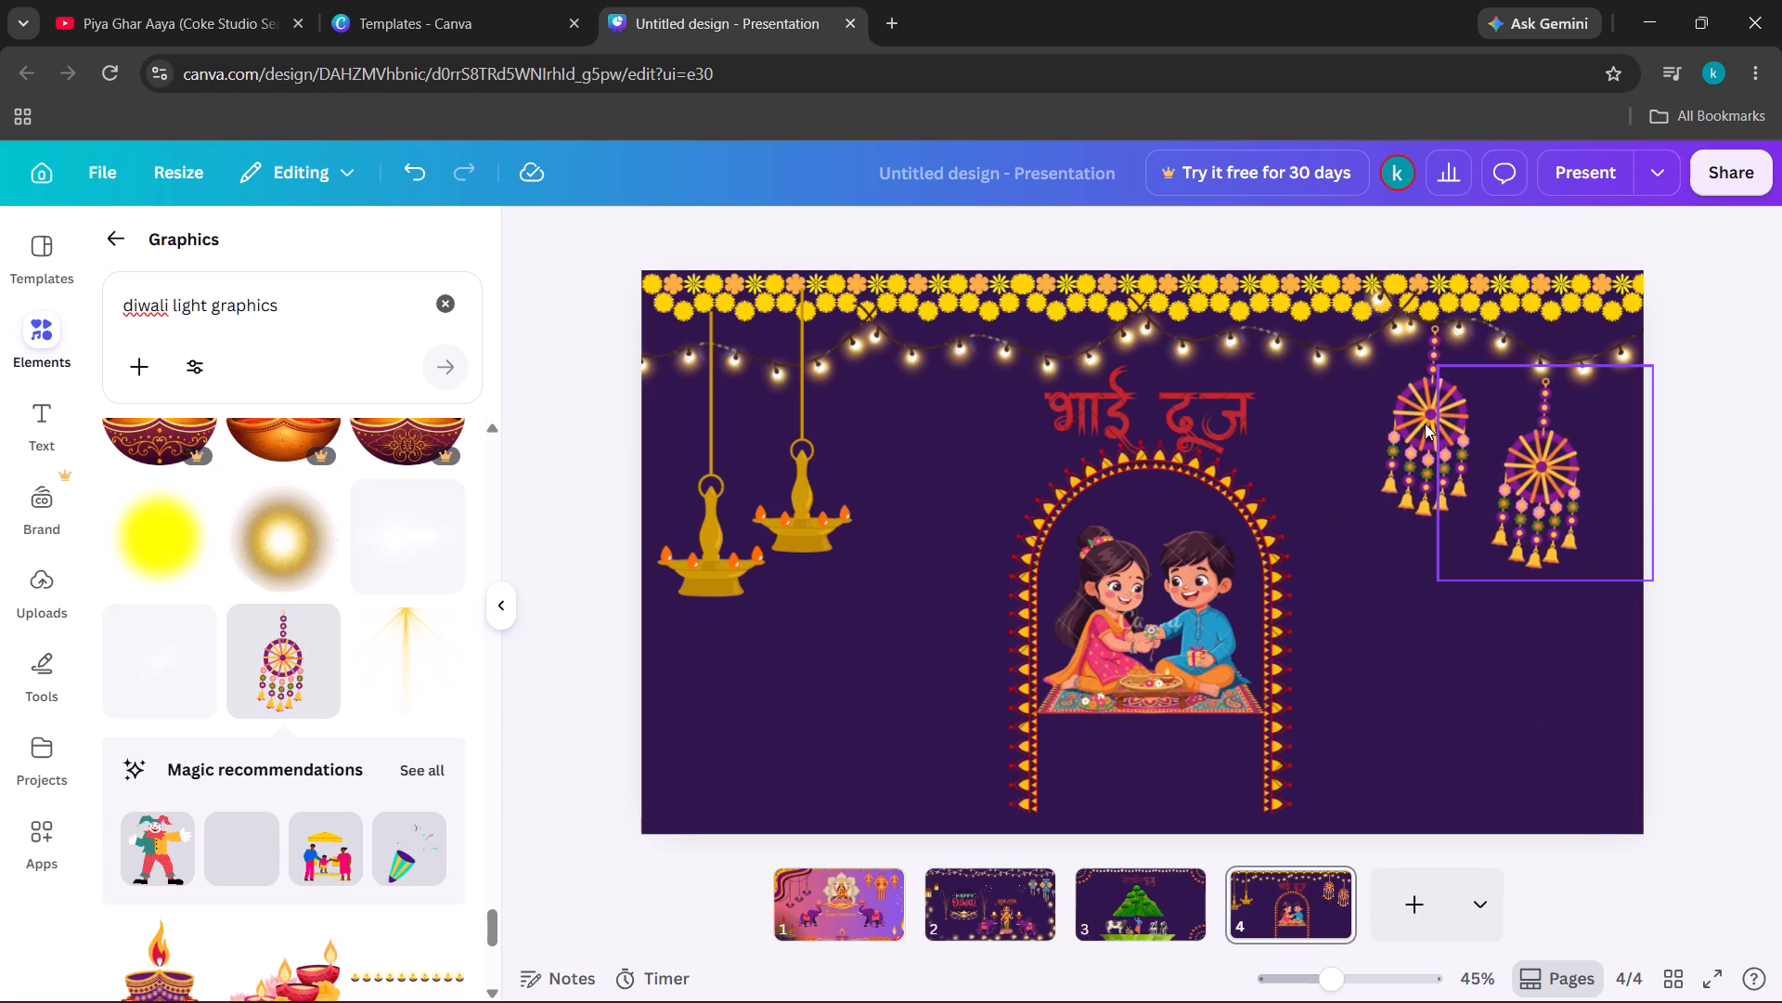
# Duplicate the first wheel hanging and attach the copy directly beneath it, vertically aligned.
pyautogui.click(1417, 422)
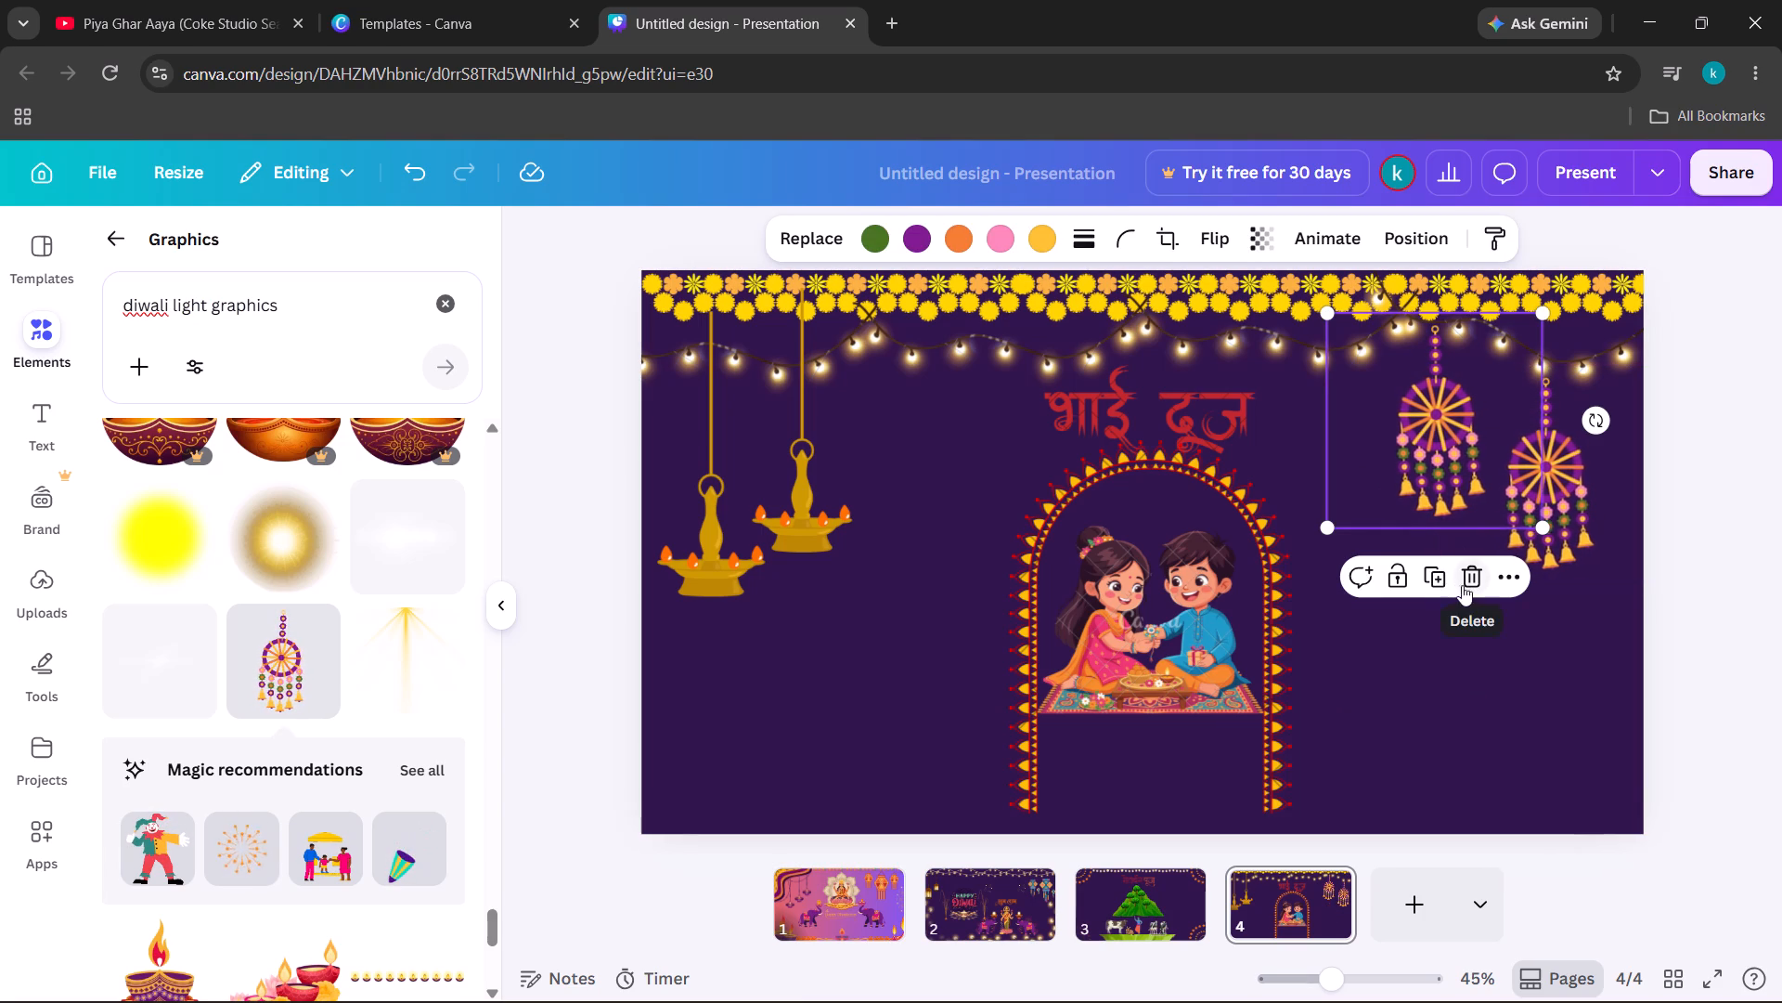
pyautogui.click(1433, 570)
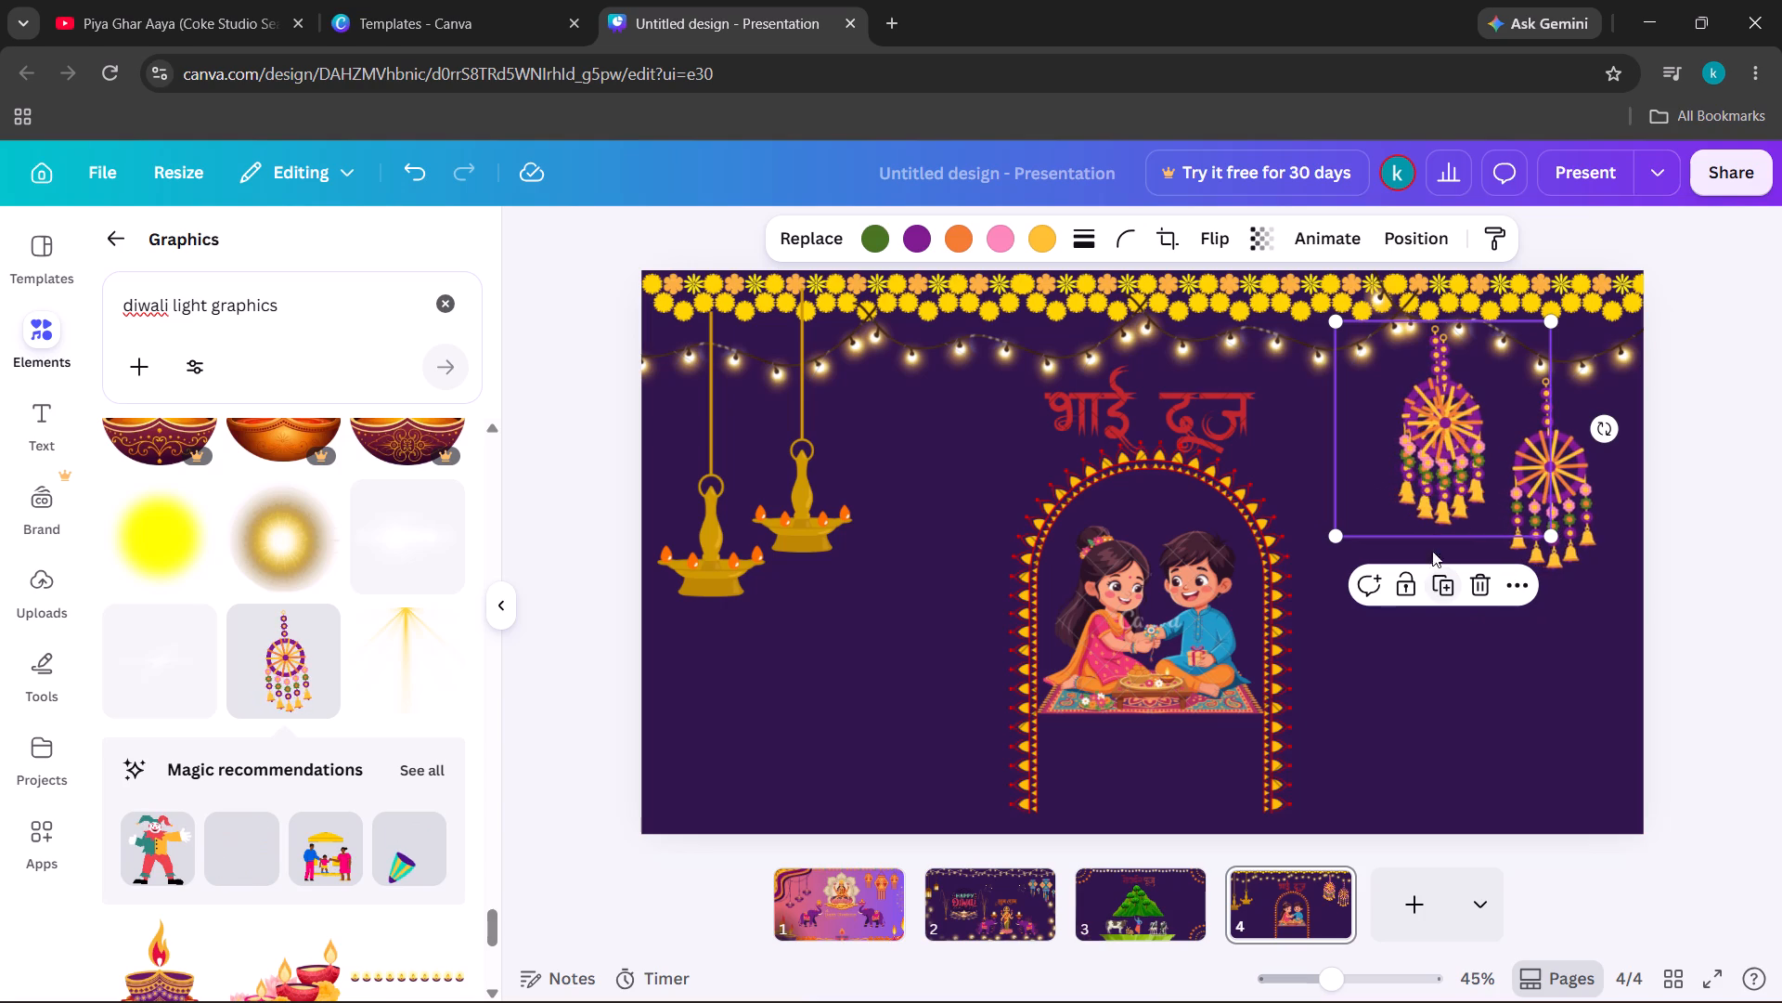
pyautogui.moveTo(1425, 479); pyautogui.dragTo(1414, 658)
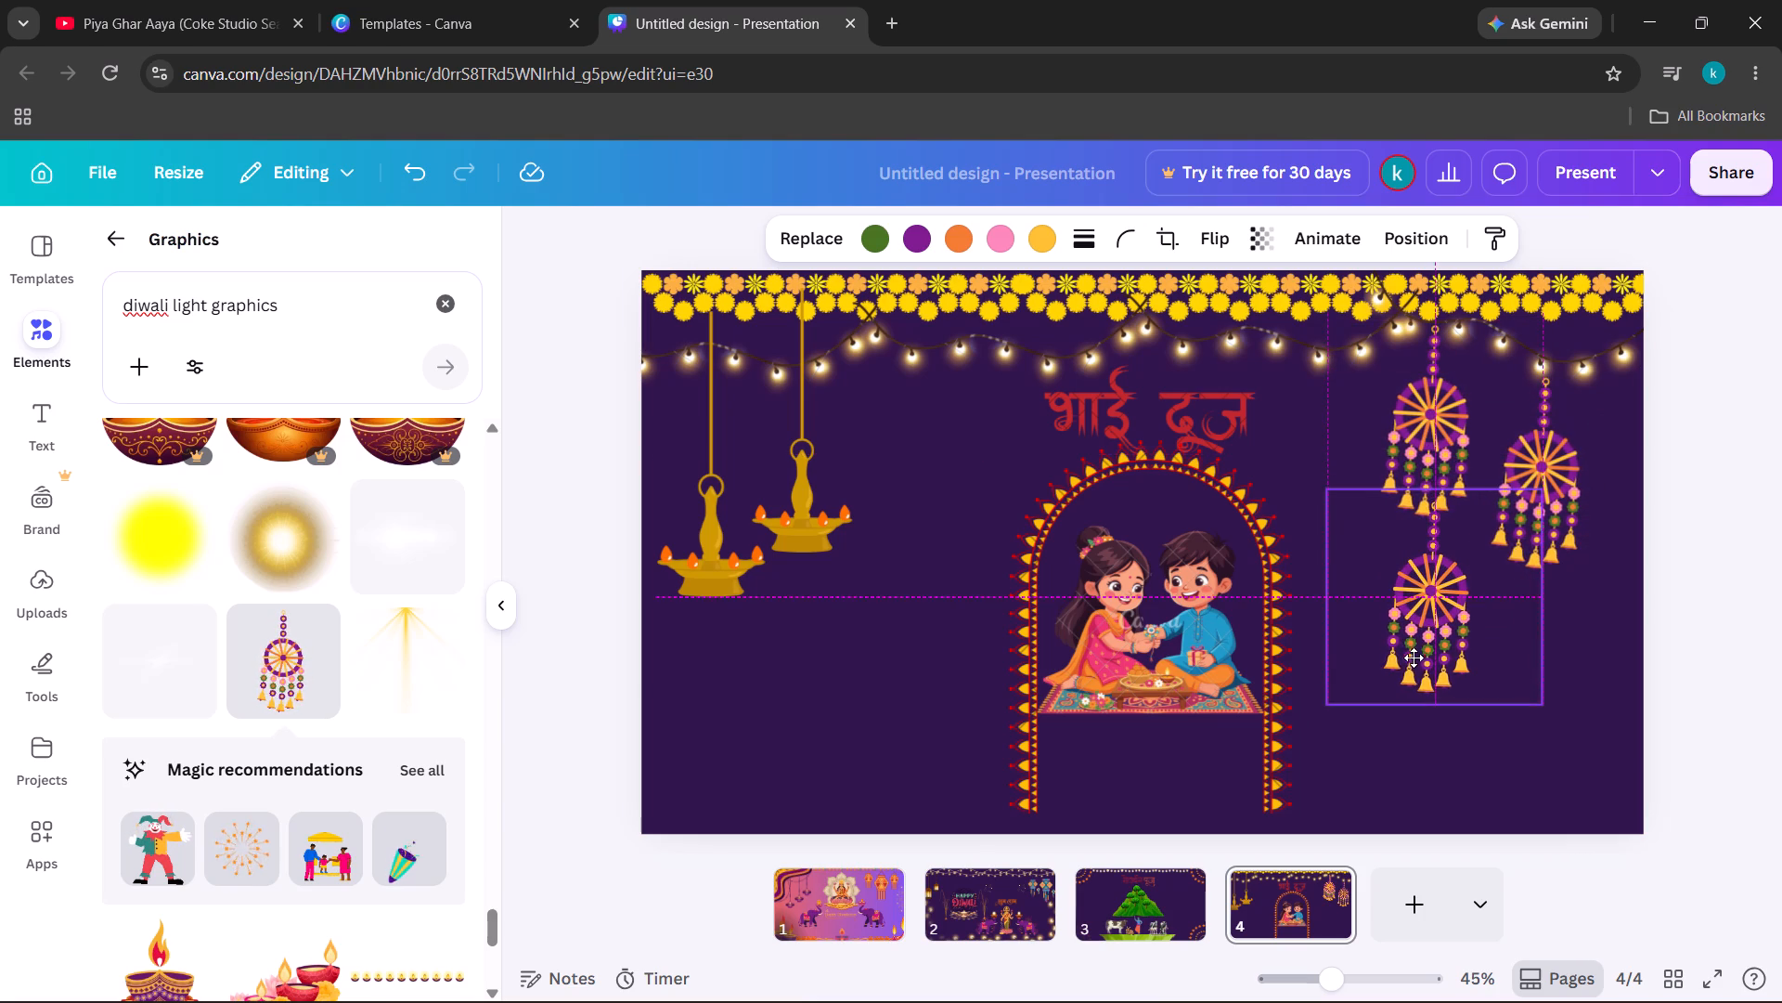
pyautogui.moveTo(1414, 658); pyautogui.dragTo(1417, 658)
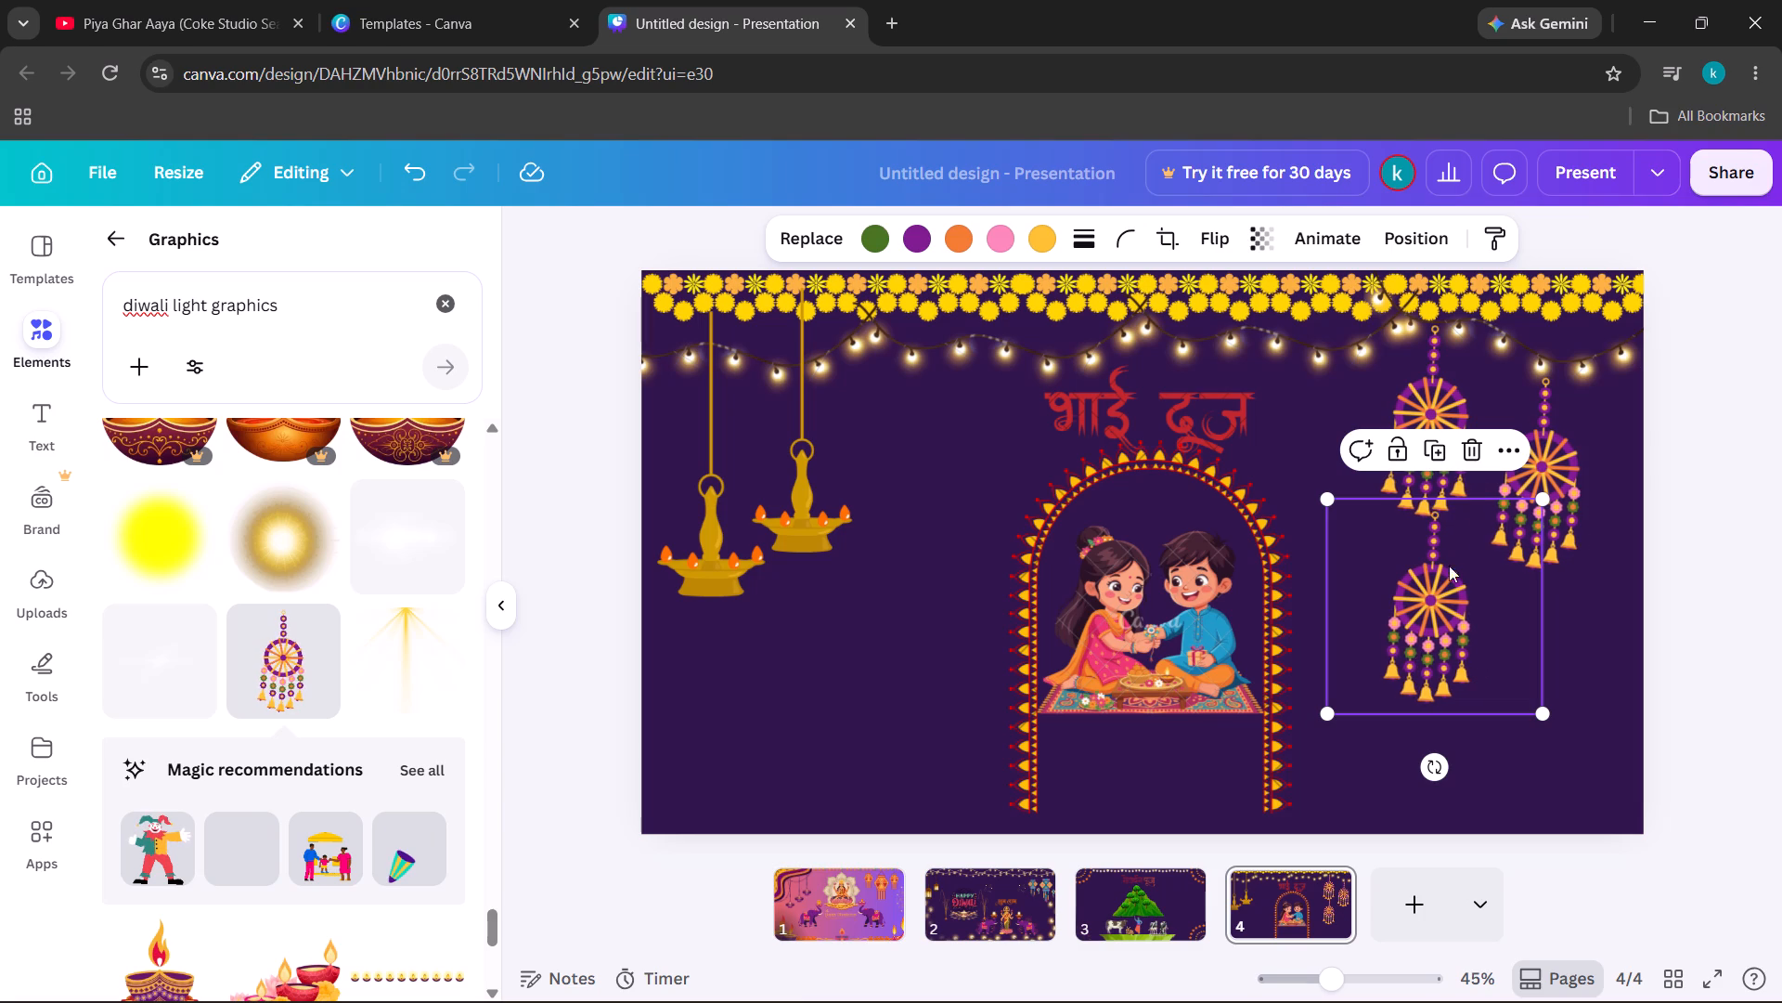
pyautogui.click(1610, 621)
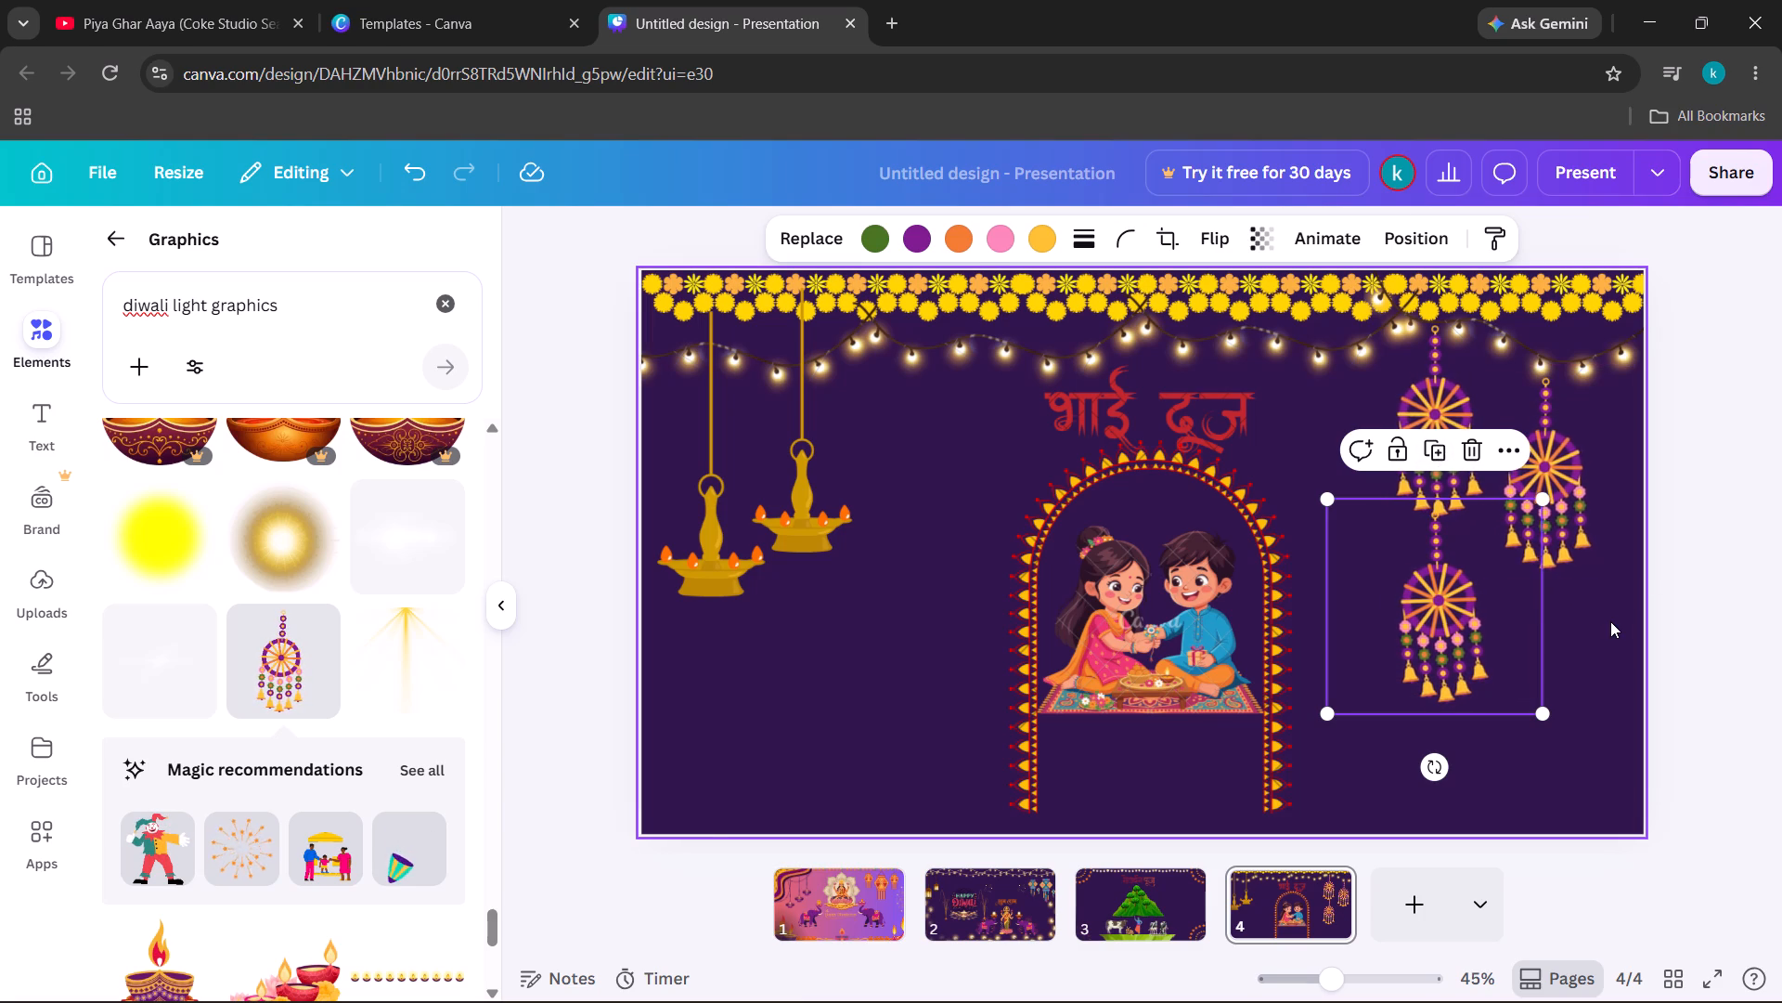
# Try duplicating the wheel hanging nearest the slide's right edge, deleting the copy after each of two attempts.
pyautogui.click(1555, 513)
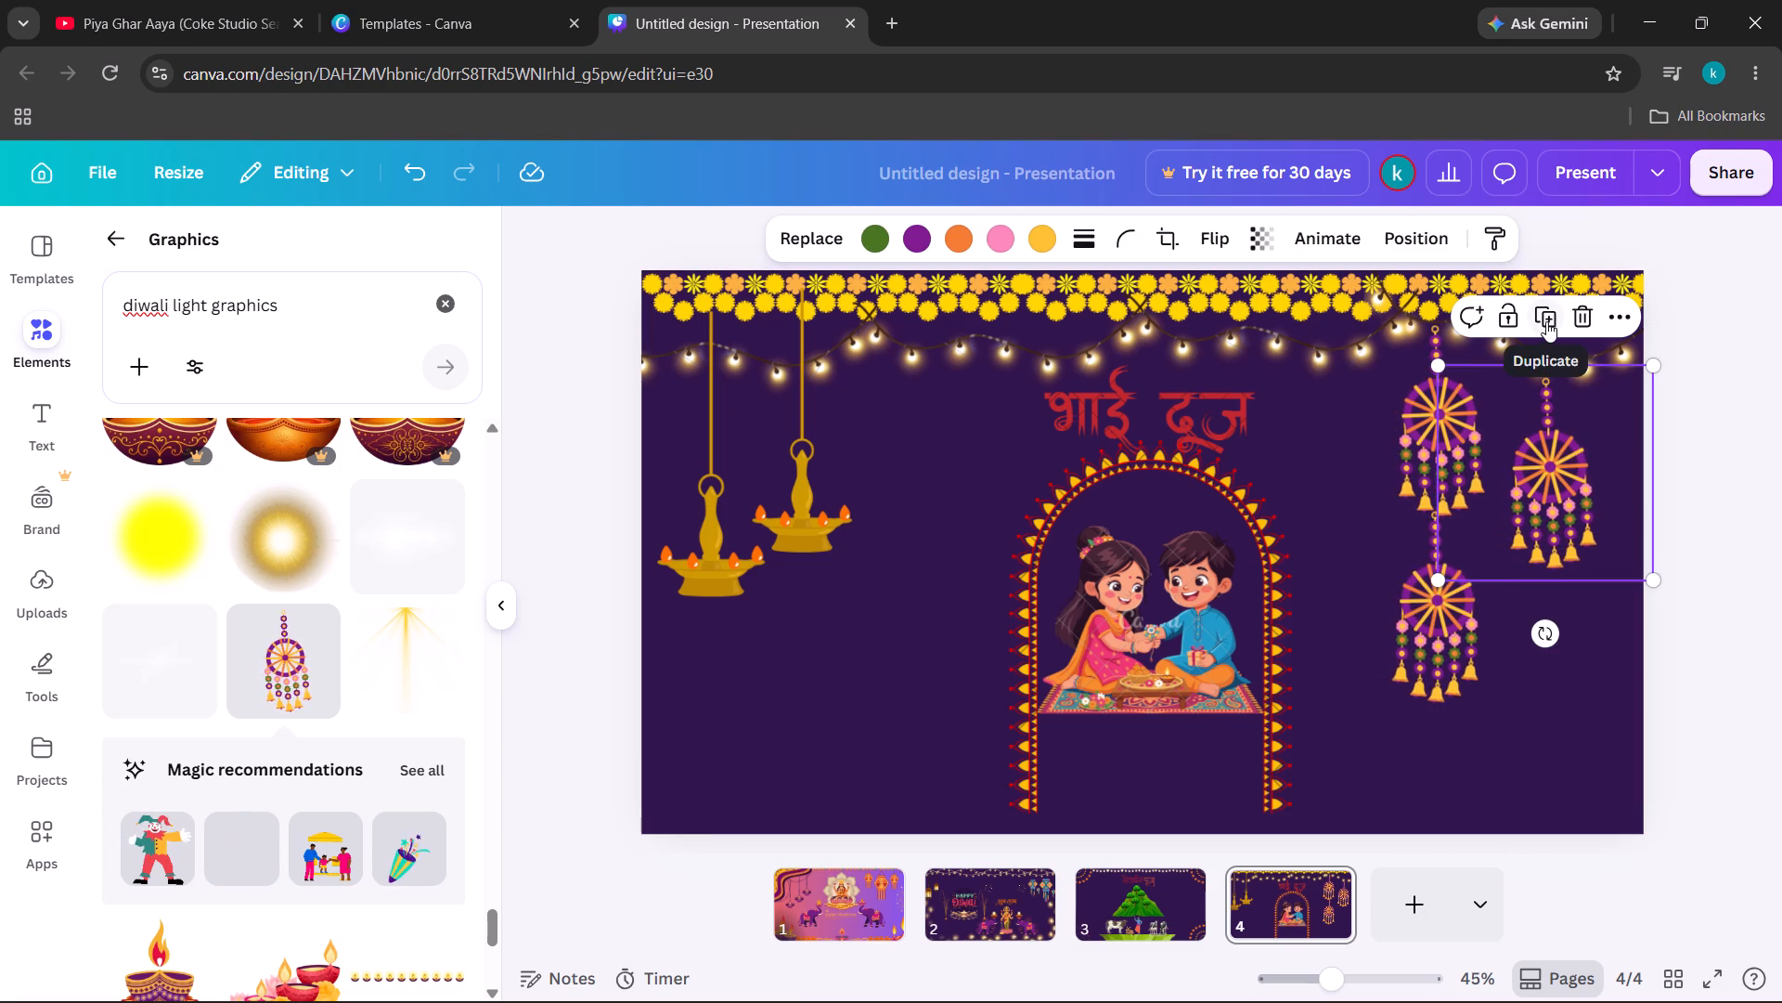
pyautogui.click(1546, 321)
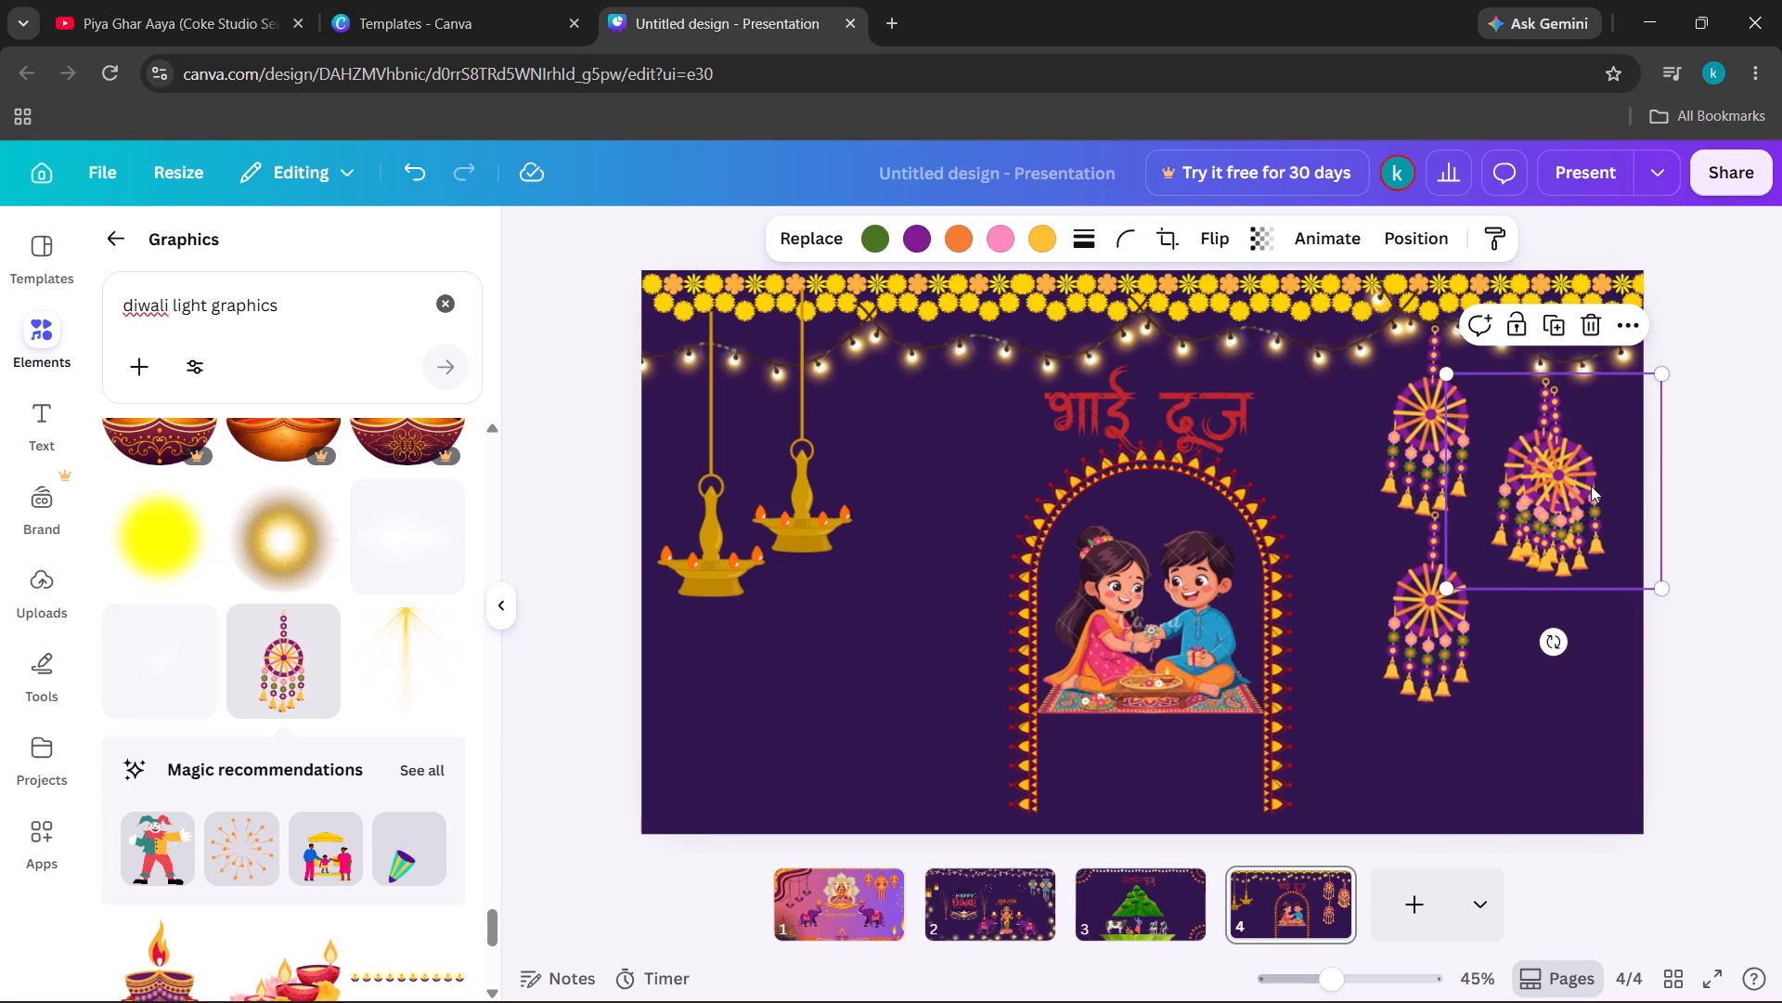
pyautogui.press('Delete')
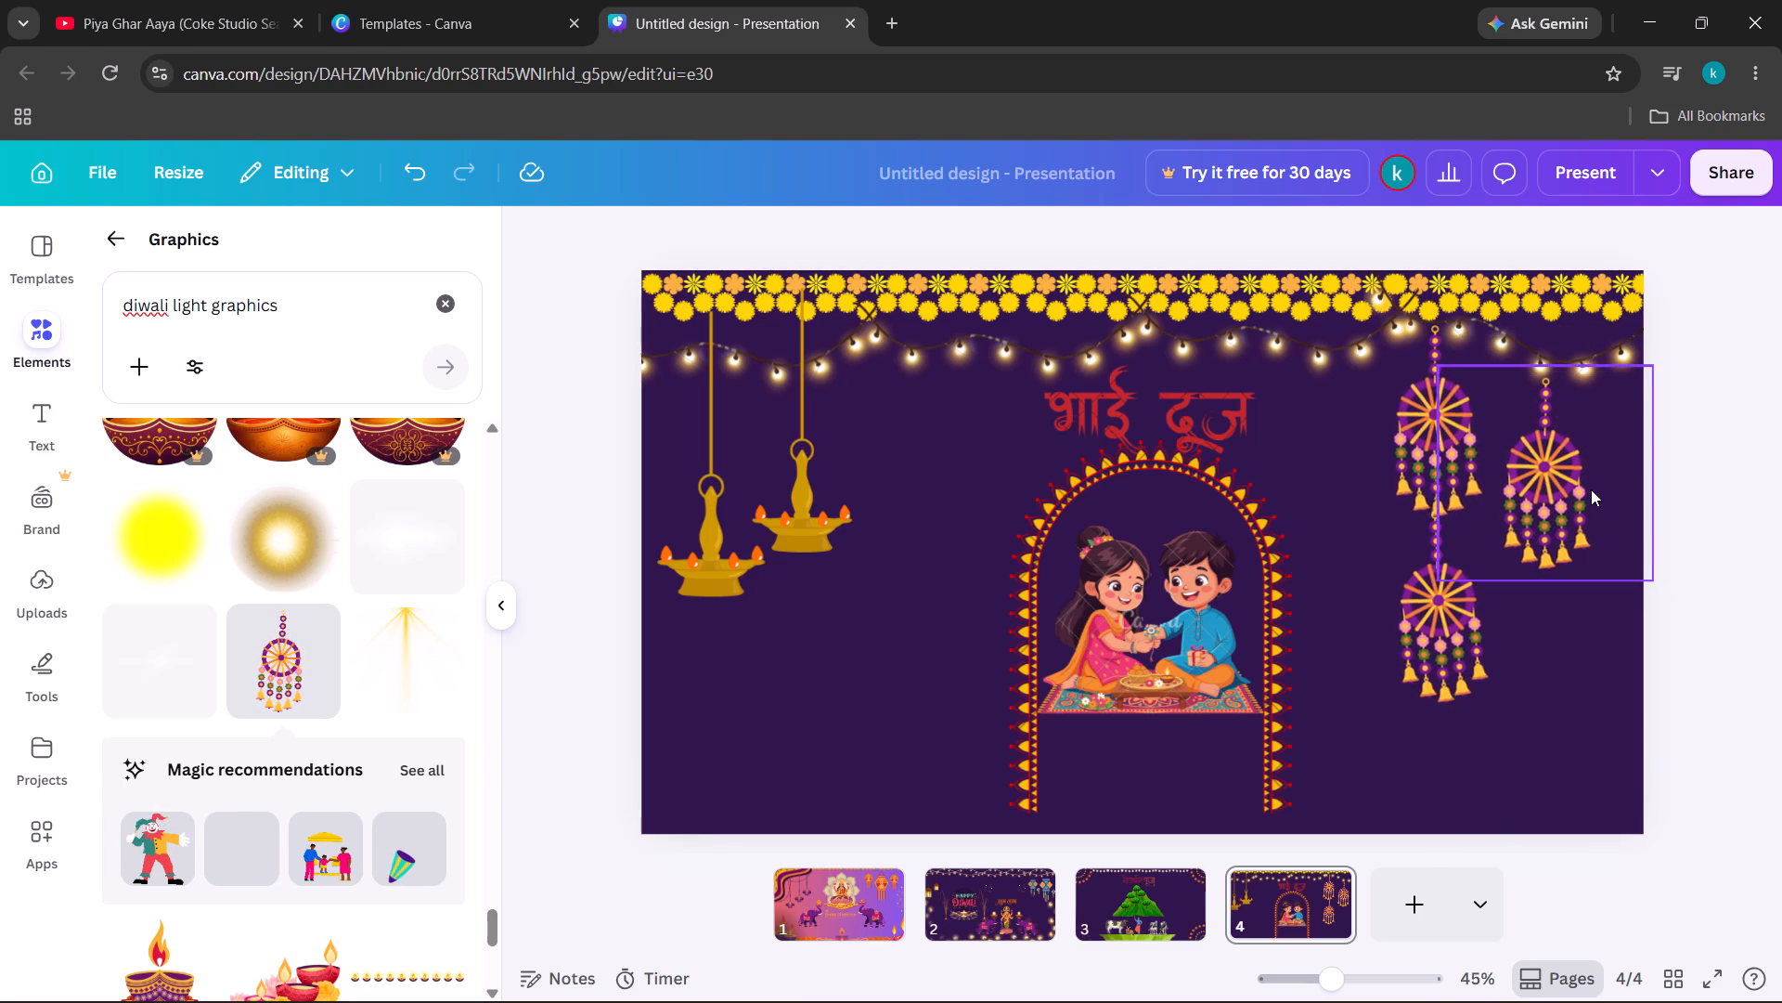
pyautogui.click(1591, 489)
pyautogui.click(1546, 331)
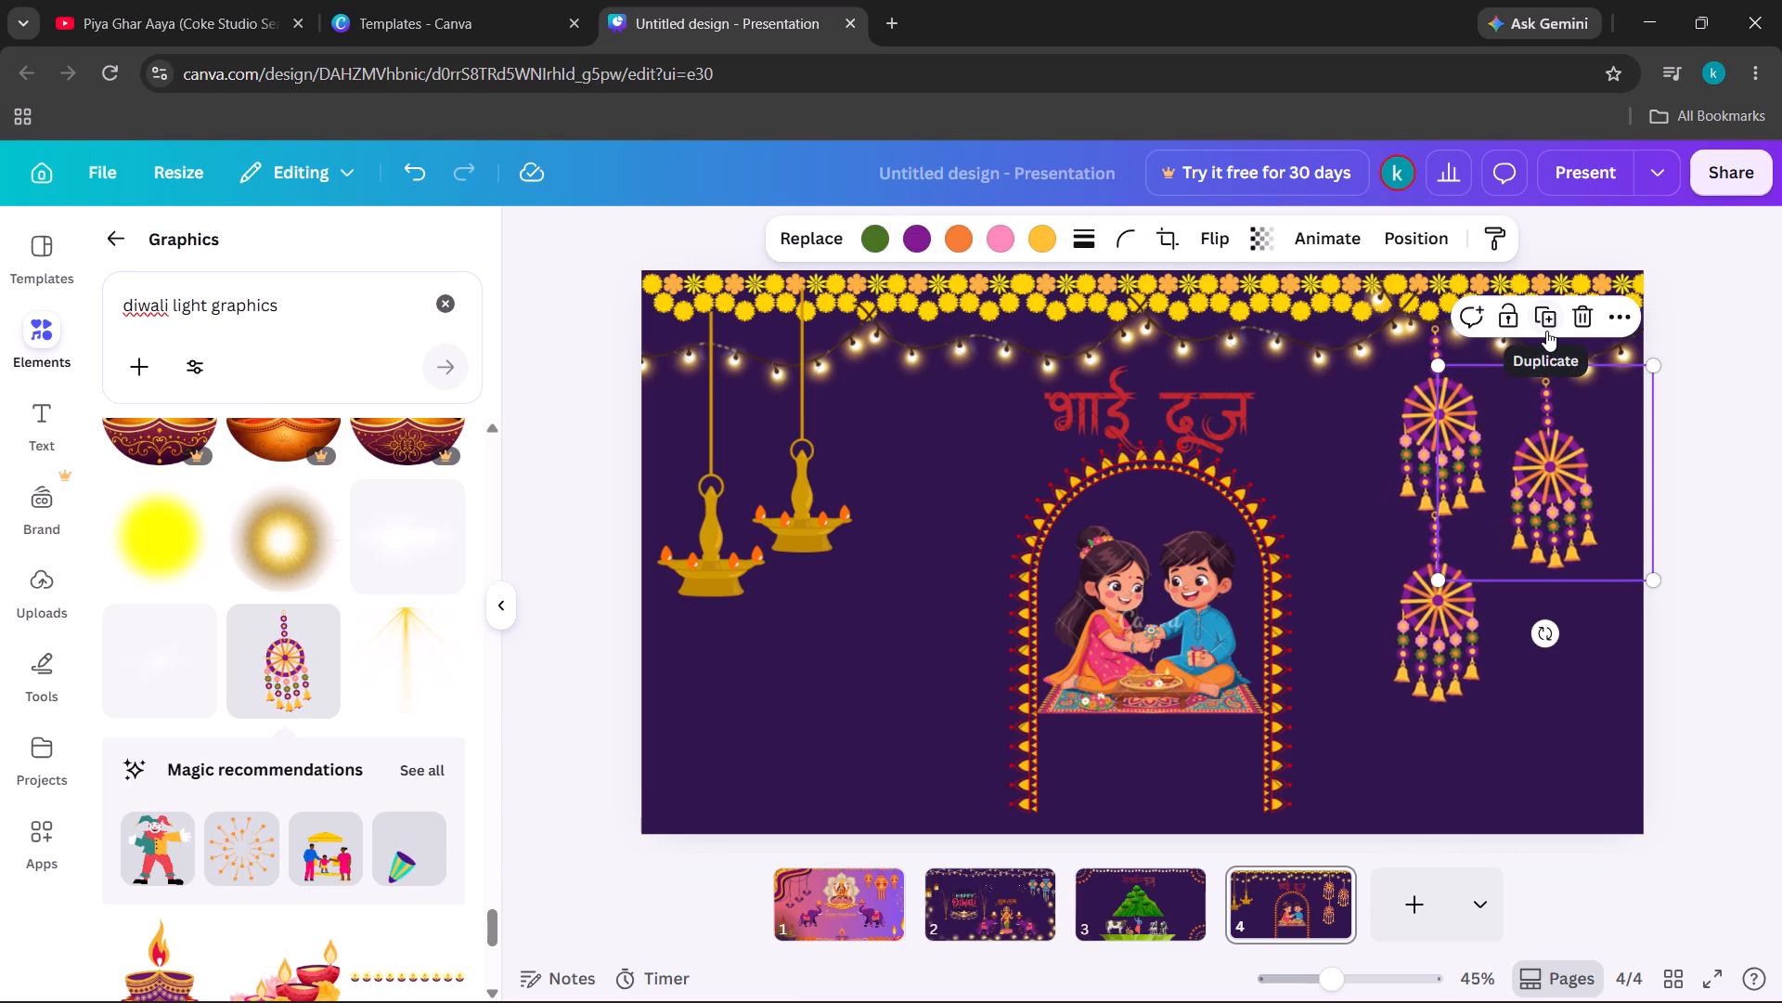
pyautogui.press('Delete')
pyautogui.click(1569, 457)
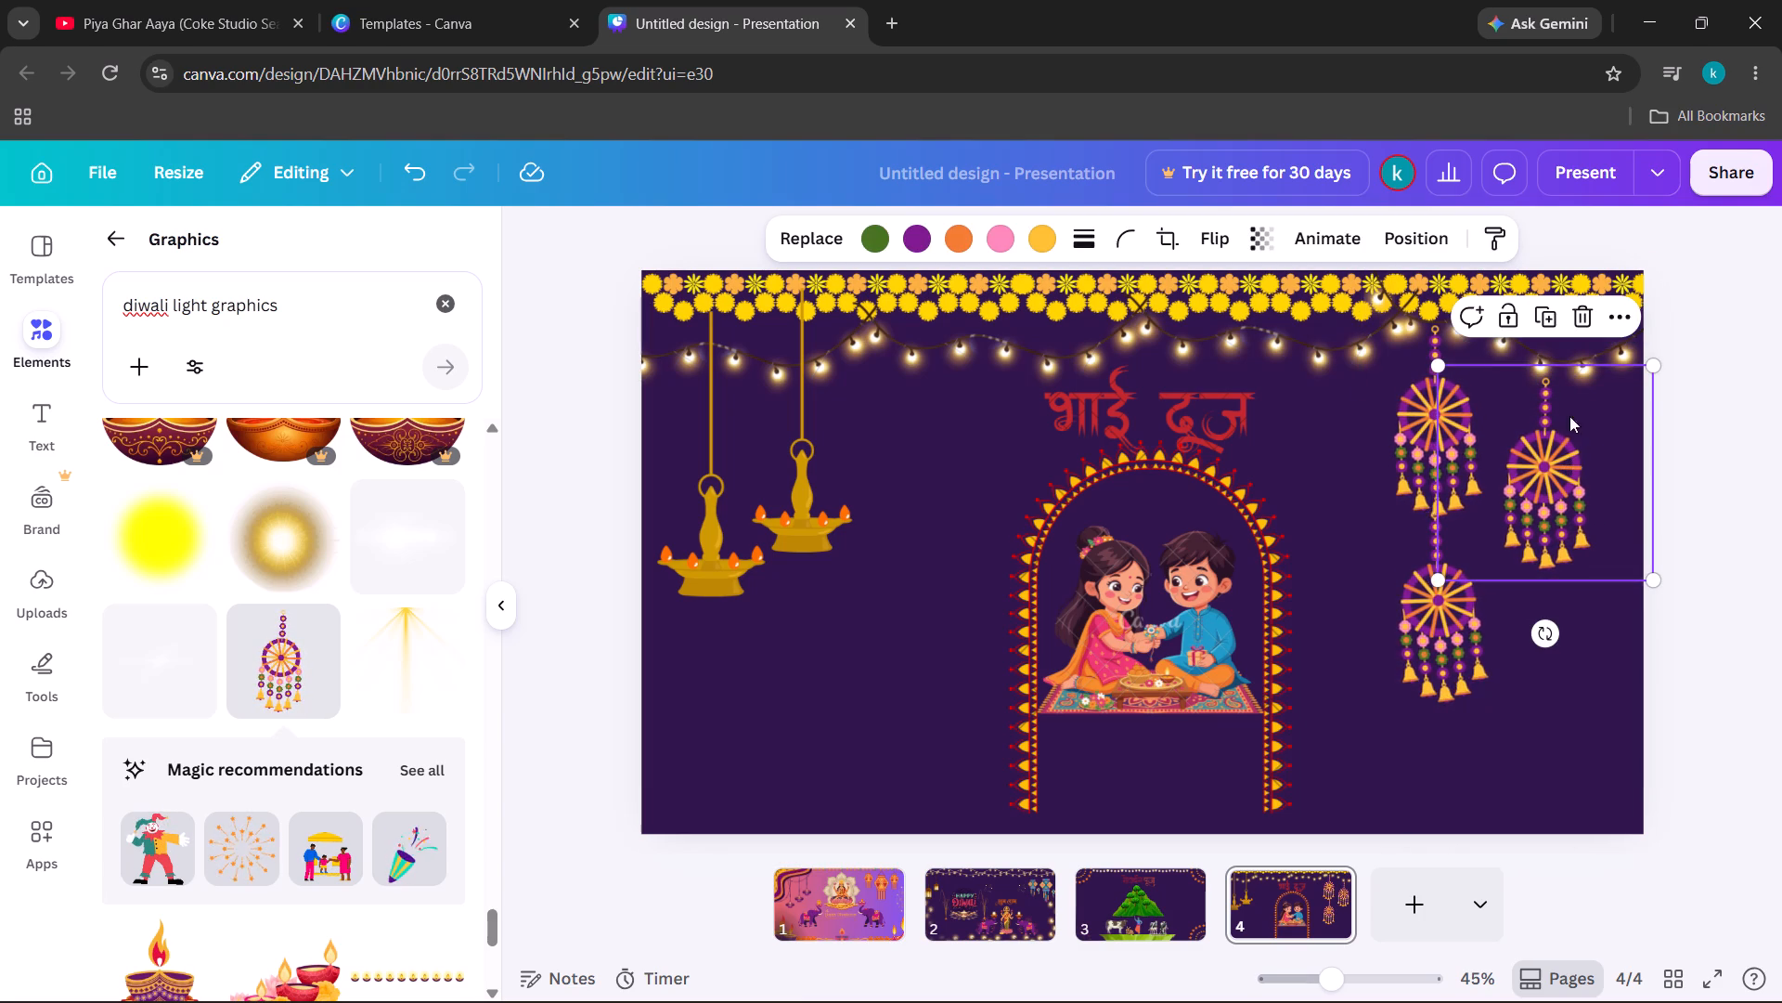
# Duplicate the wheel hanging nearest the slide's right edge and attach the copy directly beneath it, vertically aligned.
pyautogui.click(1556, 320)
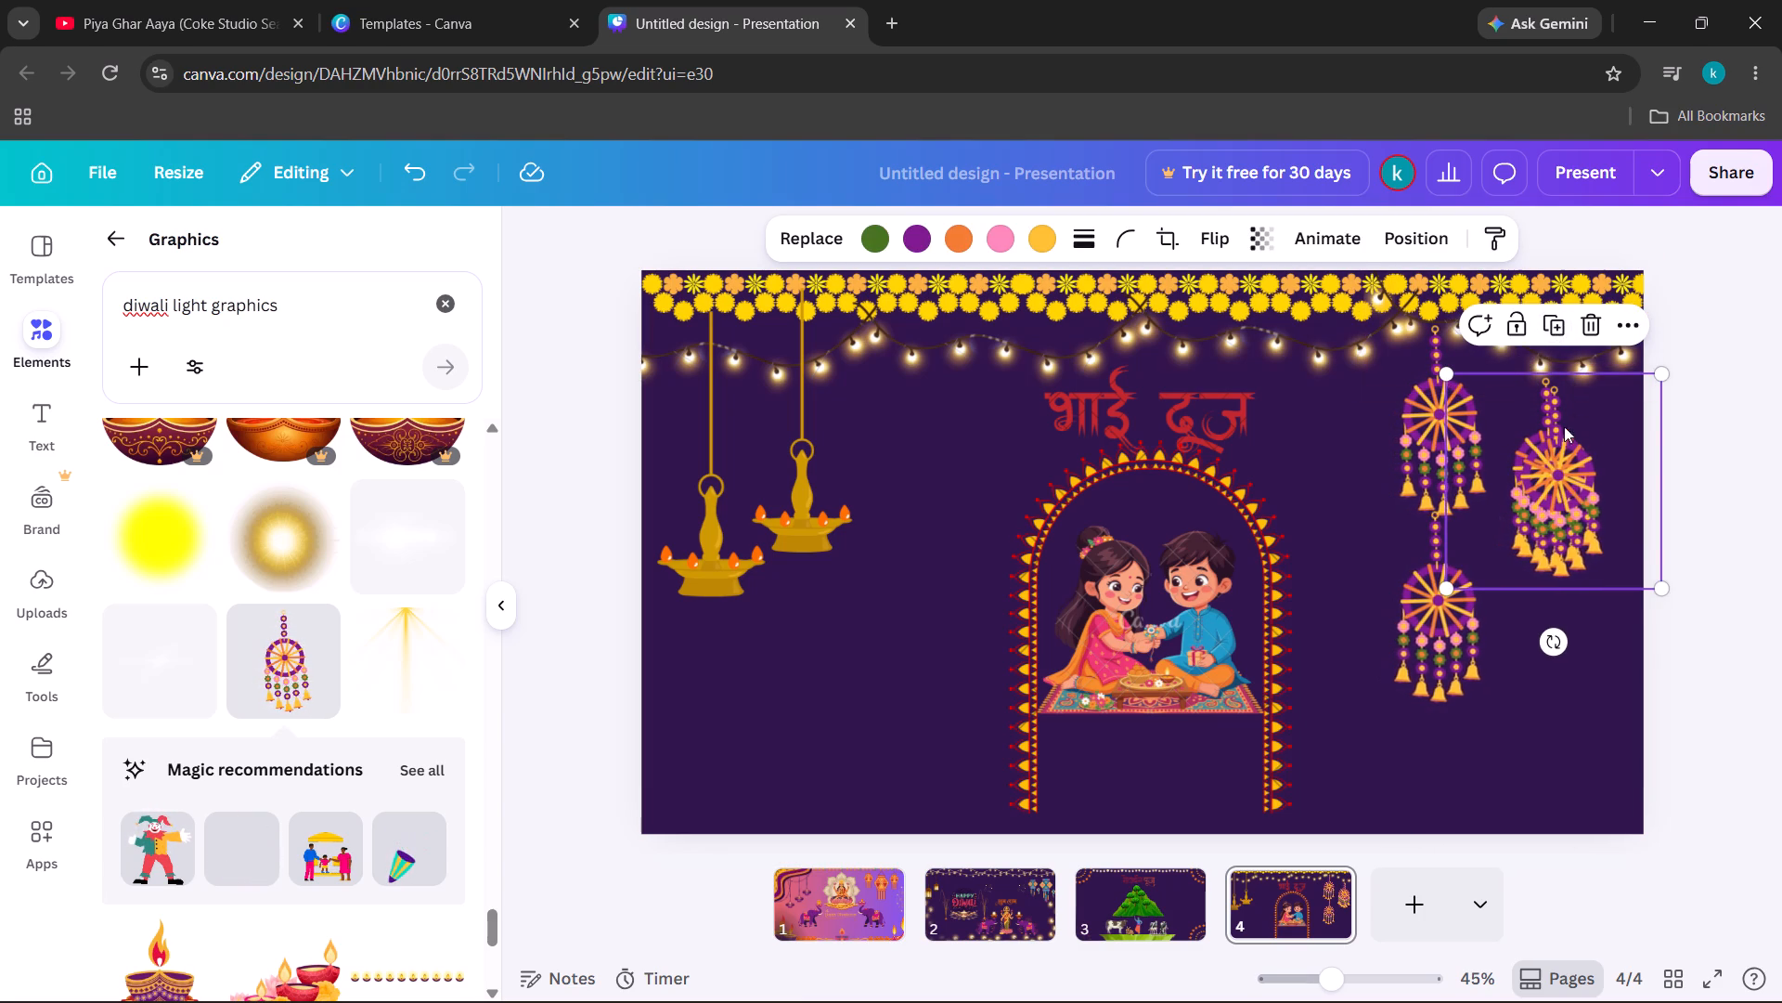
pyautogui.moveTo(1548, 465); pyautogui.dragTo(1543, 646)
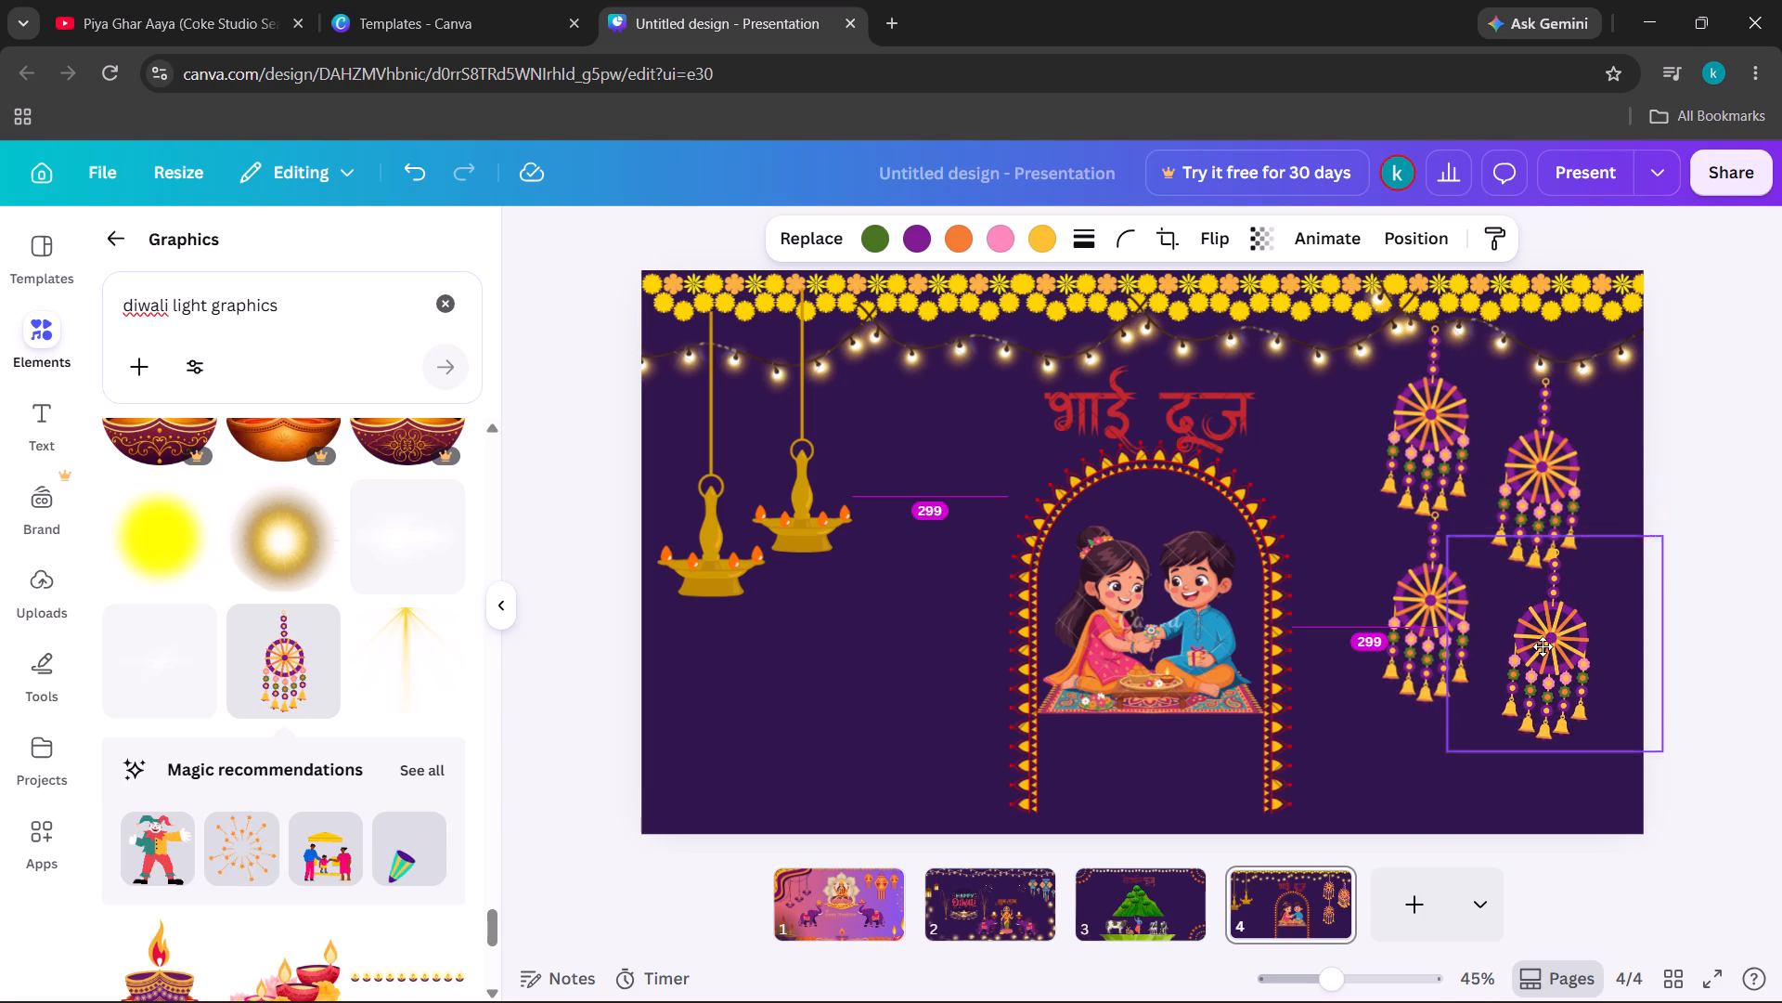
pyautogui.moveTo(1543, 646); pyautogui.dragTo(1546, 647)
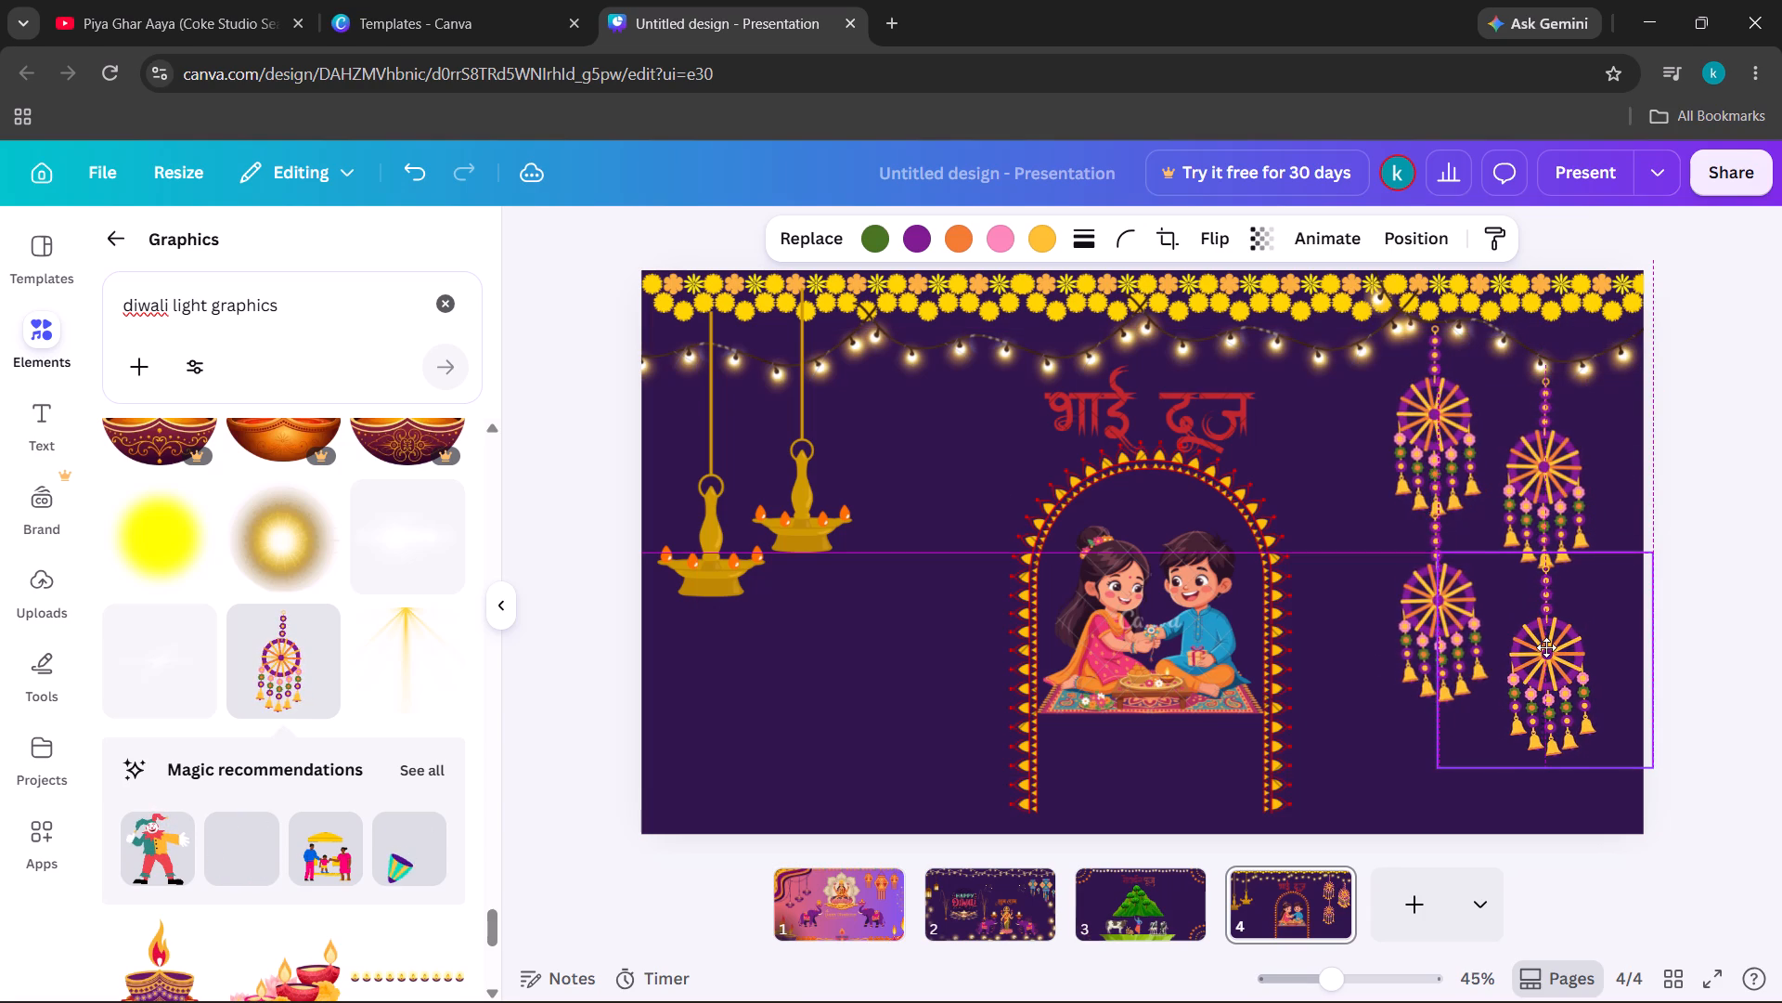
pyautogui.moveTo(1546, 647); pyautogui.dragTo(1546, 645)
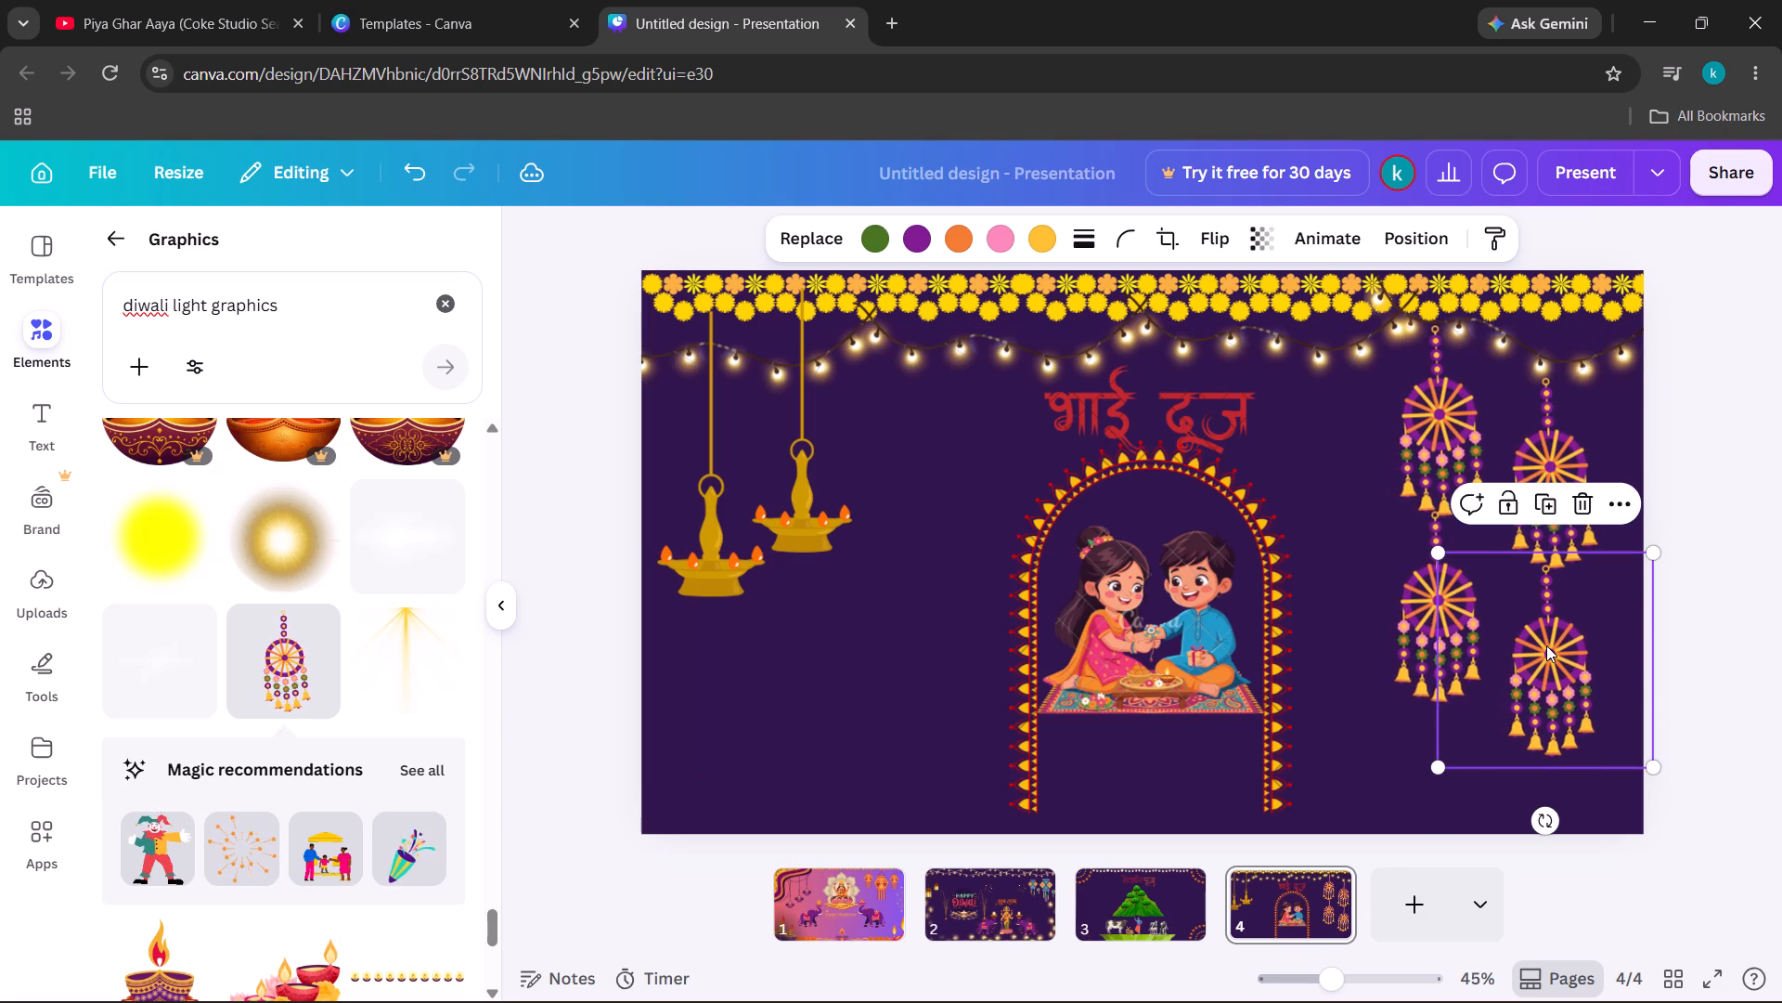
pyautogui.click(1709, 654)
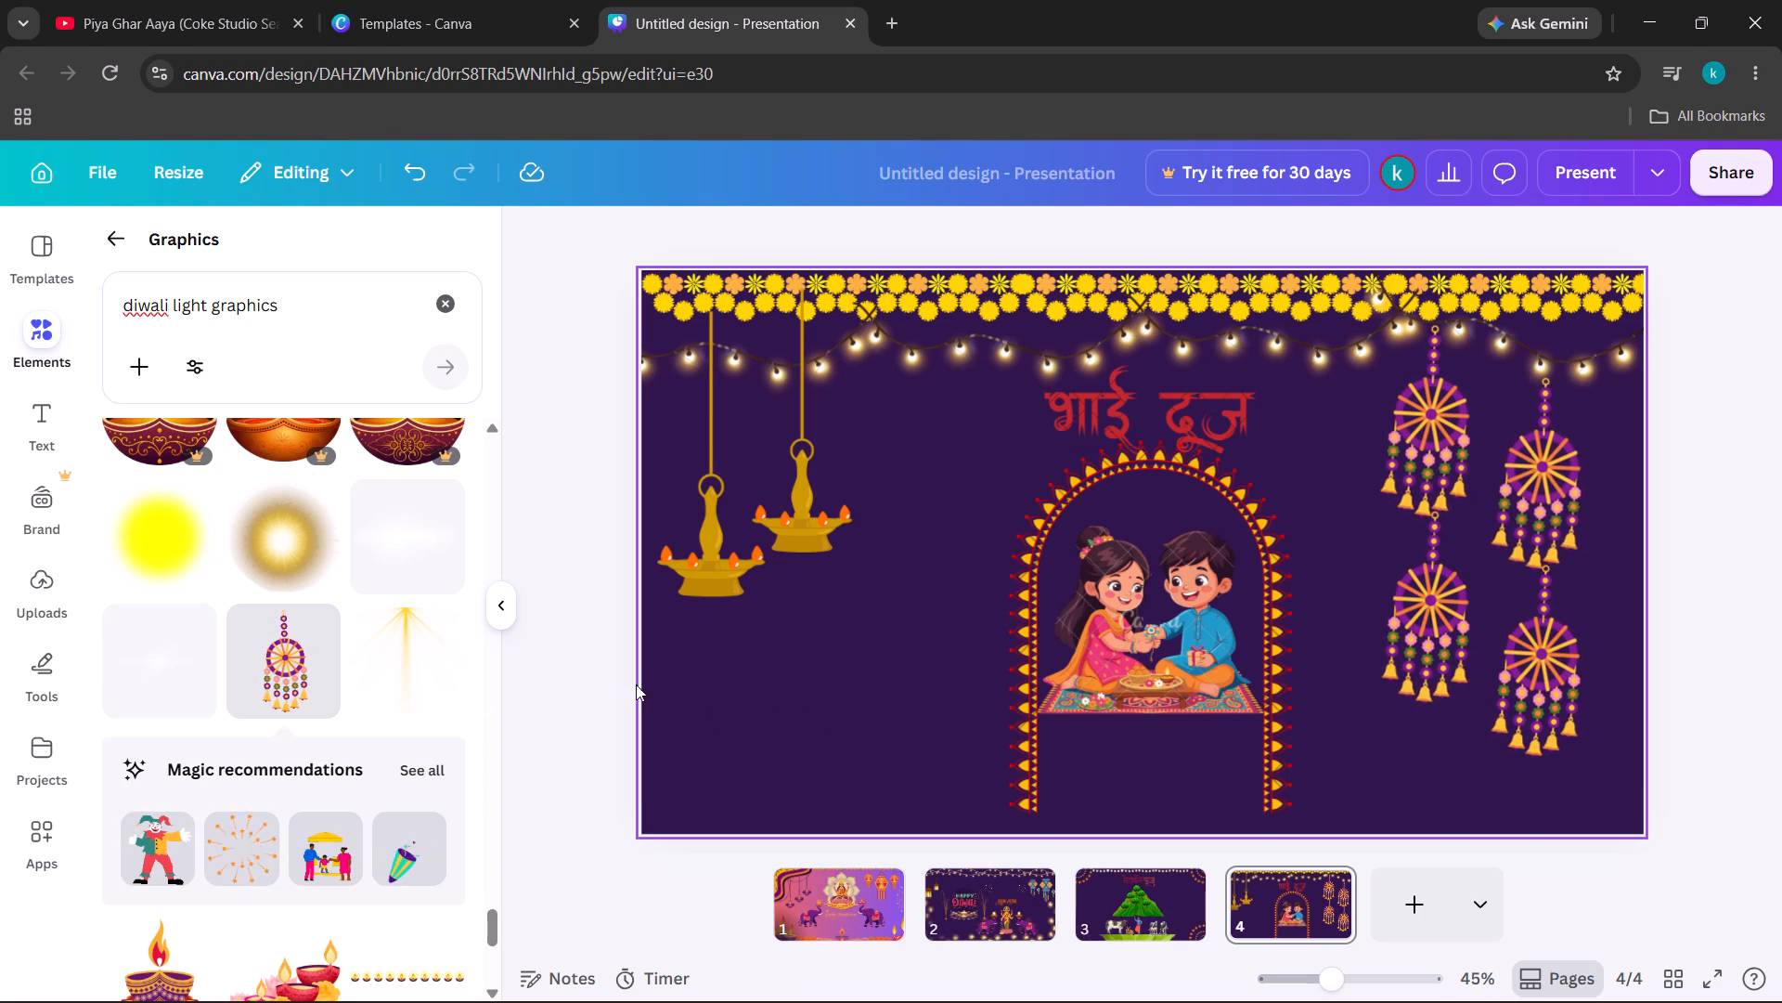
# Browse back through the "diwali light graphics" results for another hanging decoration for the fourth slide.
pyautogui.scroll(4, 349, 685)
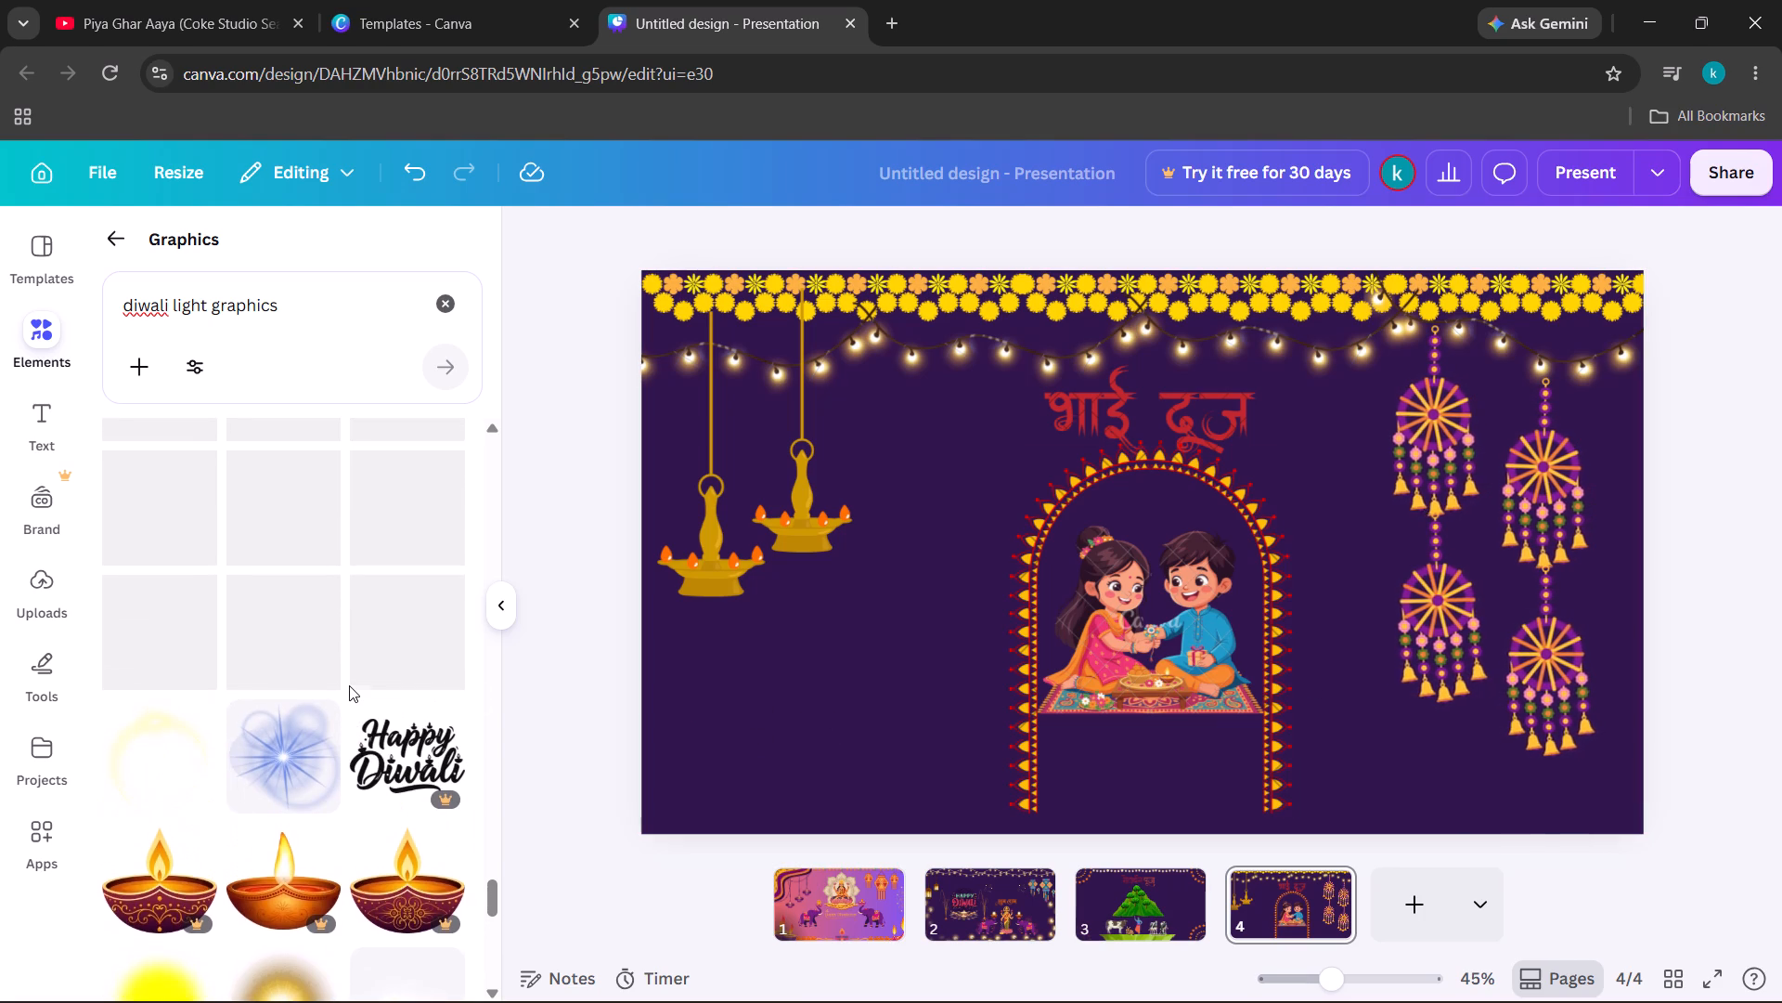
pyautogui.scroll(4, 349, 685)
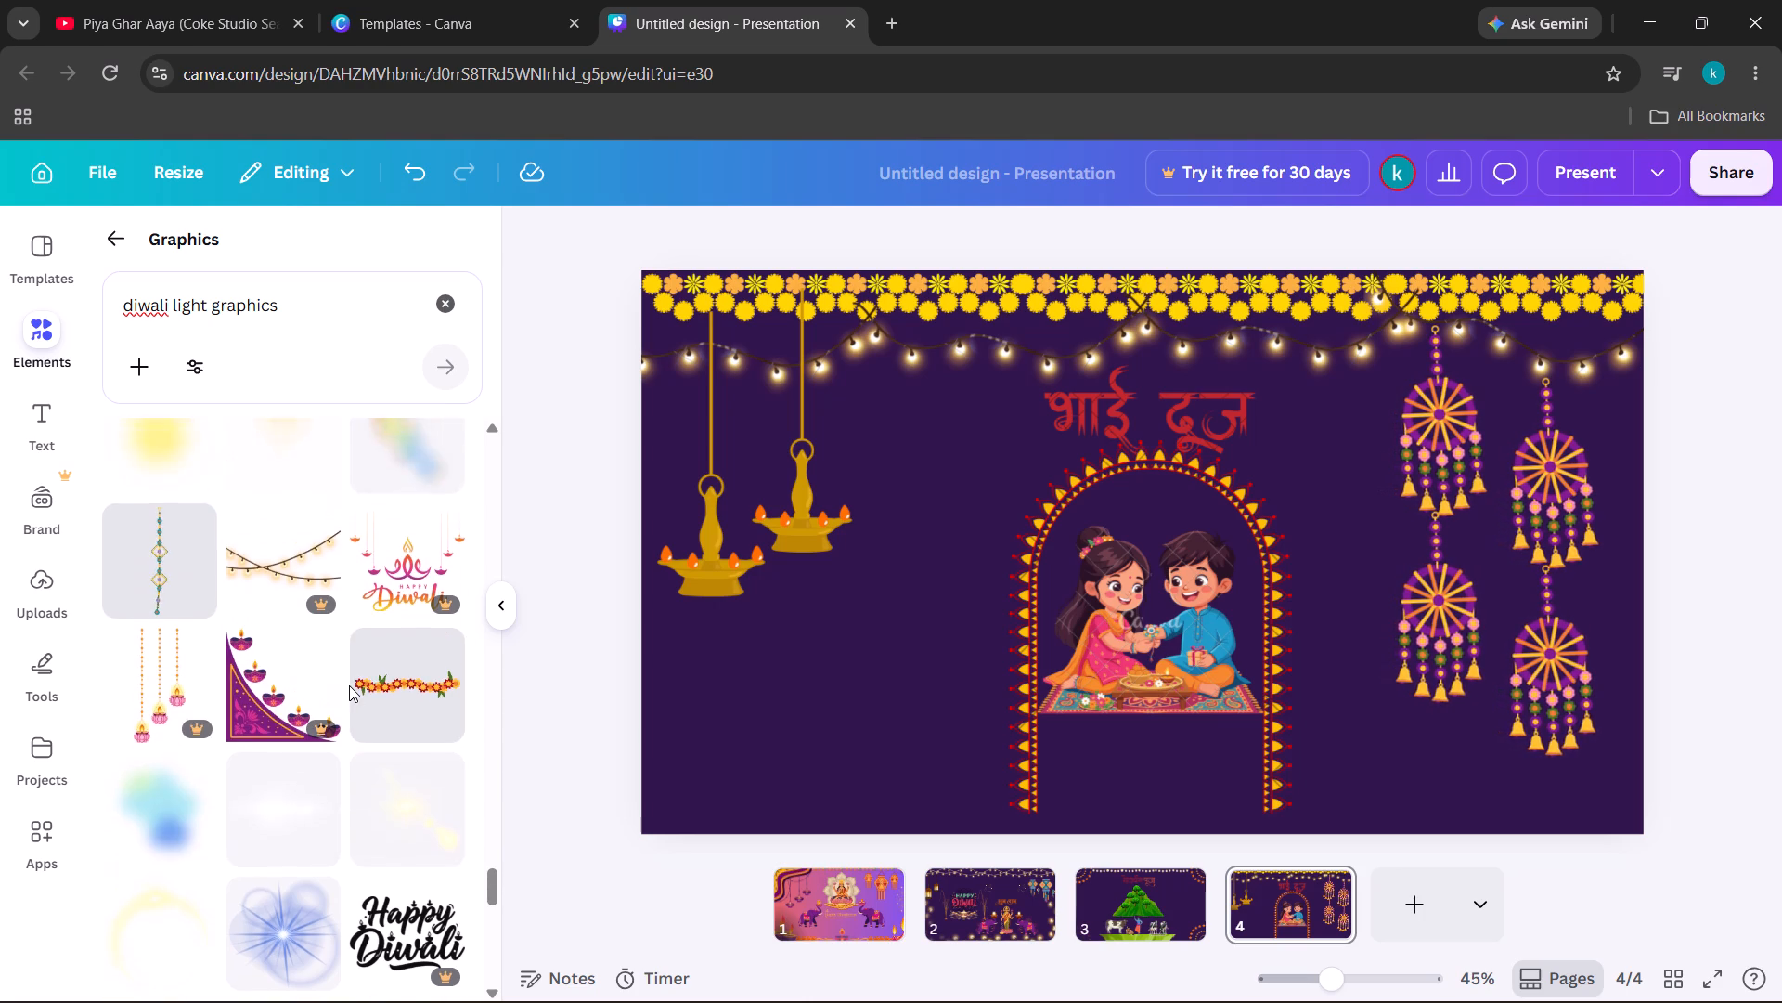
pyautogui.scroll(4, 349, 685)
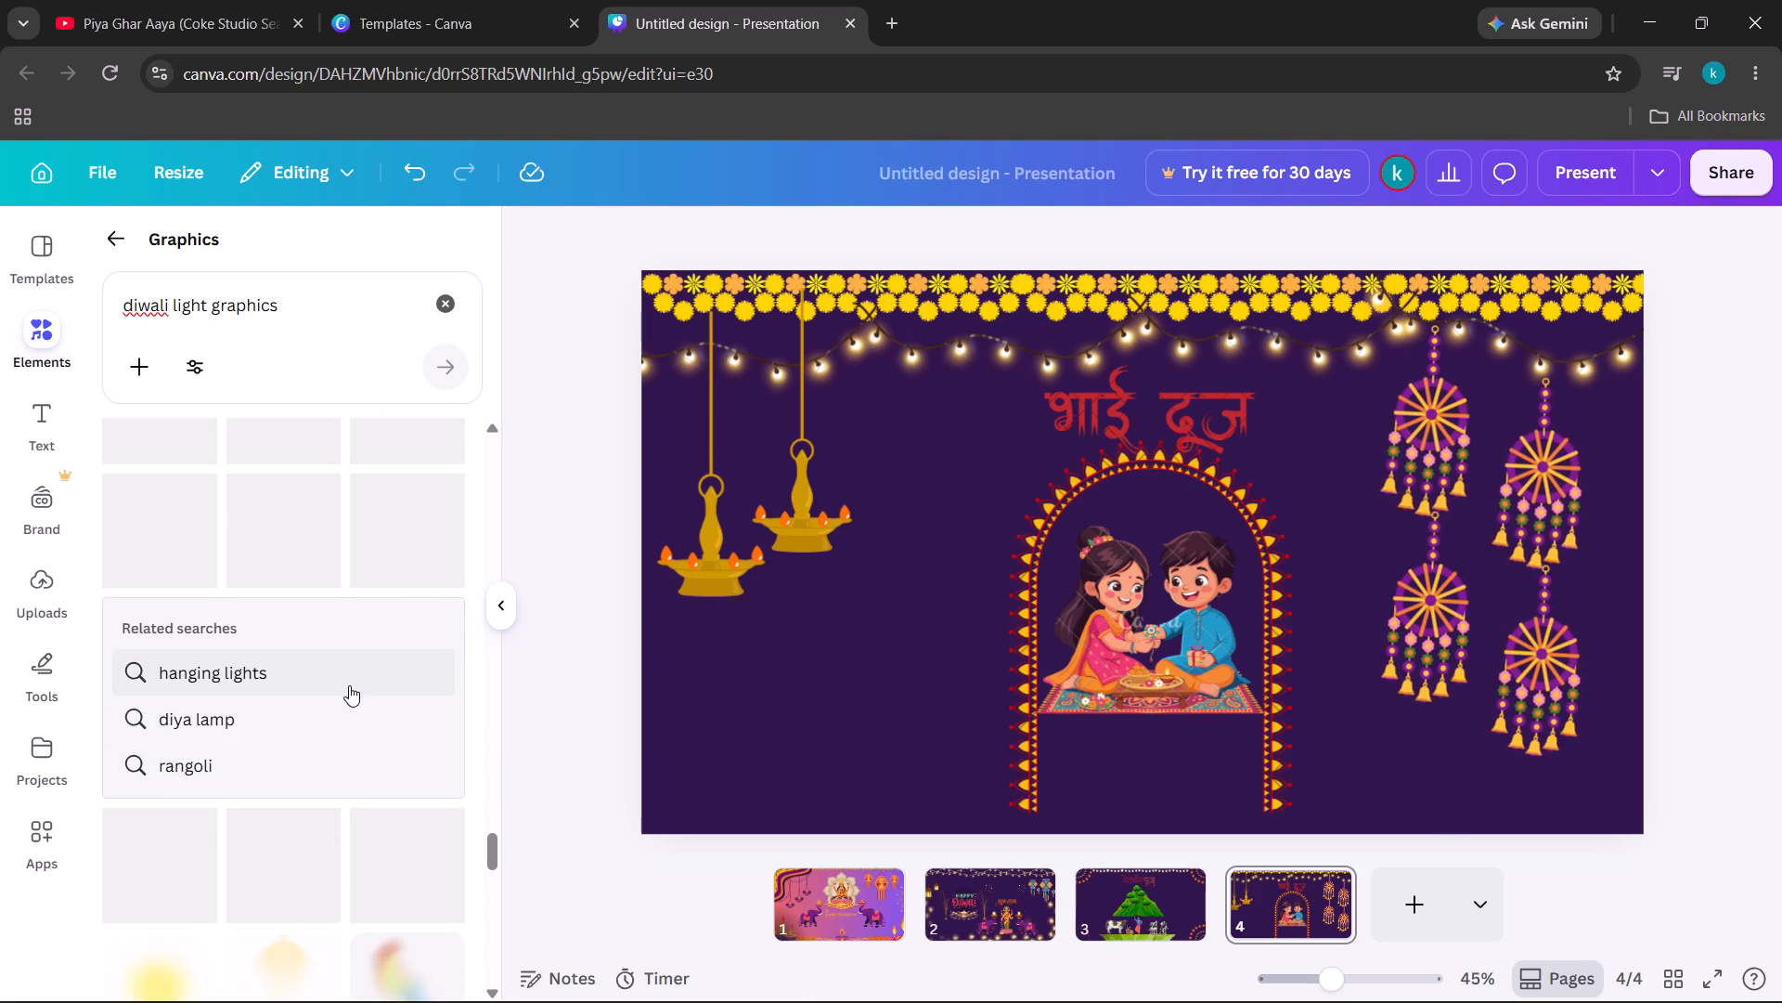
pyautogui.scroll(2, 349, 685)
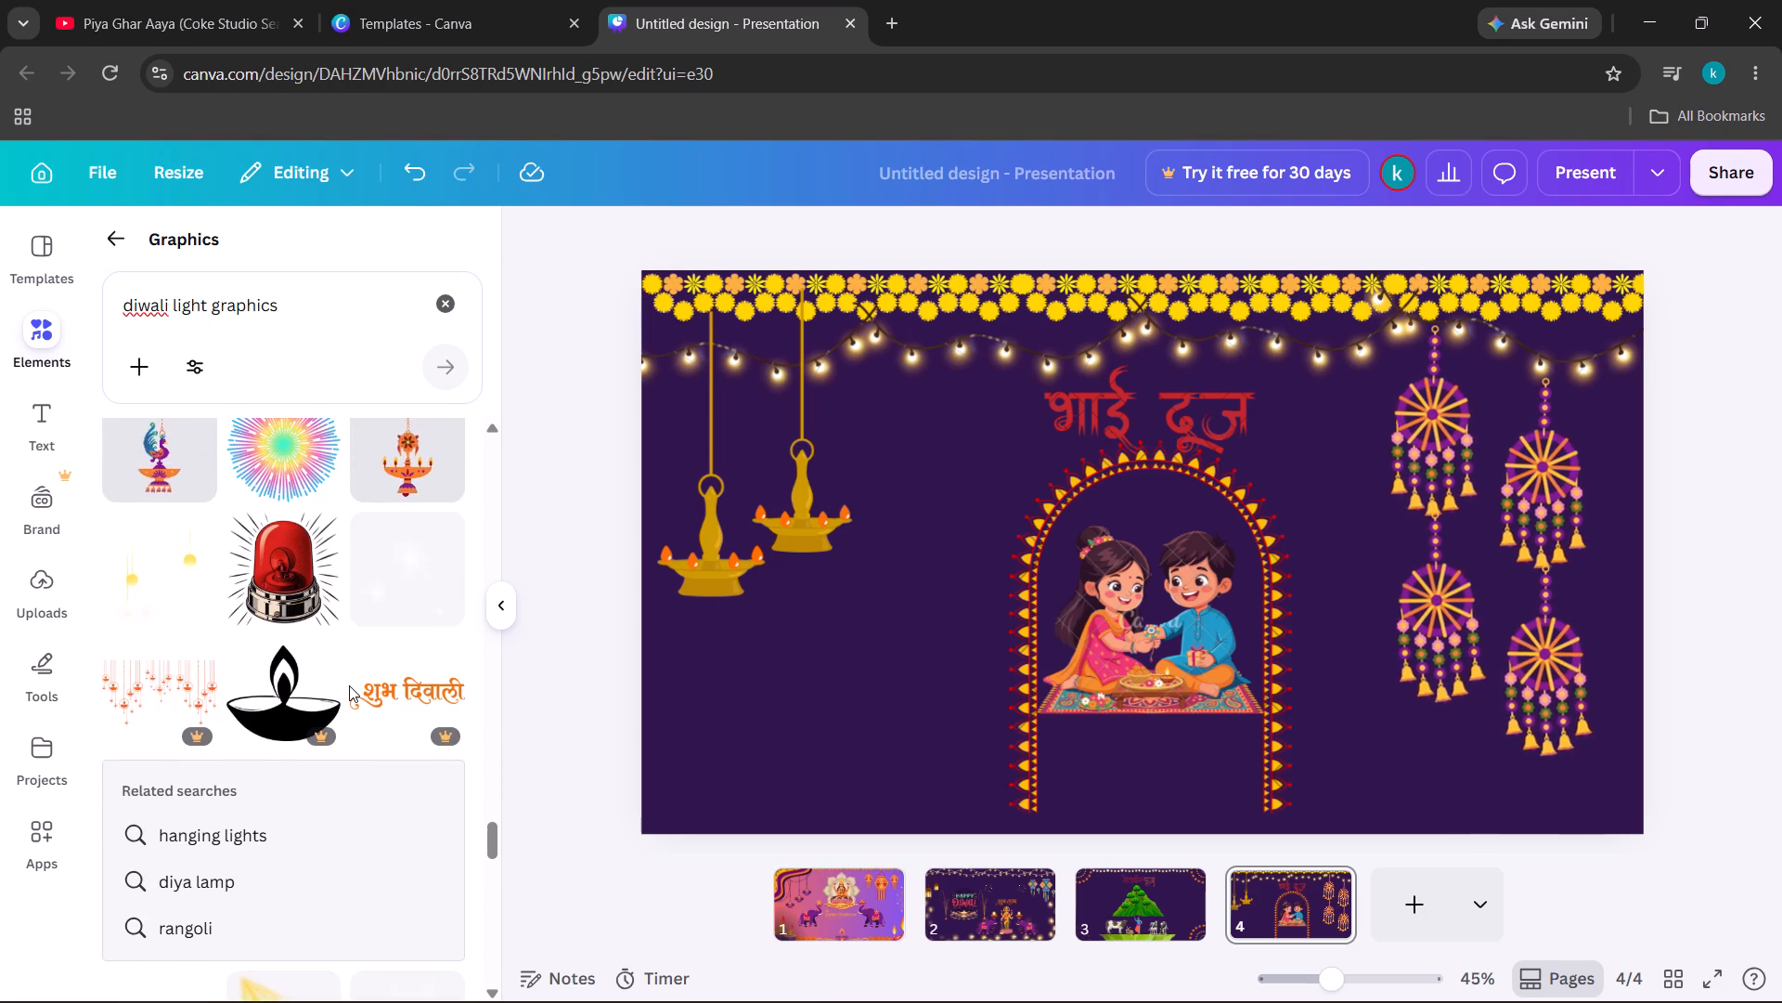
pyautogui.scroll(3, 349, 685)
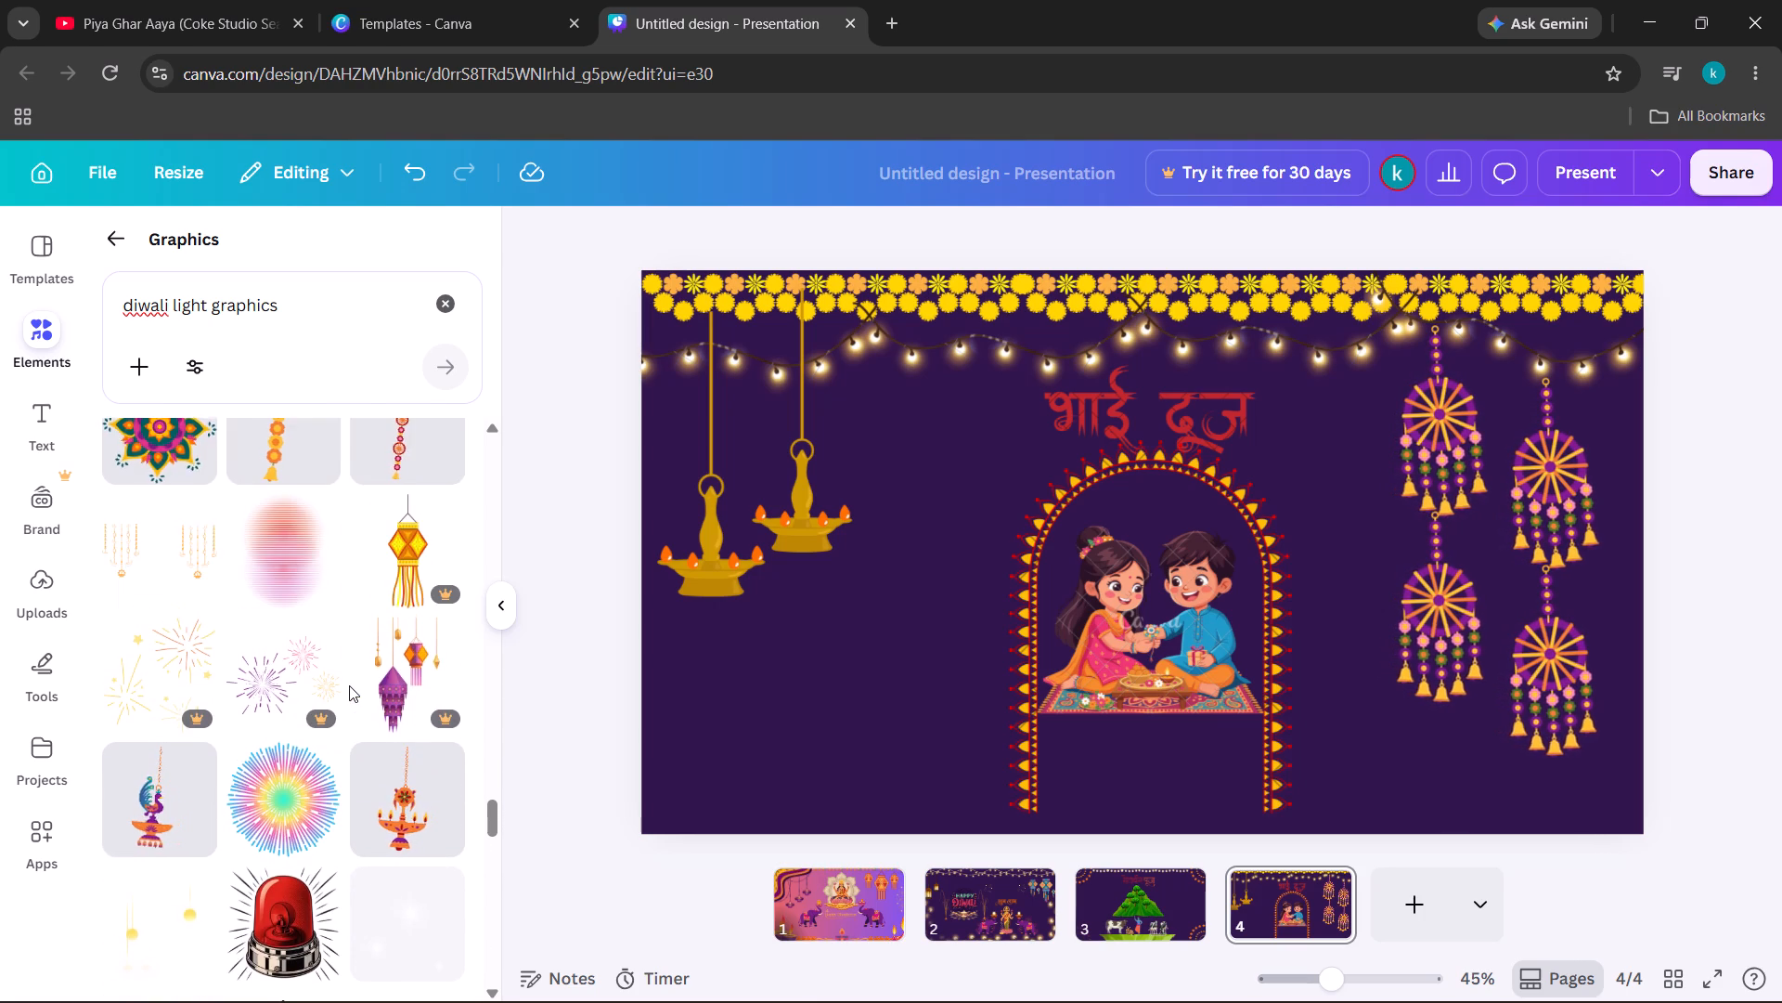
pyautogui.scroll(3, 349, 685)
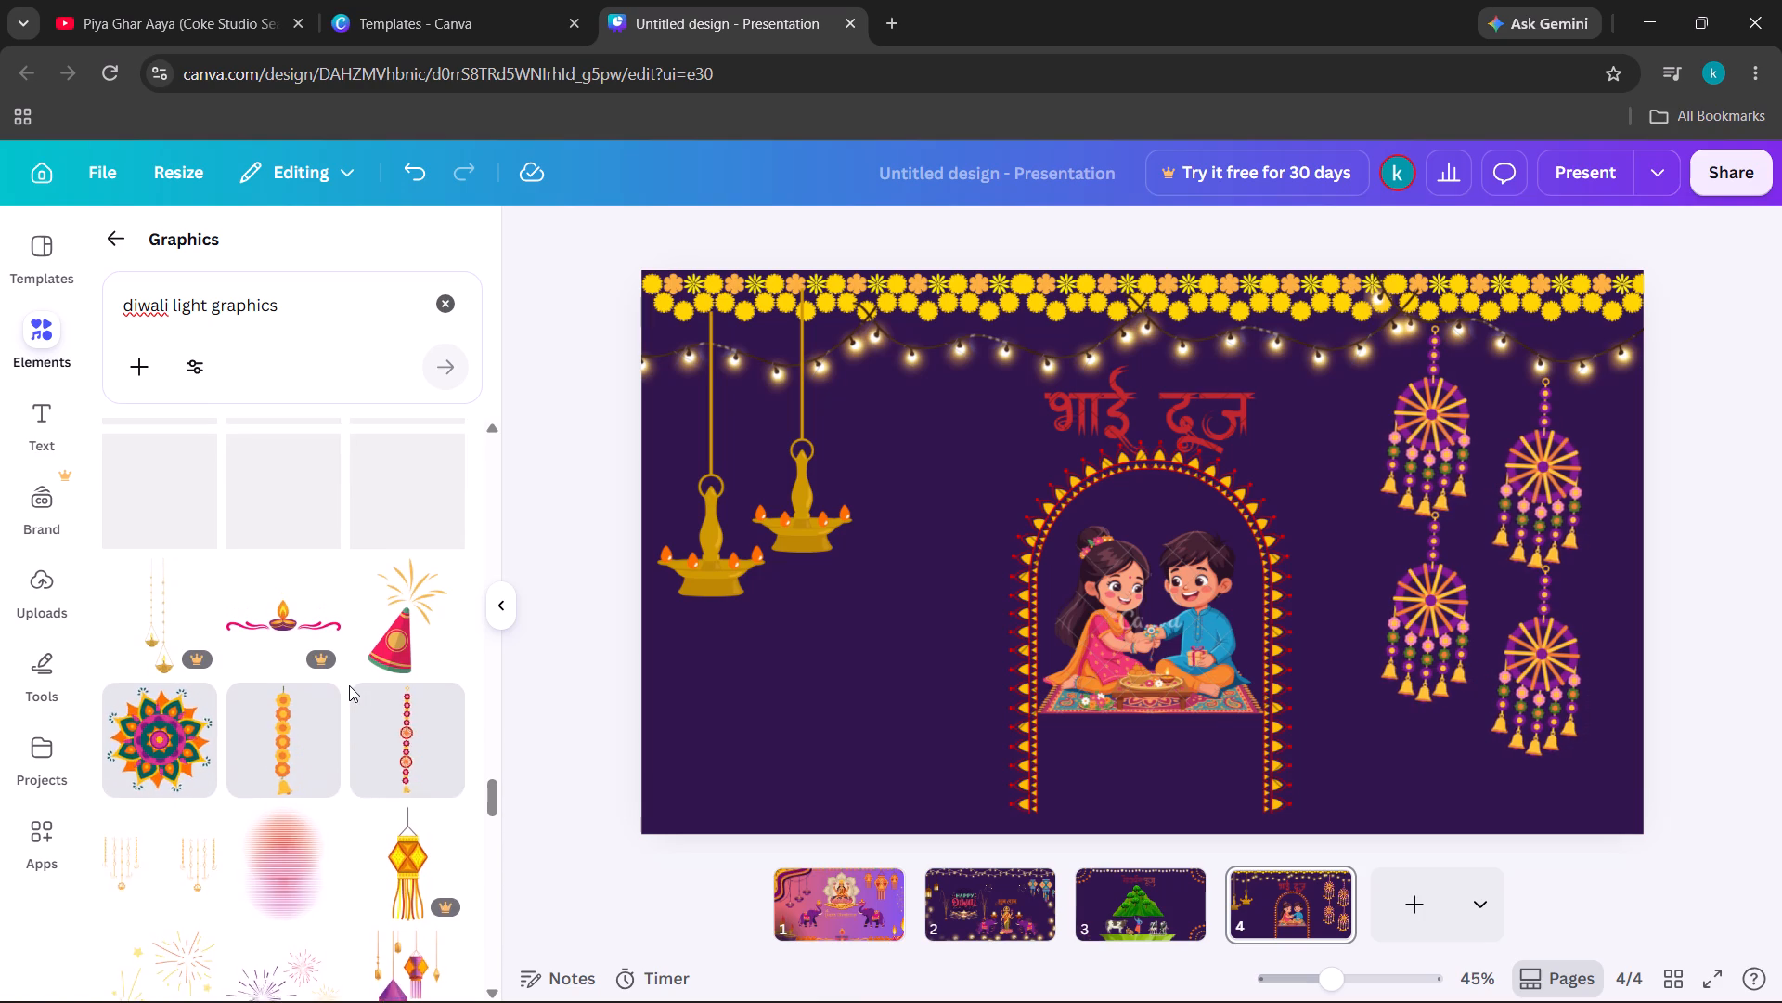
pyautogui.scroll(3, 349, 685)
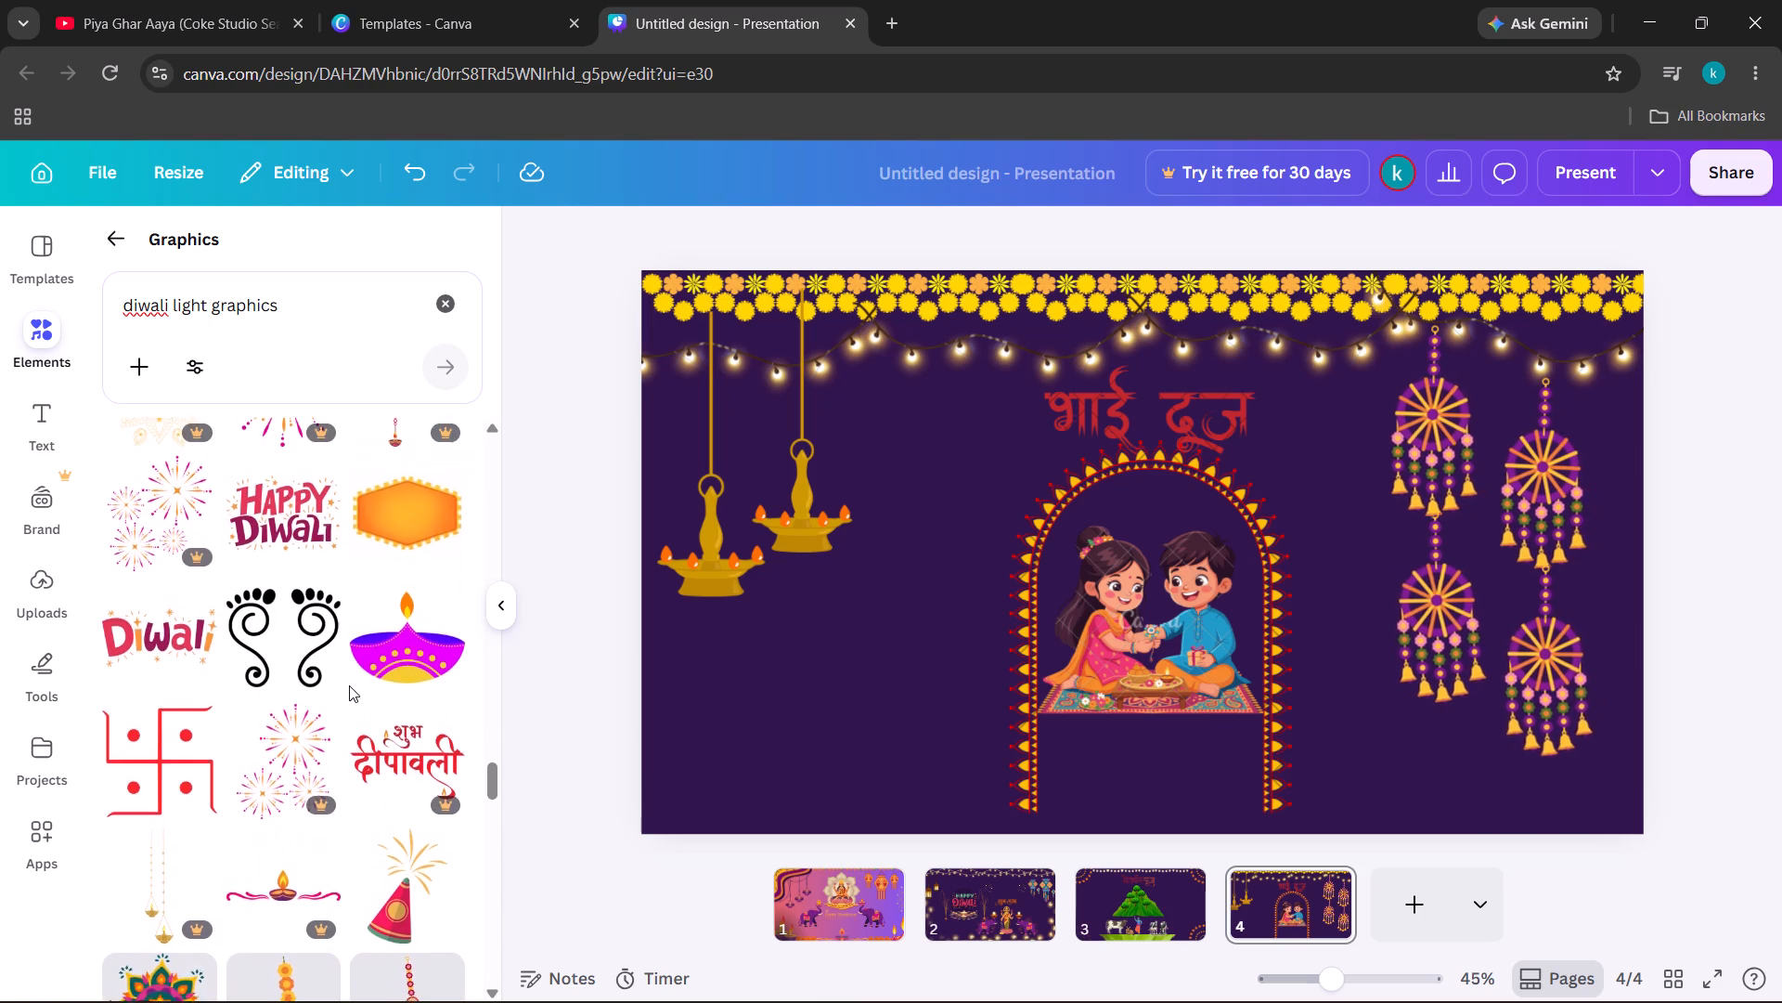
pyautogui.scroll(5, 349, 685)
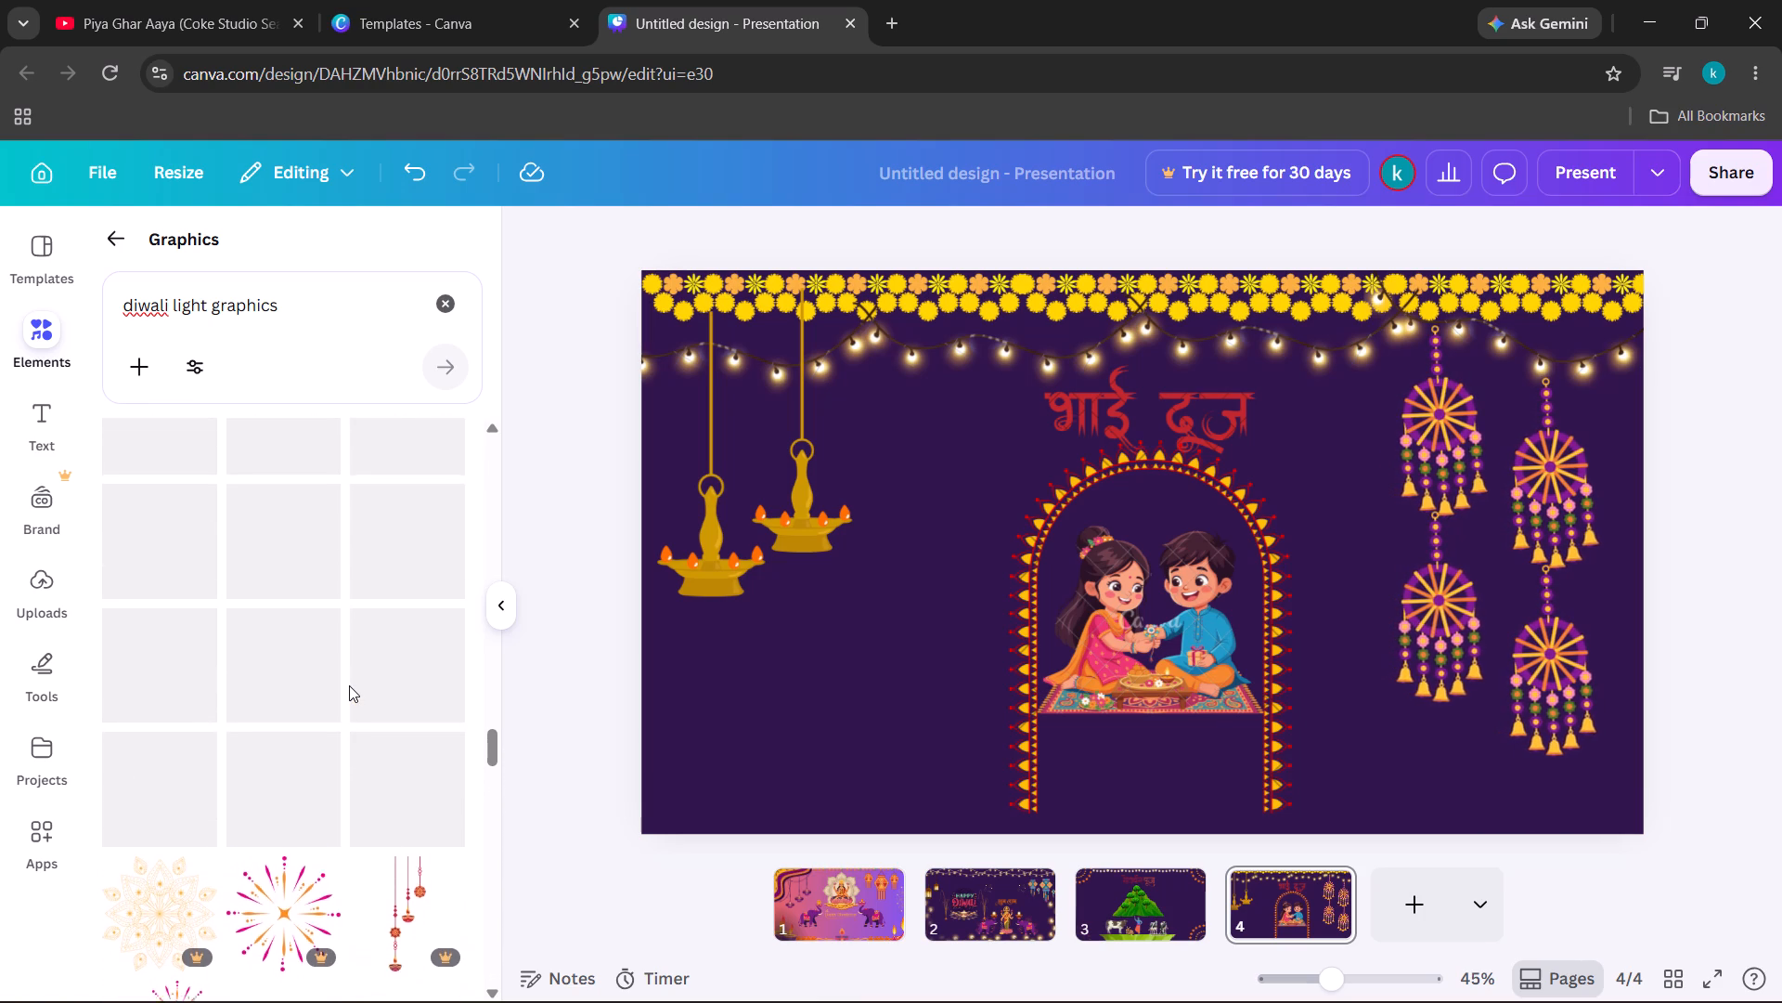
pyautogui.scroll(2, 349, 685)
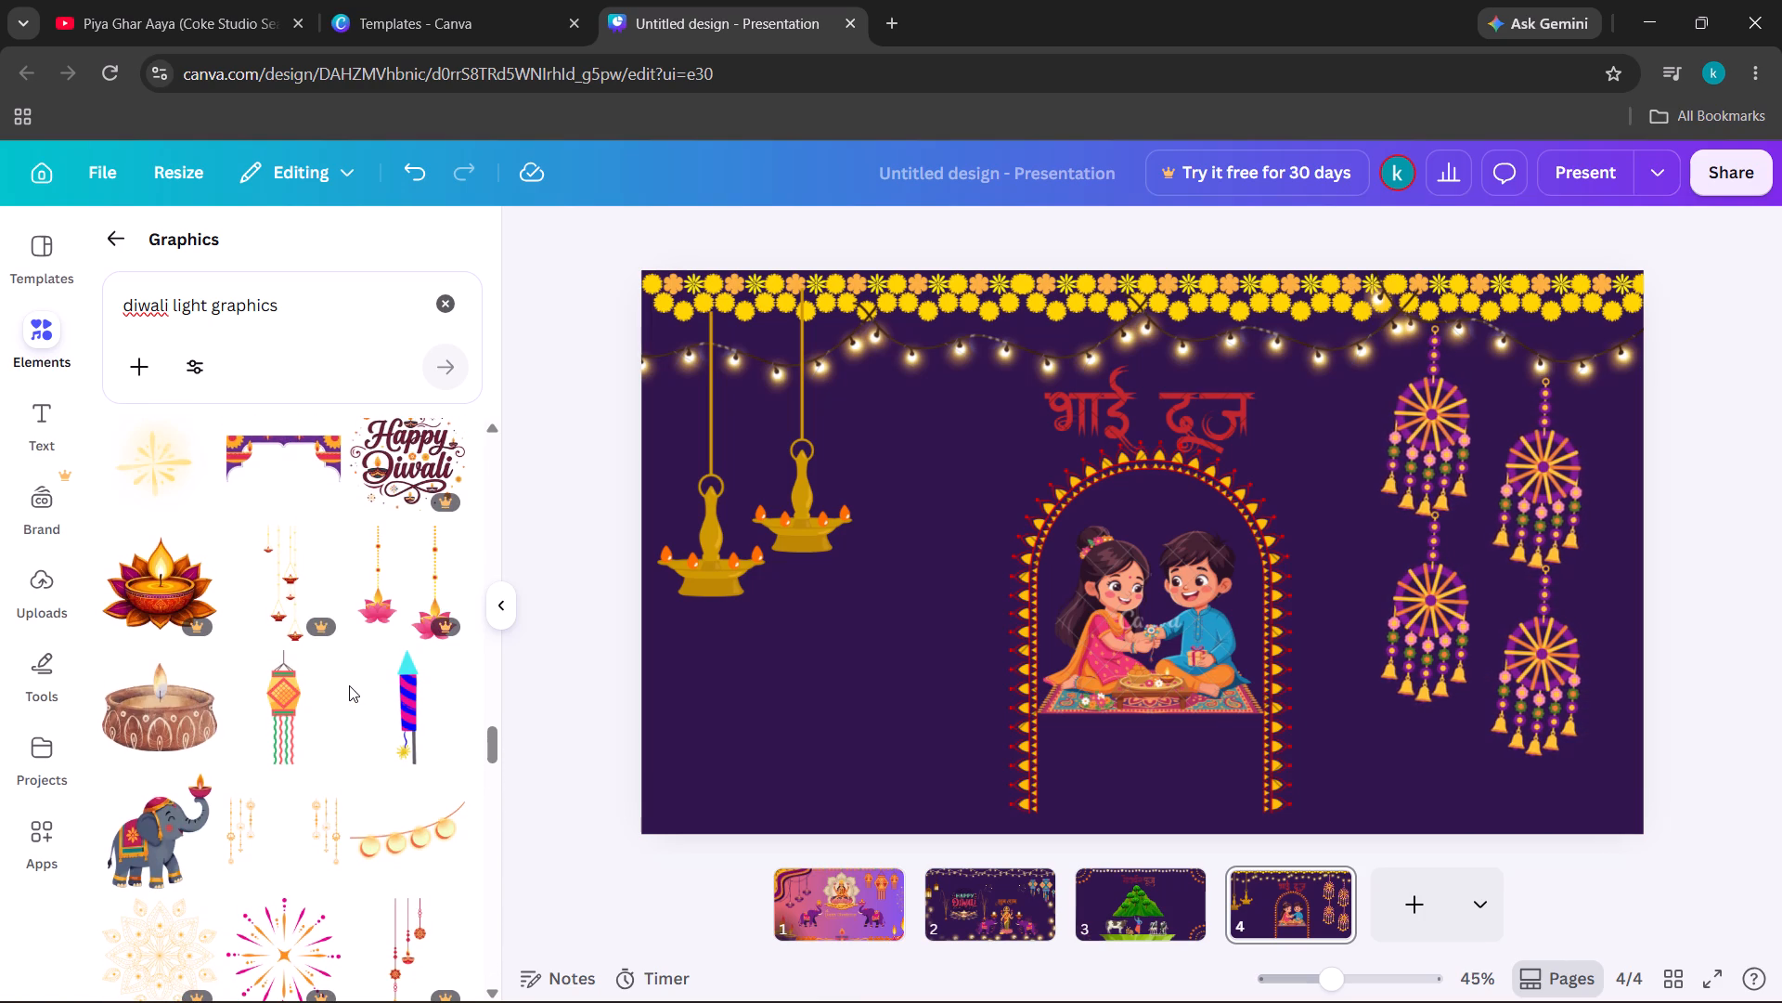
pyautogui.scroll(1, 349, 685)
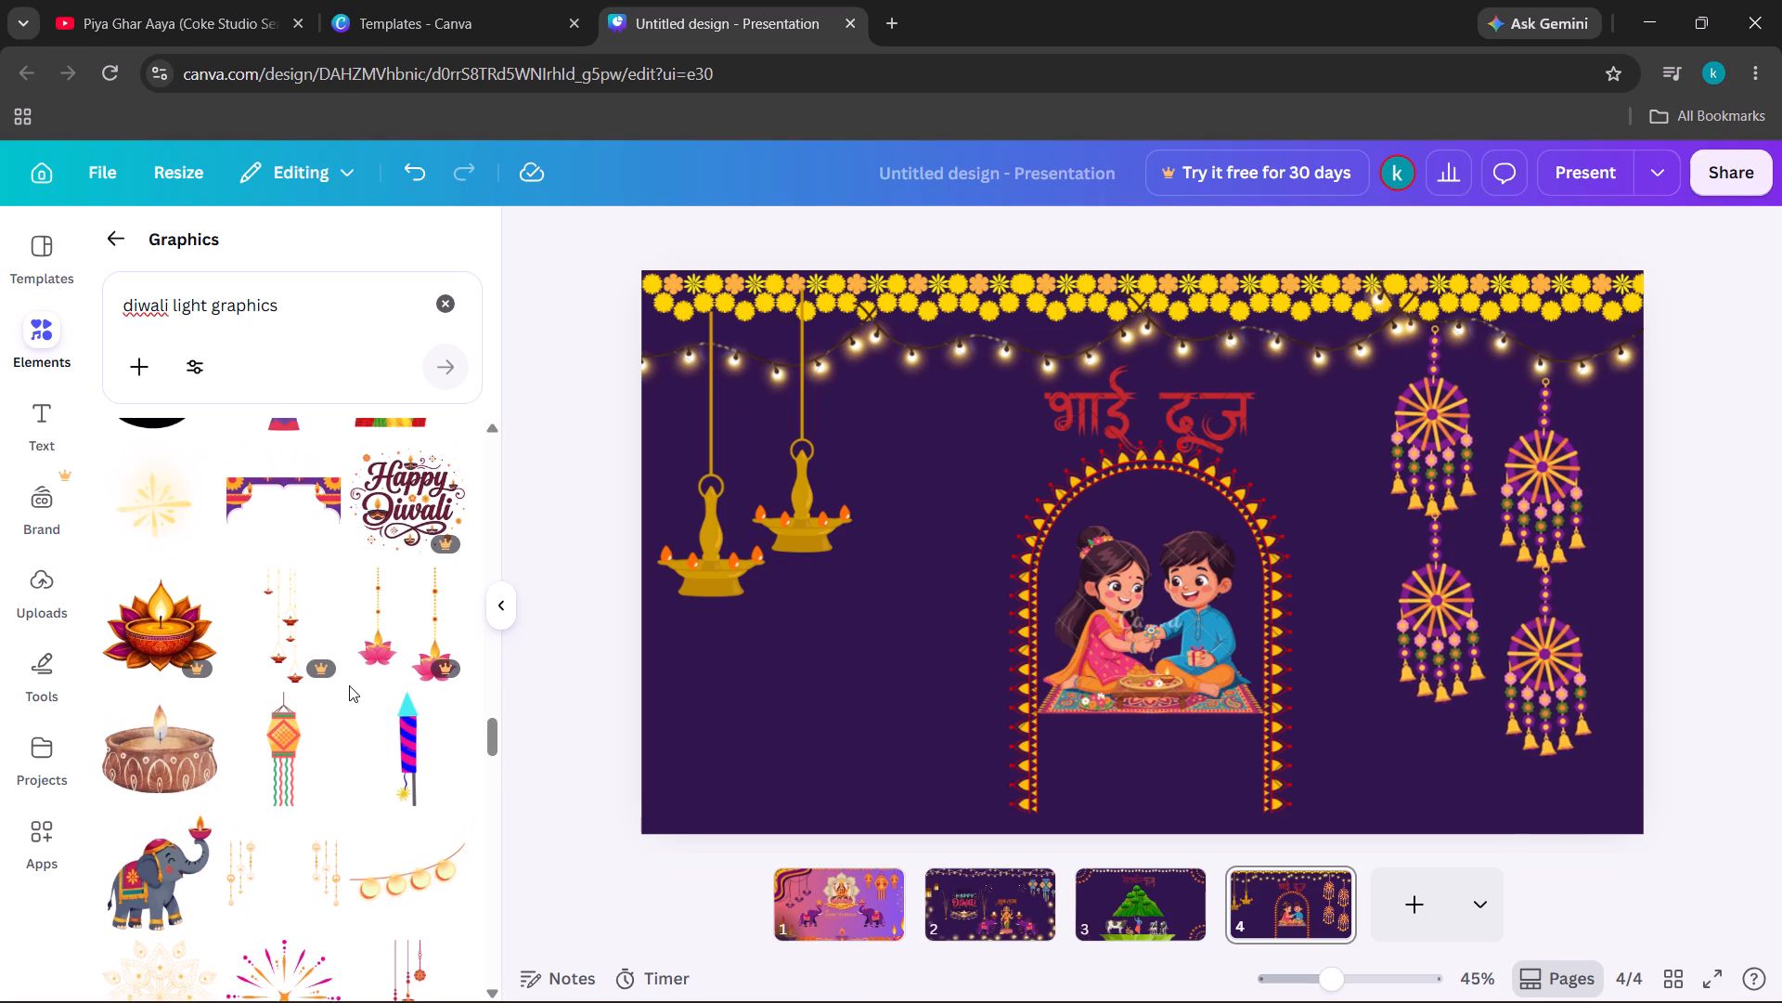
pyautogui.scroll(6, 349, 685)
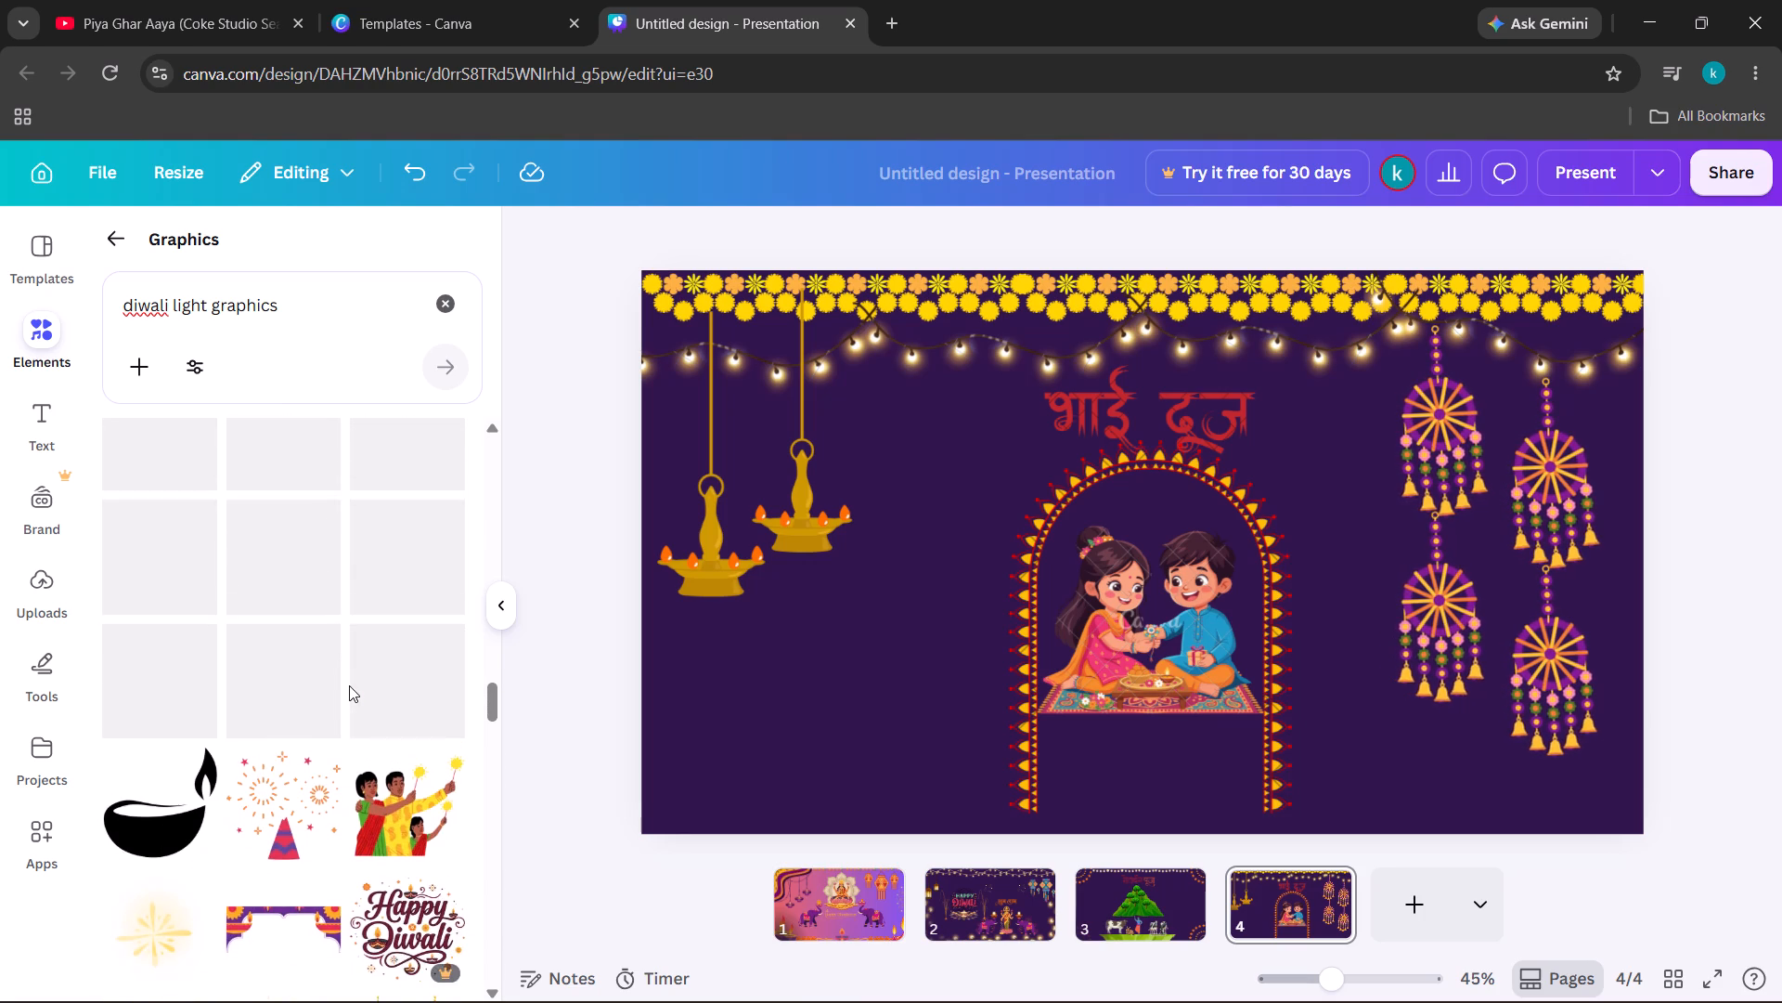
pyautogui.scroll(1, 349, 685)
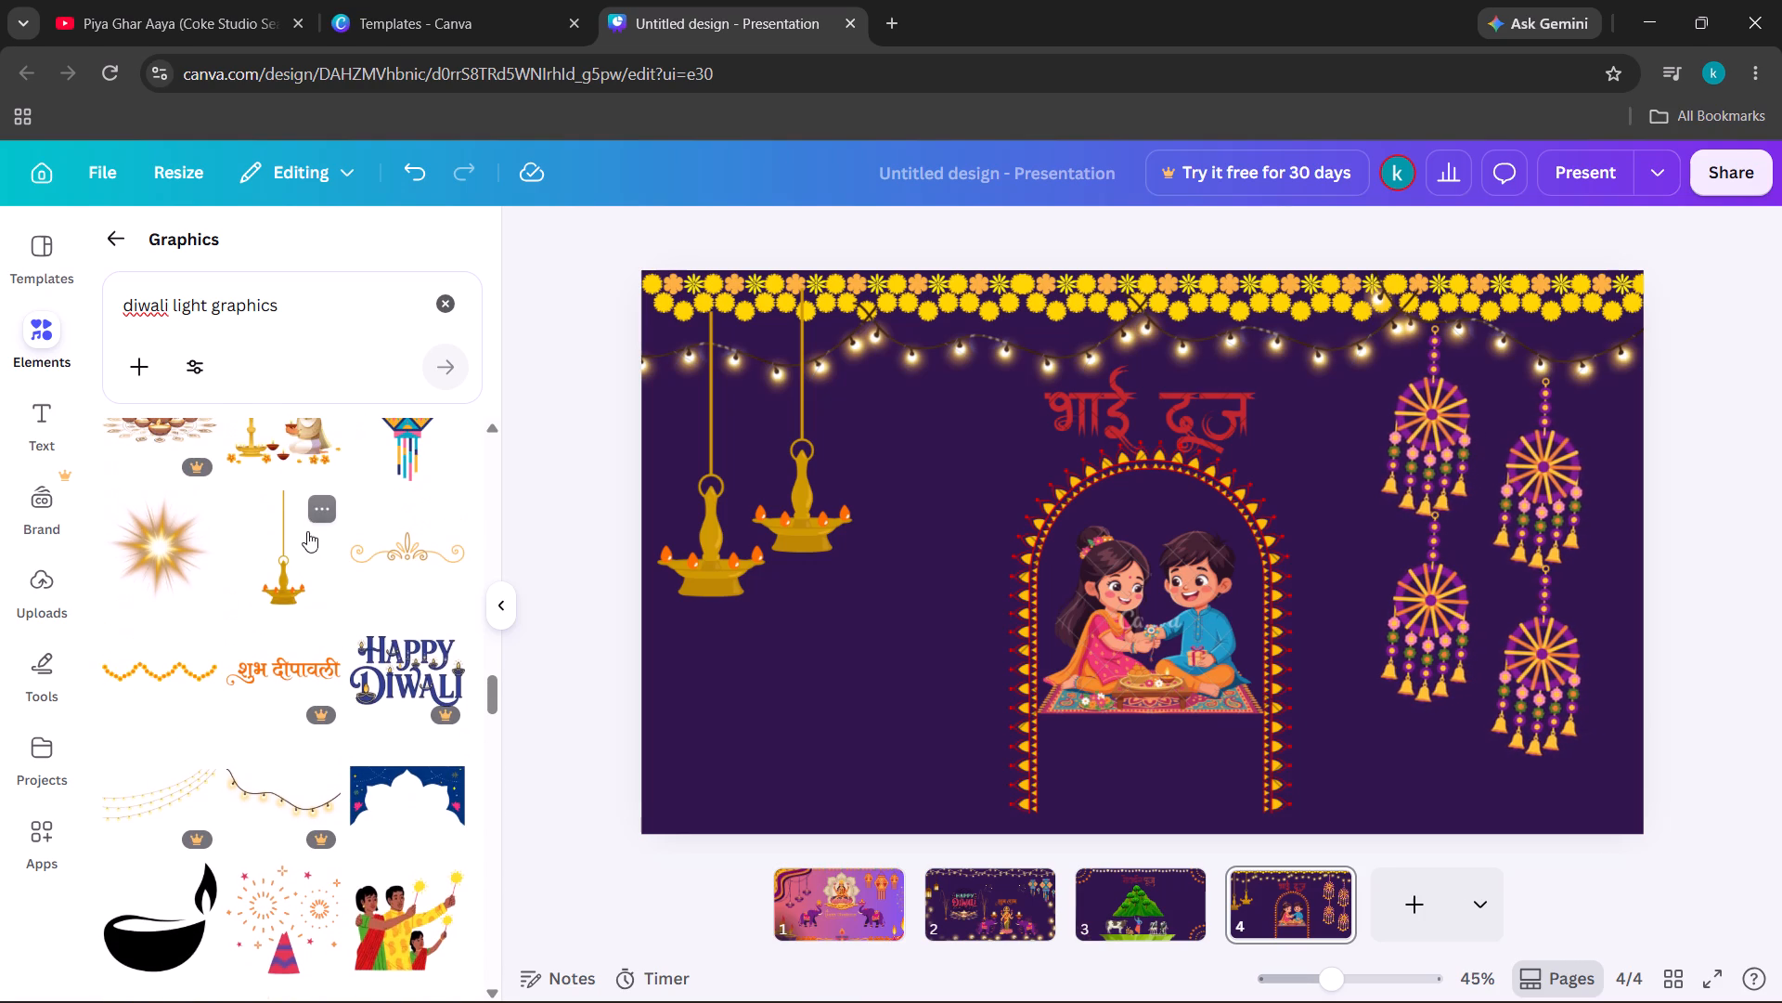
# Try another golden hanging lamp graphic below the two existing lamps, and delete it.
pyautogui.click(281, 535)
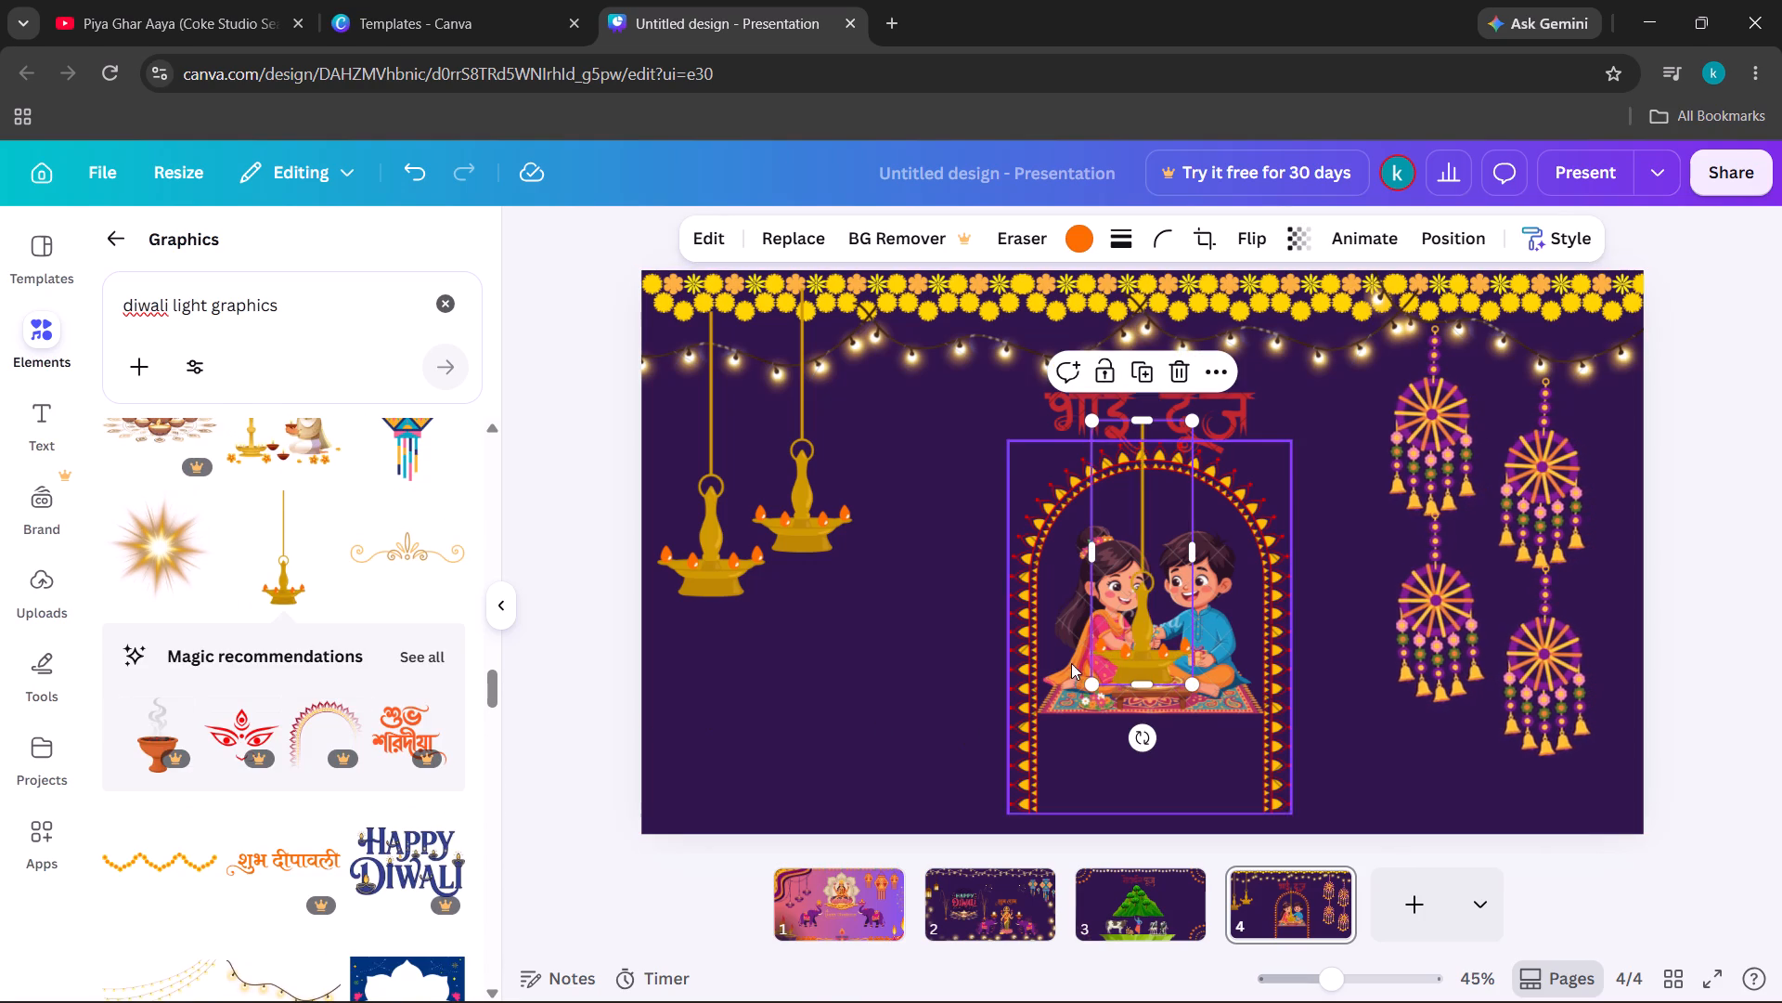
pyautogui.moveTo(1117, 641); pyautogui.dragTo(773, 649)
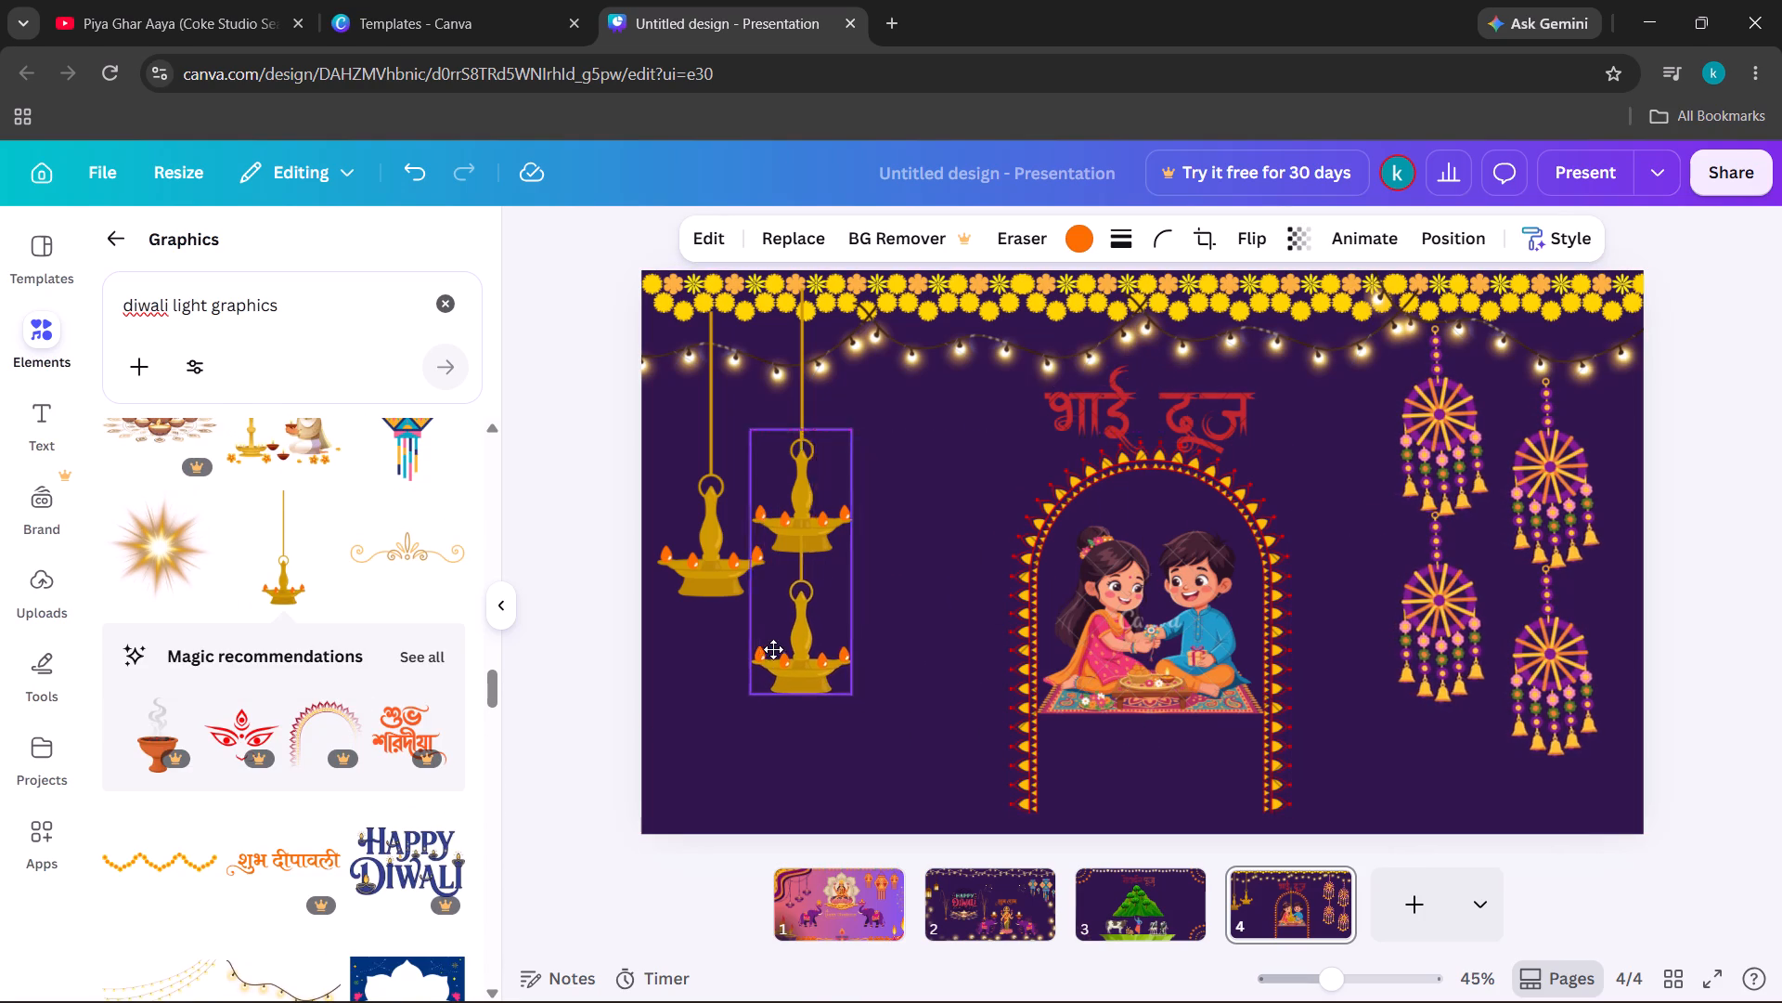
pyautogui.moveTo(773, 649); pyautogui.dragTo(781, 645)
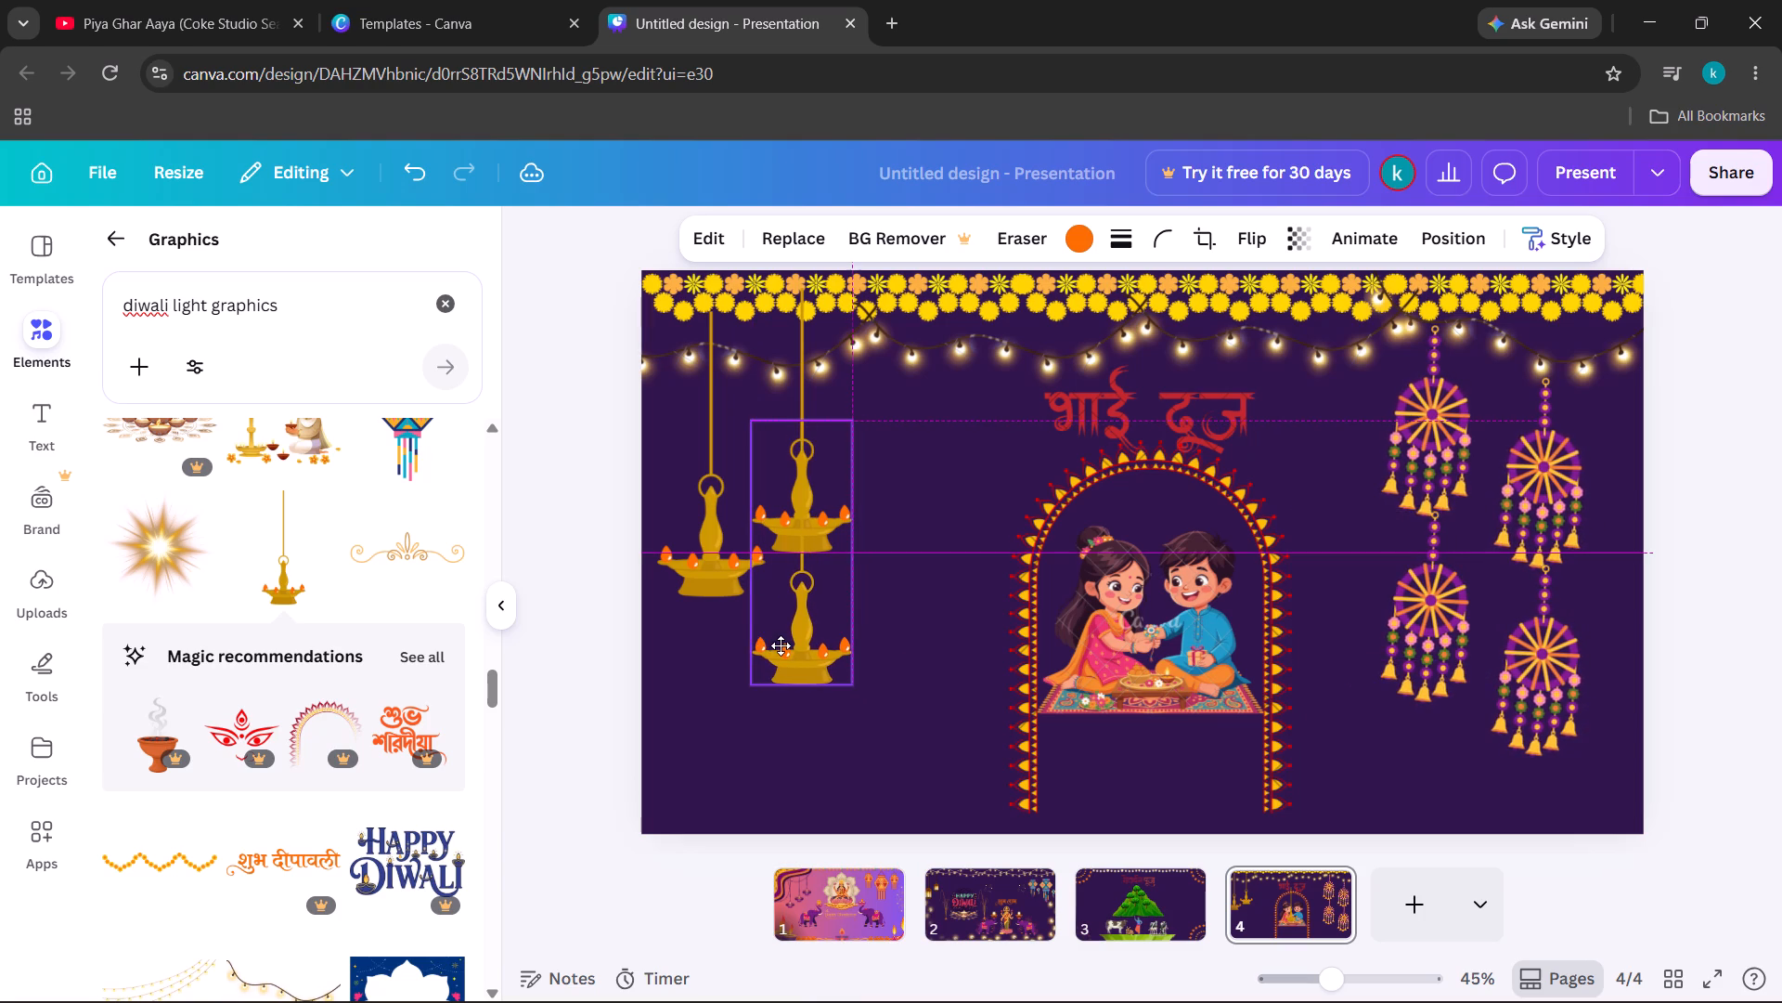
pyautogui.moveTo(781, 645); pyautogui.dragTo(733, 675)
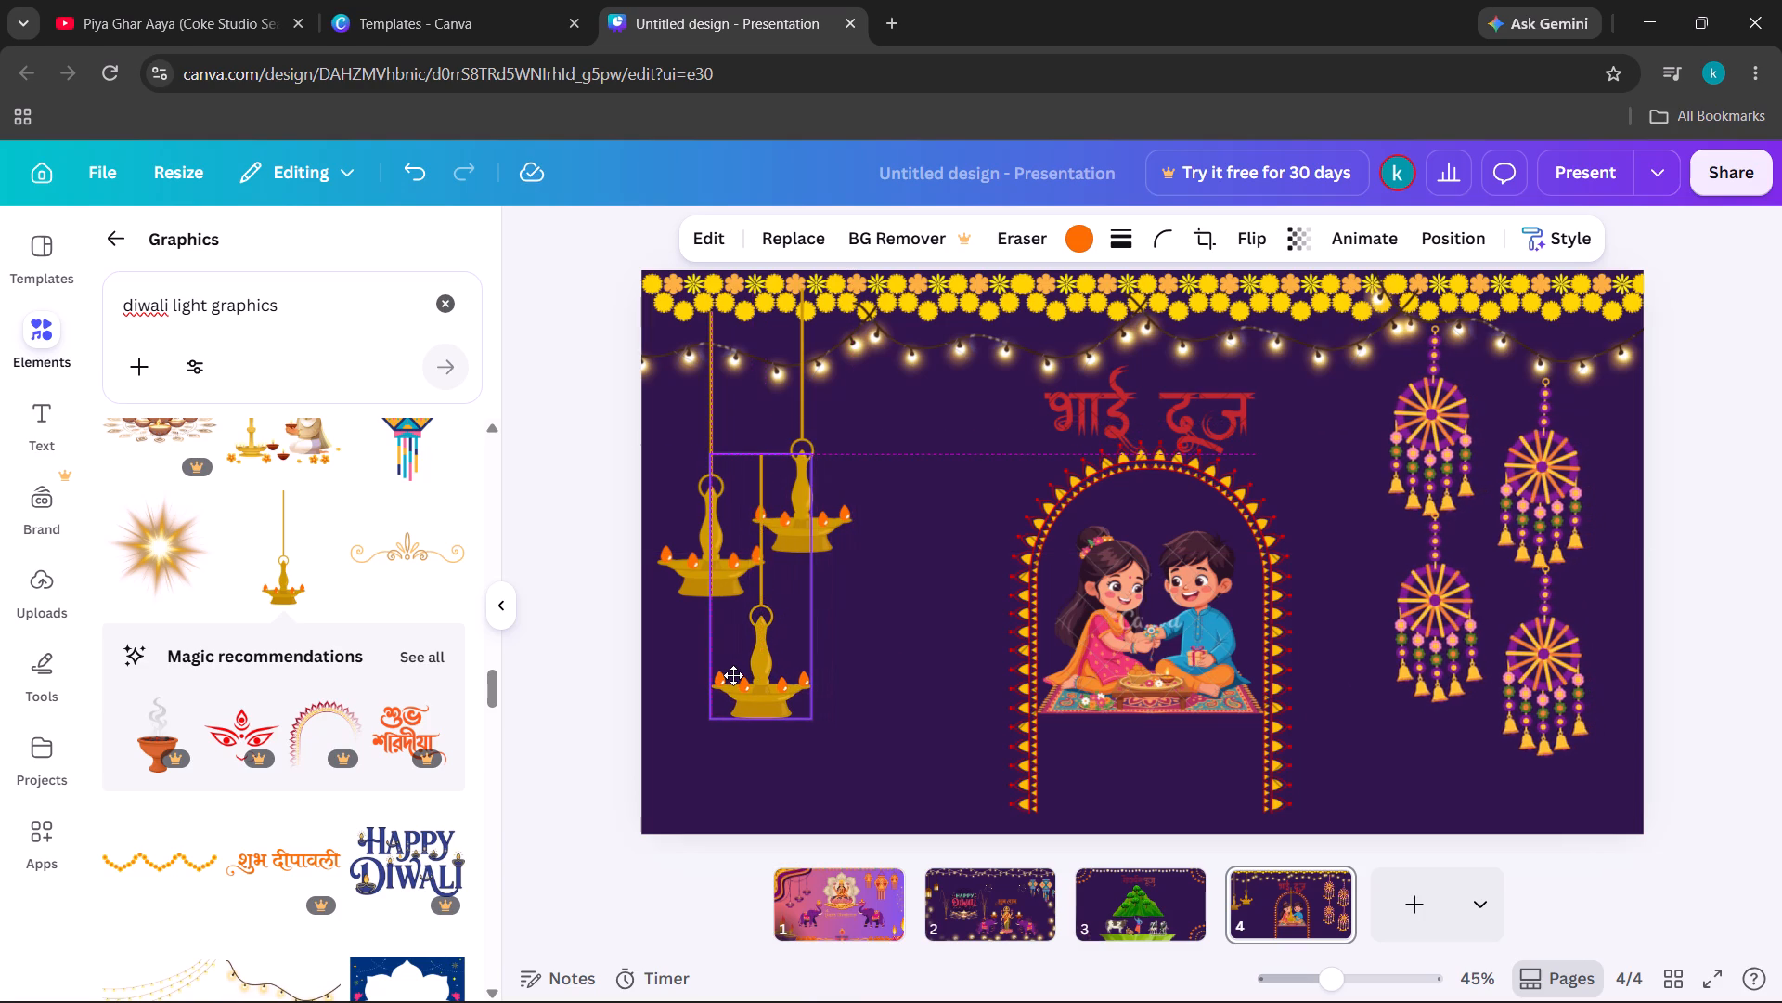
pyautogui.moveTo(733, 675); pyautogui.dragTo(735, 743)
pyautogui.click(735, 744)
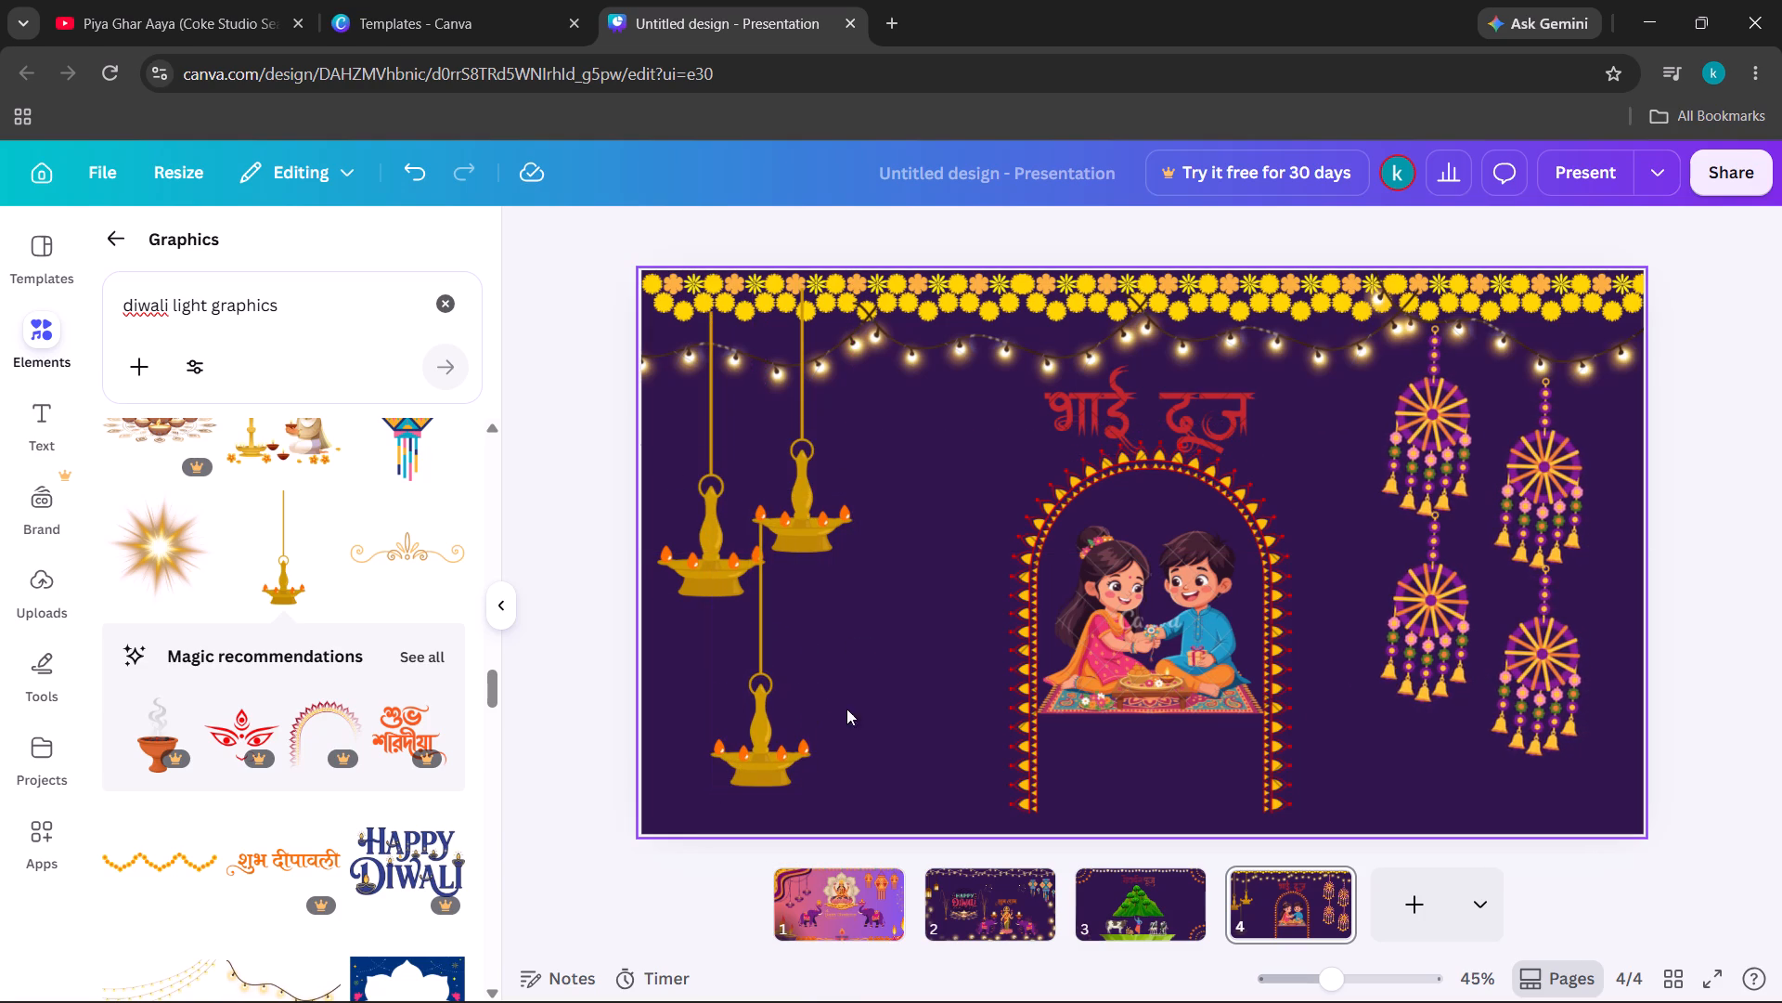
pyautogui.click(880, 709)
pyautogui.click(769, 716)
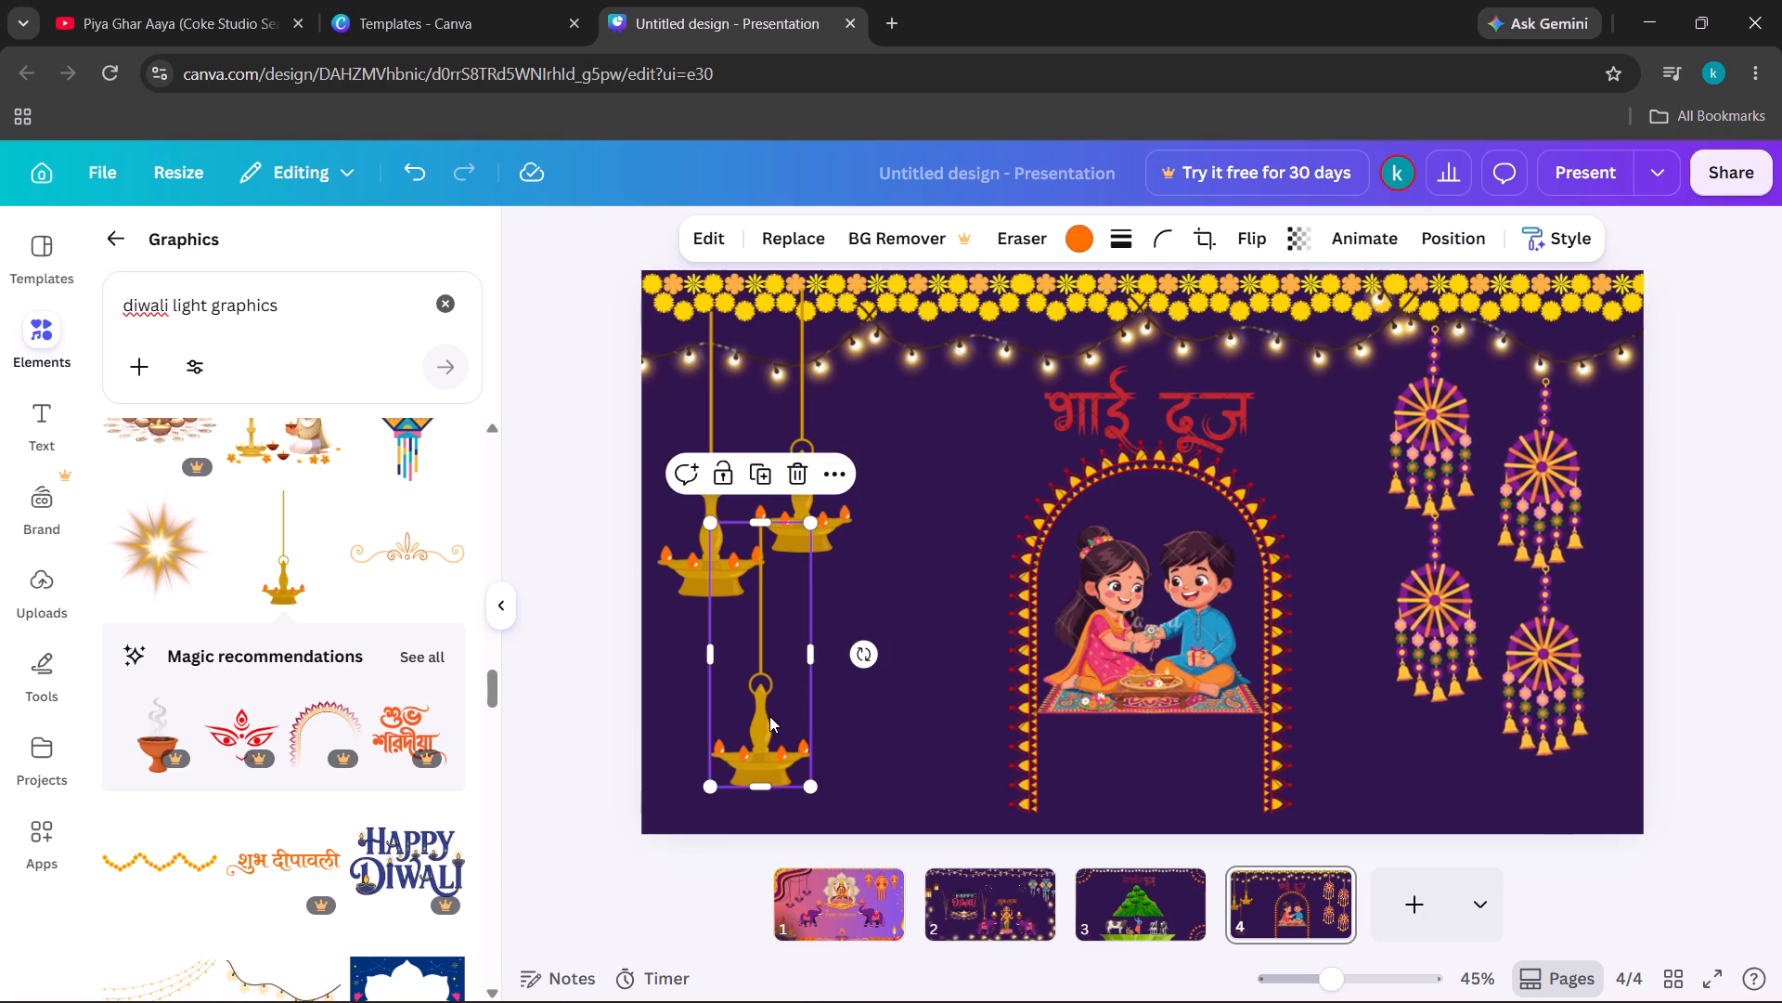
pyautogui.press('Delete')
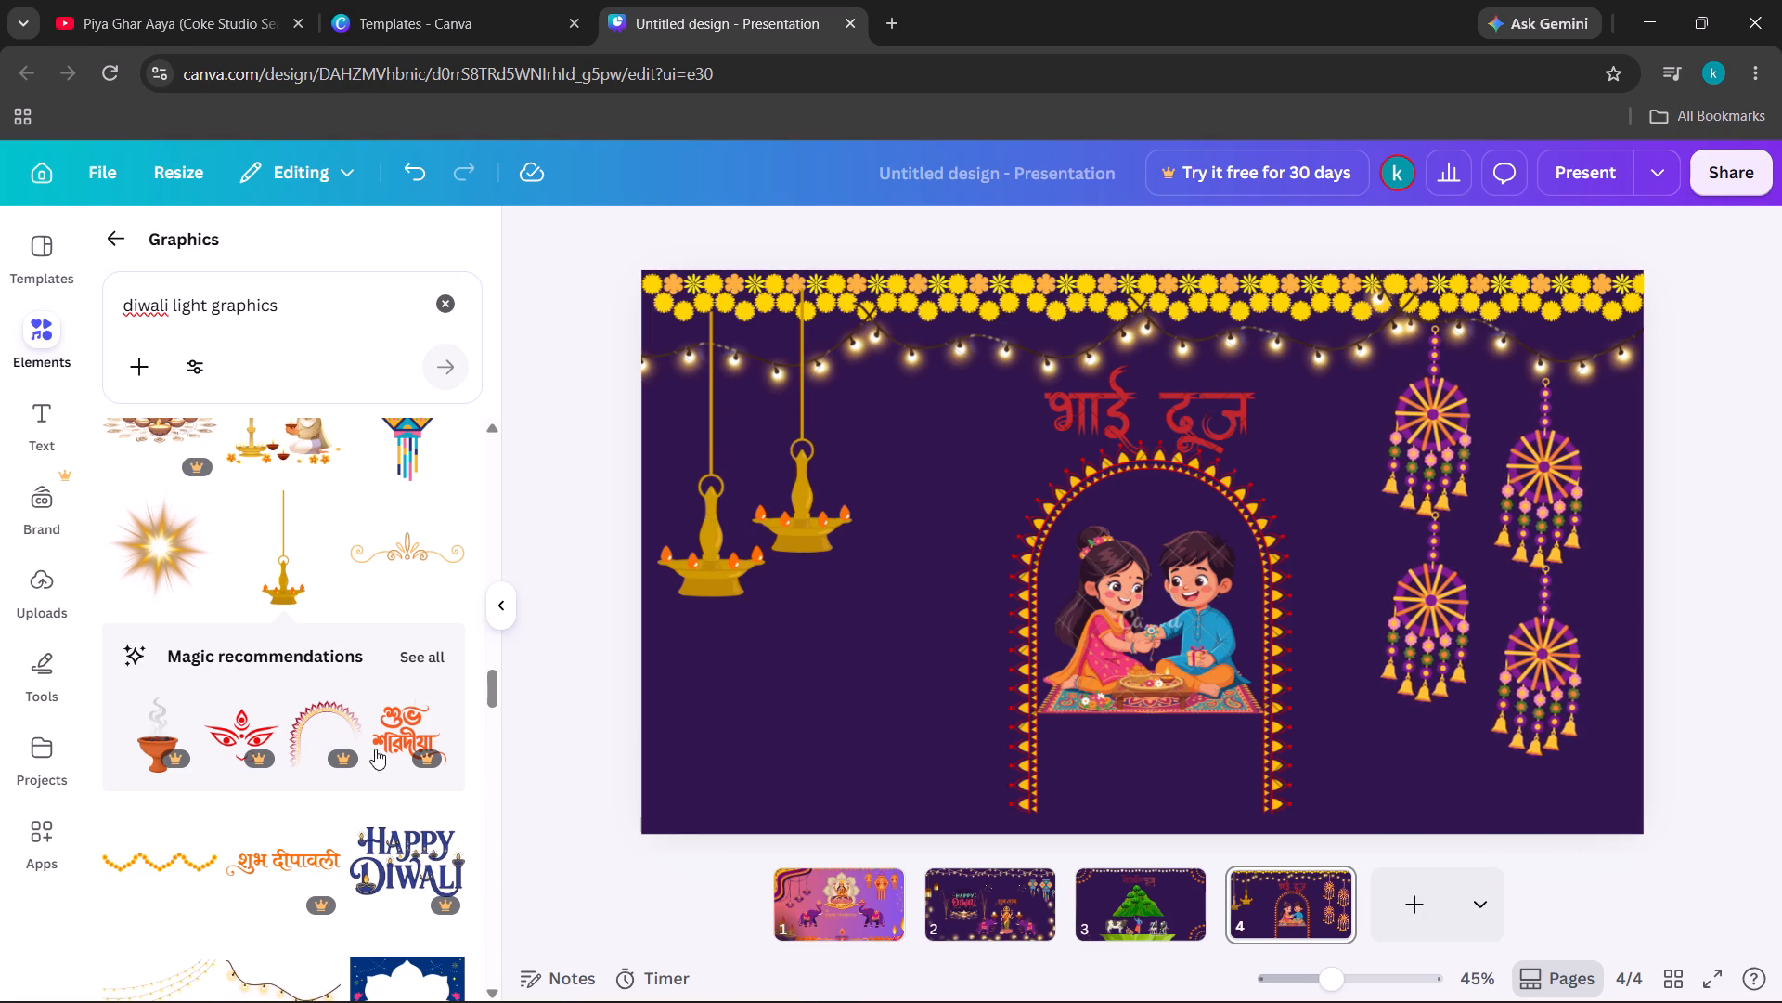
# Look further through the "diwali light graphics" results for a different decoration.
pyautogui.hscroll(2, 297, 788)
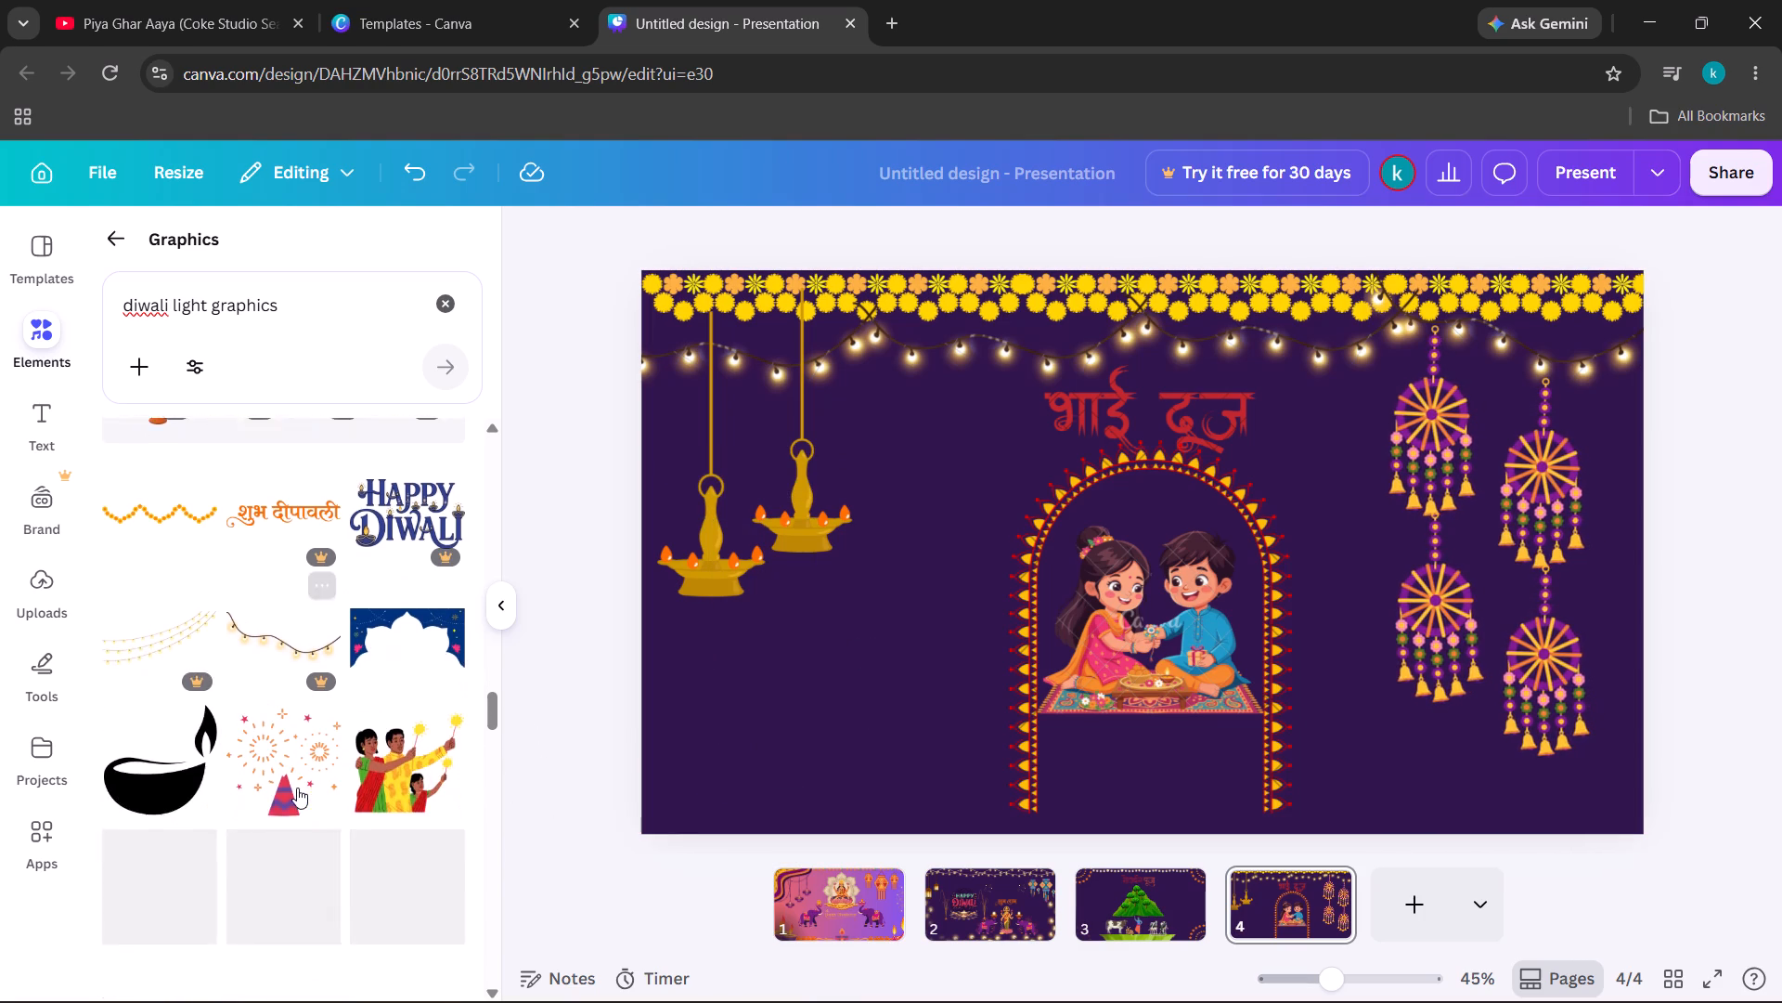
pyautogui.hscroll(9, 297, 788)
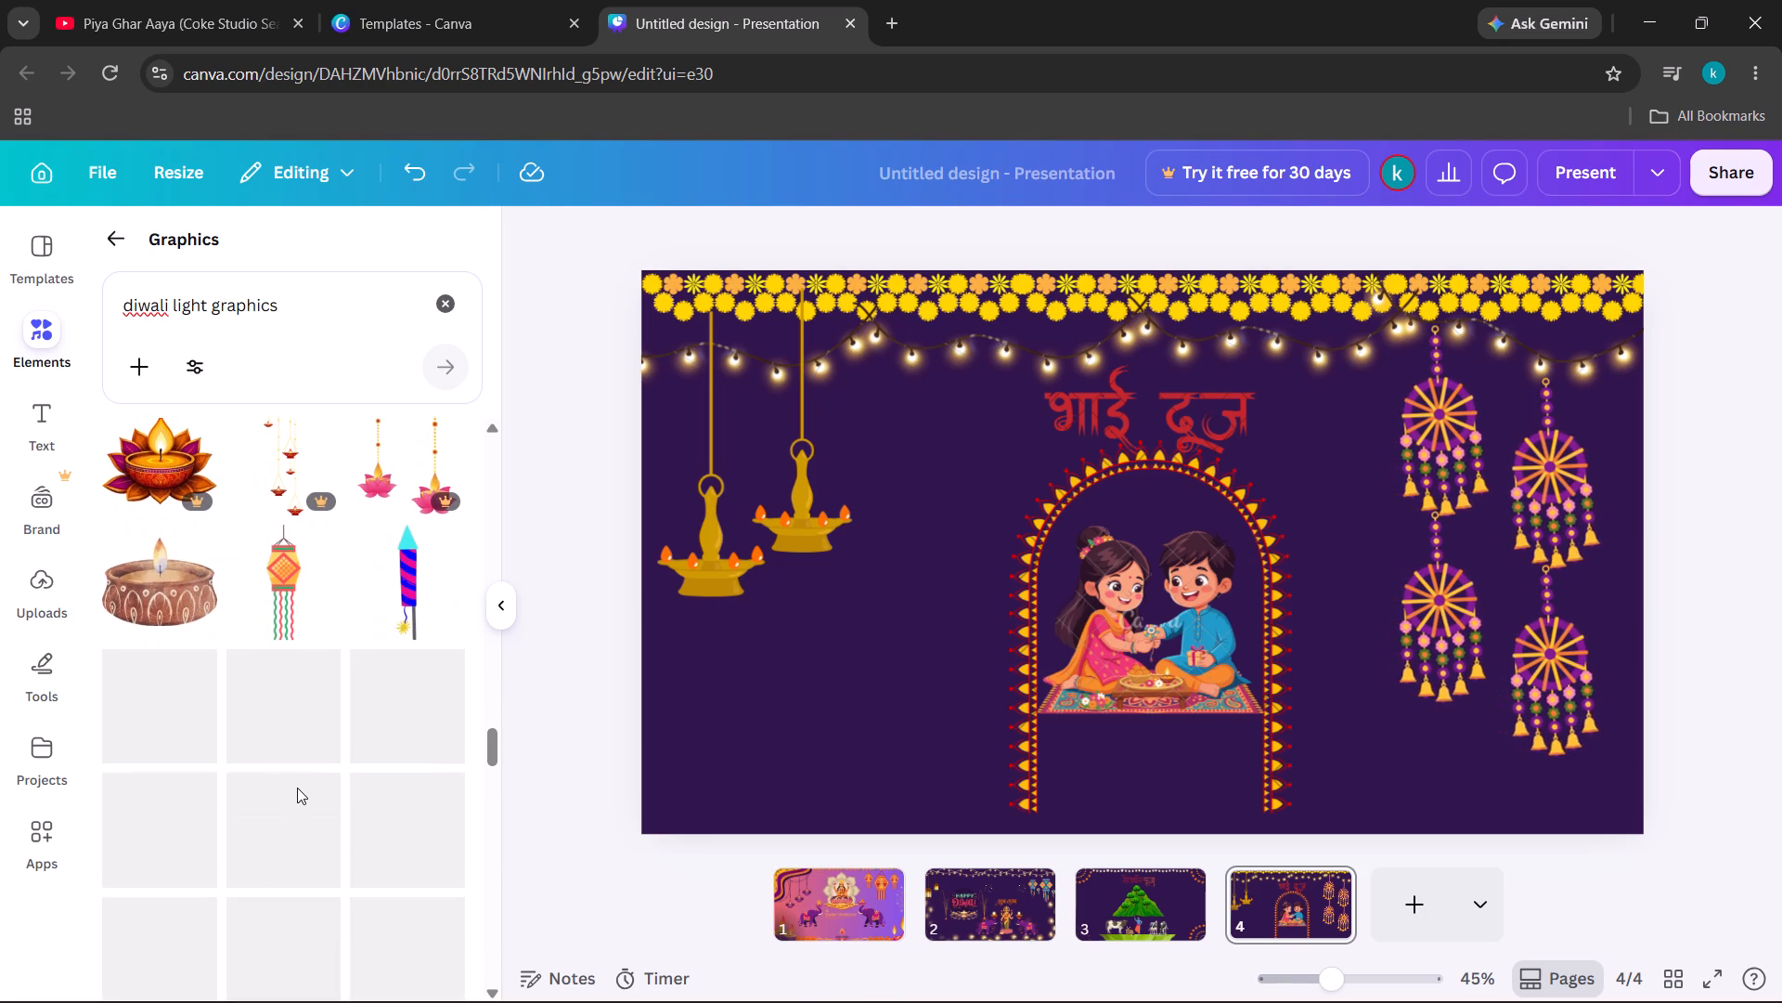
pyautogui.hscroll(1, 297, 788)
pyautogui.click(540, 726)
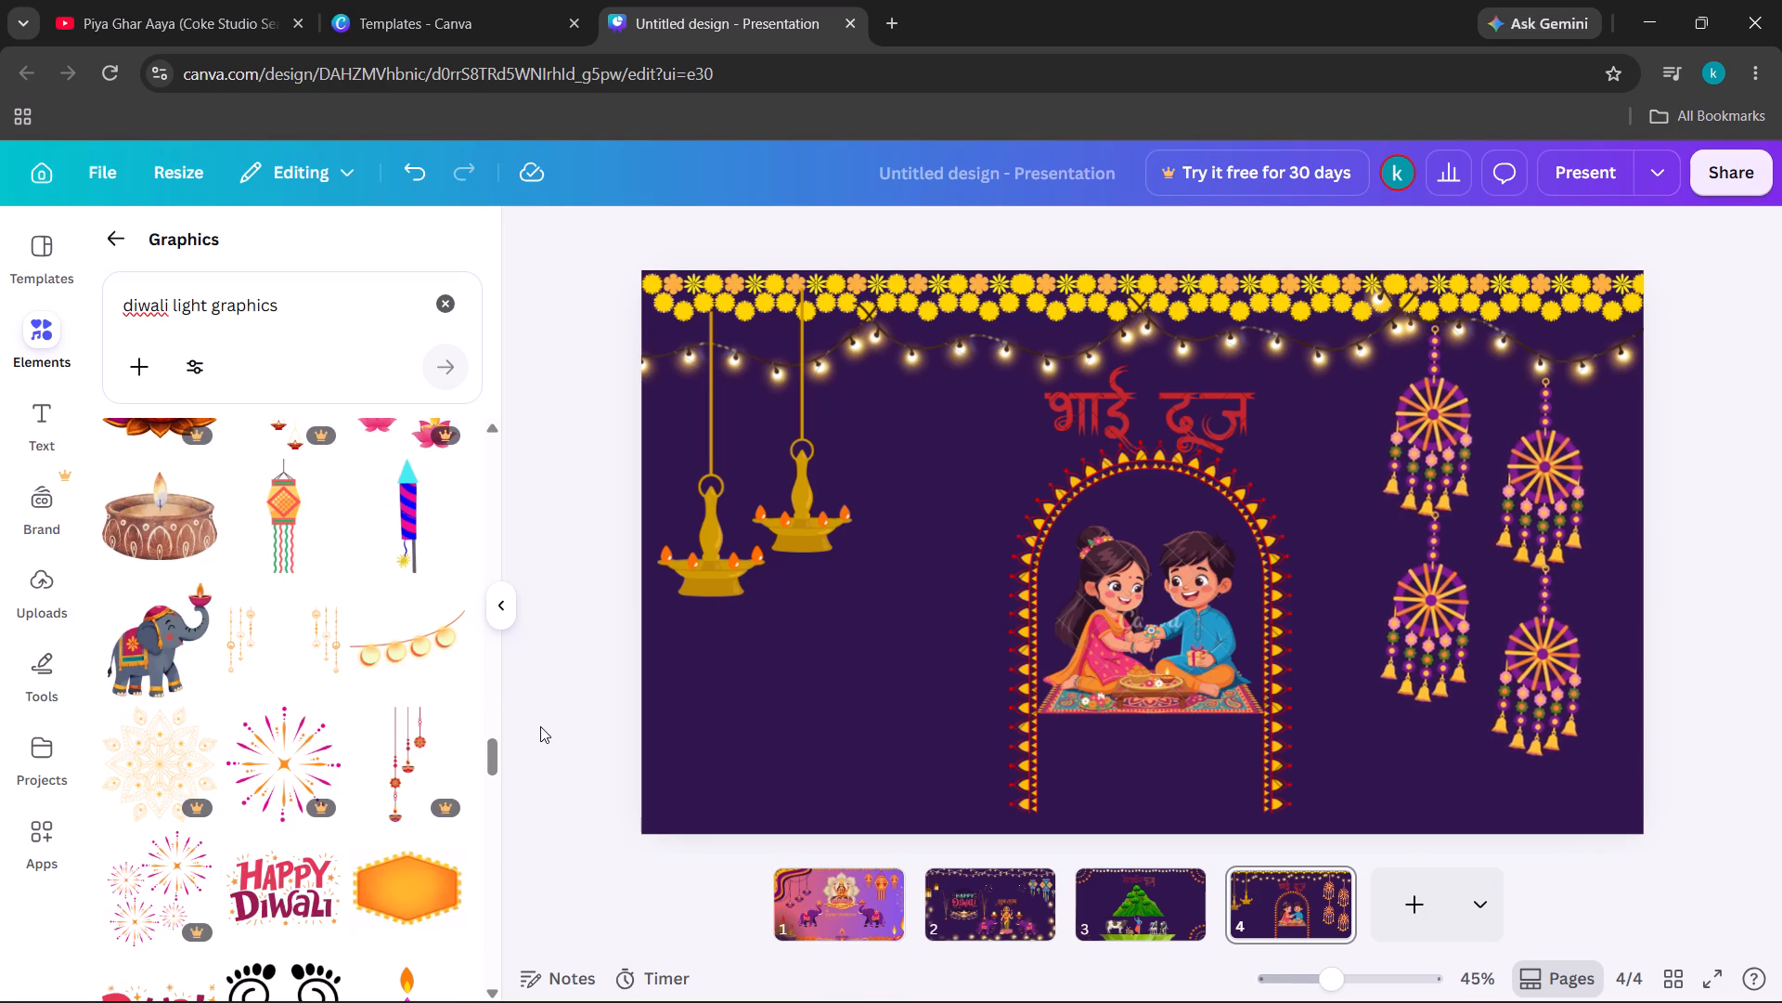
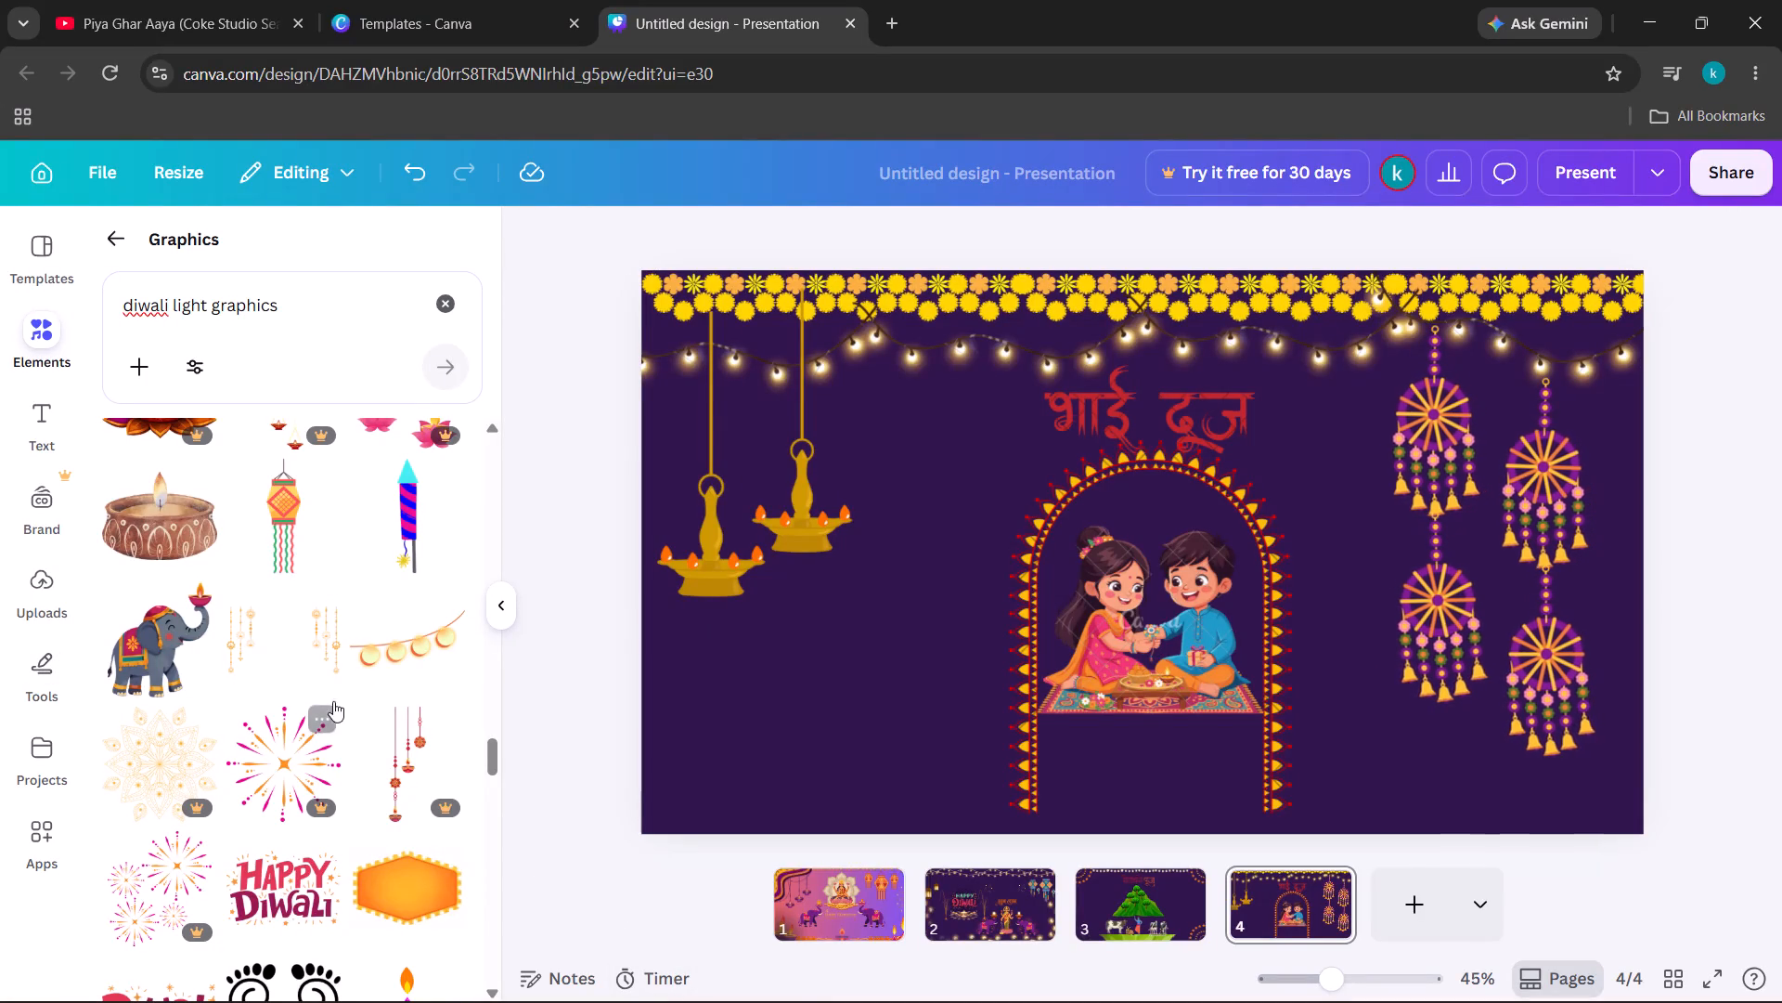
# Add the glowing round bulb string graphic, shrink it, rotate it nearly vertical and place it half off the slide's left edge beside the lamps.
pyautogui.hscroll(2, 333, 701)
pyautogui.scroll(-1, 333, 701)
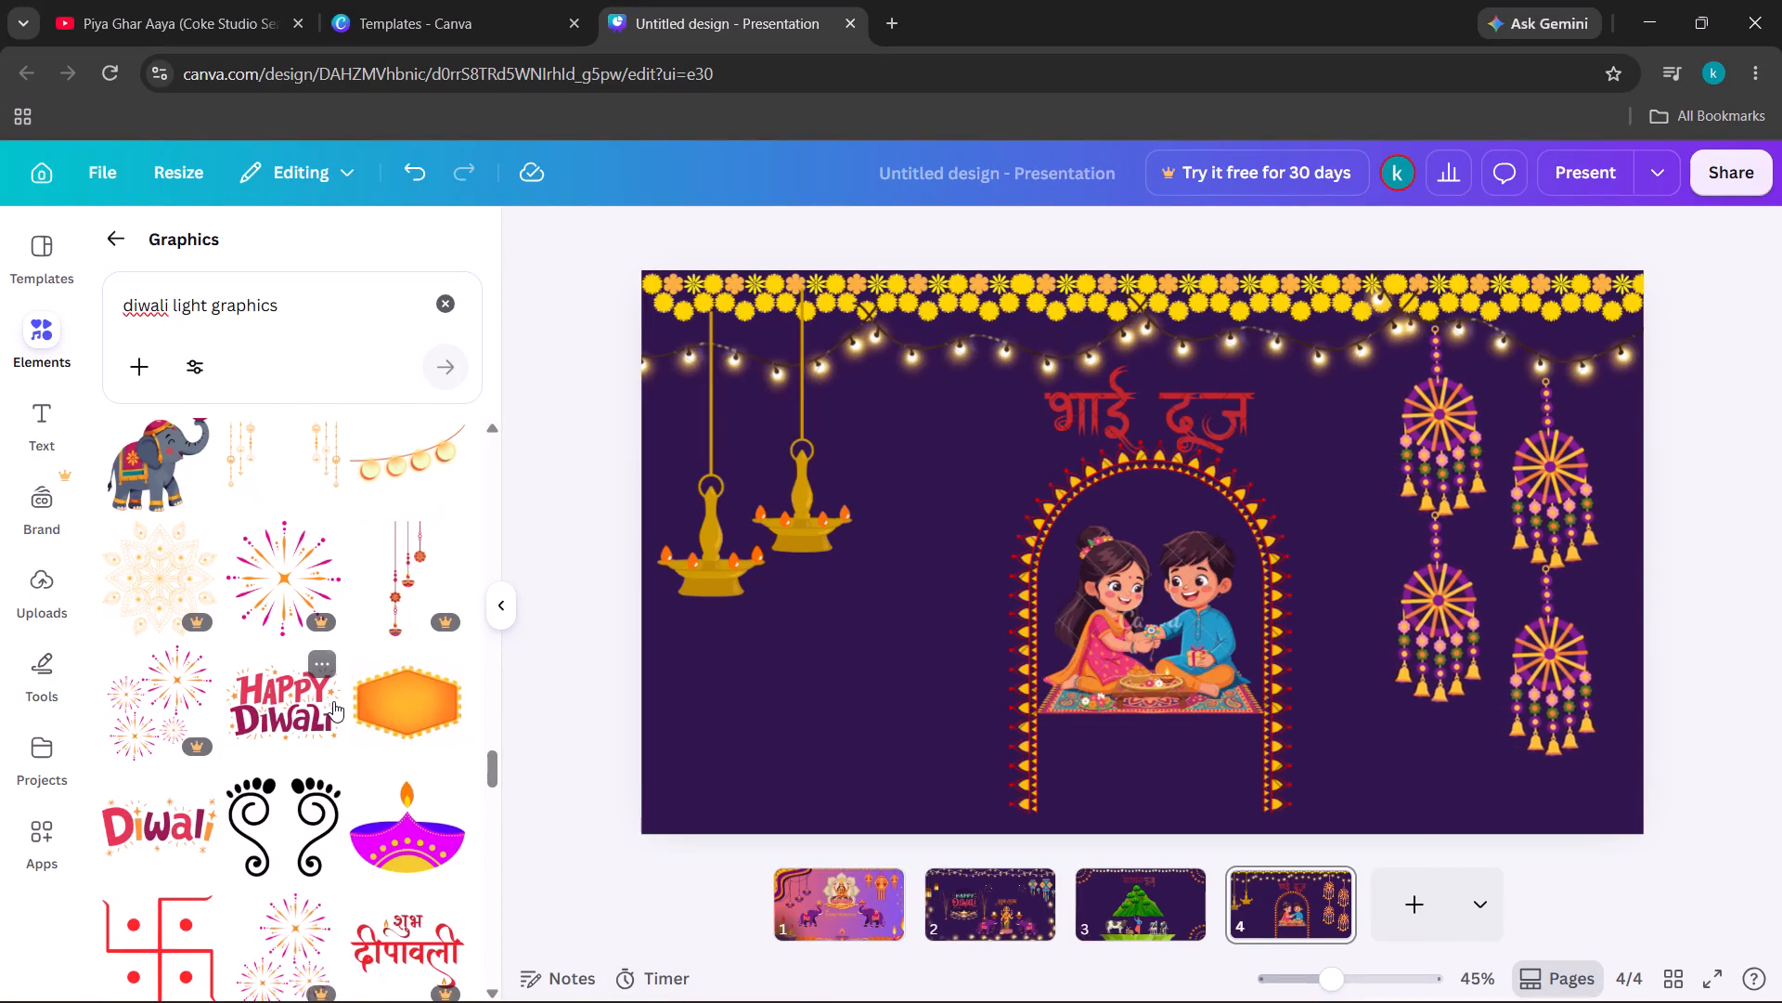
pyautogui.scroll(-1, 333, 701)
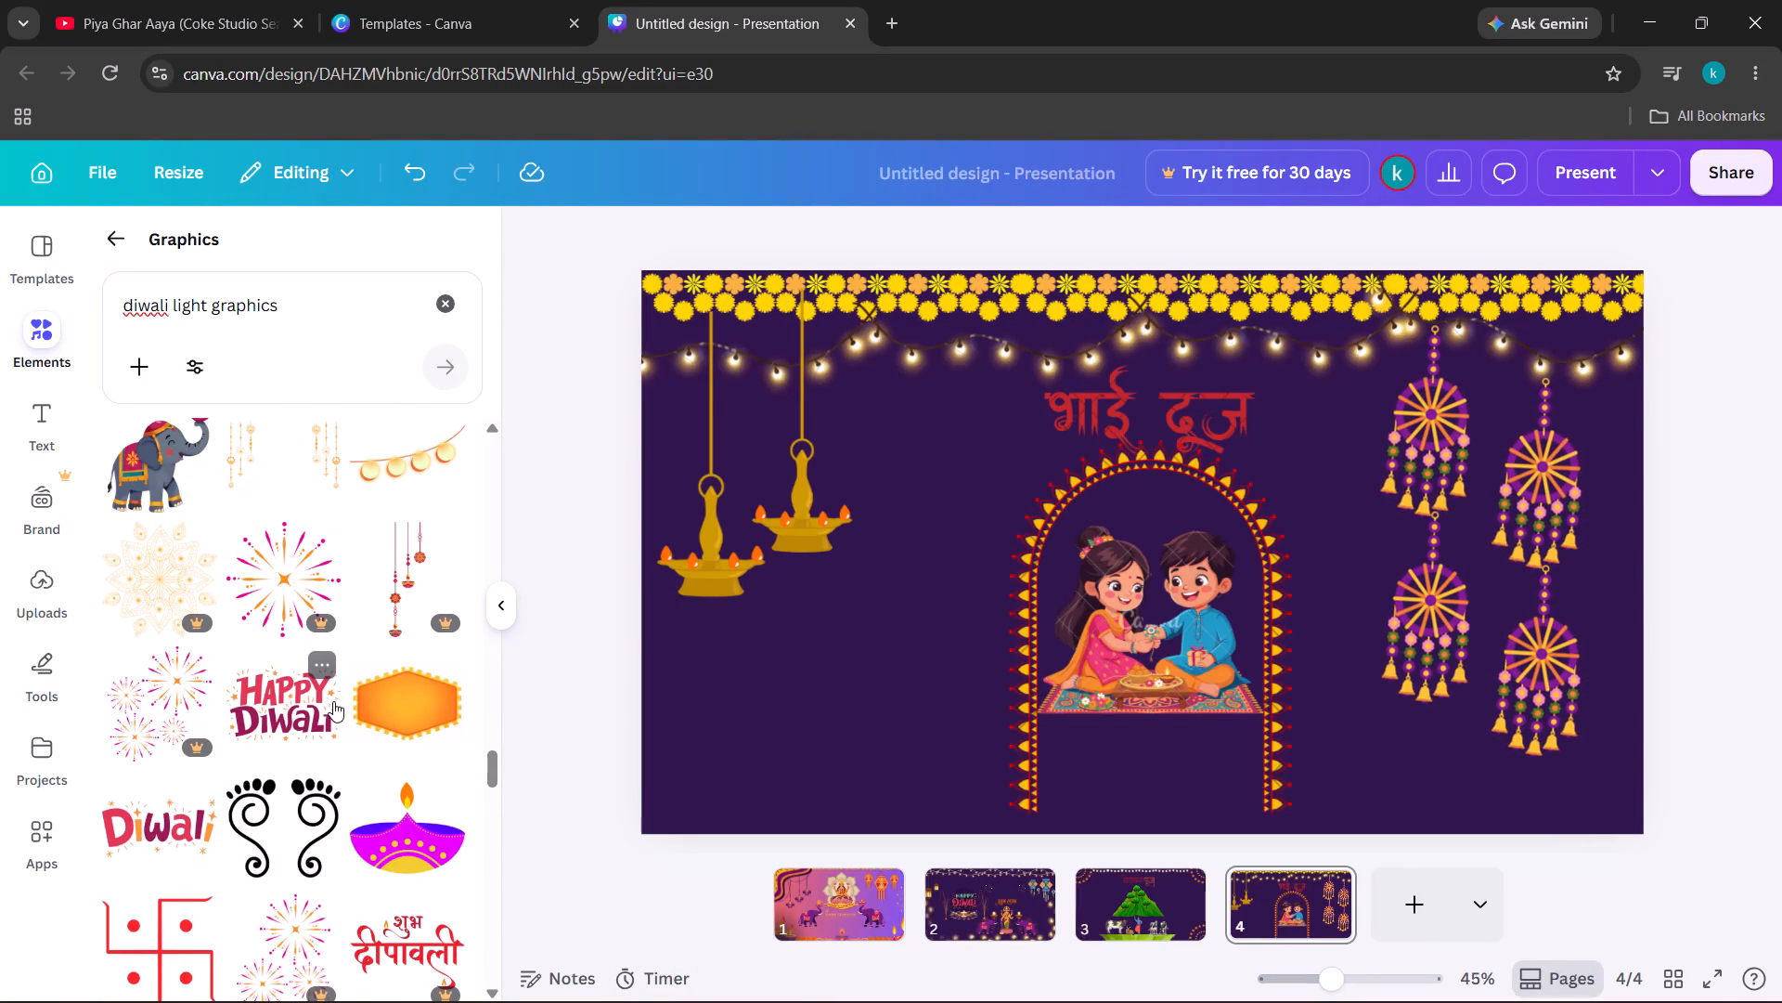
pyautogui.click(436, 462)
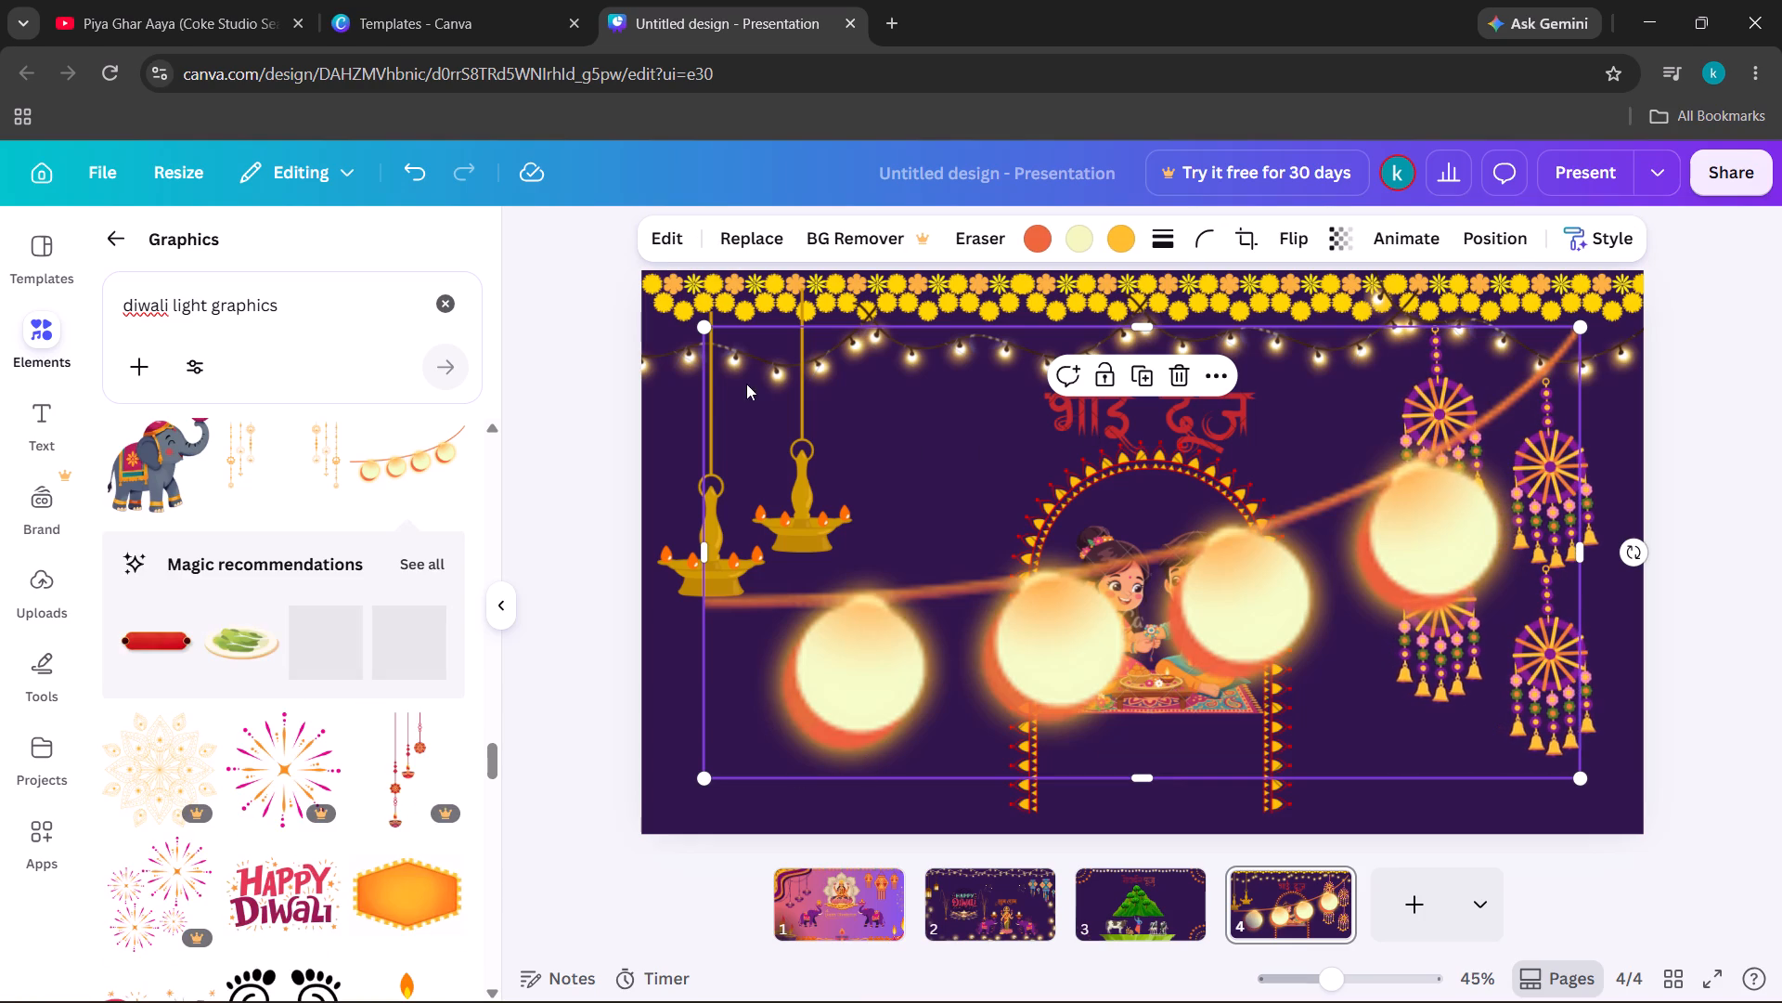
pyautogui.moveTo(705, 332); pyautogui.dragTo(1369, 638)
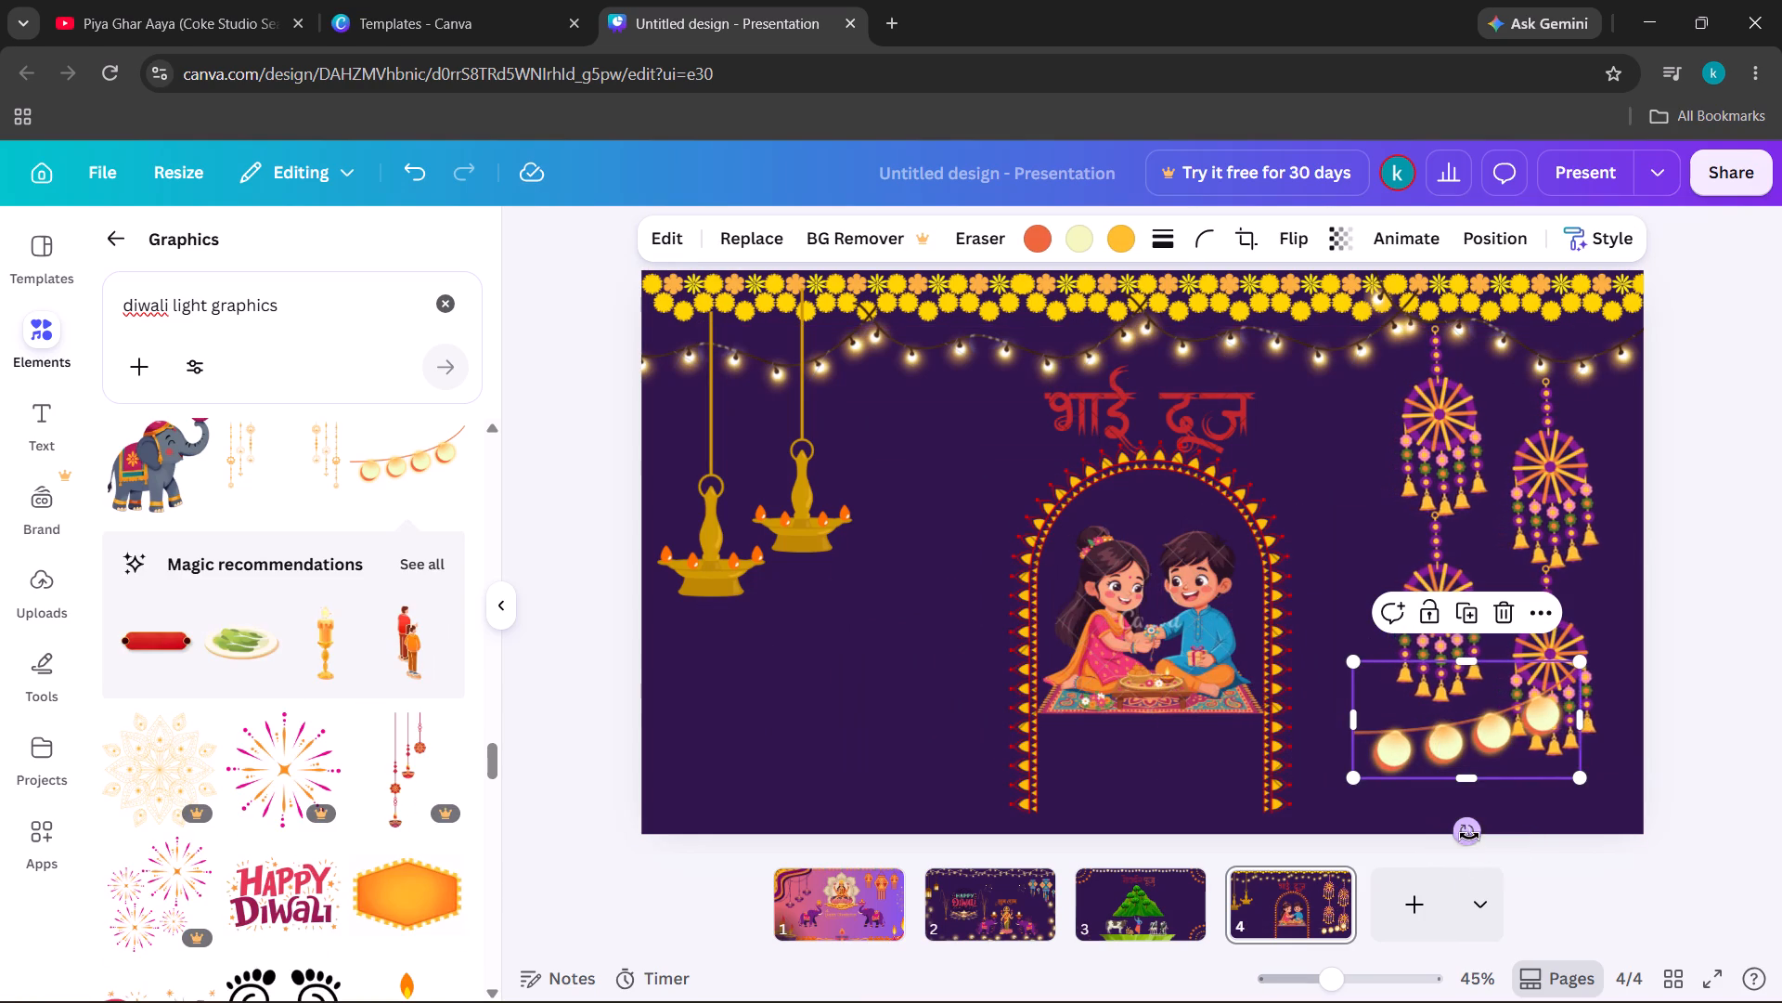
pyautogui.moveTo(1469, 836); pyautogui.dragTo(1533, 733)
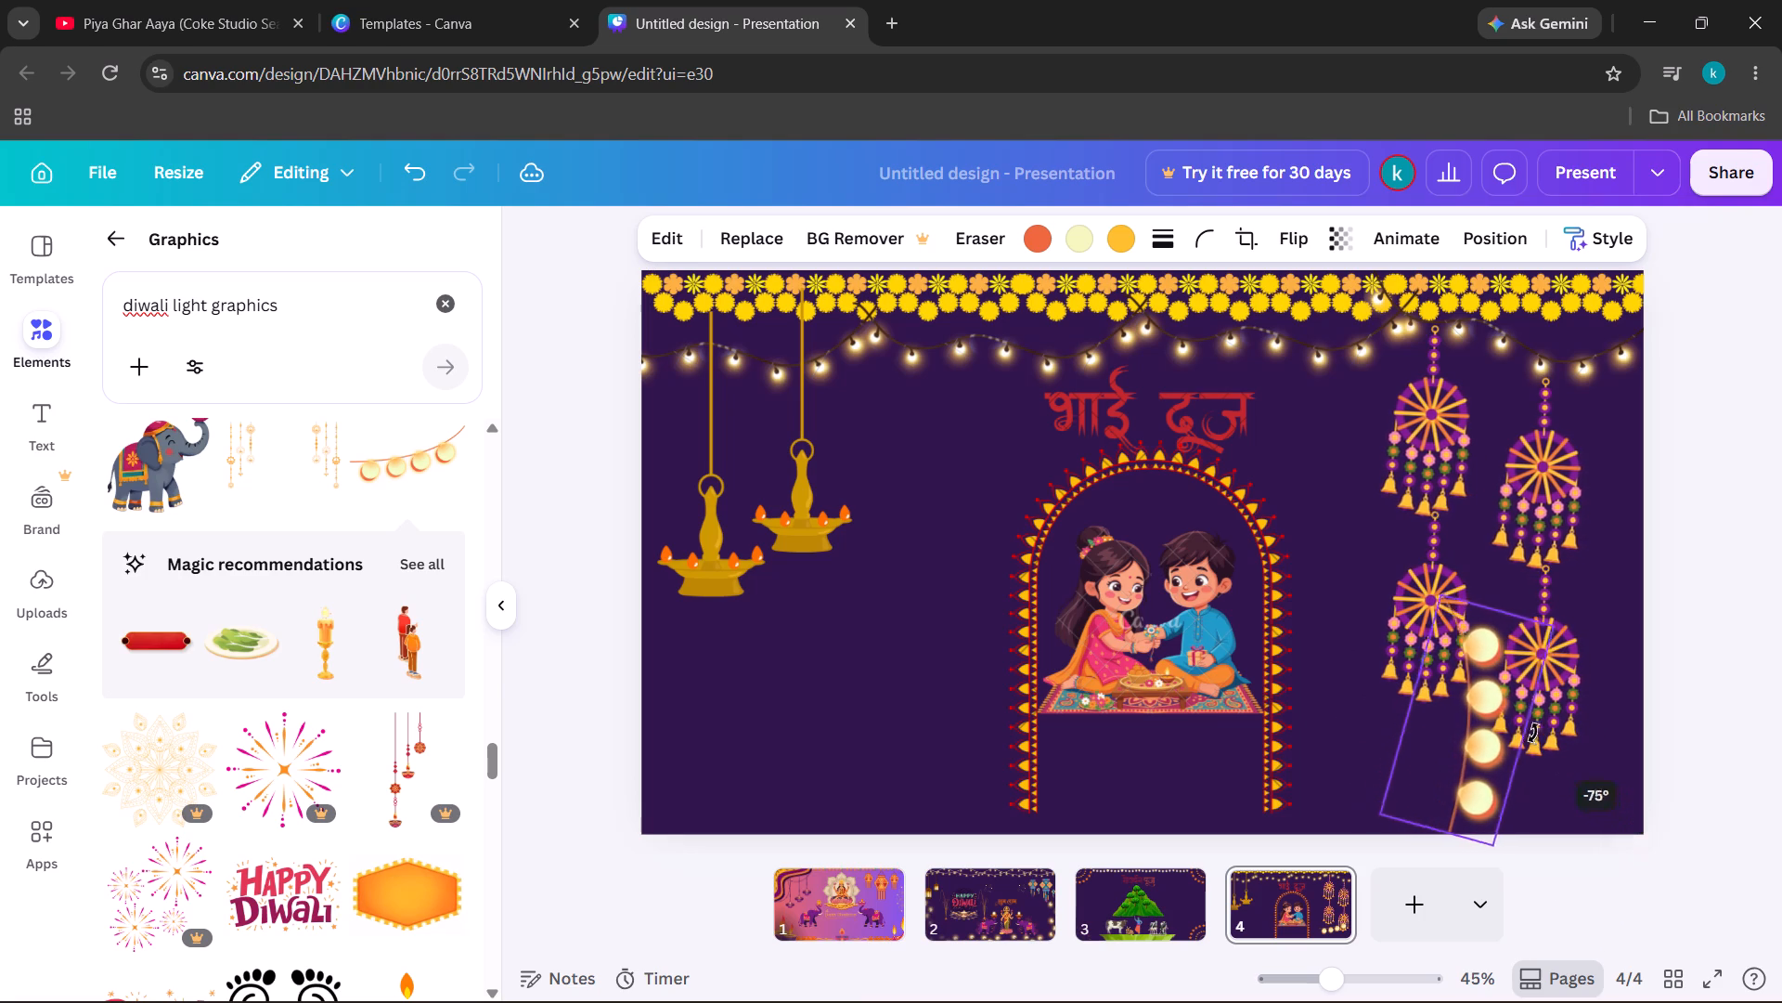
pyautogui.moveTo(1533, 733); pyautogui.dragTo(1530, 730)
pyautogui.moveTo(1492, 714); pyautogui.dragTo(952, 600)
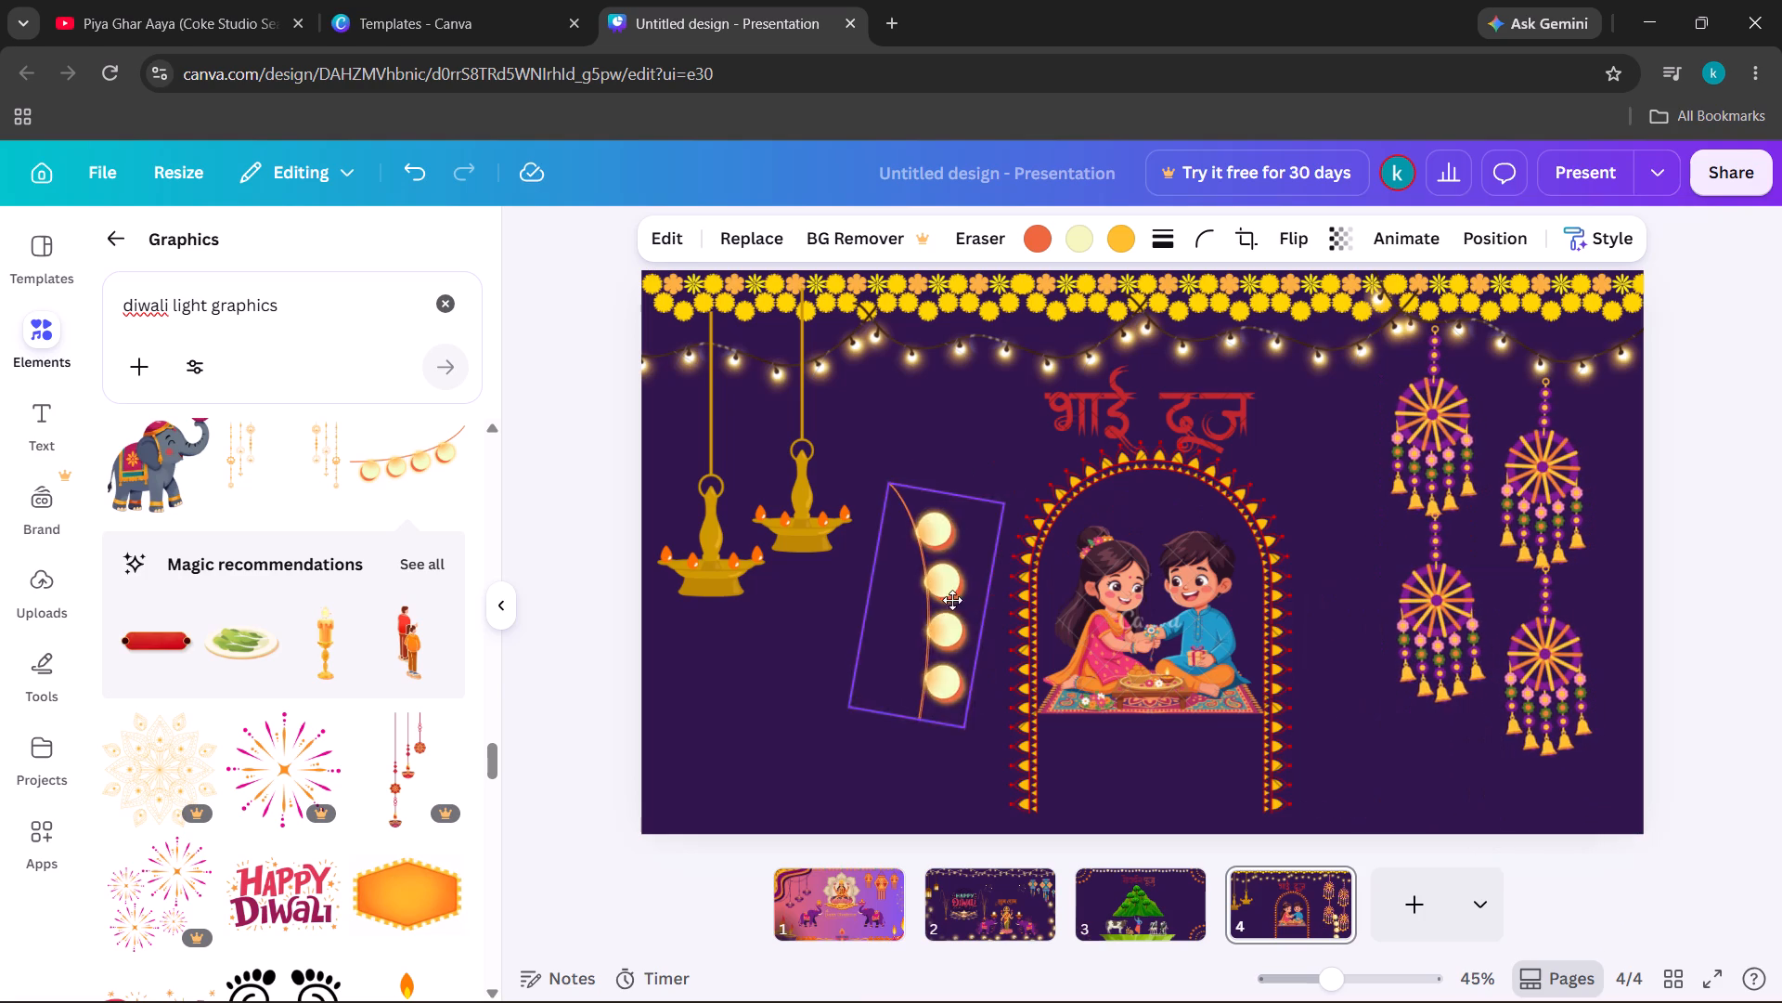
pyautogui.moveTo(952, 600); pyautogui.dragTo(640, 497)
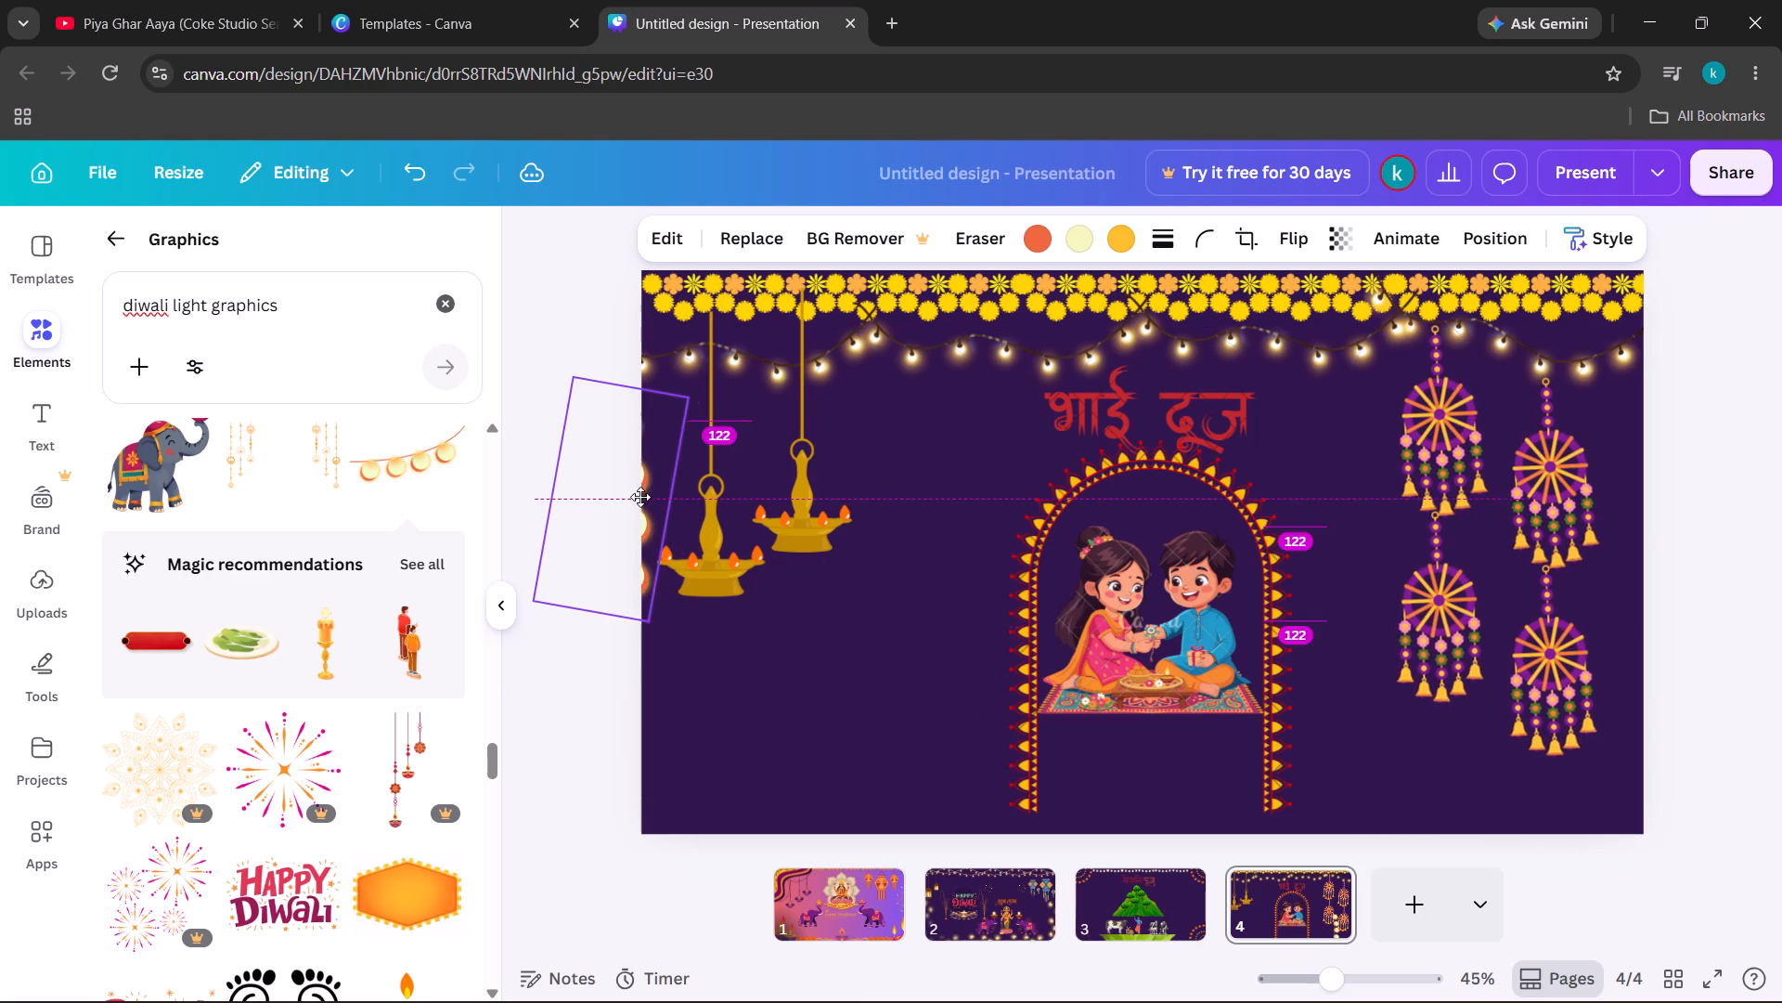
pyautogui.moveTo(640, 497); pyautogui.dragTo(649, 498)
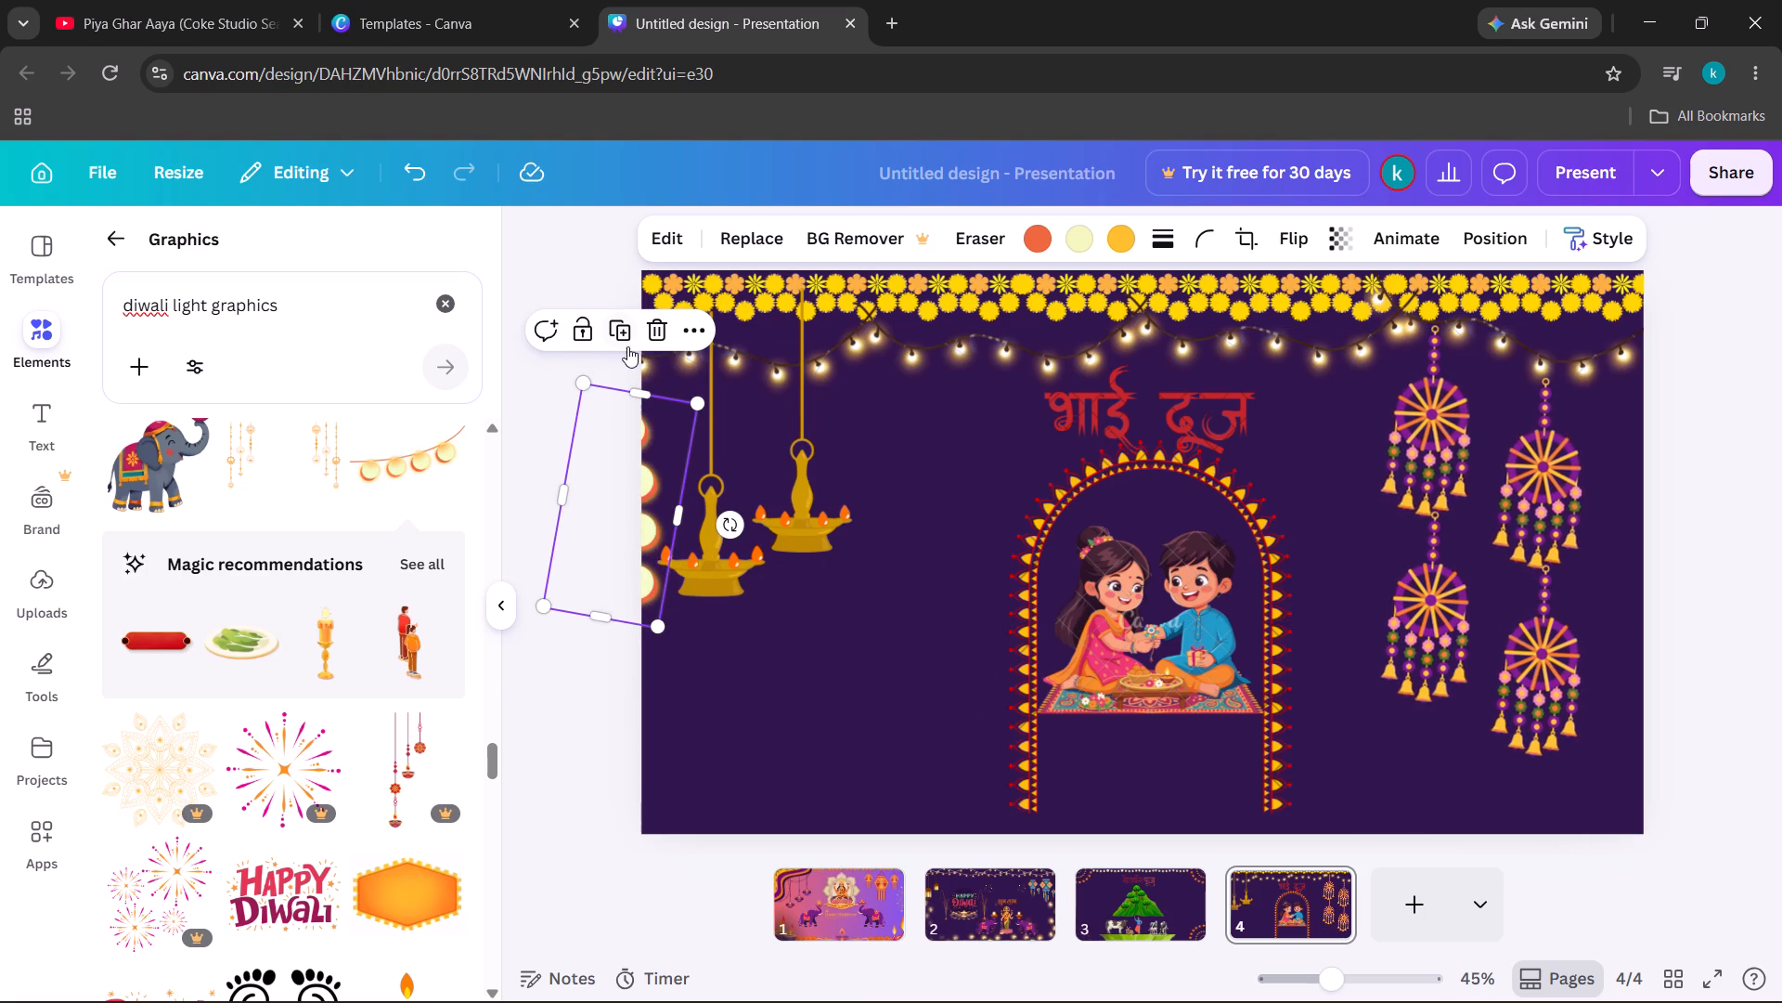
# Duplicate the bulb string and continue it down the slide's left edge to the bottom corner.
pyautogui.click(627, 346)
pyautogui.moveTo(645, 474); pyautogui.dragTo(645, 610)
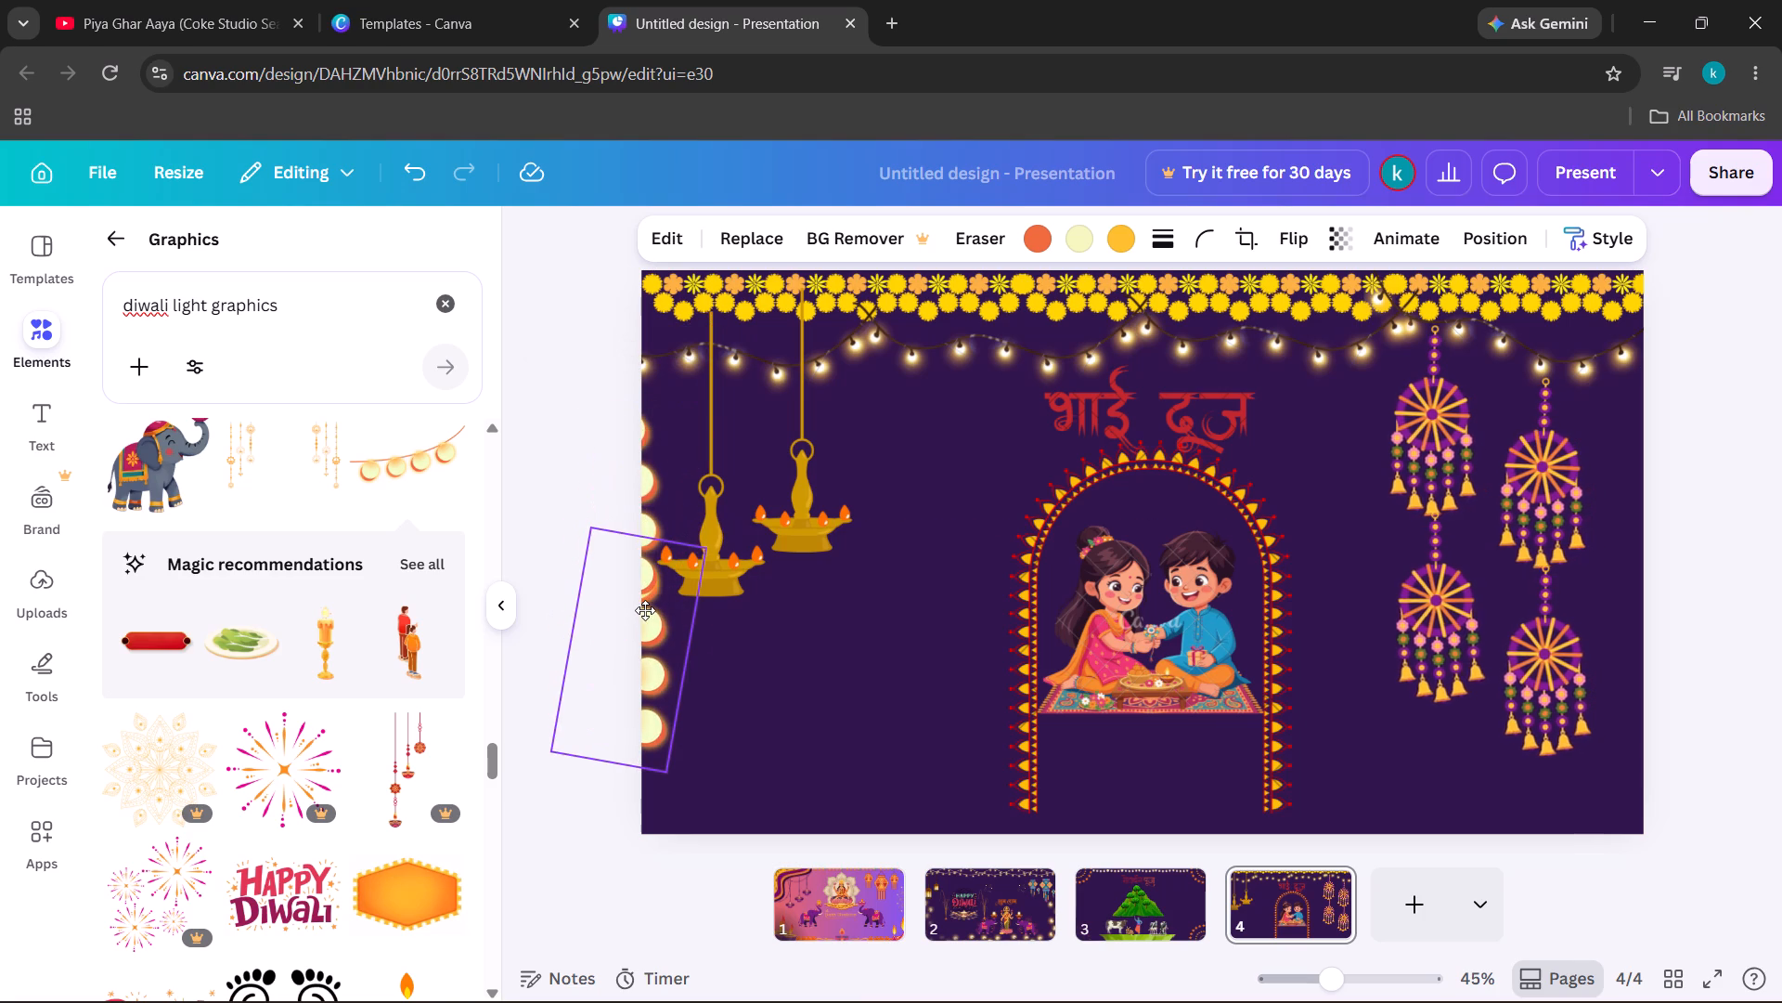
pyautogui.moveTo(645, 610); pyautogui.dragTo(649, 626)
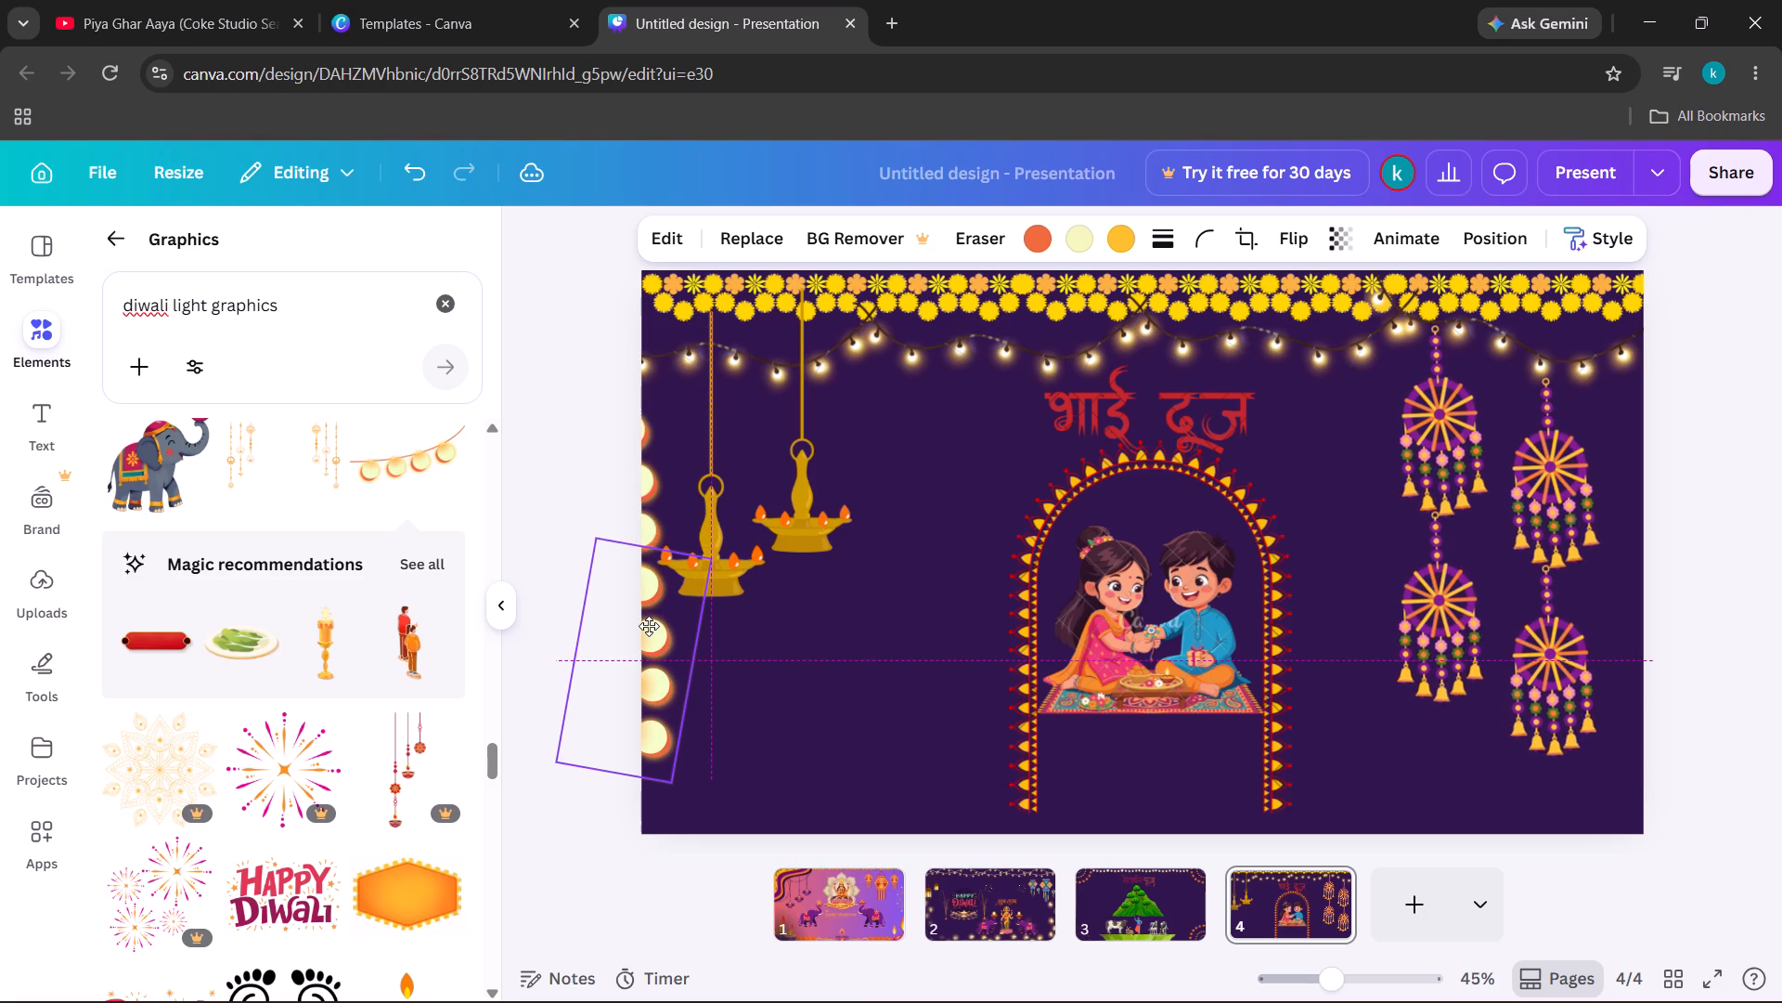
pyautogui.moveTo(649, 626); pyautogui.dragTo(652, 662)
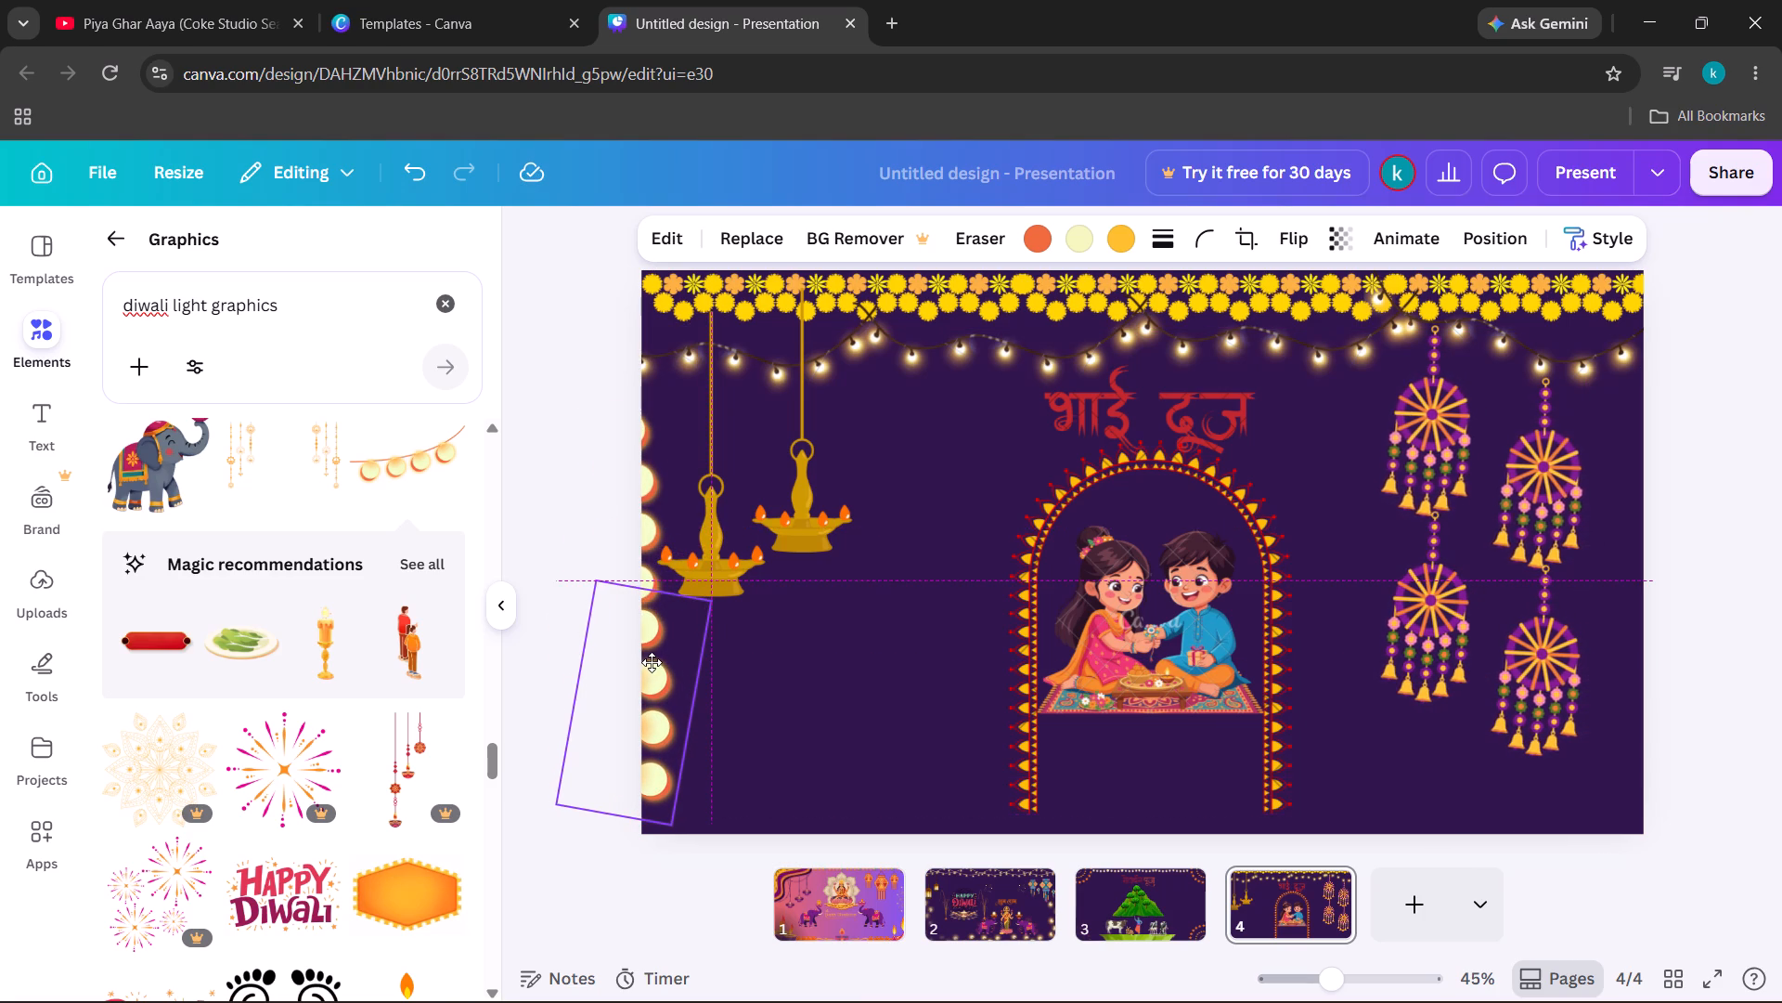
pyautogui.moveTo(652, 662); pyautogui.dragTo(647, 671)
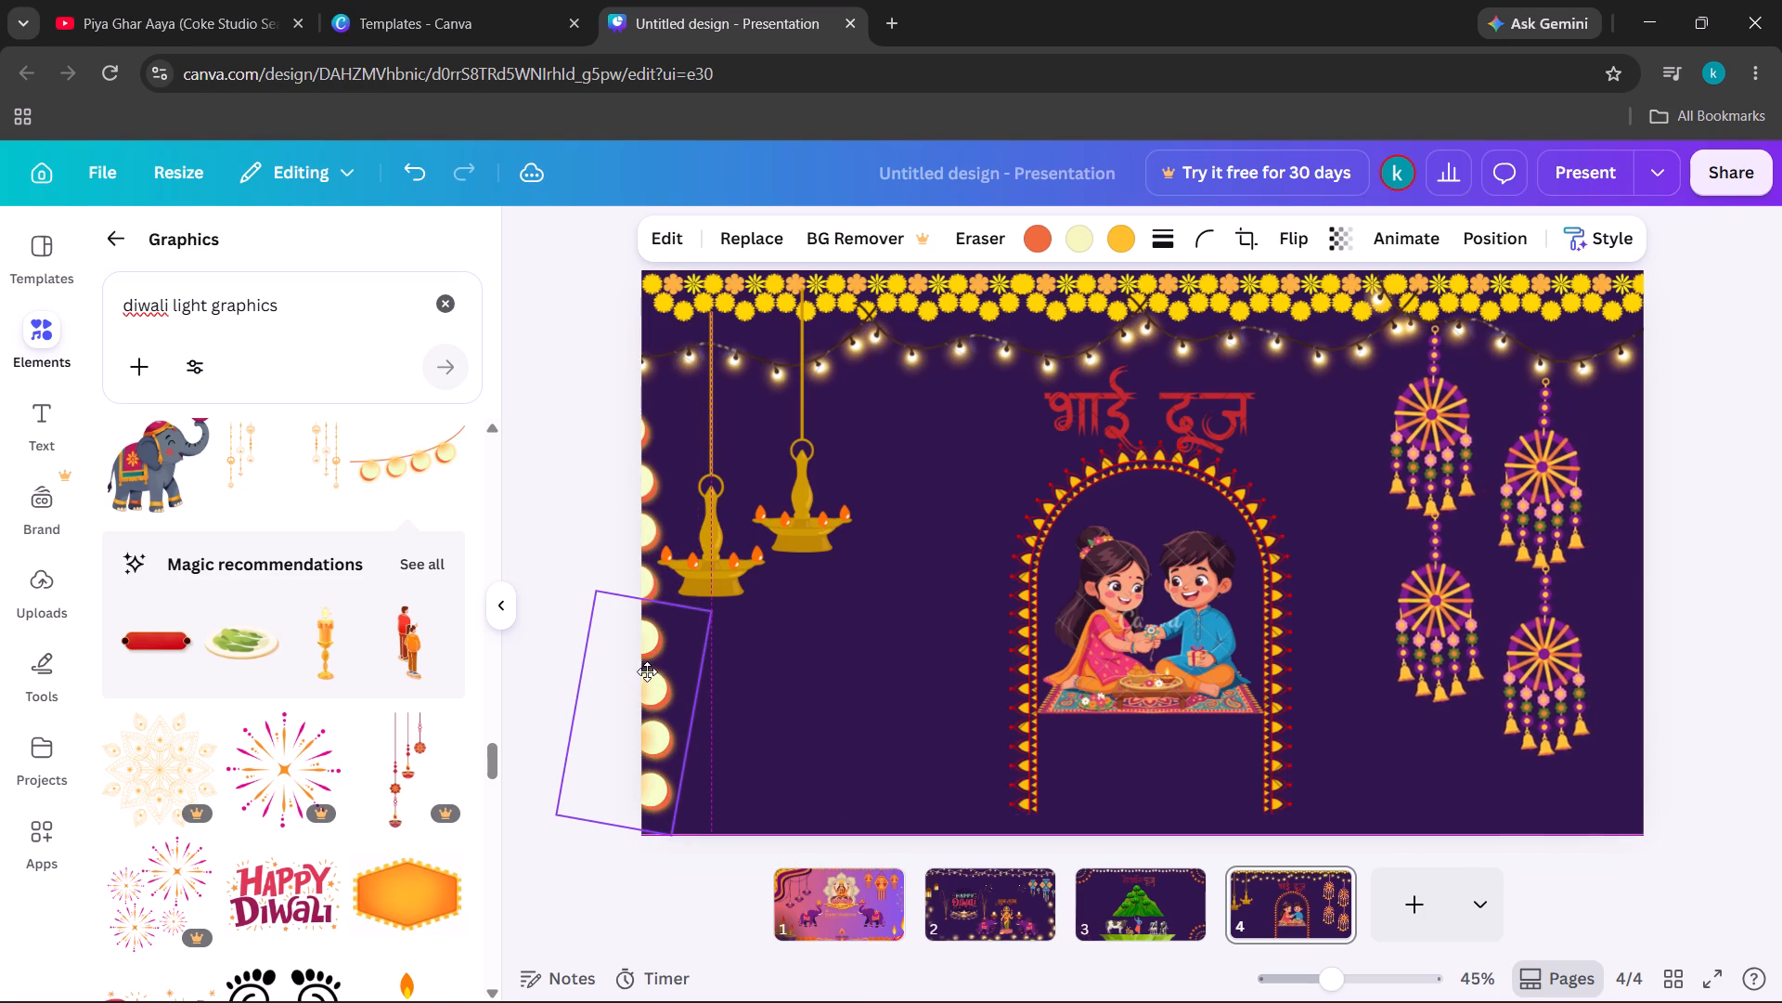
pyautogui.moveTo(647, 671); pyautogui.dragTo(640, 673)
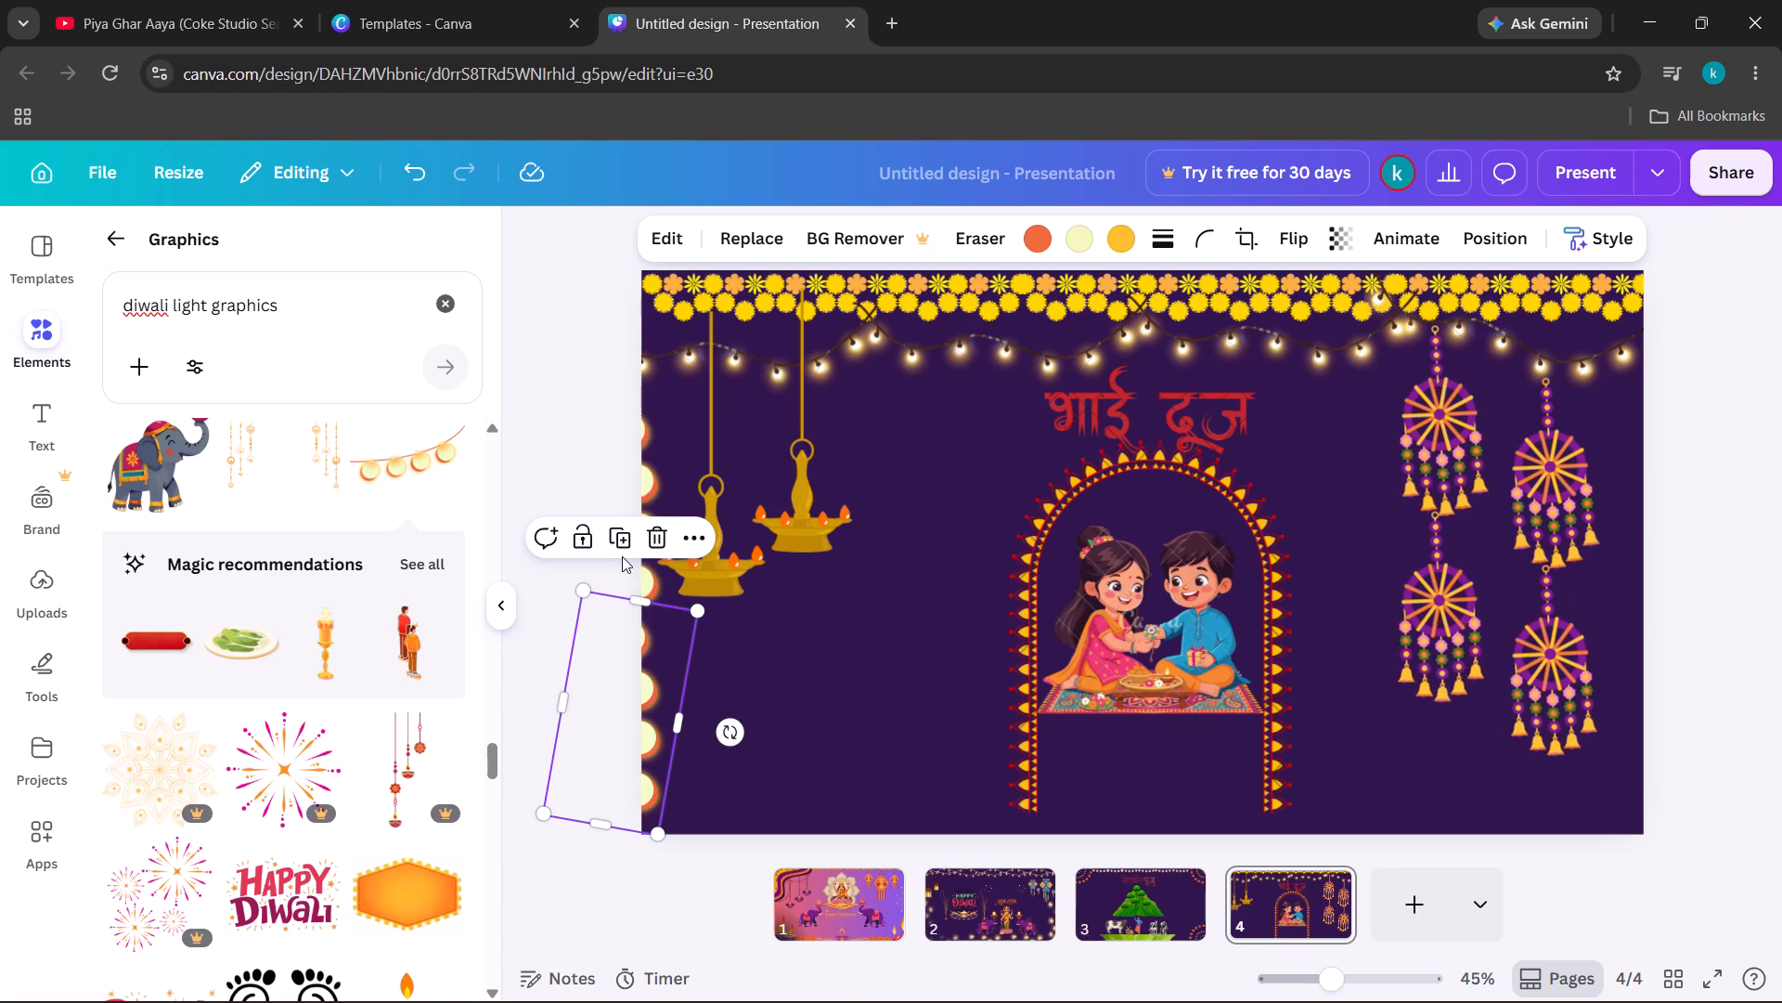
# Duplicate the lower bulb string, rotate the copy nearly horizontal with bulbs upward, and place it in the slide's bottom-left corner.
pyautogui.click(611, 527)
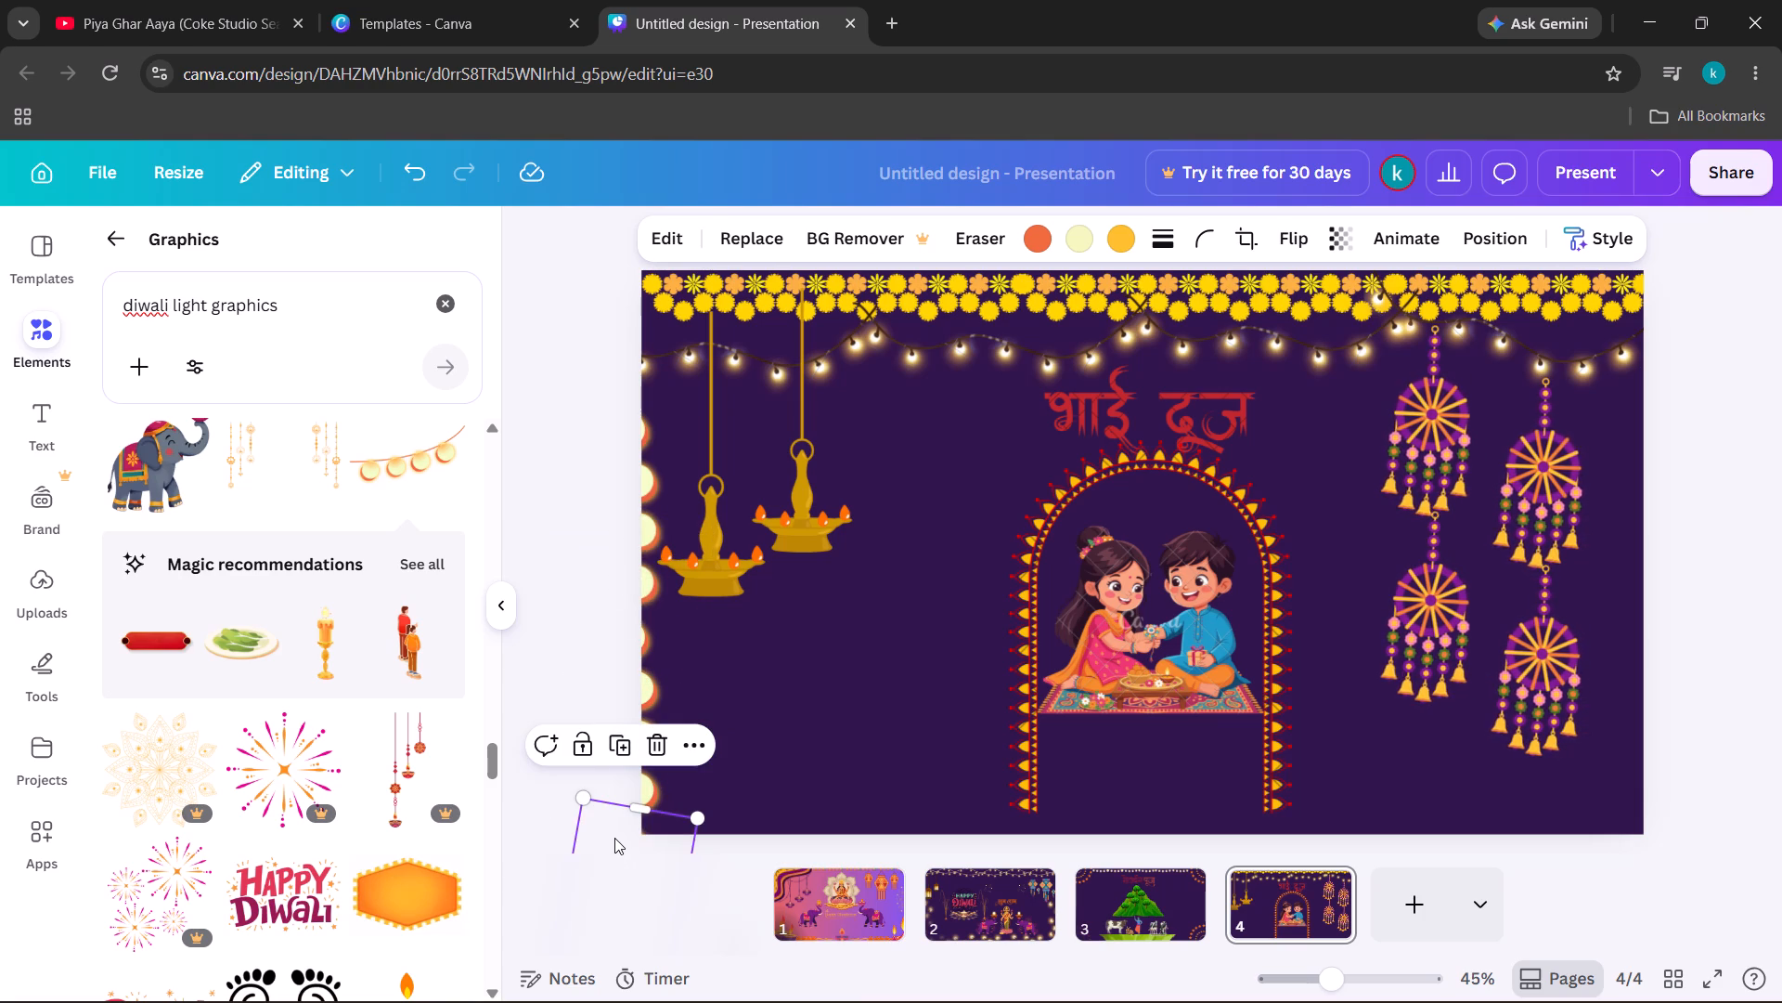
pyautogui.moveTo(614, 838); pyautogui.dragTo(829, 593)
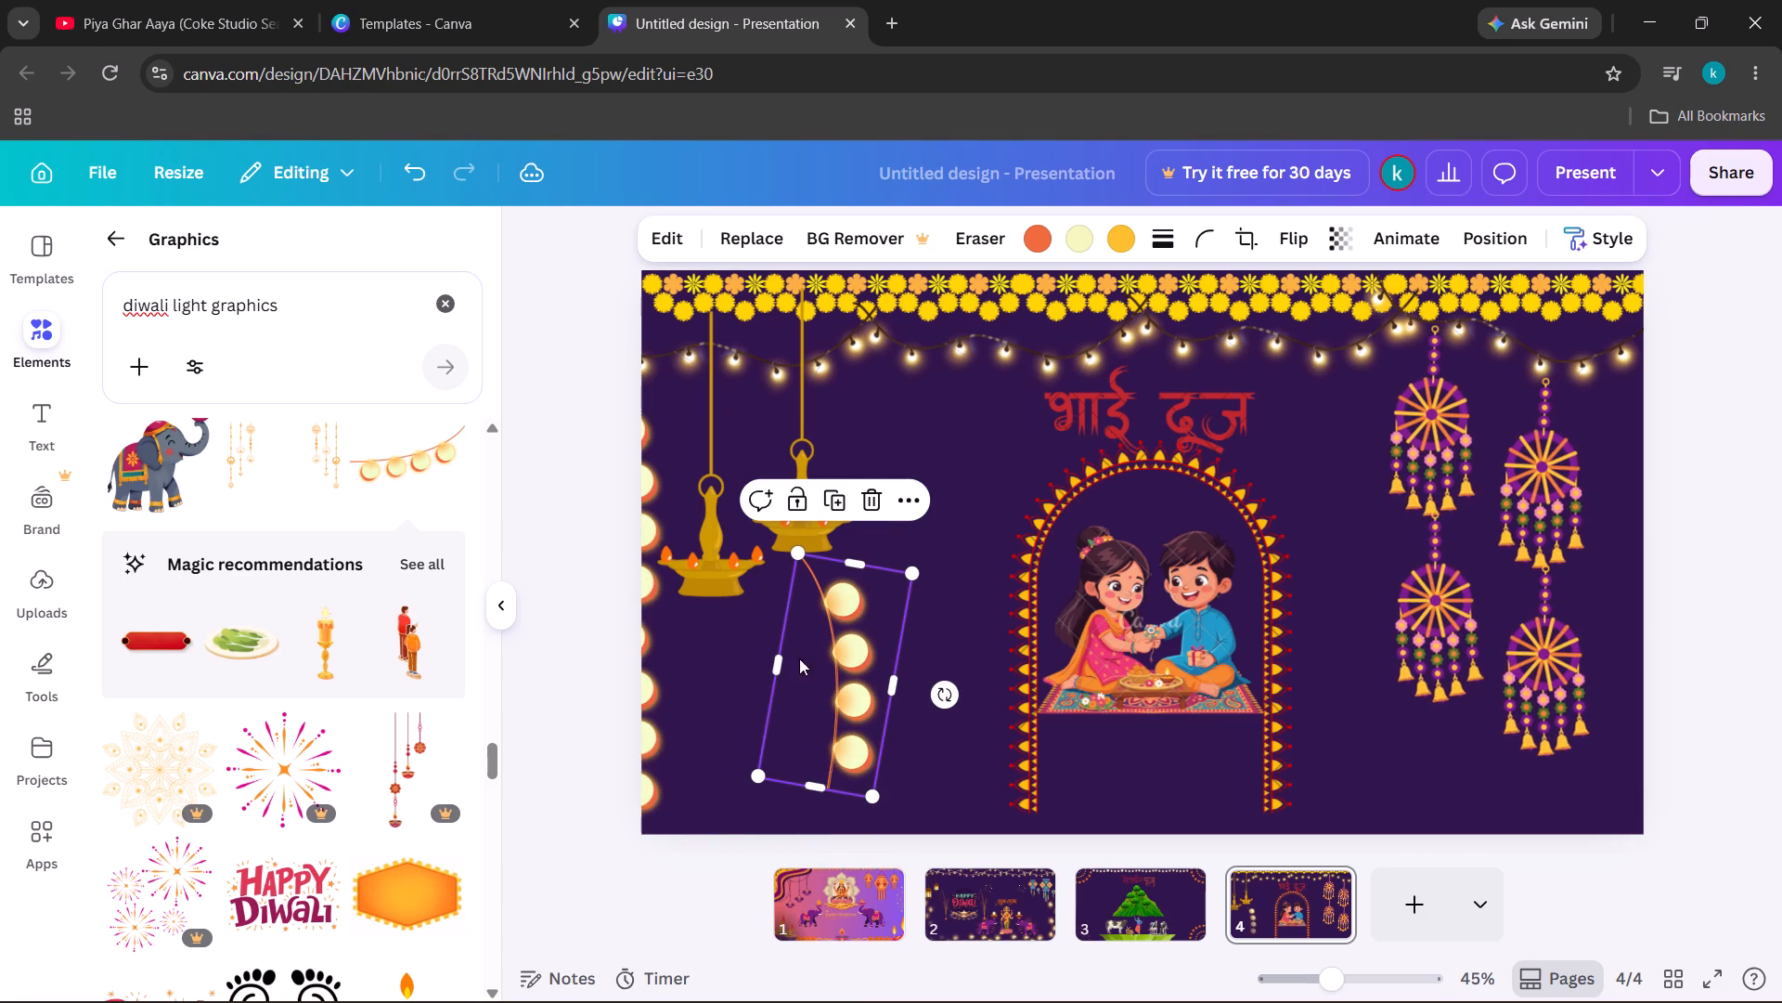
pyautogui.moveTo(941, 684); pyautogui.dragTo(862, 567)
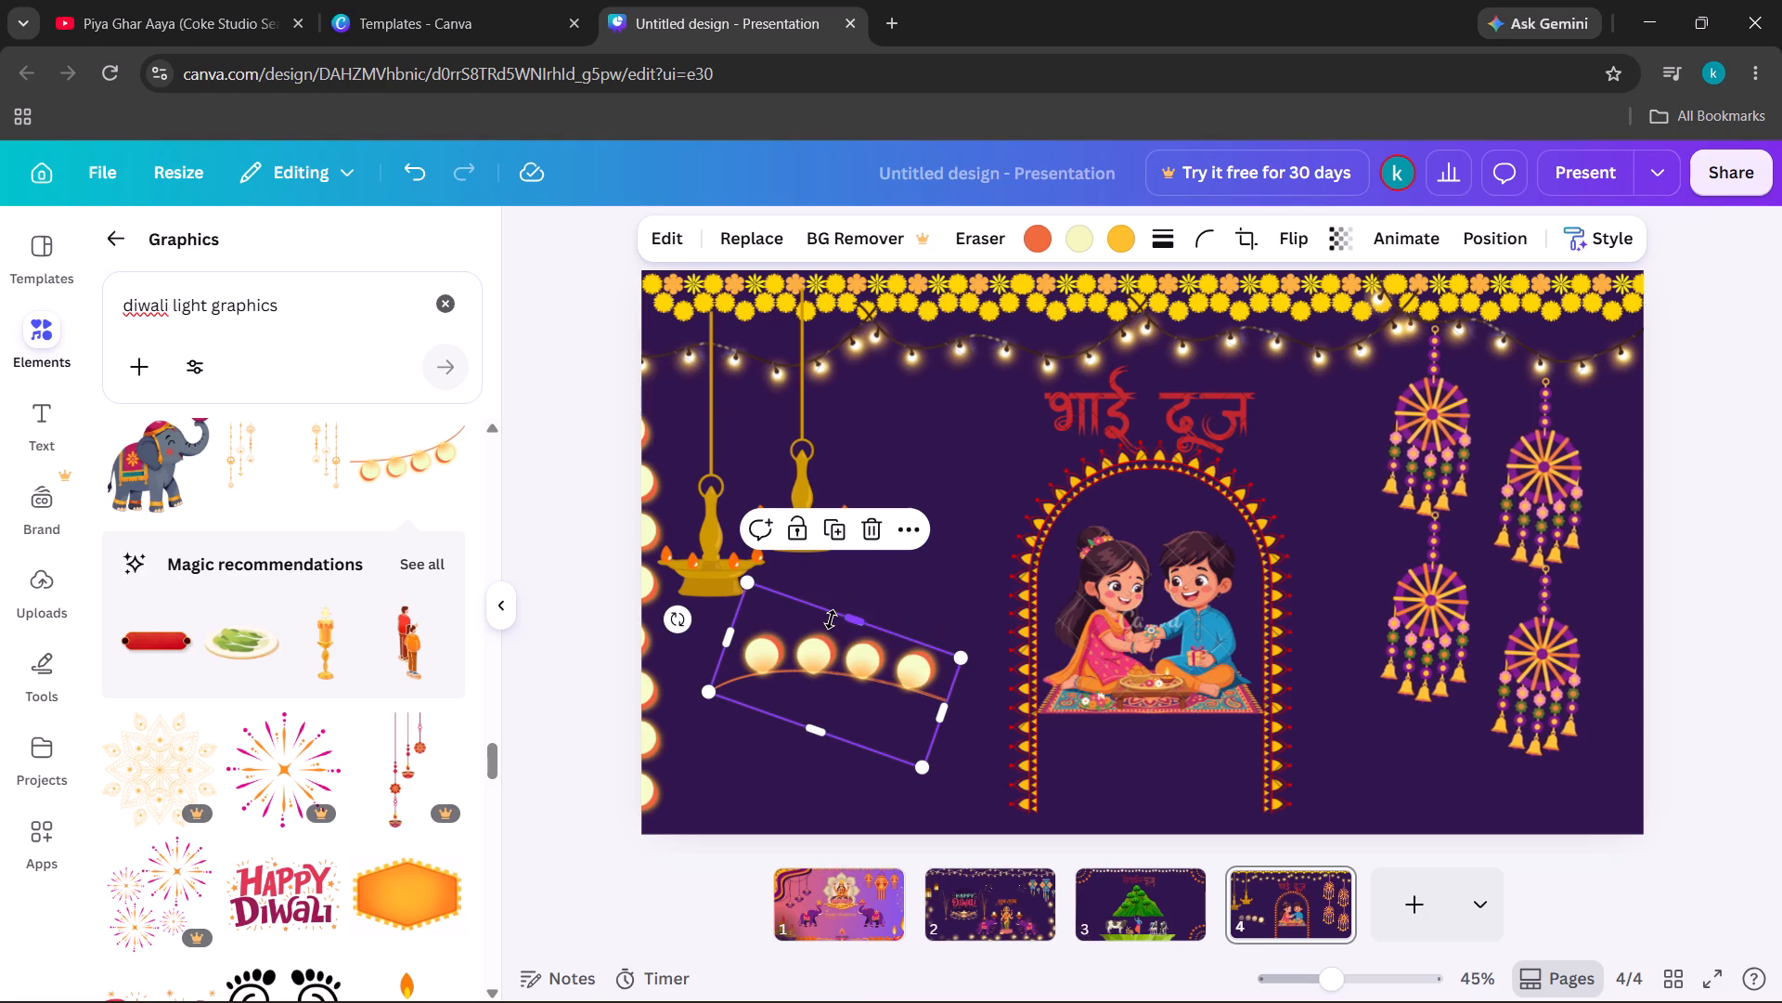
pyautogui.moveTo(831, 619); pyautogui.dragTo(892, 606)
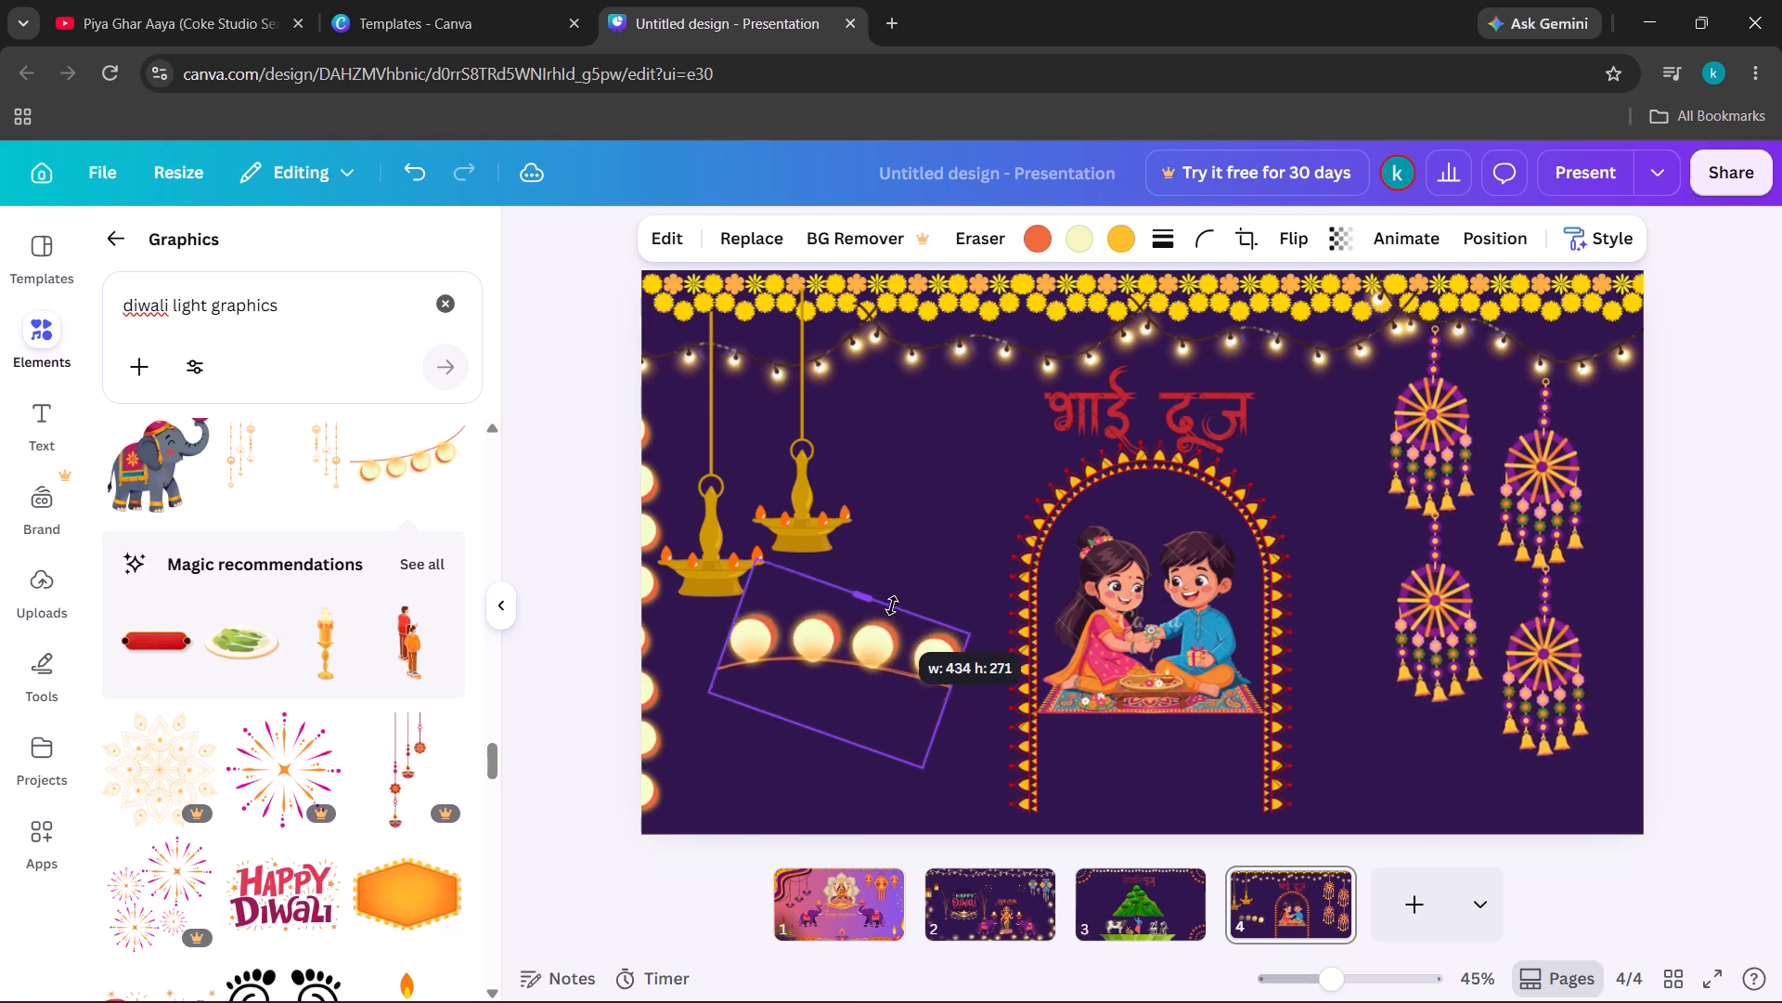
pyautogui.moveTo(892, 606); pyautogui.dragTo(857, 623)
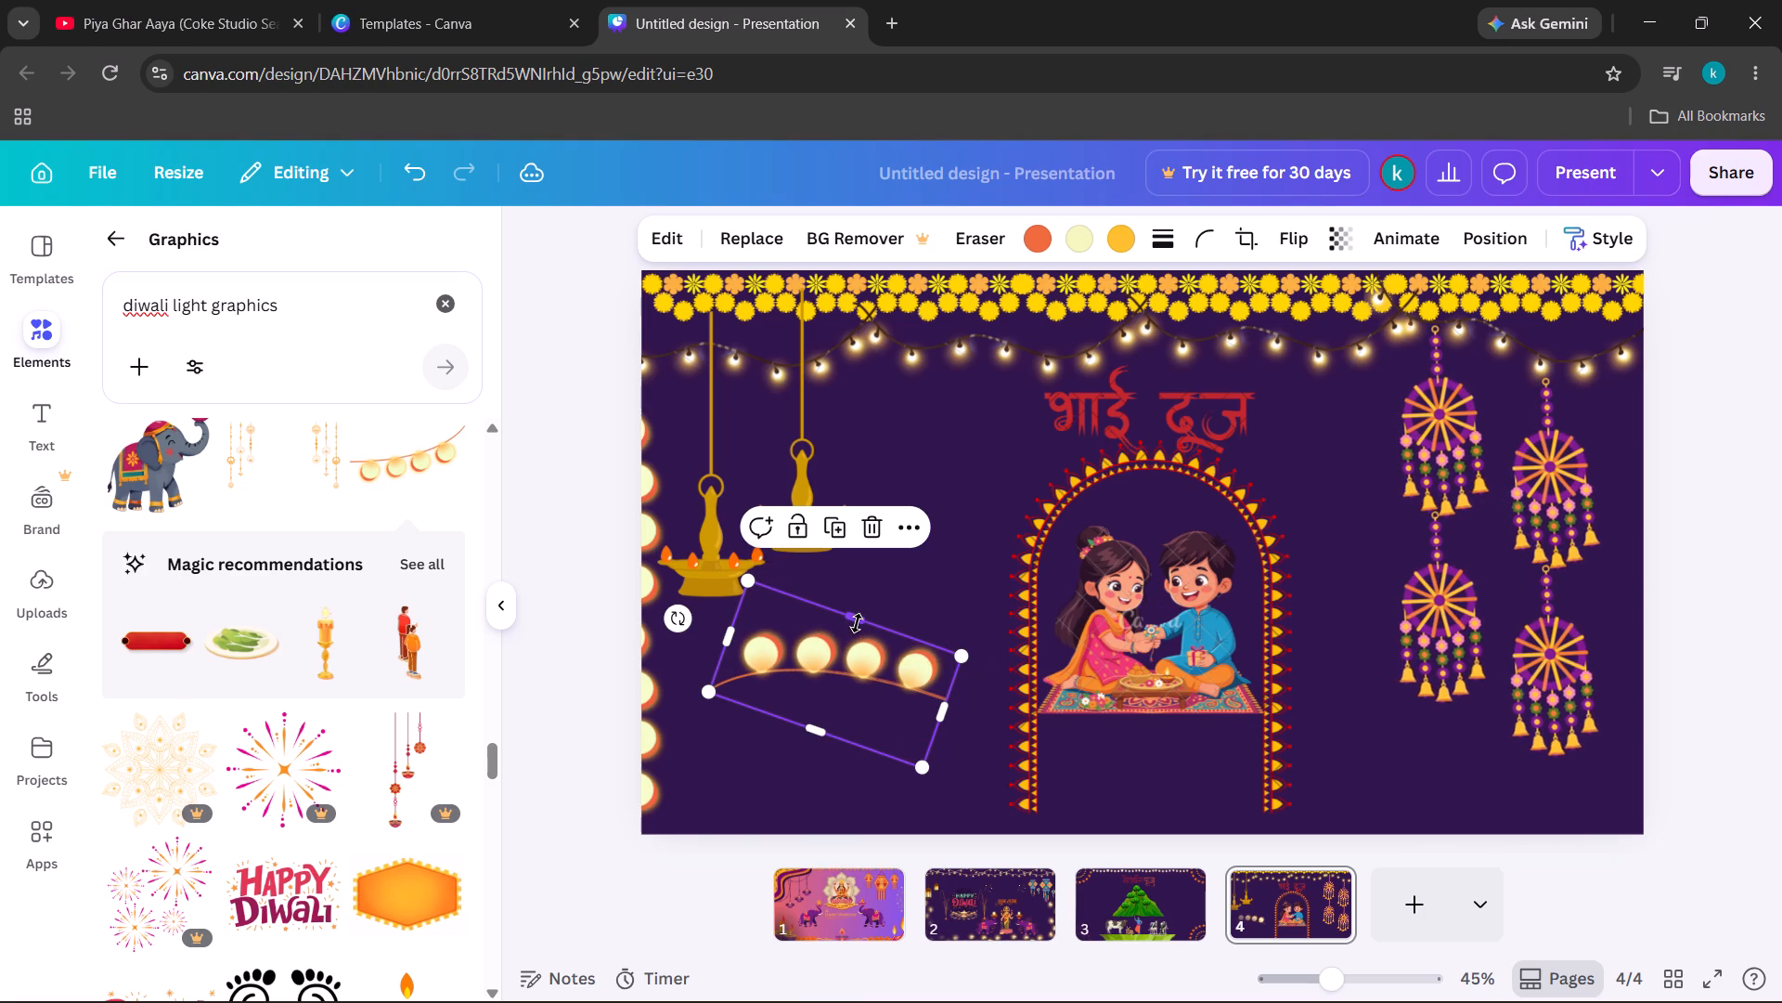
pyautogui.moveTo(850, 652); pyautogui.dragTo(755, 822)
# Duplicate the bottom bulb string four times, laying the copies end to end along the slide's bottom edge to the right corner.
pyautogui.click(742, 716)
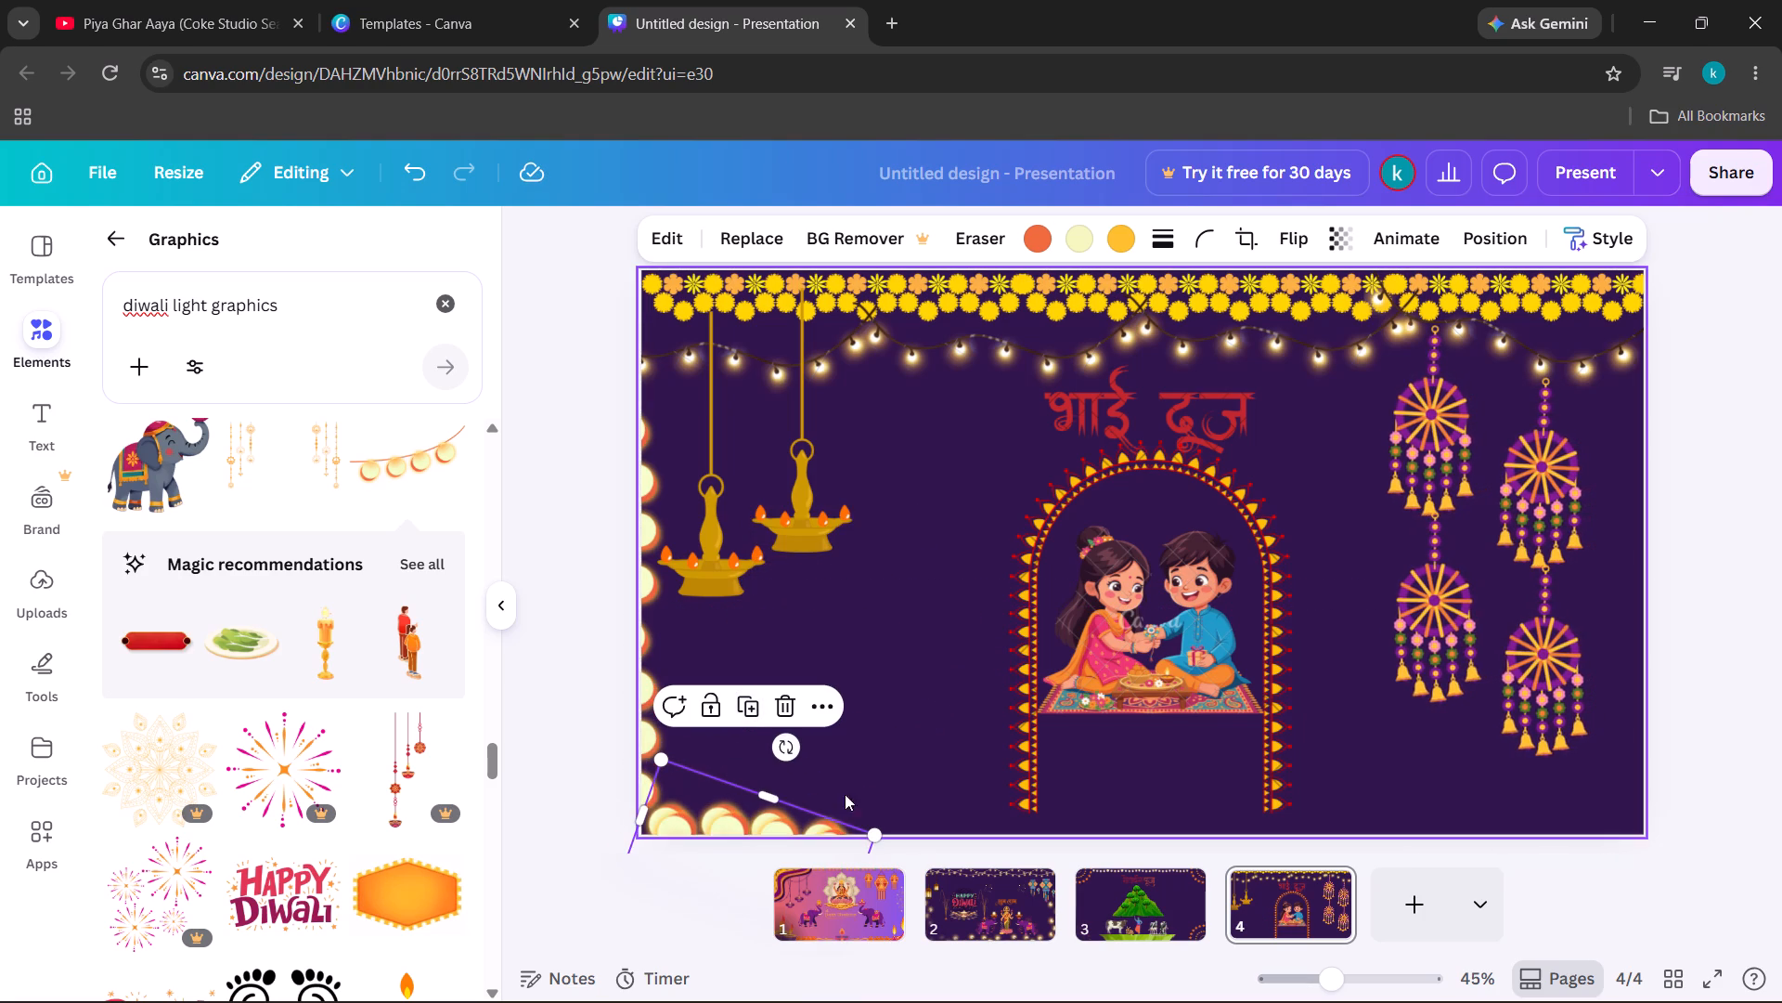
pyautogui.moveTo(758, 811); pyautogui.dragTo(936, 810)
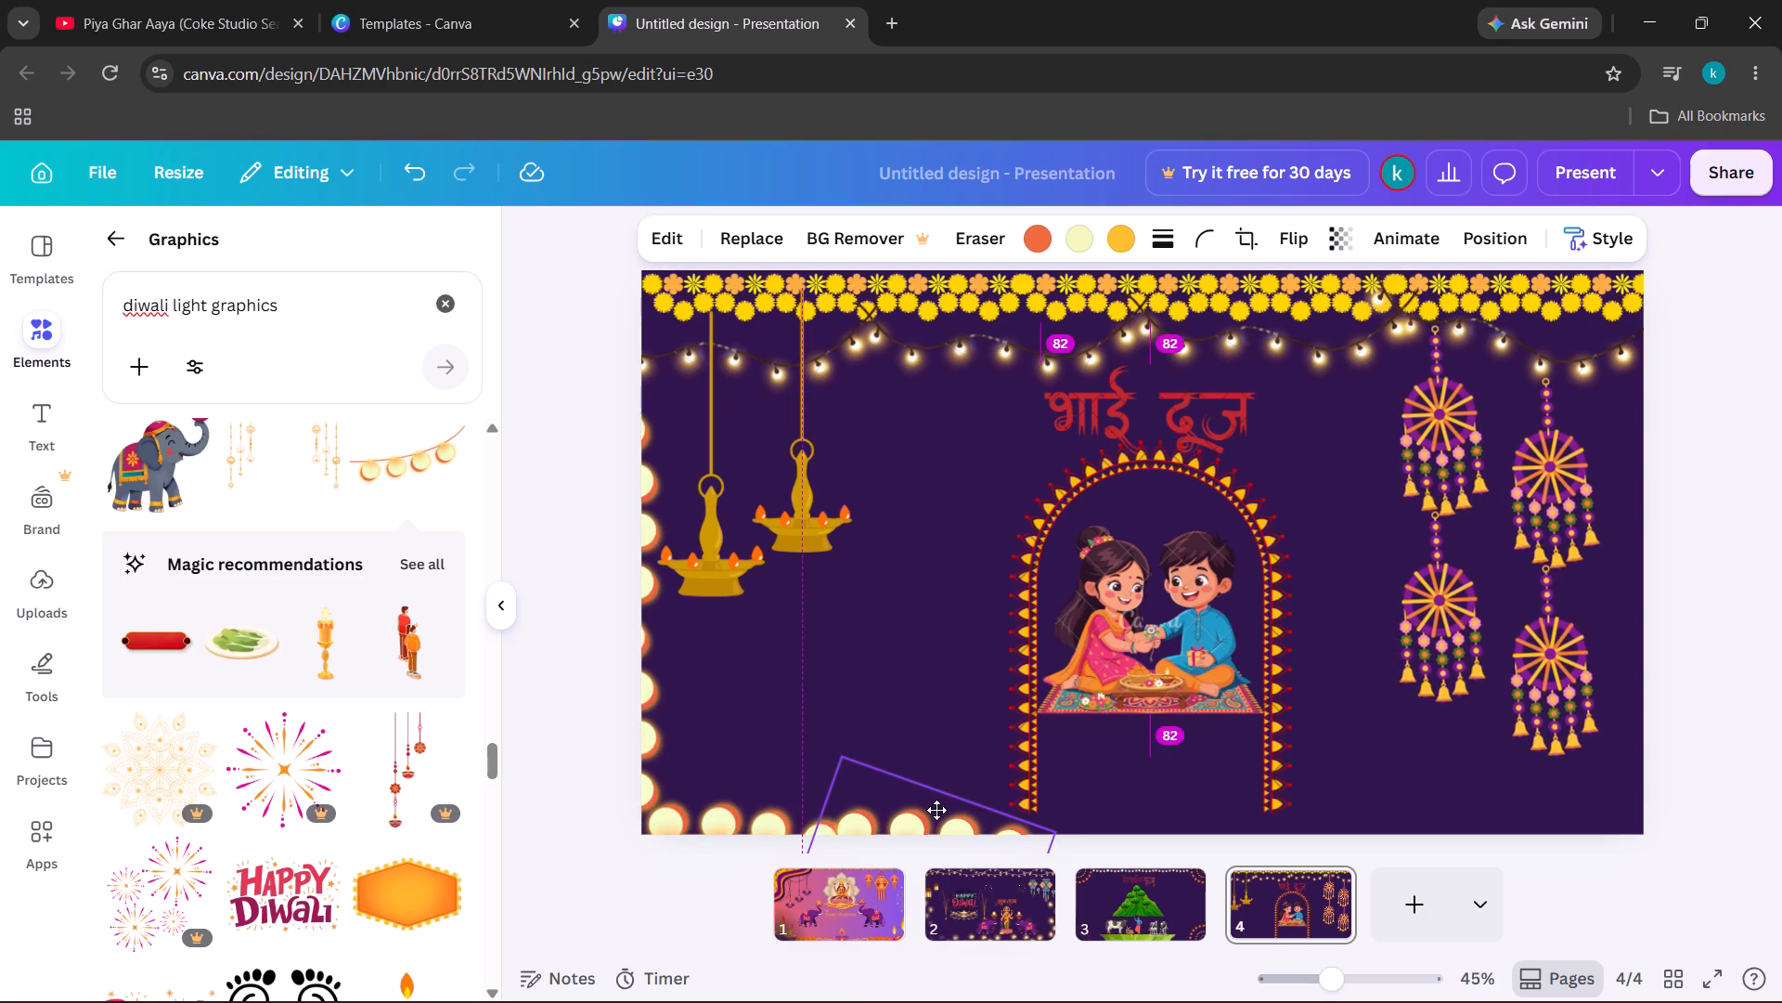
pyautogui.moveTo(936, 810); pyautogui.dragTo(951, 814)
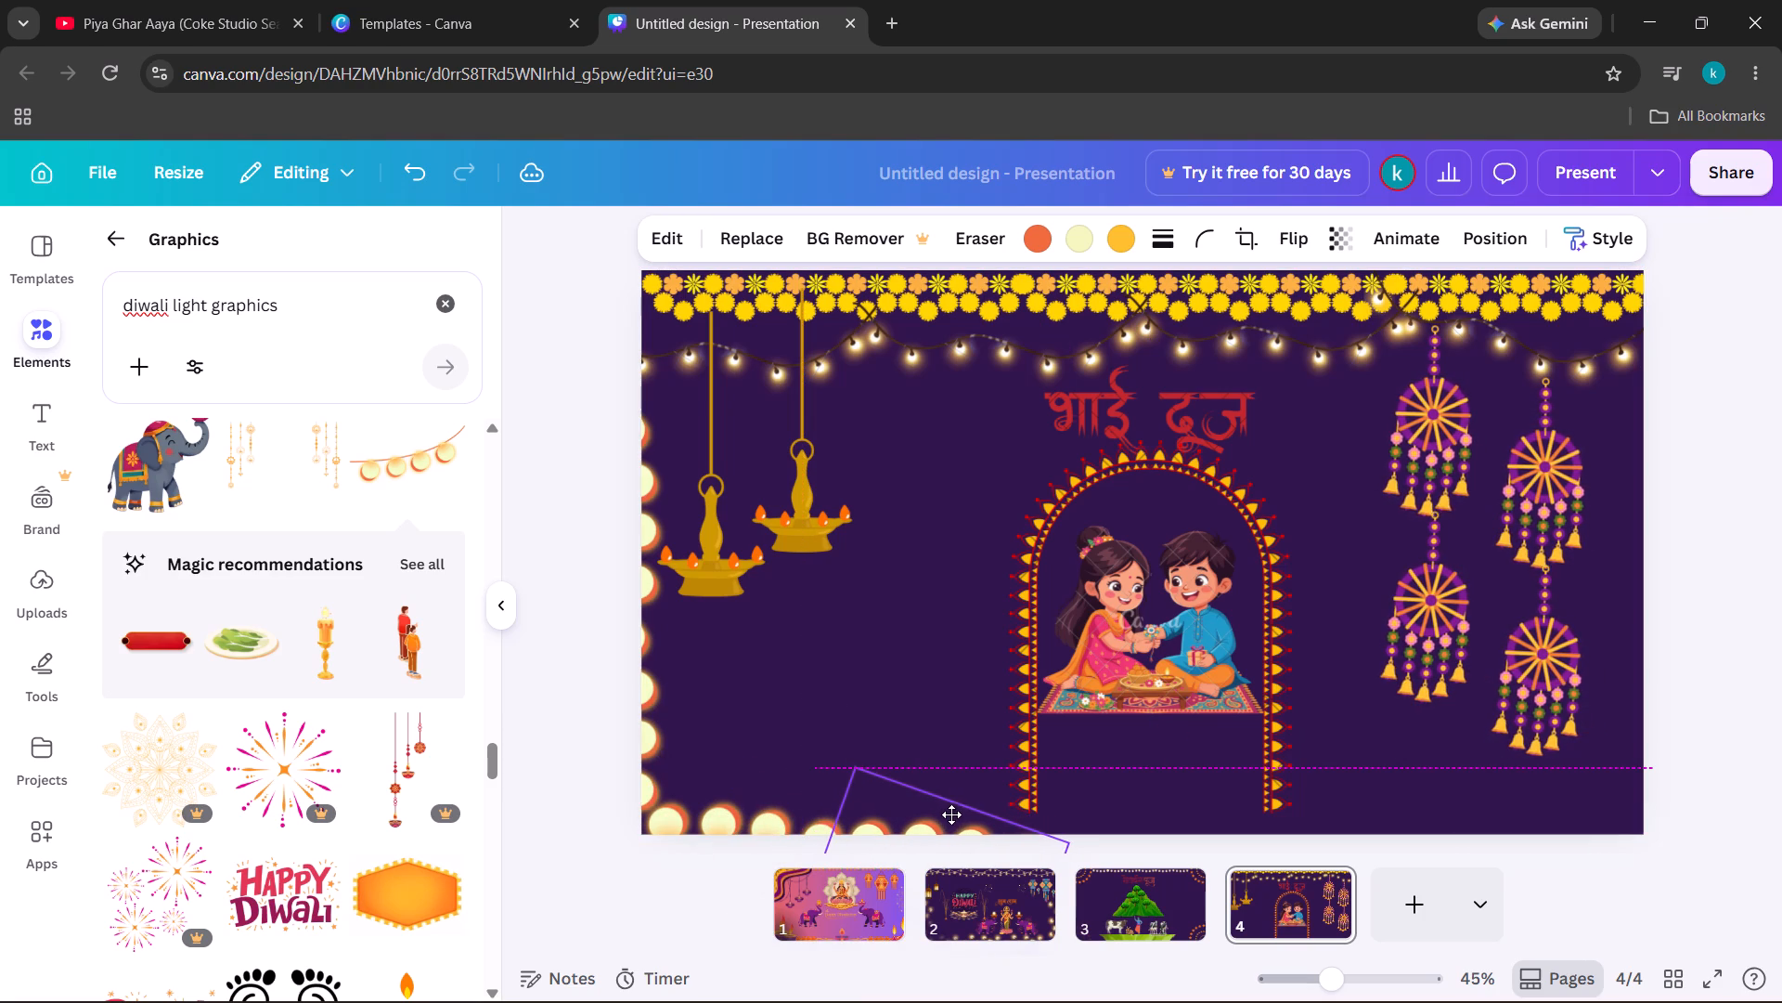
pyautogui.moveTo(951, 814); pyautogui.dragTo(955, 811)
pyautogui.click(955, 715)
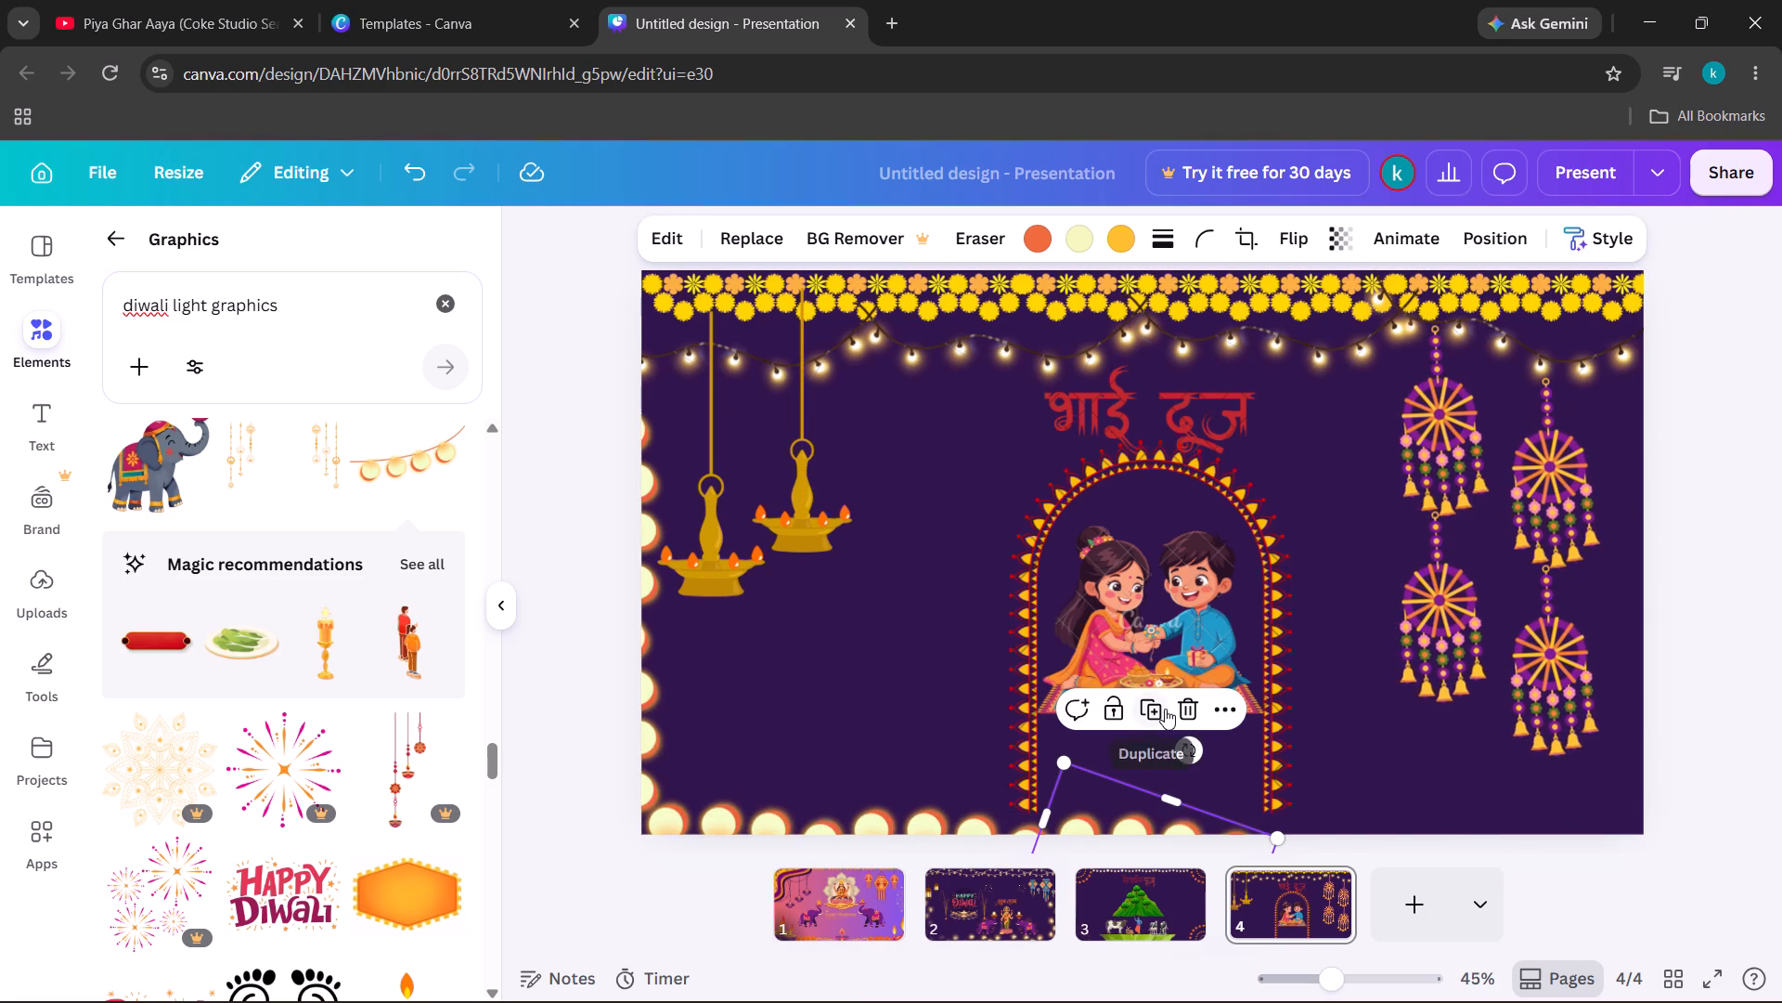
pyautogui.click(1165, 709)
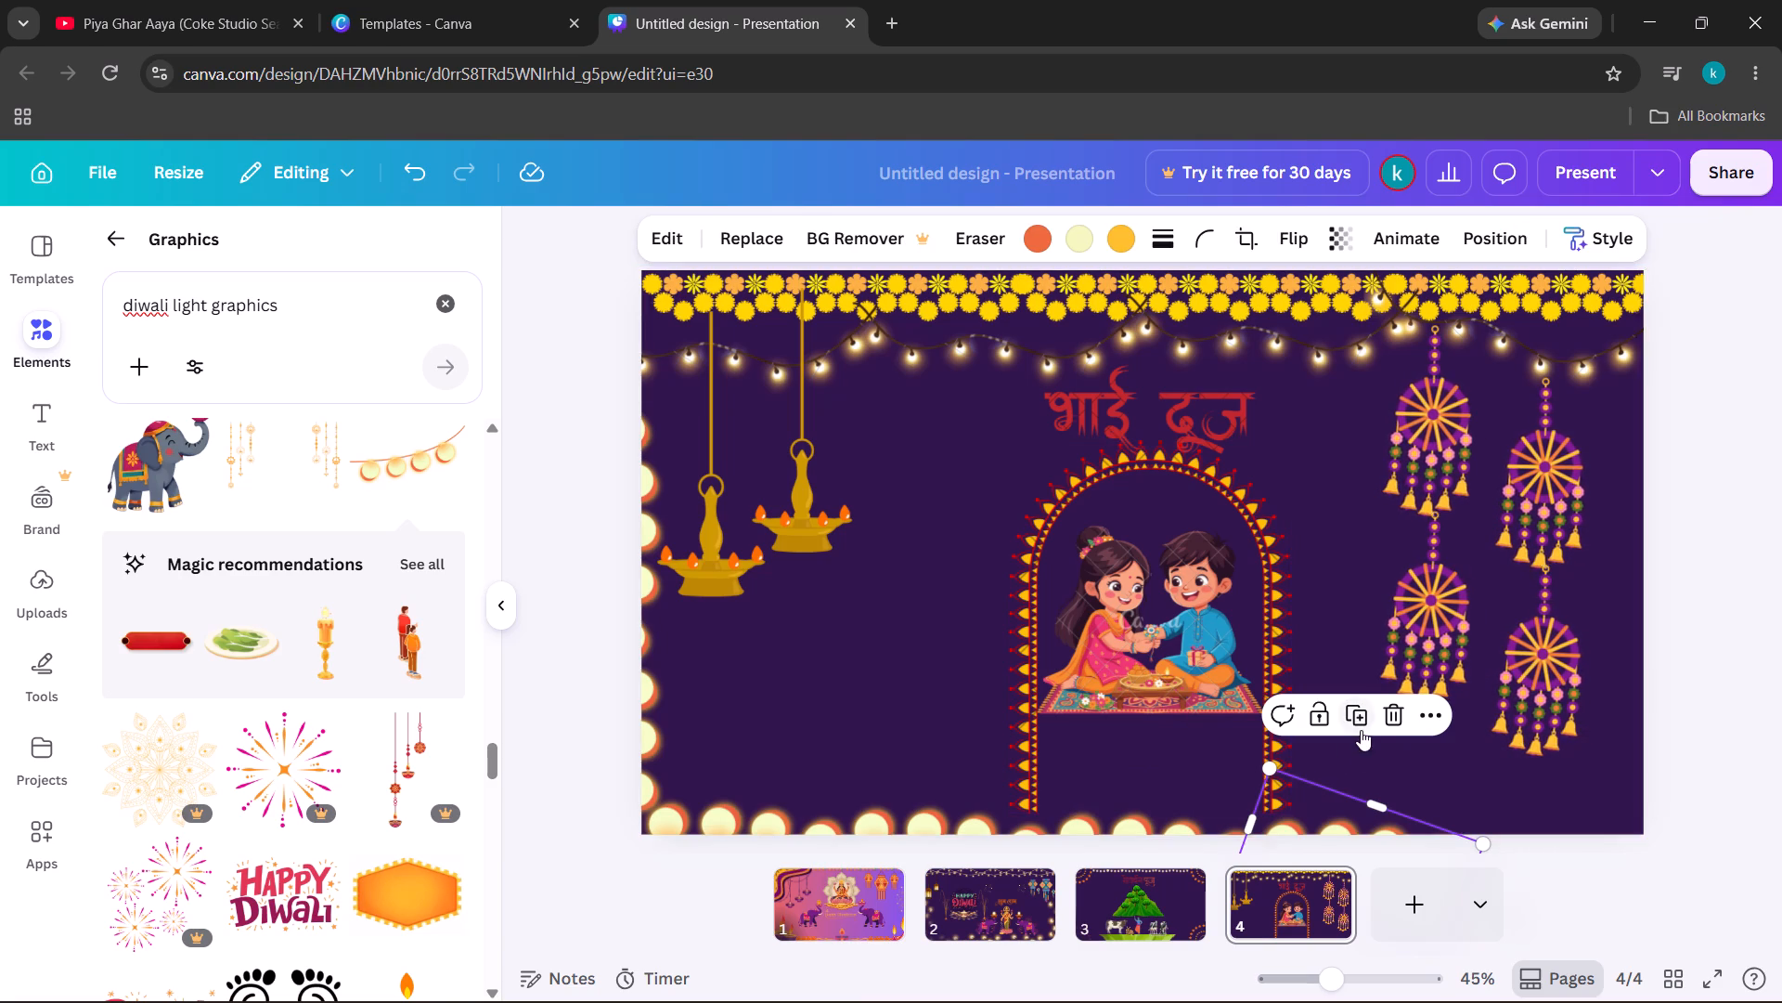
pyautogui.click(1351, 723)
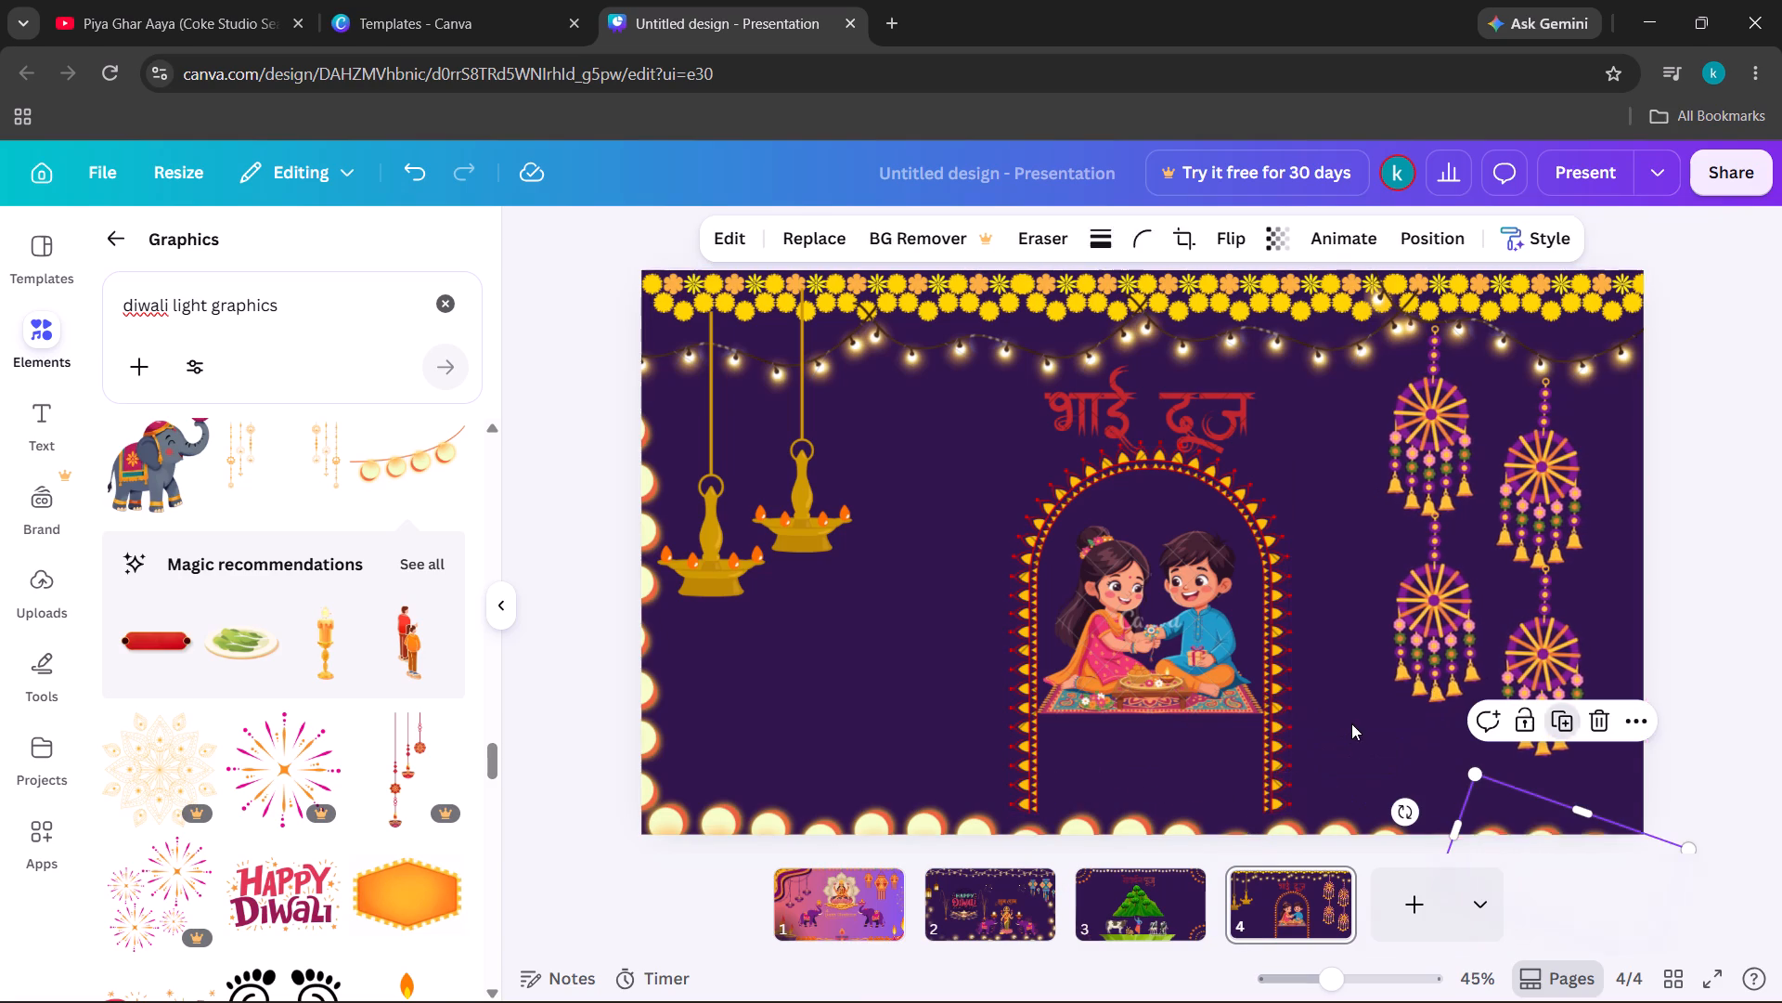
pyautogui.click(1381, 741)
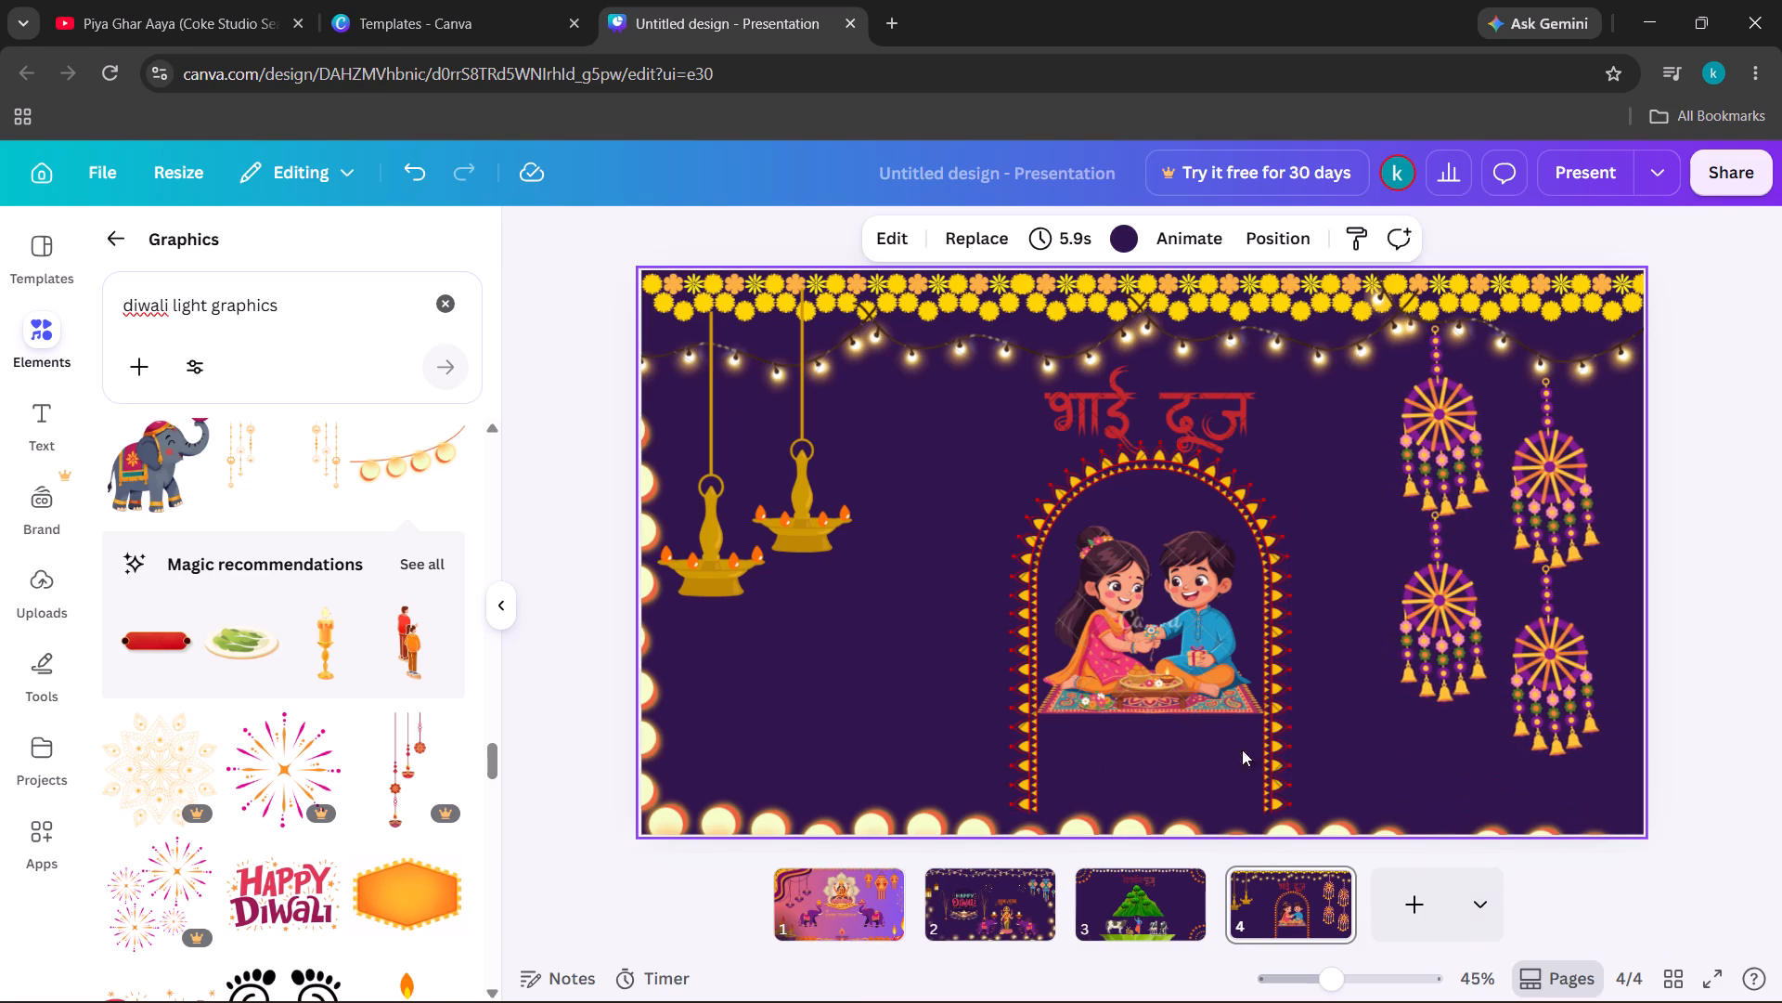
# Nudge the last three bulb string copies upward so they line up with the rest of the bottom row.
pyautogui.click(1087, 814)
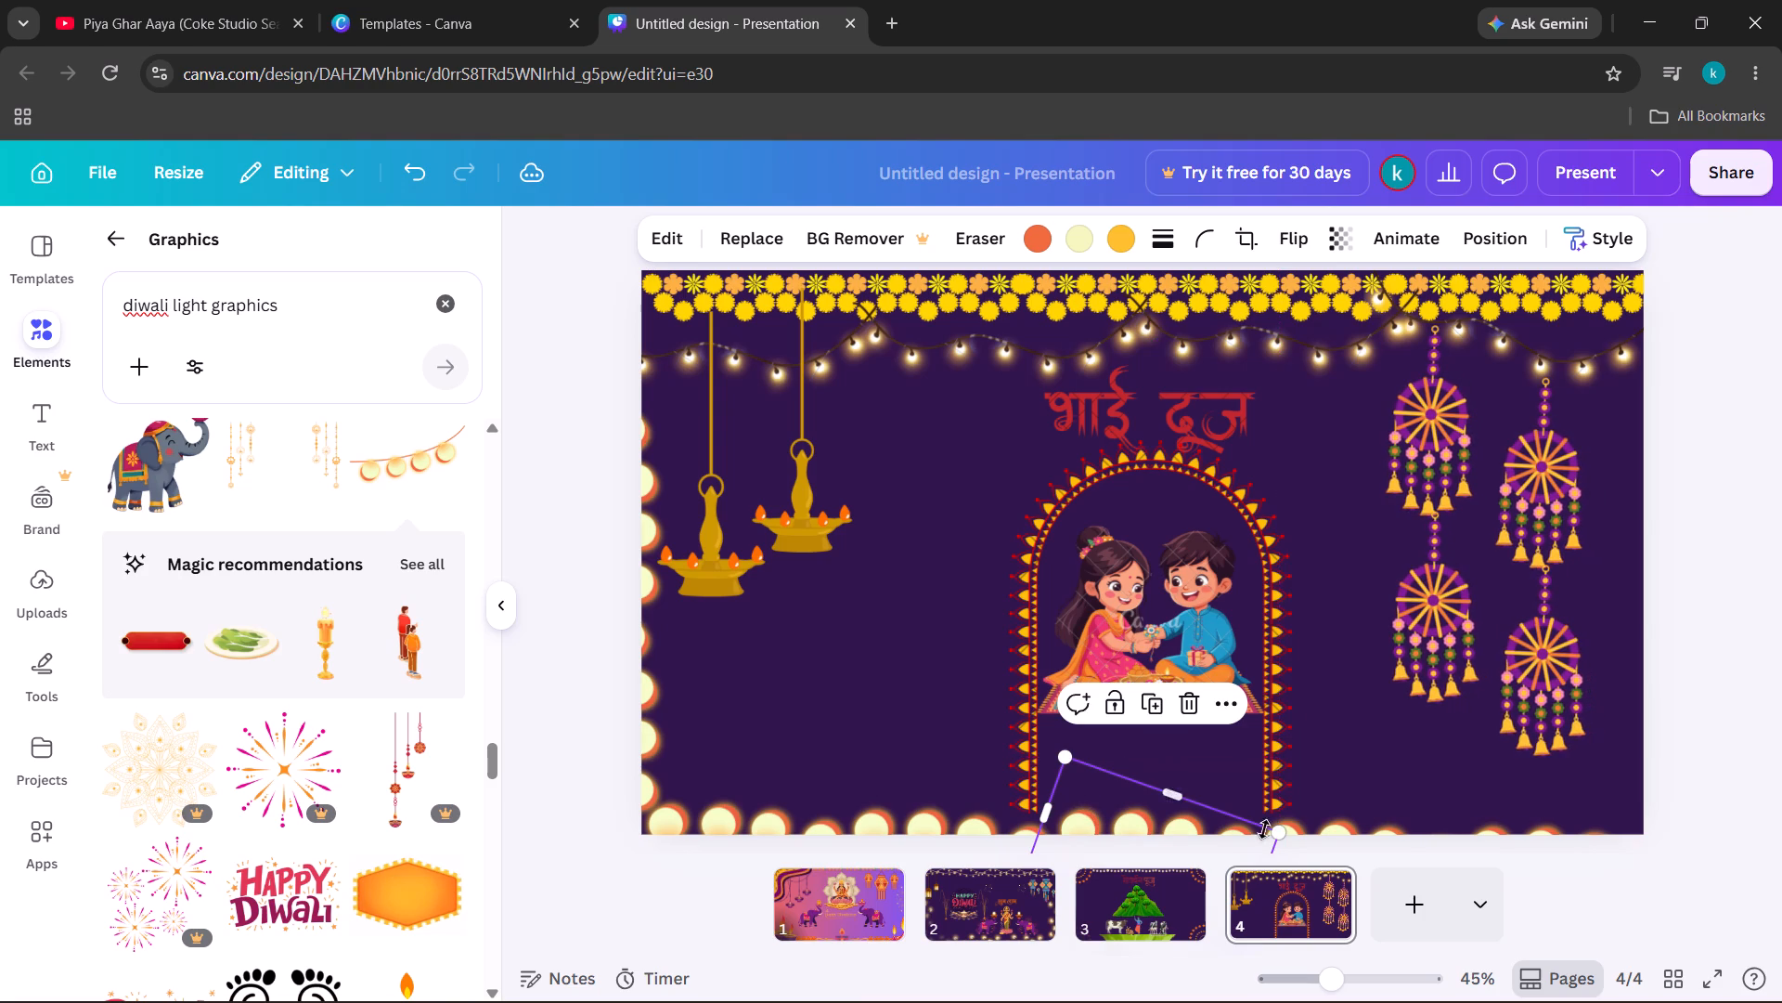
pyautogui.moveTo(1316, 819); pyautogui.dragTo(1315, 816)
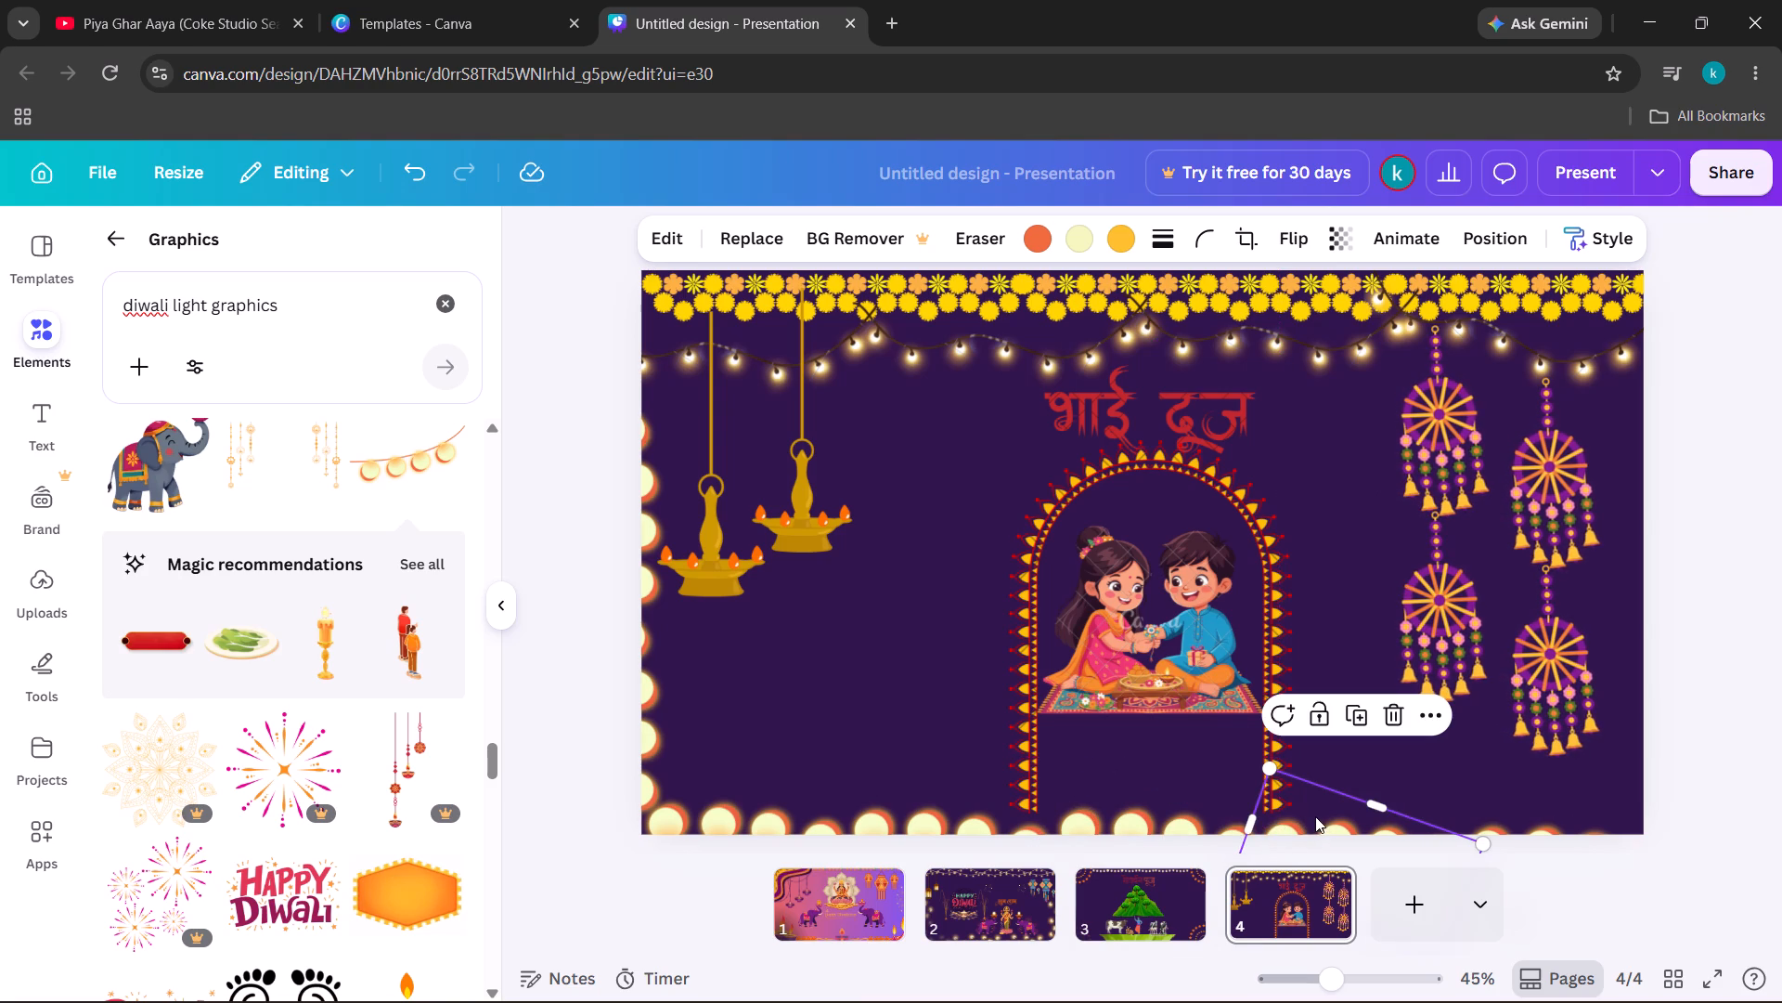
pyautogui.moveTo(1315, 816); pyautogui.dragTo(1315, 810)
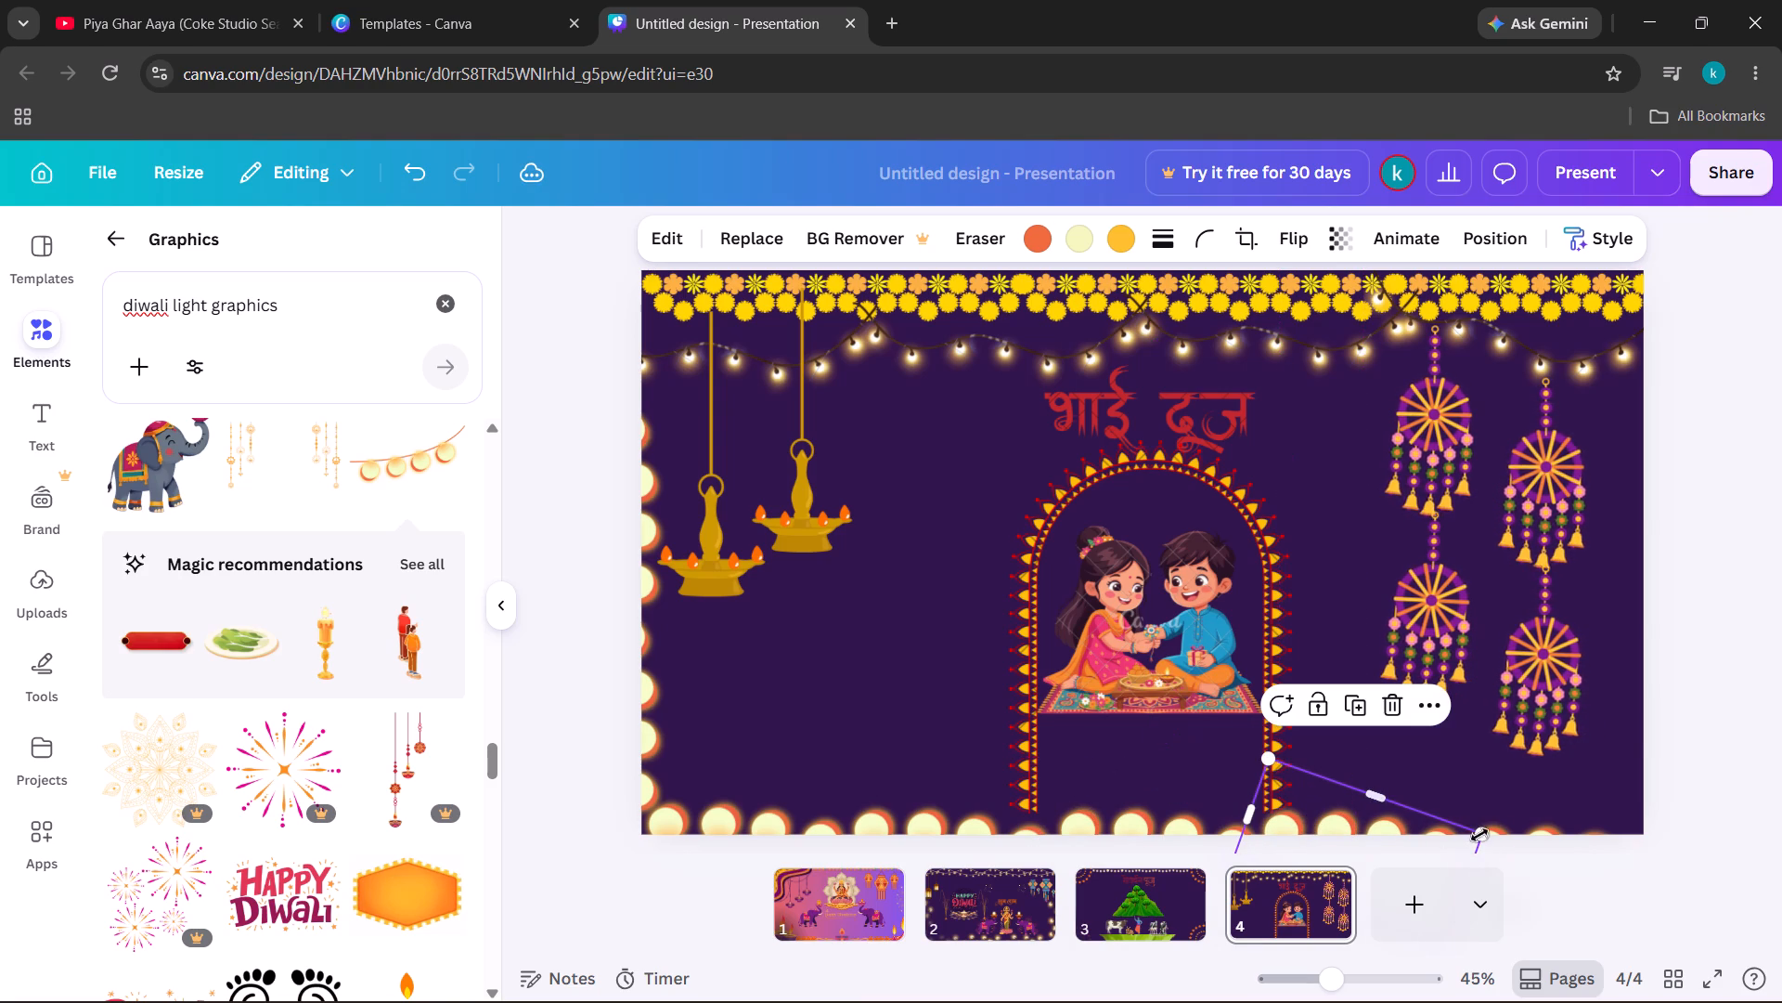
pyautogui.click(1517, 820)
pyautogui.moveTo(1517, 820); pyautogui.dragTo(1517, 810)
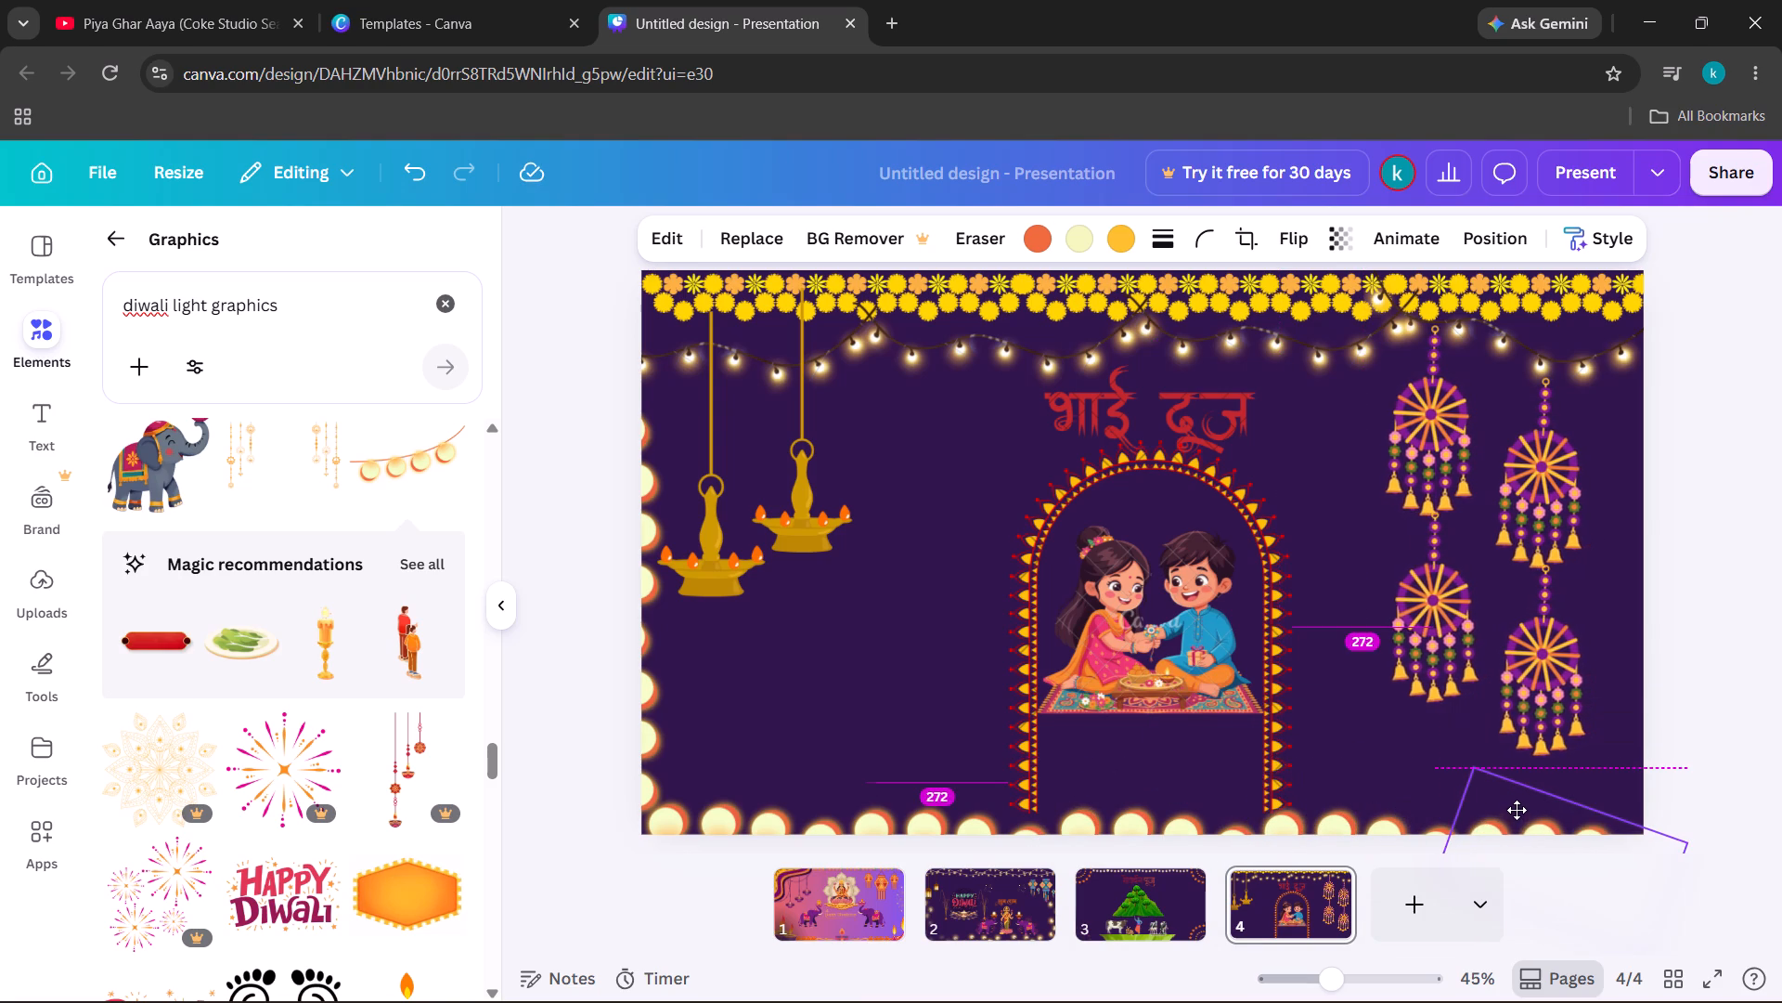
pyautogui.moveTo(1517, 810); pyautogui.dragTo(1517, 808)
pyautogui.click(1693, 790)
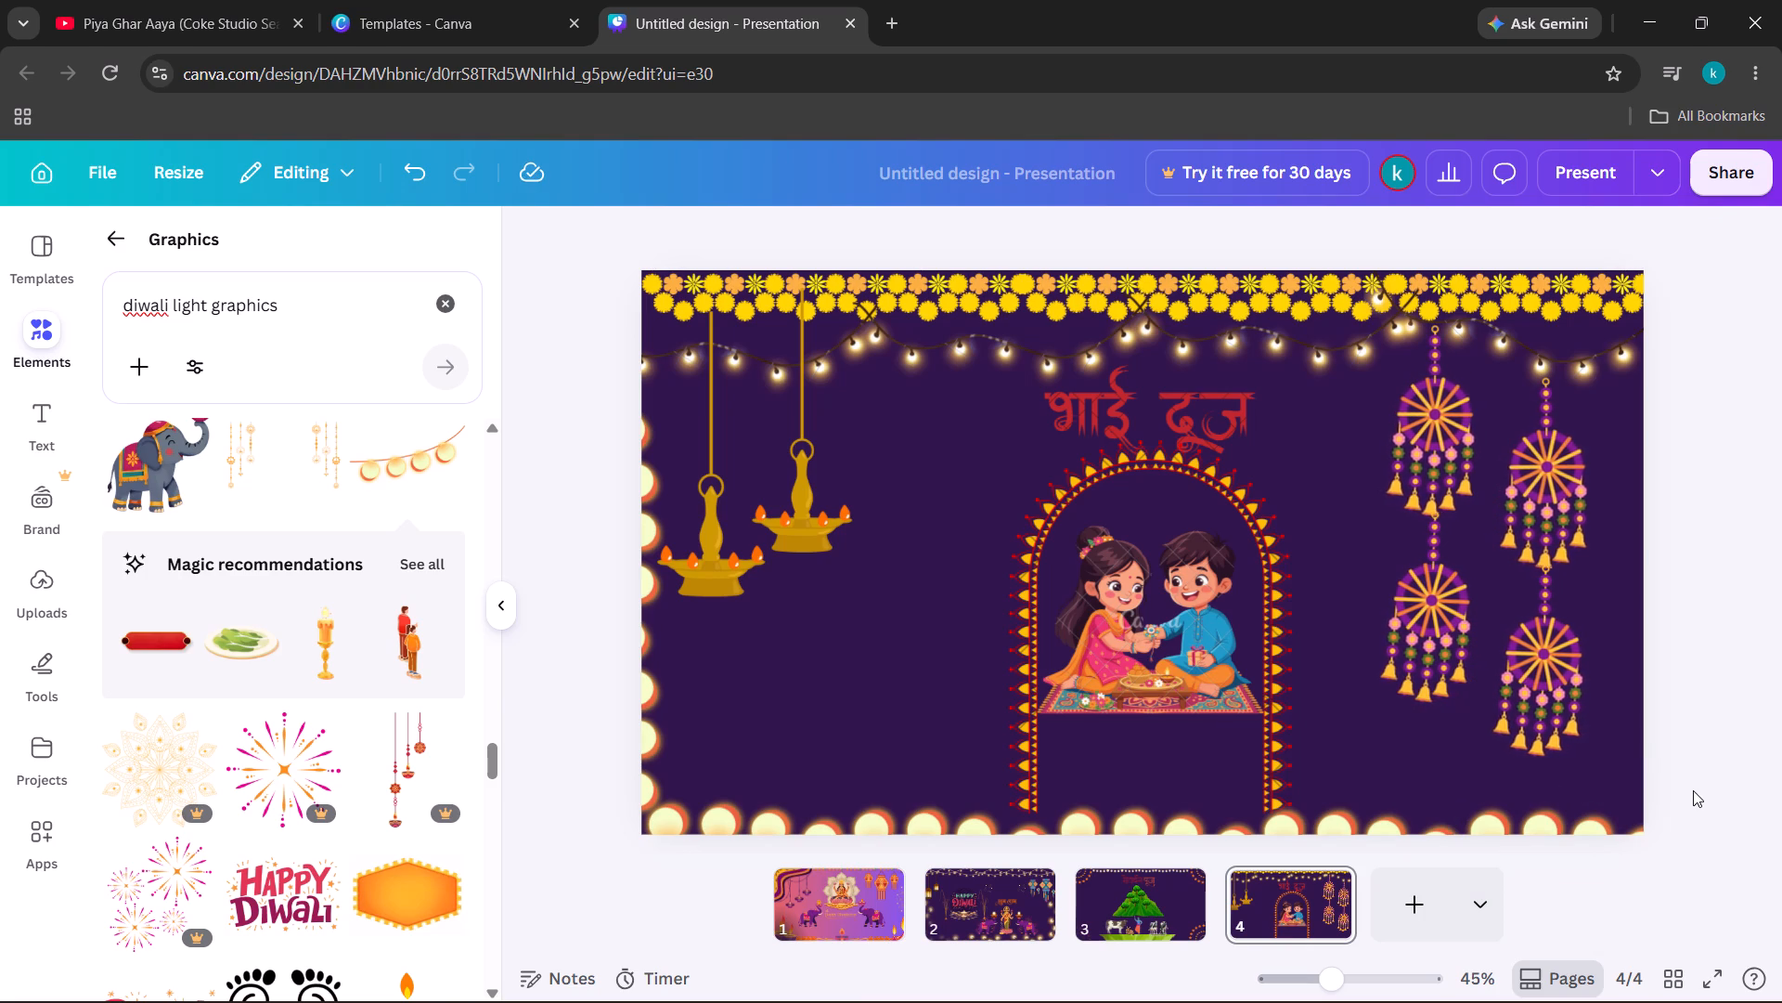
# Duplicate the bulb string in the slide's bottom-right corner, rotate the copy upright with bulbs facing inward, and place it low on the right edge.
pyautogui.click(1553, 812)
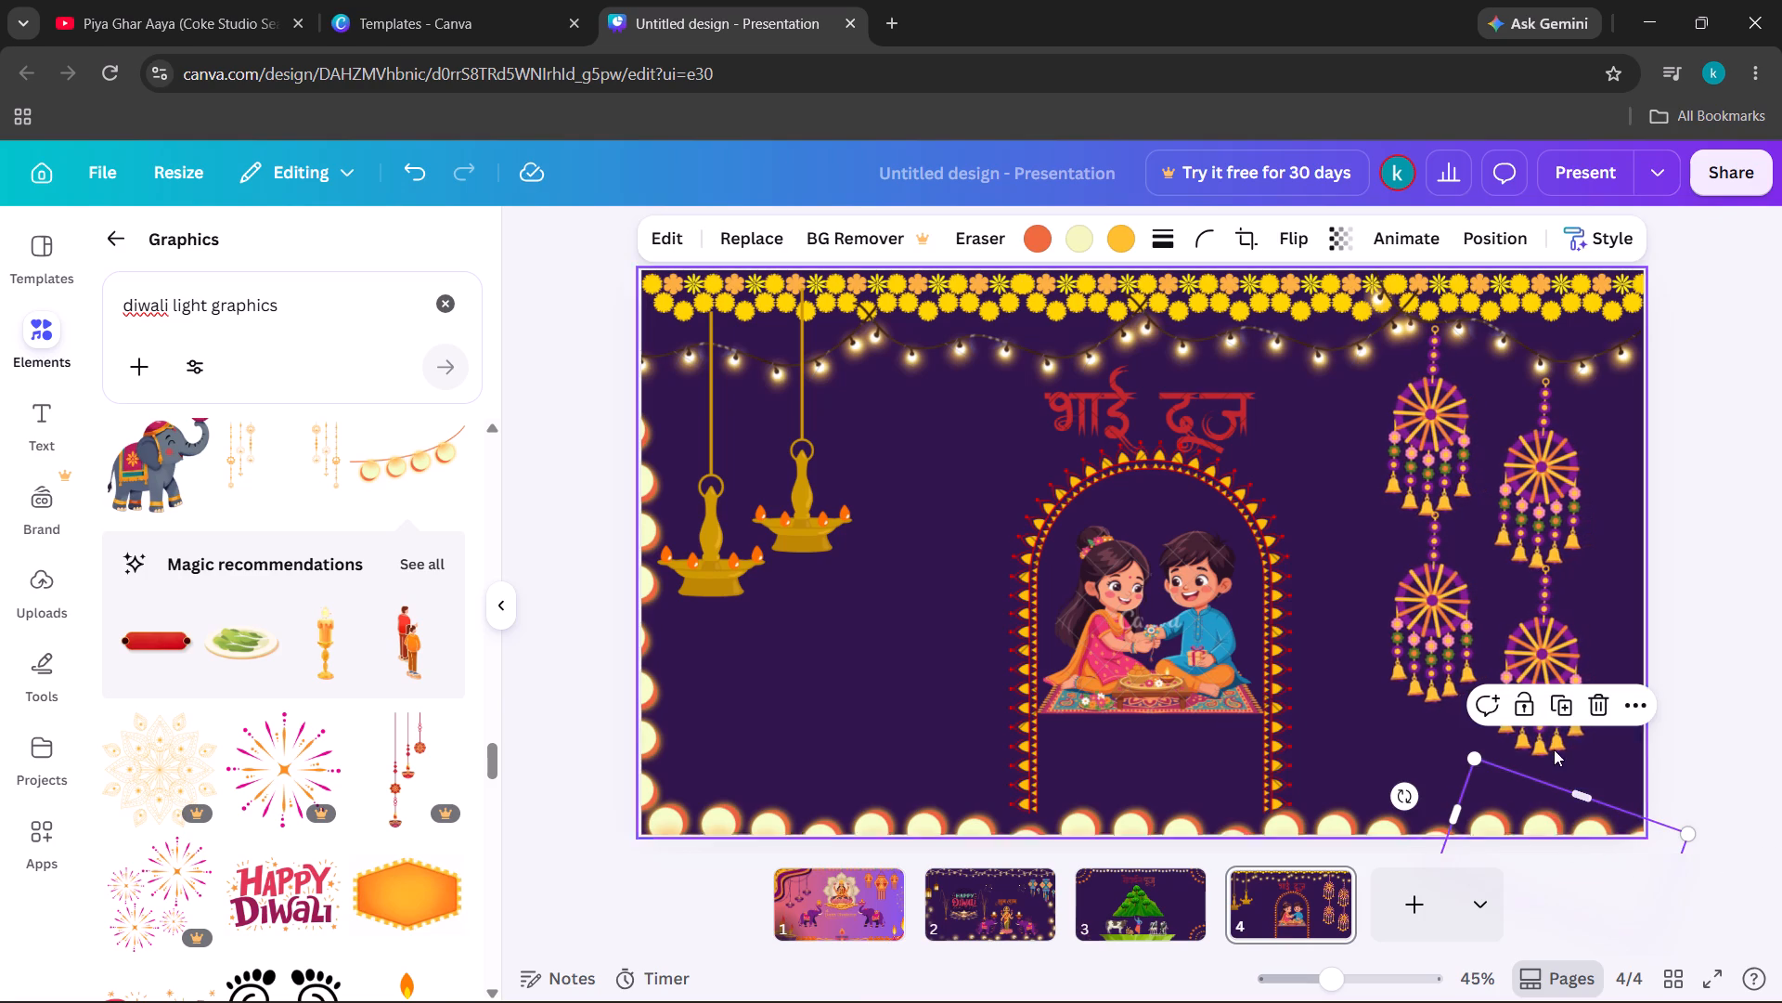
pyautogui.click(1552, 698)
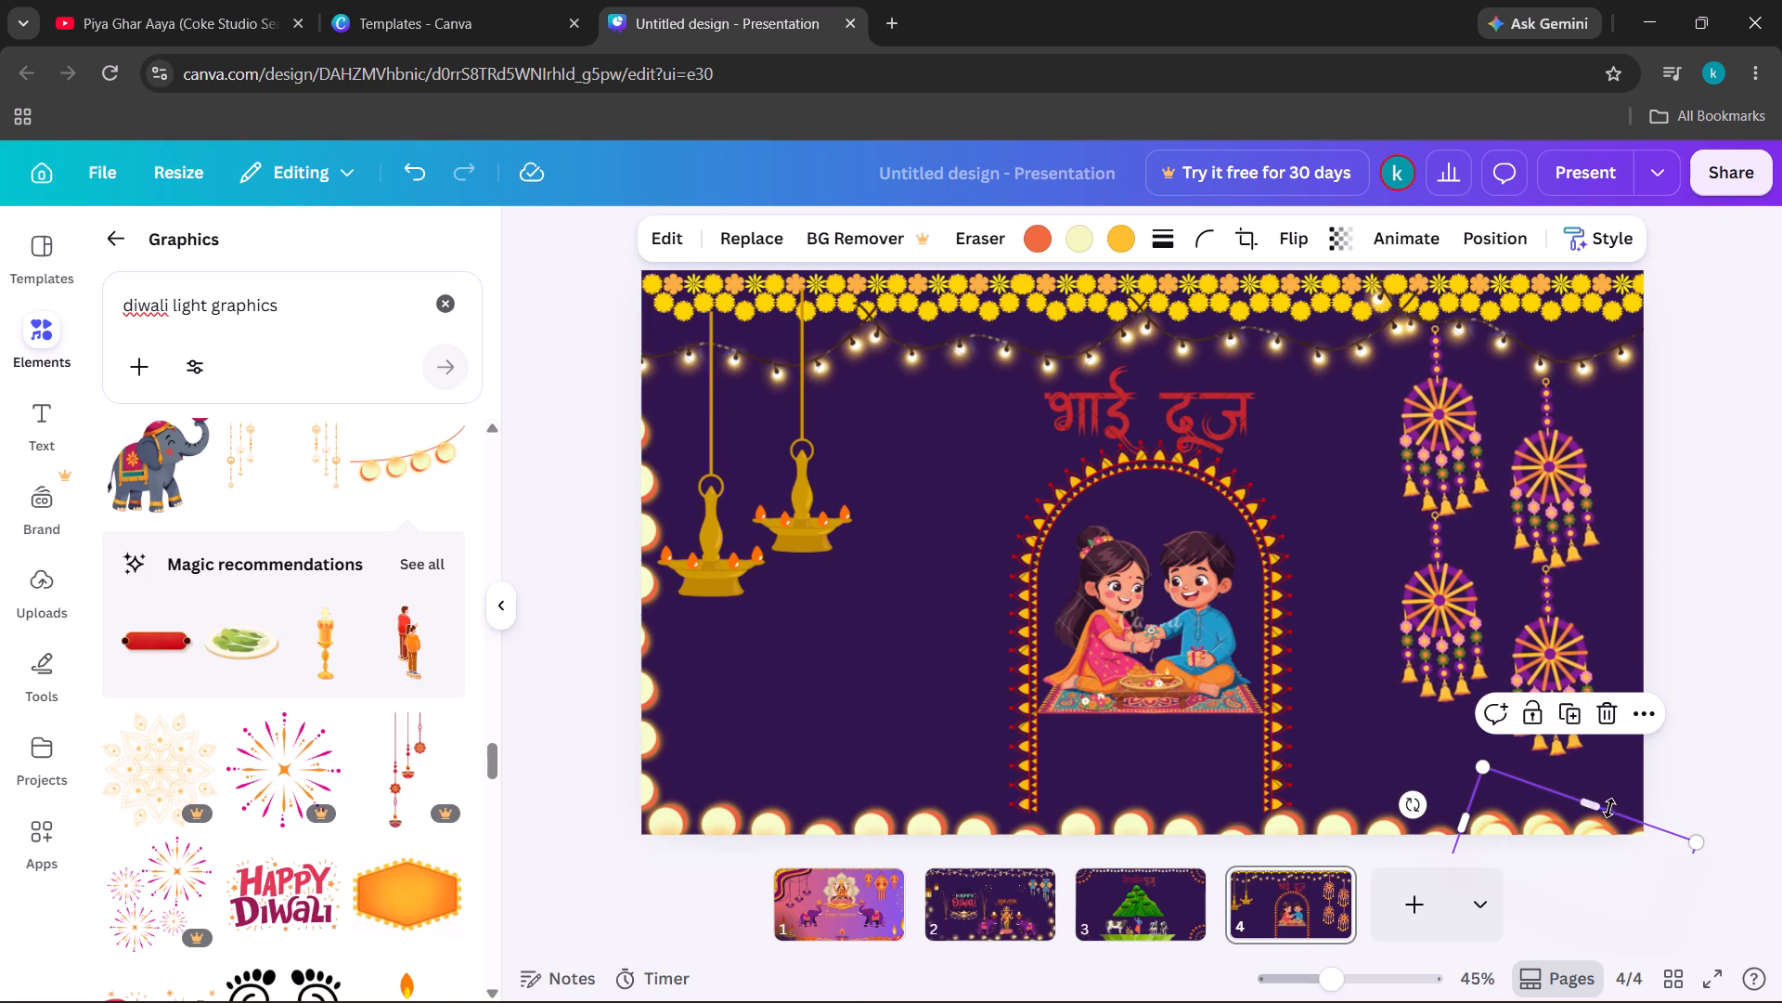
pyautogui.moveTo(1603, 827); pyautogui.dragTo(1665, 661)
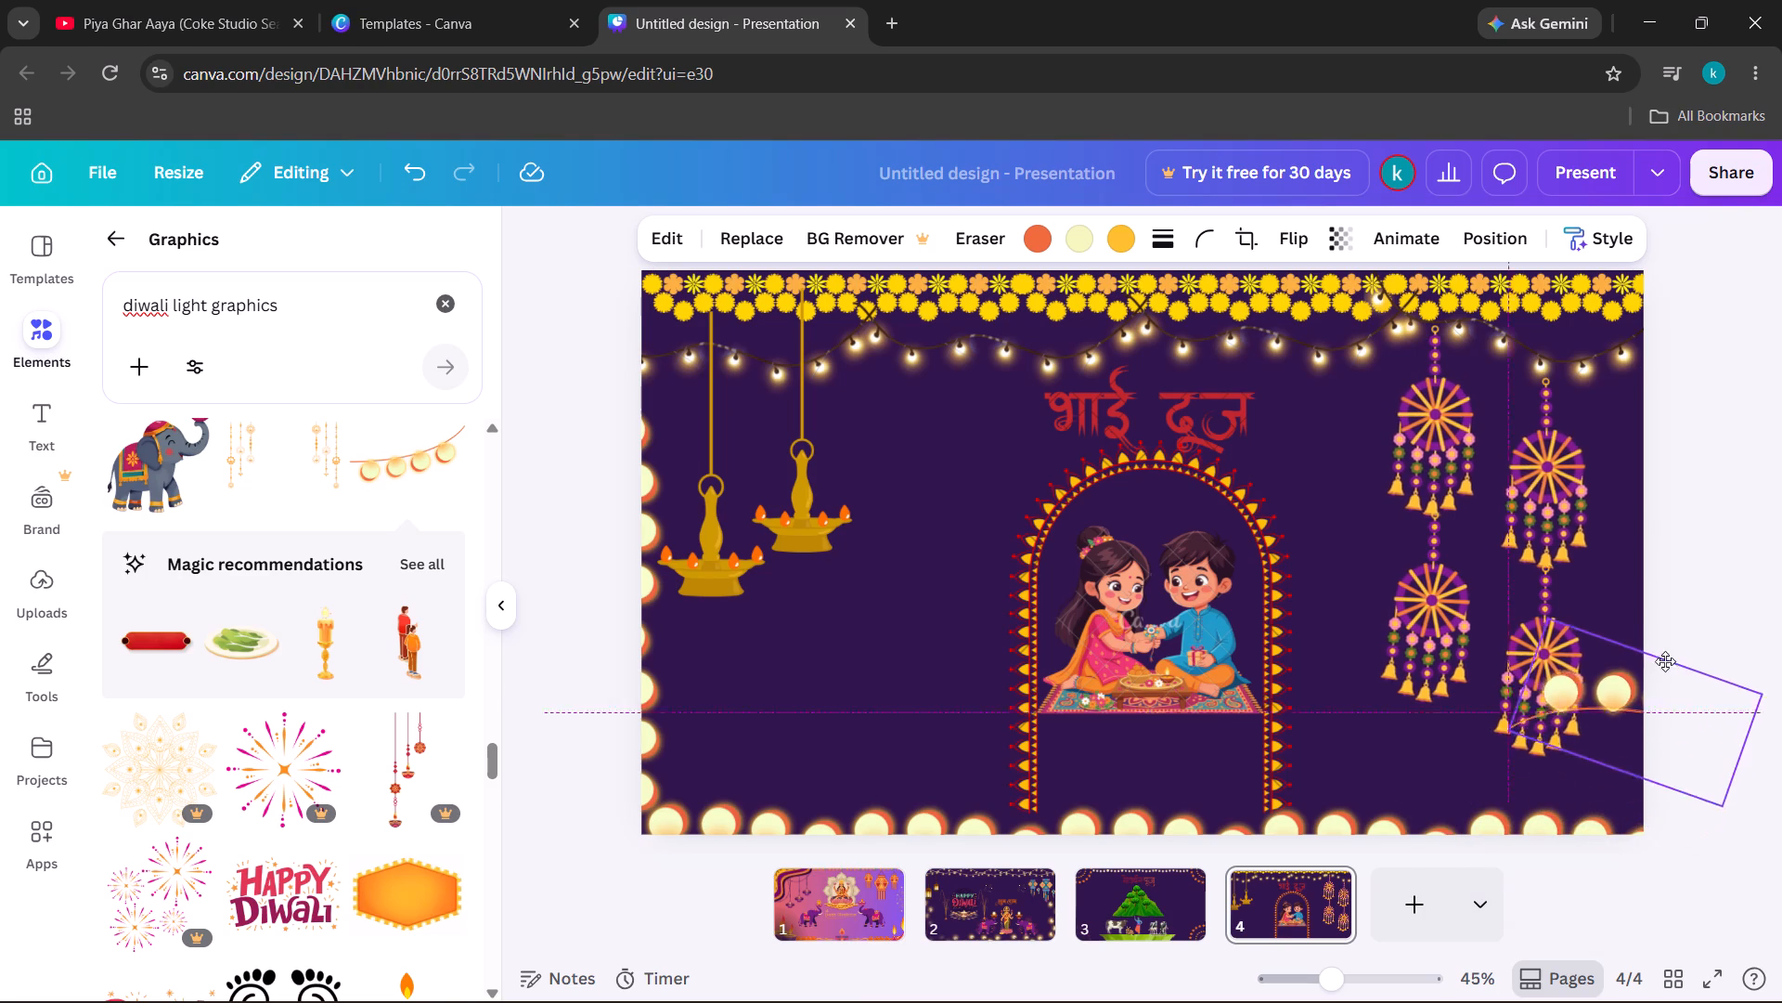
pyautogui.moveTo(1665, 661); pyautogui.dragTo(1666, 651)
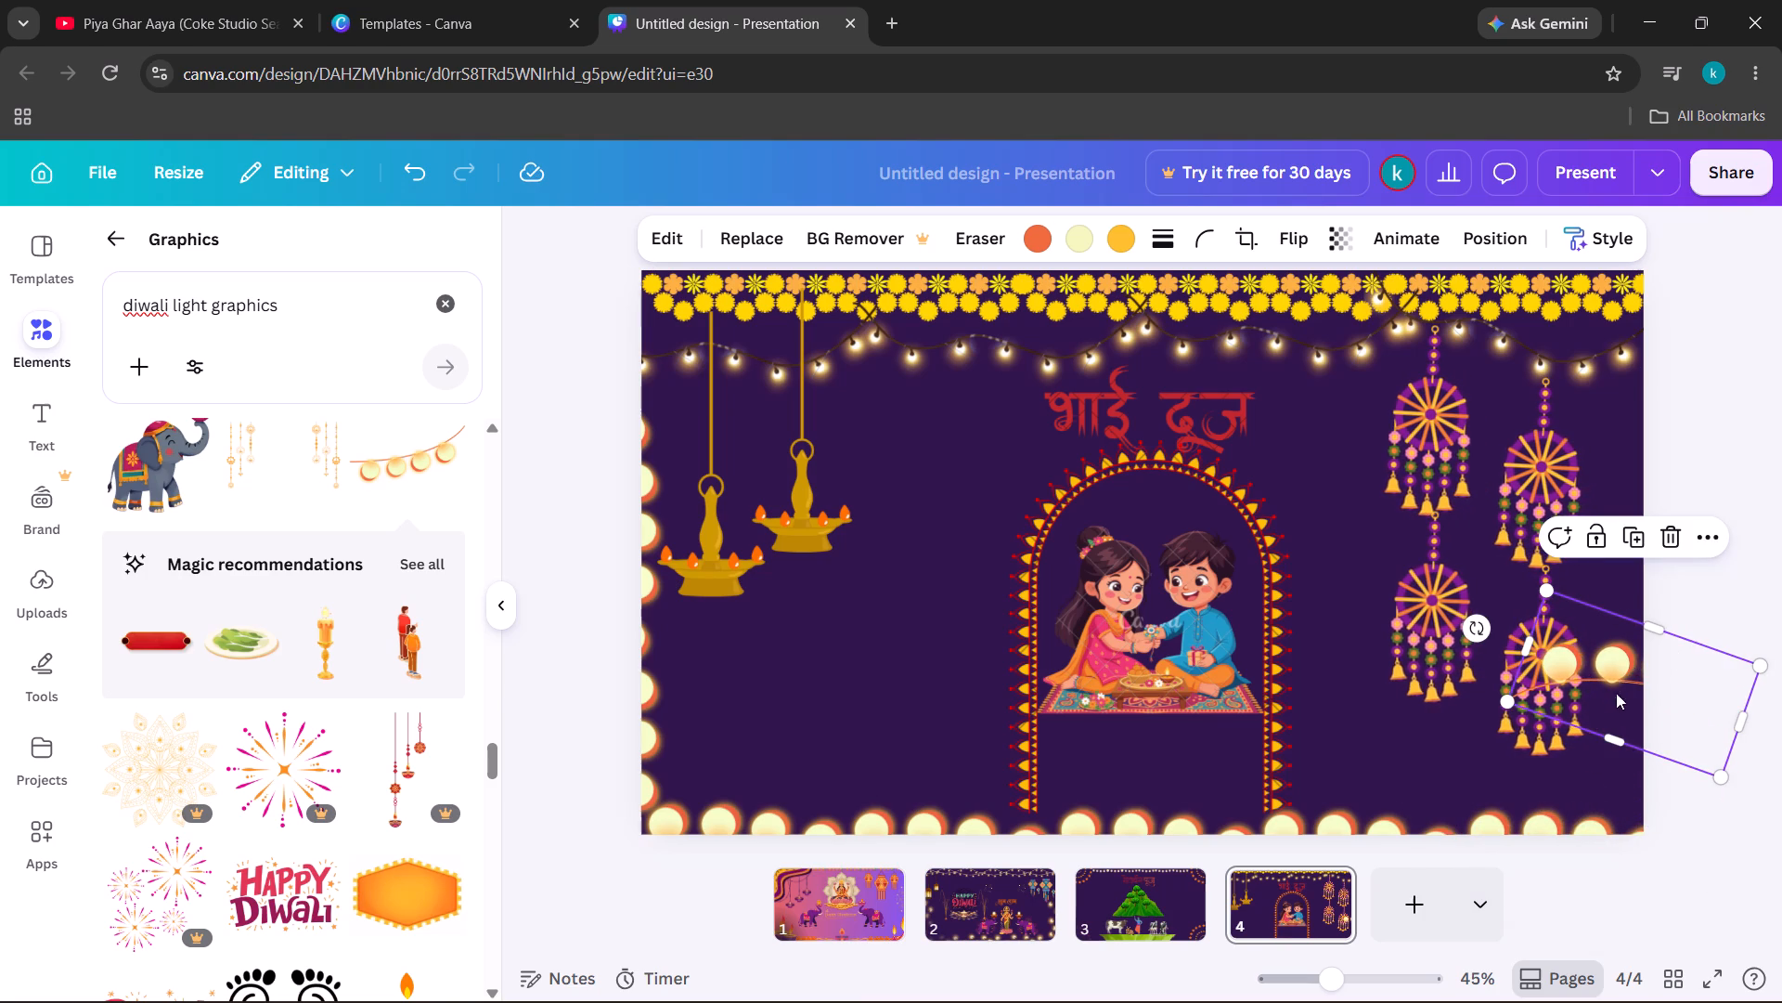
pyautogui.moveTo(1633, 700); pyautogui.dragTo(1366, 659)
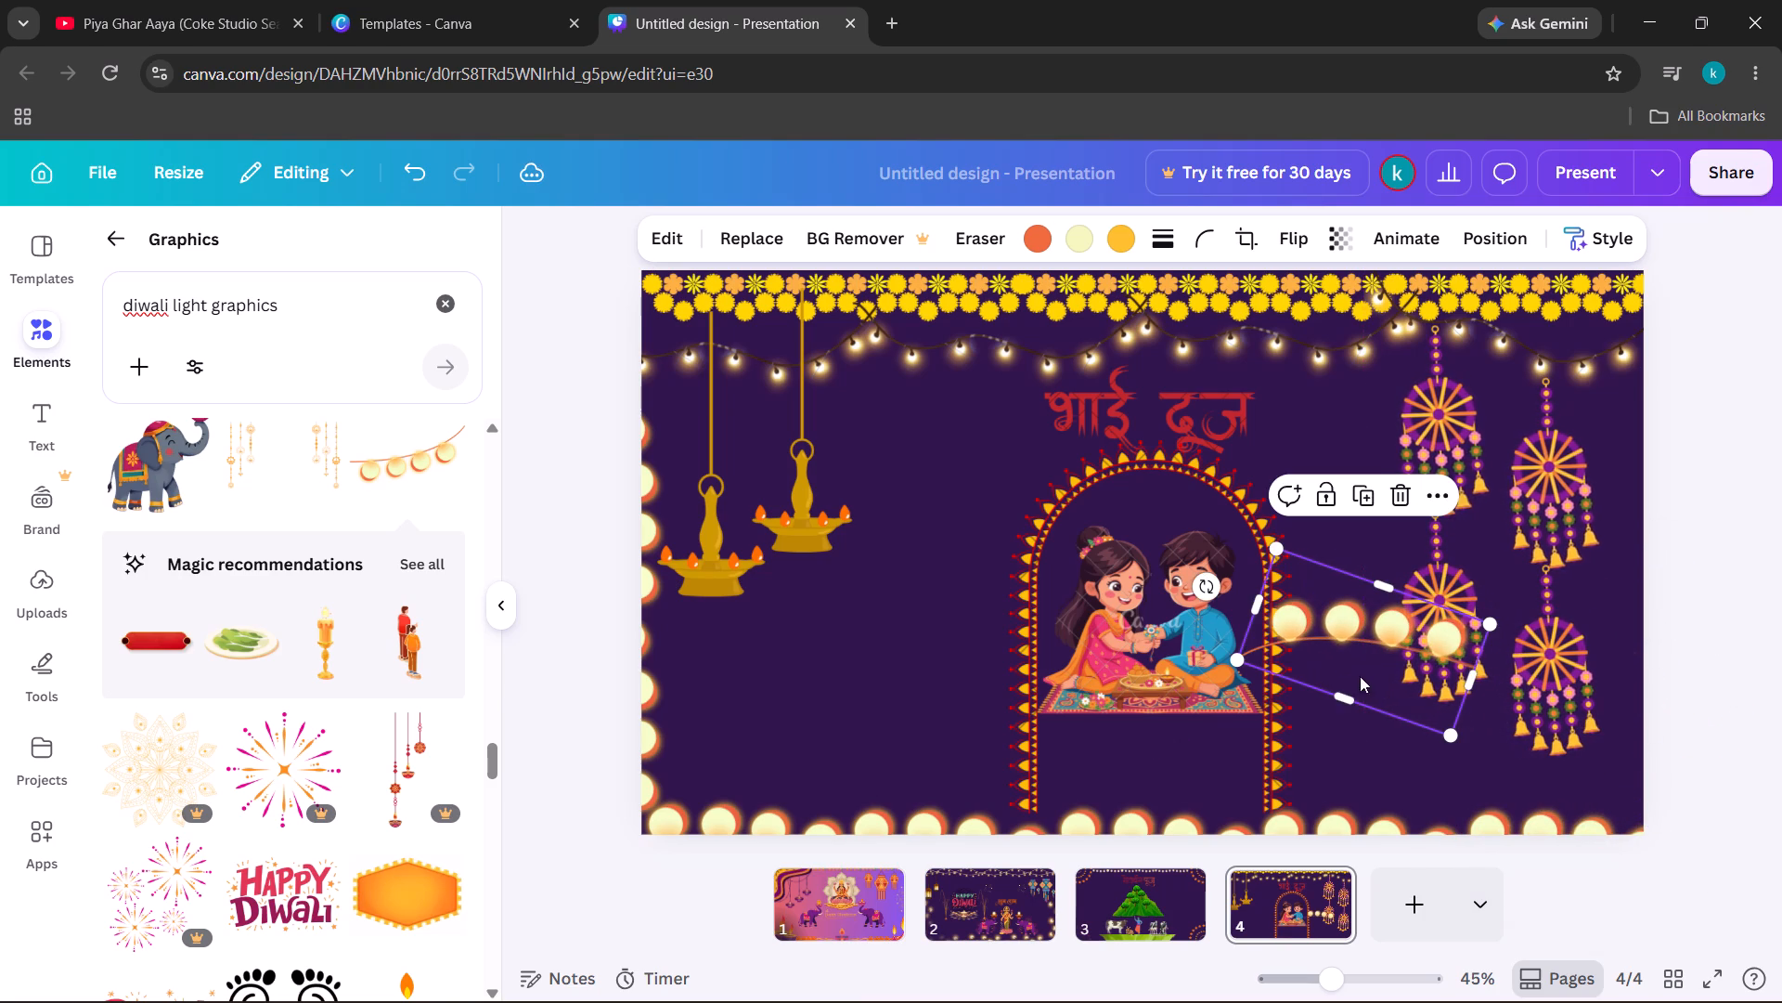
pyautogui.moveTo(1207, 593); pyautogui.dragTo(1414, 709)
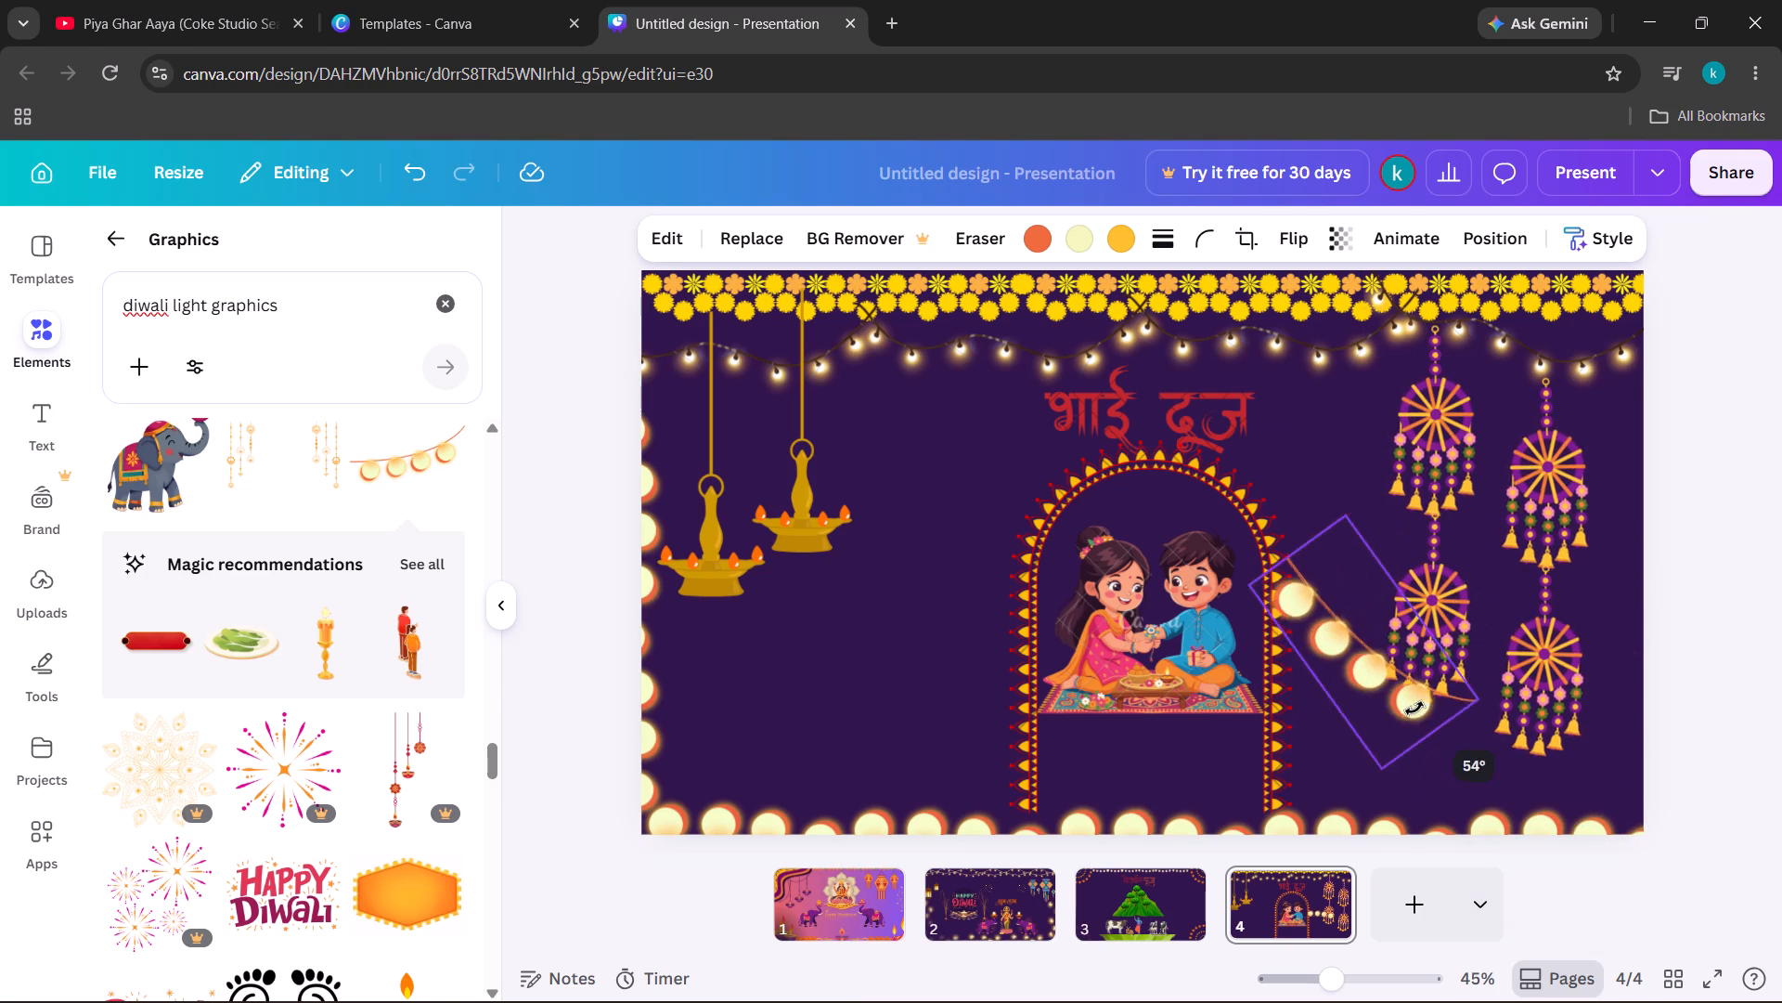
pyautogui.moveTo(1414, 709); pyautogui.dragTo(1349, 725)
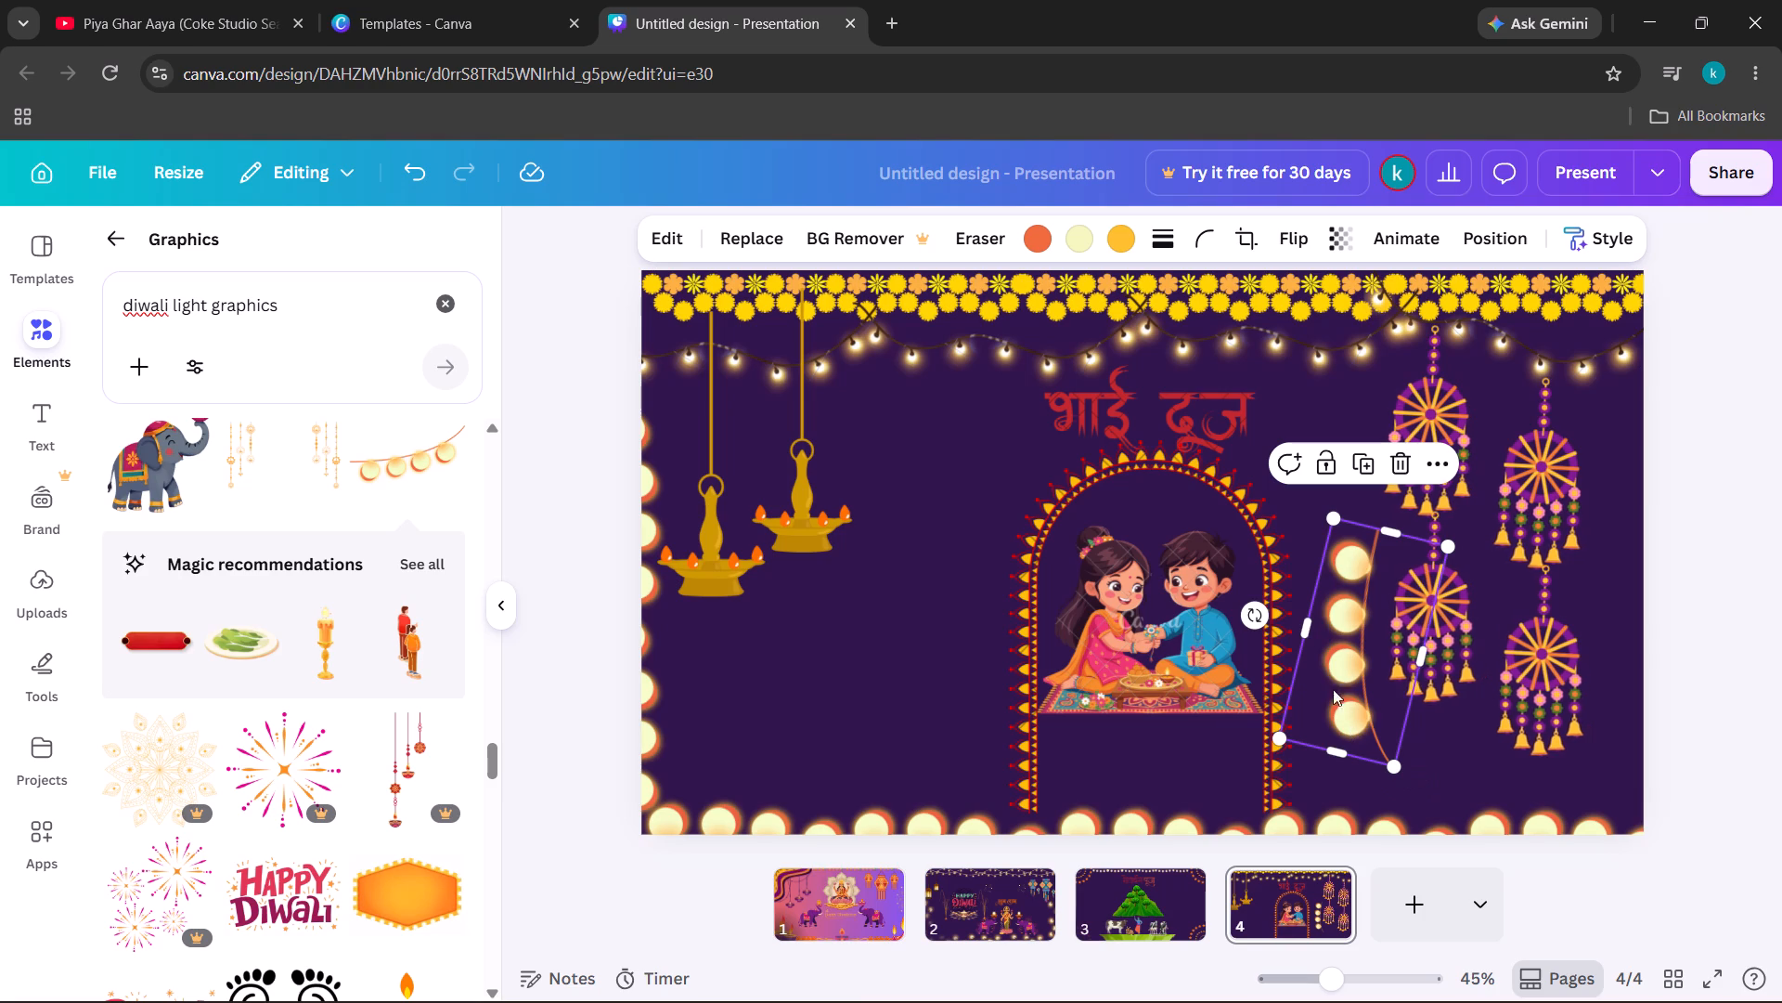
pyautogui.moveTo(1357, 594); pyautogui.dragTo(1576, 719)
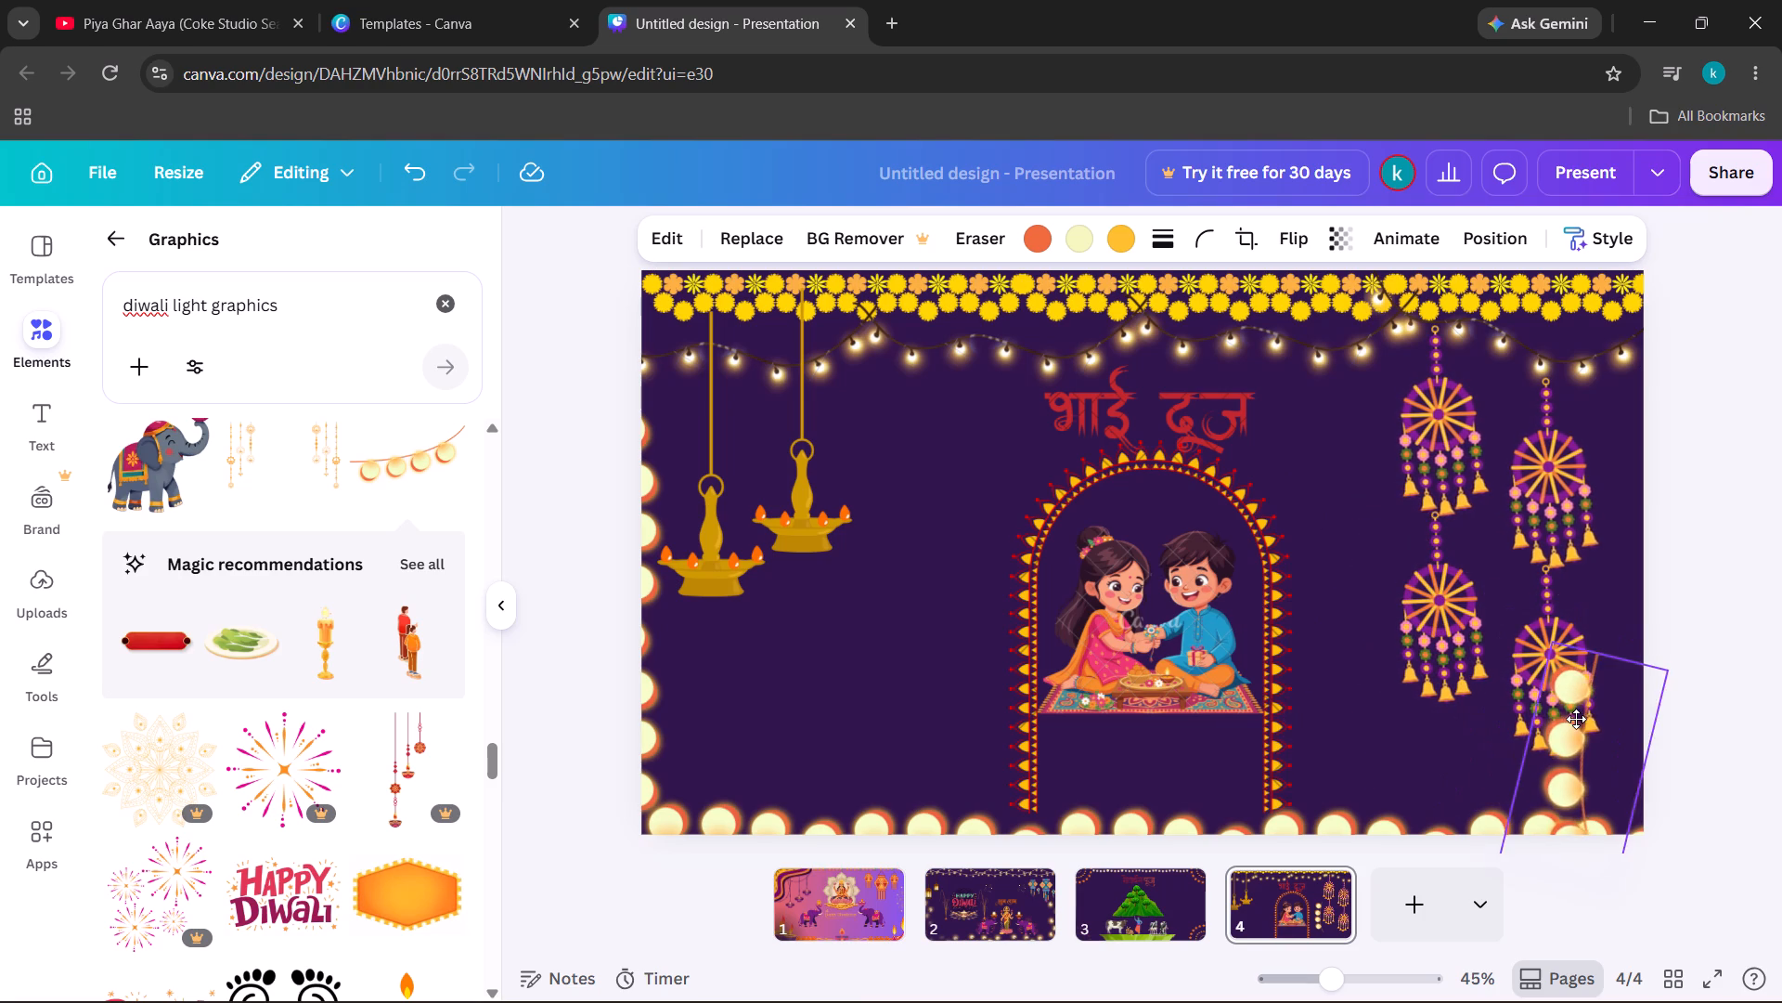
pyautogui.moveTo(1576, 719); pyautogui.dragTo(1633, 701)
# Duplicate the upright bulb string twice and stack the strings evenly along the slide's right edge, from the hanging lights down to the bottom corner.
pyautogui.click(1642, 572)
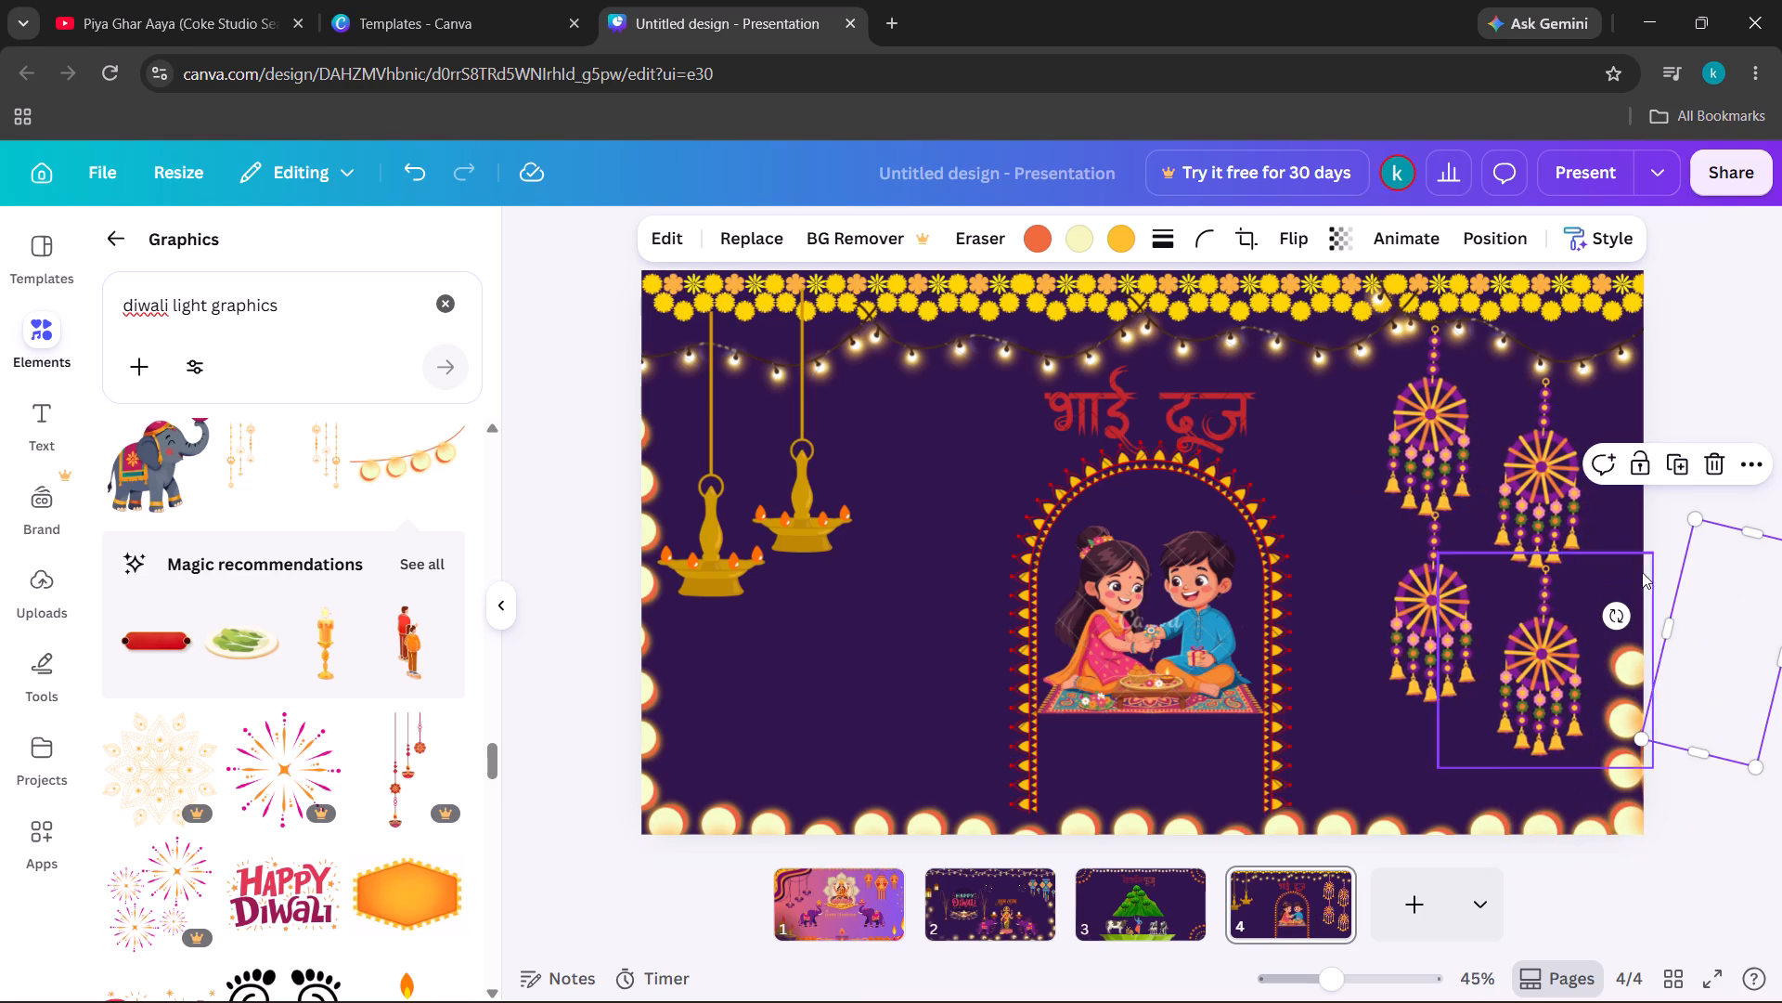
pyautogui.moveTo(1717, 639); pyautogui.dragTo(1632, 554)
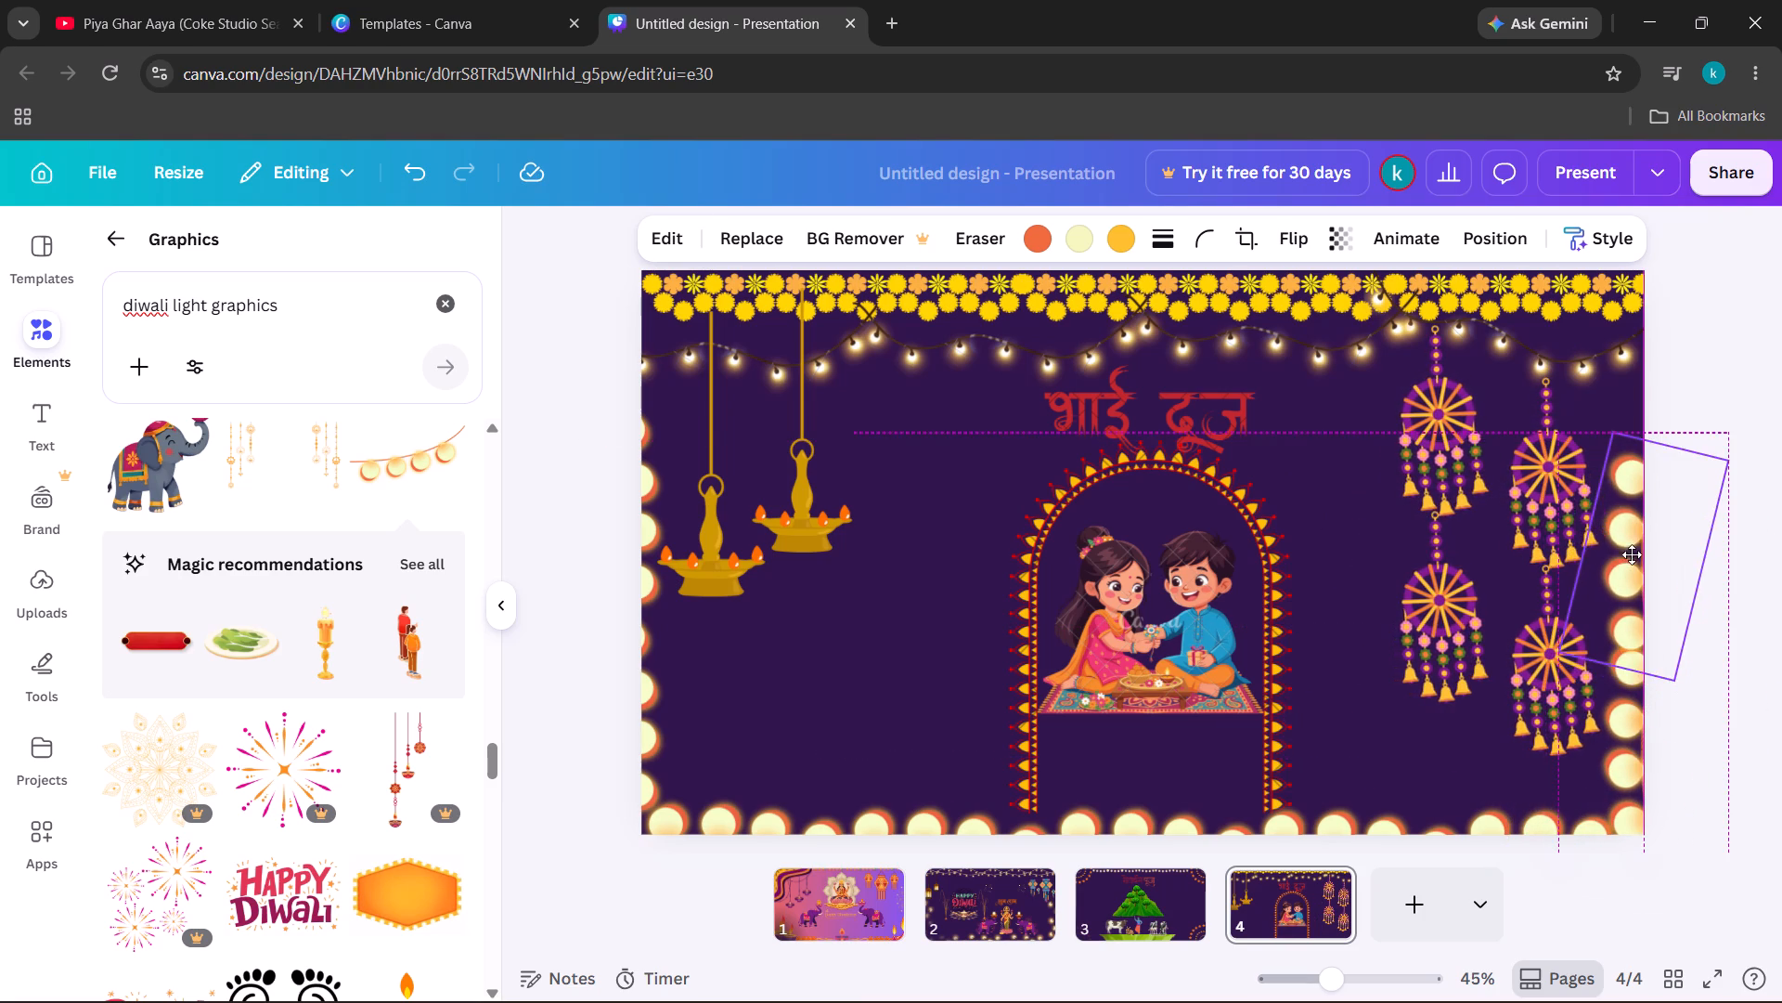
pyautogui.moveTo(1632, 554); pyautogui.dragTo(1631, 542)
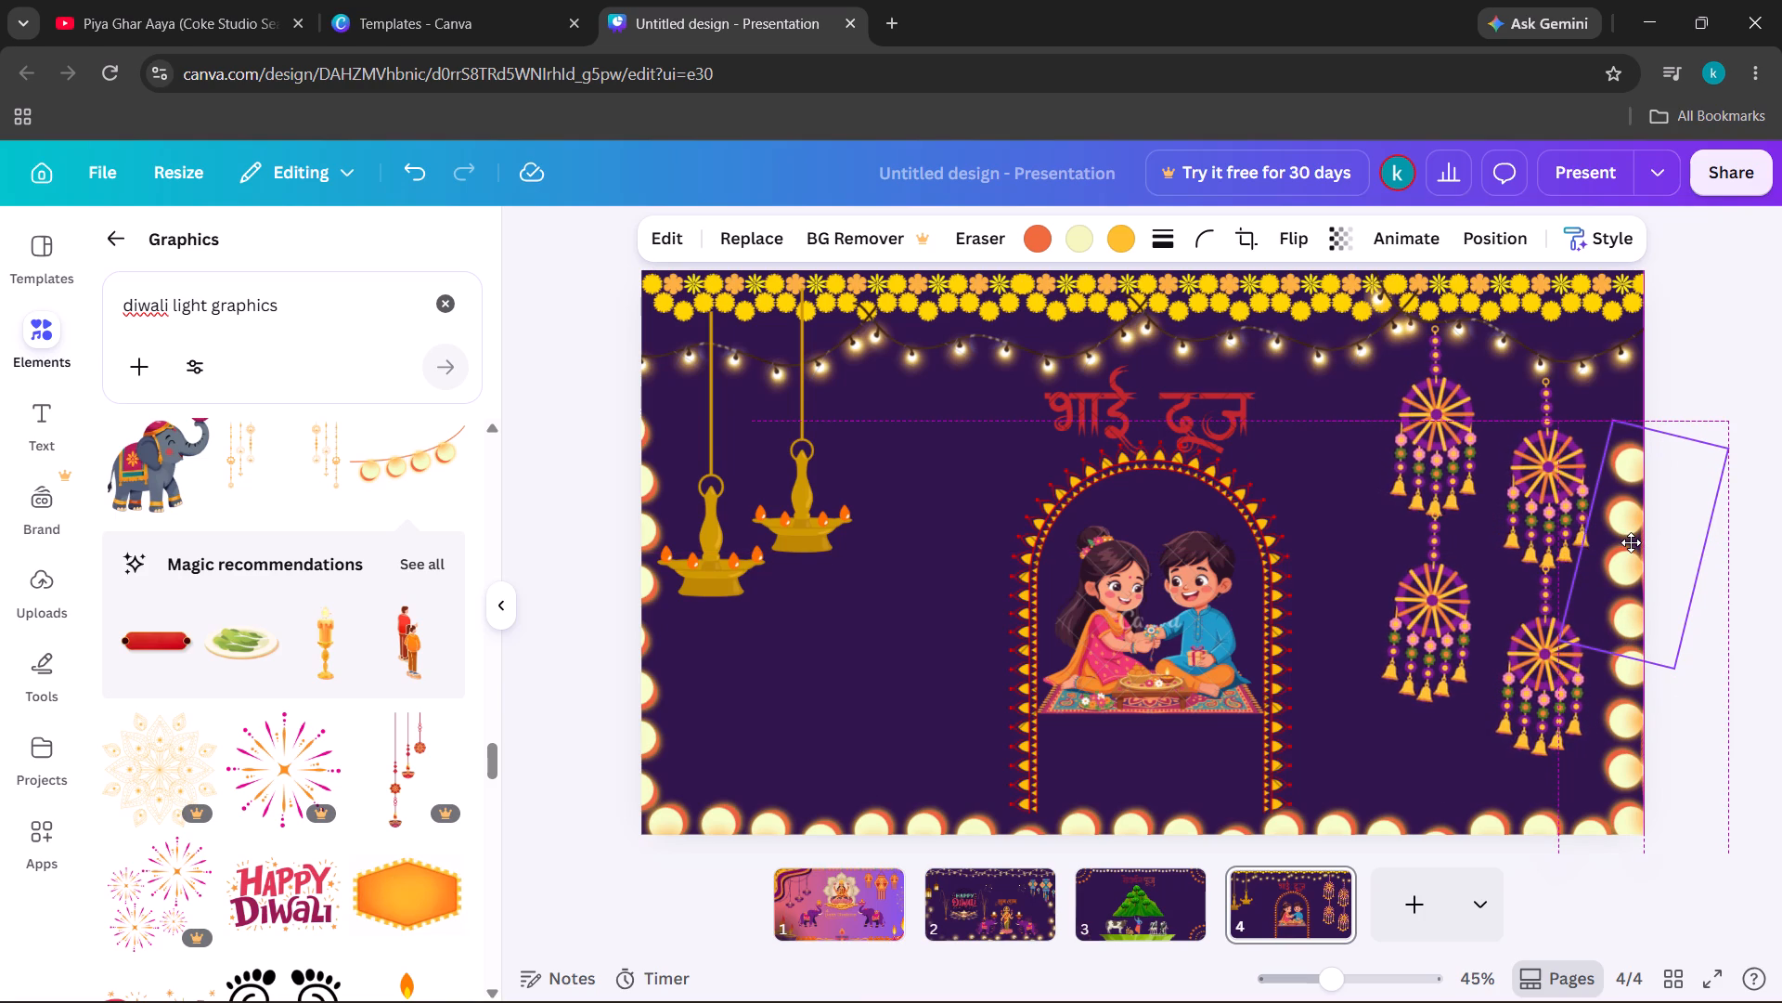
pyautogui.moveTo(1631, 542); pyautogui.dragTo(1631, 474)
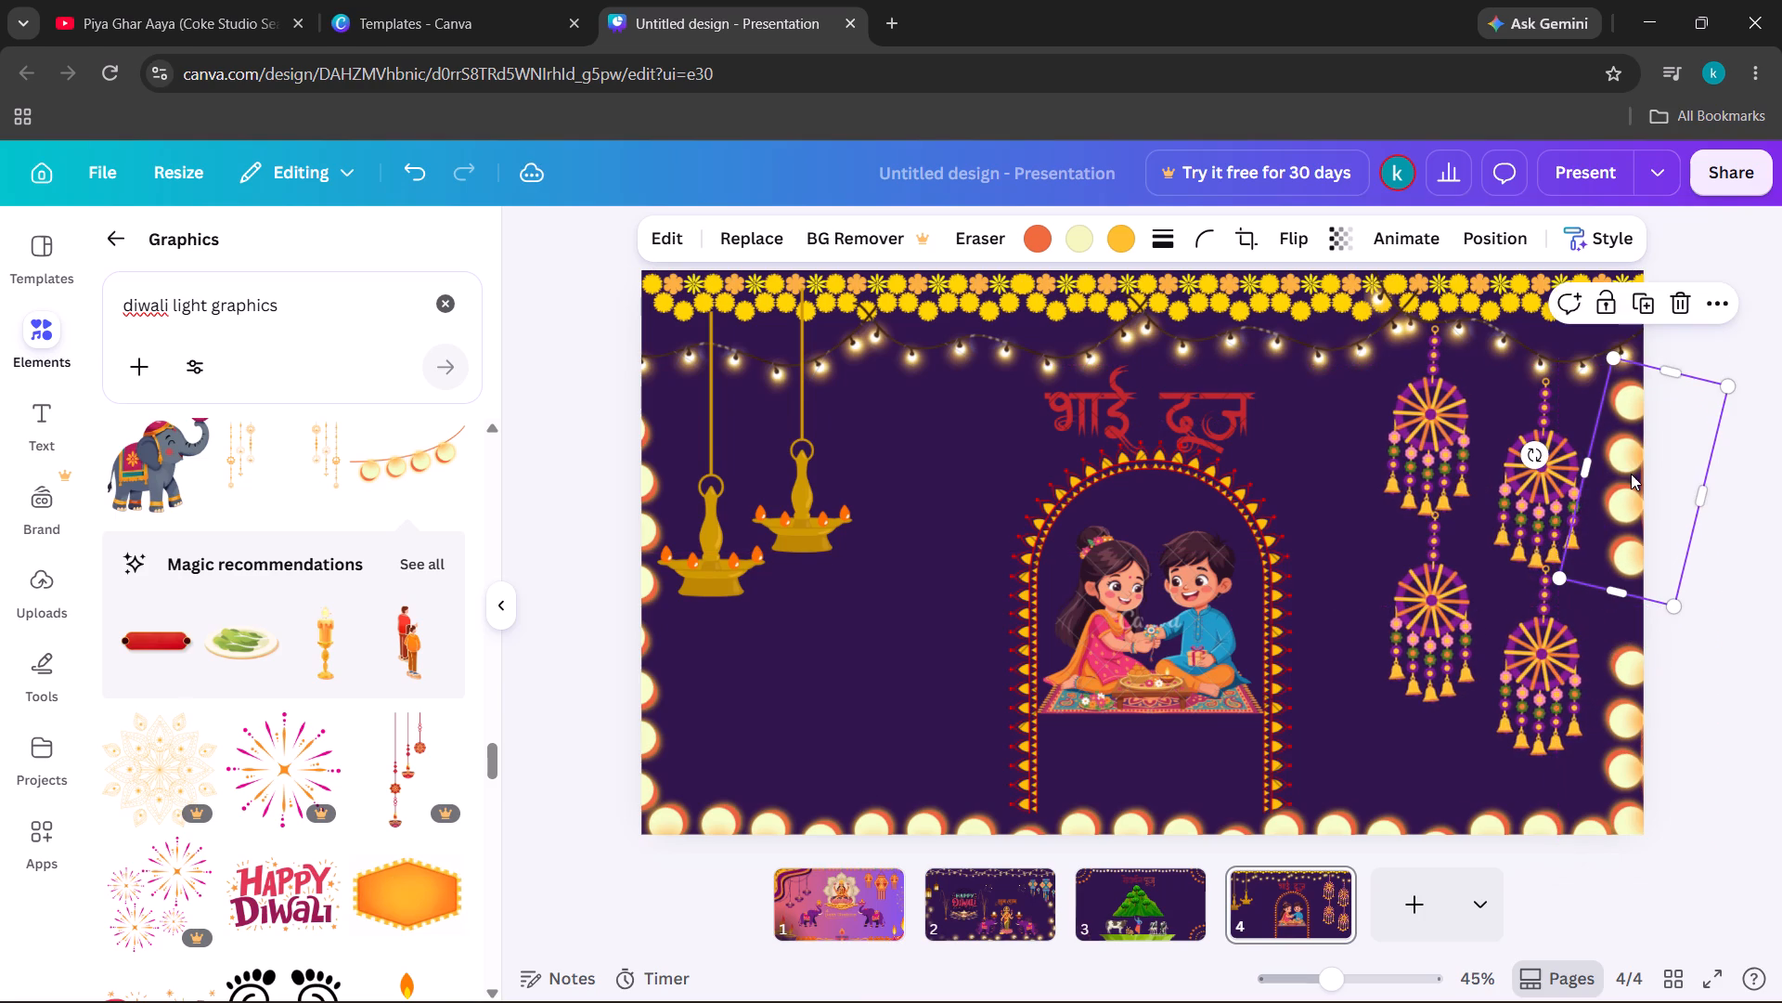
pyautogui.moveTo(1603, 709); pyautogui.dragTo(1604, 660)
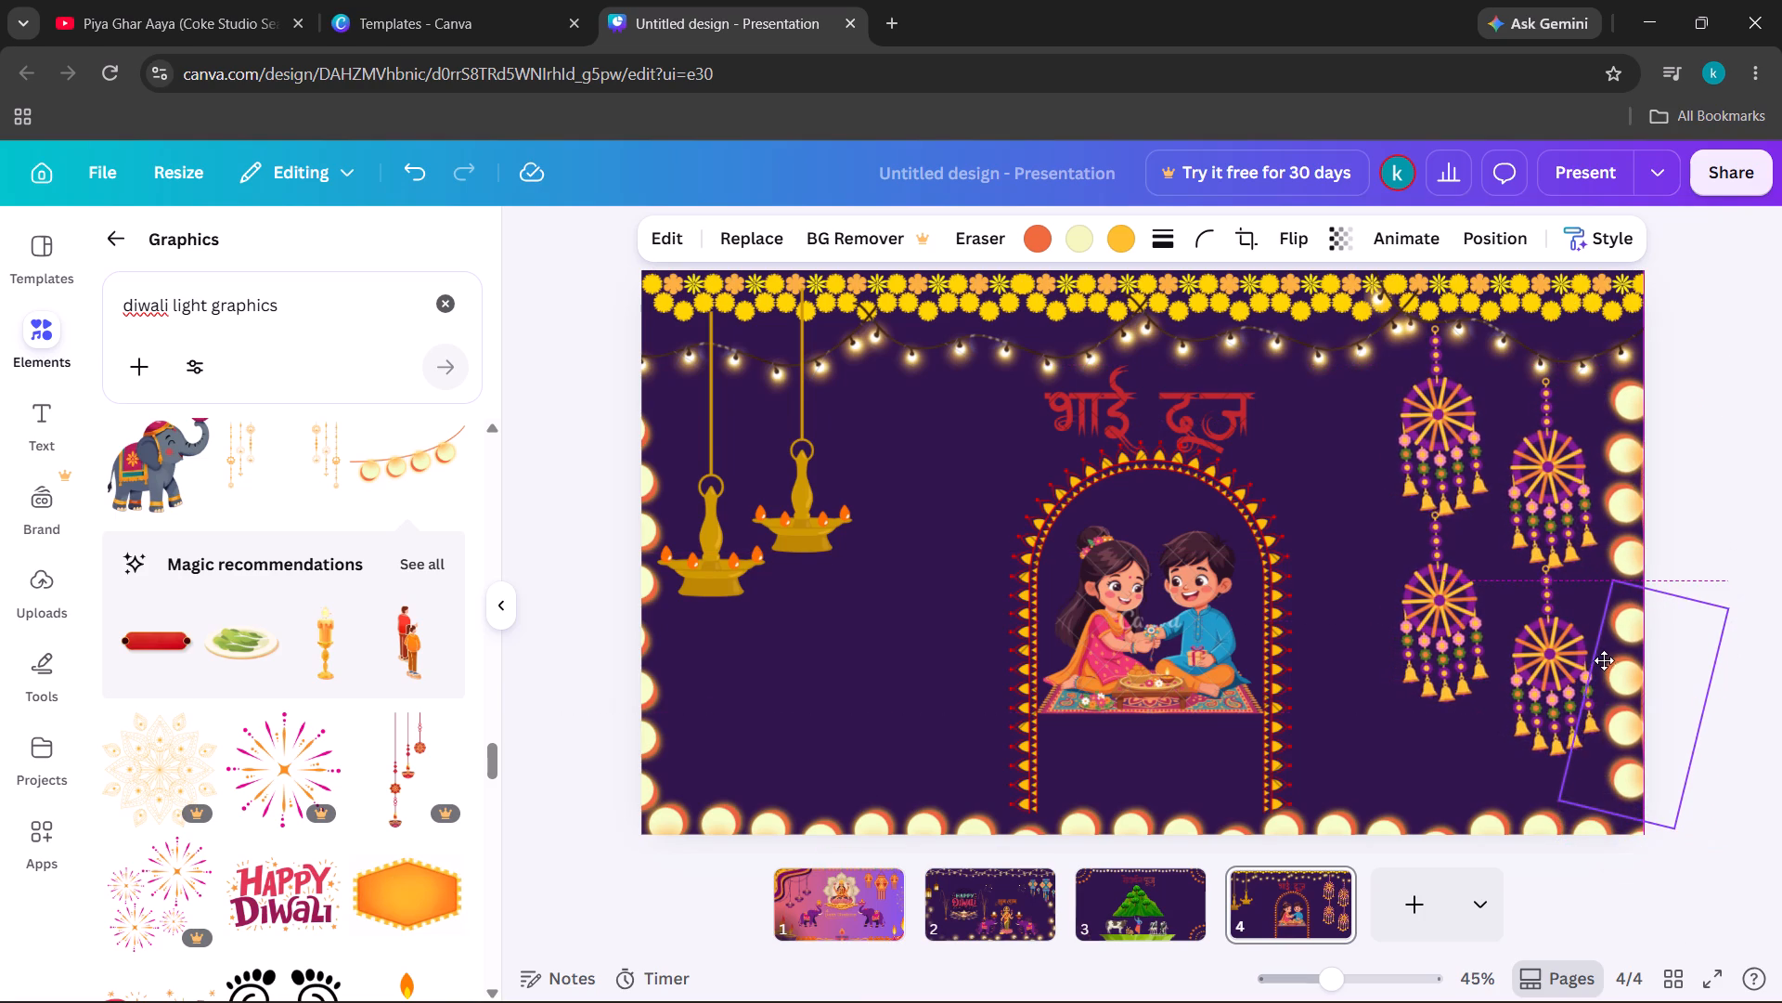
pyautogui.moveTo(1604, 660); pyautogui.dragTo(1602, 646)
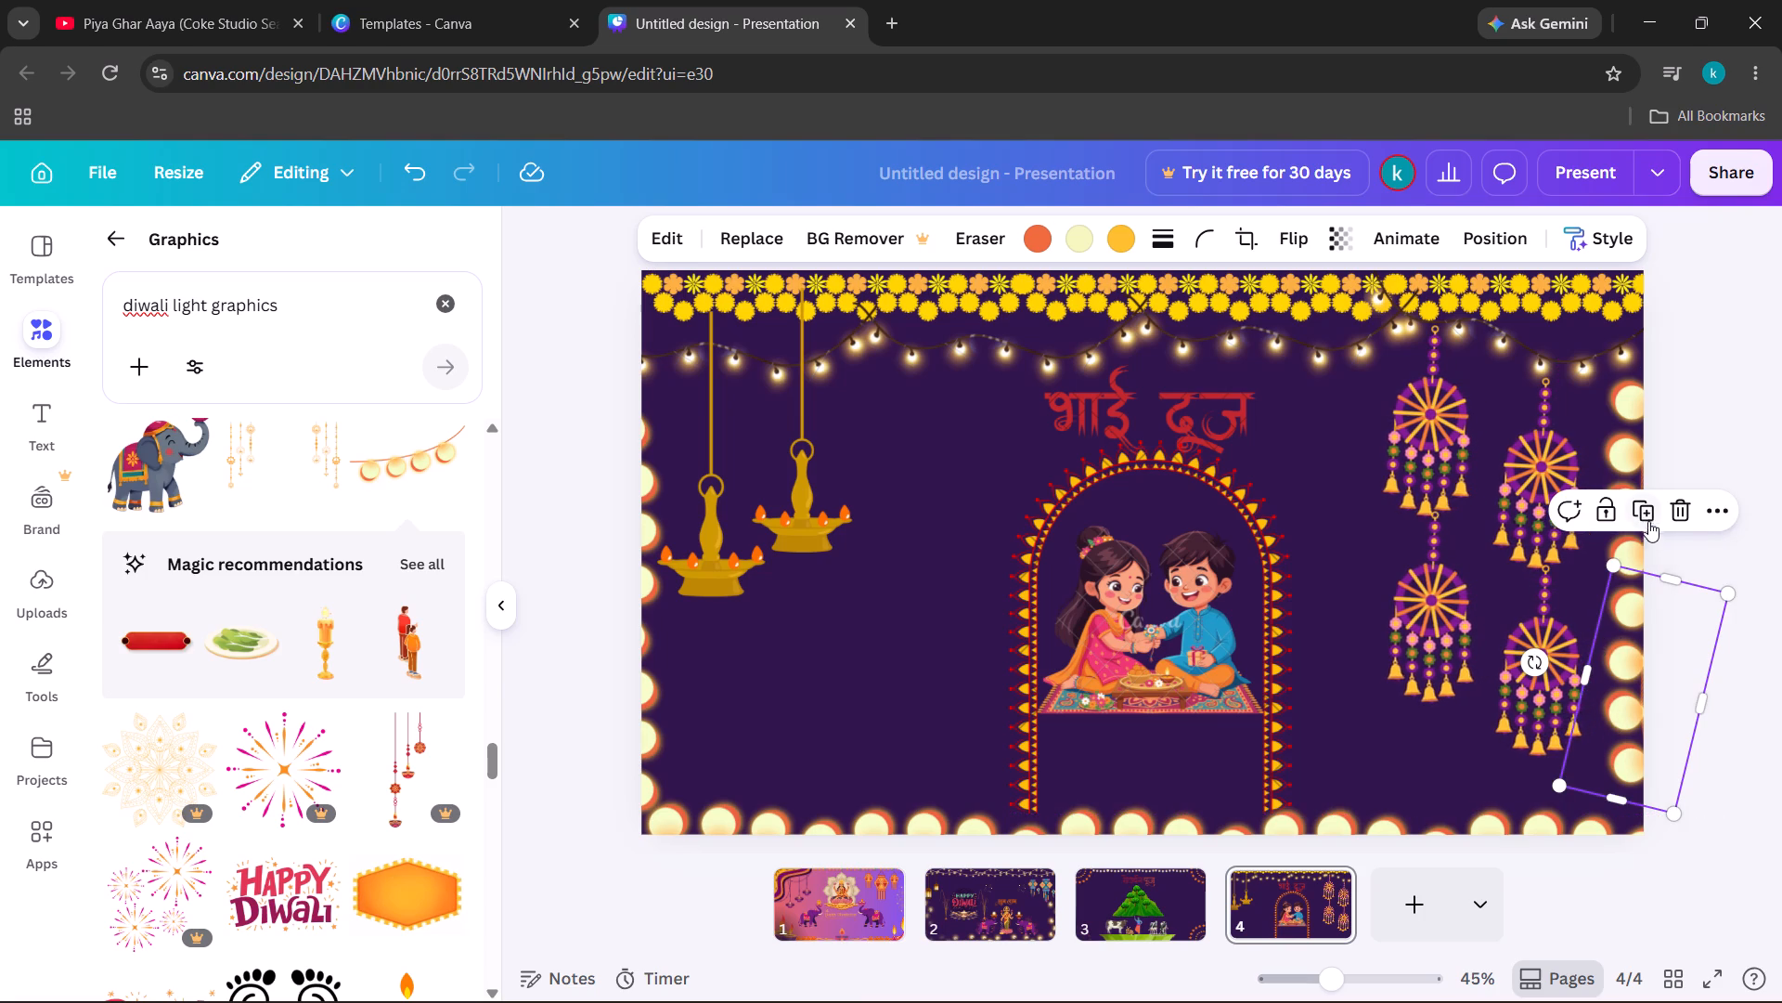
pyautogui.click(1648, 518)
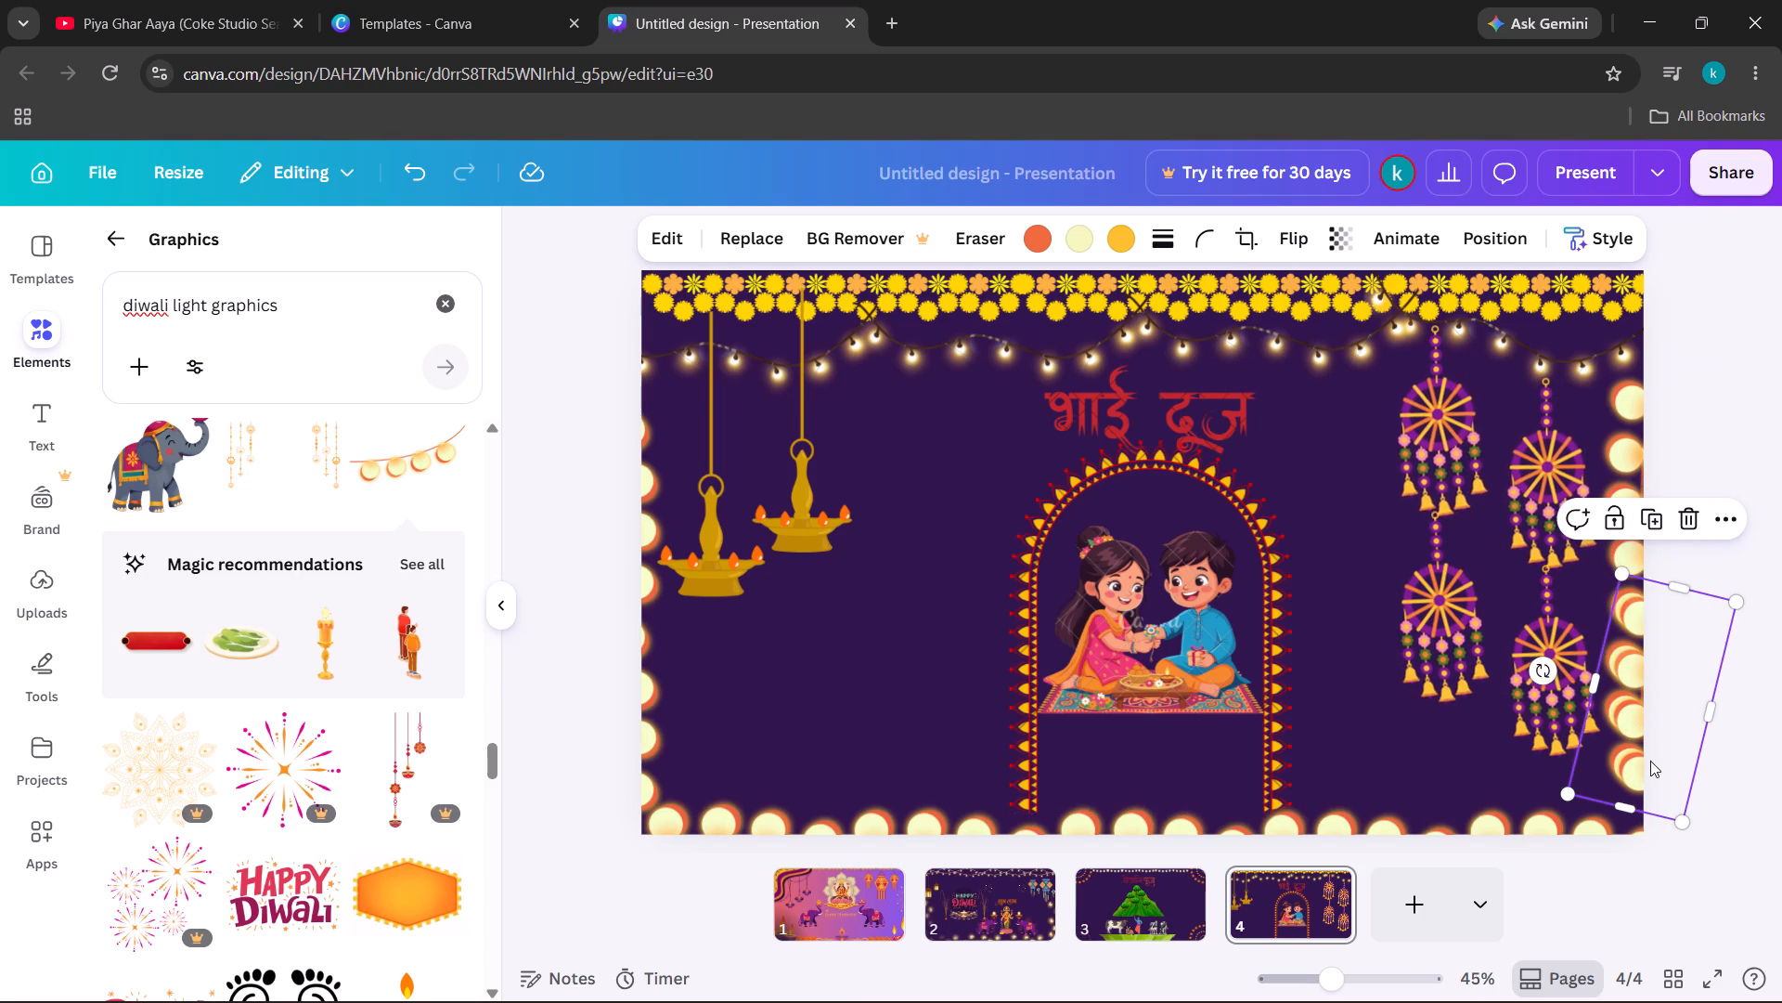
pyautogui.moveTo(1650, 761); pyautogui.dragTo(1645, 952)
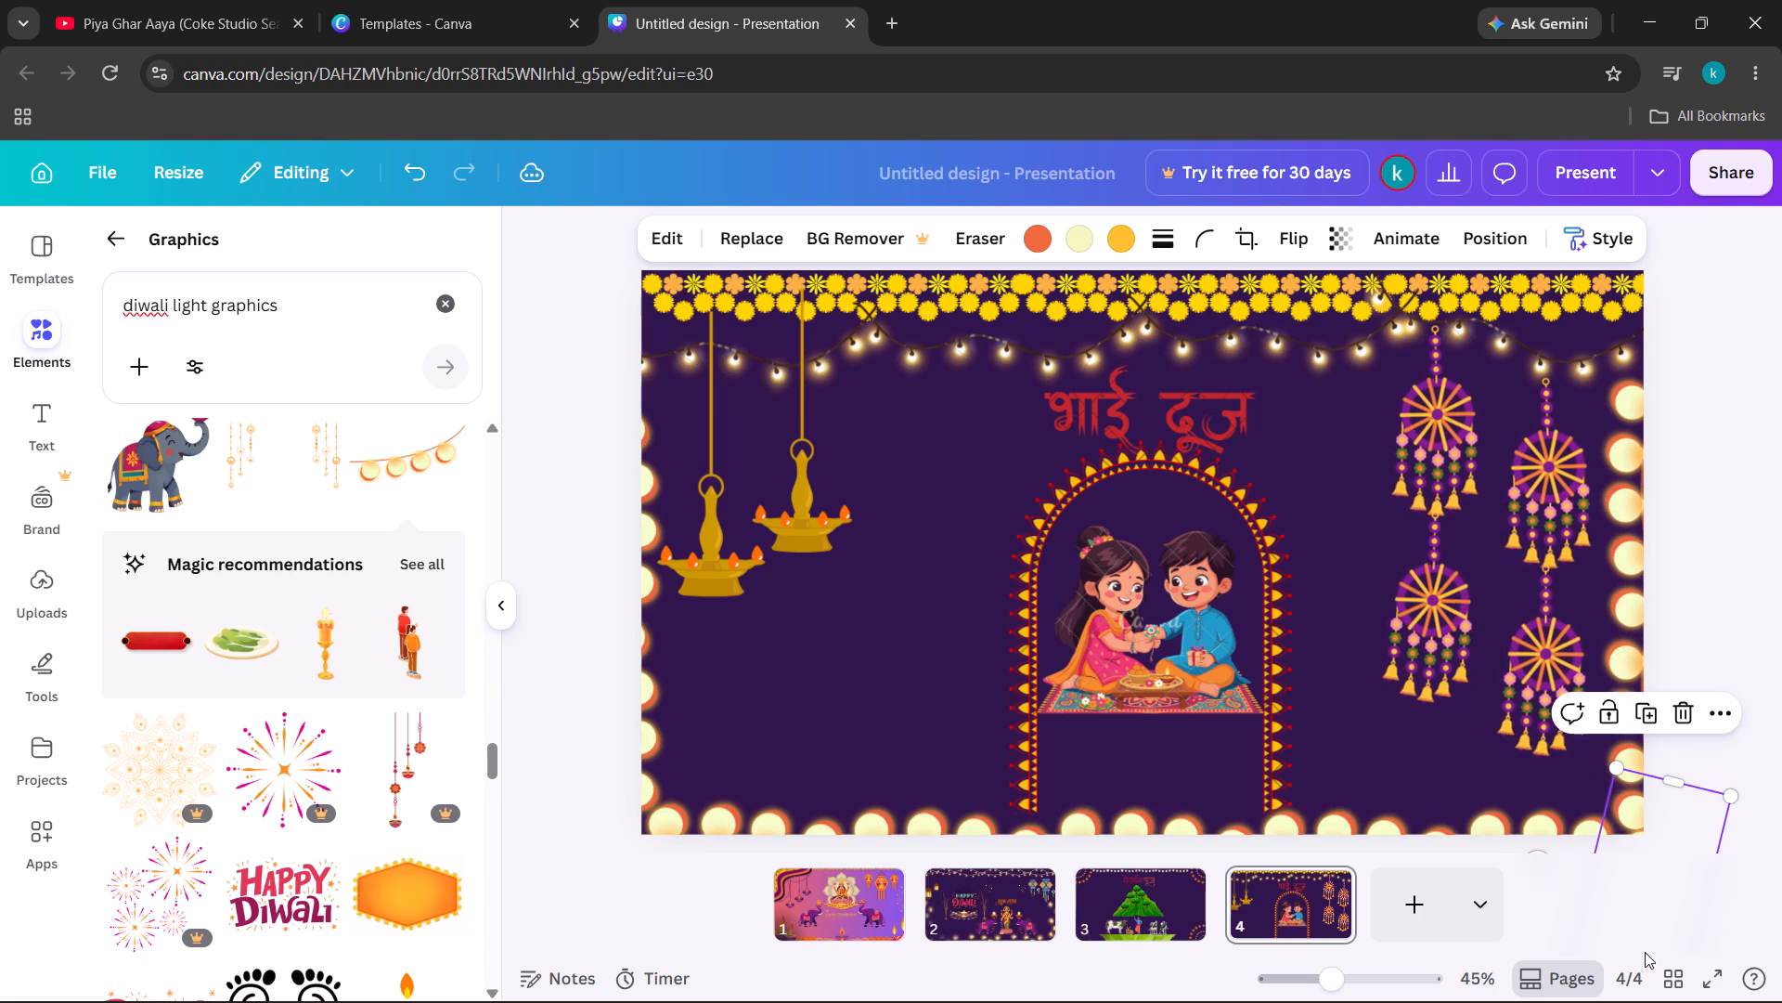
pyautogui.click(1745, 833)
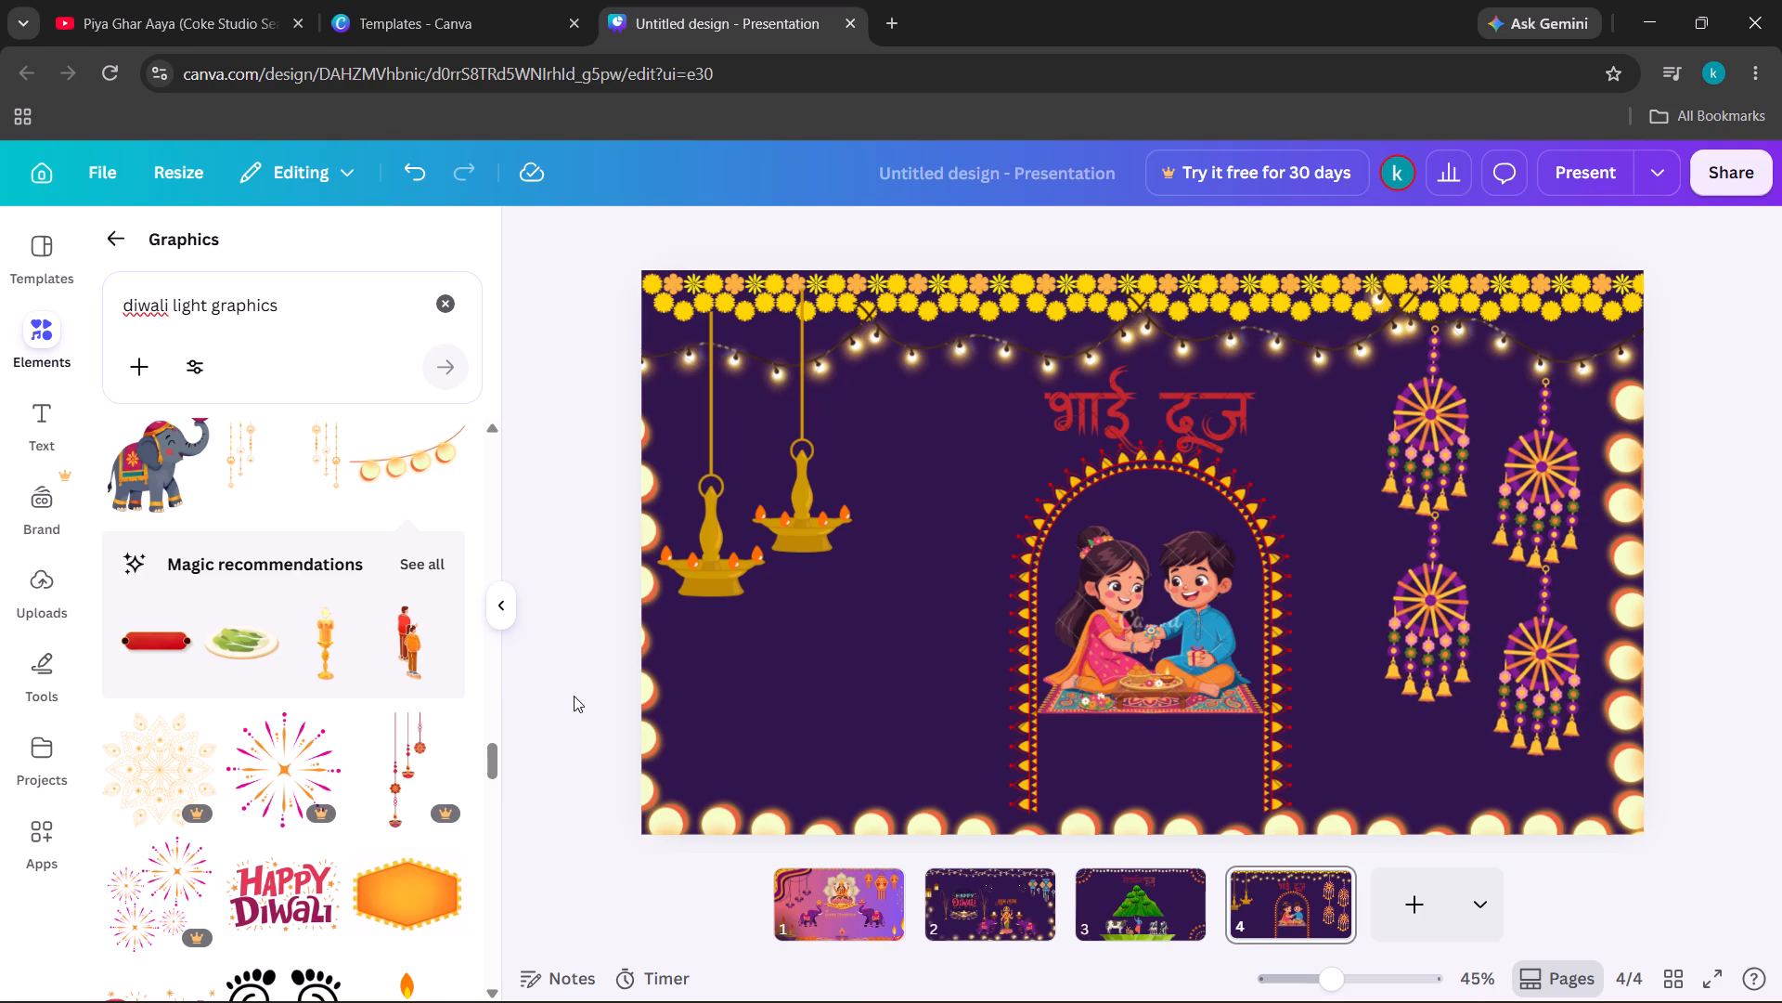
# Raise the second hanging lamp slightly, then duplicate it and hang the copy higher to its right as a third lamp.
pyautogui.click(788, 498)
pyautogui.moveTo(790, 541); pyautogui.dragTo(795, 559)
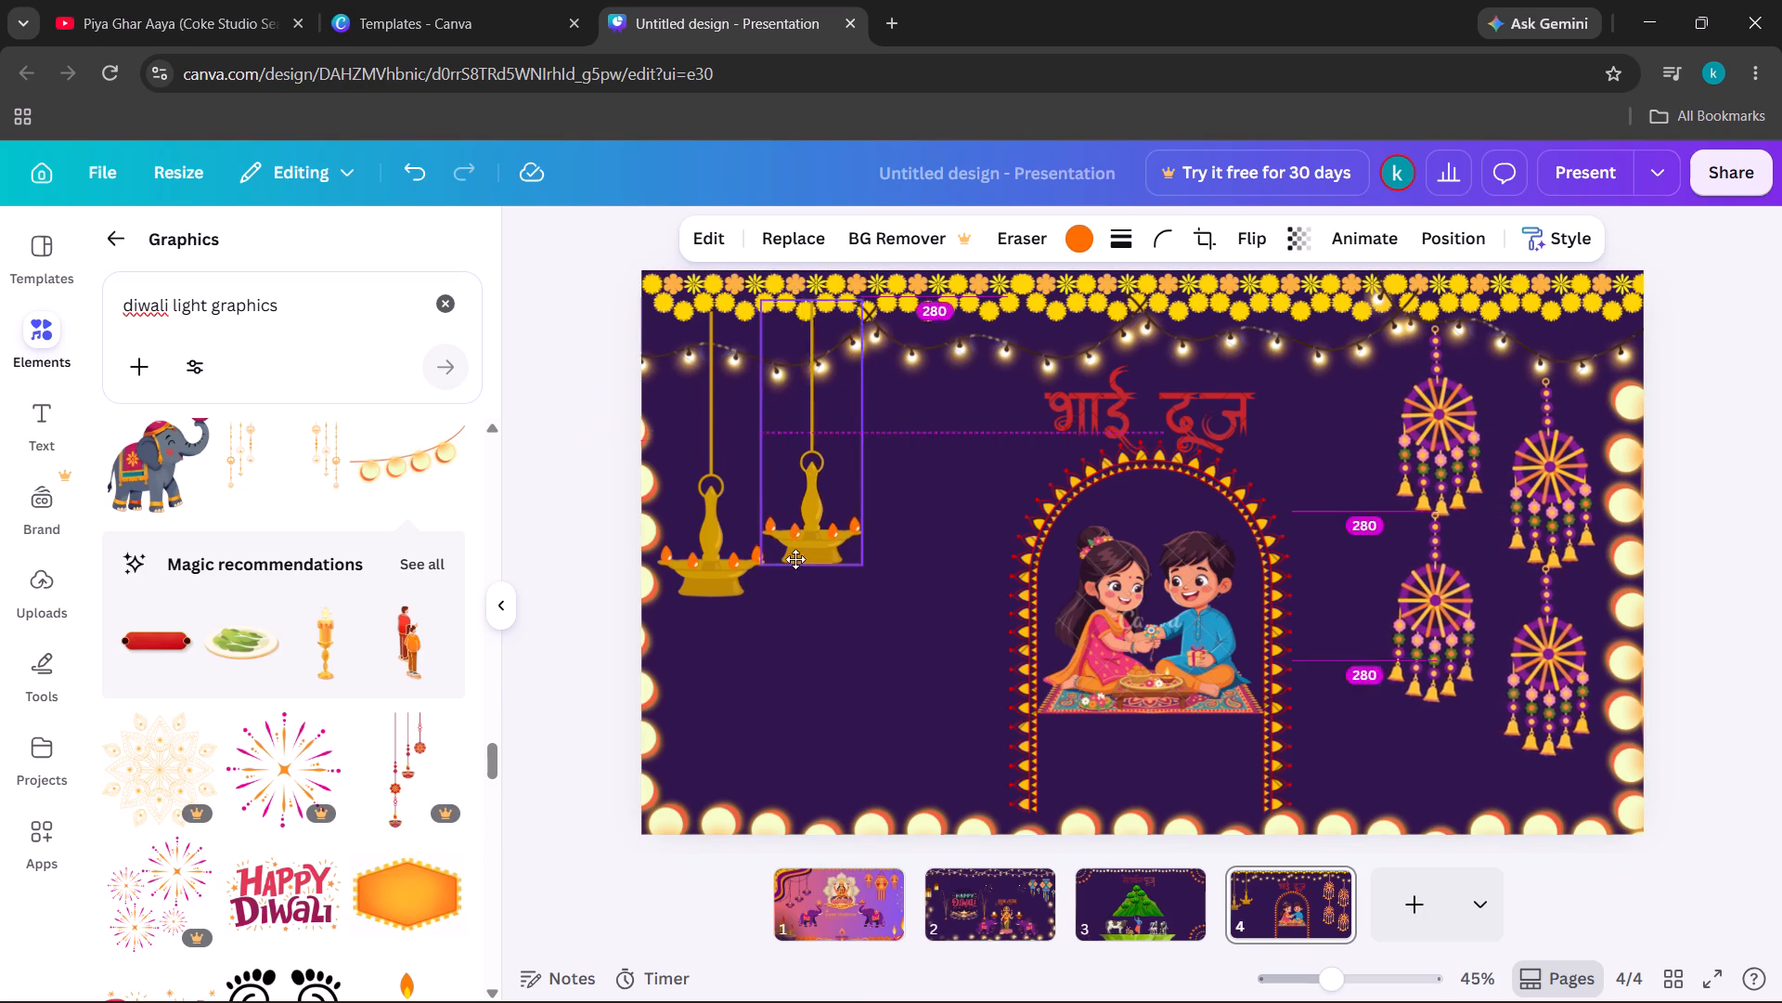
pyautogui.moveTo(795, 559); pyautogui.dragTo(791, 529)
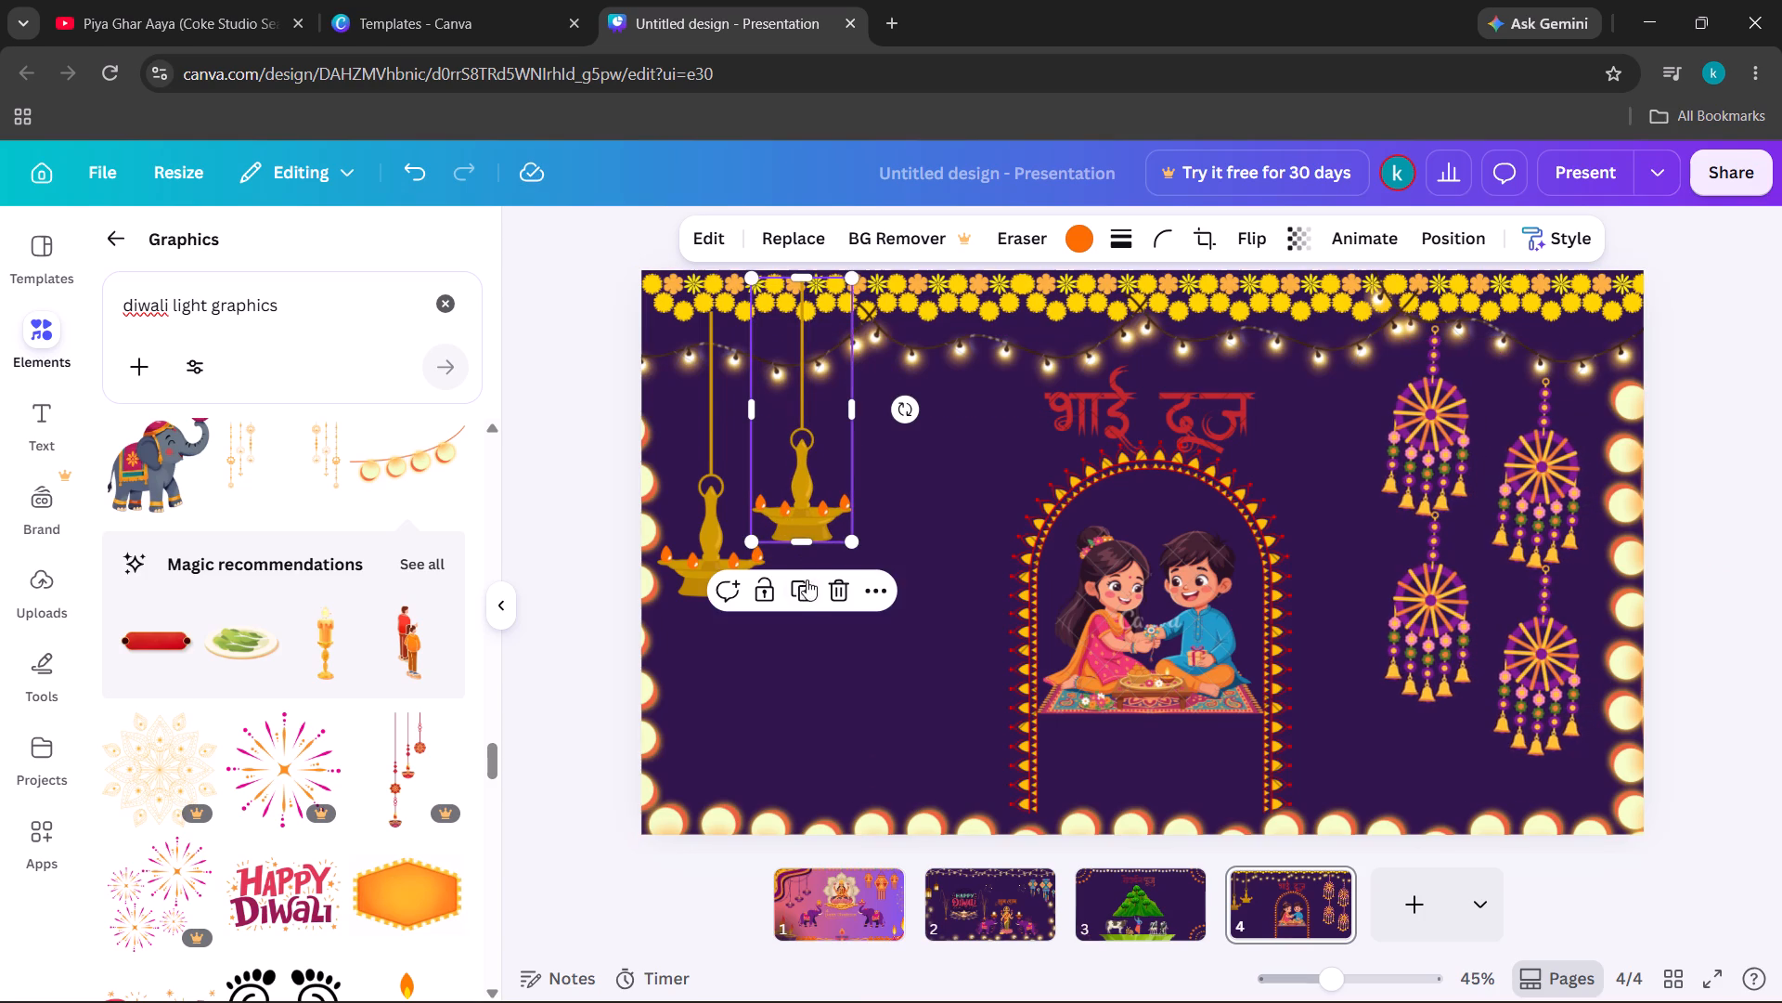
pyautogui.click(800, 600)
pyautogui.moveTo(835, 444); pyautogui.dragTo(939, 399)
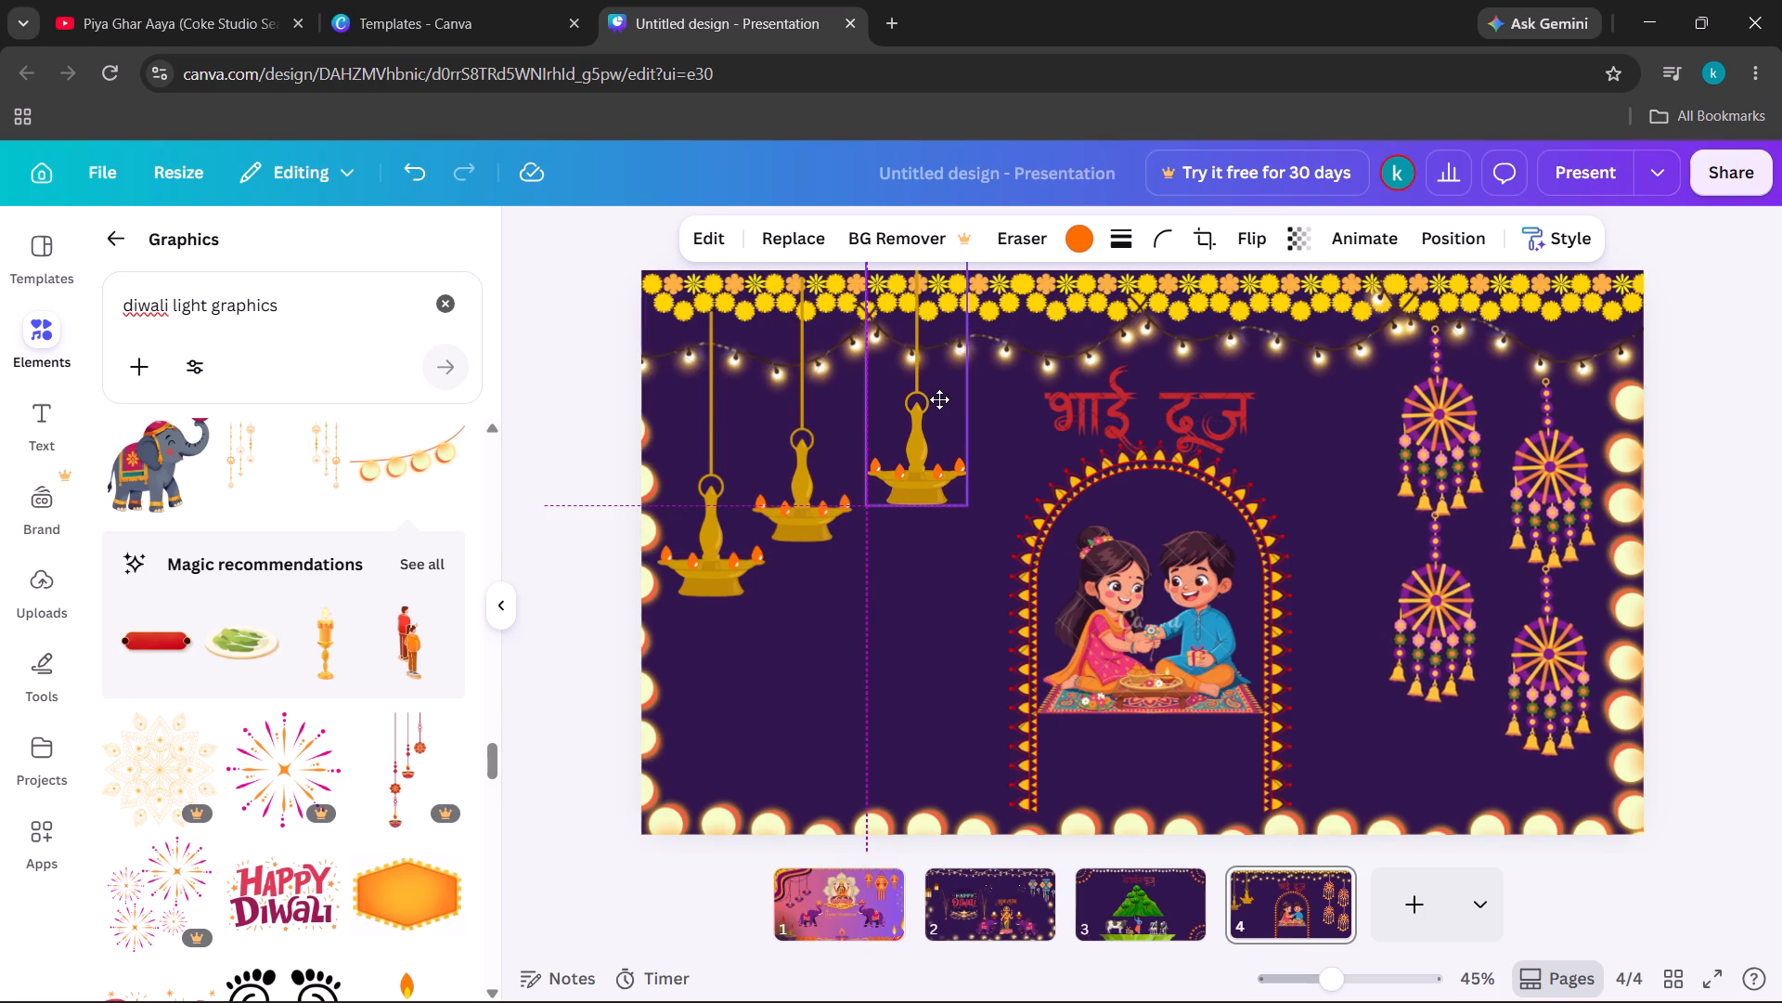
pyautogui.moveTo(939, 399); pyautogui.dragTo(932, 396)
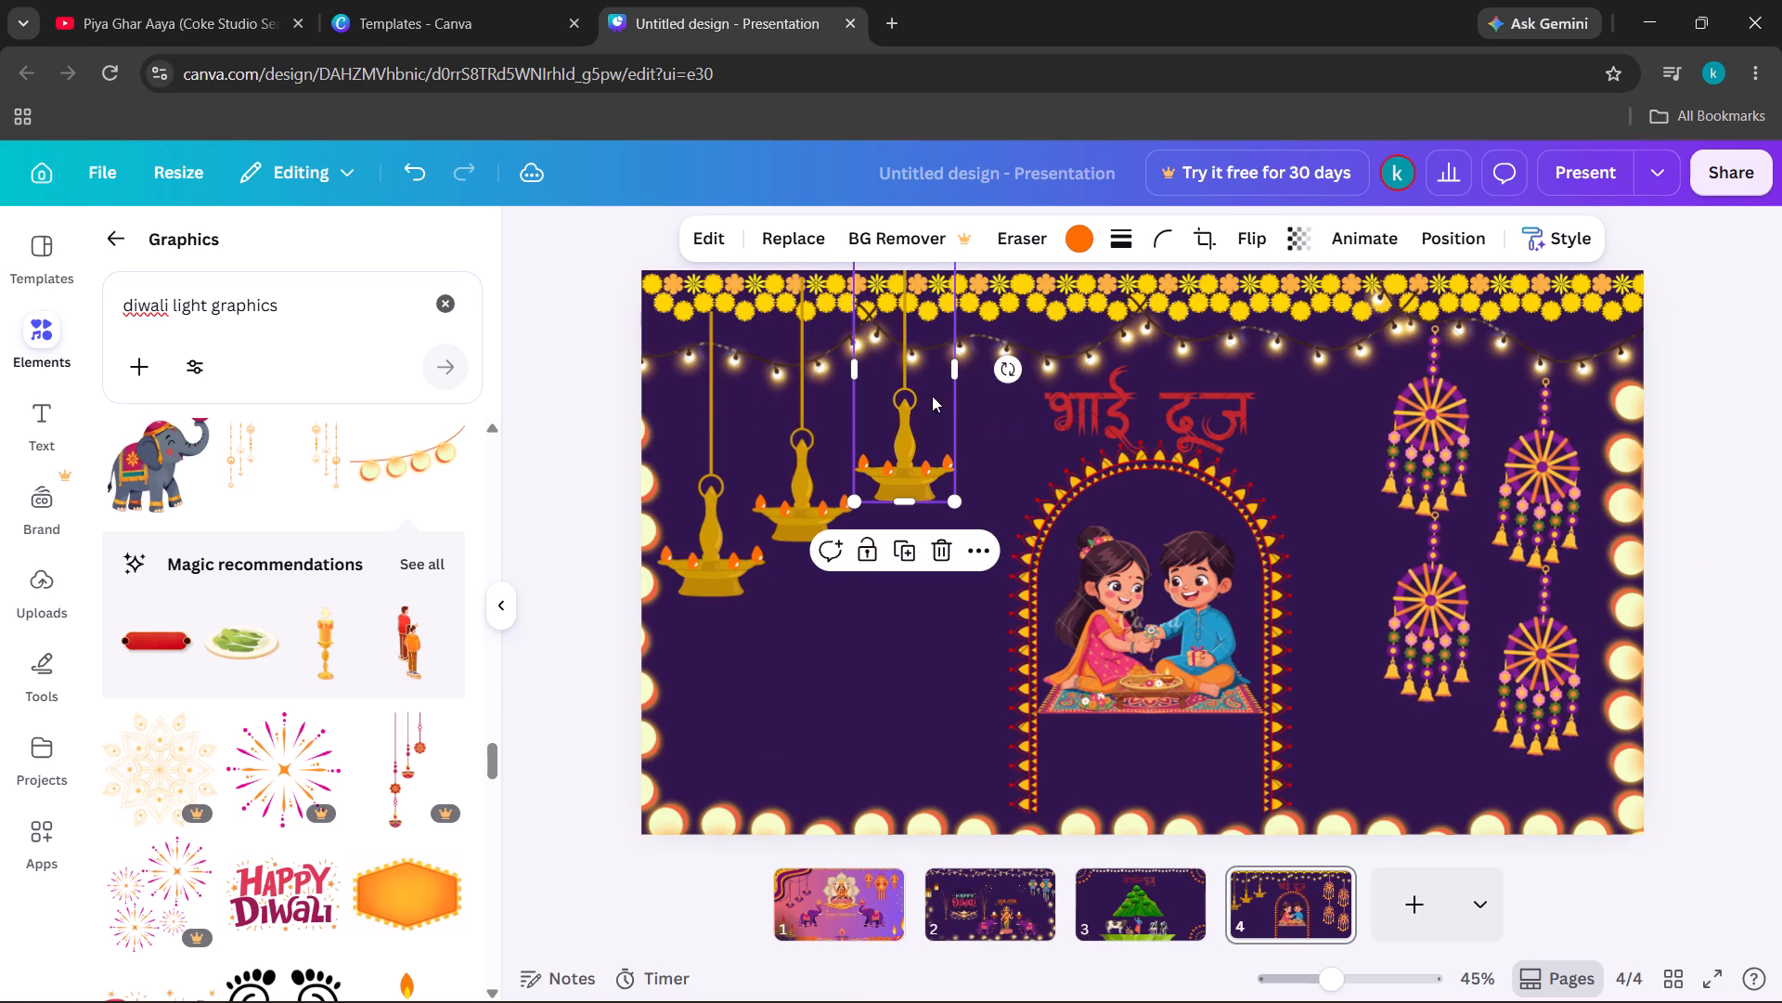
pyautogui.click(966, 585)
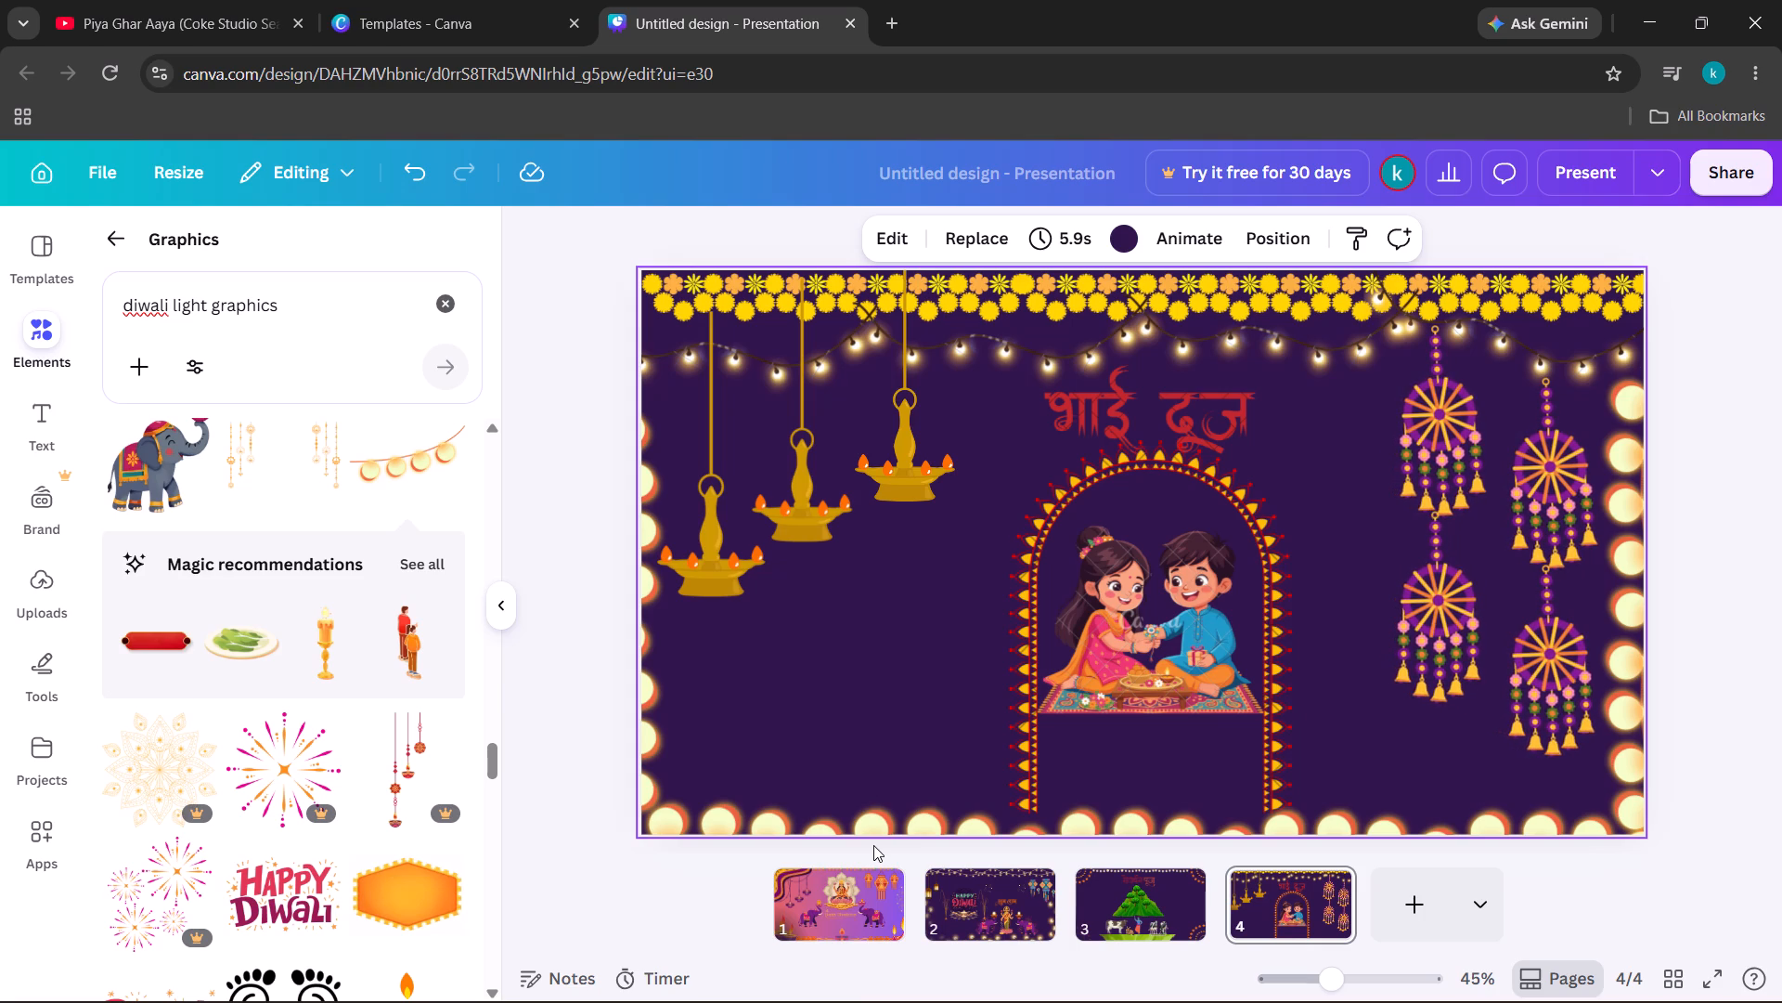
# Review the first three slides, comparing how fully each one is decorated.
pyautogui.click(810, 918)
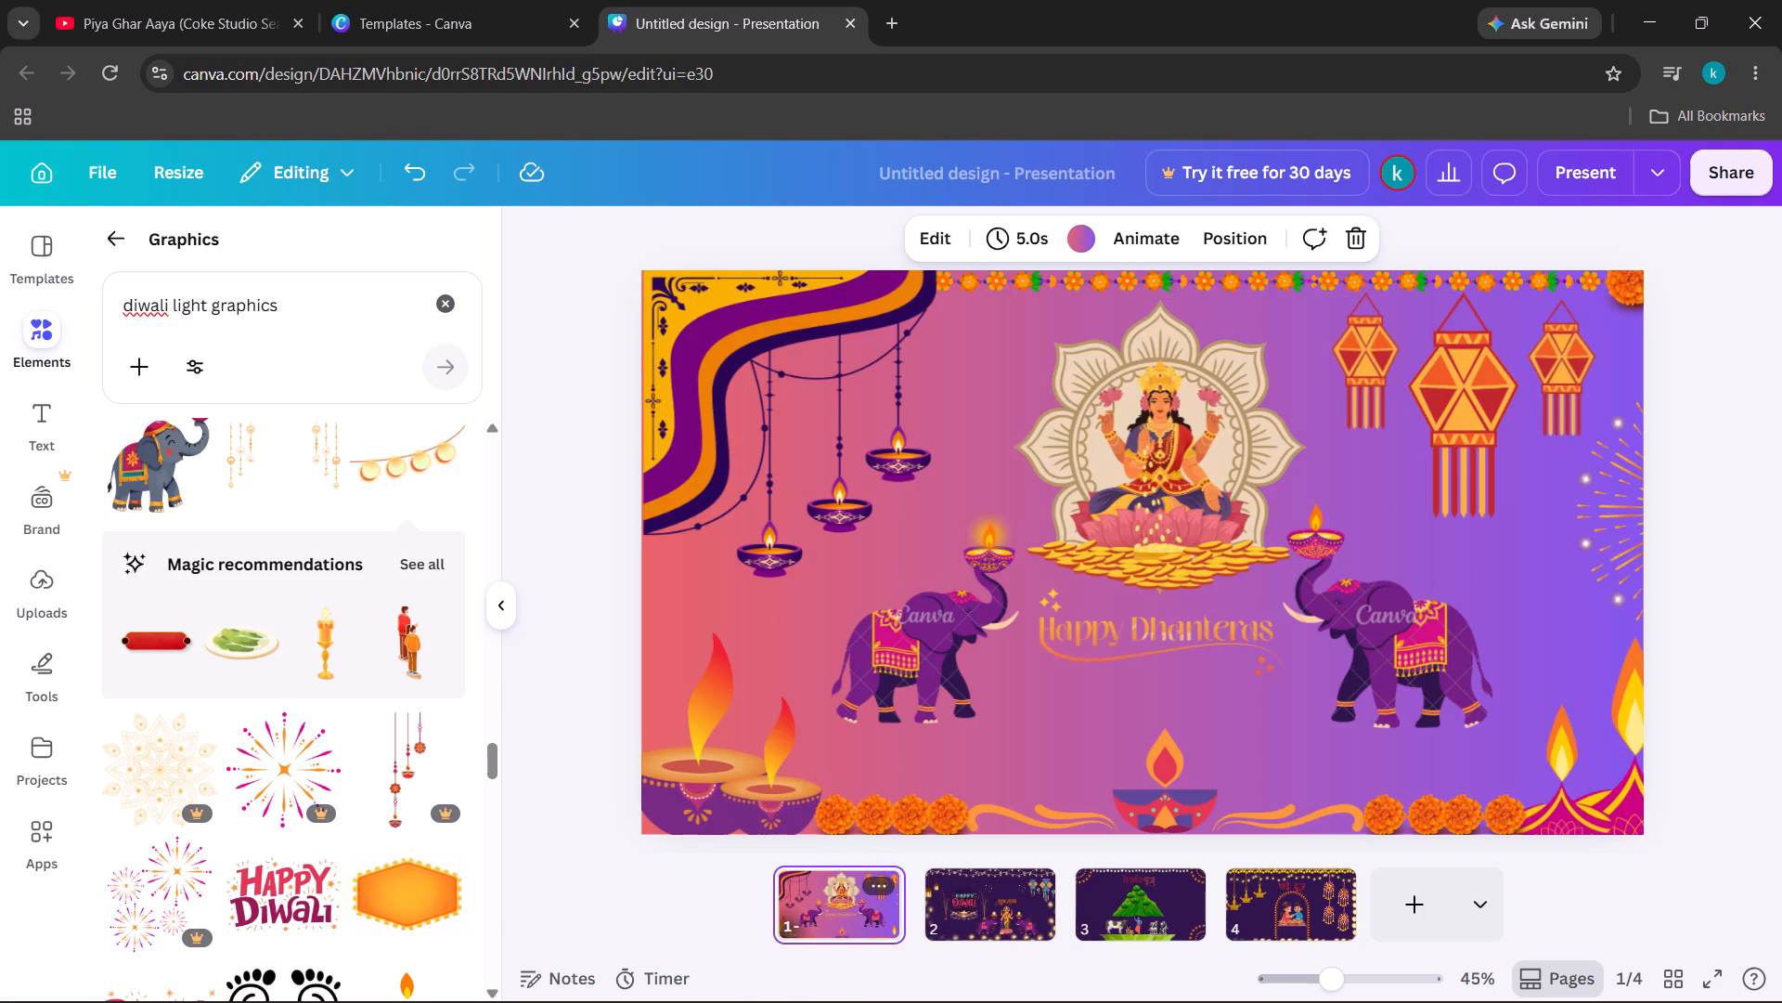
pyautogui.click(988, 899)
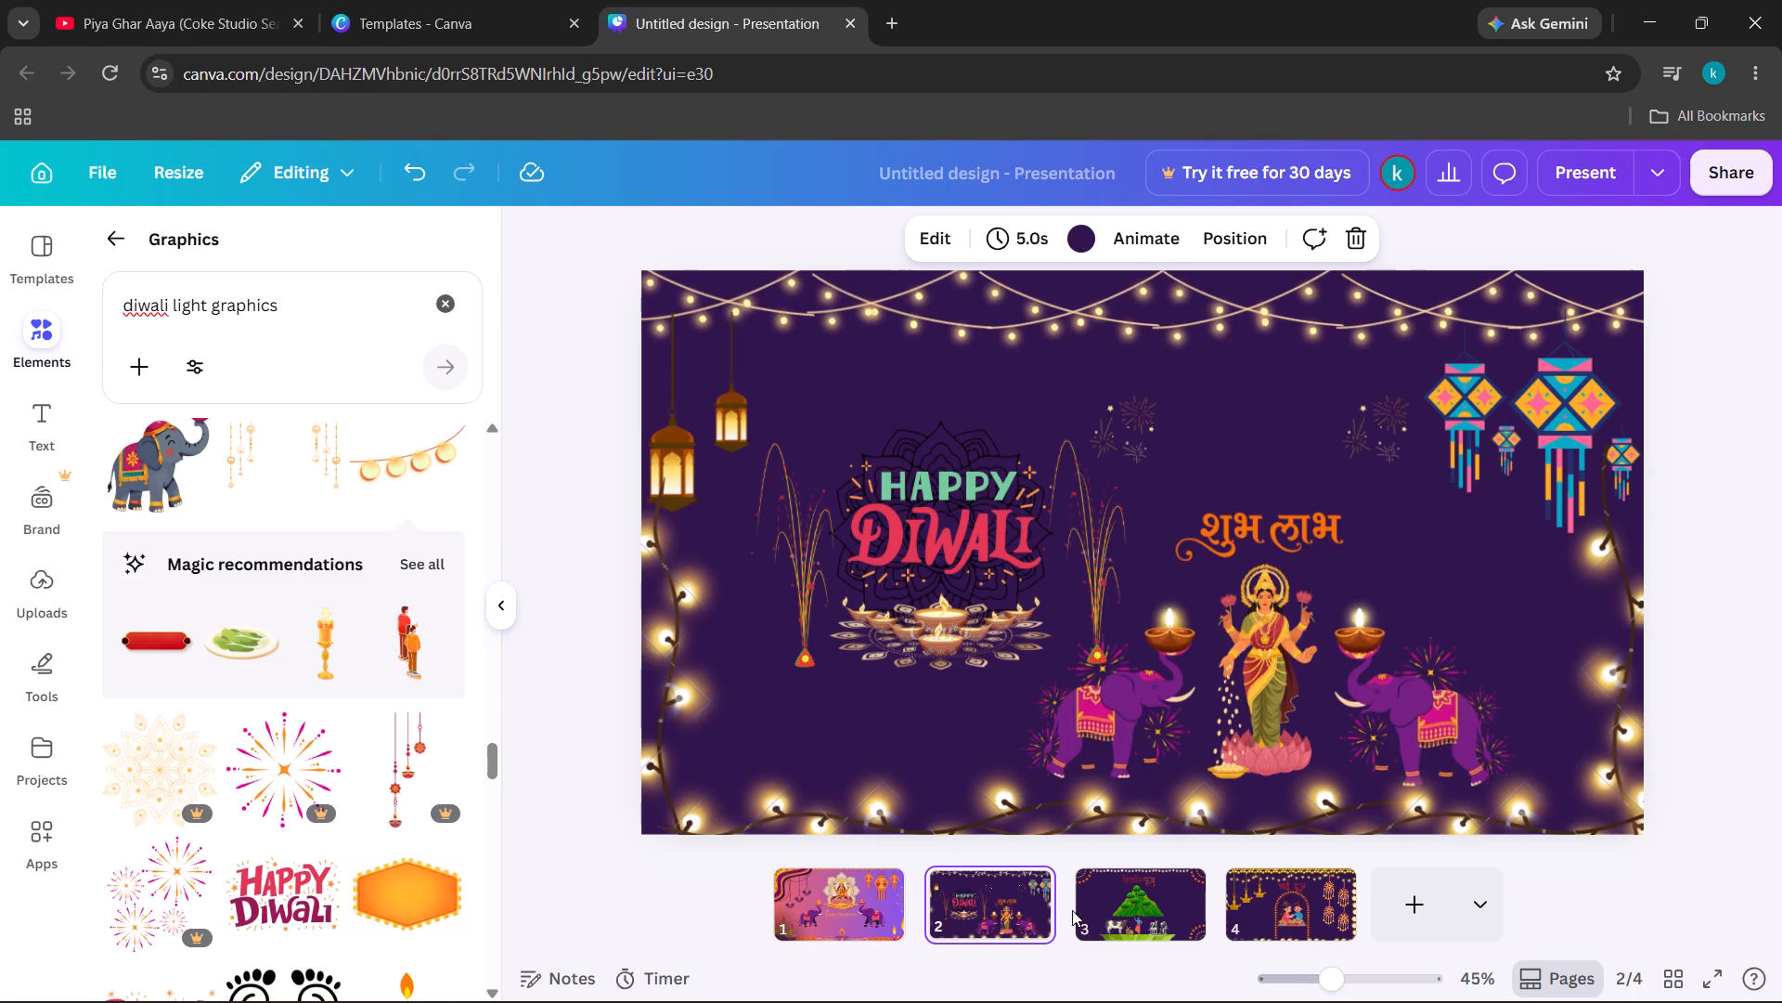
pyautogui.click(1119, 905)
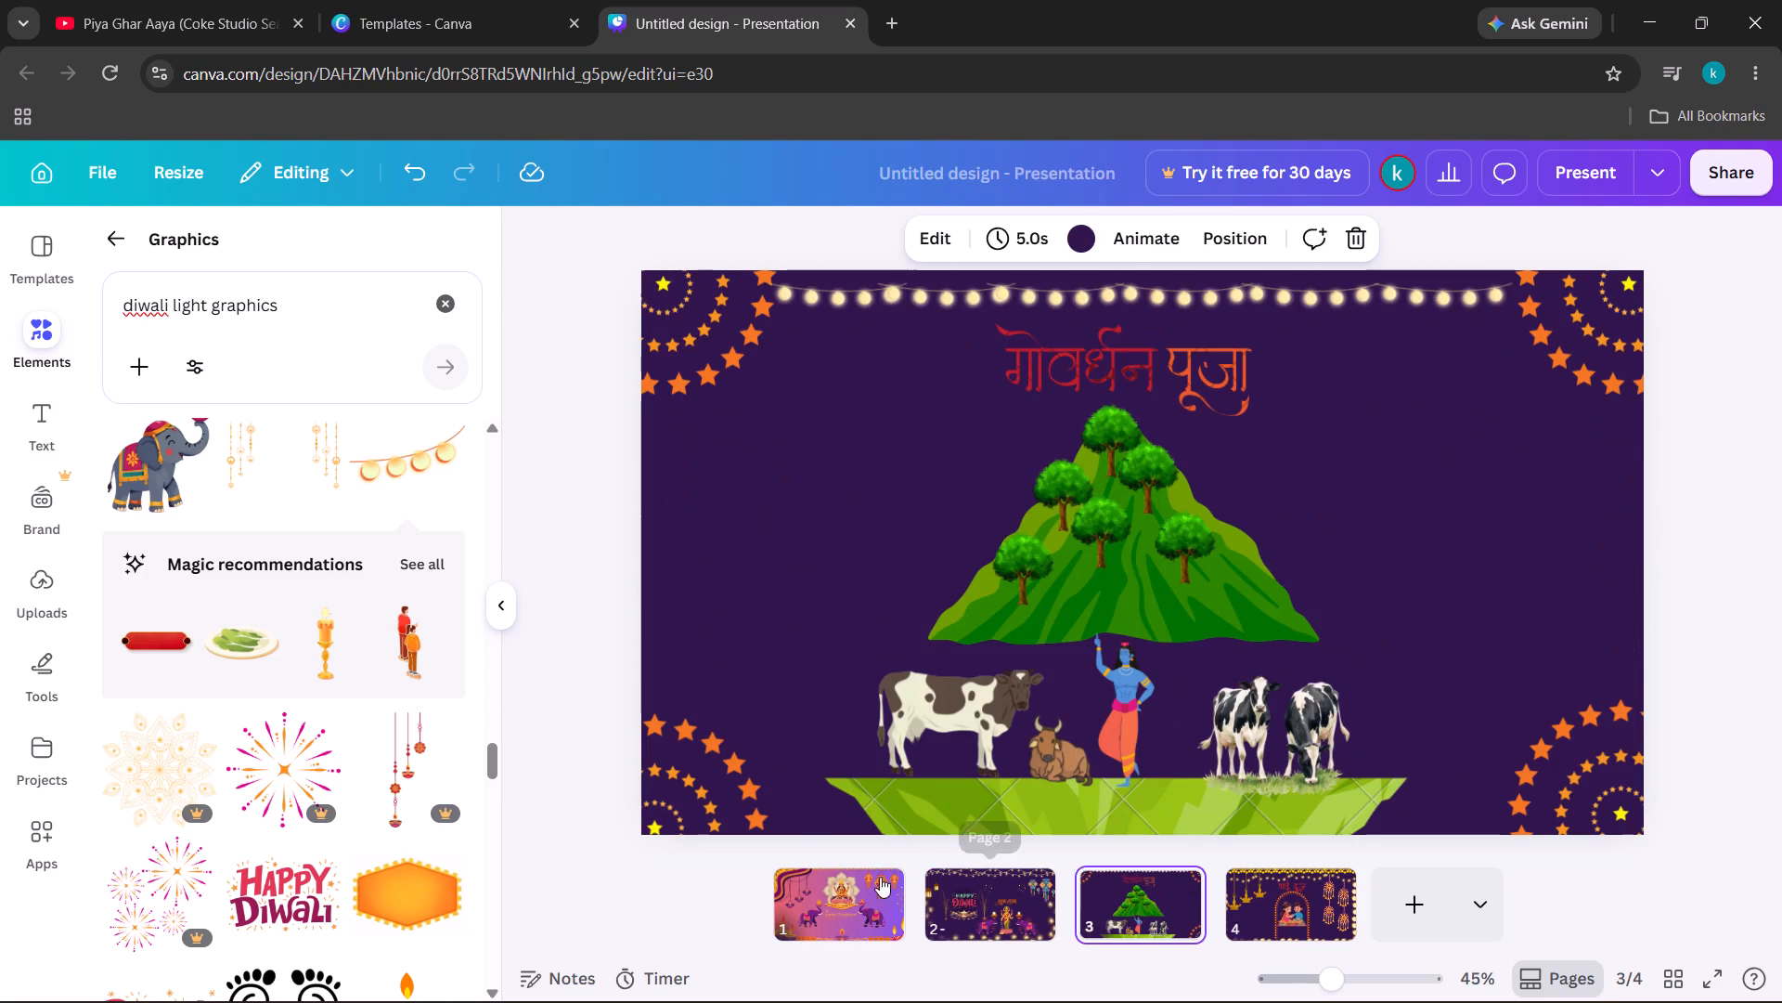
pyautogui.click(816, 891)
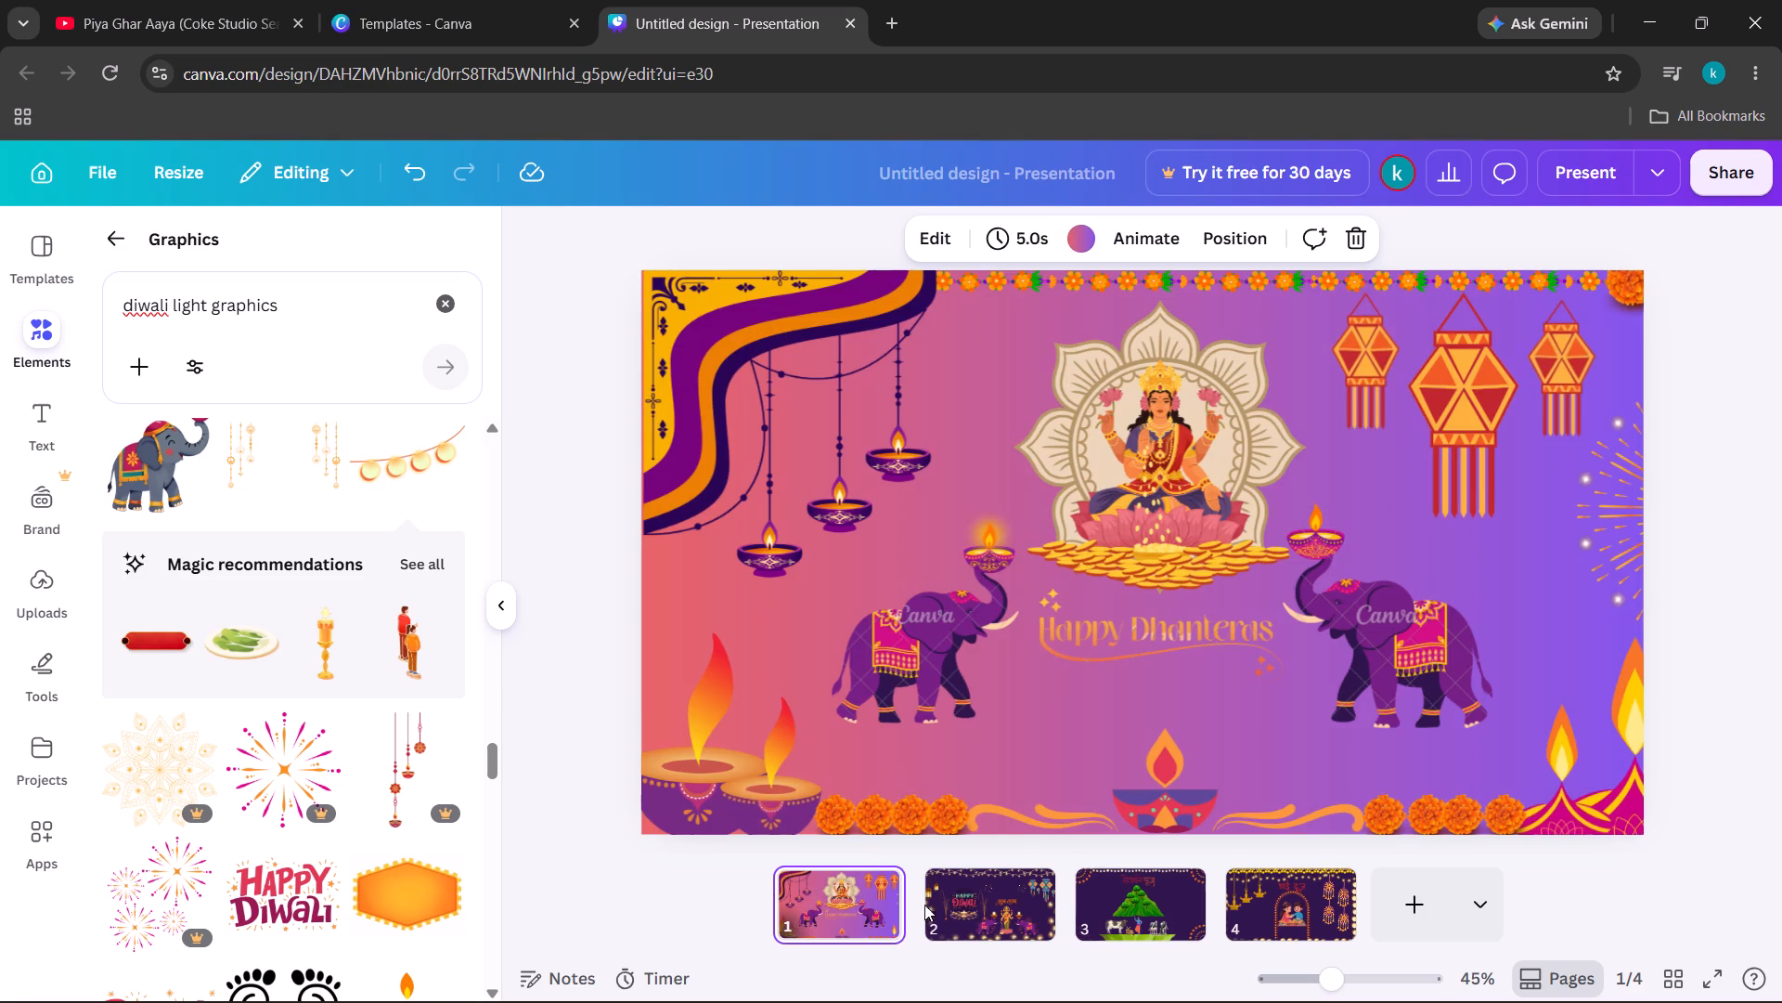
pyautogui.click(966, 905)
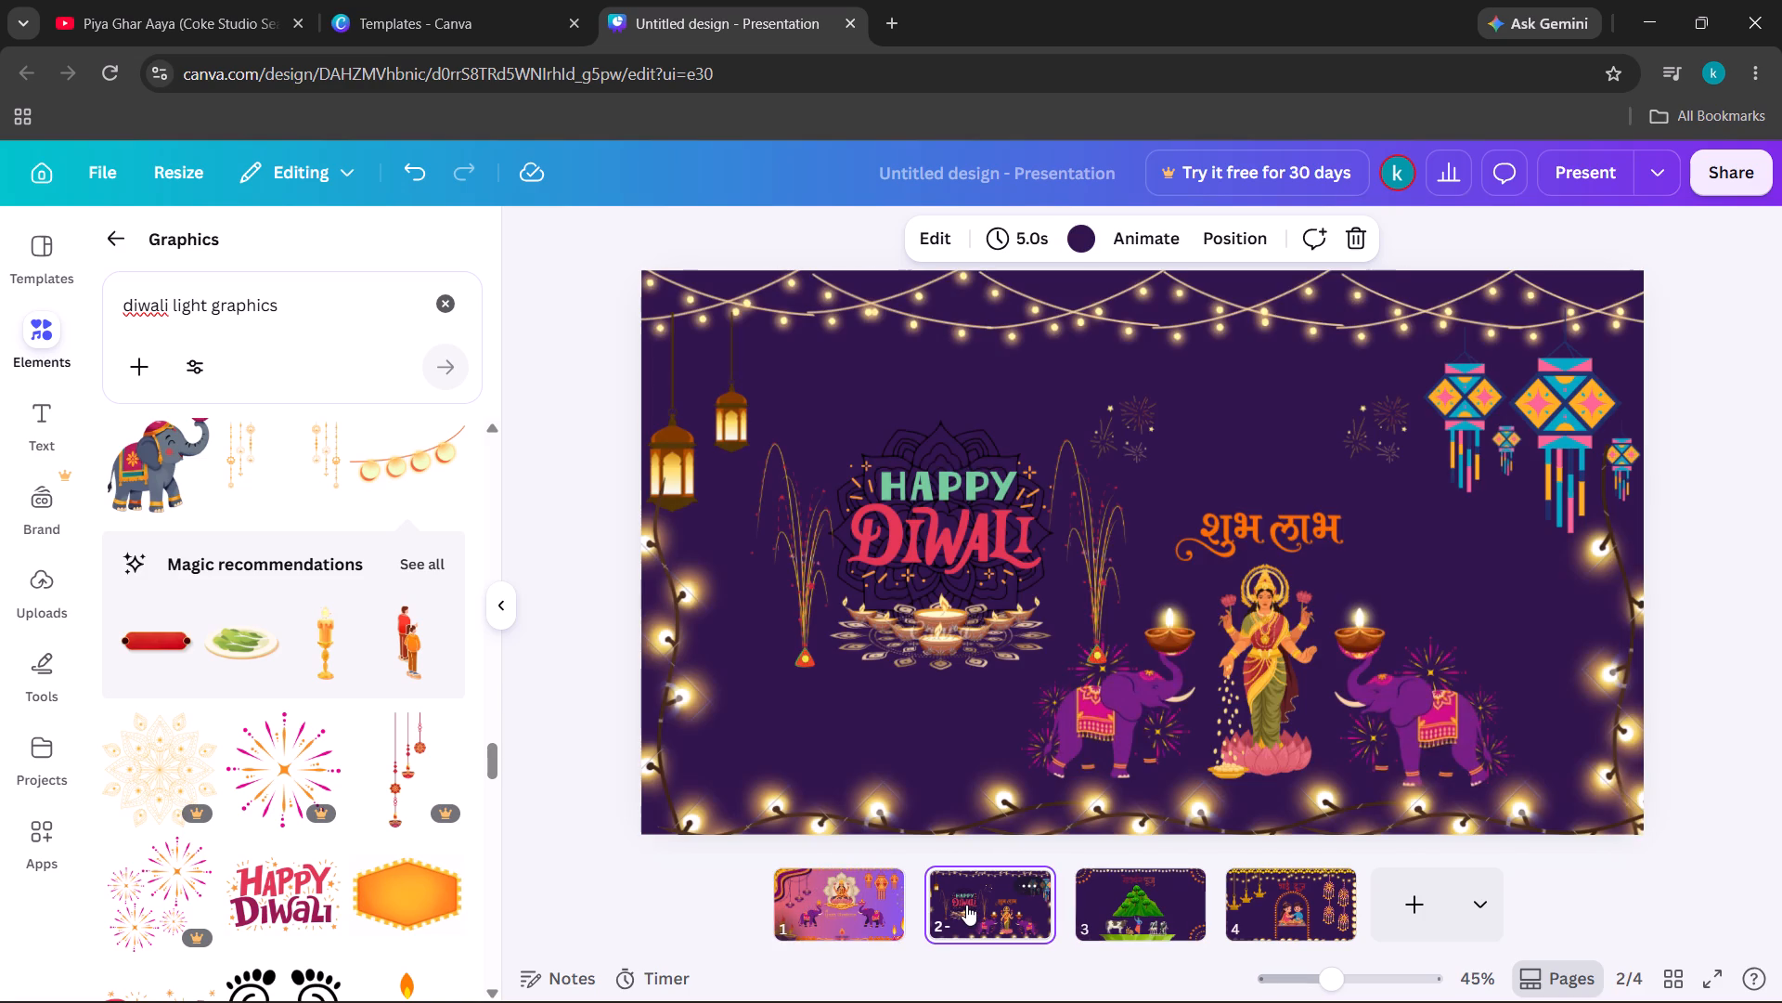
pyautogui.click(882, 900)
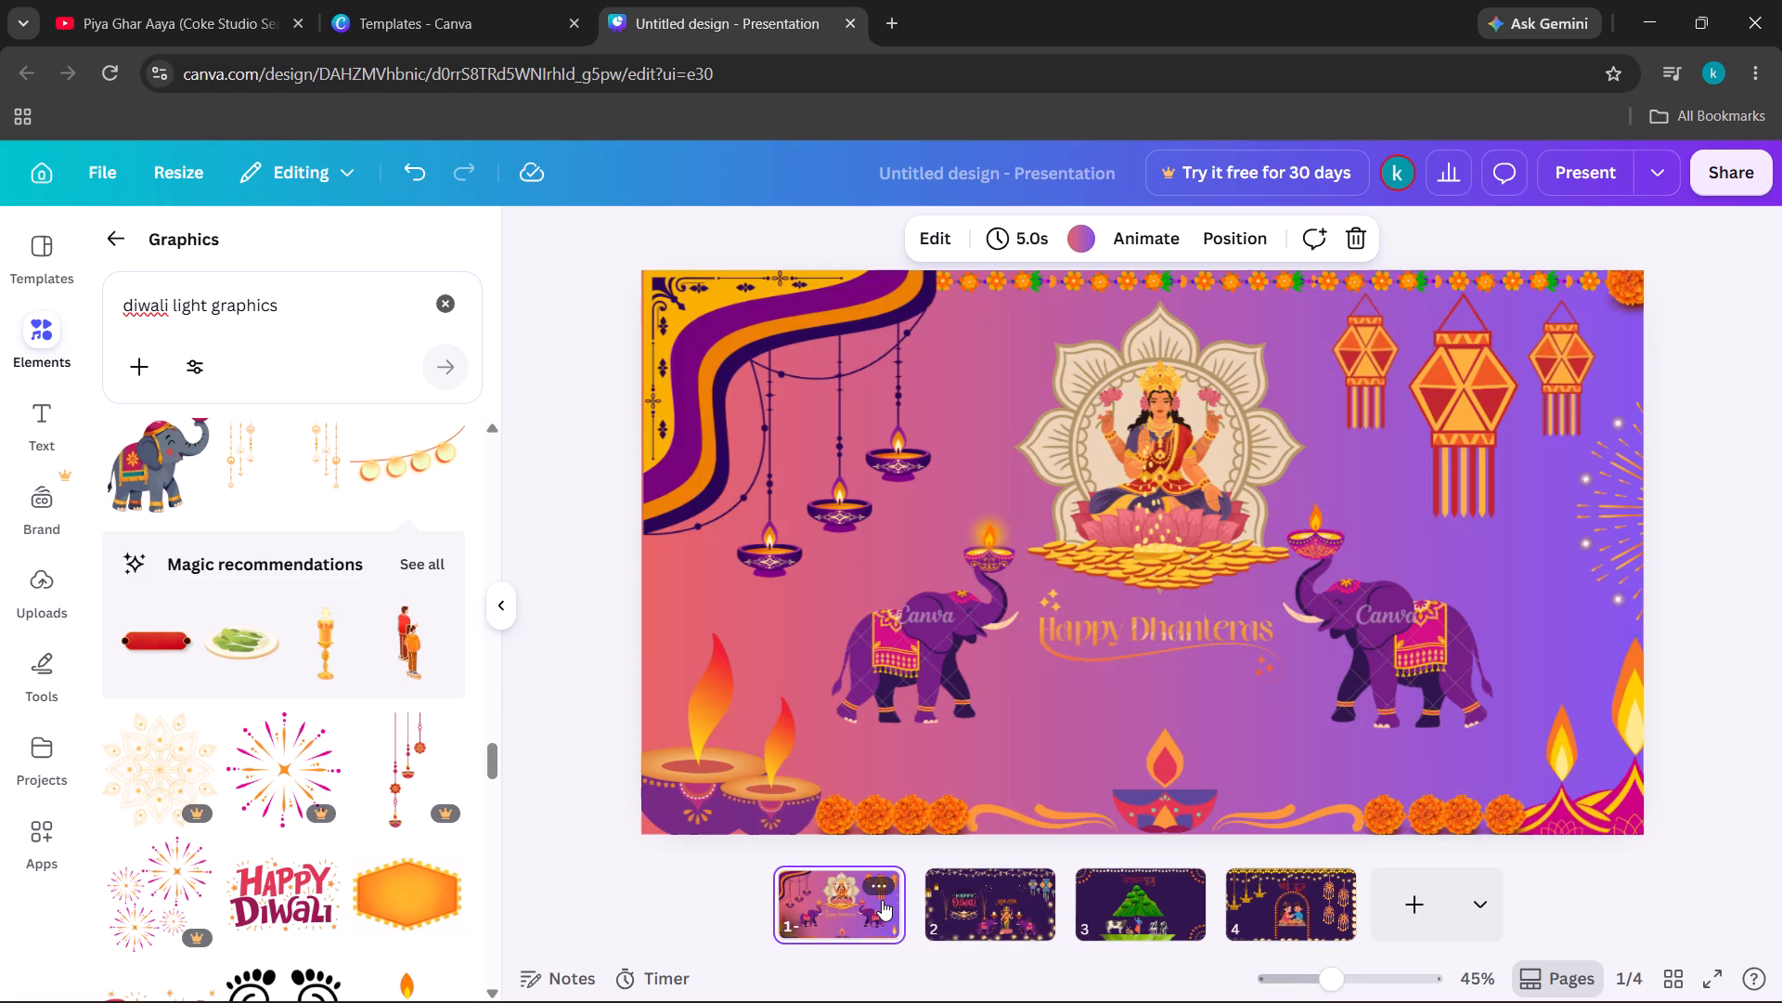
pyautogui.click(1309, 926)
pyautogui.click(876, 917)
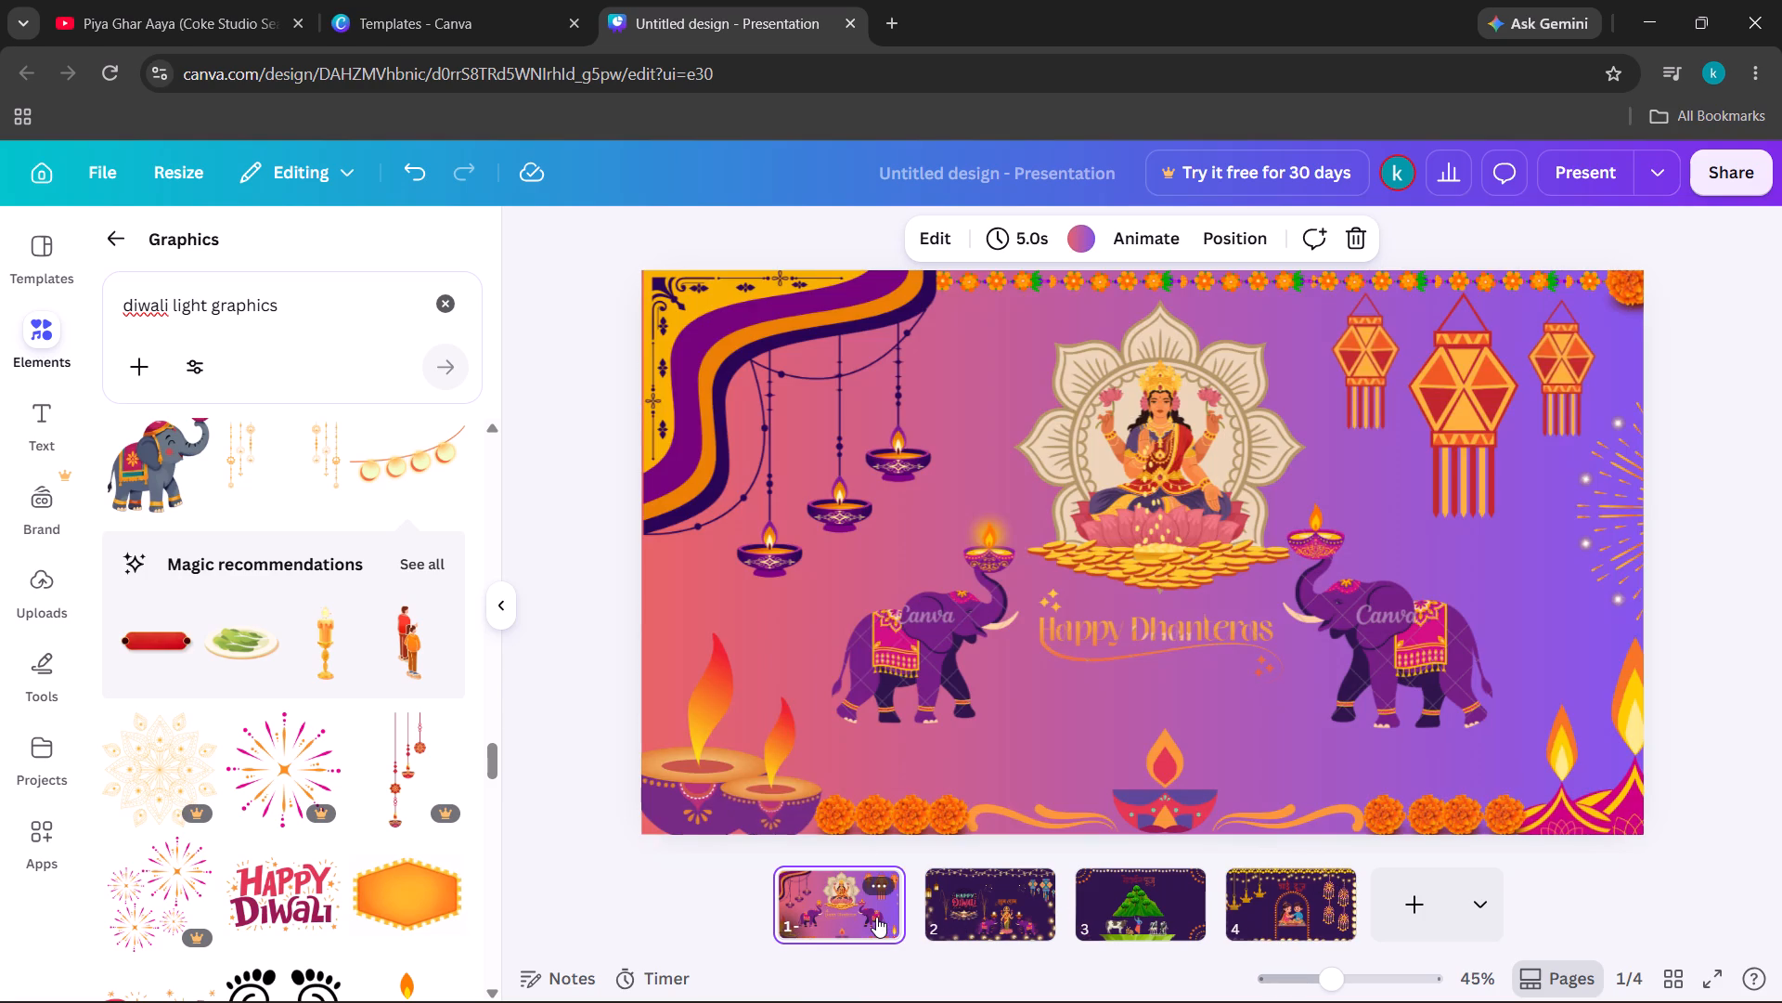
# Add the outlined golden mandala graphic to the third slide, shrink it, and place it half off the left edge between the star corners.
pyautogui.click(1125, 907)
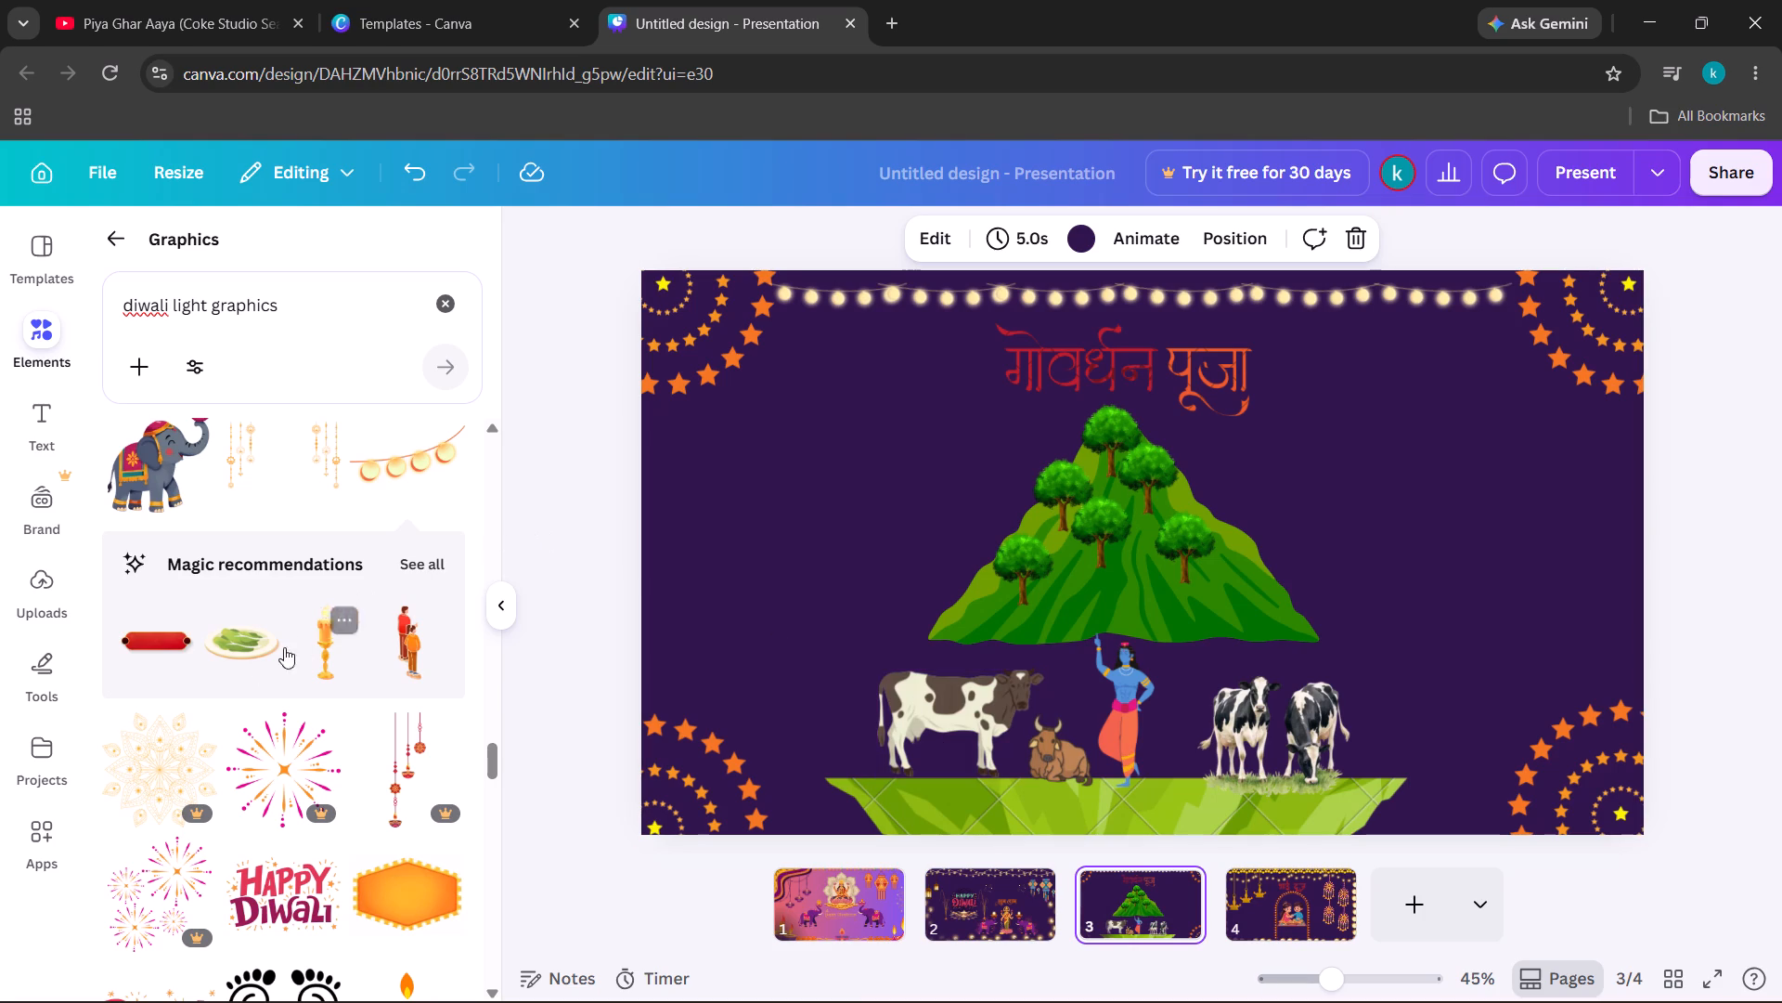
pyautogui.click(170, 730)
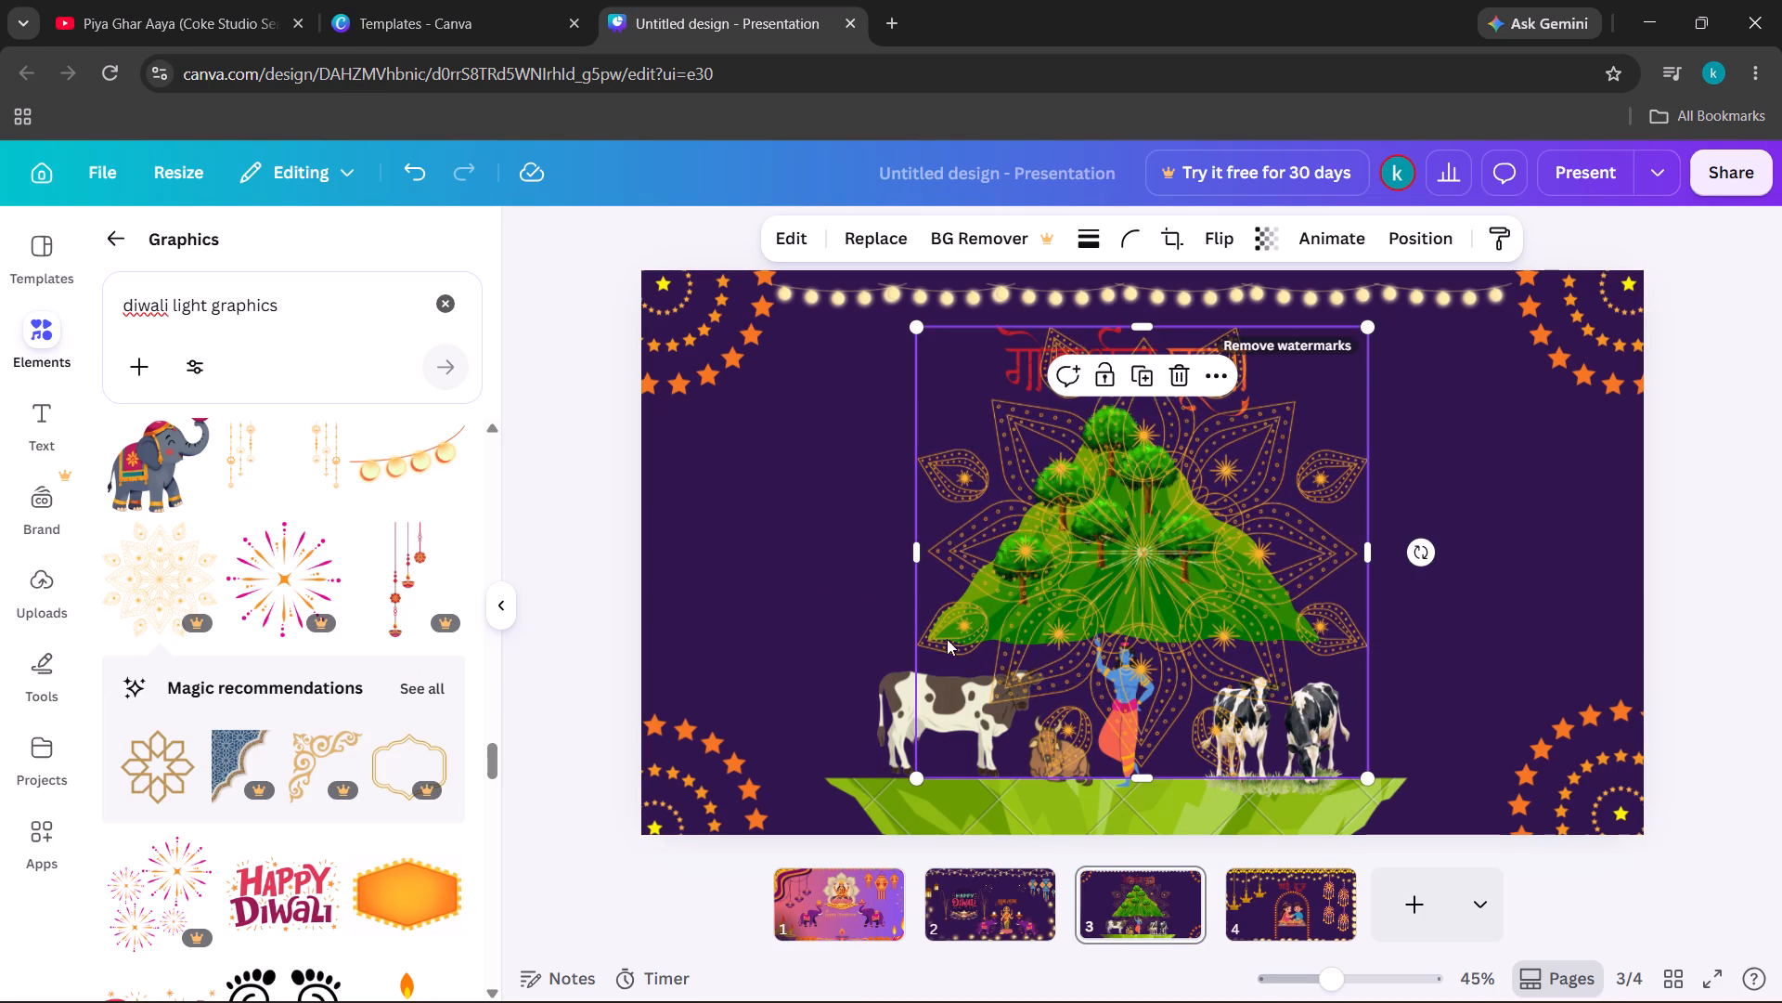
pyautogui.moveTo(918, 779); pyautogui.dragTo(1129, 678)
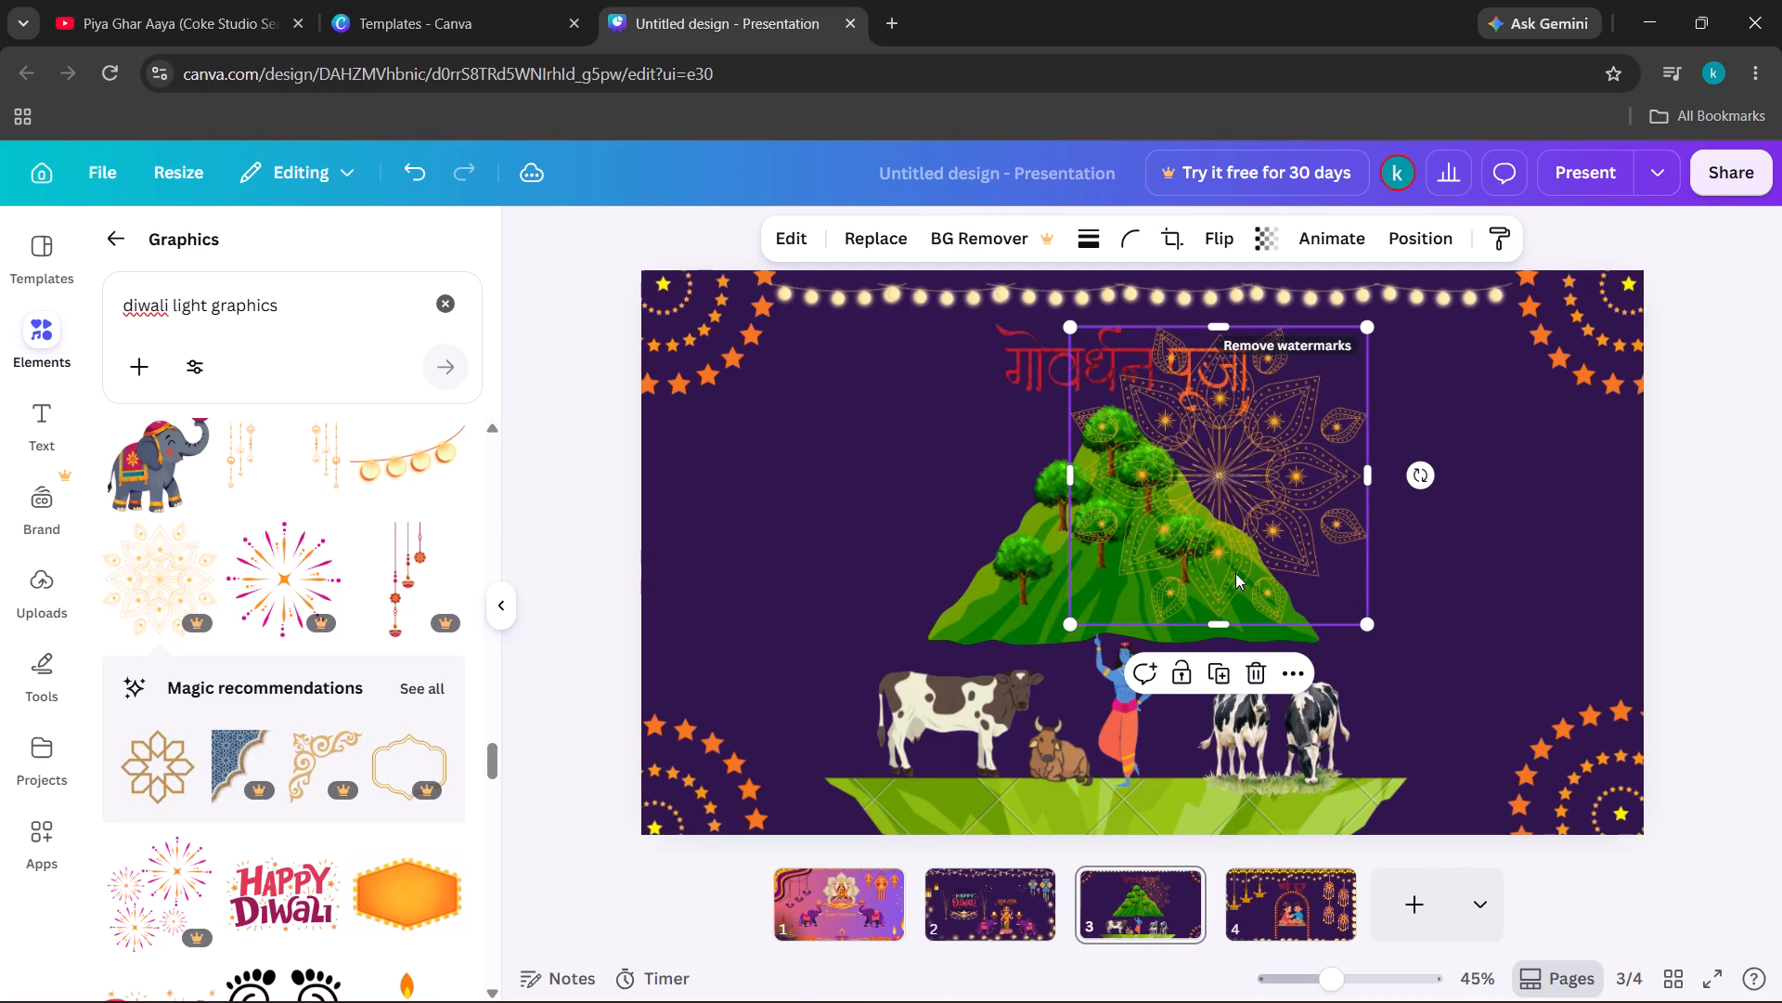
pyautogui.moveTo(1262, 504); pyautogui.dragTo(649, 586)
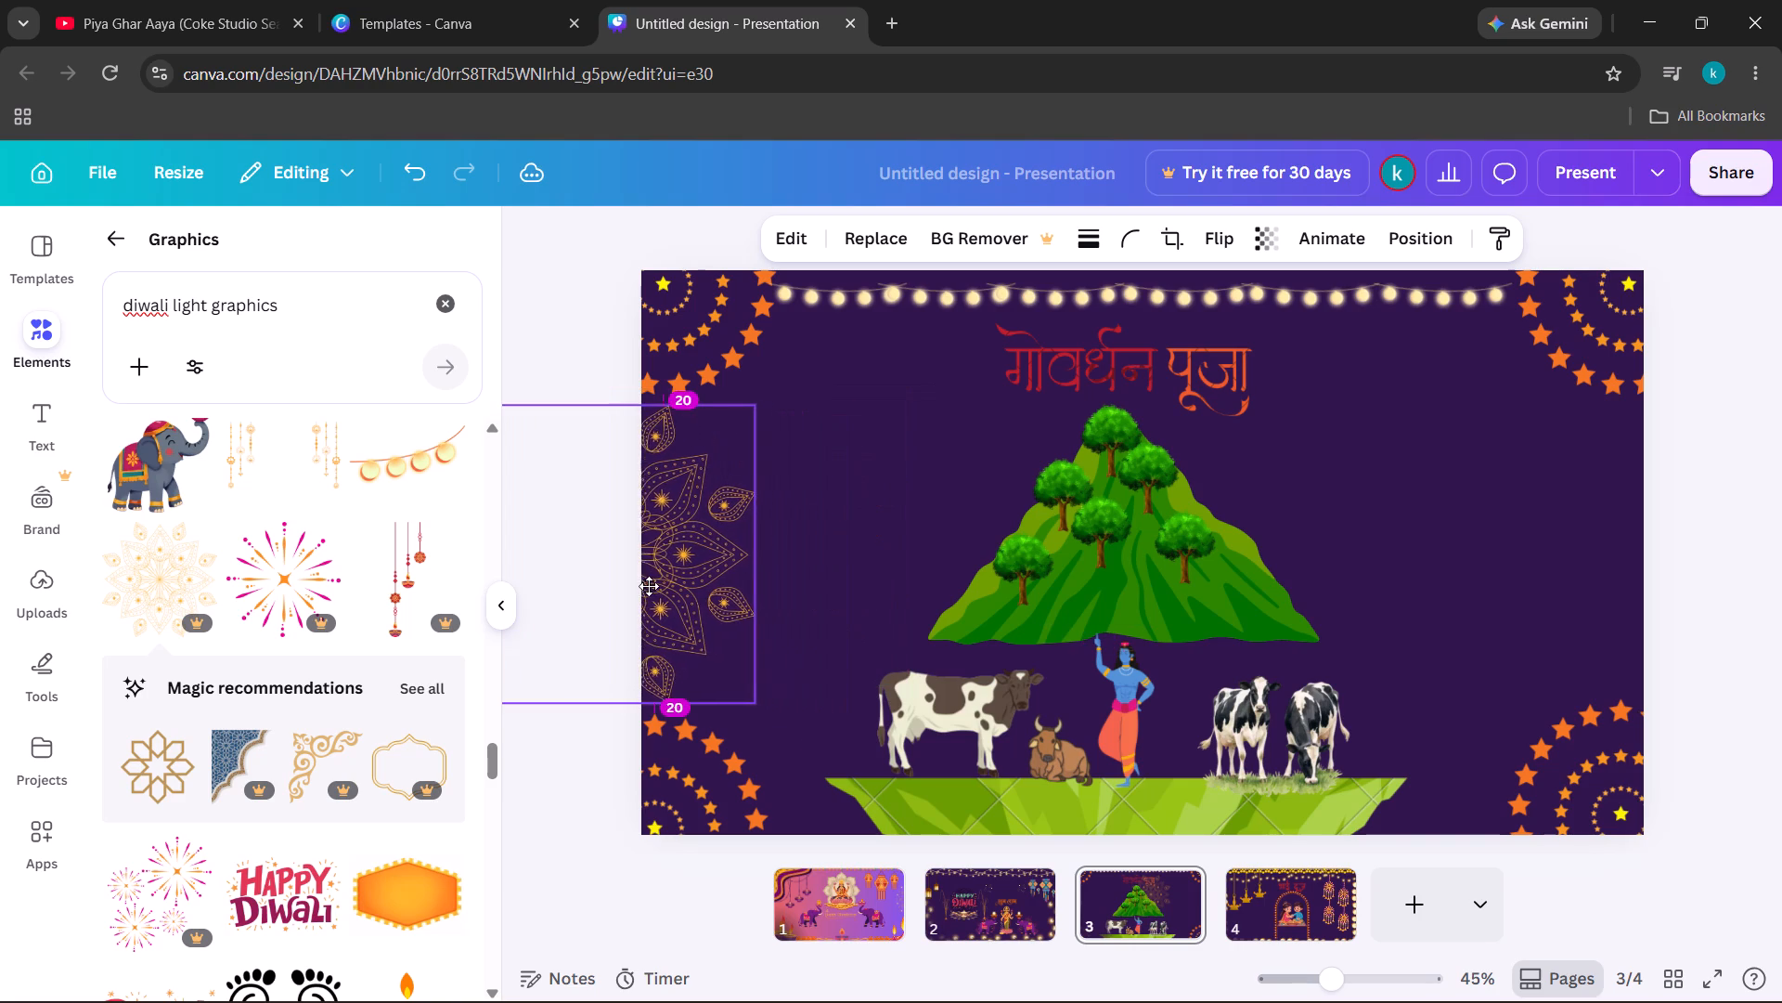
pyautogui.moveTo(649, 586); pyautogui.dragTo(652, 586)
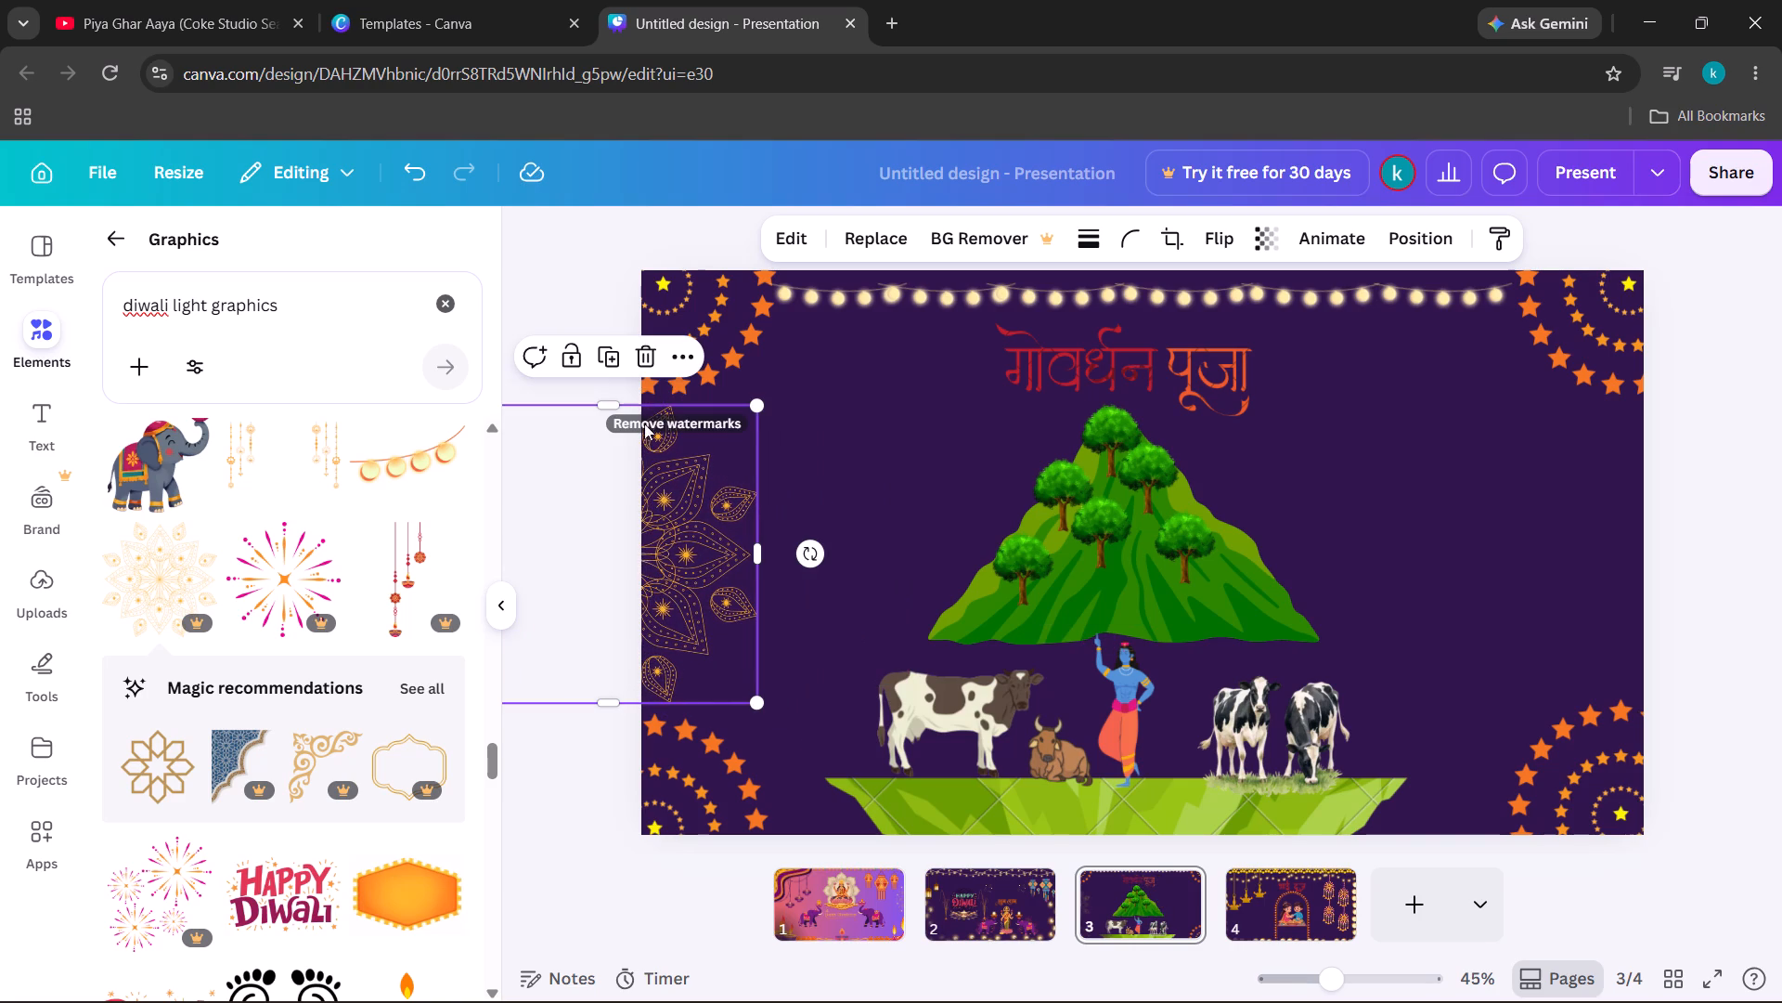
# Duplicate the golden mandala and place the copy half off the third slide's right edge, level with the original between the star corners.
pyautogui.click(613, 357)
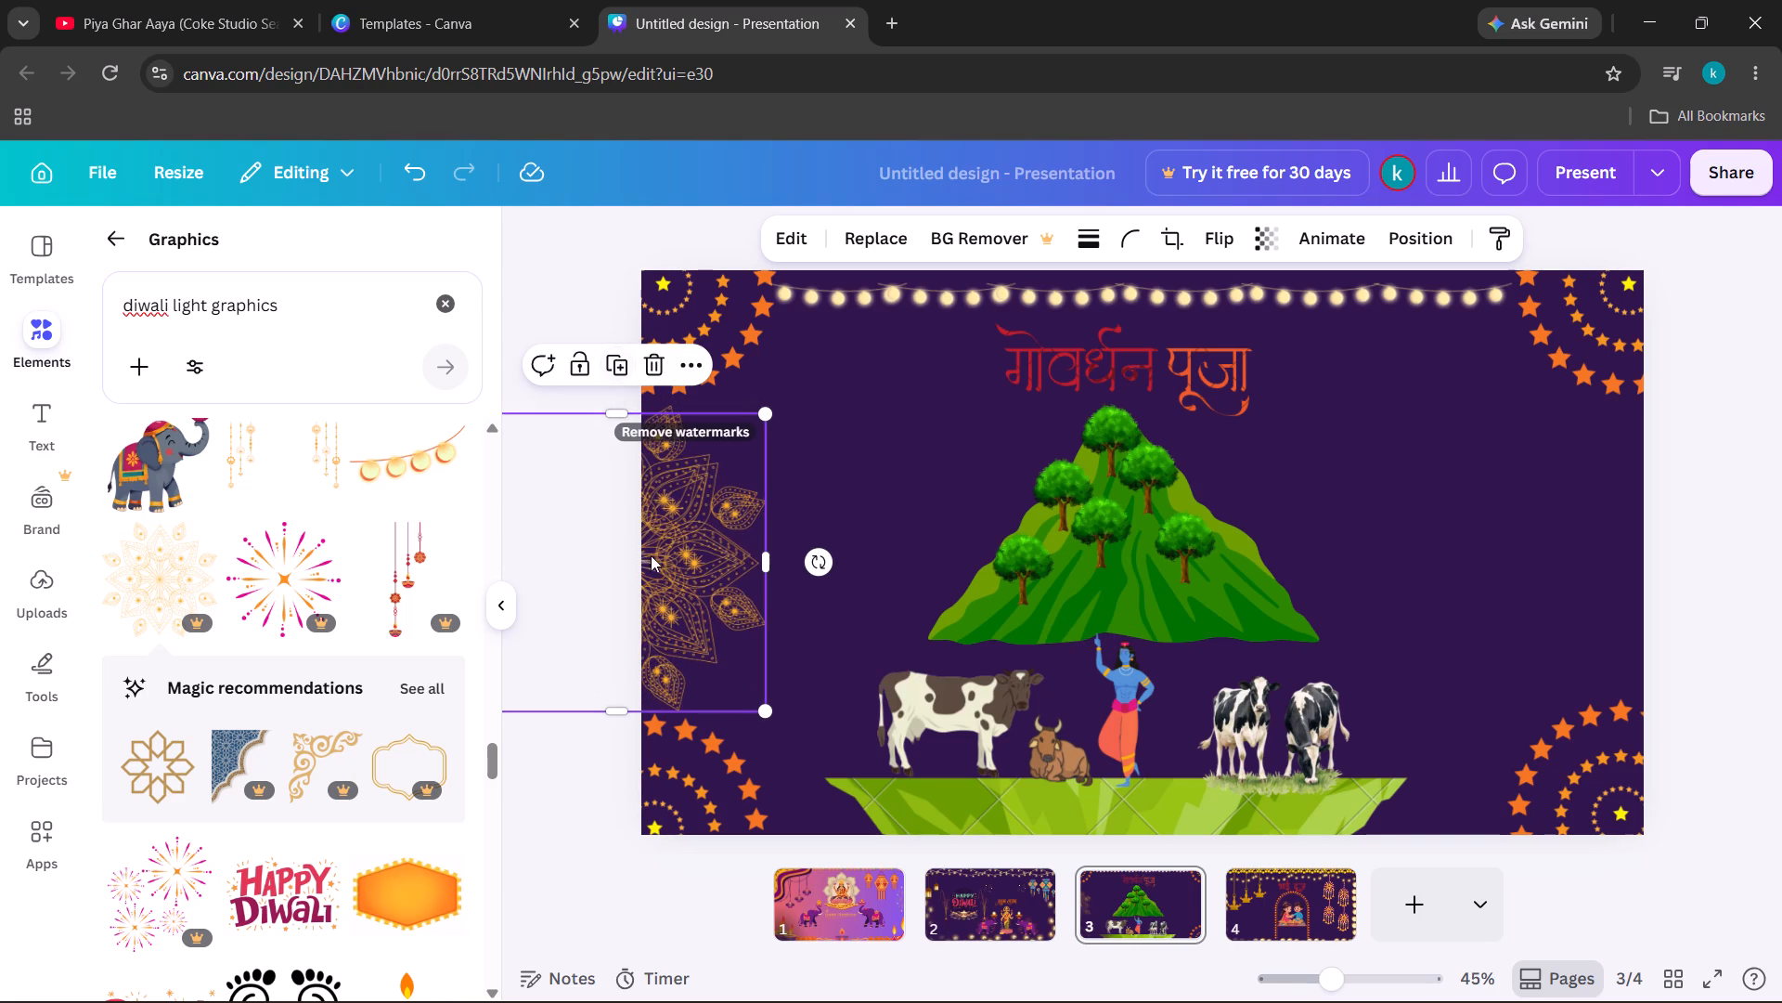
pyautogui.moveTo(649, 557); pyautogui.dragTo(1665, 554)
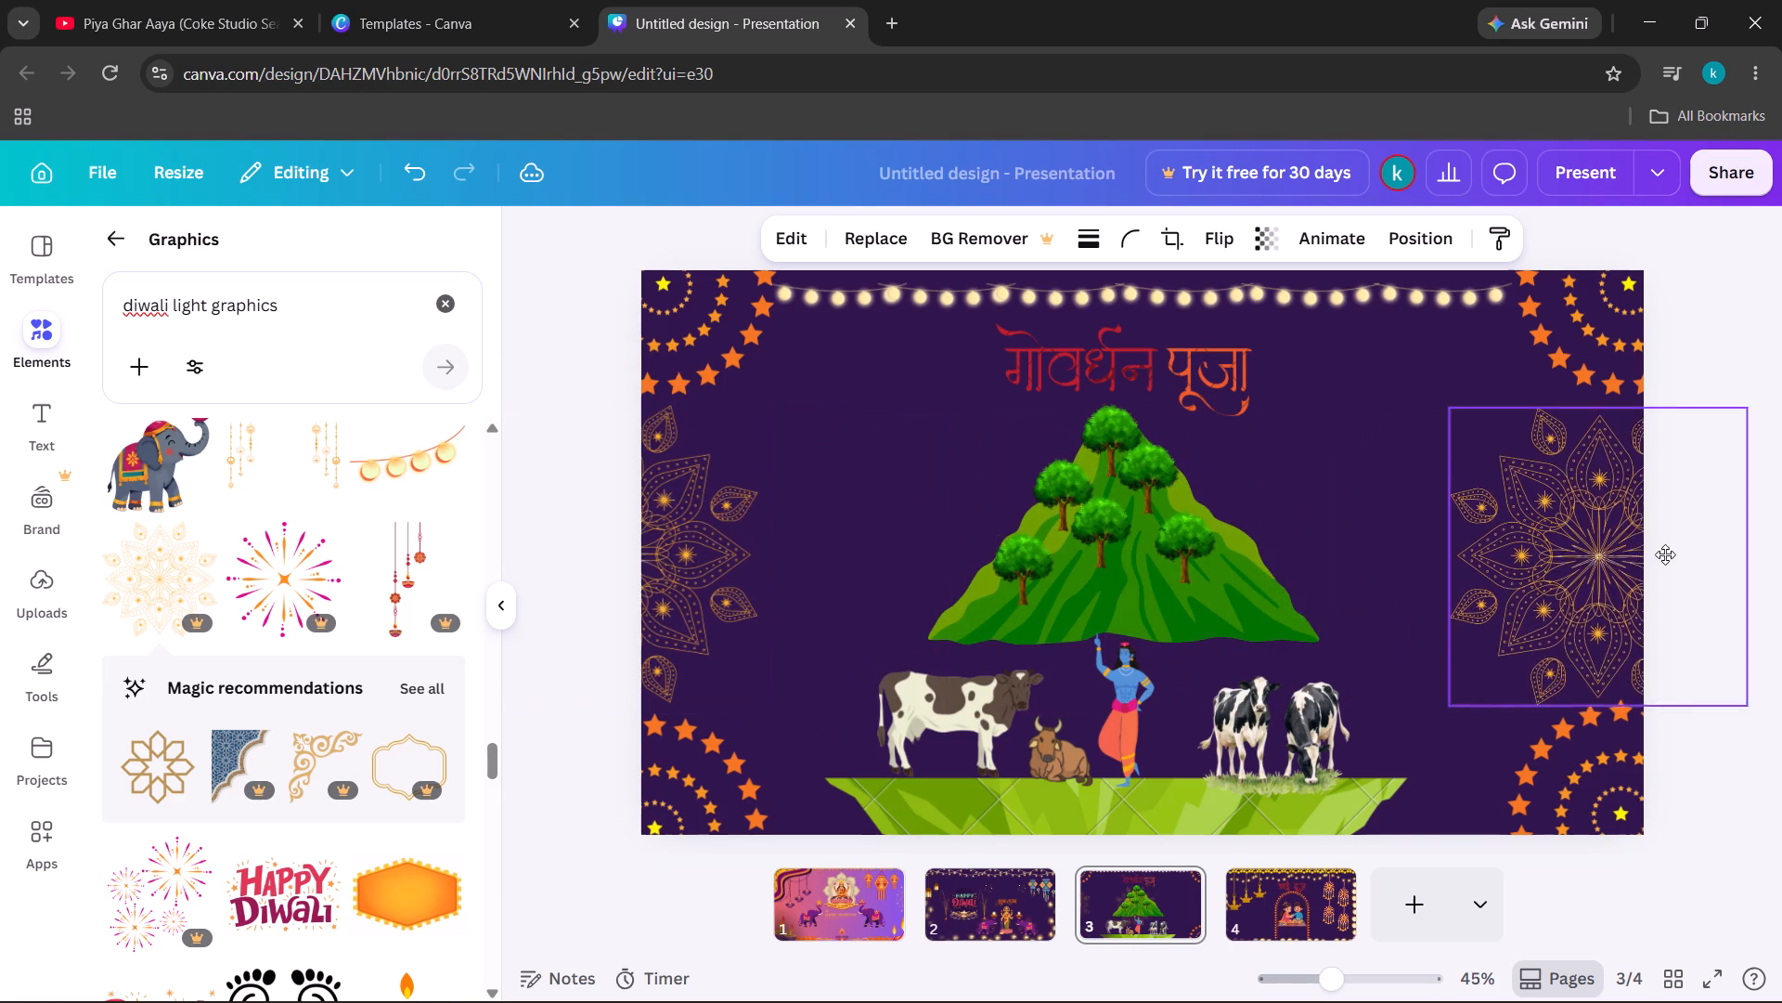
pyautogui.moveTo(1665, 554); pyautogui.dragTo(1701, 551)
pyautogui.click(1432, 488)
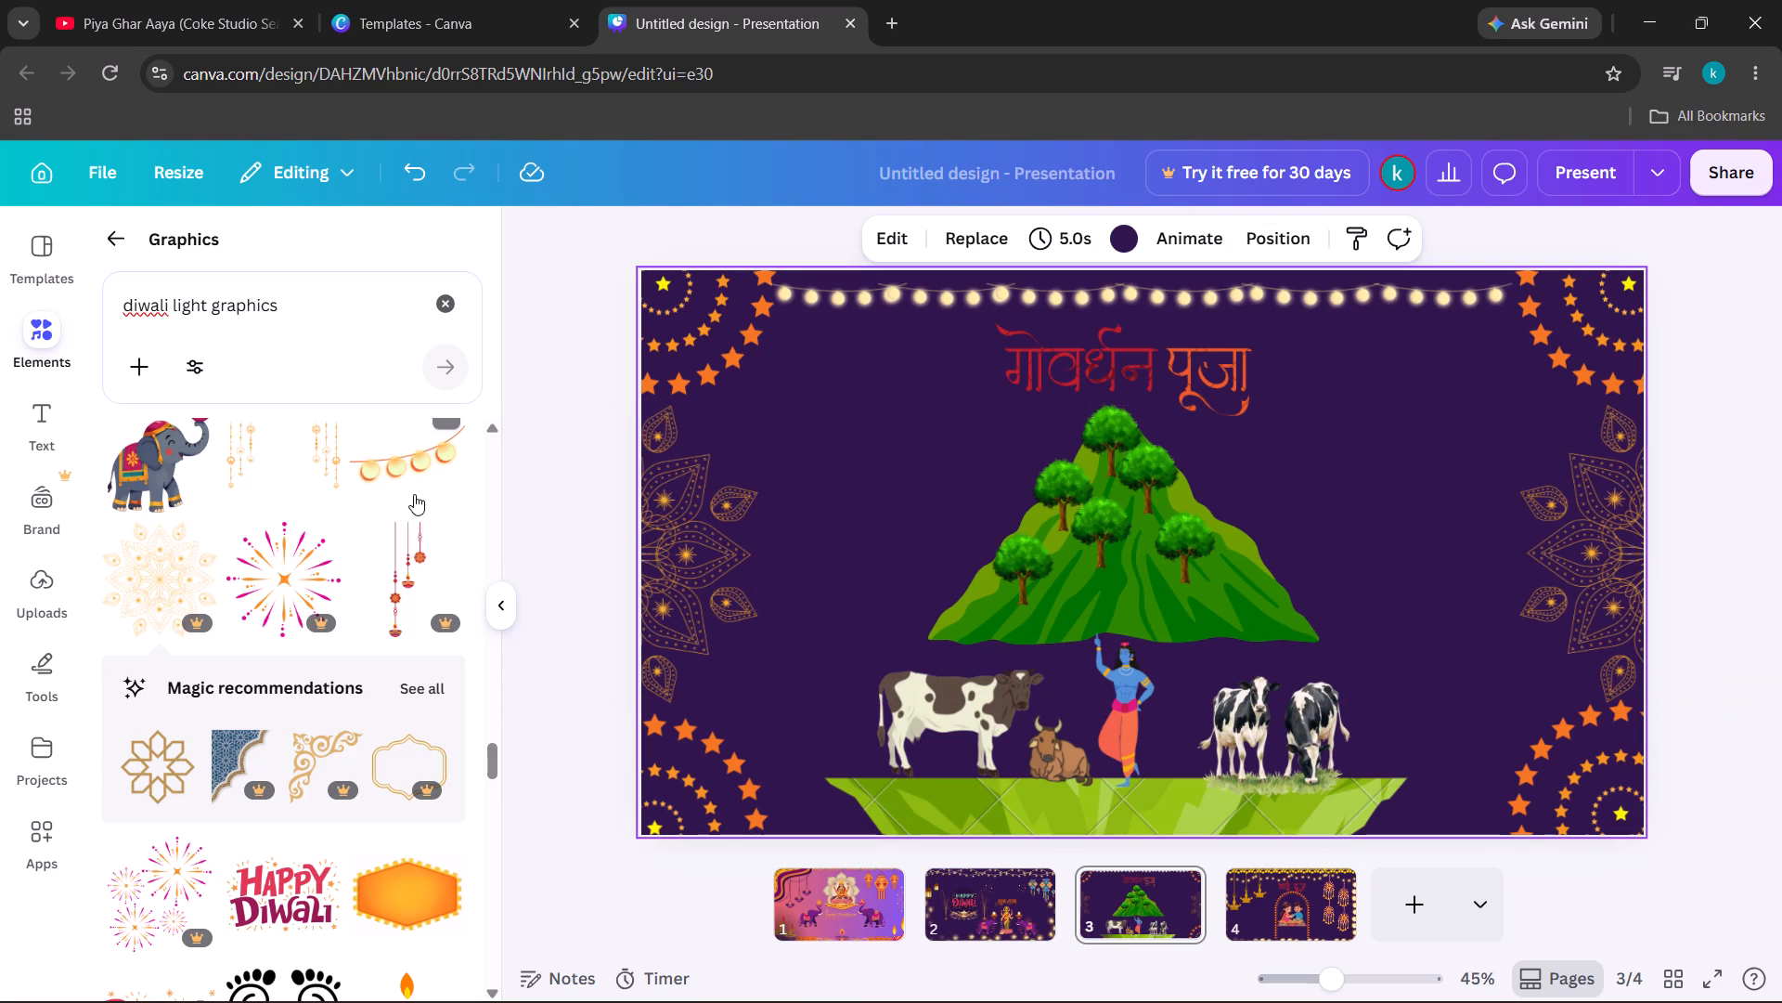
# Add the pink-and-orange firework burst graphic, shrink it to about half size, and place it left of the Govardhan Puja title.
pyautogui.click(276, 567)
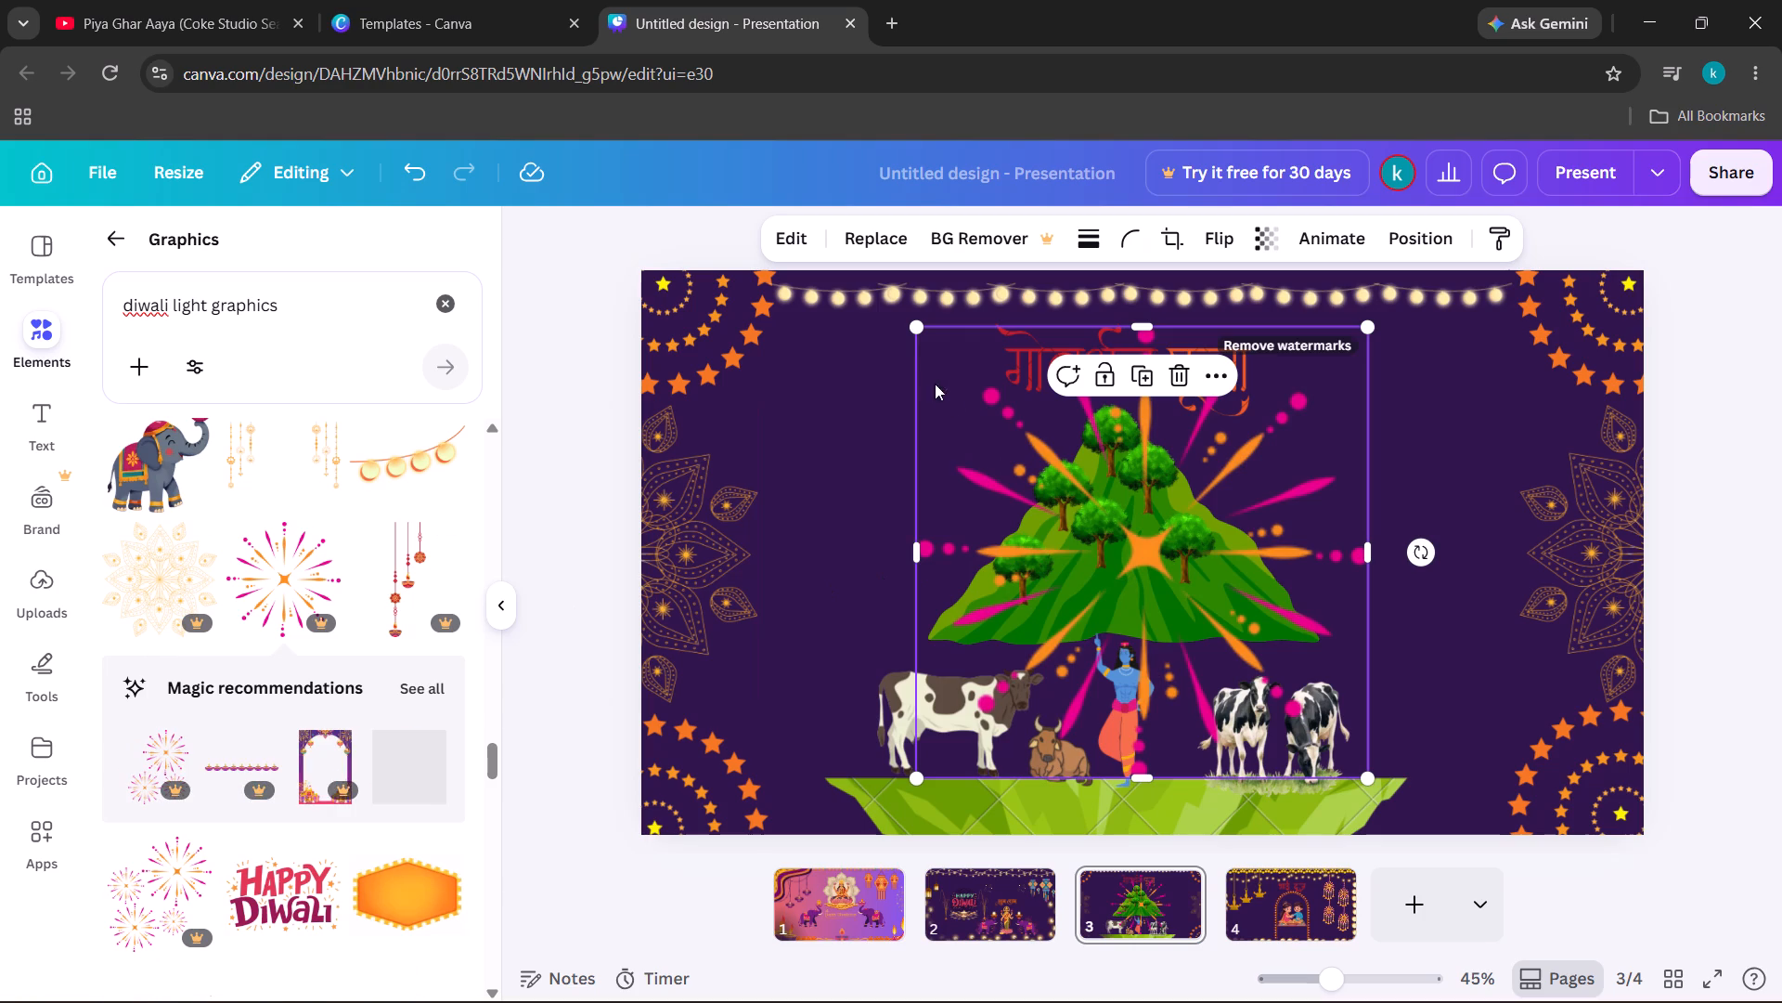
pyautogui.moveTo(915, 335); pyautogui.dragTo(1129, 543)
pyautogui.moveTo(1208, 649); pyautogui.dragTo(924, 535)
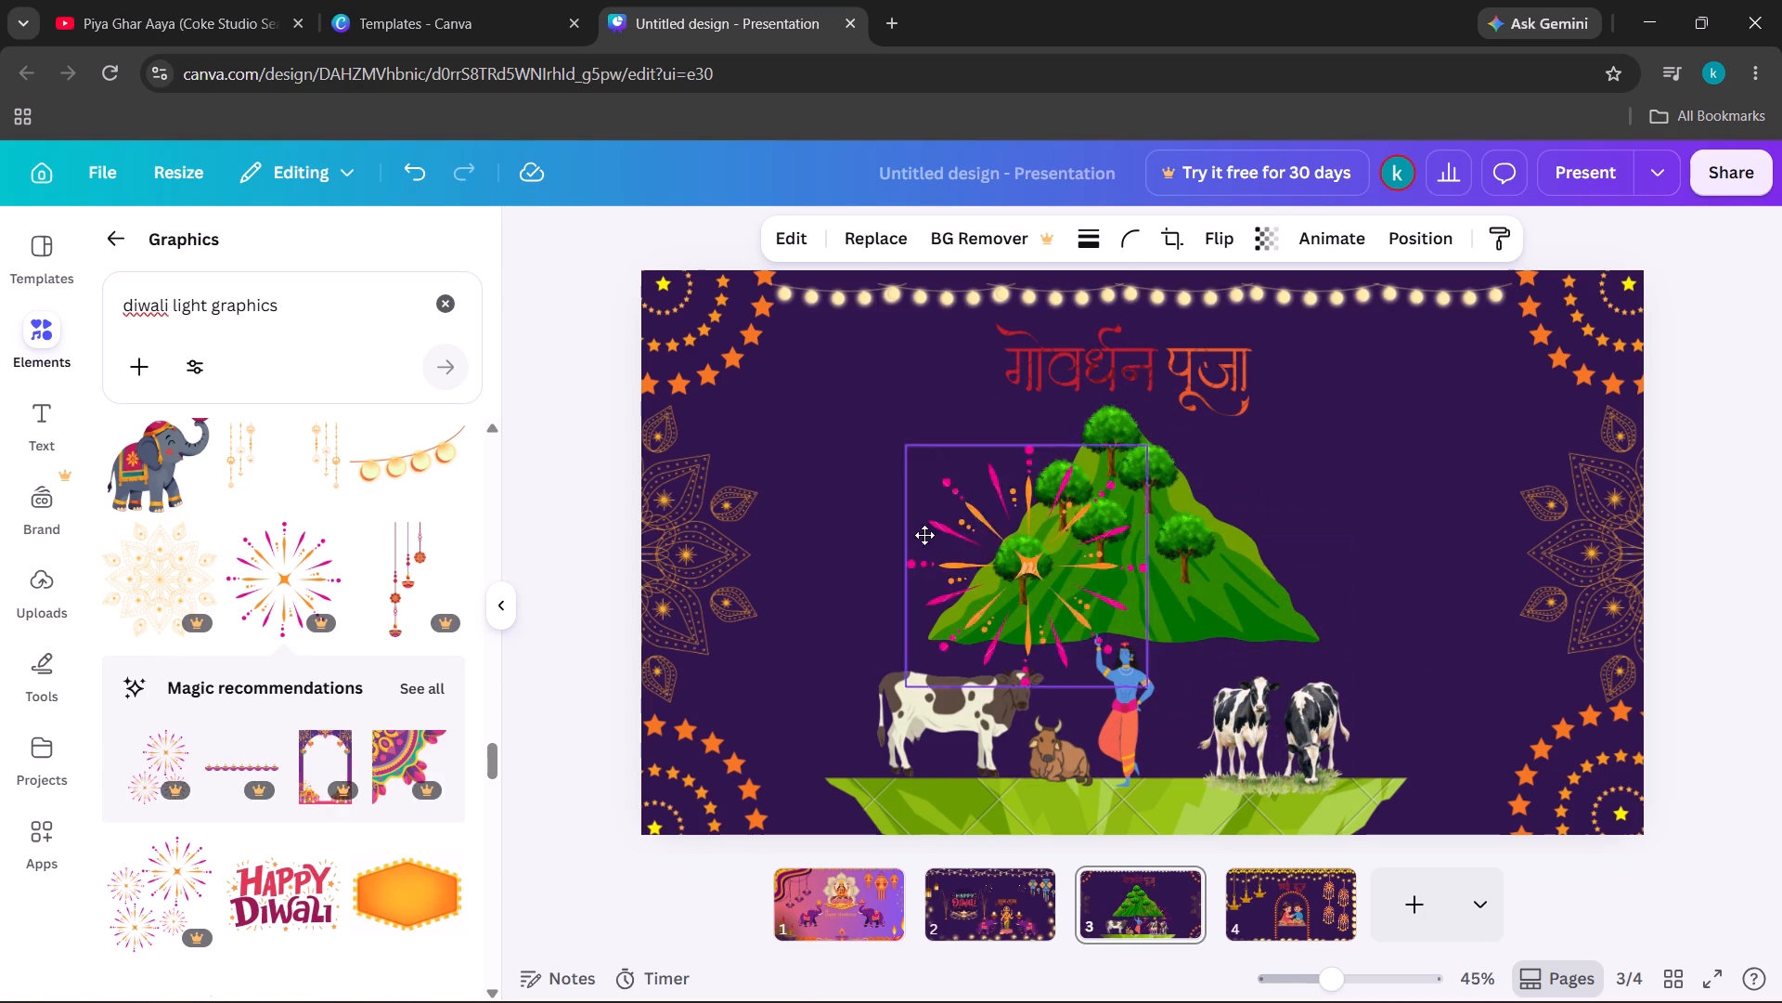
pyautogui.moveTo(924, 535); pyautogui.dragTo(832, 449)
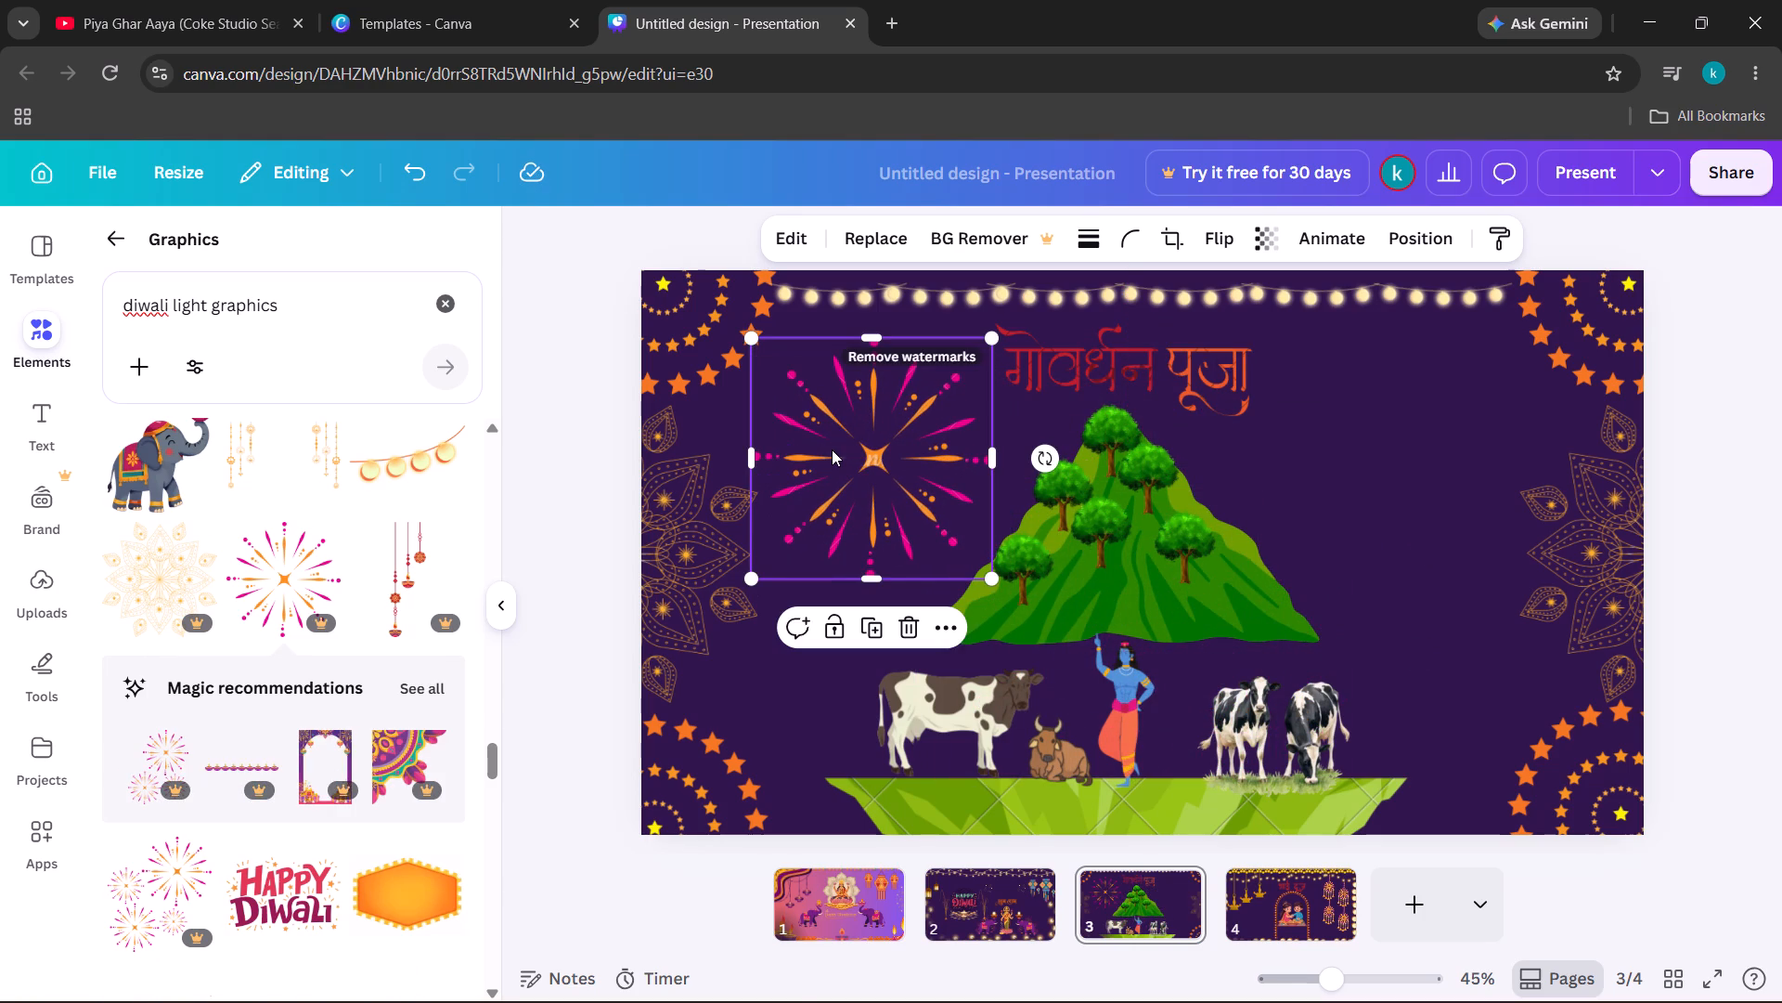
# Duplicate the firework burst and place the copy at the same height on the other side of the title.
pyautogui.click(867, 627)
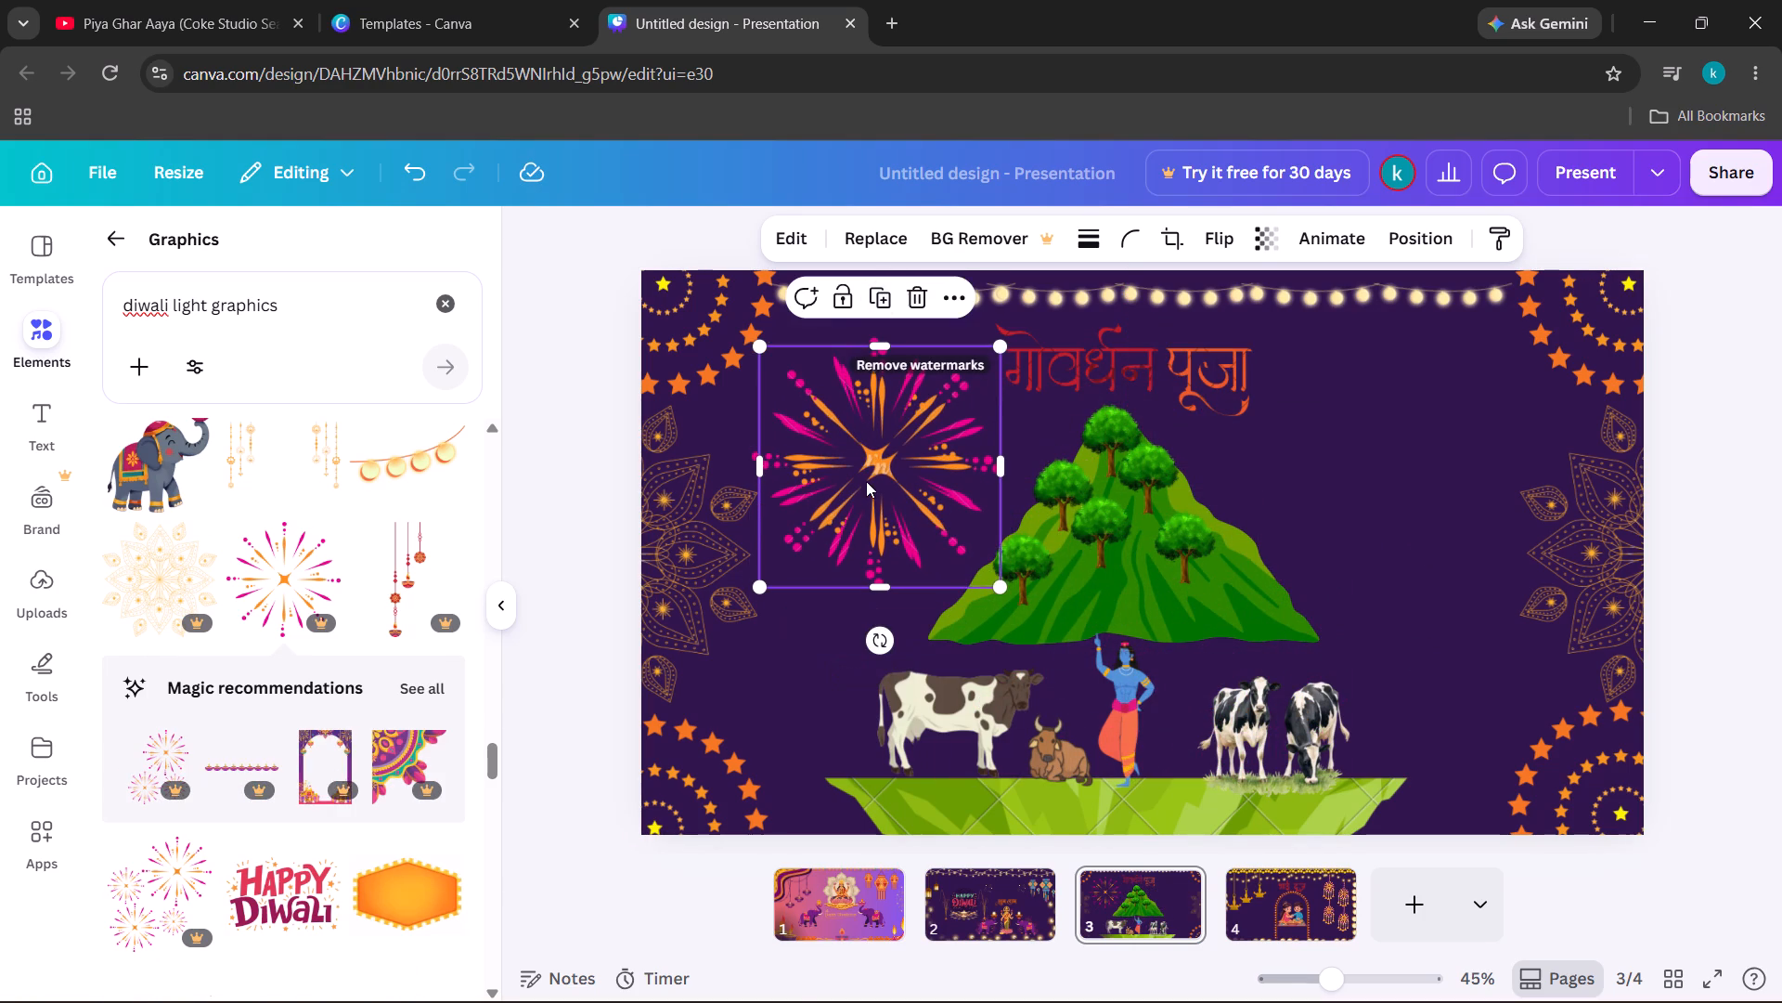
pyautogui.moveTo(866, 481); pyautogui.dragTo(1375, 475)
pyautogui.click(1719, 472)
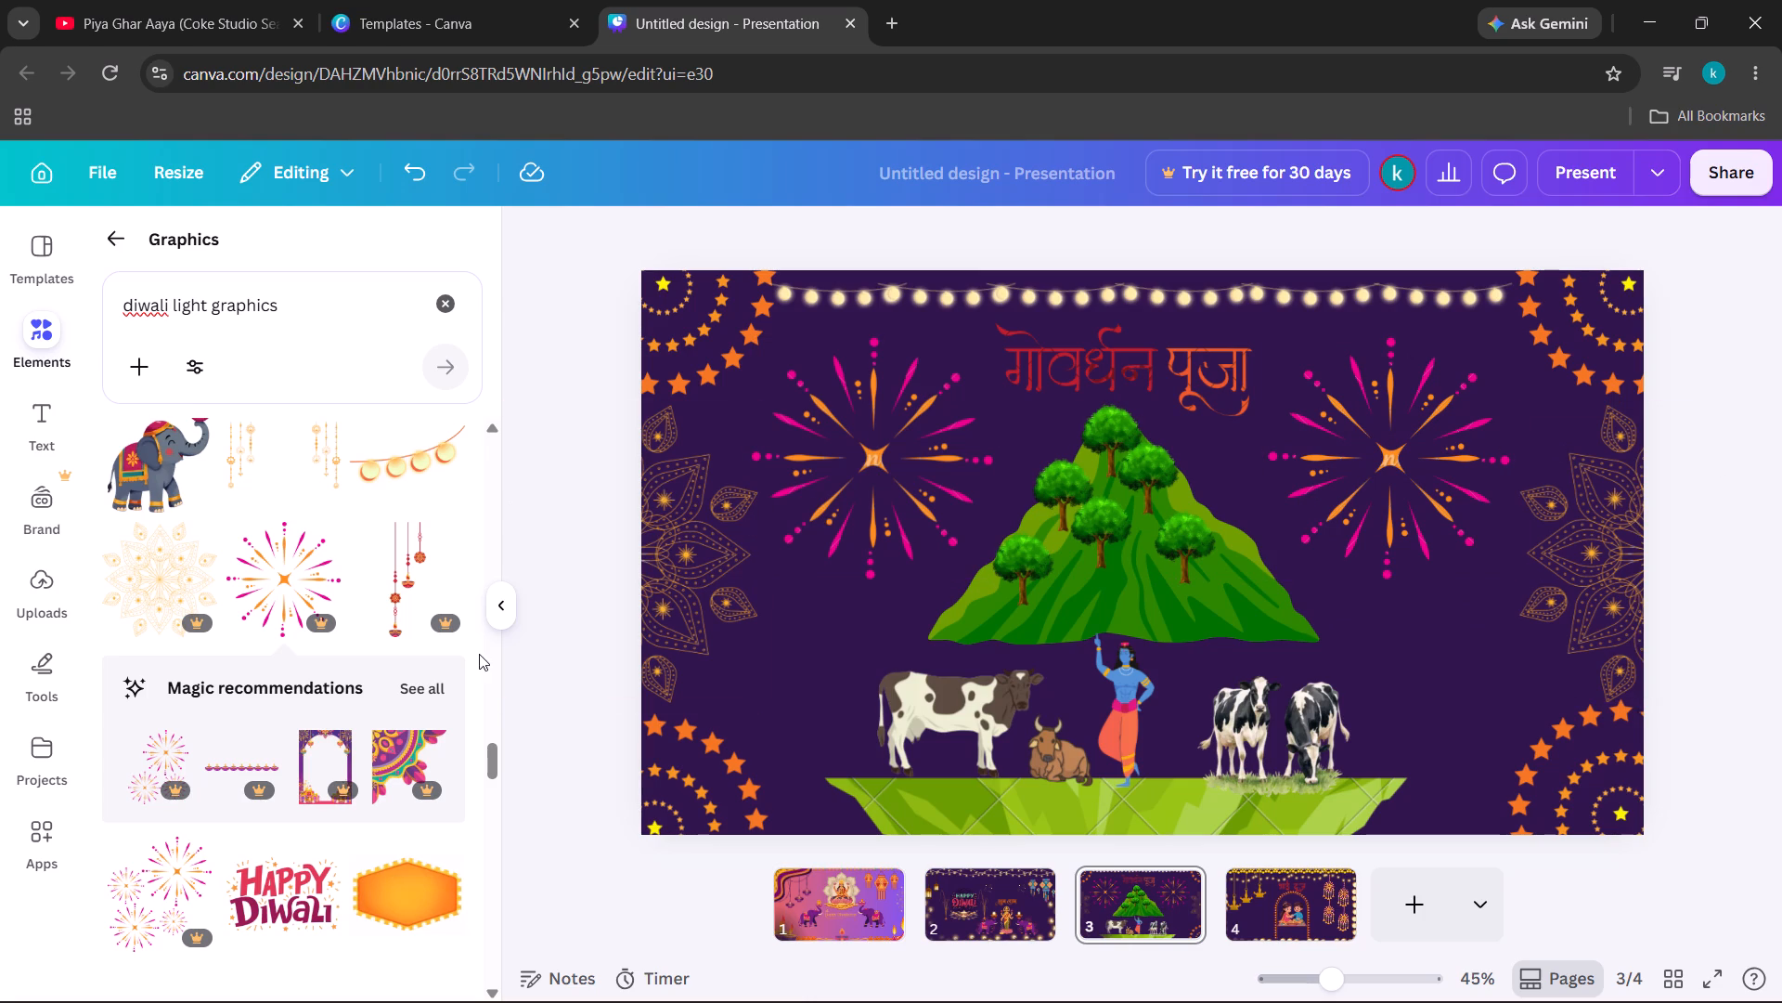
# Browse the "diwali light graphics" results for further decorations for the Govardhan Puja slide.
pyautogui.hscroll(4, 247, 846)
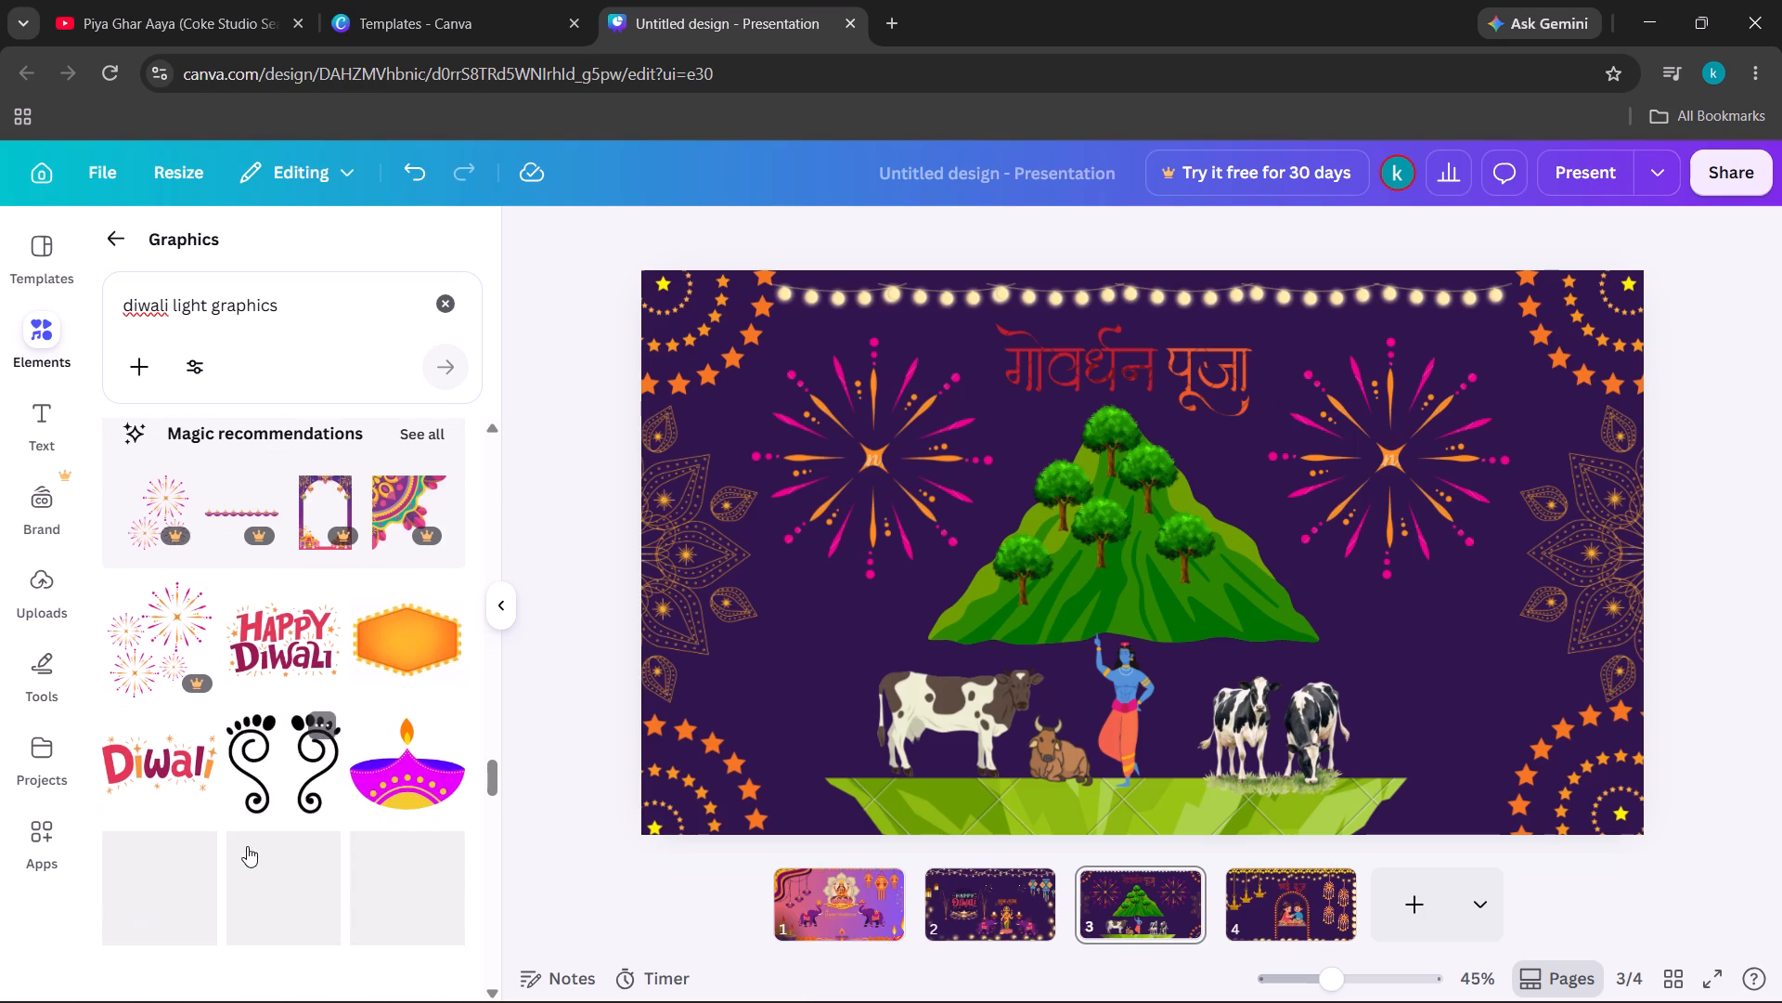
pyautogui.scroll(1, 247, 846)
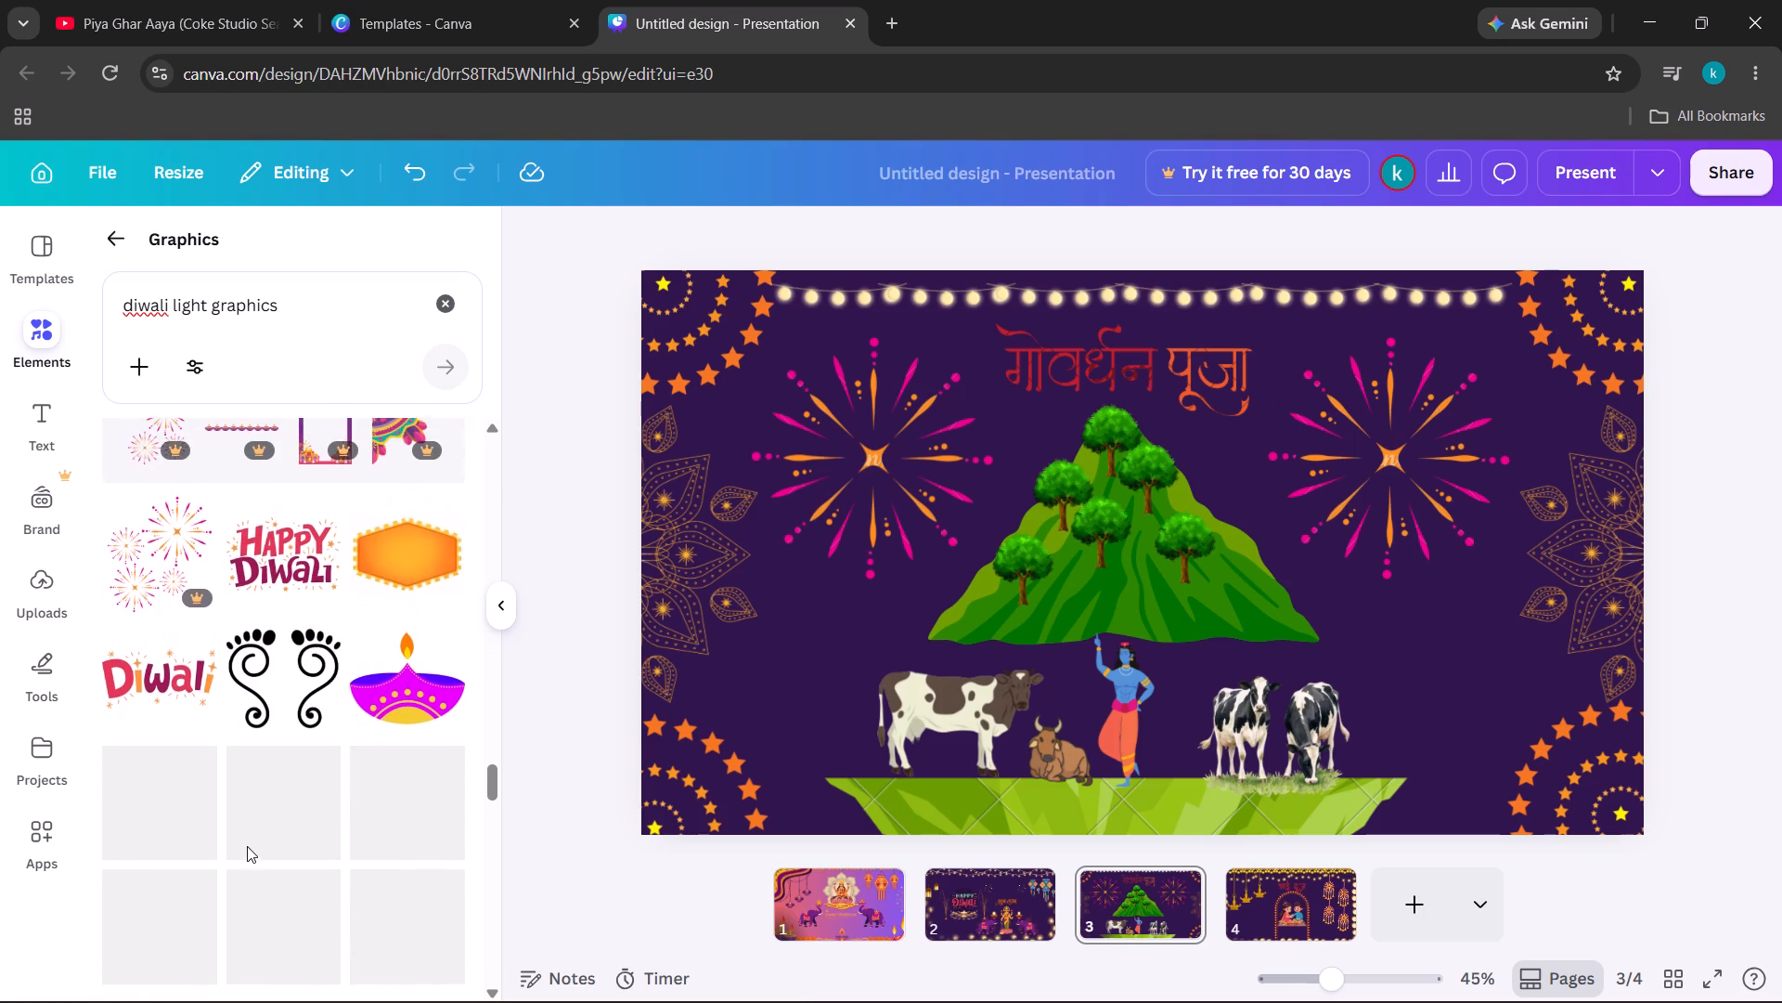
pyautogui.scroll(1, 247, 846)
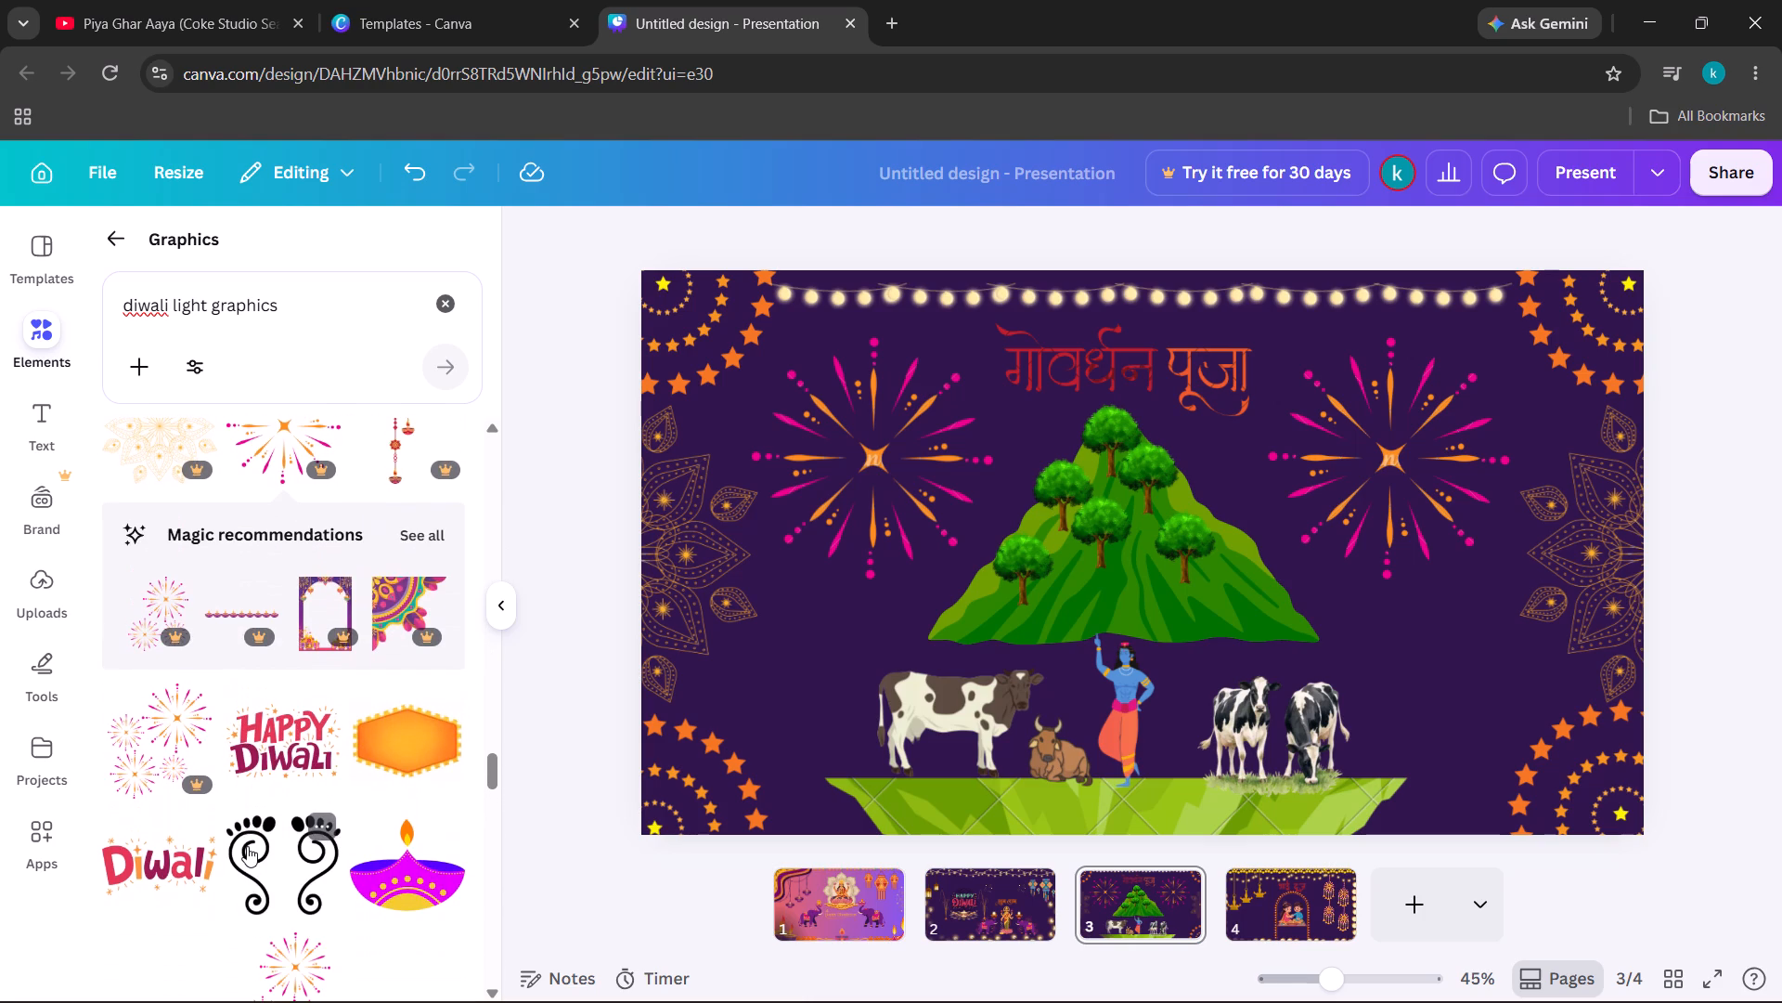
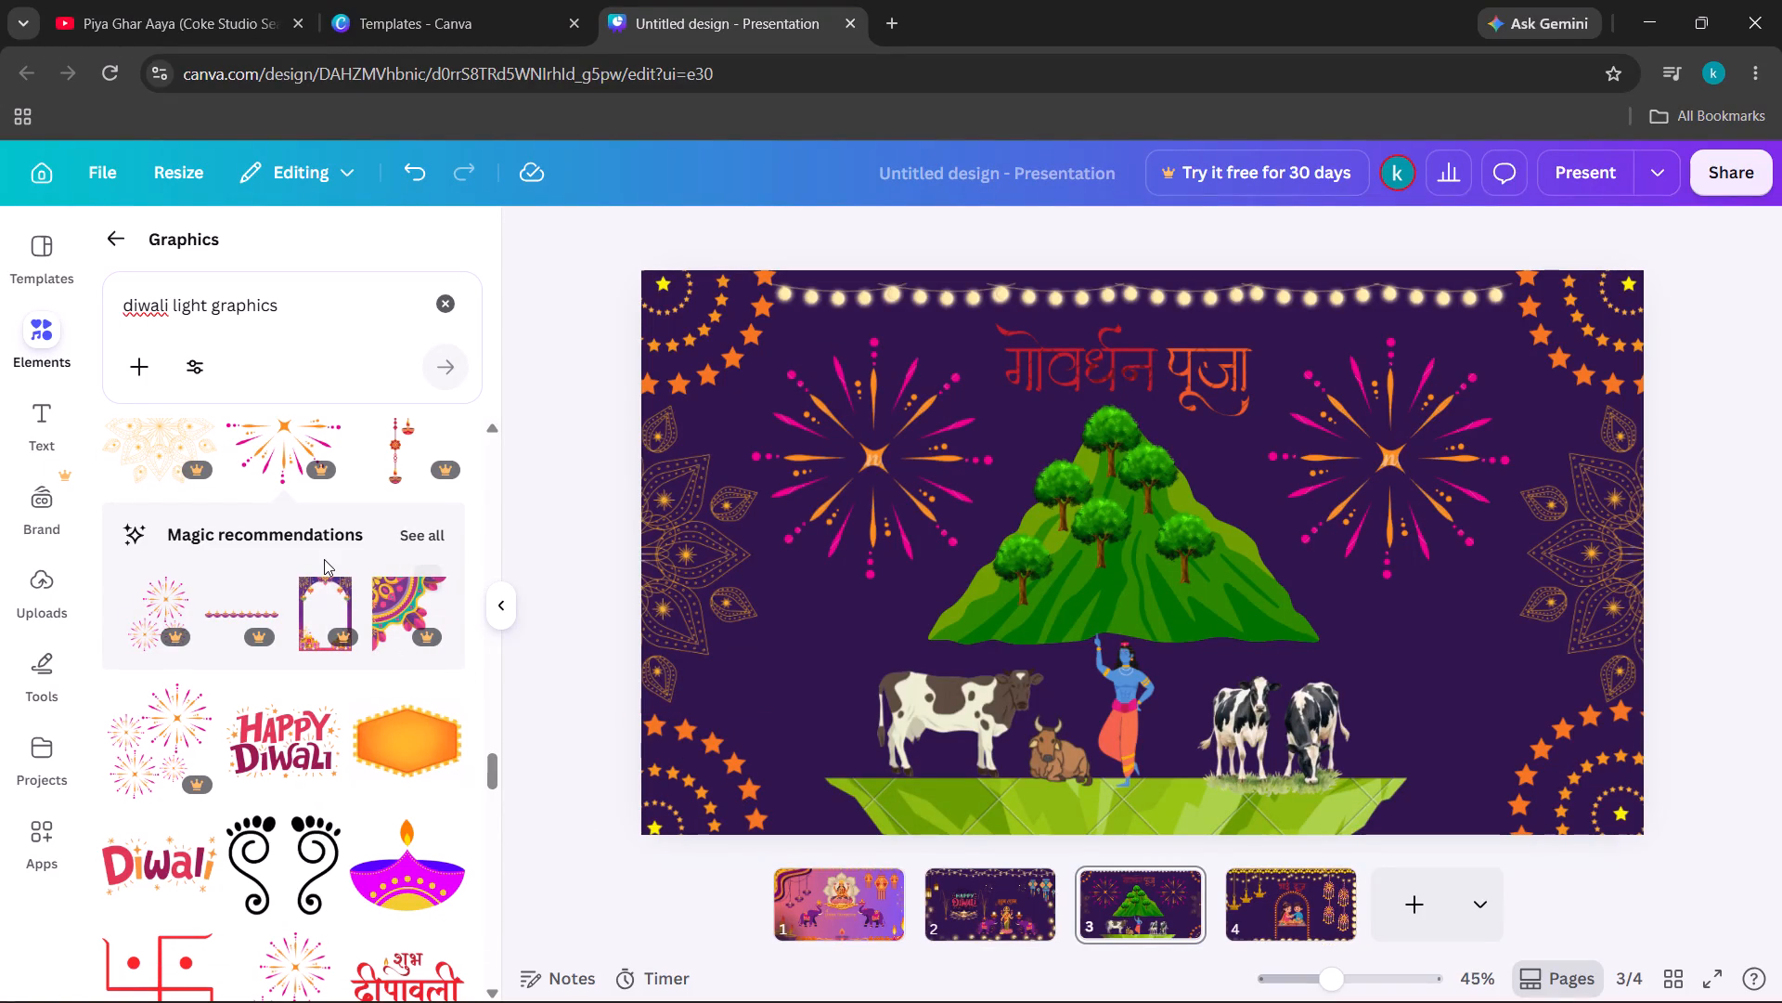
# Look back through the "diwali light graphics" results from the top for more decorations for the Govardhan Puja slide.
pyautogui.scroll(2, 324, 559)
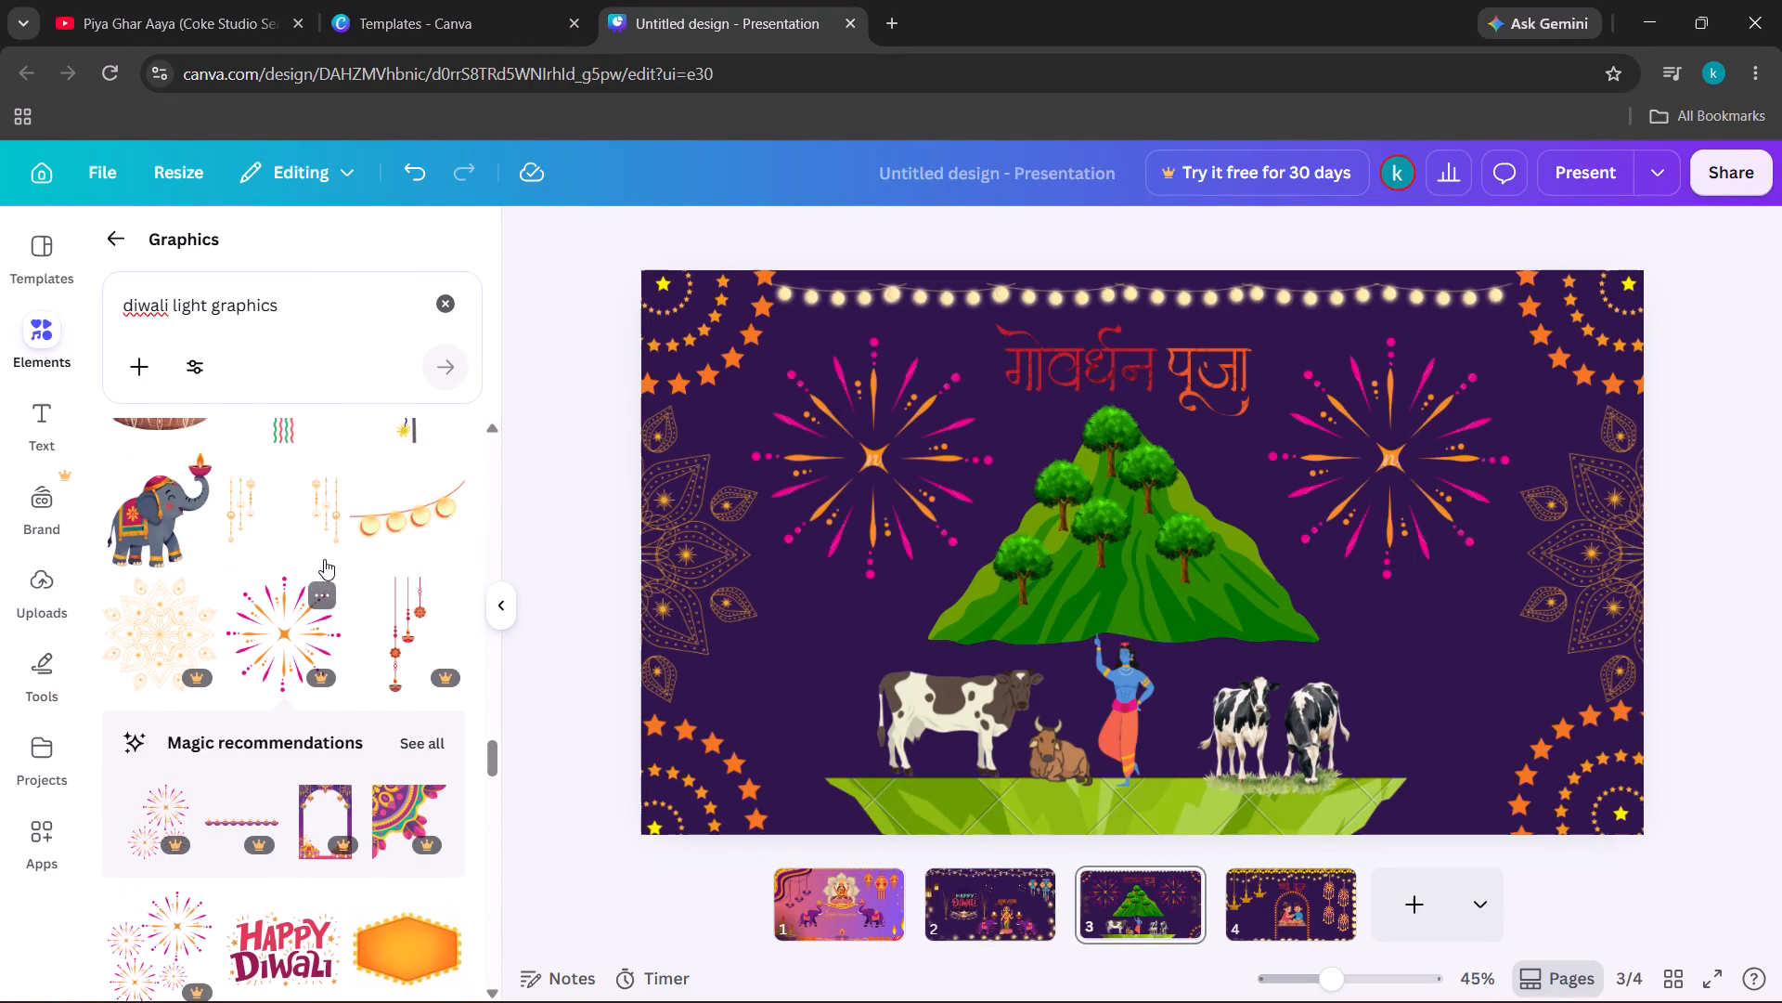
pyautogui.scroll(7, 324, 559)
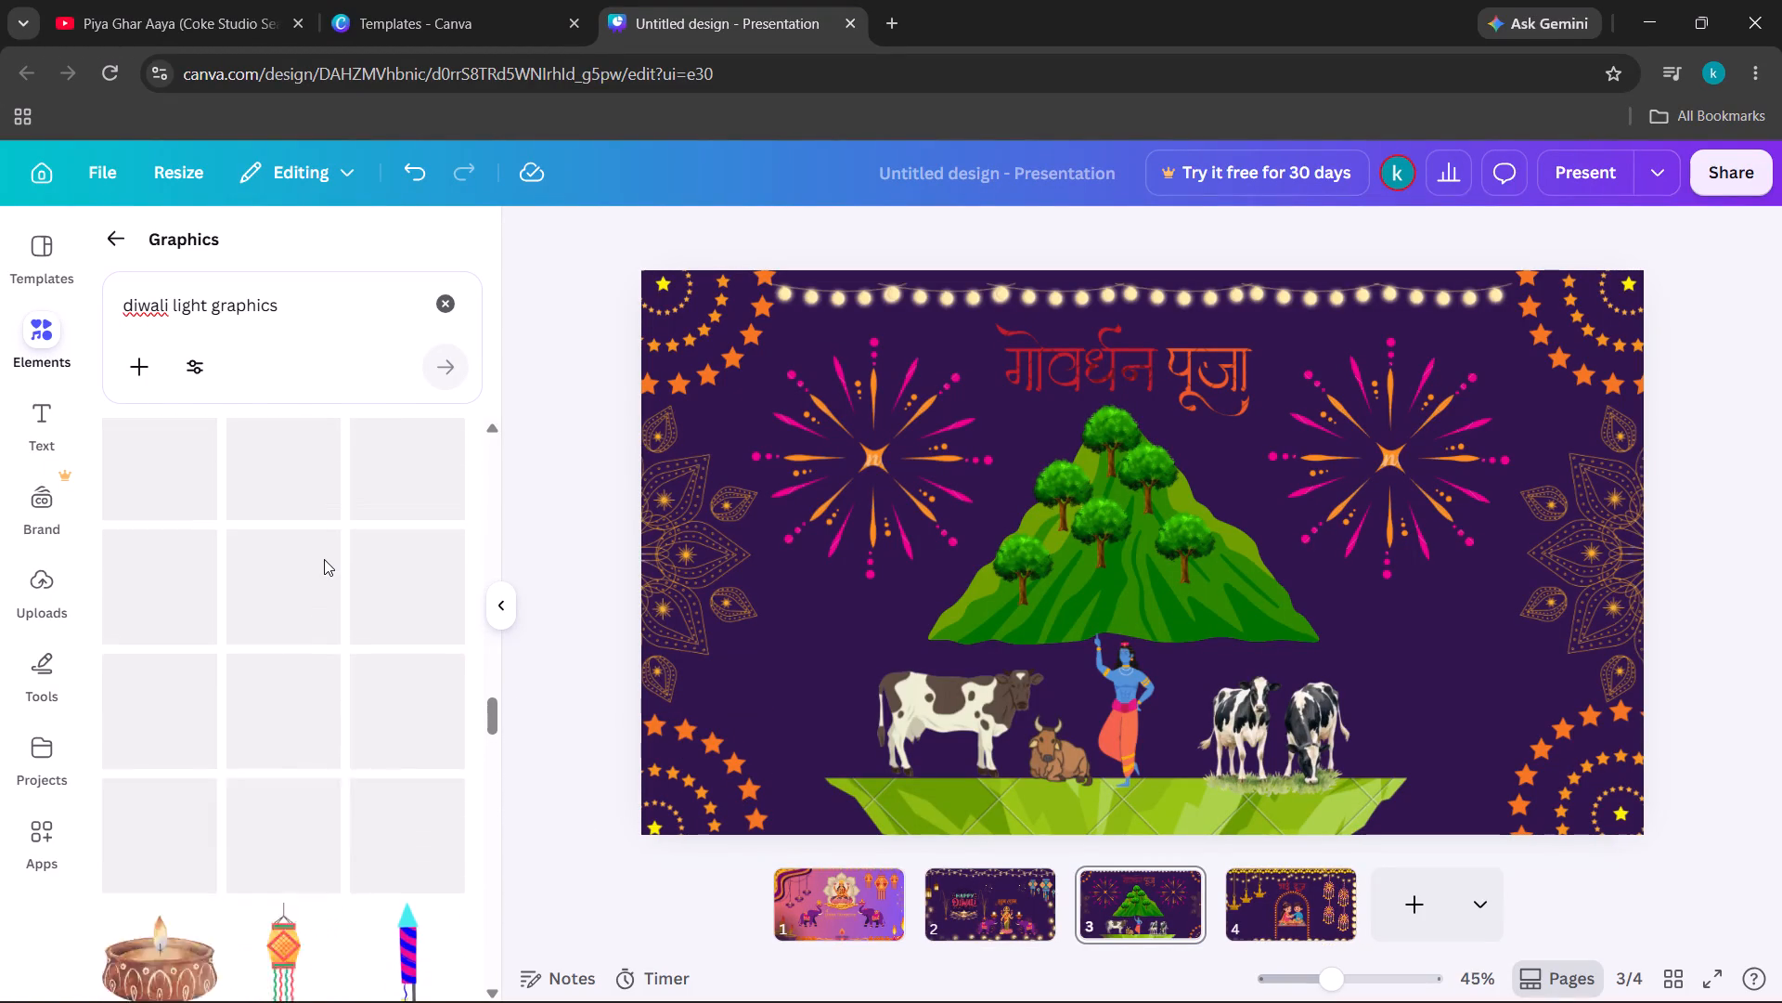
pyautogui.scroll(7, 324, 559)
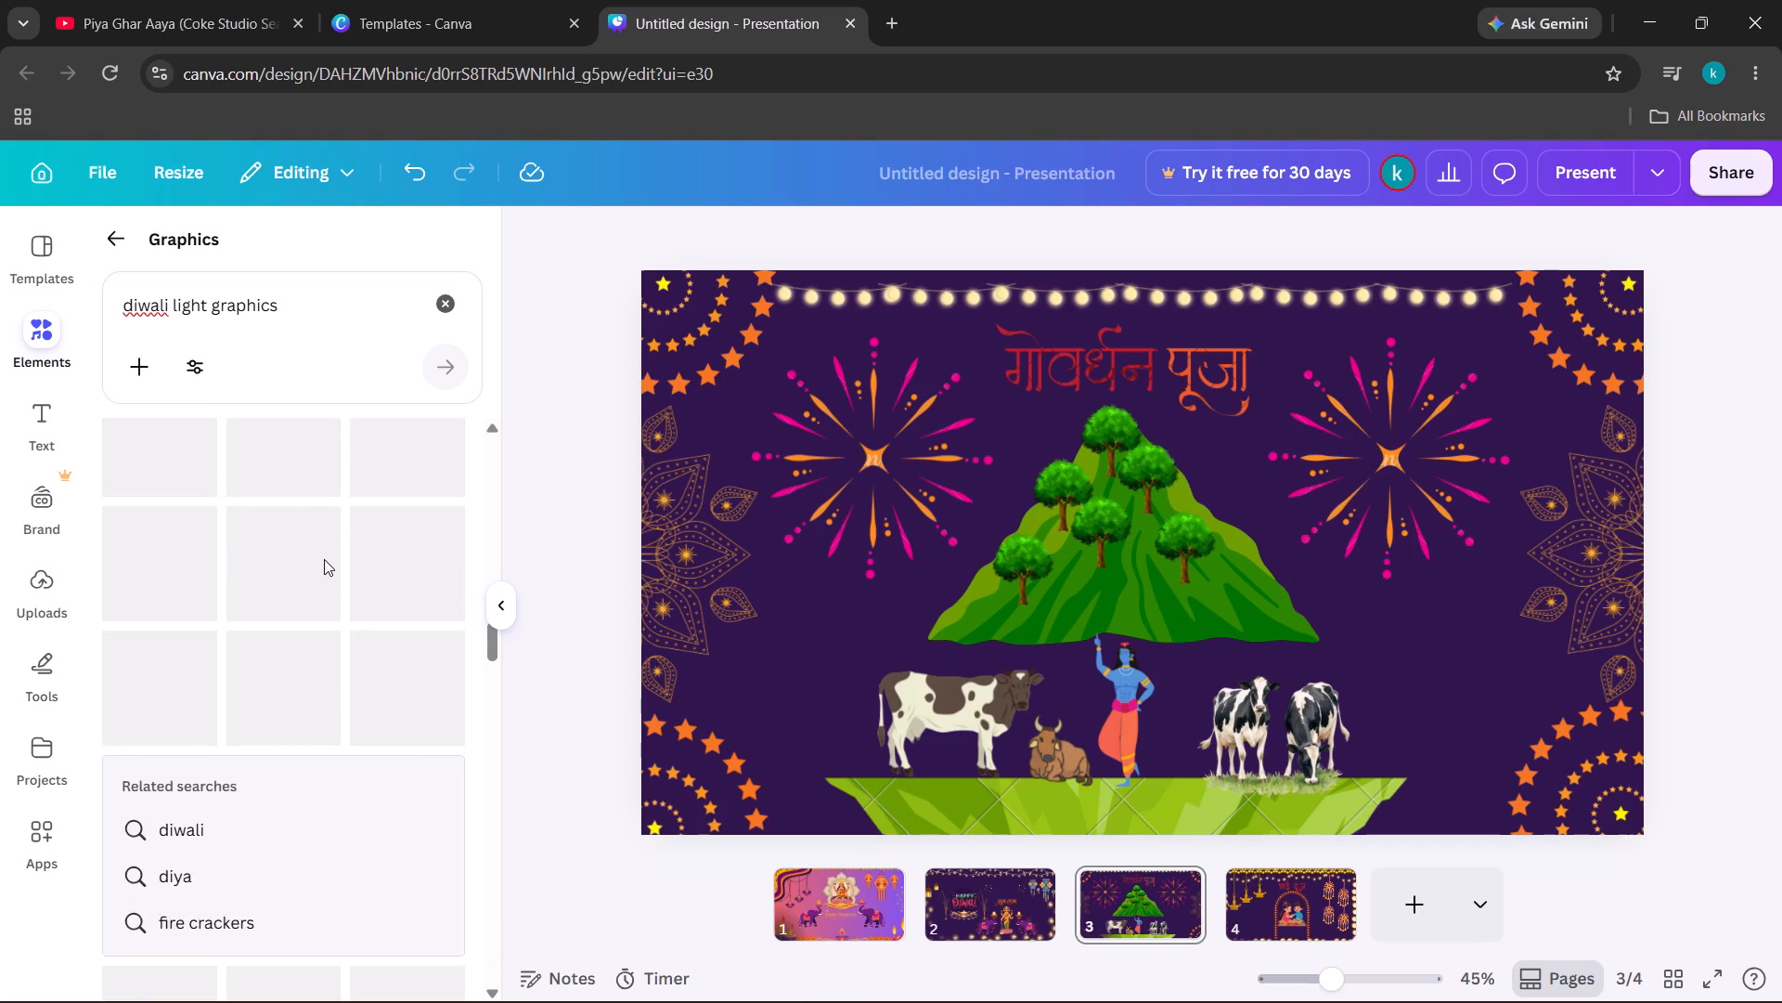
pyautogui.scroll(10, 324, 559)
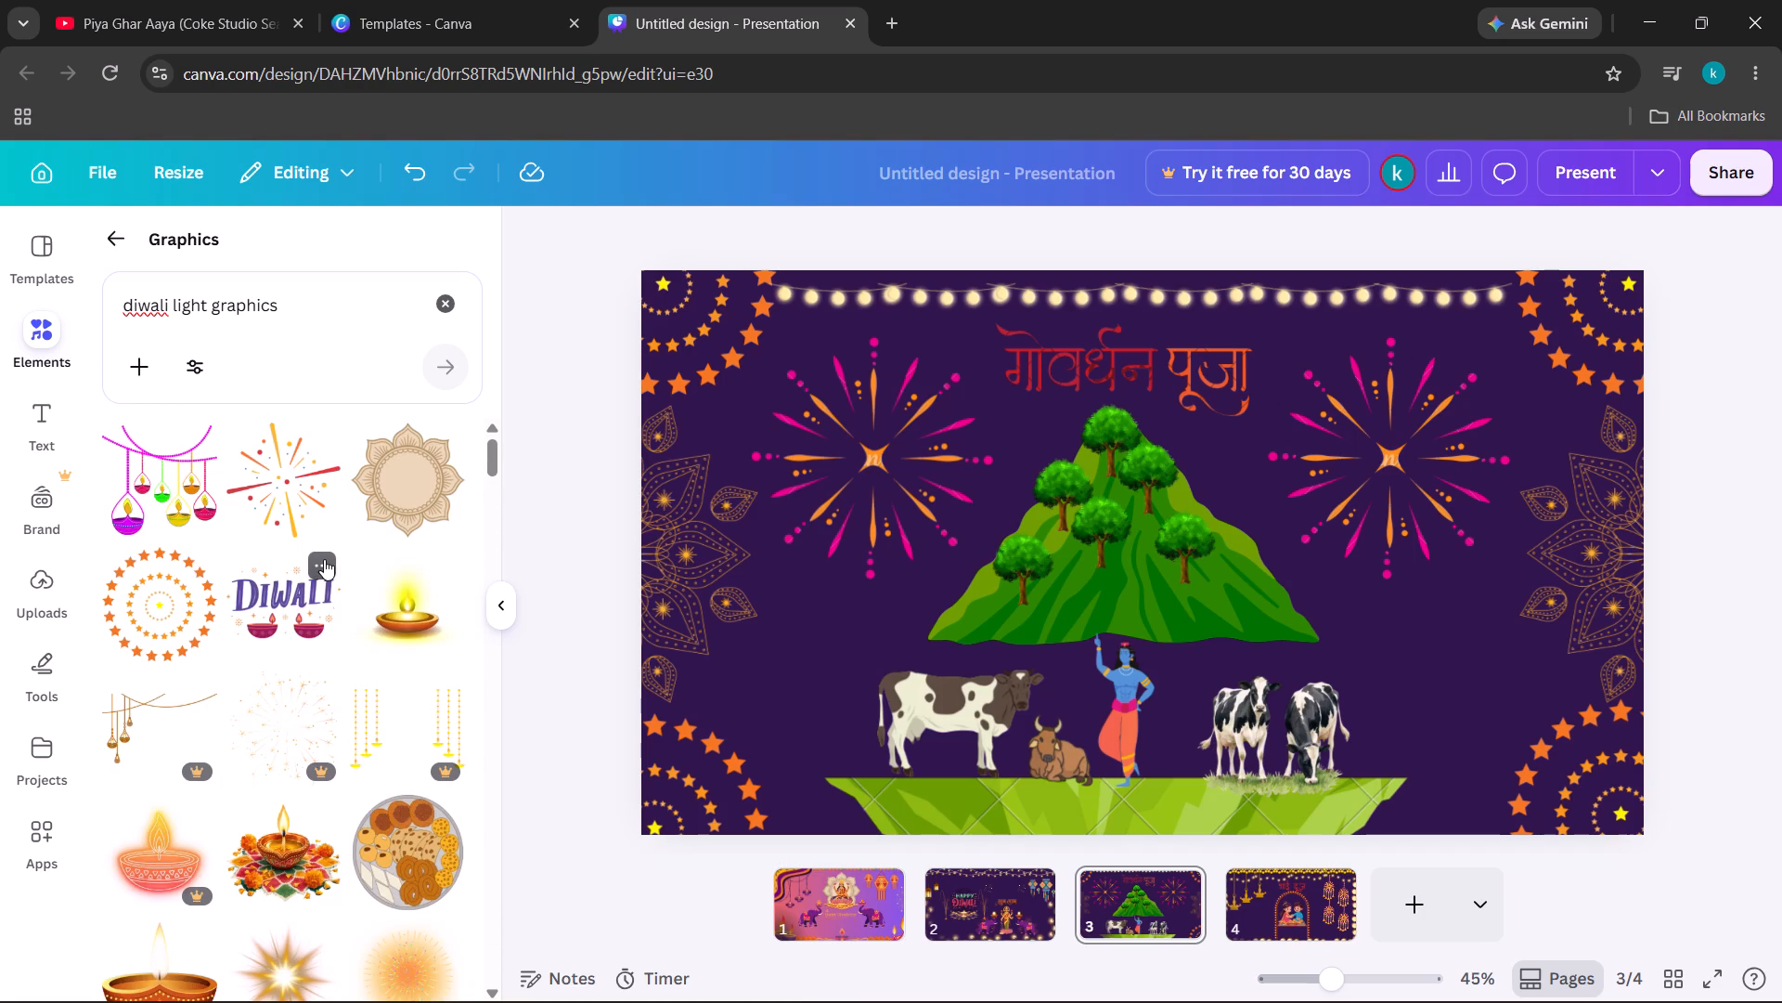
pyautogui.scroll(2, 324, 559)
pyautogui.hscroll(1, 324, 559)
pyautogui.scroll(1, 324, 559)
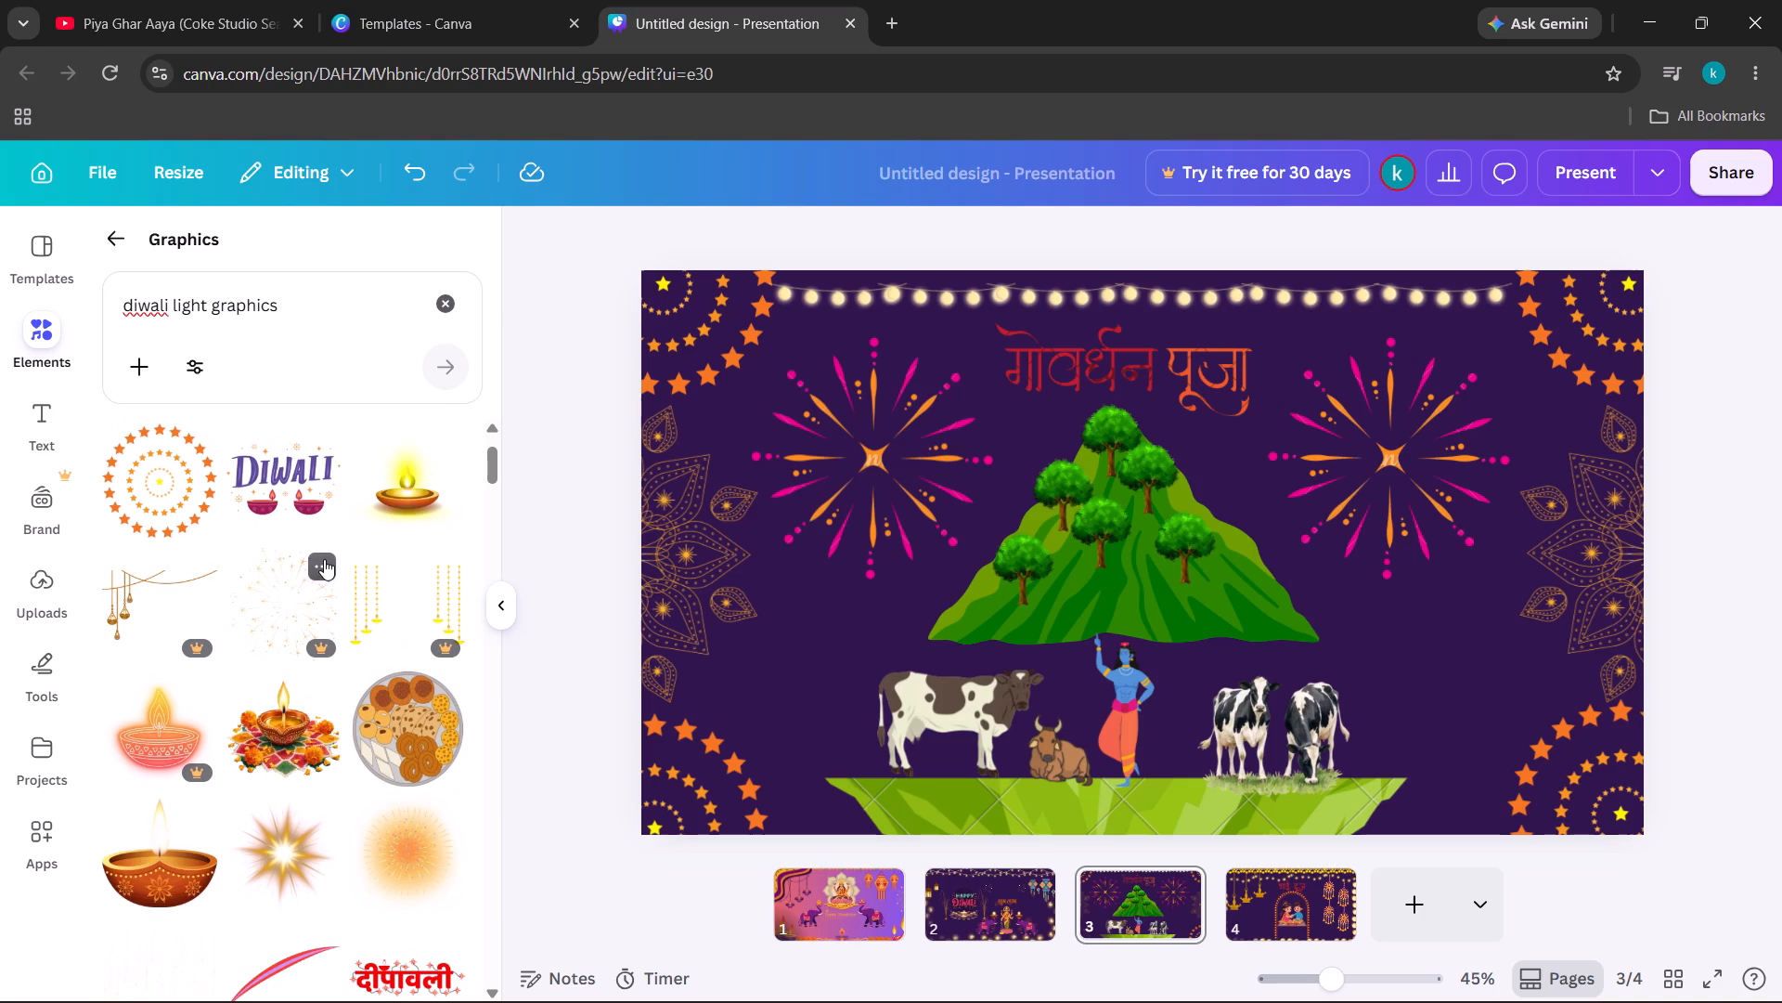
pyautogui.scroll(-2, 324, 559)
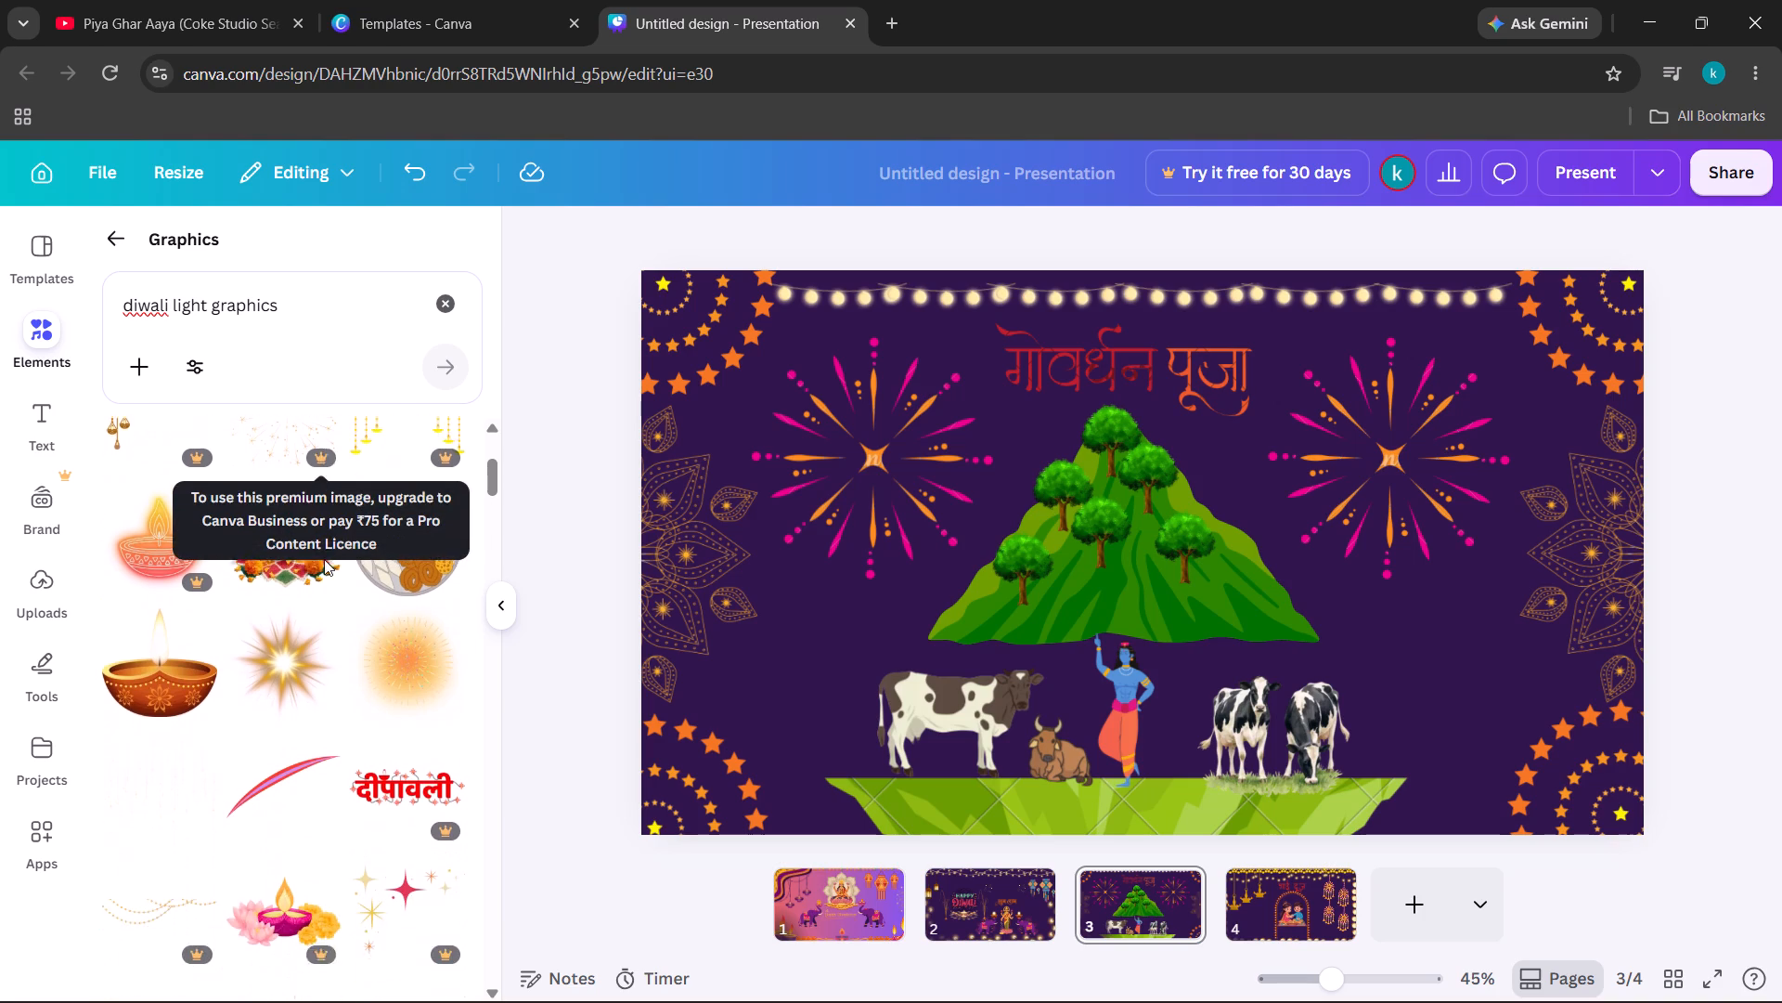
pyautogui.scroll(-1, 324, 559)
pyautogui.hscroll(1, 324, 559)
pyautogui.scroll(-1, 324, 559)
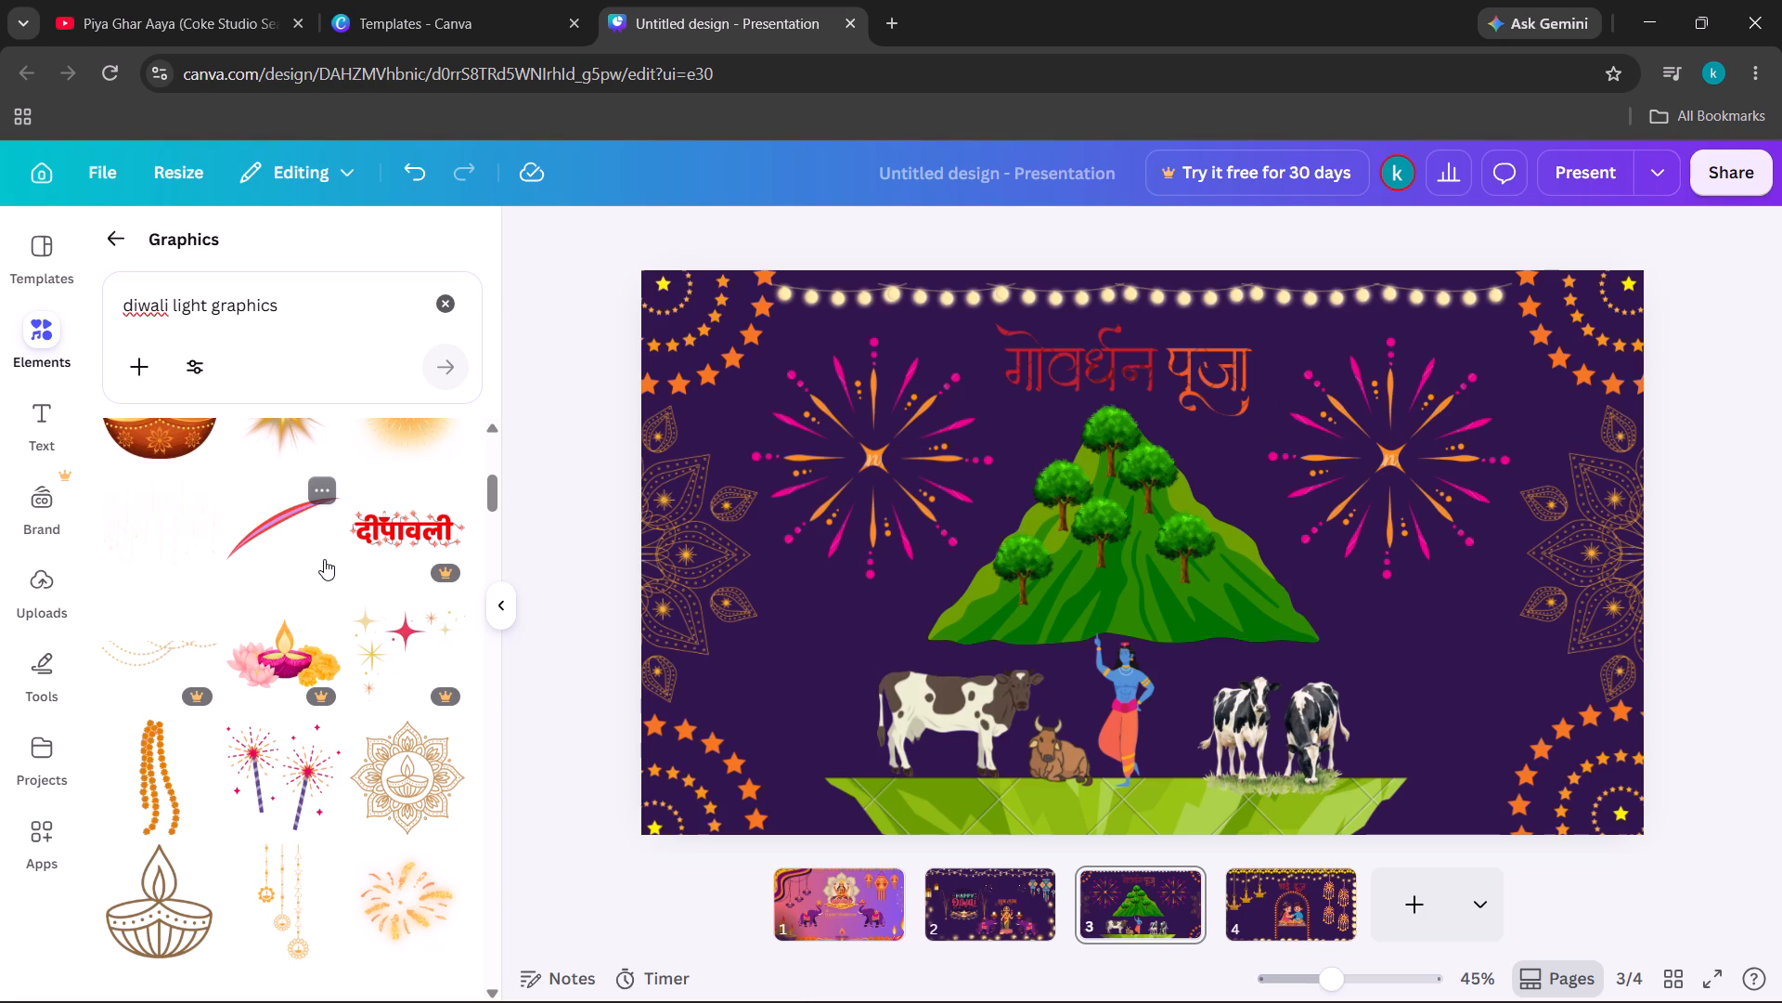
pyautogui.hscroll(2, 324, 559)
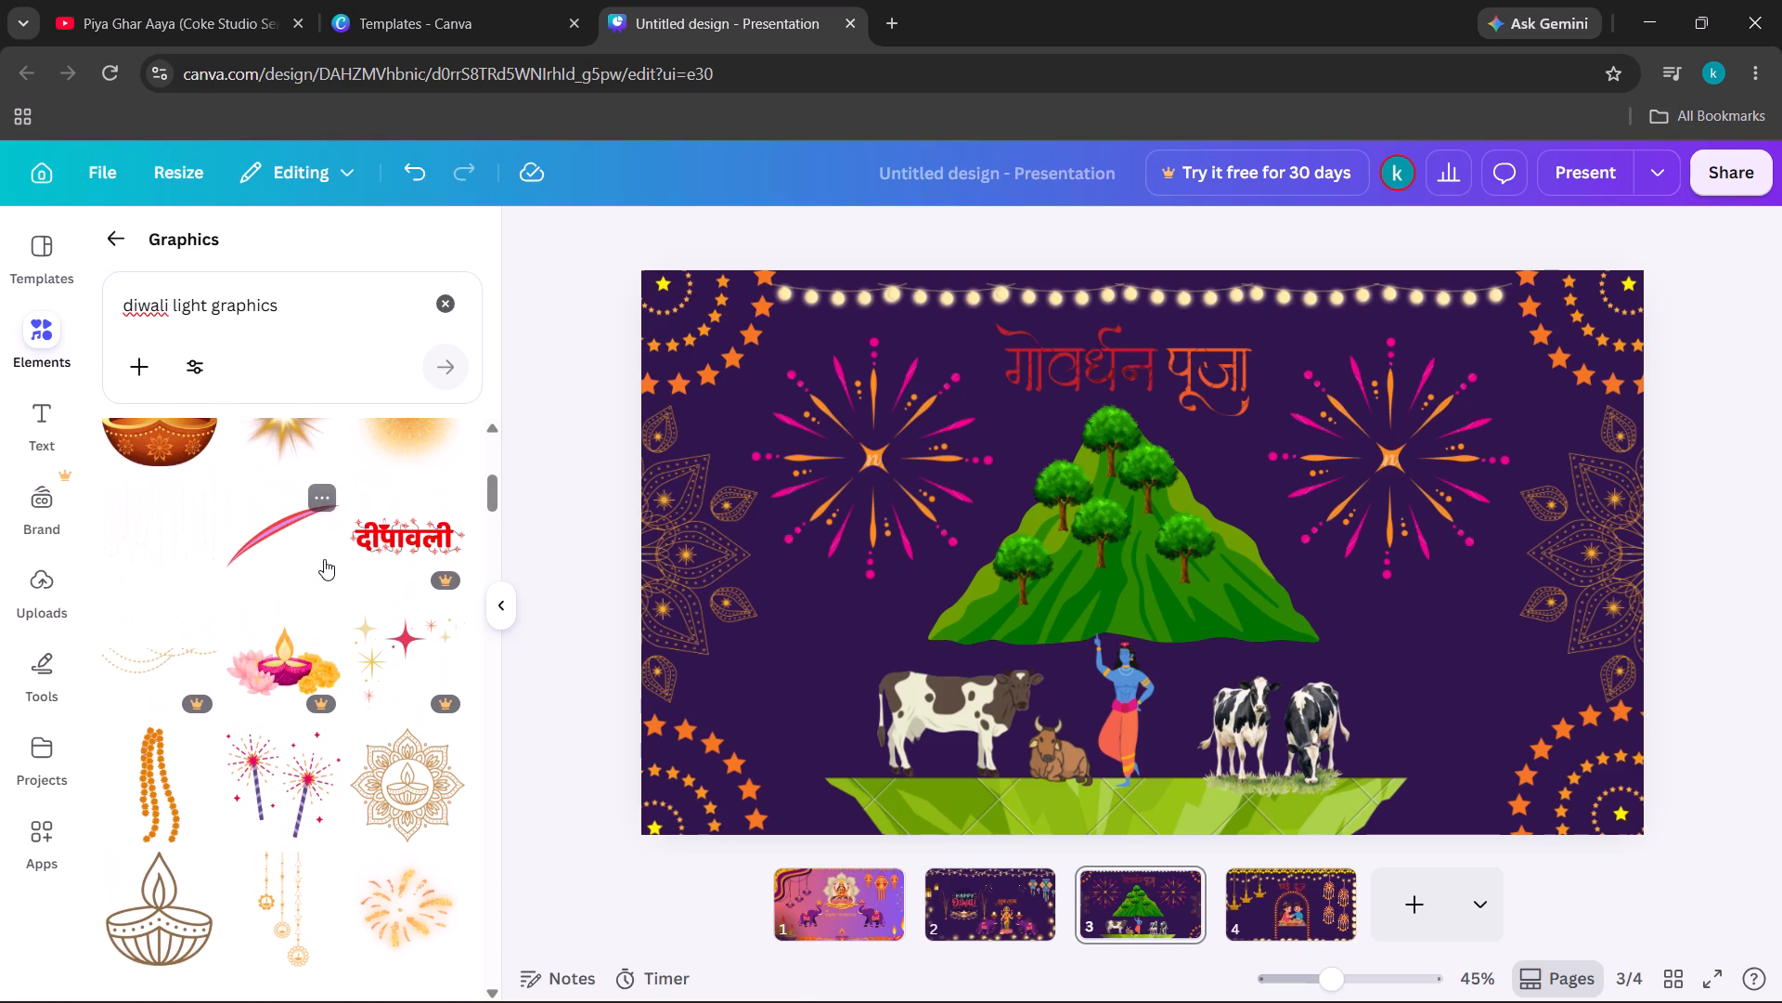
pyautogui.scroll(-4, 324, 559)
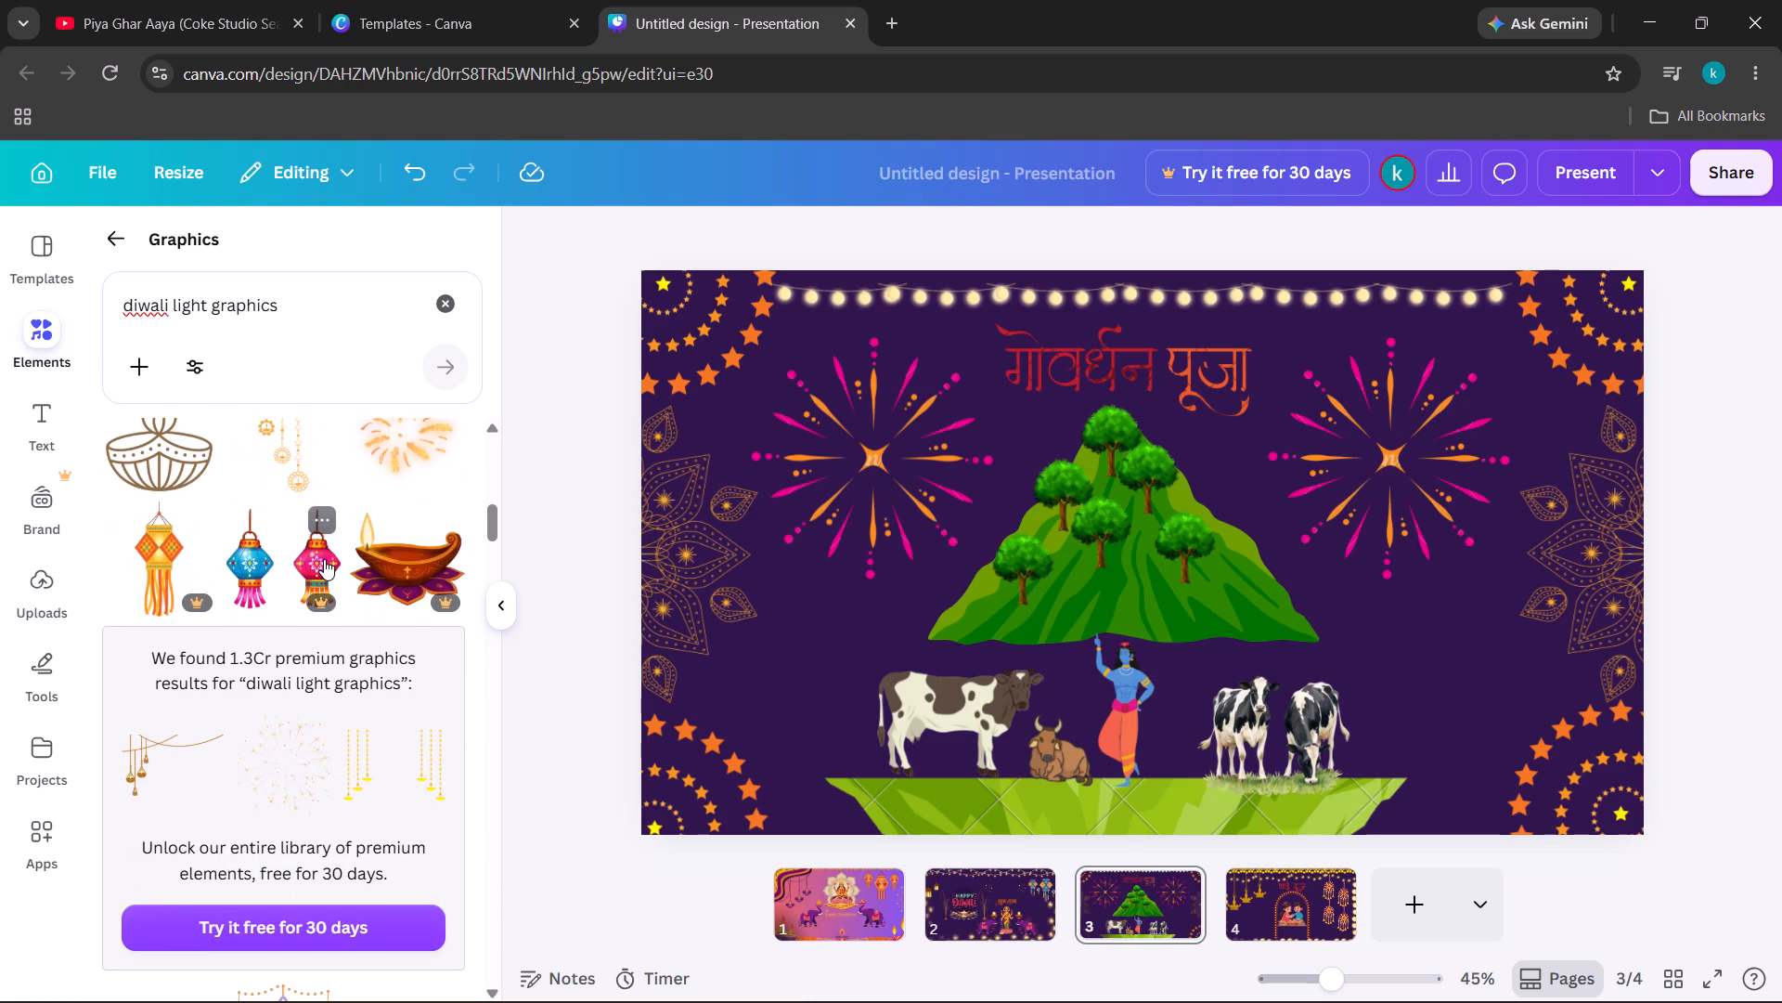
pyautogui.scroll(-3, 324, 559)
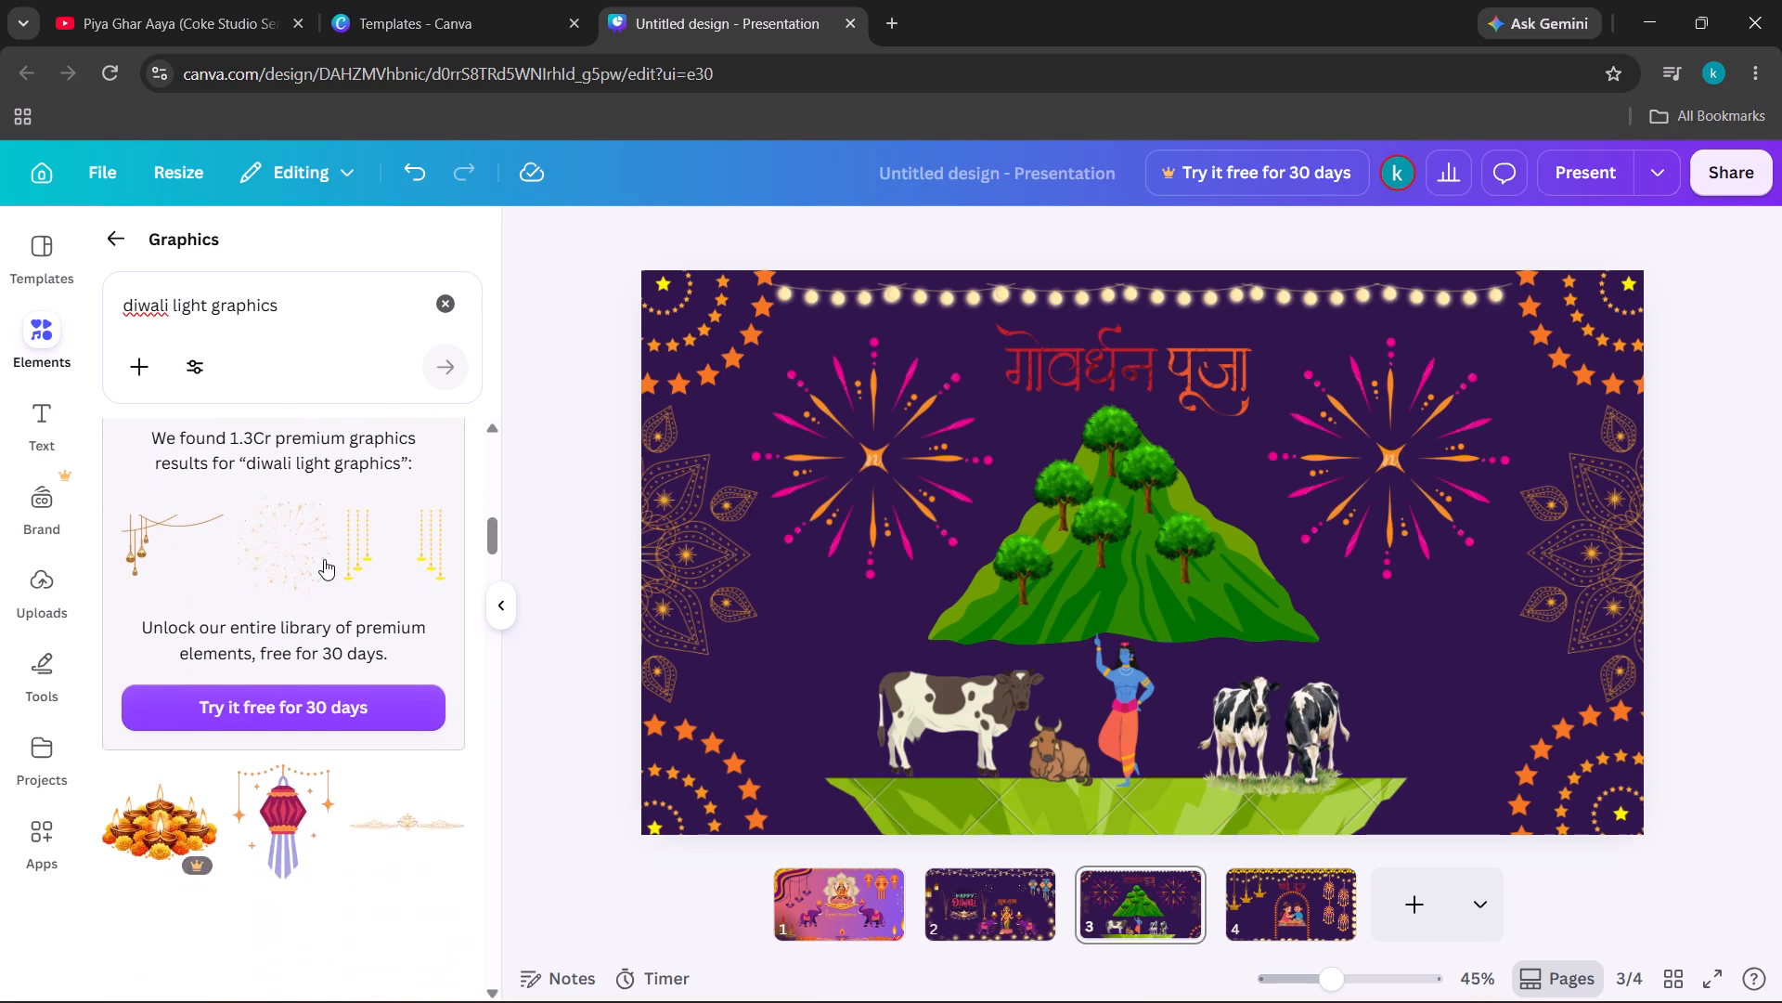
pyautogui.hscroll(2, 324, 559)
pyautogui.scroll(-1, 324, 559)
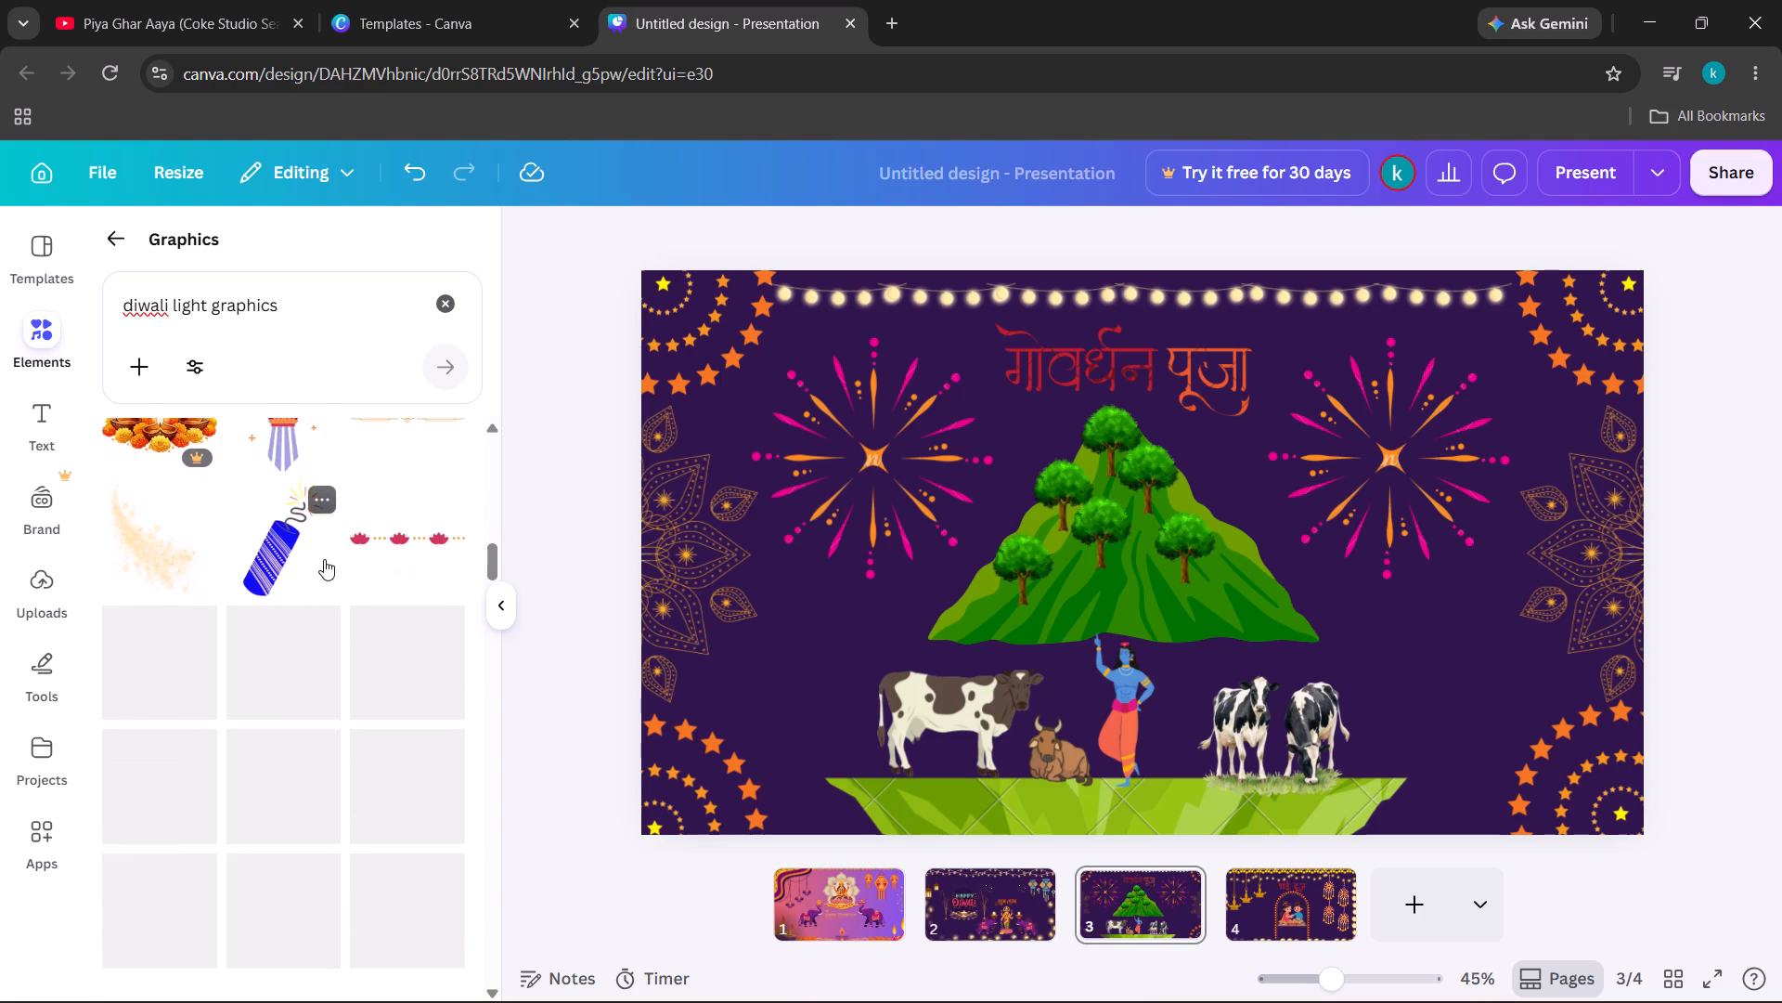
pyautogui.scroll(-1, 324, 559)
pyautogui.hscroll(1, 324, 559)
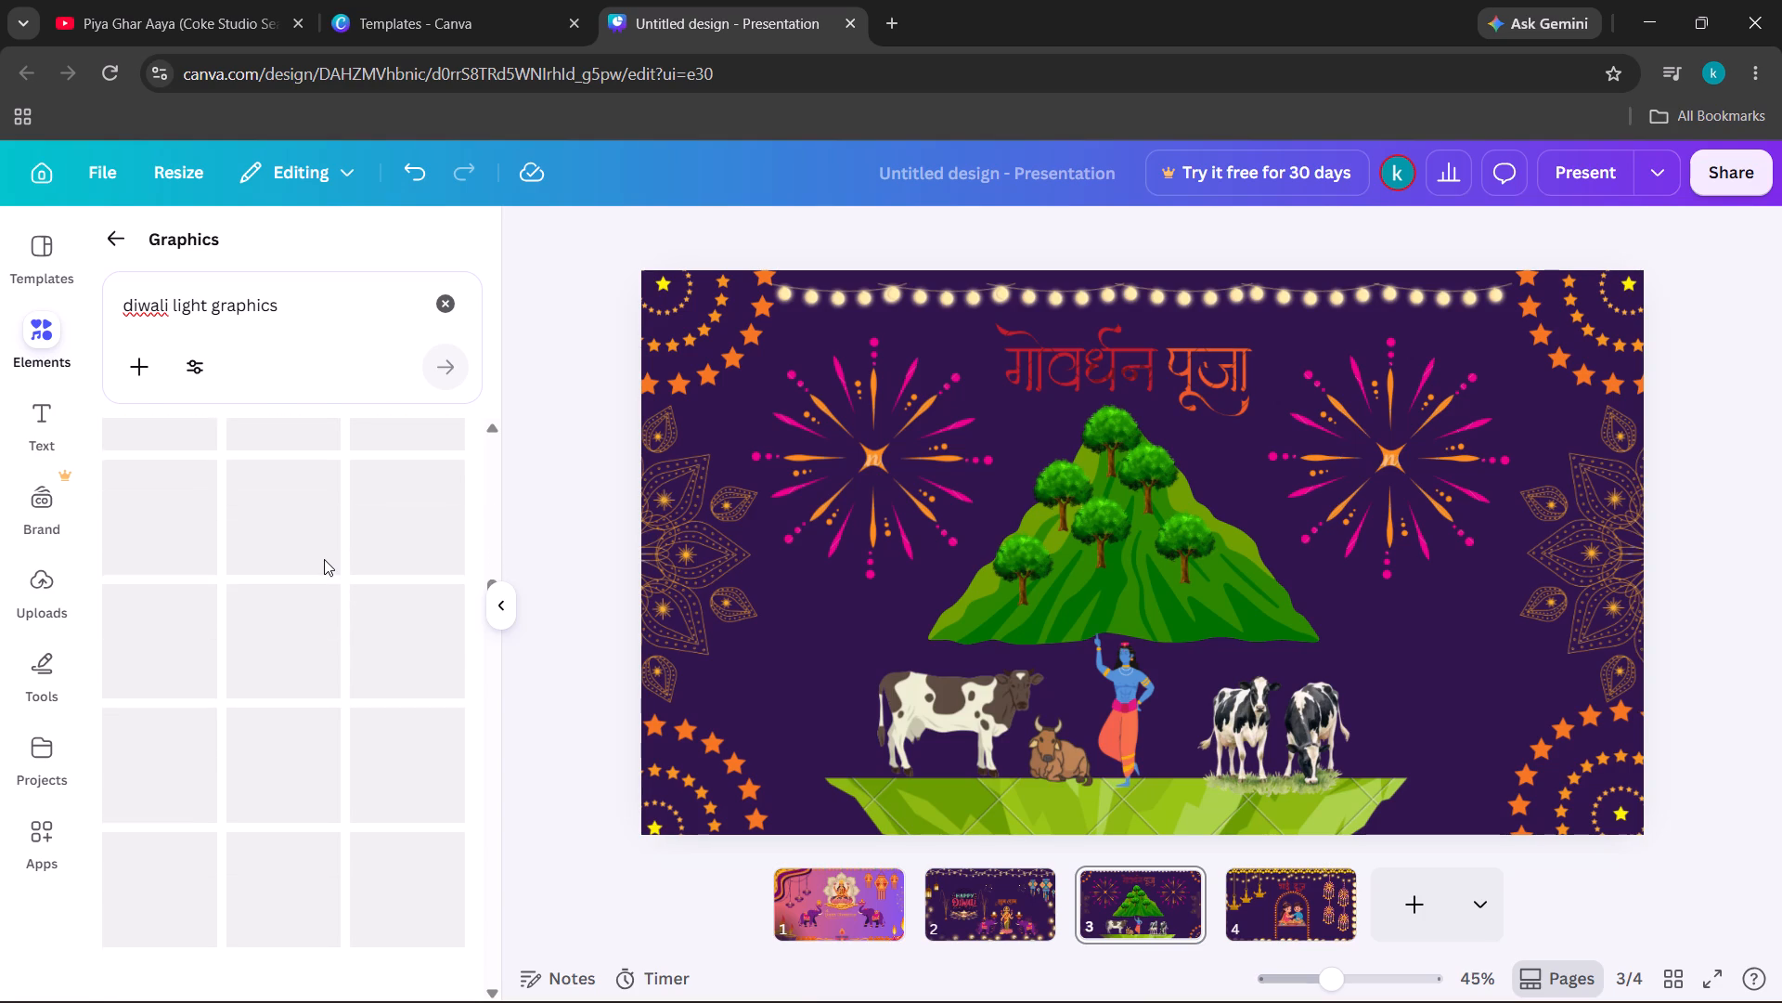
pyautogui.hscroll(2, 324, 559)
pyautogui.scroll(6, 324, 559)
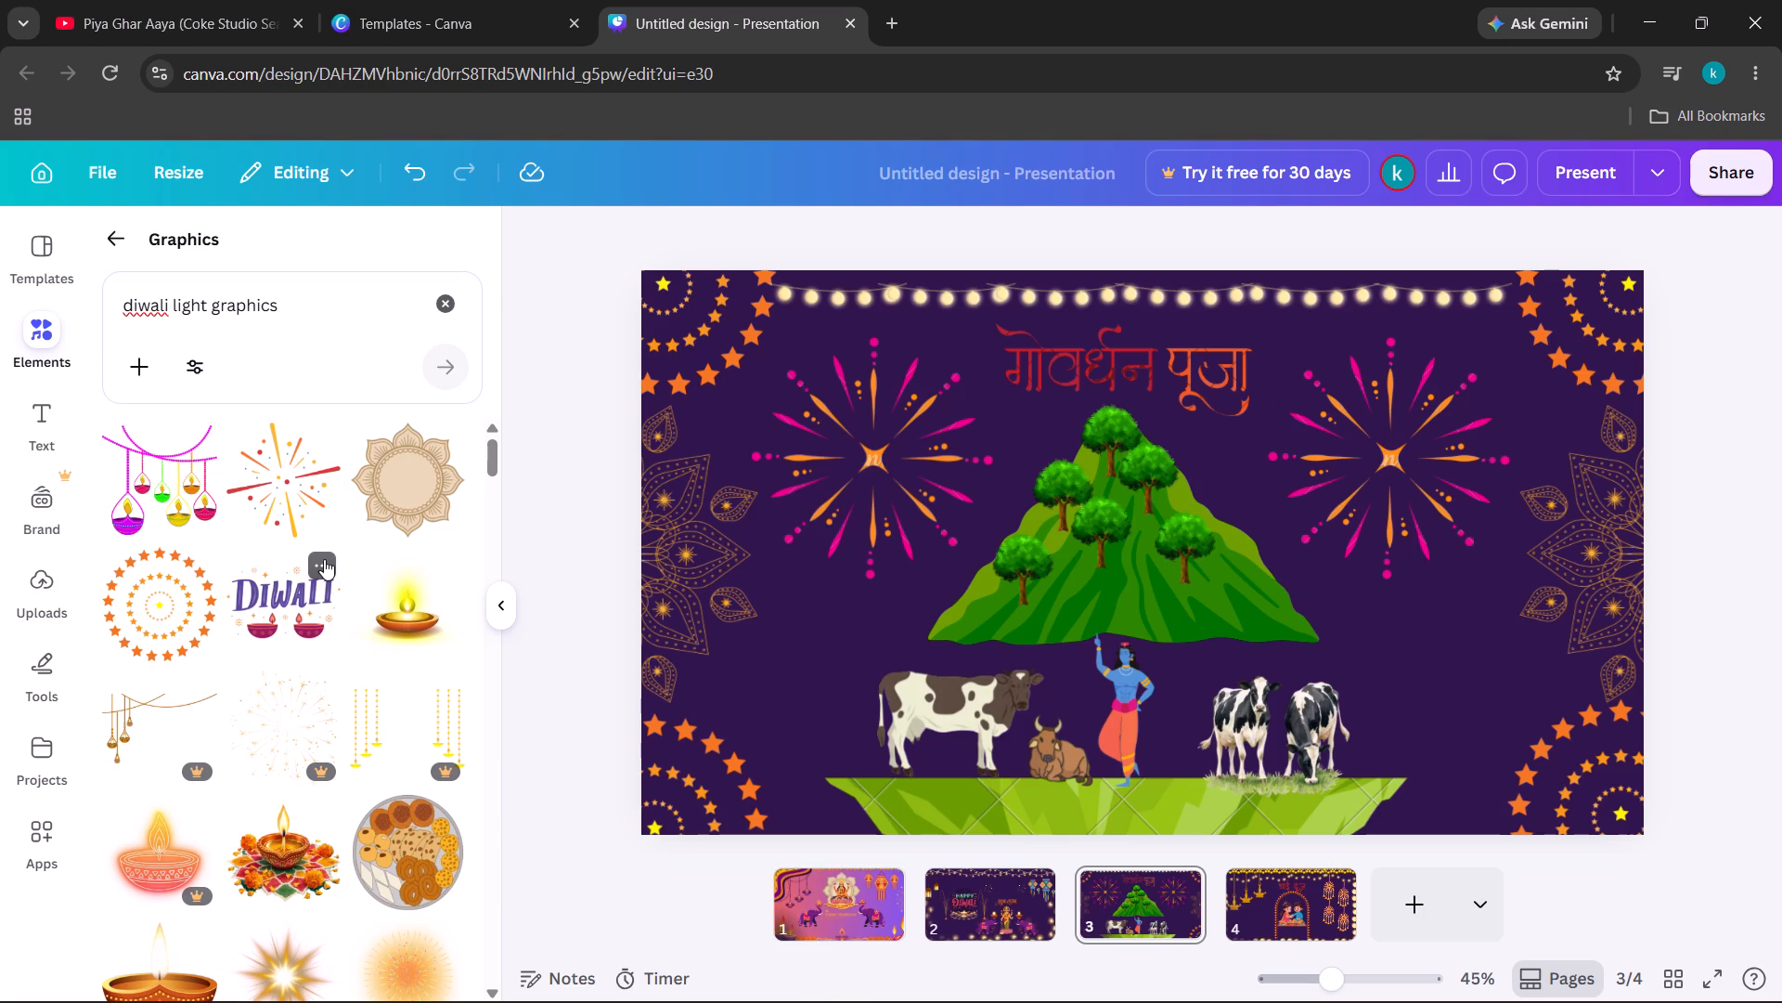
pyautogui.scroll(4, 324, 559)
pyautogui.scroll(-4, 324, 559)
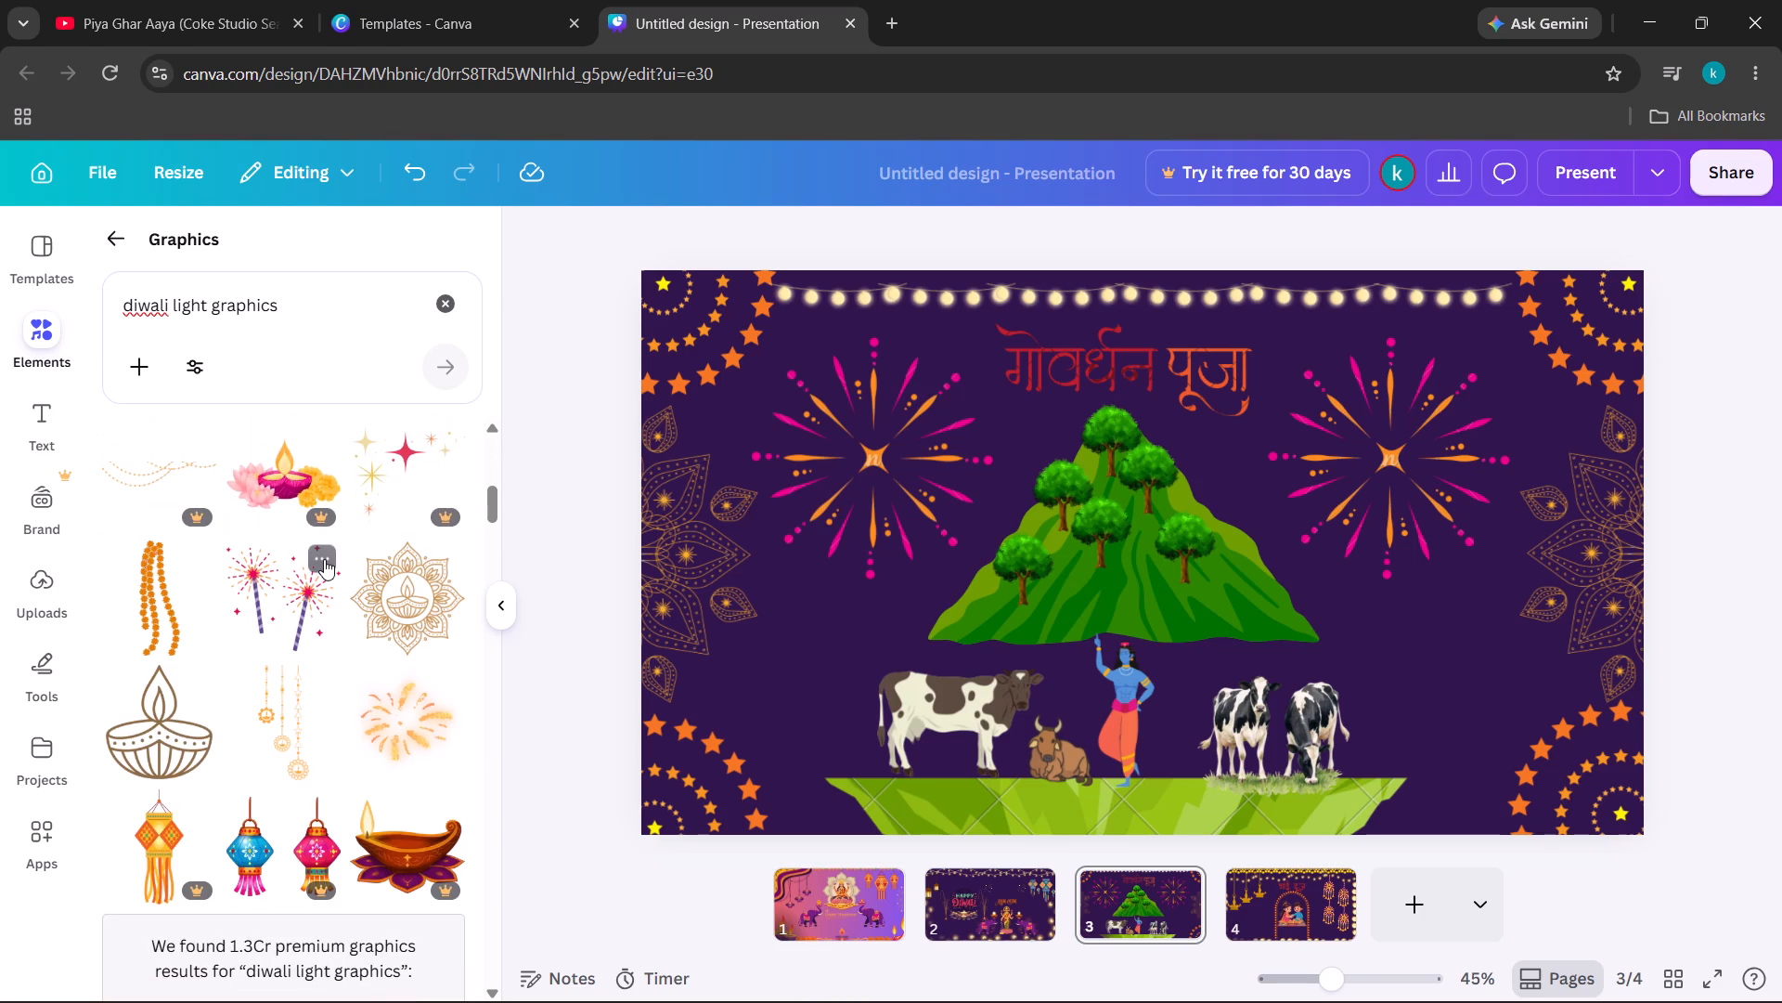
pyautogui.scroll(5, 324, 559)
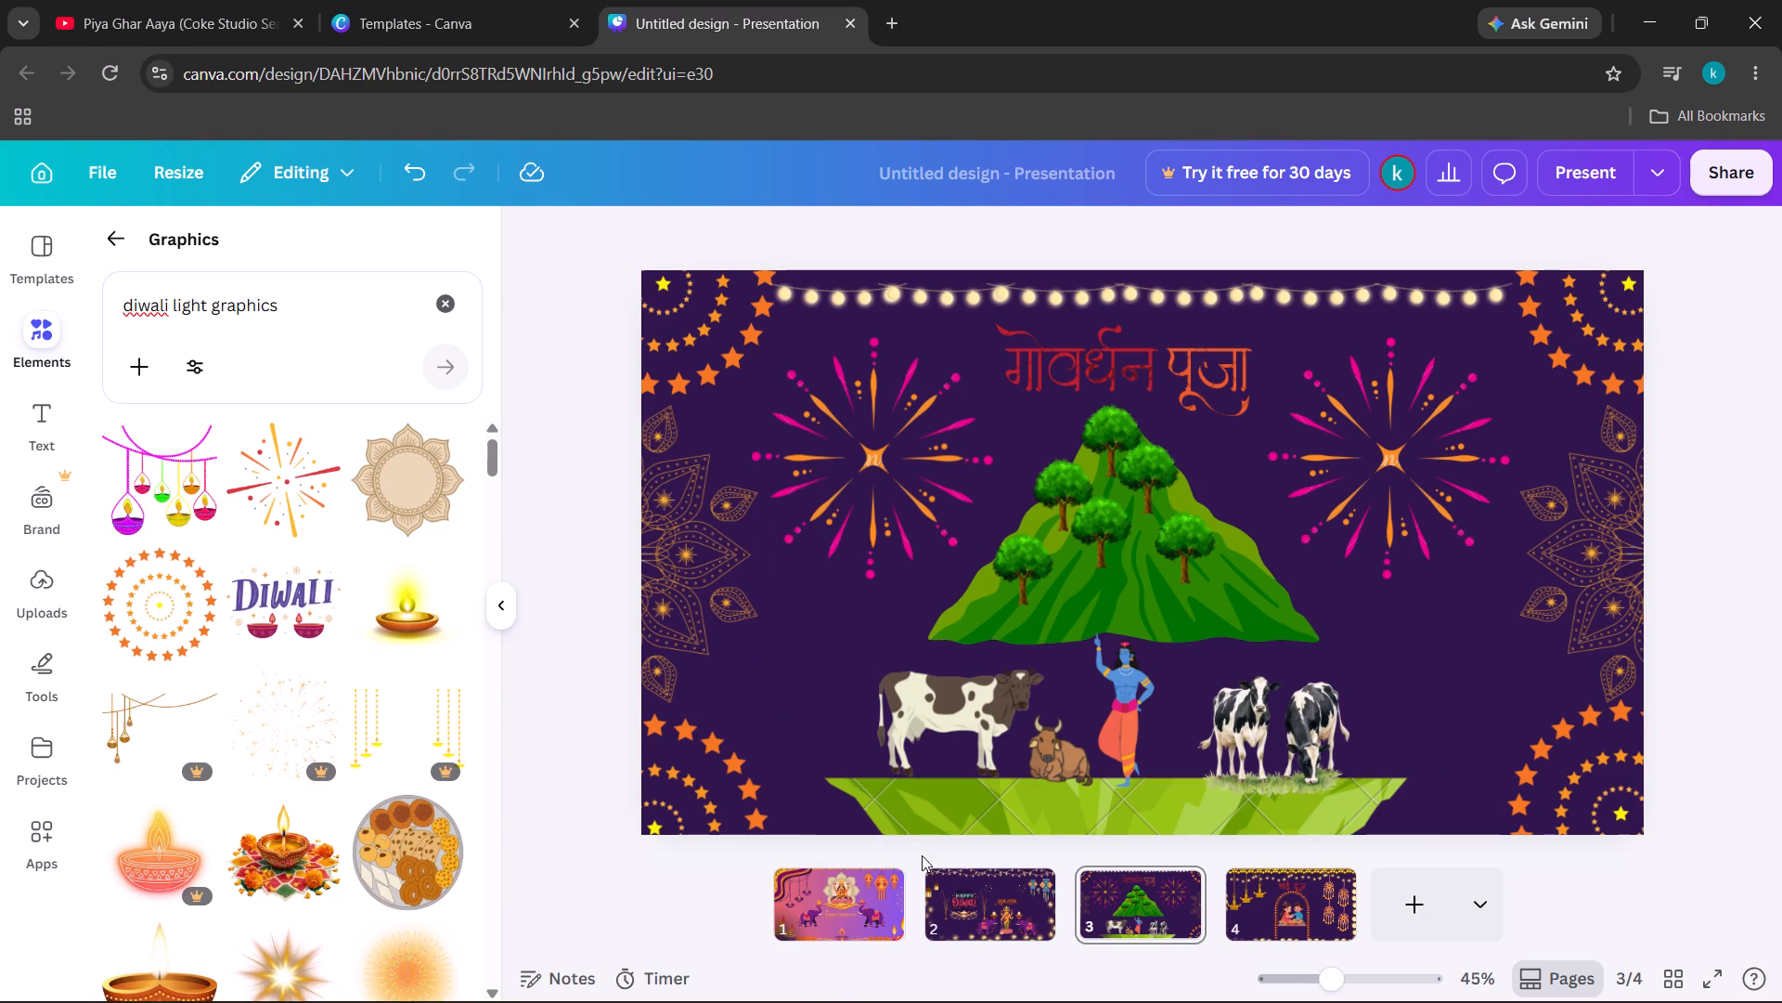
# Go to the Happy Diwali slide and browse the "diwali light graphics" results for further decorations that suit it.
pyautogui.click(989, 892)
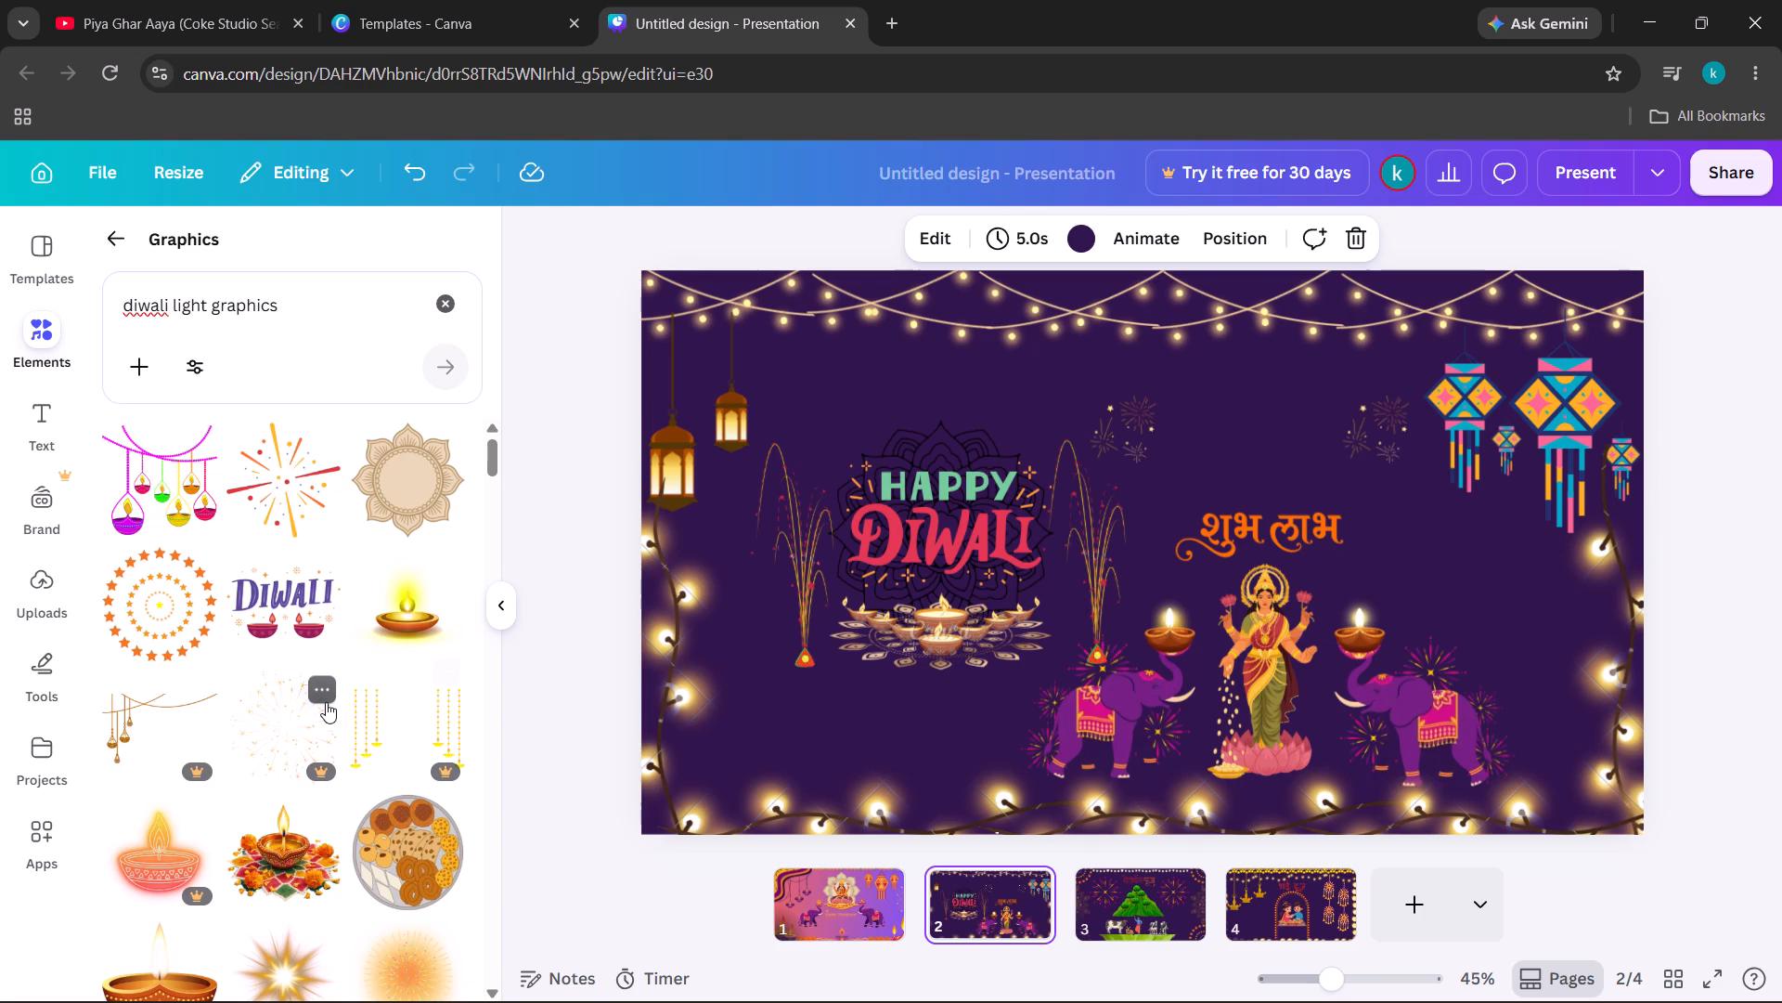
pyautogui.scroll(-2, 326, 702)
pyautogui.hscroll(2, 326, 702)
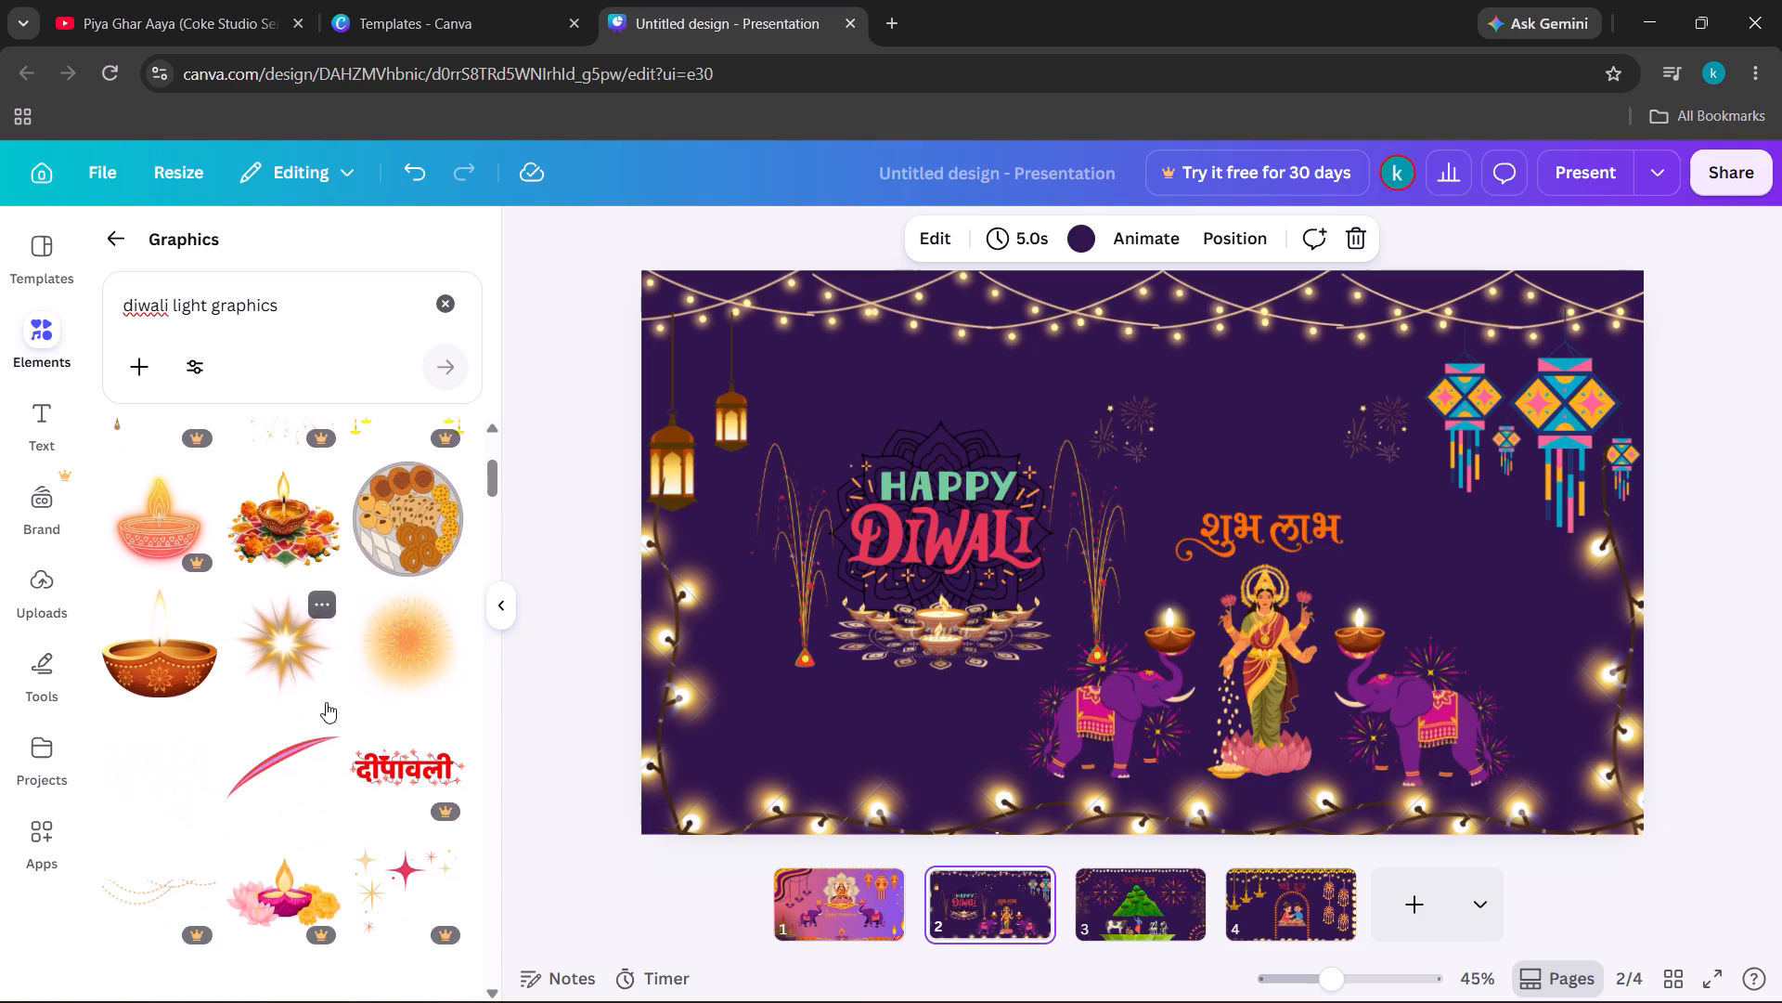
pyautogui.hscroll(3, 326, 702)
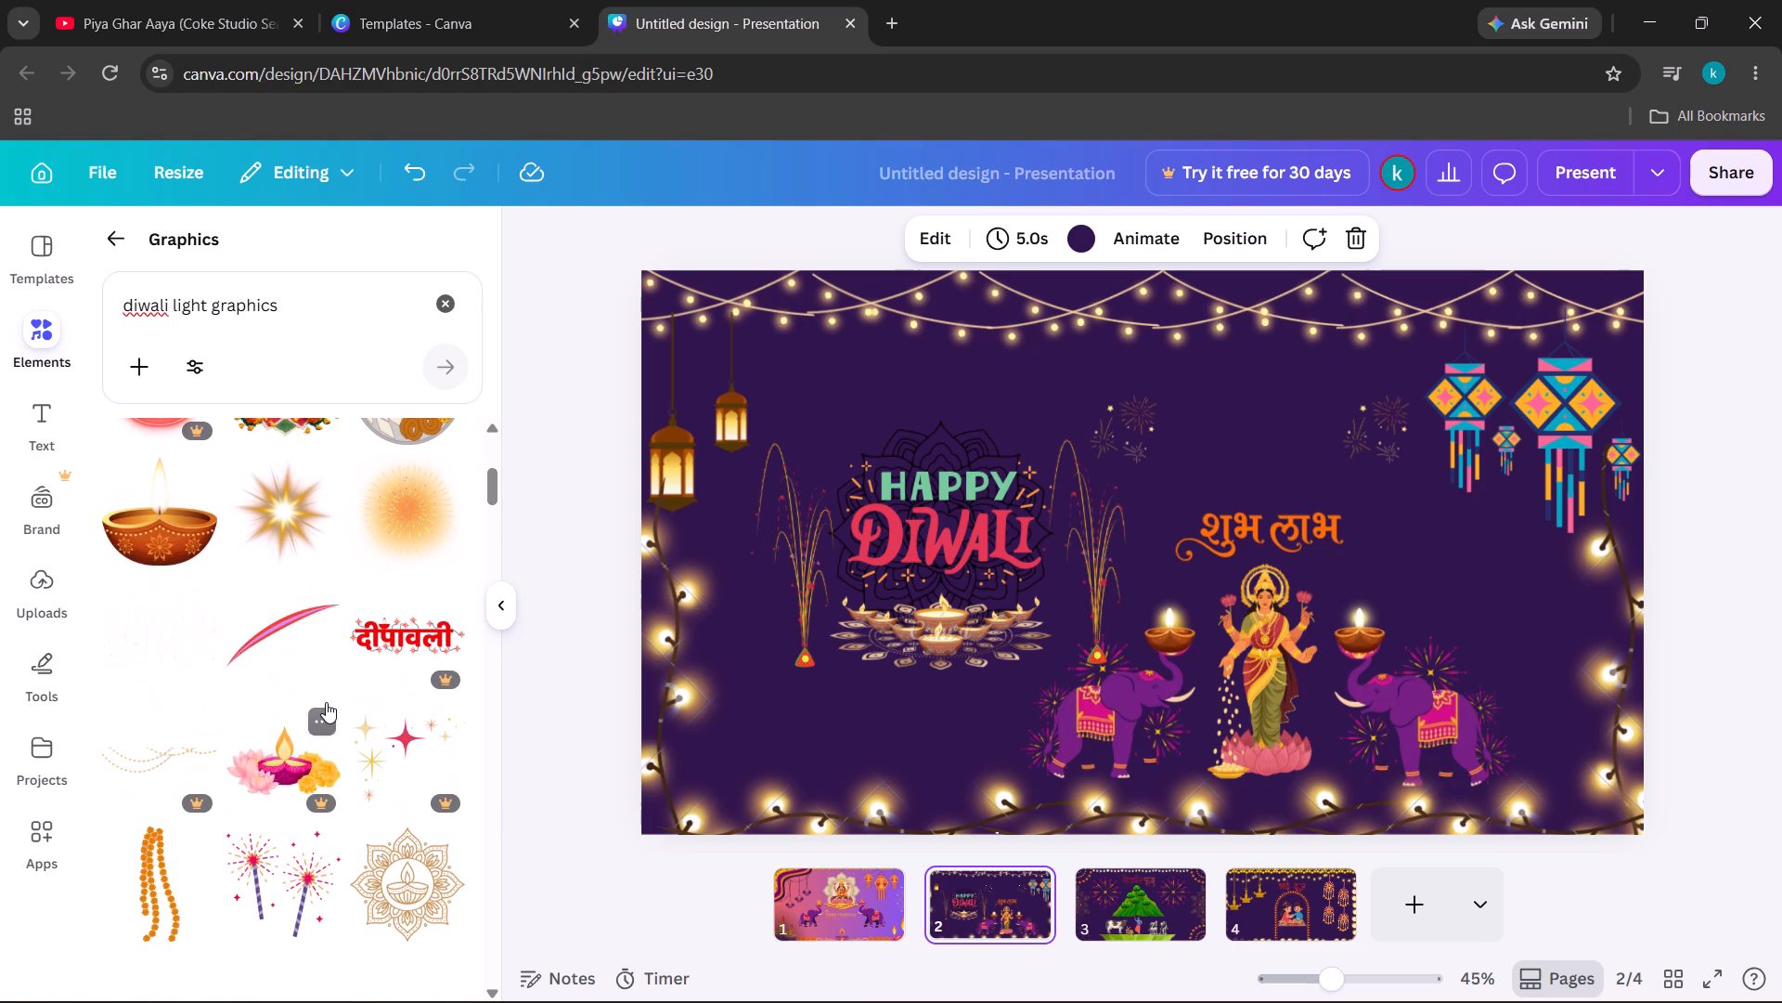
pyautogui.scroll(-2, 326, 702)
pyautogui.hscroll(1, 326, 702)
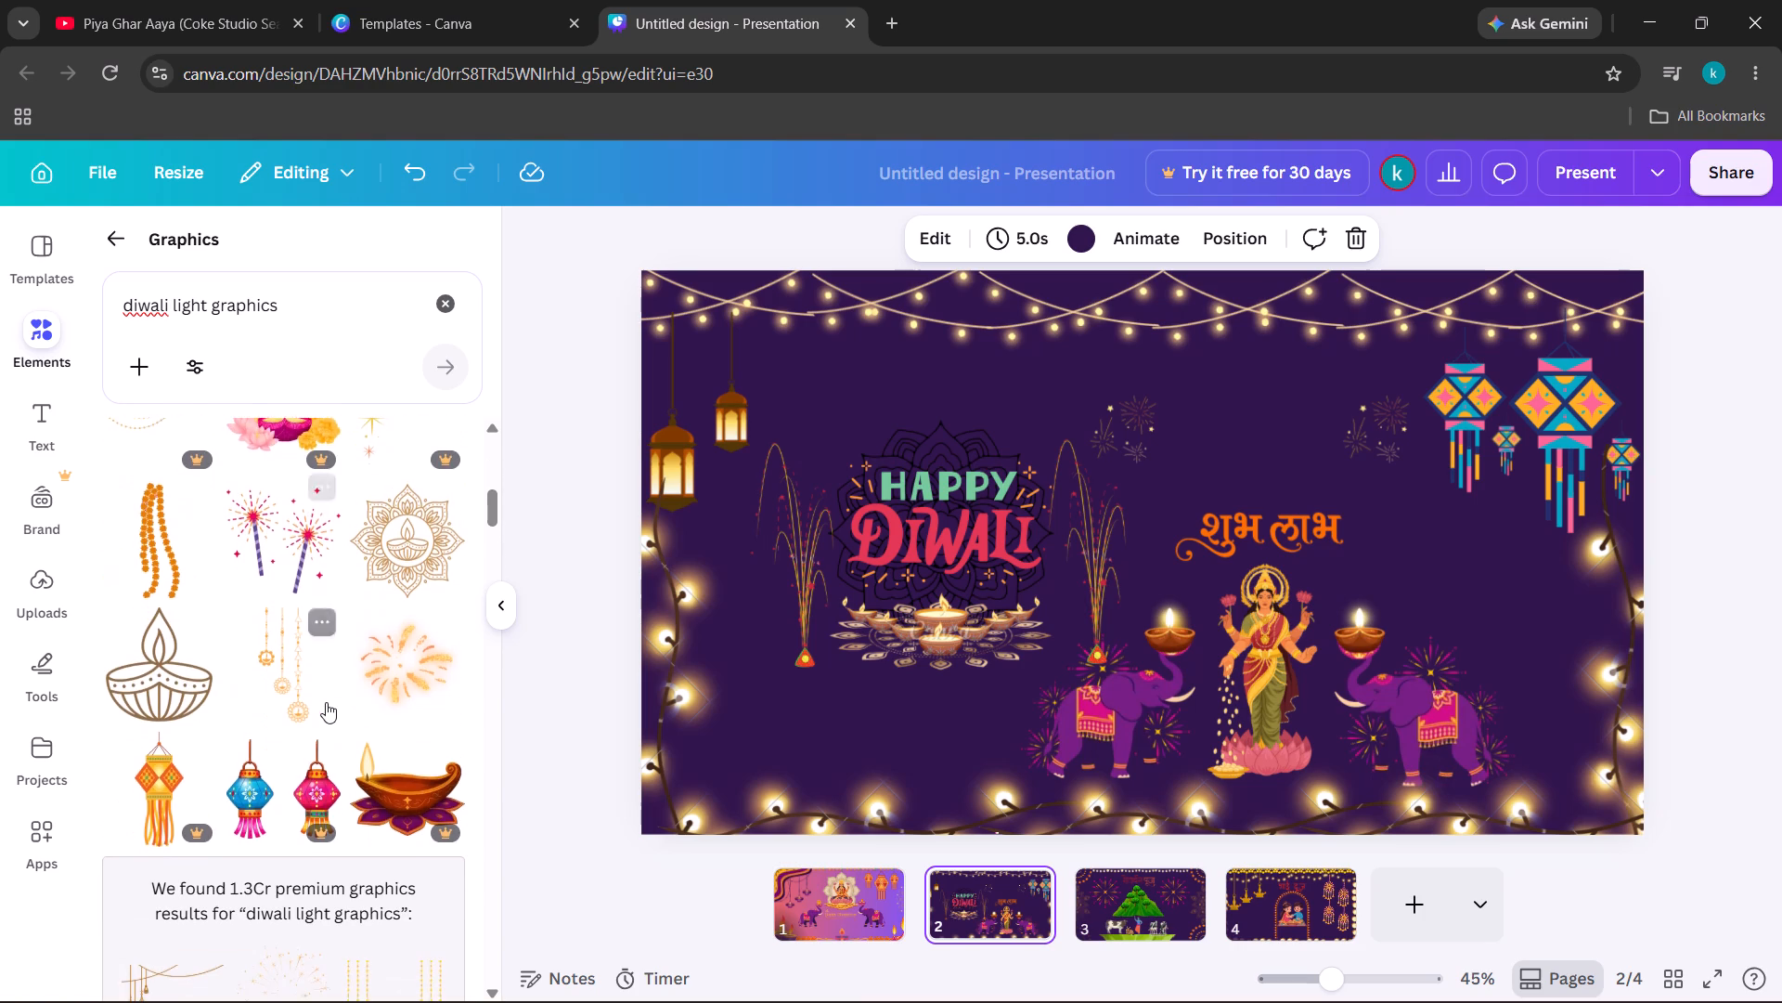
pyautogui.hscroll(1, 326, 702)
pyautogui.scroll(-1, 326, 702)
pyautogui.hscroll(1, 326, 702)
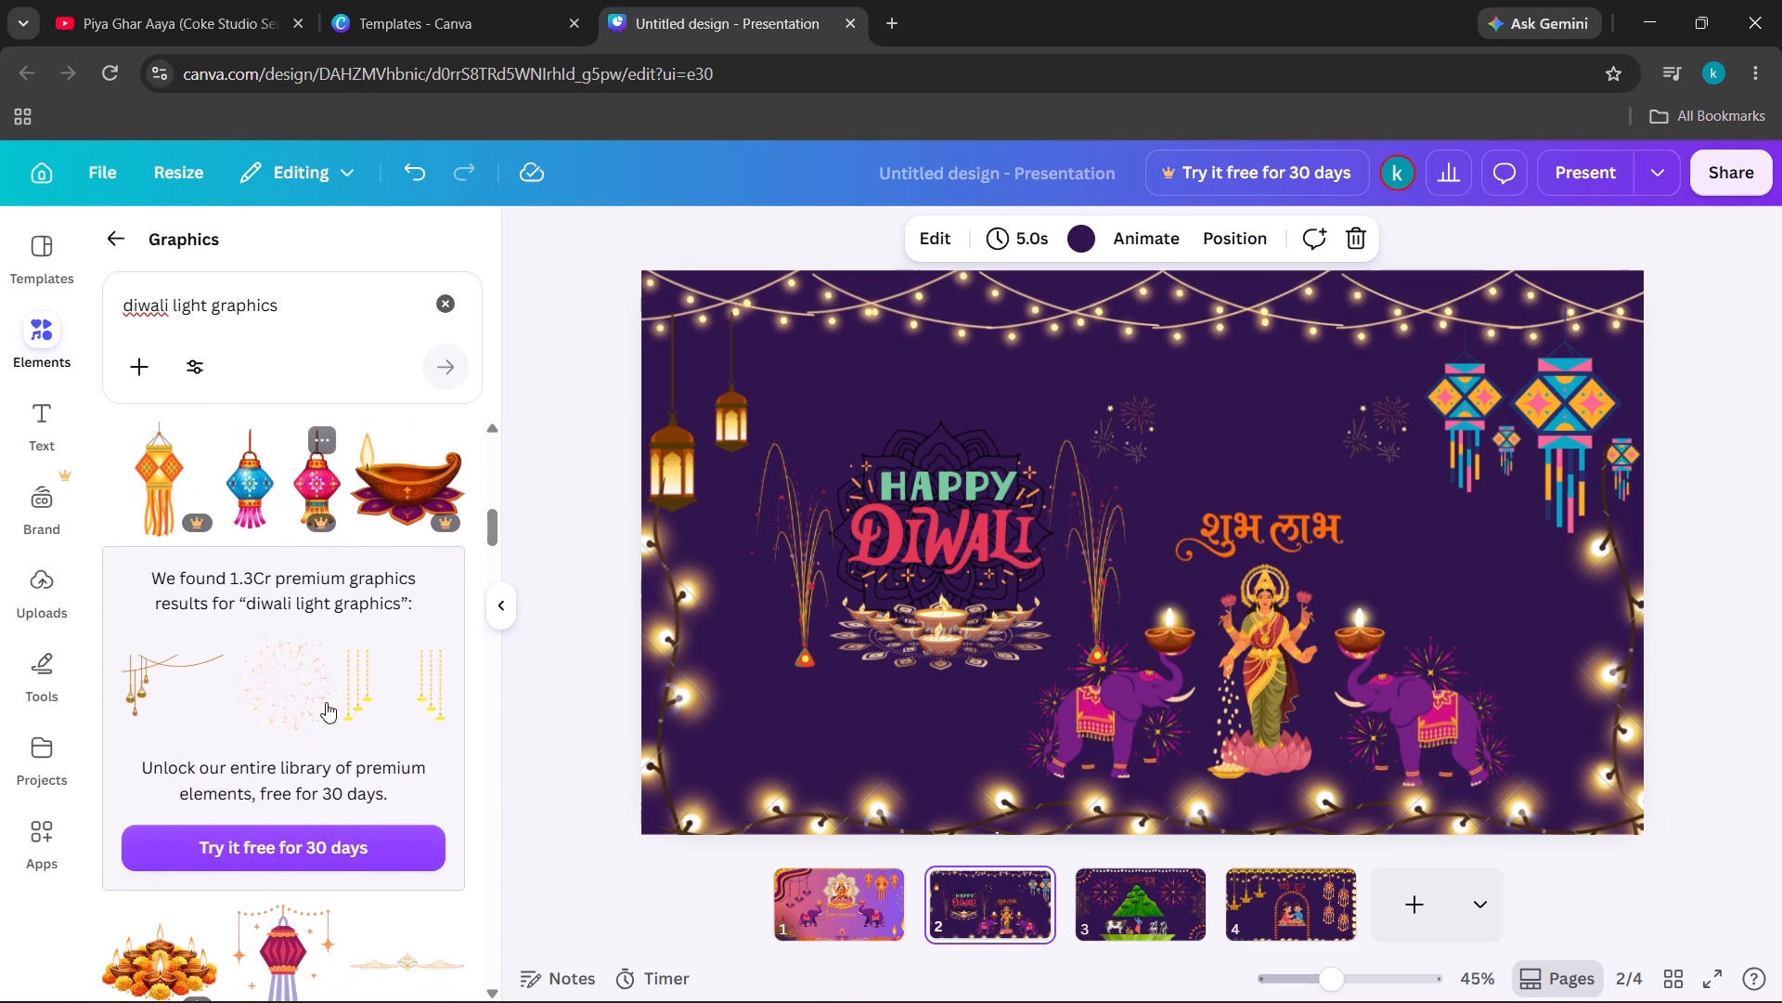
pyautogui.hscroll(1, 326, 702)
pyautogui.scroll(-2, 326, 702)
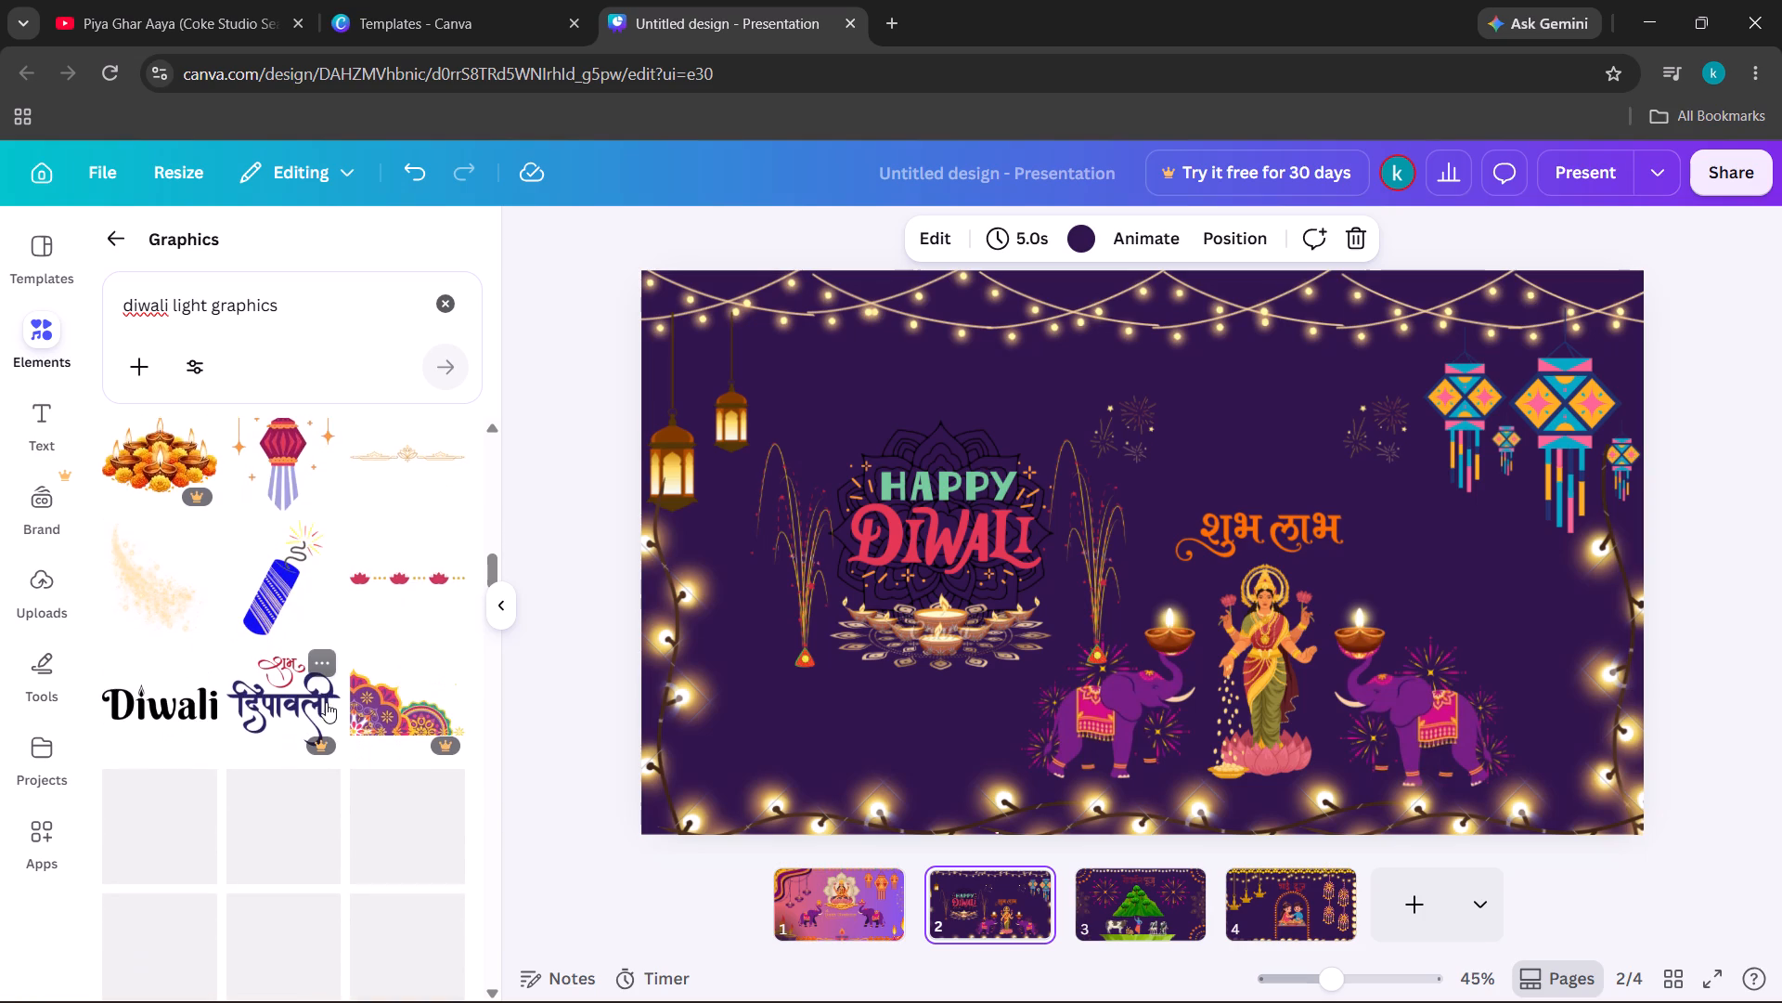
pyautogui.scroll(-1, 326, 702)
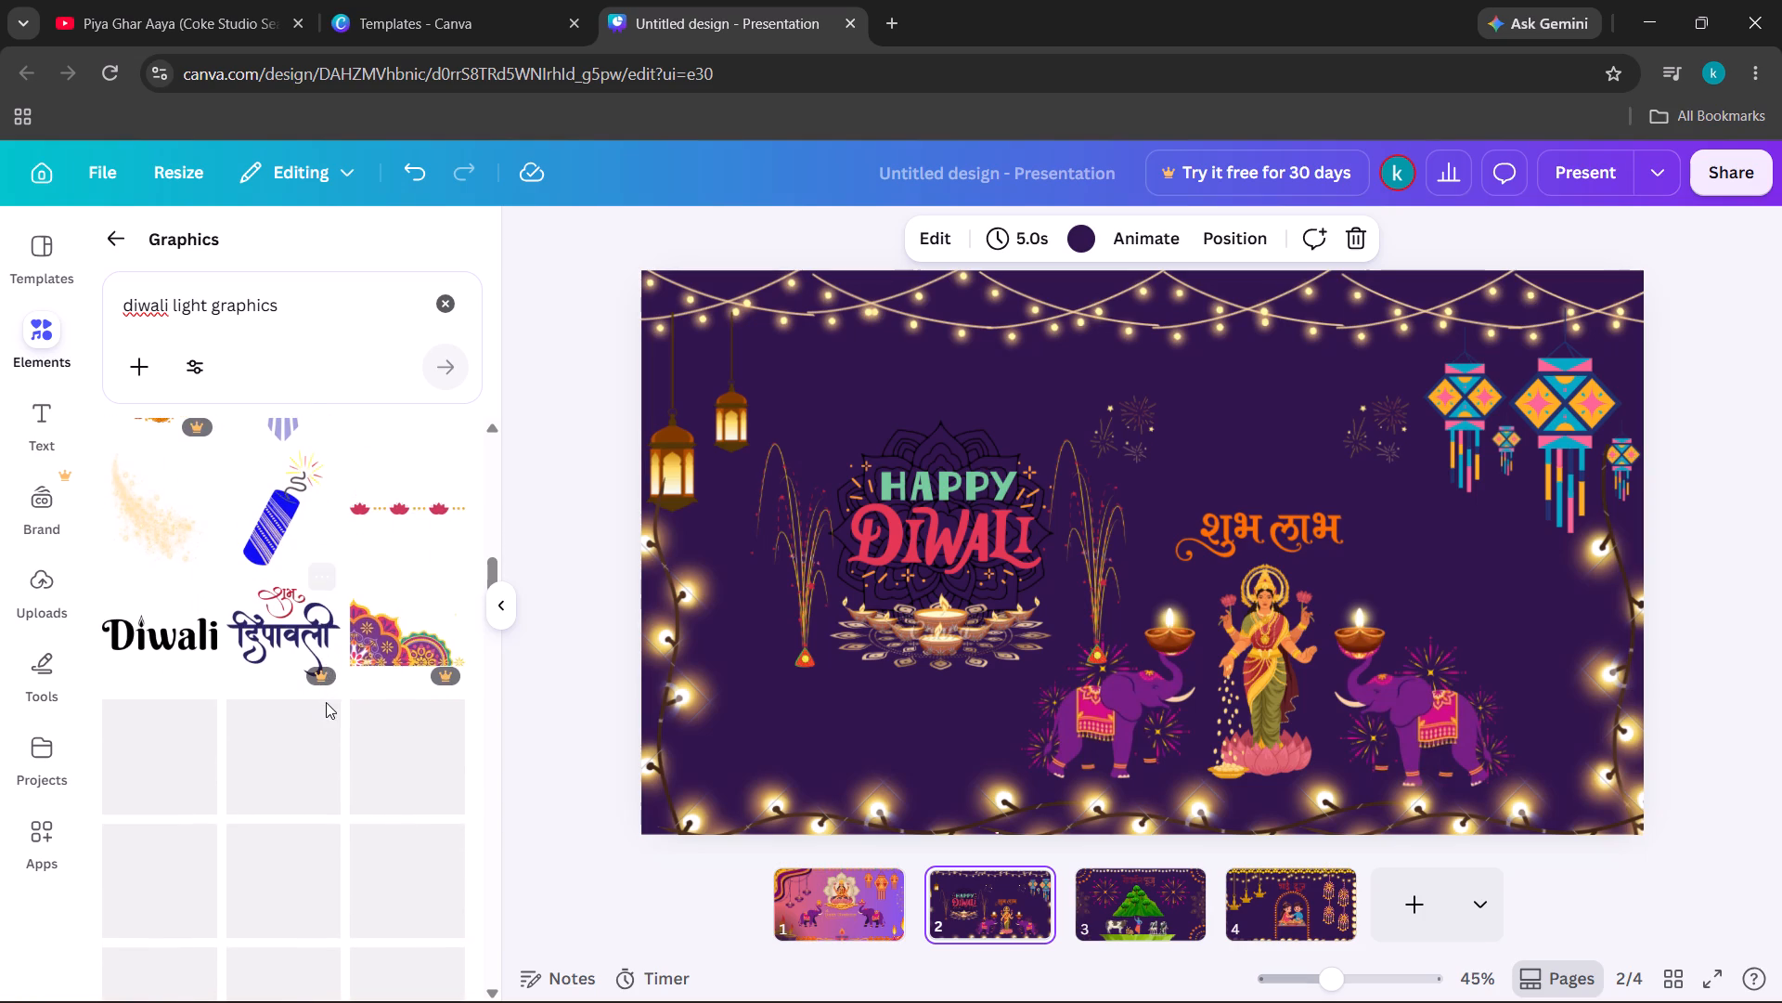
pyautogui.scroll(-1, 326, 702)
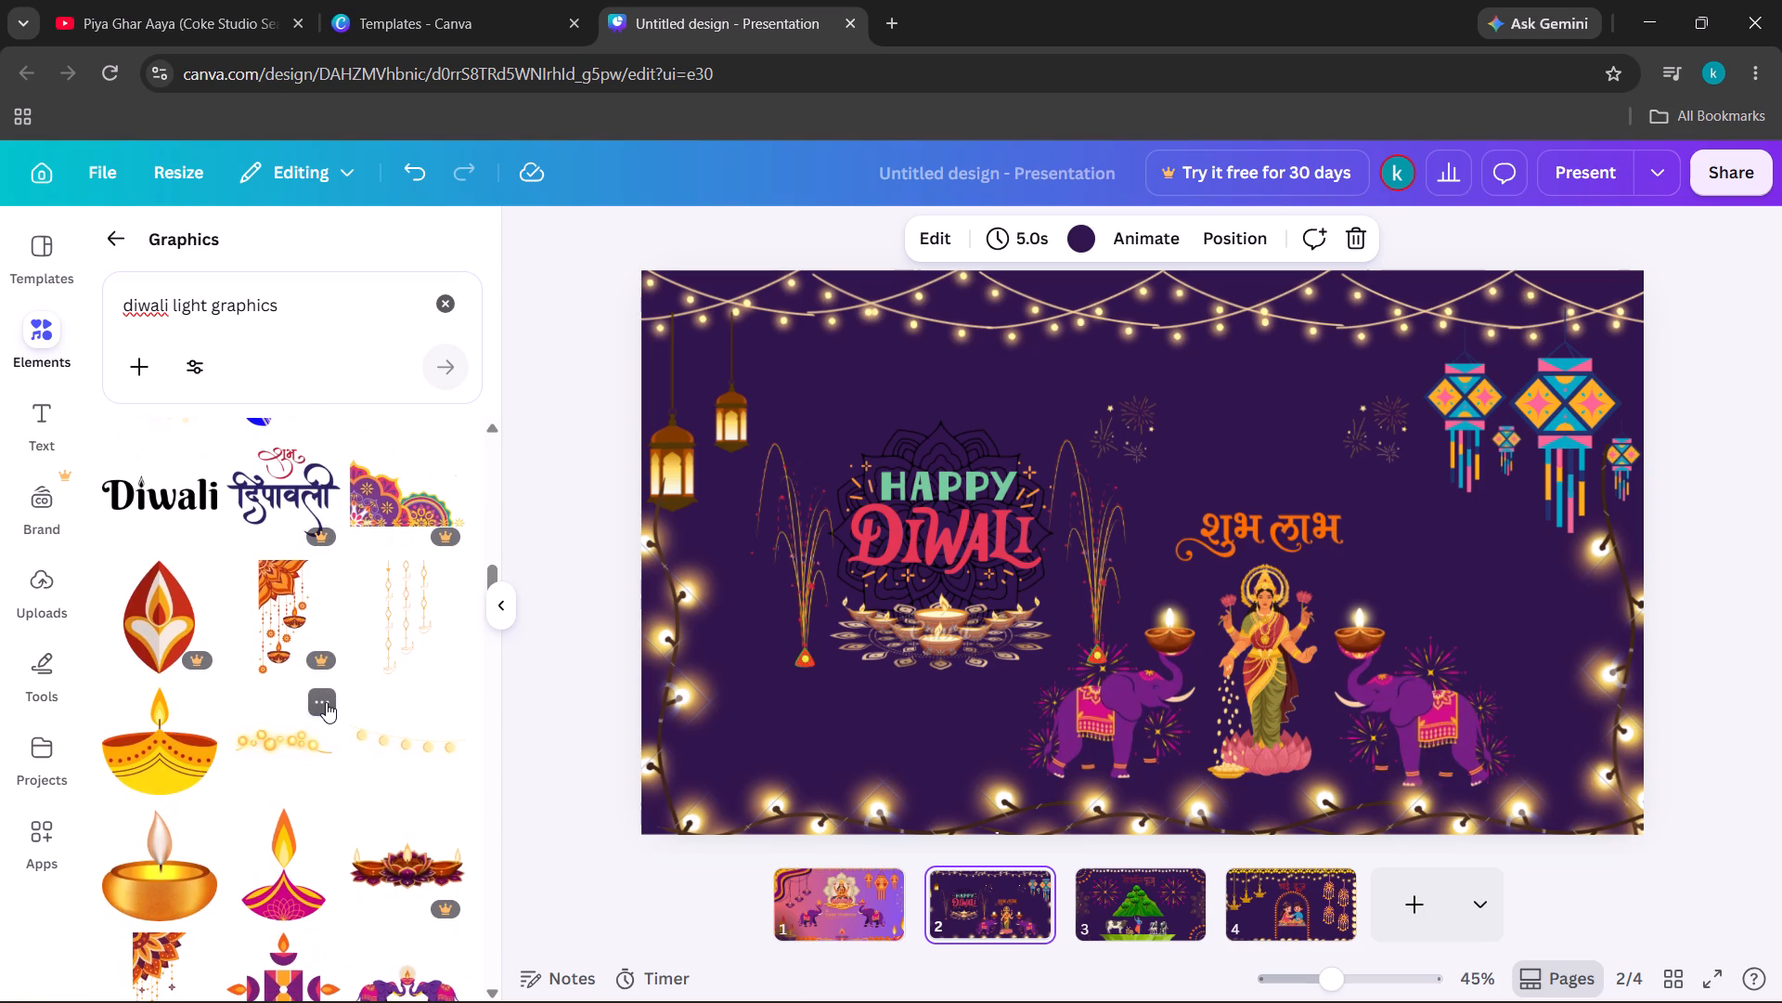
pyautogui.scroll(-1, 326, 702)
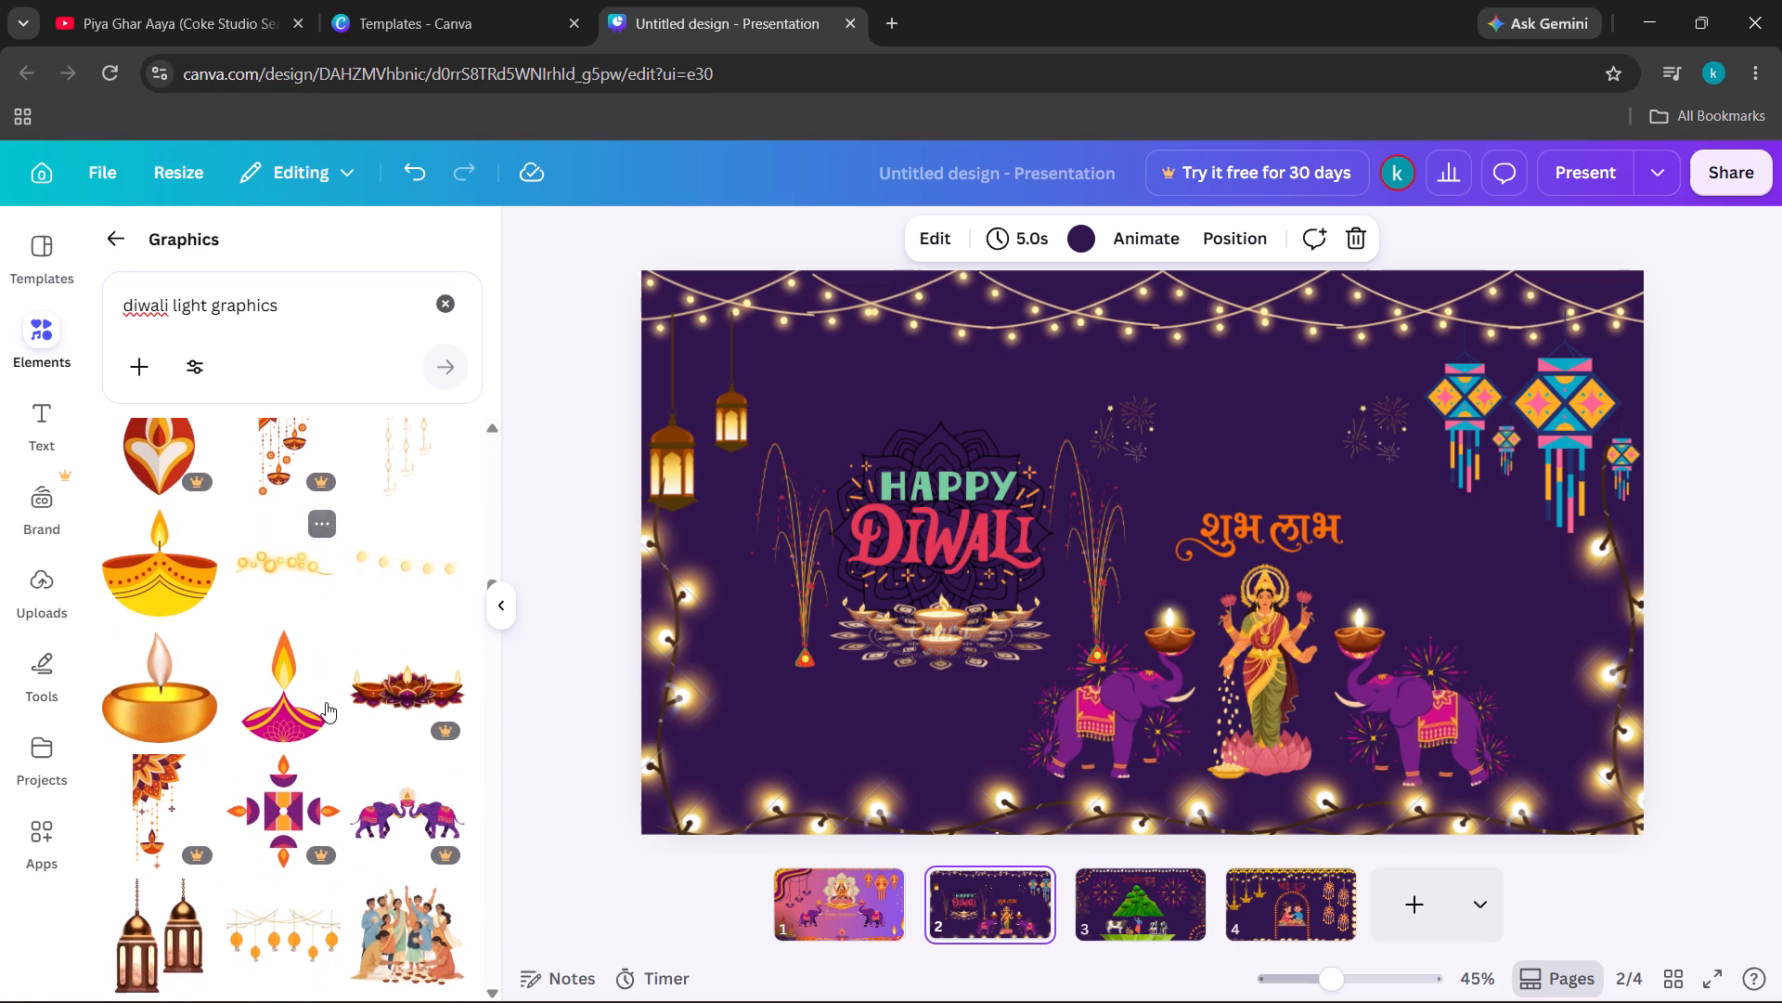
pyautogui.scroll(-2, 326, 702)
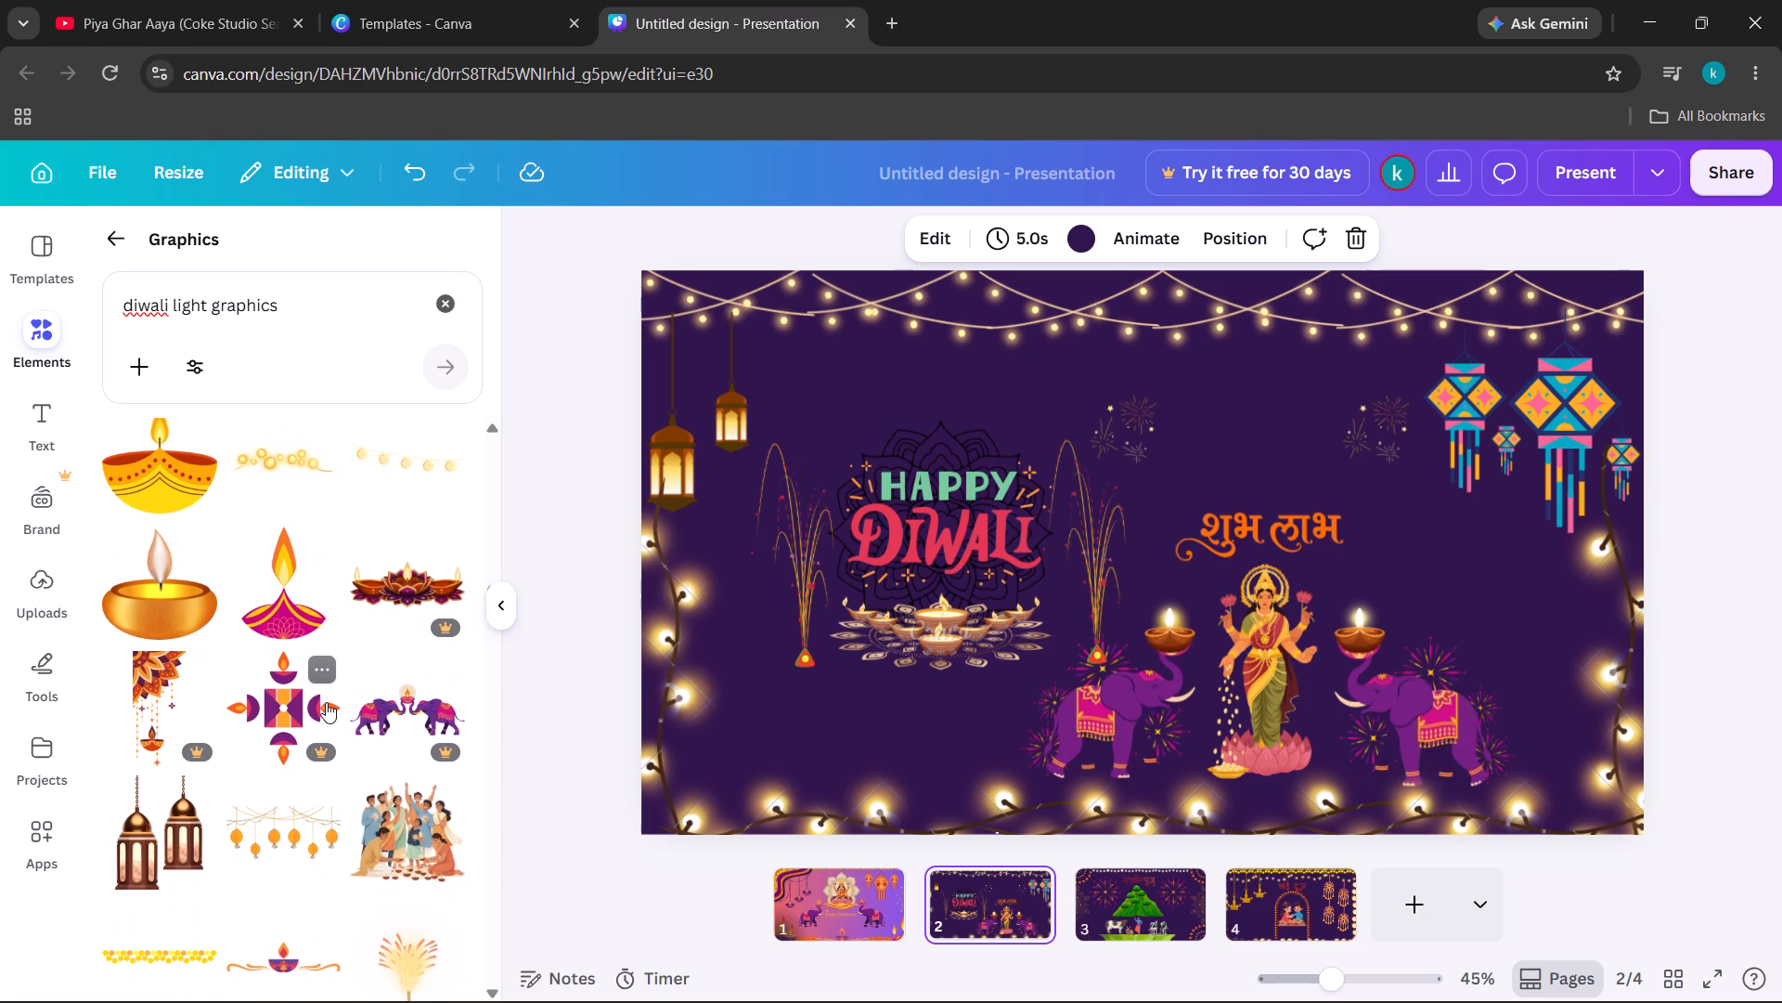
pyautogui.scroll(-2, 326, 702)
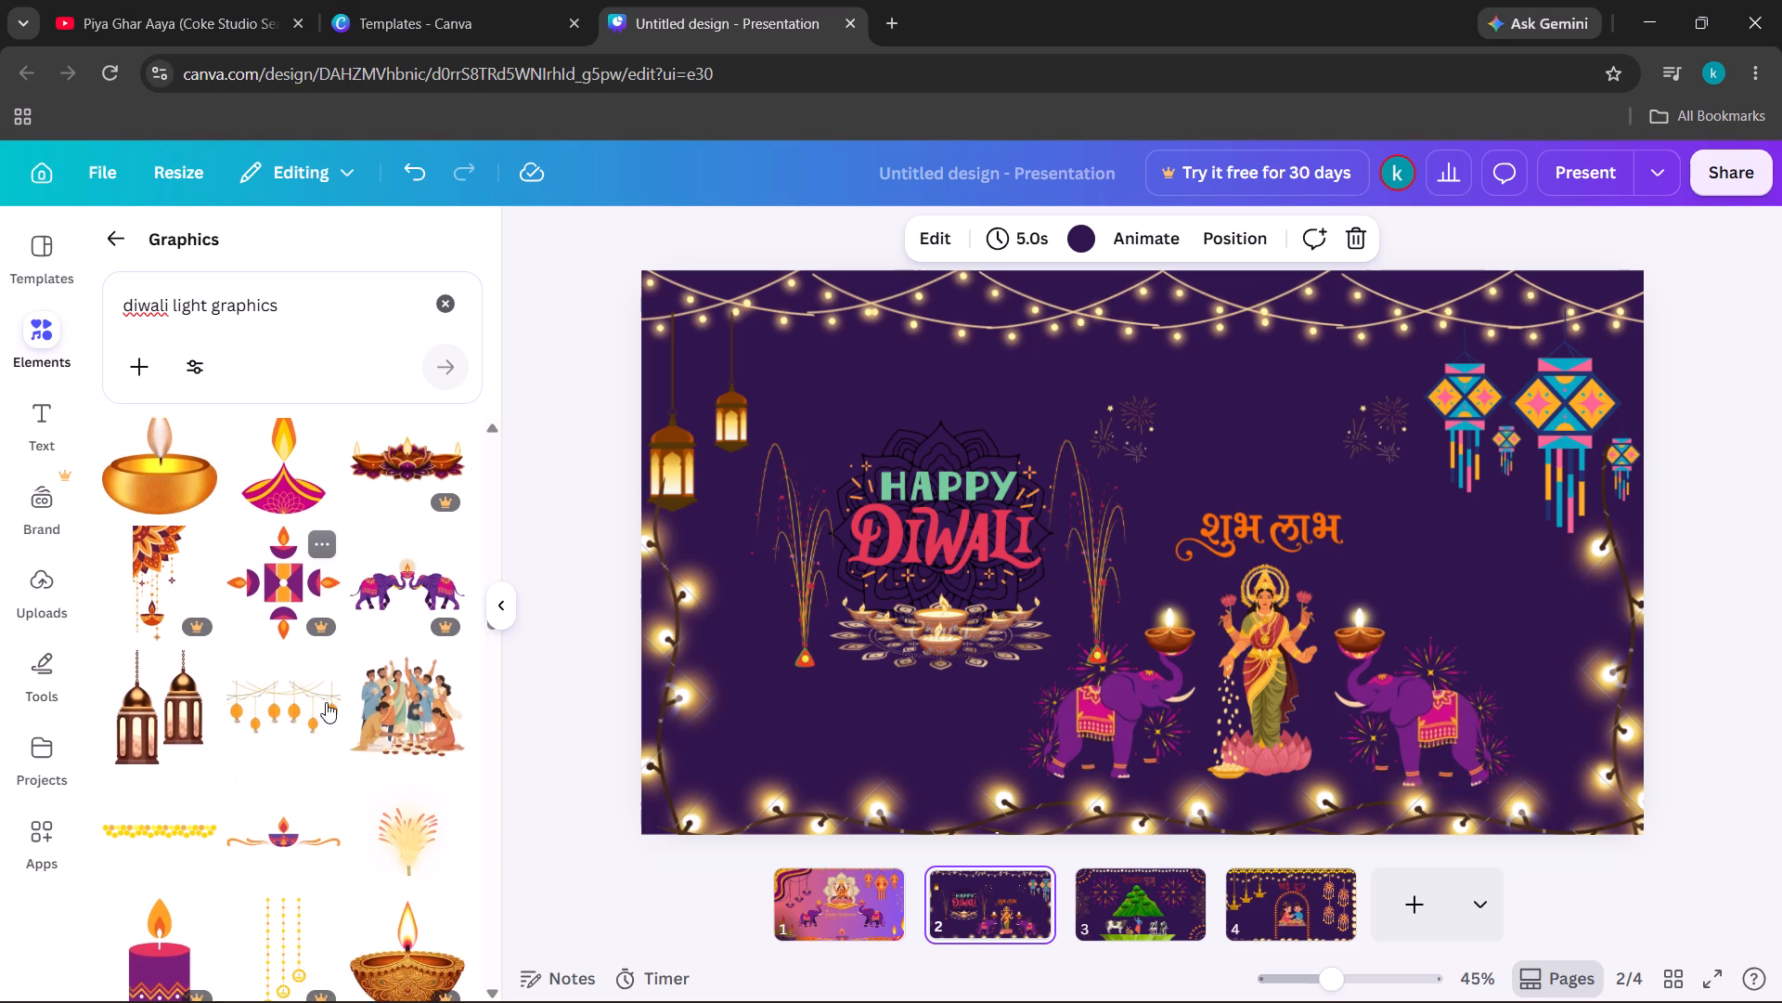
pyautogui.hscroll(1, 326, 702)
pyautogui.scroll(-1, 326, 702)
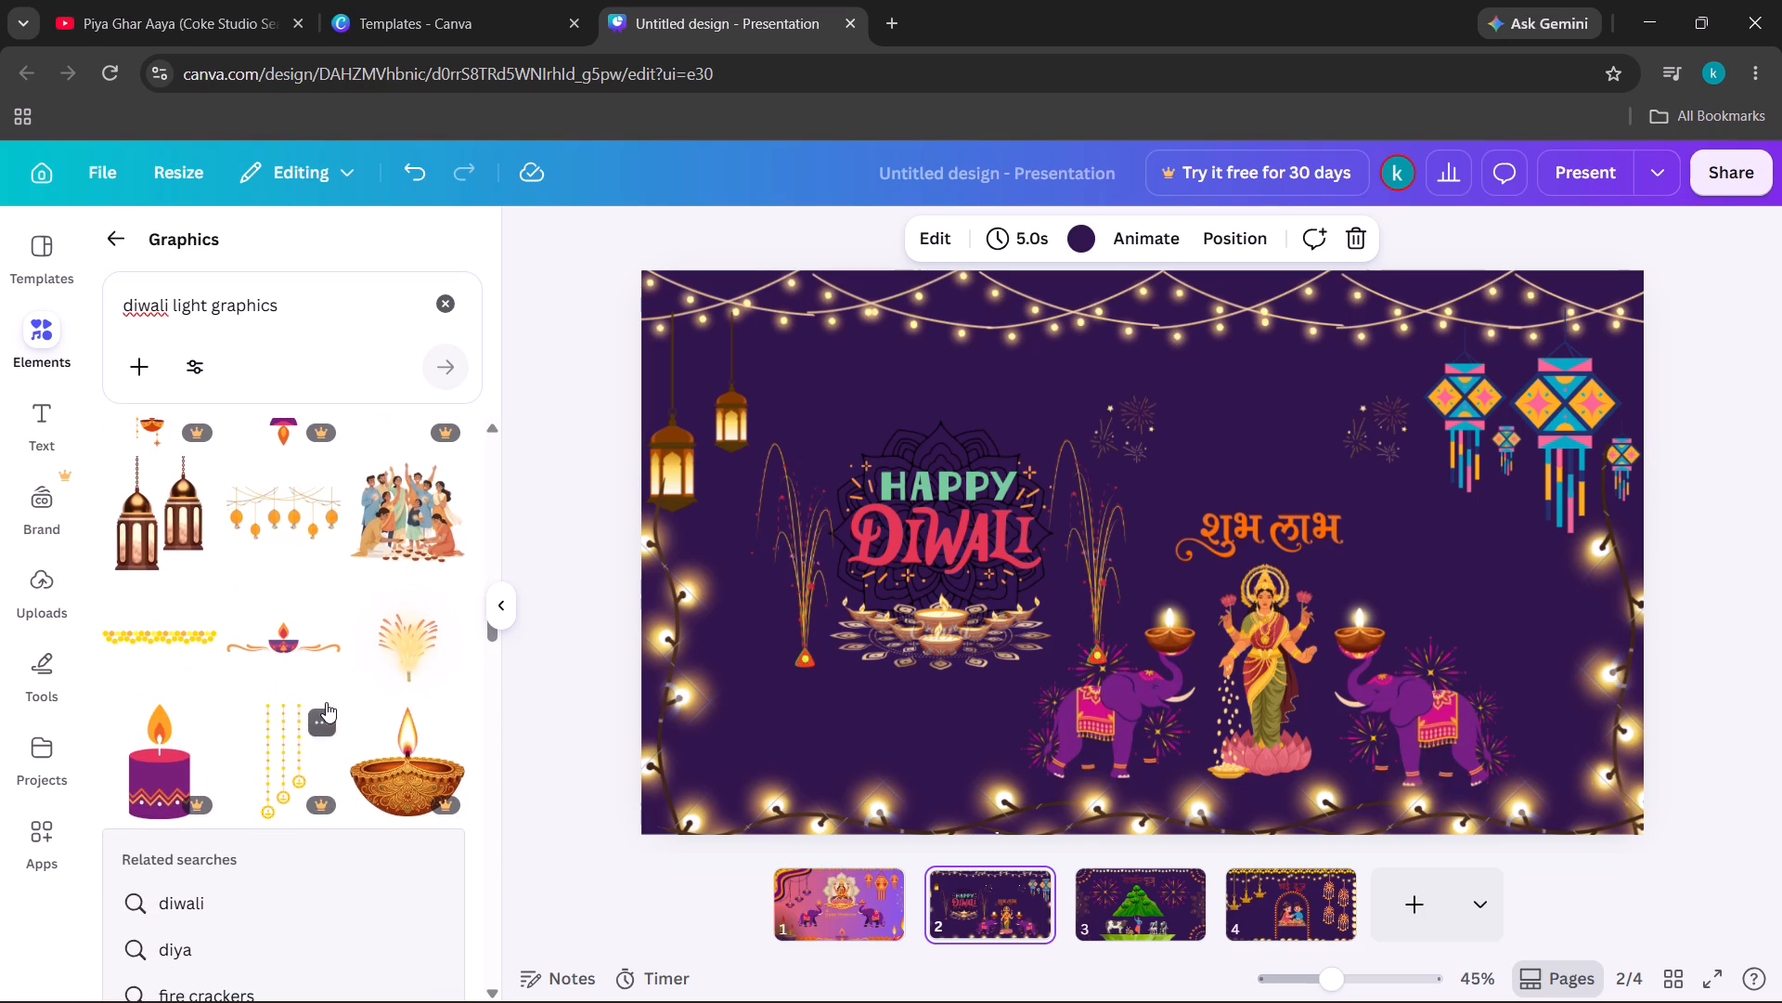
pyautogui.scroll(-2, 326, 702)
pyautogui.hscroll(1, 326, 702)
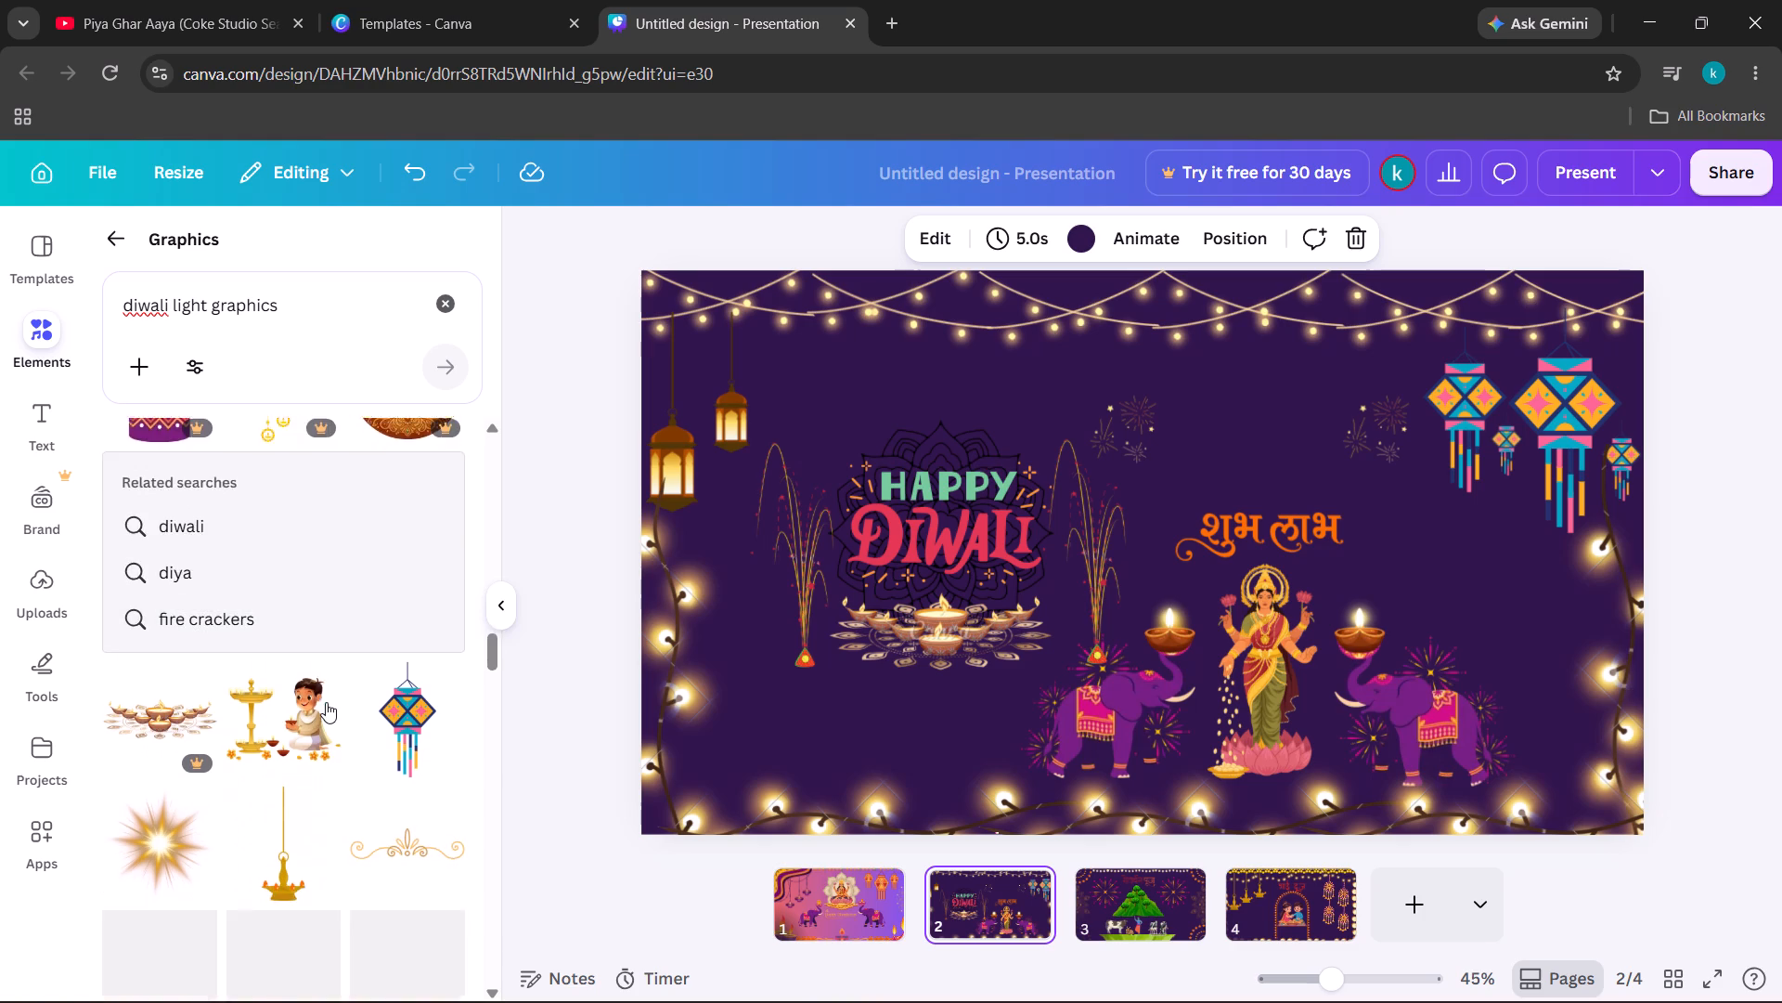
pyautogui.hscroll(3, 326, 702)
pyautogui.scroll(-1, 326, 702)
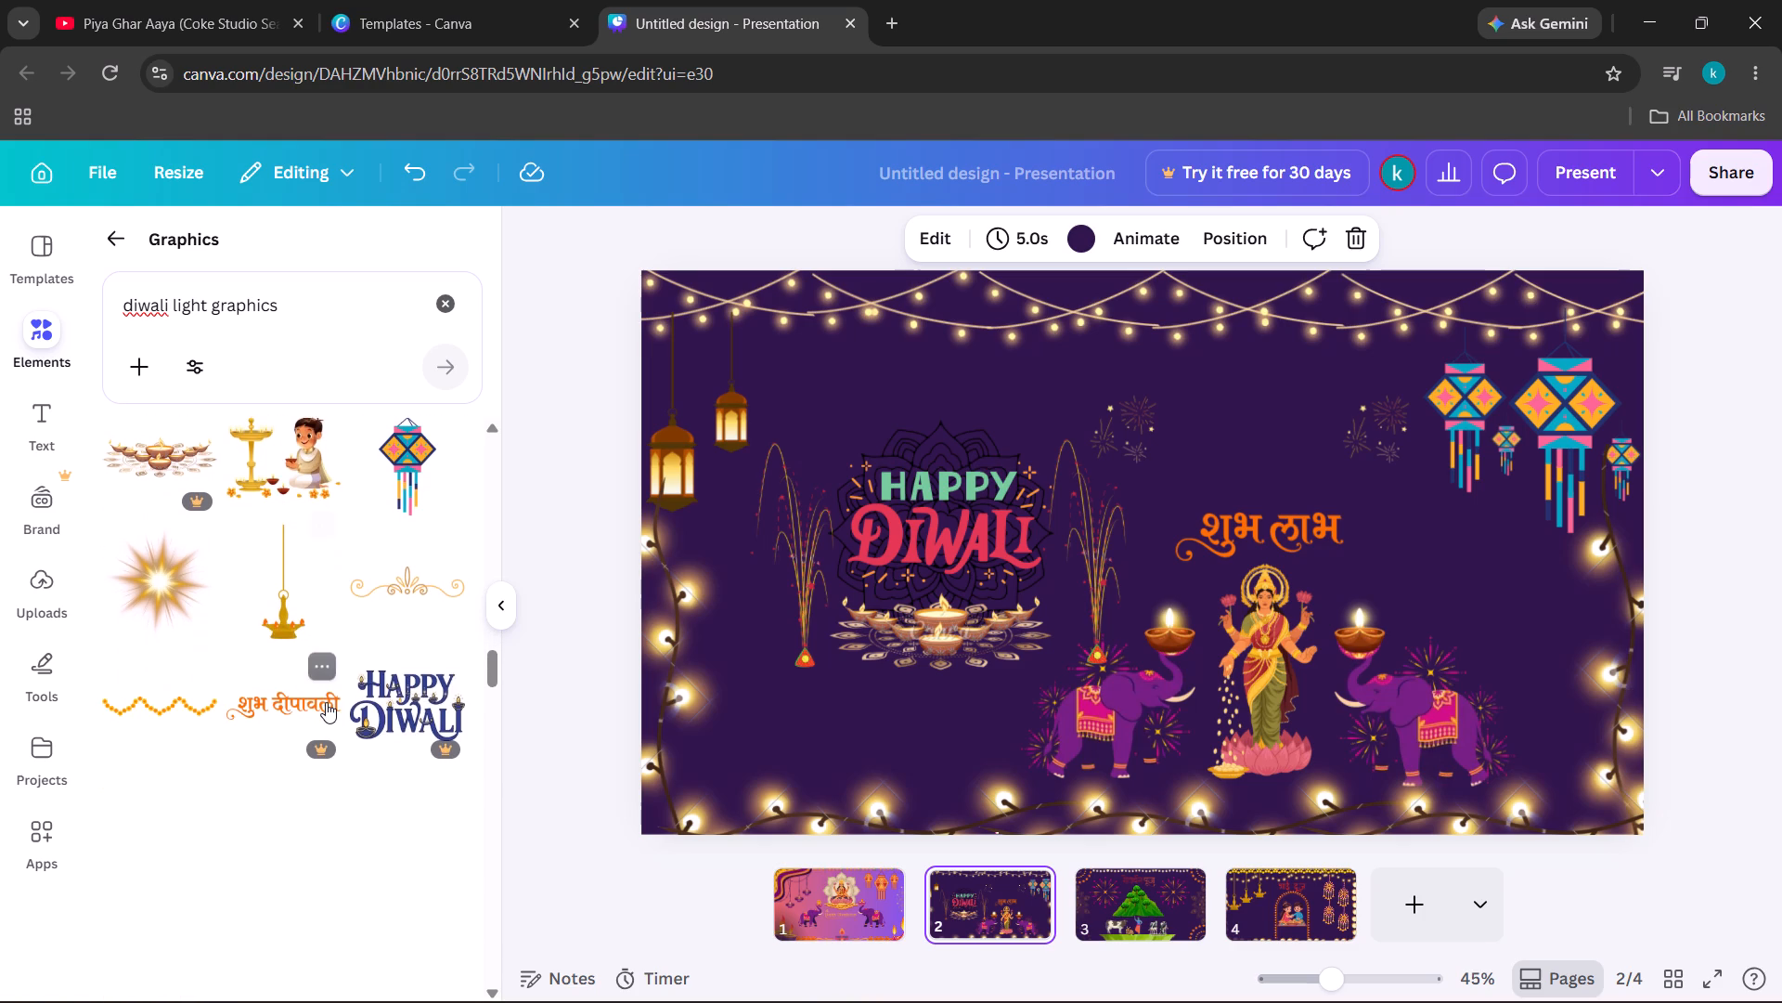
pyautogui.hscroll(2, 326, 702)
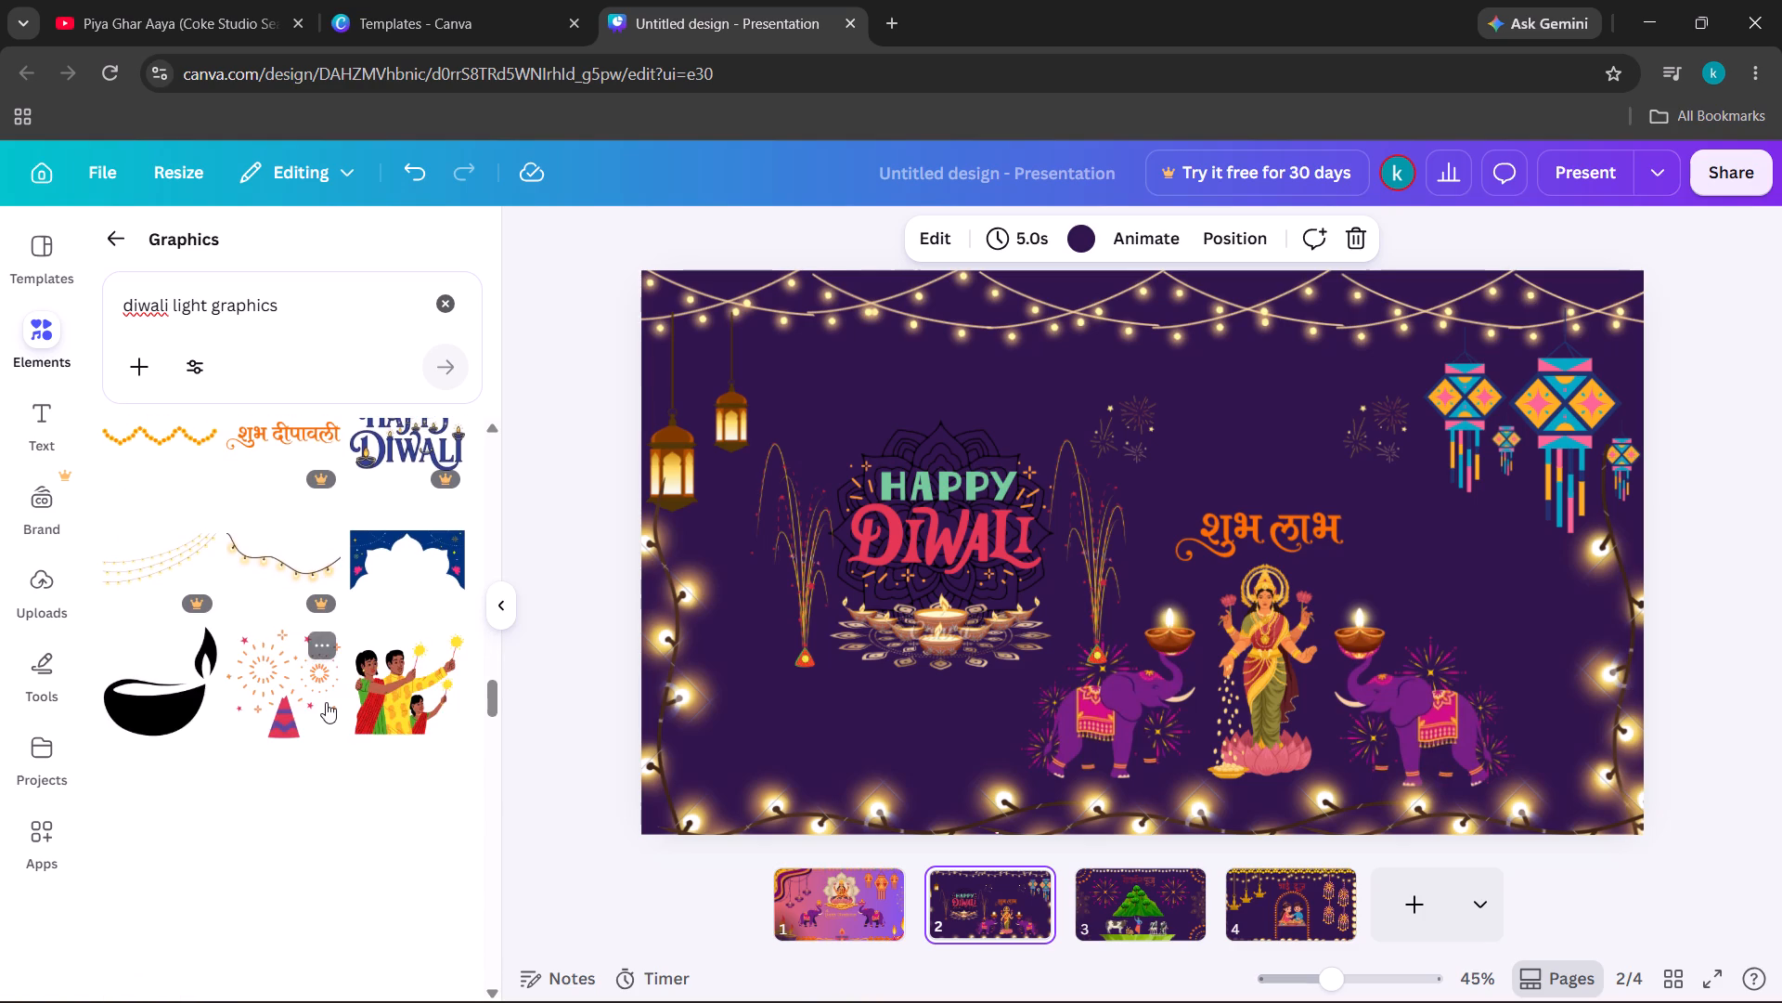
pyautogui.hscroll(1, 326, 702)
pyautogui.scroll(-2, 326, 702)
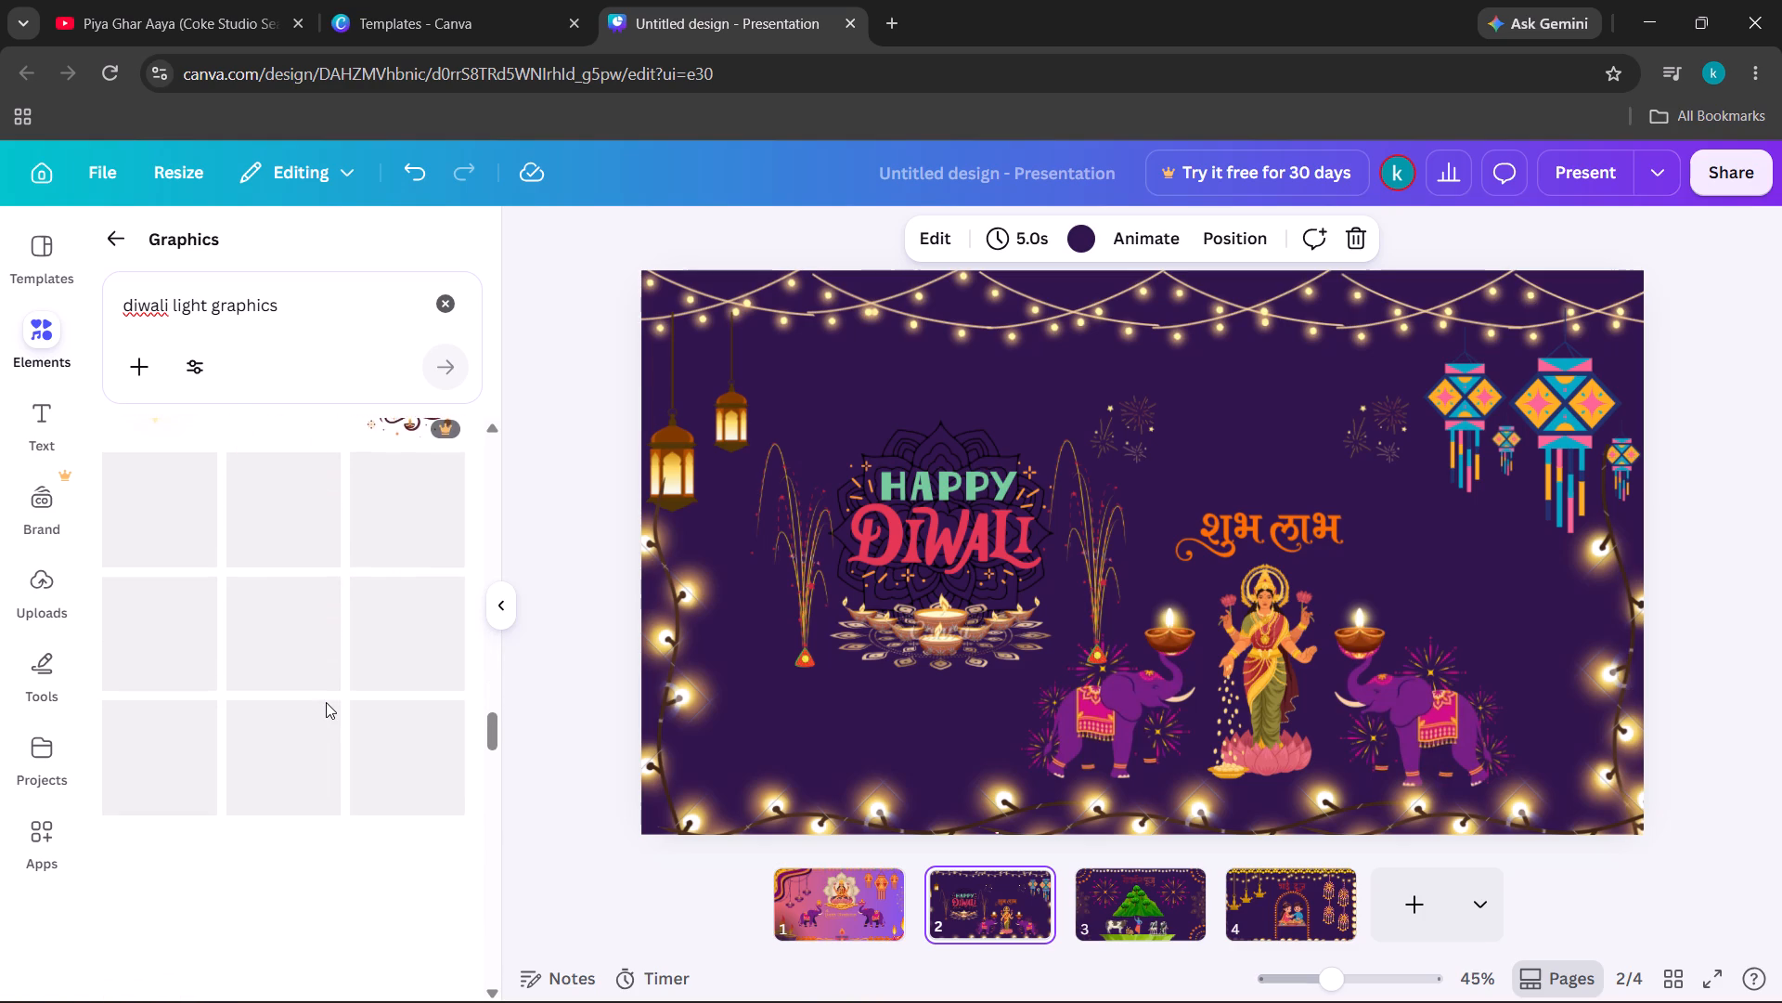
pyautogui.scroll(1, 326, 702)
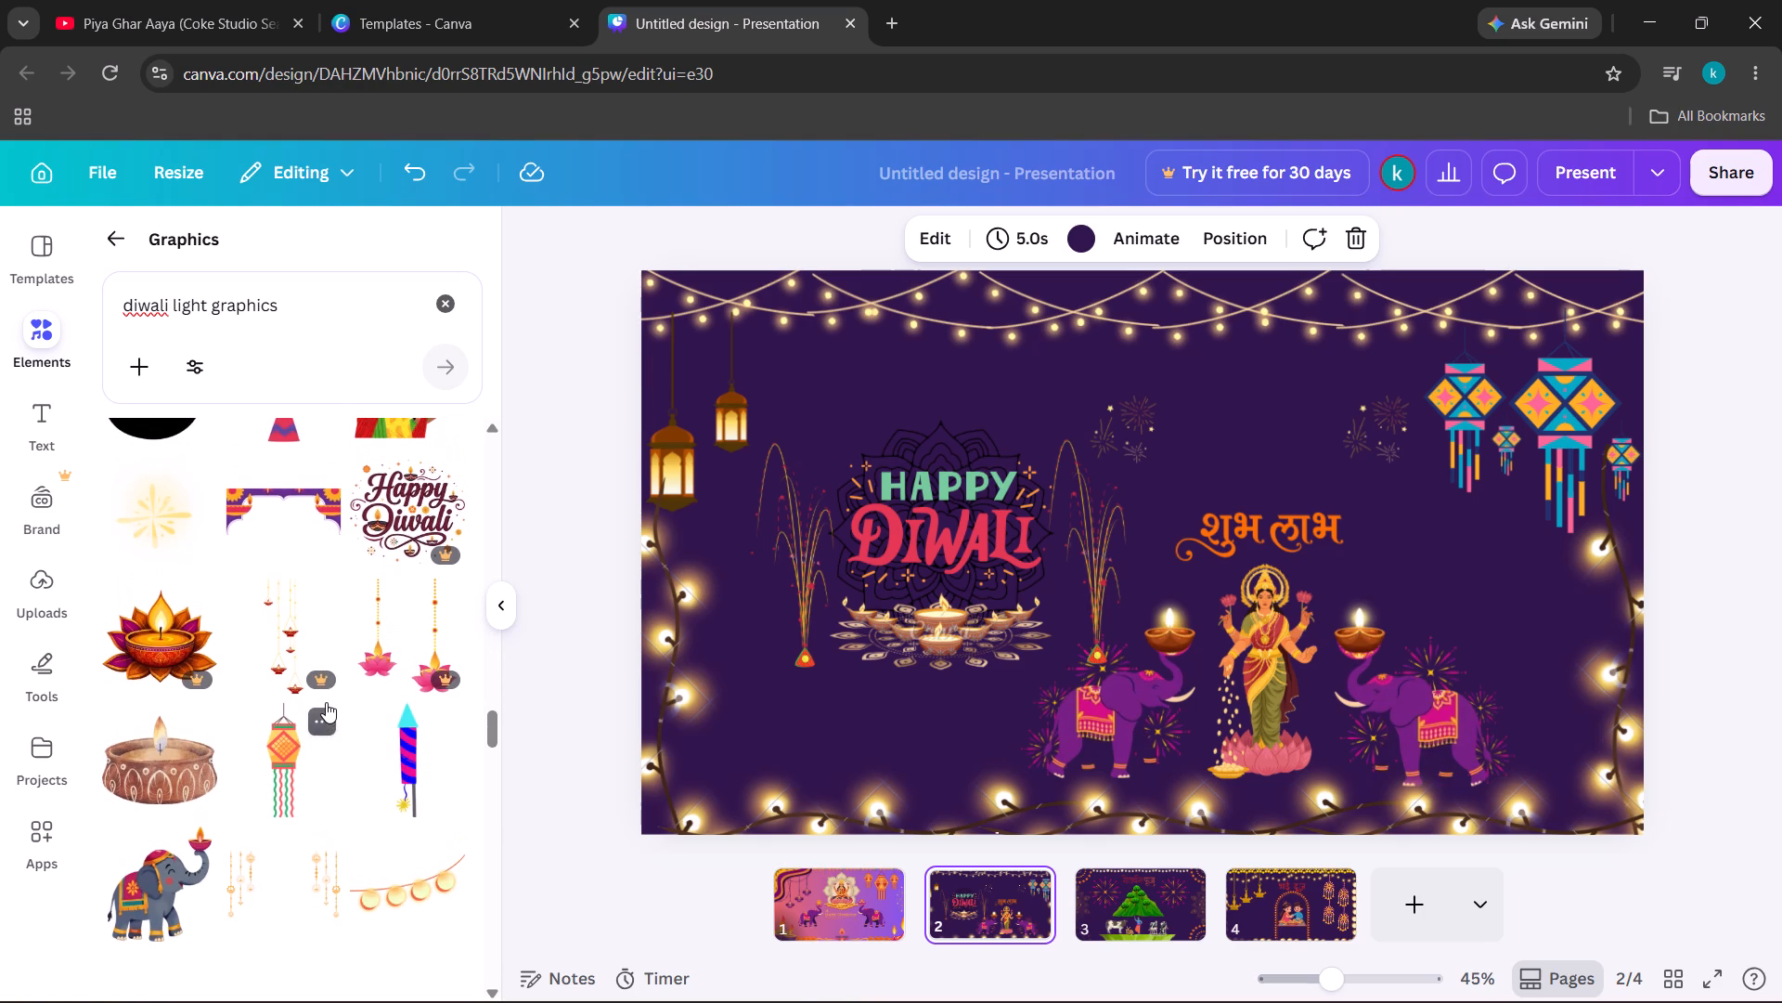
pyautogui.scroll(2, 326, 702)
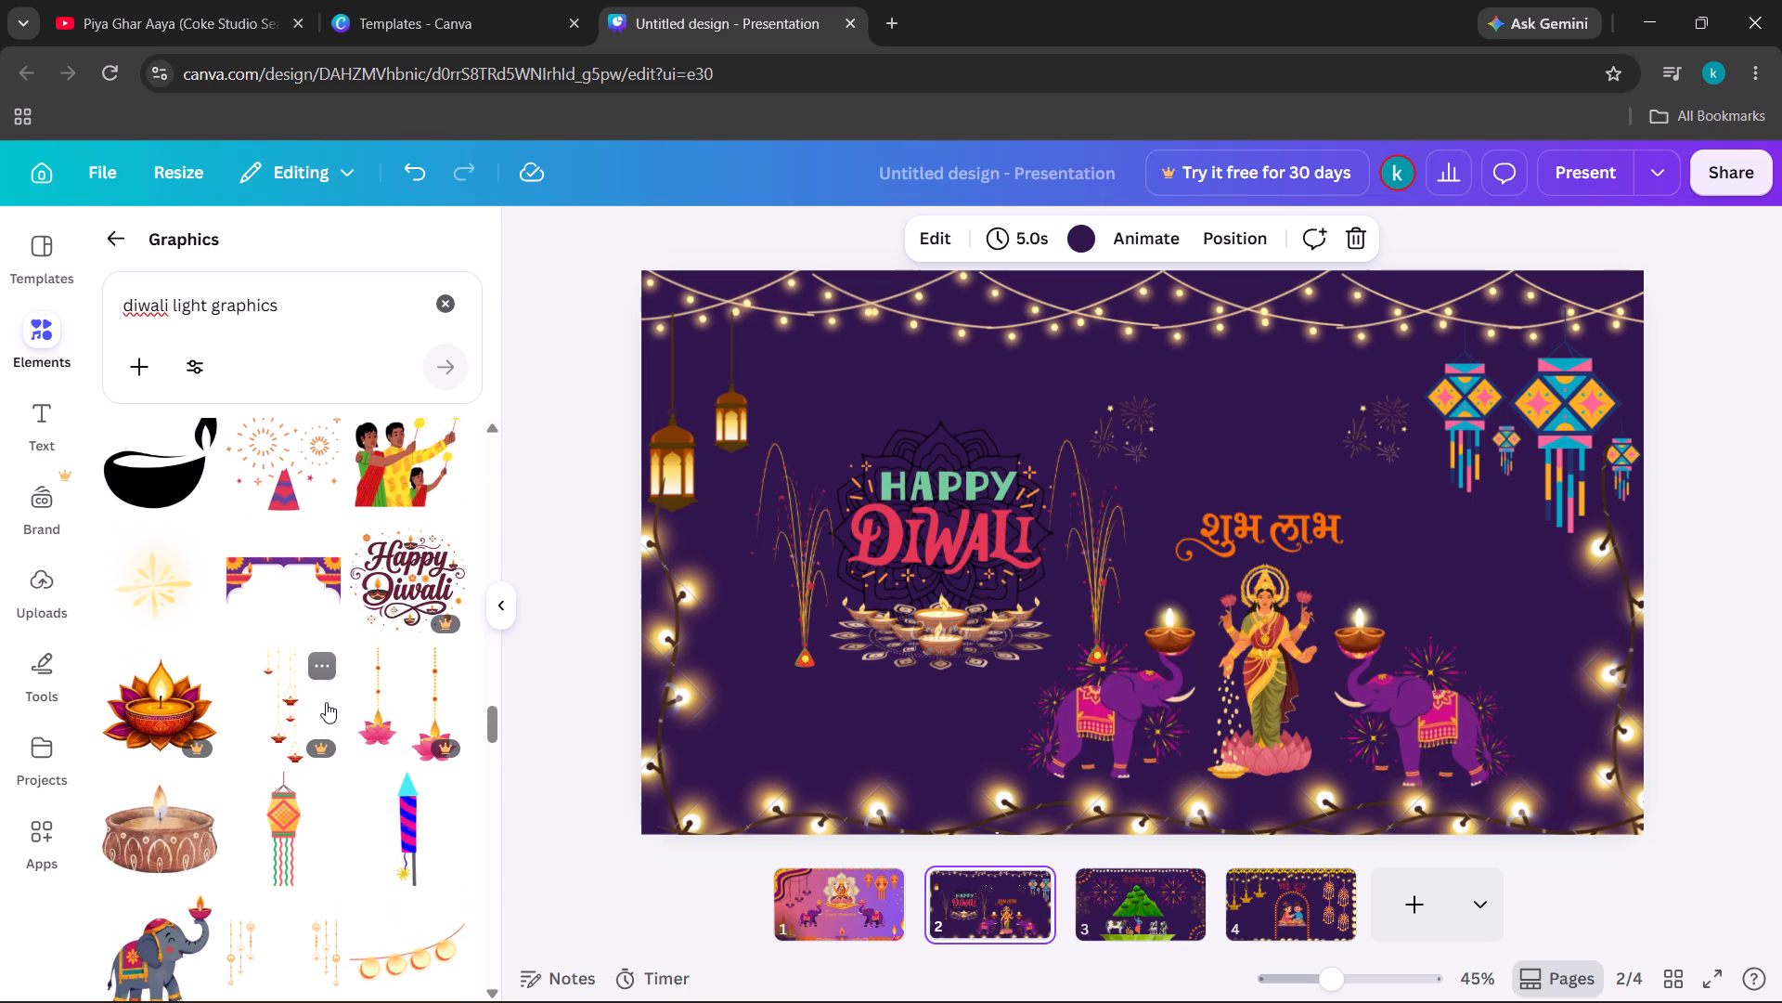
pyautogui.hscroll(4, 326, 702)
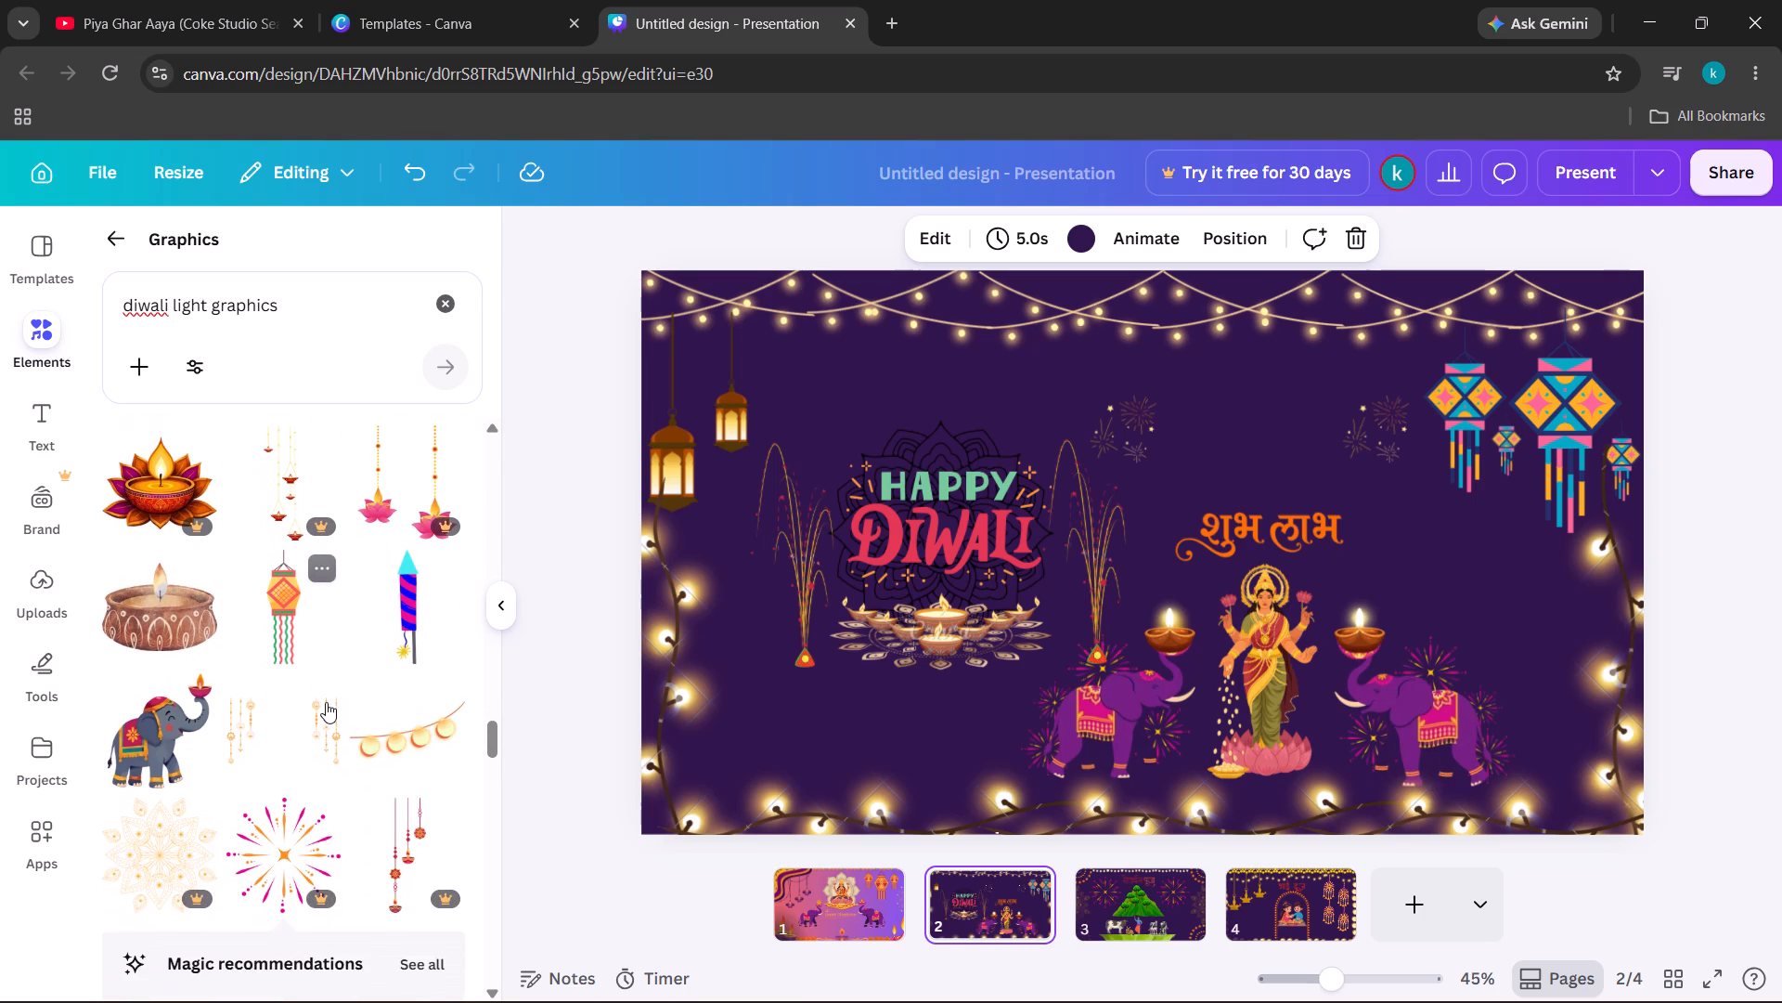
pyautogui.hscroll(4, 326, 702)
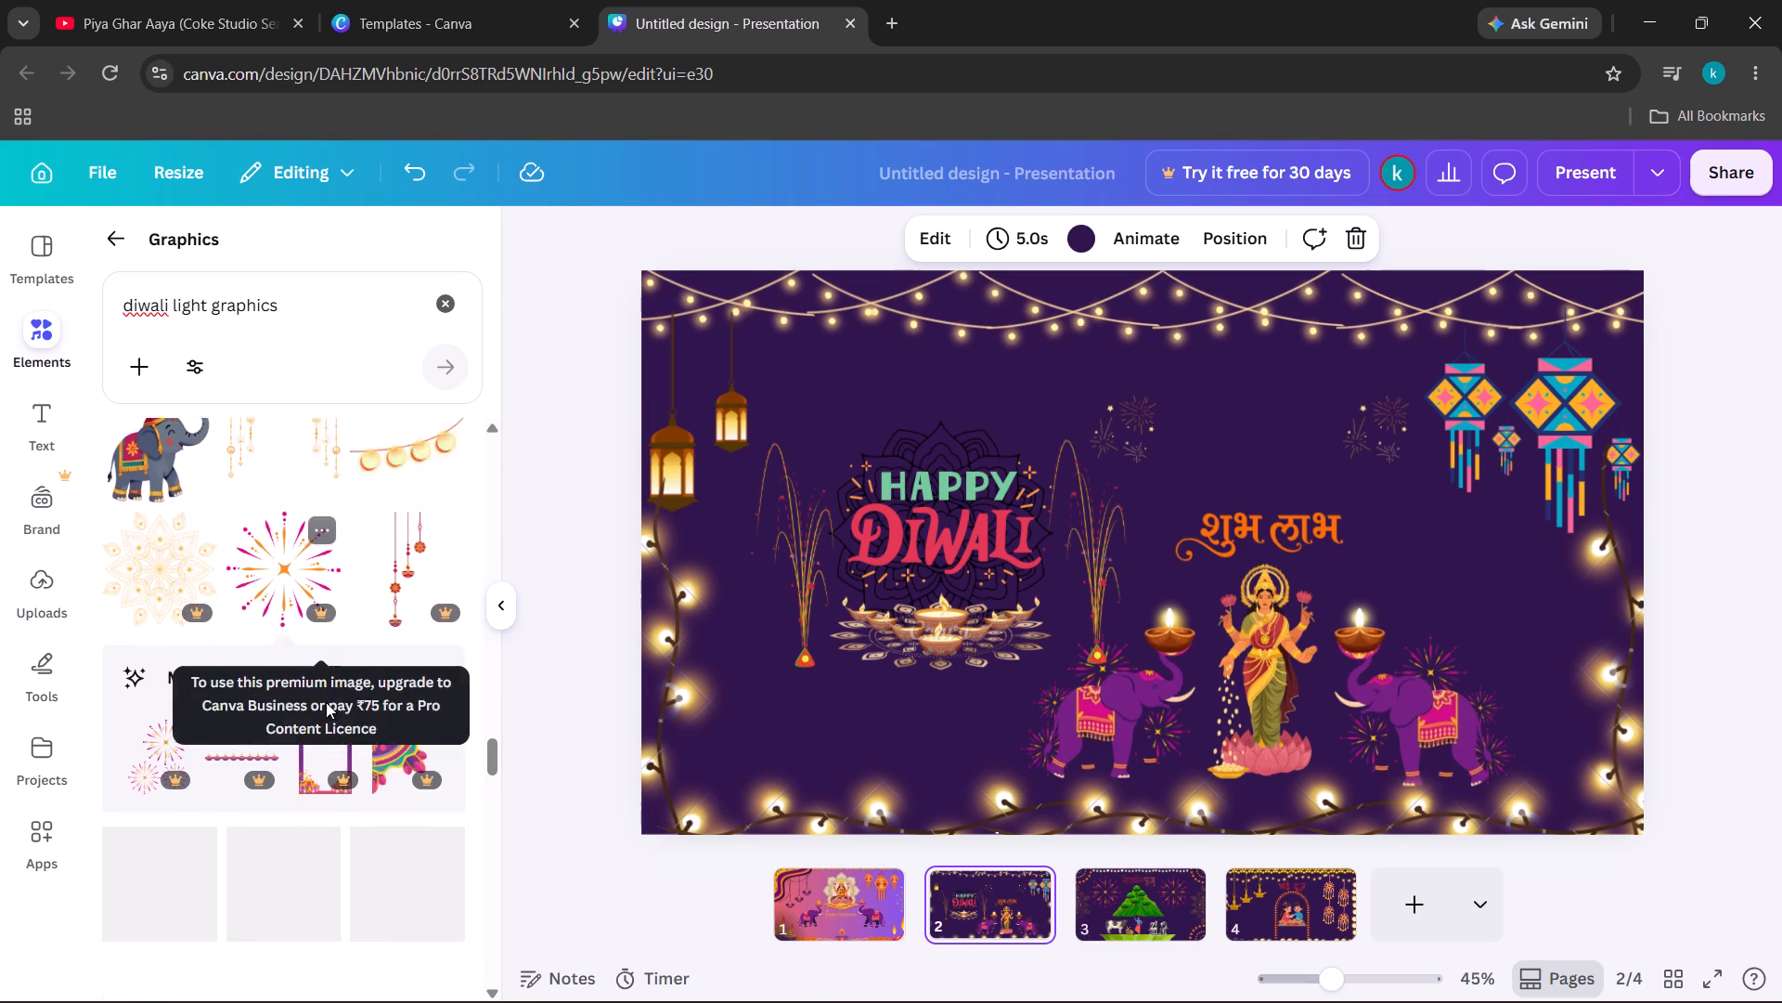
pyautogui.hscroll(4, 326, 702)
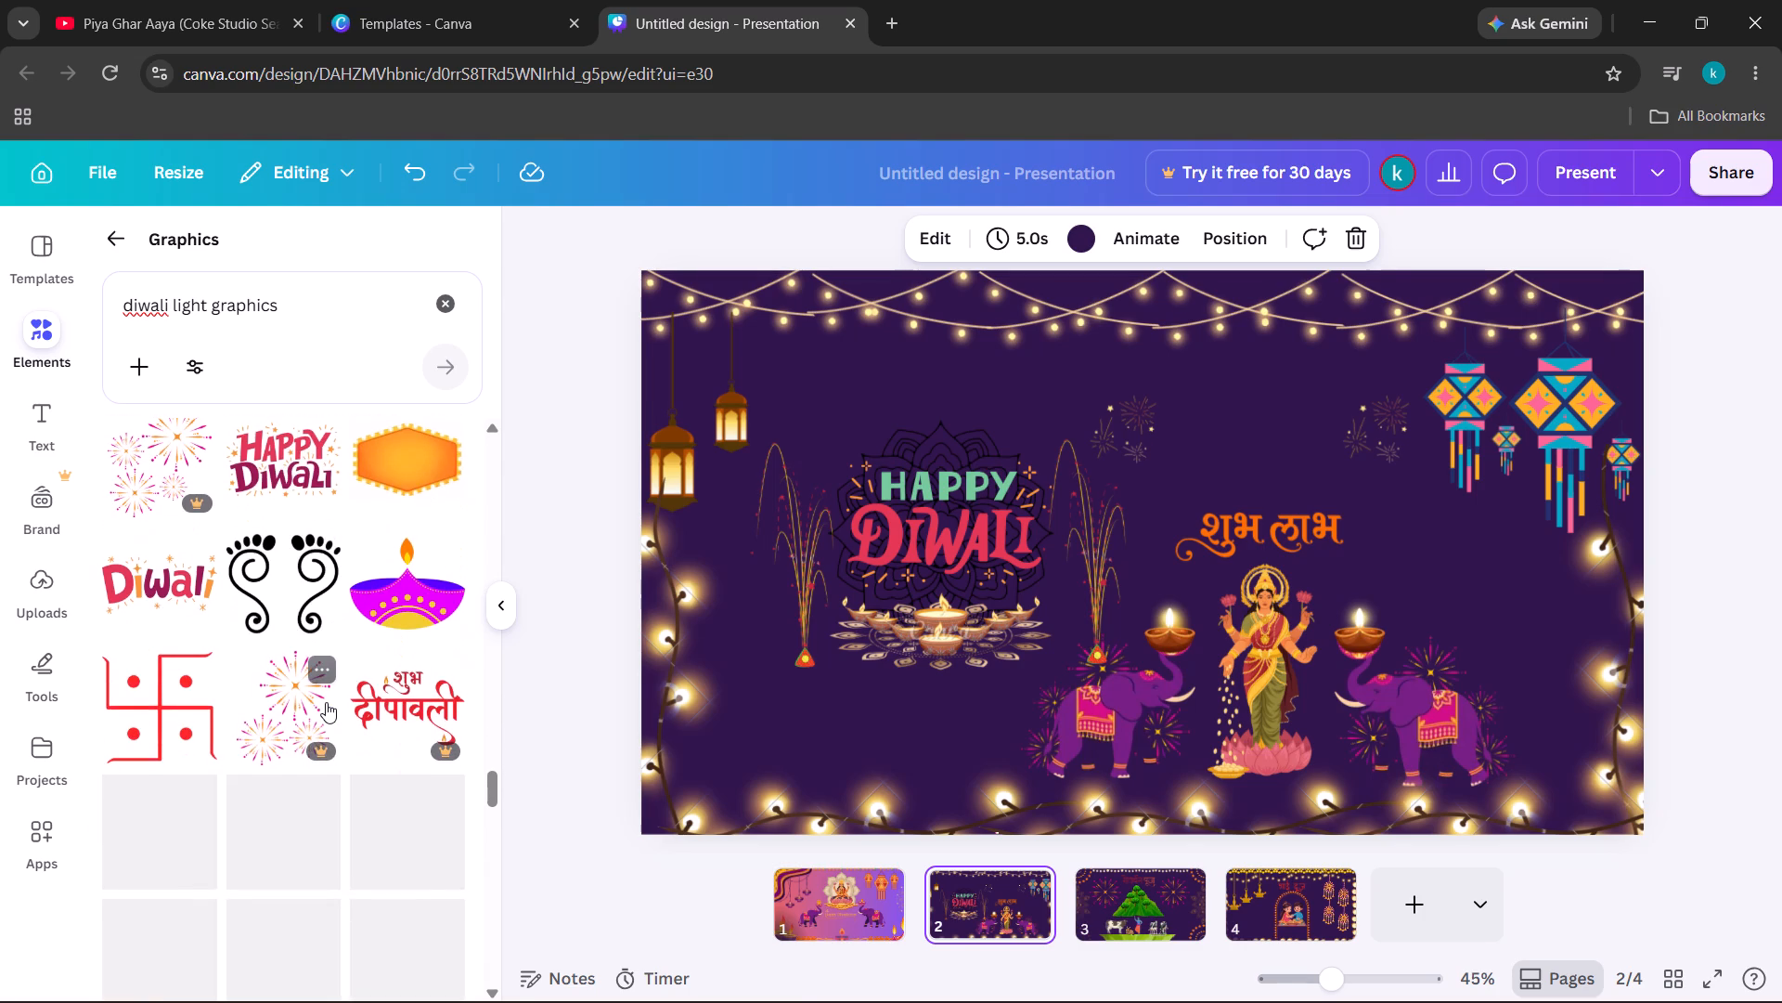
pyautogui.scroll(-1, 326, 702)
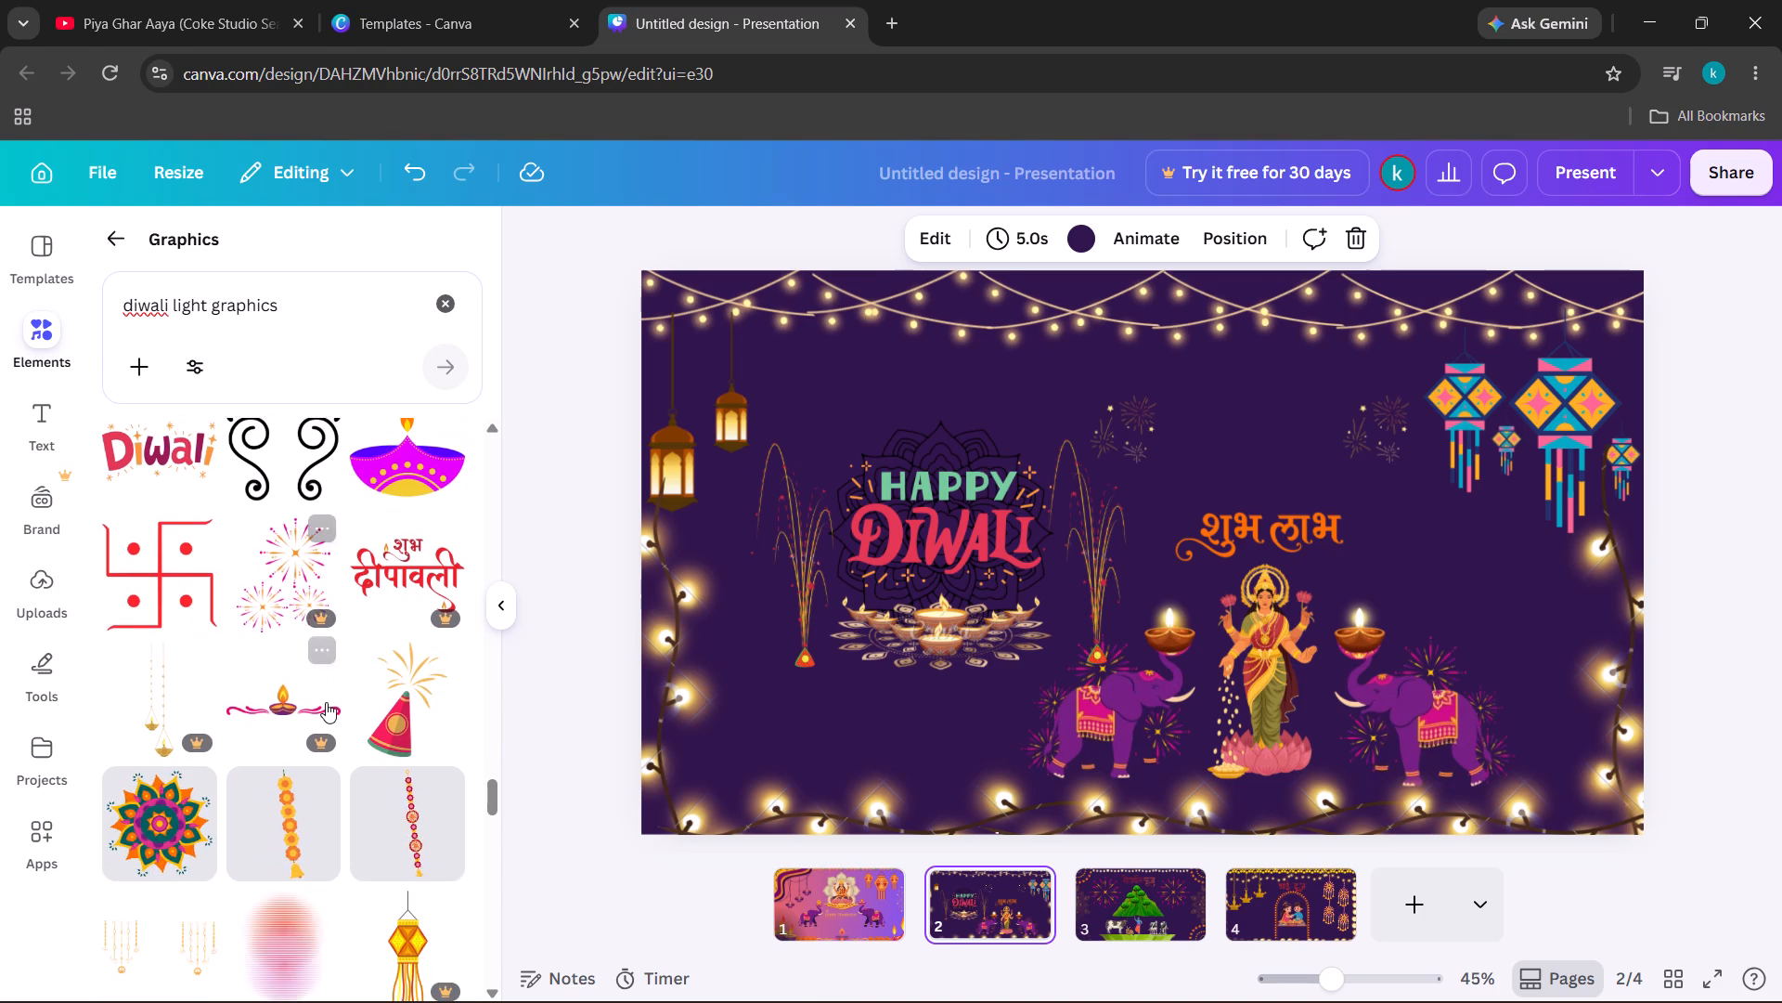
pyautogui.scroll(-4, 326, 702)
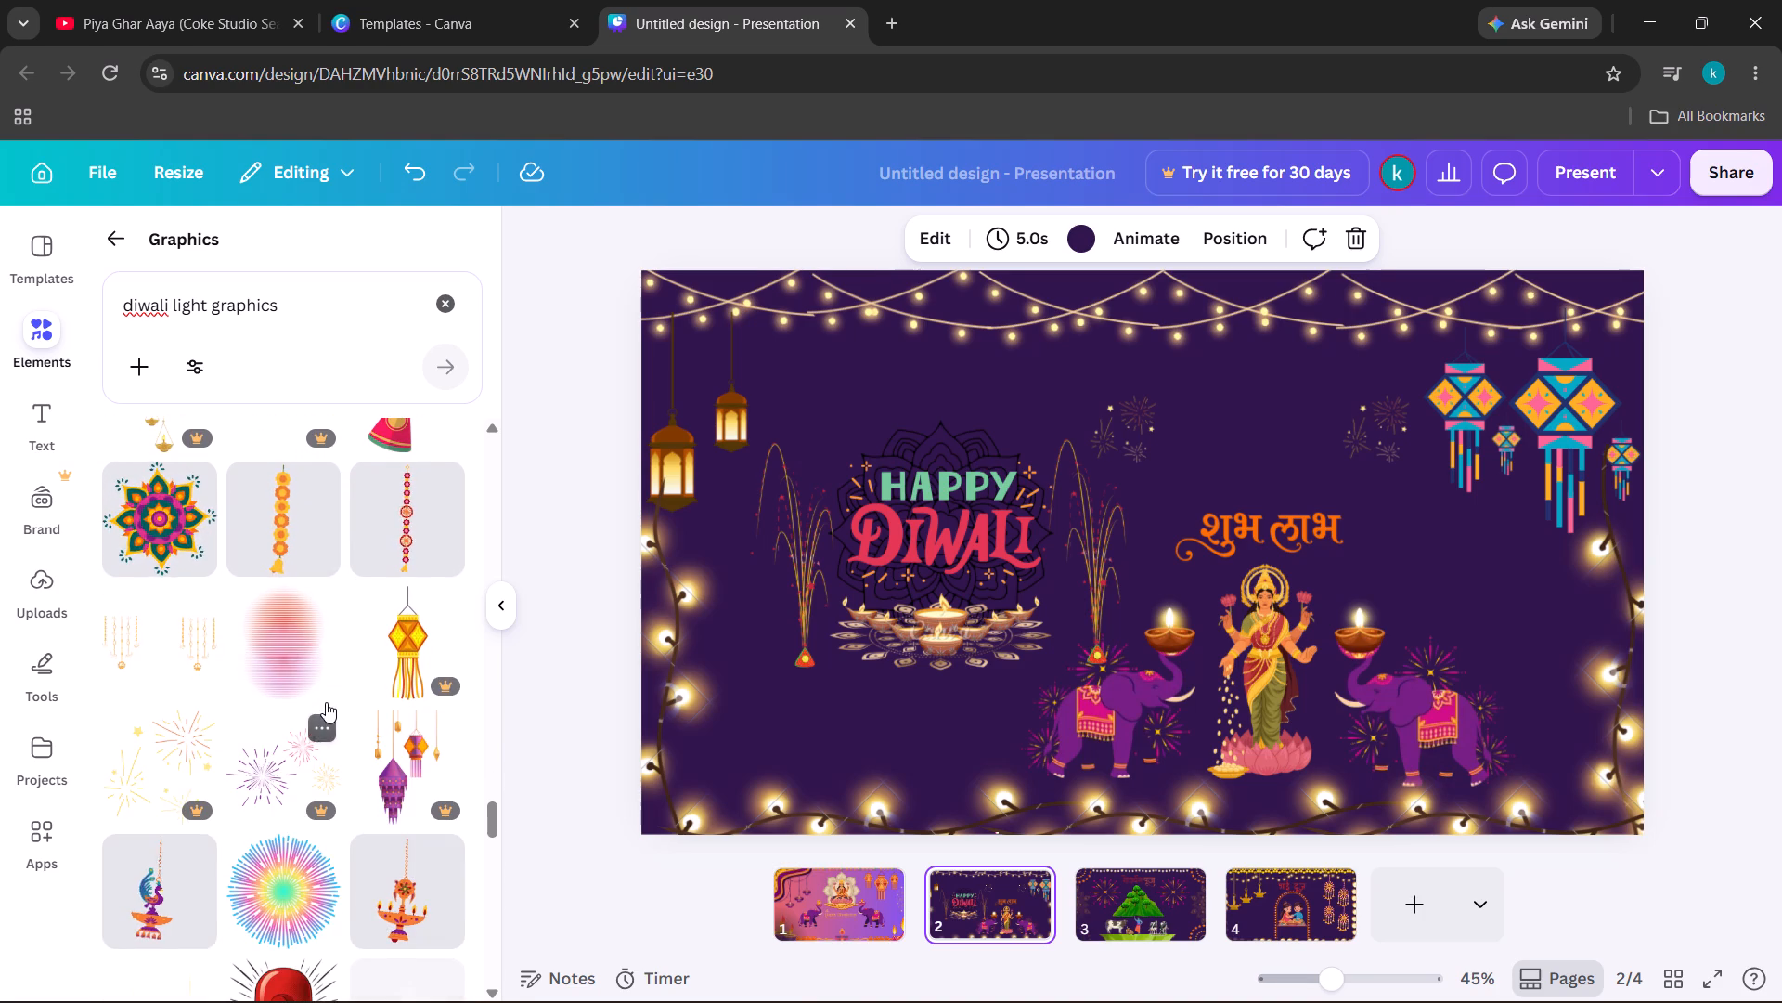
pyautogui.scroll(-1, 326, 702)
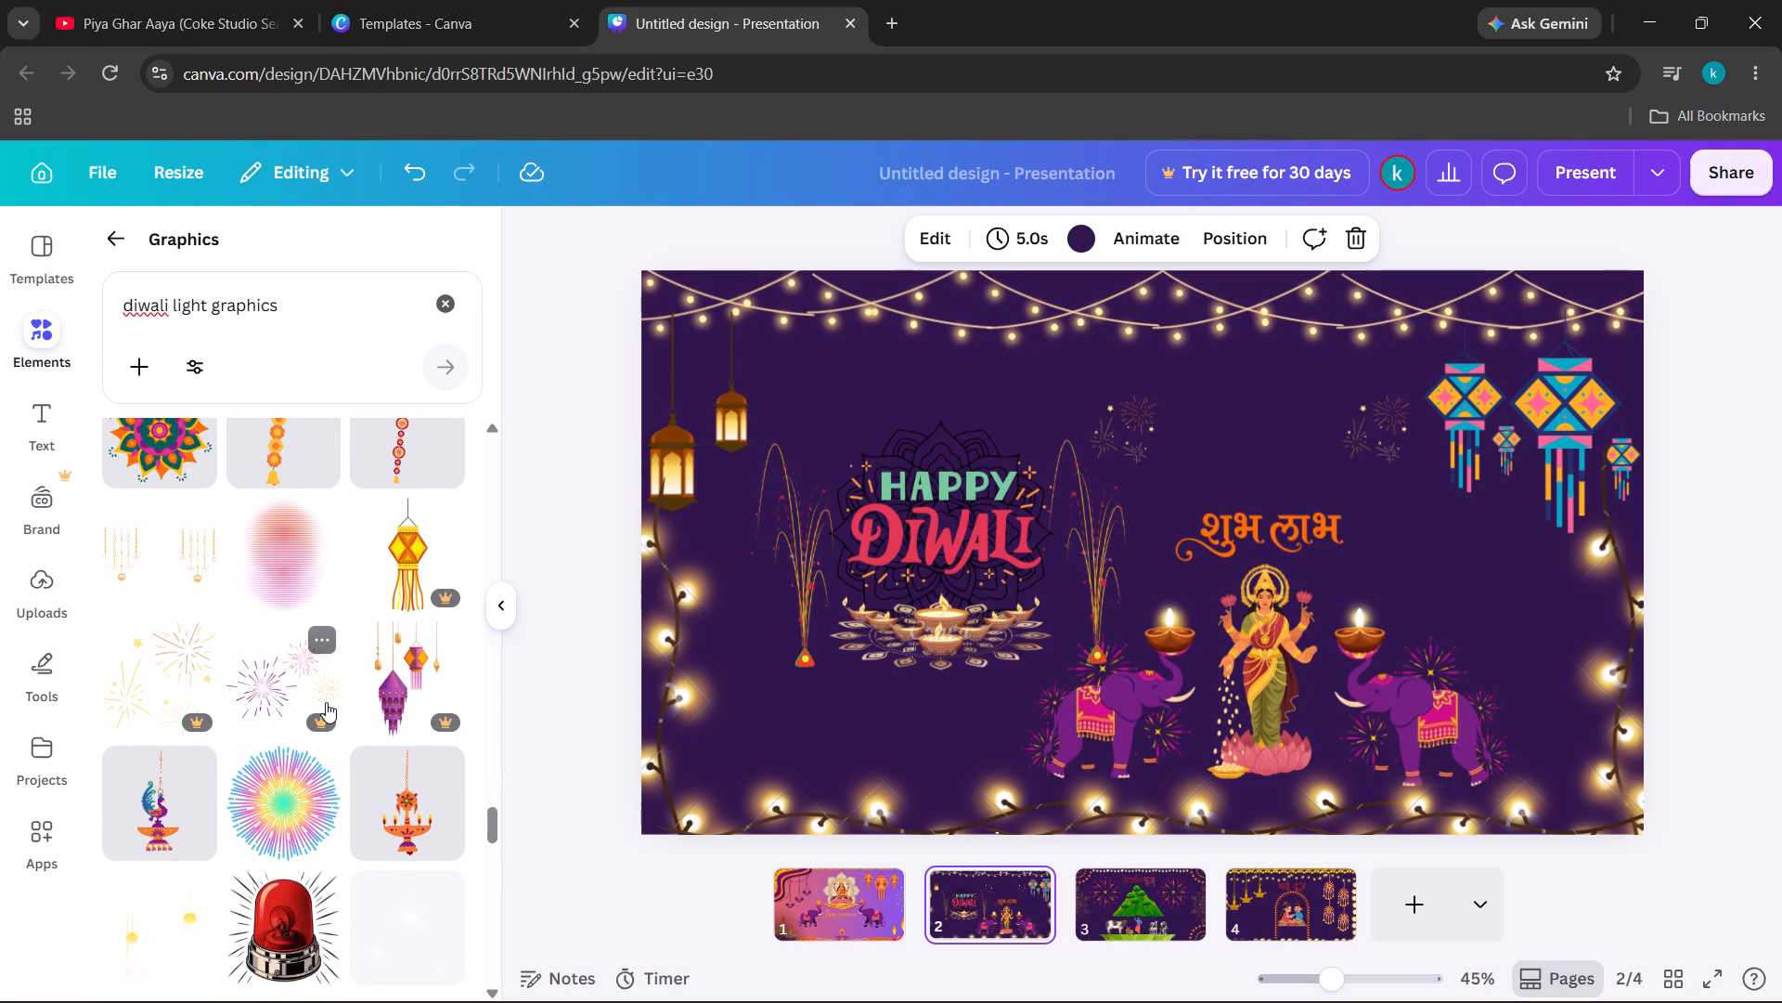
pyautogui.scroll(-3, 326, 702)
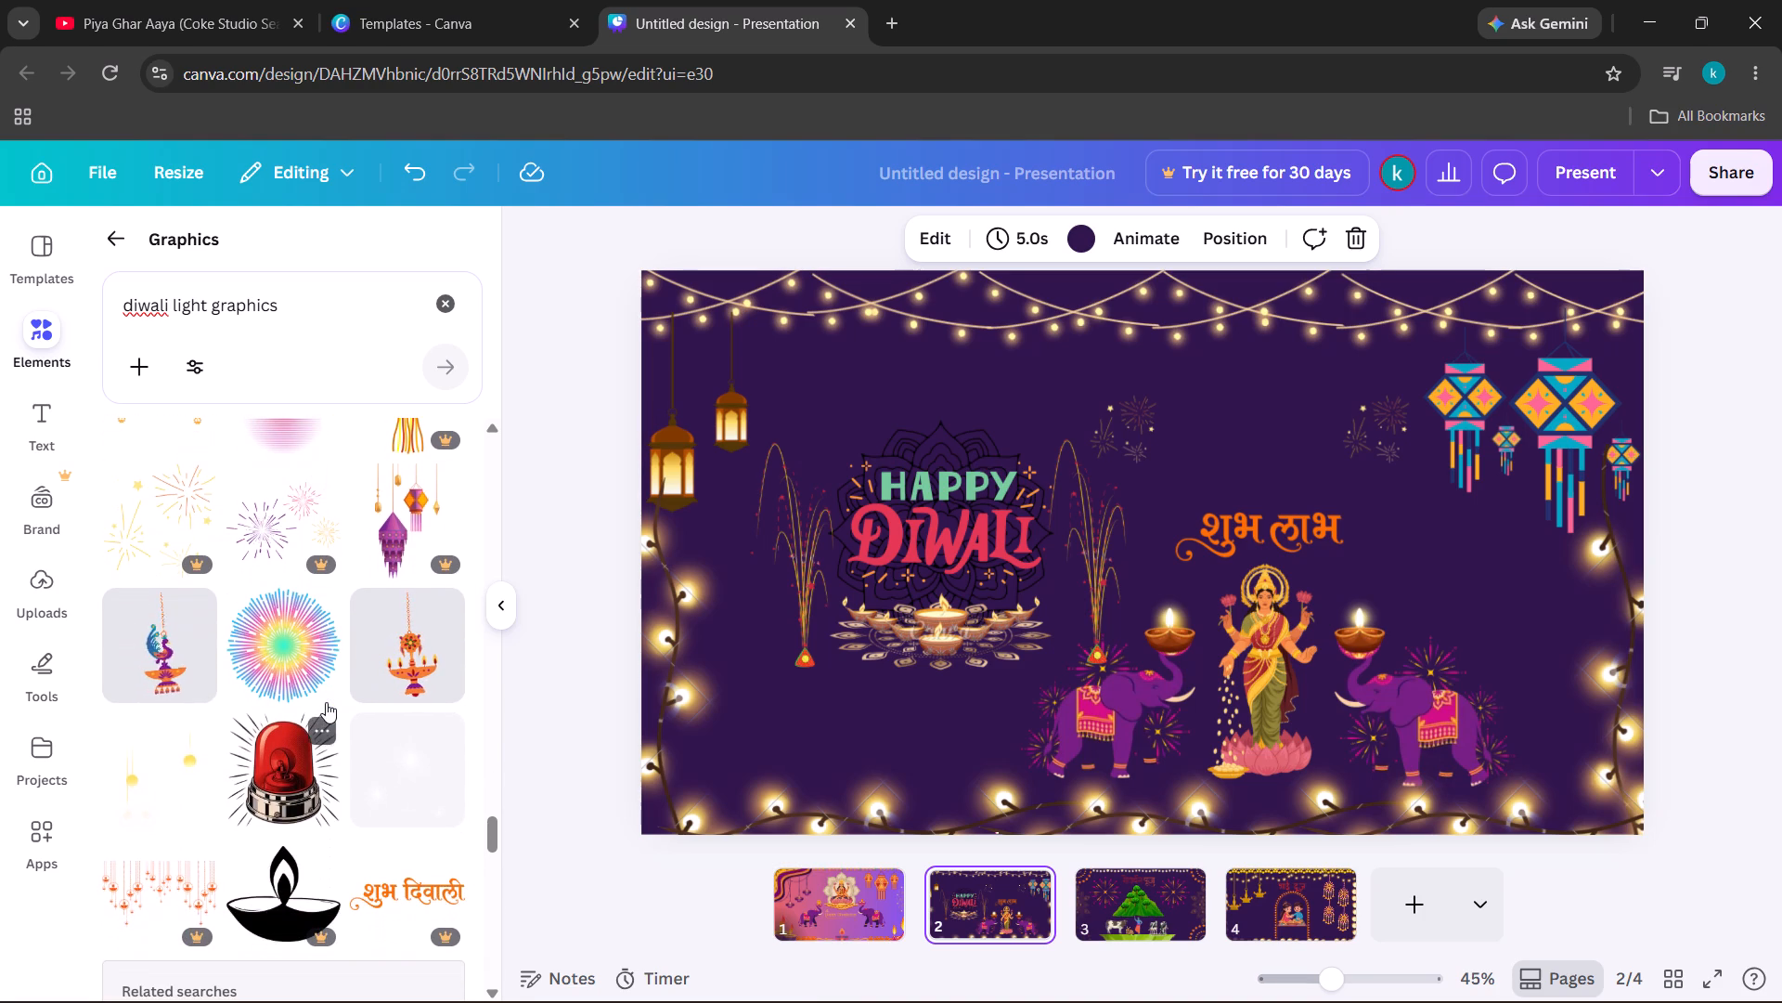
pyautogui.scroll(-6, 326, 702)
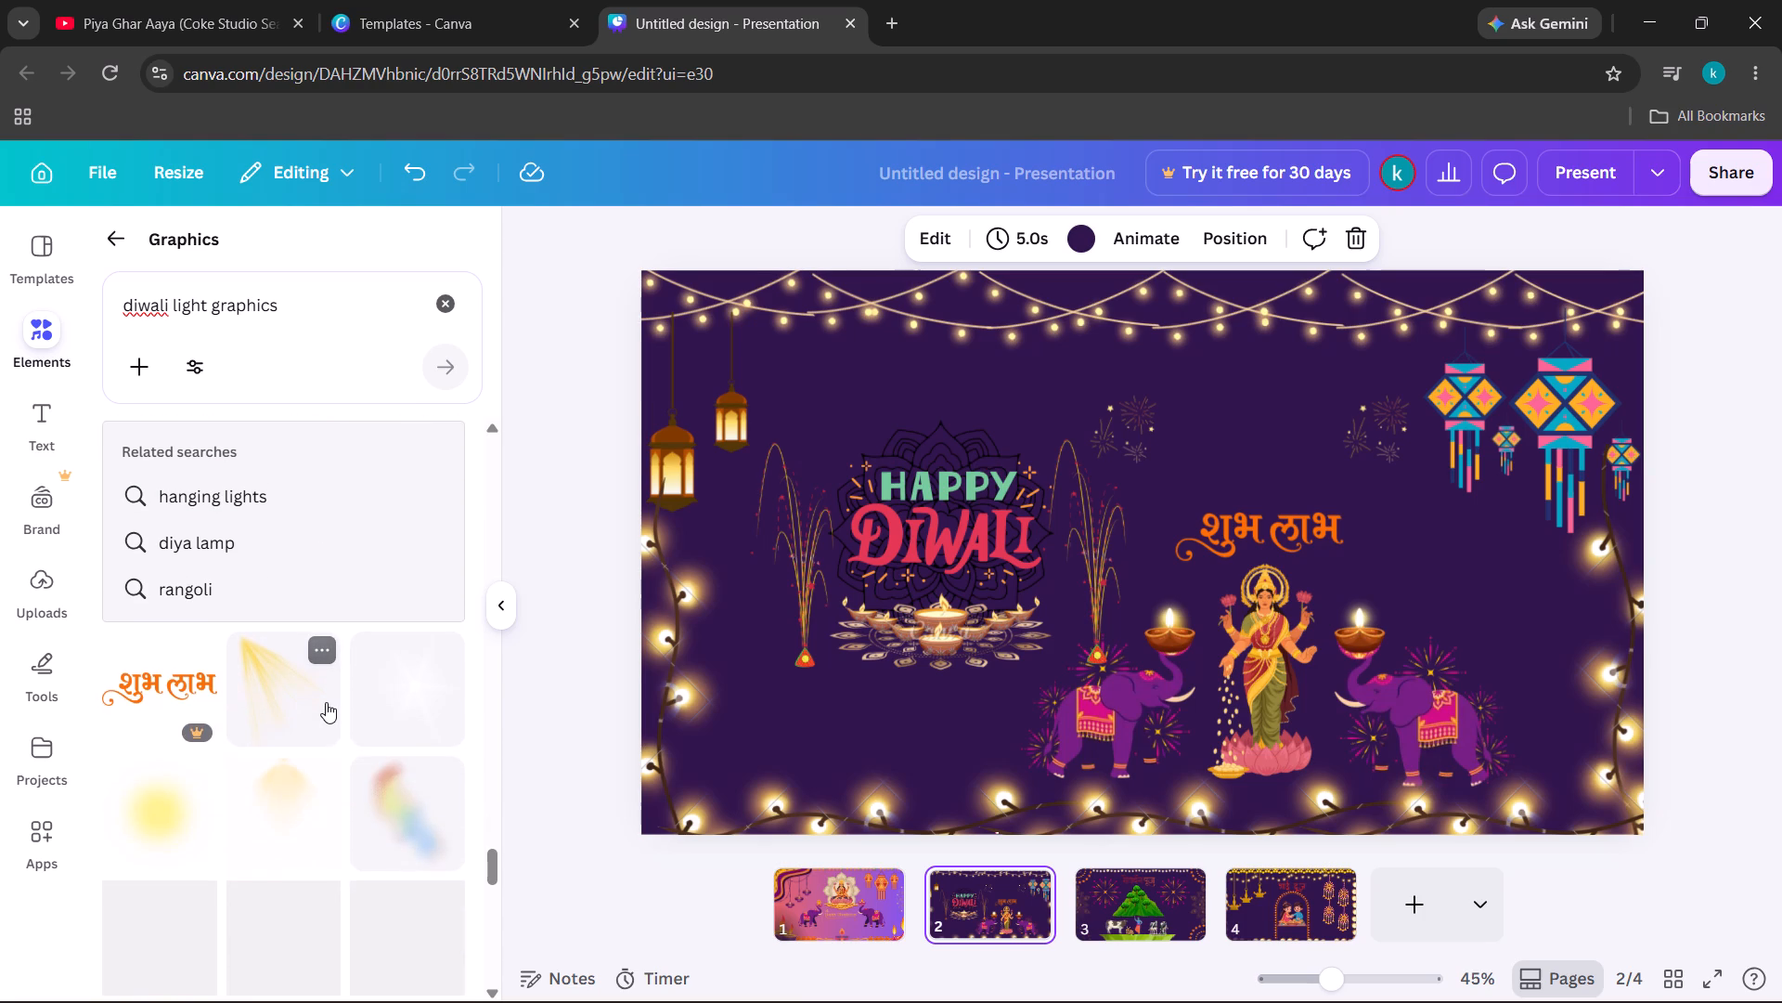
pyautogui.scroll(-1, 326, 702)
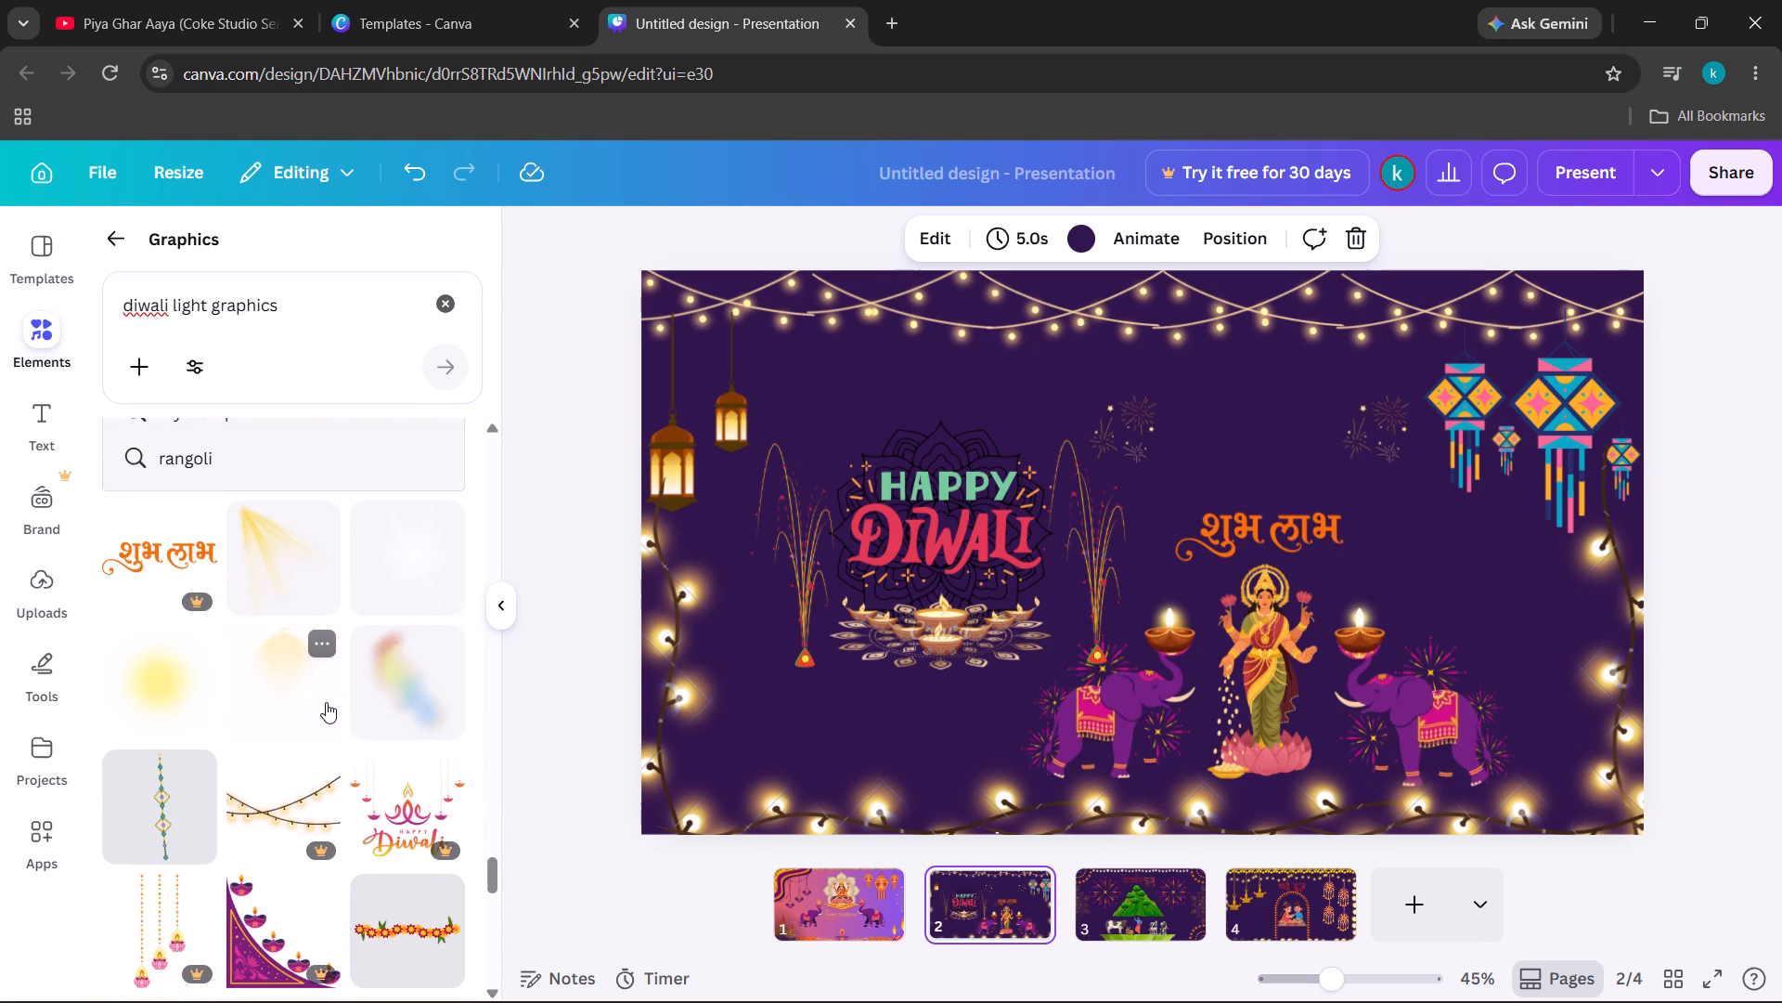
pyautogui.scroll(-1, 326, 702)
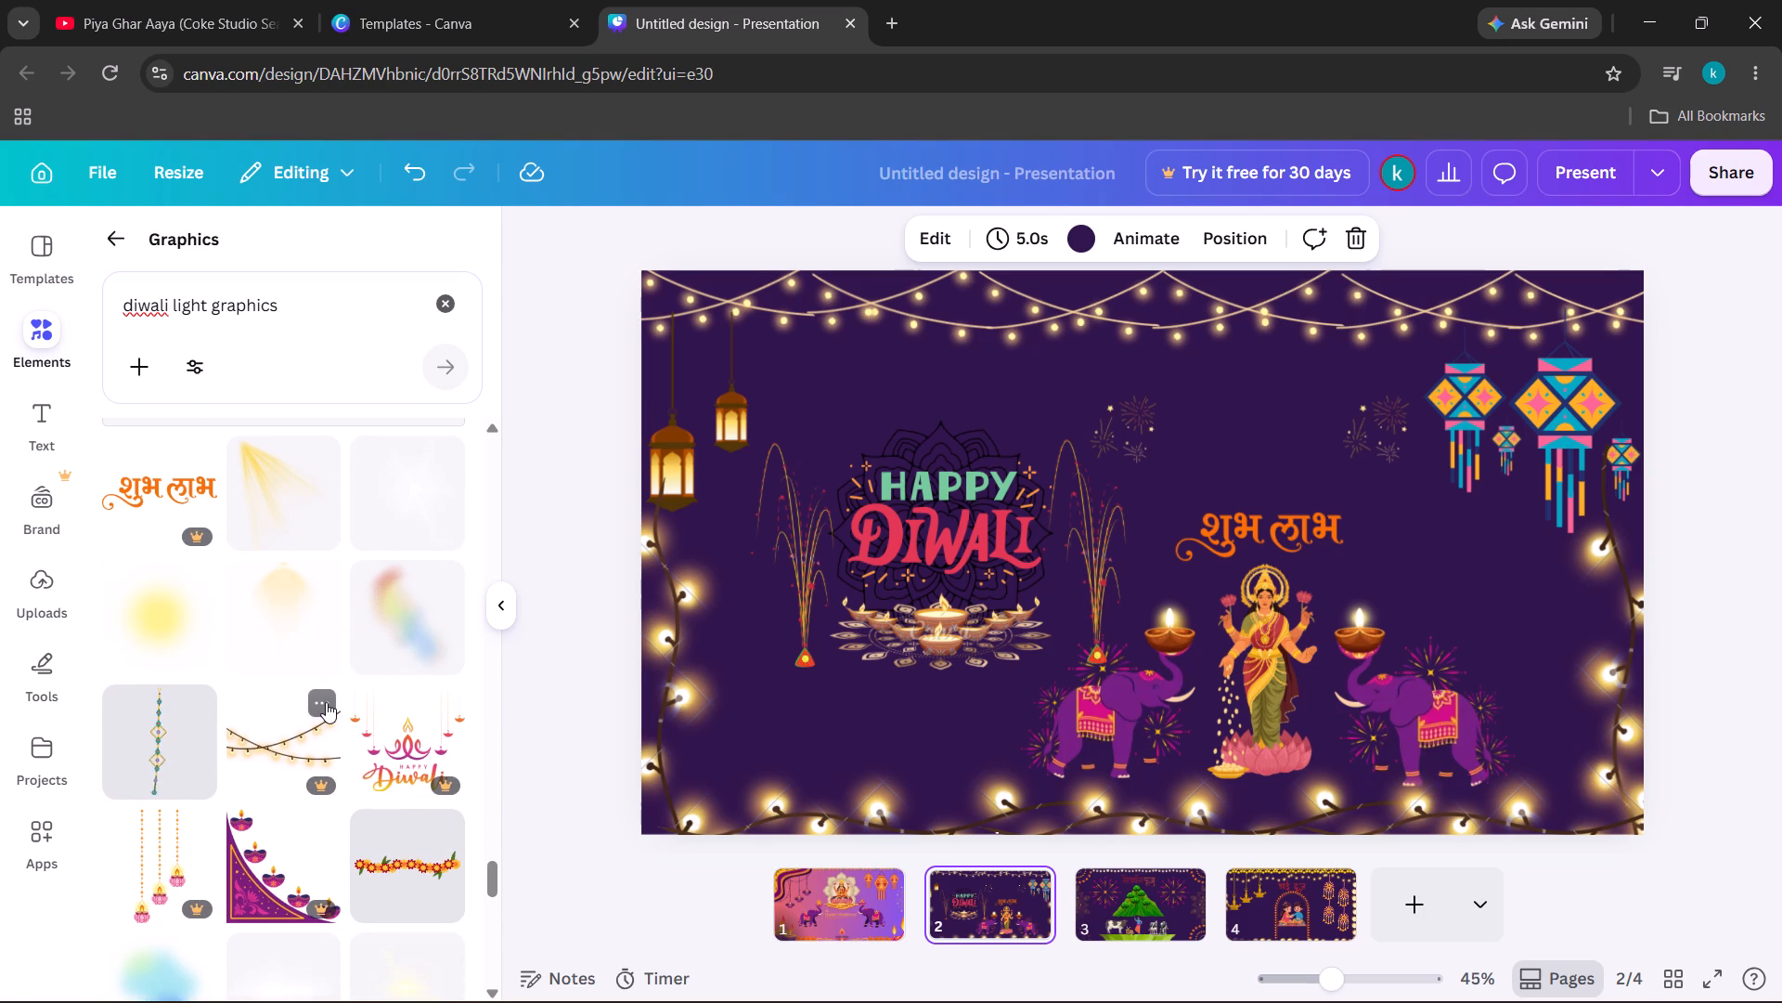
pyautogui.scroll(-1, 326, 702)
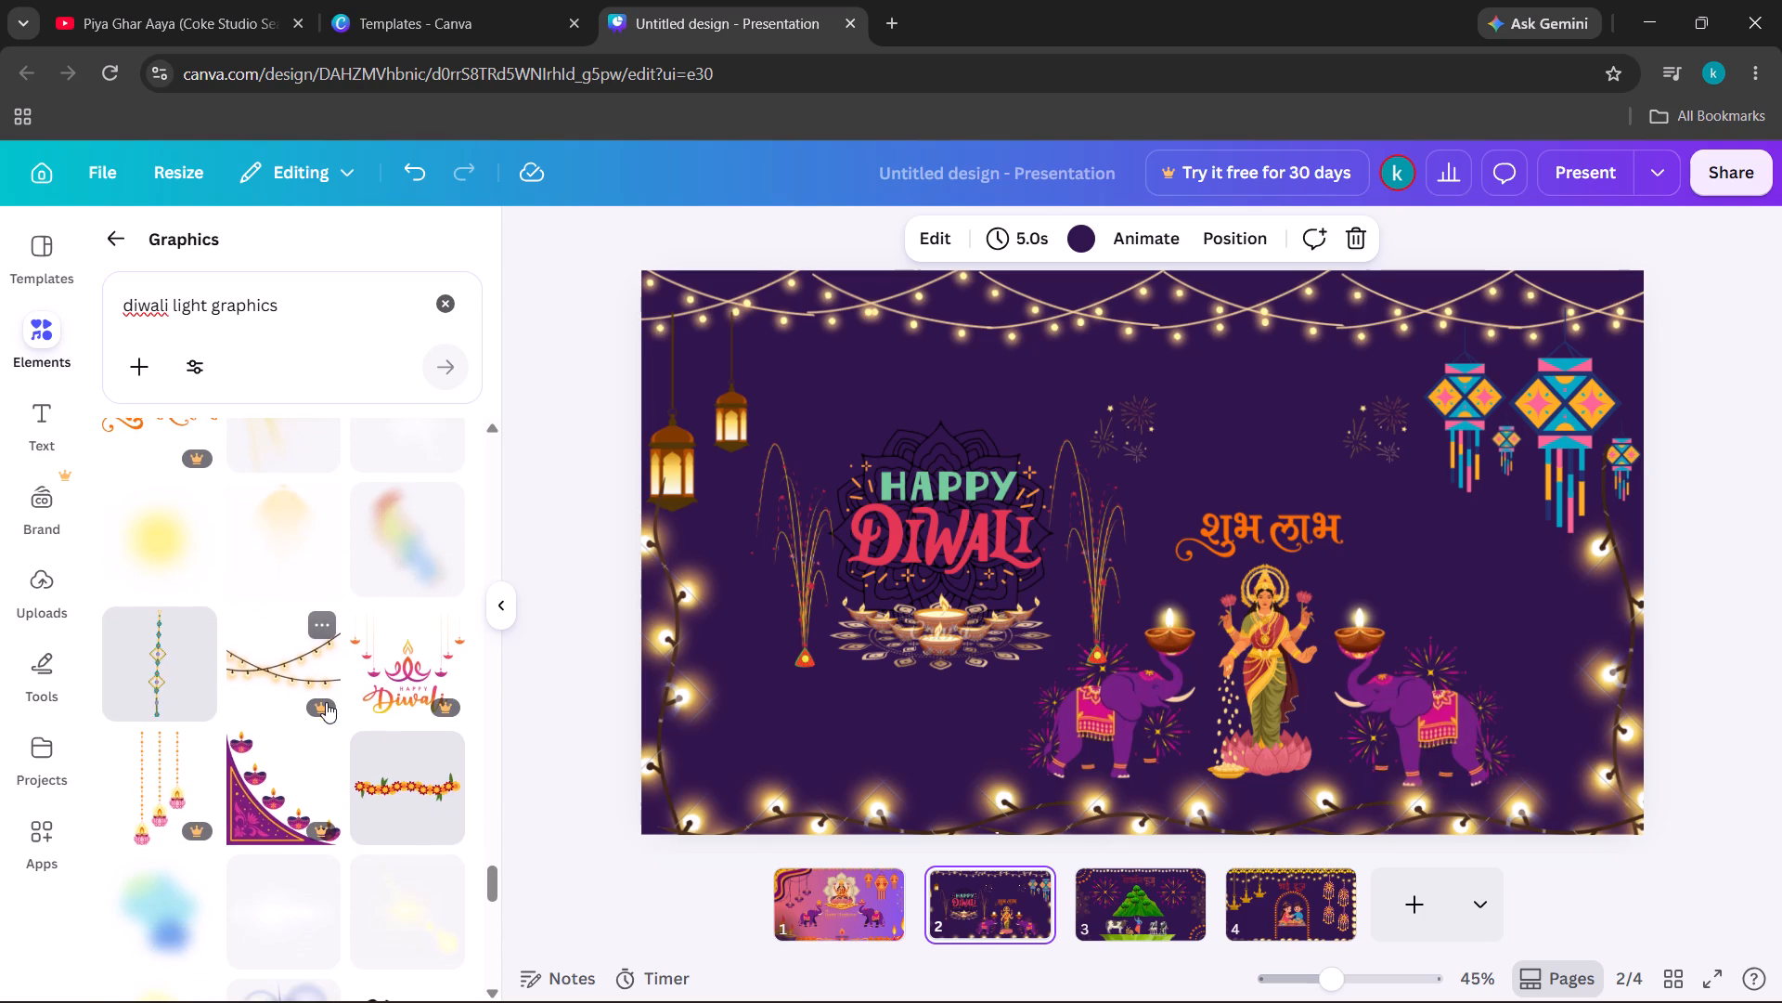
pyautogui.scroll(-1, 326, 702)
pyautogui.hscroll(3, 326, 702)
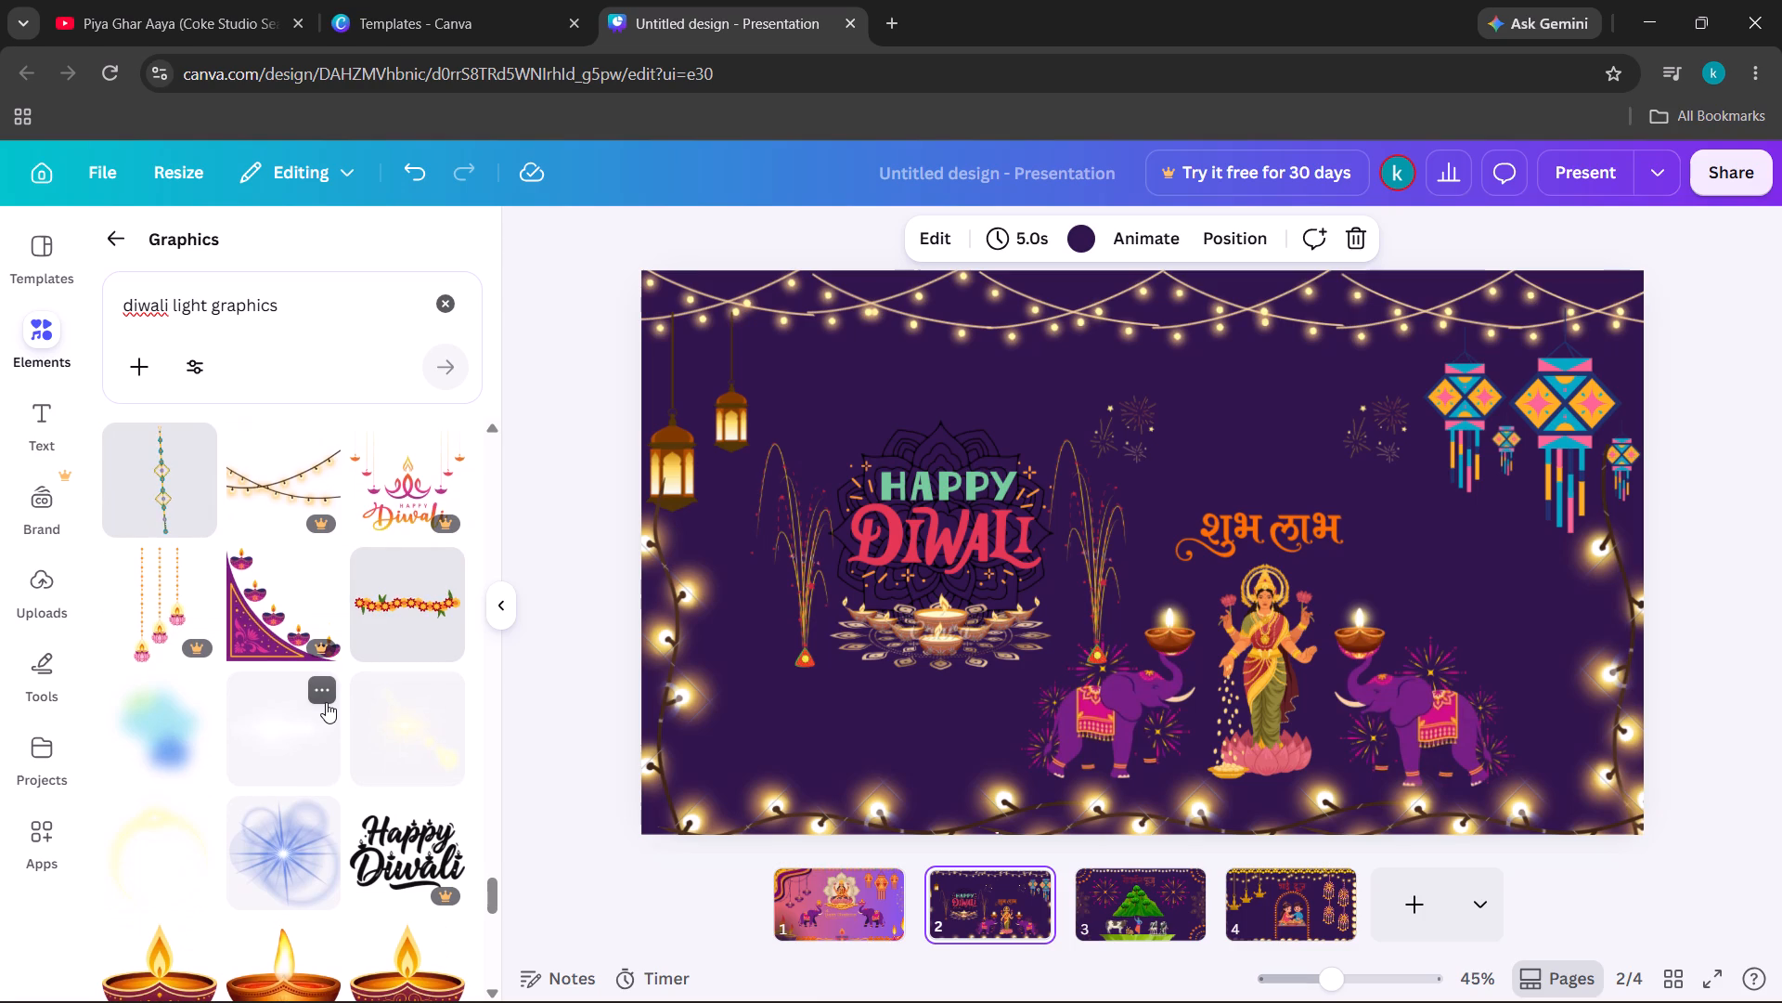
pyautogui.scroll(-1, 326, 702)
pyautogui.hscroll(2, 326, 702)
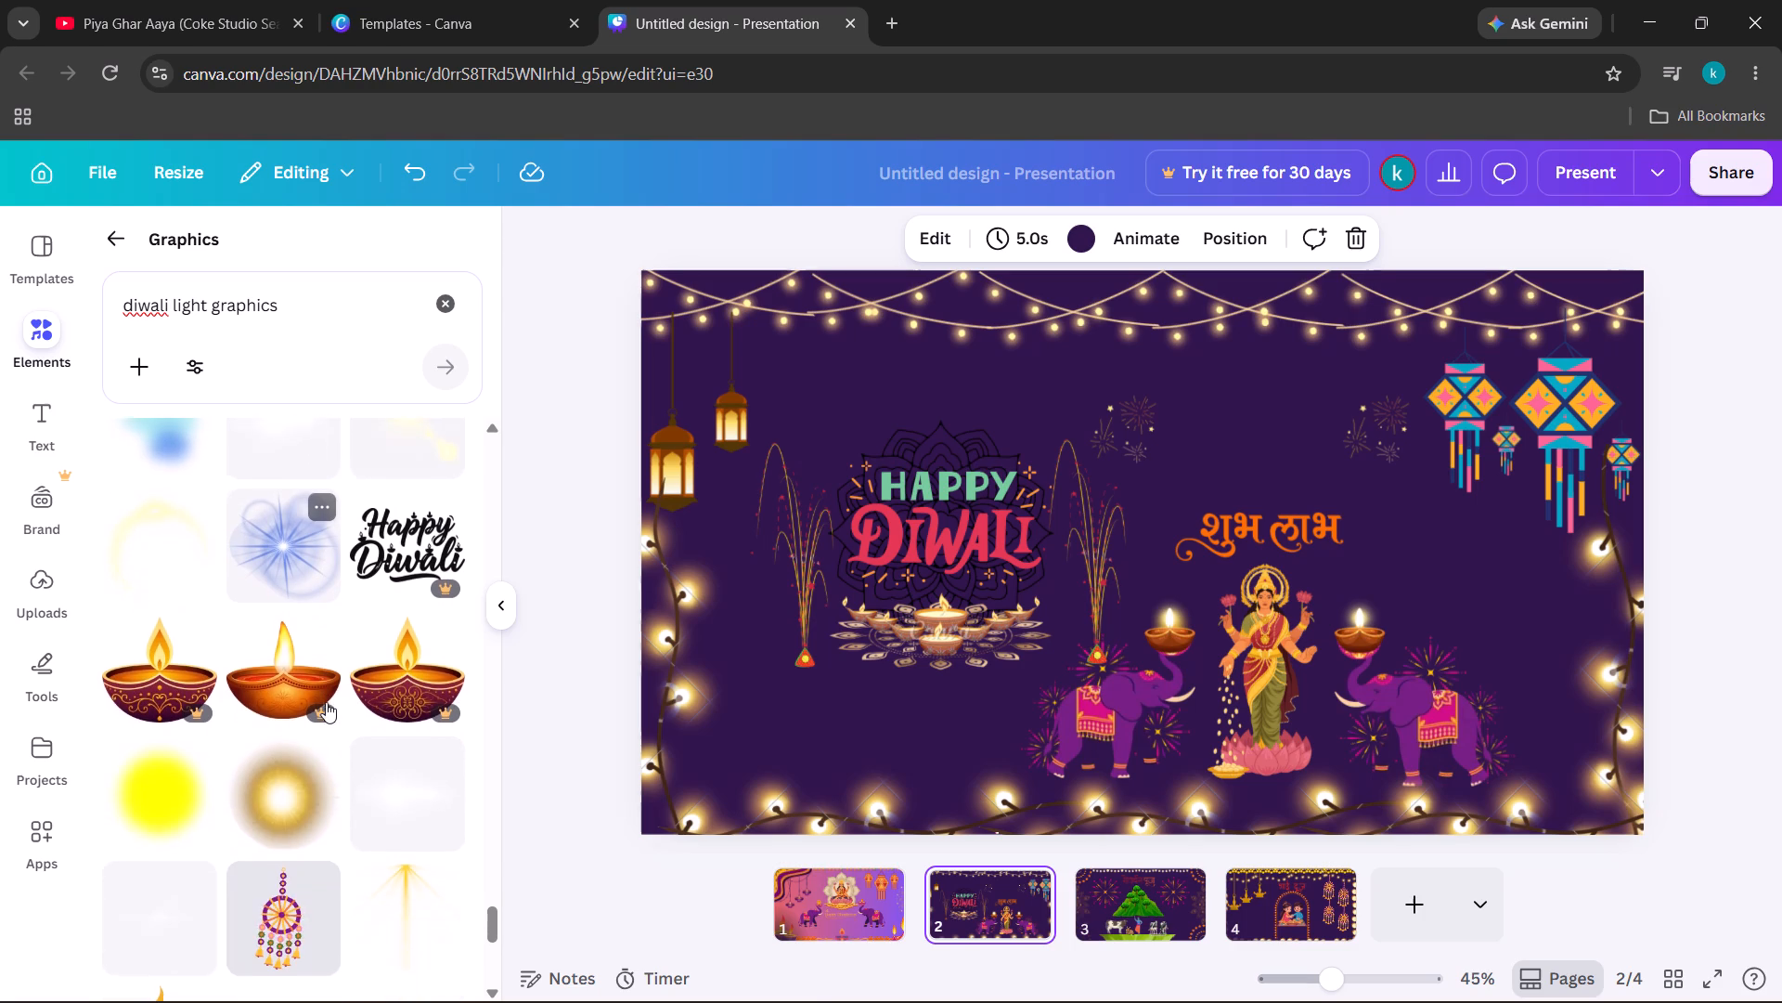
pyautogui.hscroll(4, 326, 702)
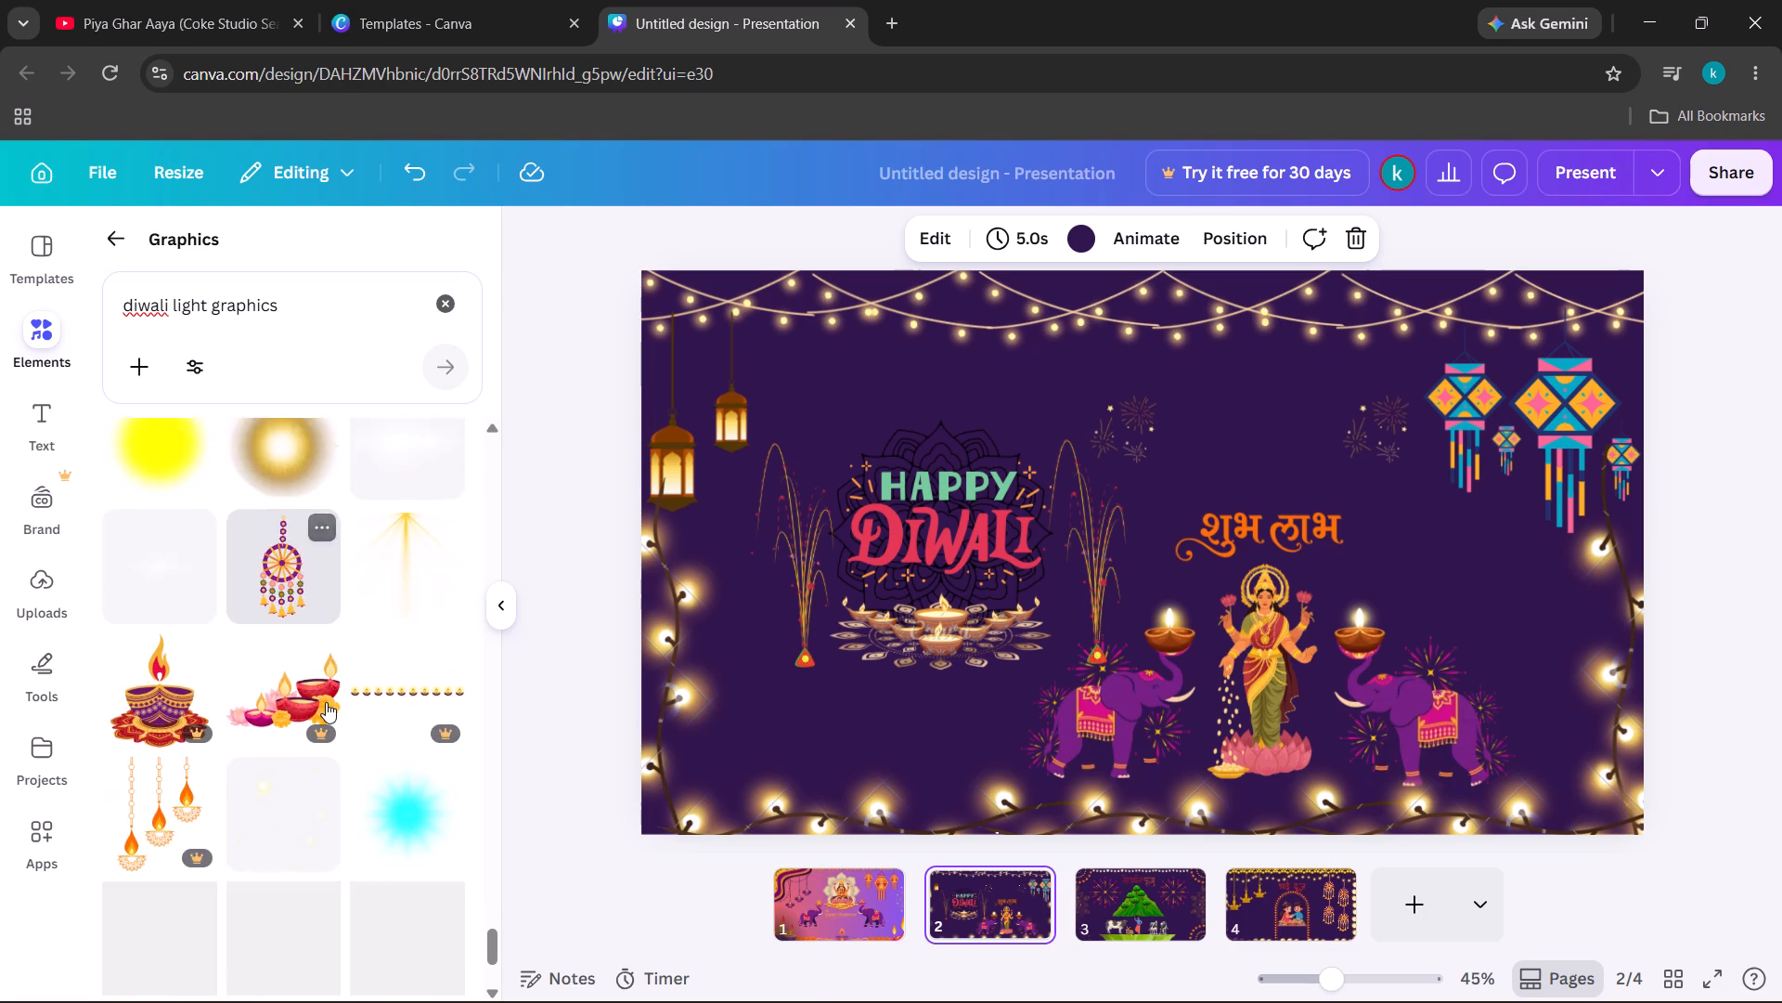
pyautogui.hscroll(5, 326, 702)
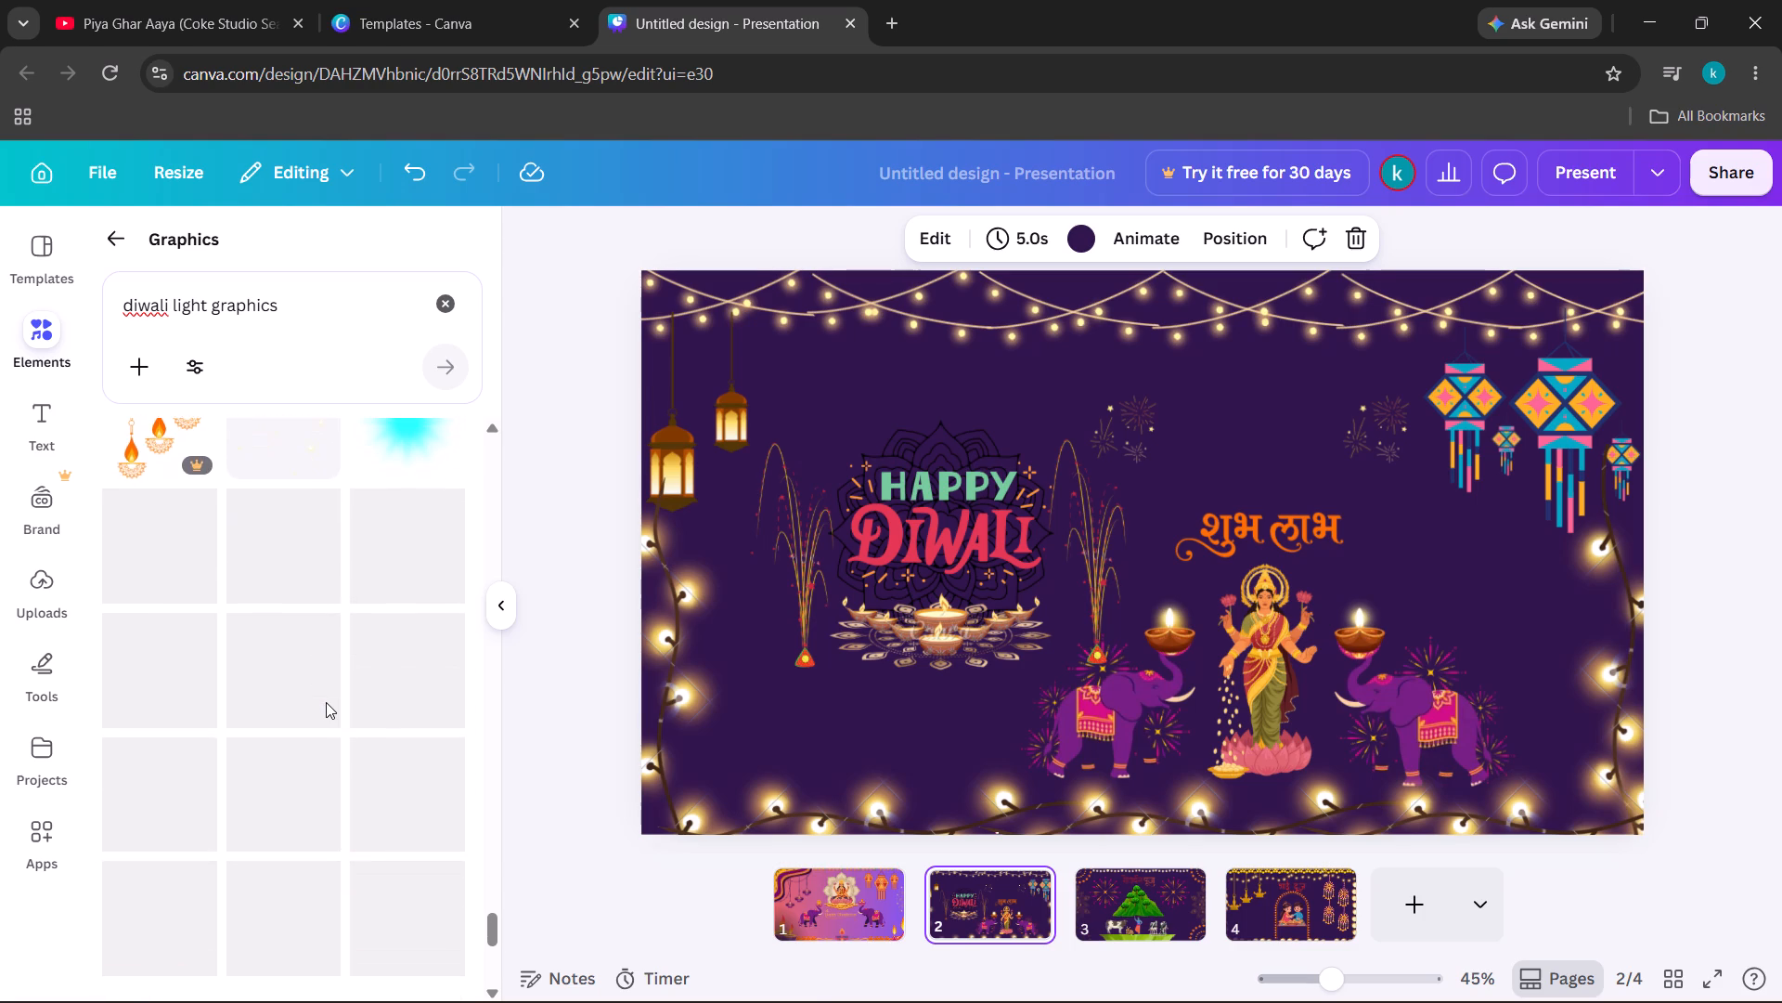
pyautogui.scroll(2, 326, 702)
pyautogui.scroll(-1, 326, 702)
pyautogui.scroll(1, 326, 702)
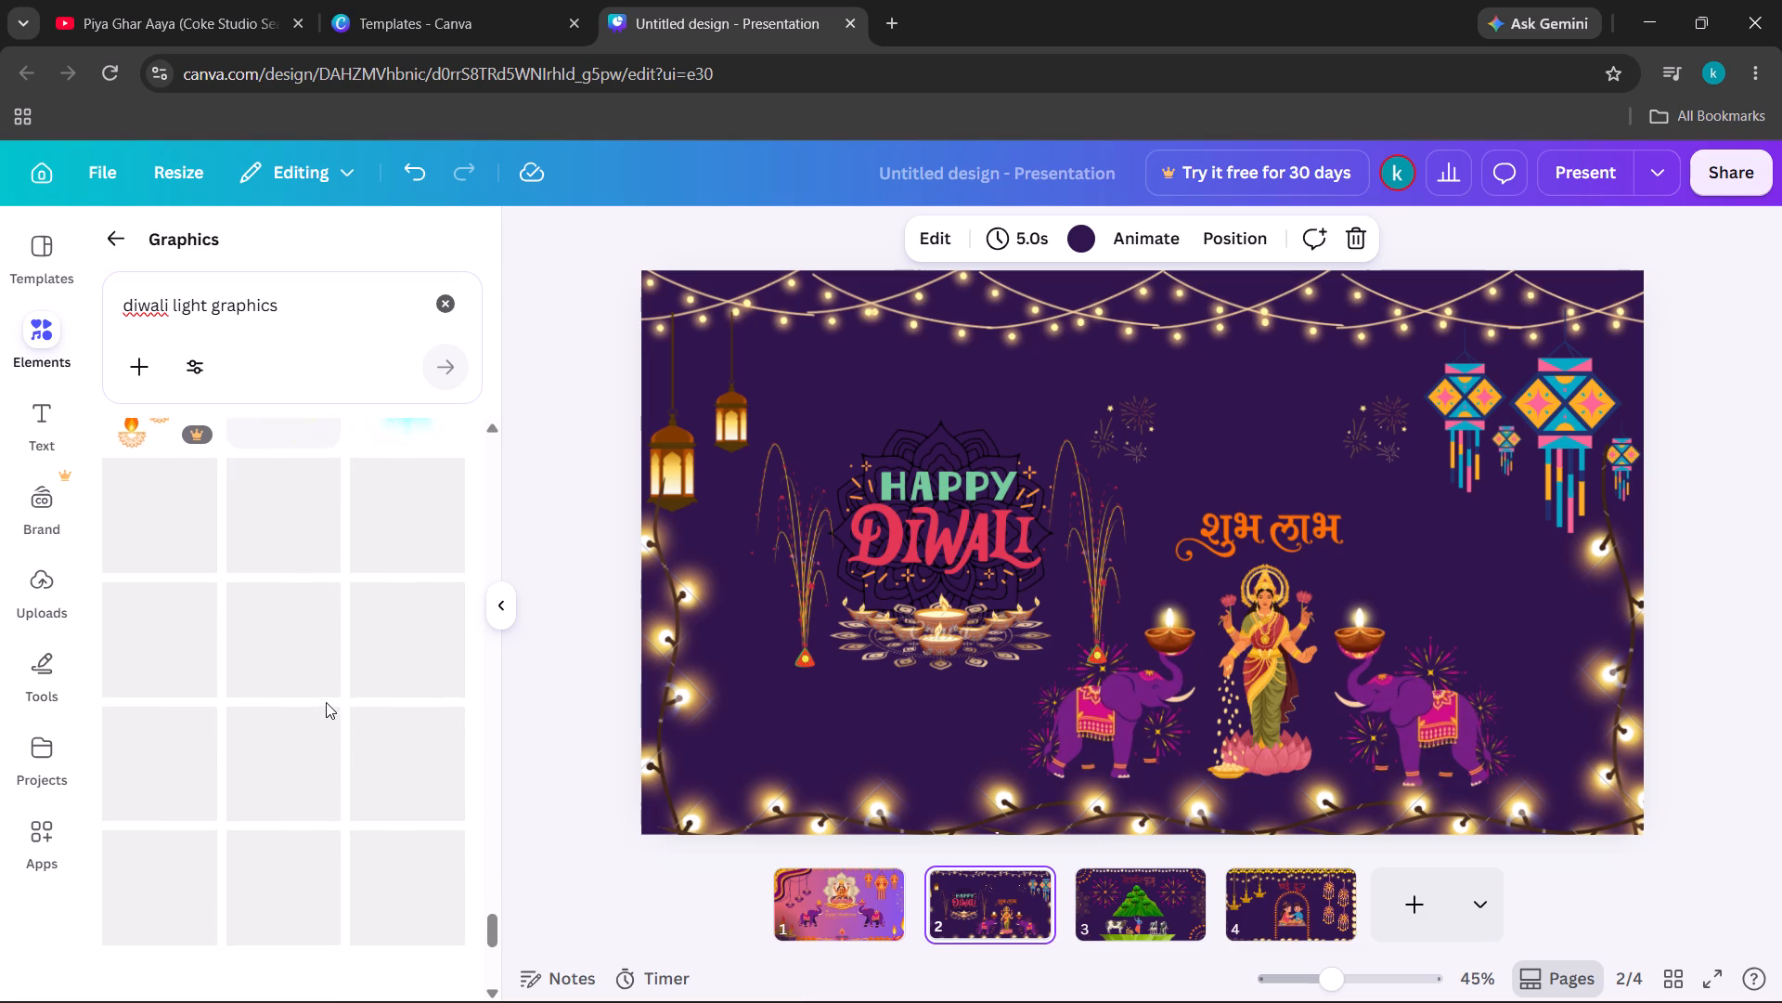
pyautogui.scroll(1, 326, 702)
pyautogui.hscroll(1, 326, 702)
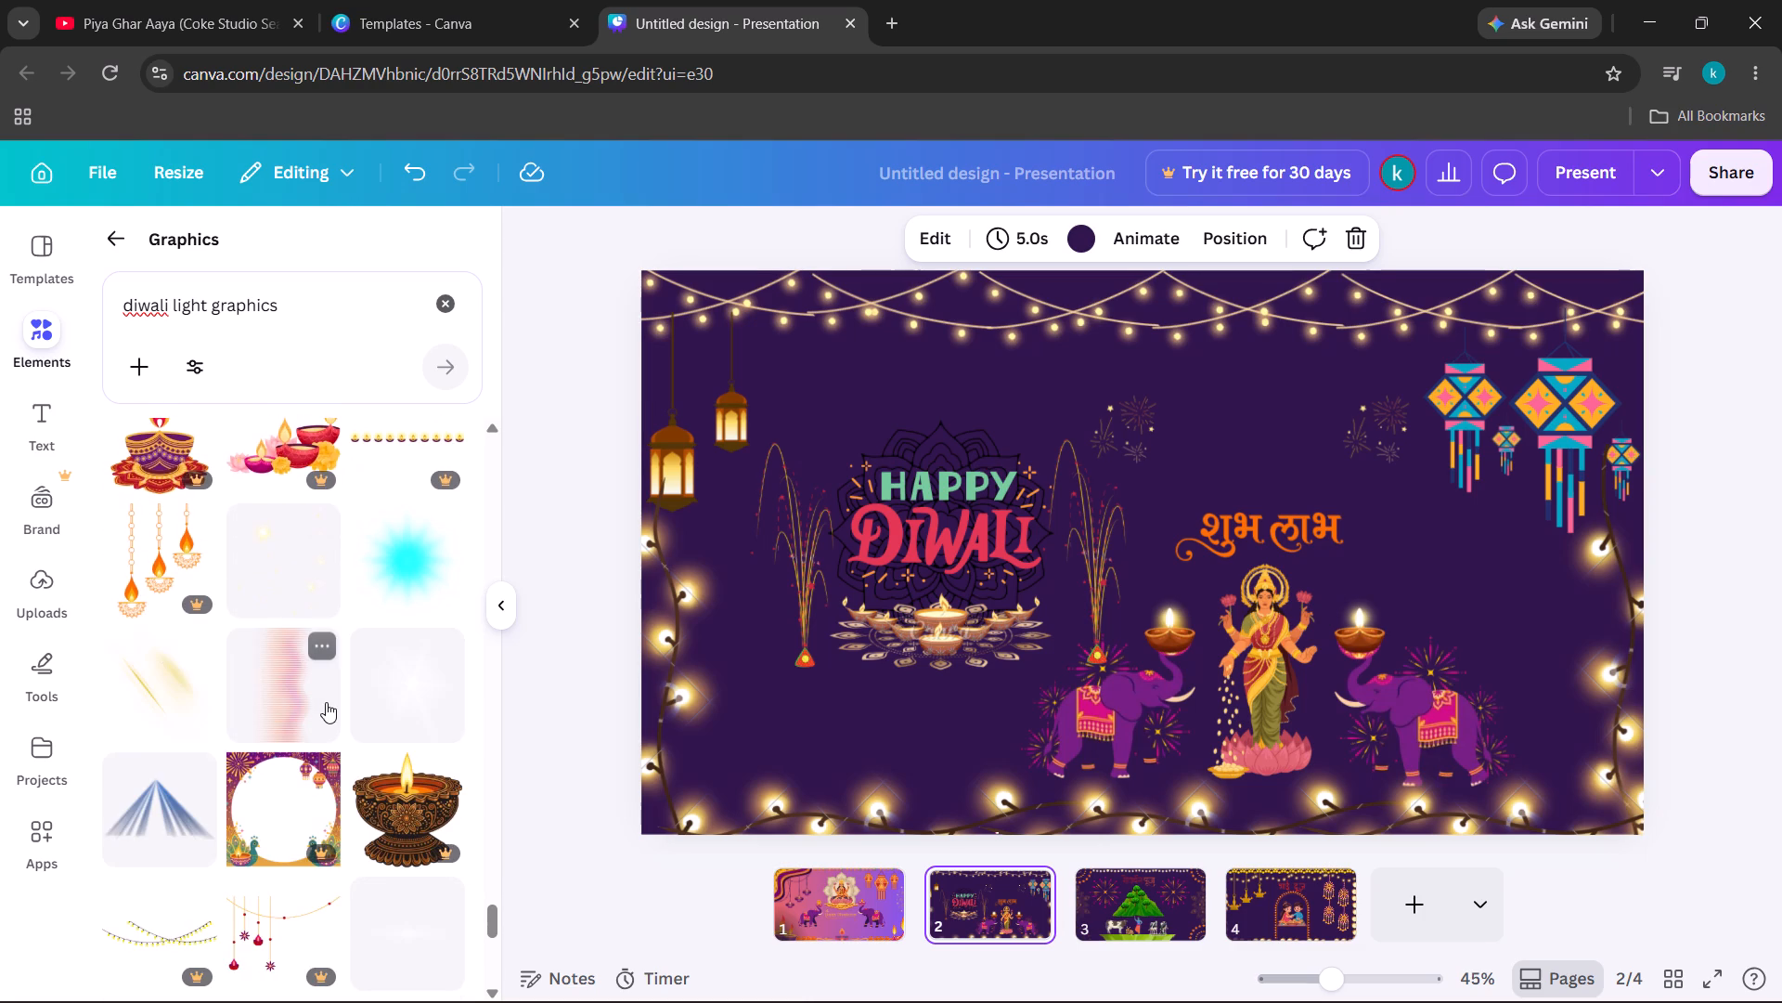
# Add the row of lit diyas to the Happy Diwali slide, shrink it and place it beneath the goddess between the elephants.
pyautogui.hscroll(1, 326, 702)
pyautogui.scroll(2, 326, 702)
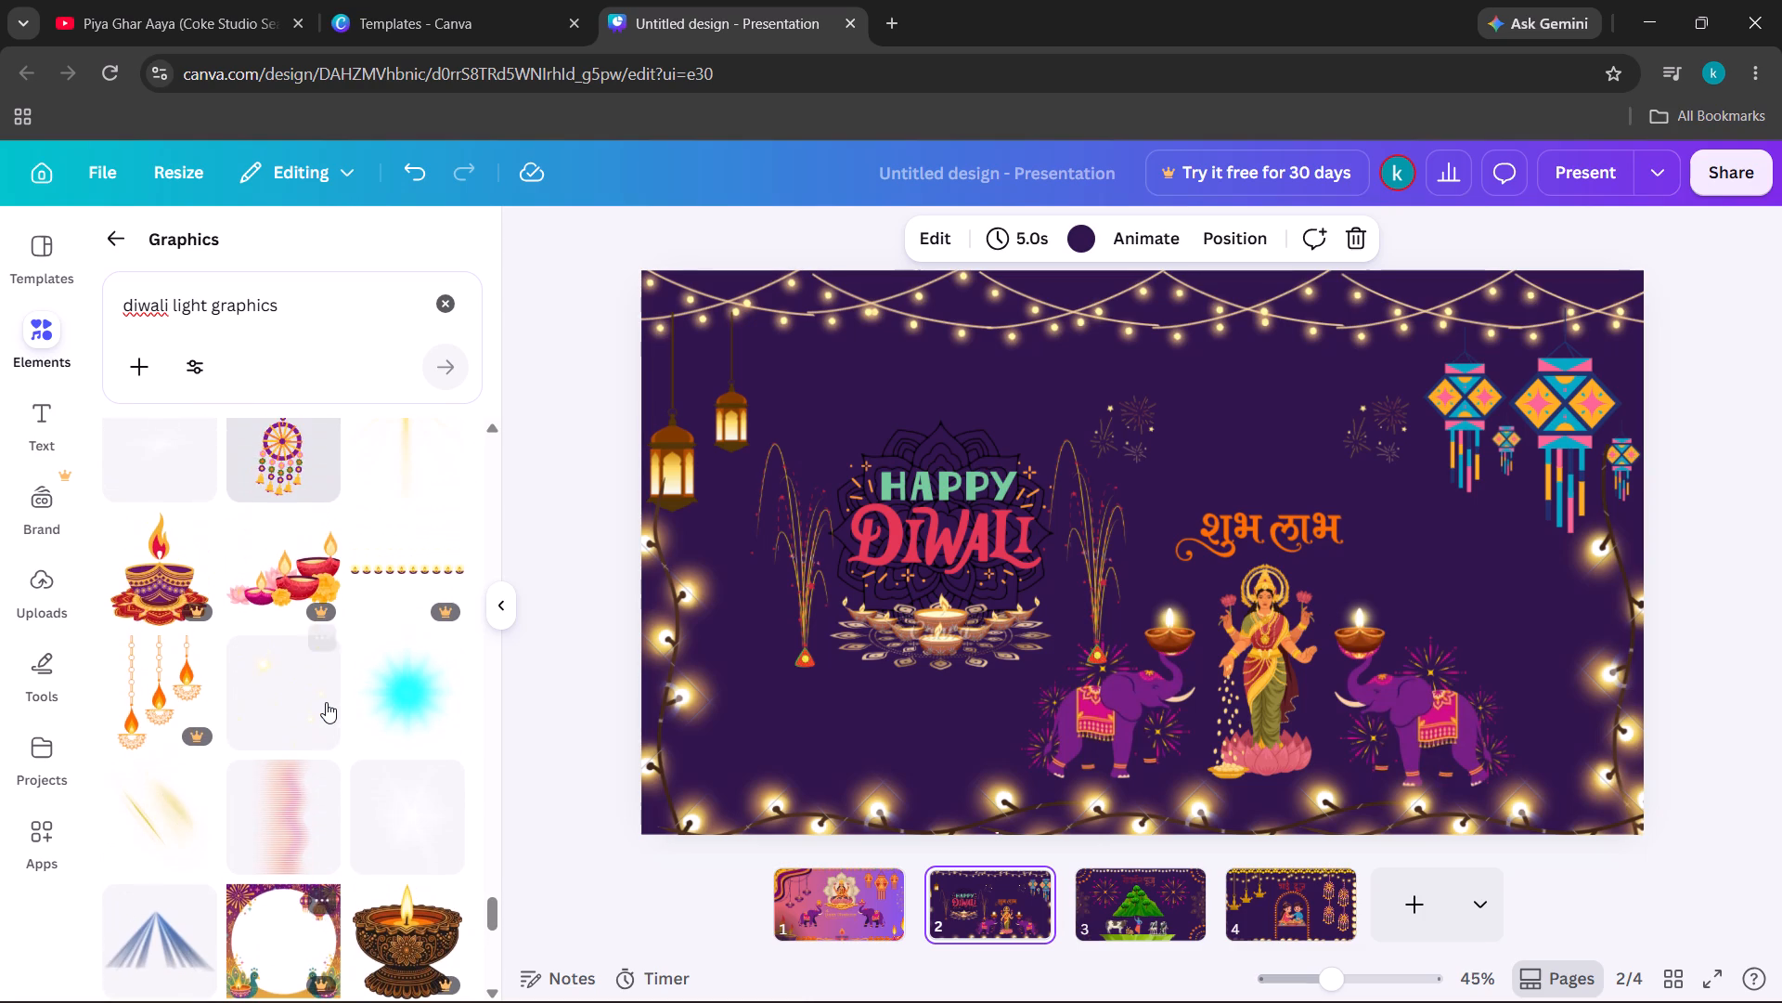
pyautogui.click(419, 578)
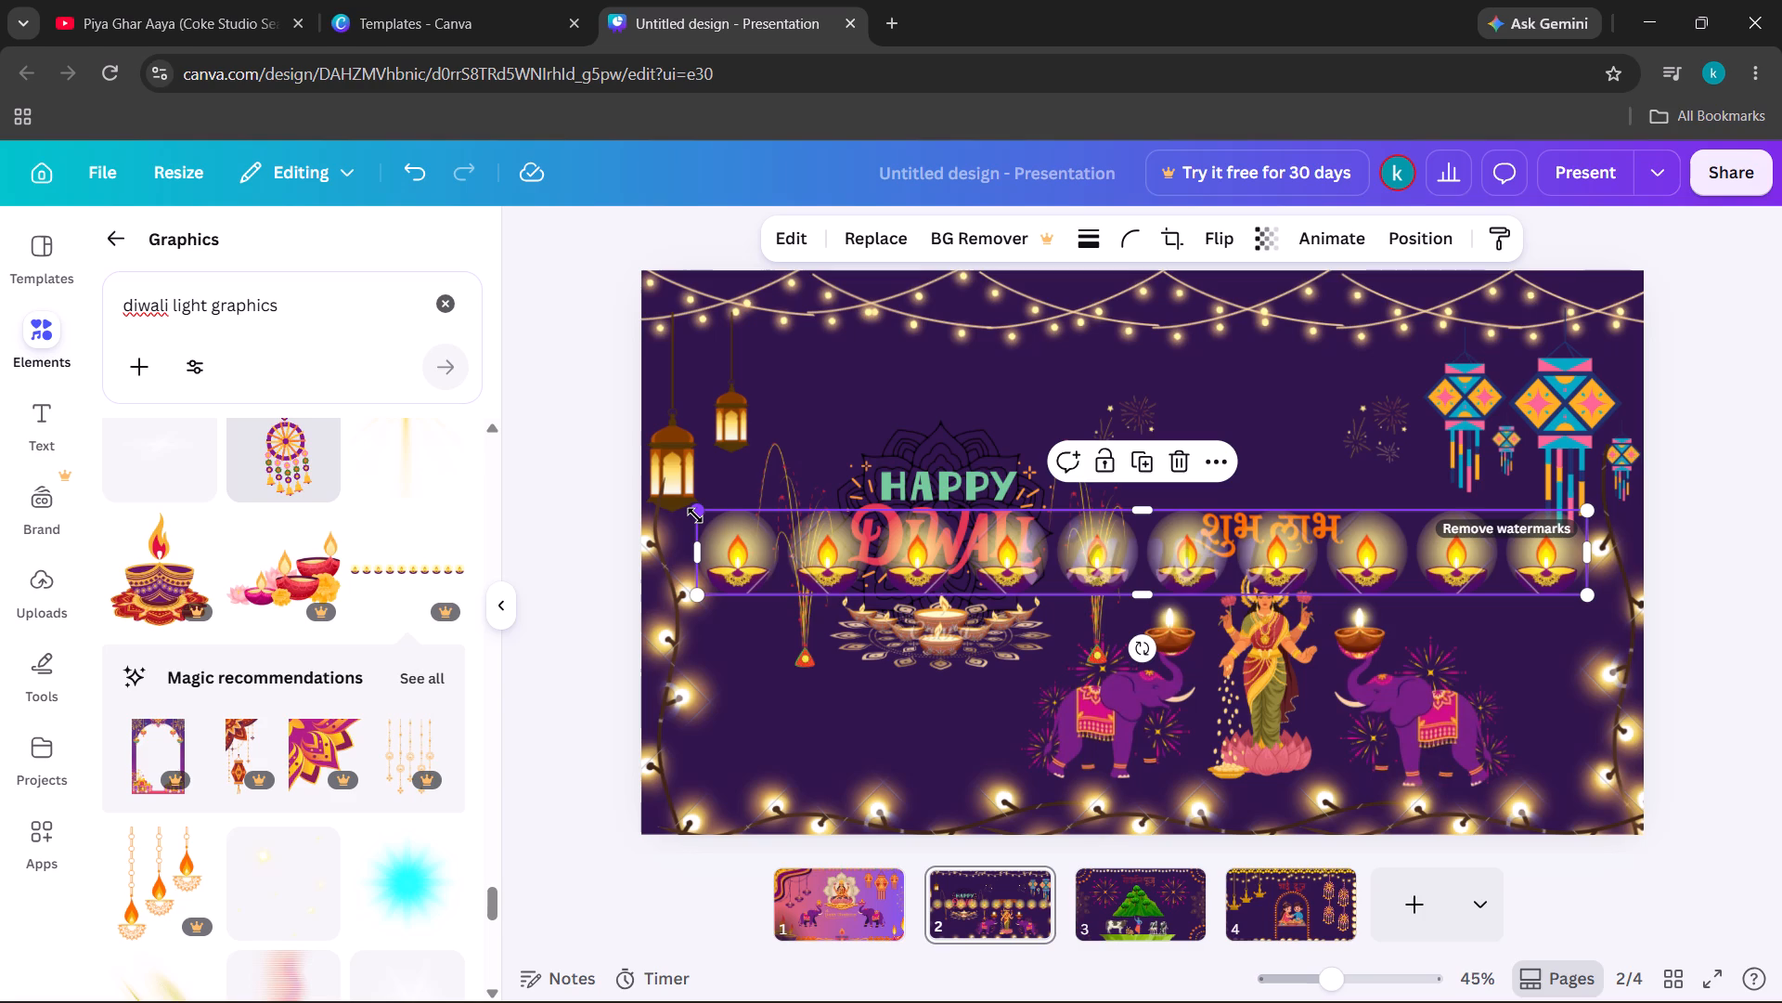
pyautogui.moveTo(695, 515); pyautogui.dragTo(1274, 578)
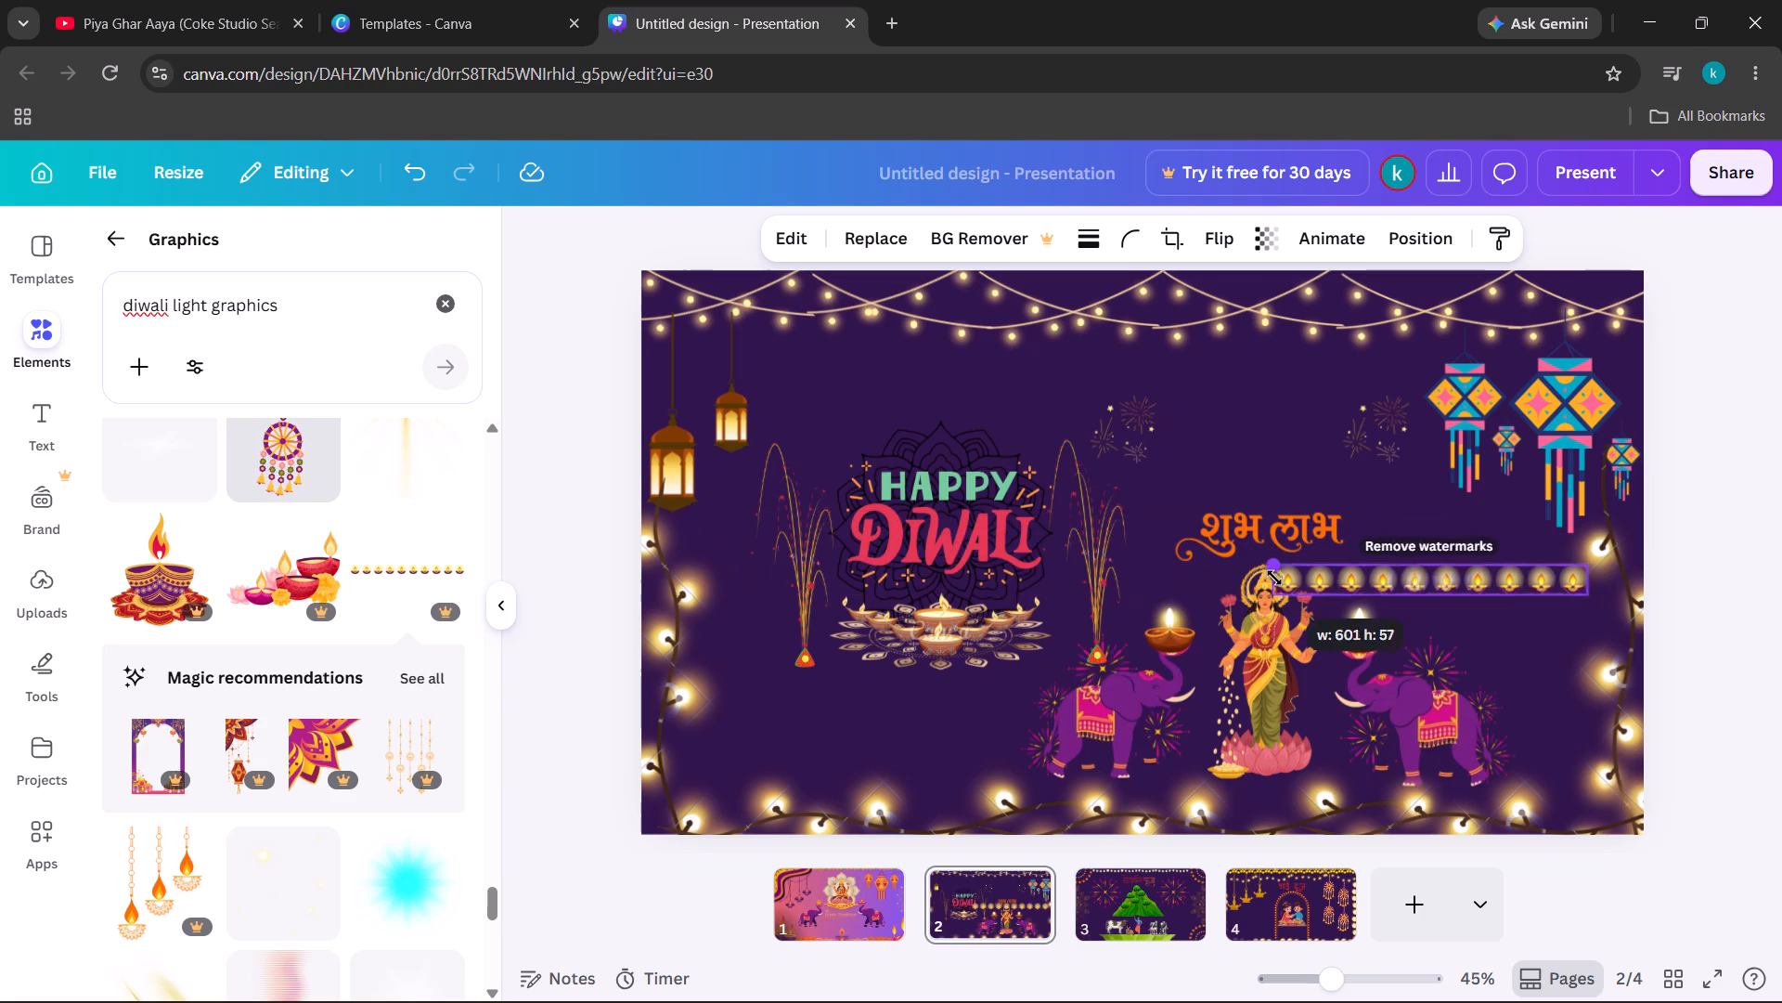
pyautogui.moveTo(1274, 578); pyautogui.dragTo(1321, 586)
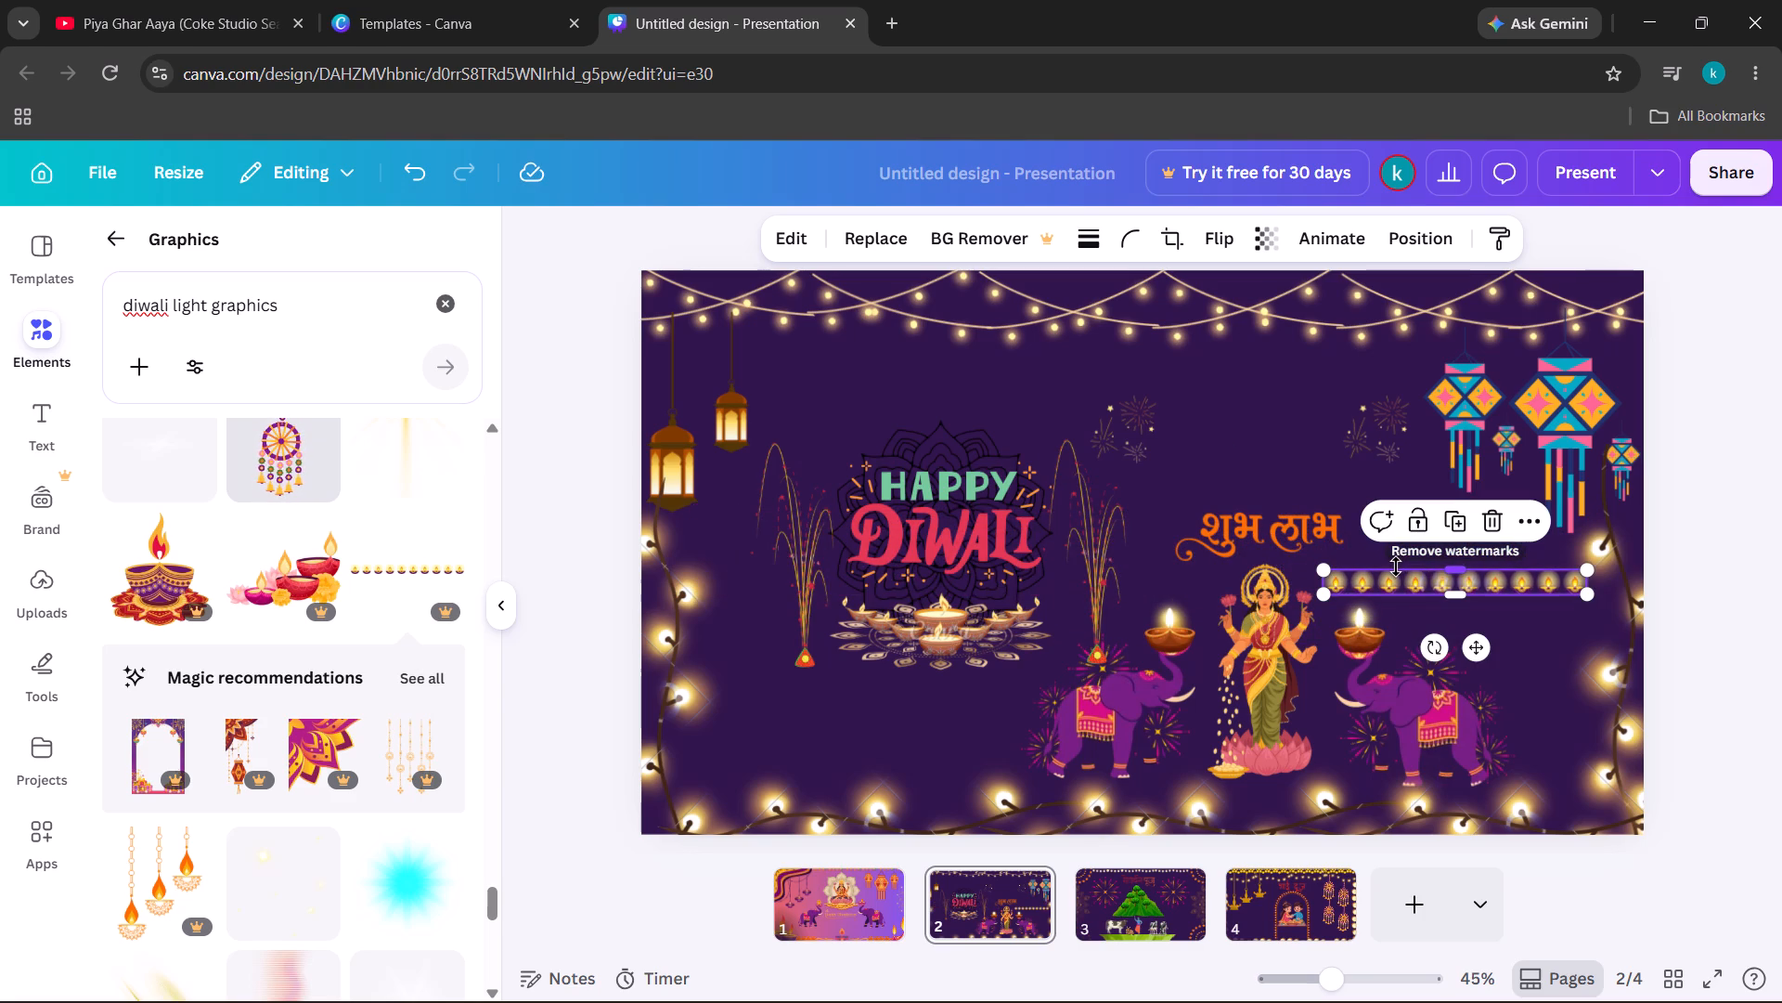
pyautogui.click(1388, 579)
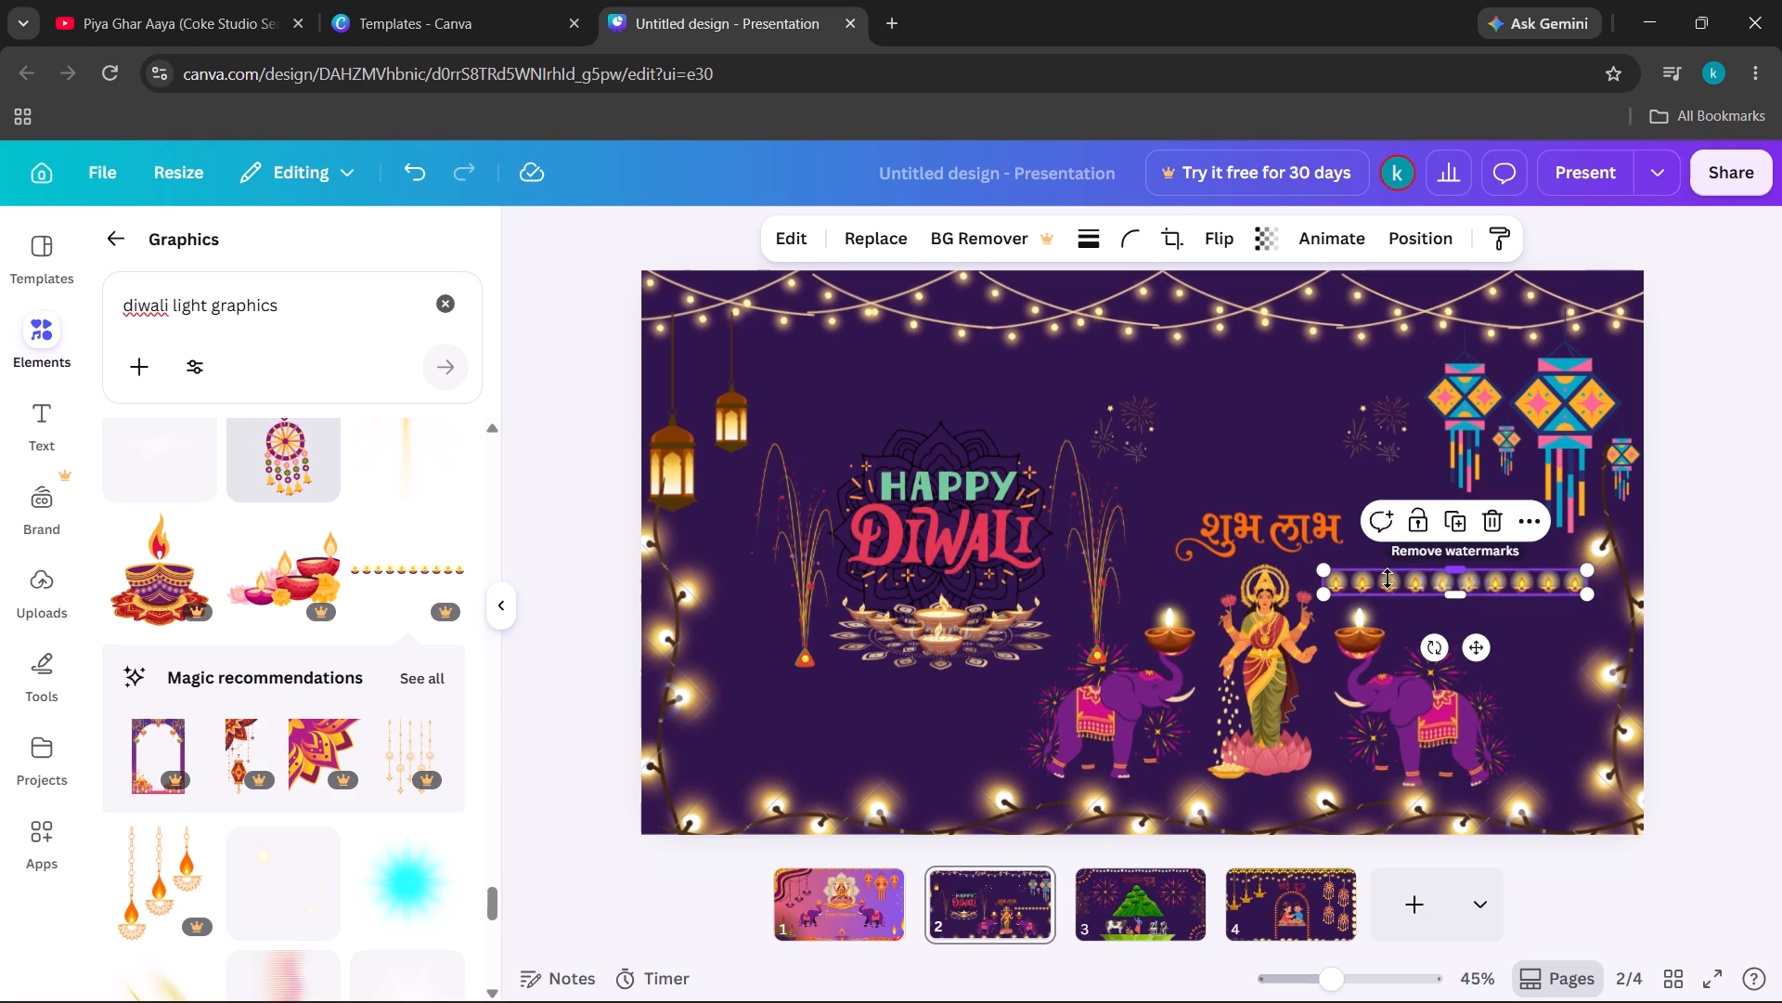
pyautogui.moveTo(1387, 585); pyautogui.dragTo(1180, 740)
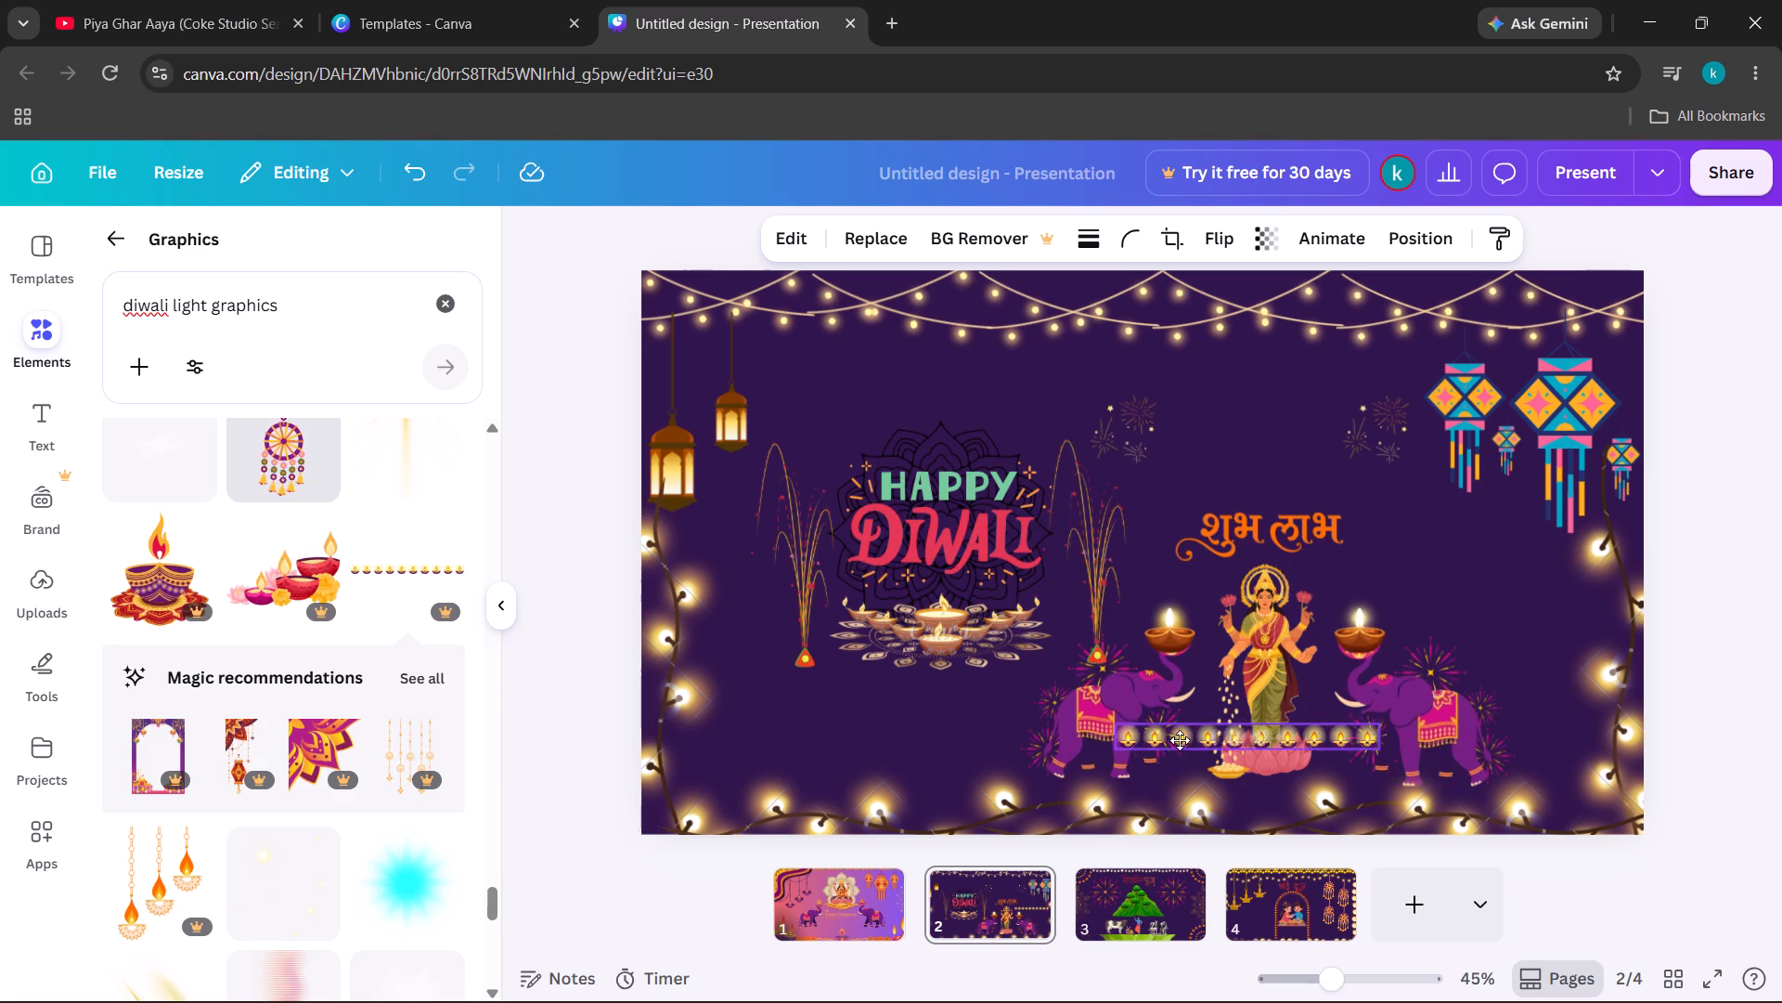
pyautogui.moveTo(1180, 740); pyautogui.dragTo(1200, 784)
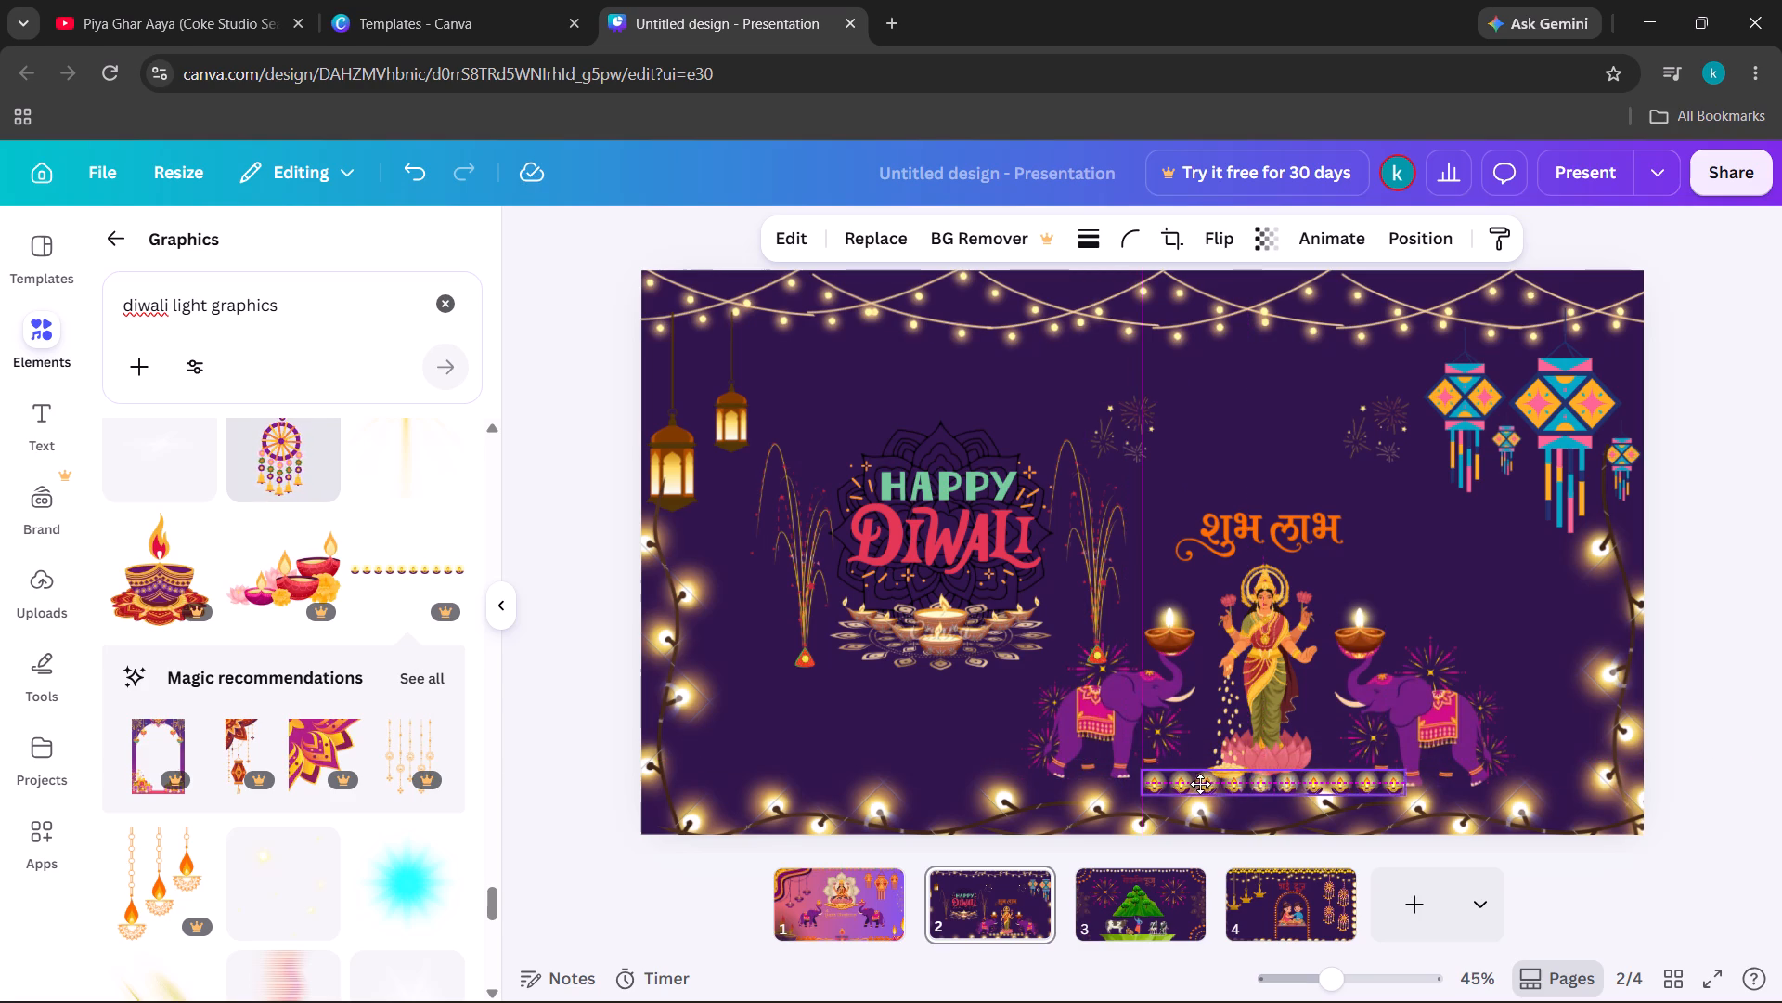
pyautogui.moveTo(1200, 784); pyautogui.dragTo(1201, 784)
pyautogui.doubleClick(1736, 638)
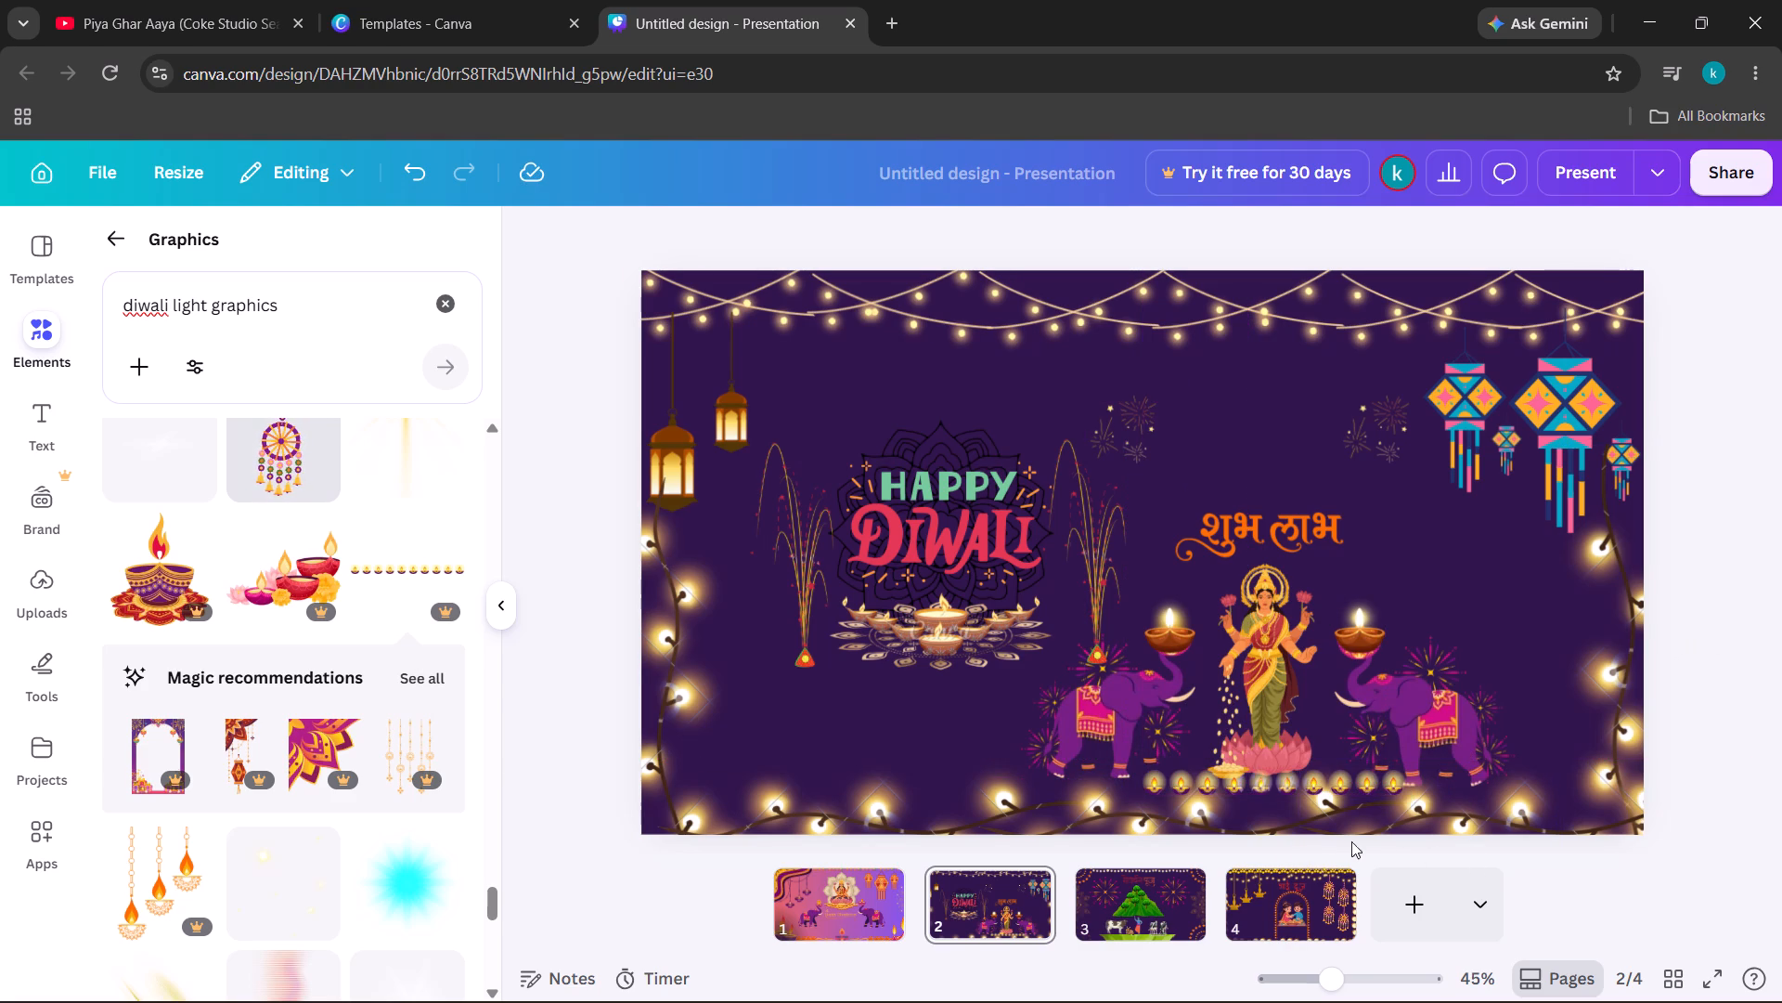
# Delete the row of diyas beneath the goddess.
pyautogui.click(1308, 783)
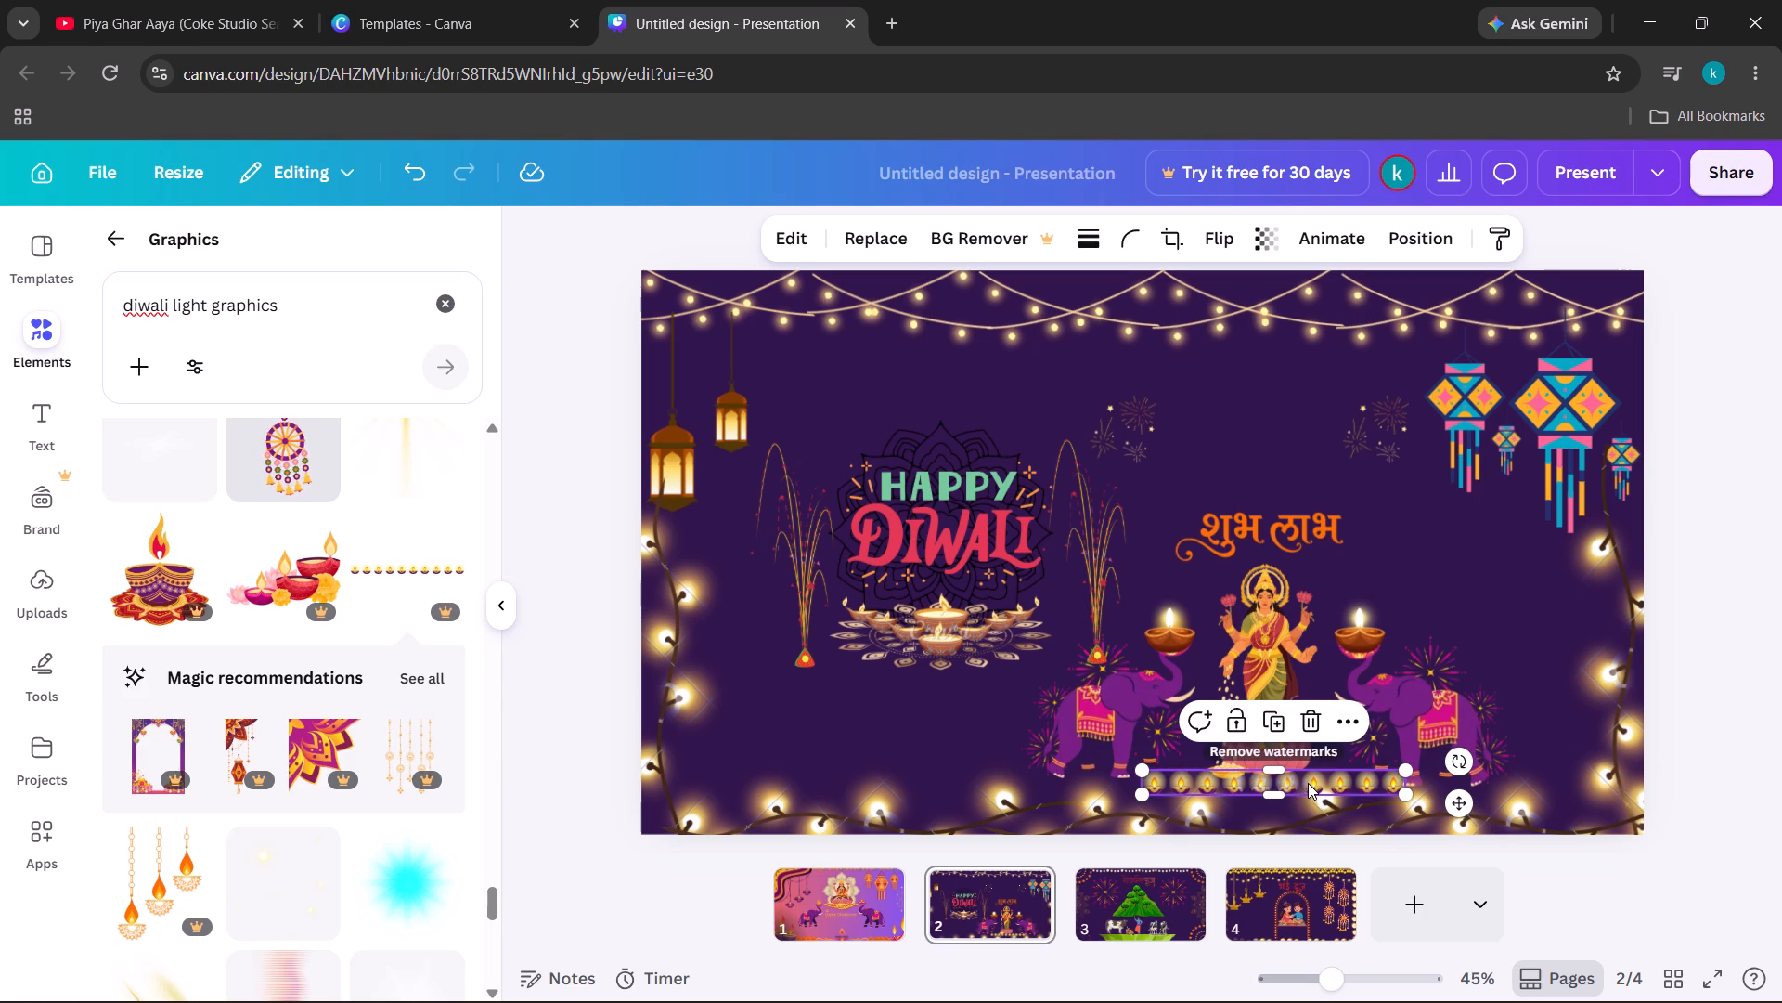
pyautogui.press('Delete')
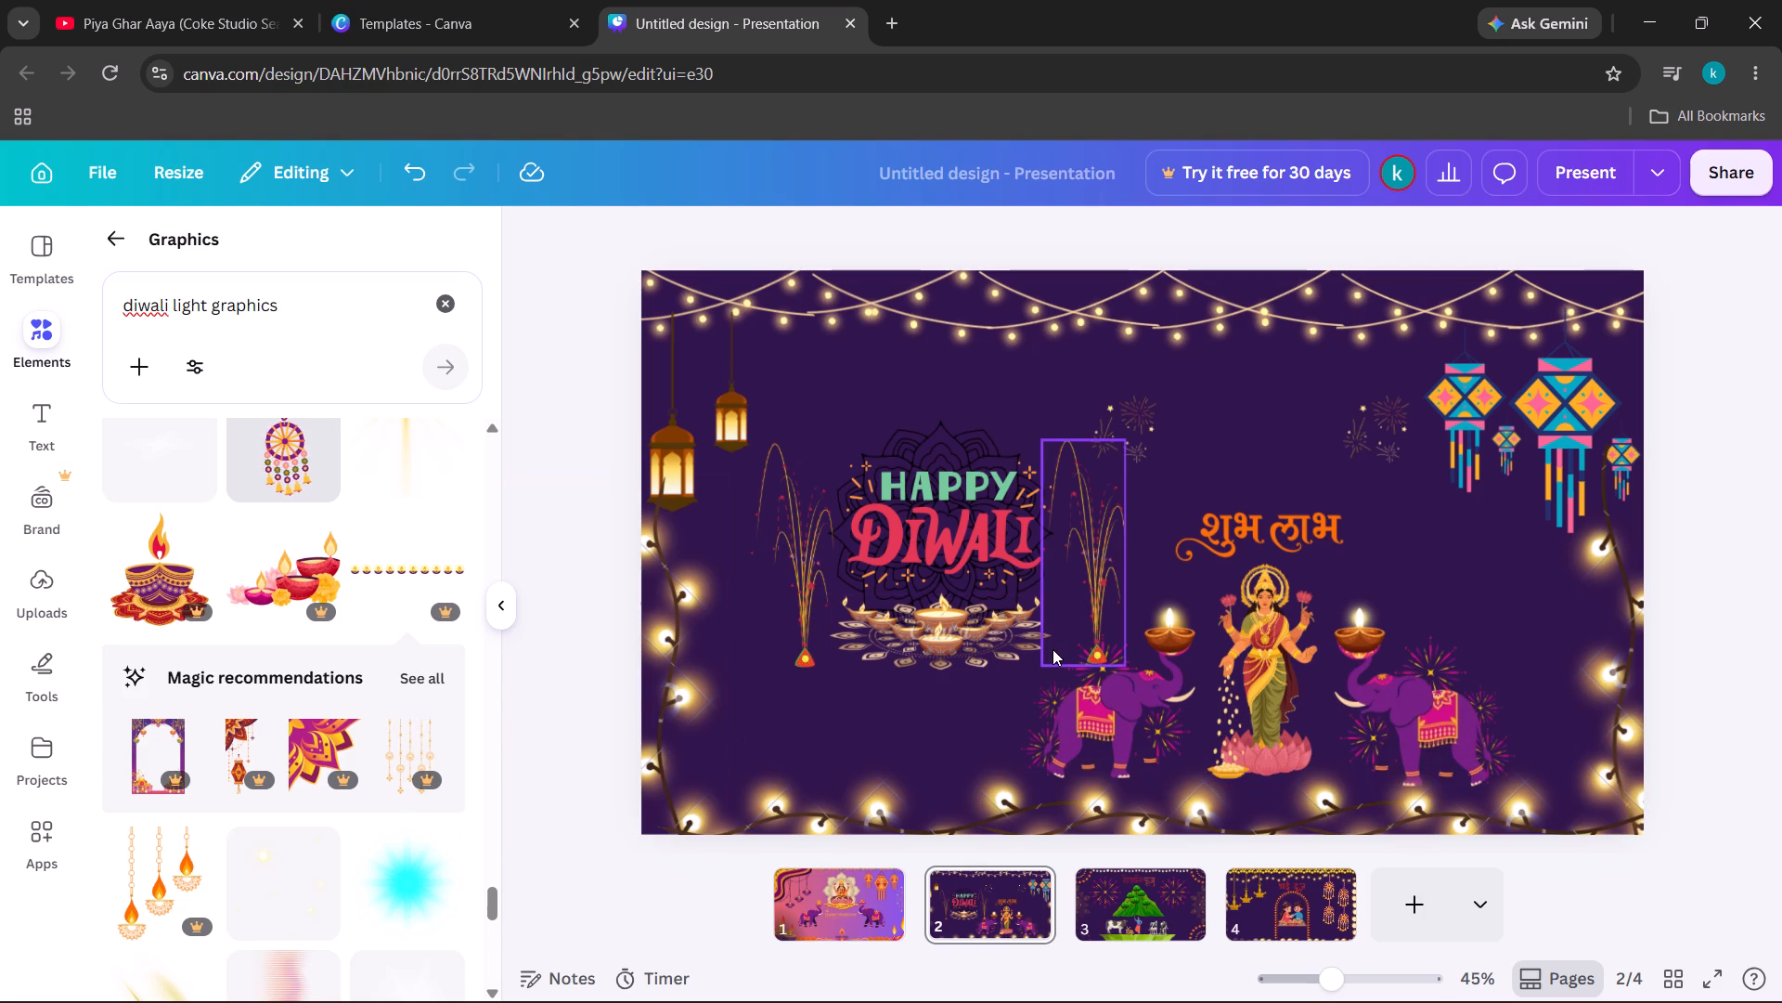
# Browse further through the "diwali light graphics" results for another decoration that suits the Happy Diwali slide.
pyautogui.hscroll(-1, 838, 696)
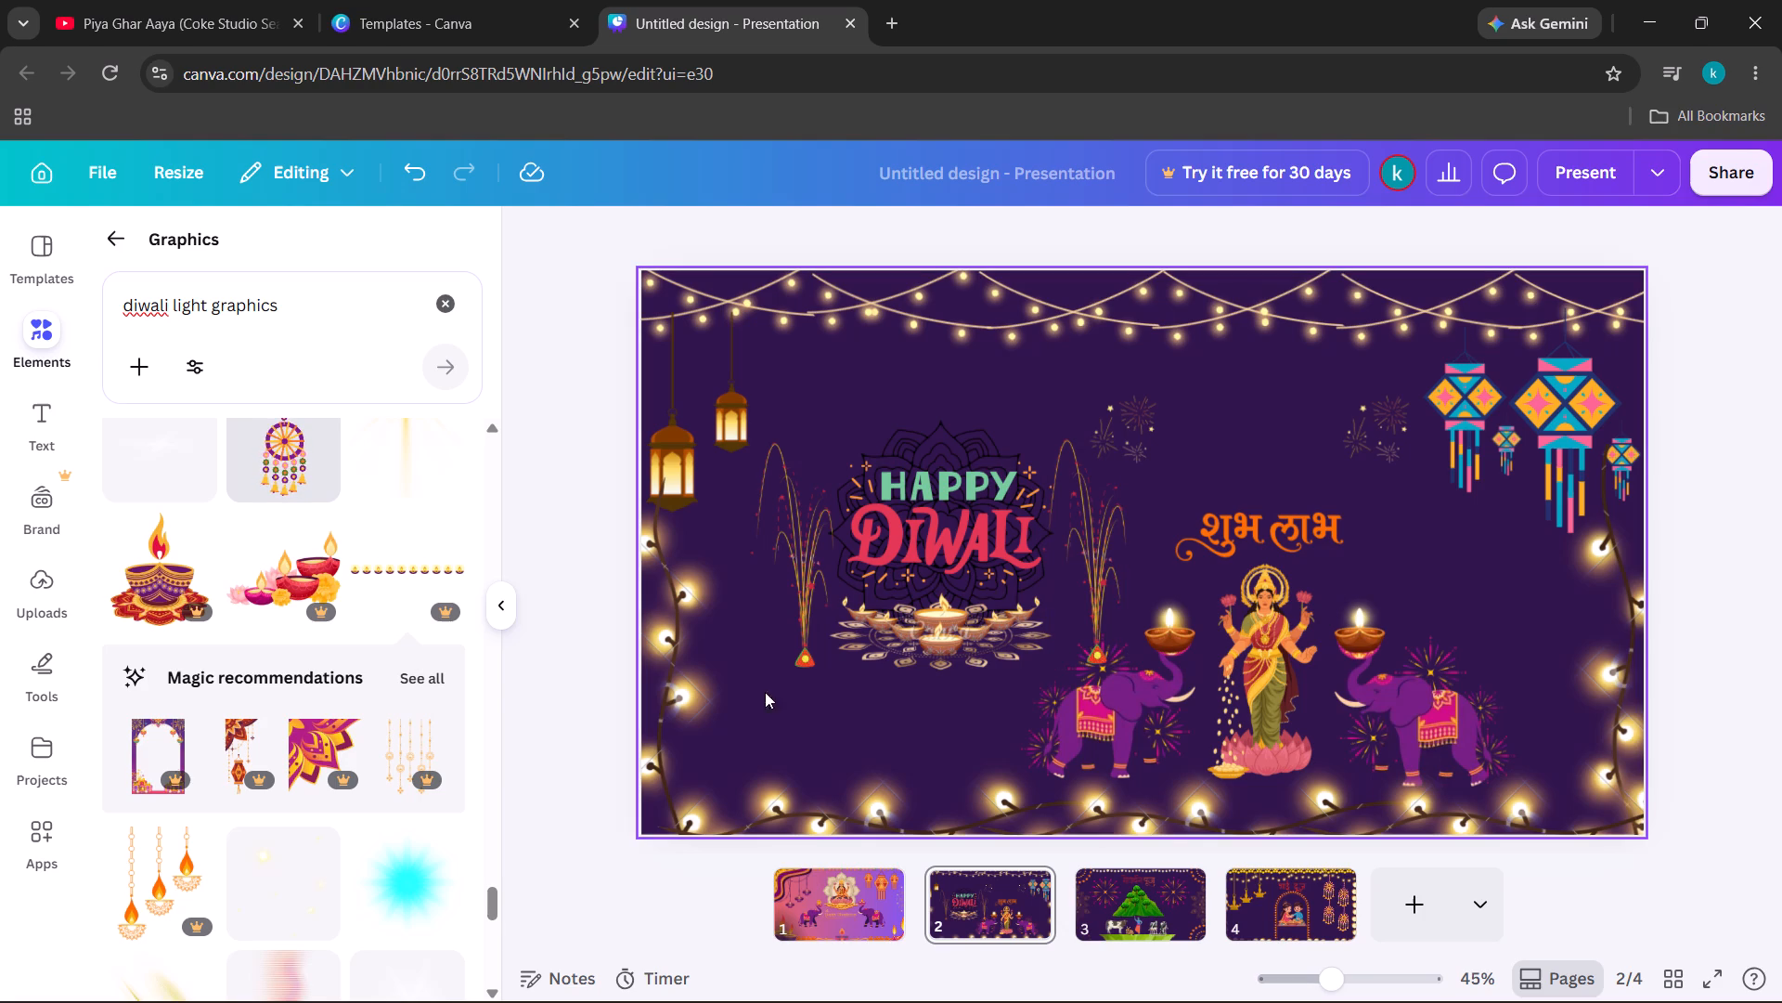
pyautogui.hscroll(-1, 765, 692)
pyautogui.hscroll(2, 323, 712)
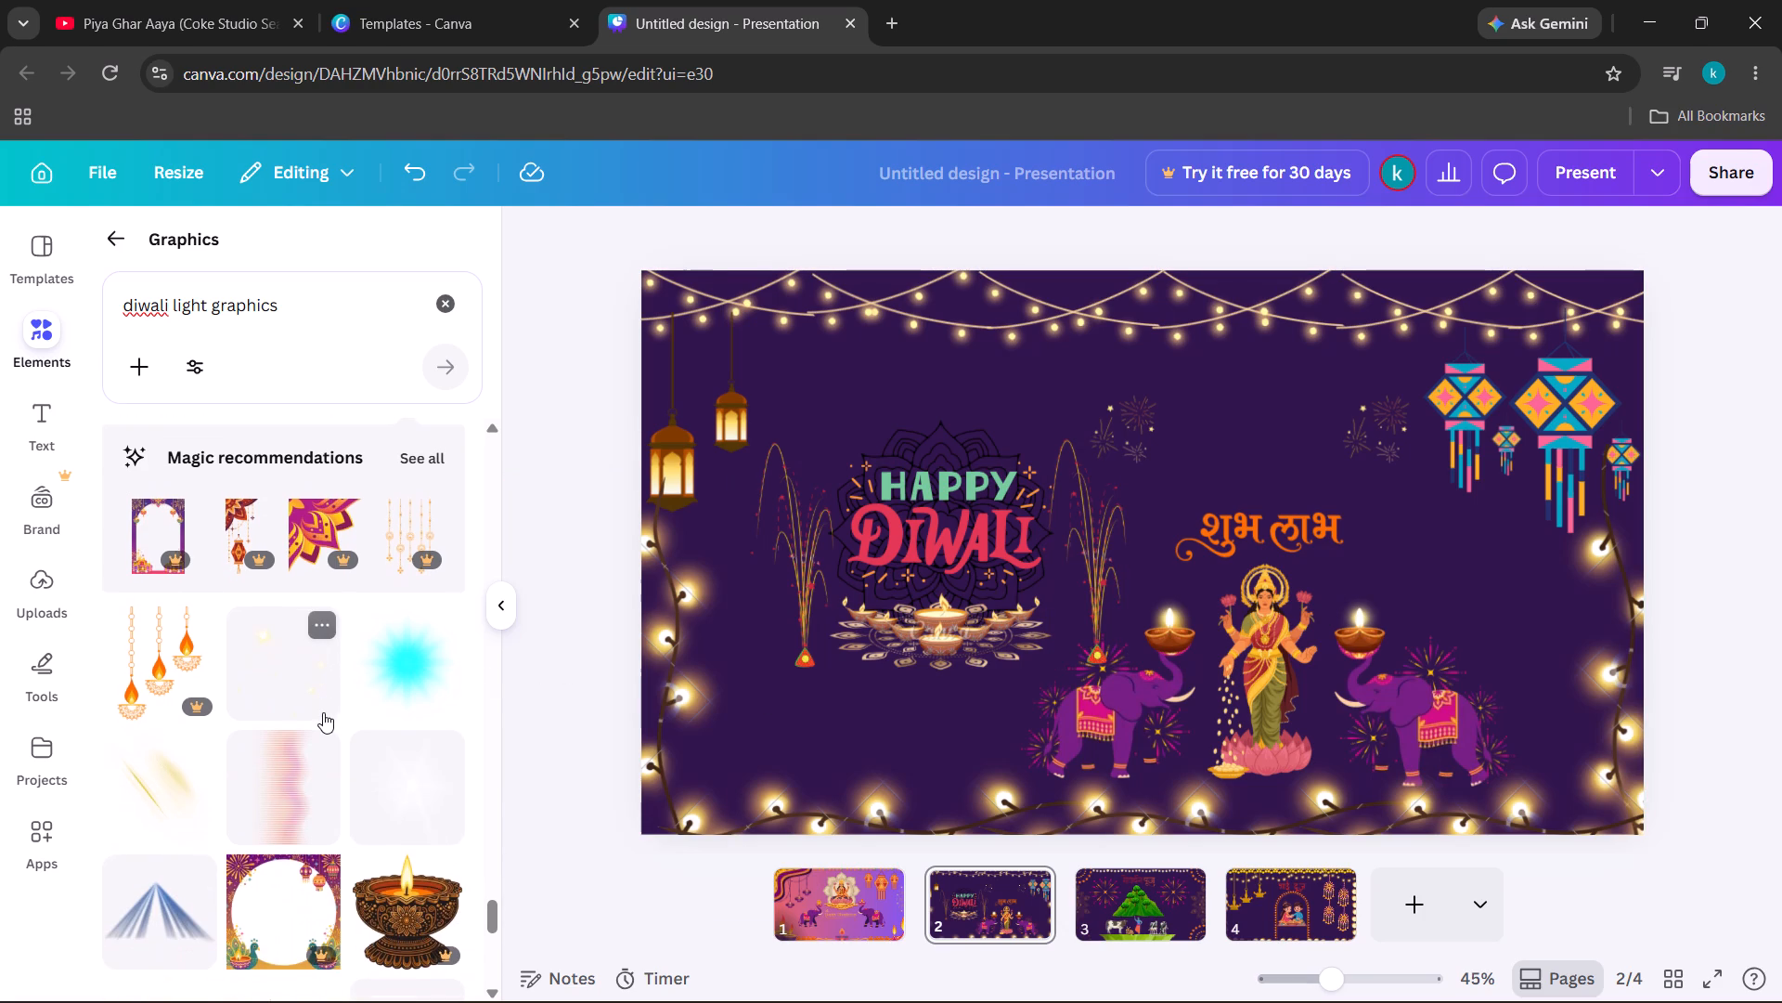
pyautogui.hscroll(3, 323, 712)
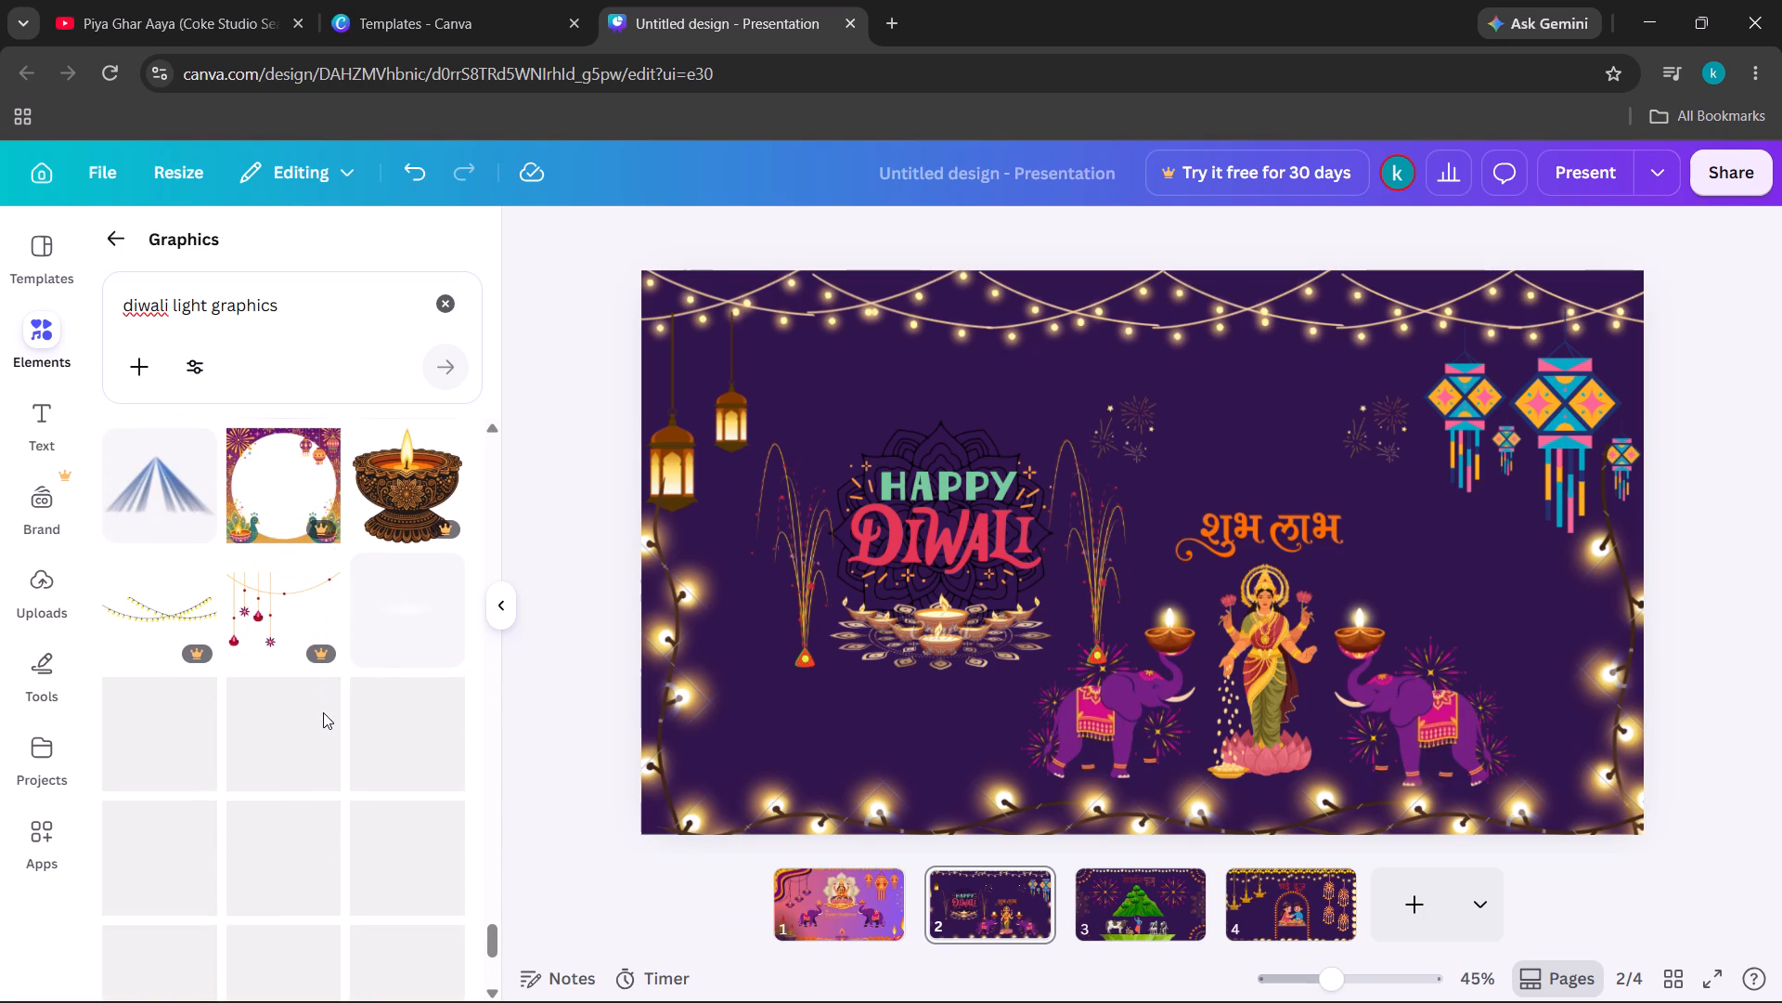
pyautogui.hscroll(1, 323, 712)
pyautogui.scroll(-1, 323, 712)
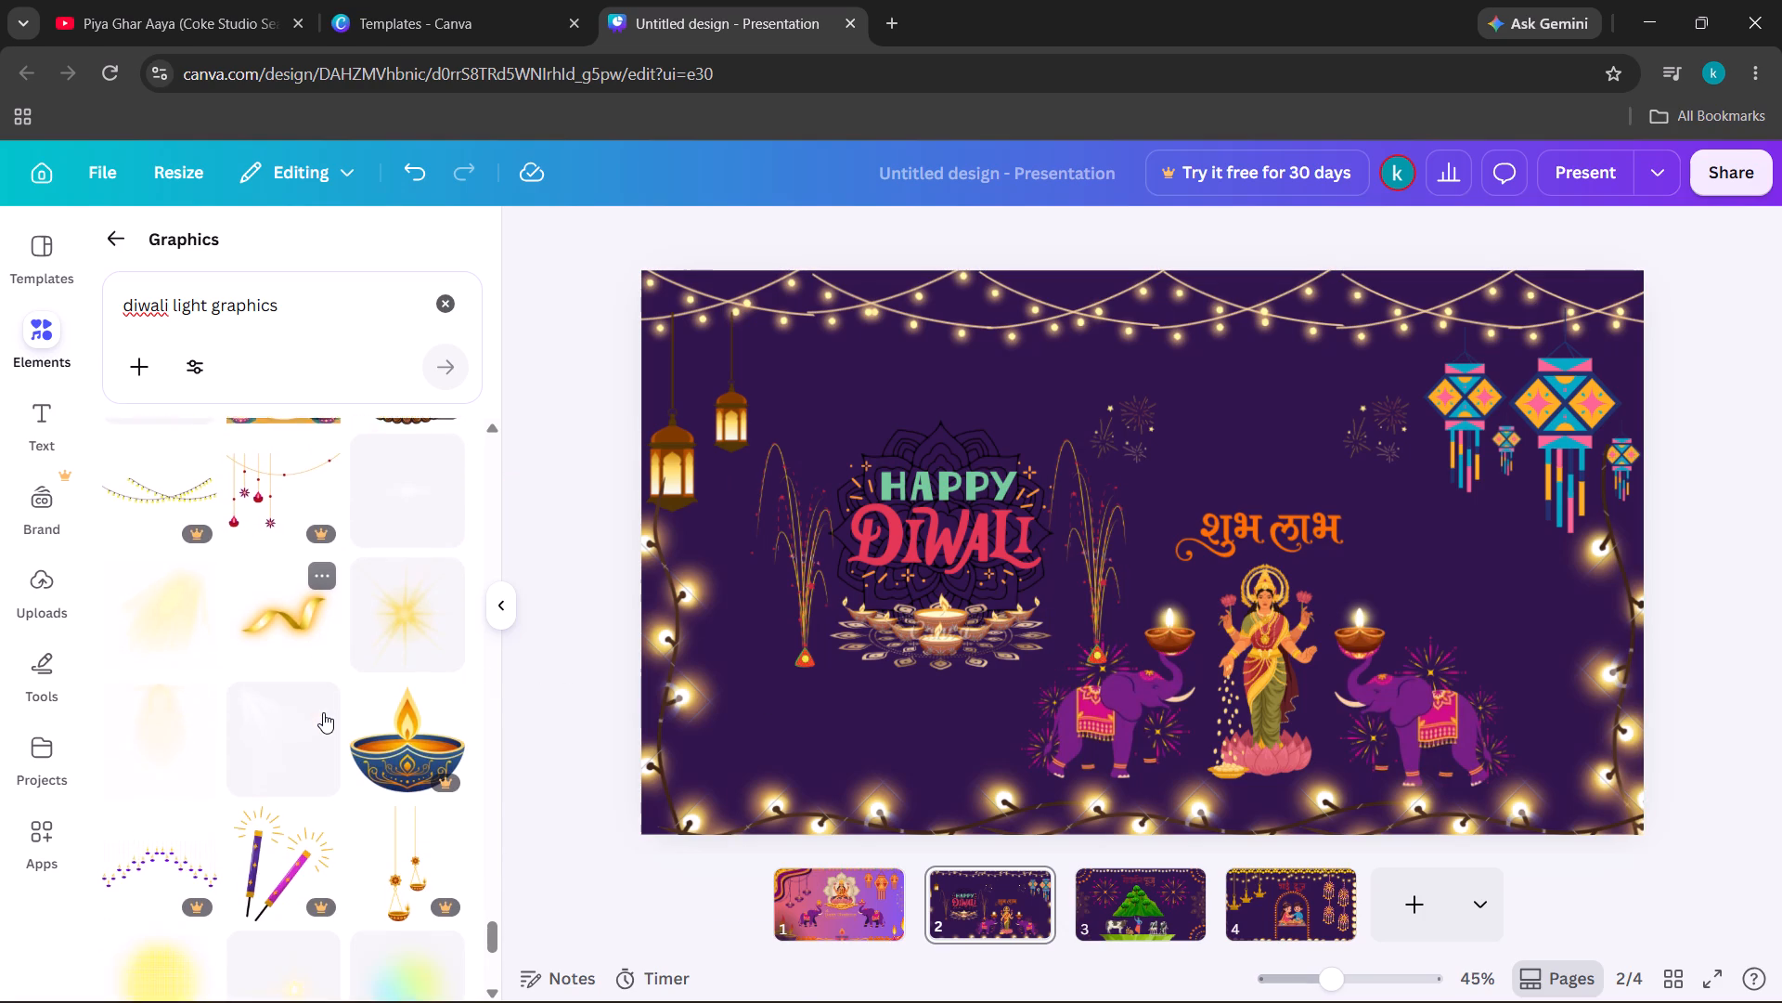
pyautogui.scroll(-2, 323, 712)
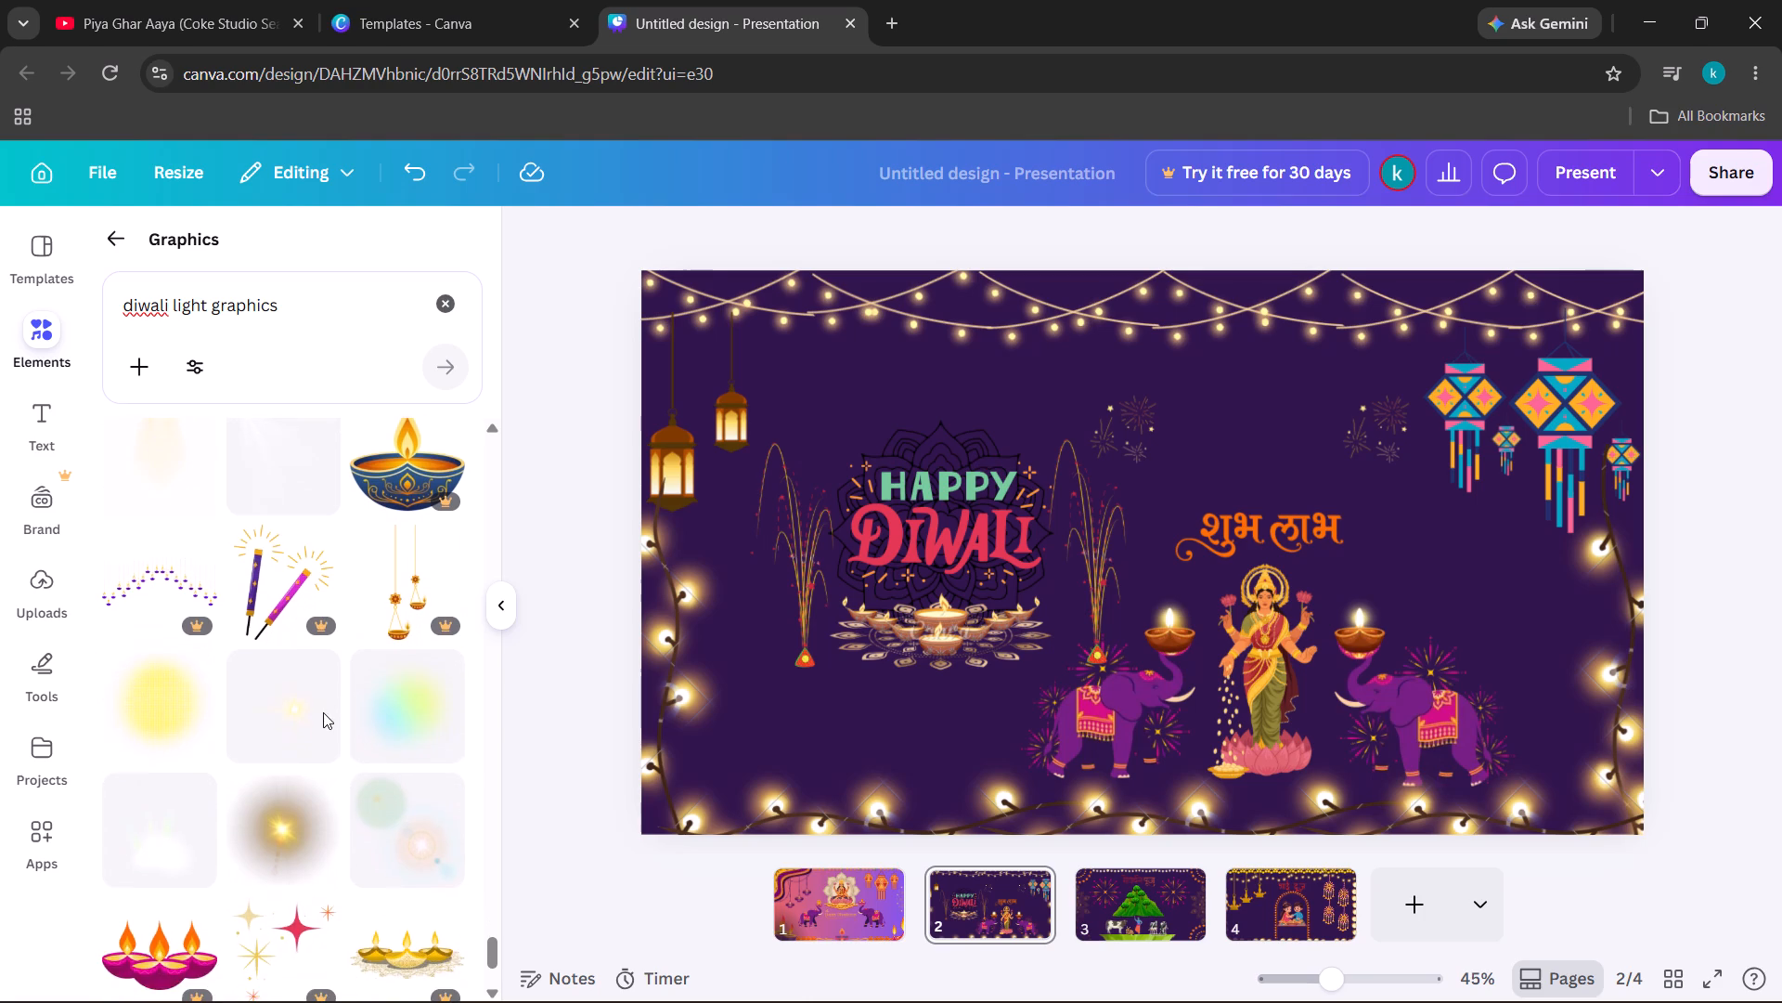
pyautogui.scroll(-2, 323, 712)
pyautogui.hscroll(1, 323, 712)
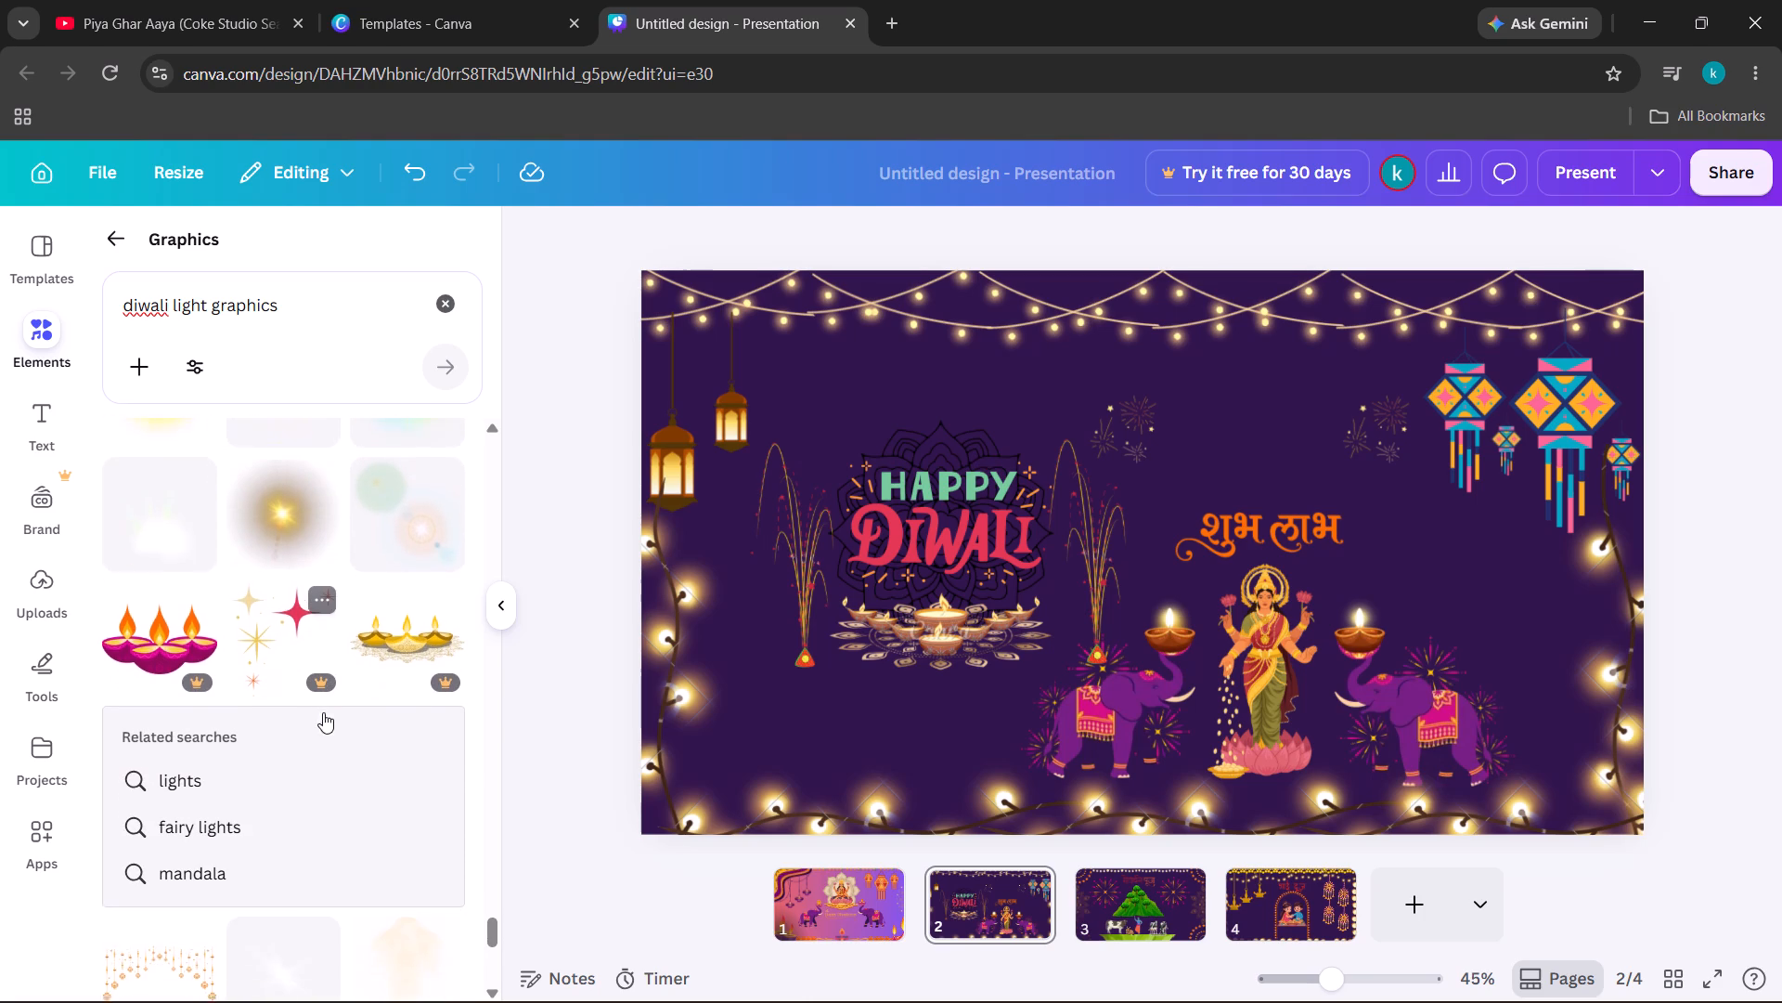
pyautogui.hscroll(1, 323, 712)
pyautogui.scroll(-3, 323, 712)
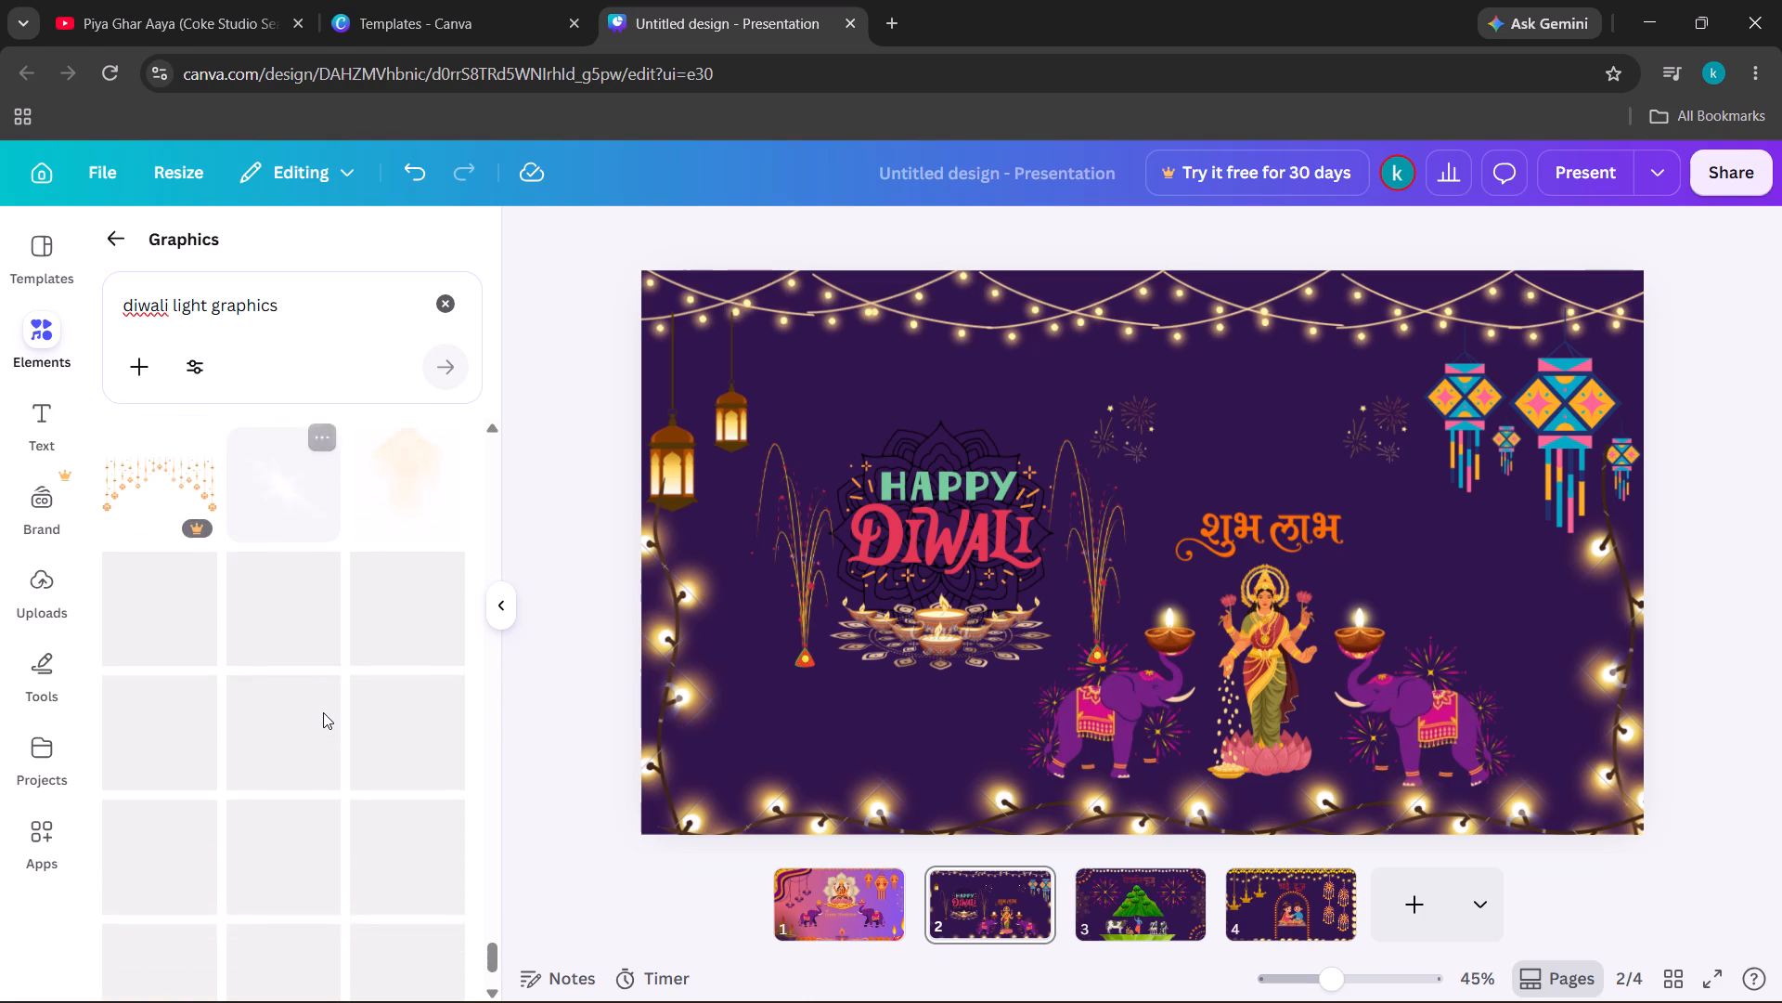
pyautogui.scroll(-2, 323, 712)
pyautogui.hscroll(1, 323, 712)
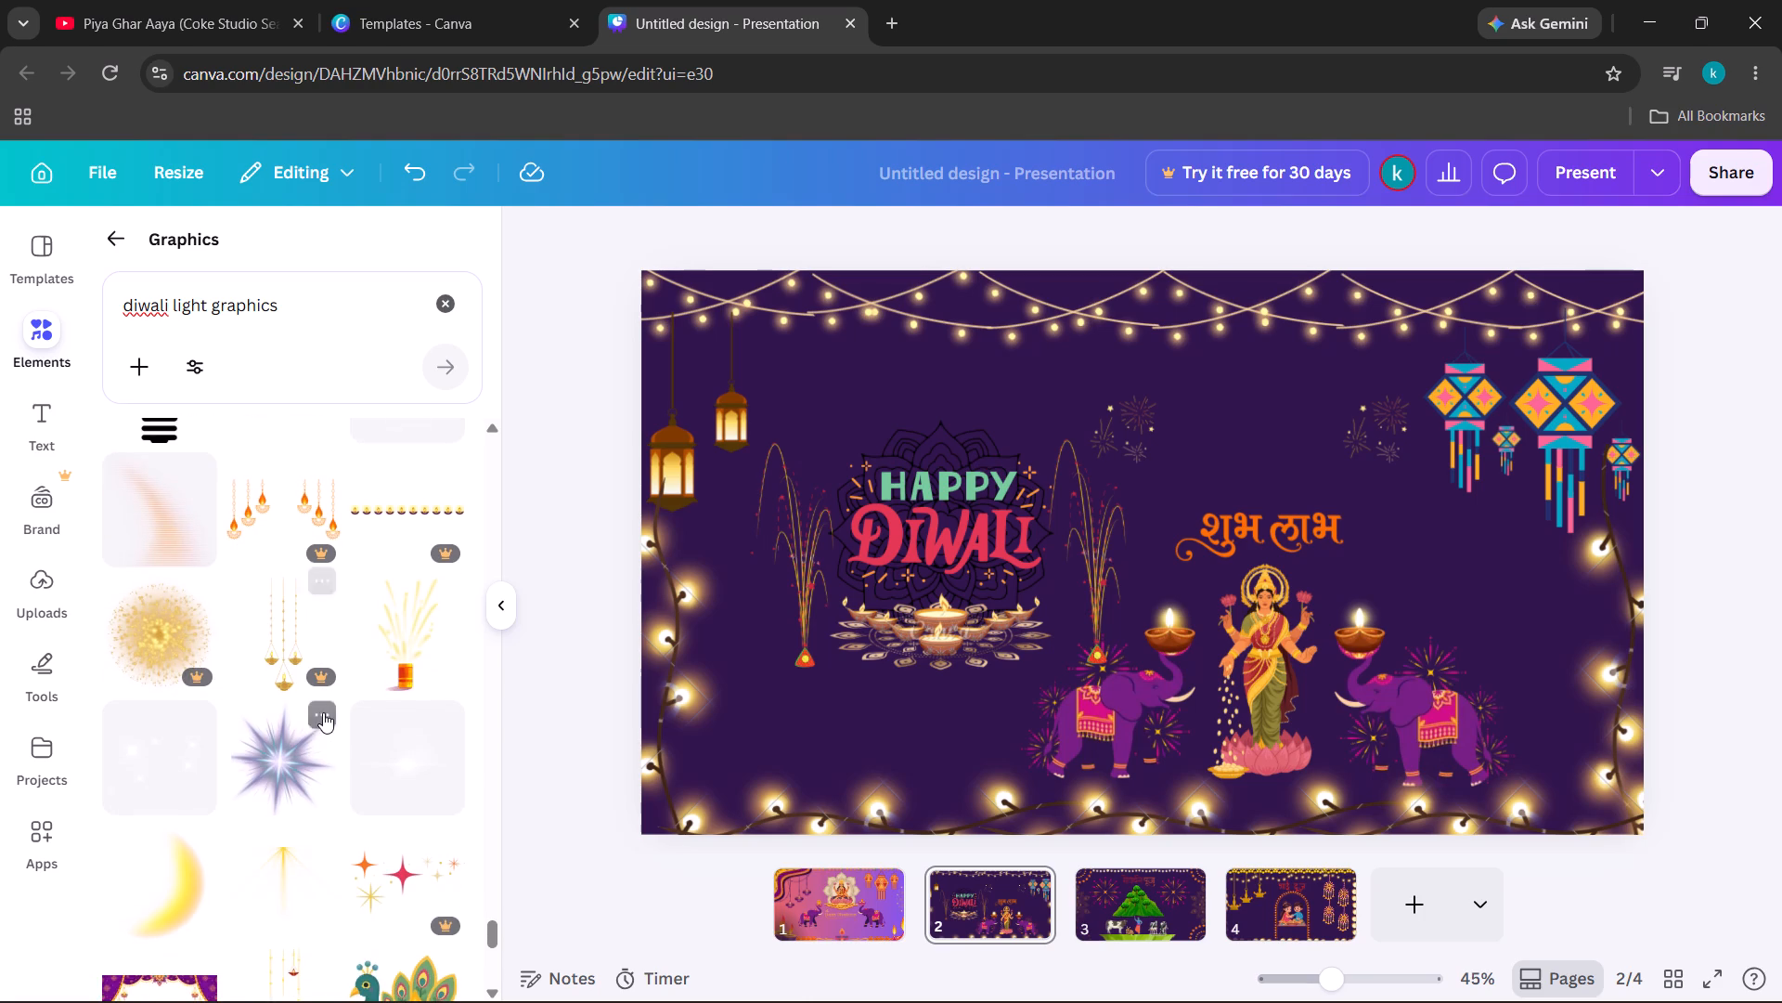
pyautogui.scroll(-1, 323, 712)
pyautogui.hscroll(1, 323, 712)
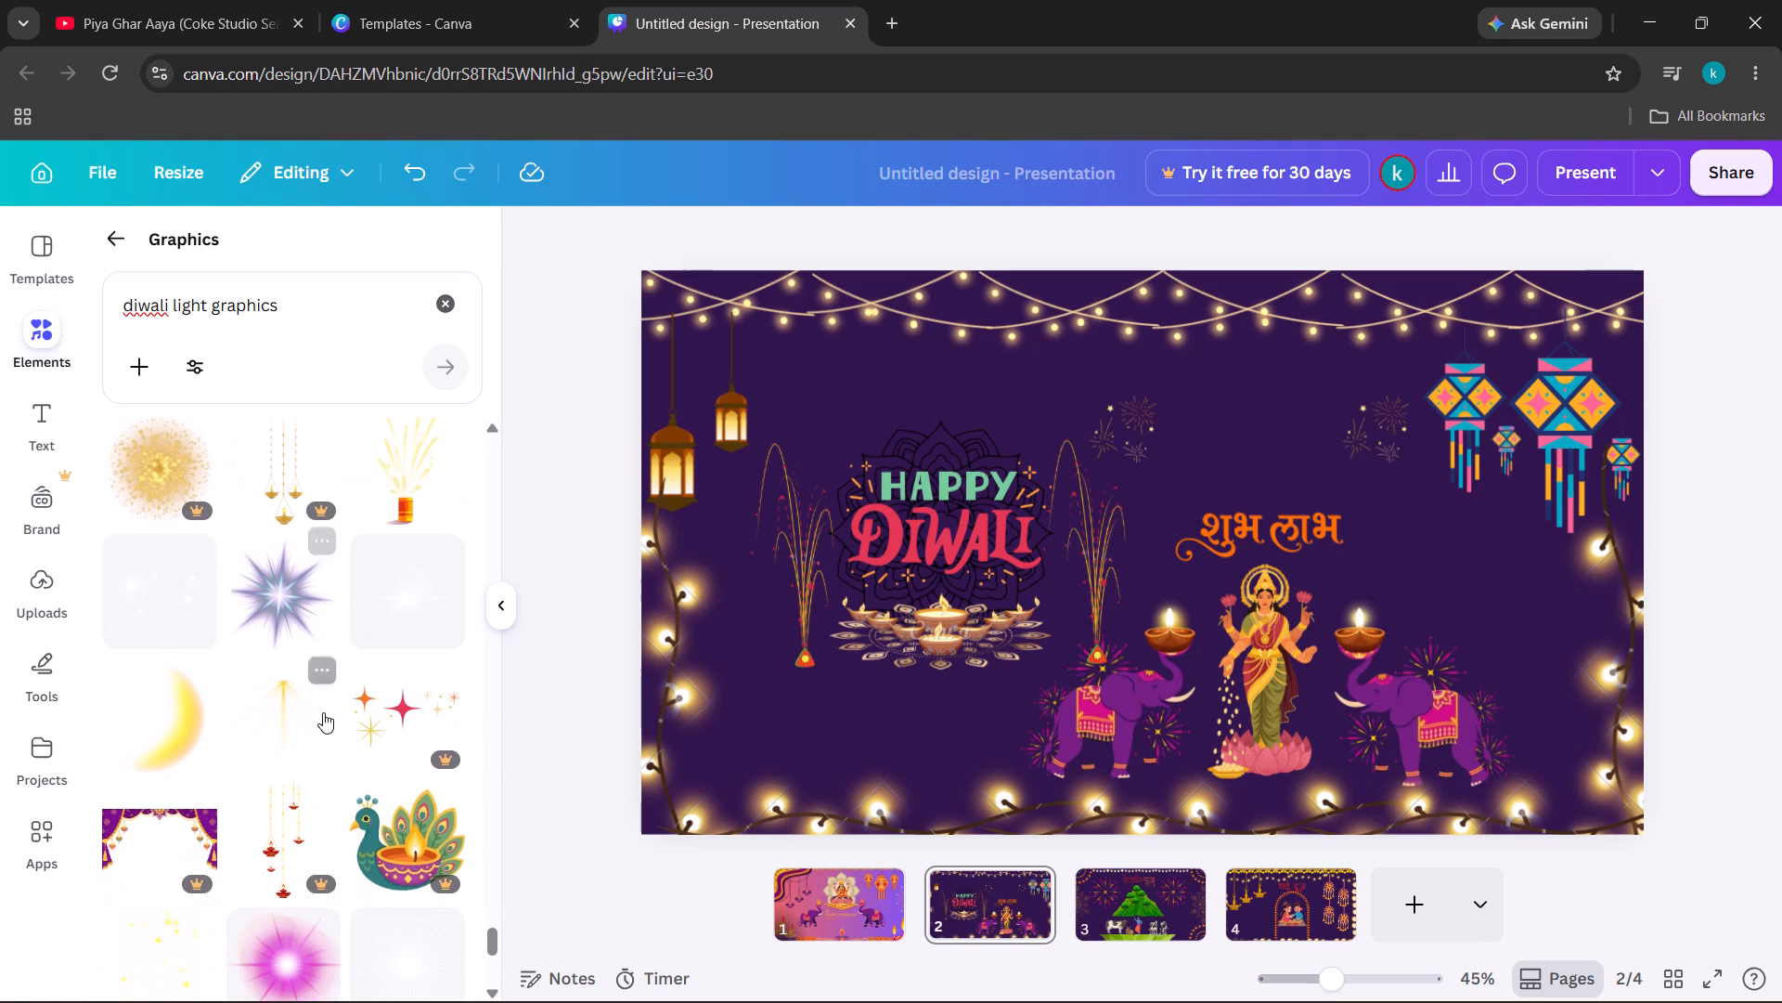
pyautogui.hscroll(4, 323, 712)
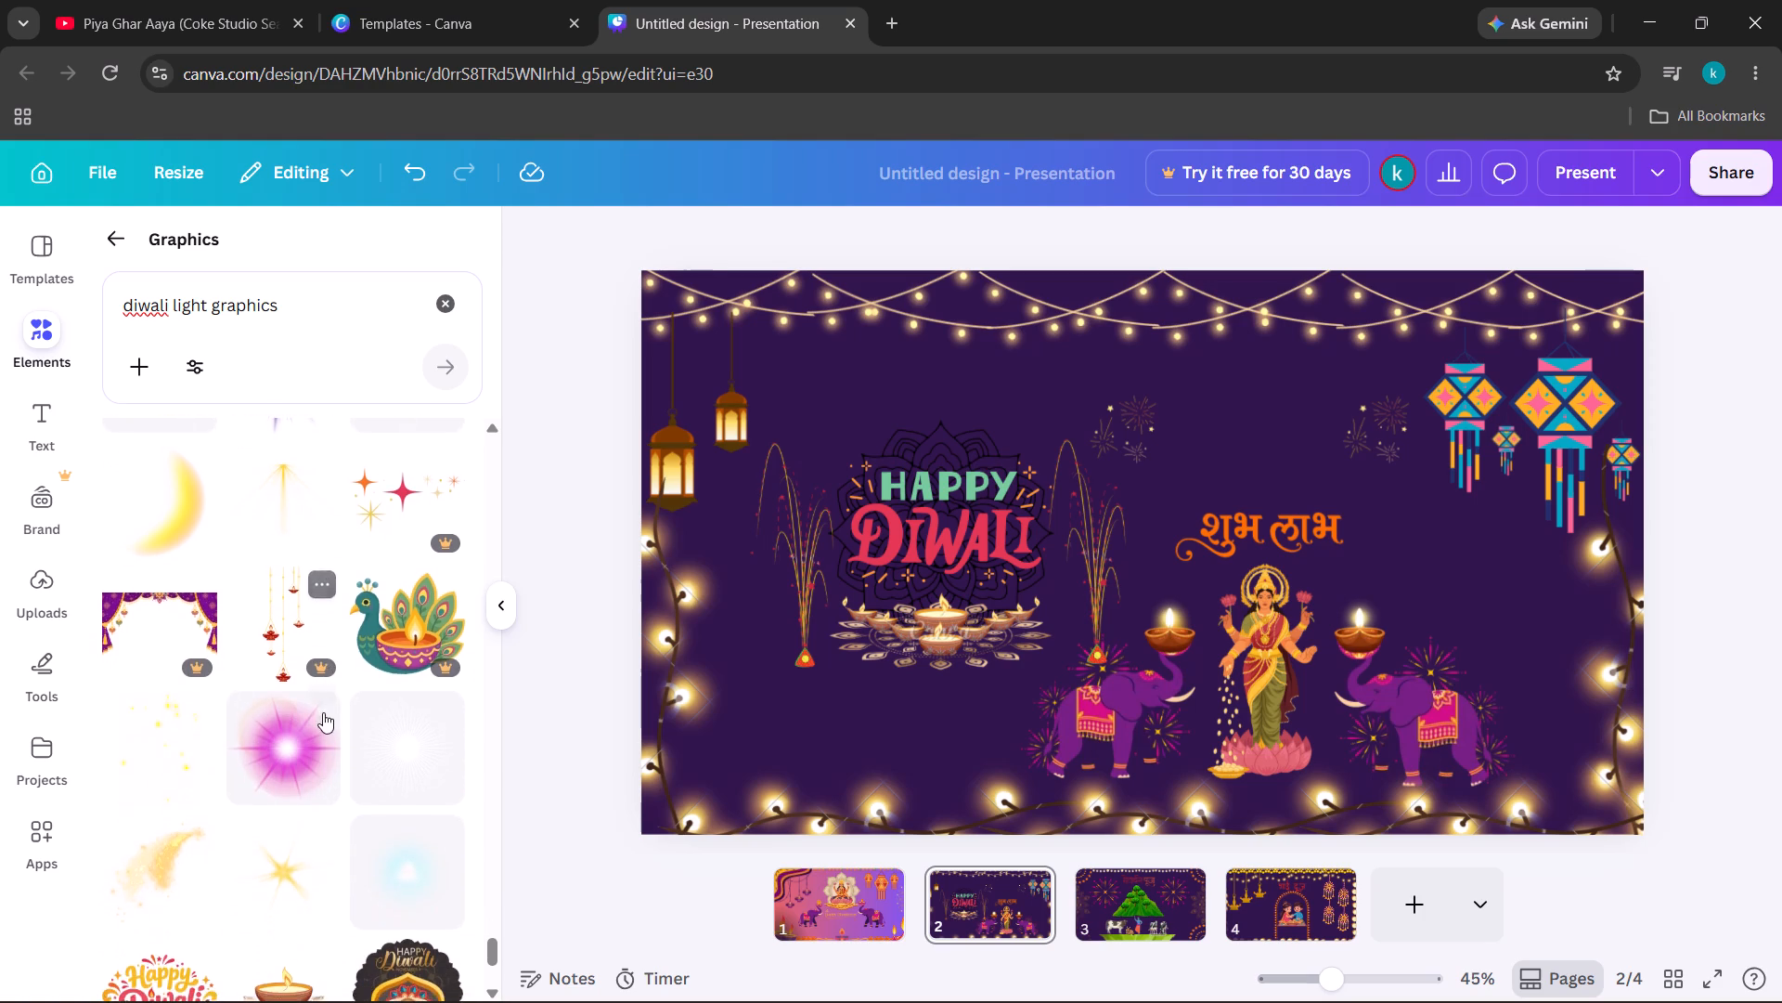
pyautogui.hscroll(3, 323, 712)
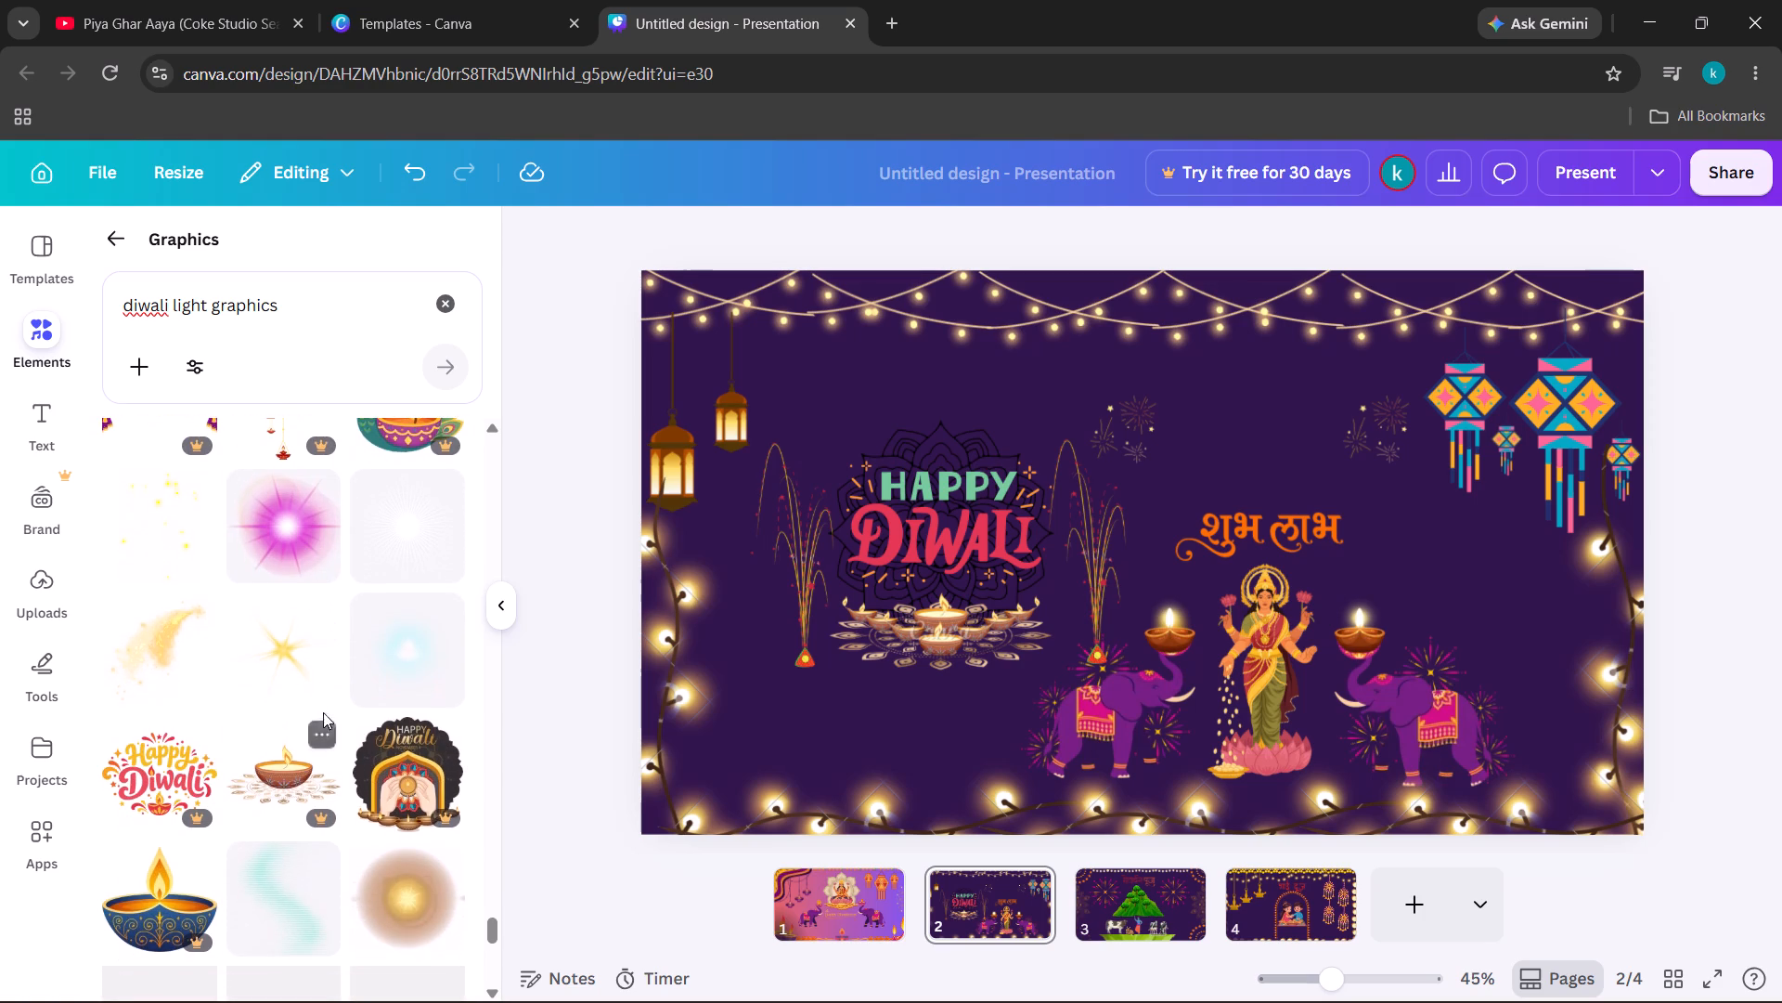
pyautogui.hscroll(1, 323, 712)
pyautogui.scroll(-2, 323, 712)
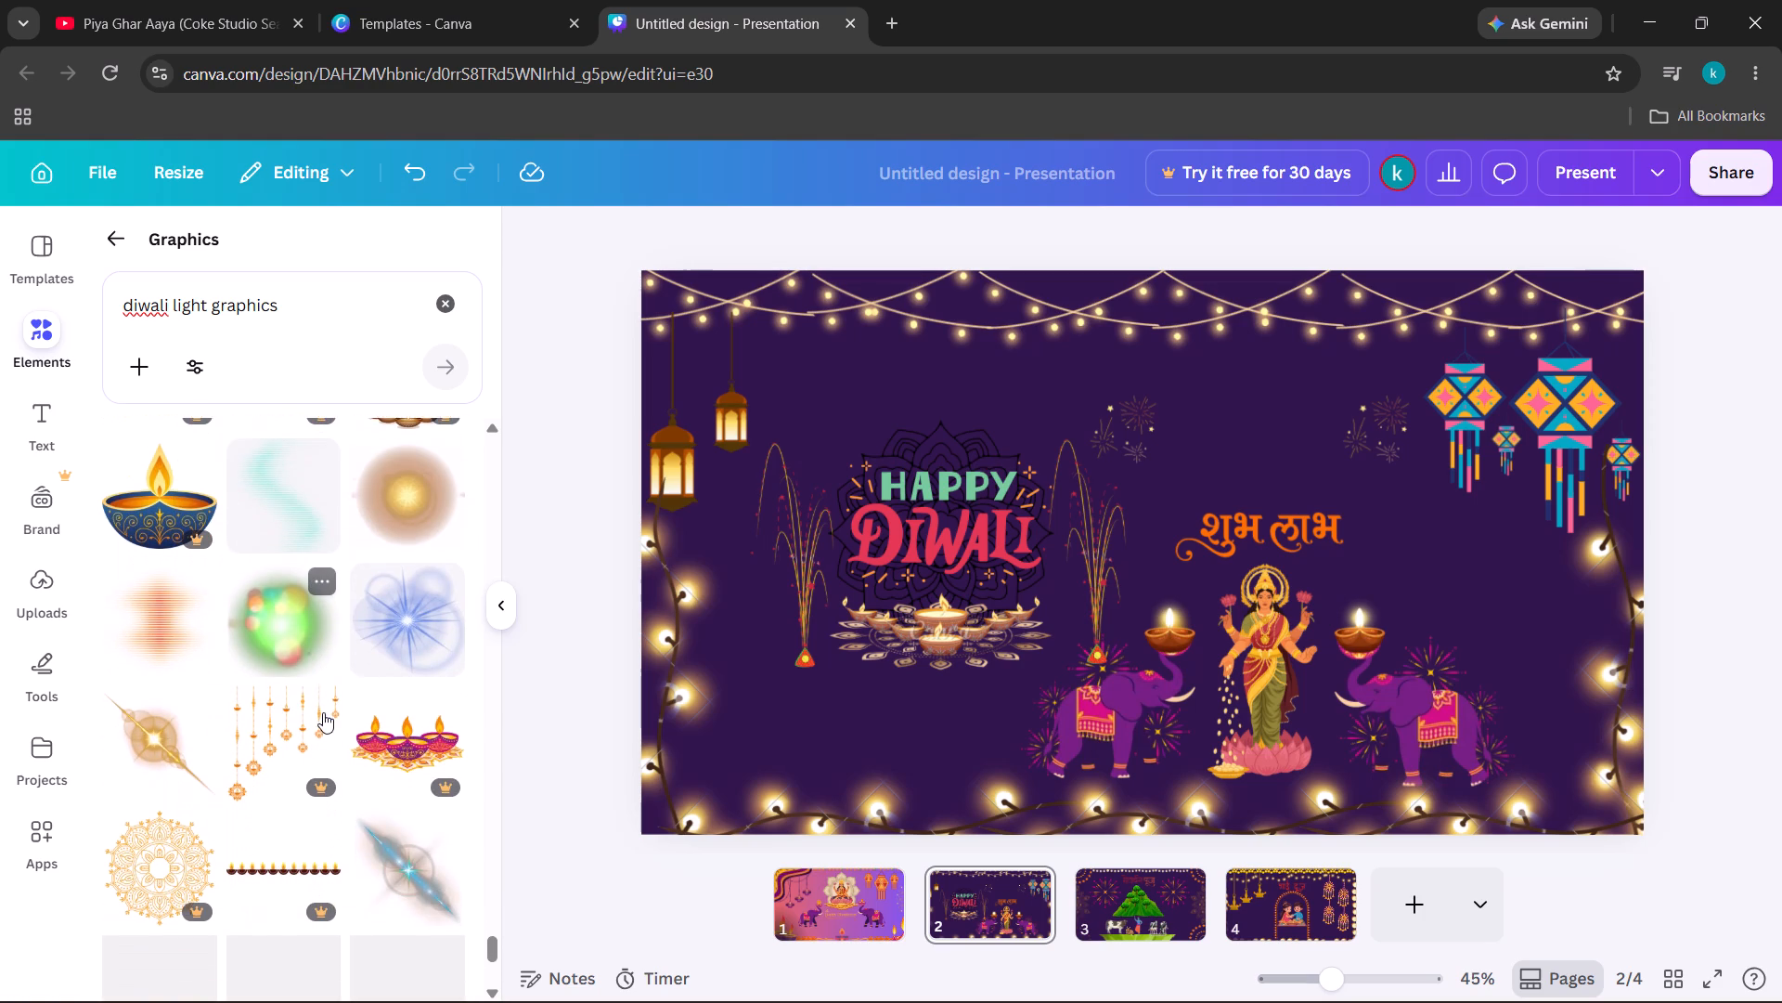
pyautogui.scroll(-3, 323, 712)
pyautogui.hscroll(3, 323, 712)
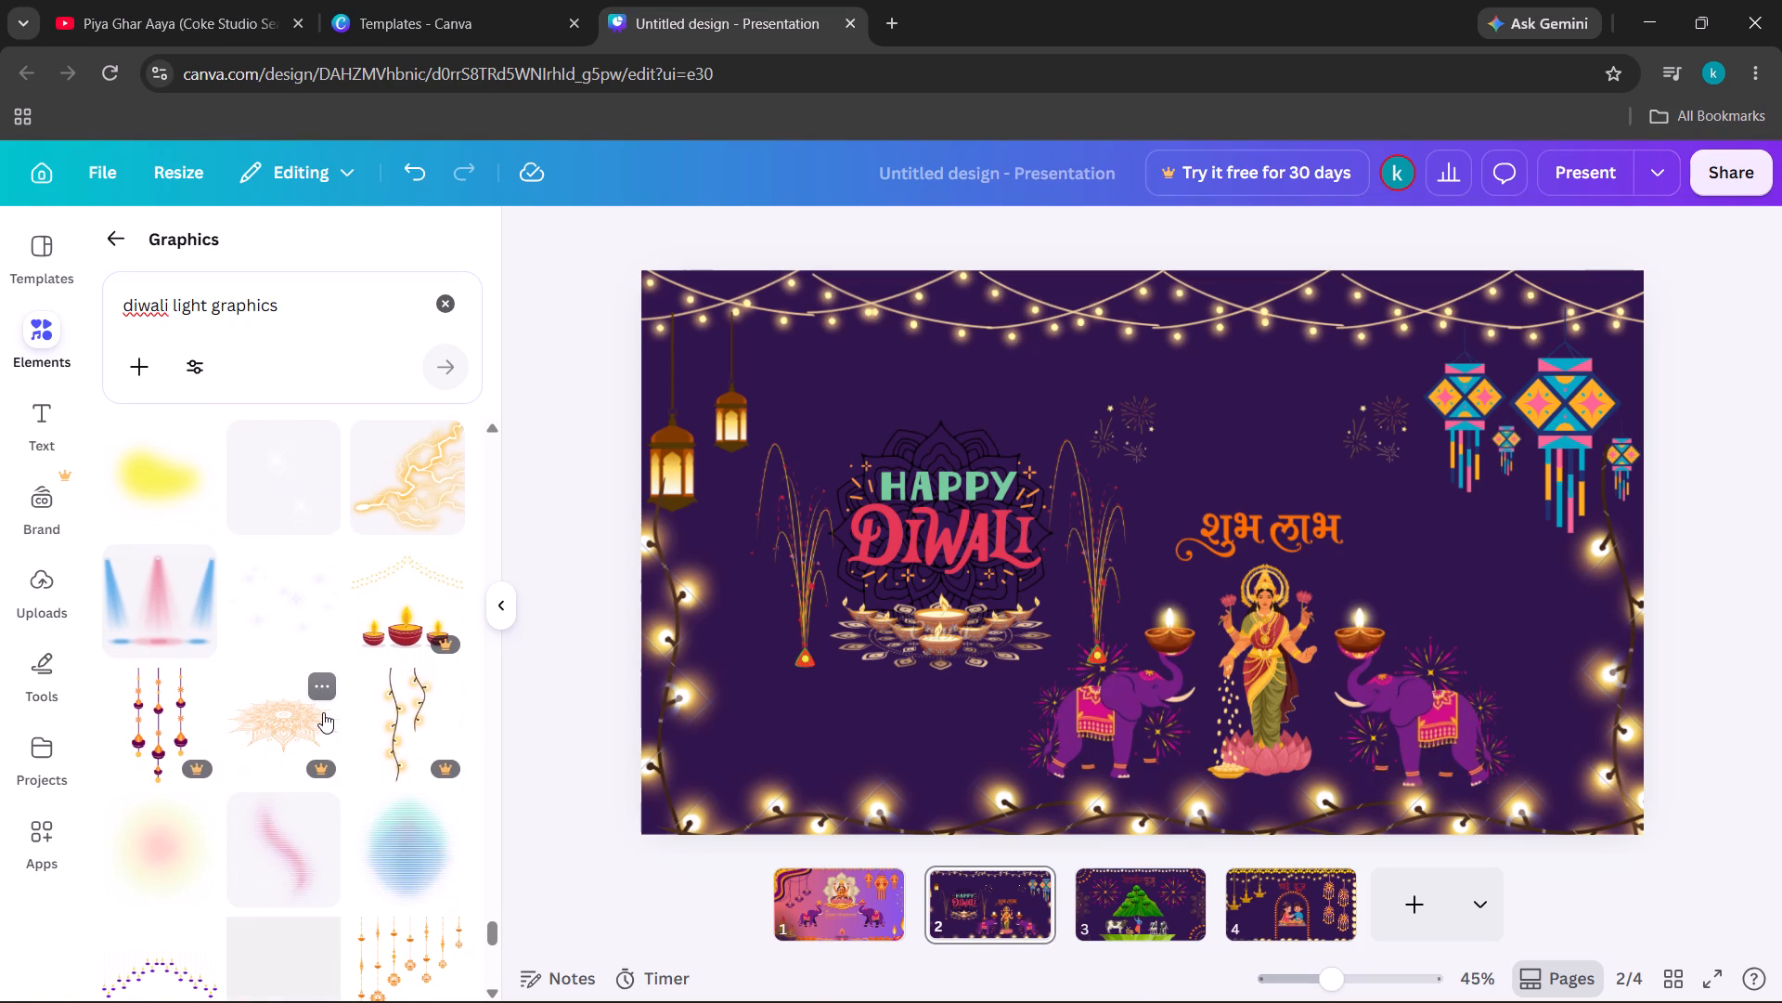
pyautogui.scroll(-2, 323, 712)
pyautogui.hscroll(2, 323, 712)
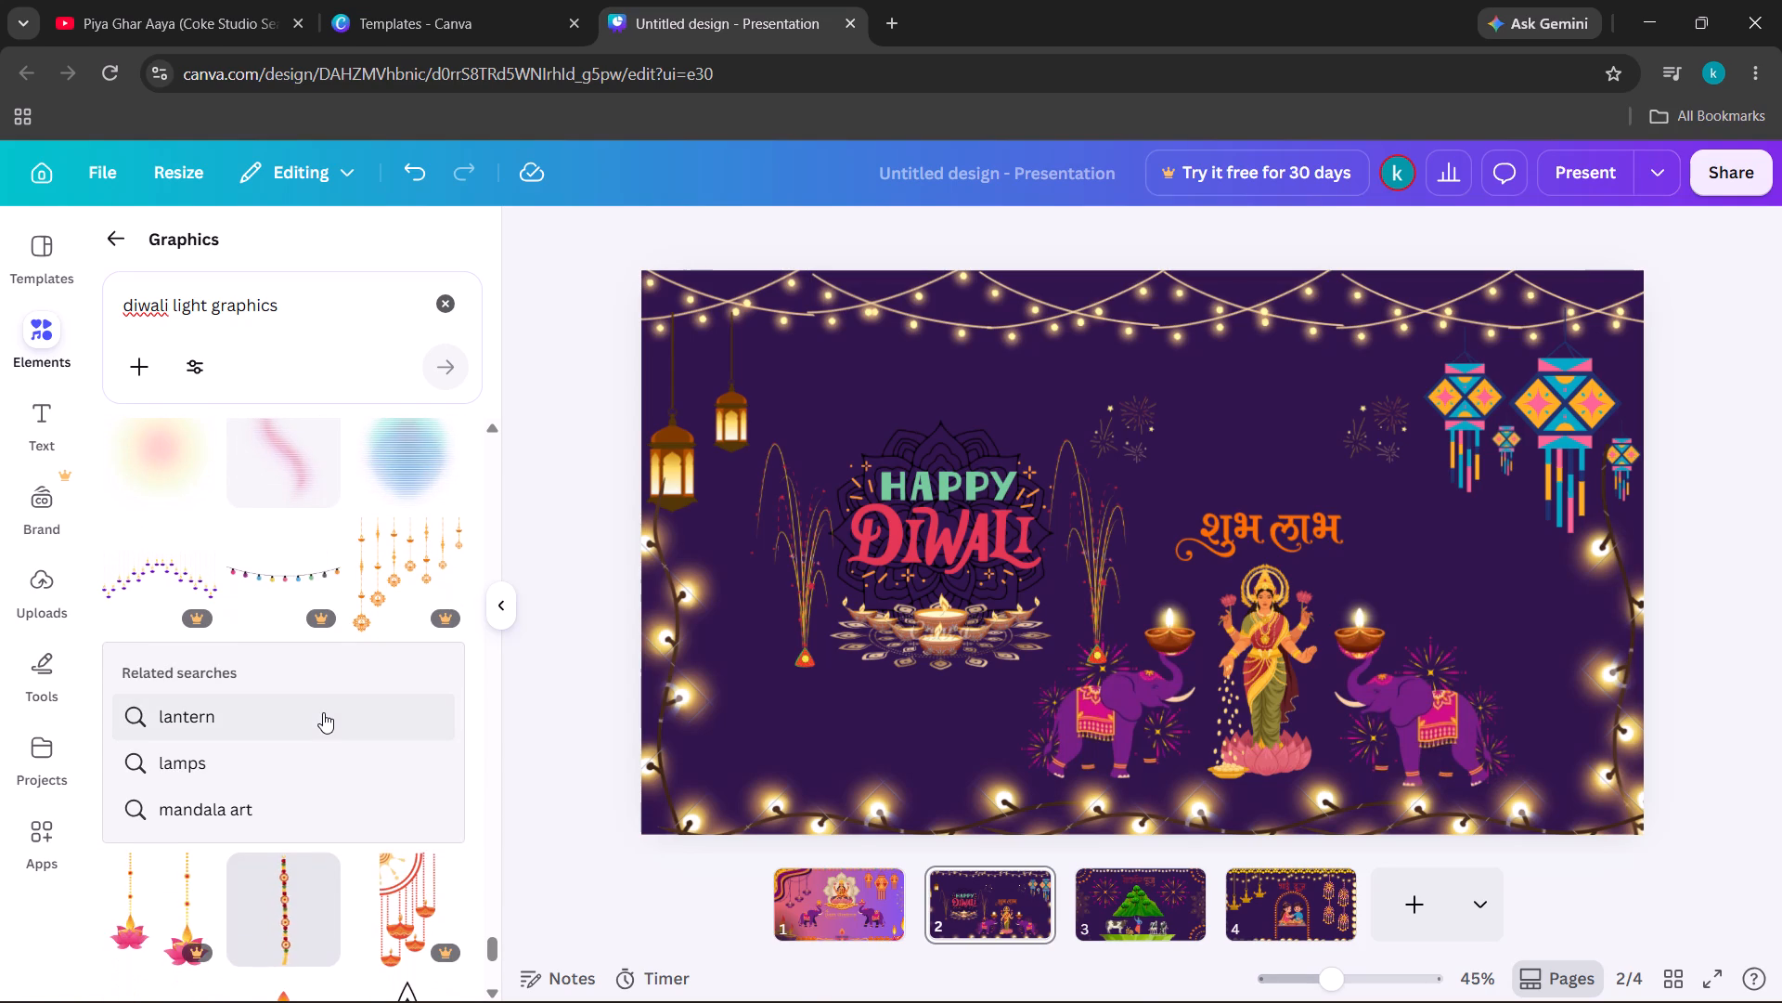
pyautogui.hscroll(1, 323, 712)
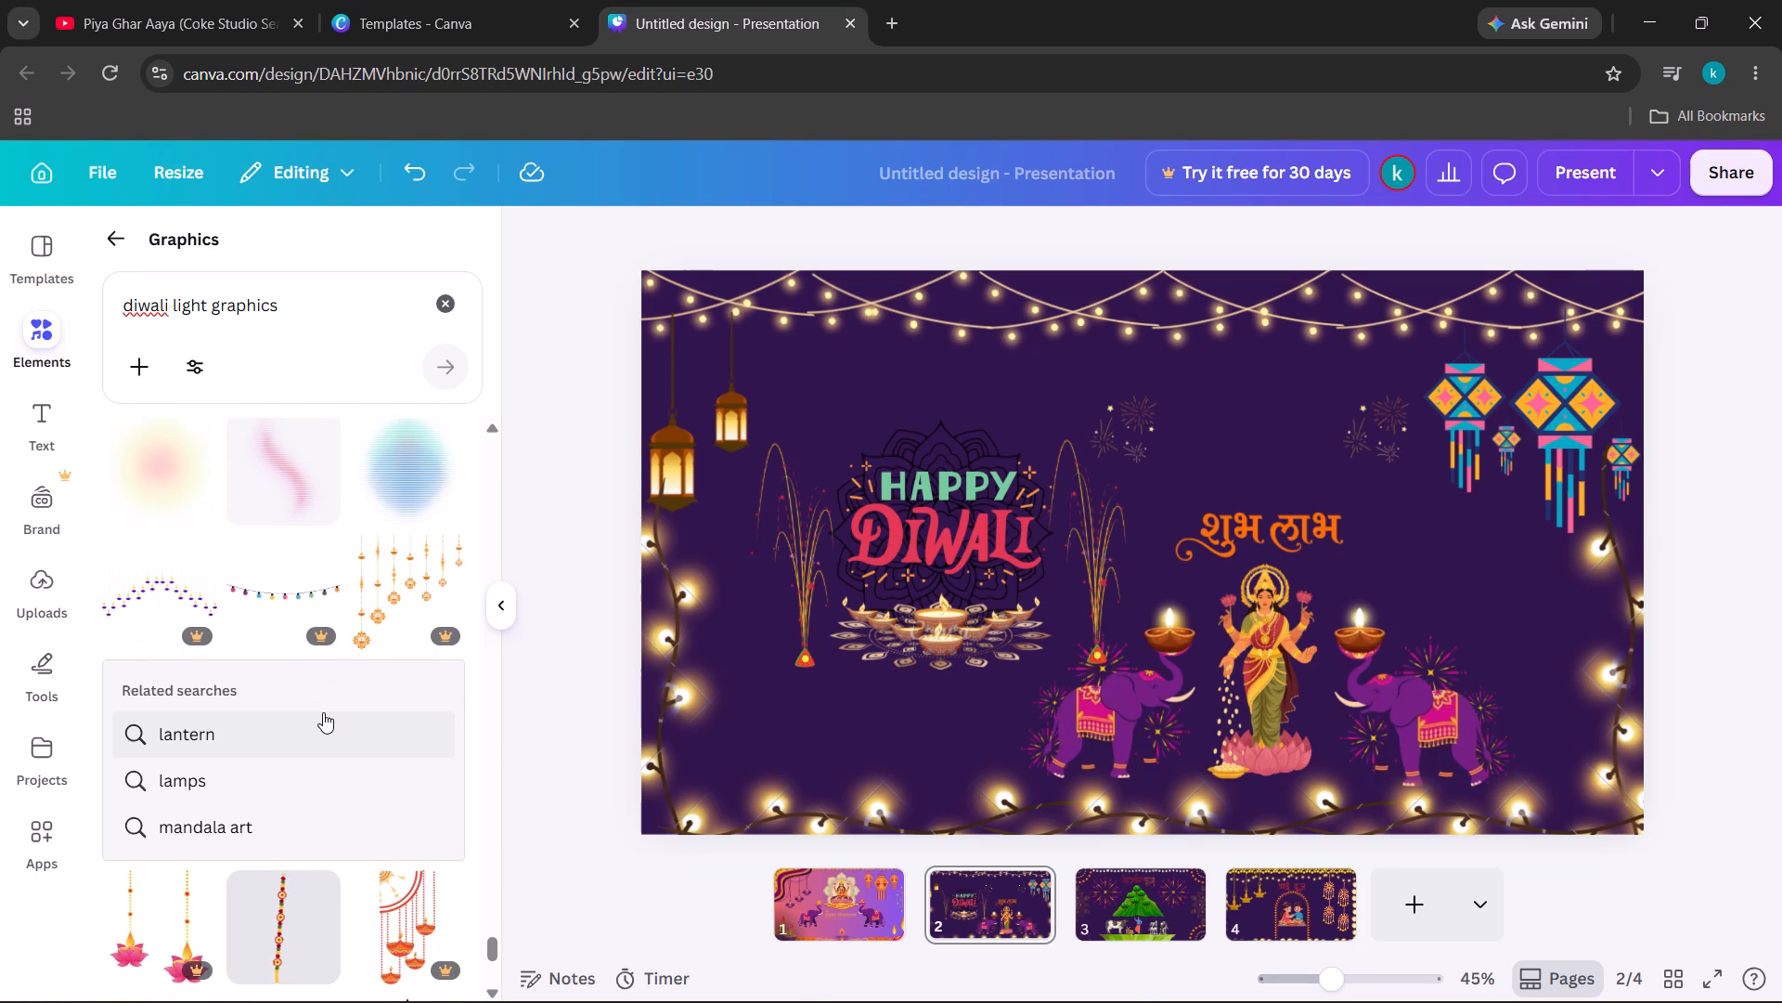
pyautogui.hscroll(4, 323, 712)
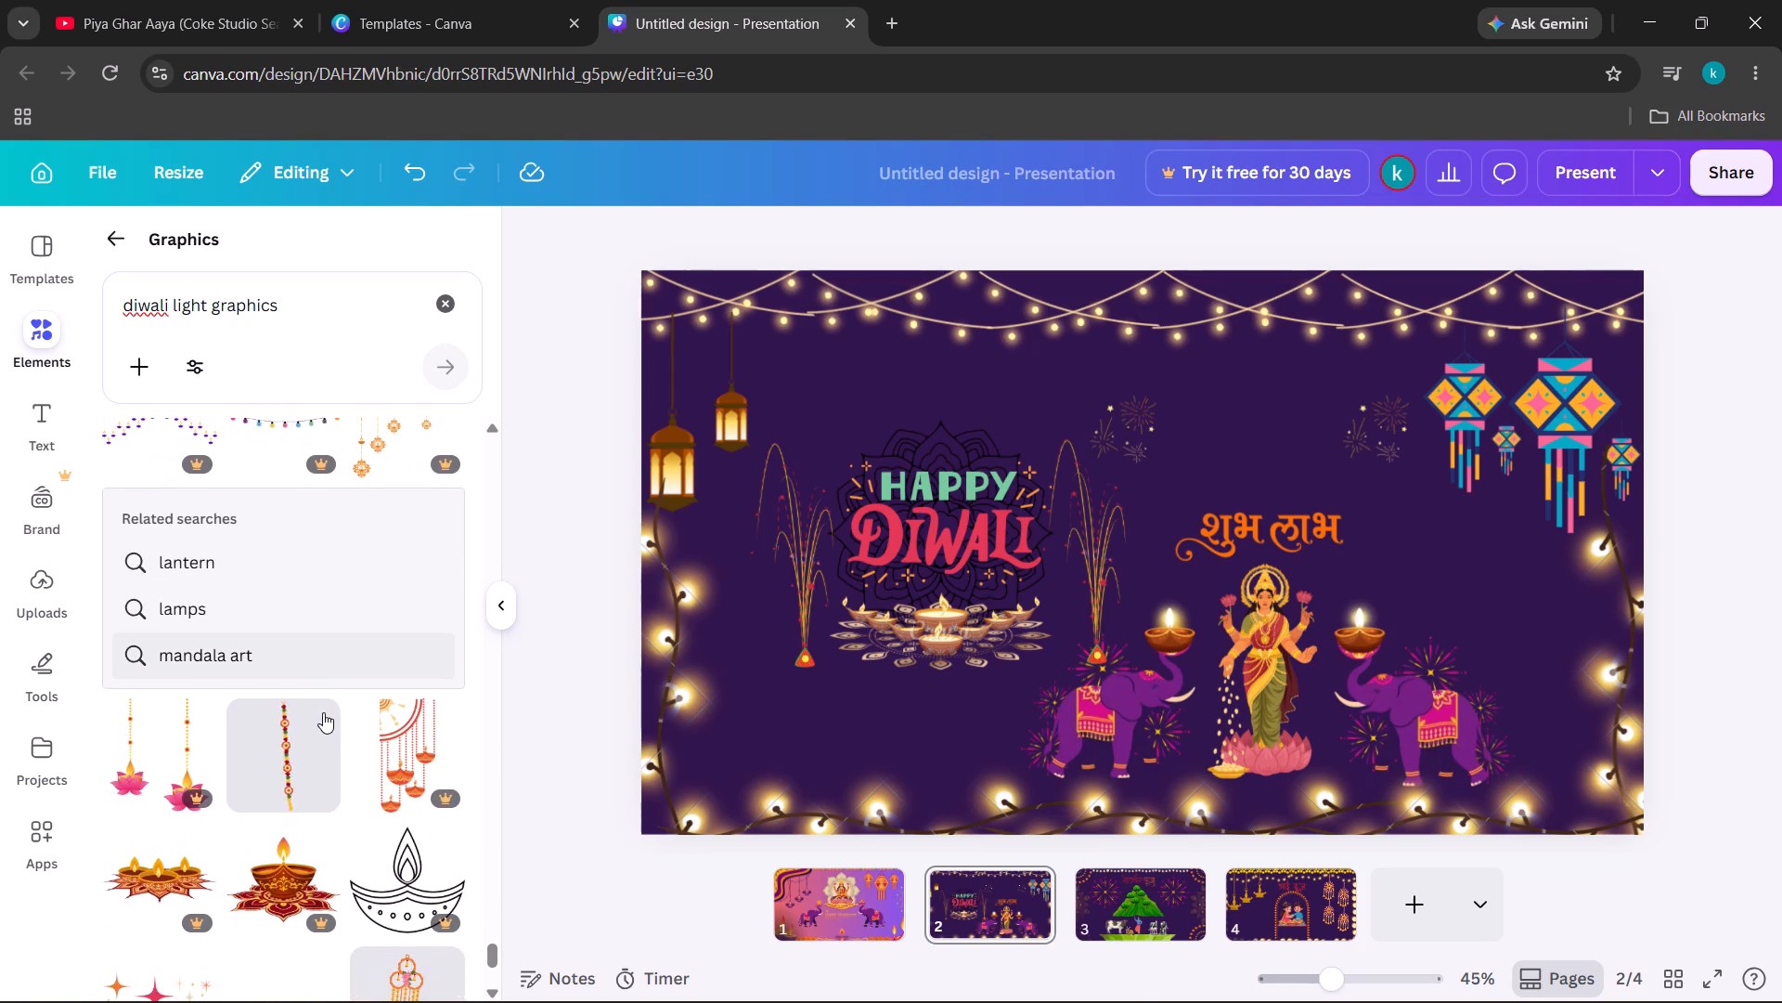
pyautogui.scroll(-1, 323, 712)
pyautogui.hscroll(1, 323, 712)
pyautogui.scroll(-1, 323, 712)
pyautogui.hscroll(1, 323, 712)
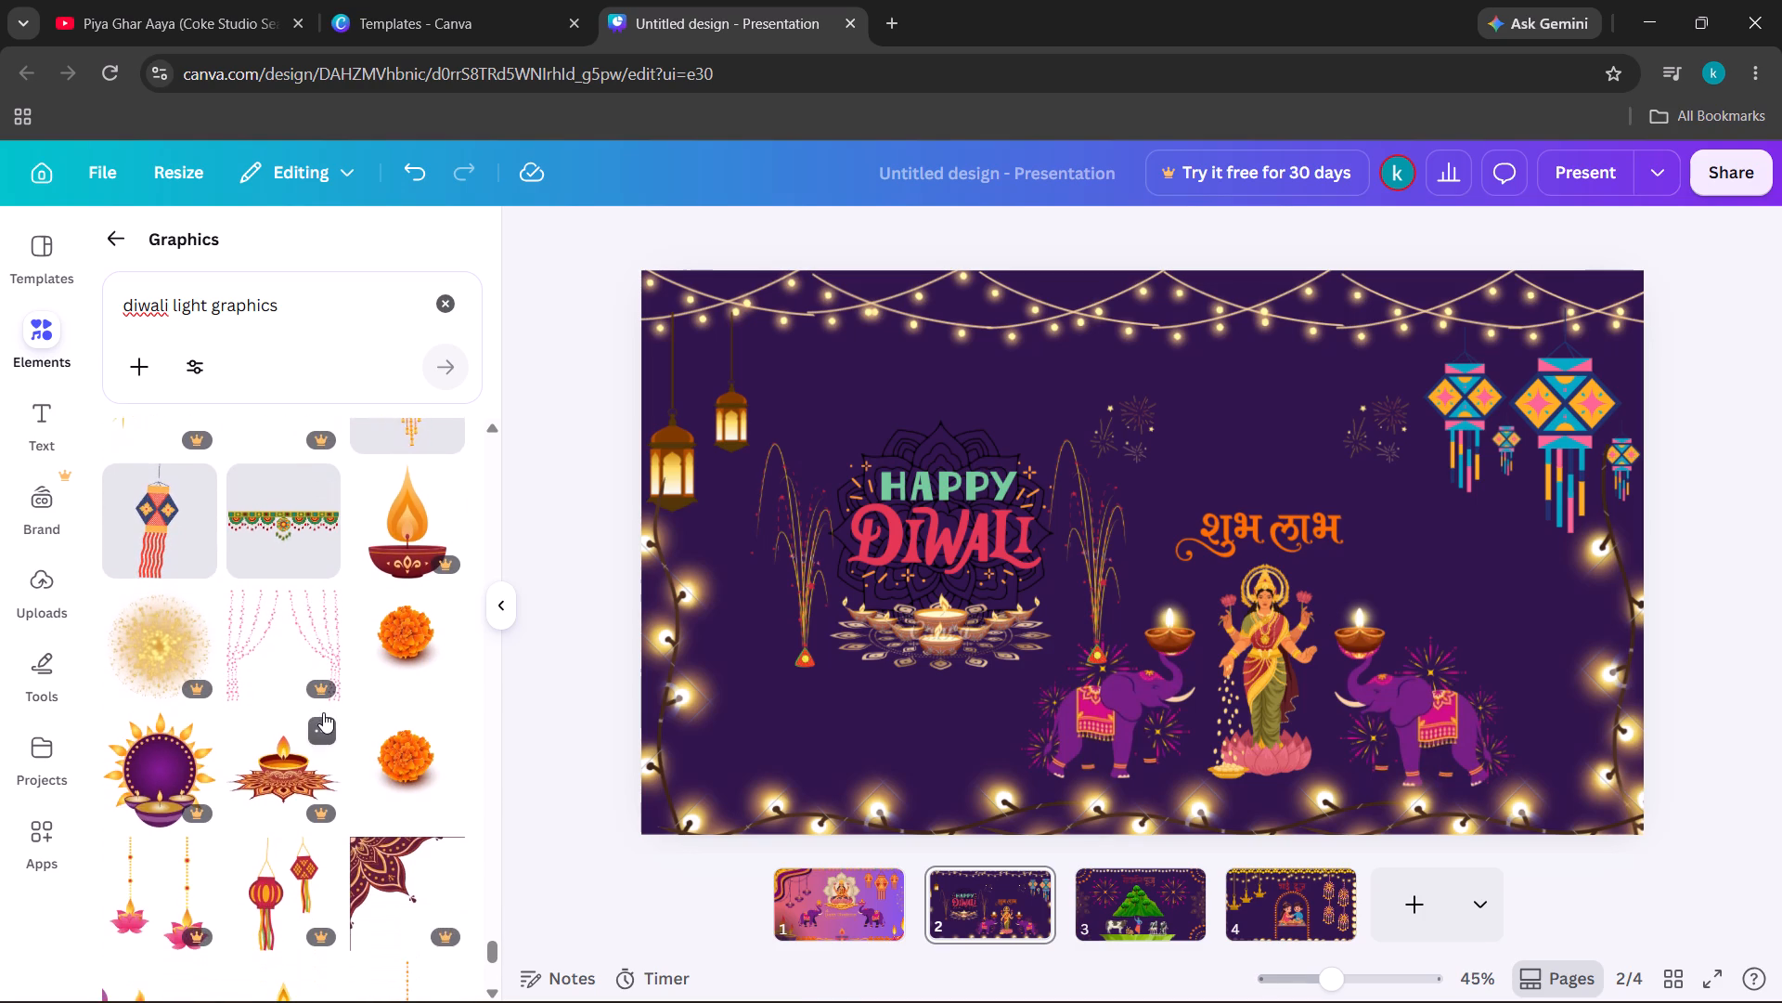
pyautogui.hscroll(2, 323, 712)
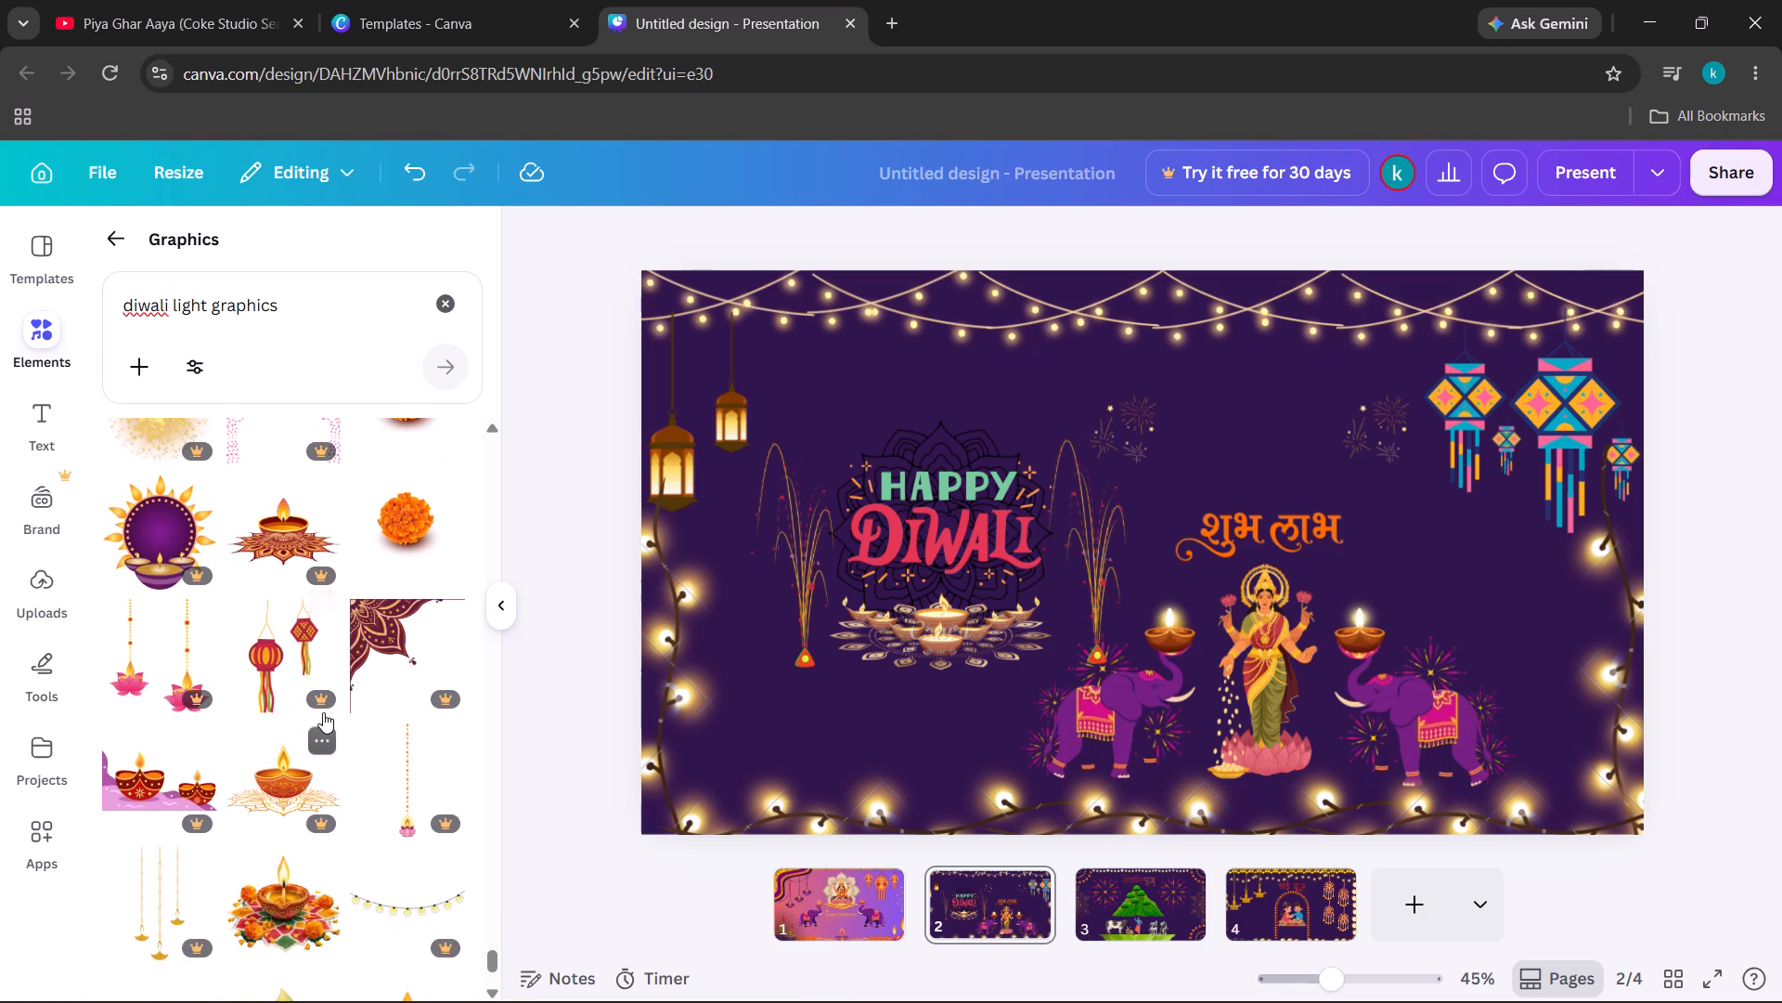
pyautogui.hscroll(1, 323, 712)
pyautogui.scroll(-2, 323, 712)
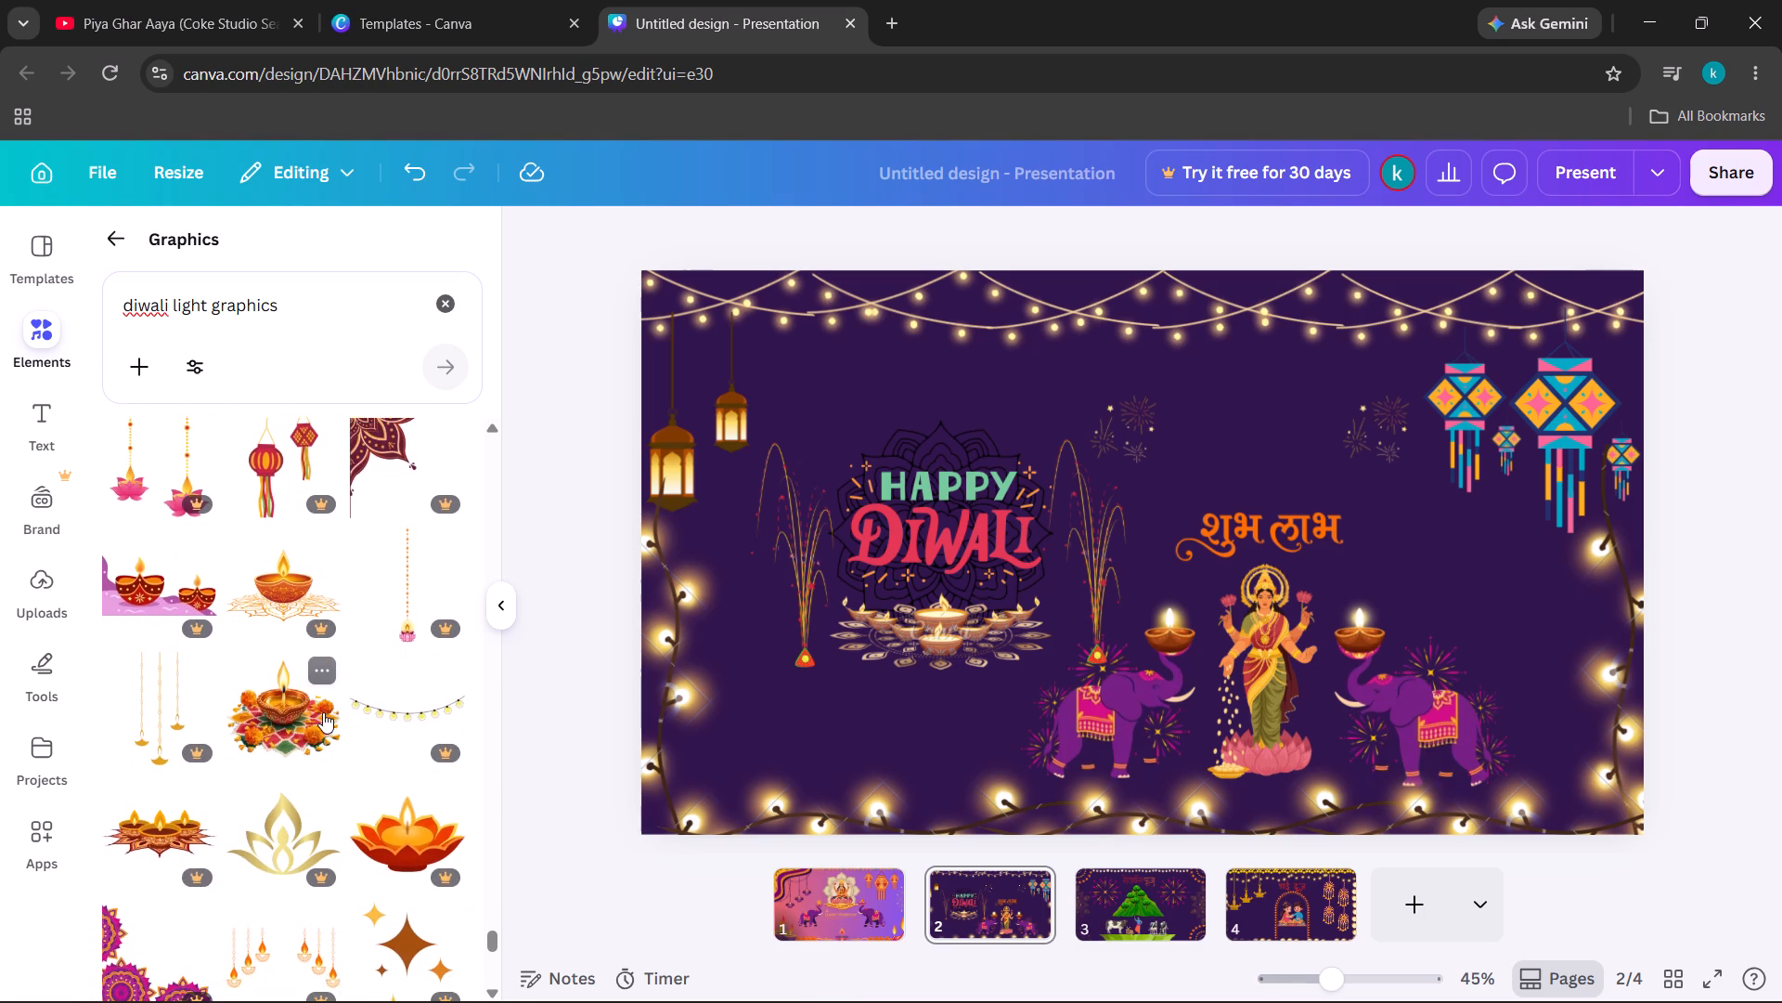
pyautogui.scroll(-2, 323, 712)
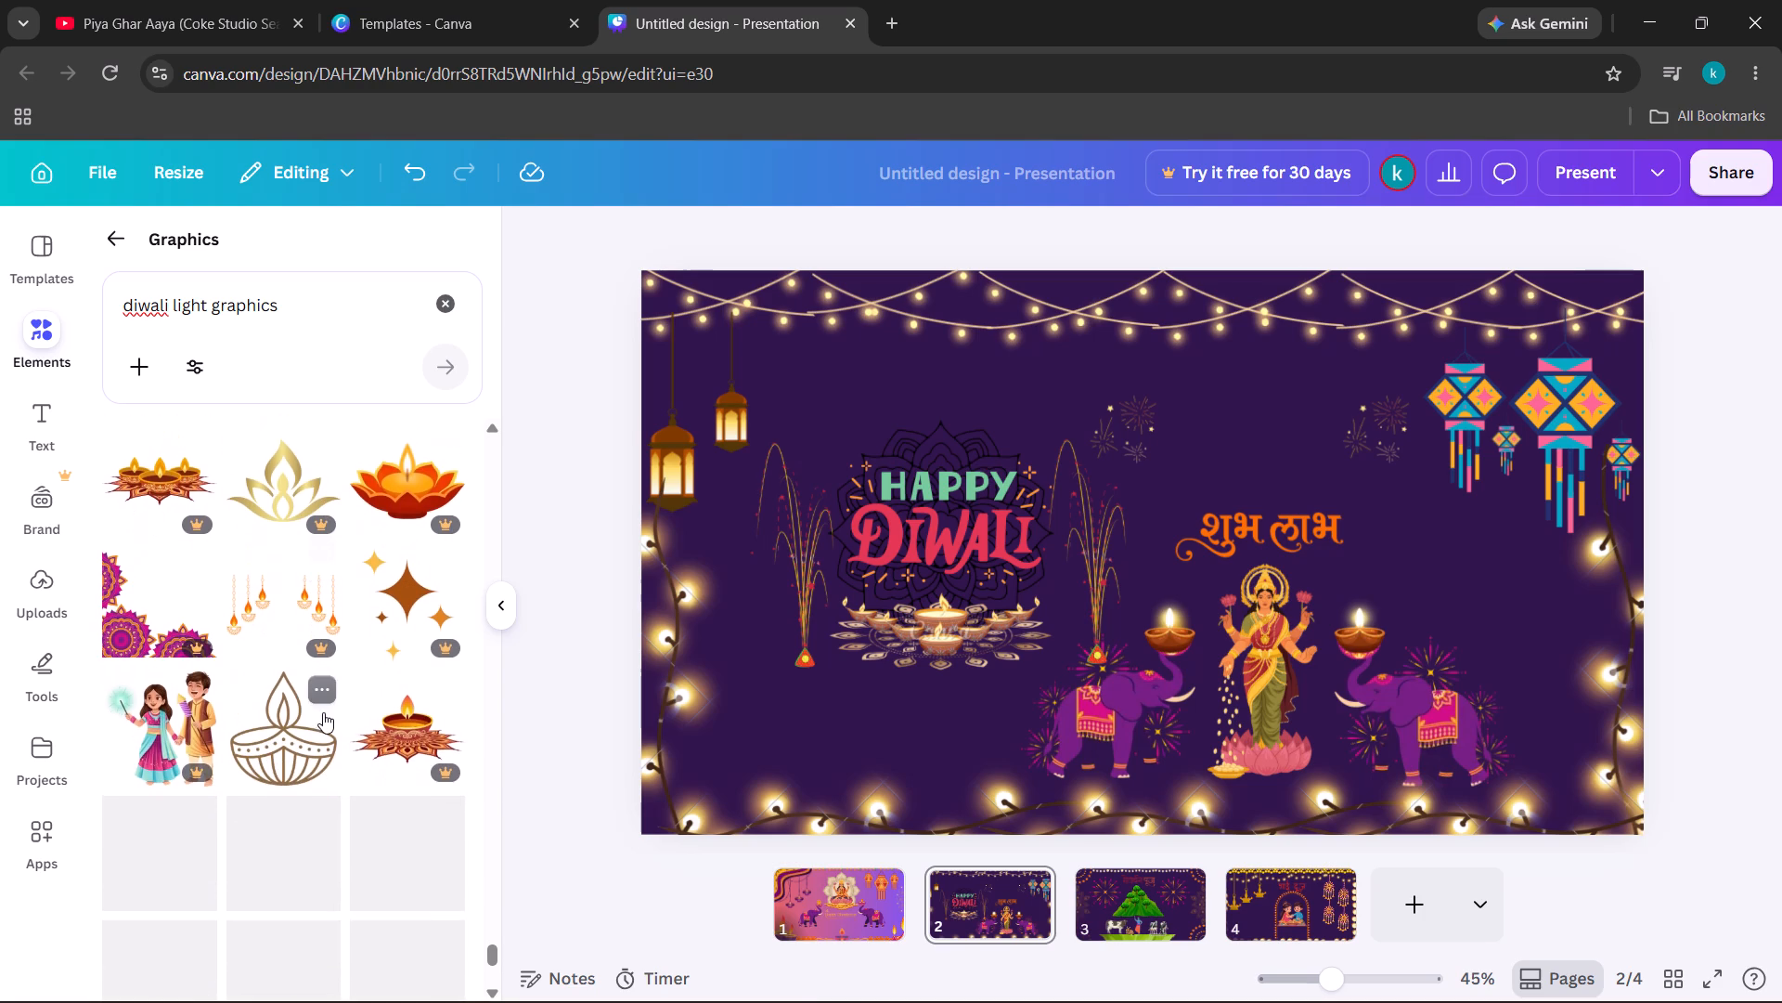
pyautogui.hscroll(1, 323, 712)
pyautogui.scroll(-1, 323, 712)
pyautogui.hscroll(1, 323, 712)
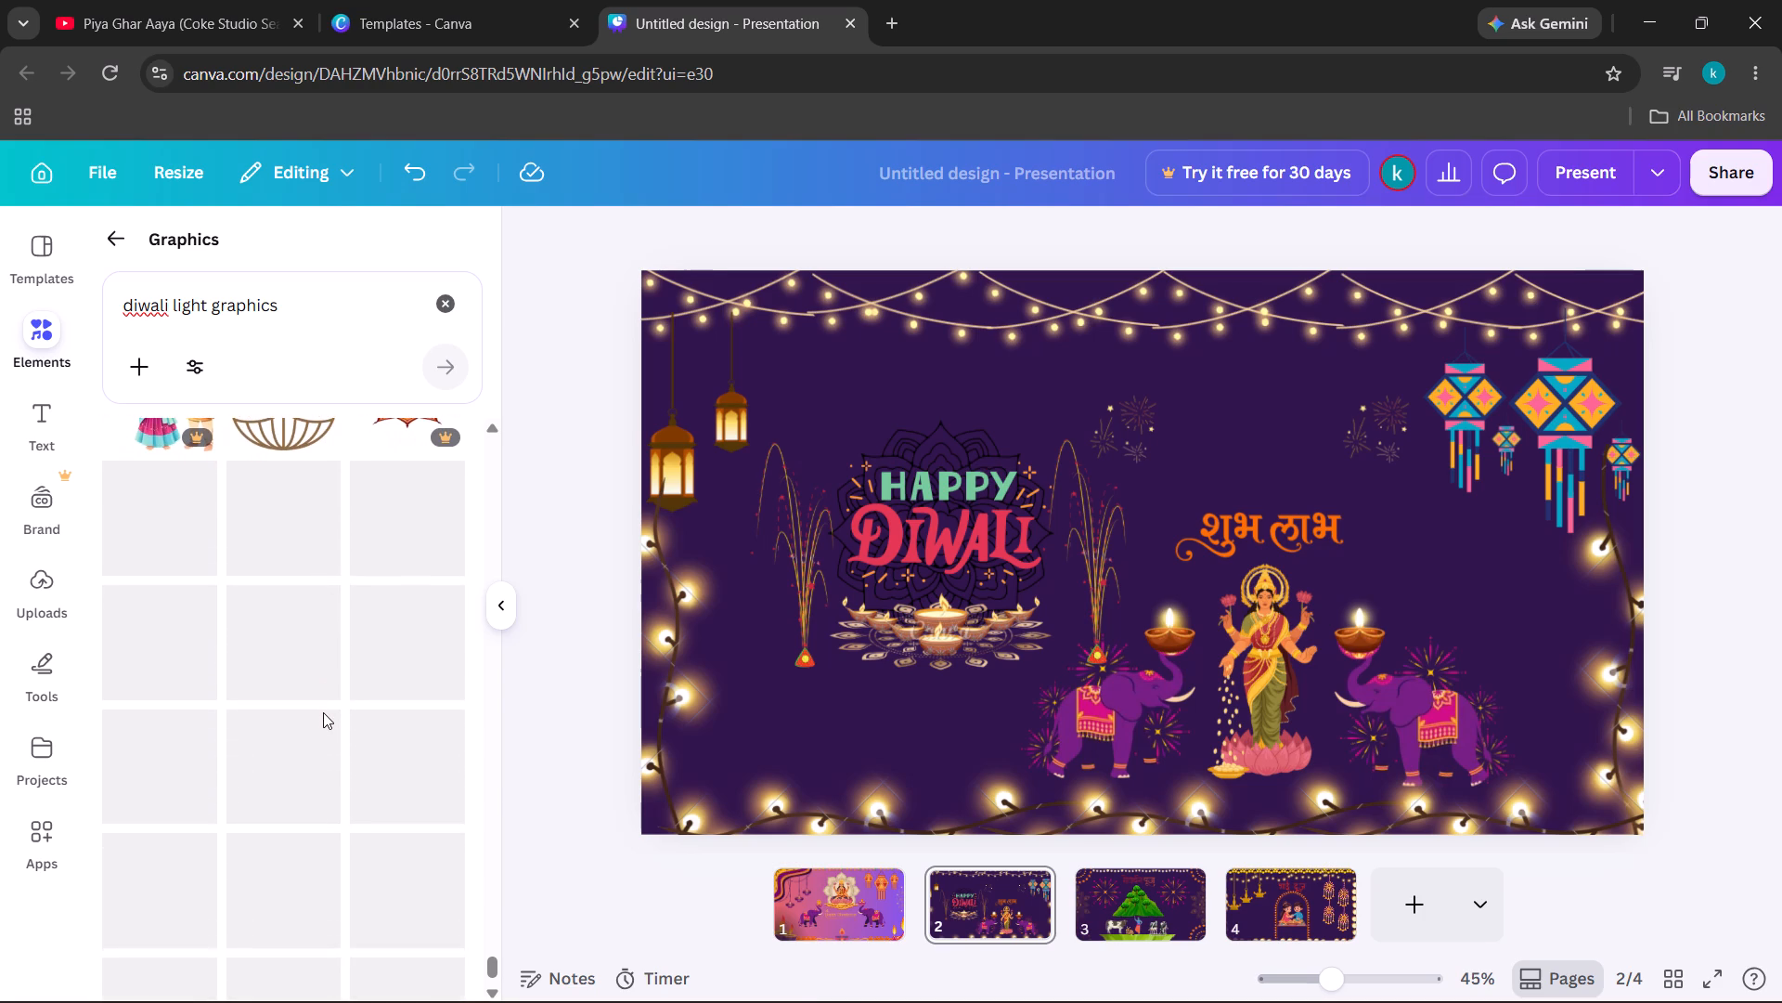
pyautogui.hscroll(1, 323, 712)
pyautogui.scroll(1, 323, 712)
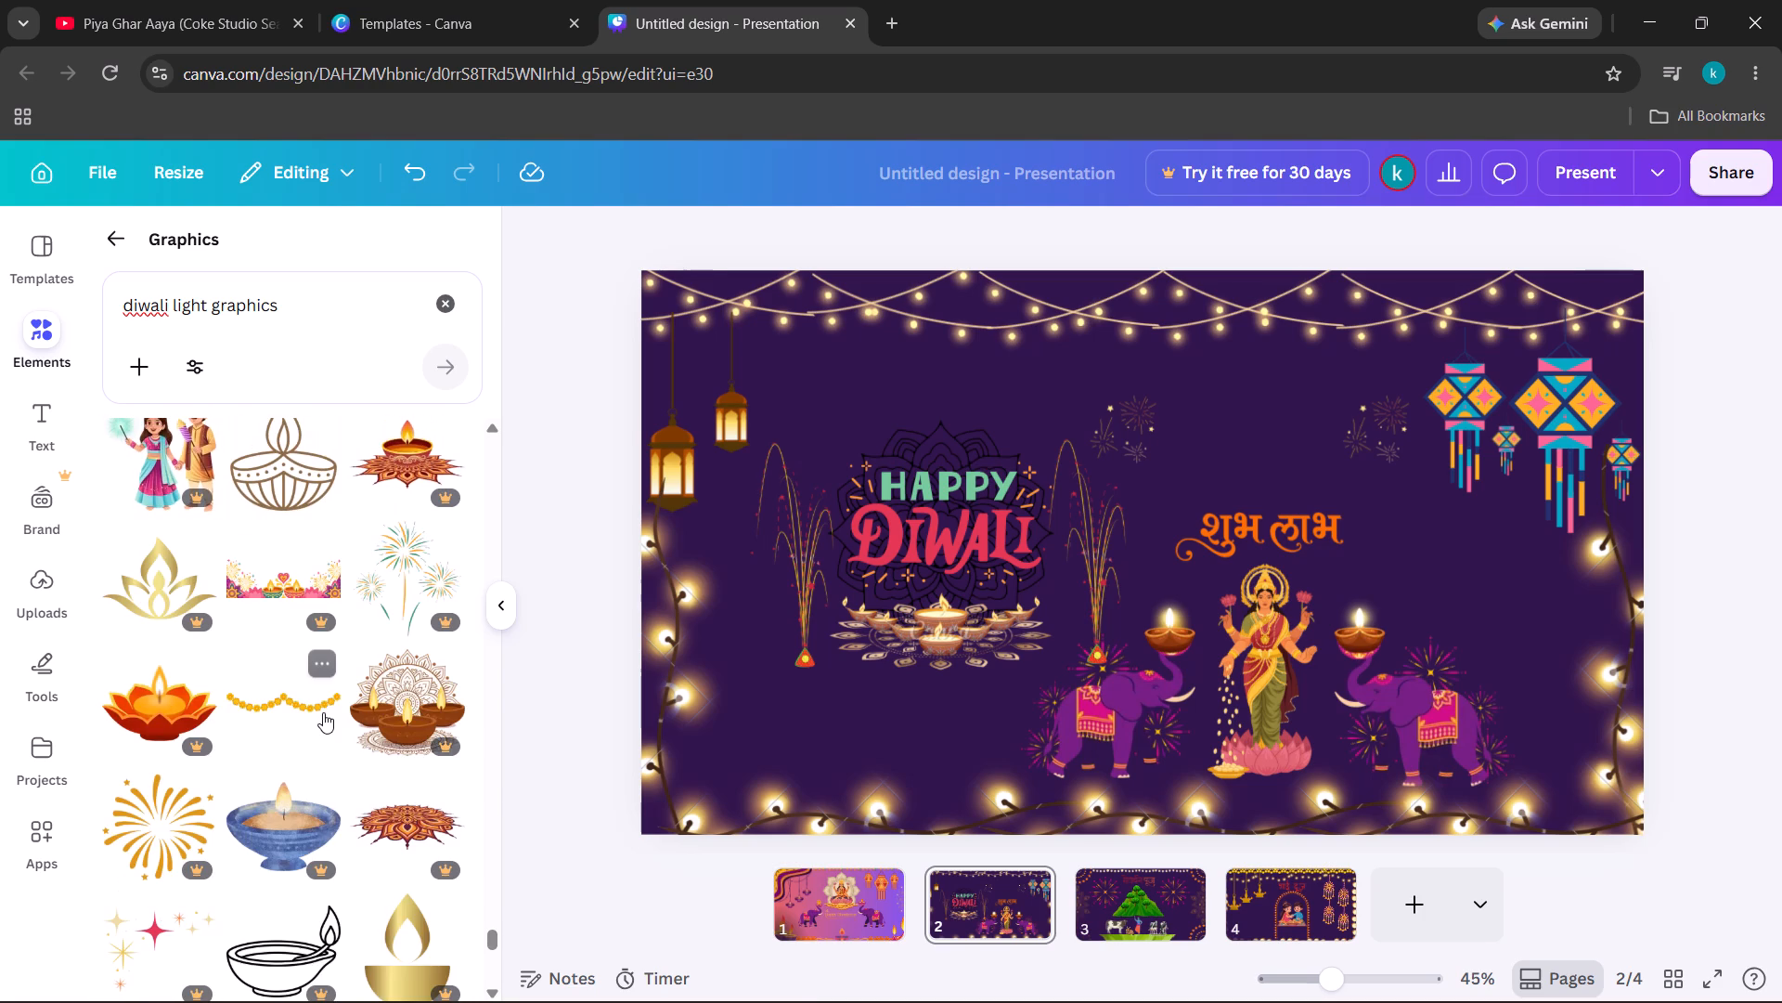
pyautogui.hscroll(3, 323, 712)
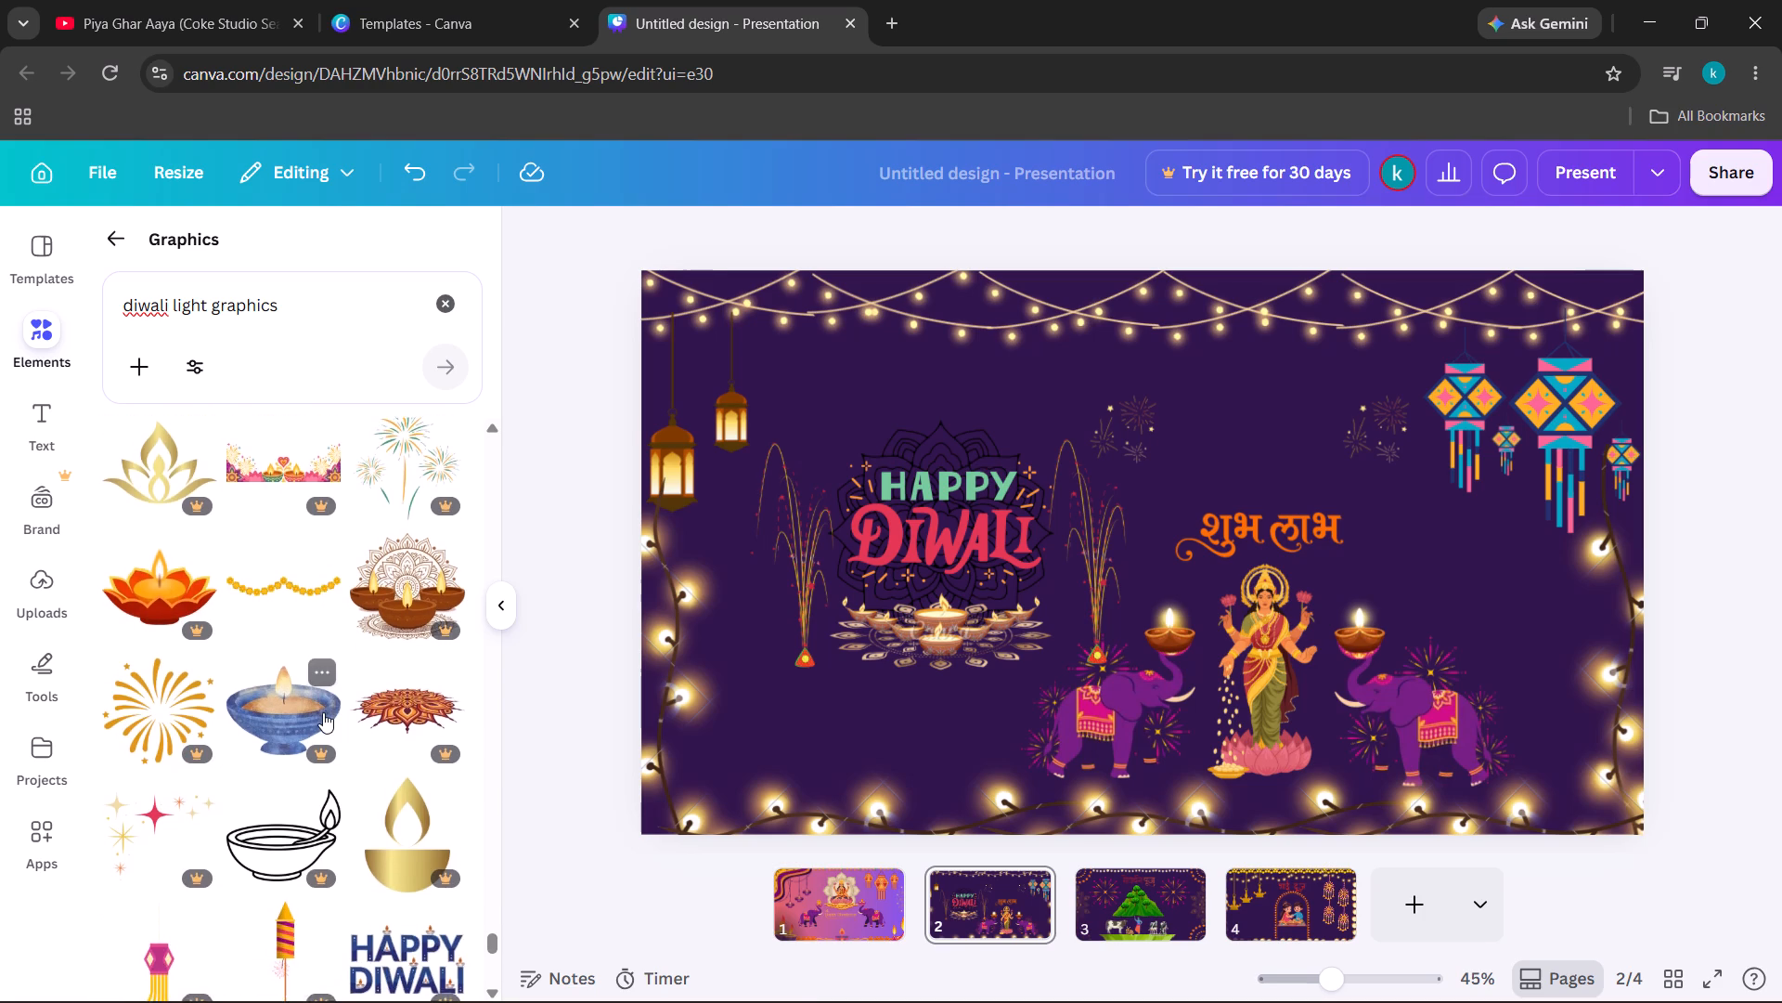
pyautogui.hscroll(4, 323, 712)
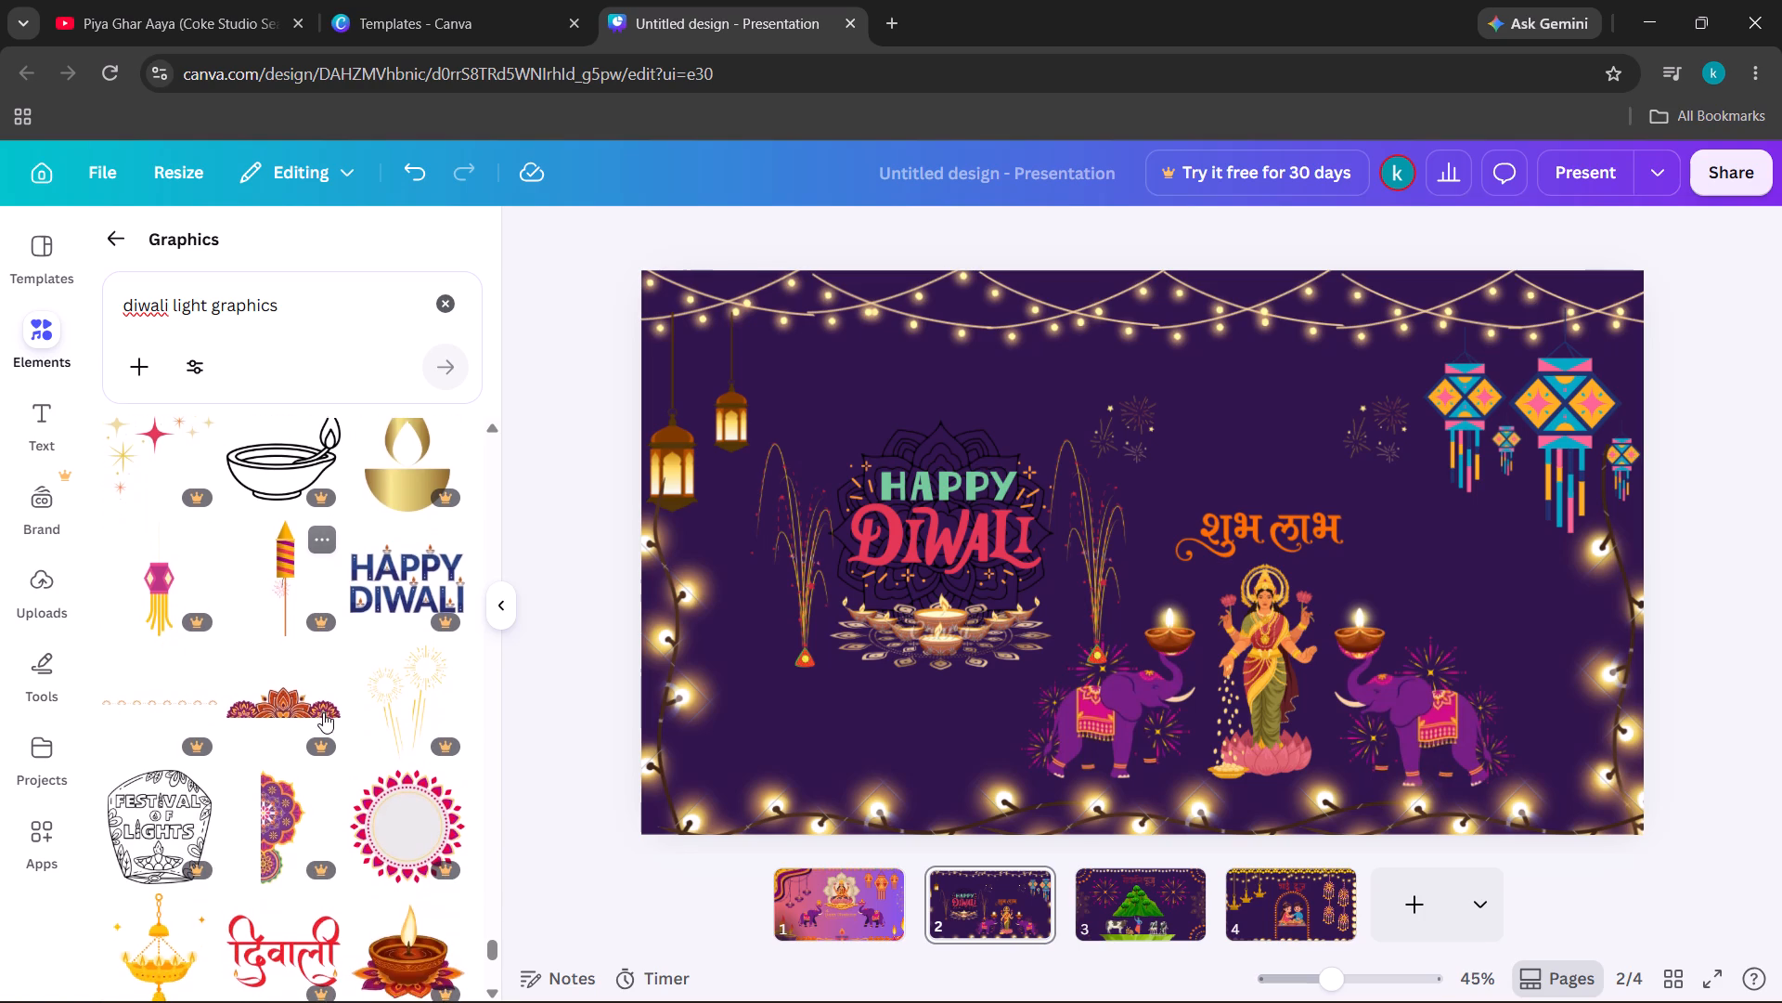
pyautogui.hscroll(7, 323, 712)
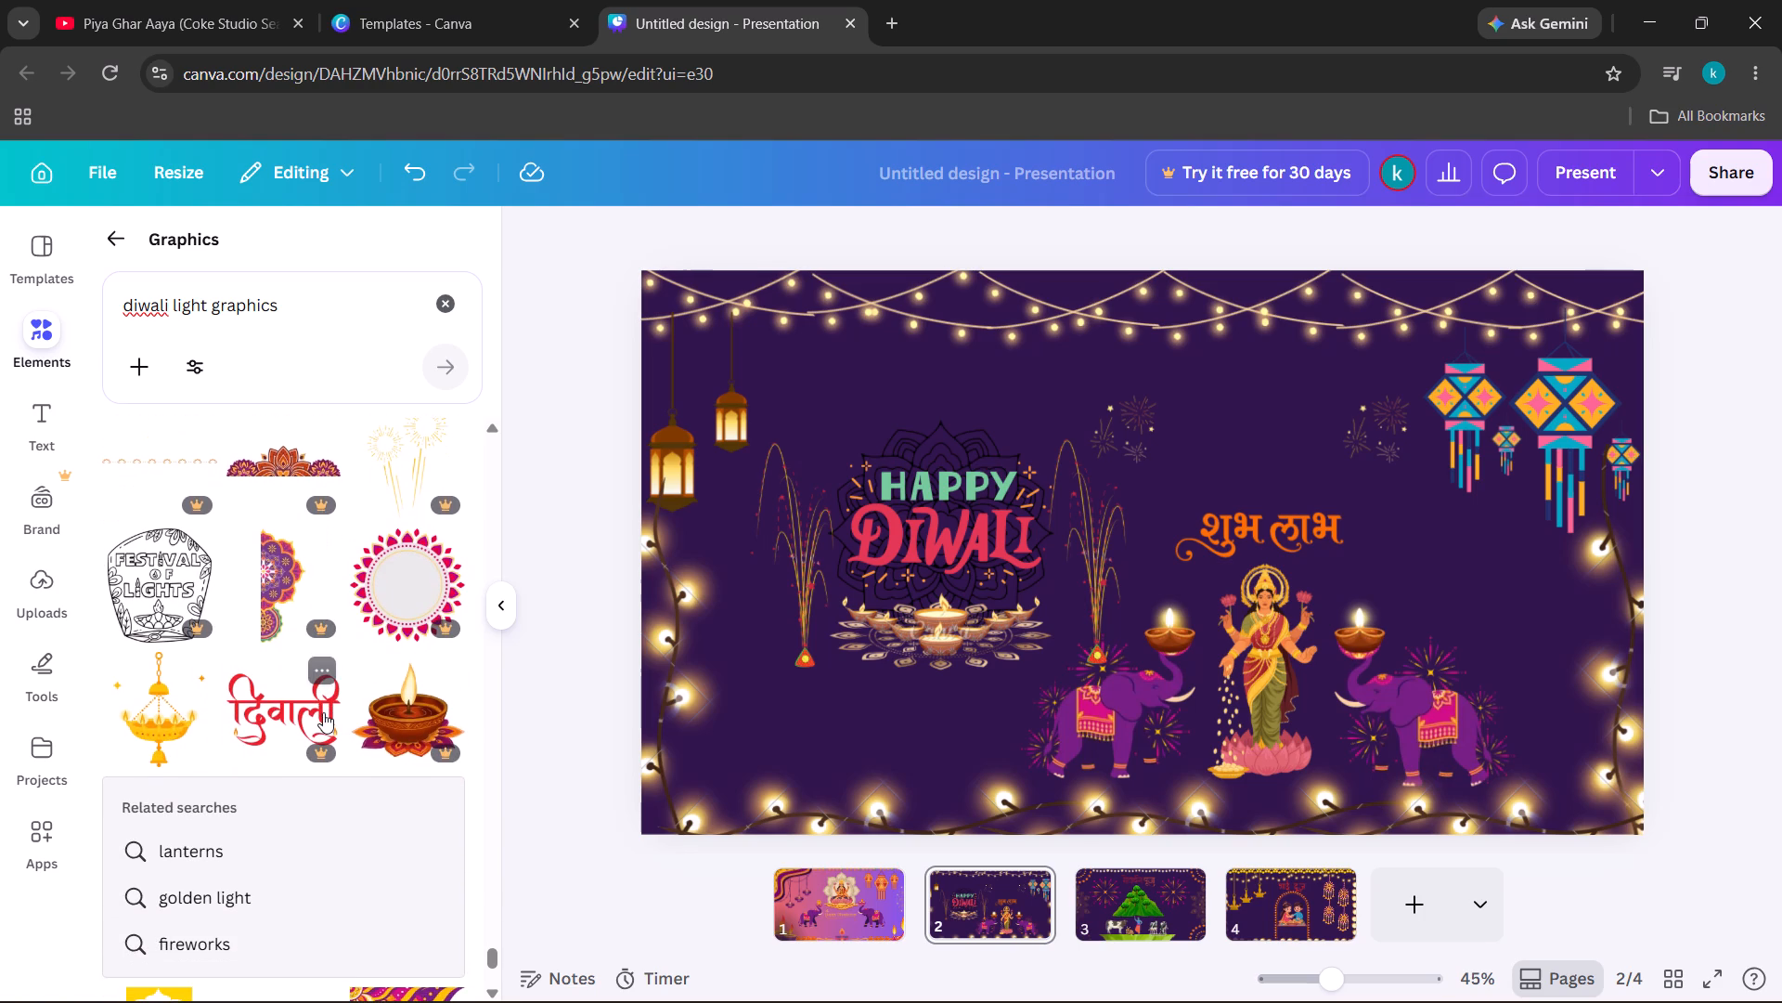
# Continue looking through the "diwali light graphics" results for a further decoration that suits the Happy Diwali slide.
pyautogui.hscroll(10, 323, 712)
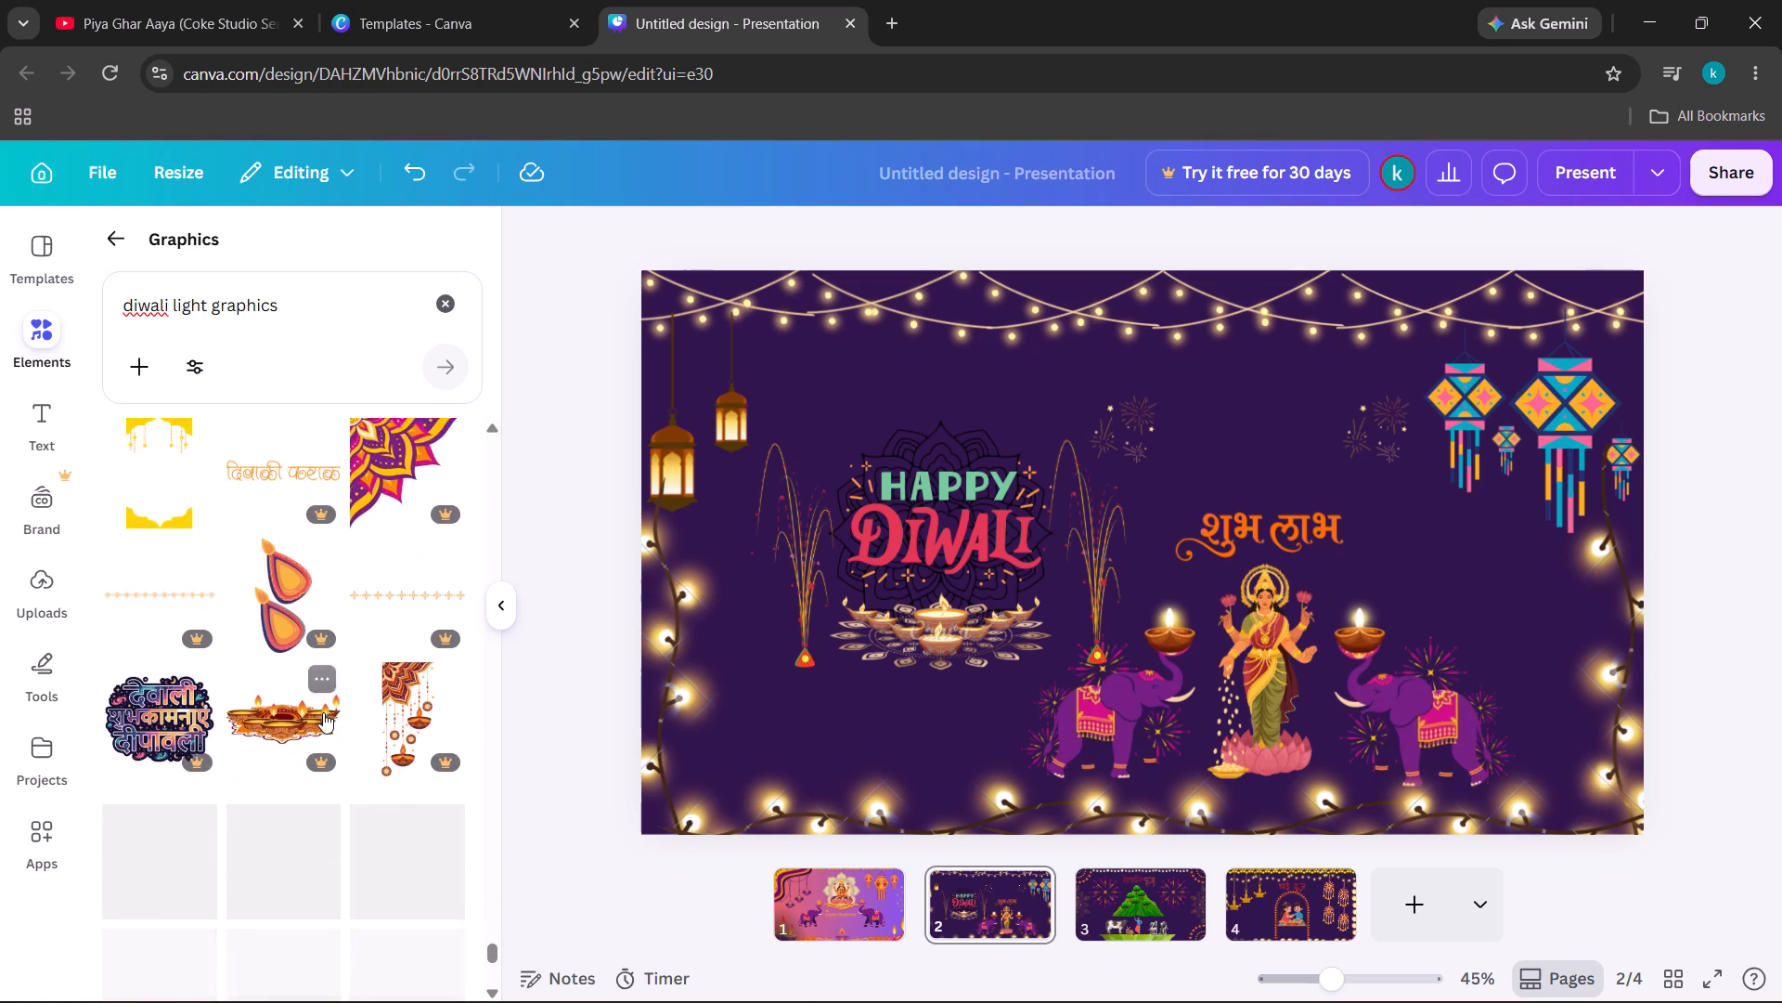
pyautogui.hscroll(1, 323, 712)
pyautogui.scroll(1, 323, 712)
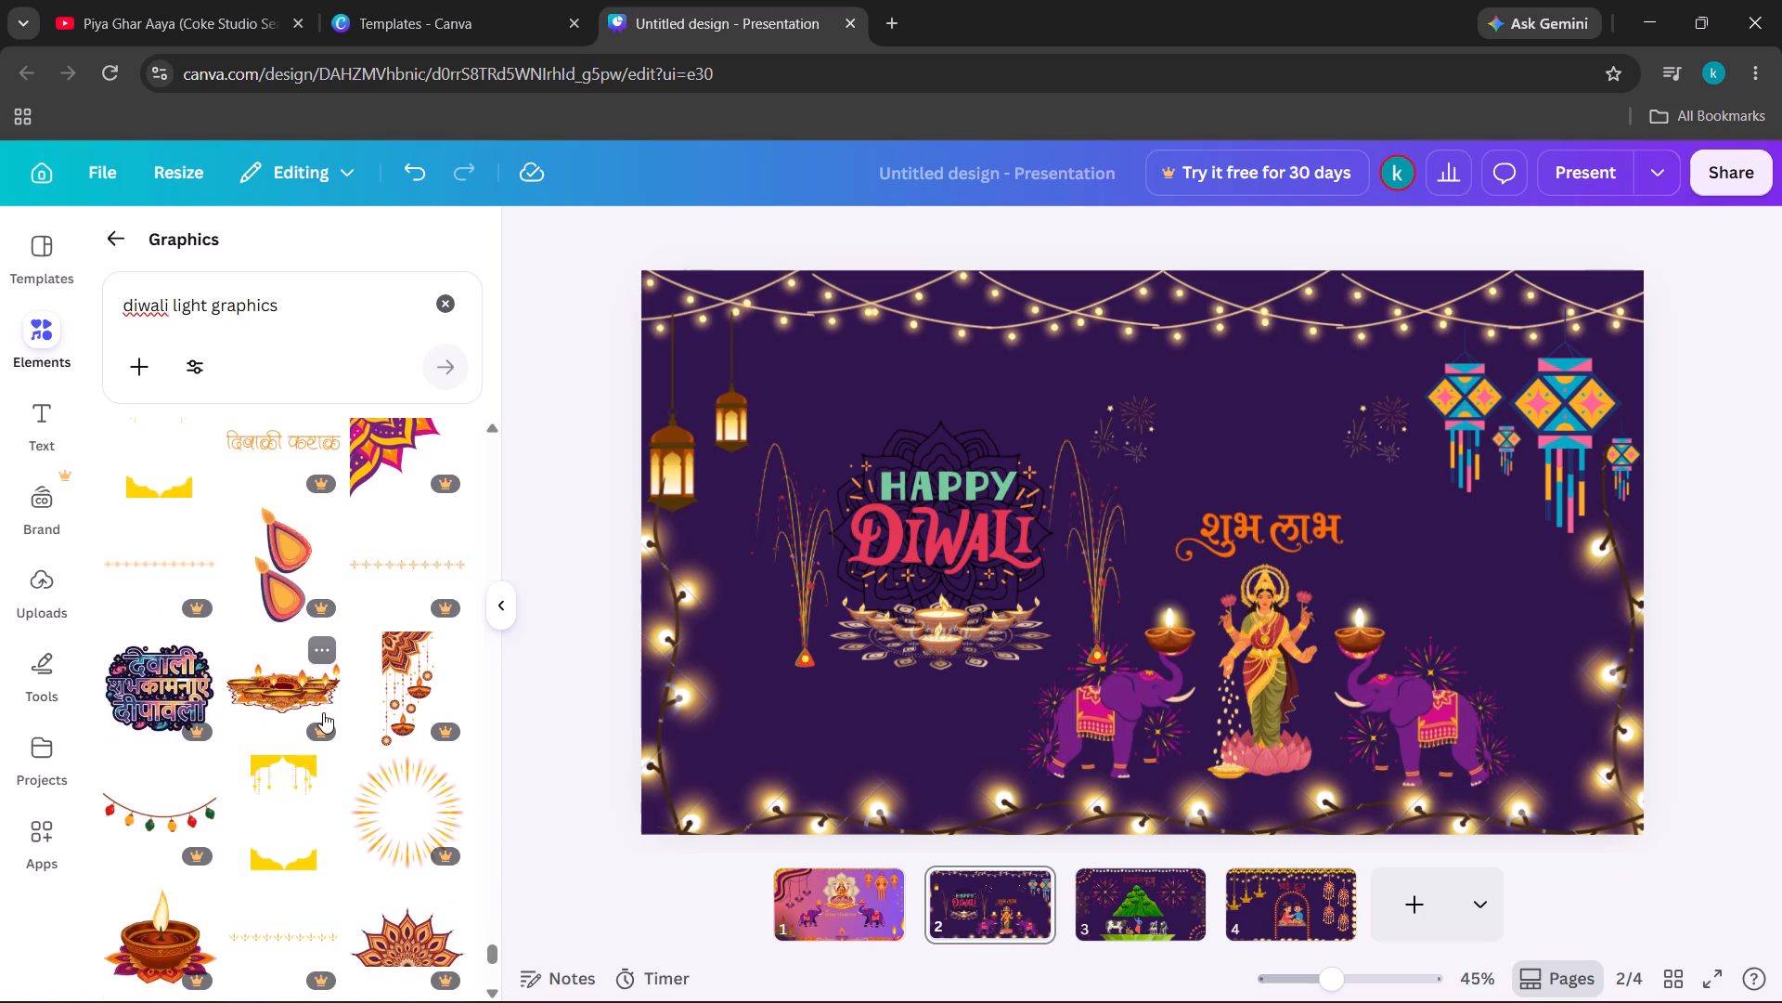
pyautogui.hscroll(3, 323, 712)
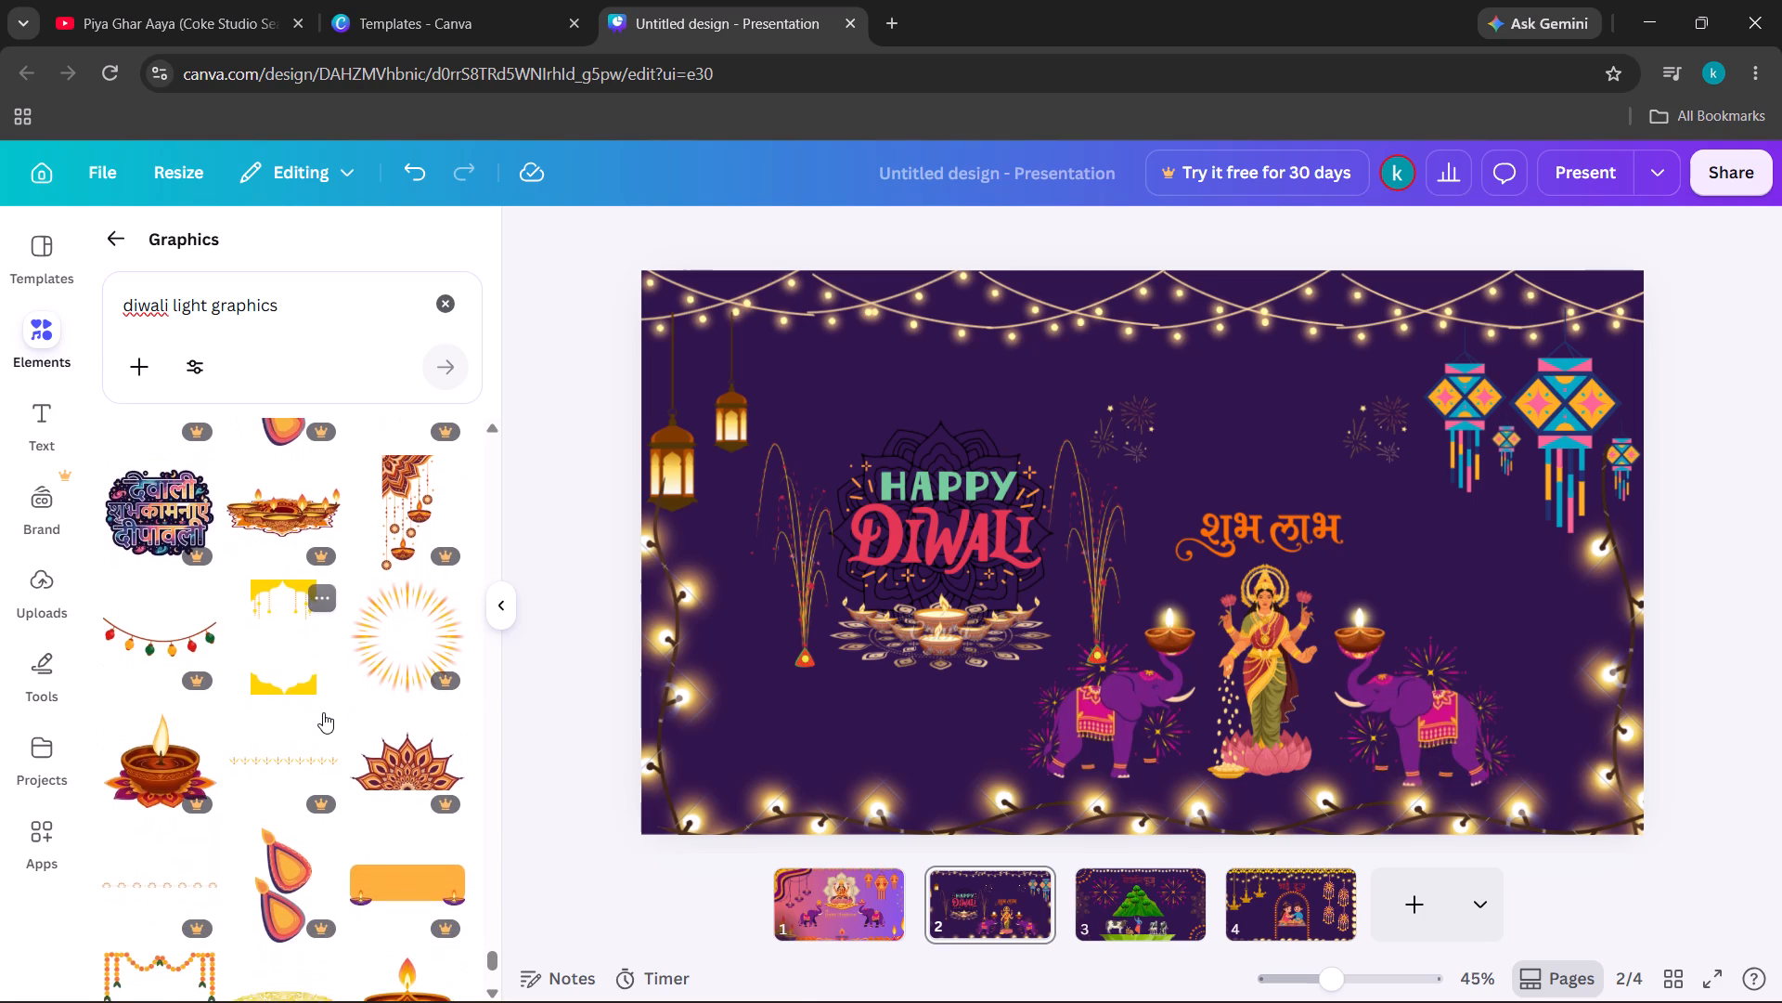
pyautogui.hscroll(2, 323, 712)
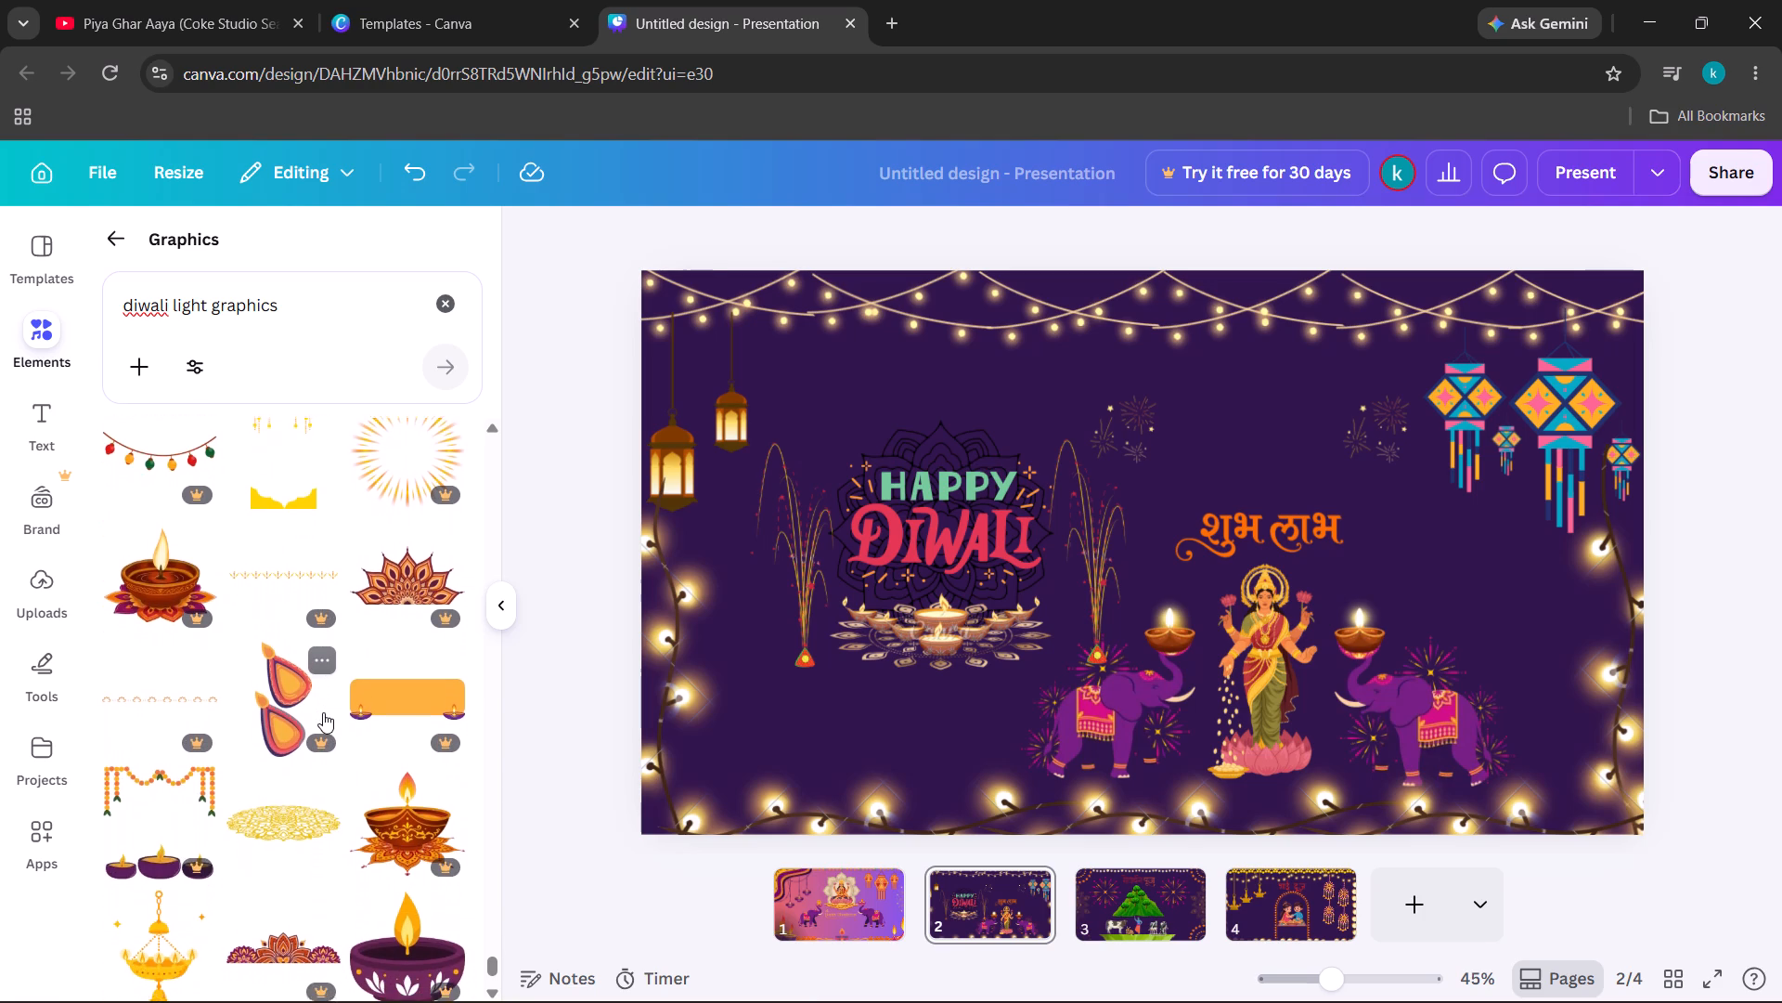
pyautogui.hscroll(7, 323, 712)
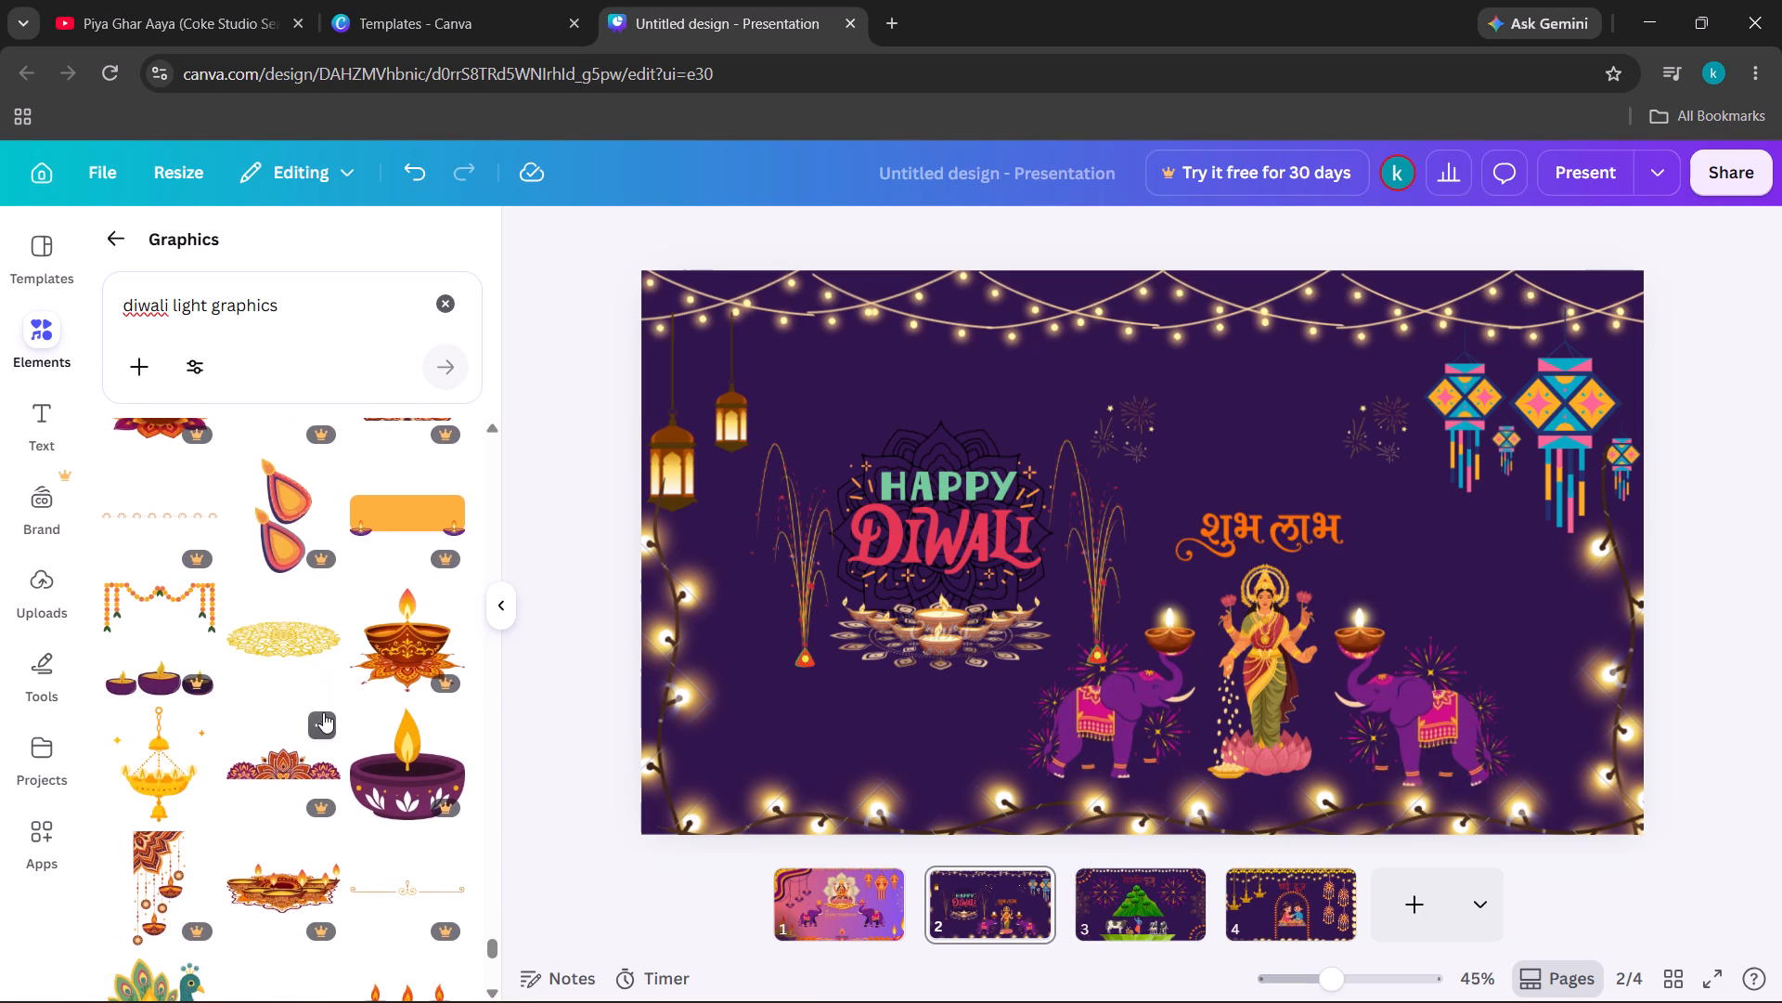
pyautogui.hscroll(4, 323, 712)
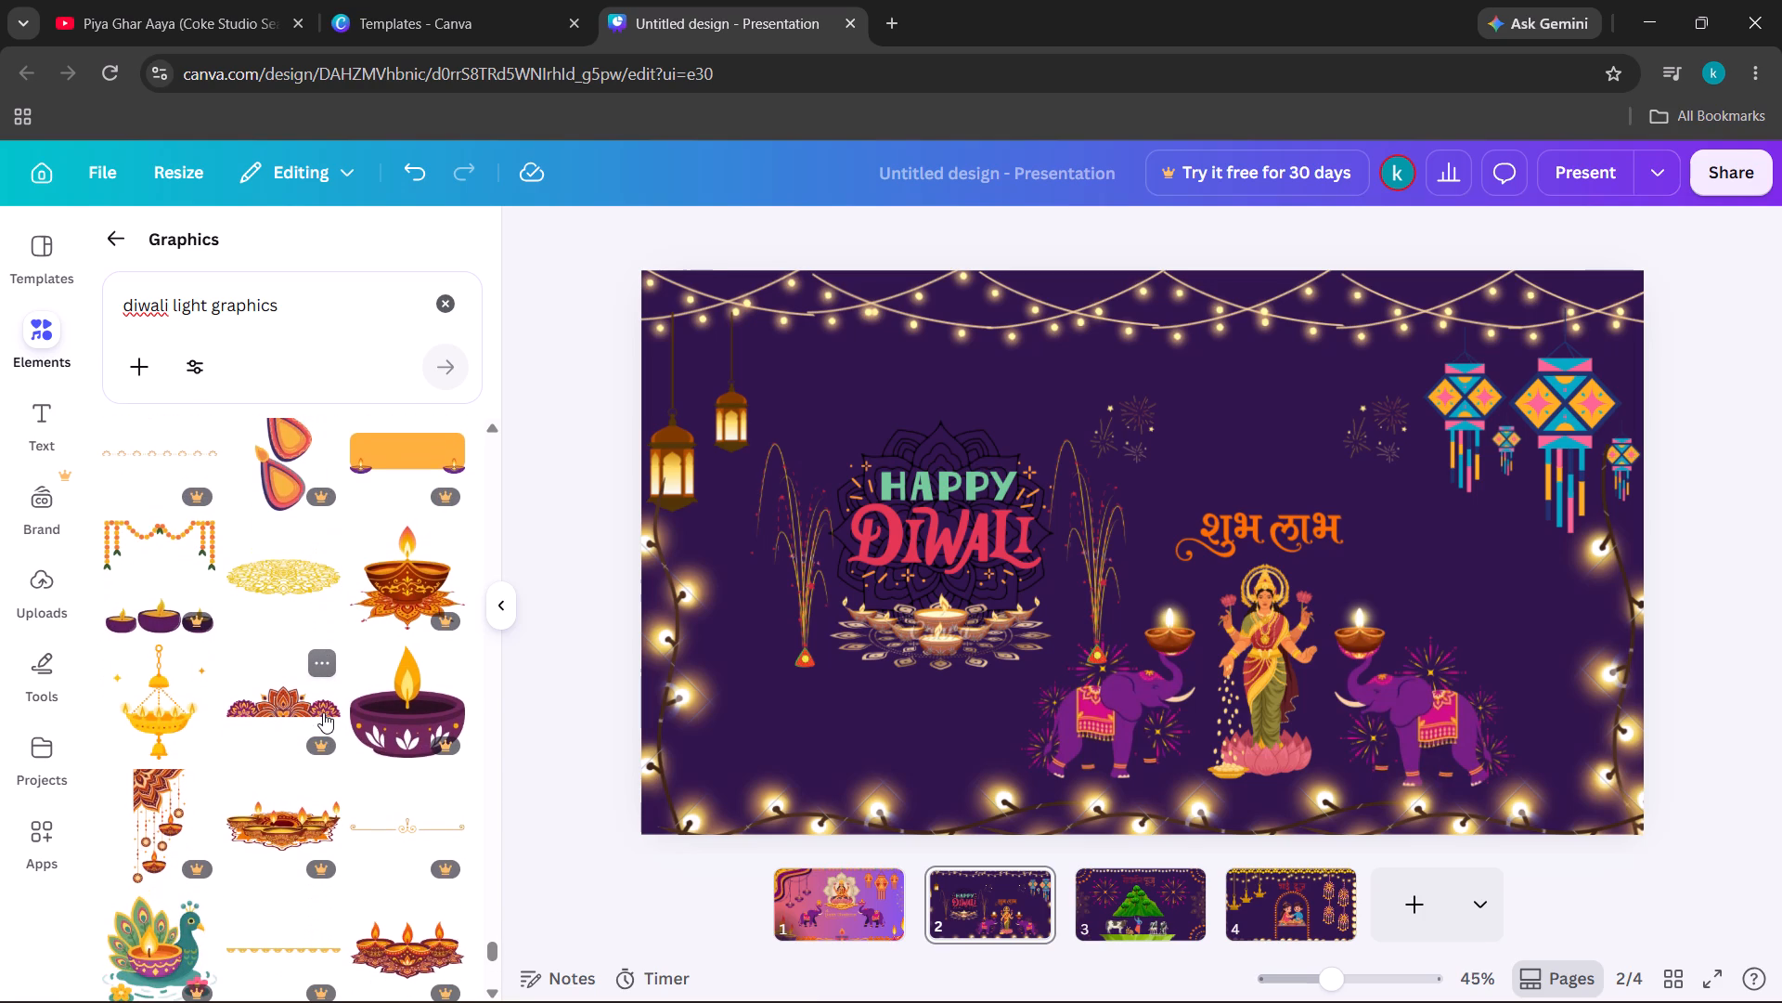
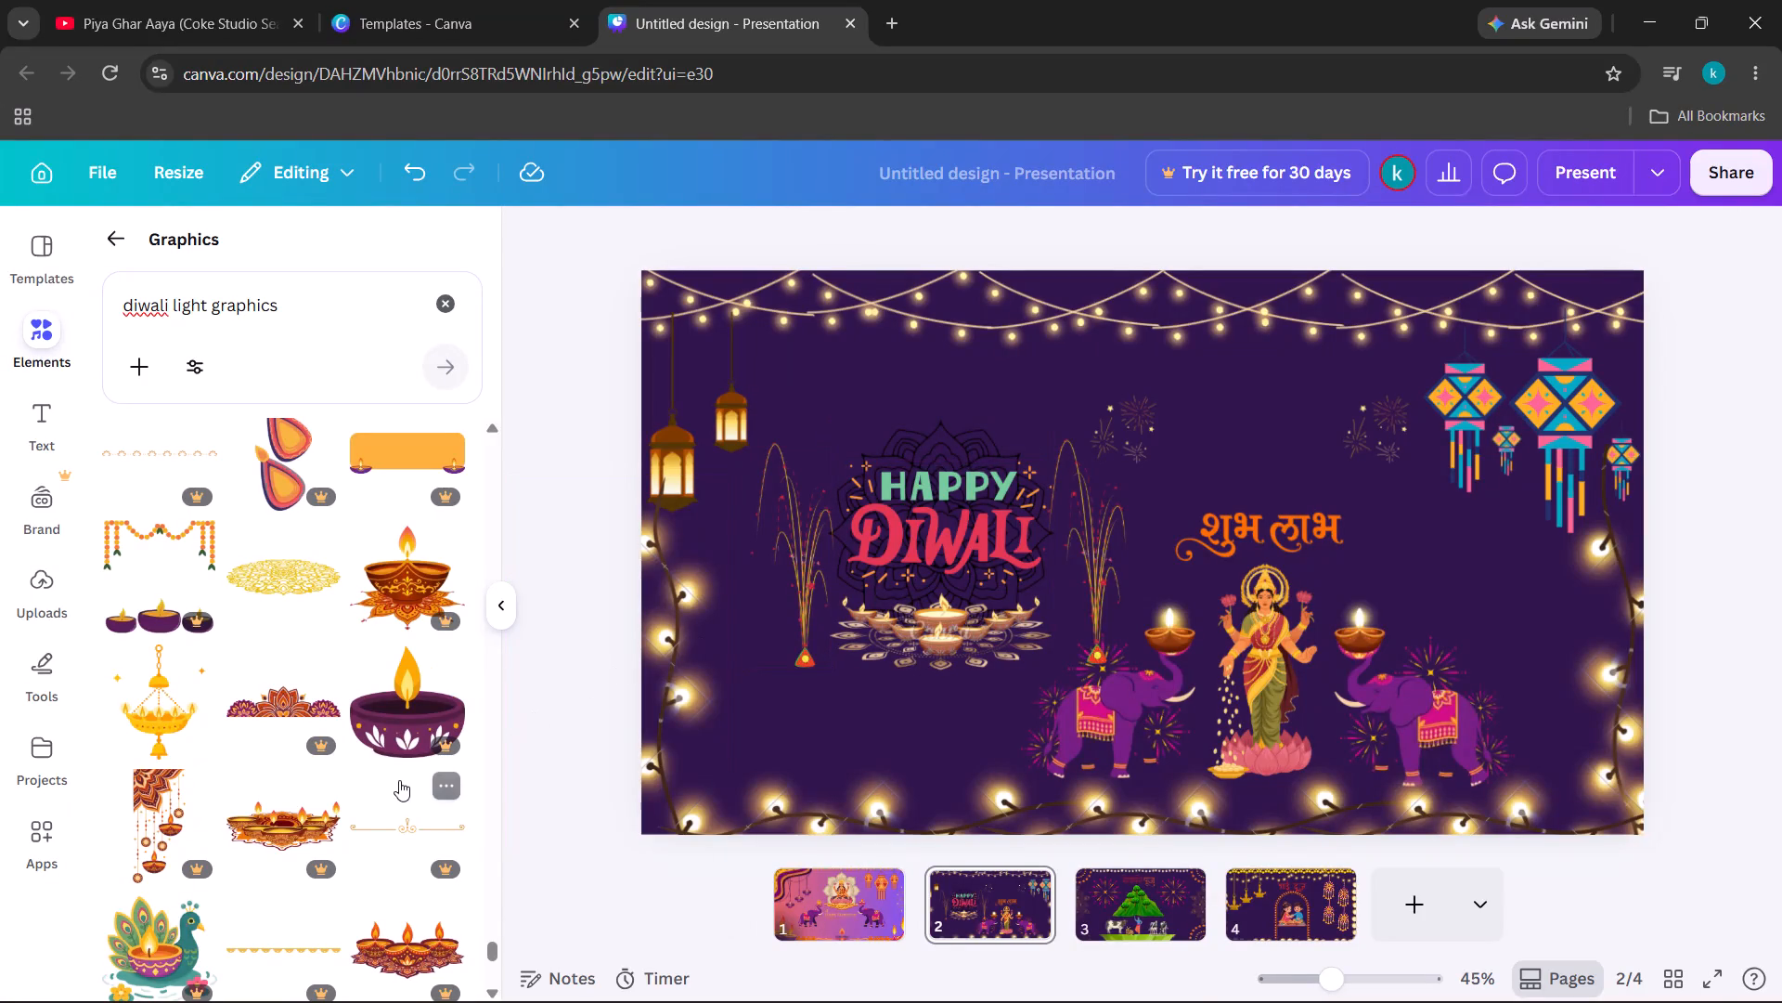
# Look further through the "diwali light graphics" results for another decoration that suits the Happy Diwali slide.
pyautogui.scroll(-3, 347, 760)
pyautogui.hscroll(1, 347, 760)
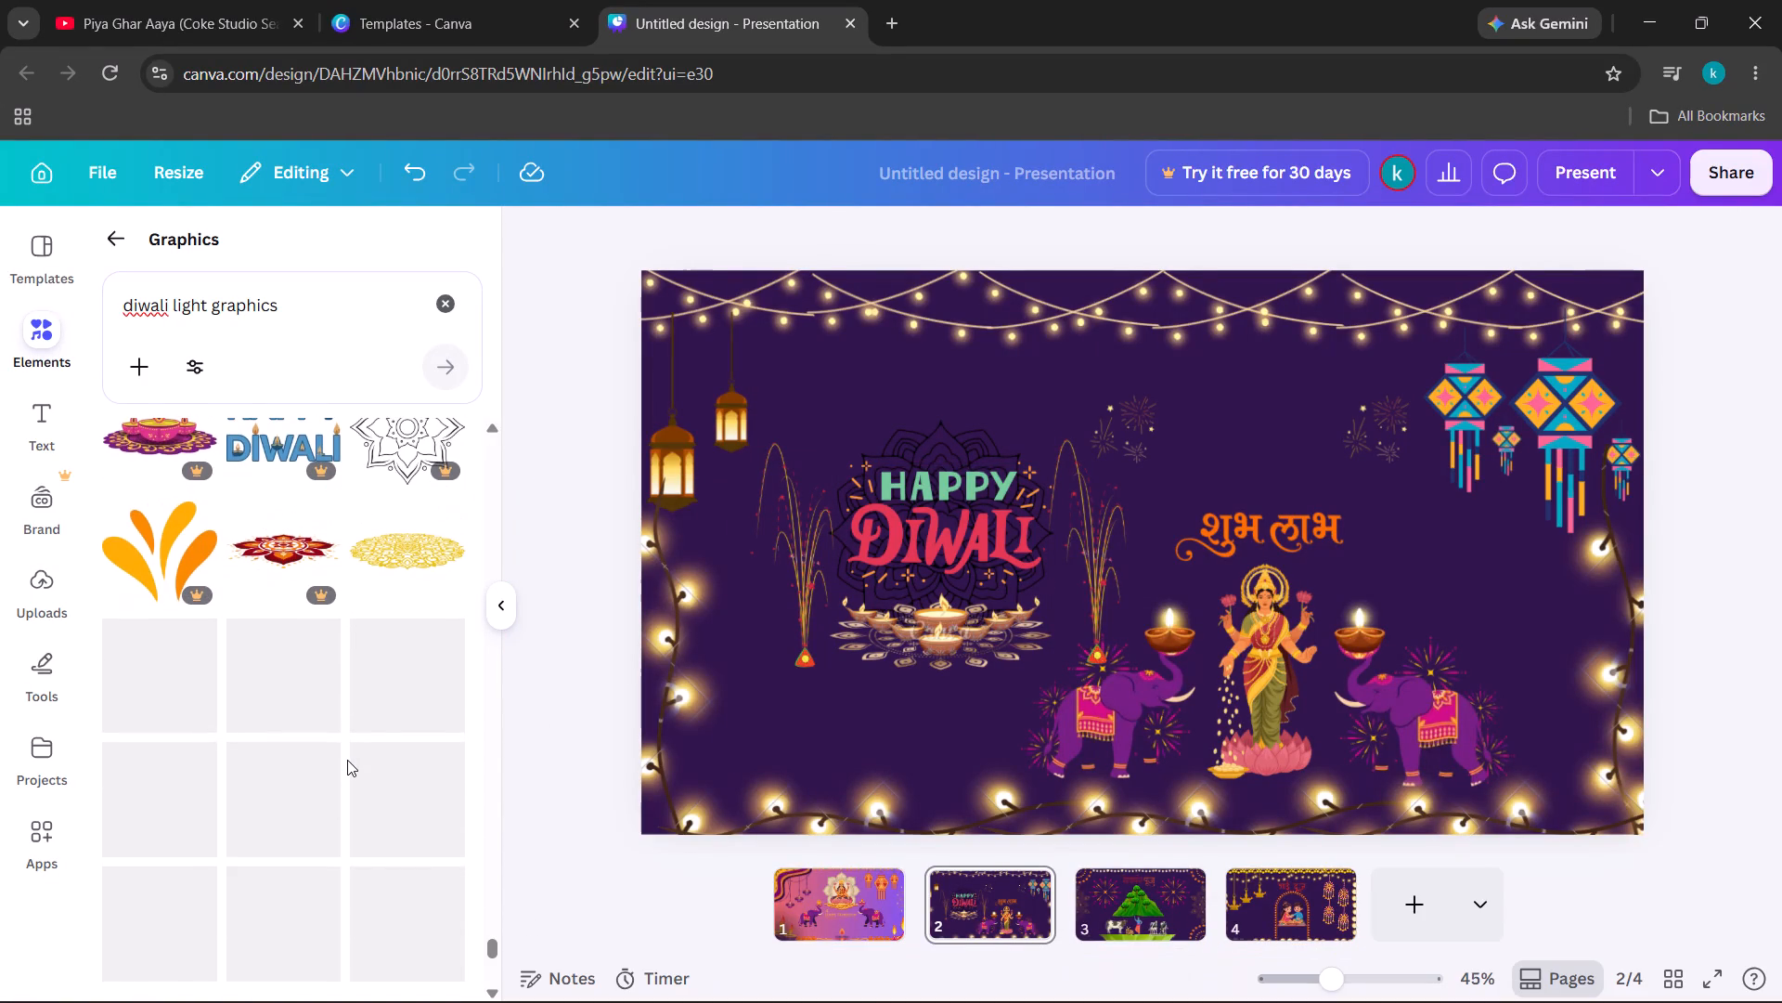
pyautogui.scroll(-1, 347, 760)
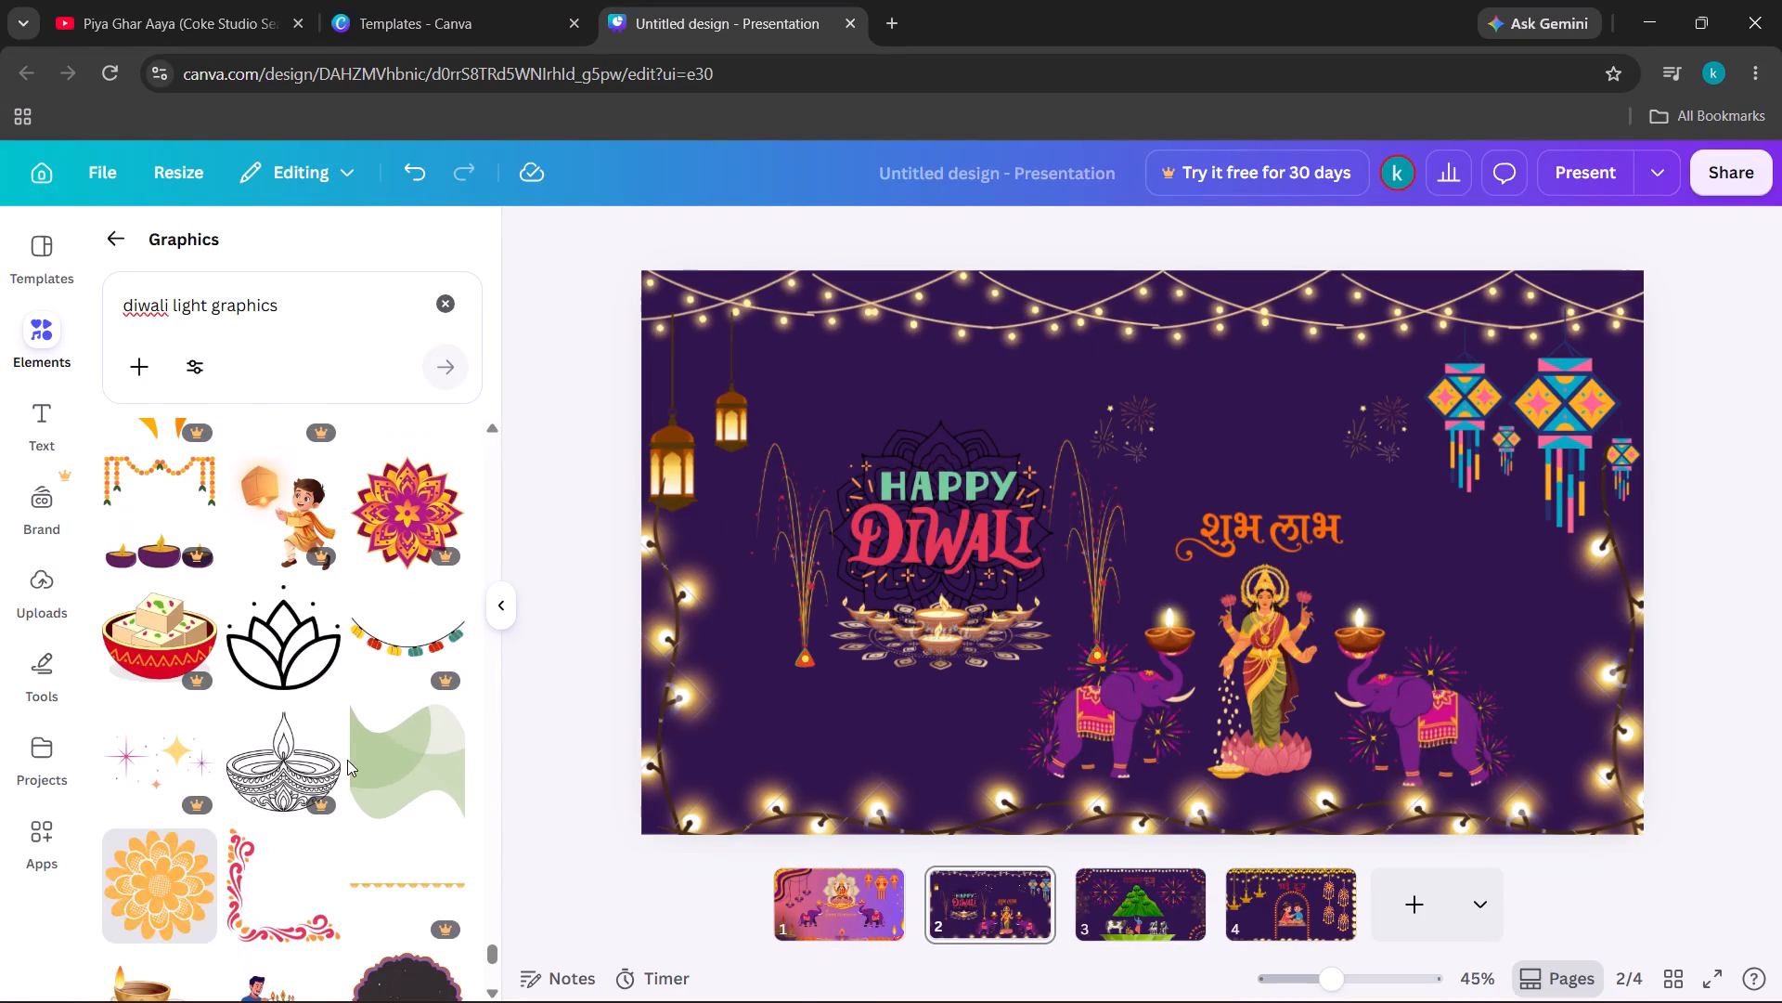
pyautogui.scroll(-1, 347, 760)
pyautogui.hscroll(3, 347, 760)
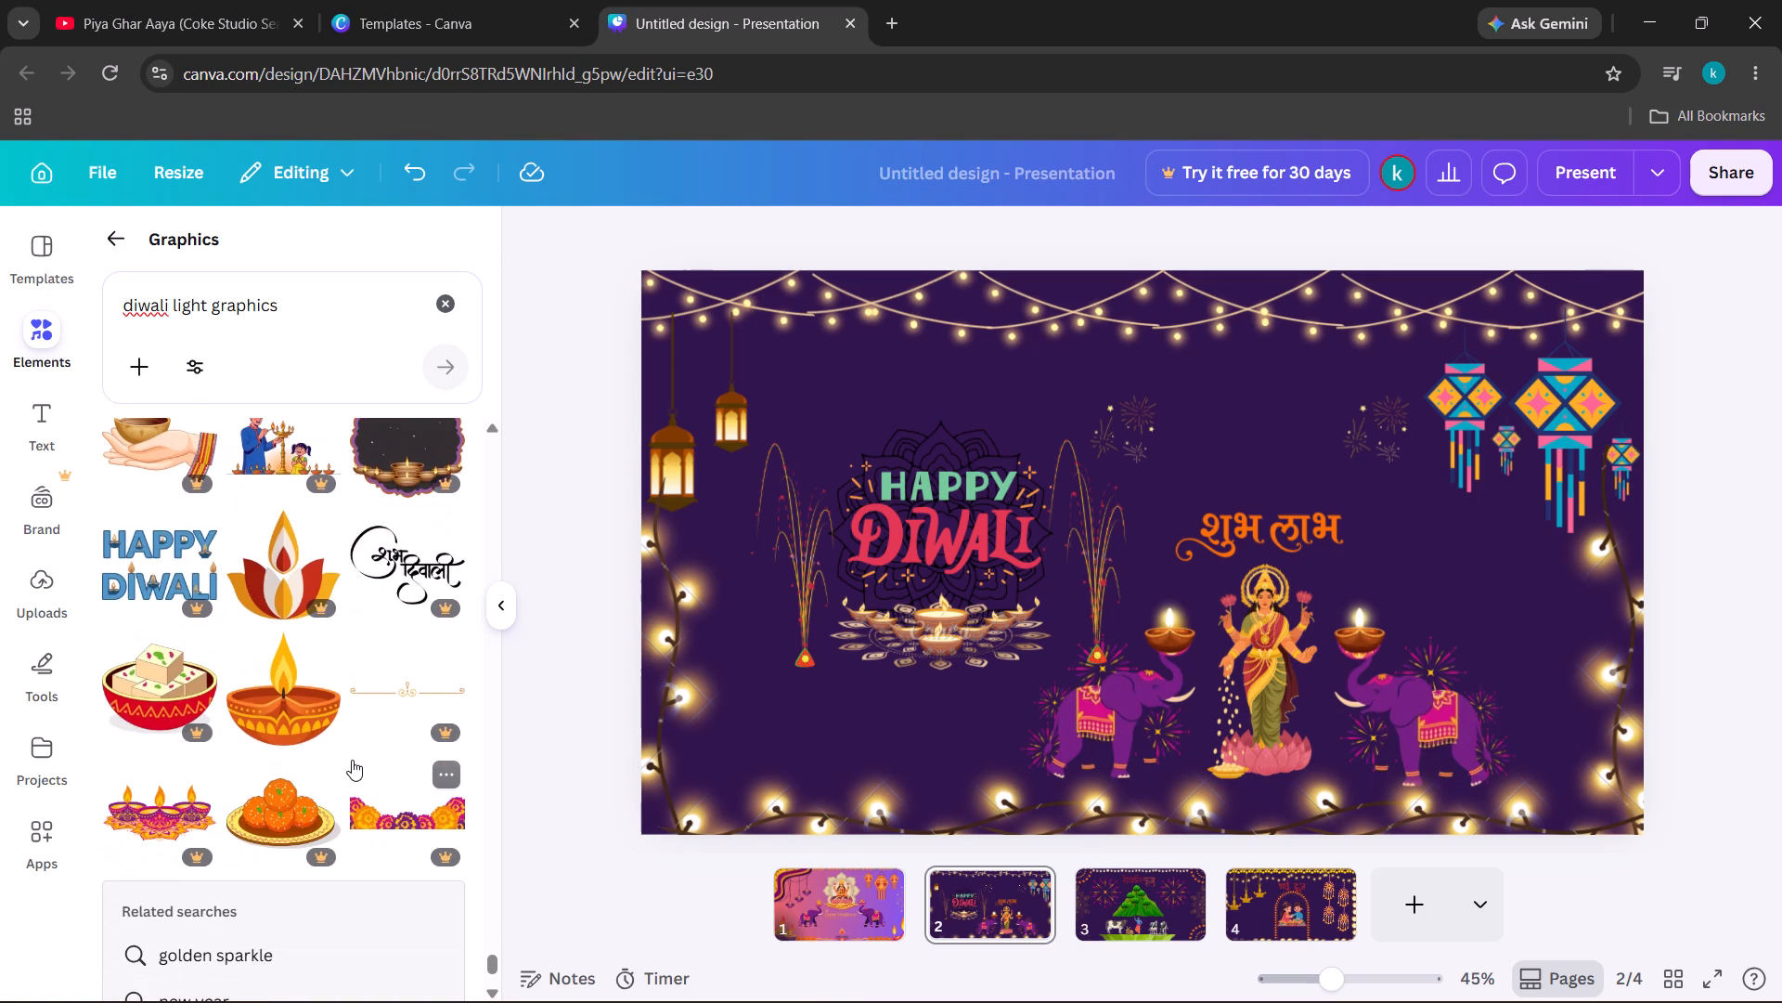
pyautogui.hscroll(1, 352, 760)
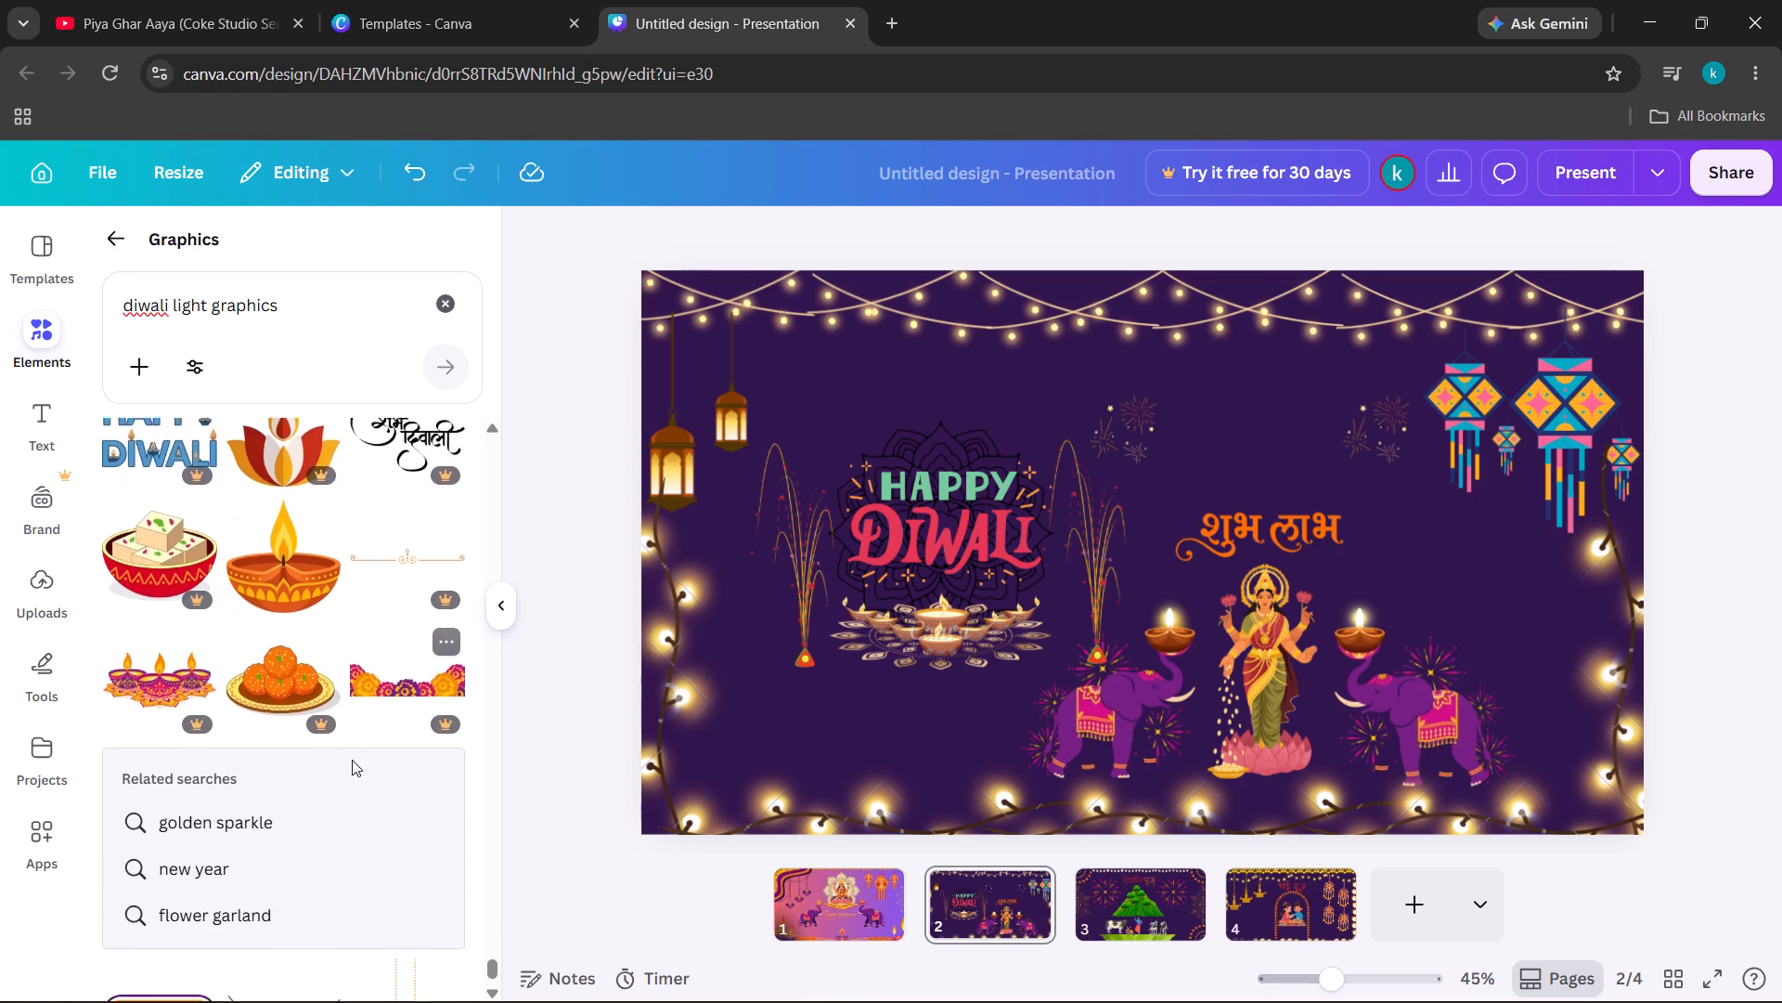
pyautogui.hscroll(2, 352, 760)
pyautogui.scroll(-2, 352, 760)
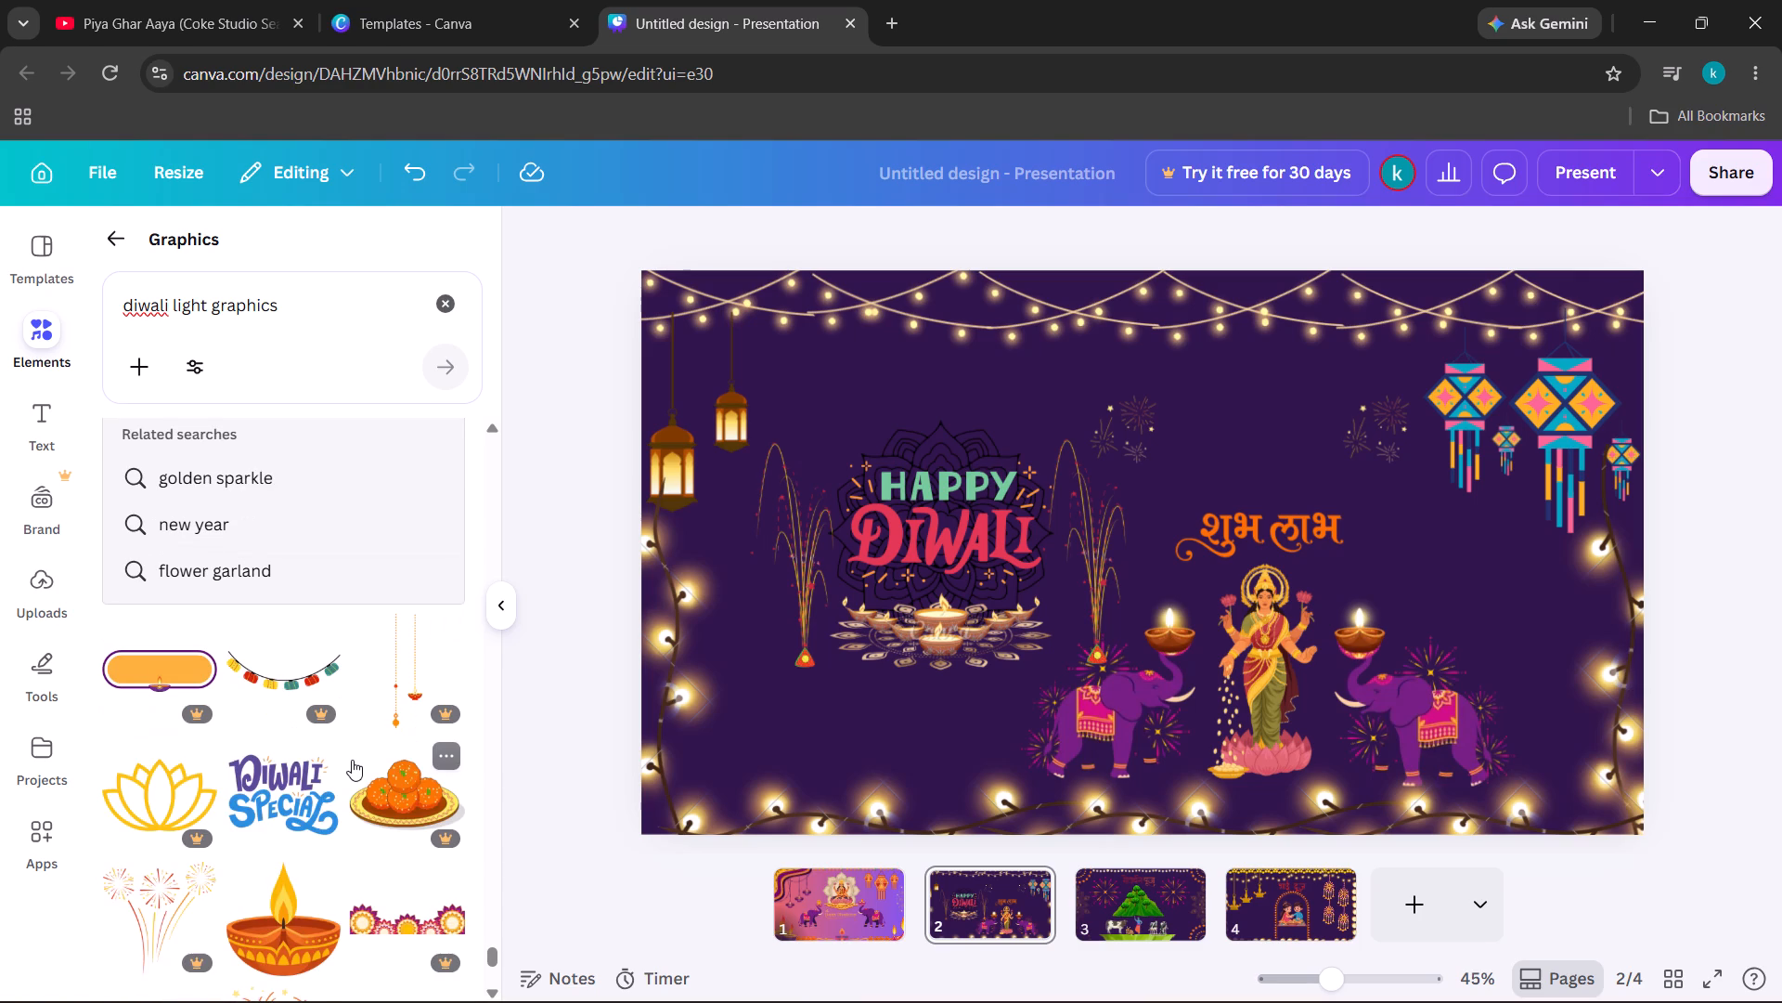
pyautogui.hscroll(3, 352, 760)
pyautogui.scroll(-1, 352, 760)
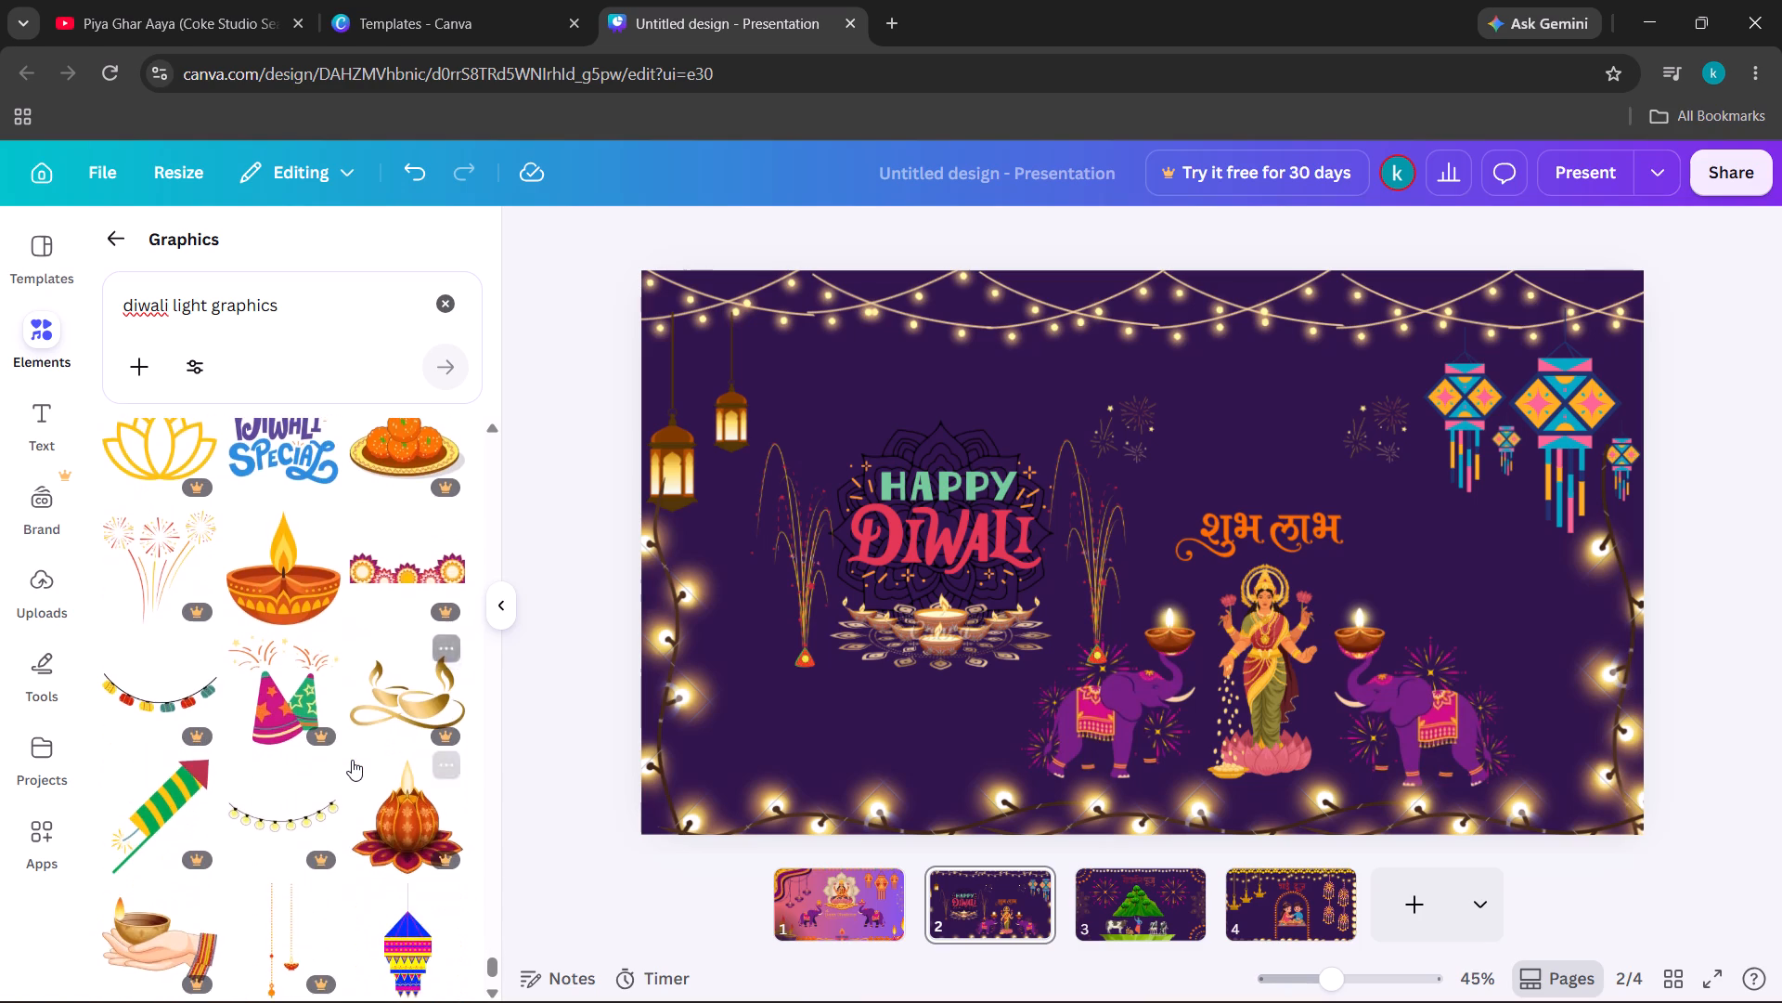
pyautogui.scroll(-1, 352, 760)
pyautogui.scroll(1, 352, 760)
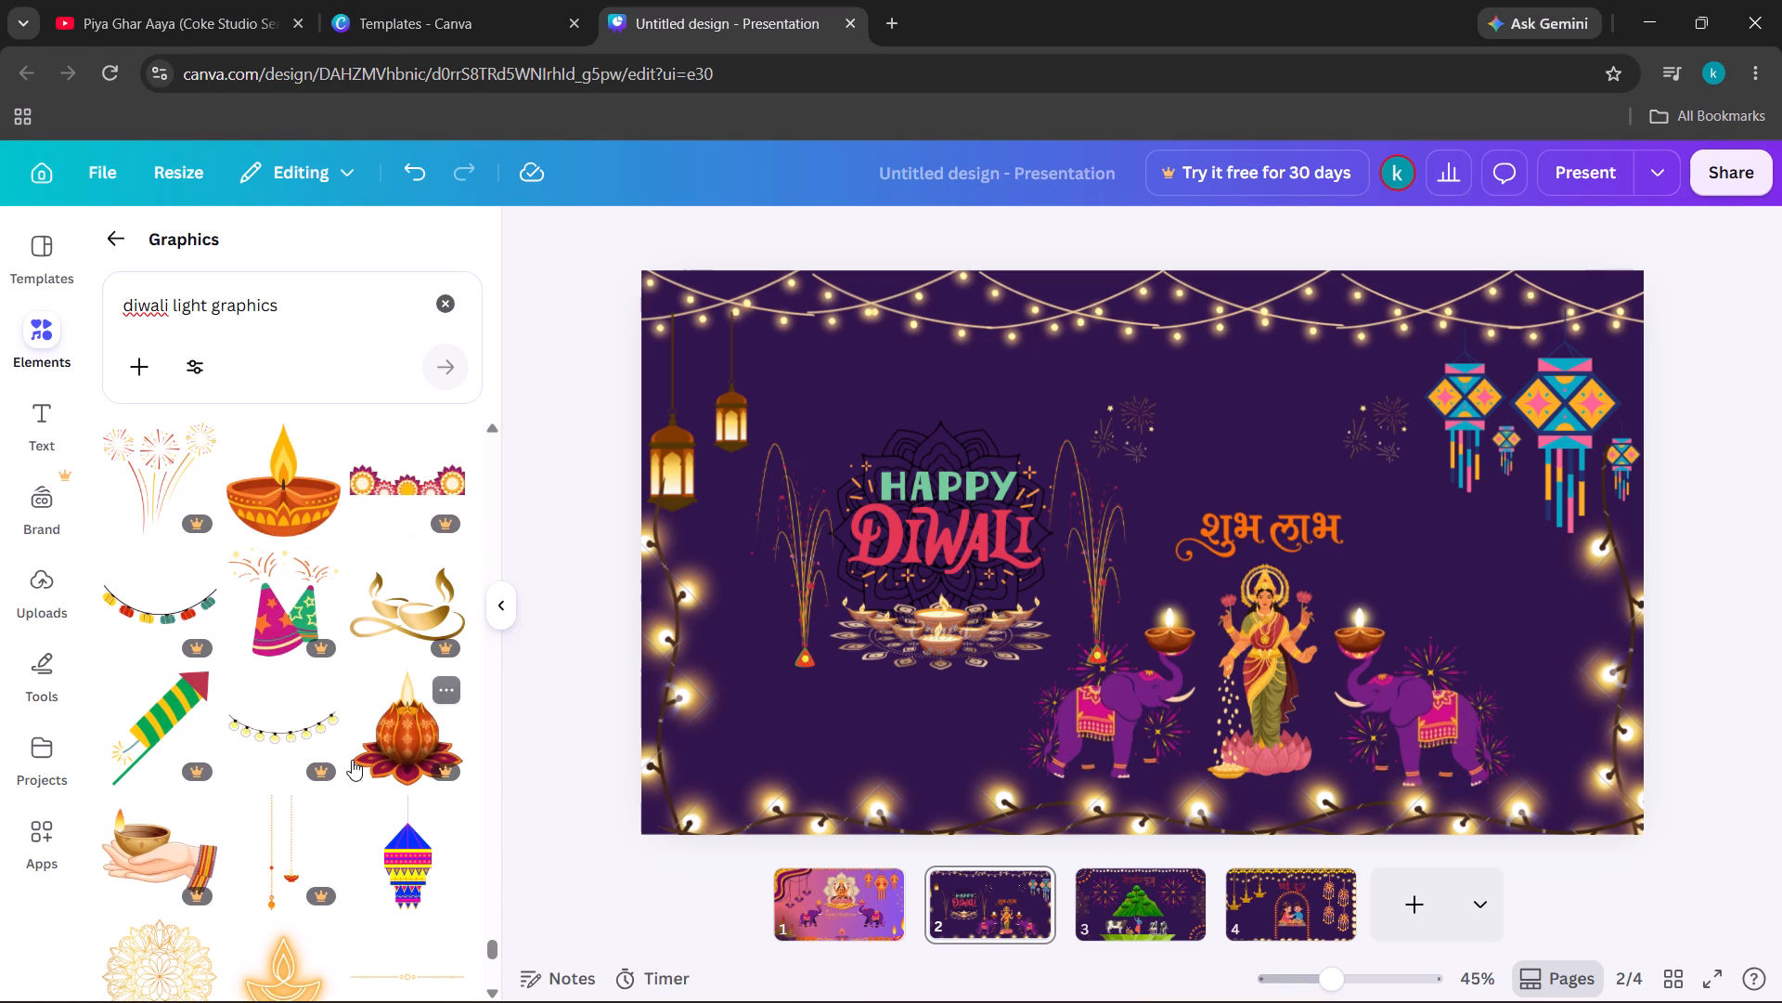
pyautogui.scroll(-3, 352, 760)
pyautogui.hscroll(2, 352, 760)
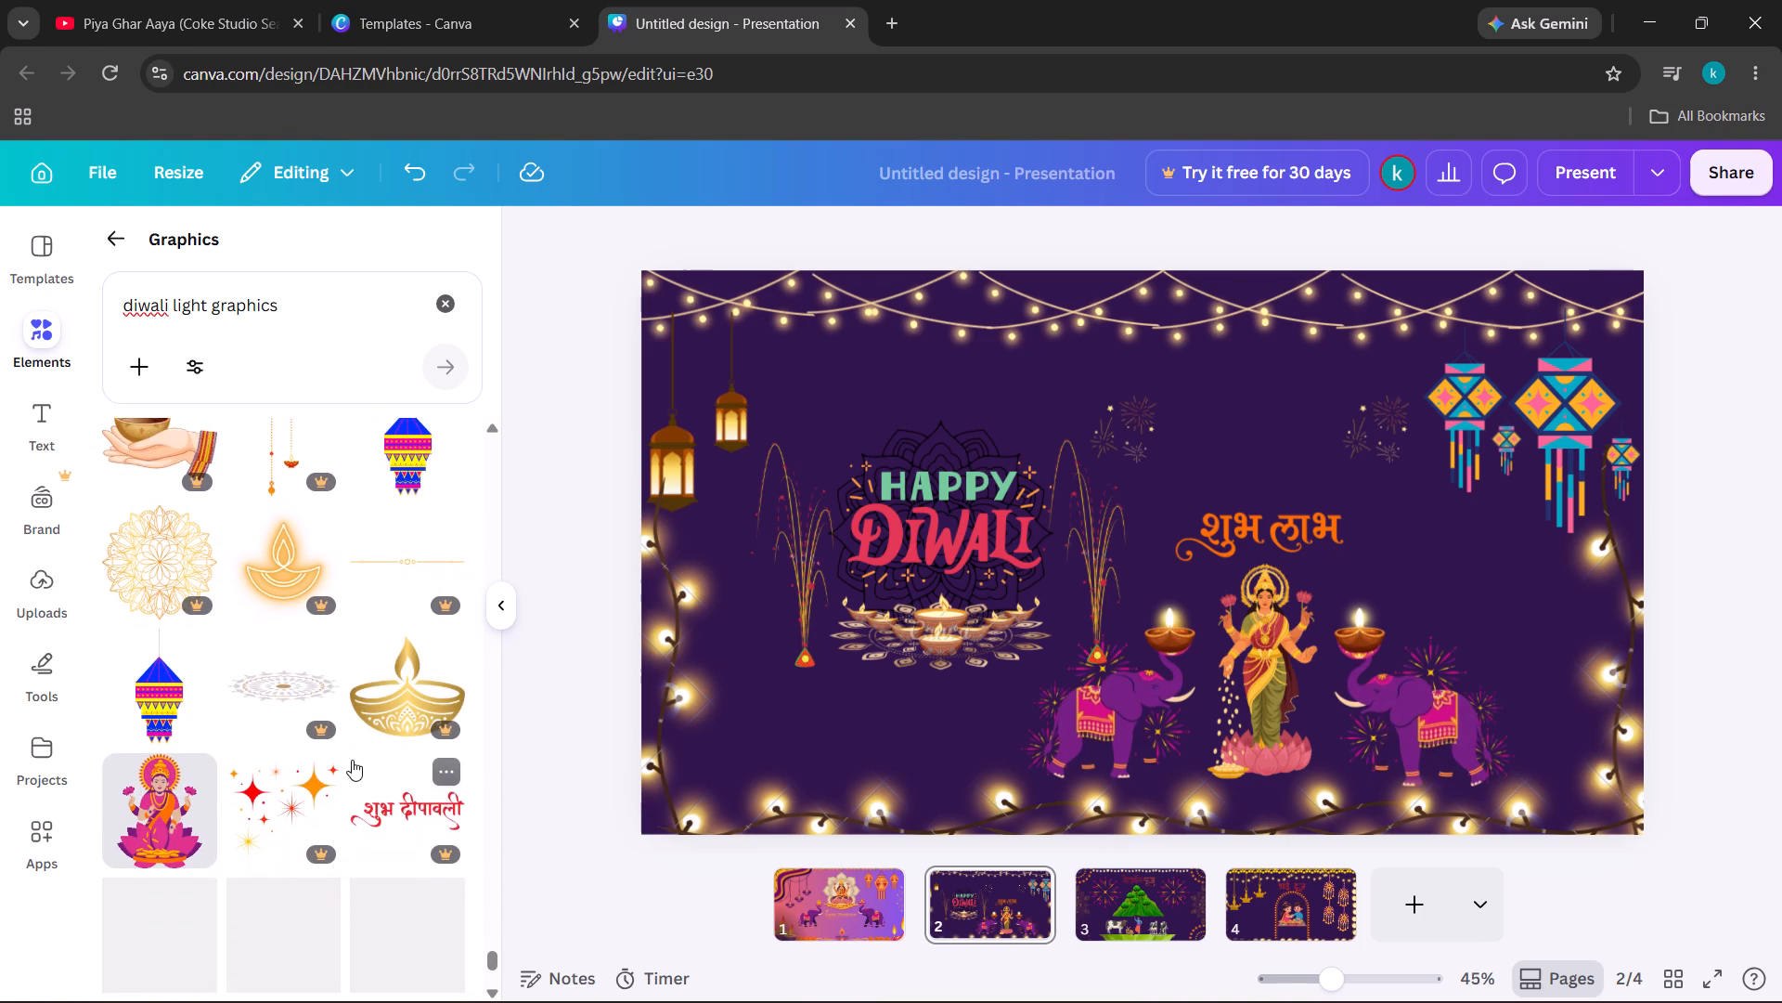
pyautogui.hscroll(1, 352, 760)
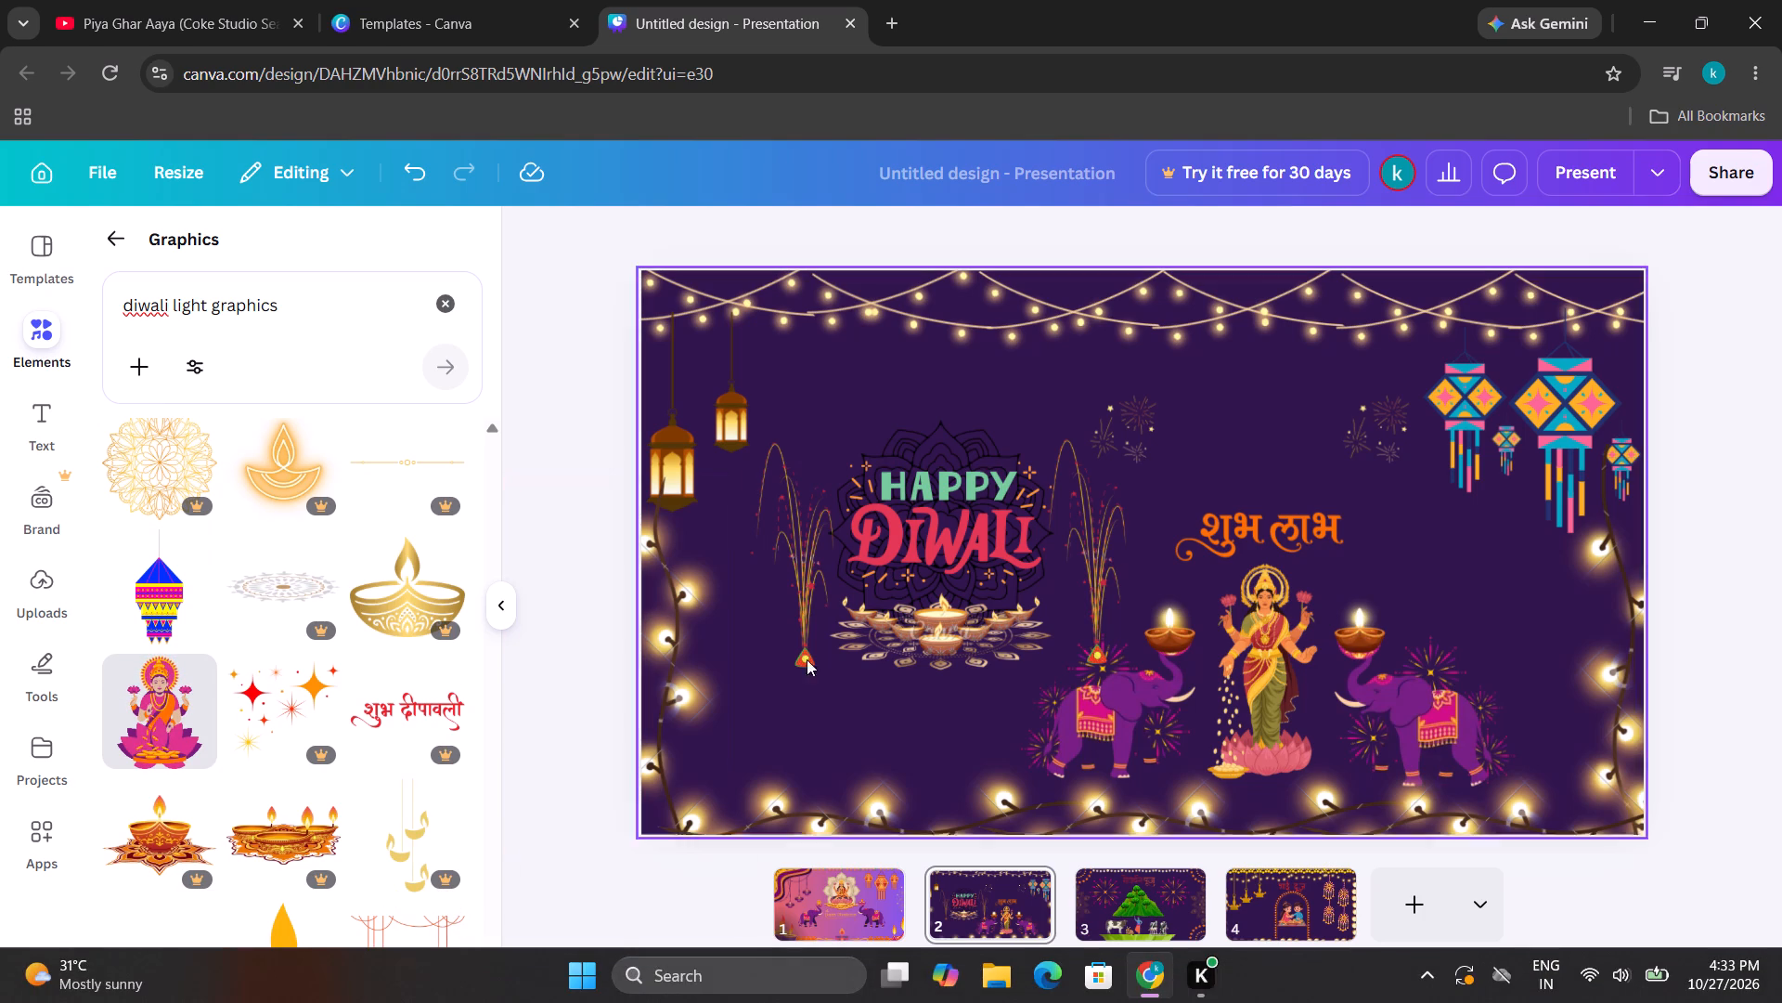
pyautogui.hscroll(3, 891, 753)
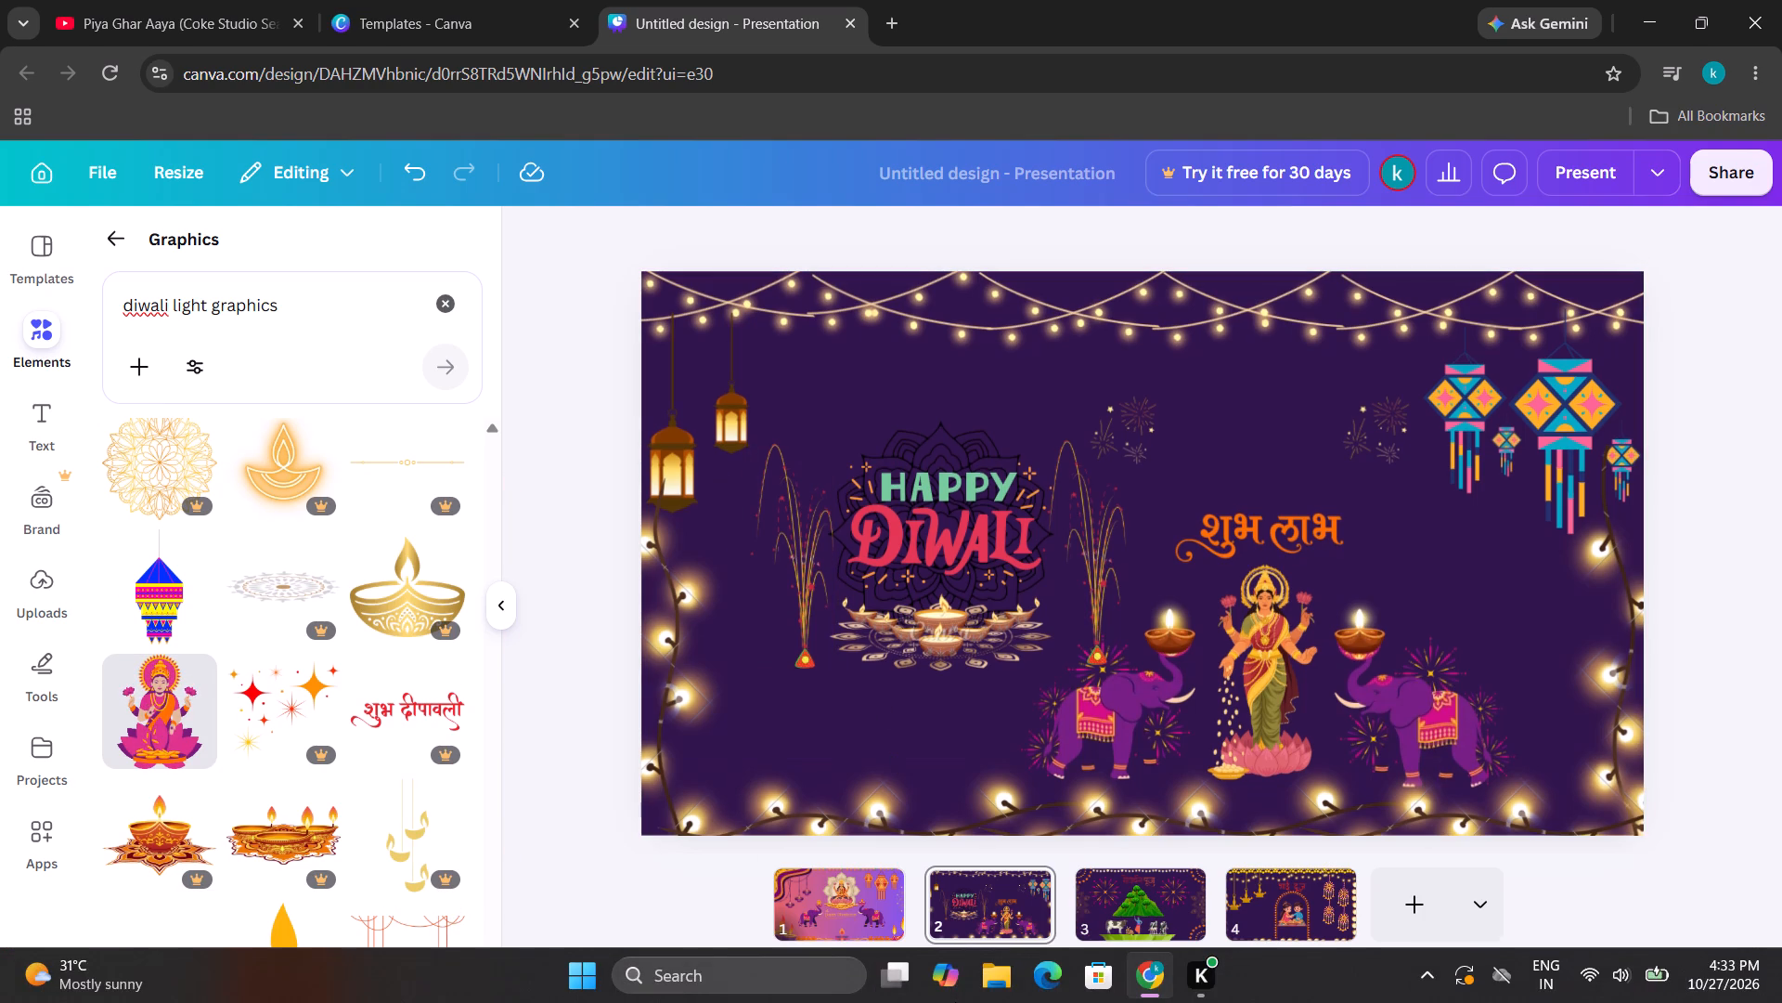
pyautogui.scroll(-3, 329, 745)
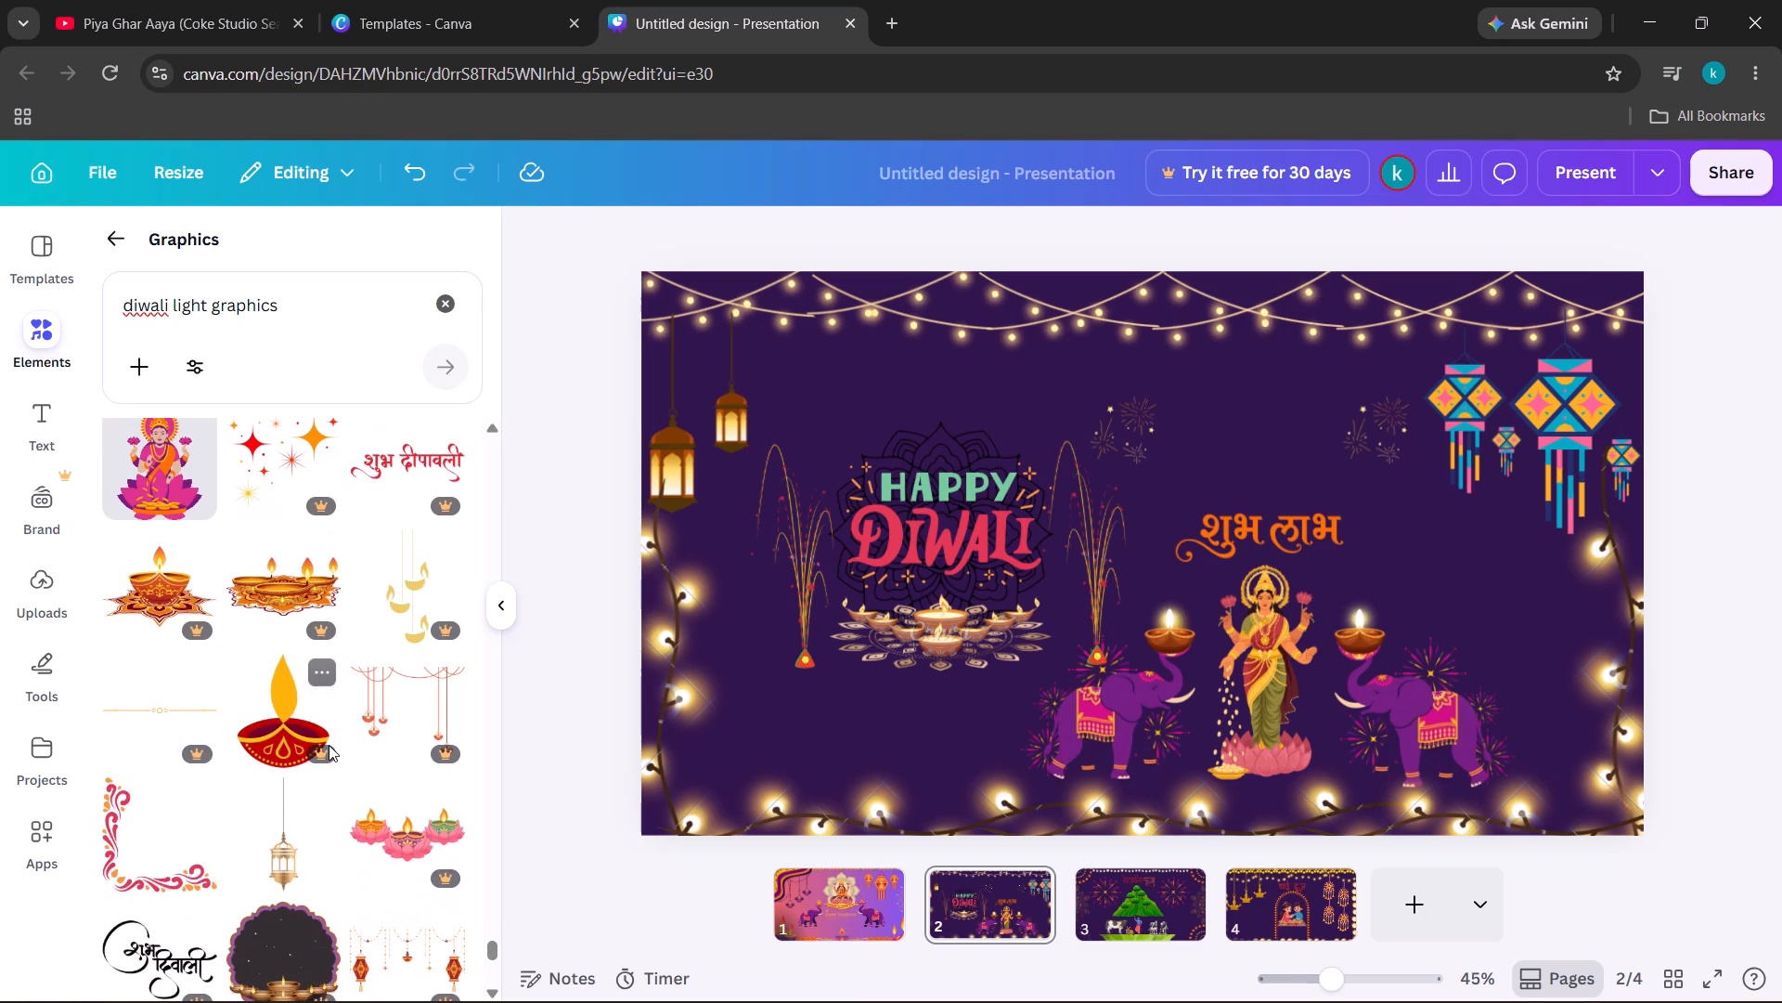
pyautogui.scroll(-4, 329, 745)
pyautogui.scroll(1, 329, 745)
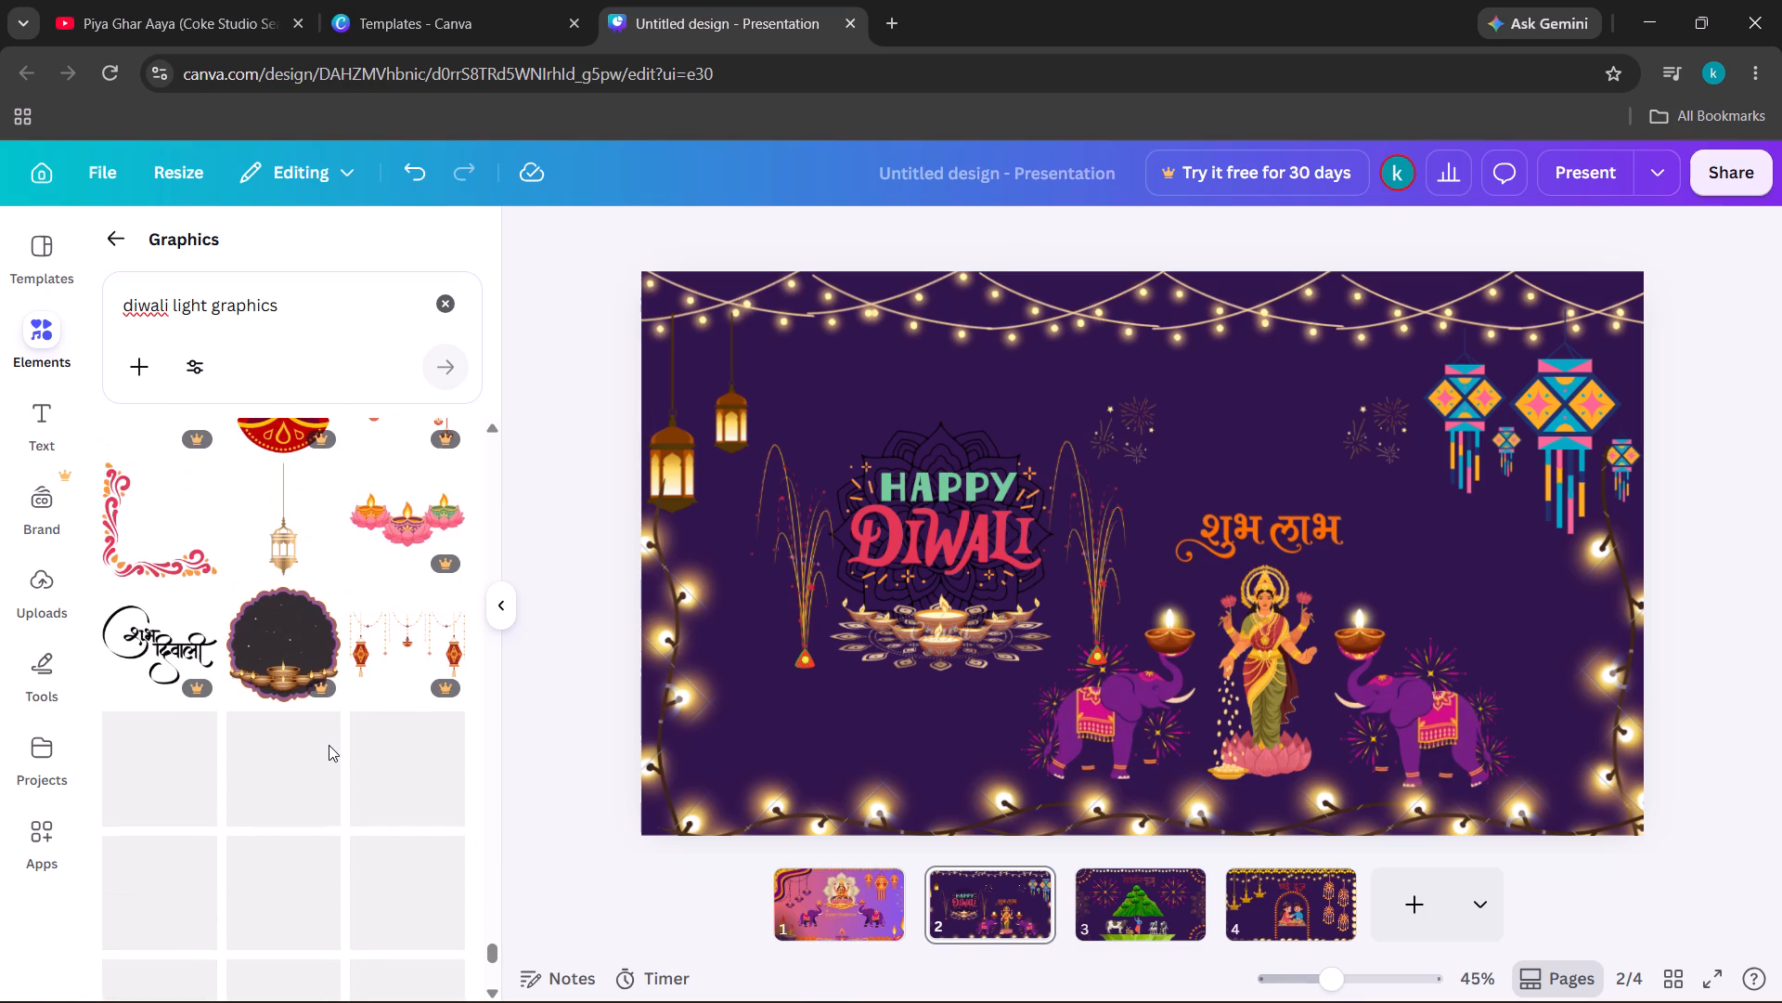
pyautogui.scroll(1, 329, 745)
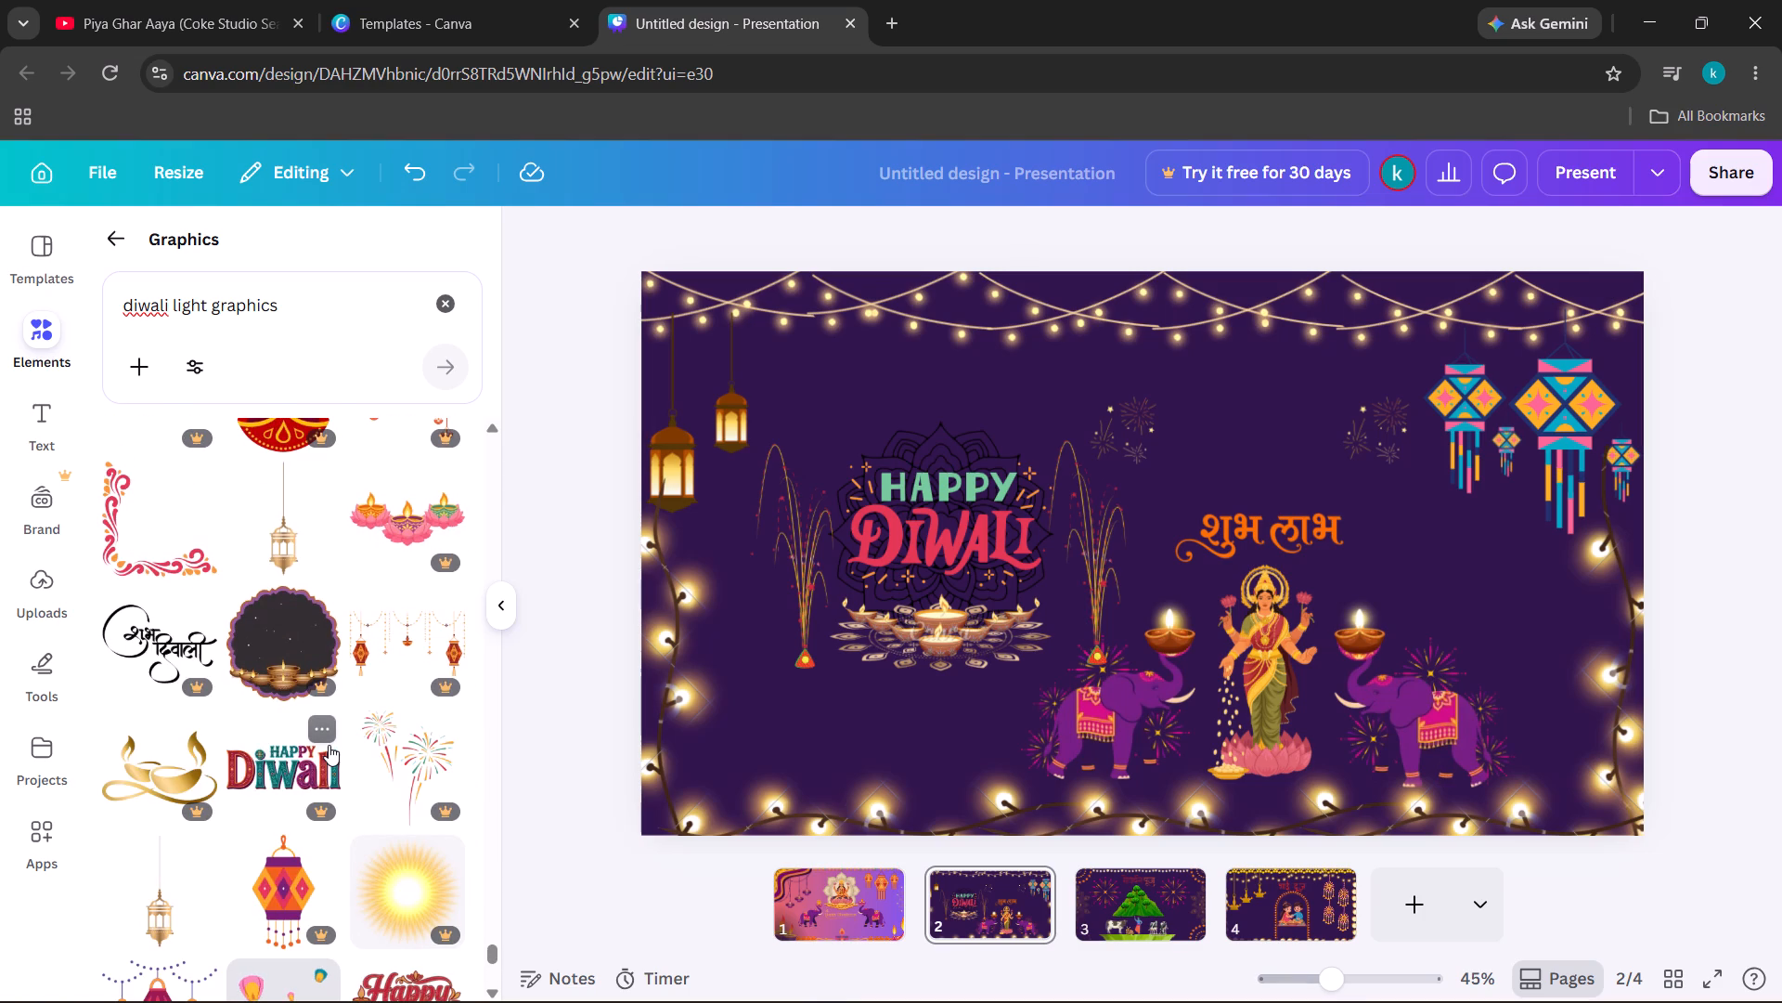
pyautogui.hscroll(4, 329, 745)
pyautogui.scroll(-2, 305, 871)
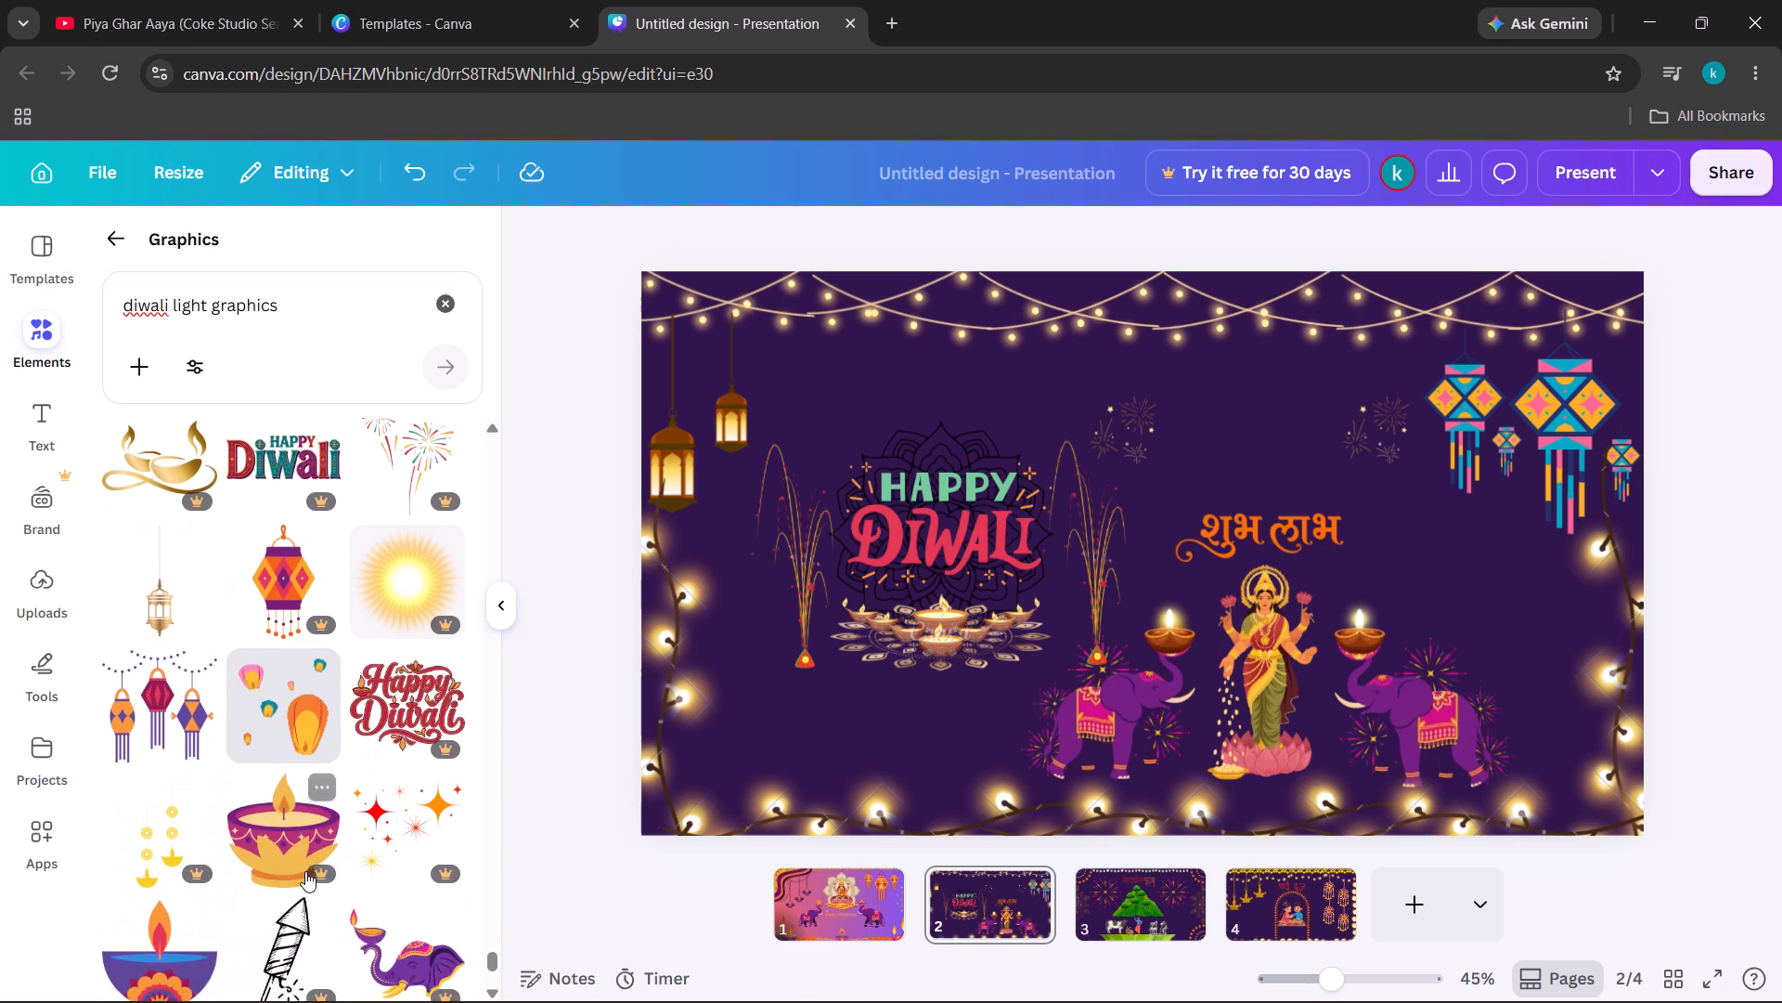
pyautogui.scroll(-4, 305, 871)
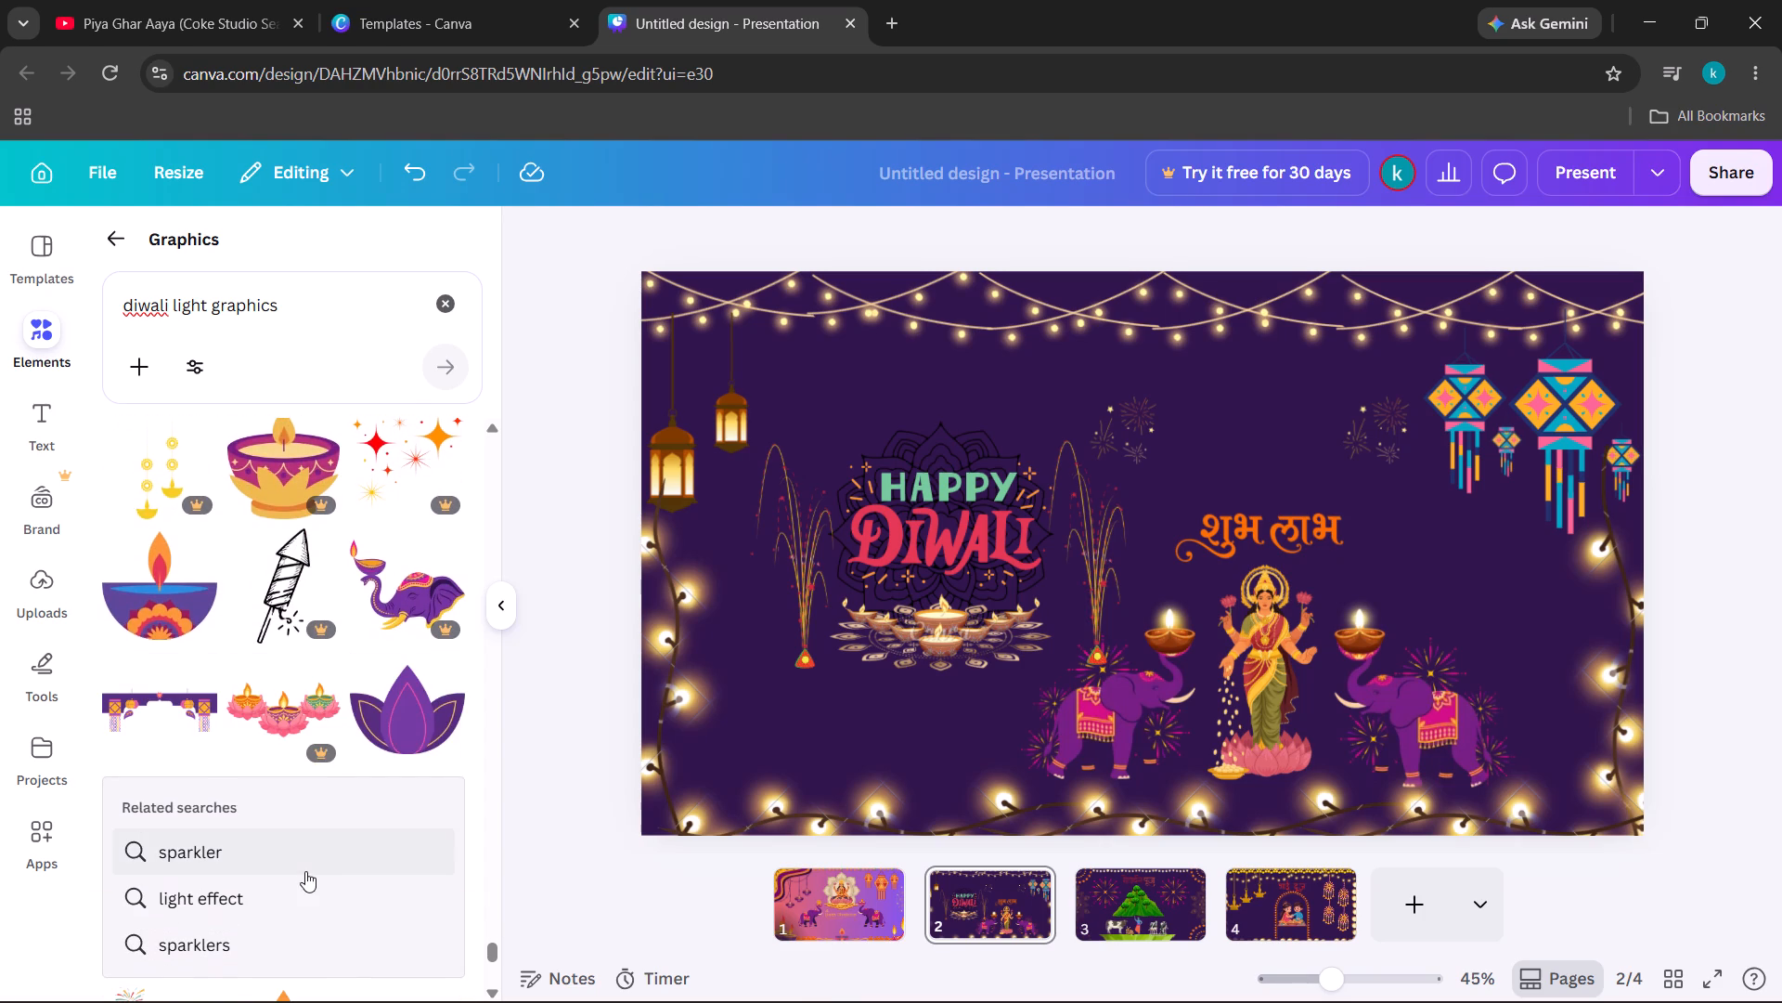
pyautogui.scroll(-3, 305, 871)
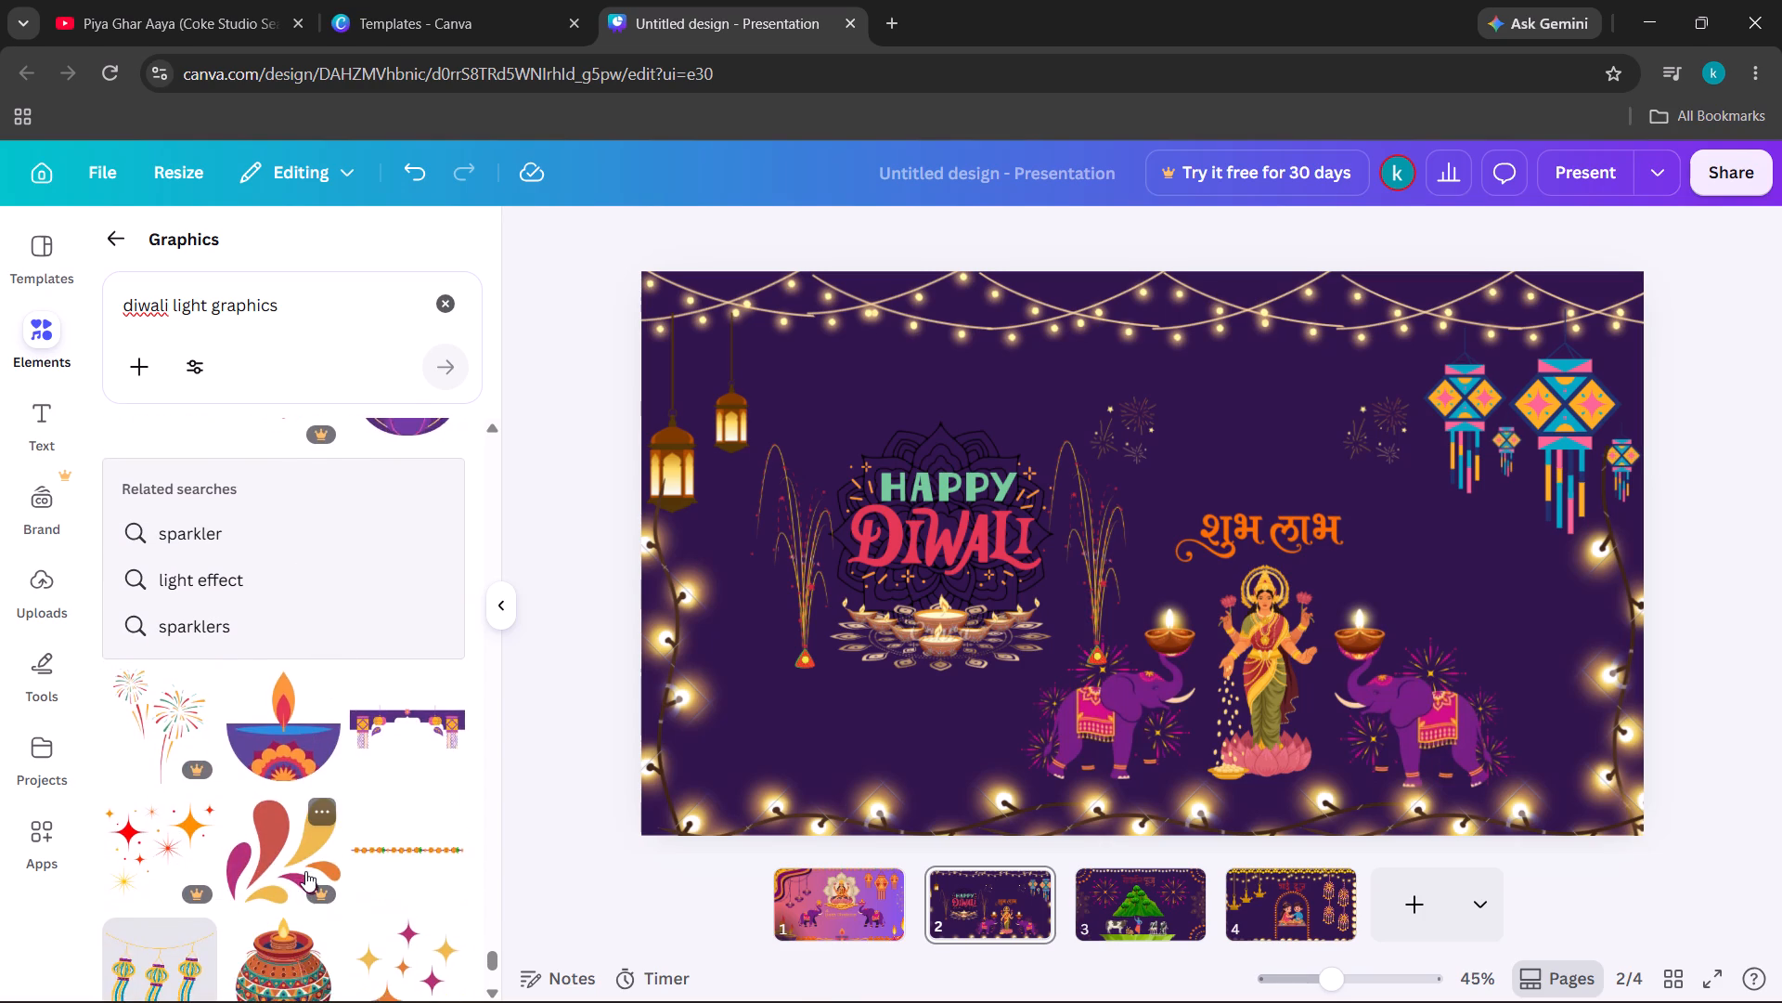
pyautogui.scroll(-3, 305, 871)
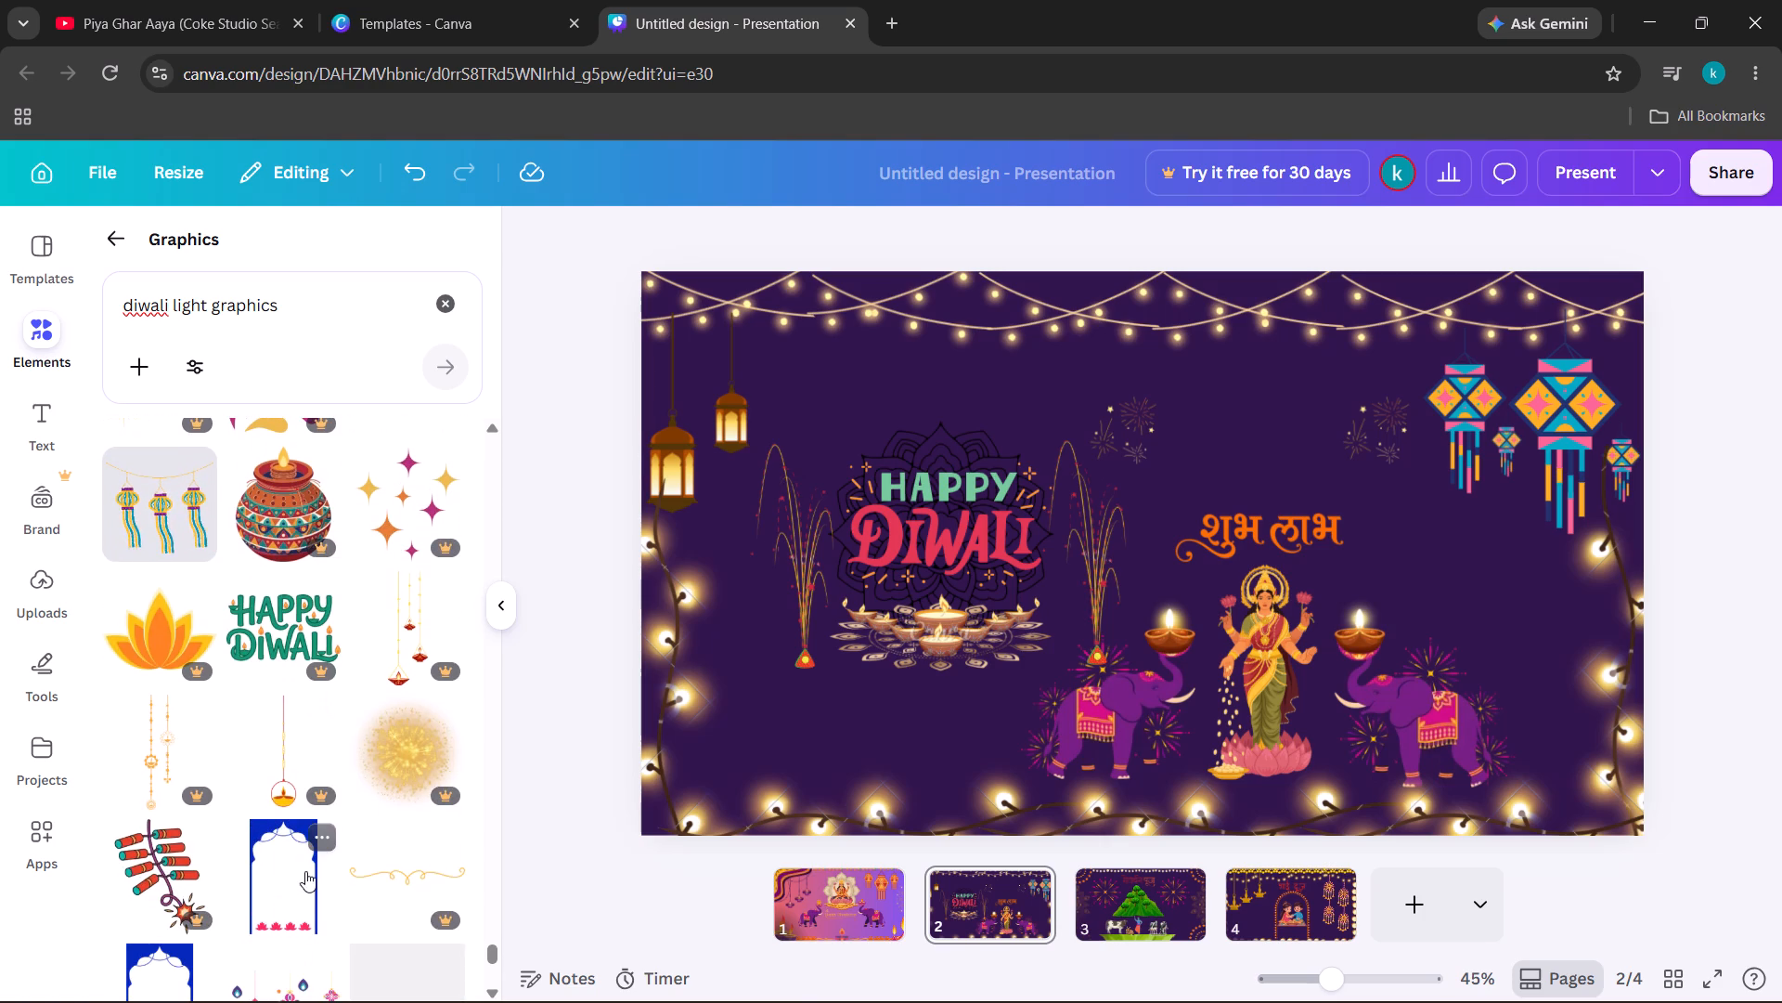
pyautogui.scroll(-2, 305, 871)
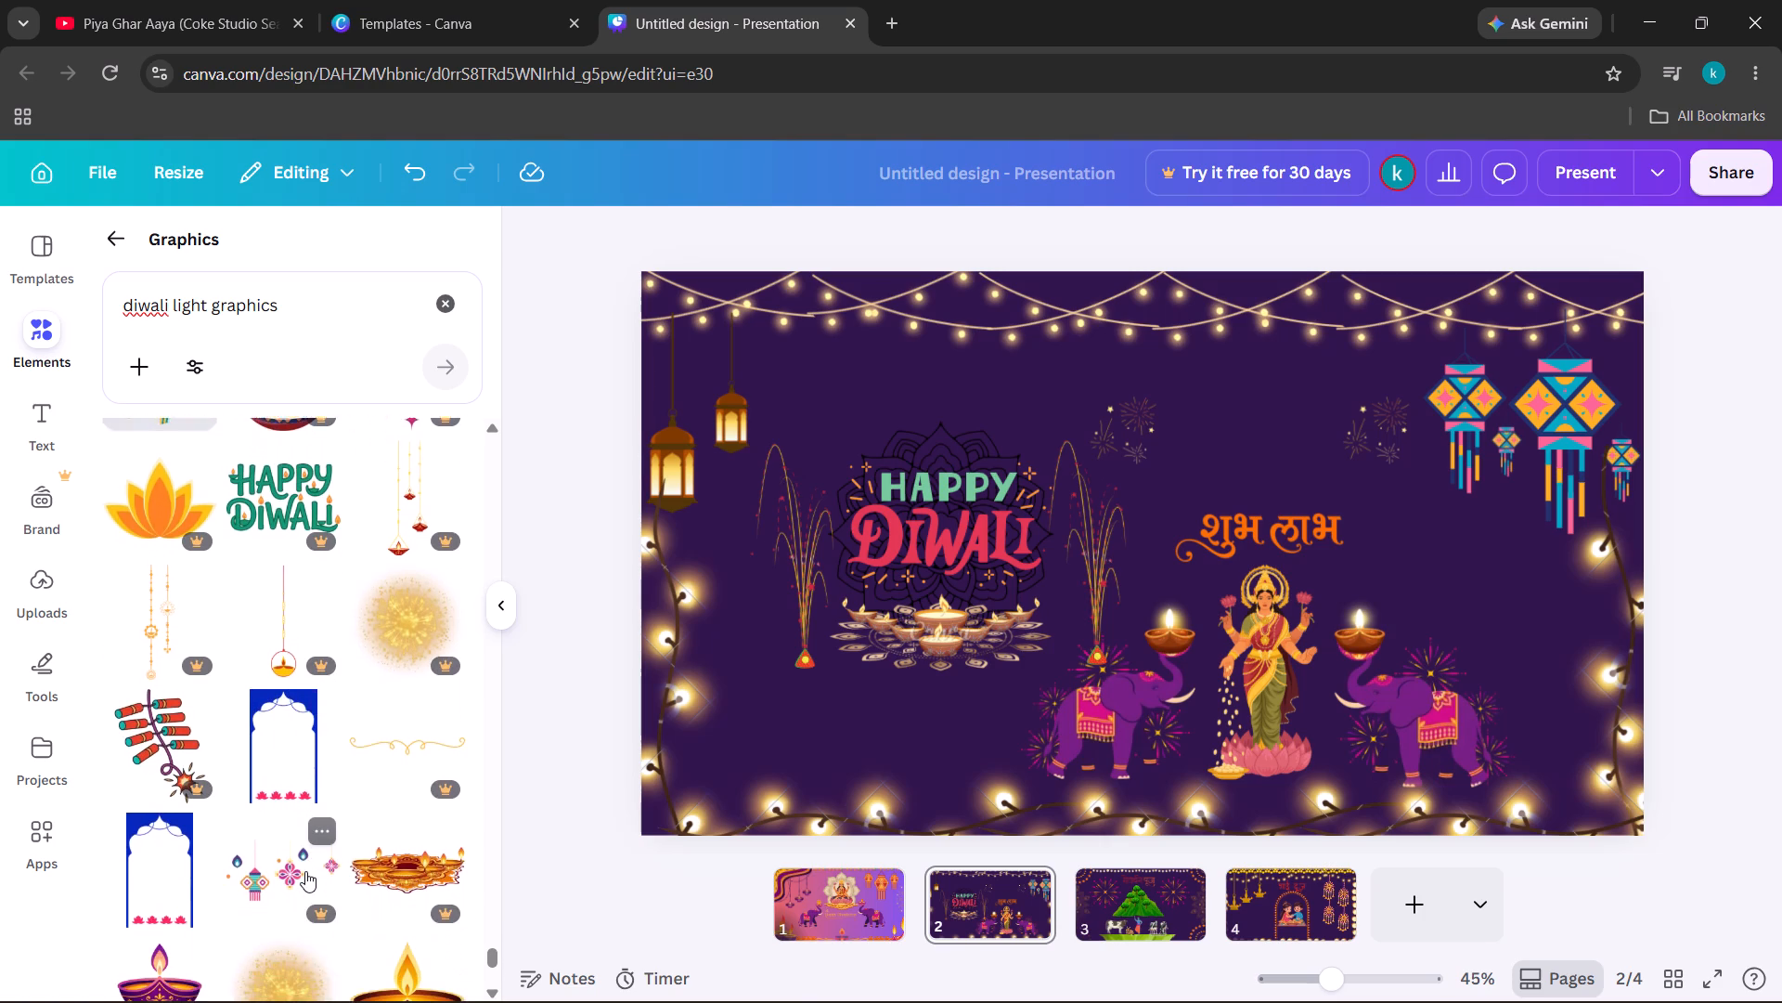
pyautogui.scroll(-3, 305, 871)
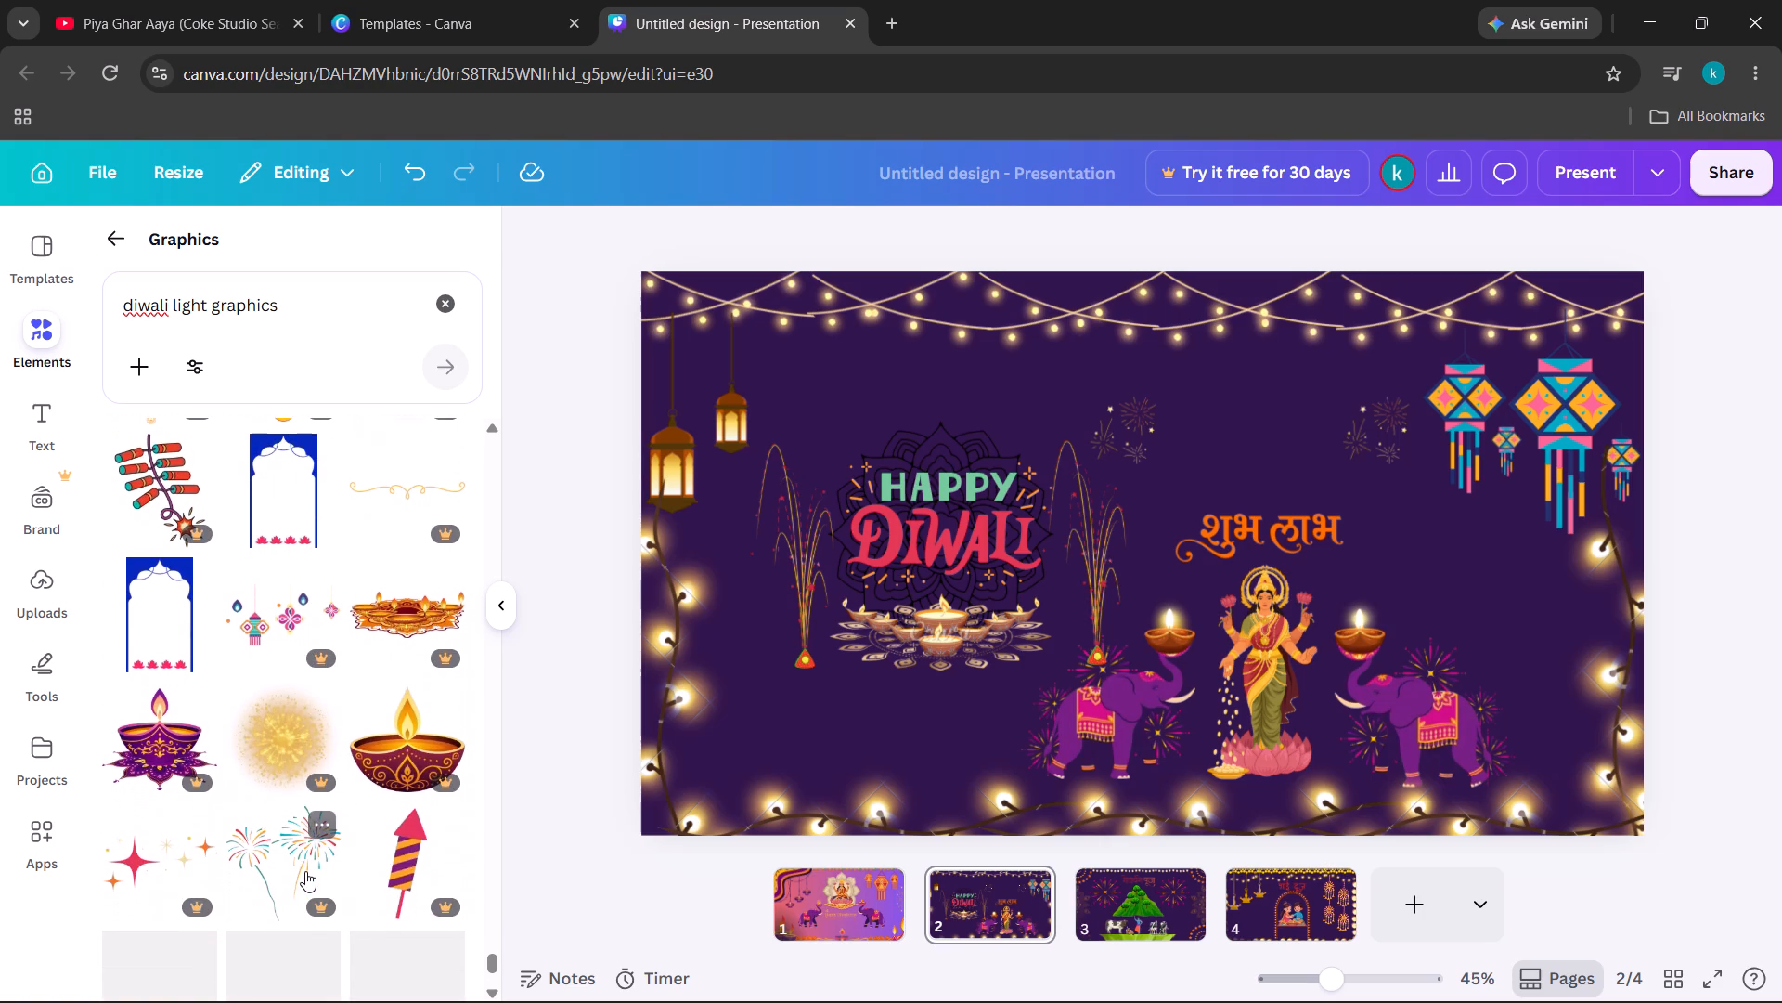
pyautogui.scroll(-3, 305, 871)
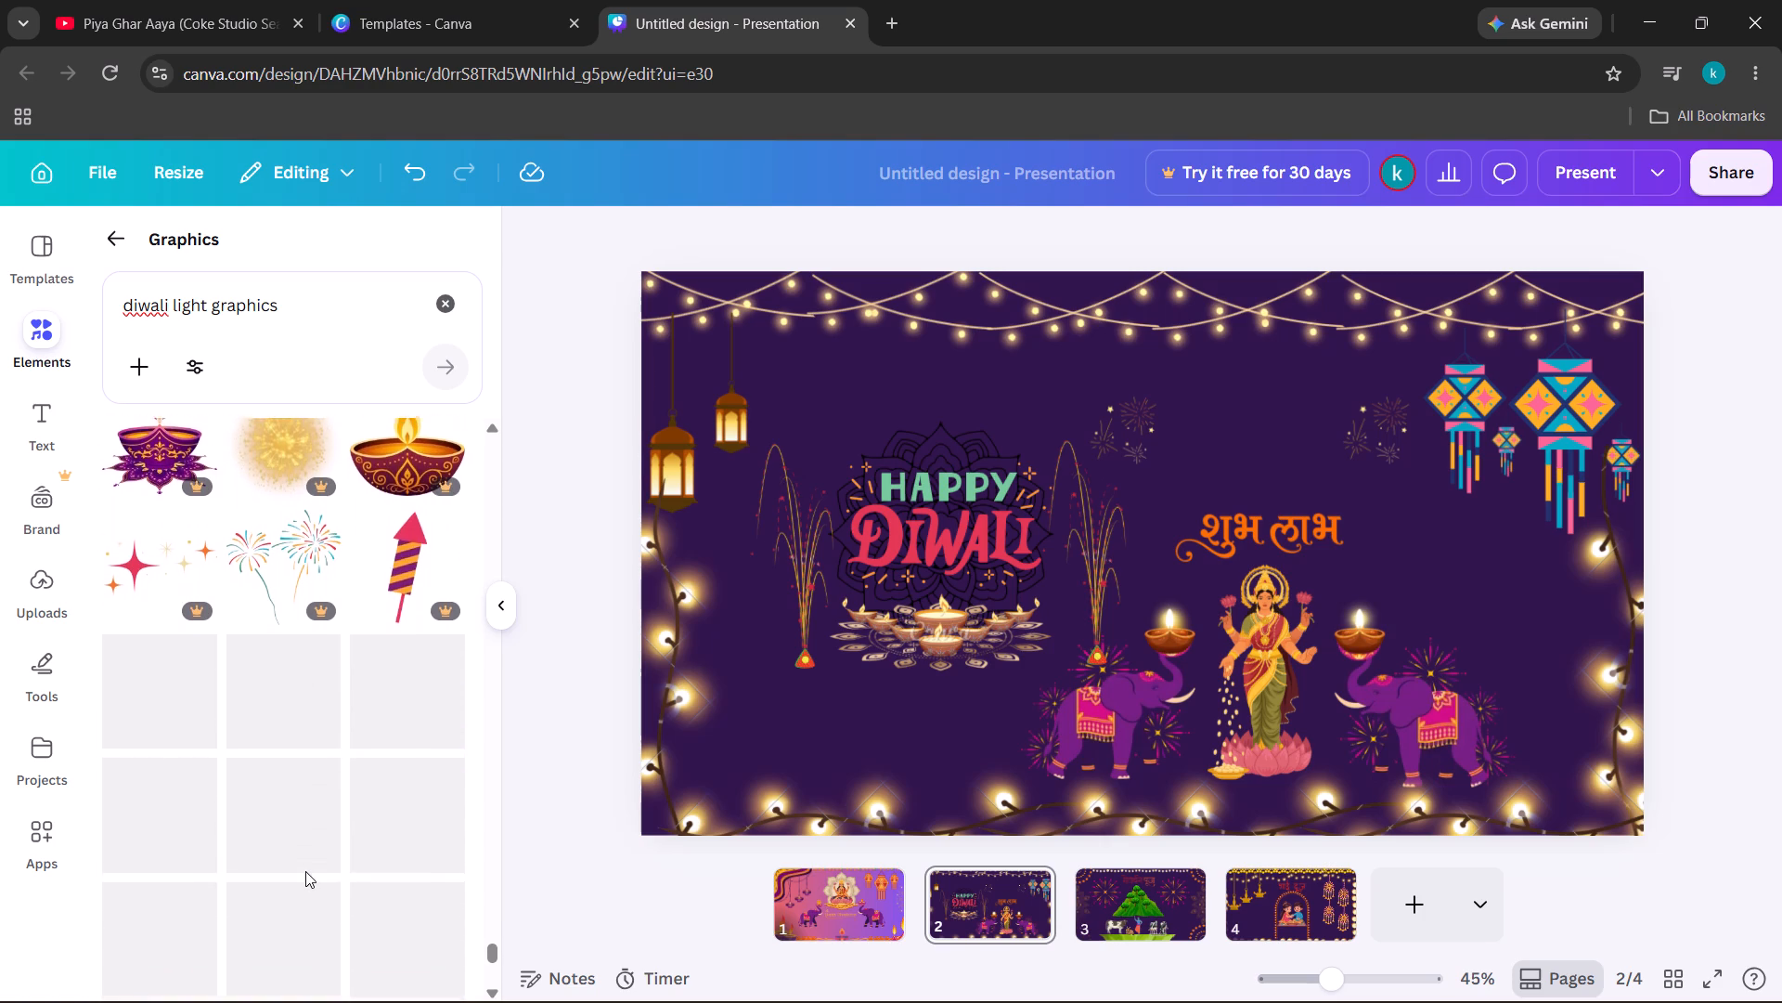
pyautogui.scroll(-1, 305, 871)
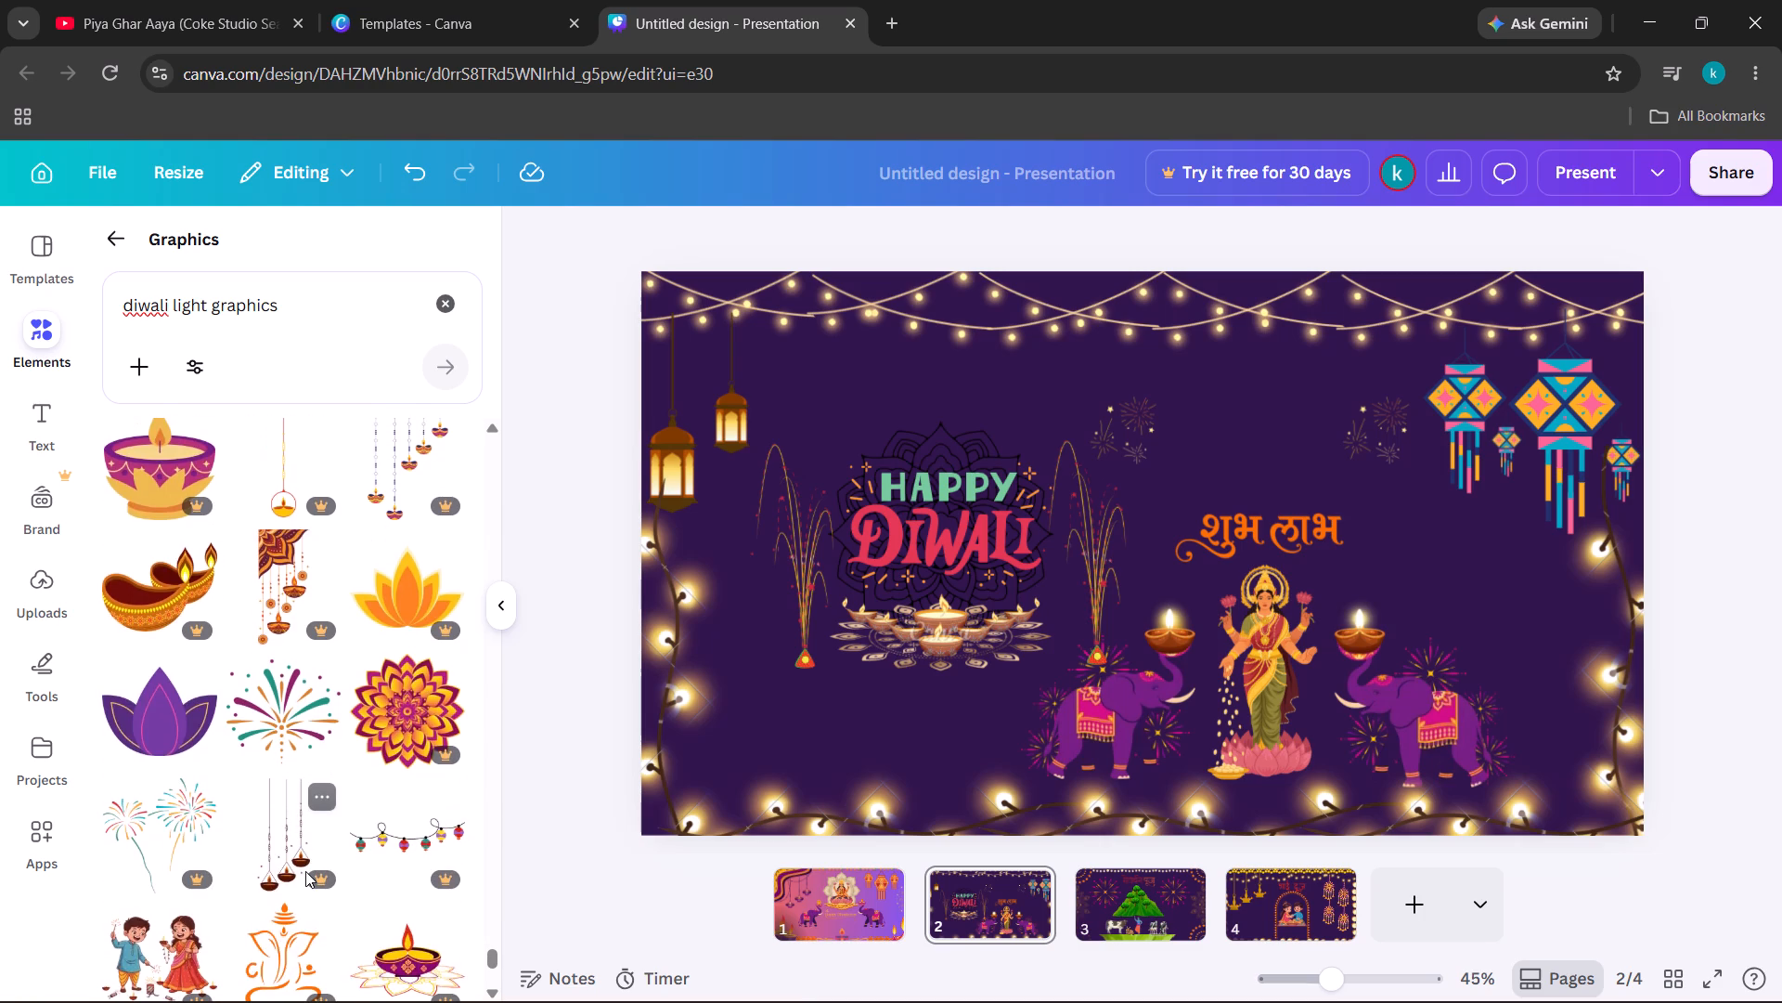
pyautogui.scroll(-3, 305, 871)
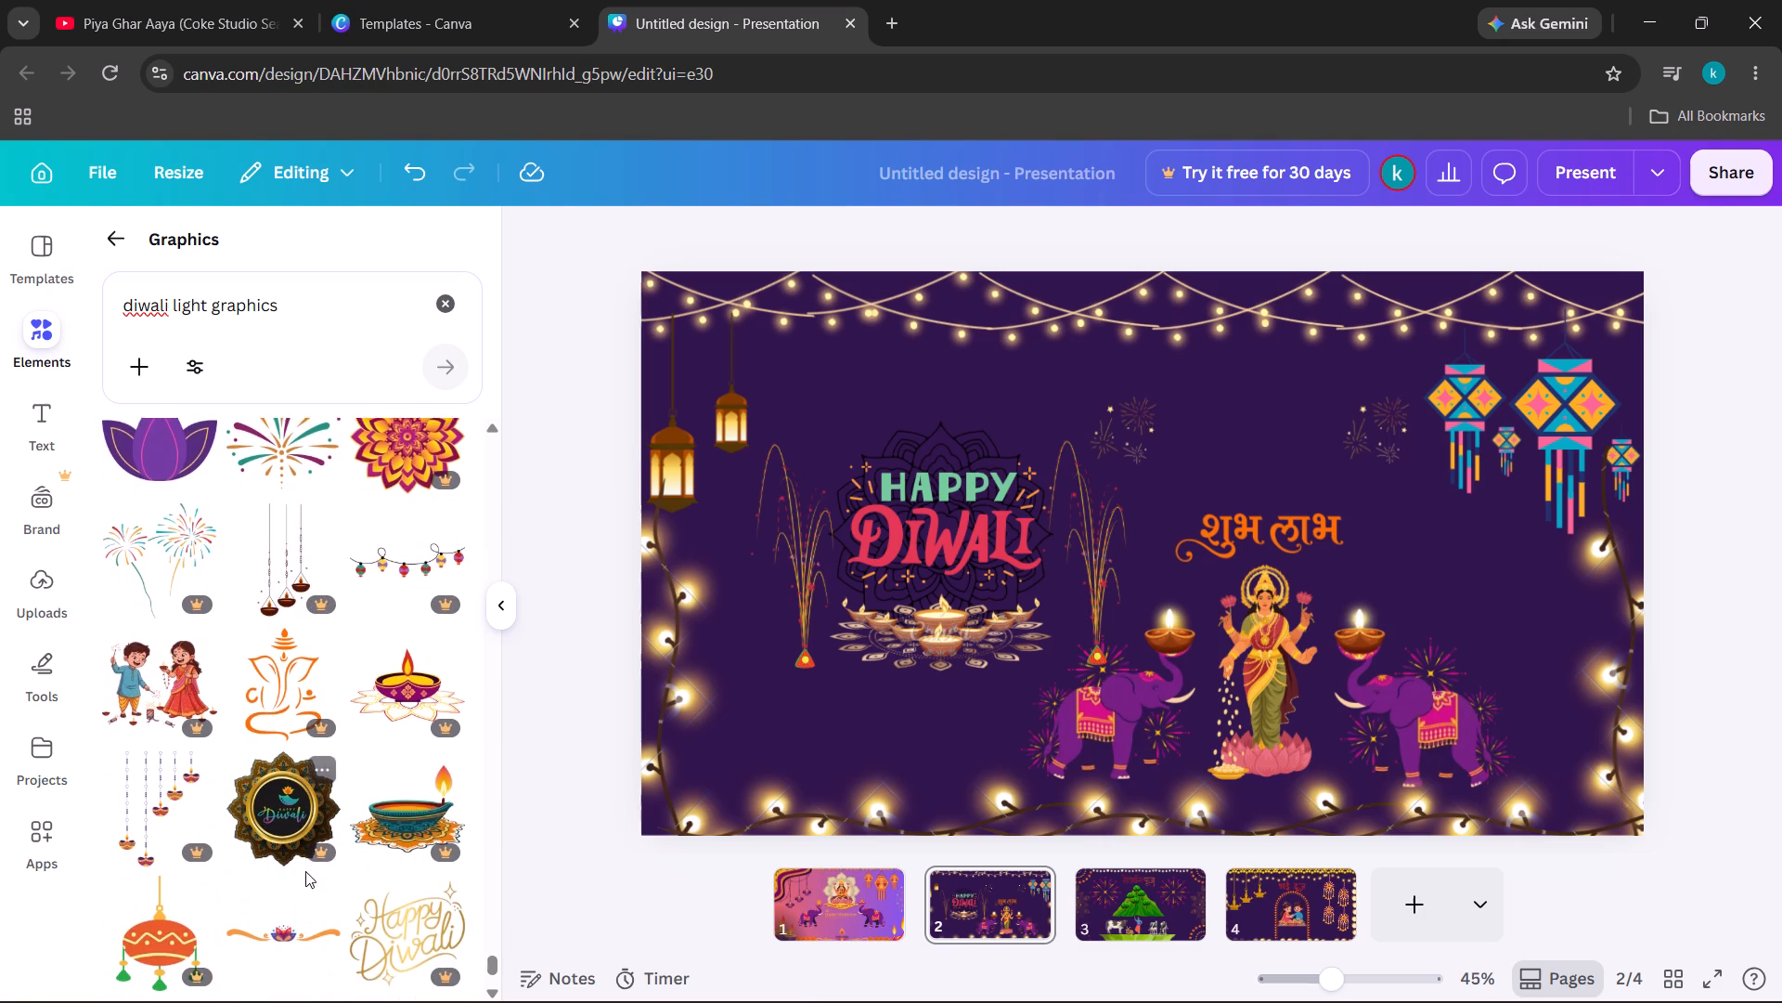
pyautogui.scroll(-4, 305, 871)
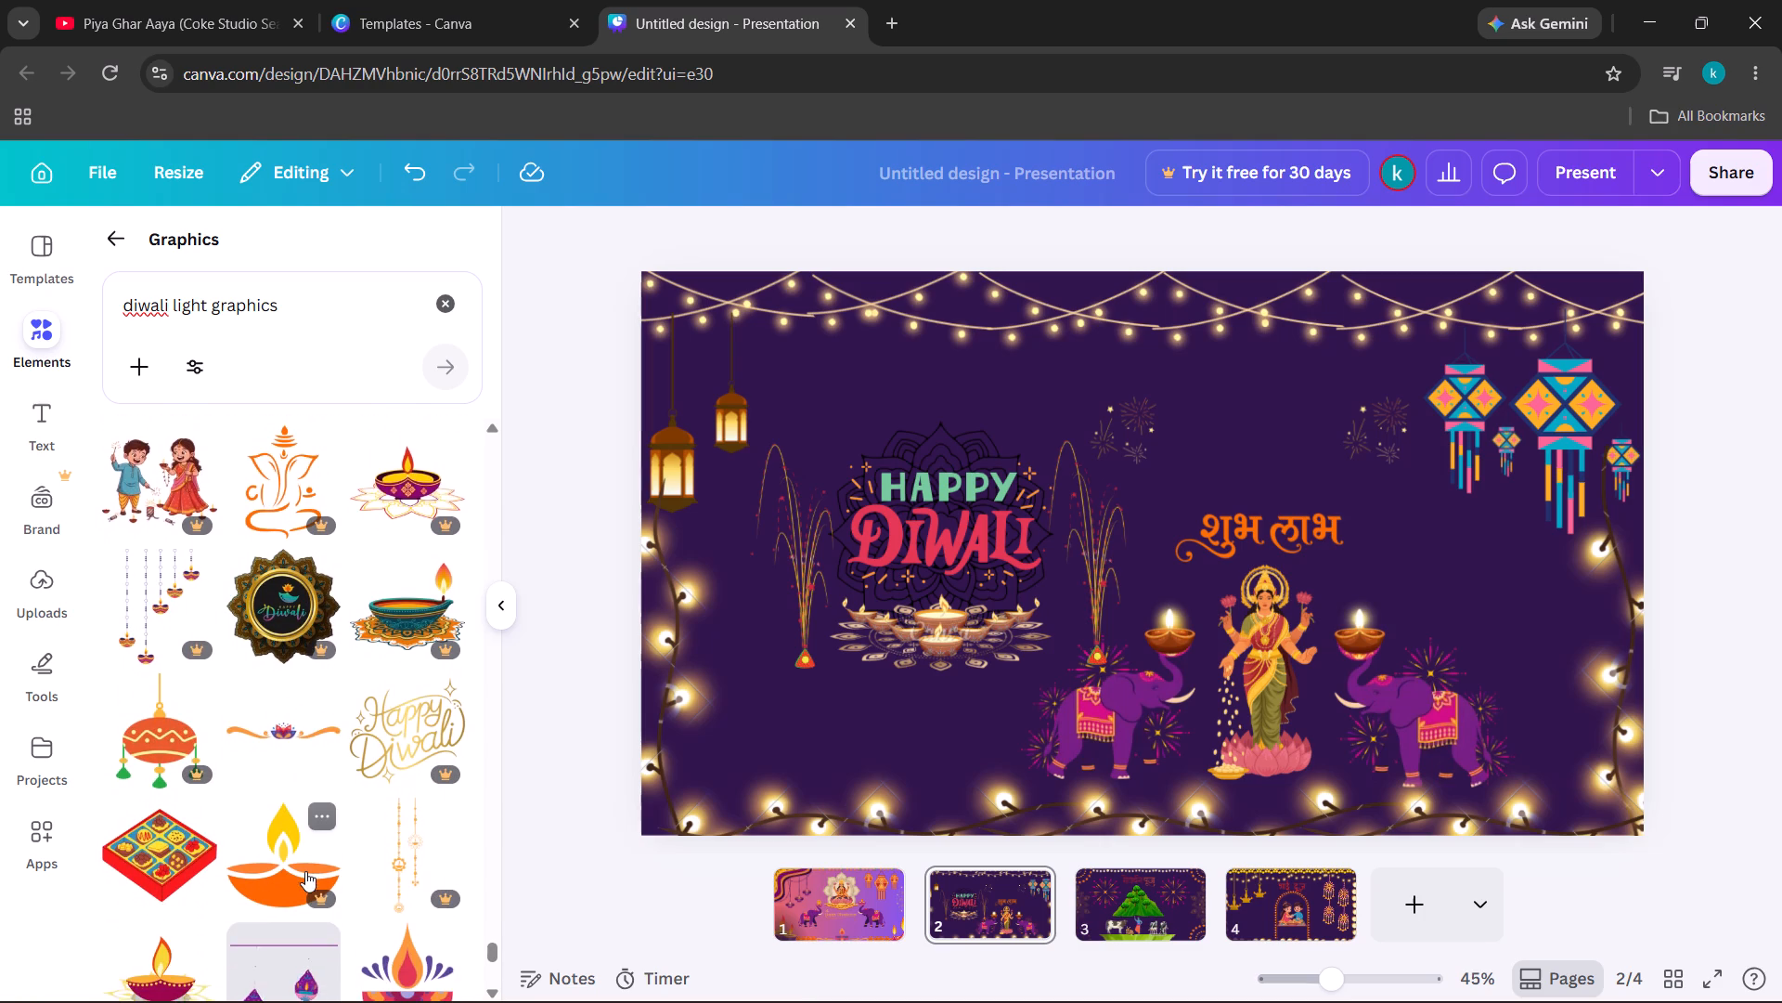
pyautogui.scroll(-2, 305, 871)
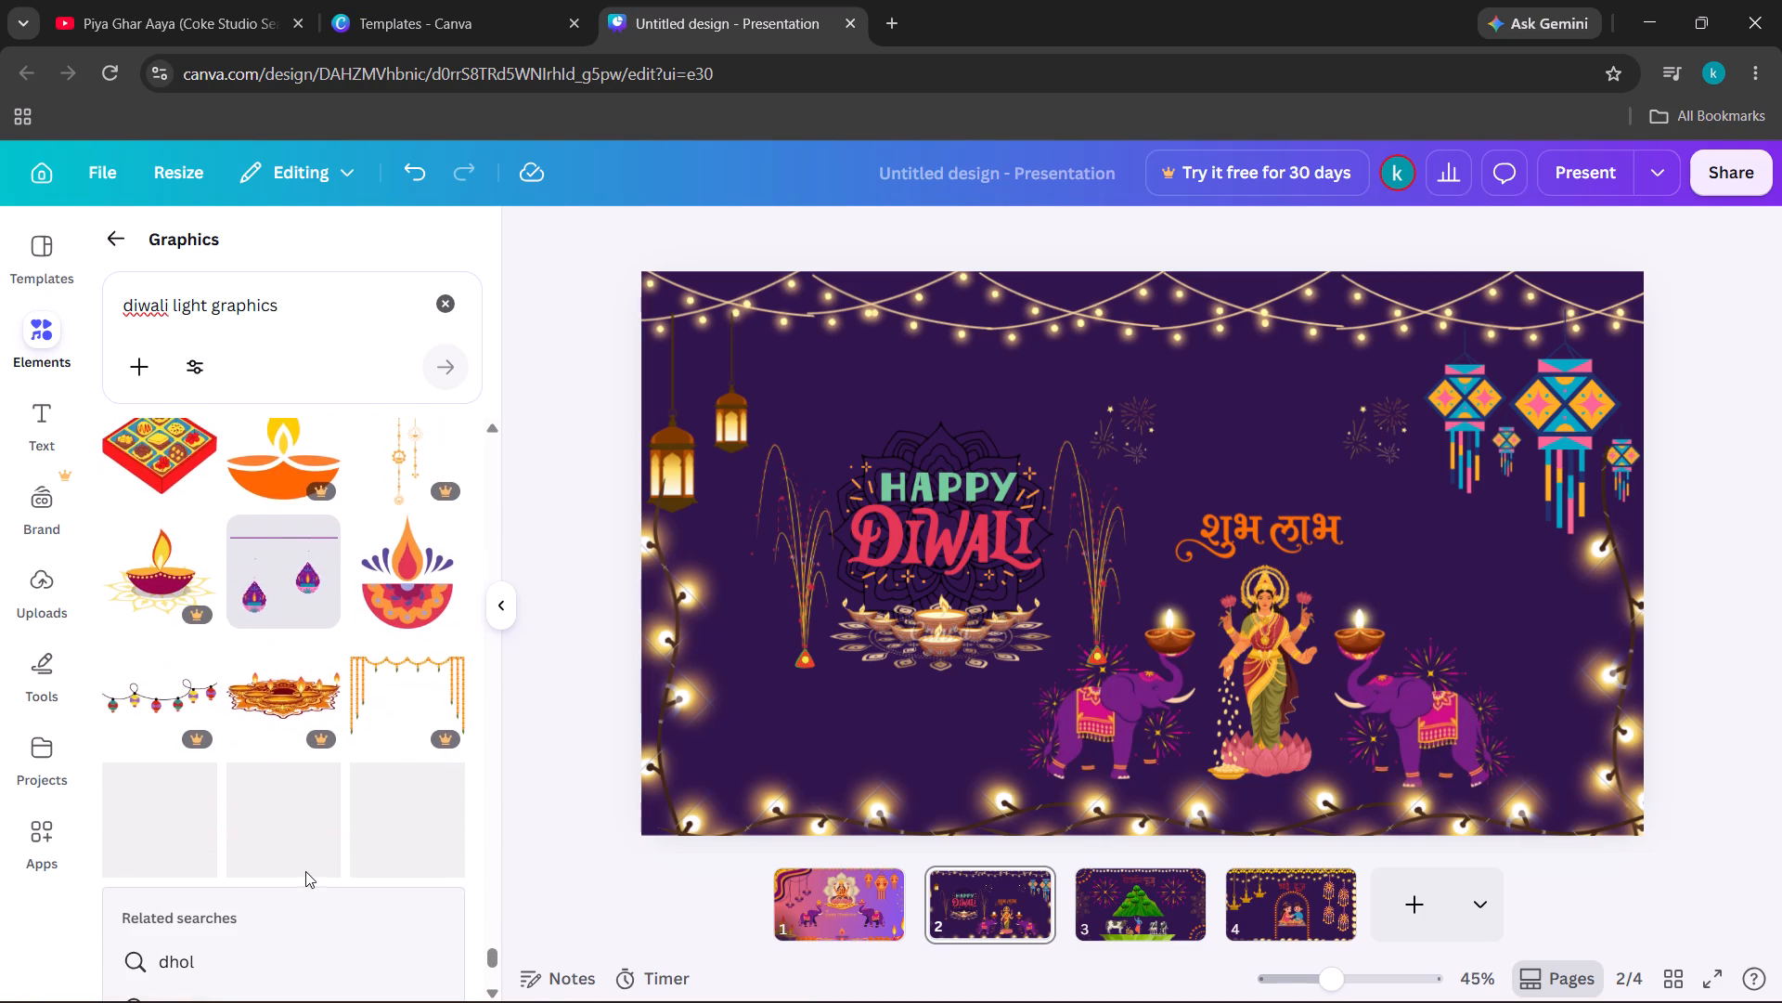
pyautogui.scroll(-1, 305, 871)
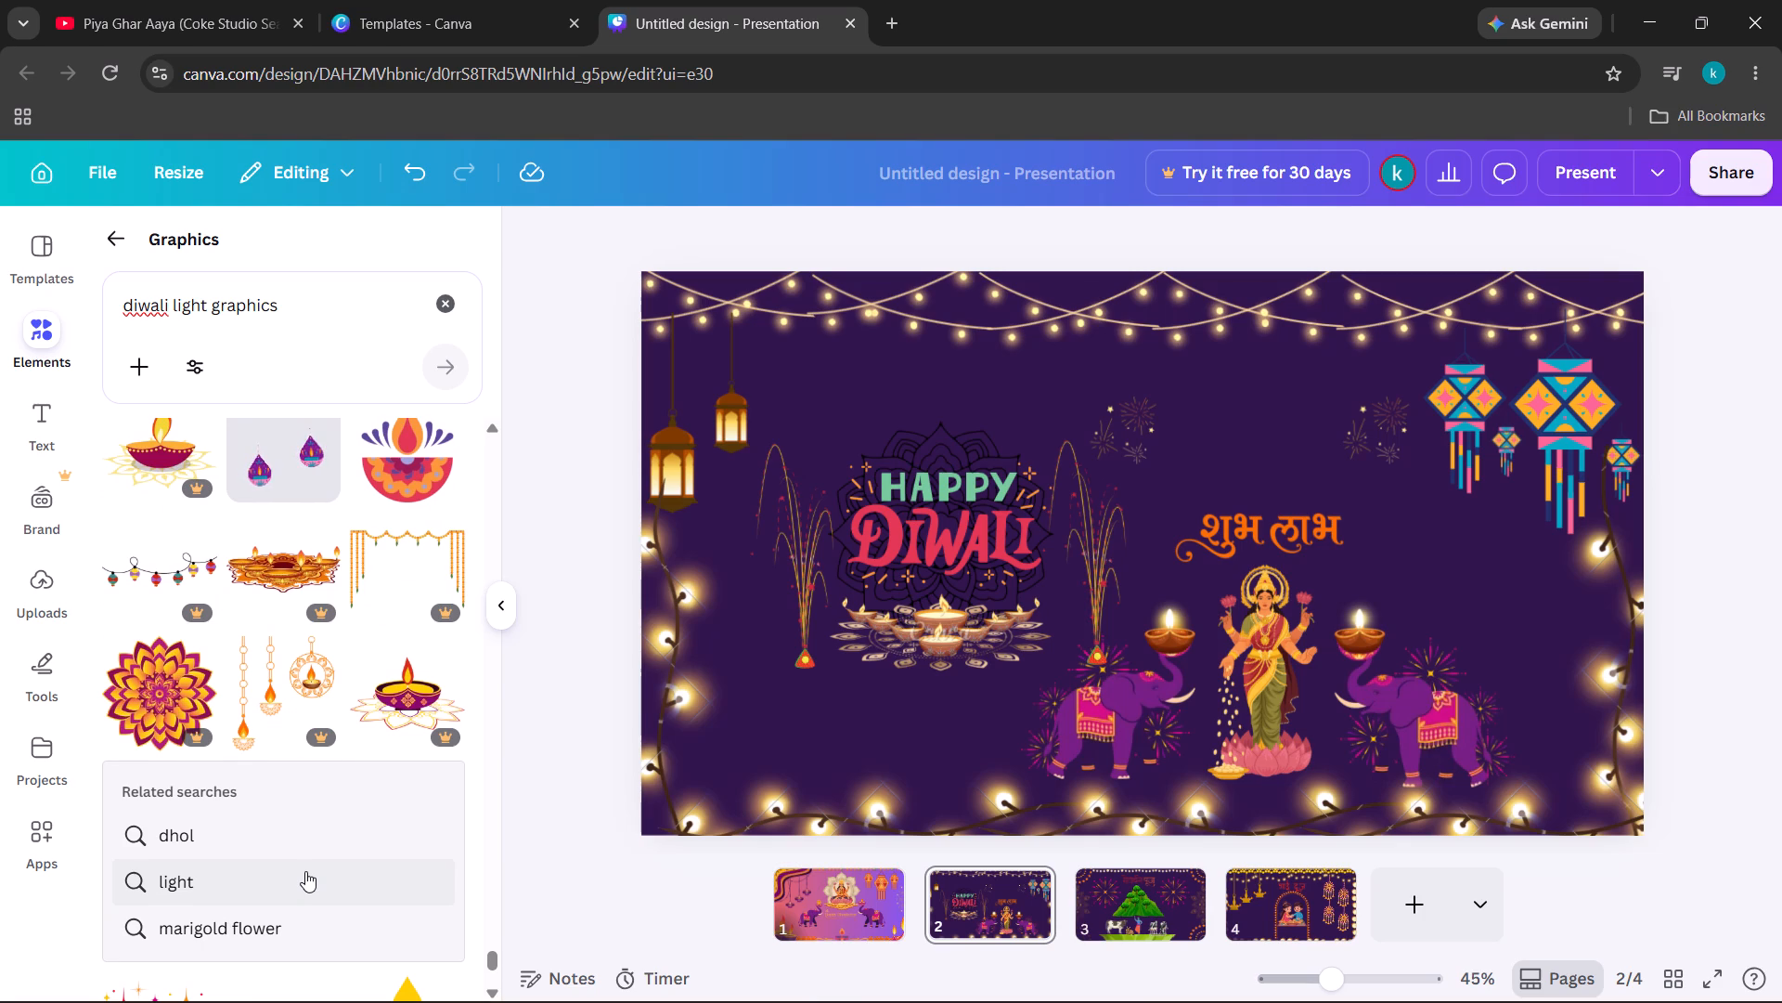
pyautogui.scroll(-1, 305, 871)
pyautogui.hscroll(1, 305, 871)
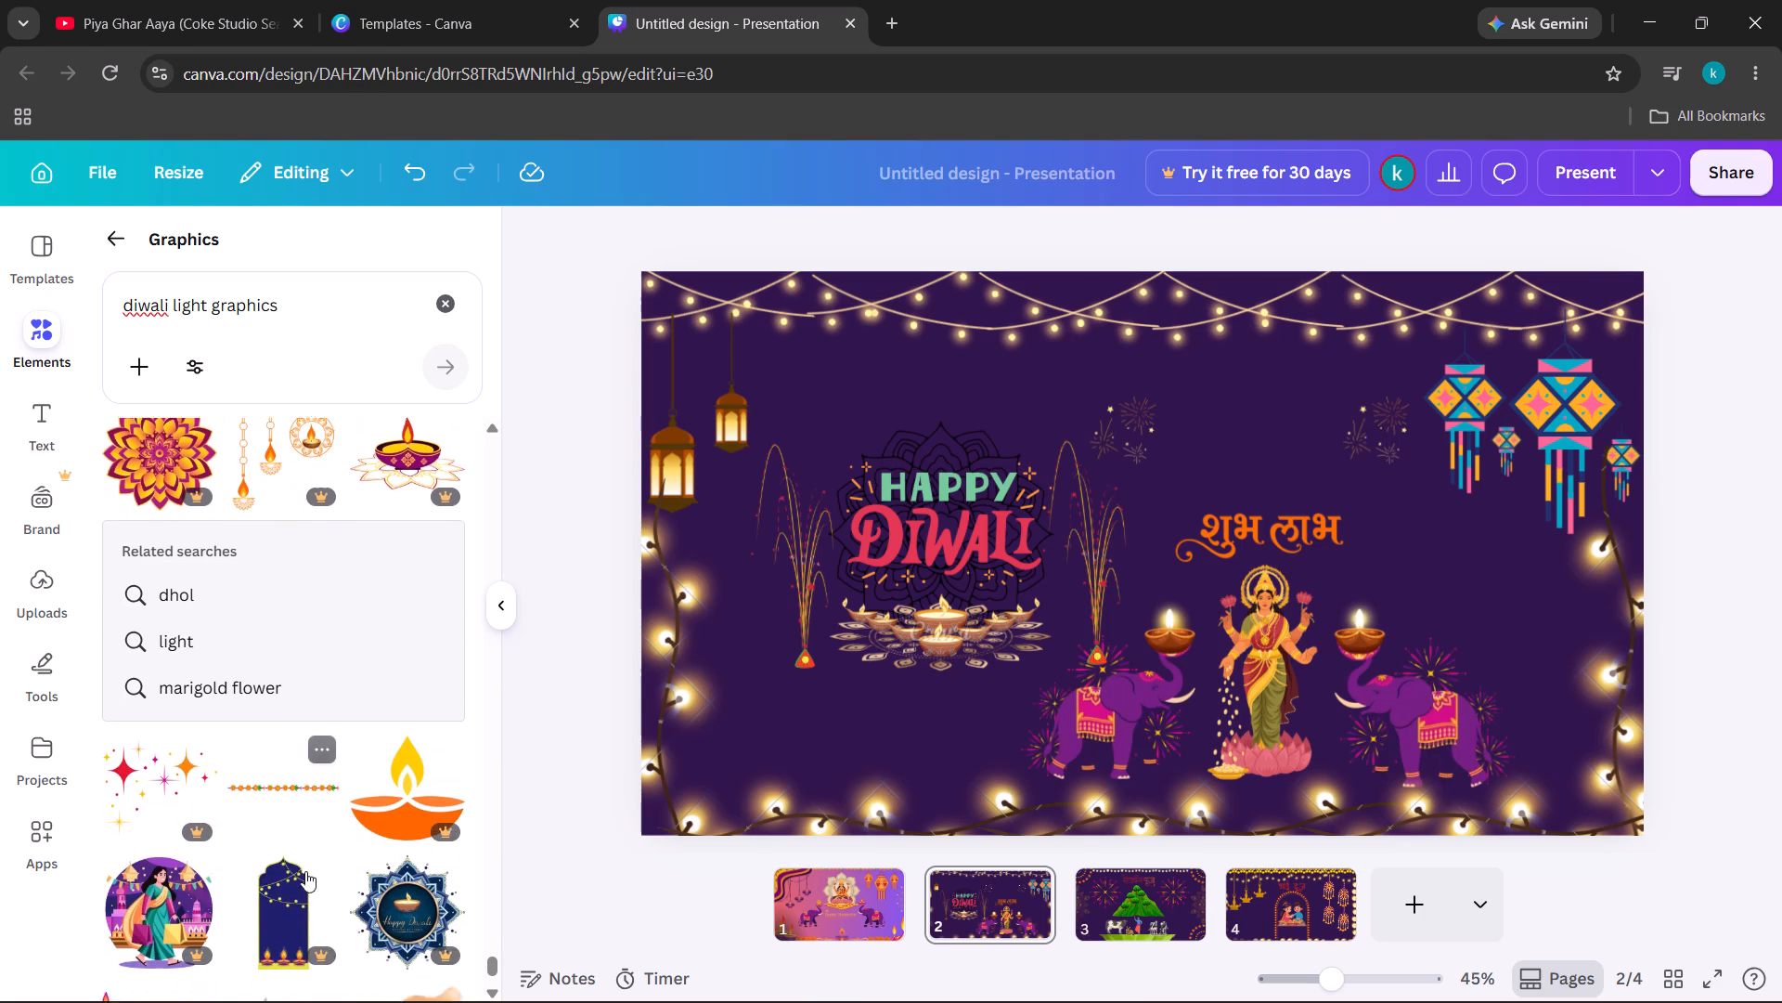
pyautogui.hscroll(5, 305, 871)
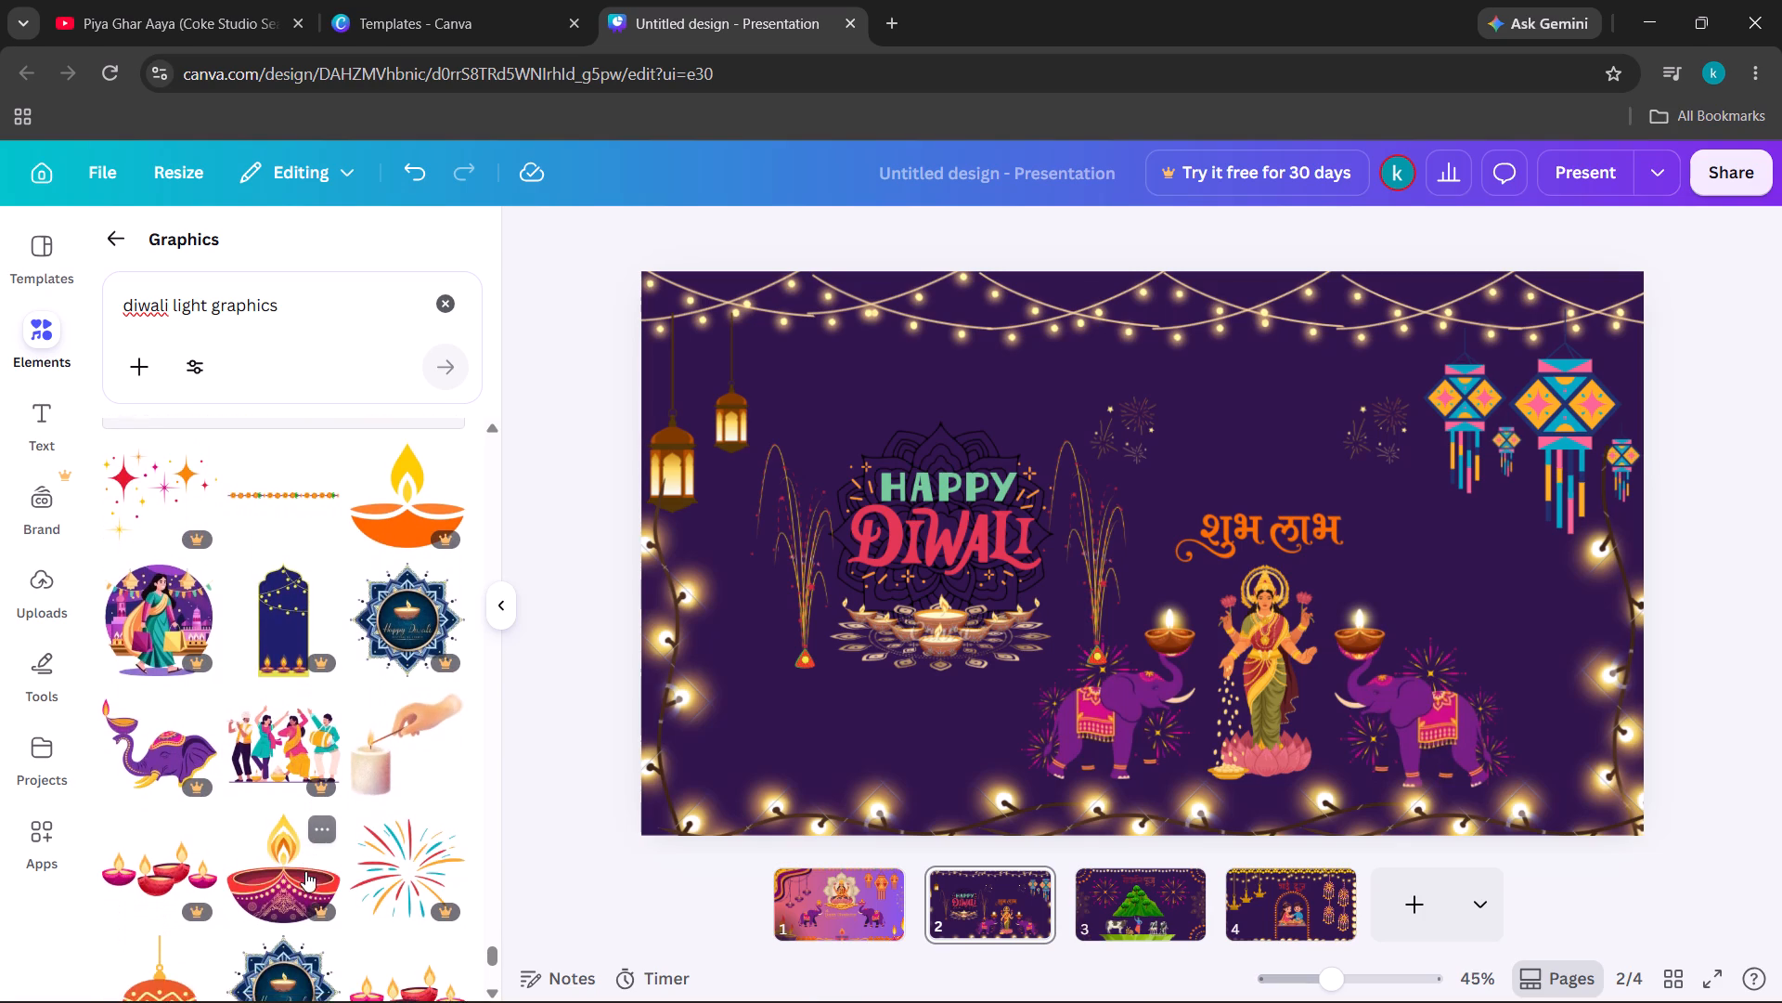
pyautogui.hscroll(8, 305, 871)
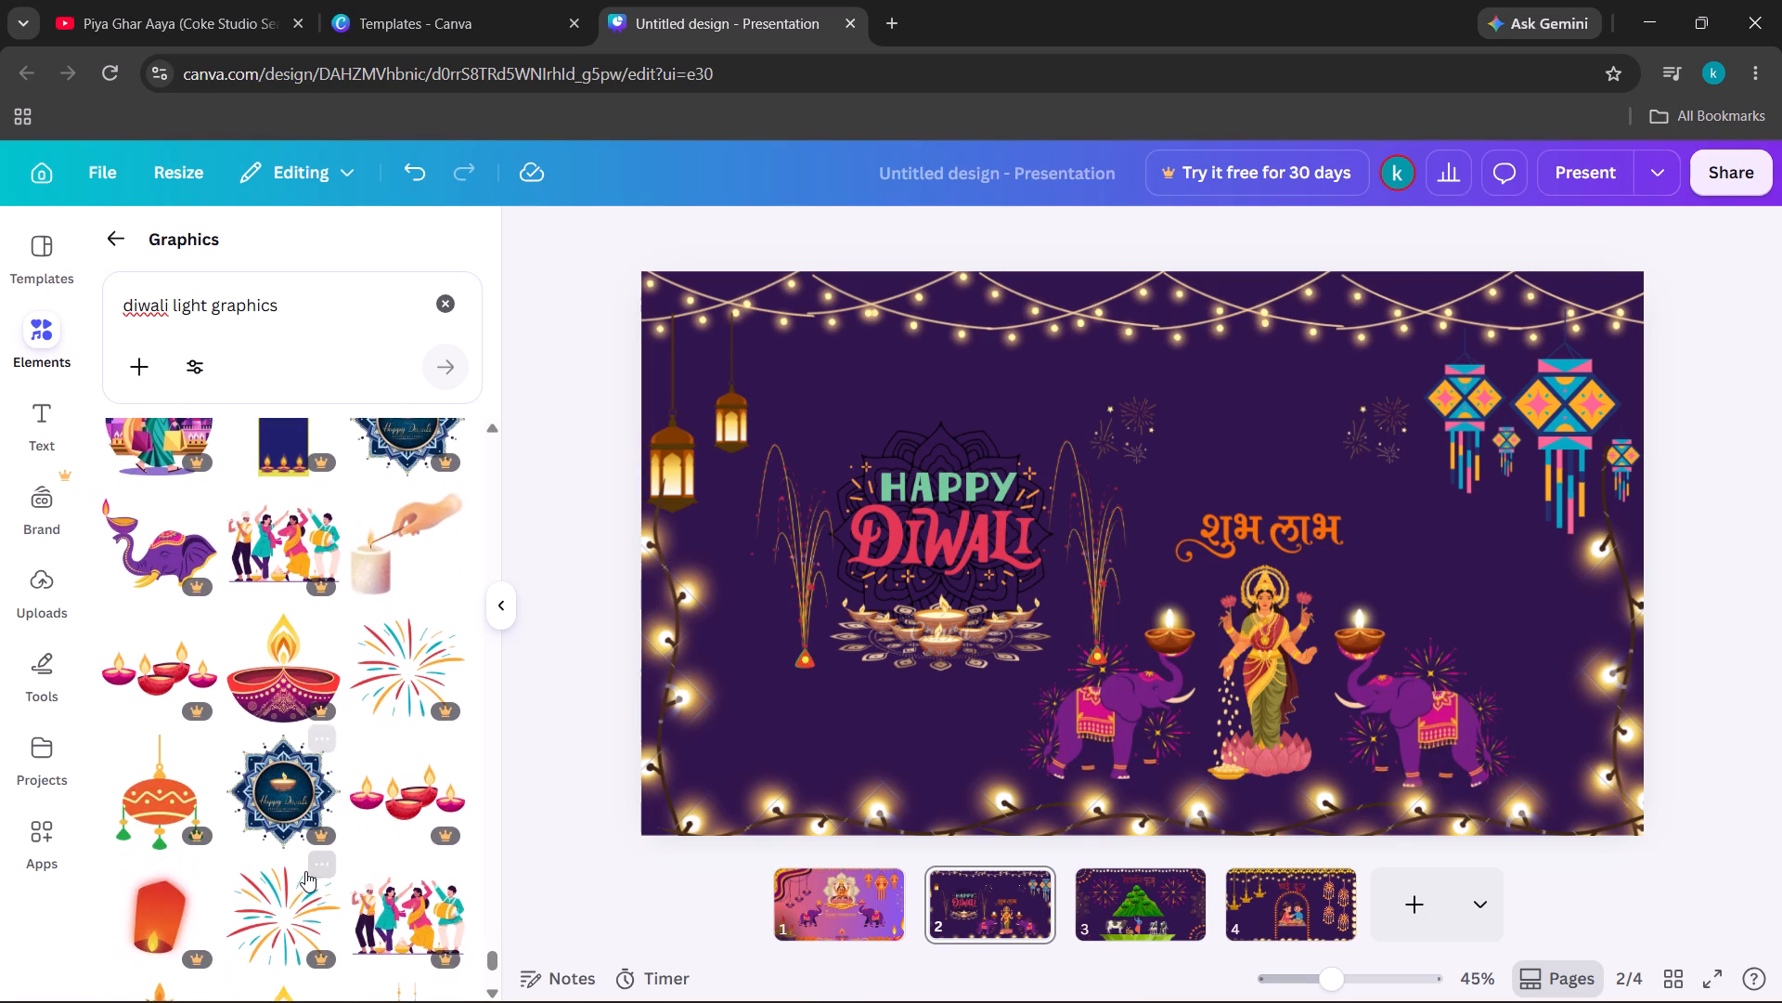
pyautogui.hscroll(7, 305, 871)
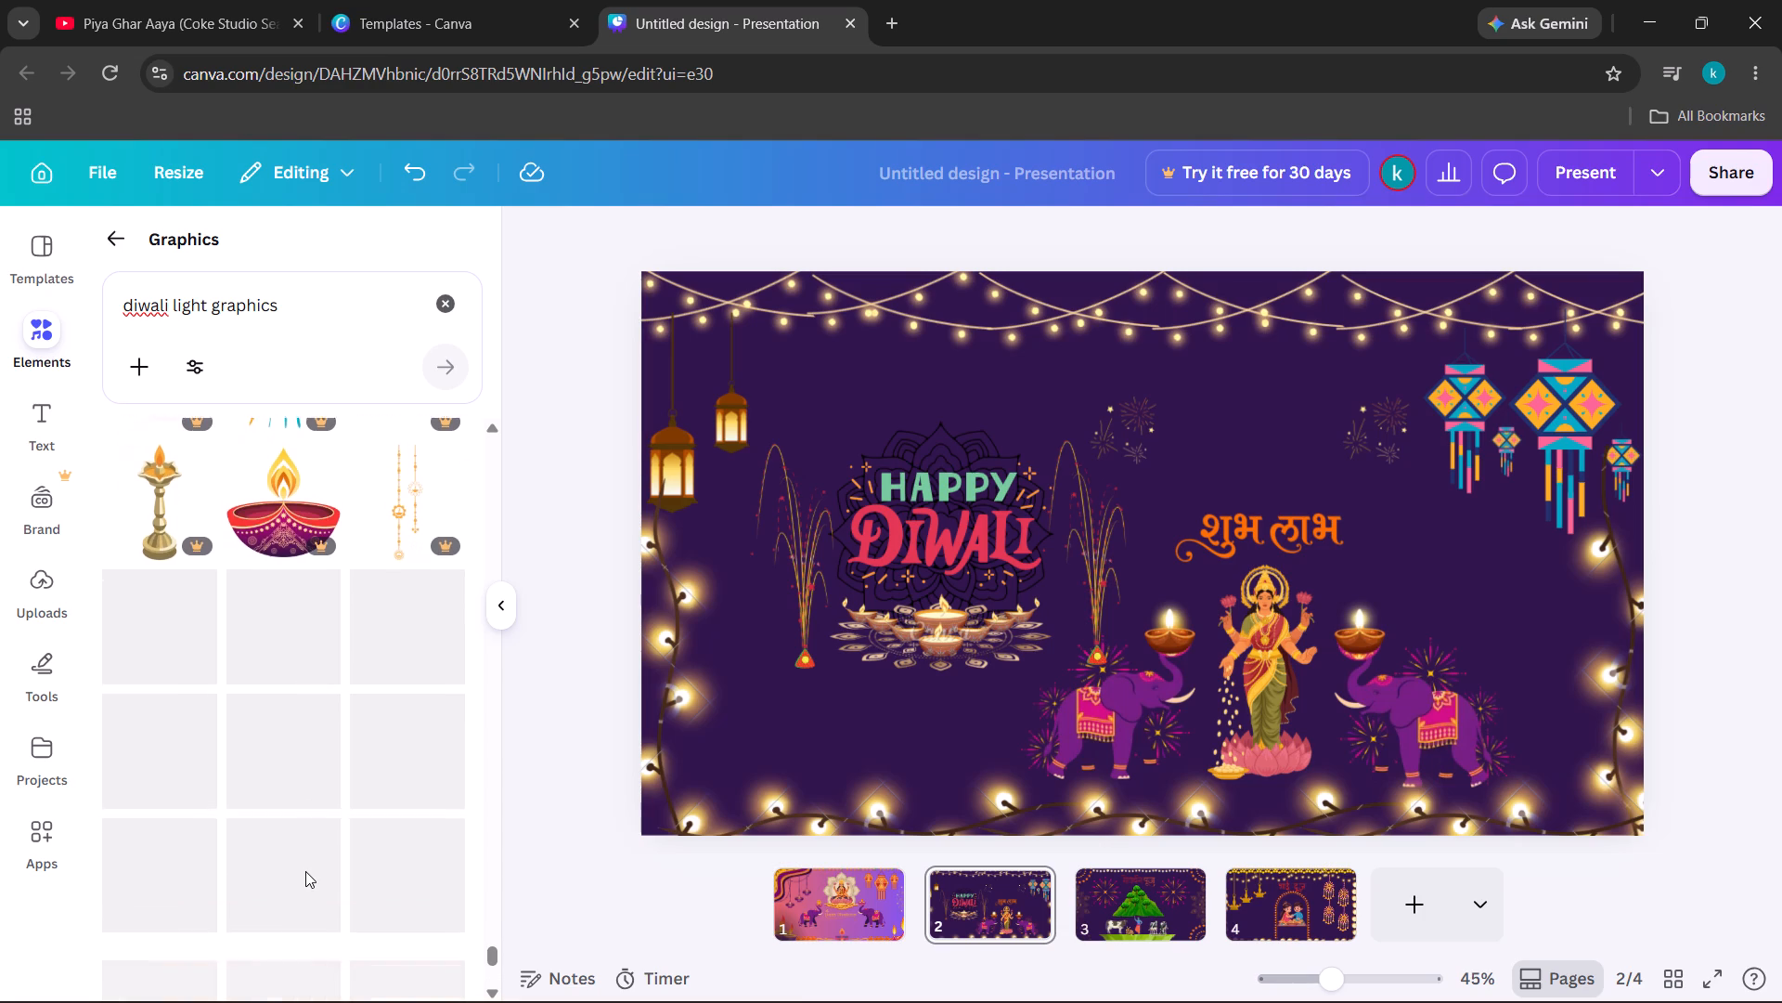
pyautogui.hscroll(3, 305, 871)
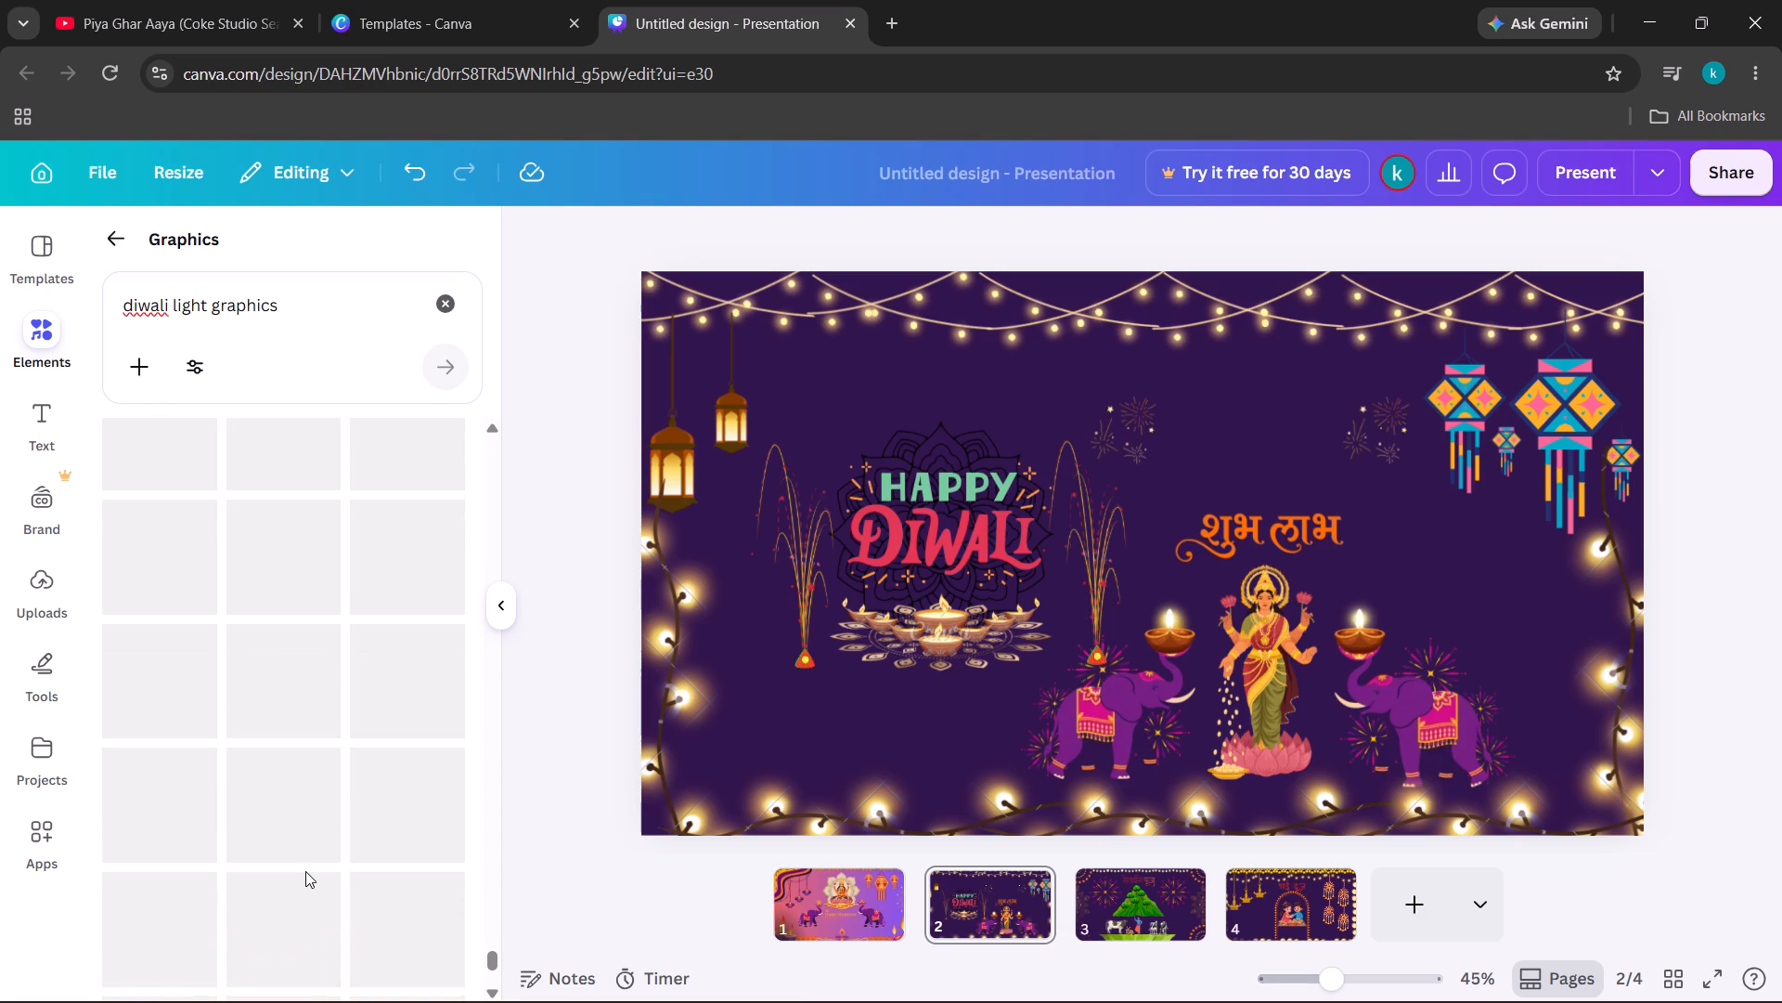
pyautogui.scroll(2, 305, 871)
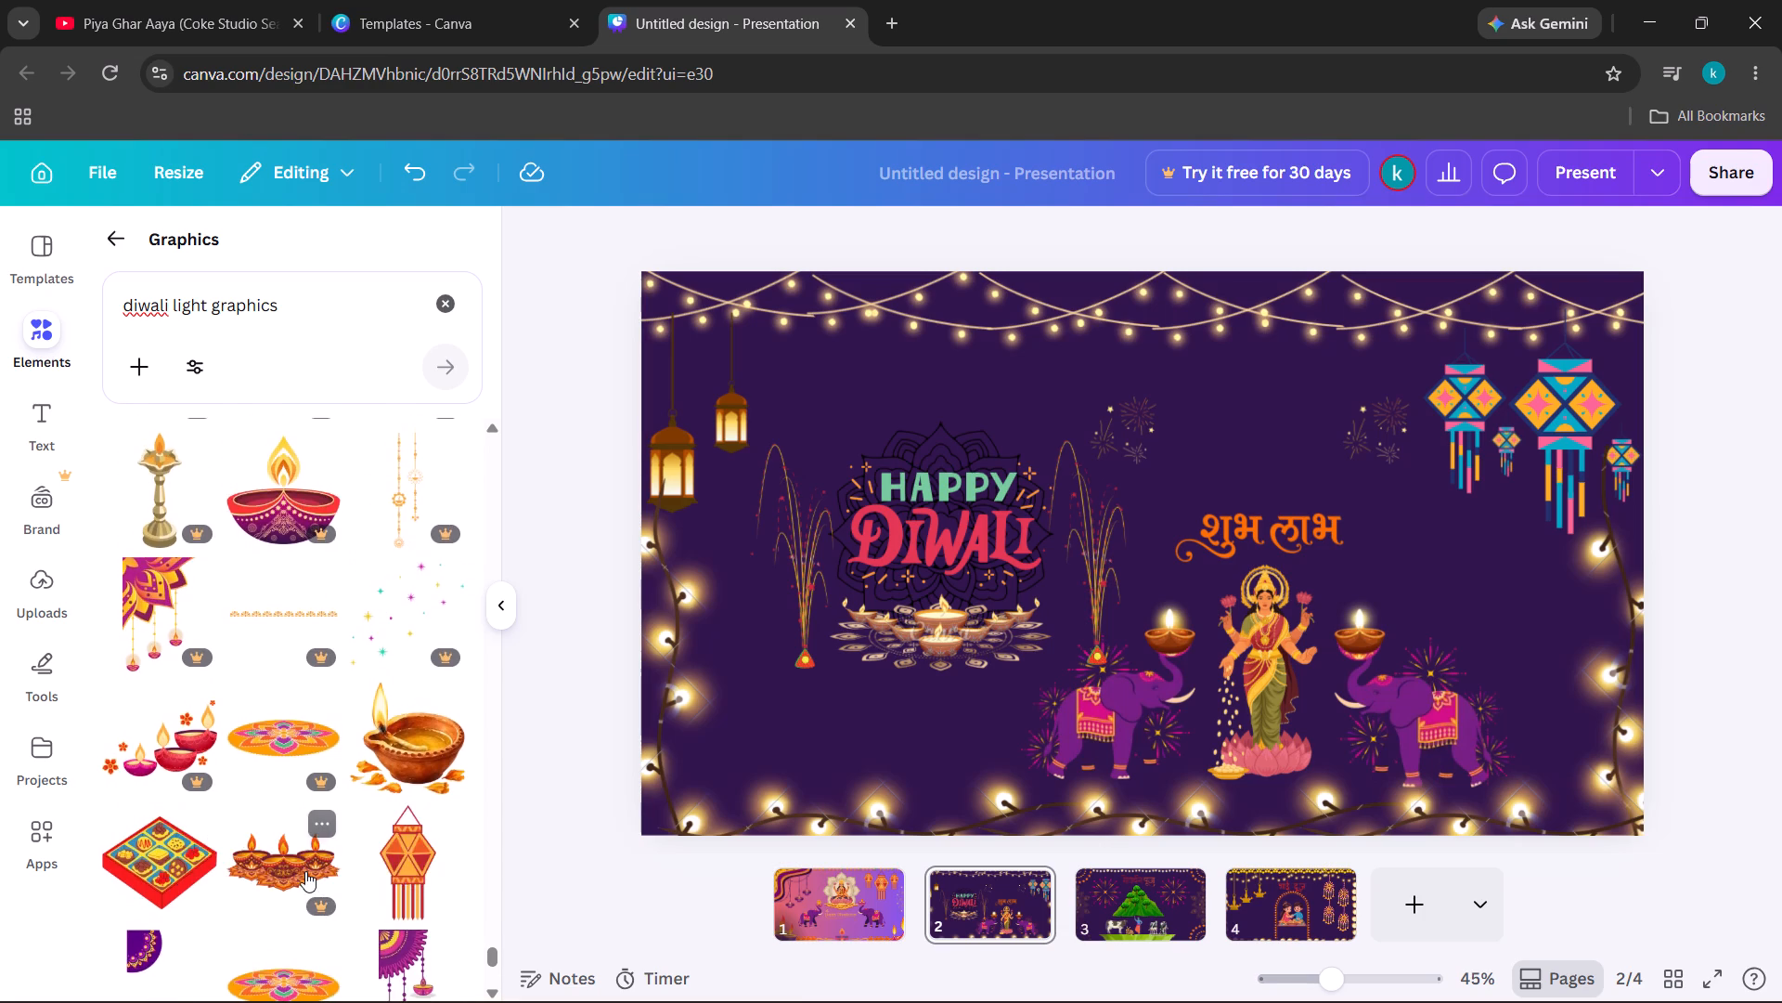
pyautogui.scroll(-2, 305, 871)
pyautogui.hscroll(2, 305, 871)
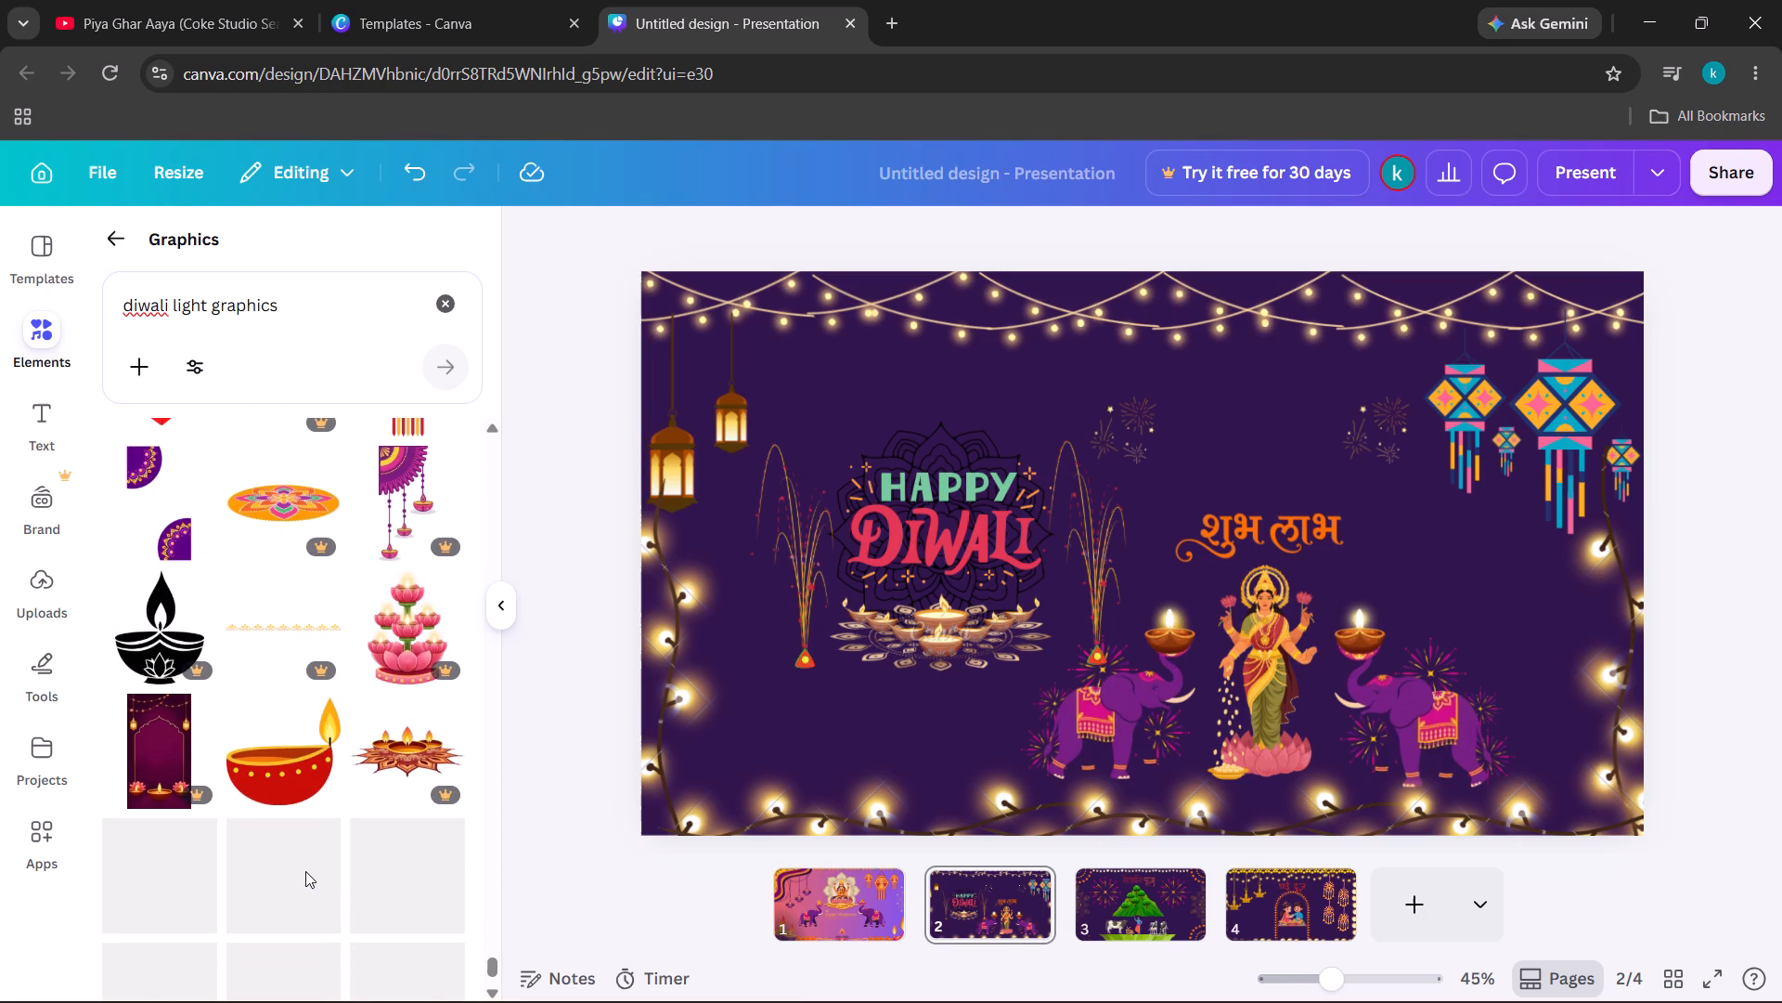
pyautogui.hscroll(2, 305, 871)
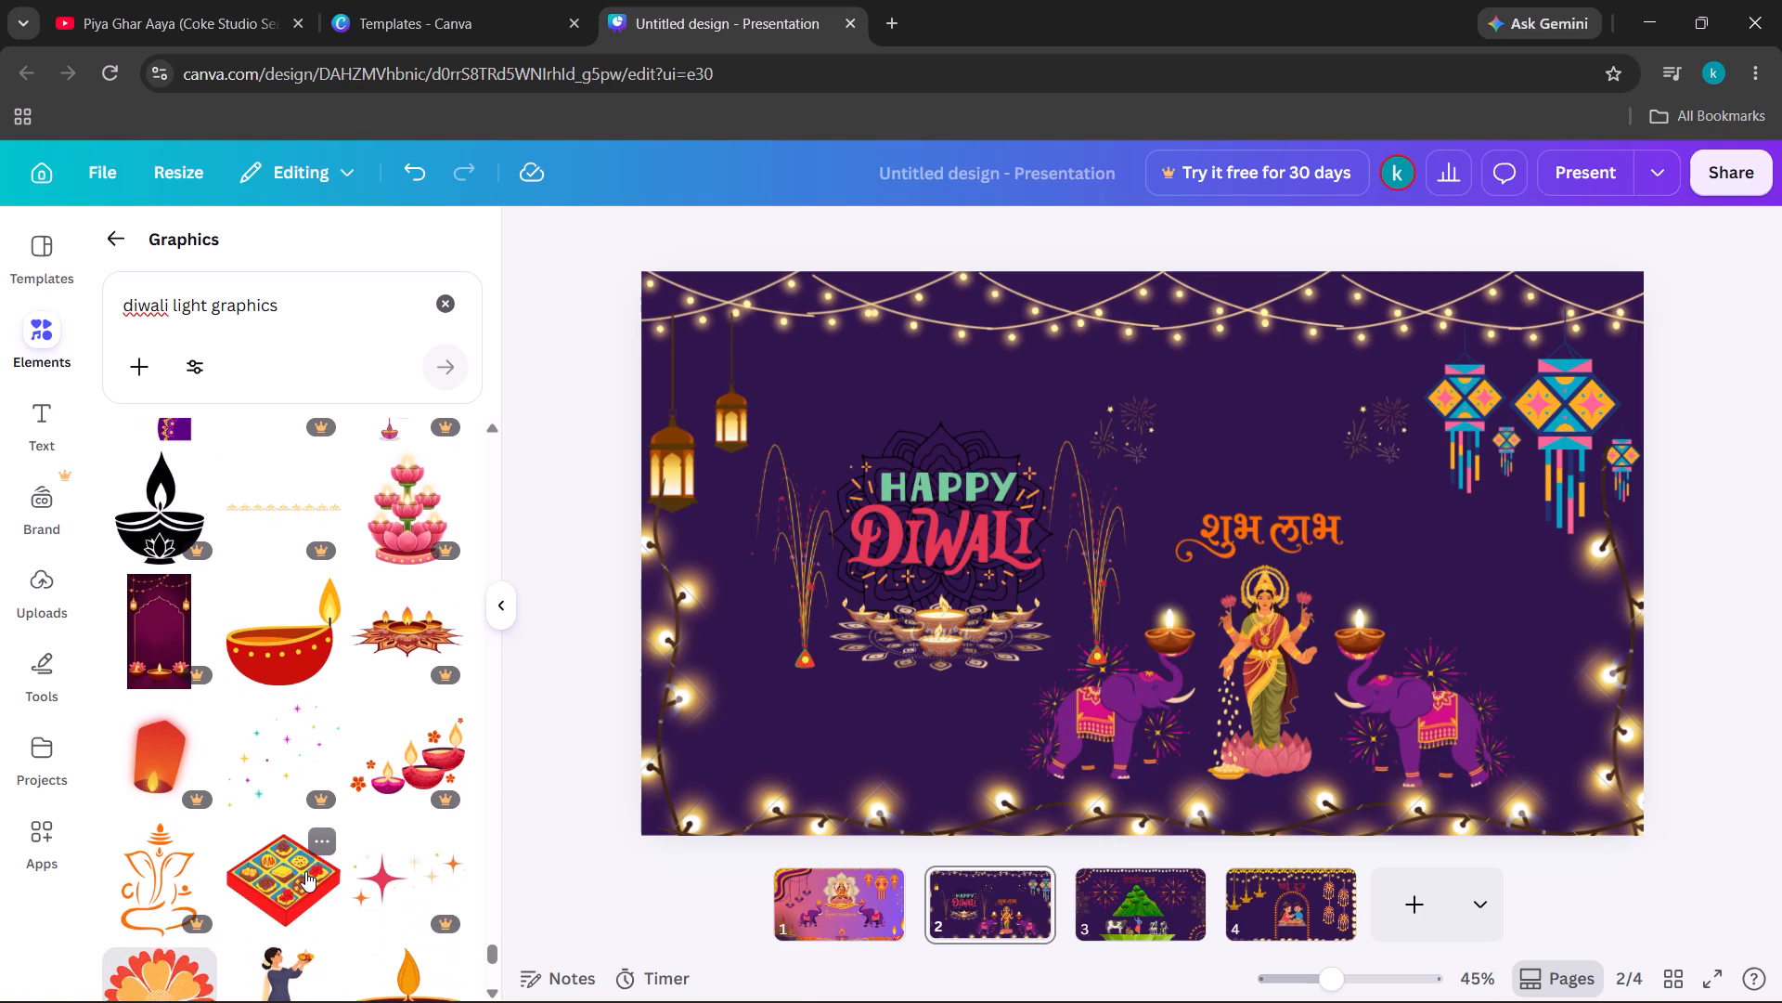
pyautogui.scroll(-1, 322, 856)
pyautogui.hscroll(1, 322, 856)
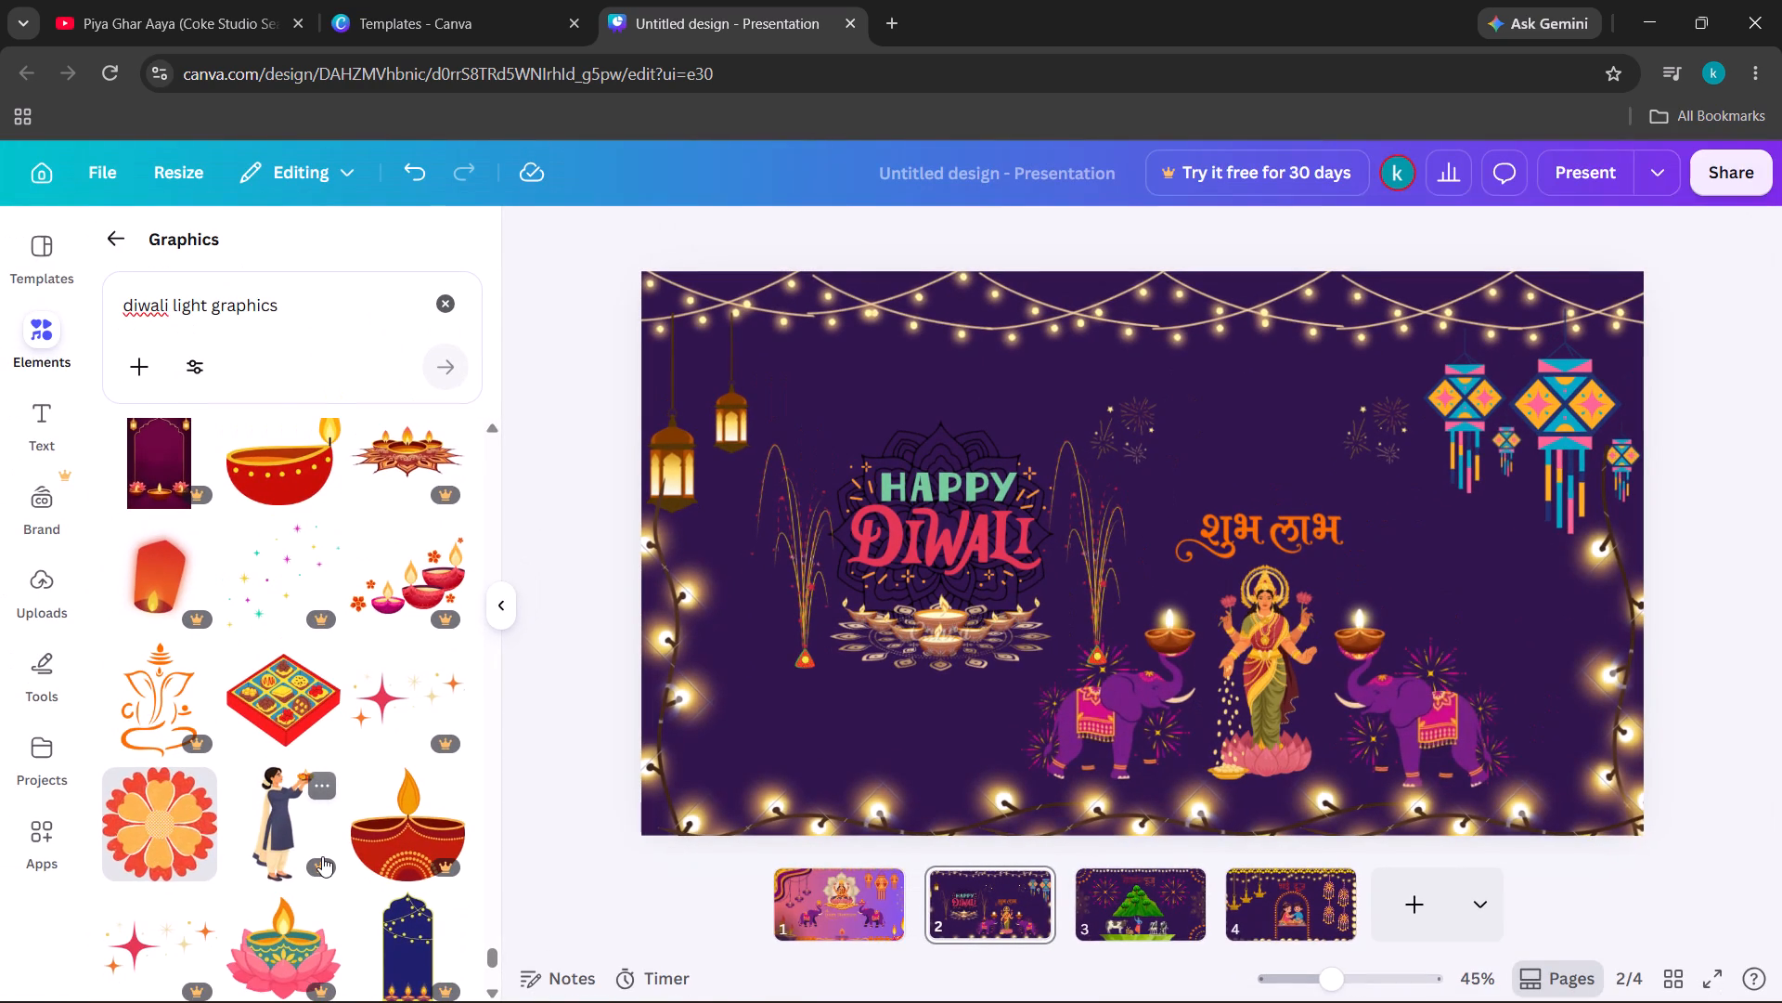
# Browse further down the "diwali light graphics" results for another decoration that suits the Happy Diwali slide.
pyautogui.scroll(-3, 322, 856)
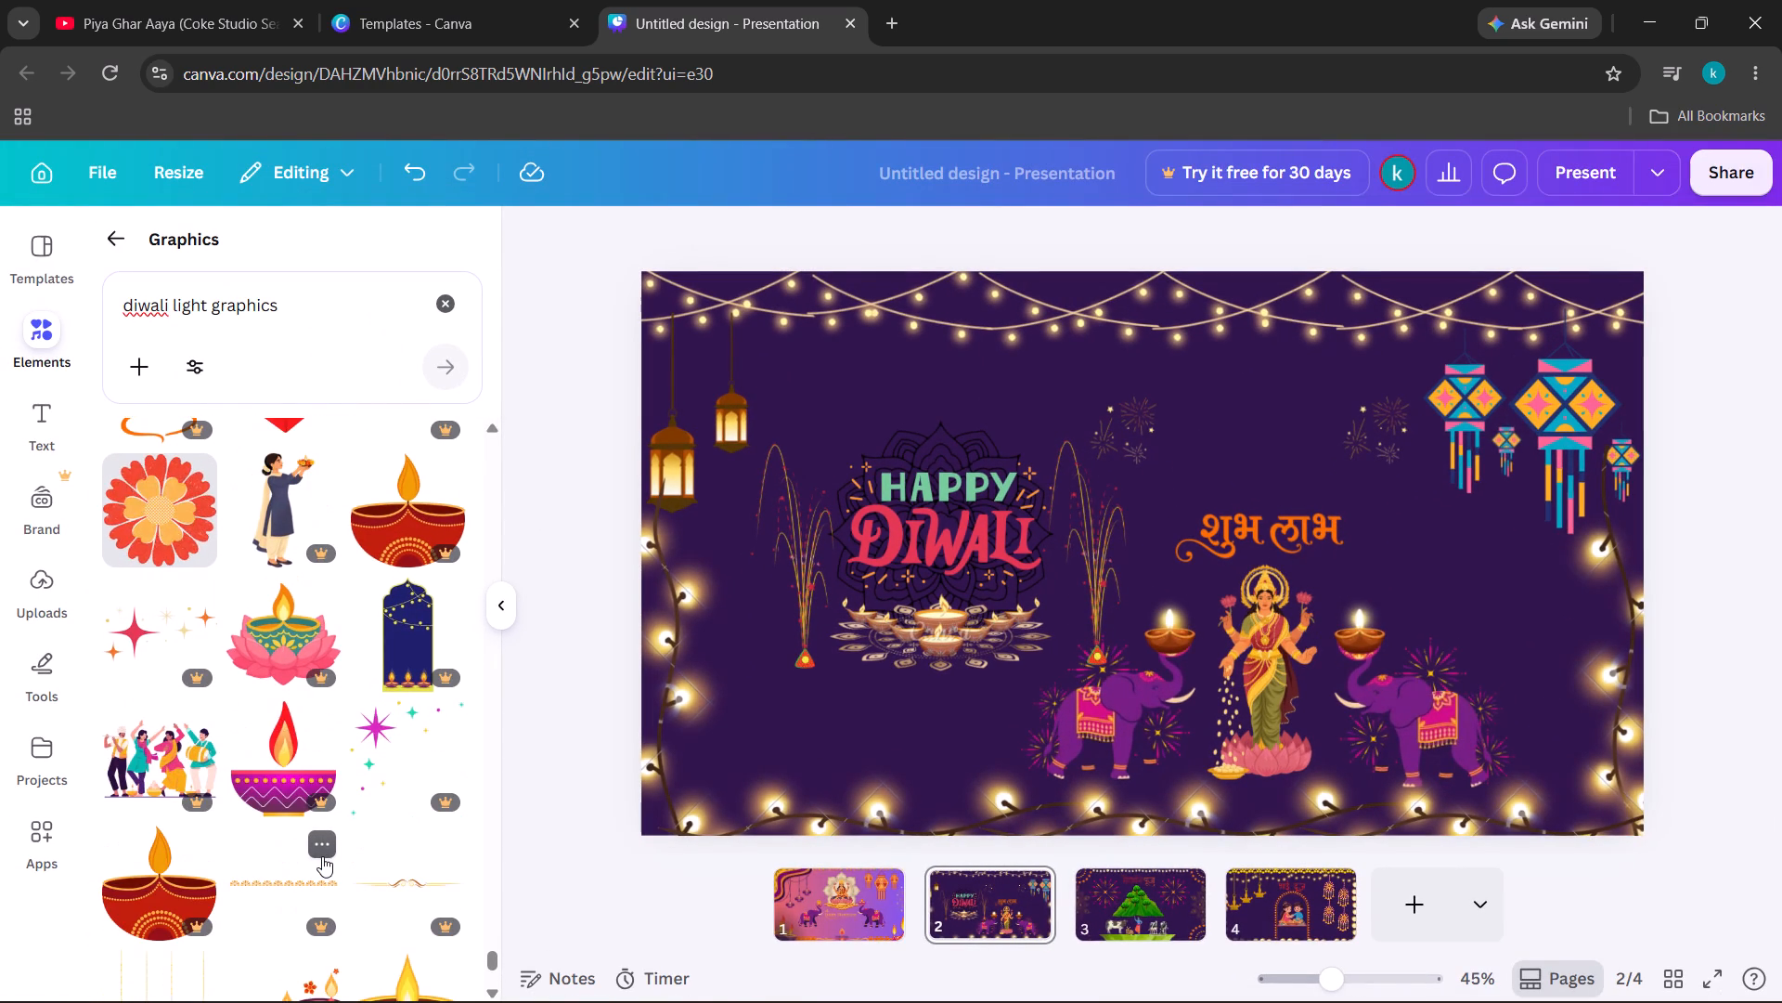
pyautogui.scroll(-1, 322, 856)
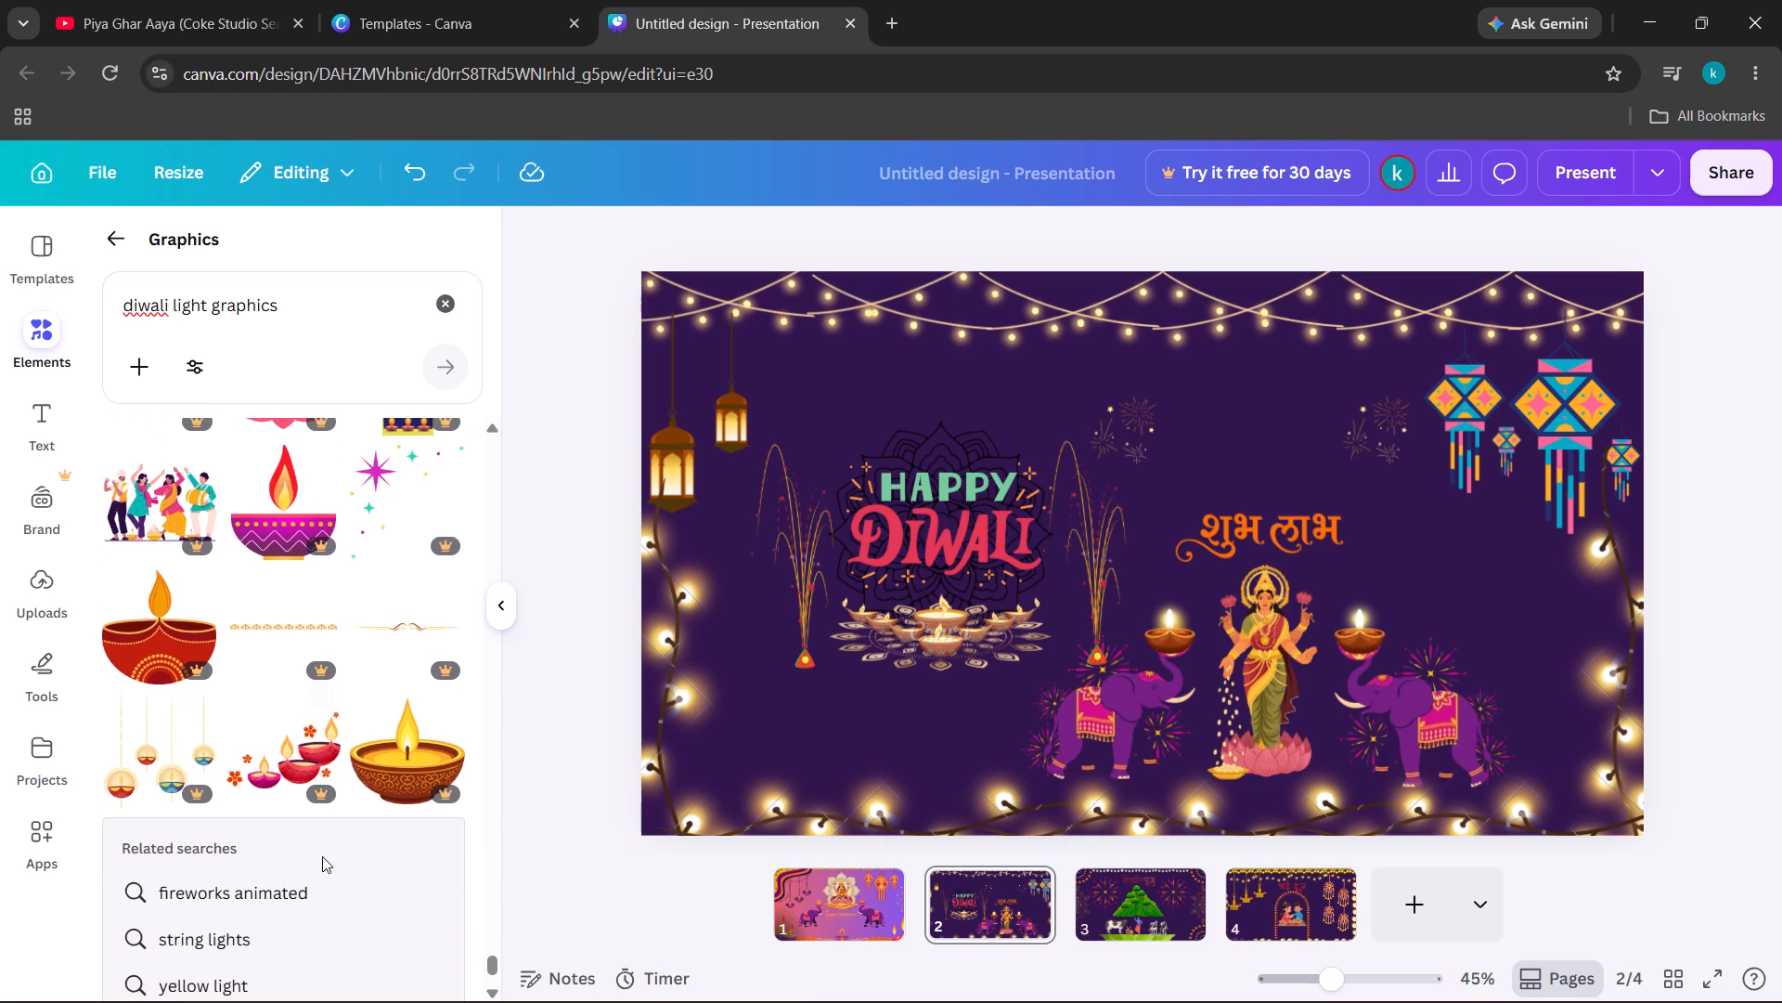
pyautogui.scroll(-5, 322, 856)
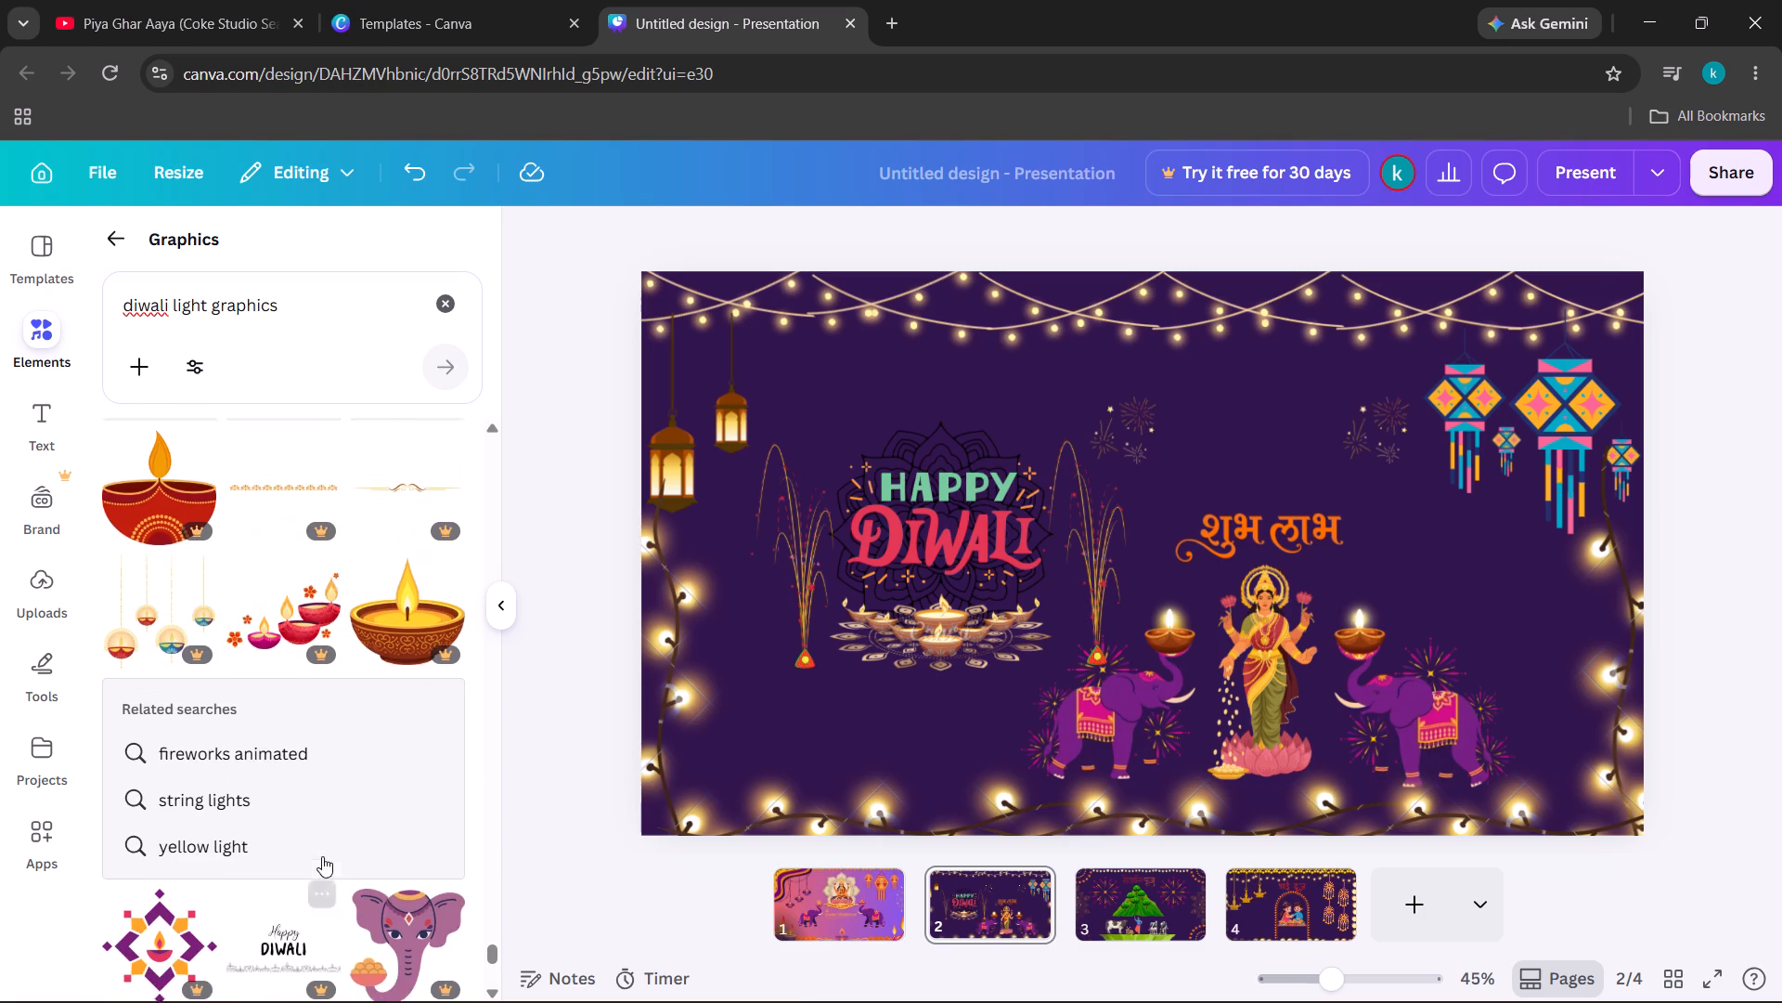
pyautogui.scroll(-1, 322, 856)
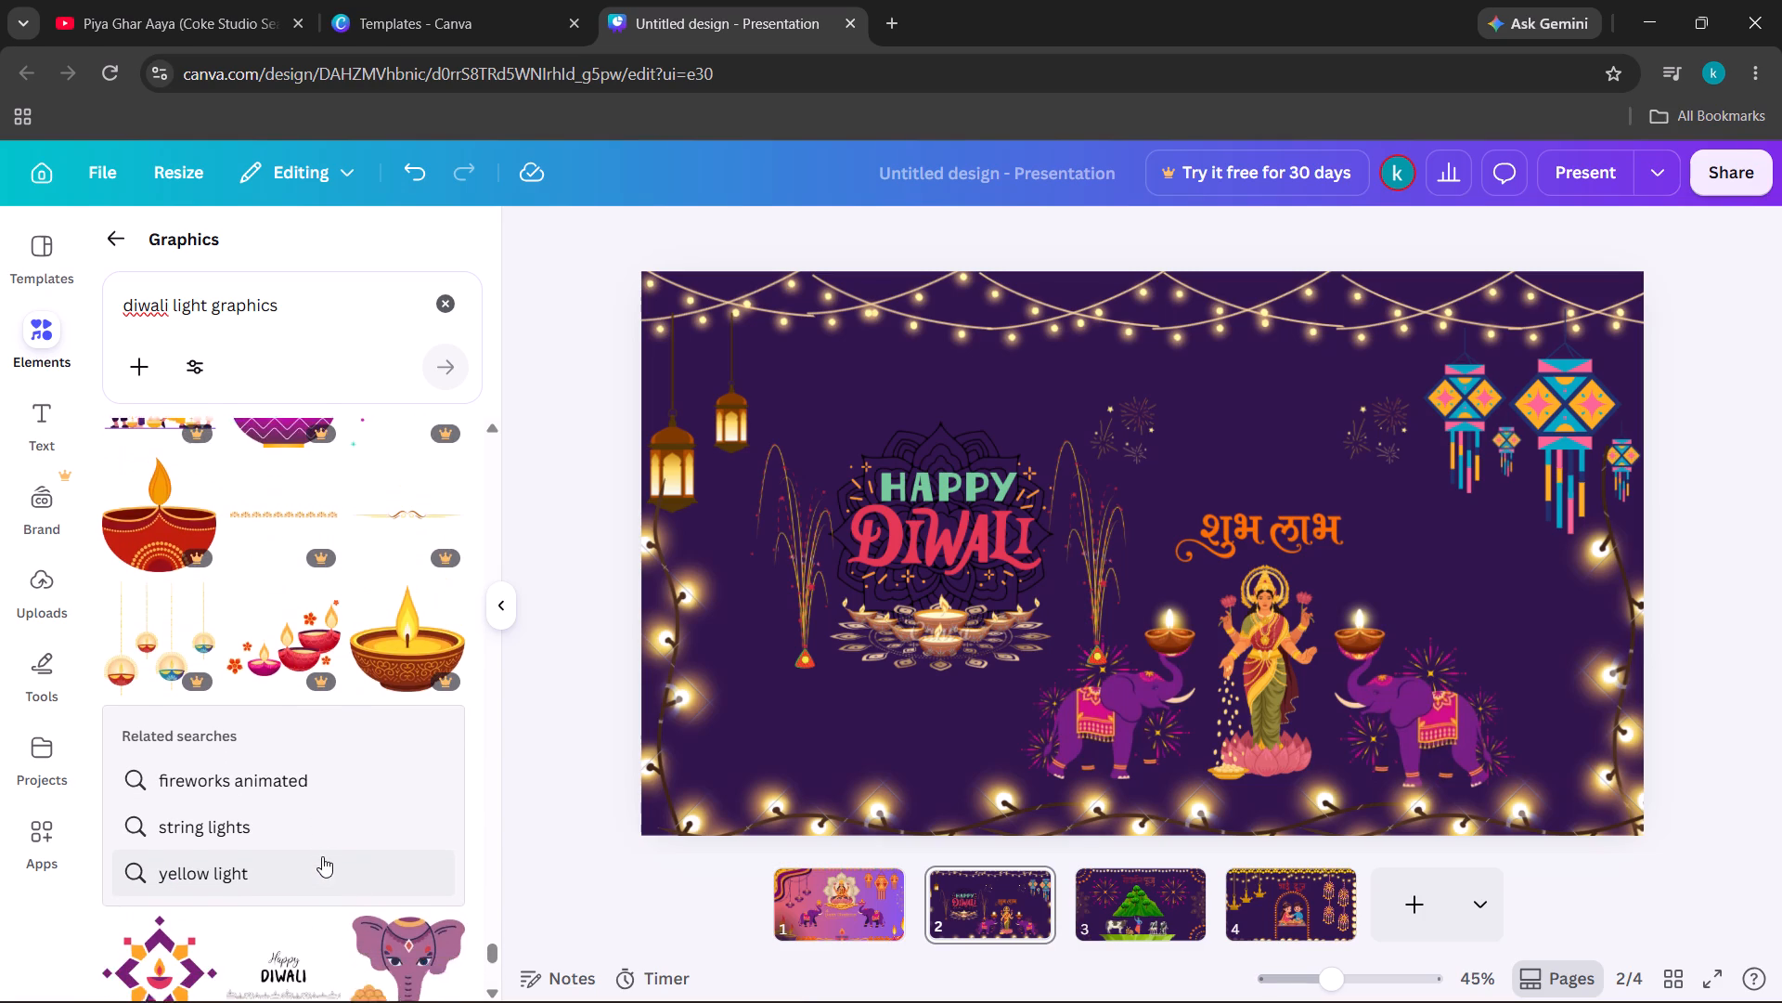
pyautogui.scroll(-4, 322, 856)
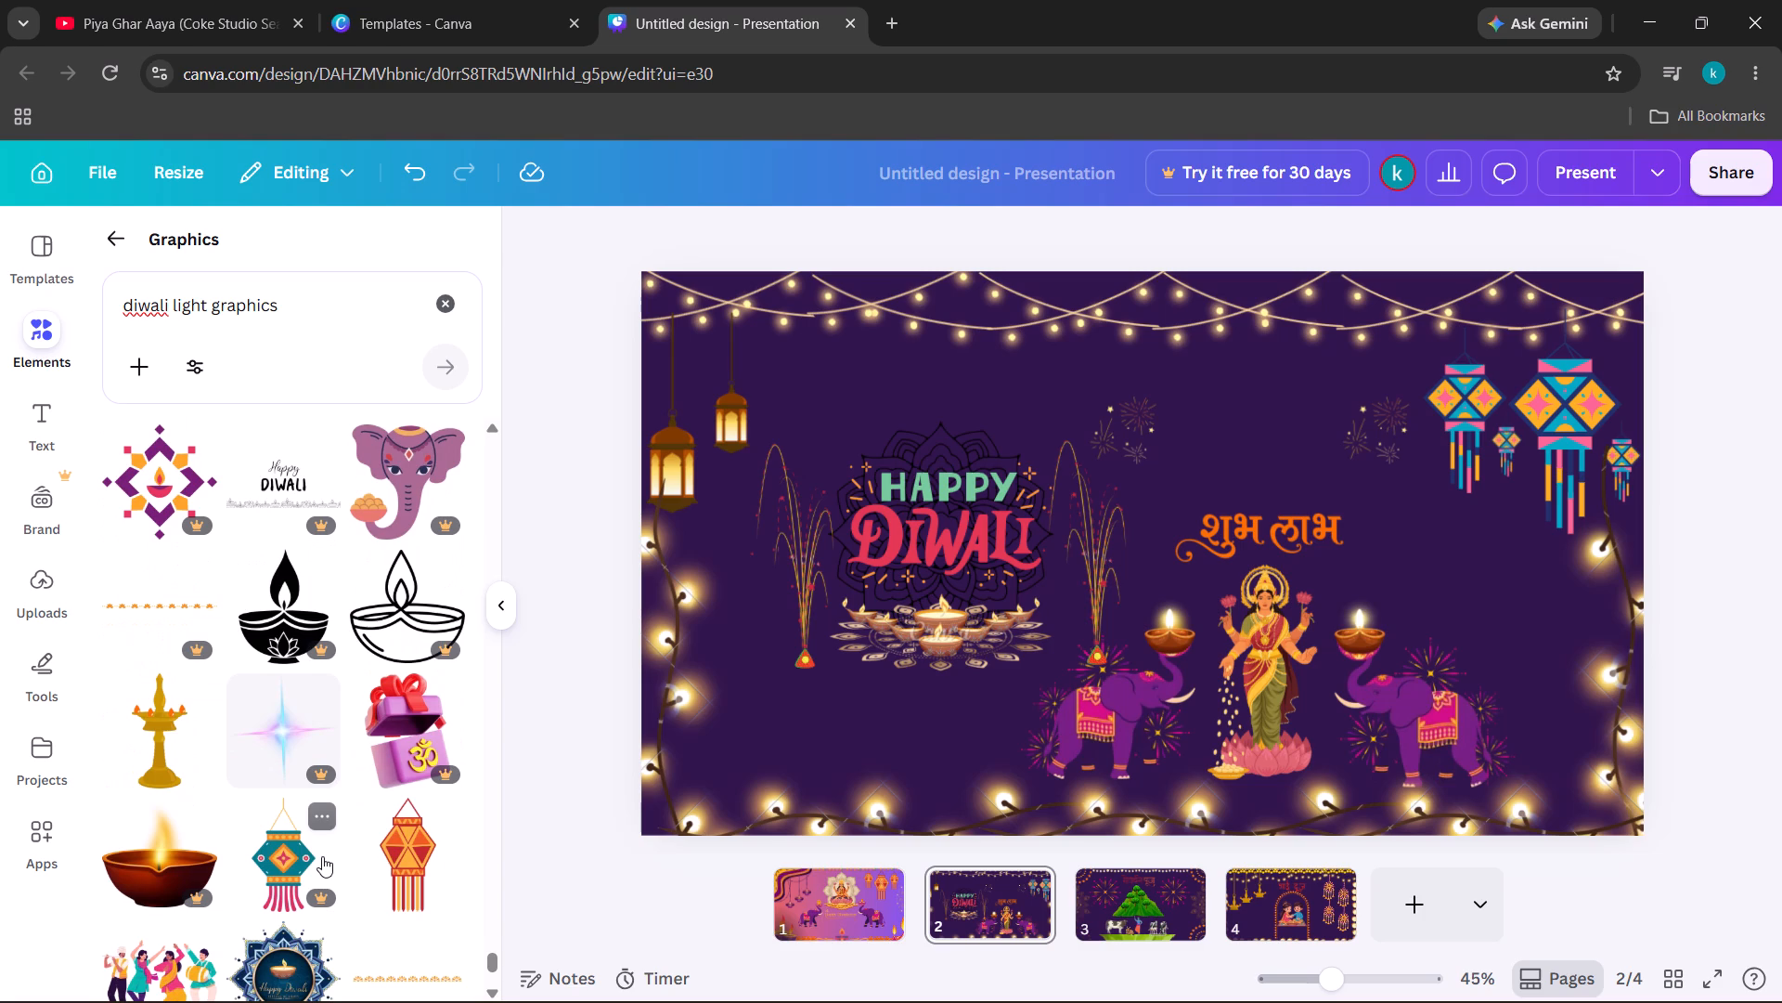
pyautogui.scroll(-1, 322, 856)
pyautogui.hscroll(6, 322, 856)
pyautogui.scroll(-1, 322, 856)
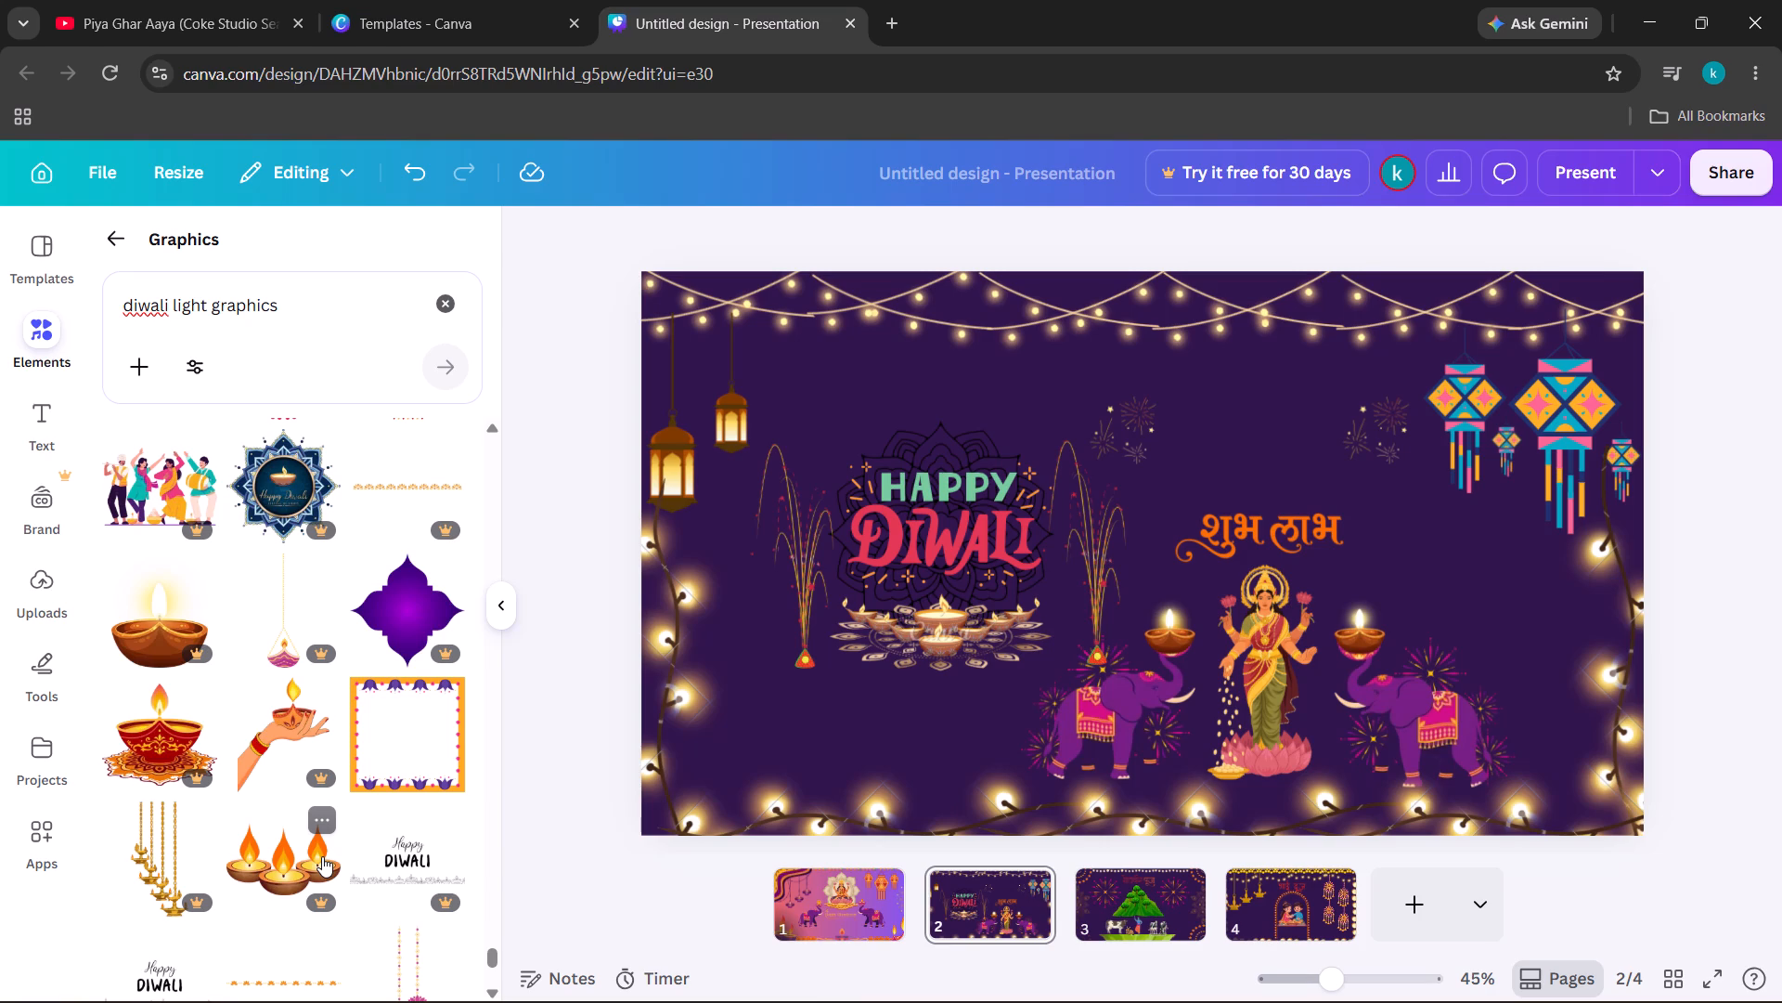
pyautogui.scroll(-3, 322, 856)
pyautogui.scroll(1, 322, 856)
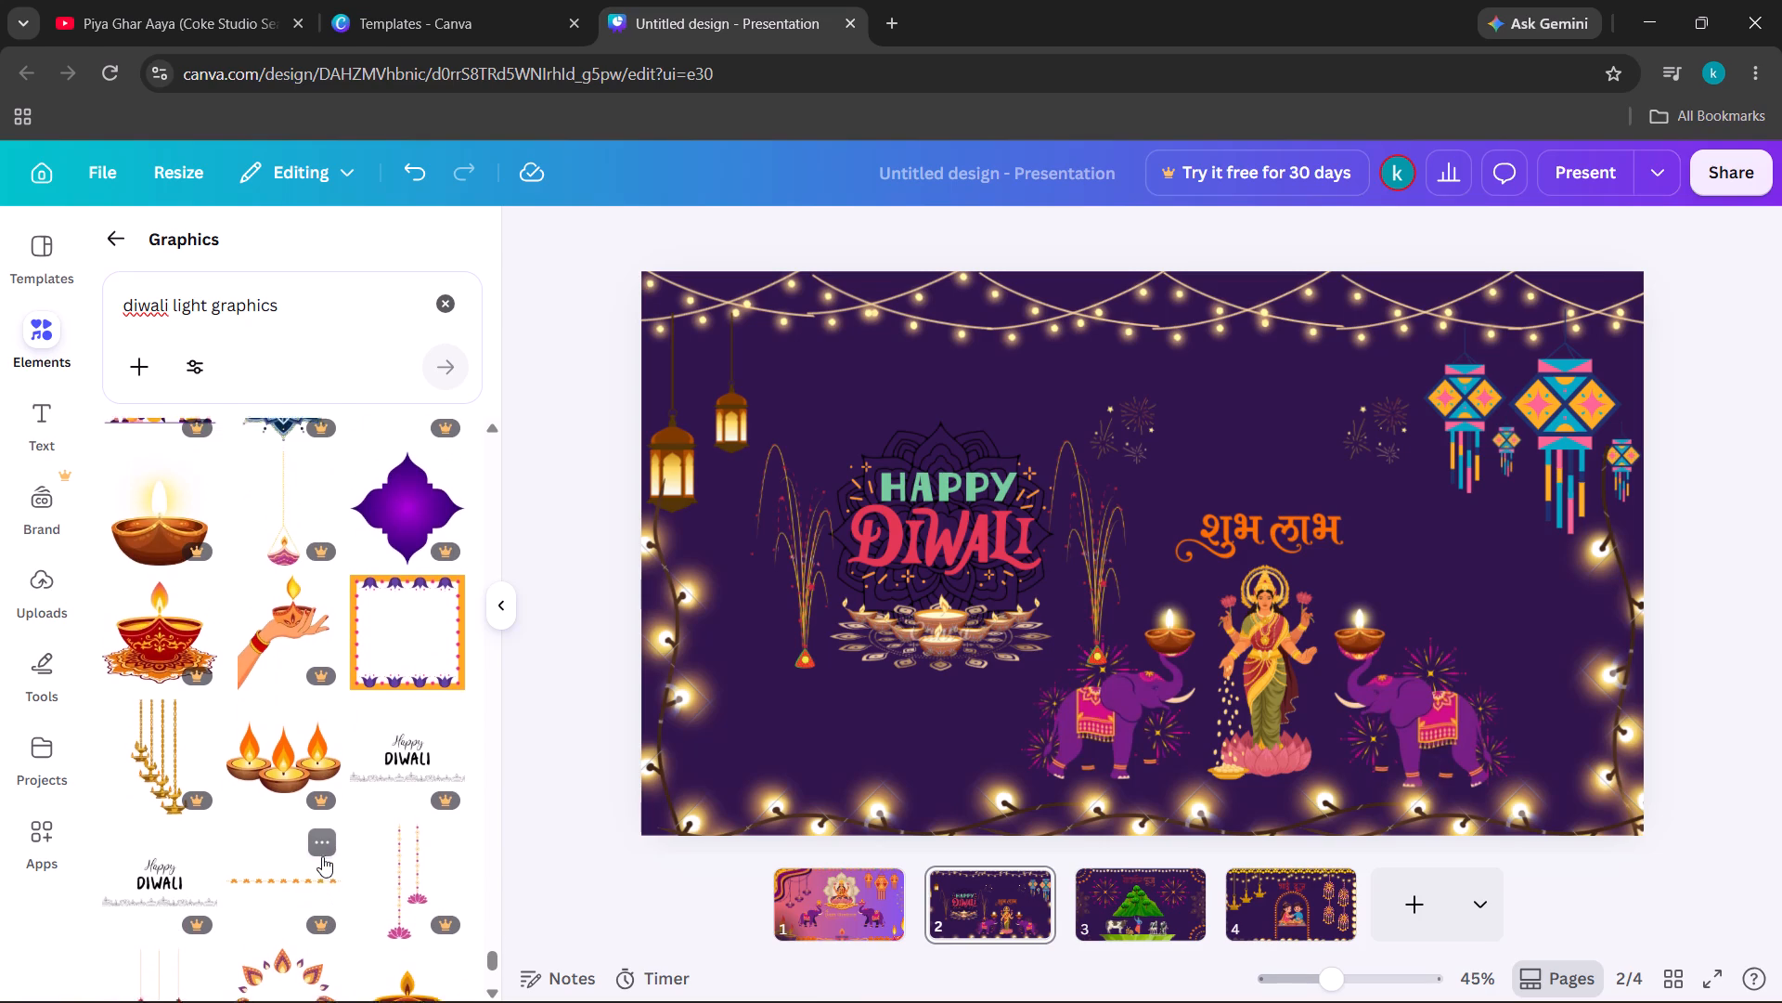
pyautogui.scroll(1, 322, 856)
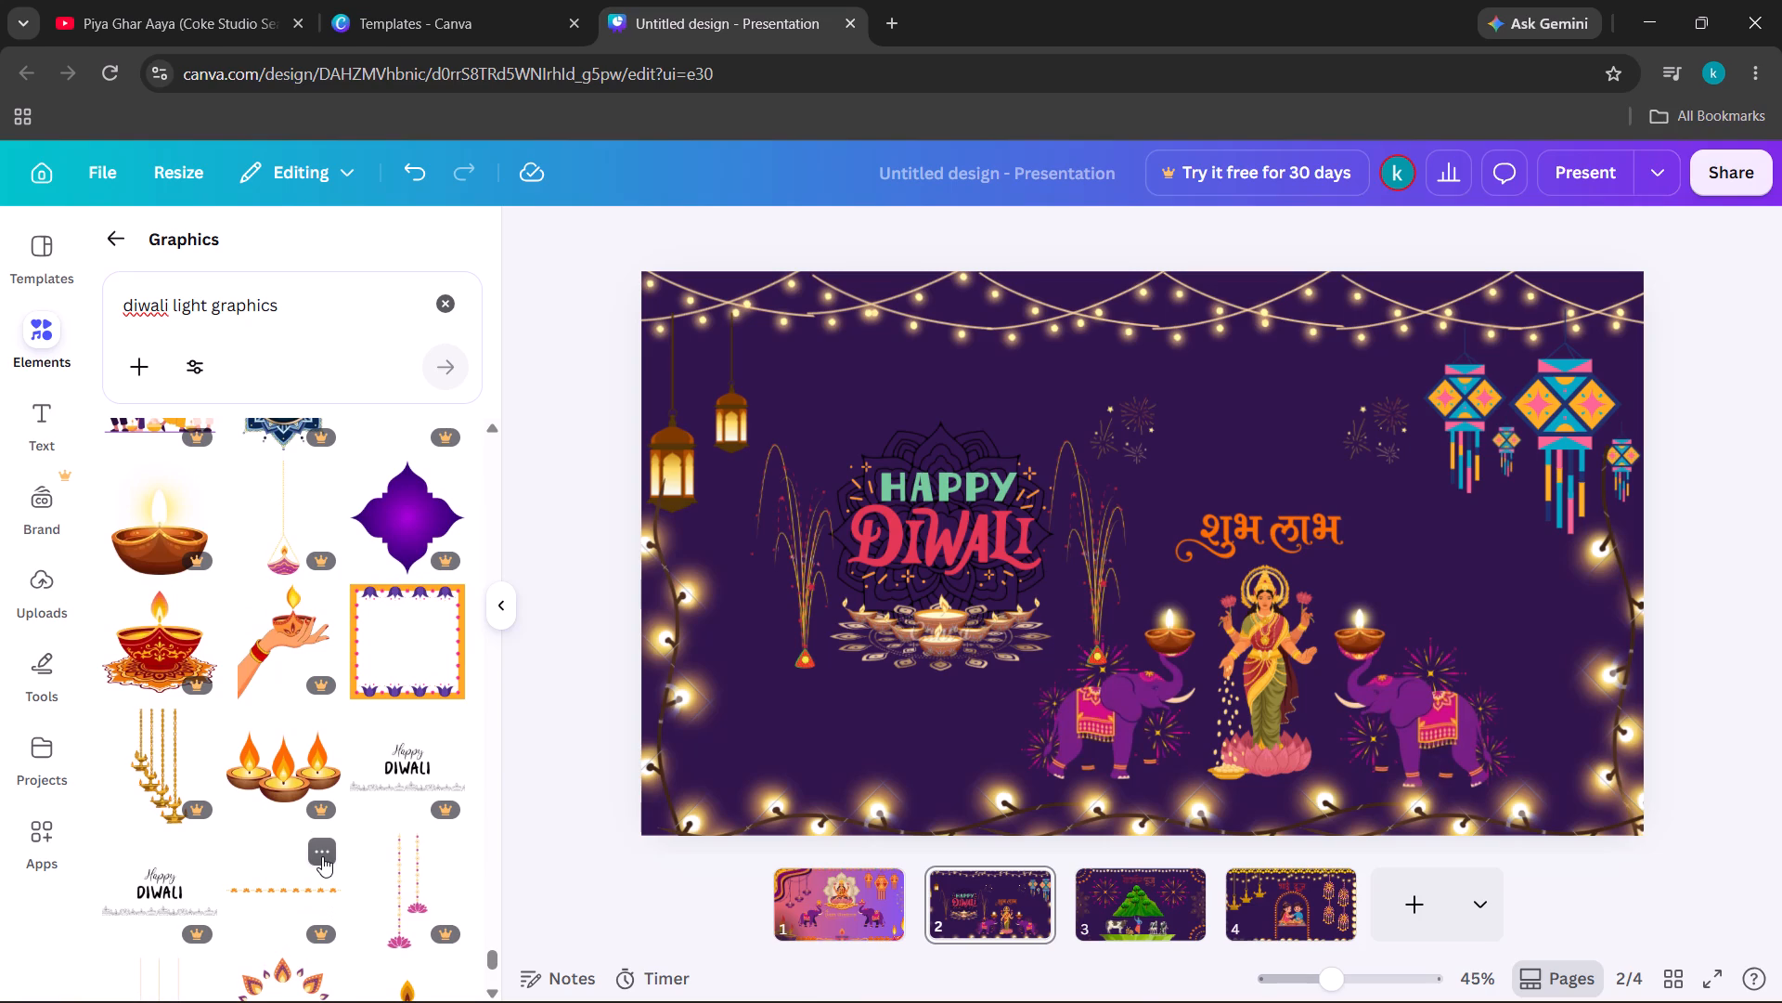
pyautogui.hscroll(2, 322, 856)
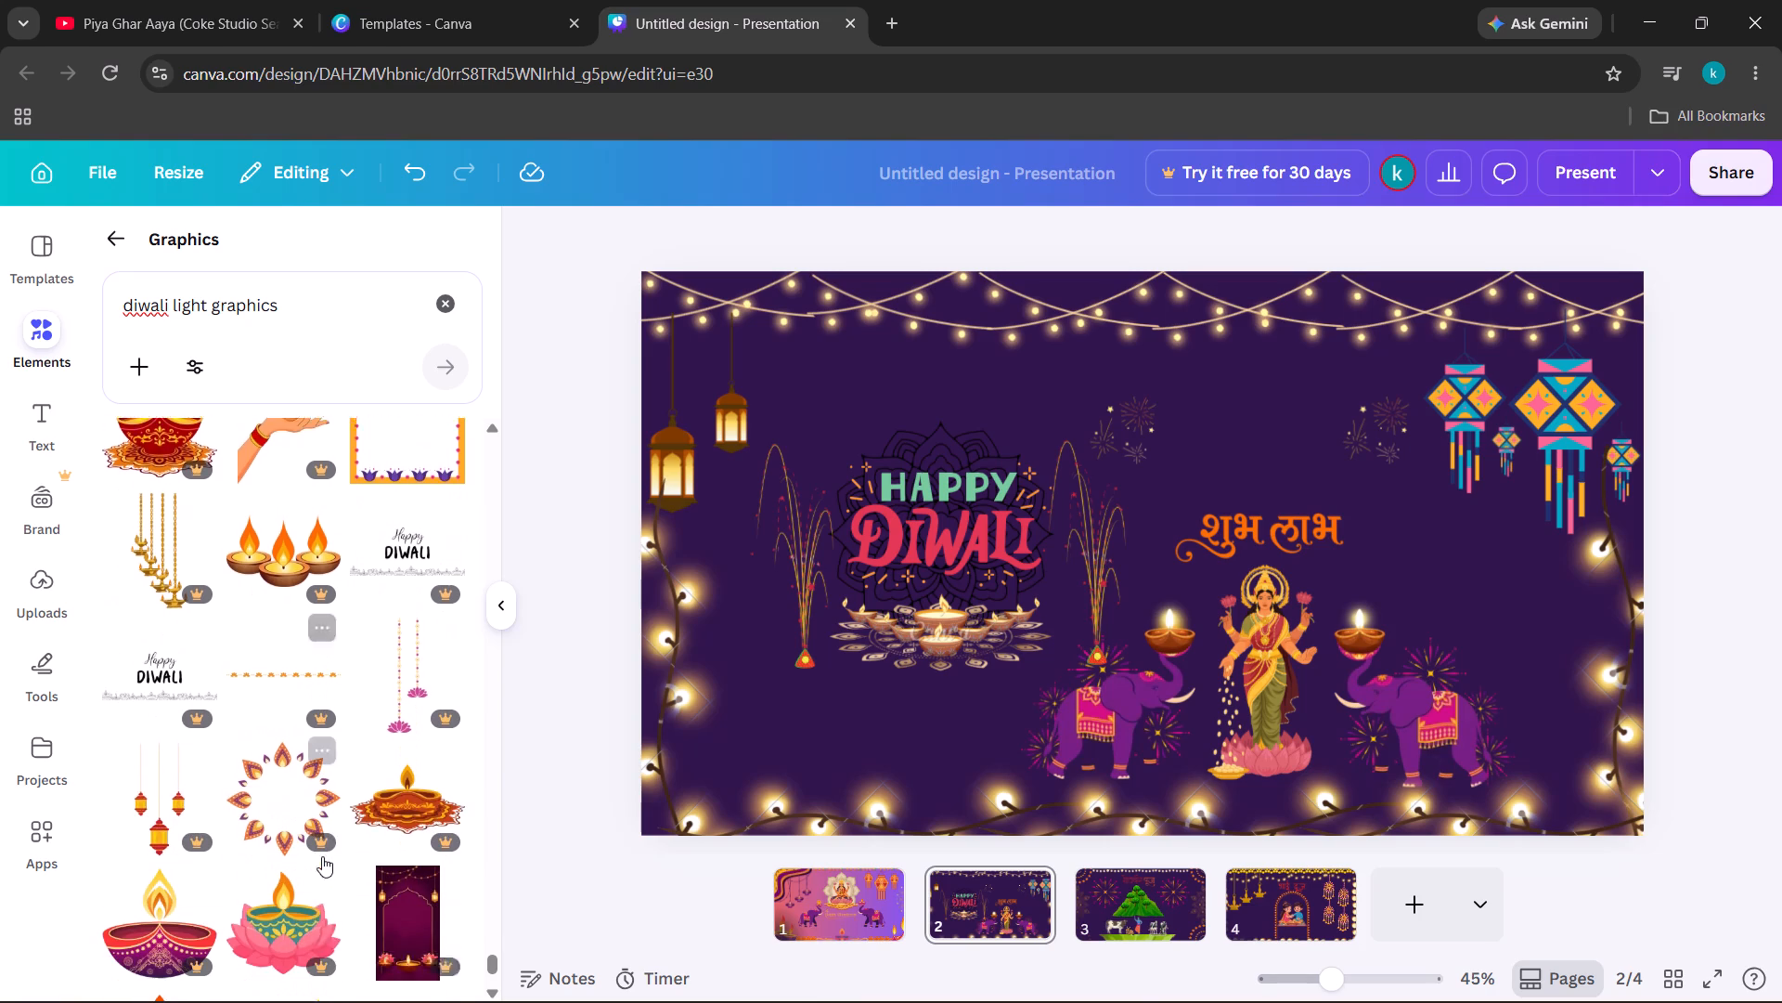
pyautogui.hscroll(3, 322, 856)
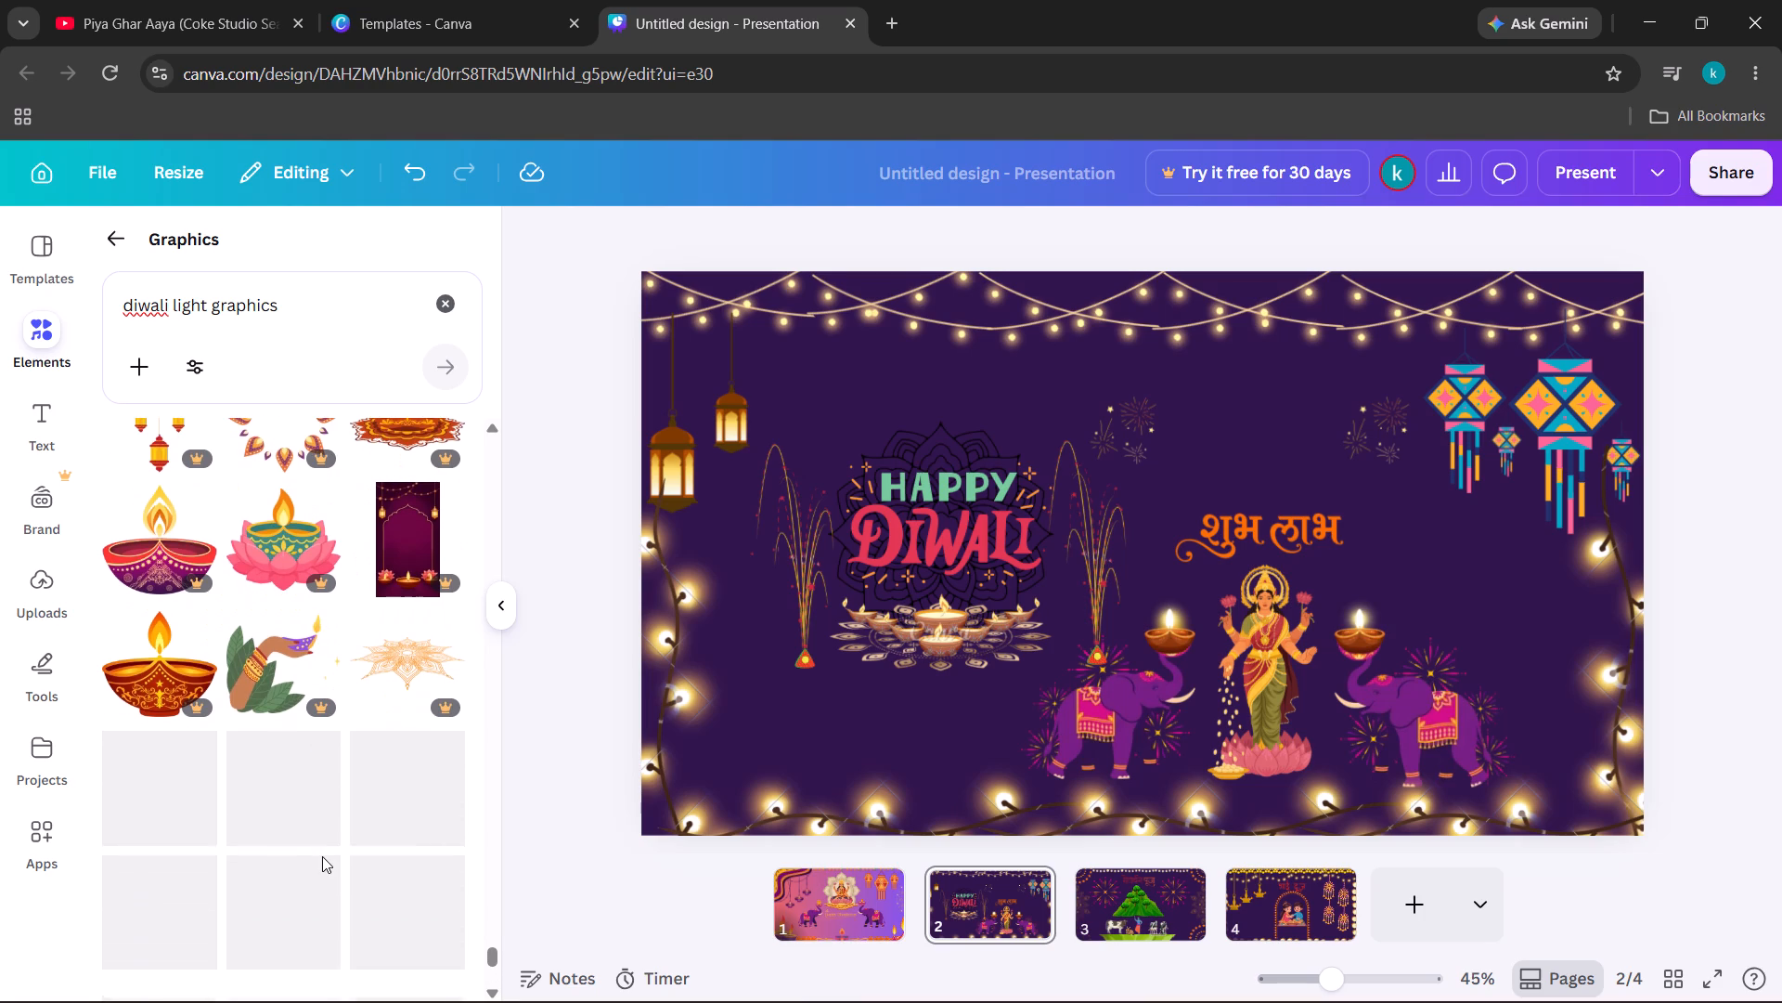
pyautogui.hscroll(3, 322, 856)
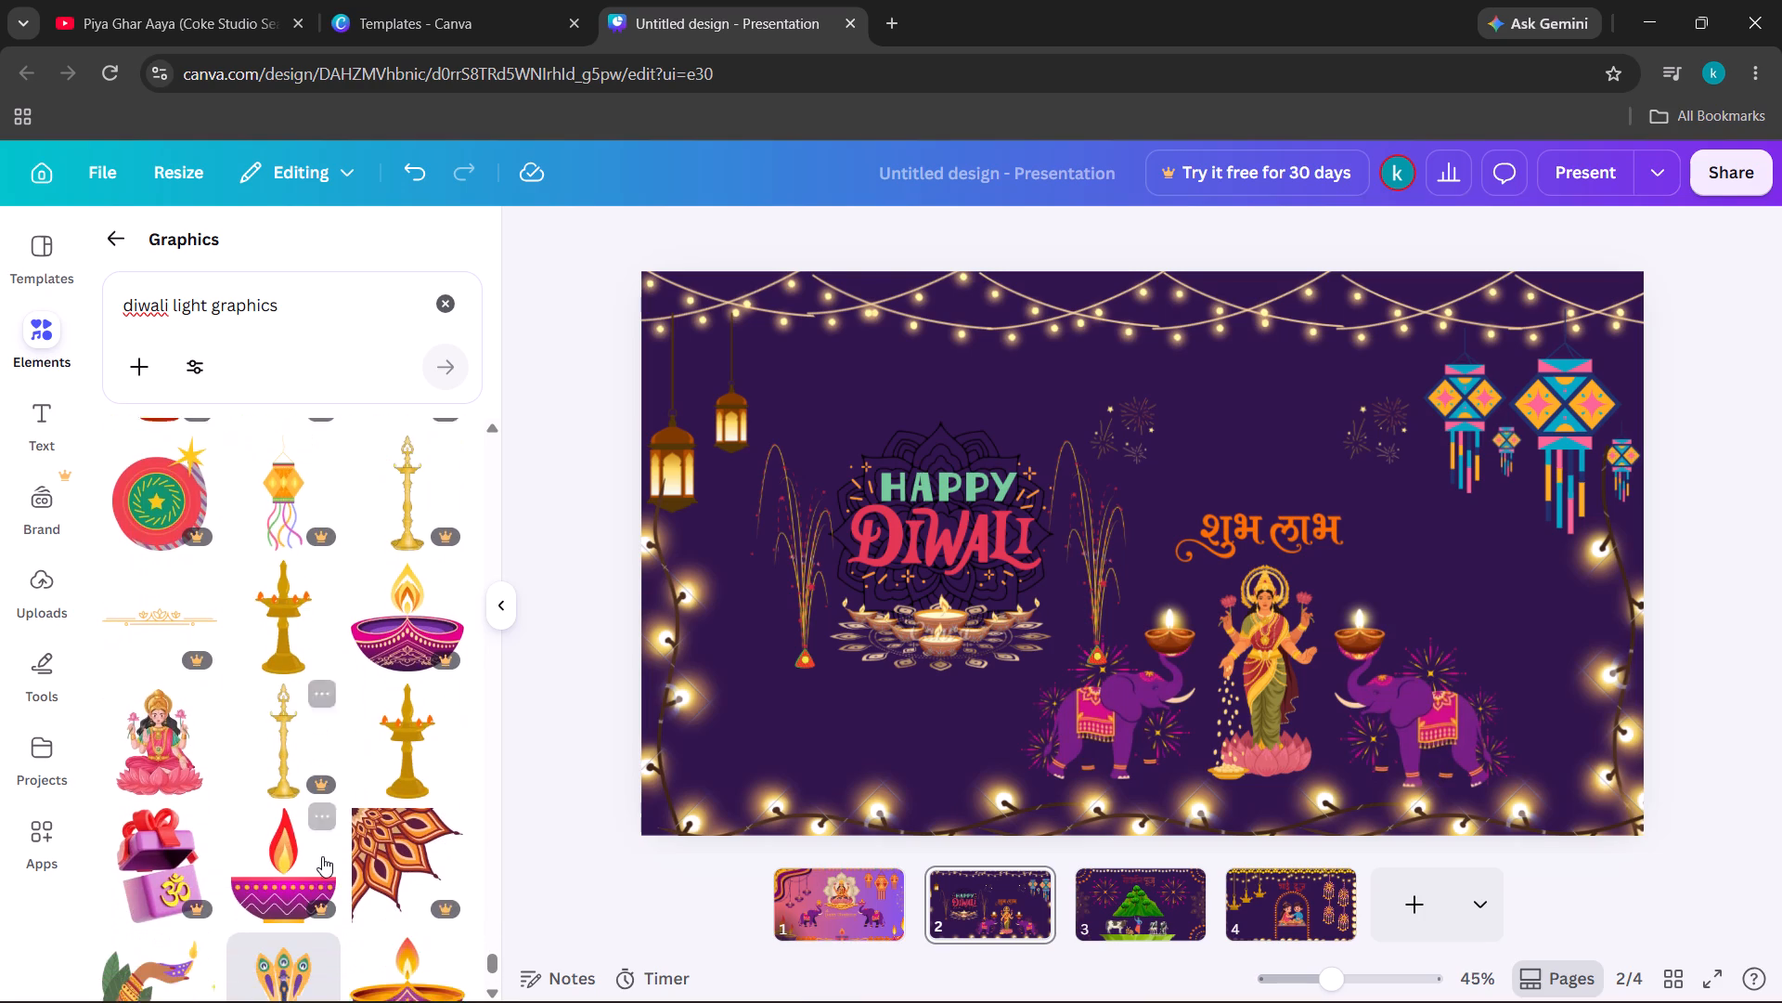
pyautogui.hscroll(4, 322, 856)
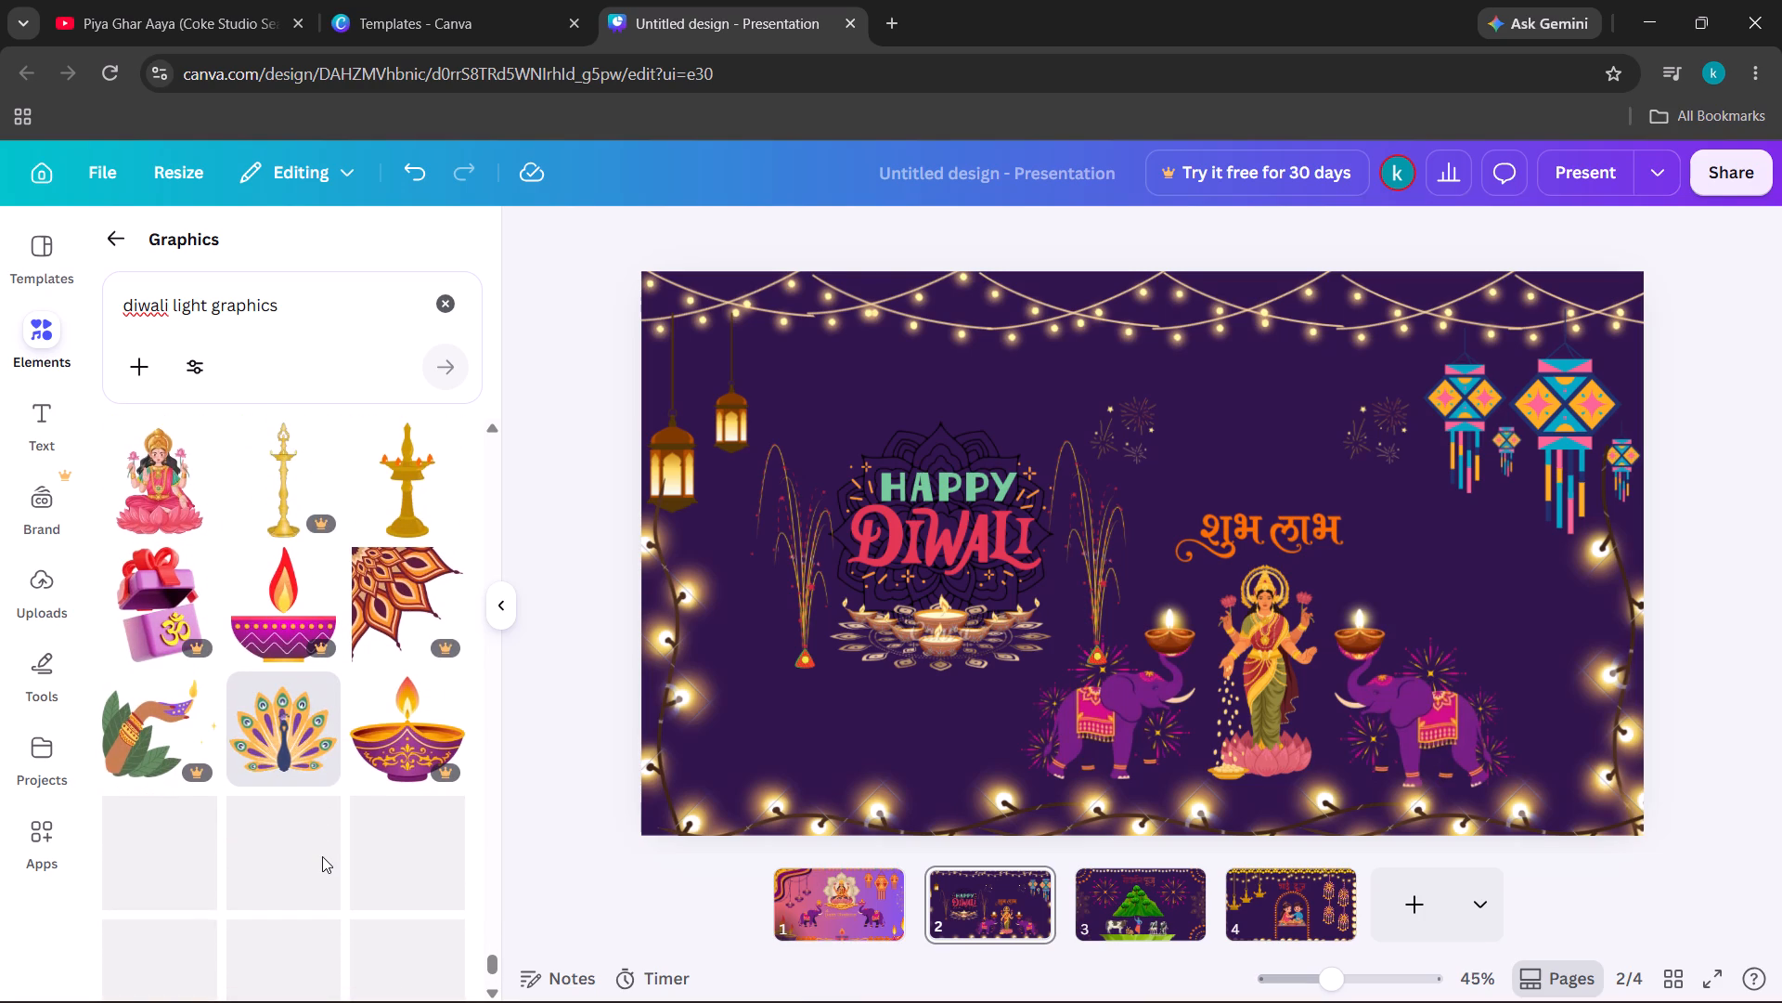
pyautogui.hscroll(2, 322, 856)
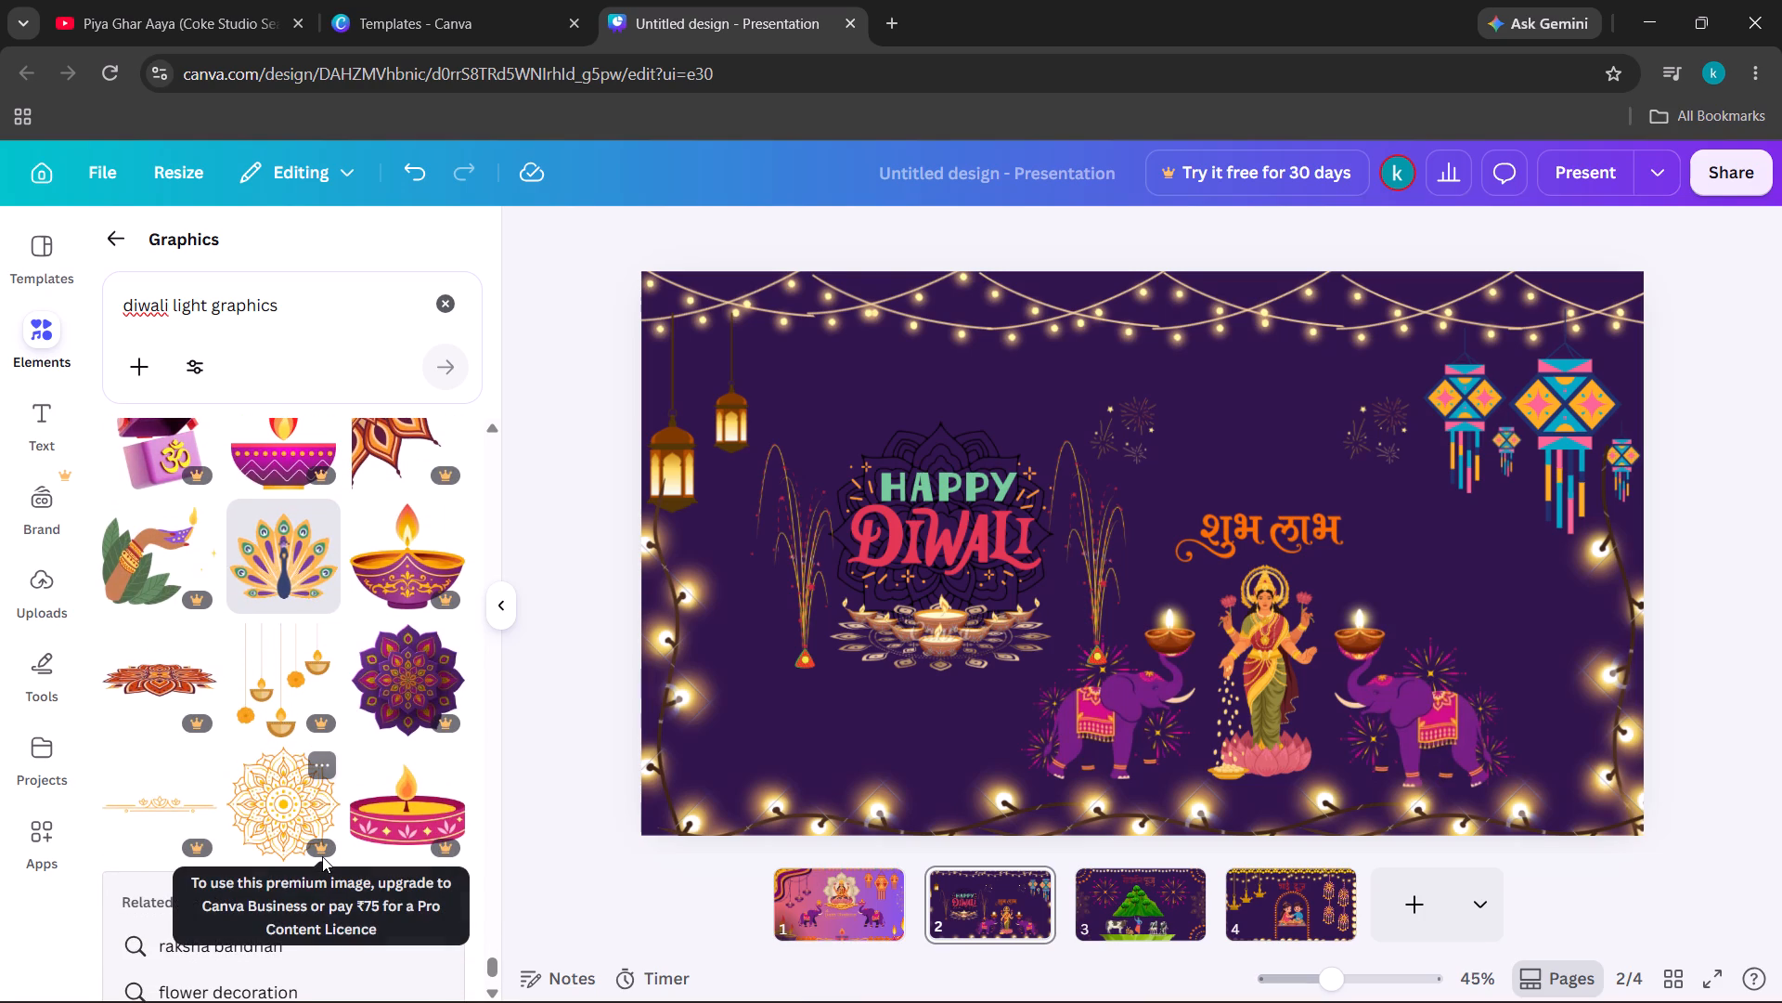
# Add the tall, slender golden oil lamp graphic, shrink it, and place it between the left elephant and the goddess's lotus.
pyautogui.scroll(1, 322, 856)
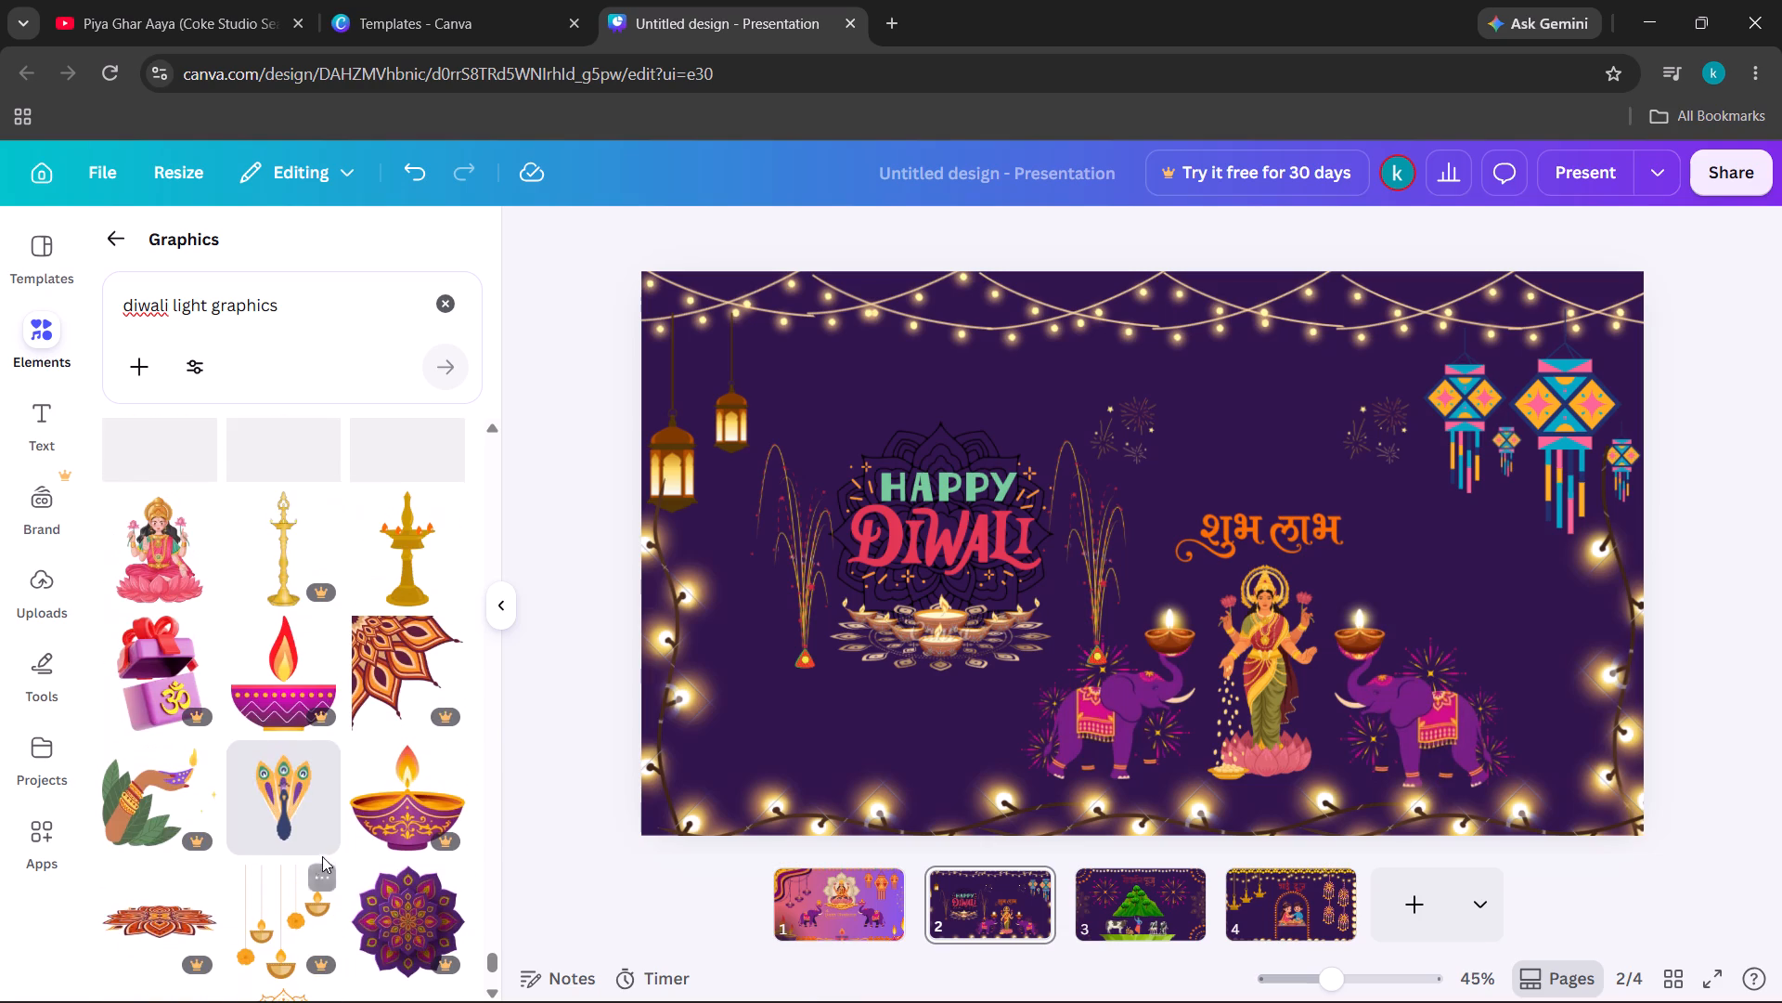
pyautogui.scroll(2, 322, 856)
pyautogui.click(294, 600)
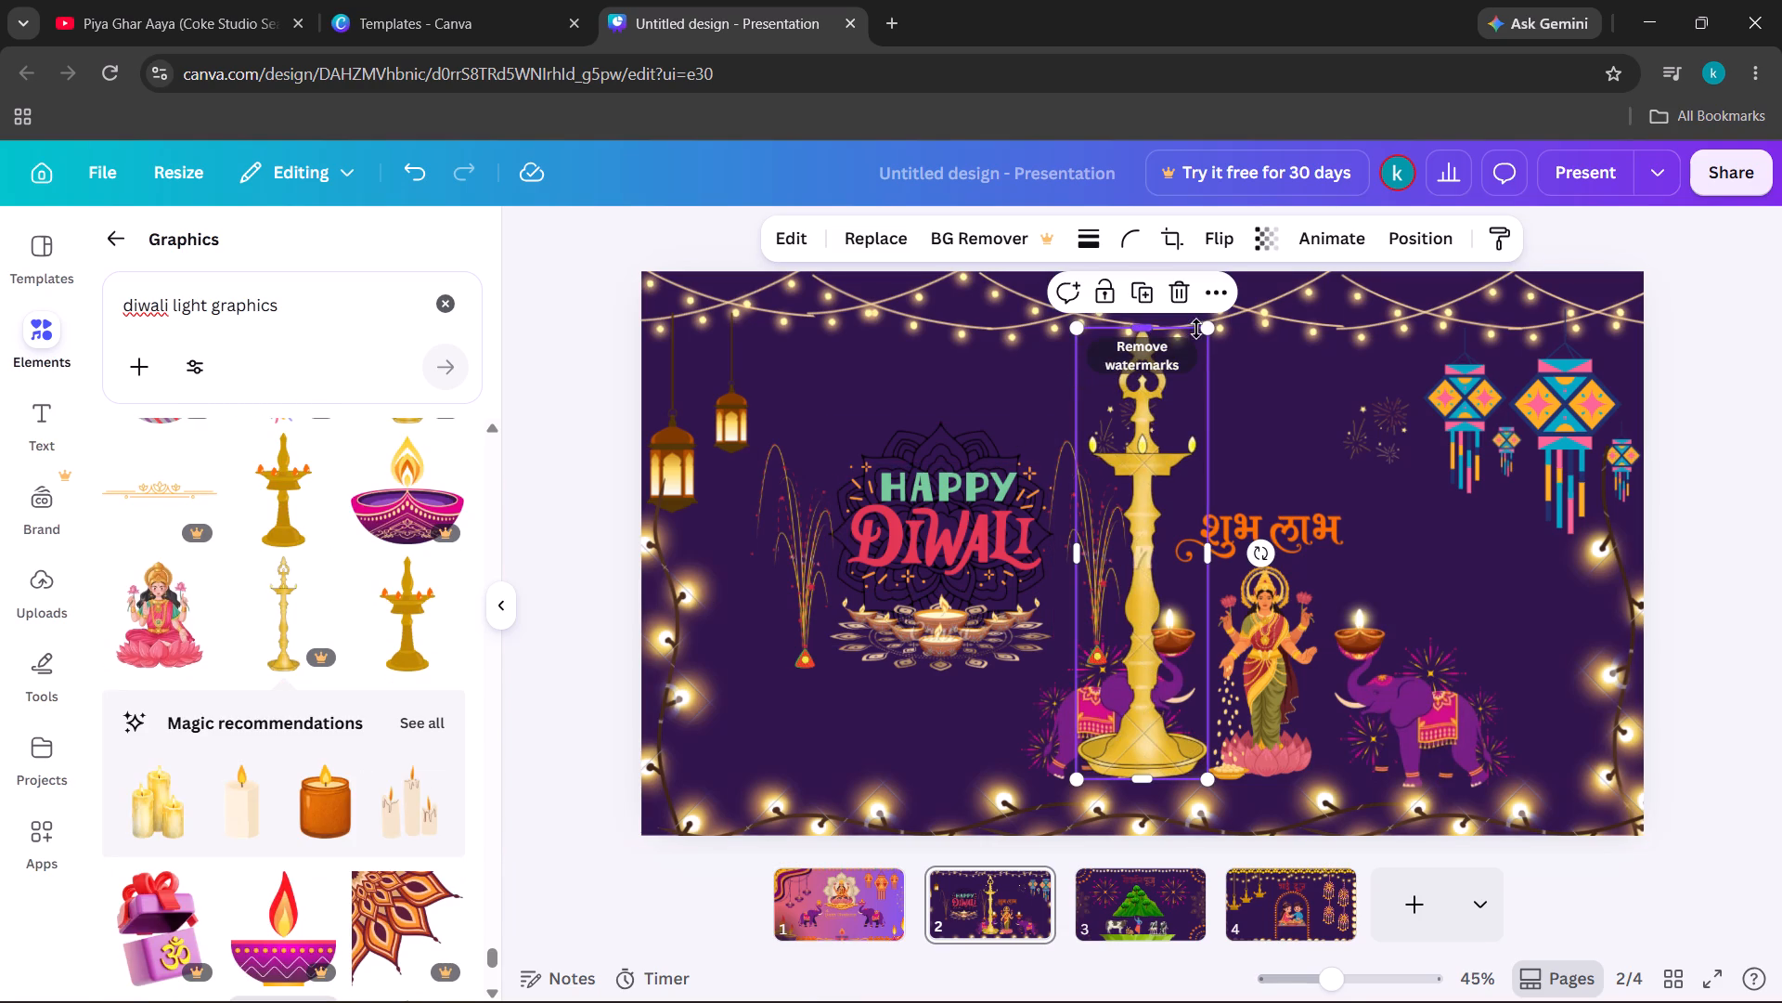
pyautogui.moveTo(1202, 330); pyautogui.dragTo(1131, 541)
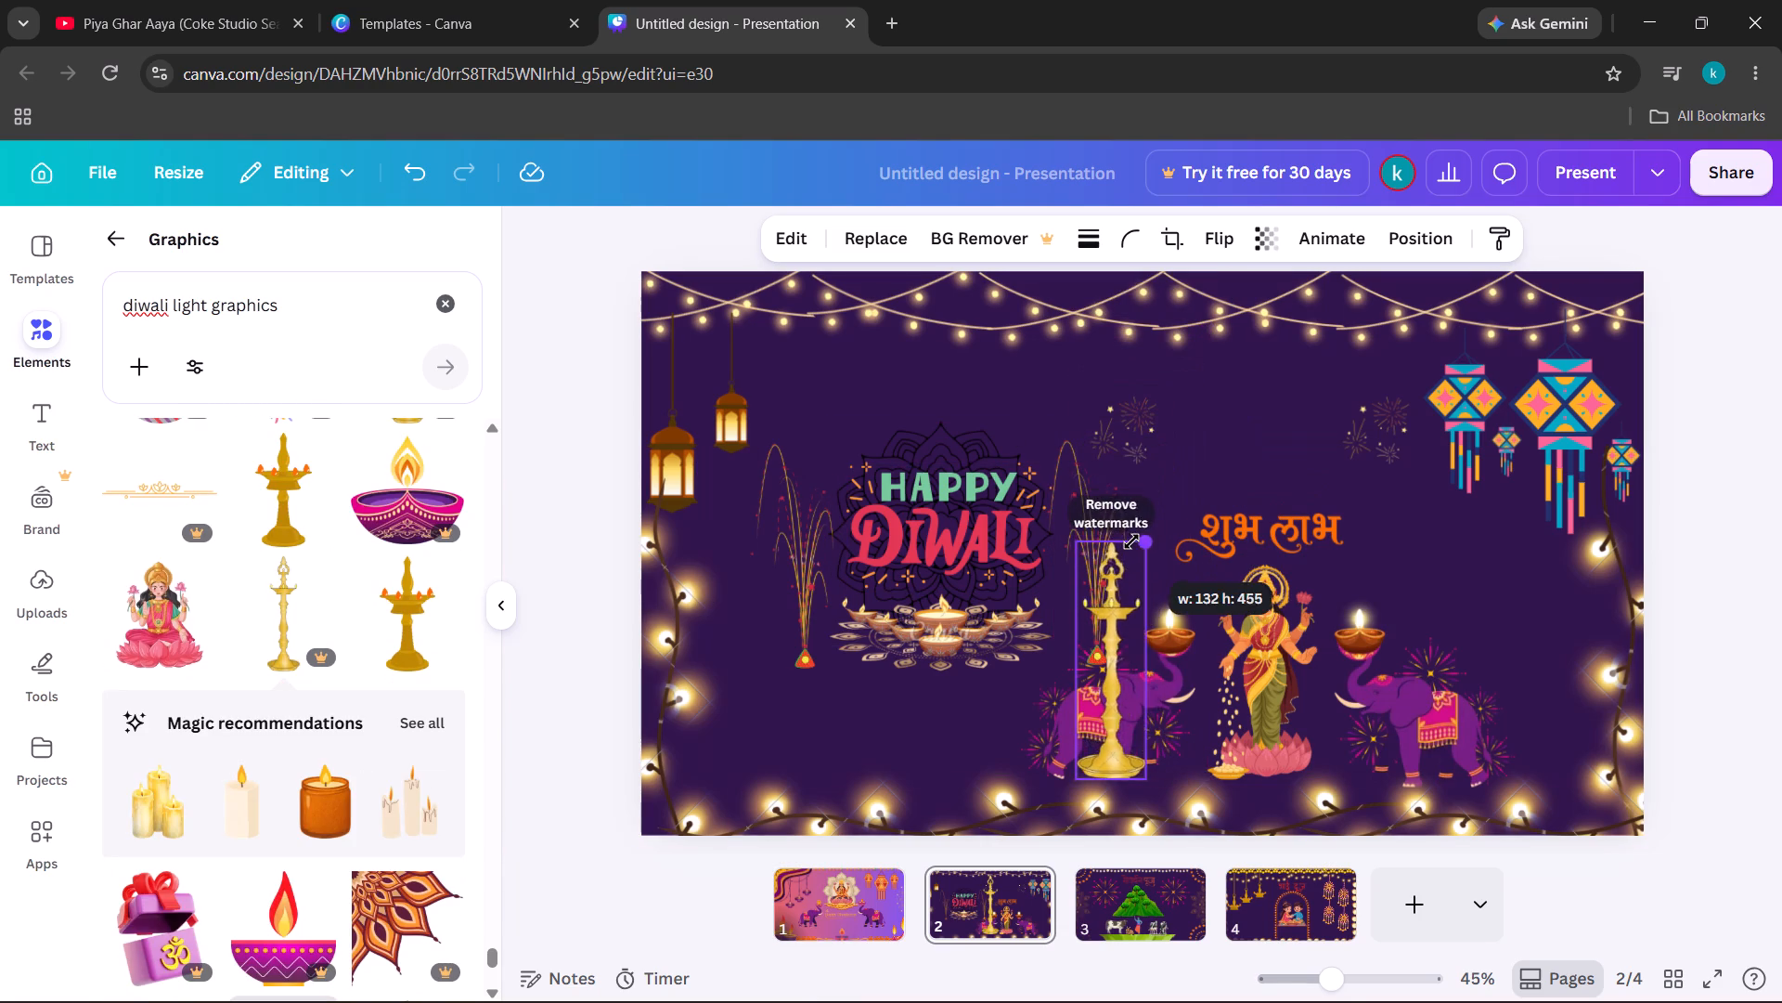
pyautogui.moveTo(1131, 541); pyautogui.dragTo(1113, 685)
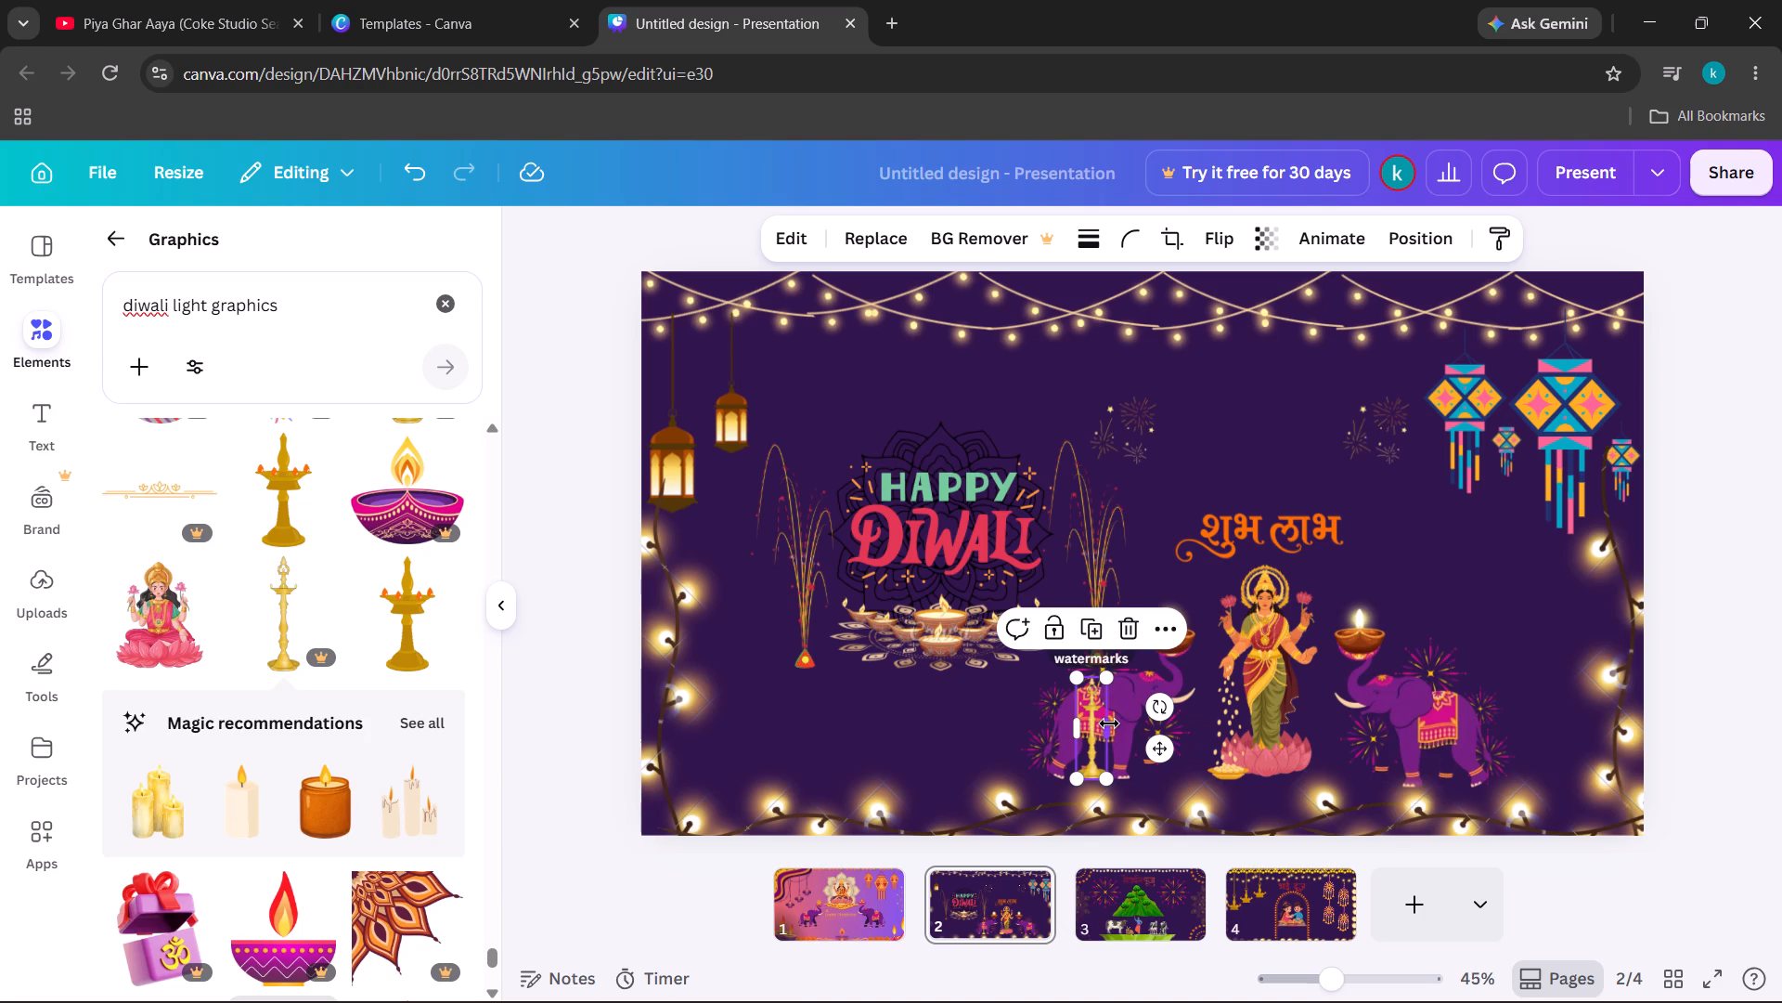
pyautogui.moveTo(1094, 724); pyautogui.dragTo(1196, 757)
pyautogui.click(1196, 757)
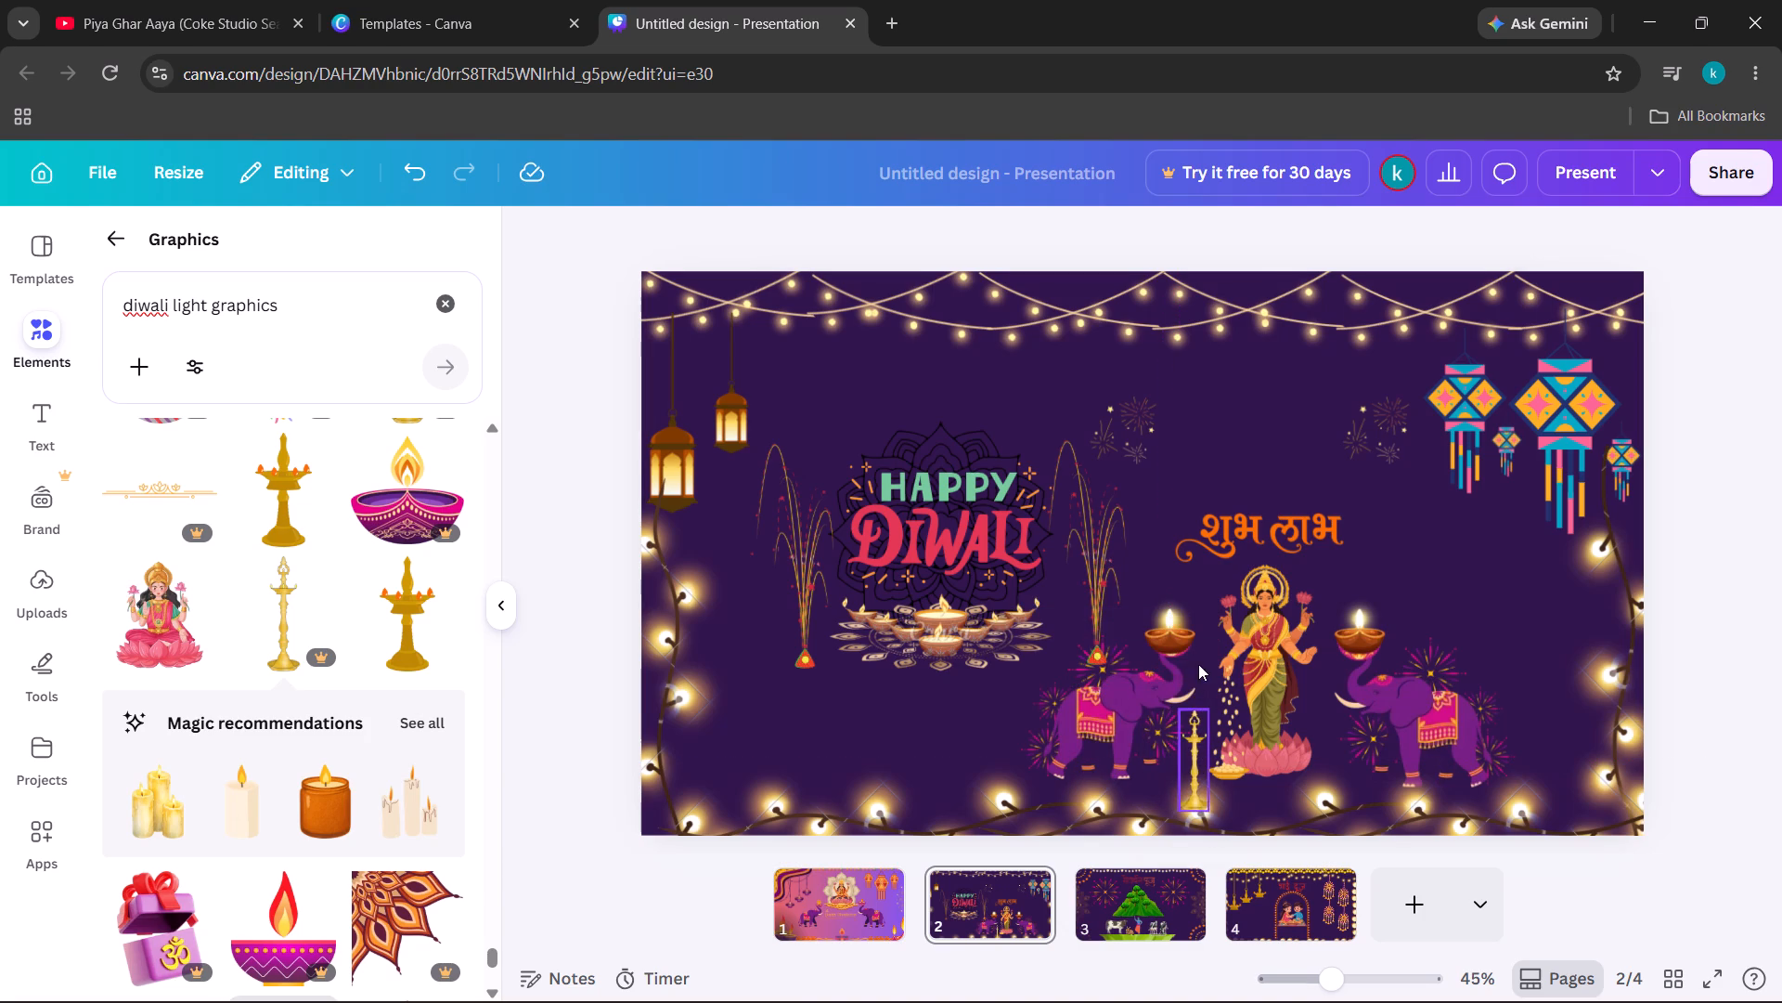
# Duplicate the small golden oil lamp and place the copy on the goddess's other side, beside the right elephant.
pyautogui.click(1188, 728)
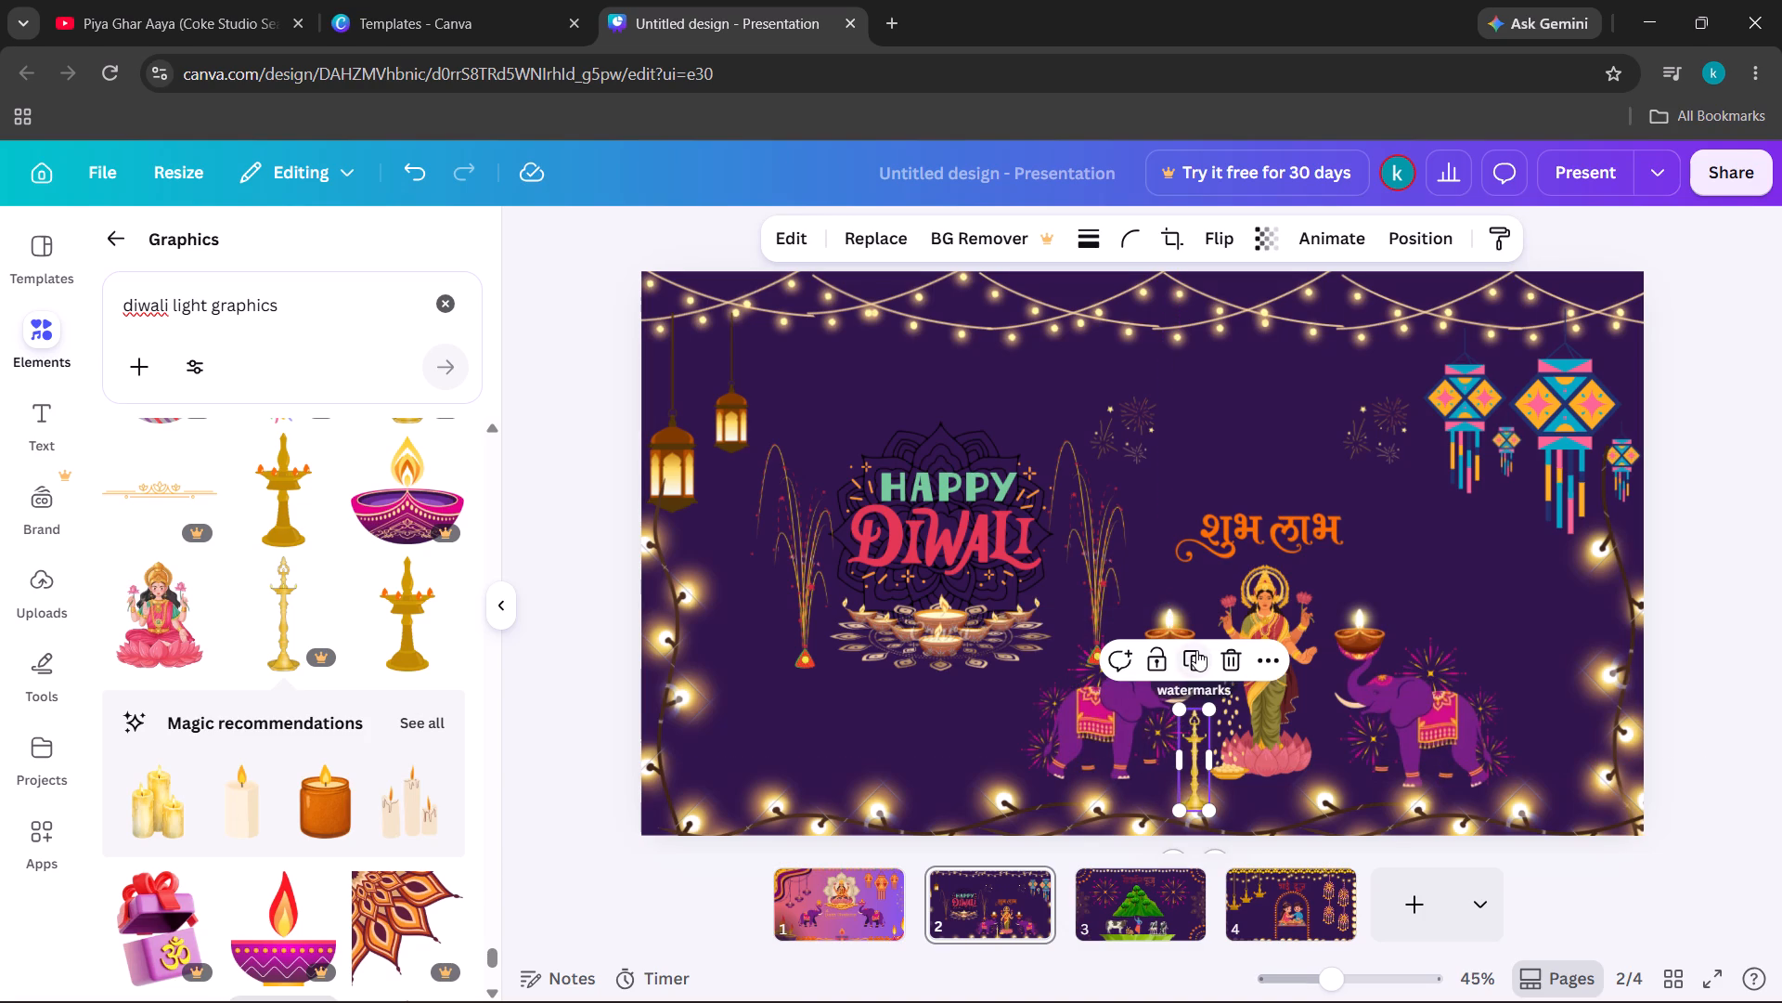
pyautogui.click(1197, 650)
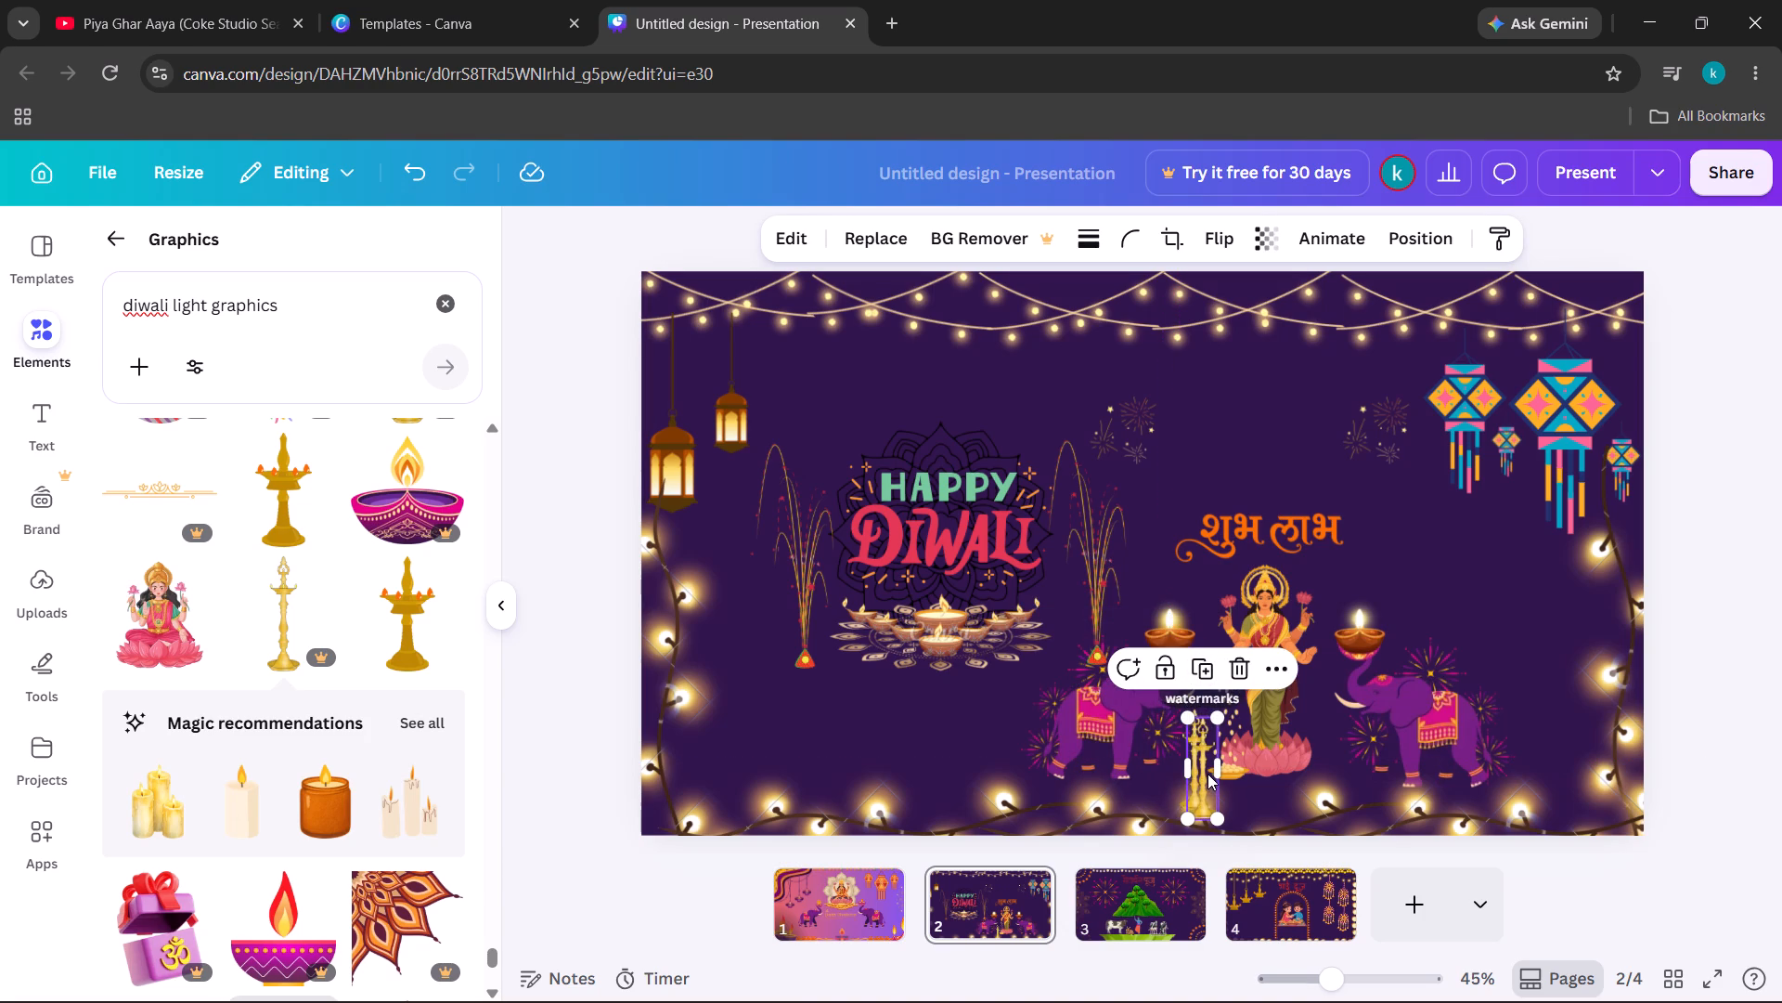
pyautogui.moveTo(1207, 774); pyautogui.dragTo(1336, 758)
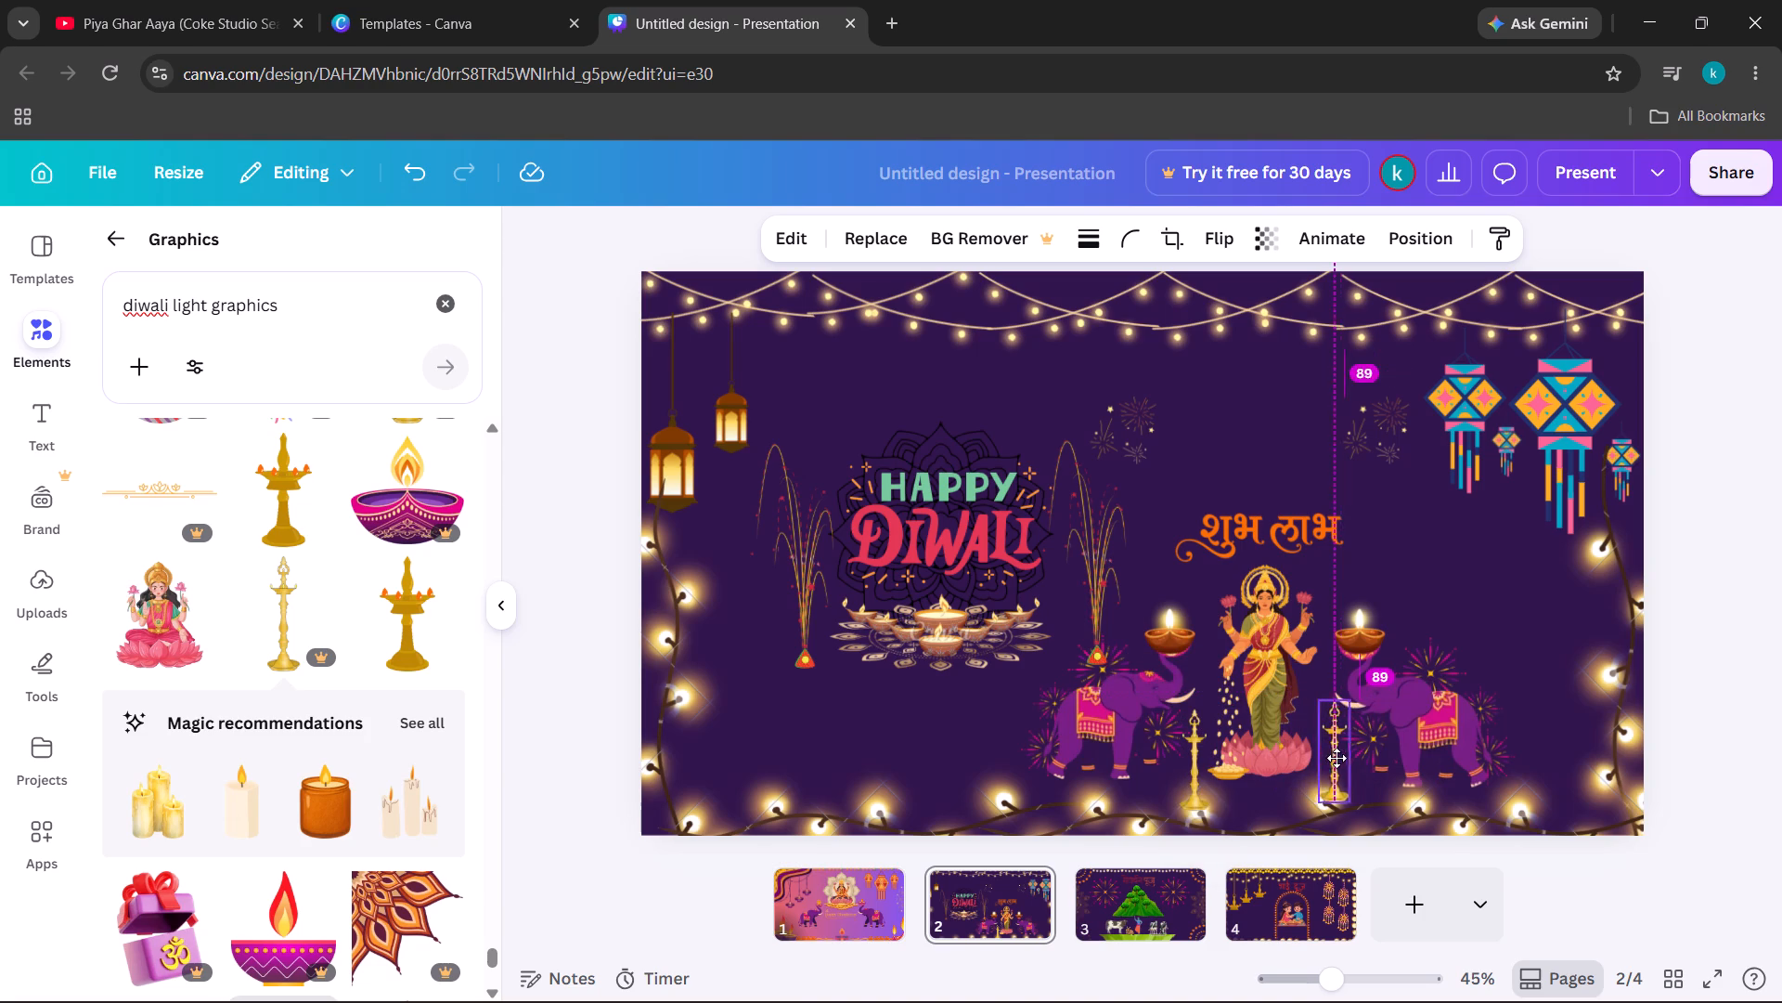
pyautogui.moveTo(1336, 758); pyautogui.dragTo(1333, 758)
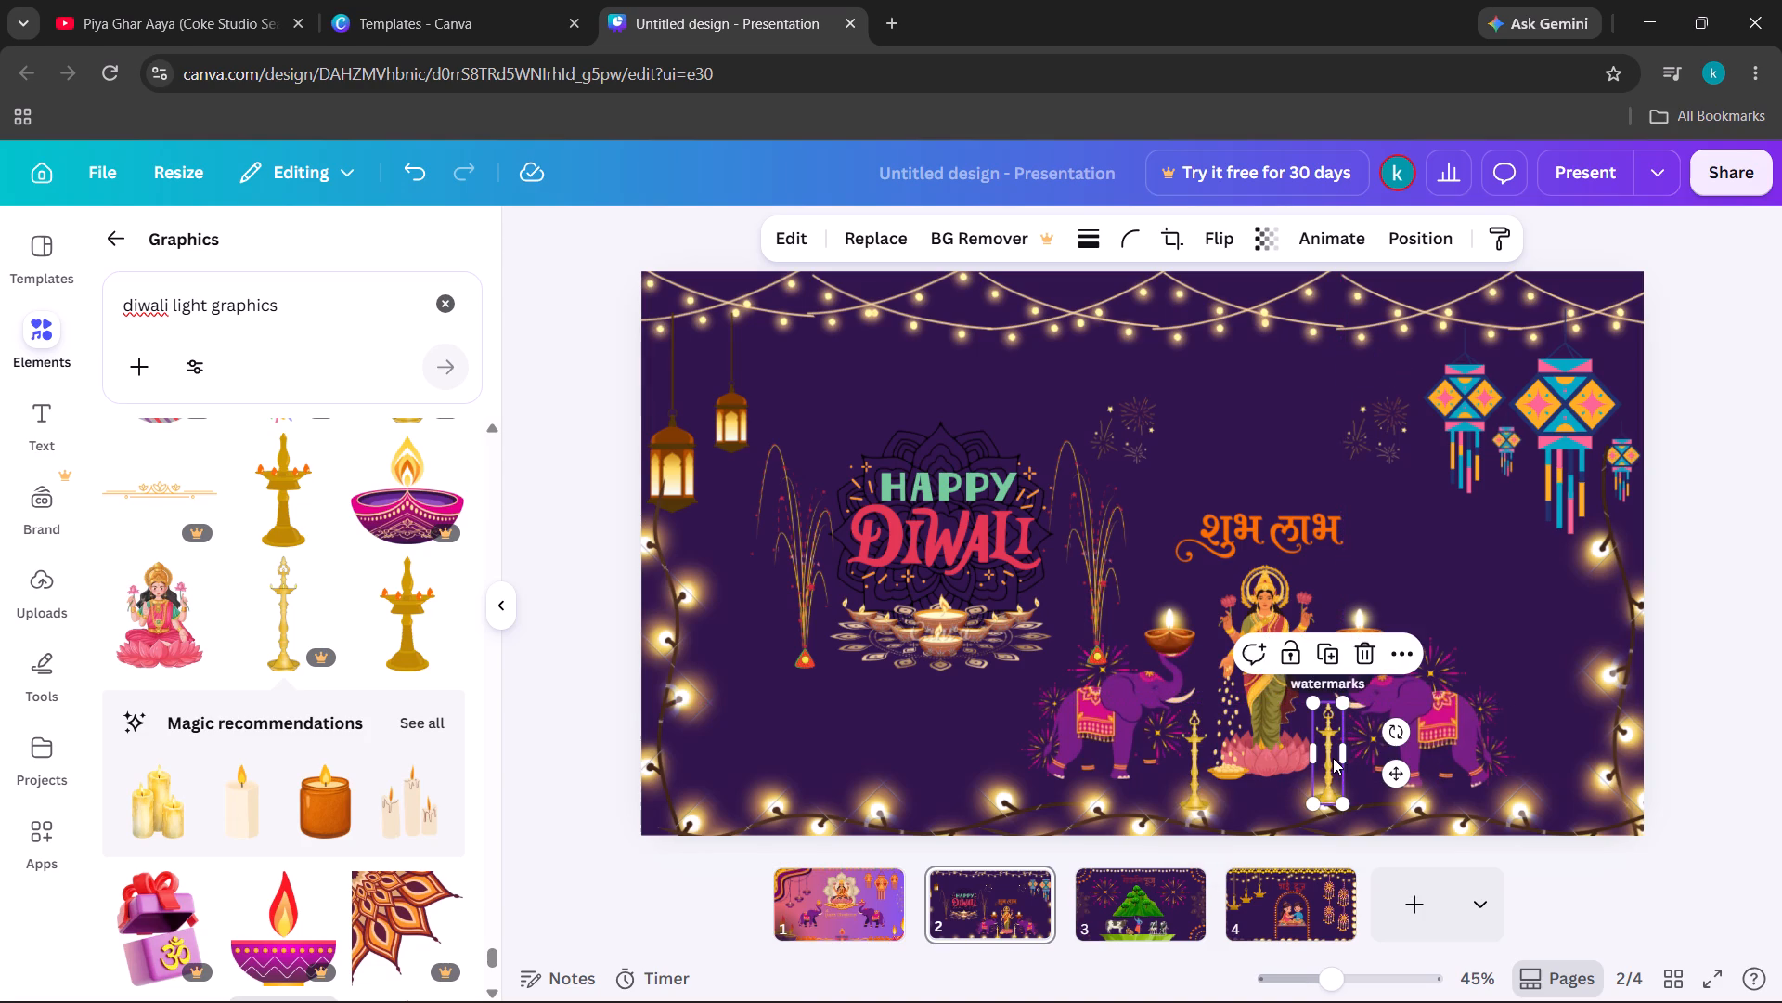
pyautogui.click(1458, 572)
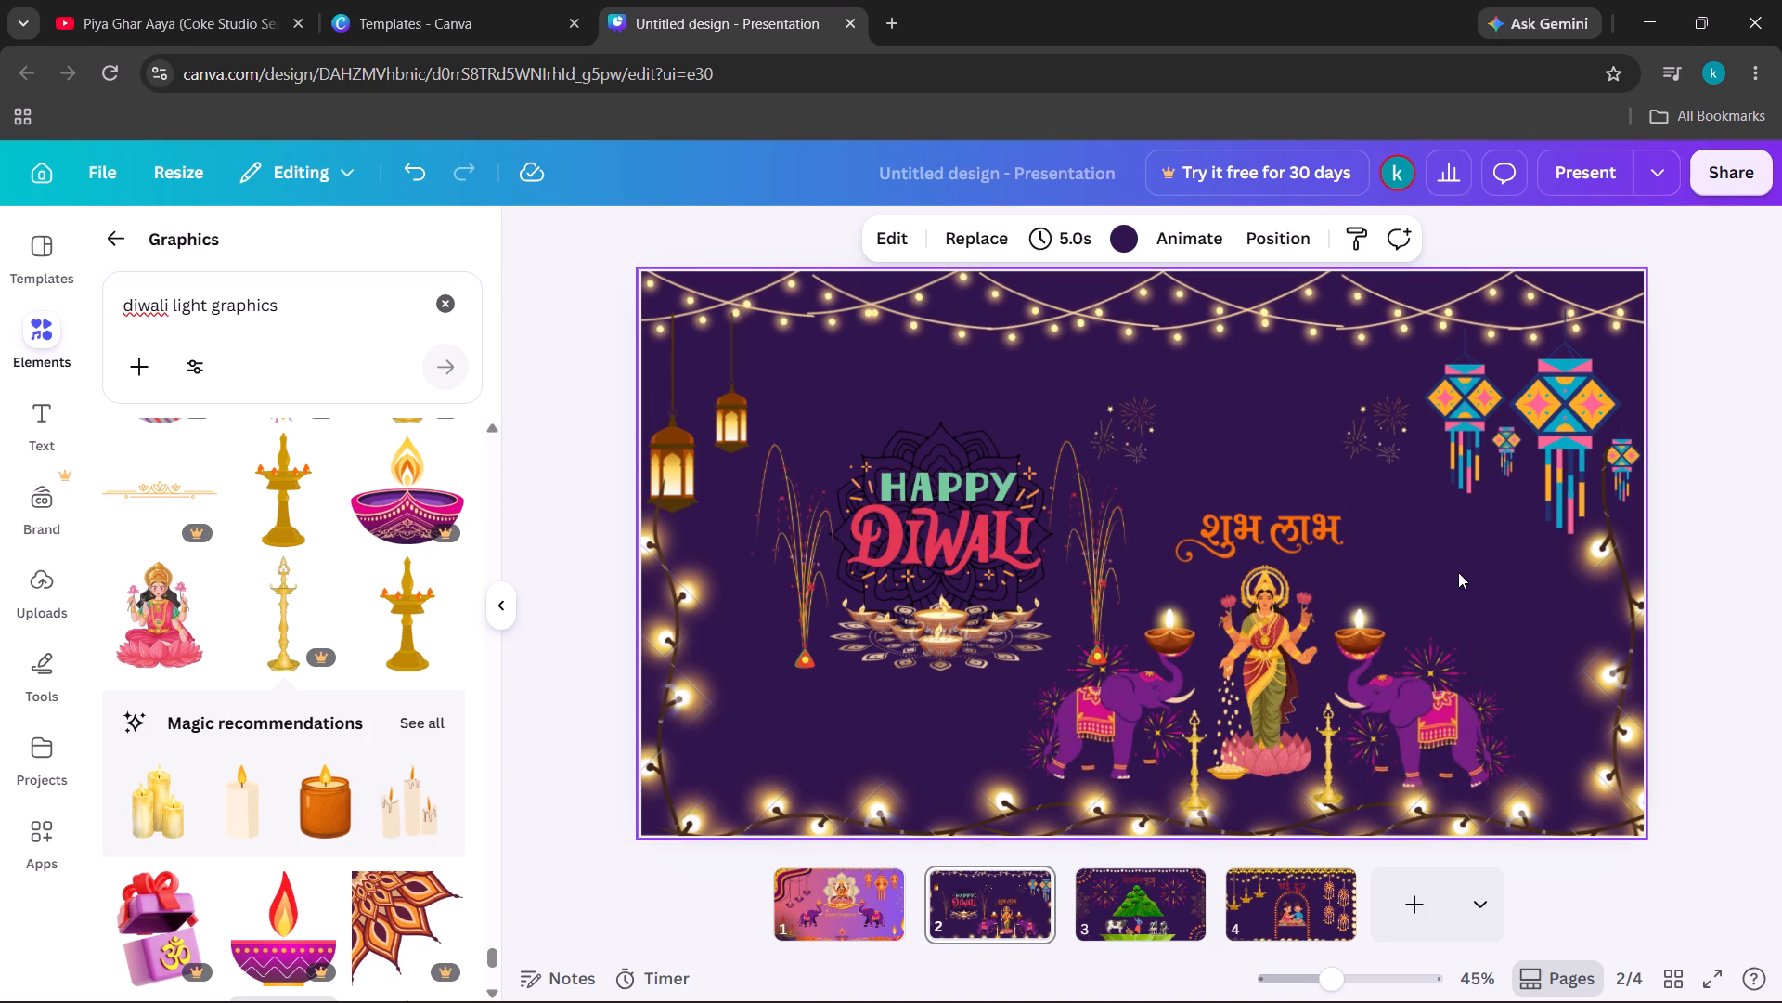
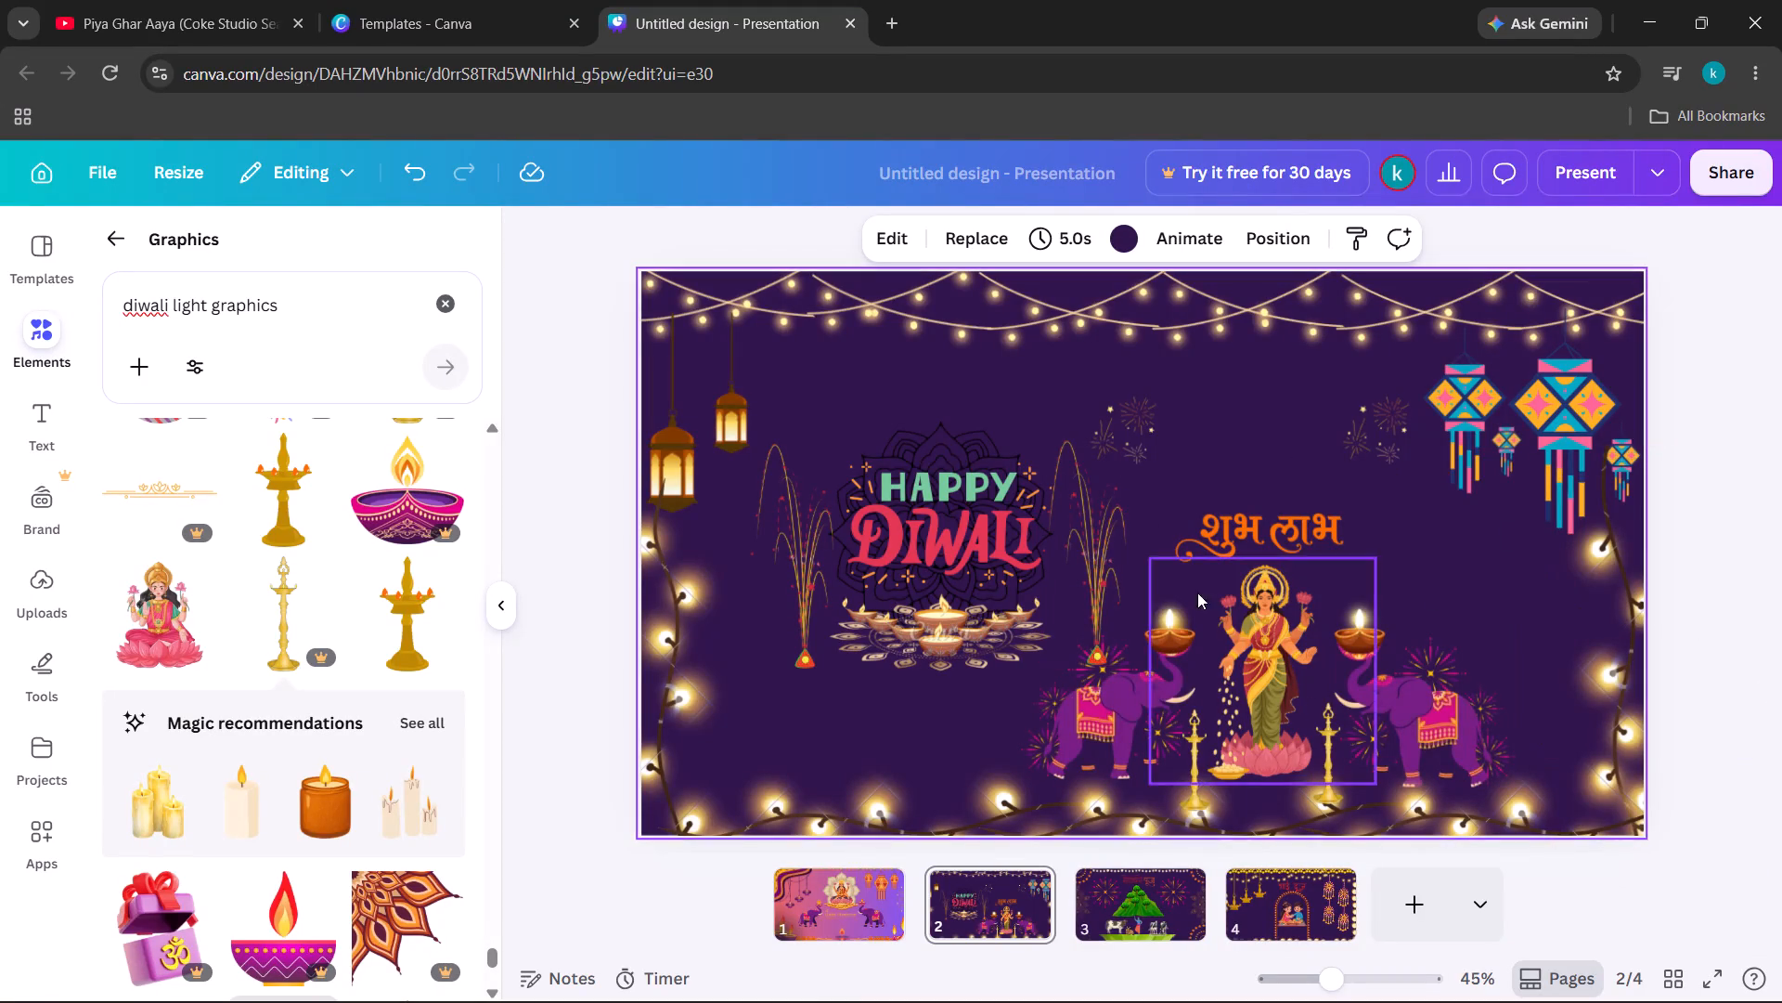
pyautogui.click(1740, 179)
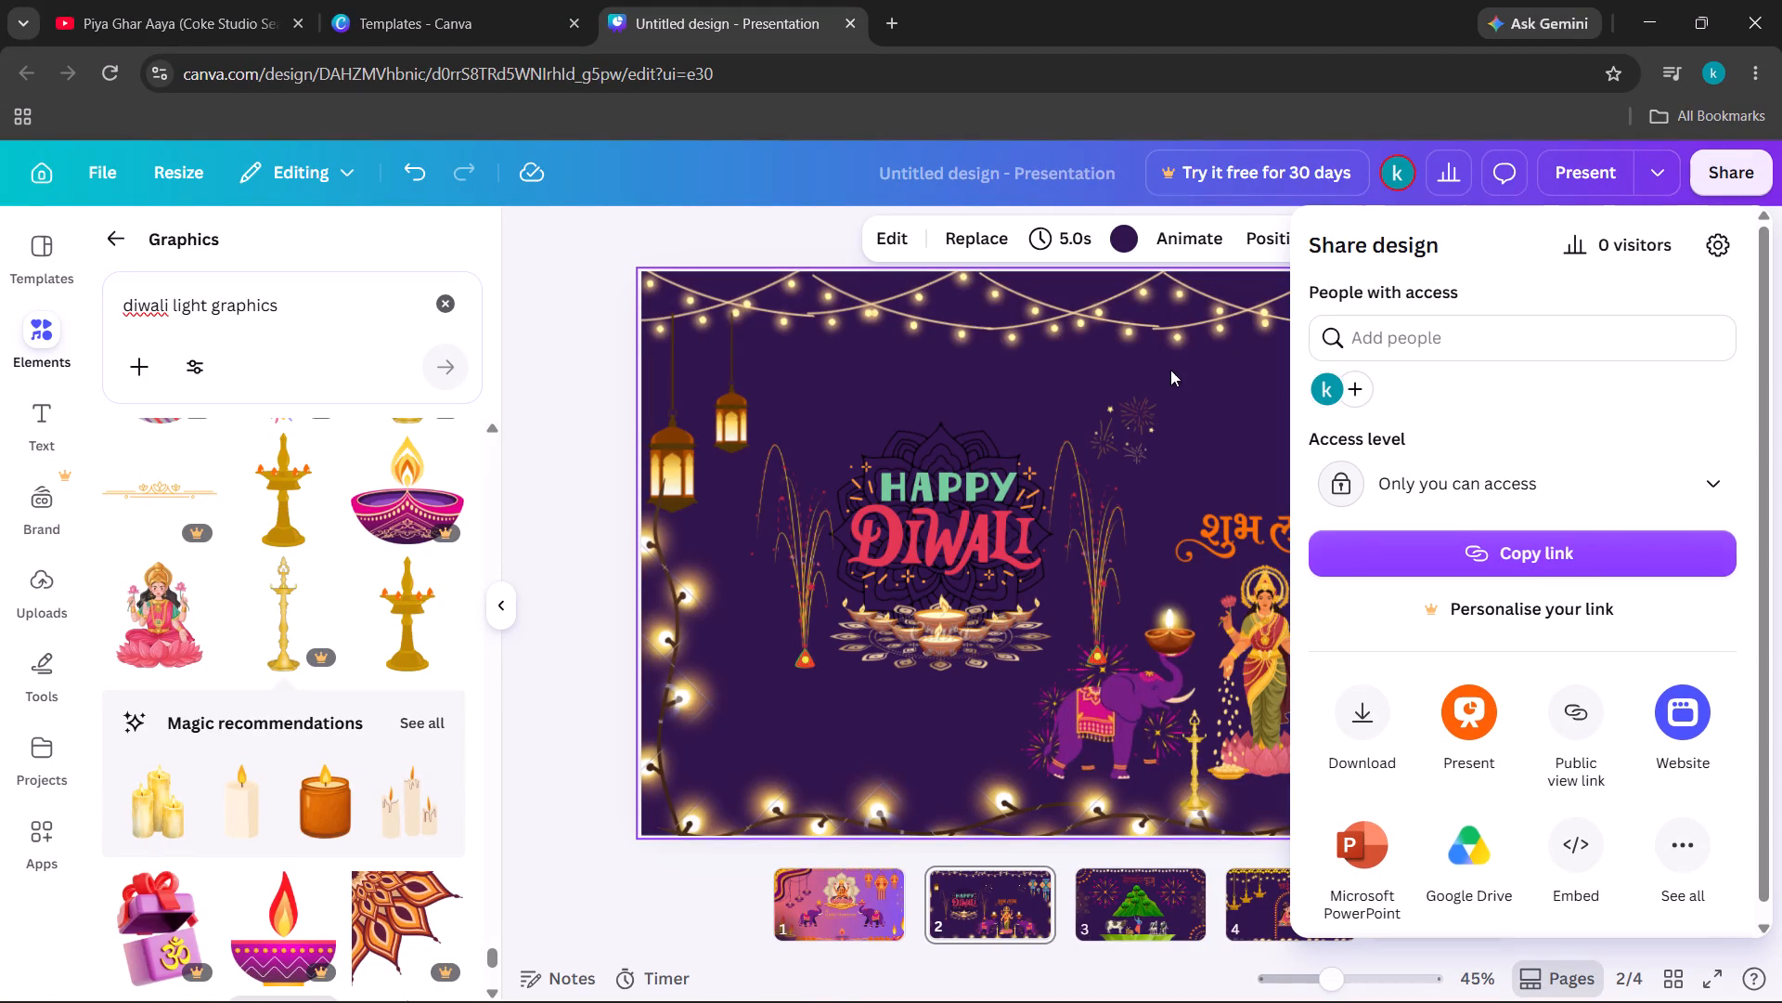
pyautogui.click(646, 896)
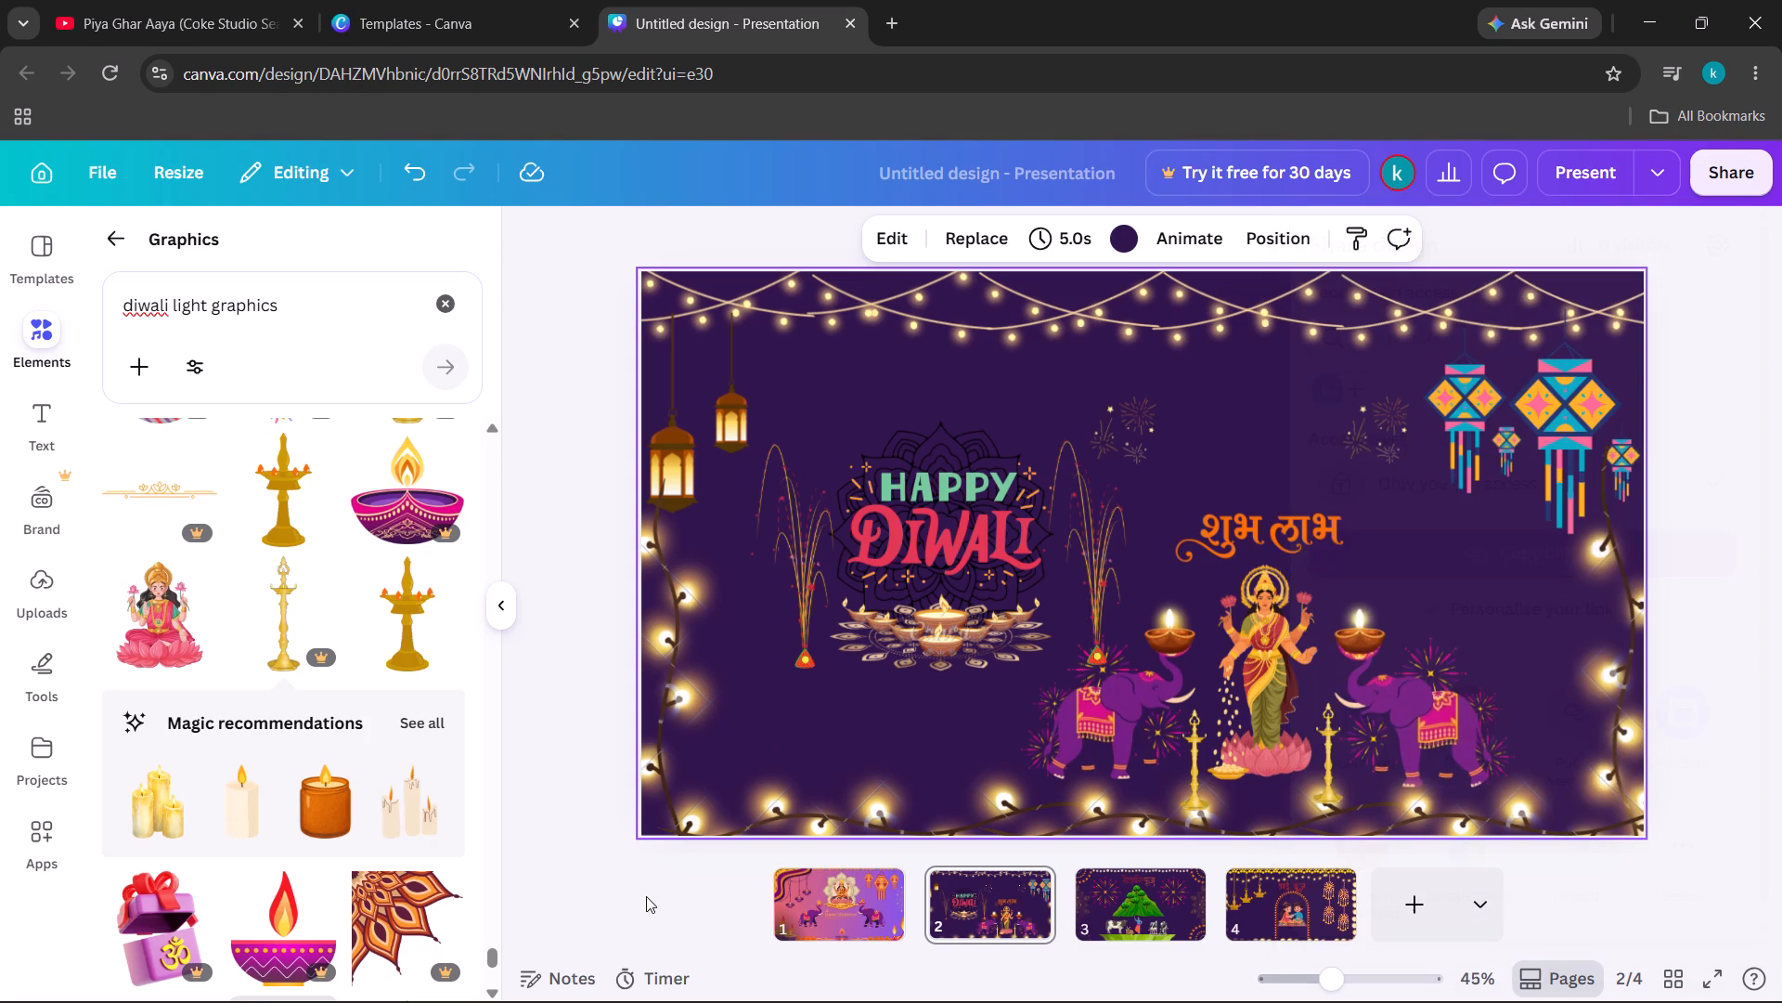
# Review the Govardhan Puja slide on page 3 and the Bhai Dooj slide on page 4.
pyautogui.click(1129, 908)
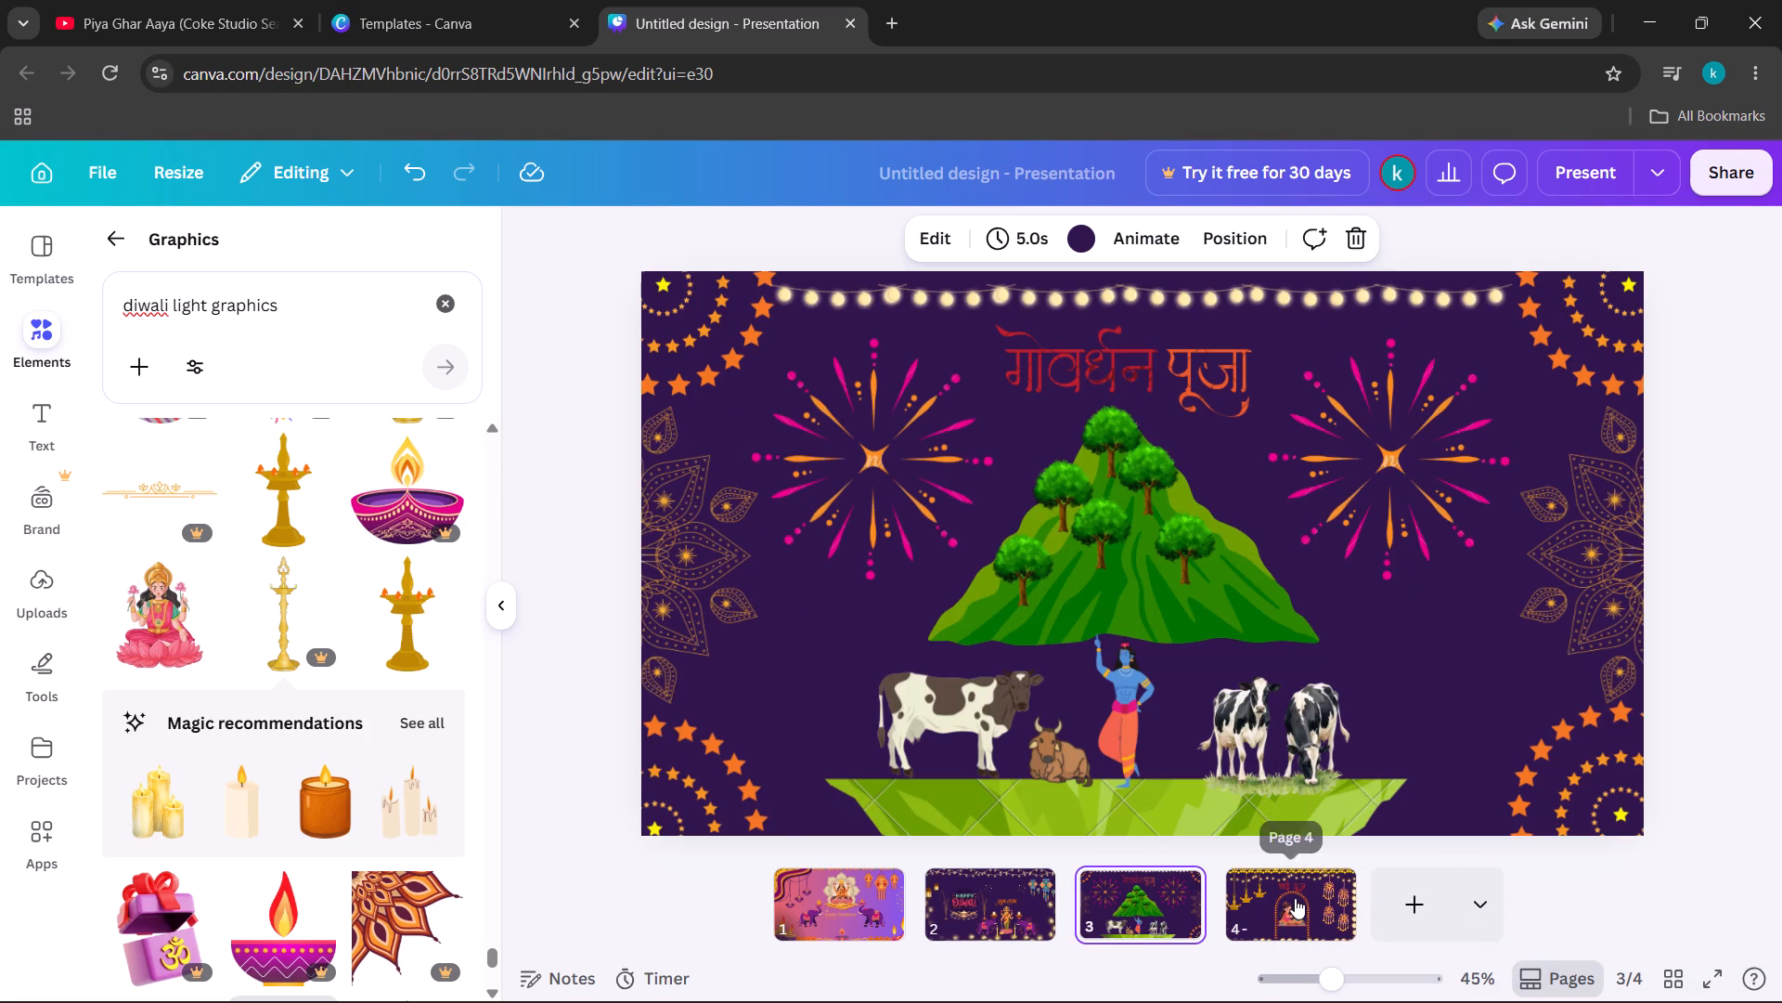
pyautogui.click(1295, 898)
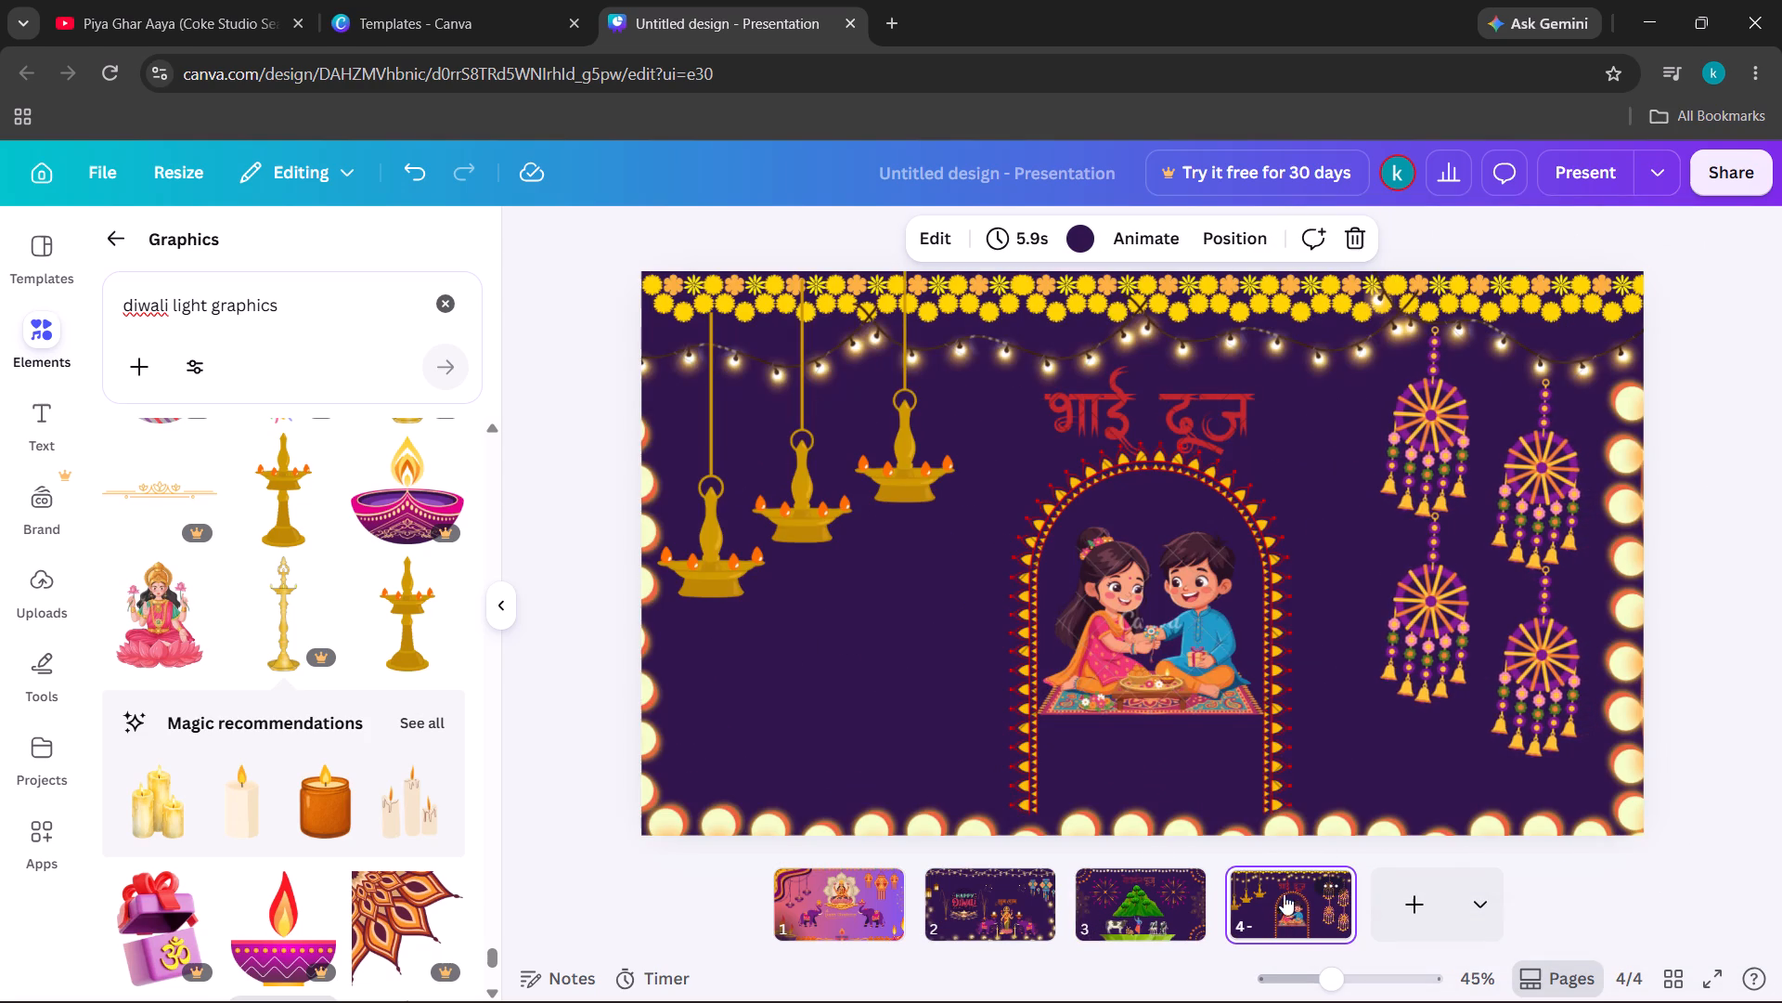
pyautogui.click(704, 912)
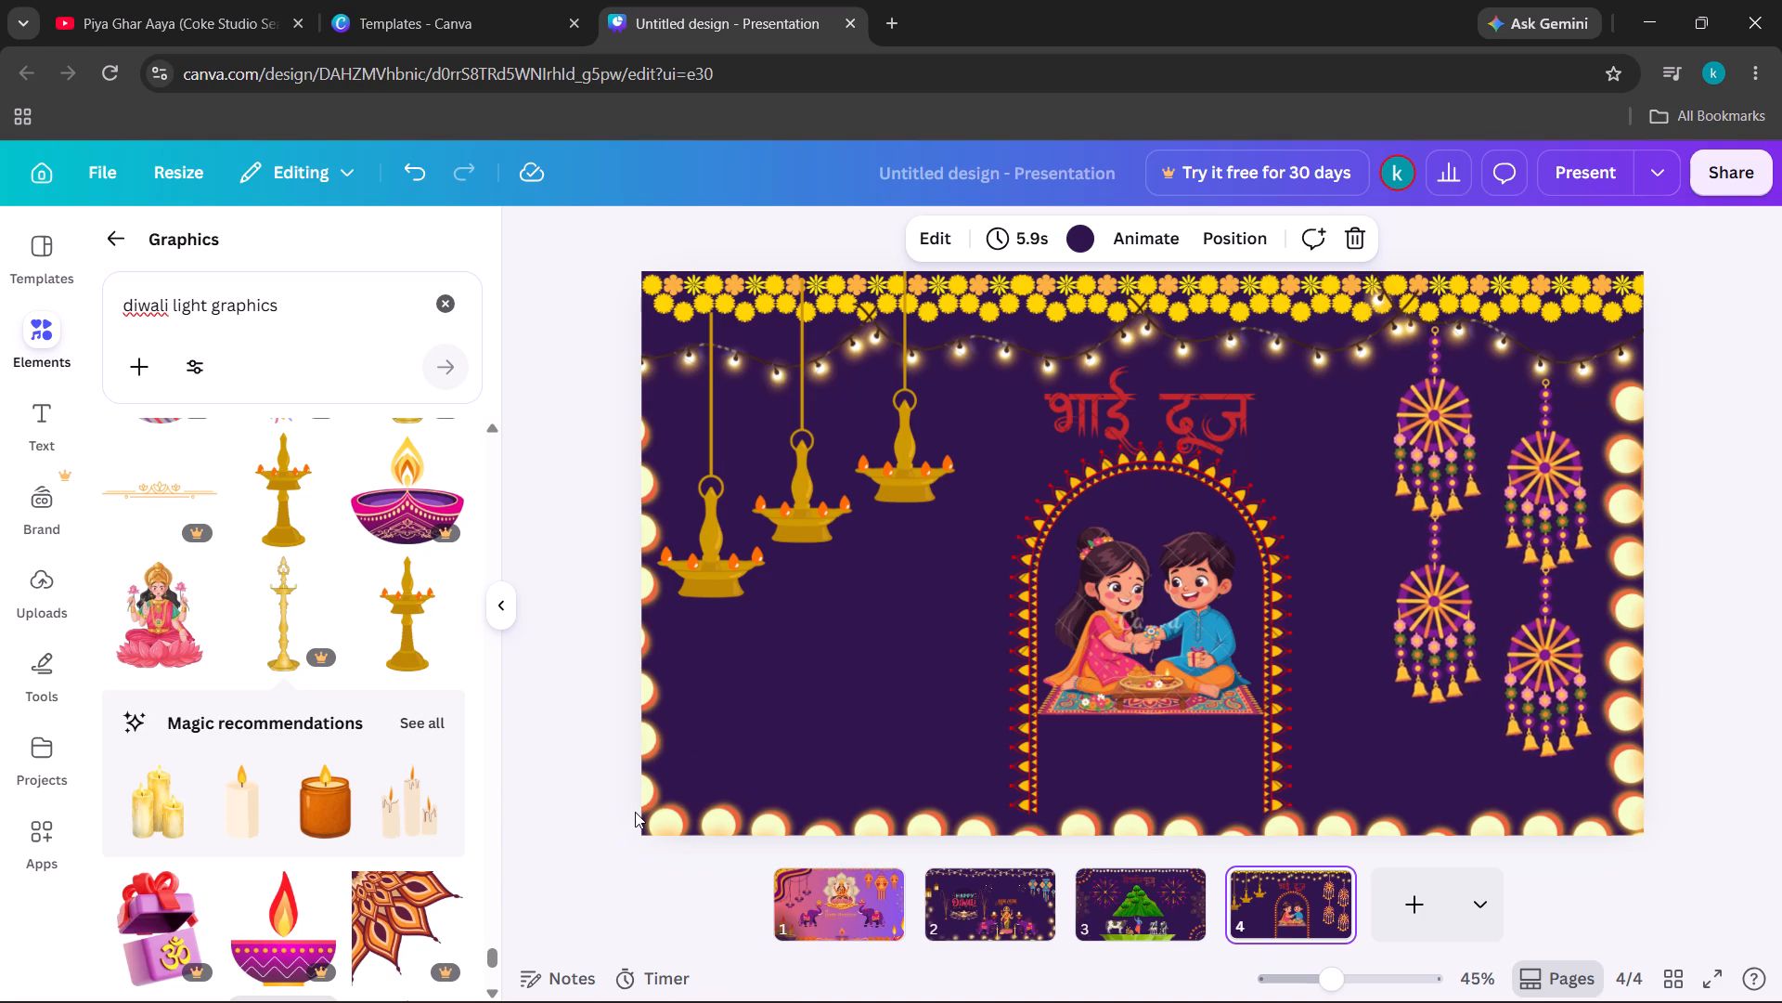